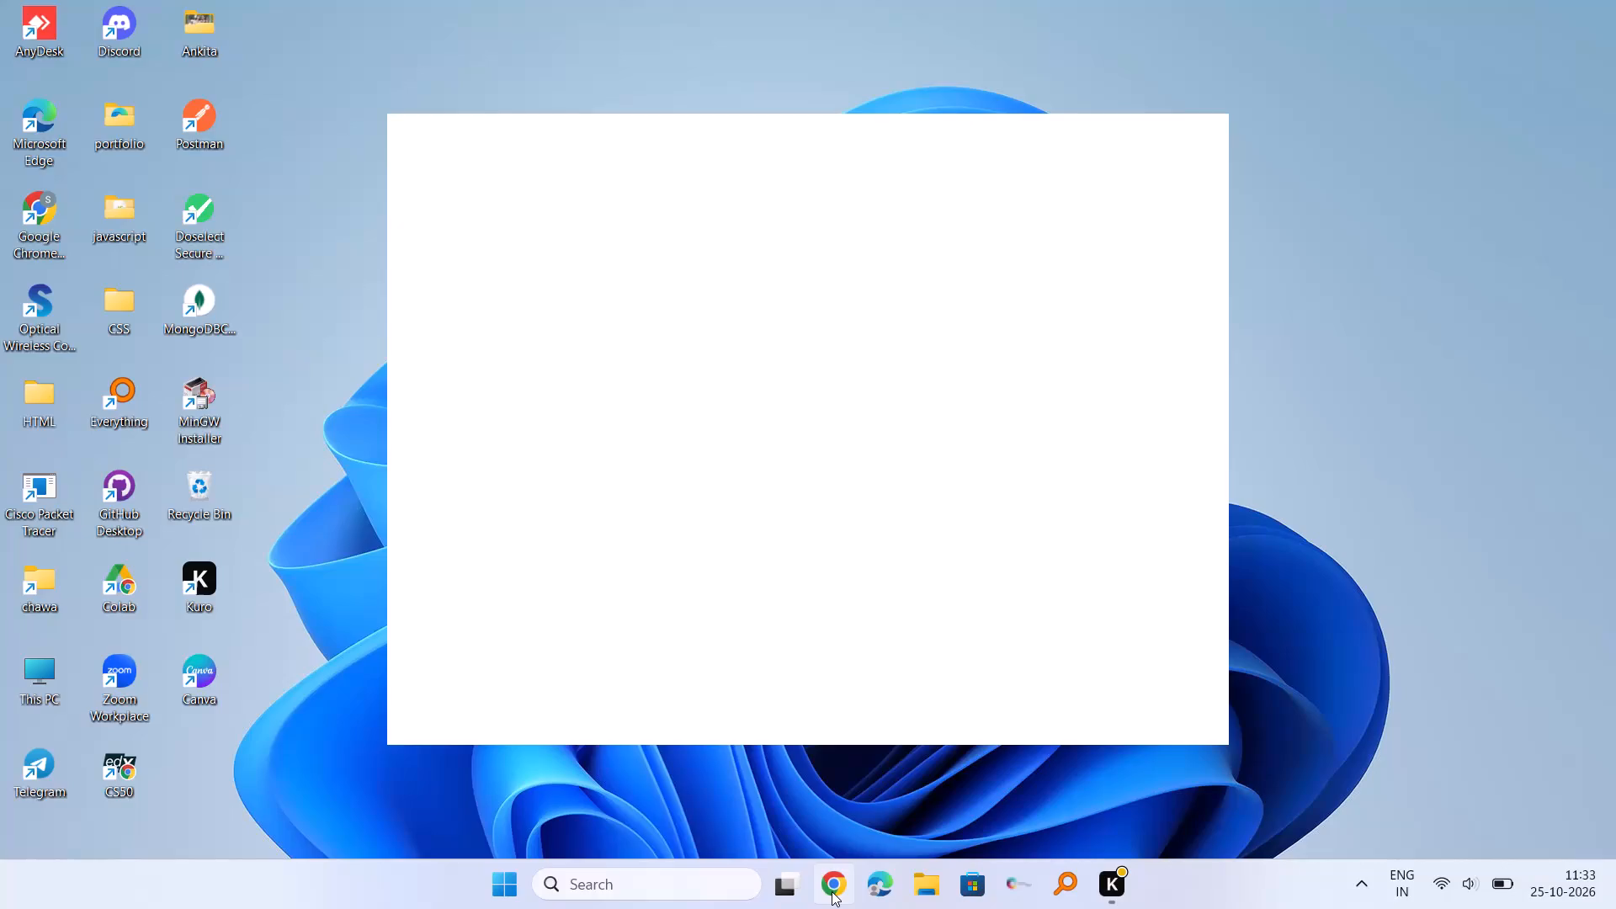
Open Chrome with the Pixel profile and bring up the Sevak Registration form from the parmatmaek.org.in website.
left_click(832, 891)
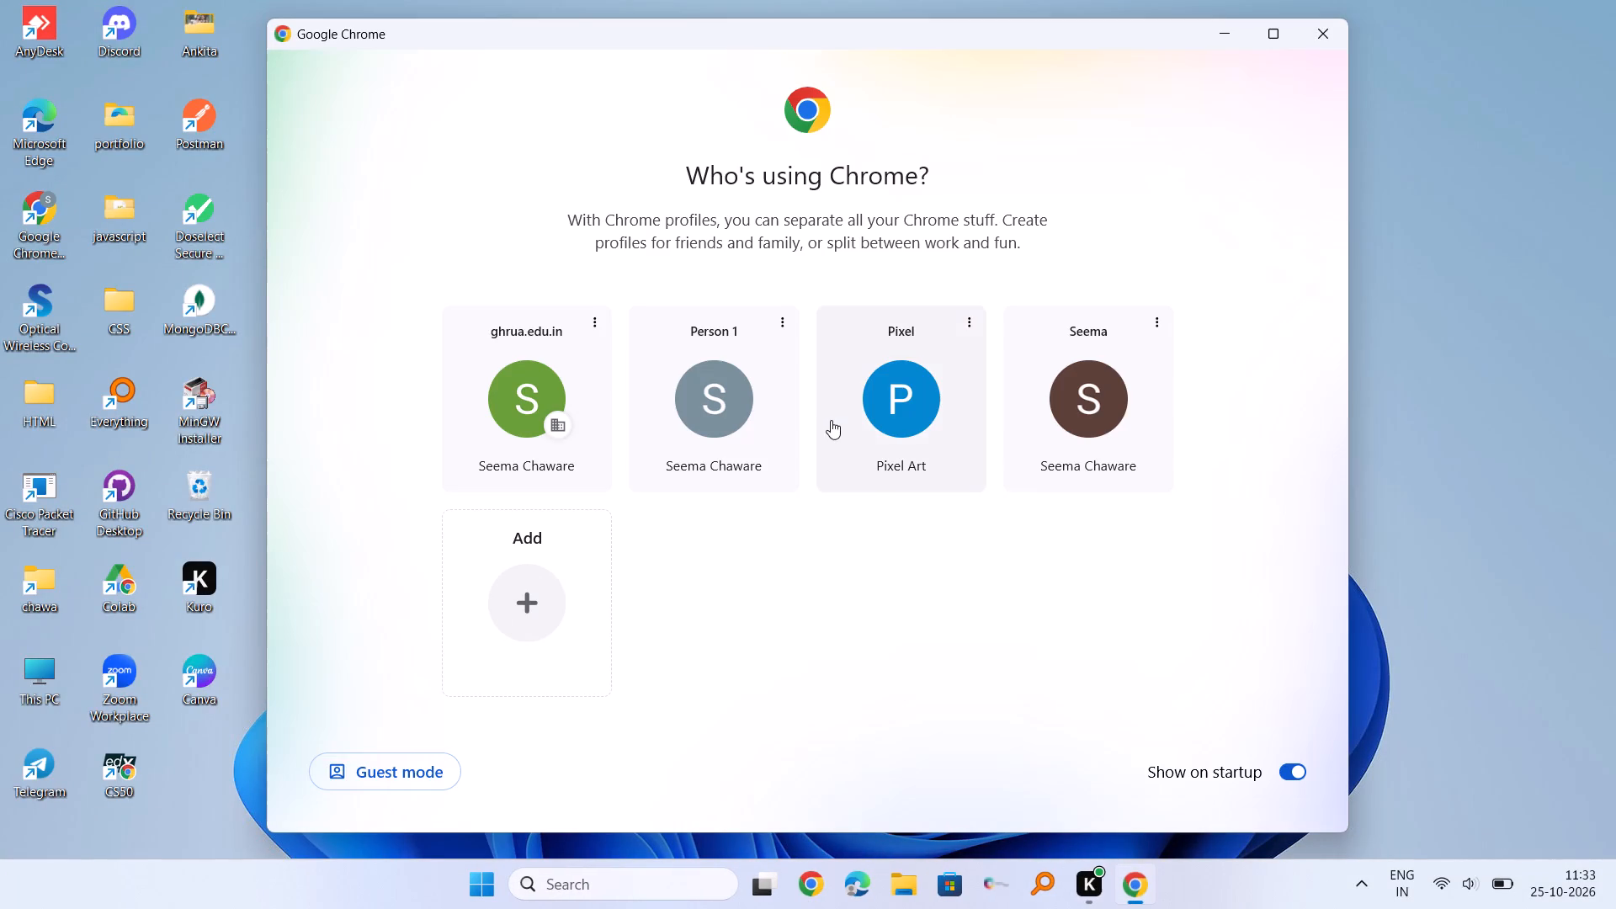
left_click(843, 416)
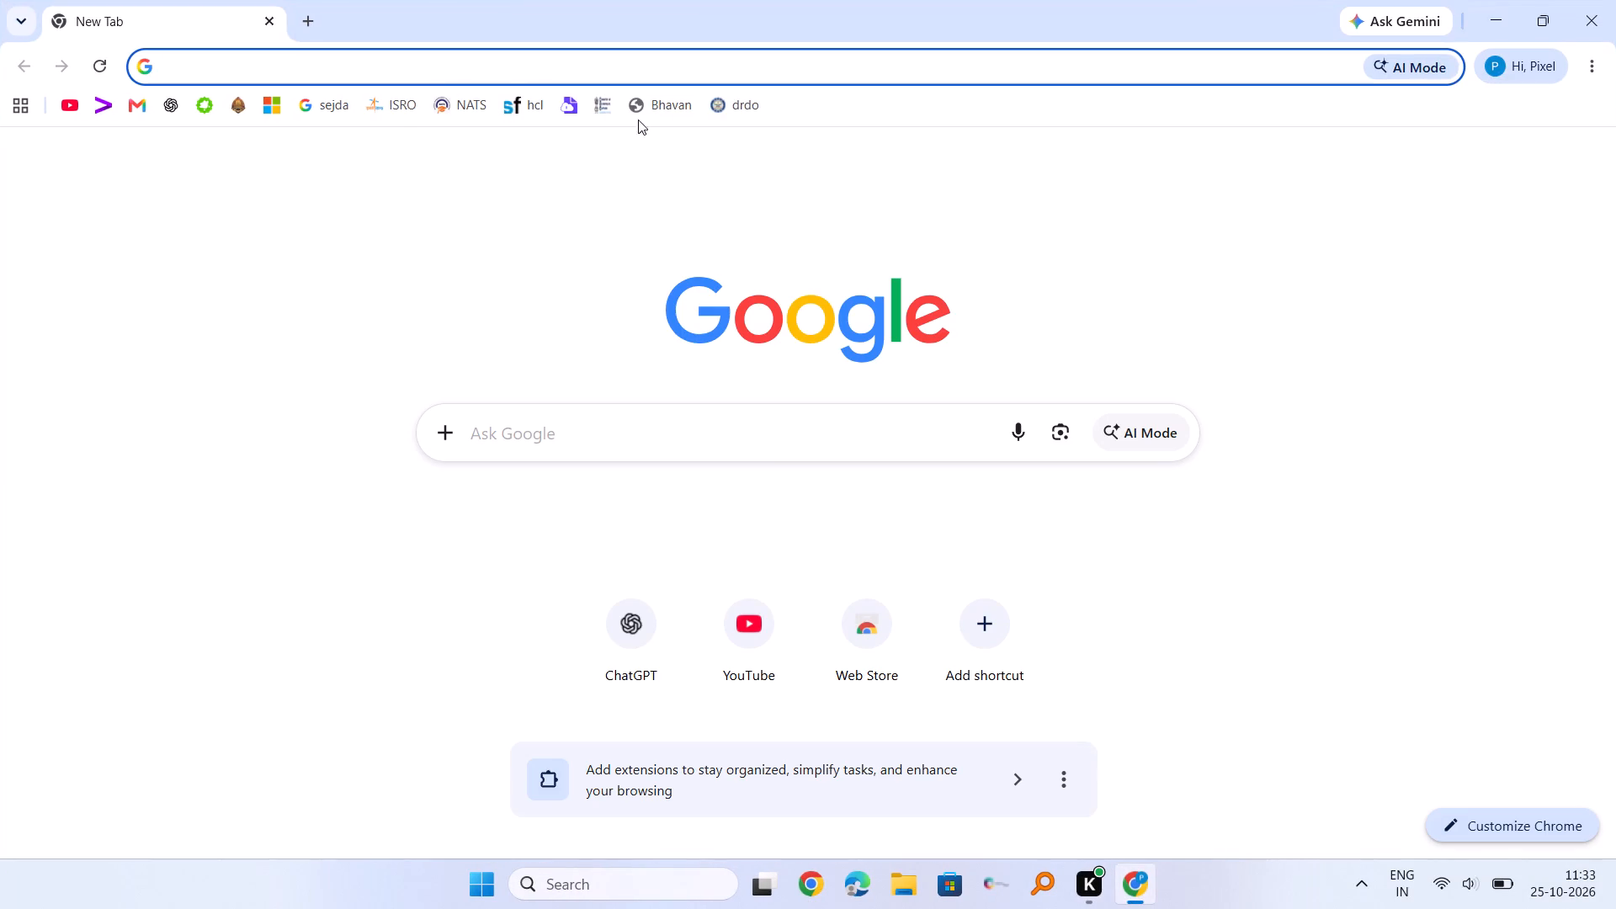
left_click(247, 111)
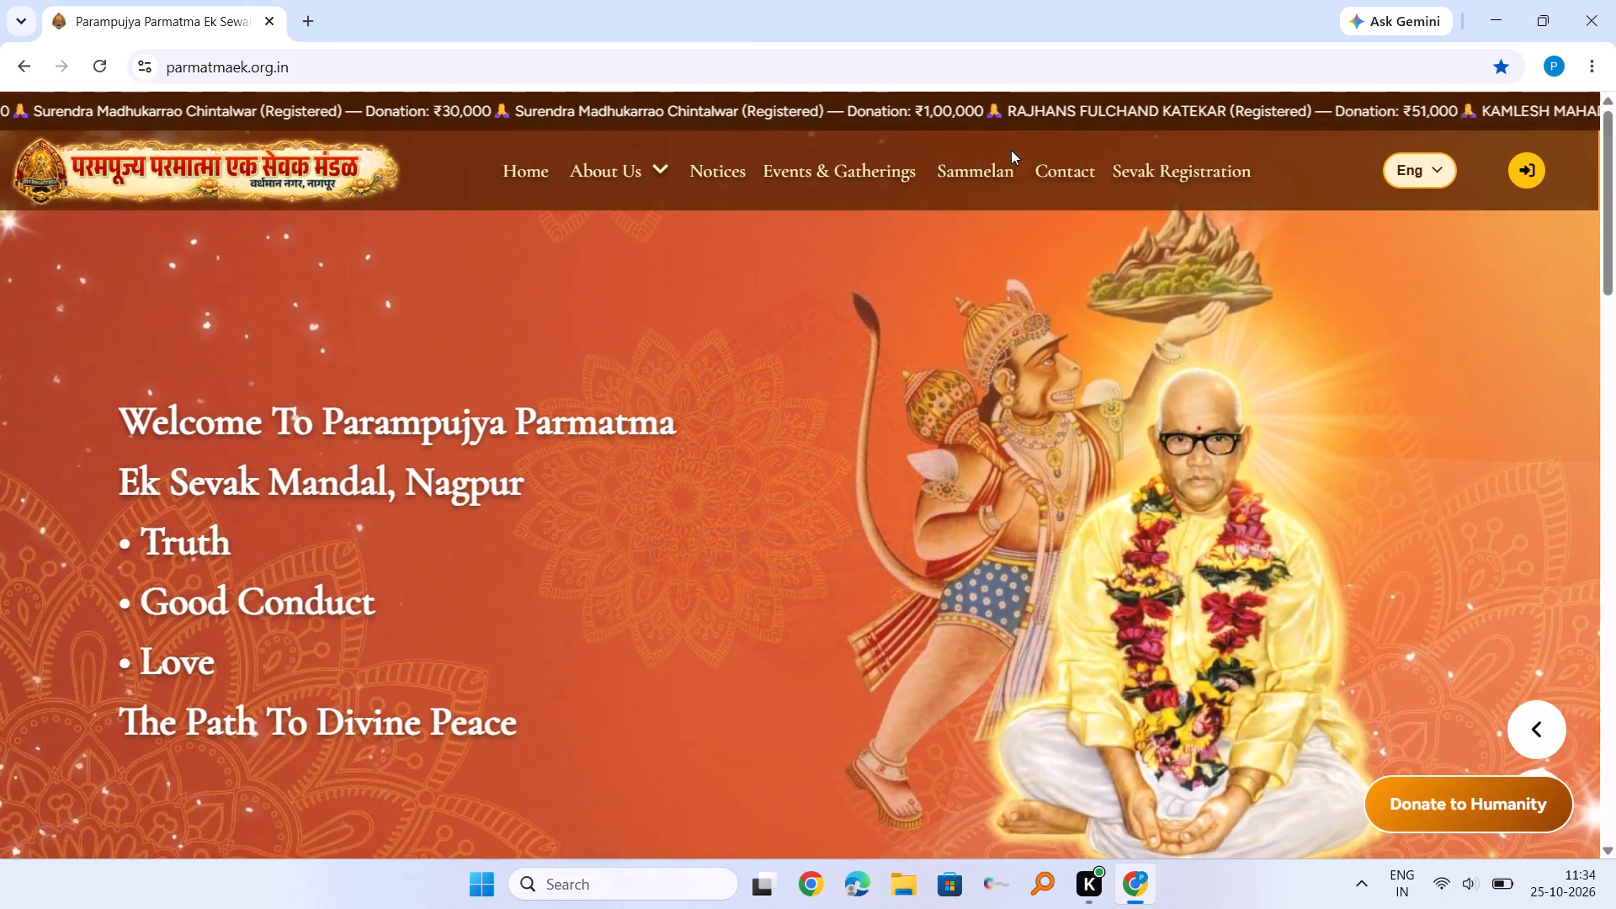
left_click(1146, 173)
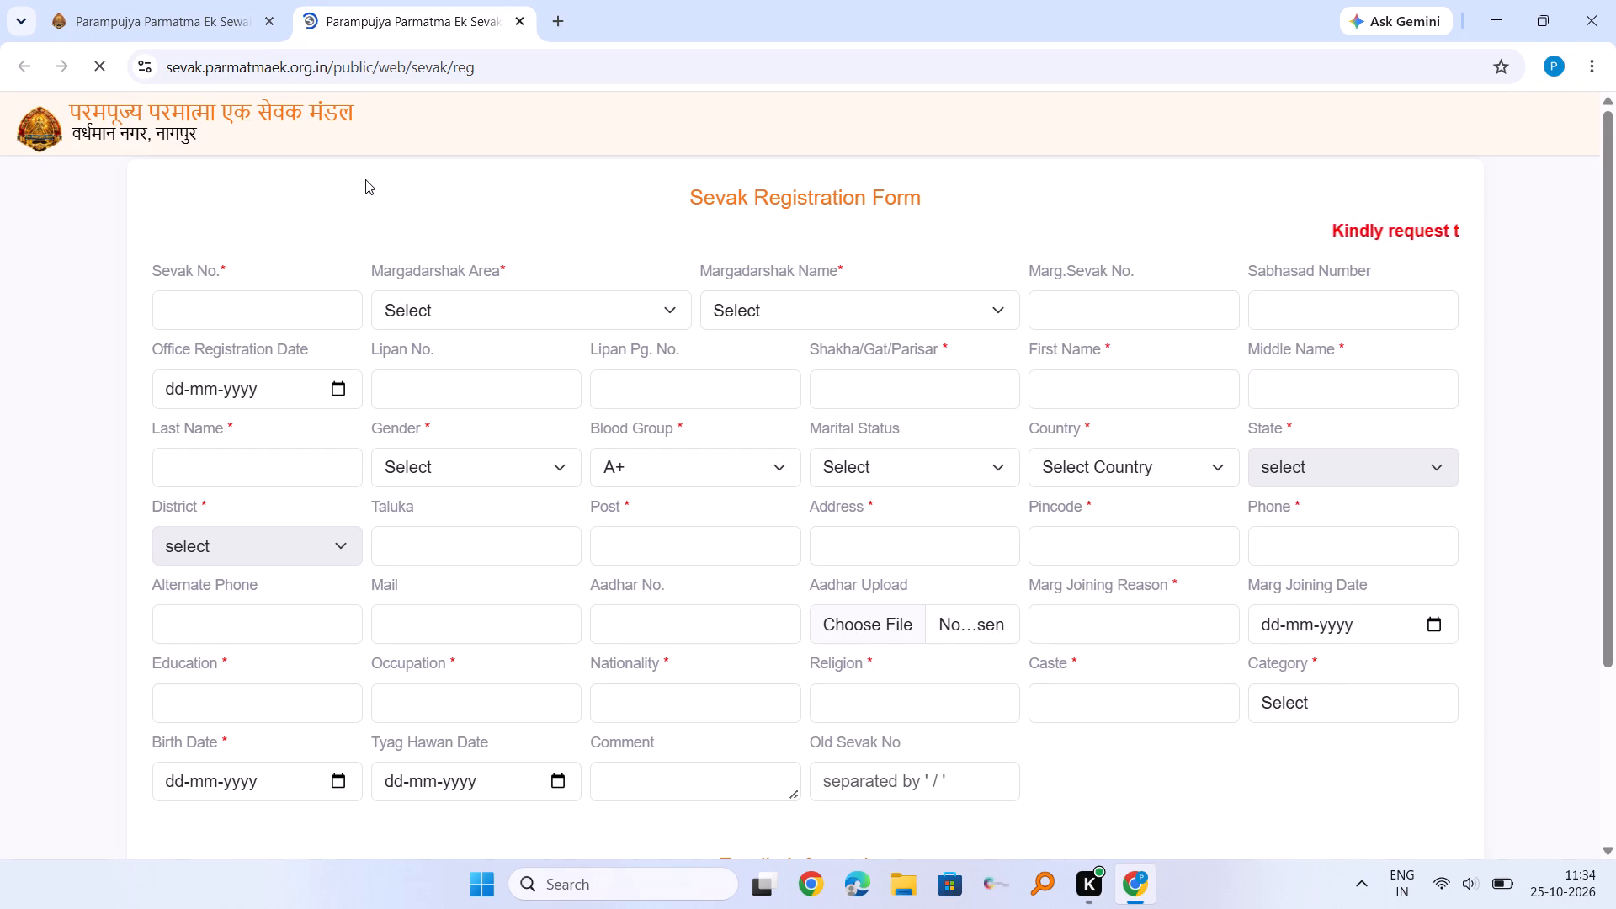
Enter the member's Sevak number in the Sevak Registration Form.
left_click(242, 322)
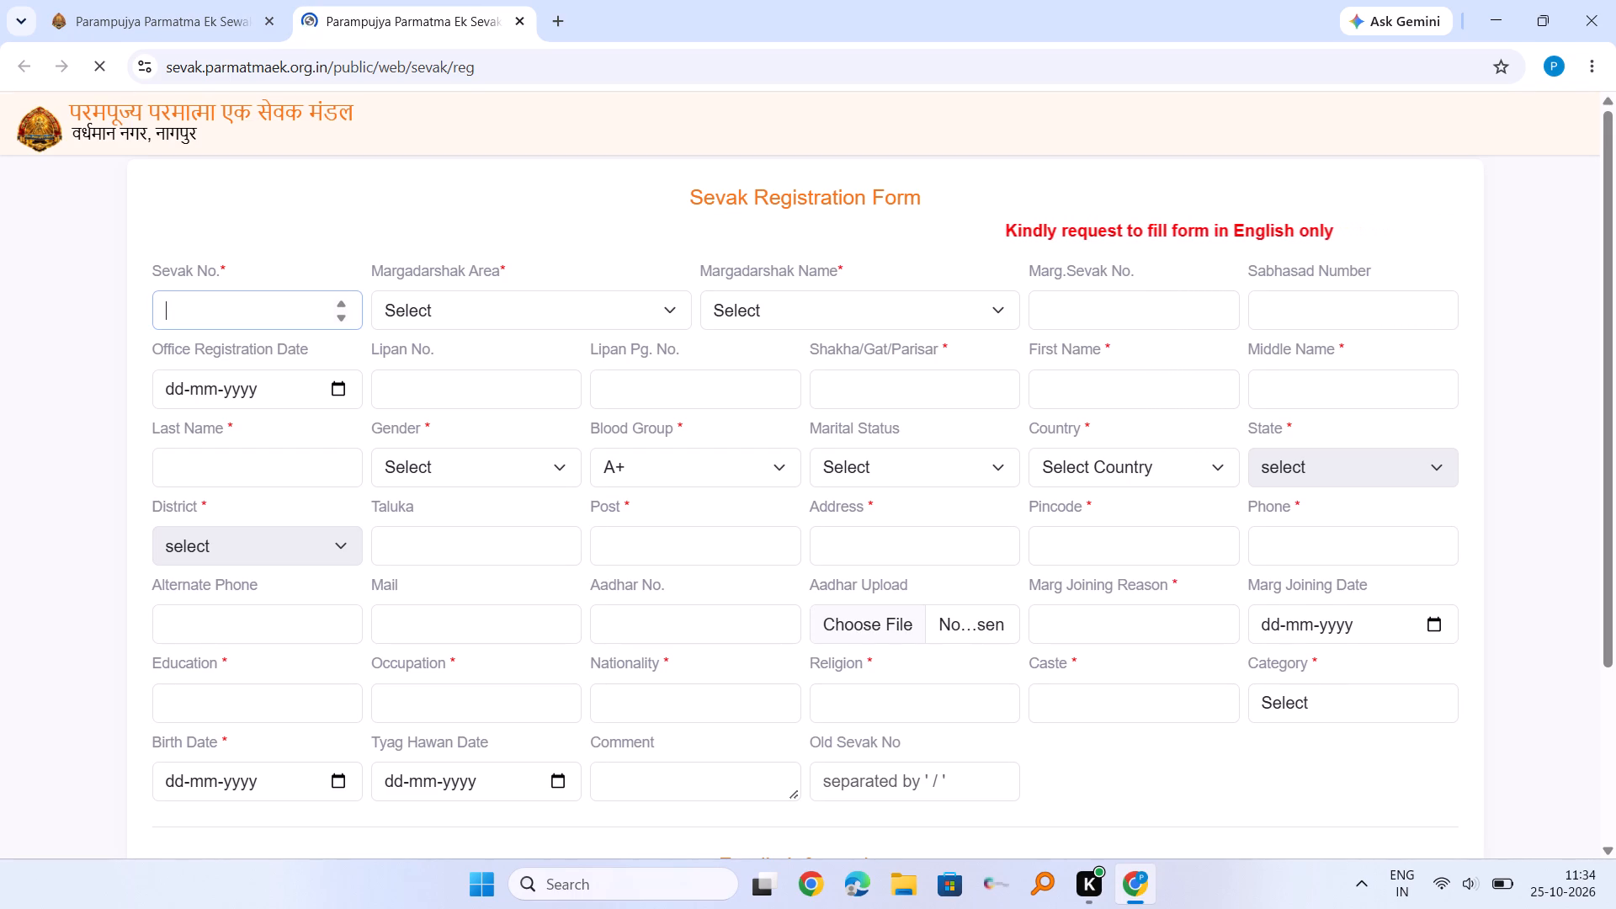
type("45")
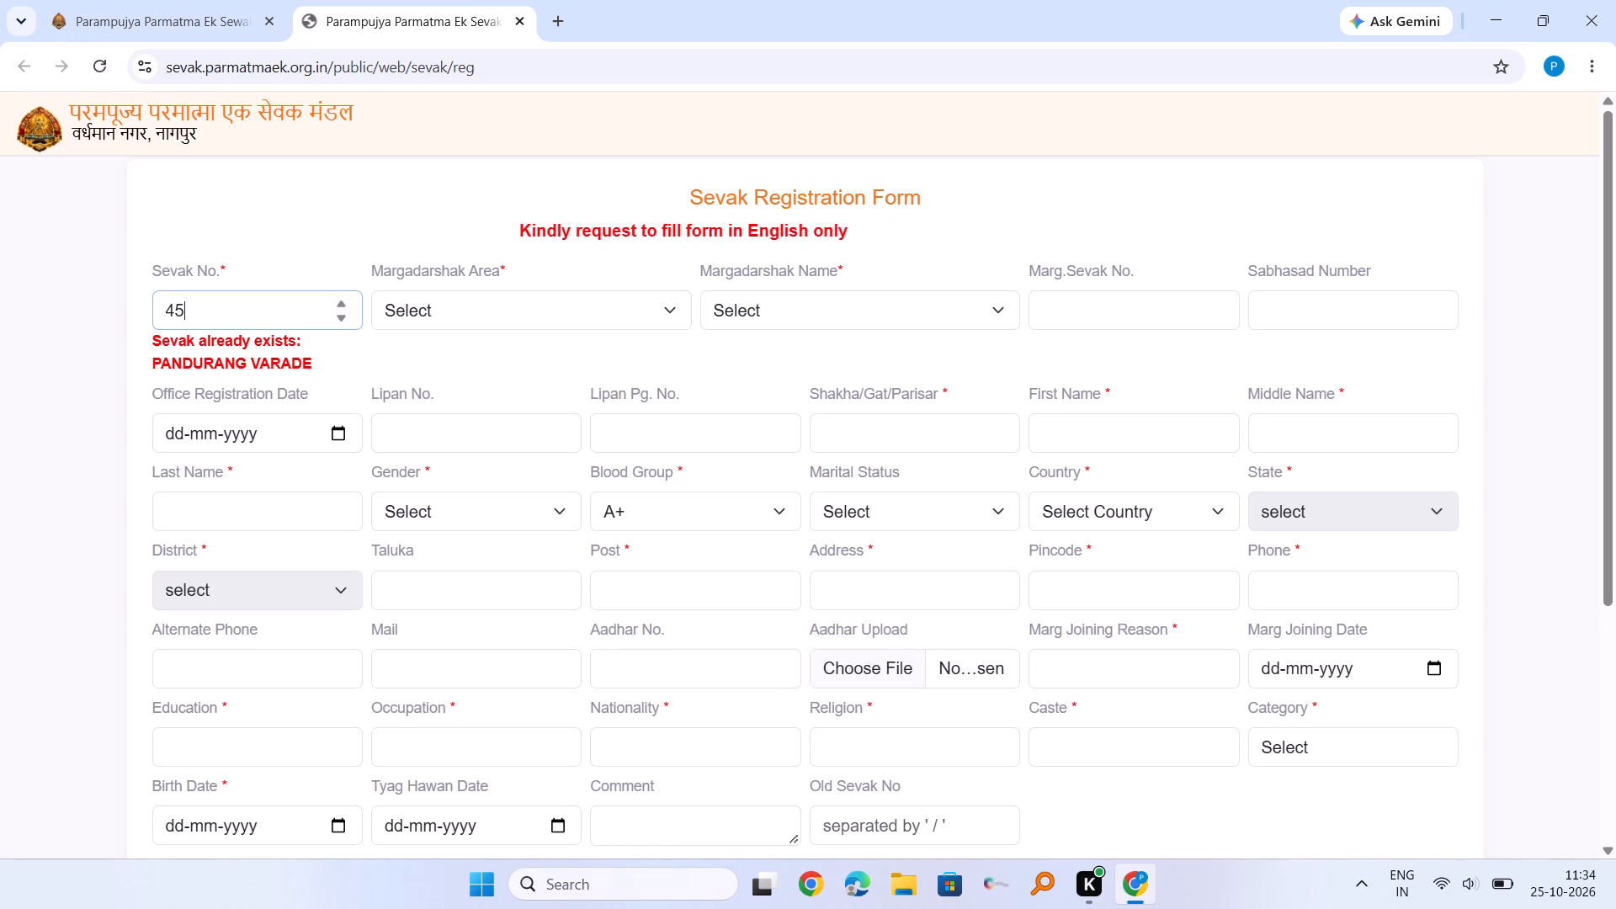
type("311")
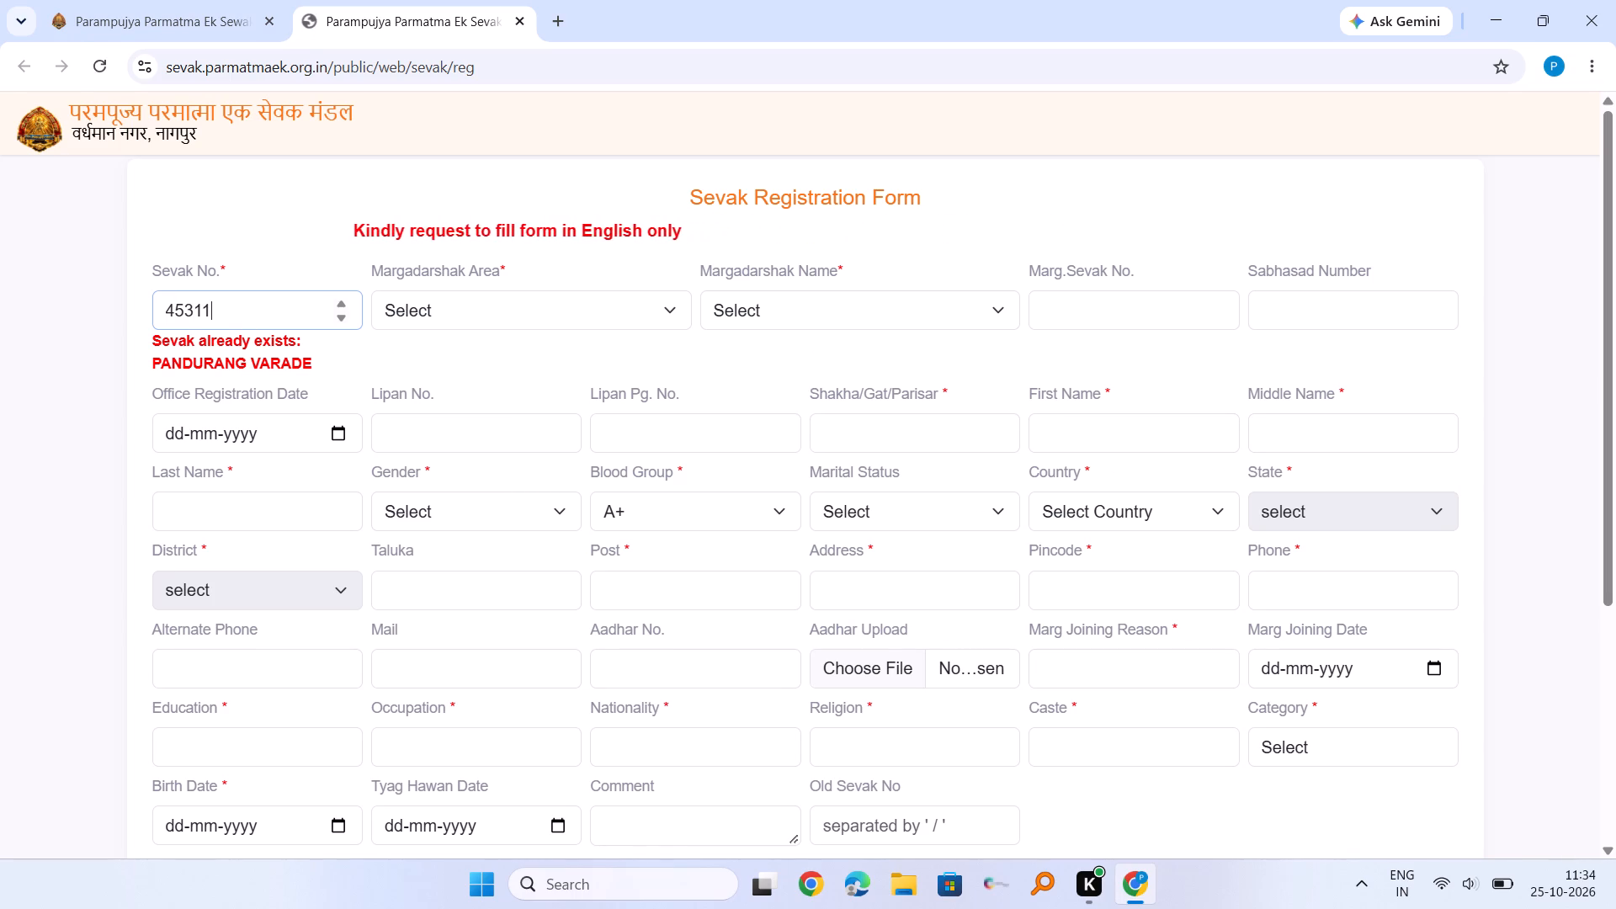
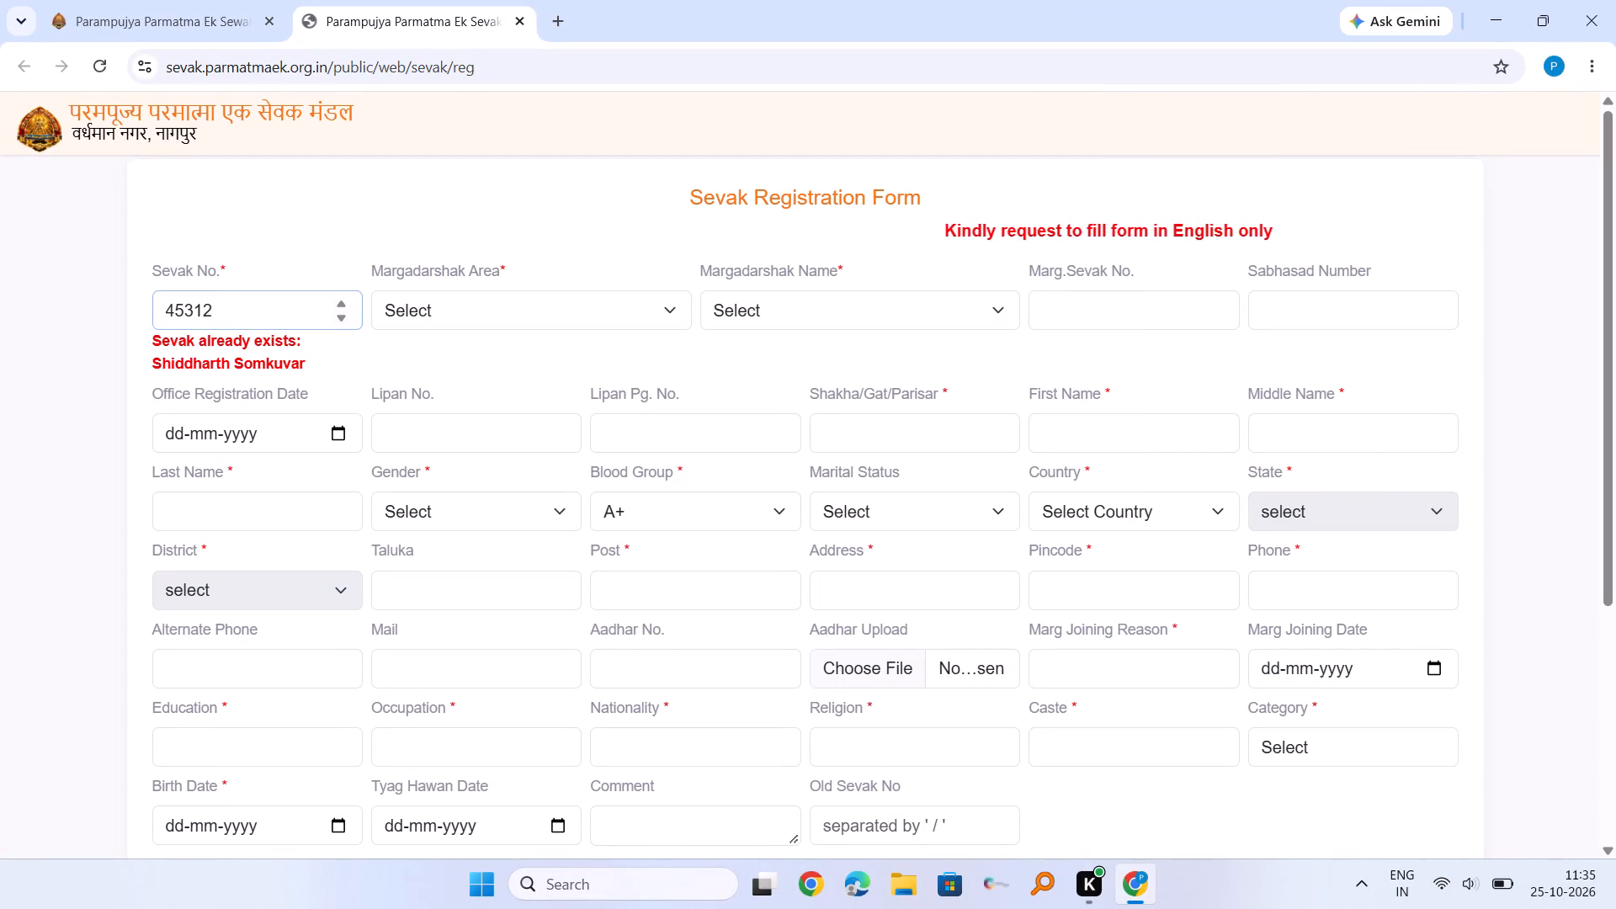
Increase the Sevak number by one.
key("Up")
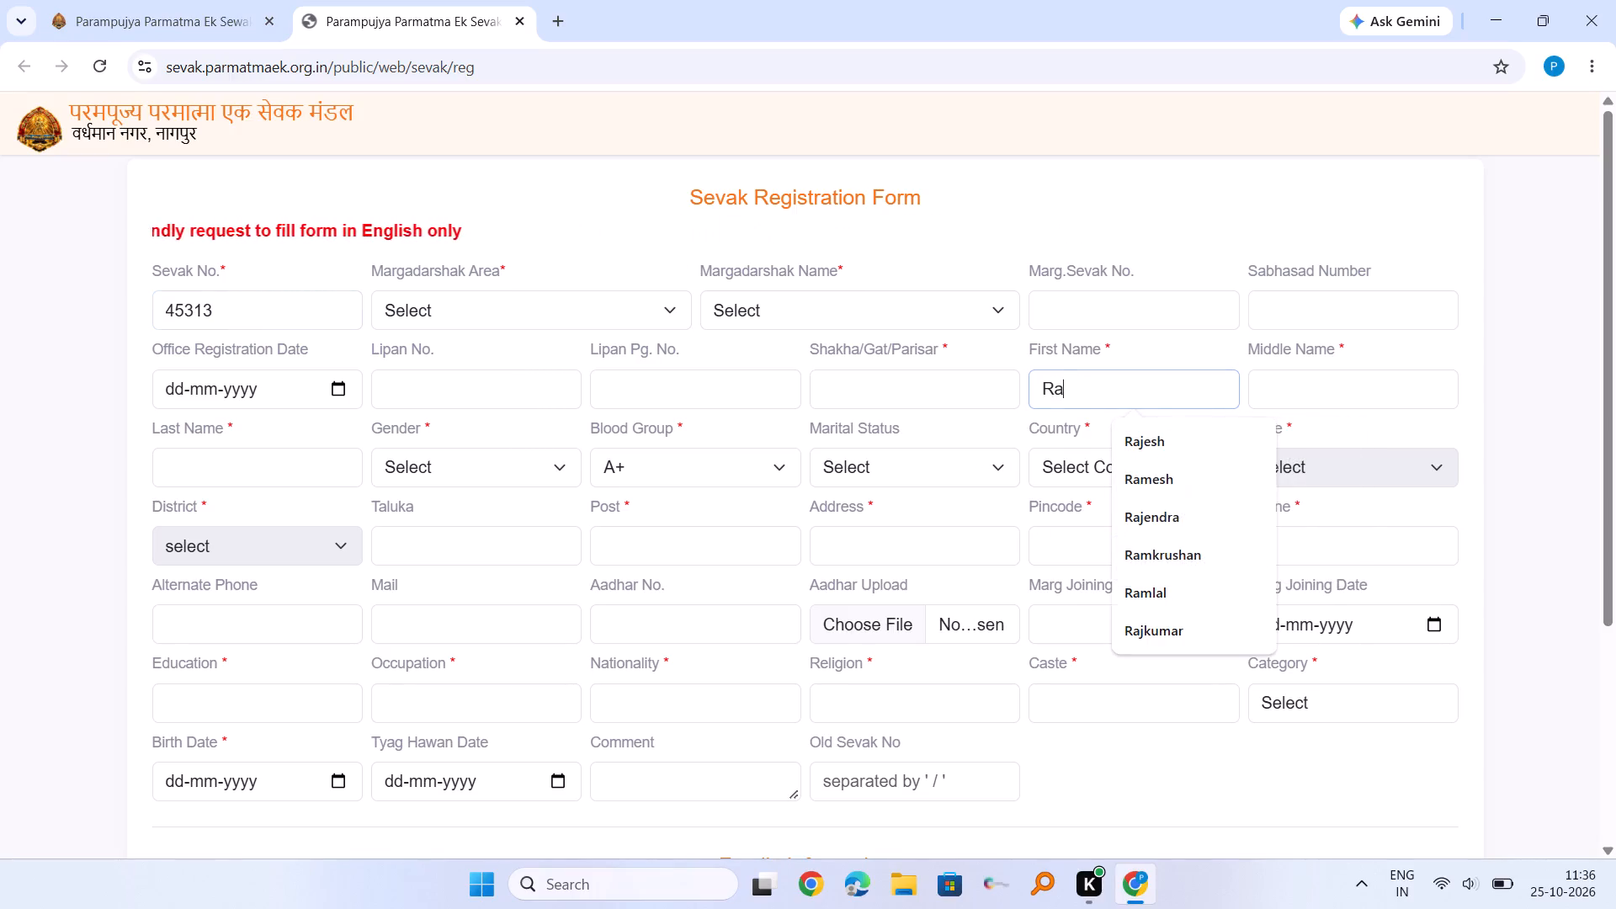
Enter the member's first, middle and last names in the registration form.
left_click(1323, 380)
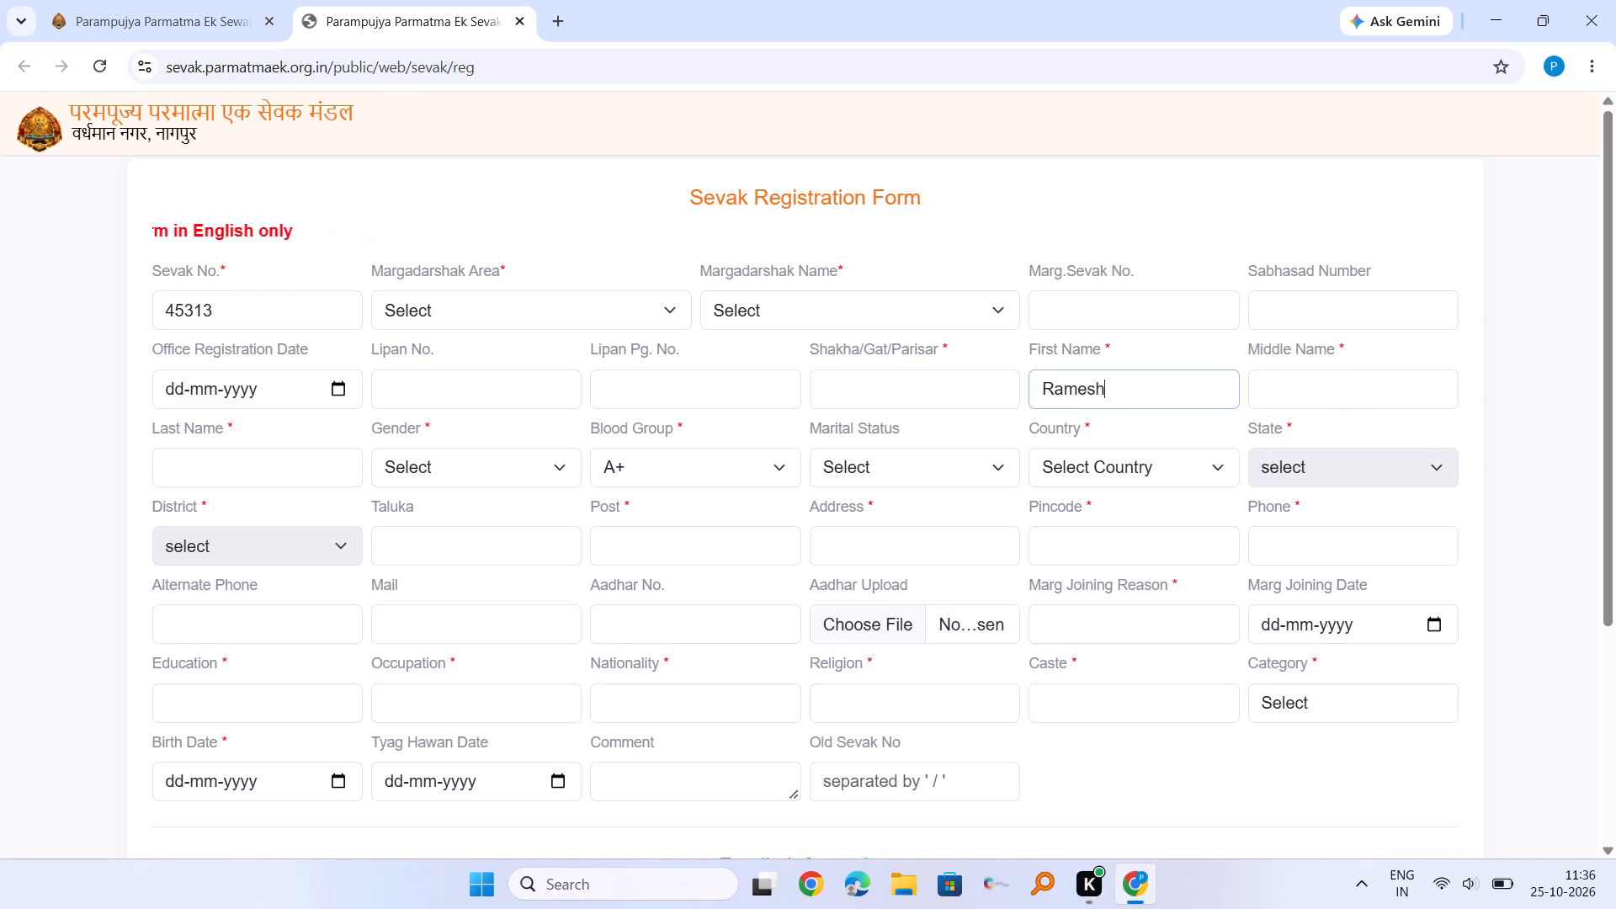
key("s")
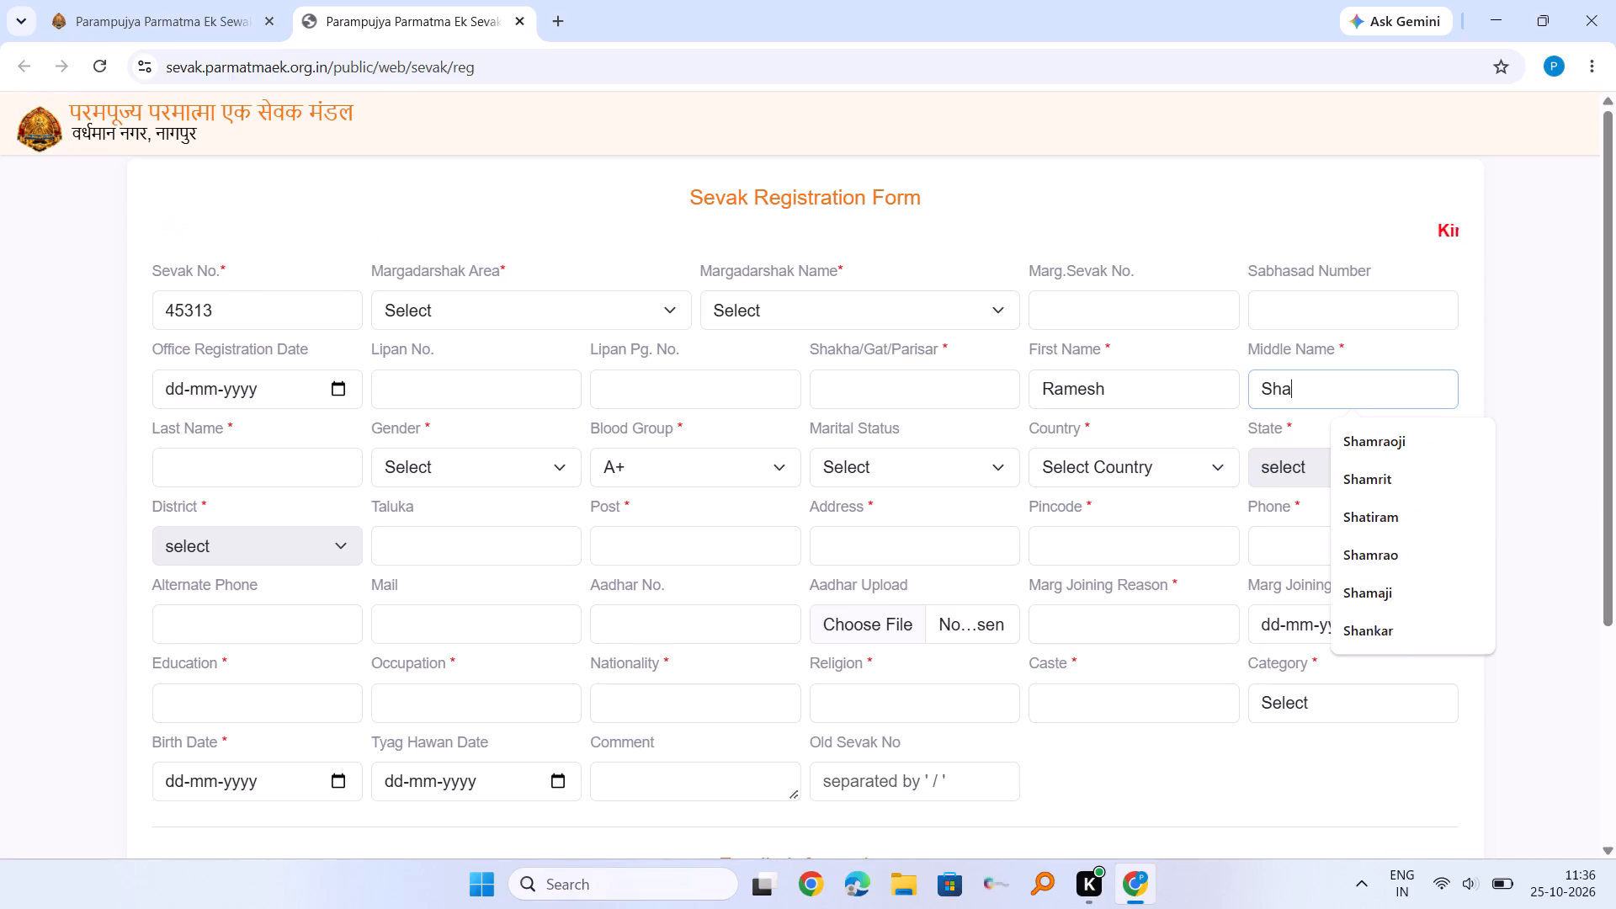
type("rao")
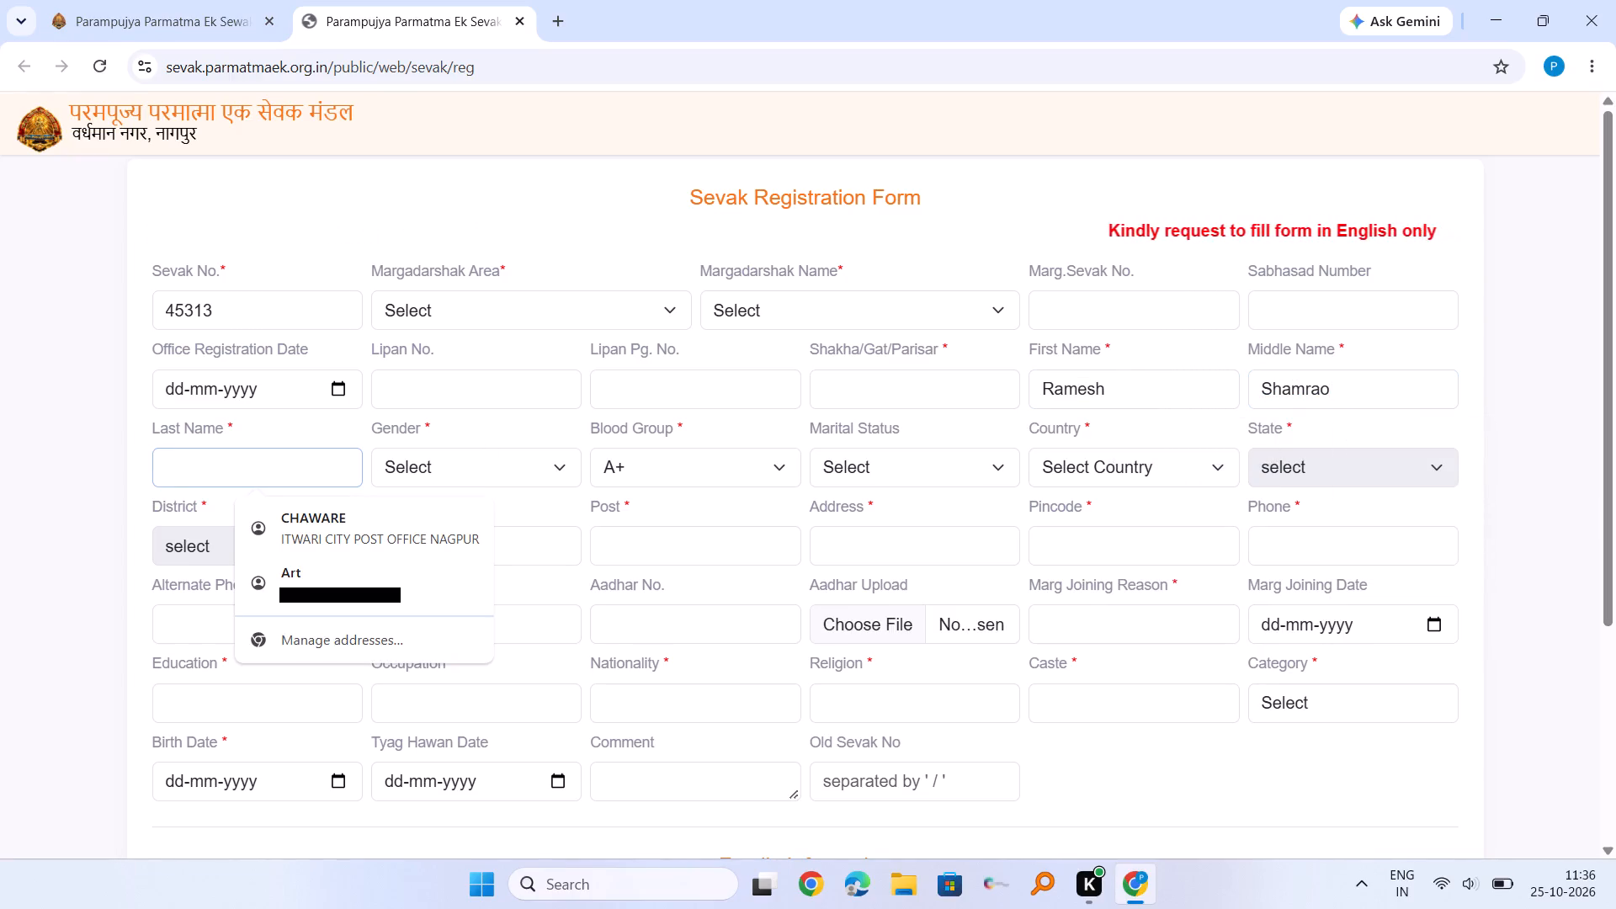
key("BackSpace")
type("te")
Set the member's gender to Male and blood group to NA.
left_click(493, 451)
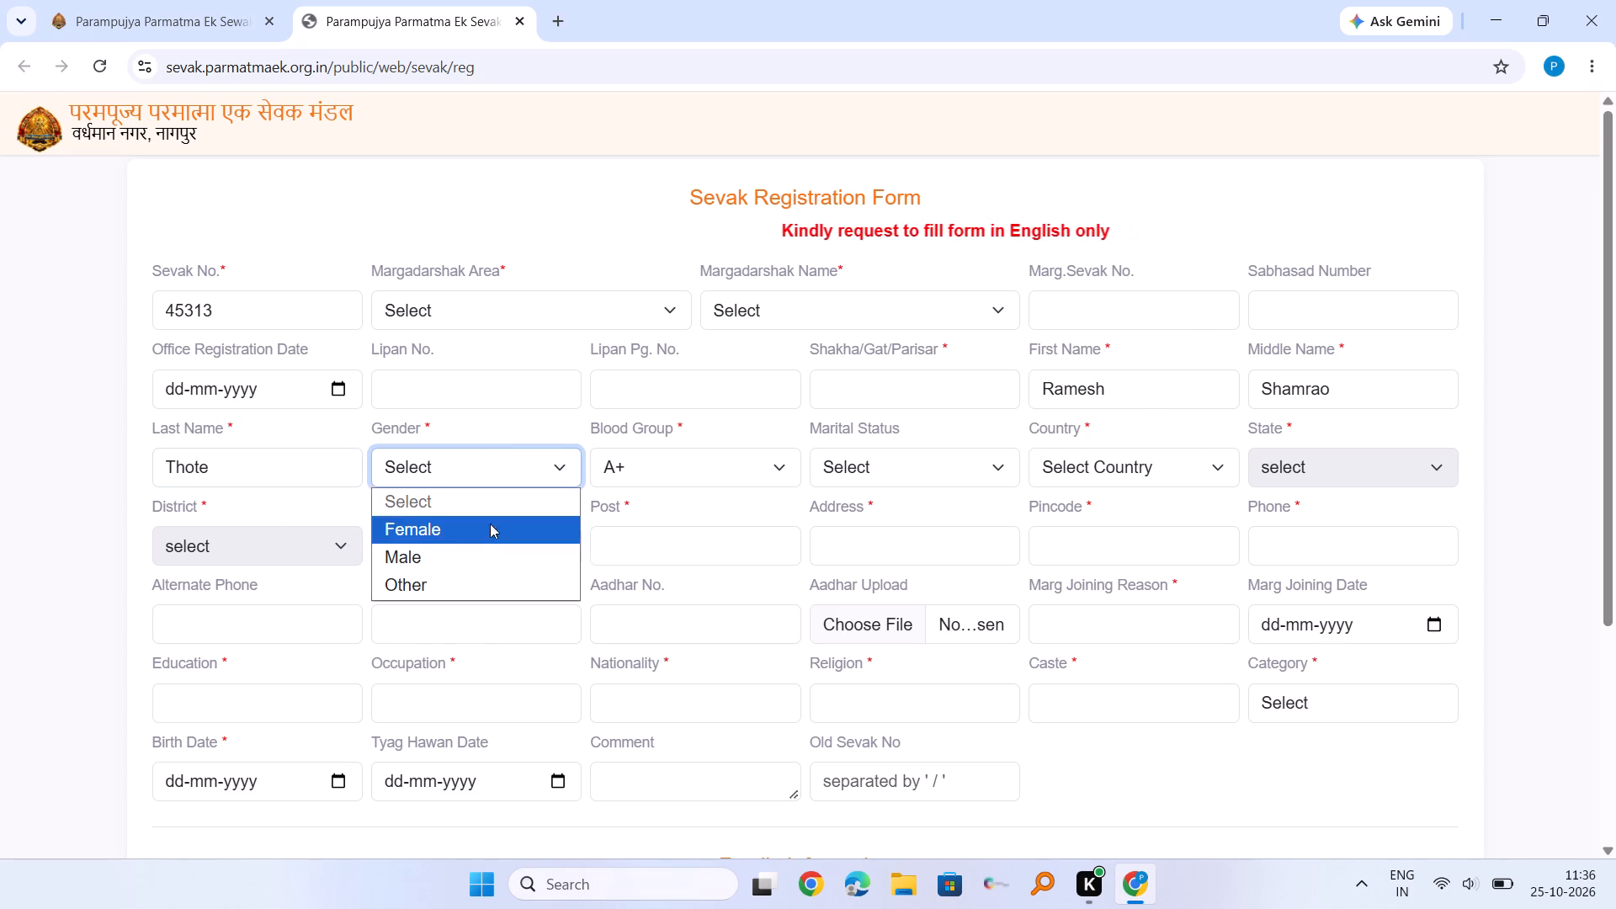
left_click(473, 544)
left_click(638, 460)
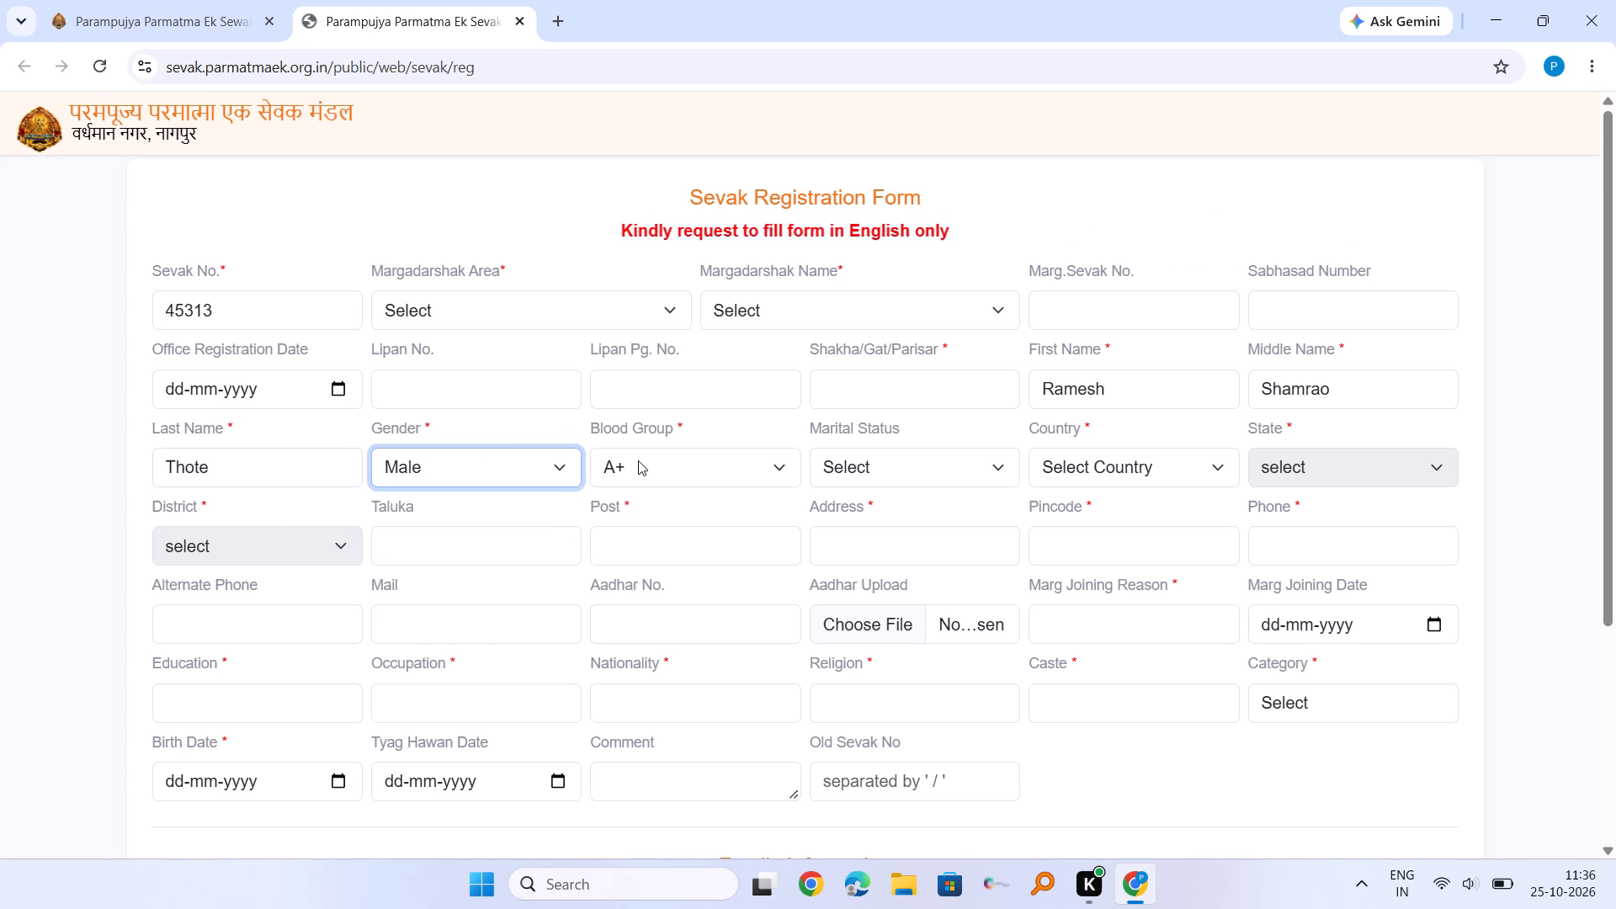
key("n")
key("Return")
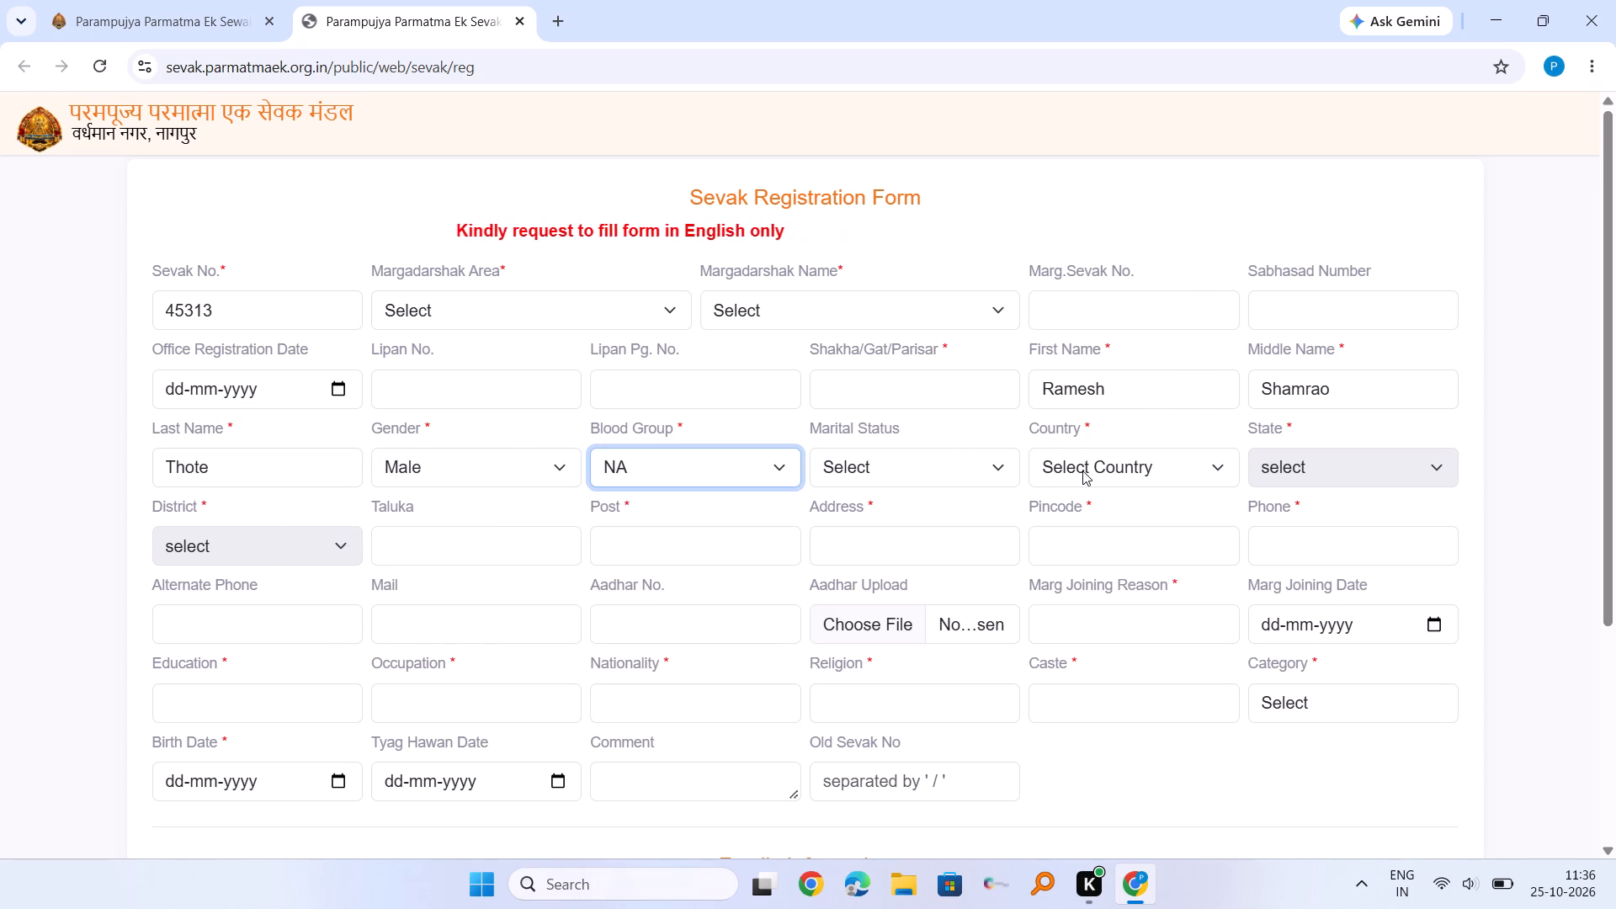
Set the member's location to country India, state Maharashtra and district Bhandara.
left_click(1082, 470)
left_click(1076, 518)
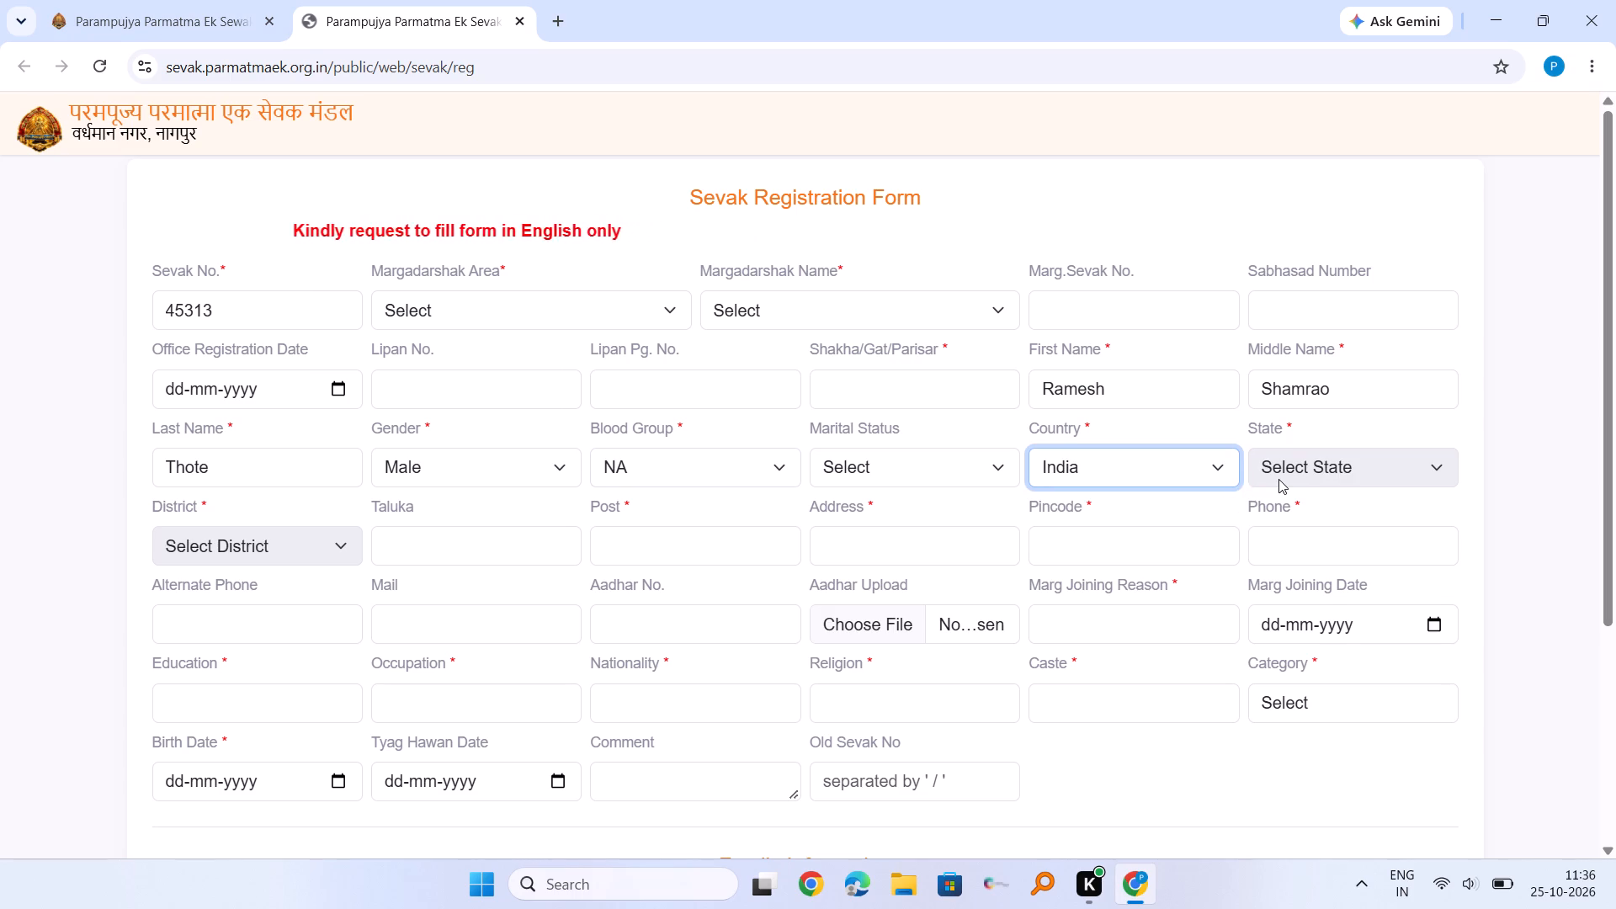
left_click(1278, 479)
left_click(1284, 473)
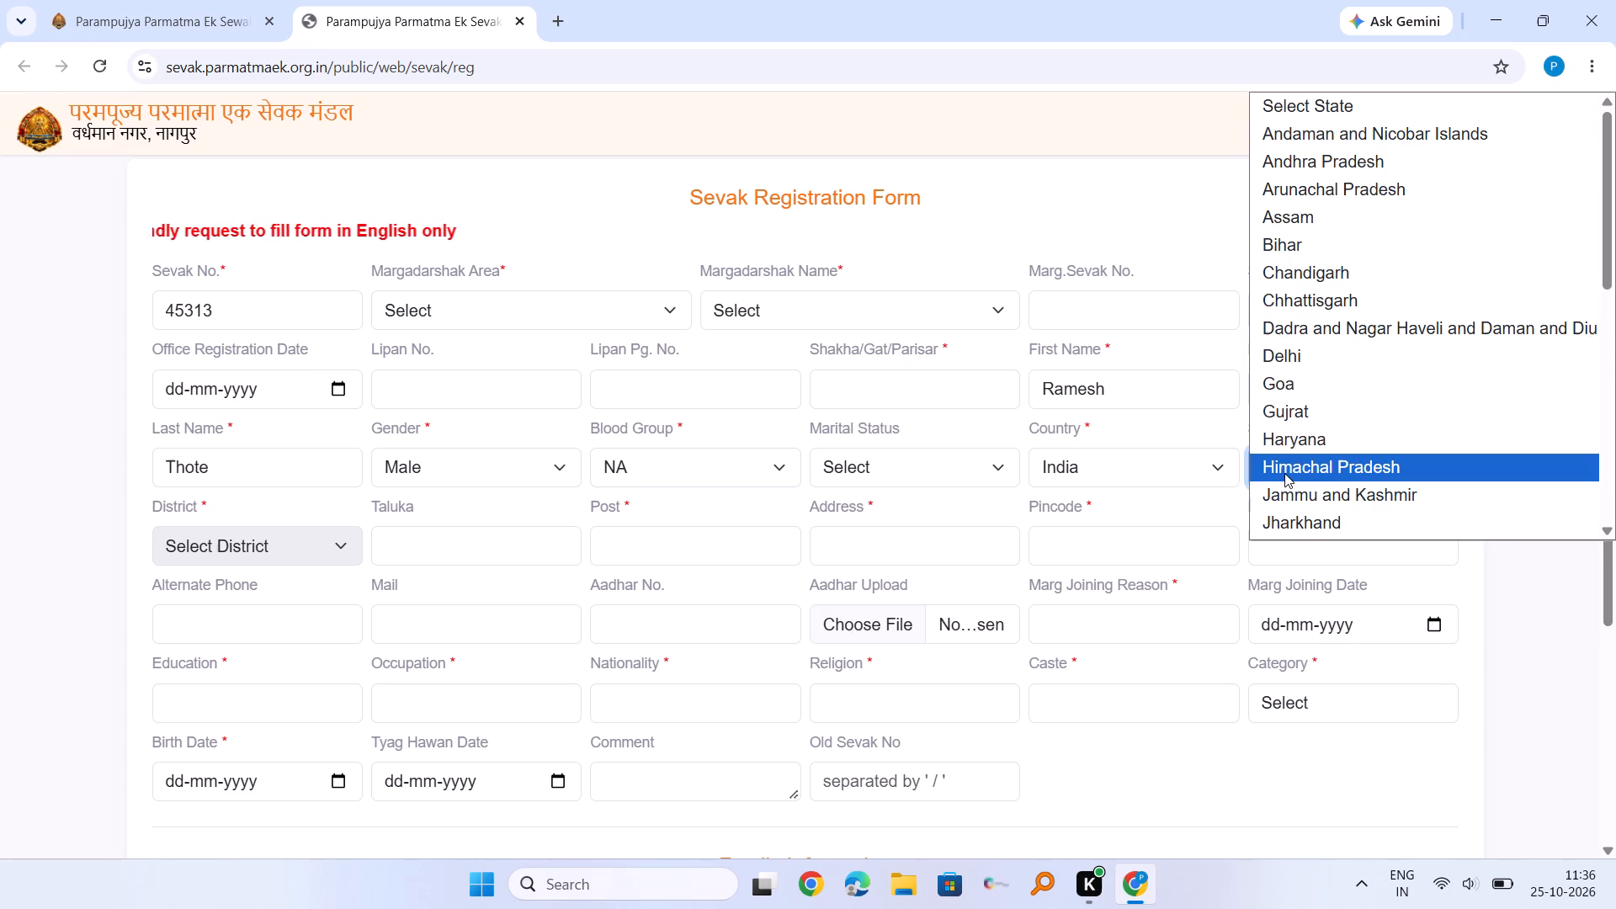
type("mah")
key("Return")
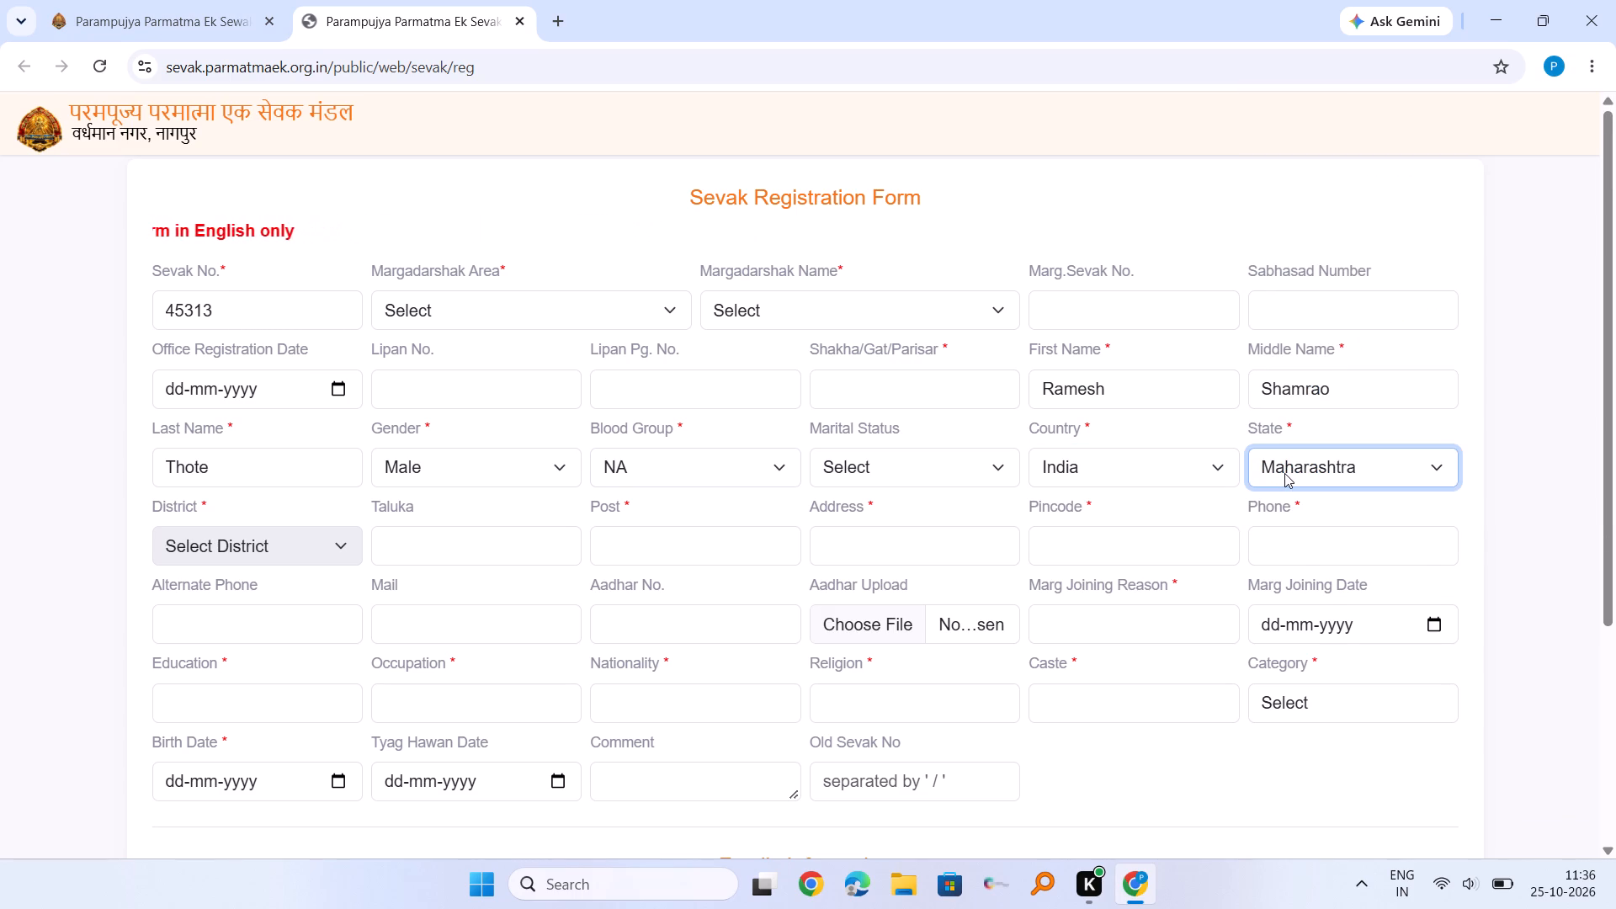
left_click(274, 561)
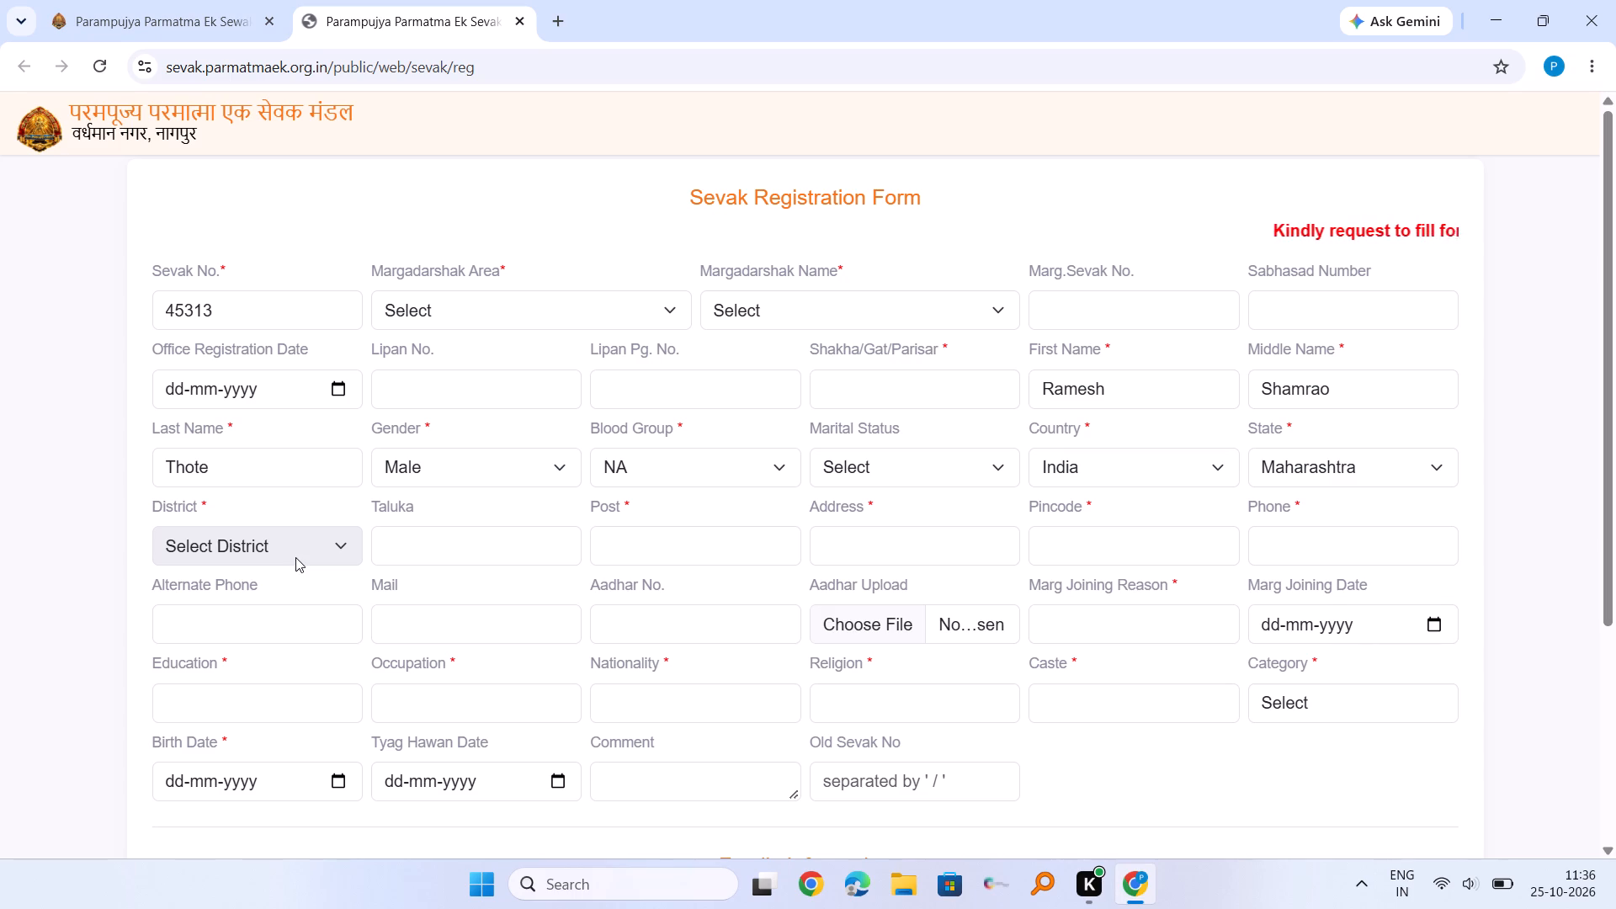
left_click(296, 554)
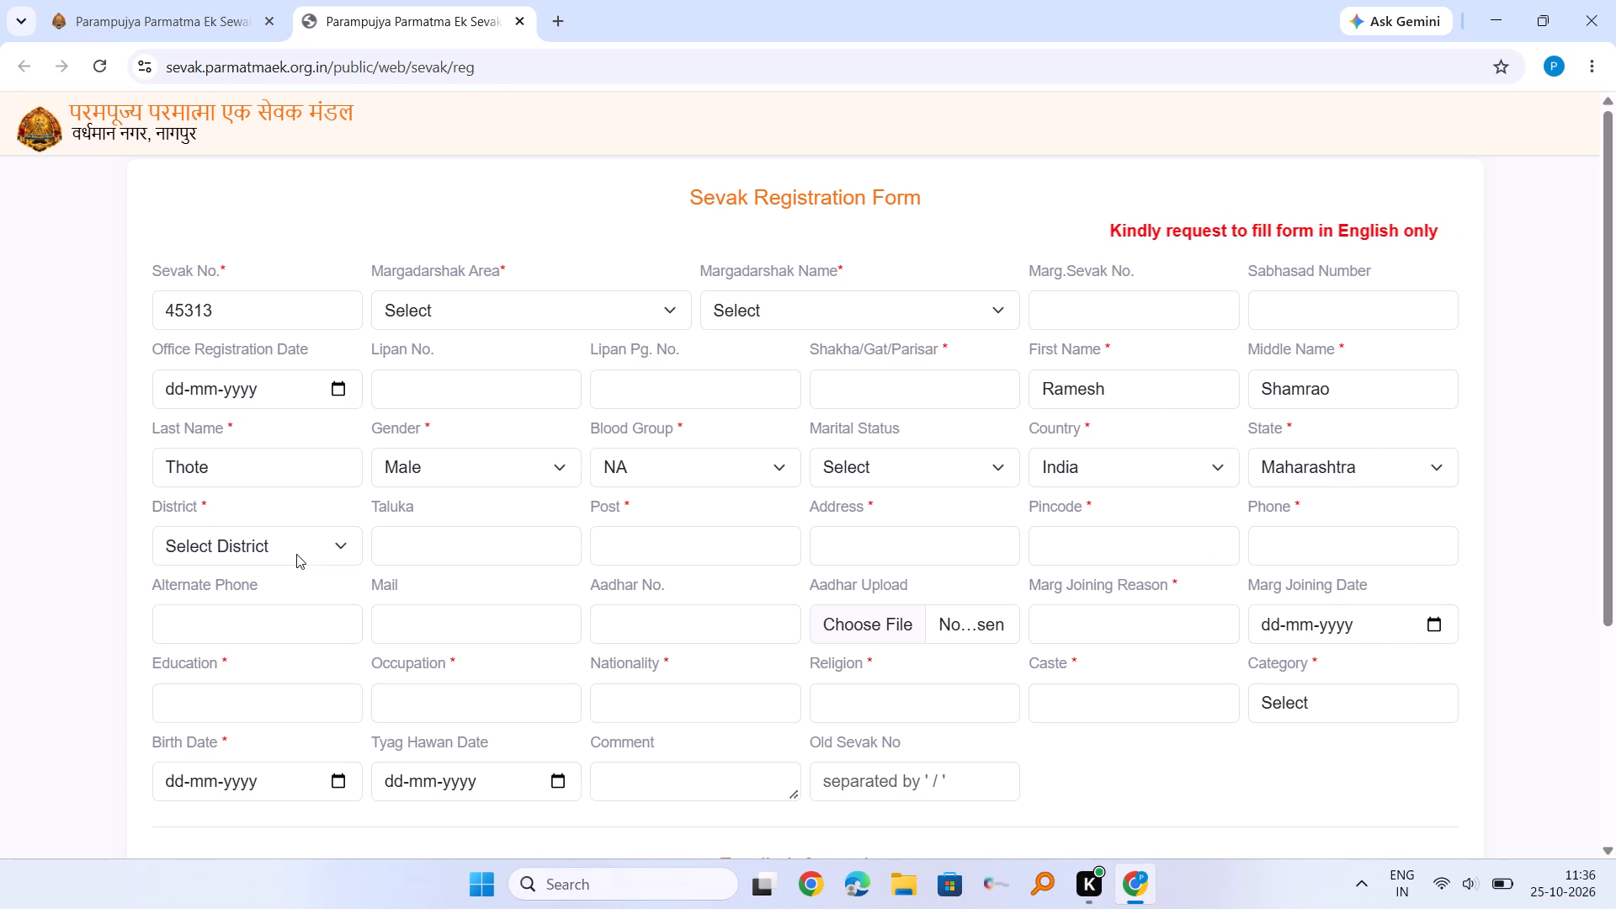
left_click(296, 554)
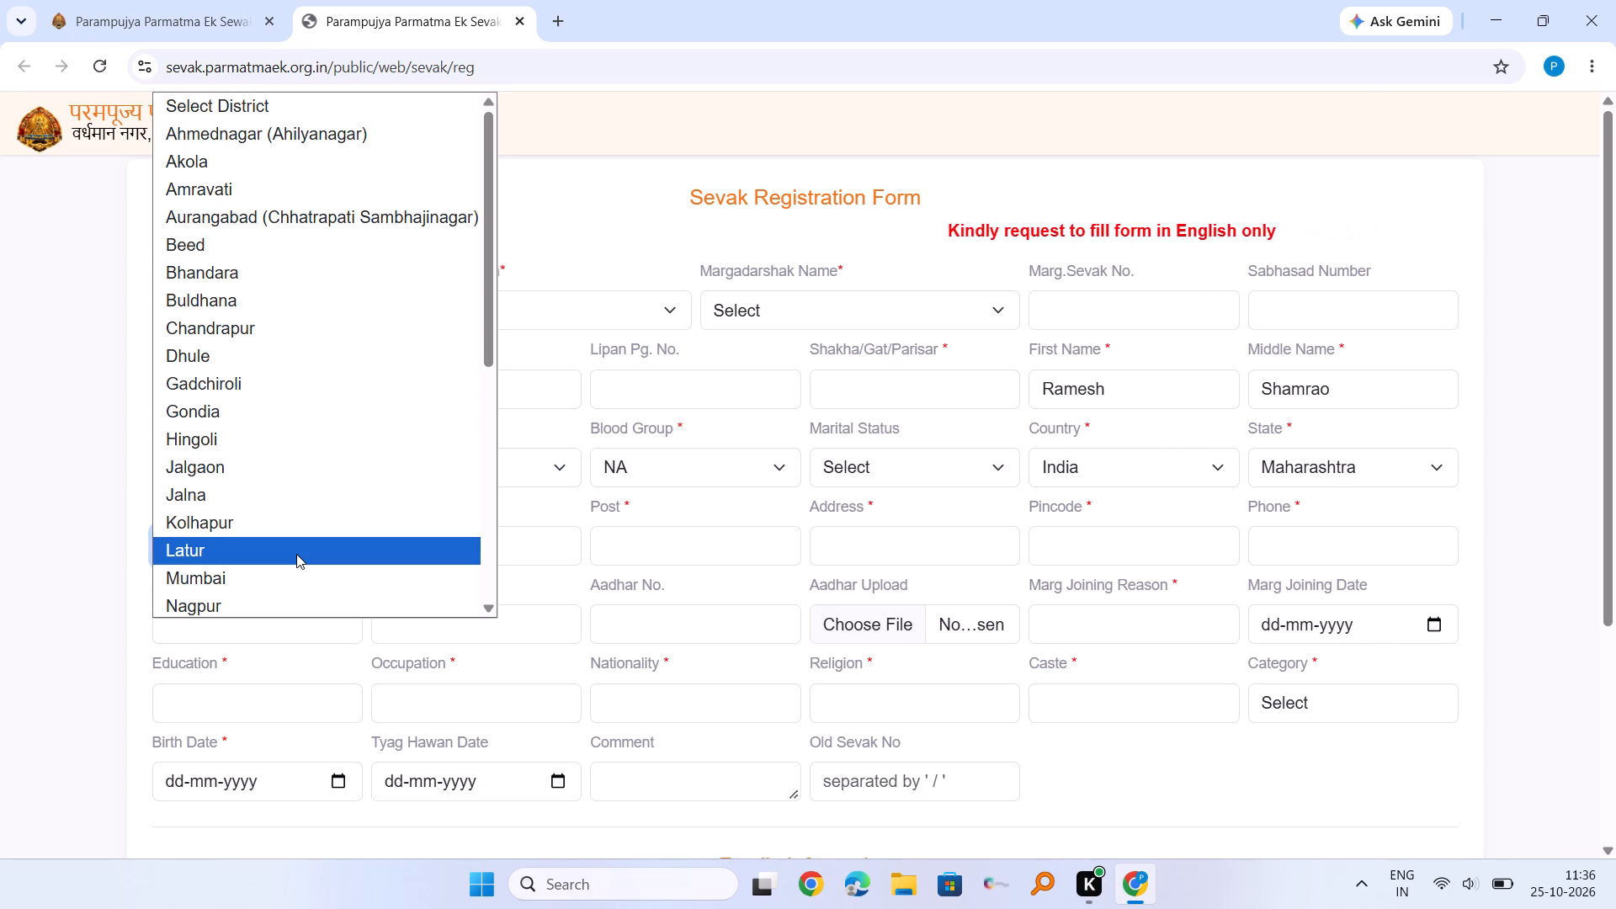
key("b")
key("Down")
key("Return")
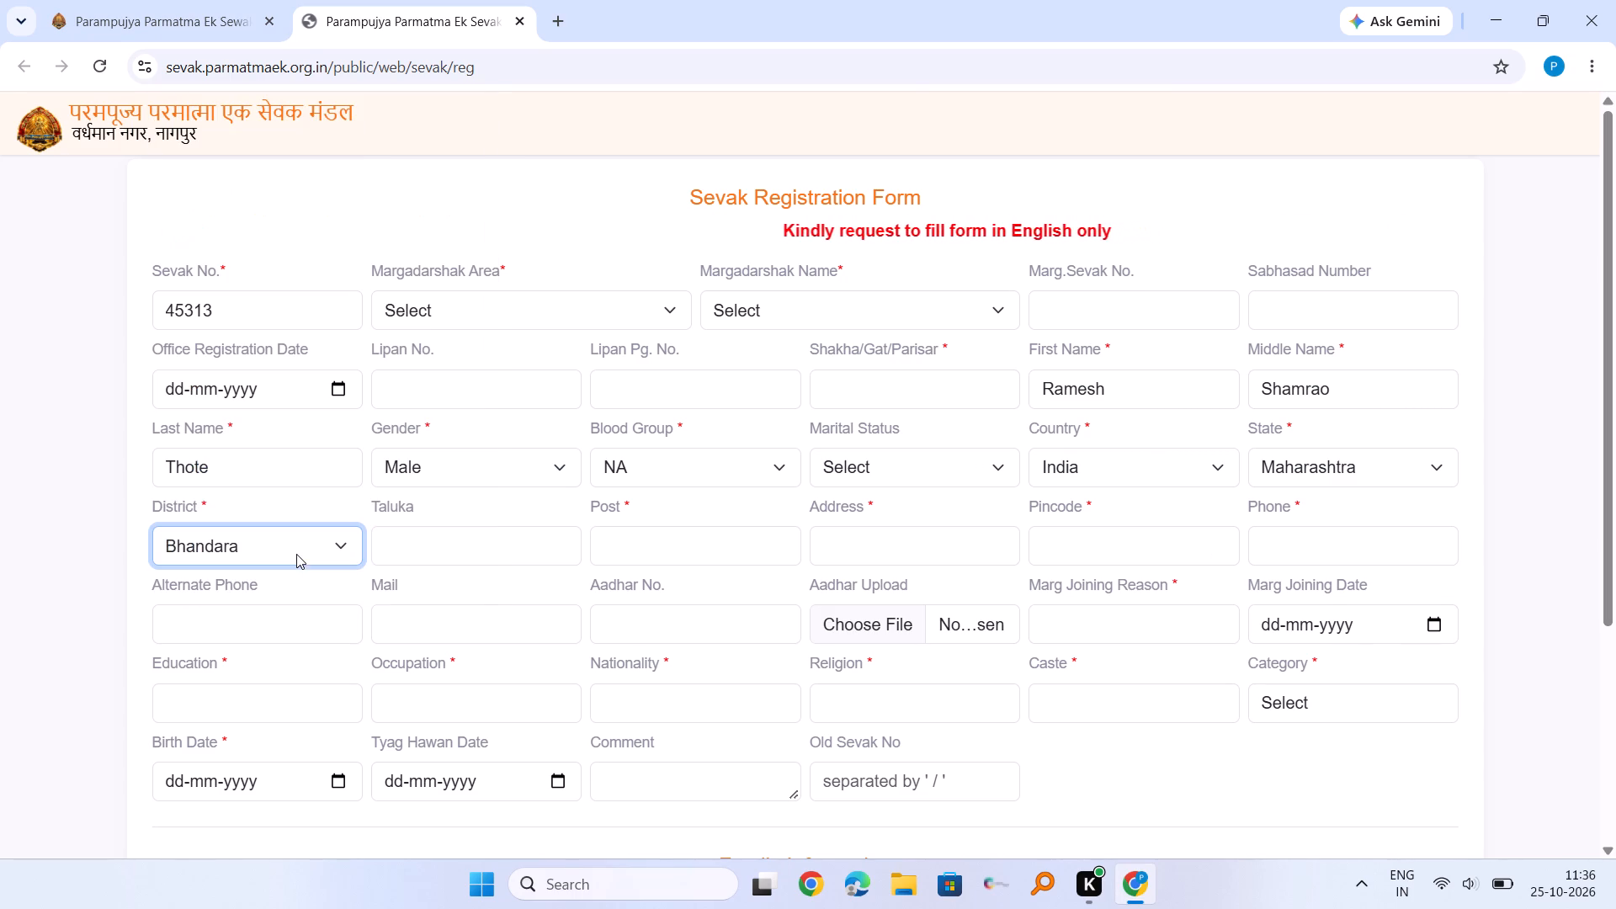
Fill in Bhandara as the taluka and post, with a capital B, and enter the member's address.
left_click(454, 529)
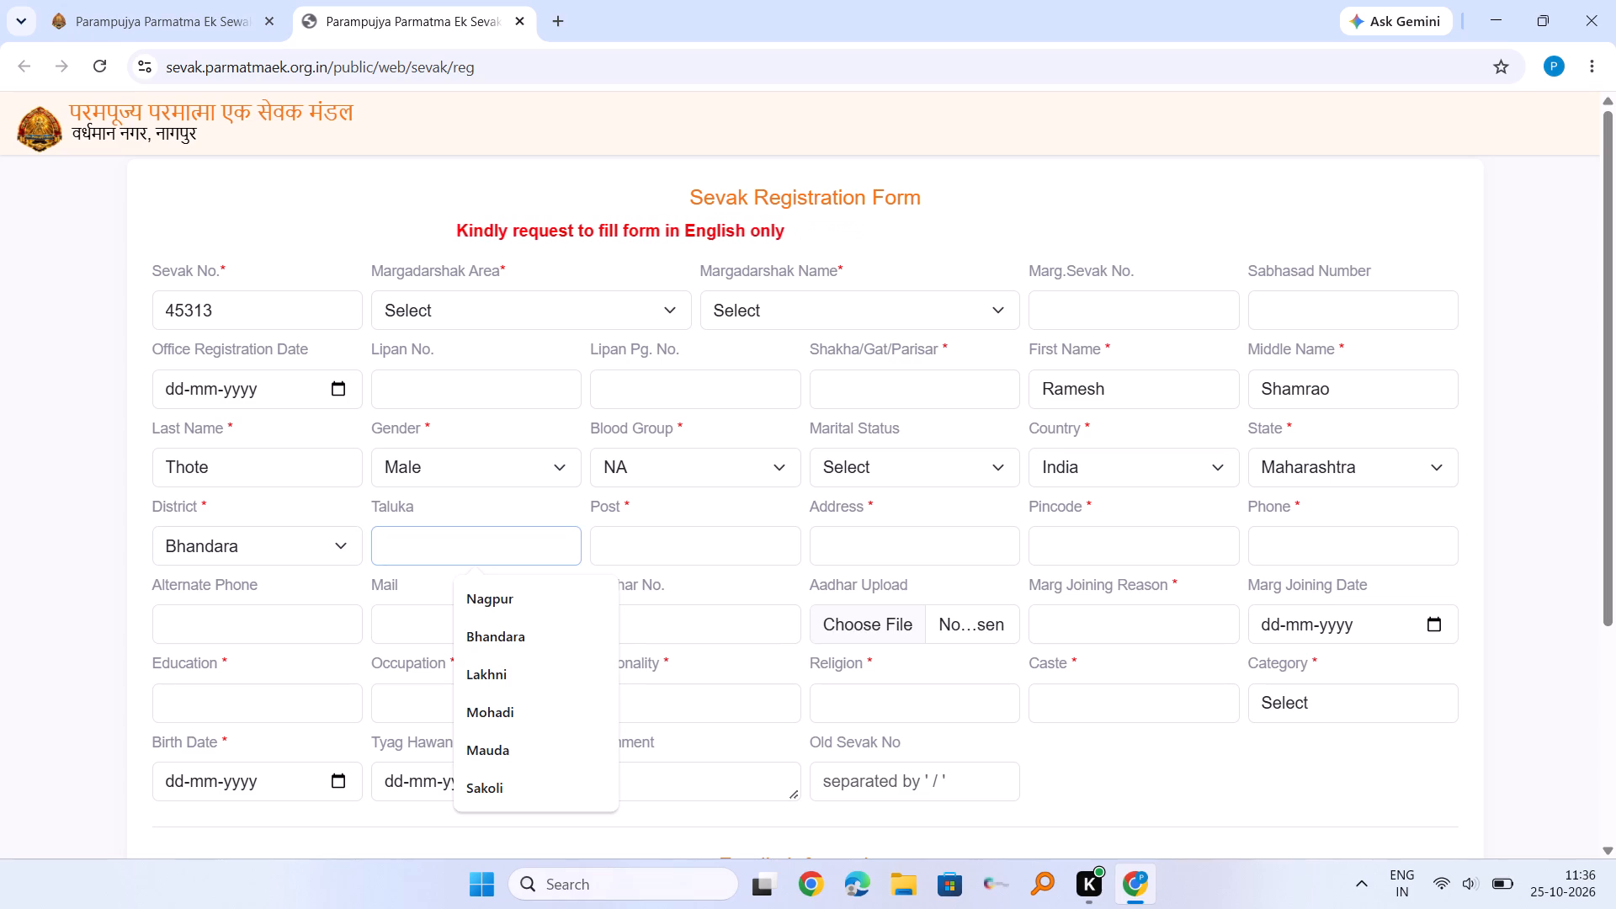
left_click(513, 595)
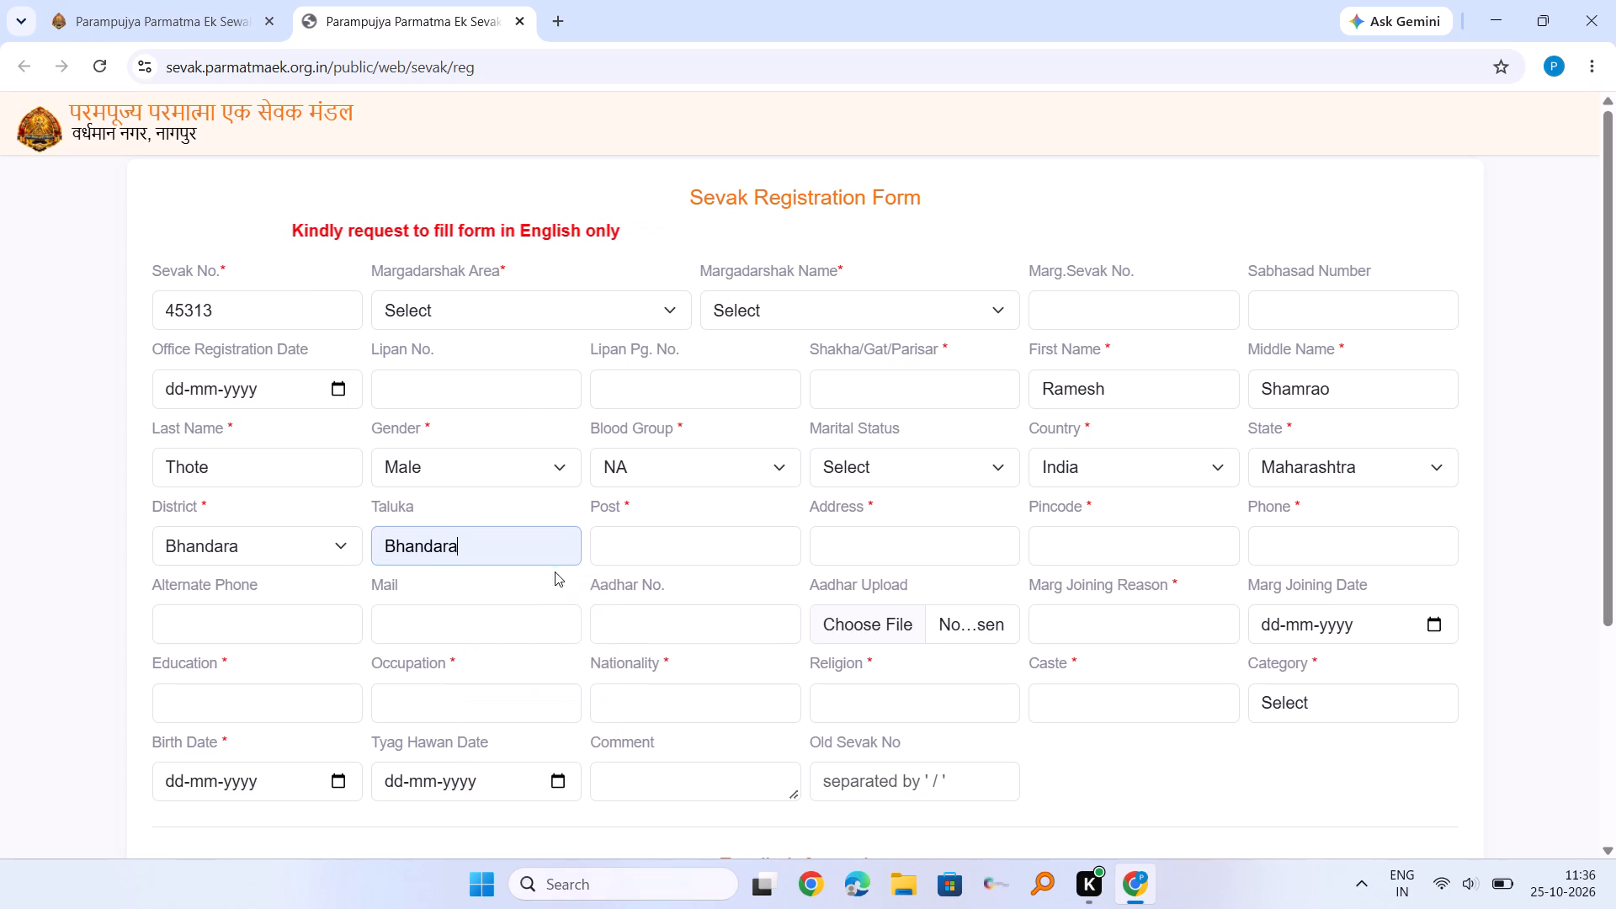
left_click(599, 560)
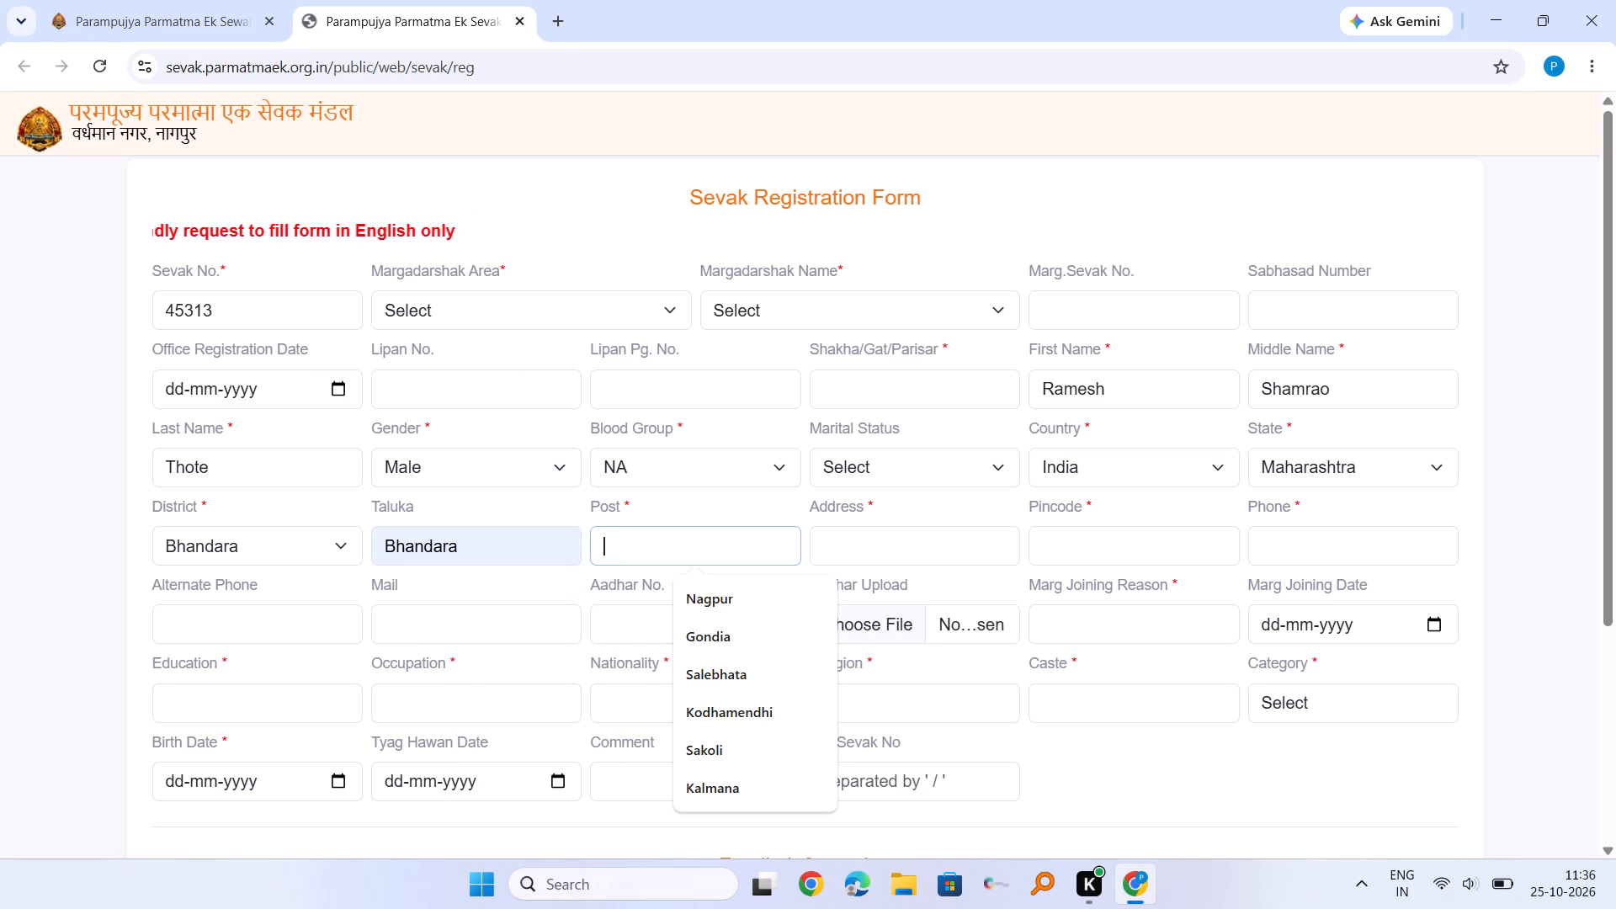
left_click(730, 601)
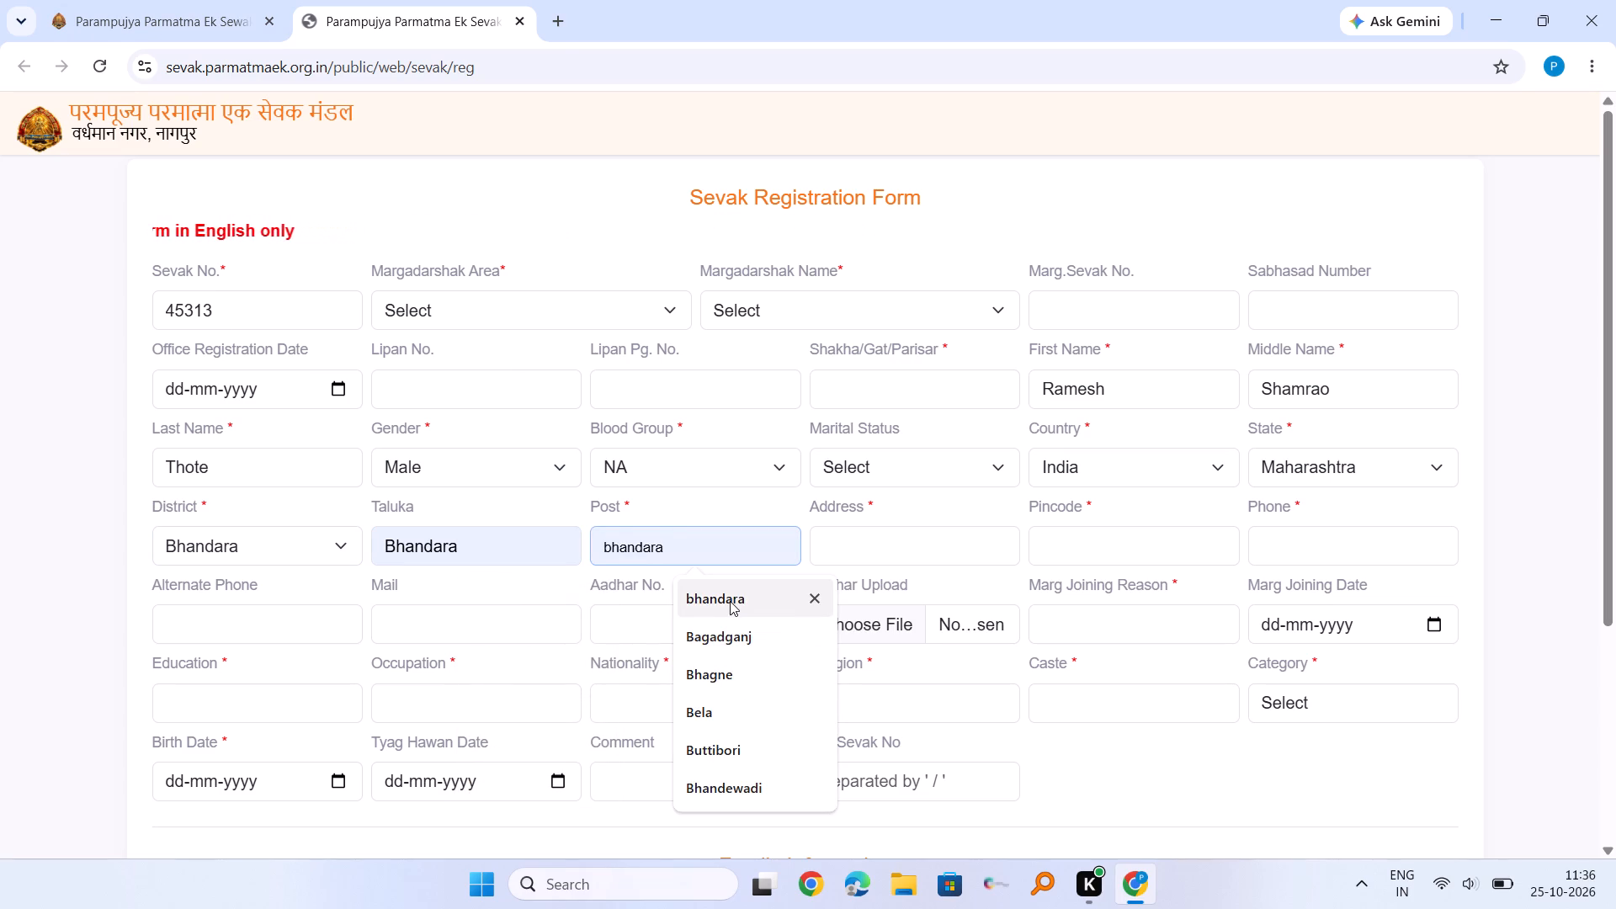
left_click(610, 541)
key("BackSpace")
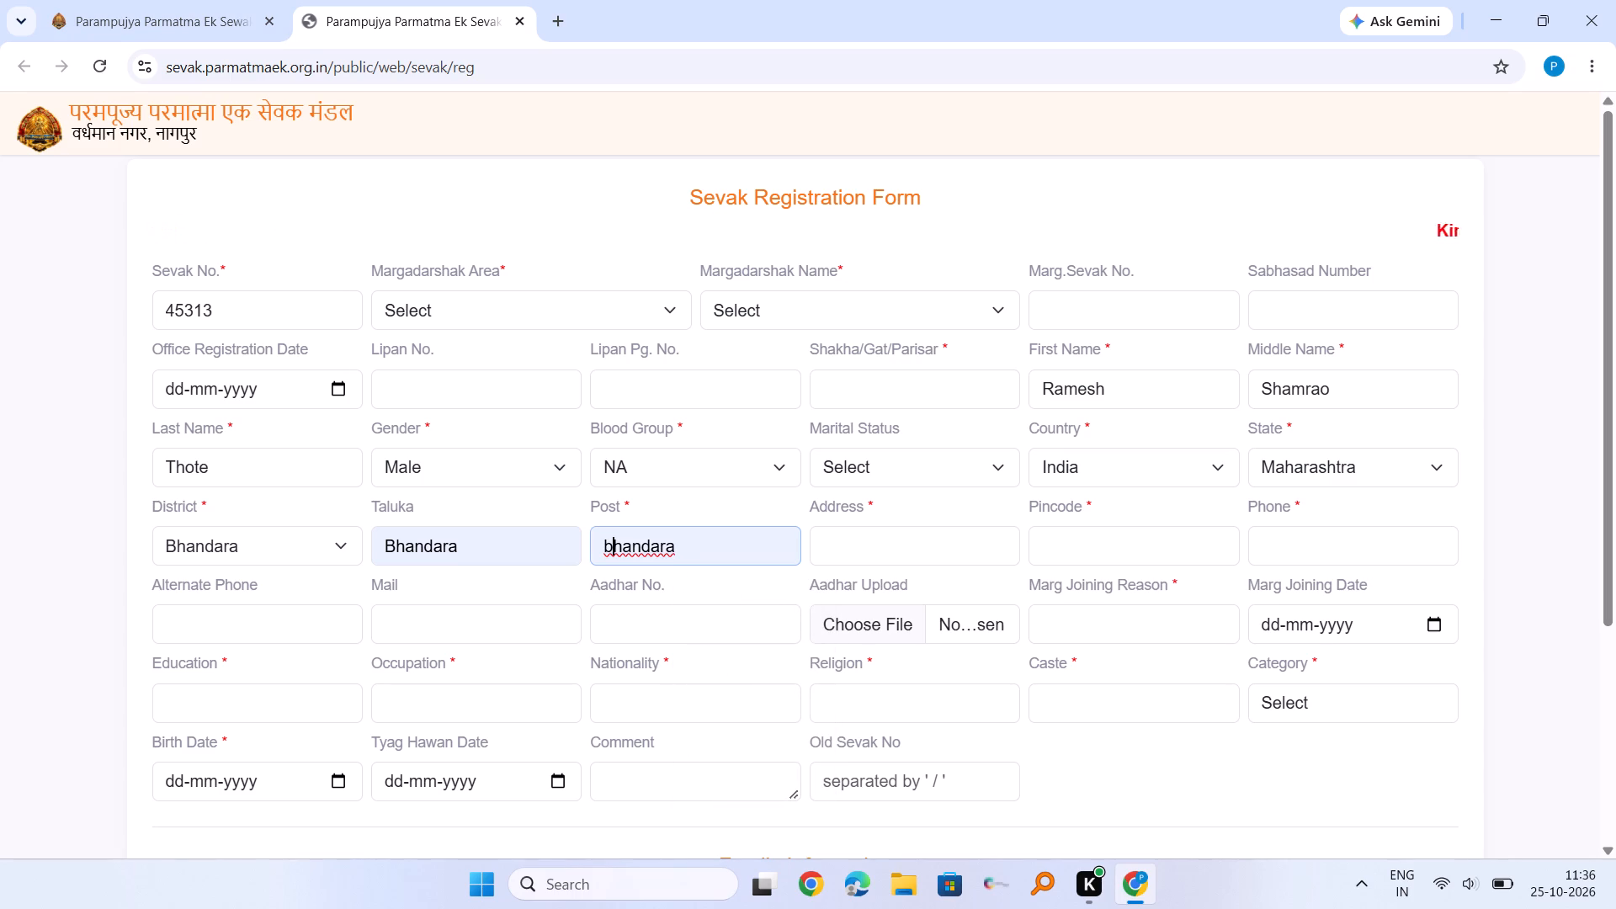
key("b")
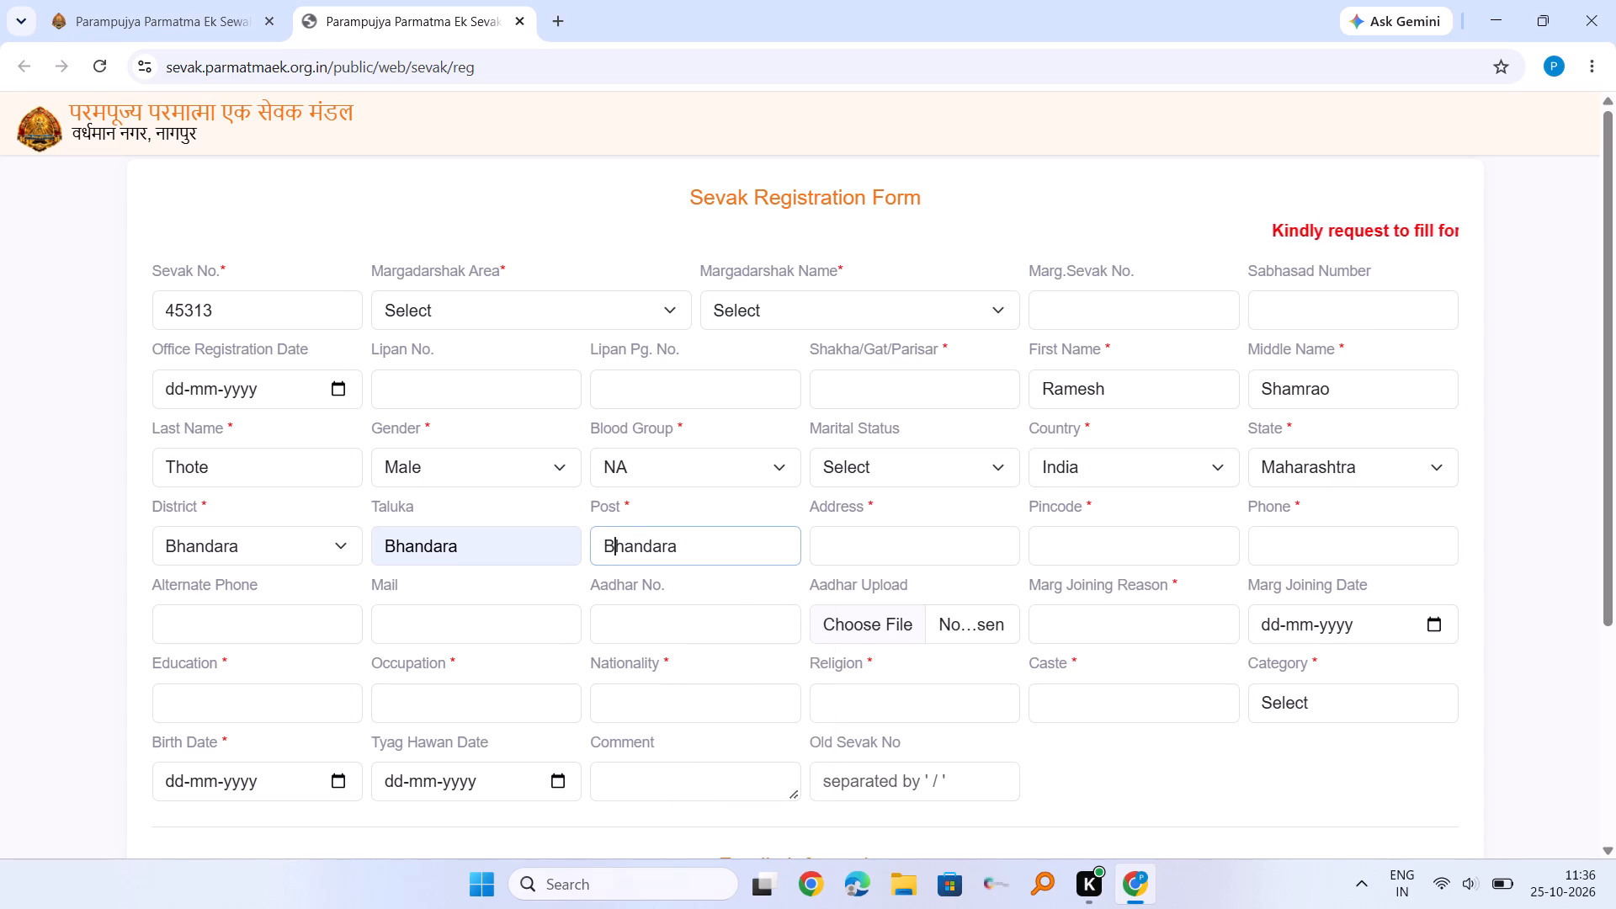
left_click(858, 545)
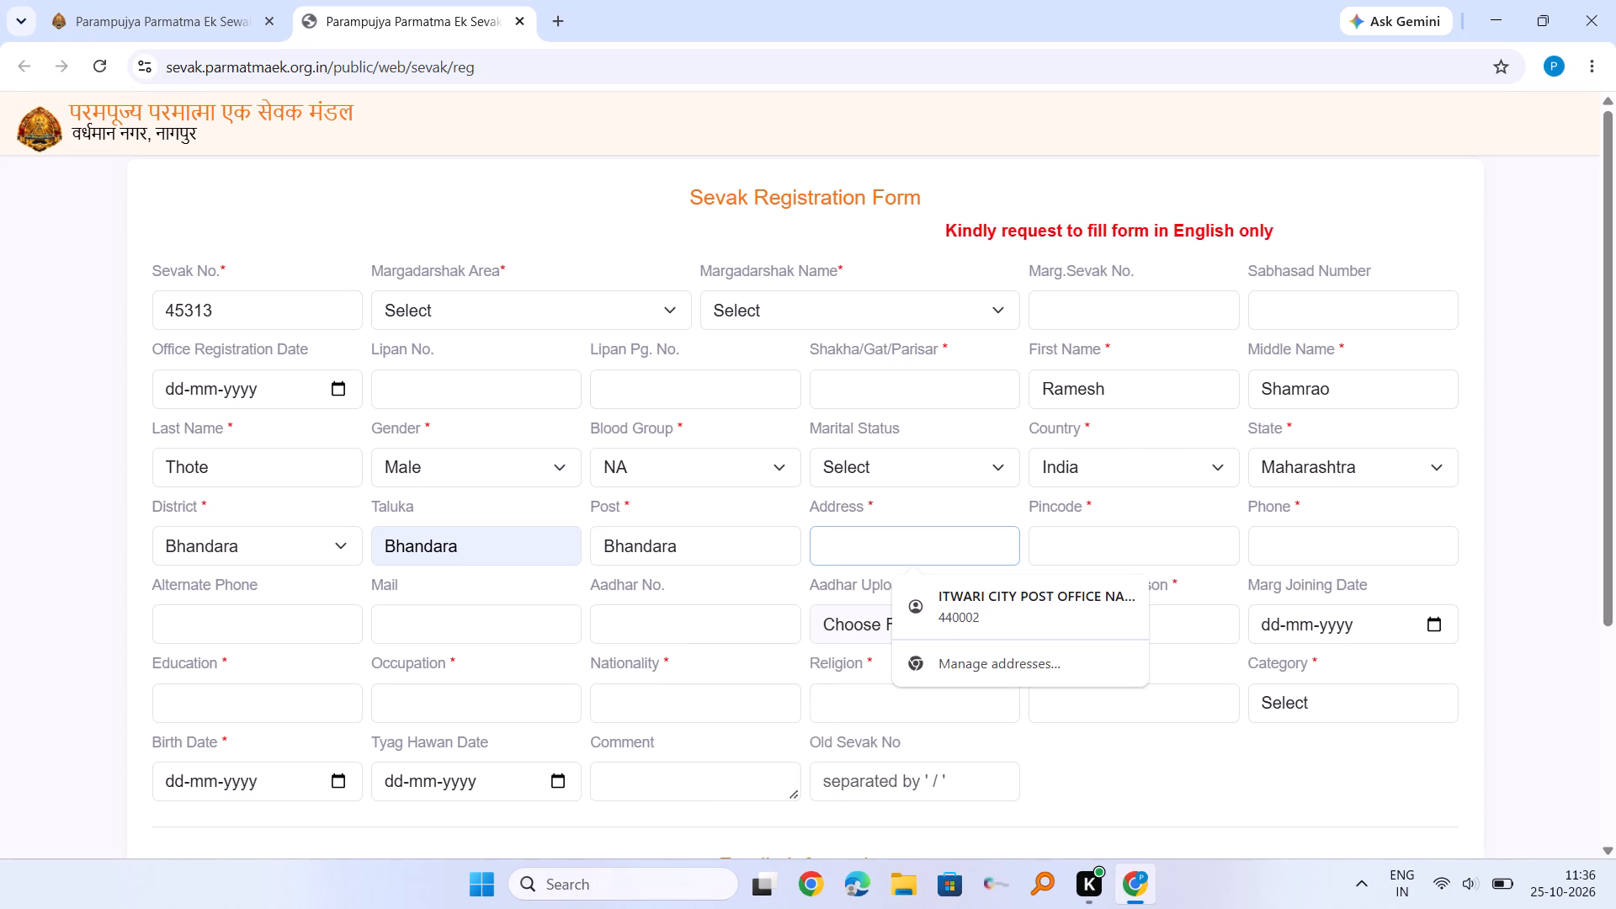
key("b")
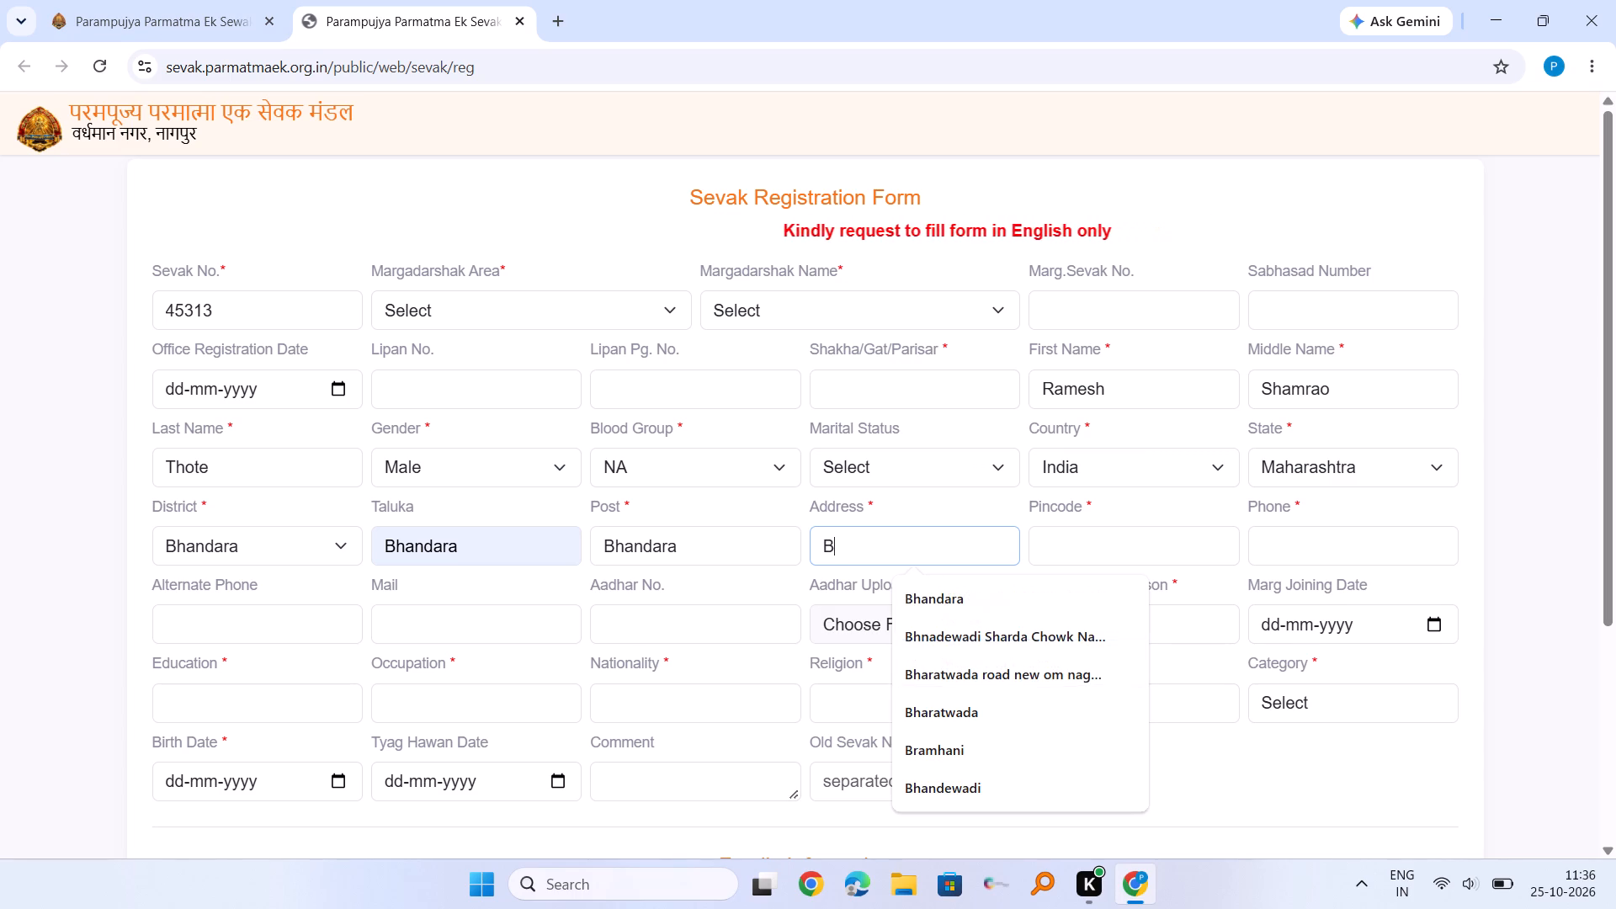
left_click(950, 605)
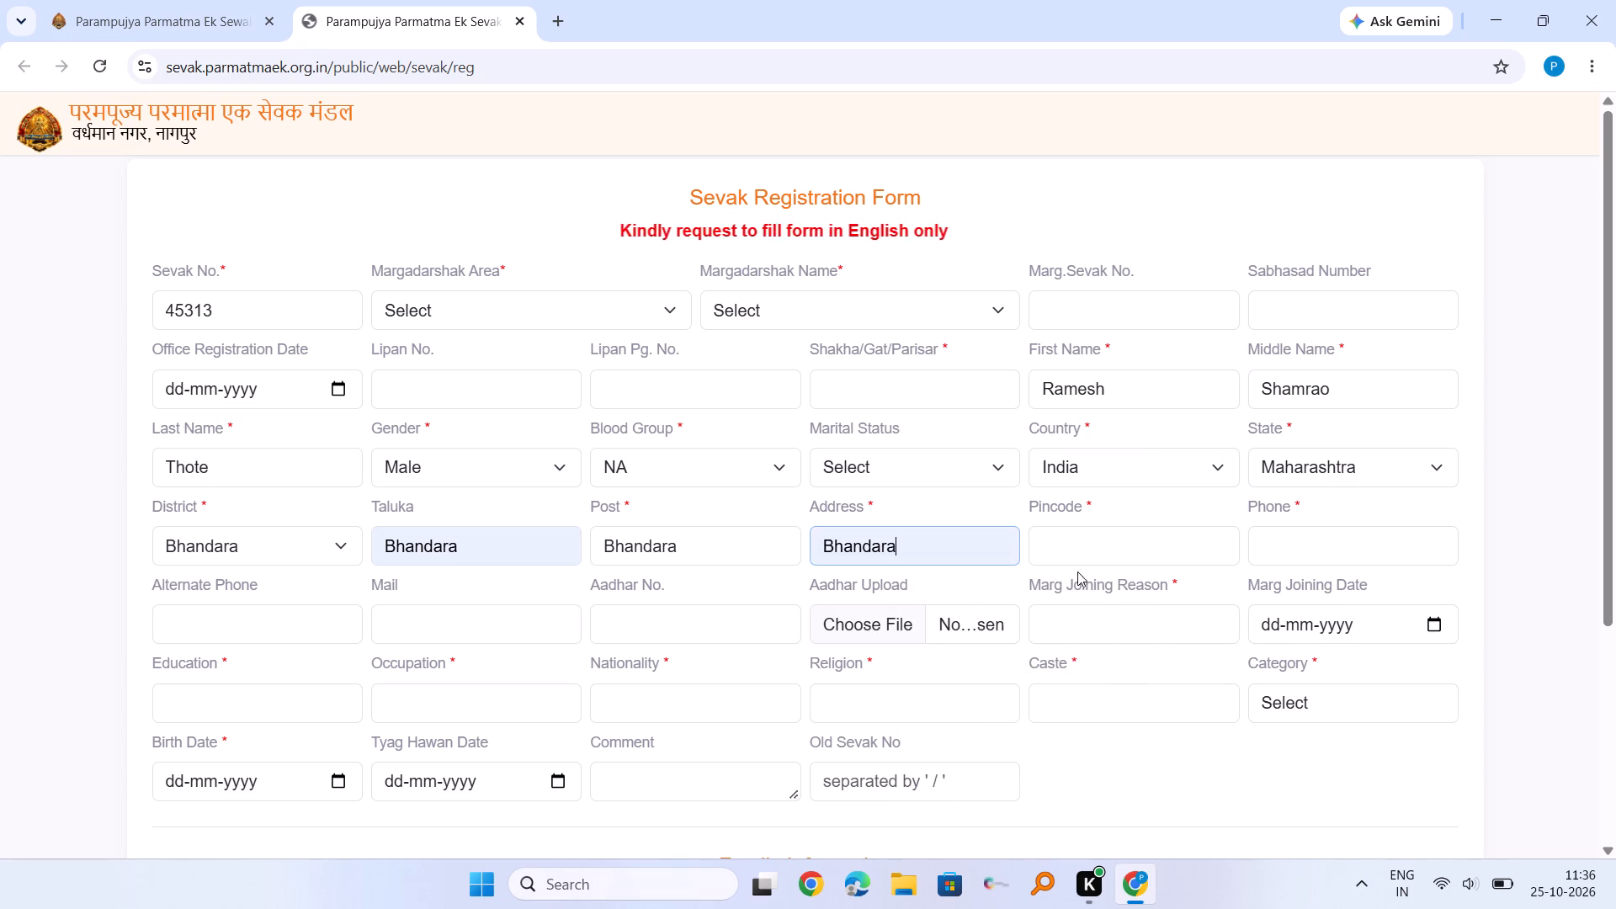
Search Google in a new tab for "Pin code of bhandara" and copy the code into the form's Pincode field.
left_click(1086, 547)
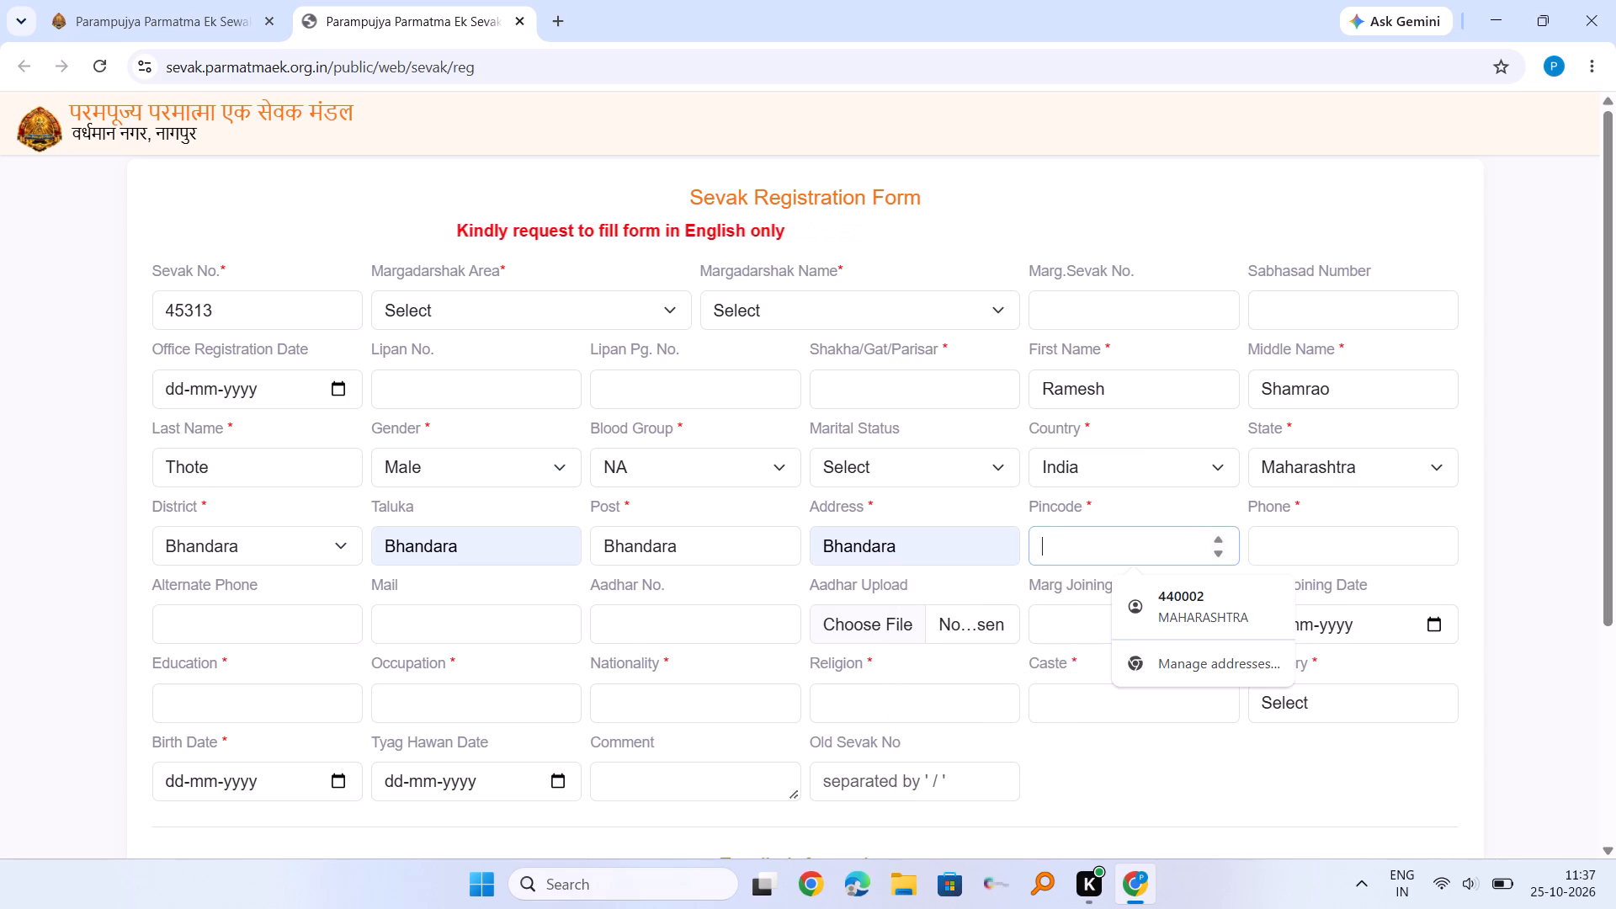
left_click(555, 15)
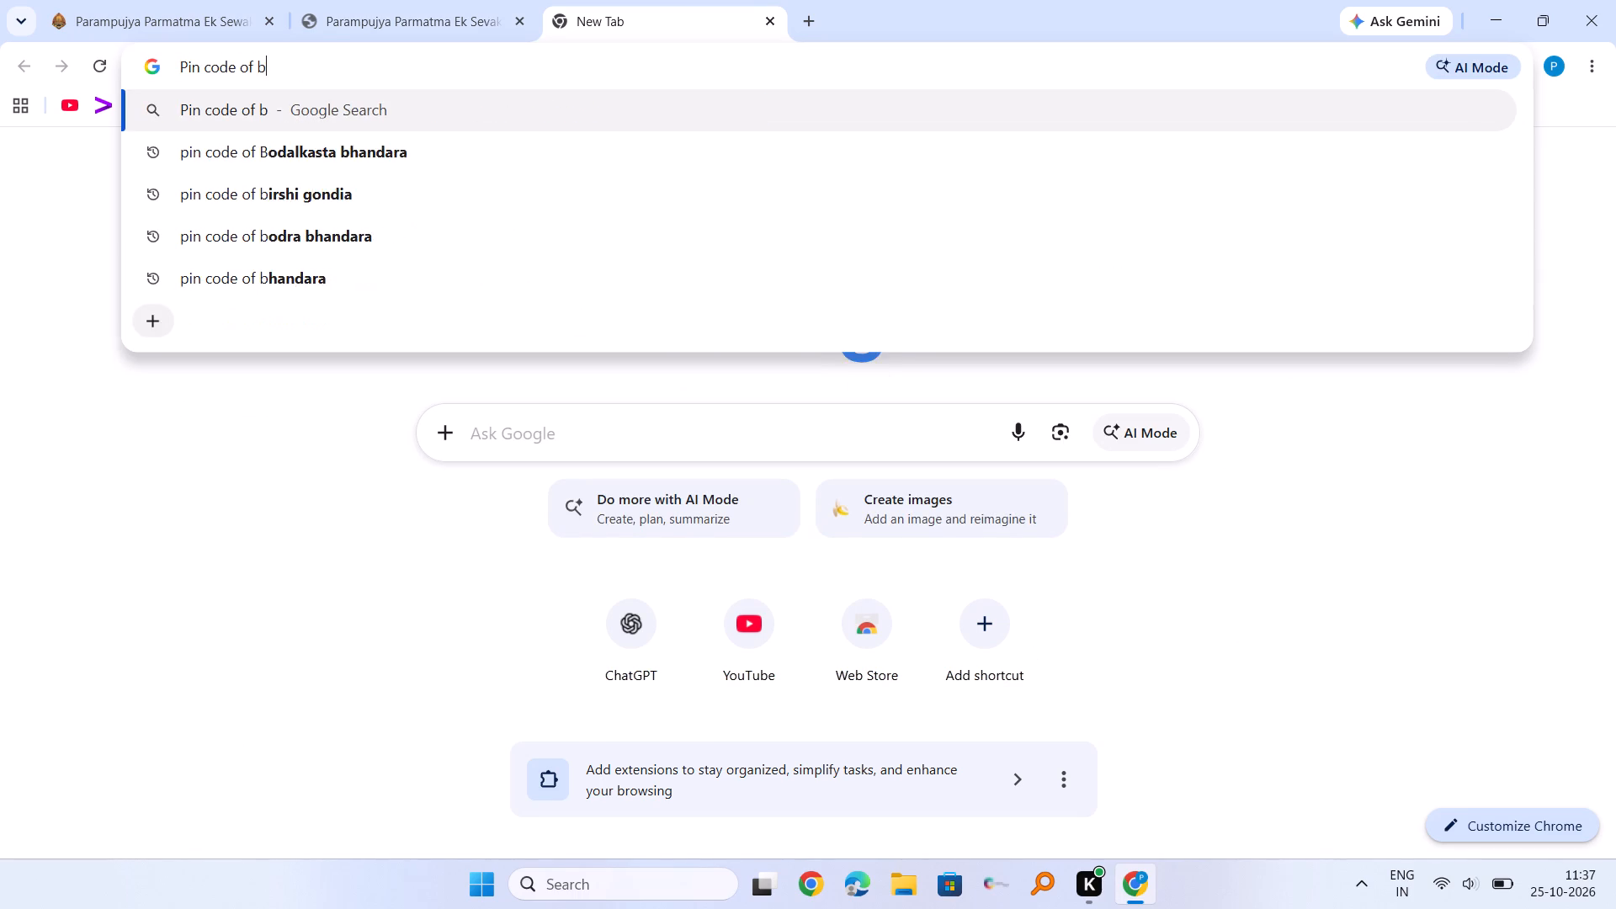
key("Return")
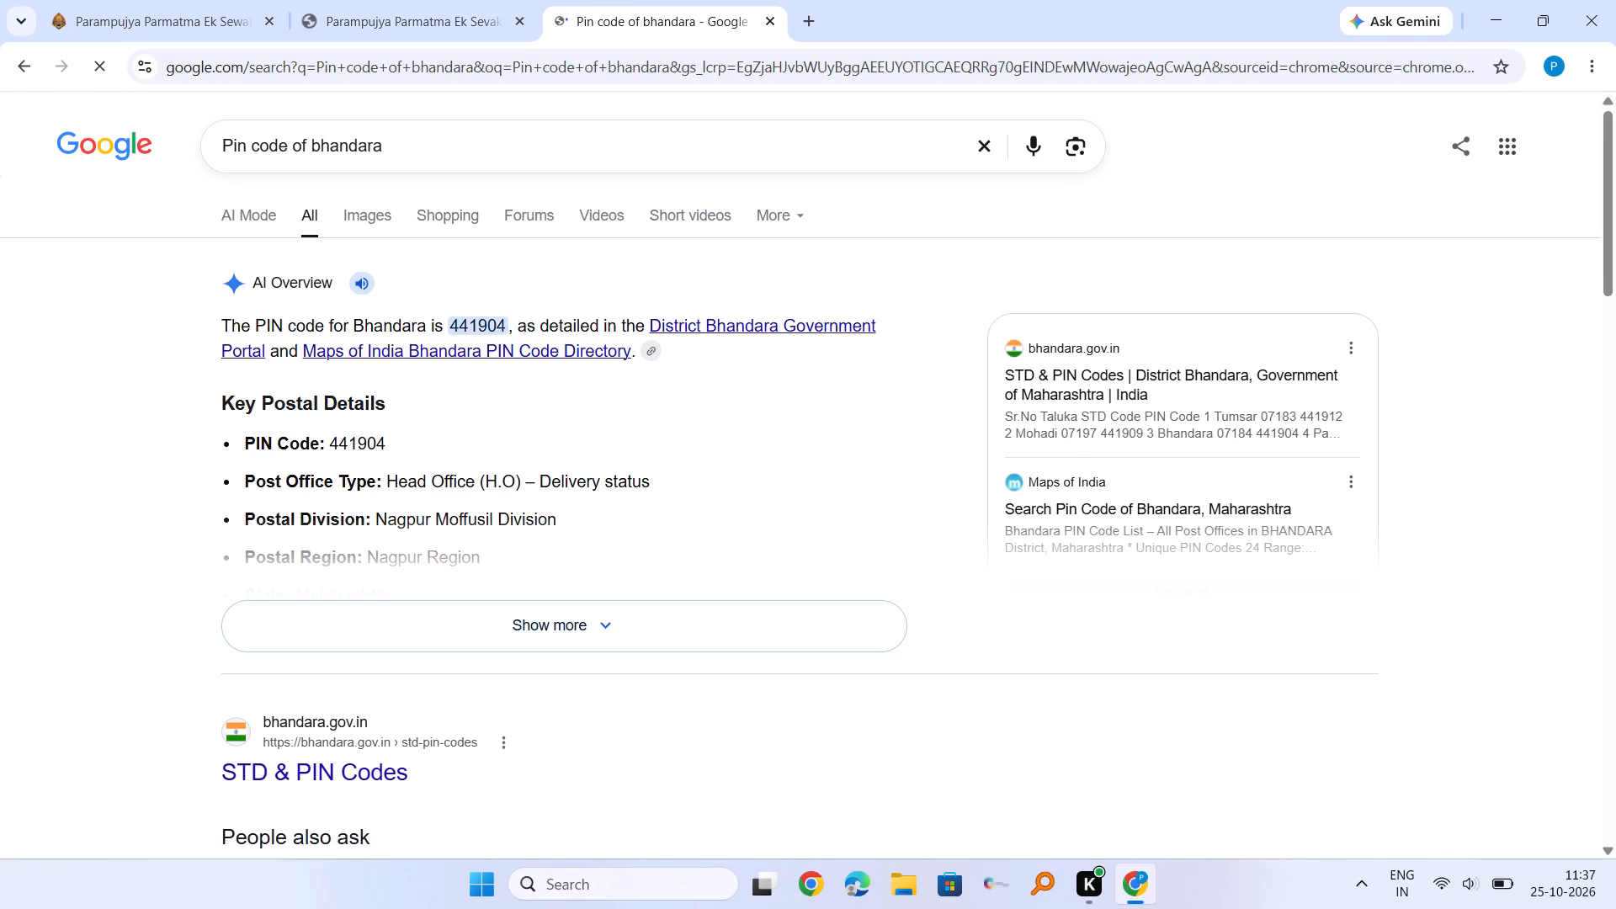
double_click(487, 321)
key("ctrl+c")
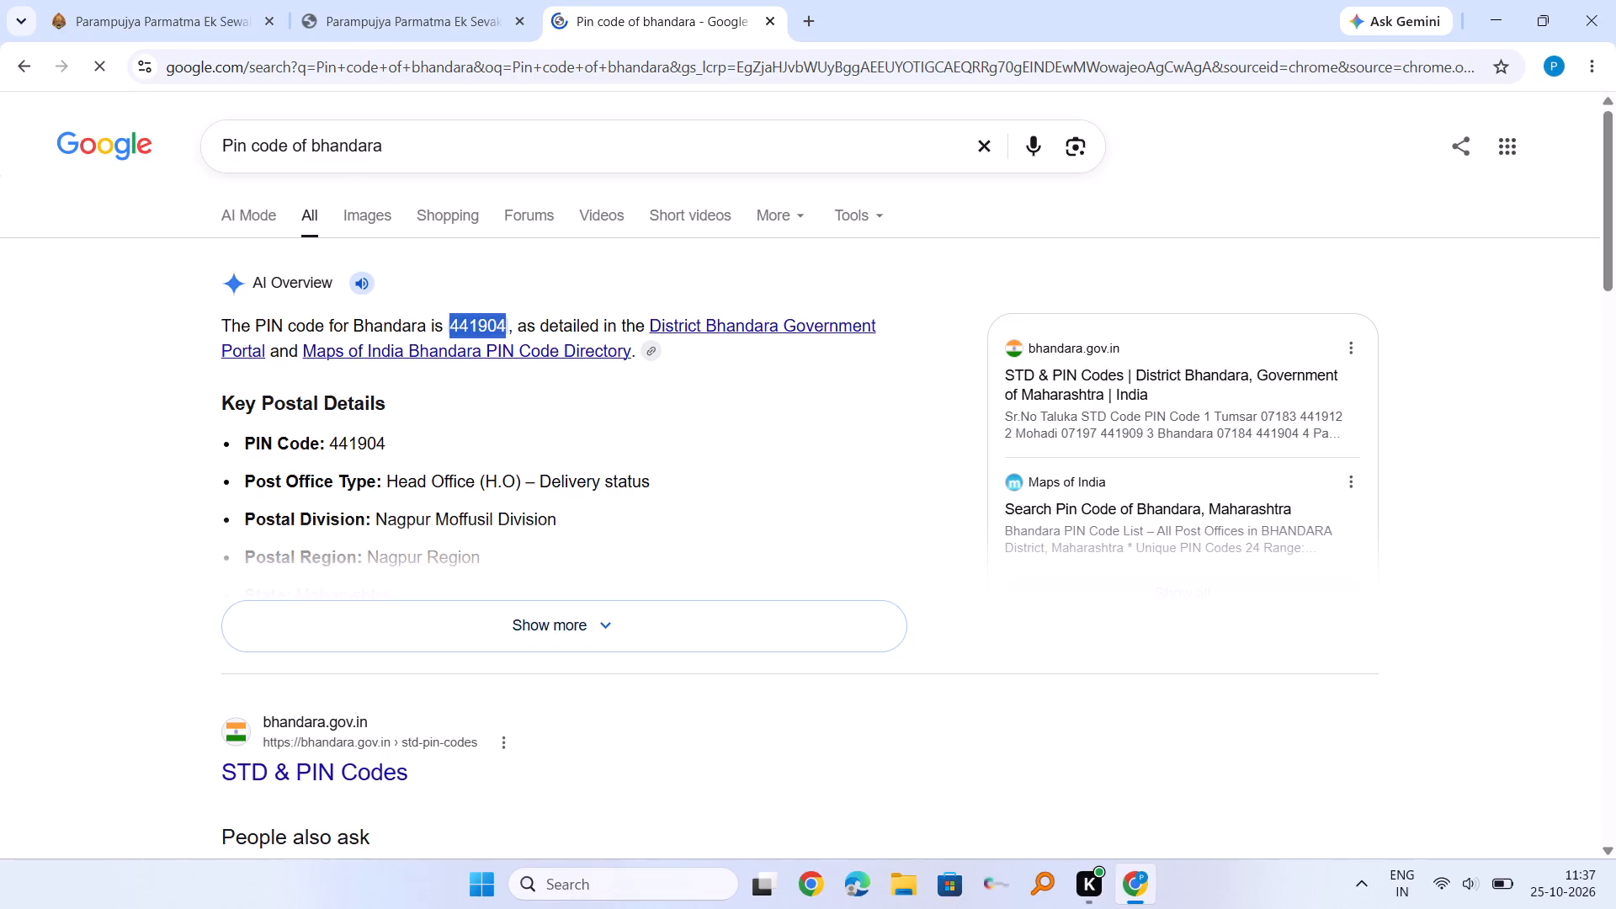
left_click(505, 10)
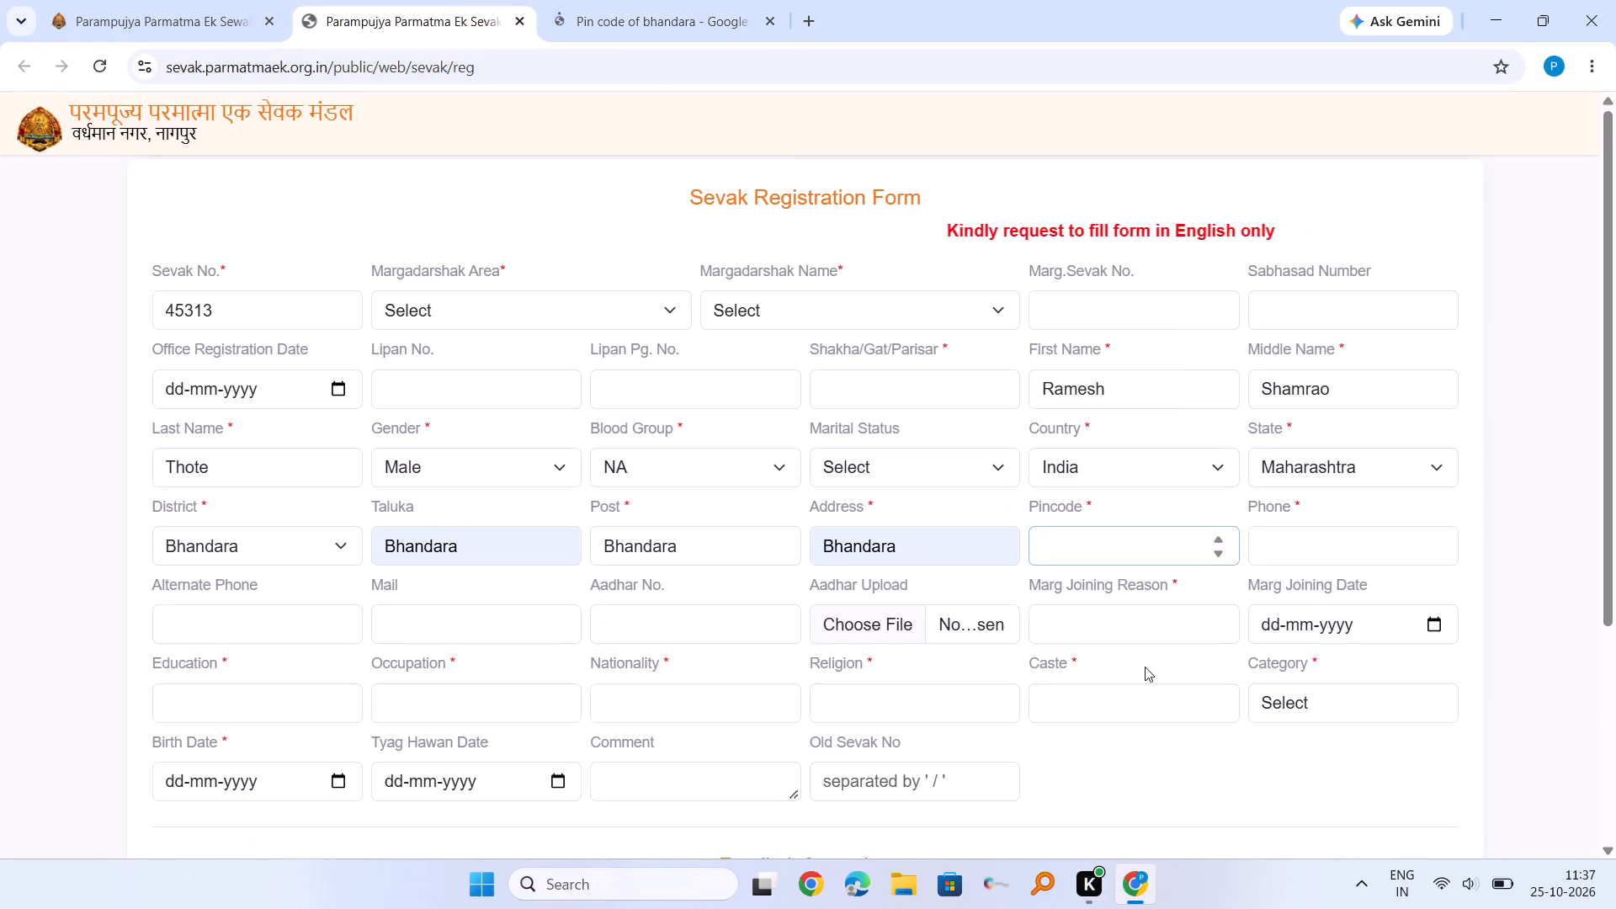
key("ctrl+v")
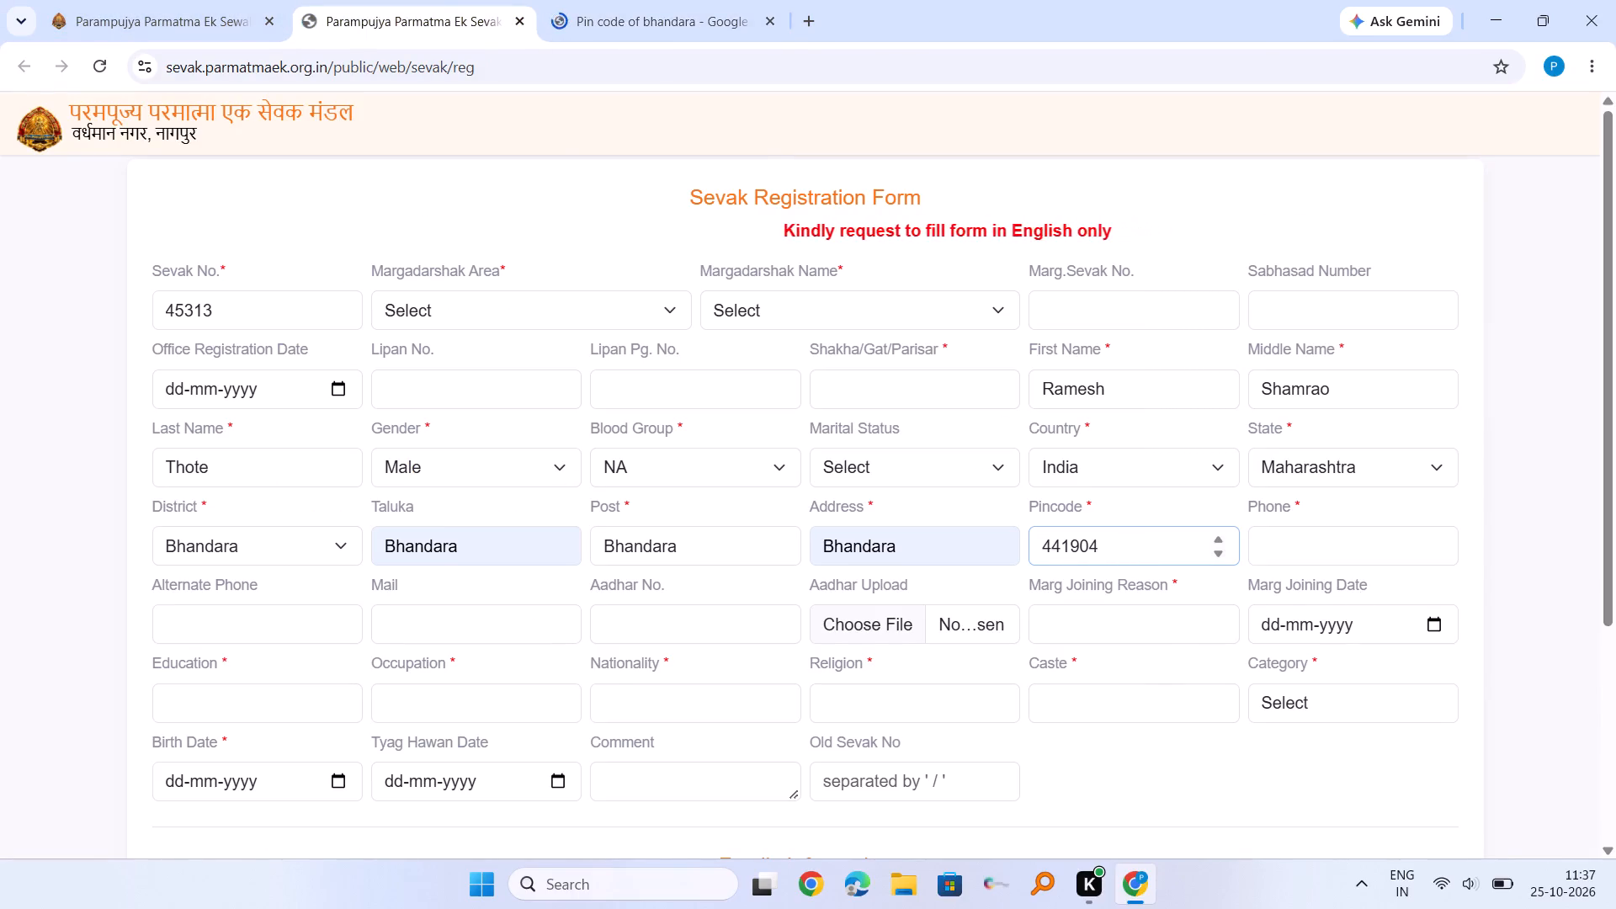
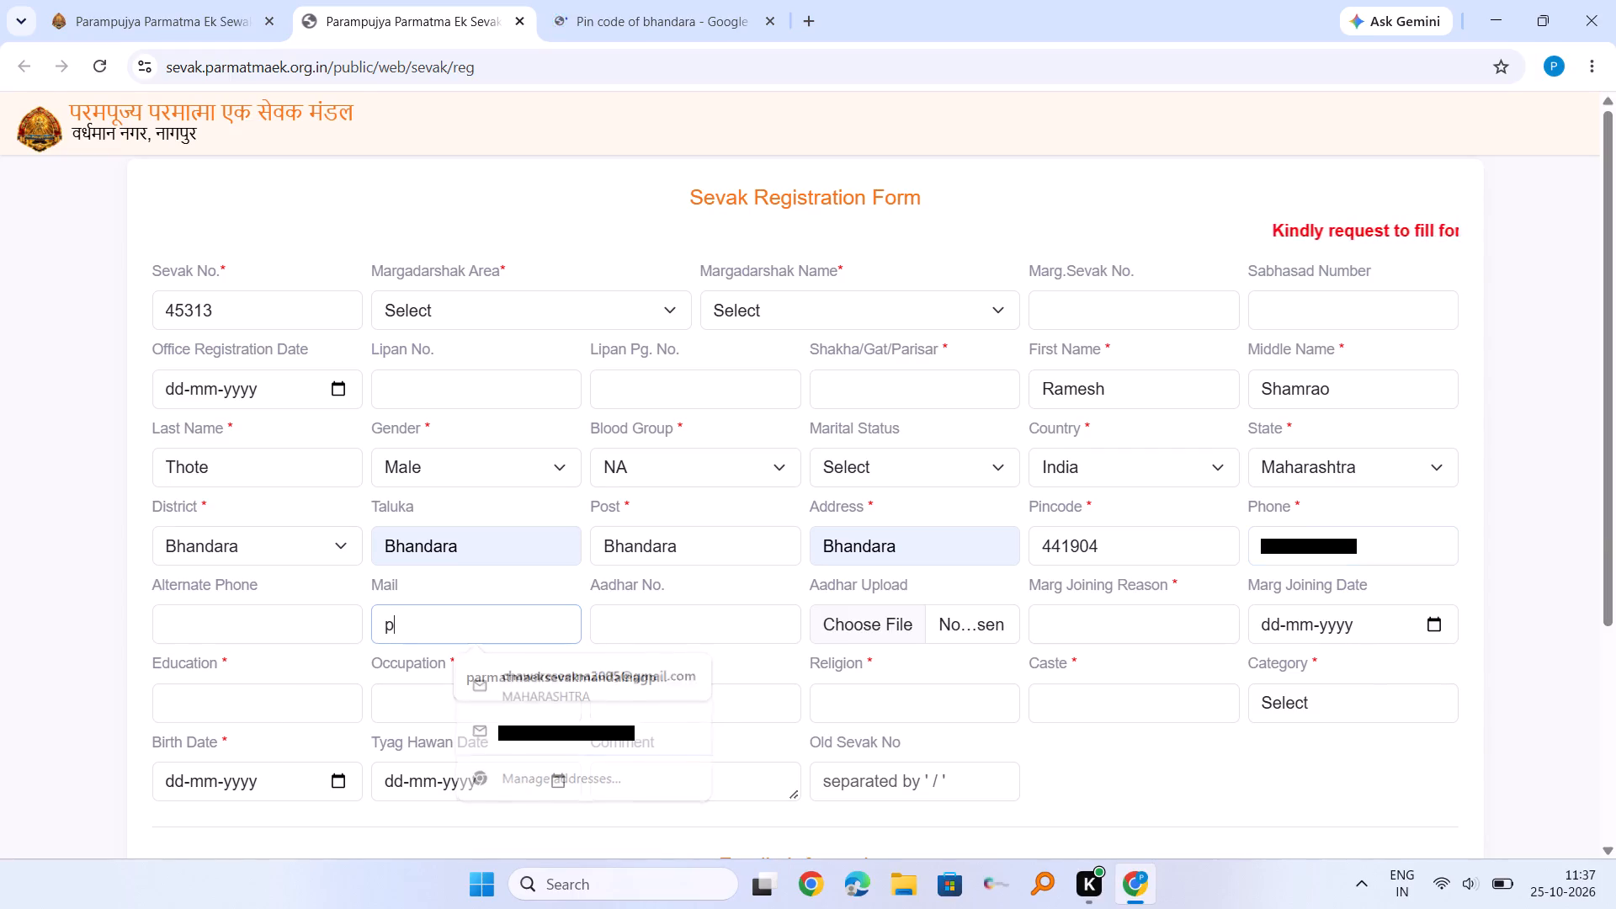
Fill in the Mail field with the mandal's saved e-mail address and set Marg Joining Reason to Sharirikh dukh.
left_click(561, 686)
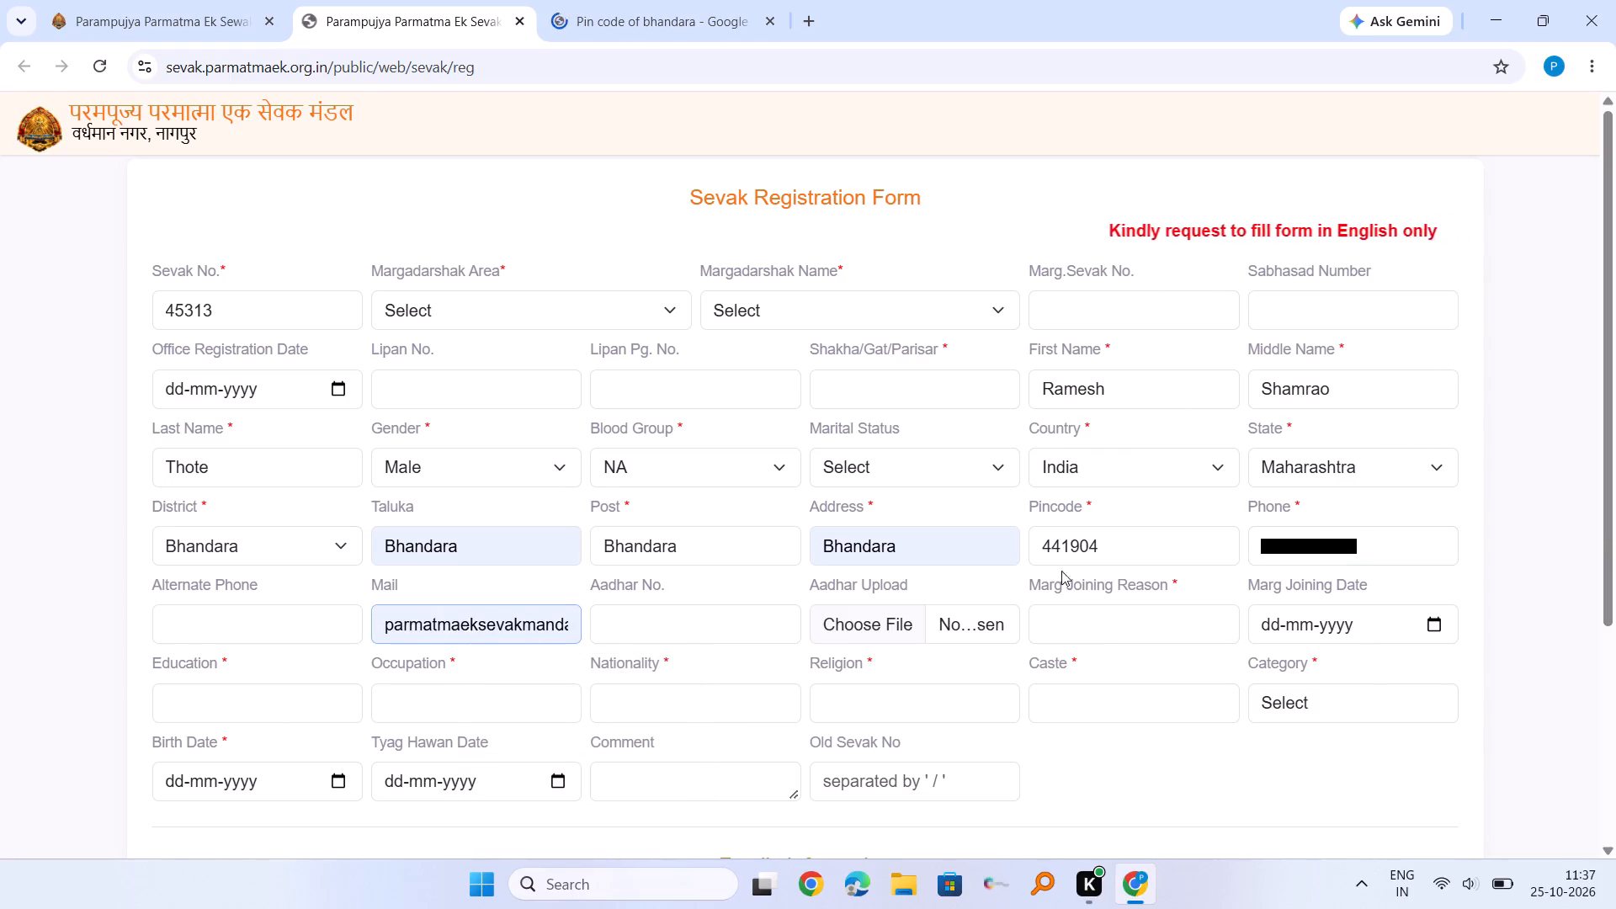
left_click(1081, 626)
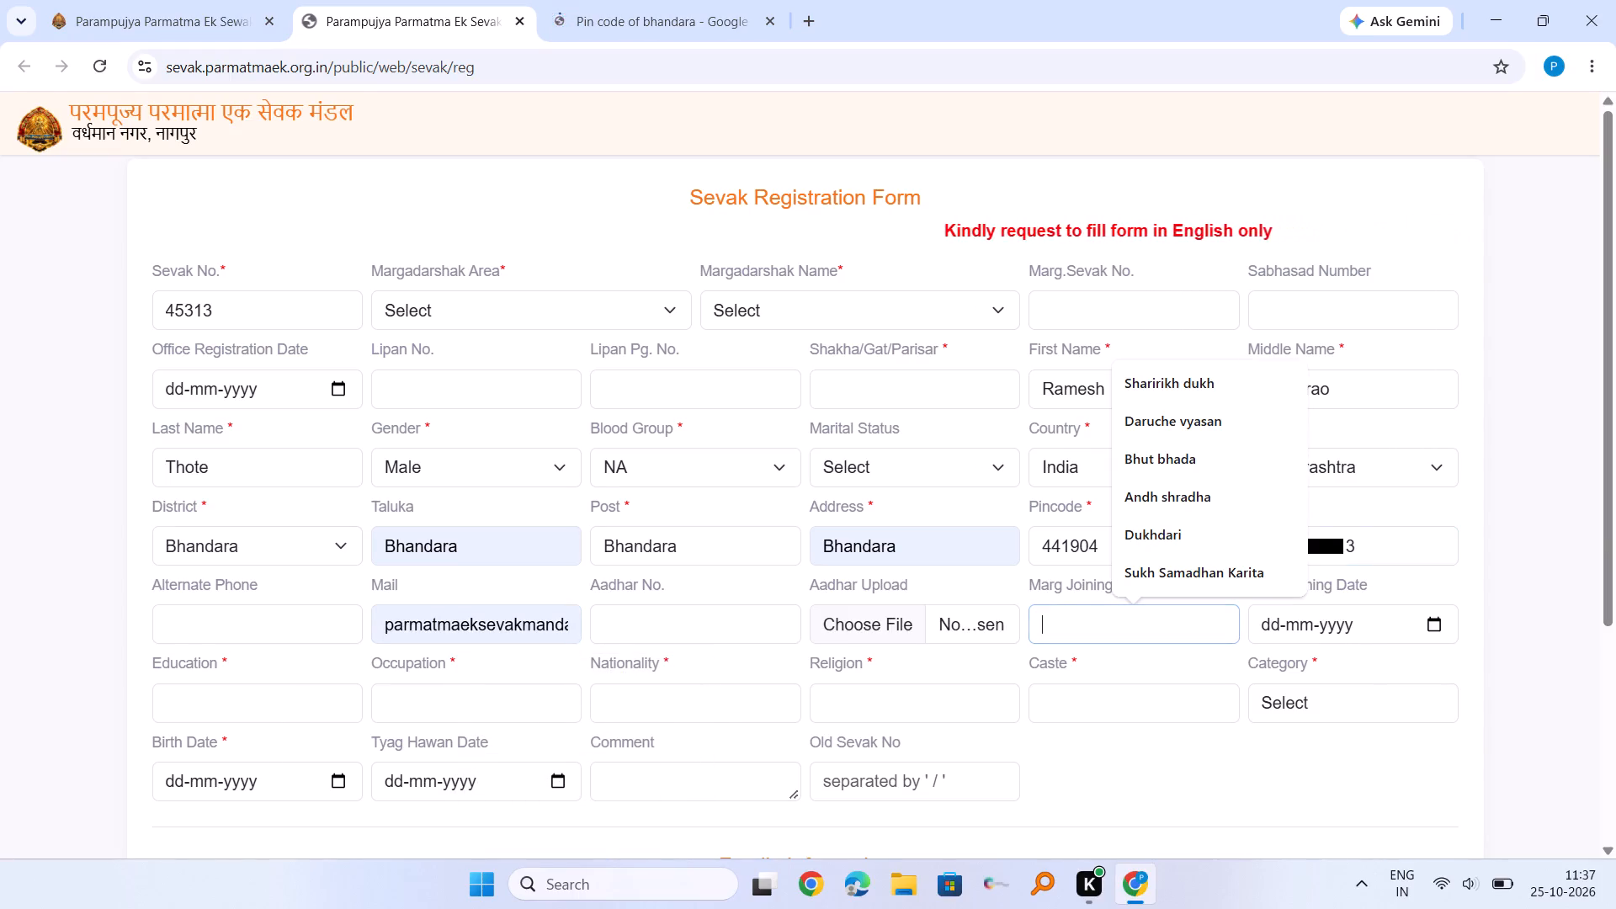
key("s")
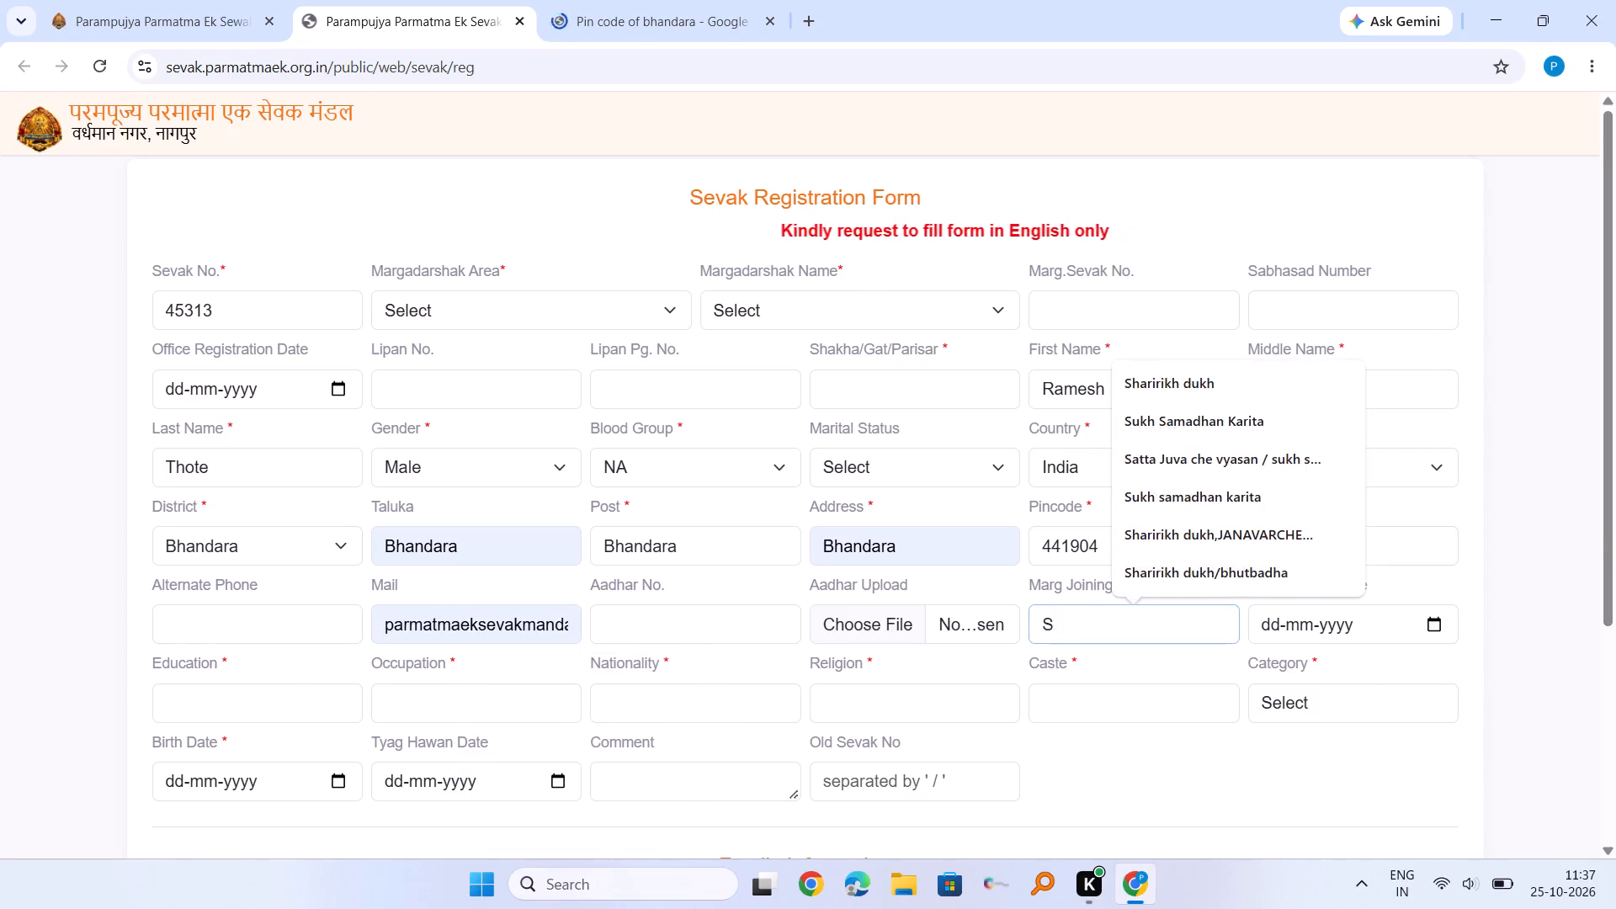
left_click(1135, 375)
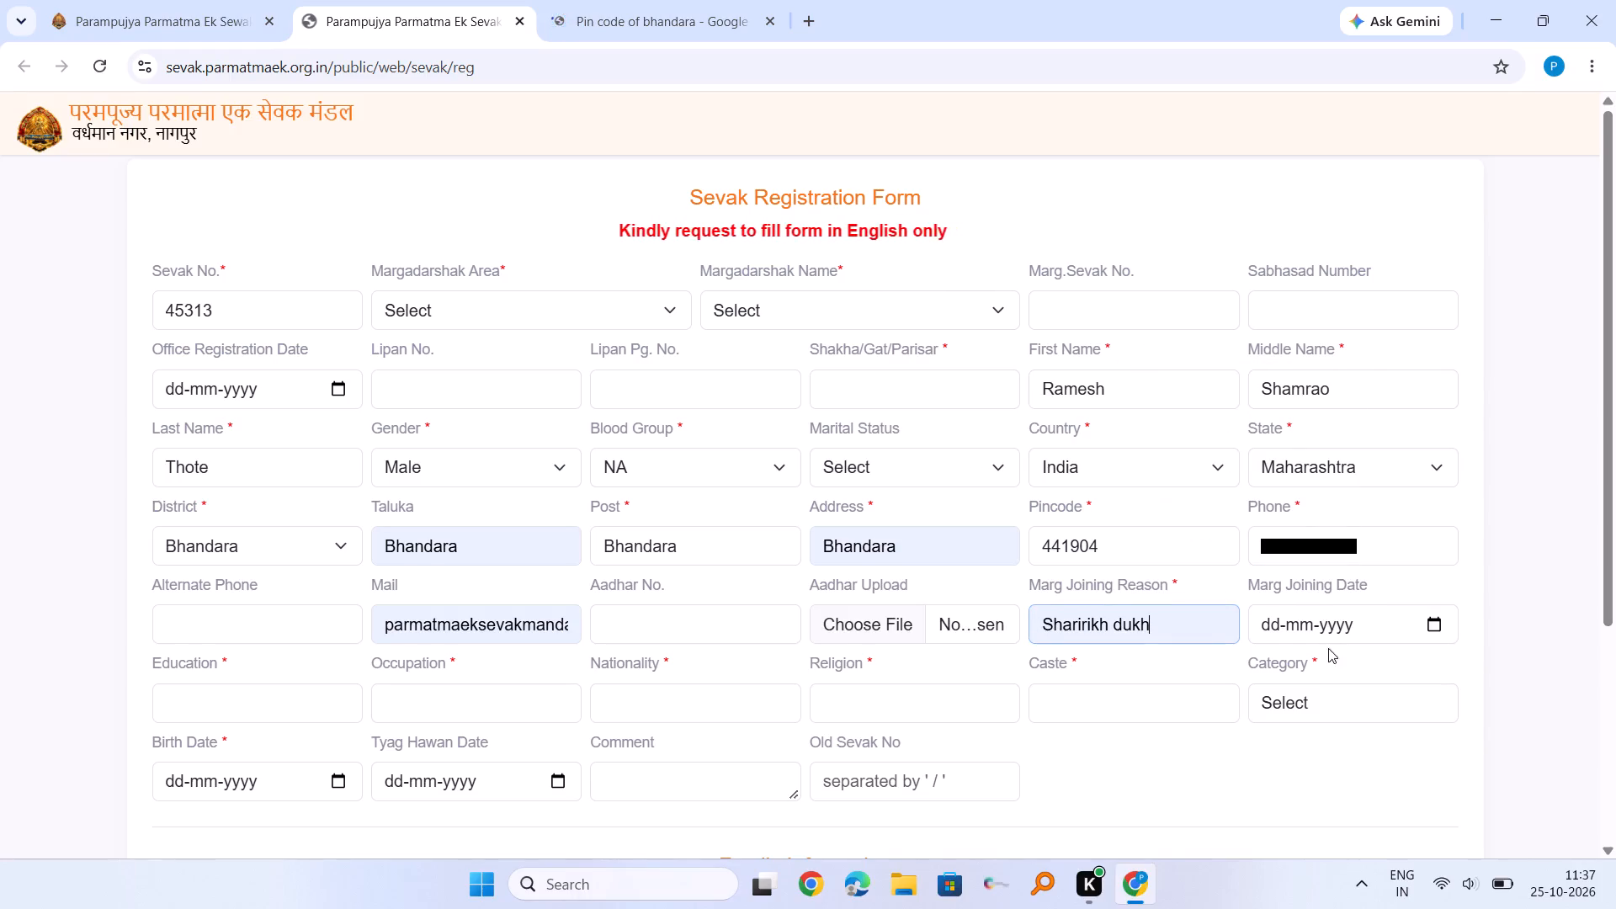
Set the member's education to 9th and occupation to Auto chalak.
left_click(215, 704)
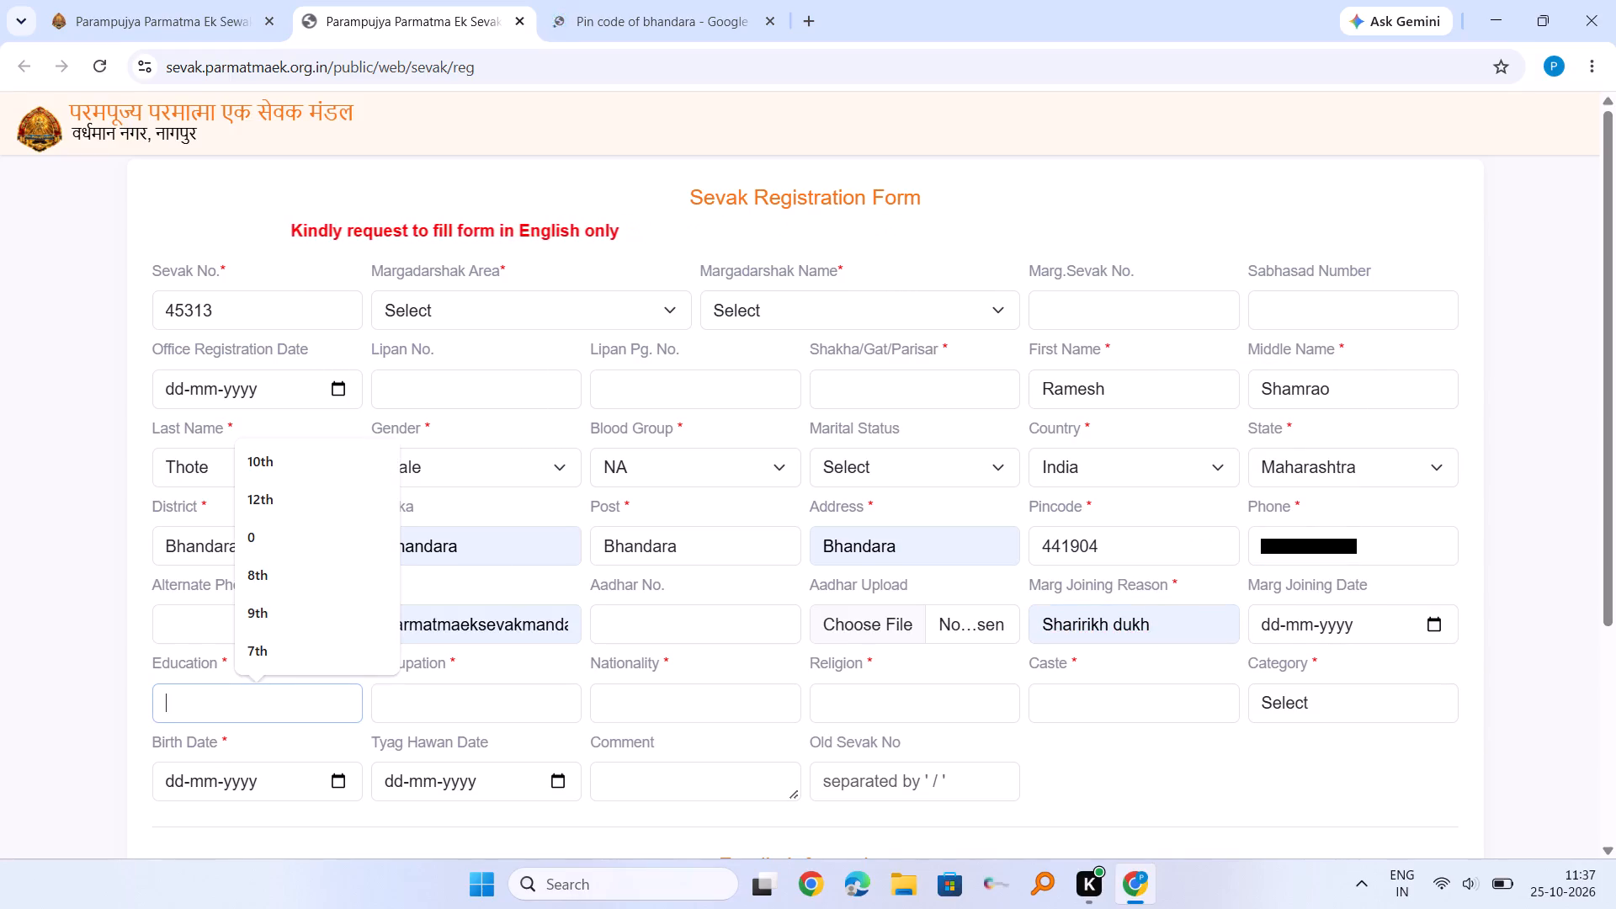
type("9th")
left_click(399, 709)
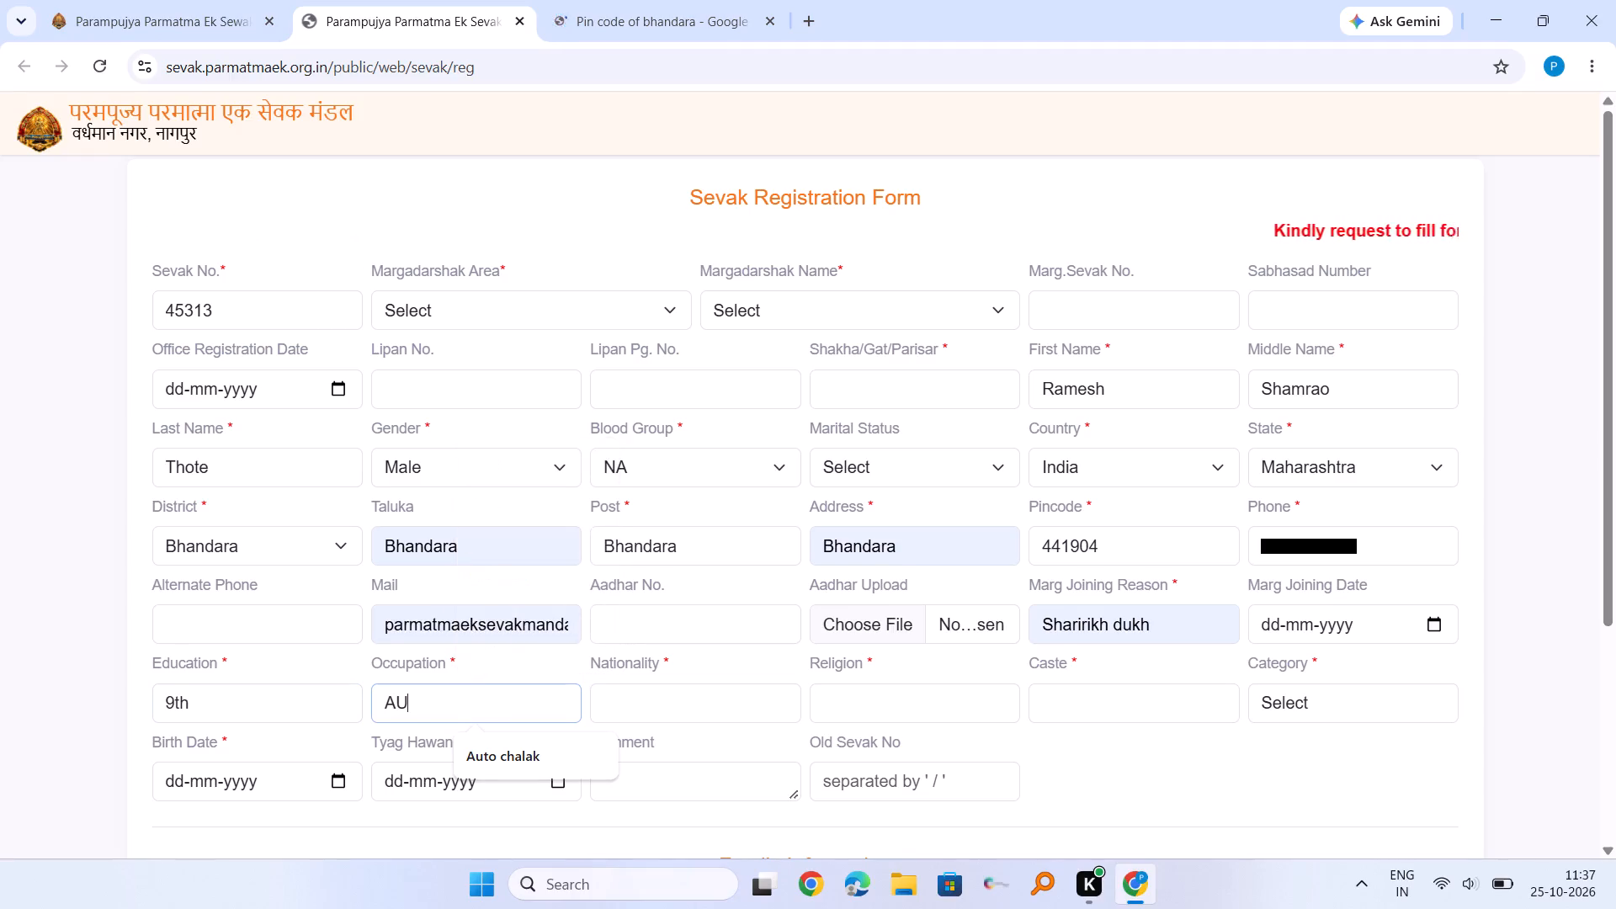
key("BackSpace")
key("BackSpace")
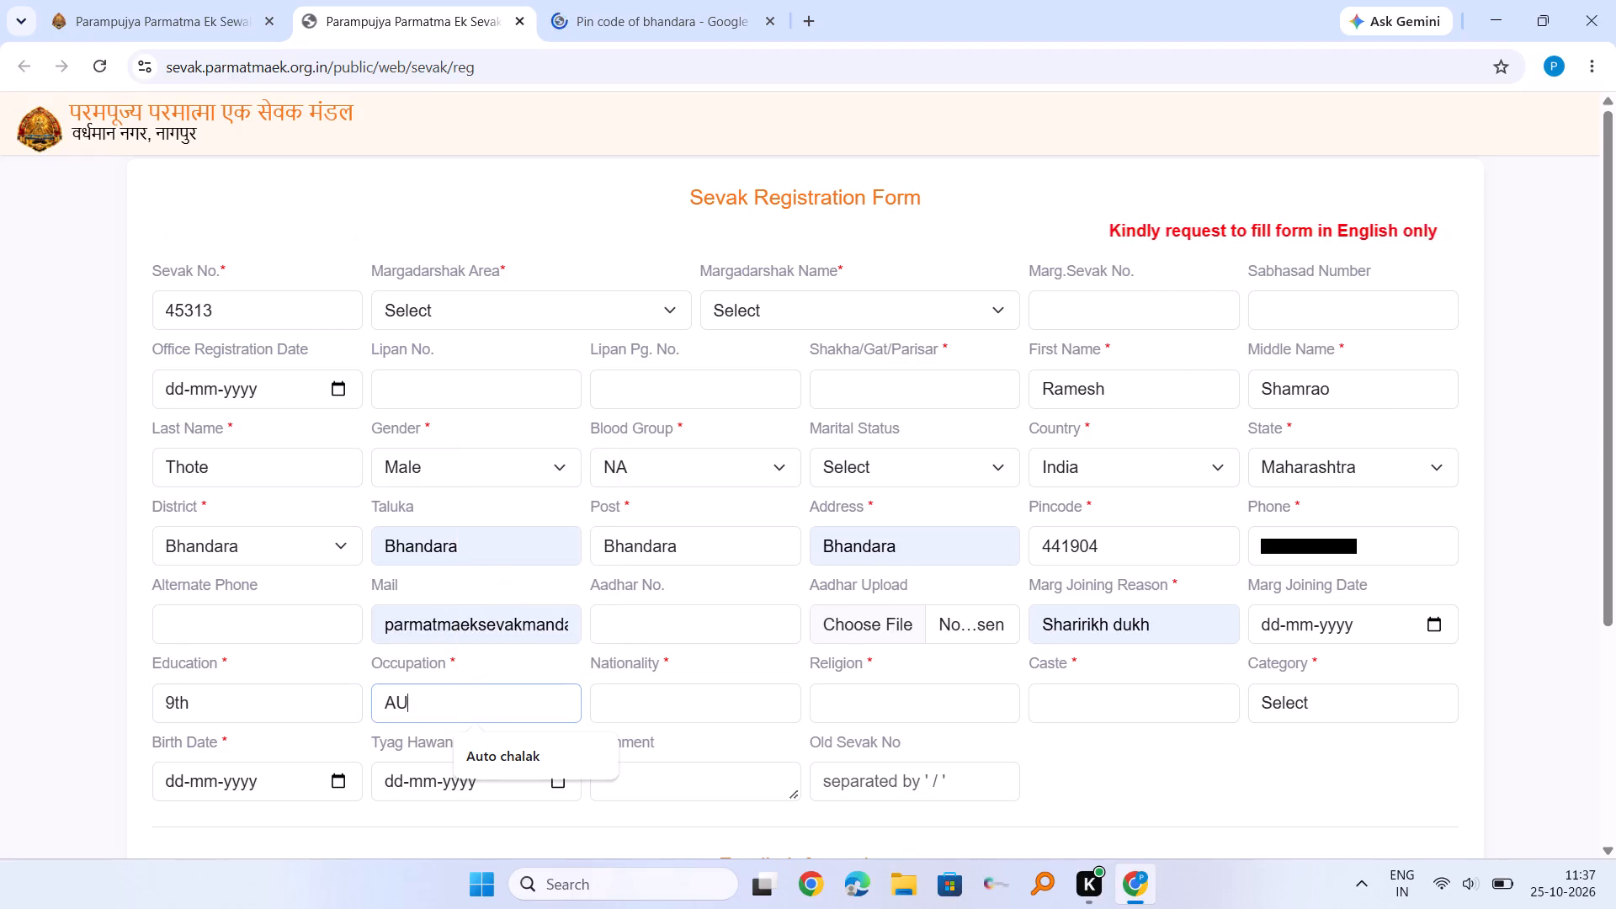
left_click(486, 767)
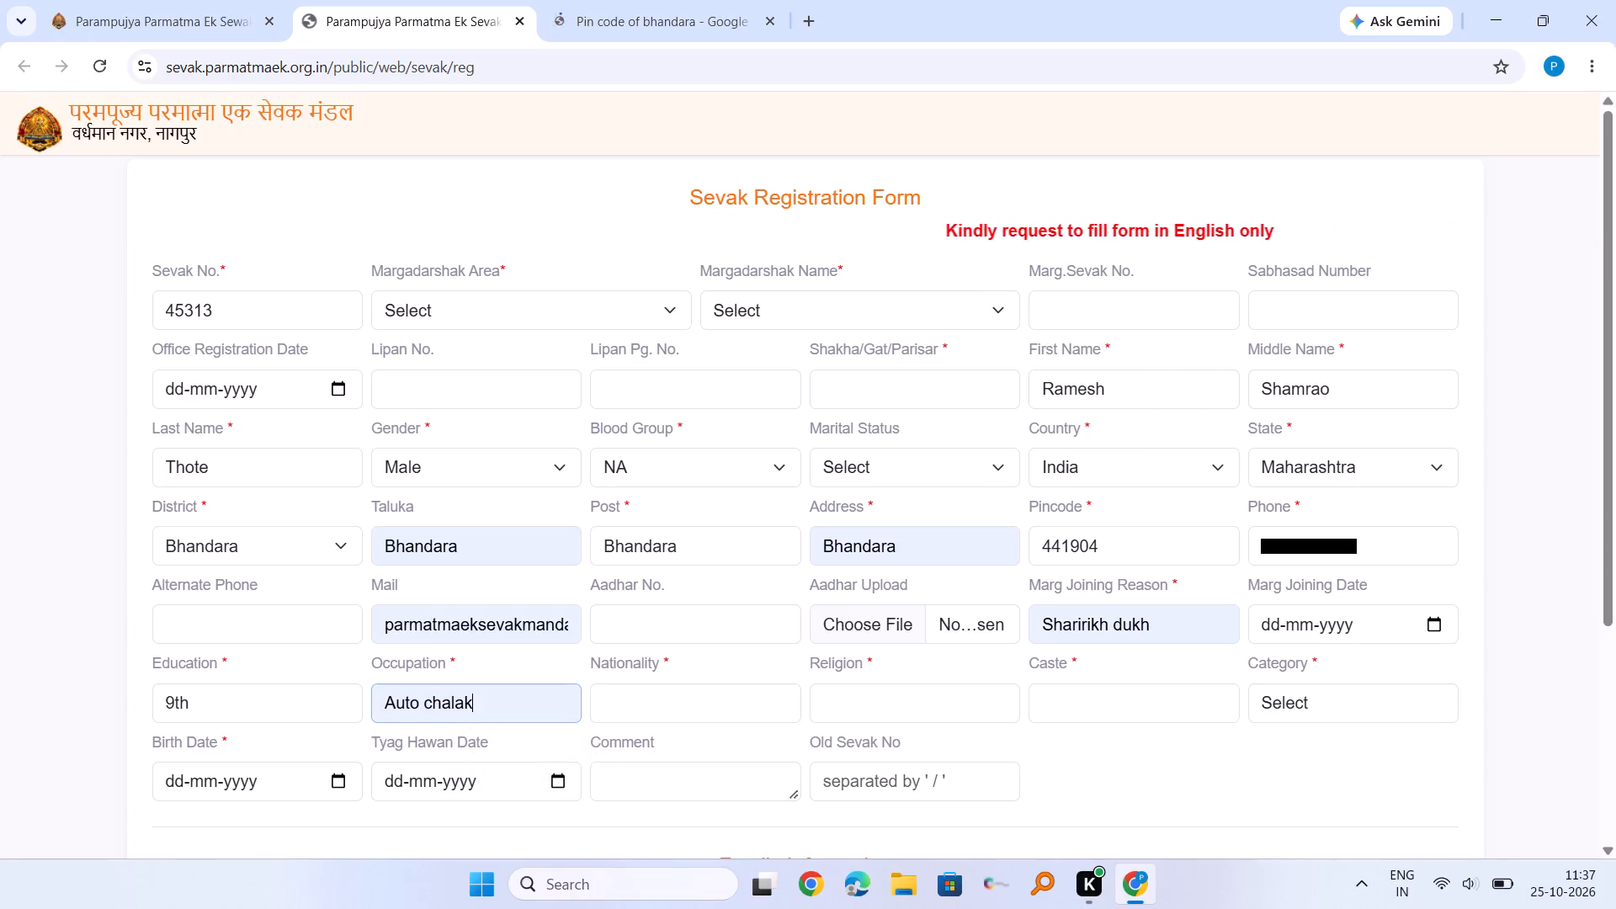
Set the member's nationality to Indian, religion to Hindu, caste to Teli and category to OBC.
left_click(604, 702)
left_click(709, 757)
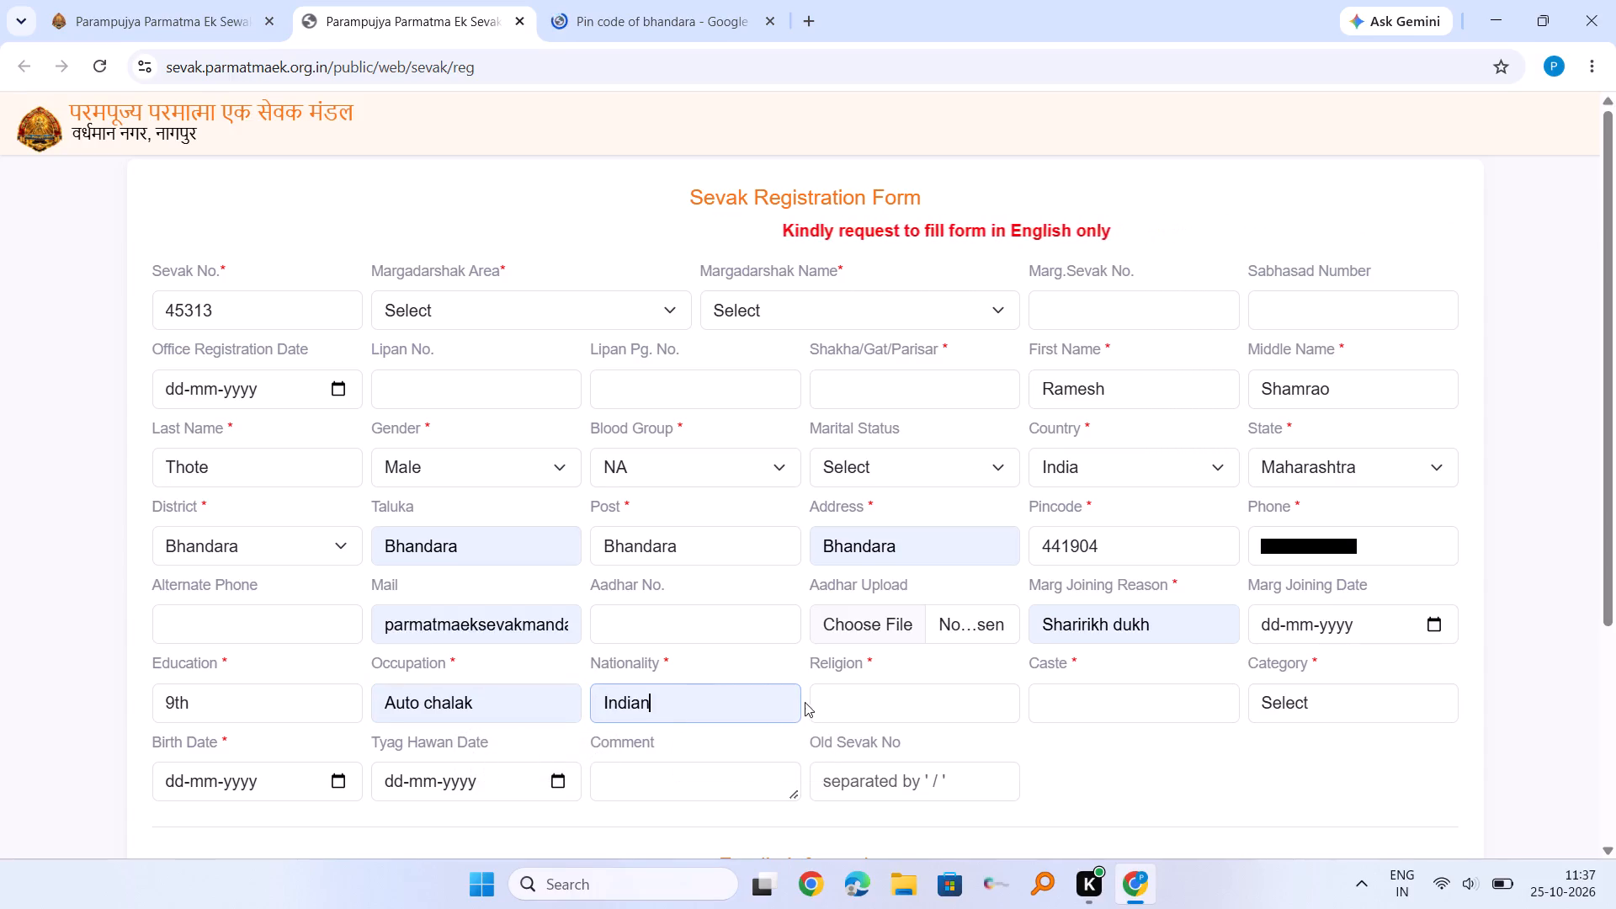
left_click(827, 704)
left_click(914, 764)
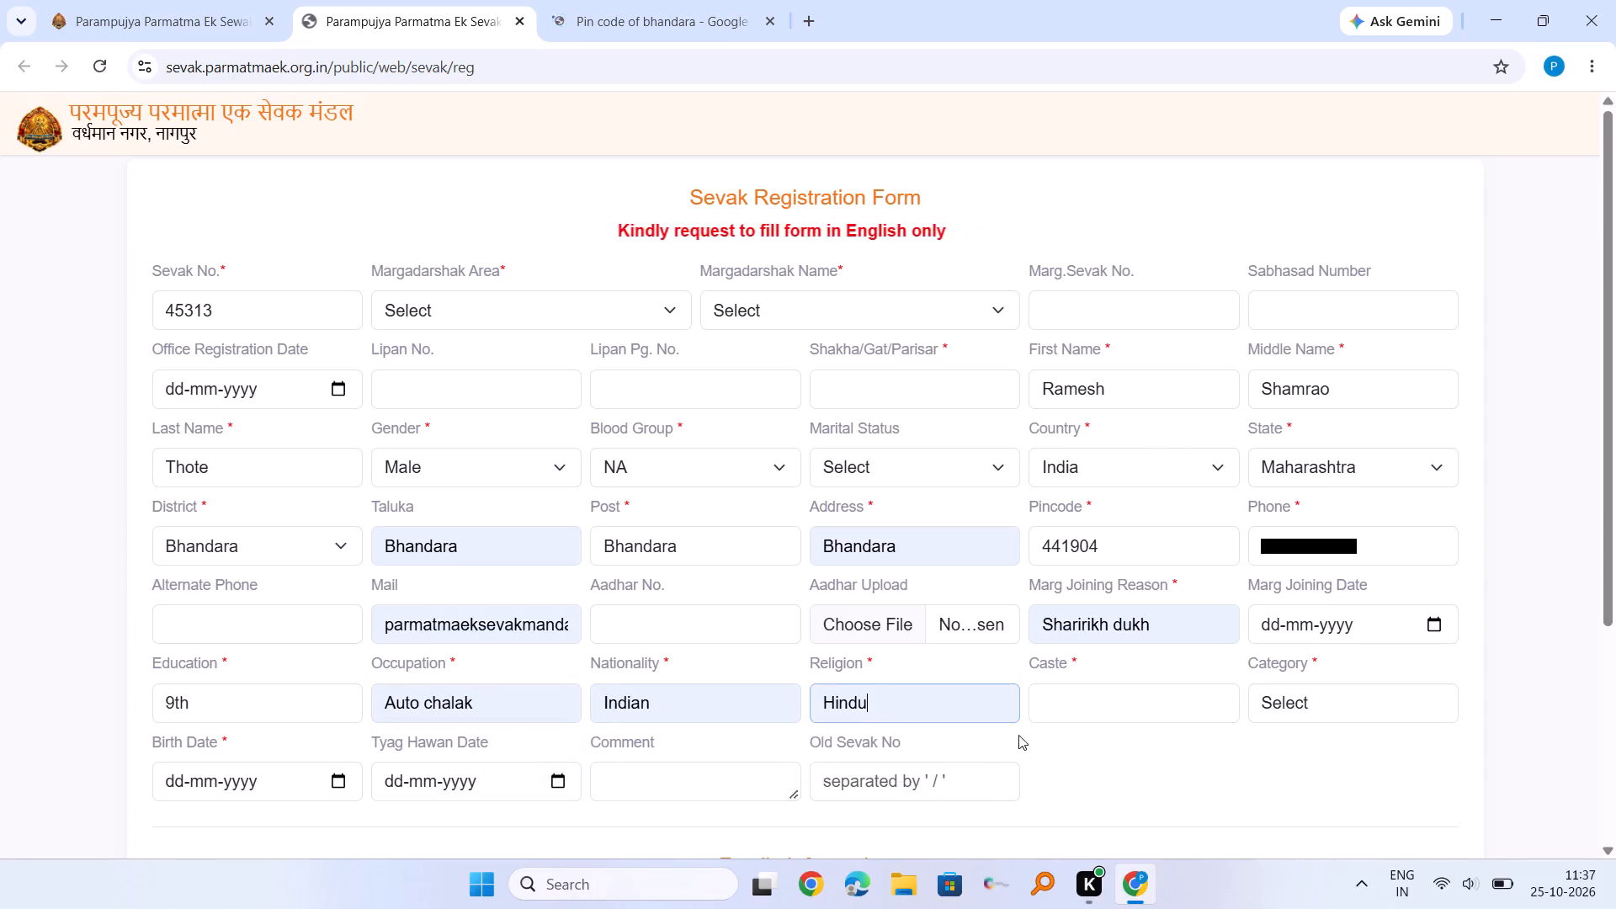
left_click(1055, 707)
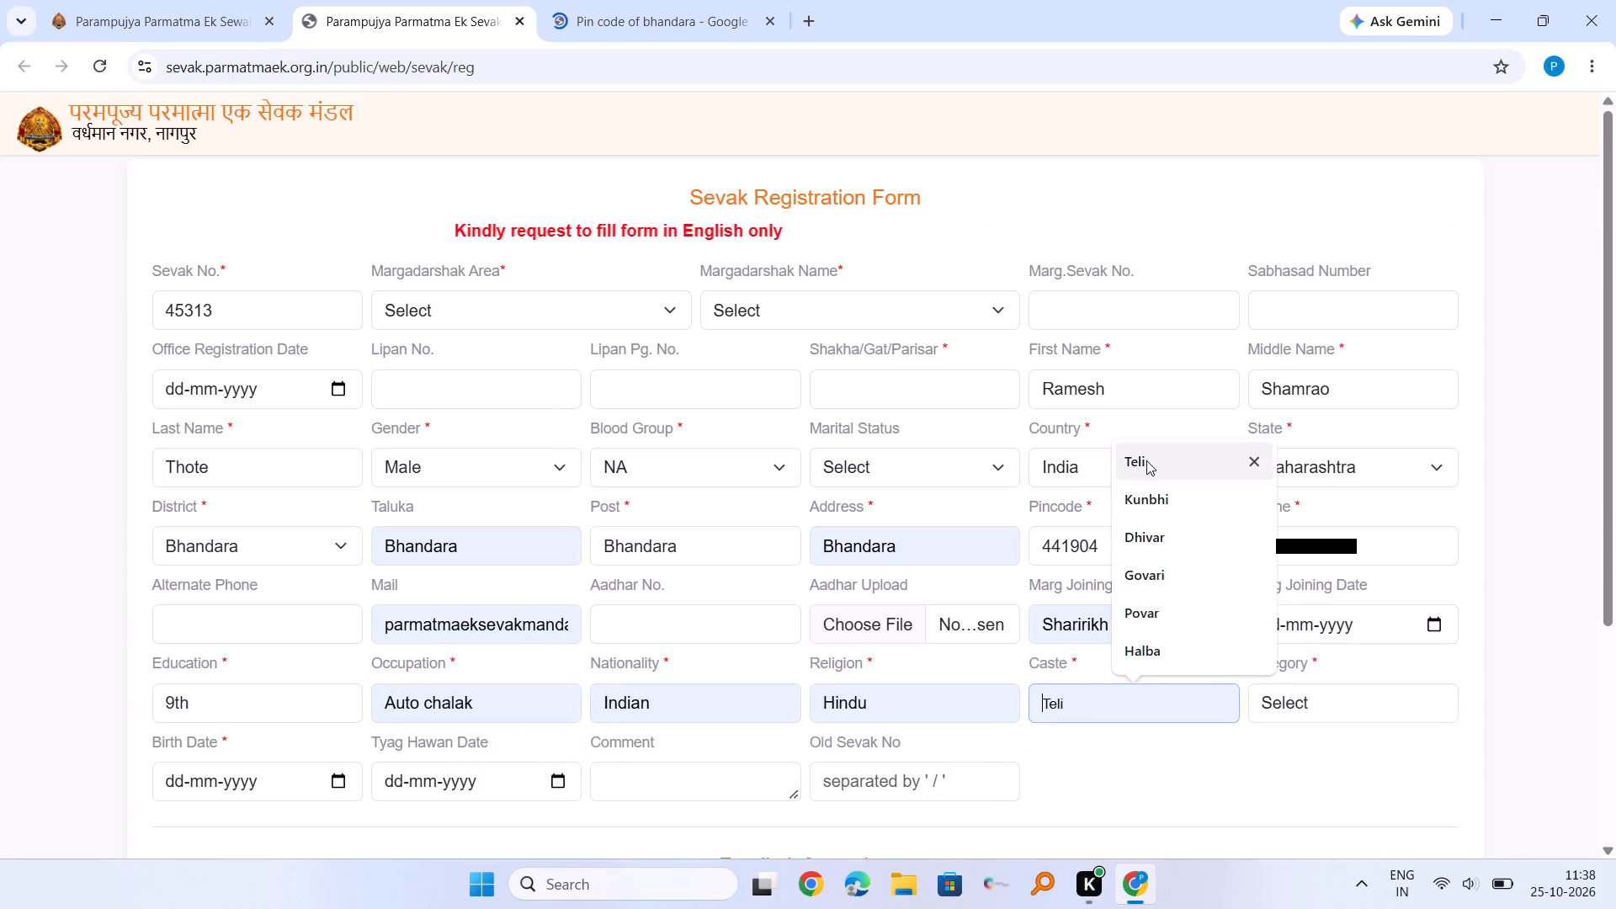
left_click(1146, 459)
left_click(1287, 710)
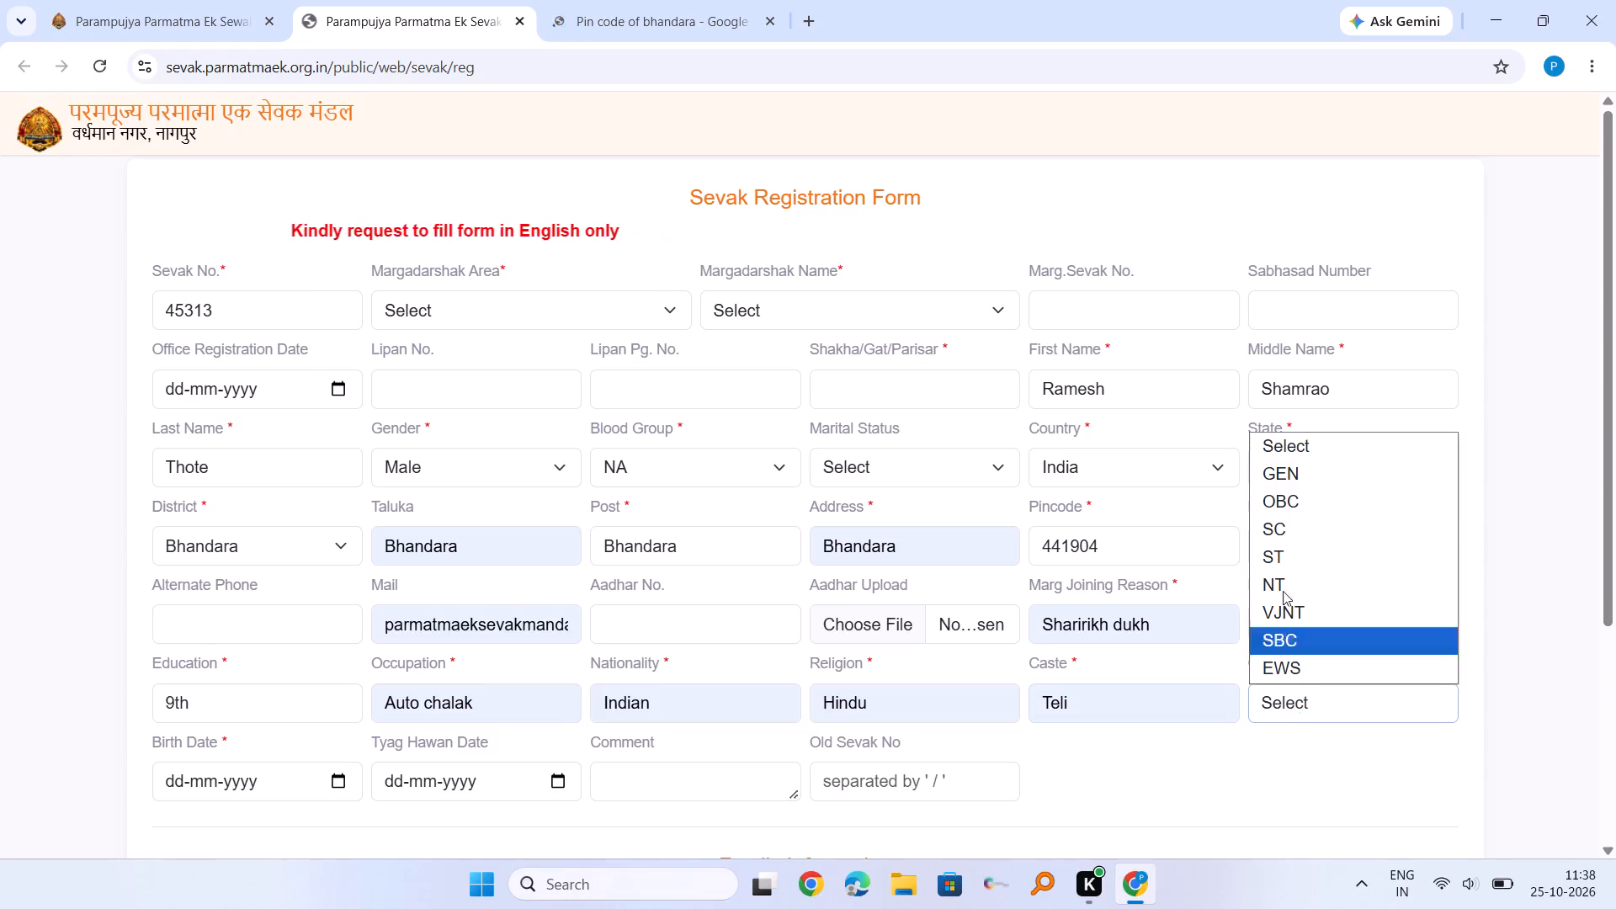
left_click(1274, 504)
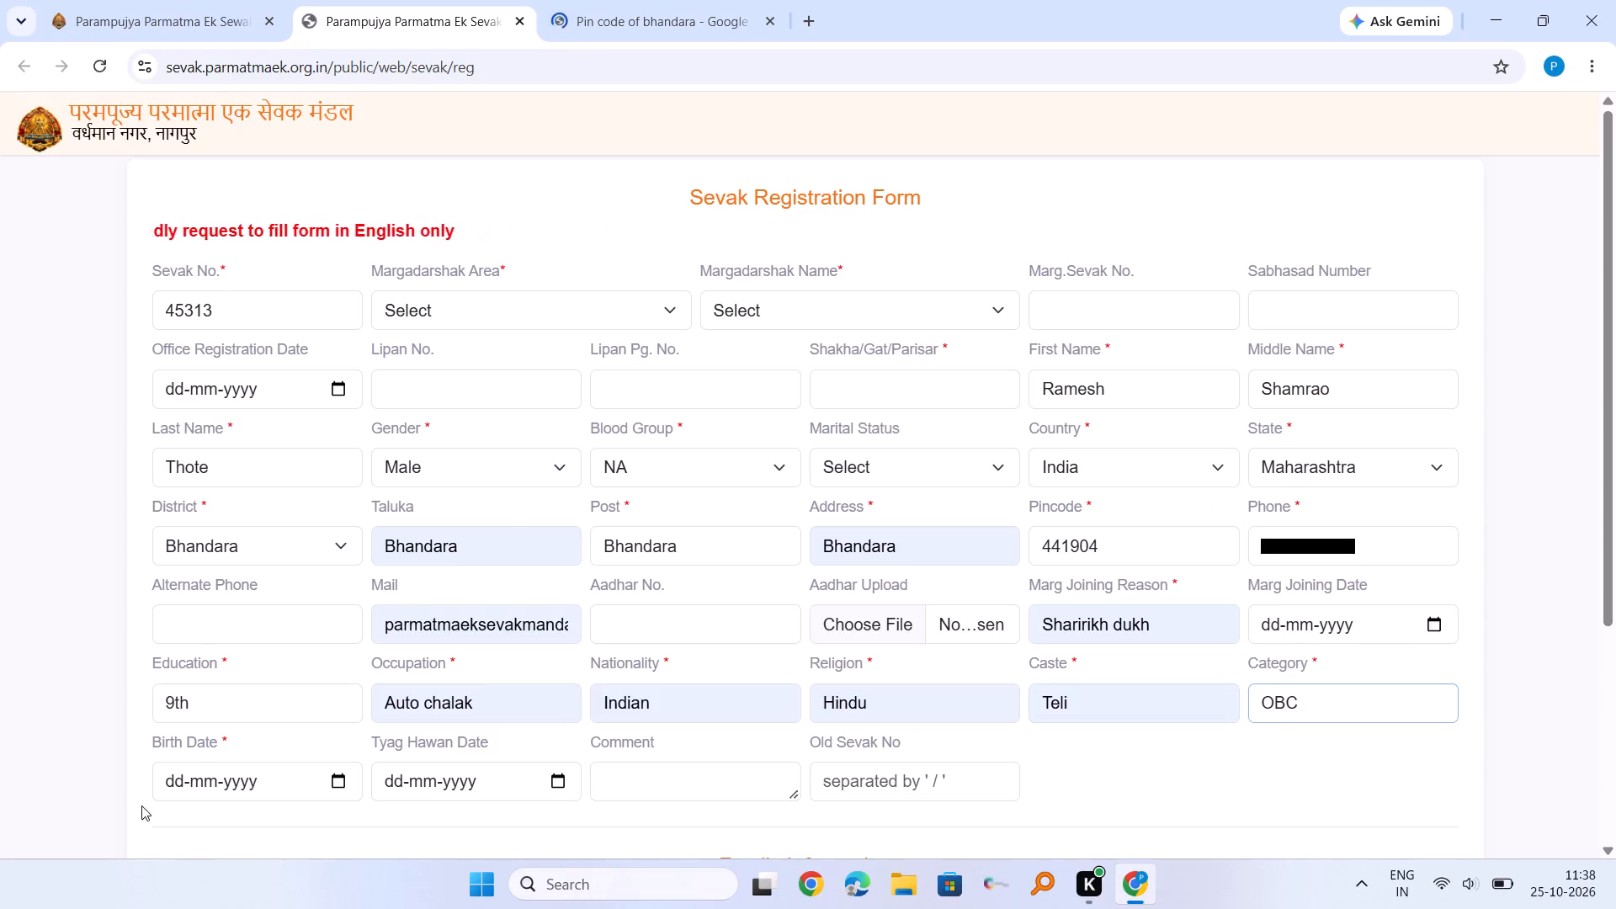
Enter the member's date of birth in the Birth Date field.
left_click(177, 775)
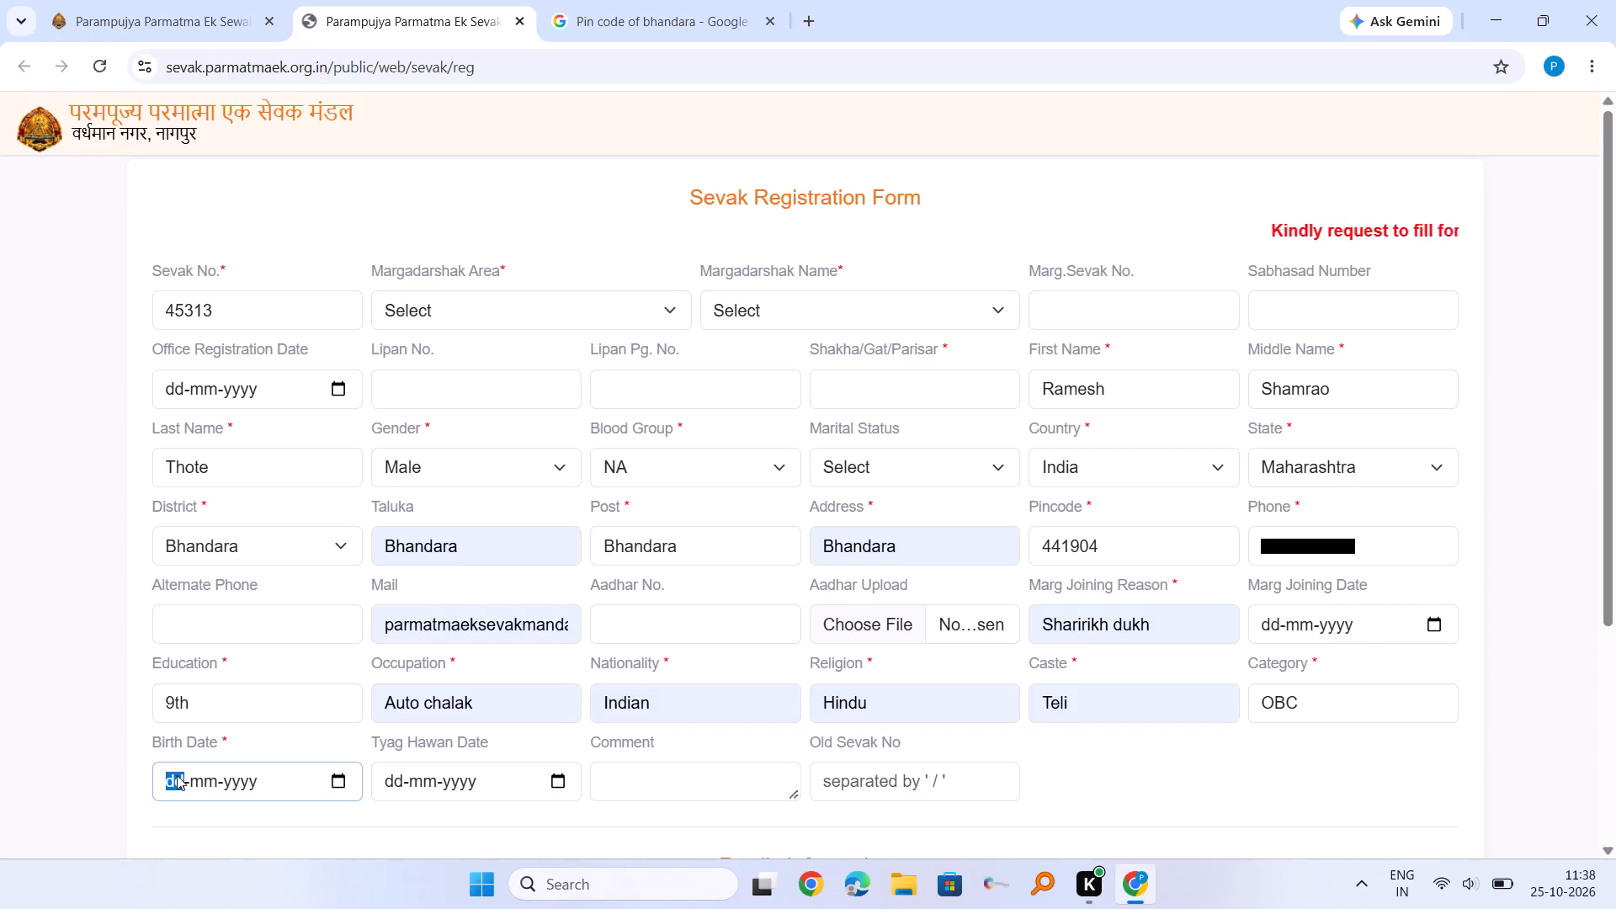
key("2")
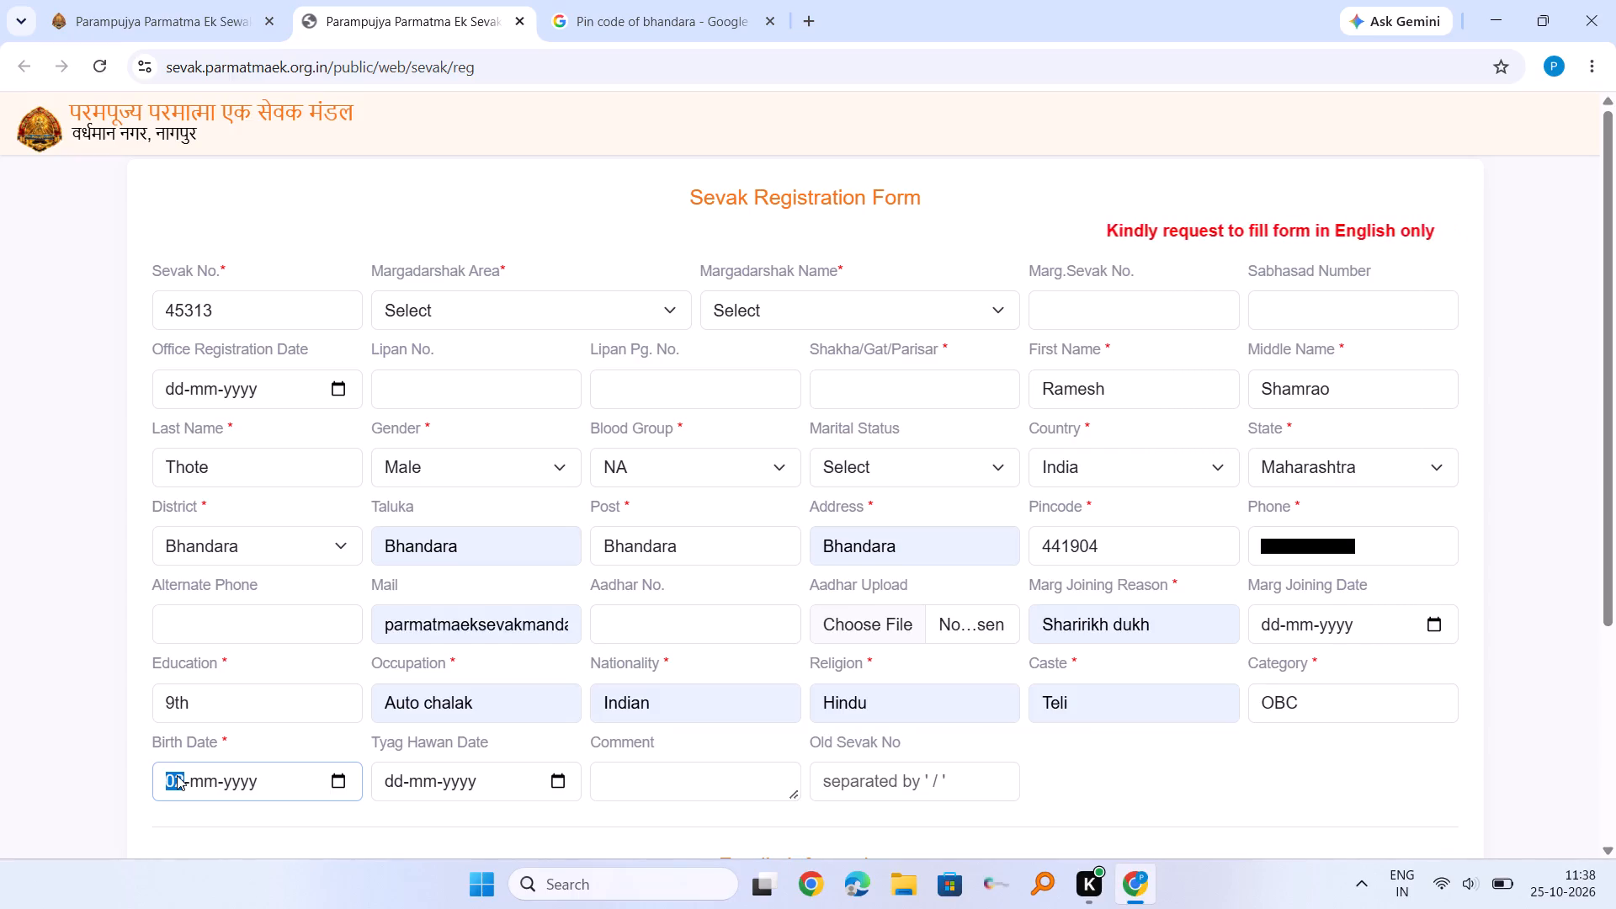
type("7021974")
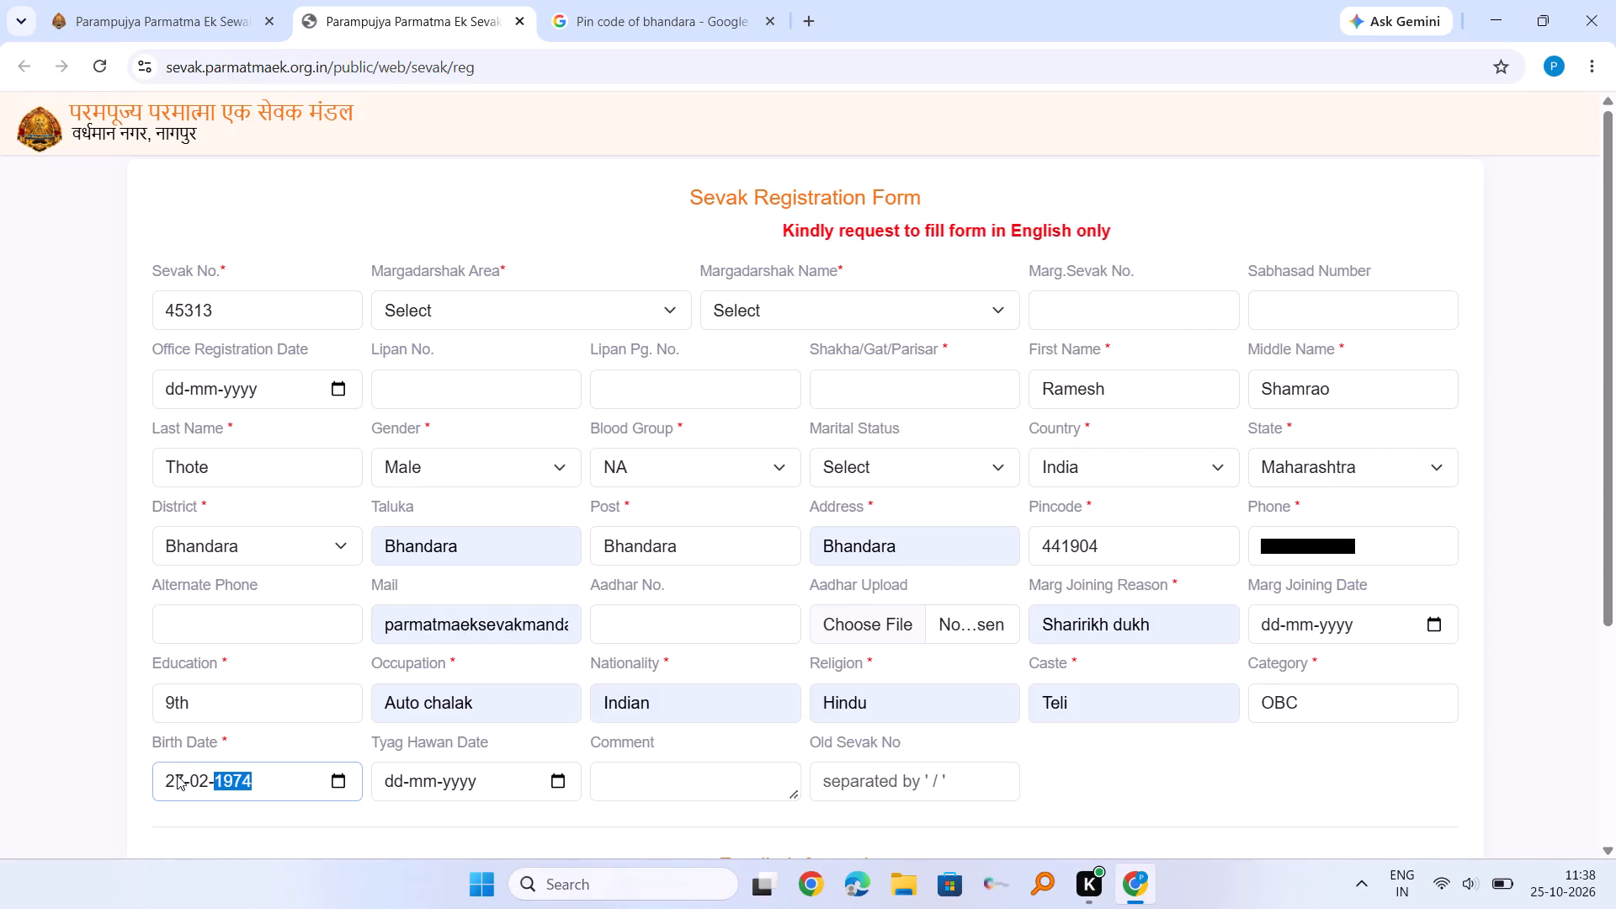
Set the Margadarshak Area to Bhandara.
left_click(412, 302)
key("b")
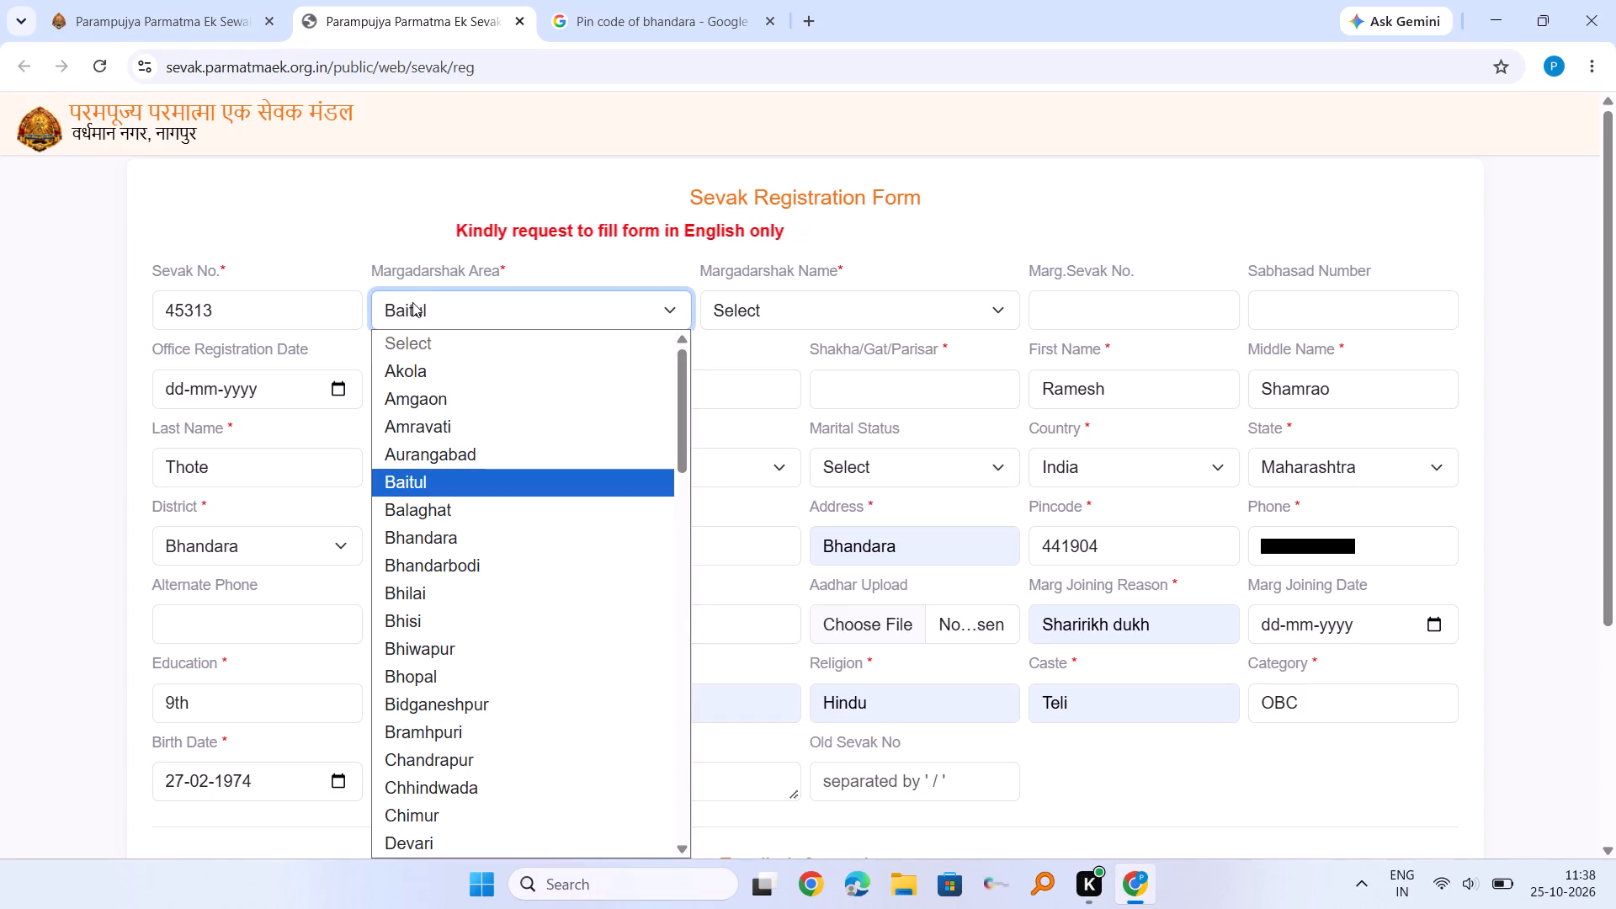
key("Down")
key("Return")
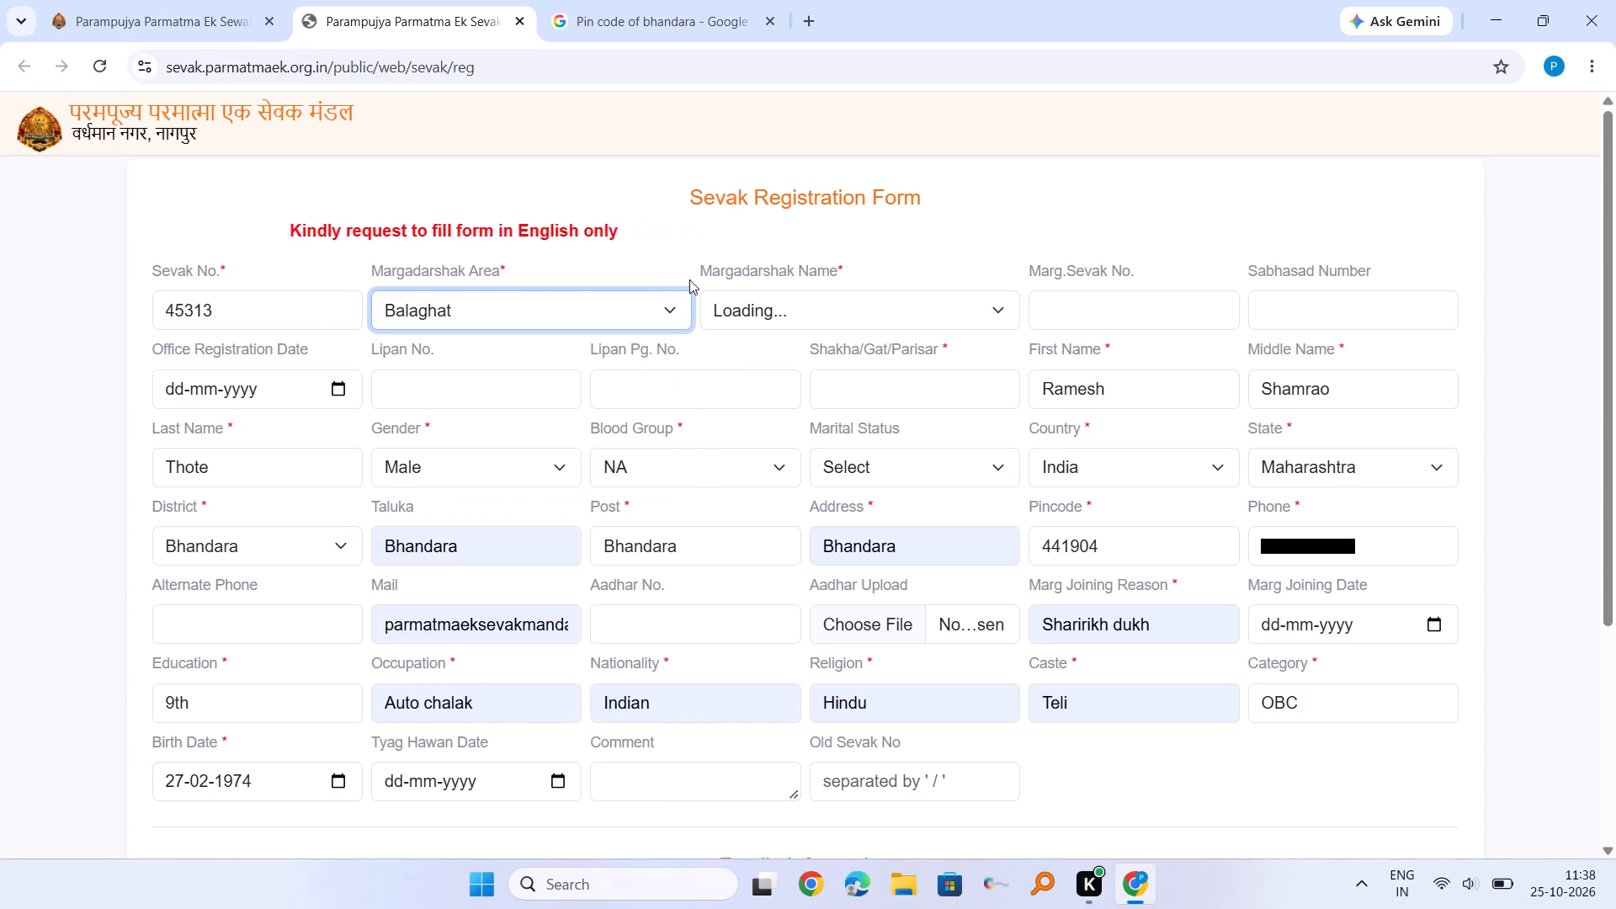
left_click(503, 324)
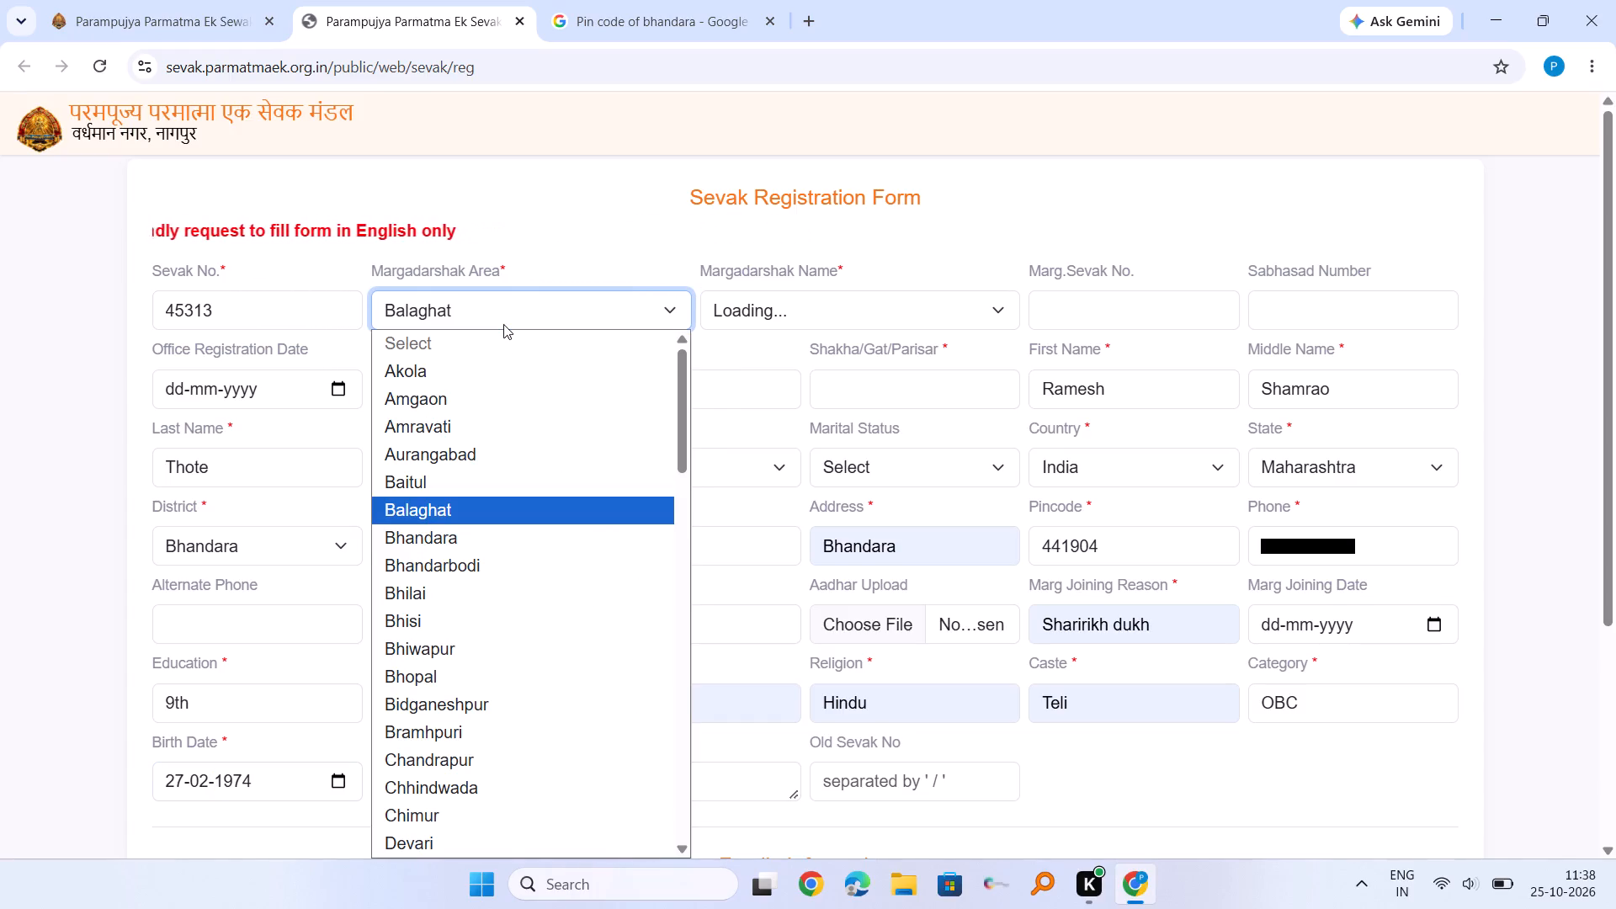
key("Down")
key("Return")
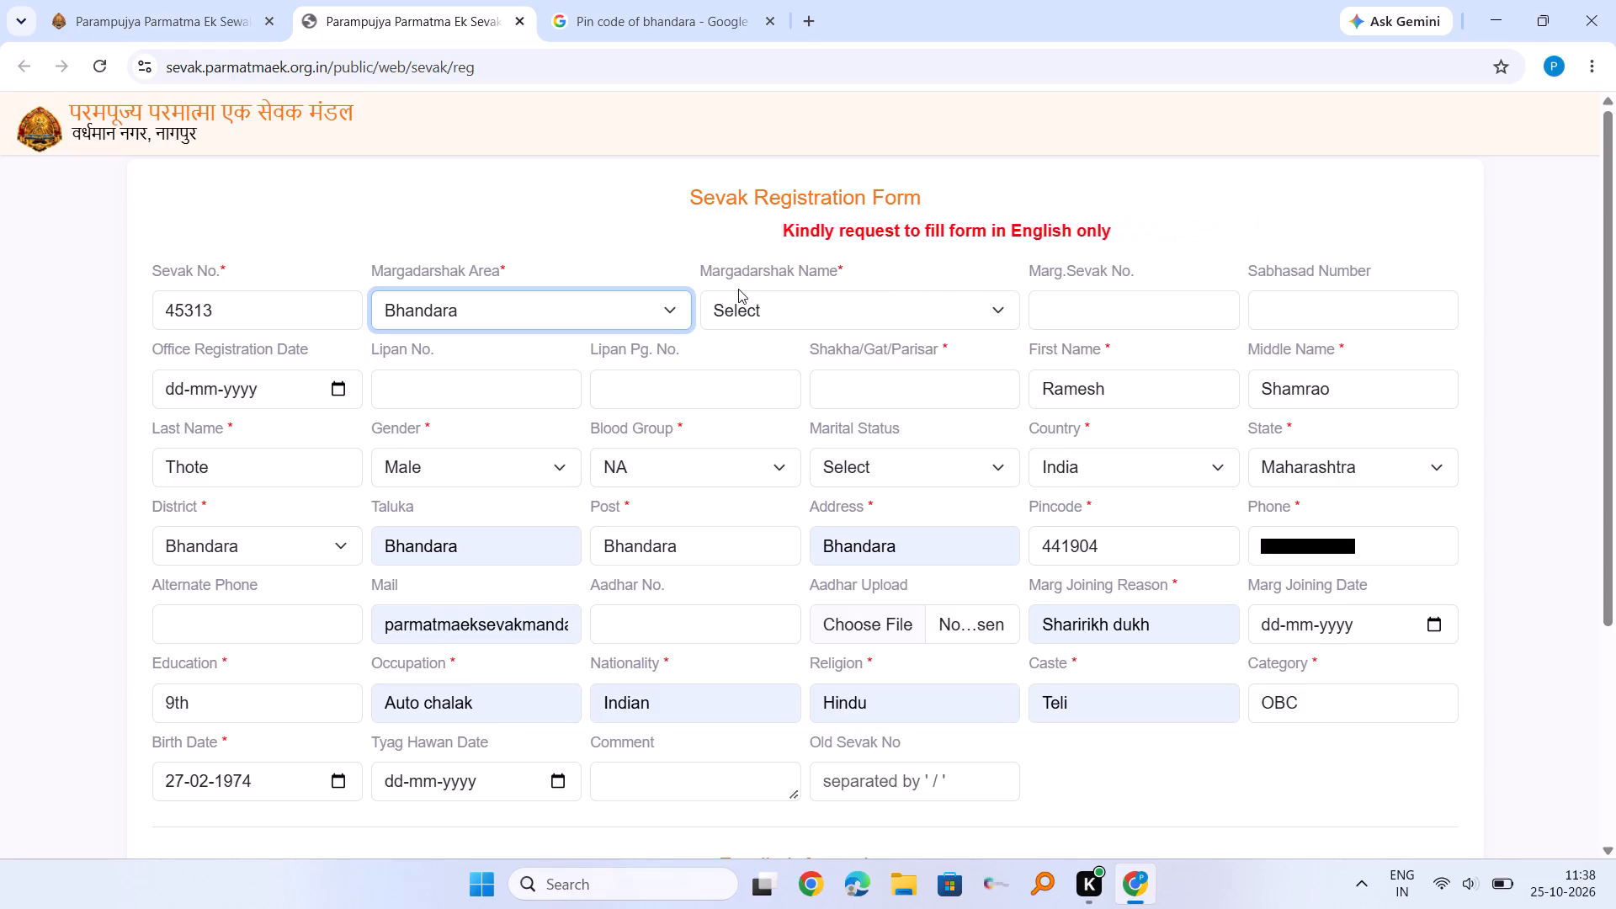
Look through the Margadarshak Name options for the Bhandara area to find the member's margadarshak.
scroll(738, 289, "left", 1)
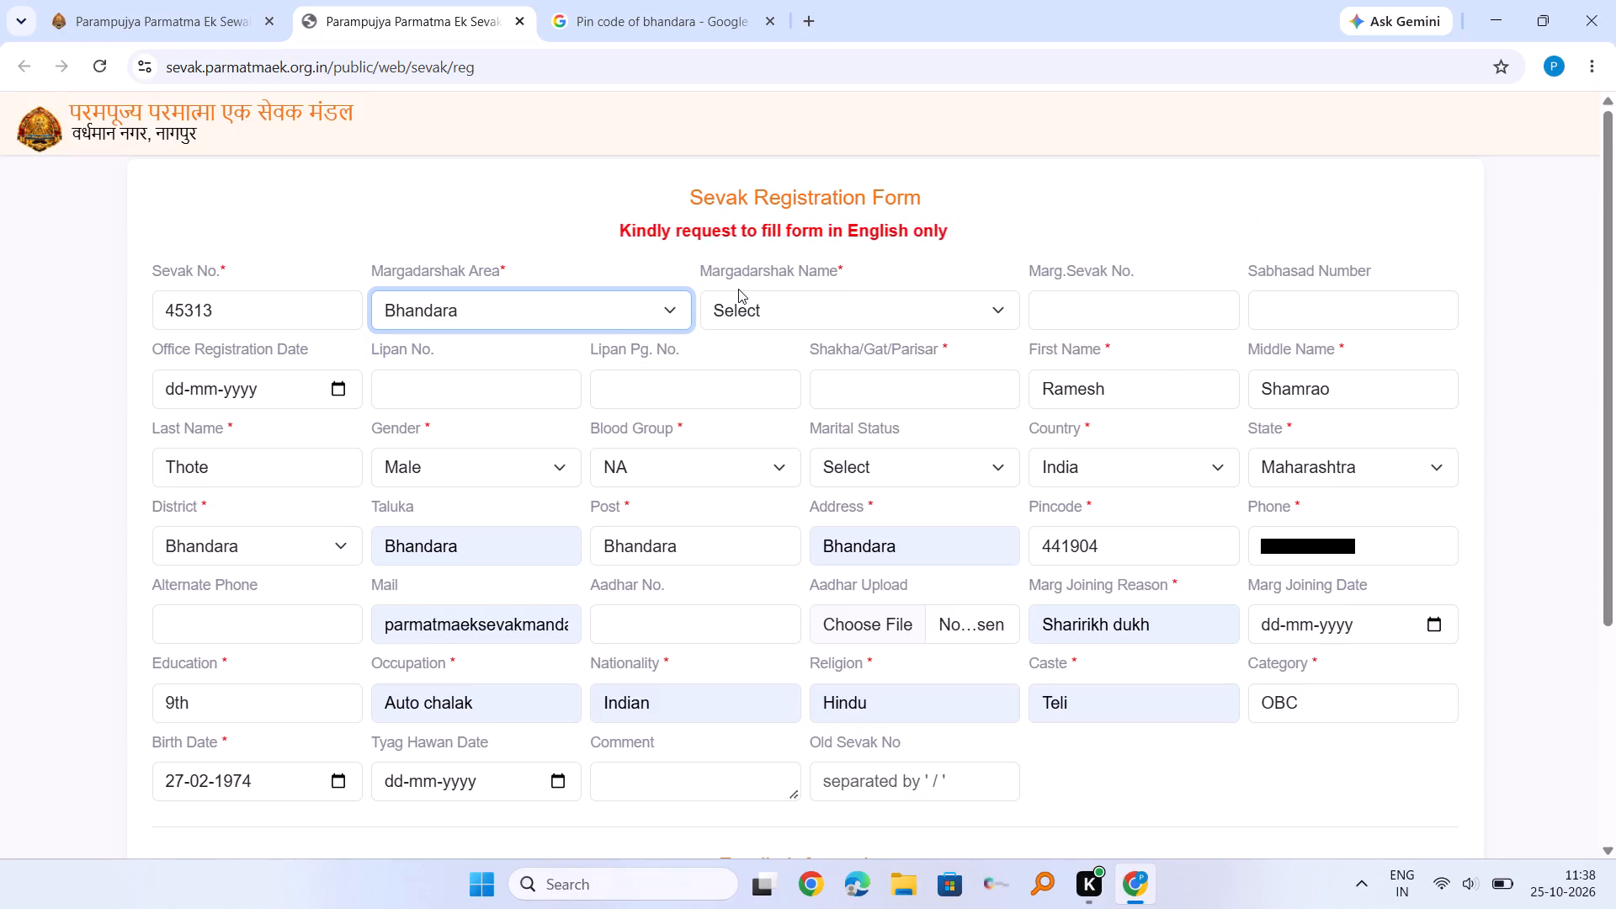
left_click(738, 289)
left_click(739, 299)
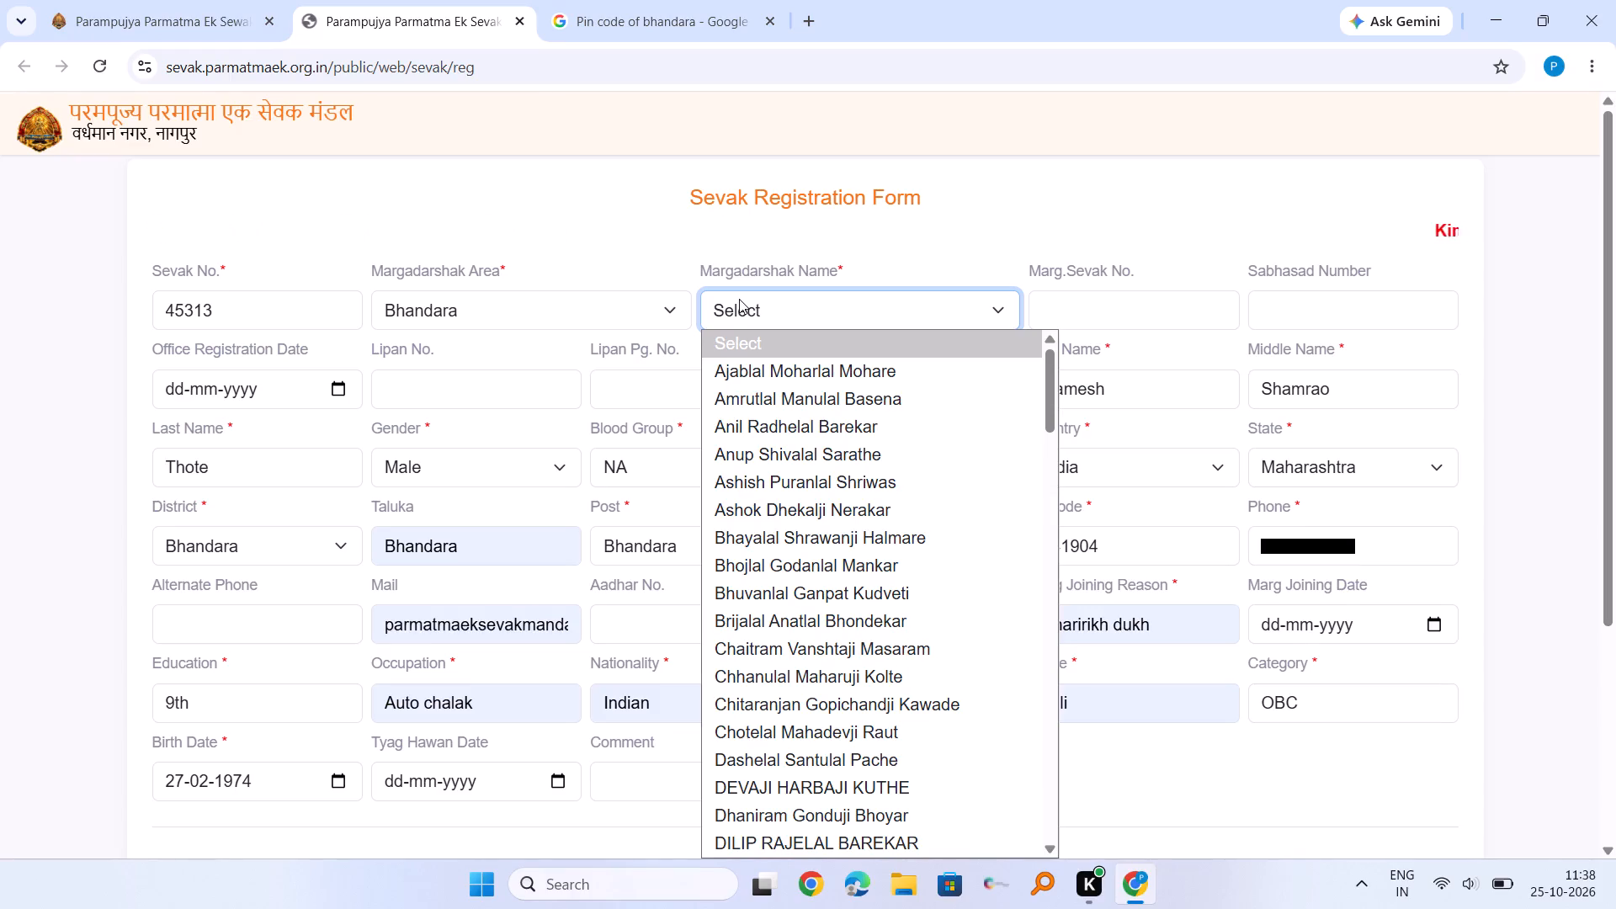
scroll(816, 566, "down", 2)
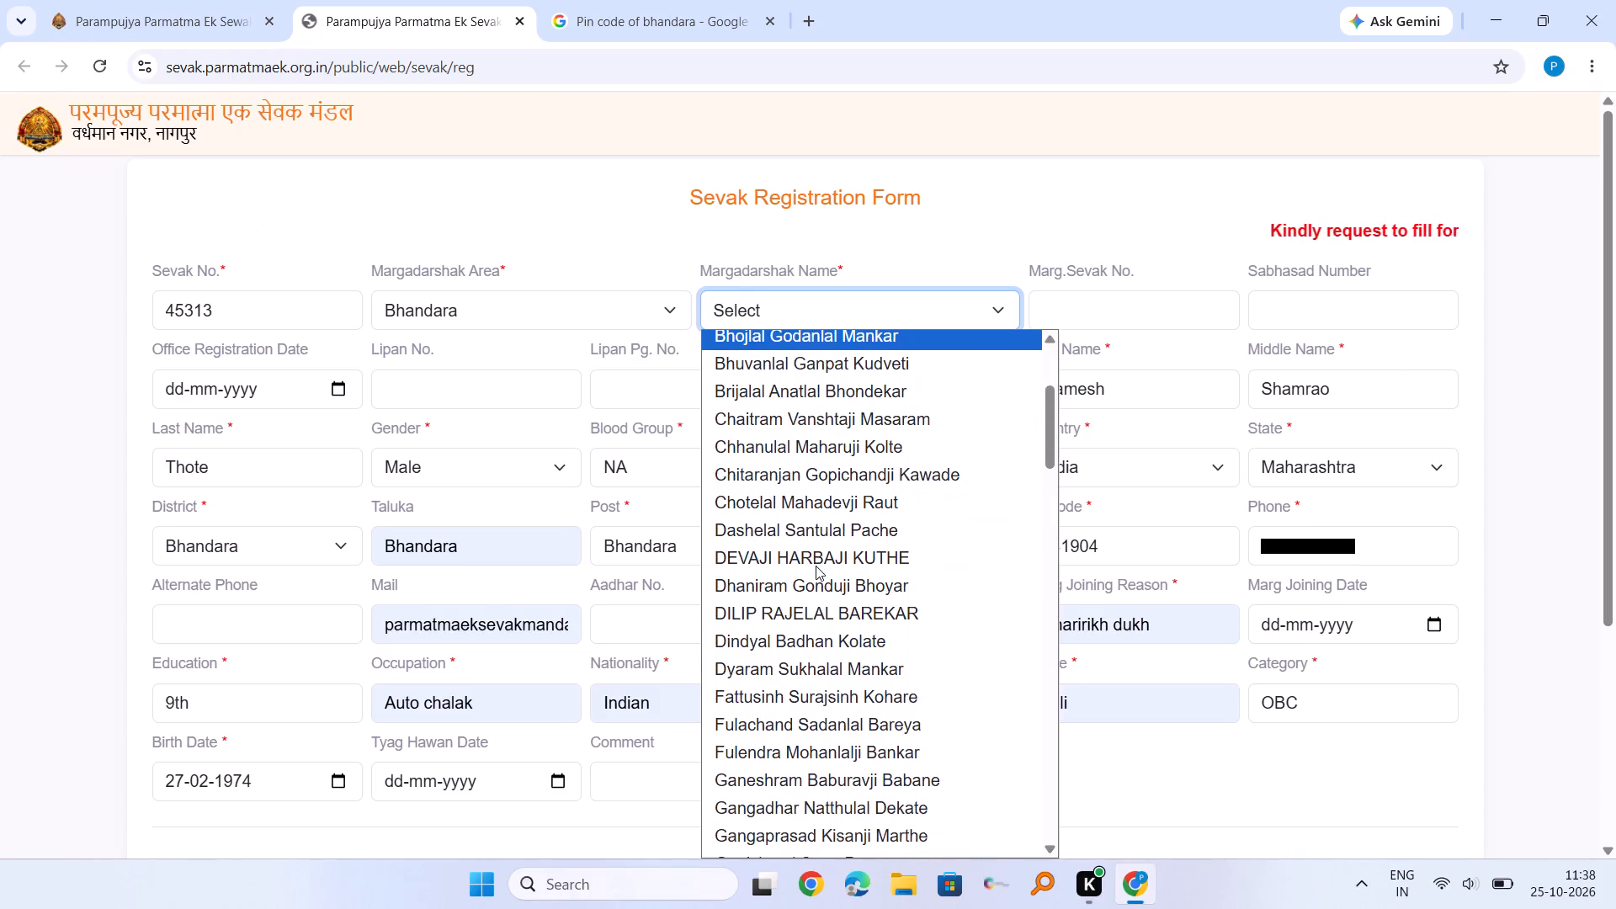
scroll(816, 566, "down", 2)
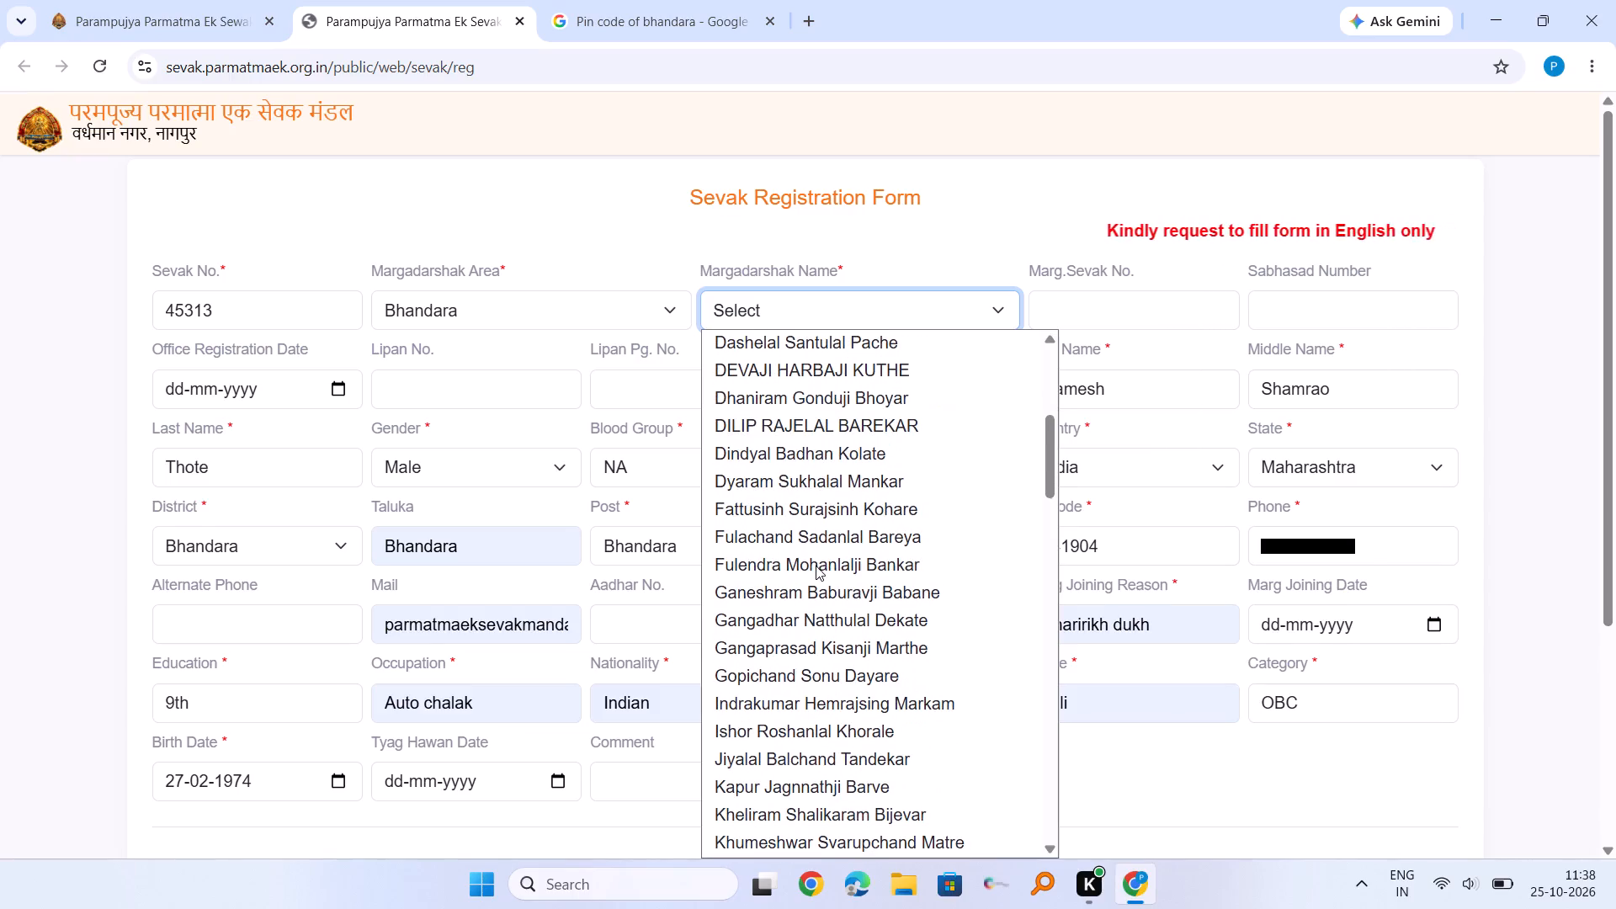
scroll(816, 566, "down", 1)
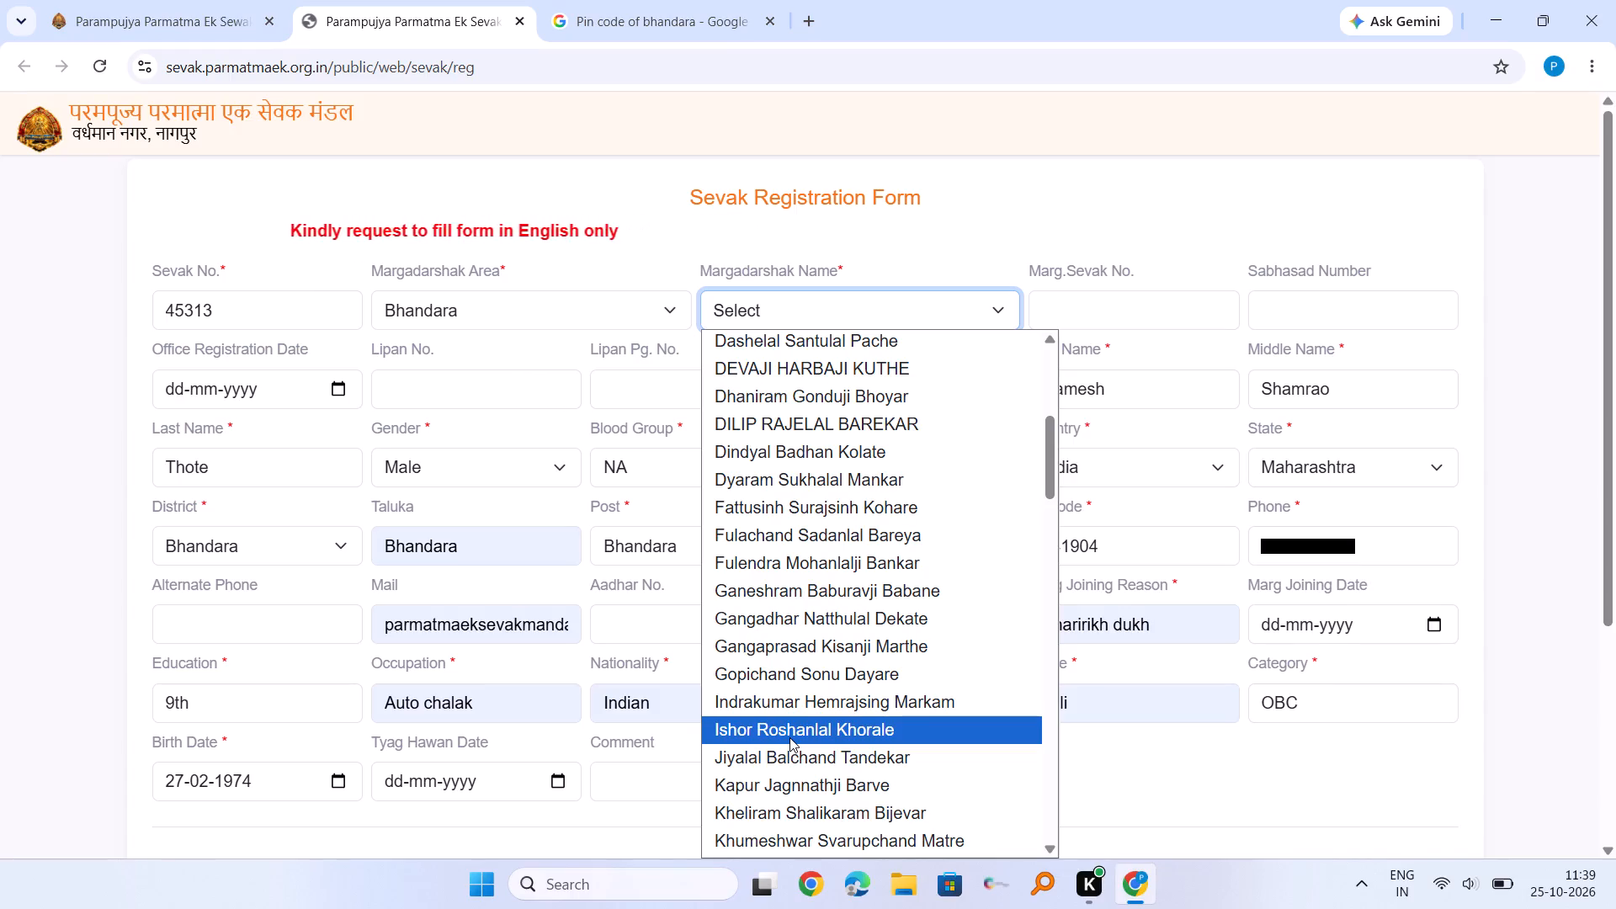
scroll(789, 737, "down", 8)
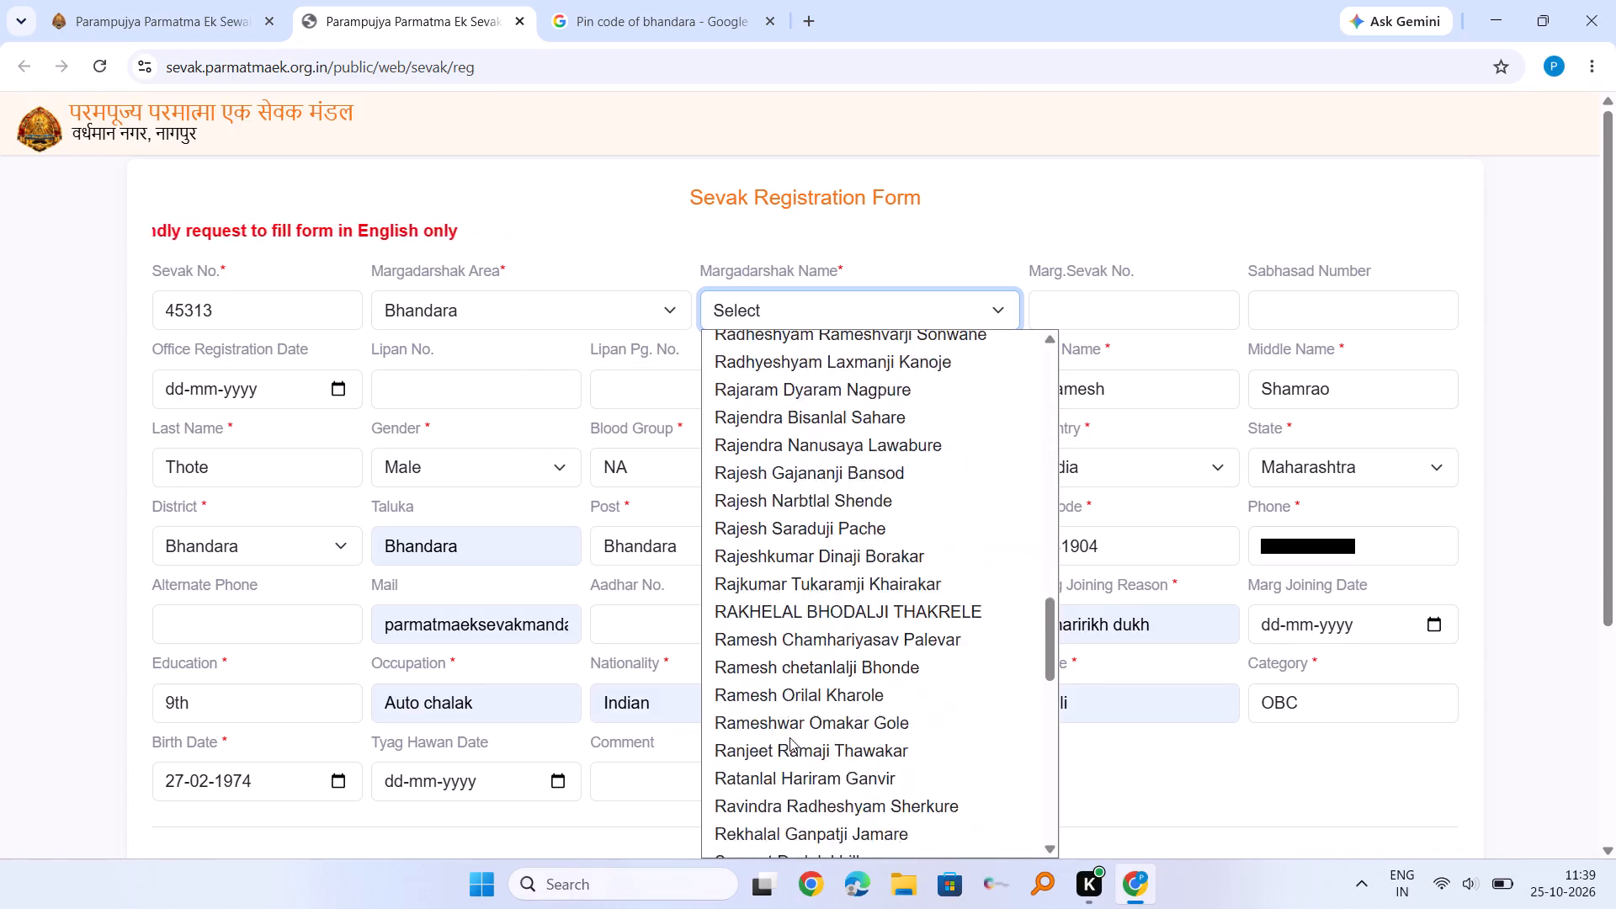
scroll(789, 737, "down", 6)
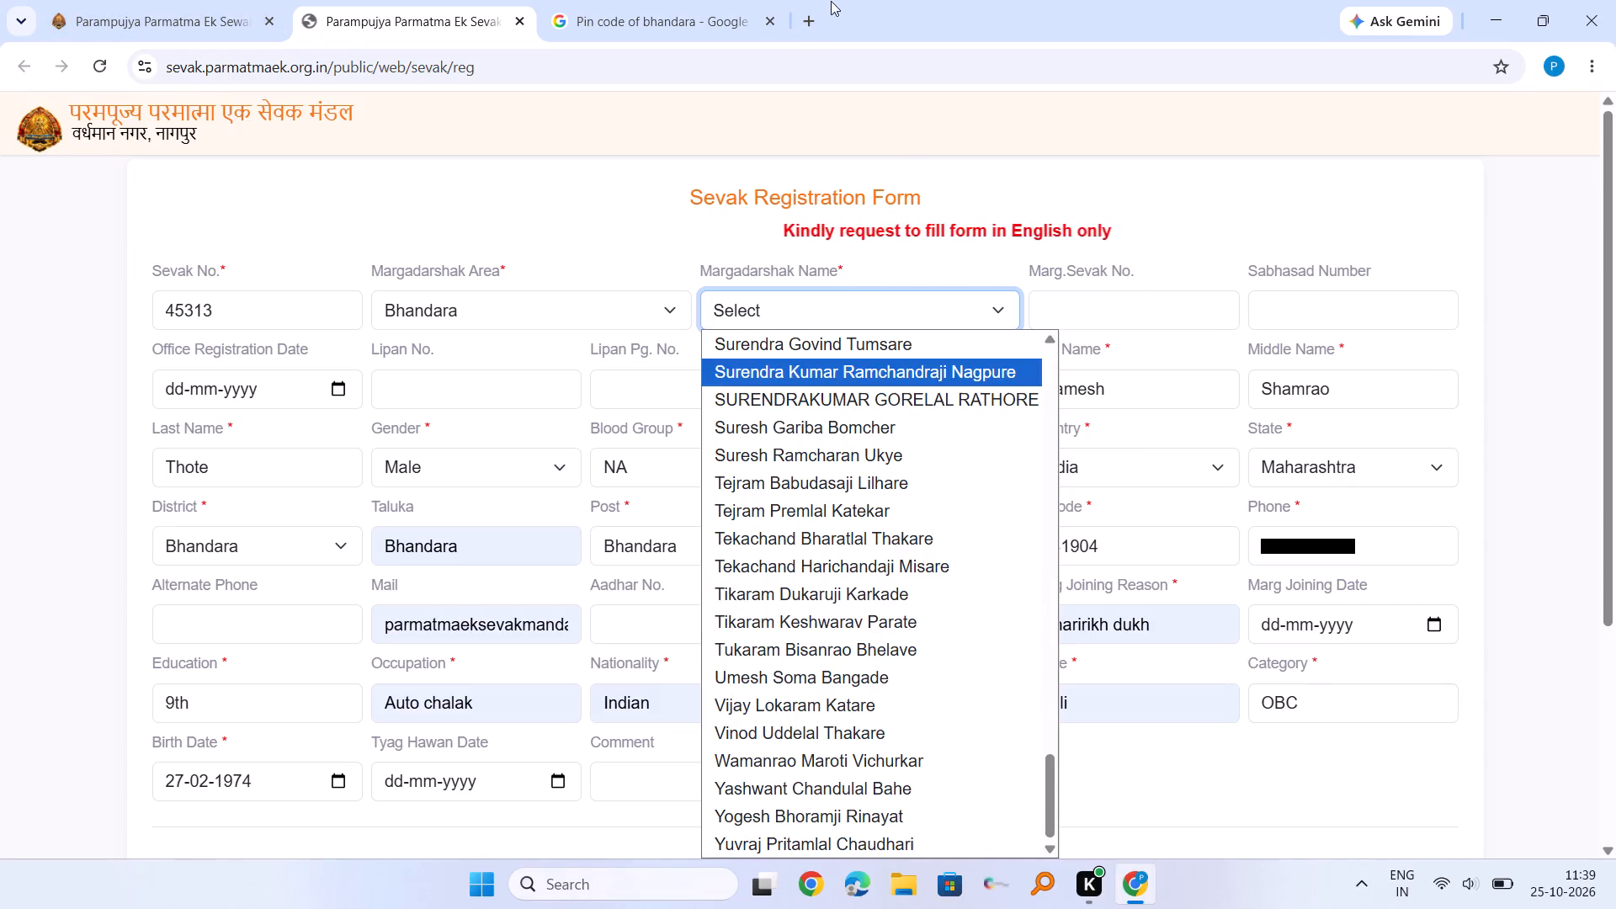
Open the bookmarked Existing Margadarshak List in a new tab and search it by the margadarshak's sevak number.
left_click(813, 13)
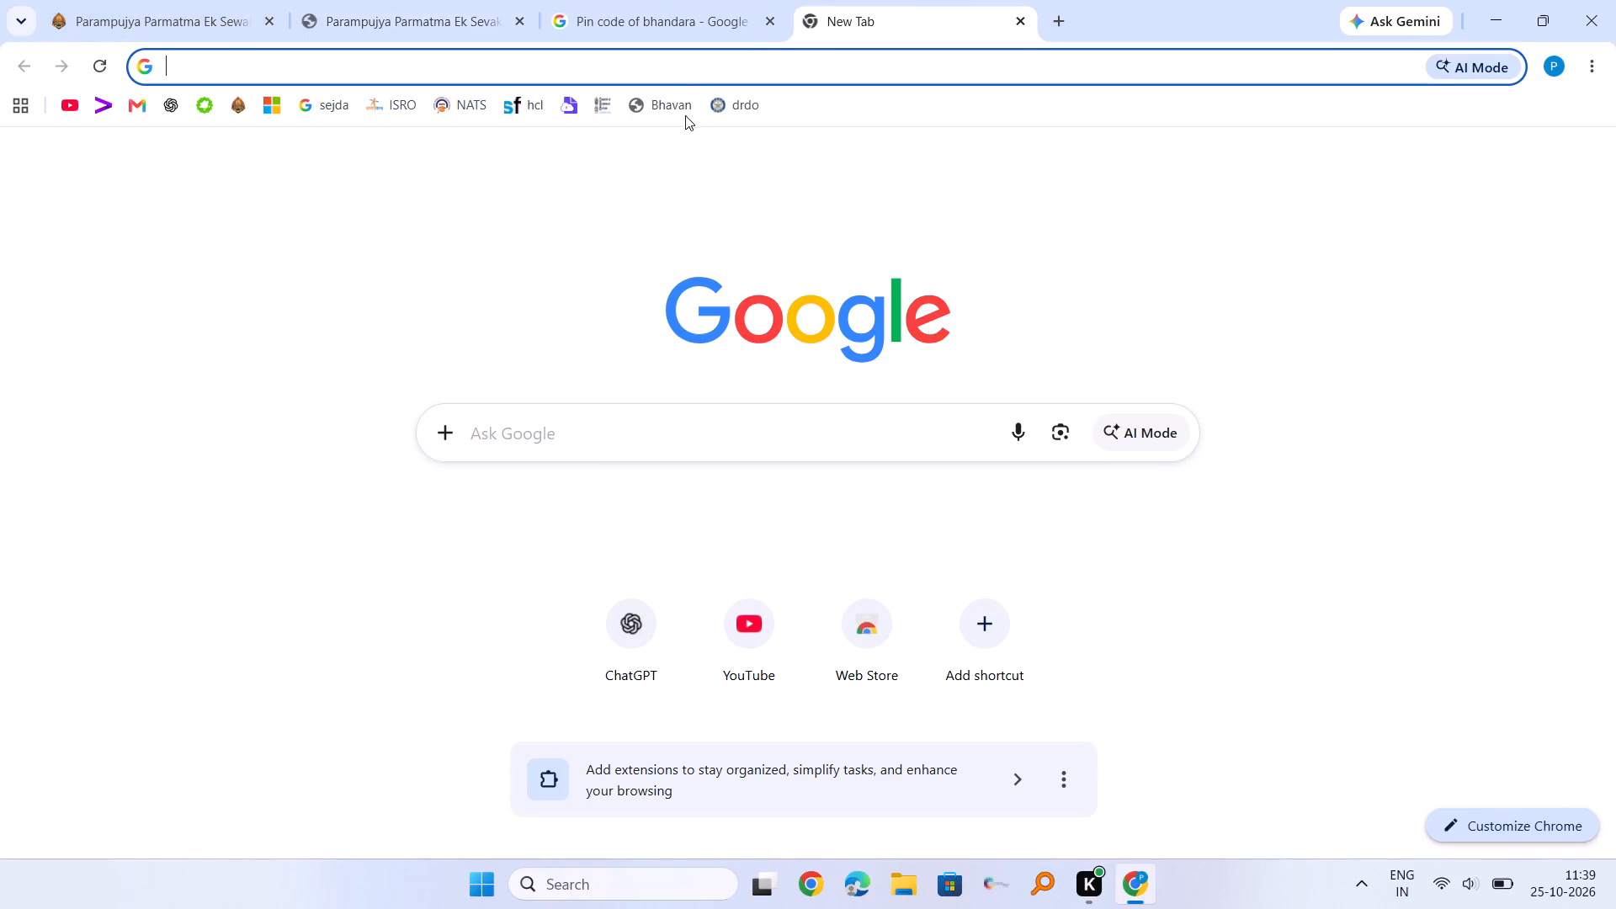
left_click(678, 114)
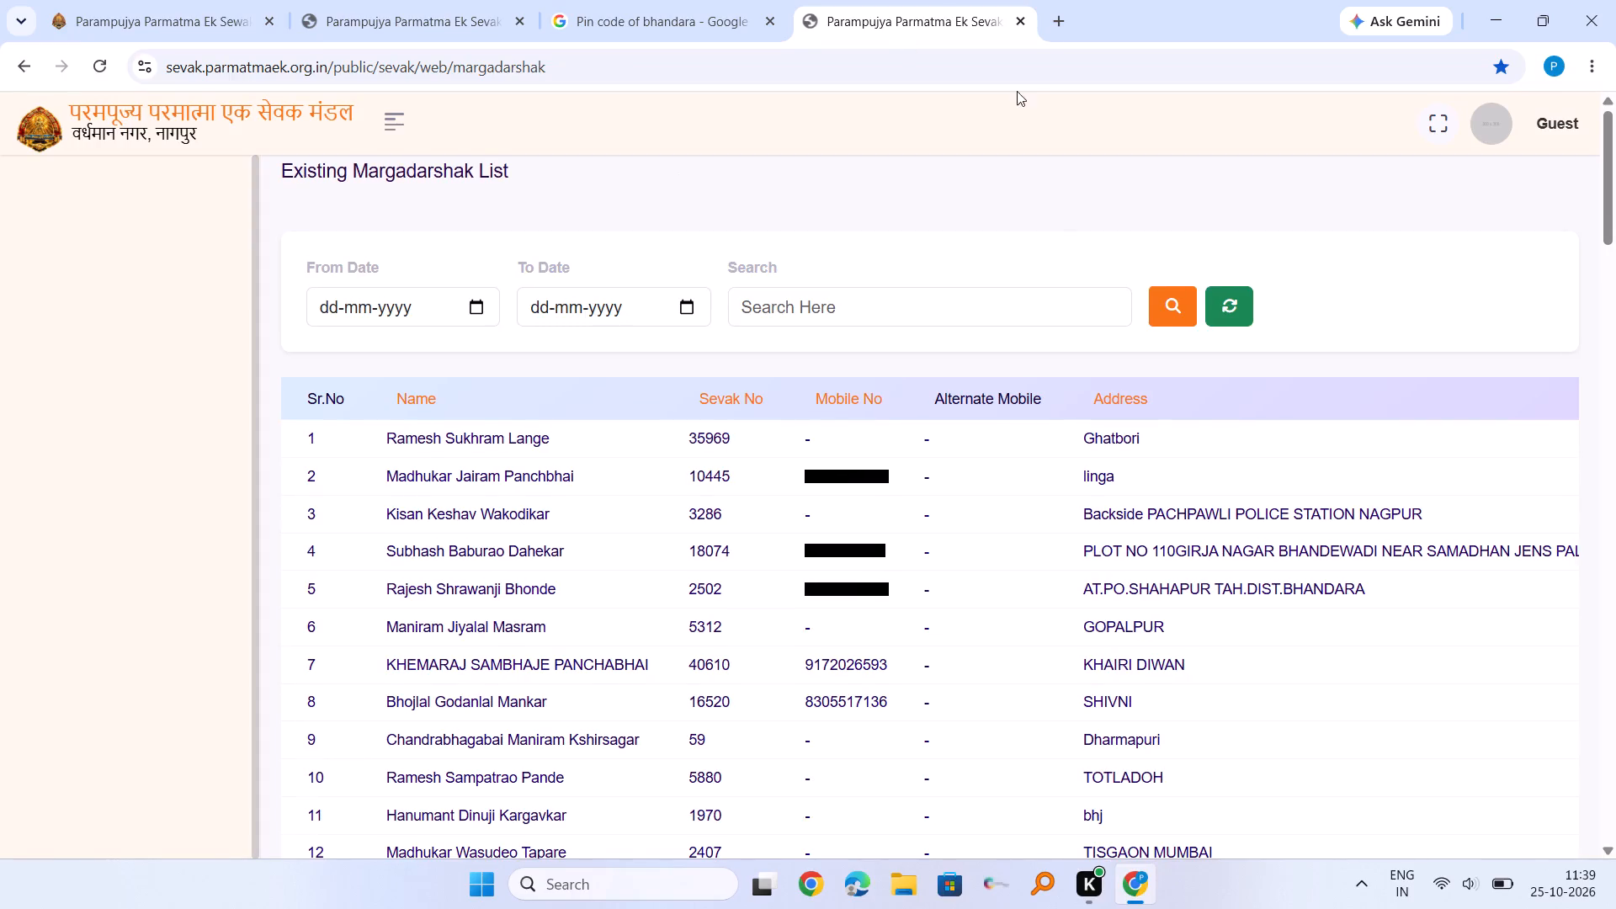
left_click(942, 319)
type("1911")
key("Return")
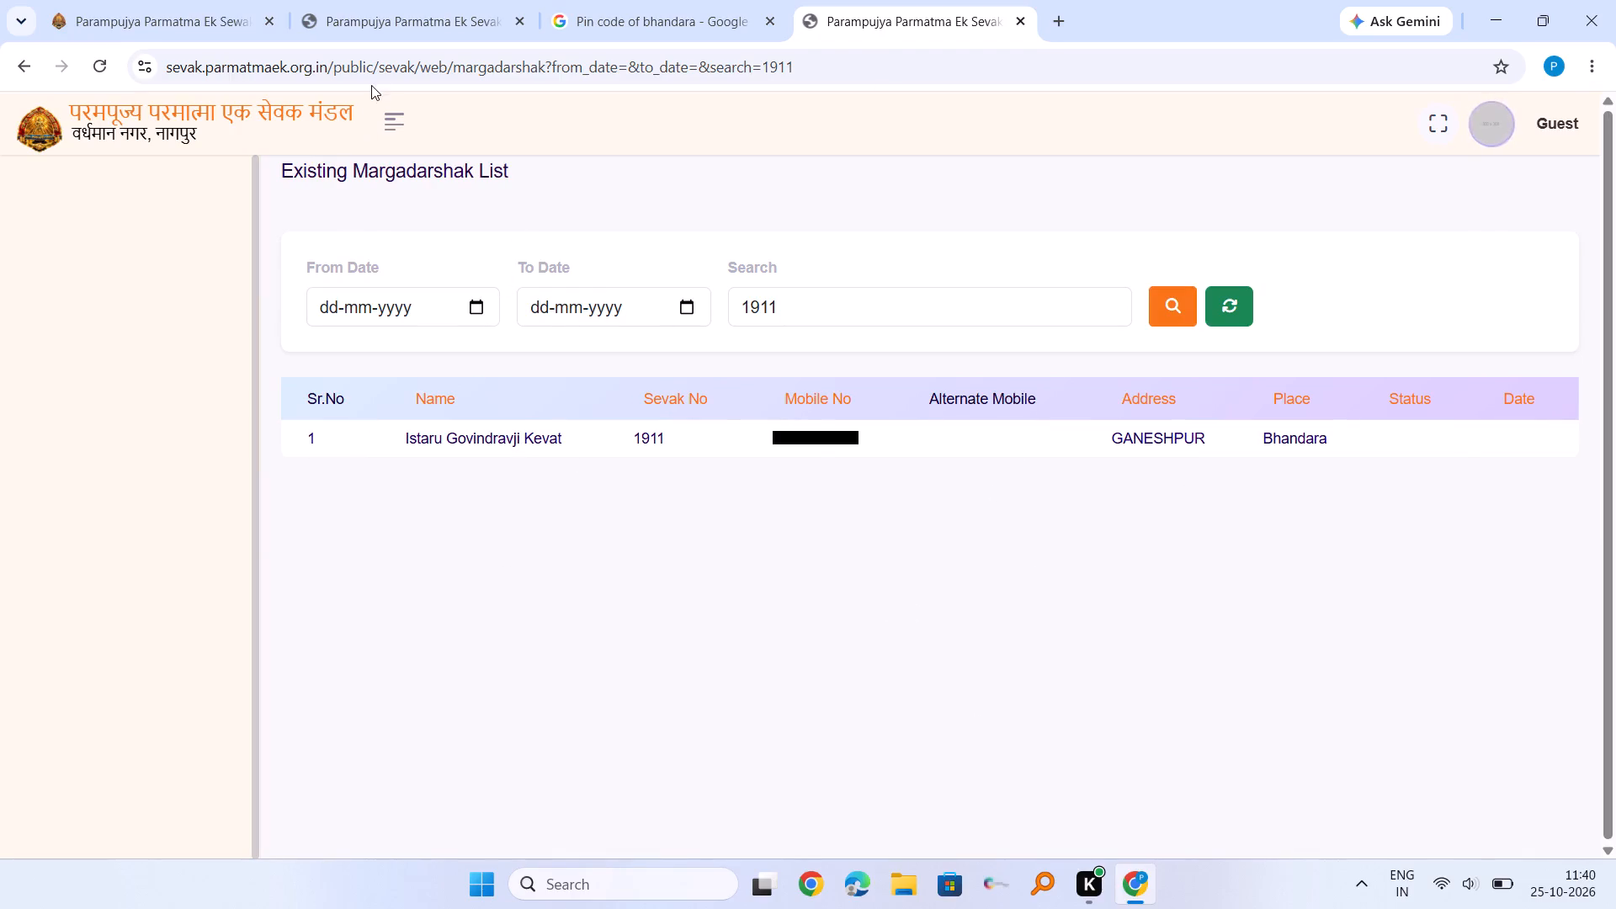
Return to the Sevak Registration Form and look for the searched margadarshak among the first Margadarshak Name options.
left_click(337, 0)
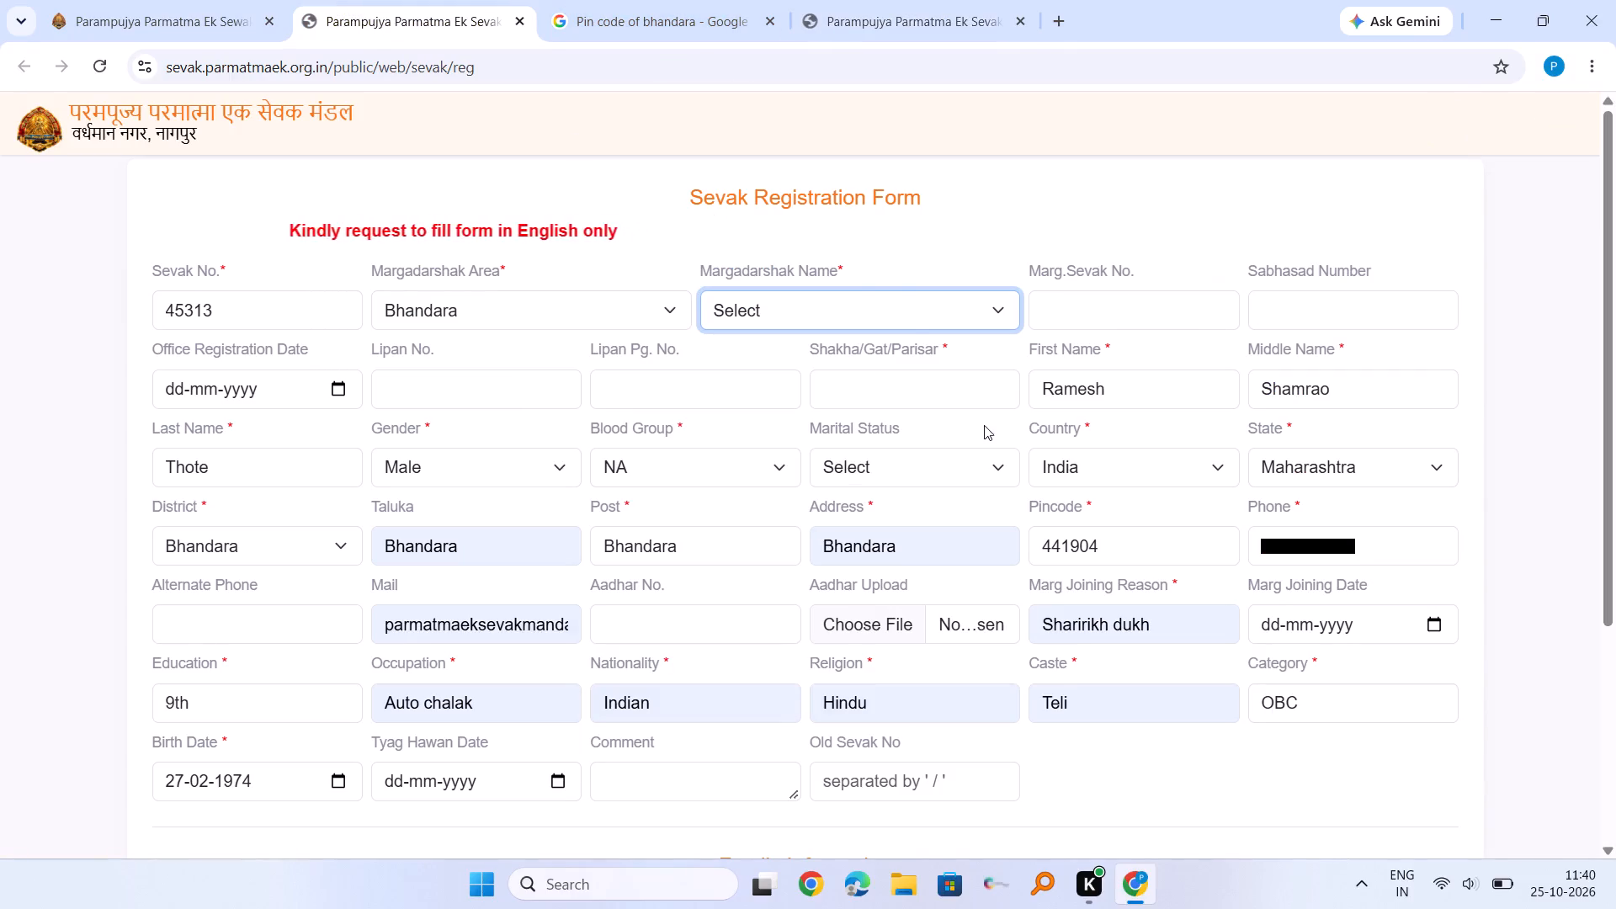
left_click(868, 302)
scroll(883, 768, "down", 1)
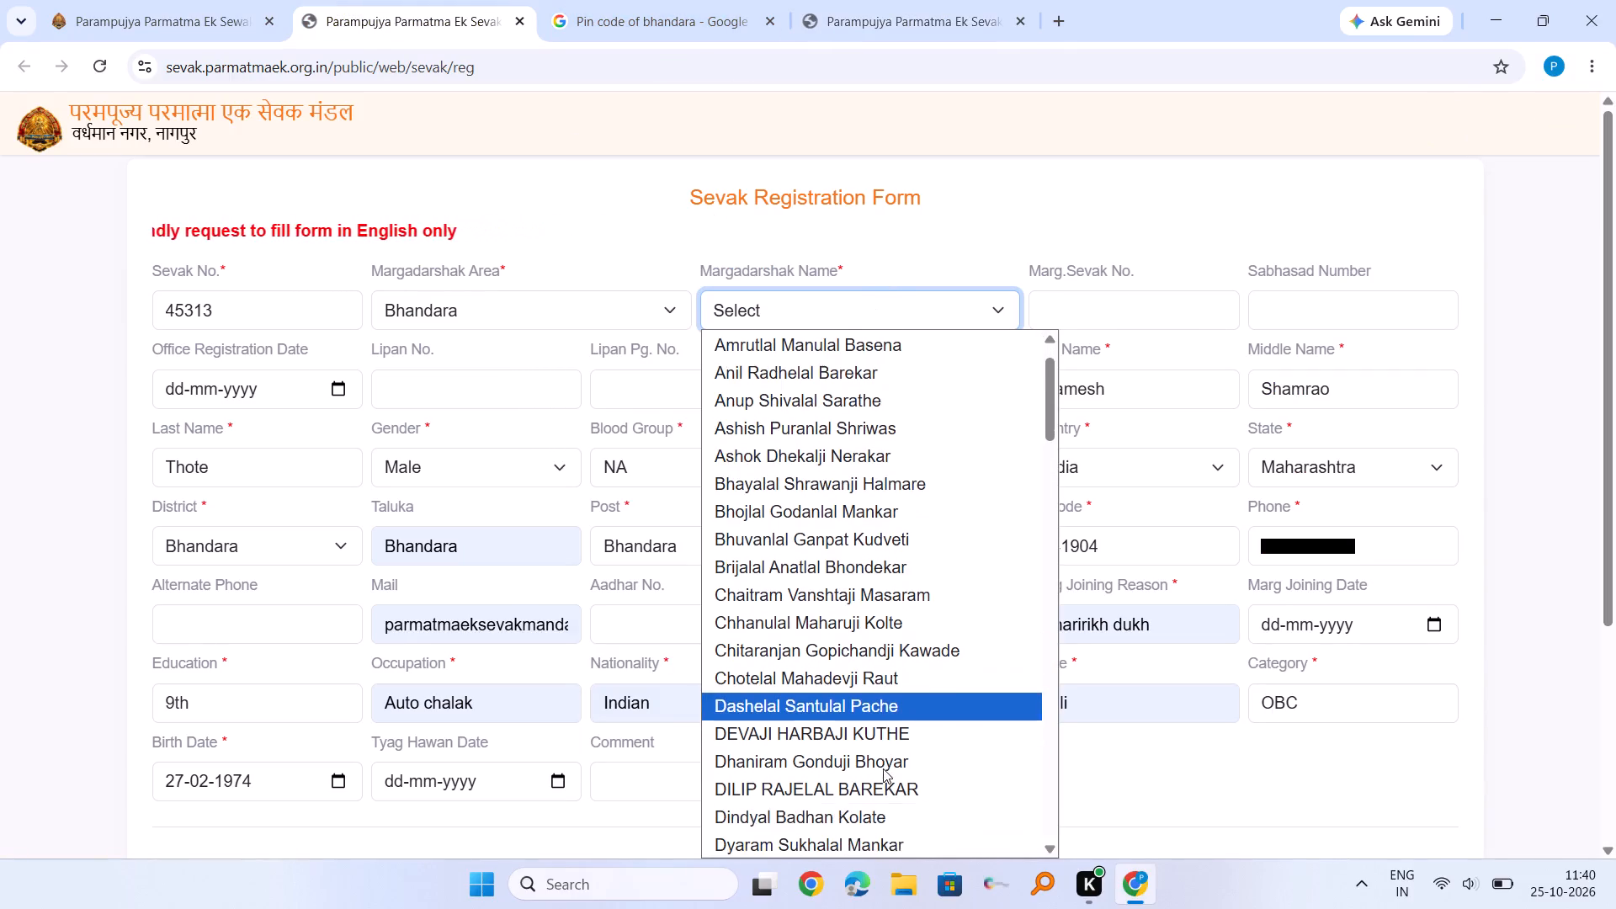
scroll(883, 768, "down", 5)
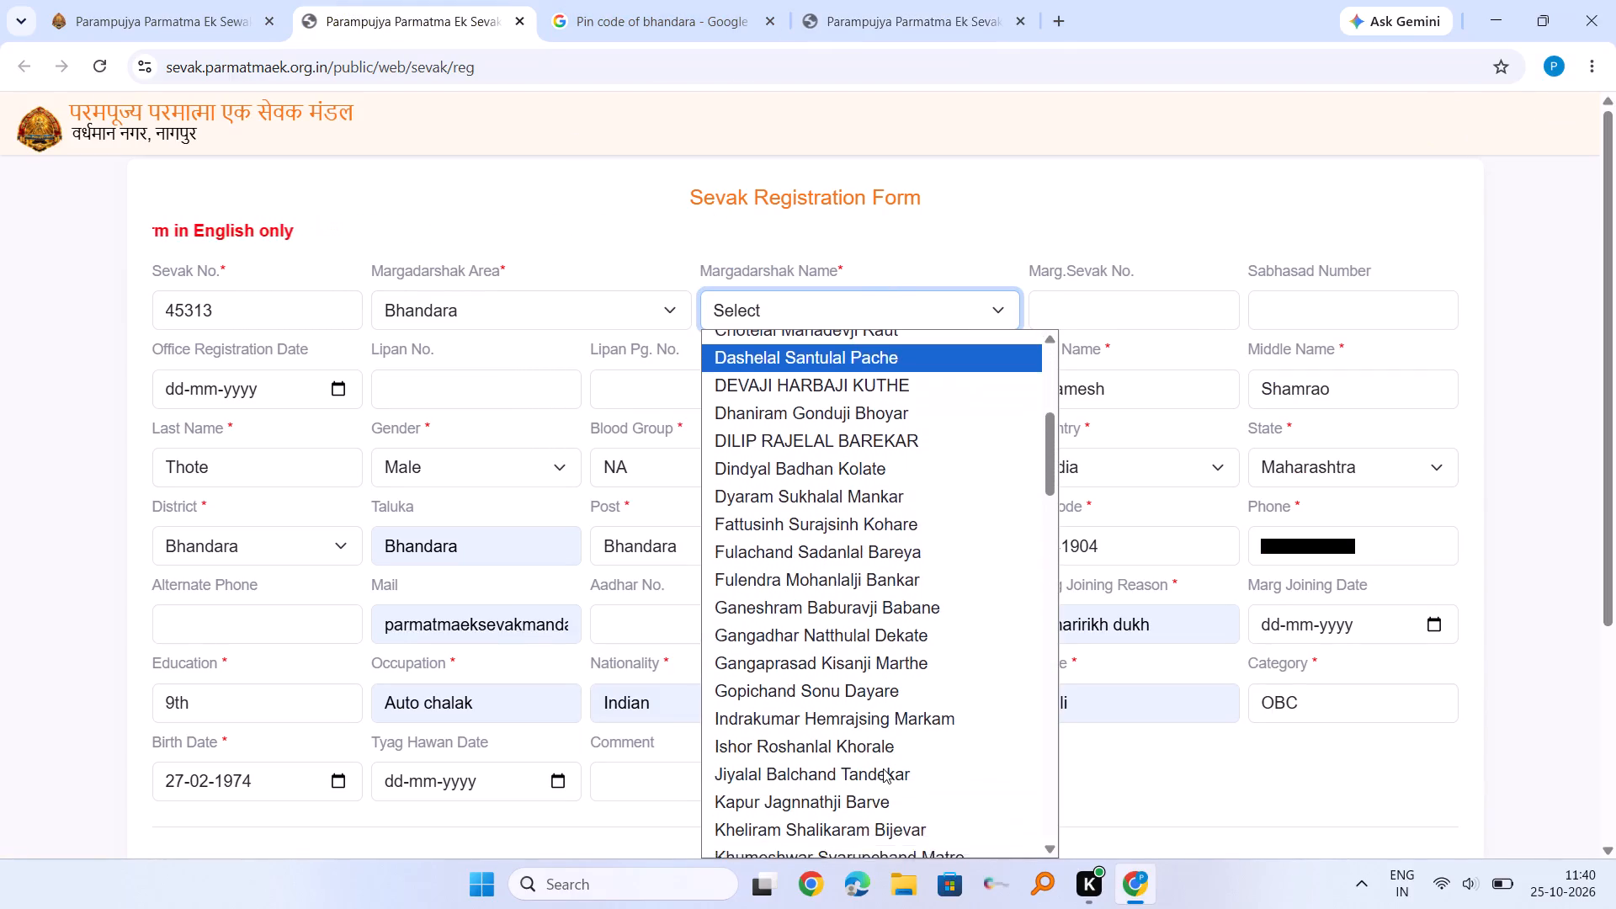
scroll(883, 768, "down", 2)
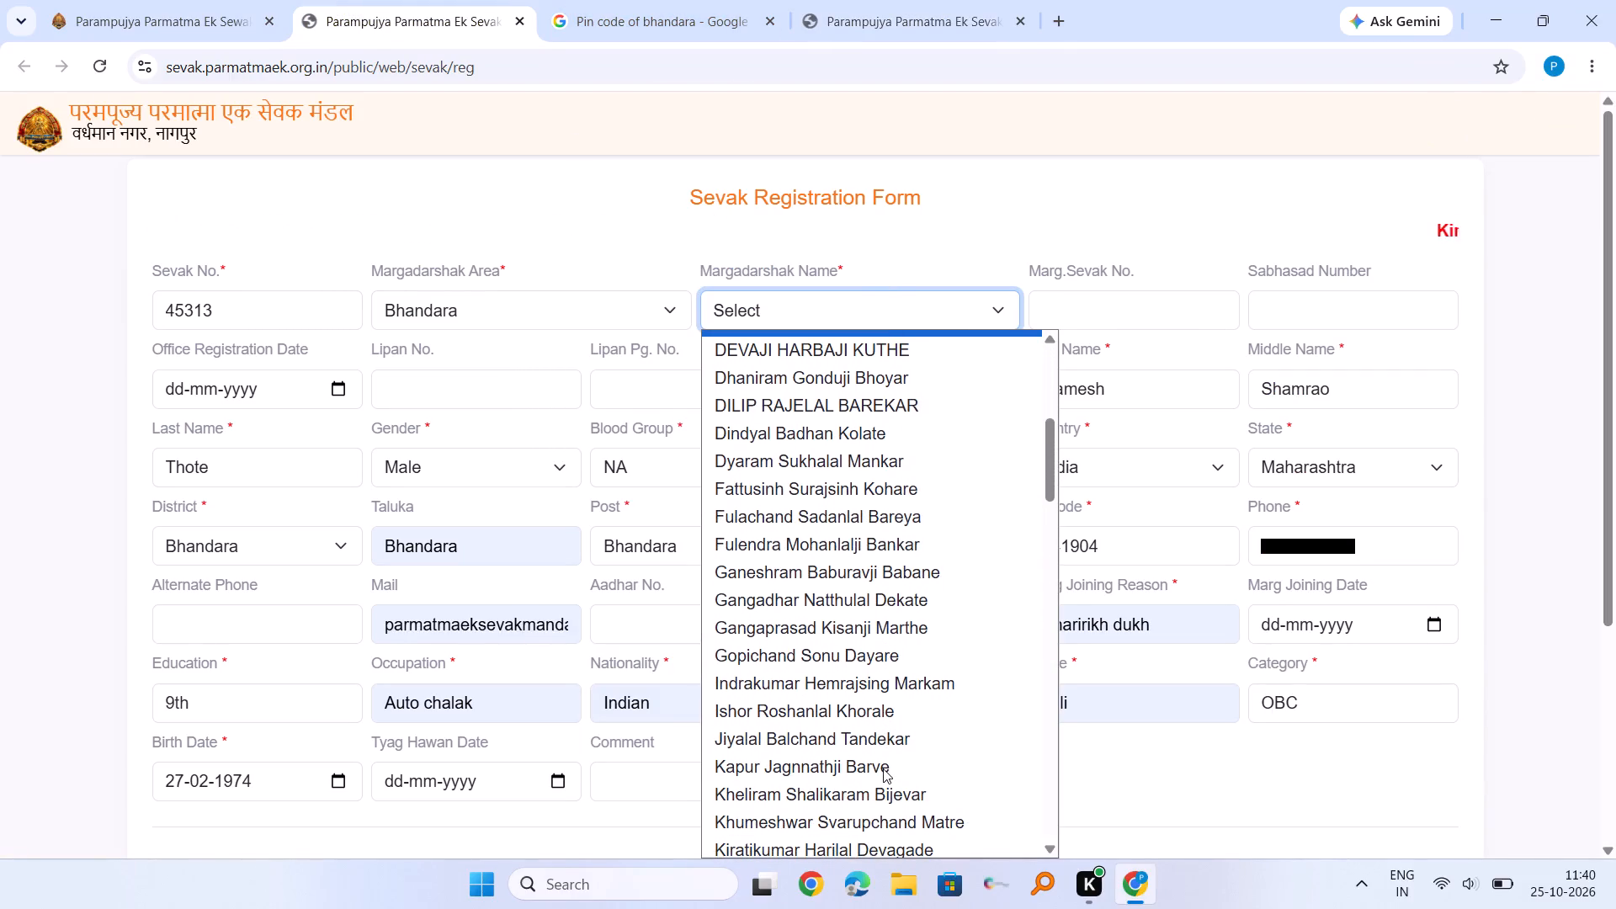
scroll(883, 768, "down", 1)
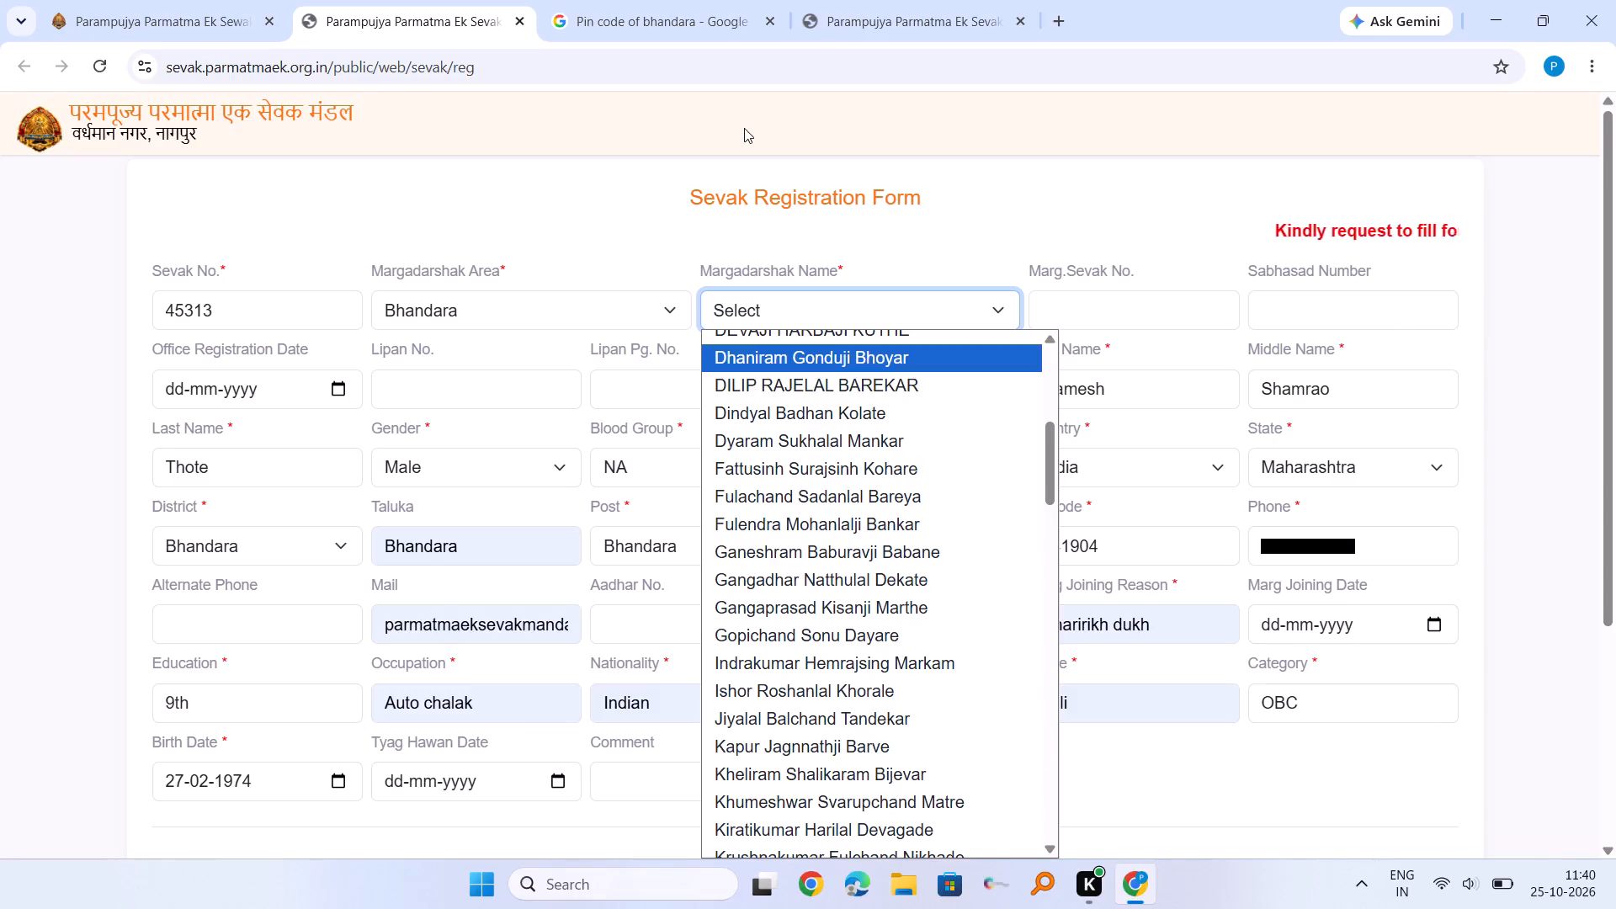
Recheck the margadarshak's name in the Existing Margadarshak List and look for it through the form's entire Margadarshak Name options.
left_click(974, 2)
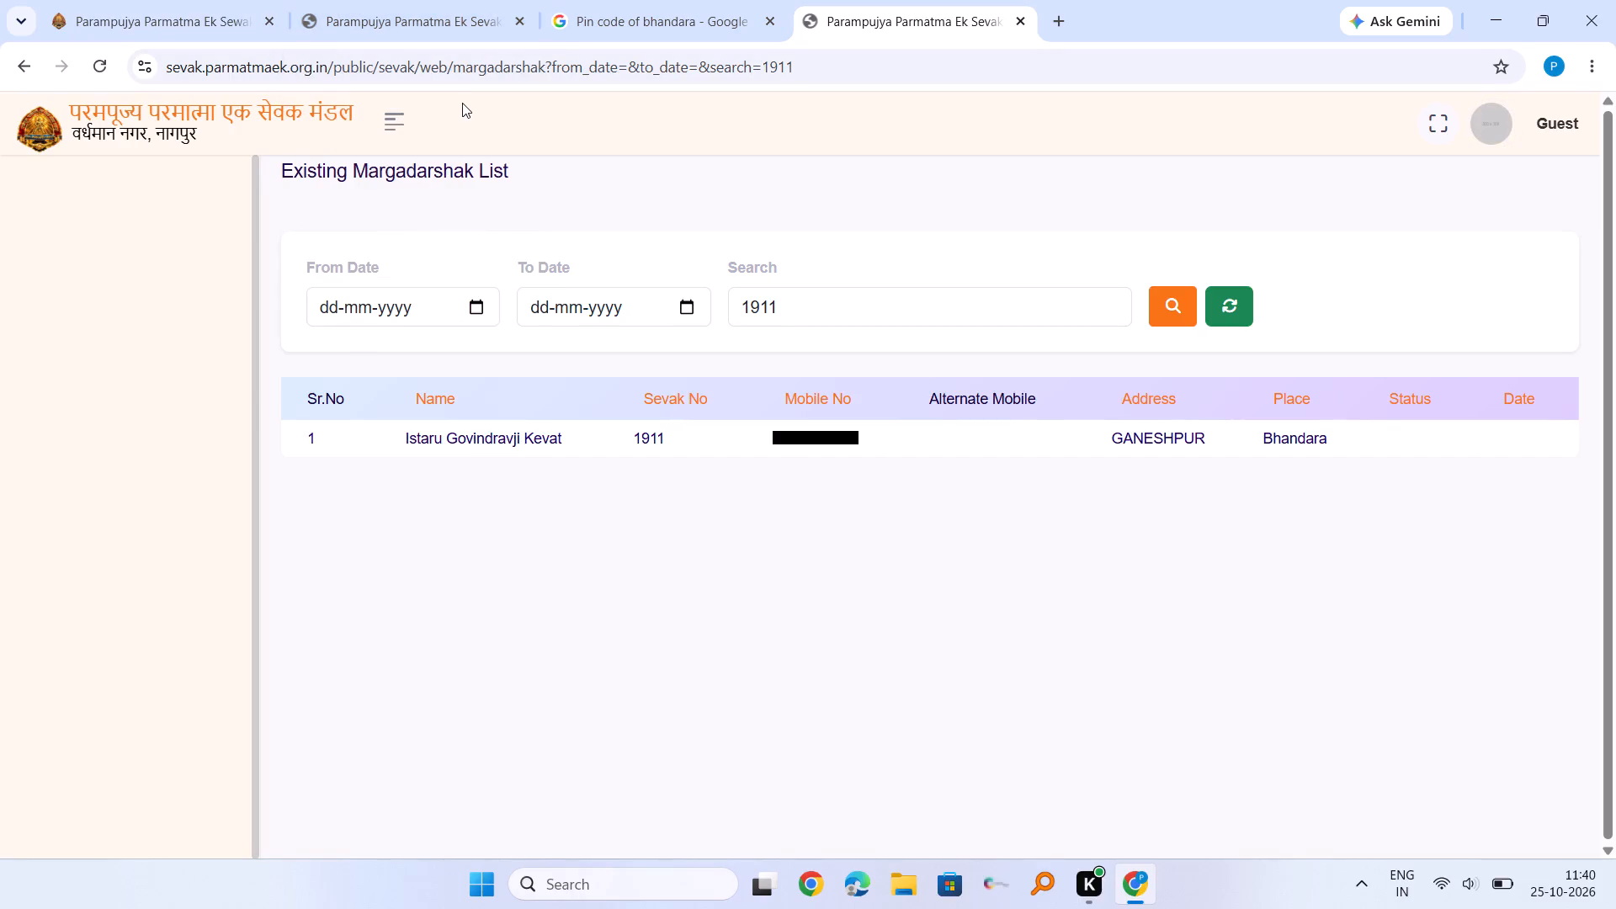
left_click(363, 0)
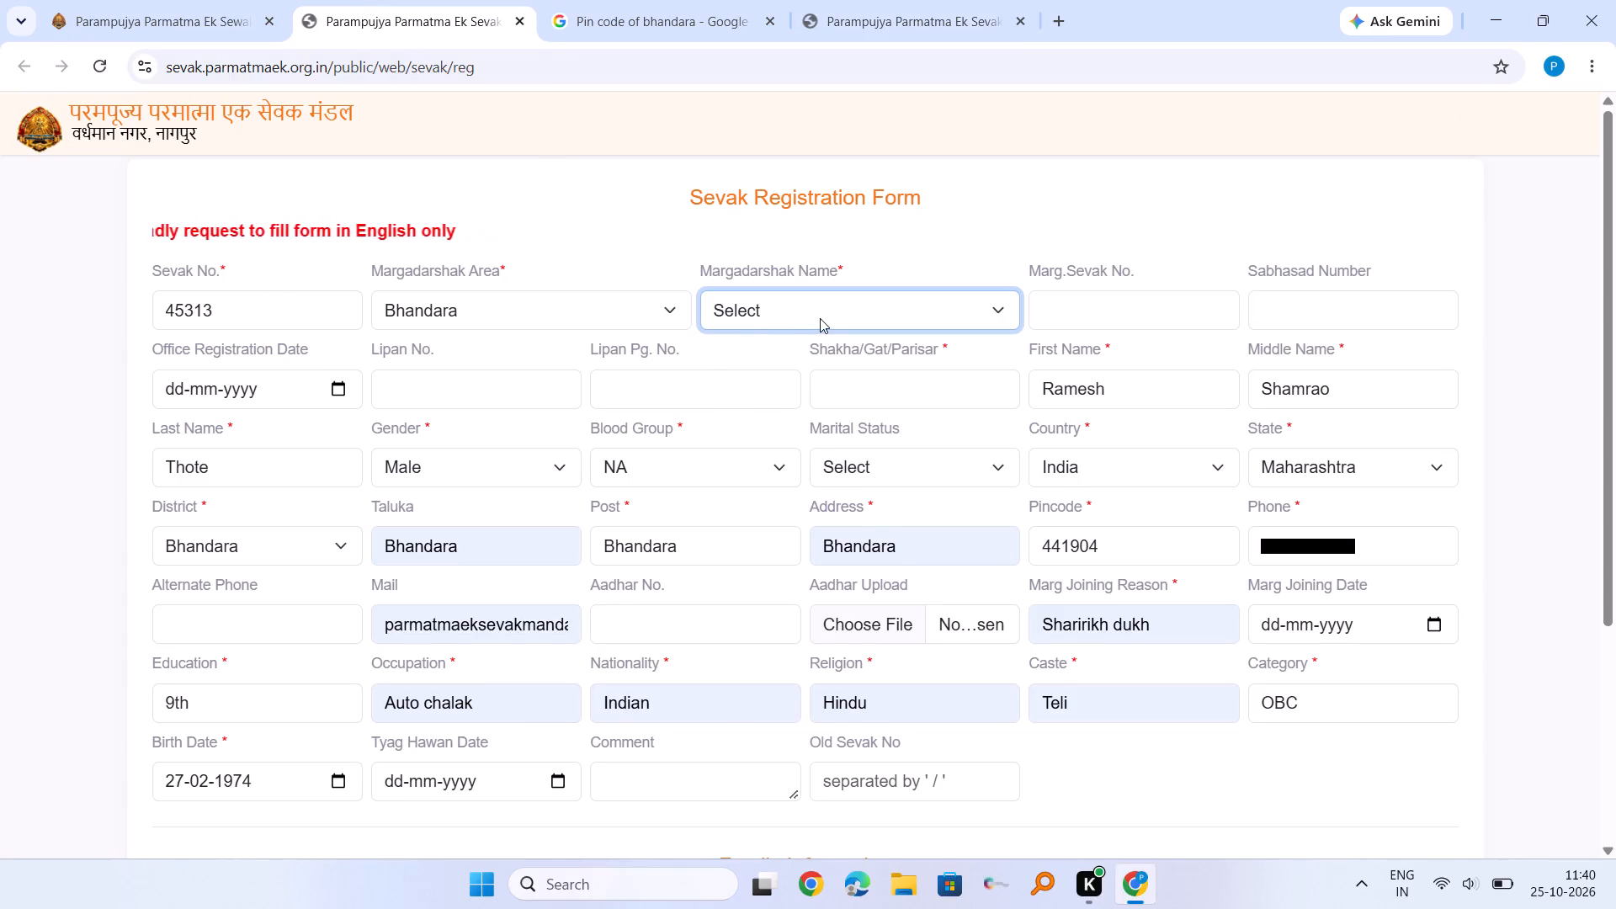
left_click(820, 318)
scroll(788, 391, "right", 1)
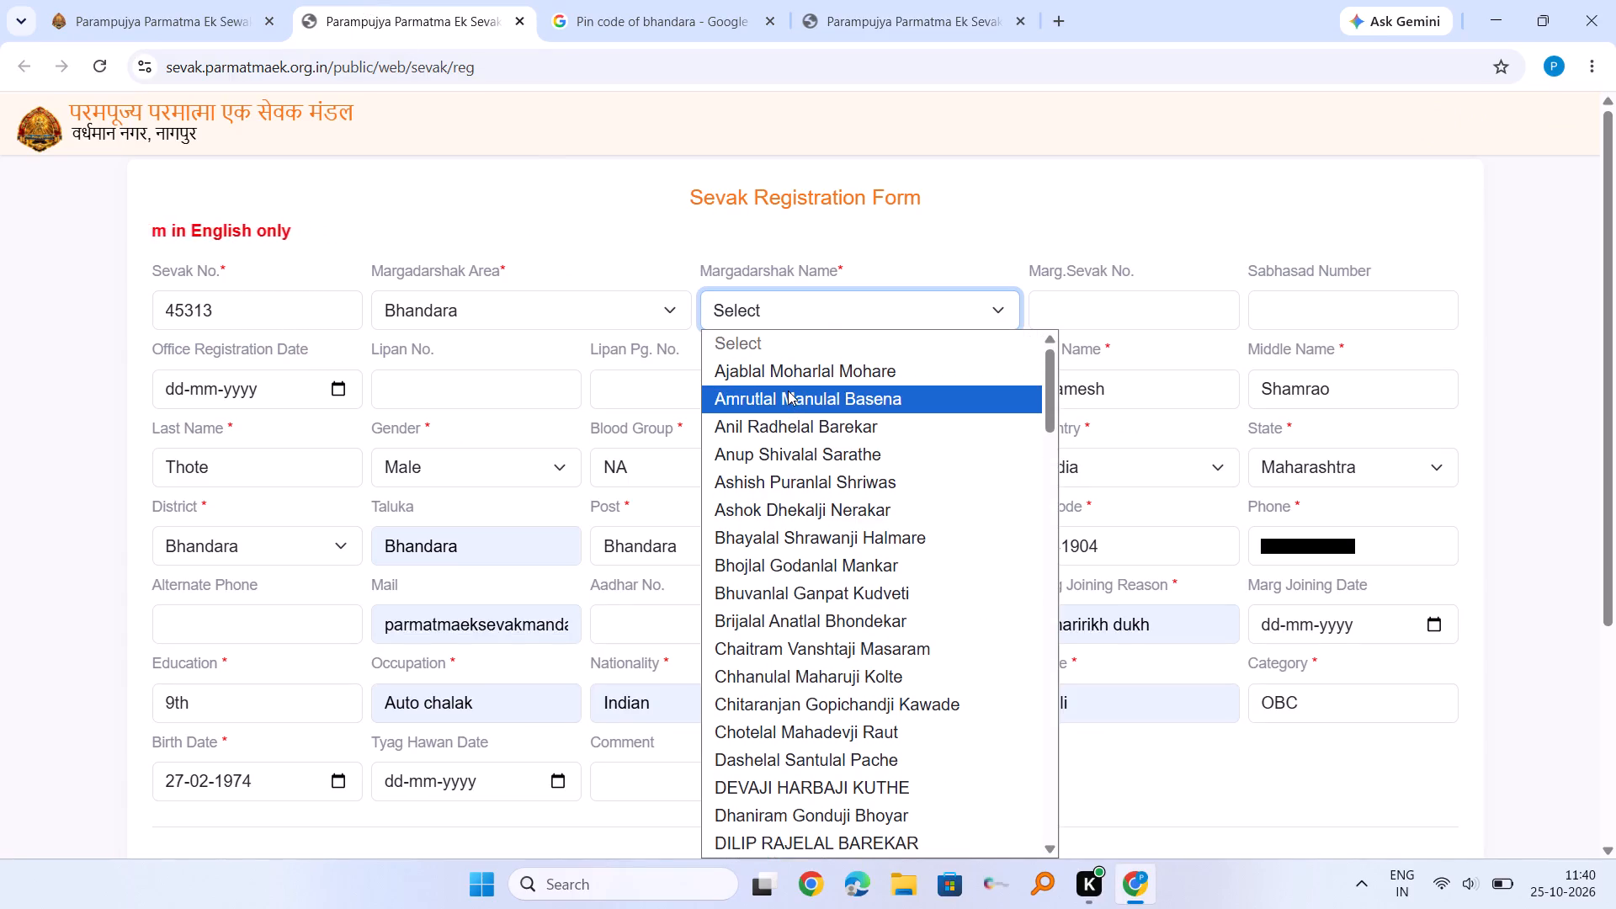
scroll(788, 391, "right", 2)
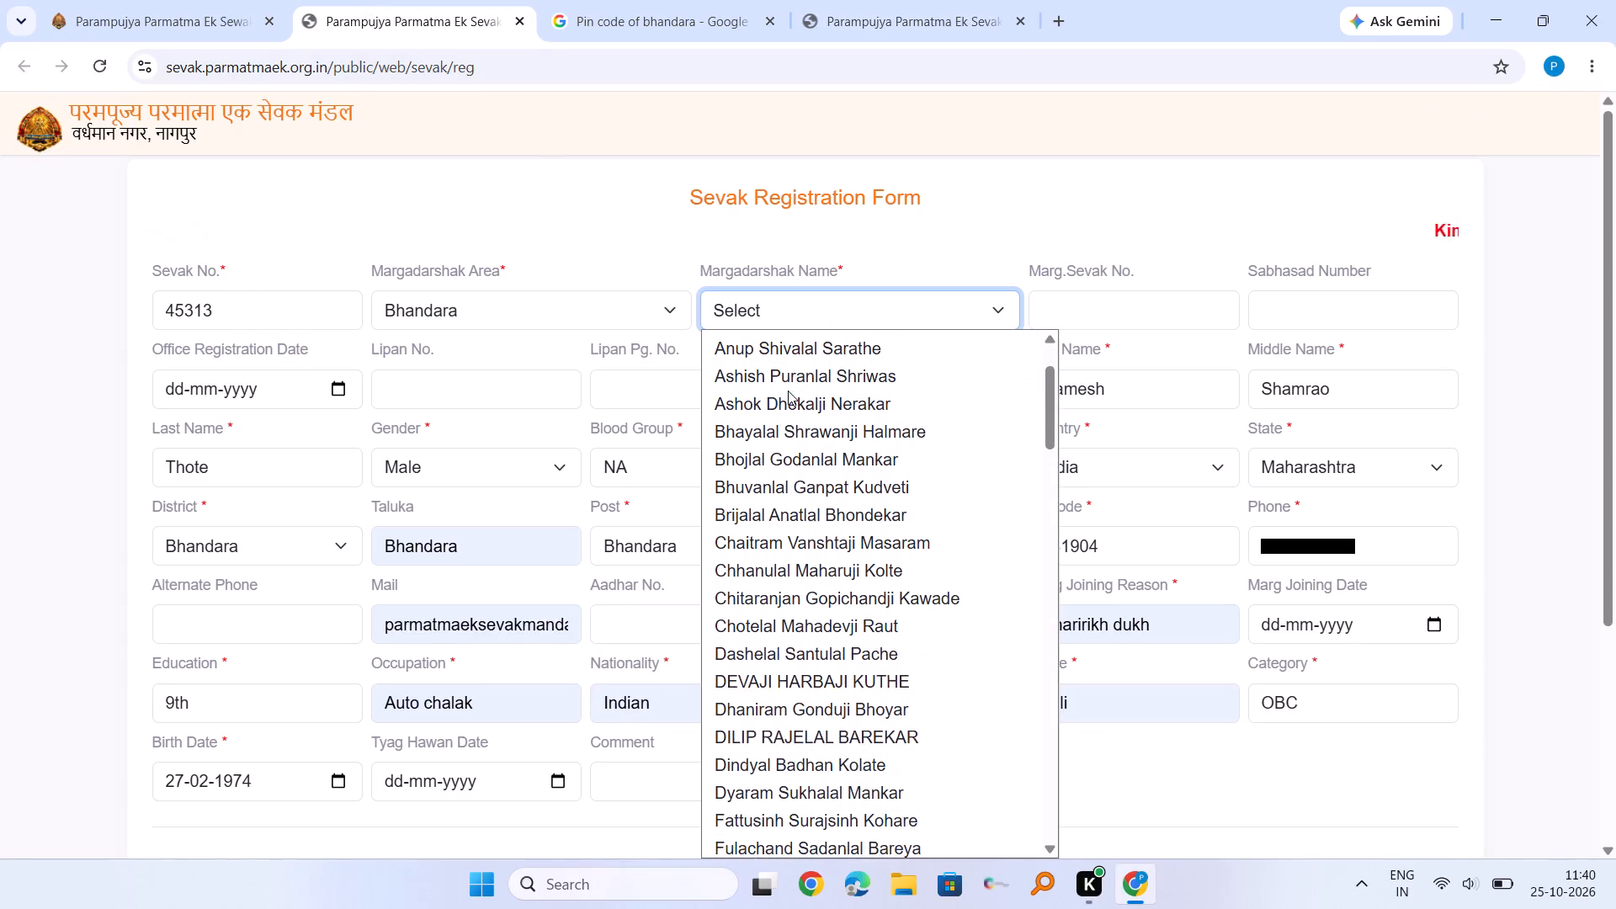
scroll(788, 391, "right", 1)
scroll(788, 391, "down", 1)
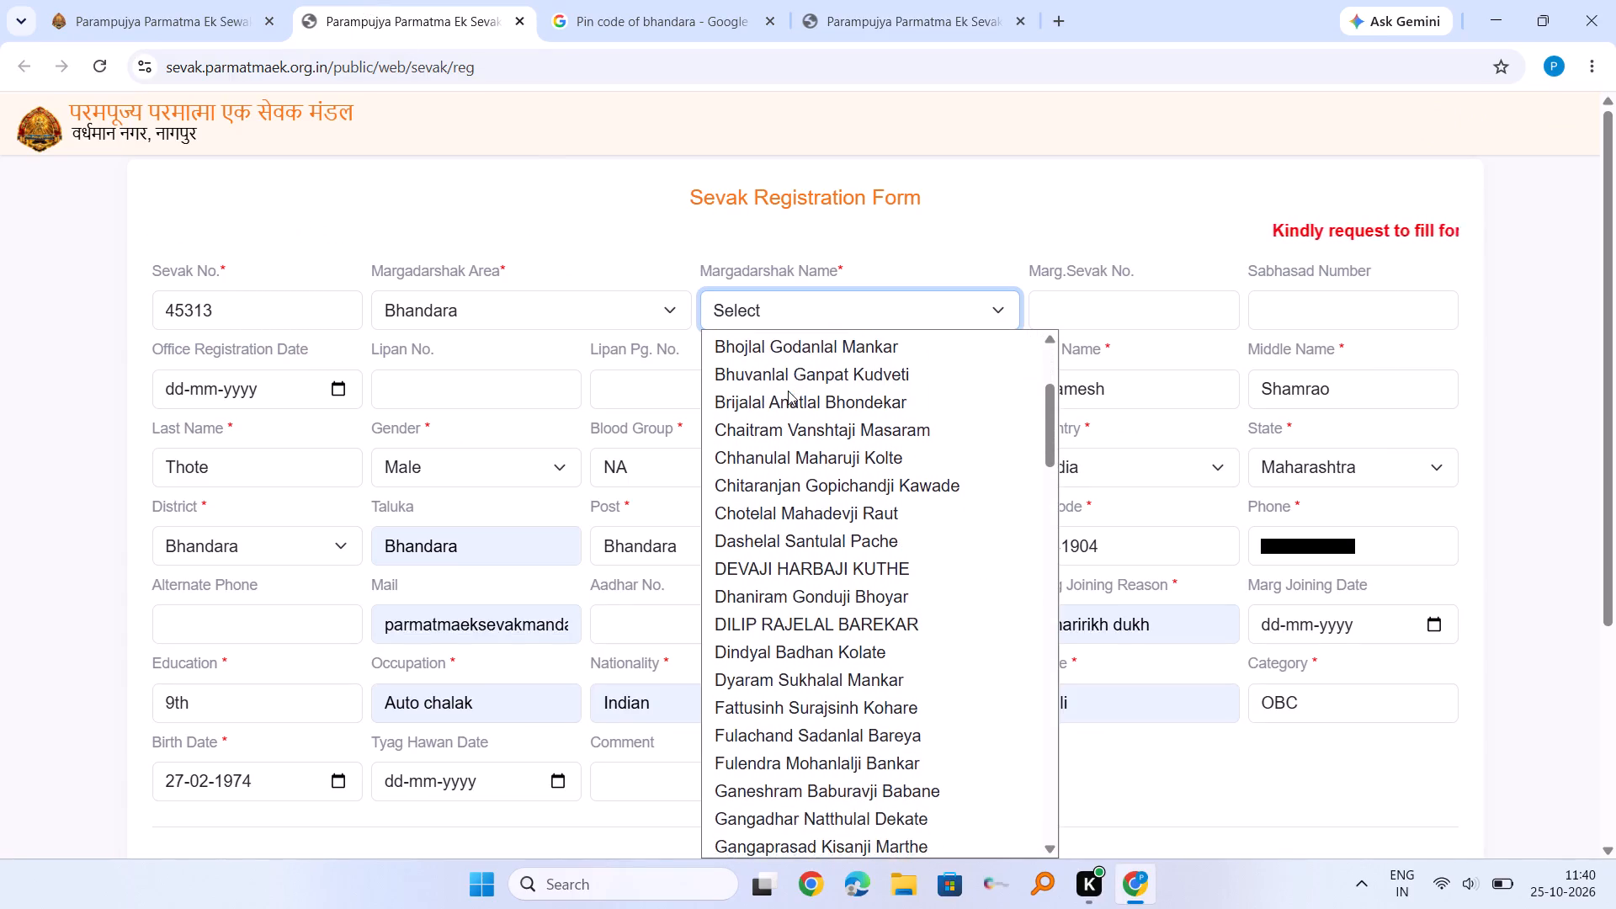
scroll(788, 391, "down", 2)
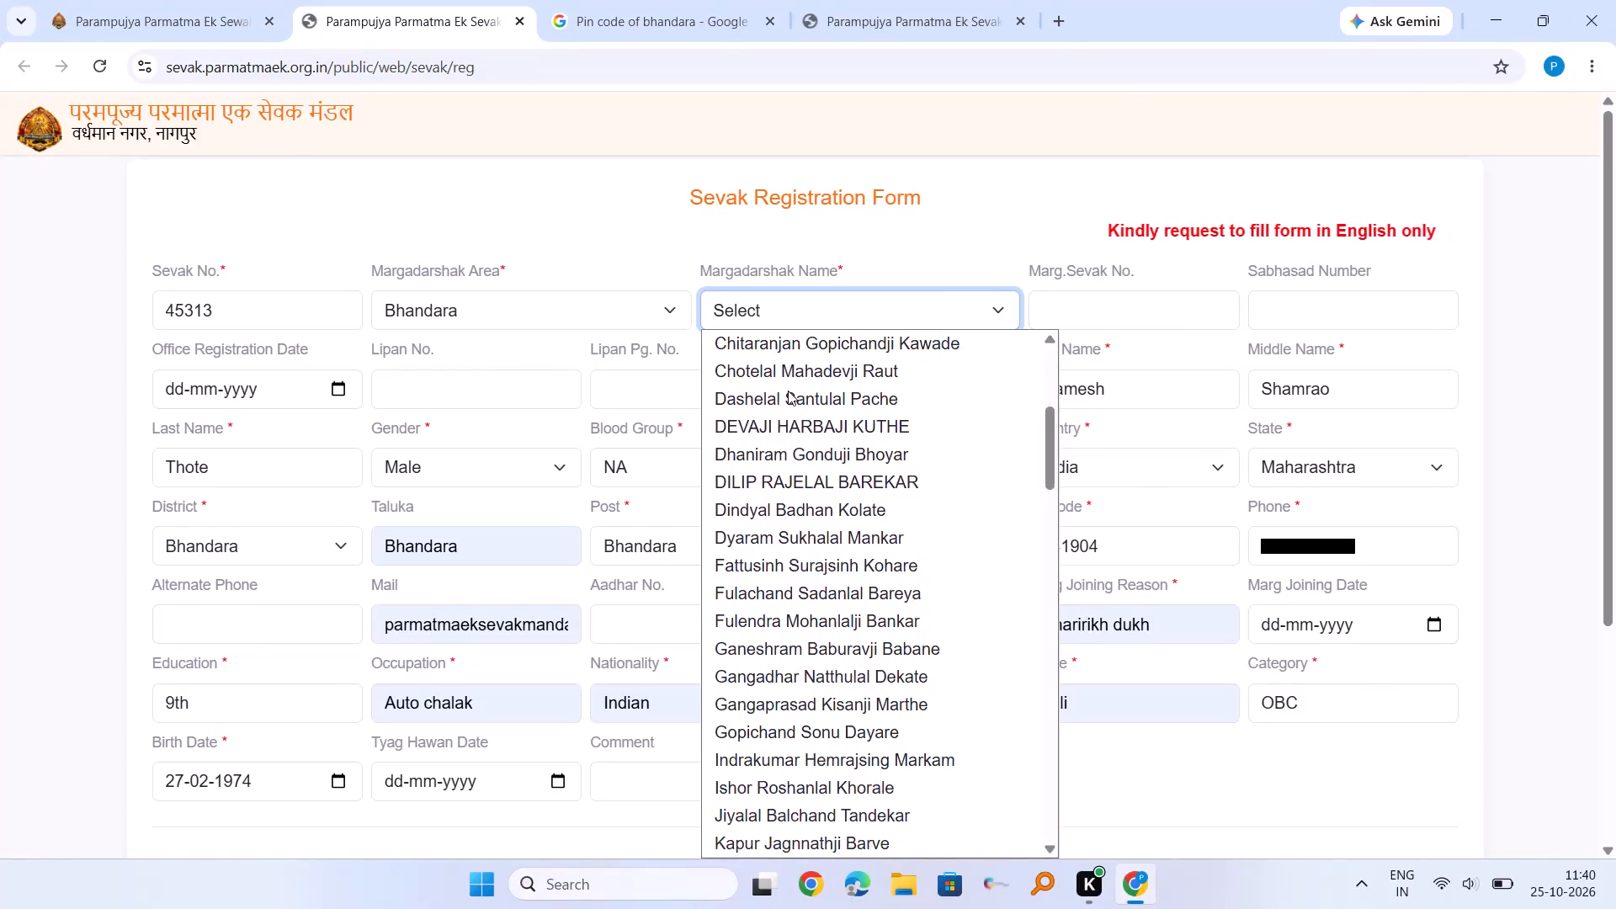
scroll(788, 391, "down", 2)
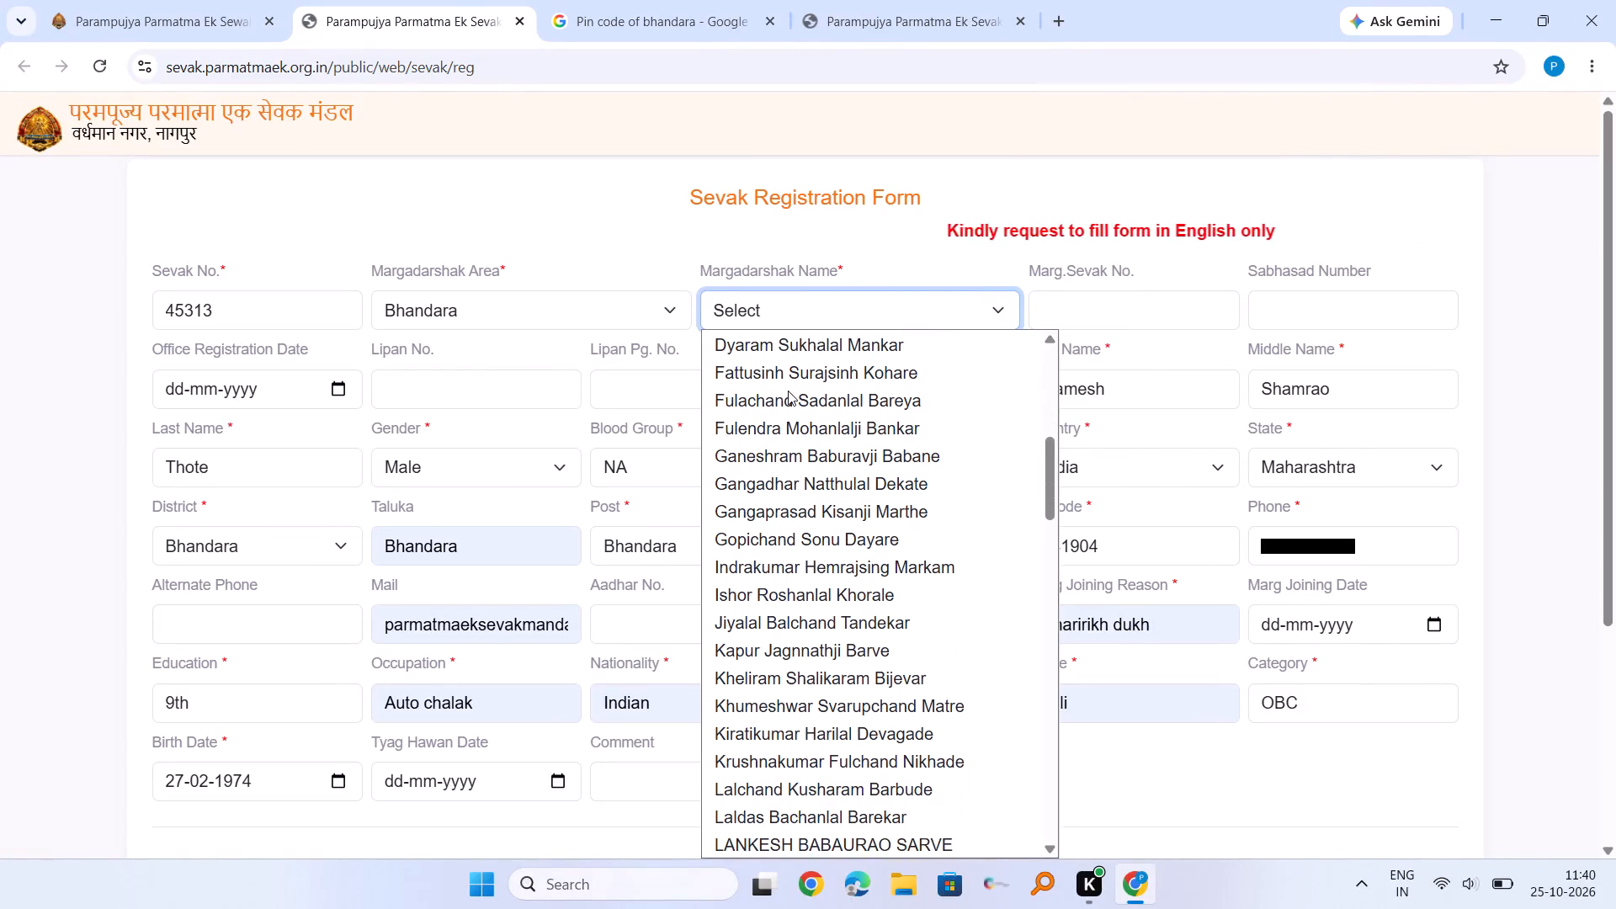
scroll(788, 391, "down", 2)
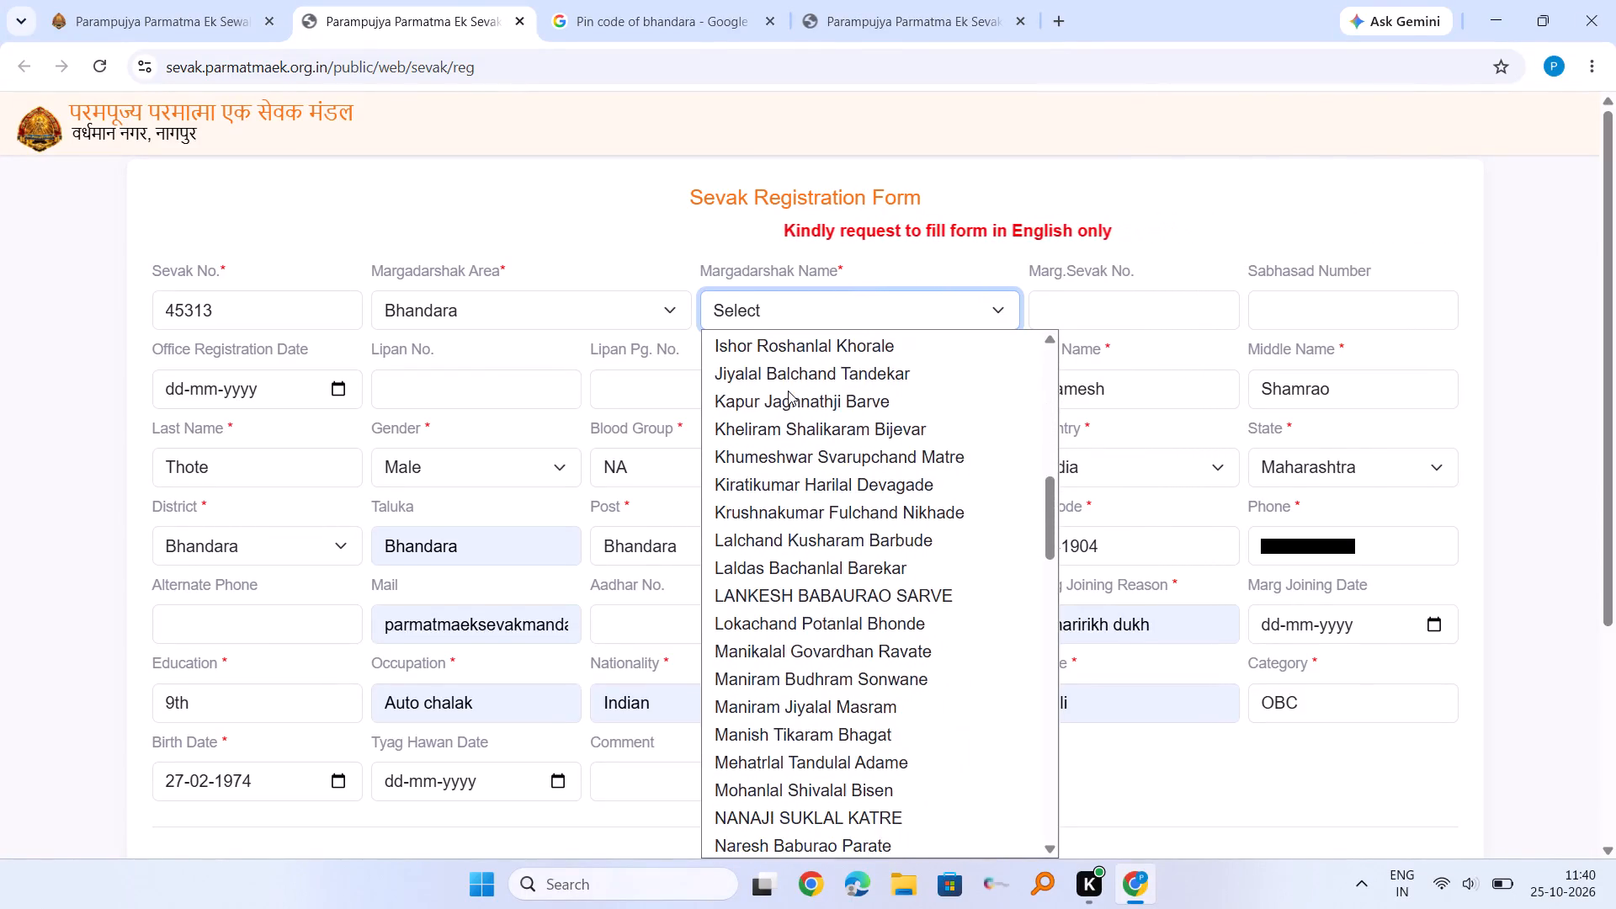
scroll(788, 391, "down", 2)
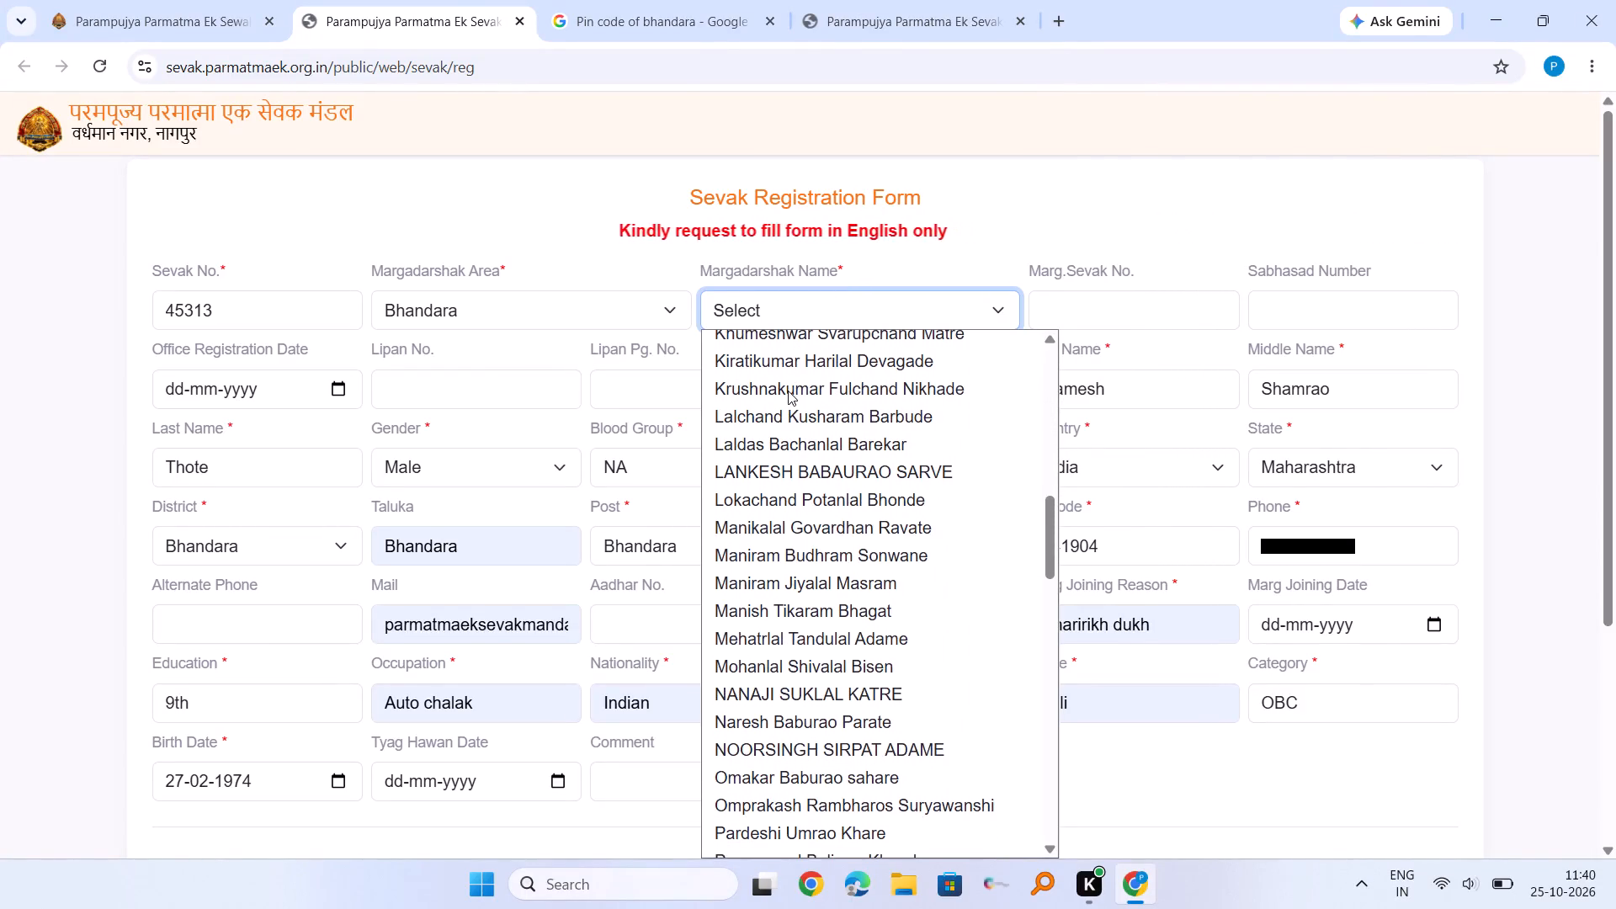
scroll(788, 391, "down", 2)
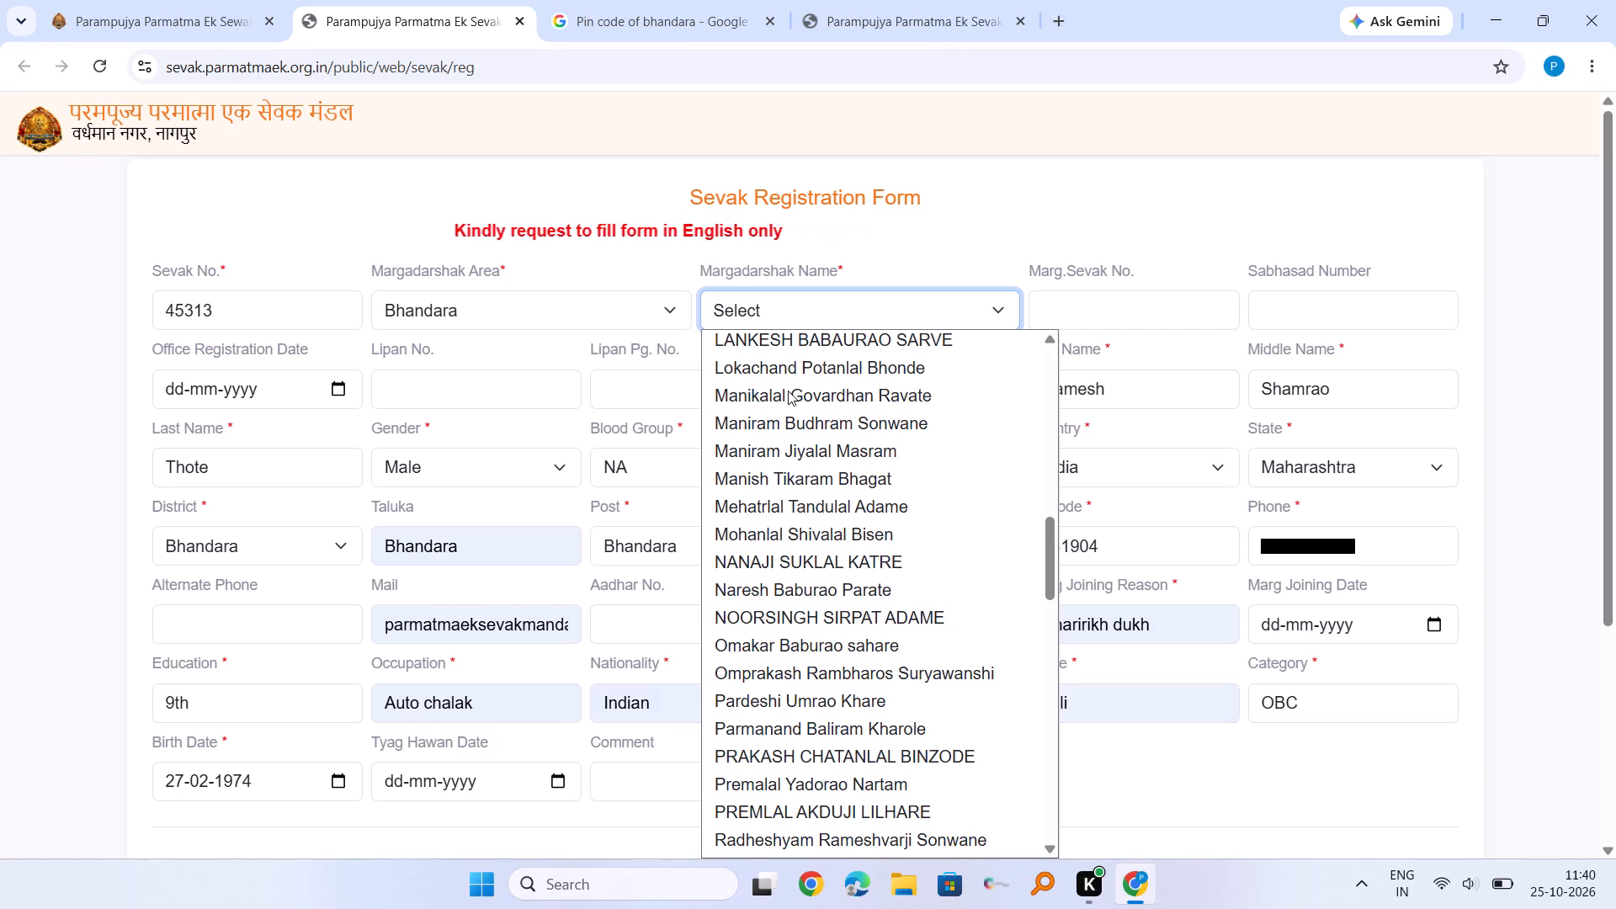
scroll(788, 391, "down", 2)
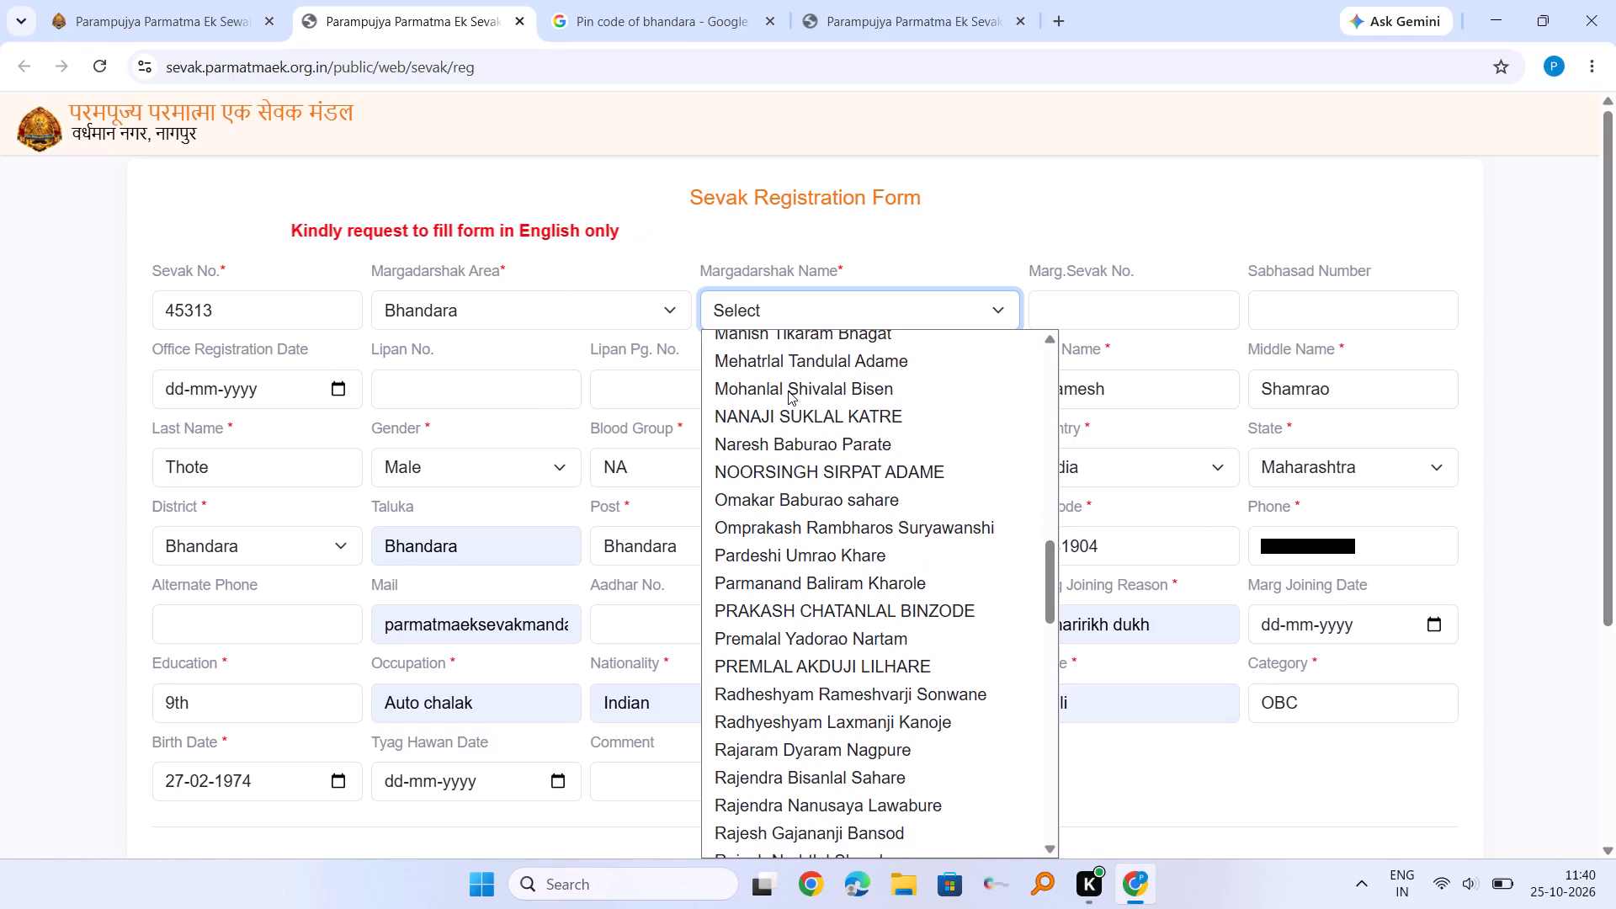
scroll(788, 391, "down", 1)
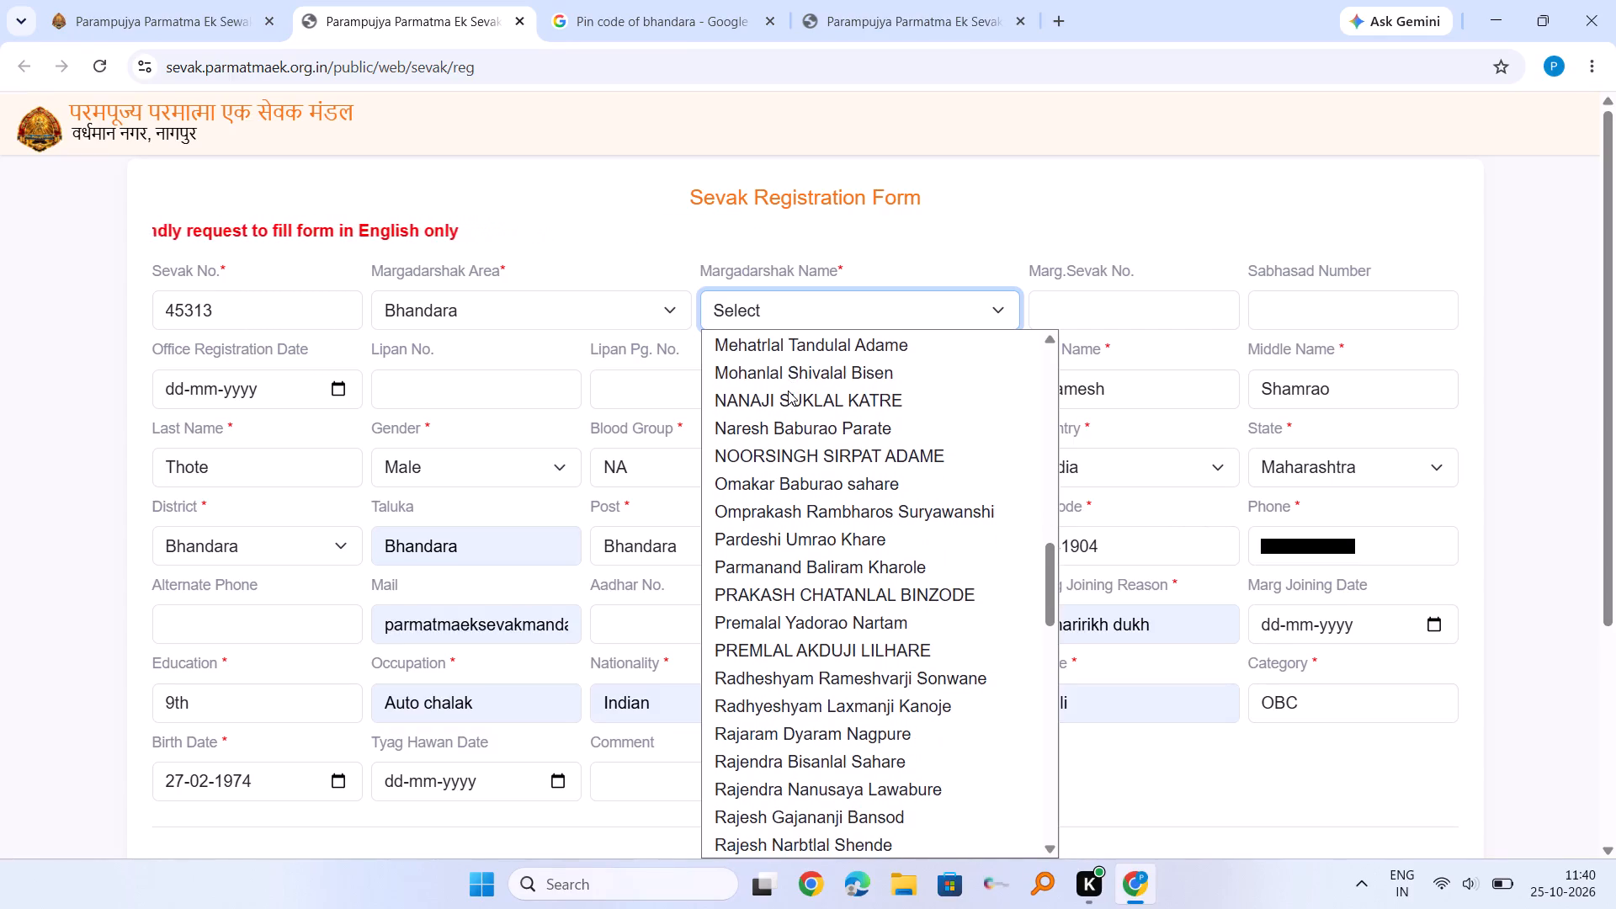
scroll(788, 391, "down", 2)
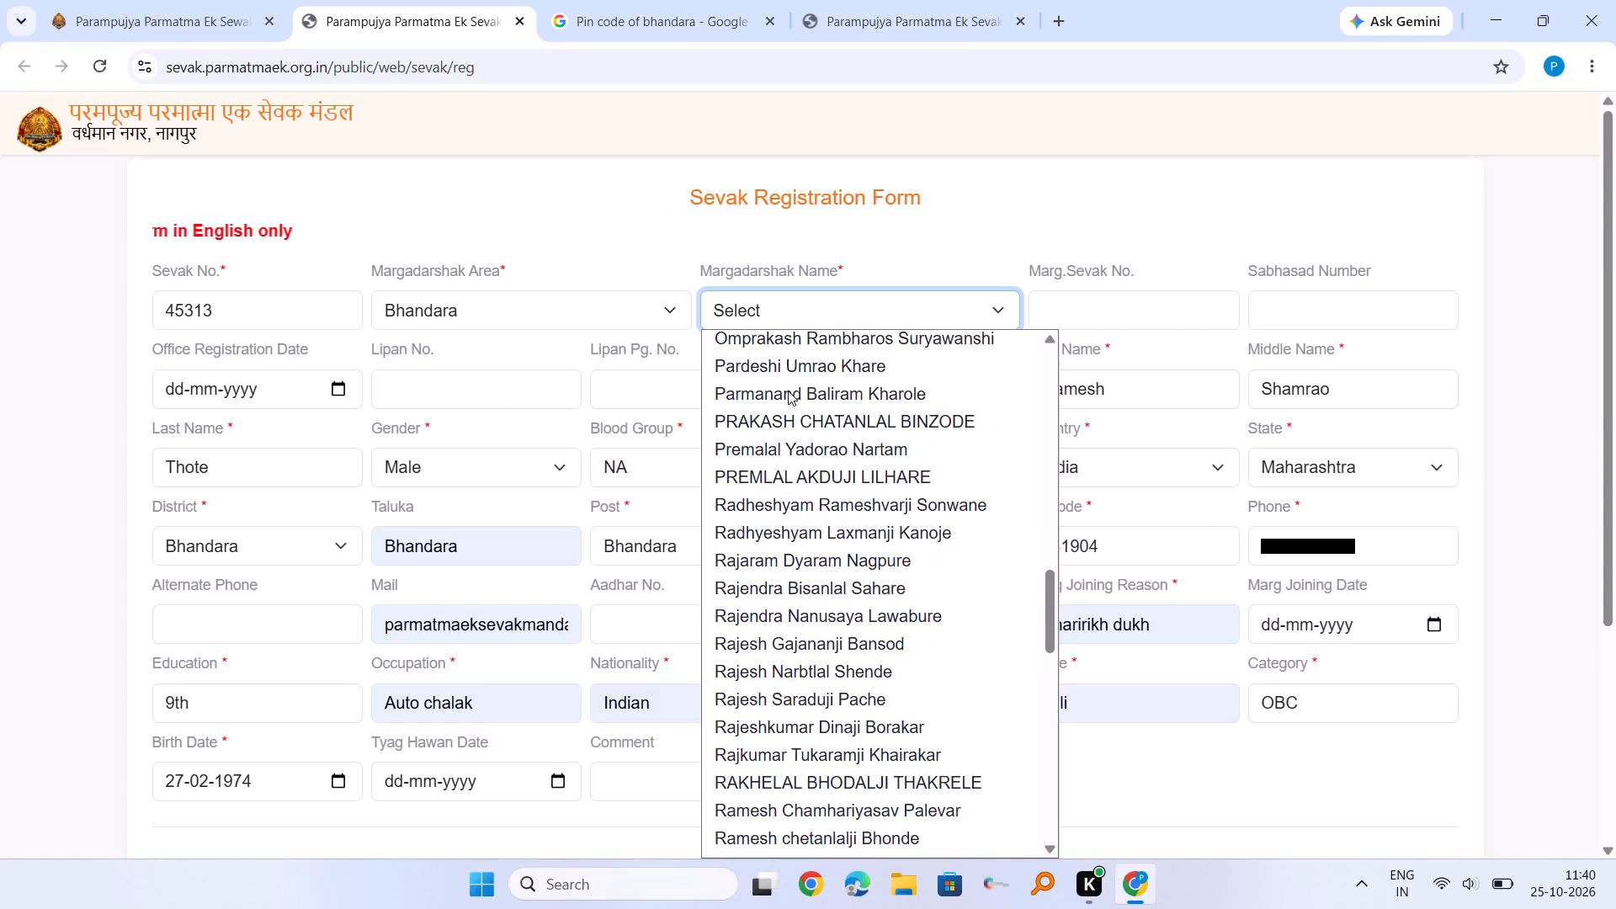
scroll(788, 391, "down", 1)
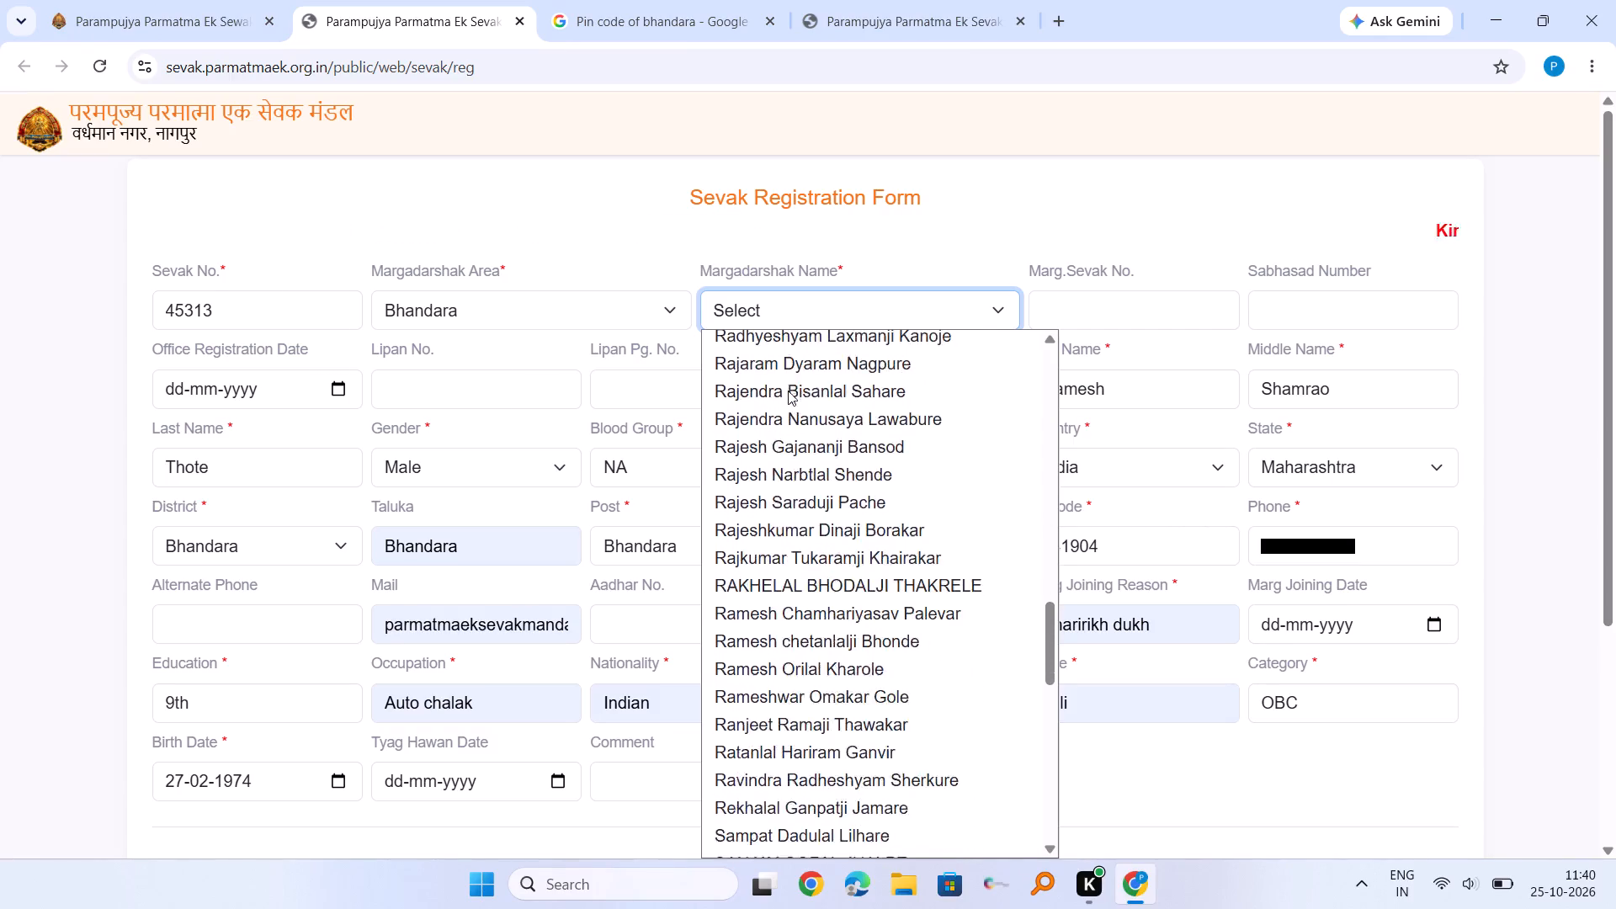
scroll(788, 391, "down", 4)
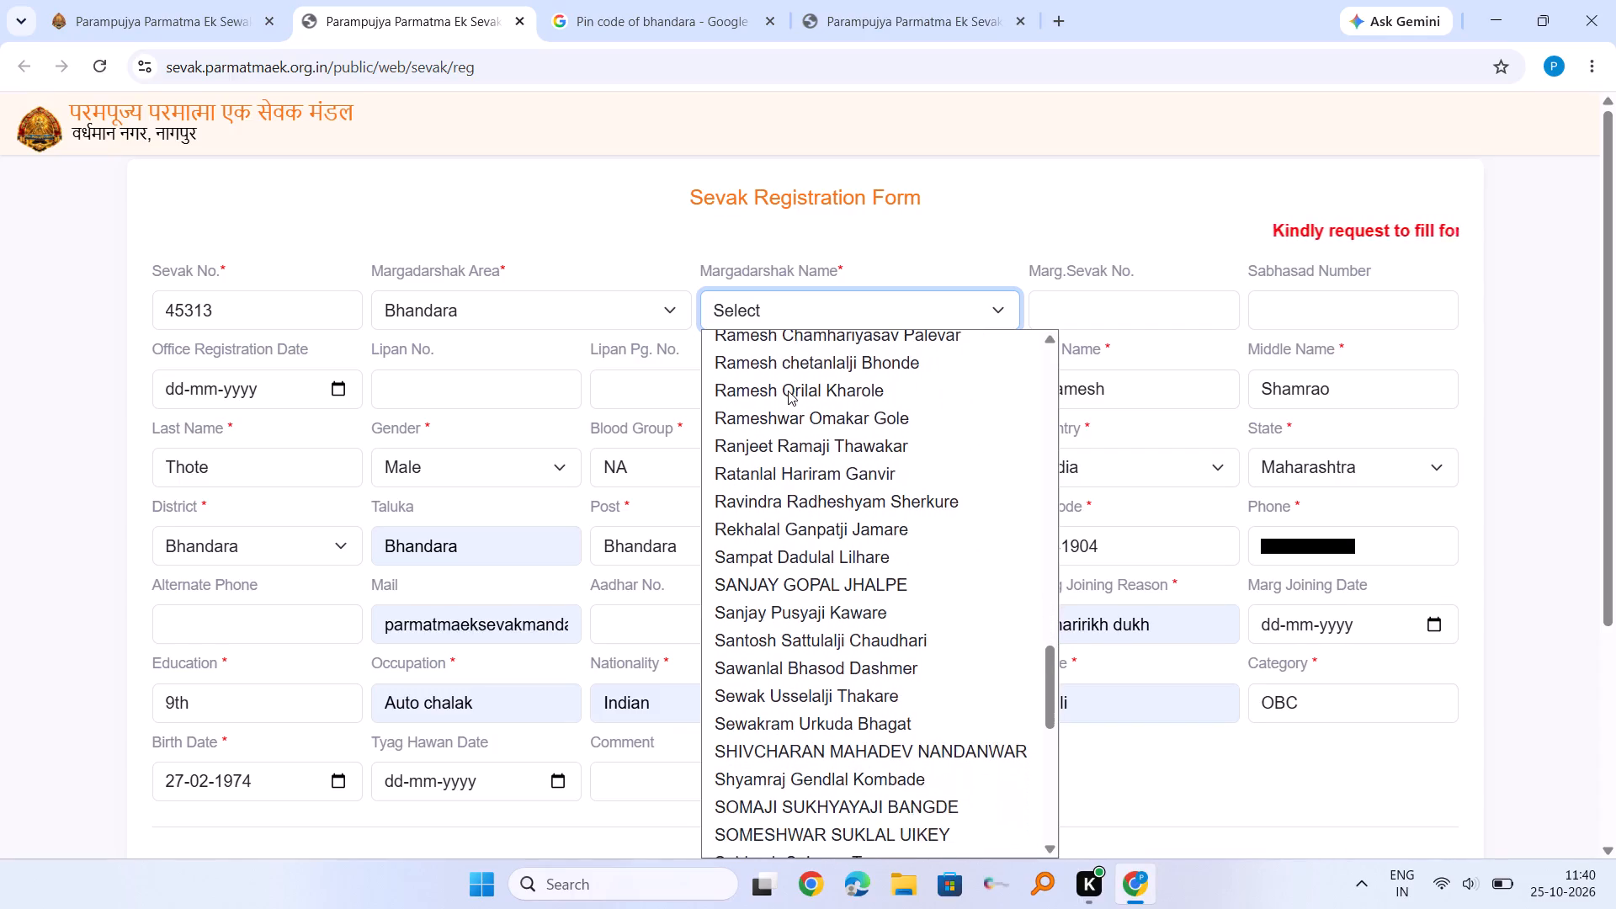
scroll(788, 391, "down", 1)
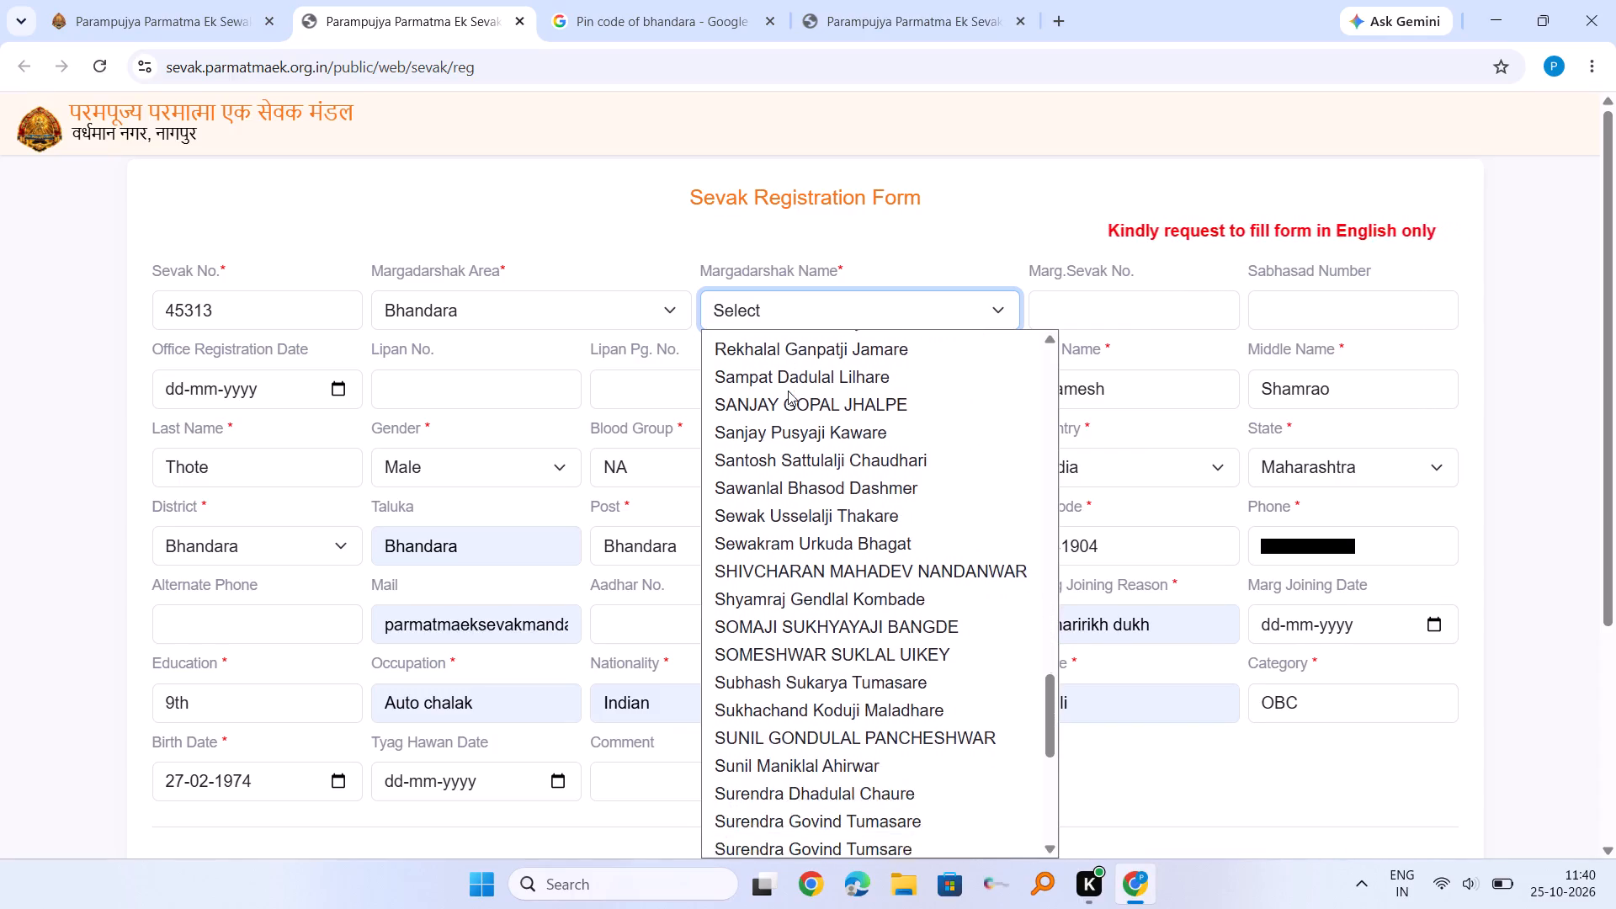
scroll(788, 391, "down", 4)
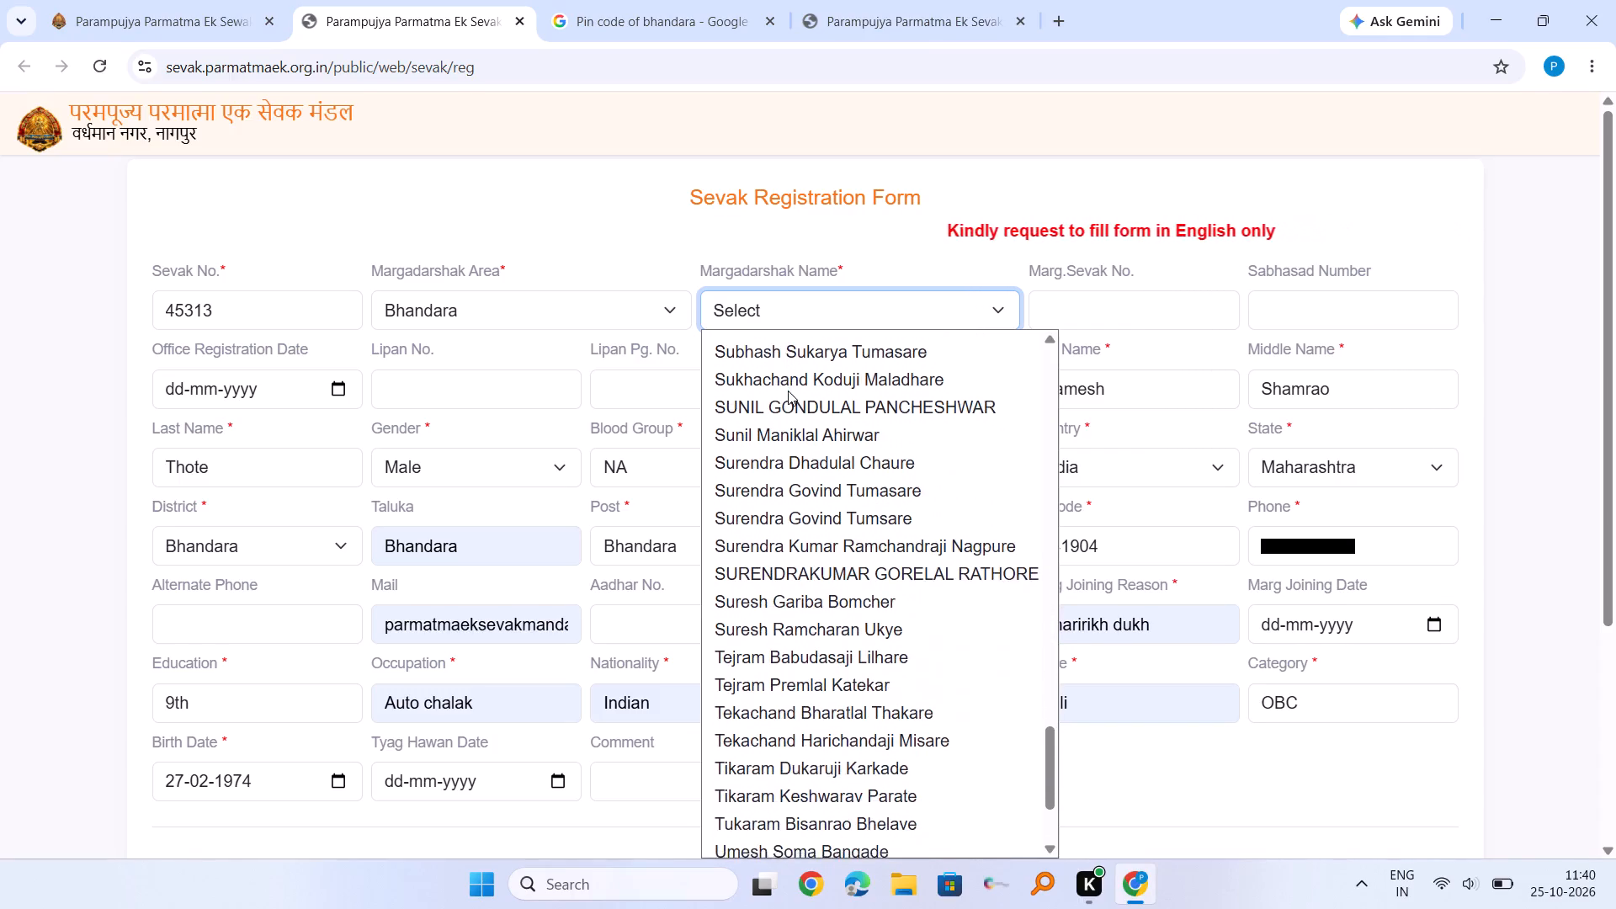
scroll(788, 391, "down", 2)
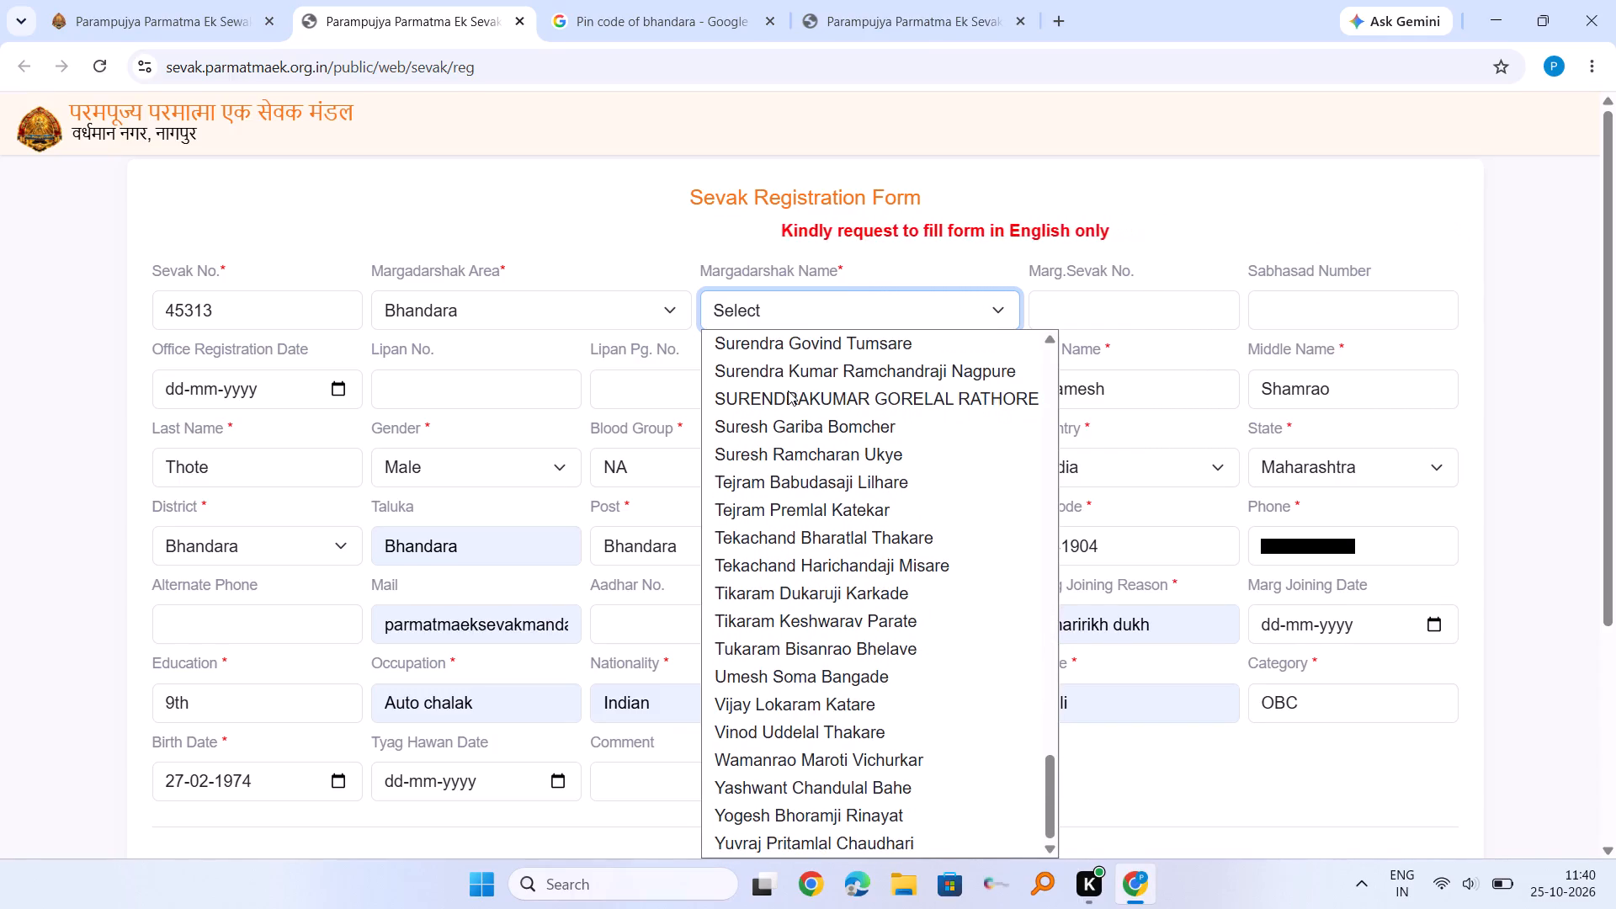
scroll(843, 776, "down", 1)
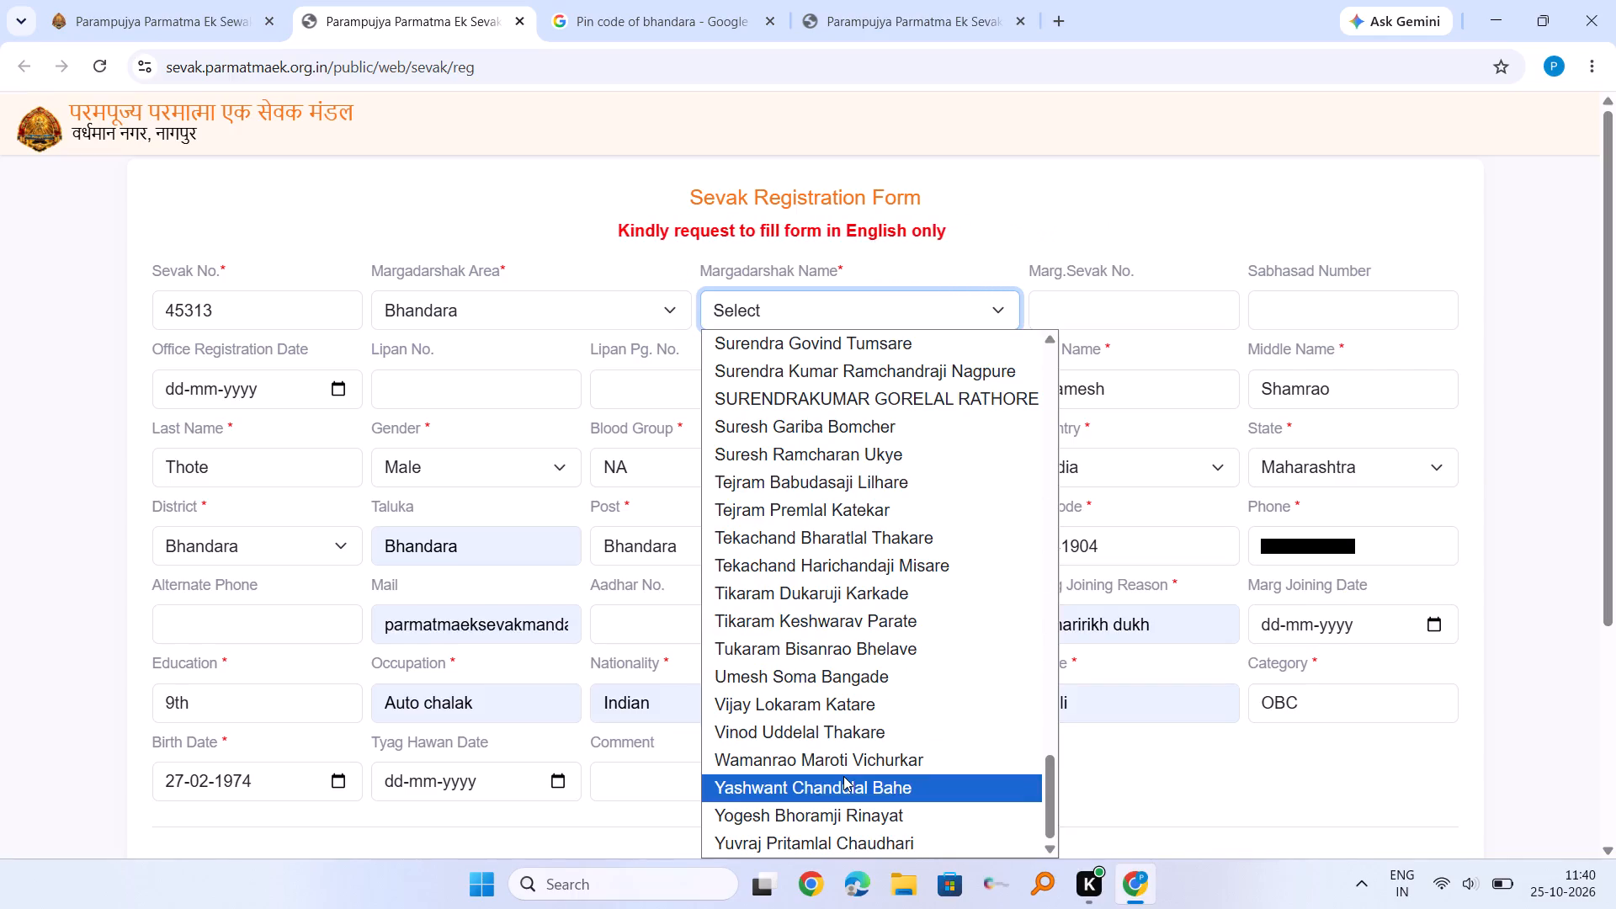
scroll(843, 776, "down", 1)
Re-examine the margadarshak's record in the Existing Margadarshak List with the side navigation collapsed.
left_click(901, 24)
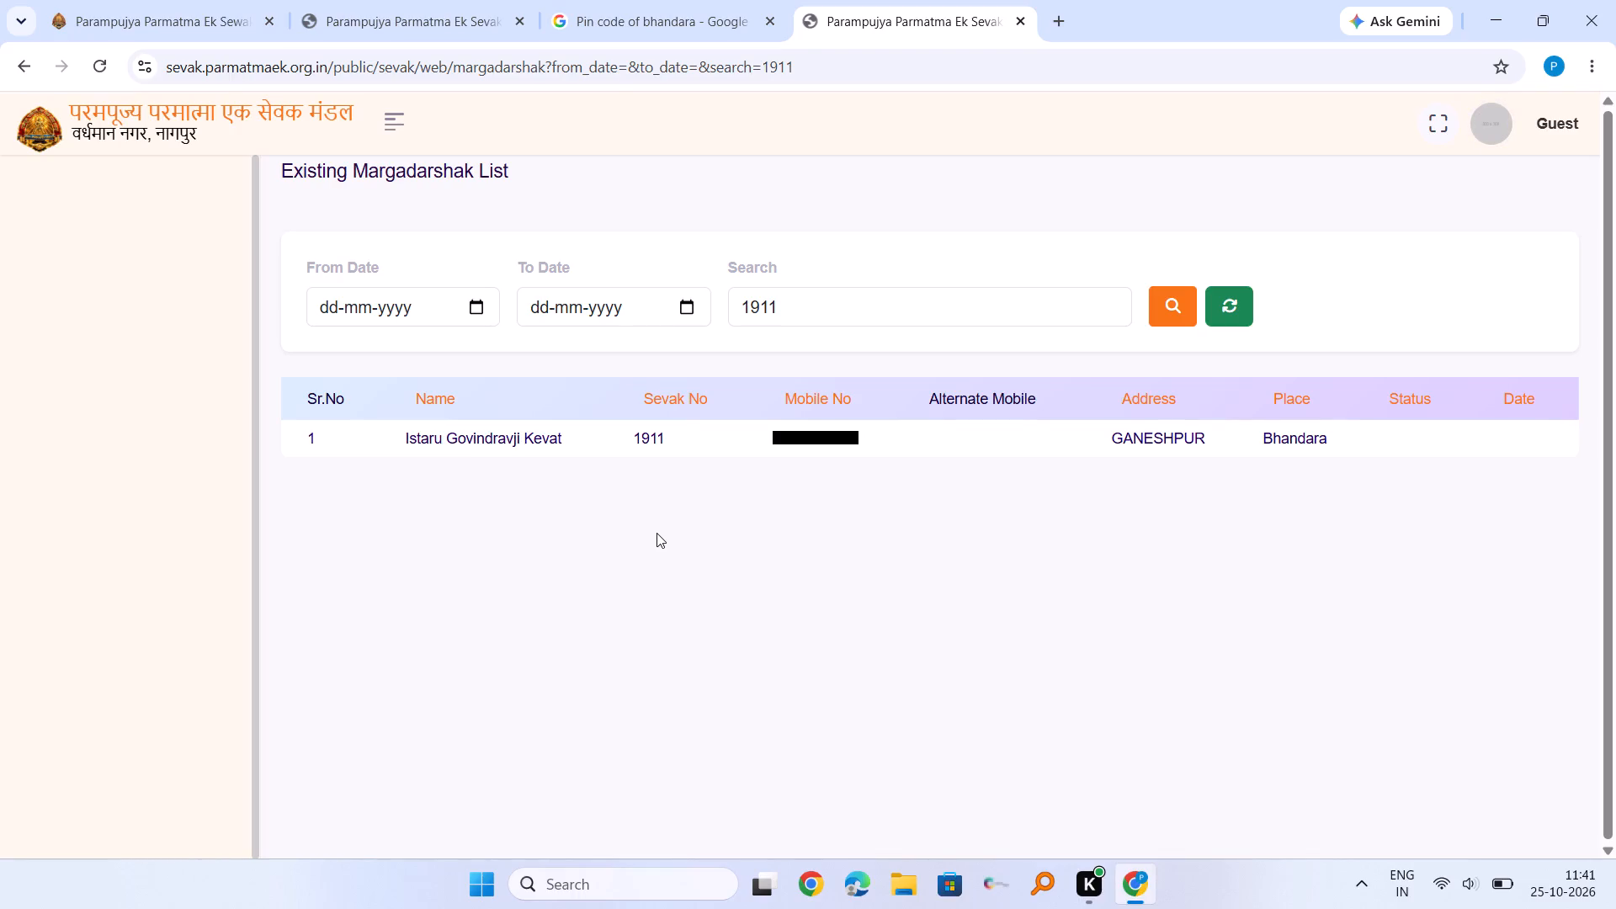
scroll(868, 638, "down", 1)
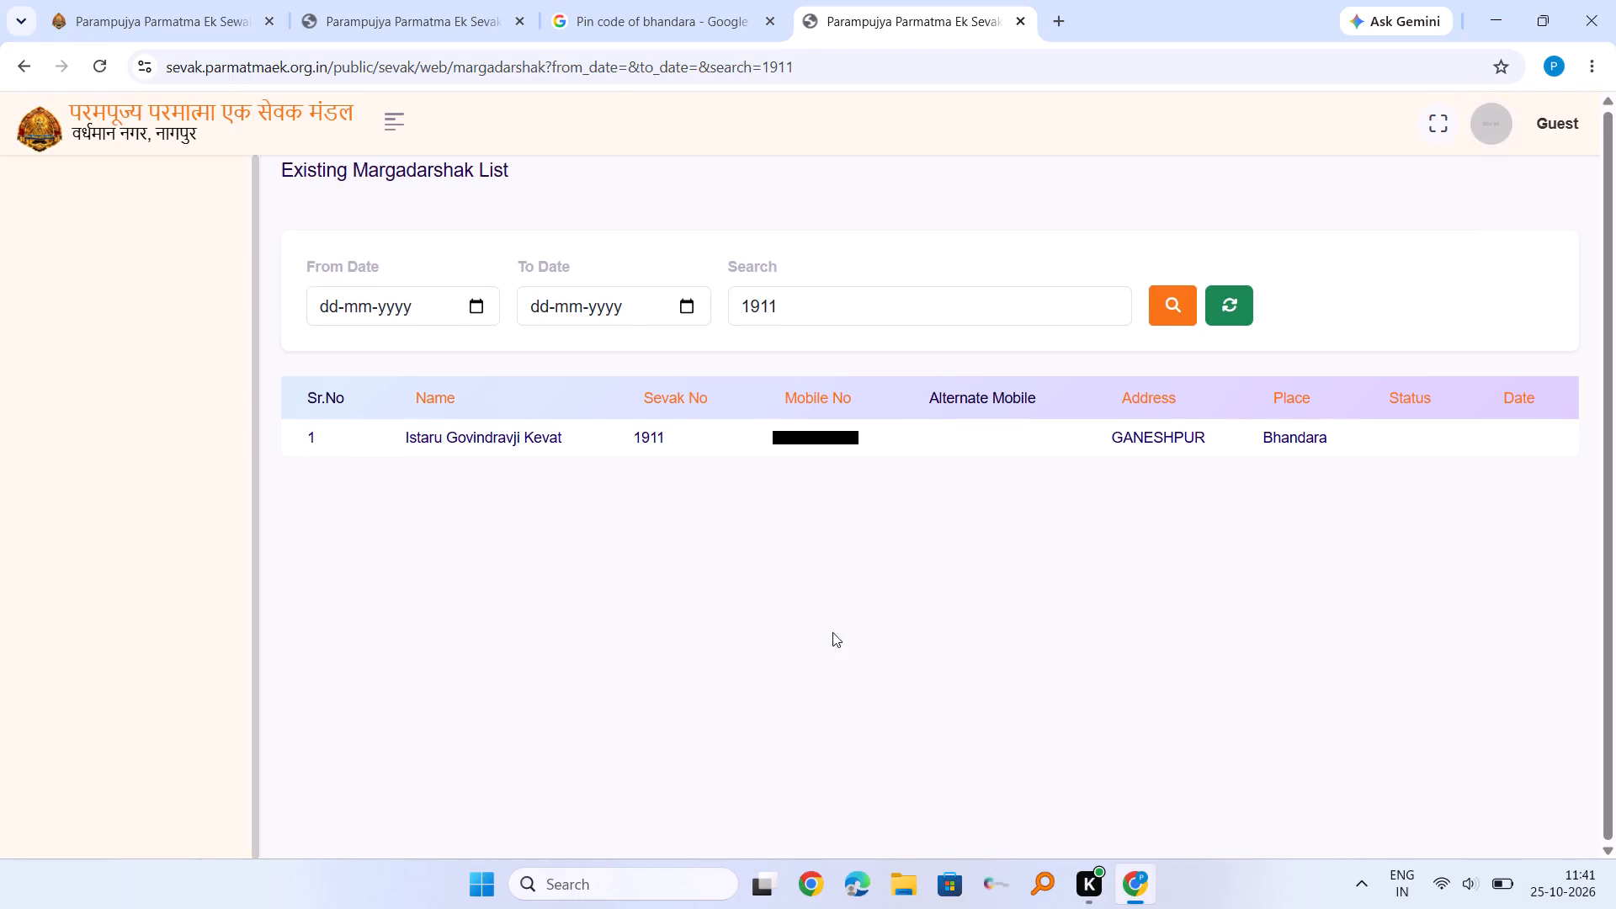
left_click(384, 125)
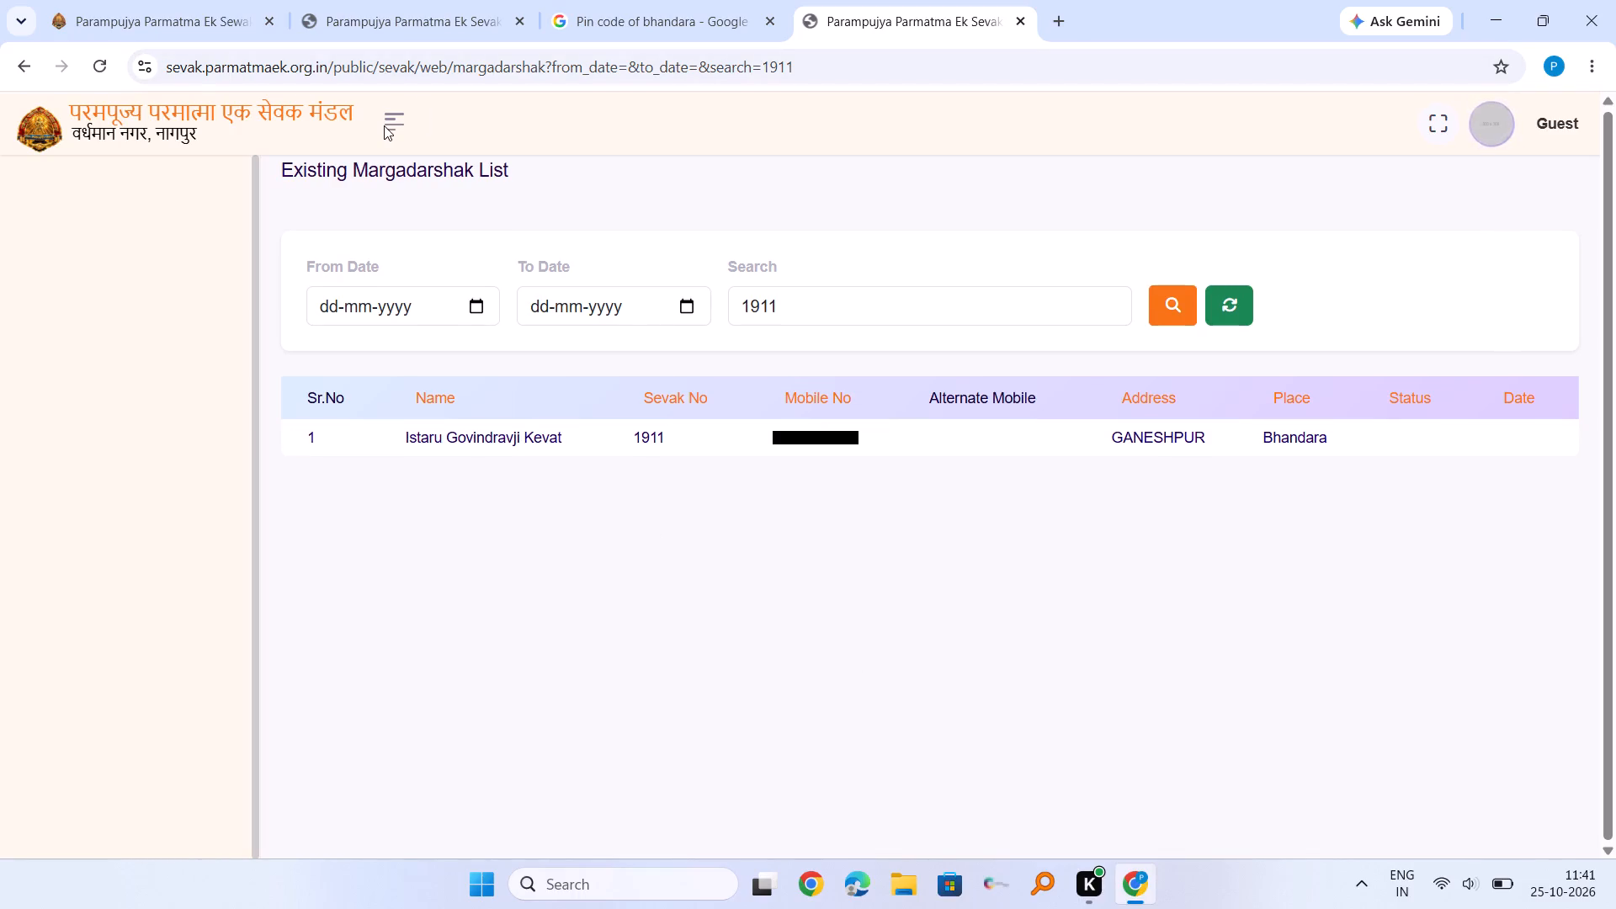
left_click(384, 125)
left_click(391, 118)
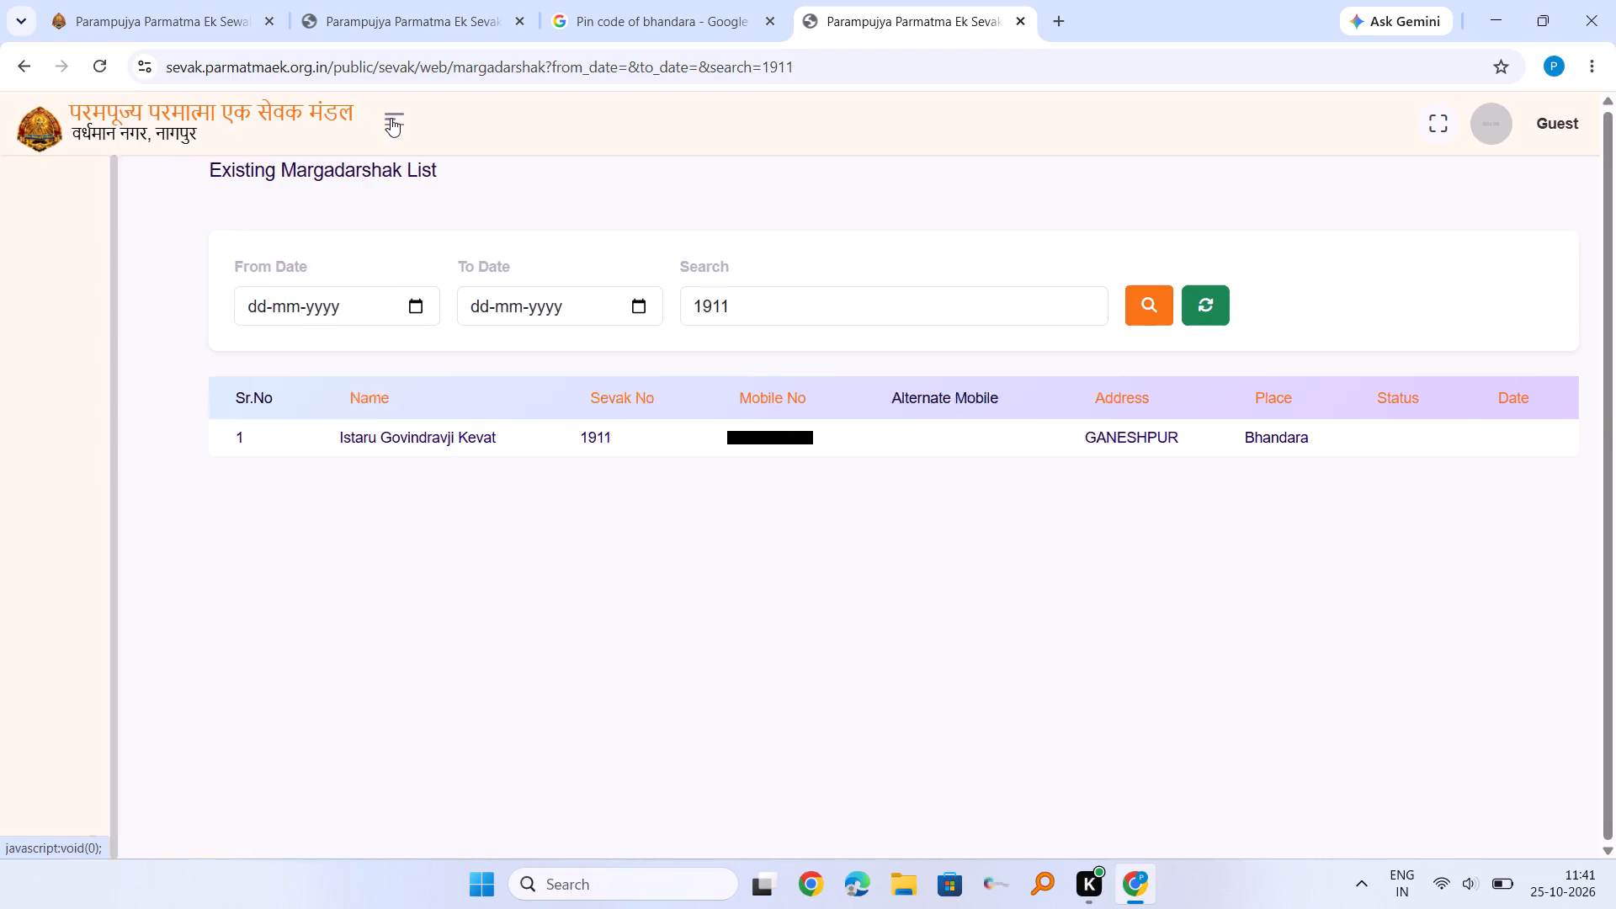
scroll(577, 763, "down", 1)
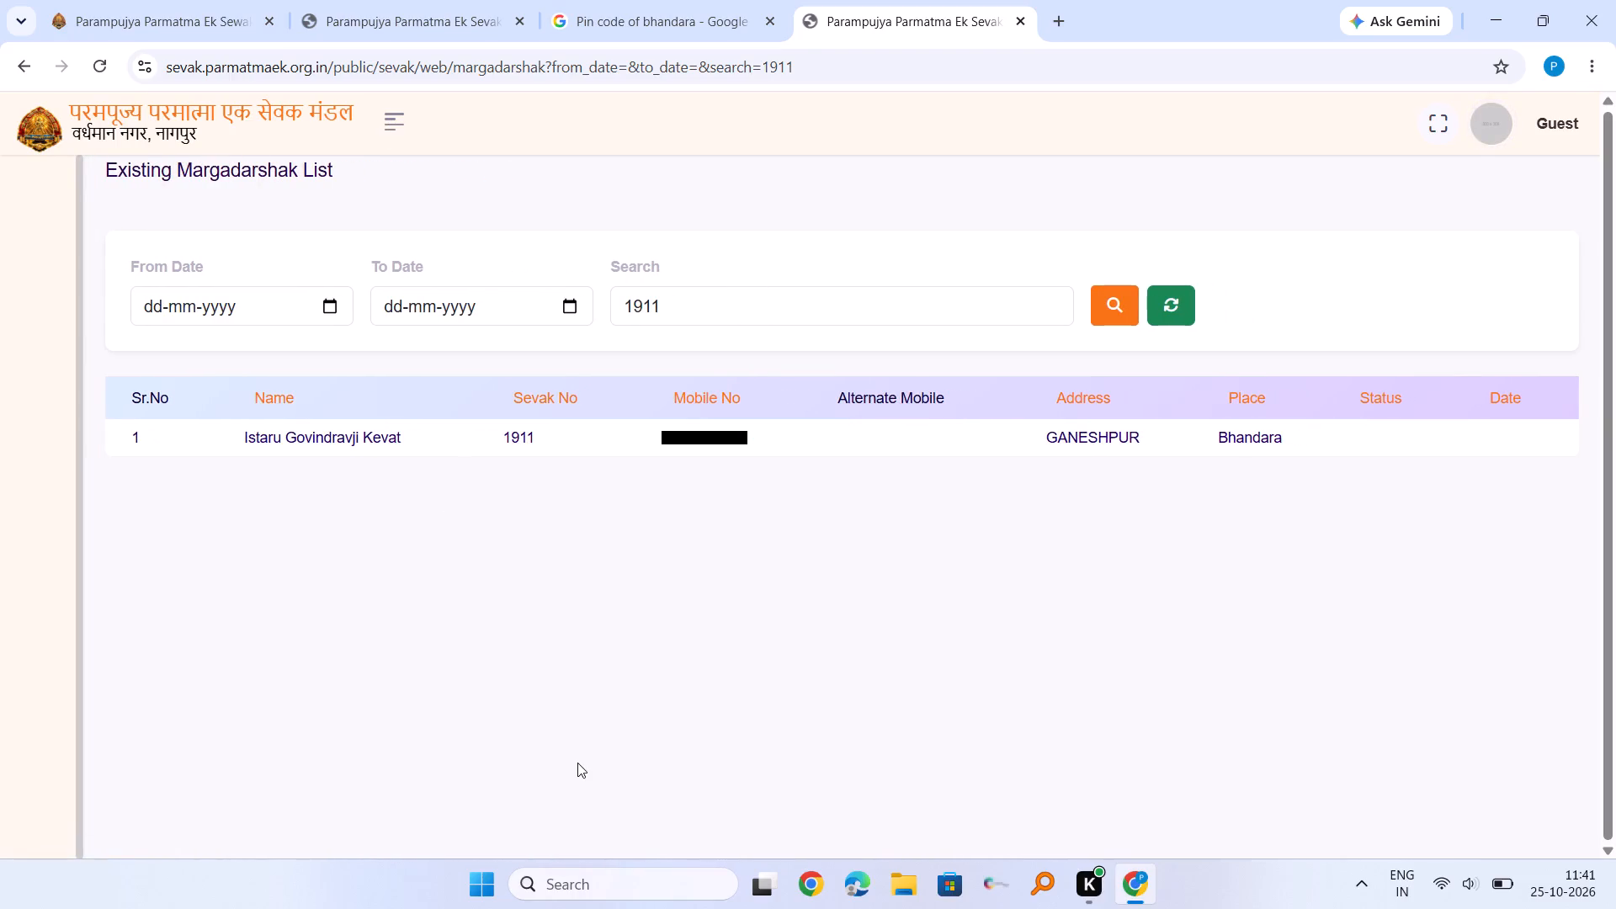
scroll(577, 763, "down", 1)
scroll(576, 500, "down", 1)
Return to the Sevak Registration Form and look for the margadarshak among the Margadarshak Name options starting with I.
left_click(431, 1)
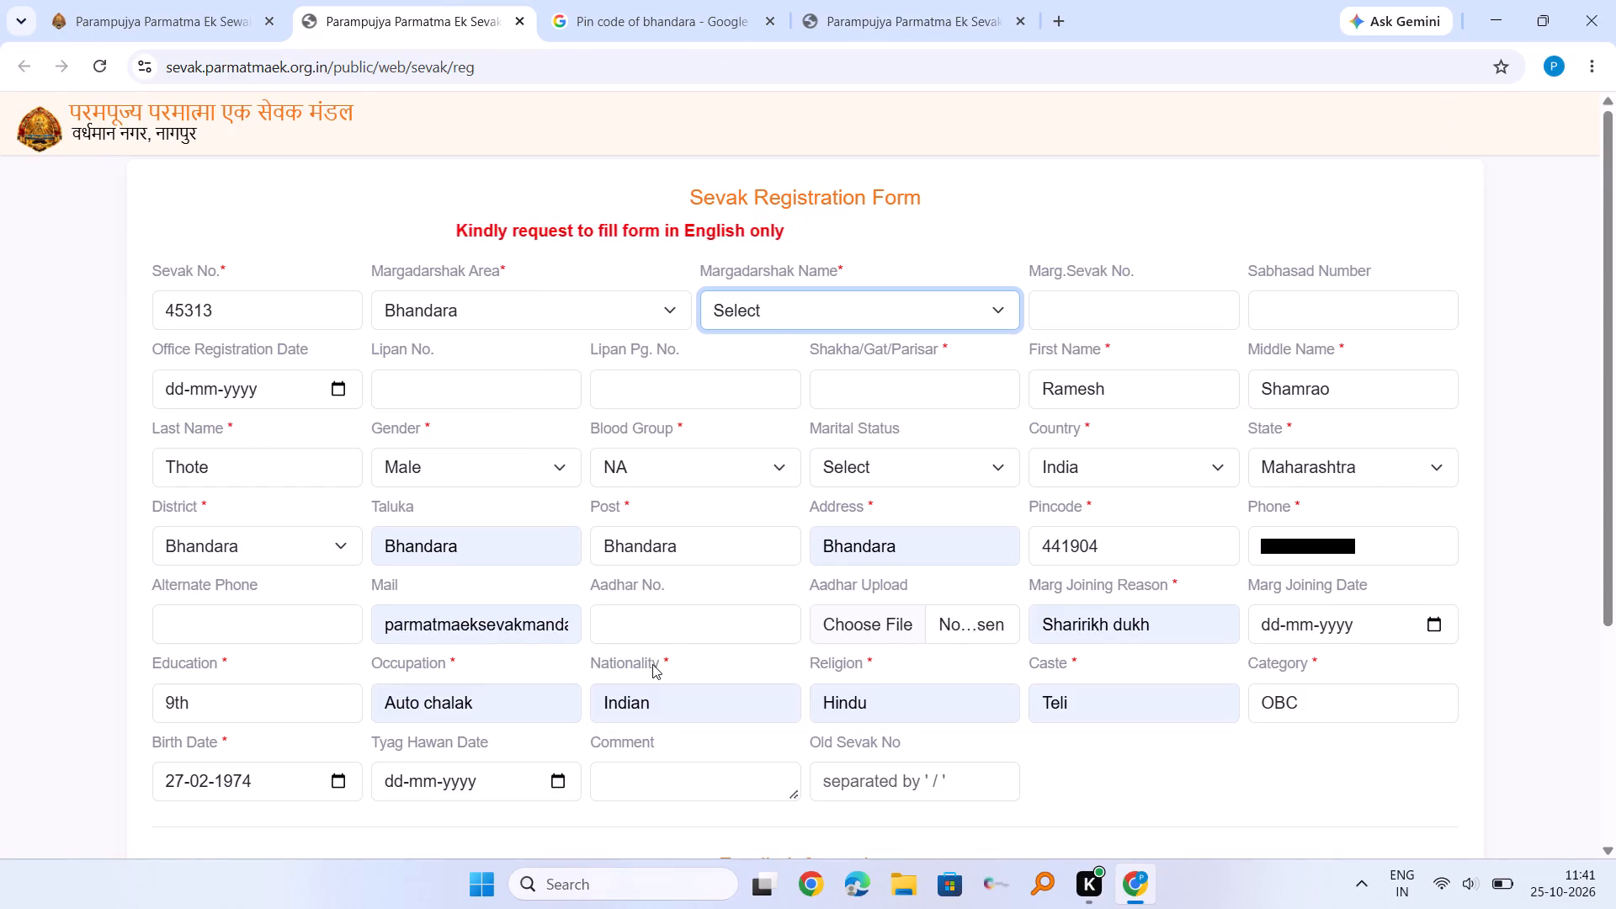
left_click(800, 309)
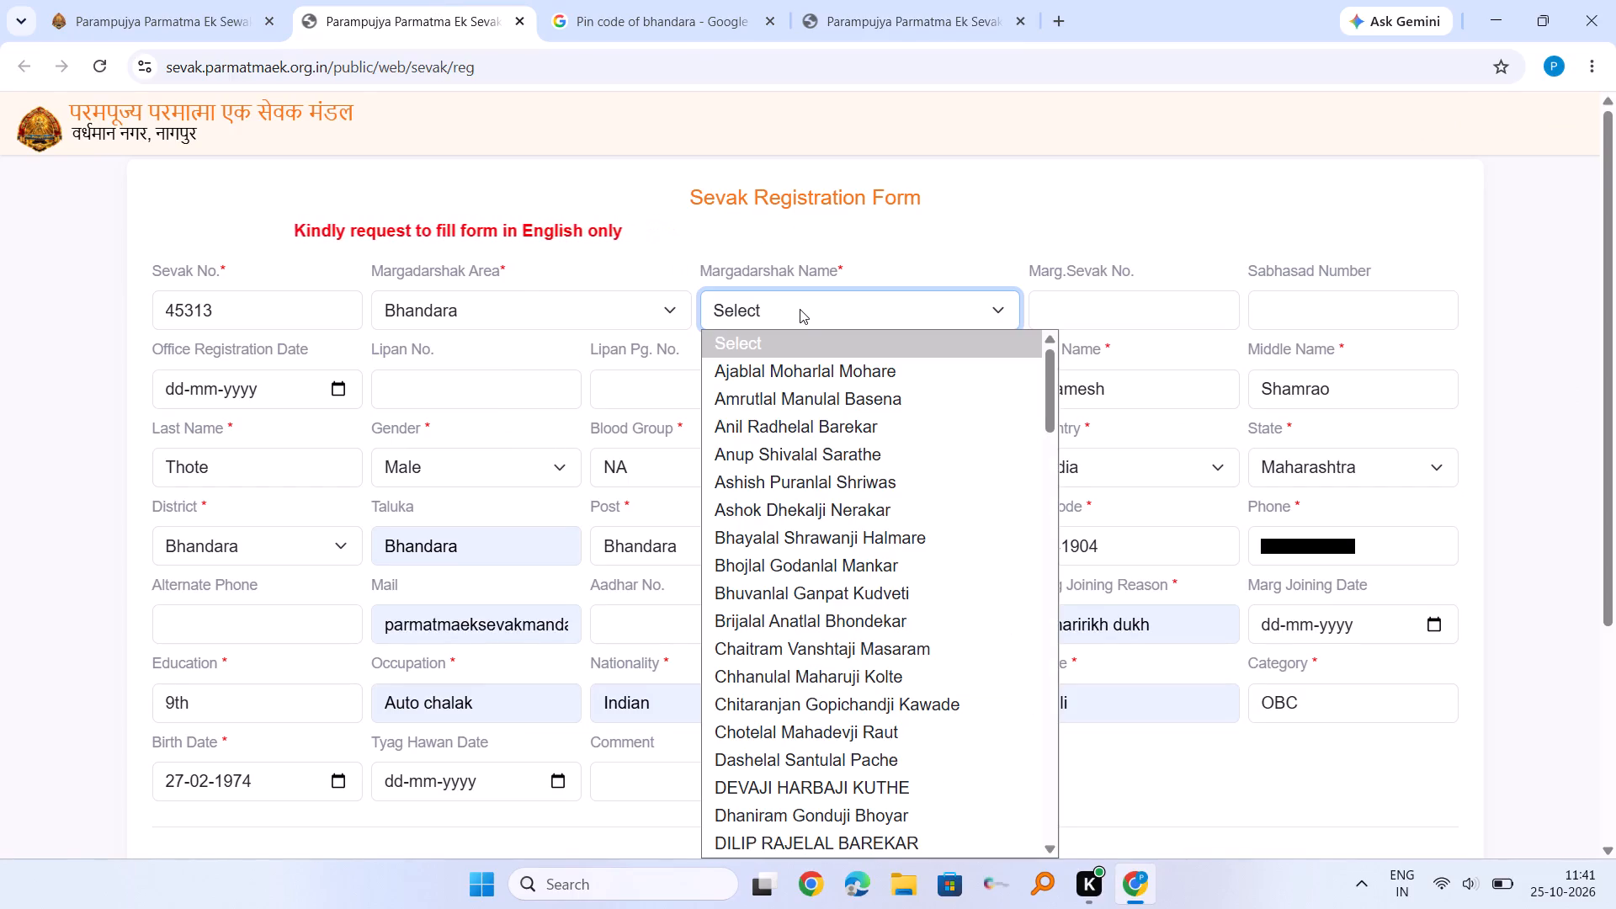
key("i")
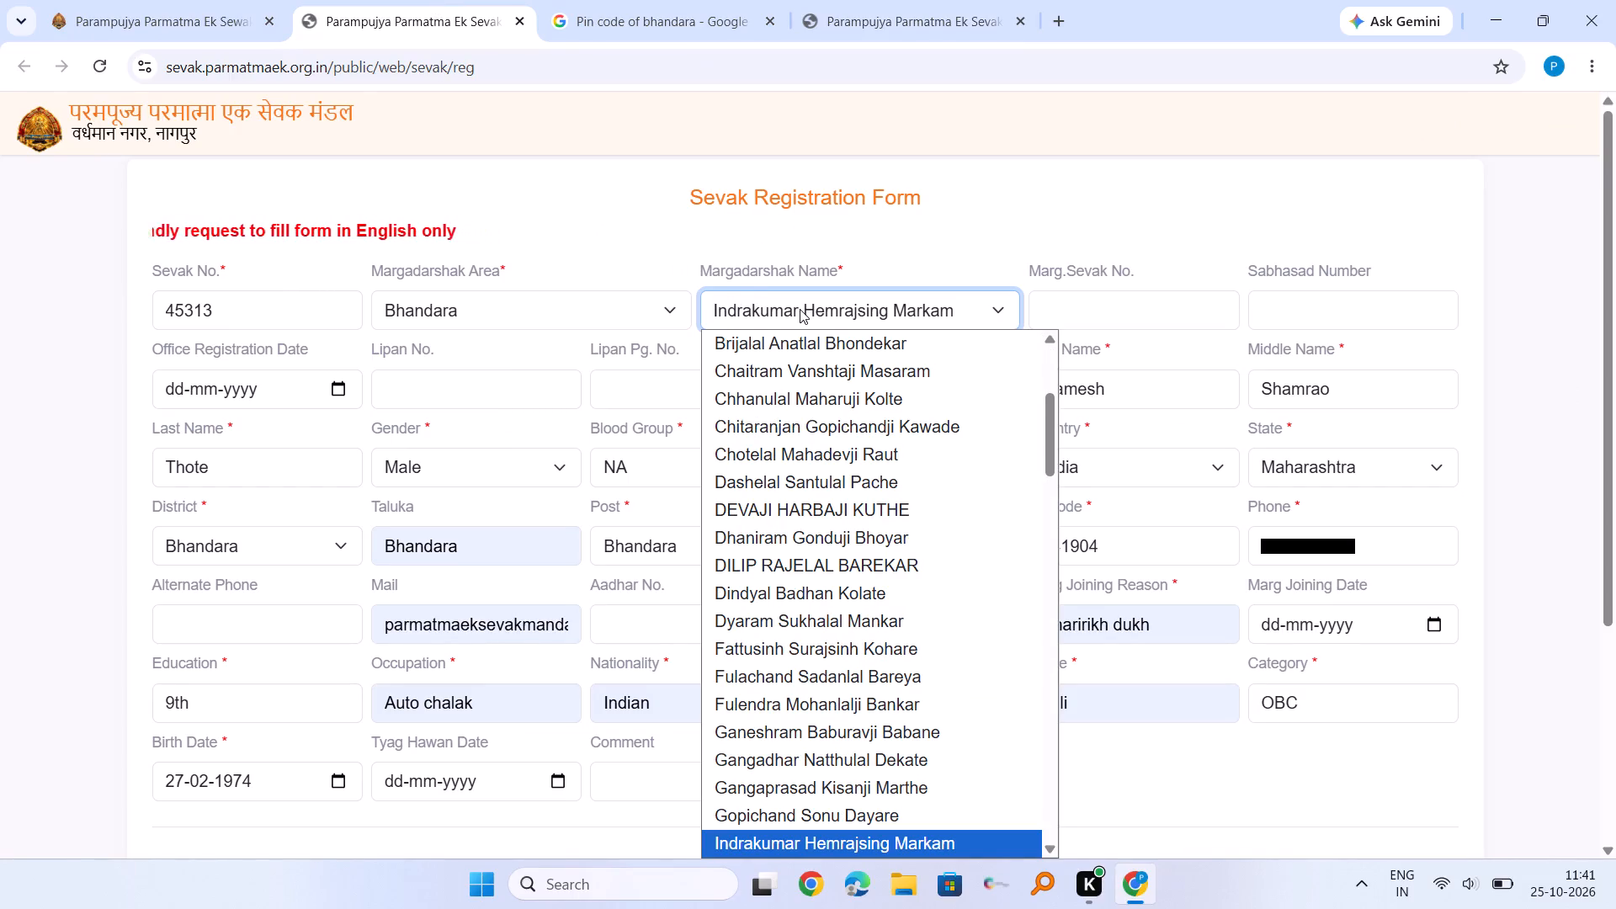
key("Down")
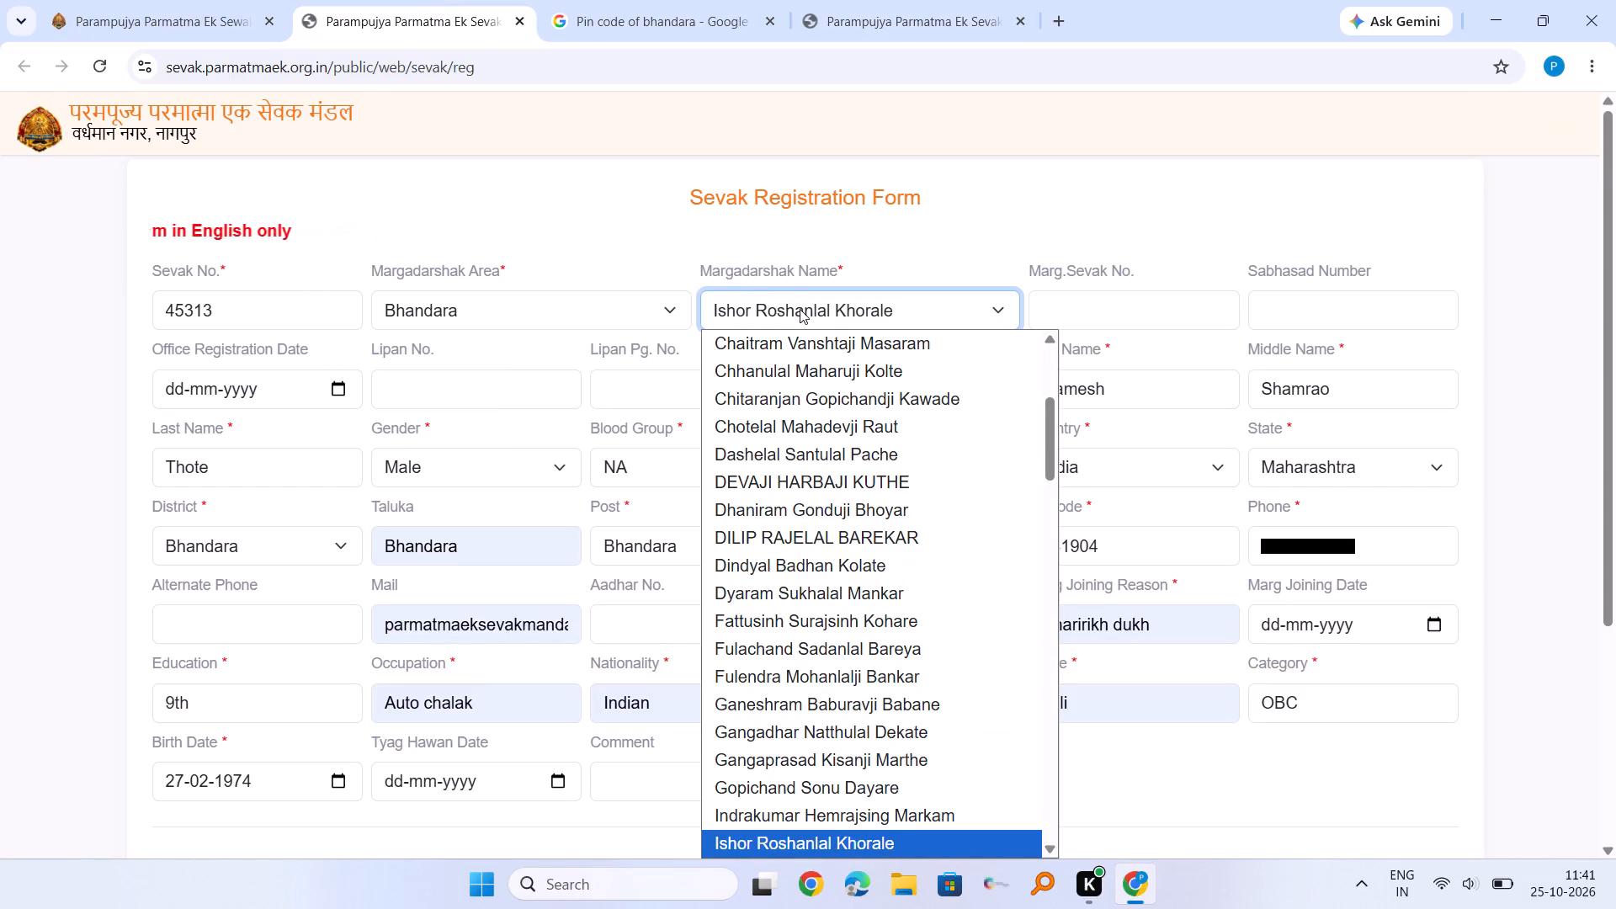
key("Down")
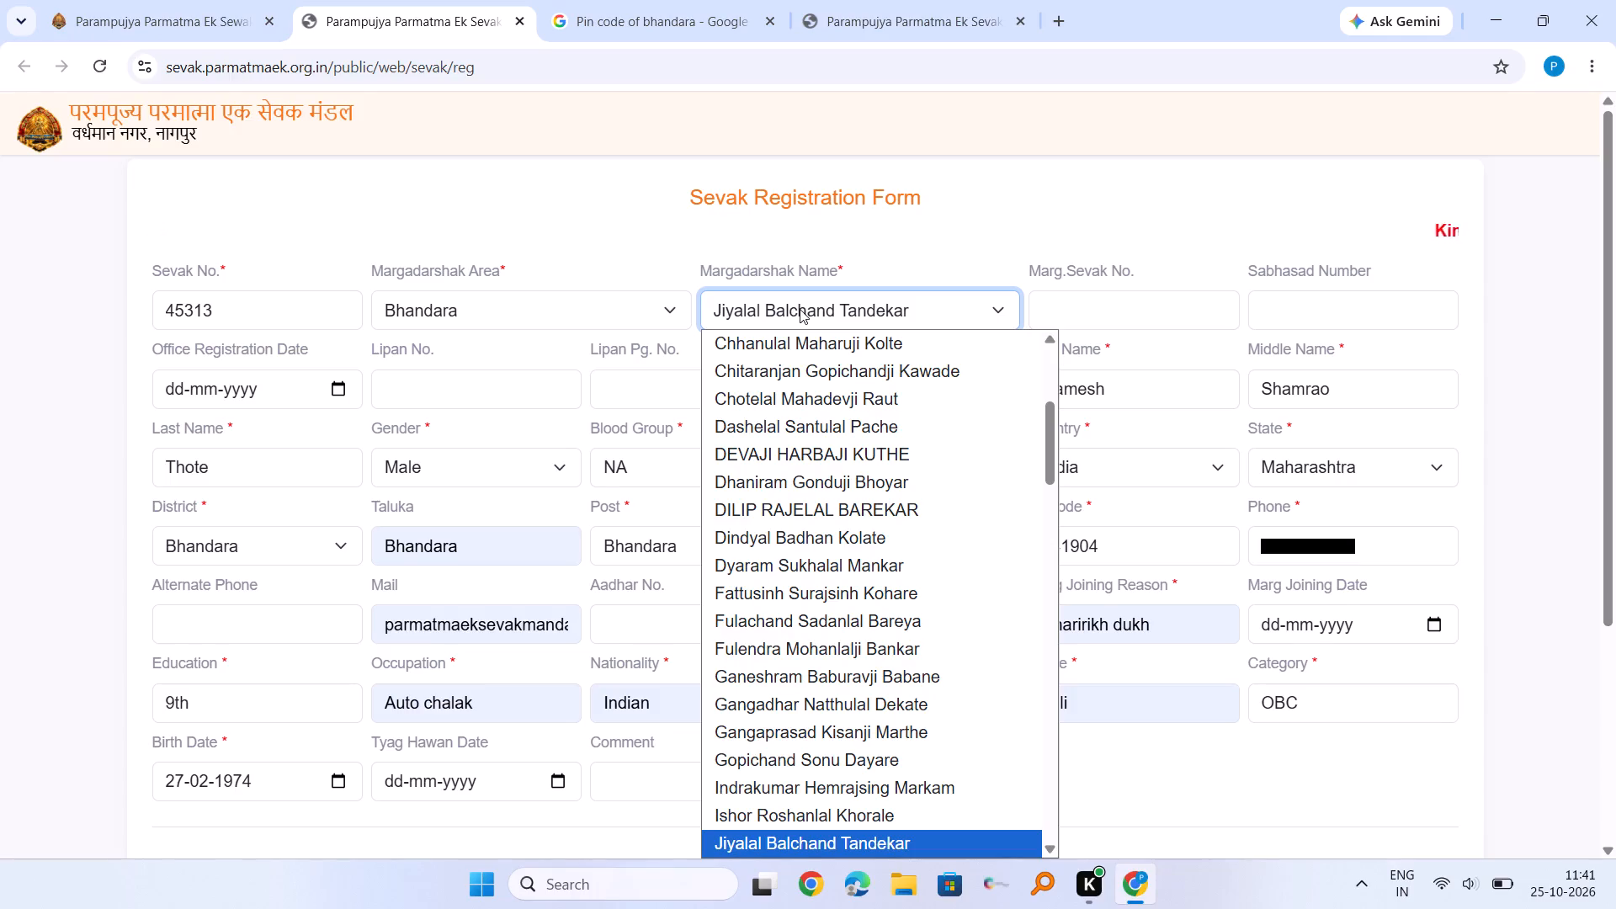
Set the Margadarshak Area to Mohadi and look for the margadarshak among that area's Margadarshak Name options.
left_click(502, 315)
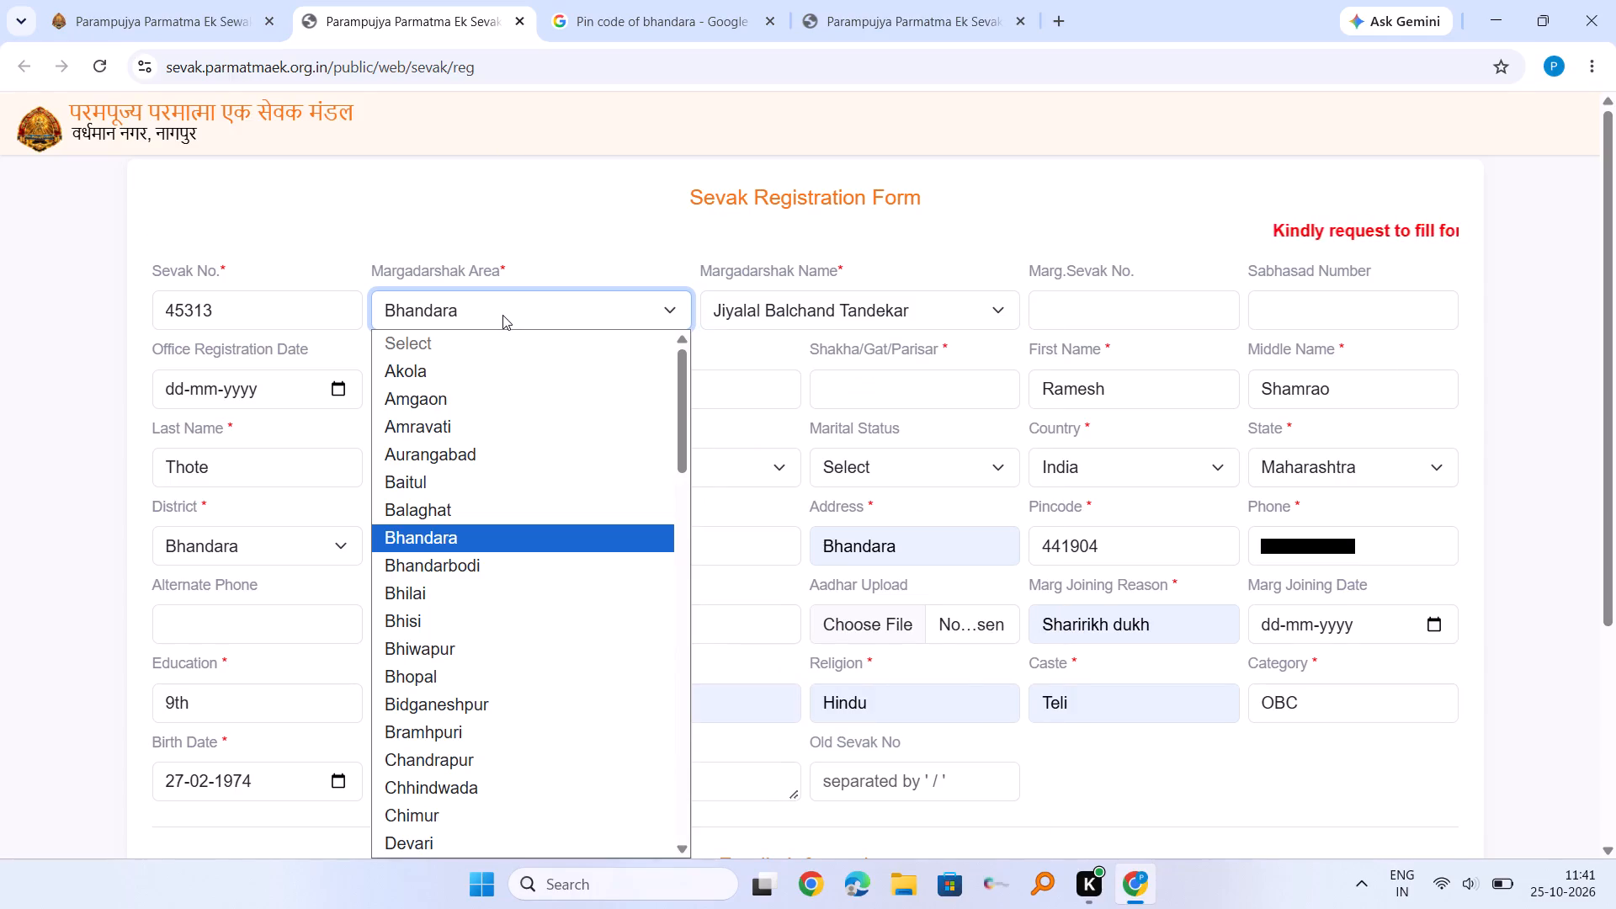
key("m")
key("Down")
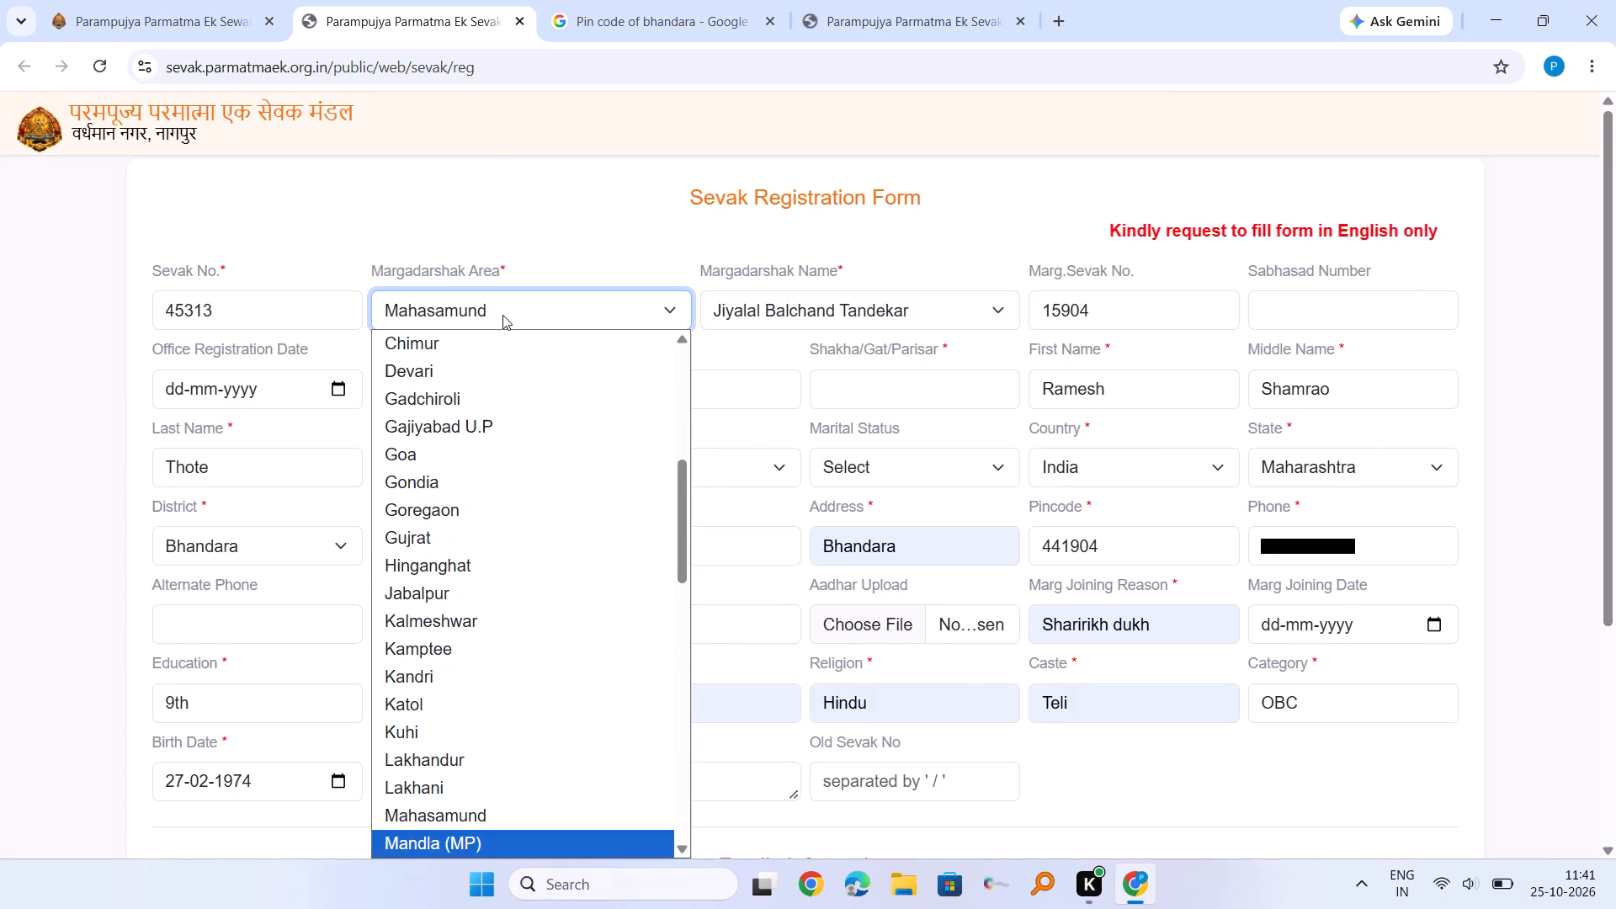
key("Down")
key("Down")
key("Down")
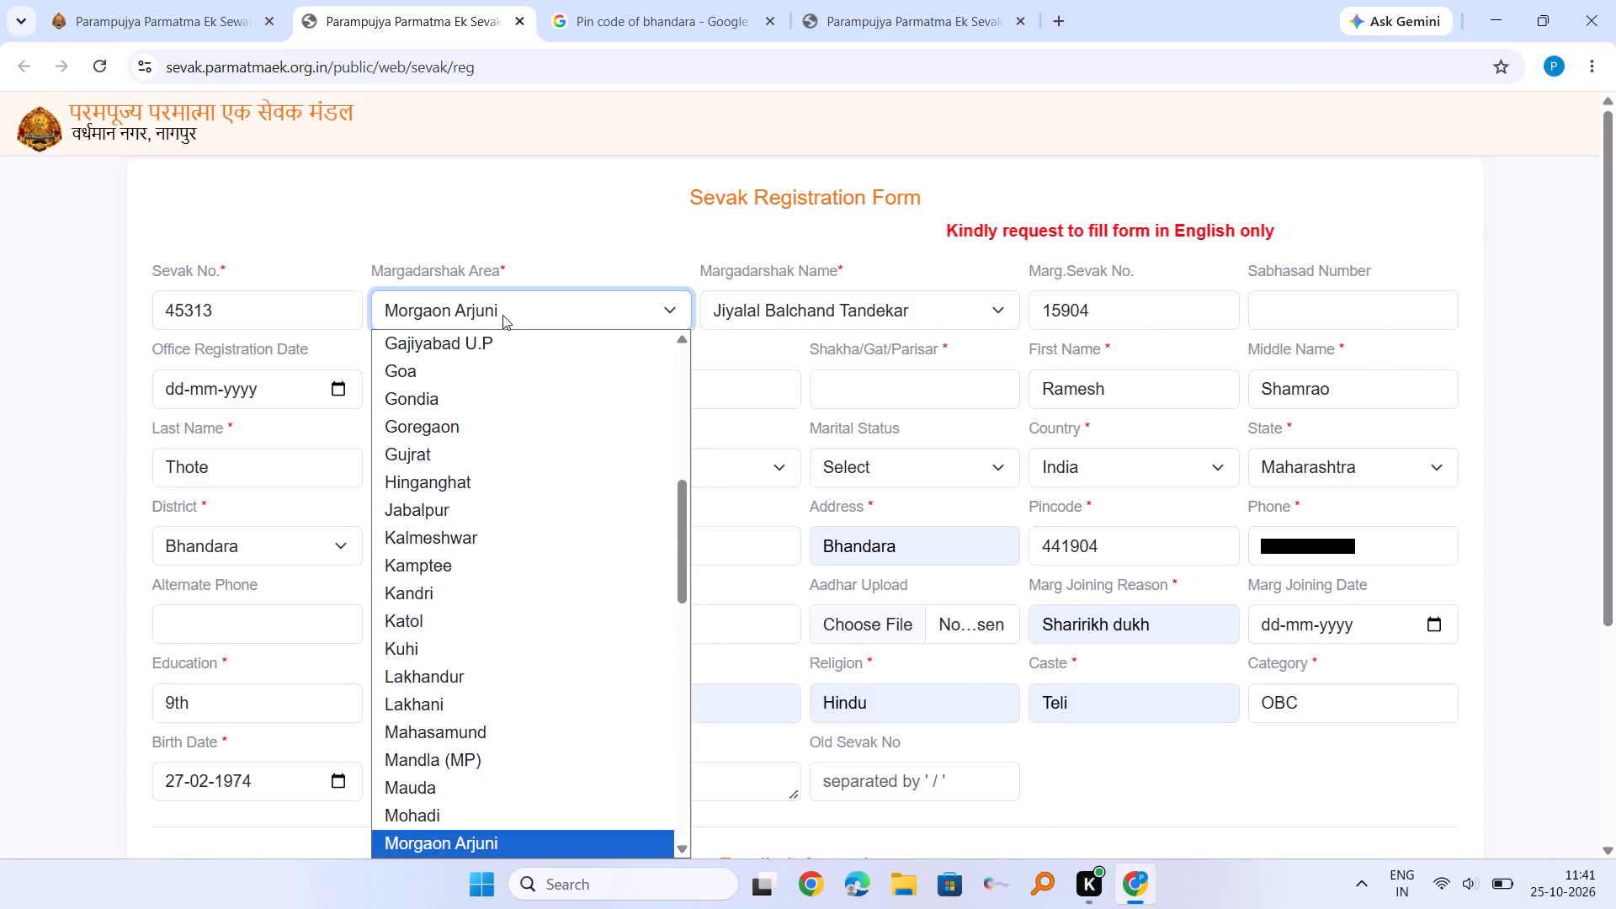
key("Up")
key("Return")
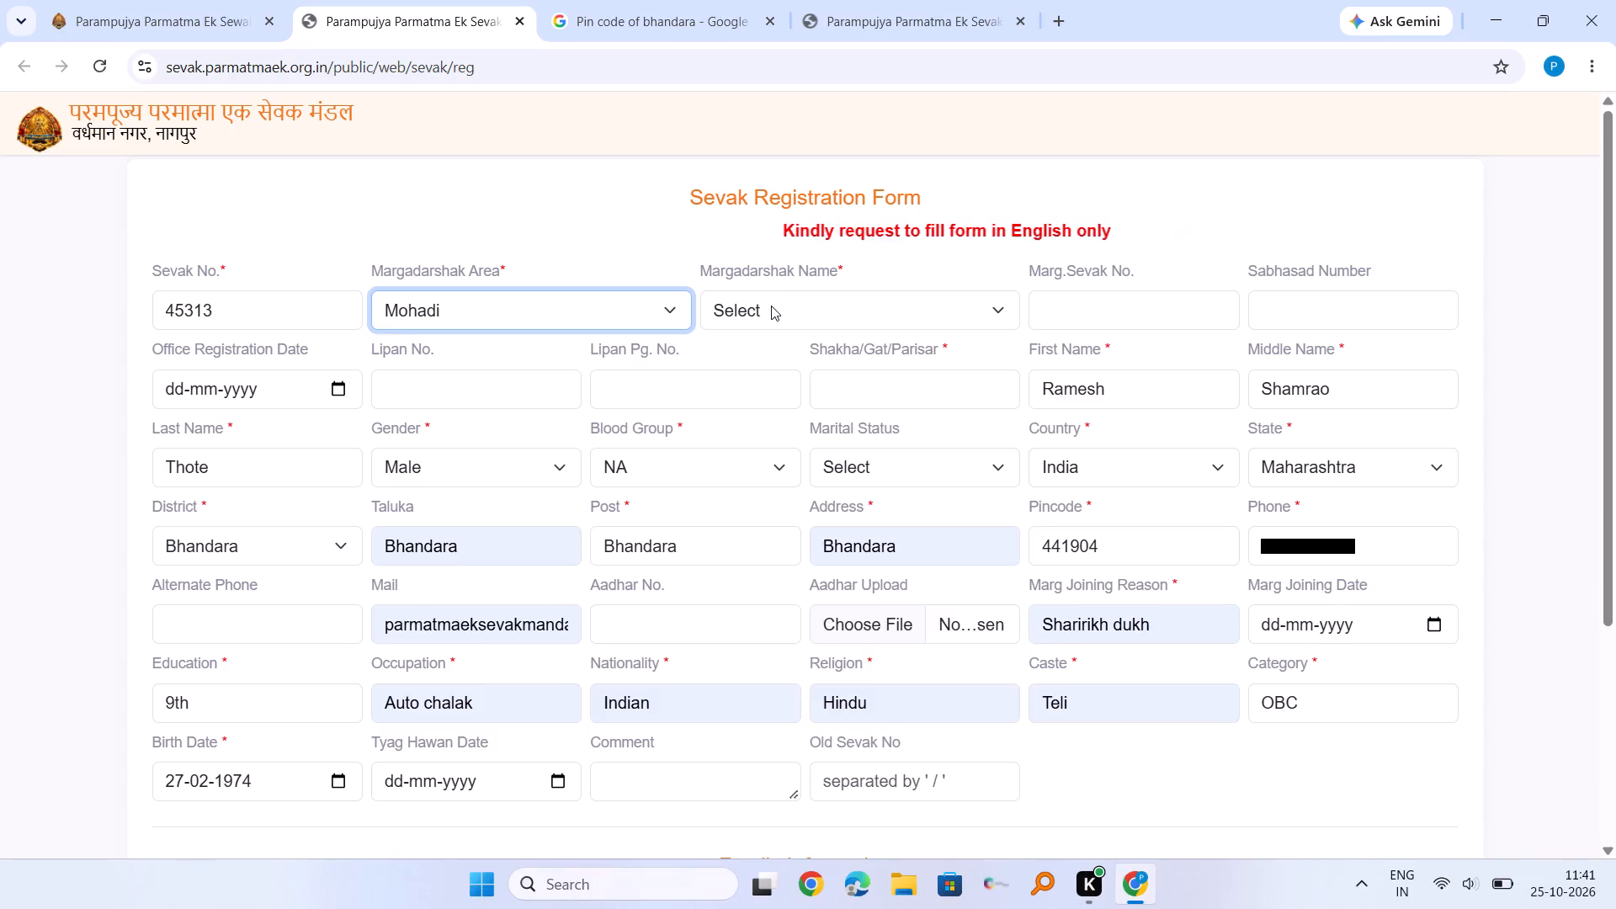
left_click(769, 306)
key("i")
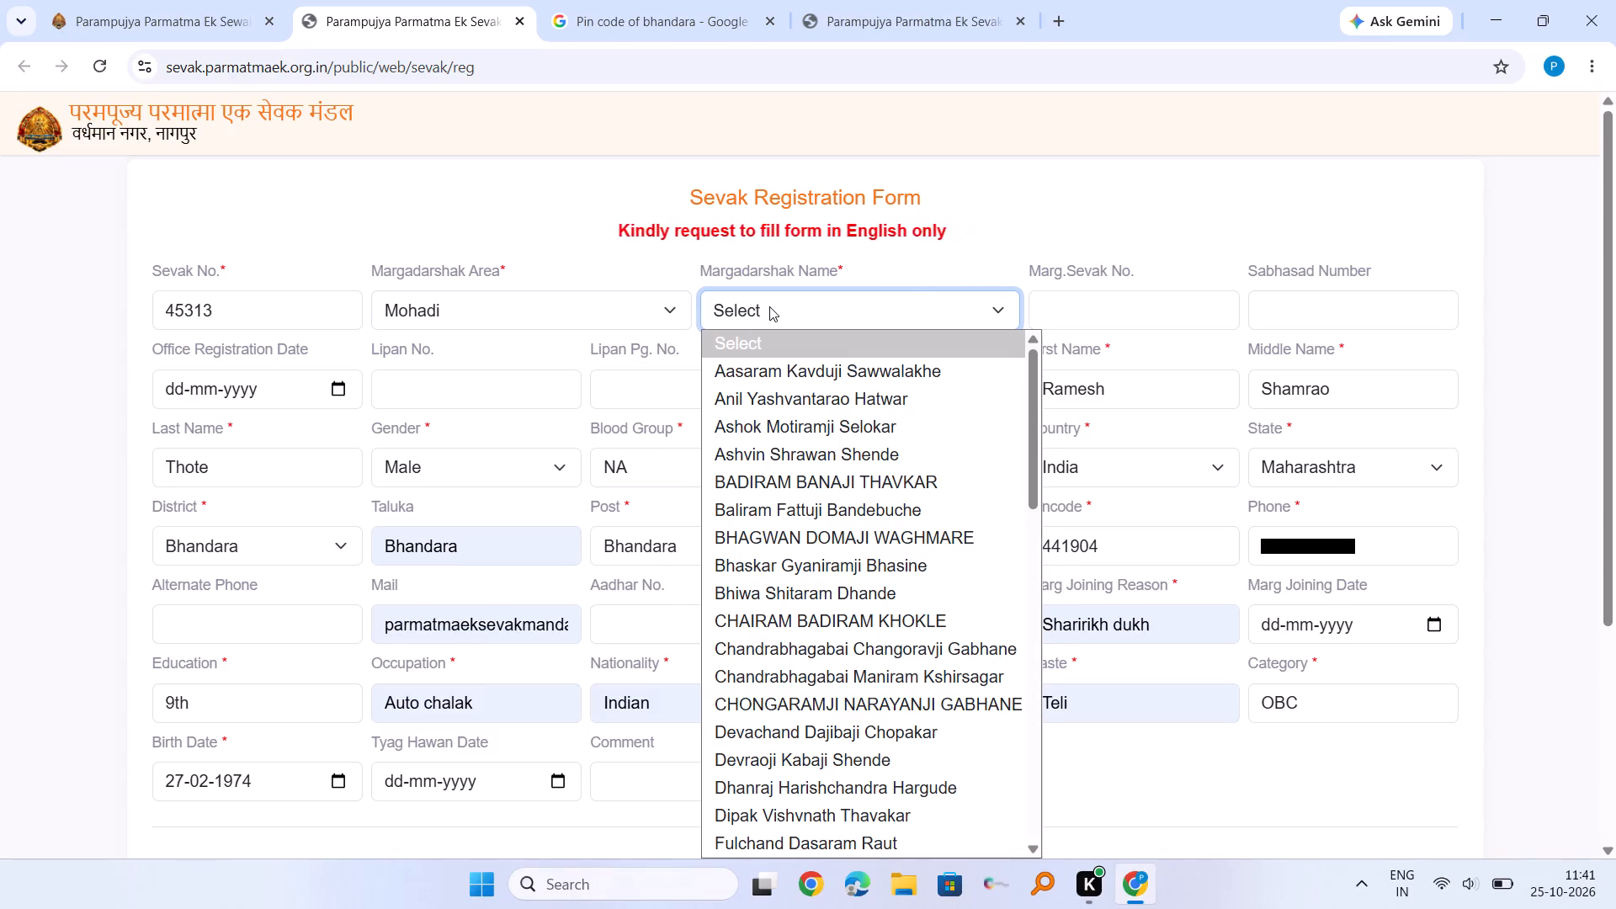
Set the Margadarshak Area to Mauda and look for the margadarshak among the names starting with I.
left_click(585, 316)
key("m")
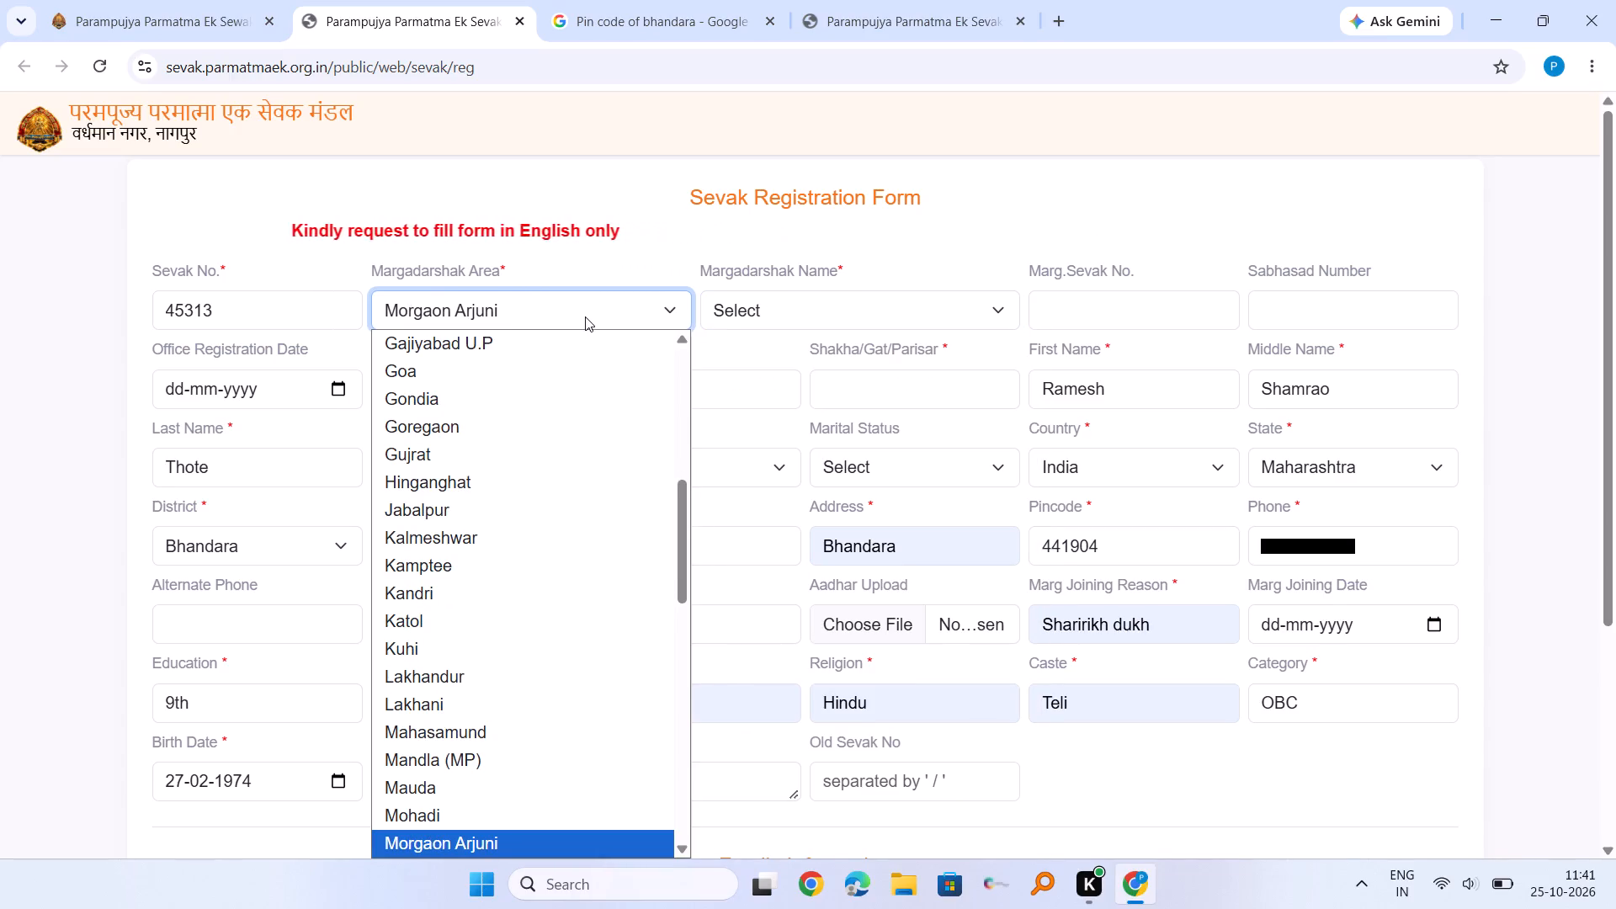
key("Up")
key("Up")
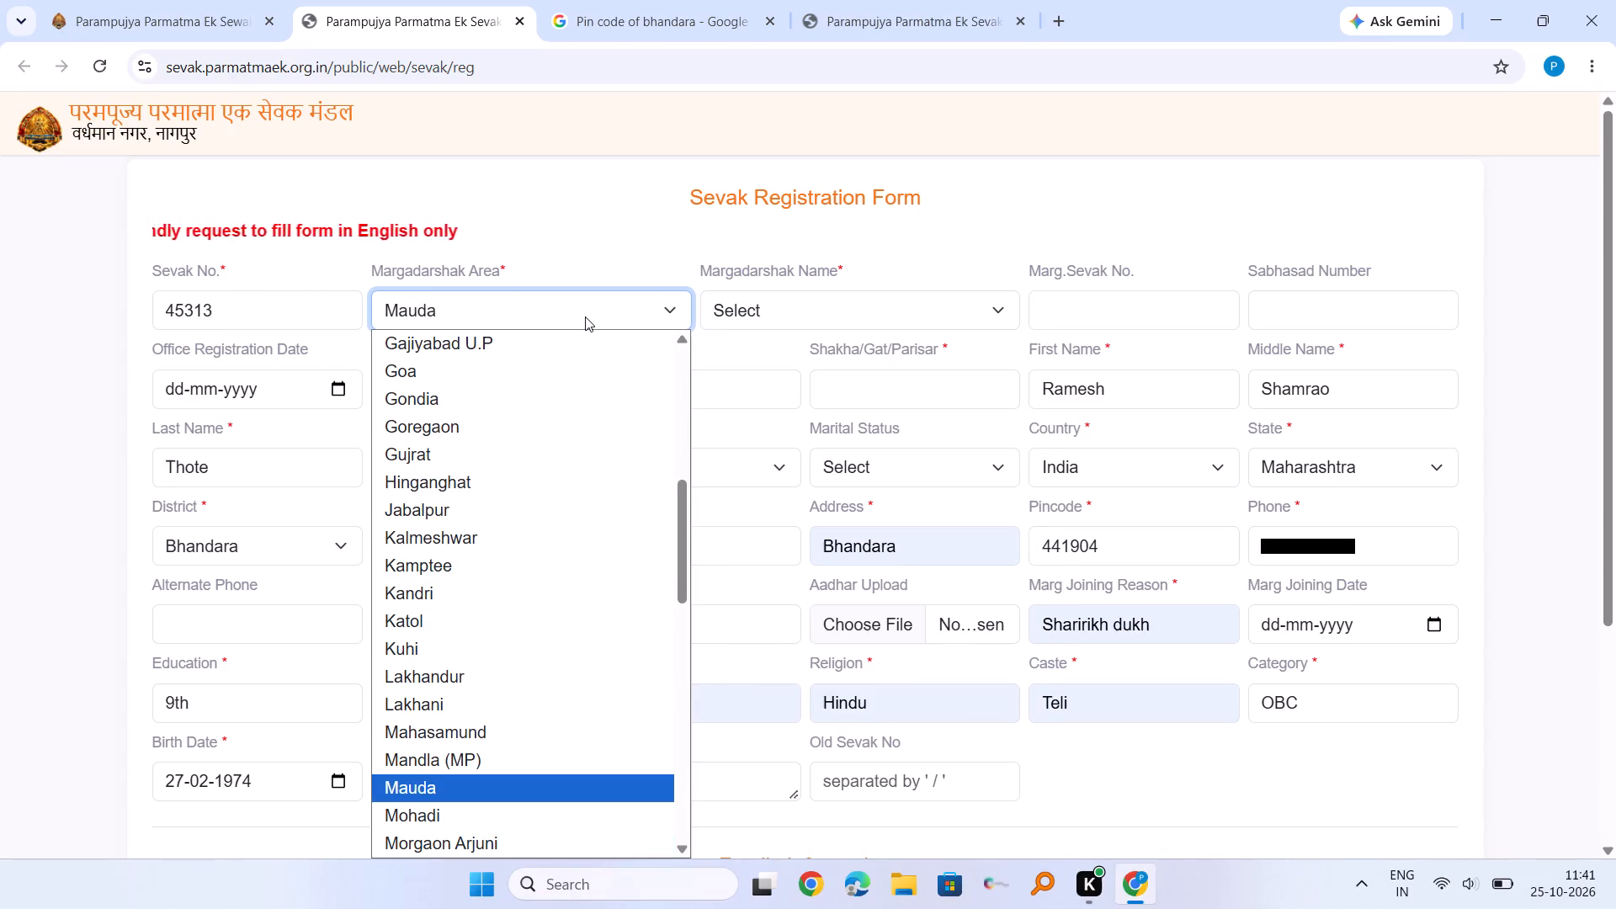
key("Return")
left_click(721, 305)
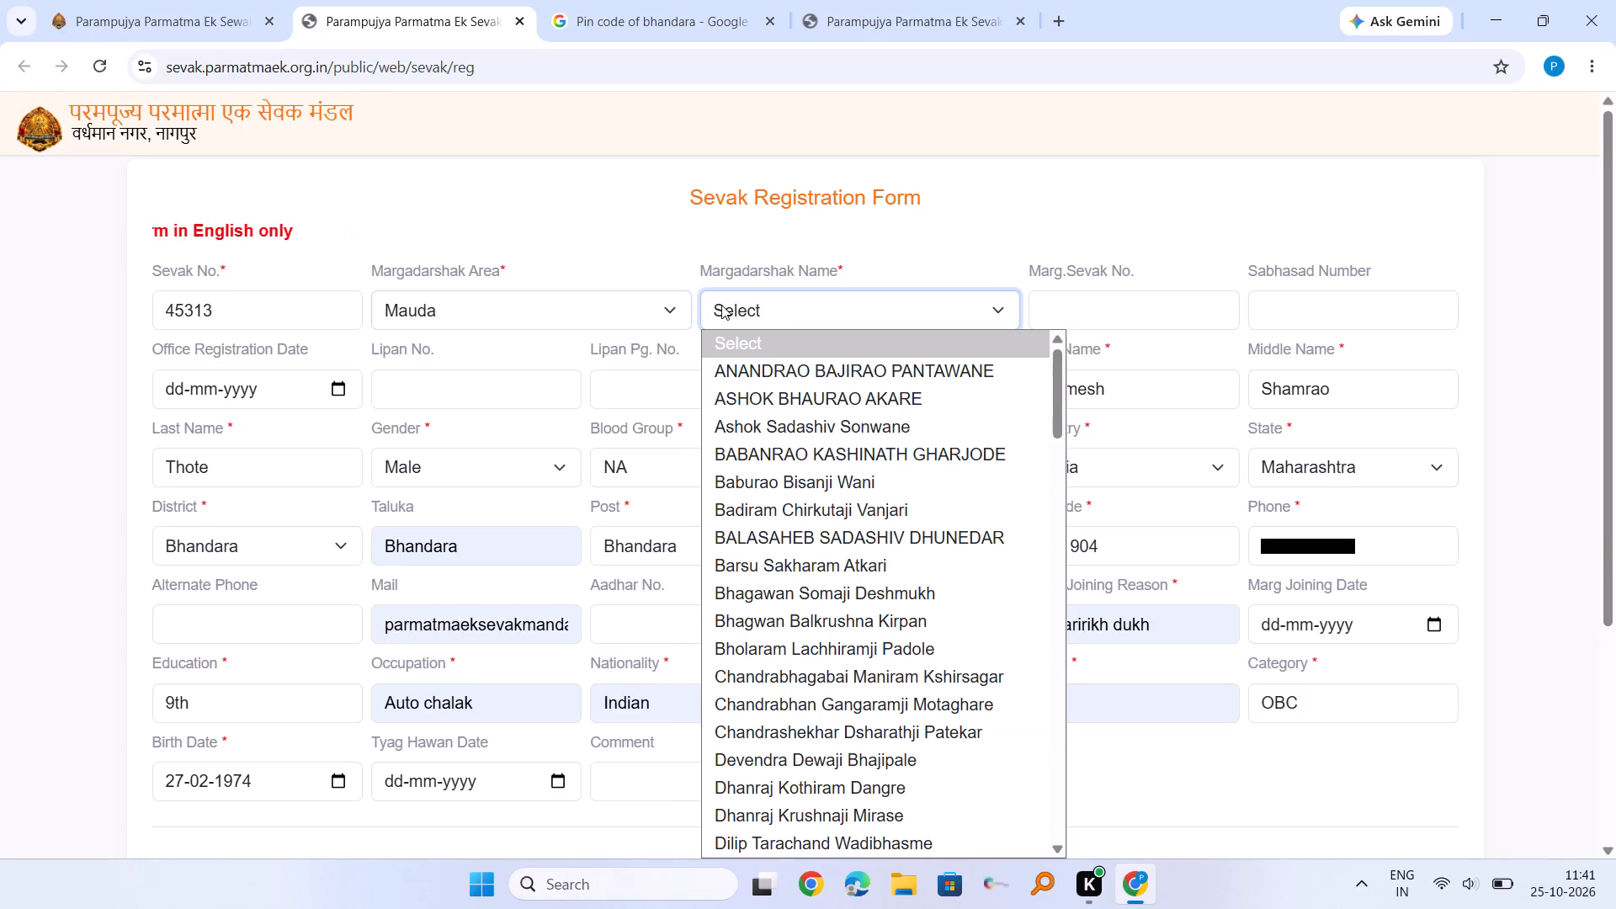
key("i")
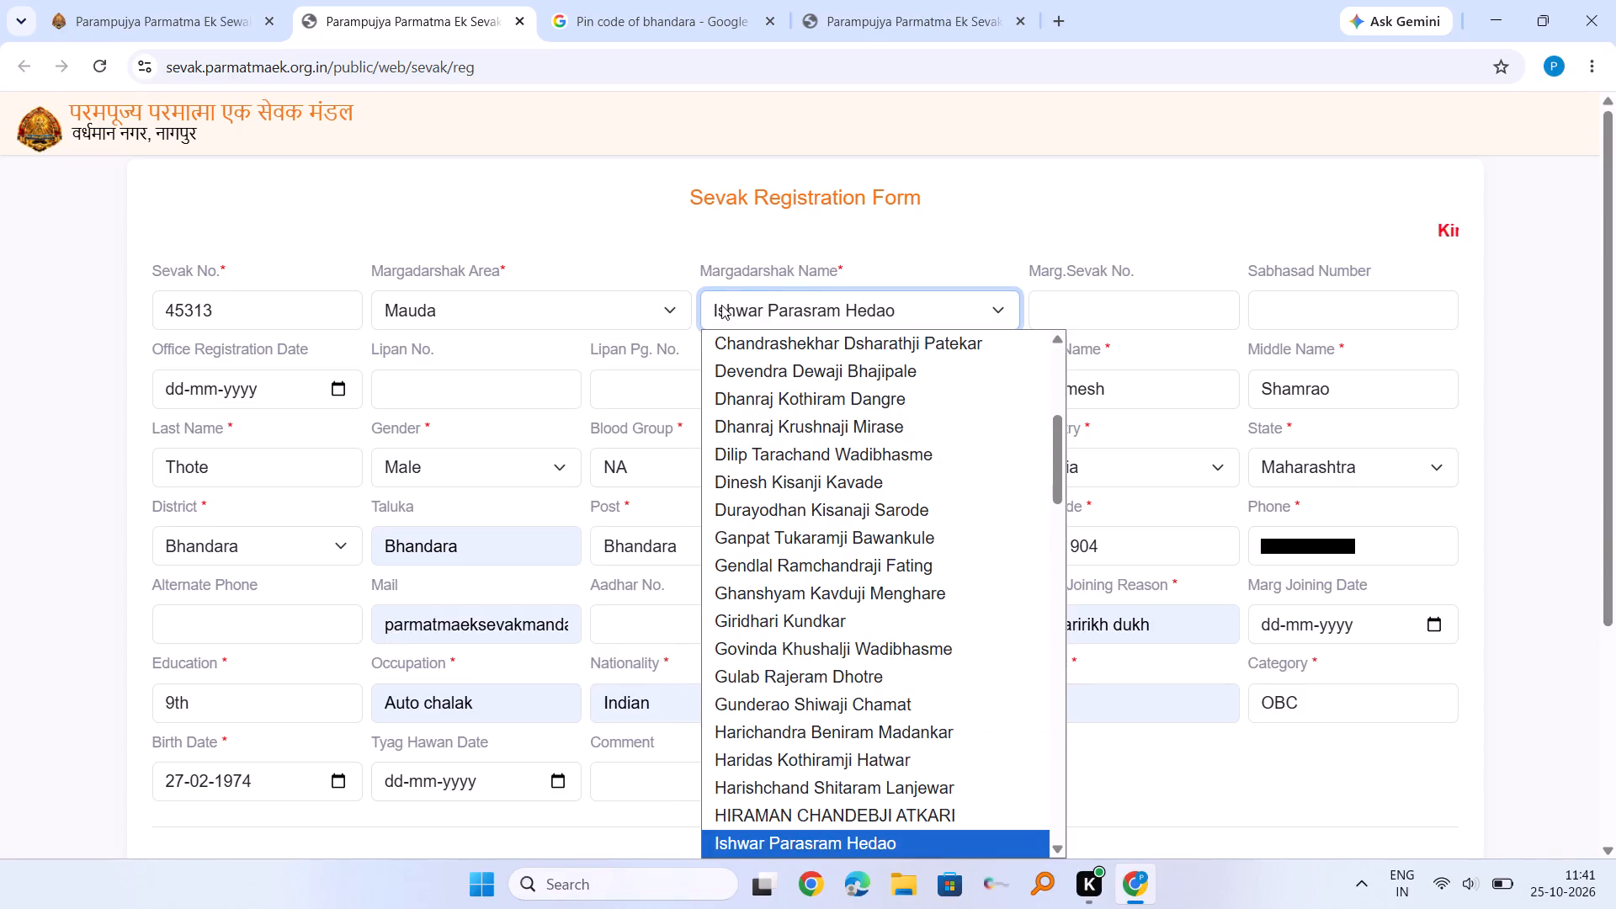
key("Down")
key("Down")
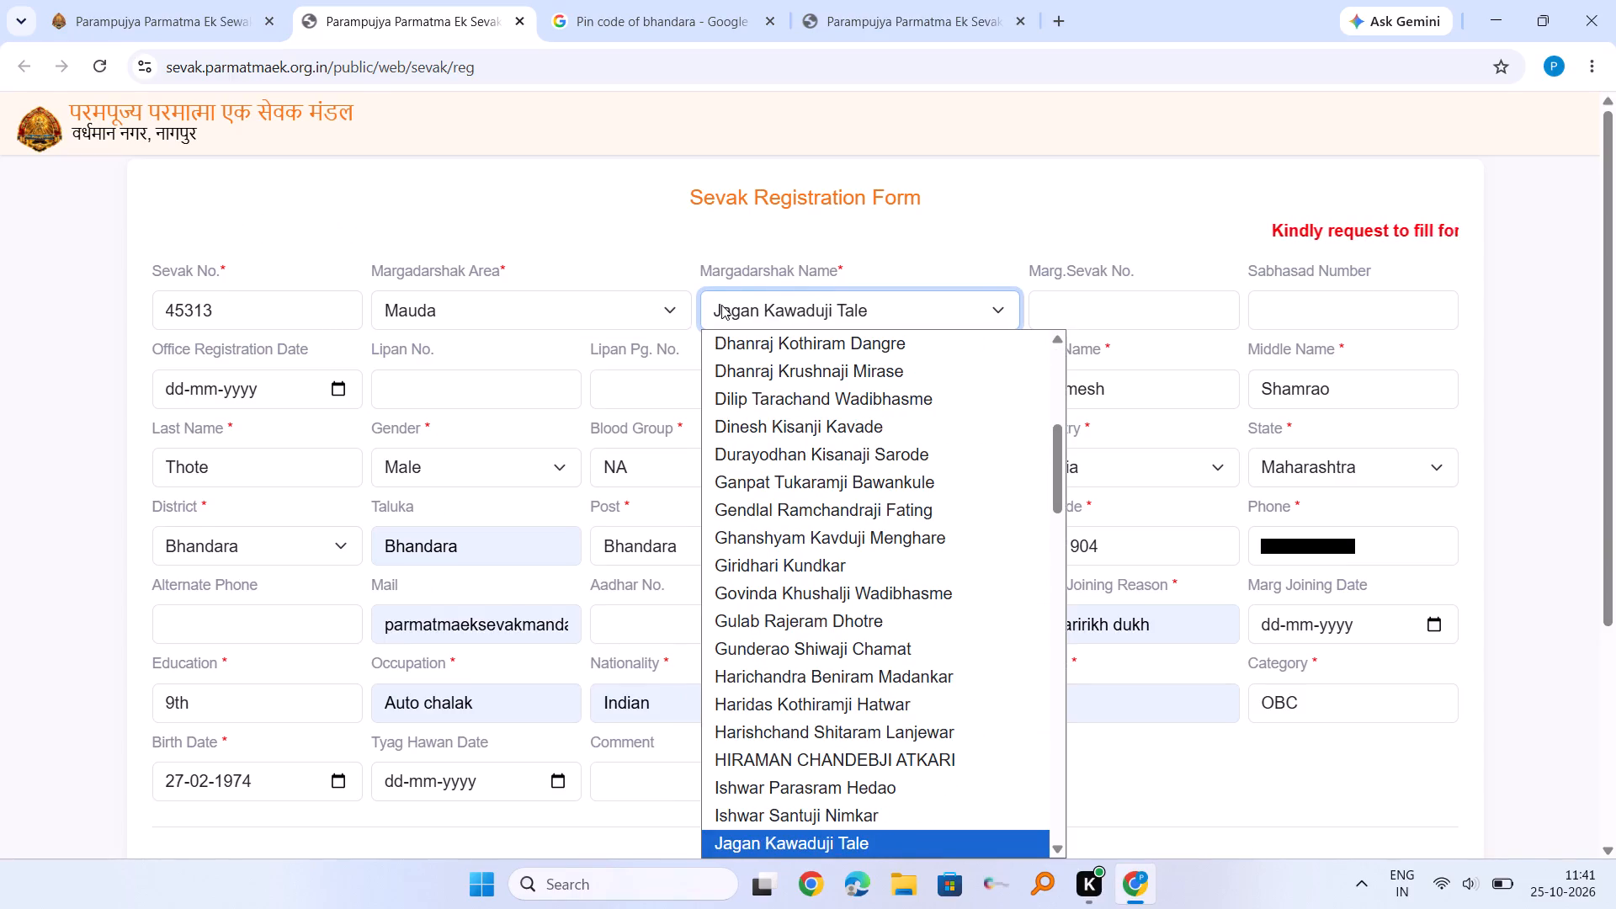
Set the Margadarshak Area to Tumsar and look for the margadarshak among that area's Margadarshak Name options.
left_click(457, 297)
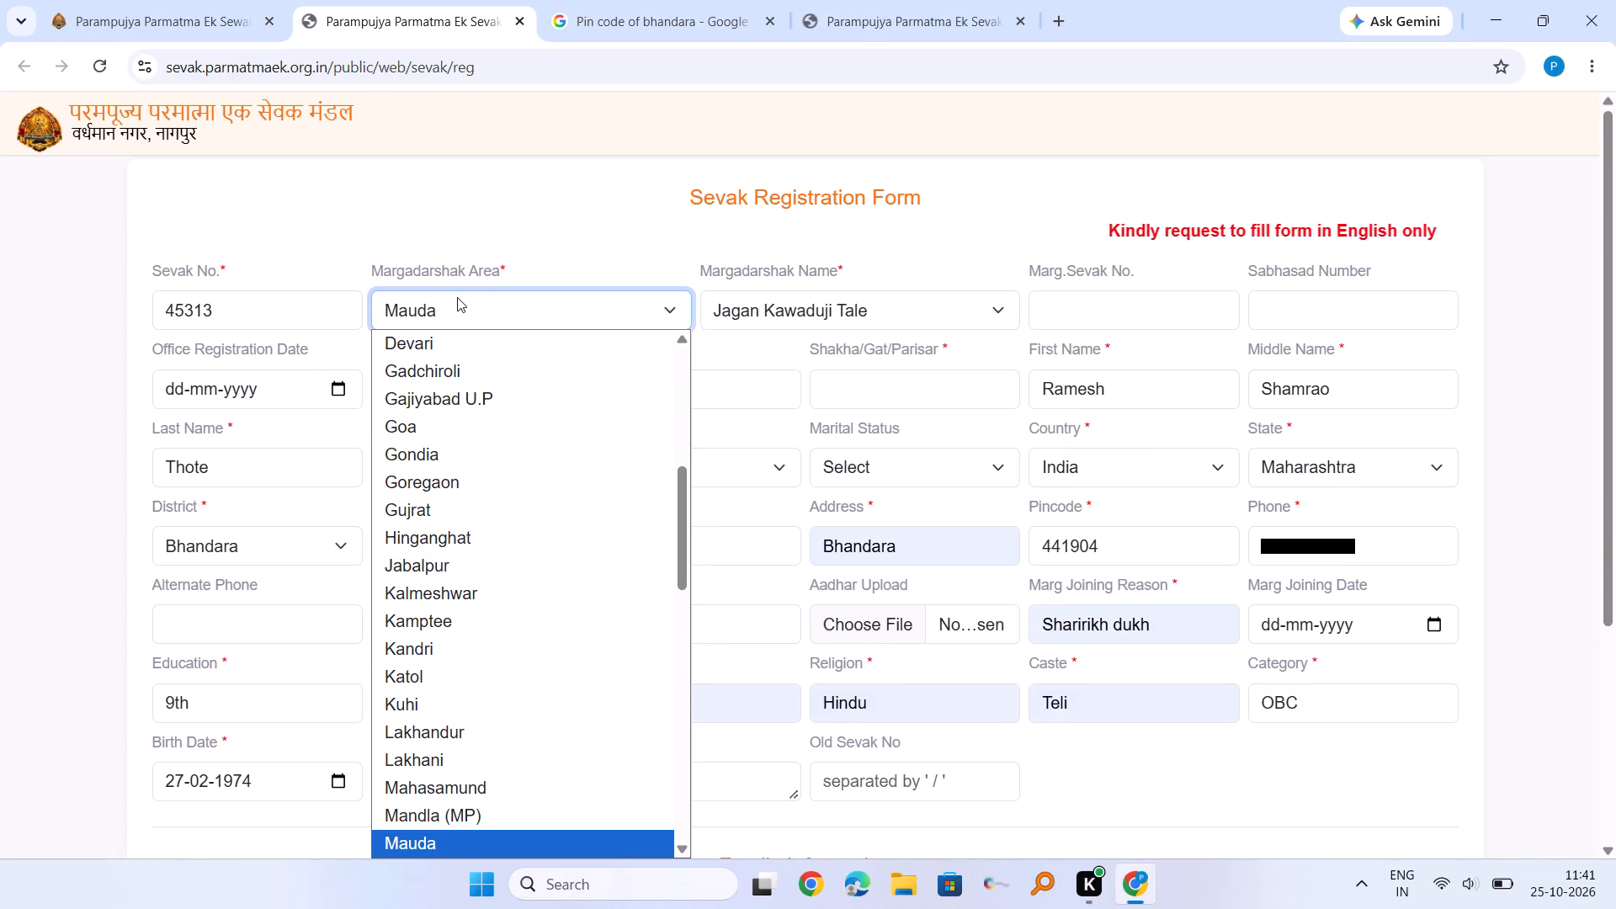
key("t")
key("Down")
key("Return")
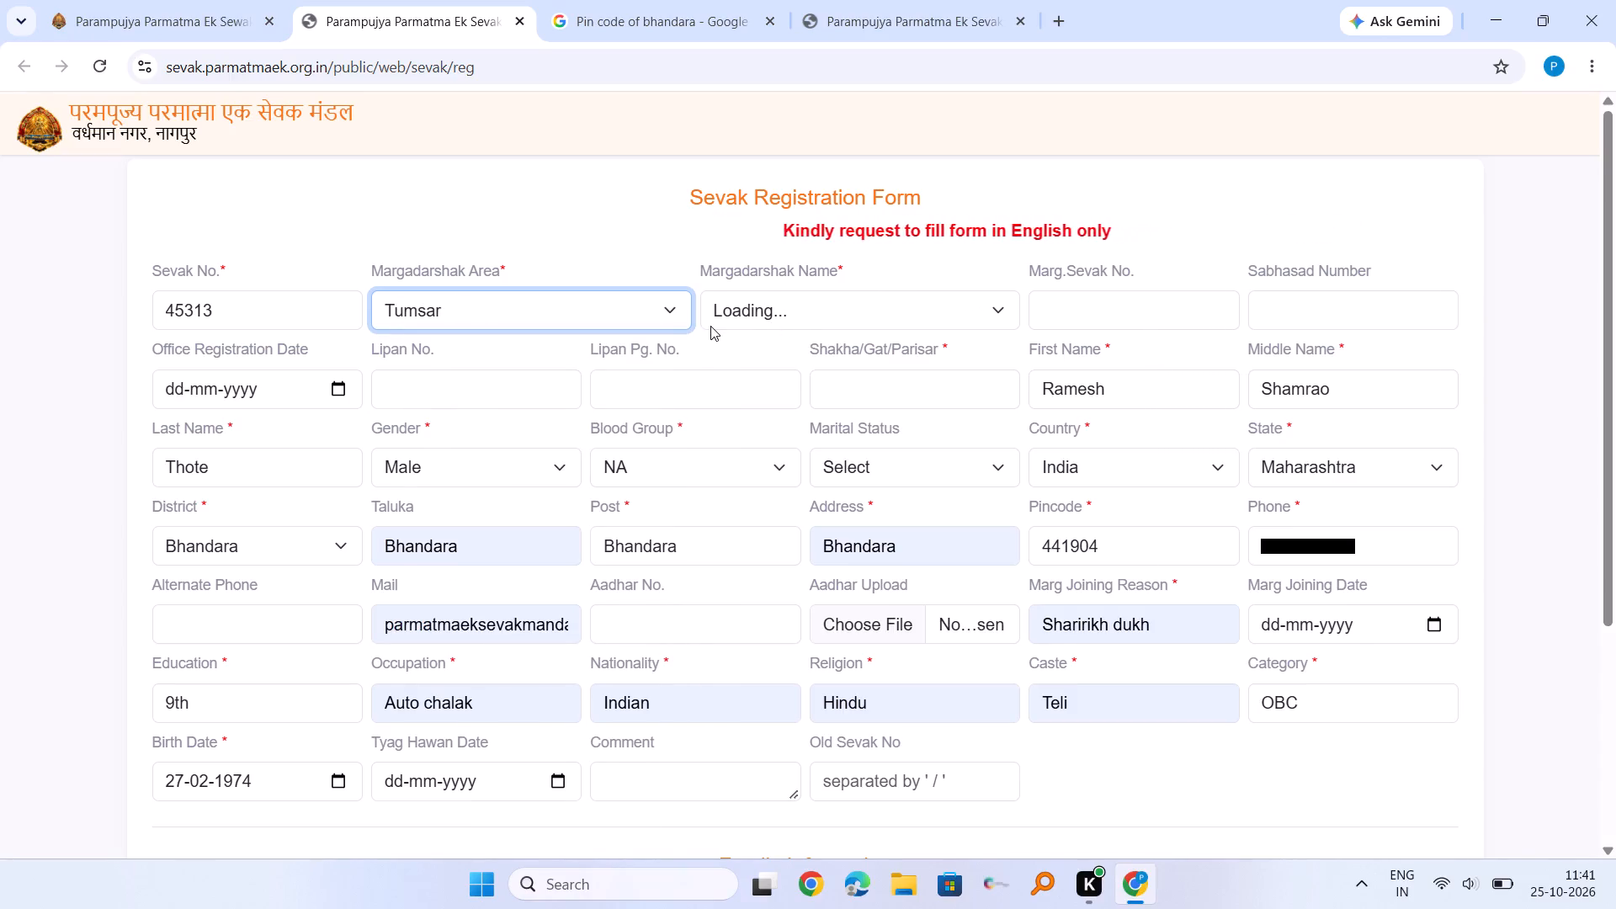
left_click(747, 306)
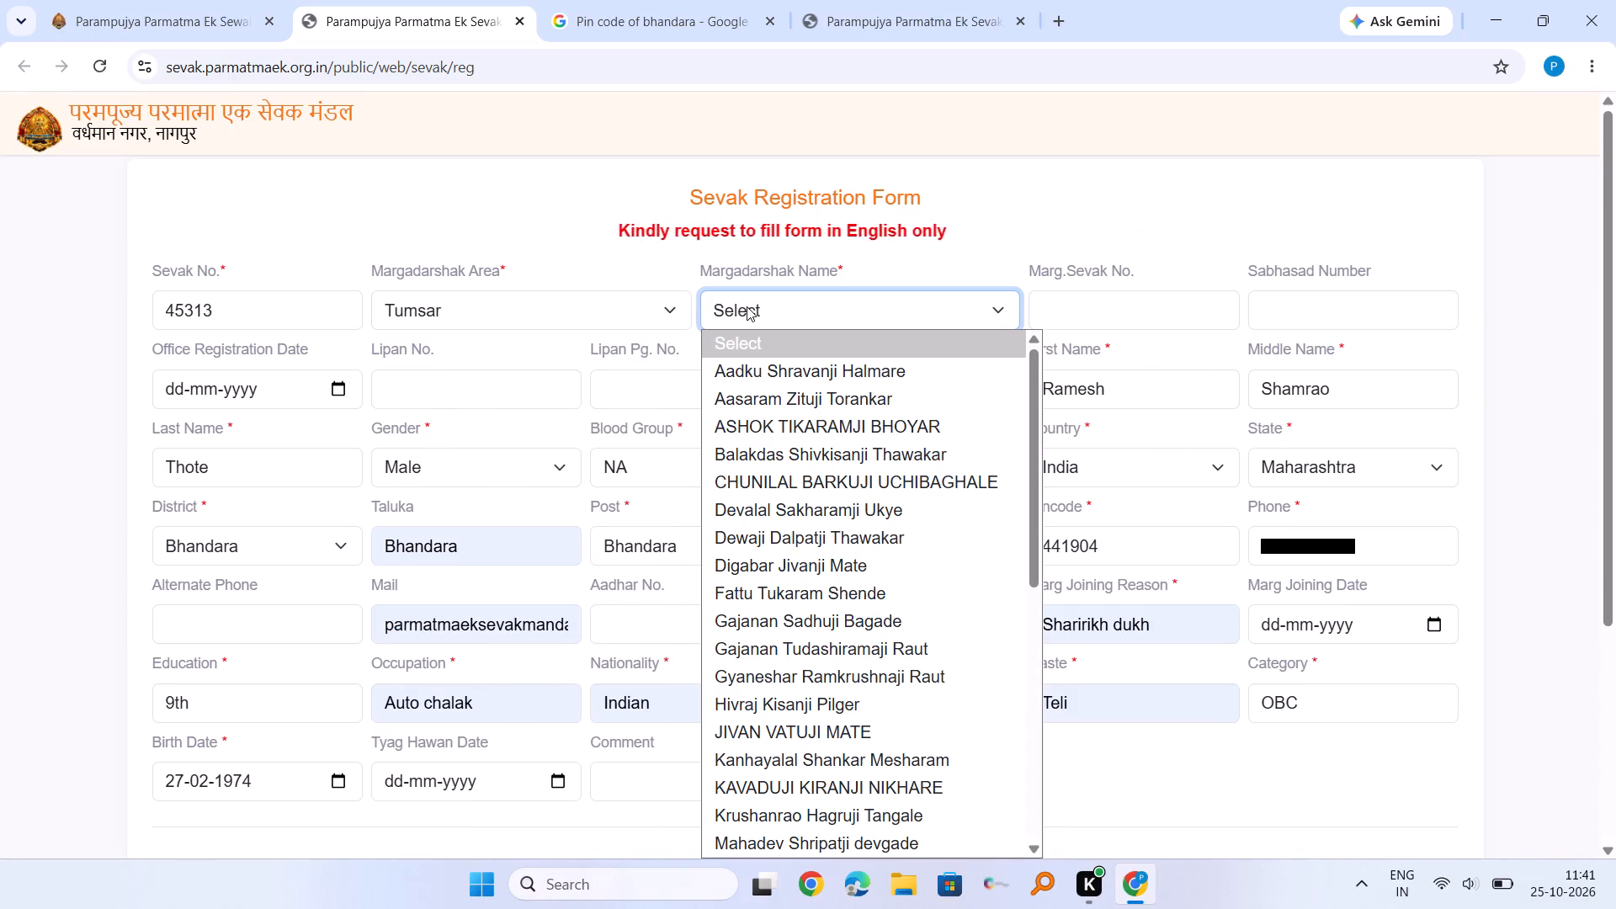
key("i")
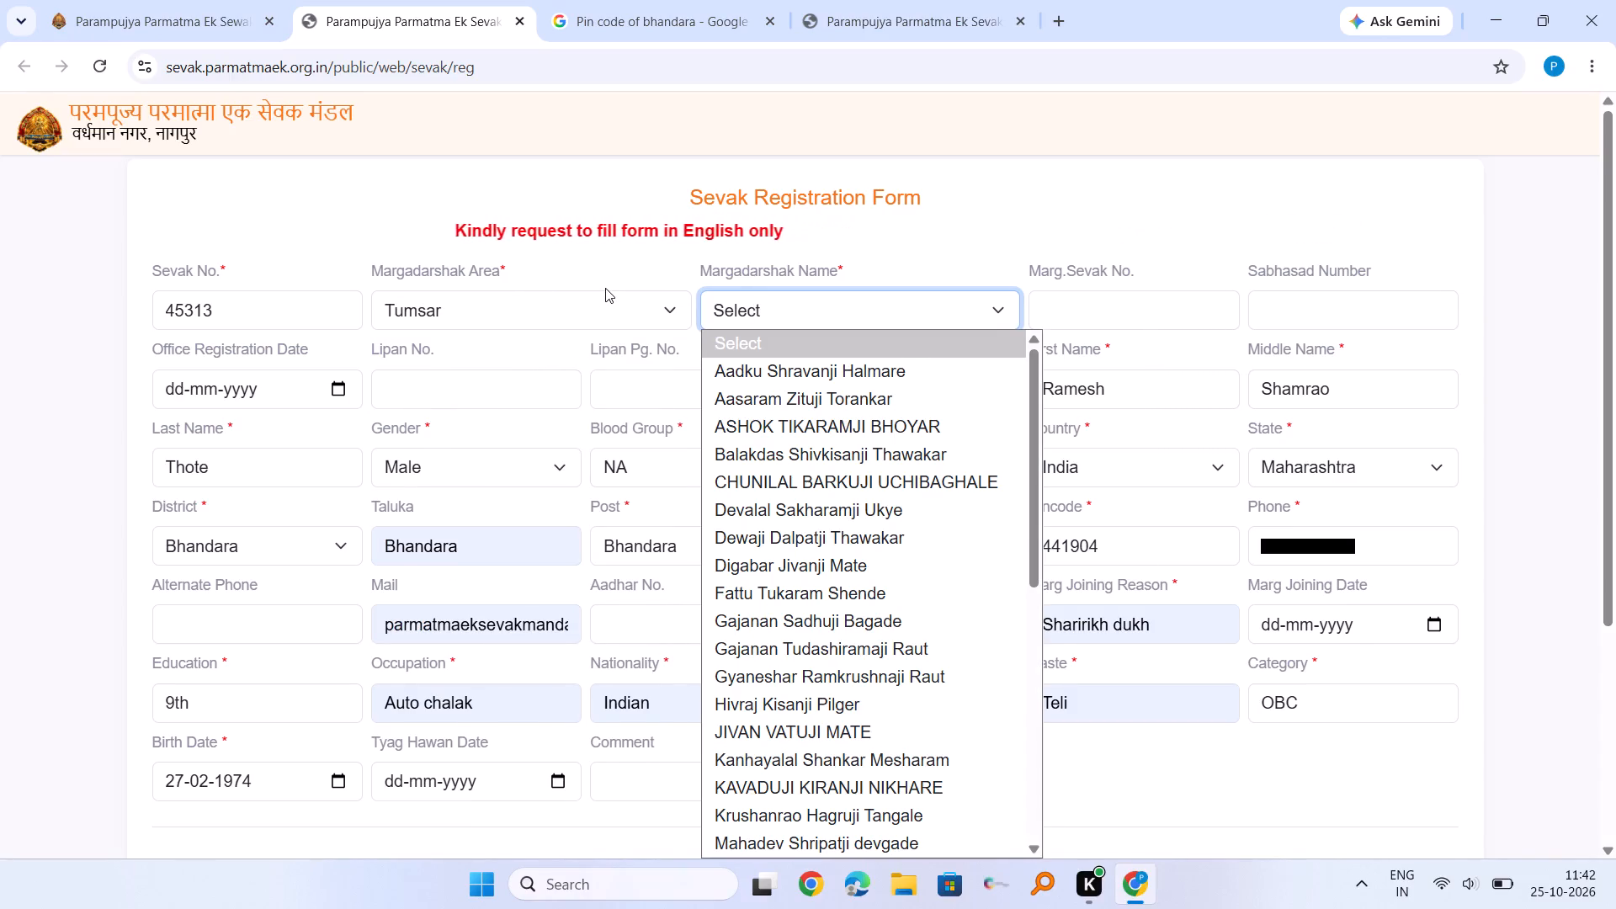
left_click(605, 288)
Set the Margadarshak Area to Bhandara and choose the margadarshak found in the Existing Margadarshak List as Margadarshak Name.
left_click(585, 309)
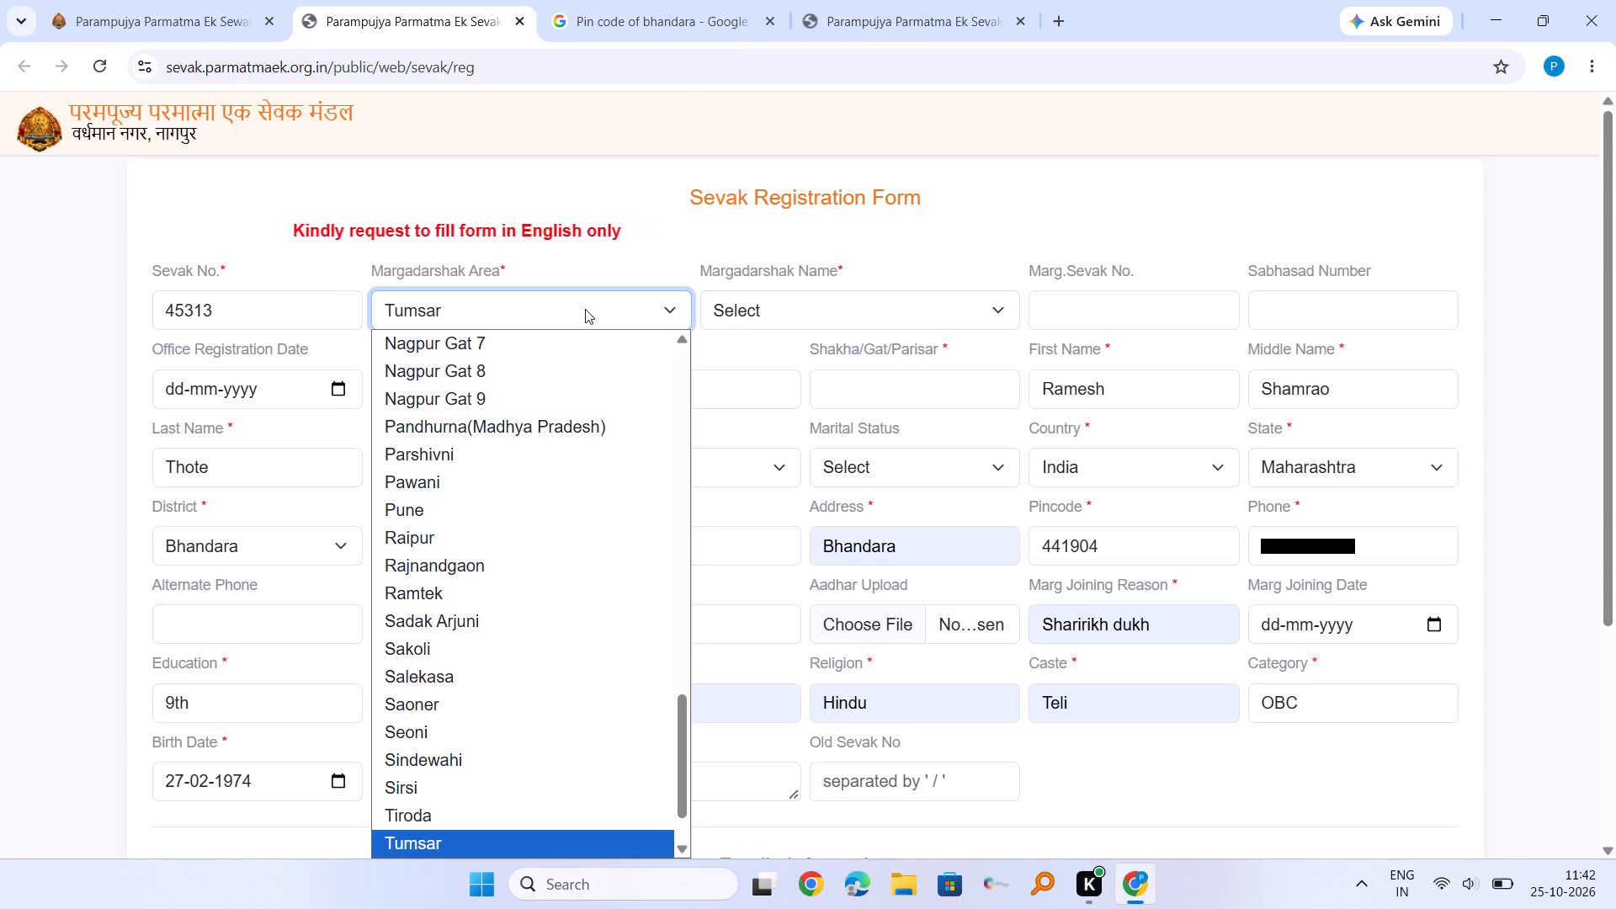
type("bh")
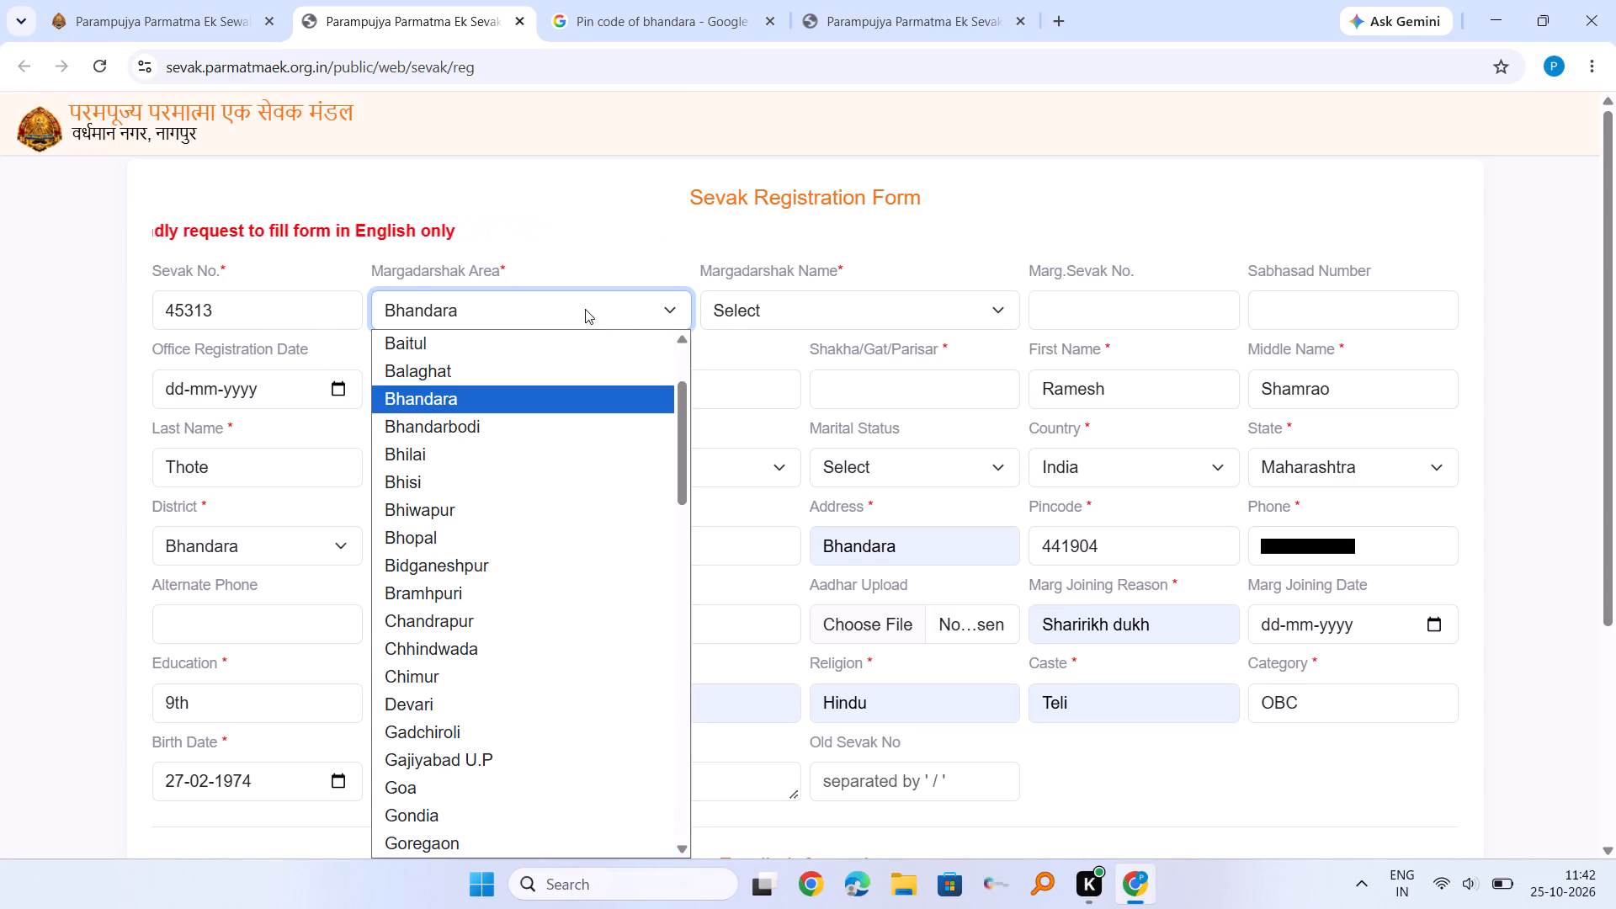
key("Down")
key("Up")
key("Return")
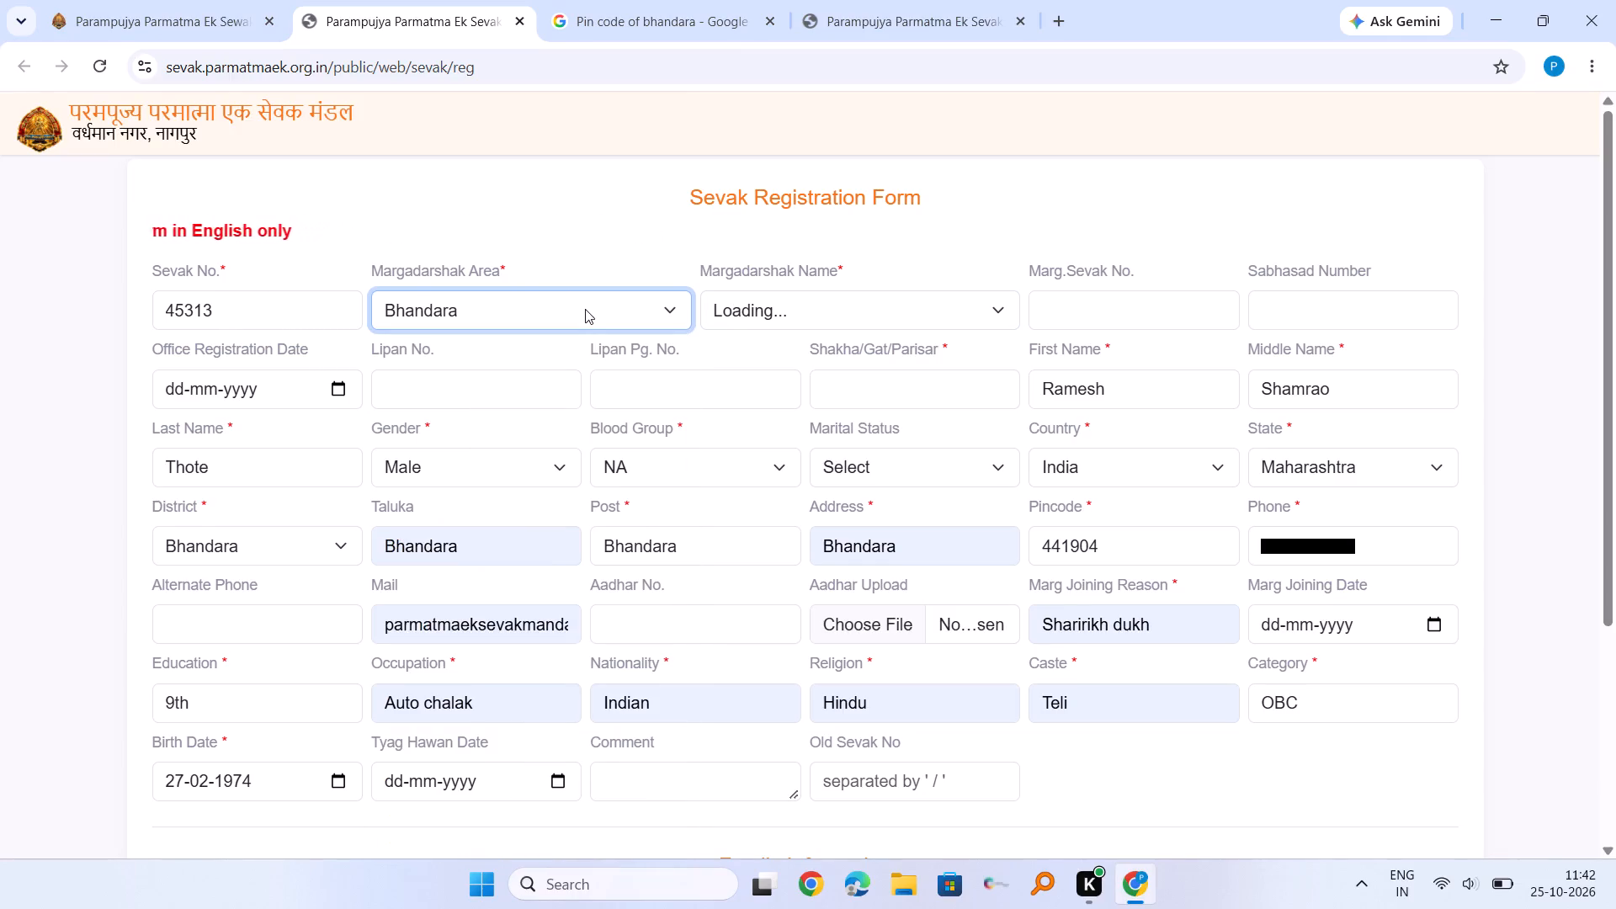
left_click(764, 319)
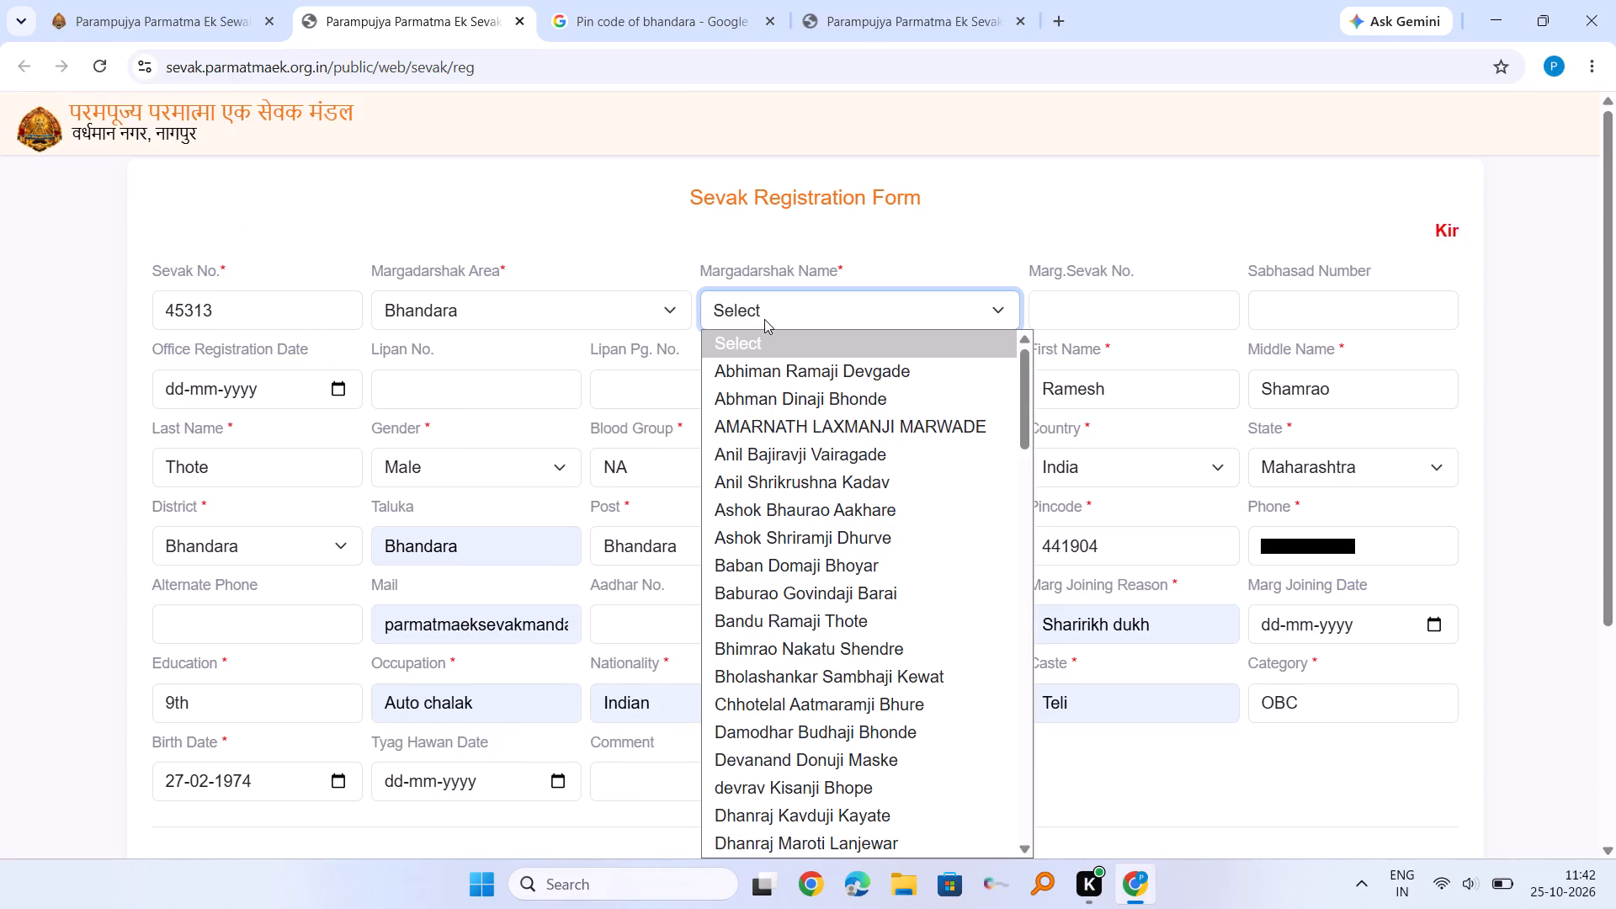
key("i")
key("Return")
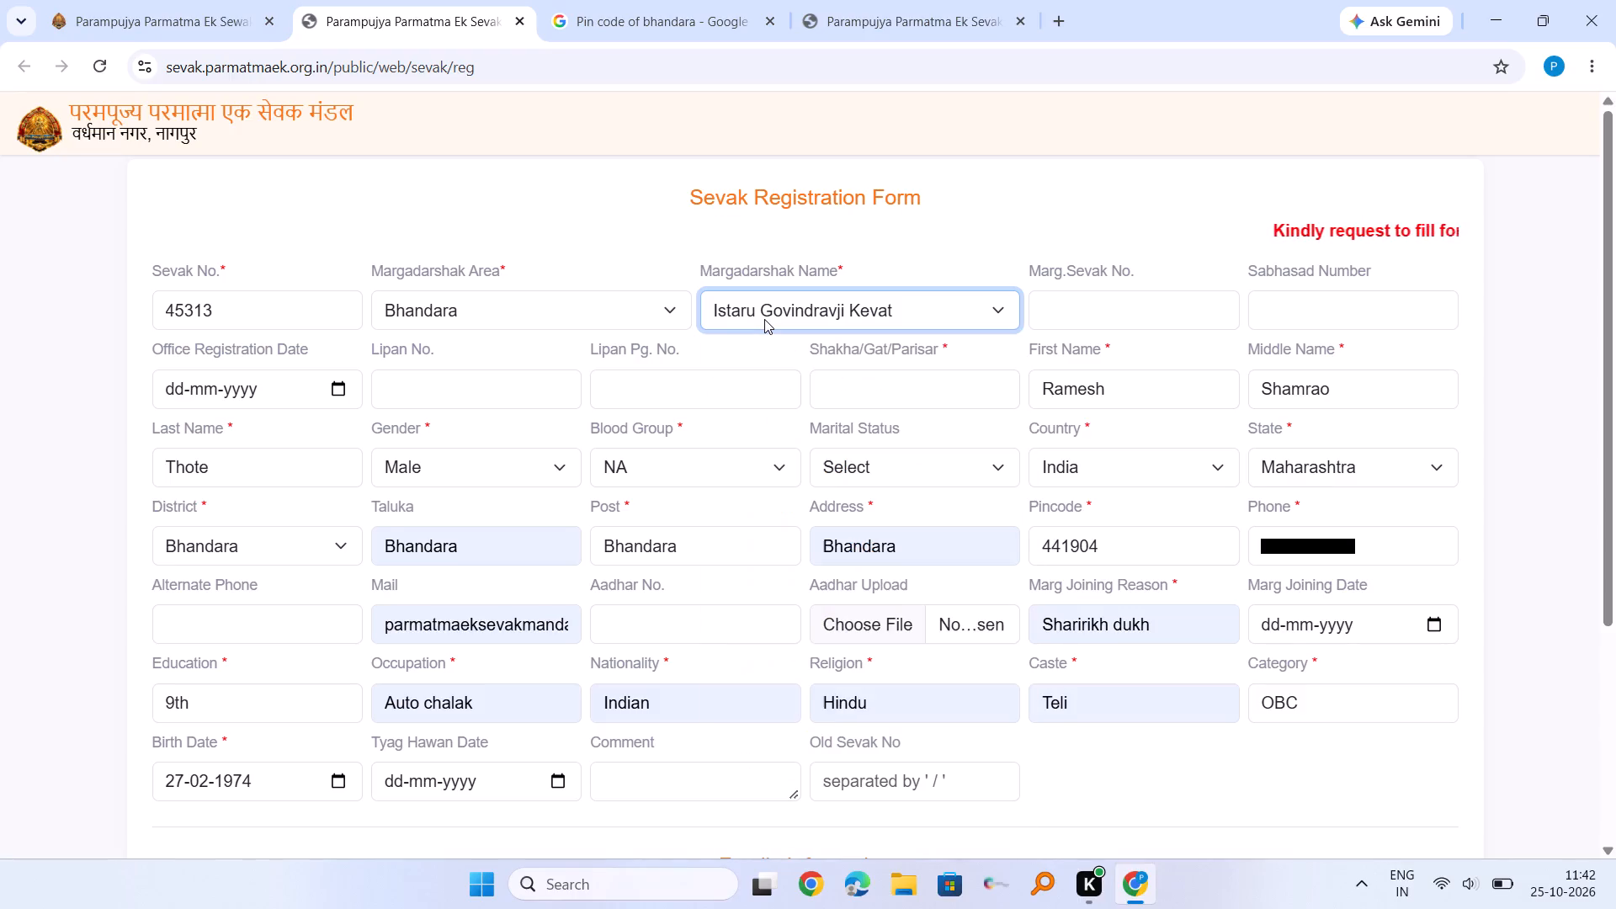
Fill in Shakha/Gat/Parisar with the suggested entry Bhandara.
left_click(868, 385)
left_click(922, 426)
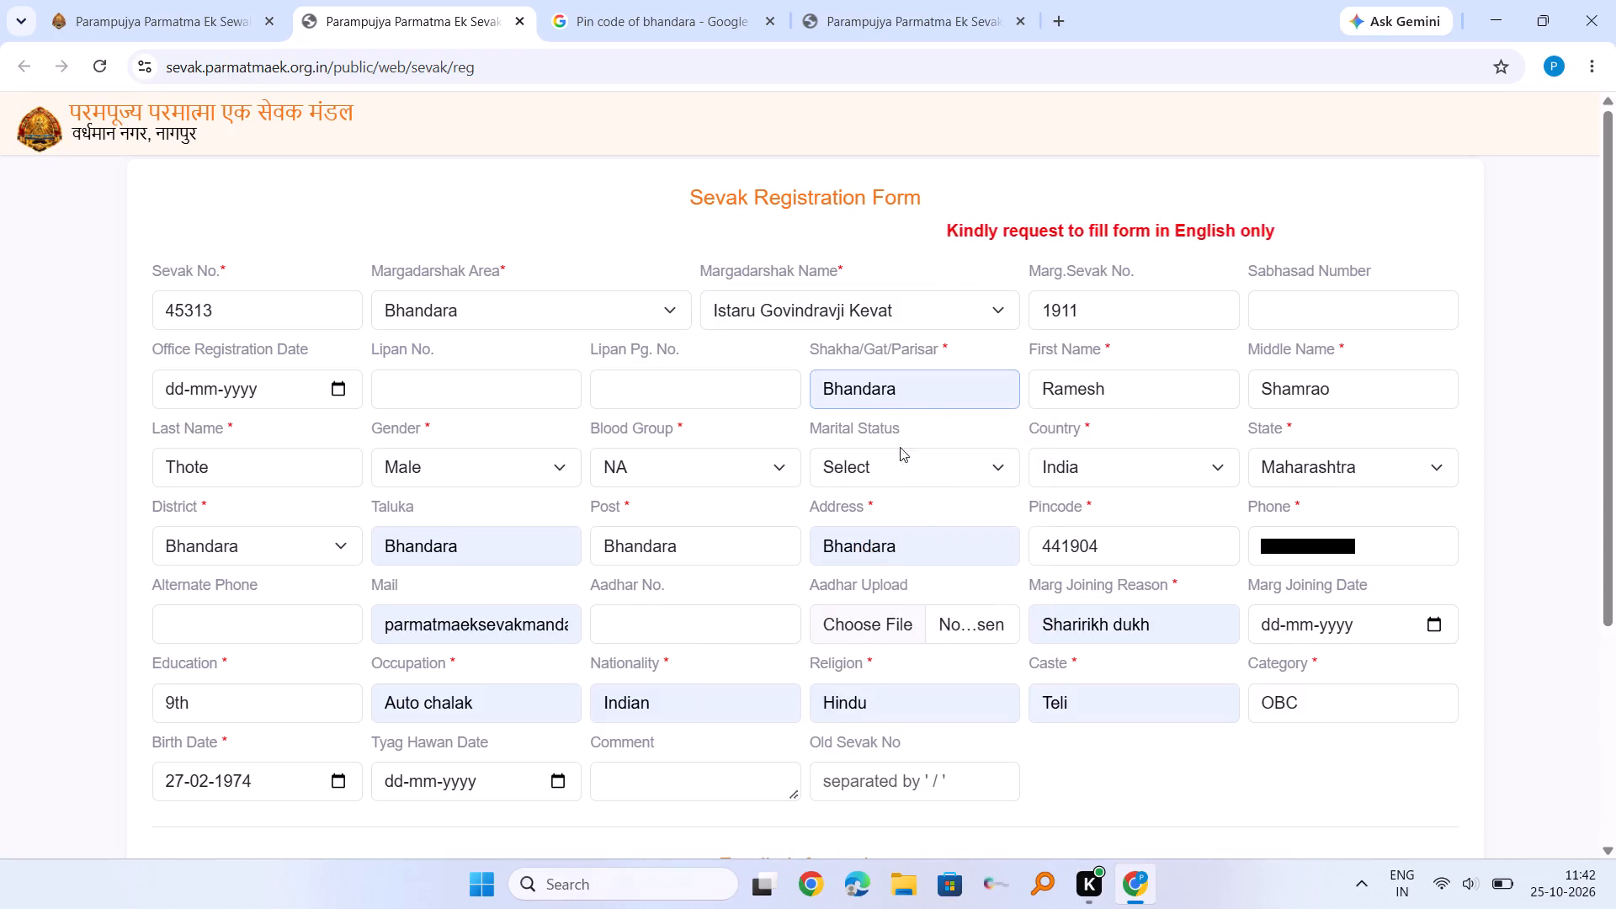
Complete the reCAPTCHA check below the Family Information section.
scroll(831, 607, "down", 3)
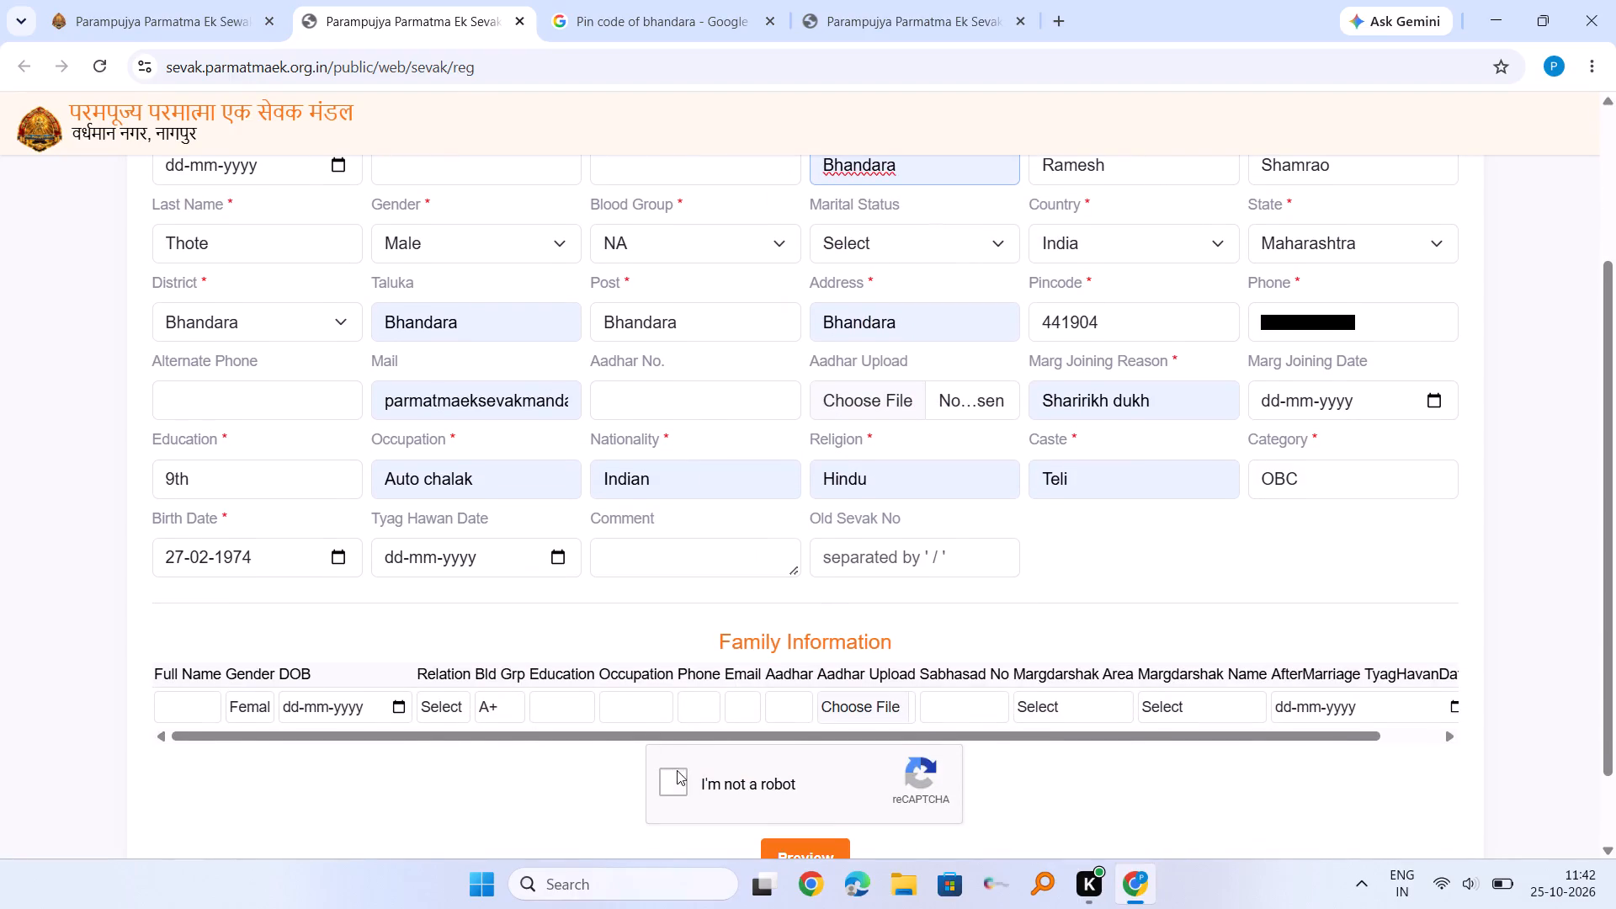
left_click(671, 779)
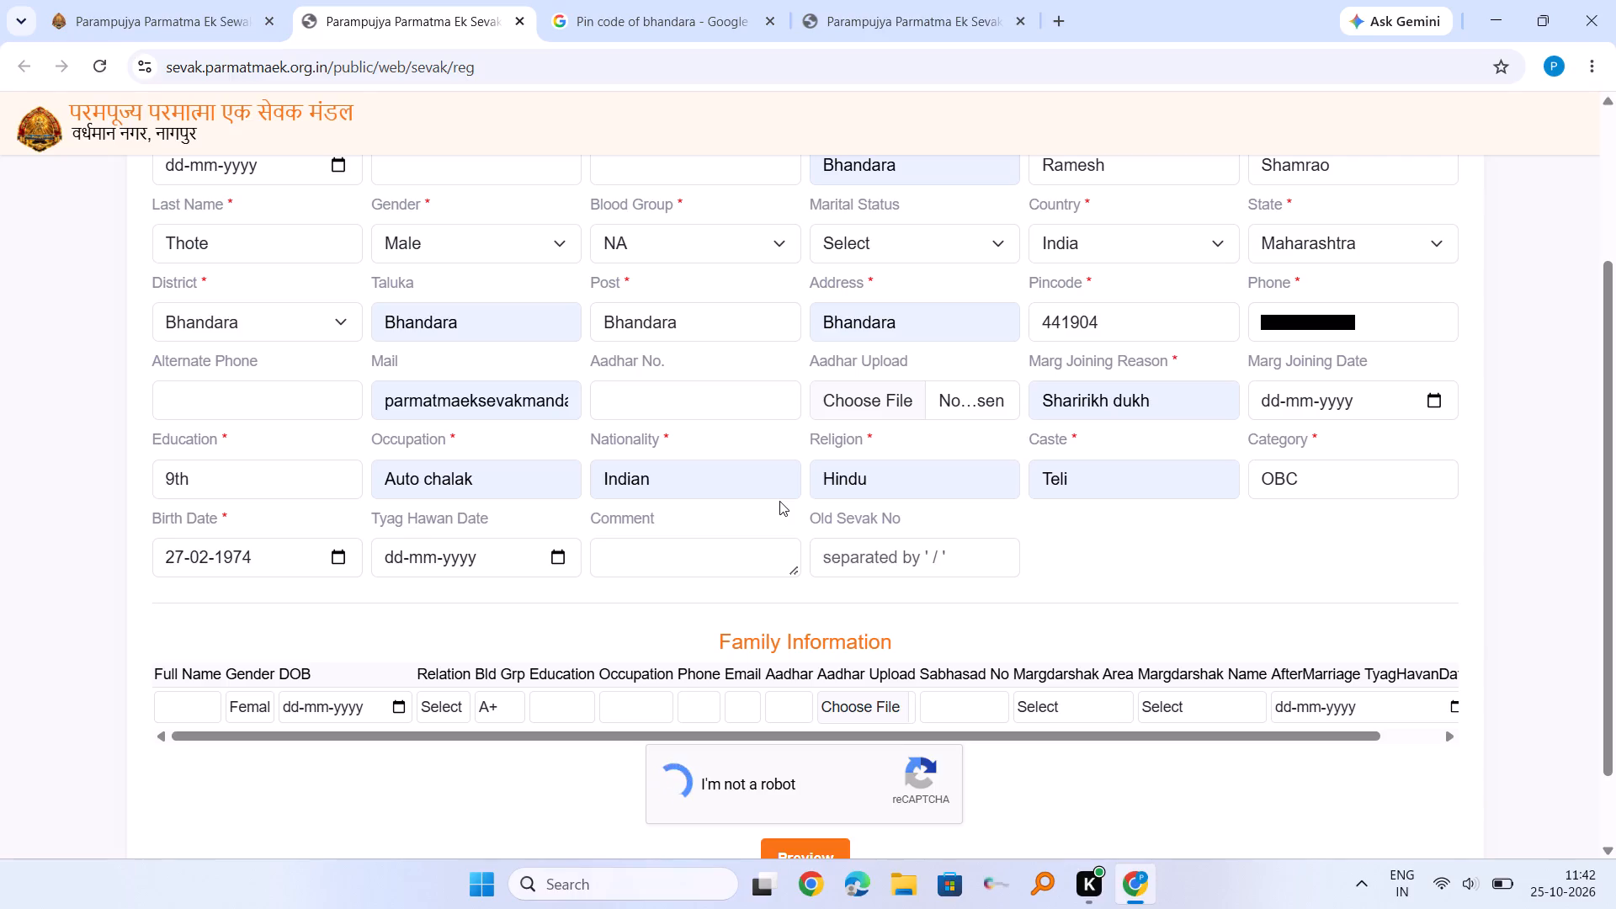
Preview the completed sevak registration, submit it and dismiss the confirmation.
scroll(779, 501, "down", 3)
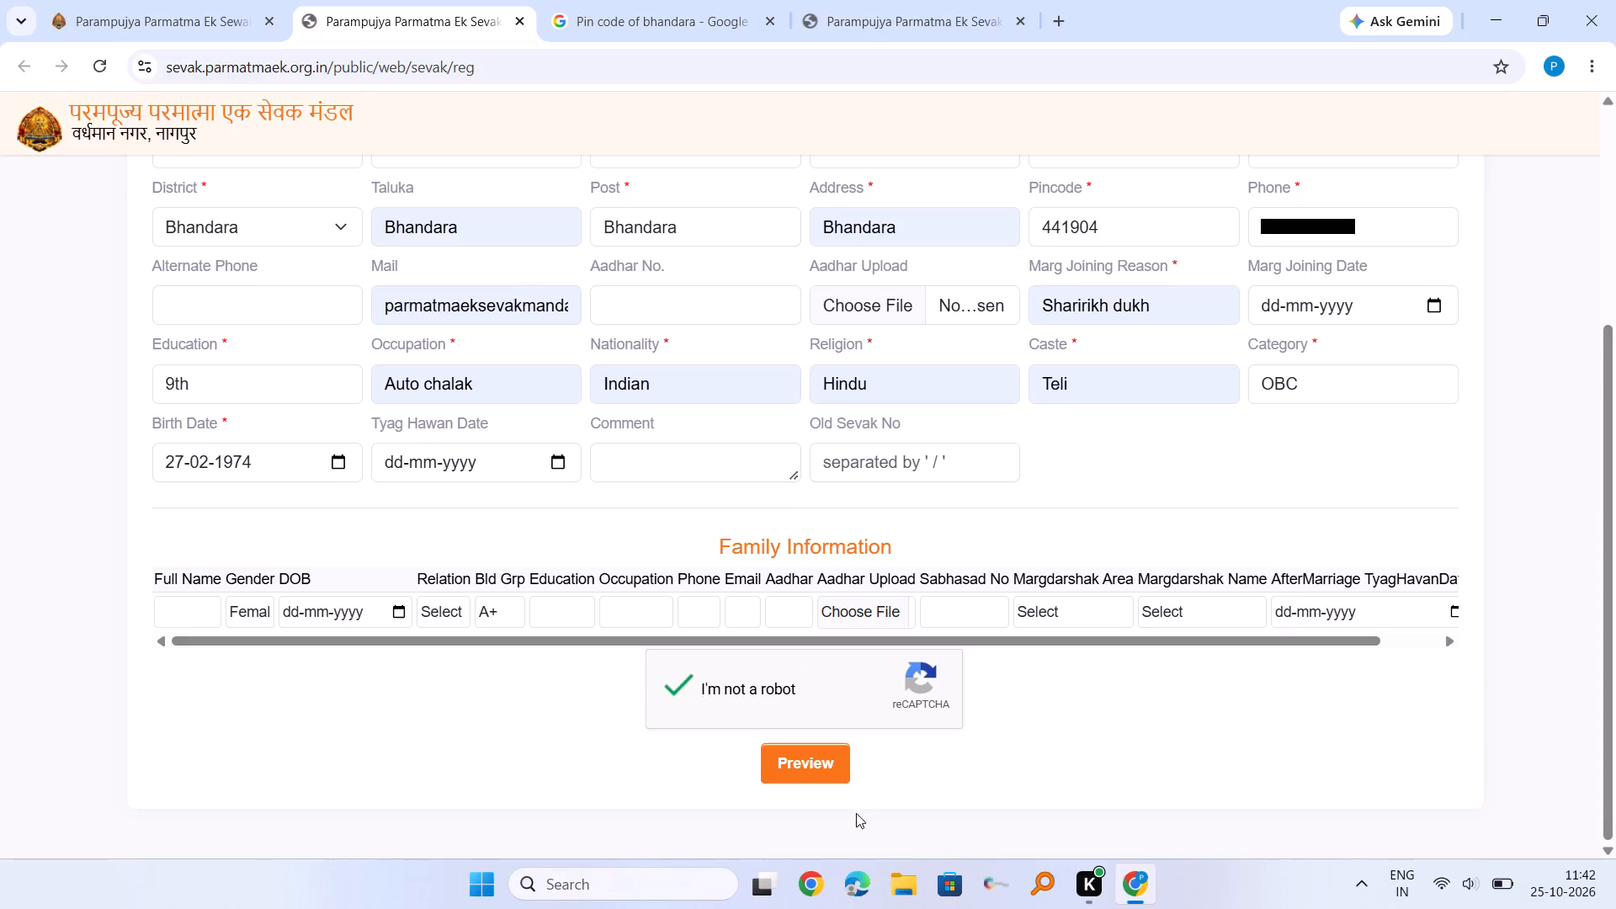
left_click(806, 774)
scroll(922, 742, "down", 4)
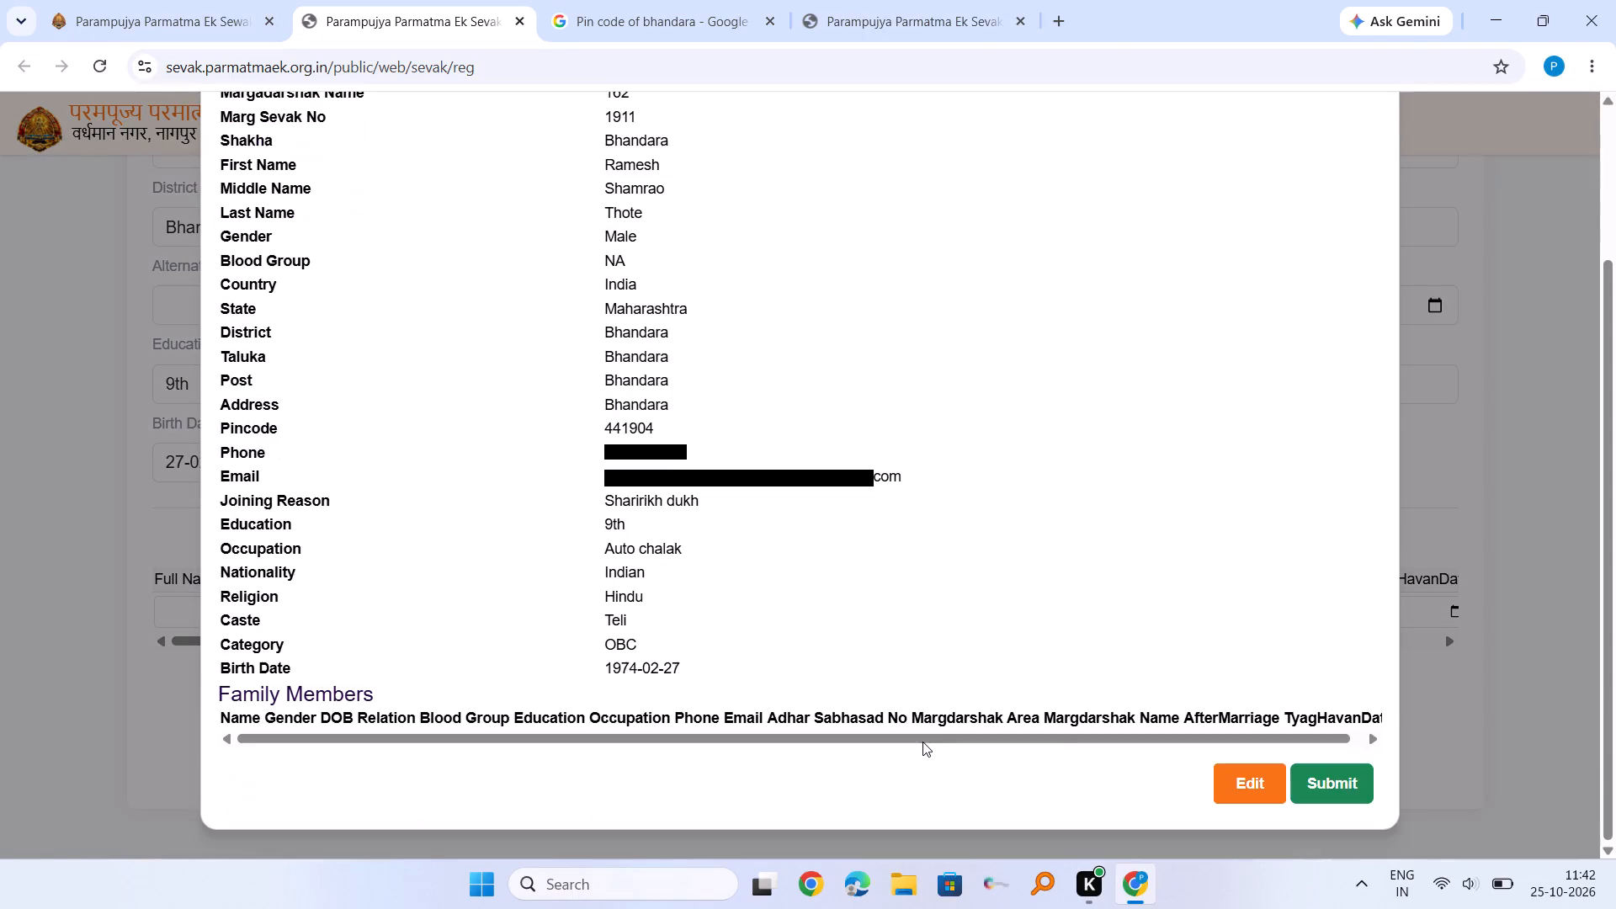
left_click(1308, 780)
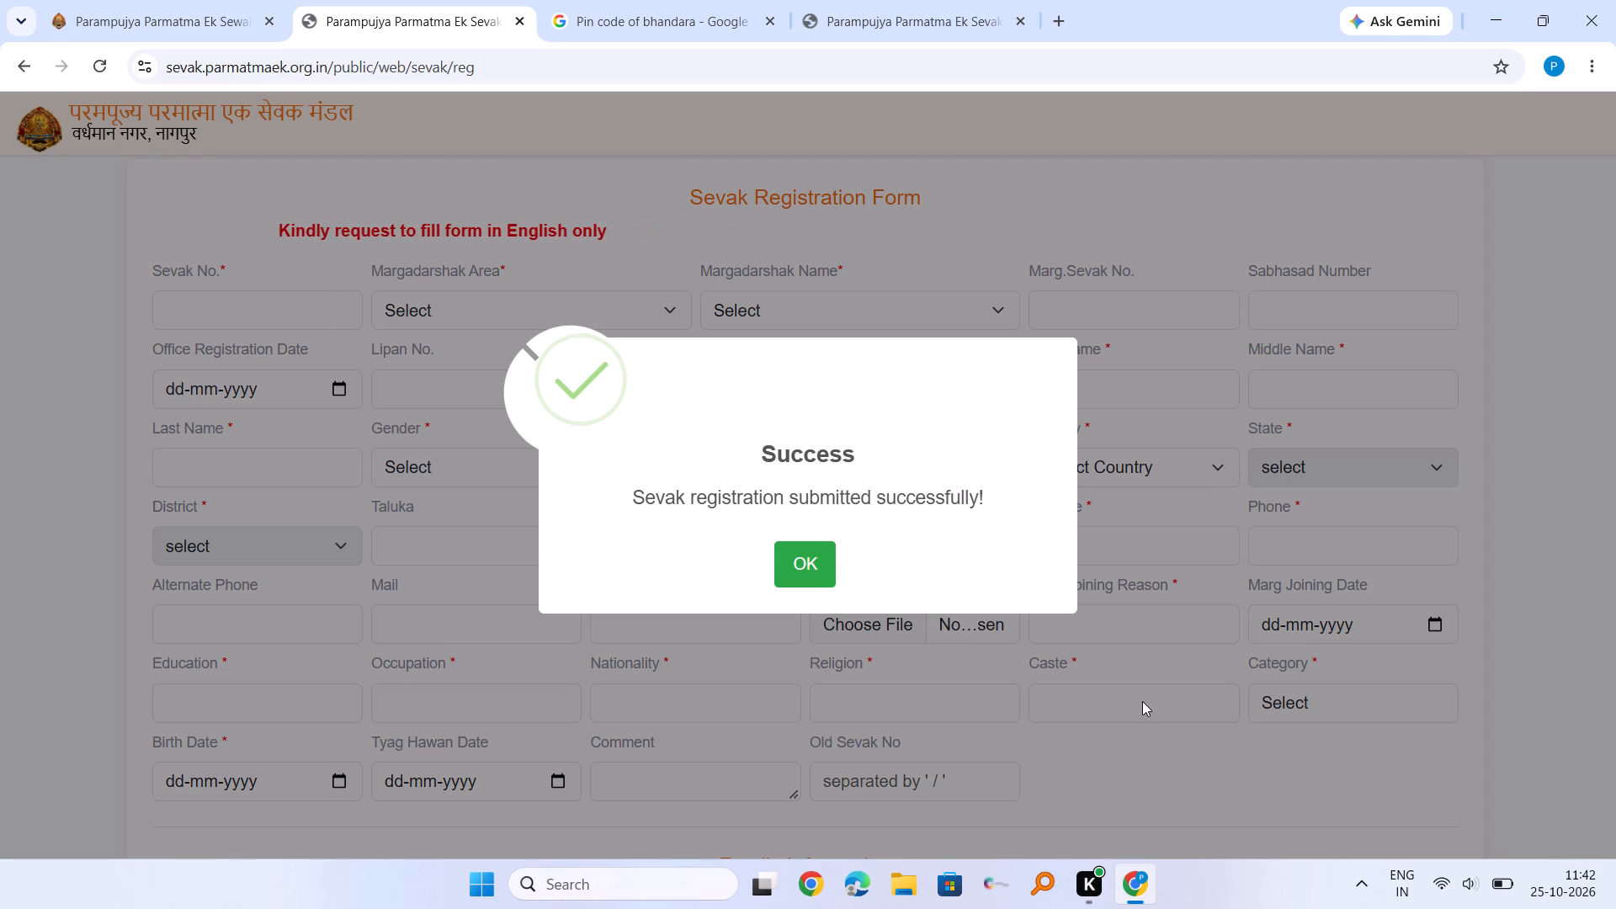
left_click(816, 551)
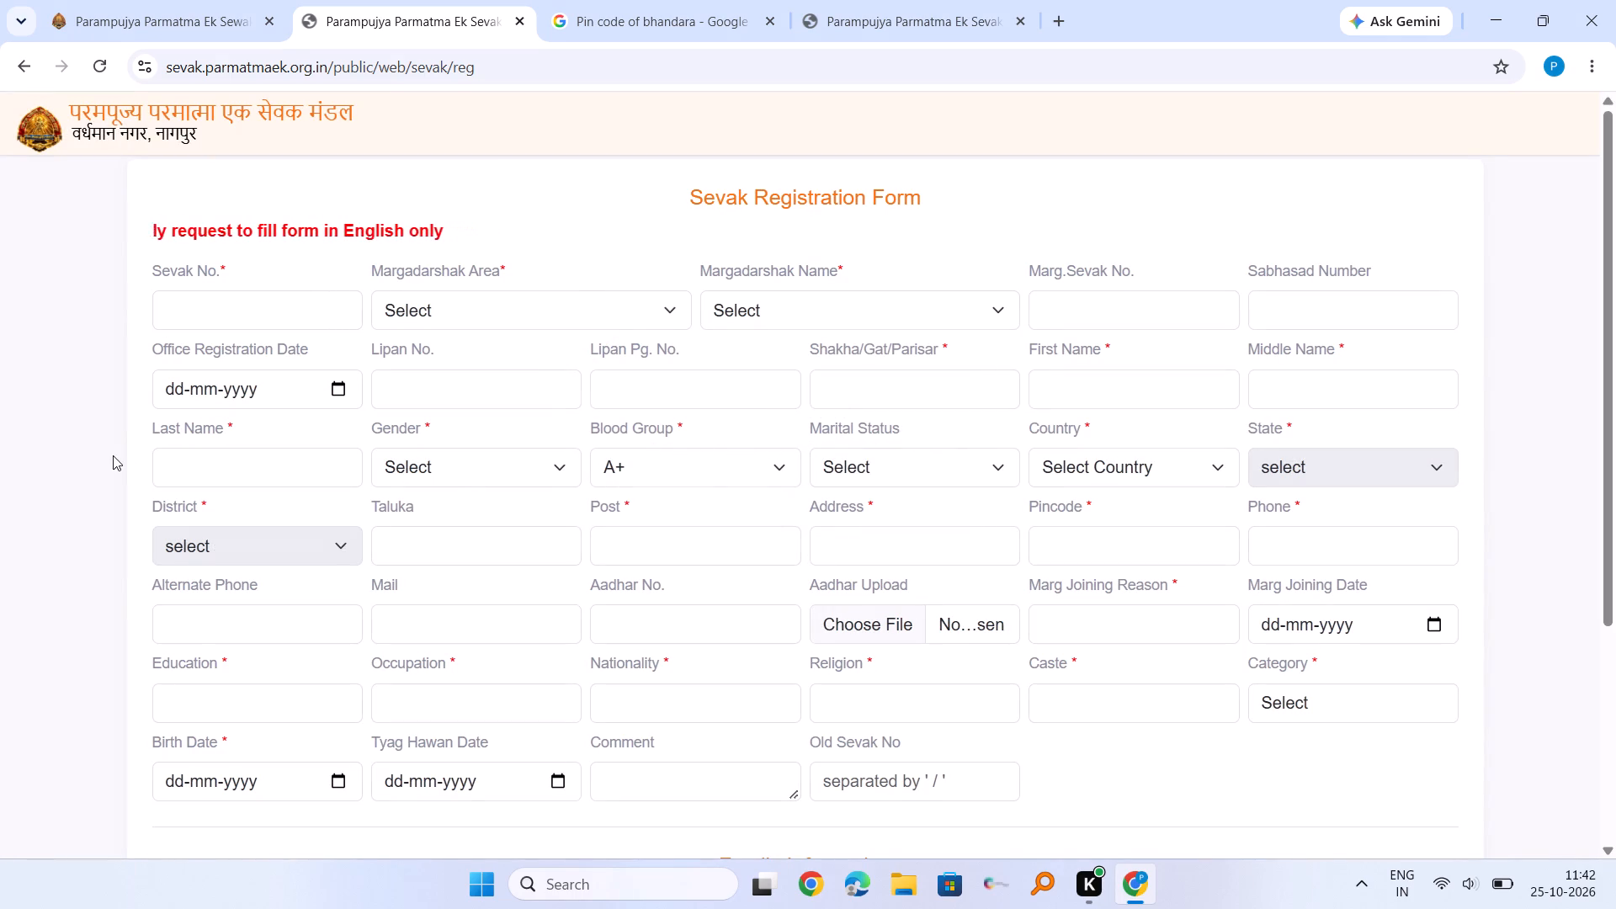
Enter a Sevak No. and raise it by one at a time until it reaches a number with no existing sevak.
left_click(219, 315)
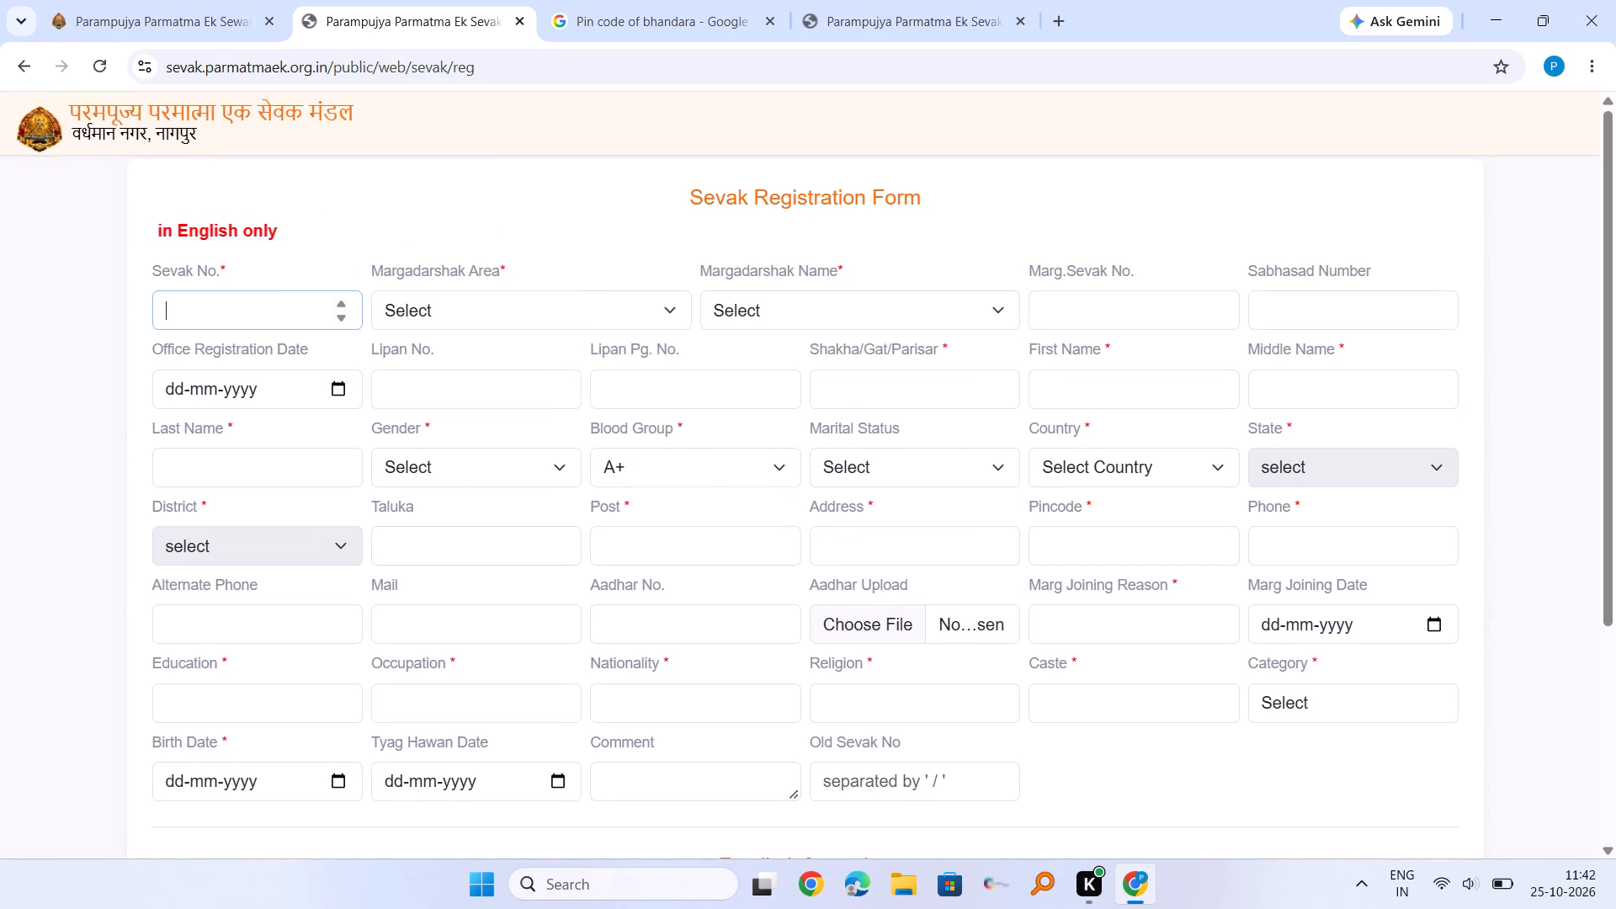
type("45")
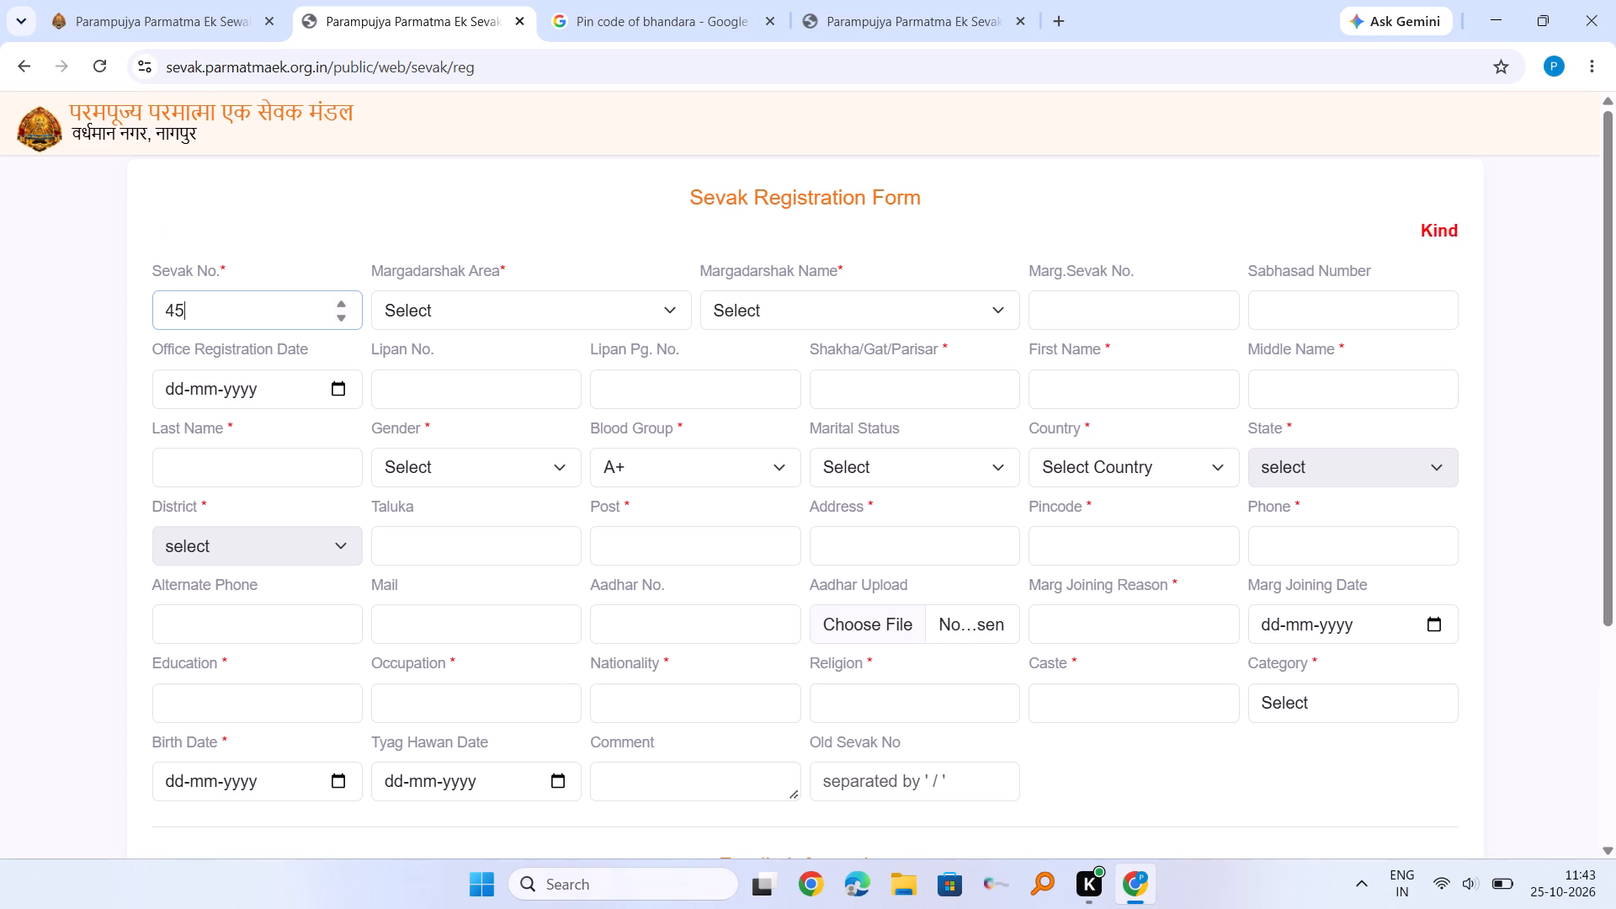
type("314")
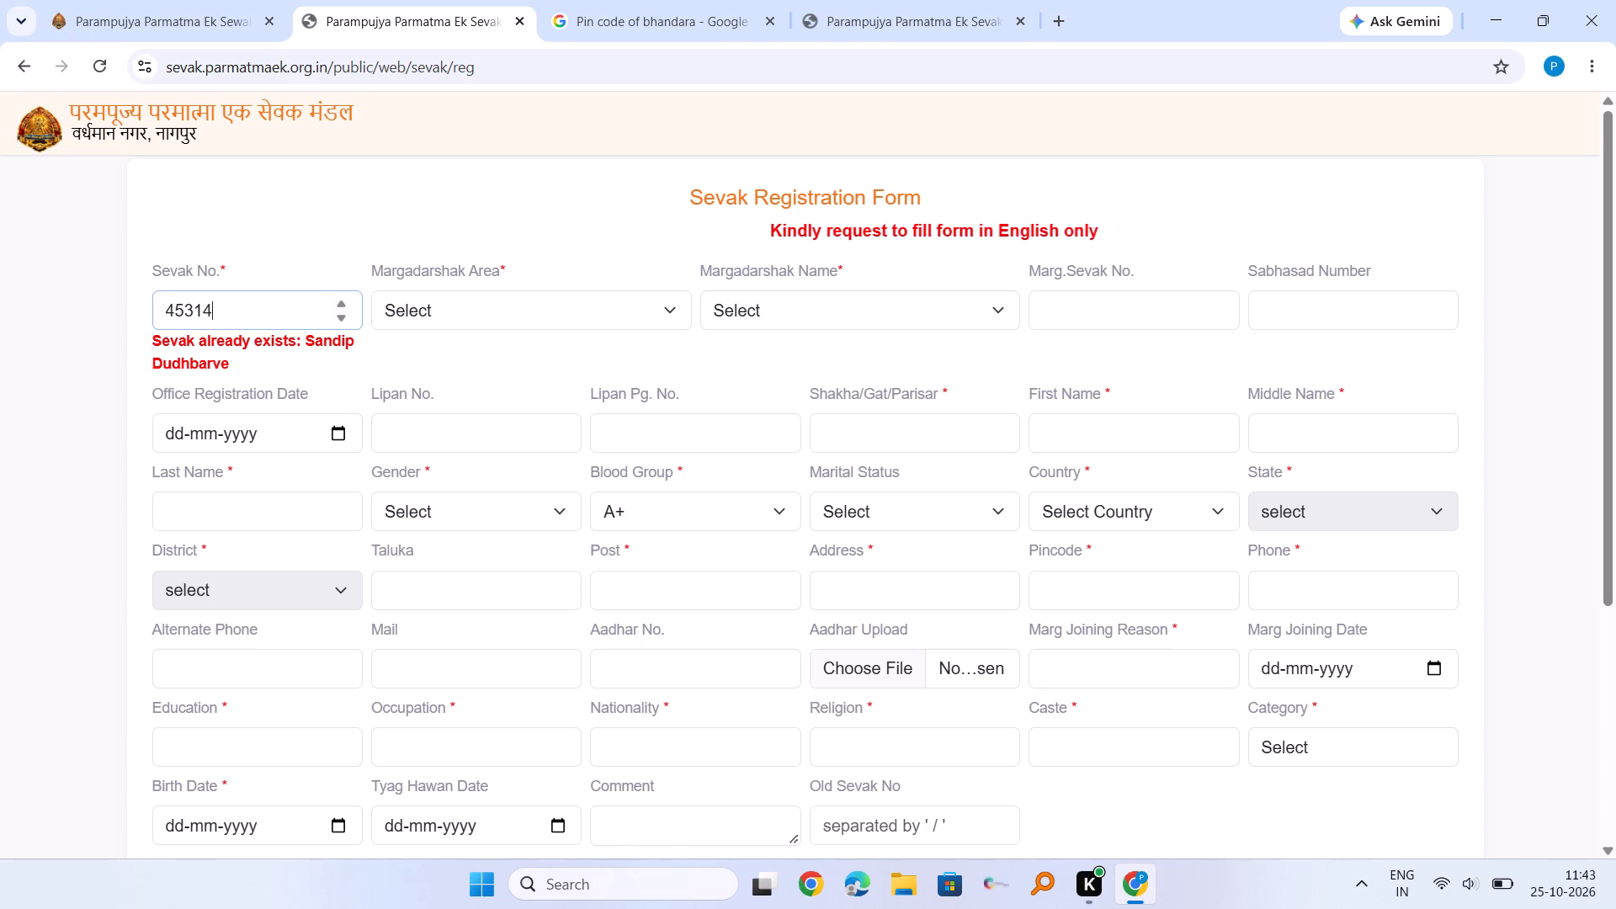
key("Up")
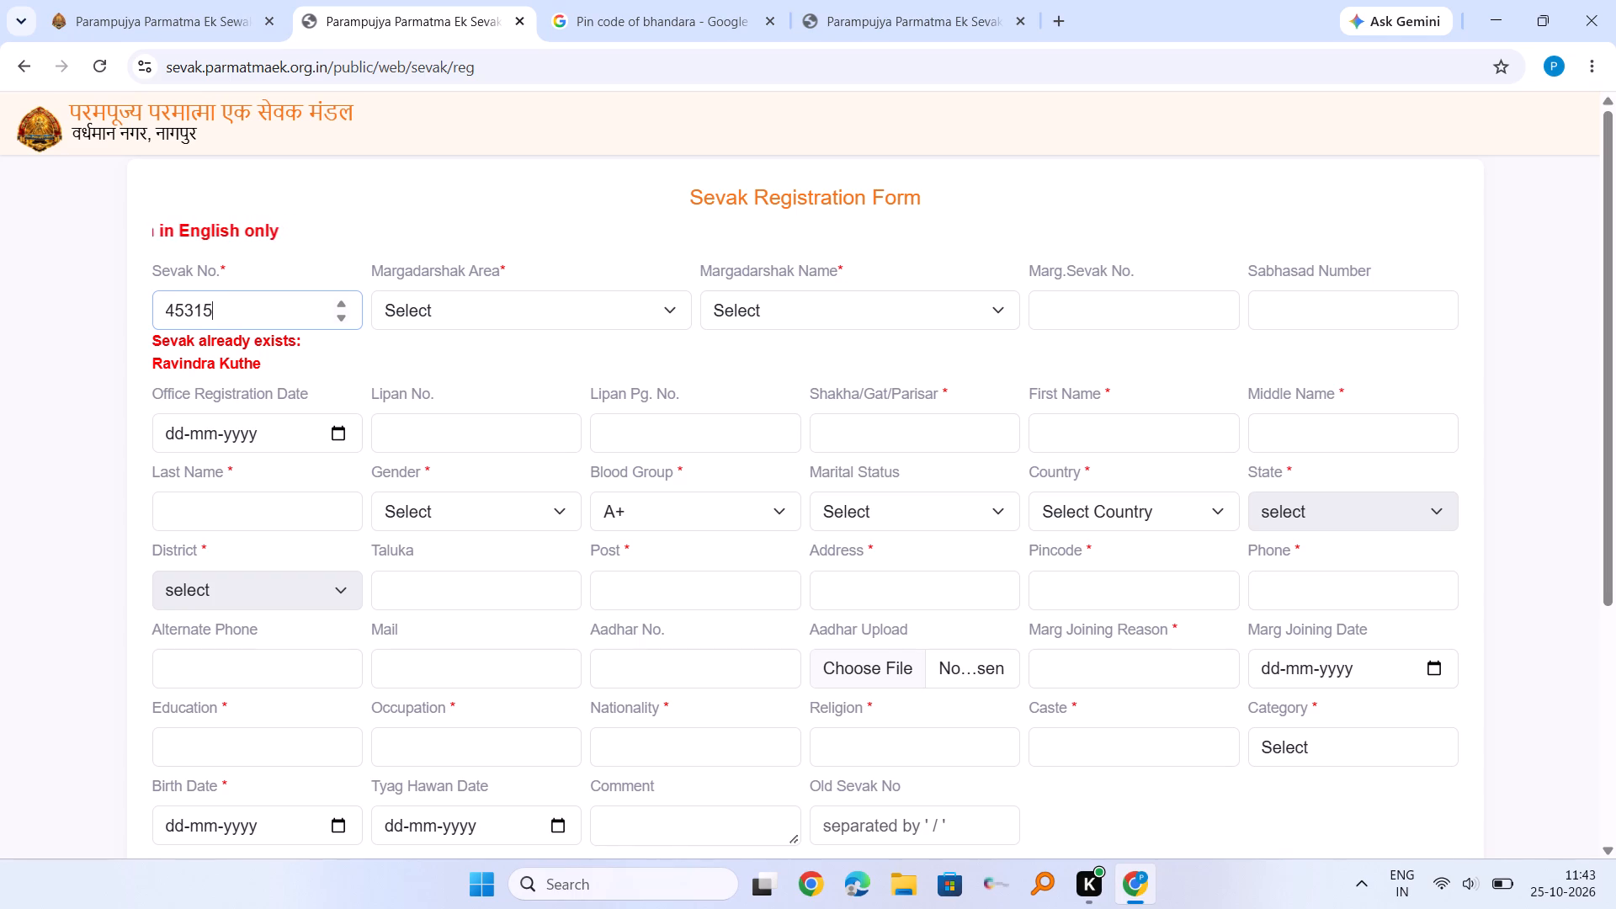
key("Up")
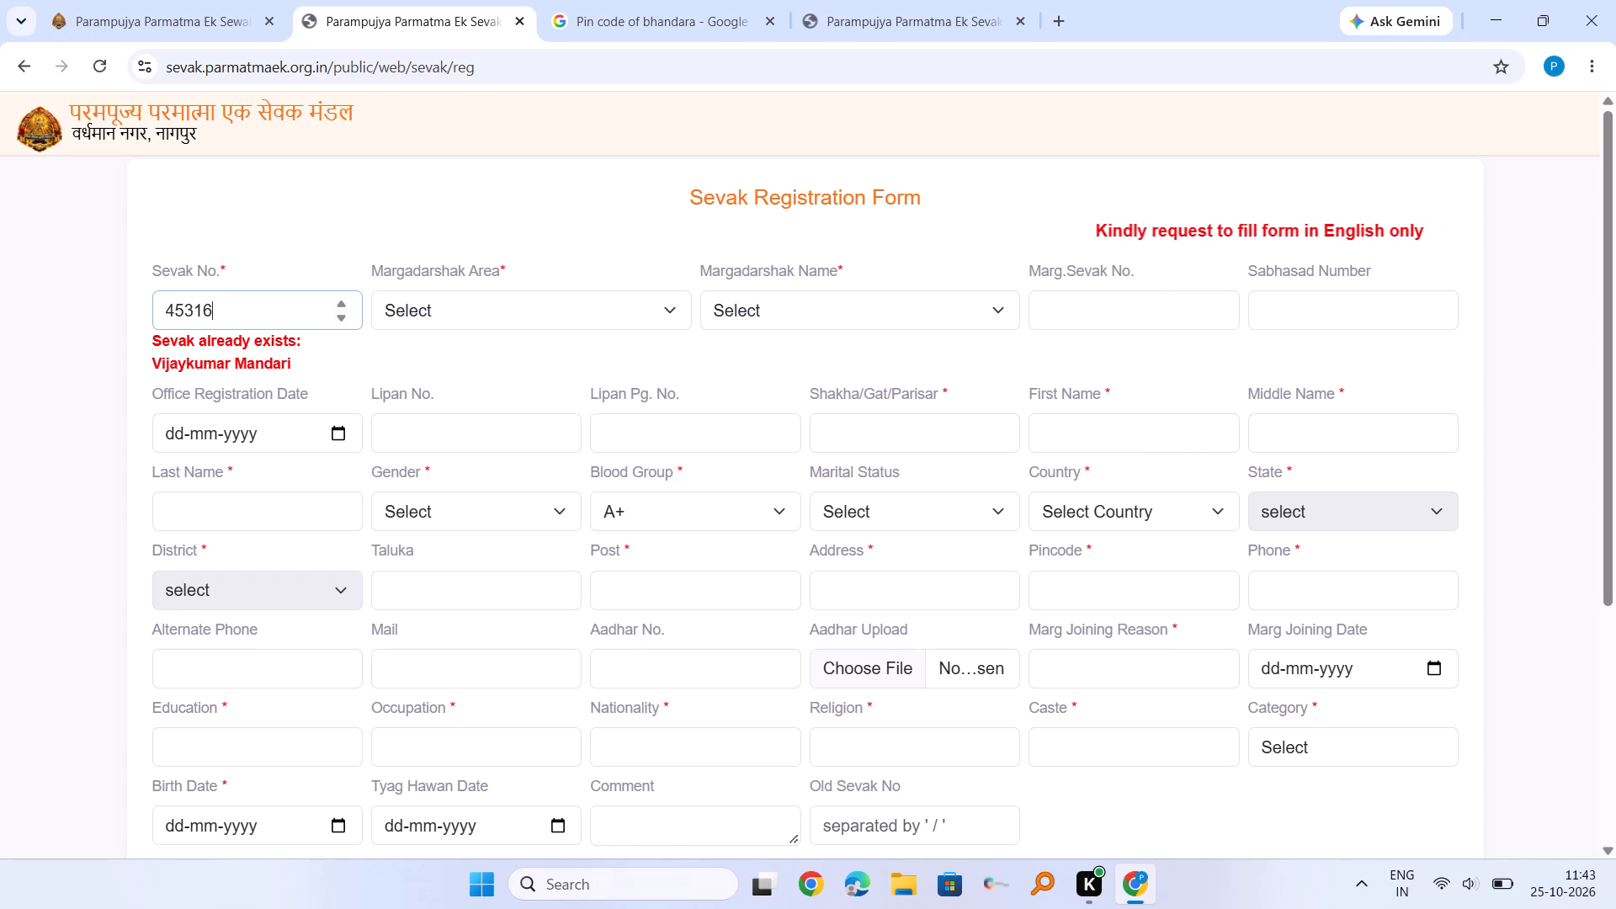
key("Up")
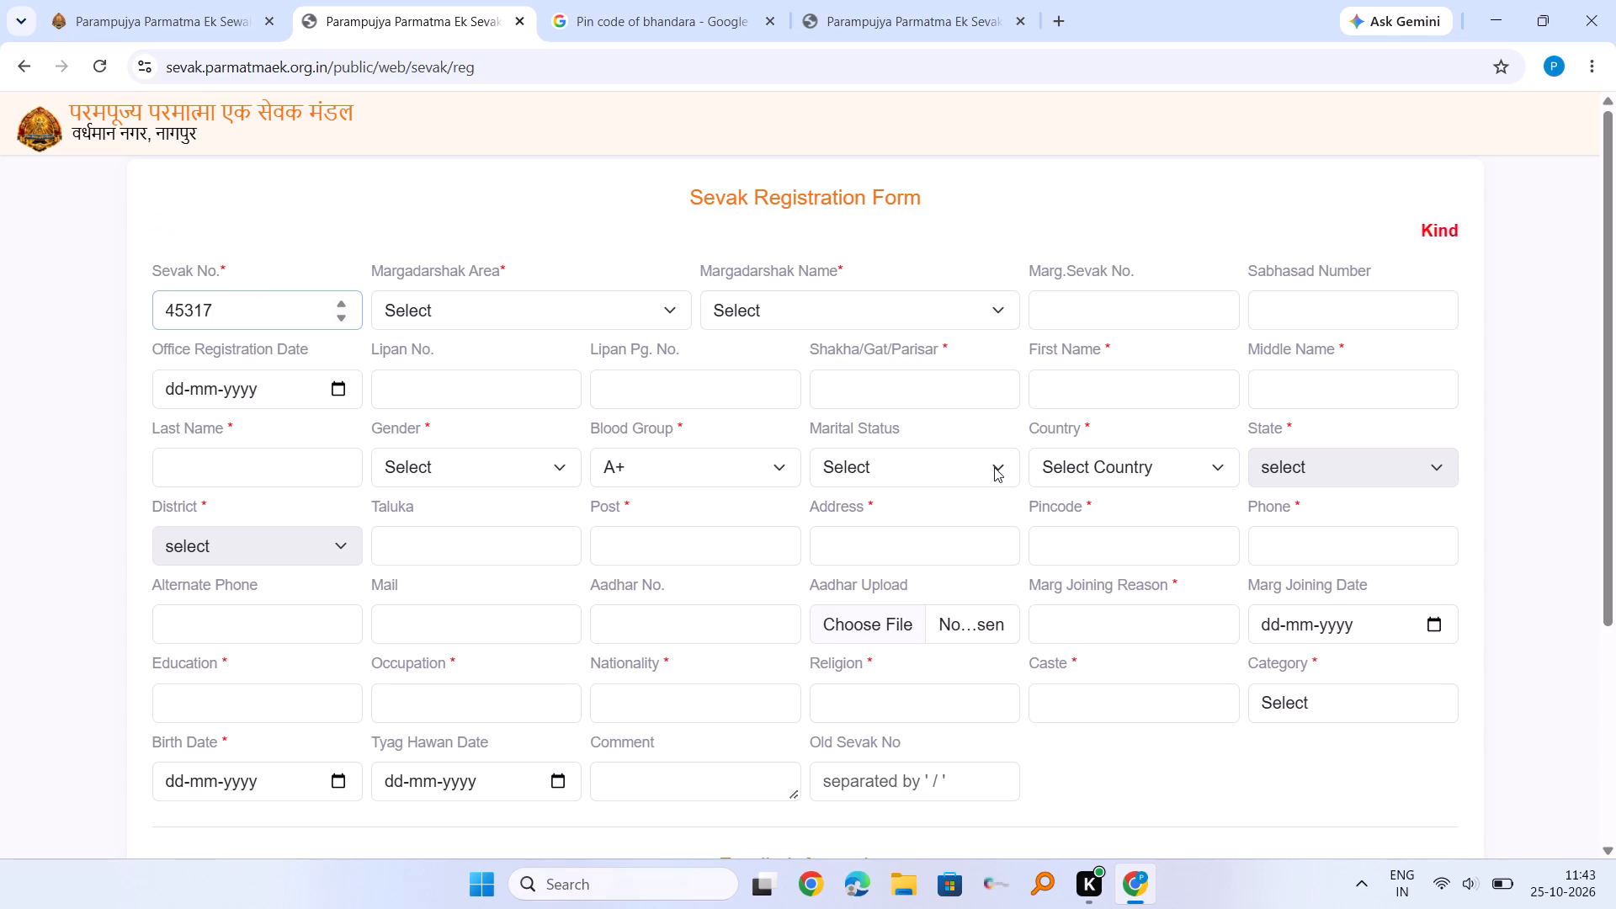
Fill in the sevak's first, middle and last names in the registration form.
left_click(1108, 396)
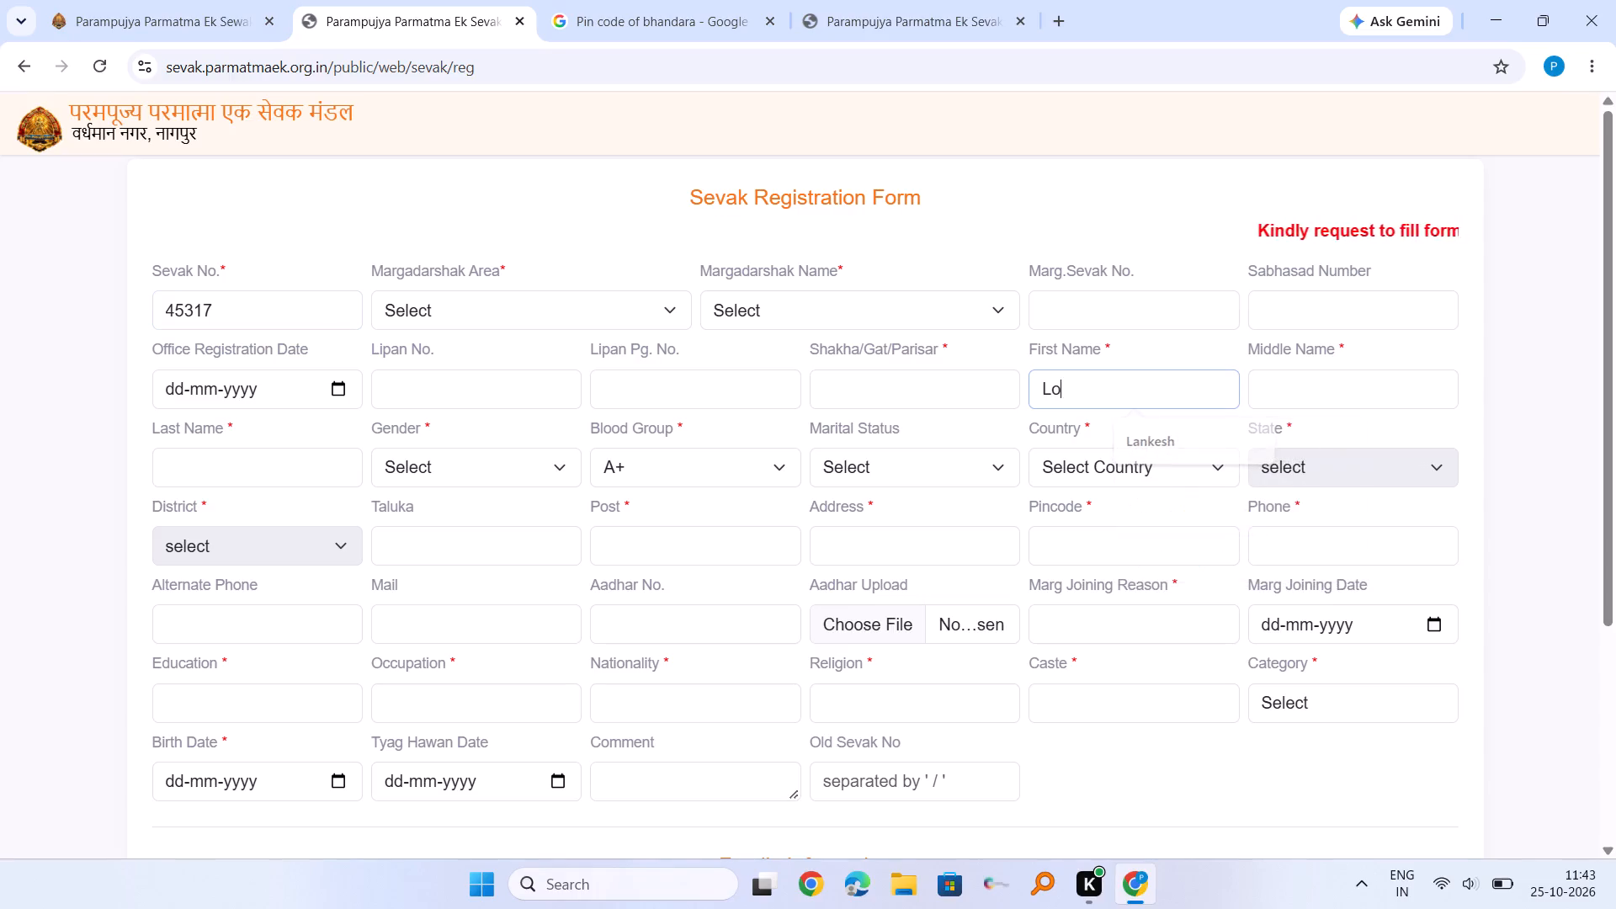
left_click(1254, 386)
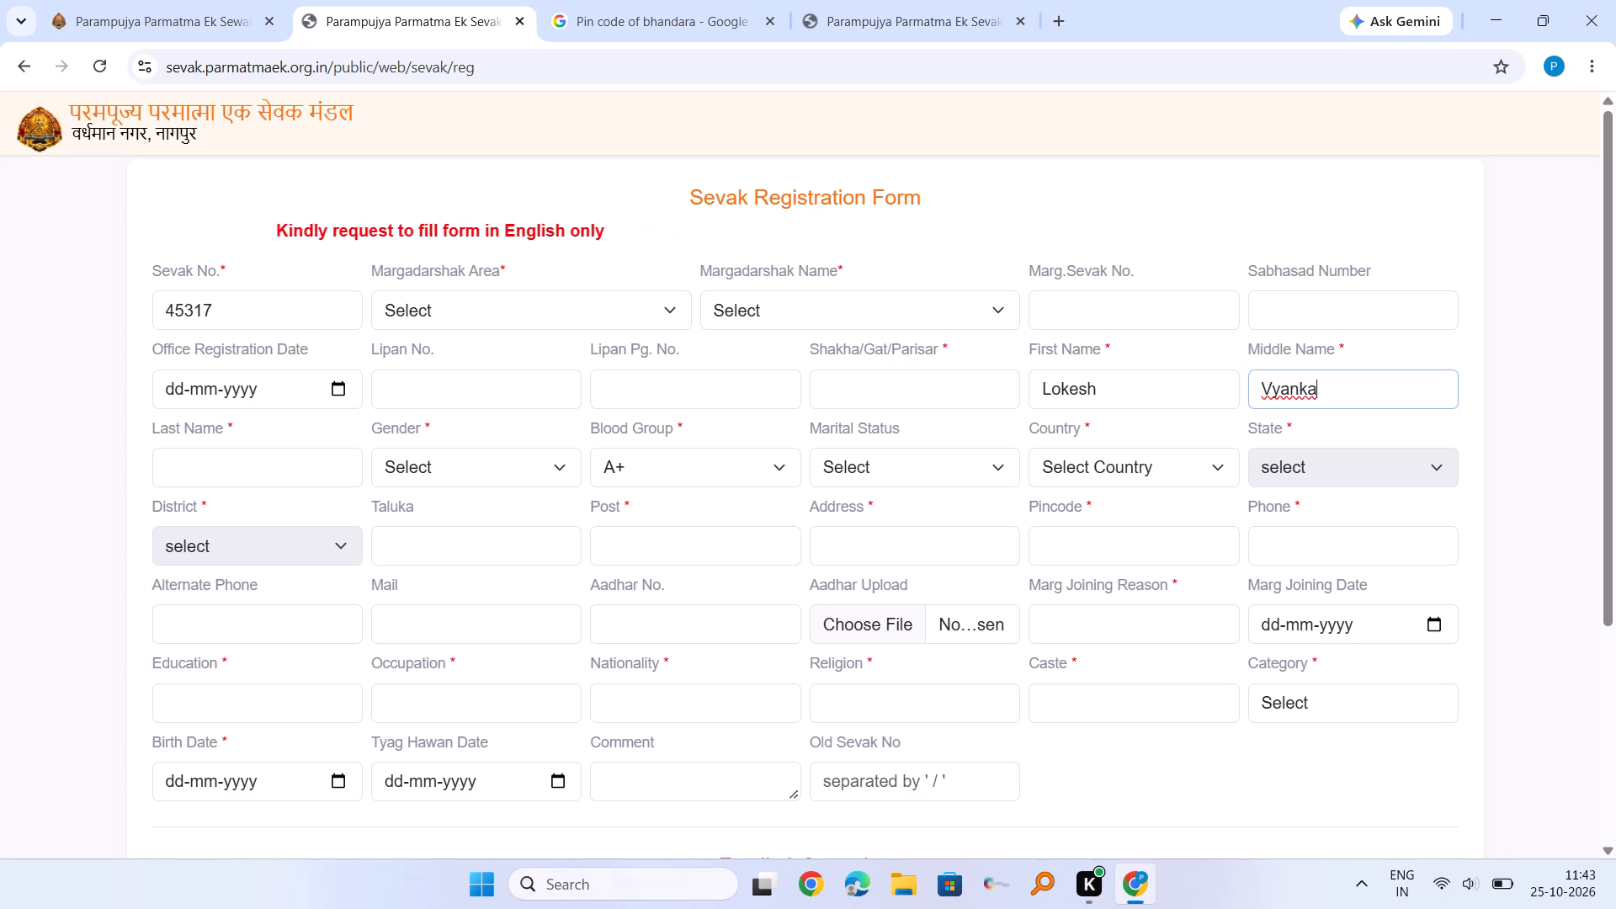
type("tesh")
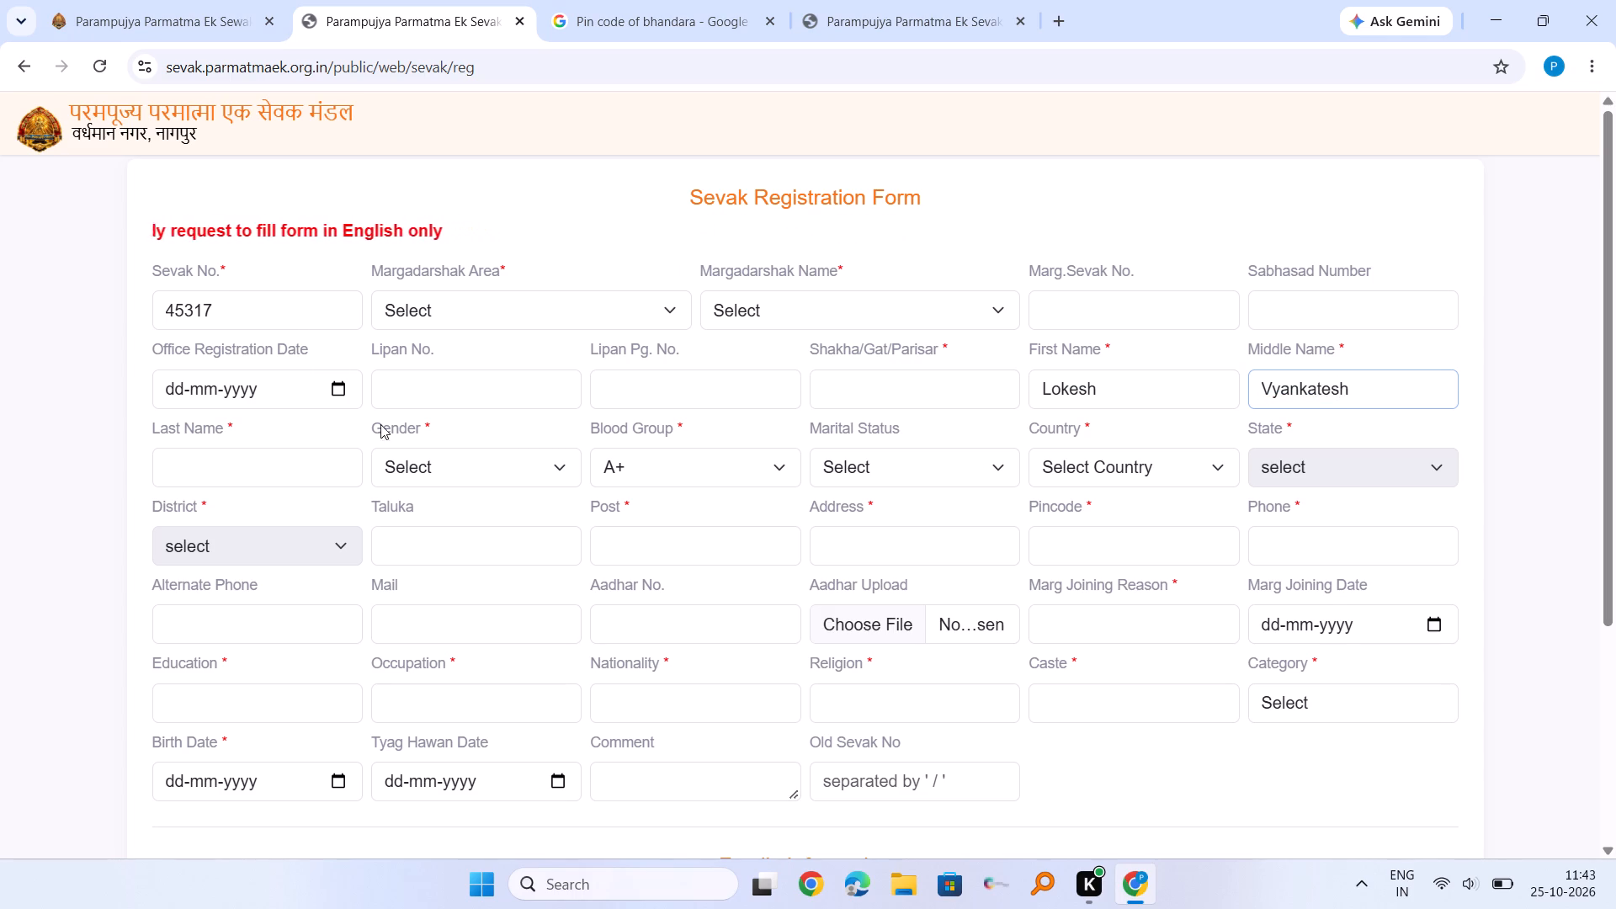
left_click(237, 476)
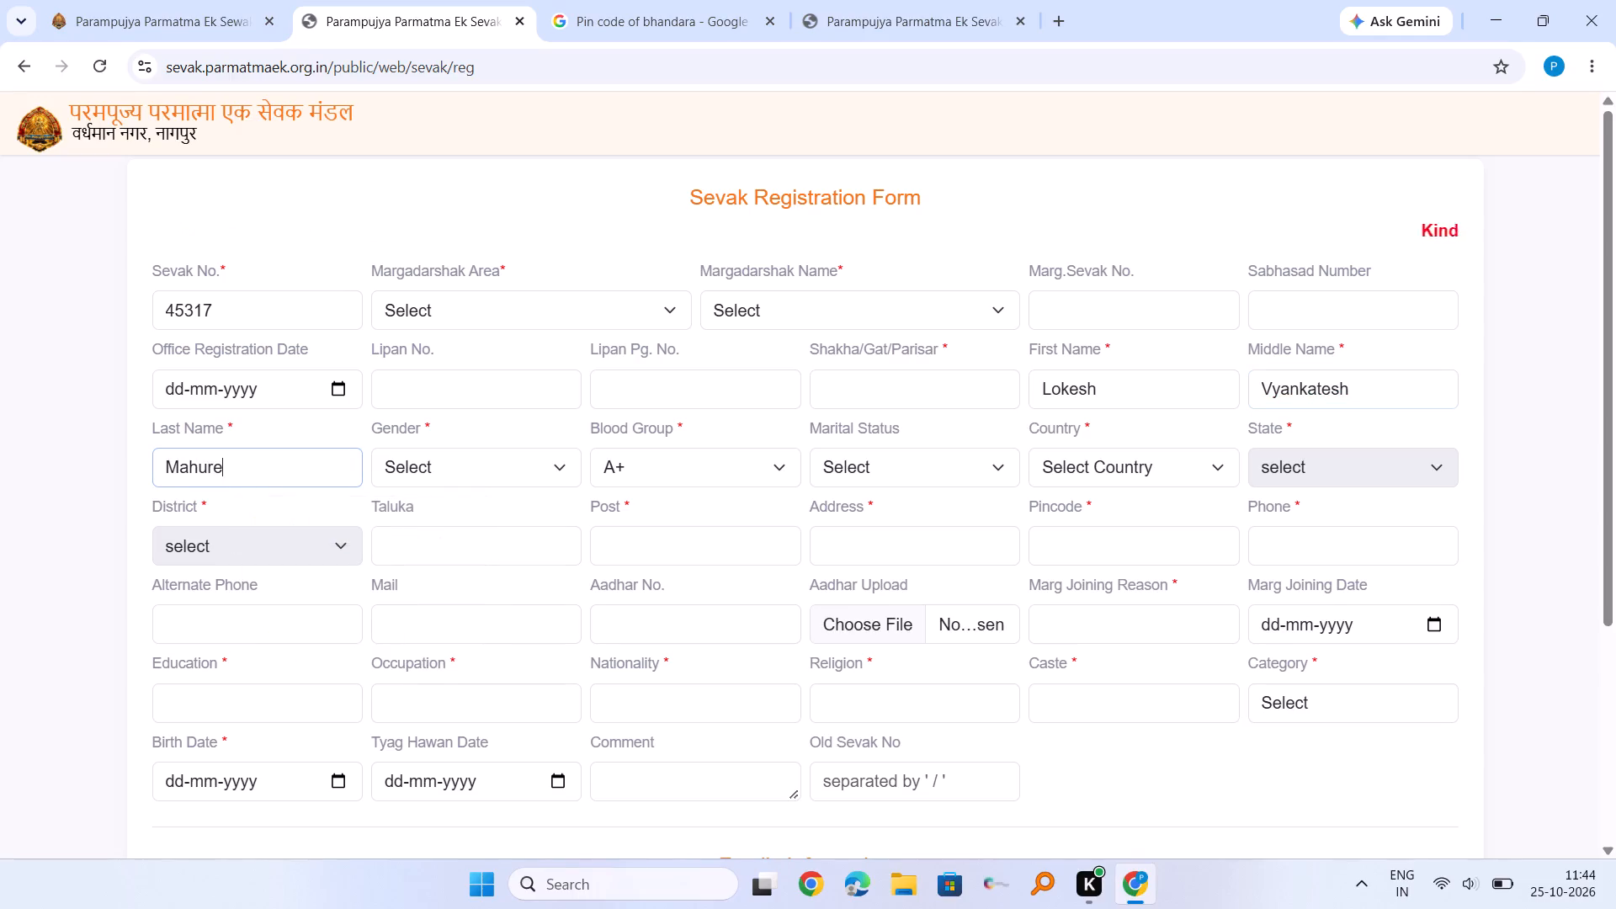
Set the Gender to Male and the Blood Group to NA.
left_click(444, 472)
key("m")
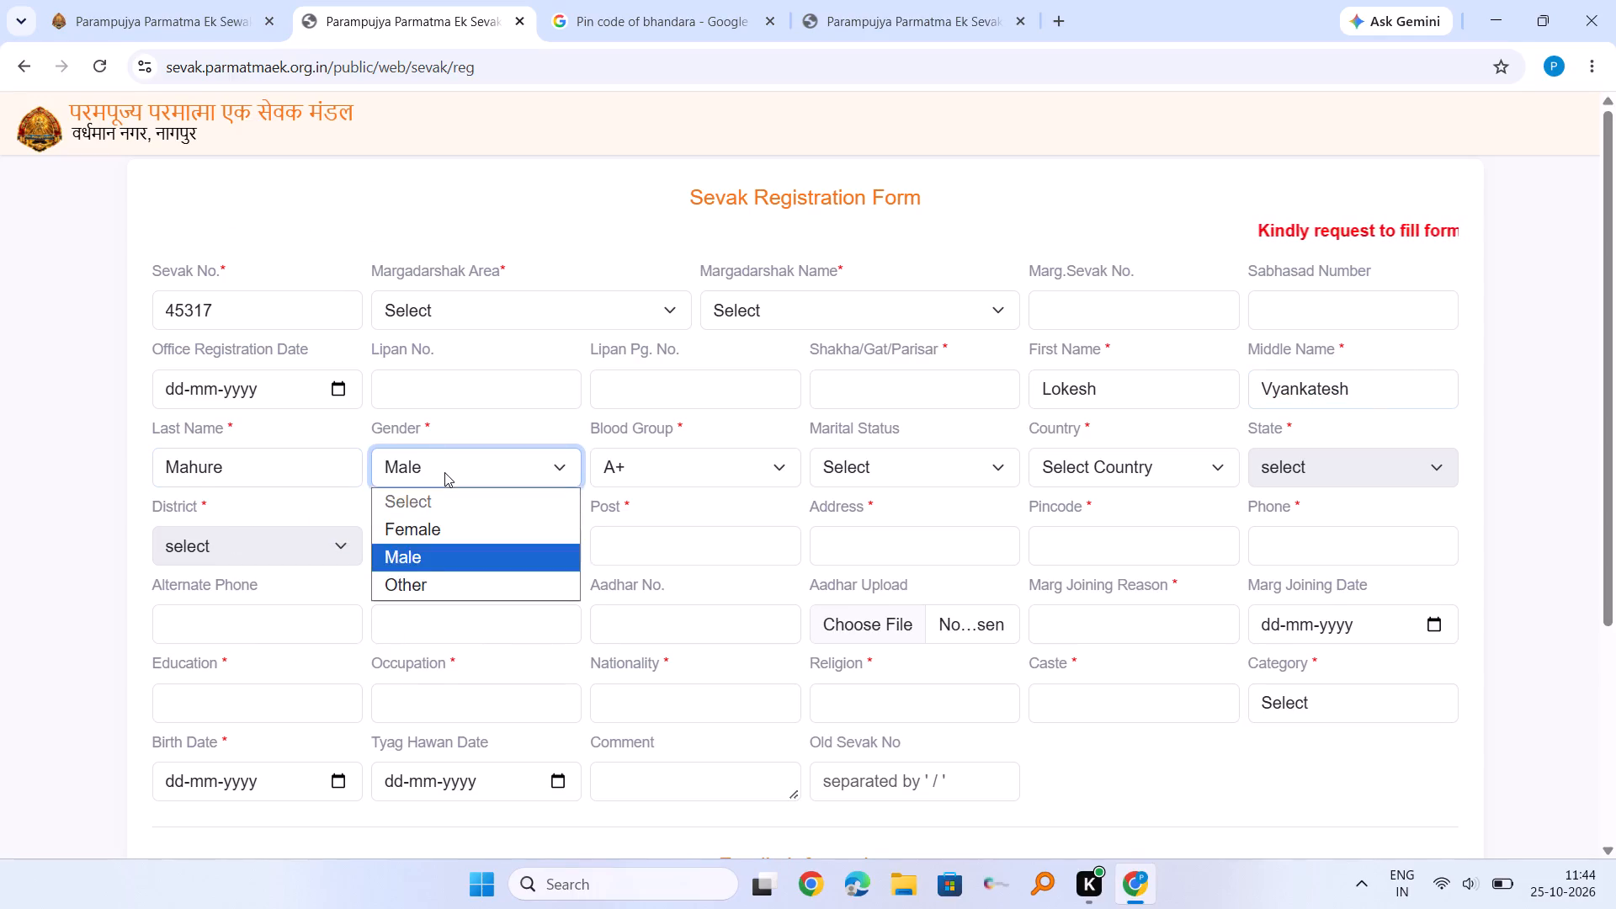
key("Return")
left_click(710, 460)
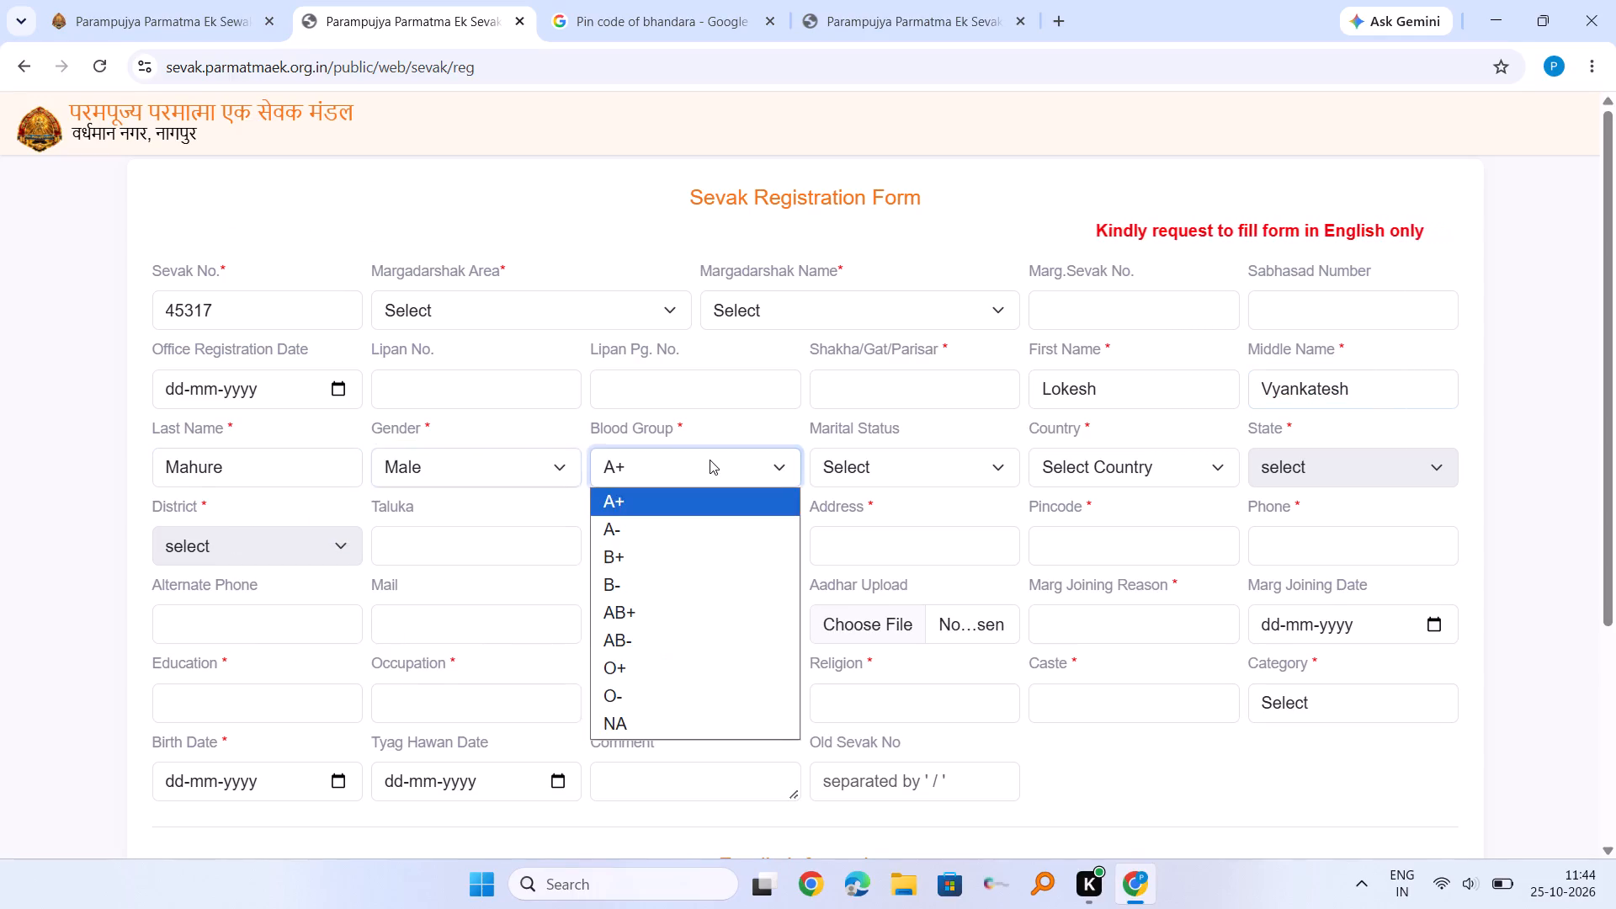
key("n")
key("Return")
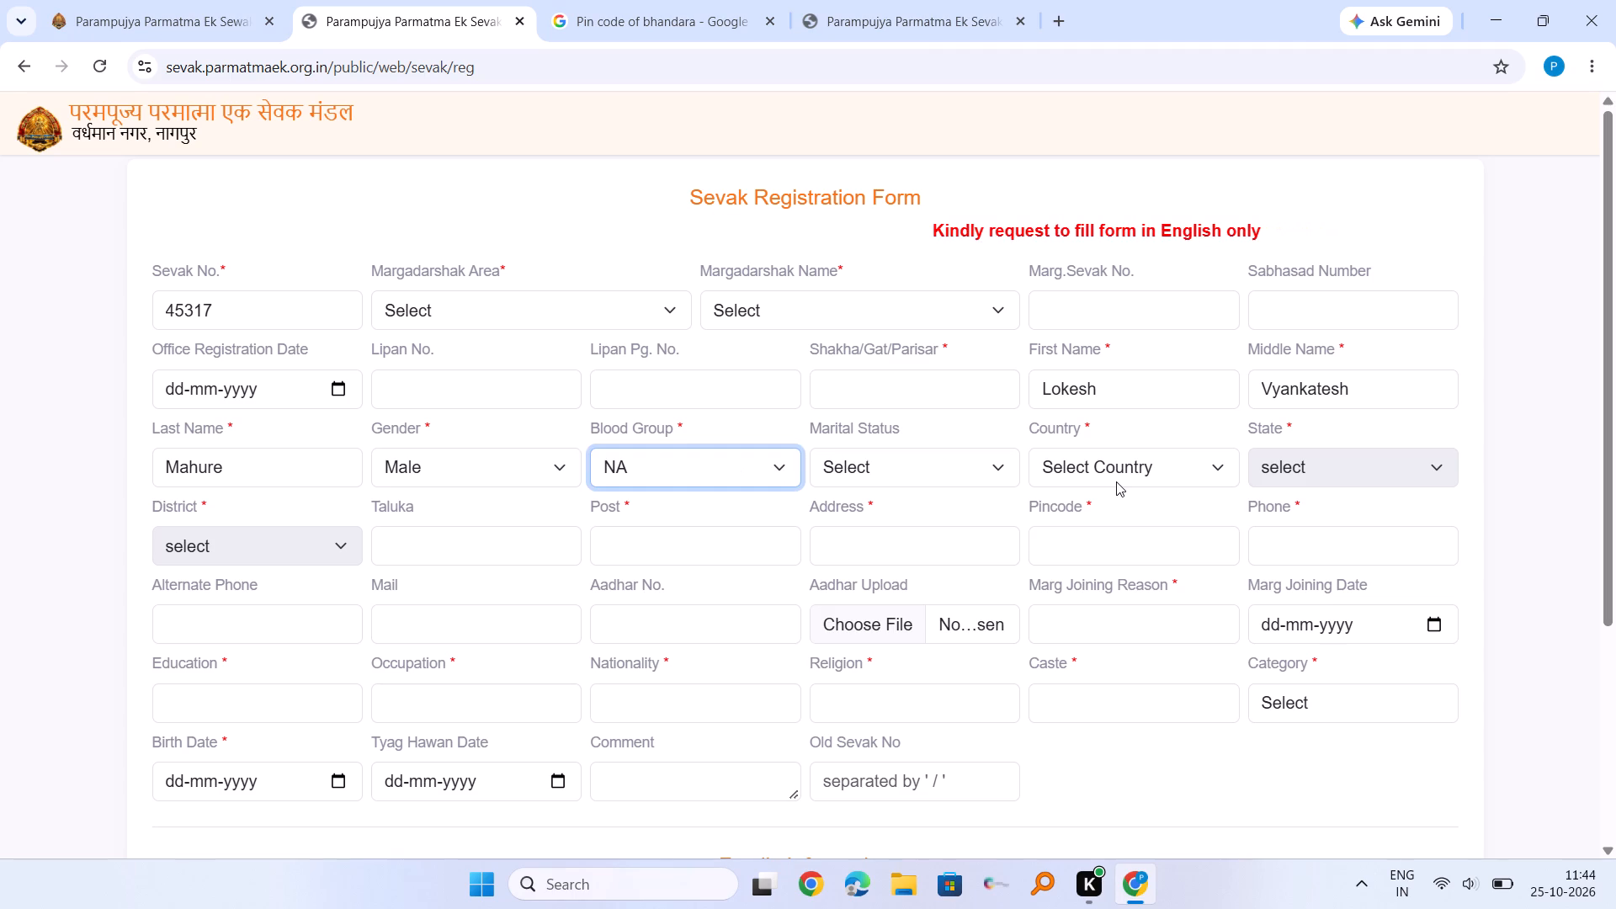
Set the Country to India and the State to Madhya Pradesh.
left_click(1116, 481)
left_click(1092, 518)
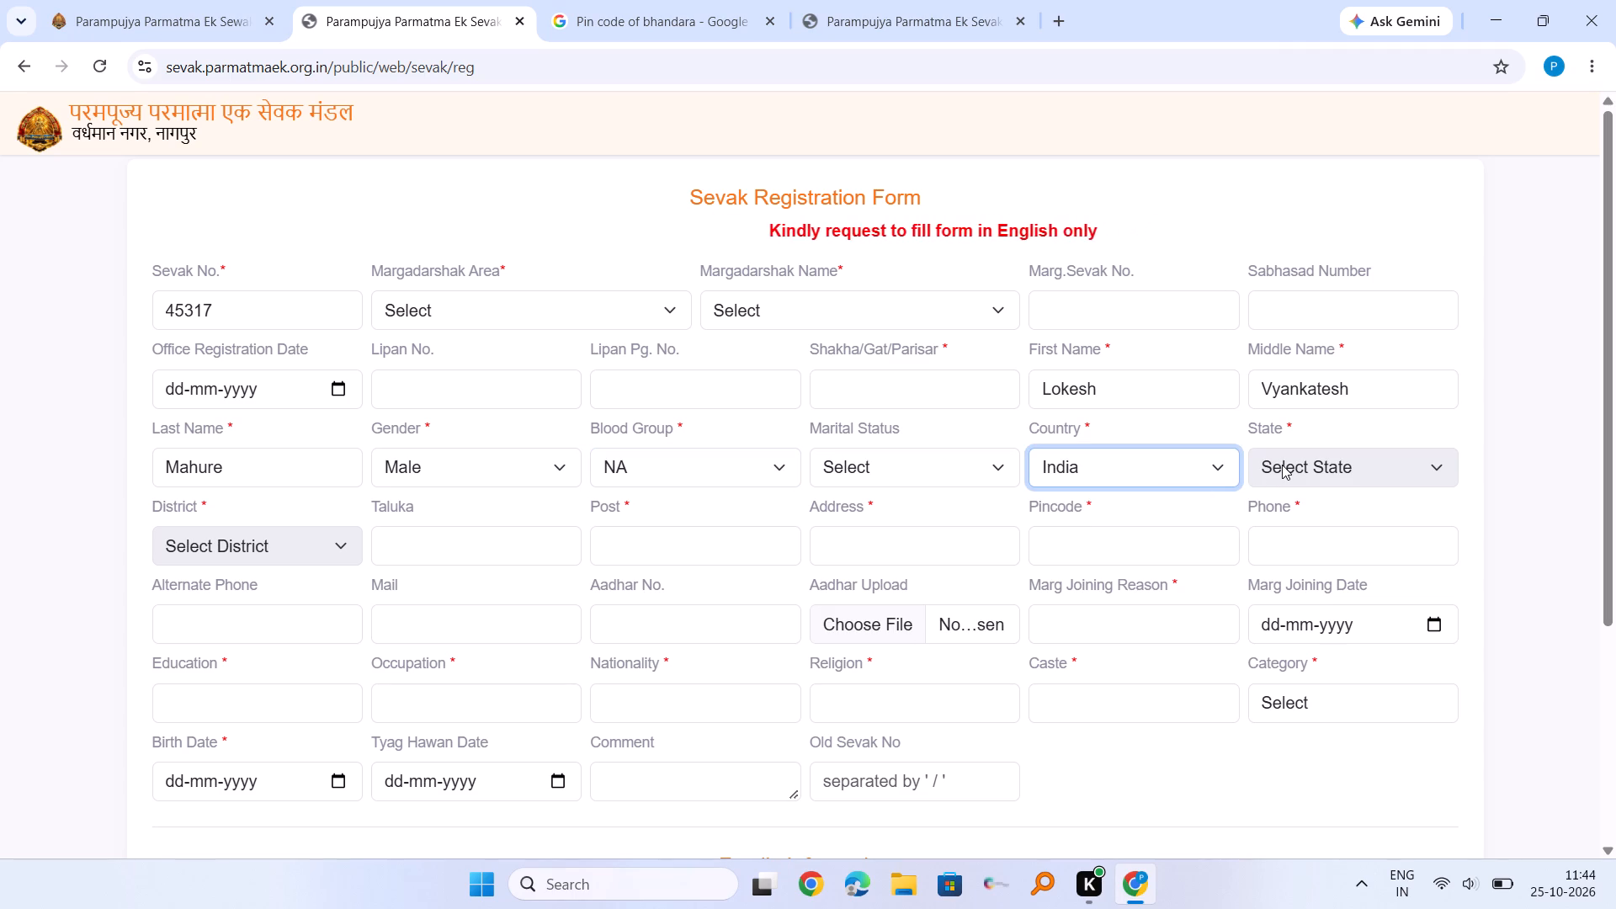
left_click(1282, 465)
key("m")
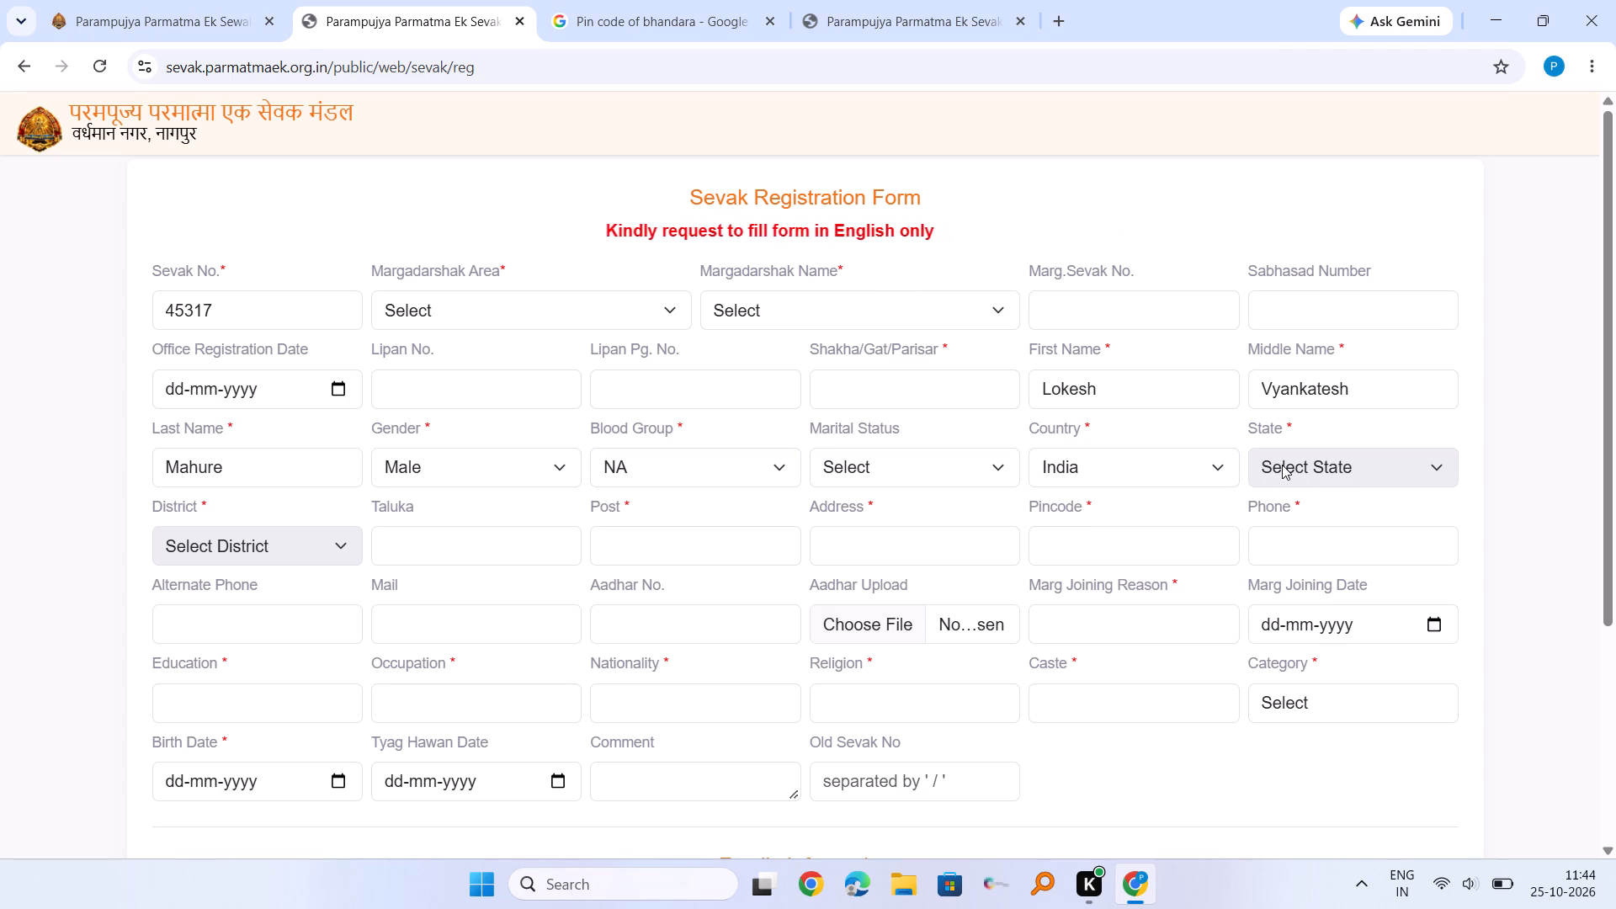
left_click(1282, 465)
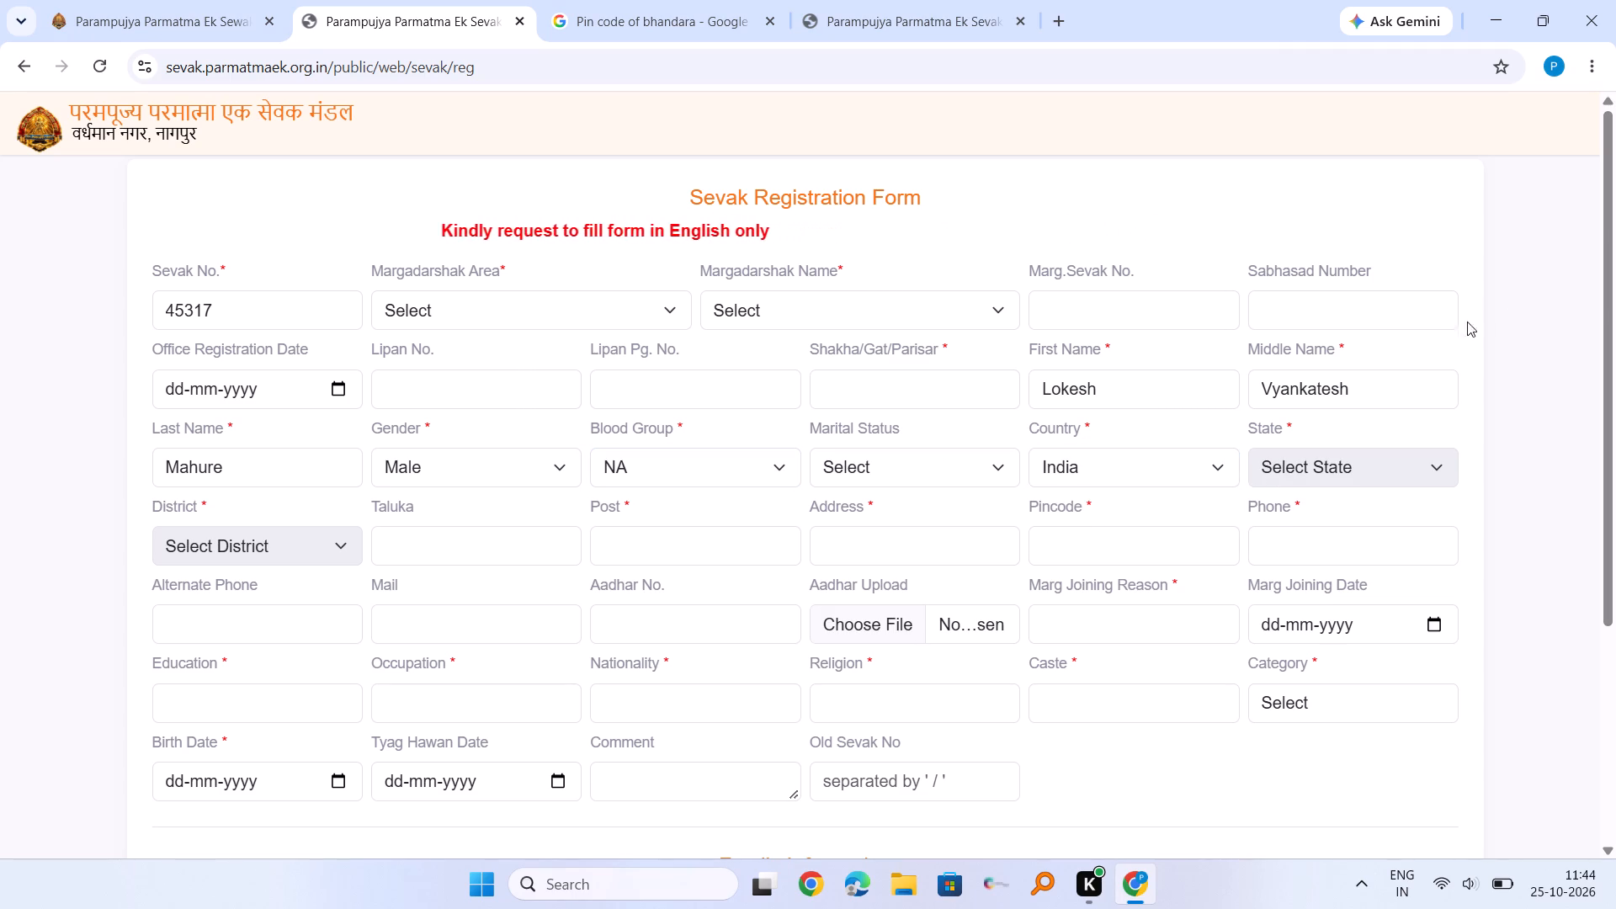
left_click(1437, 477)
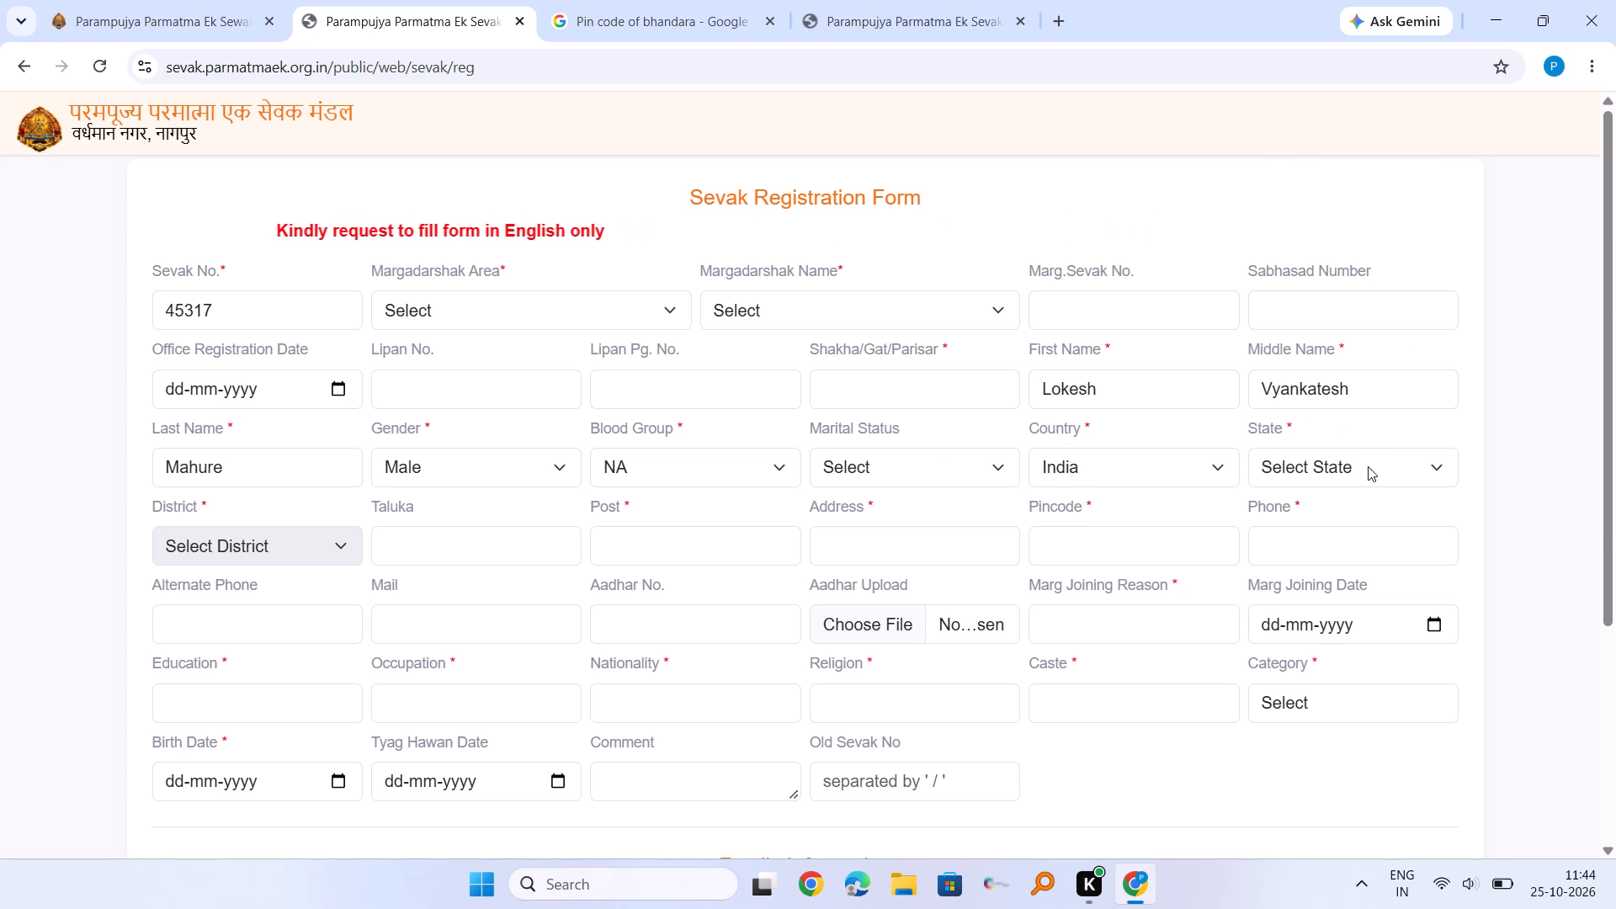
left_click(1368, 466)
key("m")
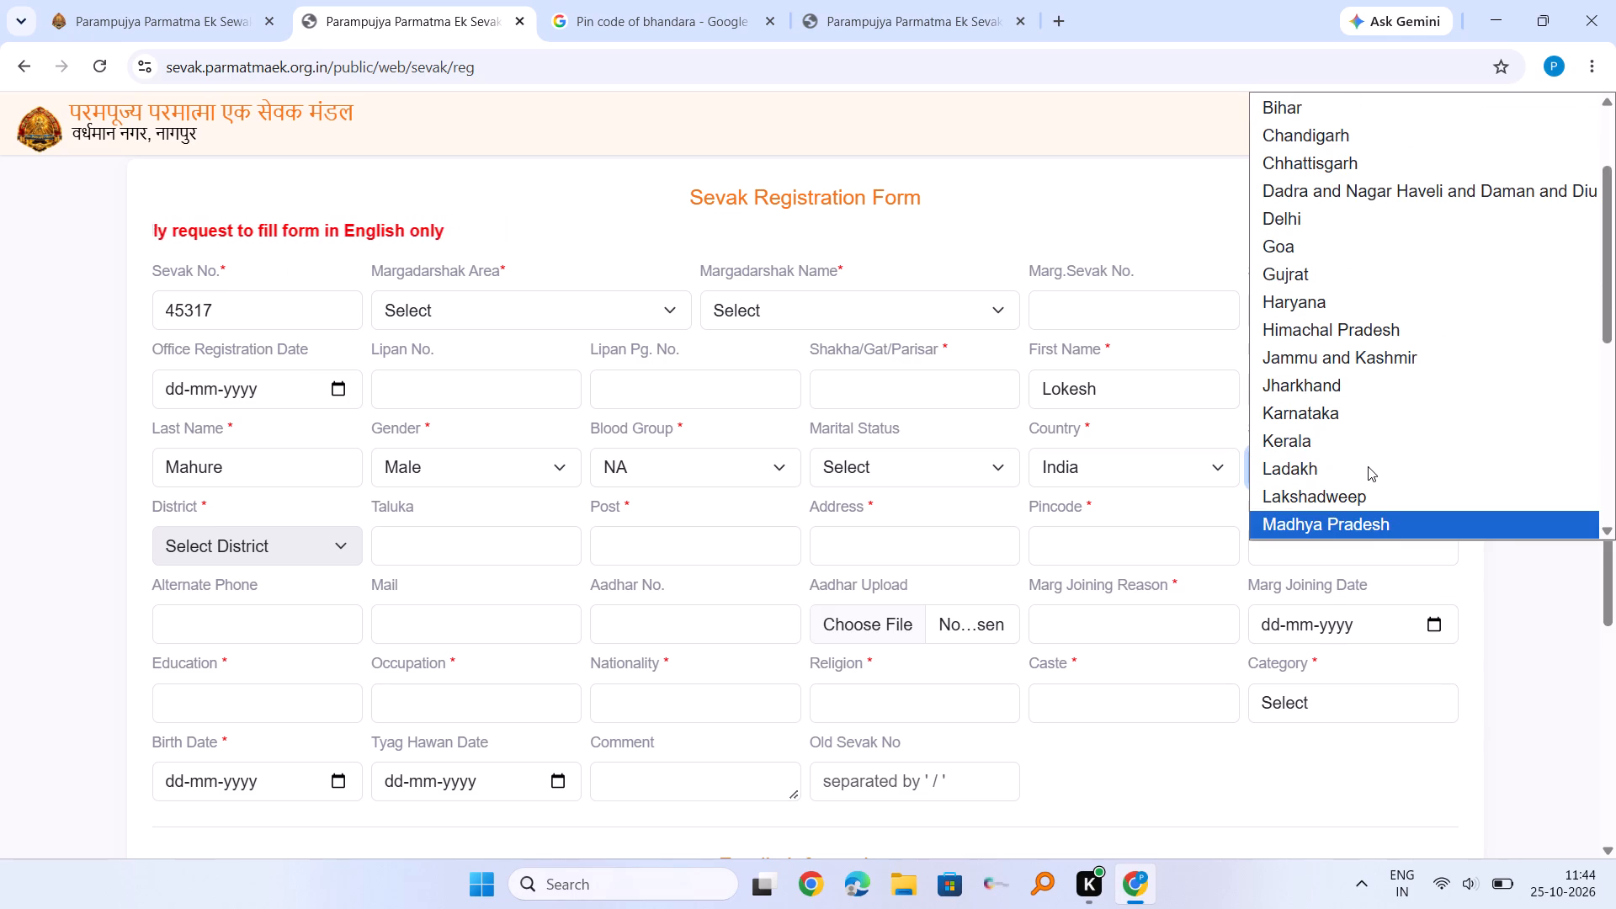
key("Return")
Set the District to Balaghat.
left_click(201, 546)
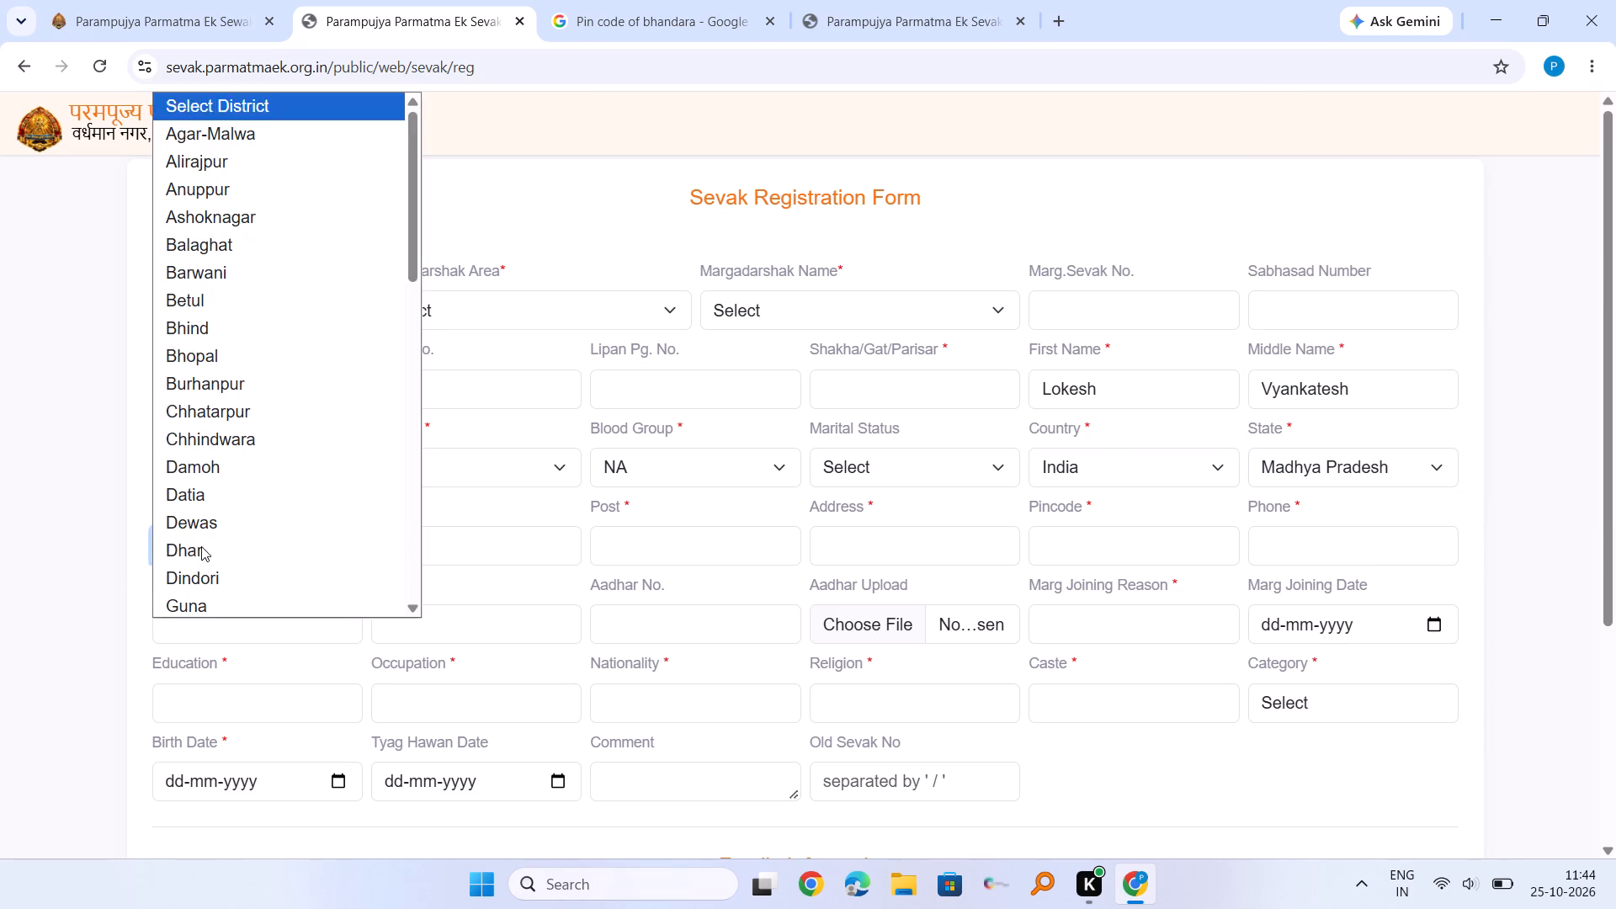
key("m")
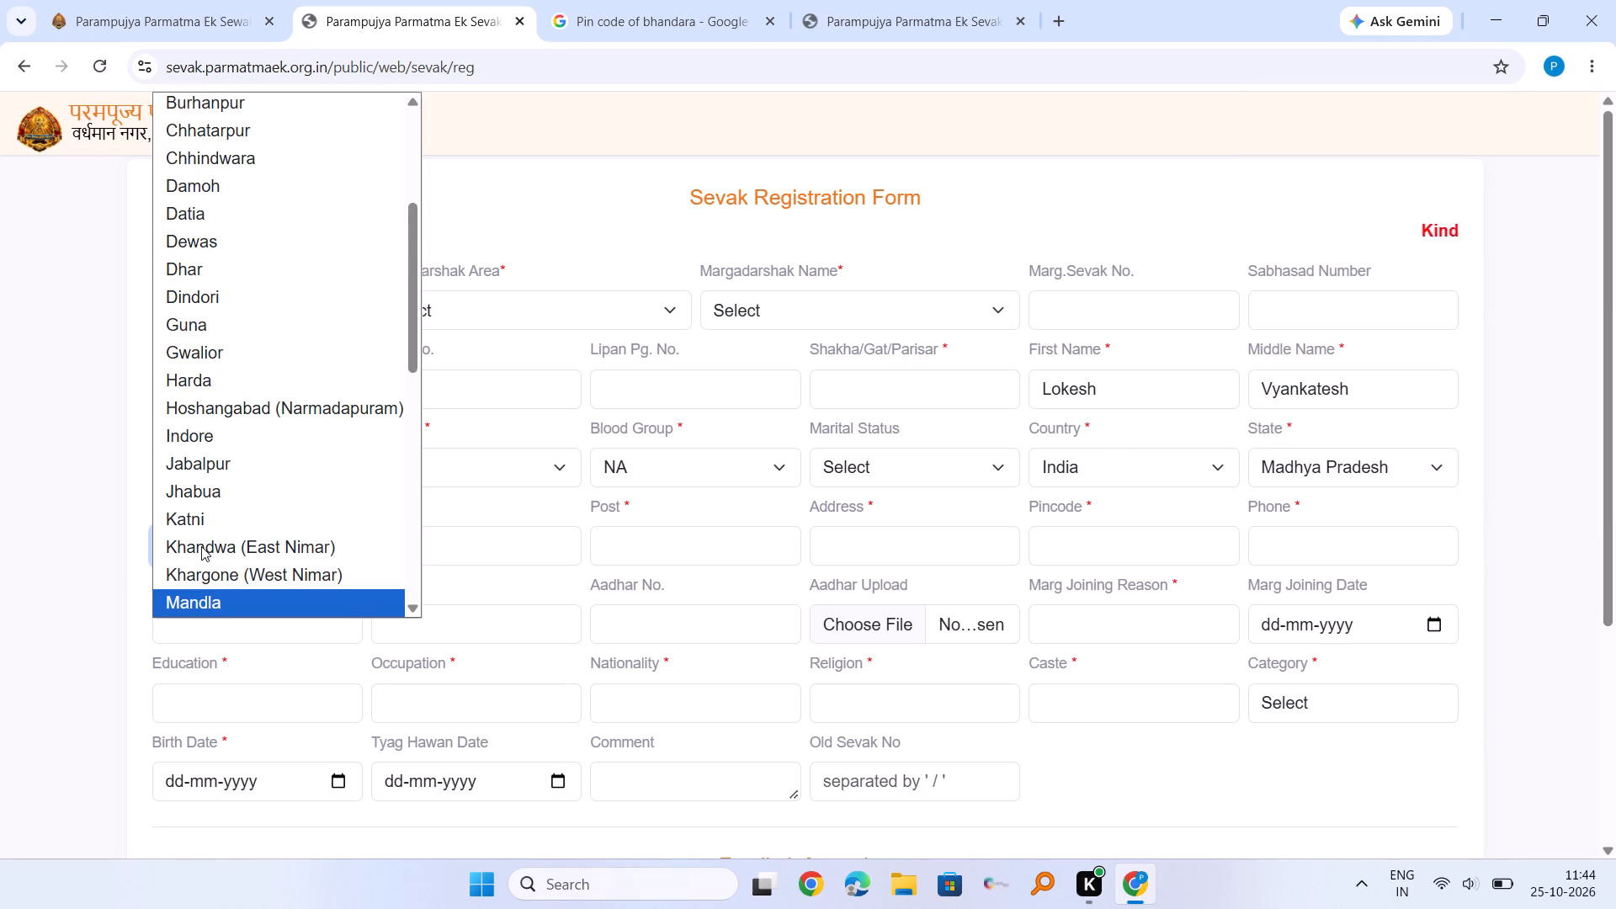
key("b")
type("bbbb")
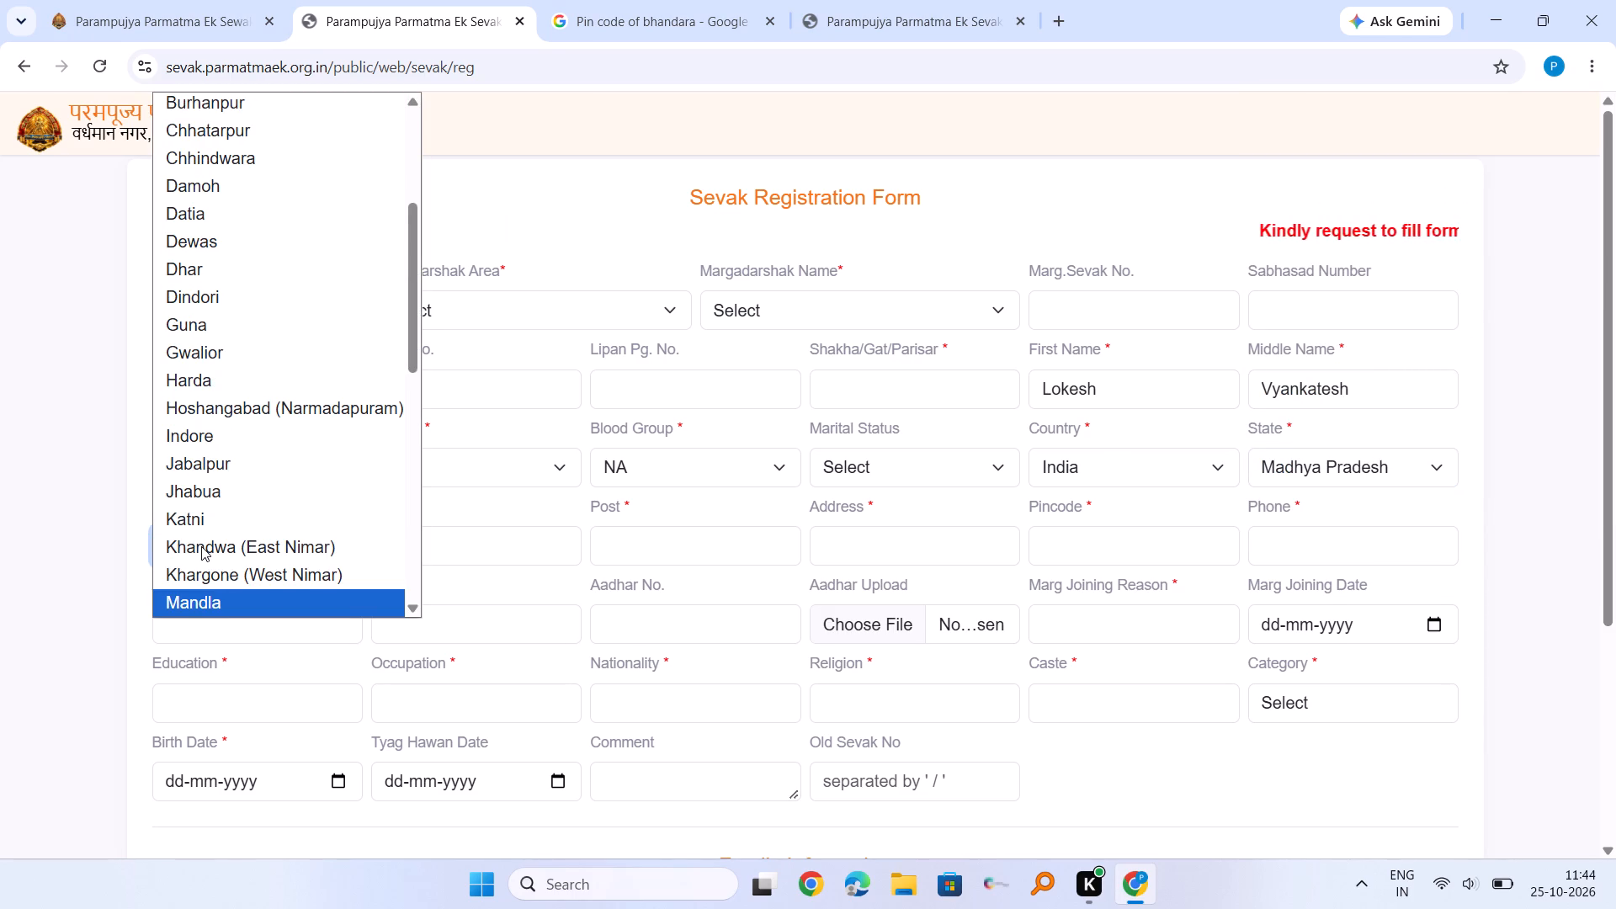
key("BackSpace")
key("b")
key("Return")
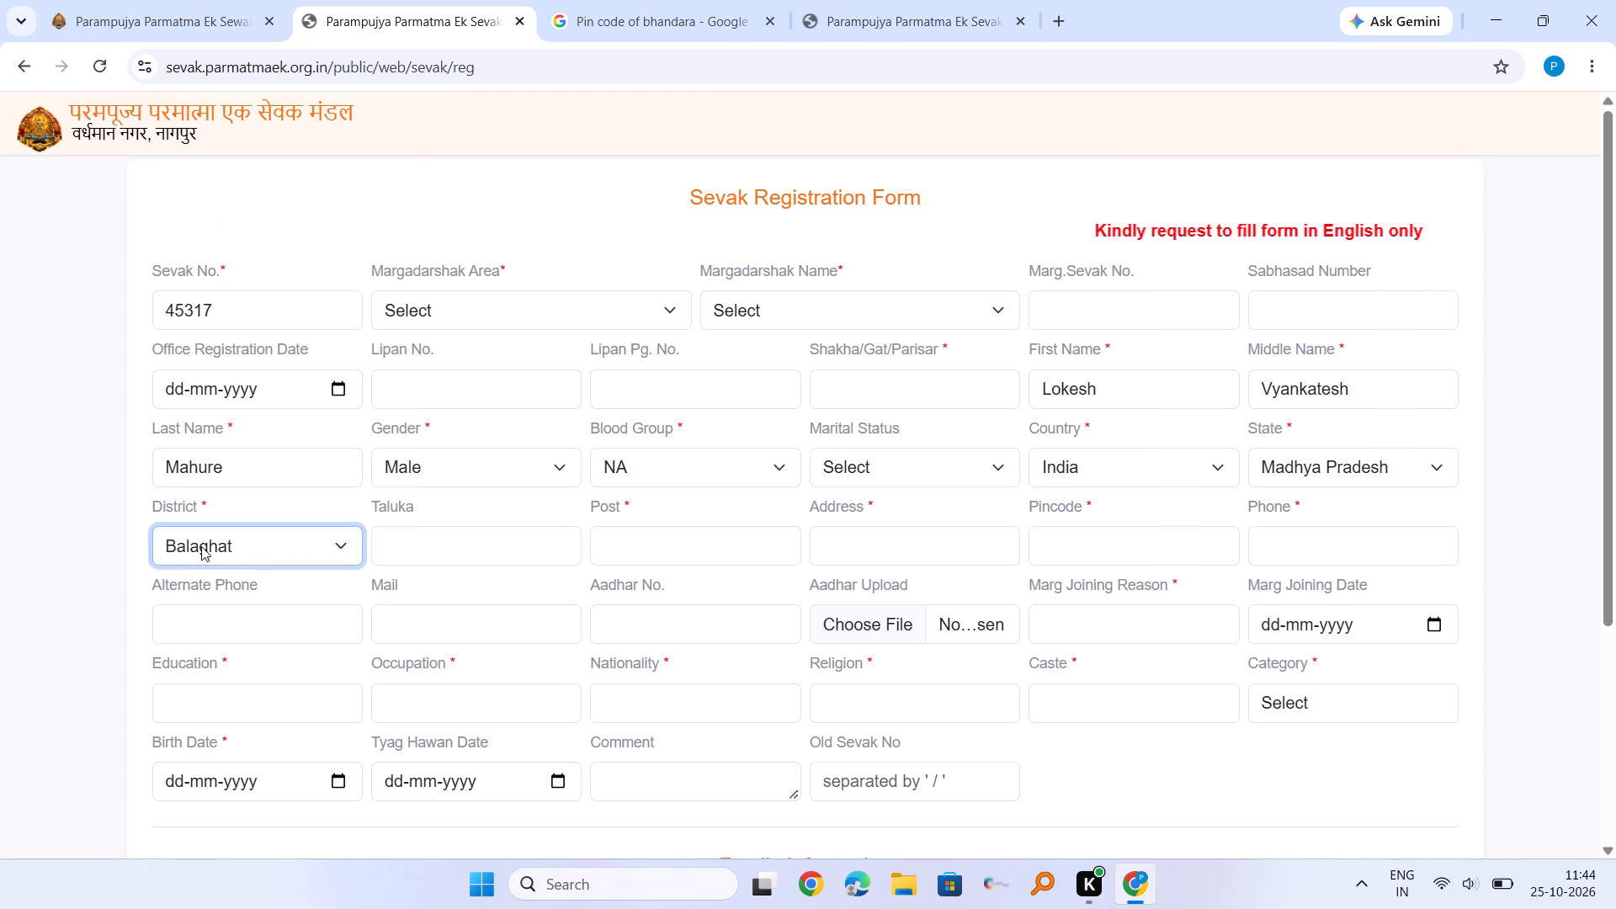
Enter Khairlanji as the Taluka and copy it into the Post field.
left_click(392, 545)
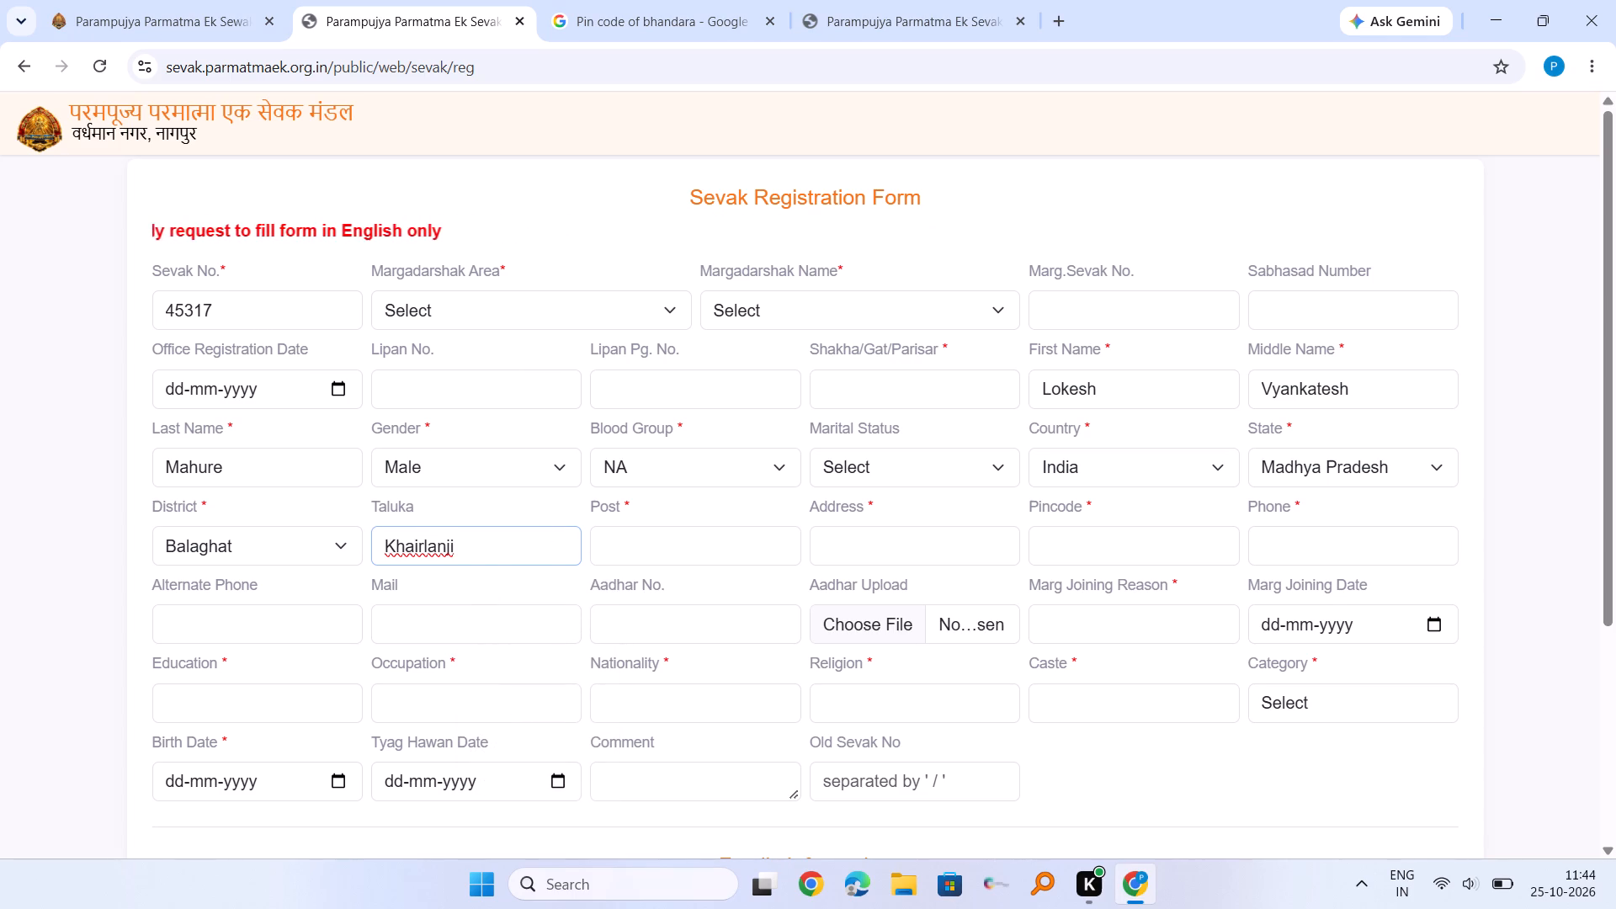
double_click(404, 545)
key("ctrl+c")
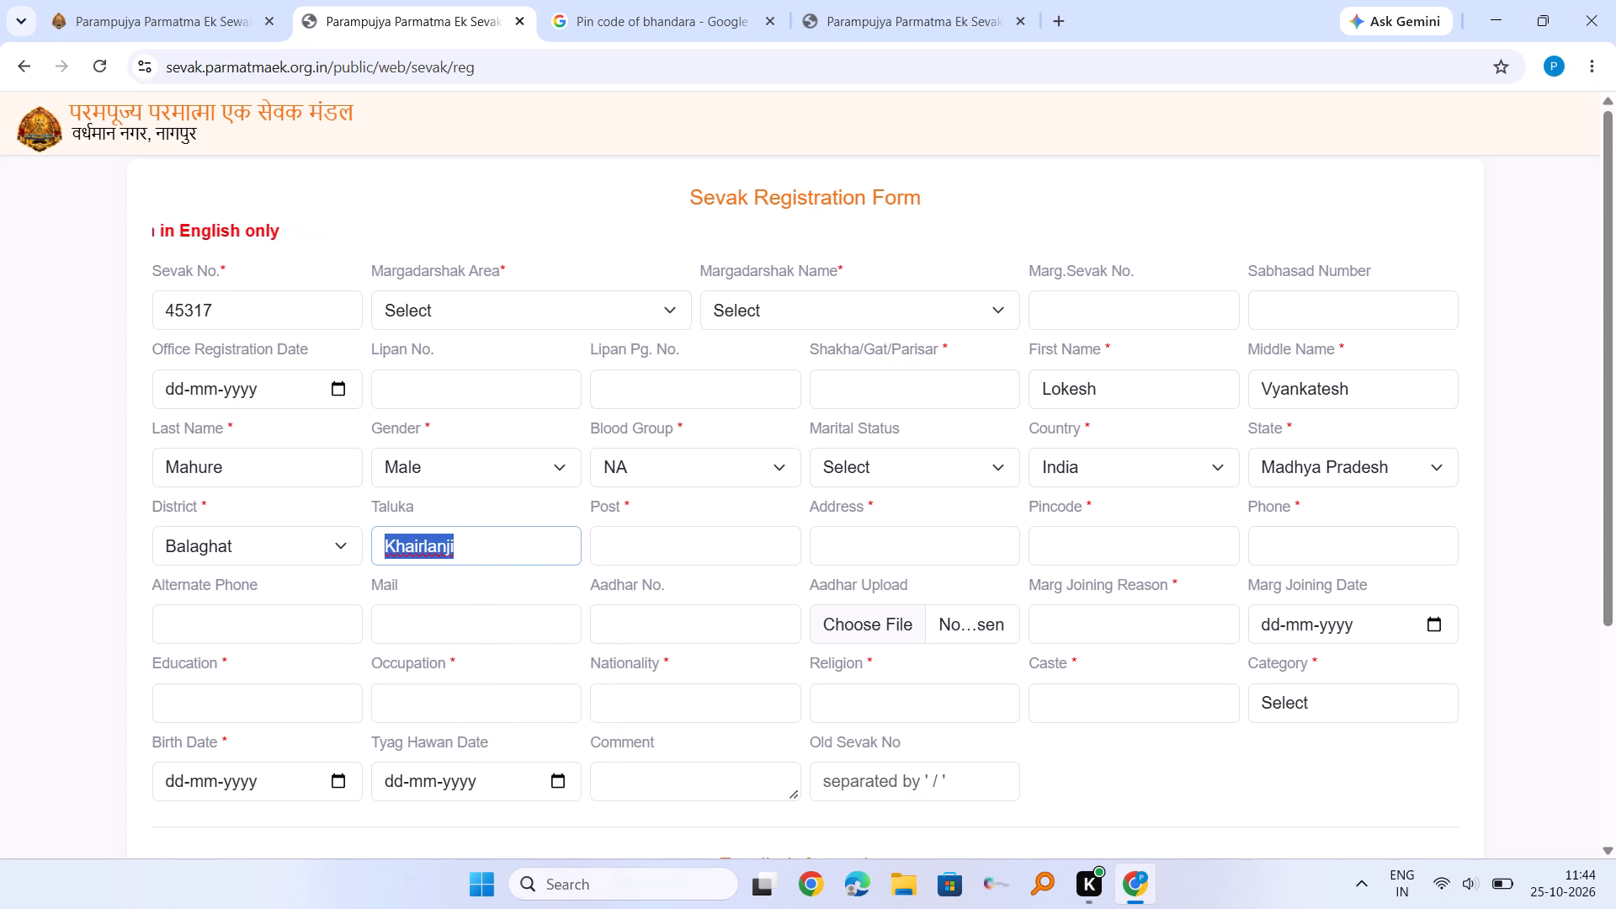
left_click(604, 541)
key("ctrl+v")
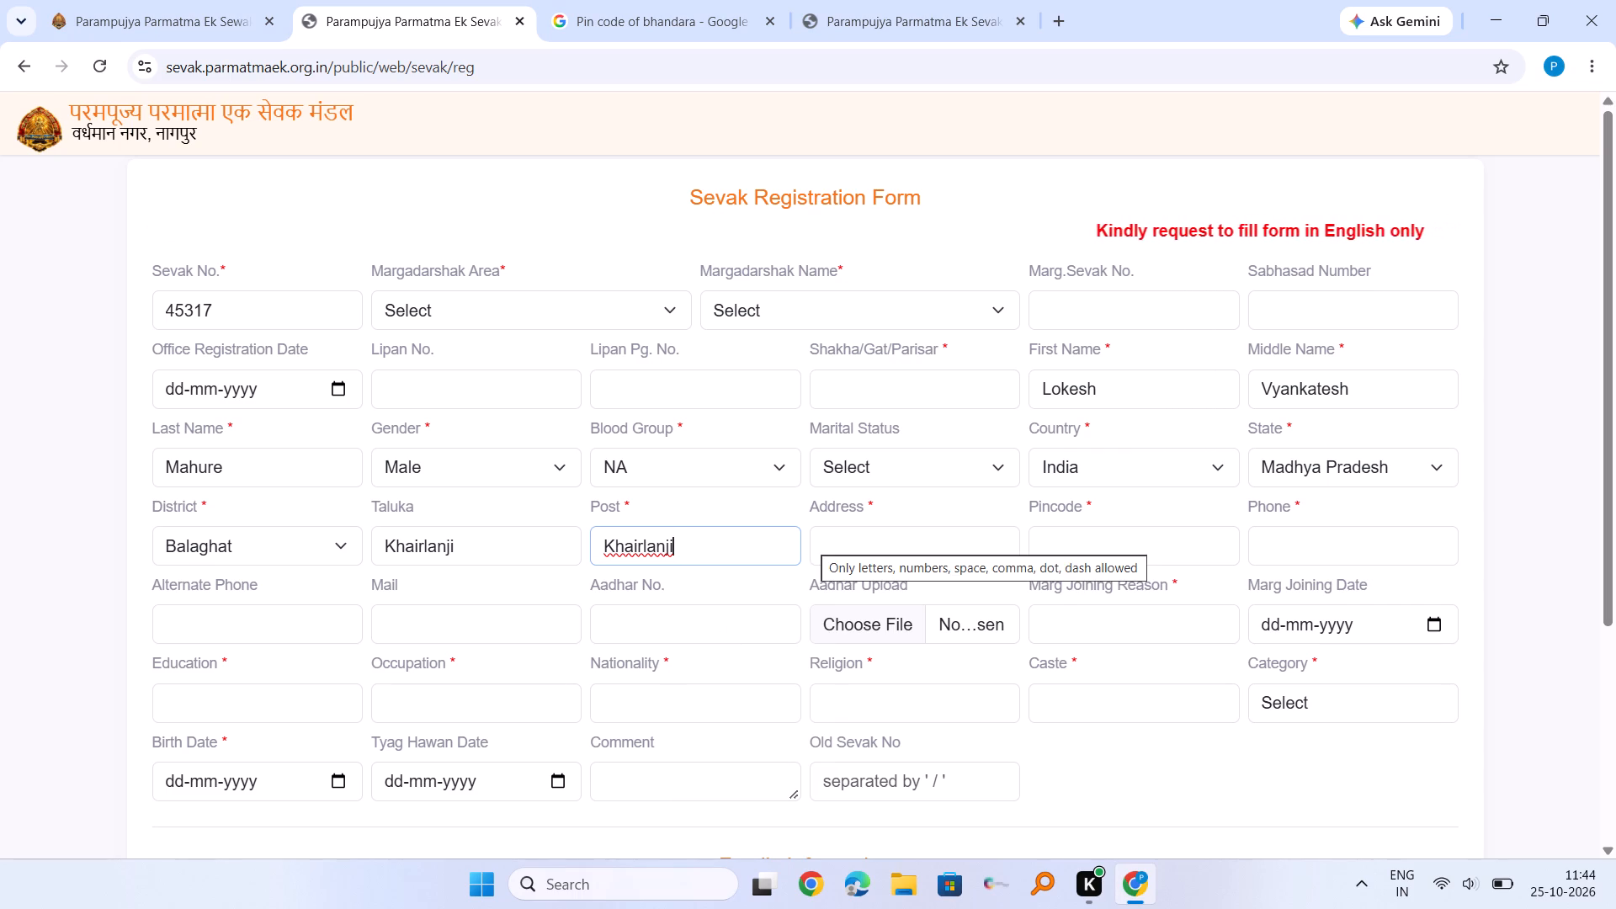
Fill in the Address field with the sevak's village name.
left_click(908, 534)
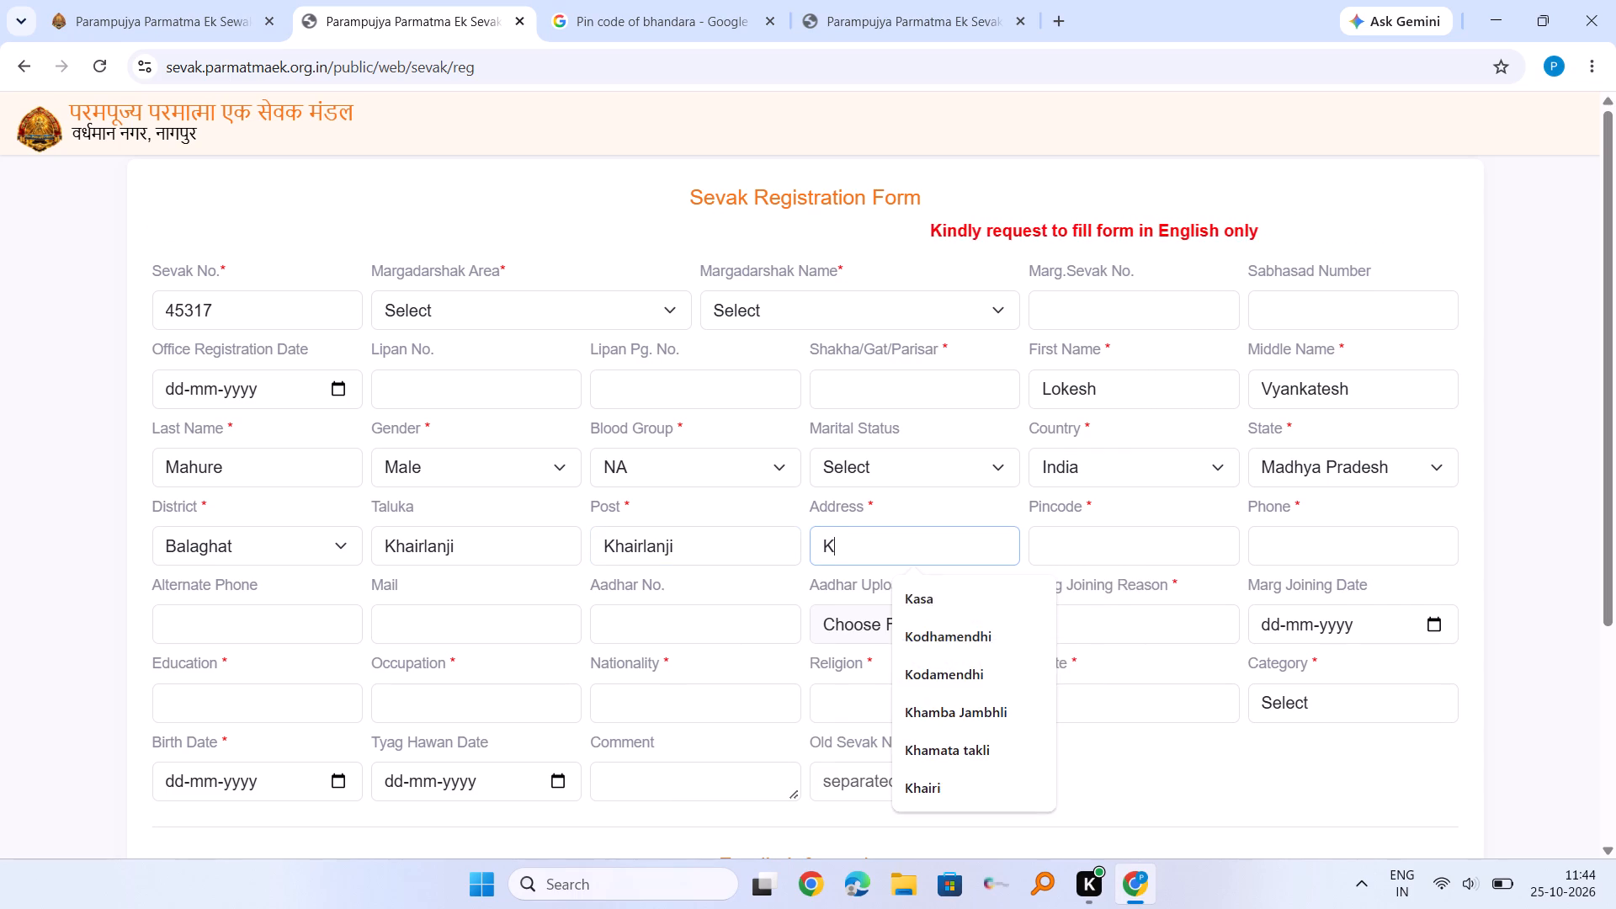
key("BackSpace")
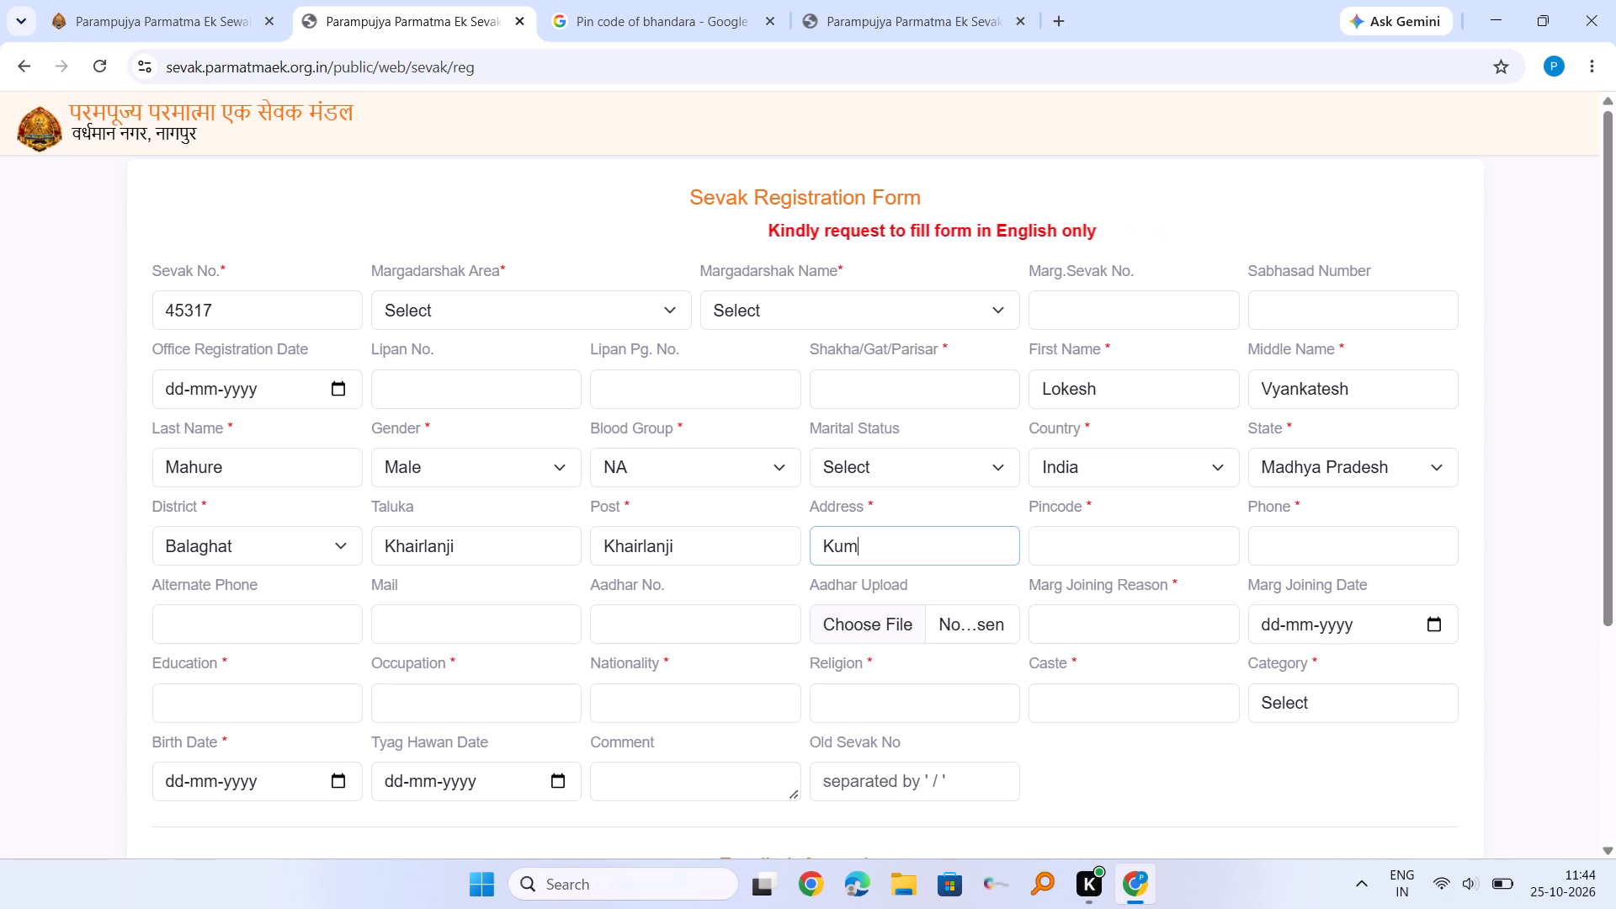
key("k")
key("BackSpace")
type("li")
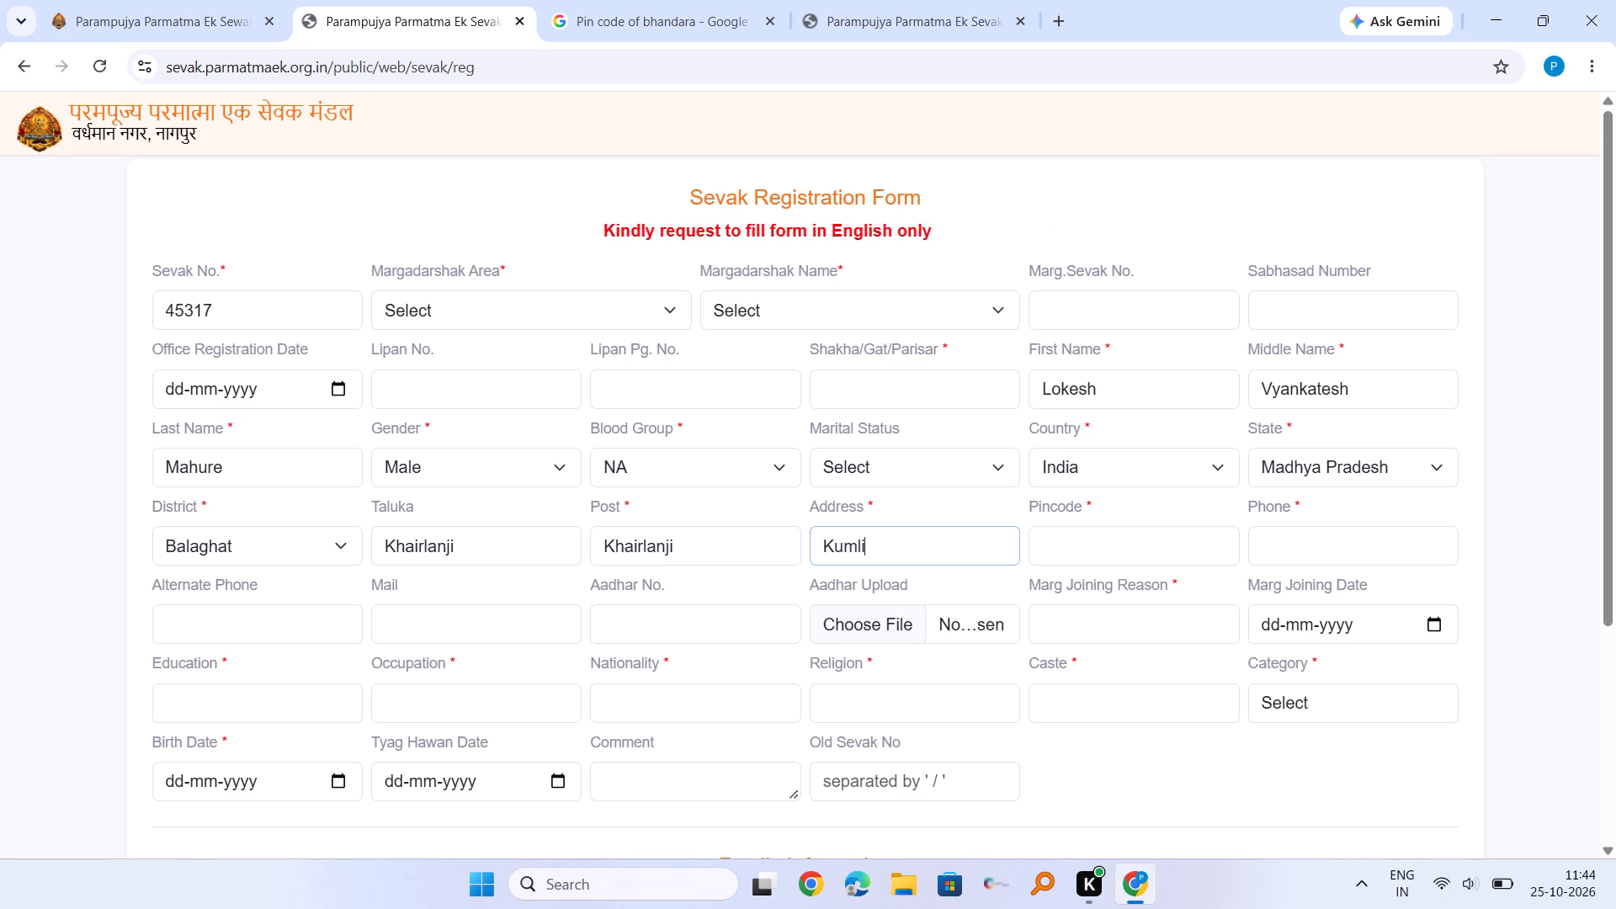
Search Google for the pin code of the village in the Address field, adding mp to the query.
left_click(851, 541)
left_click(851, 541)
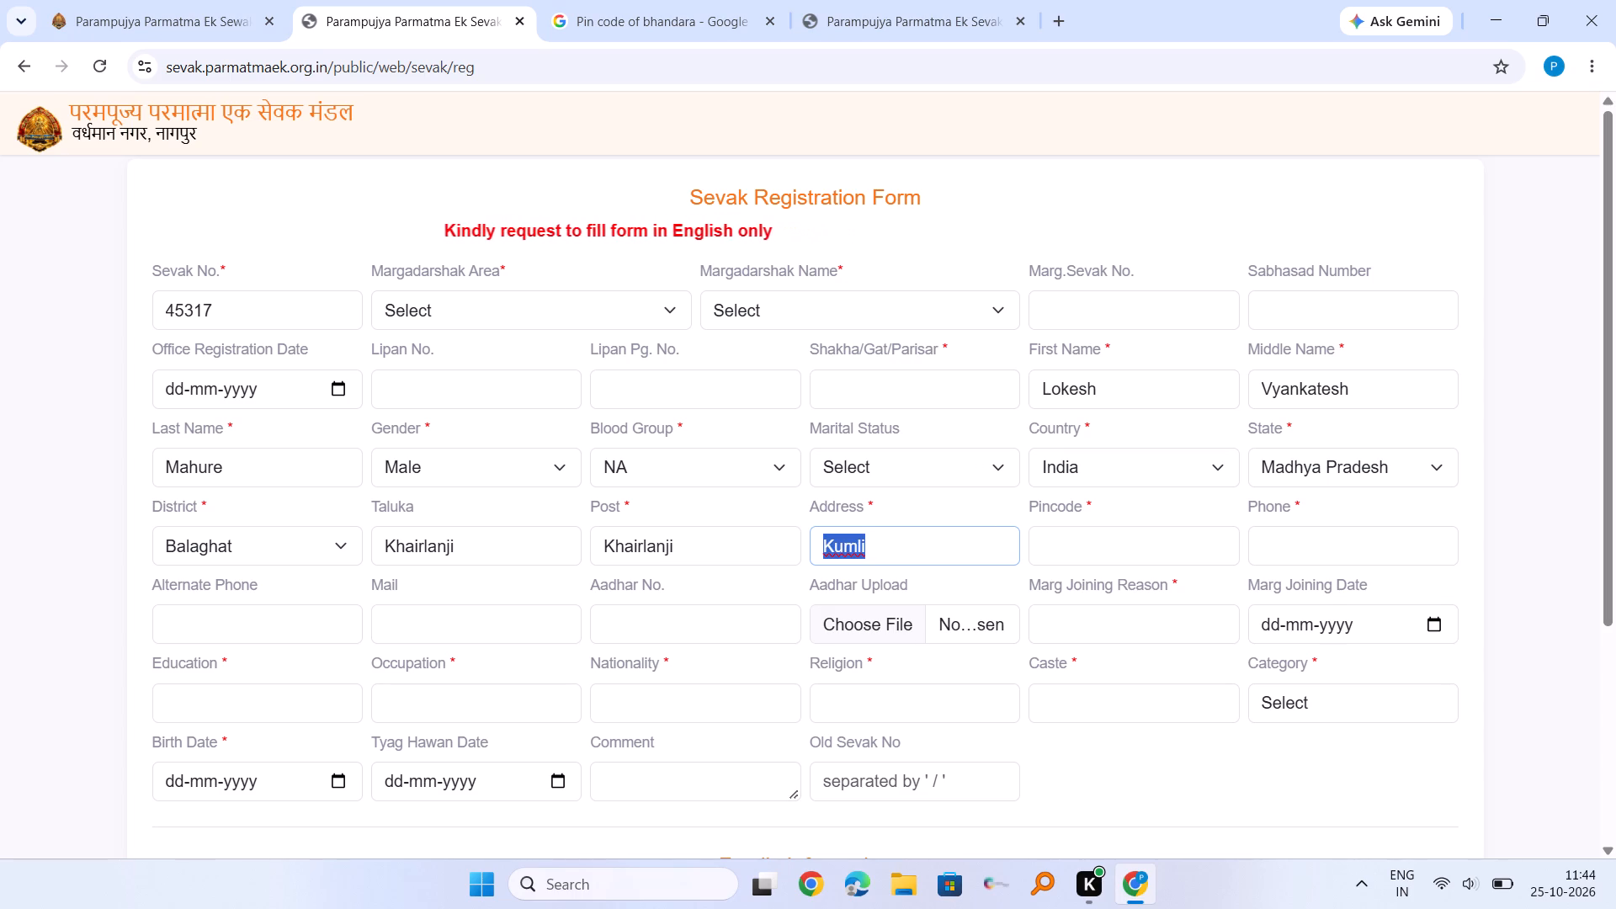
key("ctrl+c")
left_click(719, 0)
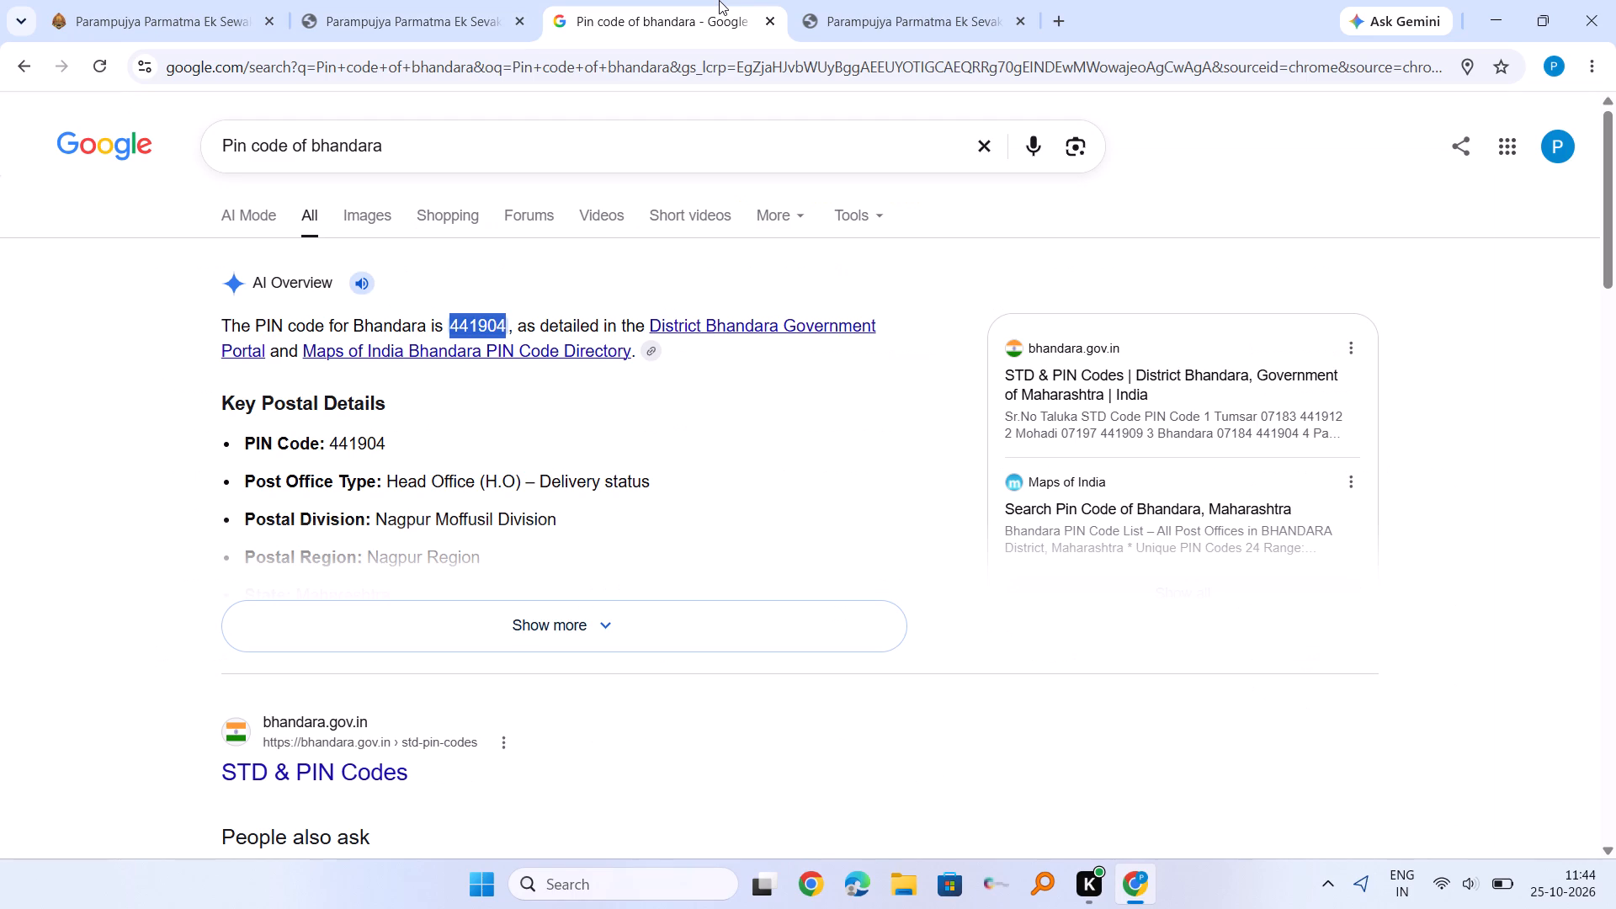
left_click_drag(401, 153, 309, 145)
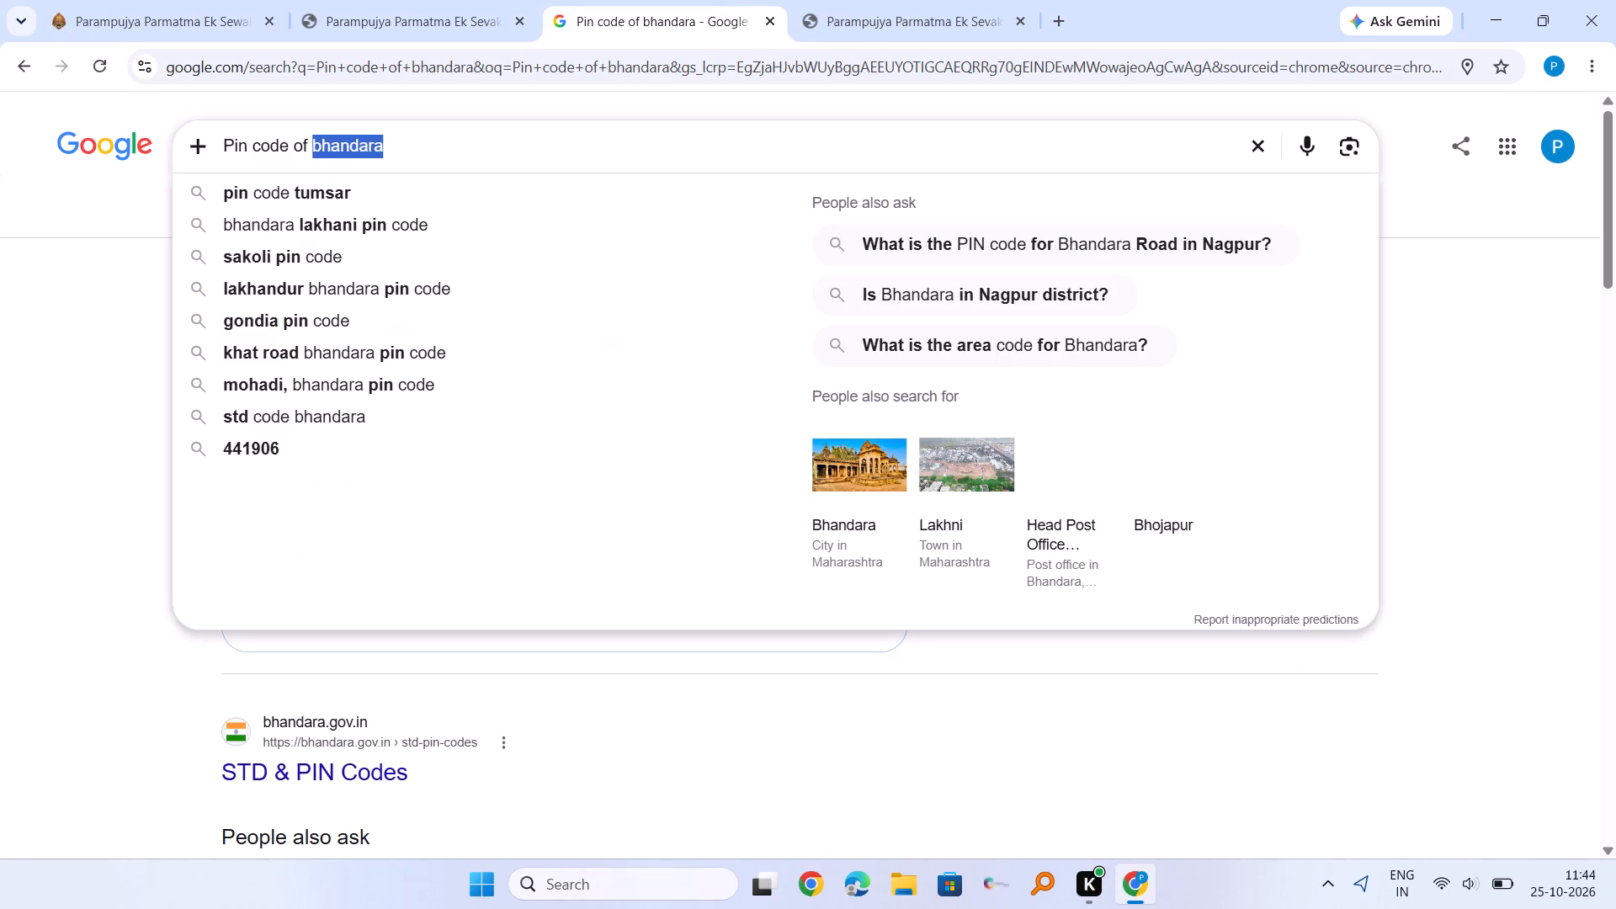
key("ctrl+BackSpace")
key("ctrl+v")
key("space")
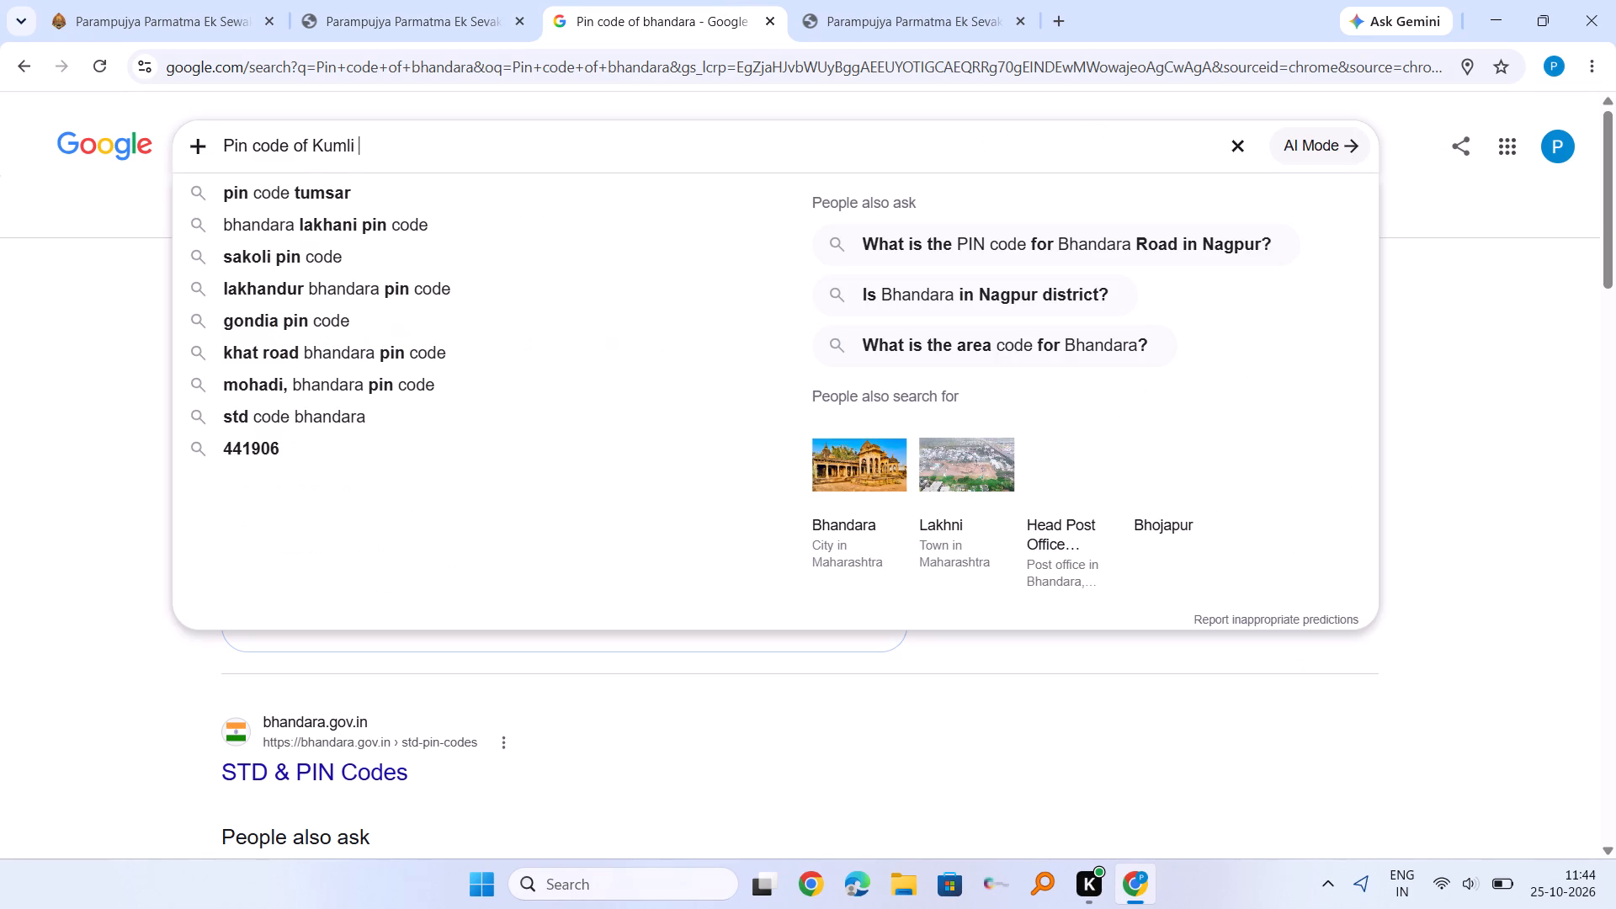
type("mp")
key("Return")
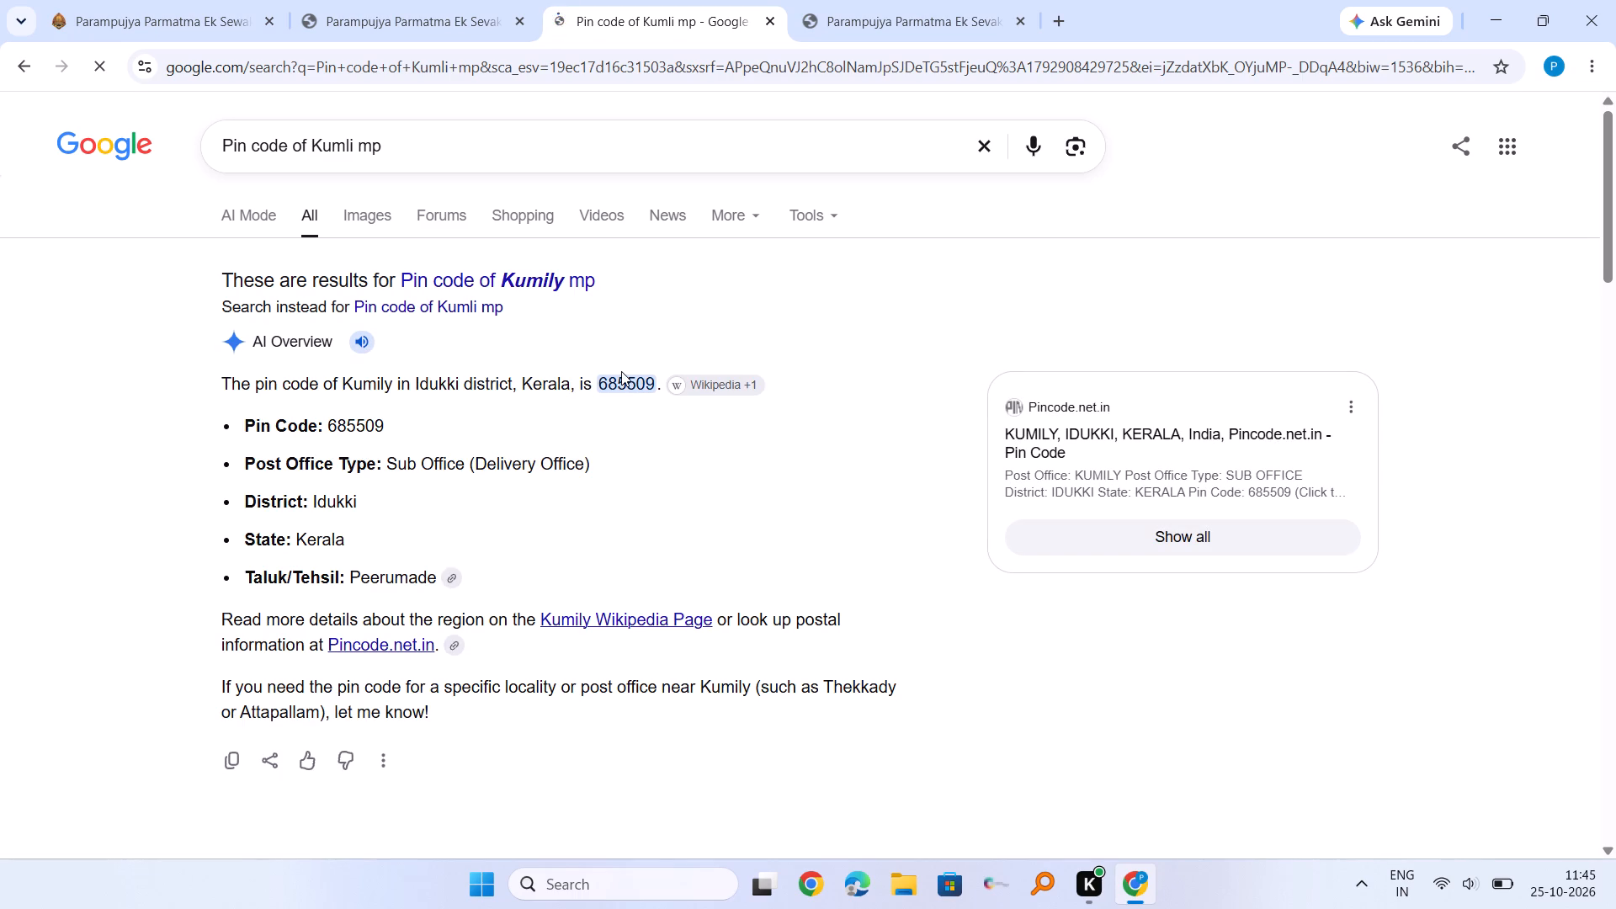
Copy the village's pin code from the search overview into the registration form's Pincode field.
double_click(616, 385)
key("ctrl+c")
left_click(373, 1)
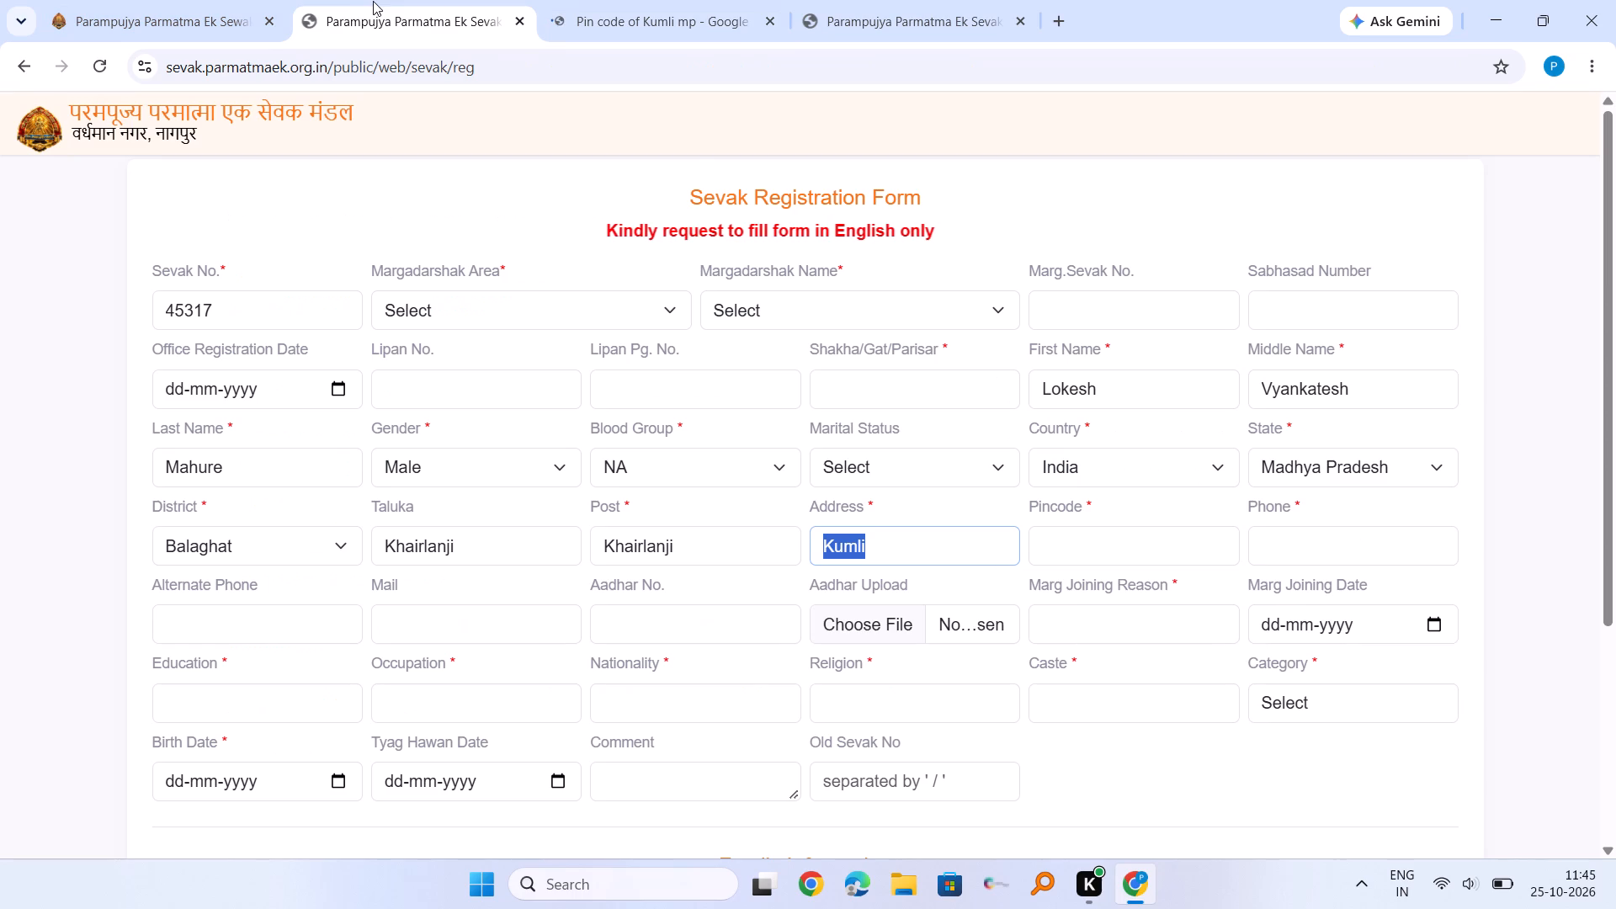
left_click(1048, 545)
key("ctrl+v")
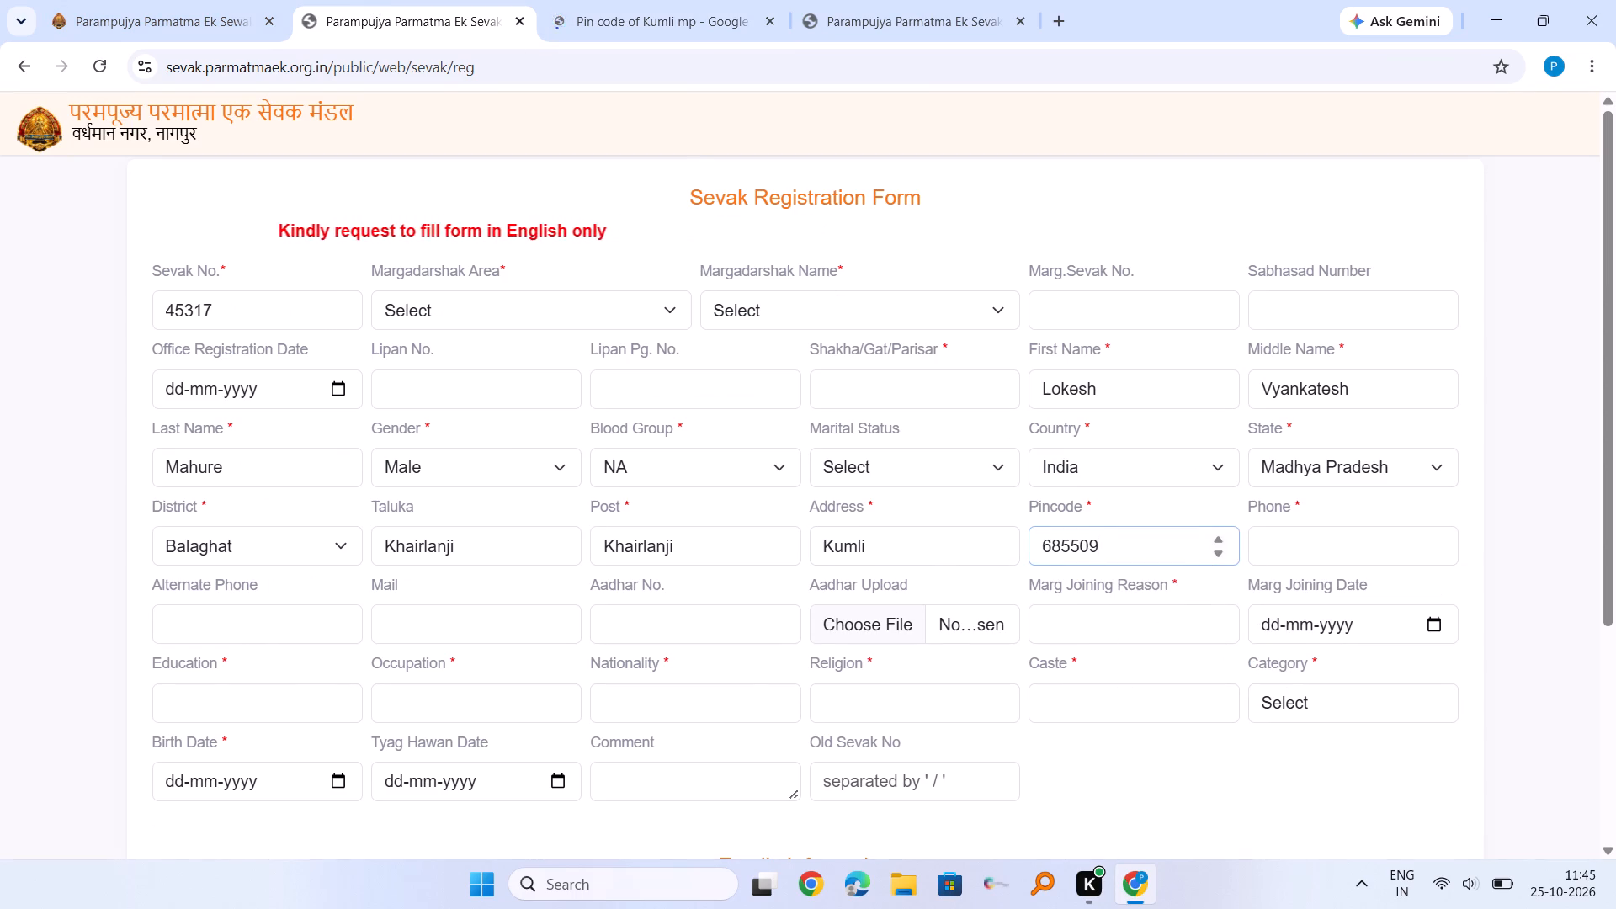
Correct the village name in the Address field to the spelling used in the search results.
left_click(874, 548)
key("BackSpace")
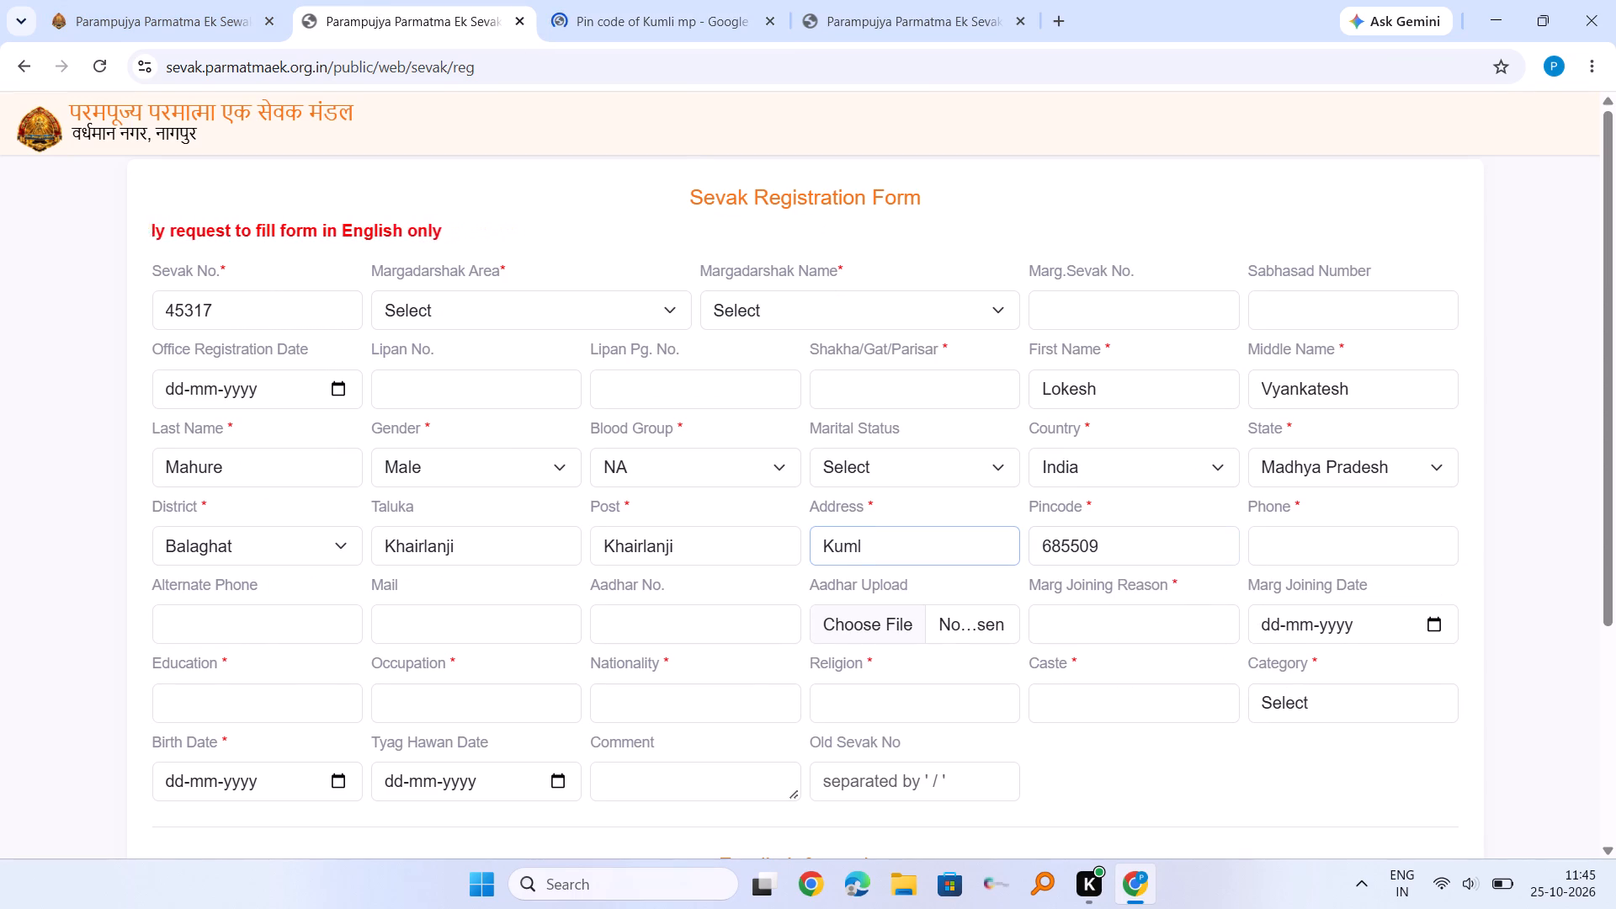
key("BackSpace")
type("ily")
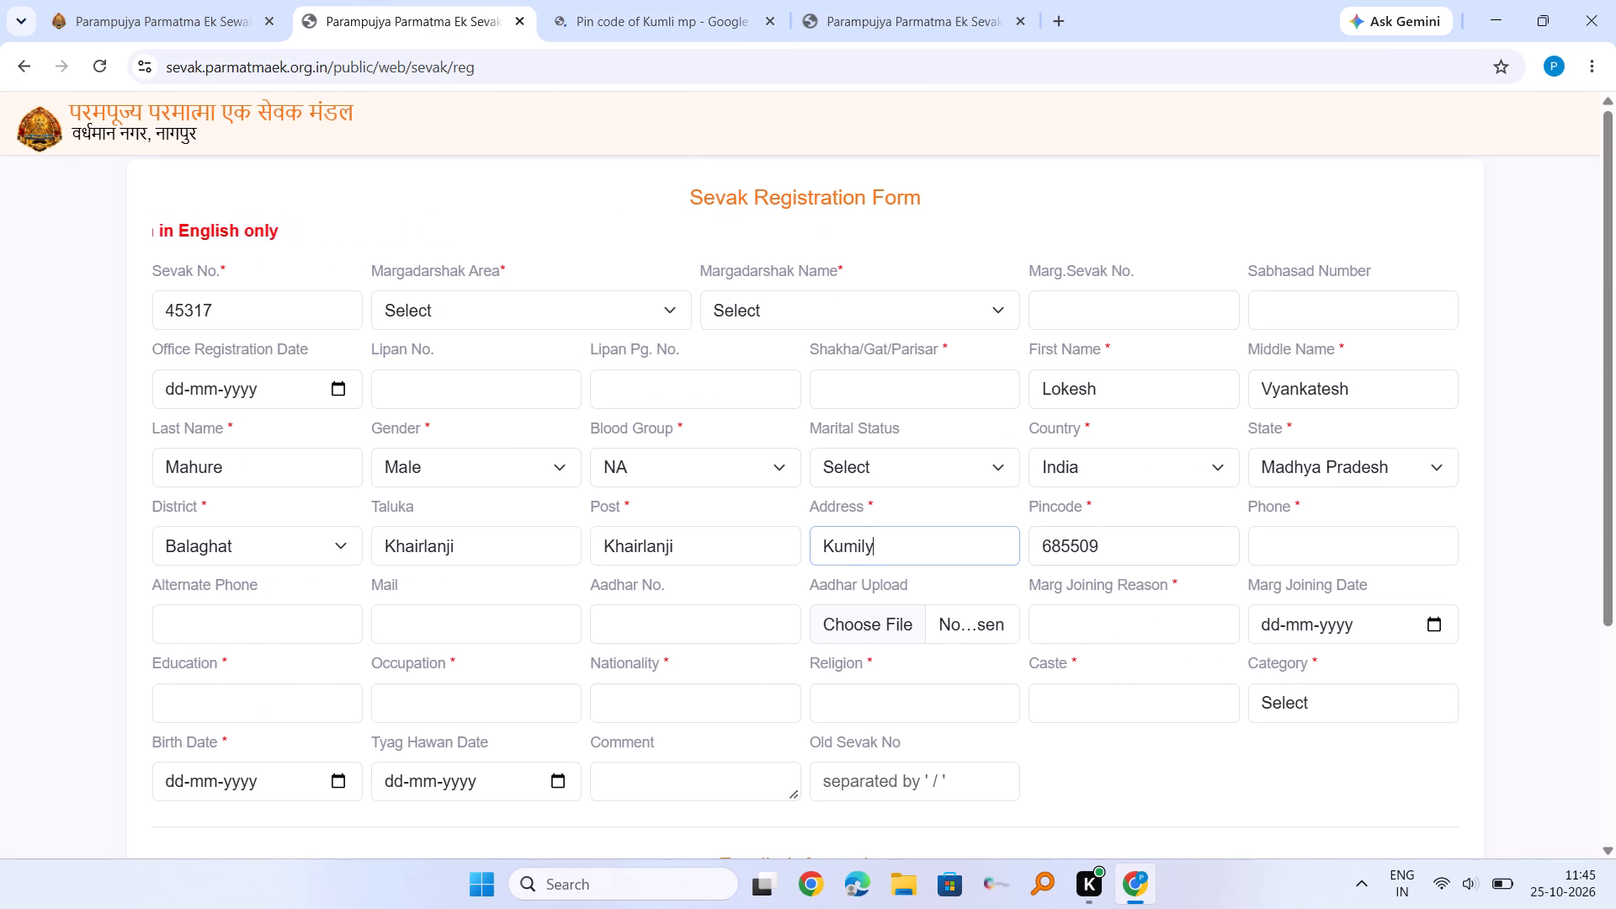
Enter the sevak's phone number and fill the Mail field with the mandal's saved e-mail address.
left_click(1270, 555)
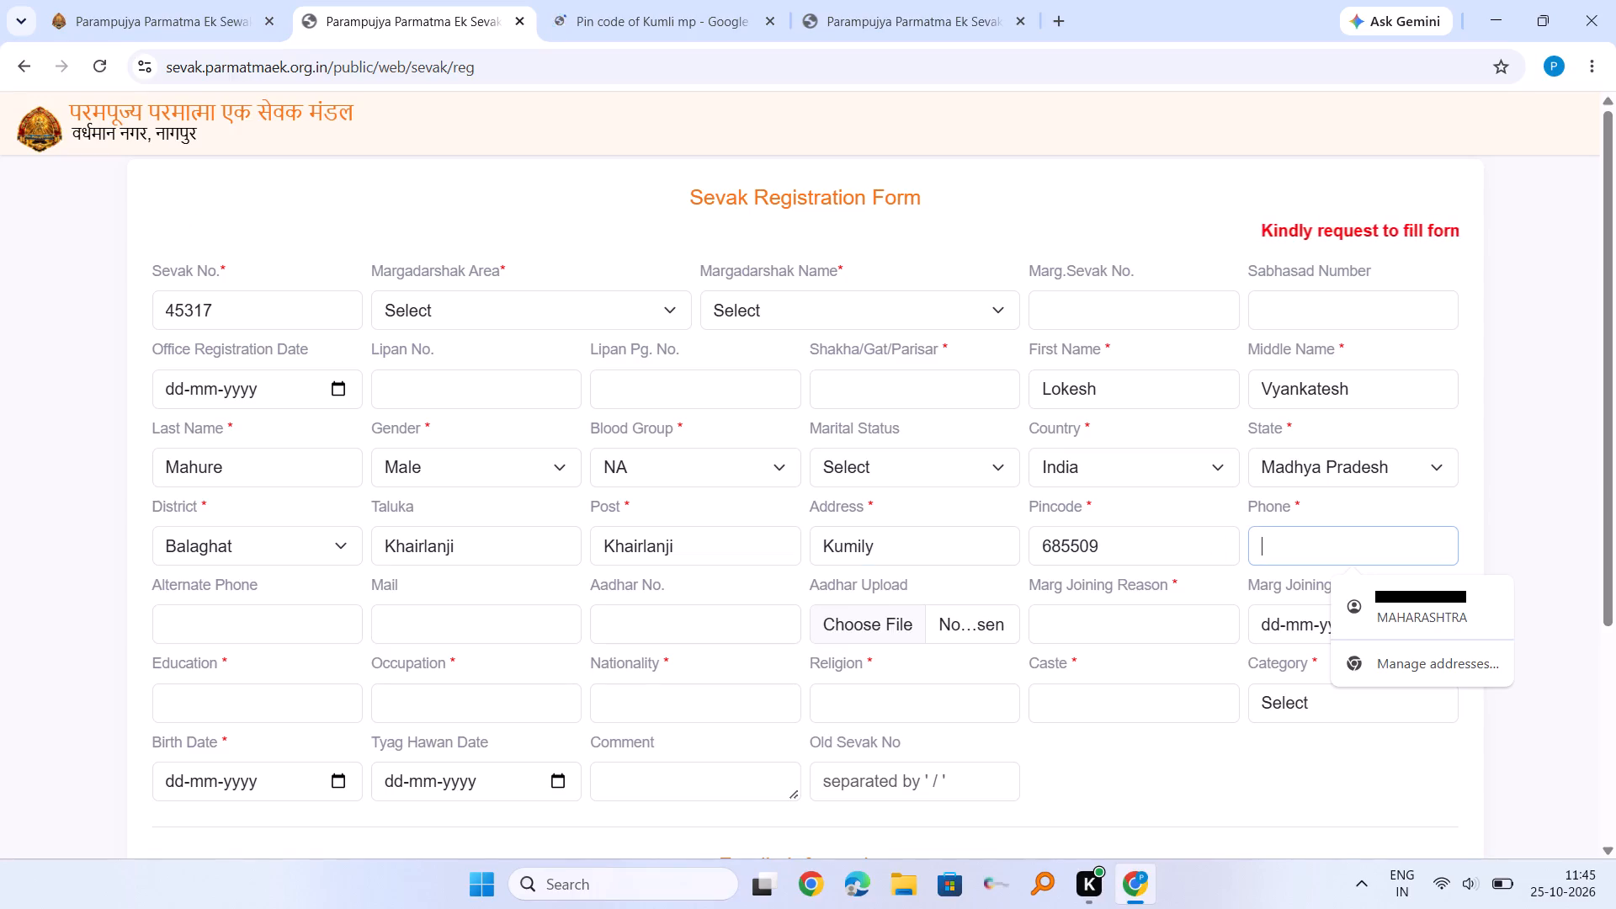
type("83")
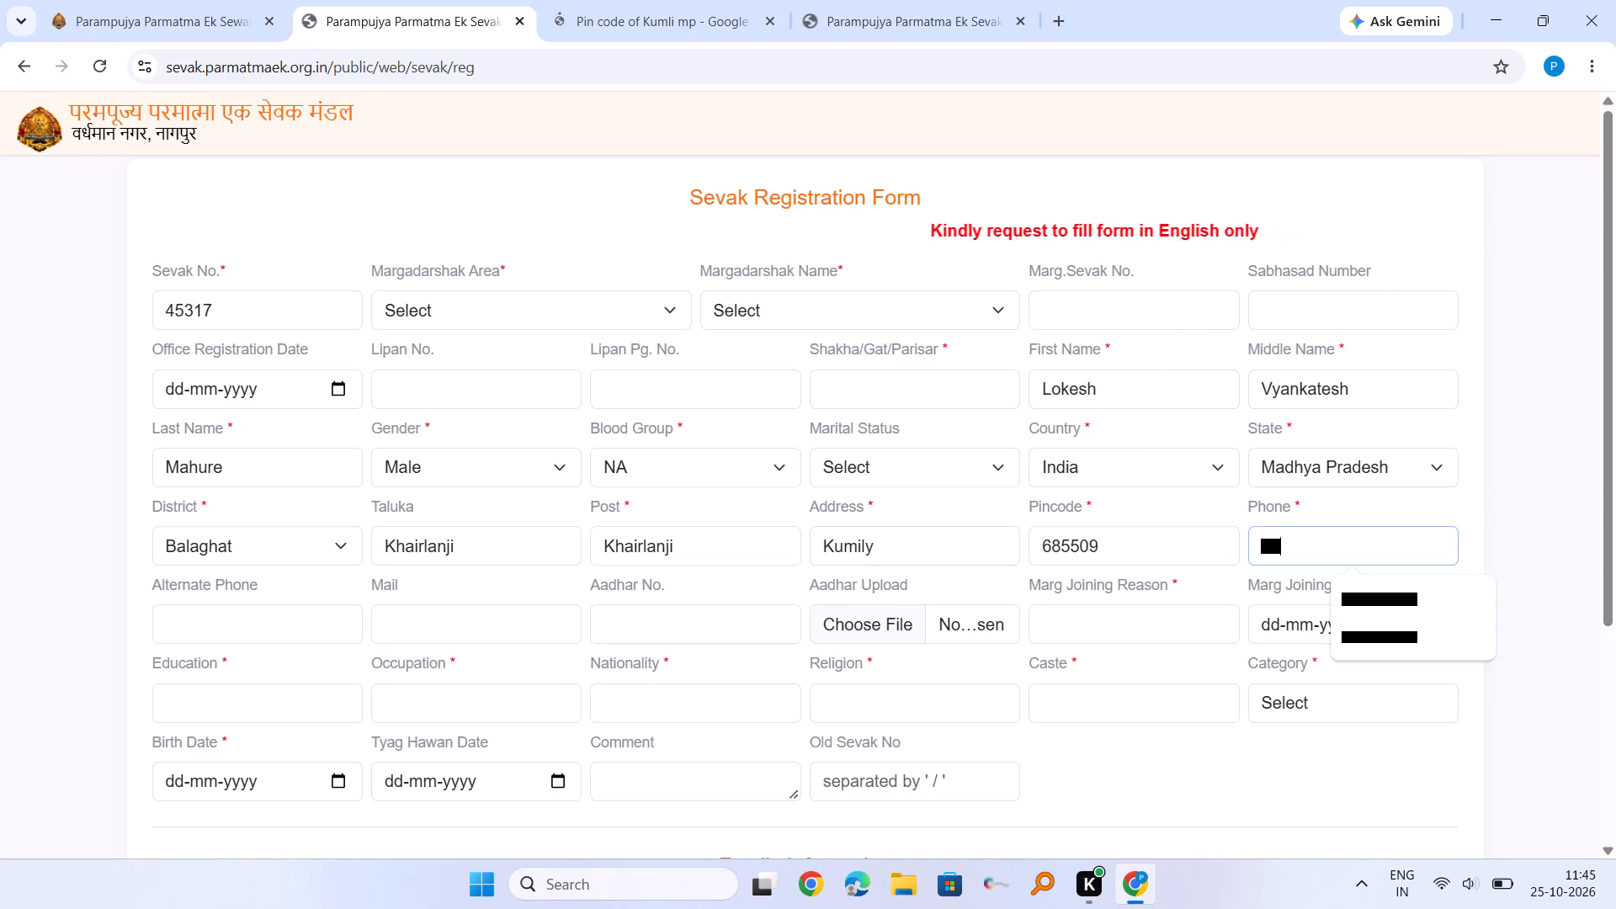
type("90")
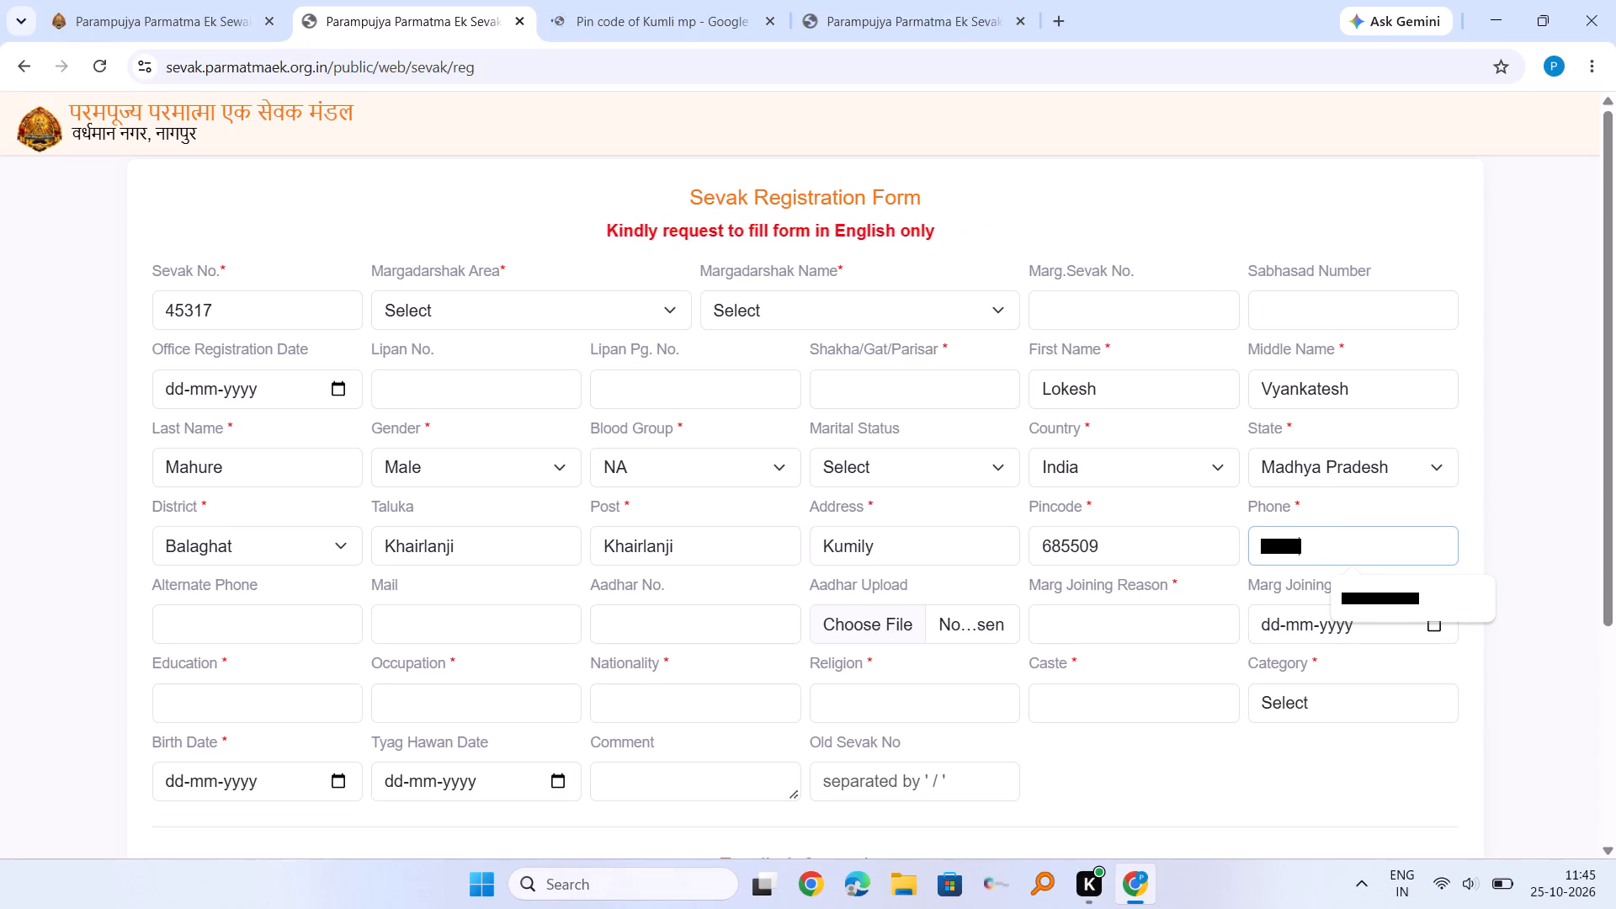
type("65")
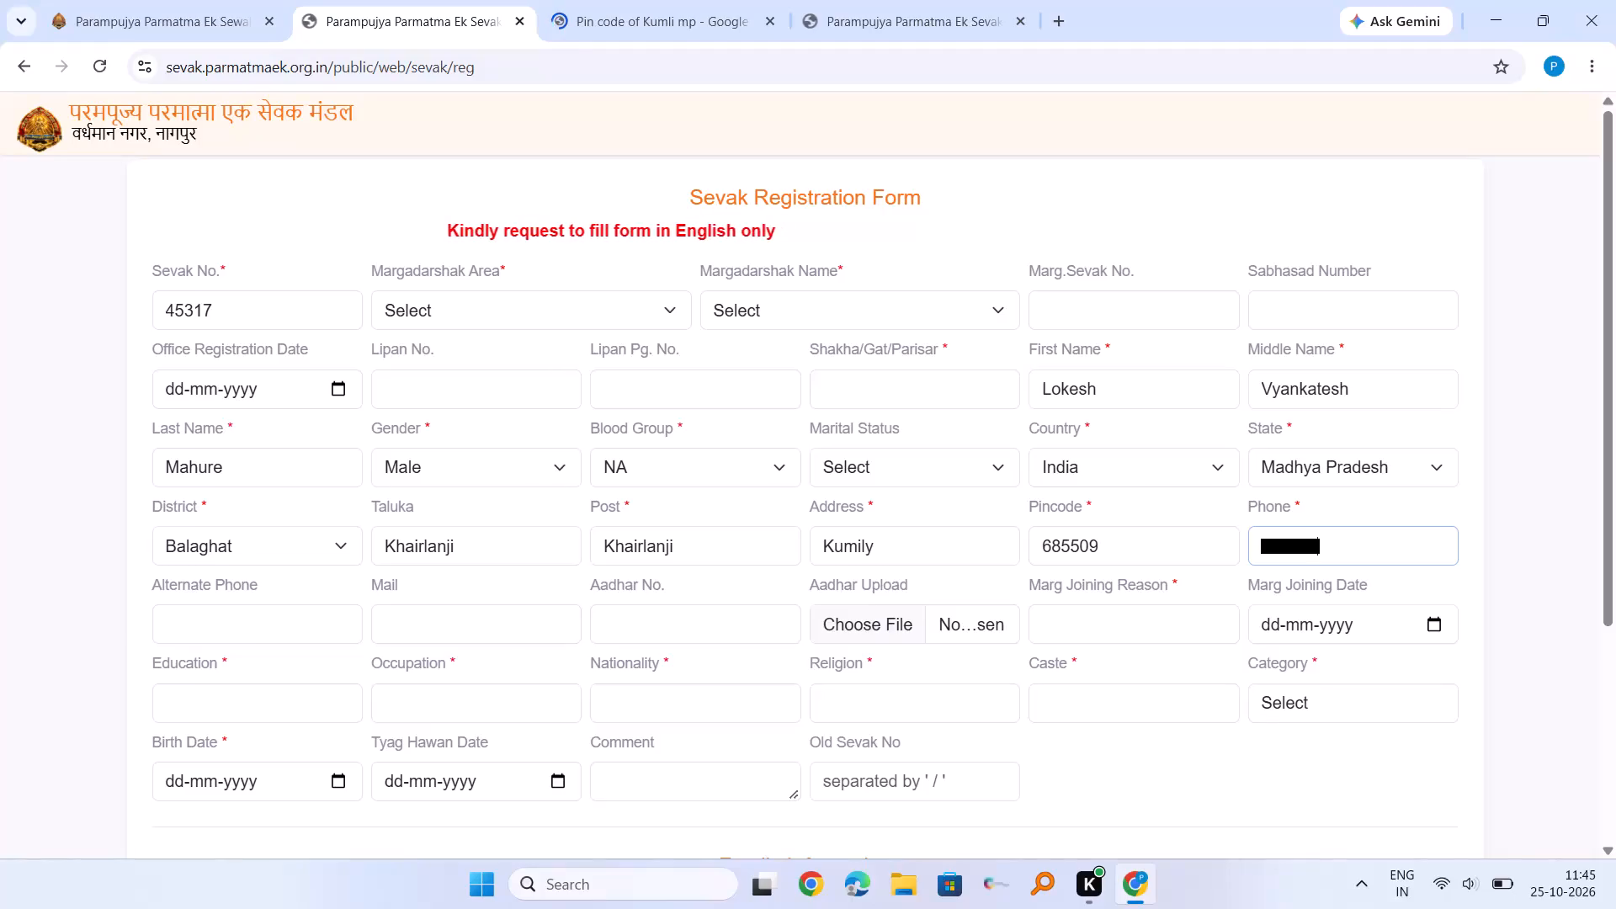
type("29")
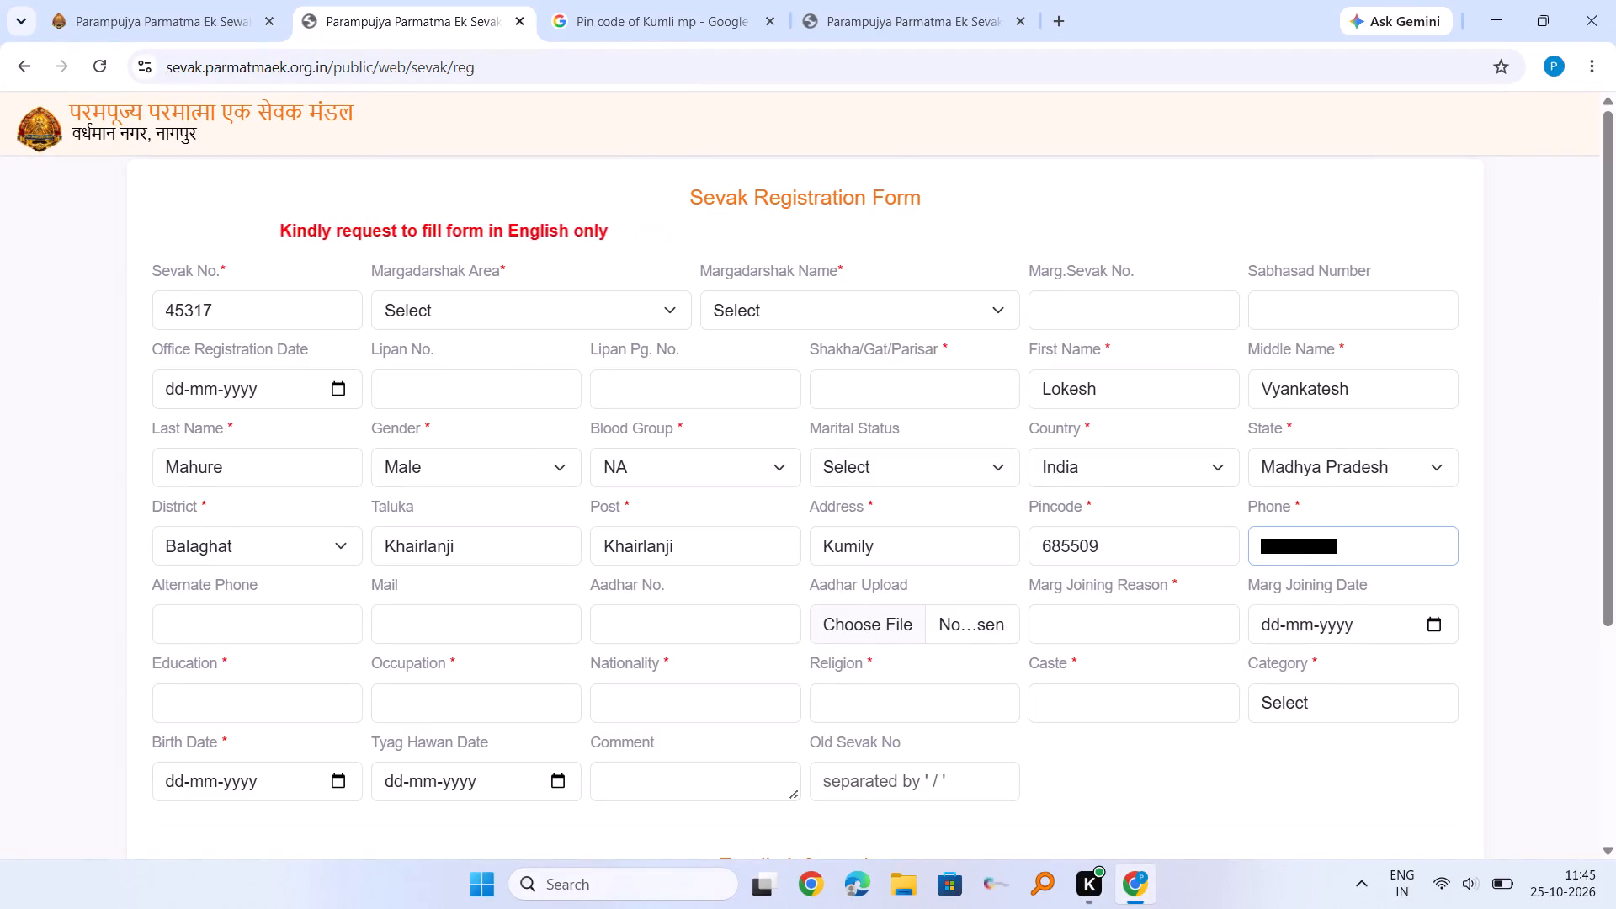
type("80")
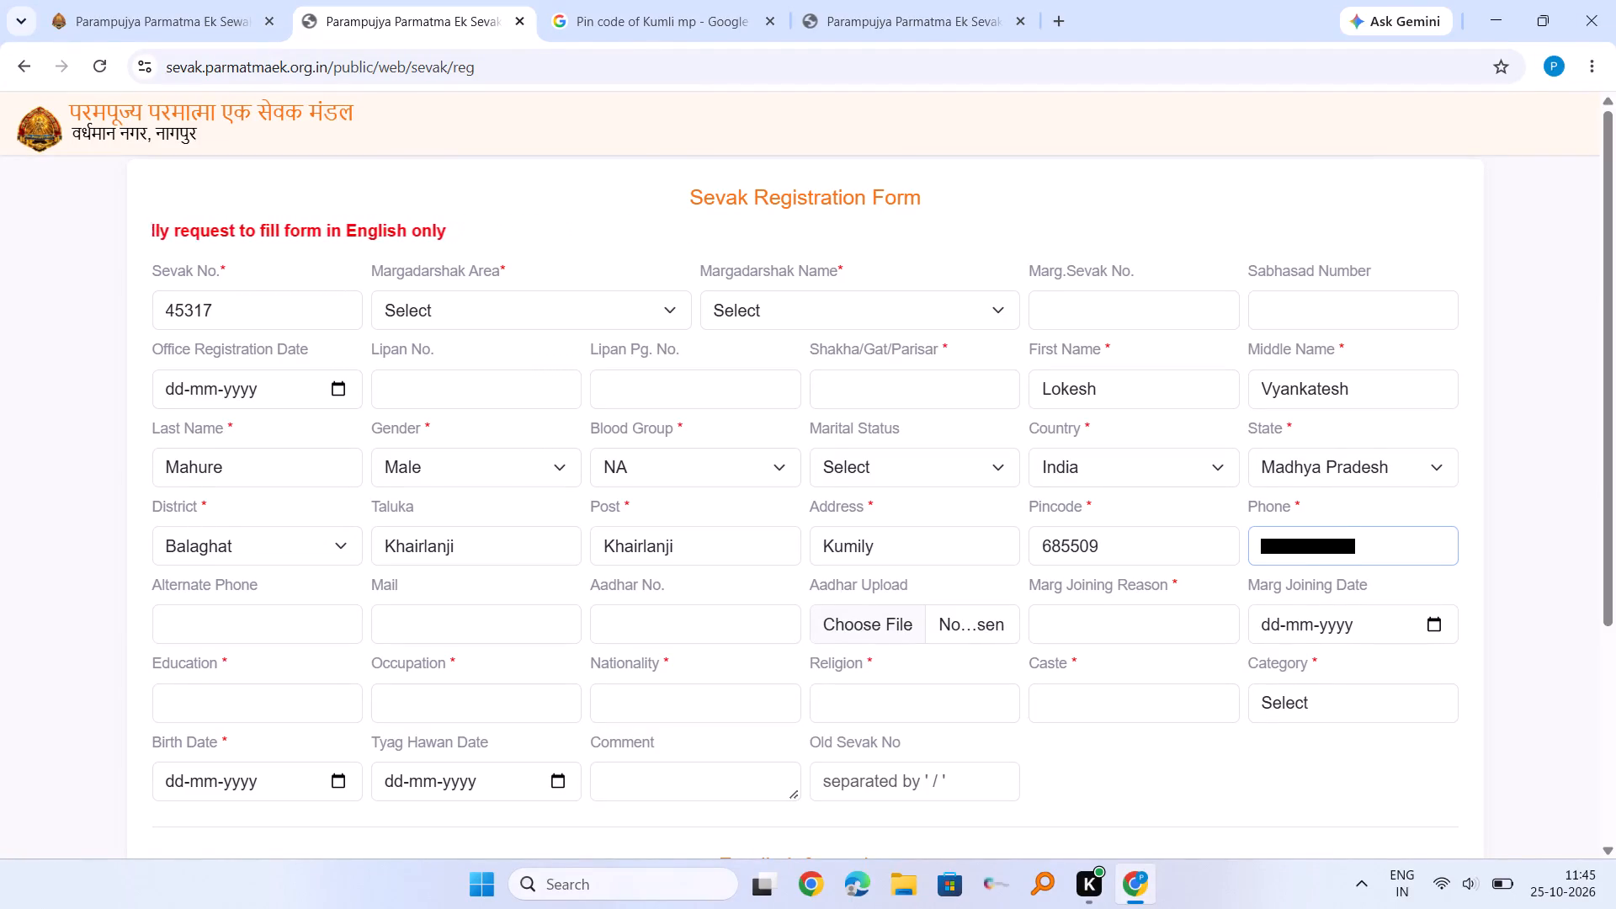
left_click(491, 619)
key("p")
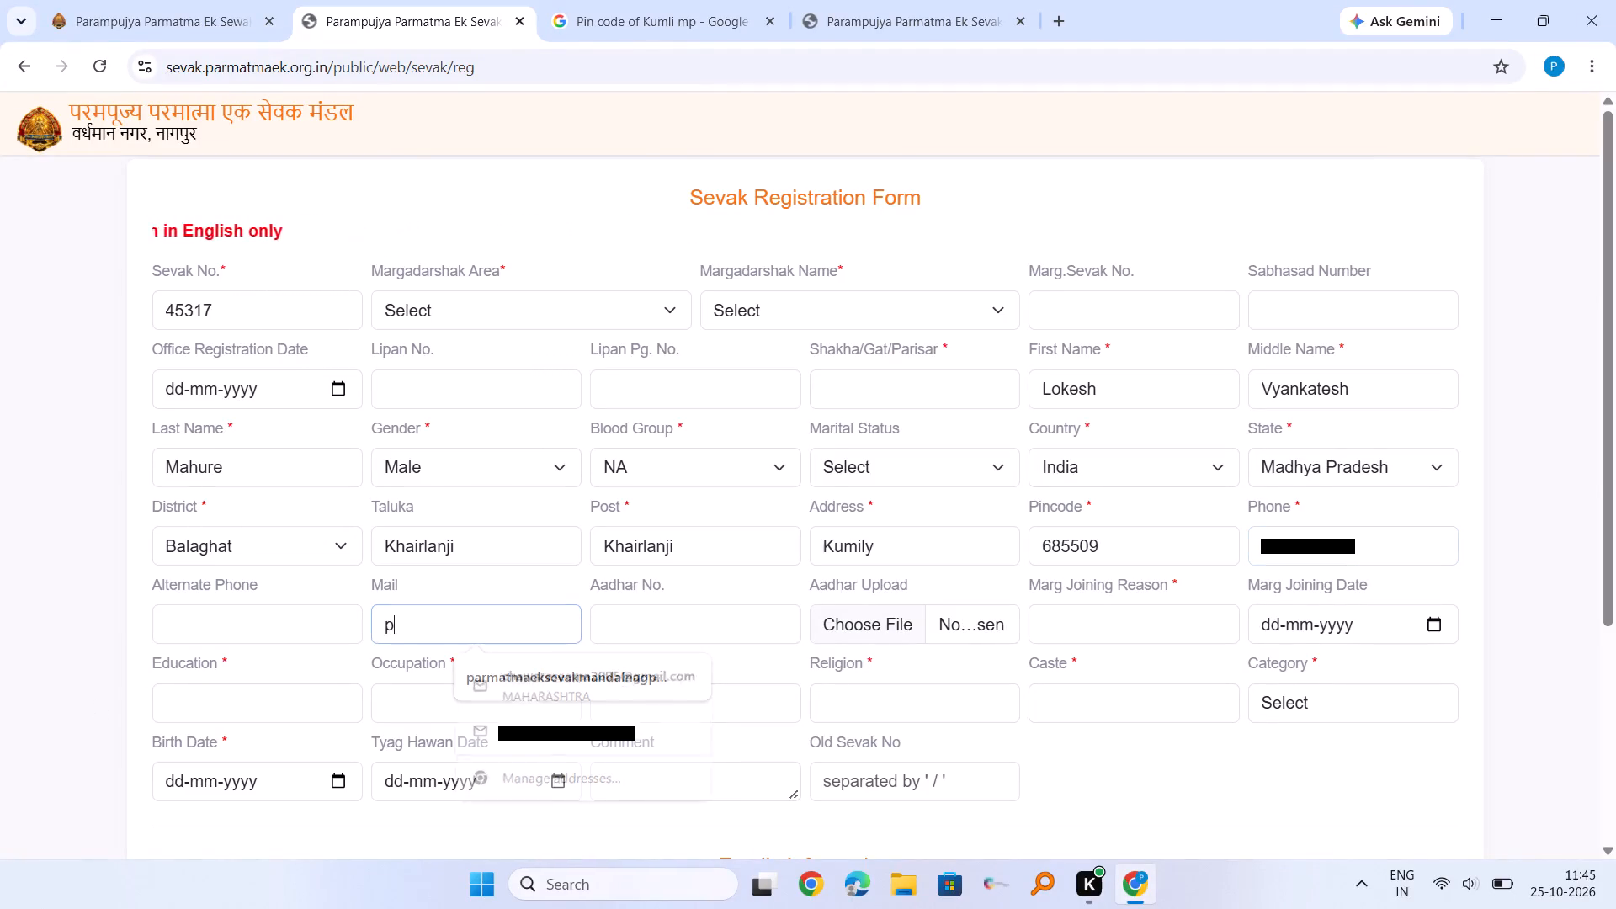
left_click(517, 663)
Set the Marg Joining Reason to Sharirikh dukh.
left_click(1060, 617)
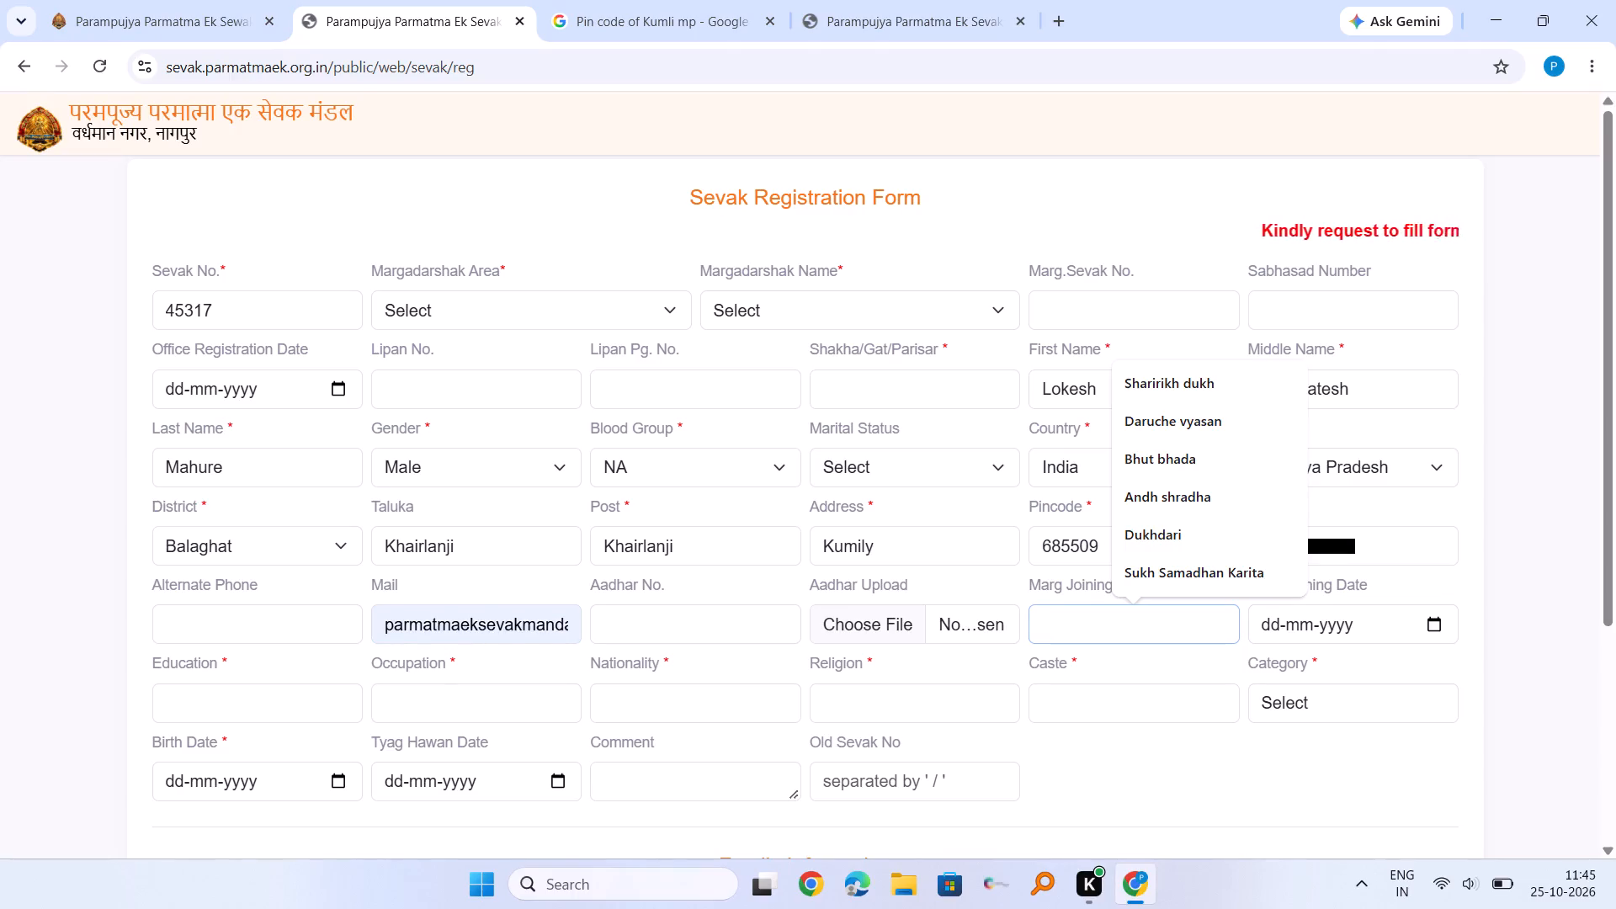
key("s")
left_click(1178, 366)
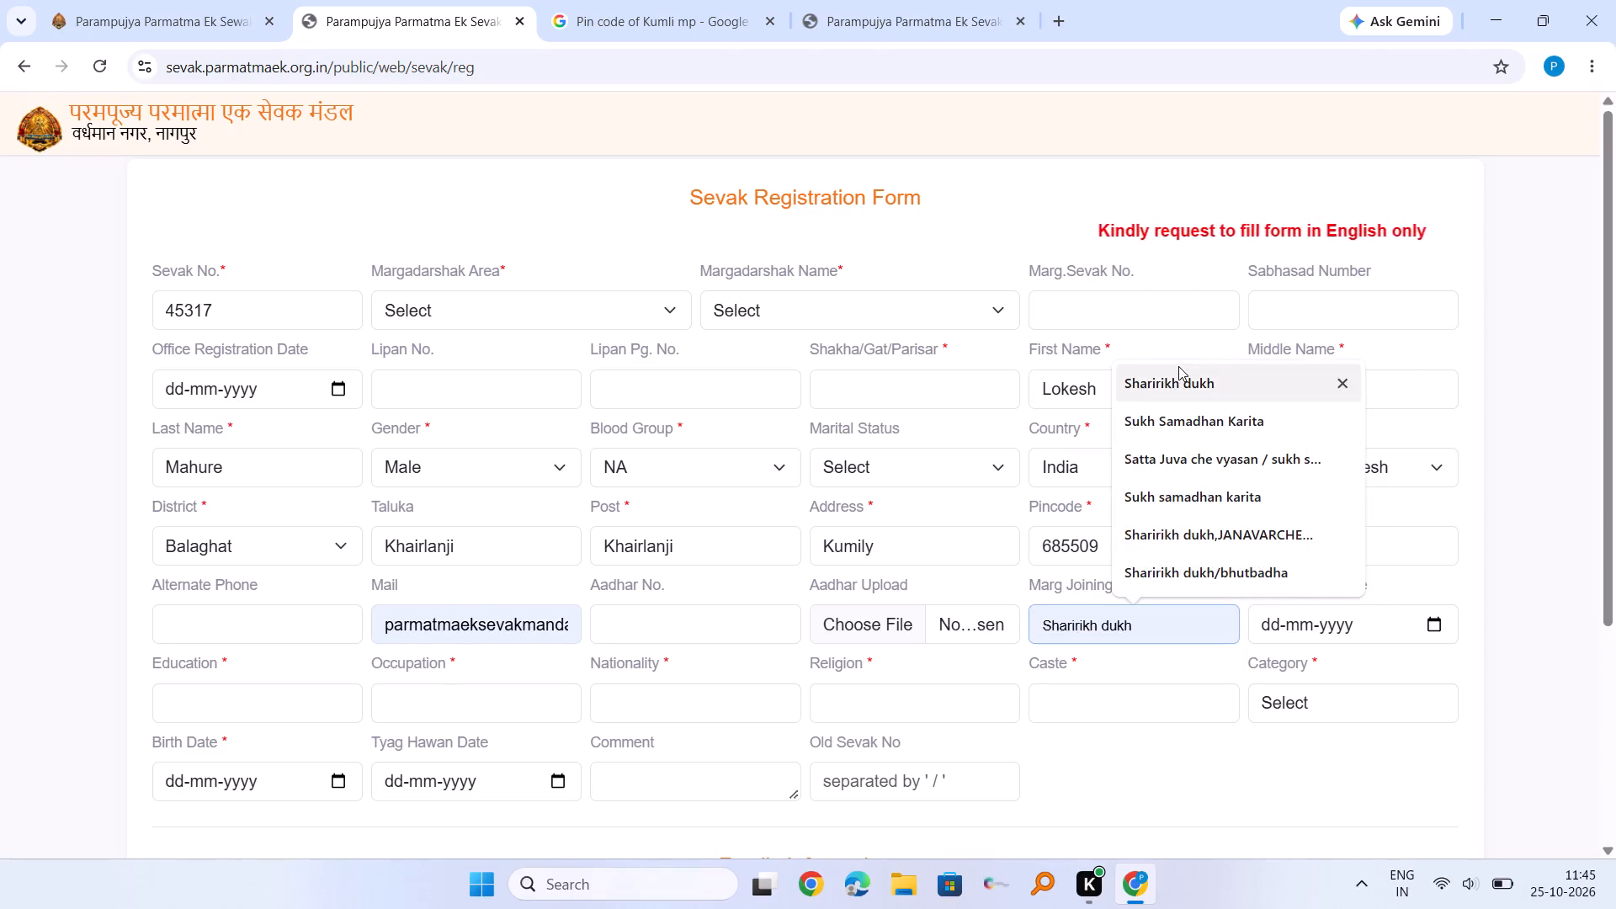
Enter 10th as the Education and Sheti as the Occupation.
left_click(178, 702)
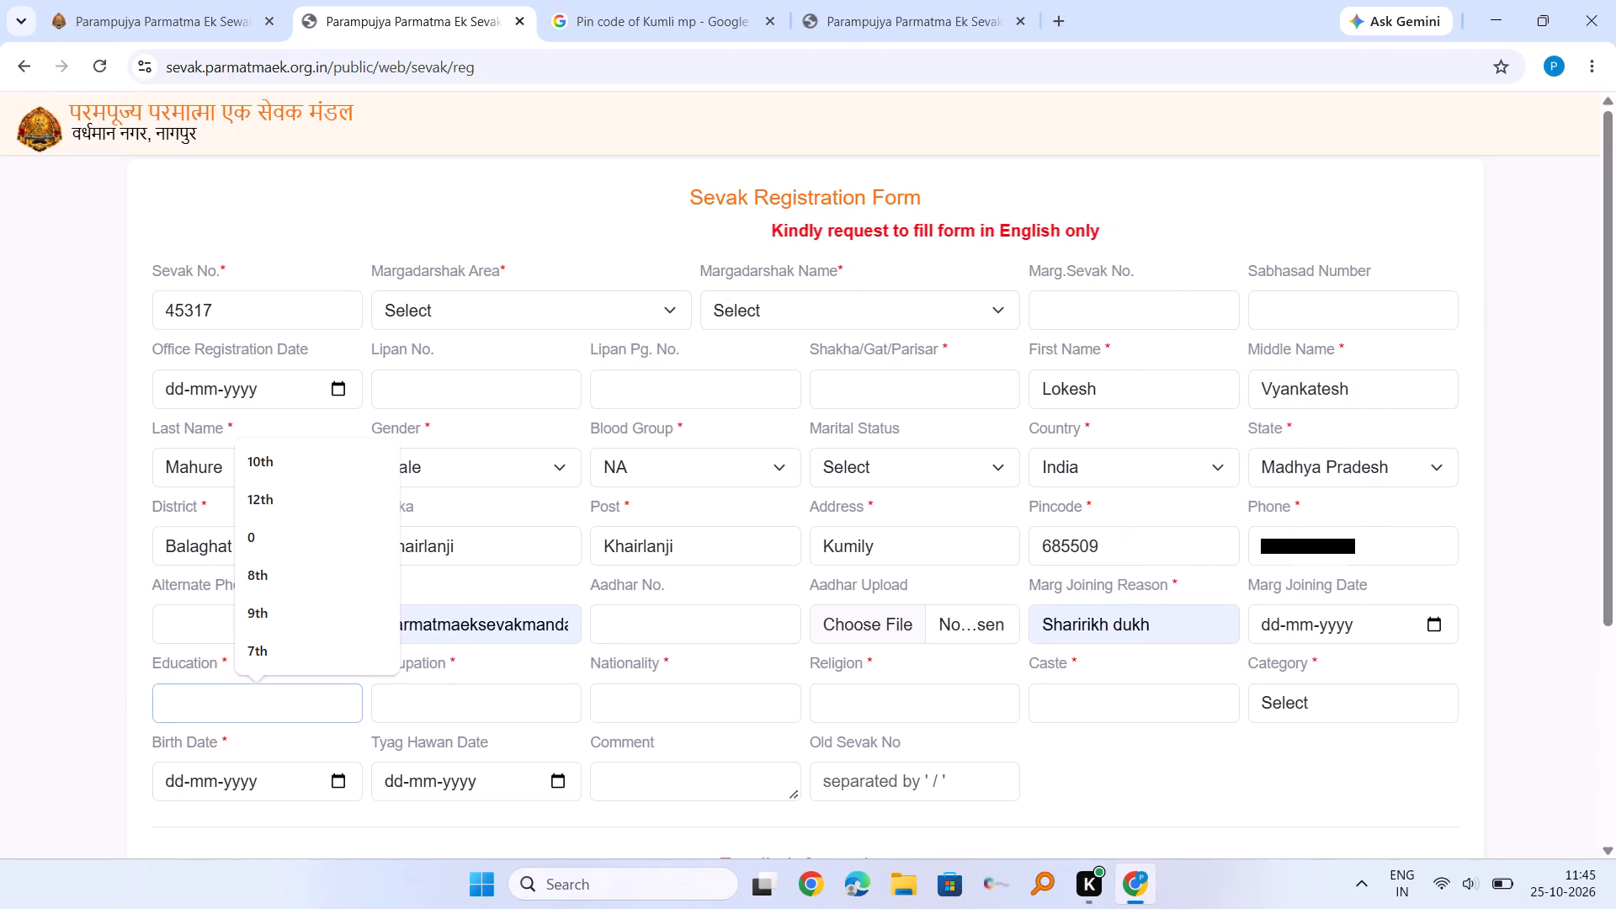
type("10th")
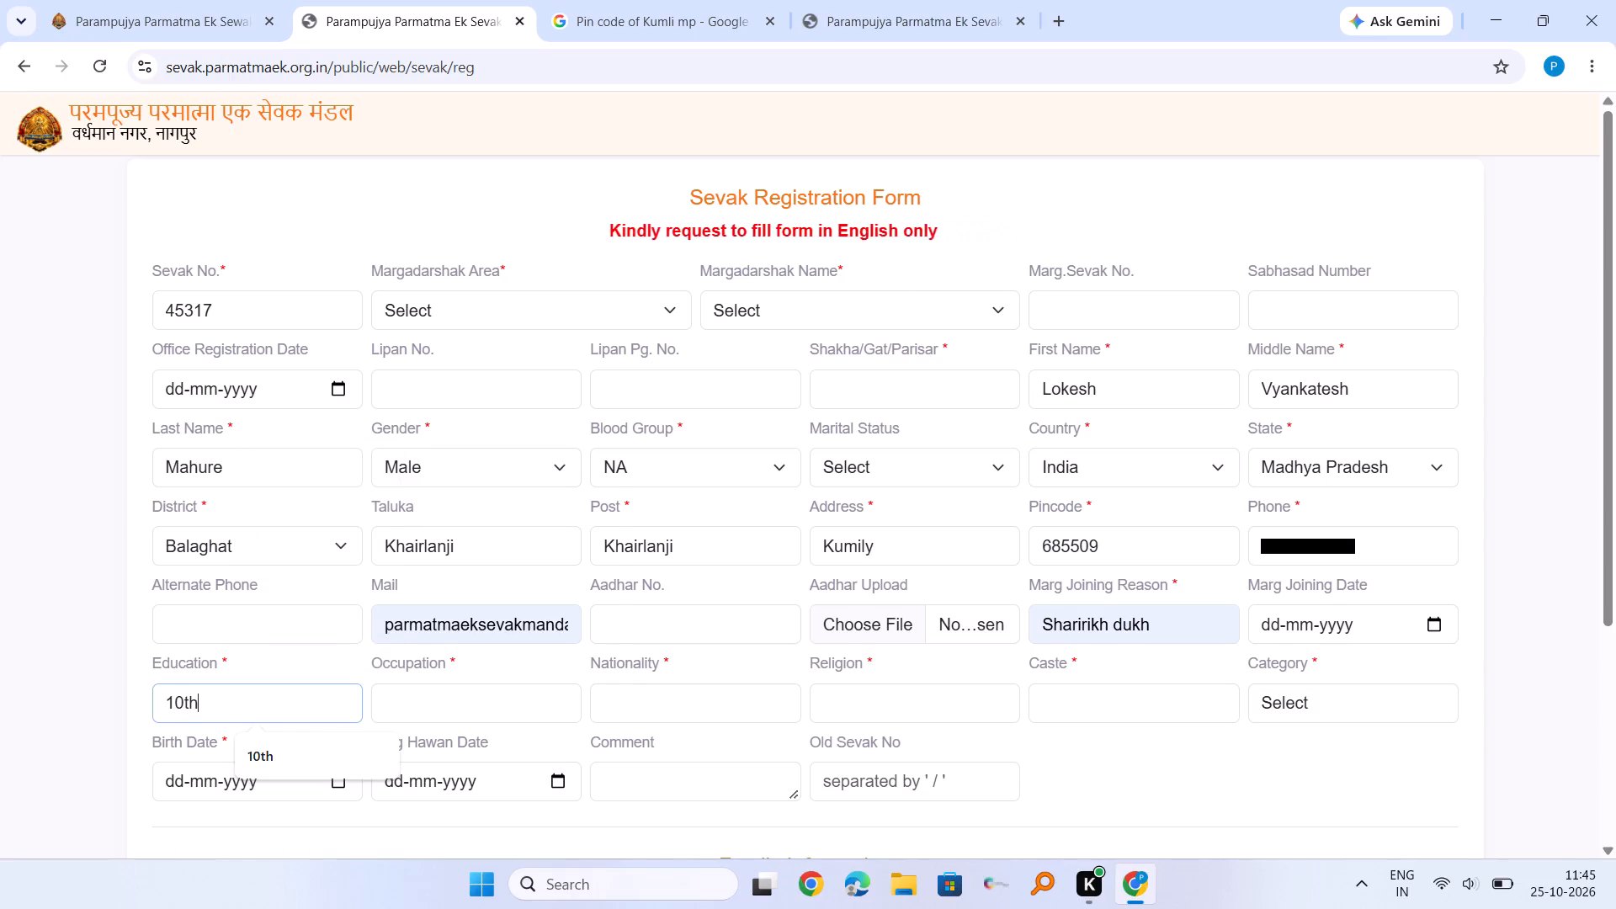
left_click(397, 719)
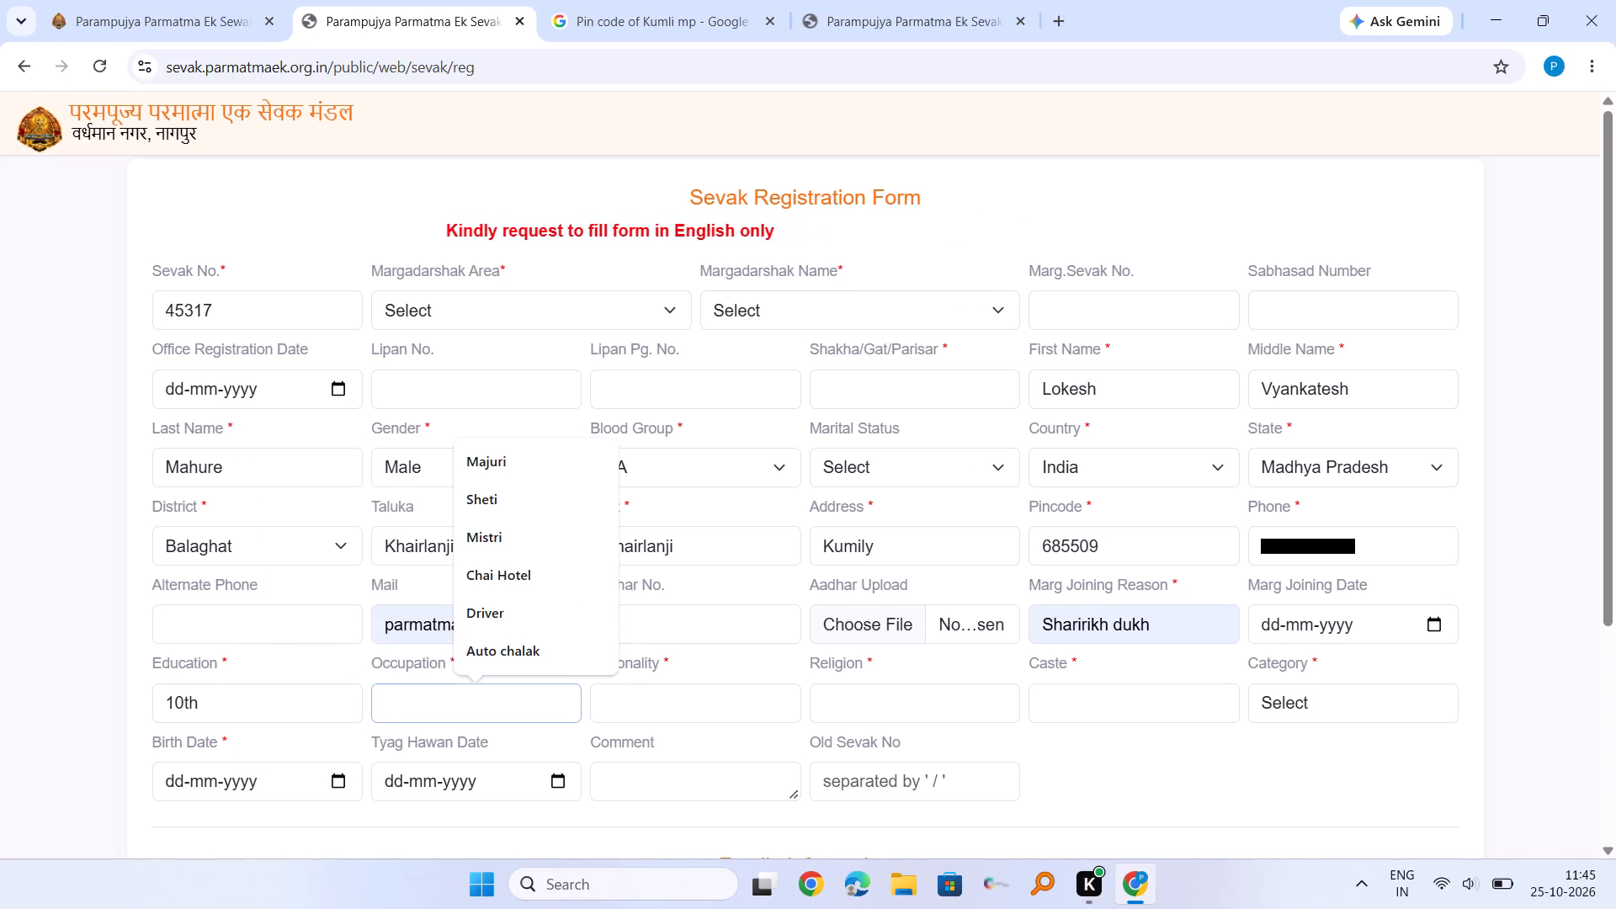
left_click(397, 719)
left_click(489, 514)
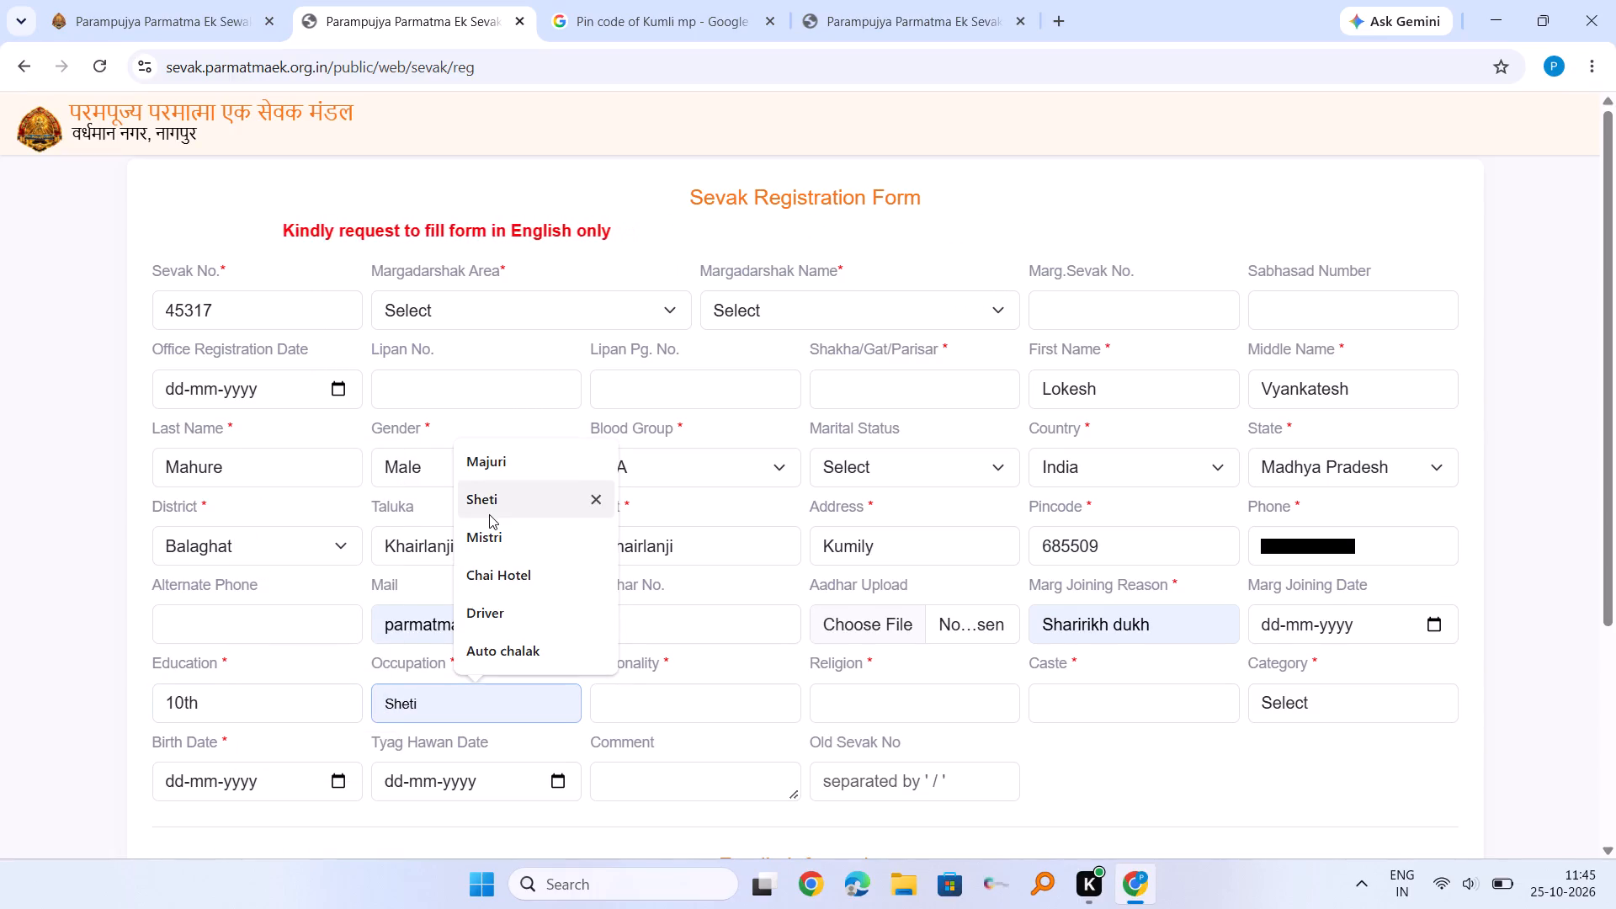
Fill in the Nationality as Indian, Religion as Hindu, Caste as Kunbhi and Category as OBC.
left_click(603, 699)
left_click(729, 769)
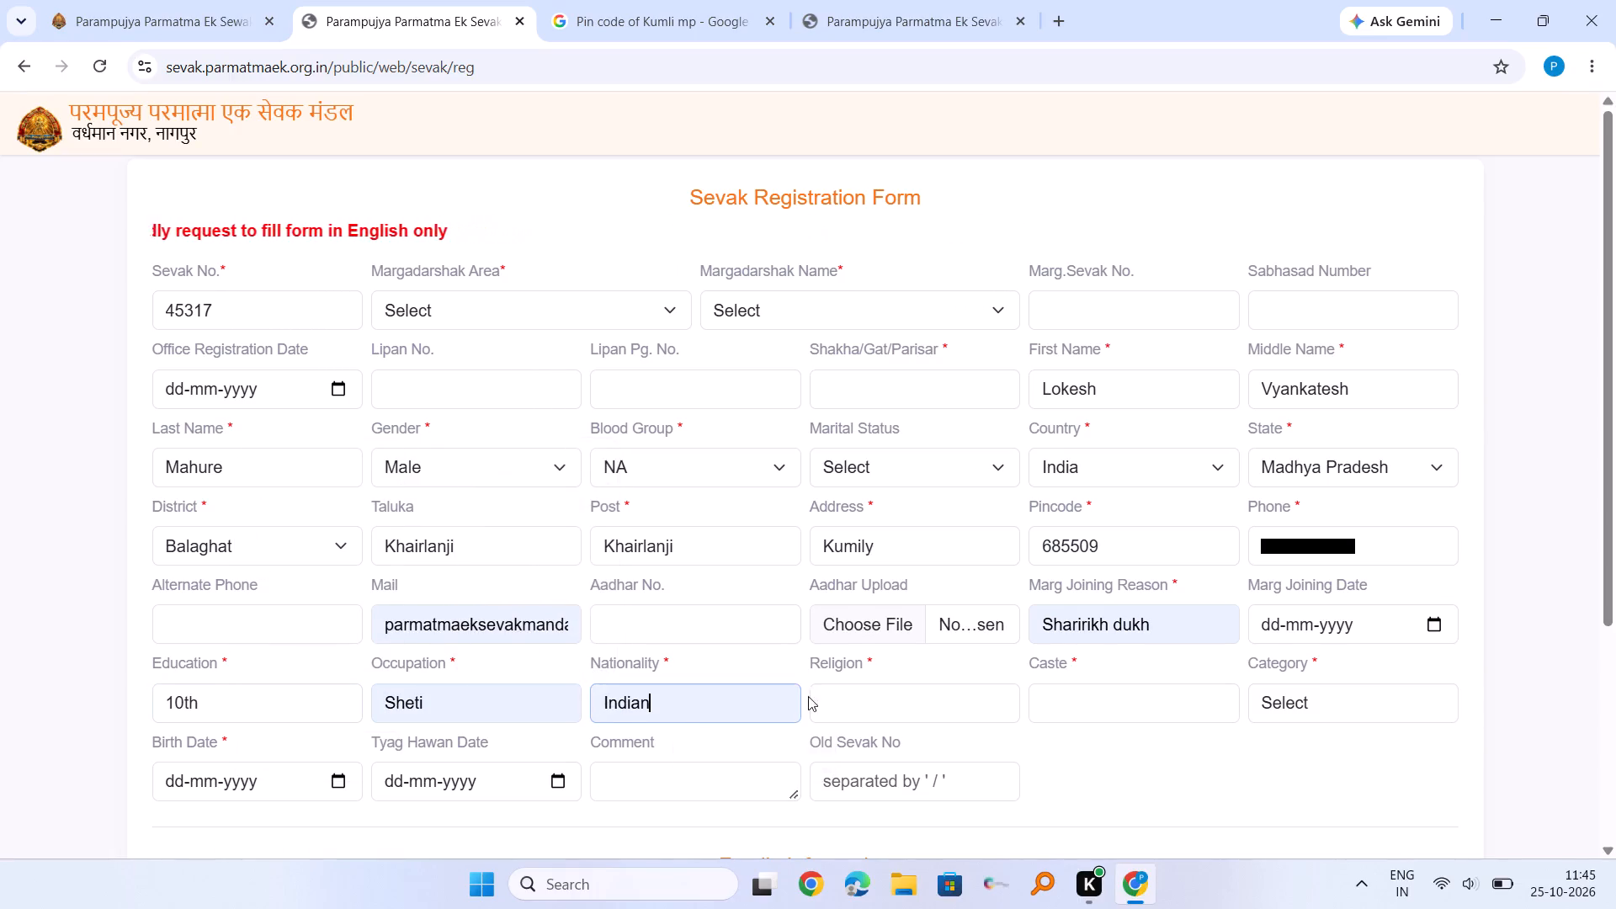
left_click(819, 687)
left_click(918, 773)
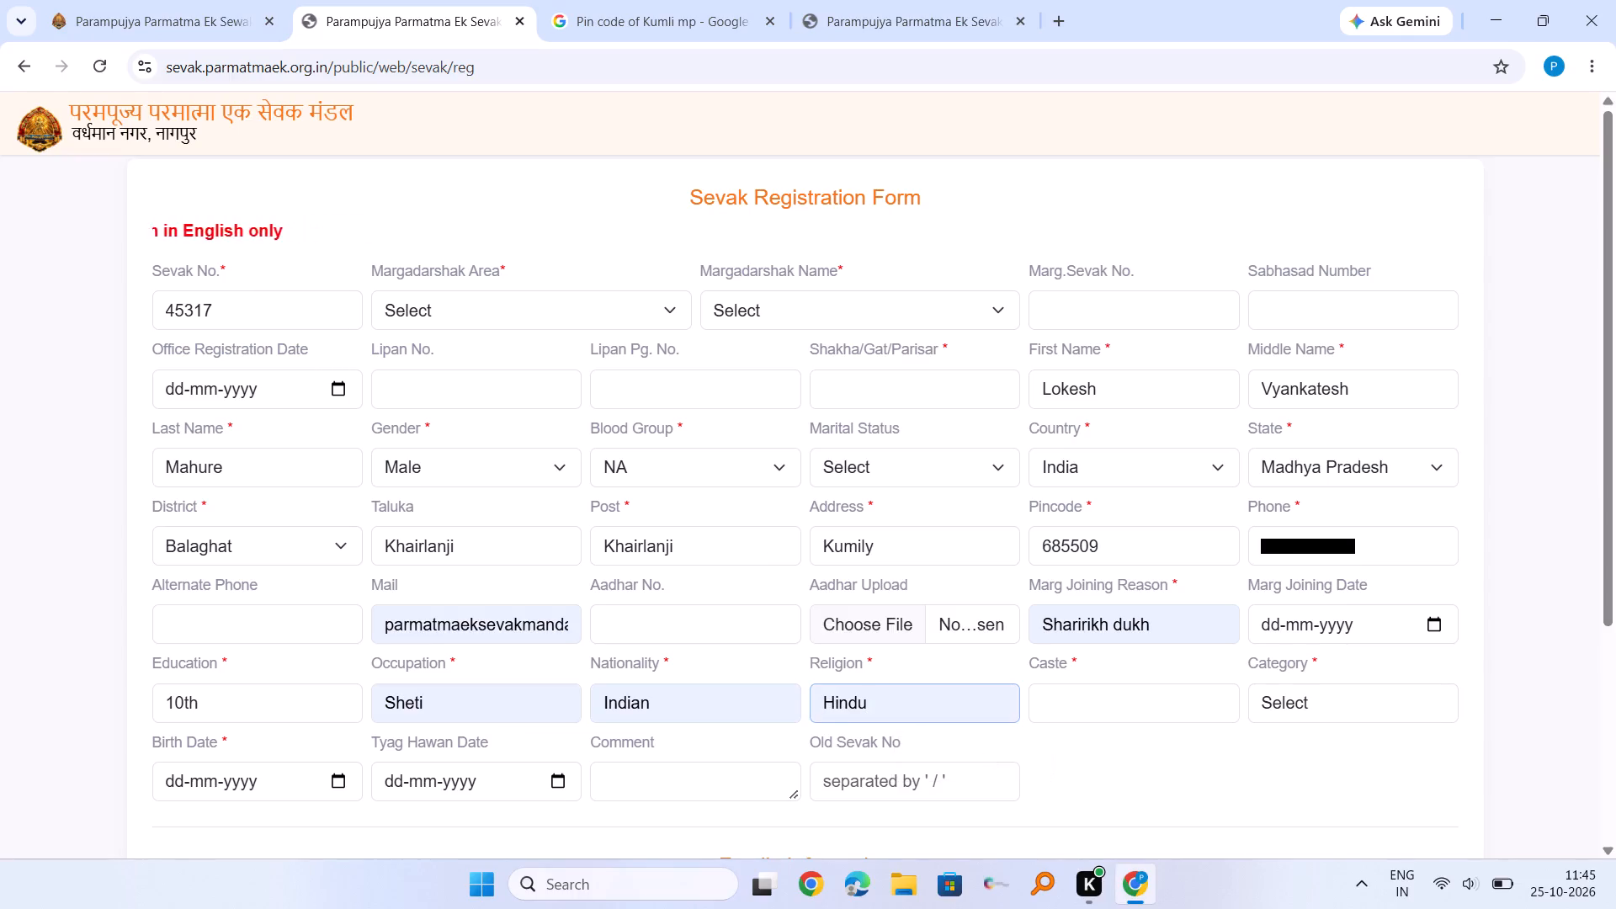
left_click(1102, 713)
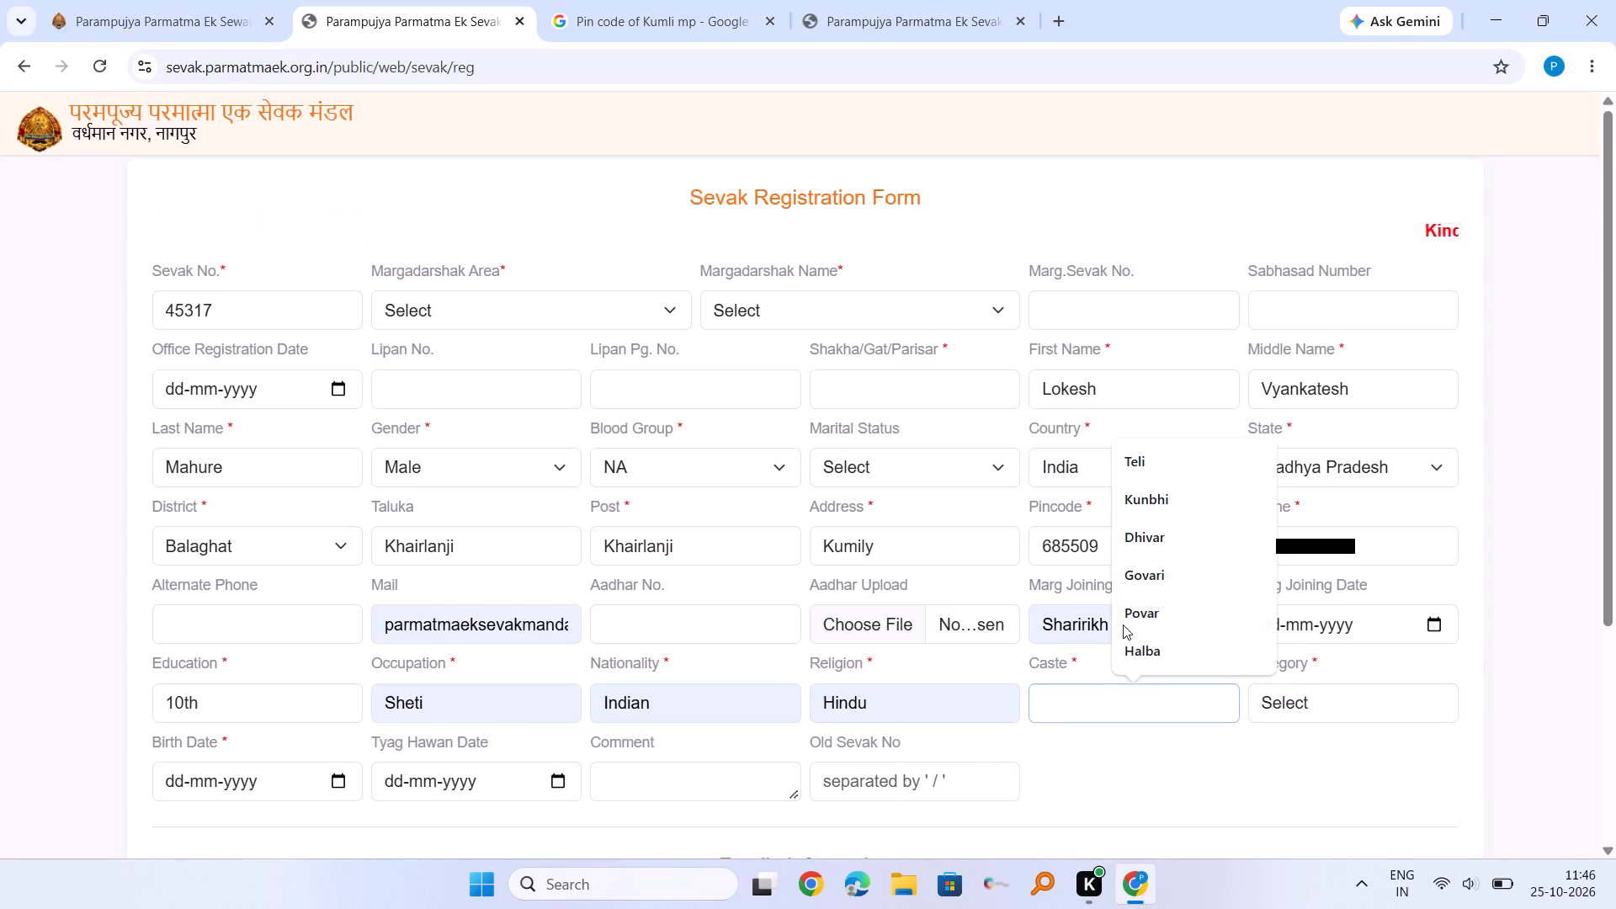
left_click(1166, 488)
left_click(1313, 701)
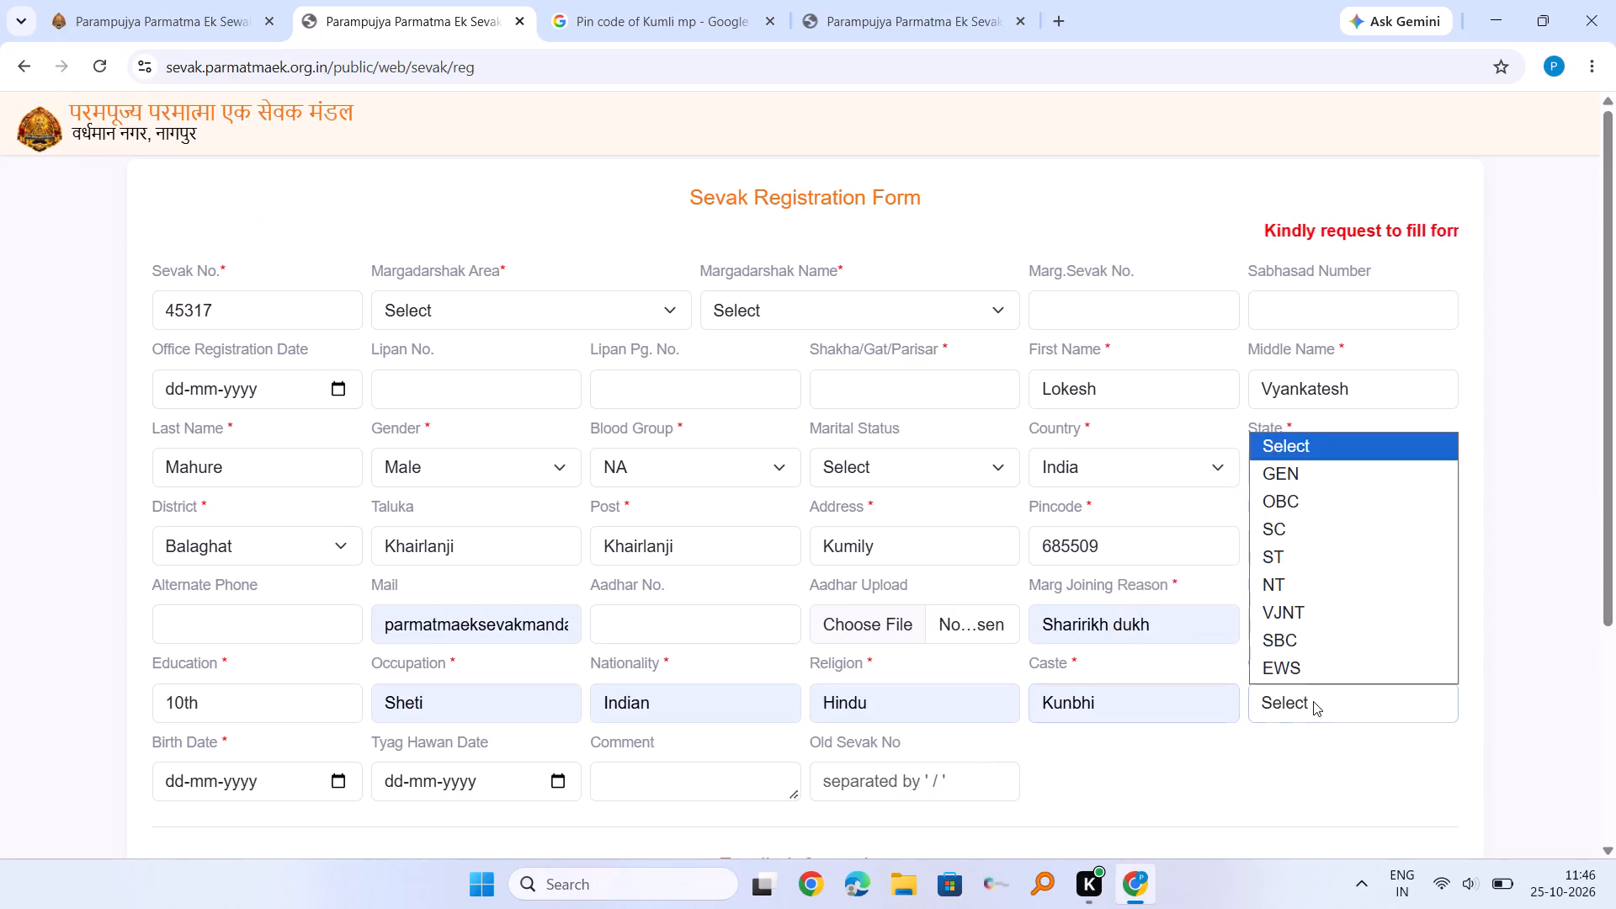
left_click(1306, 509)
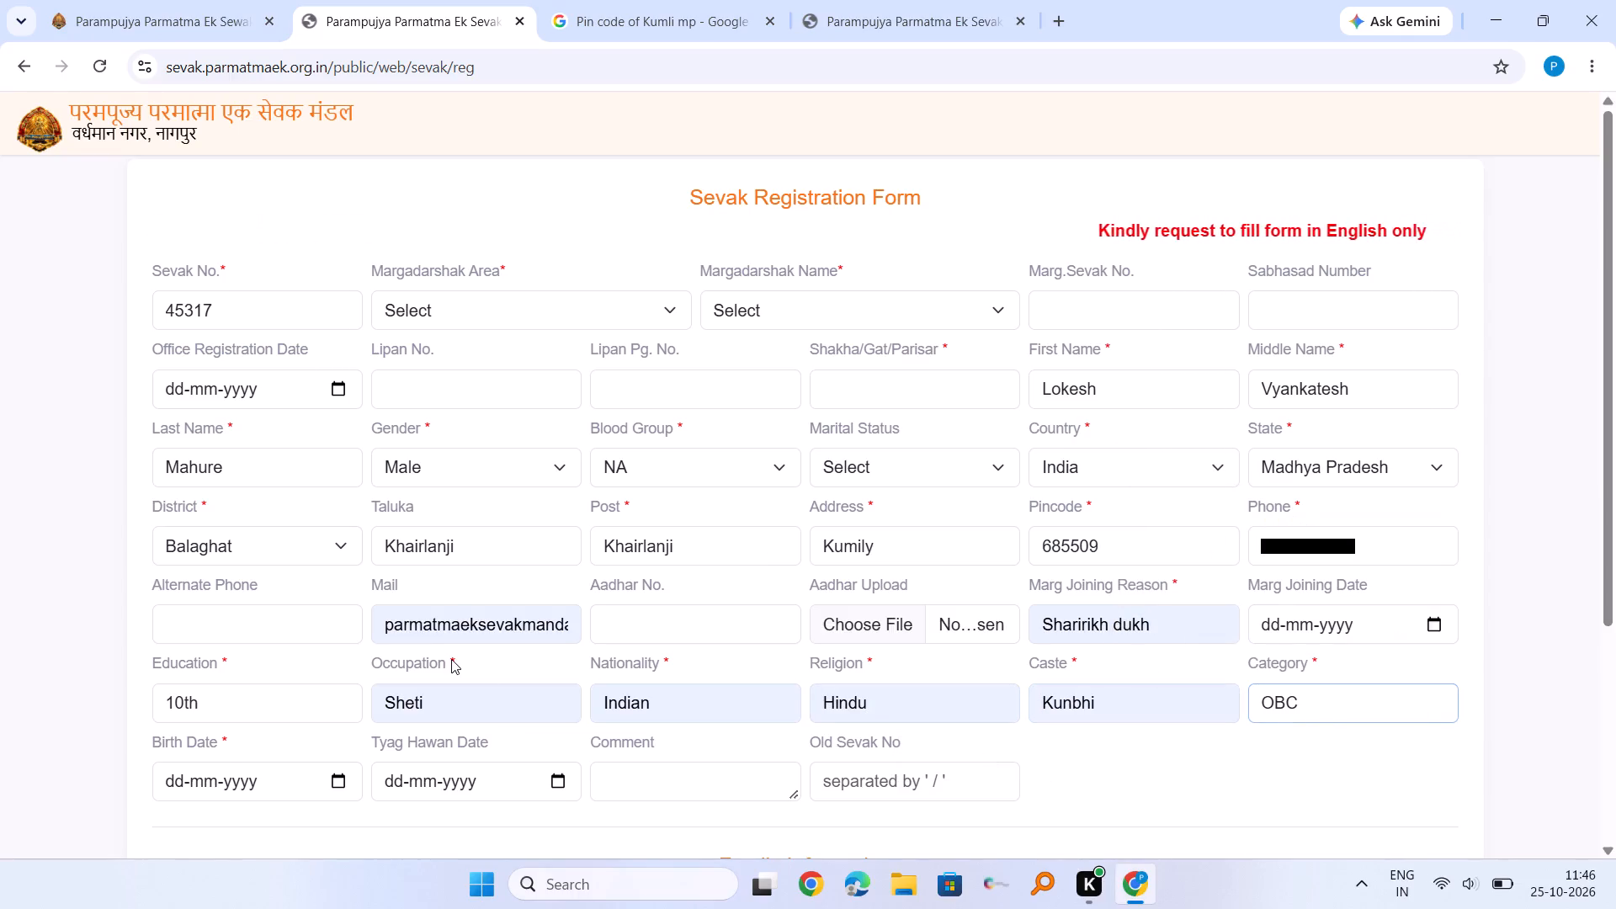
Enter the sevak's date of birth in the Birth Date field.
left_click(172, 782)
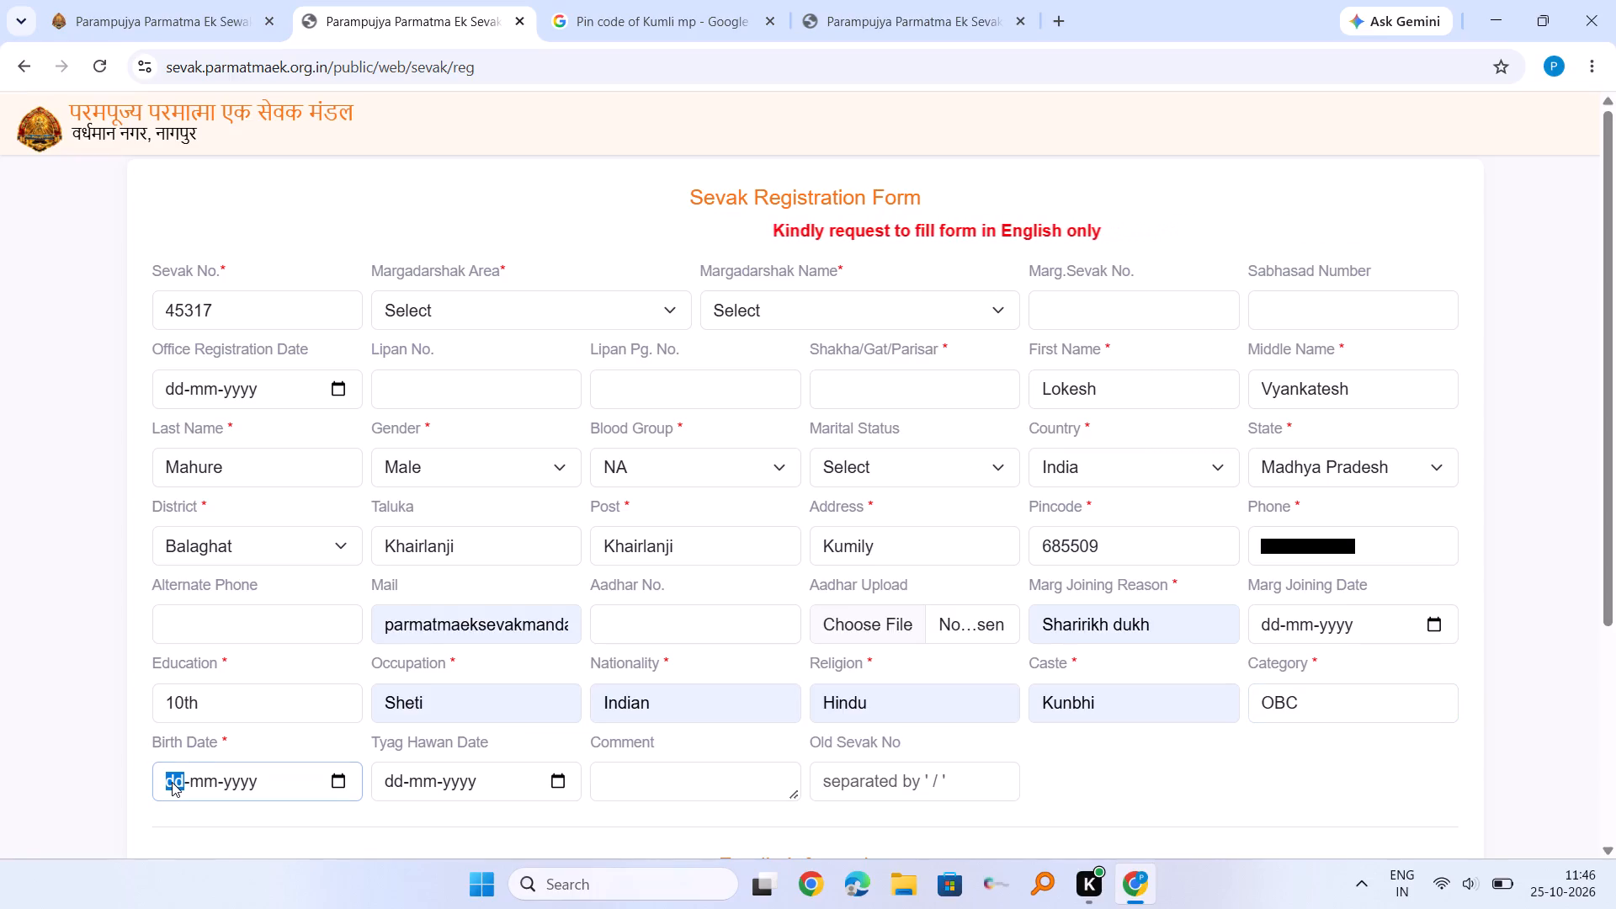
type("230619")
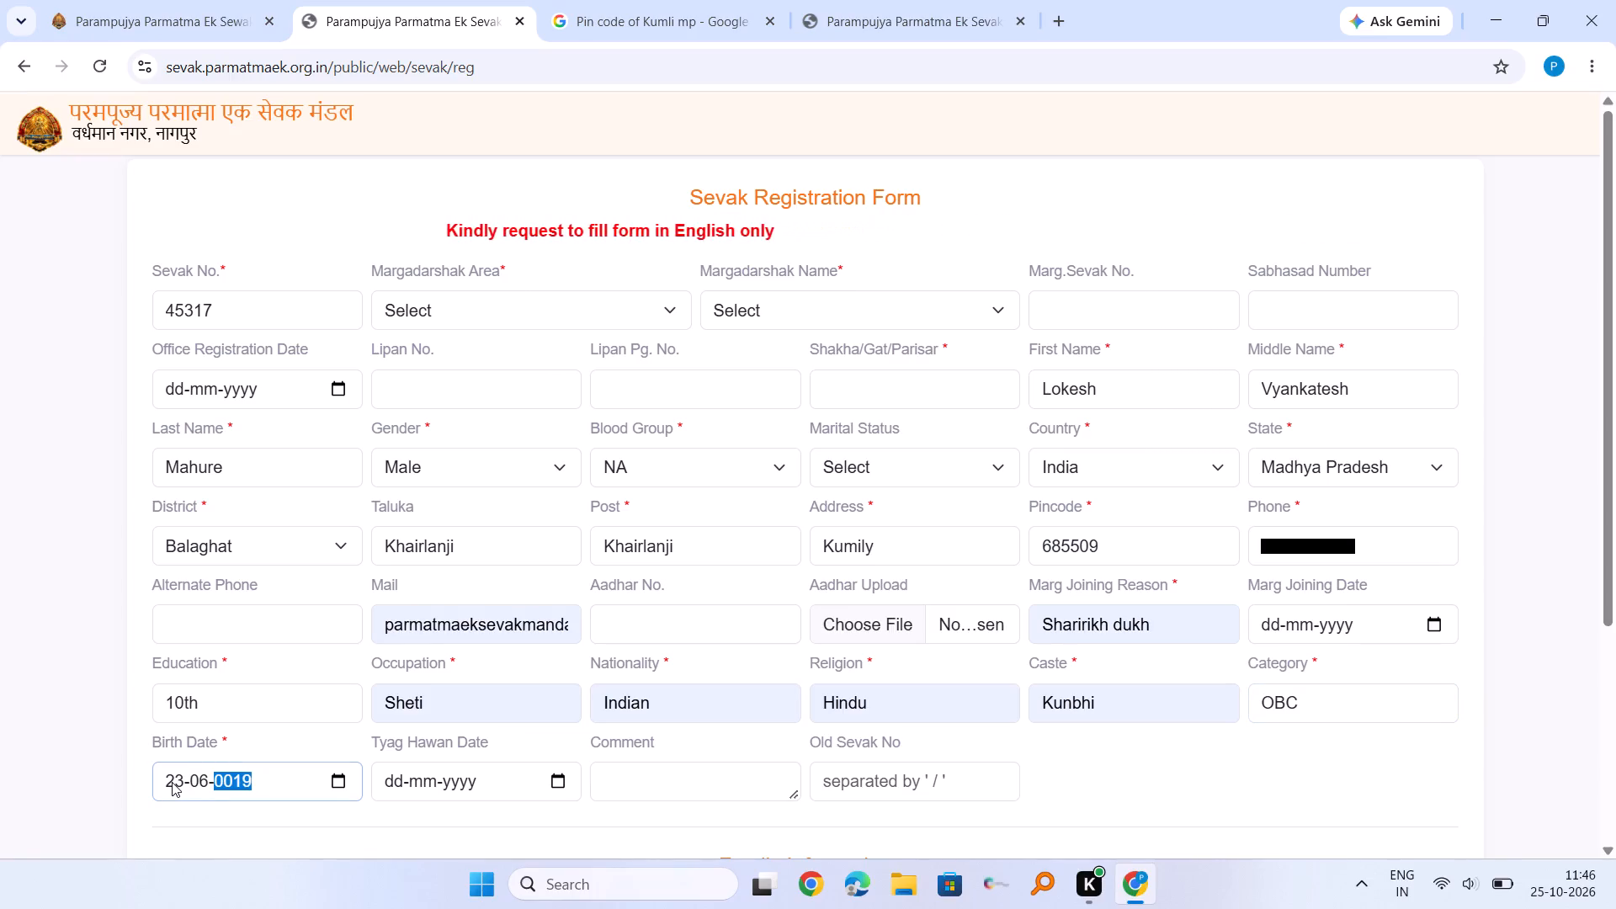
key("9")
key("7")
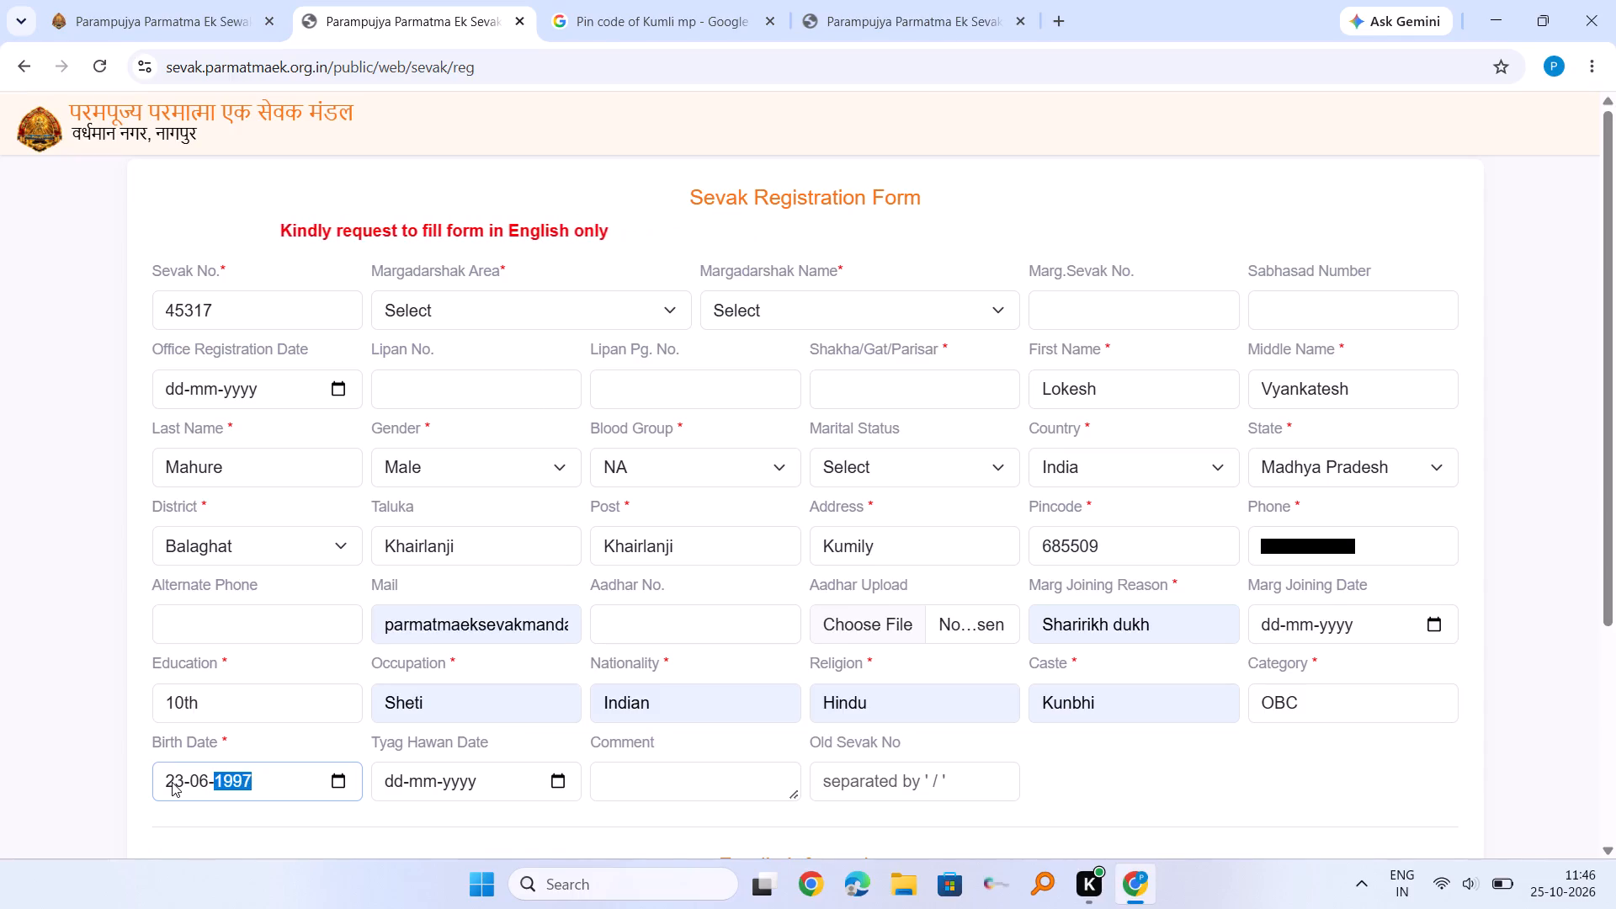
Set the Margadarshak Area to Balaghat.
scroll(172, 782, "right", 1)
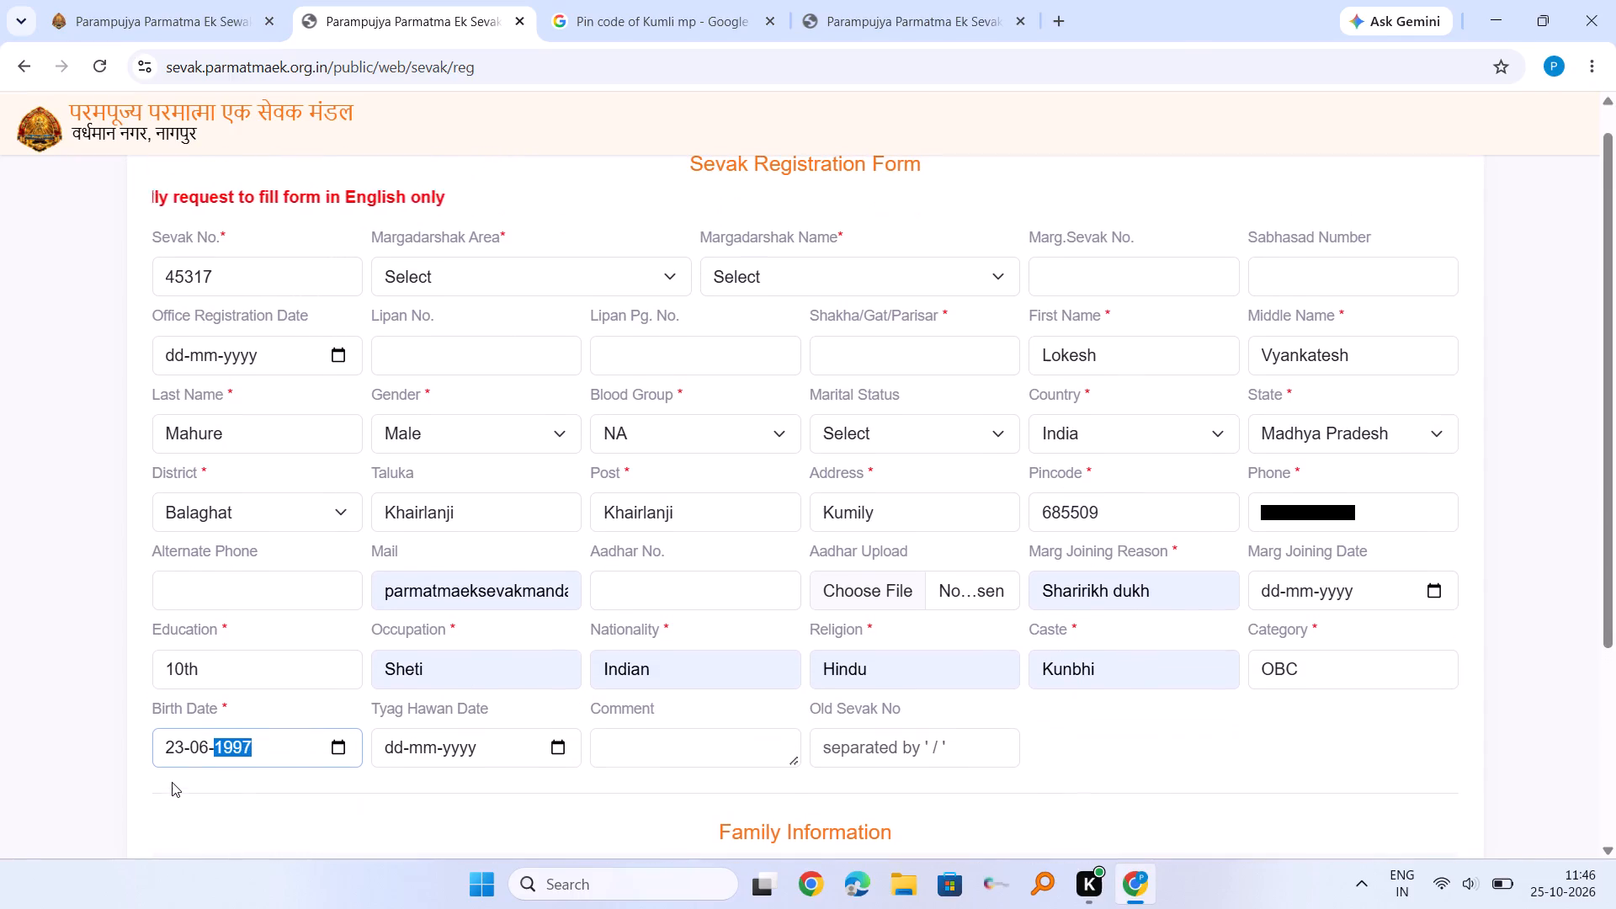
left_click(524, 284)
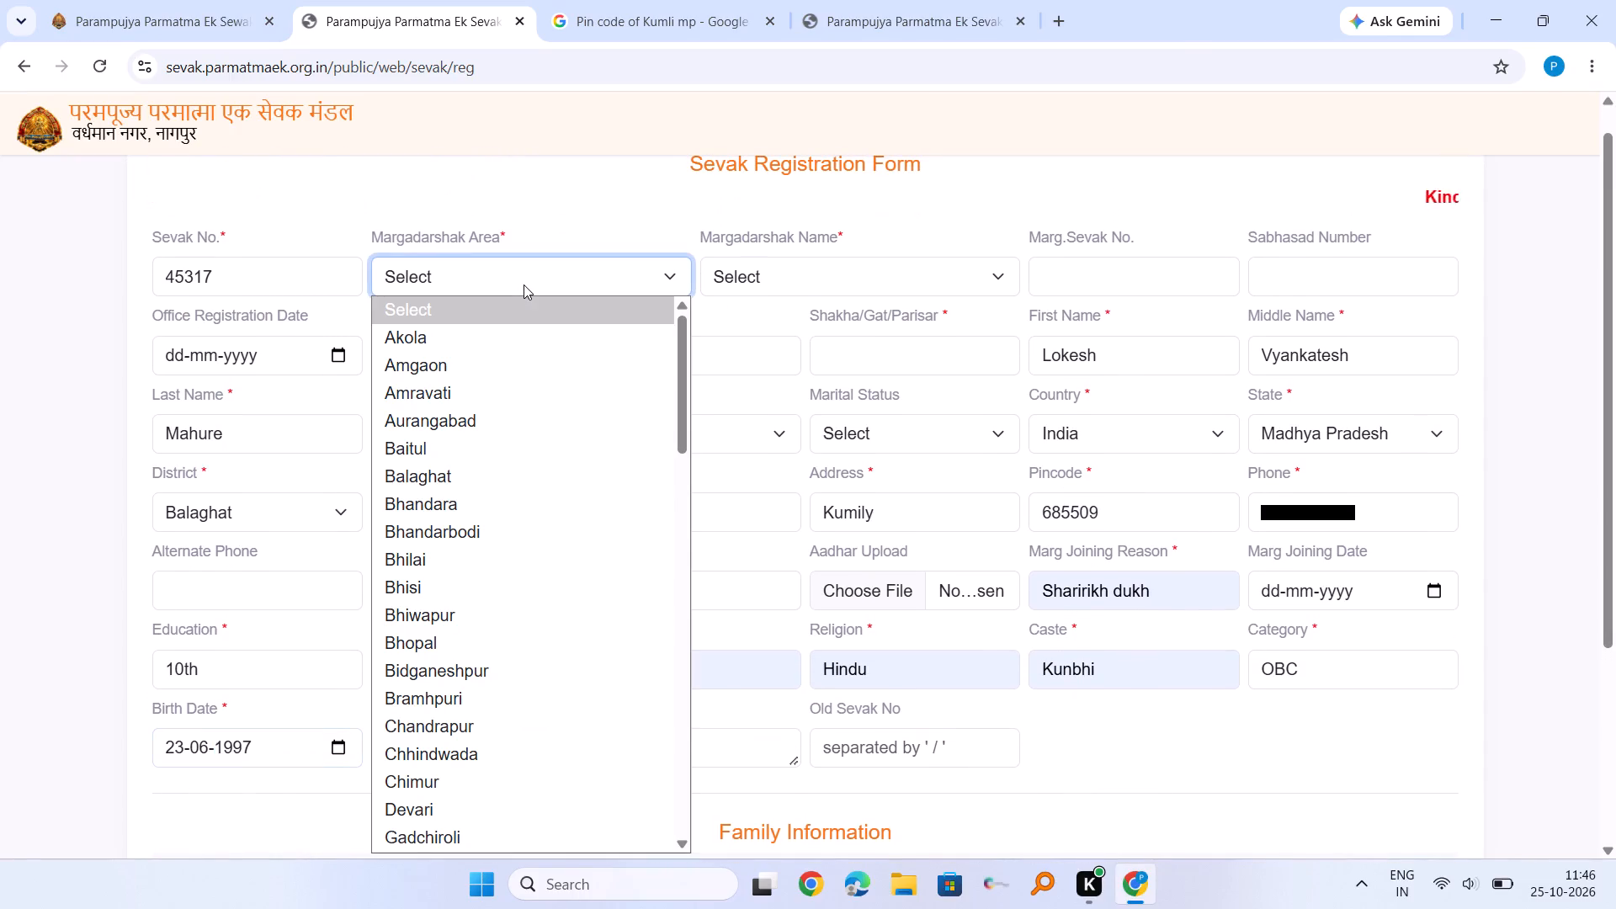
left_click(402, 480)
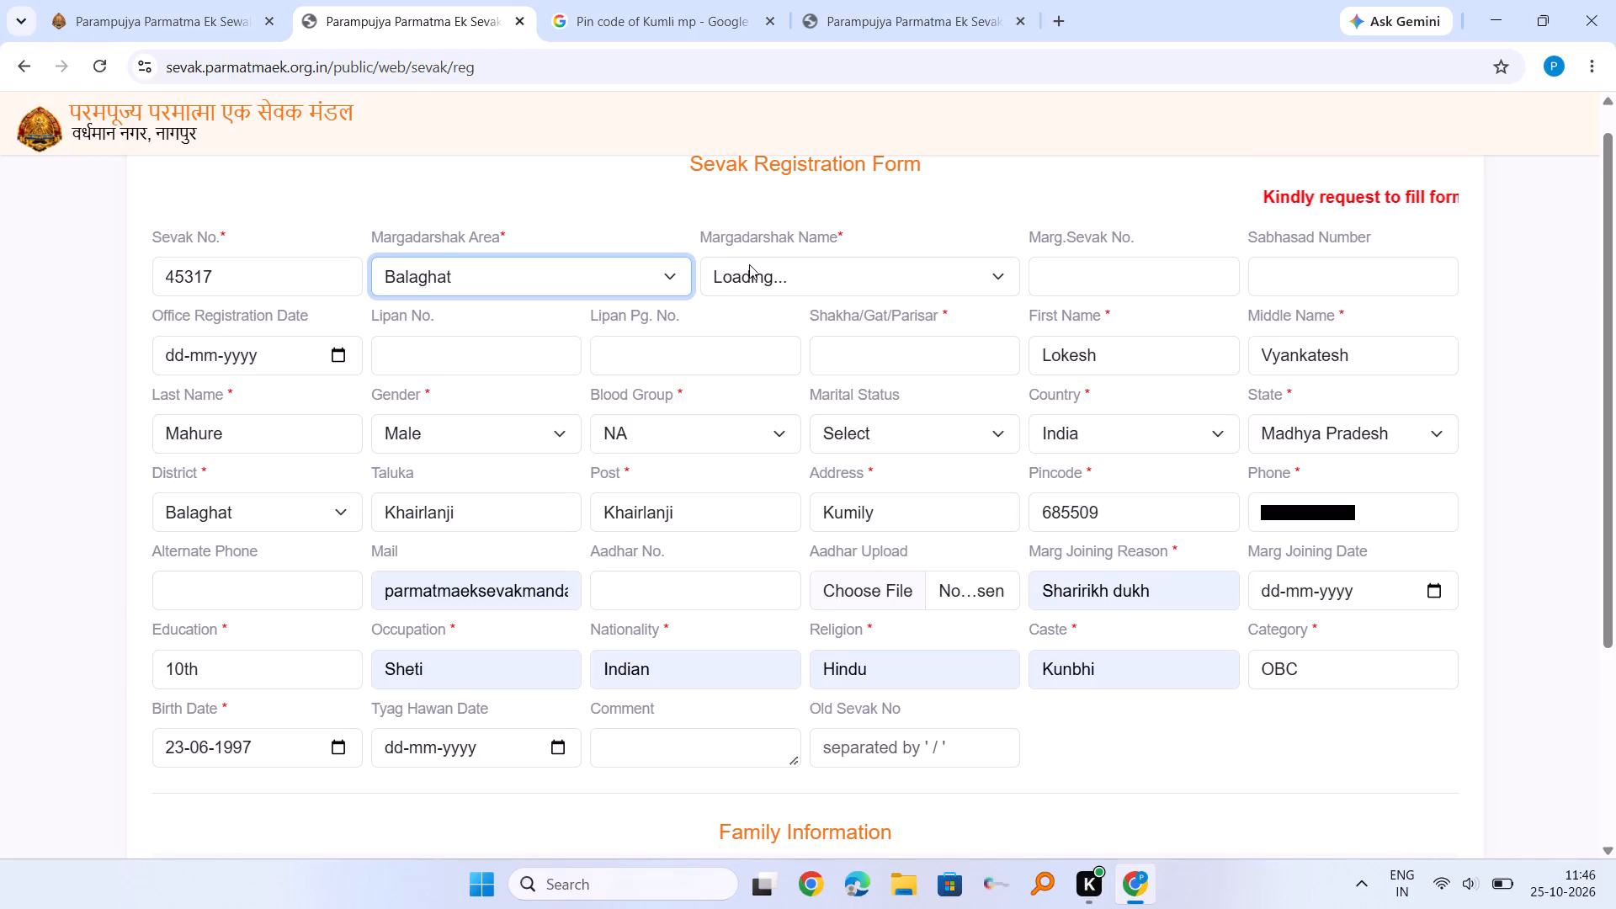
Reselect Balaghat as the Margadarshak Area to reload the Margadarshak name list.
left_click(492, 276)
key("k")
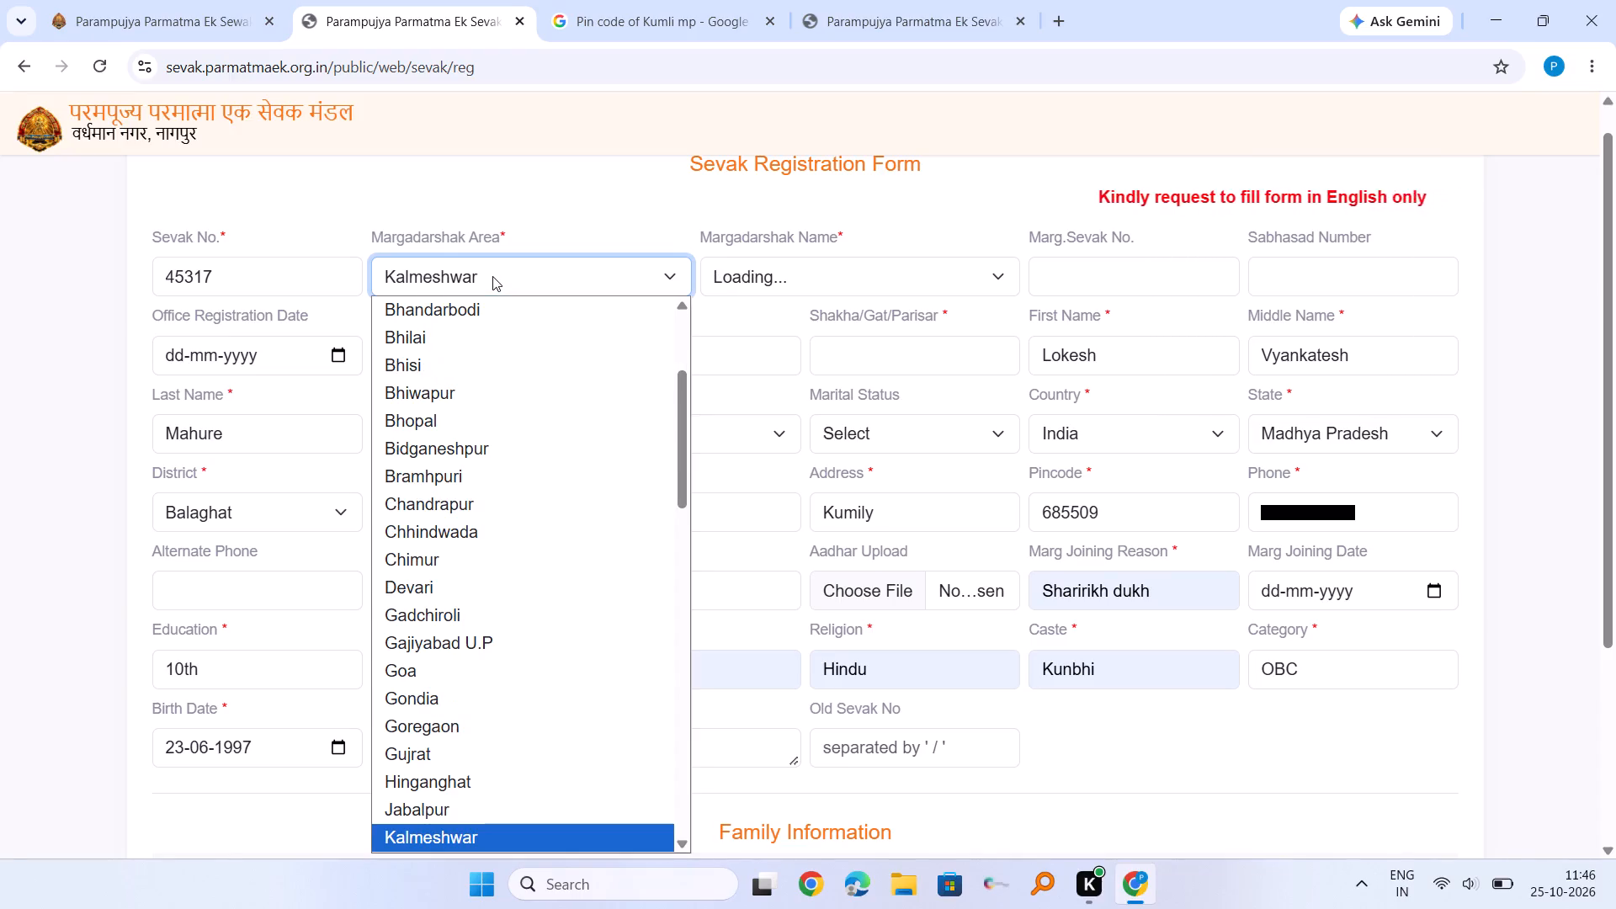
key("Down")
key("Down")
key("Down")
key("Down")
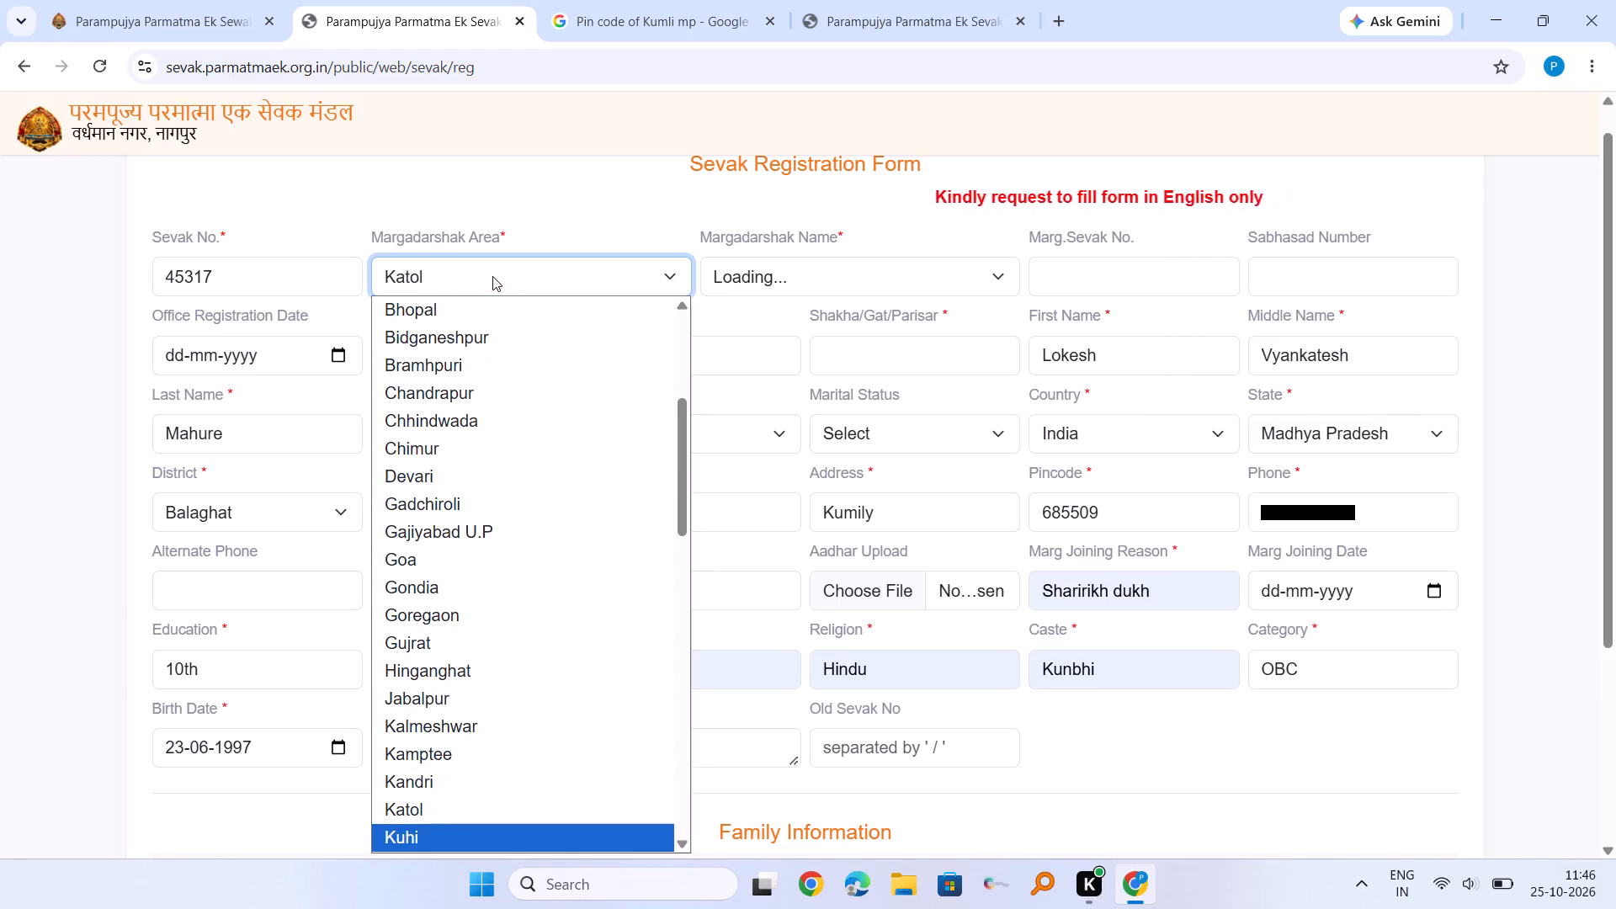
key("Down")
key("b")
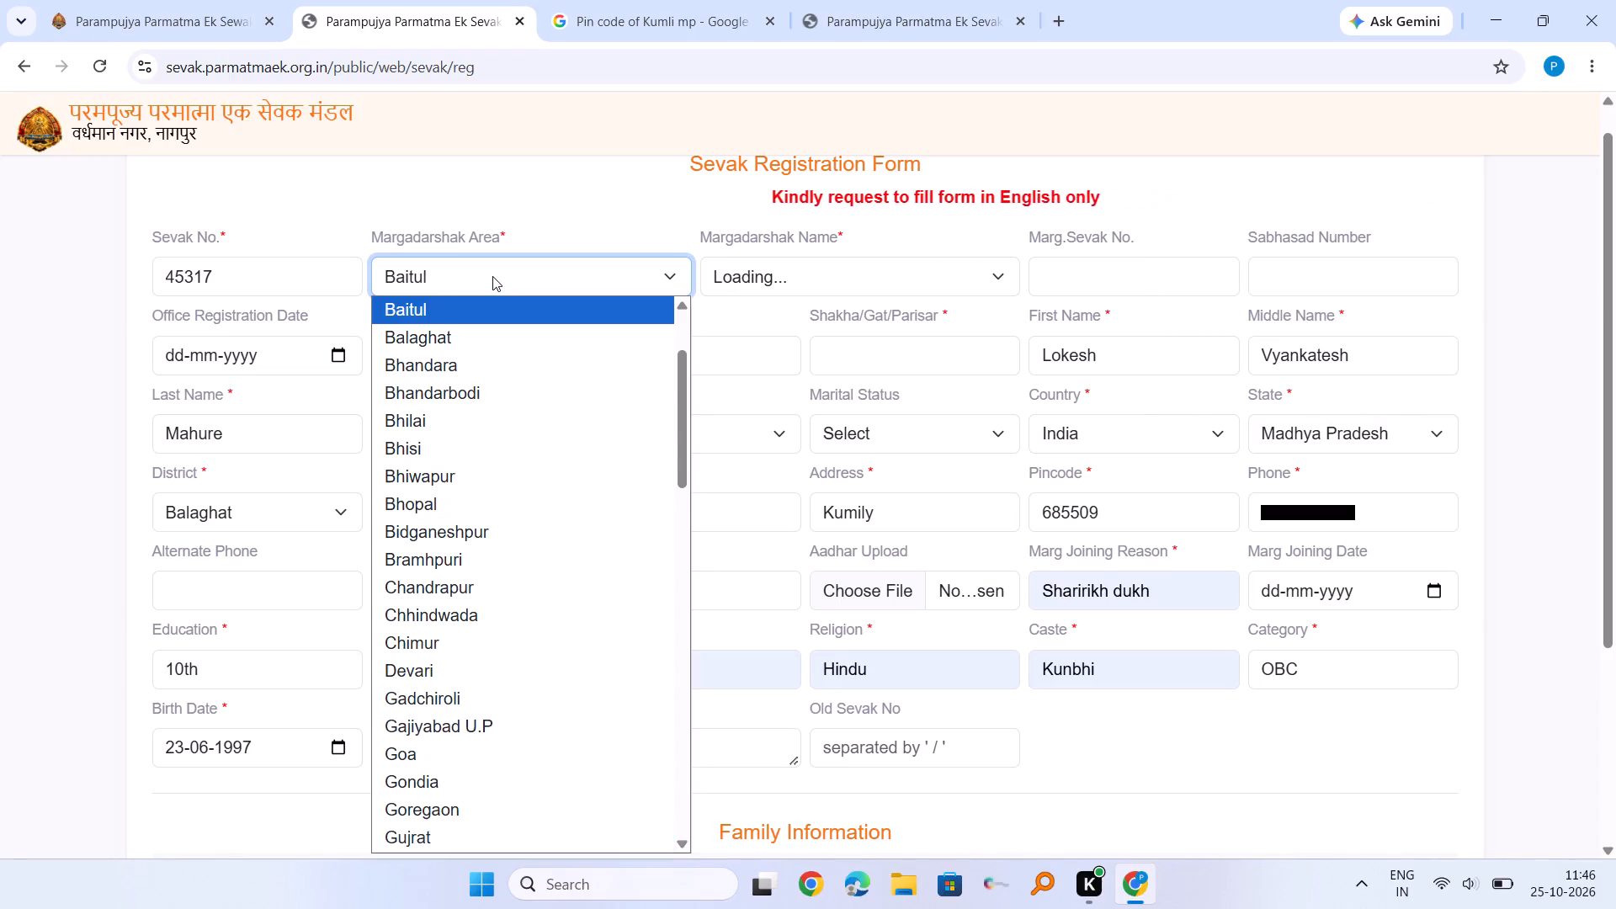
key("Down")
key("Return")
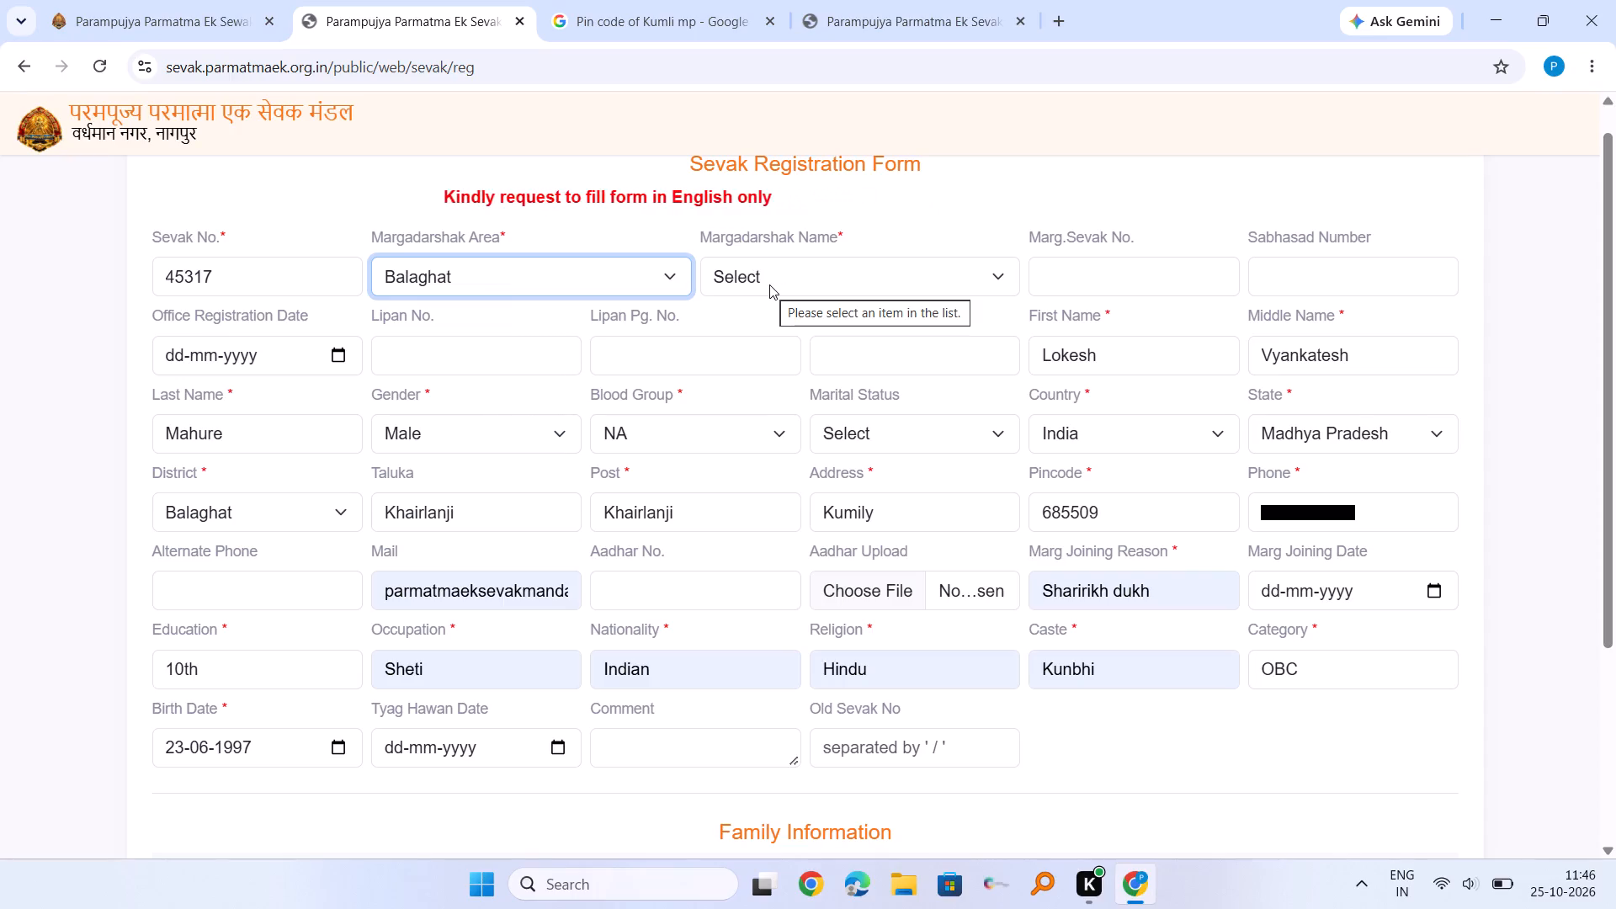
Set the Margadarshak Name to the Balaghat guide whose first name is Premlal.
left_click(769, 284)
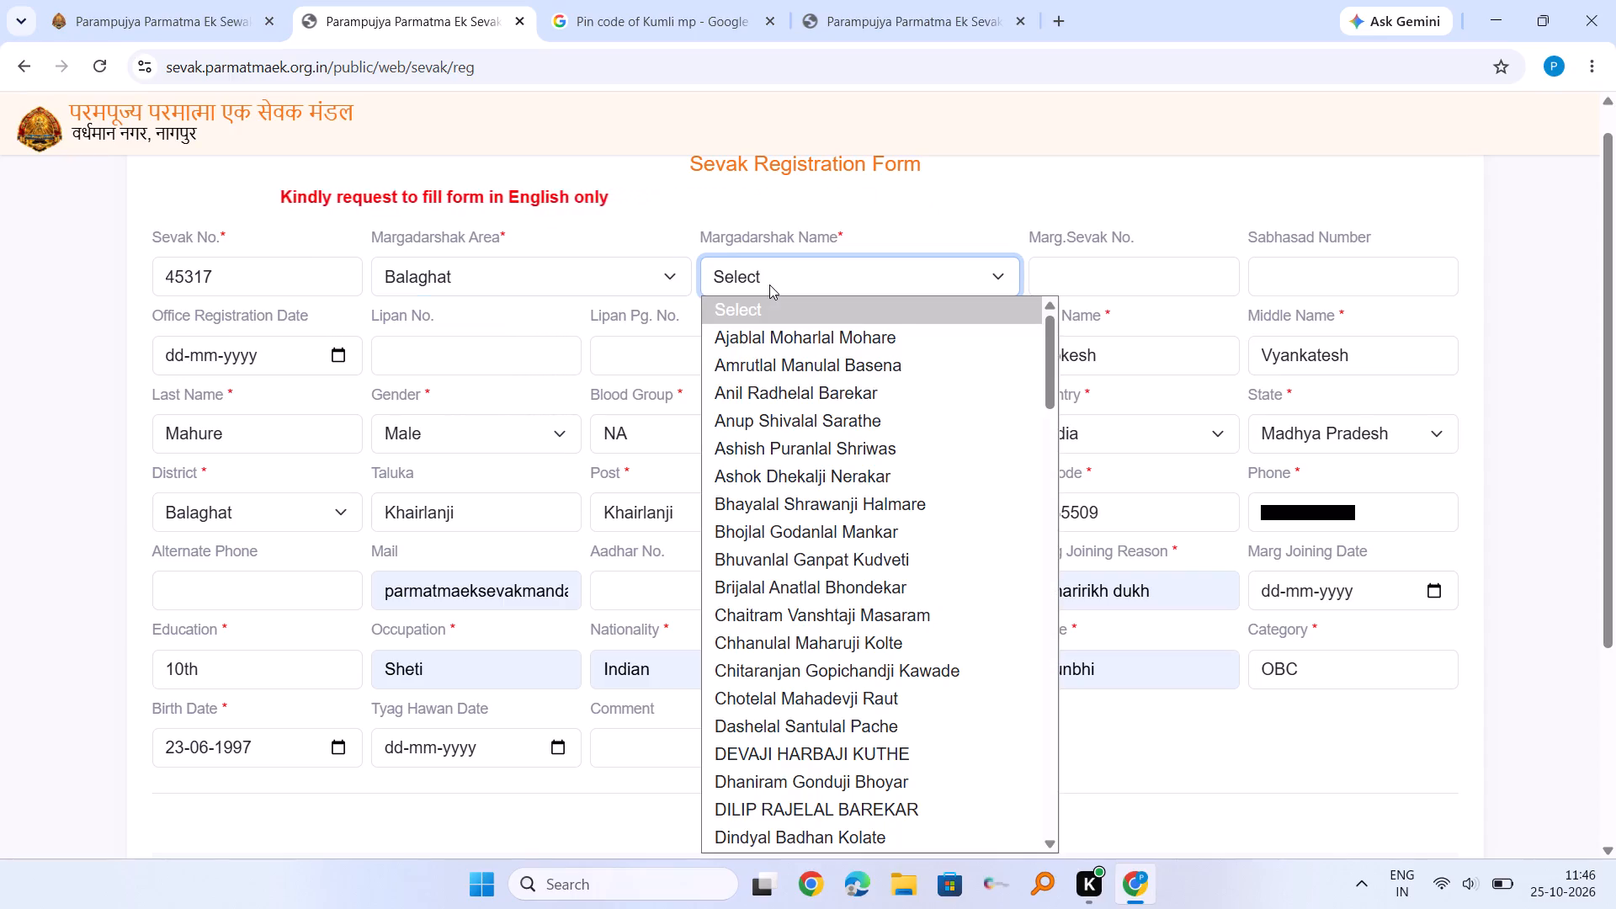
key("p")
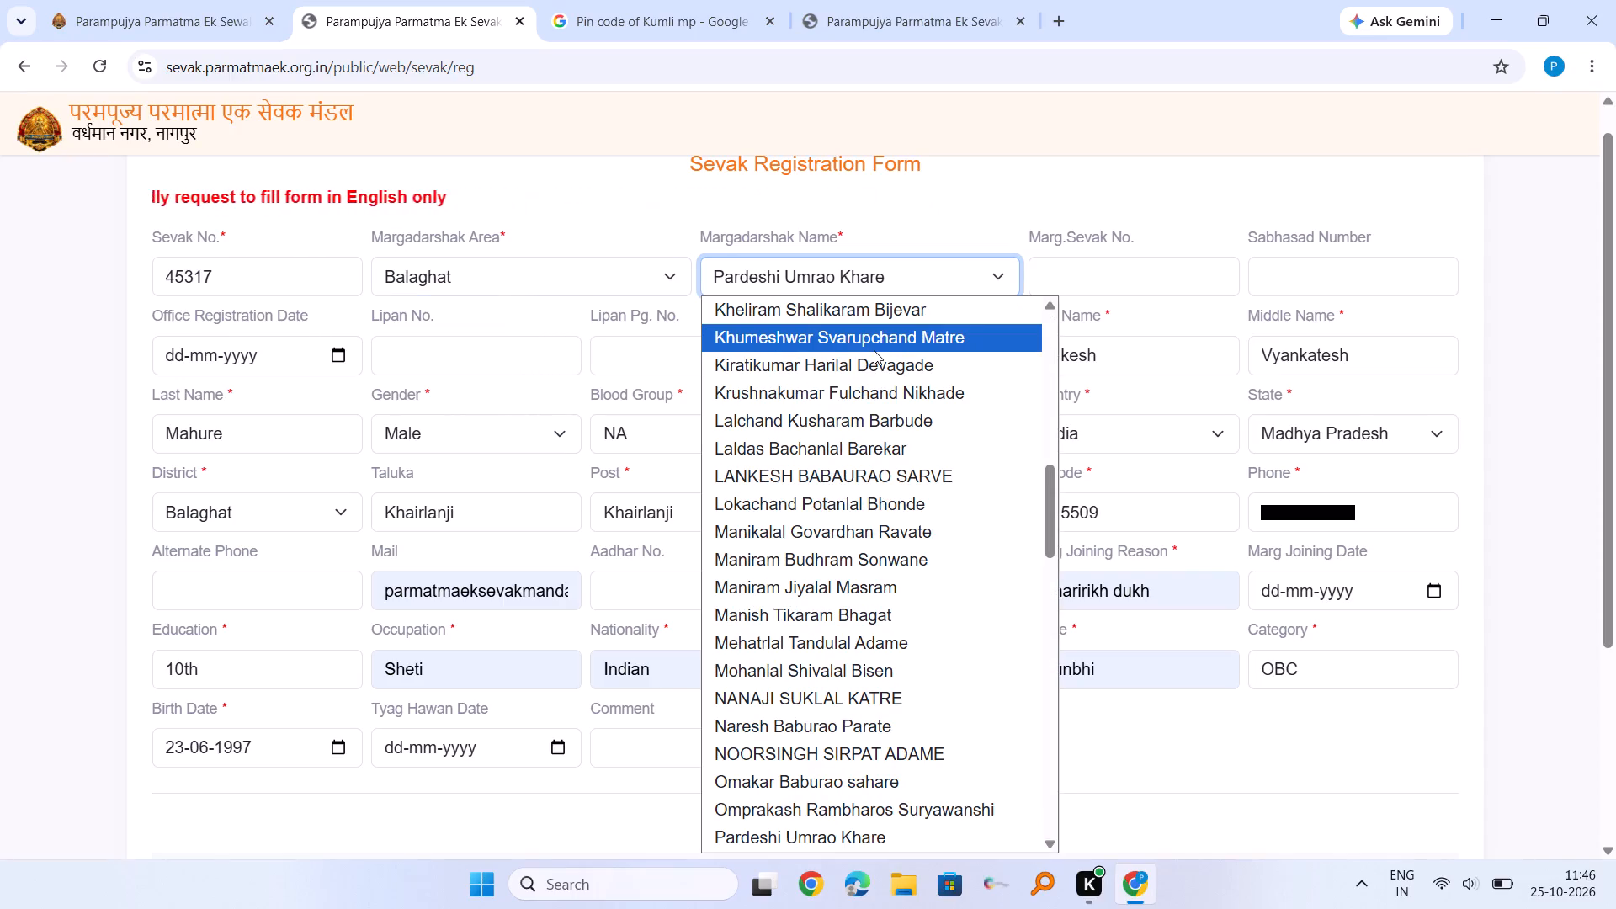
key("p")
key("Down")
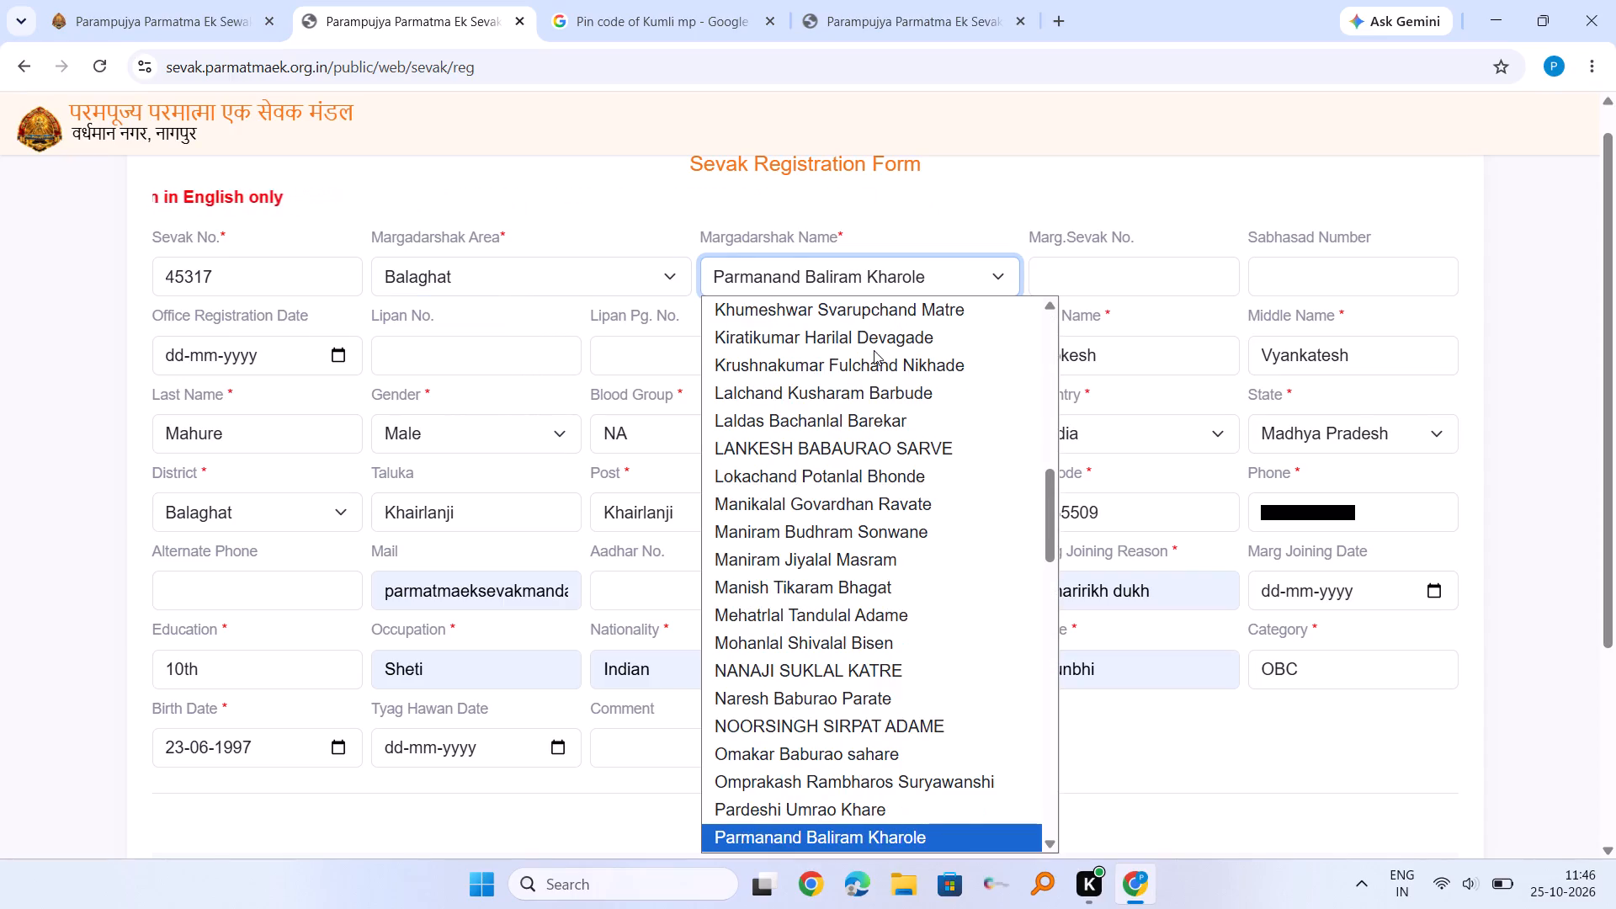
key("Down")
key("Down")
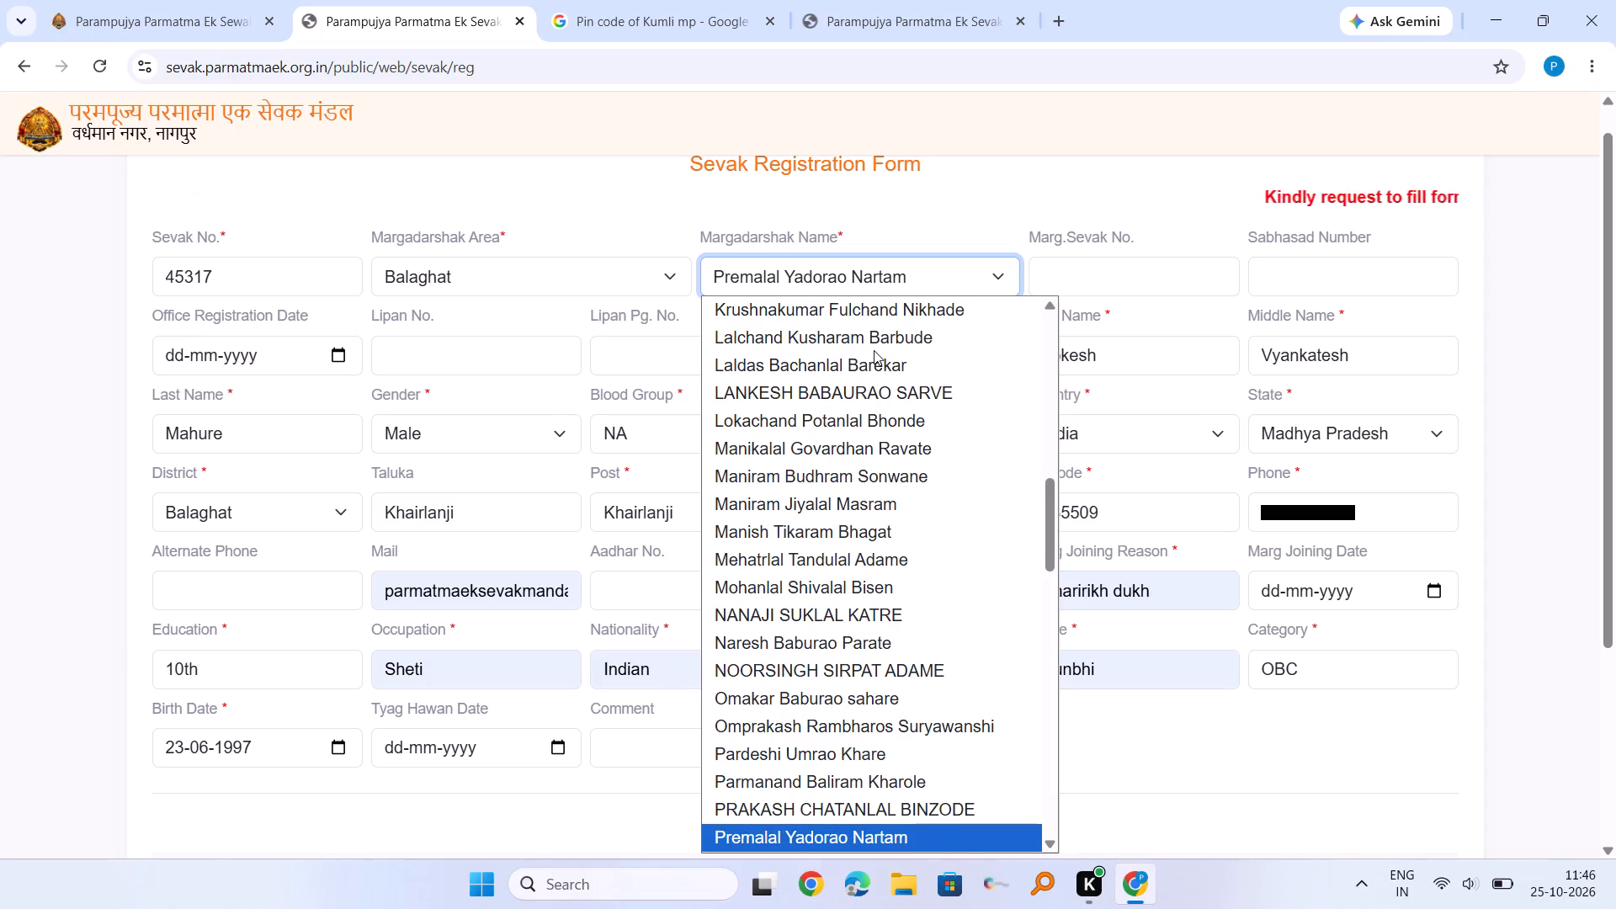
key("Down")
key("Return")
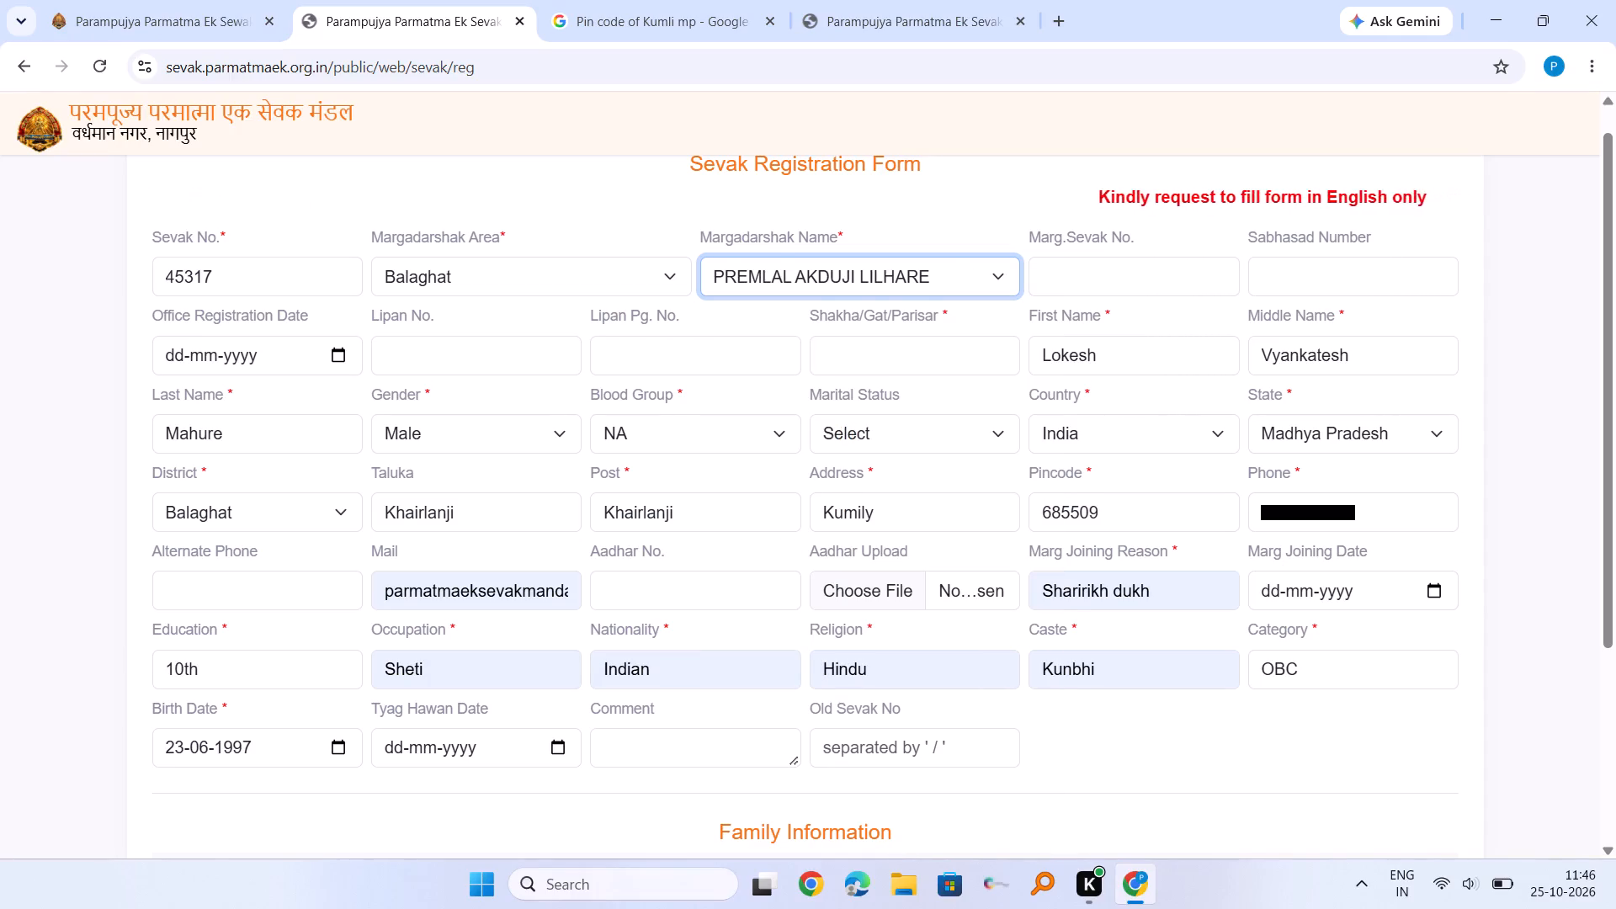
Fill in the Shakha/Gat/Parisar as Madhya pradesh.
left_click(843, 359)
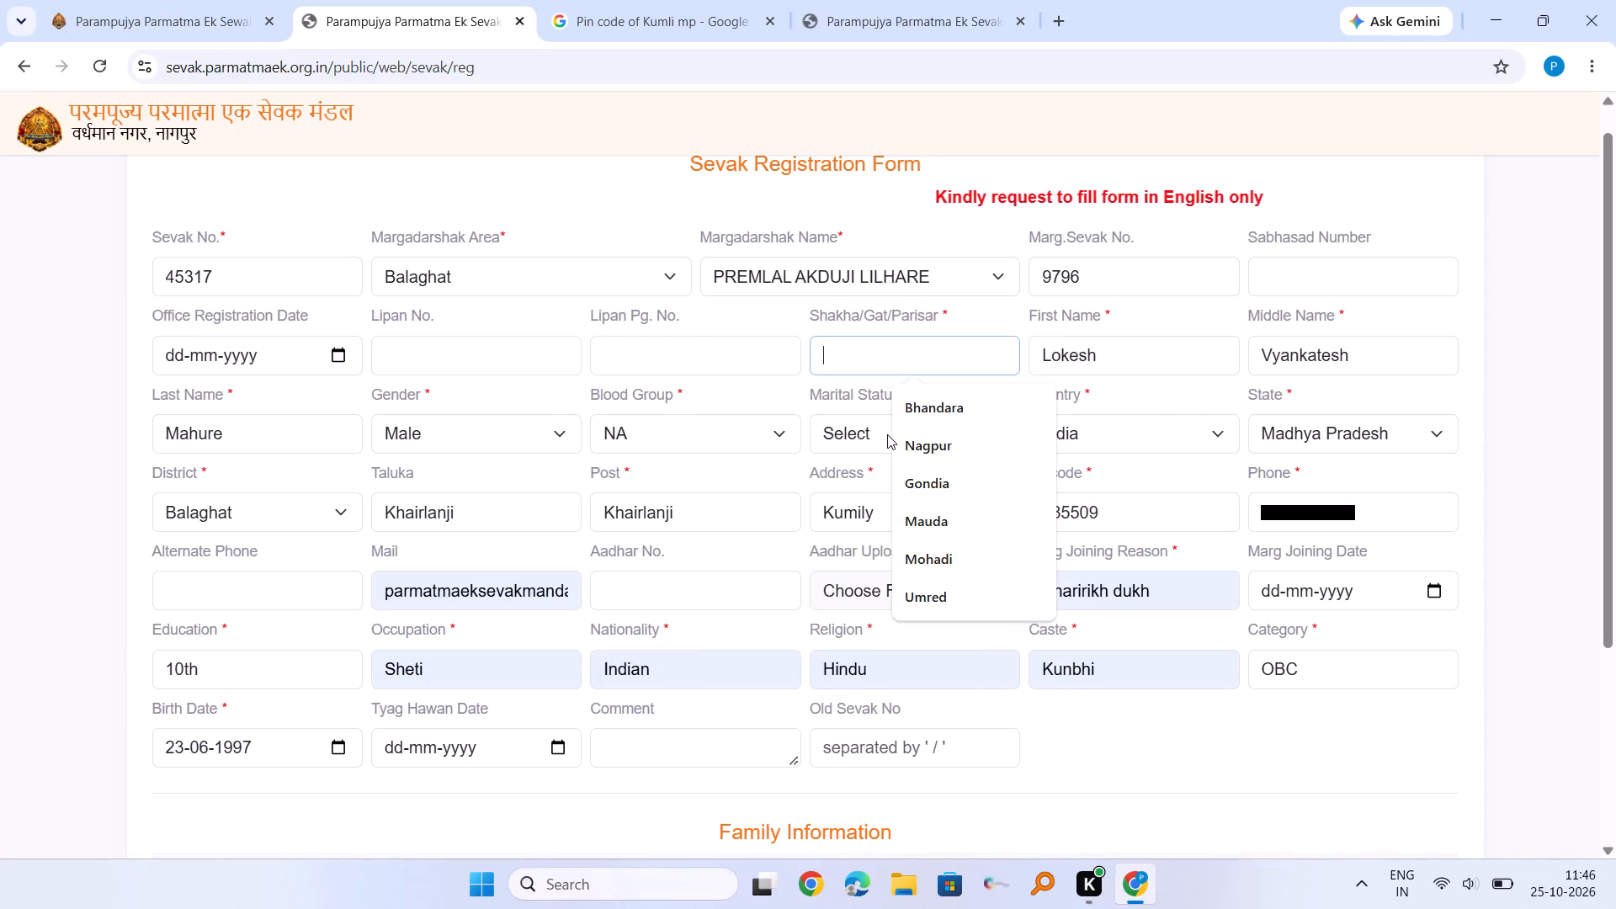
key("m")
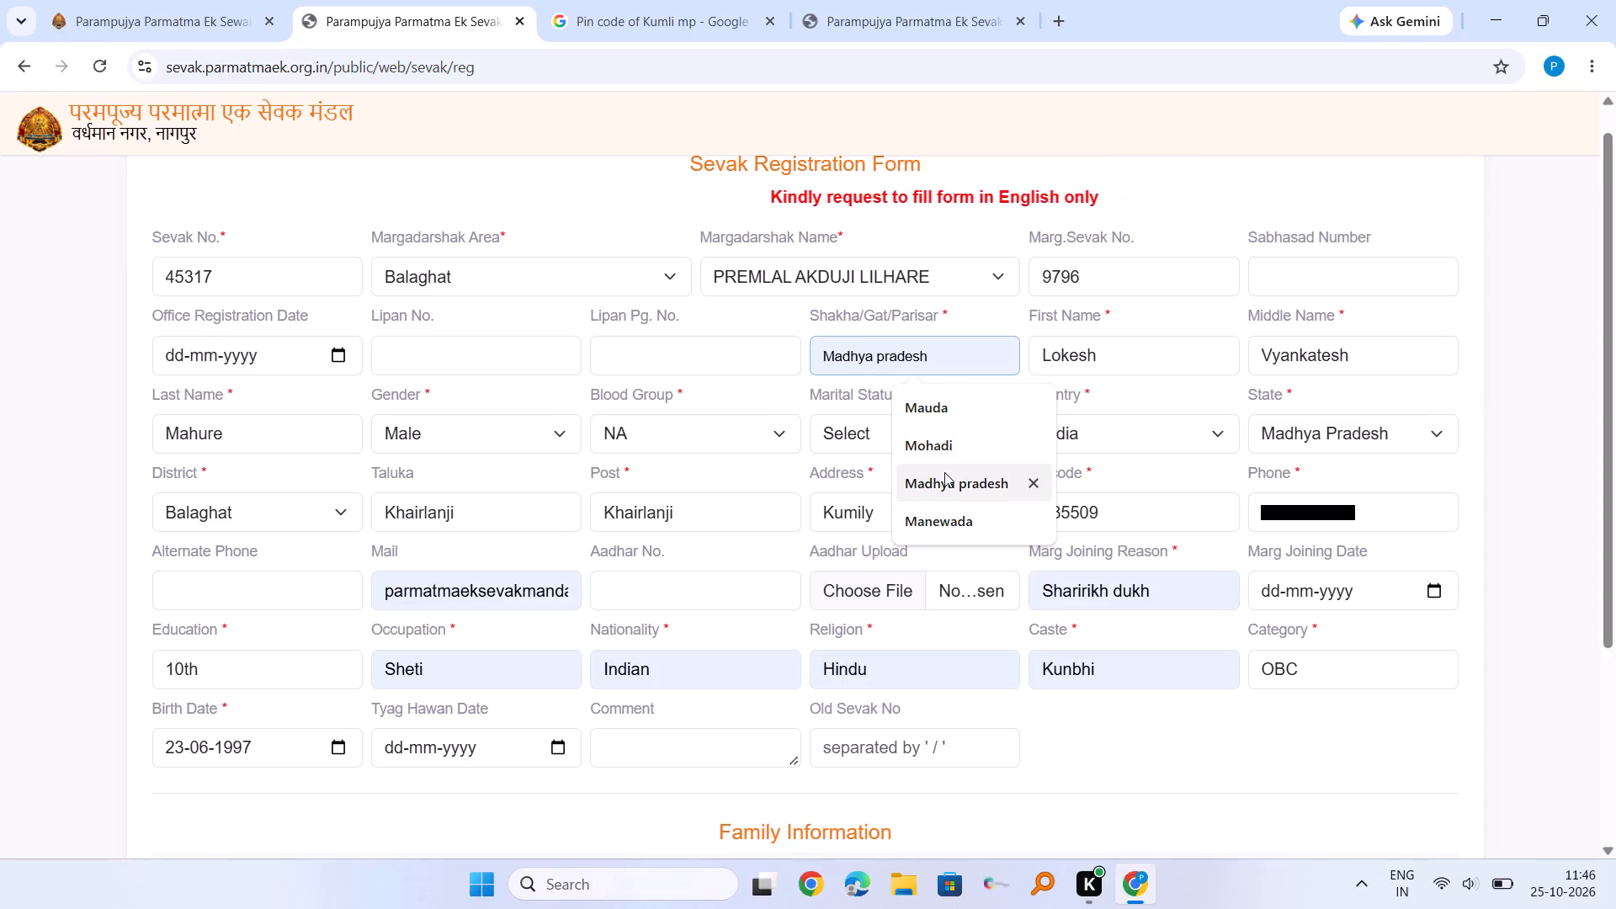
left_click(944, 472)
Complete the reCAPTCHA check and open the preview of the sevak registration.
scroll(944, 472, "down", 6)
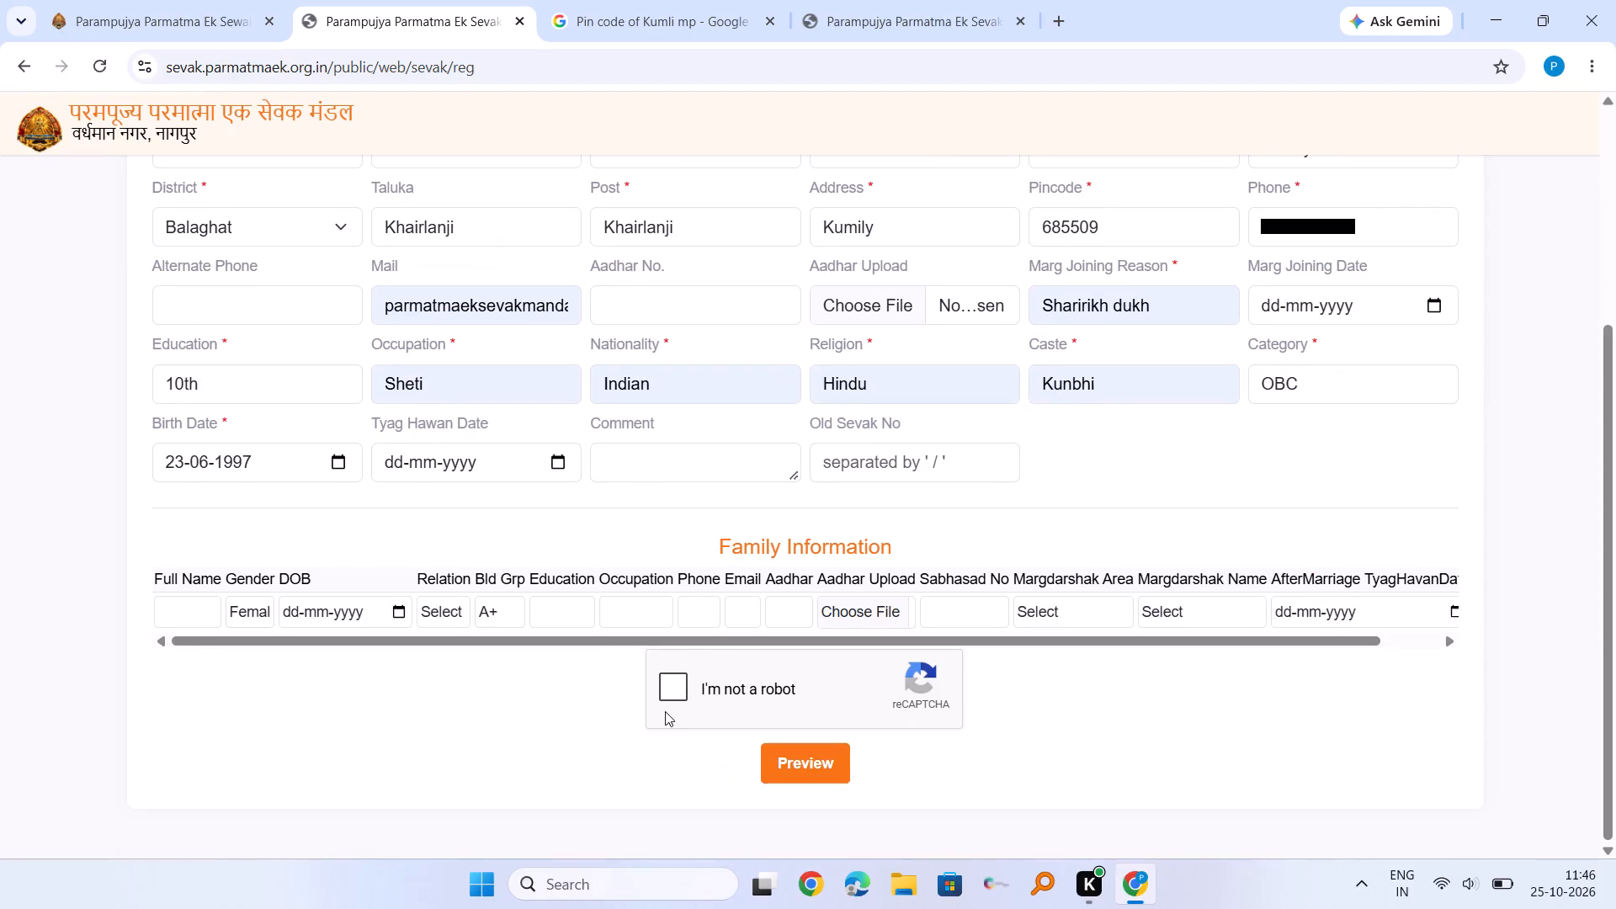
left_click(670, 690)
left_click(828, 762)
Submit the previewed sevak registration and dismiss the confirmation.
scroll(828, 762, "down", 3)
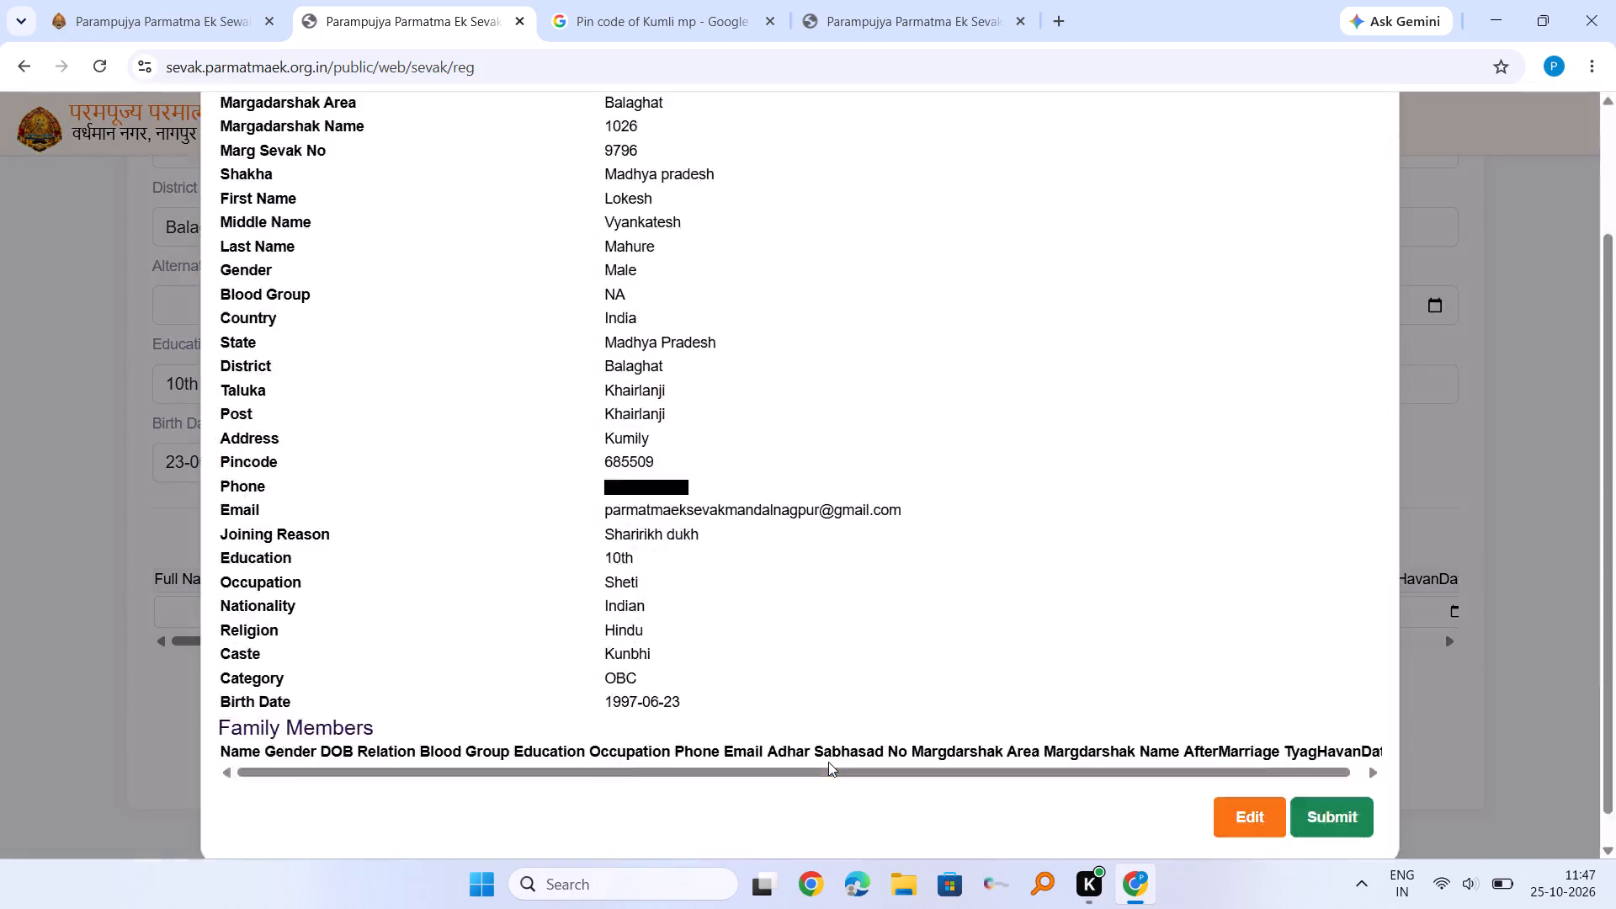
scroll(828, 762, "down", 2)
left_click(1342, 768)
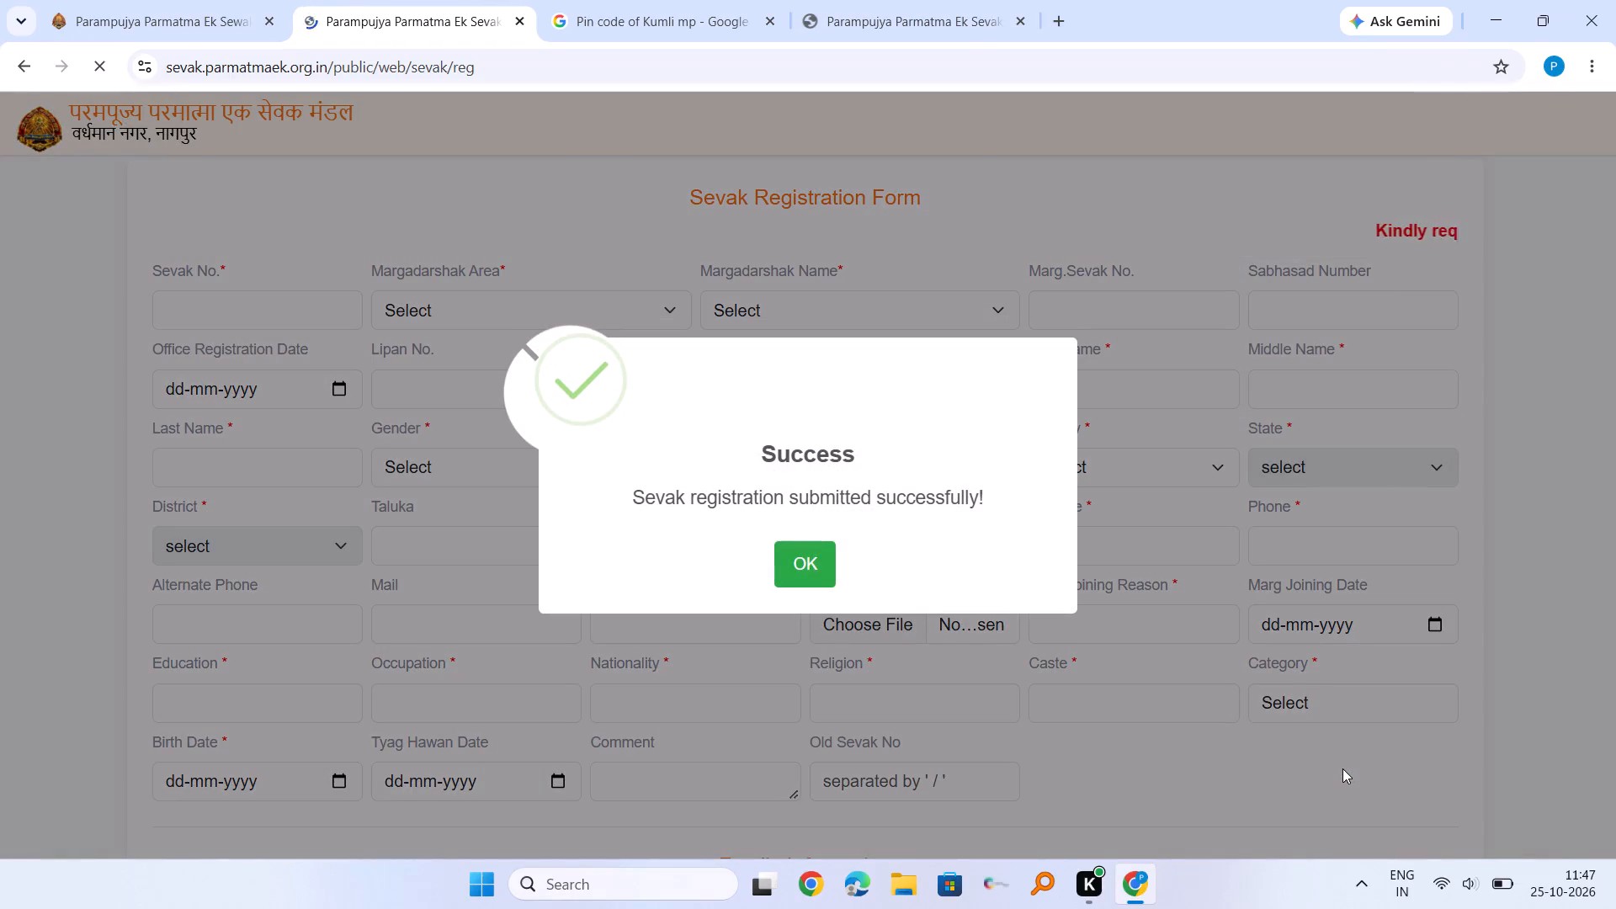
left_click(822, 566)
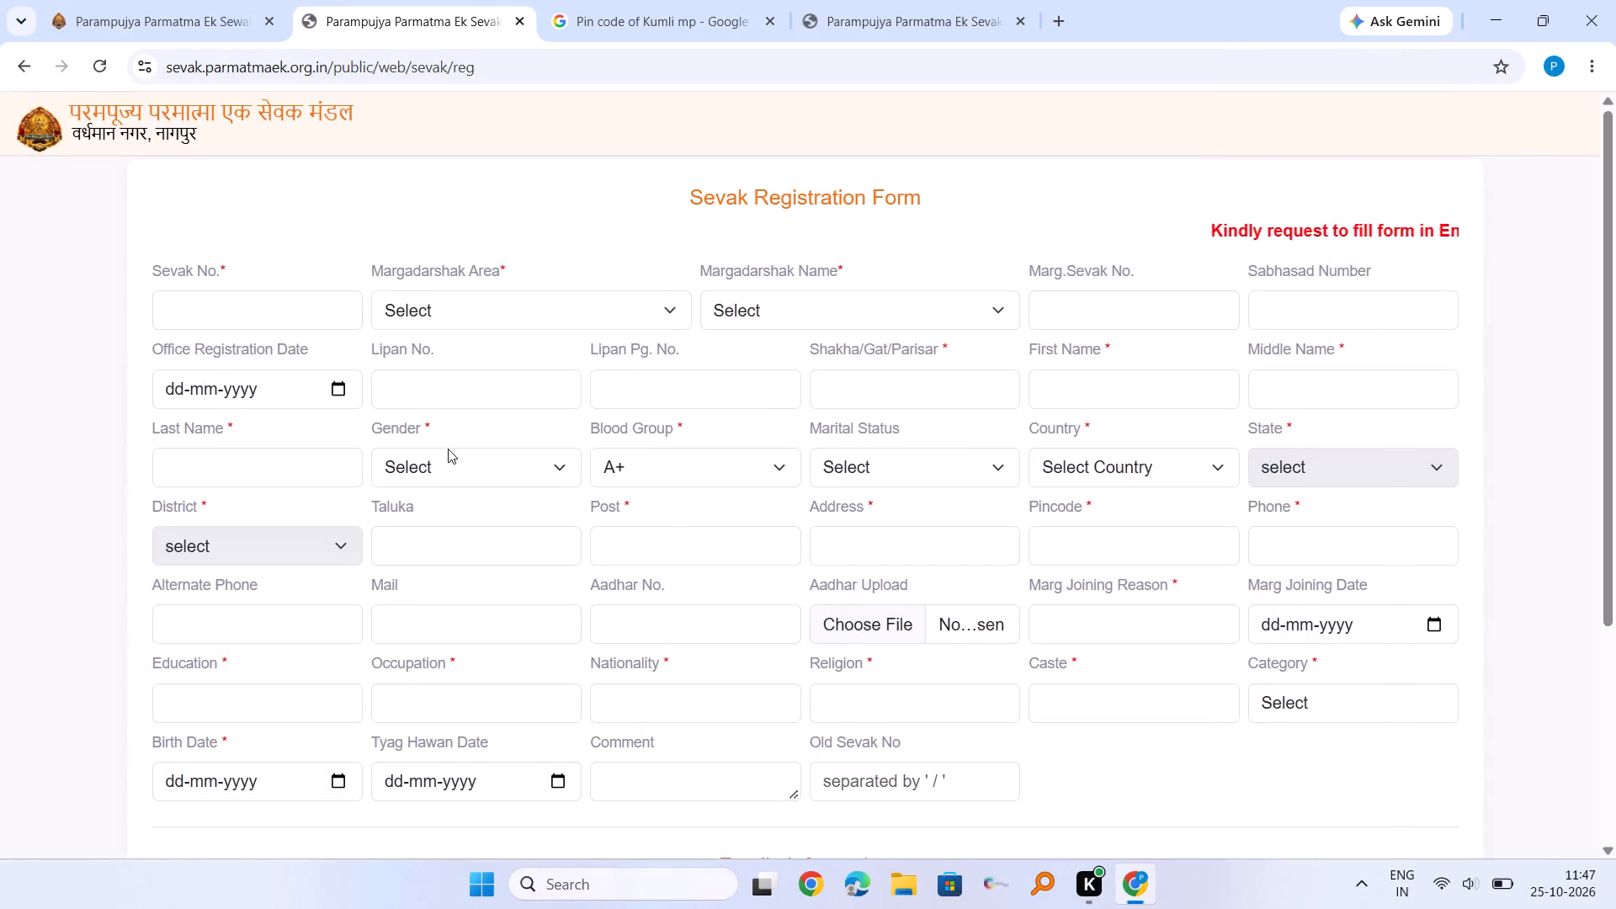
left_click(258, 306)
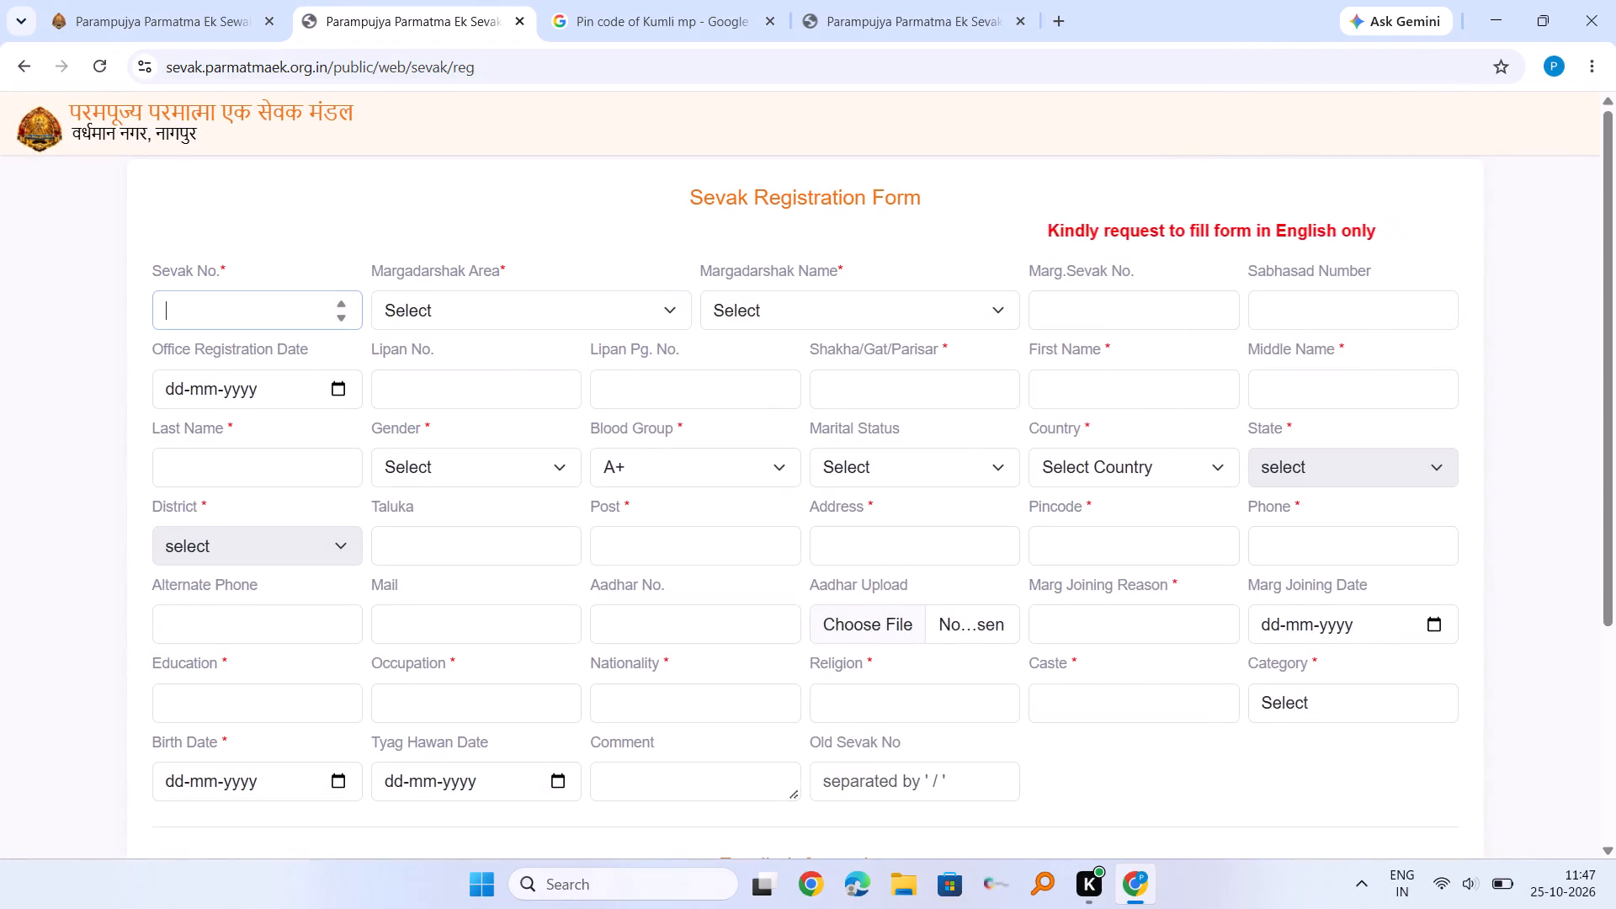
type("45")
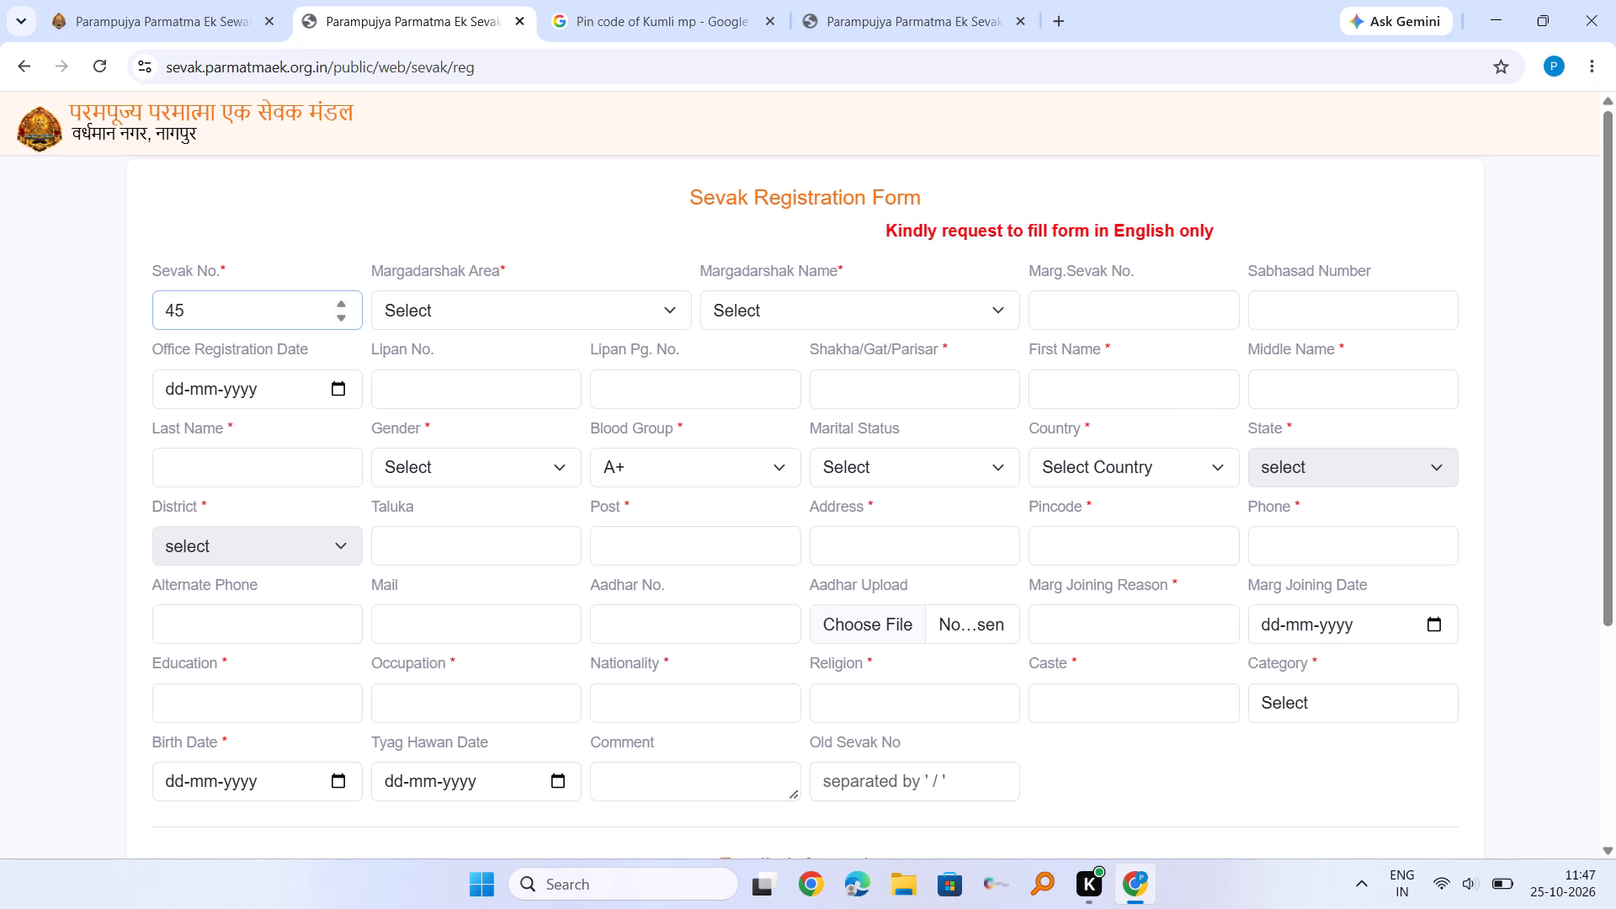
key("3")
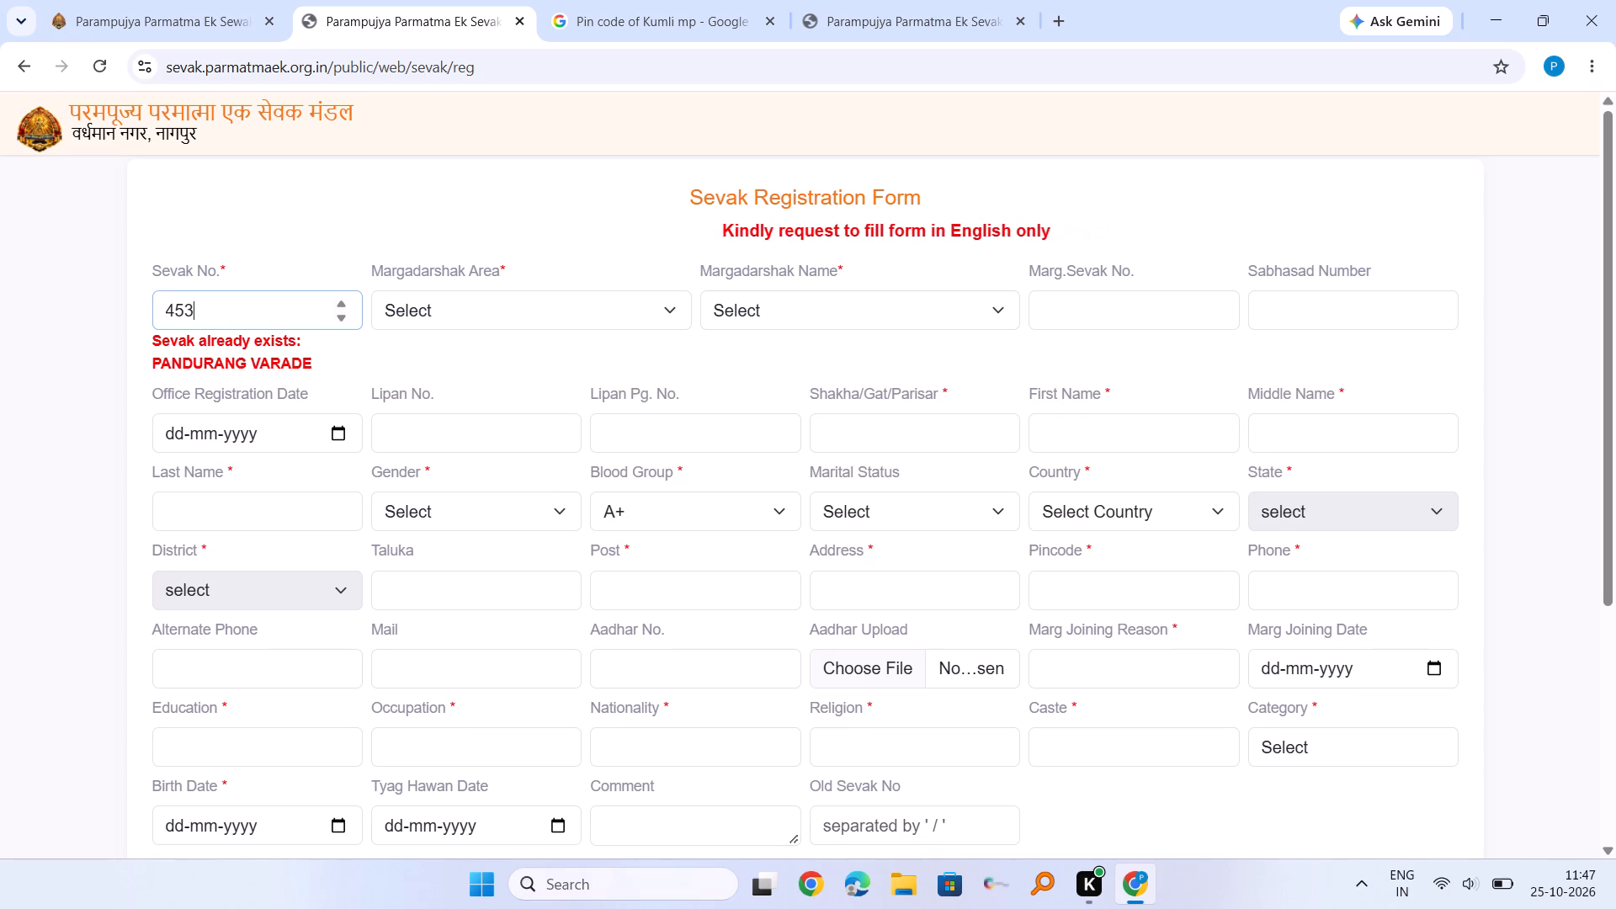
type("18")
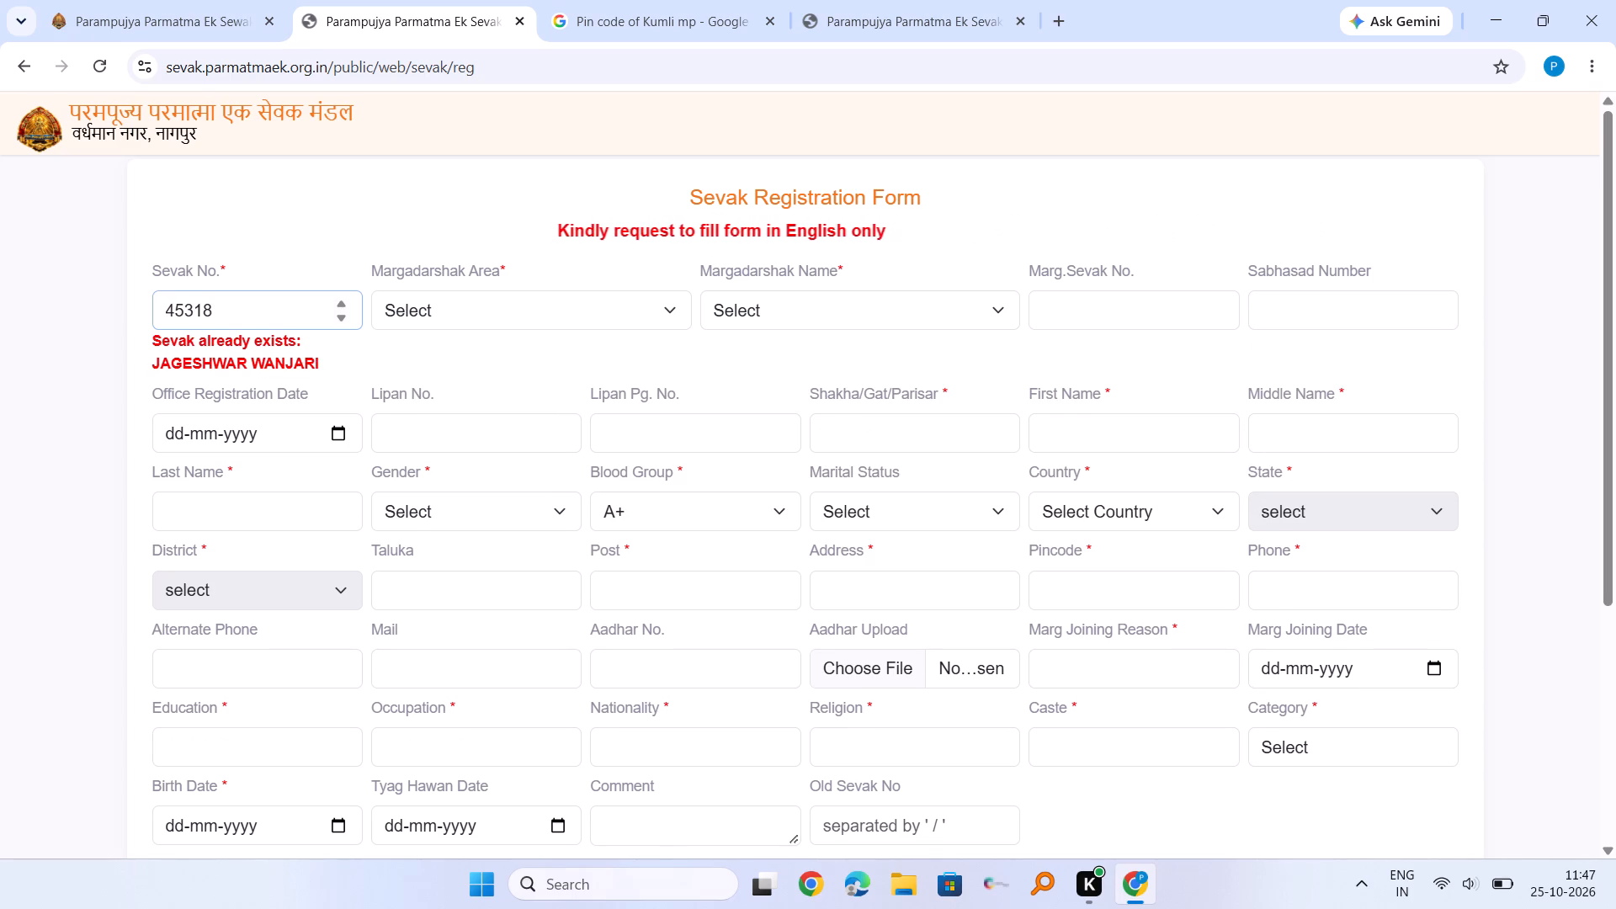
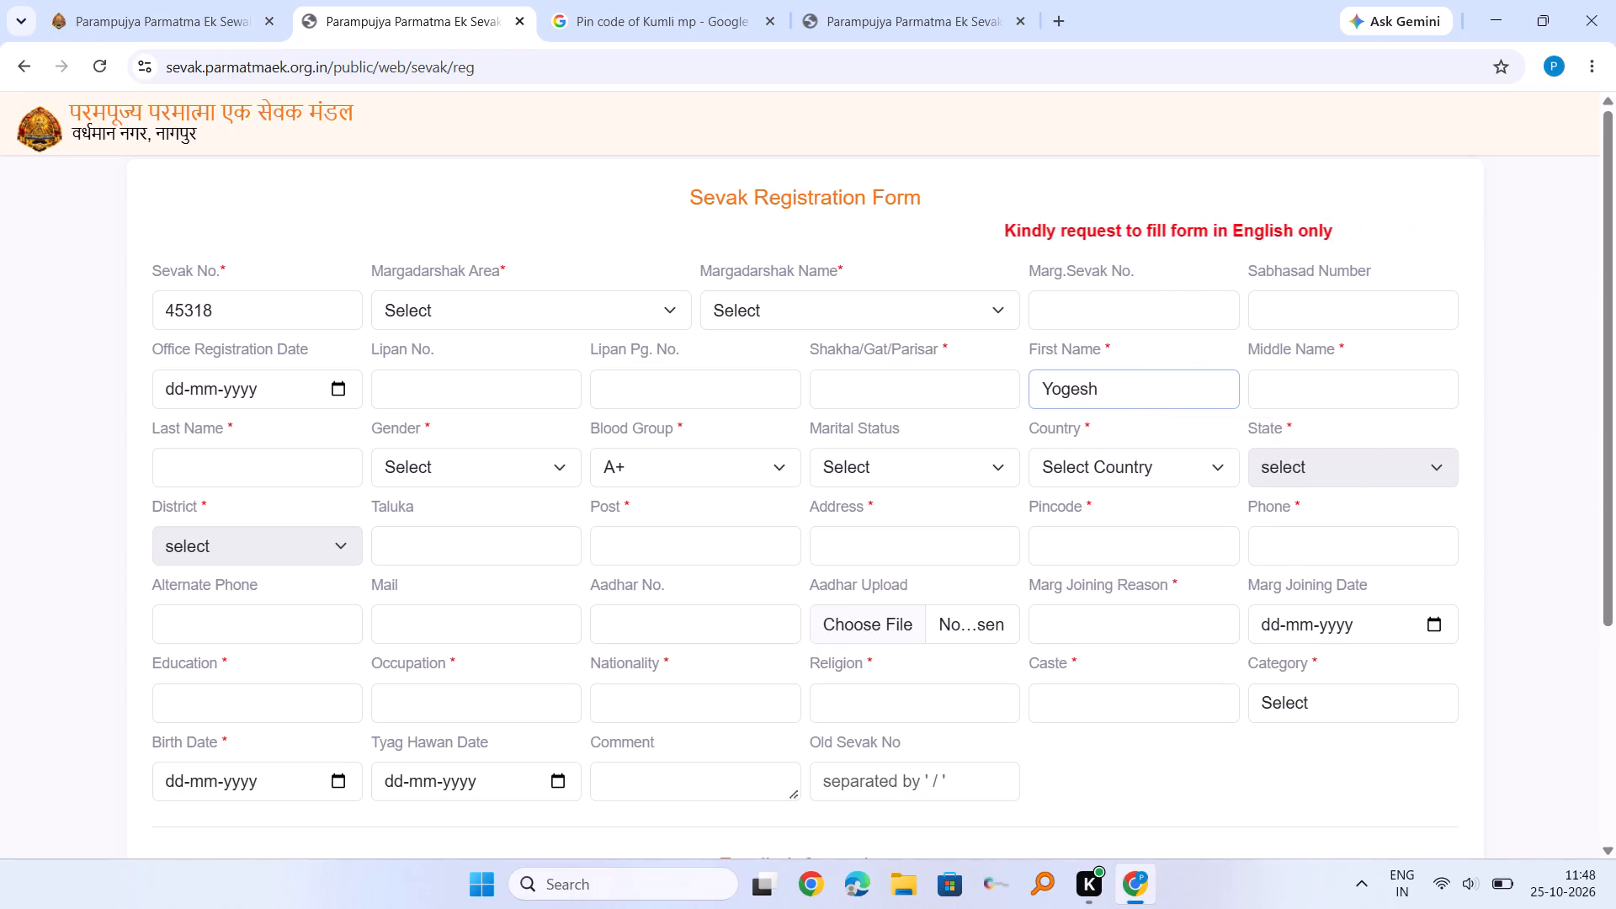
Enter the member's middle name and last name in the registration form.
left_click(1282, 386)
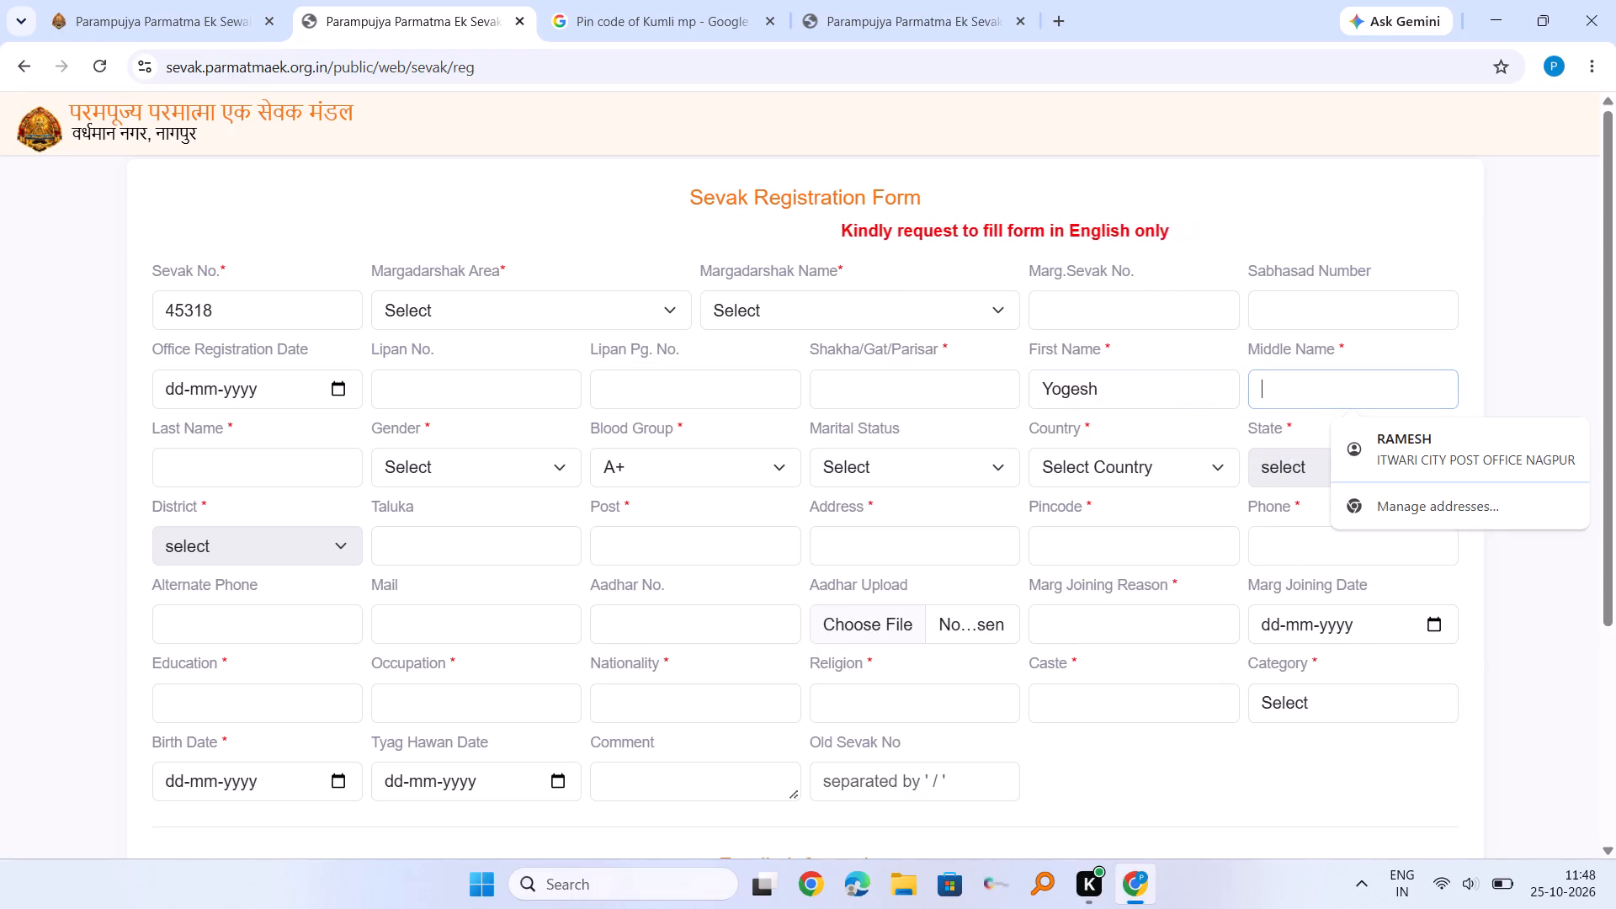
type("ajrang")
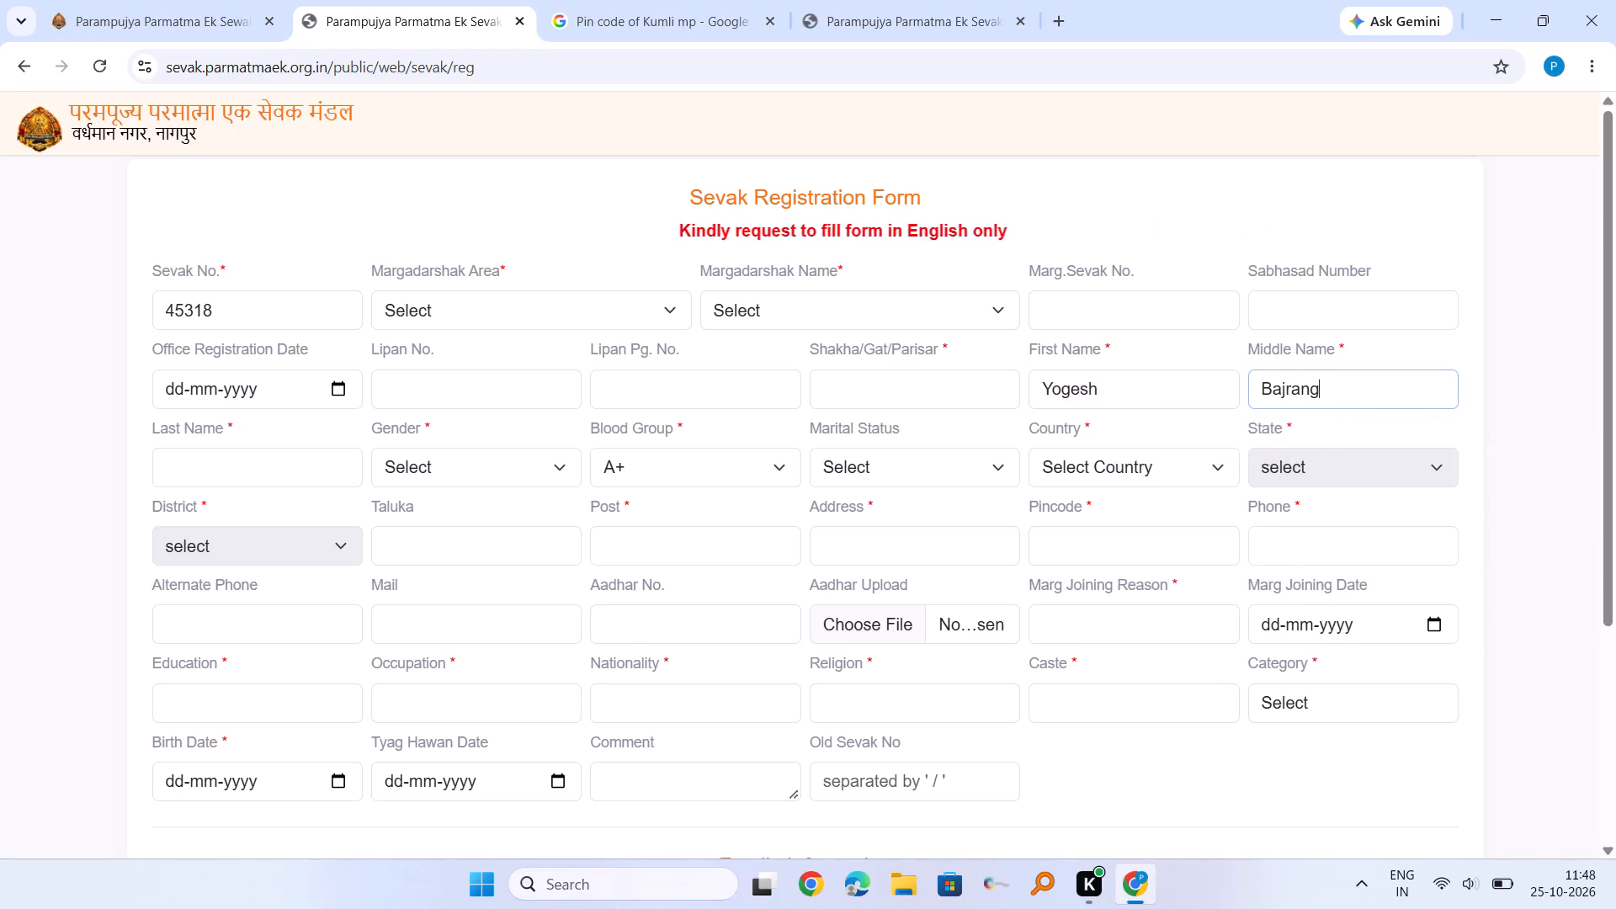
left_click(314, 463)
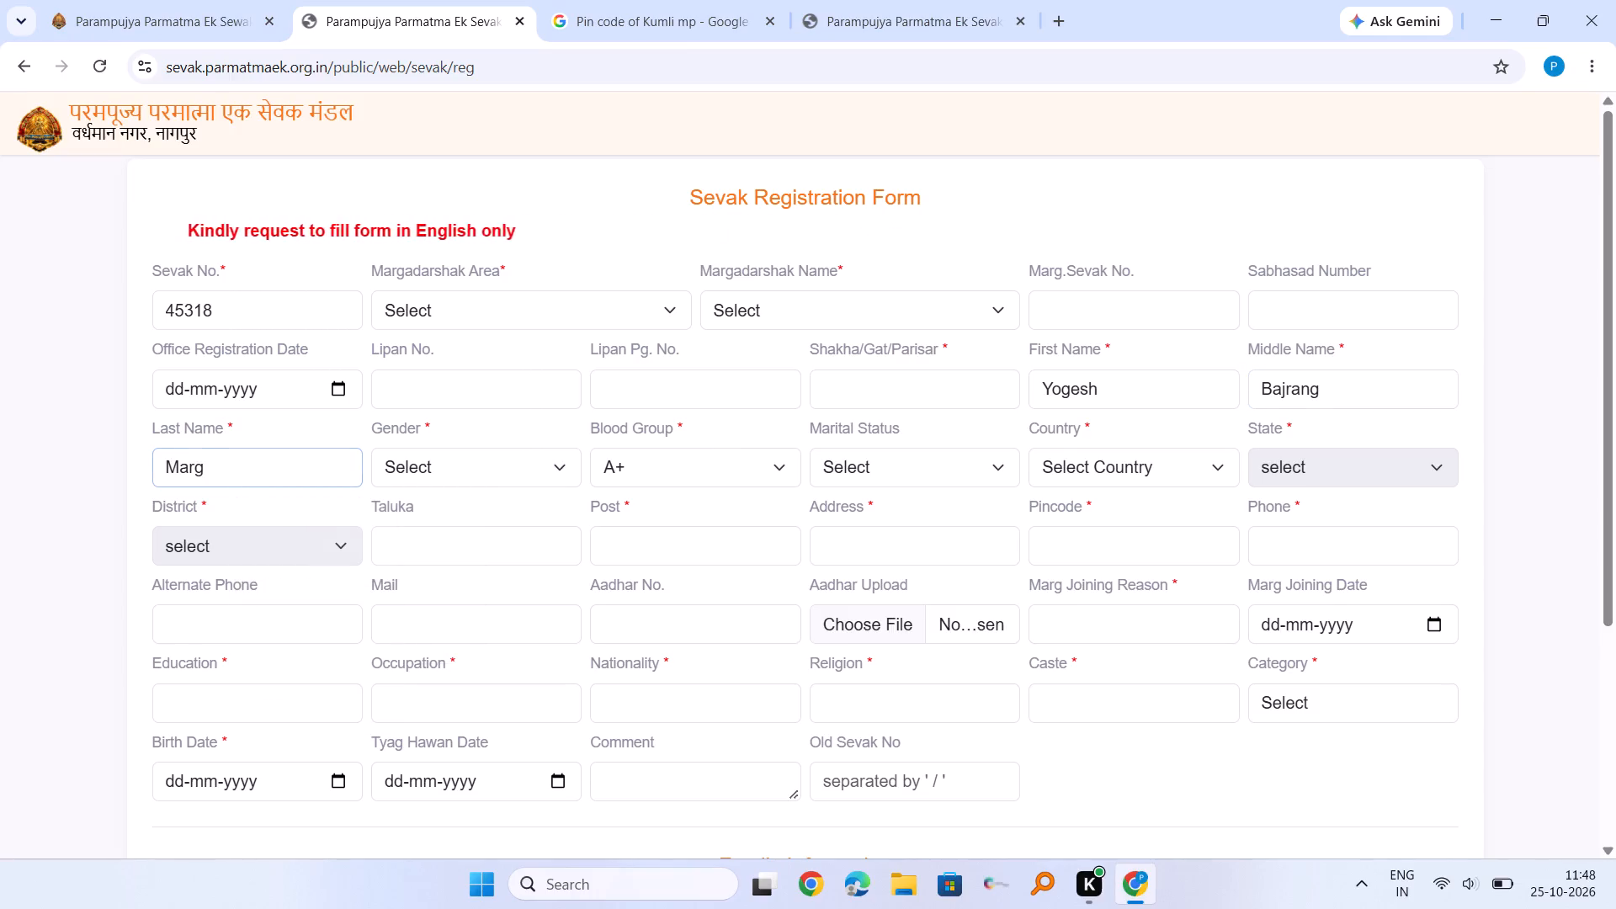
key("BackSpace")
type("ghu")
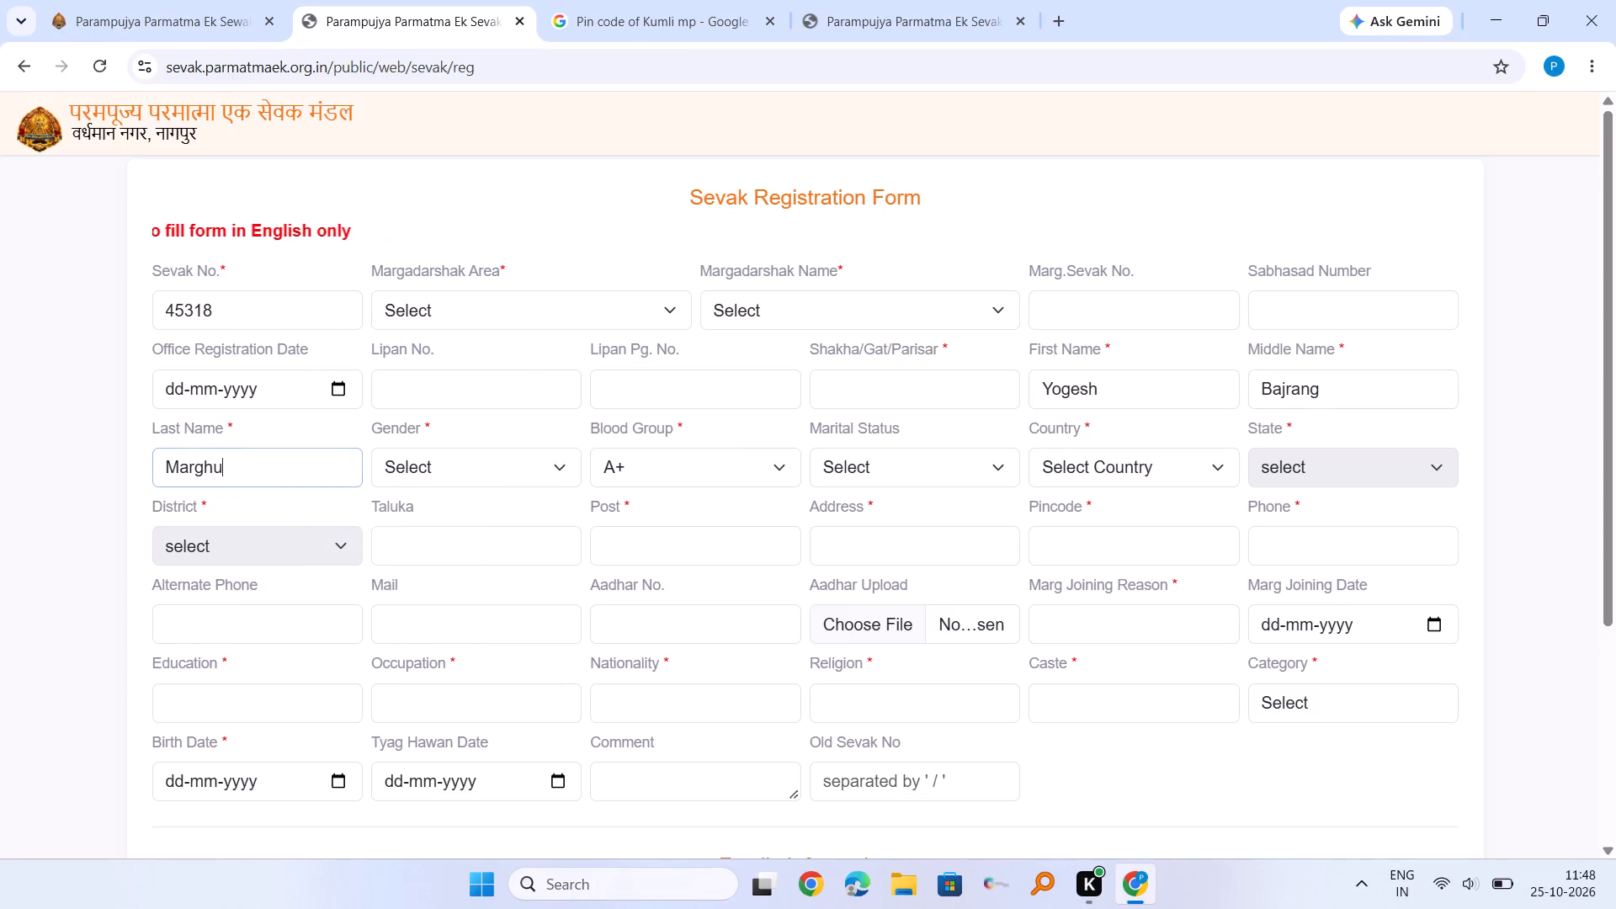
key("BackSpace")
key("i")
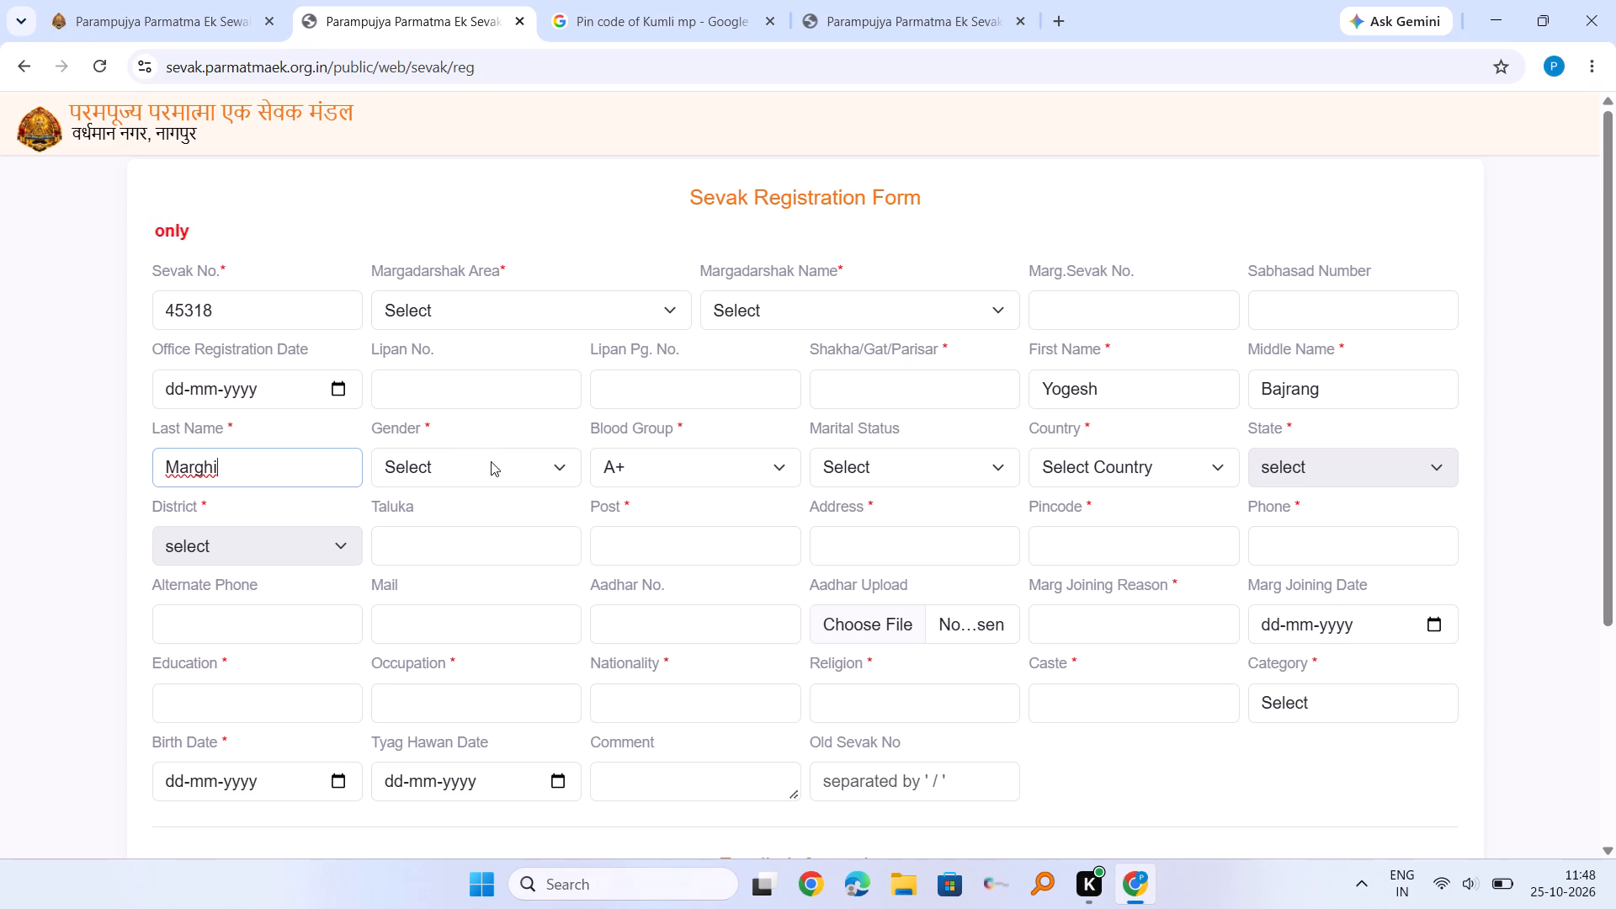
Set the member's gender to Male and the blood group to NA.
left_click(491, 461)
left_click(483, 558)
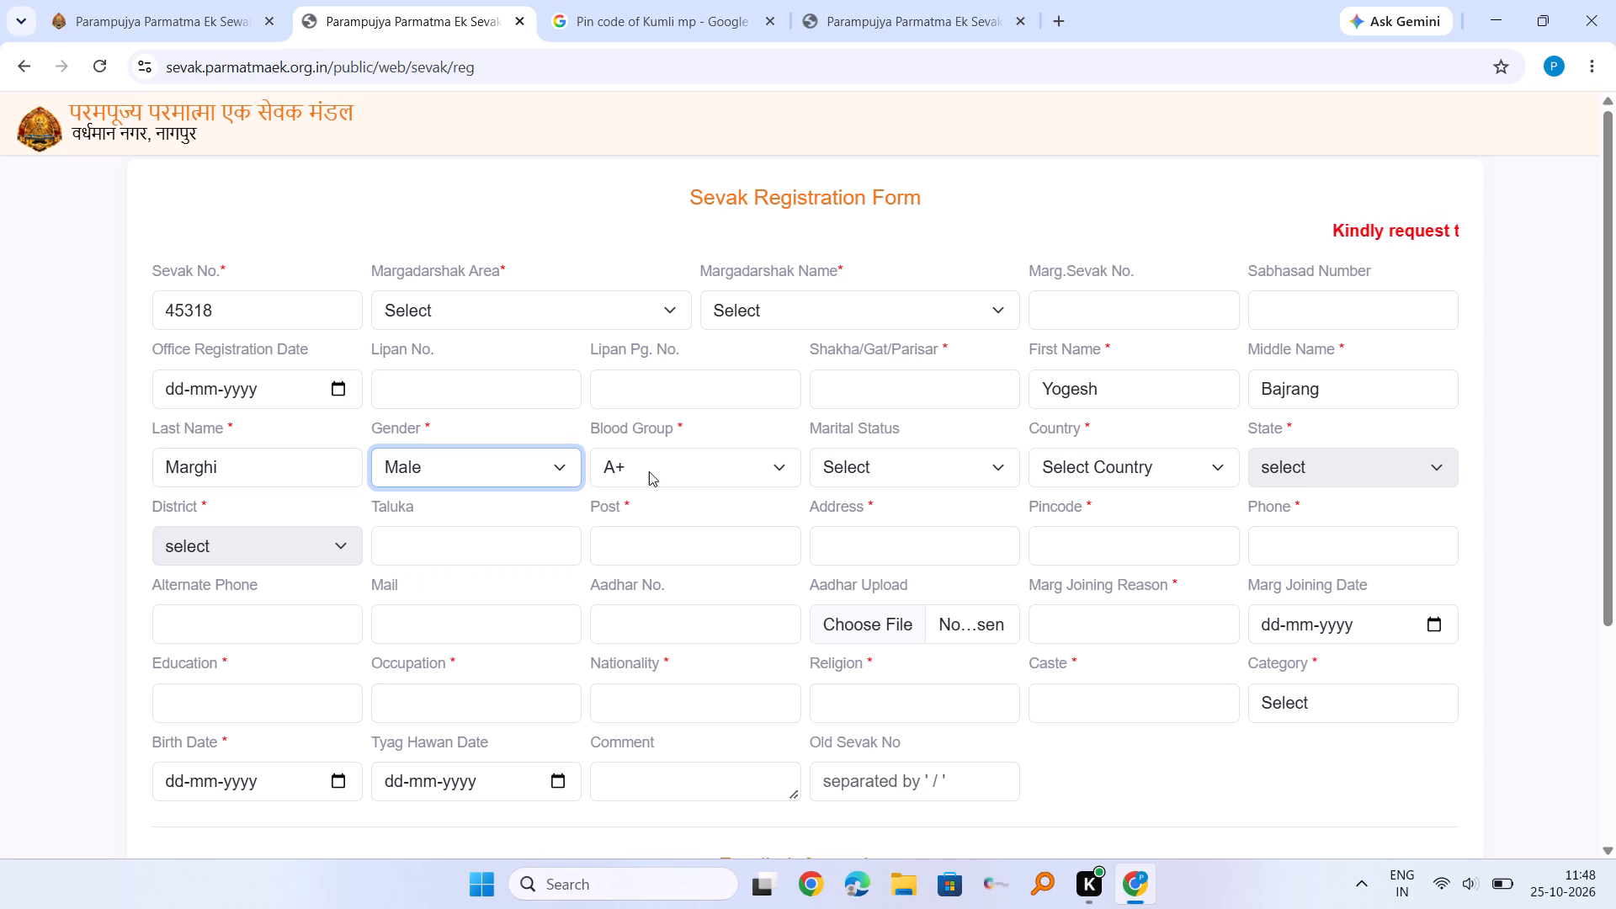
left_click(649, 471)
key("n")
key("Return")
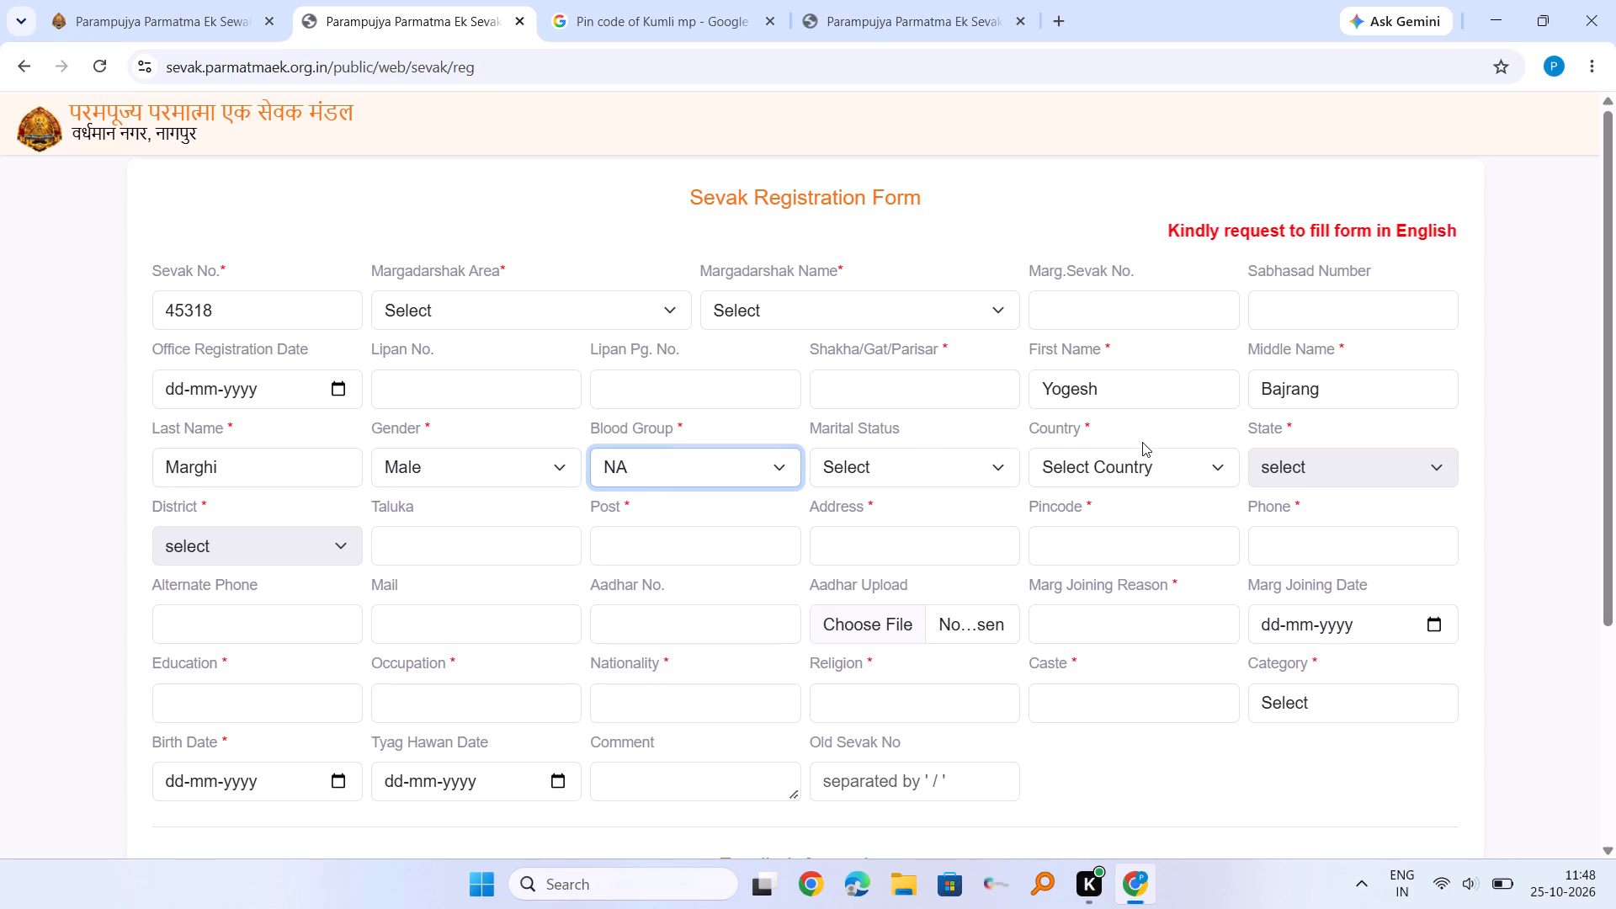
Set the member's location to country India, state Maharashtra, district Bhandara and taluka Pavni.
left_click(1126, 450)
left_click(1110, 535)
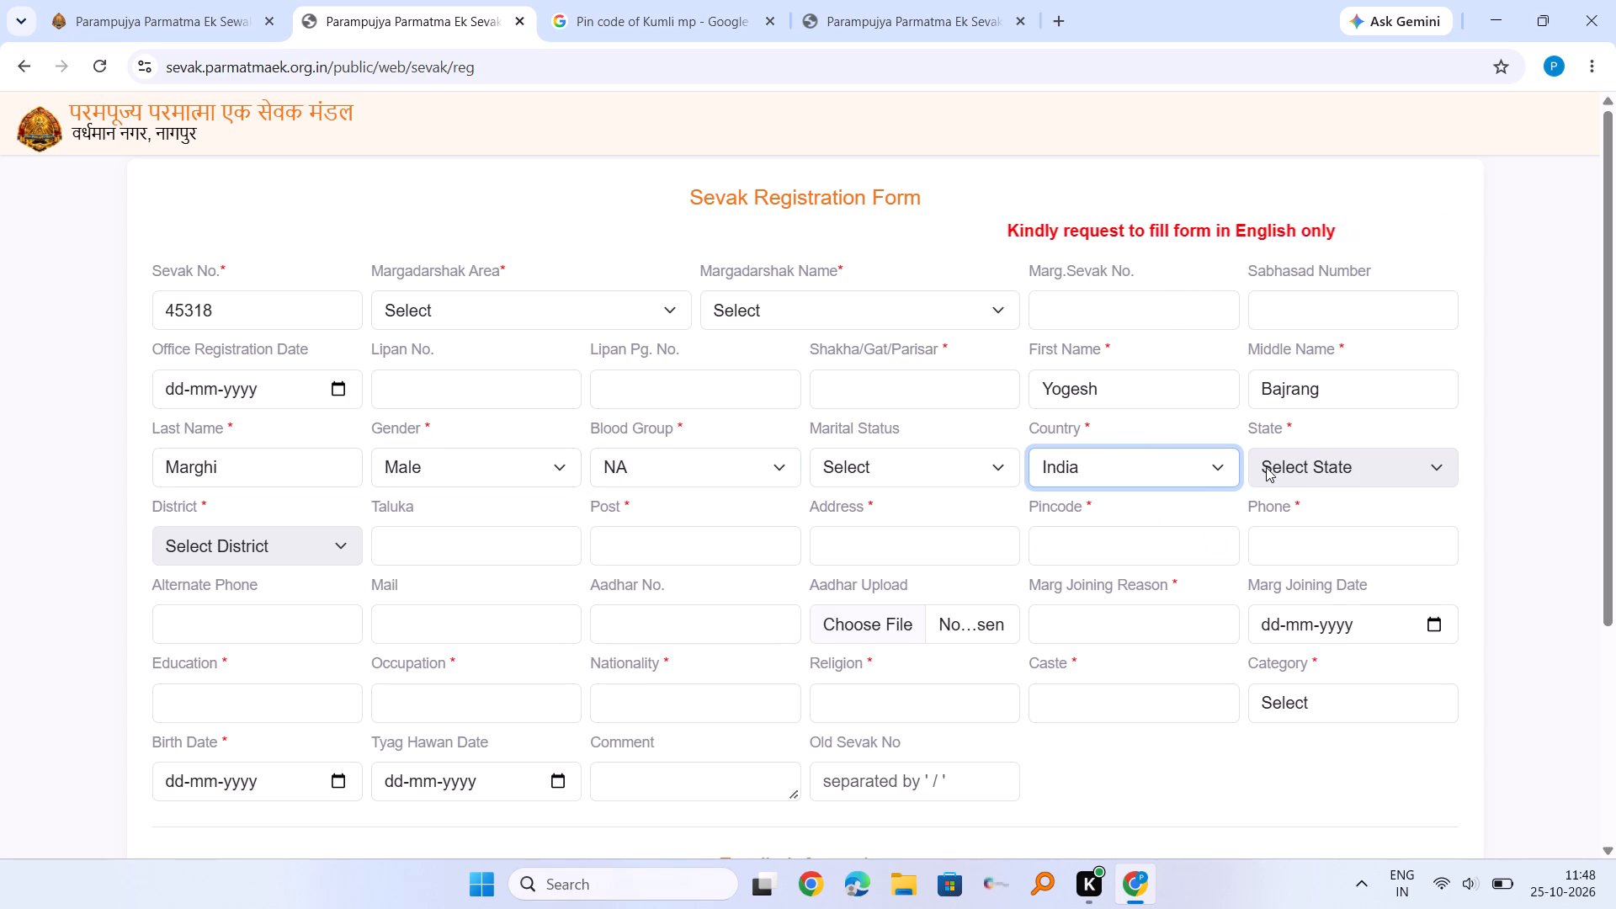
left_click(1268, 465)
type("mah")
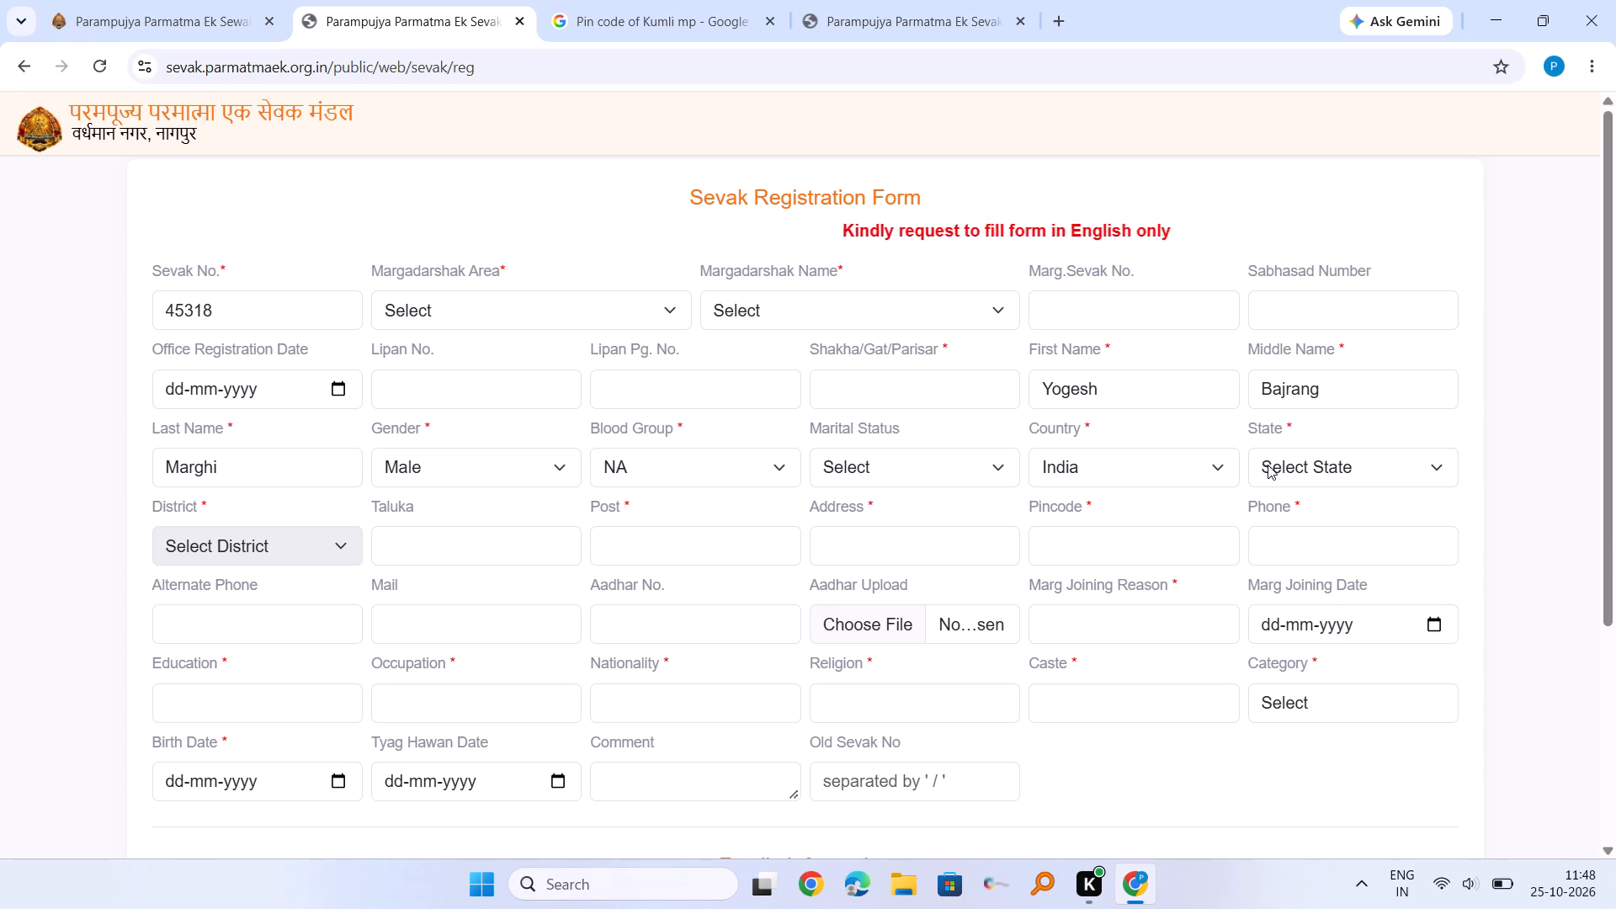
left_click_drag(1268, 465, 1347, 457)
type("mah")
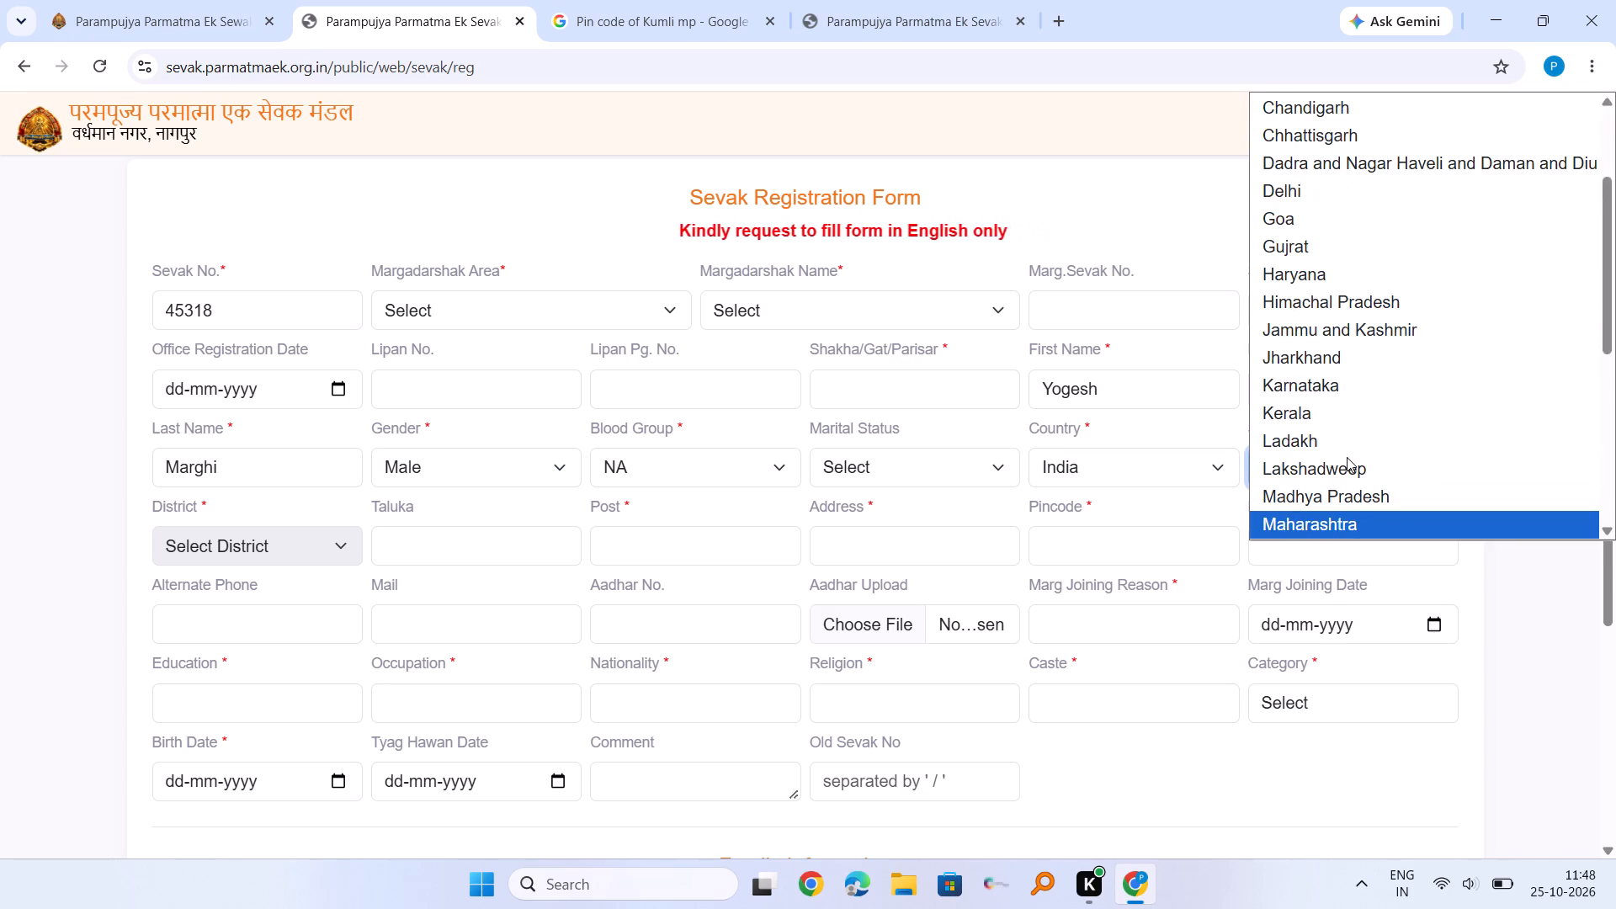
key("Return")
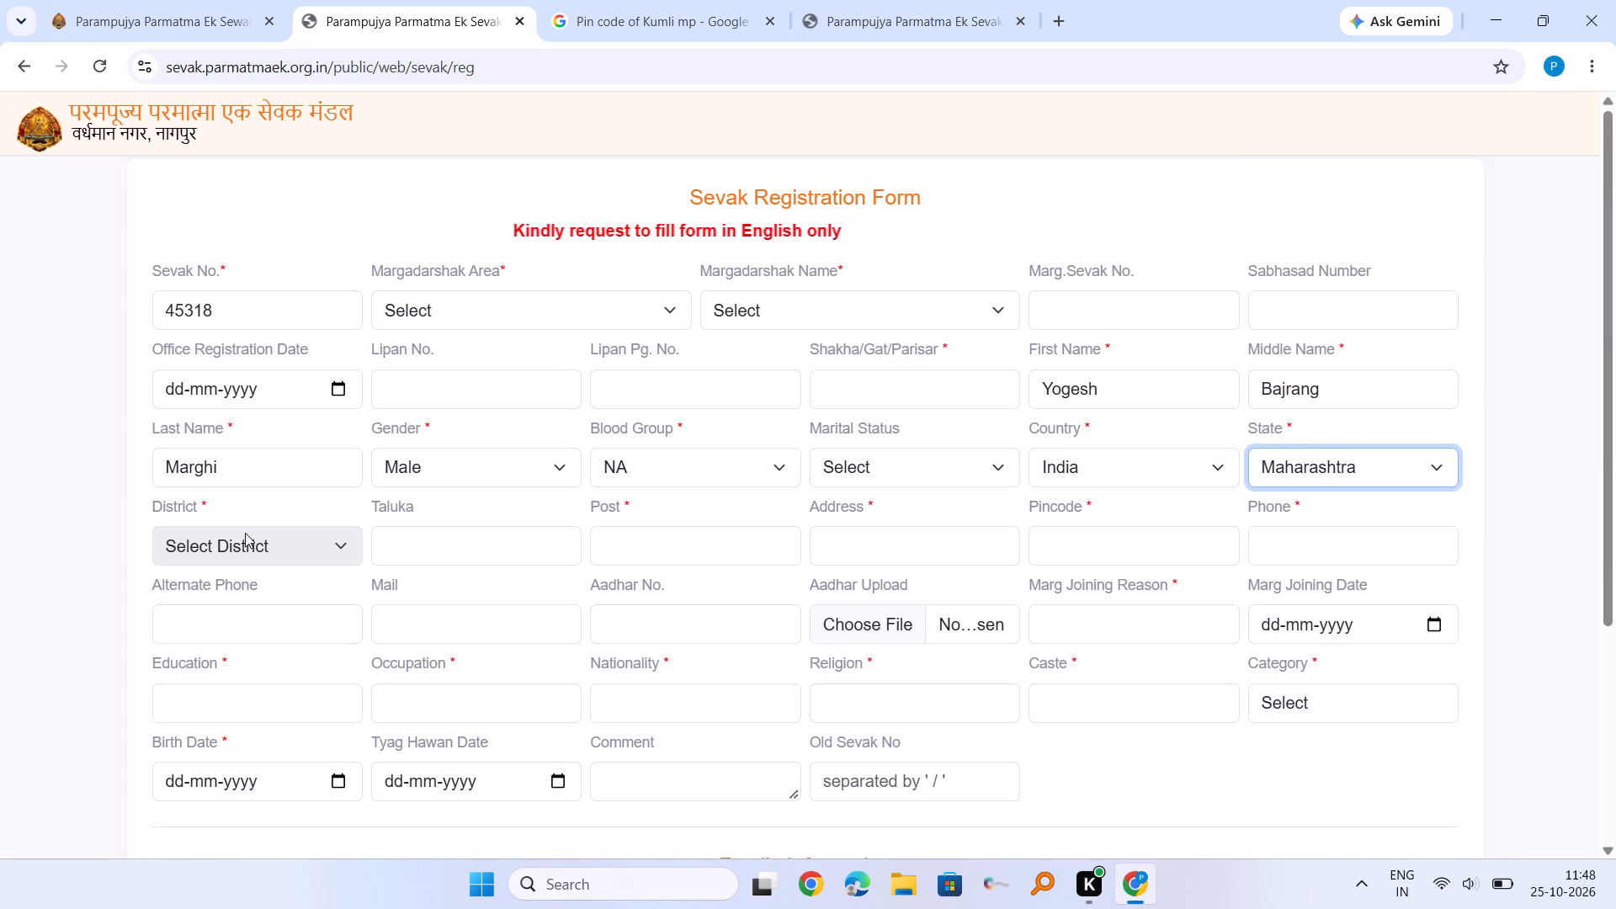
left_click(237, 545)
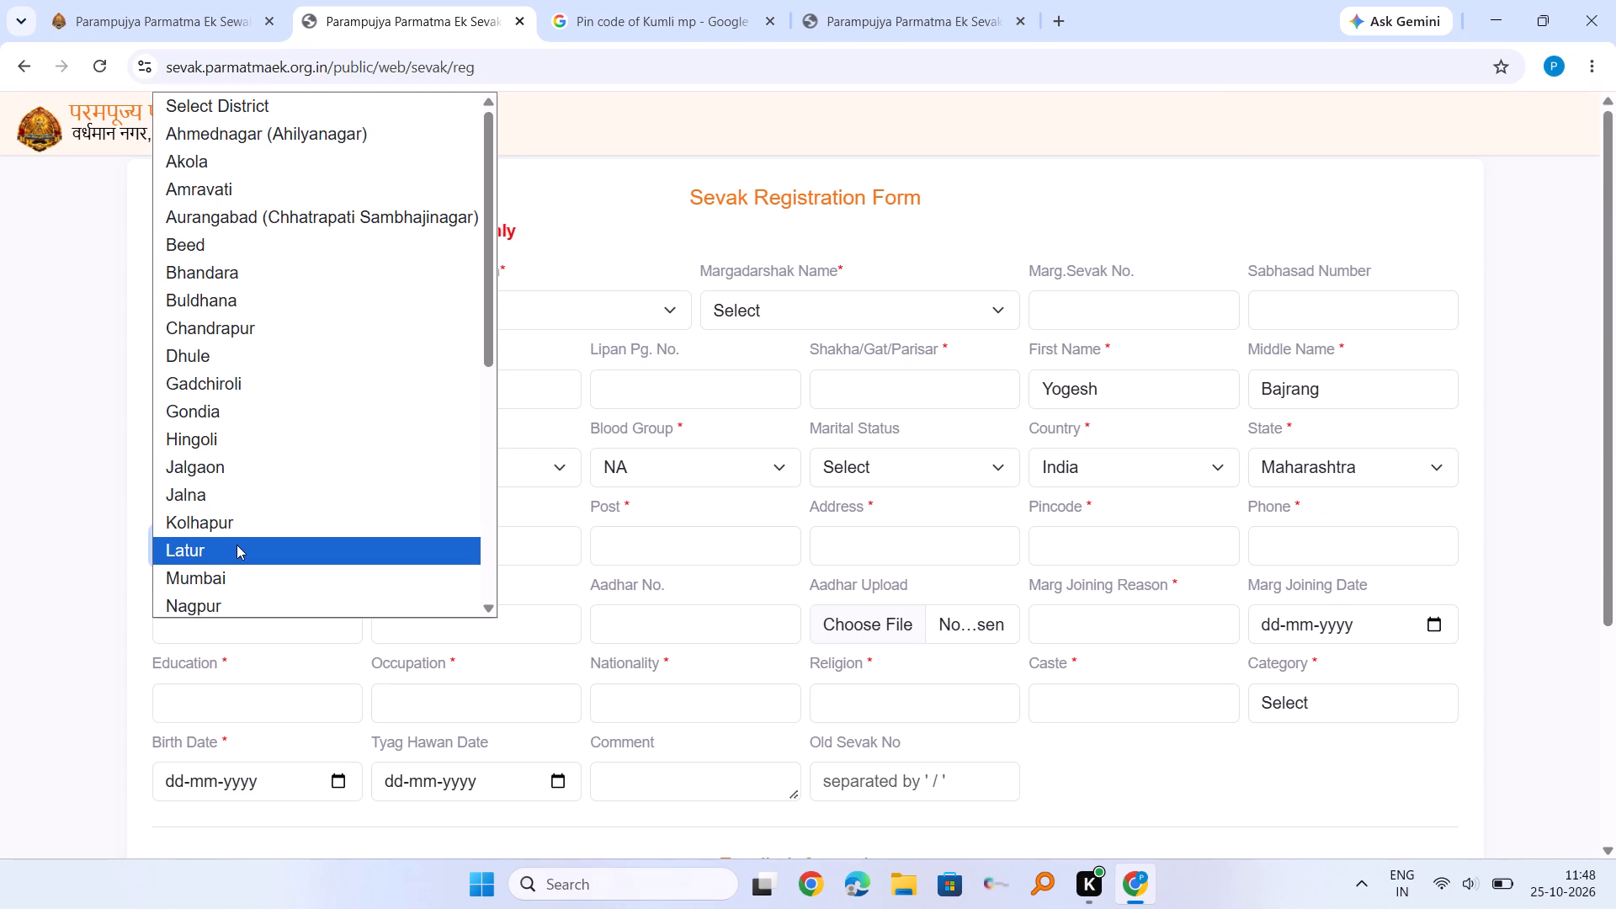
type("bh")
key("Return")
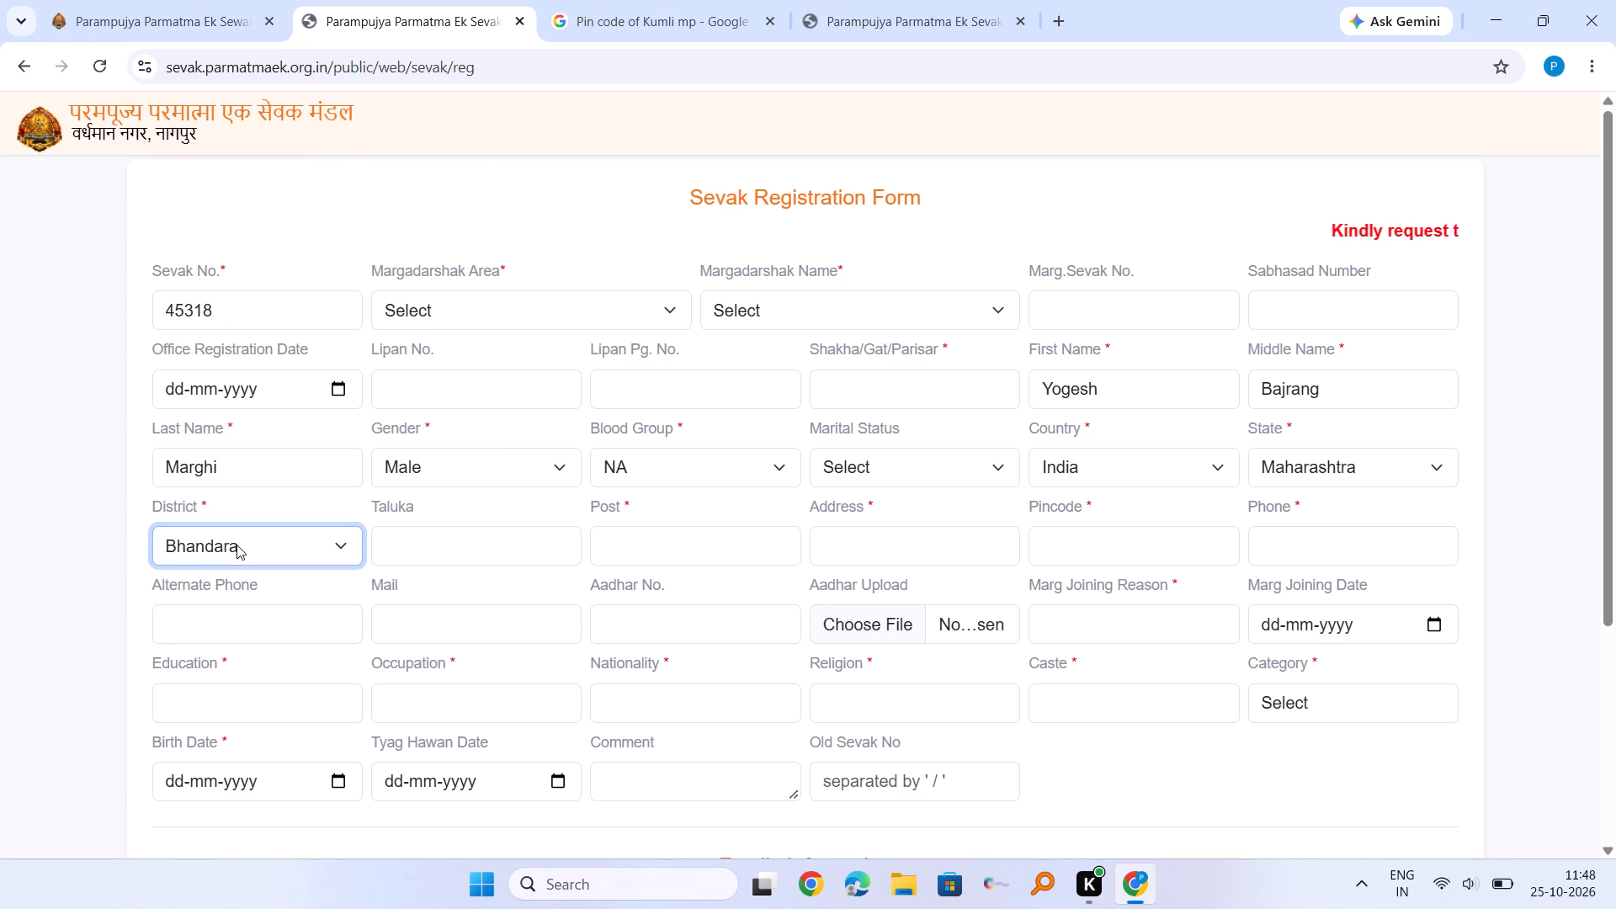
left_click(447, 529)
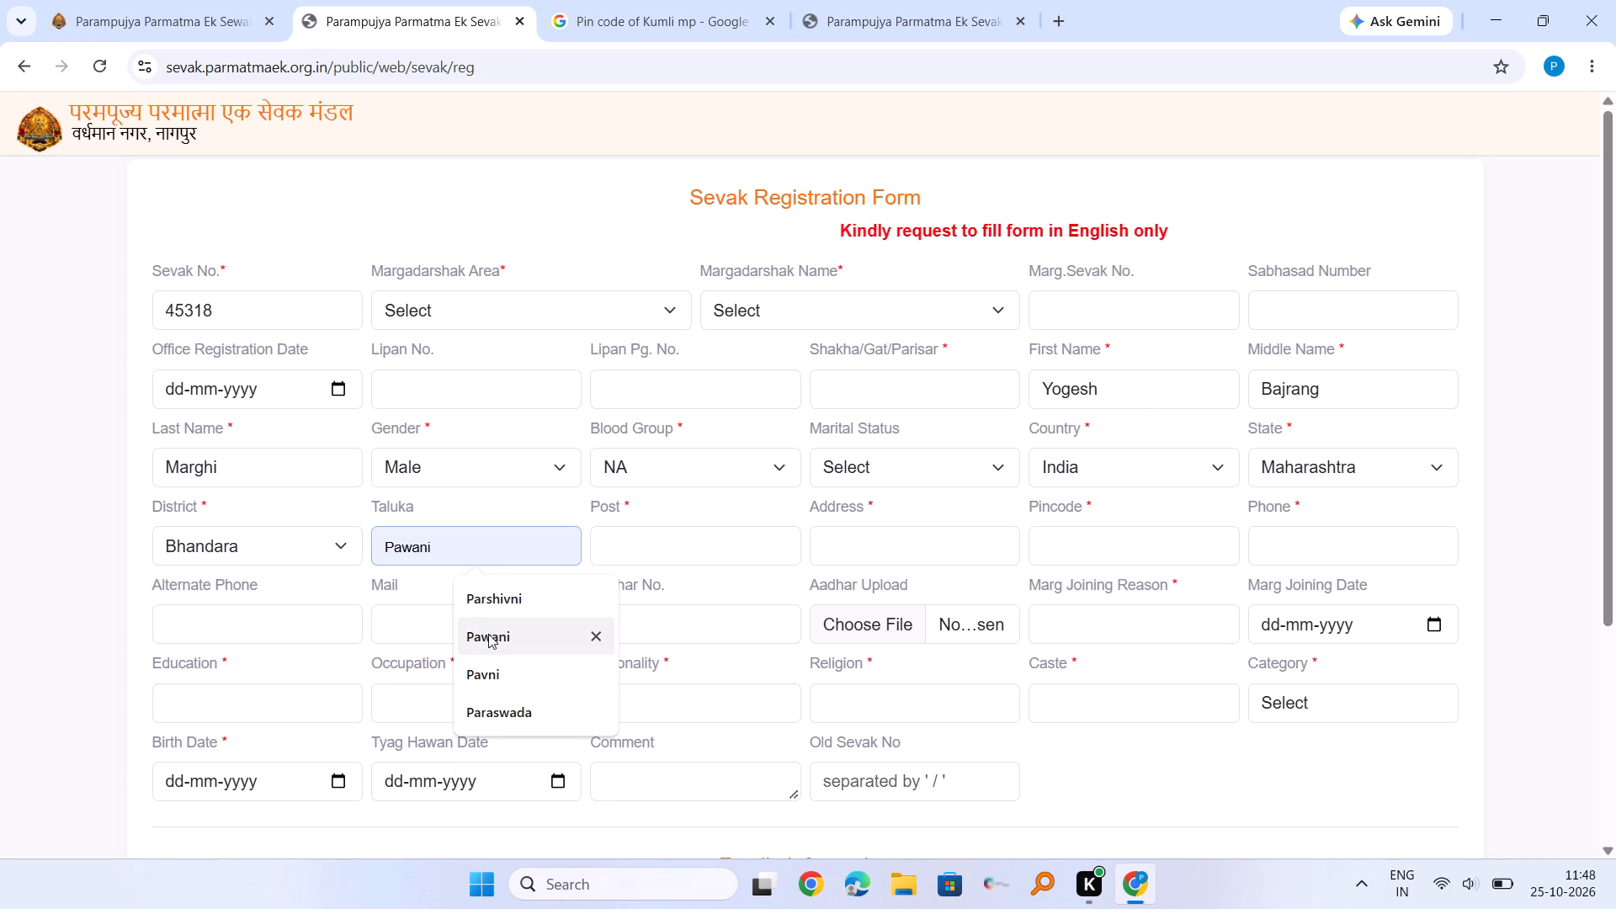
left_click(478, 660)
Fill in the Post with the member's village name and copy the same name into the Address.
left_click(675, 547)
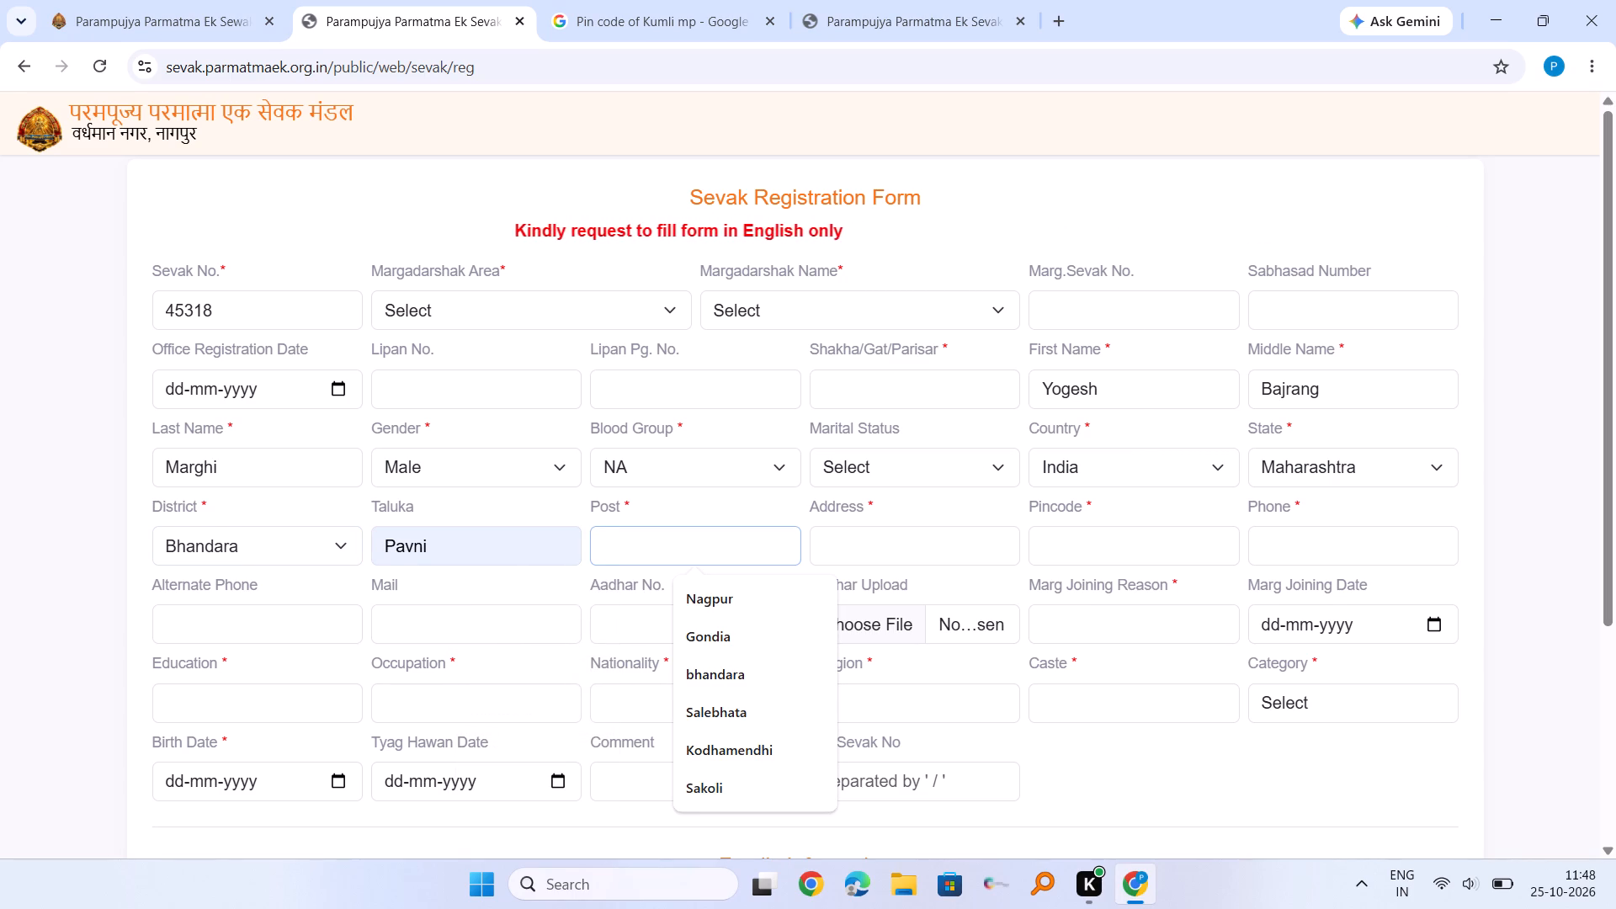
left_click(675, 547)
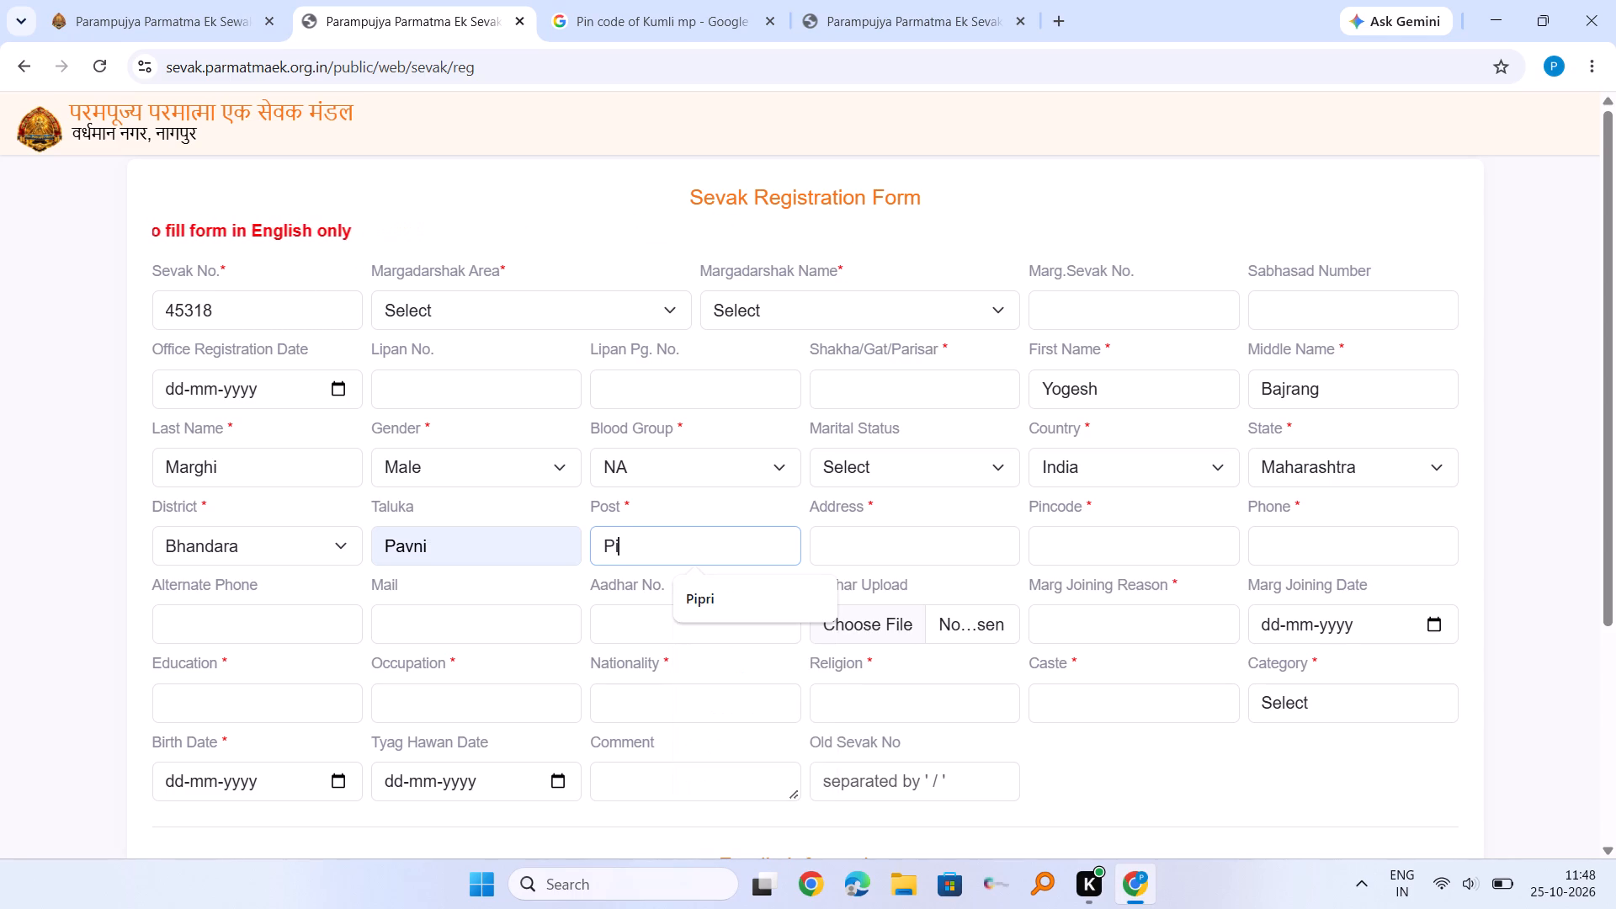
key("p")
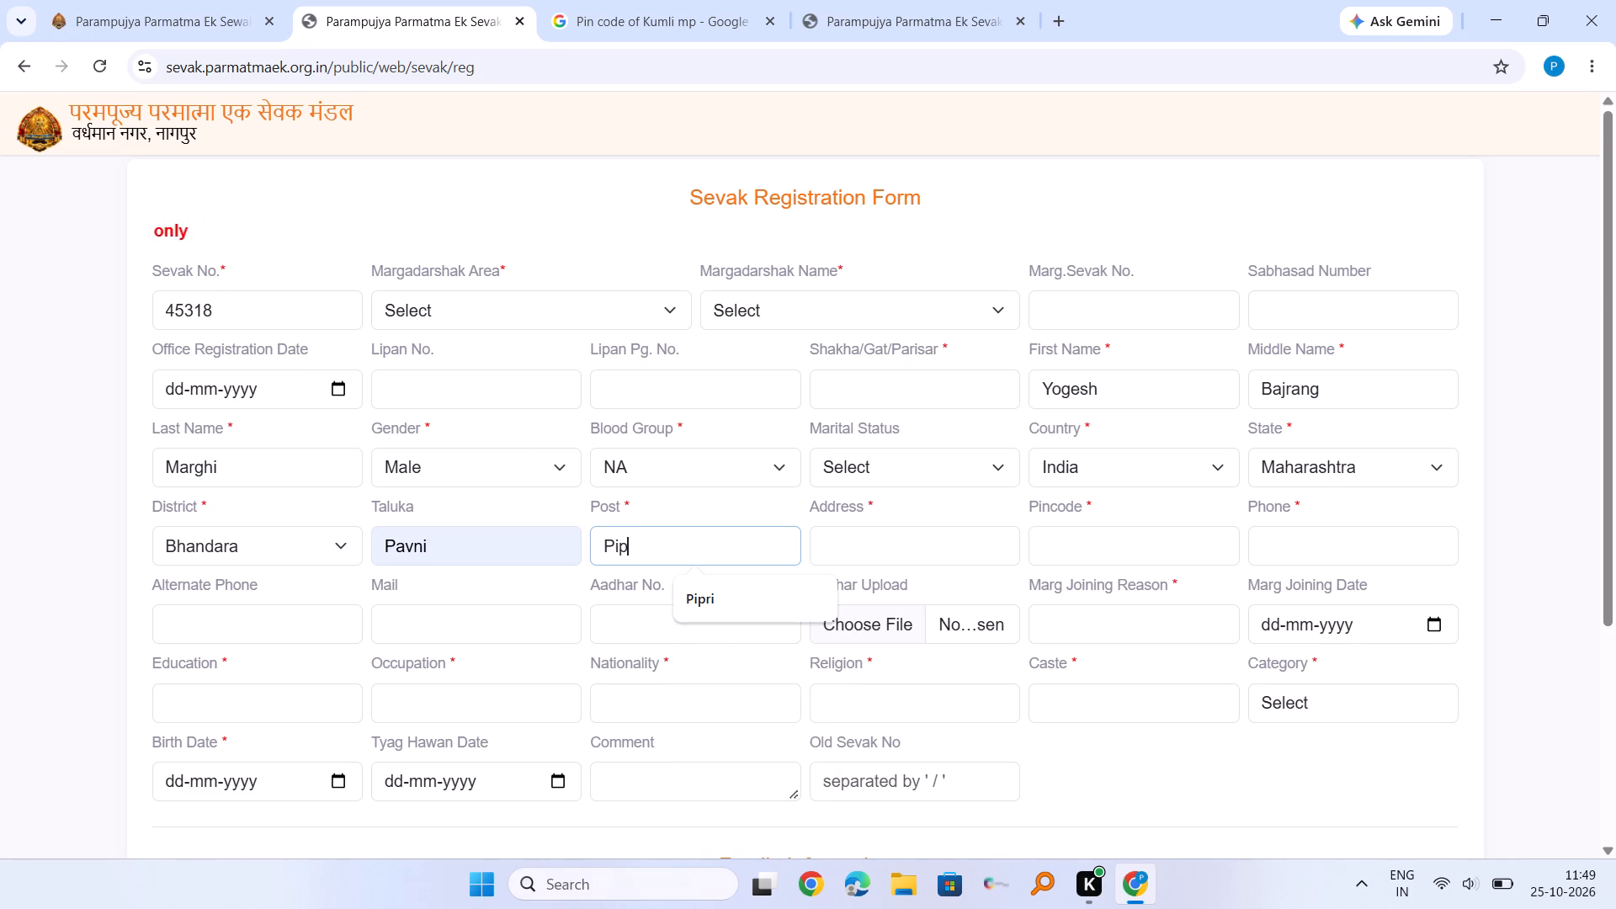
key("BackSpace")
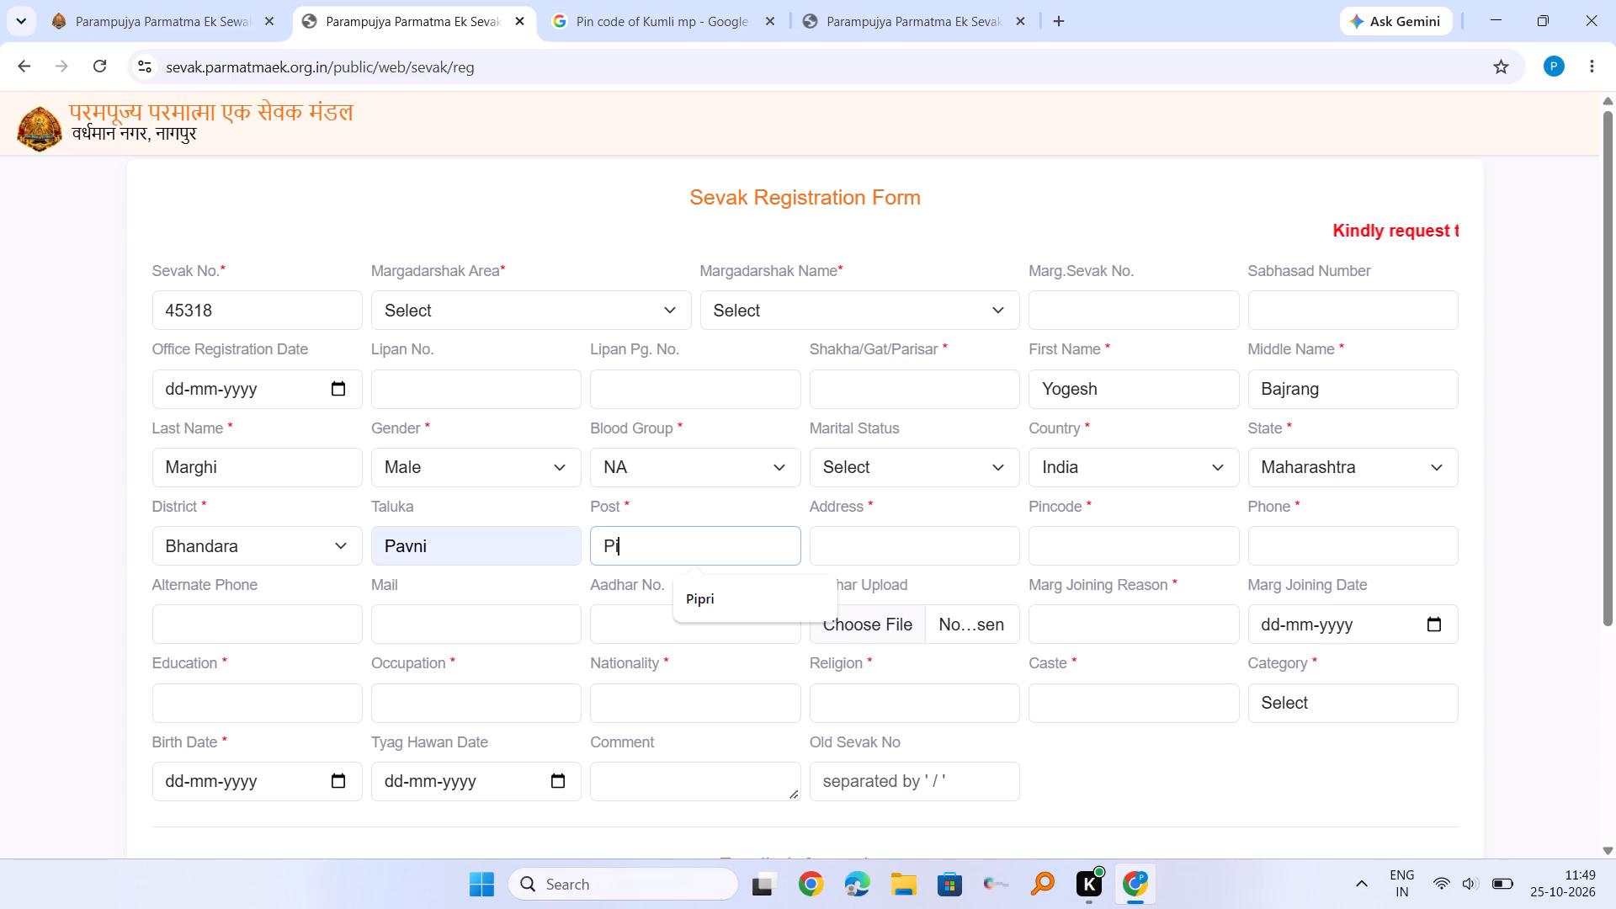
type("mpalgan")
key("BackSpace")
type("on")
left_click(816, 545)
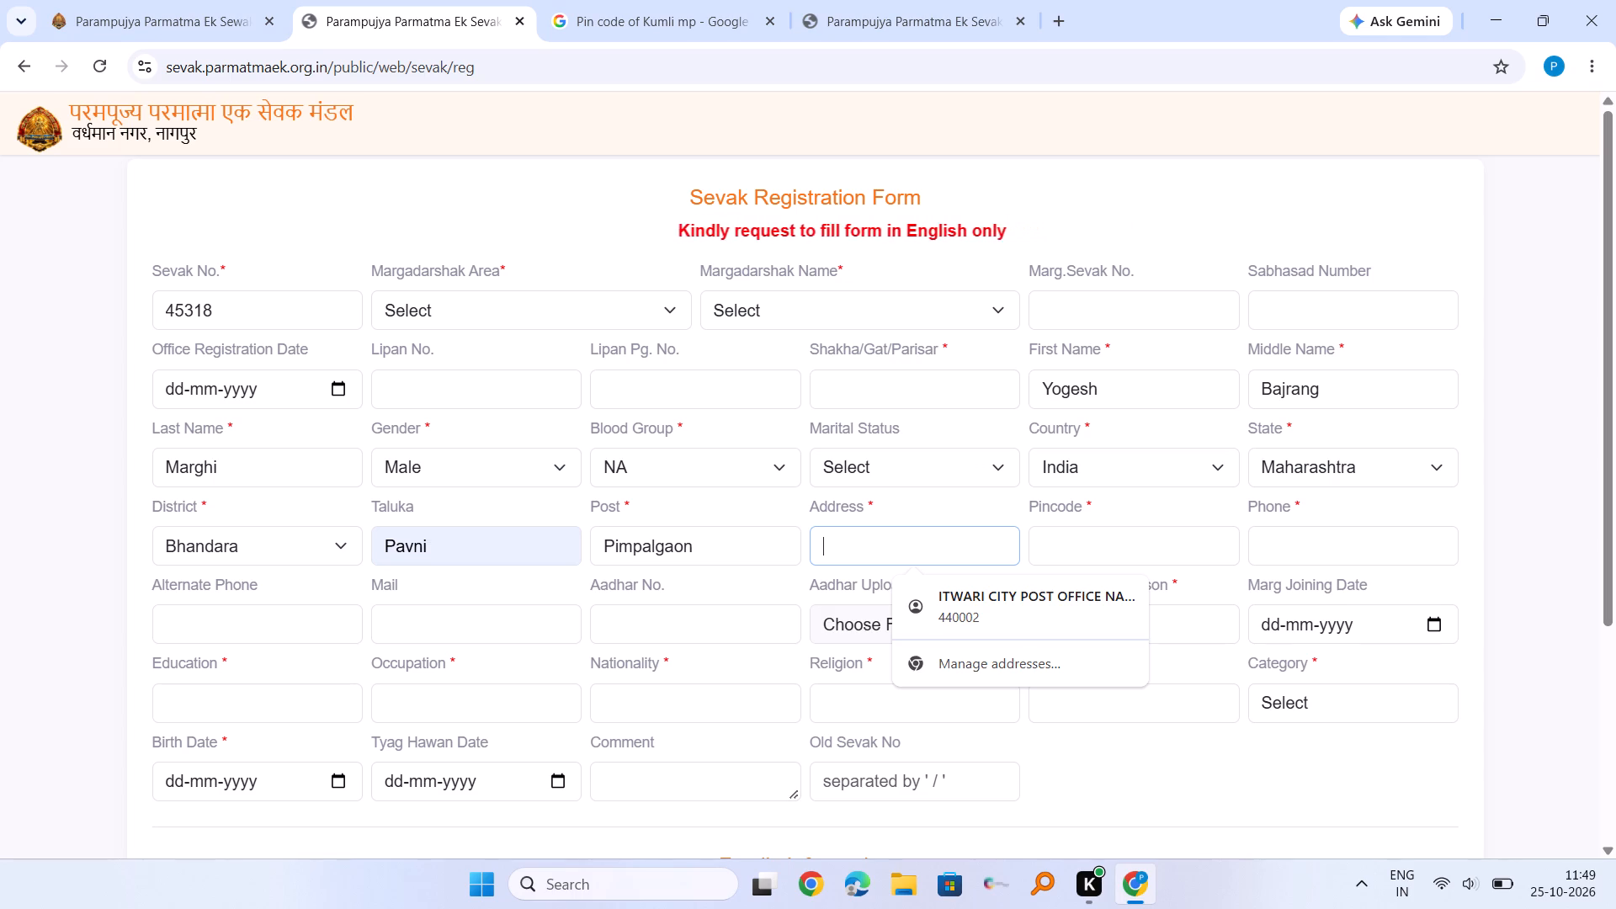
double_click(639, 557)
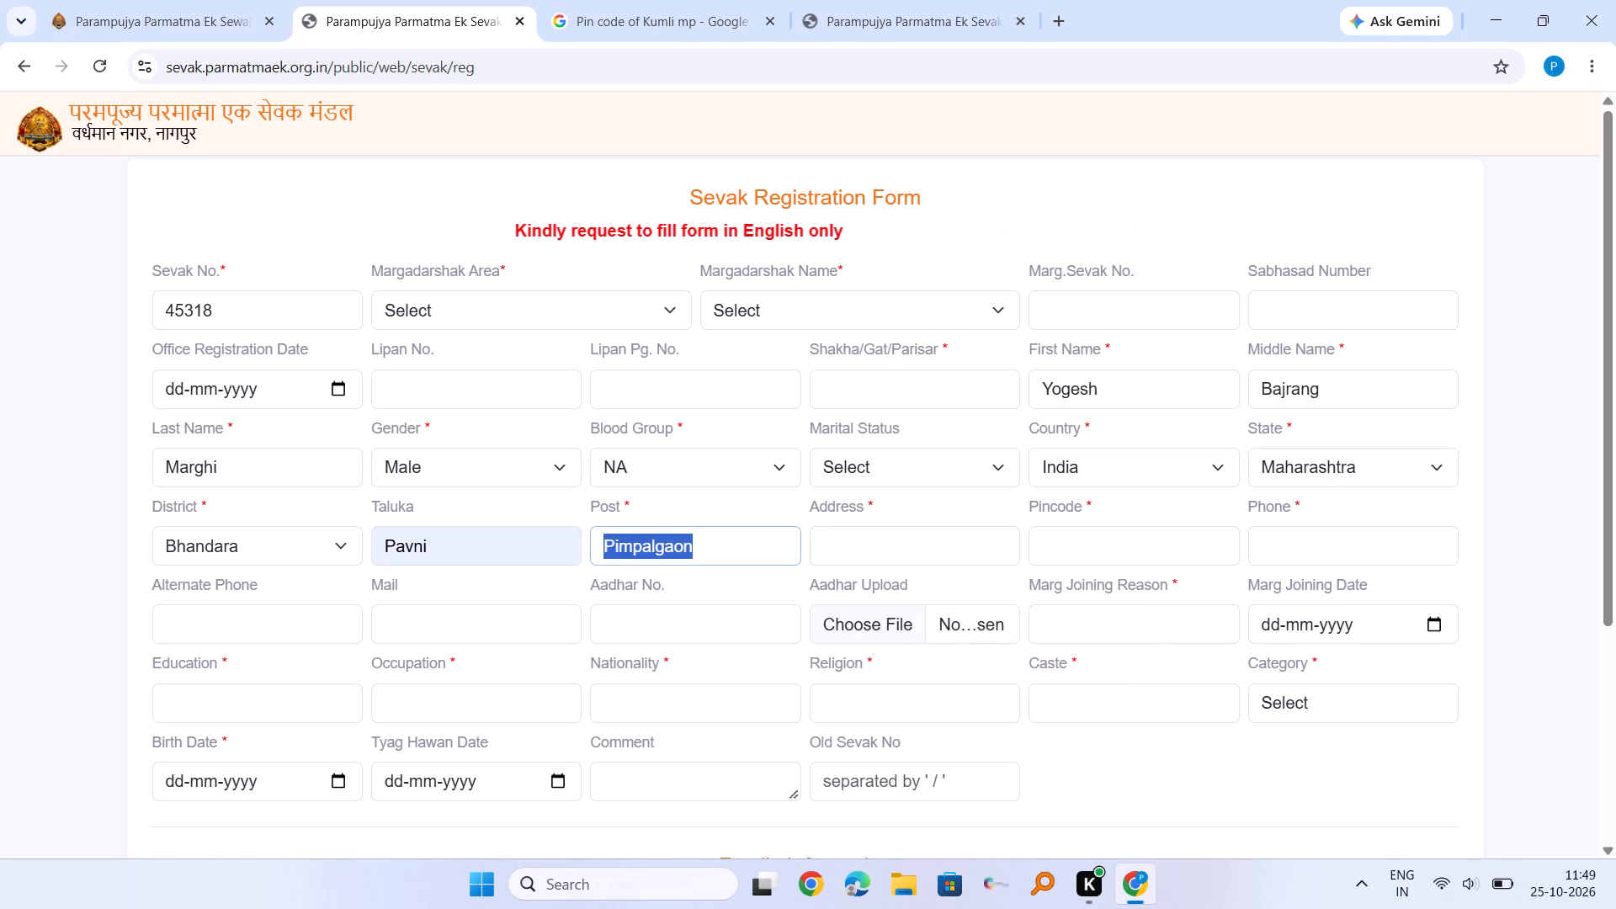
key("ctrl+c")
left_click(869, 537)
key("ctrl+v")
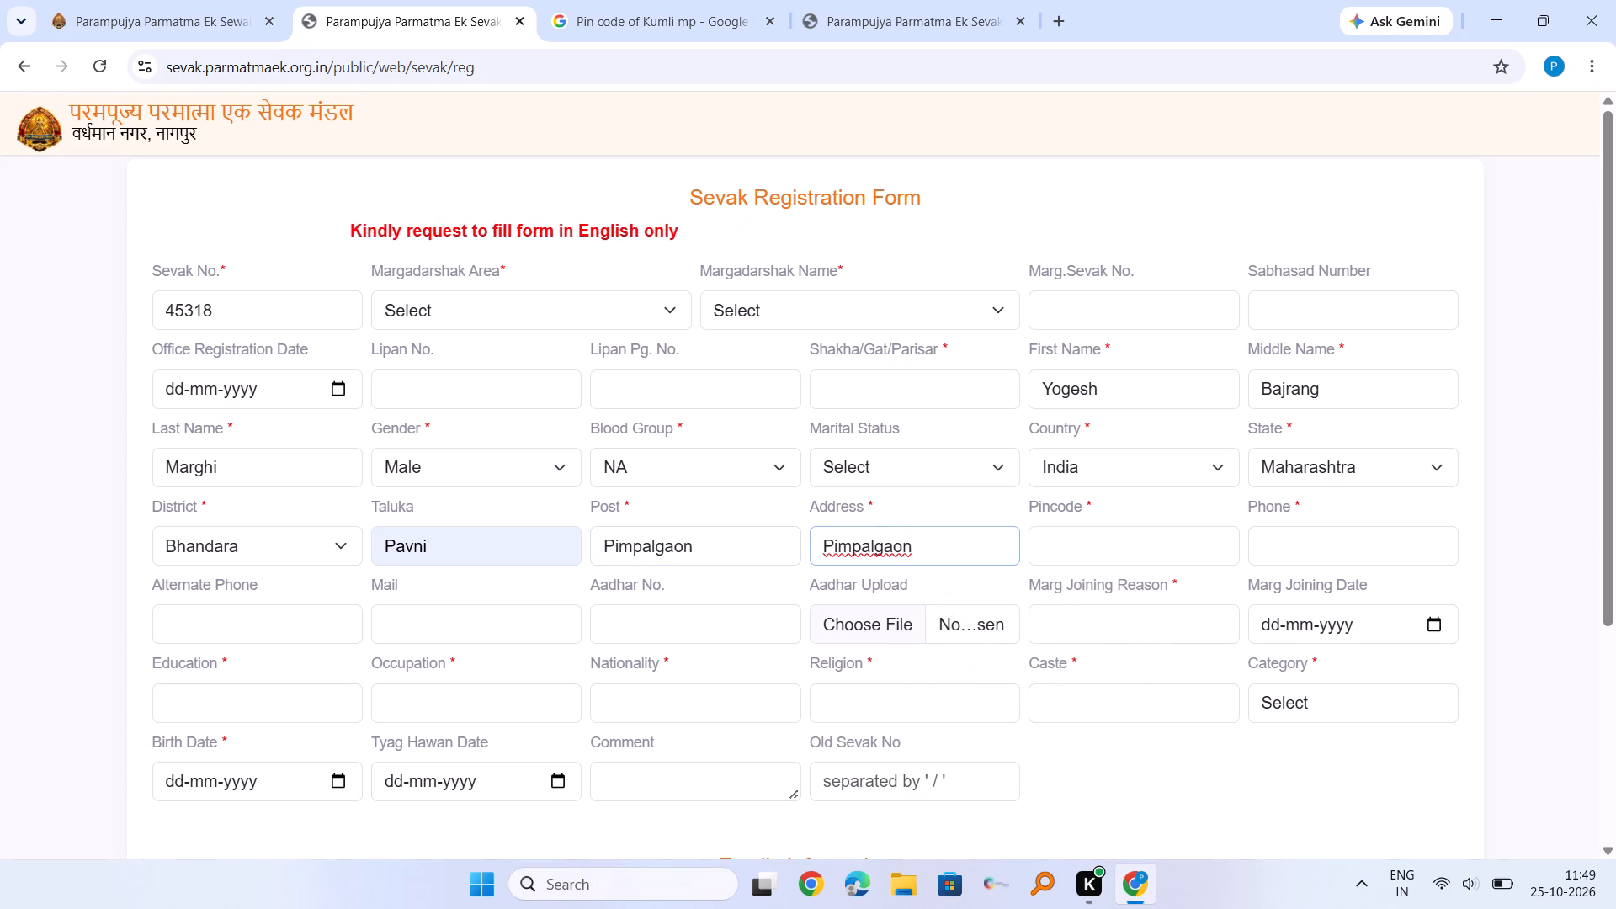
Switch to the Google results and search for the pin code of the member's village in Bhandara.
left_click(617, 0)
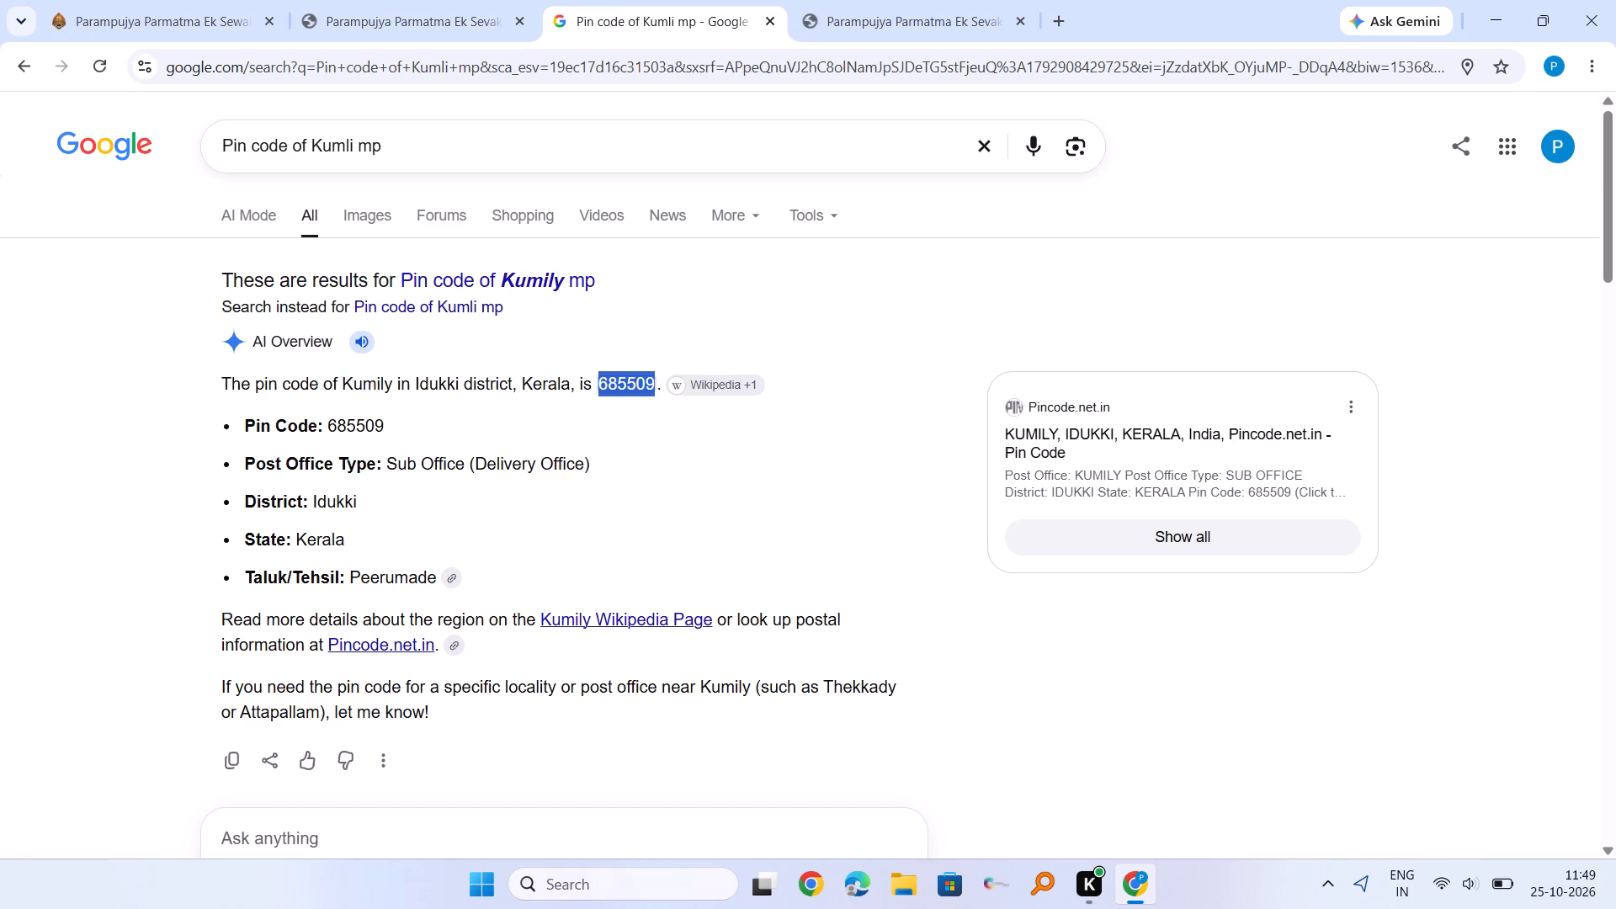
left_click_drag(380, 149, 315, 135)
key("BackSpace")
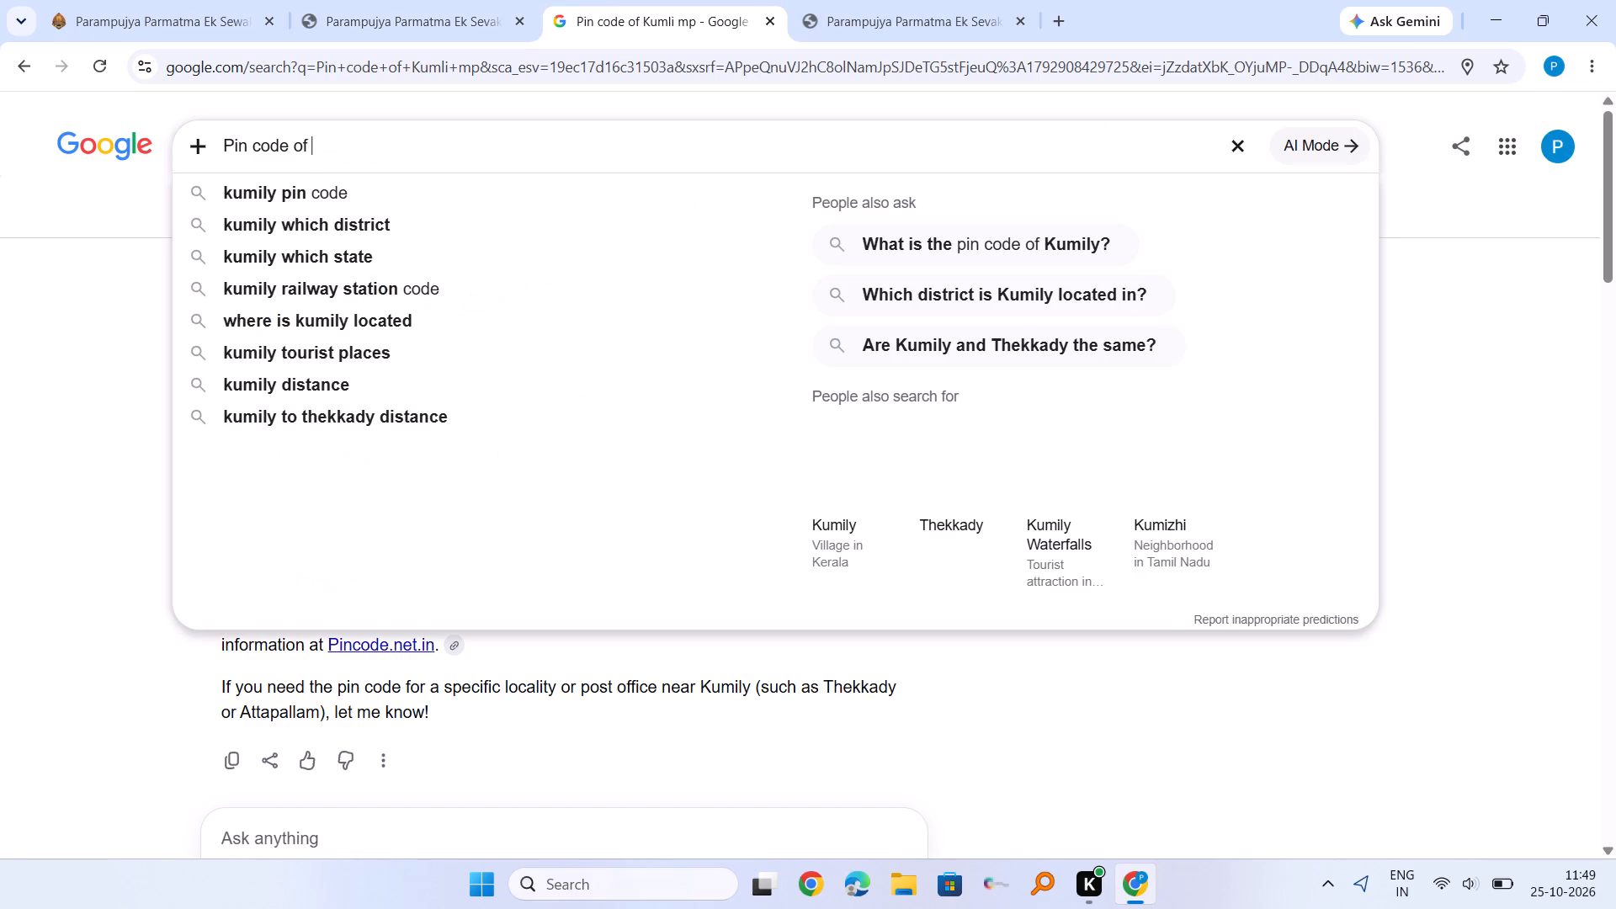
key("ctrl+v")
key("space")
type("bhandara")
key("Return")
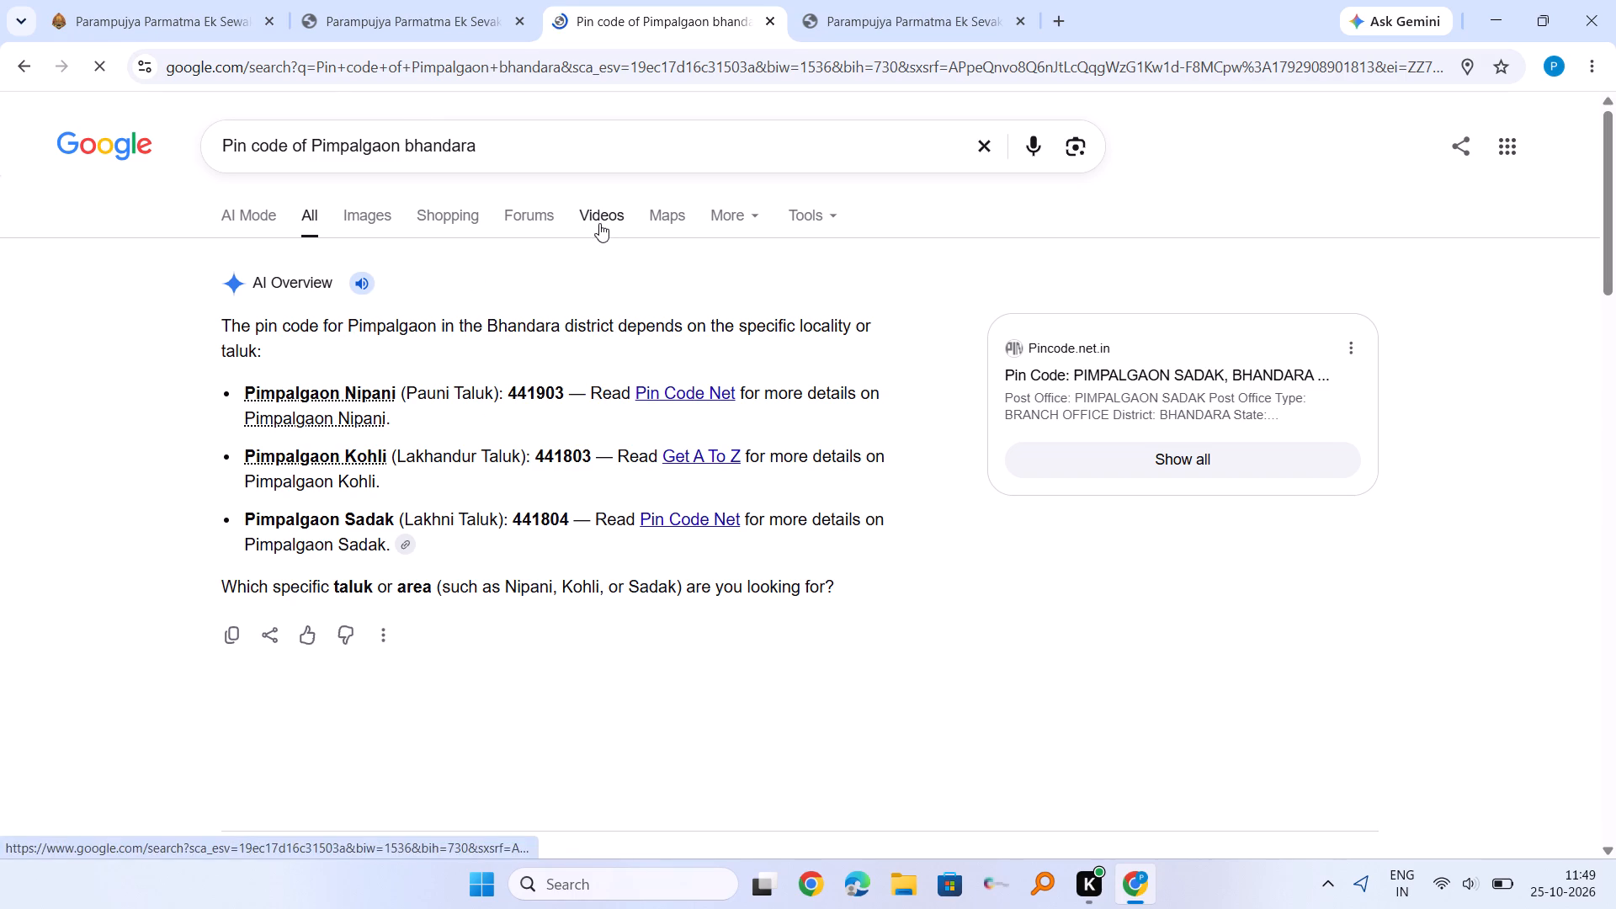
Copy the pin code listed for the village in Pauni Taluk into the registration form's Pincode.
double_click(541, 387)
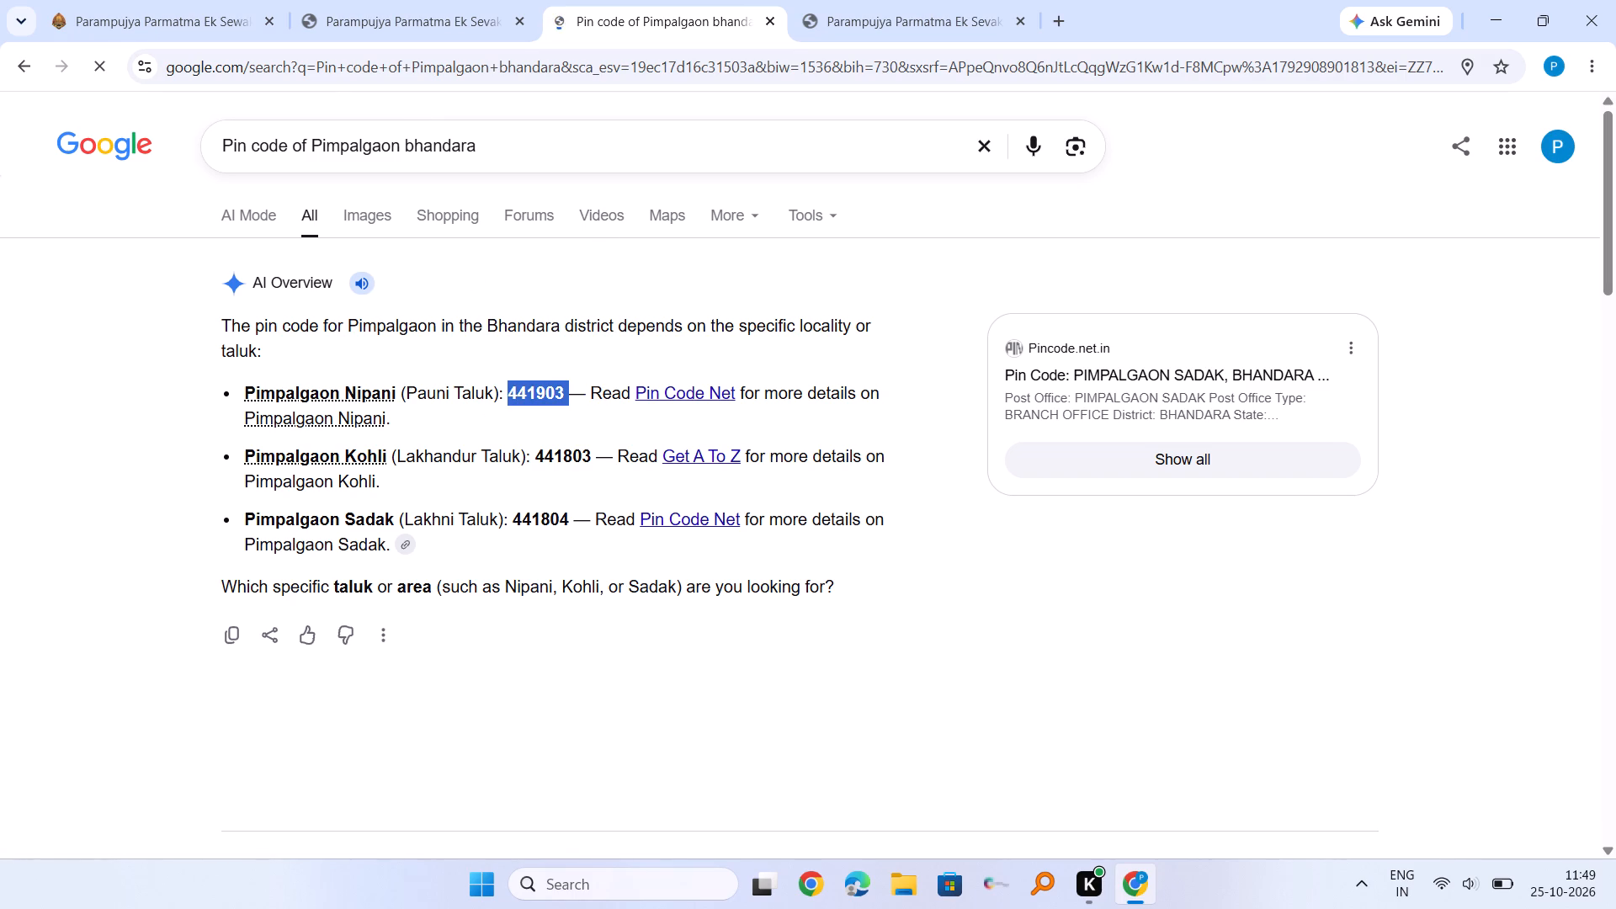
key("ctrl+c")
left_click(423, 0)
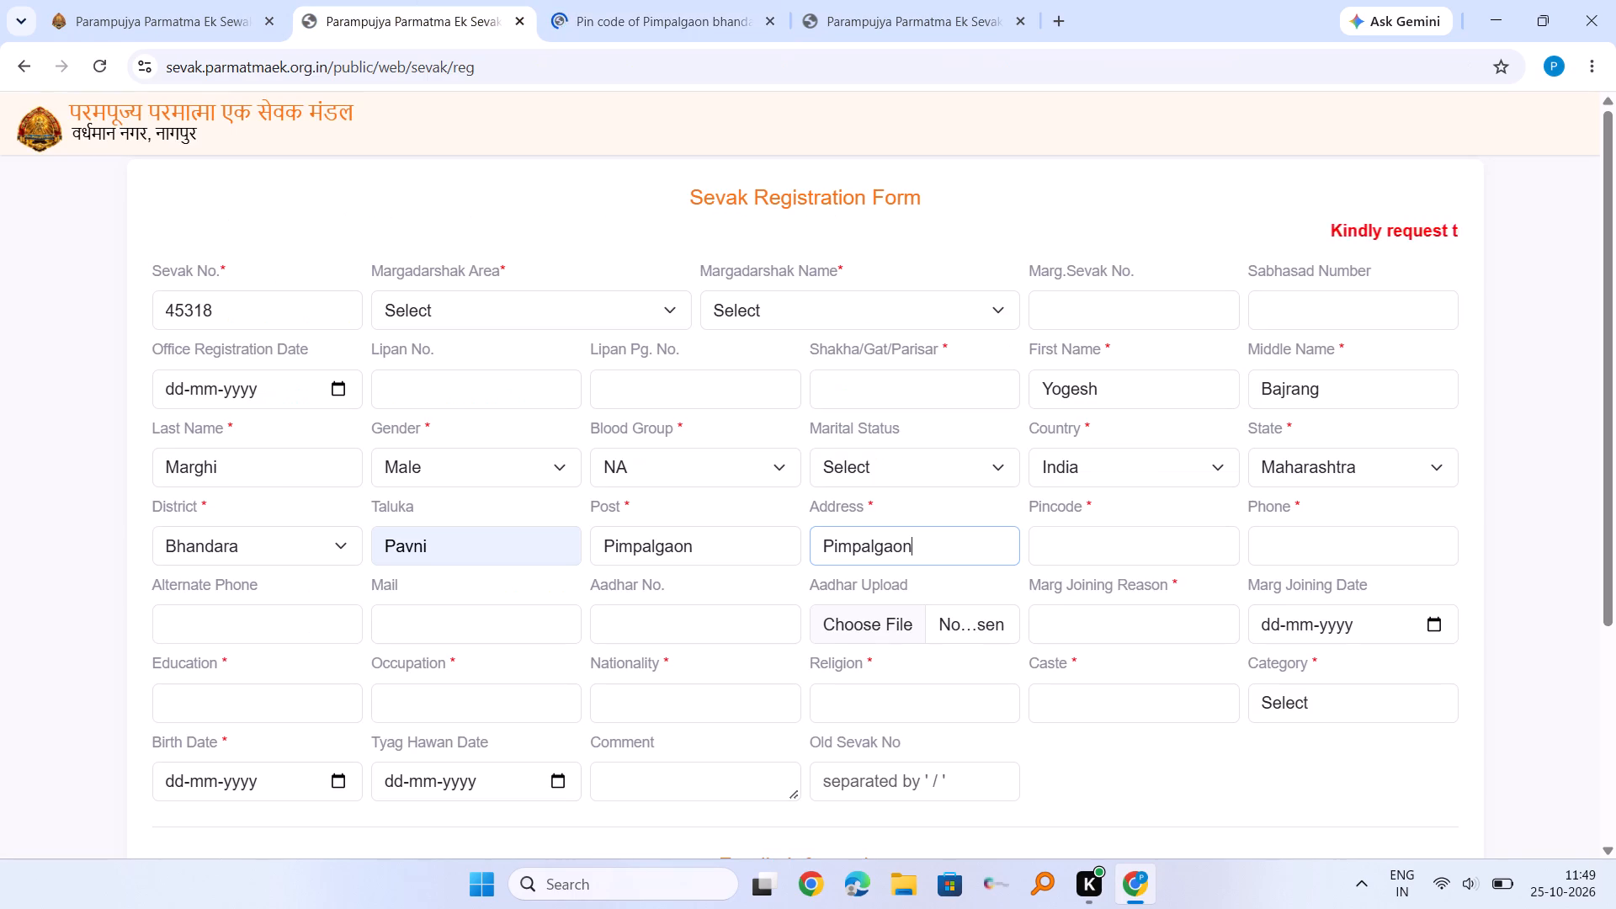
left_click(1106, 534)
key("ctrl+v")
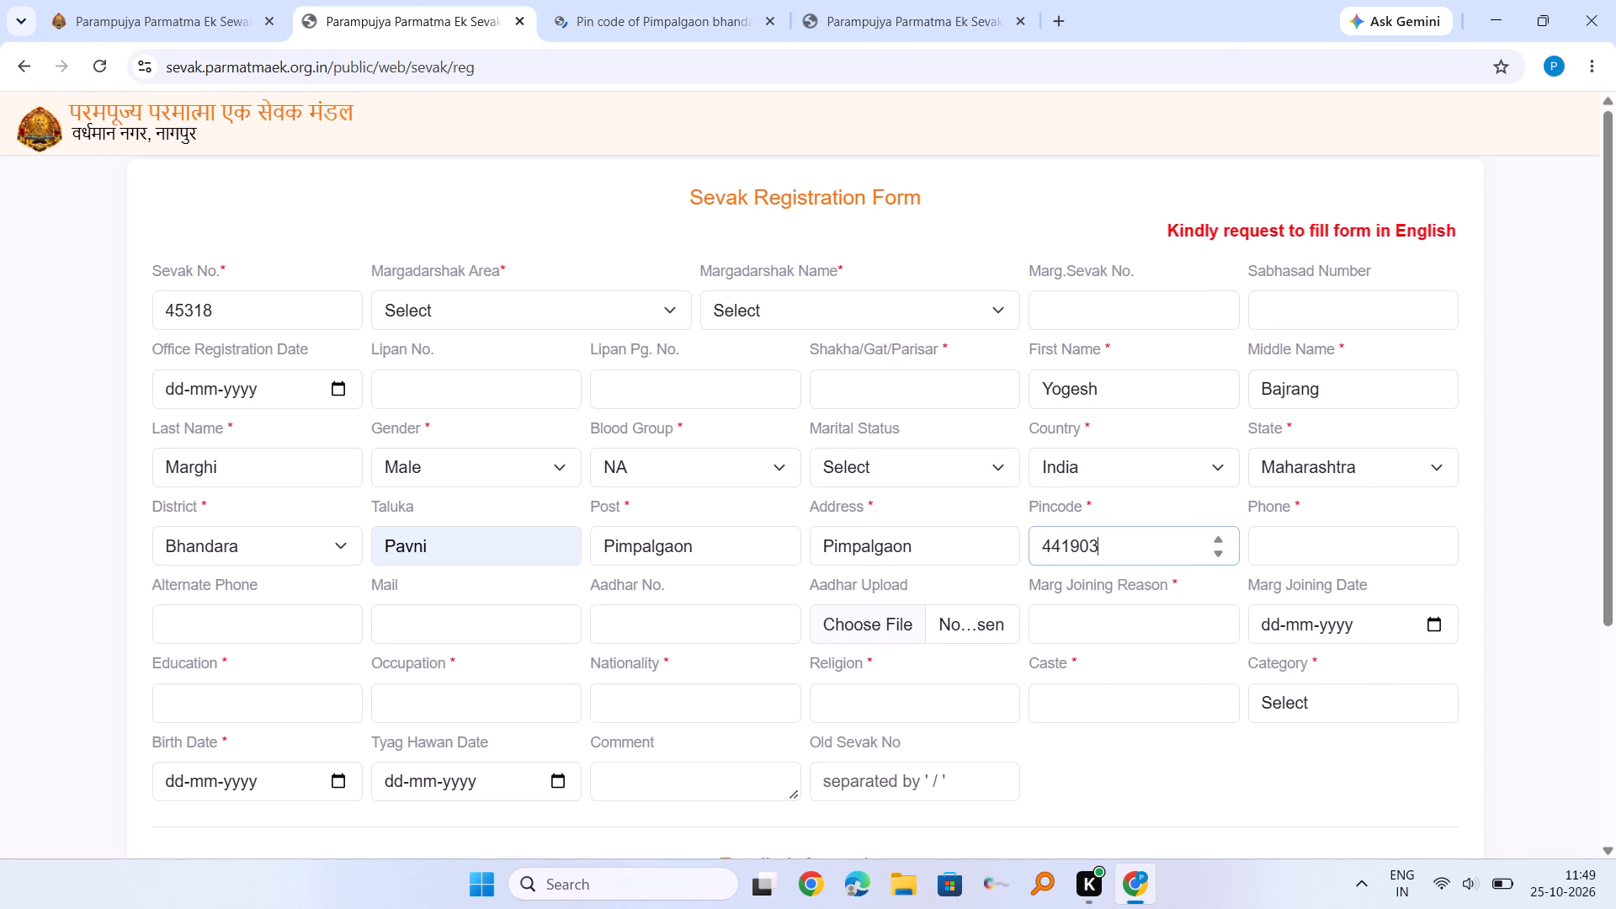
Correct the Taluka spelling to Pauni.
left_click(407, 539)
key("Right")
key("BackSpace")
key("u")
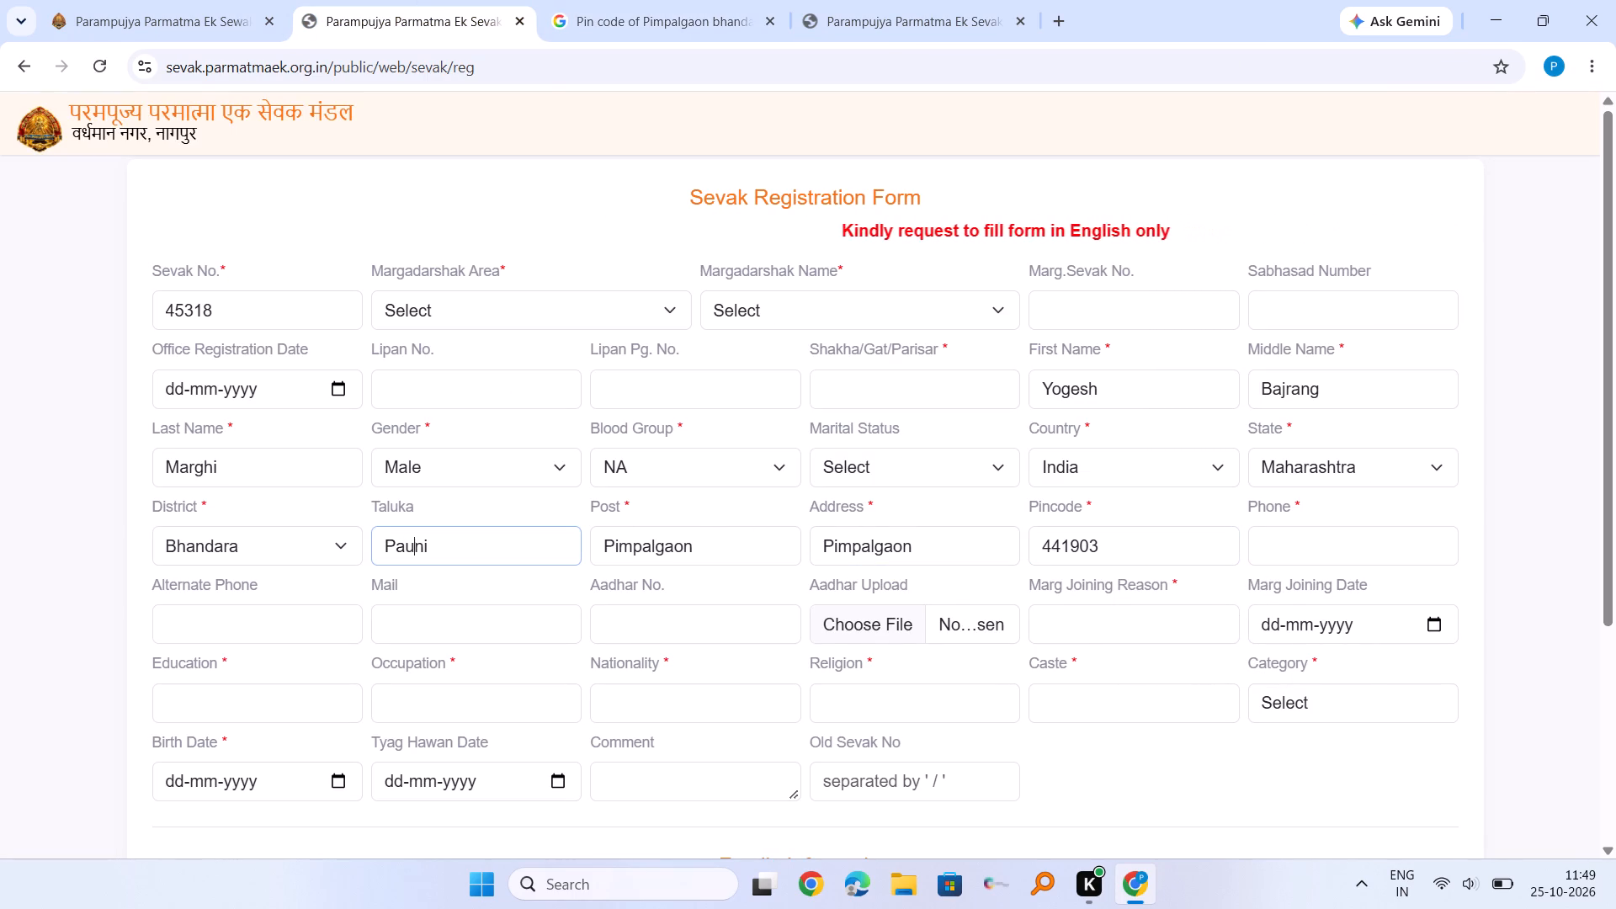
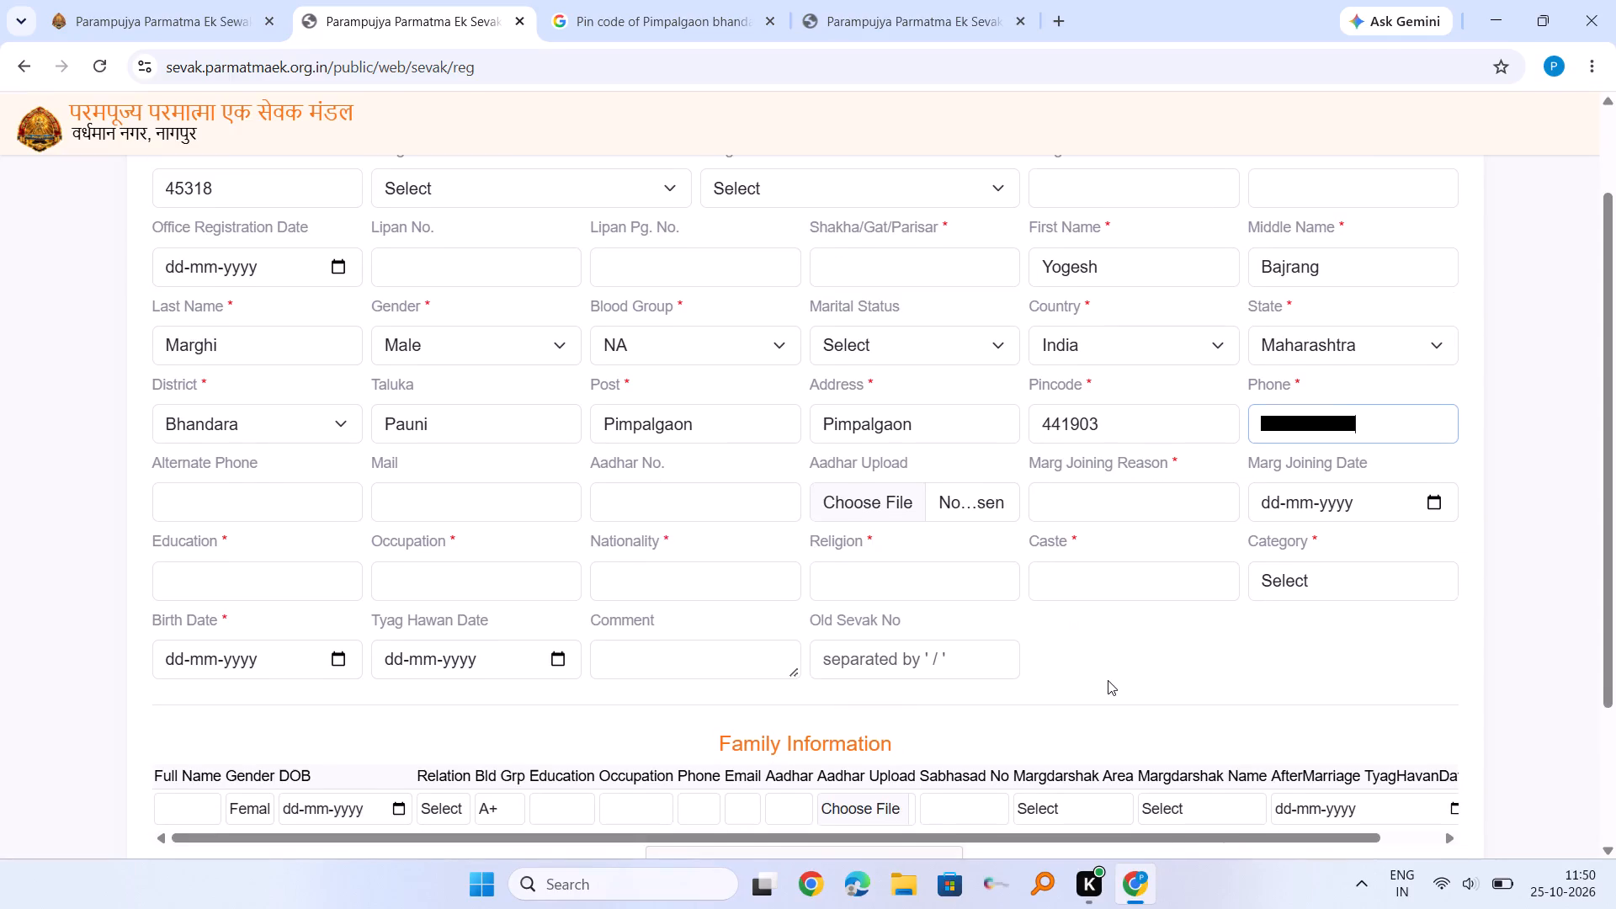
Fill in the Mail with the mandal's saved e-mail address and set the Marg Joining Reason to Sharirikh dukh.
left_click(473, 494)
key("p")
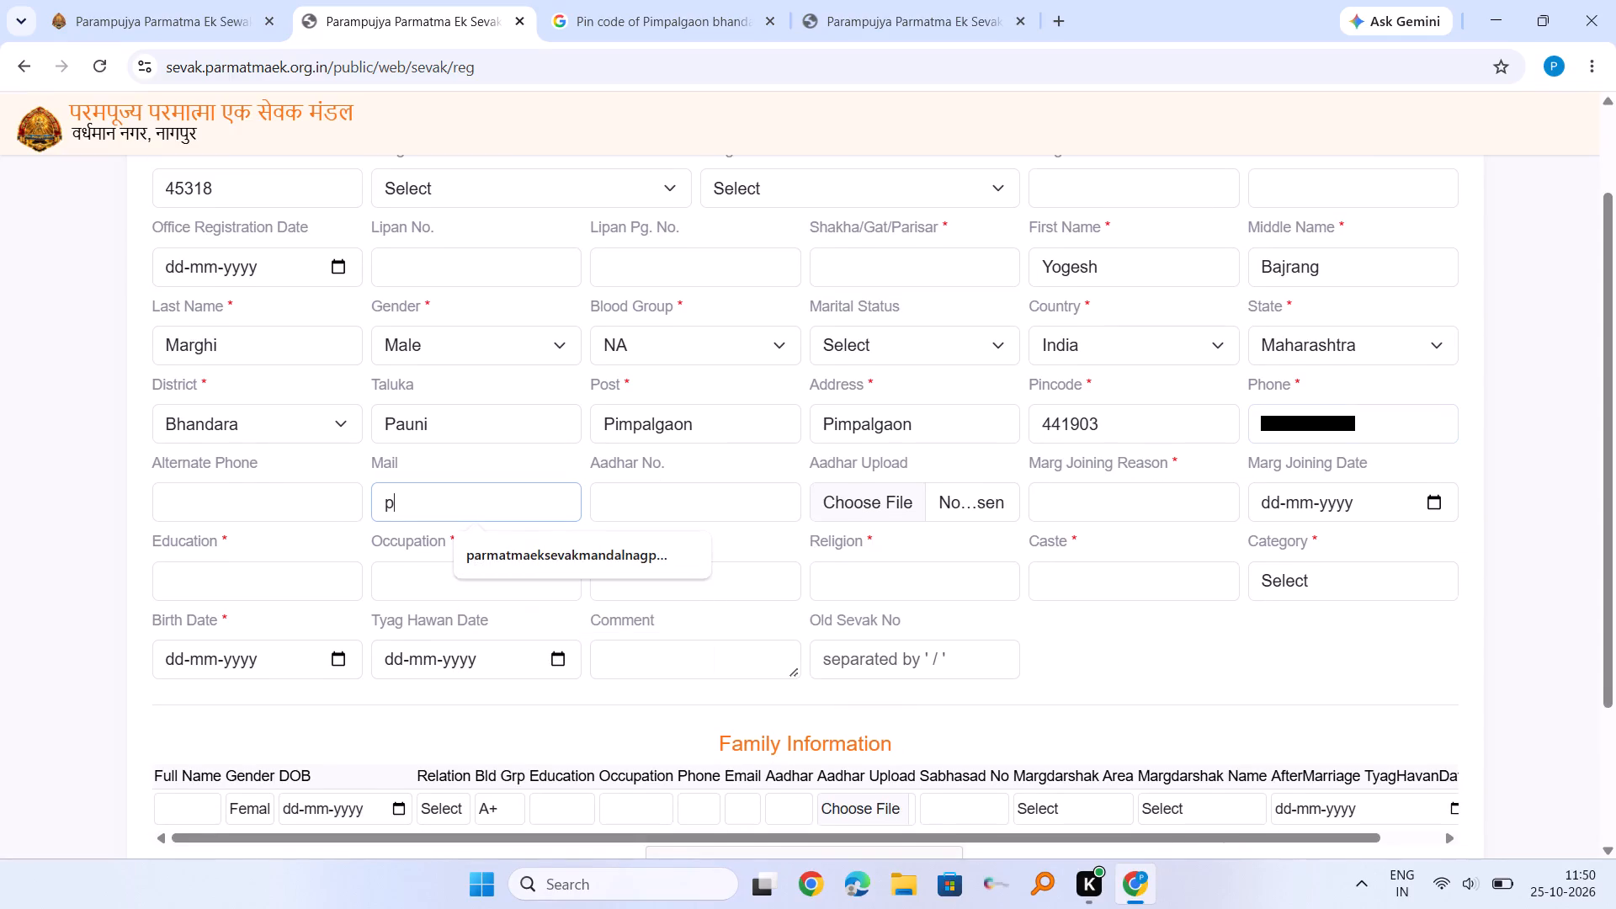
left_click(569, 558)
left_click(1076, 499)
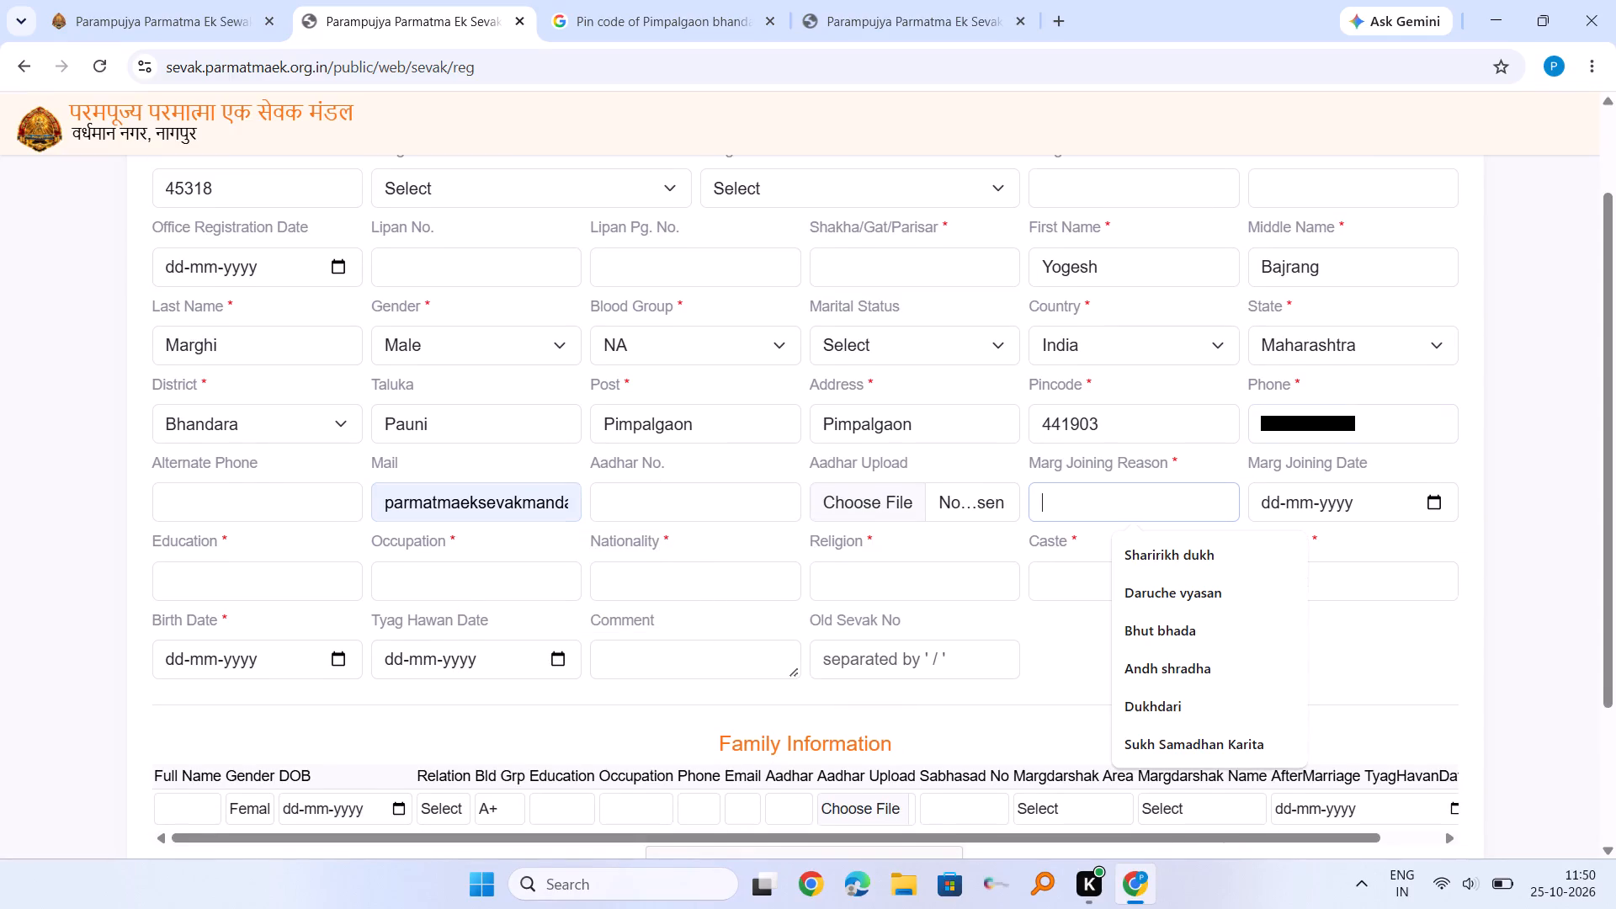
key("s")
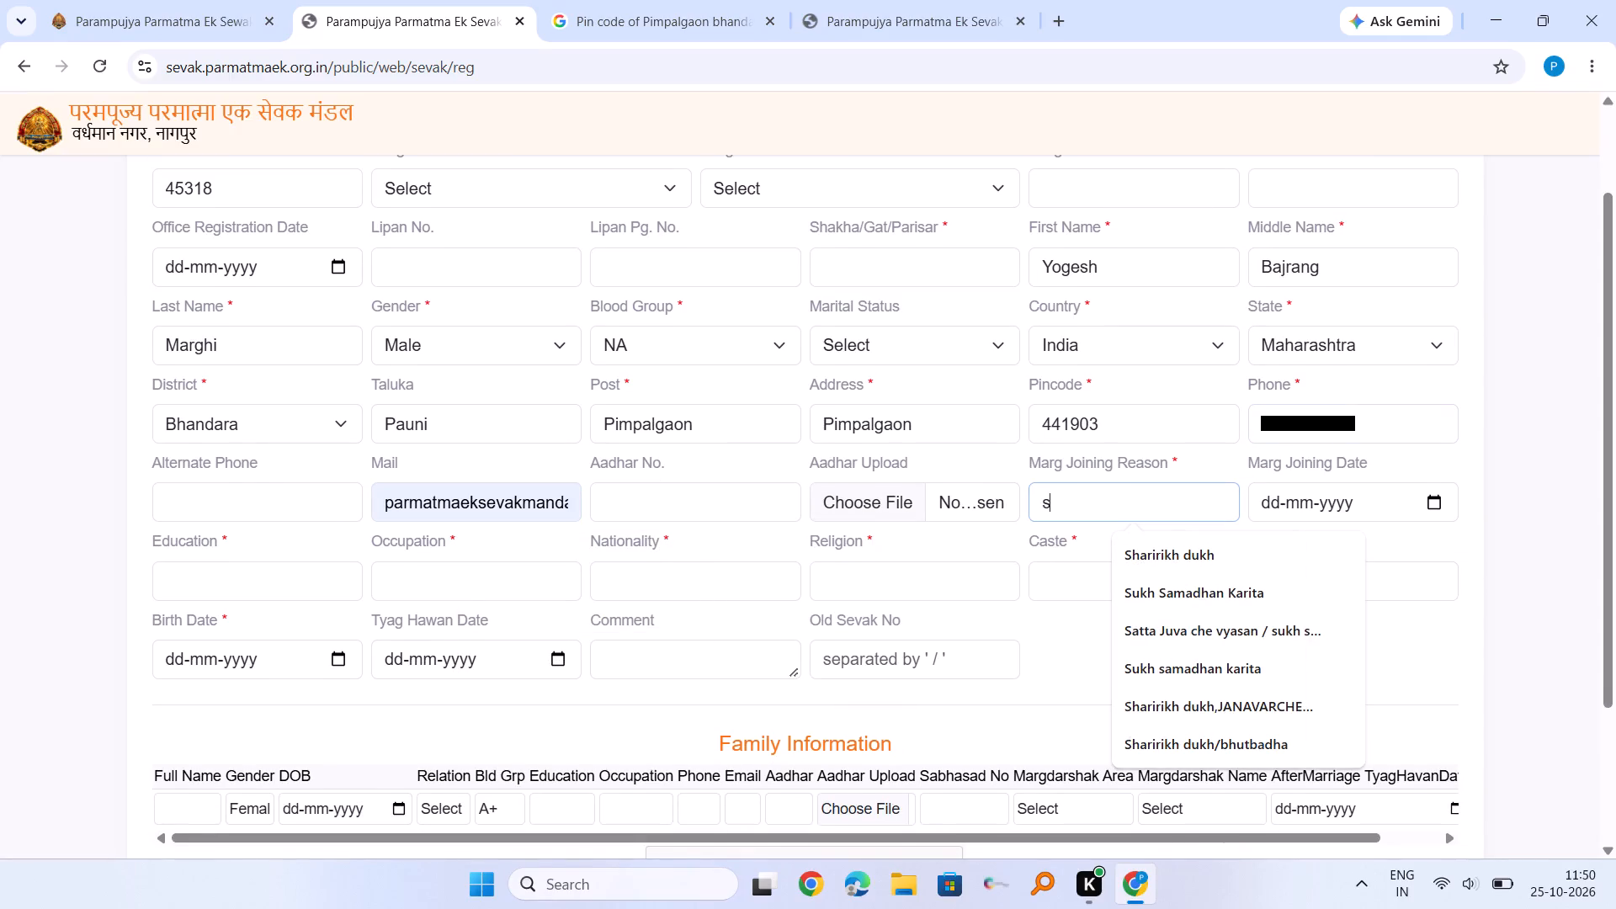
left_click(1114, 551)
left_click(1145, 554)
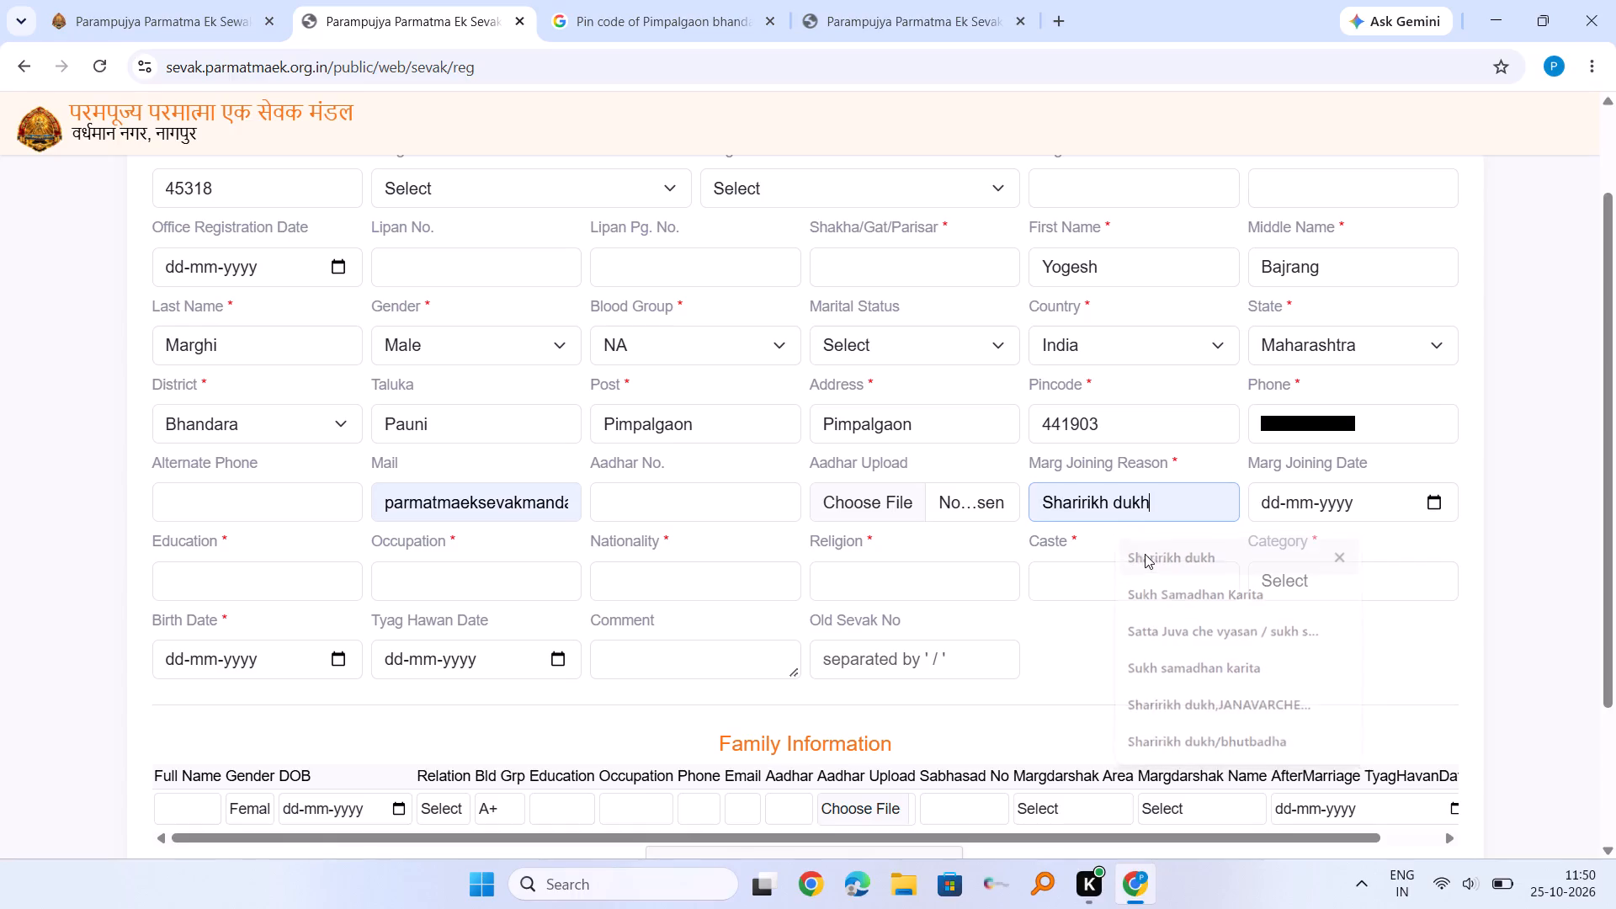
Enter 12th as the Education and Shop as the Occupation.
left_click(219, 577)
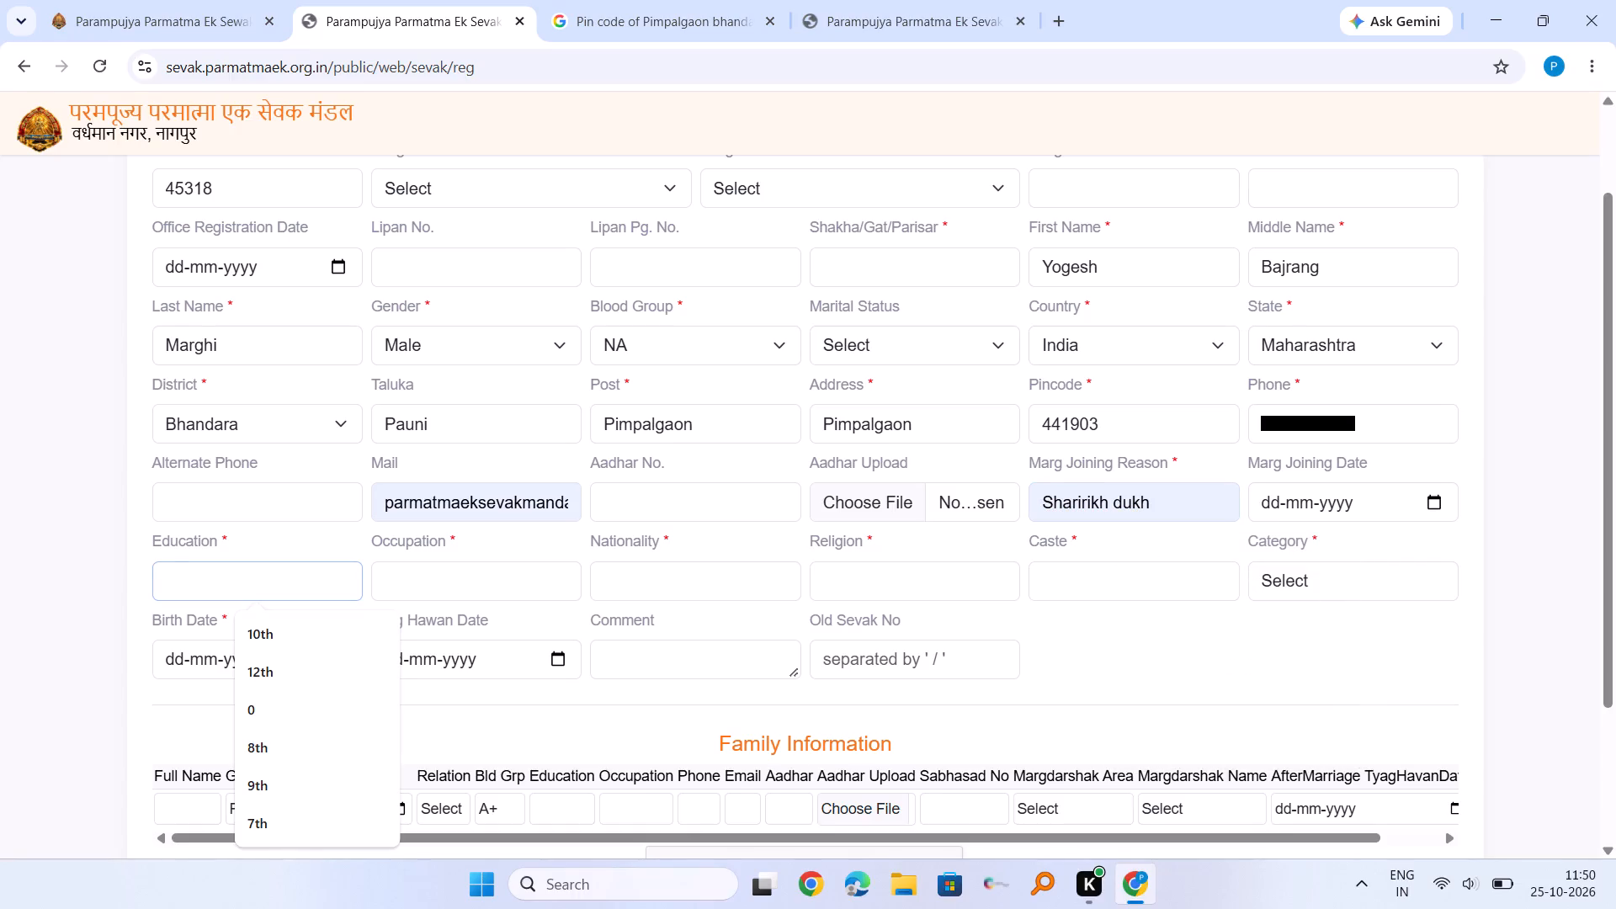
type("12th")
left_click(394, 589)
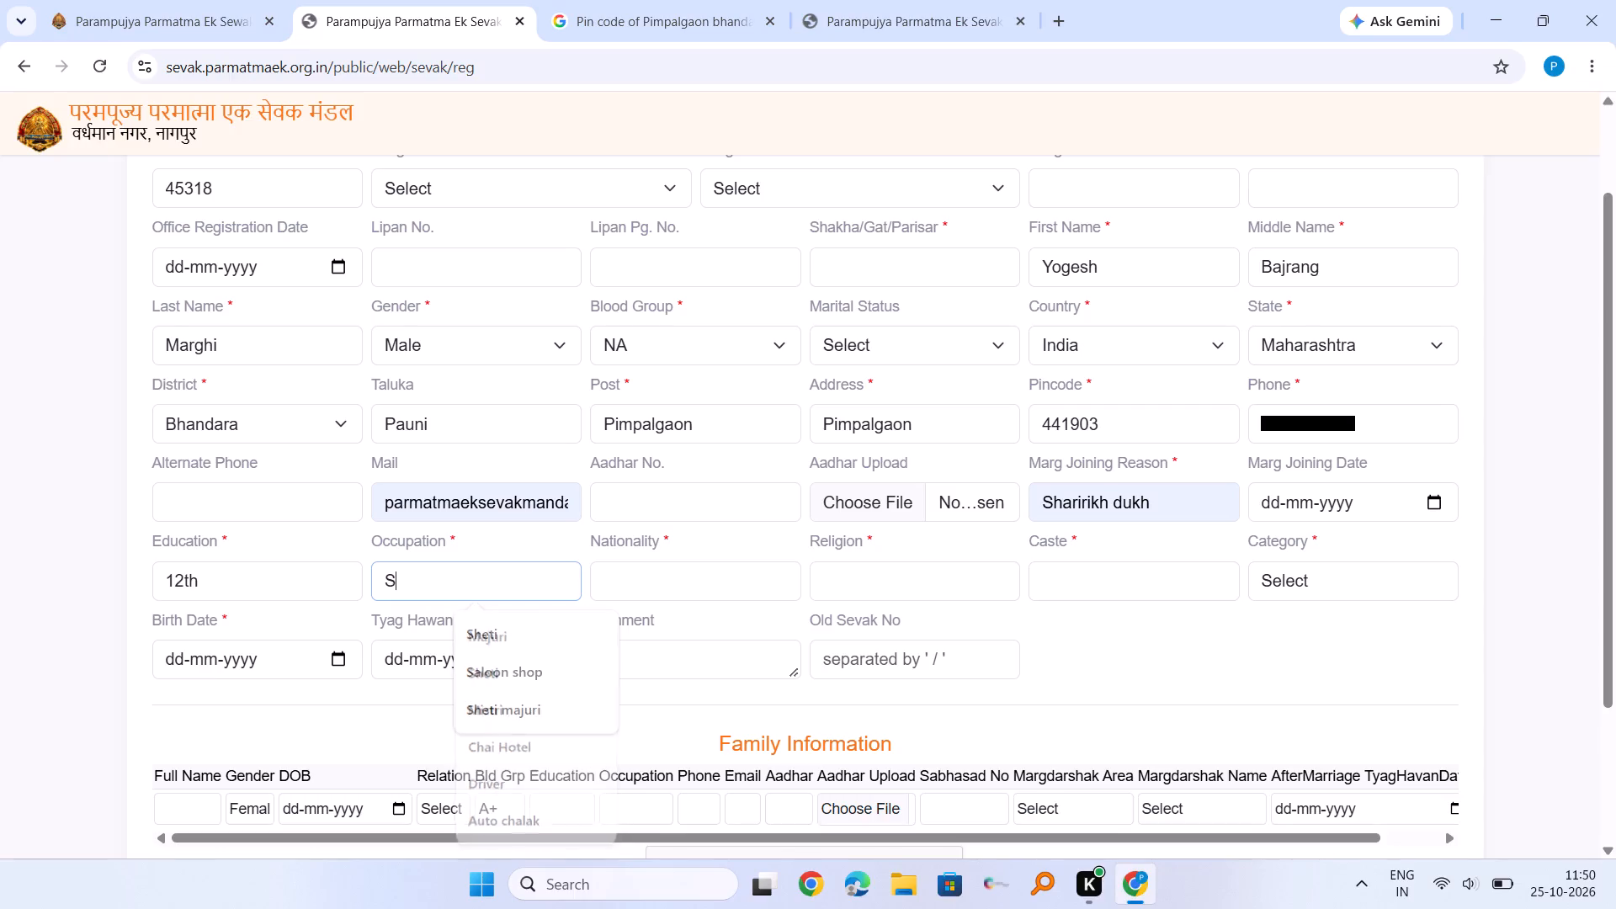
key("BackSpace")
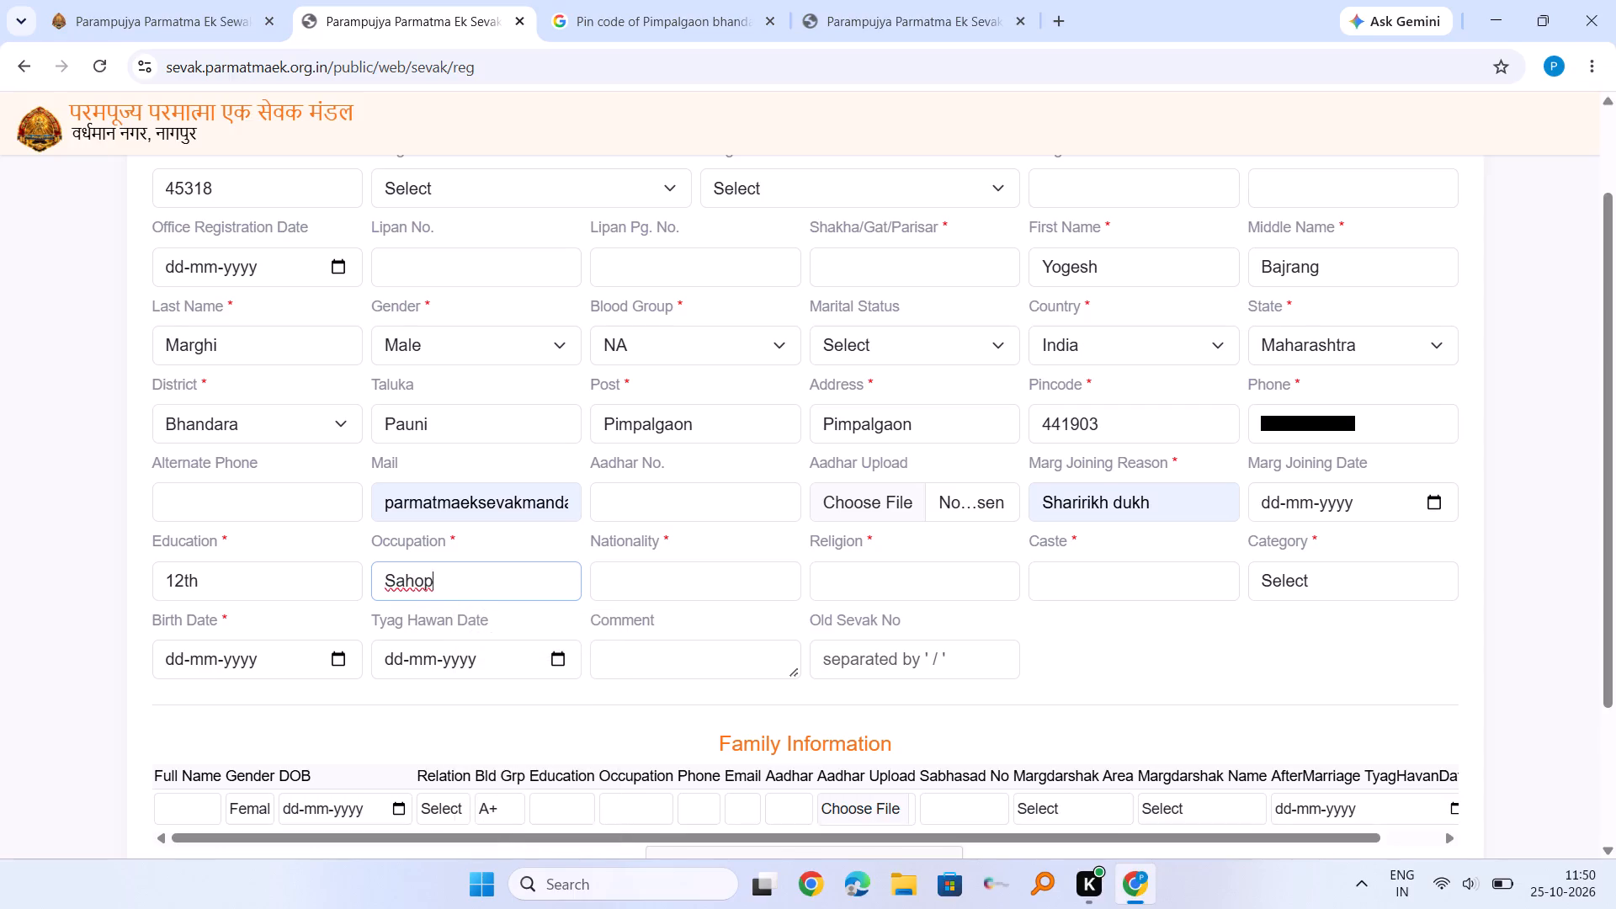
key("BackSpace")
key("BackSpace")
key("BackSpace")
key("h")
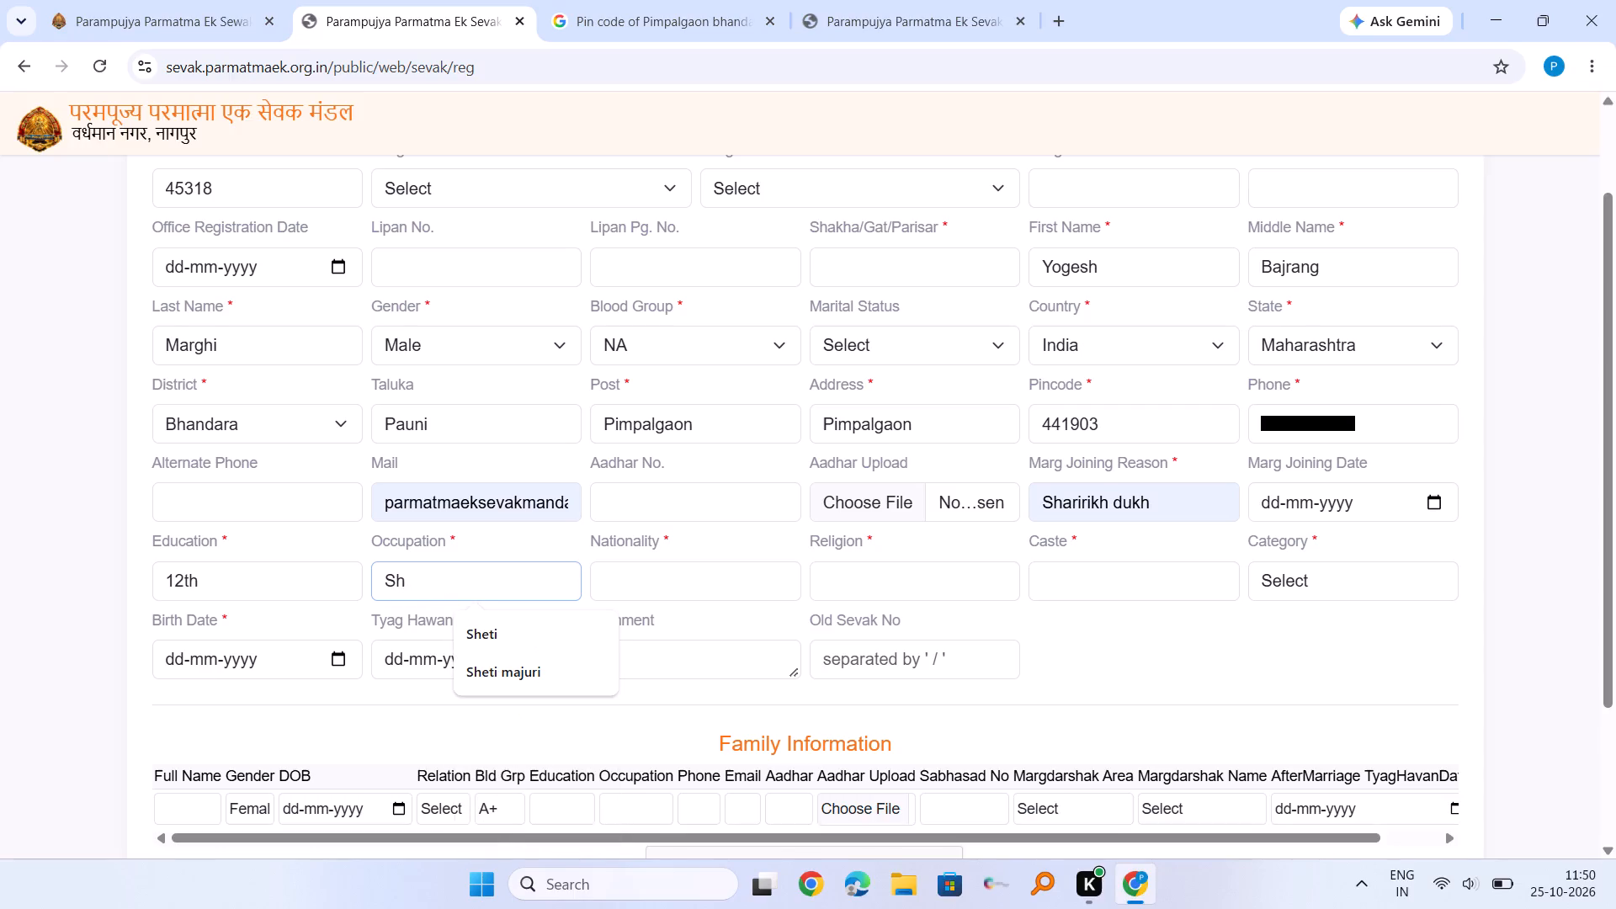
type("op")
Set Nationality to Indian, Religion to Hindu, Caste to Teli and Category to OBC.
left_click(647, 574)
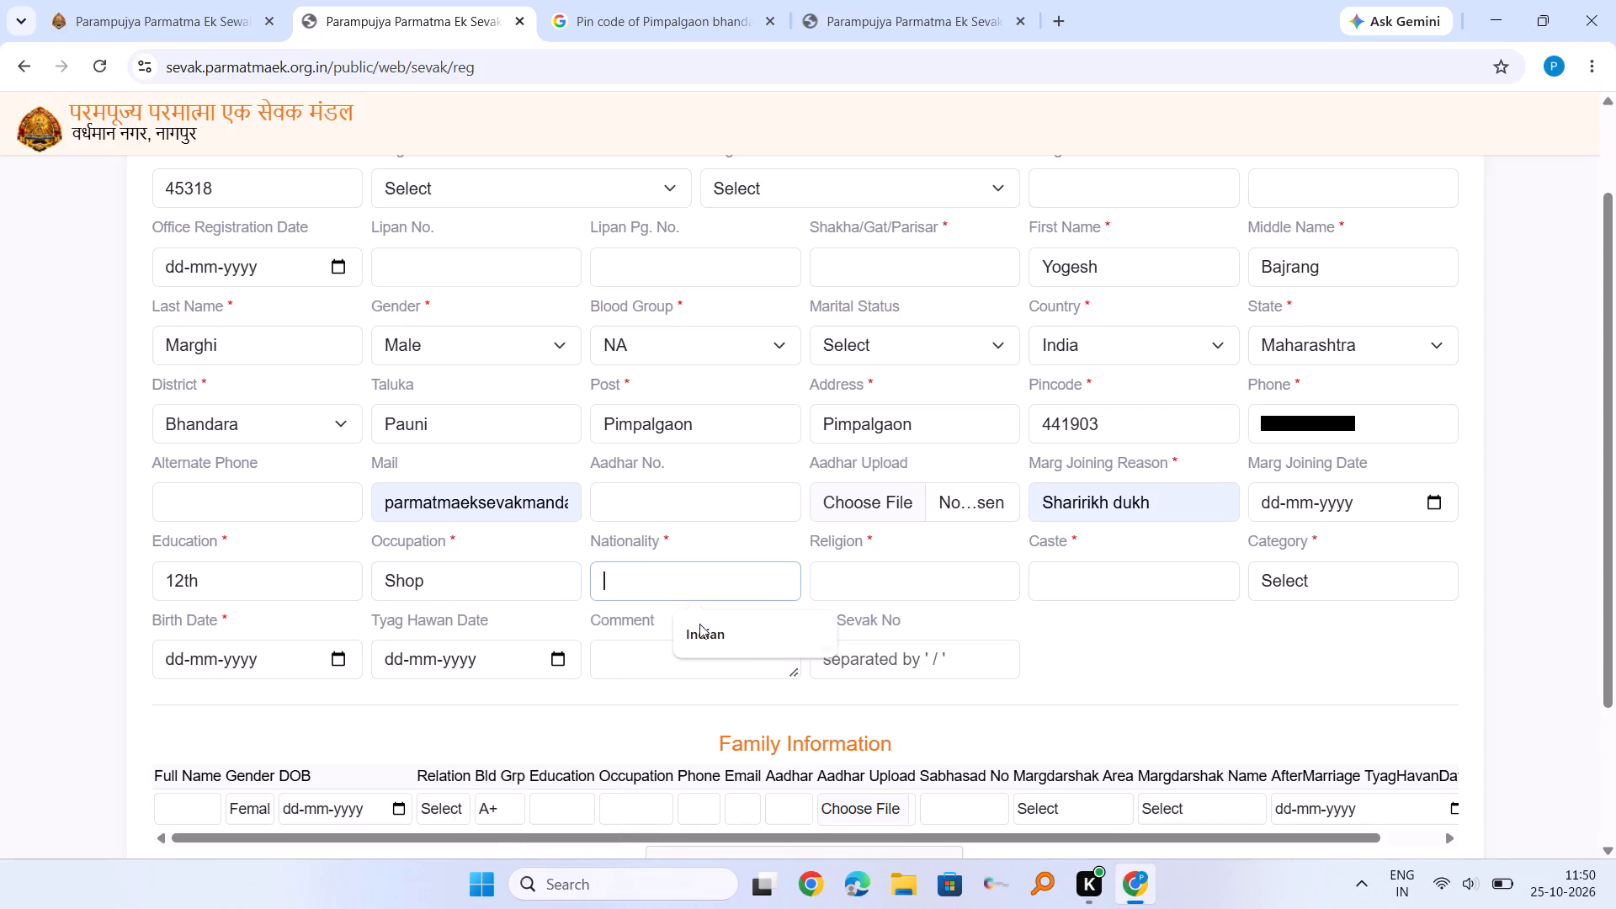
left_click(757, 641)
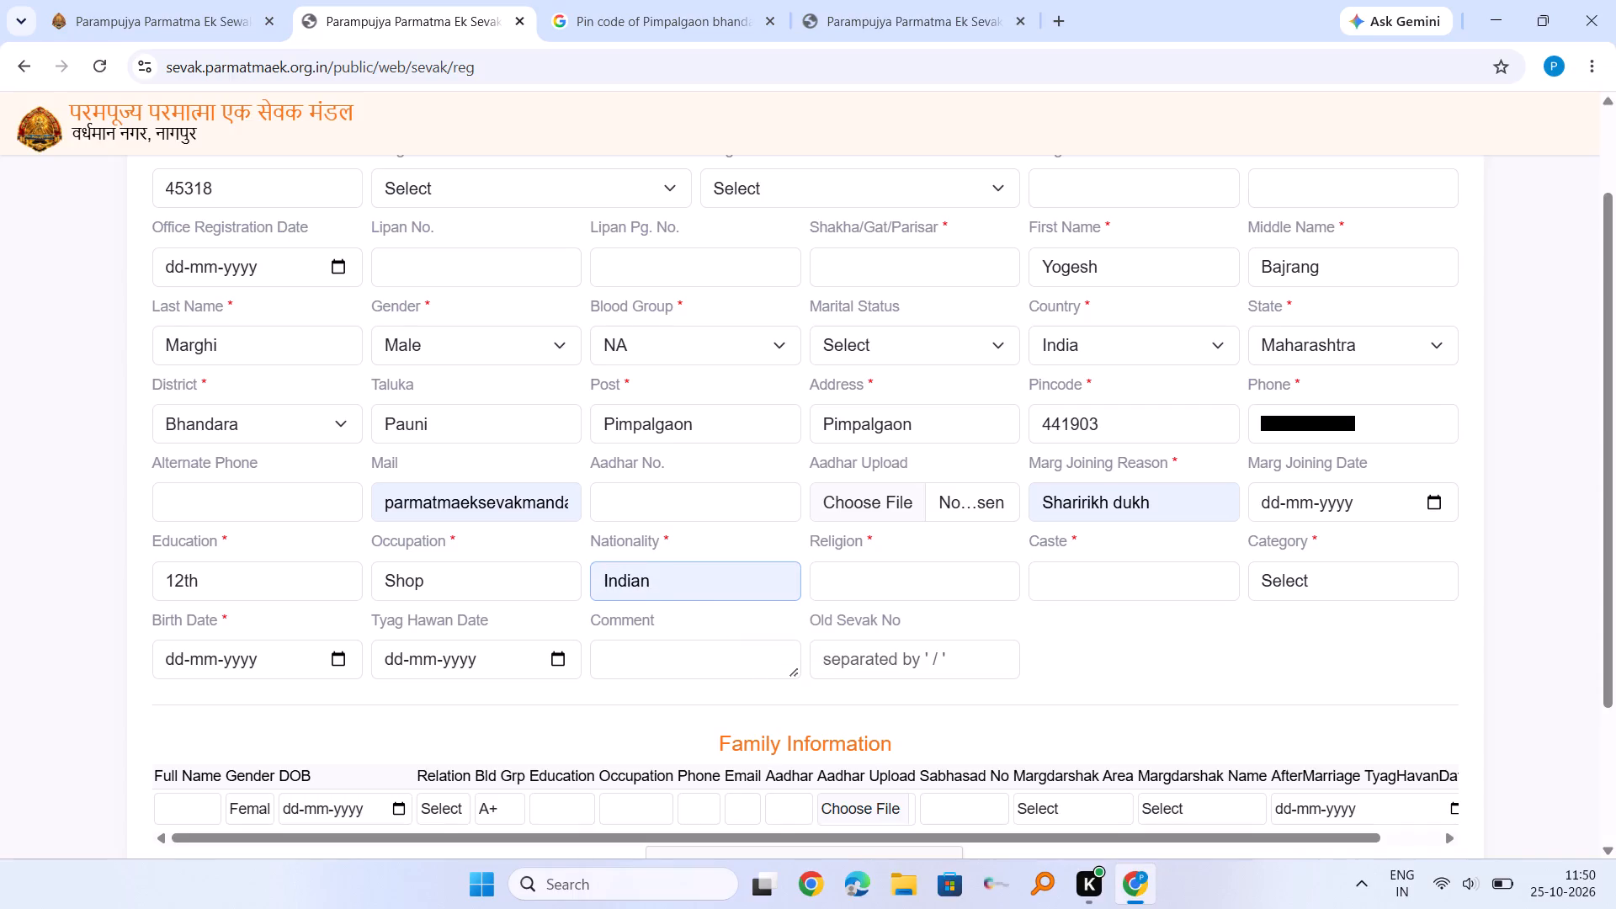
left_click_drag(834, 593, 942, 641)
left_click(942, 641)
left_click(1084, 563)
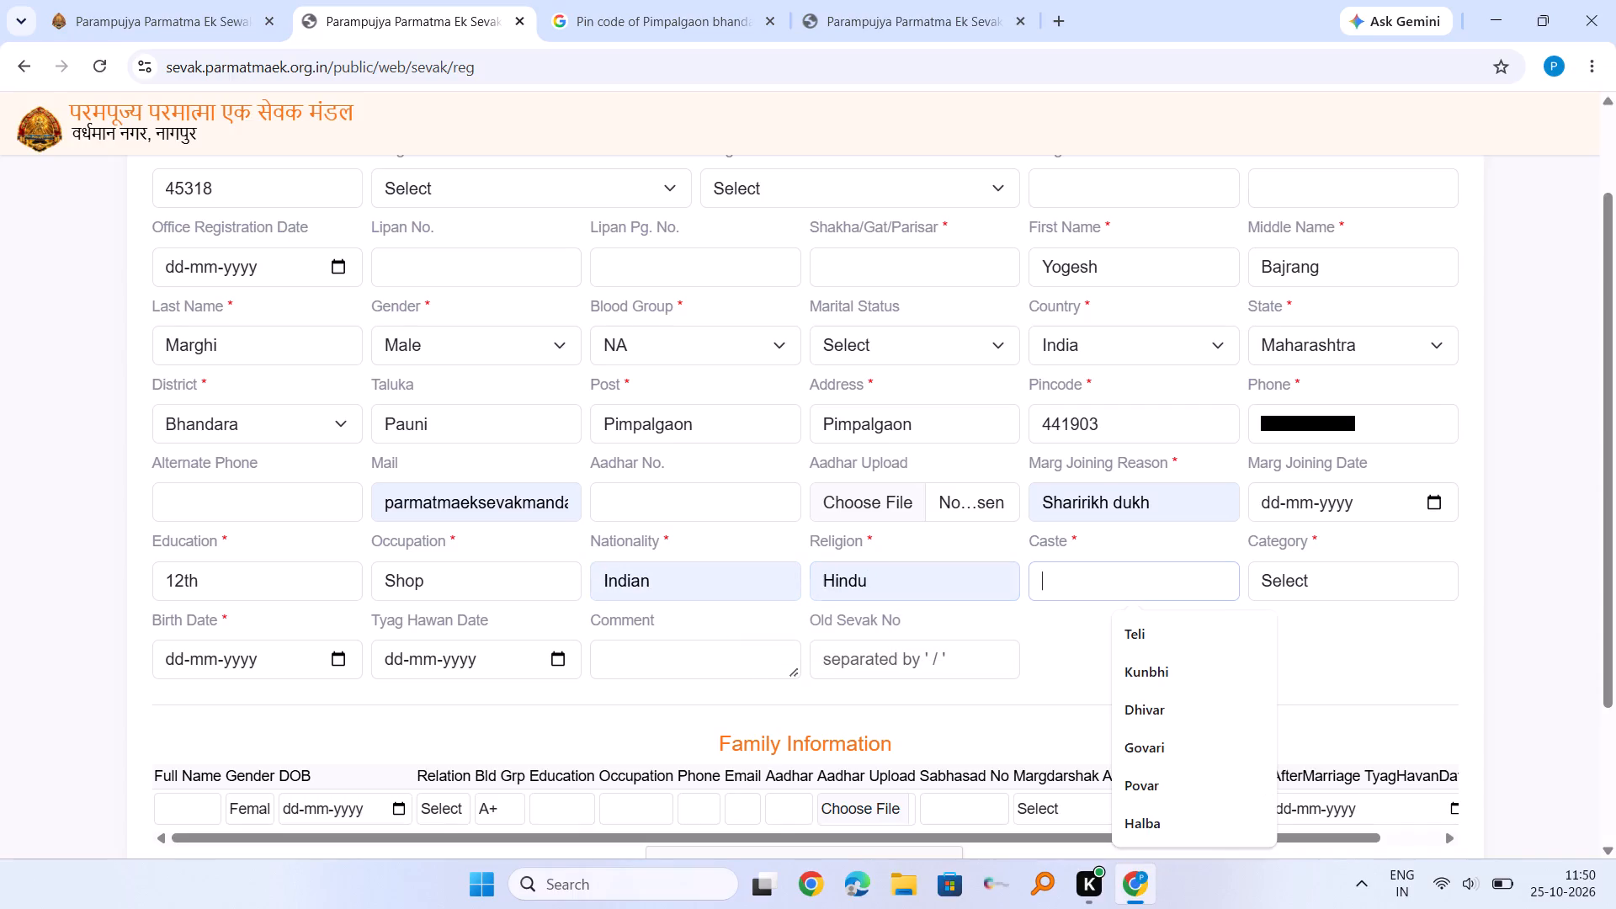
left_click(1130, 625)
left_click(1299, 588)
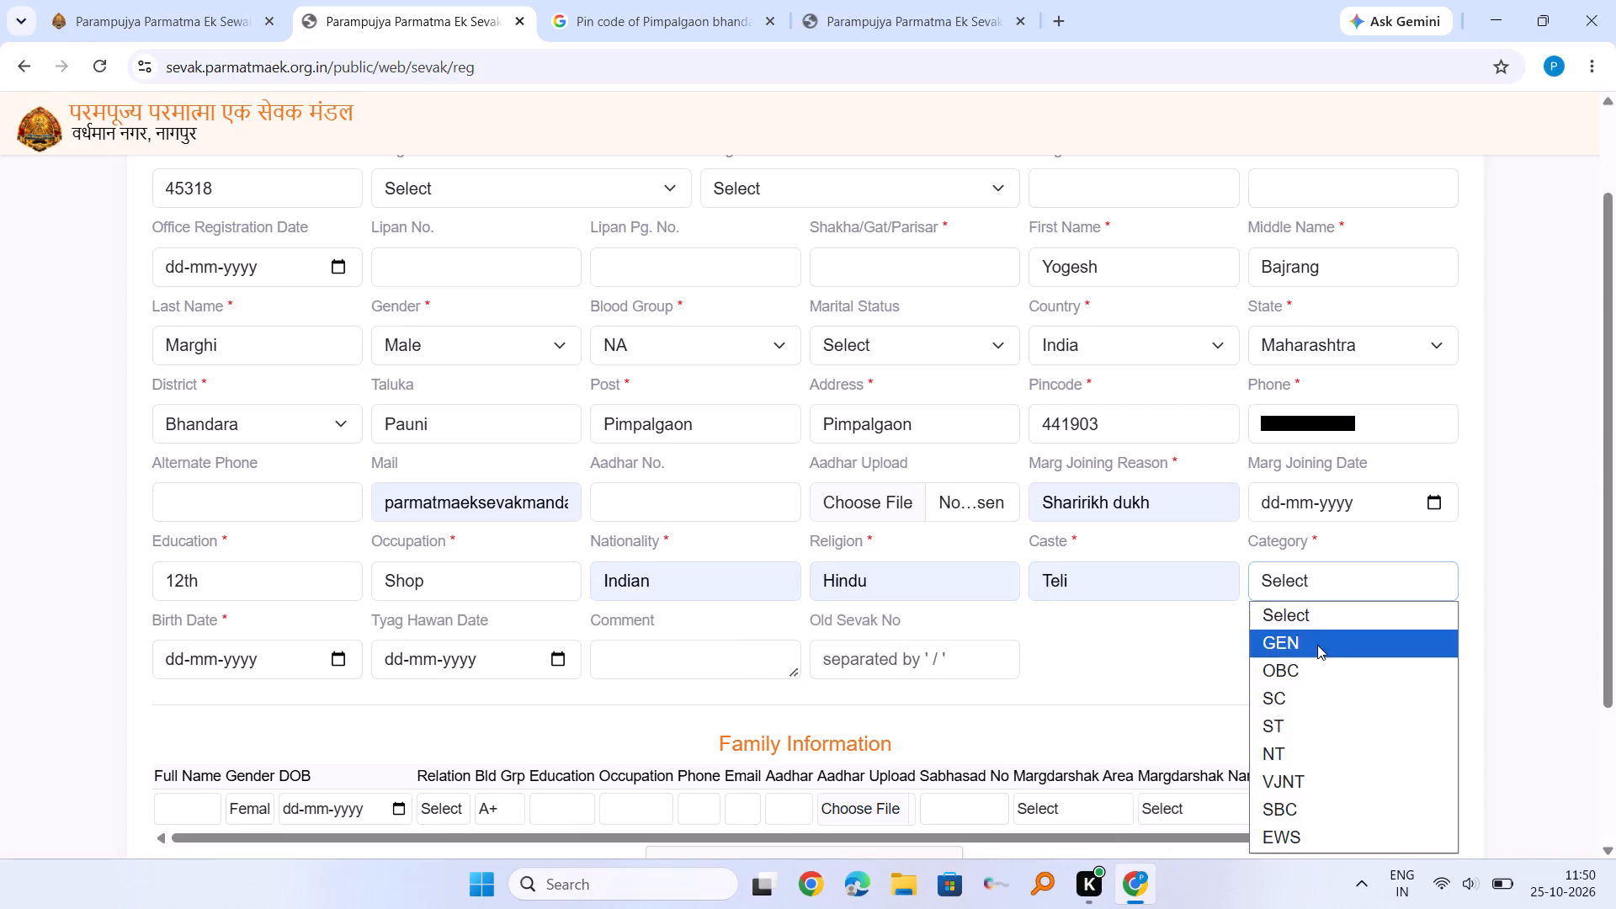
left_click(1295, 672)
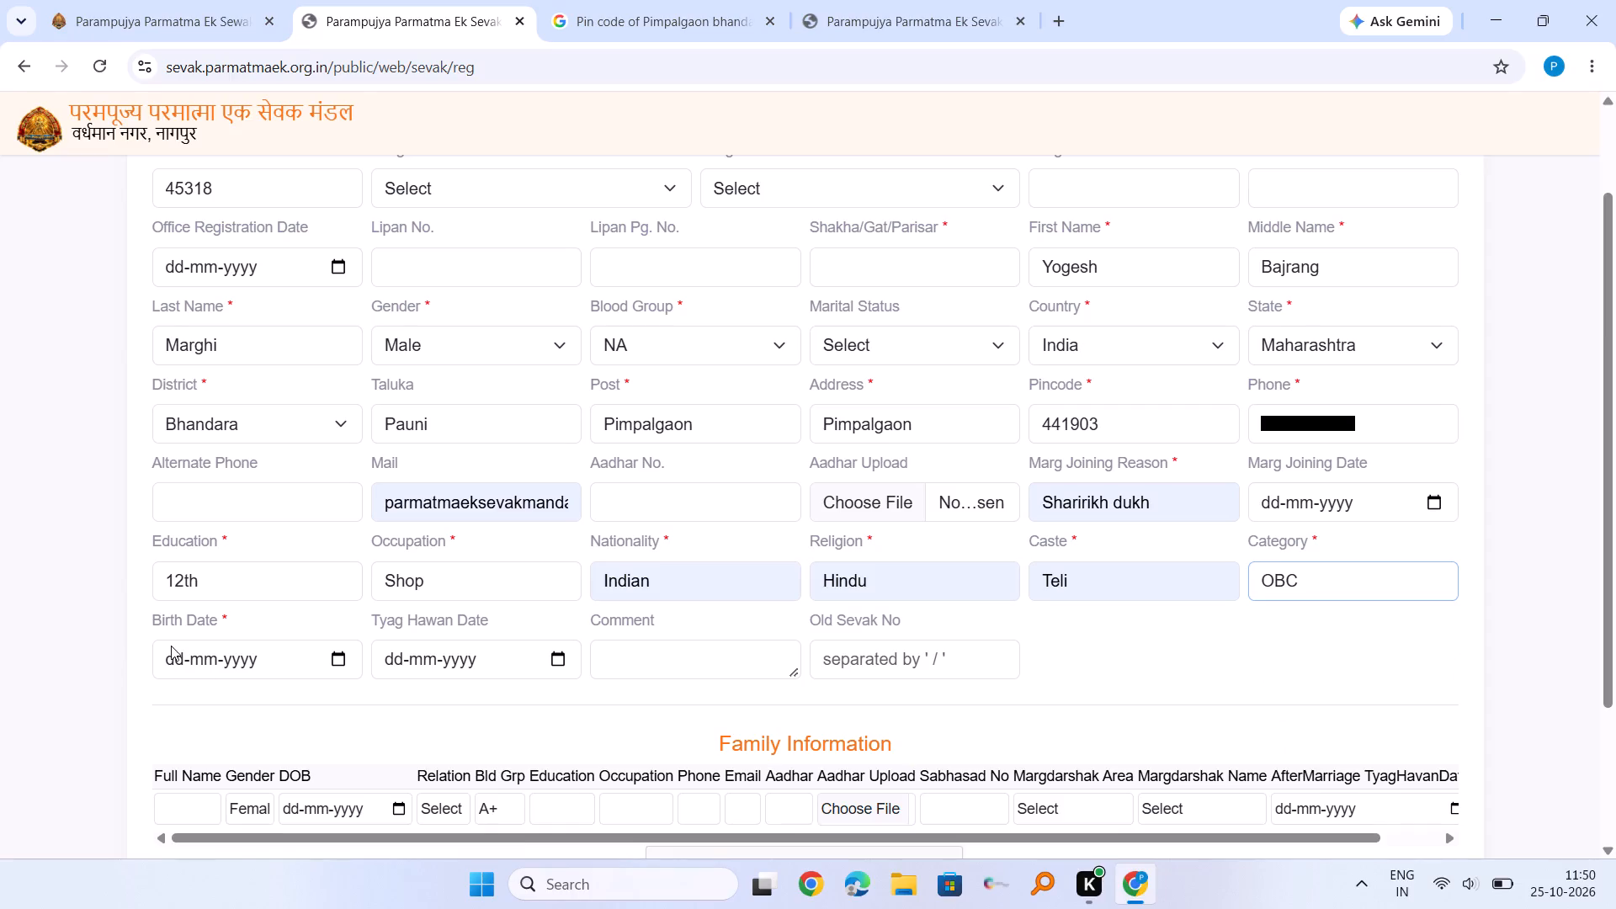
Enter the member's Birth Date.
left_click(171, 646)
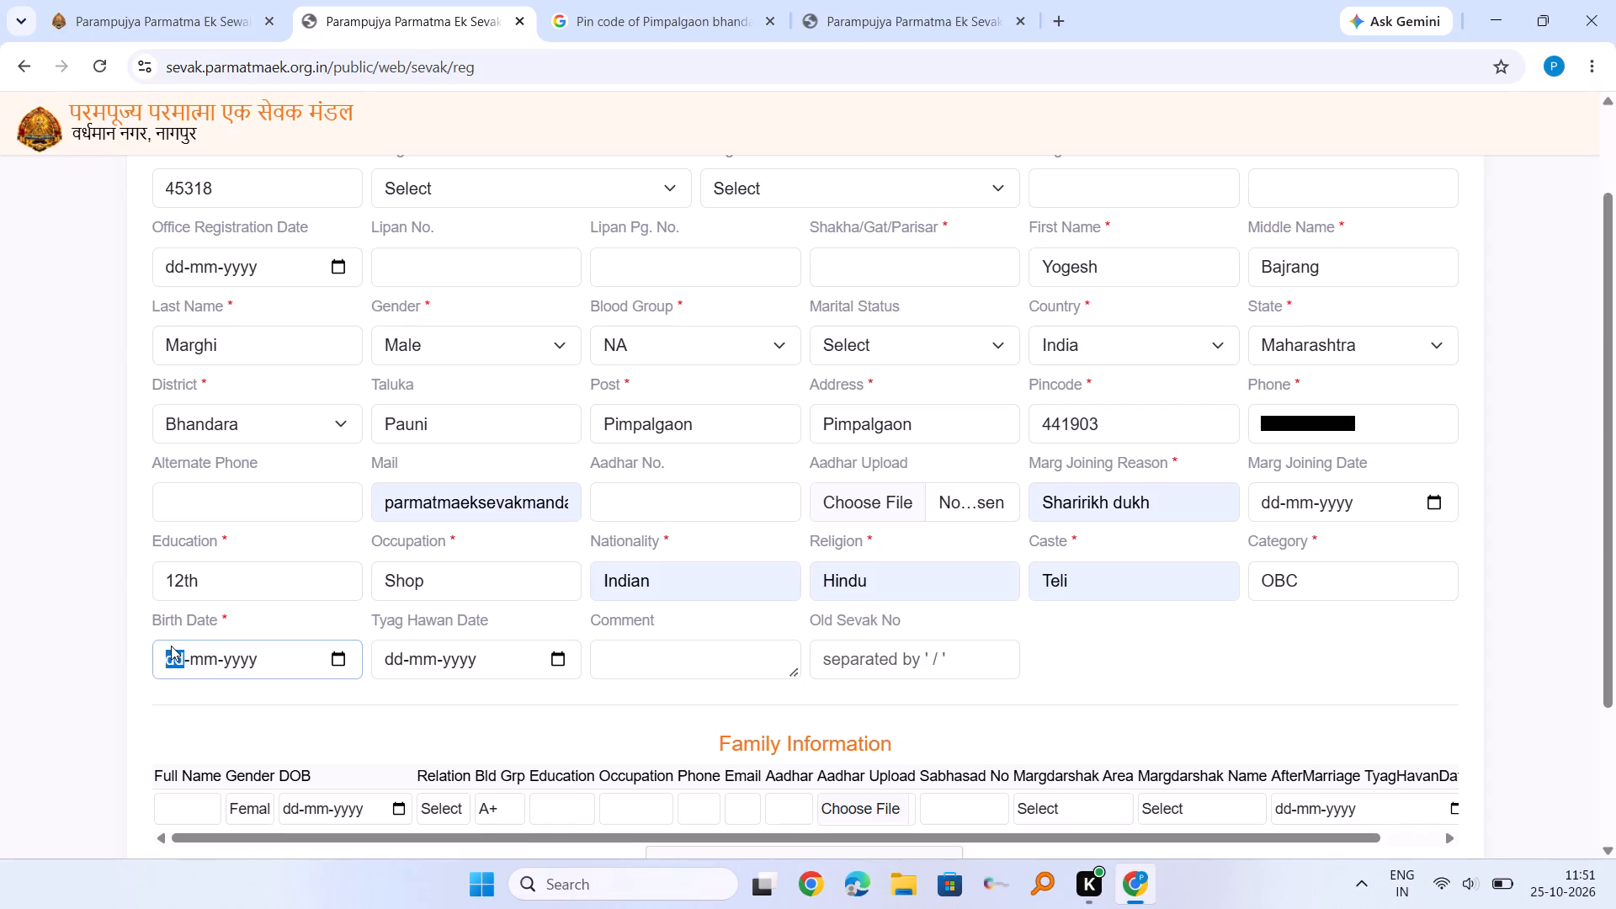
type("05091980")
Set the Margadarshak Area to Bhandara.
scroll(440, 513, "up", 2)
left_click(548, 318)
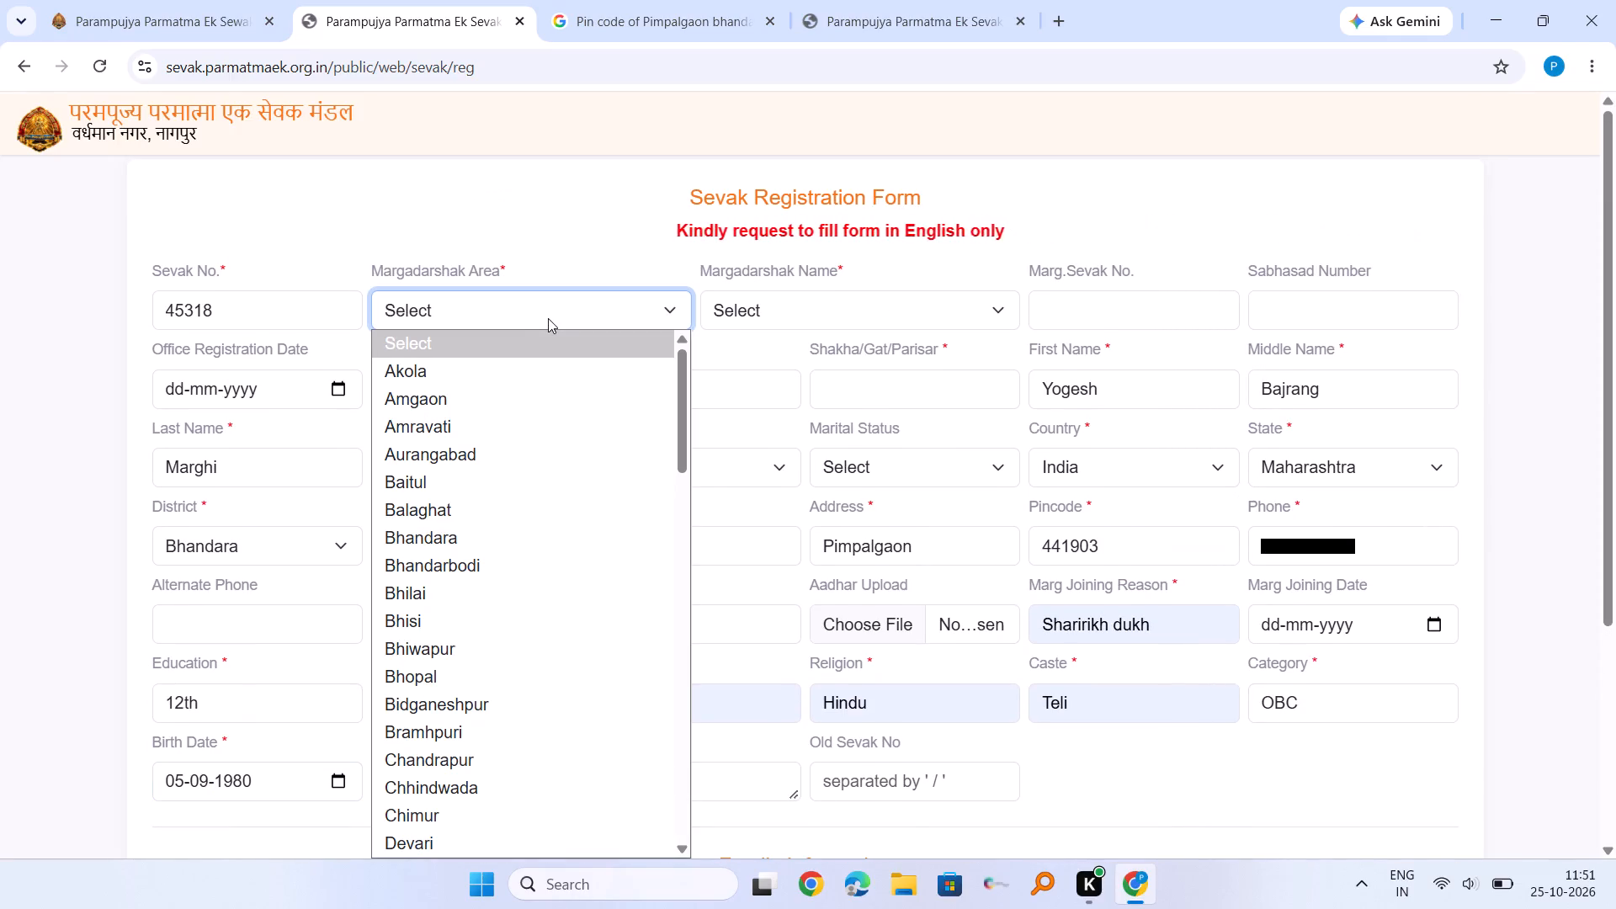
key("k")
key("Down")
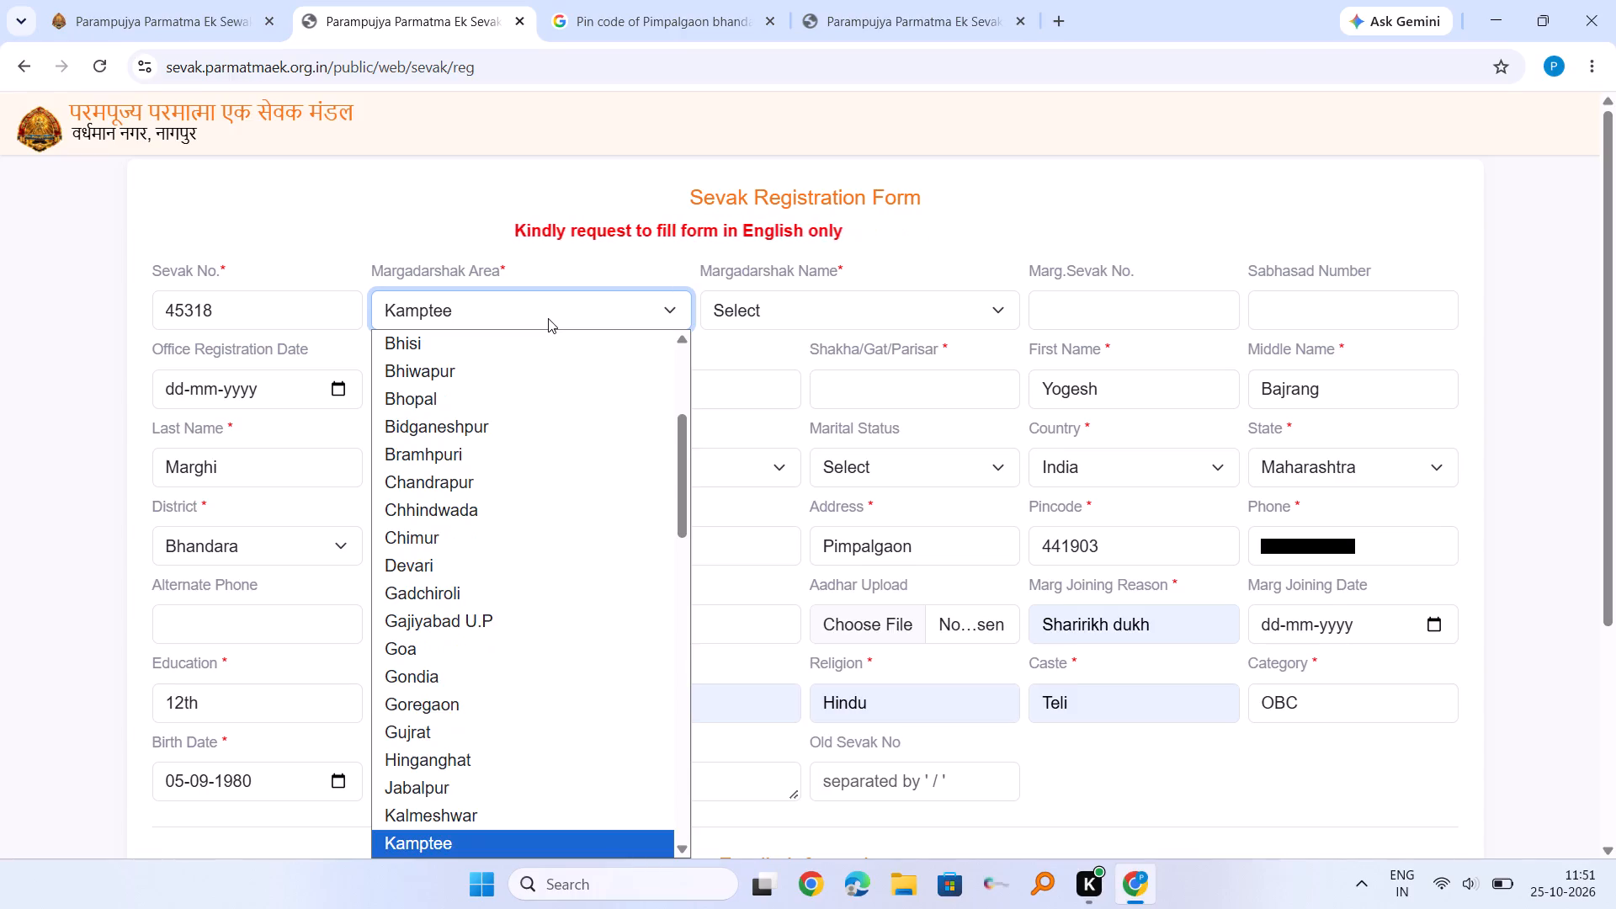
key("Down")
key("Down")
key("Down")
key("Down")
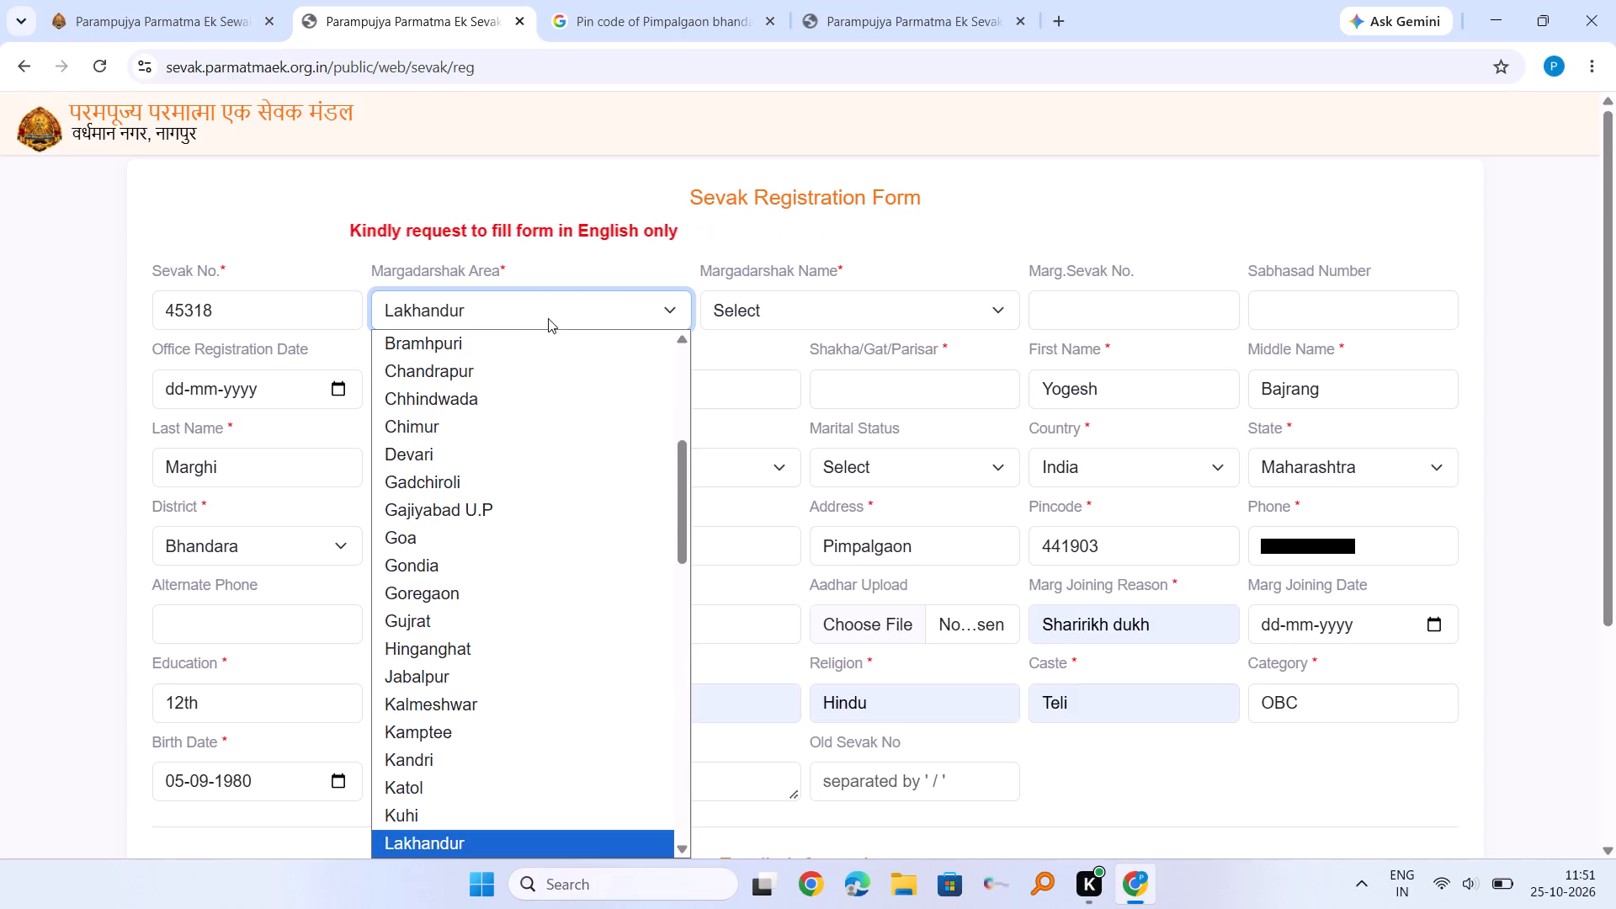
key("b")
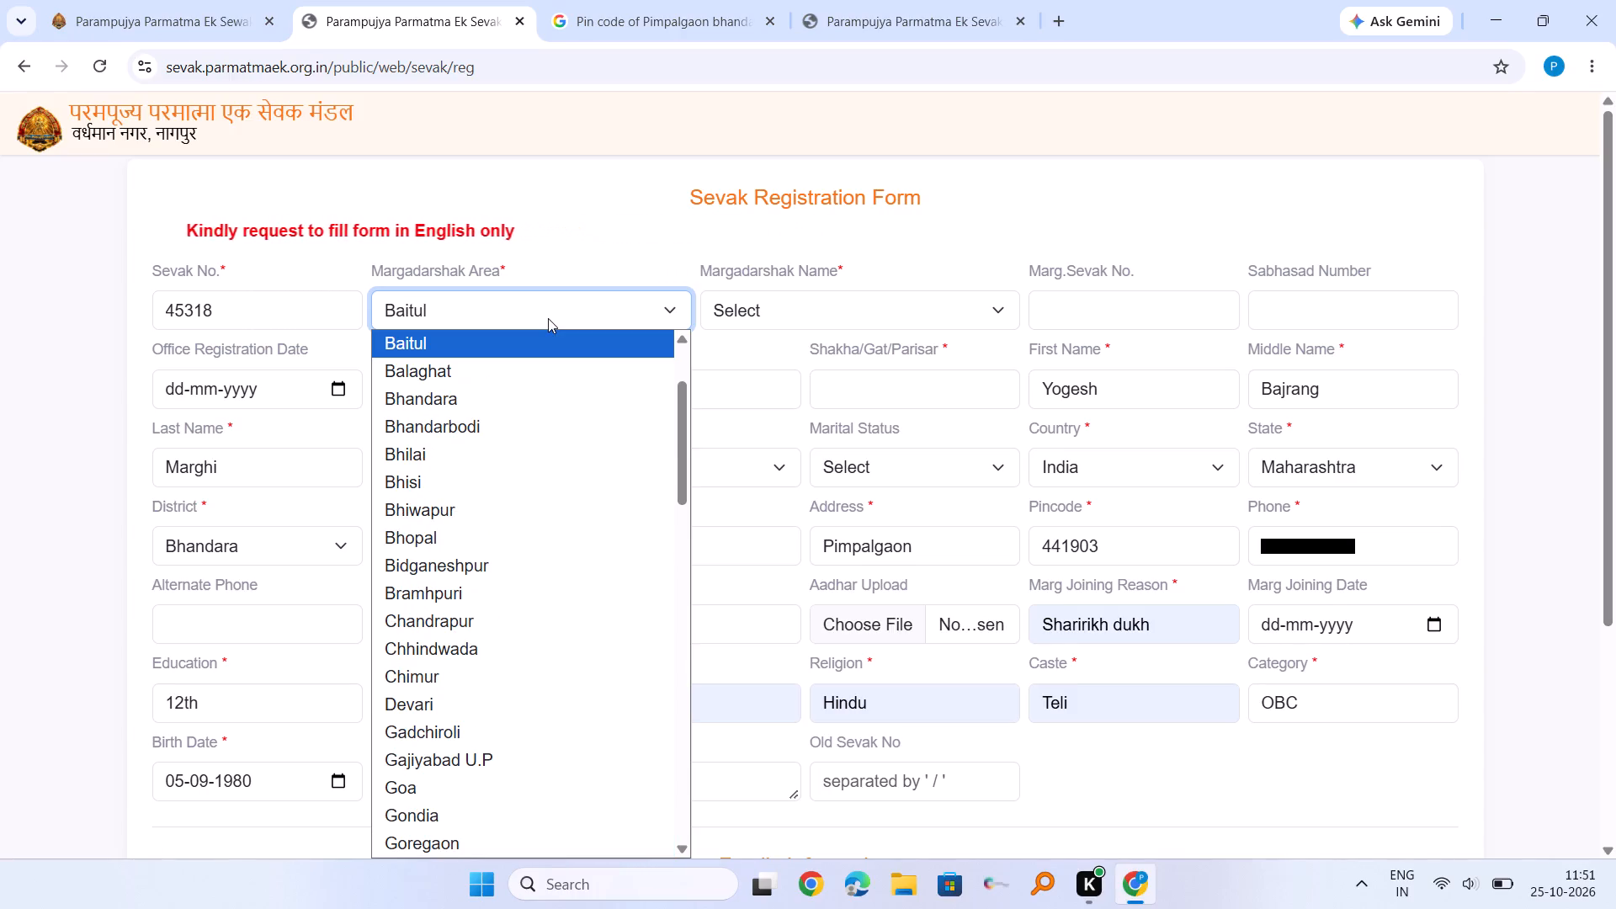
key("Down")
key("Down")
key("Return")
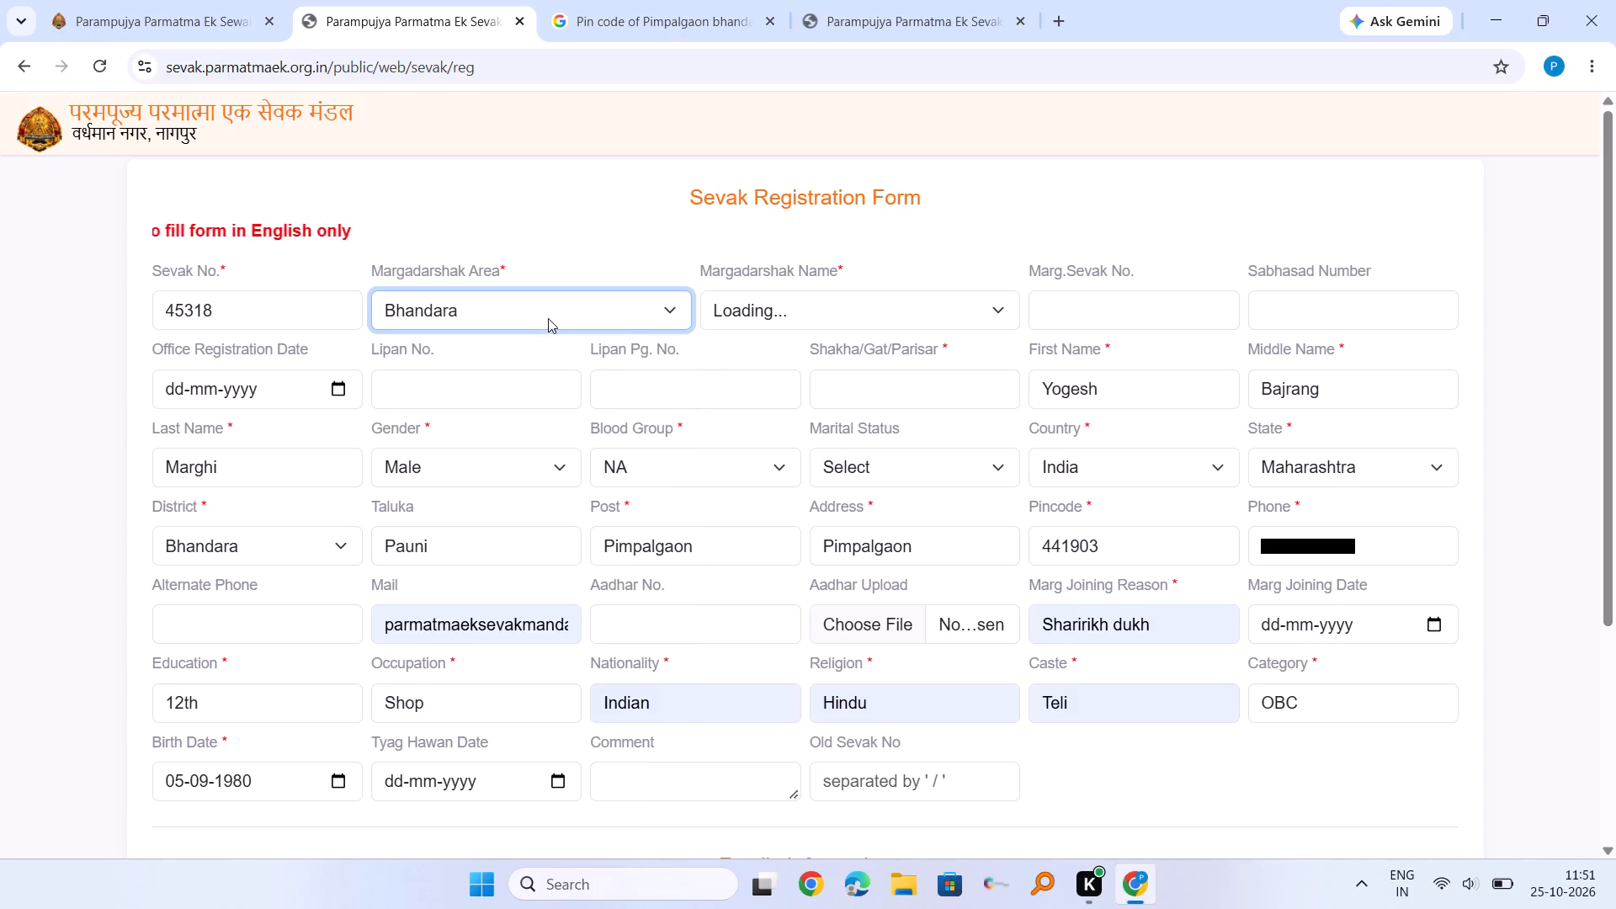
Set the Shakha/Gat/Parisar to Bhandara.
left_click(883, 374)
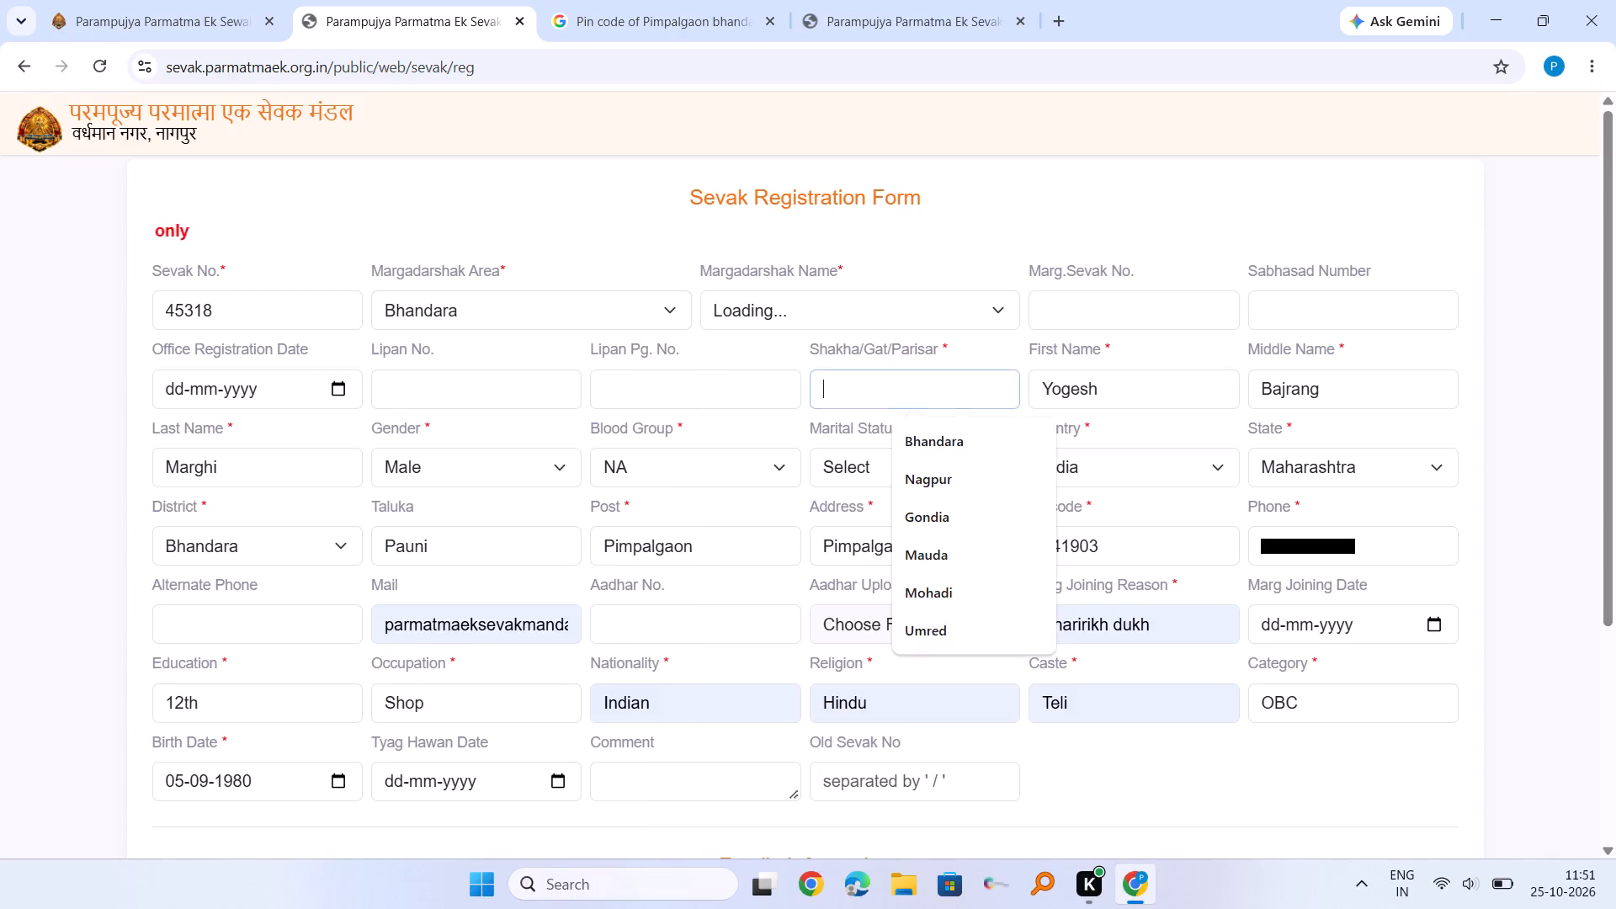
left_click(953, 439)
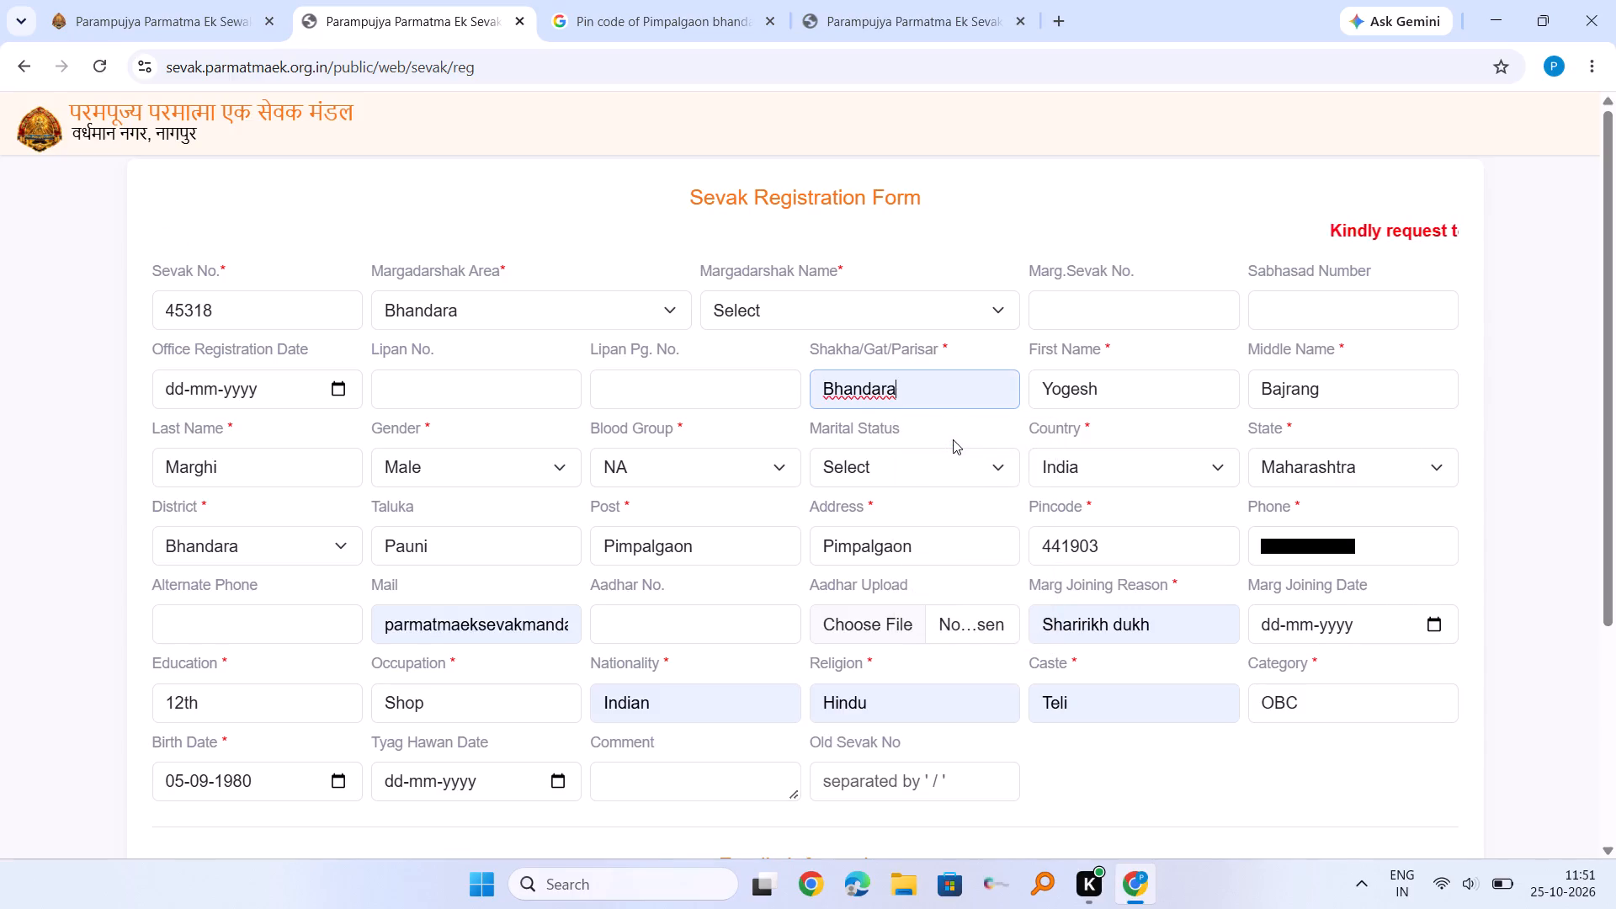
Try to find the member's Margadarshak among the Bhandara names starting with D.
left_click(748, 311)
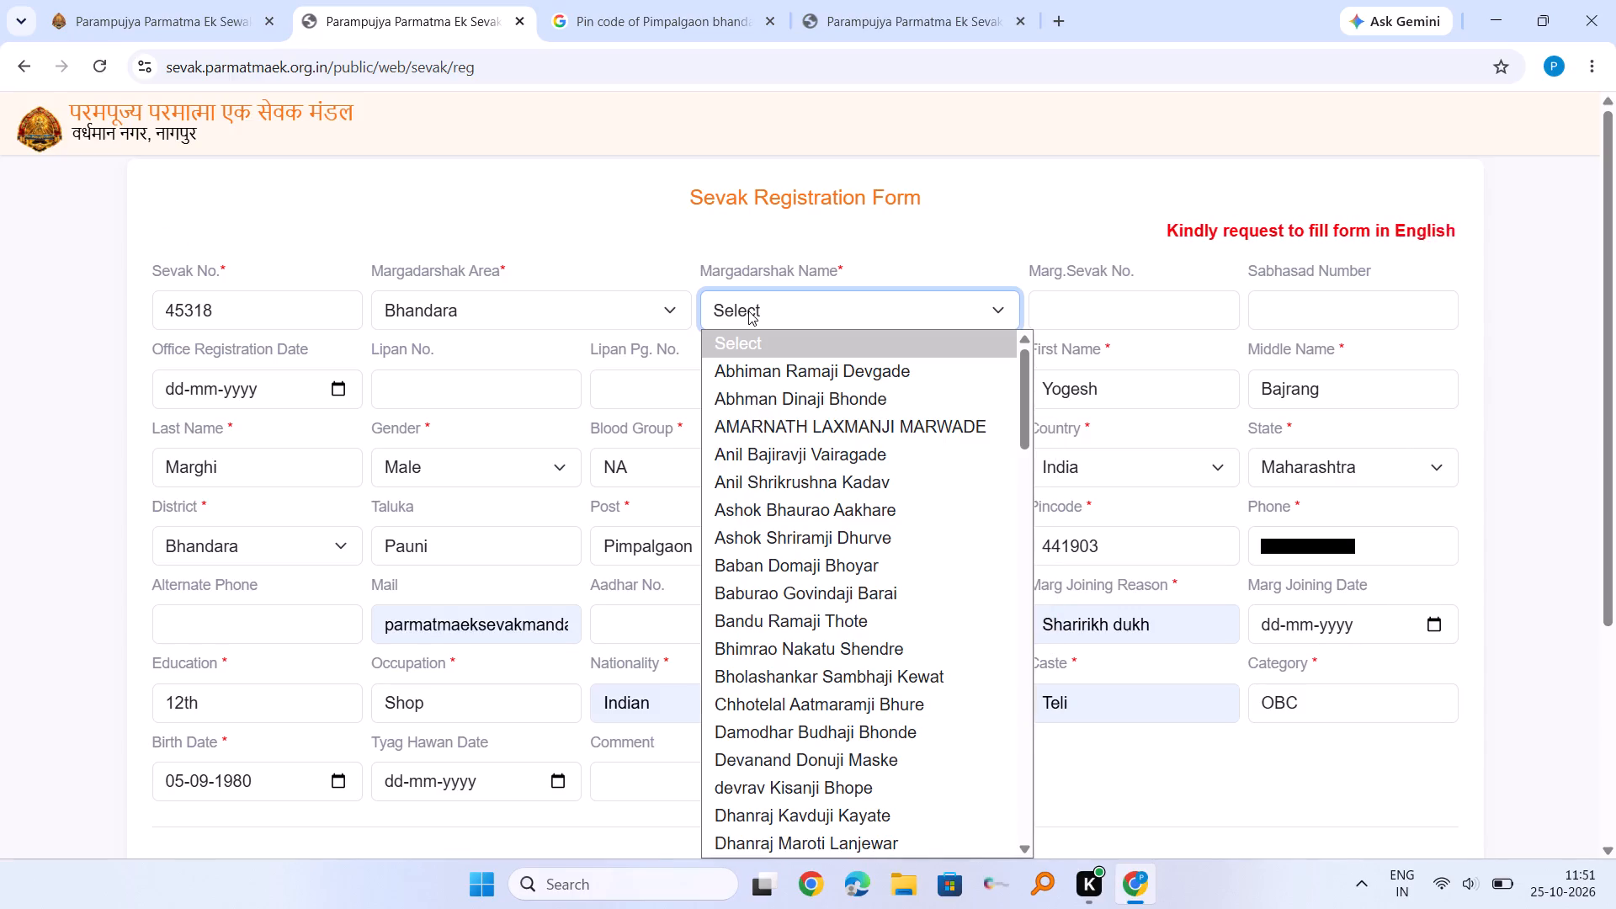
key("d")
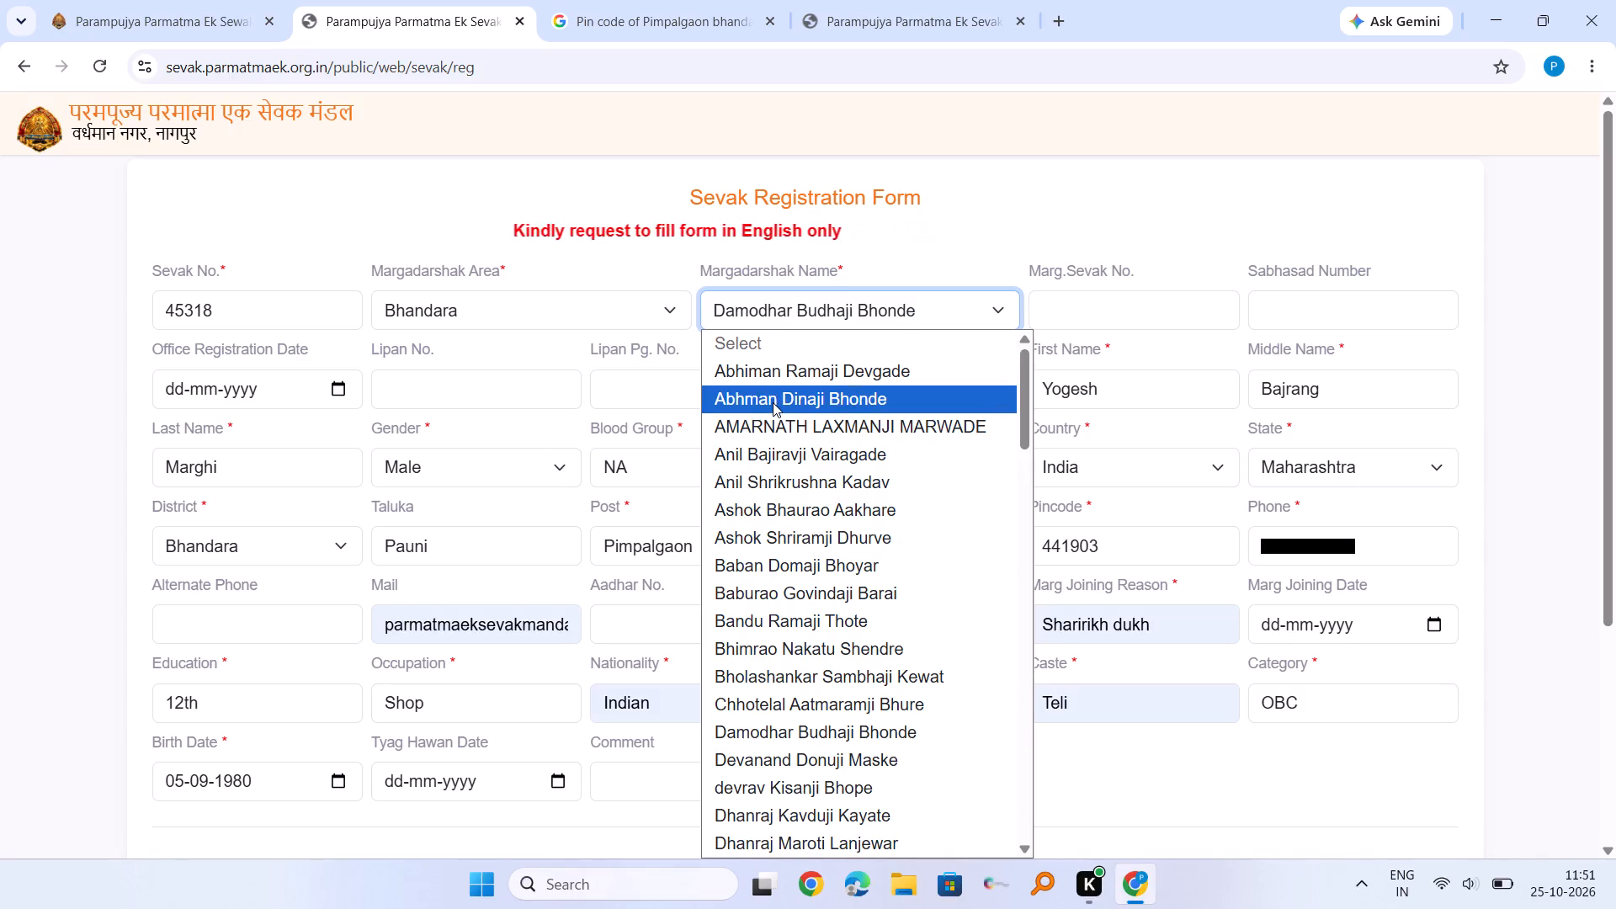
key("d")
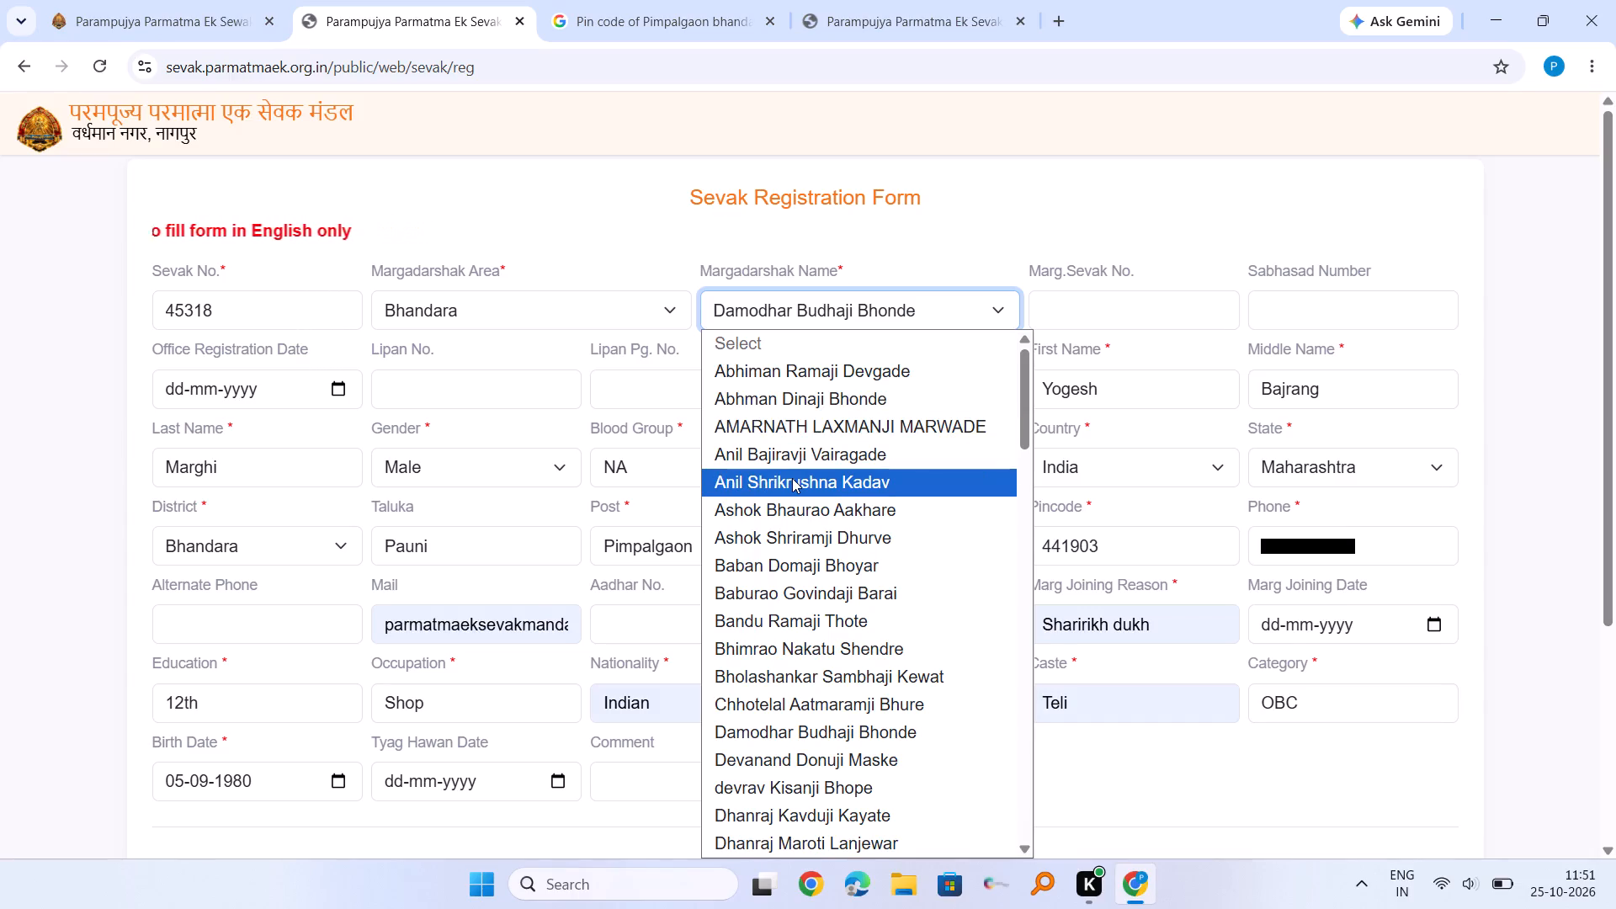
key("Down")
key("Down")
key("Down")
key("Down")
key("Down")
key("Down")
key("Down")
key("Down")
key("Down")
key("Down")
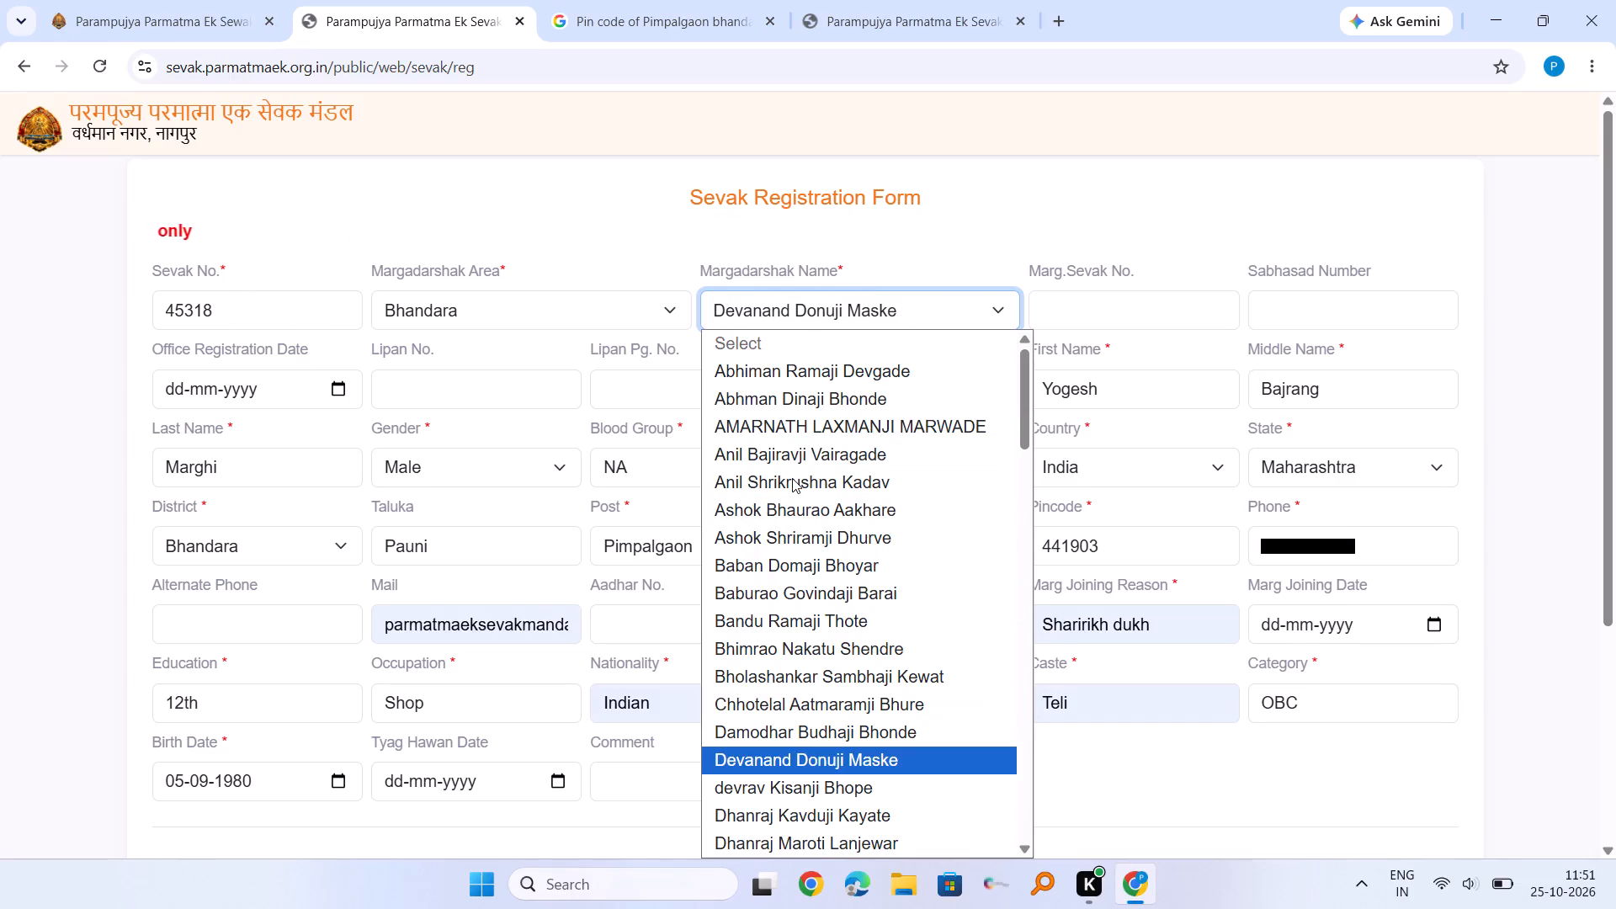
left_click(891, 1)
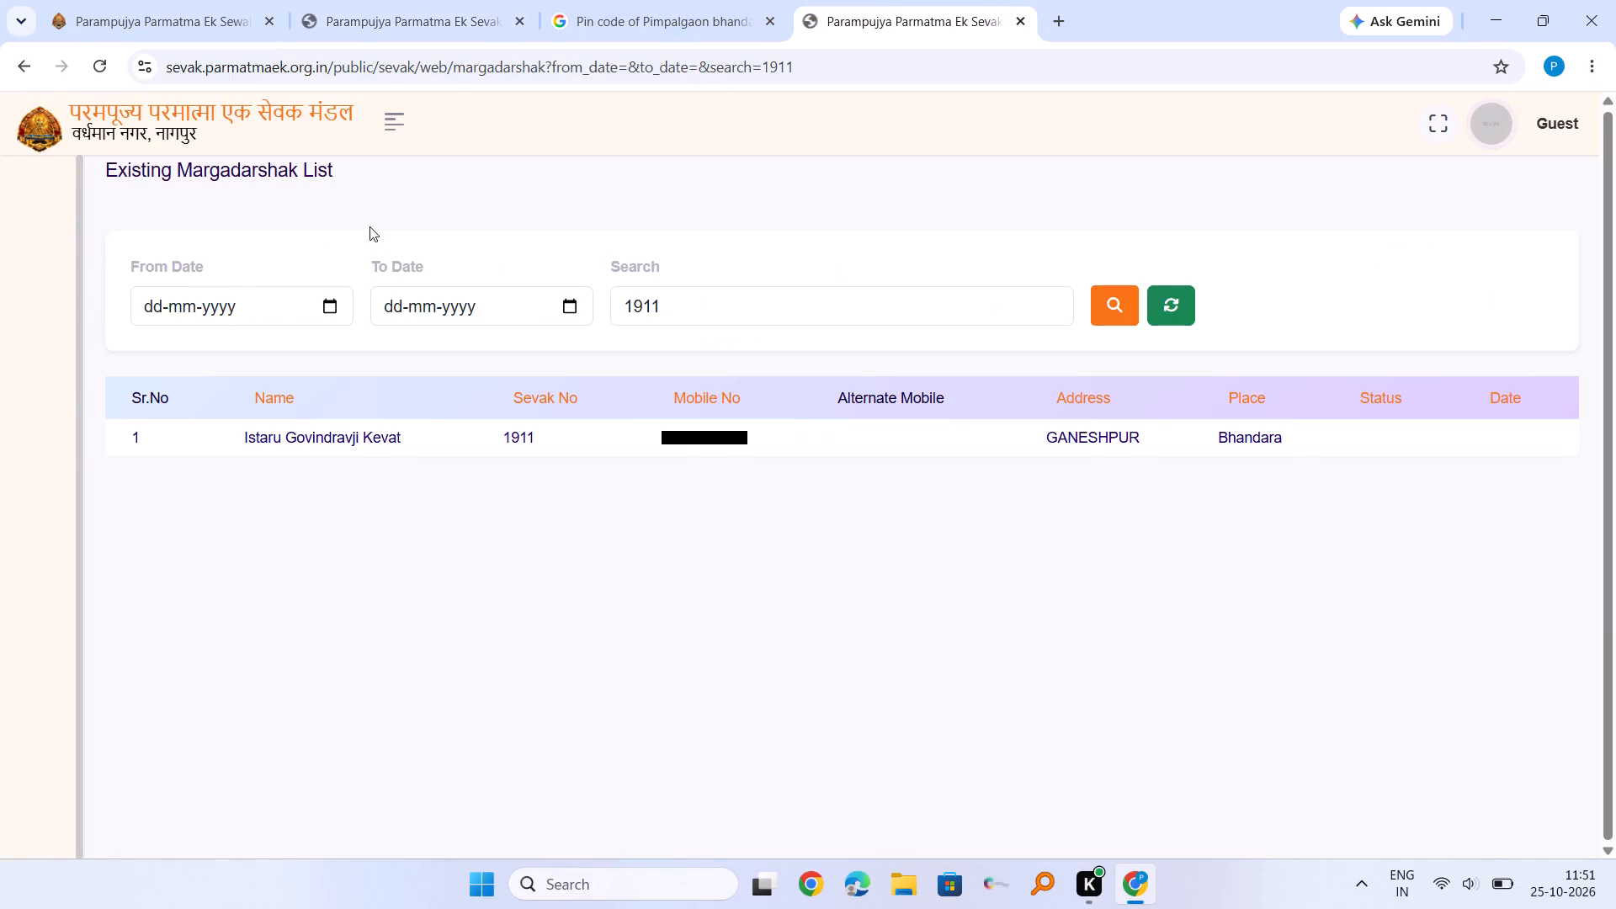
double_click(642, 303)
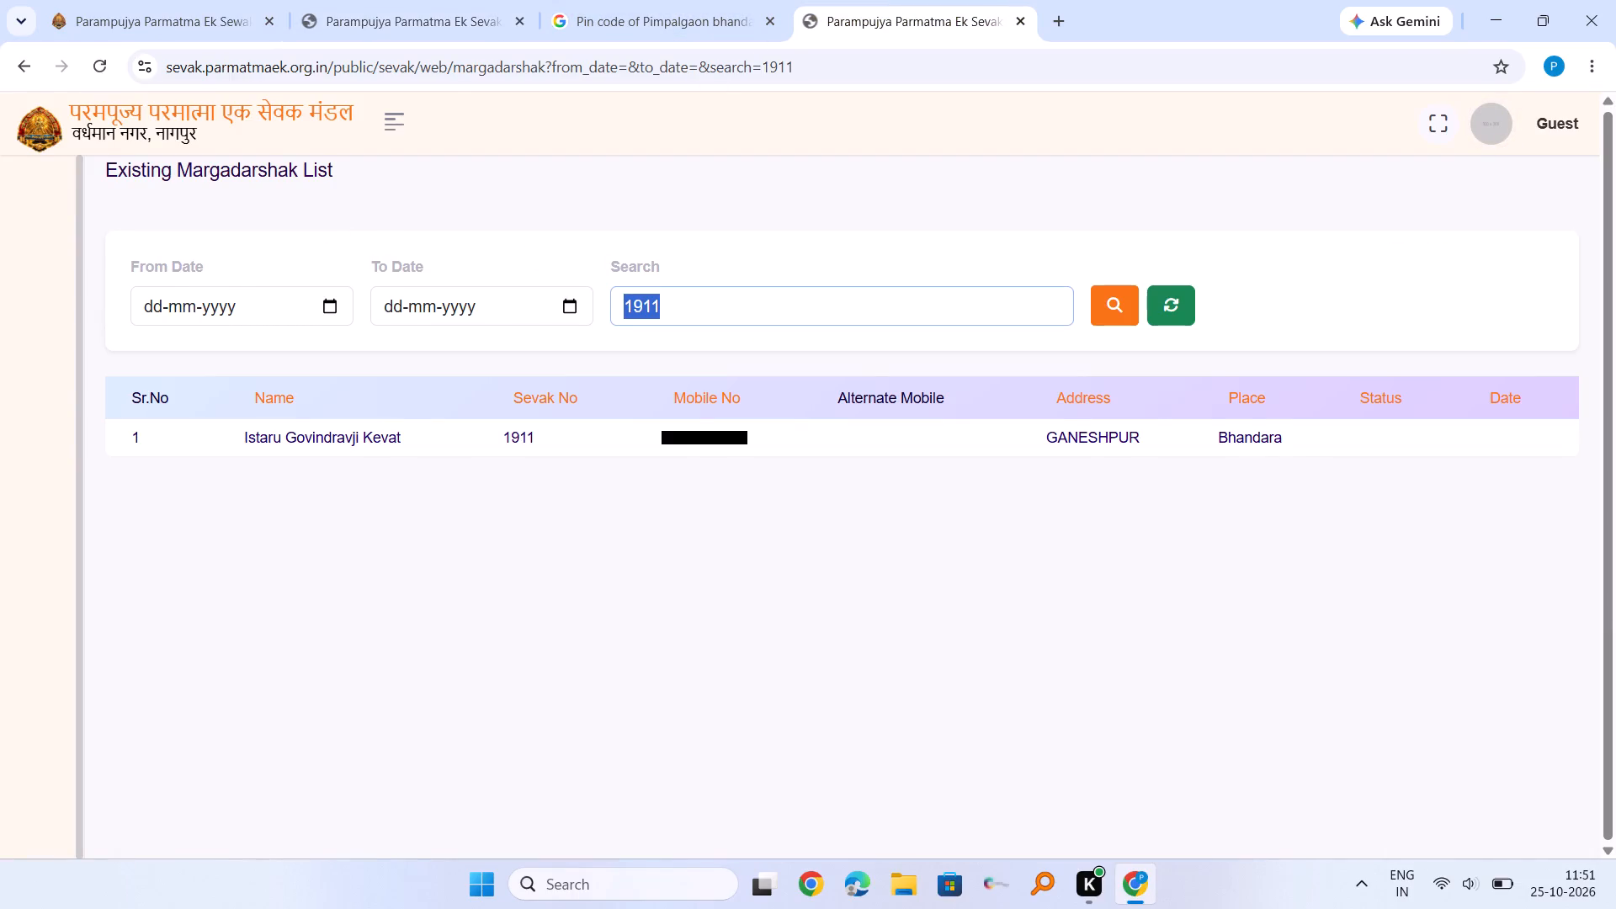
key("BackSpace")
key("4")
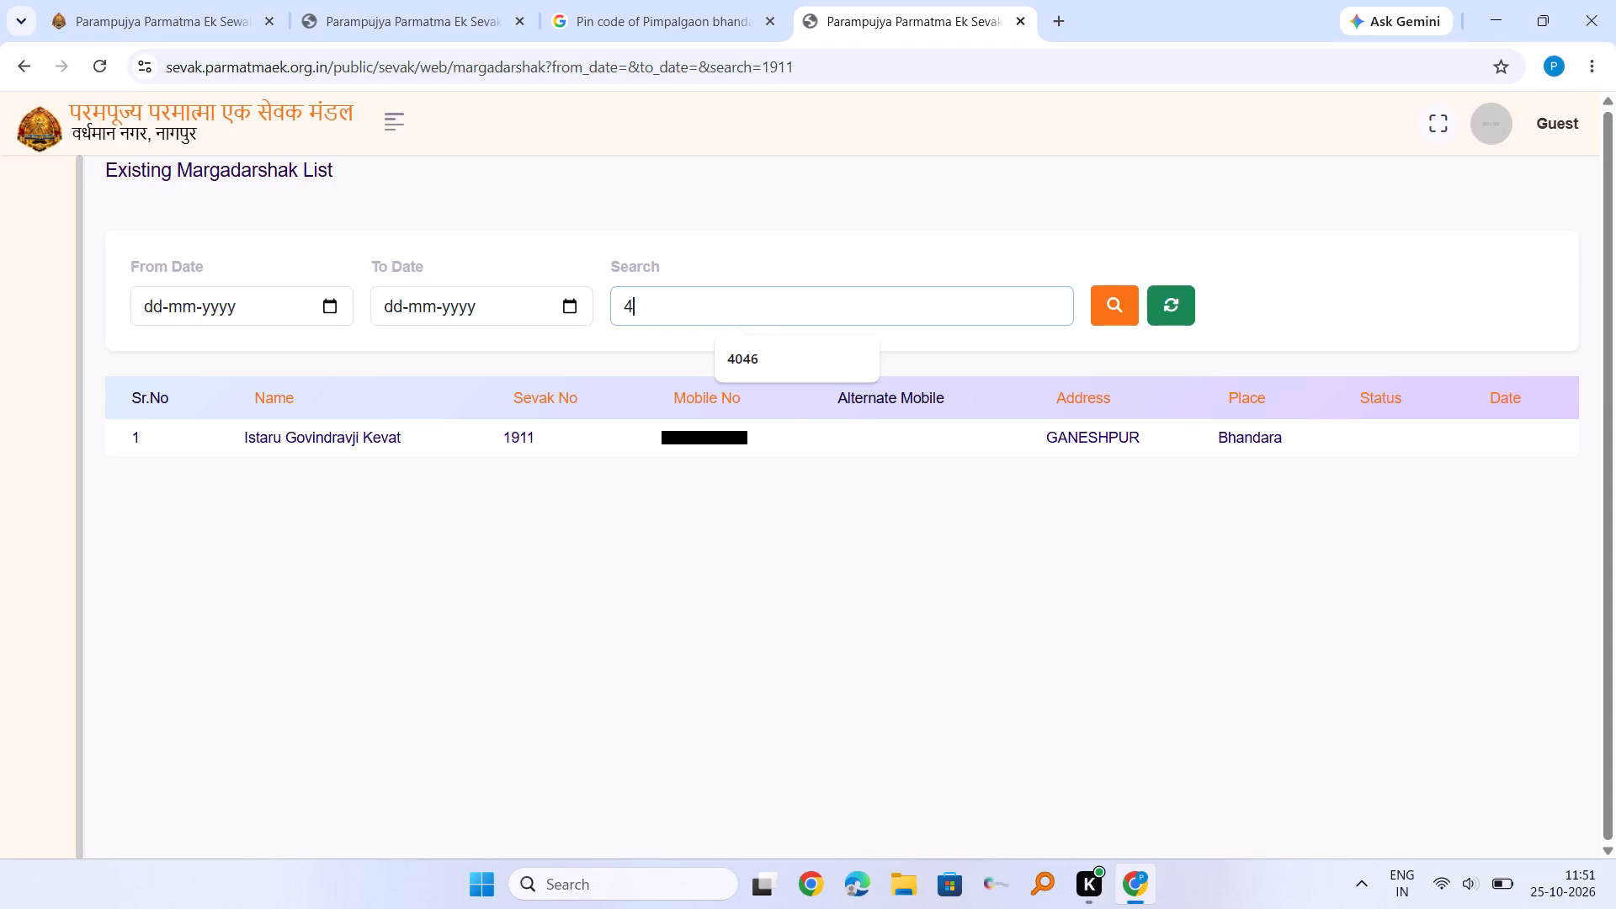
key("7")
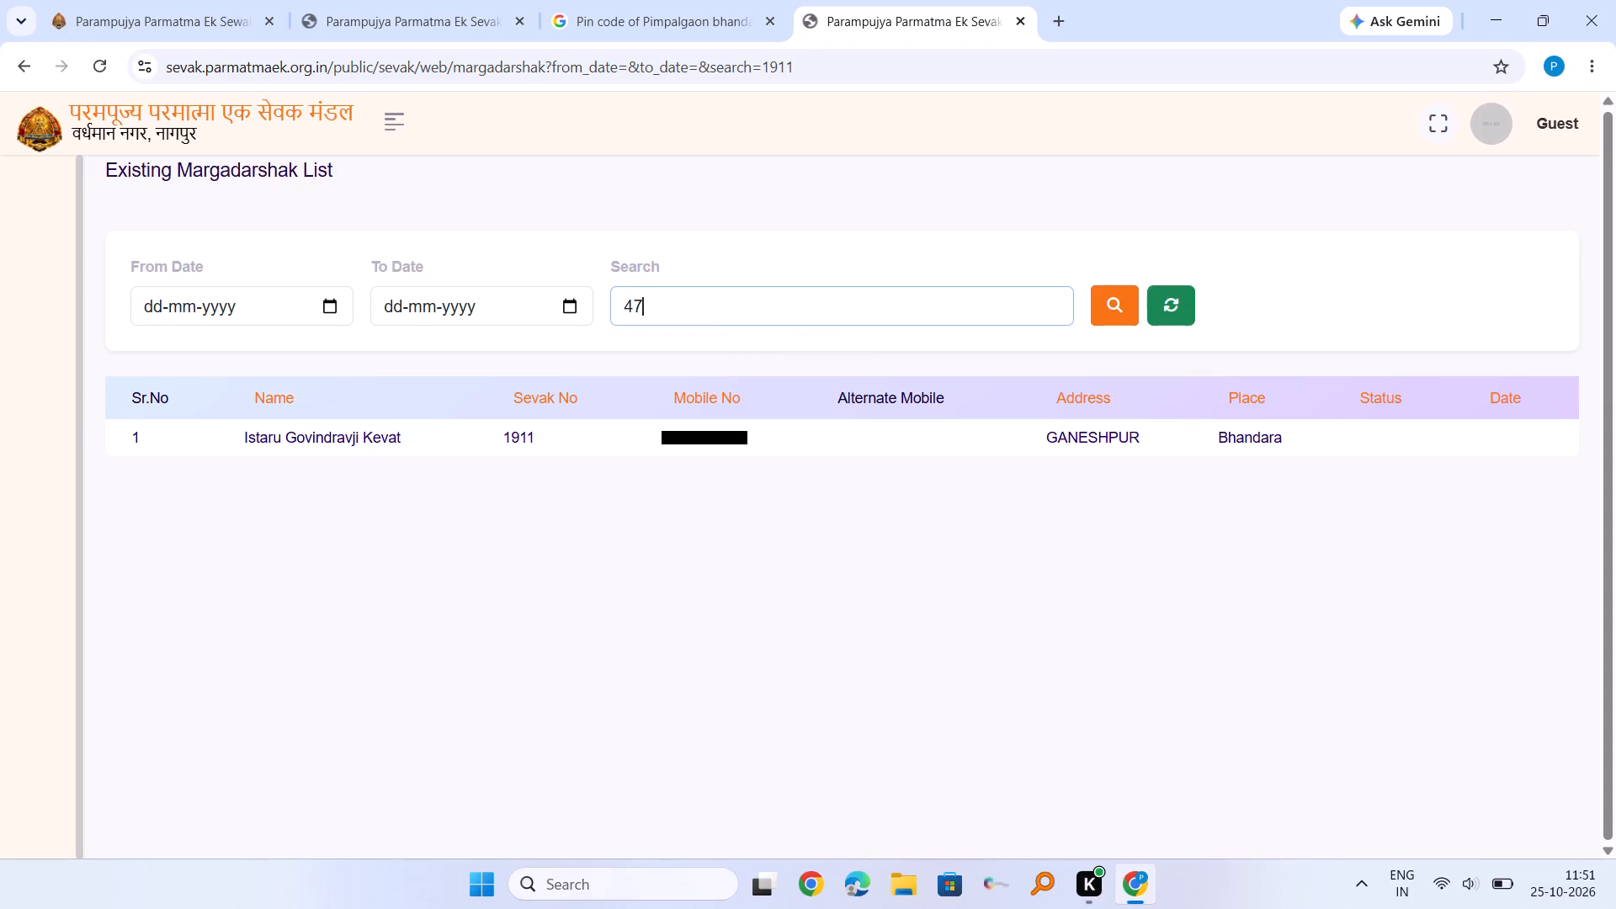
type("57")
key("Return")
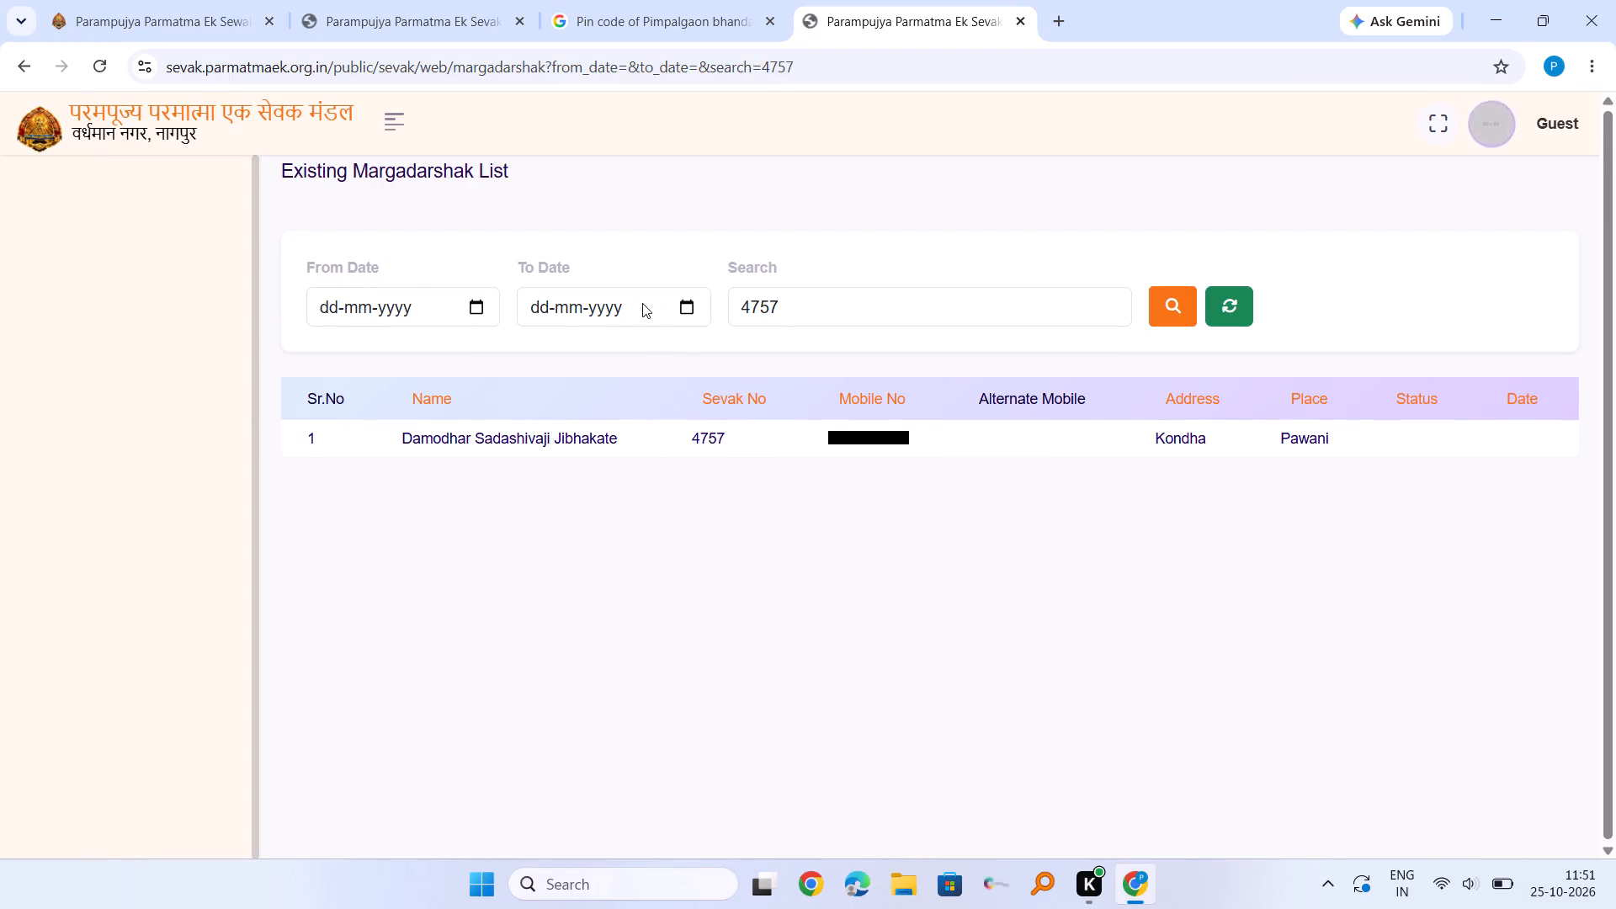
Return to the Sevak Registration Form and change the Margadarshak Area to Pawani.
left_click(443, 1)
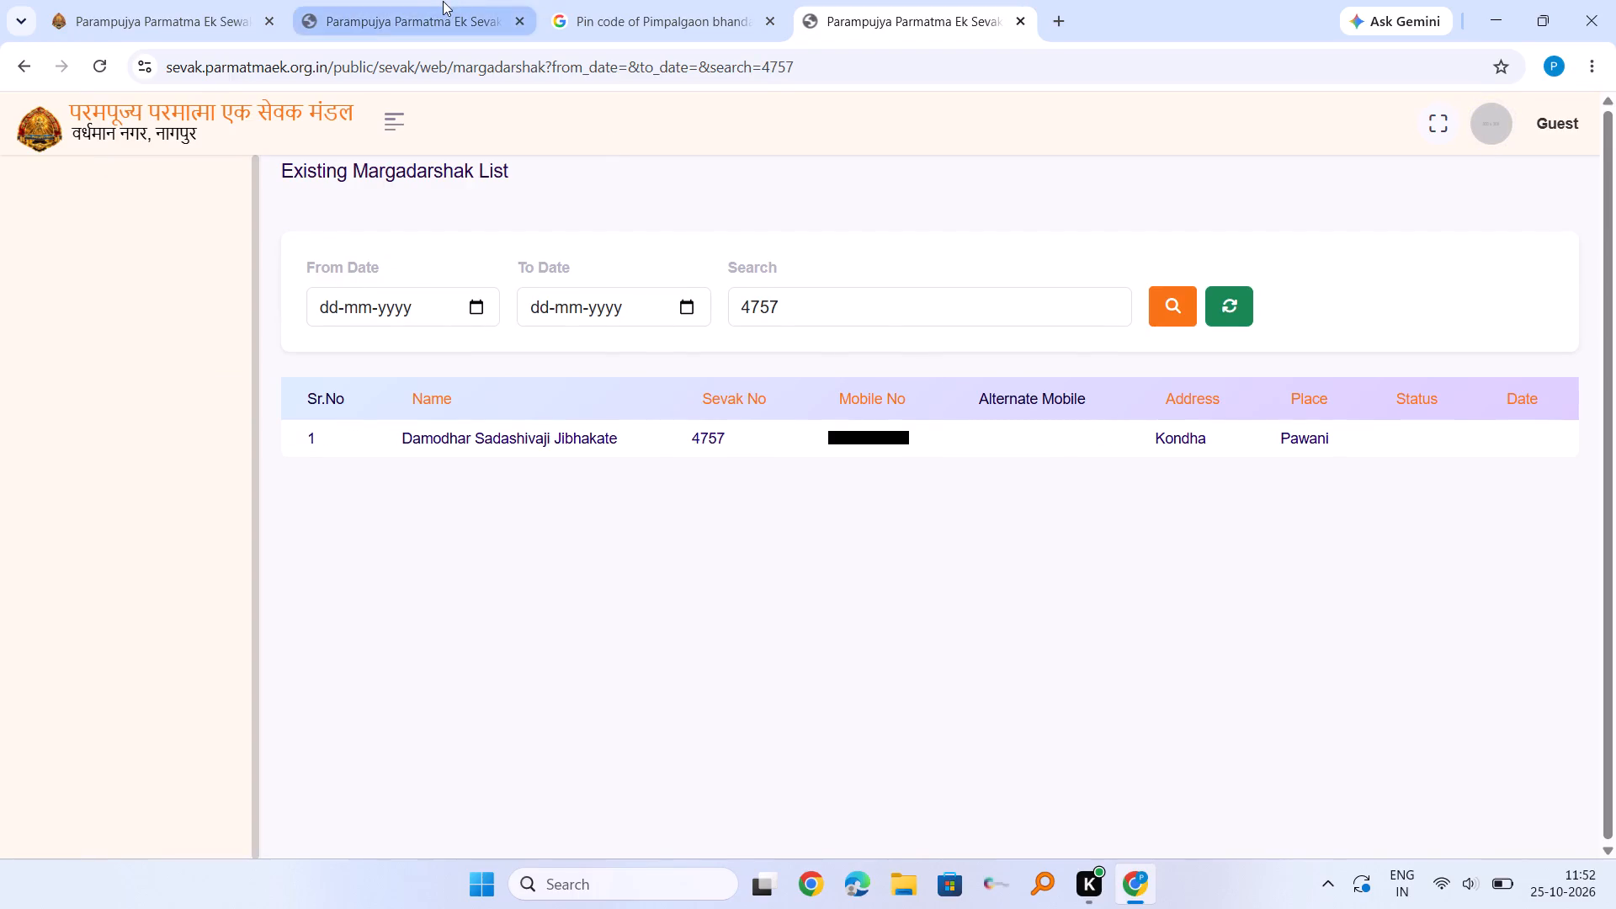
left_click(507, 322)
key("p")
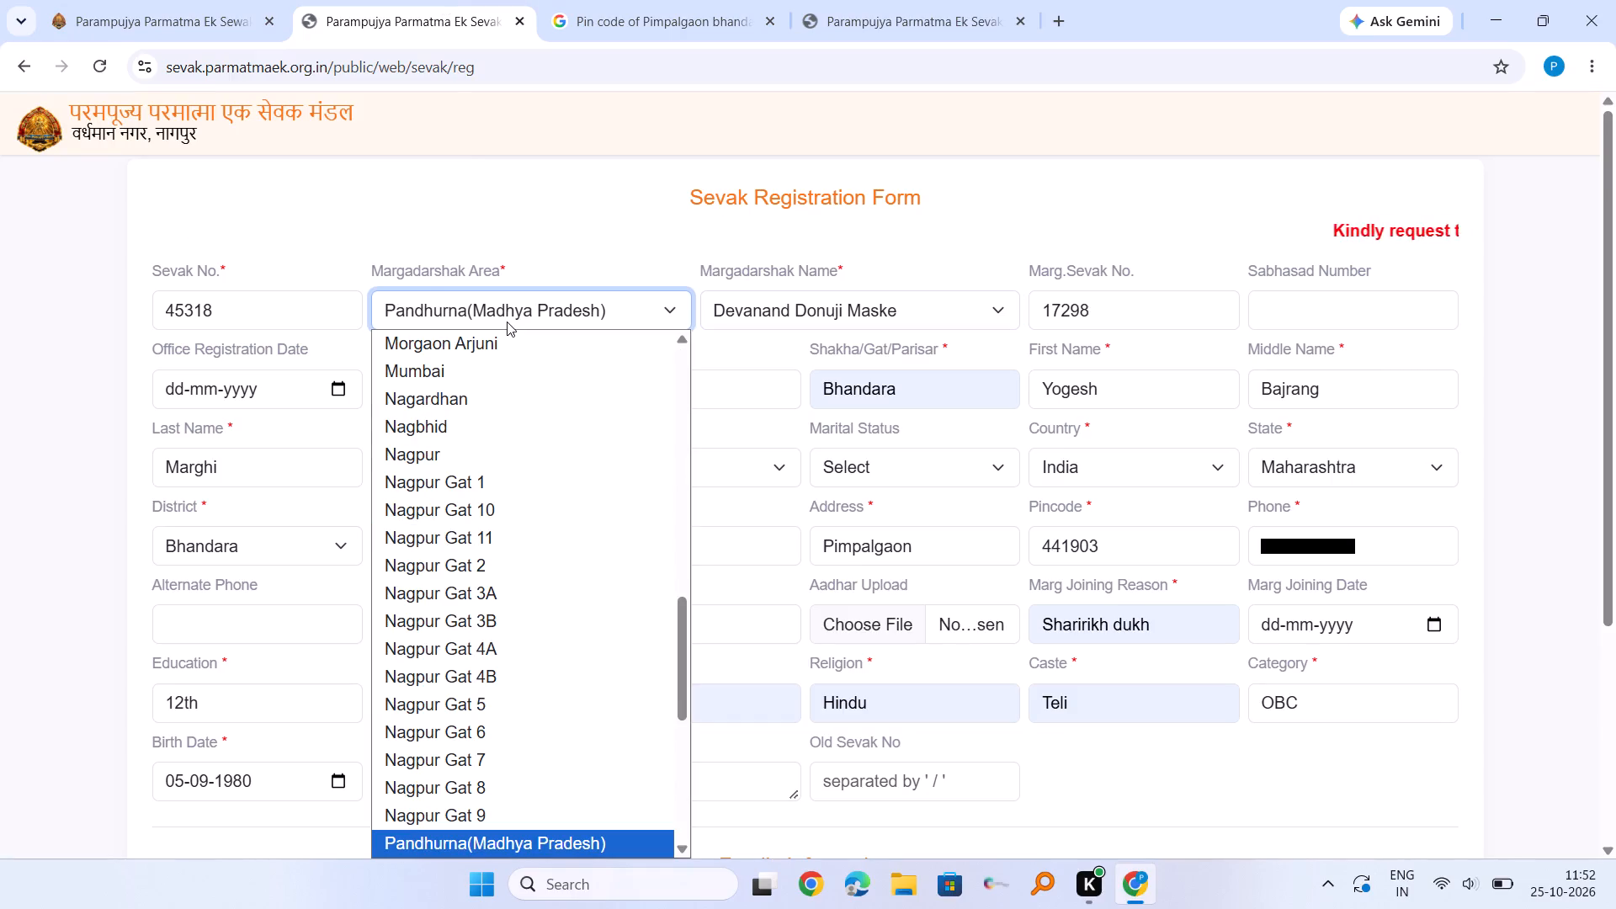
key("Down")
key("Down")
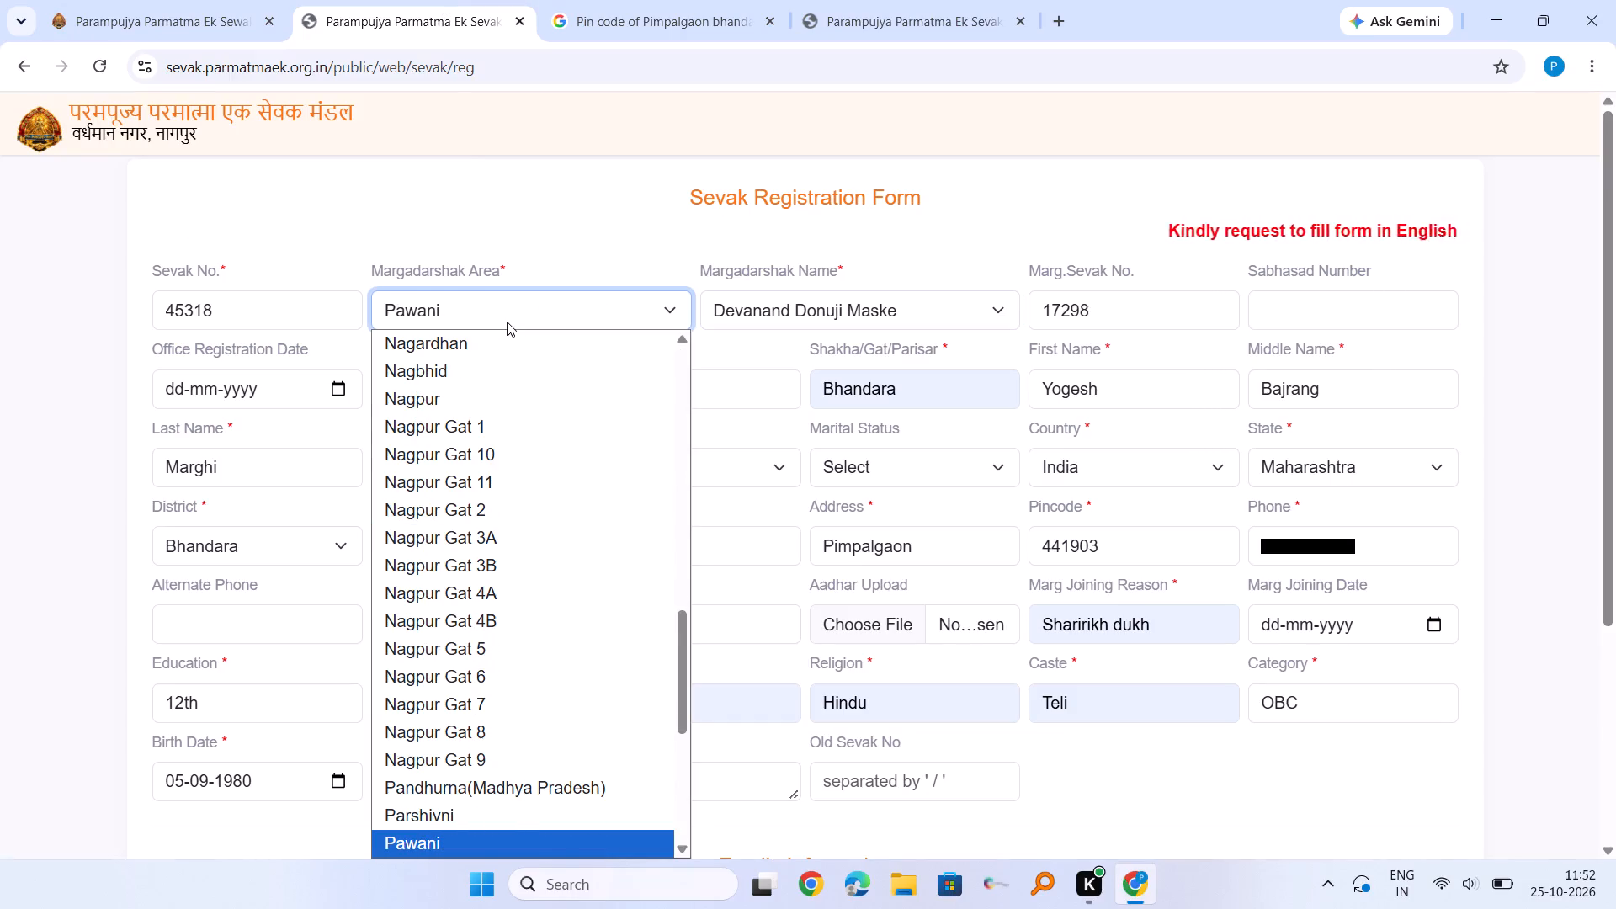
key("Return")
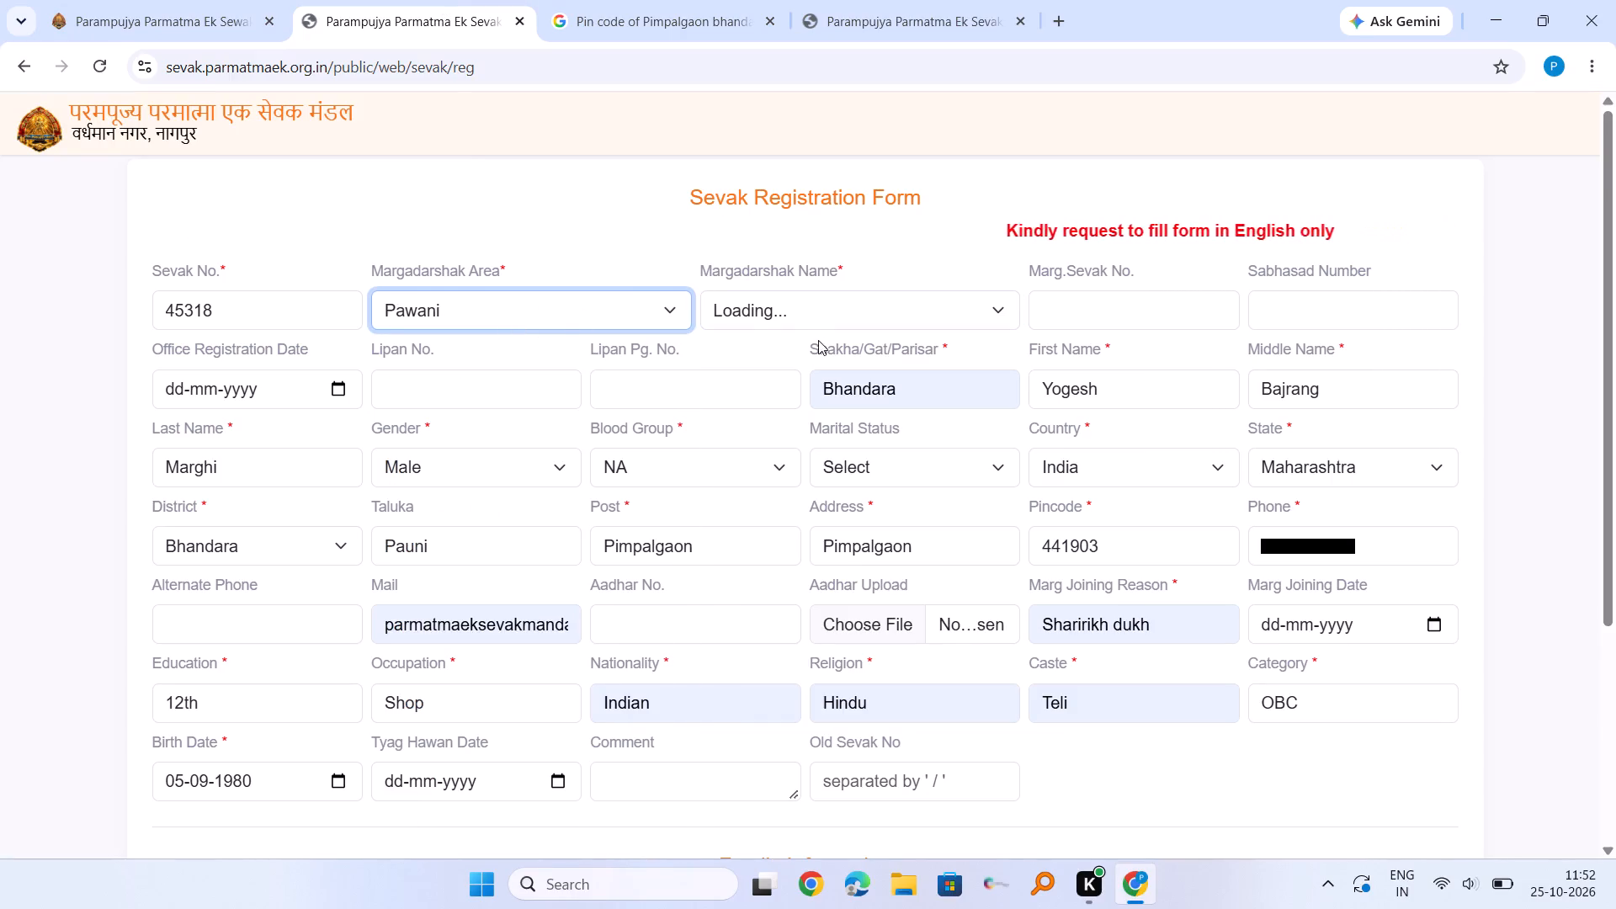
left_click(804, 311)
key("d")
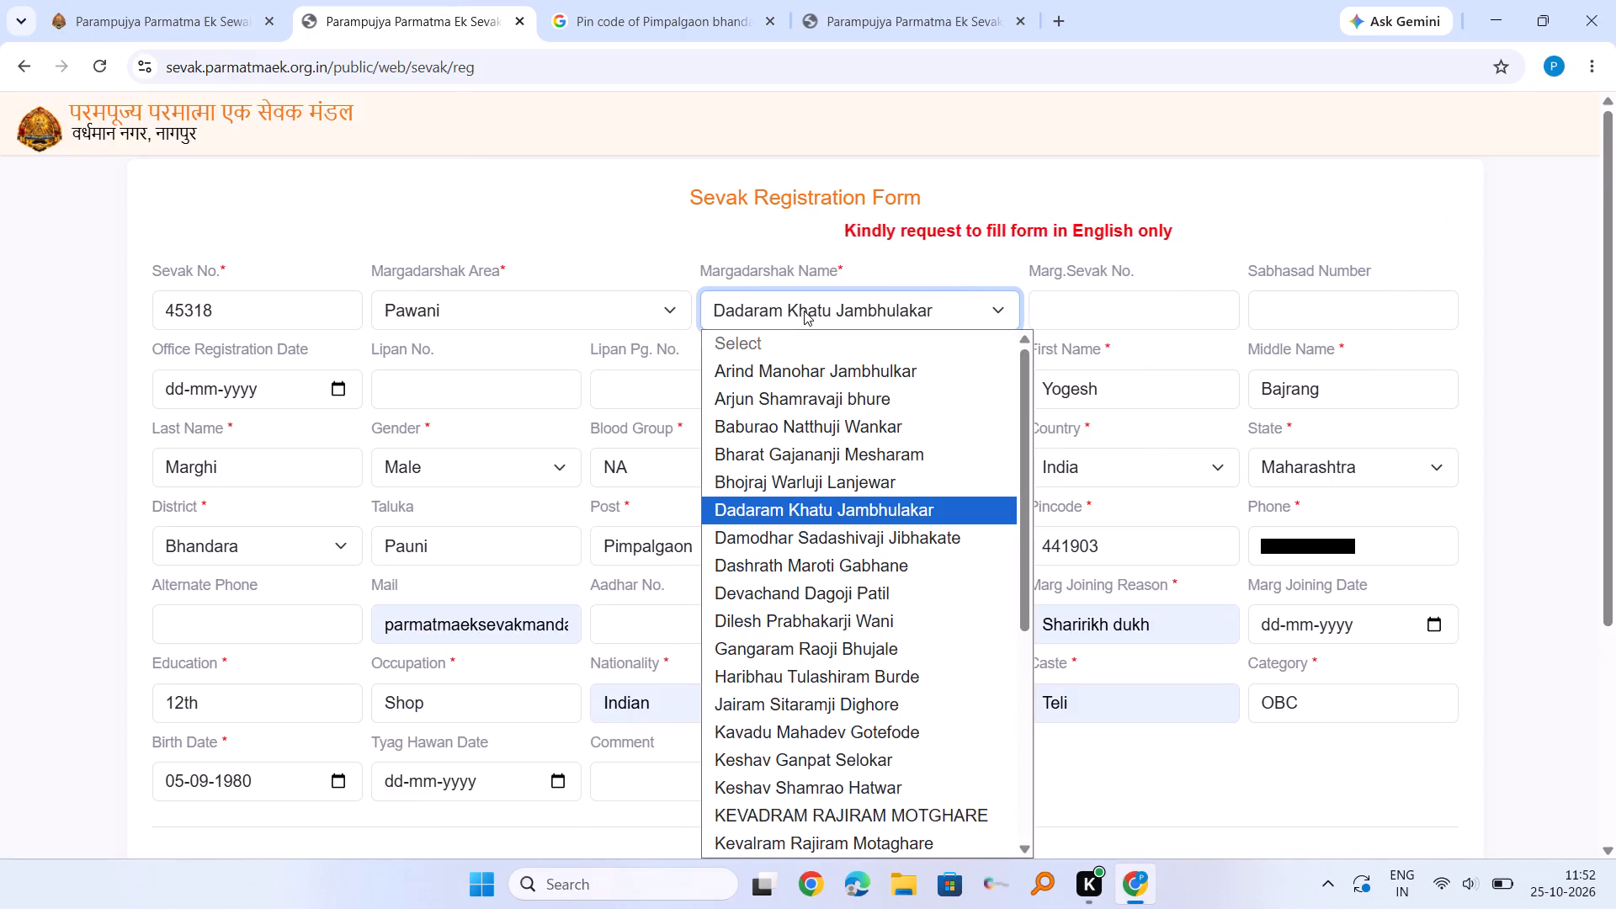
key("Down")
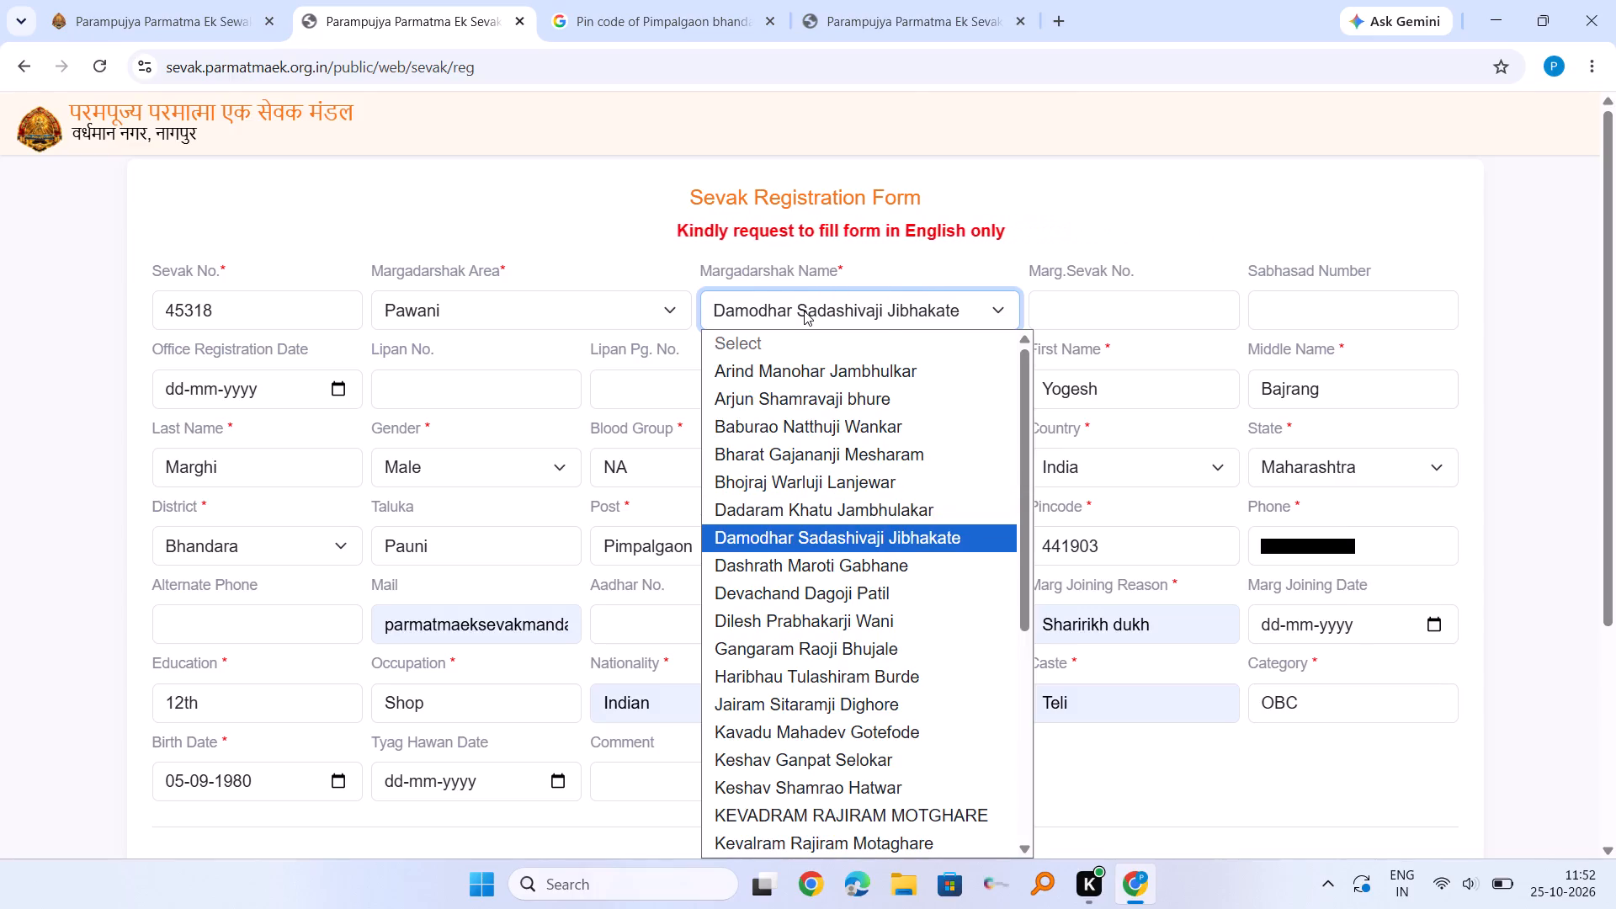
key("Return")
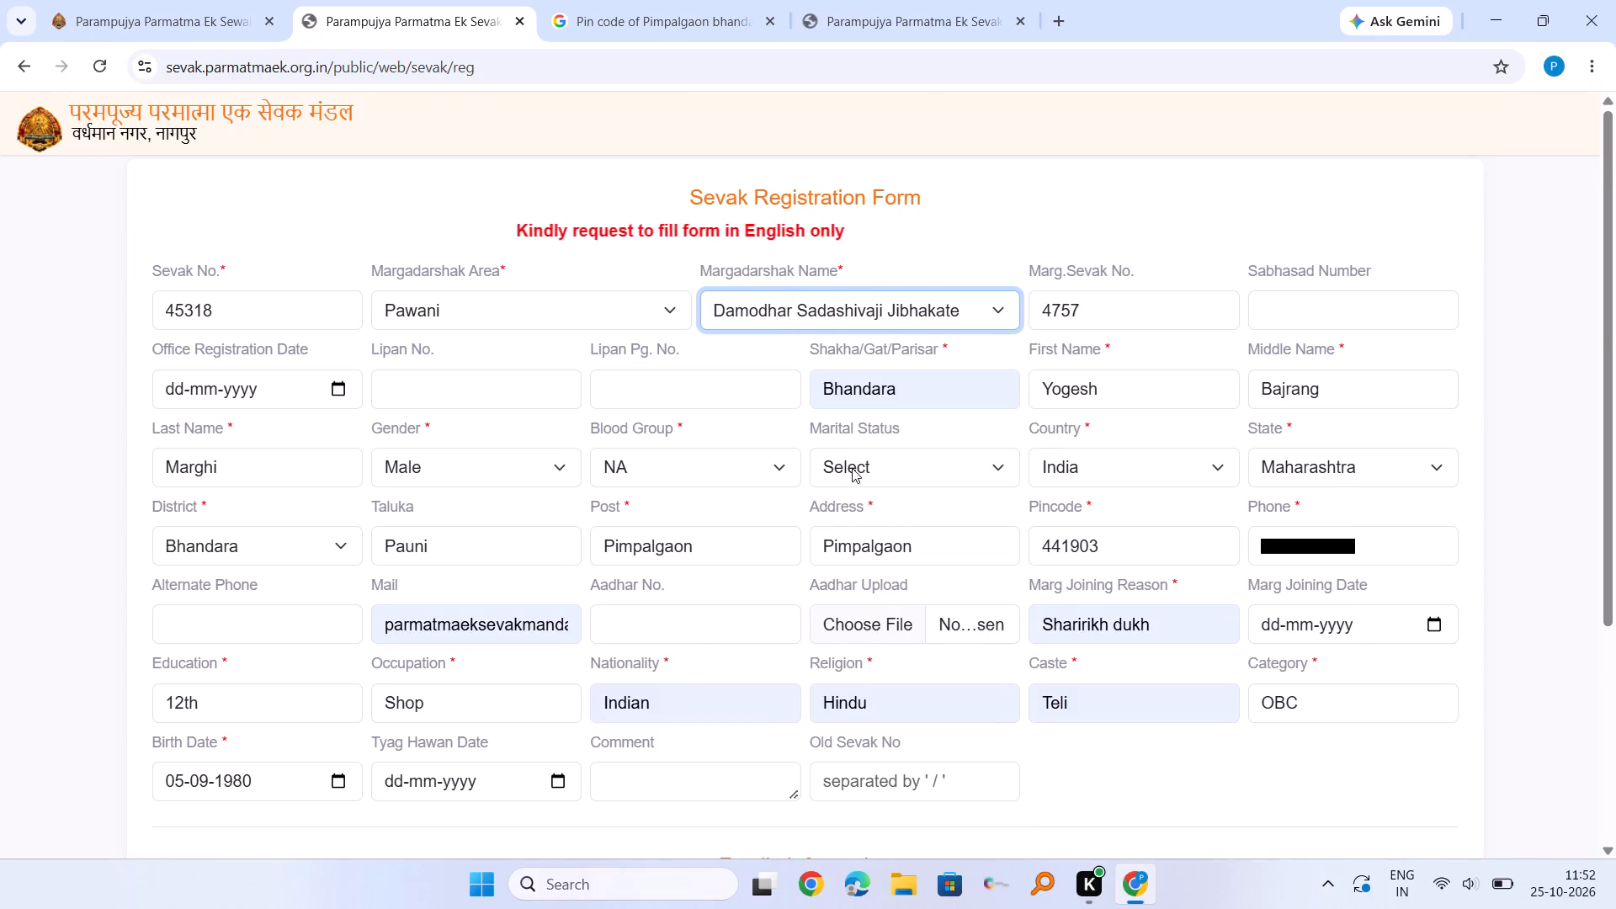
scroll(852, 468, "down", 5)
left_click(663, 678)
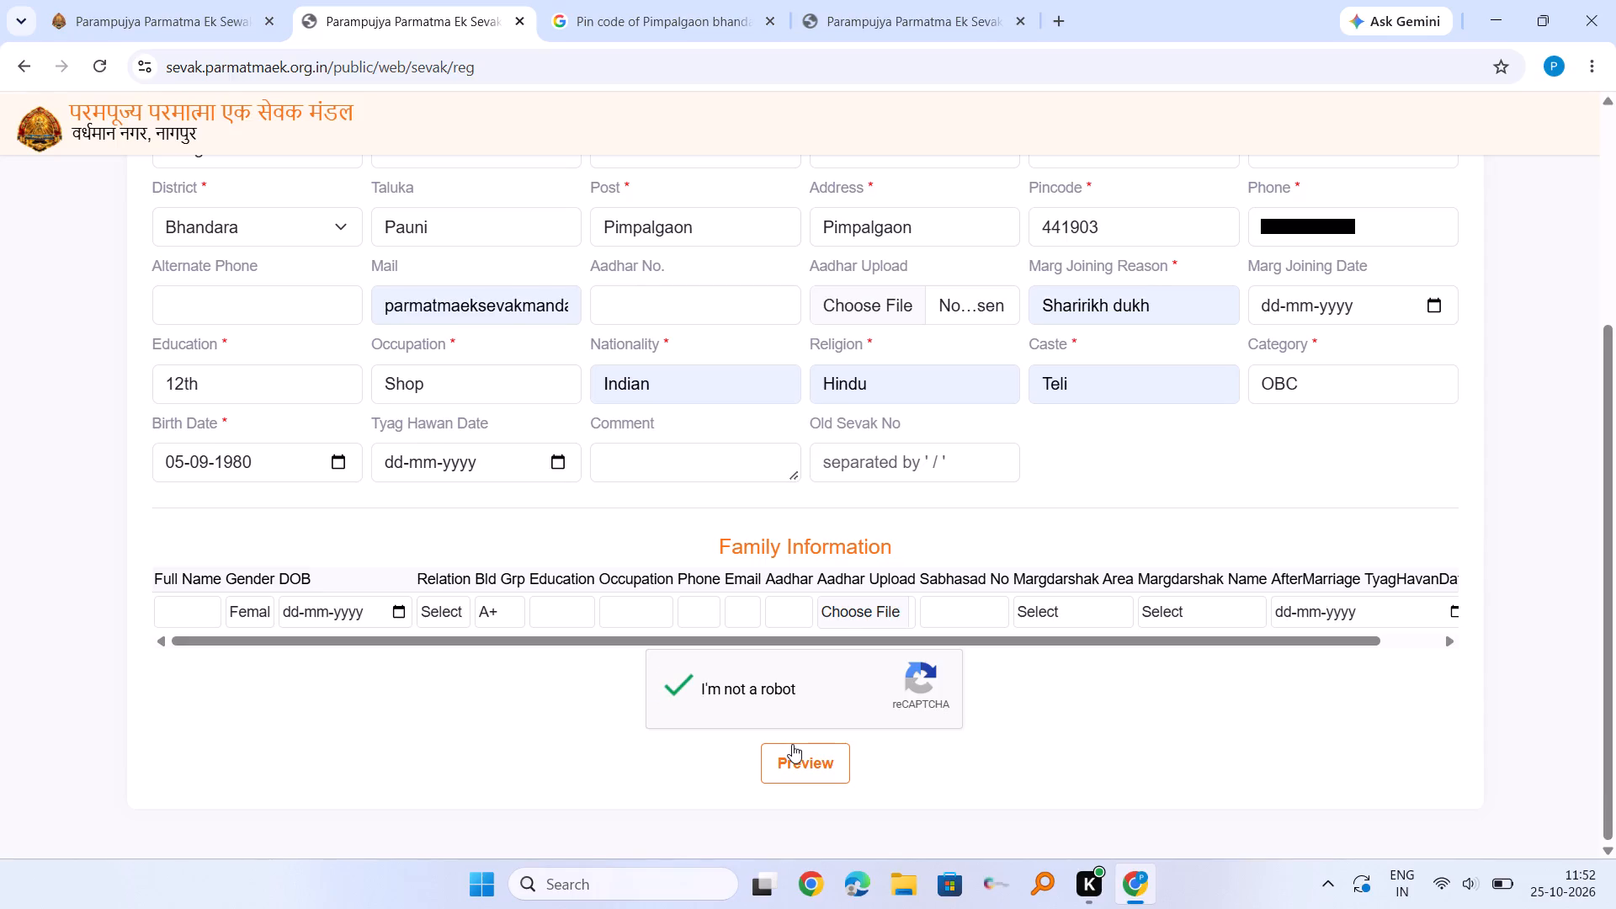
left_click(792, 755)
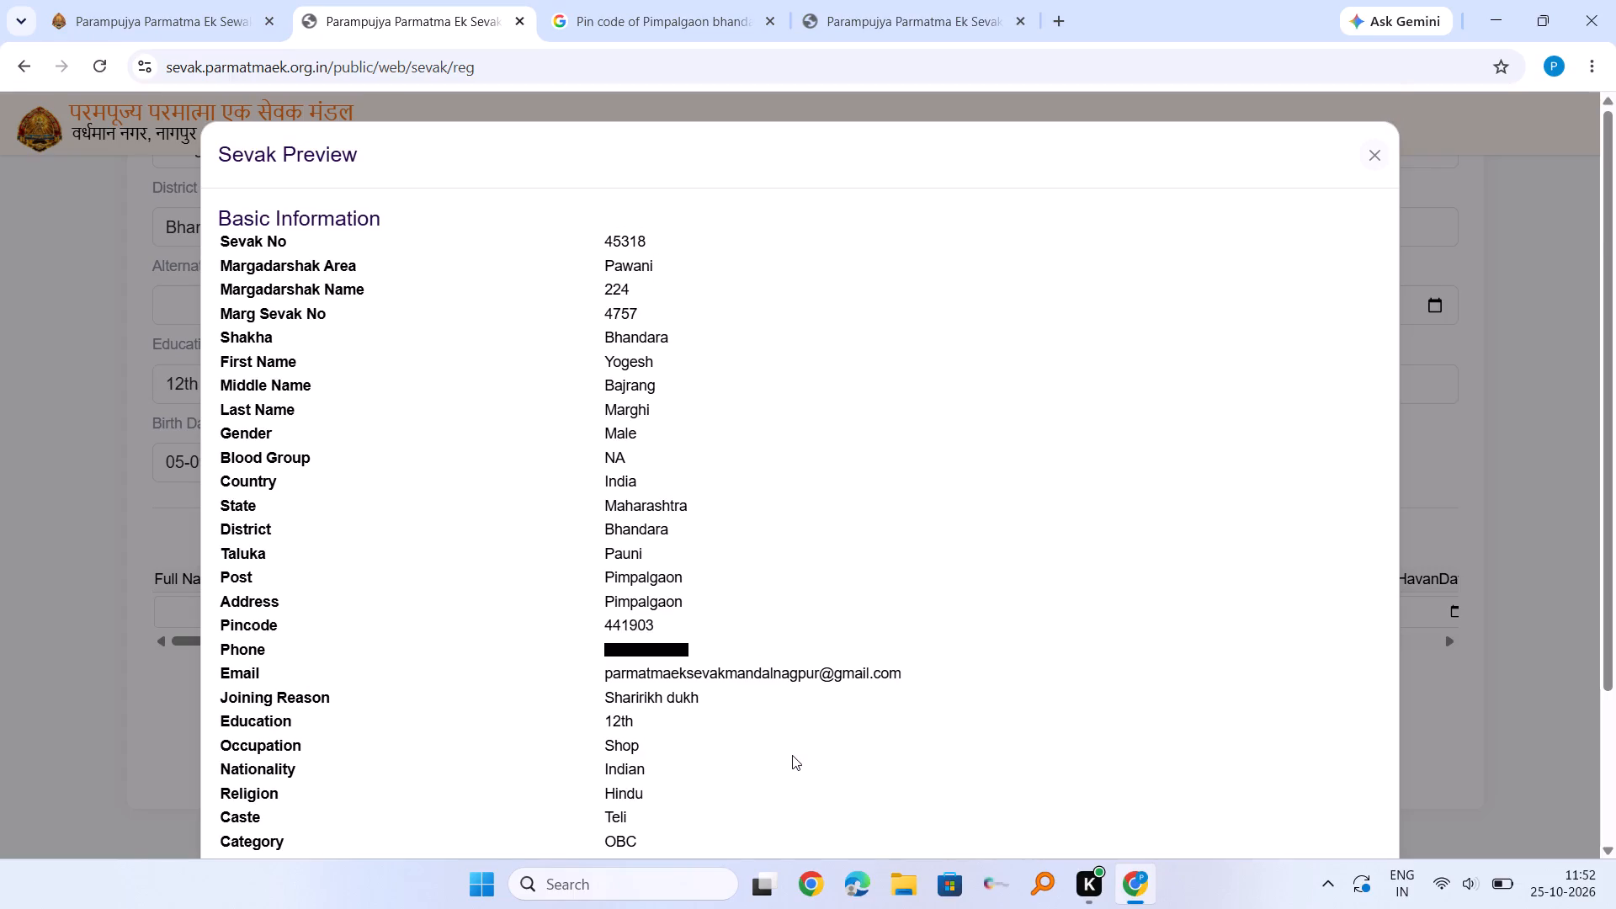
scroll(792, 755, "down", 3)
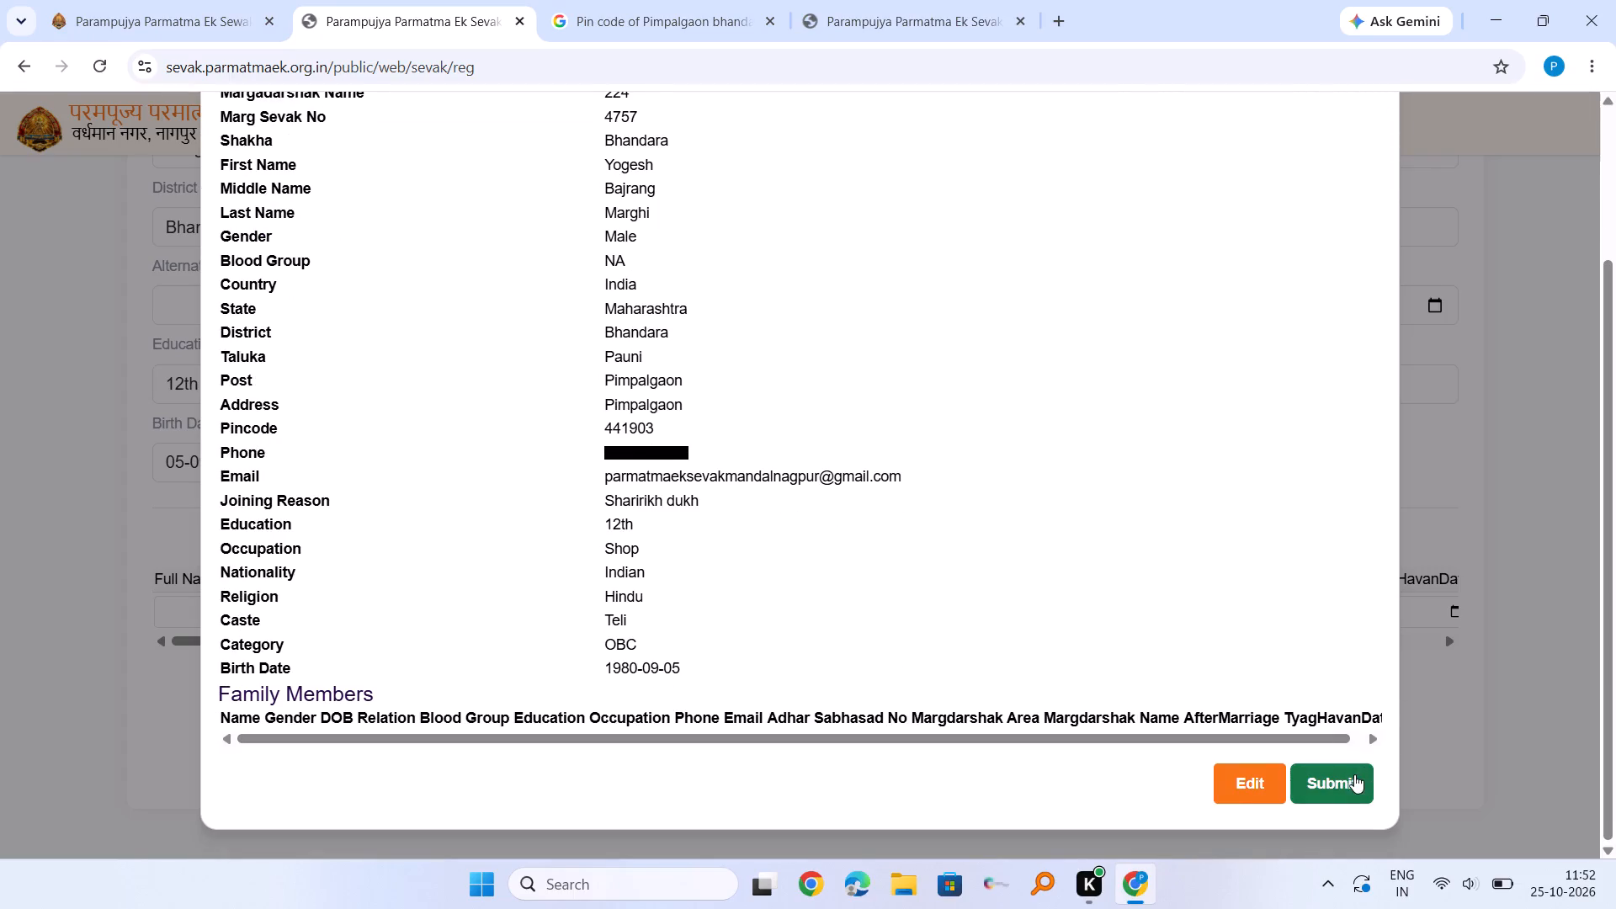
left_click(1354, 774)
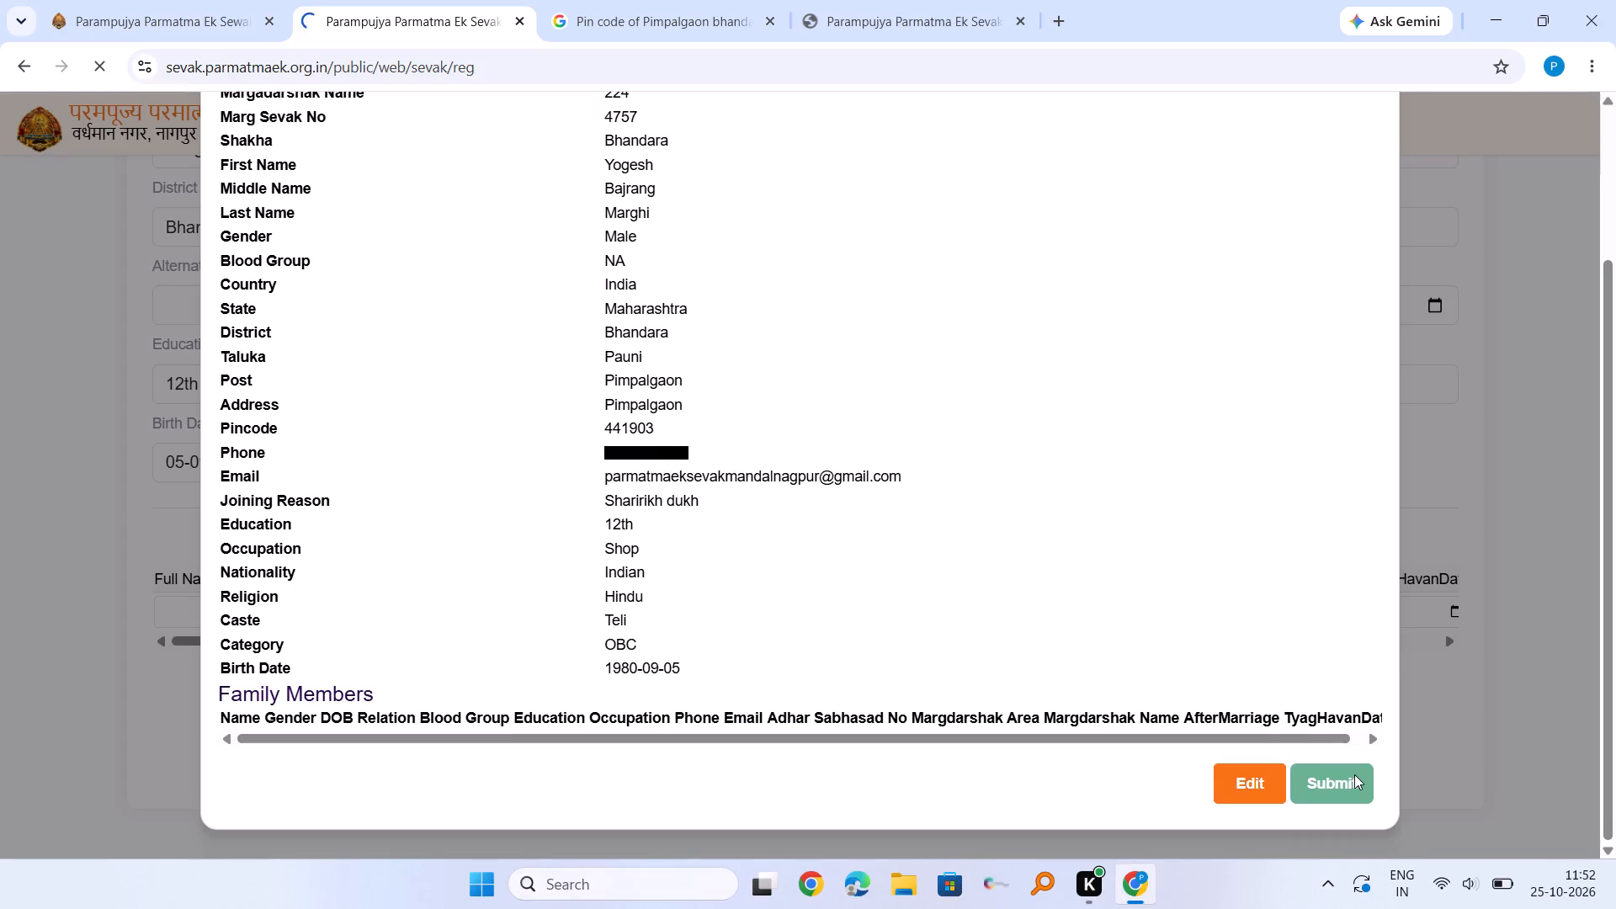
left_click(1354, 774)
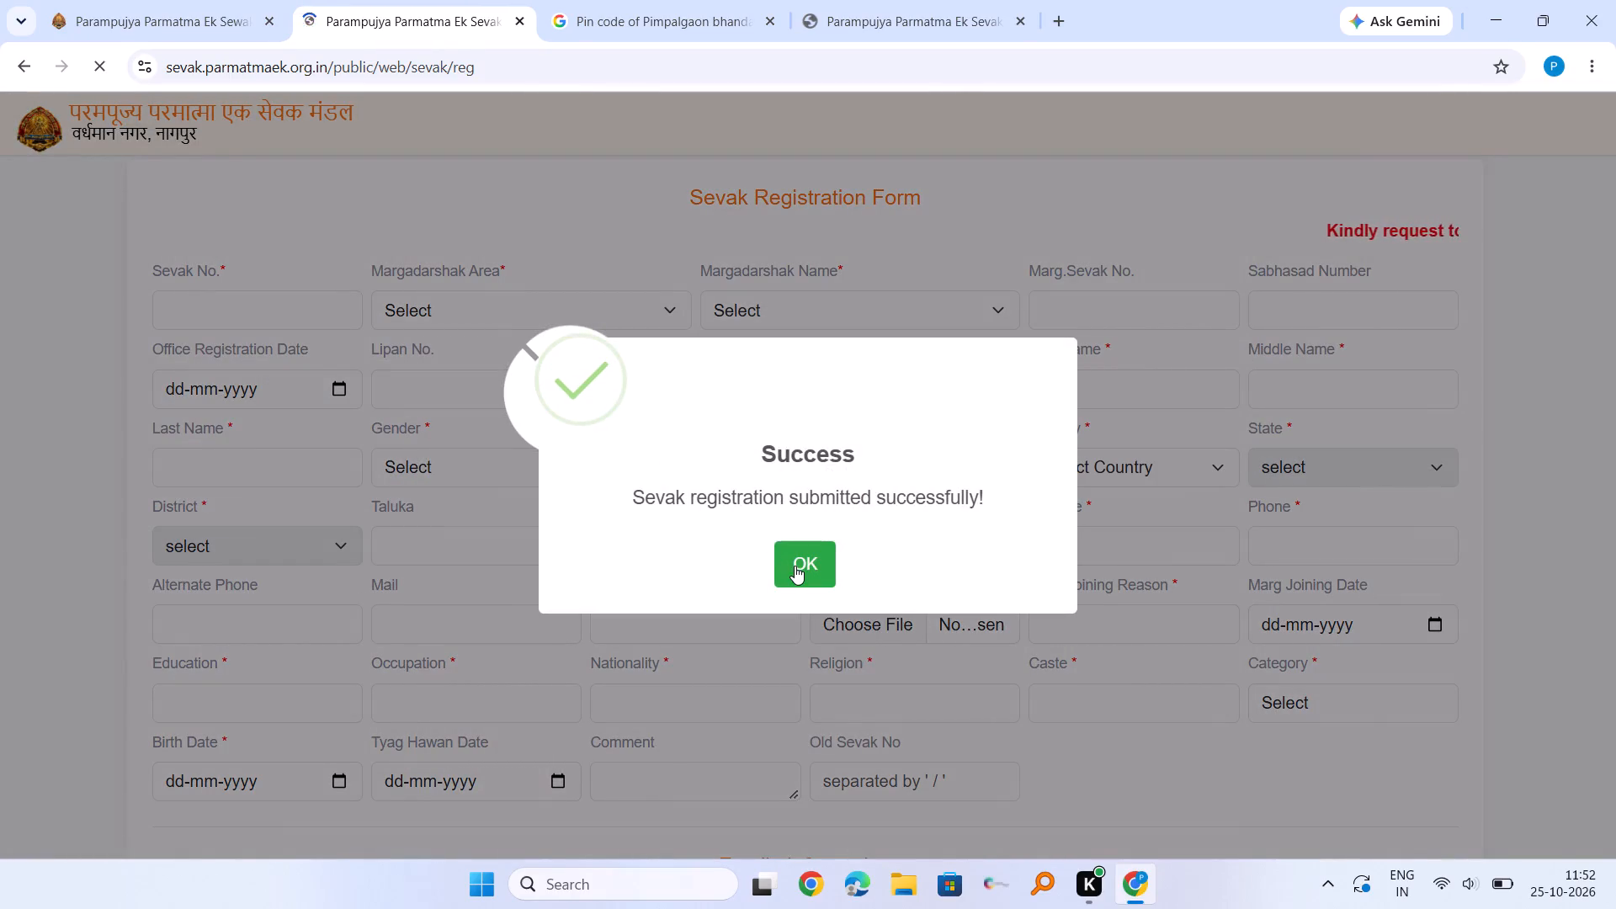
left_click(795, 566)
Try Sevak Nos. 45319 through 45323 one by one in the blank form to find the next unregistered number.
left_click(174, 312)
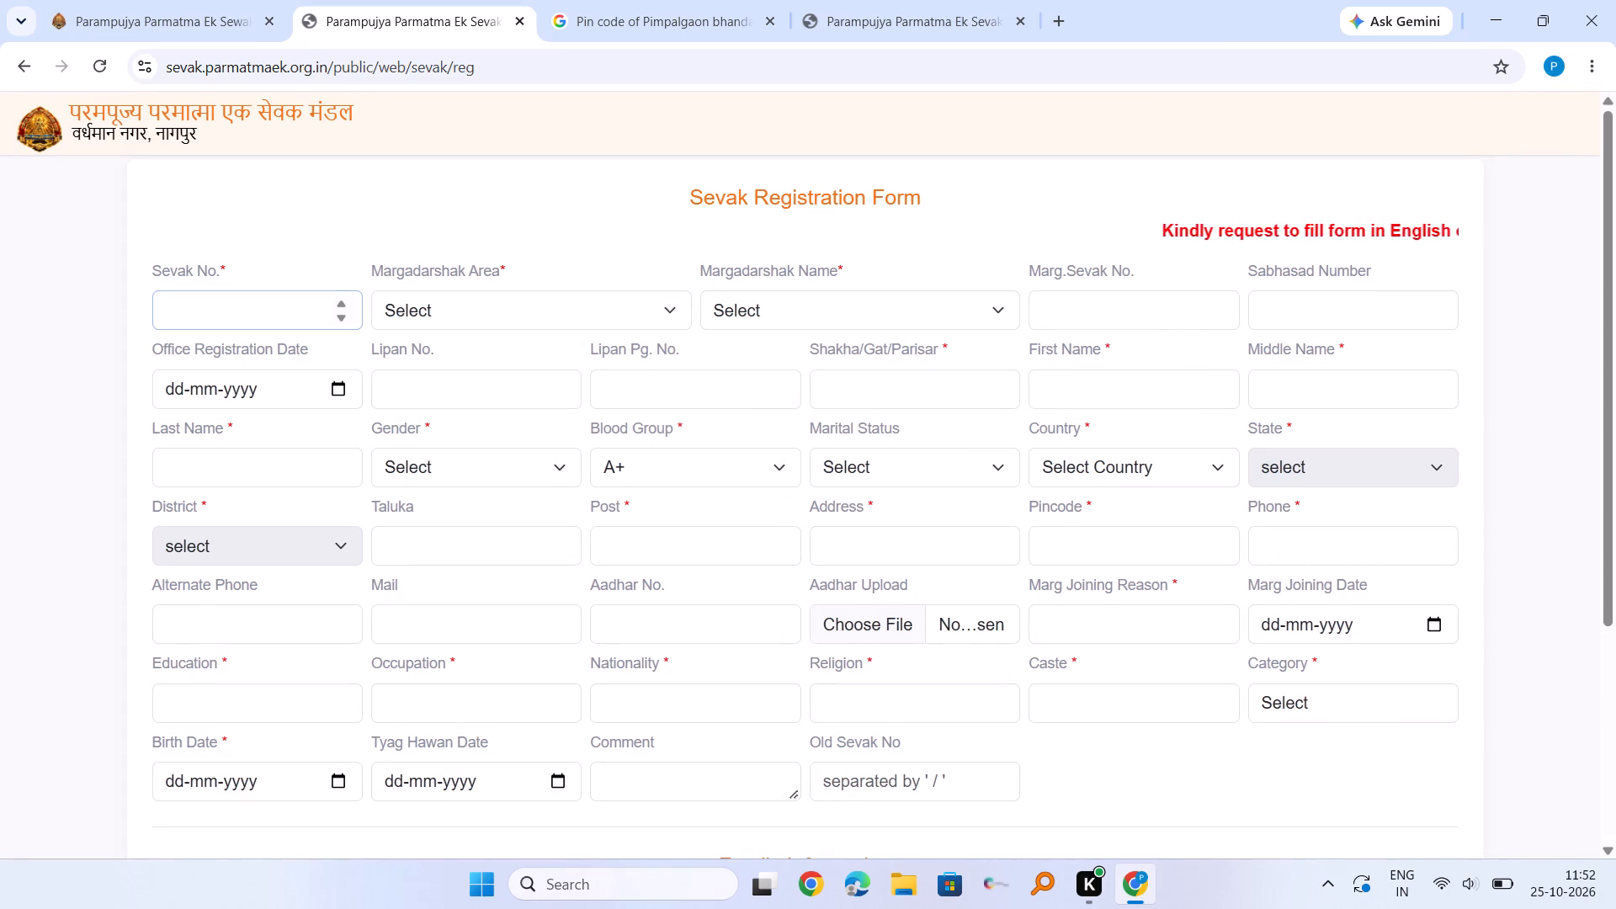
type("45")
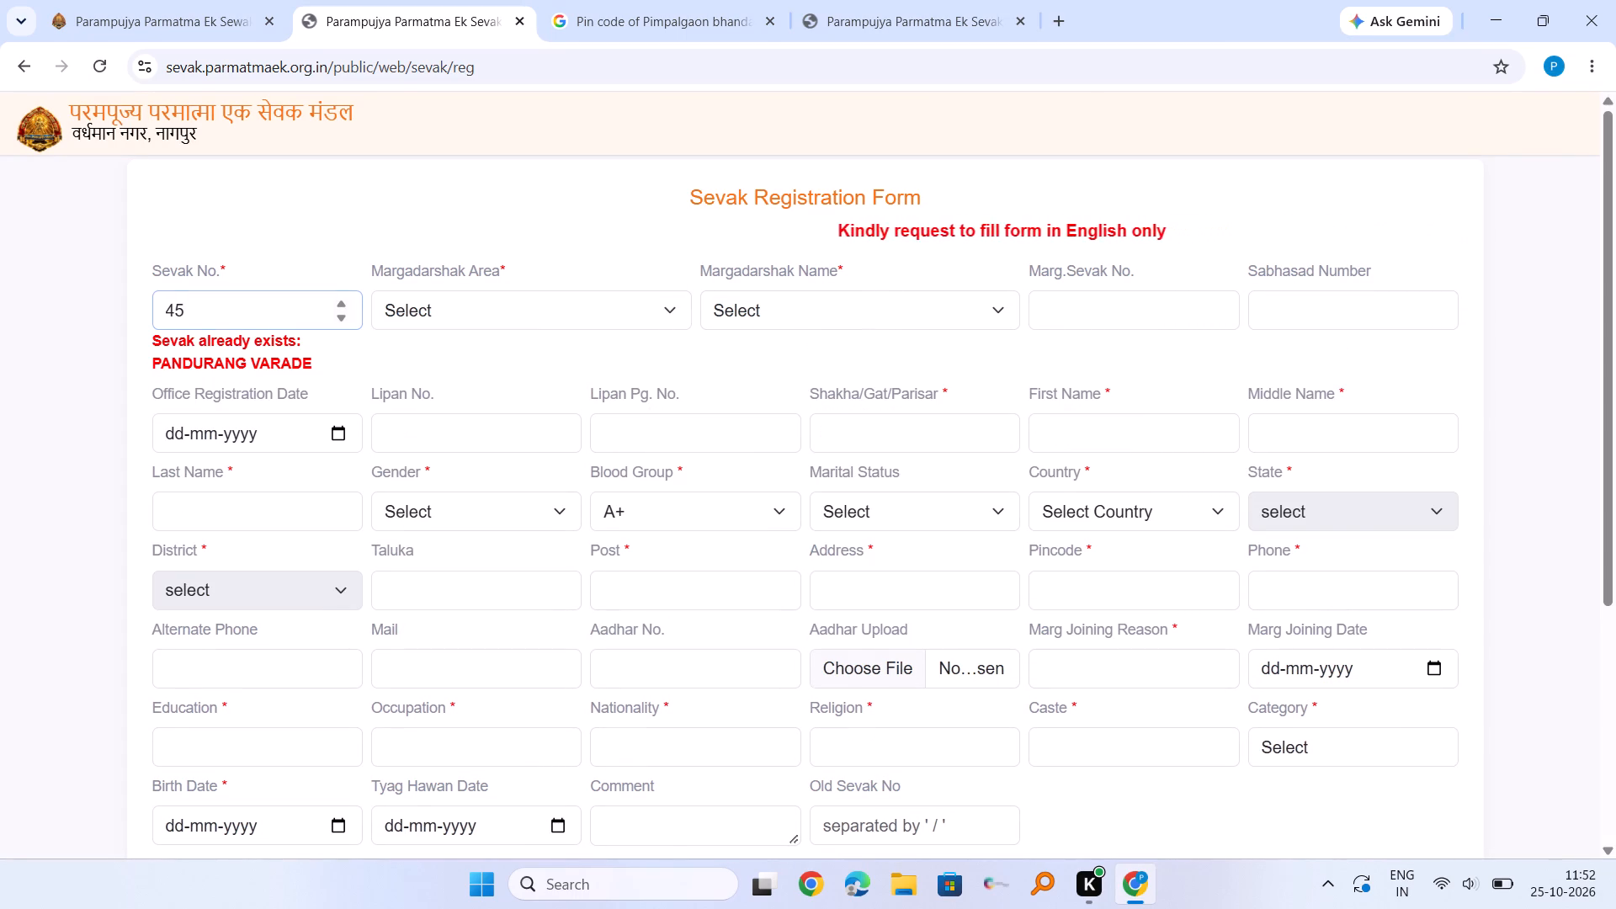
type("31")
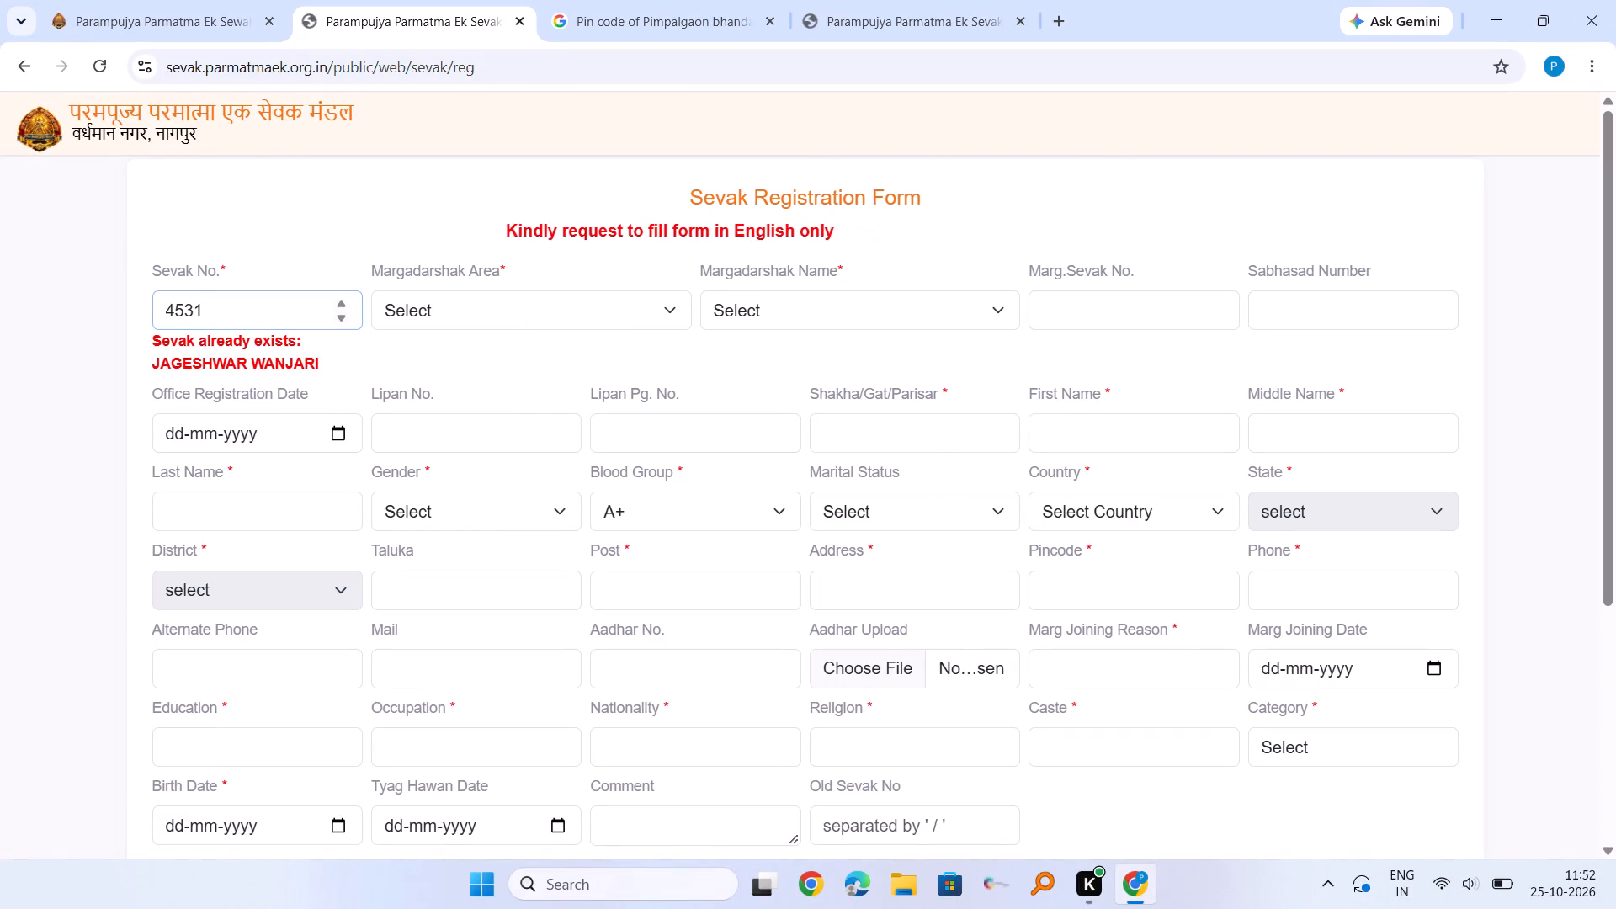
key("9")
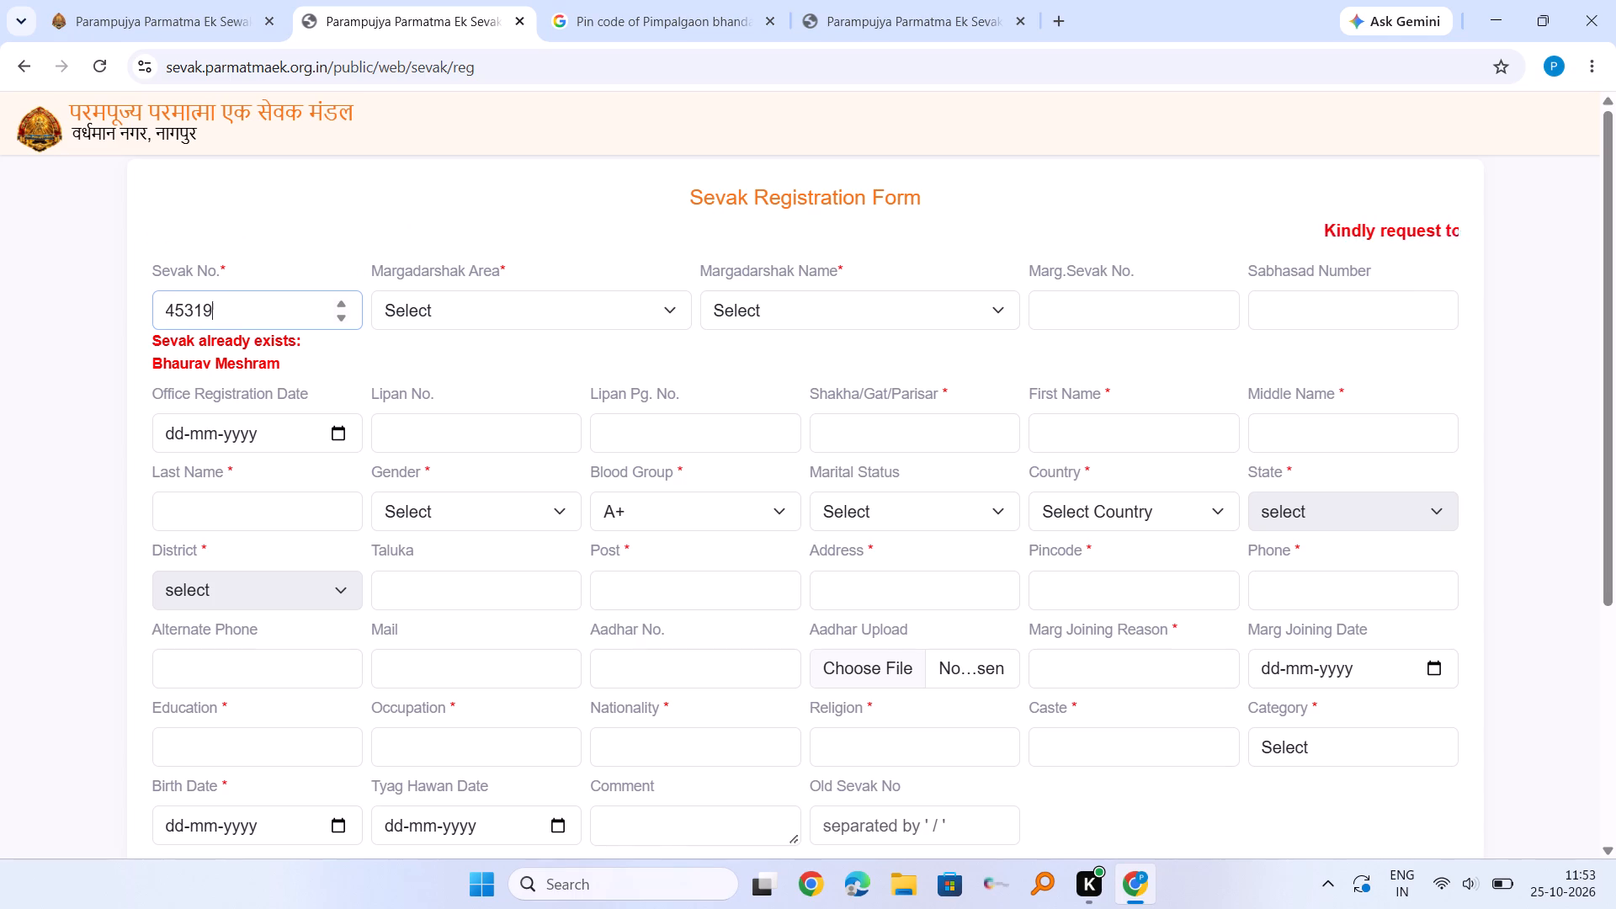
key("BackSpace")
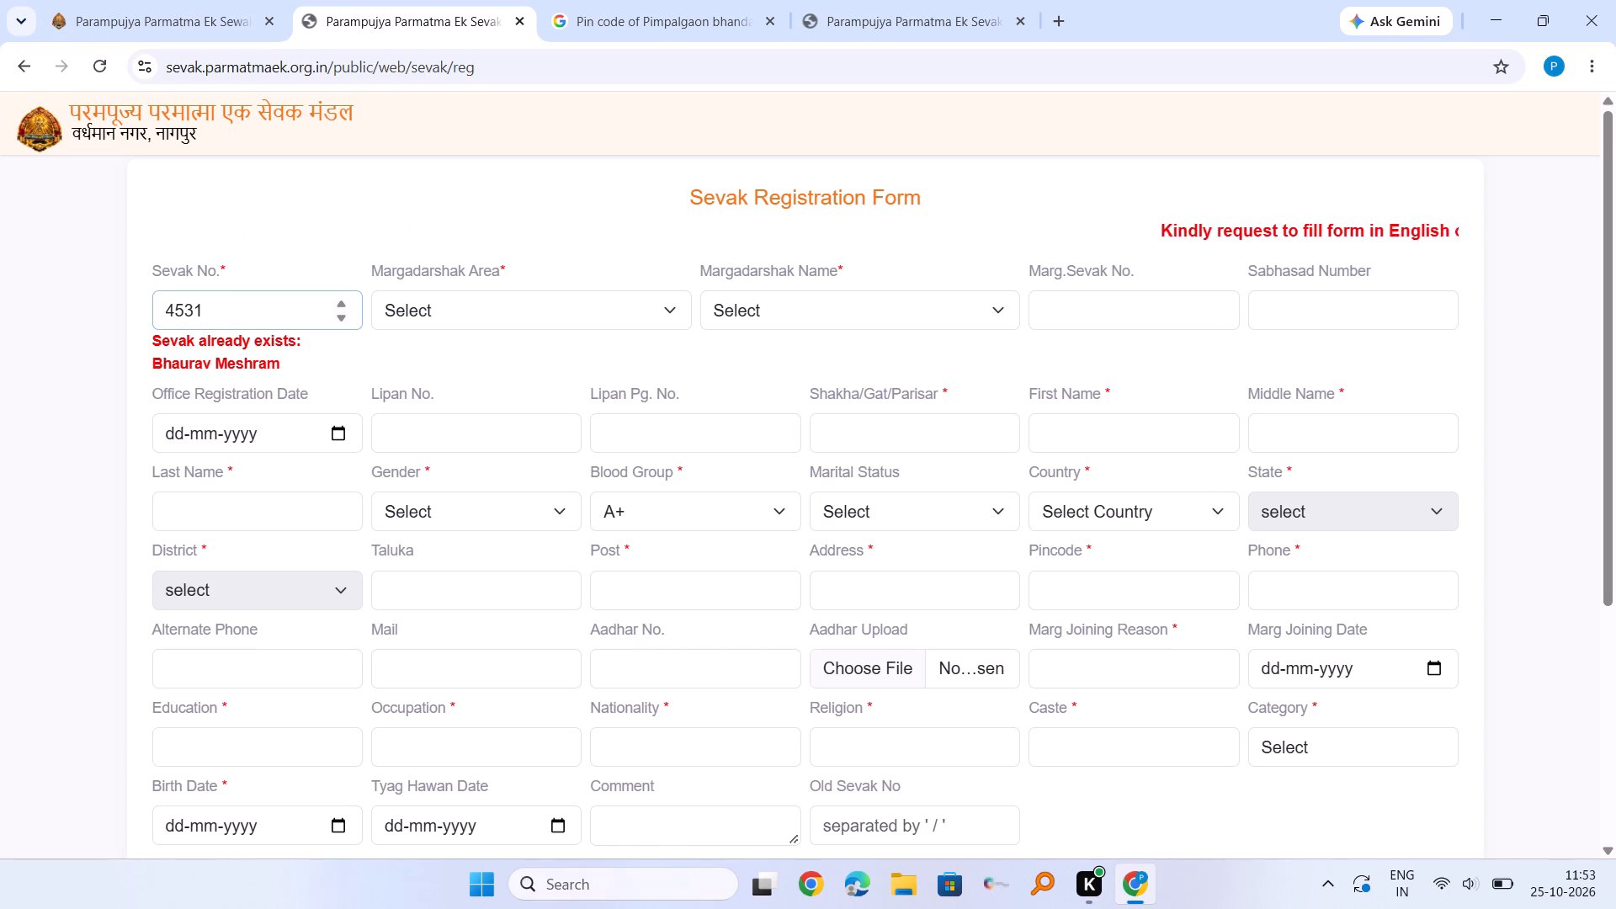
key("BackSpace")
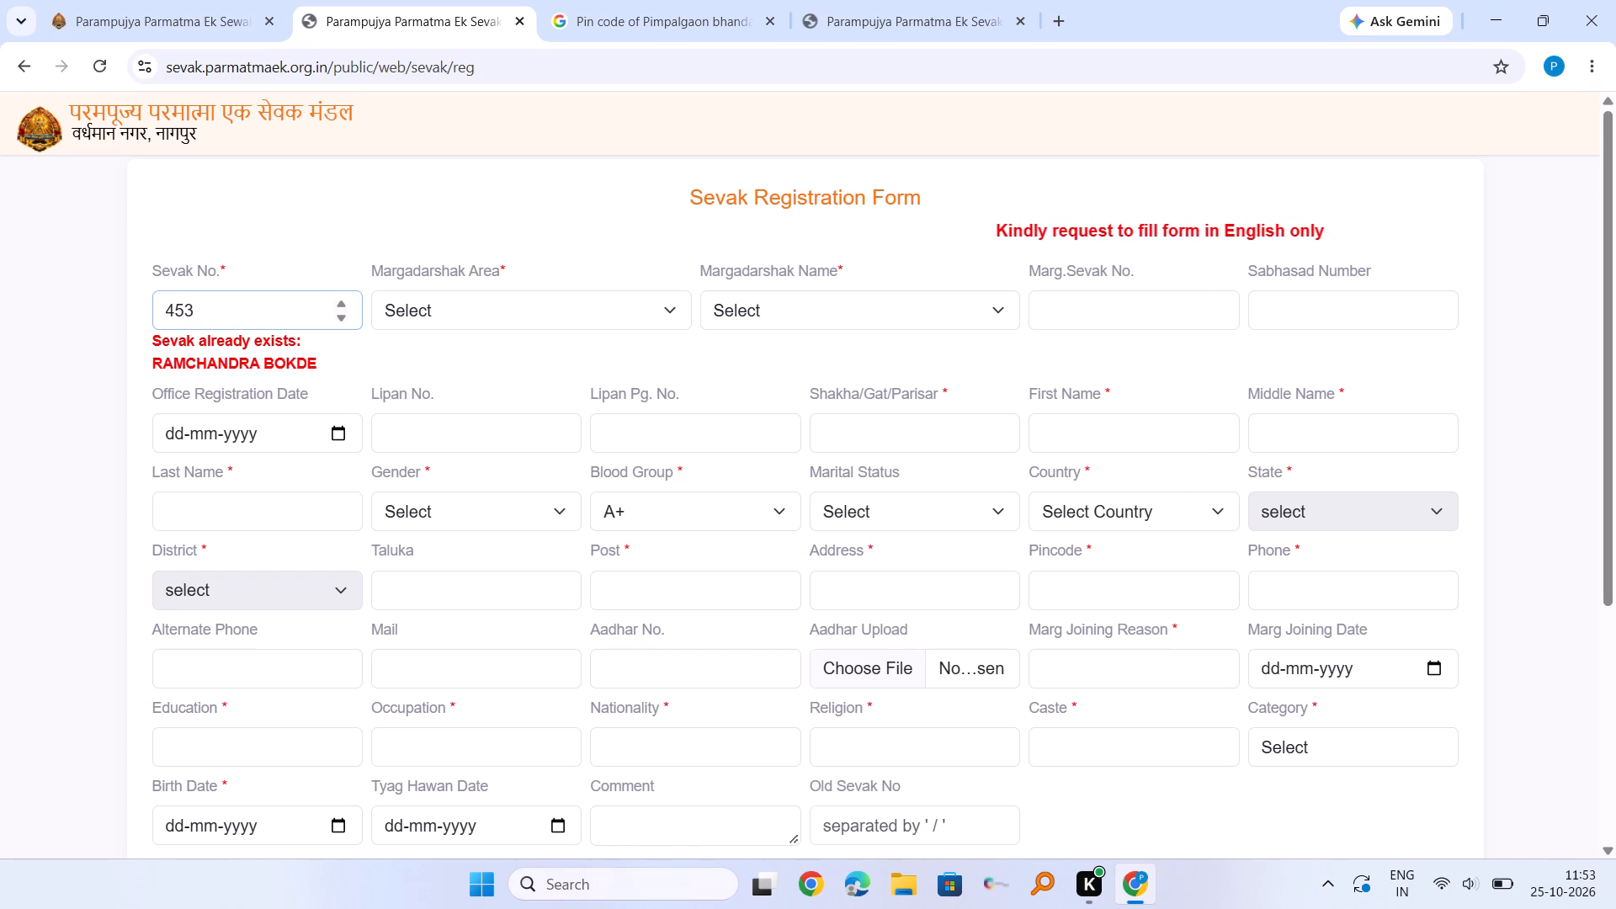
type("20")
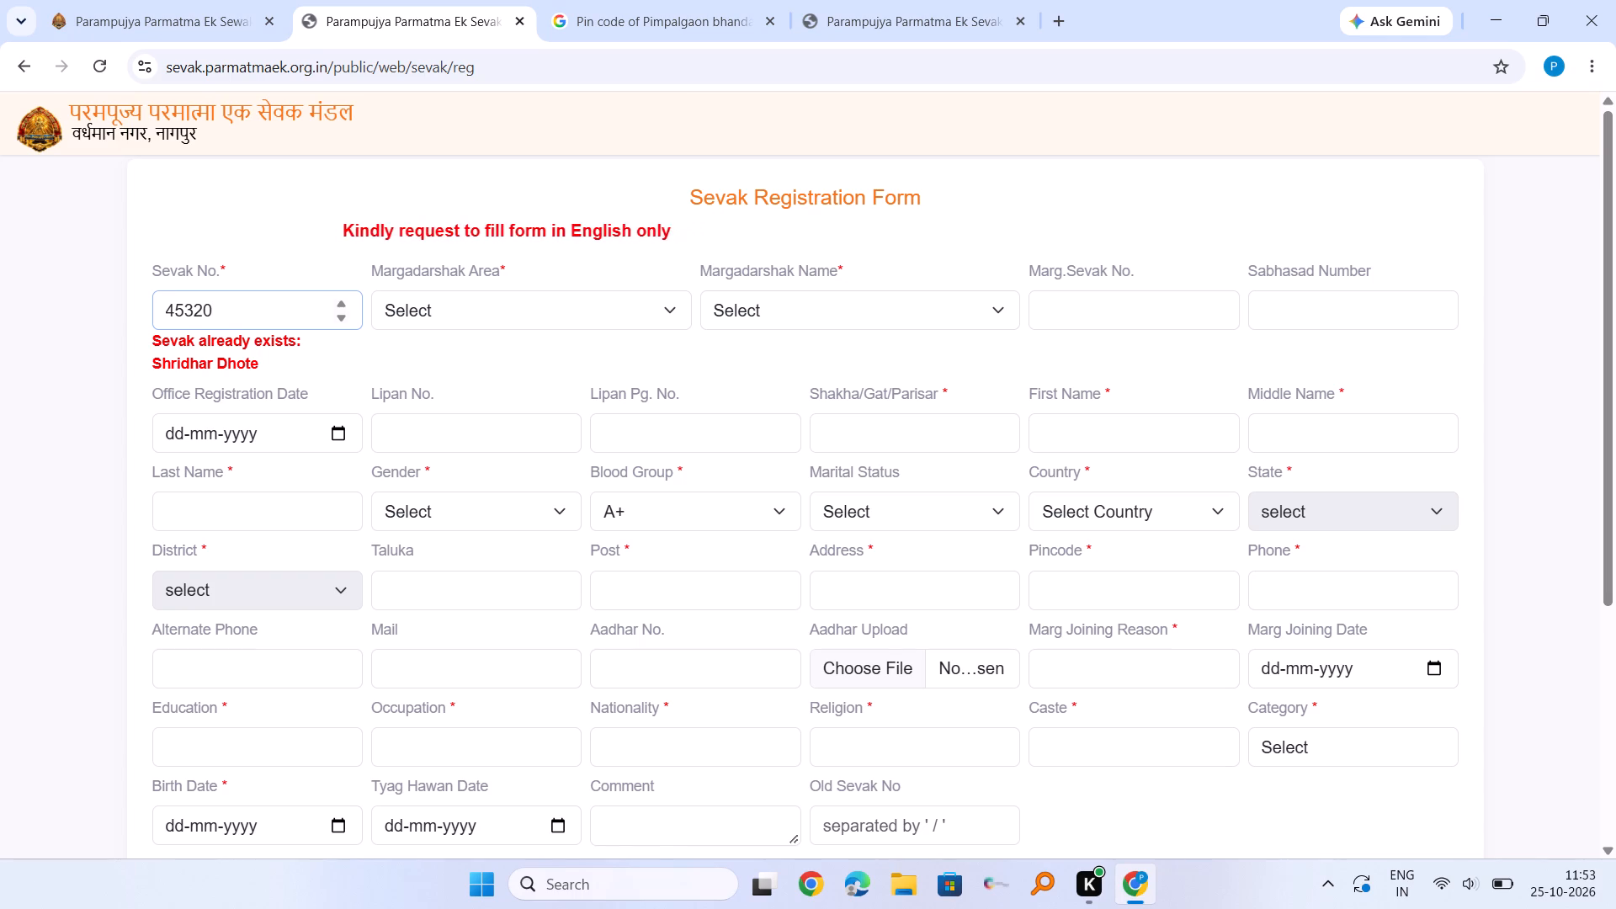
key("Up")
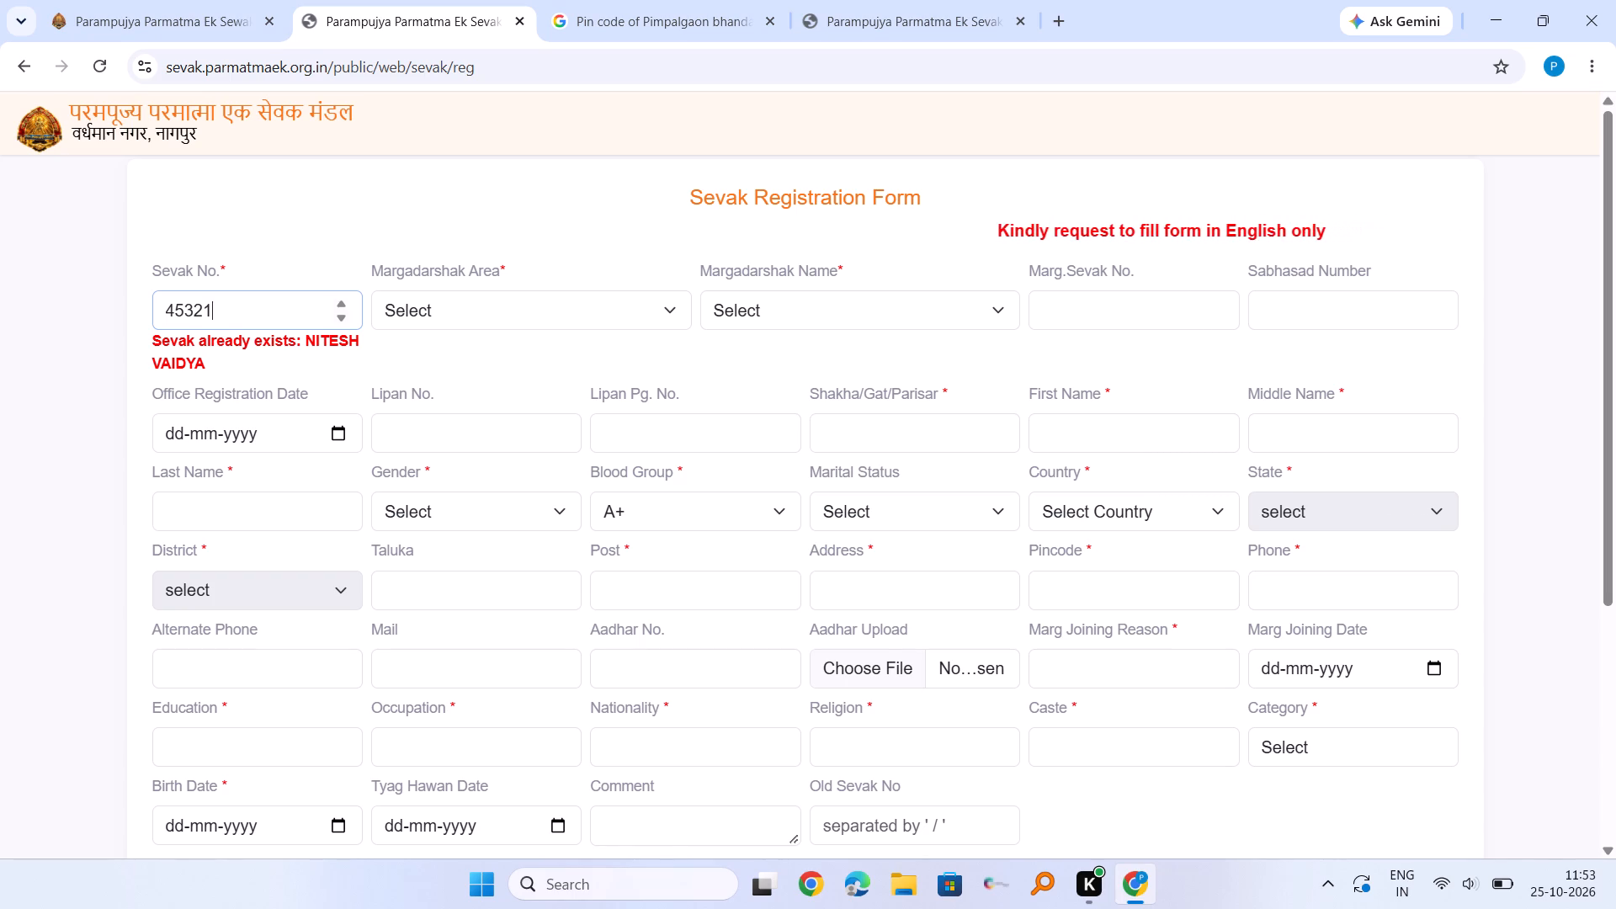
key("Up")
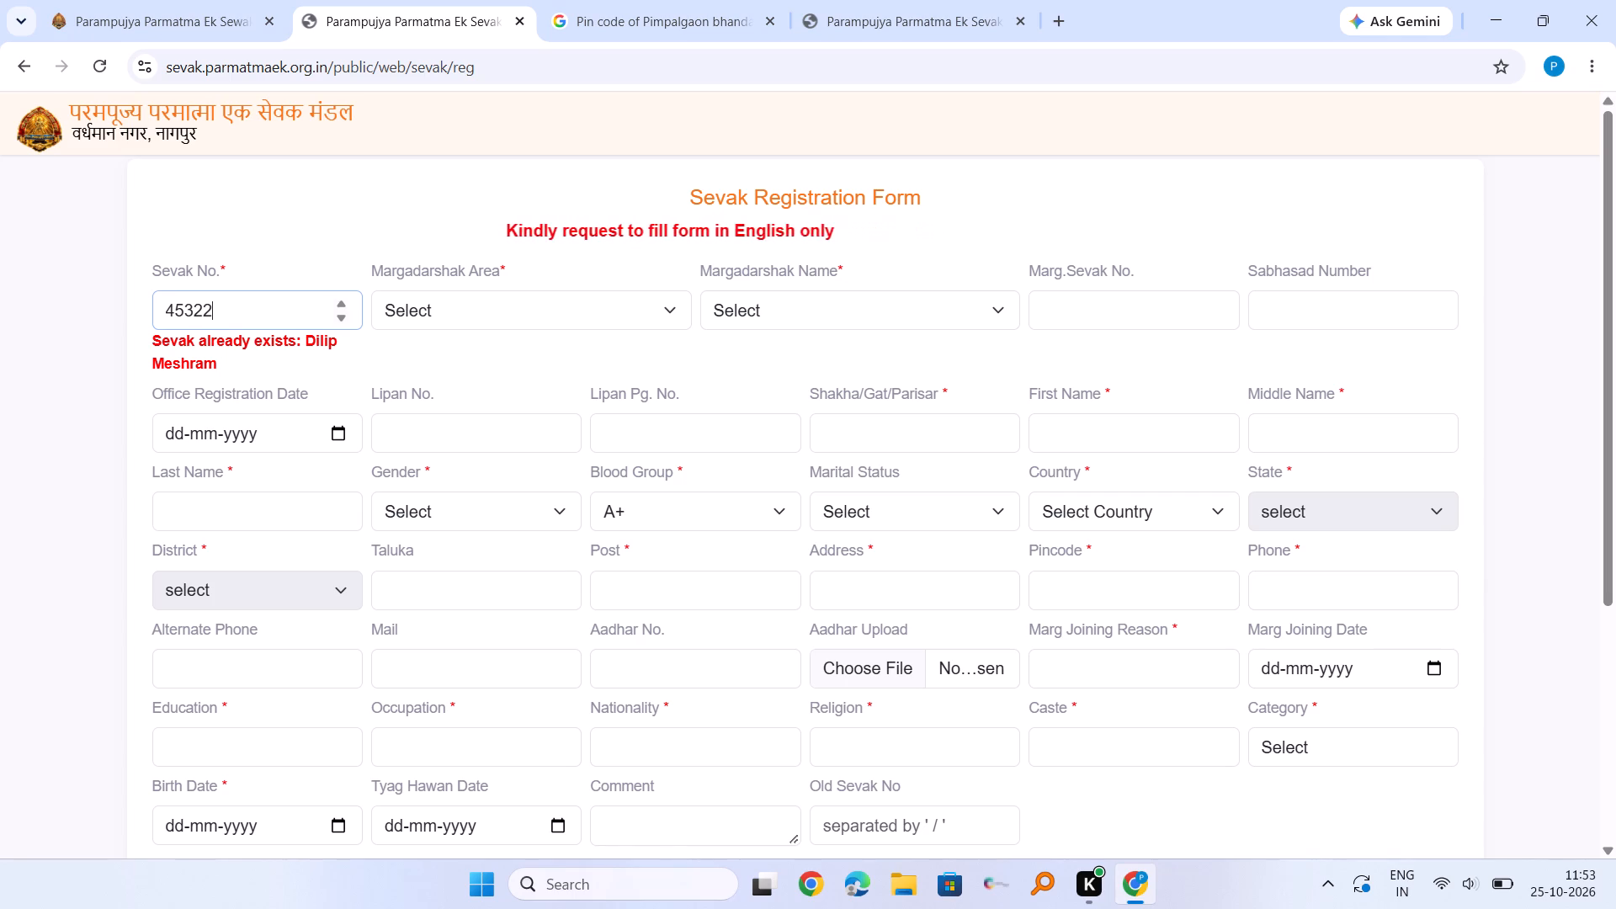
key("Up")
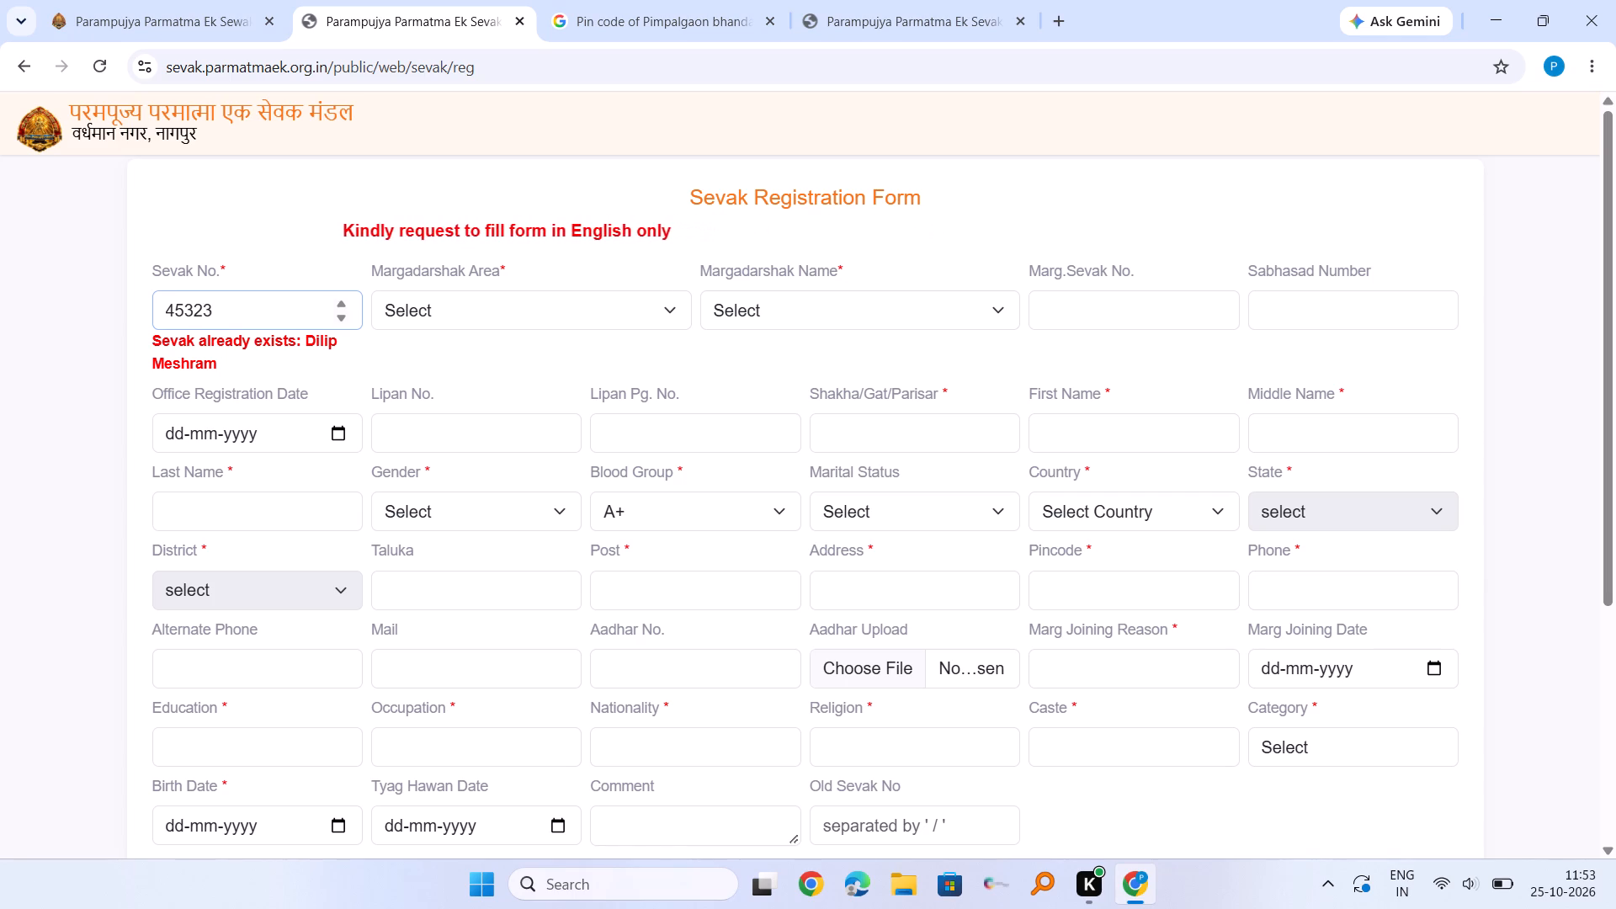
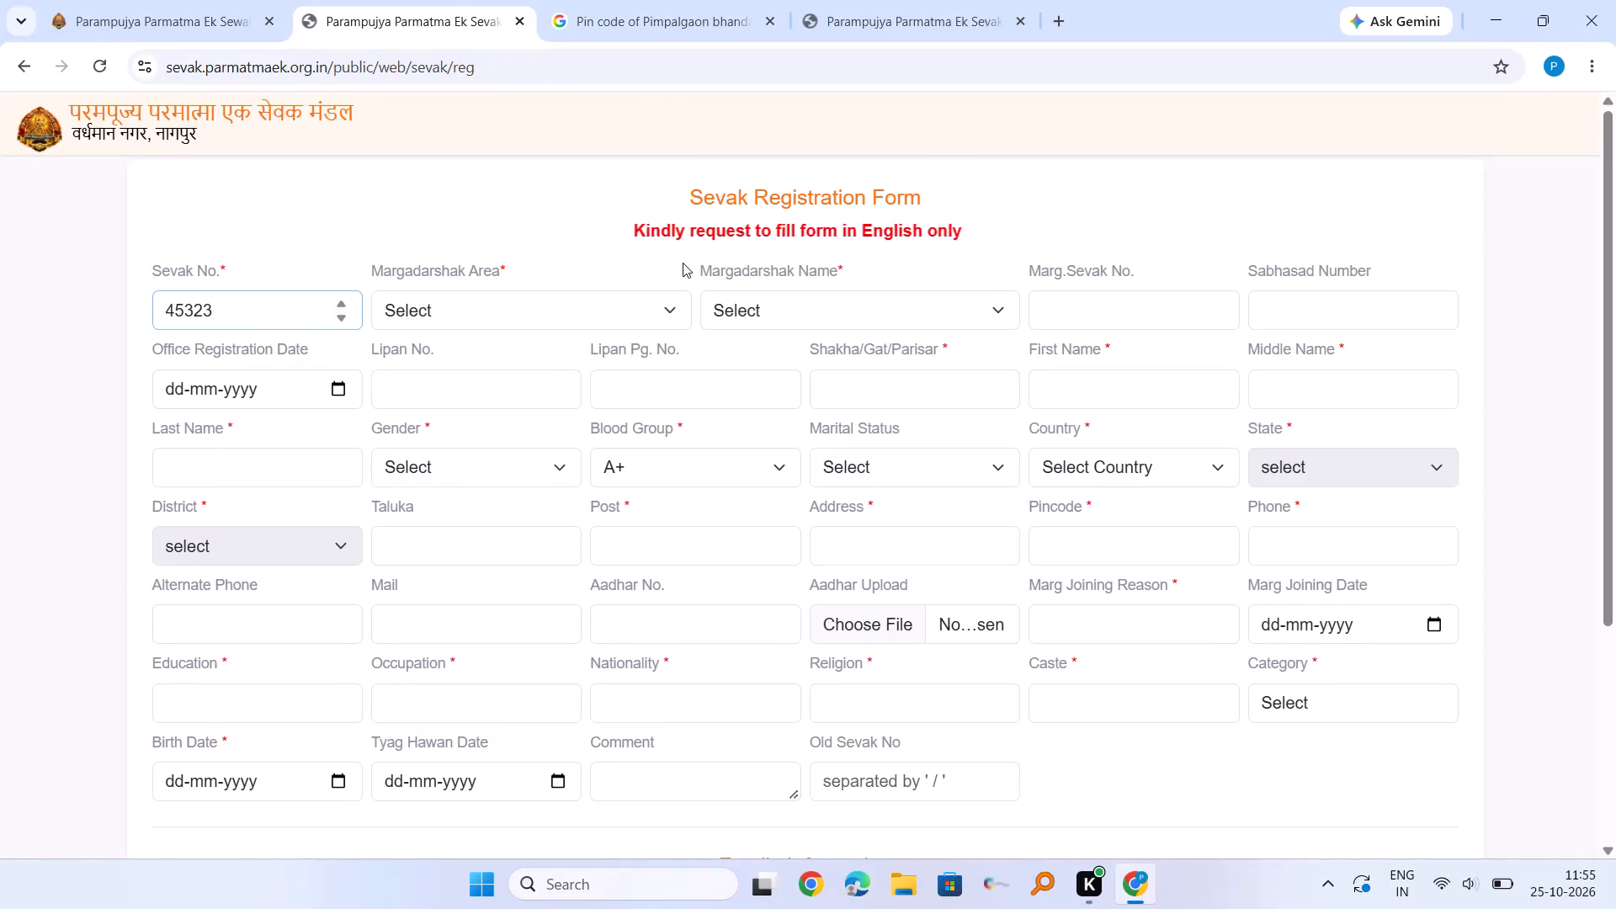
left_click(1130, 400)
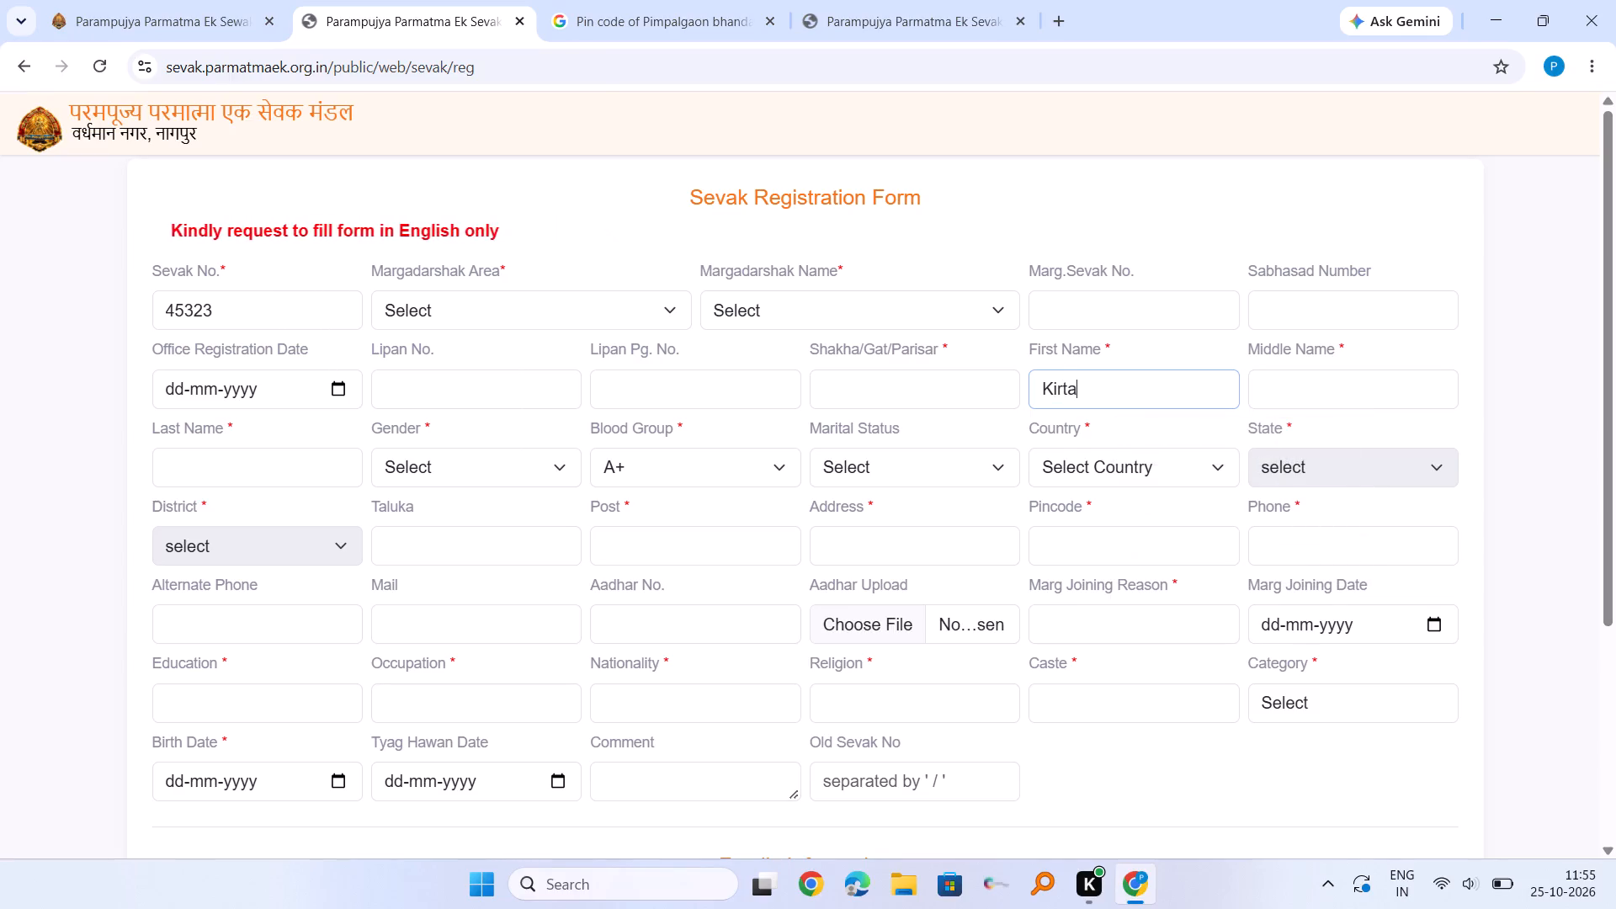
left_click(1312, 386)
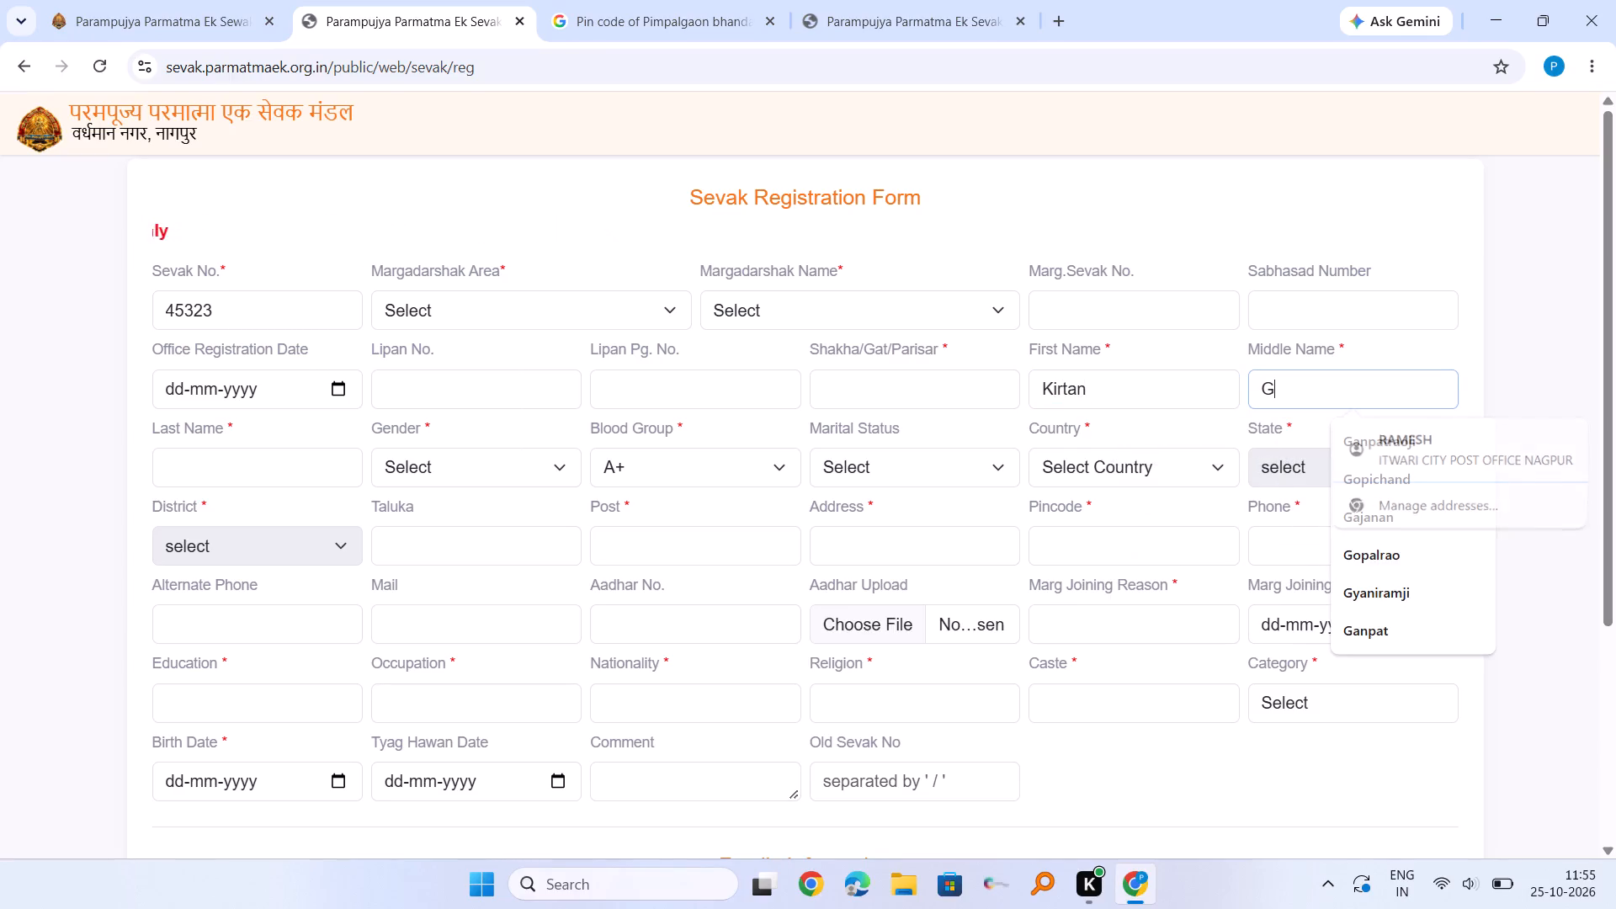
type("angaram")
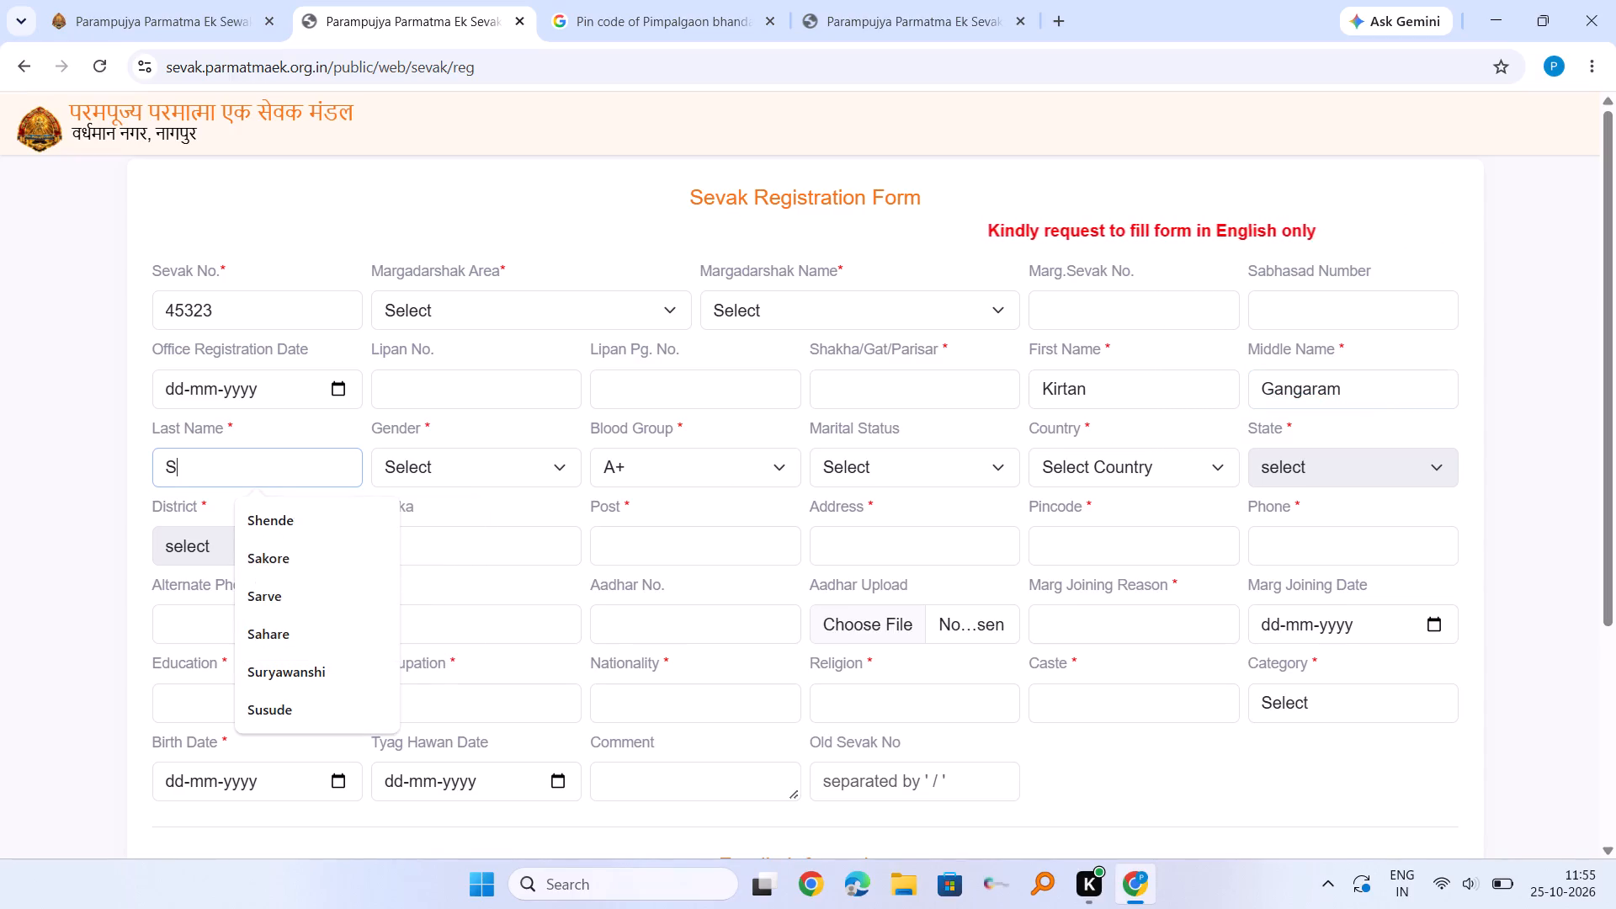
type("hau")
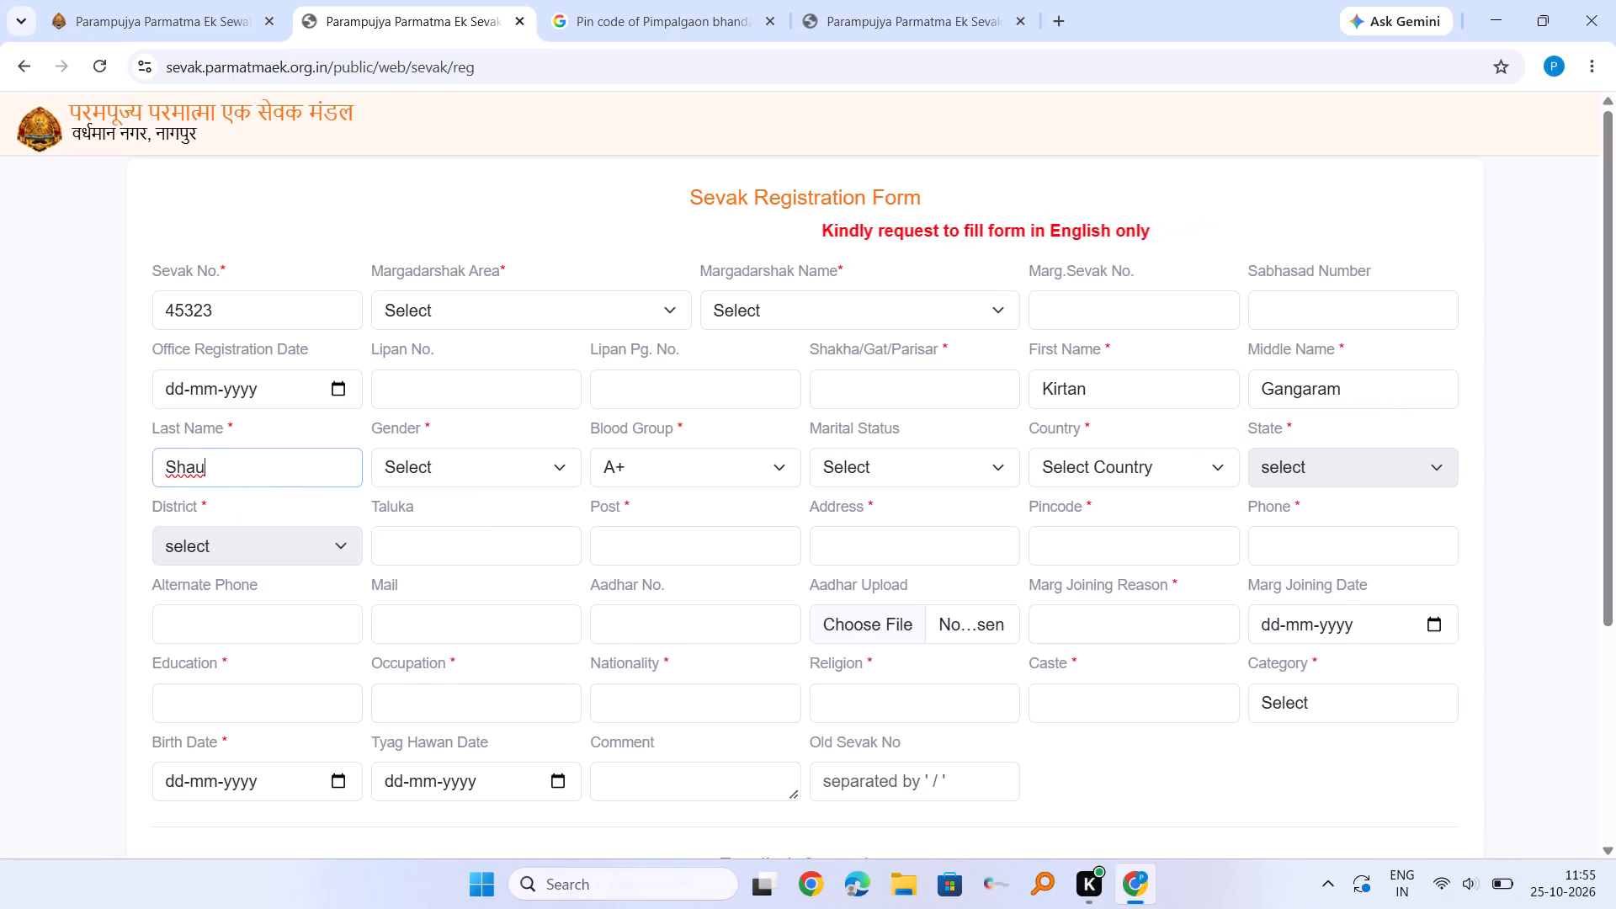
Set the sevak's Gender to Male and Blood Group to NA.
left_click_drag(430, 473, 435, 550)
left_click(435, 550)
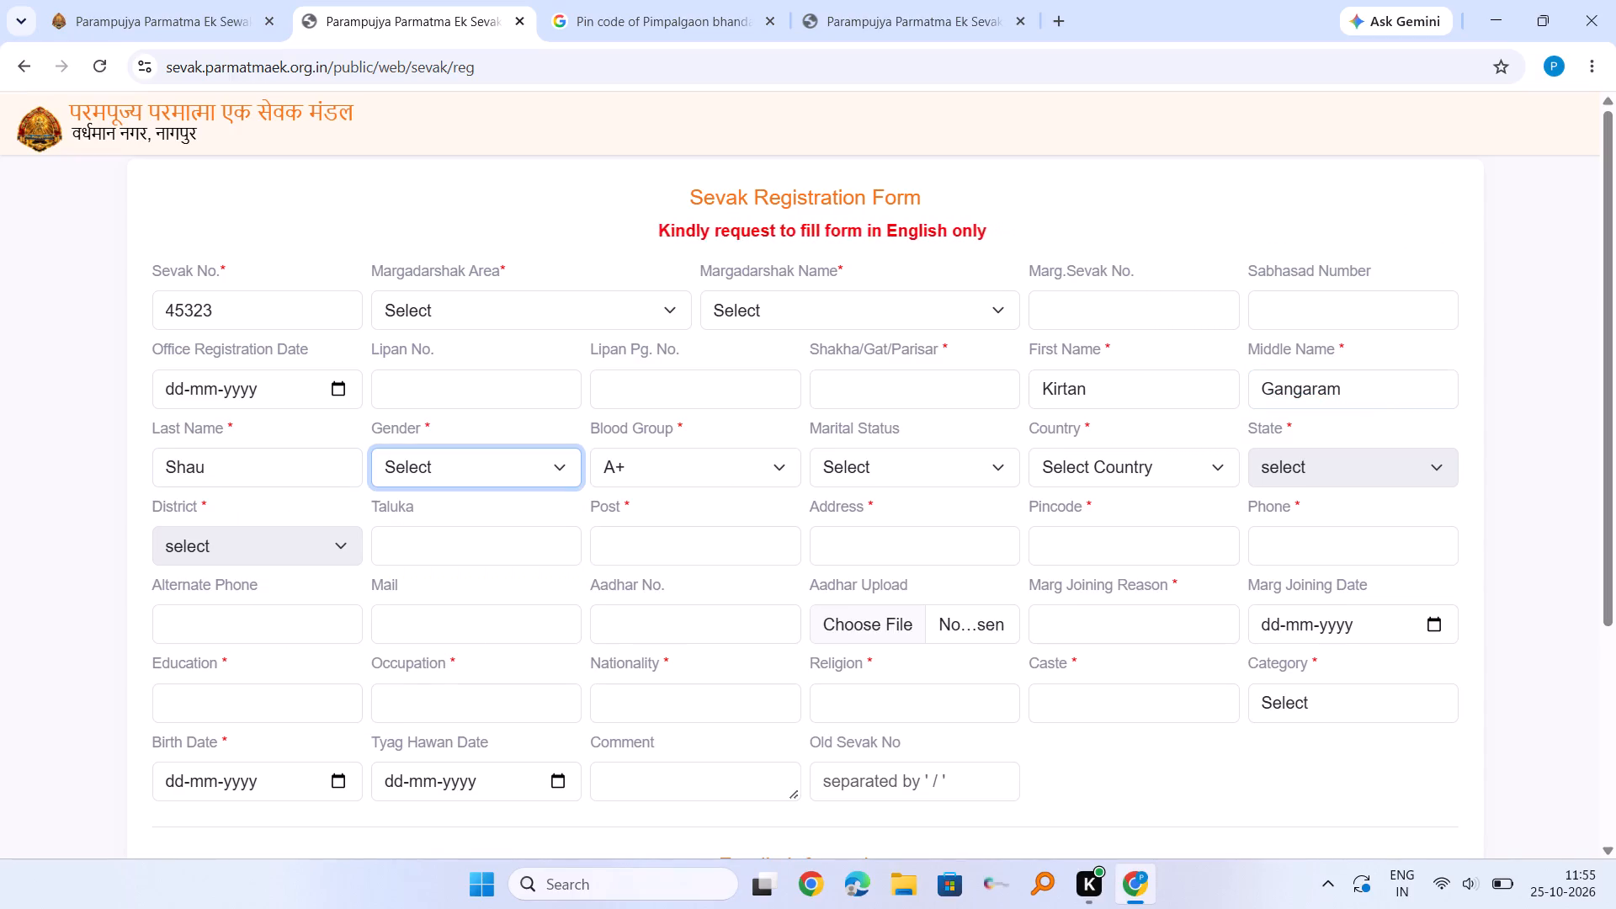
left_click(664, 463)
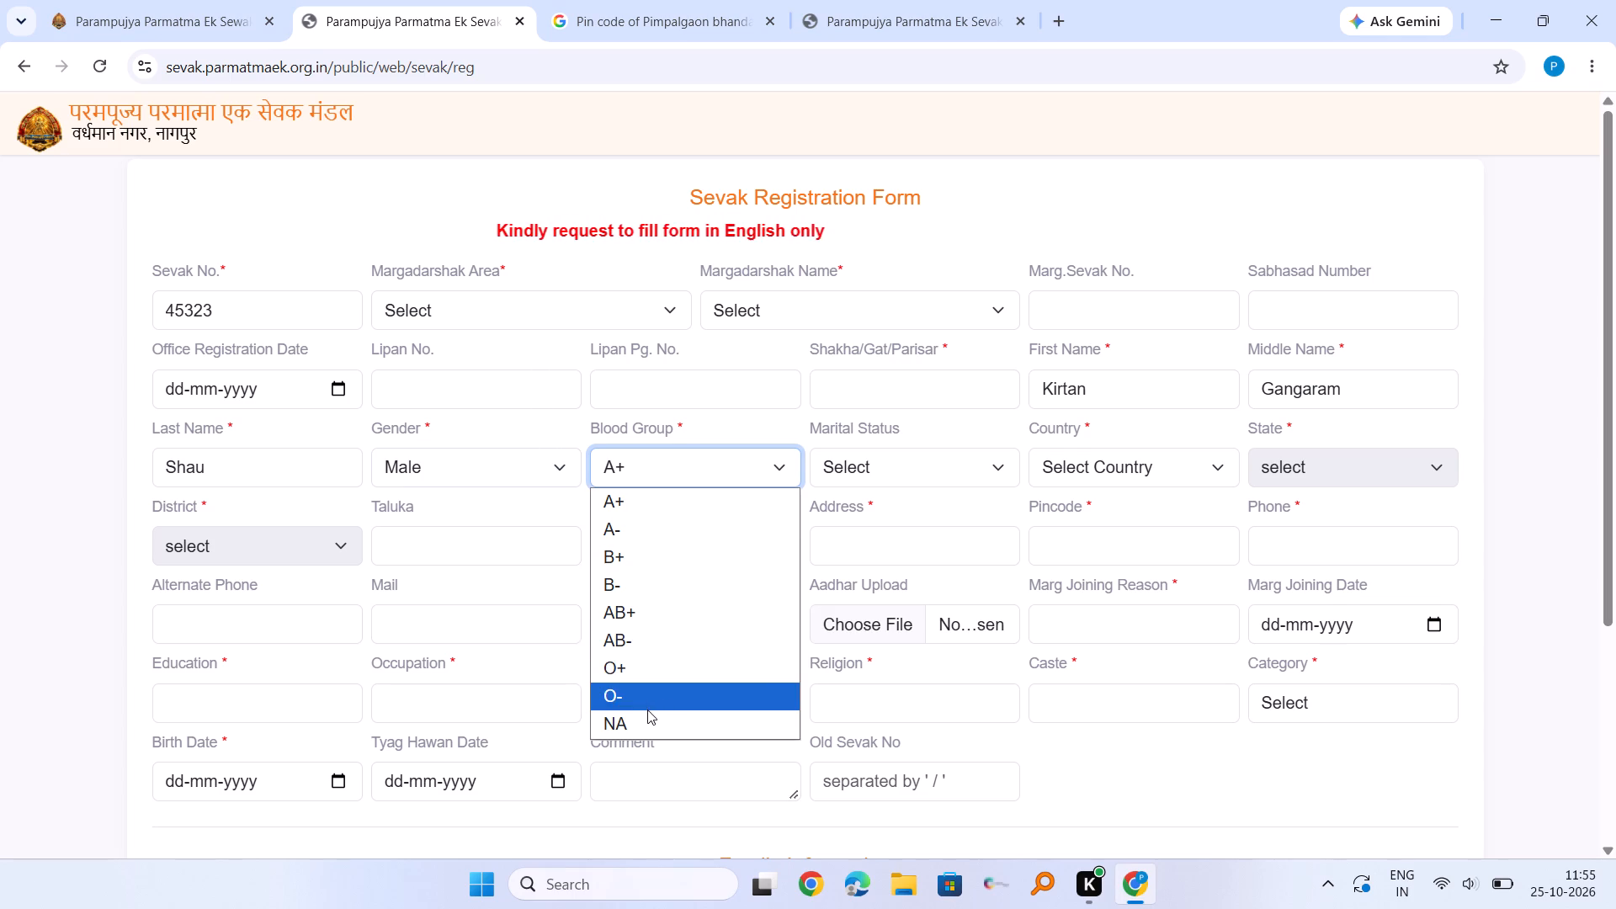
left_click(645, 720)
Set the sevak's Country to India and State to Chhattisgarh.
left_click(1046, 462)
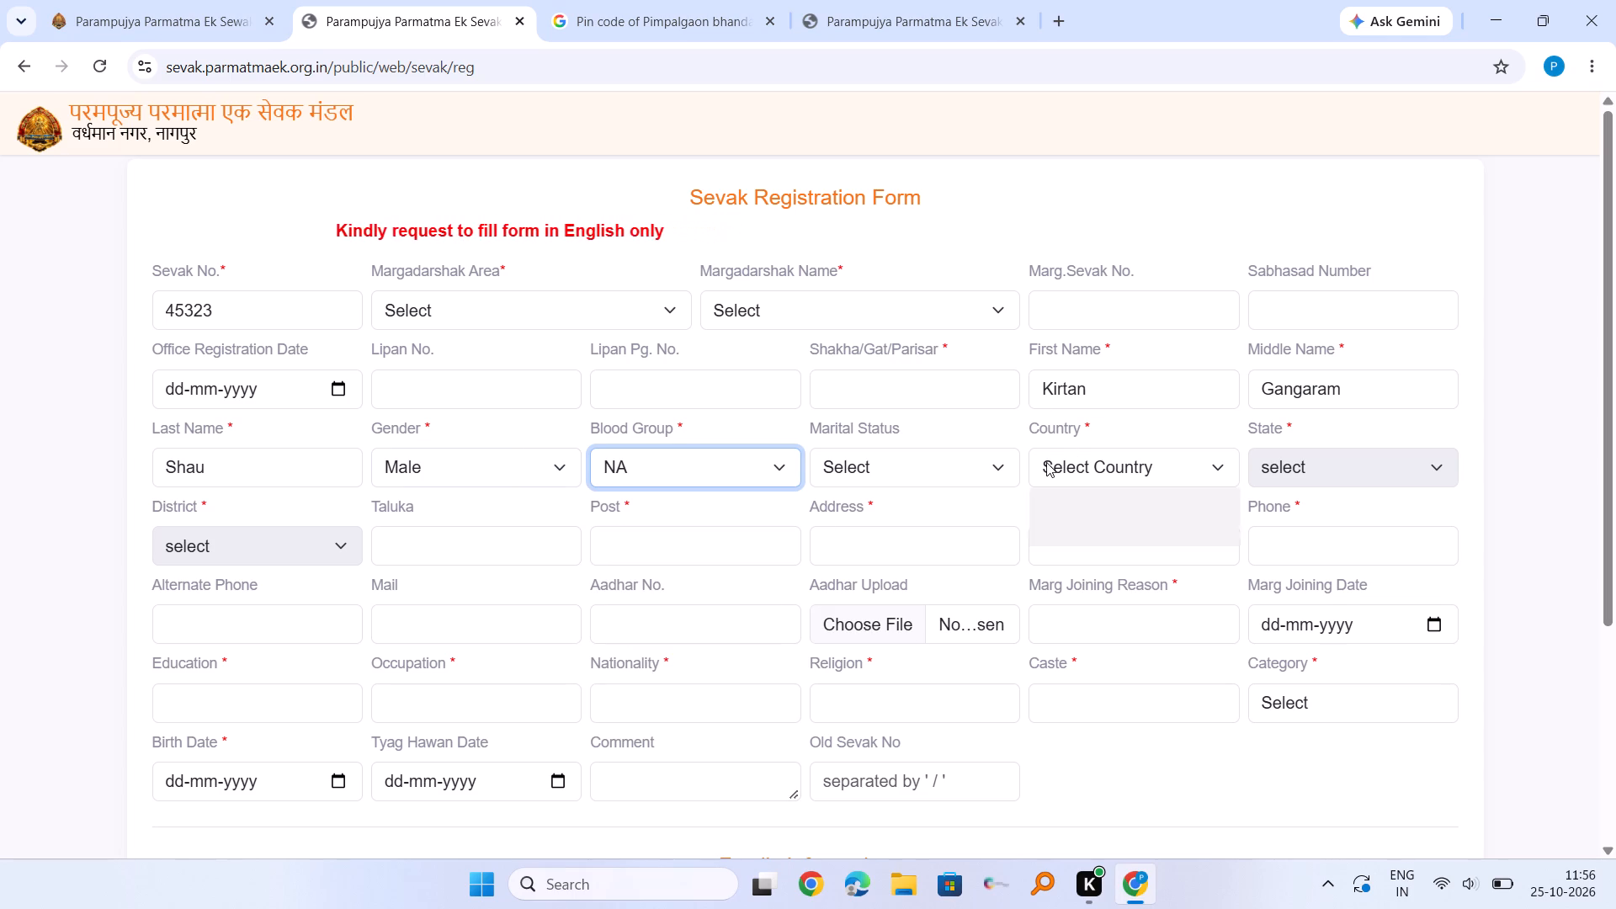
left_click(1058, 518)
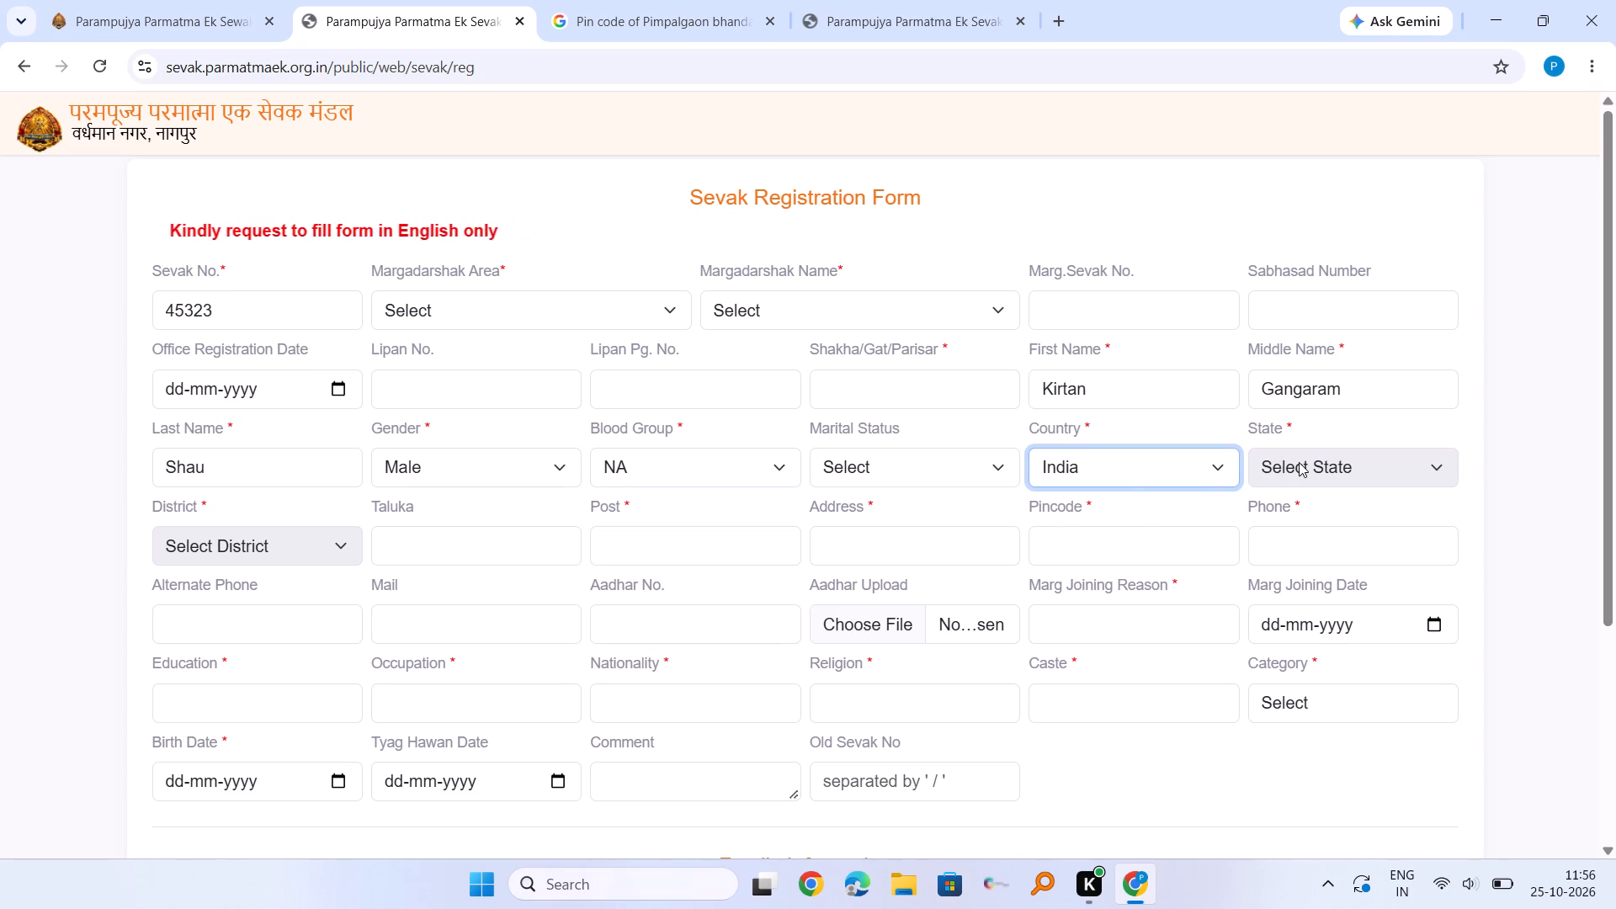
left_click(1299, 462)
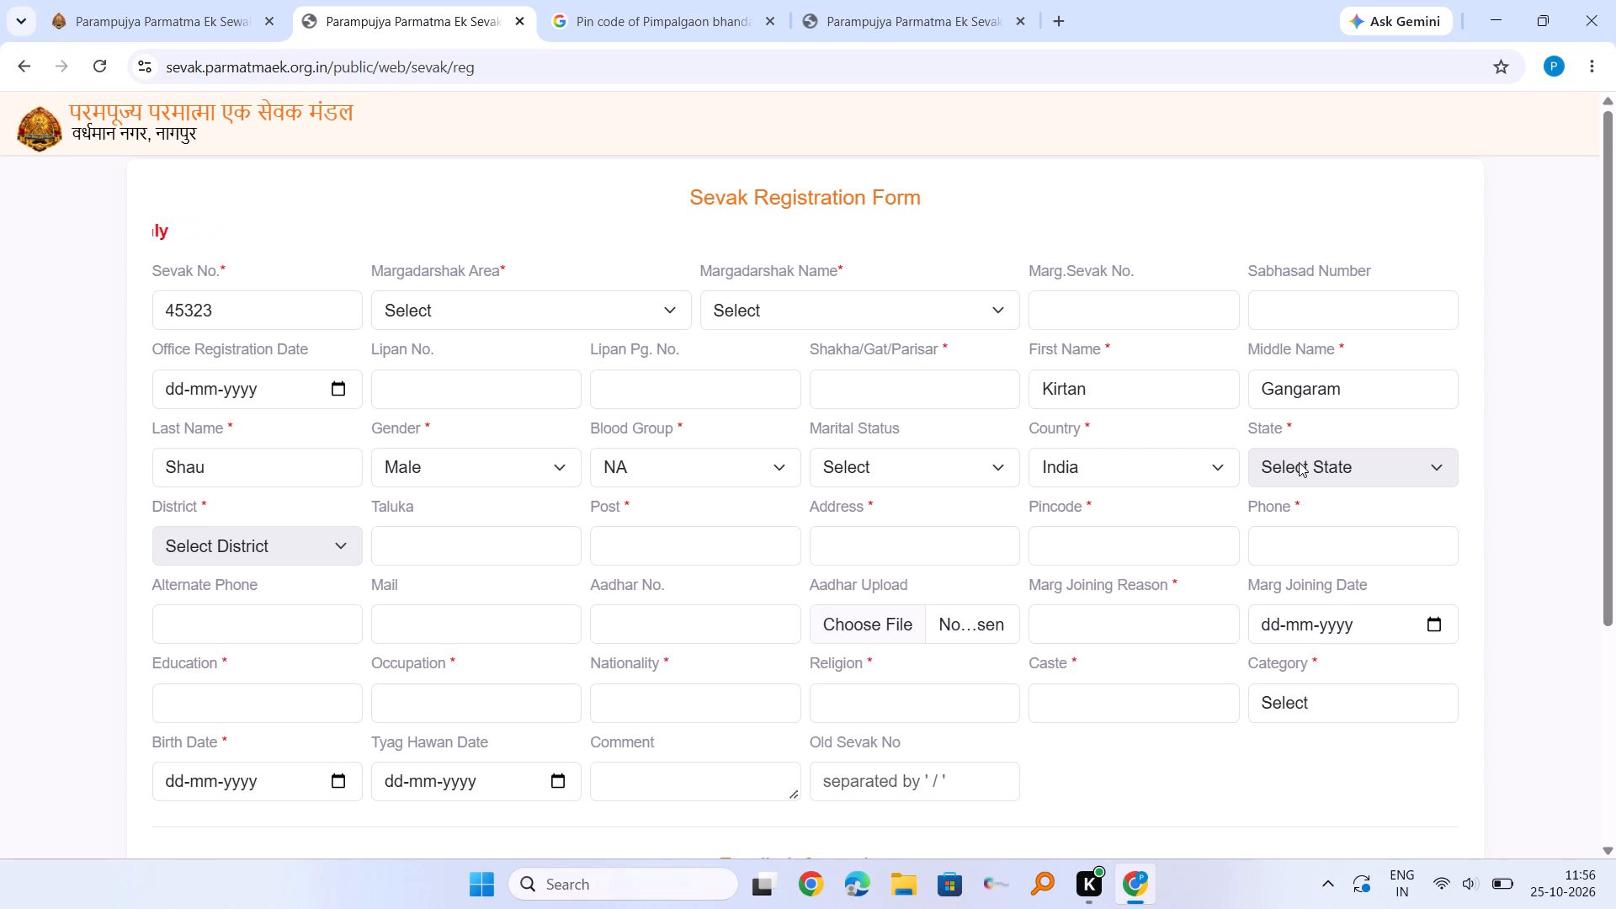
left_click(1299, 462)
left_click(1312, 477)
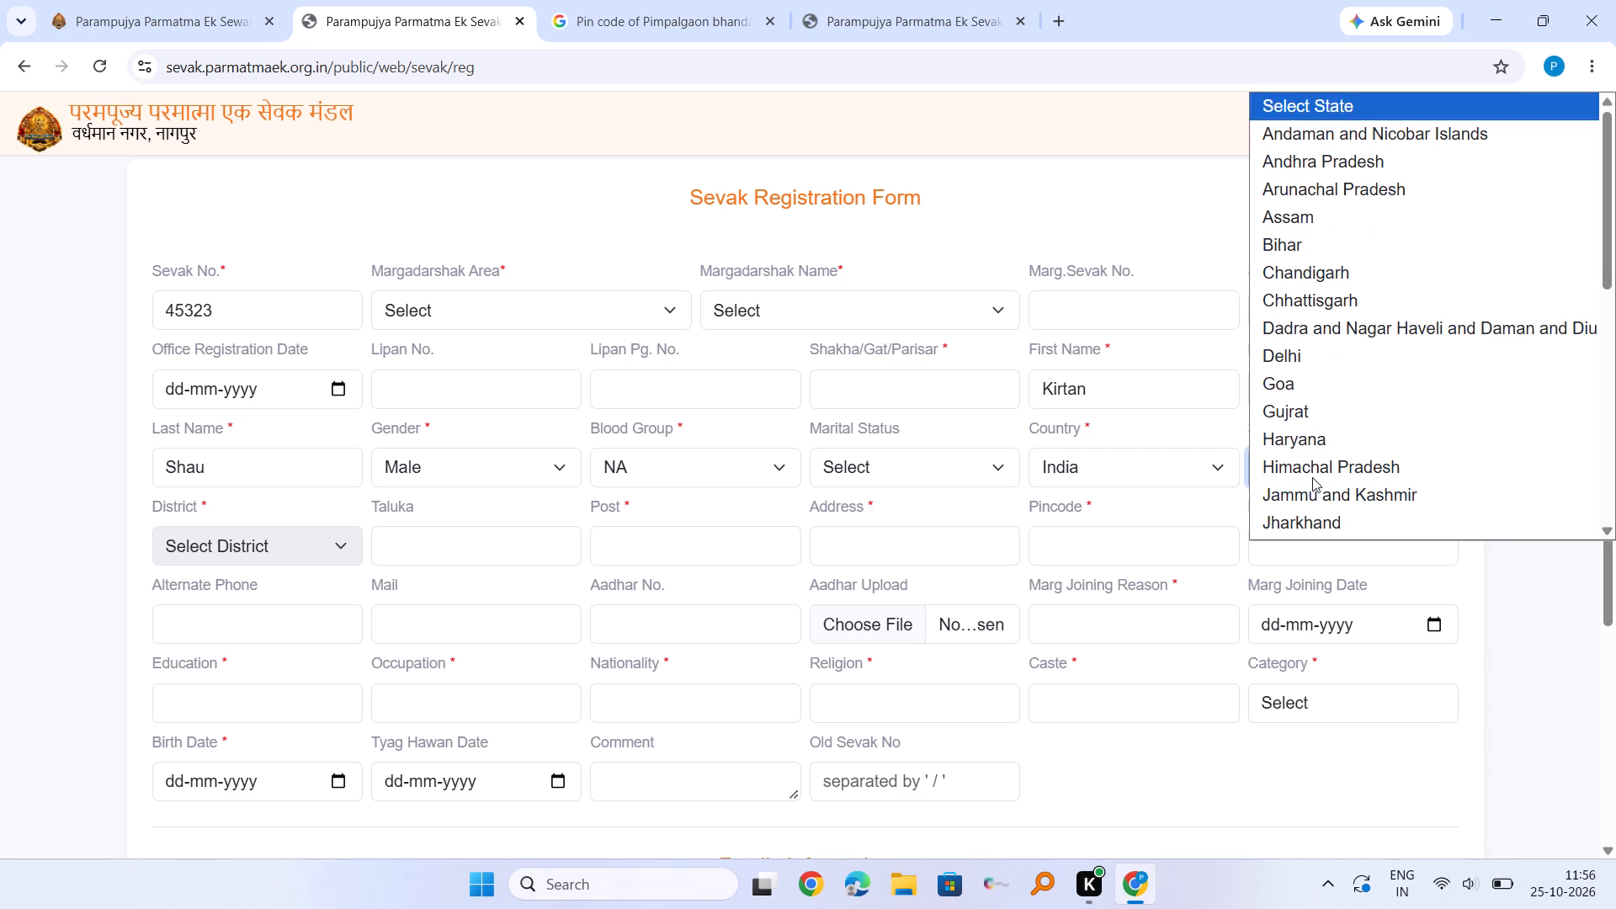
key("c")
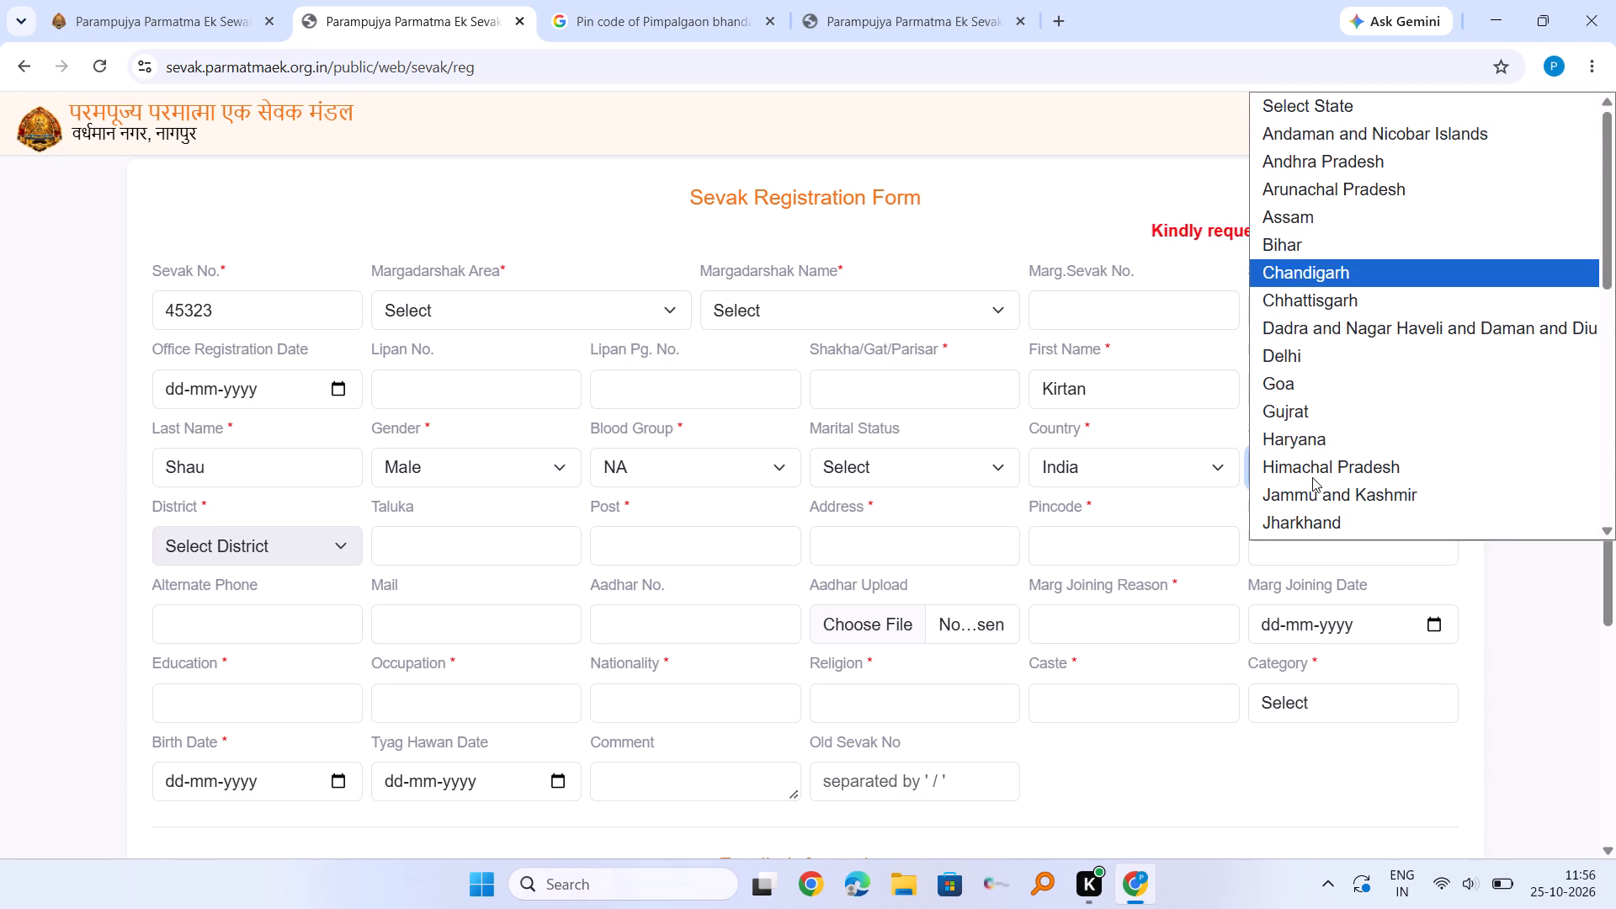
key("Down")
key("Return")
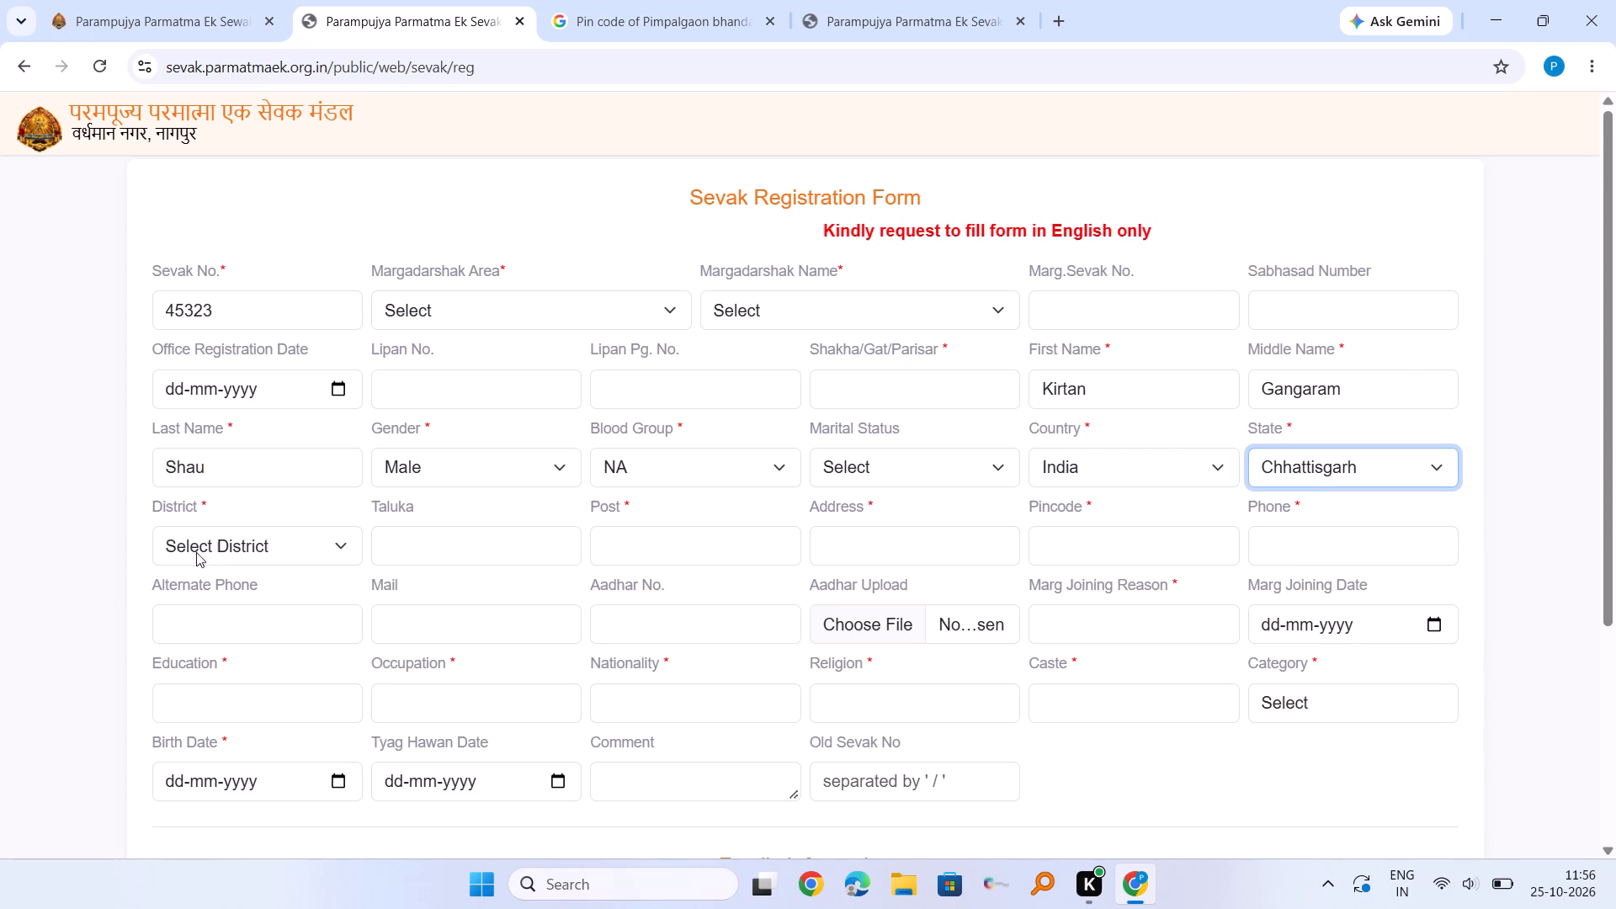
Set the District to Rajnandgaon and enter Chuikhaddan as the Taluka.
left_click(199, 550)
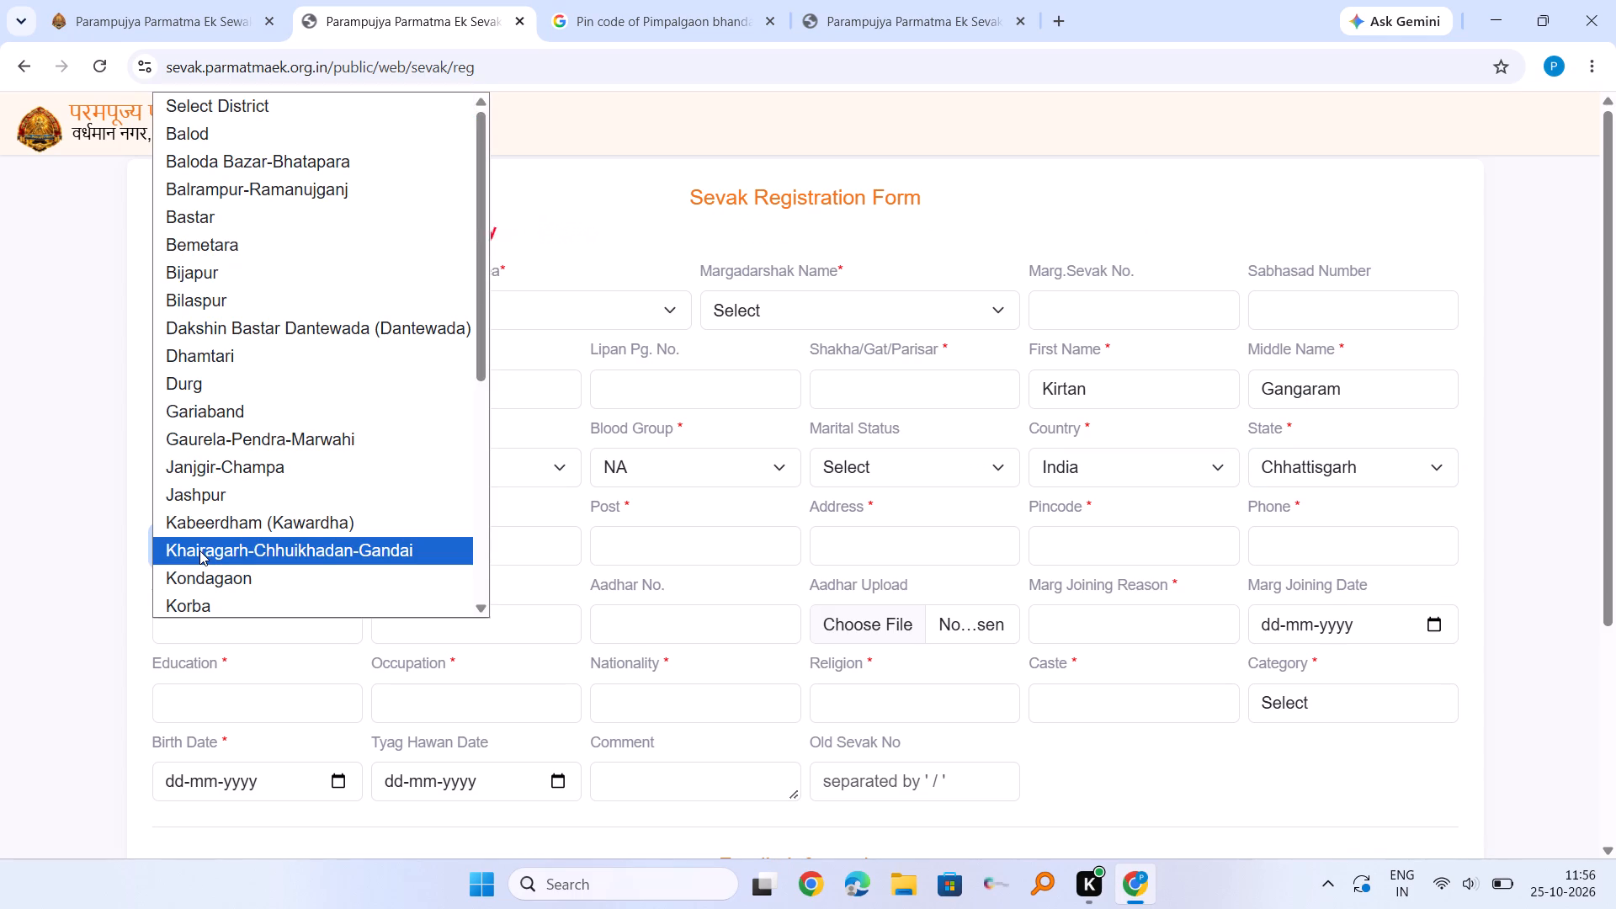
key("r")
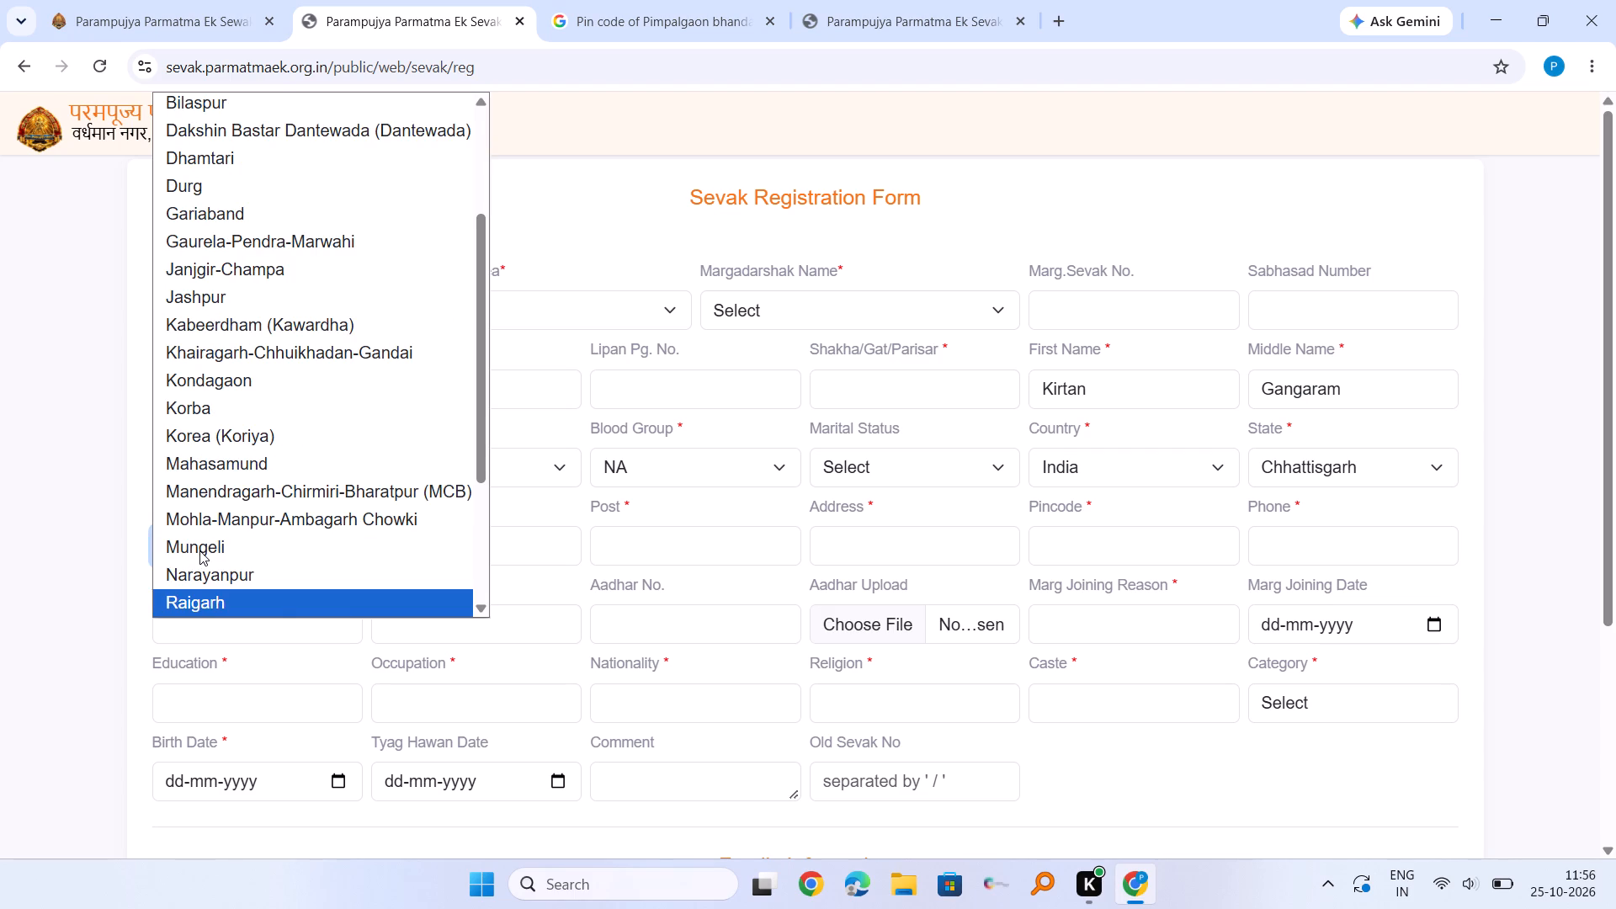
key("Down")
key("Down")
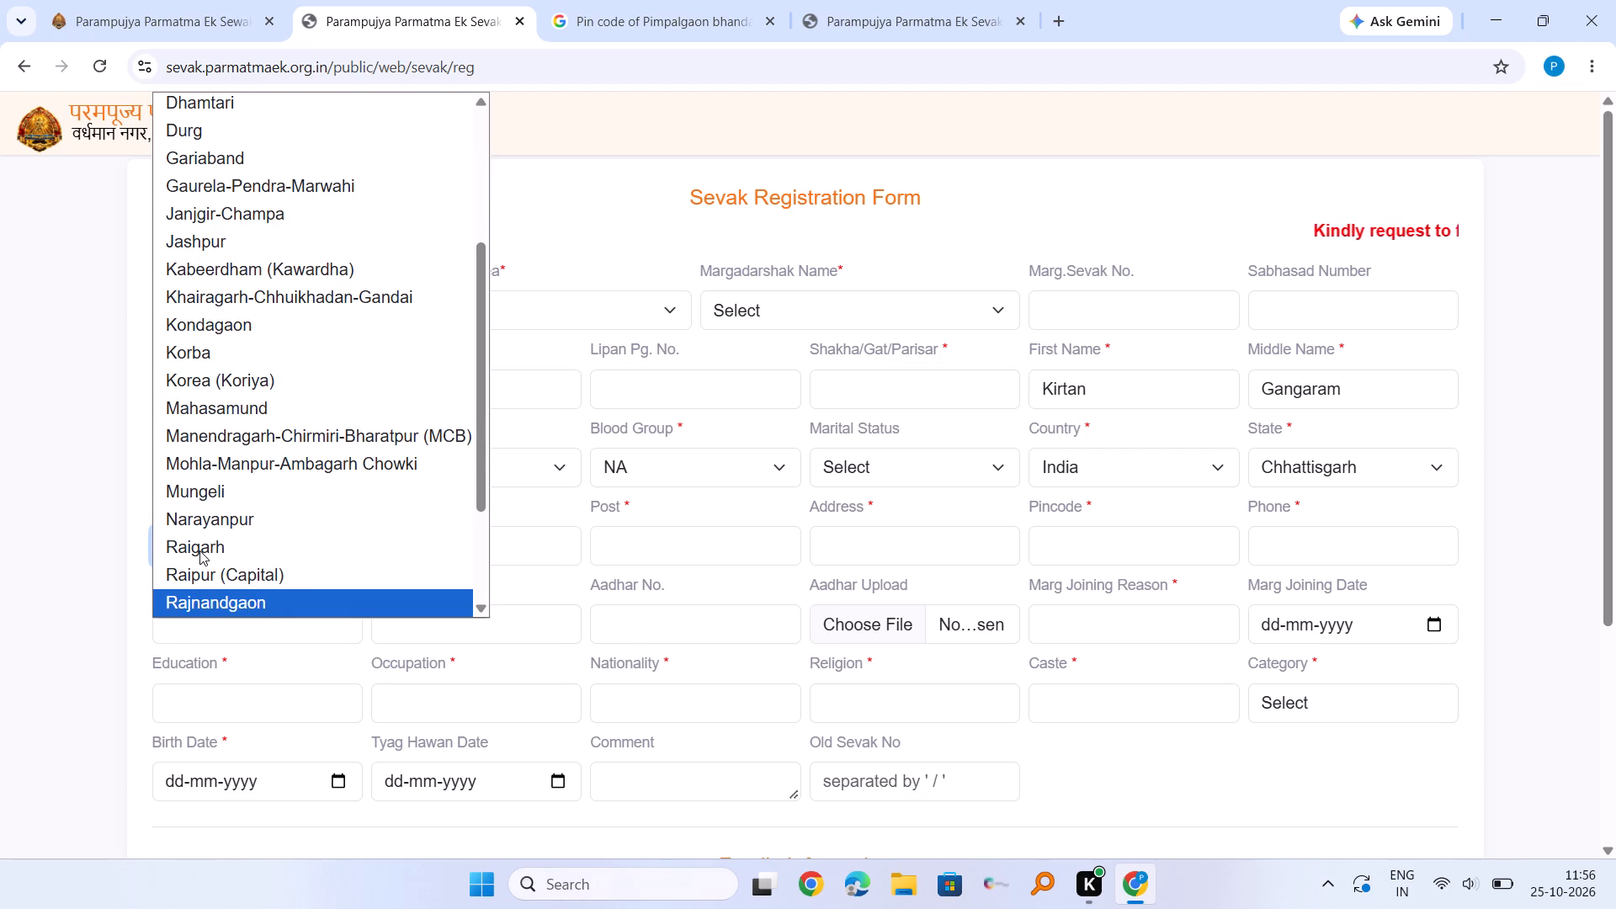
key("Return")
left_click(396, 529)
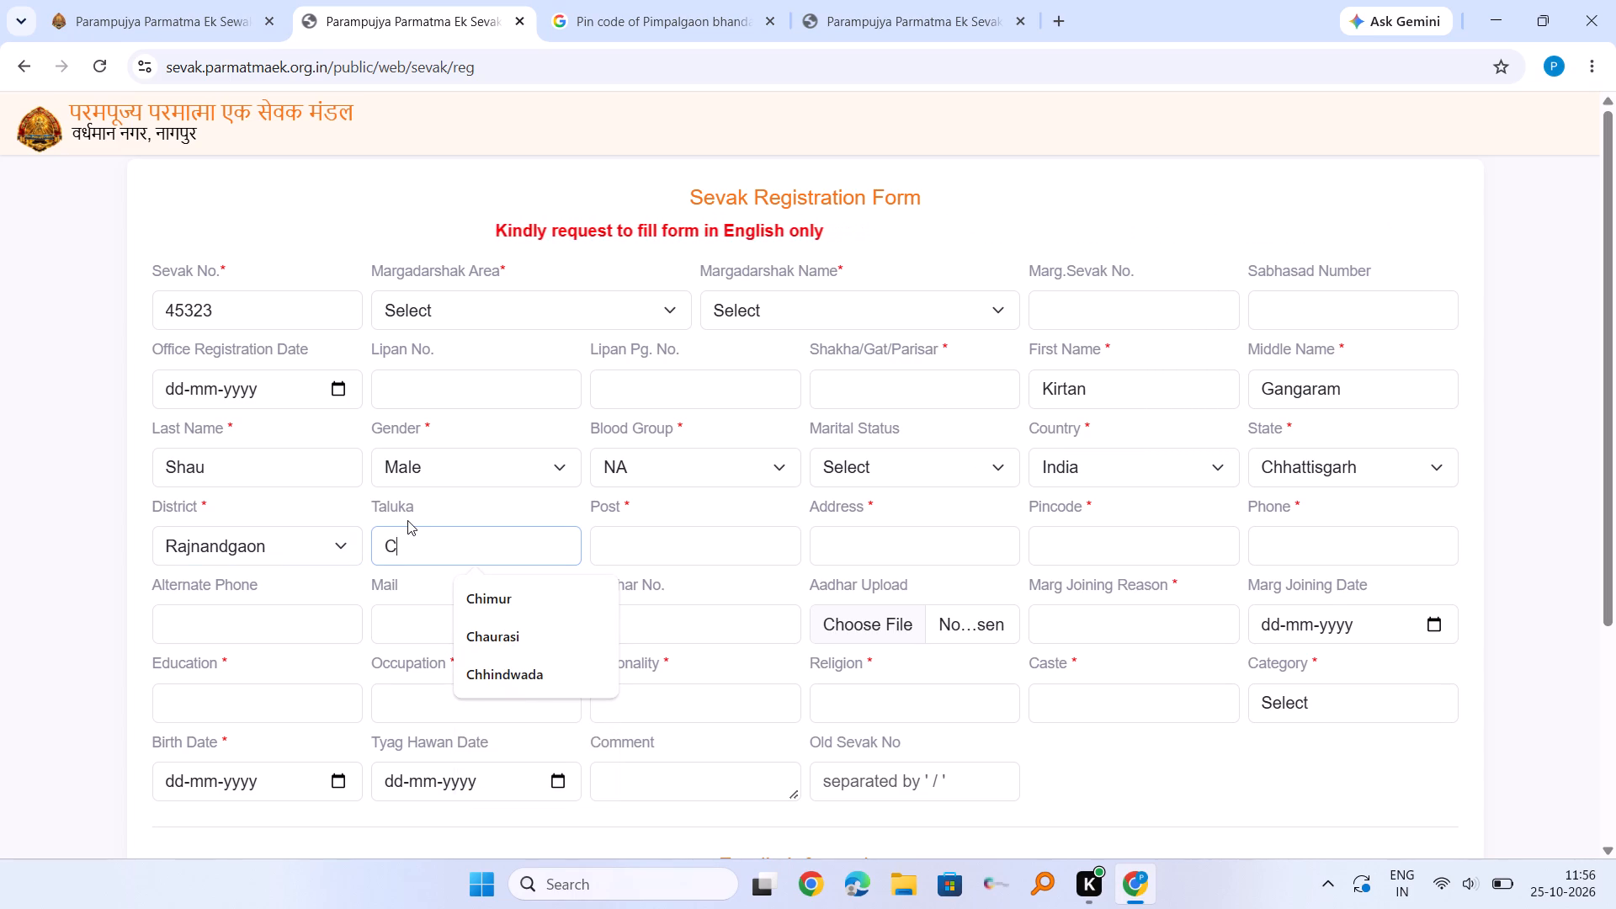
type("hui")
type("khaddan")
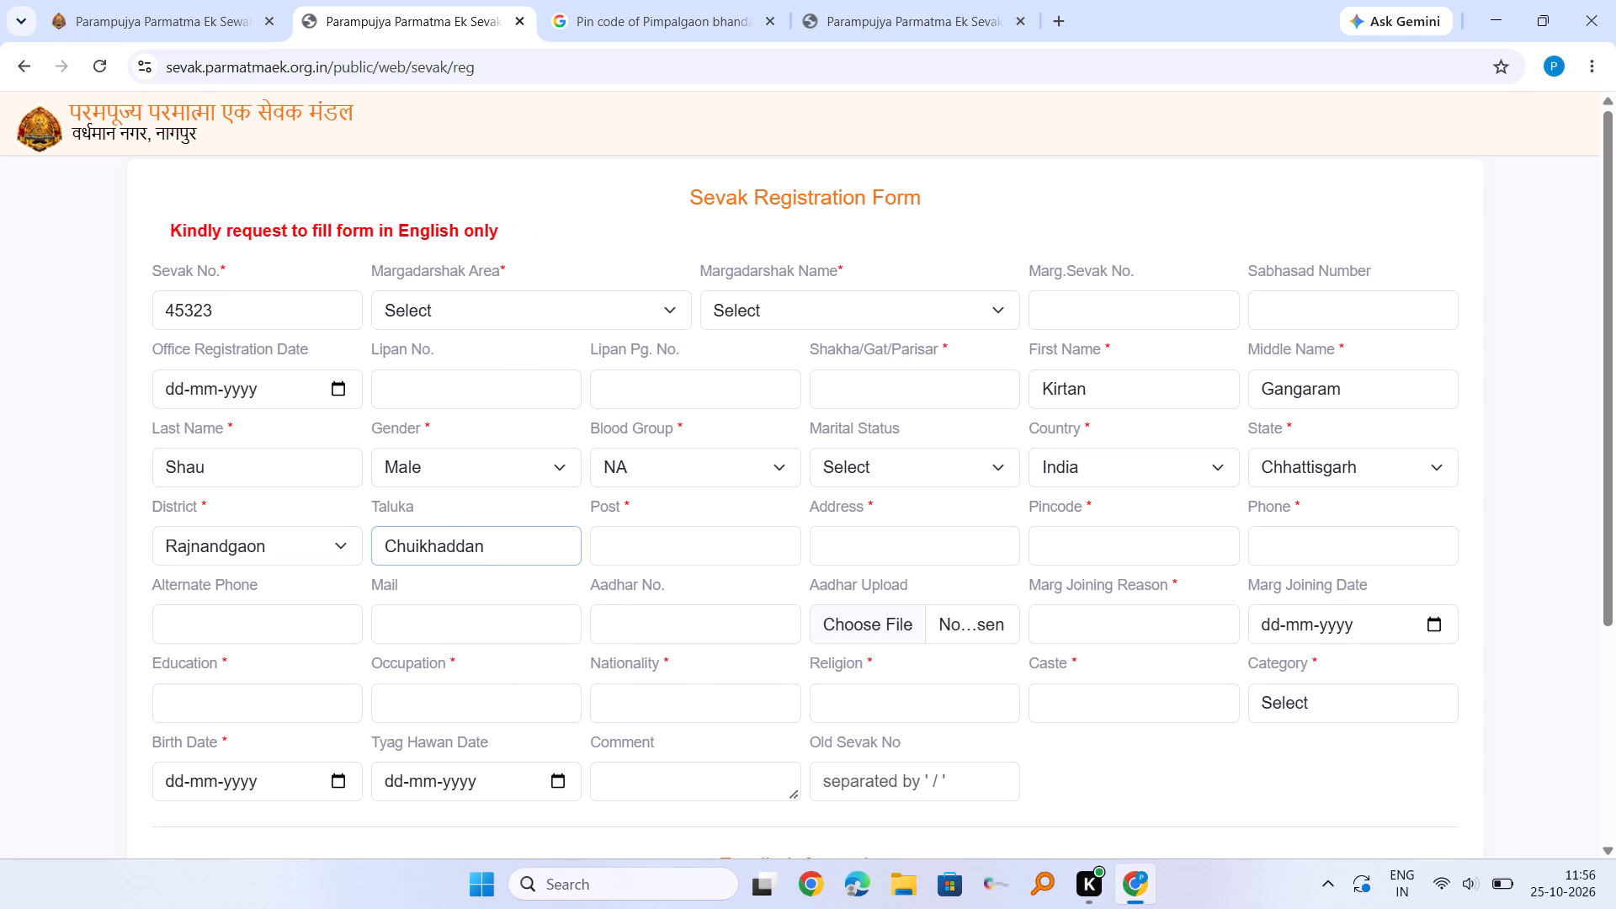
Enter the sevak's post office in the Post field and the village name in the Address field.
left_click(601, 549)
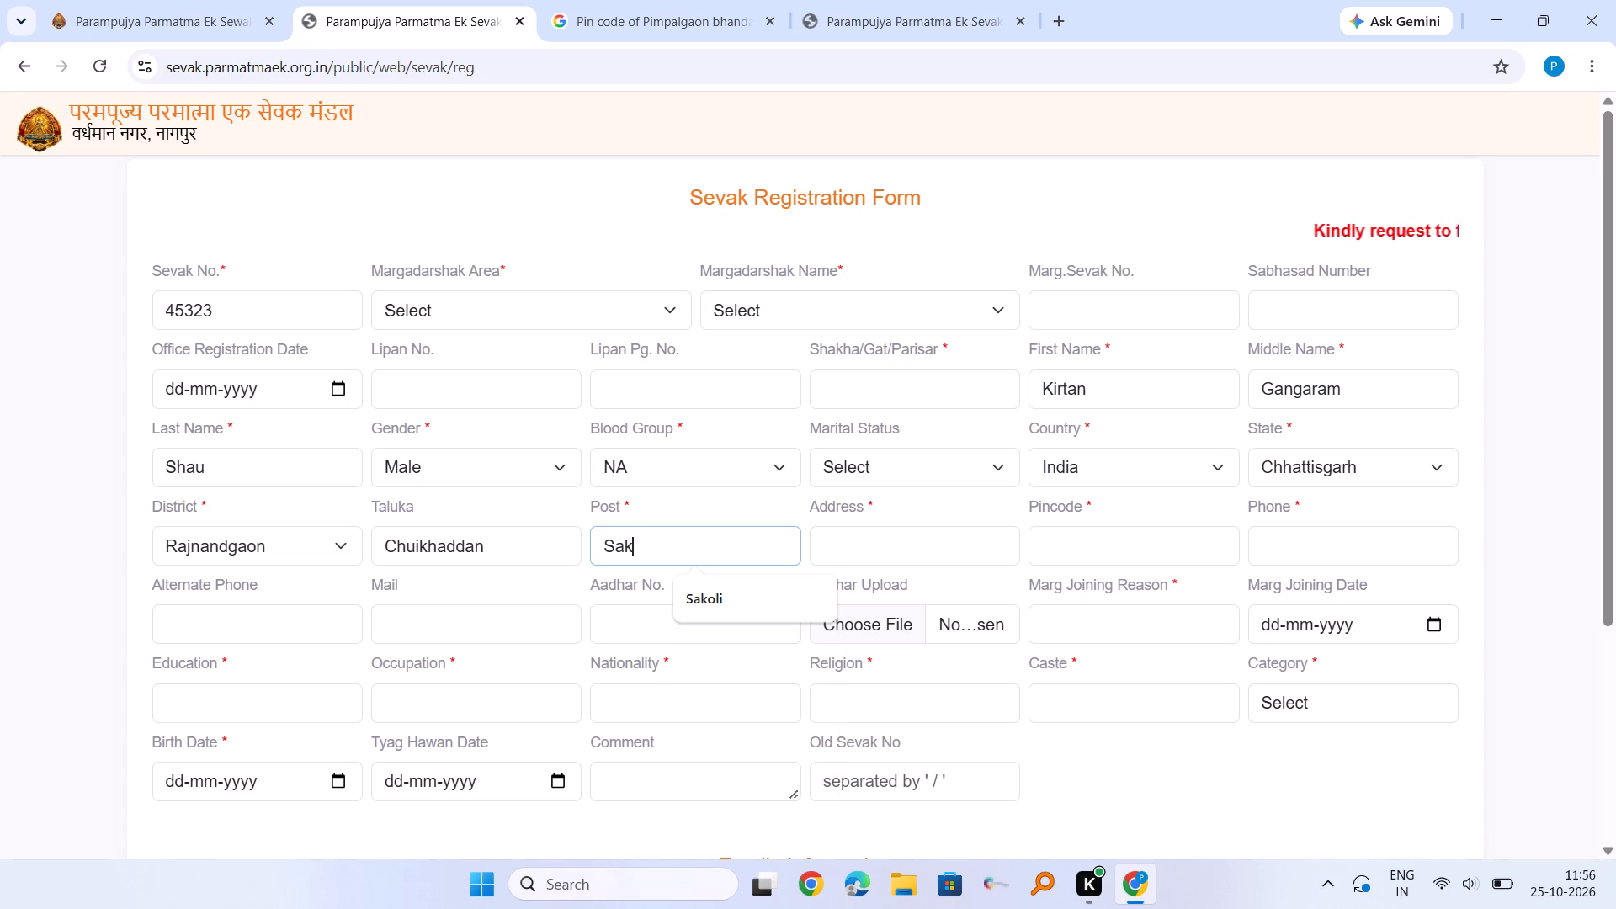
key("BackSpace")
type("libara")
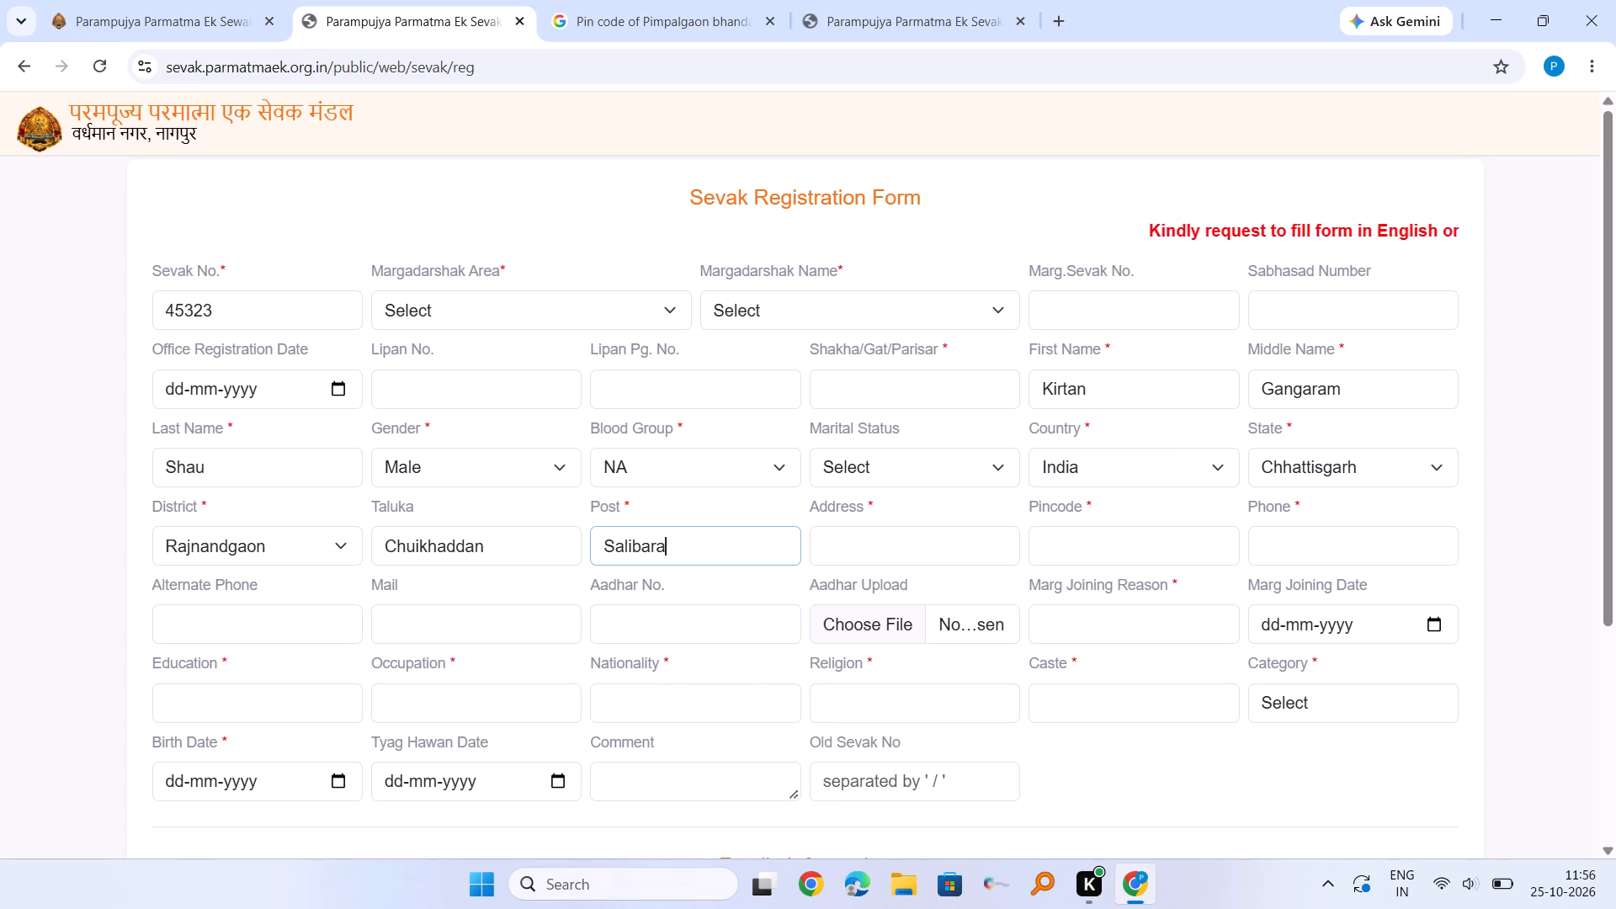
left_click(832, 539)
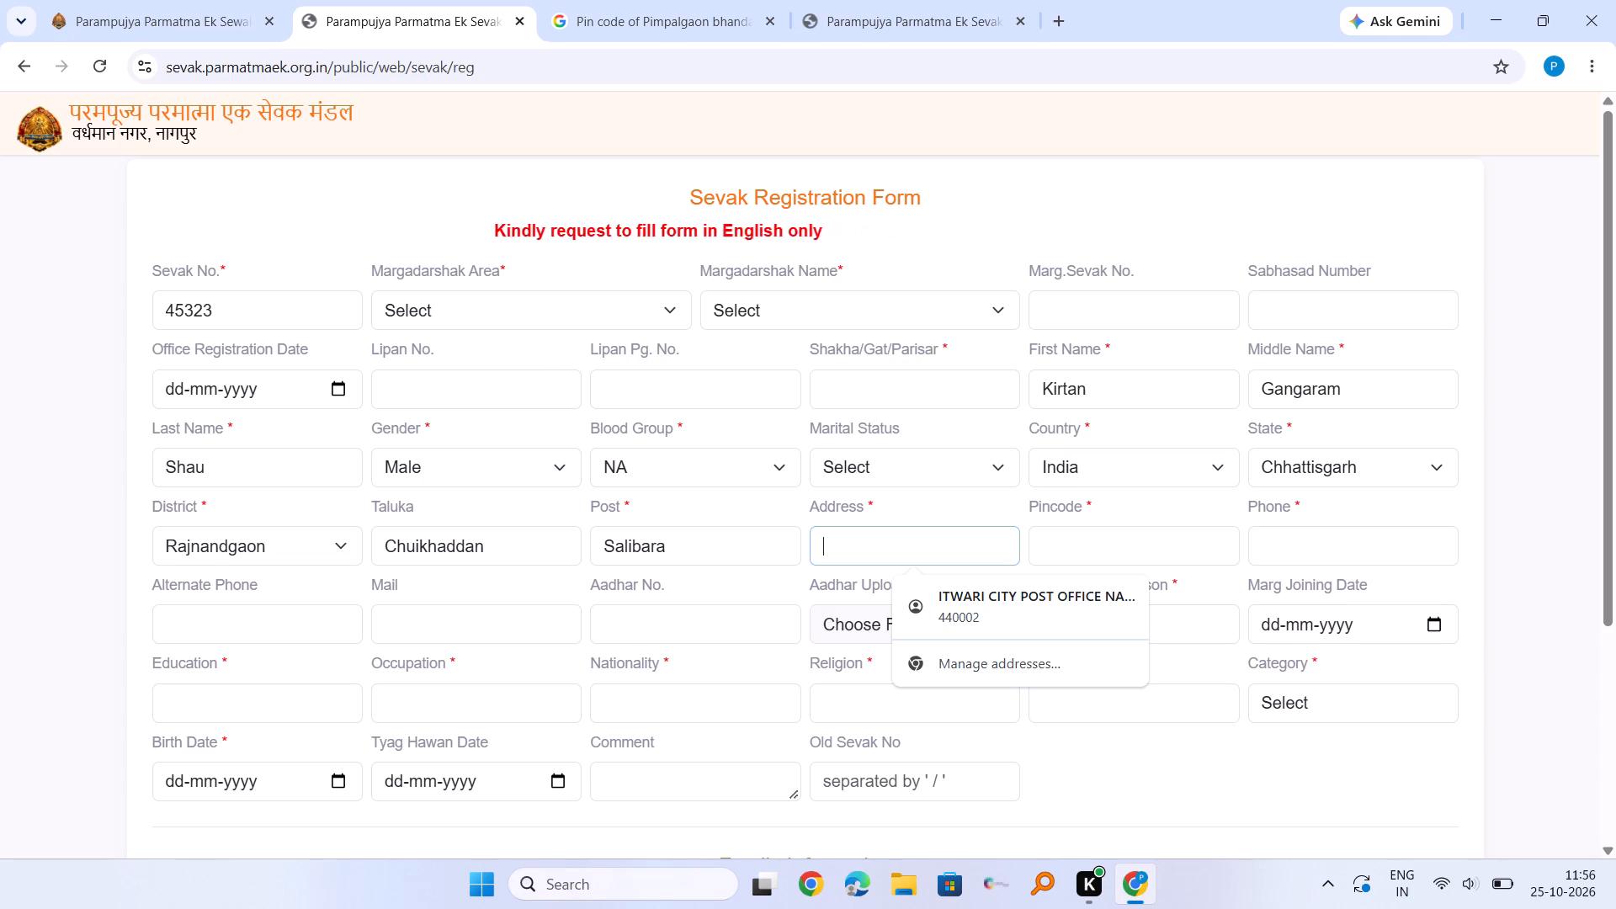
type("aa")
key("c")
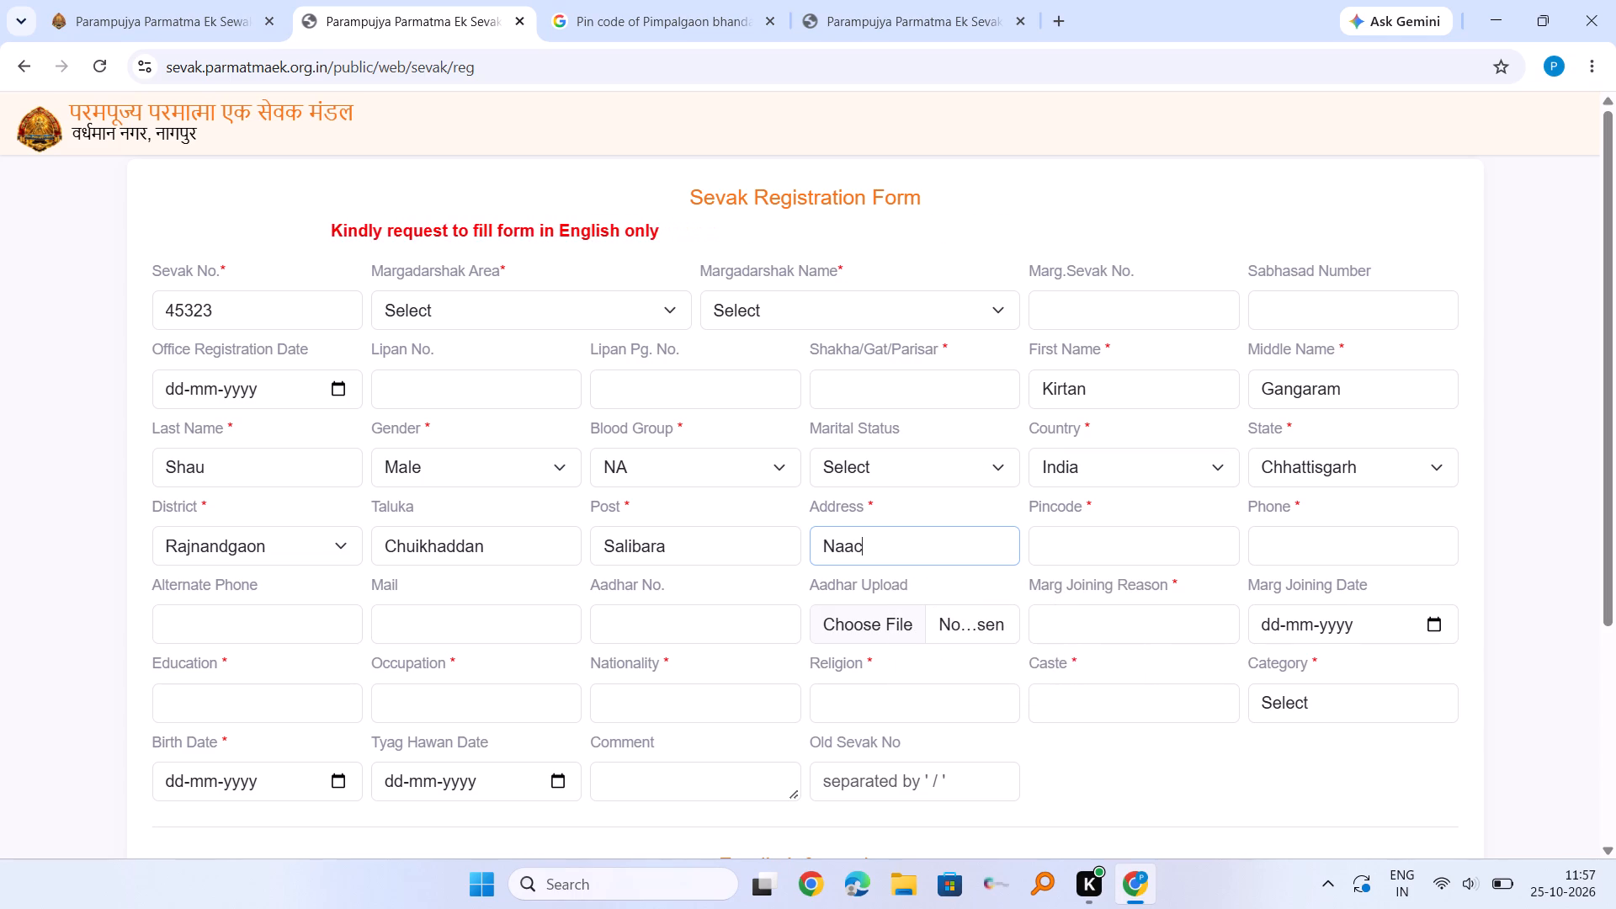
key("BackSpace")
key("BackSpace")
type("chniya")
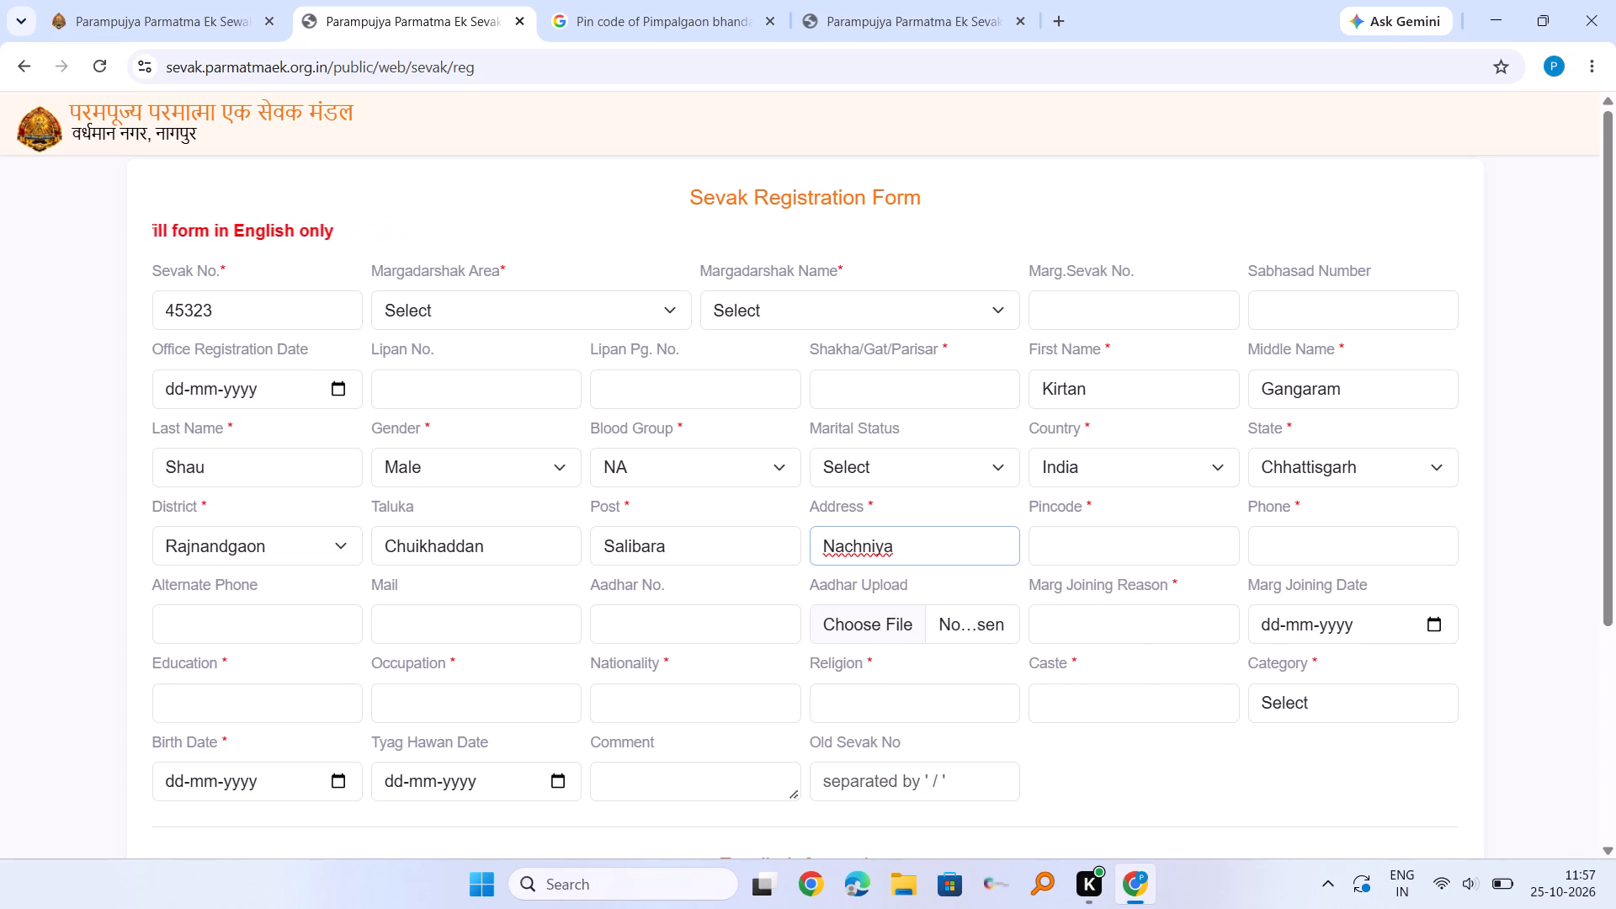
Copy the village name from the Address field and search Google for its pin code in Chhattisgarh.
double_click(853, 542)
key("ctrl+c")
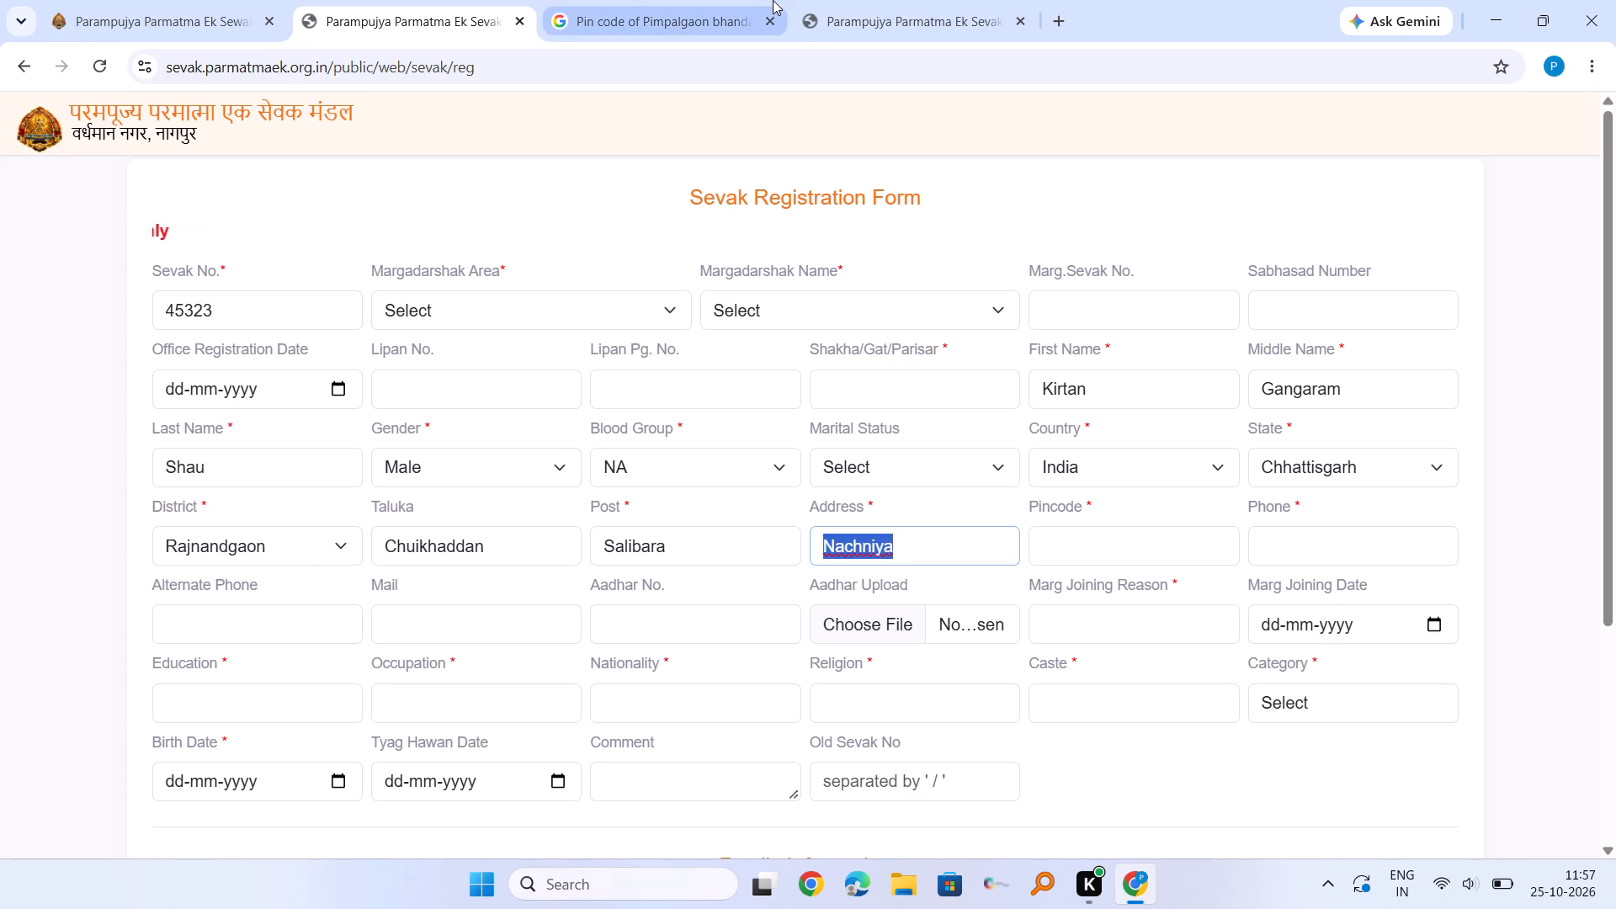
left_click(773, 0)
left_click_drag(481, 141, 382, 128)
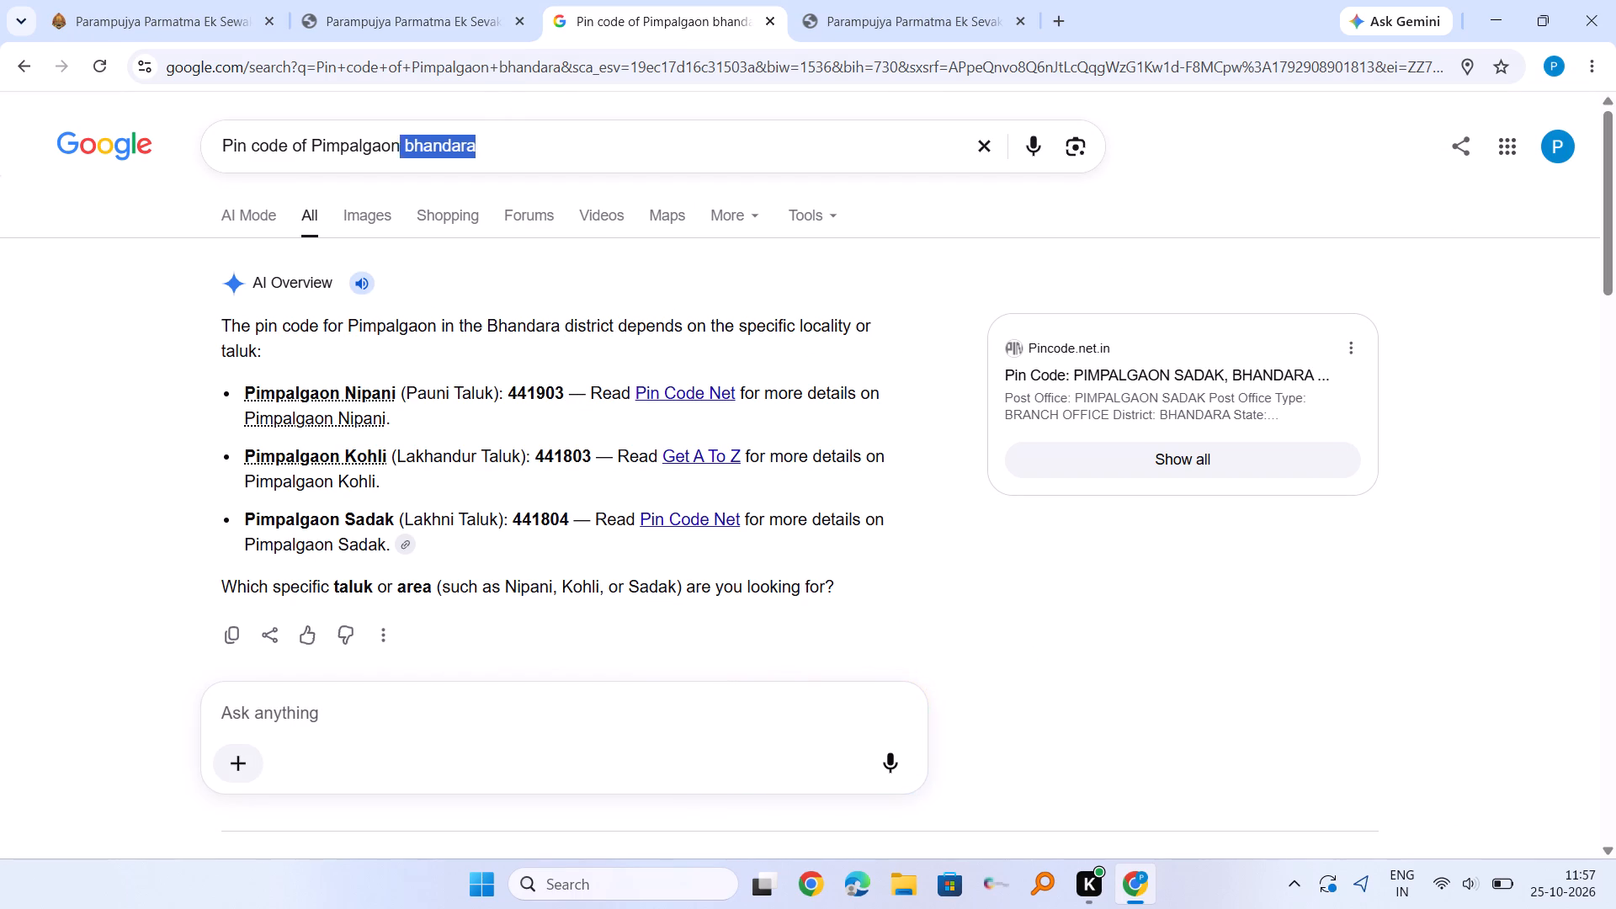
left_click_drag(382, 128, 312, 141)
key("BackSpace")
key("ctrl+v")
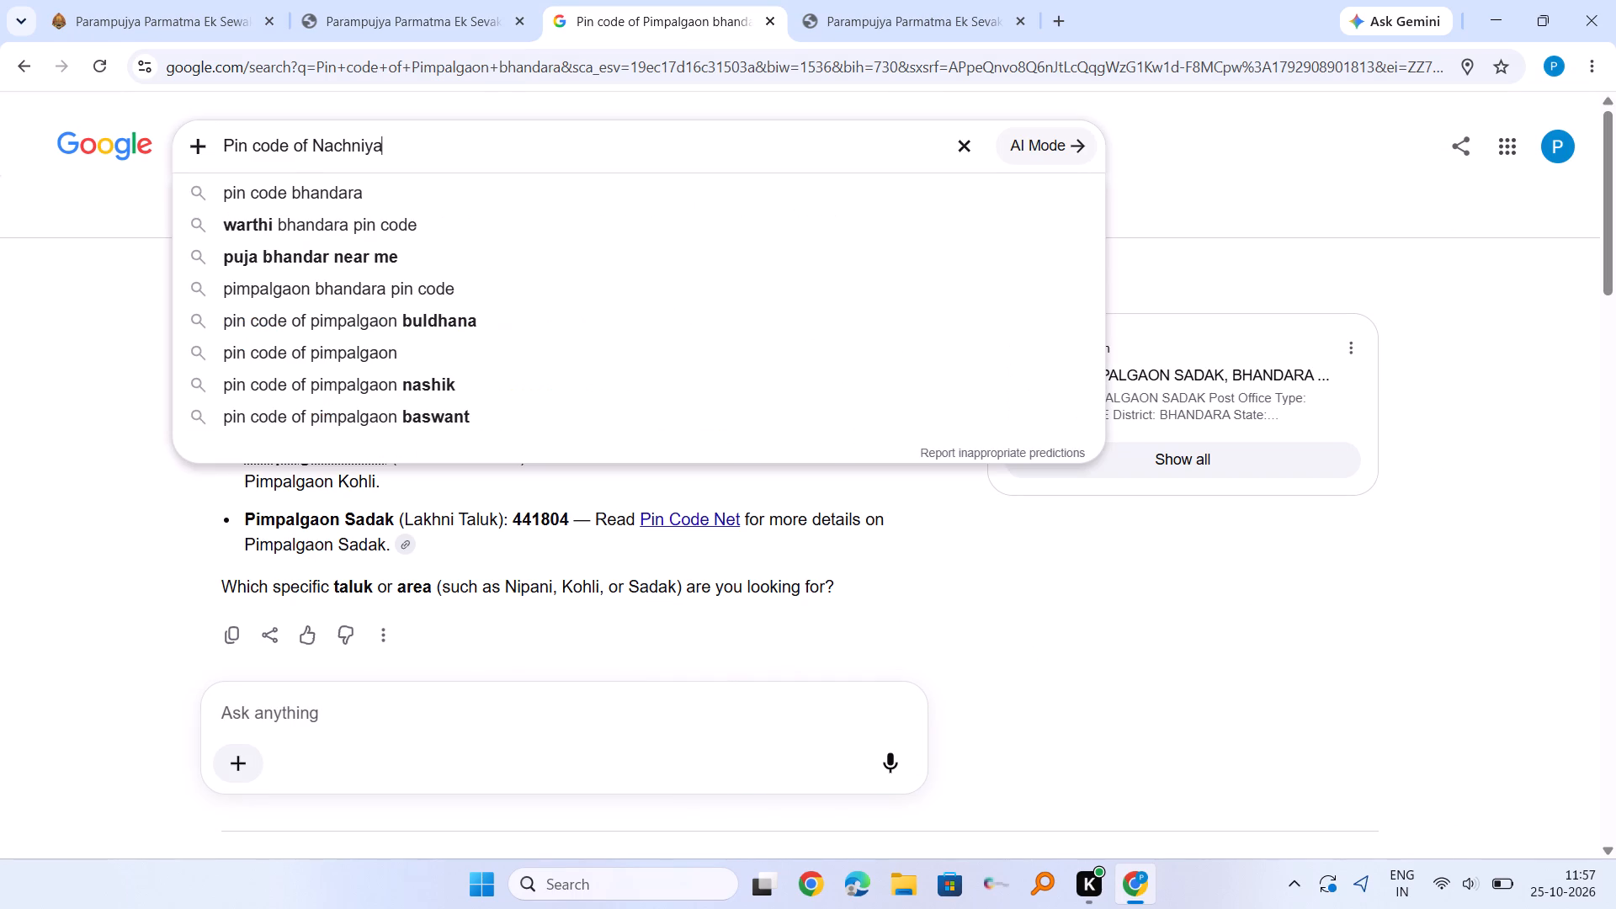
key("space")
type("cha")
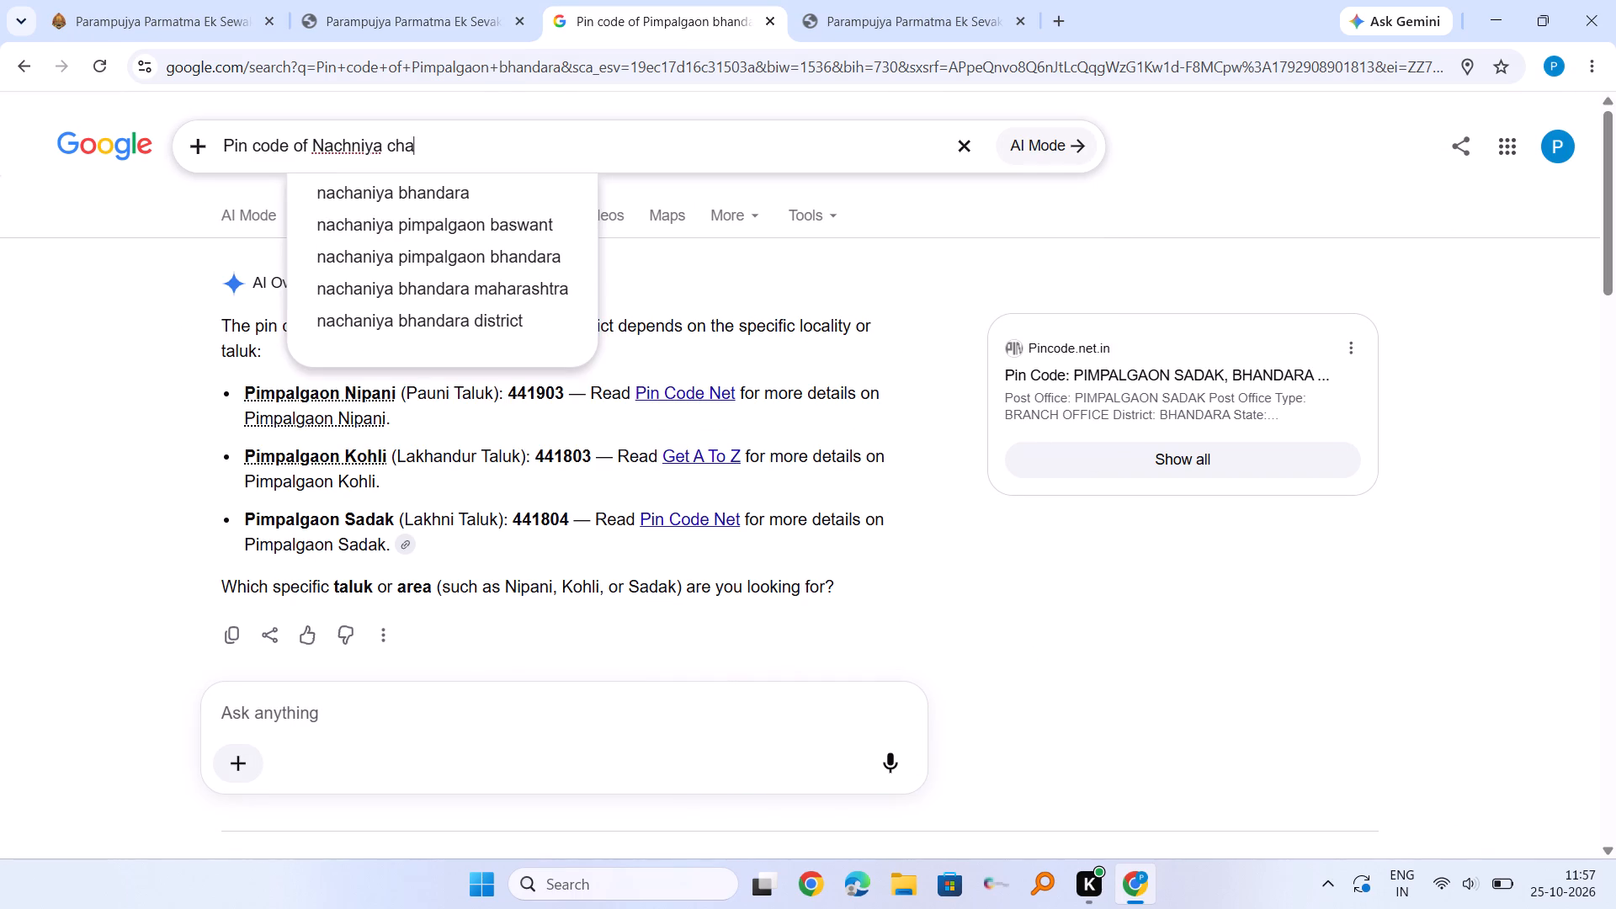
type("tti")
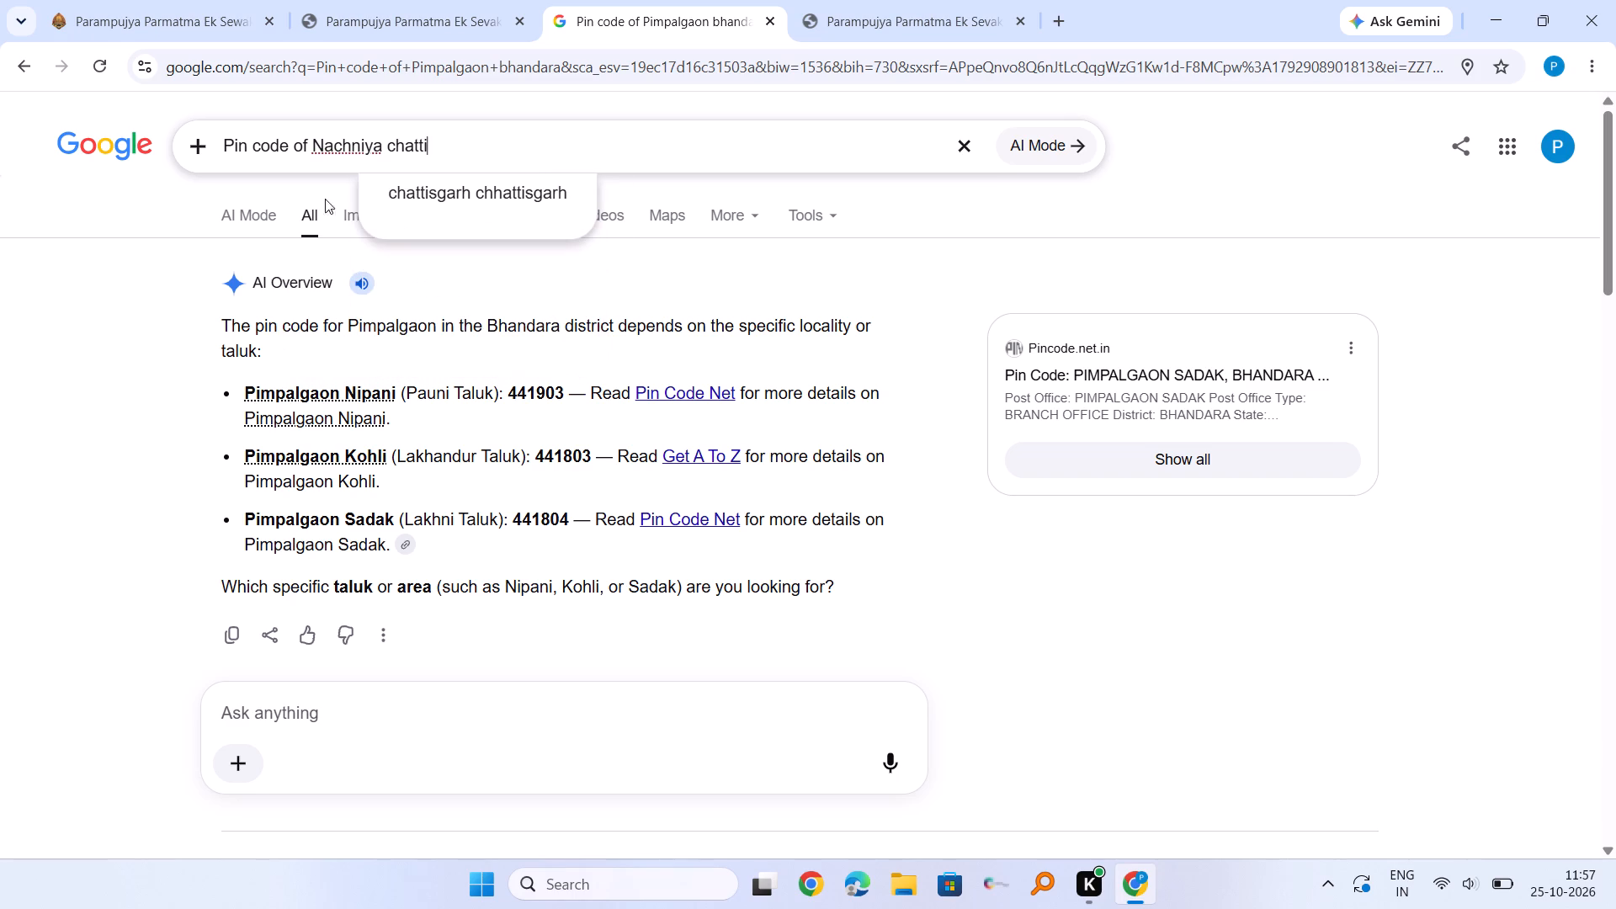
left_click(396, 195)
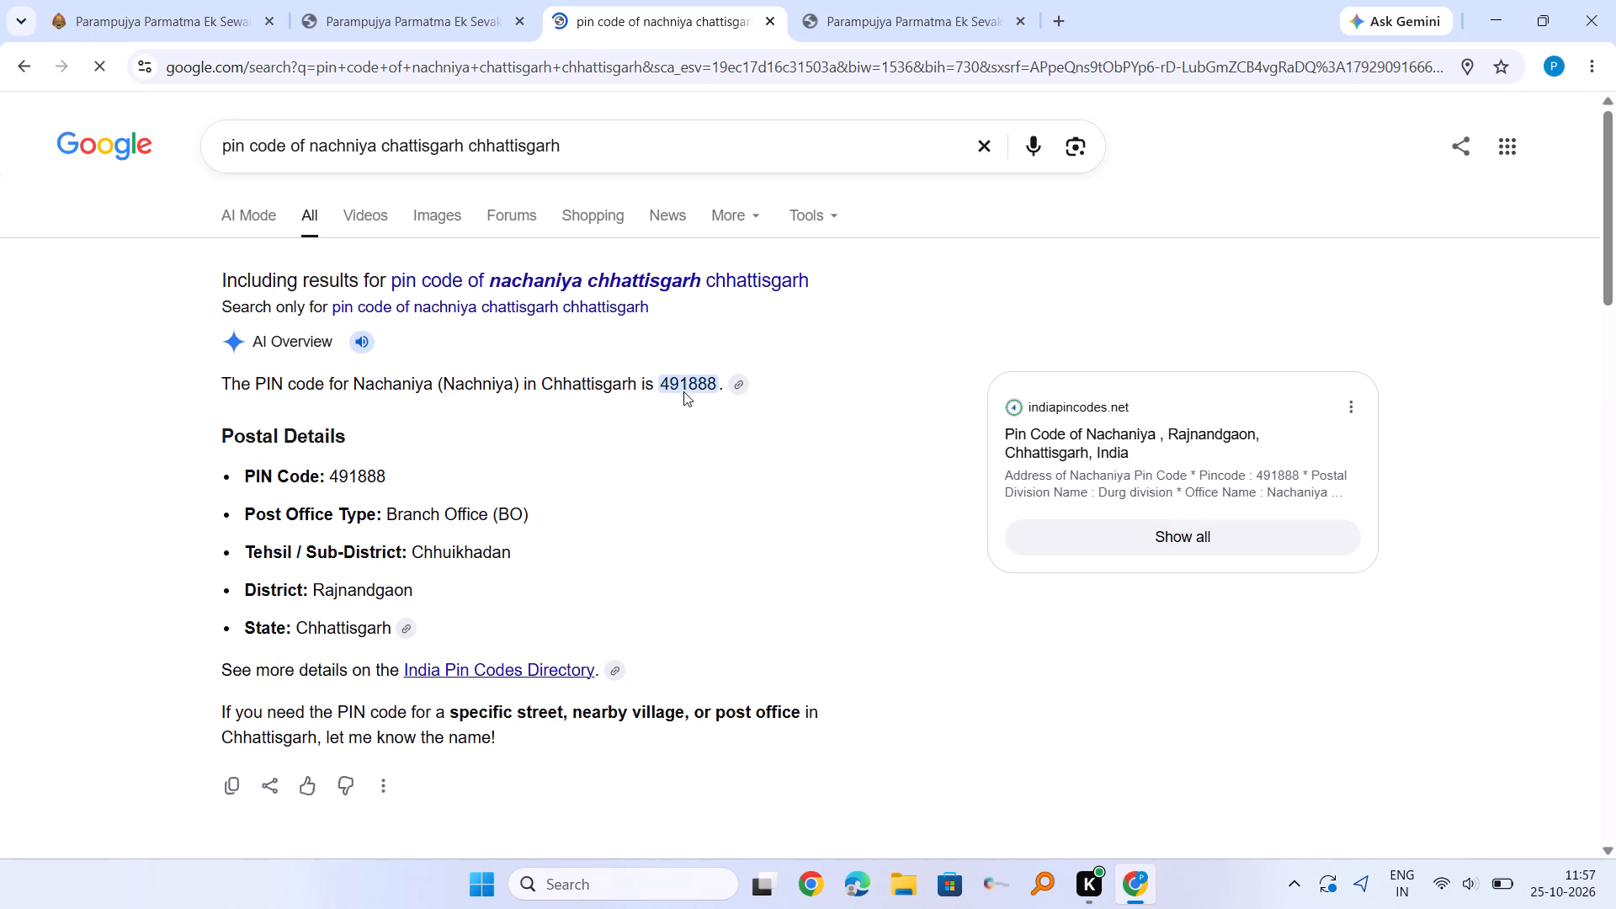
Copy the village's pin code from the Google results into the Pincode field of the Sevak Registration Form.
double_click(681, 382)
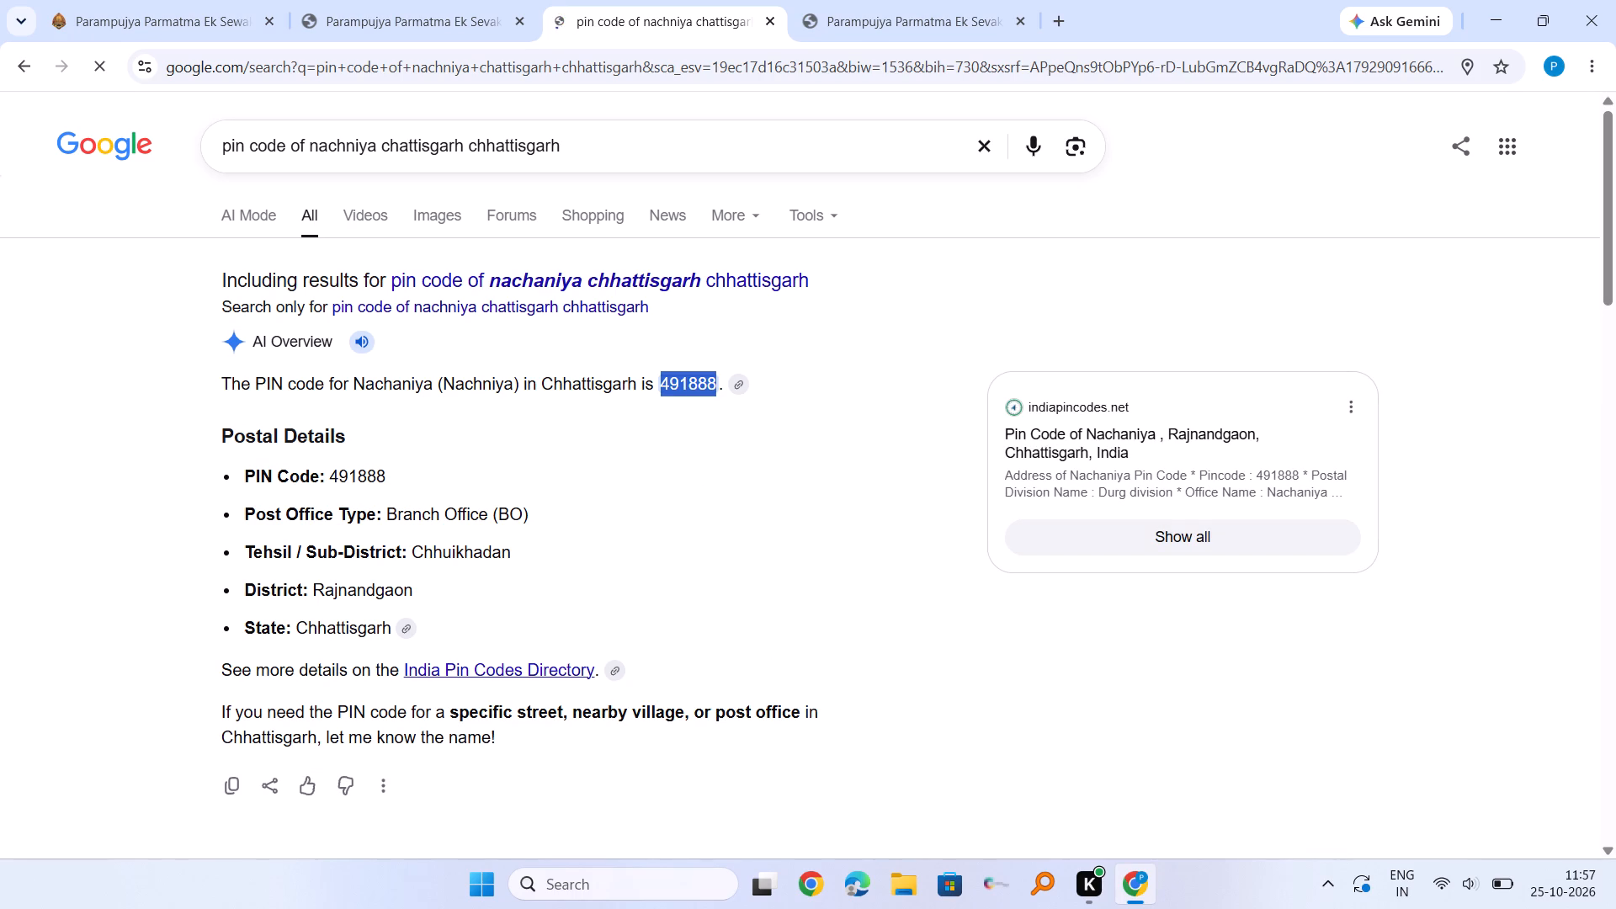
key("ctrl+c")
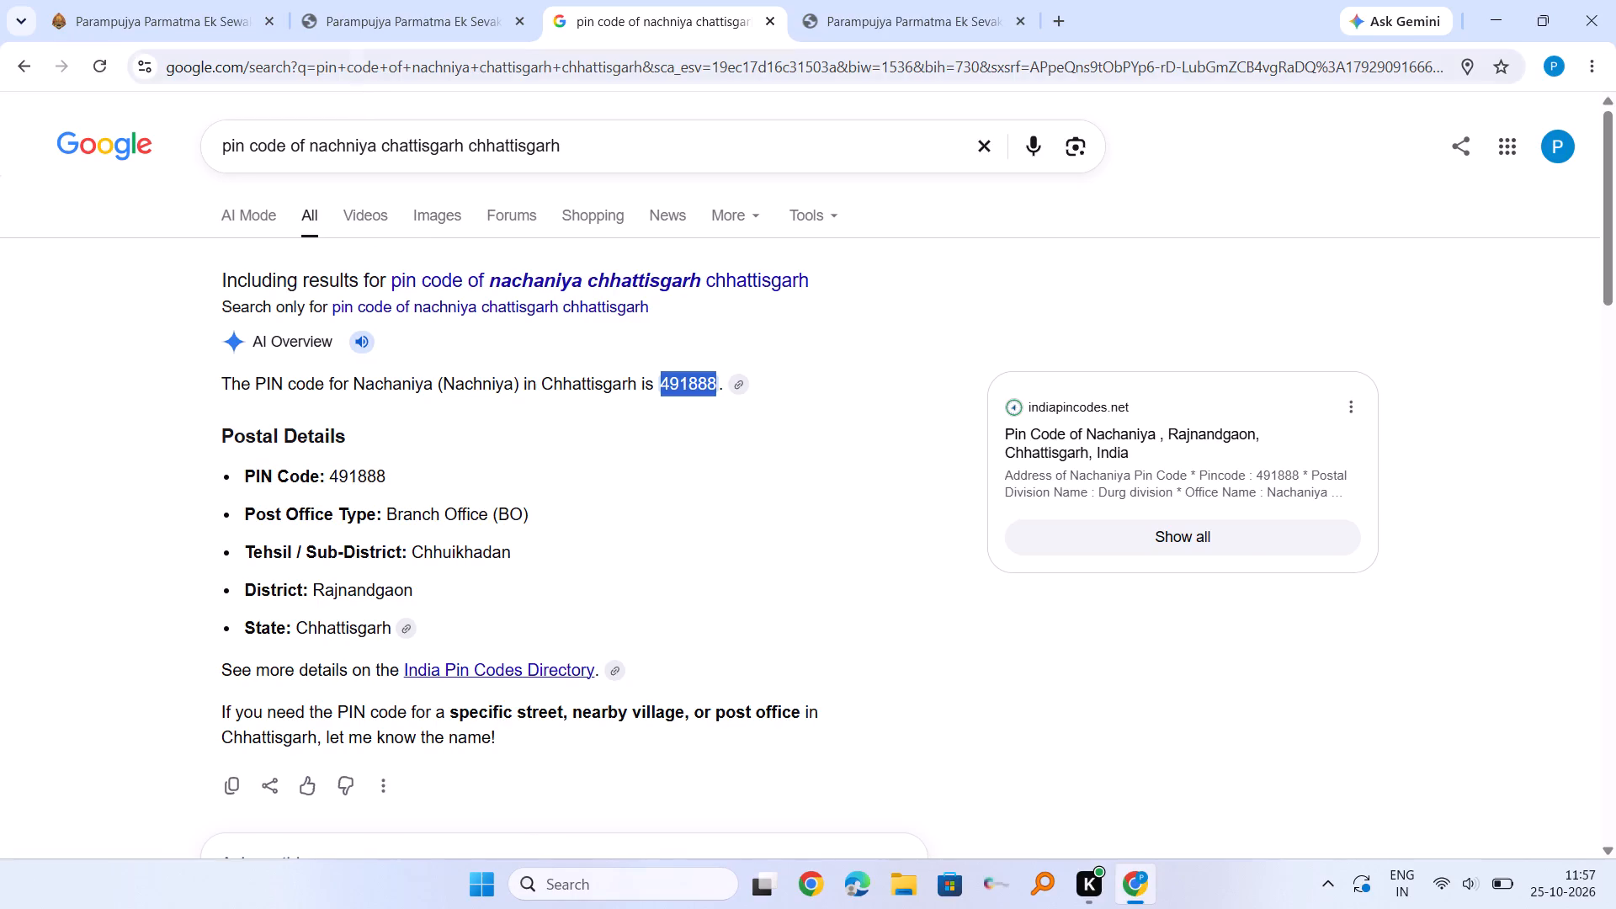
left_click(356, 23)
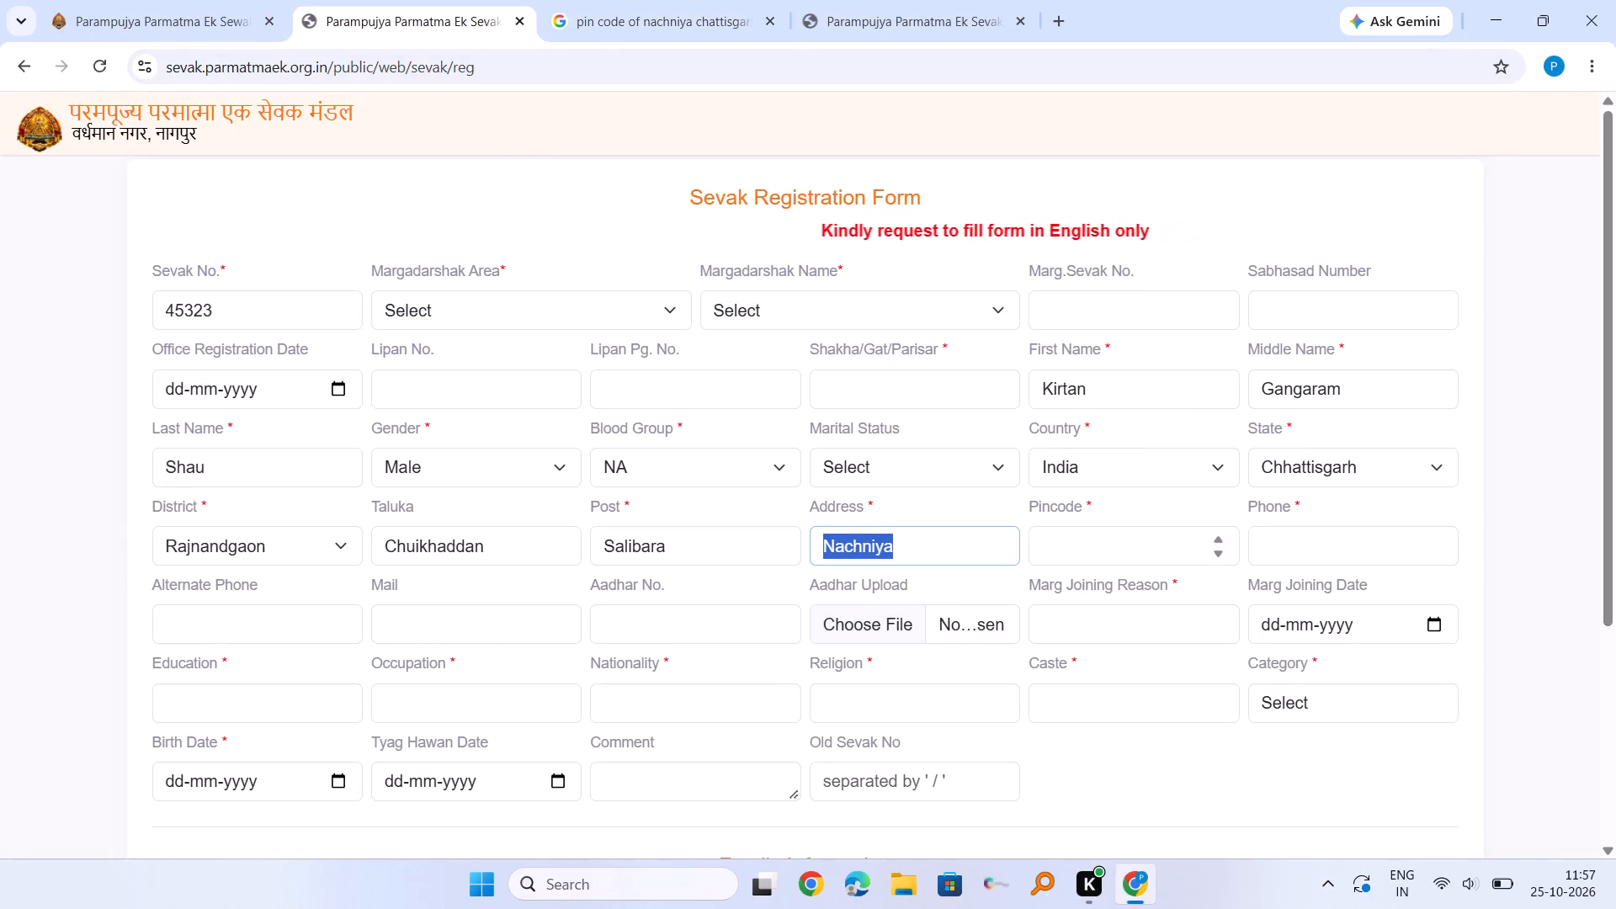
left_click(1088, 555)
key("ctrl+v")
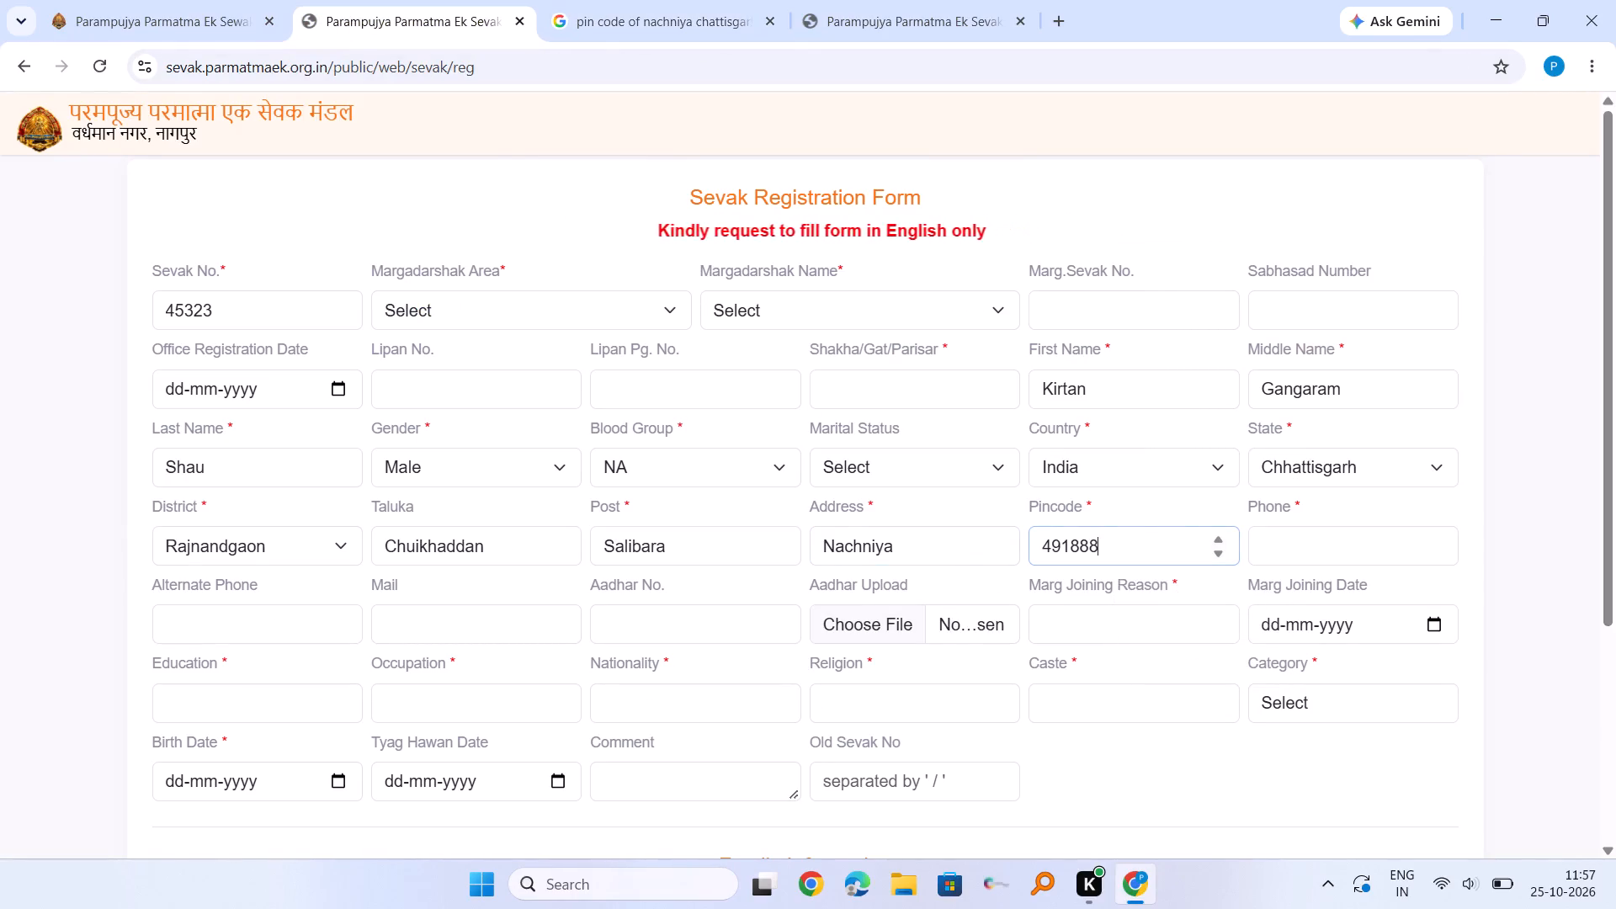
Correct the village spelling in the Address field by inserting an "a" after "ch".
left_click(862, 542)
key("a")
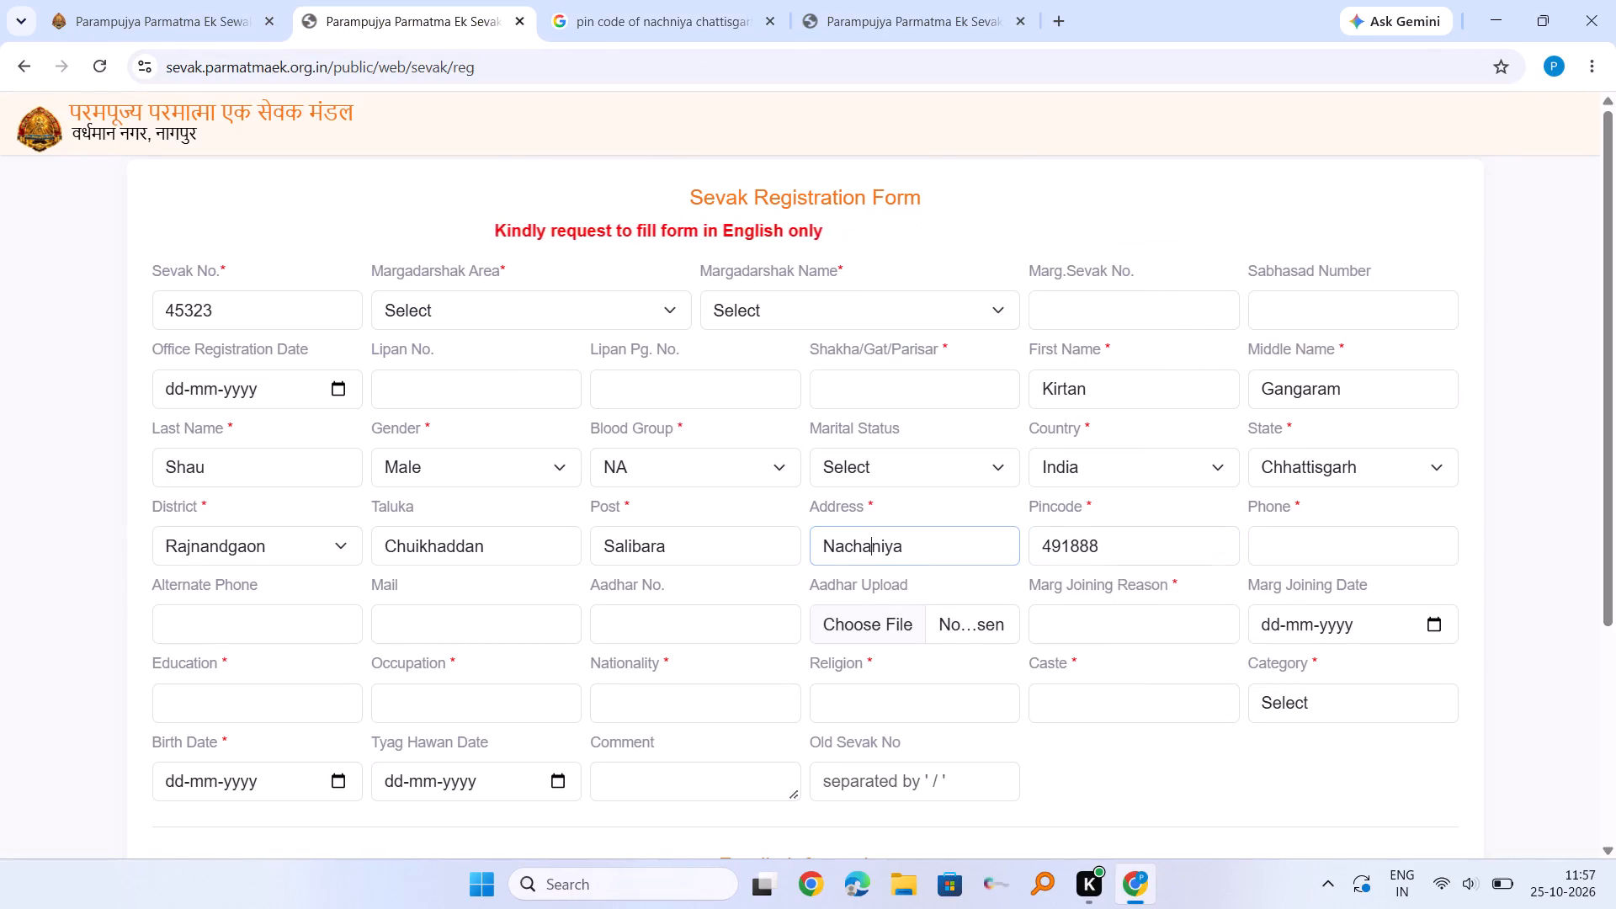
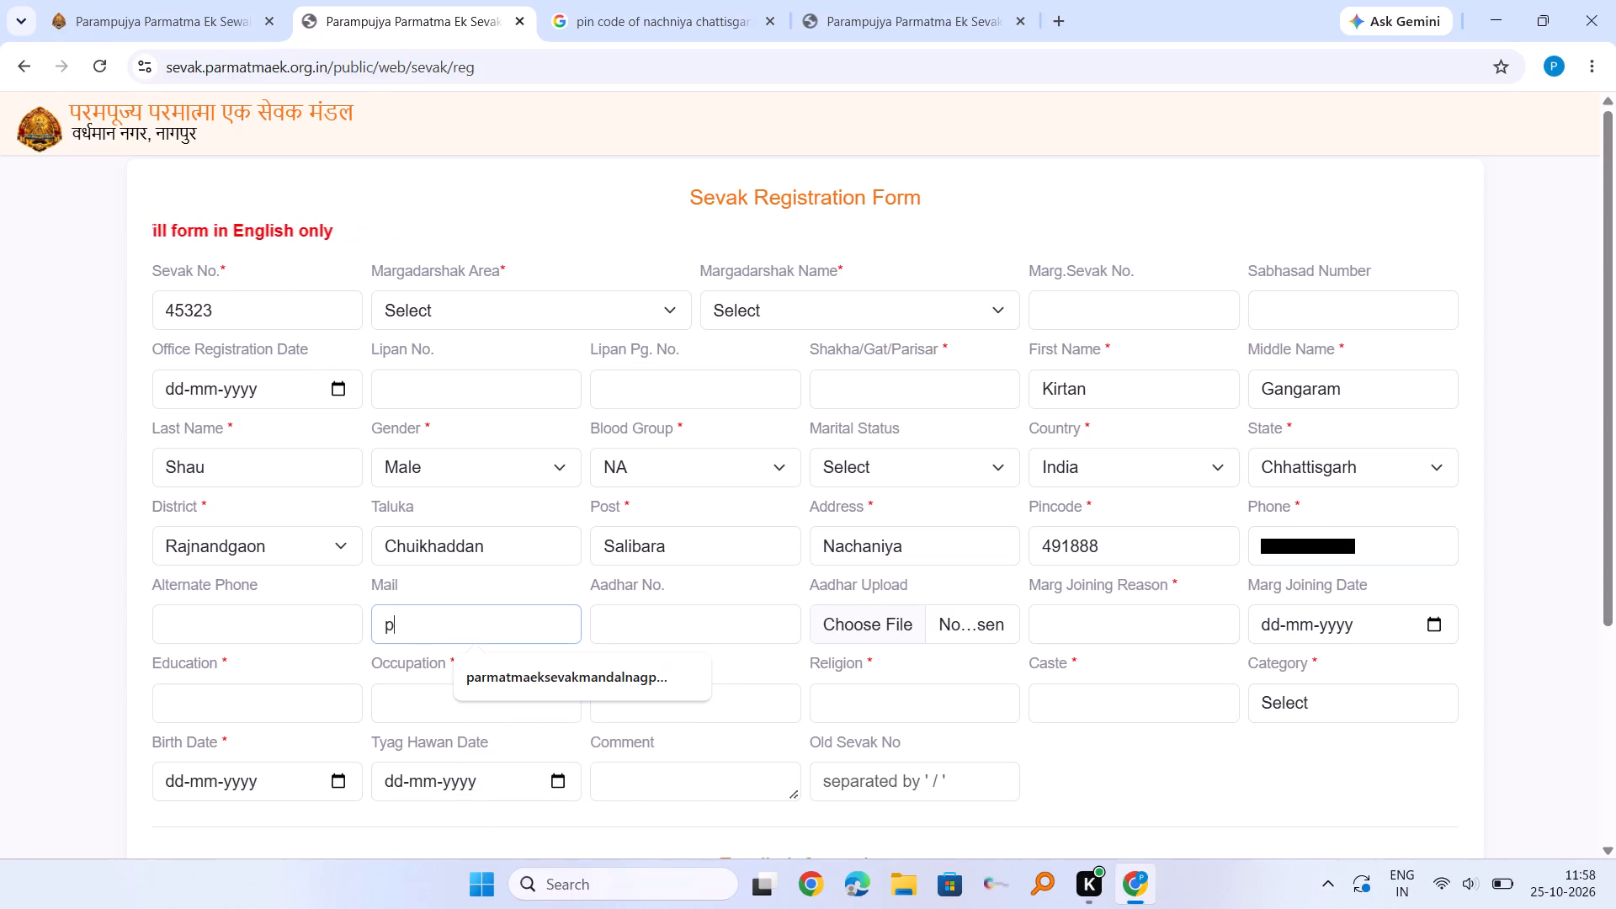
Fill the Mail field with the mandal's saved e-mail address and set Marg Joining Reason to Sharirikh dukh.
left_click(515, 682)
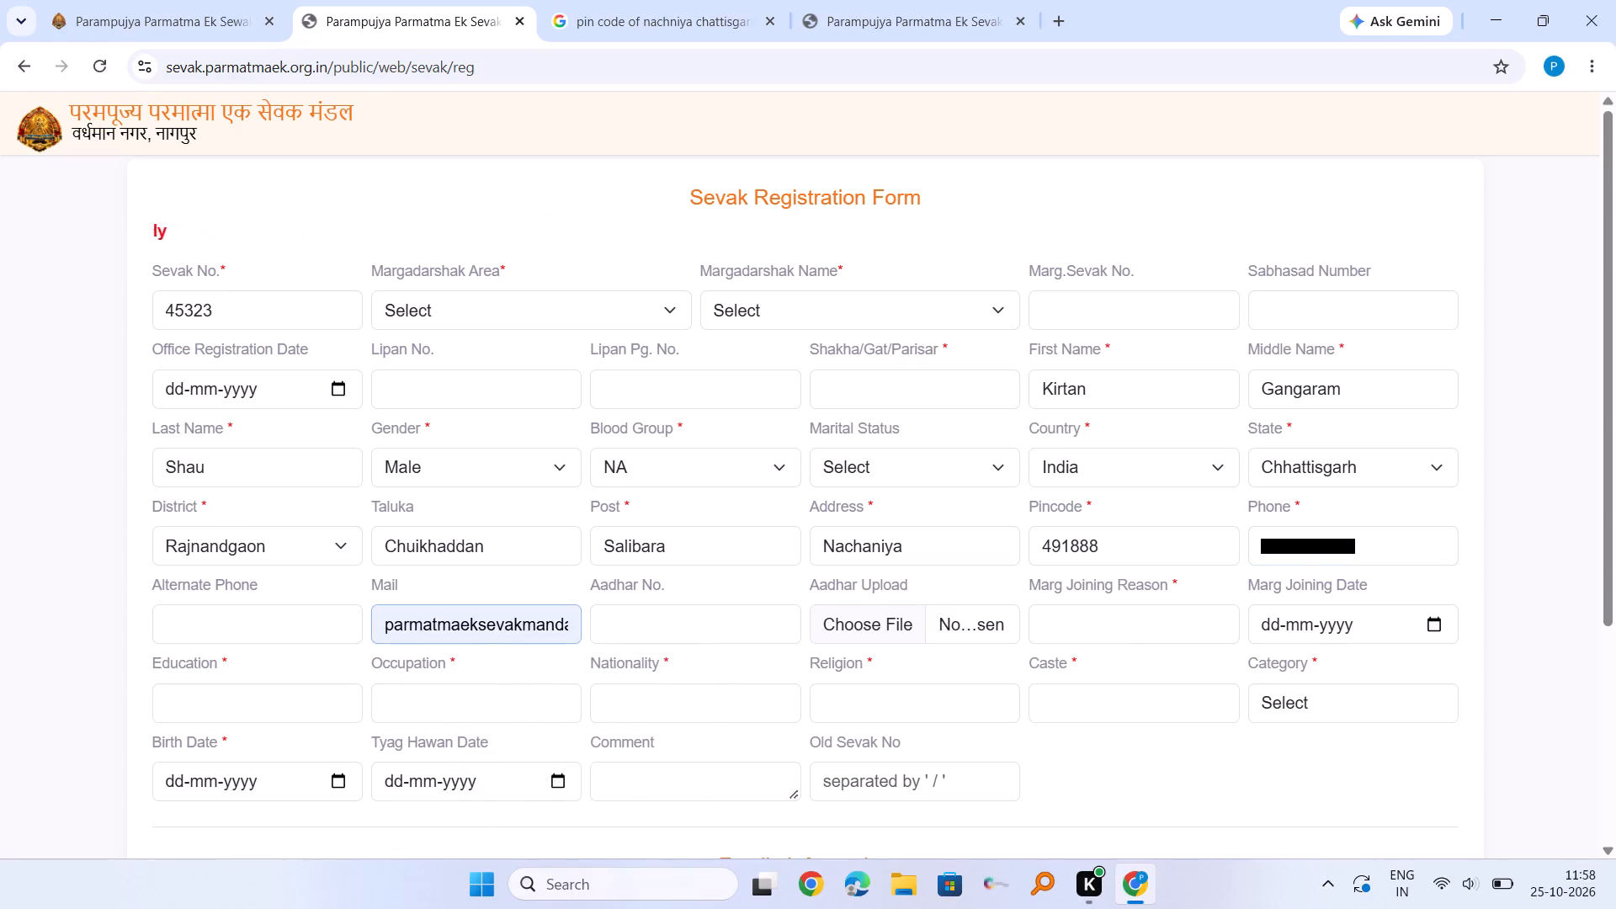
left_click(1114, 620)
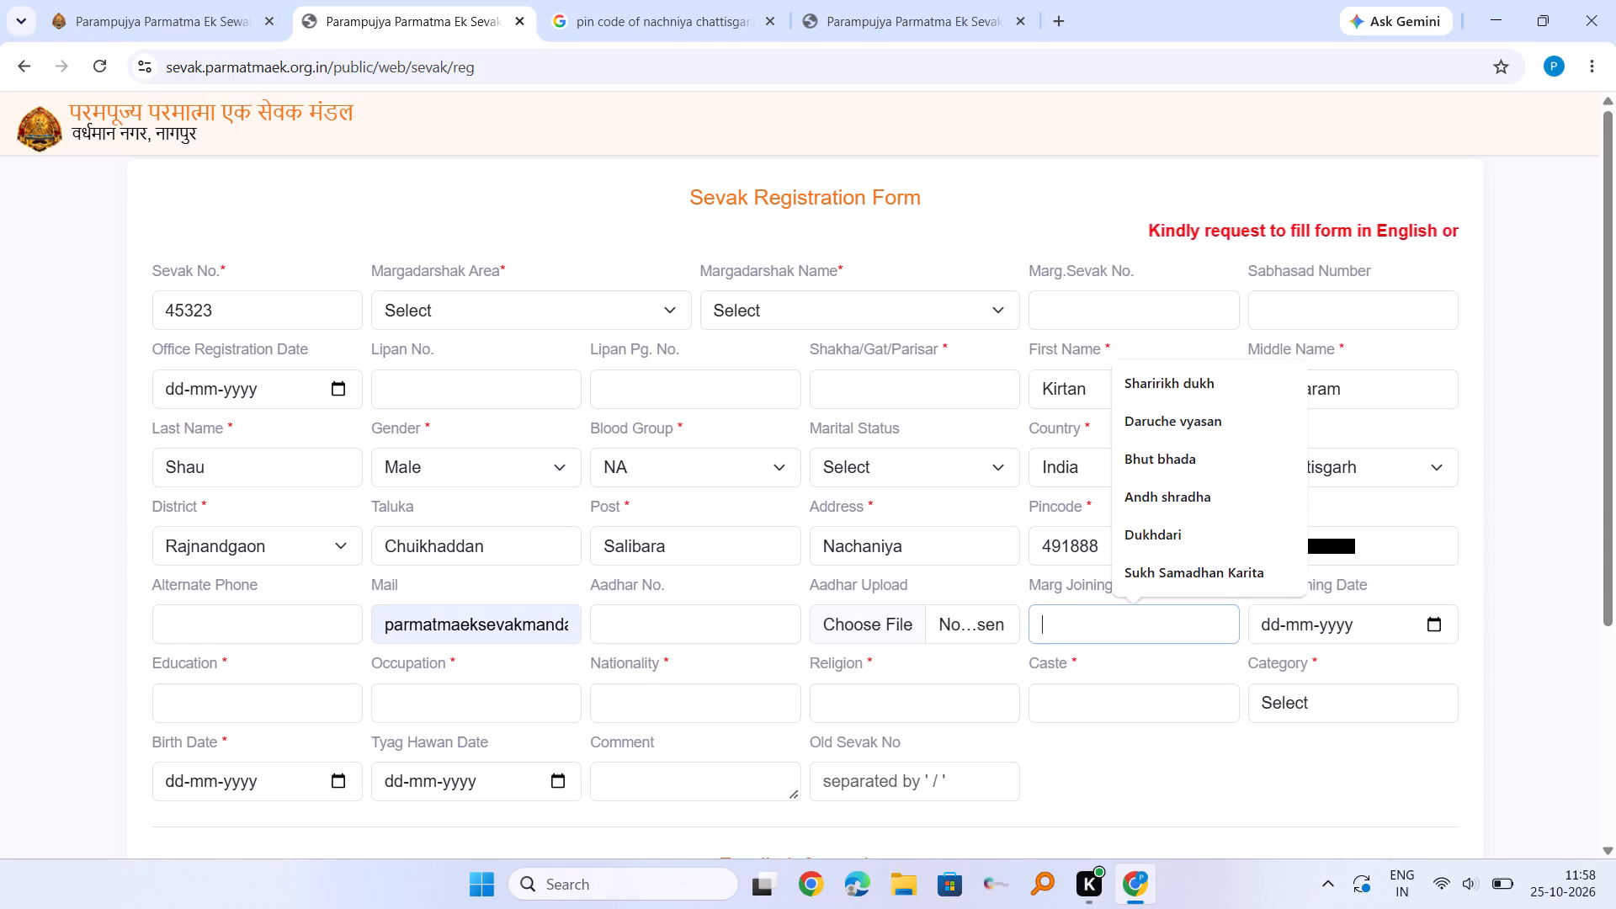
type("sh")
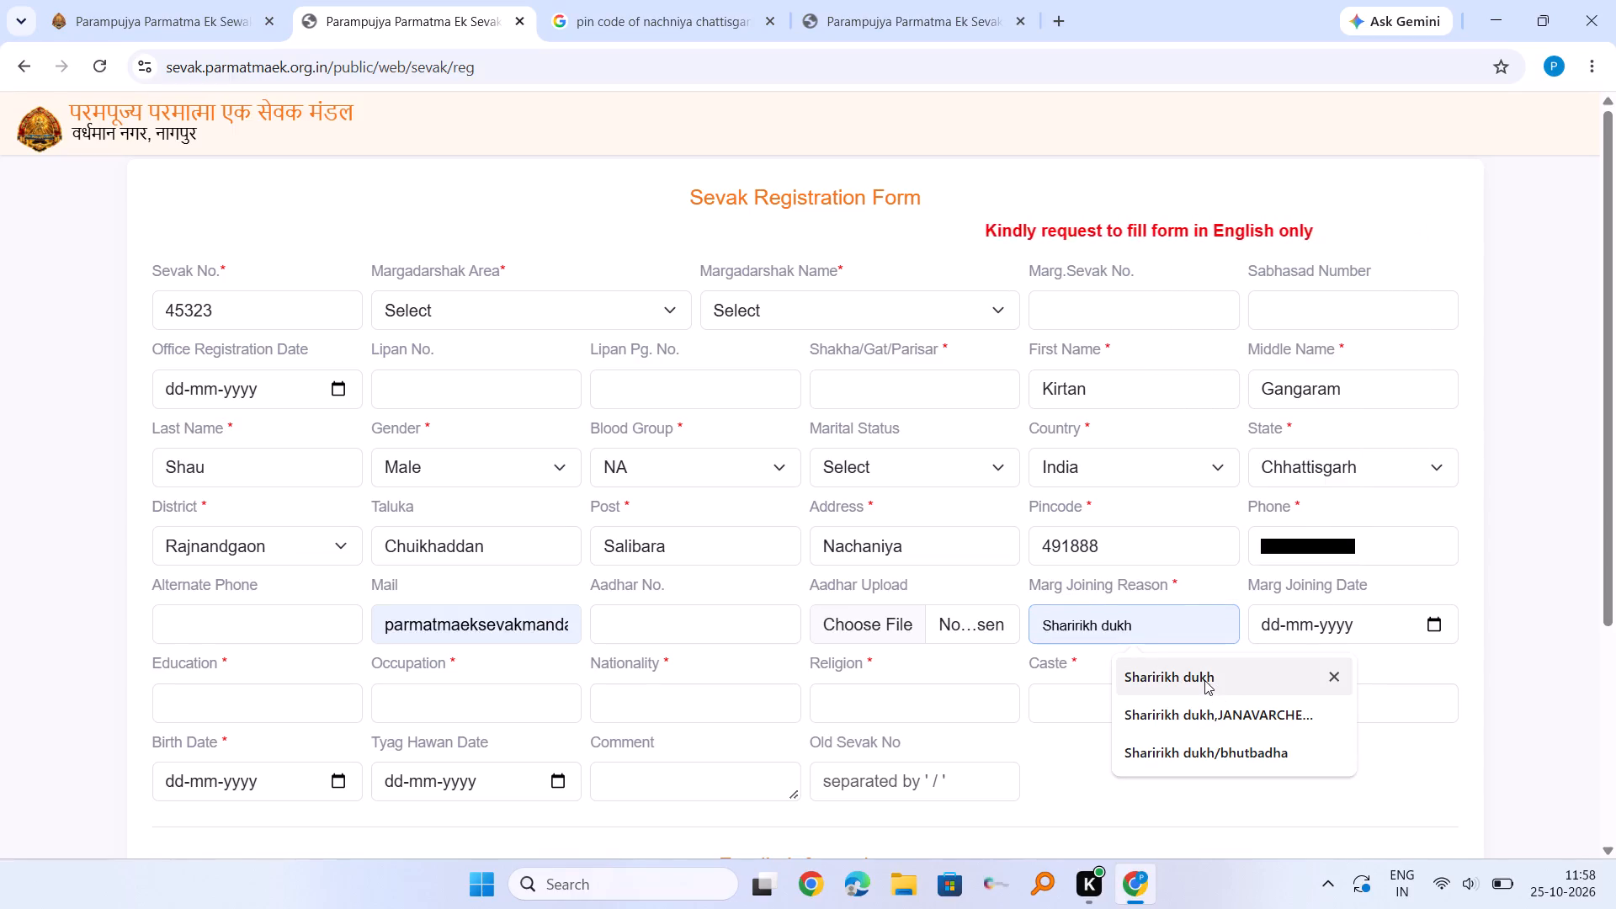
left_click(1204, 680)
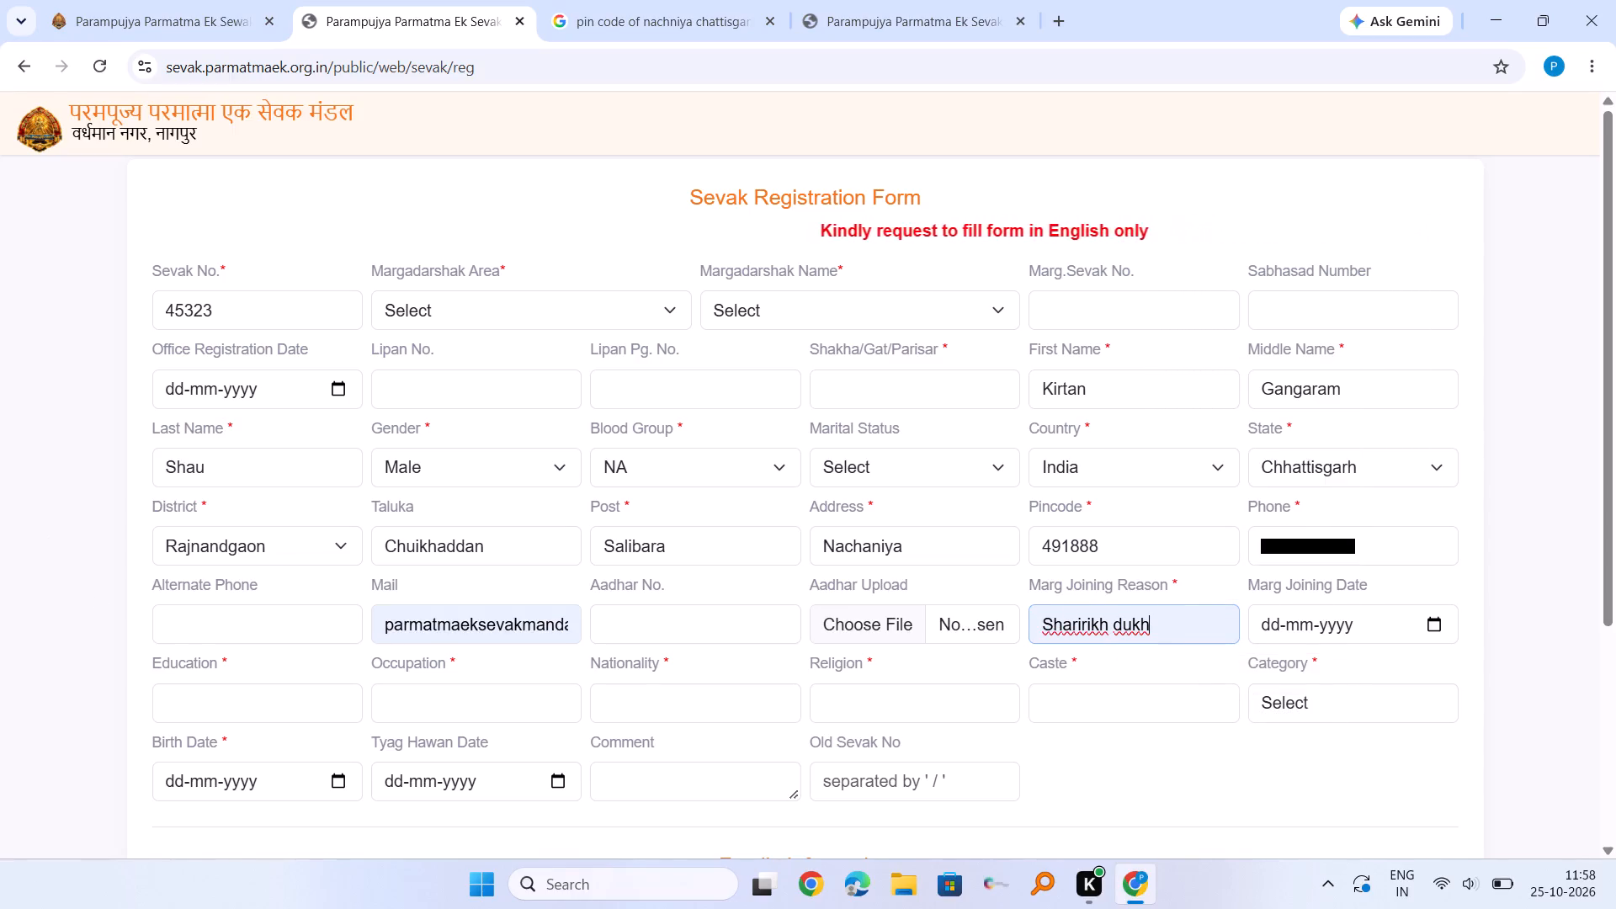
Enter 8th as the sevak's Education and Sheti as the Occupation.
double_click(190, 694)
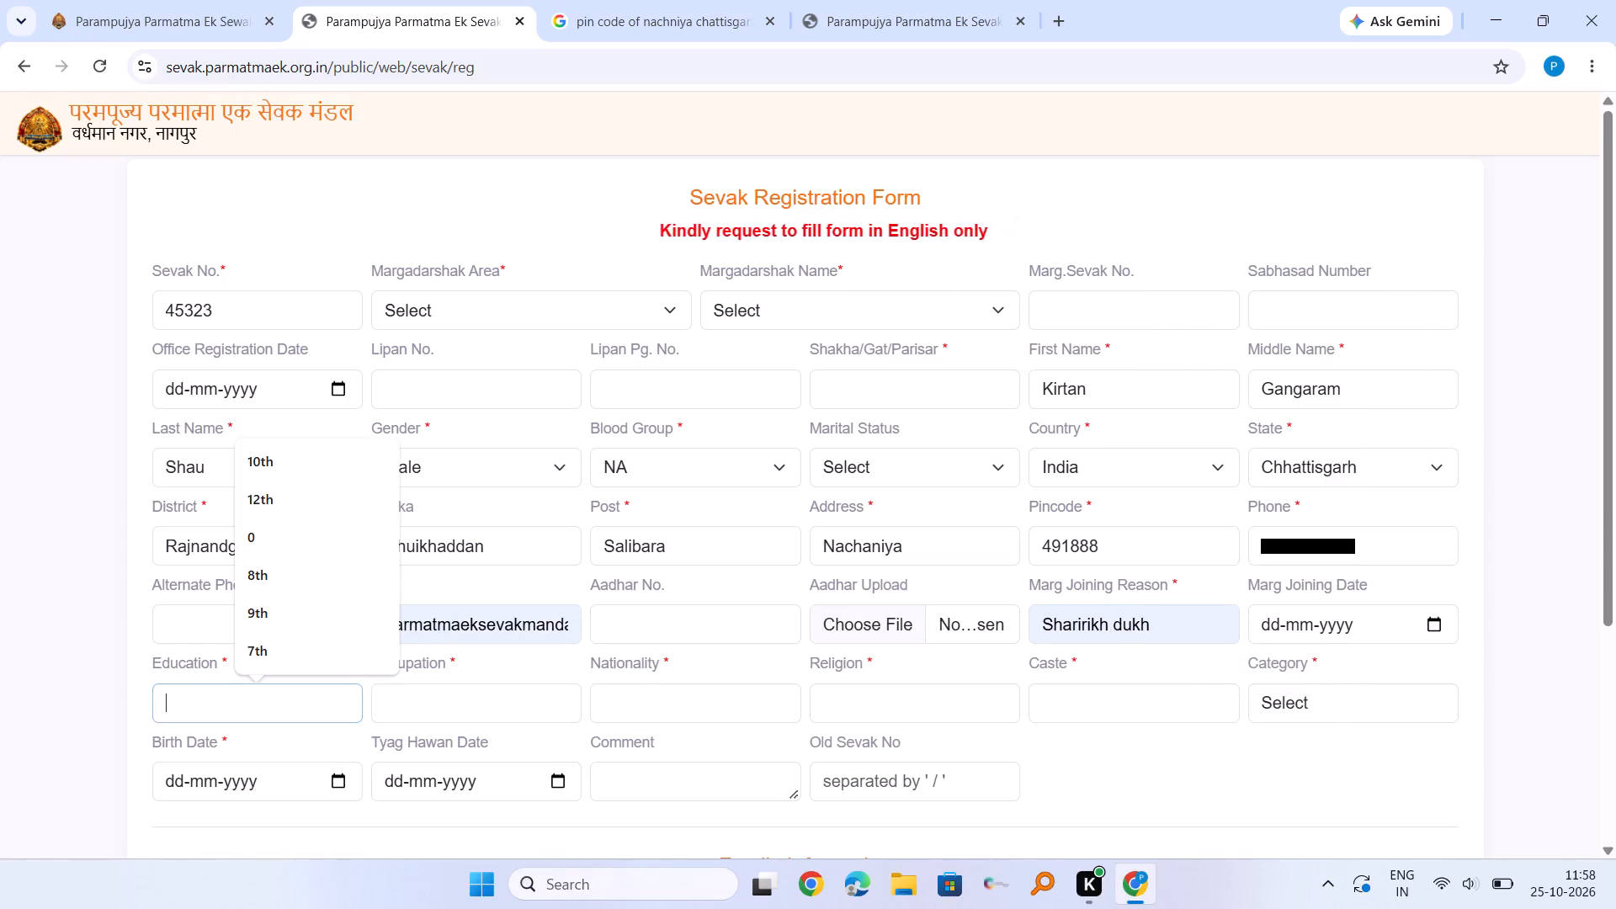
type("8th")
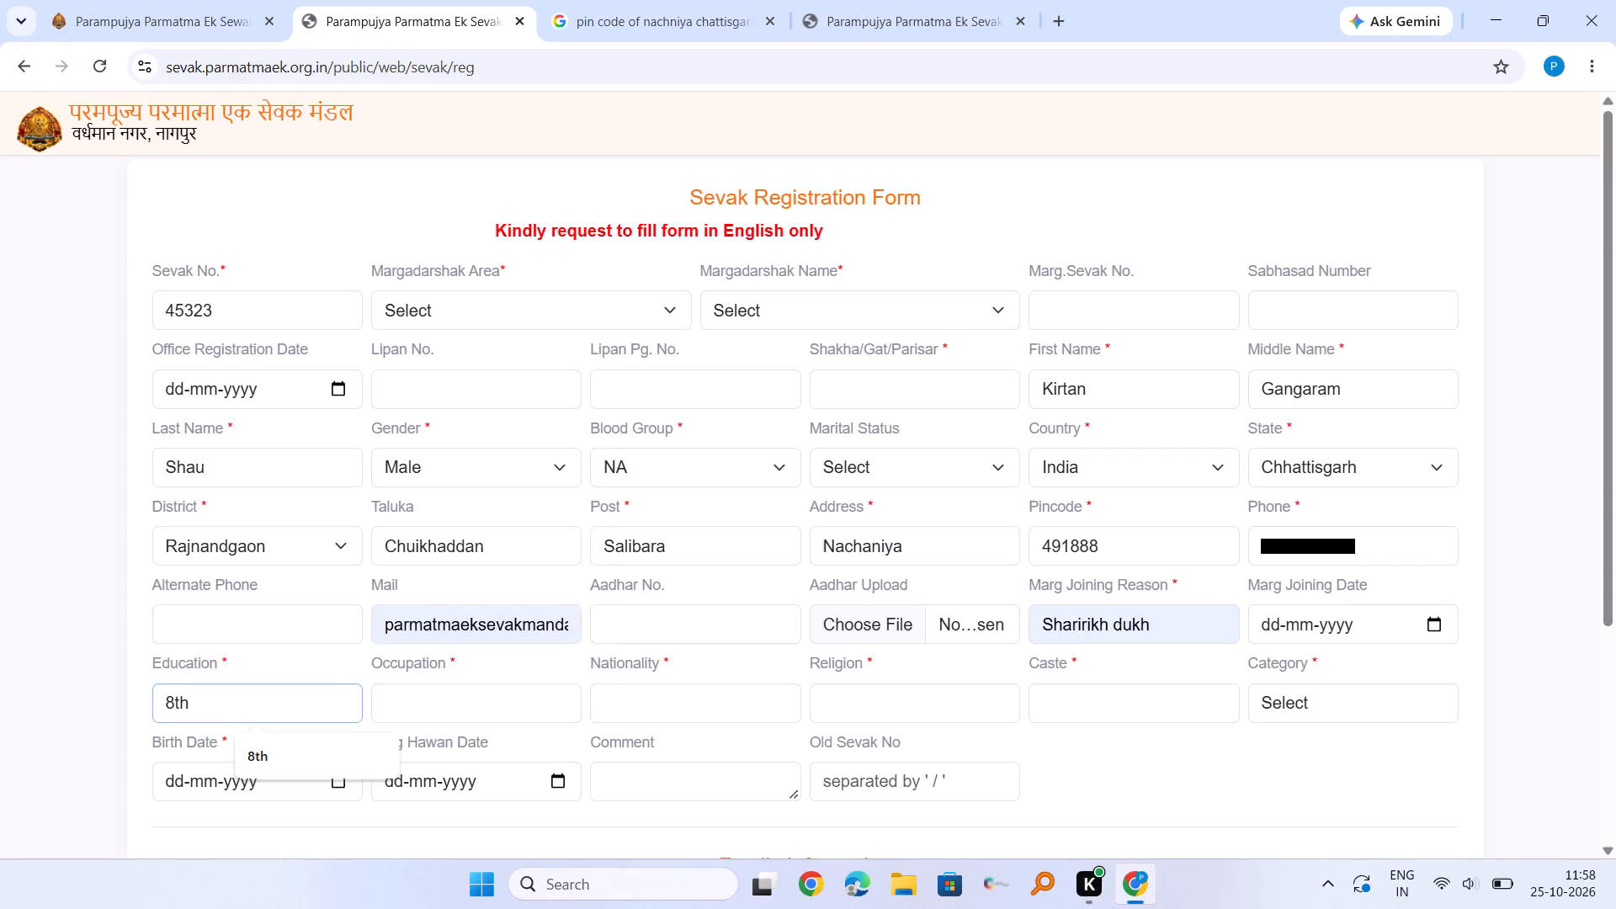
left_click(394, 710)
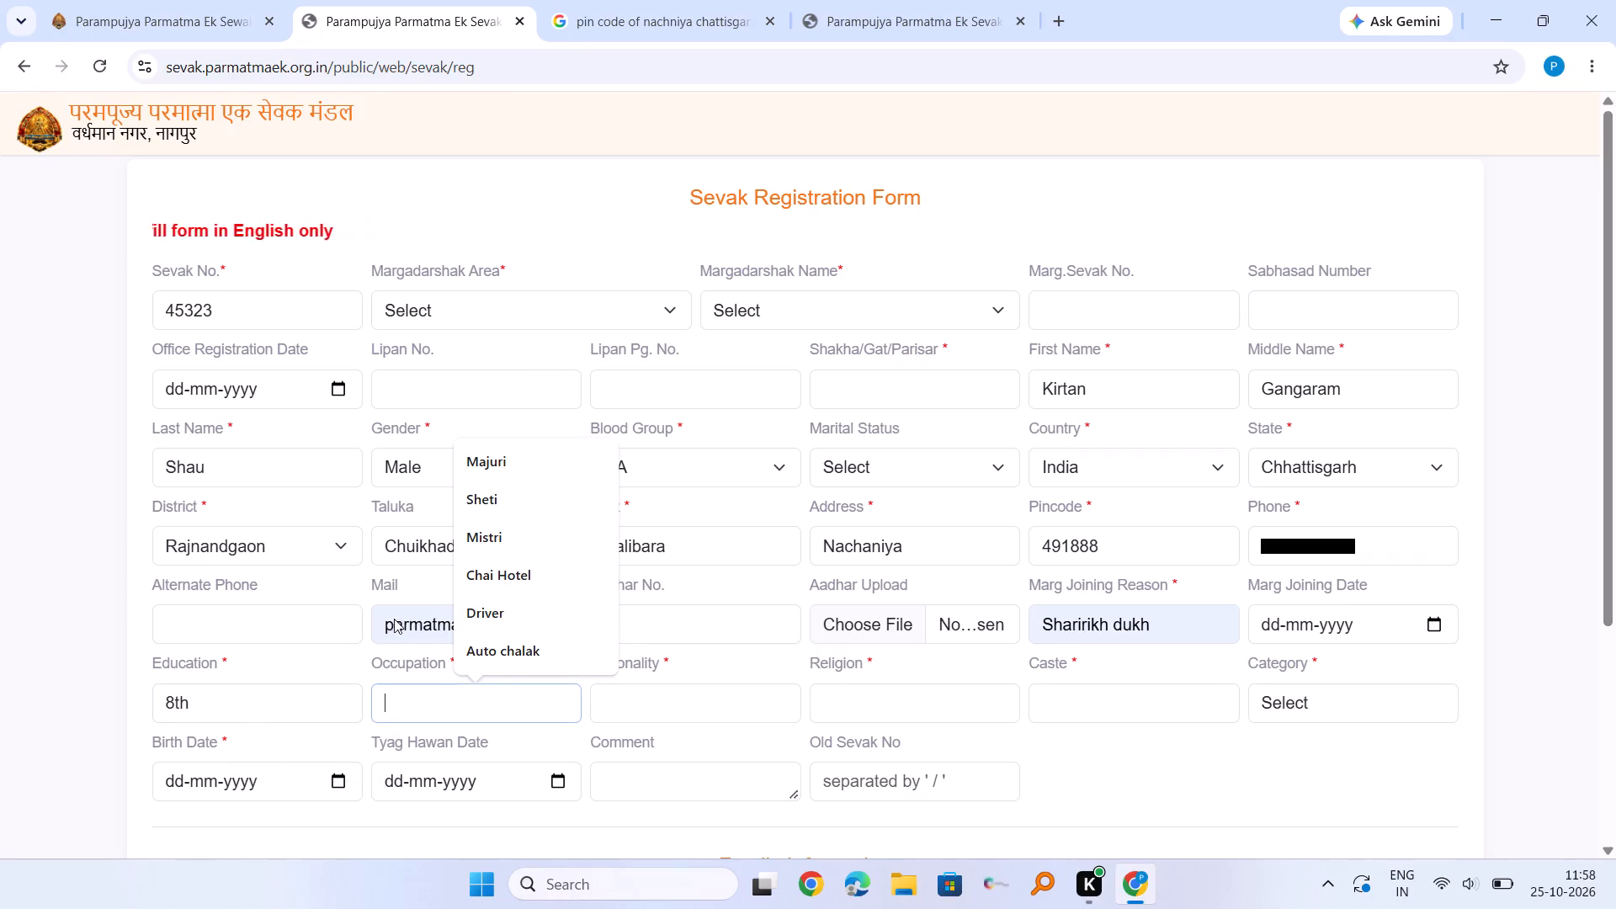
left_click(470, 493)
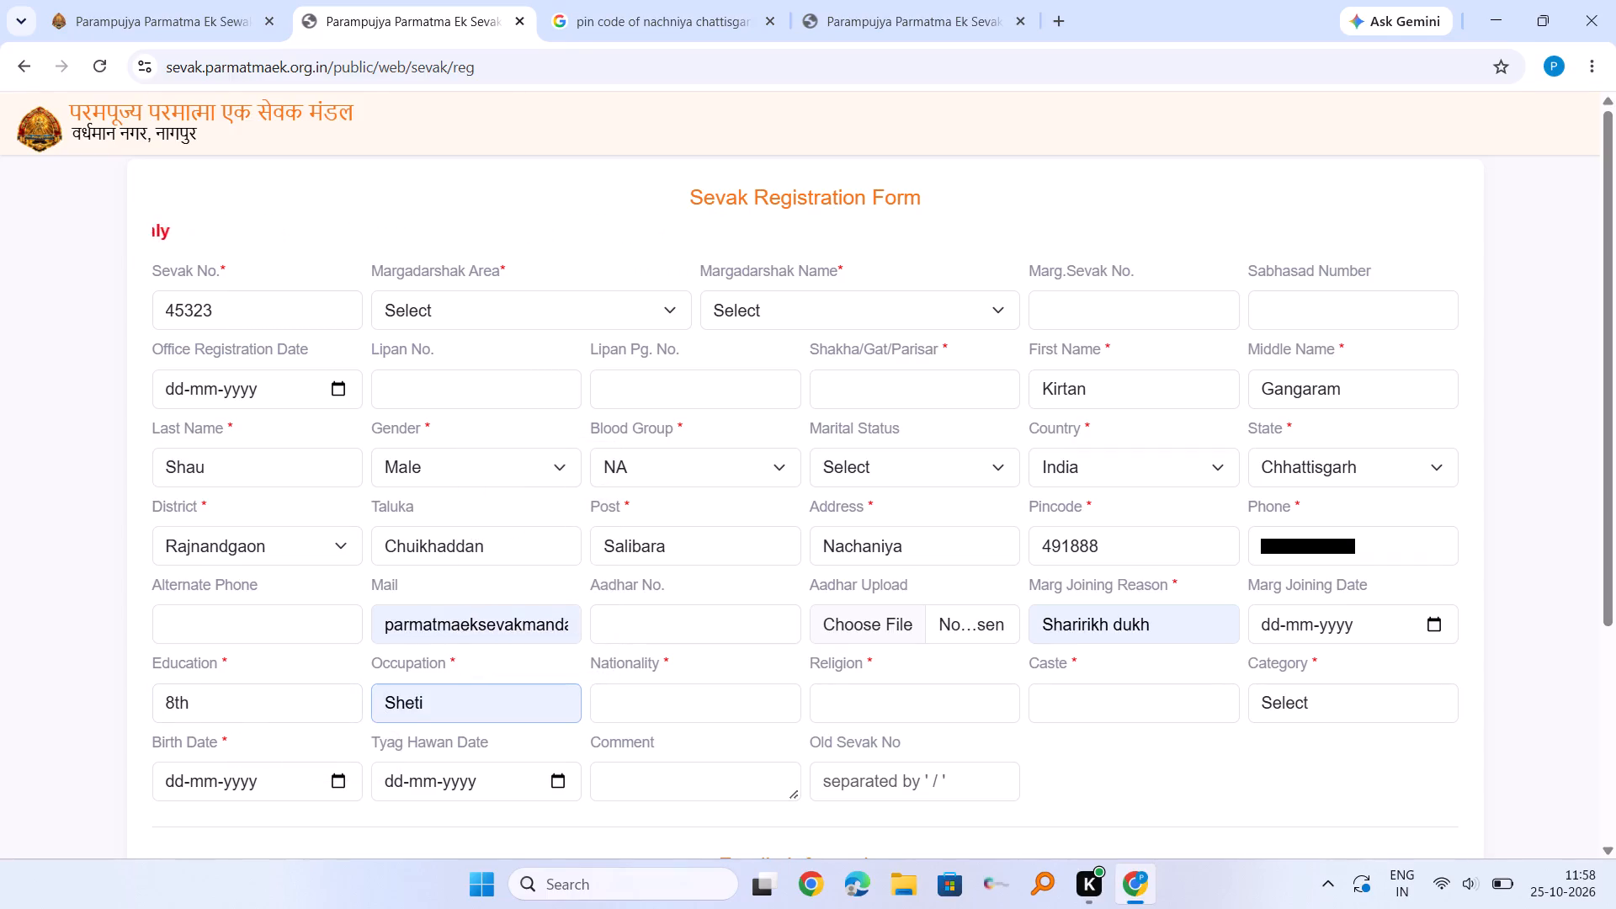
Set the sevak's Nationality to Indian and Religion to Hindu.
left_click(759, 710)
left_click(763, 763)
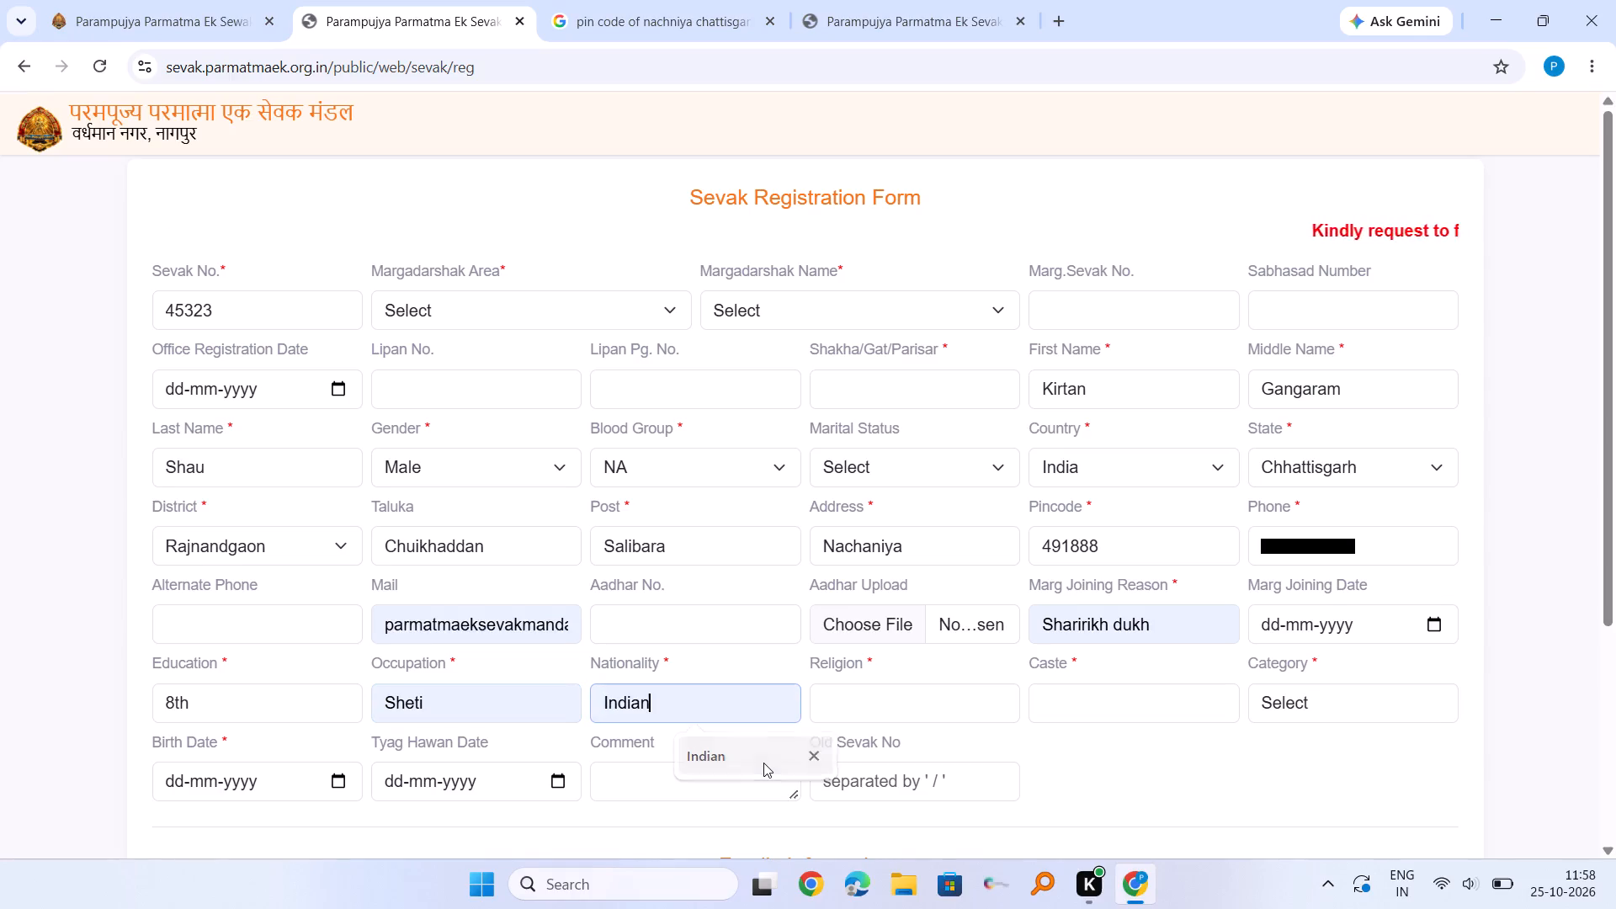
left_click_drag(864, 698, 928, 746)
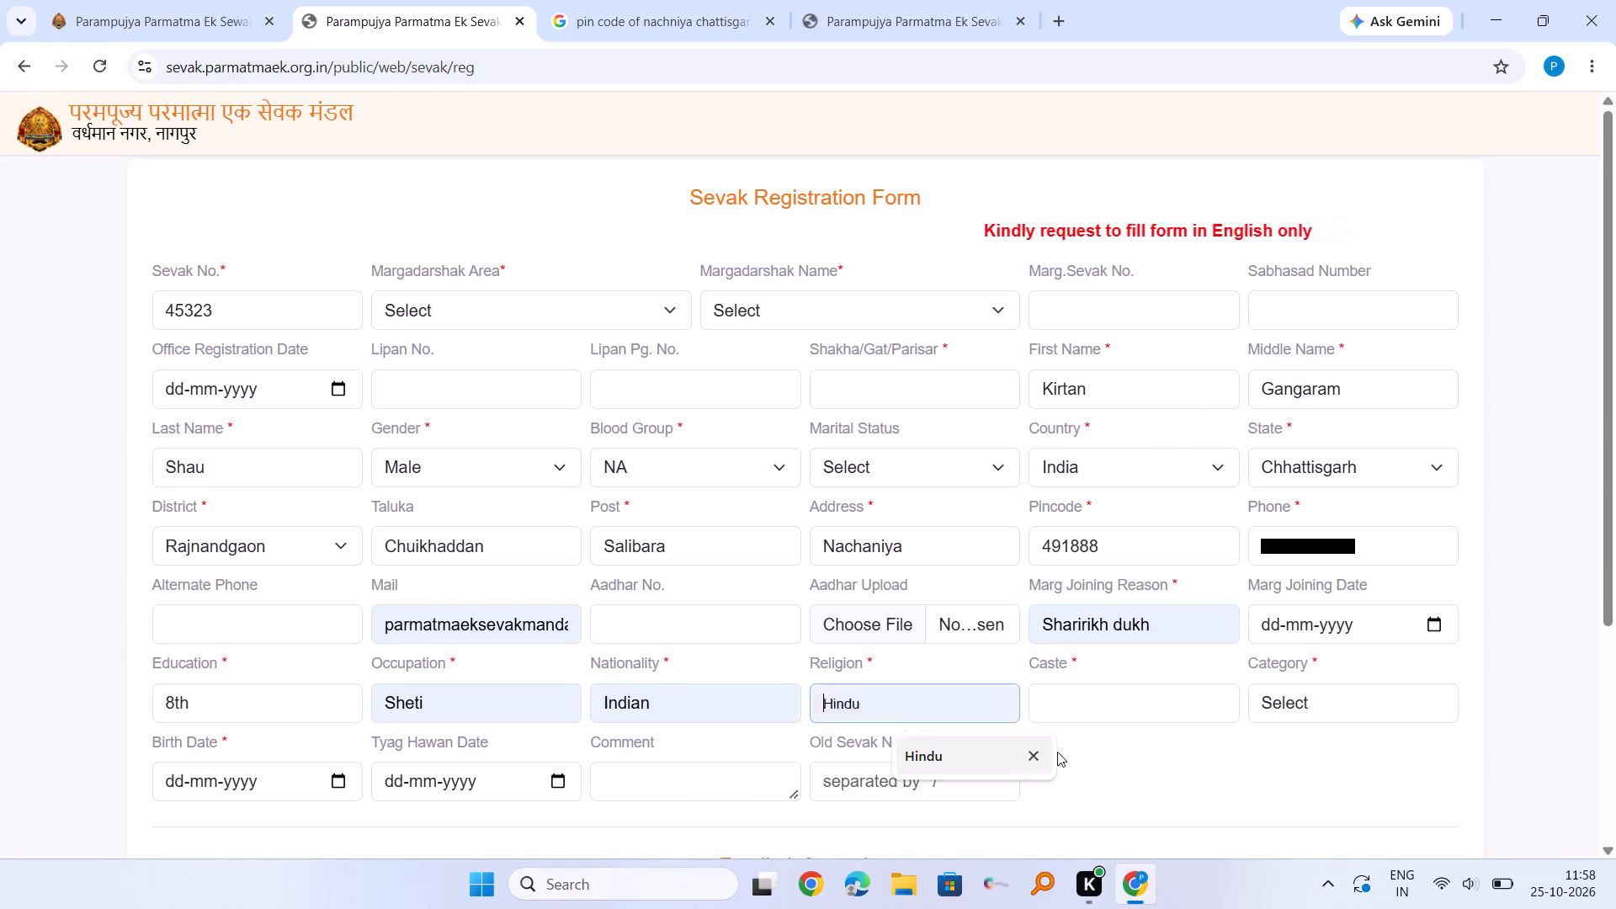
left_click(1076, 710)
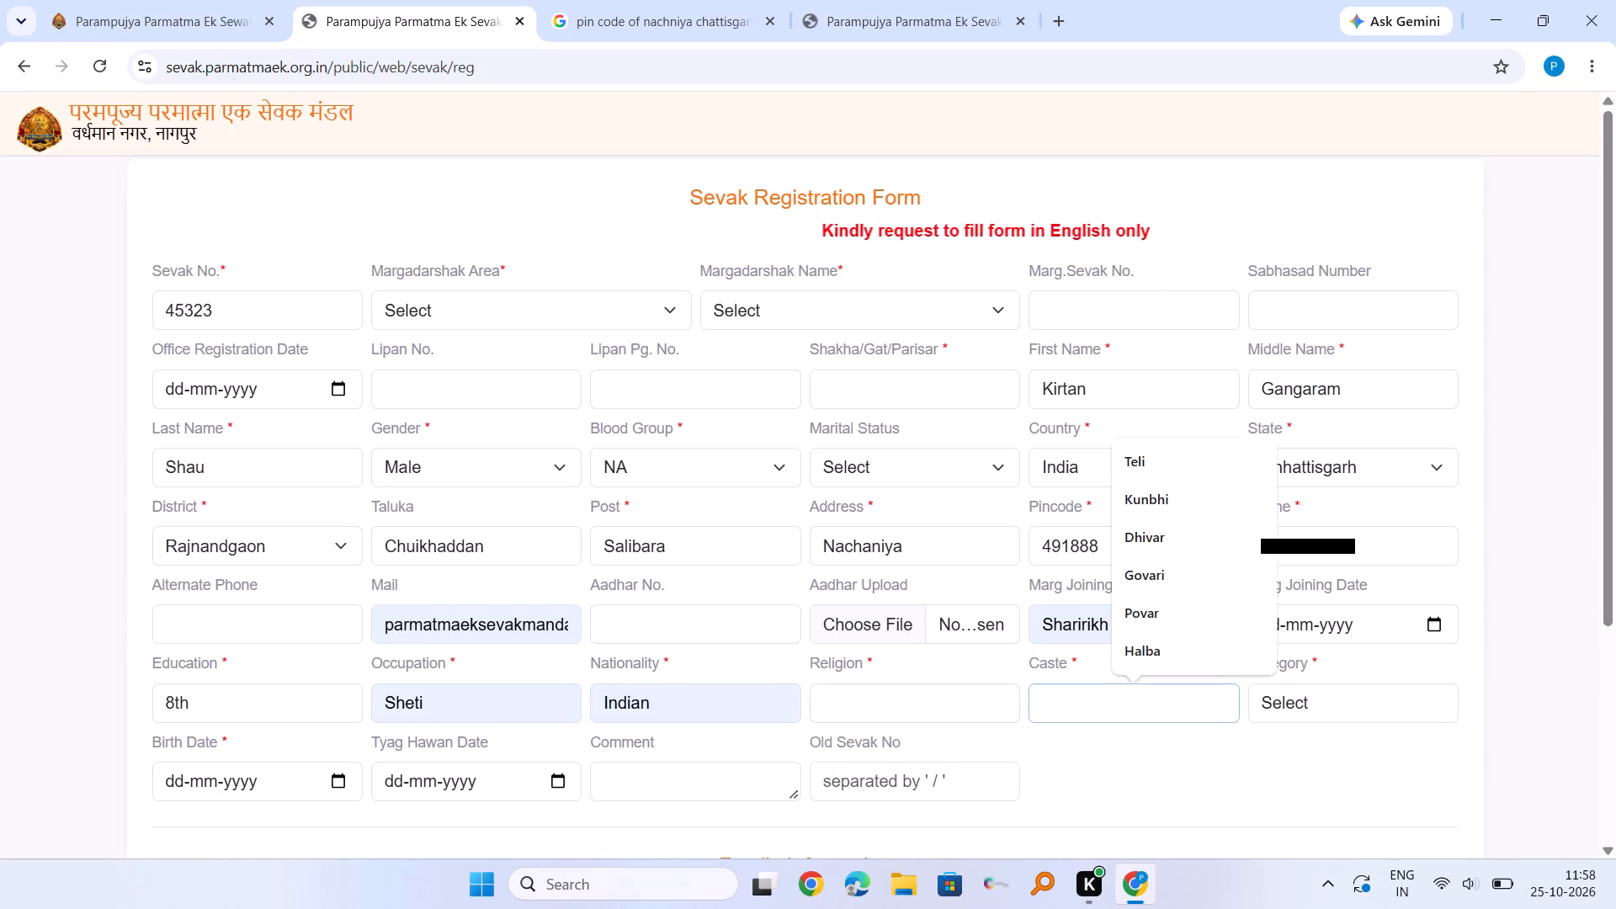
left_click(944, 704)
left_click(954, 768)
Set the sevak's Caste to Teli and Category to OBC.
left_click(1078, 697)
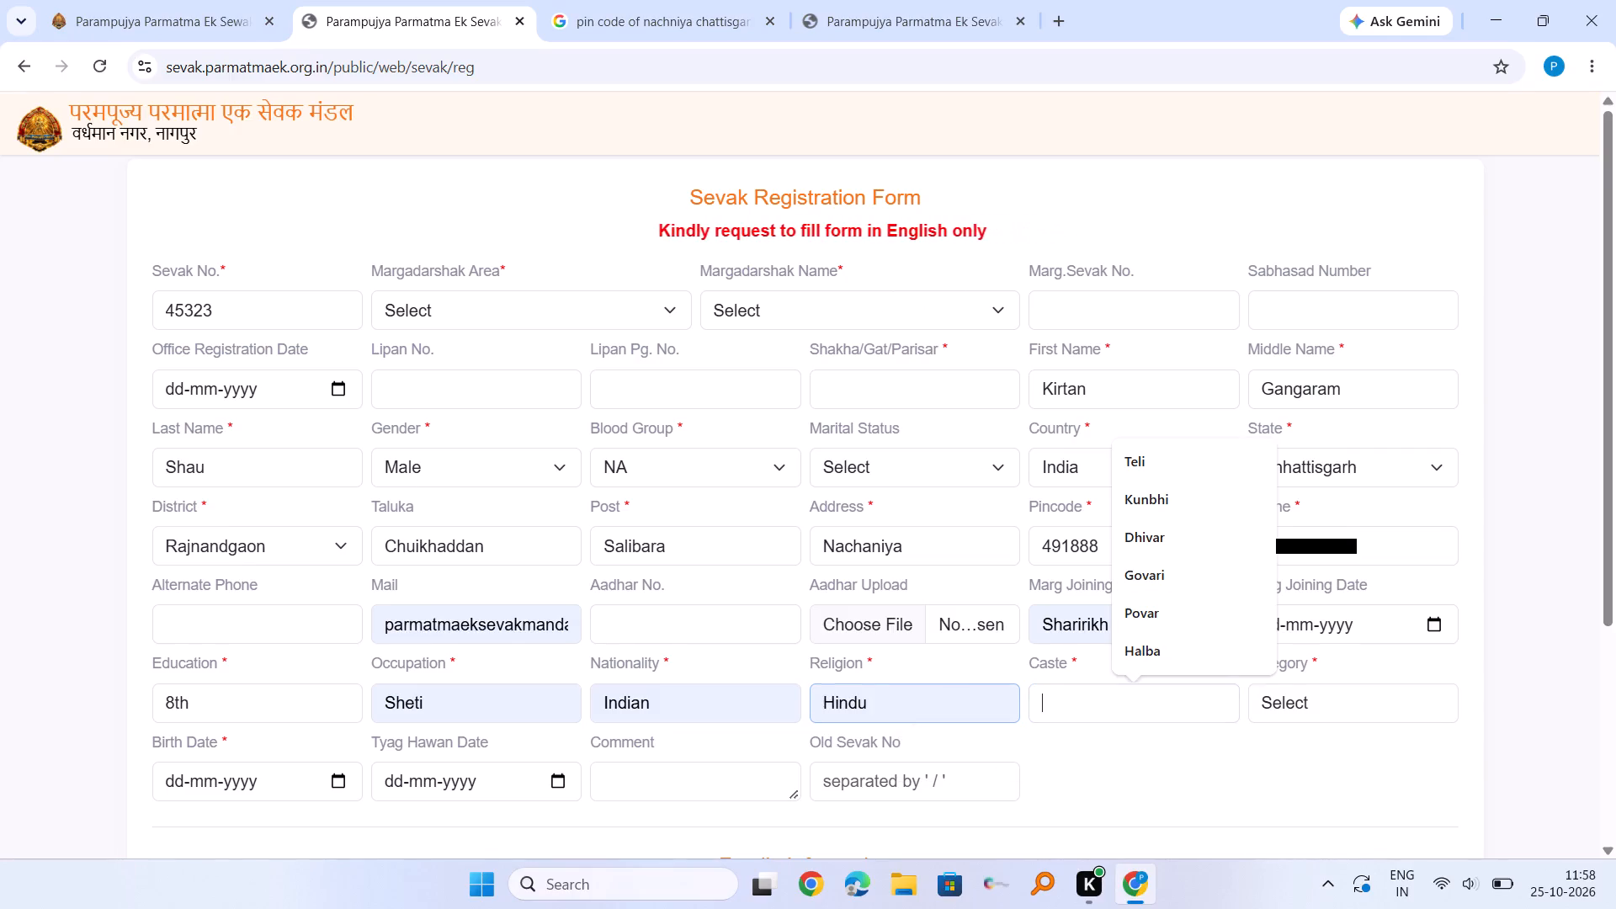
left_click(1131, 453)
left_click(1363, 710)
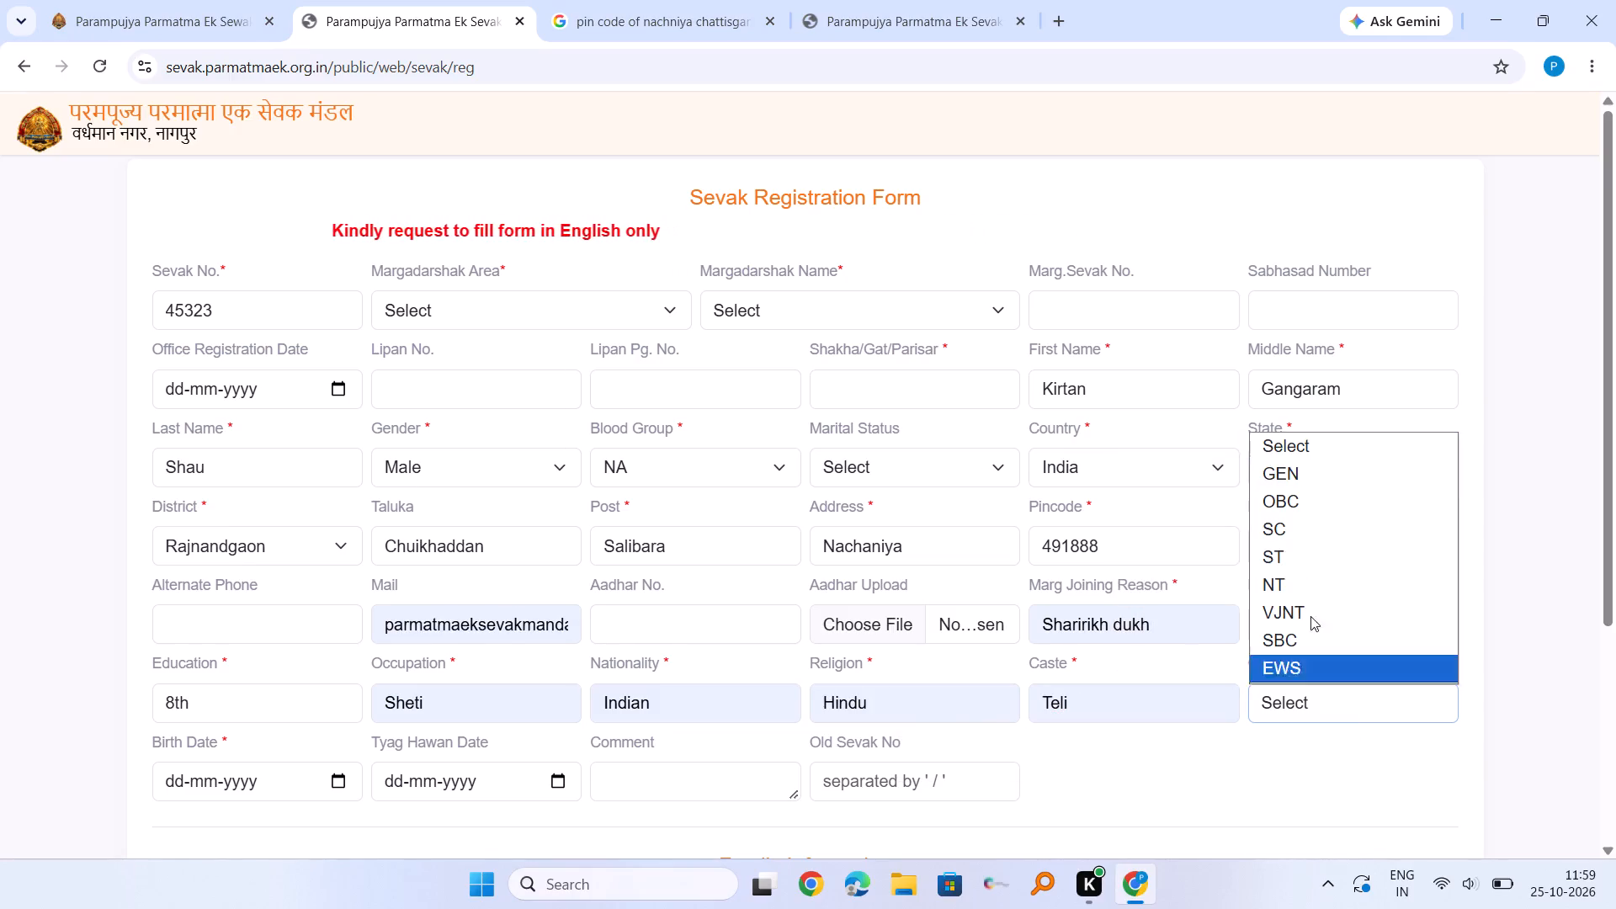
left_click(1288, 494)
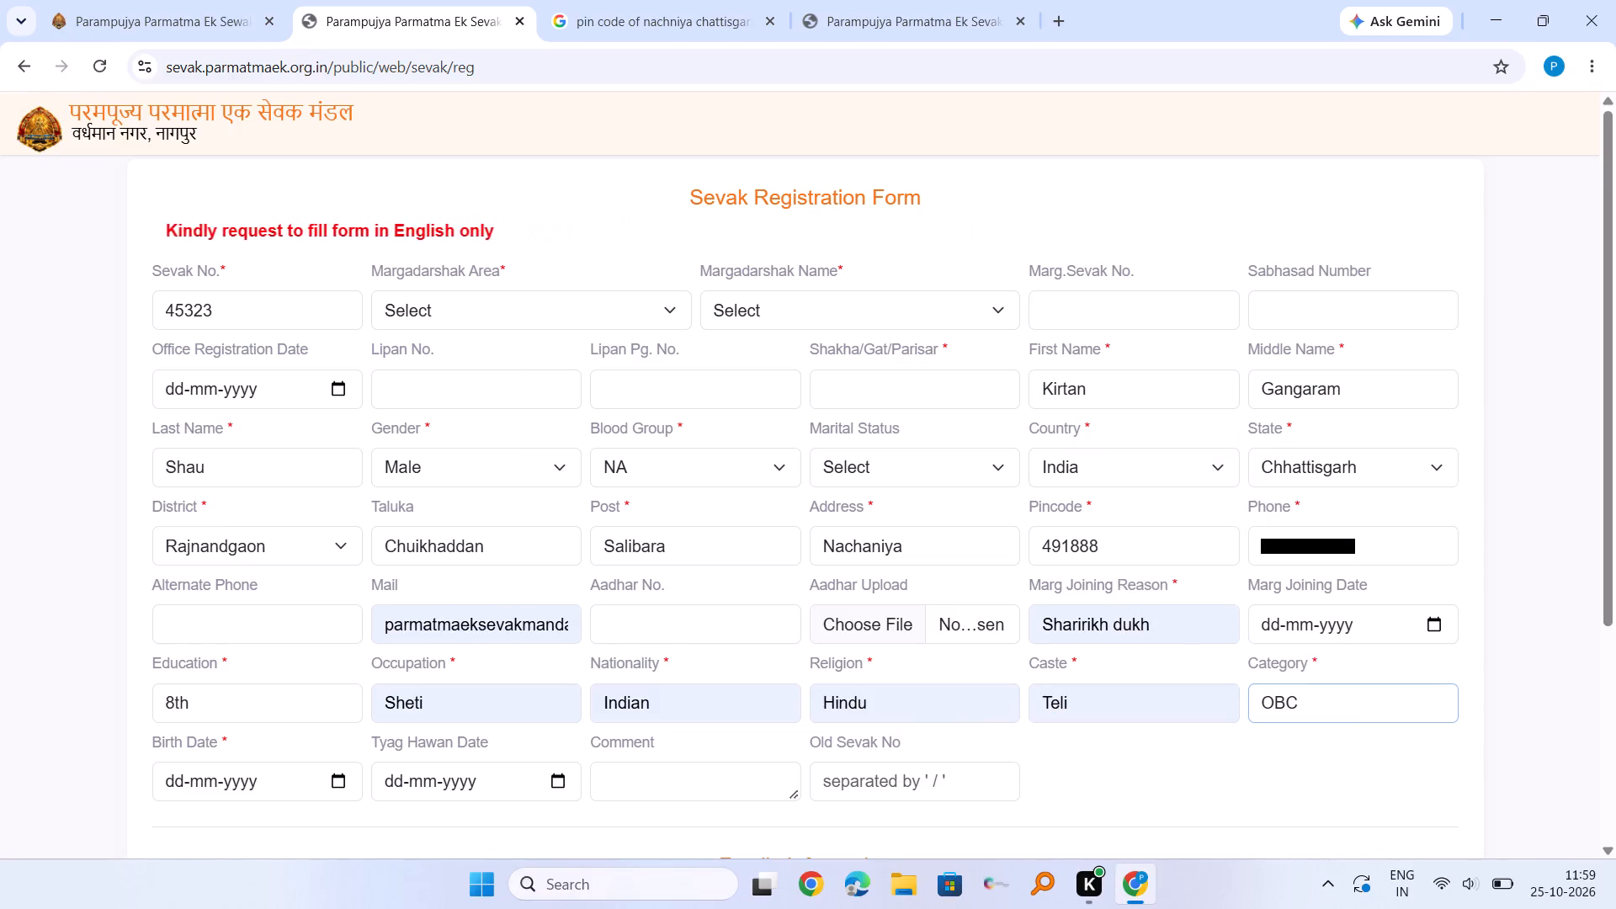
Enter the sevak's date of birth in the Birth Date field.
left_click(173, 779)
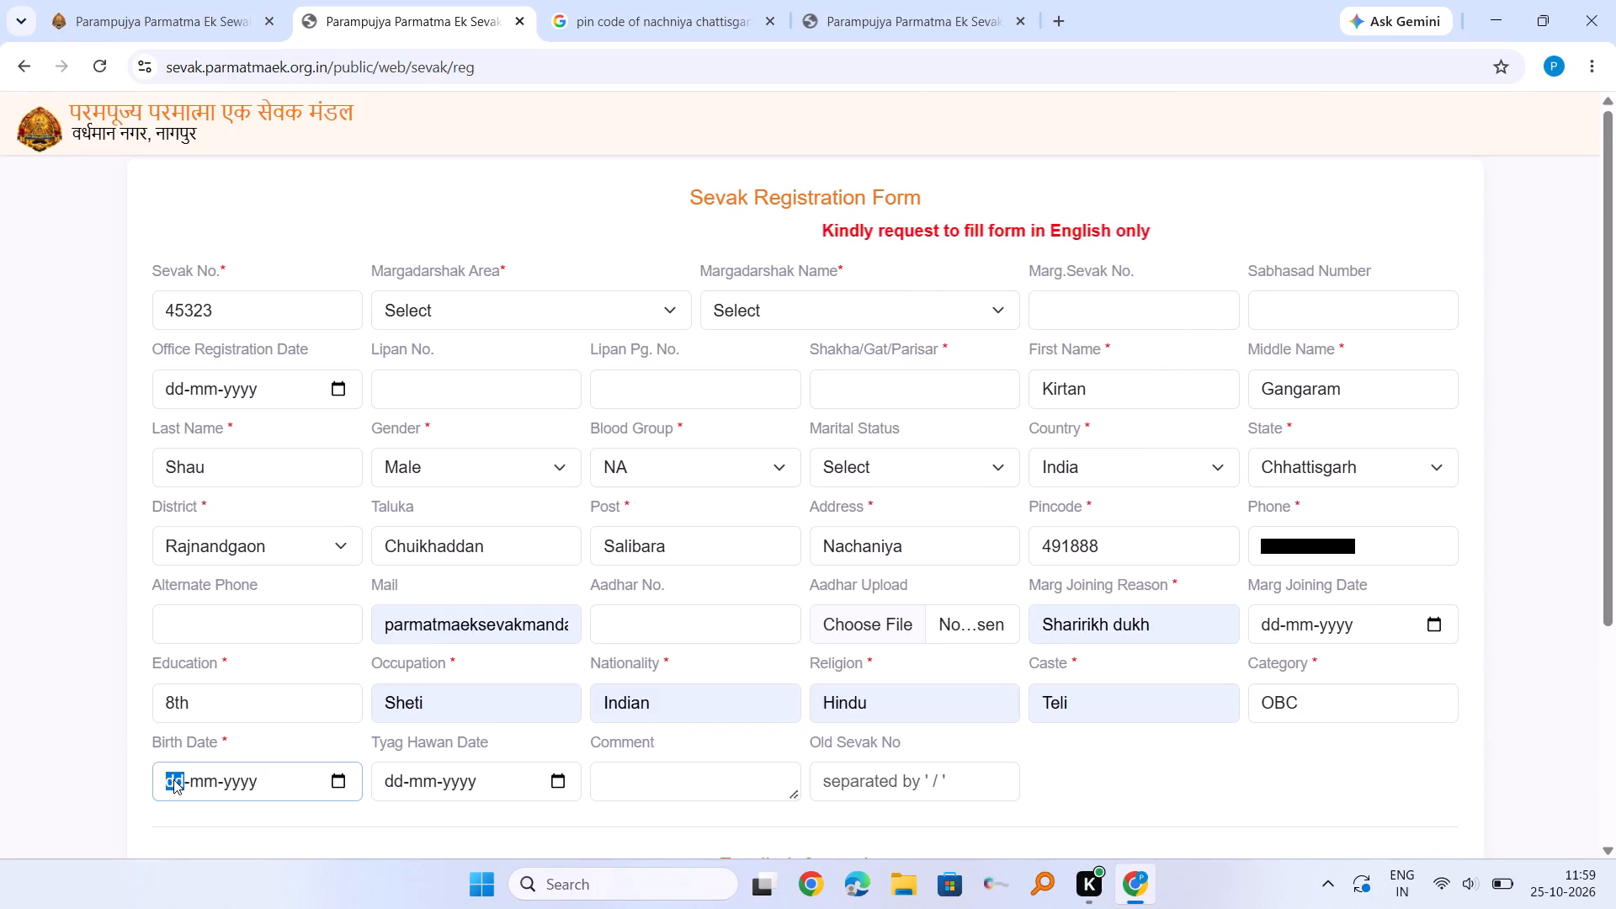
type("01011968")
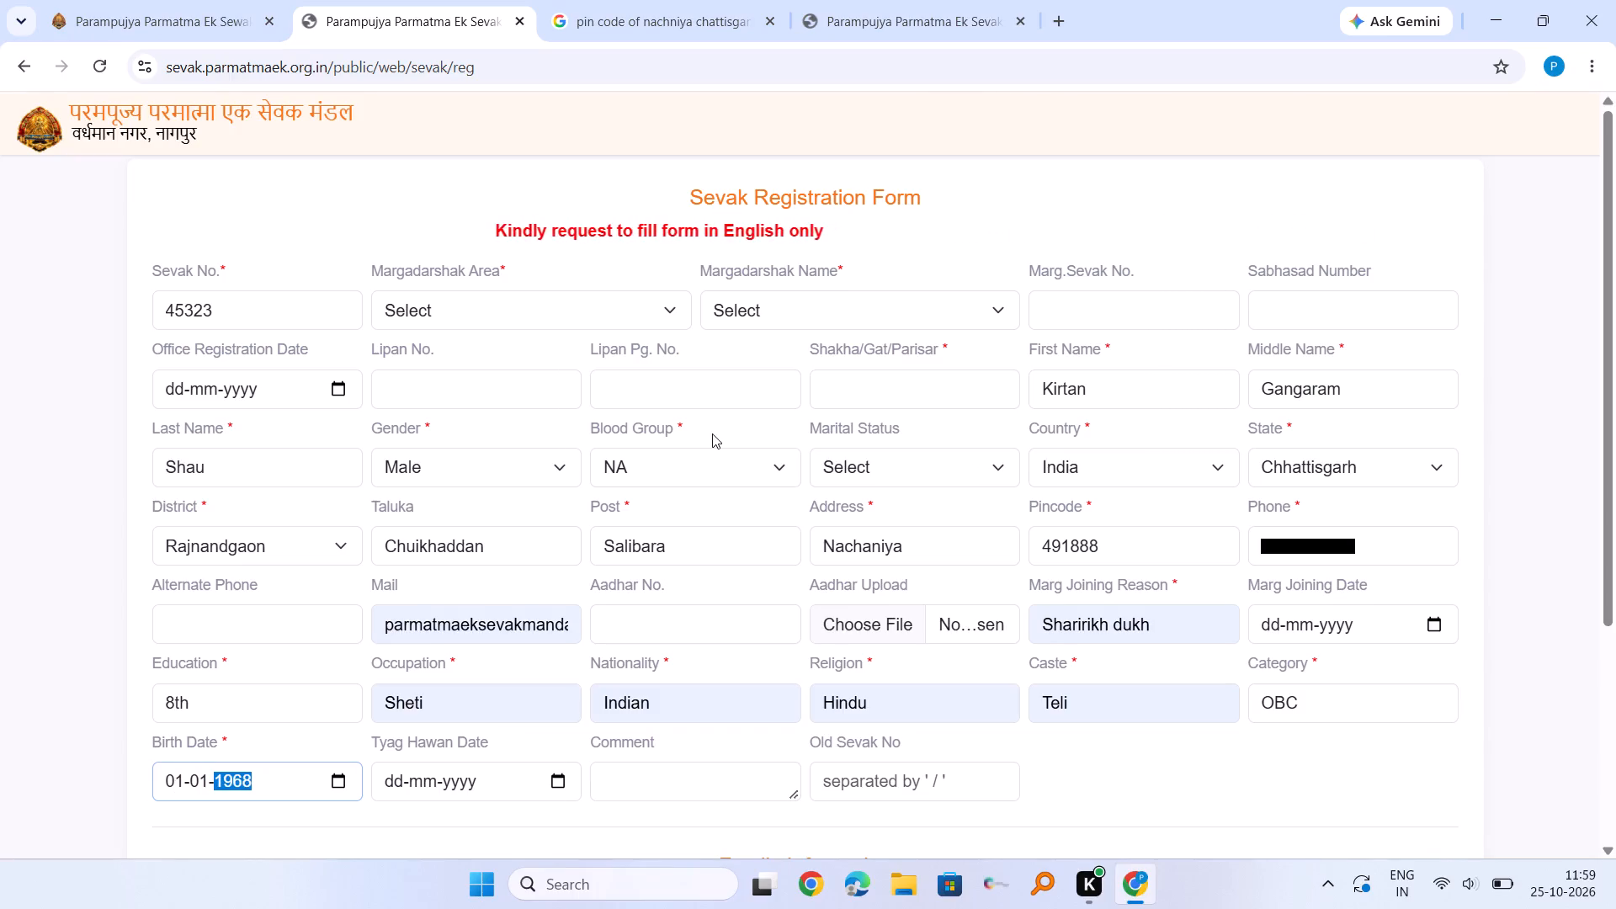
Enter Chhattisgarh in the Shakha/Gat/Parisar field.
left_click(898, 382)
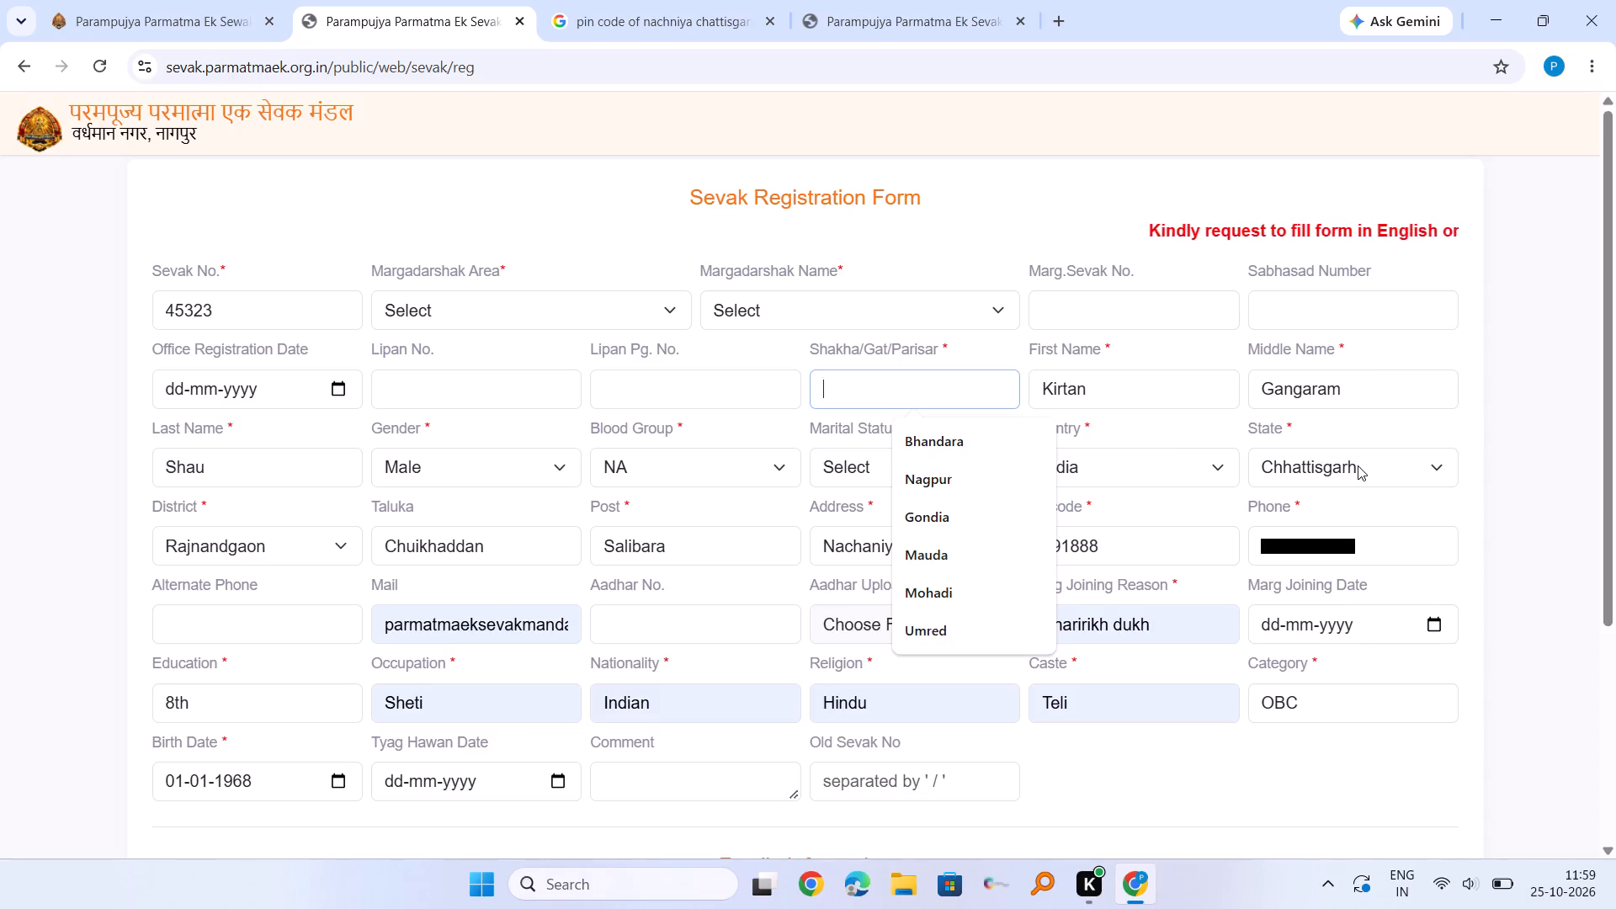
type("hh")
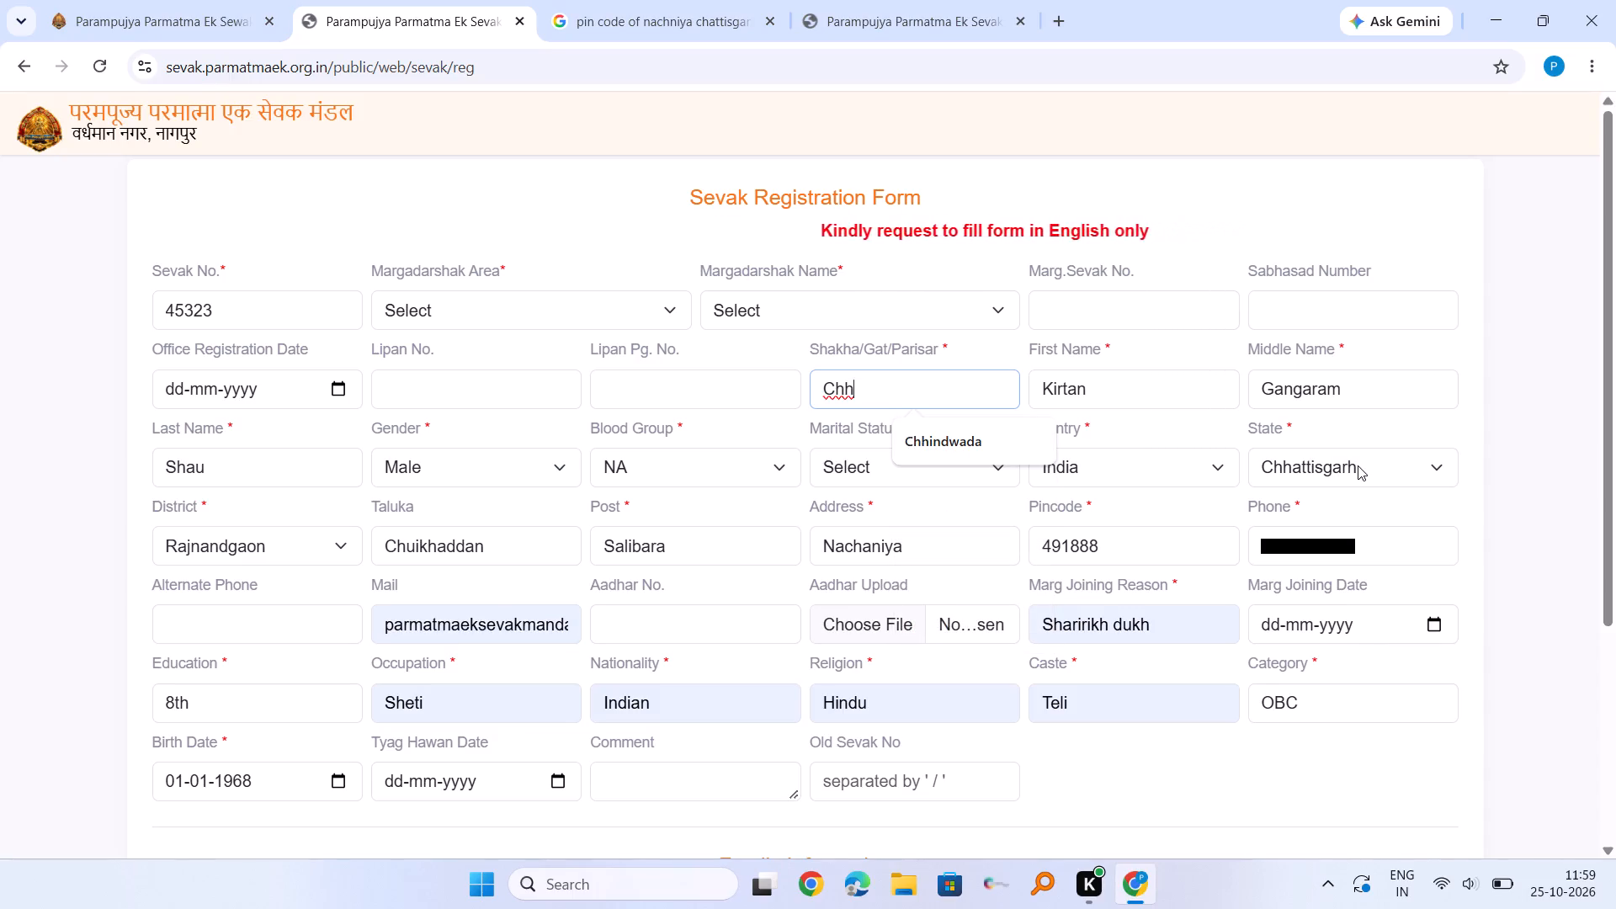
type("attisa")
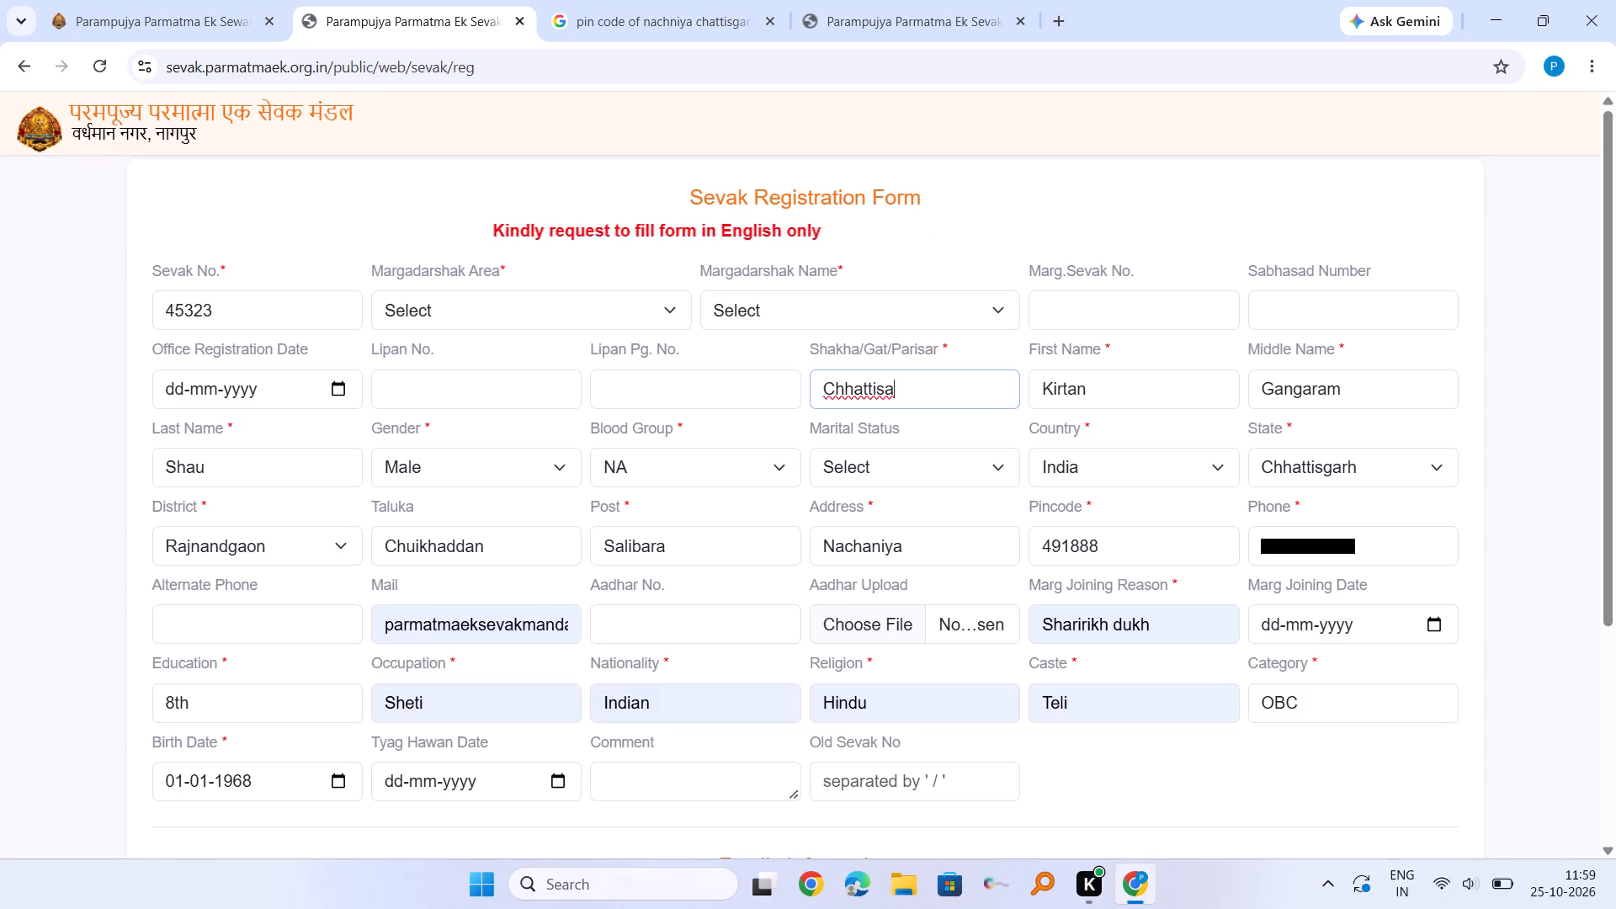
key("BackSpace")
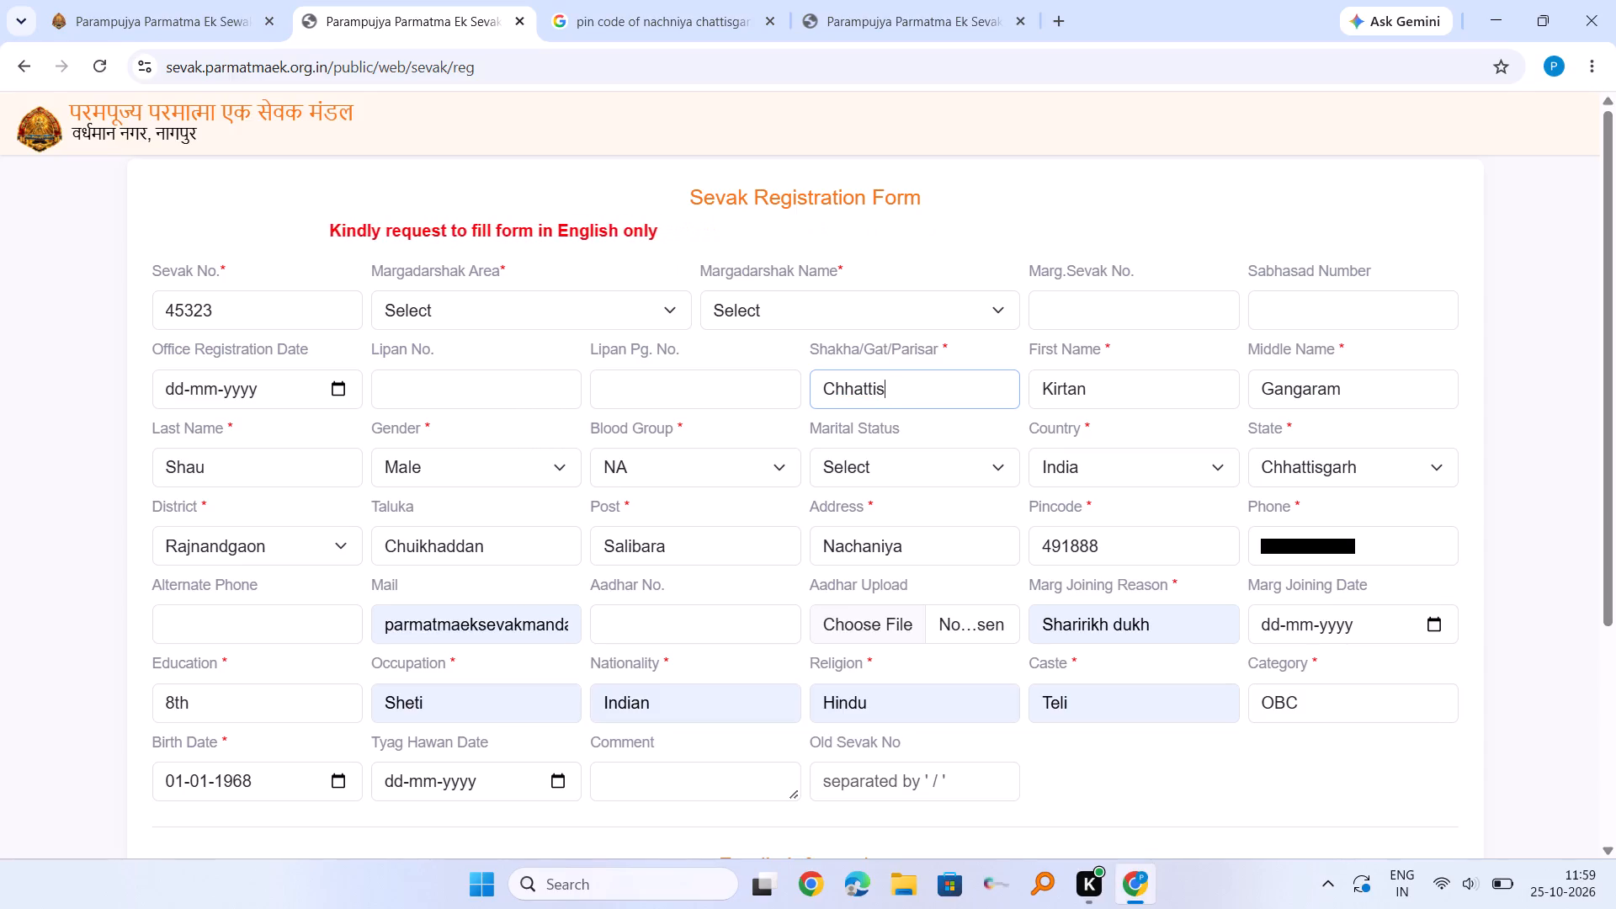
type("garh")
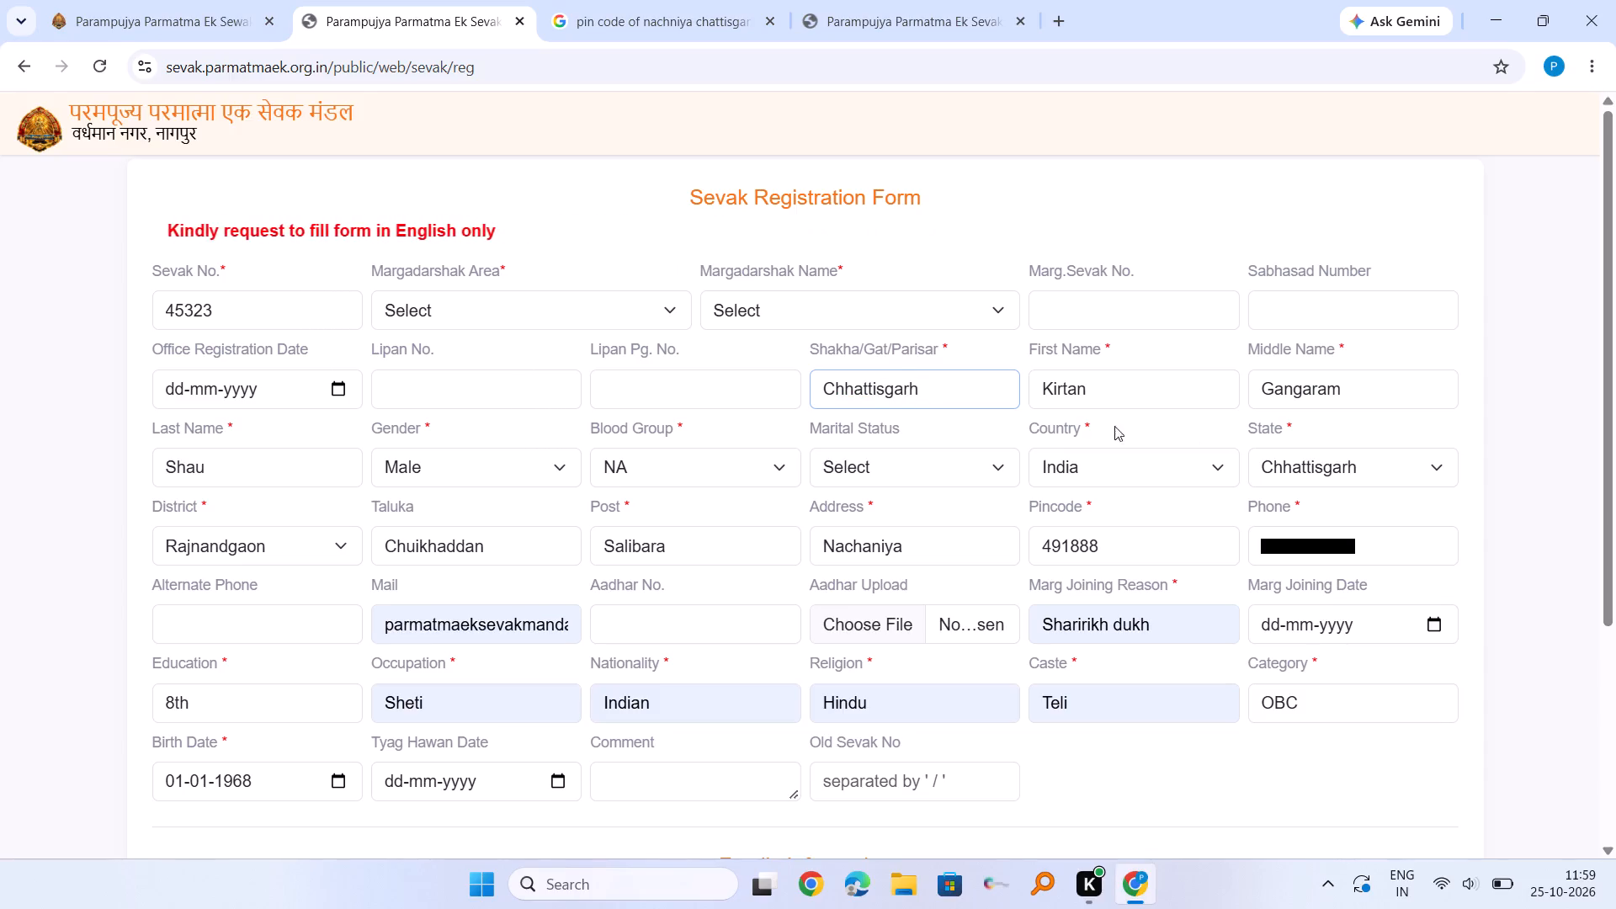
Look through the Margadarshak Area options, checking the entries starting with P and C.
left_click(633, 306)
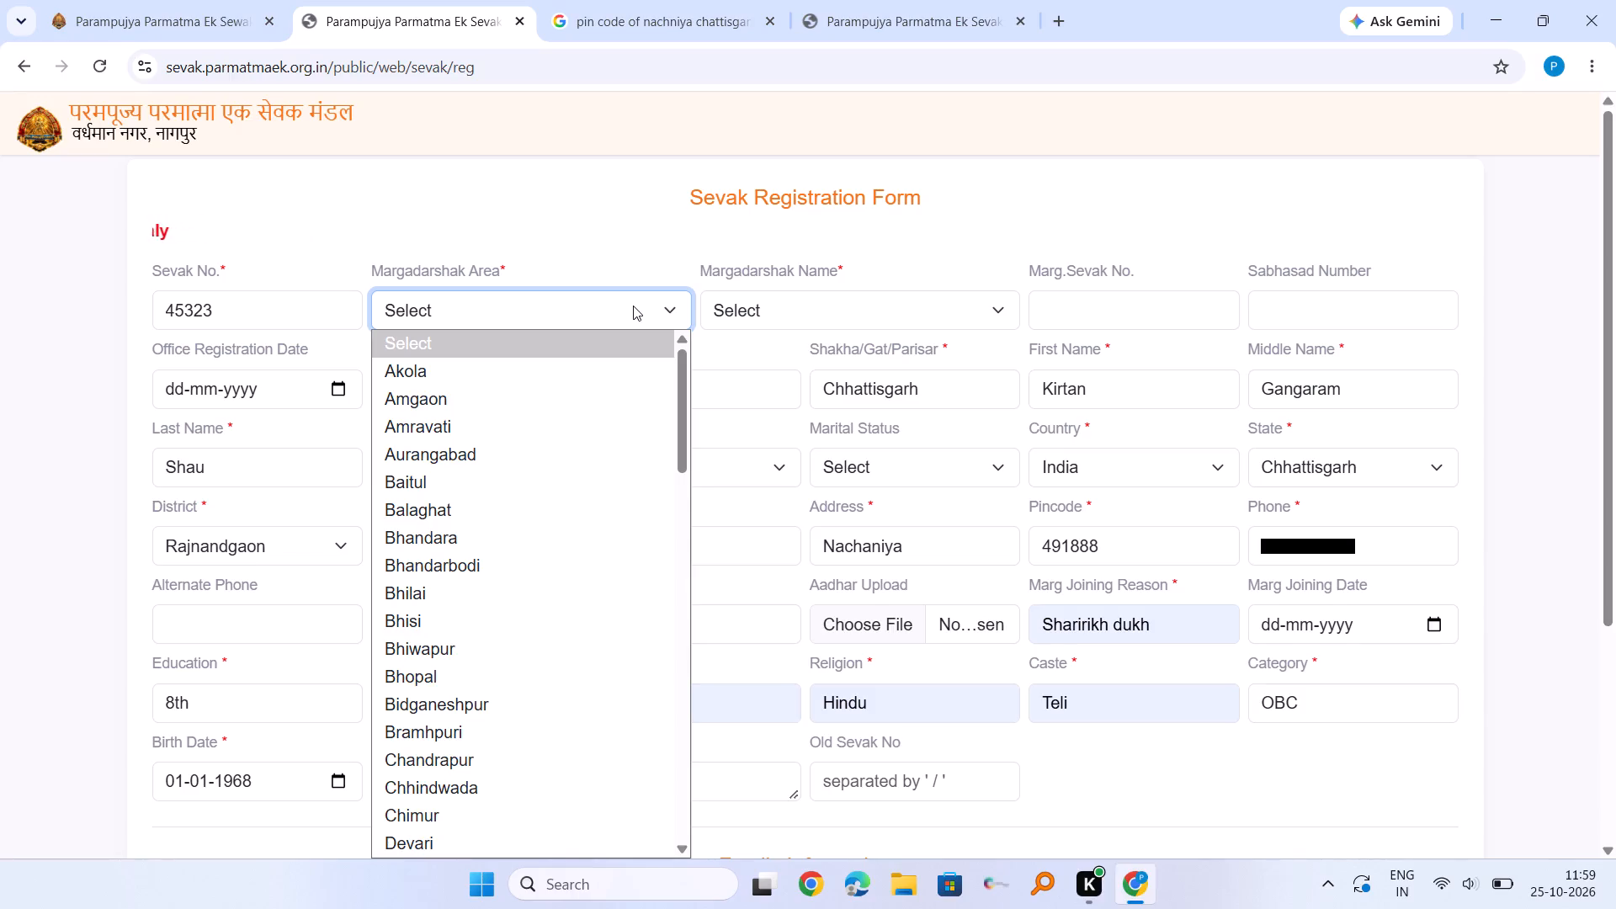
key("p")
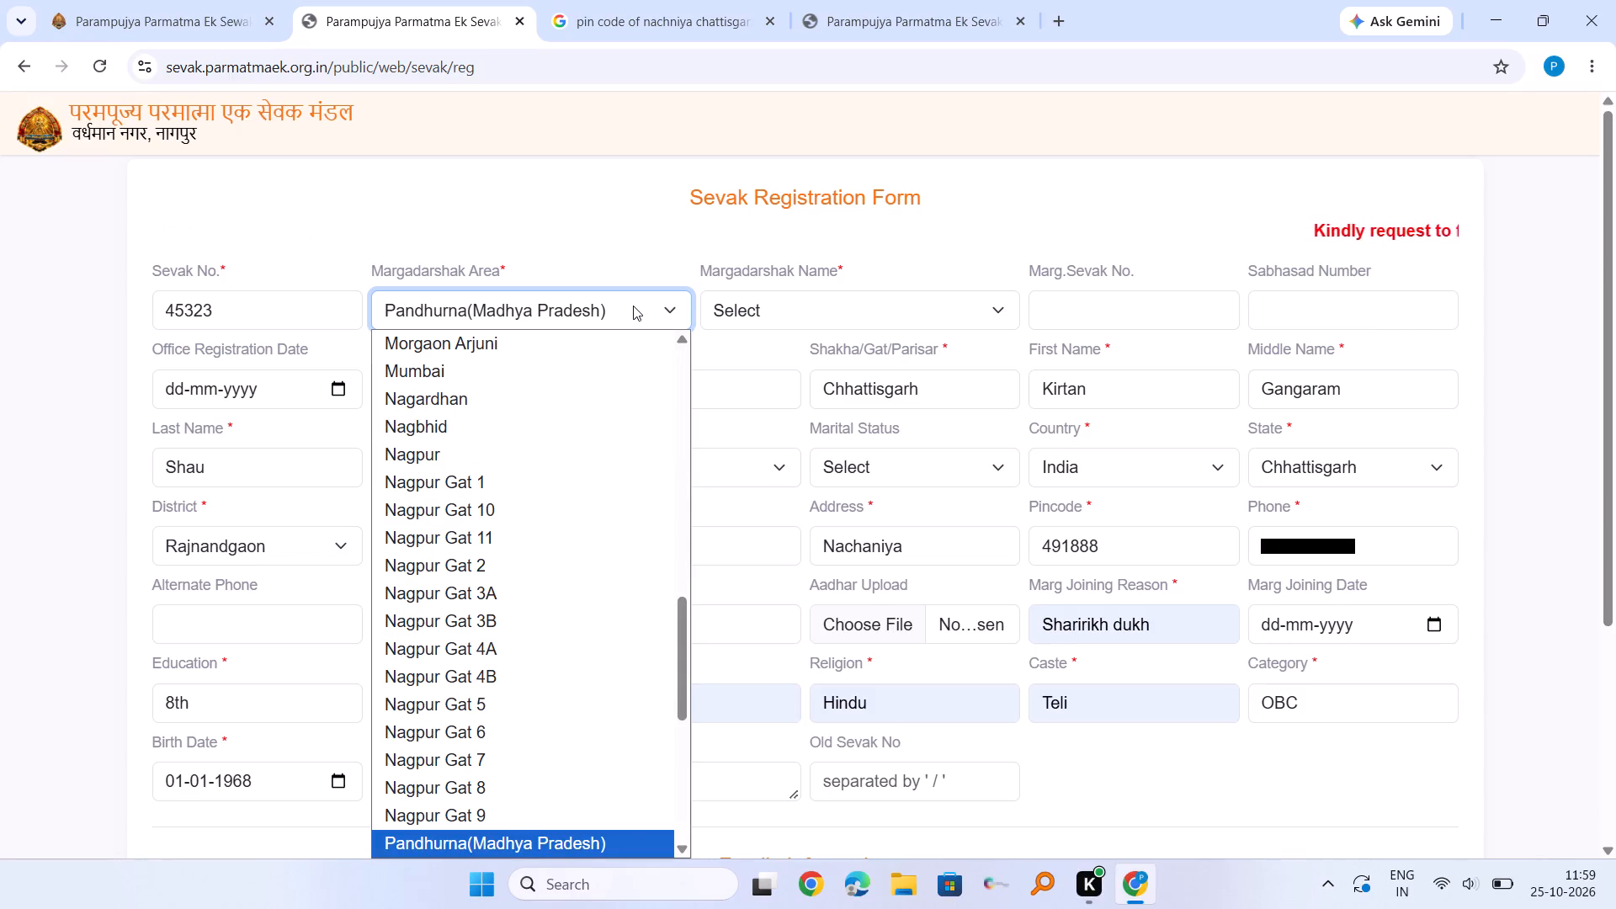
key("Down")
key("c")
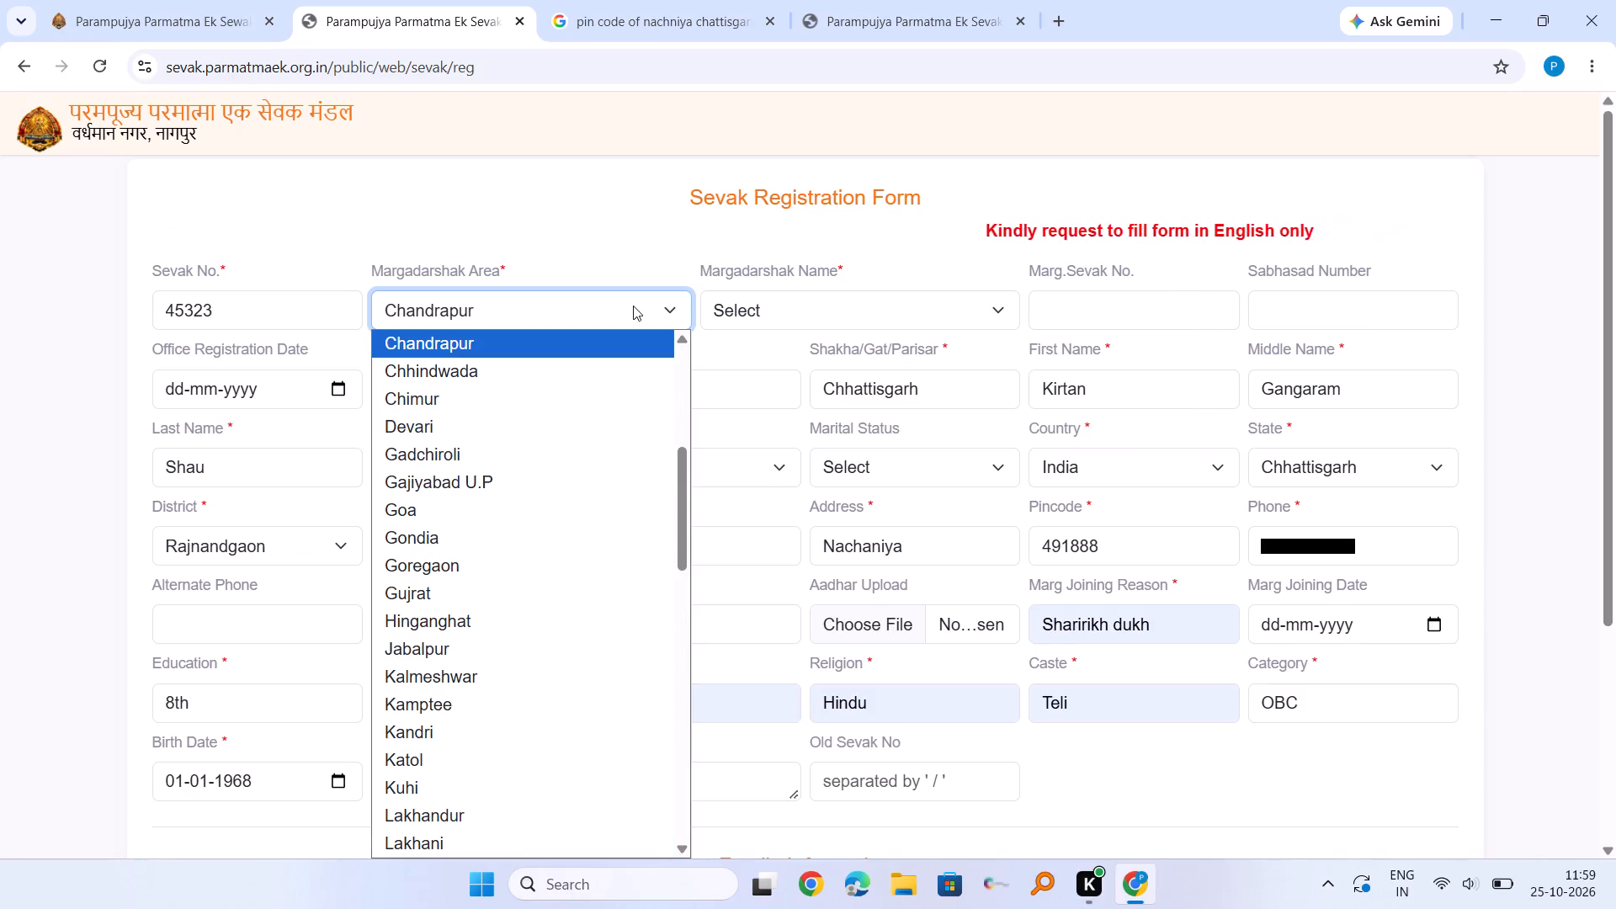
key("Up")
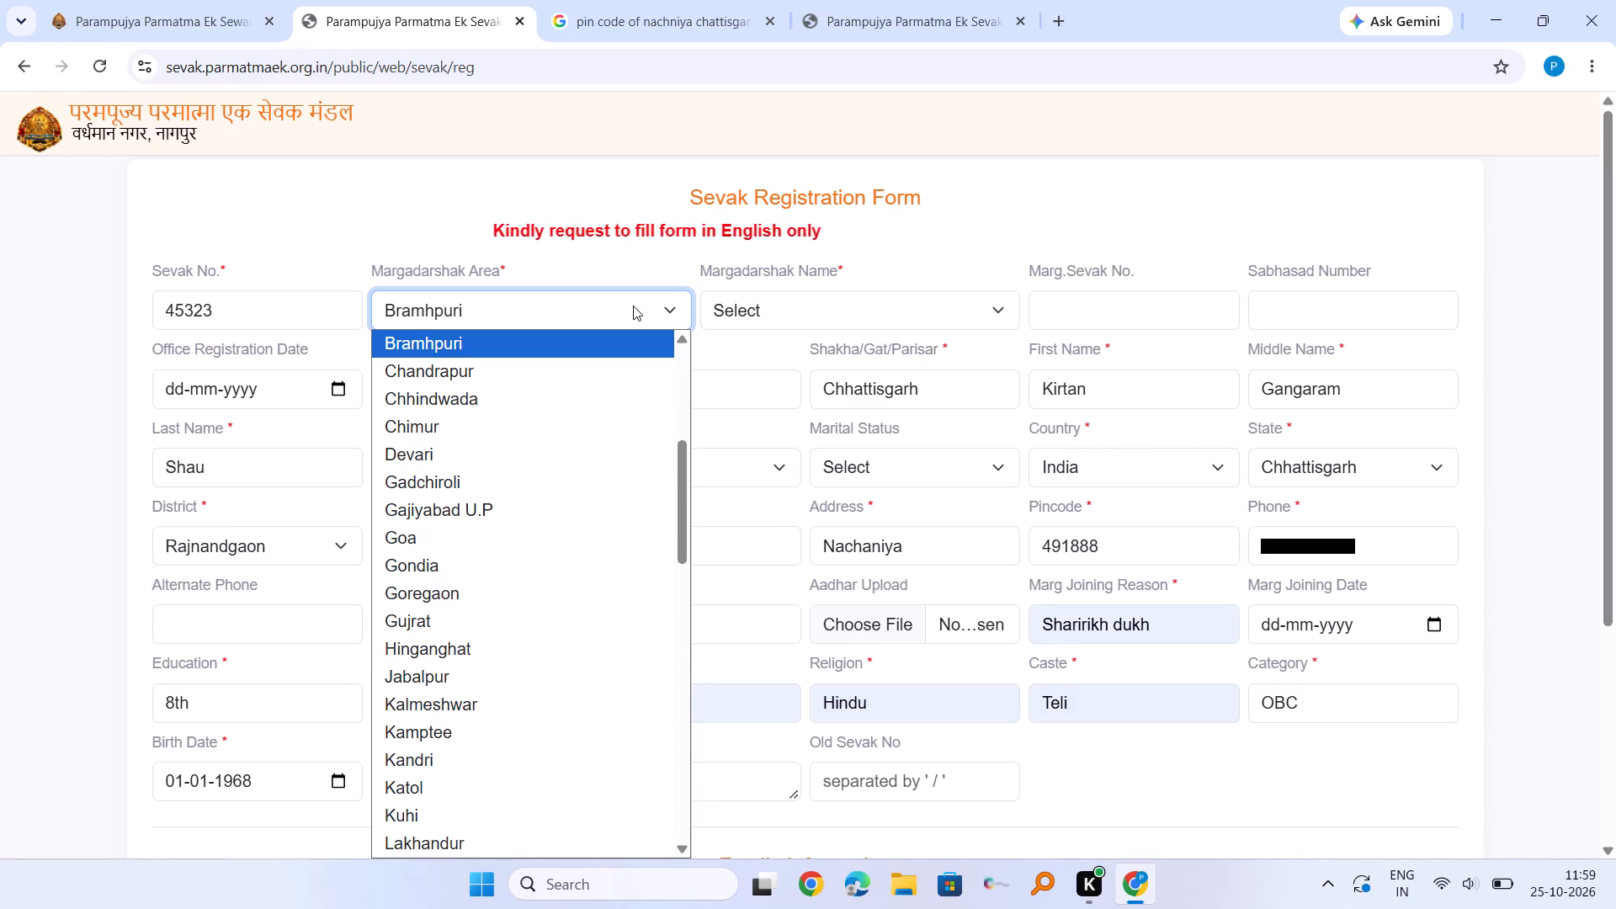
Switch to the Existing Margadarshak List and clear its previous search term.
left_click(842, 0)
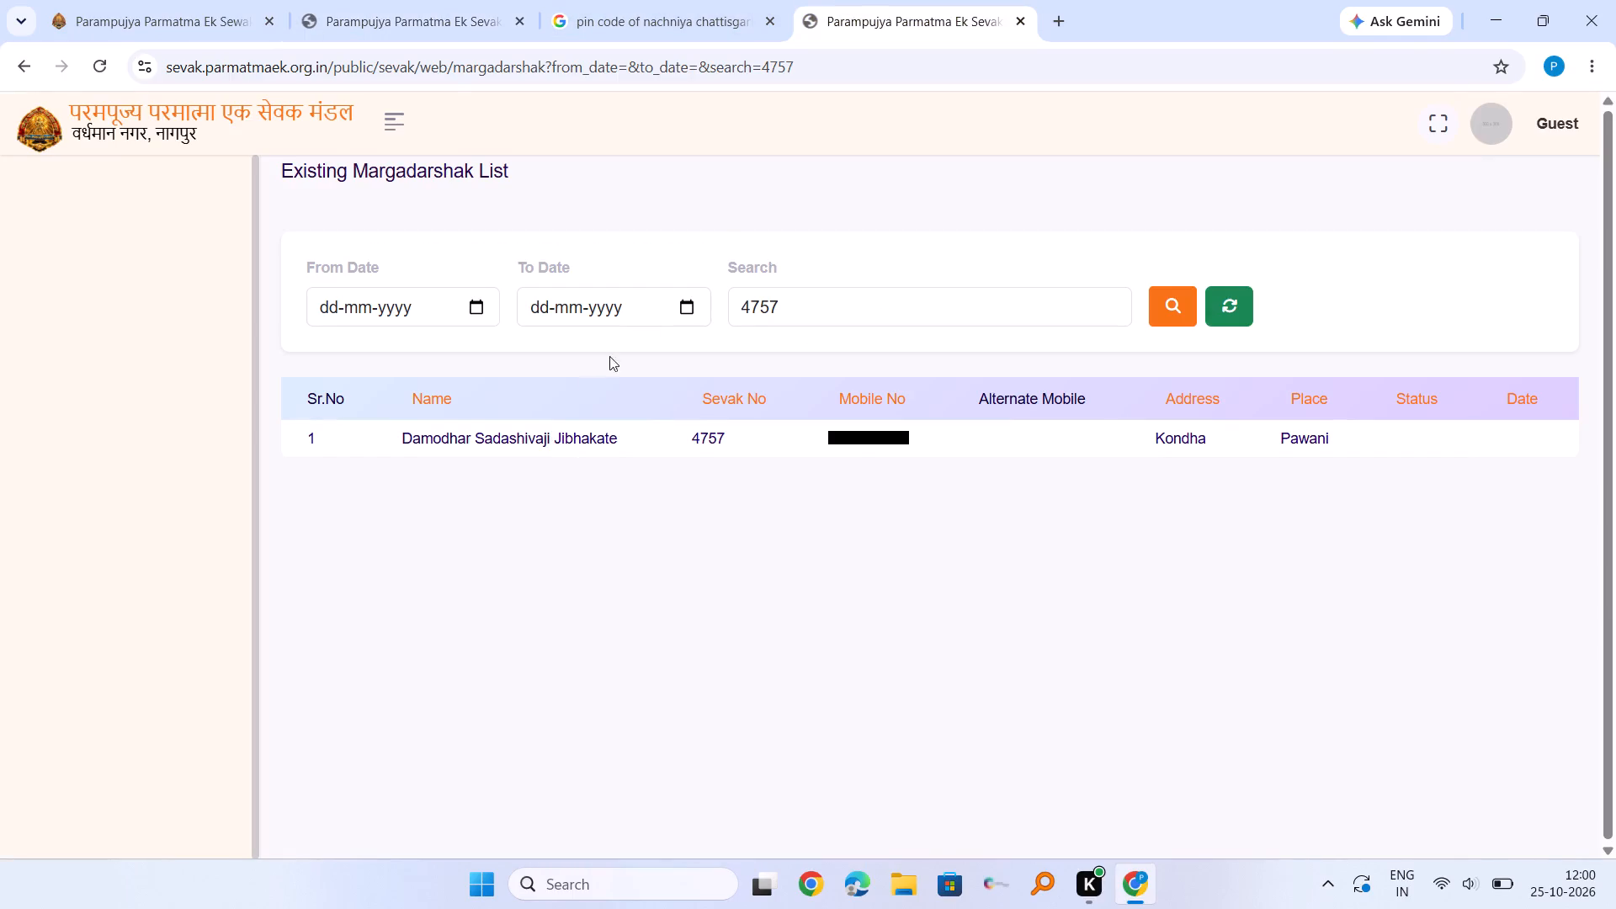
double_click(751, 301)
key("BackSpace")
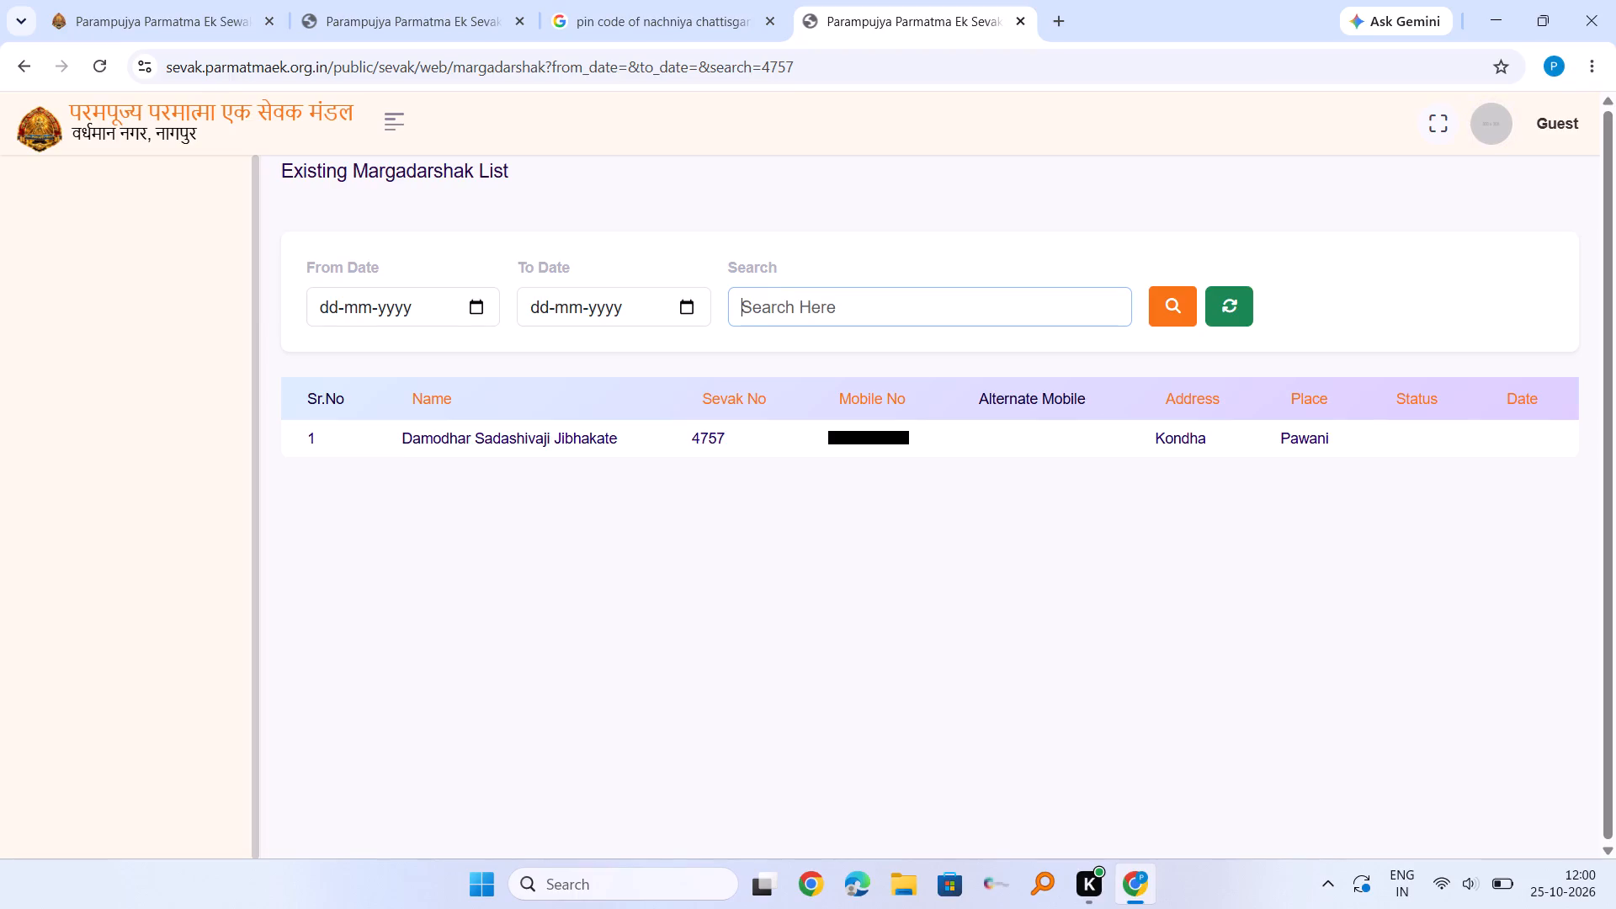
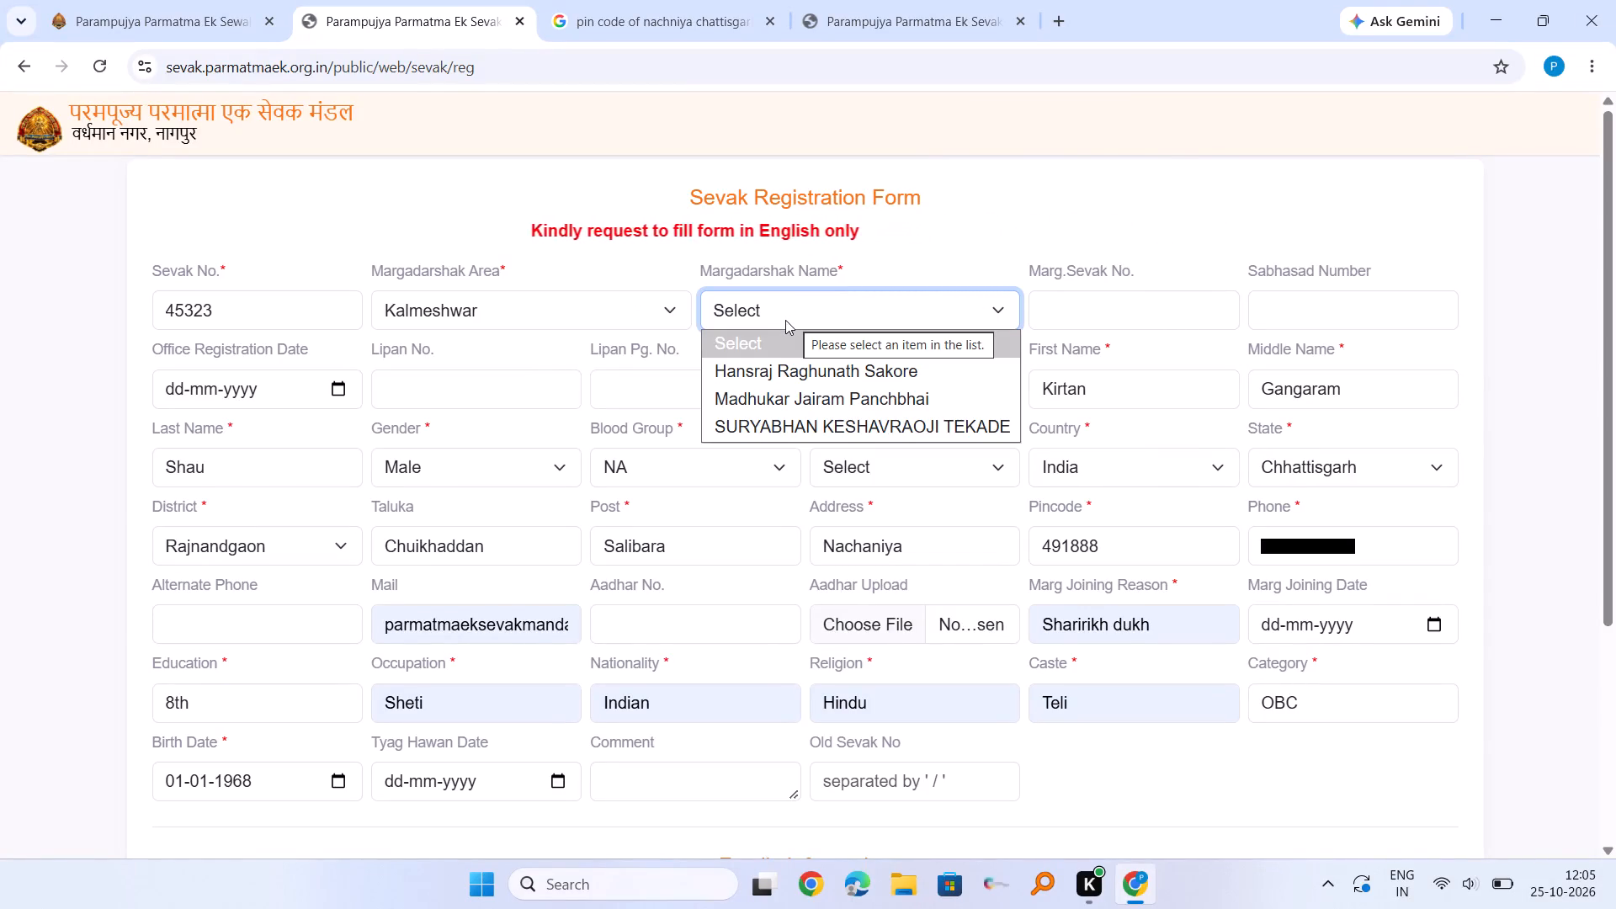
Check the Margadarshak Name options for the Kalmeshwar, Kandri and Katol areas.
left_click(785, 320)
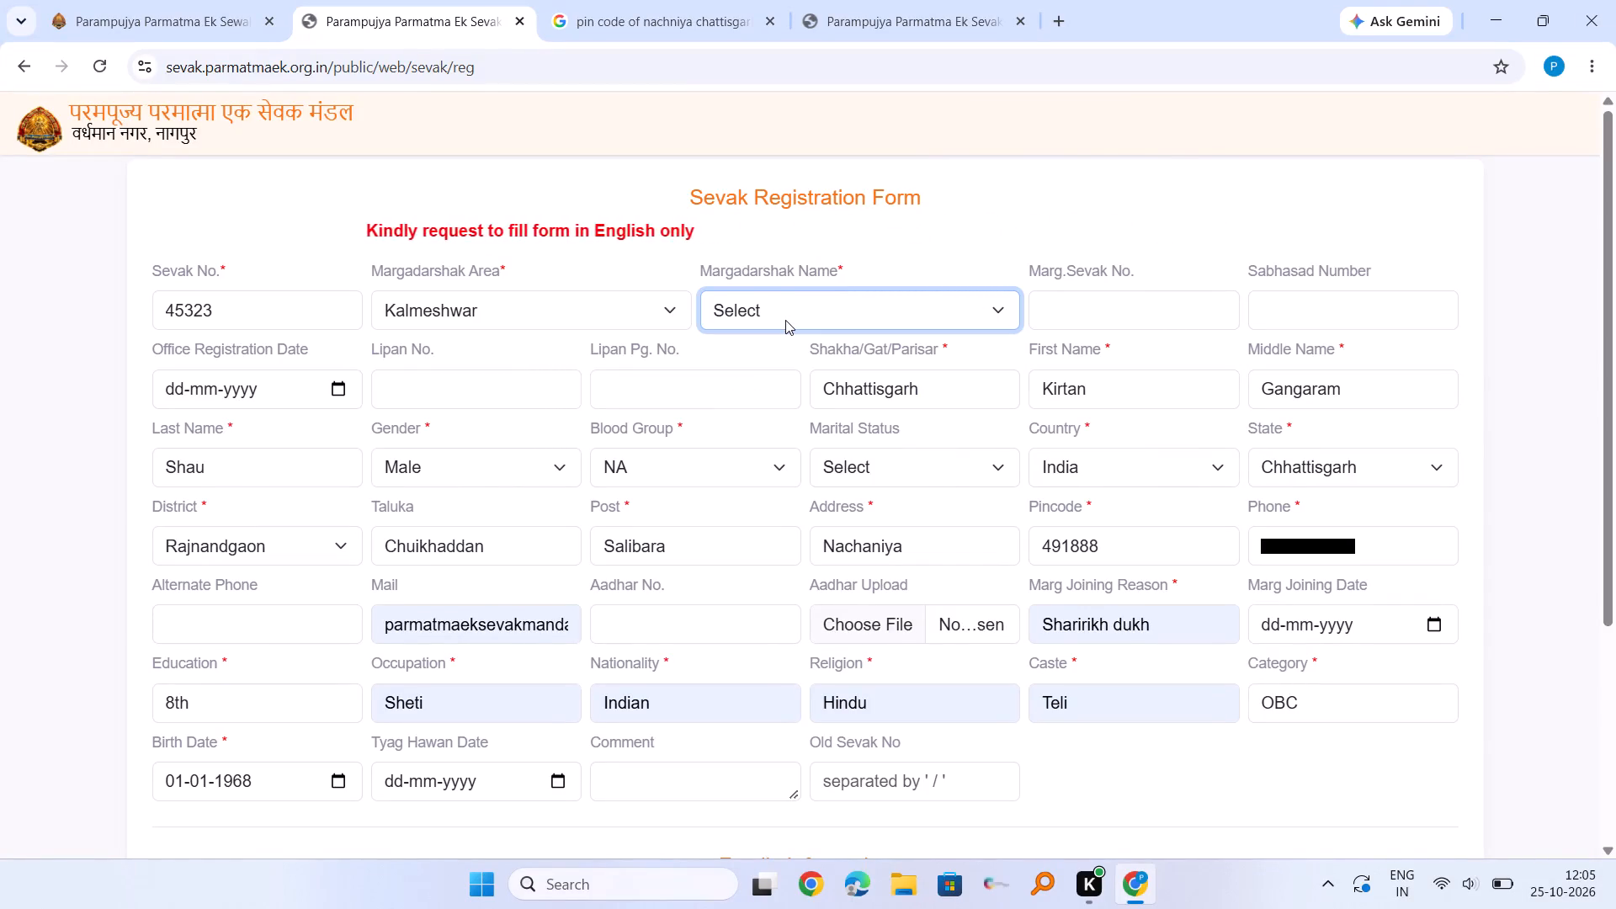
left_click(785, 320)
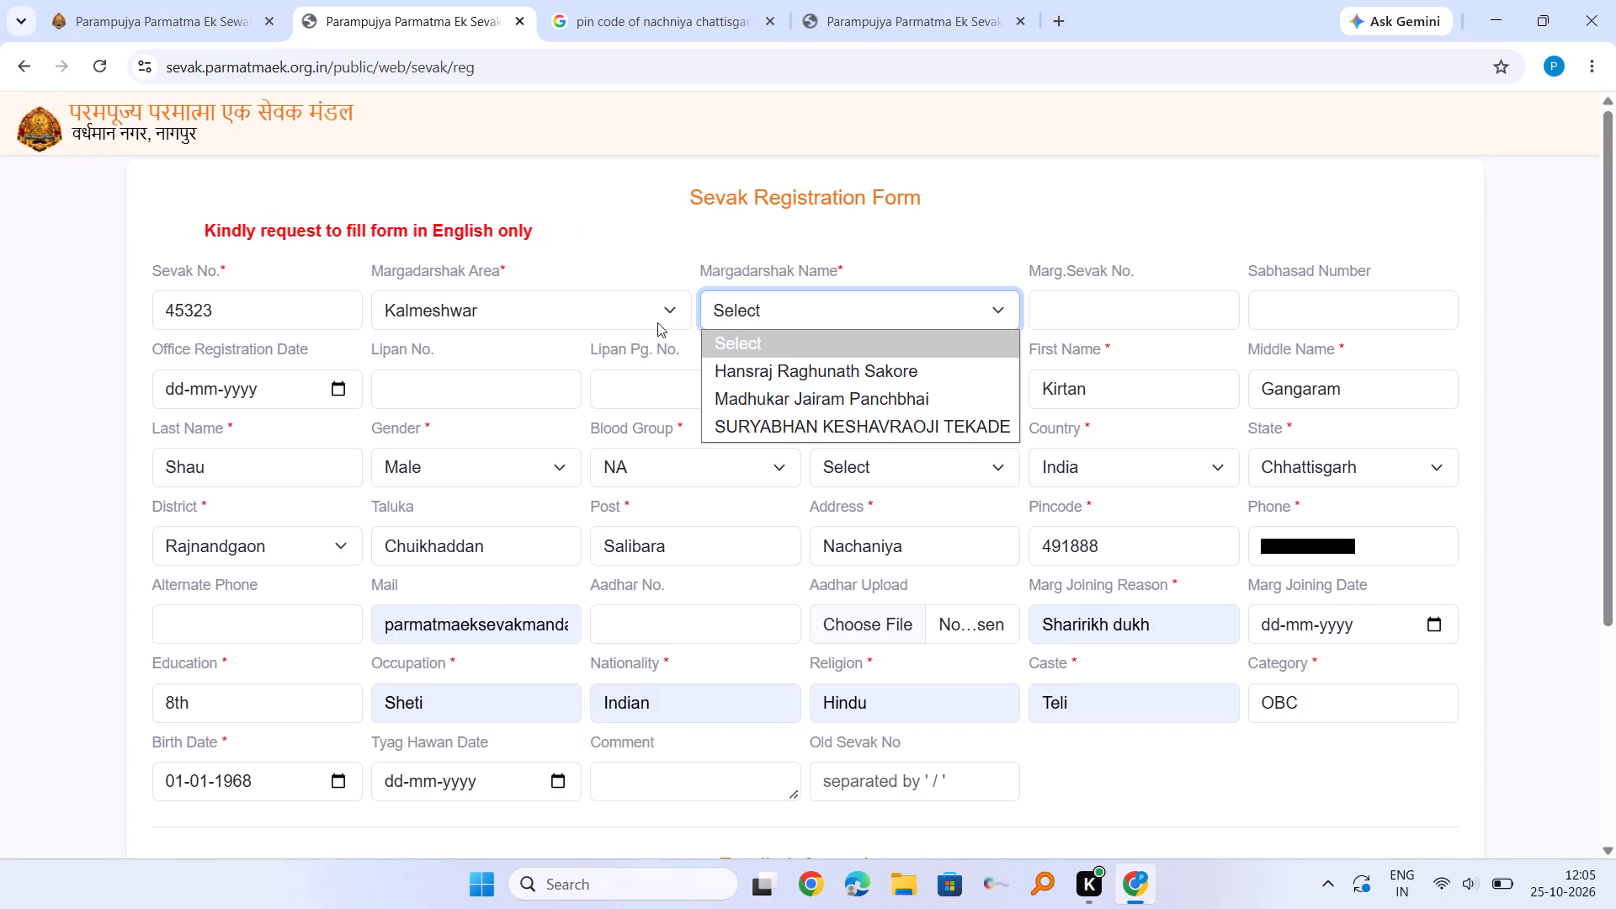
left_click(651, 326)
key("Down")
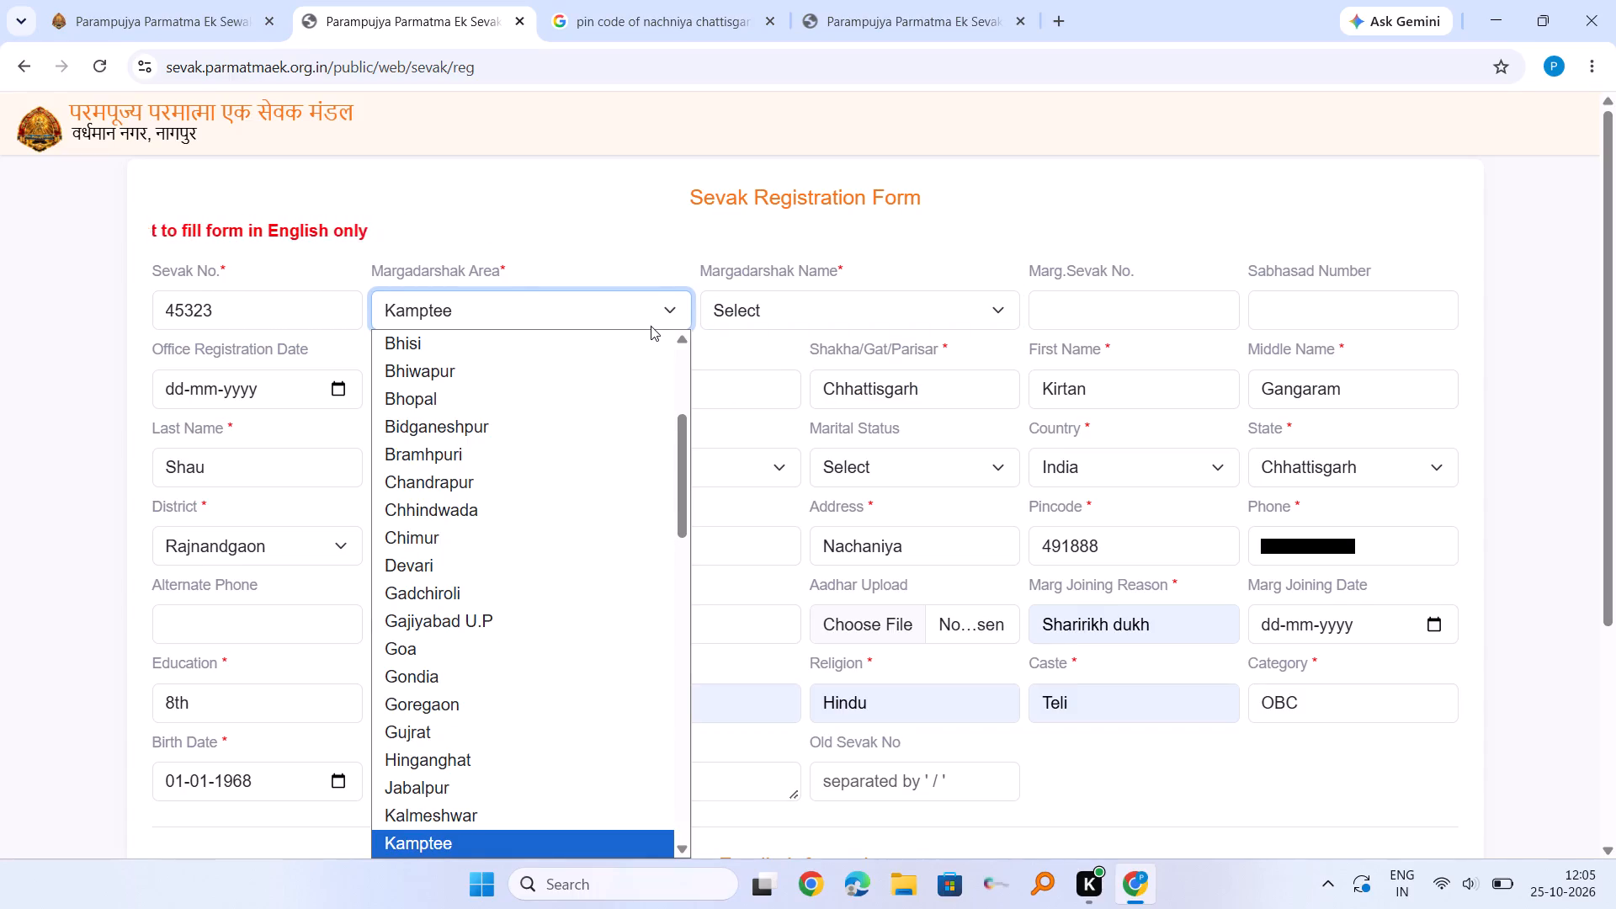
key("Down")
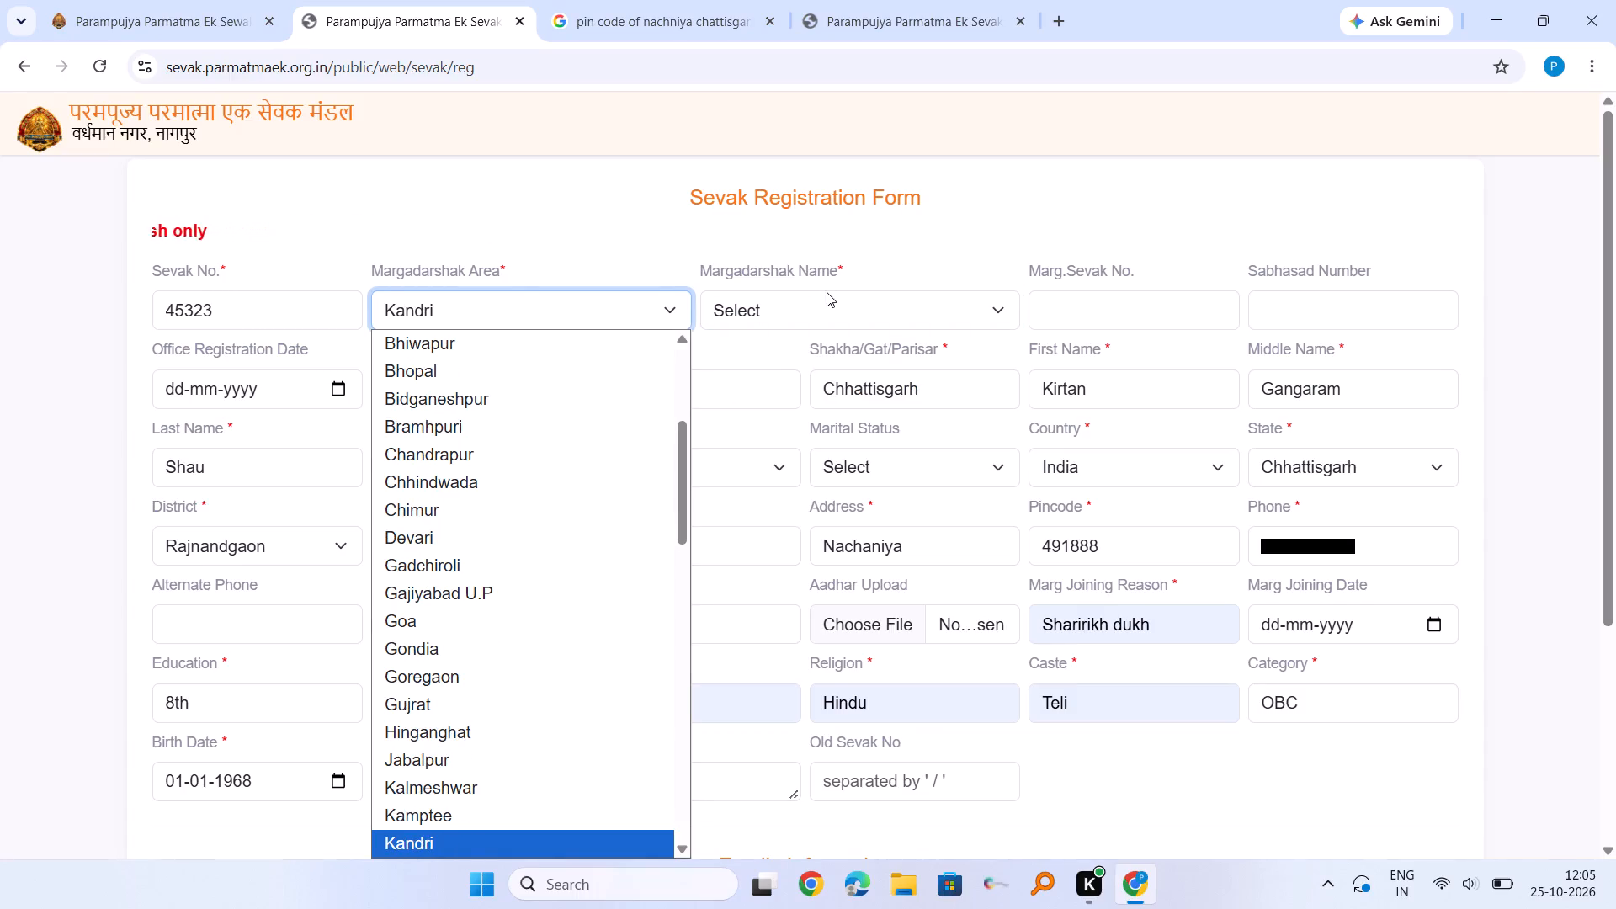
left_click(827, 292)
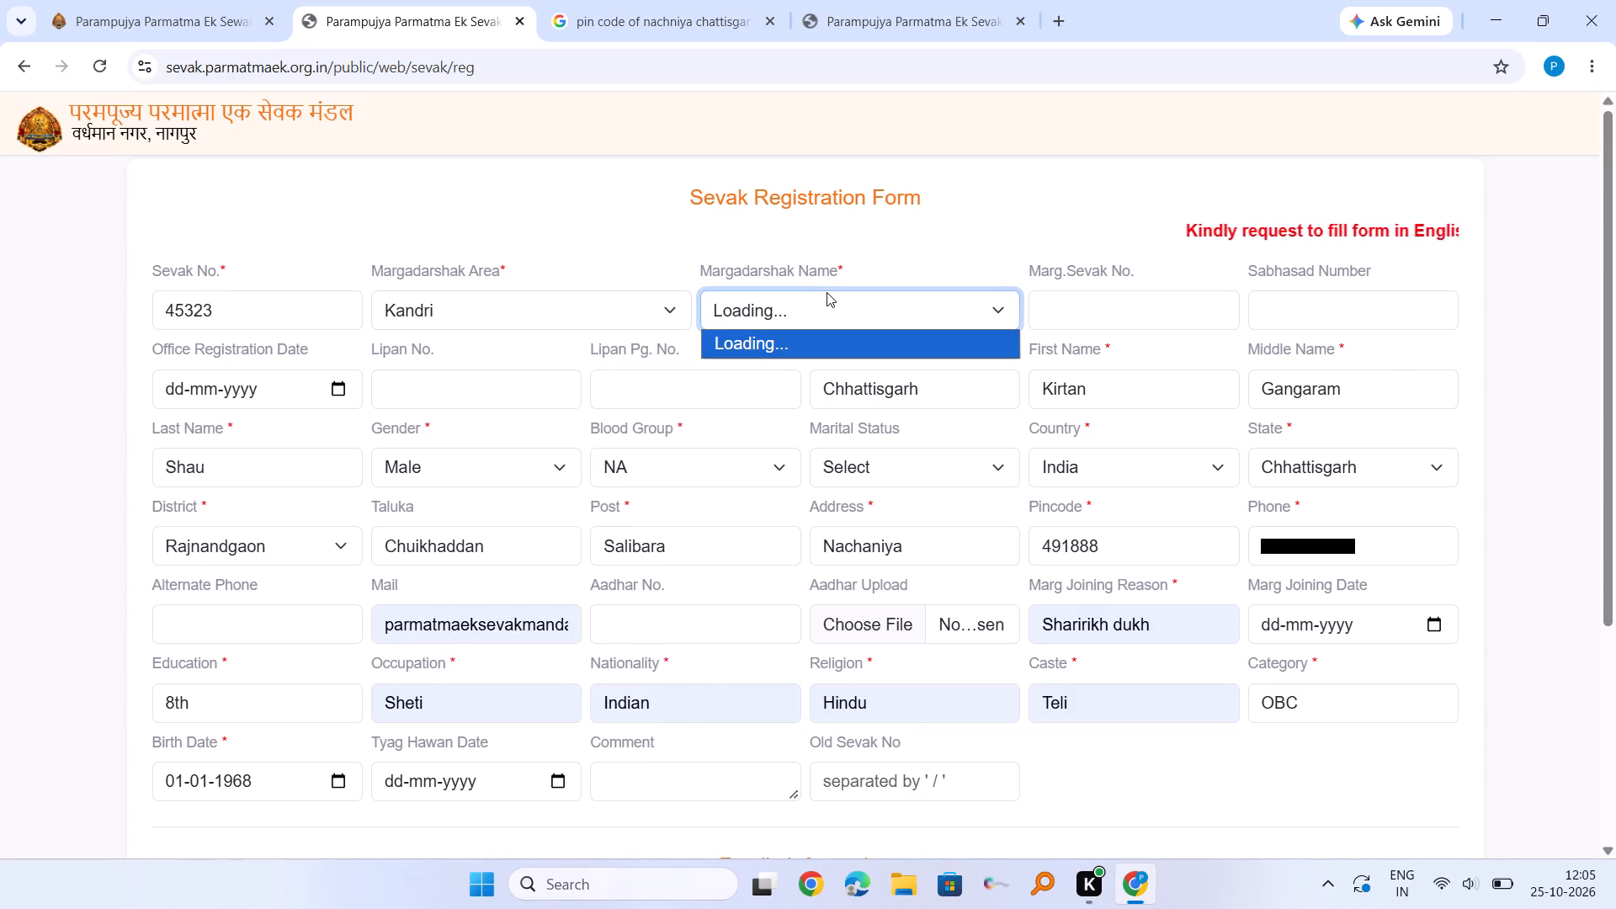
left_click(636, 314)
key("Down")
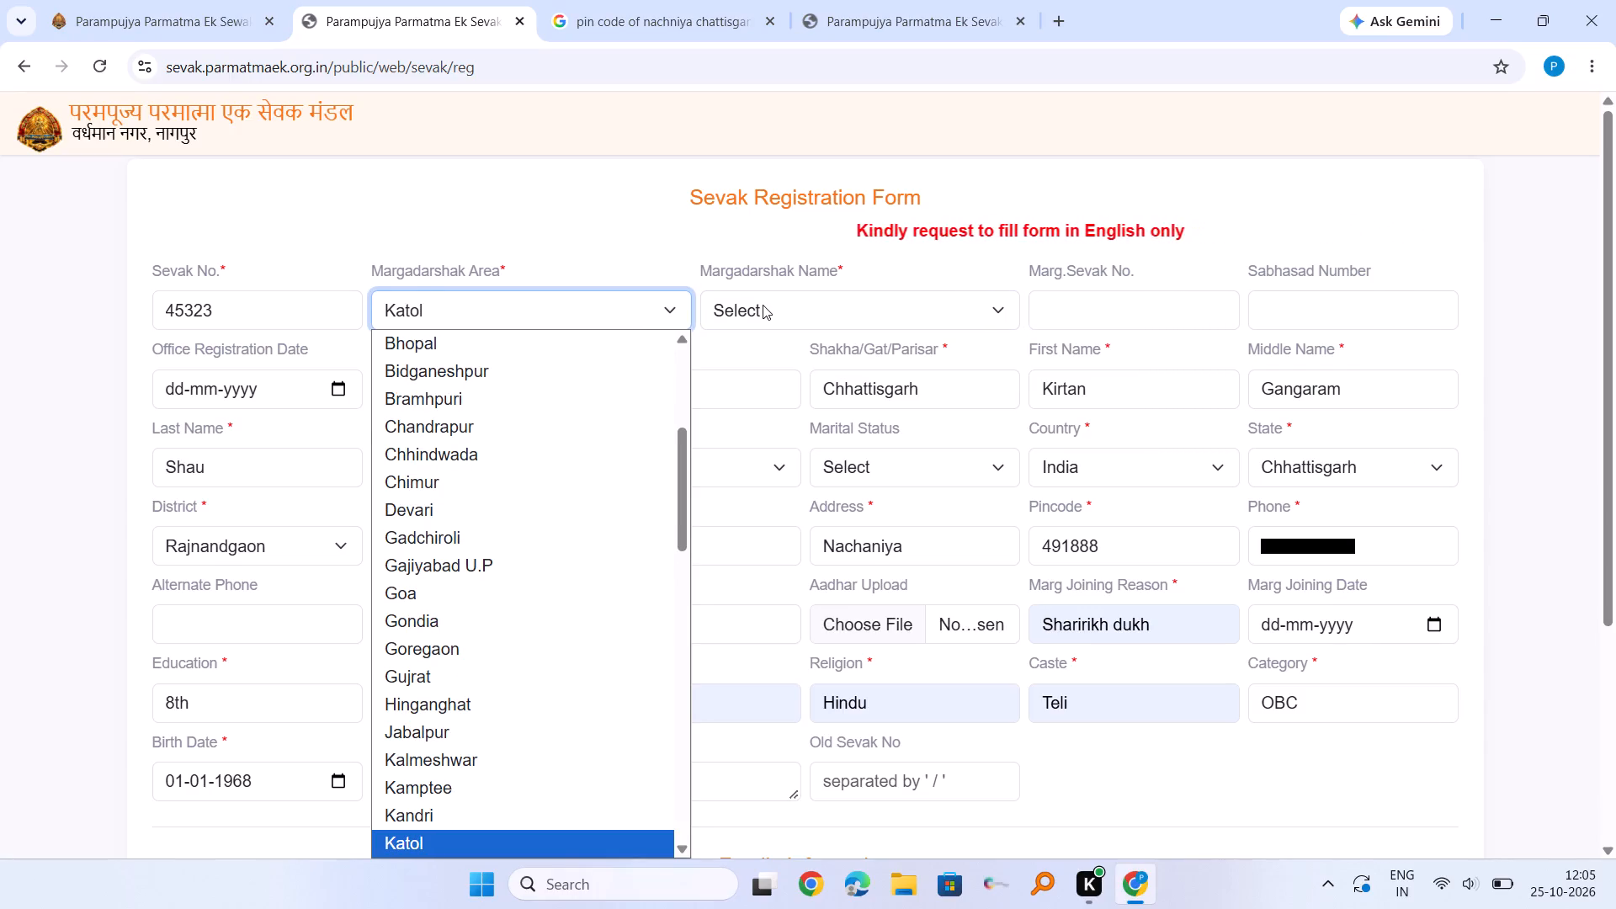
left_click(763, 305)
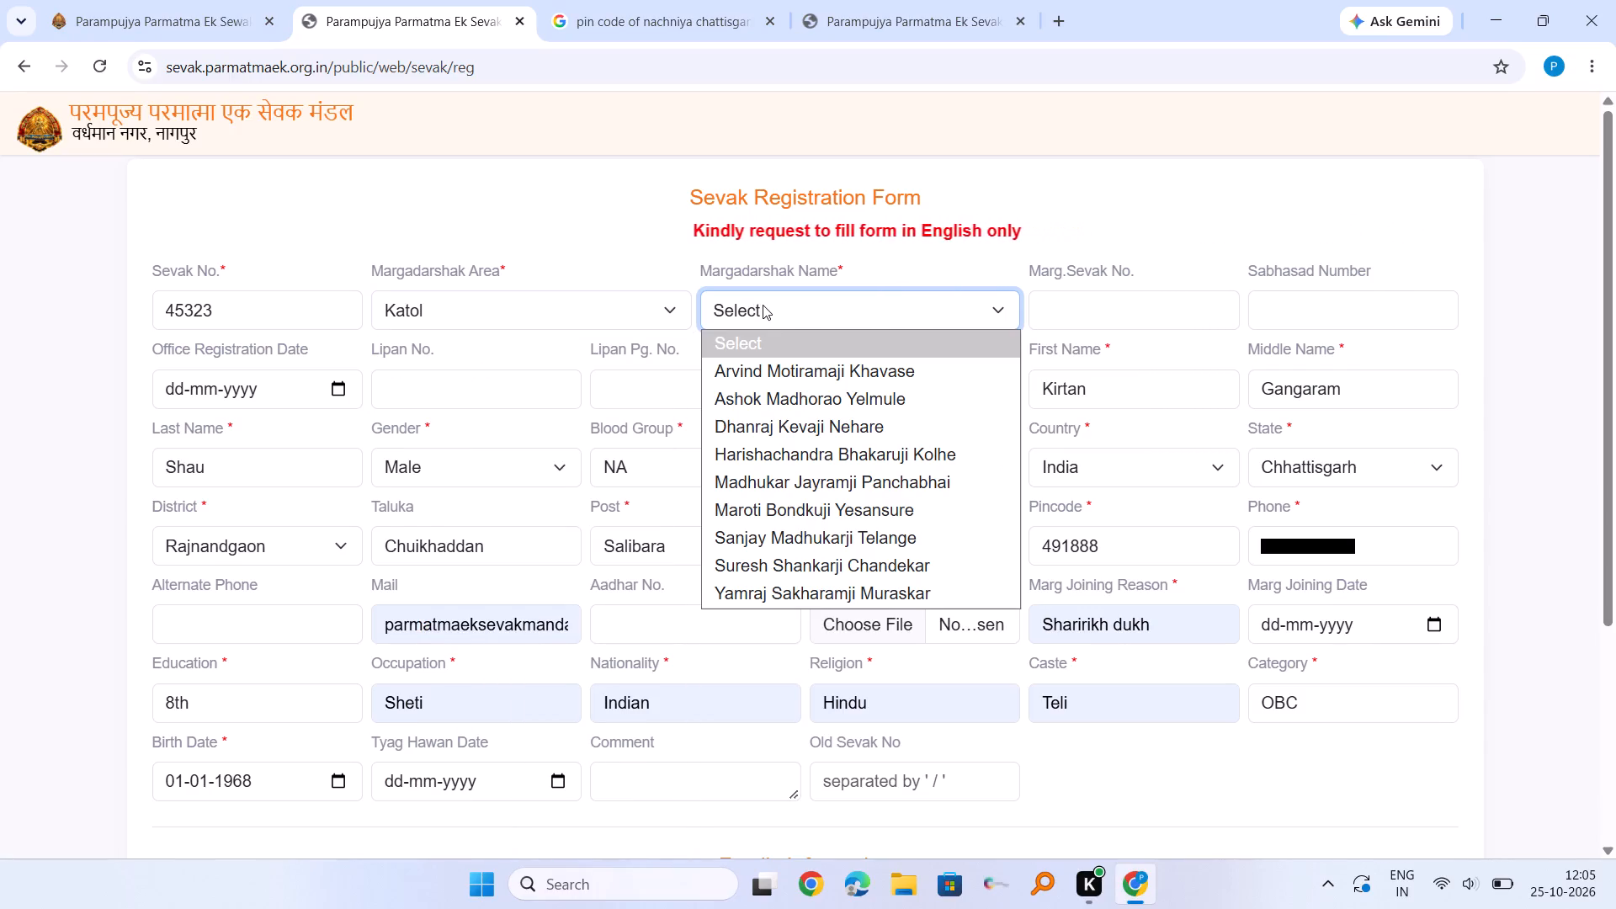
key("k")
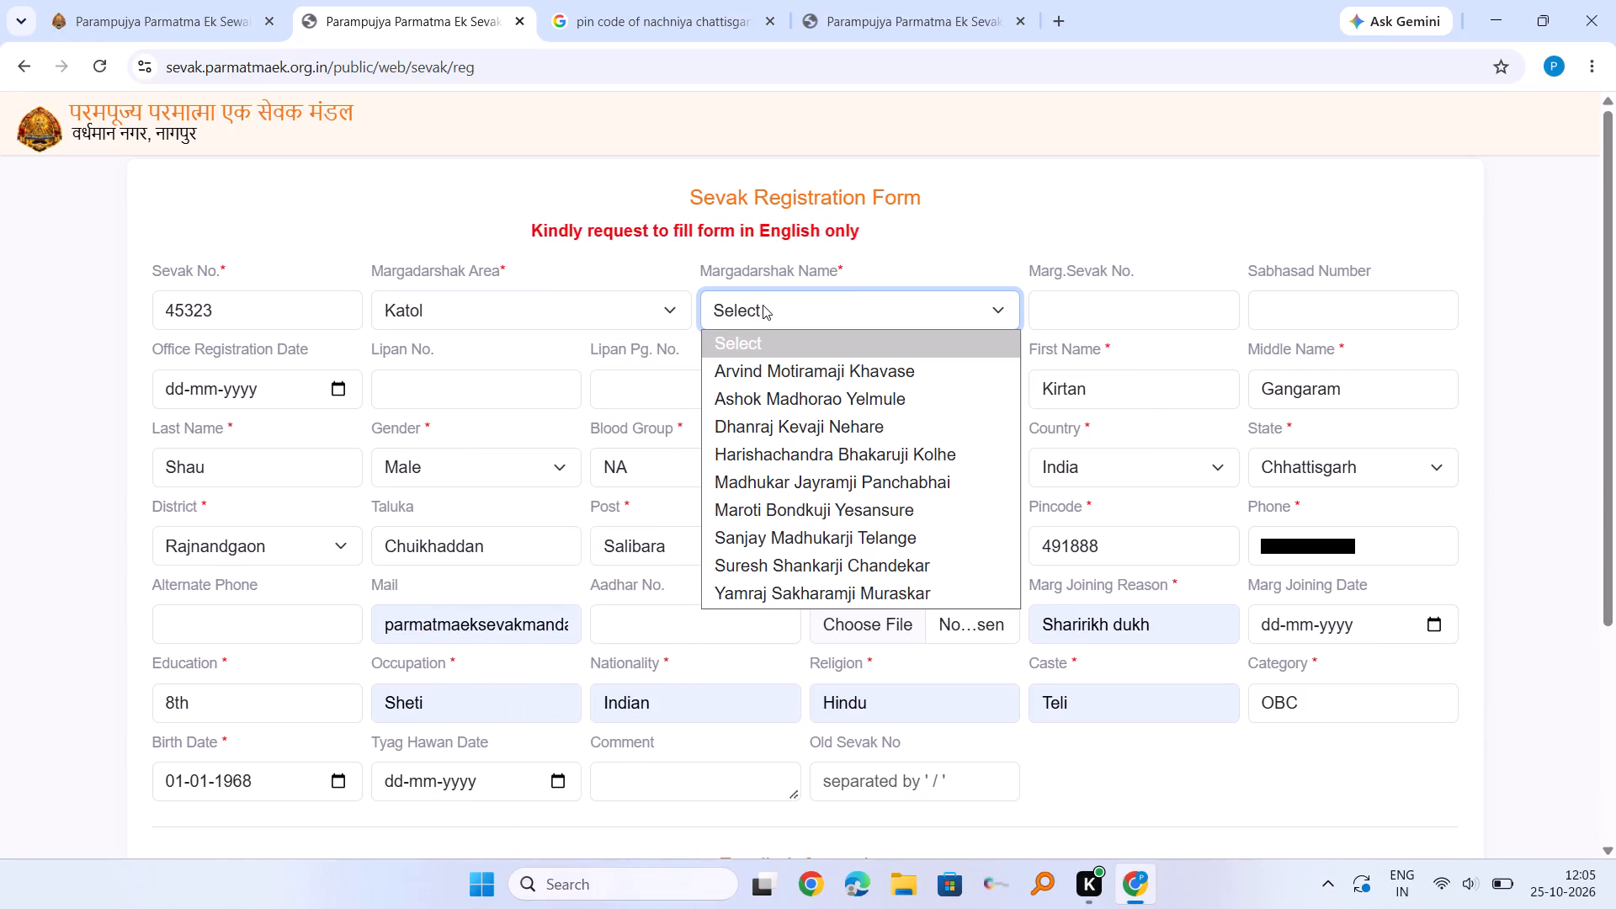
left_click(646, 312)
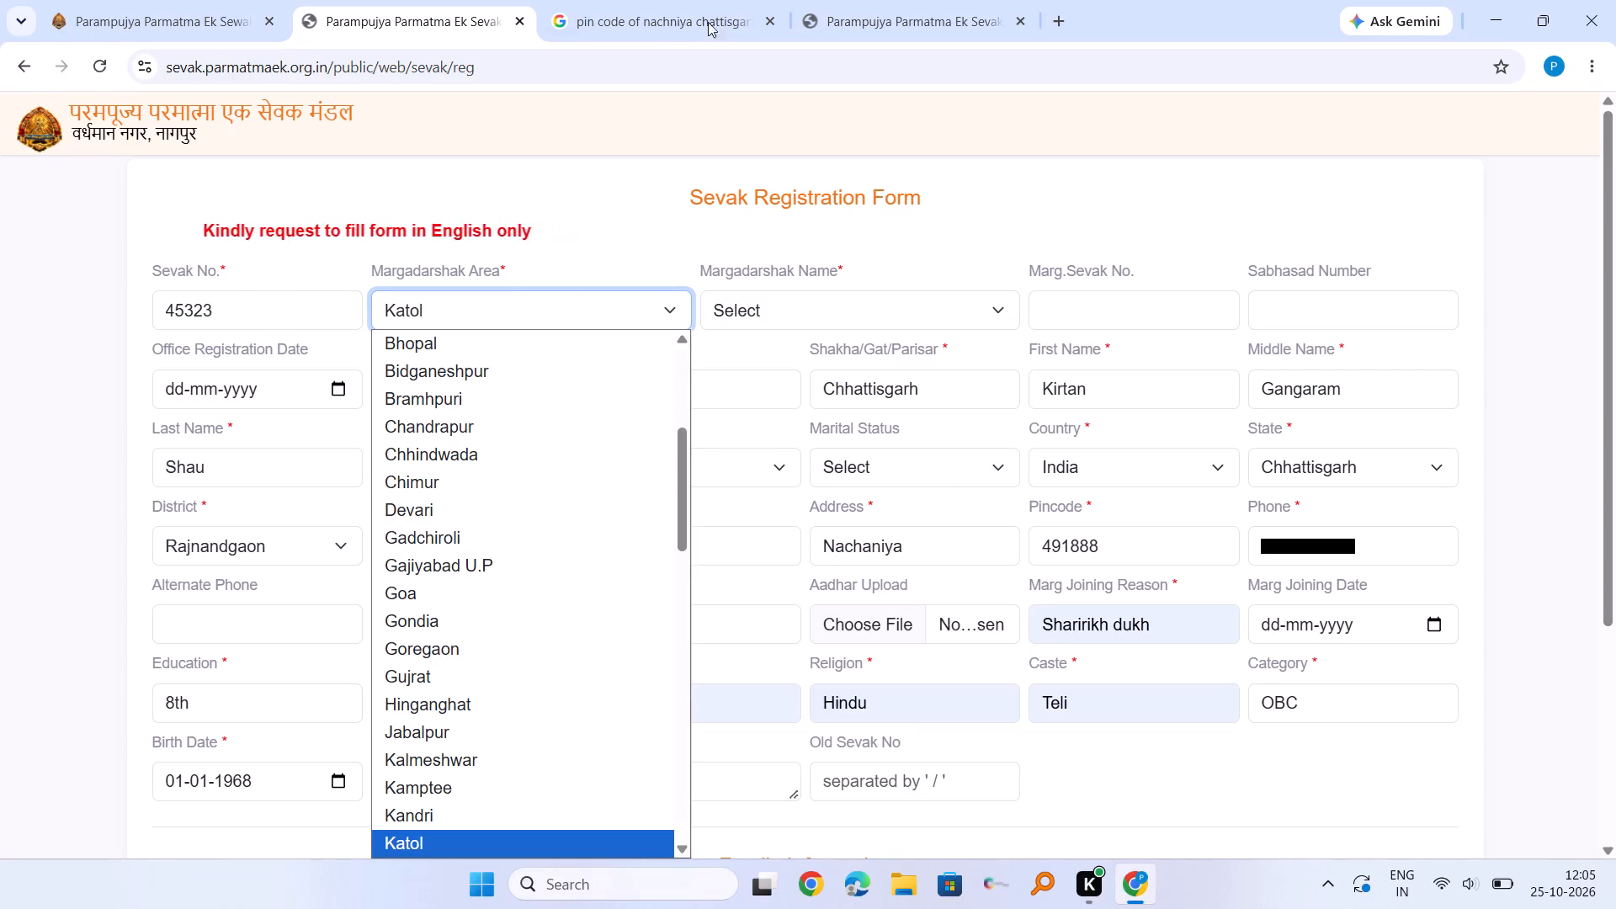
Search the Existing Margadarshak List for kumar and look through the matching names and places.
left_click(826, 0)
left_click_drag(711, 302, 575, 298)
key("BackSpace")
type("kumar")
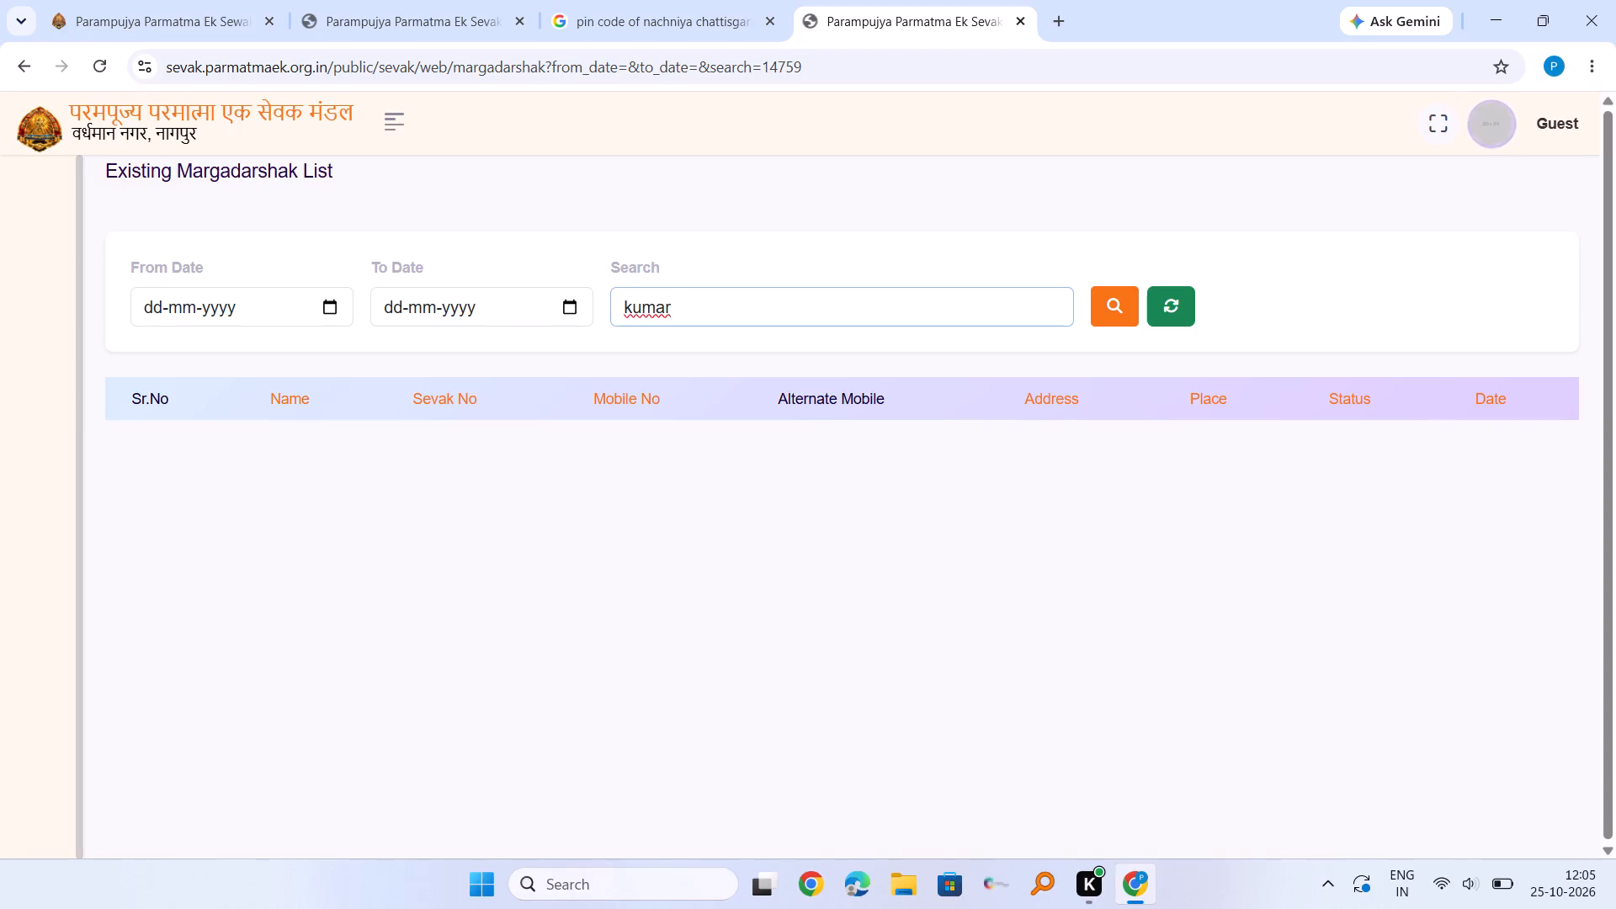
key("Return")
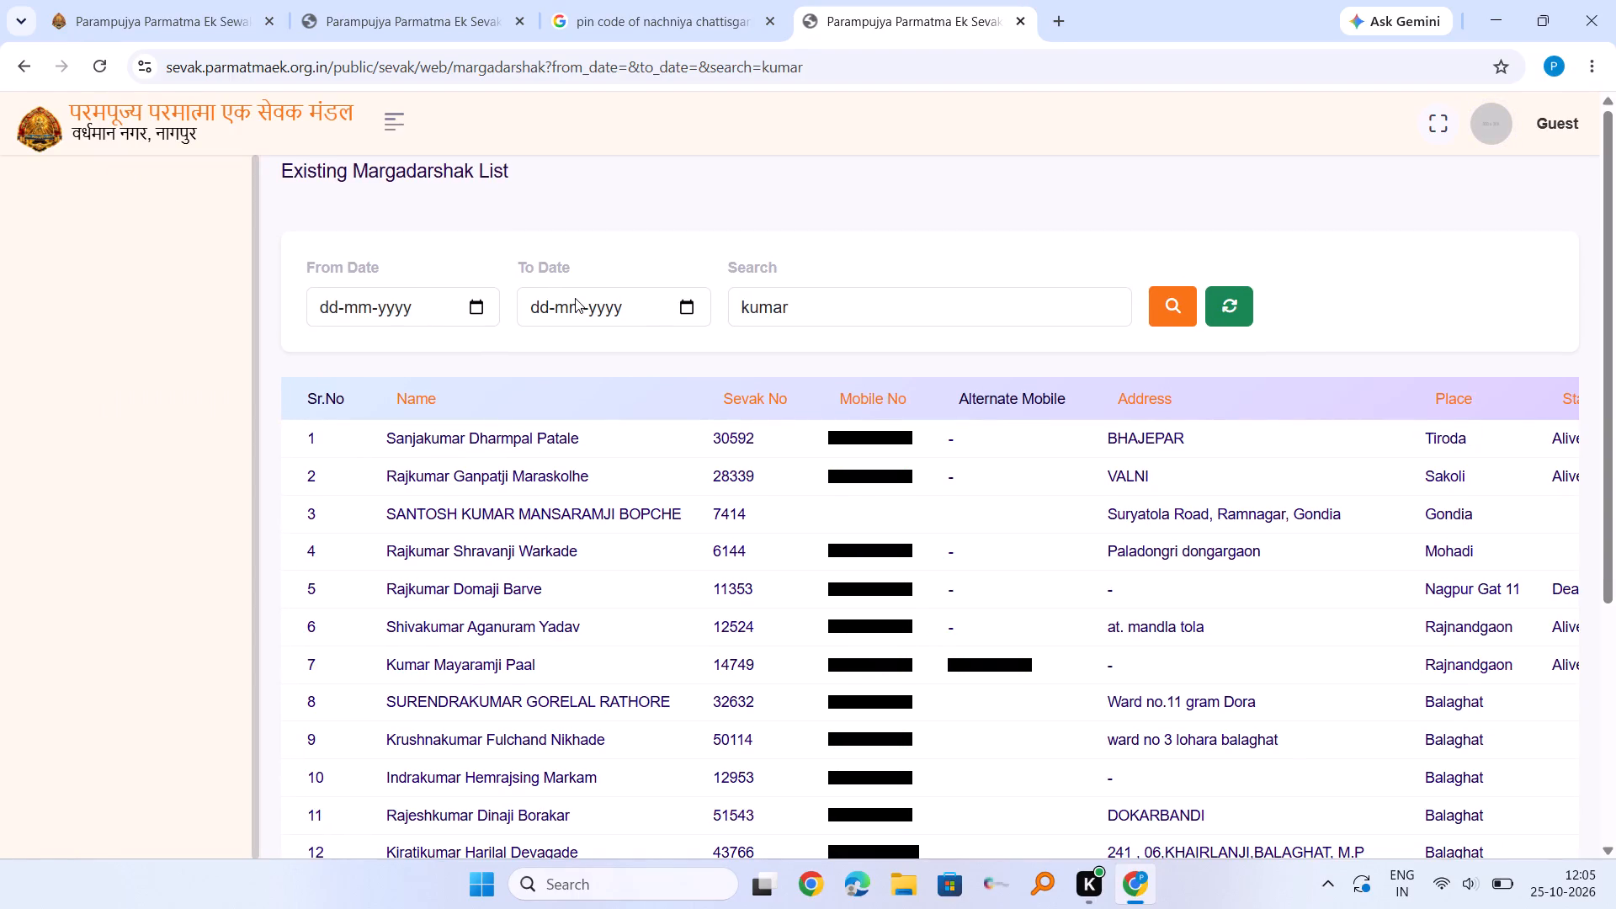
scroll(544, 619, "down", 2)
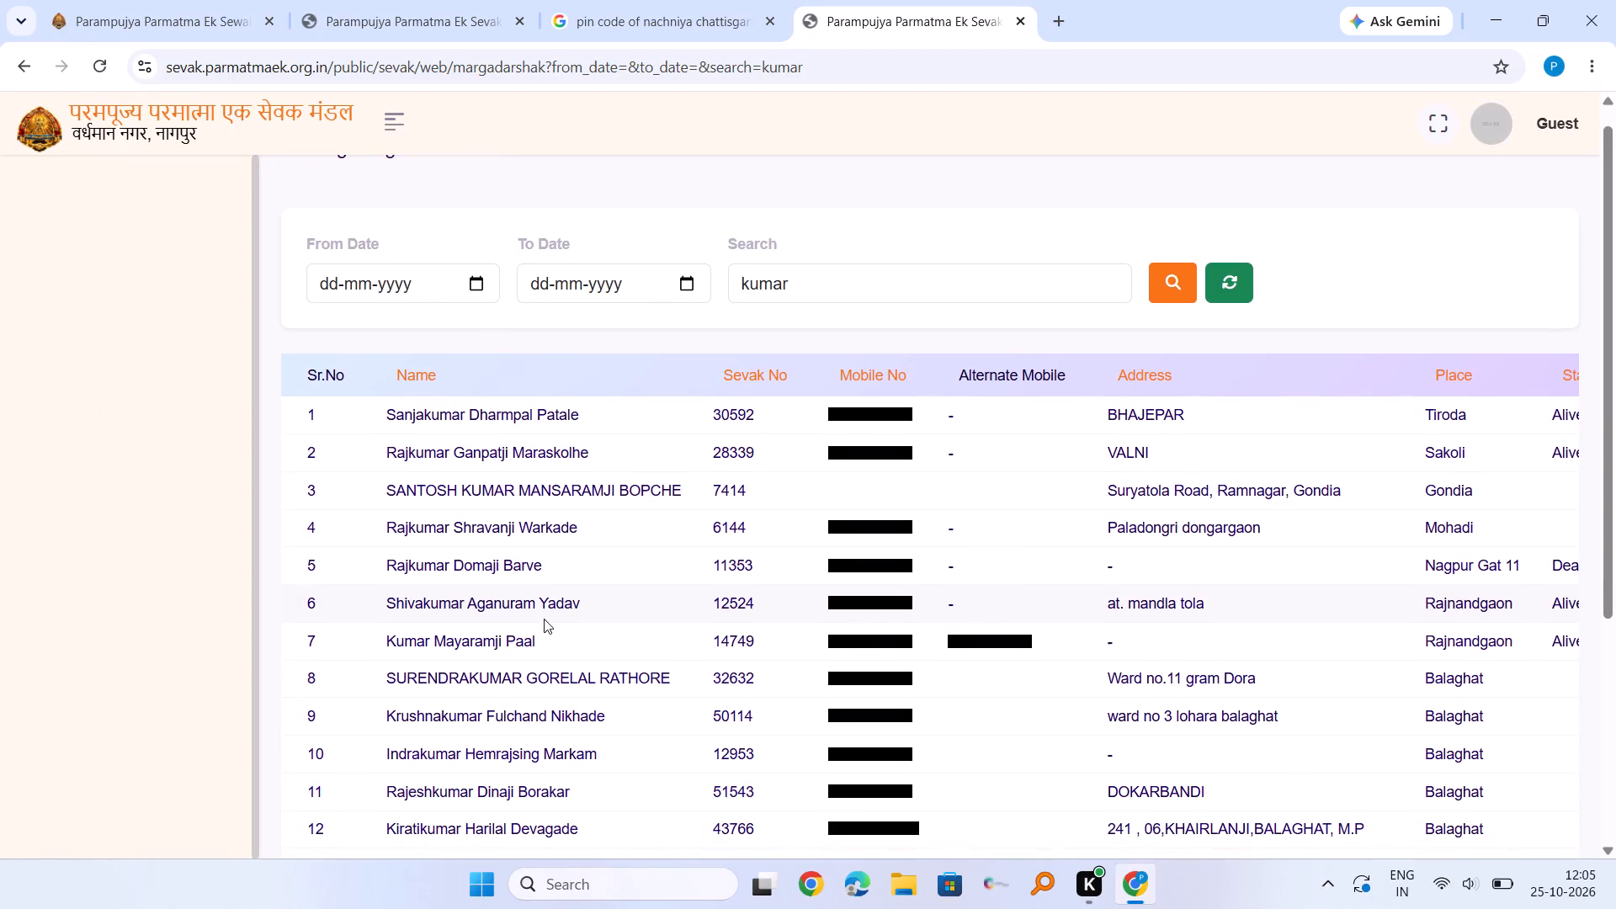
left_click(401, 115)
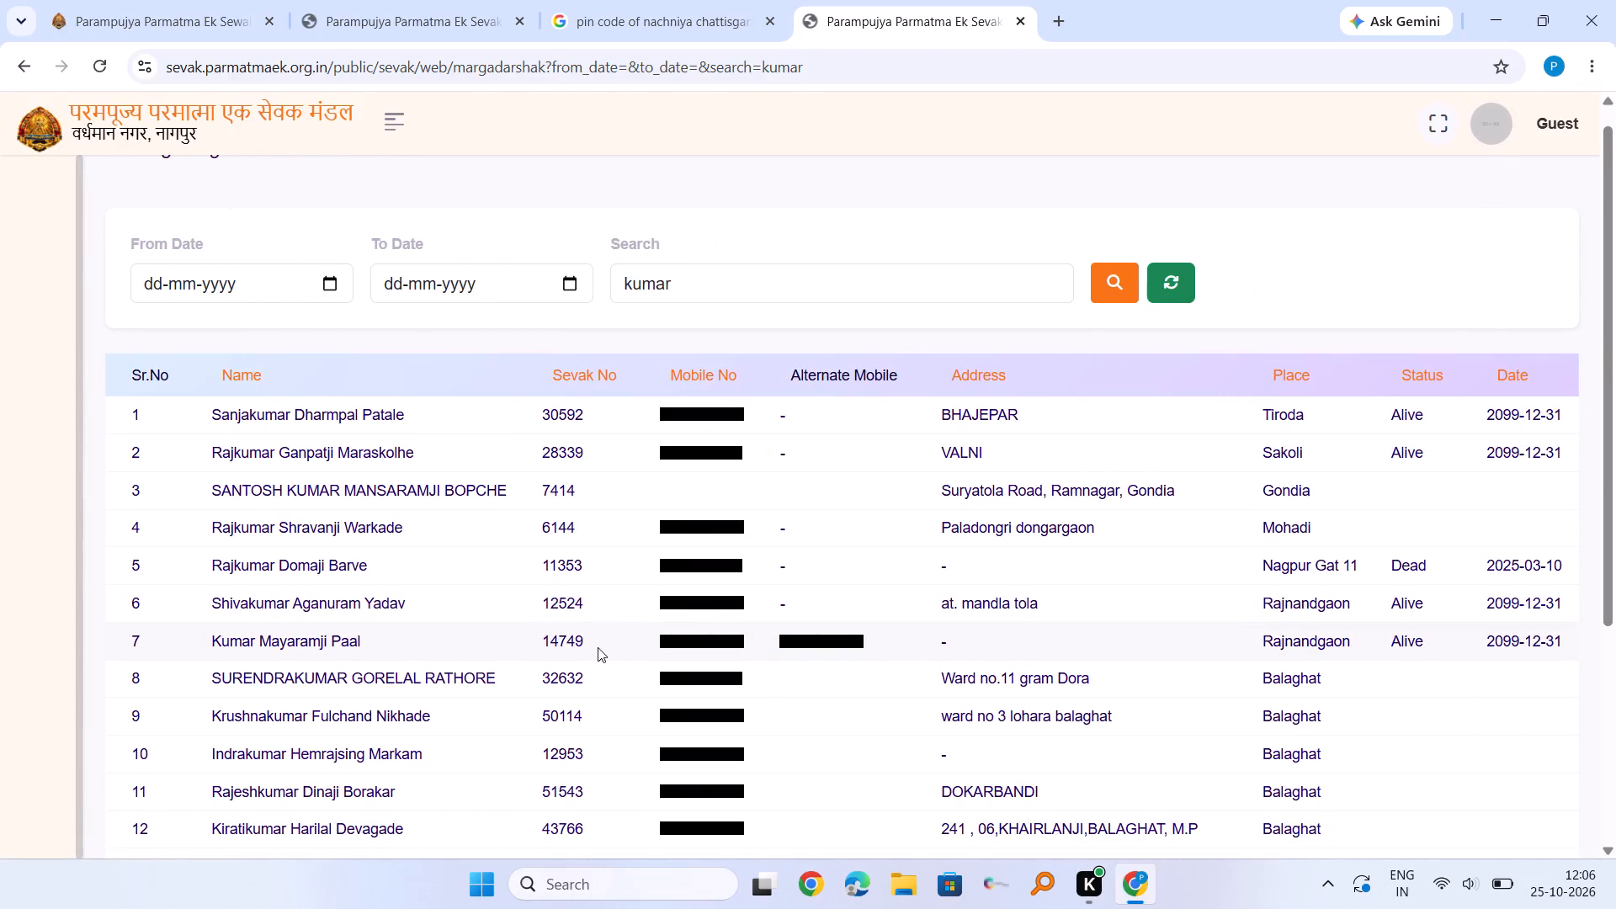
Return to the Sevak Registration Form and set the Margadarshak Area to Rajnandgaon.
left_click(456, 16)
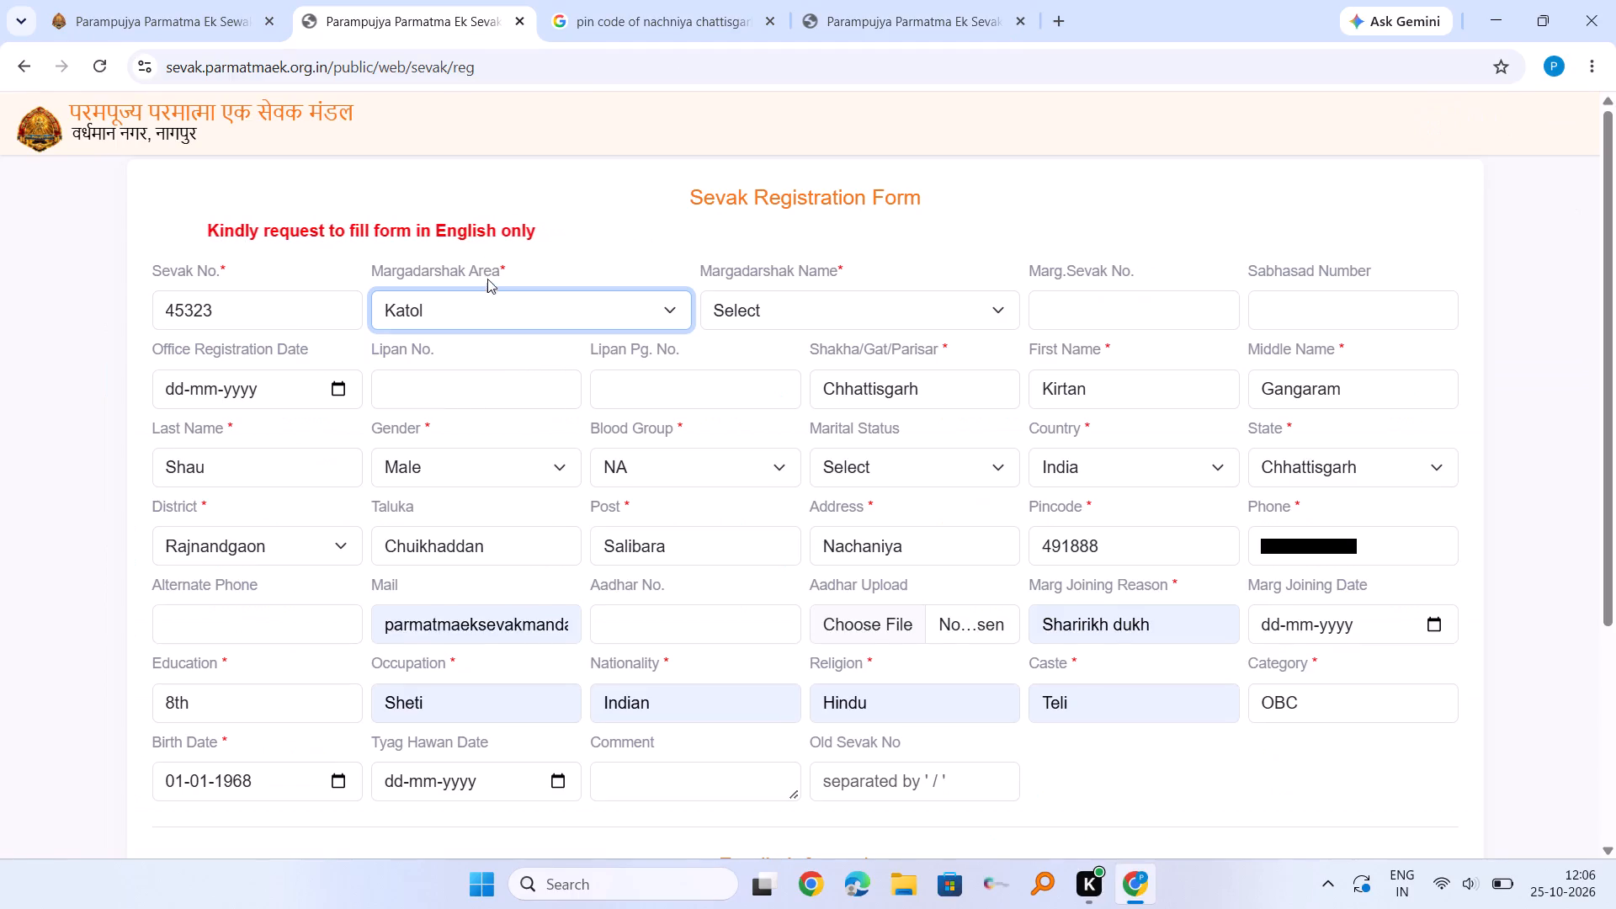
left_click_drag(484, 289, 360, 300)
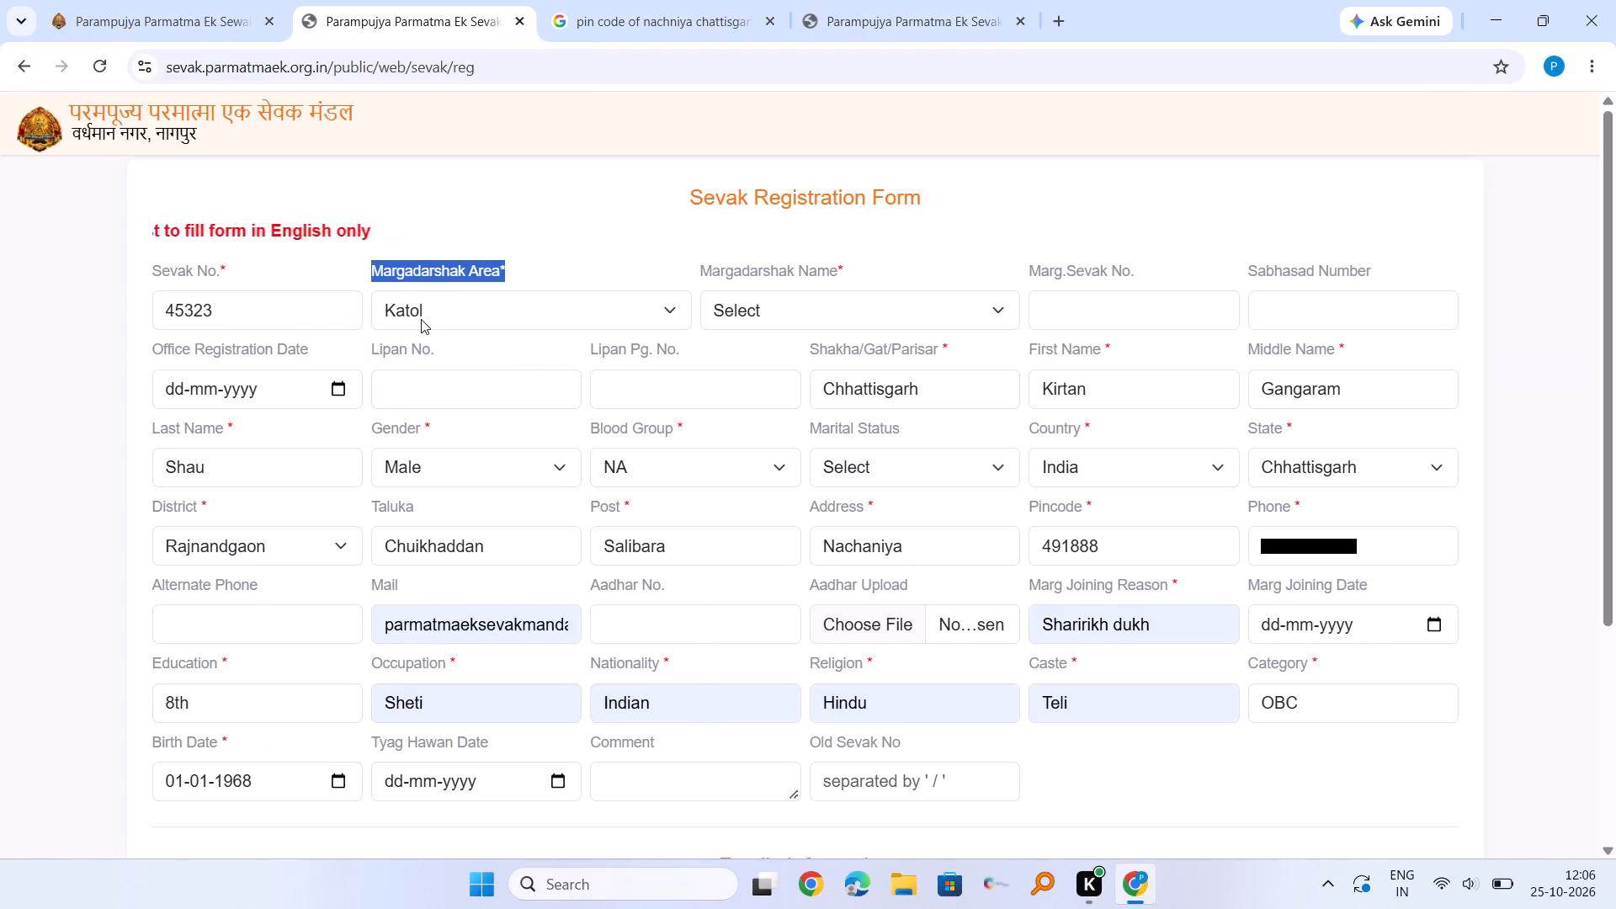
double_click(421, 319)
left_click(421, 319)
key("r")
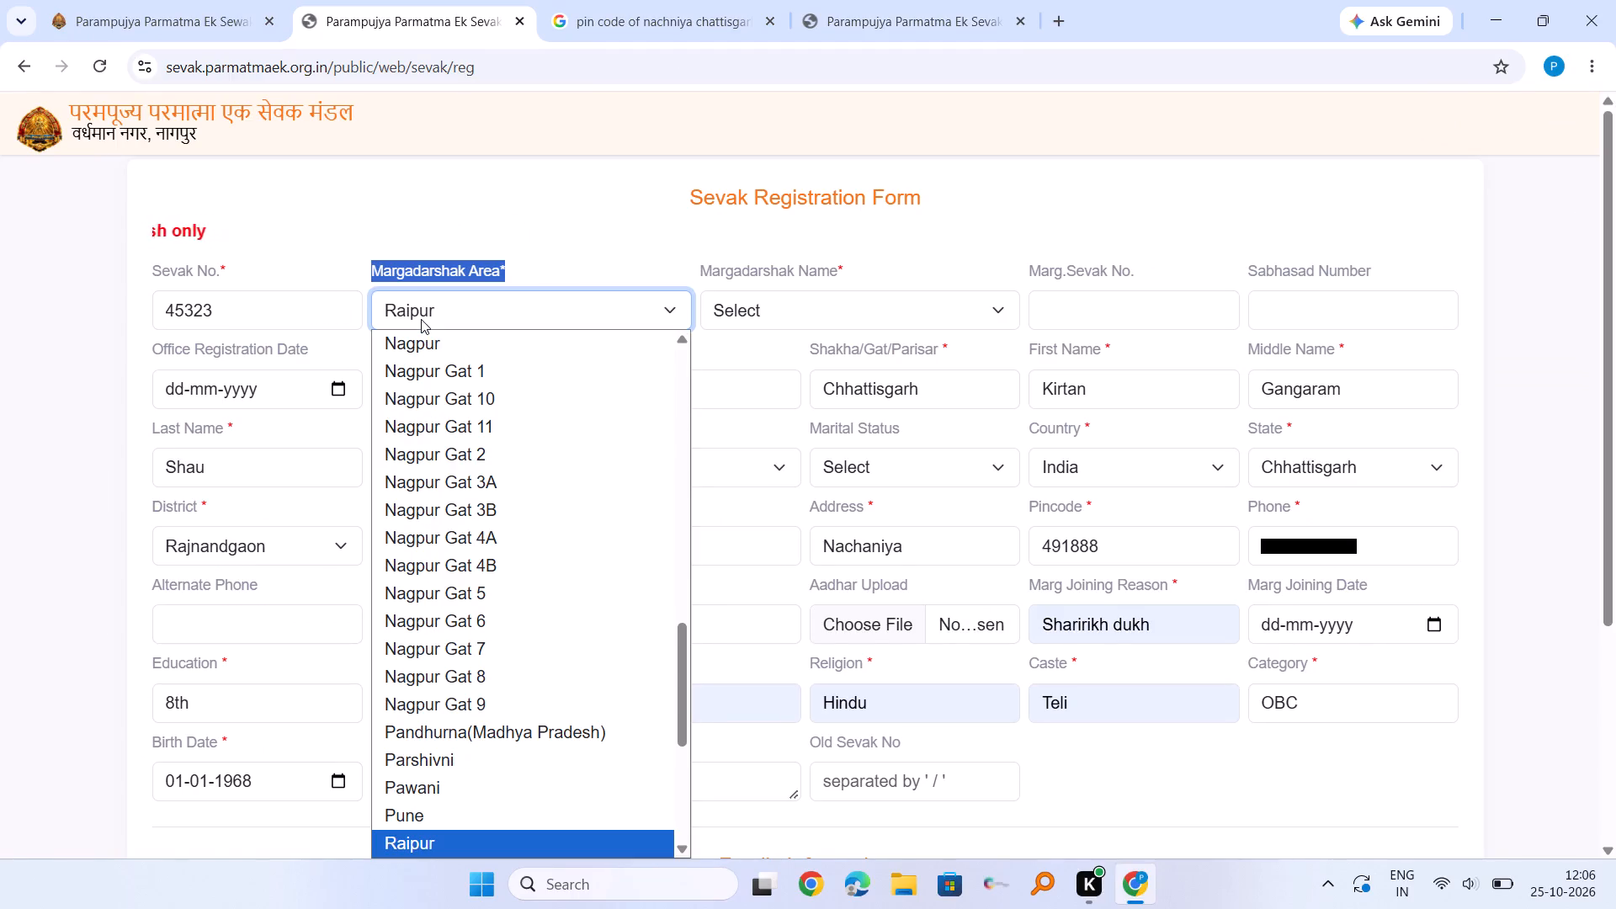
key("Down")
key("Return")
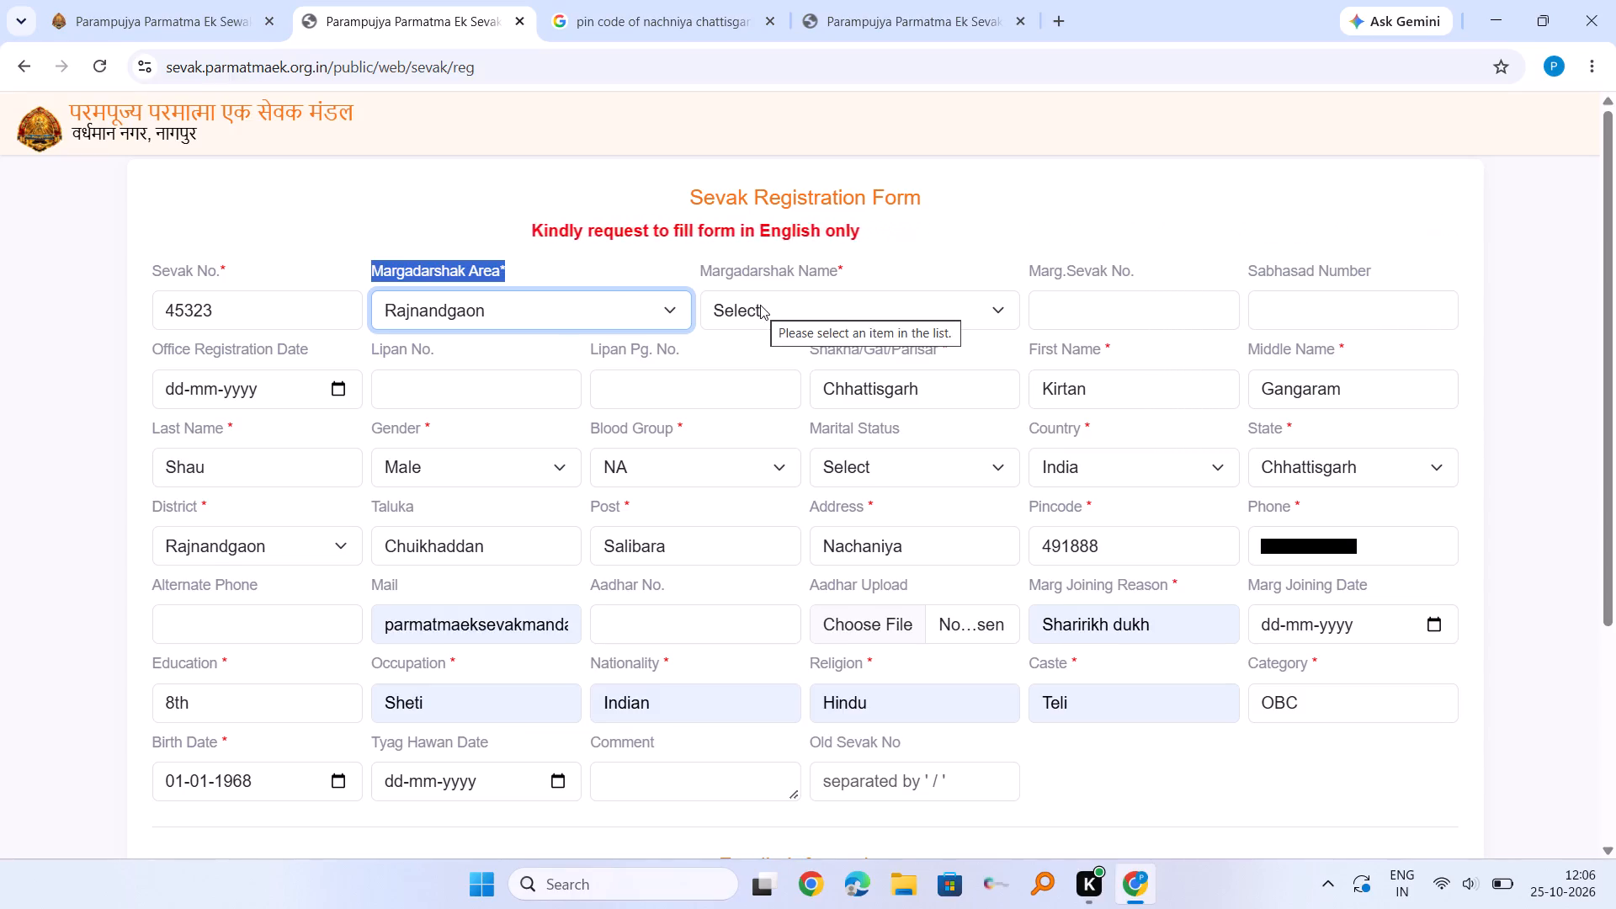
Select the Rajnandgaon margadarshak whose first name is Kumar as the Margadarshak Name.
left_click(760, 305)
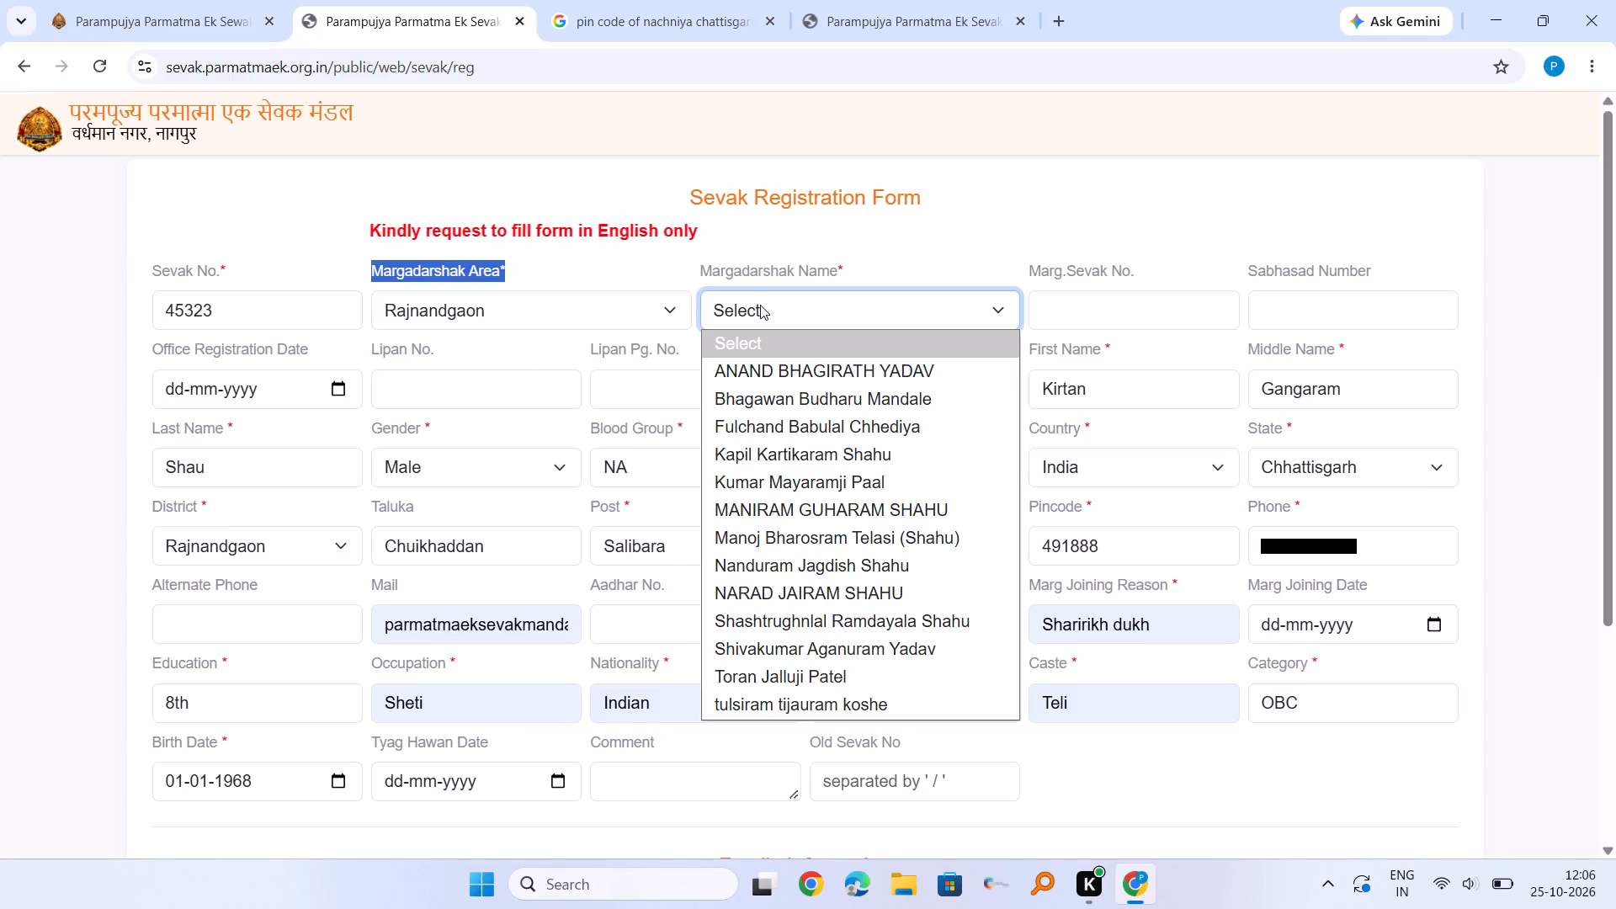
key("k")
key("Down")
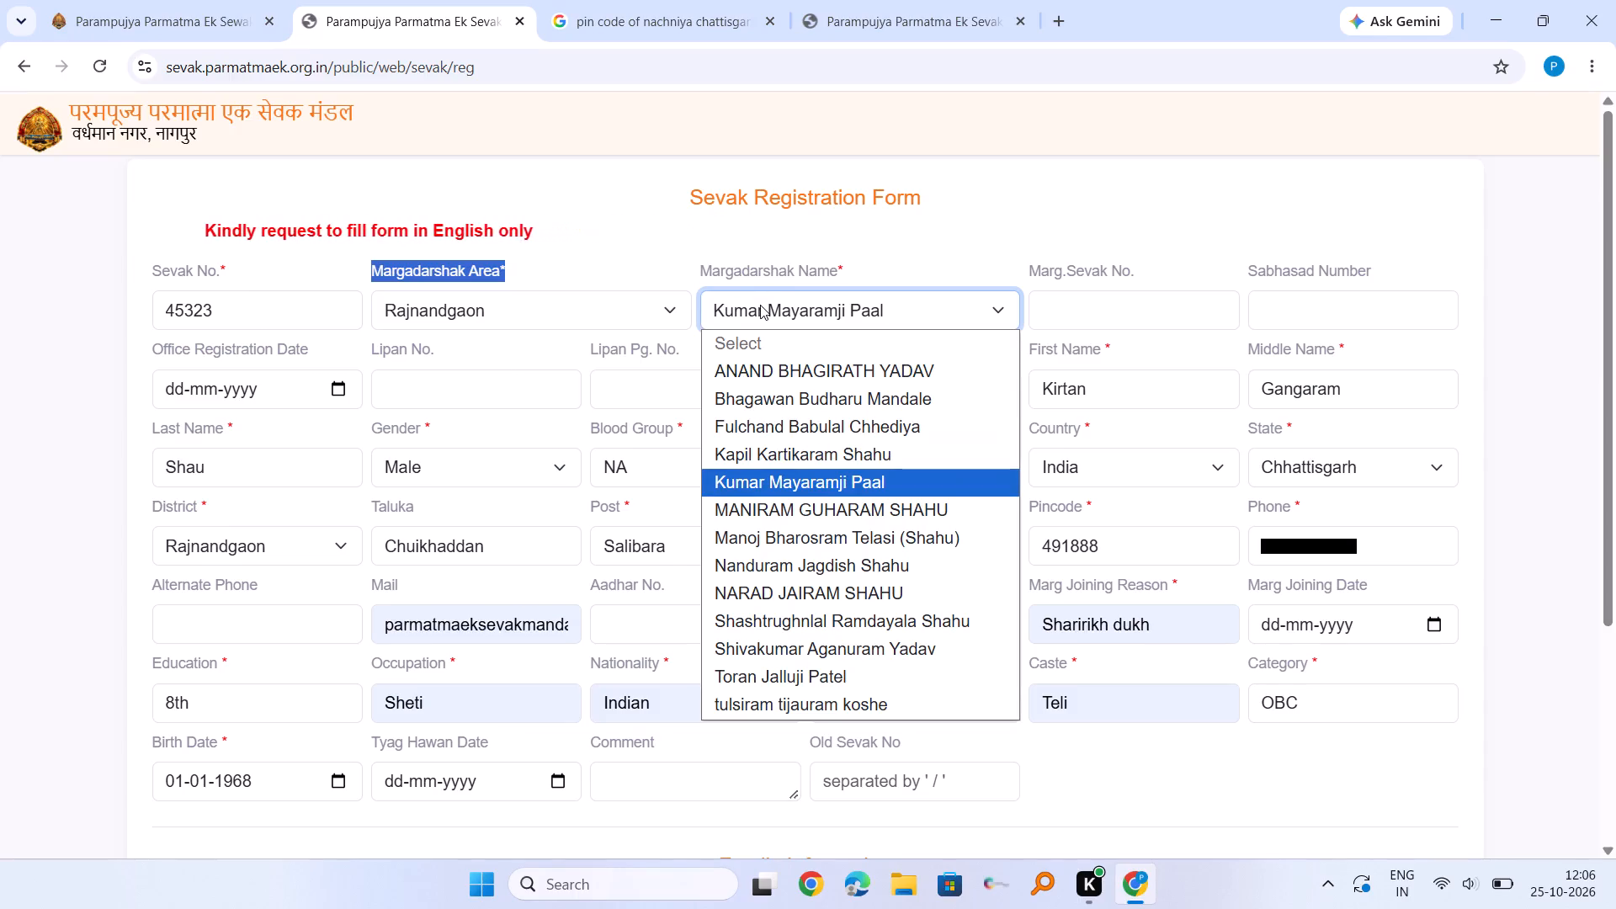
key("Return")
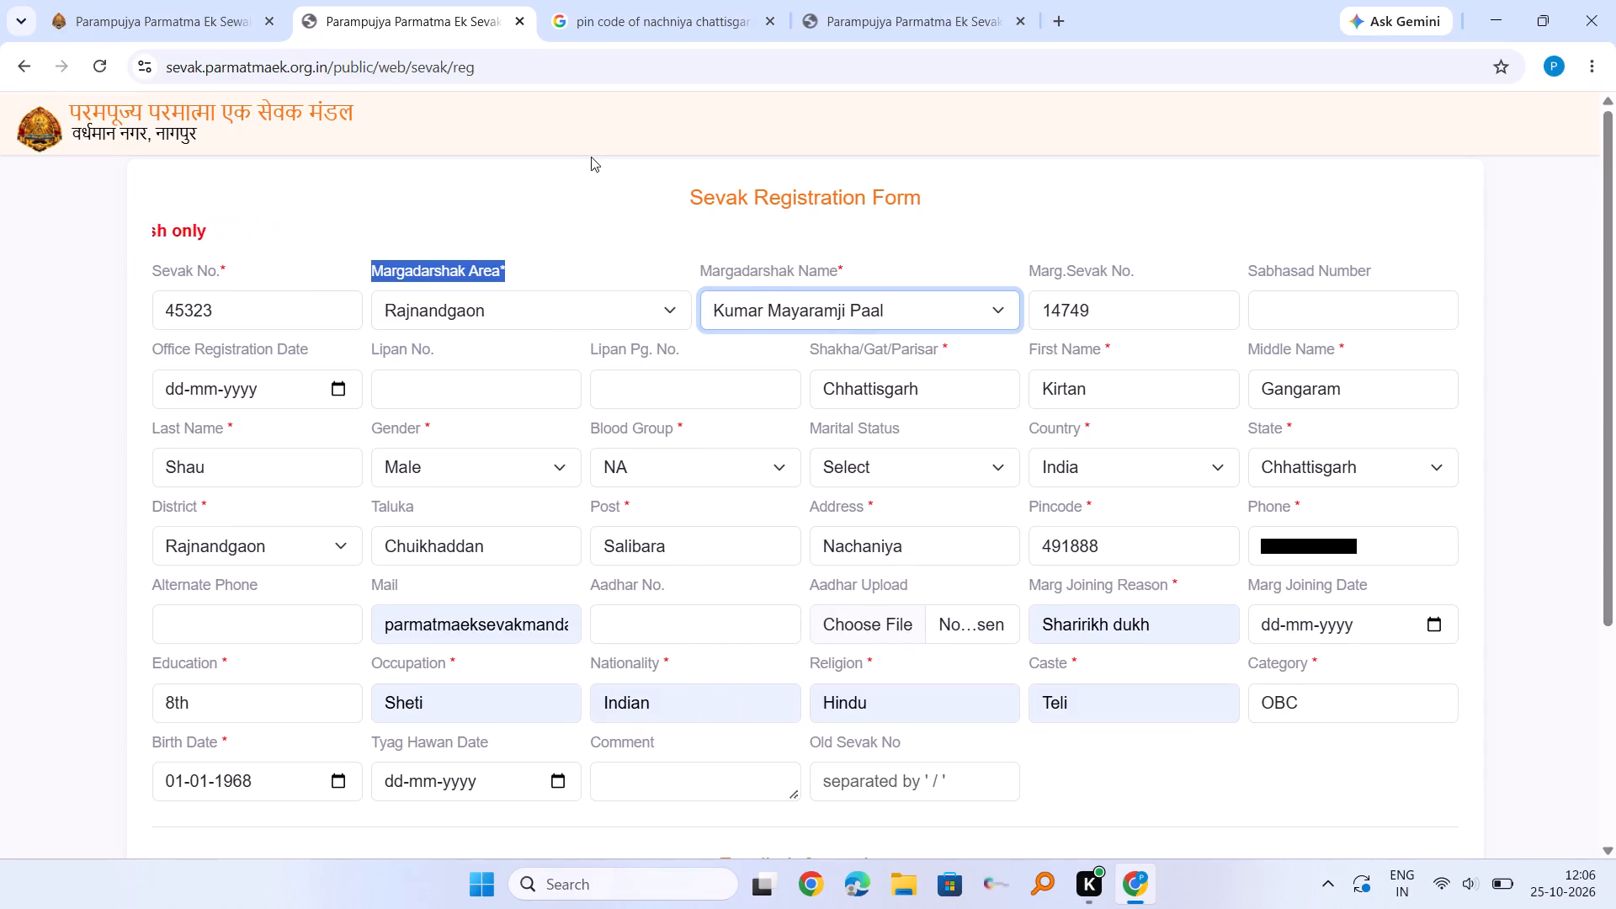
left_click(583, 183)
Complete the reCAPTCHA verification below the Family Information section.
scroll(997, 529, "down", 2)
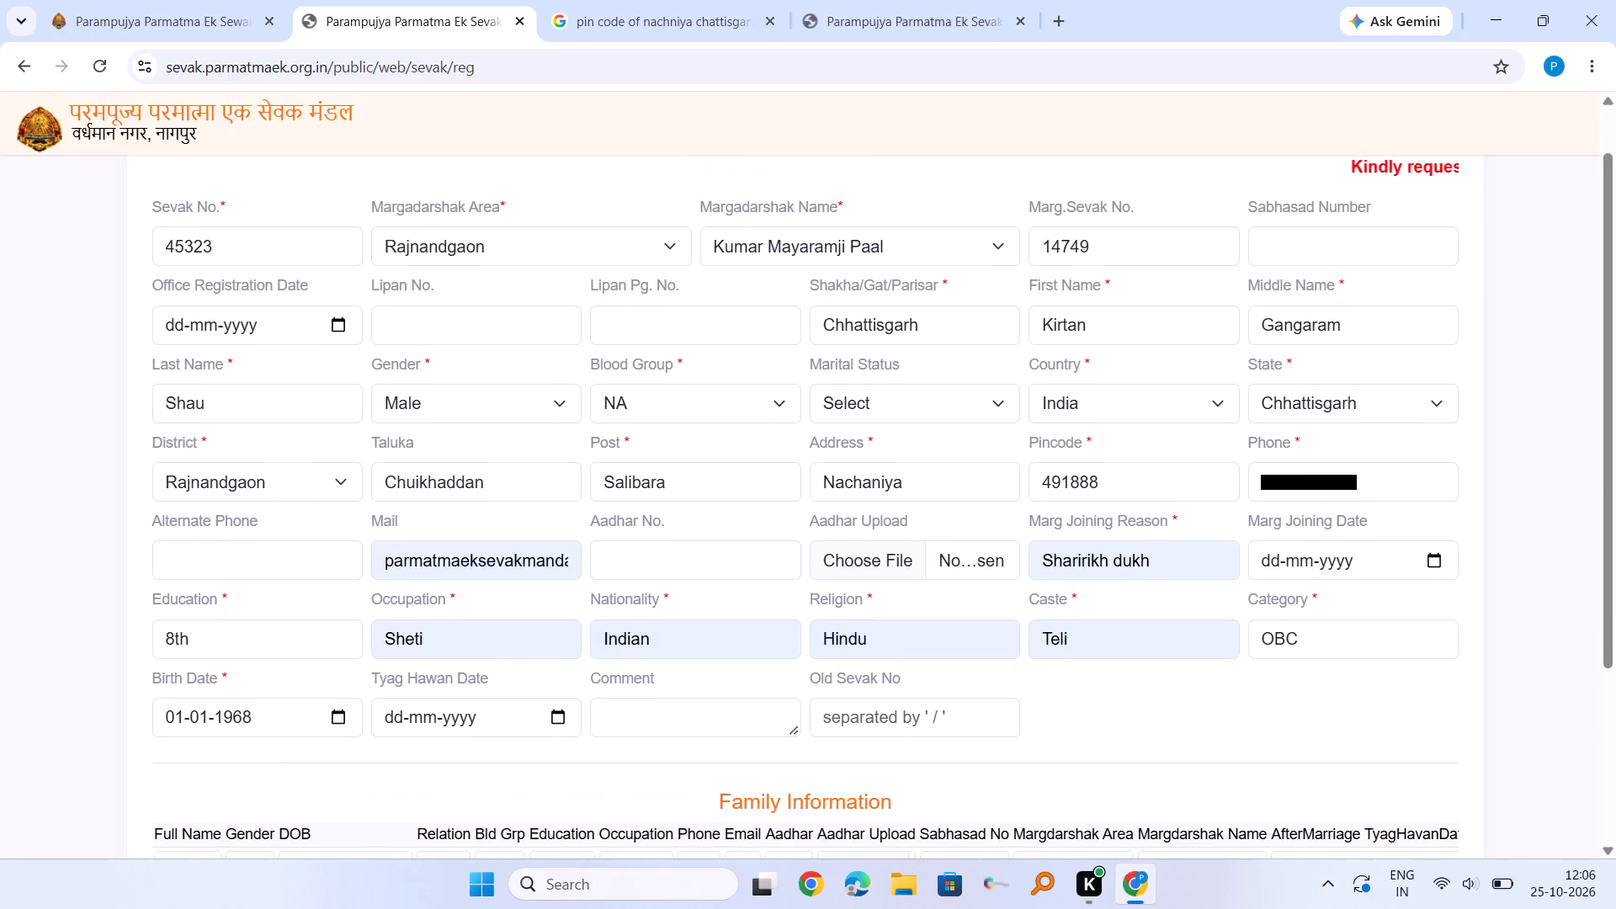
scroll(997, 529, "down", 2)
left_click(657, 691)
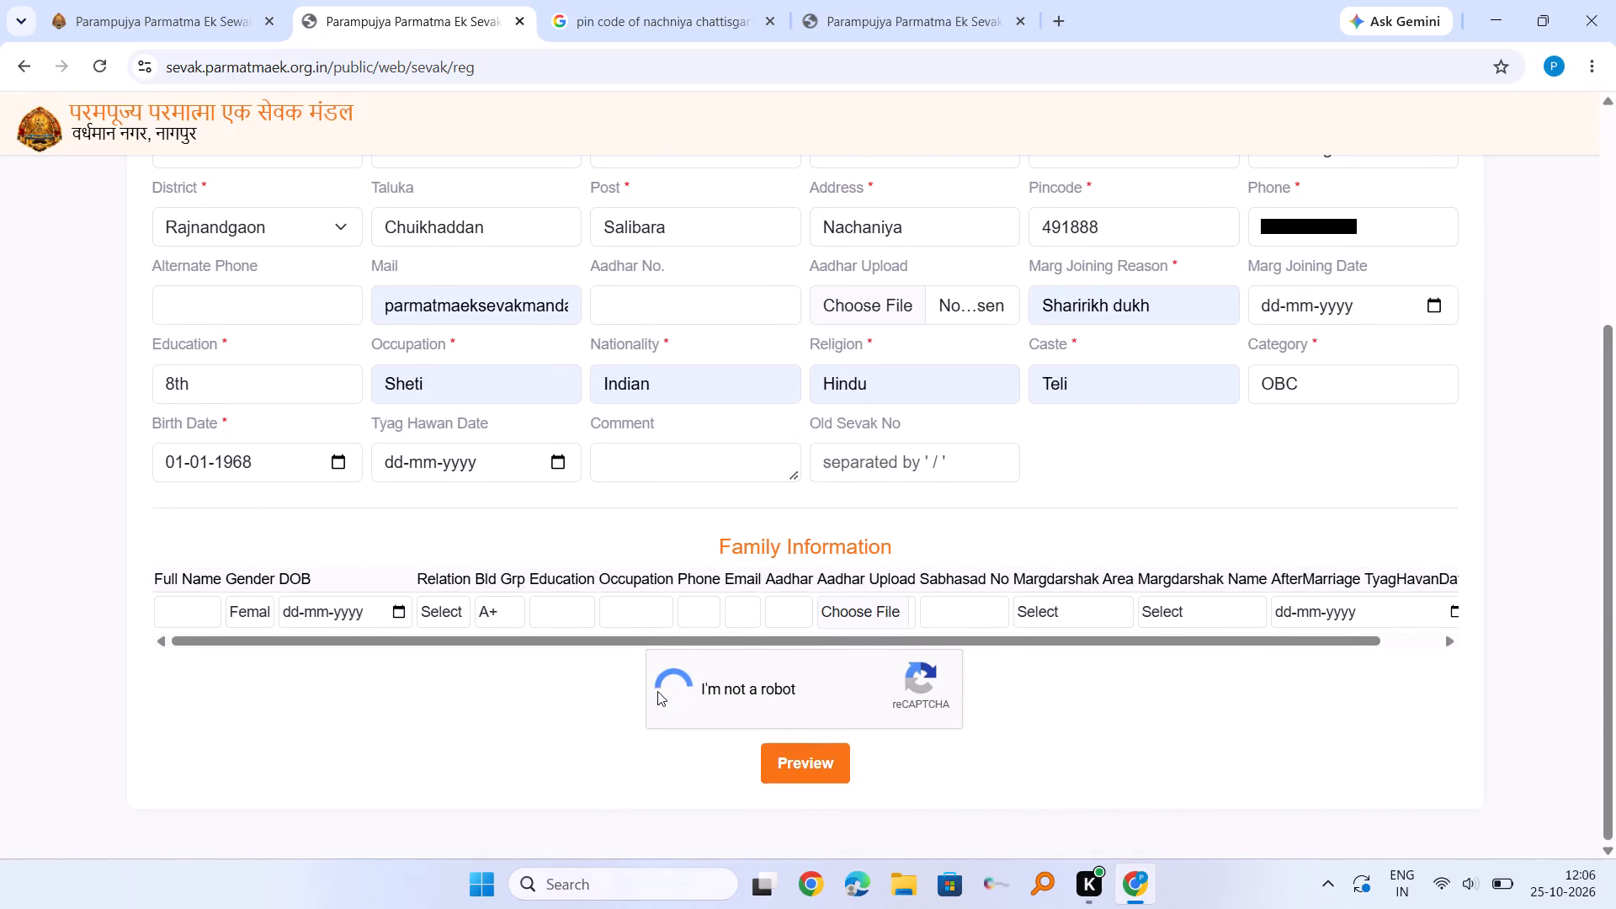
left_click(657, 691)
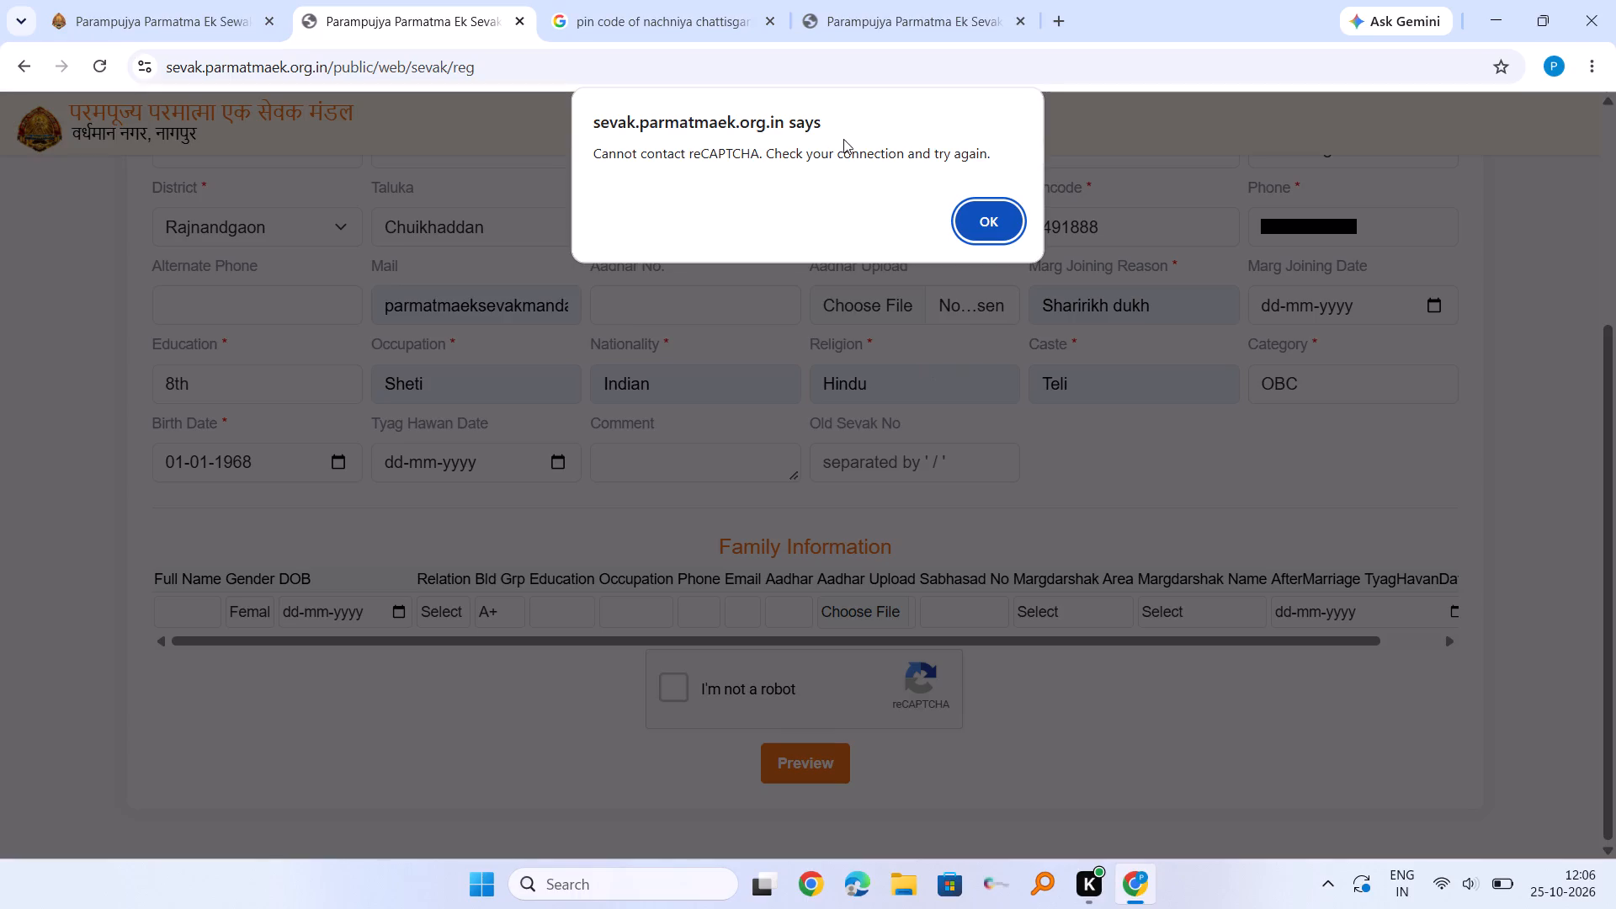
left_click(986, 228)
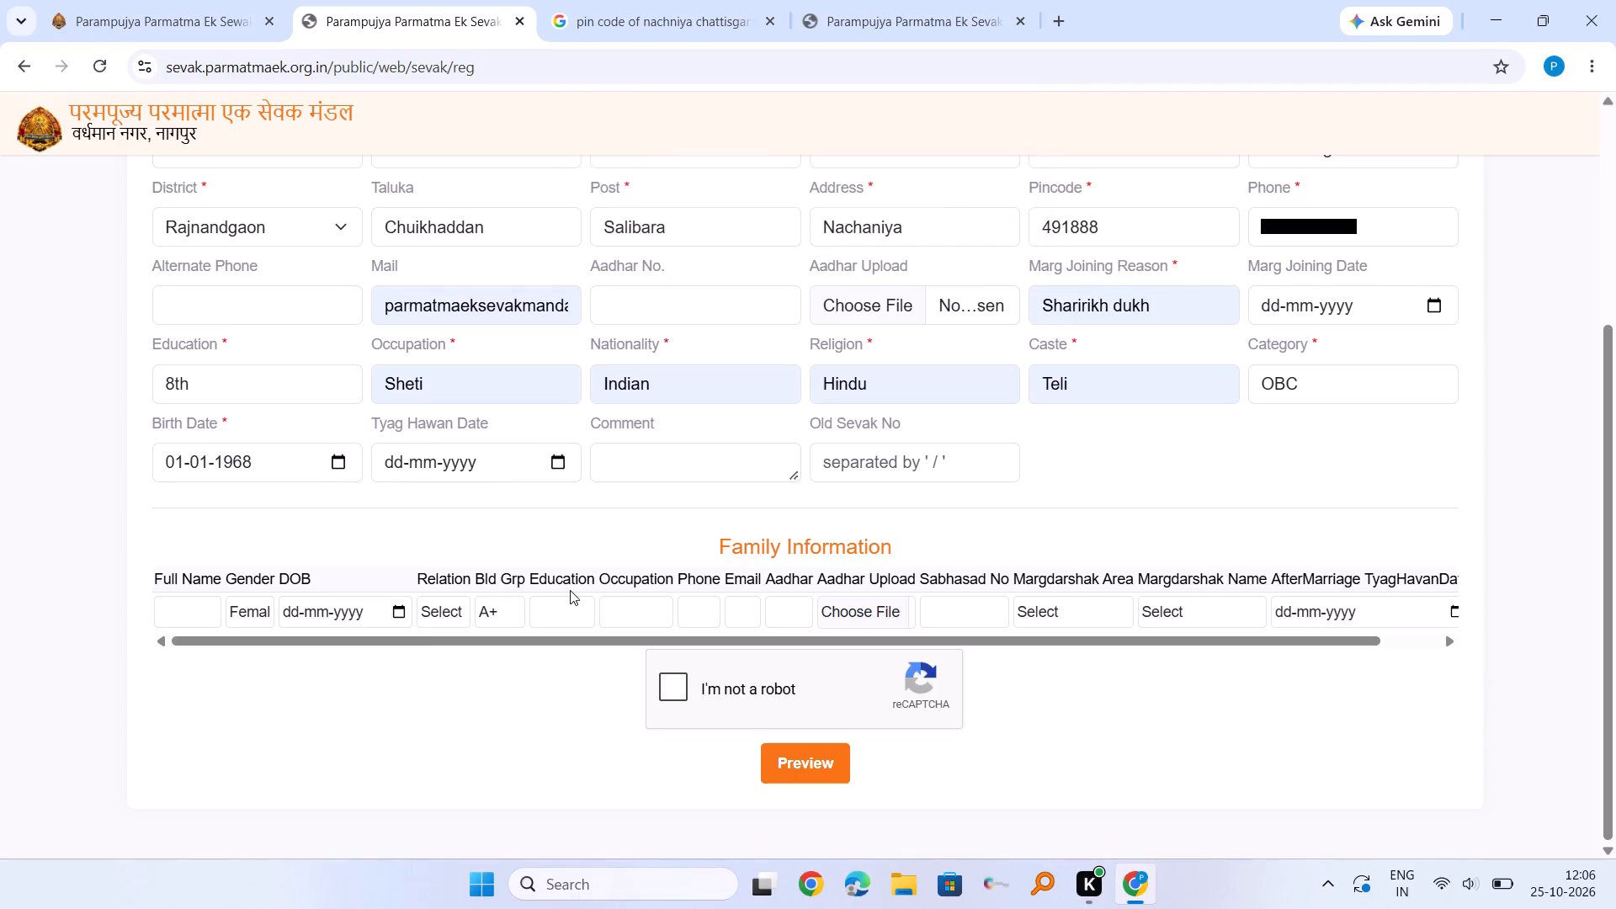
left_click(666, 686)
Preview the completed sevak registration and submit it.
left_click(789, 774)
scroll(789, 774, "down", 6)
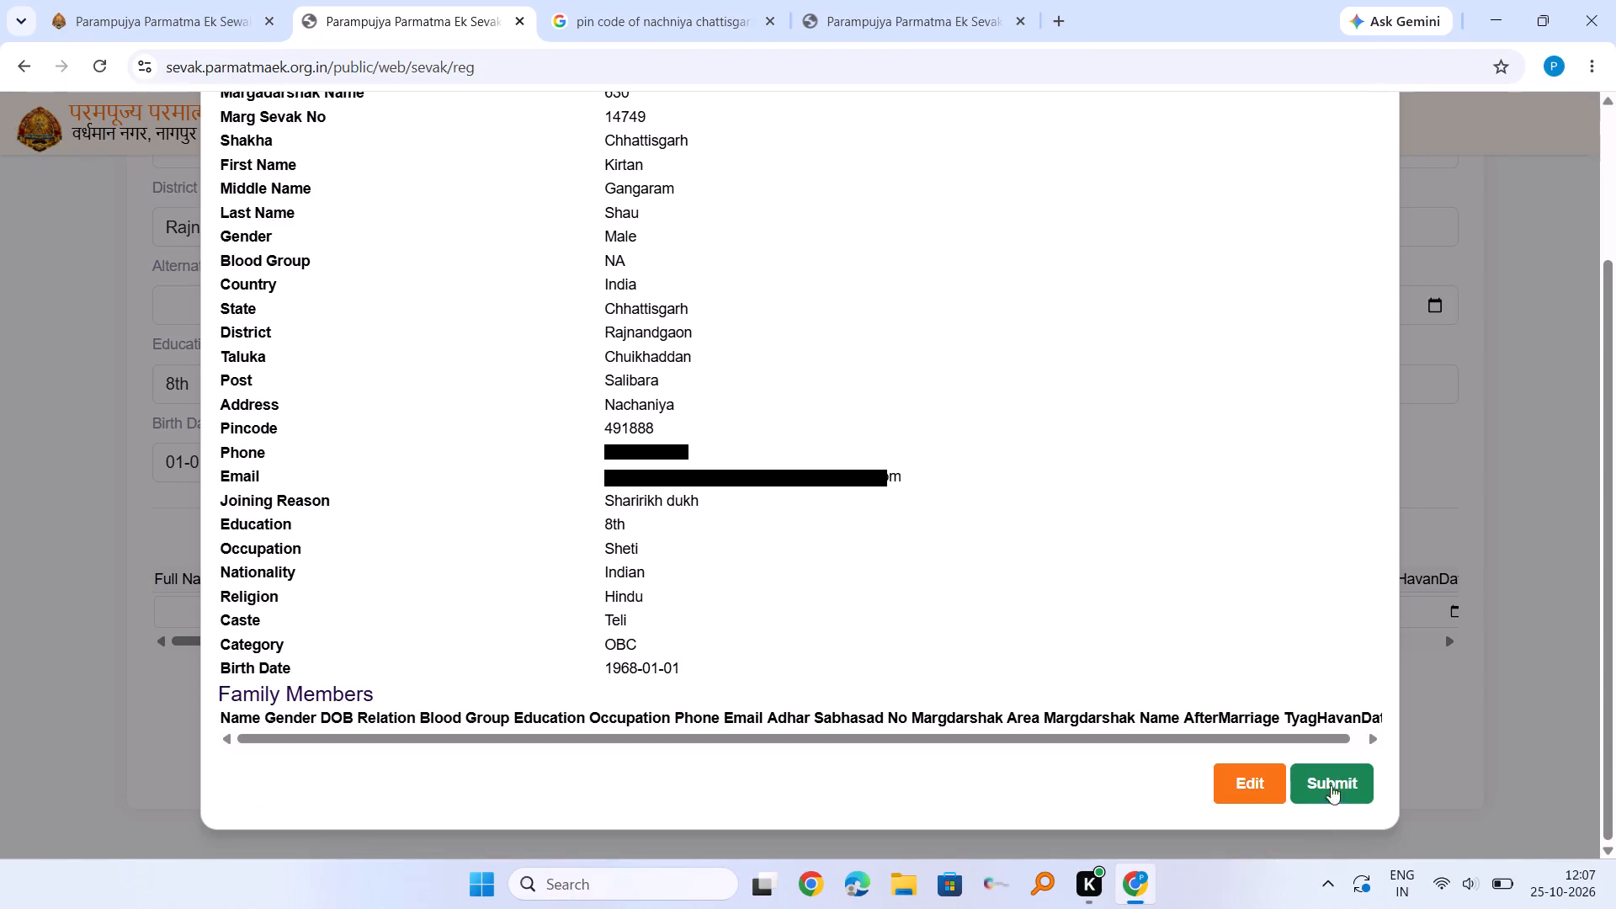
left_click(1333, 781)
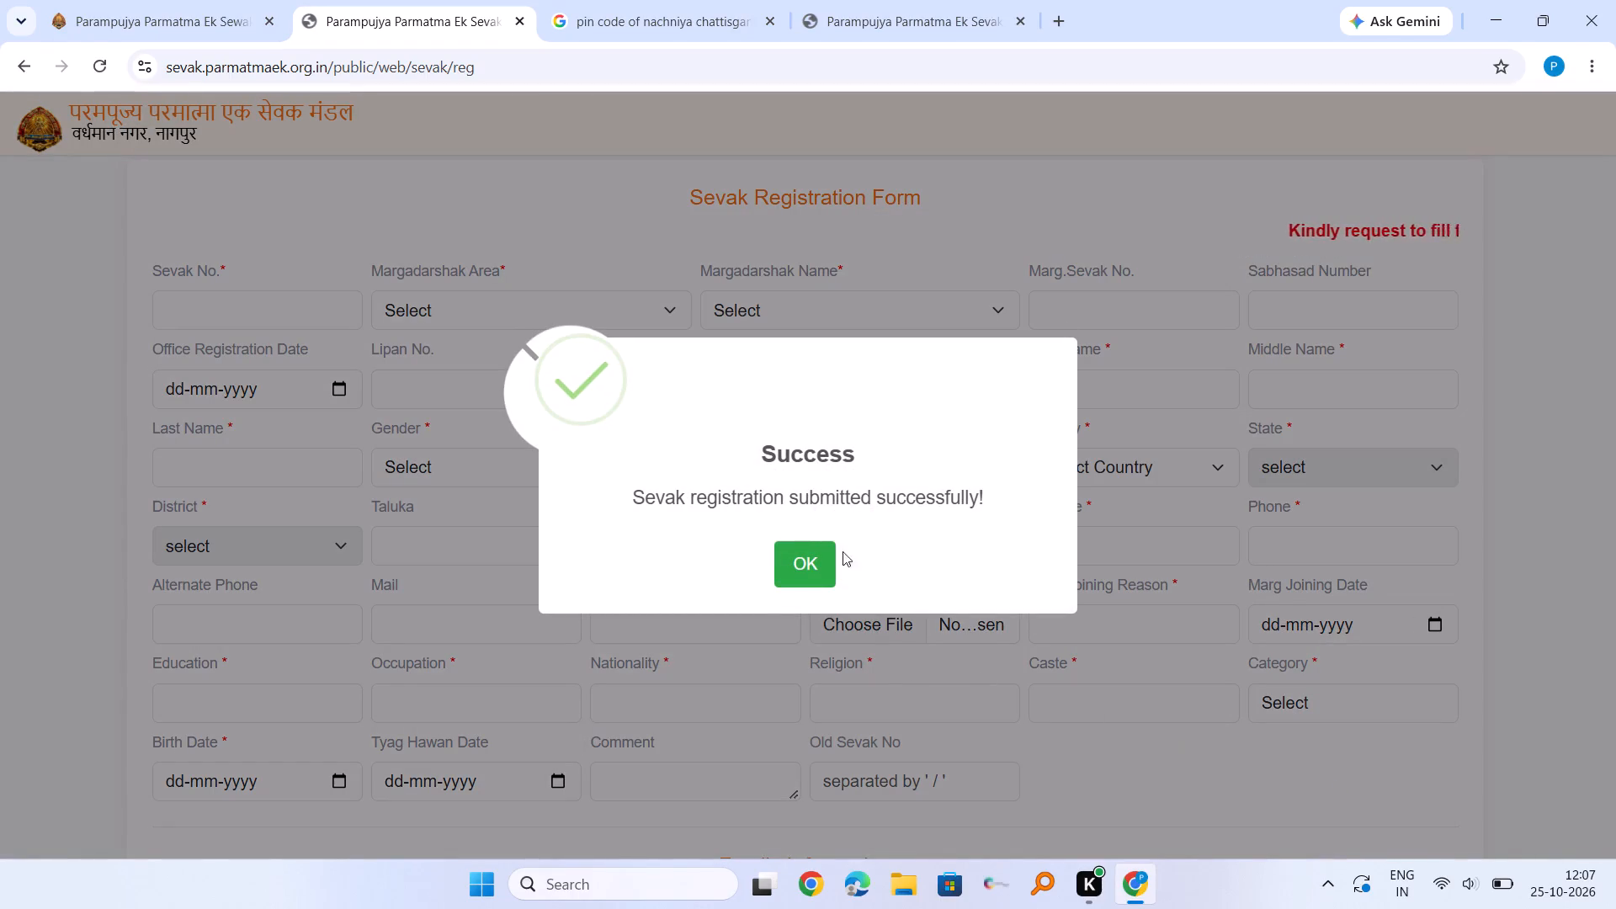
left_click(830, 549)
Open the Sevak No. field of the blank registration form for entry.
left_click(167, 305)
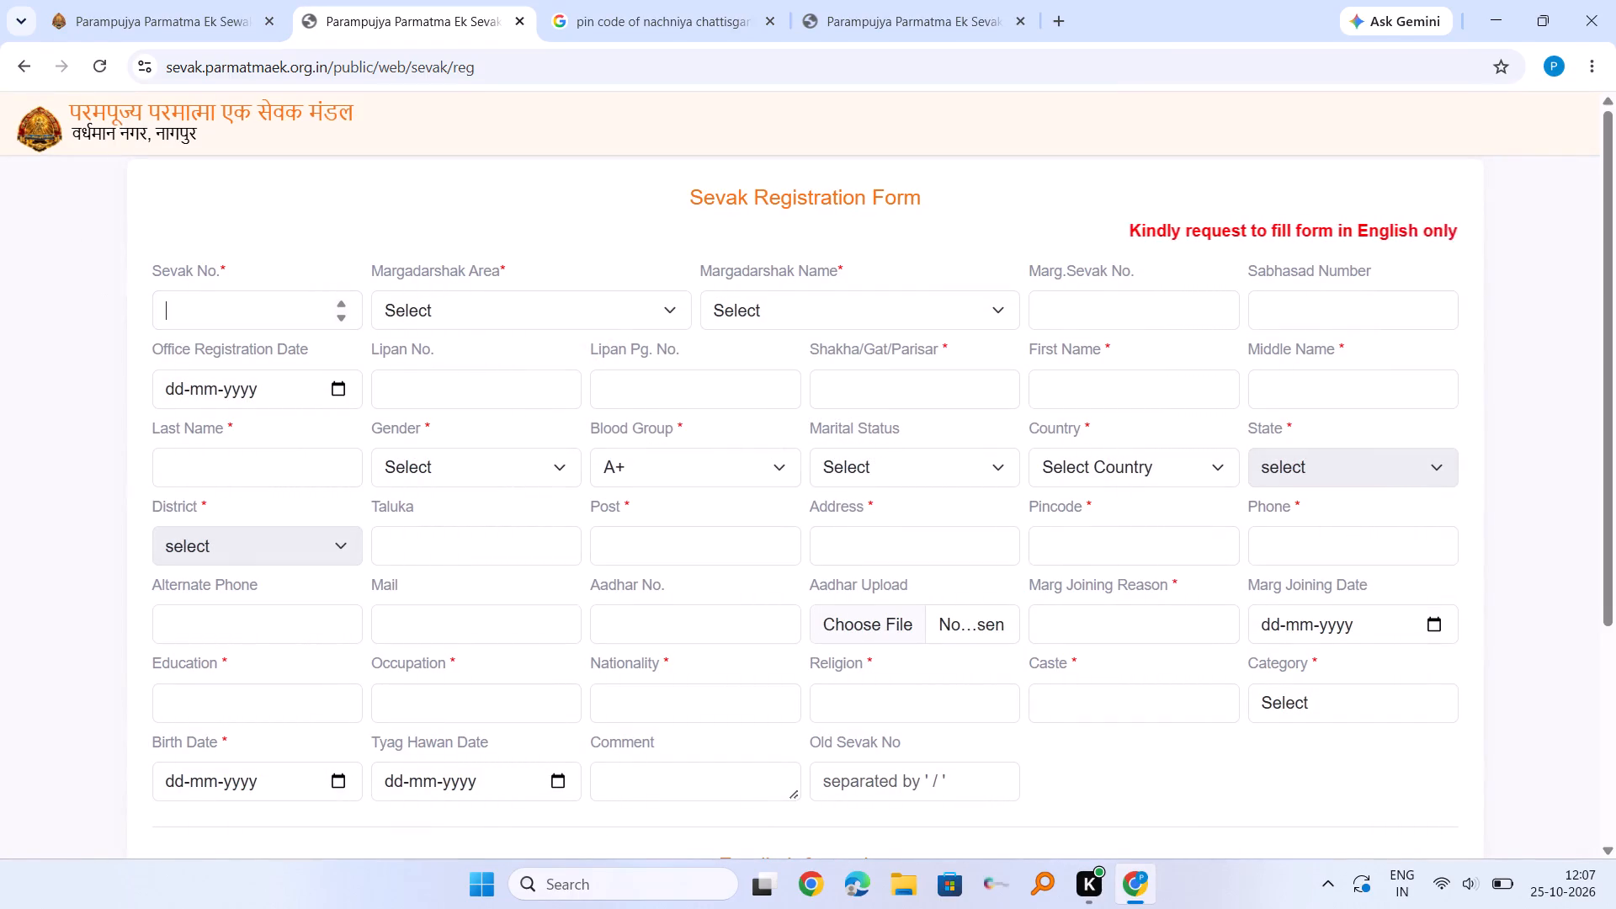
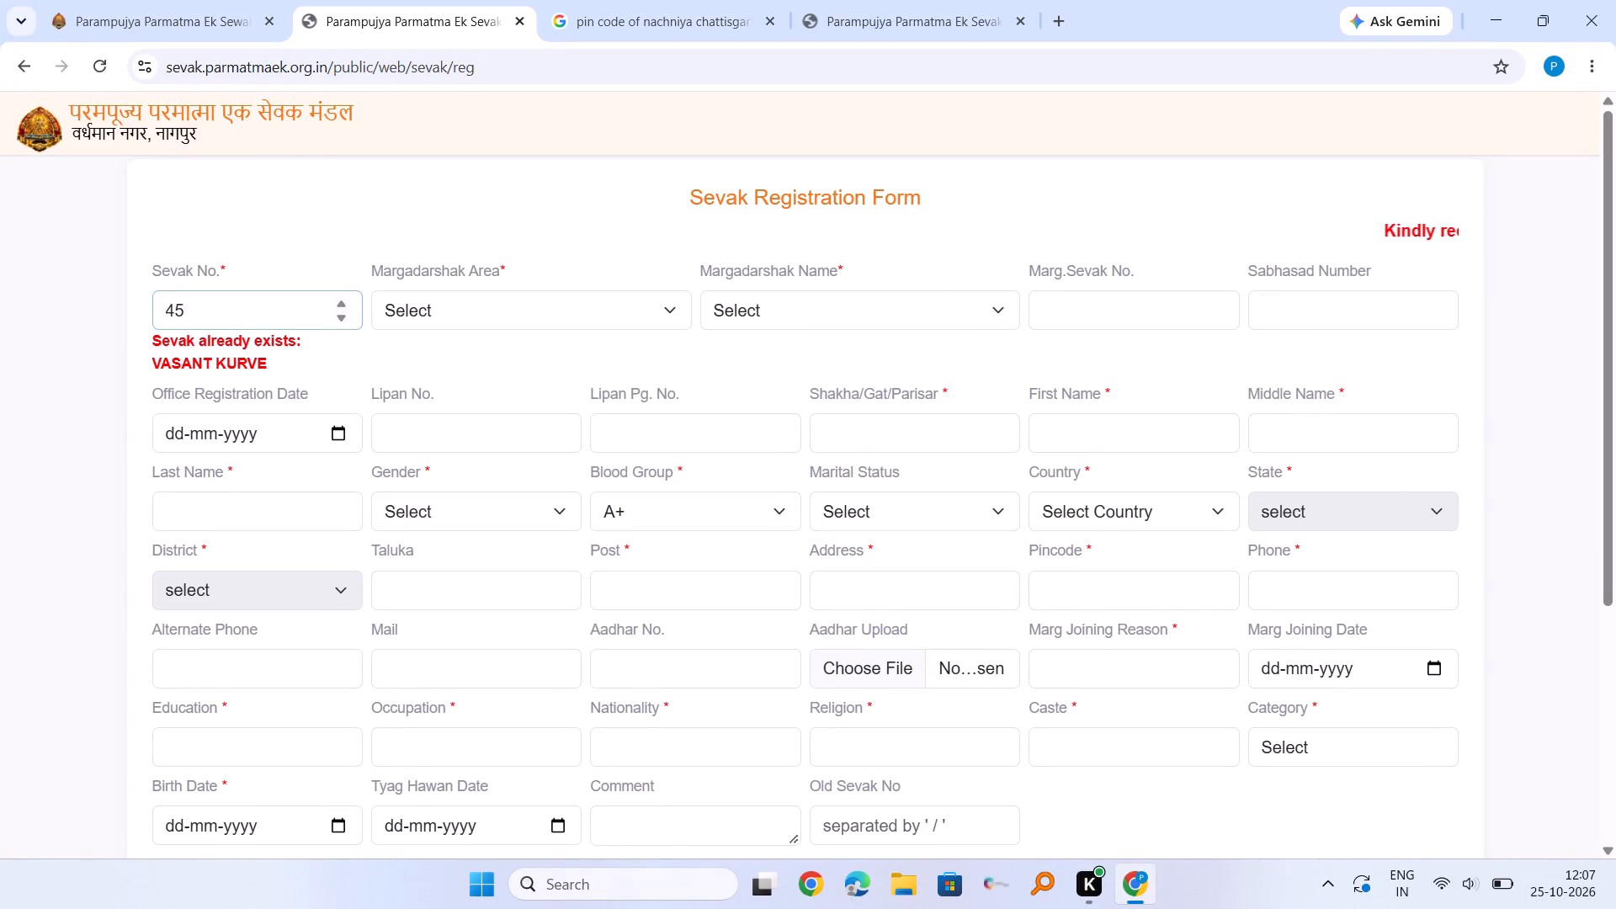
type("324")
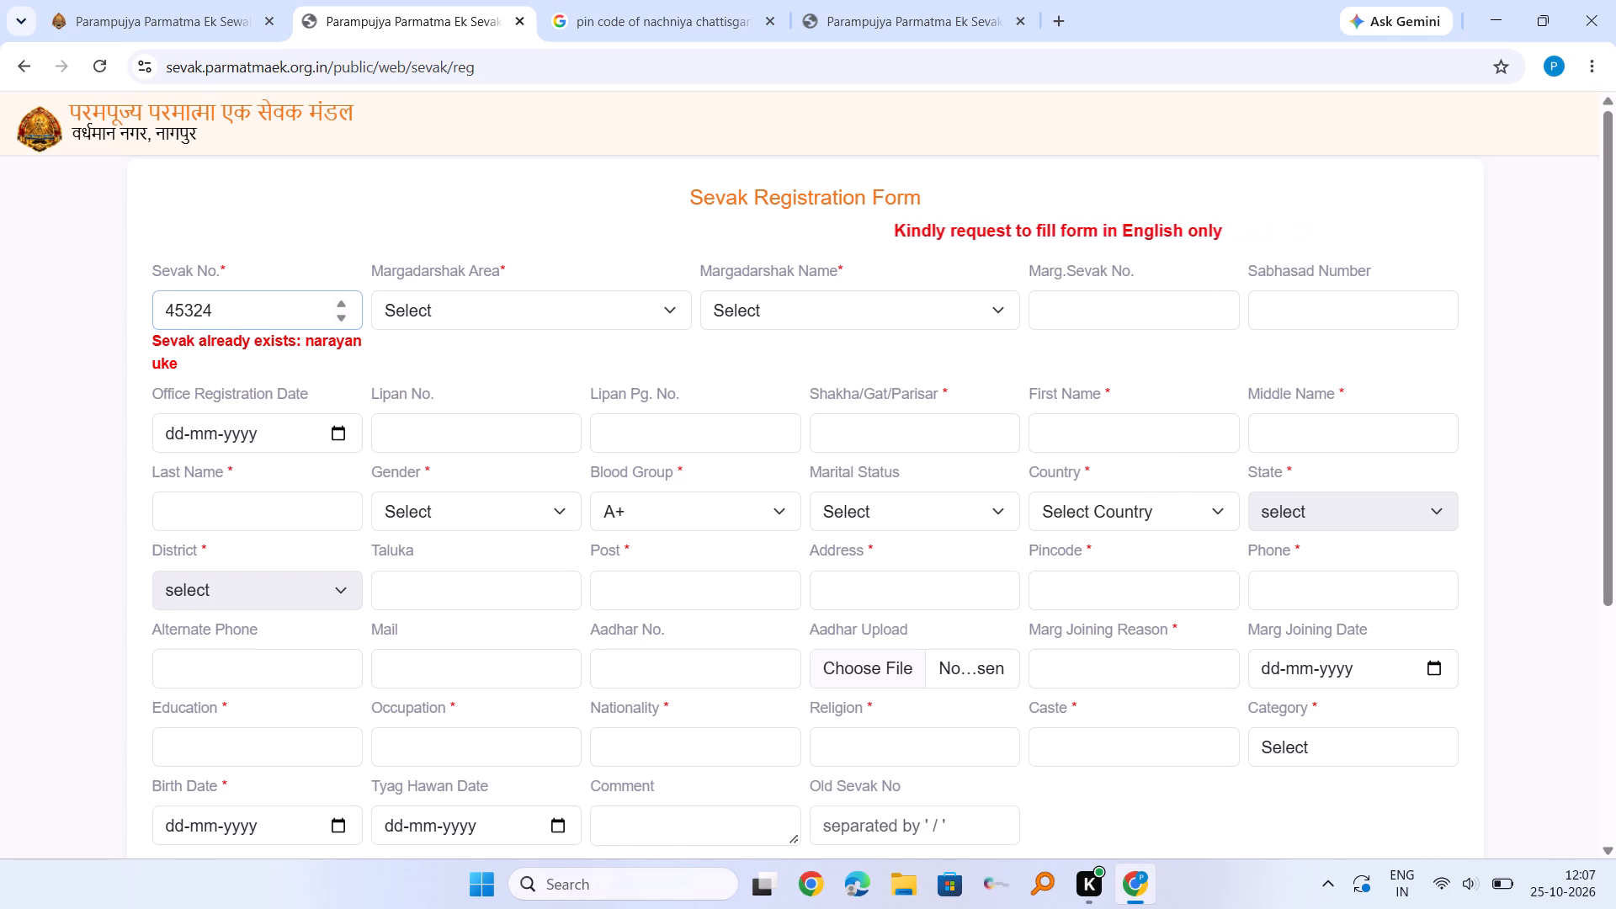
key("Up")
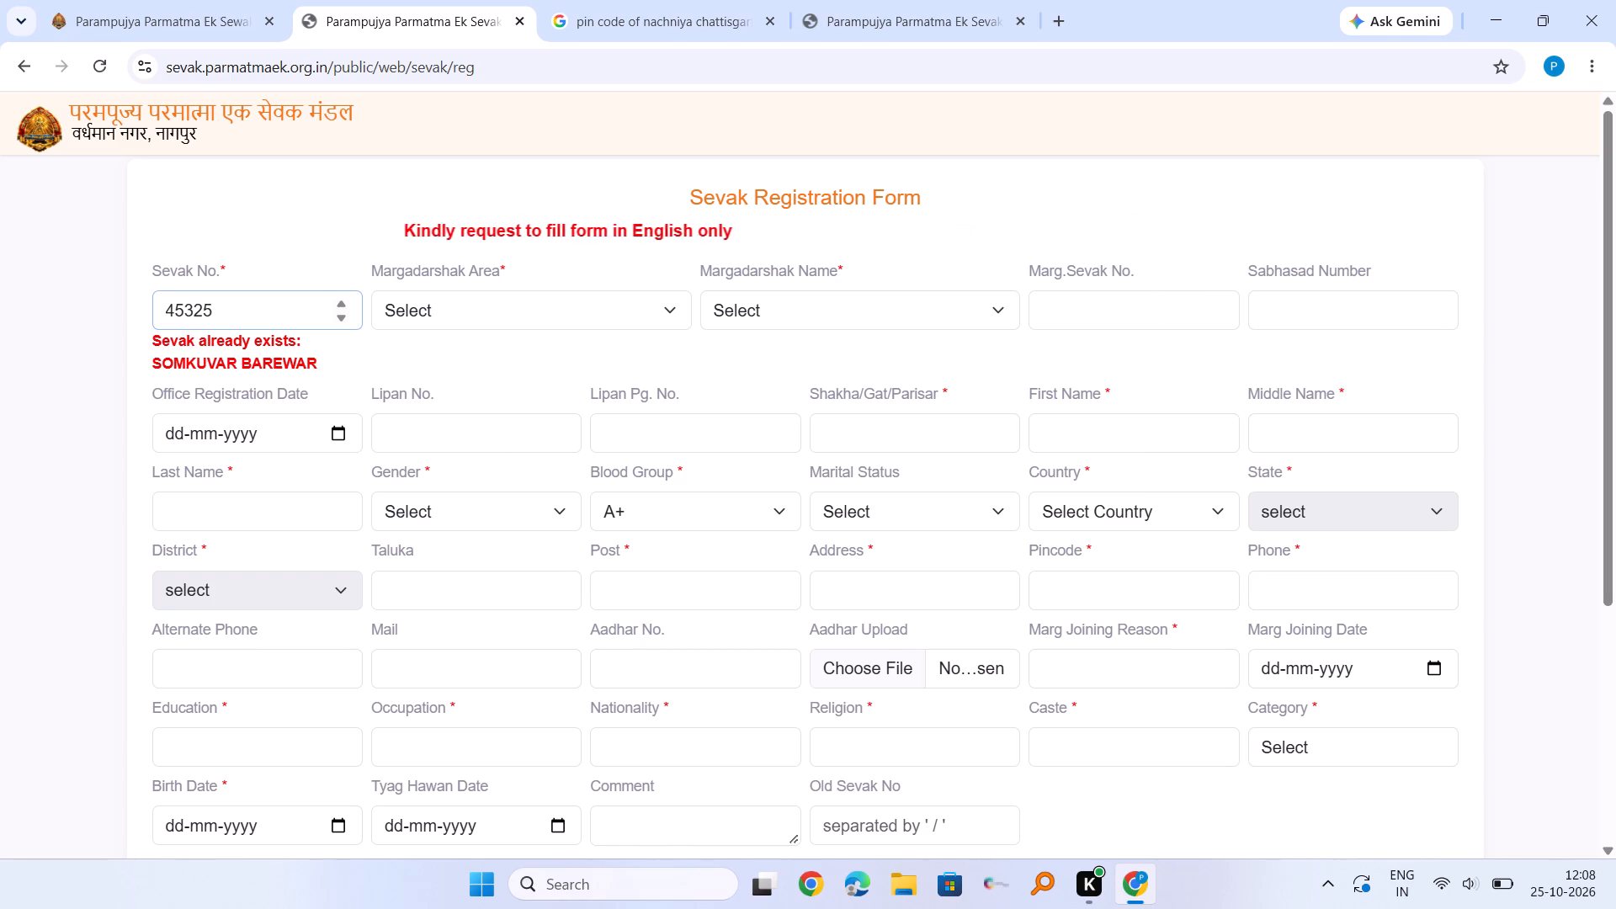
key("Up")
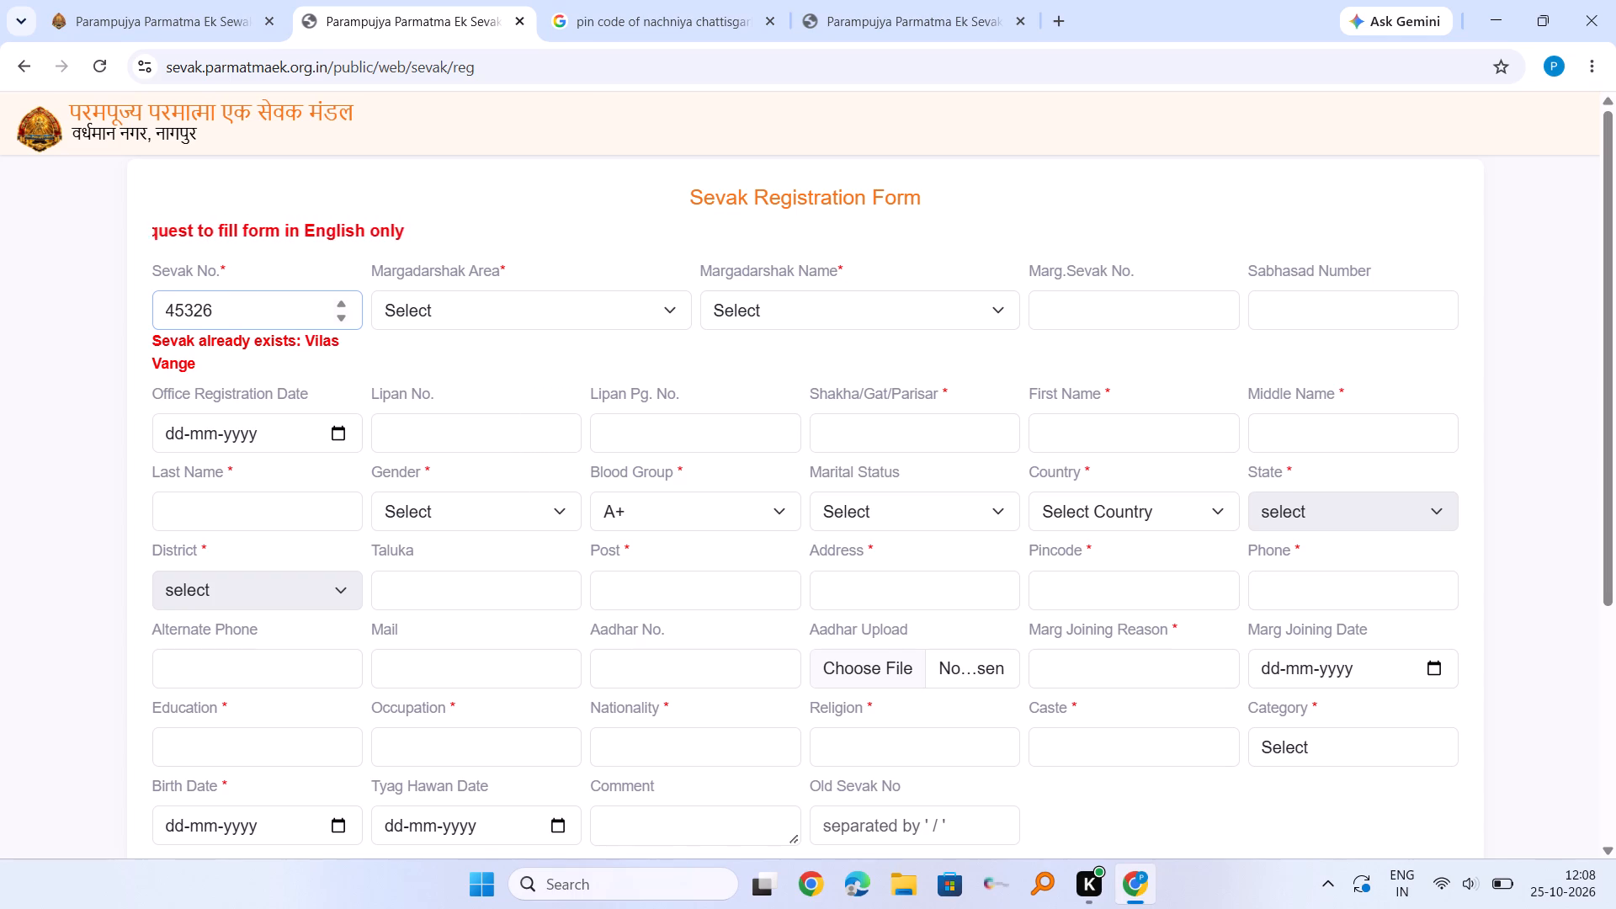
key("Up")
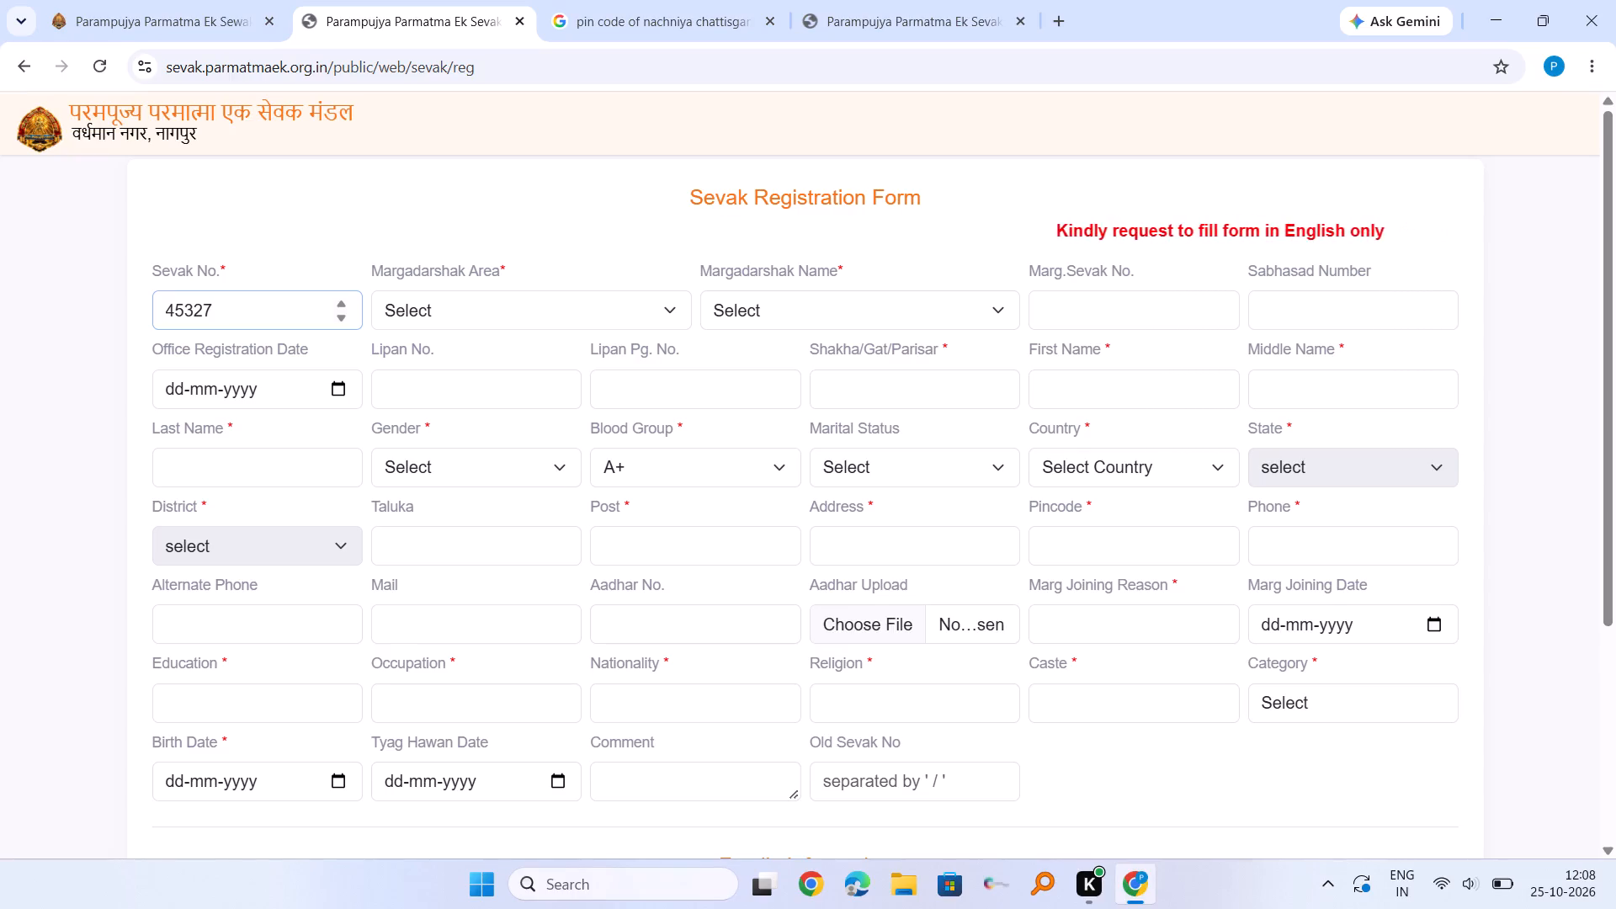
Fill in the sevak's first, middle and last names.
left_click(1111, 398)
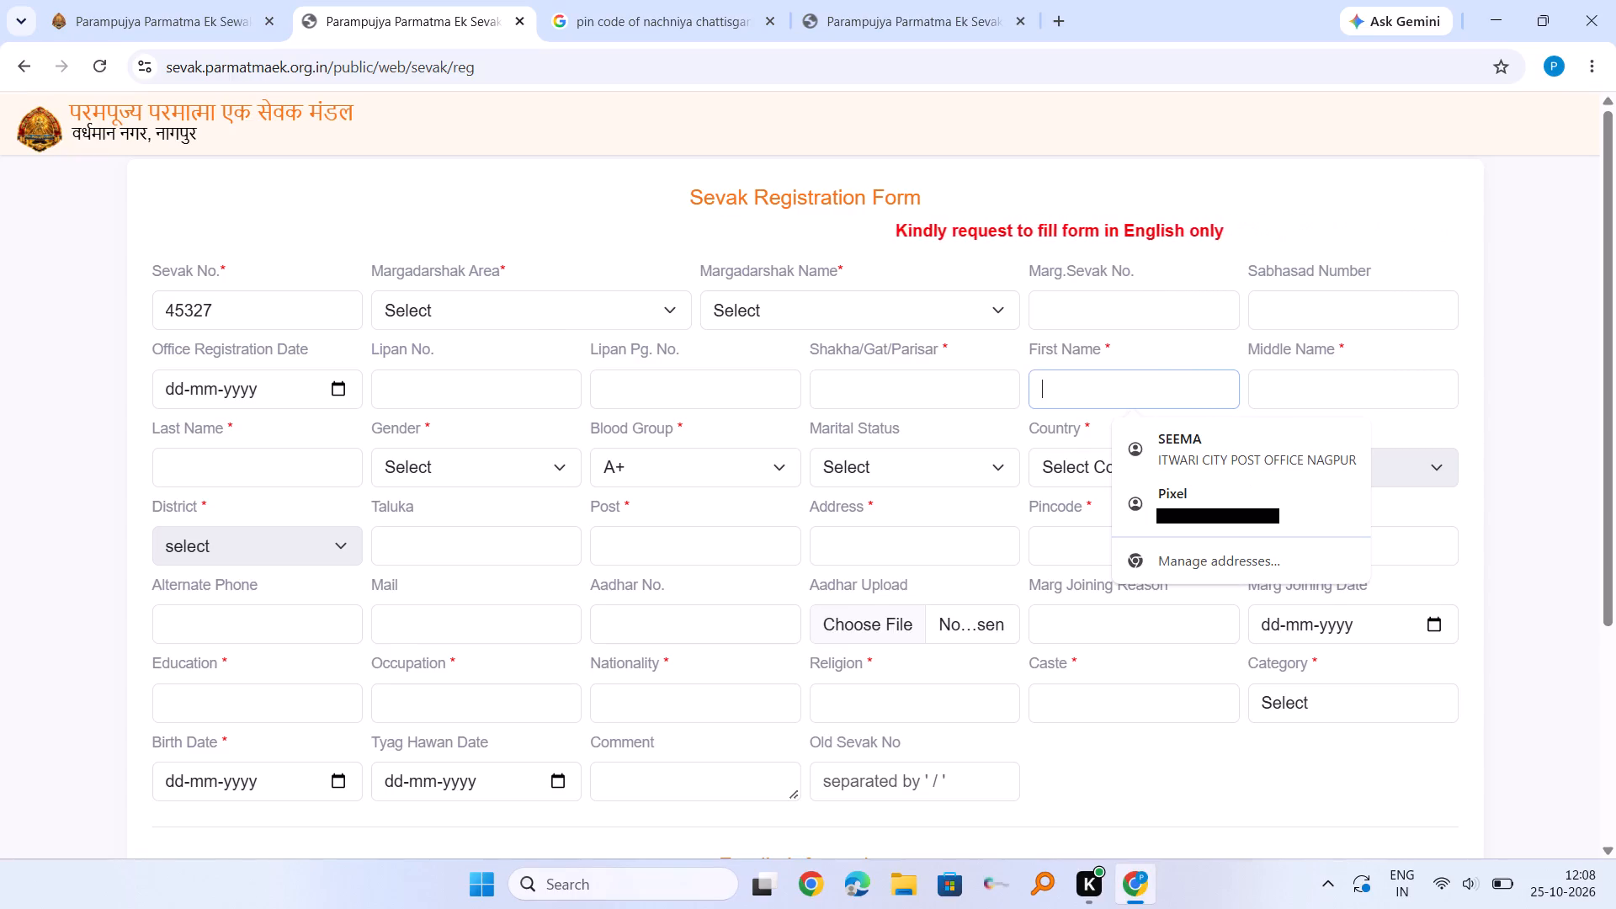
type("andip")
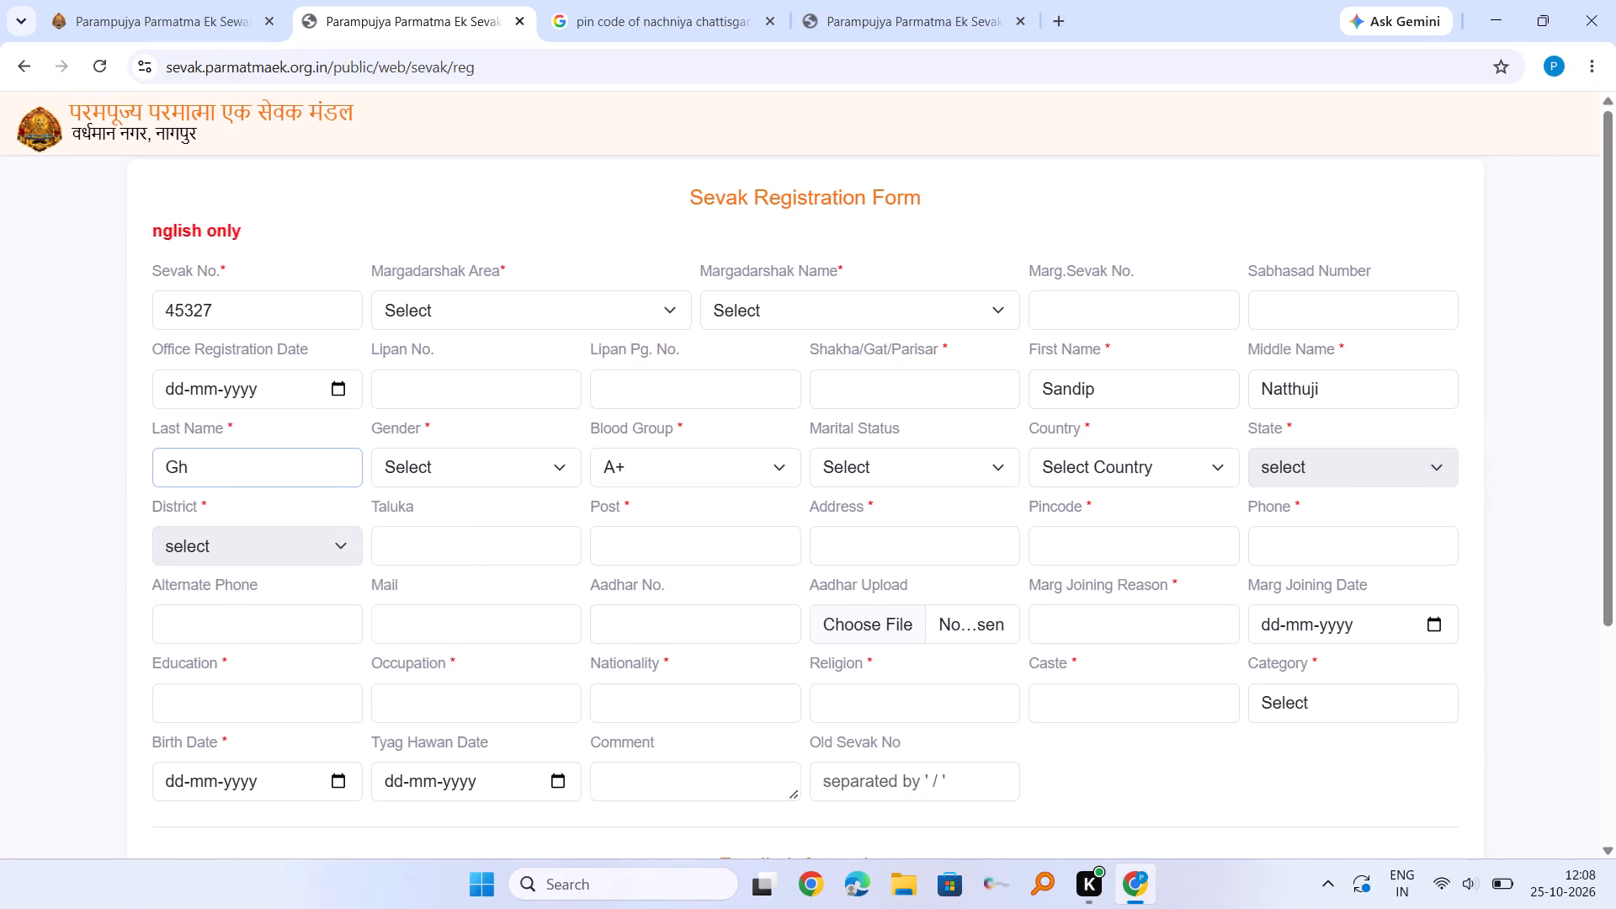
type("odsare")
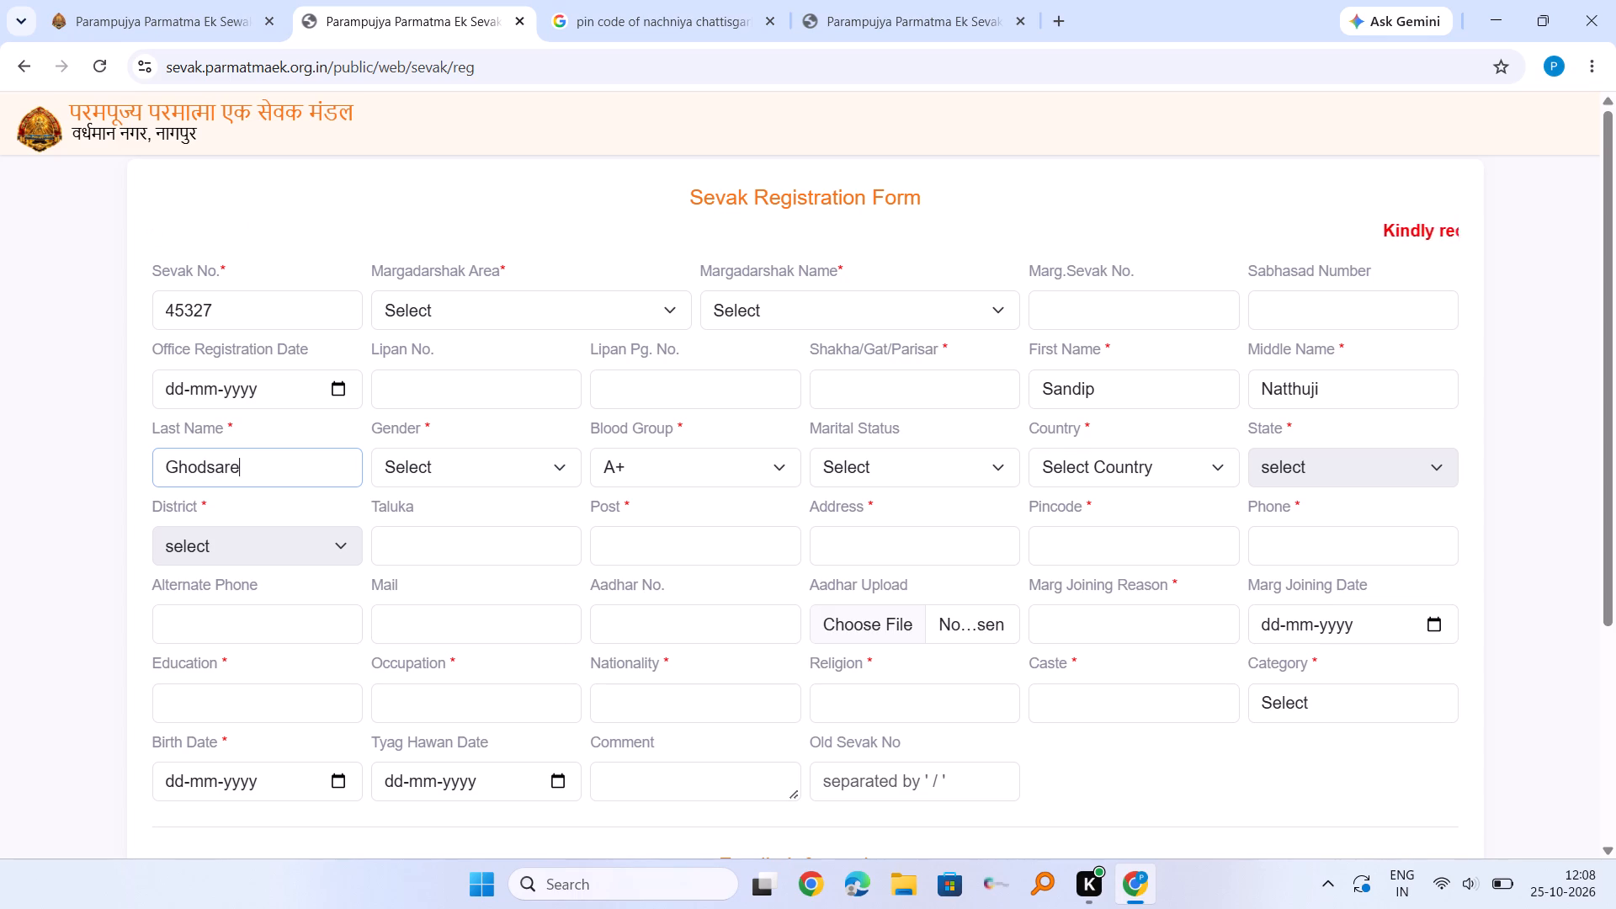
Set the sevak's Gender to Male and Blood Group to NA, leaving Marital Status unselected.
left_click(407, 469)
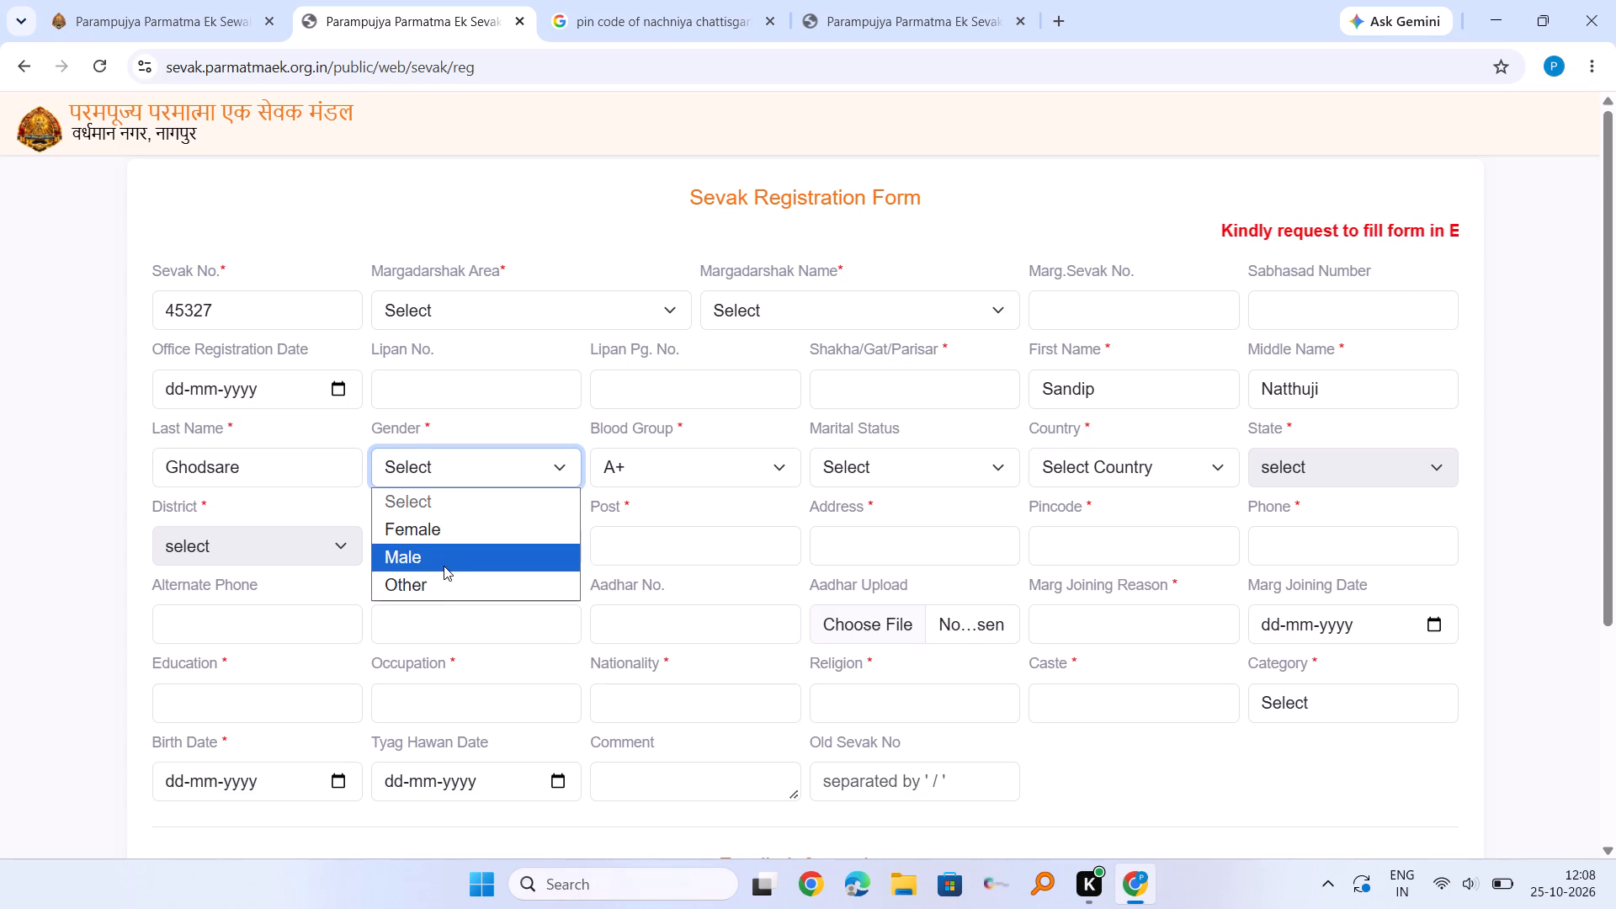
left_click(444, 564)
left_click(621, 481)
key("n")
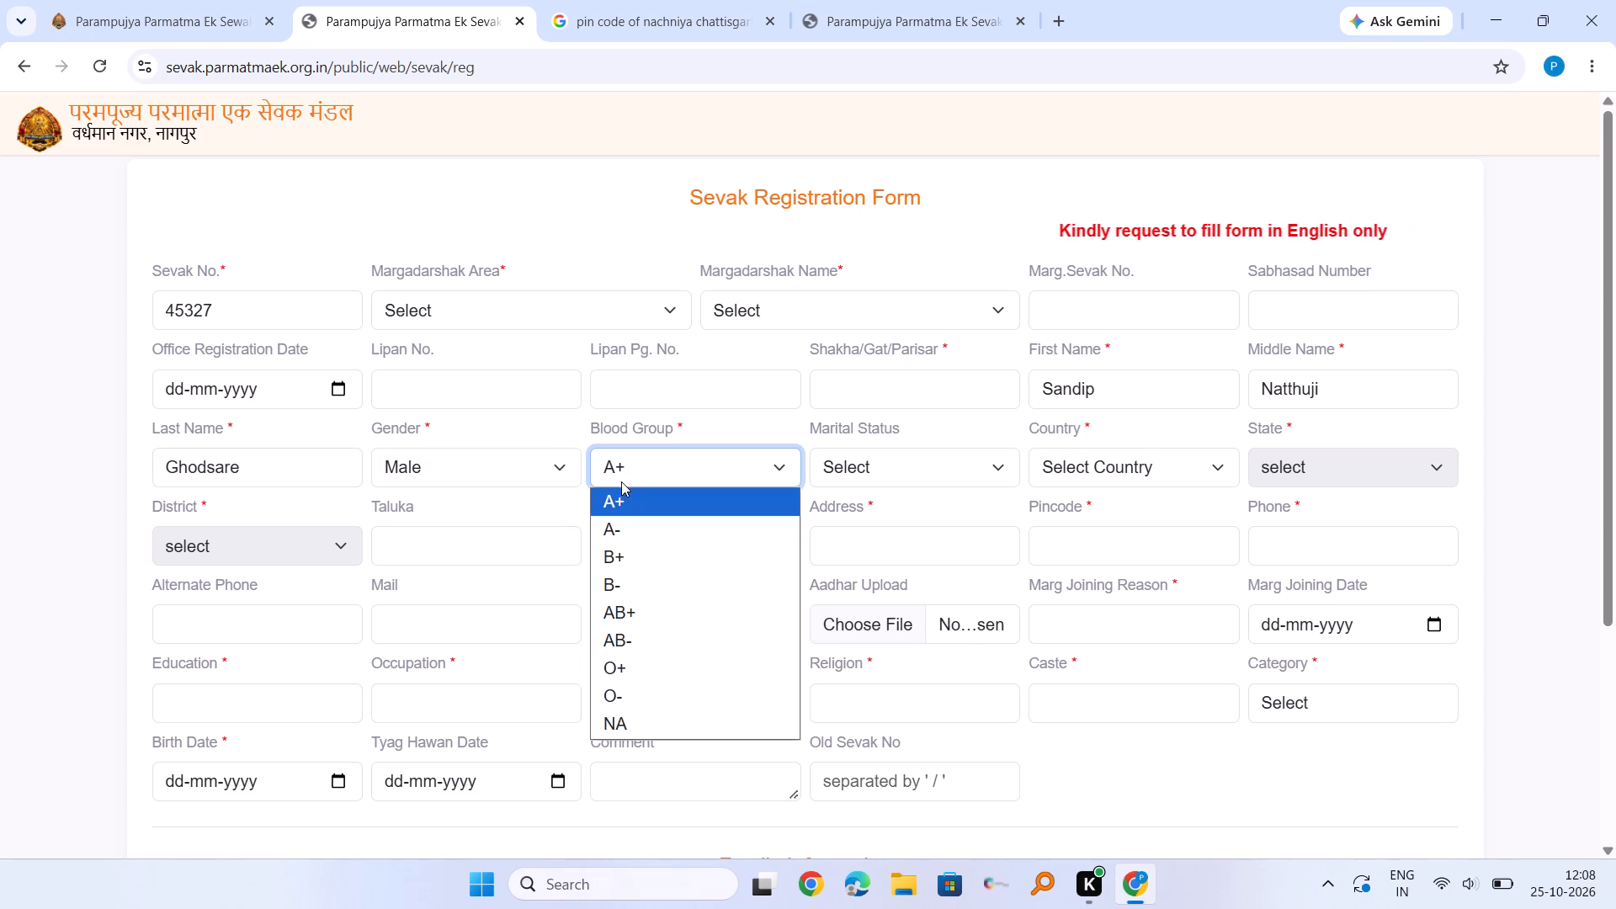
key("Return")
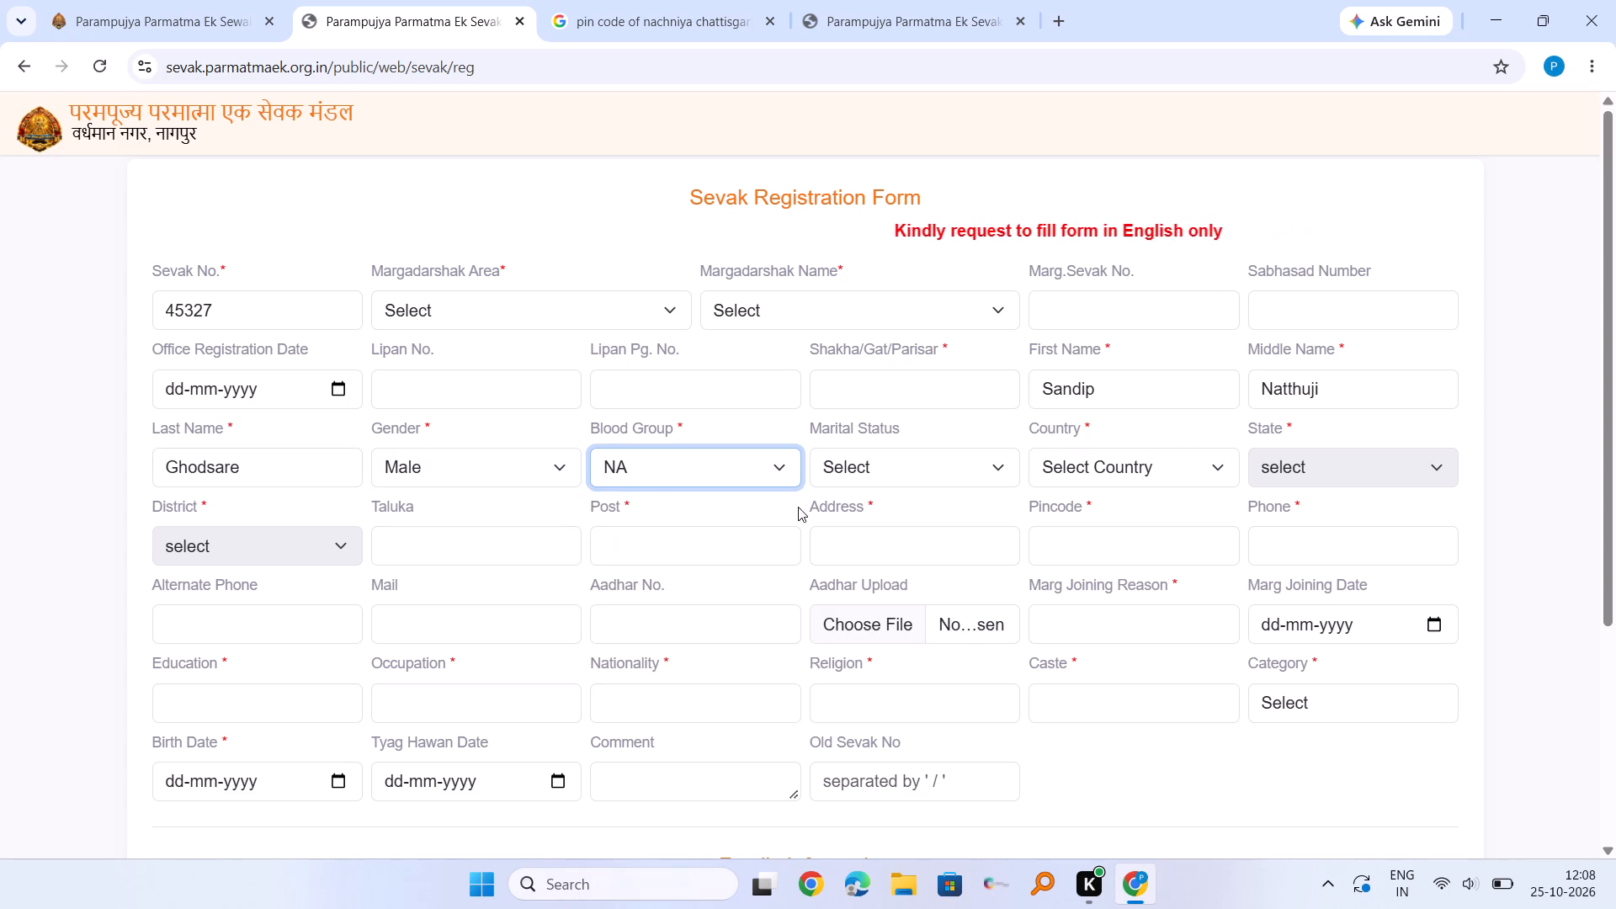
left_click(868, 479)
left_click(1028, 460)
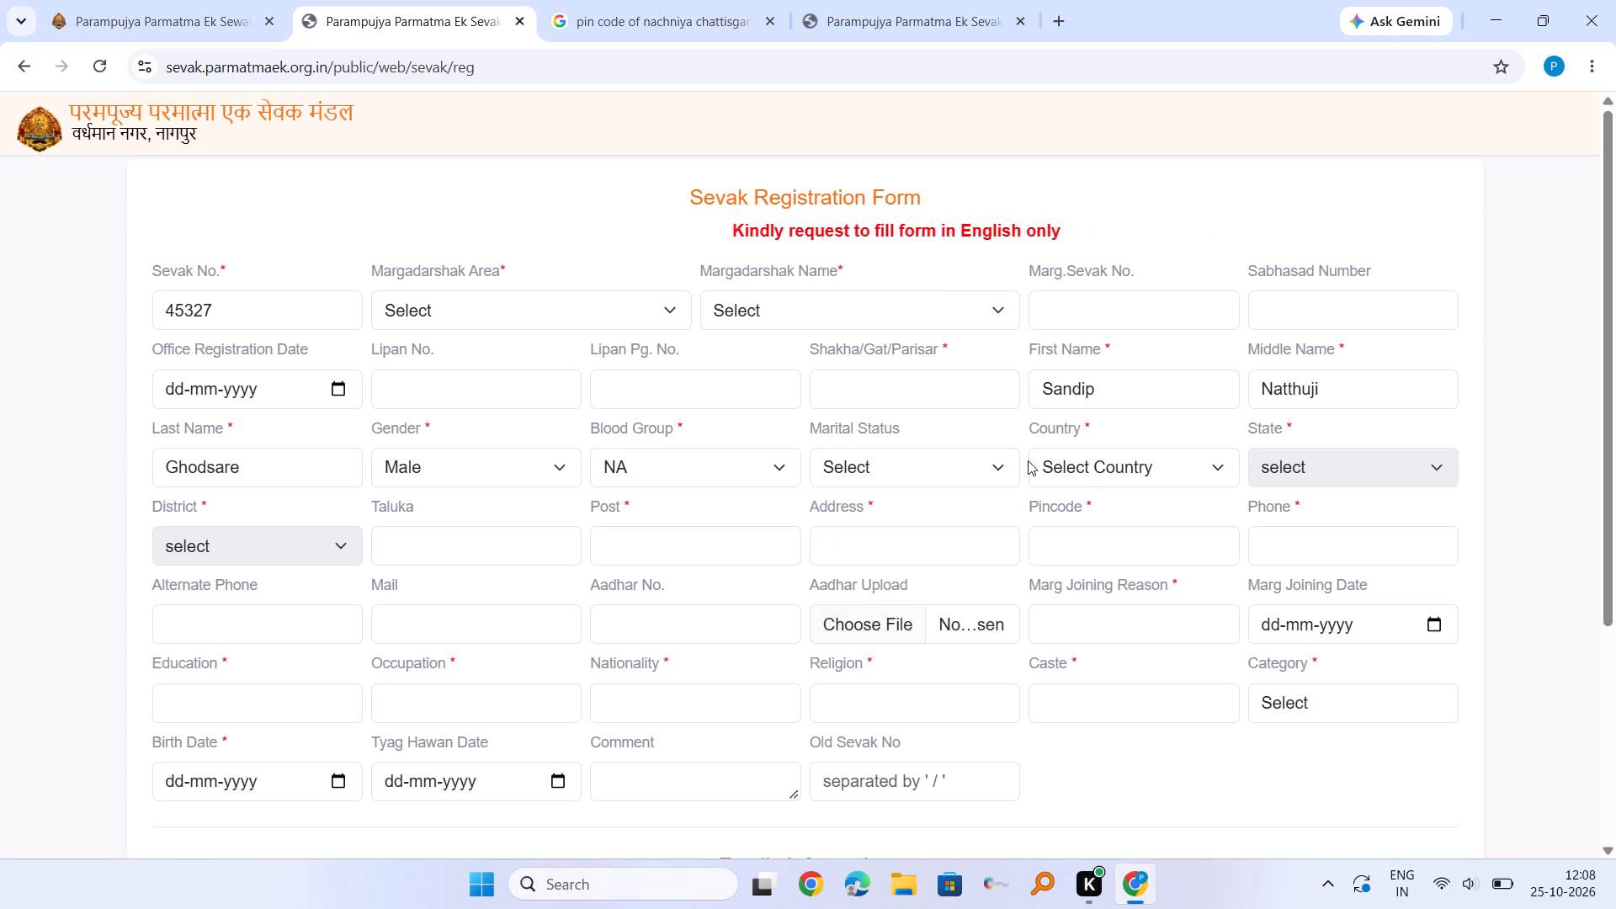
Set the Country to India, the State to Maharashtra and the District to Nagpur.
left_click_drag(1080, 476, 1075, 527)
left_click(1075, 527)
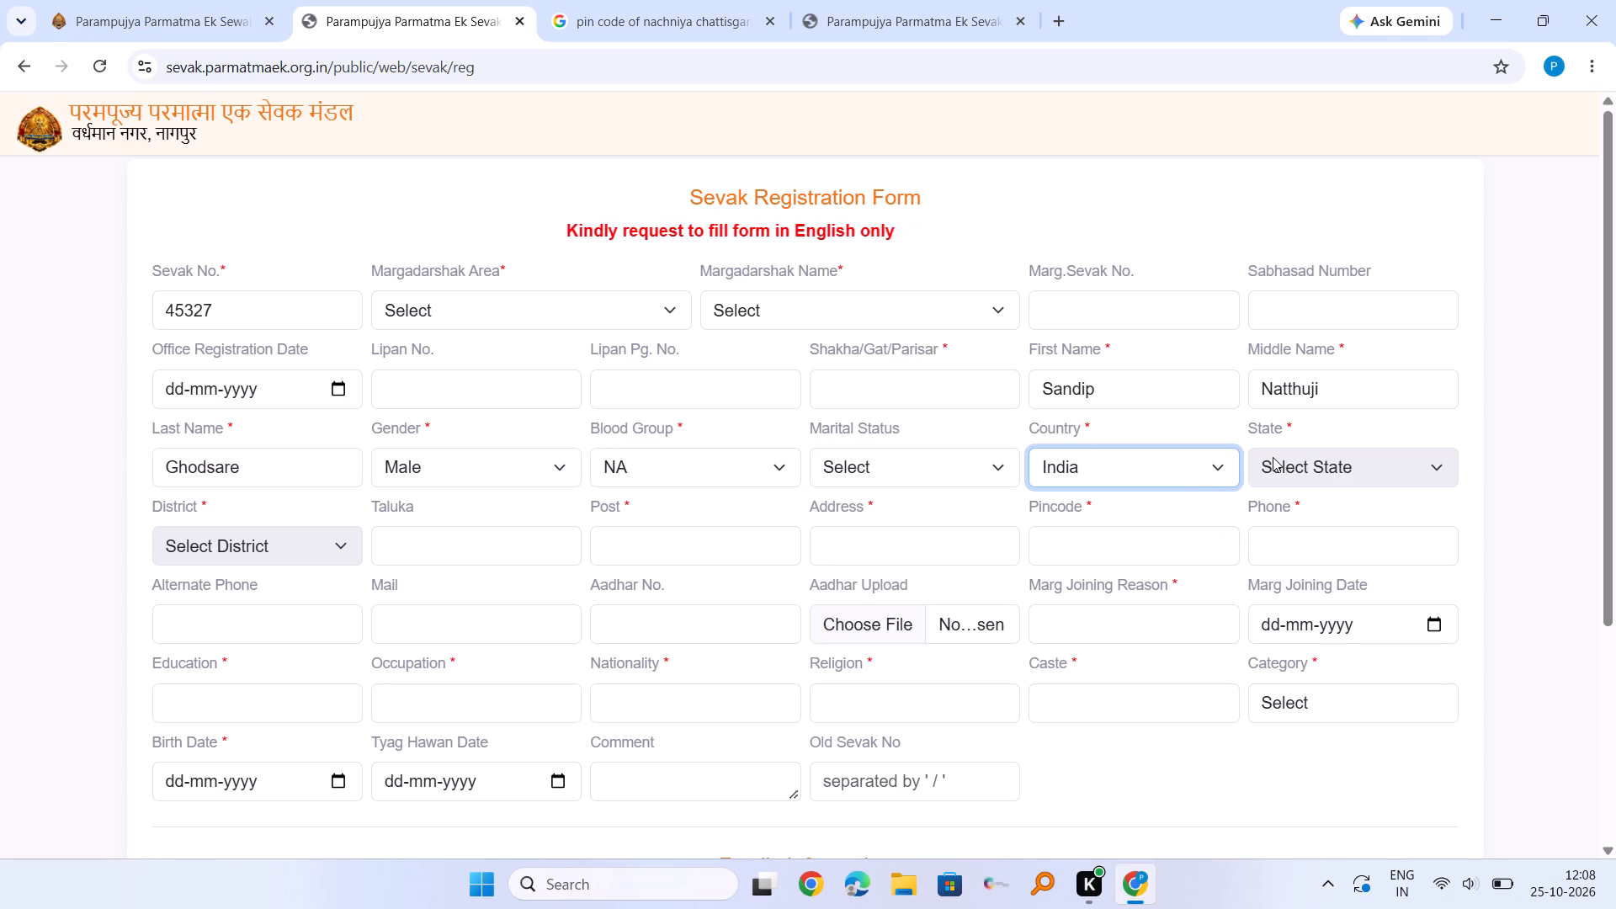
left_click(1275, 455)
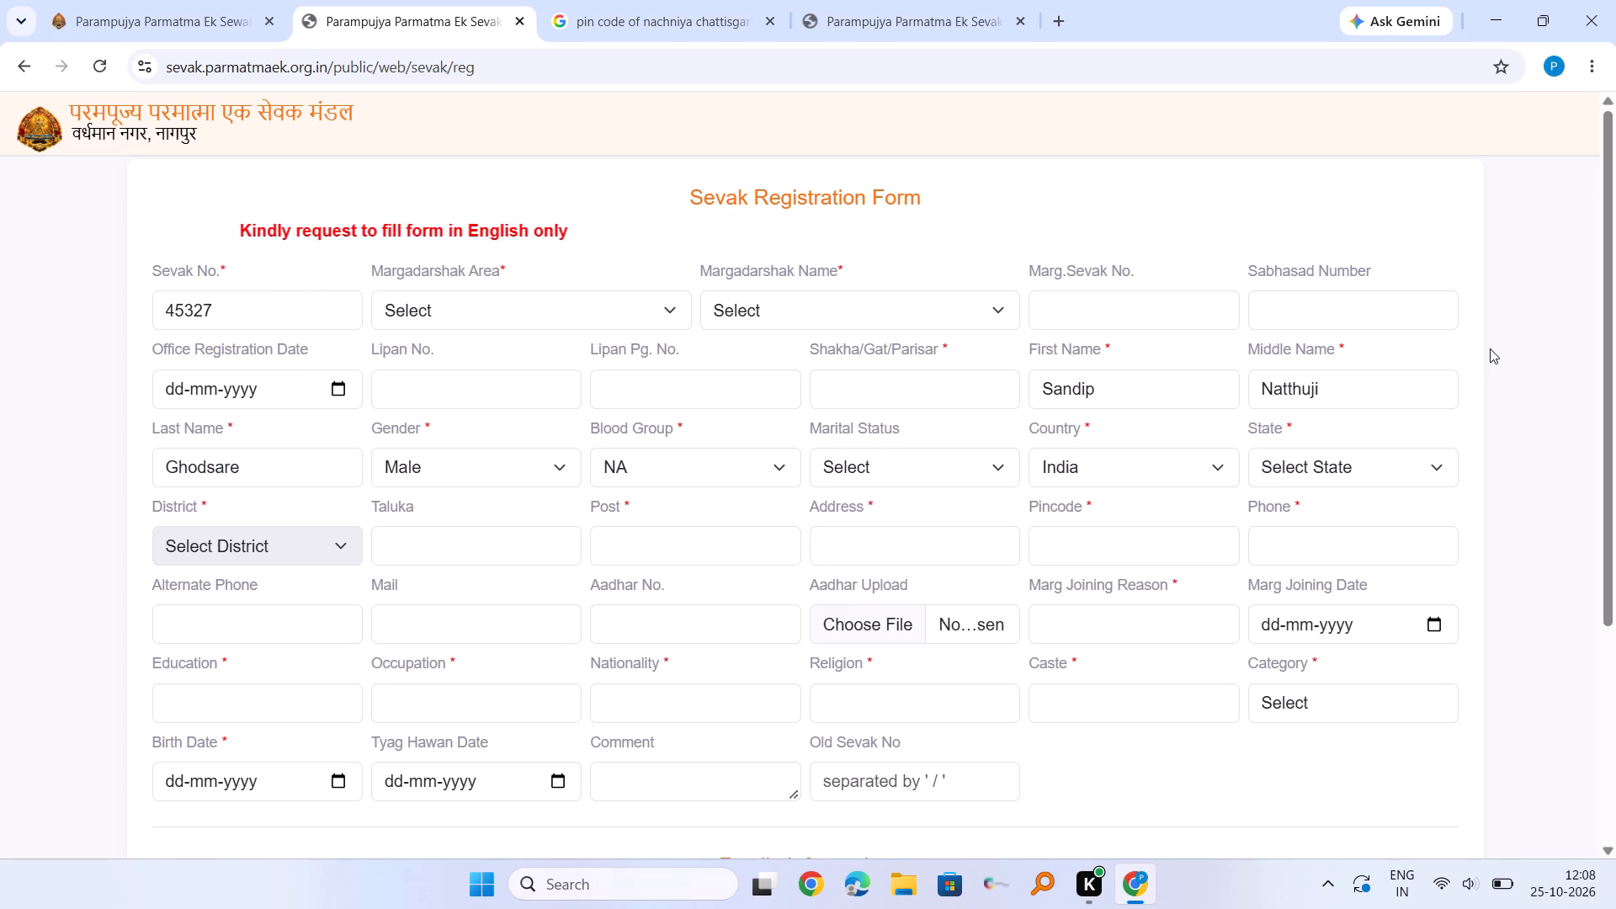
left_click(1338, 481)
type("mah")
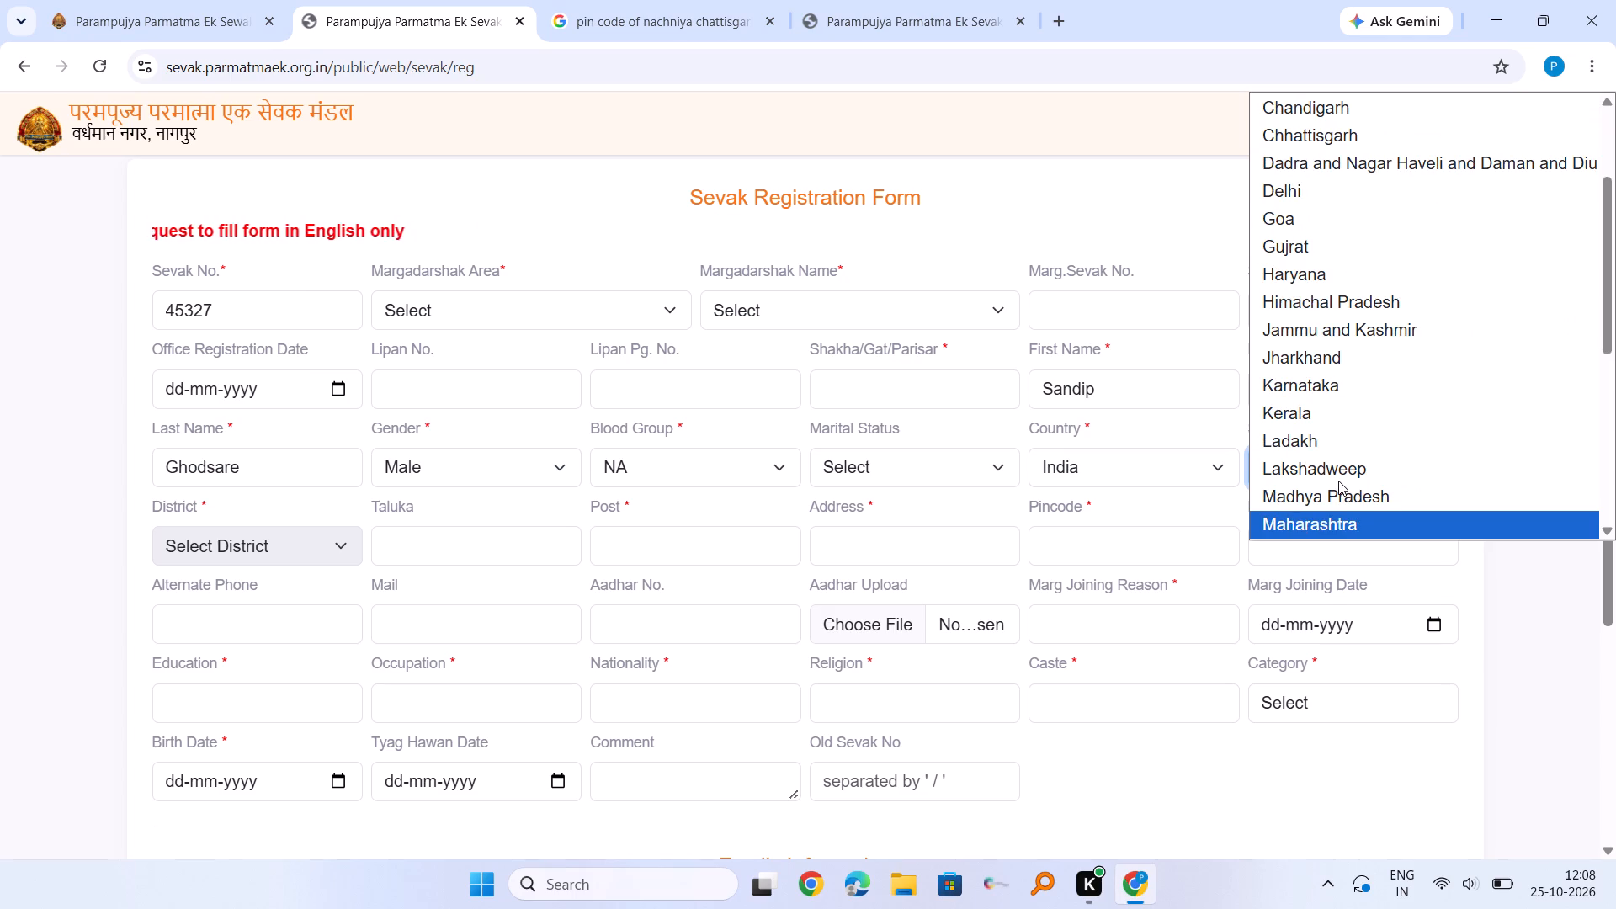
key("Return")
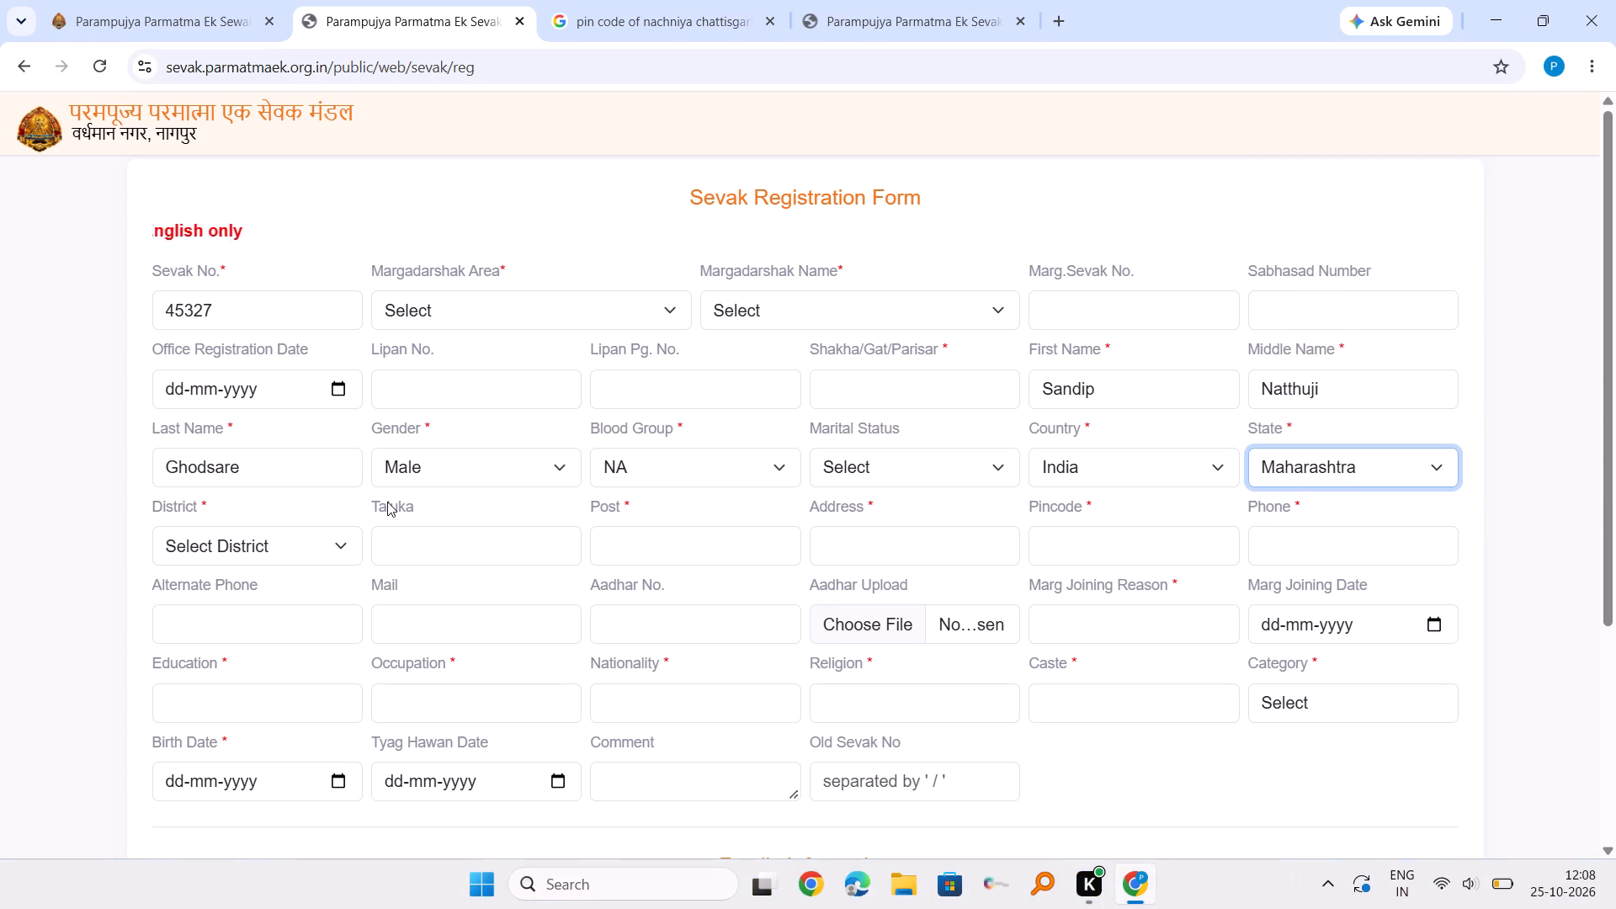
left_click(332, 537)
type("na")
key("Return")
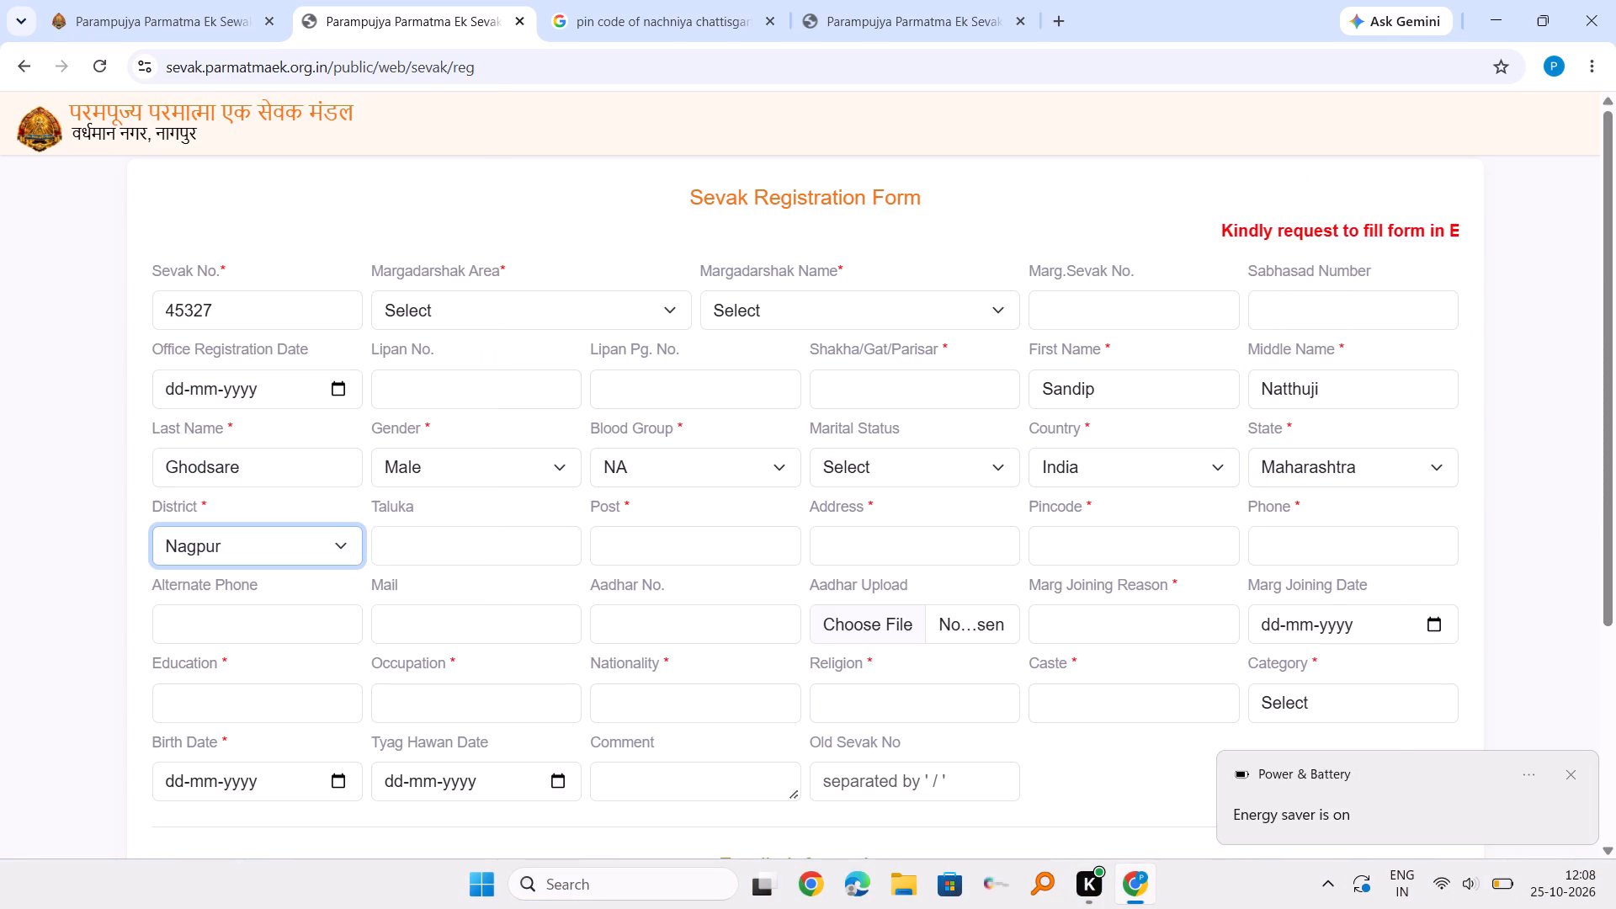
Fill in Kamptee as the Taluka, Bina as the Post and the sevak's village as the Address.
left_click(379, 540)
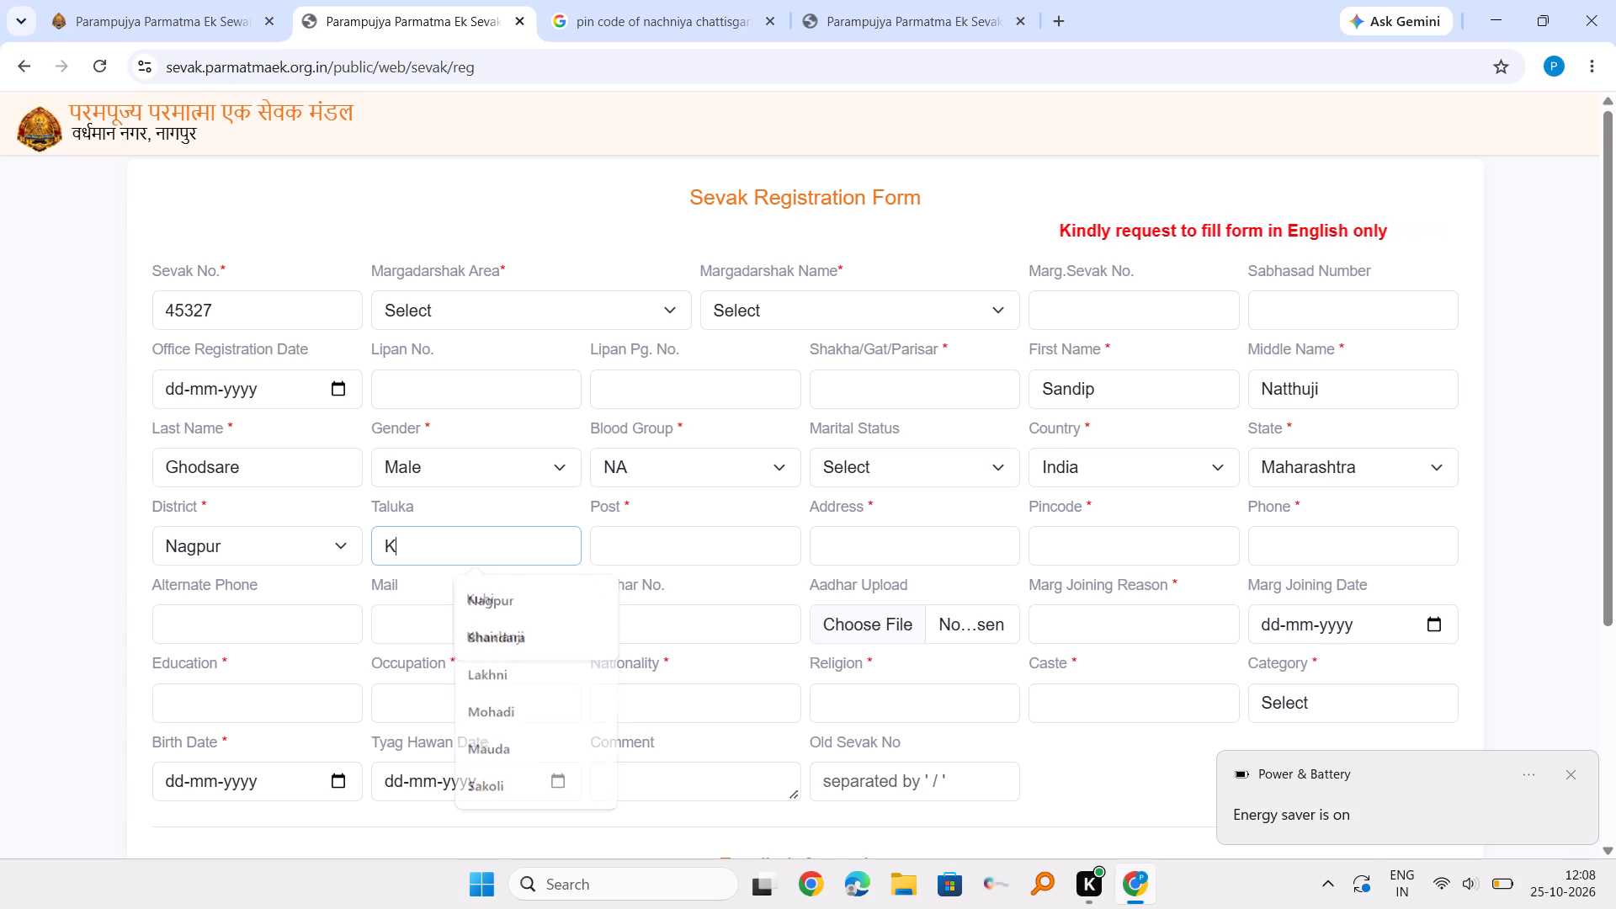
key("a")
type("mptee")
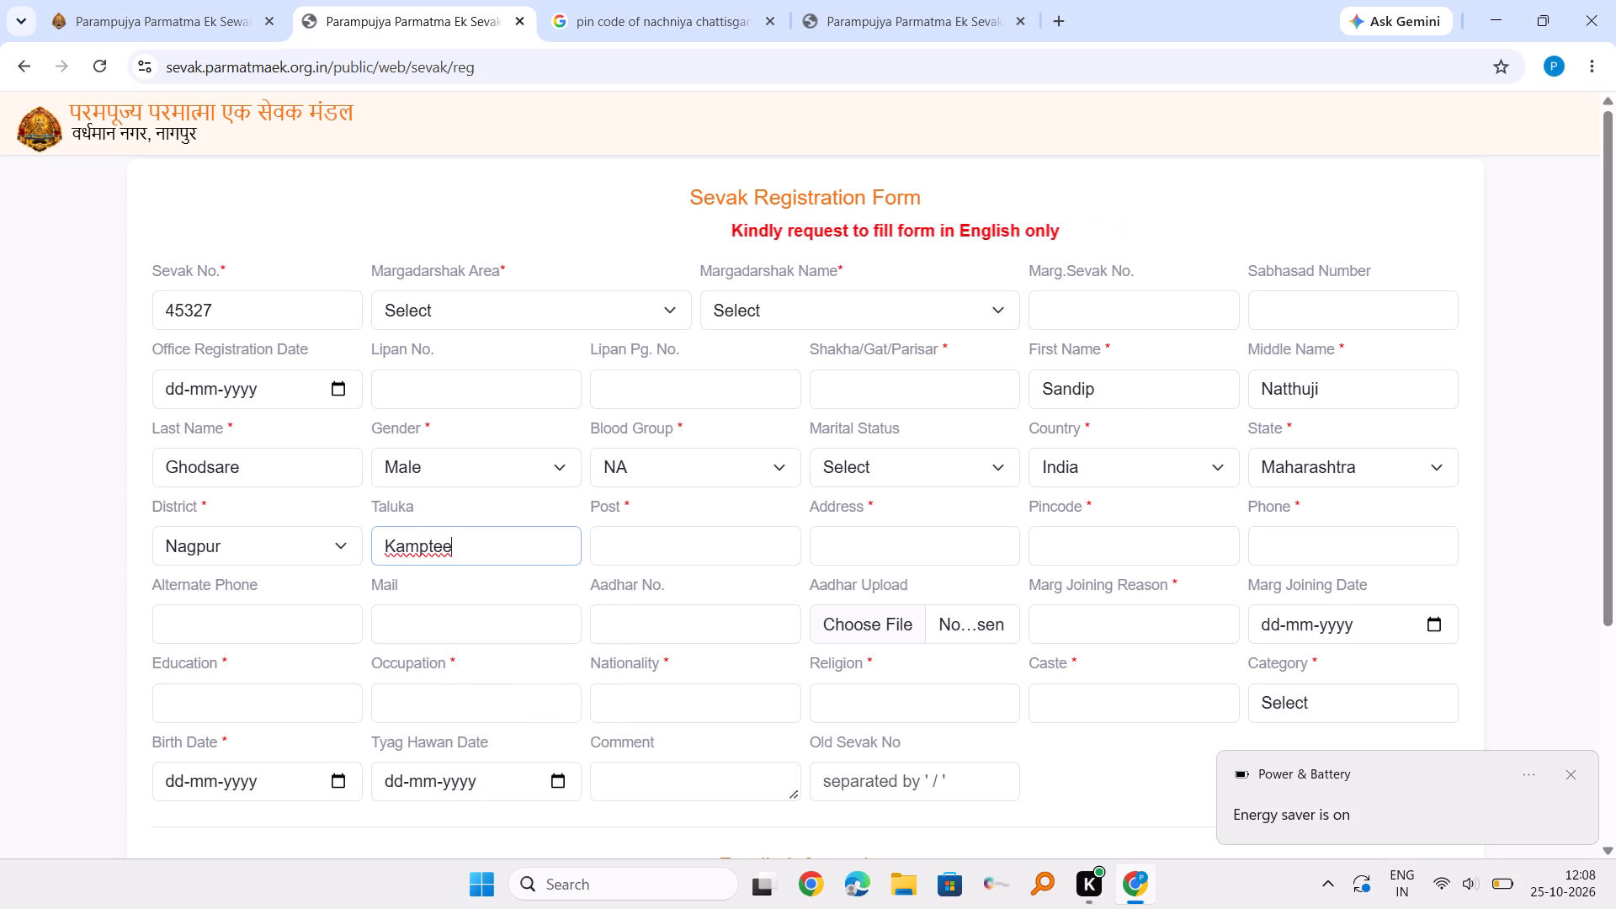
left_click(630, 554)
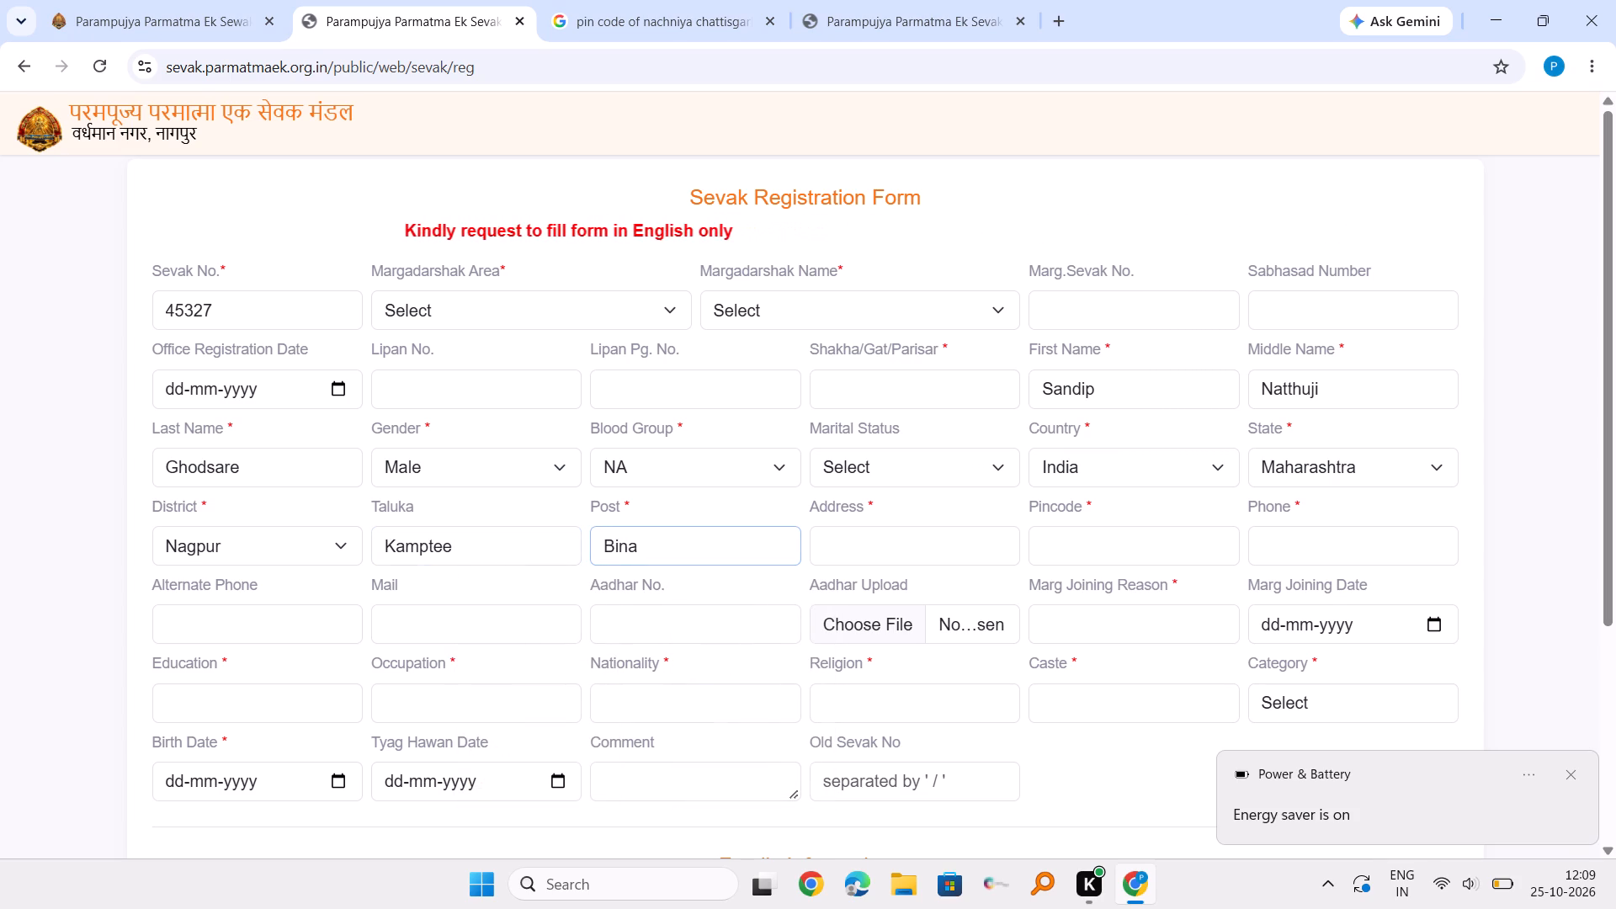
left_click(911, 538)
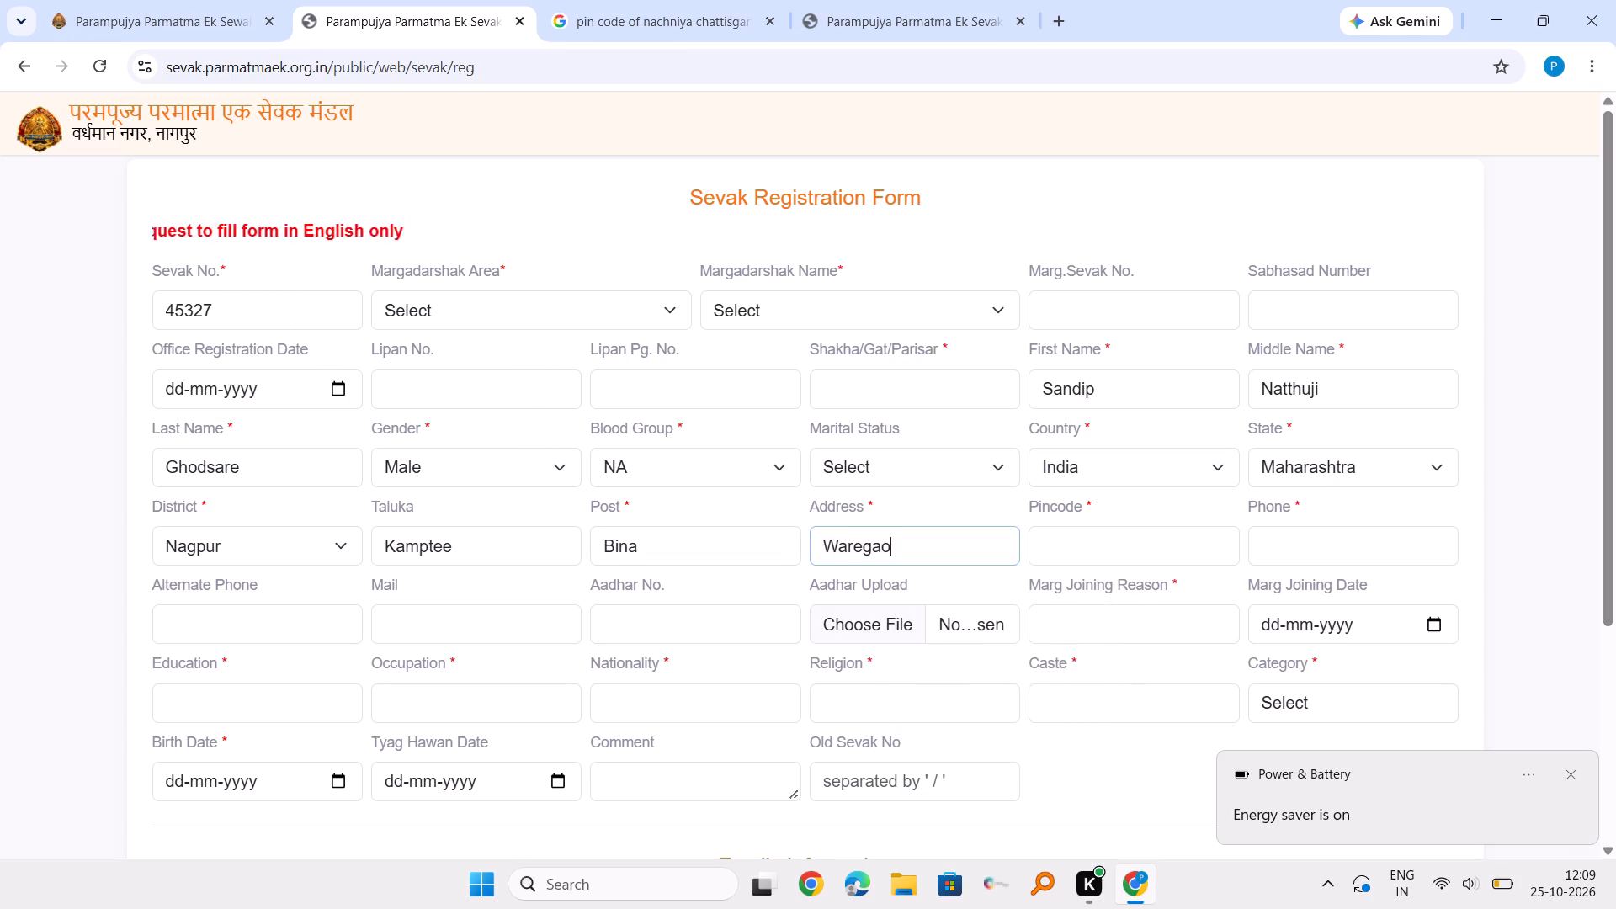
Search Google for the pin code of Waregaon, Nagpur, reusing the earlier pin code query and removing nachniya from it.
left_click(603, 0)
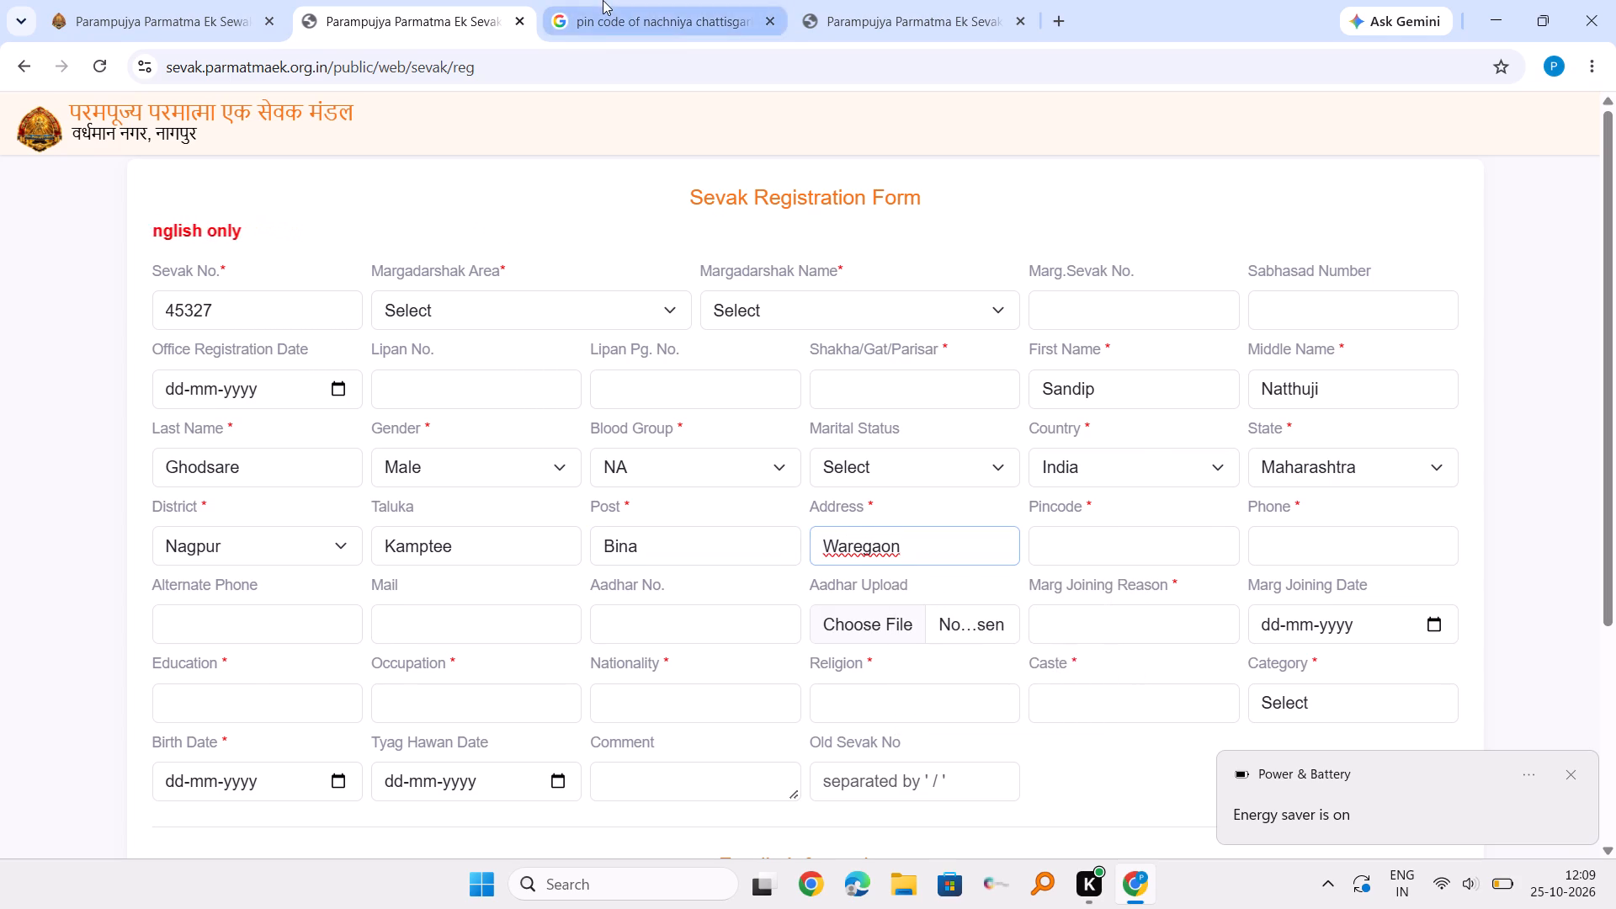
left_click_drag(561, 141, 379, 140)
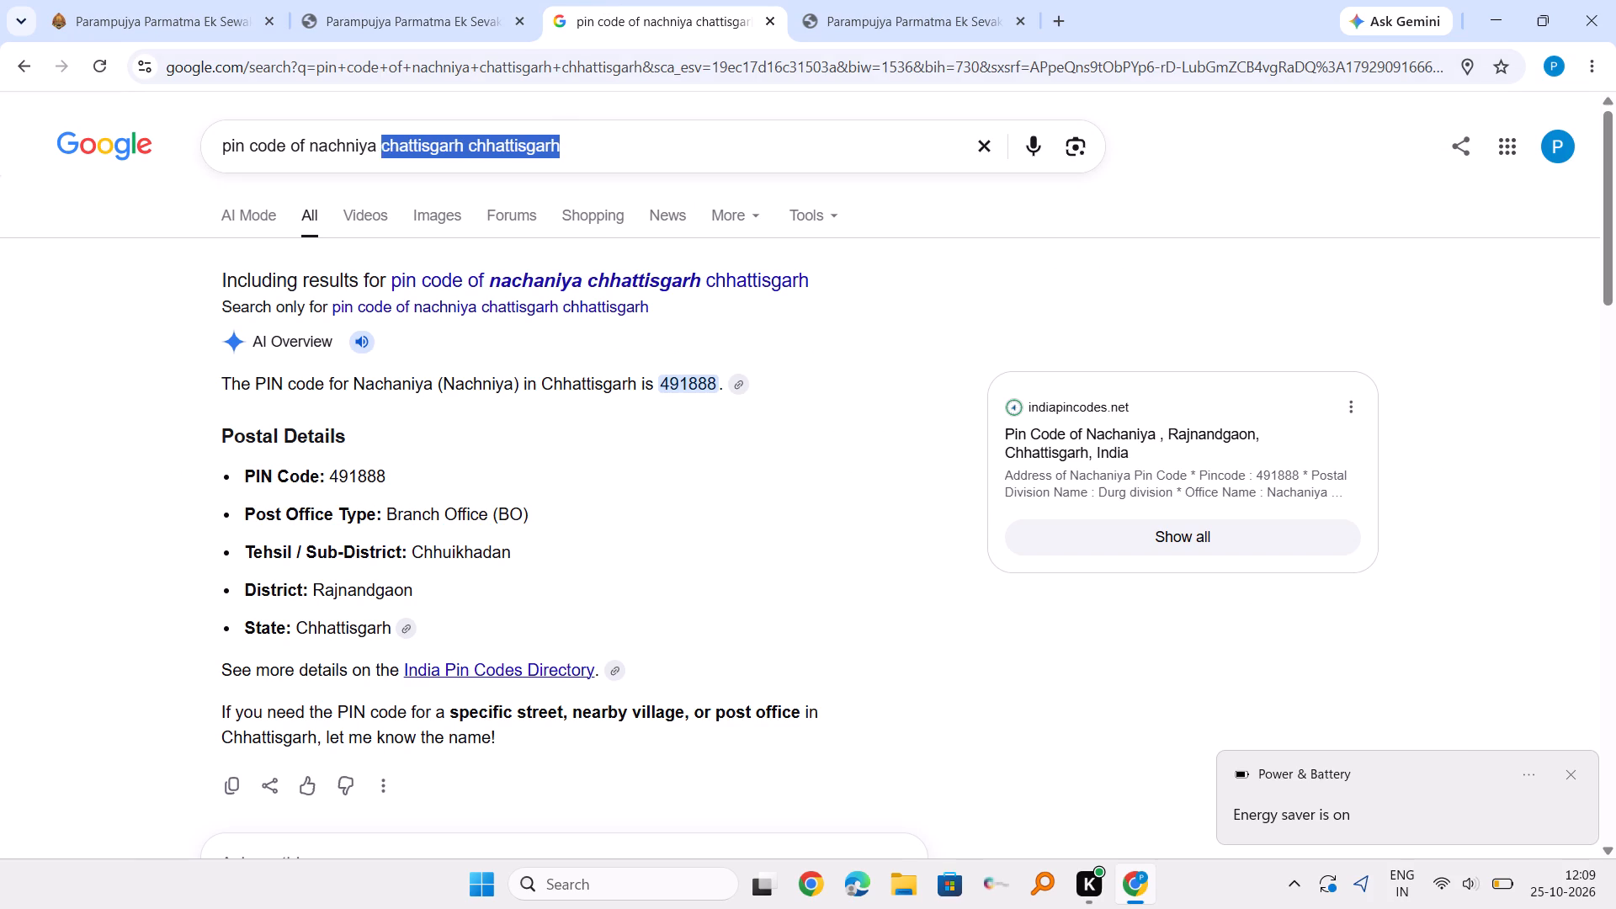
left_click_drag(379, 140, 378, 139)
key("BackSpace")
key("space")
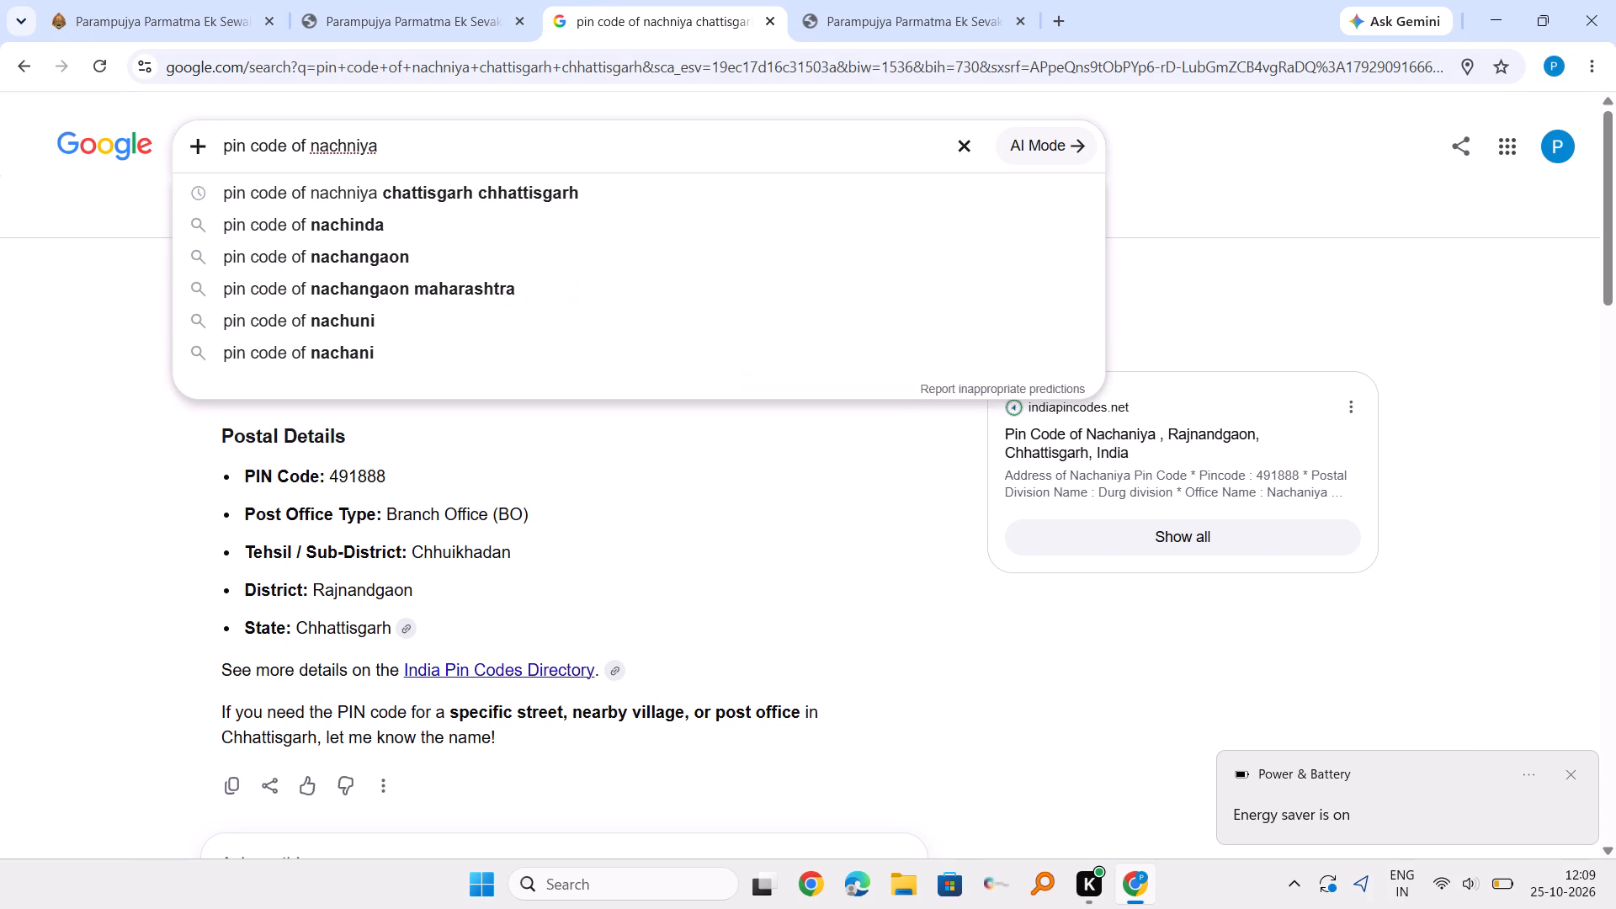
key("ctrl+v")
key("BackSpace")
key("BackSpace")
key("BackSpace")
key("BackSpace")
key("BackSpace")
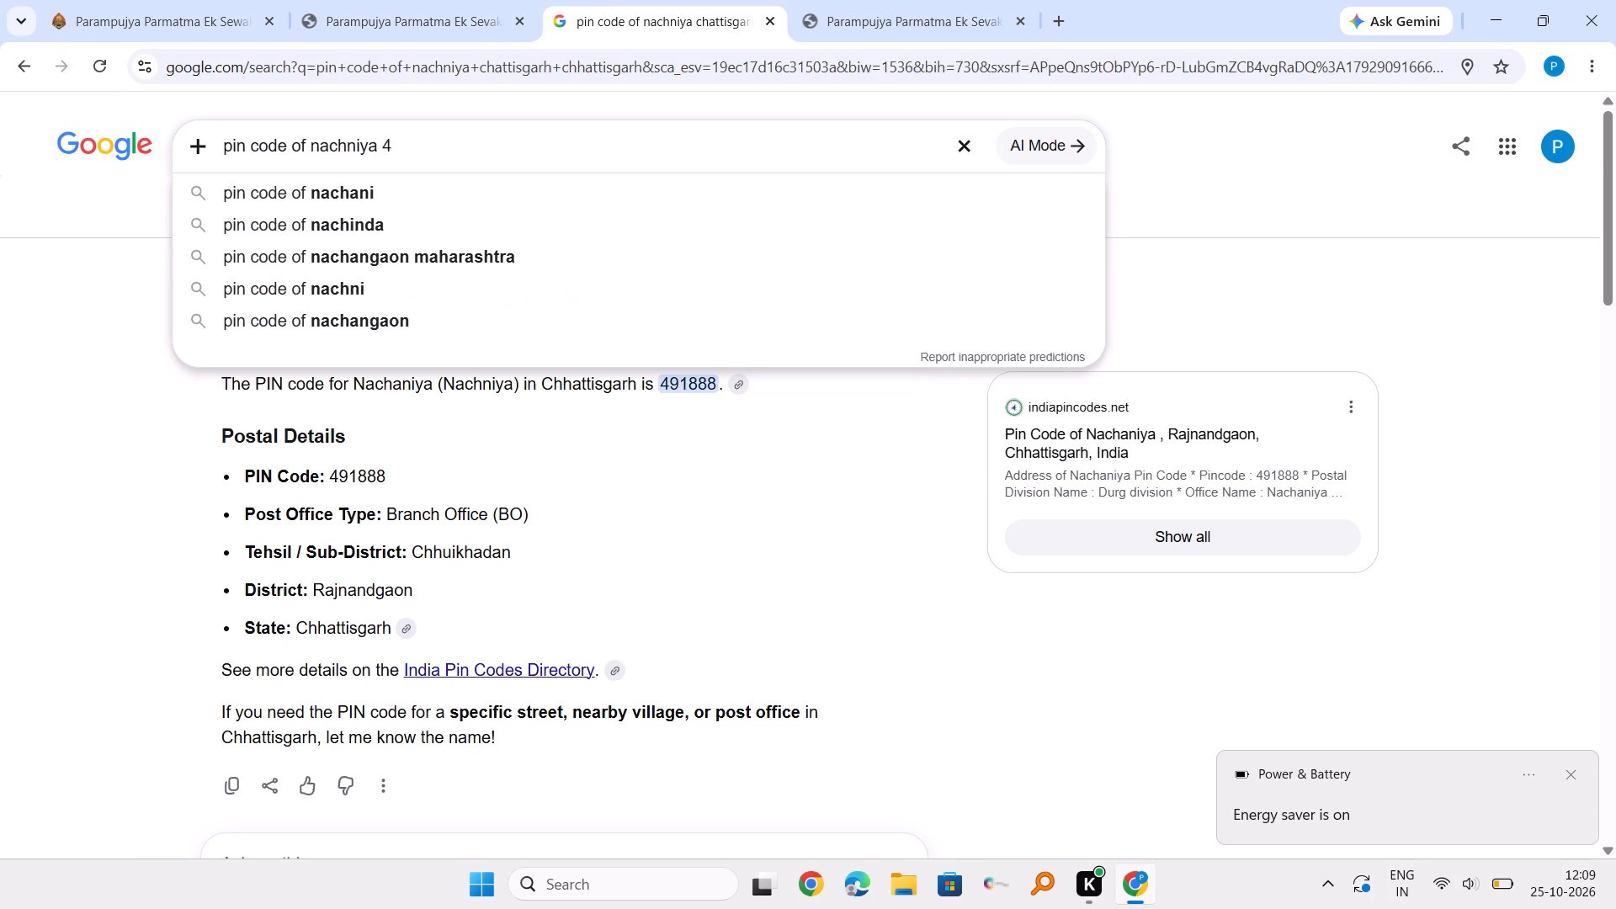
key("BackSpace")
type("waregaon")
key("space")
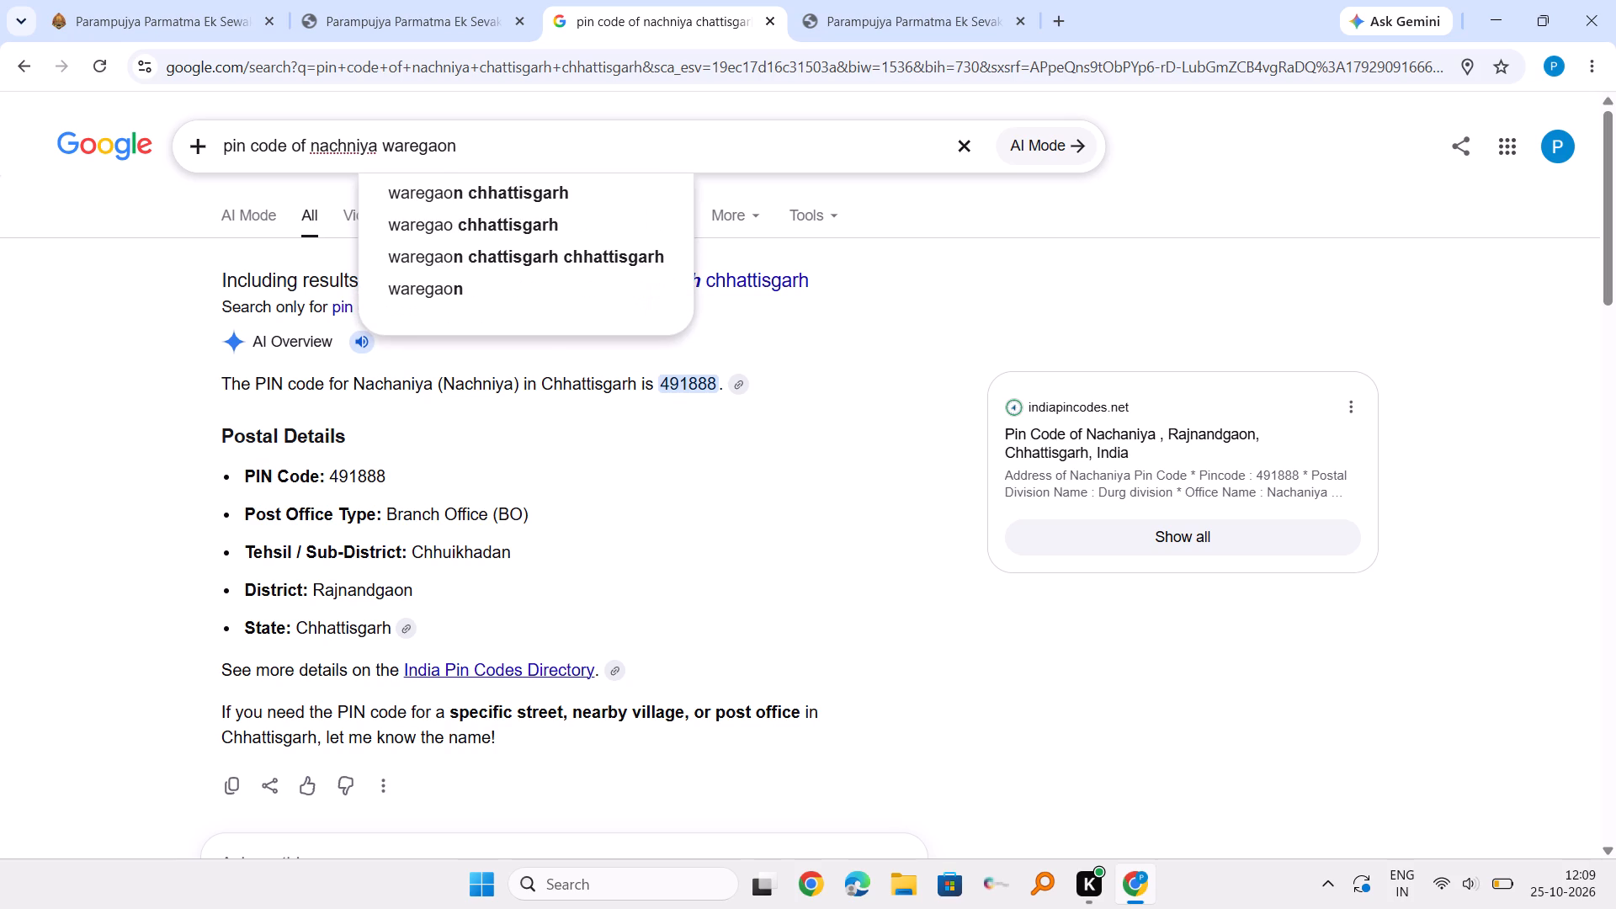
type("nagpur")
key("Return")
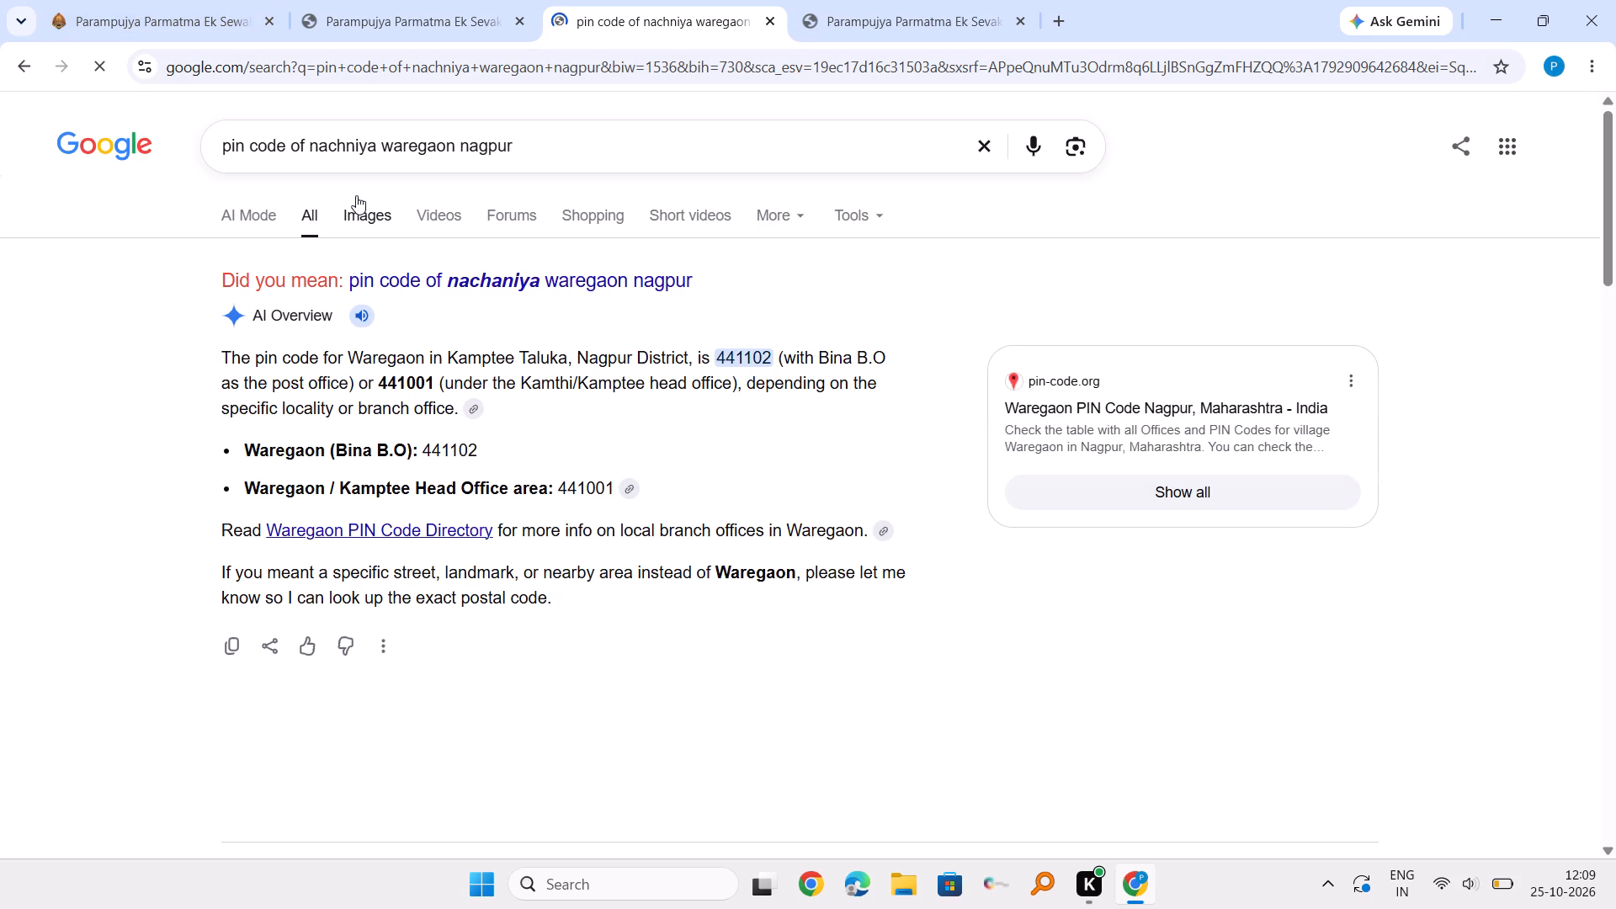
double_click(345, 151)
key("BackSpace")
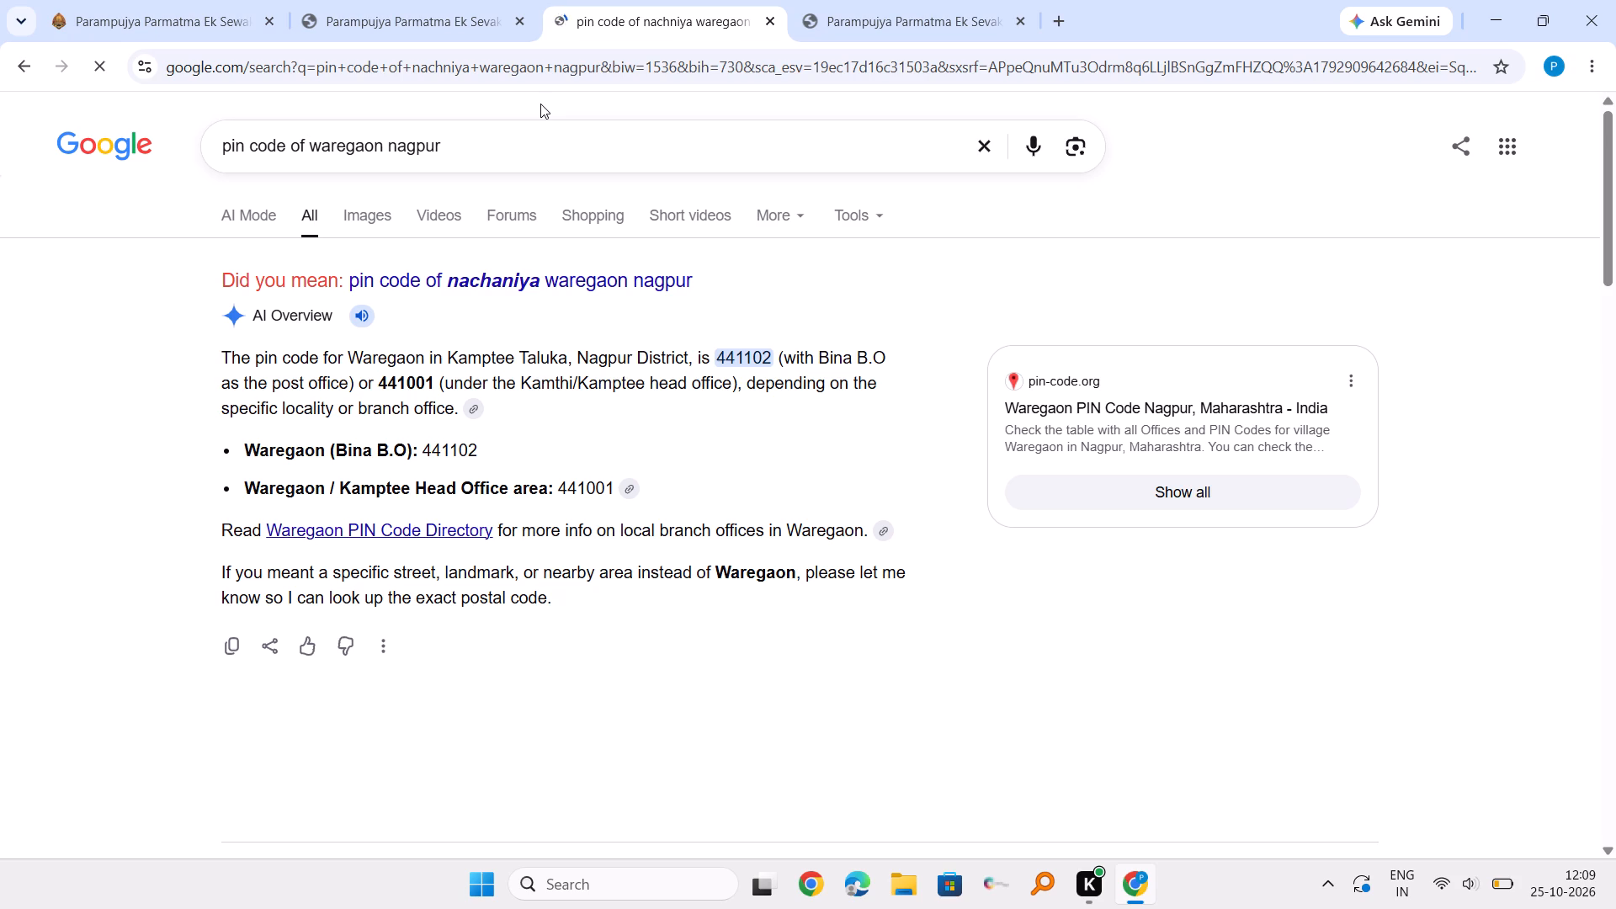
Copy pin code 441001 from the search results into the form's Pincode field and correct it to 441102.
double_click(407, 391)
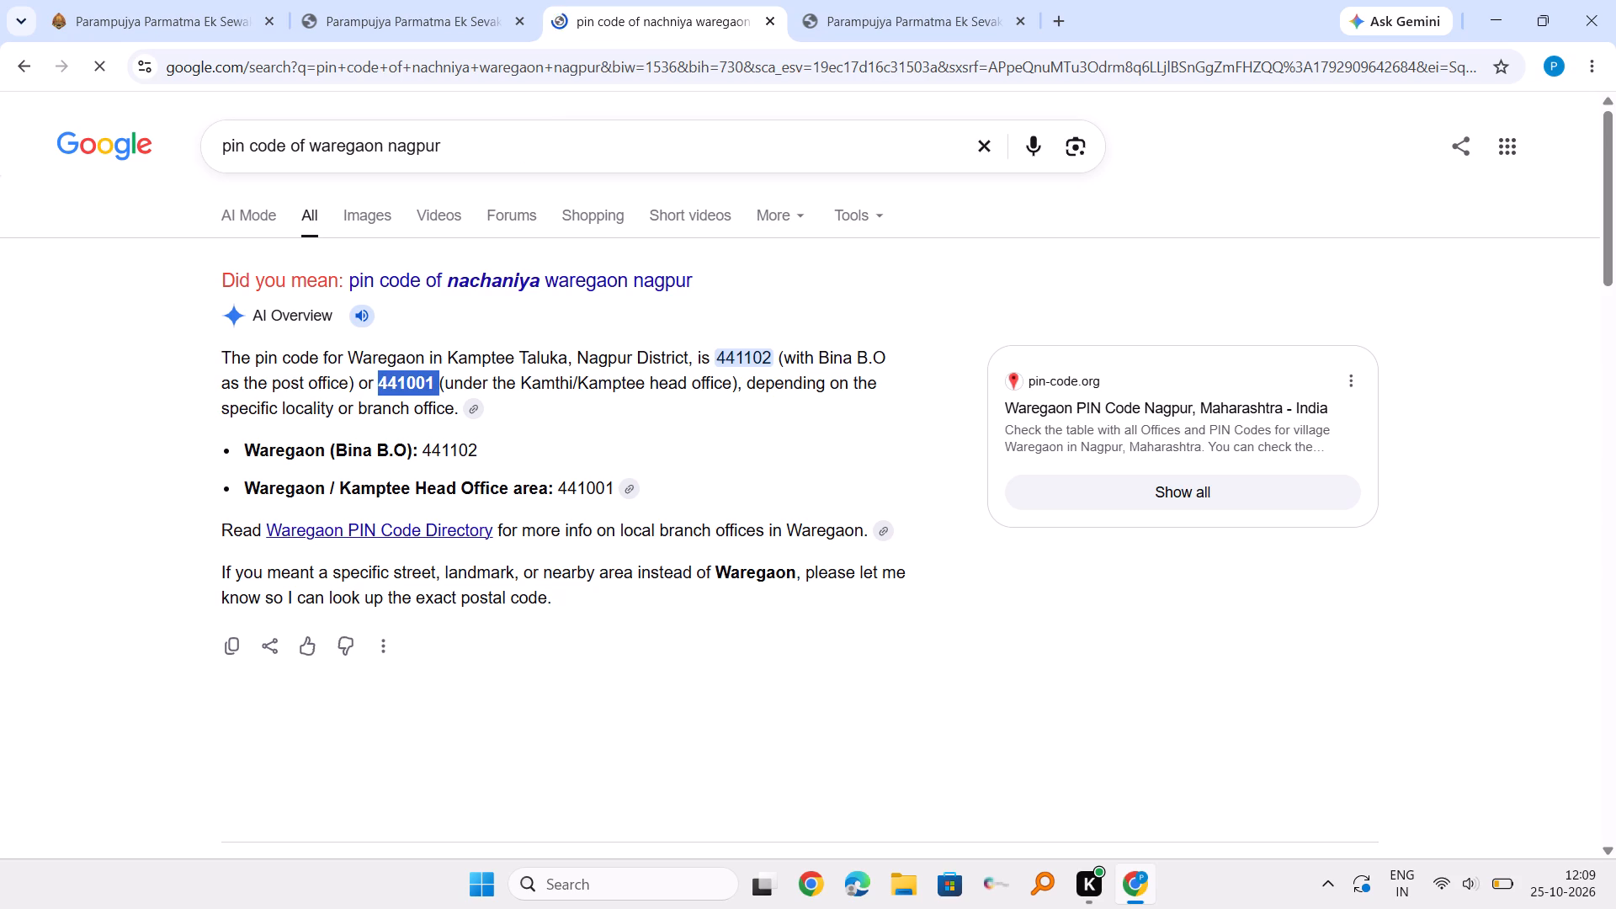
key("ctrl+c")
left_click(389, 0)
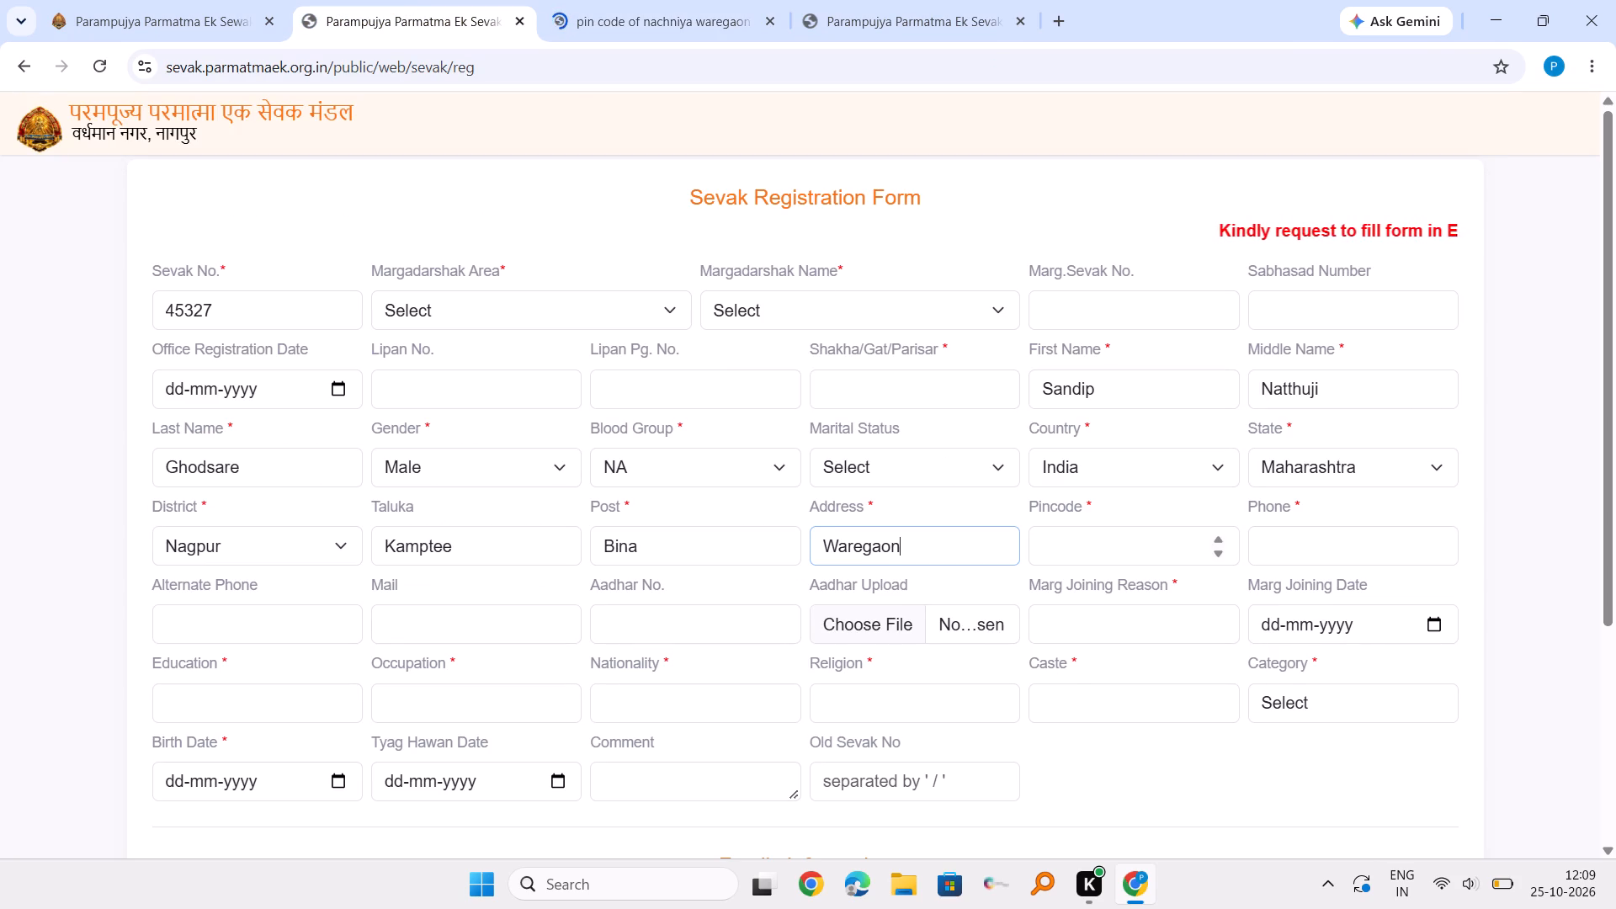
left_click(1091, 552)
key("ctrl+v")
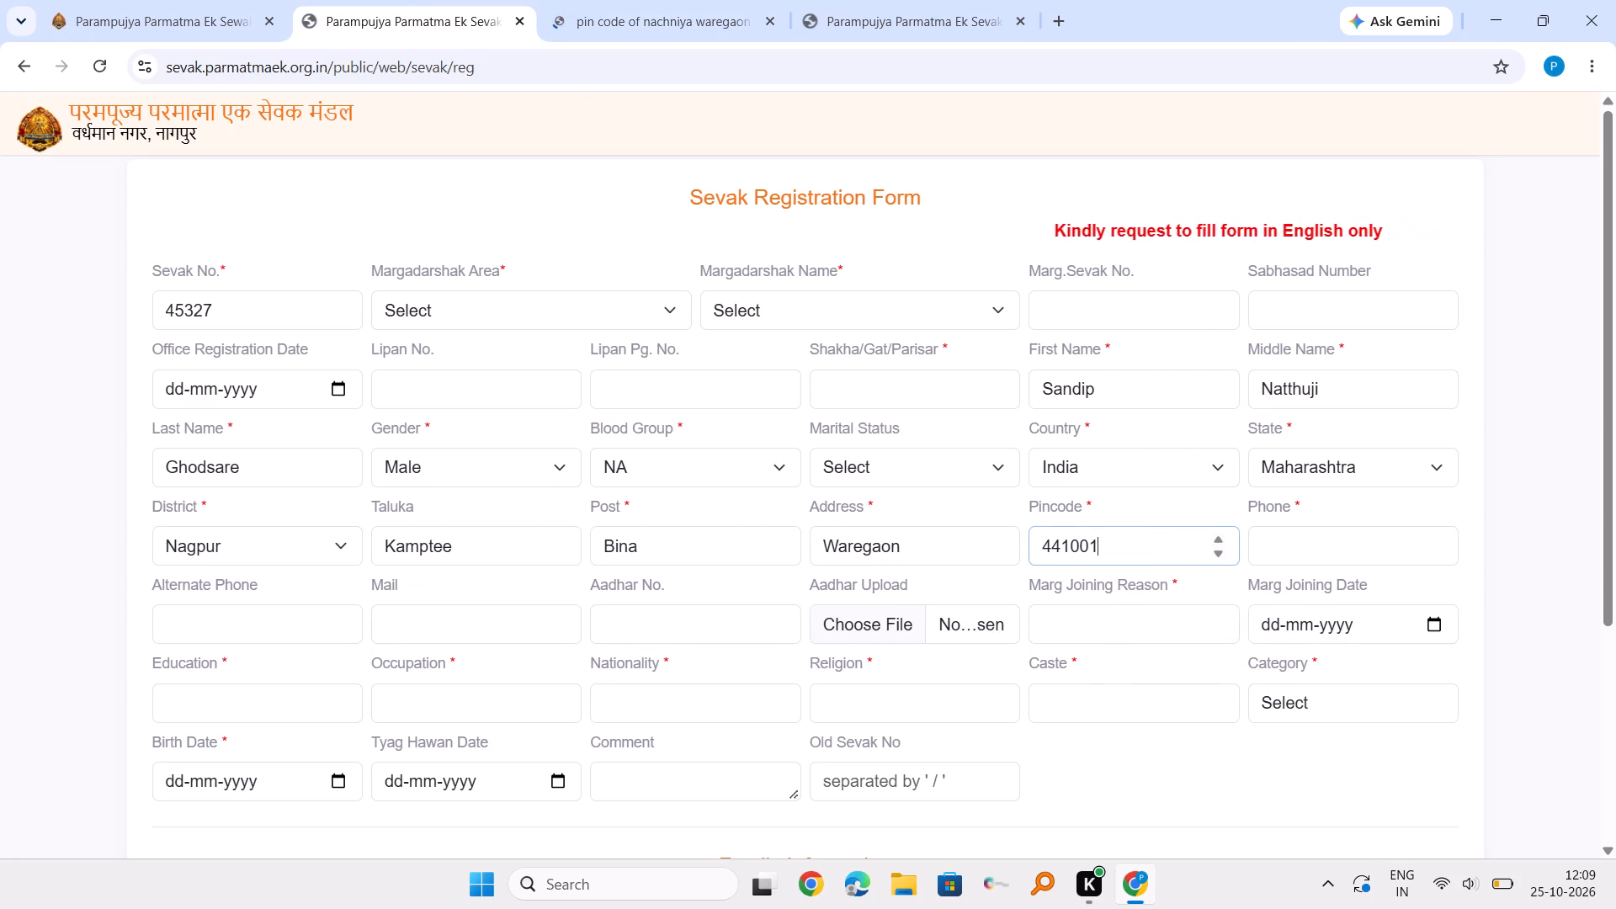
left_click(1077, 550)
key("BackSpace")
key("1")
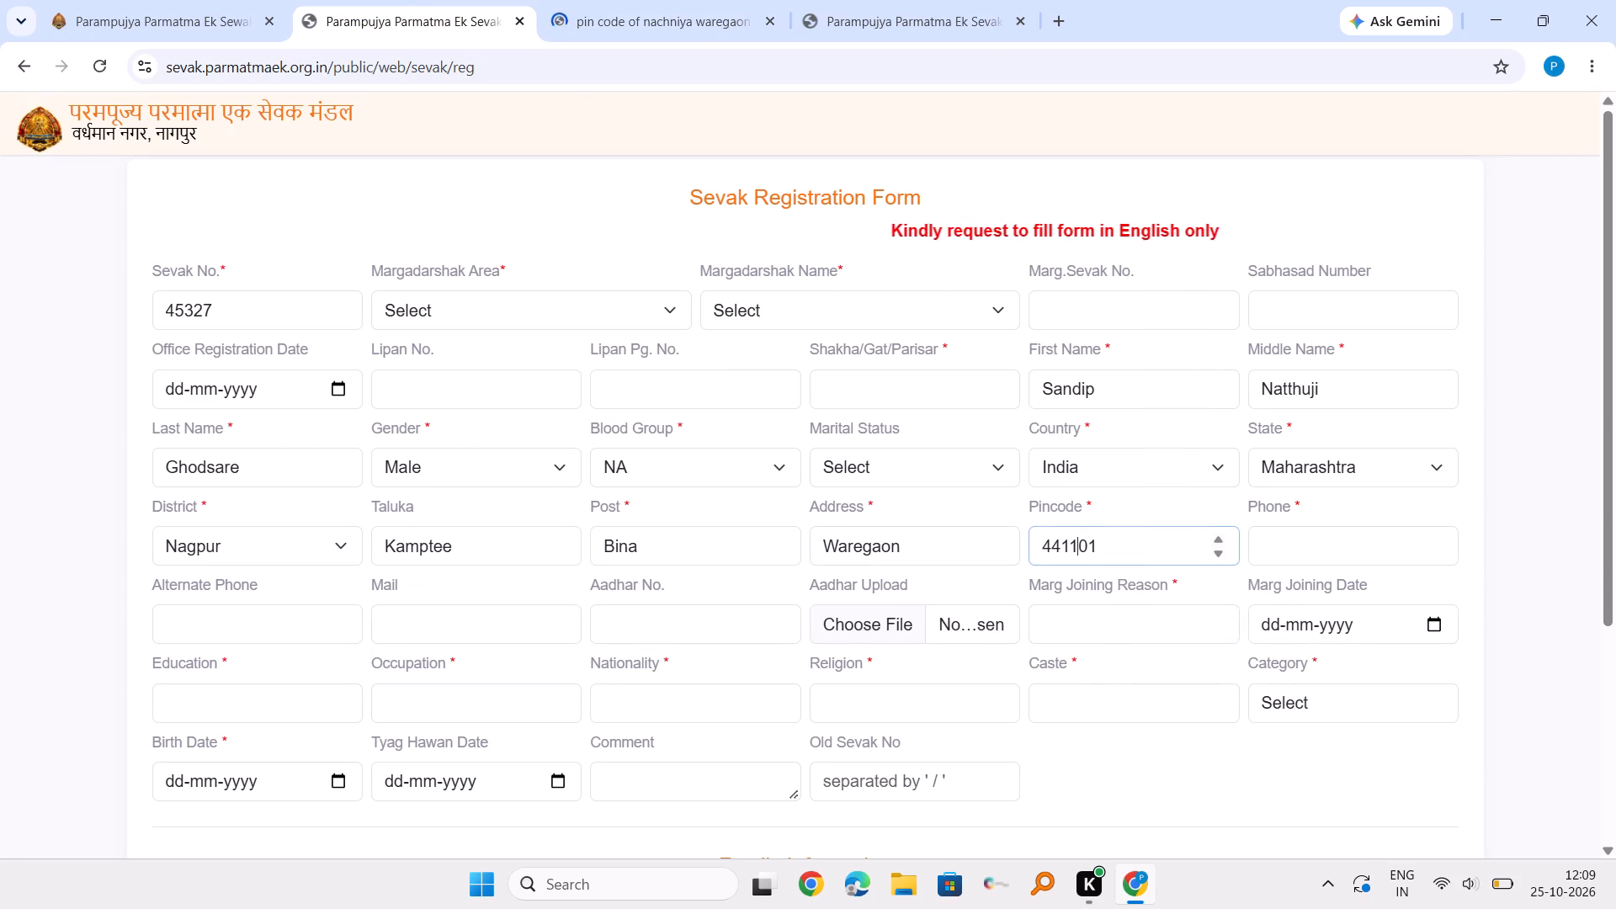
left_click(1099, 547)
key("BackSpace")
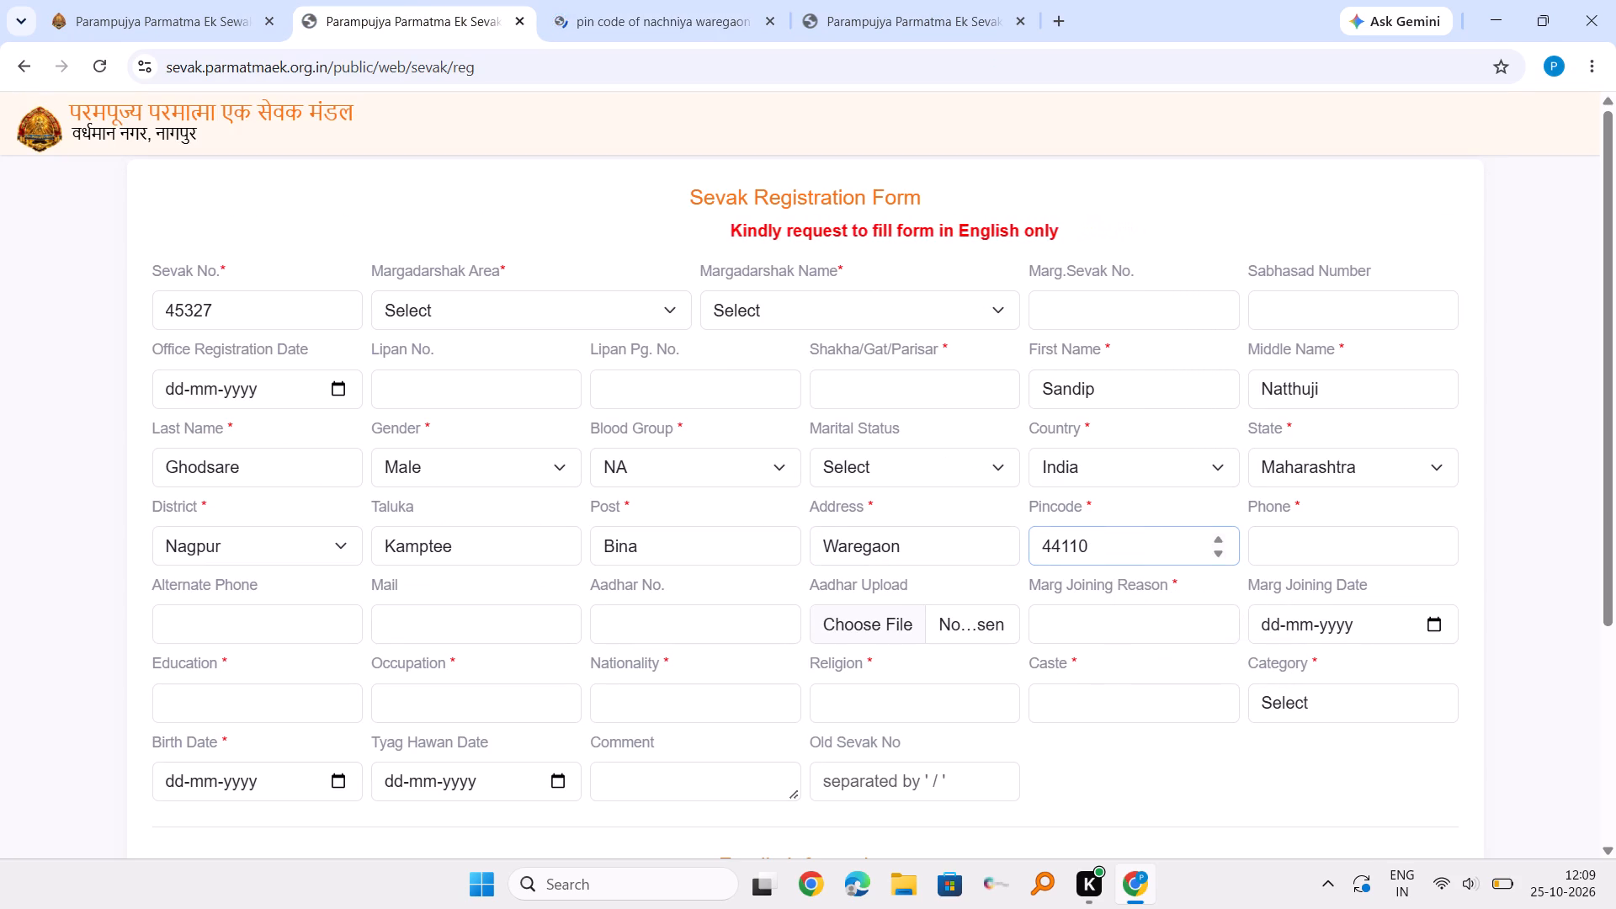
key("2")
Enter the sevak's phone number and fill the Mail field with the mandal's previously used e-mail address.
left_click(1300, 534)
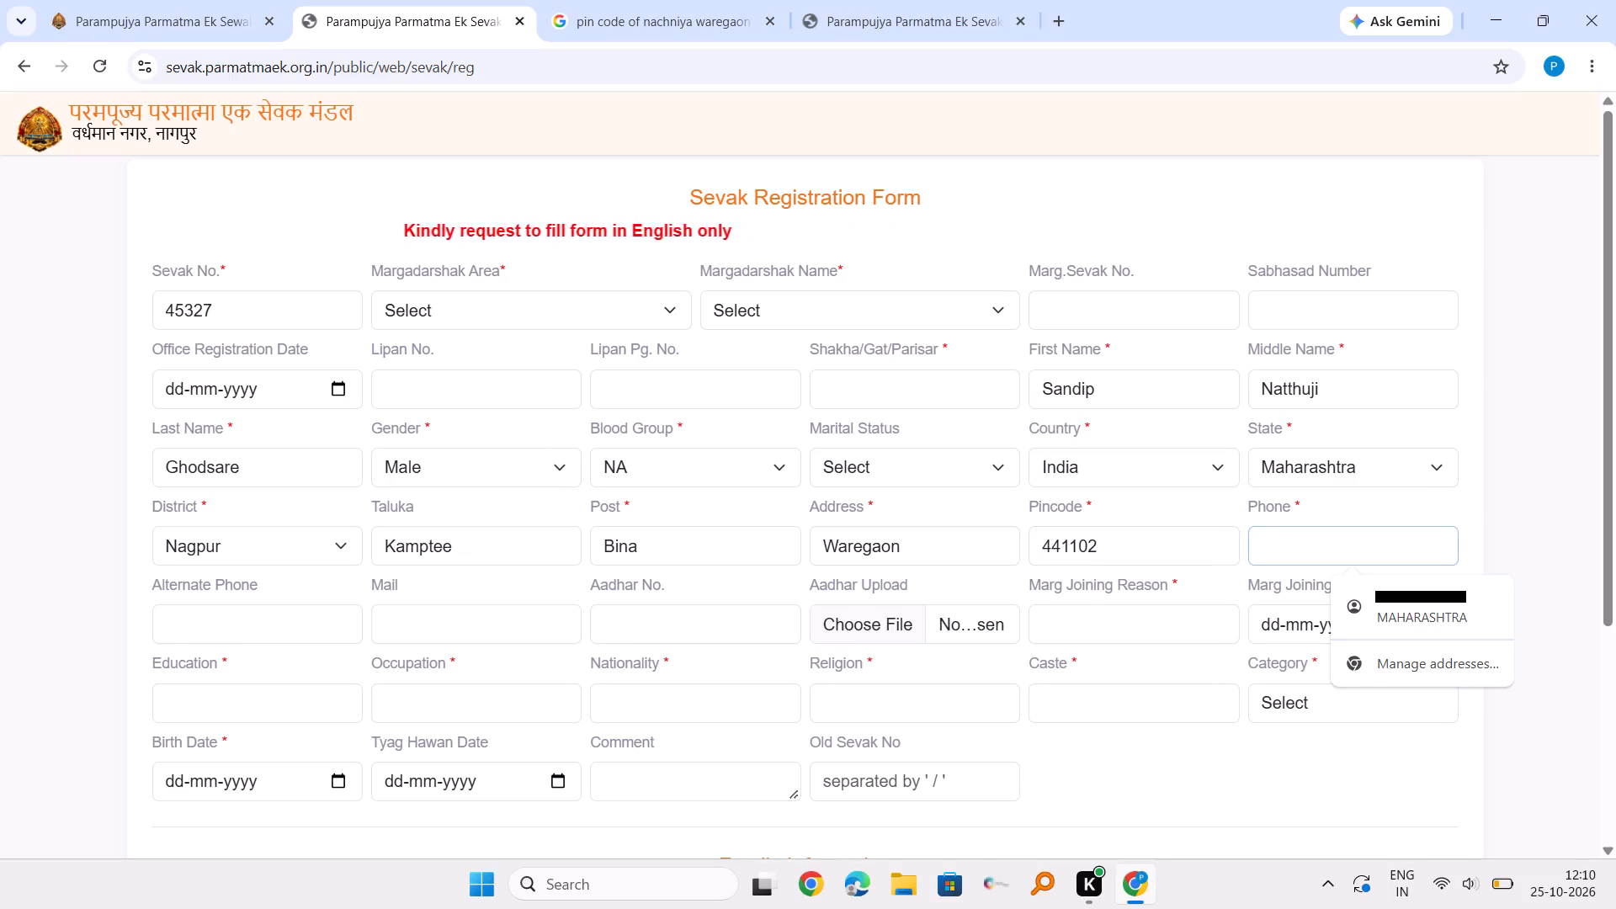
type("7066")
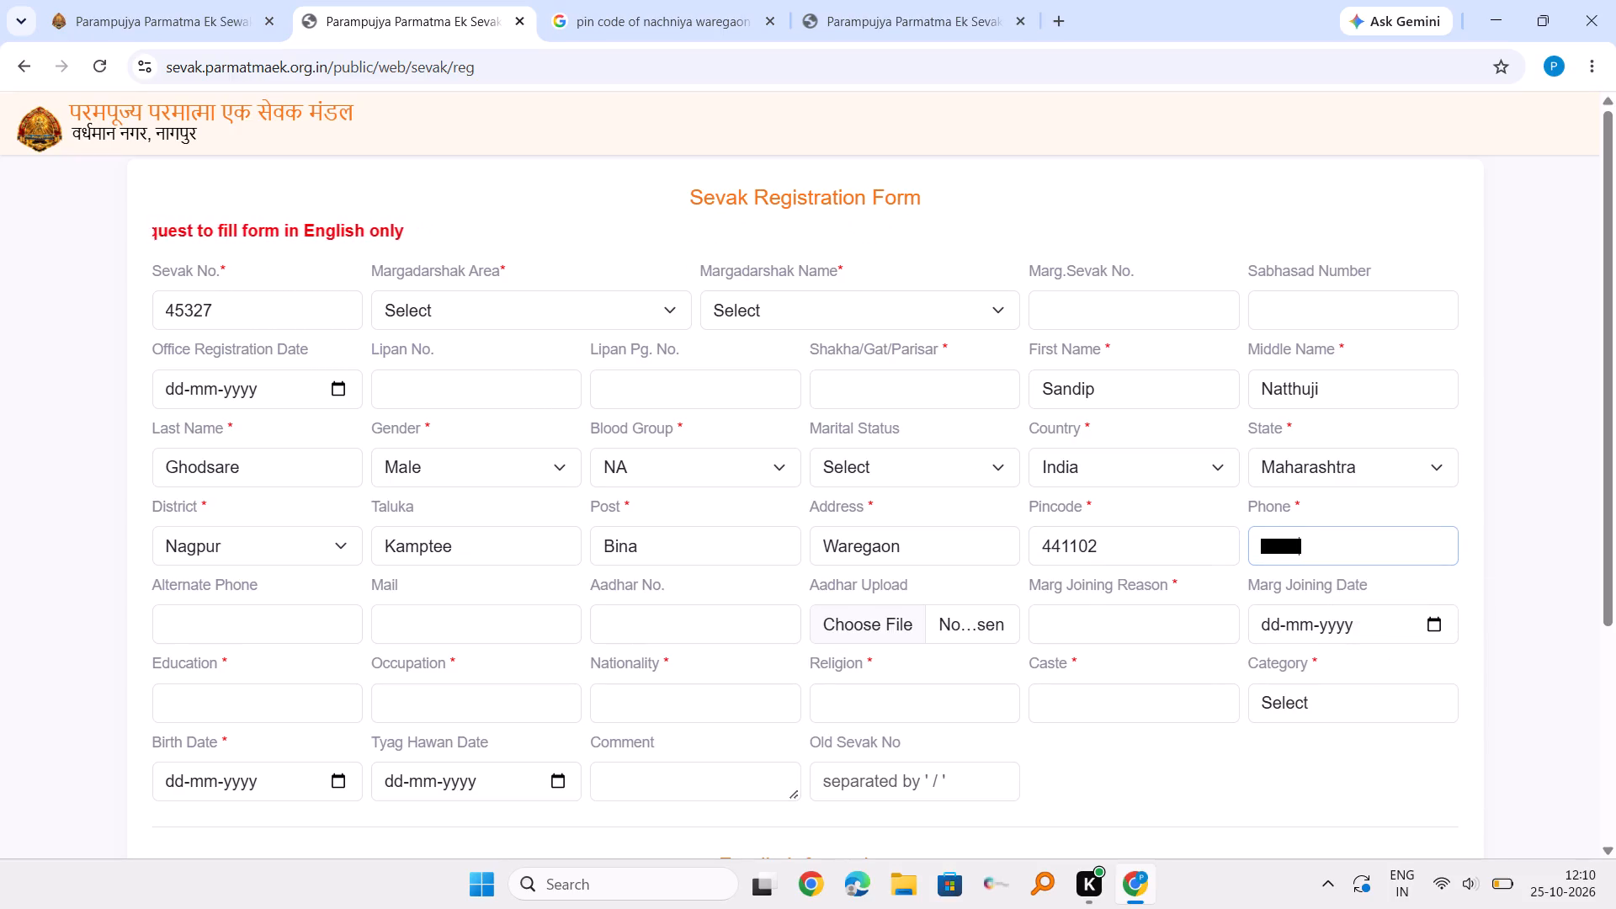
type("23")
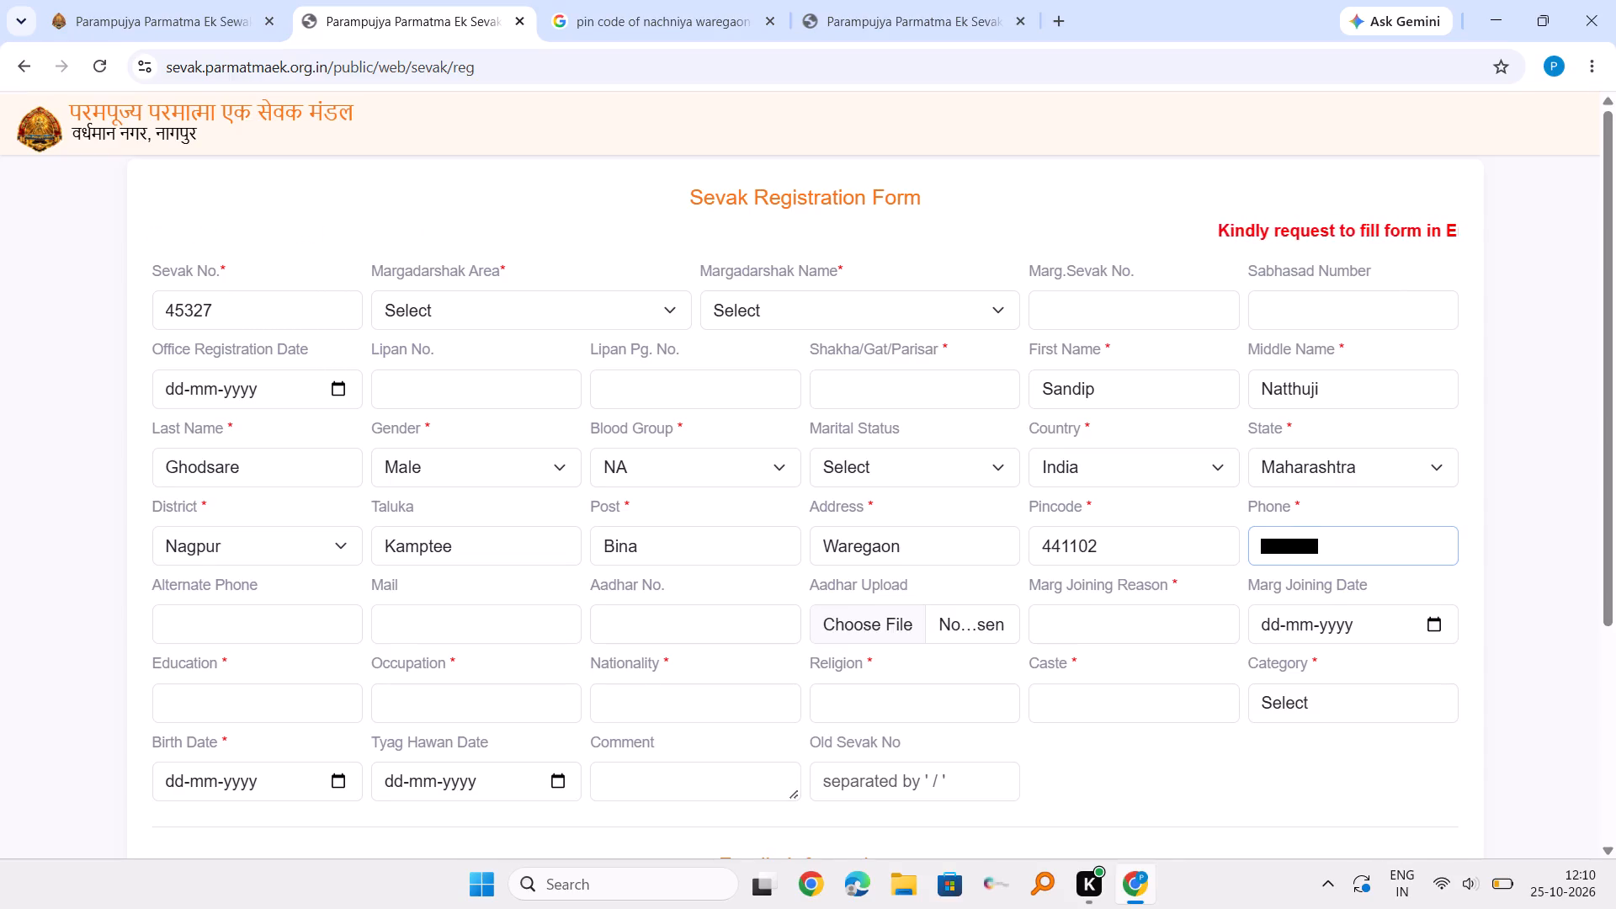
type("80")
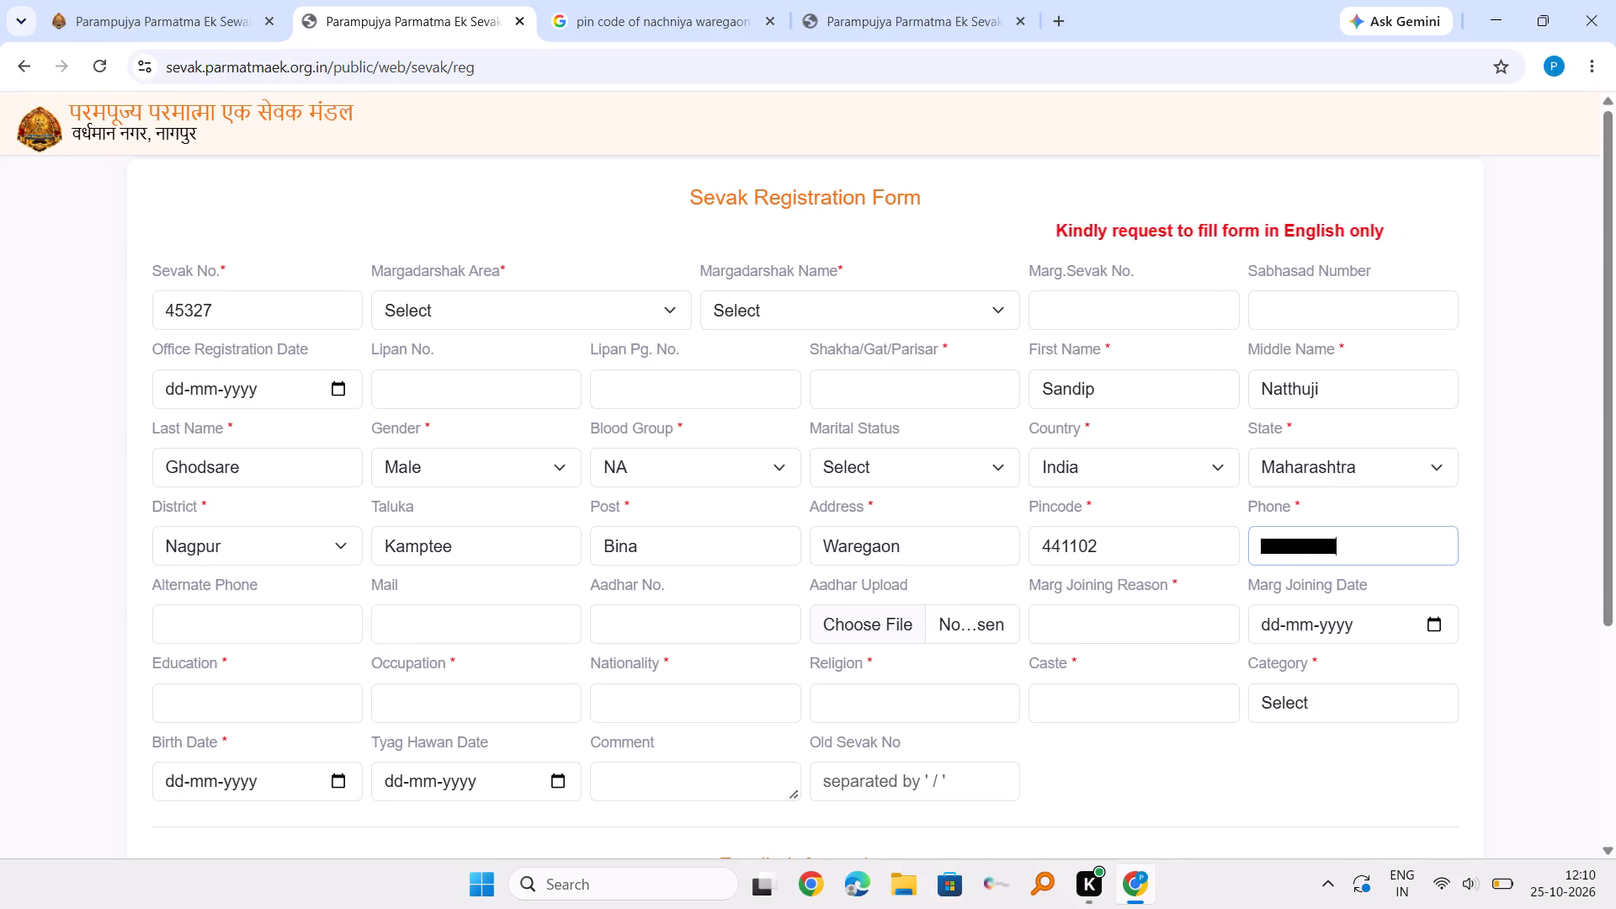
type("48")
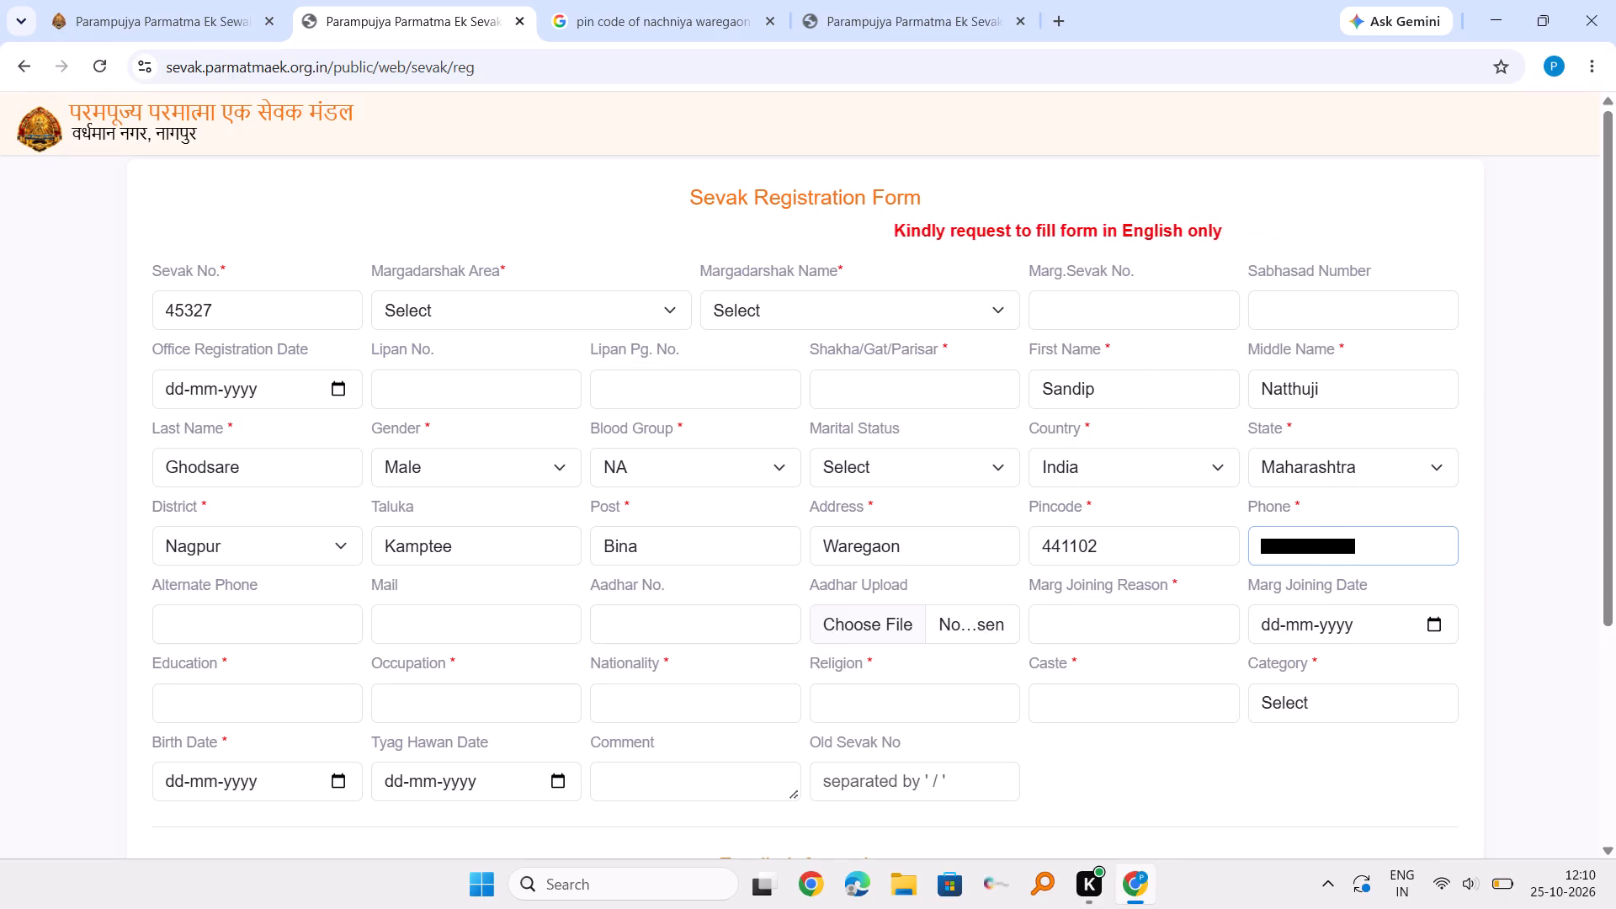
left_click(452, 616)
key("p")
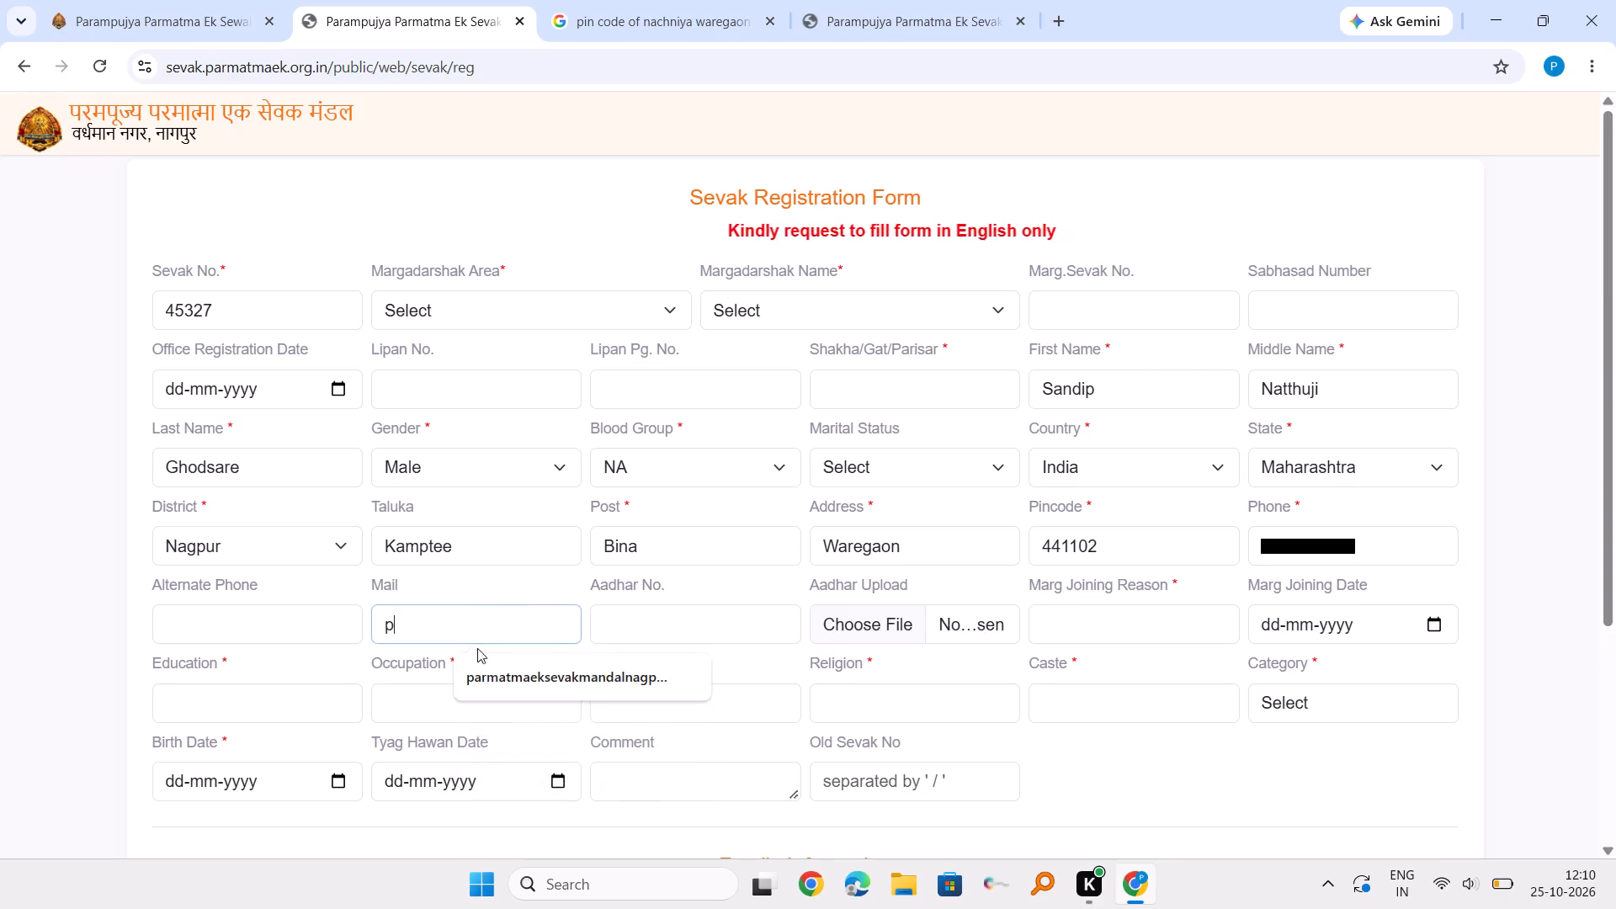
left_click(491, 674)
Fill in Sharirikh dukh as the Marg Joining Reason.
left_click(1087, 620)
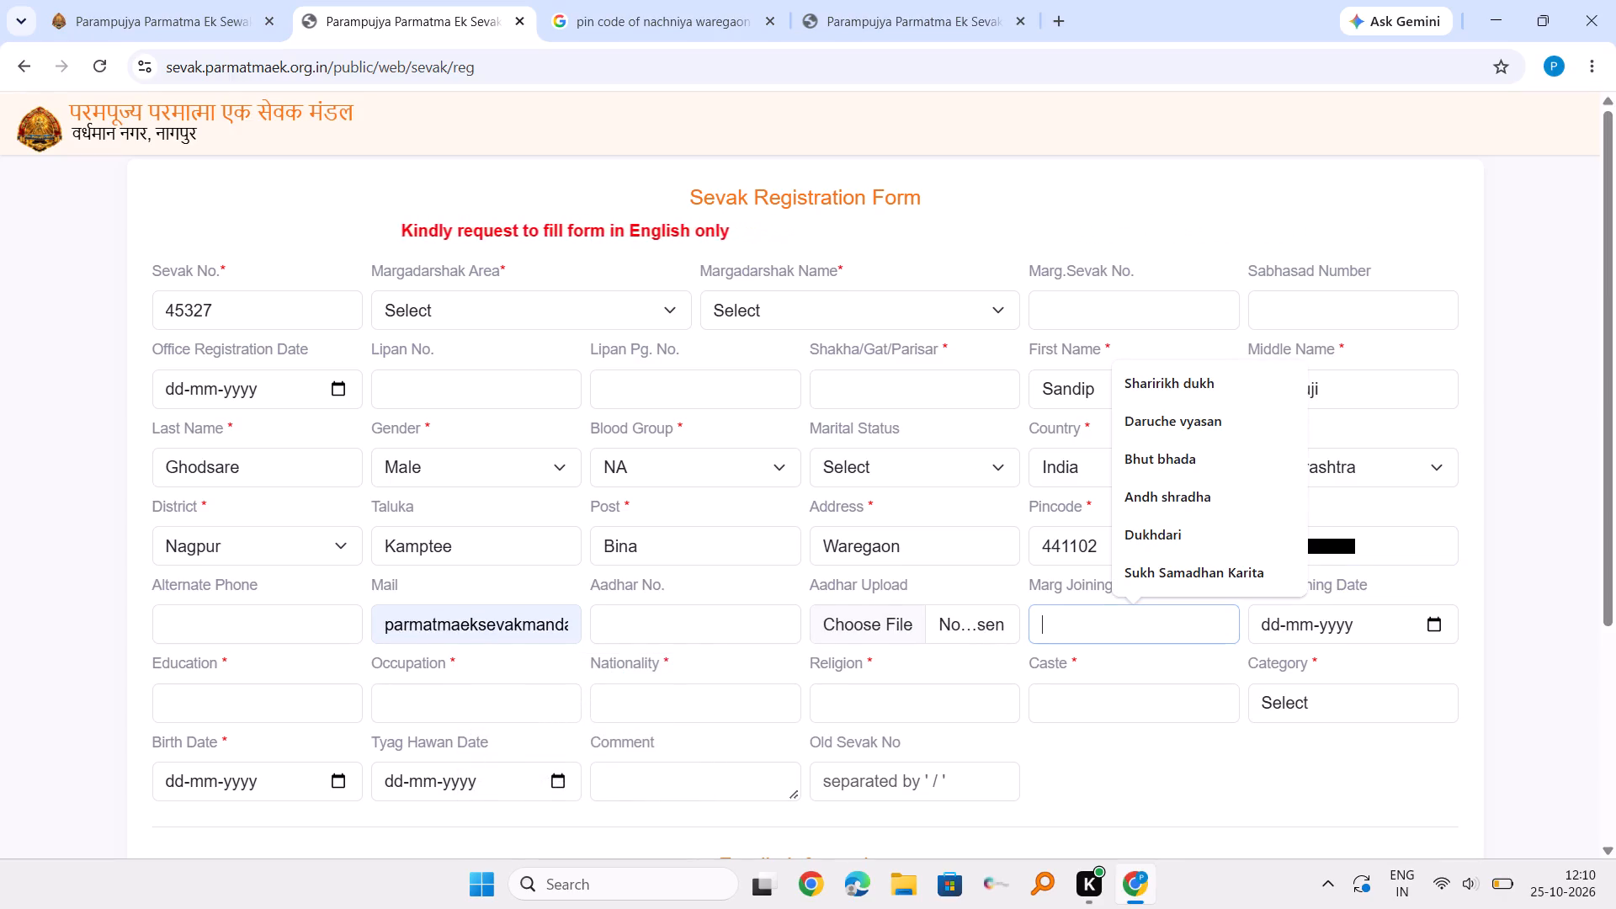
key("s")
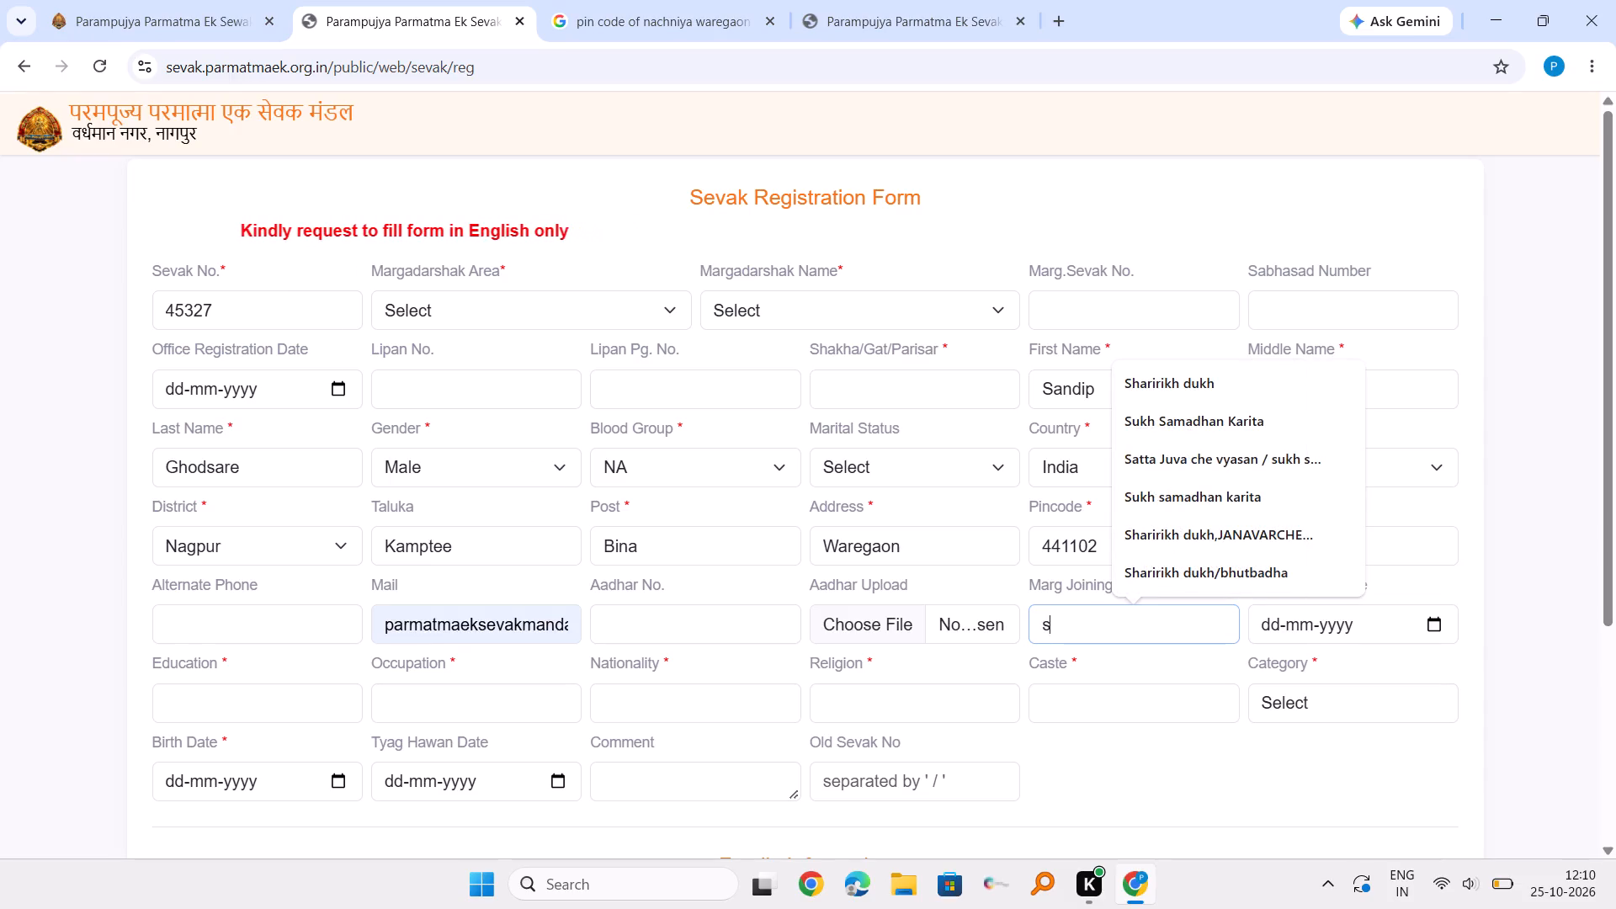
left_click(1155, 396)
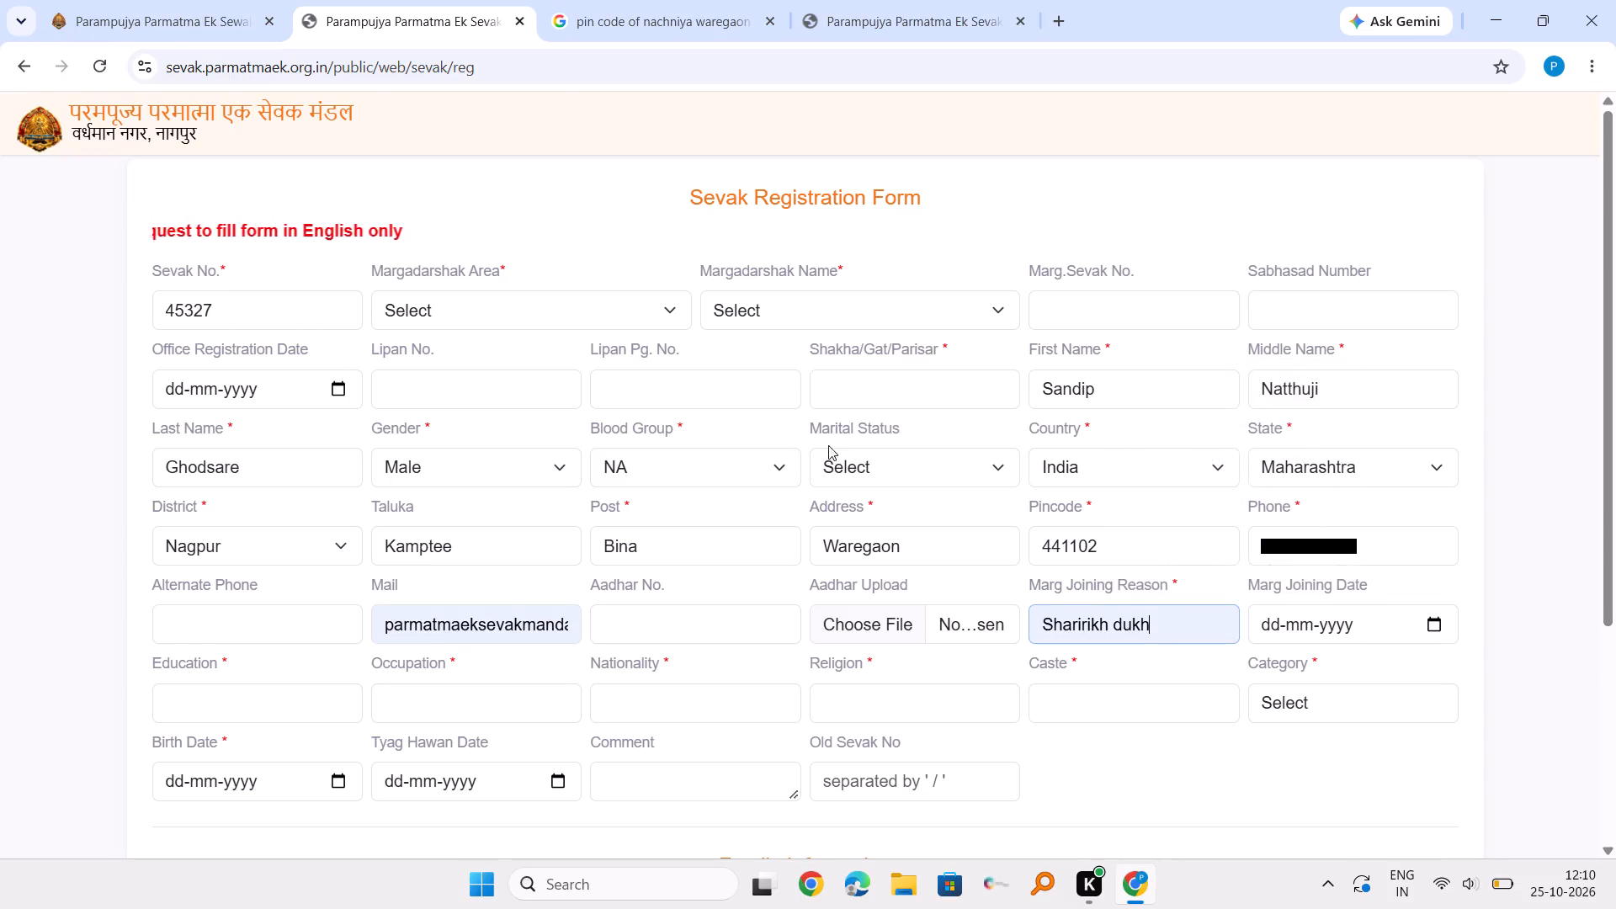
Fill in 8th as the Education and Driver as the Occupation.
left_click(233, 699)
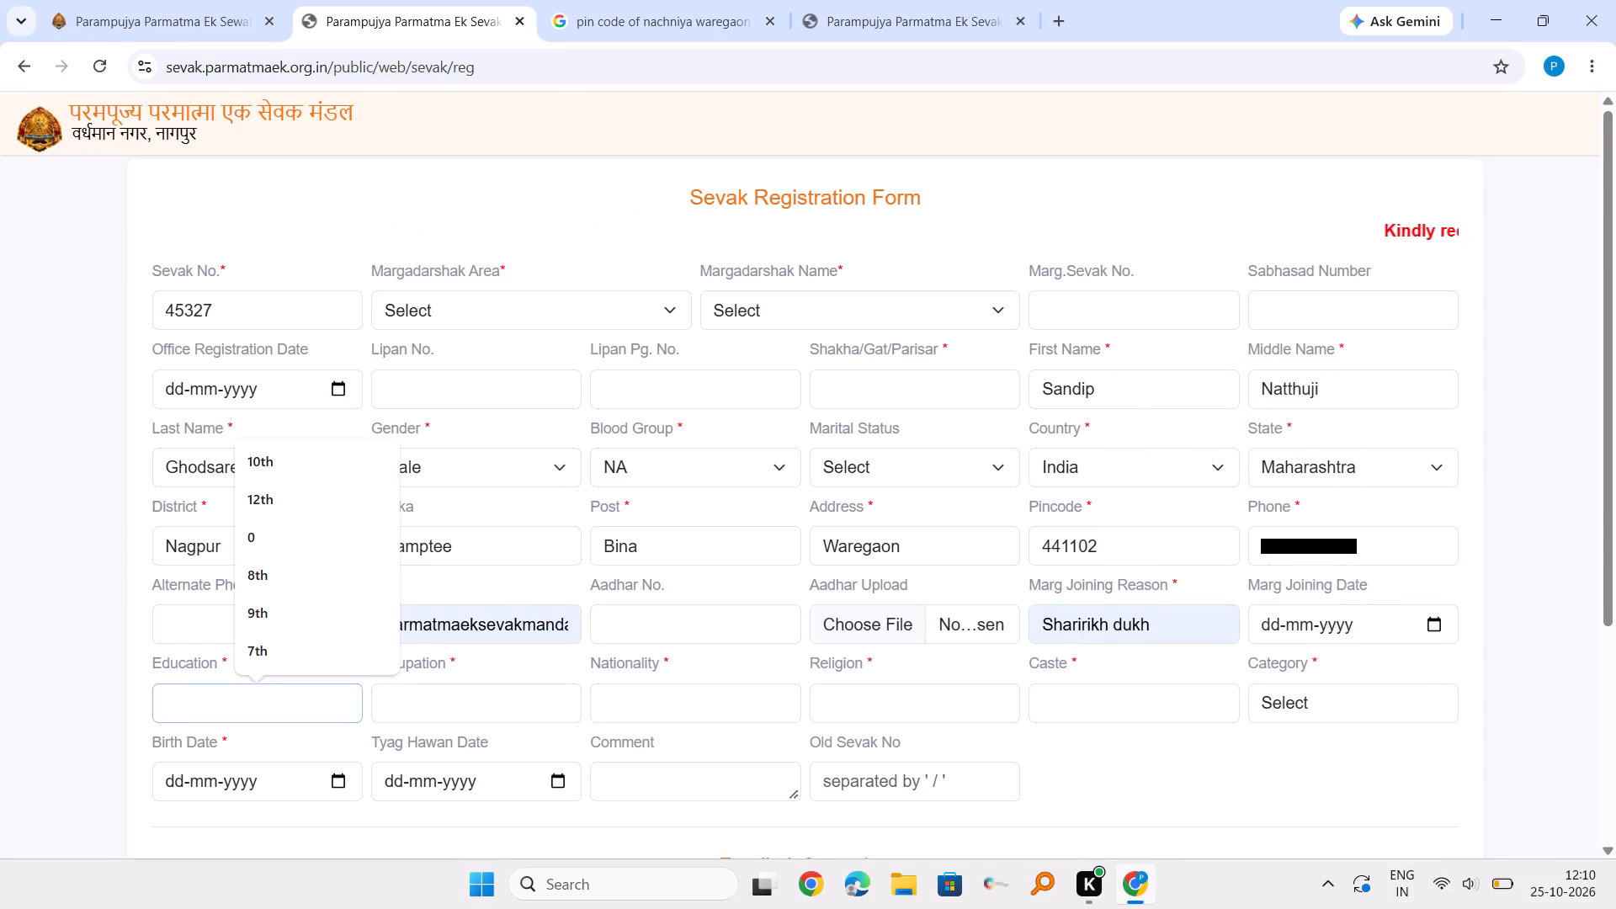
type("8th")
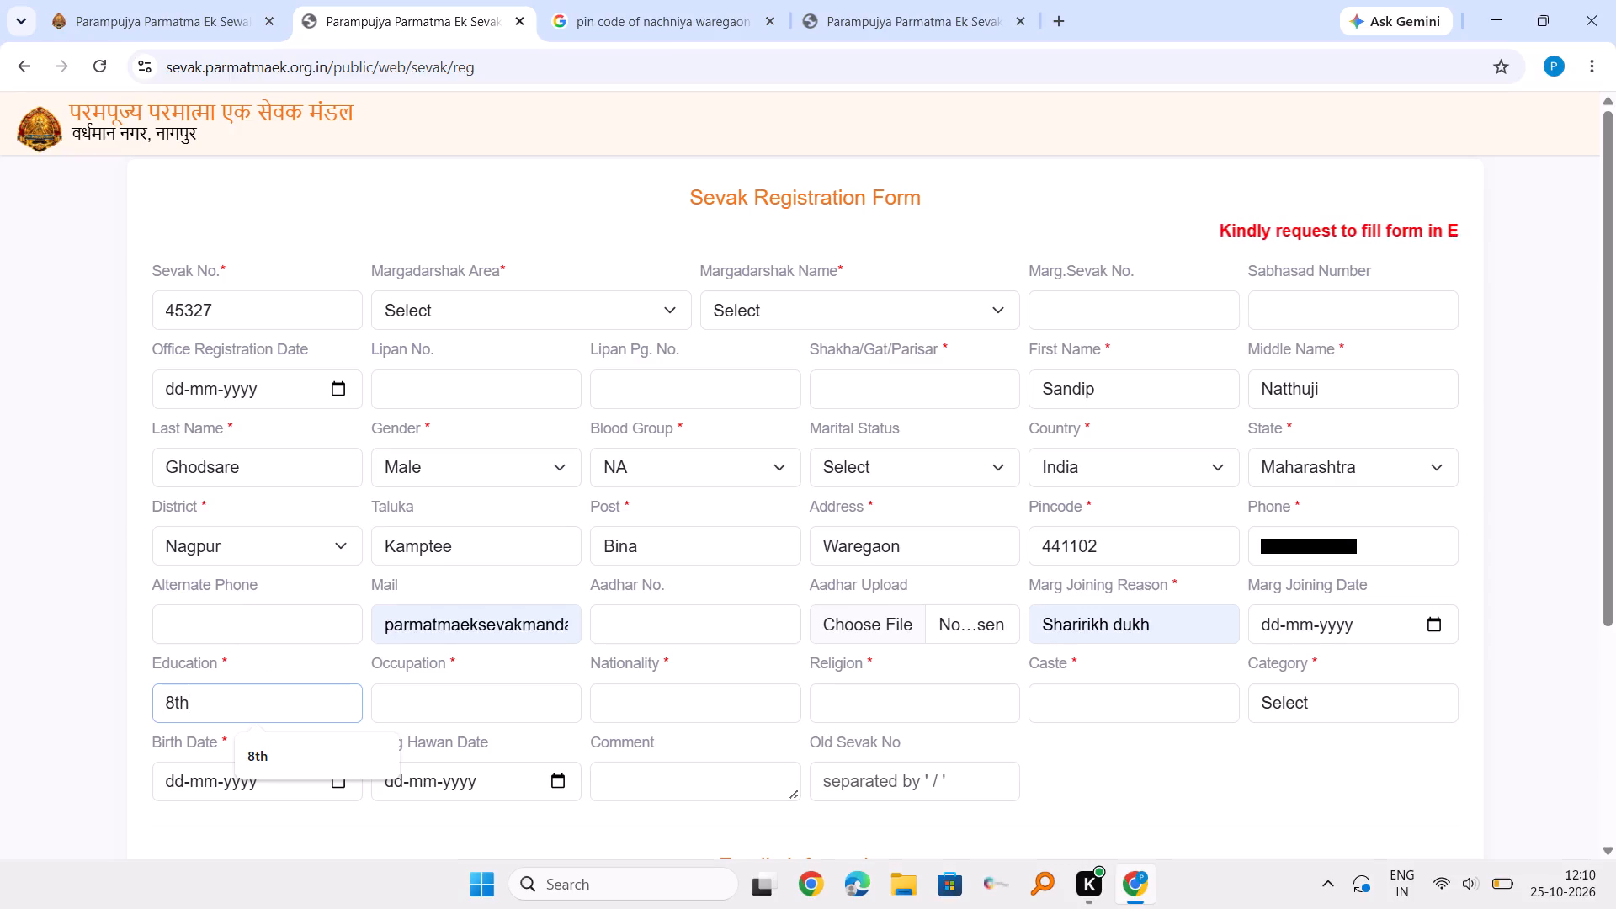
left_click(426, 694)
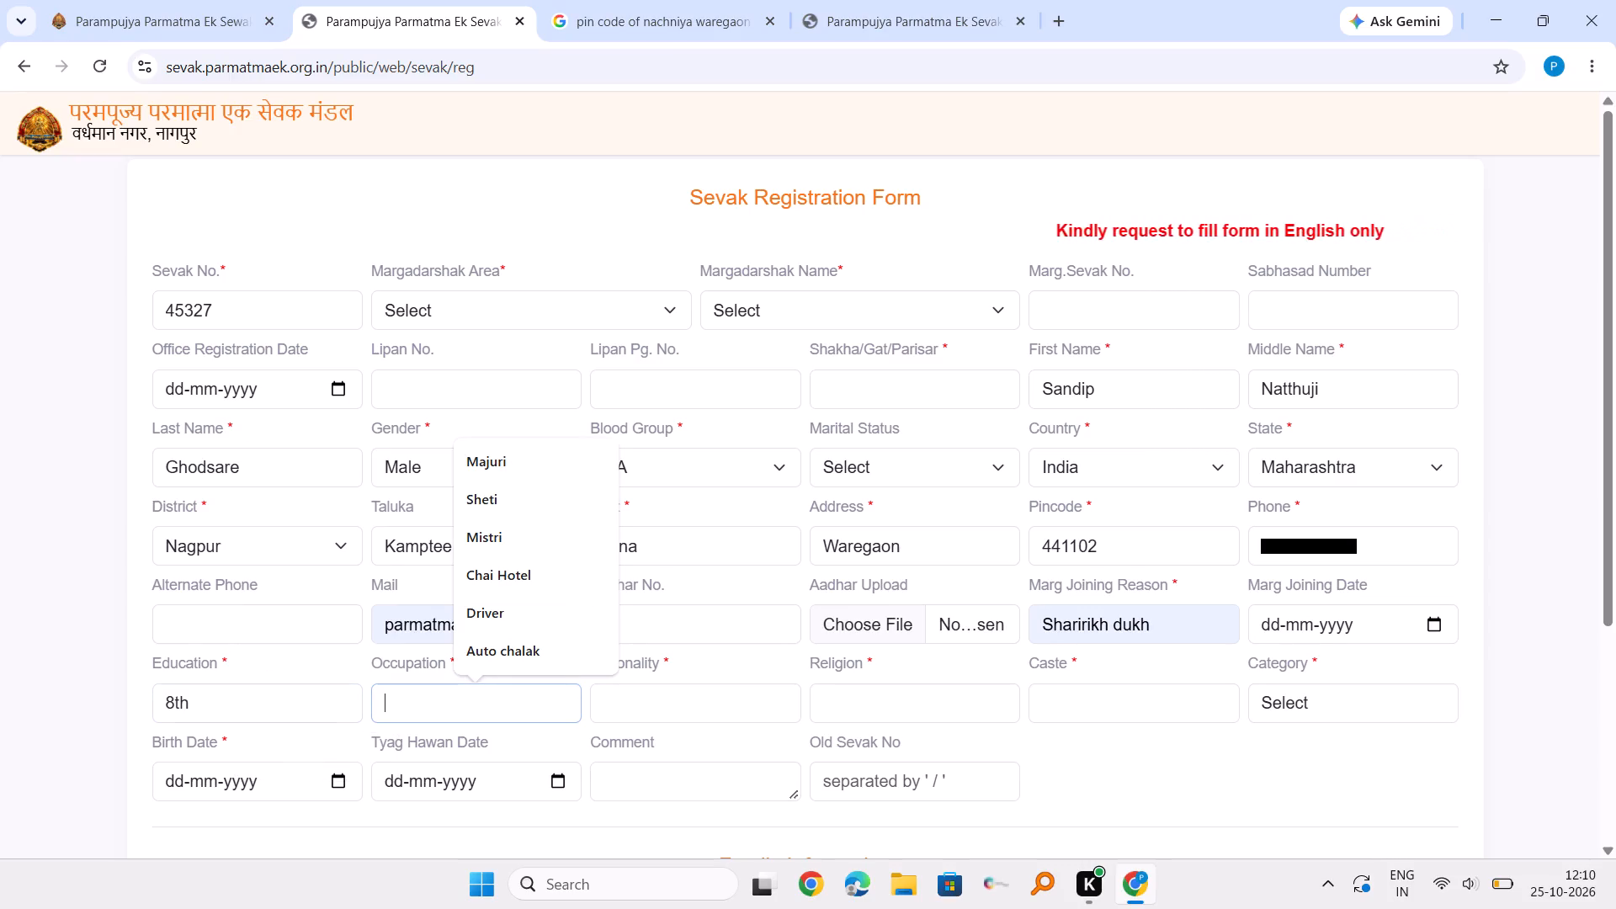
left_click(426, 694)
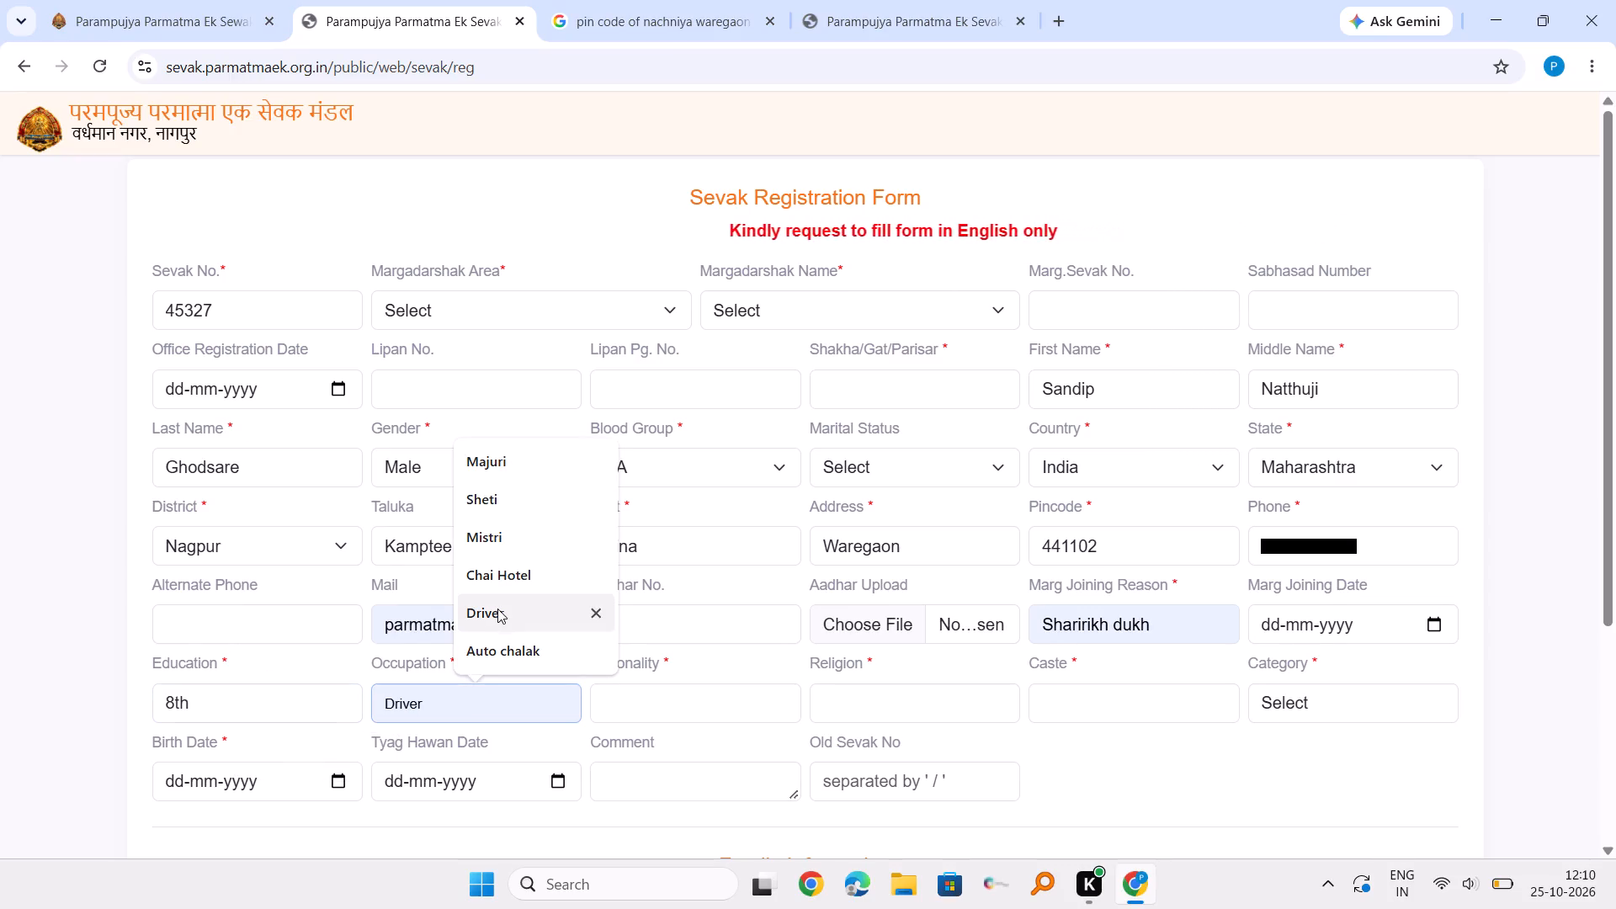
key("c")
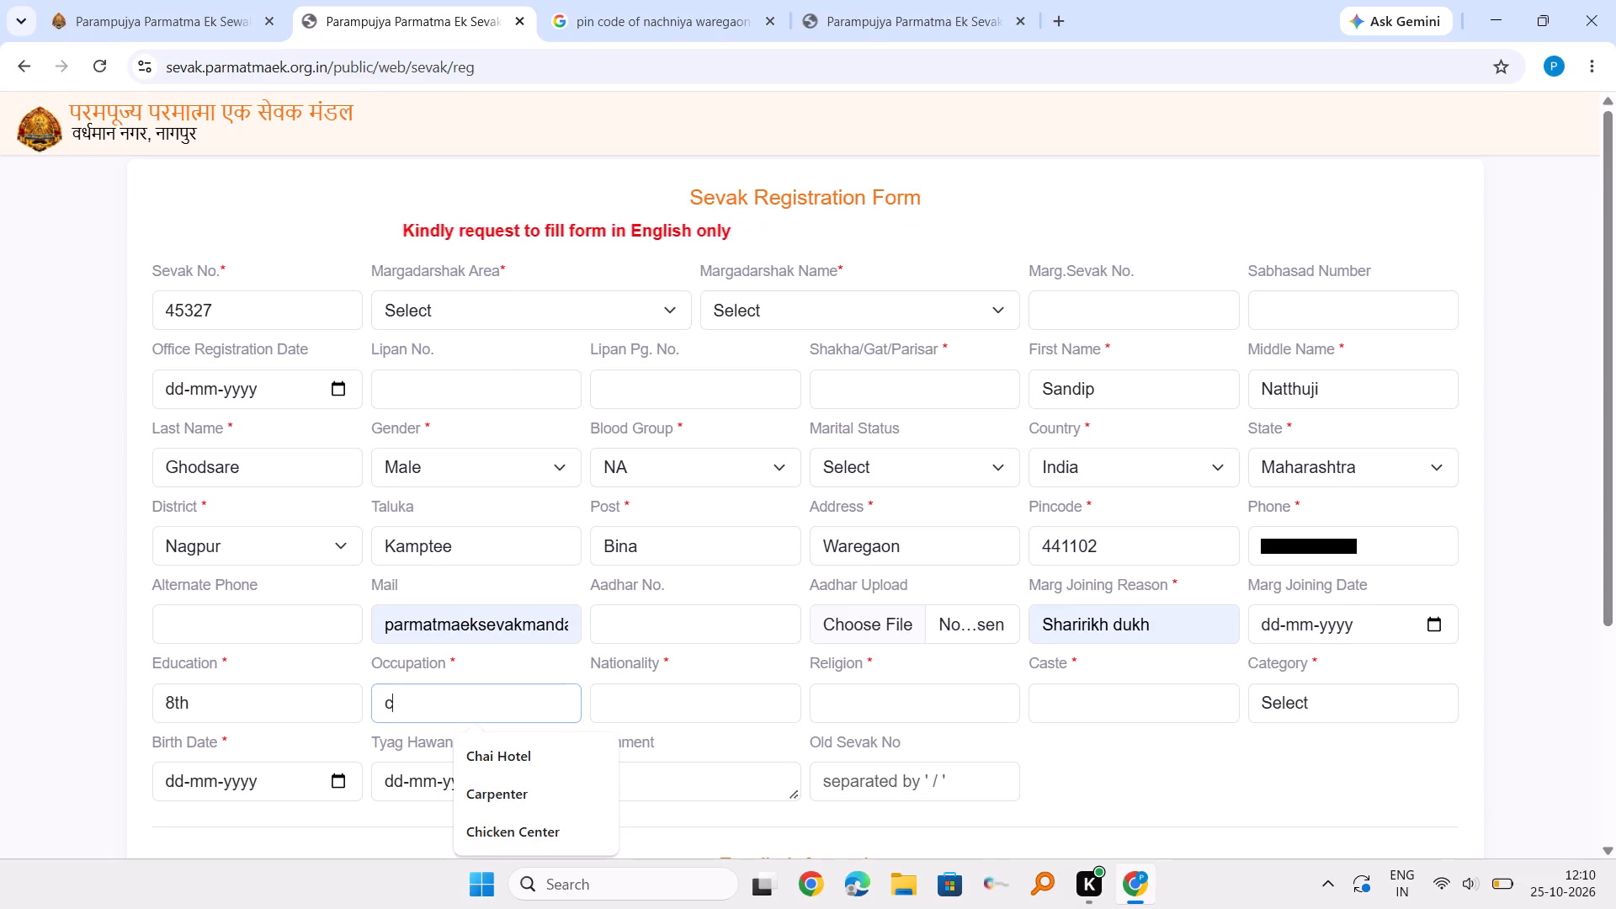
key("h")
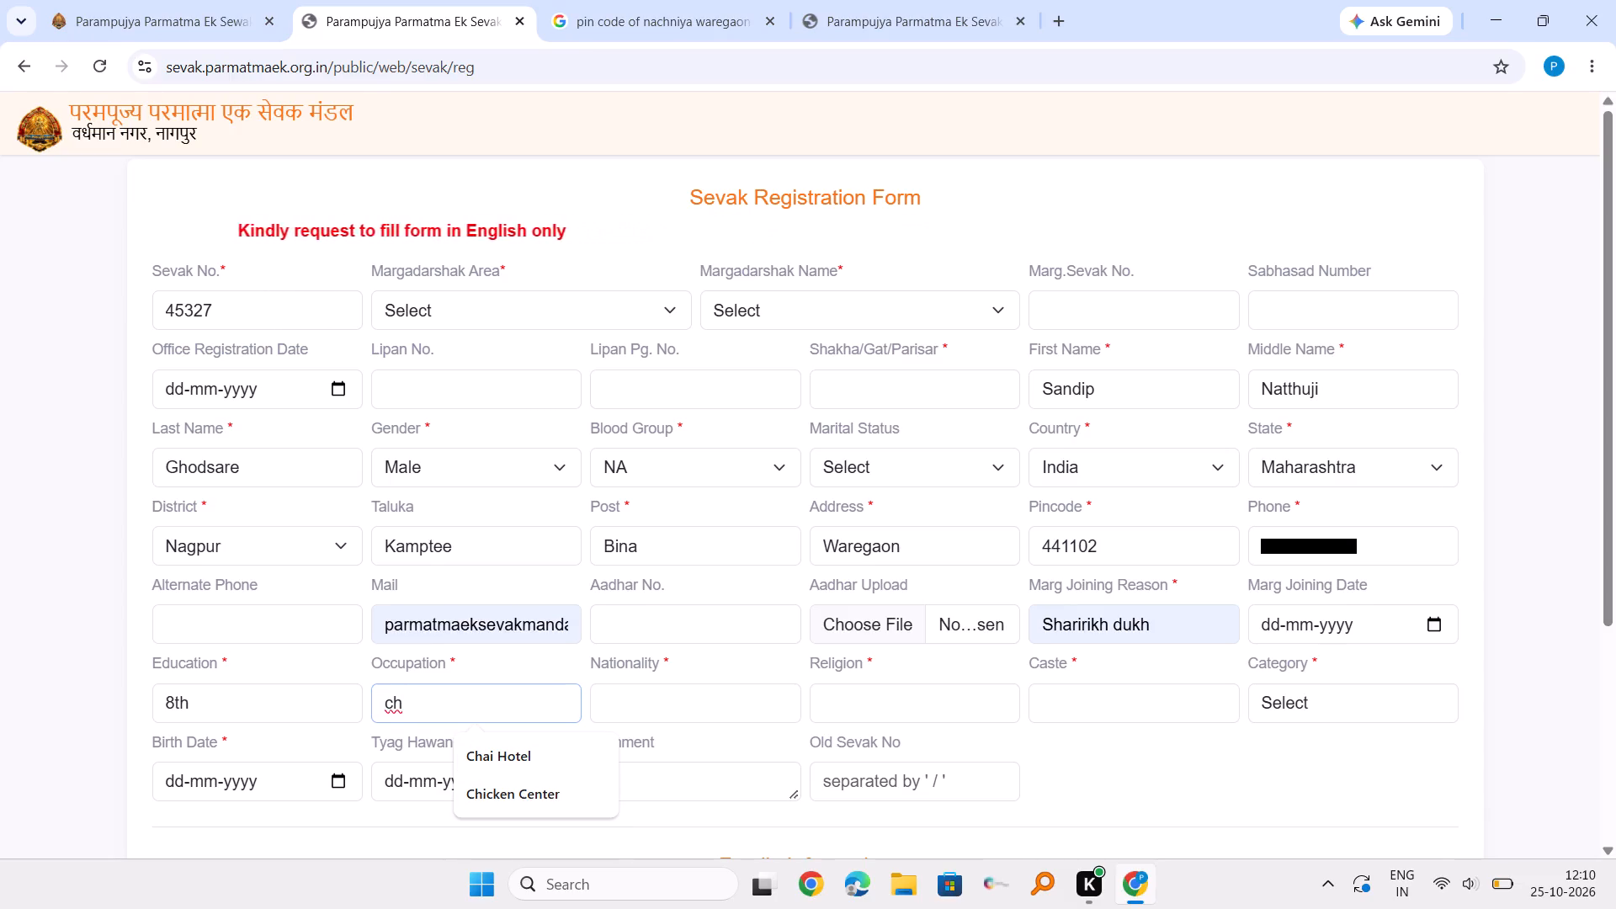
key("BackSpace")
key("BackSpace")
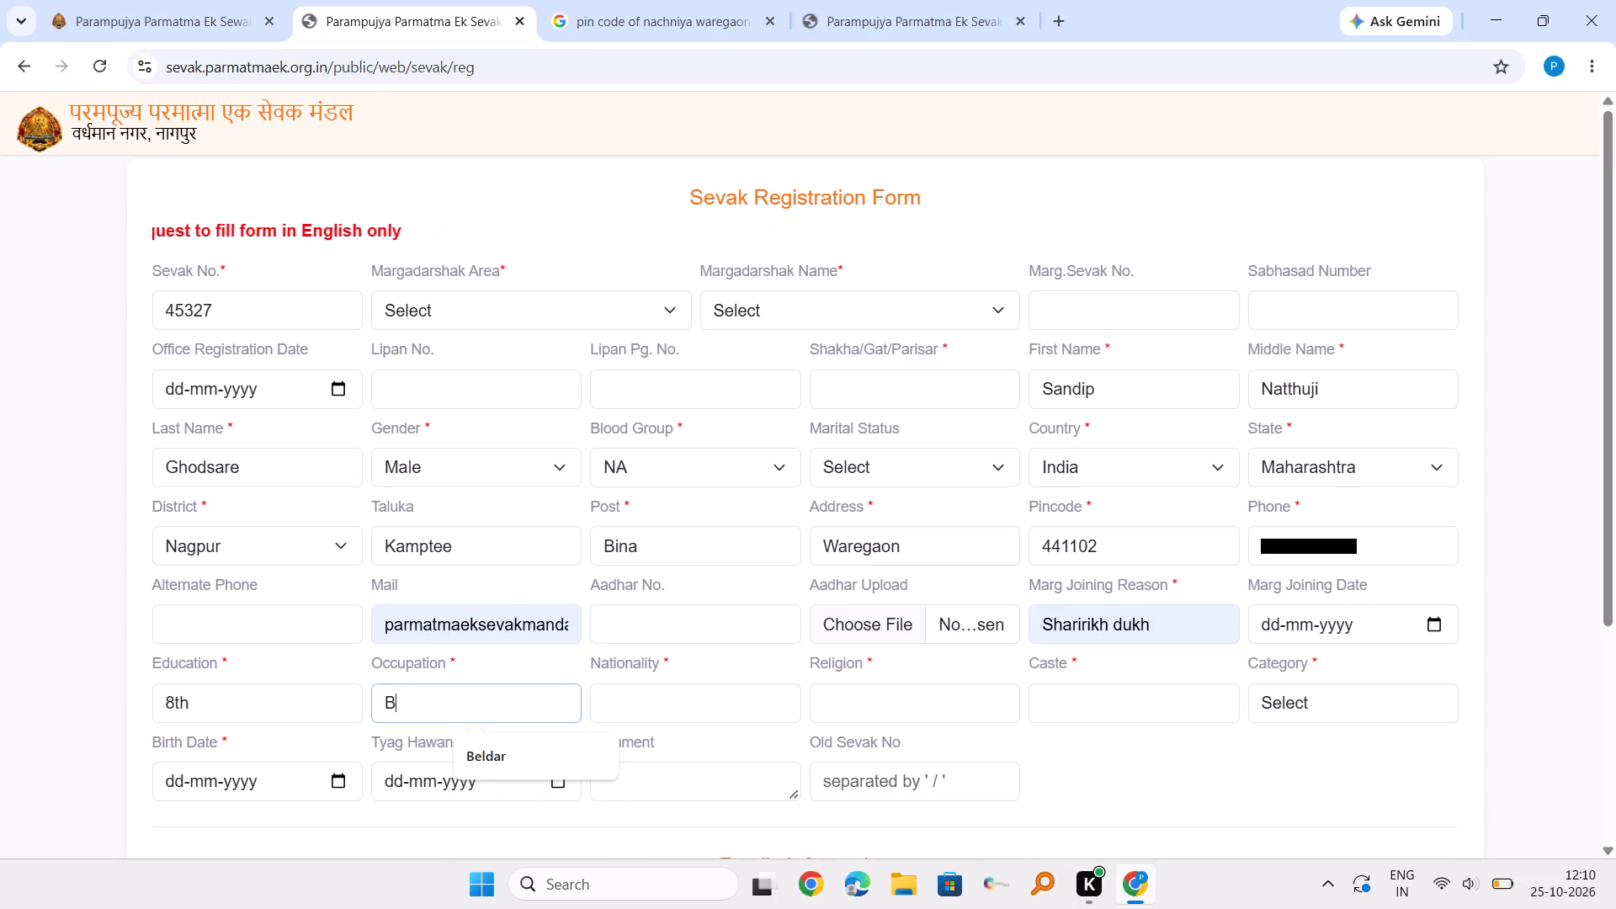
key("BackSpace")
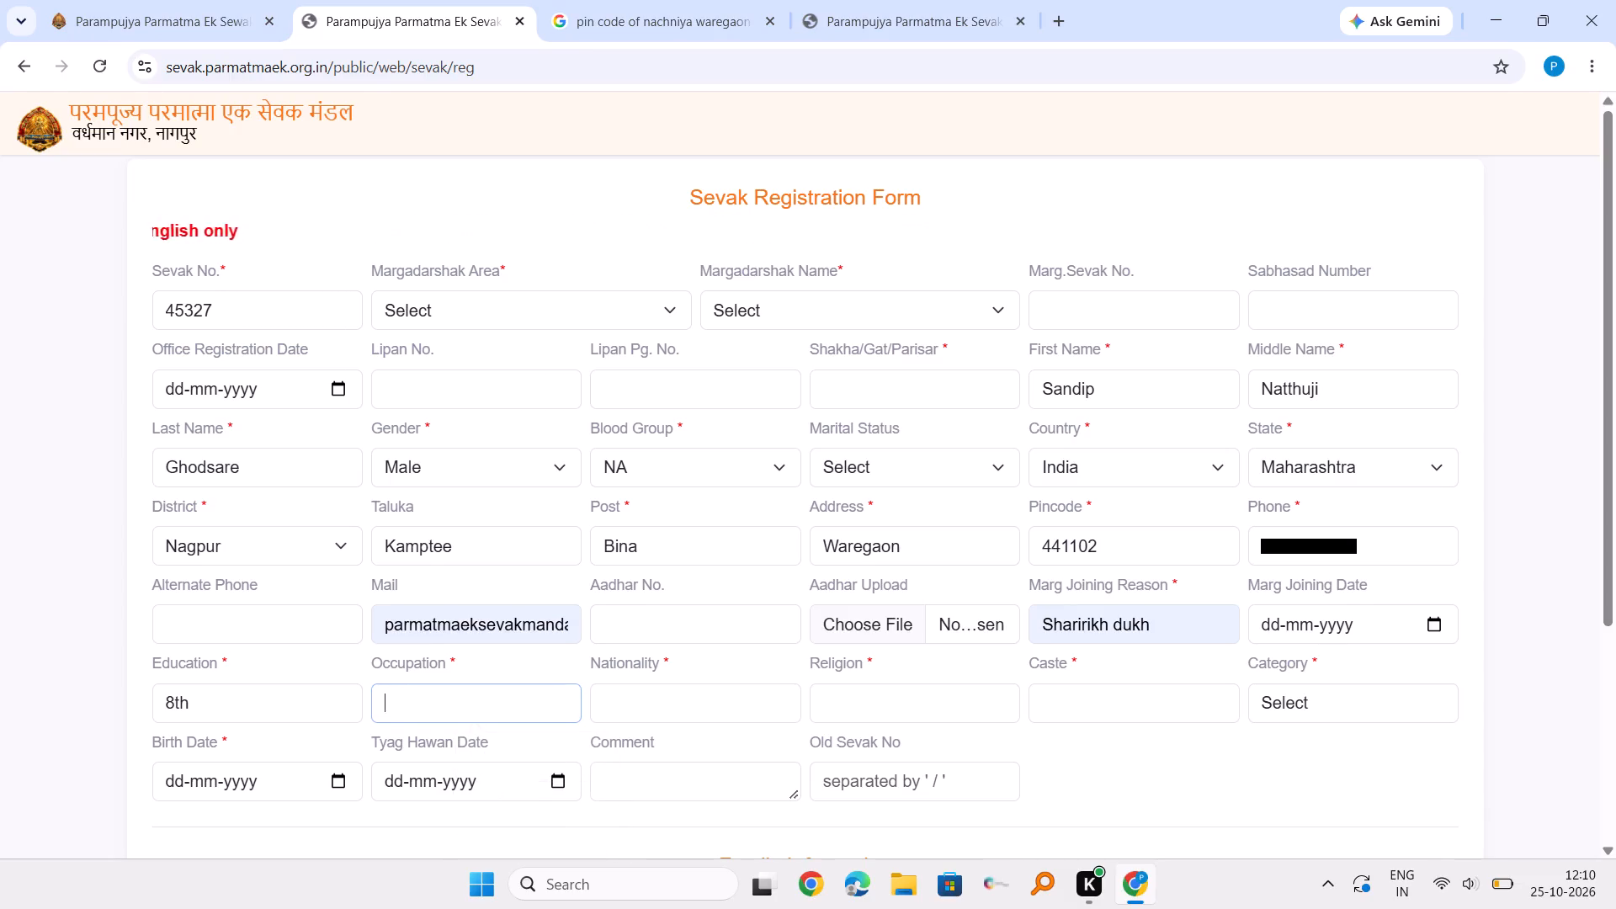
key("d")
left_click(480, 753)
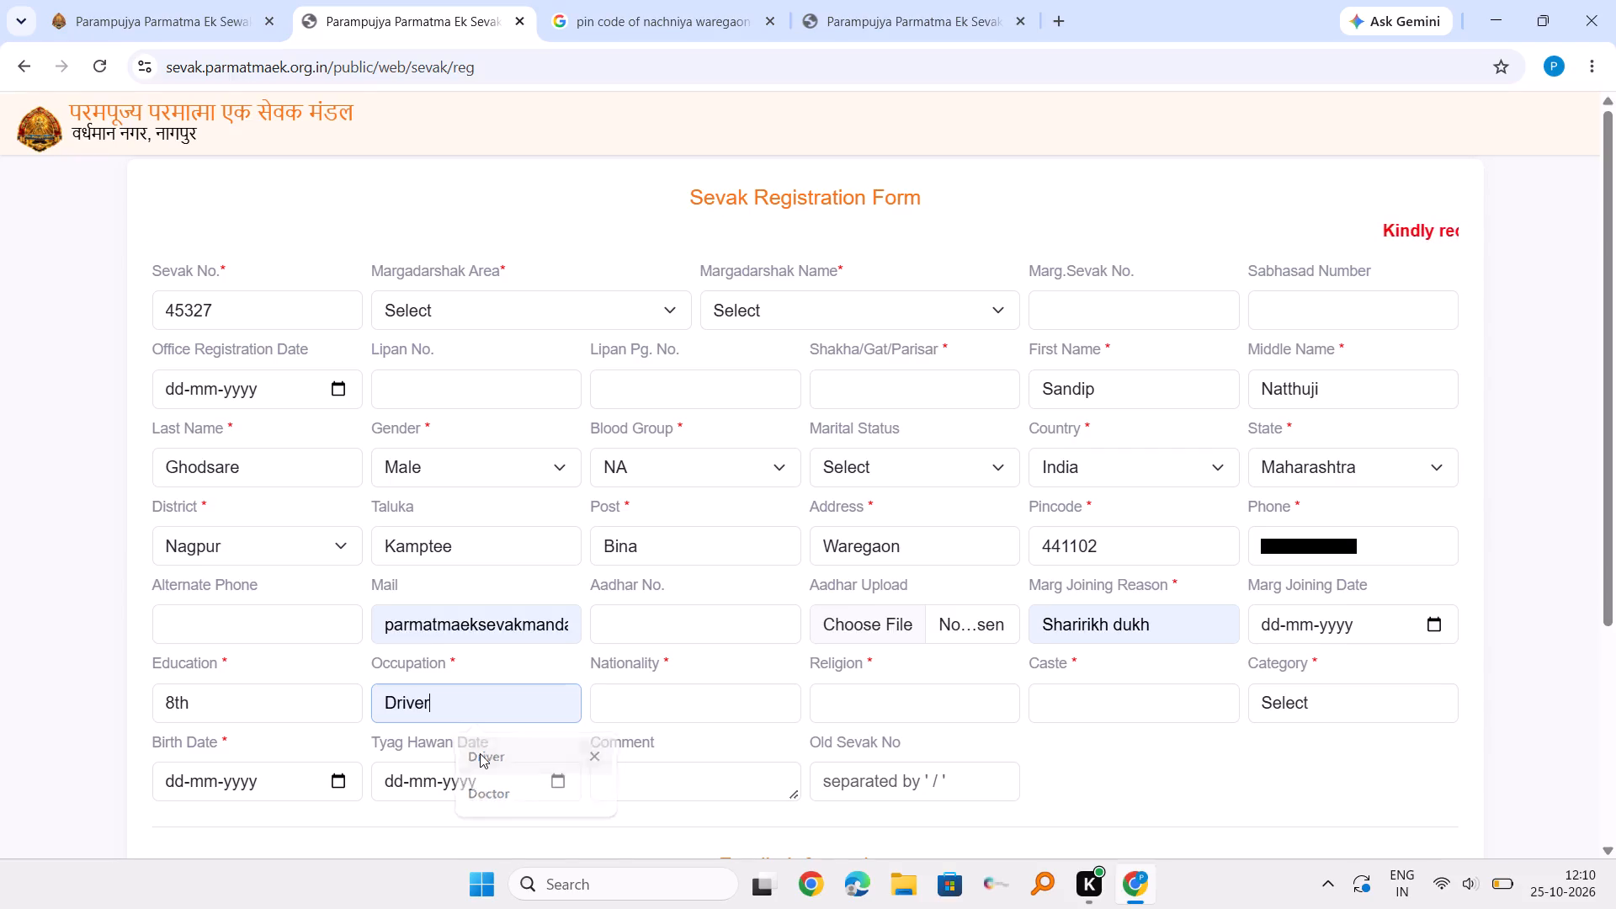
Fill in Indian as the Nationality and Hindu as the Religion.
left_click_drag(631, 694, 726, 741)
left_click(727, 748)
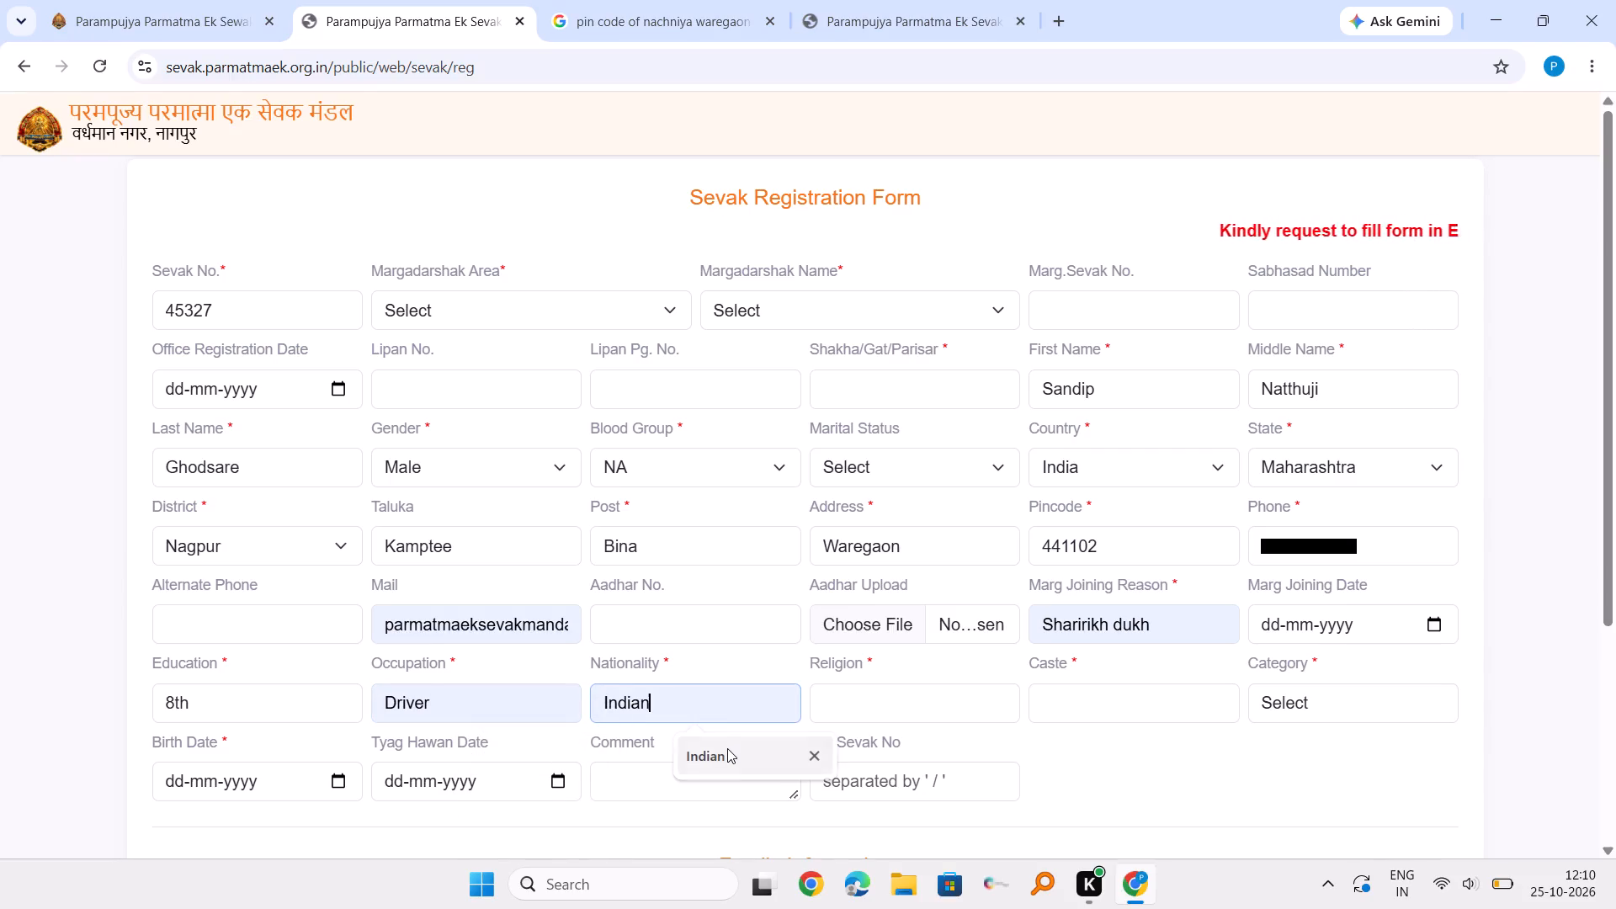
left_click_drag(876, 710, 938, 753)
left_click(938, 753)
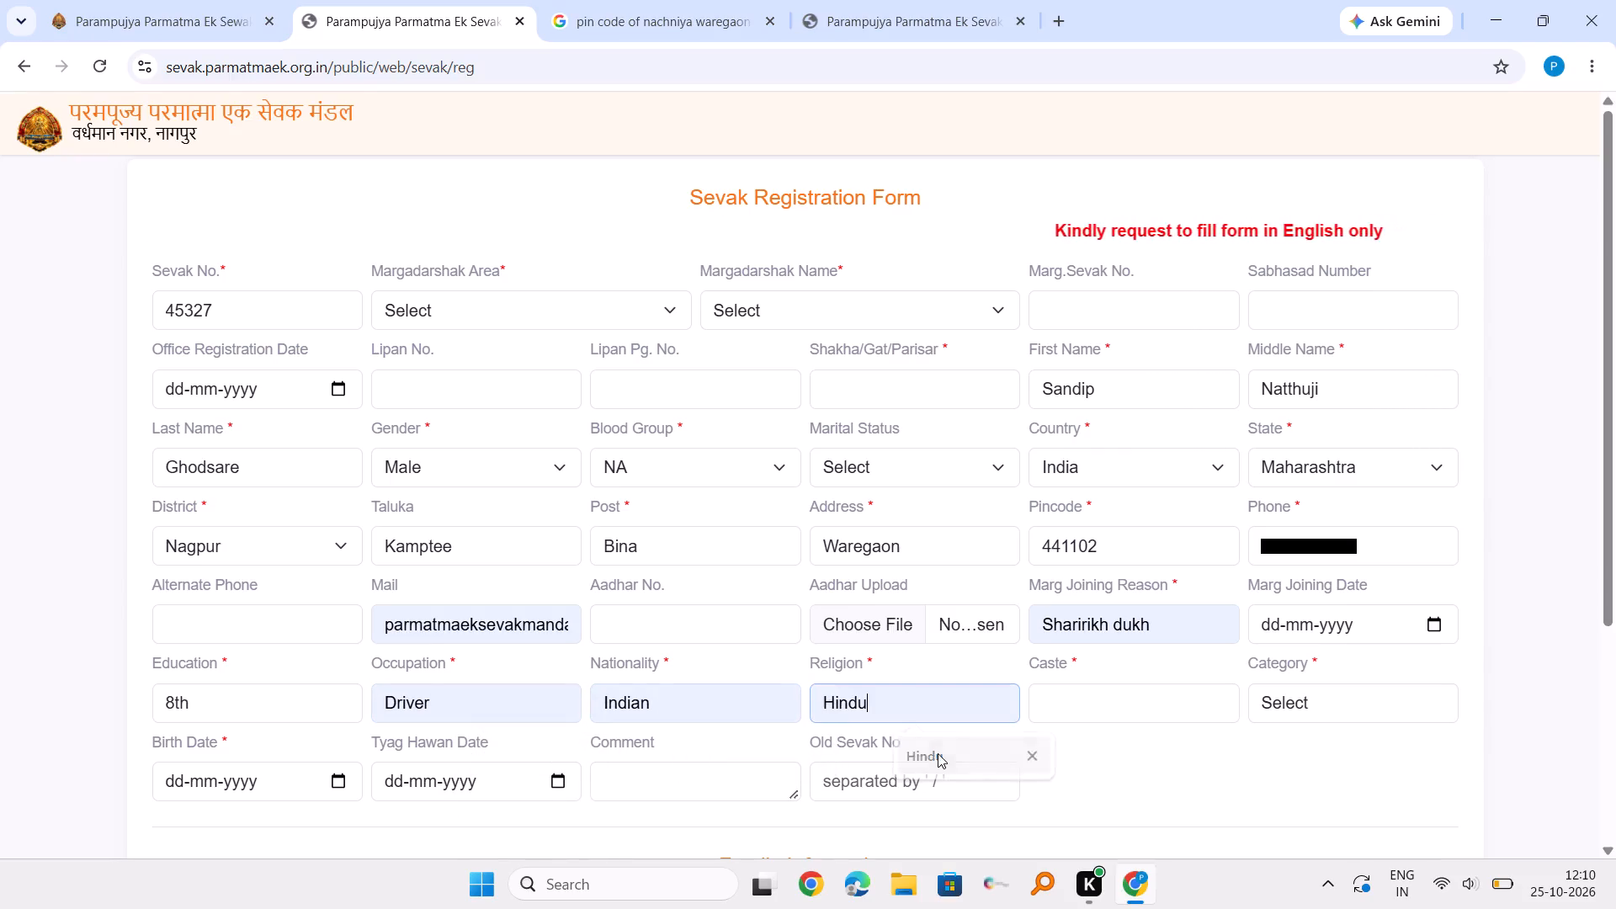
Enter Kumbhar as the Caste and set the Category to OBC.
left_click(1055, 695)
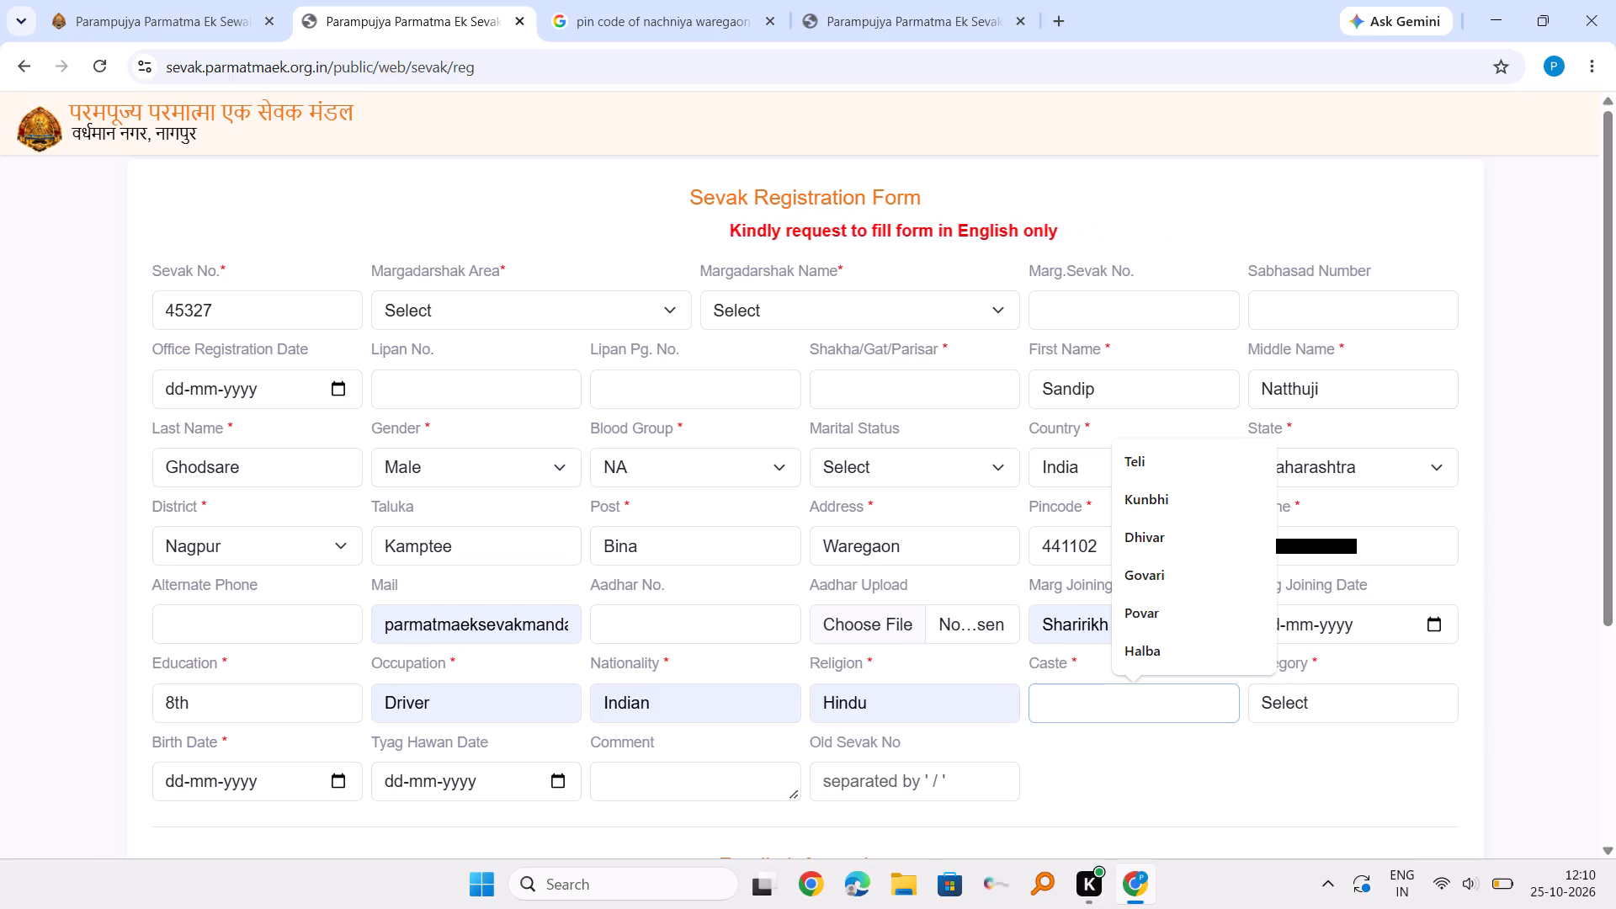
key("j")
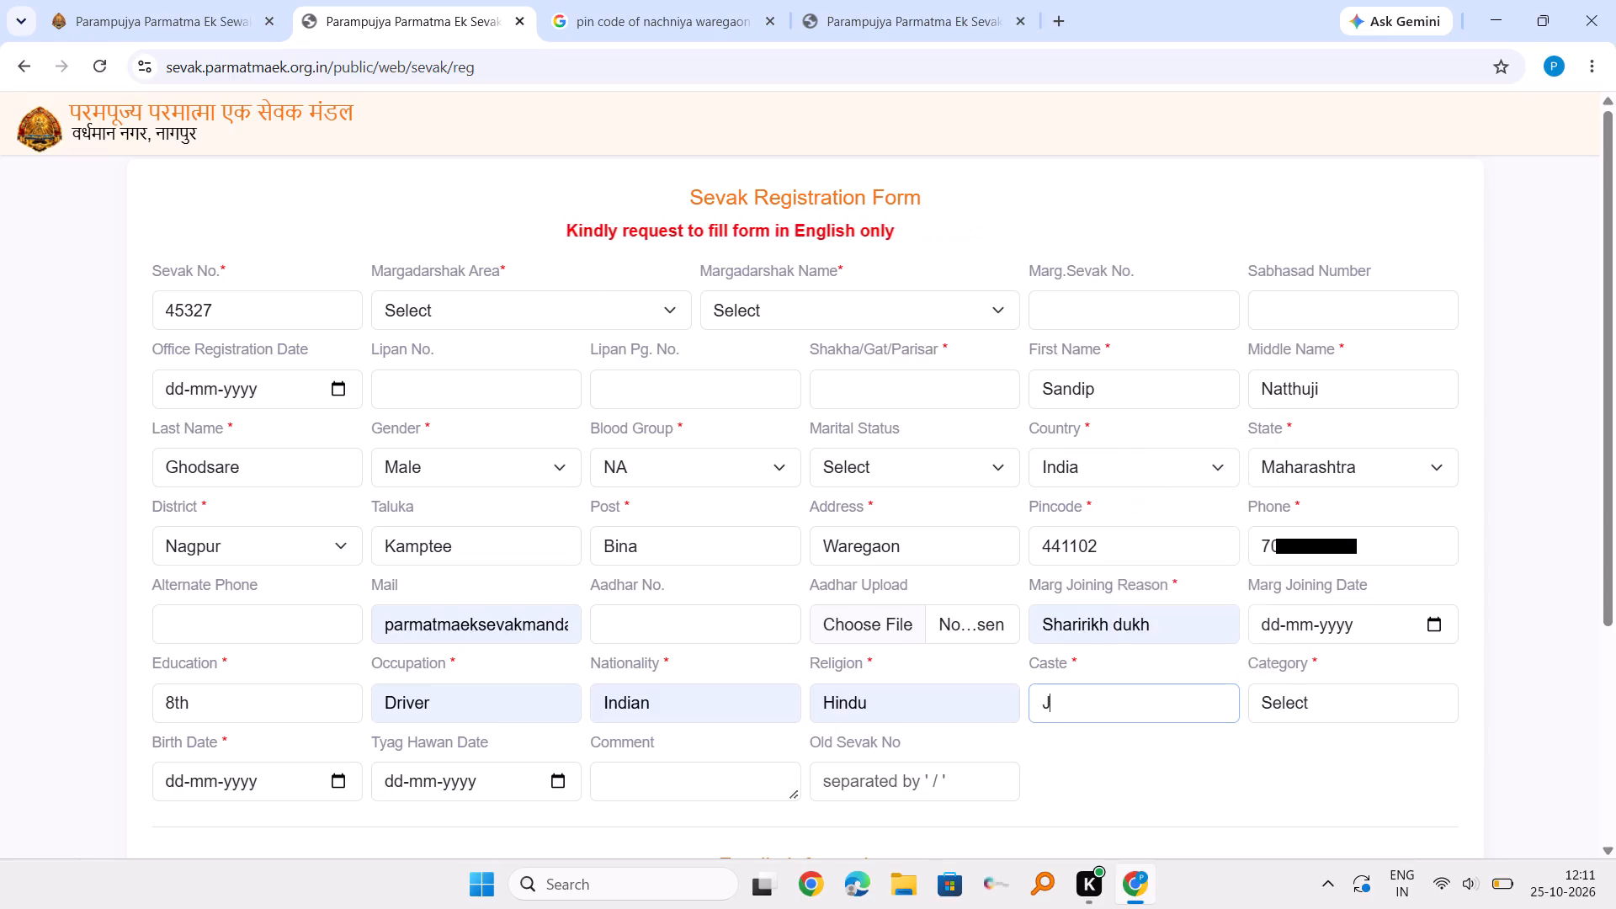
key("BackSpace")
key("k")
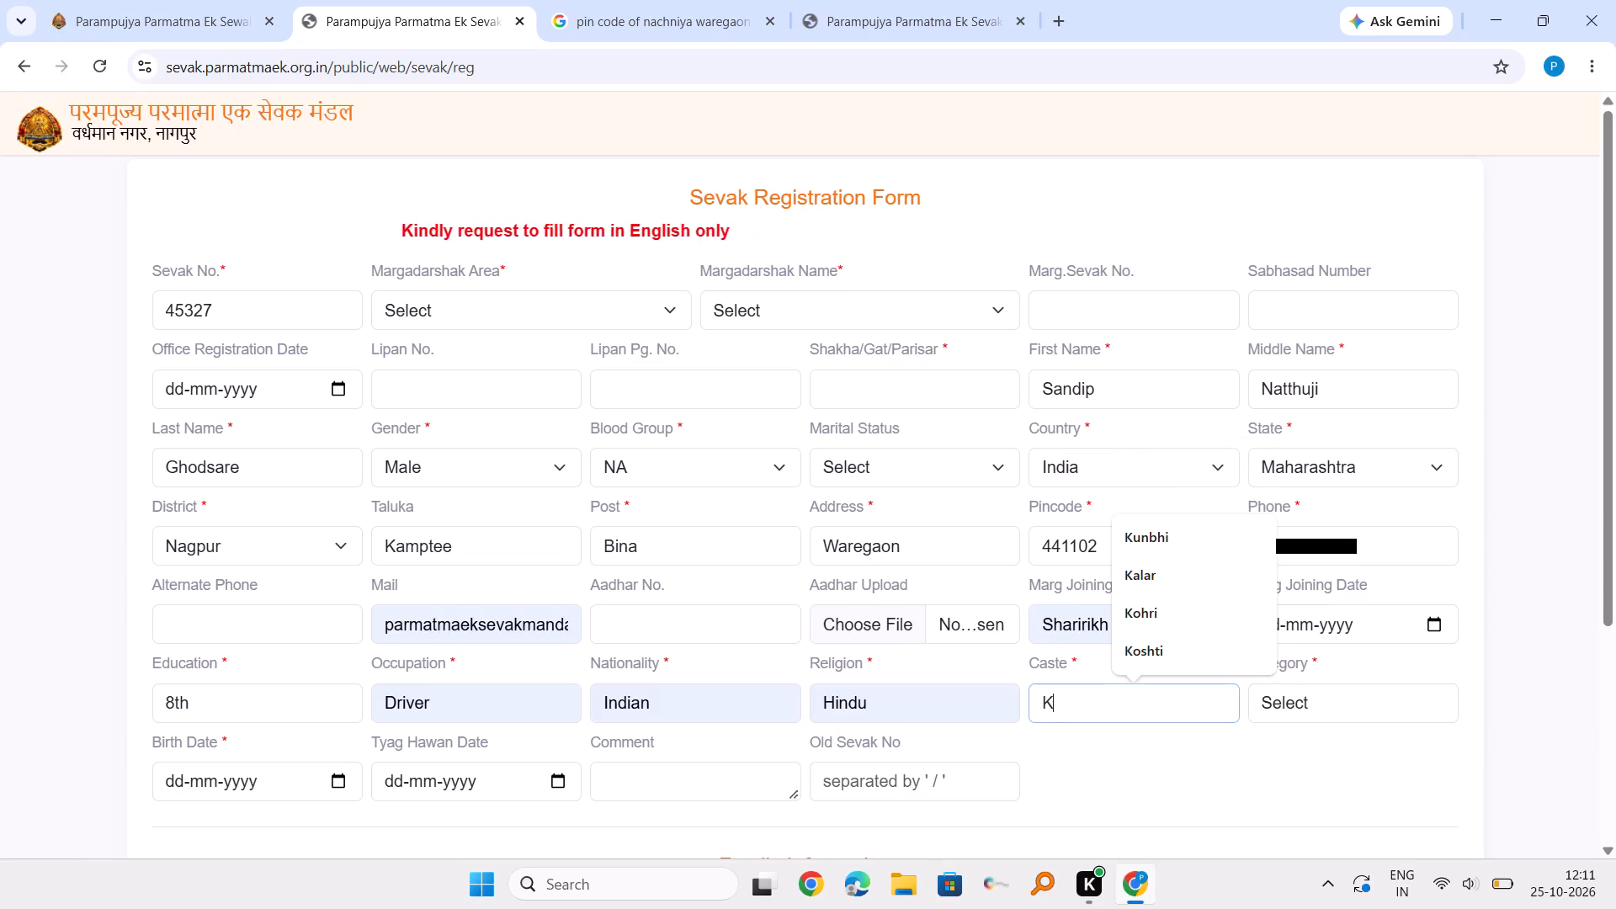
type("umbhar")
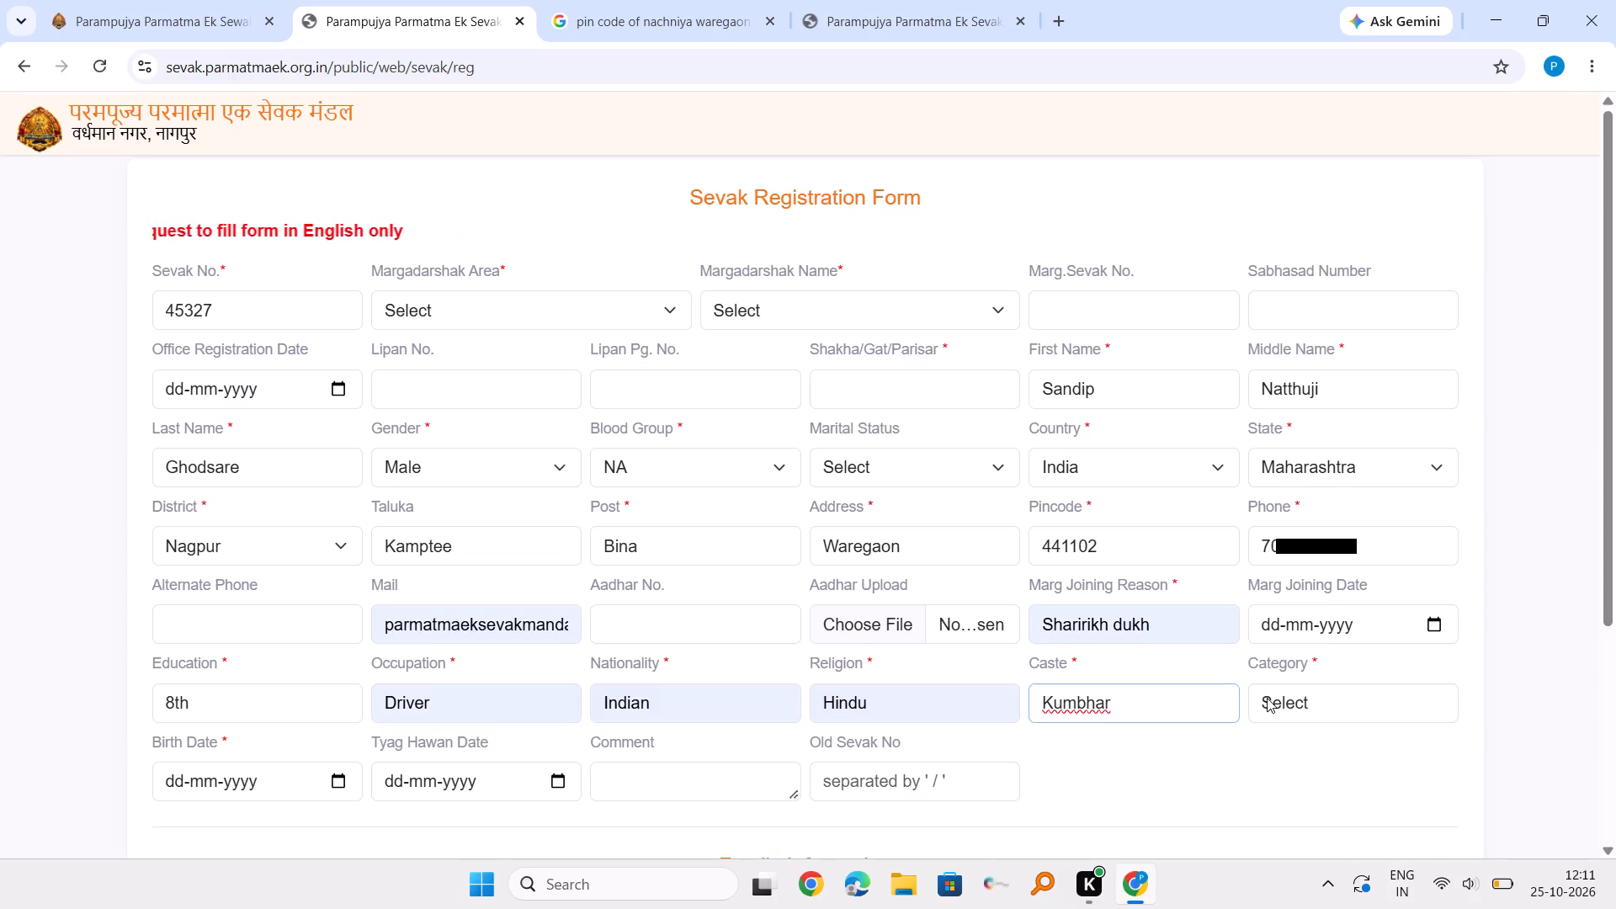
left_click(1267, 698)
left_click(1262, 502)
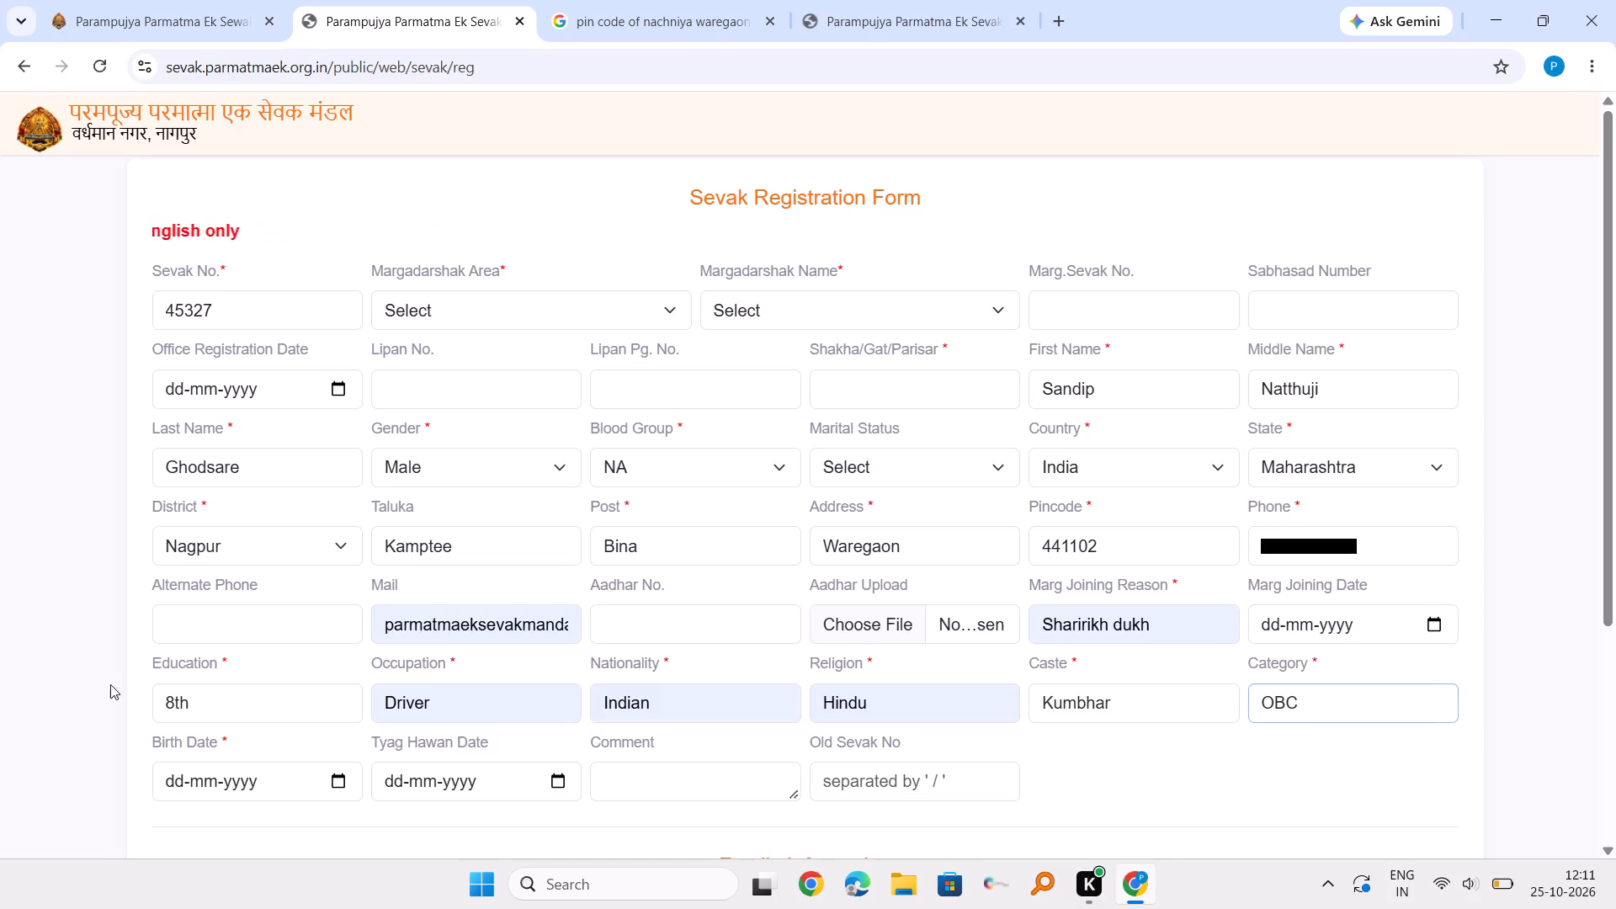
Enter the sevak's date of birth in the Birth Date field.
left_click(167, 775)
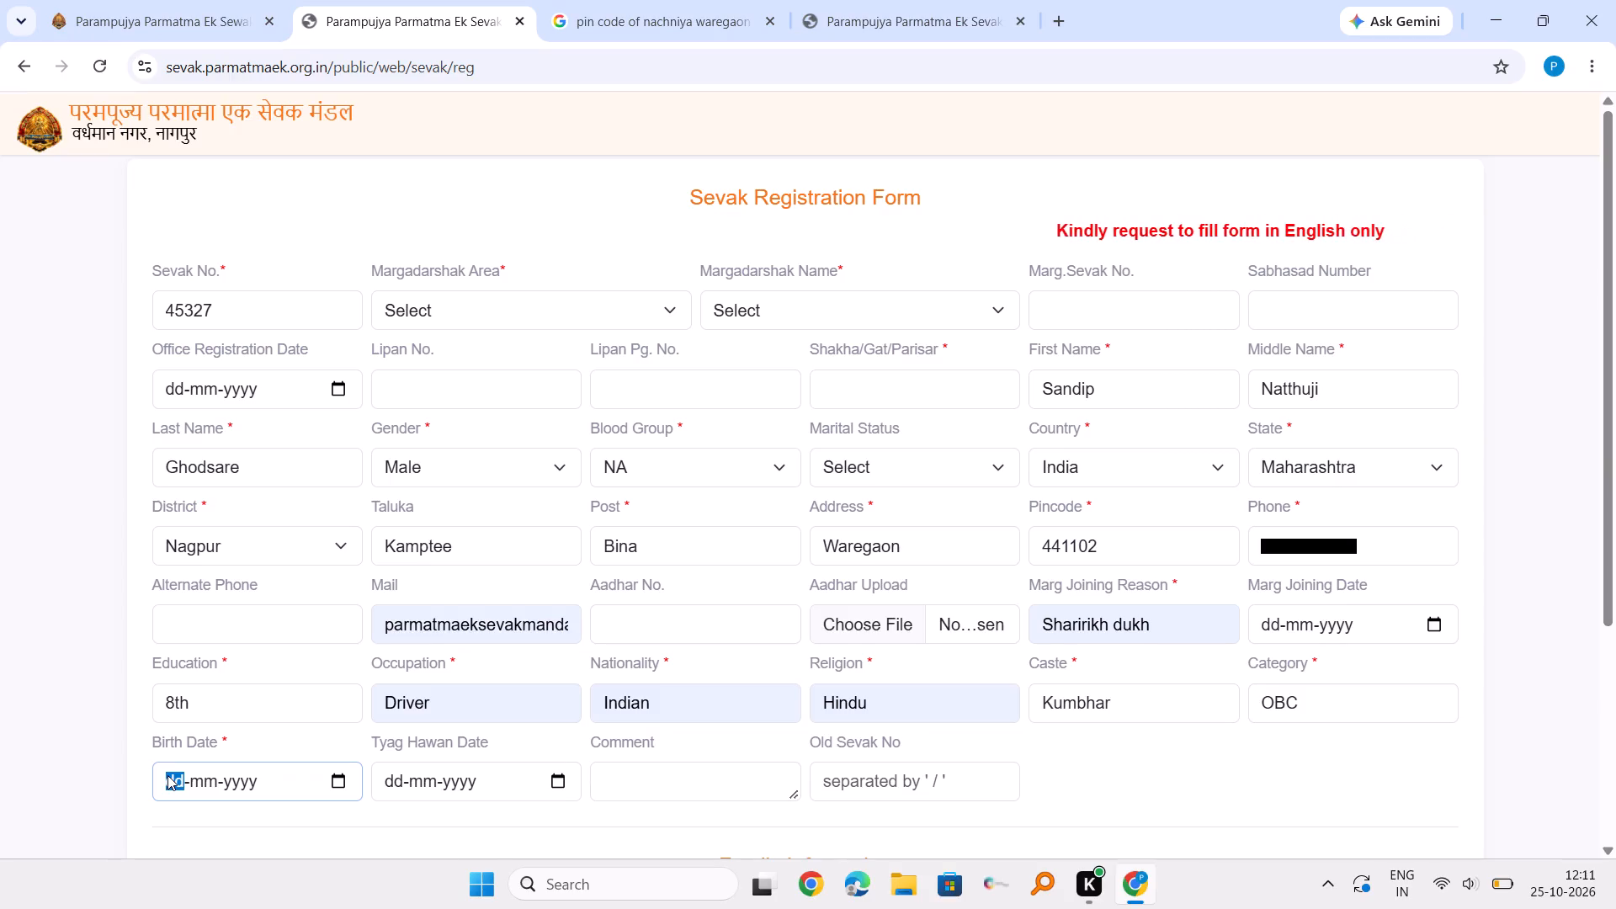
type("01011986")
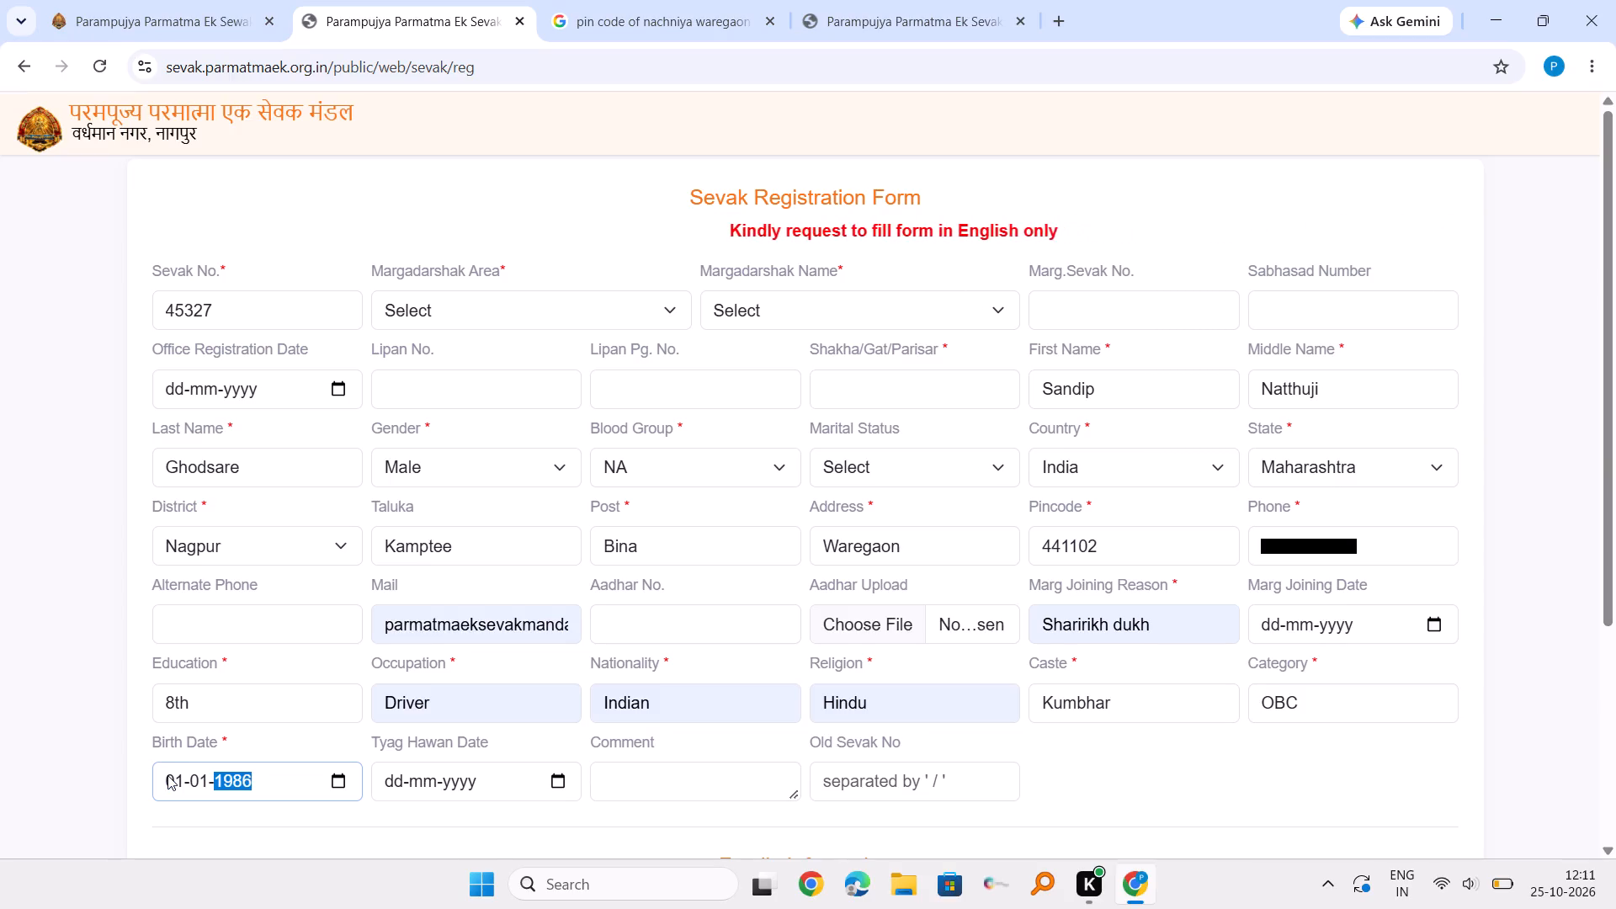
Fill in Nagpur as the Shakha/Gat/Parisar and set the Margadarshak Area to Kamptee.
scroll(167, 775, "up", 1)
left_click(837, 390)
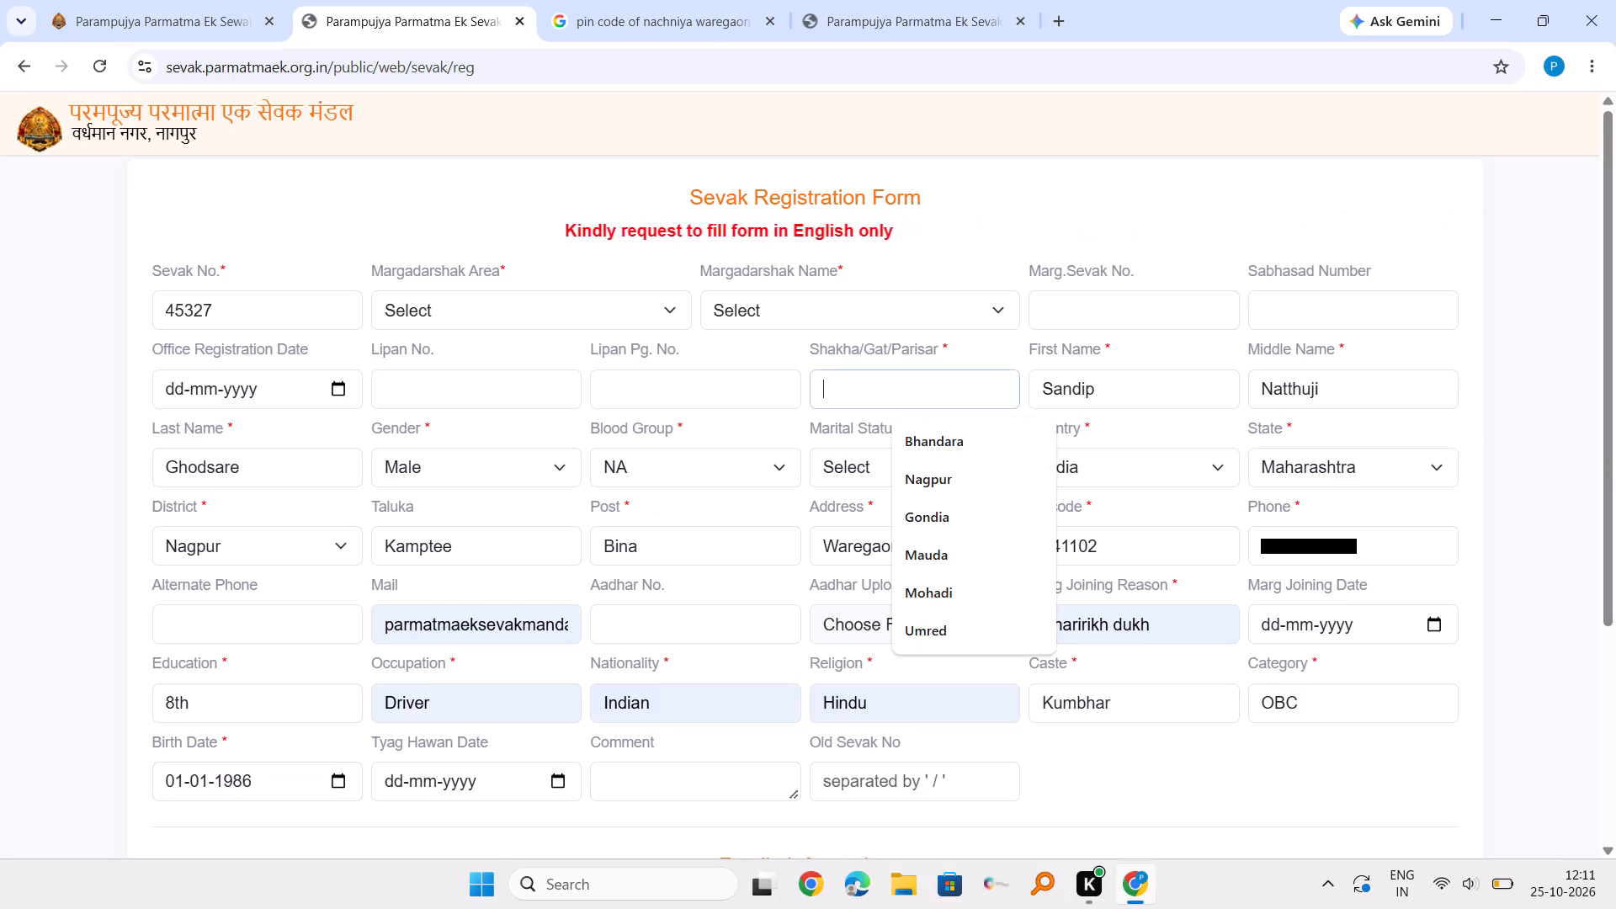
left_click(925, 470)
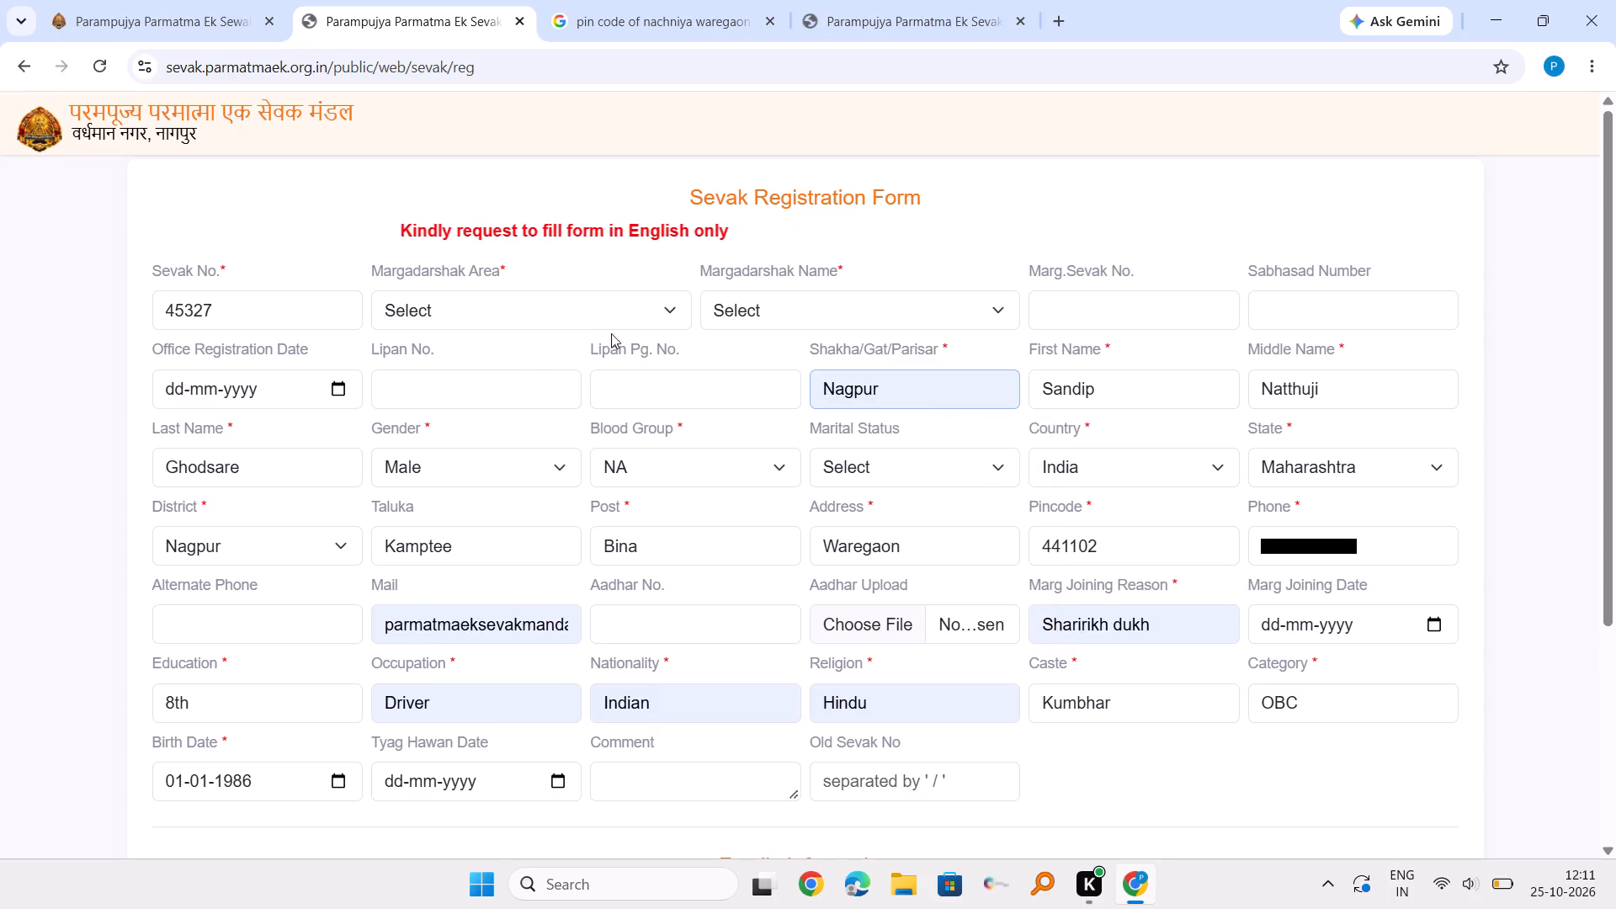
left_click(583, 312)
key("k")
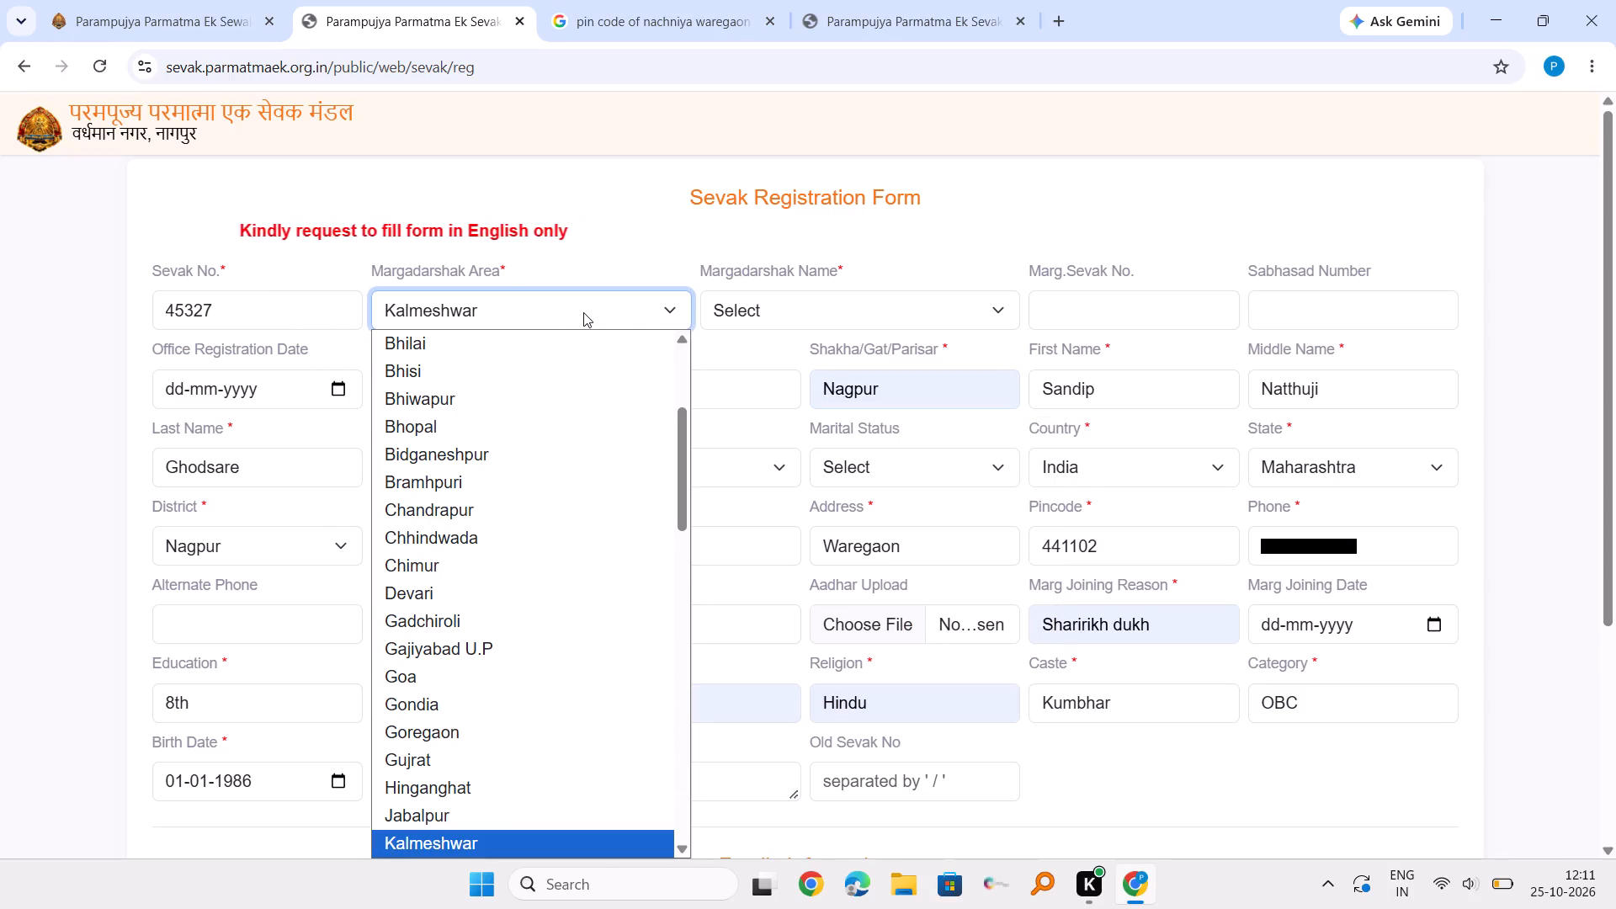
key("Down")
key("Return")
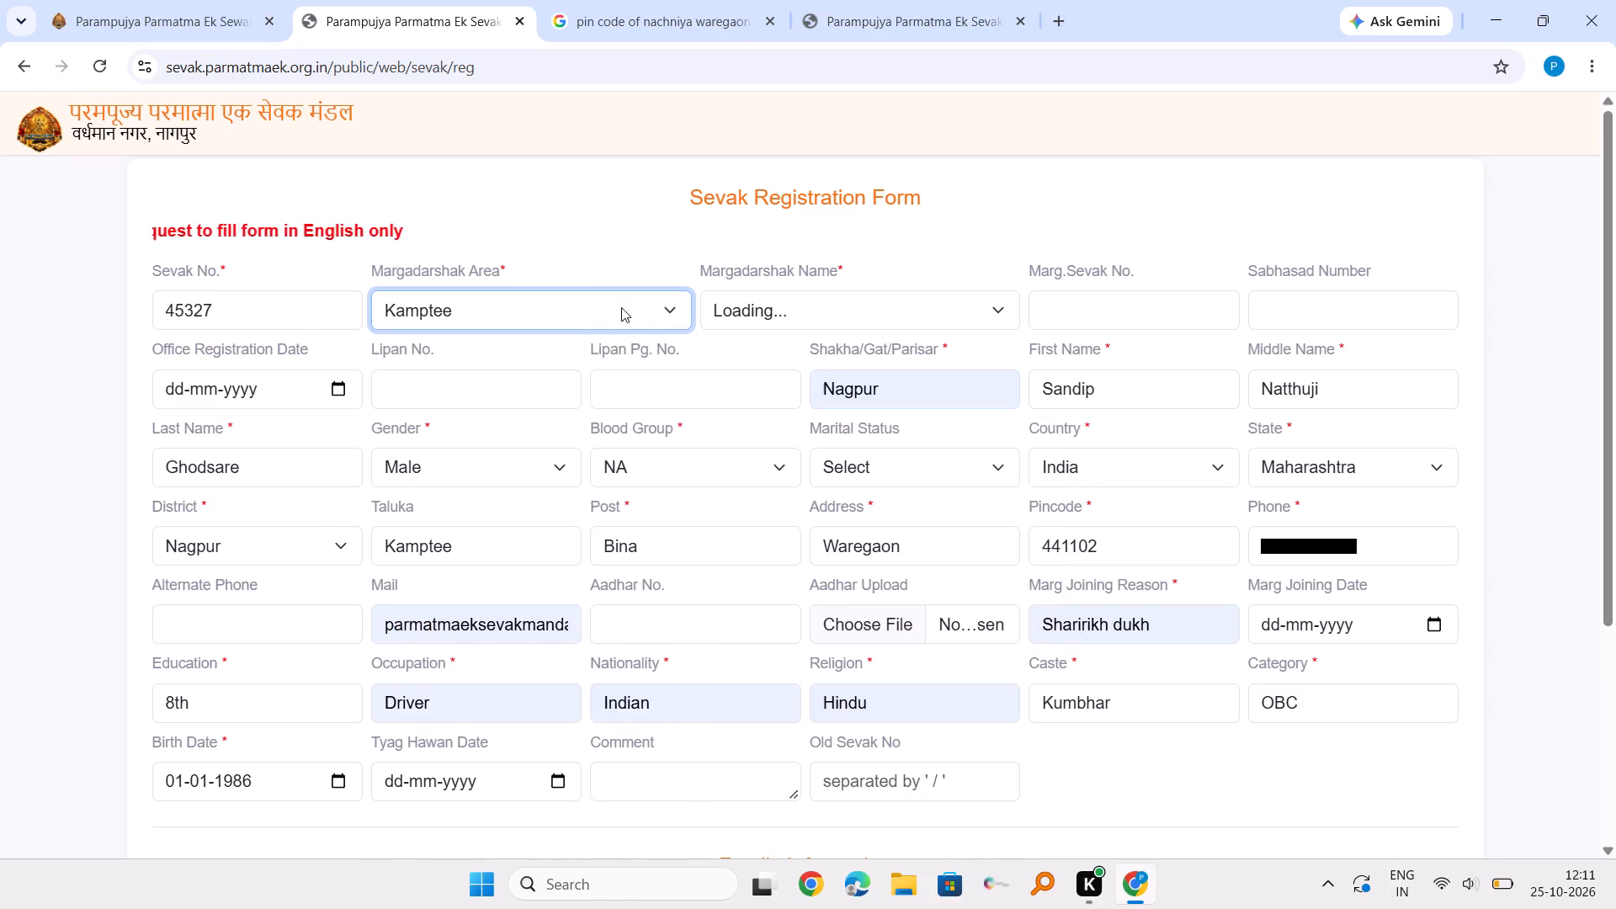
Look through the Margadarshak Name choices available for the Kamptee area.
left_click(781, 303)
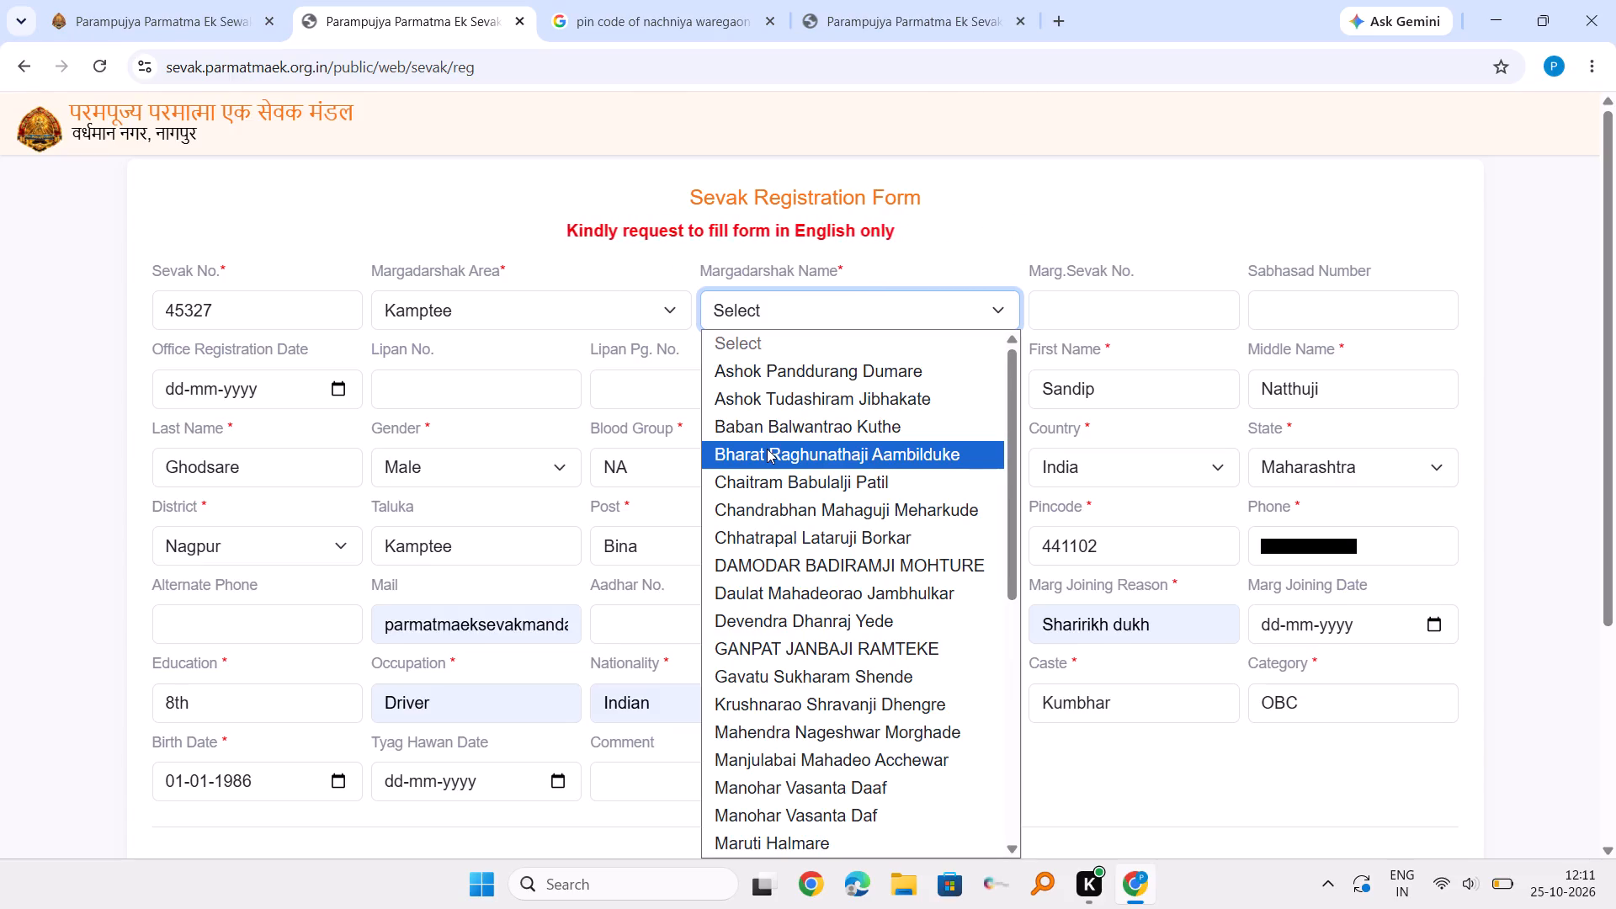
scroll(767, 449, "right", 2)
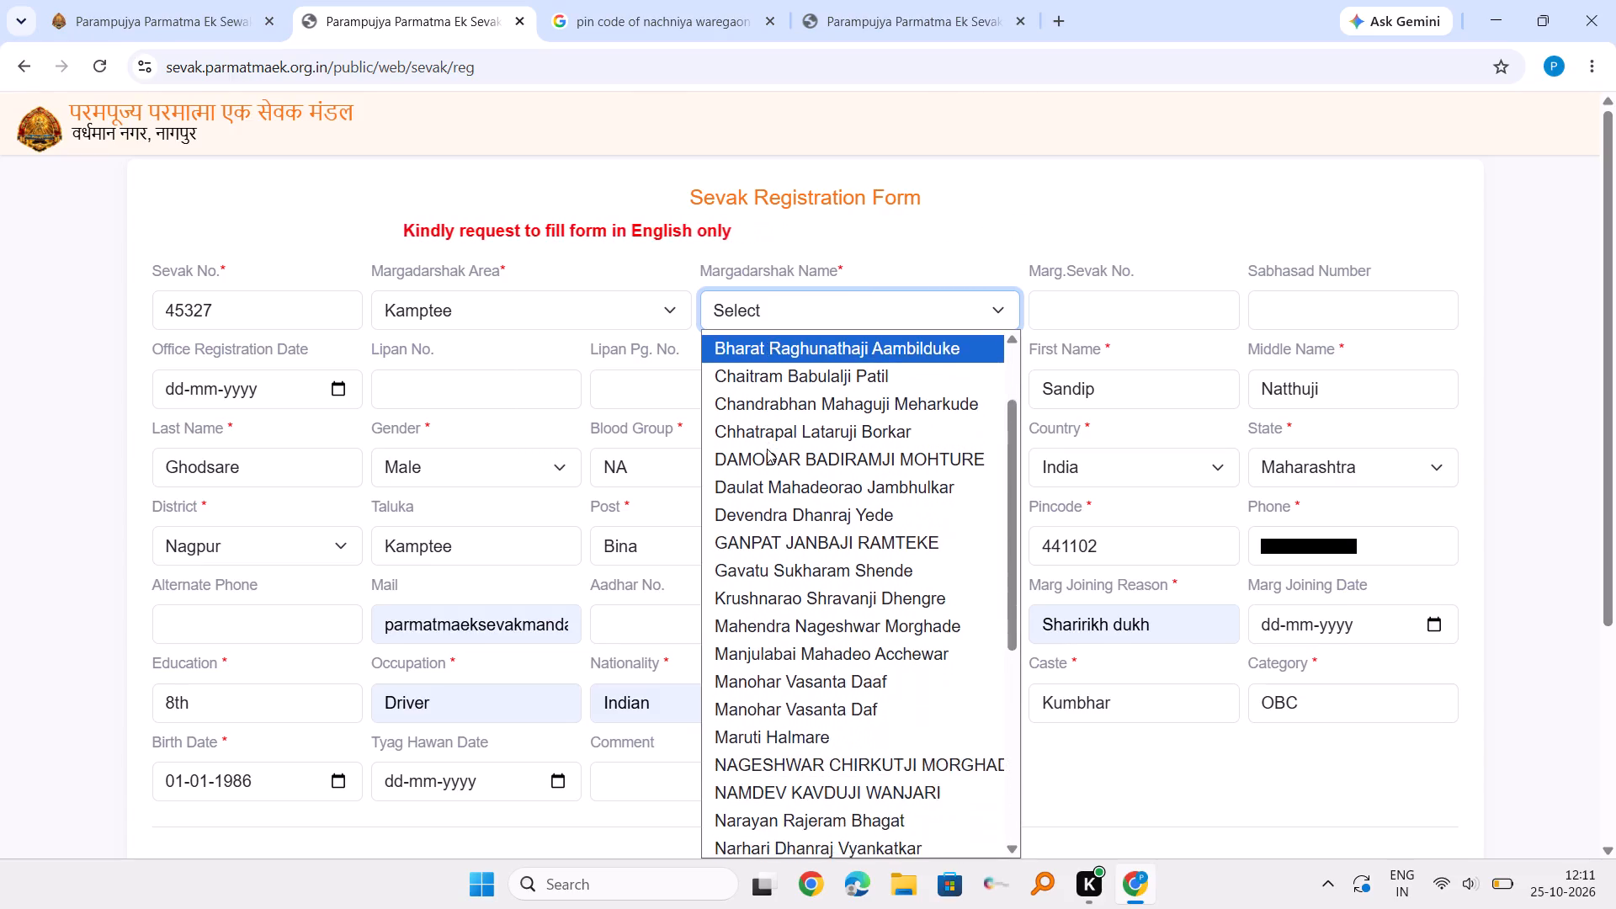
scroll(767, 449, "right", 1)
scroll(767, 449, "down", 2)
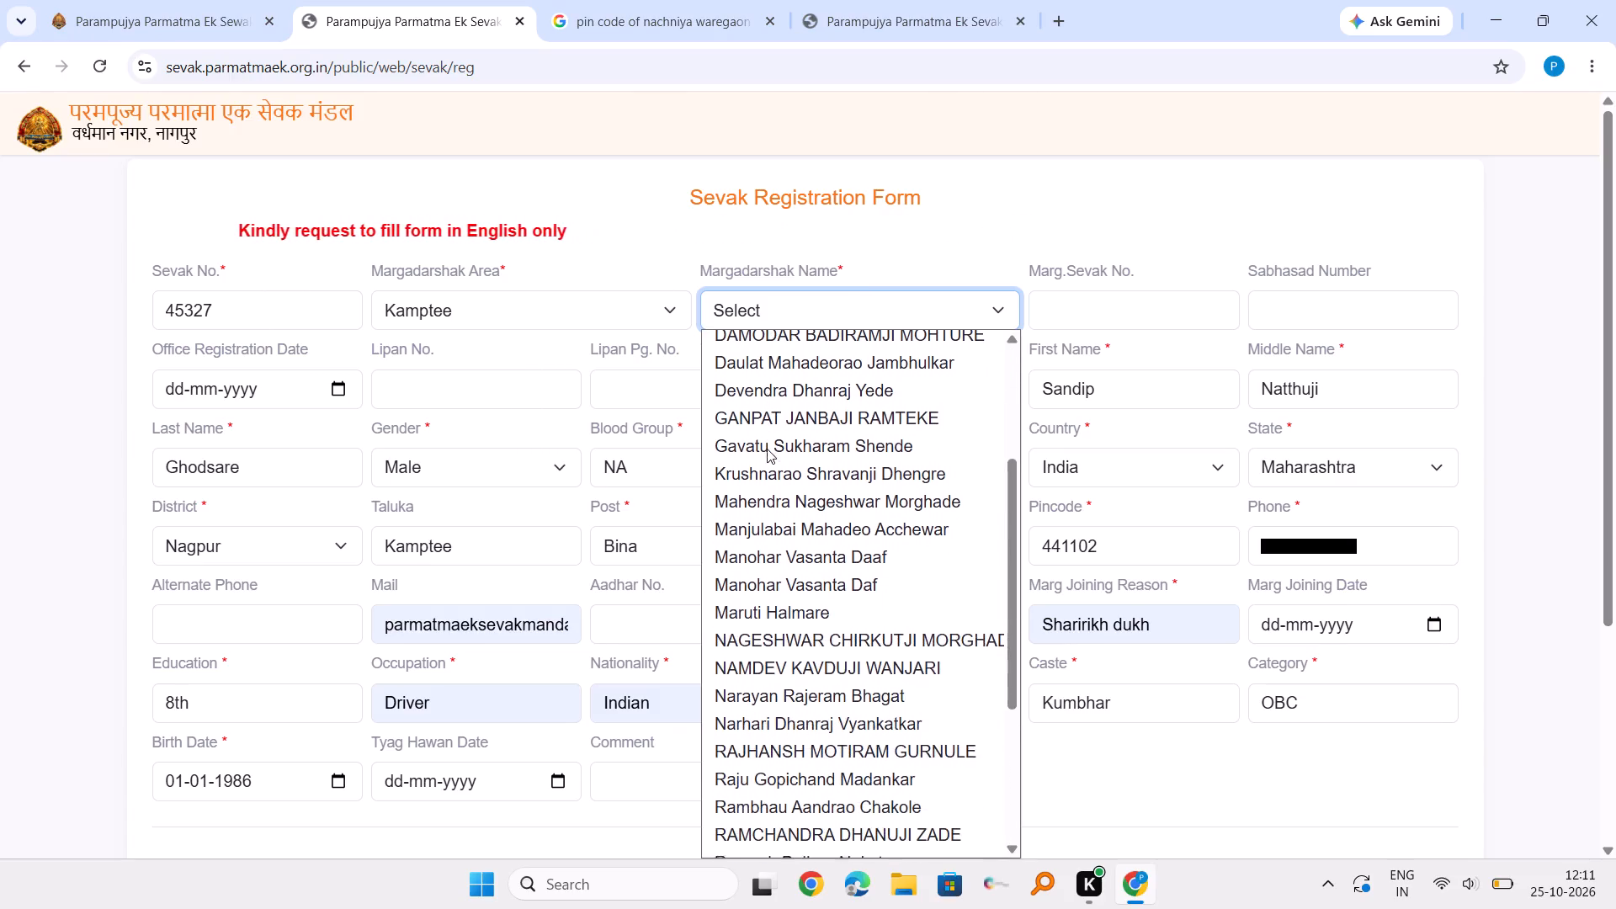
scroll(767, 449, "down", 1)
scroll(767, 449, "right", 1)
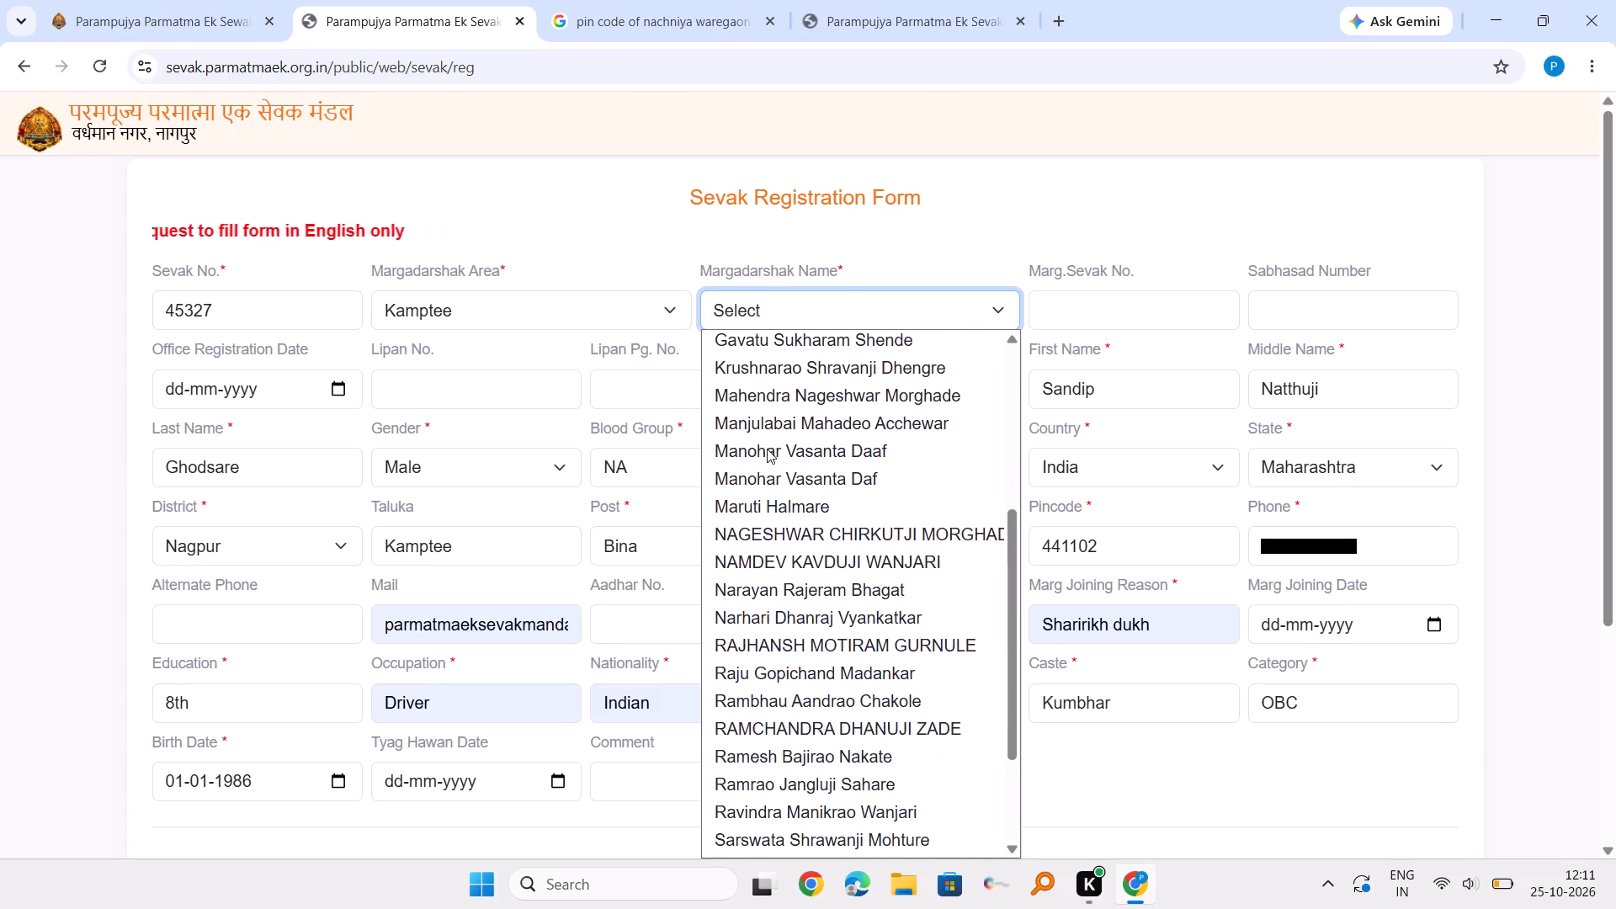
scroll(767, 449, "right", 1)
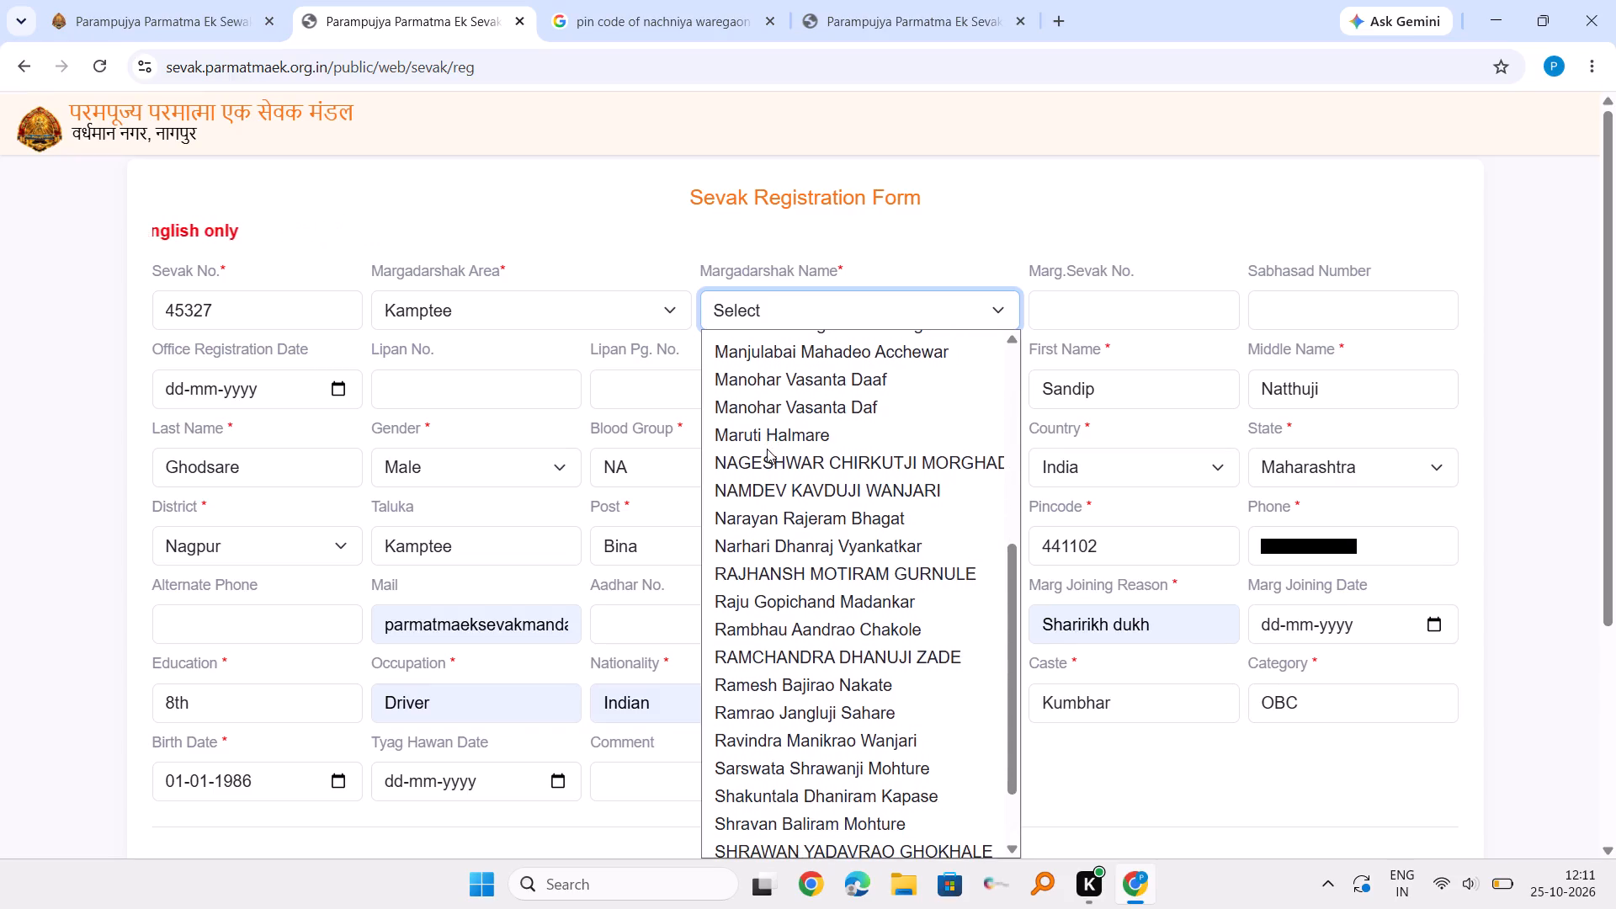
scroll(767, 449, "right", 1)
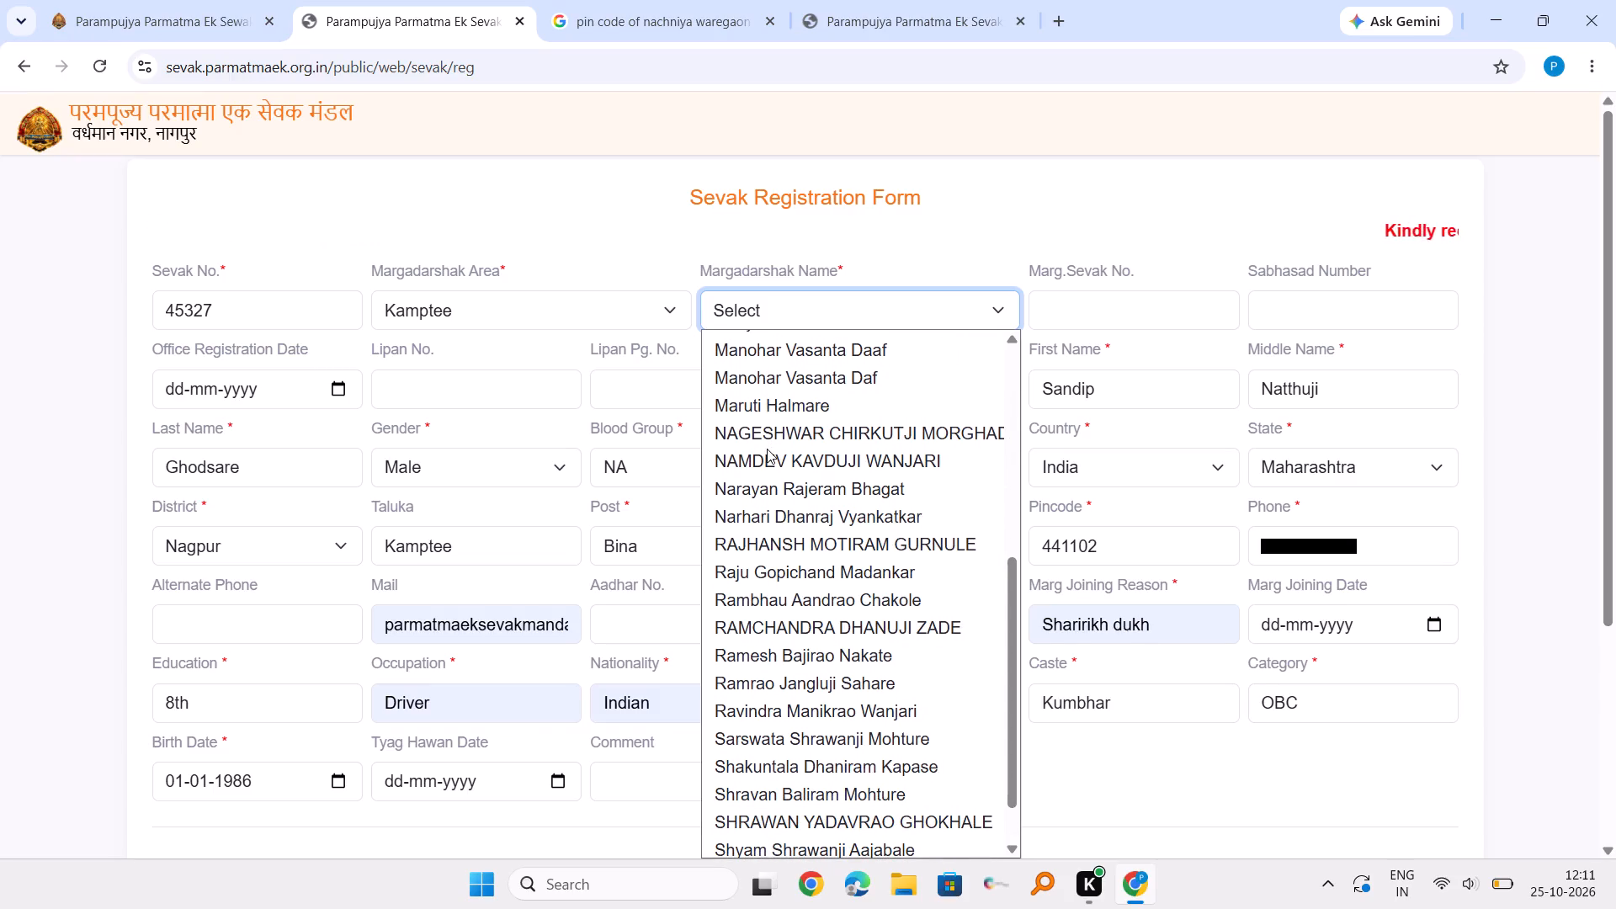
scroll(767, 449, "down", 1)
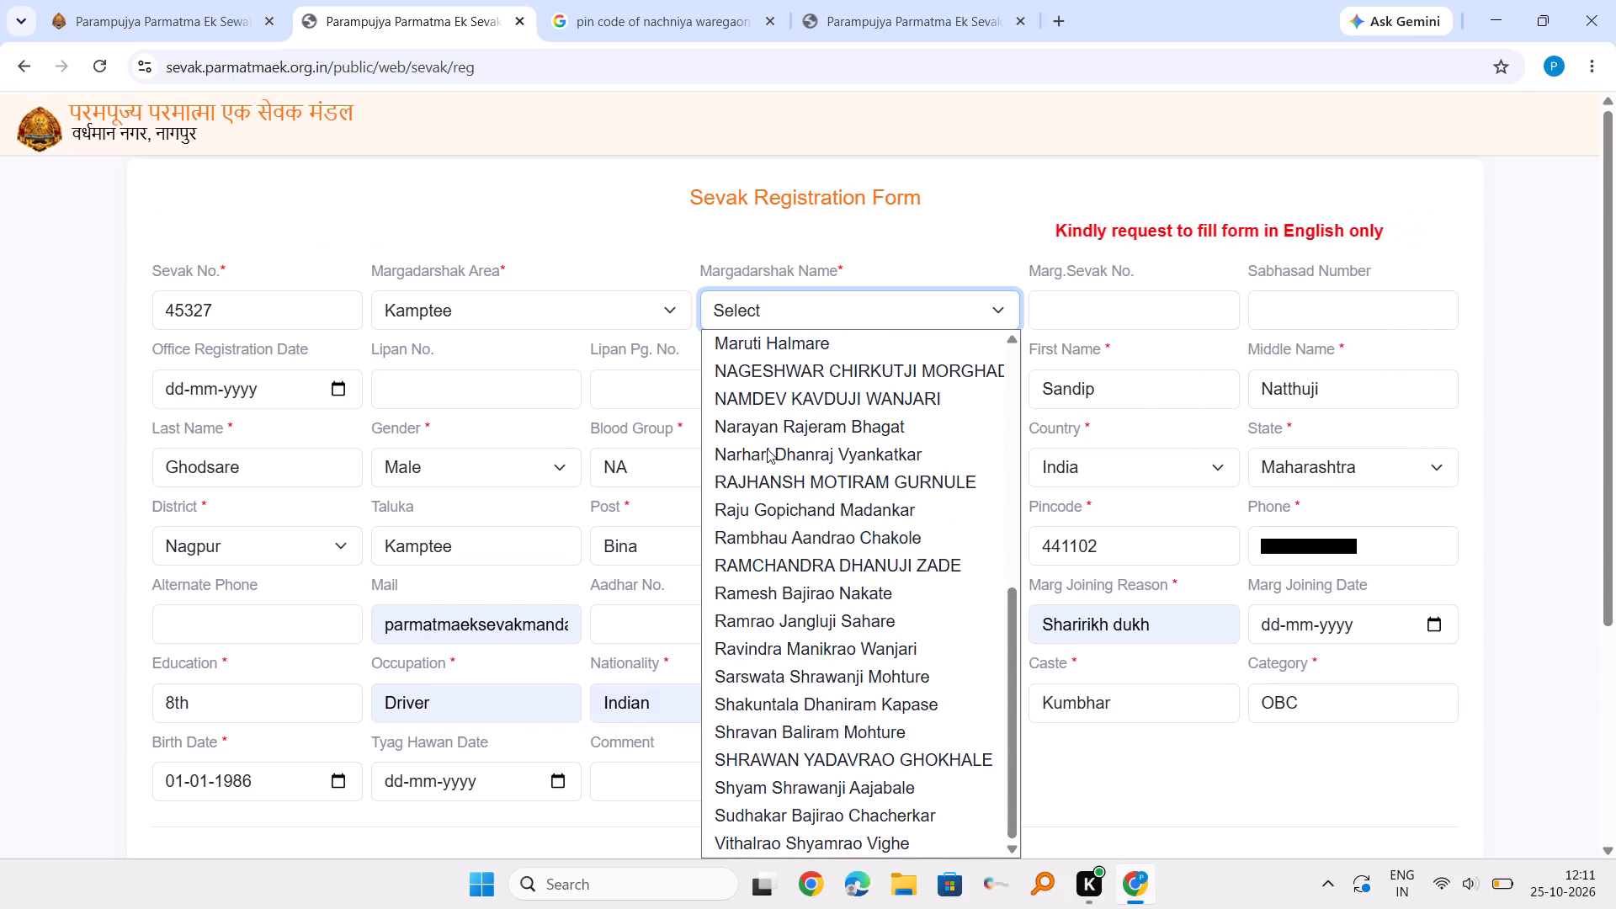
scroll(767, 449, "up", 6)
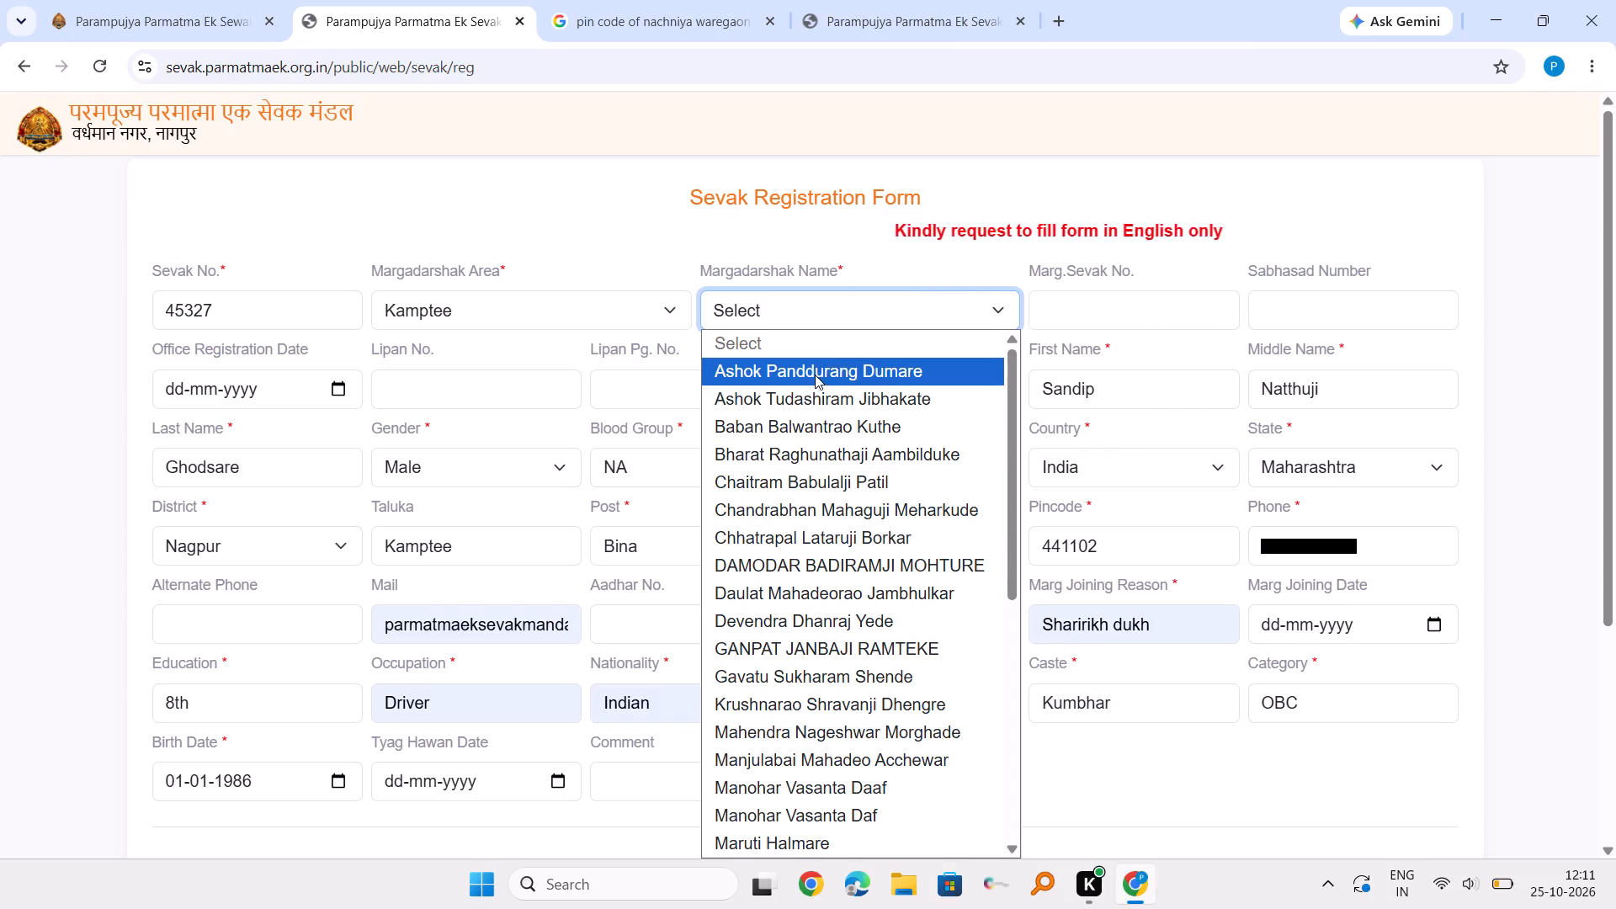
scroll(812, 375, "down", 1)
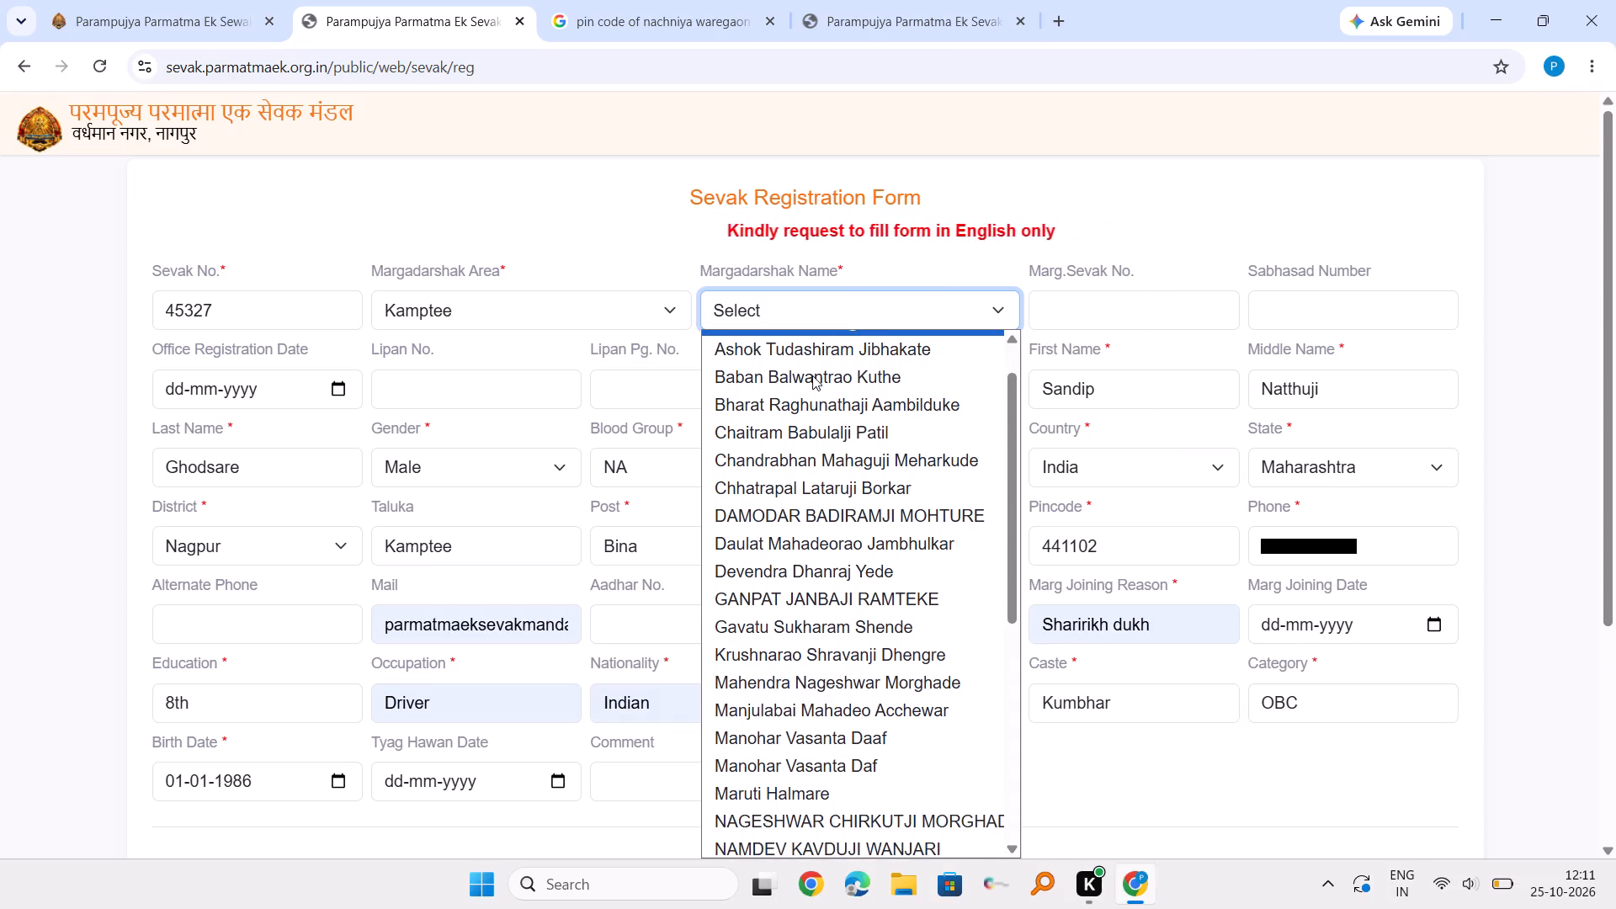
scroll(812, 375, "down", 3)
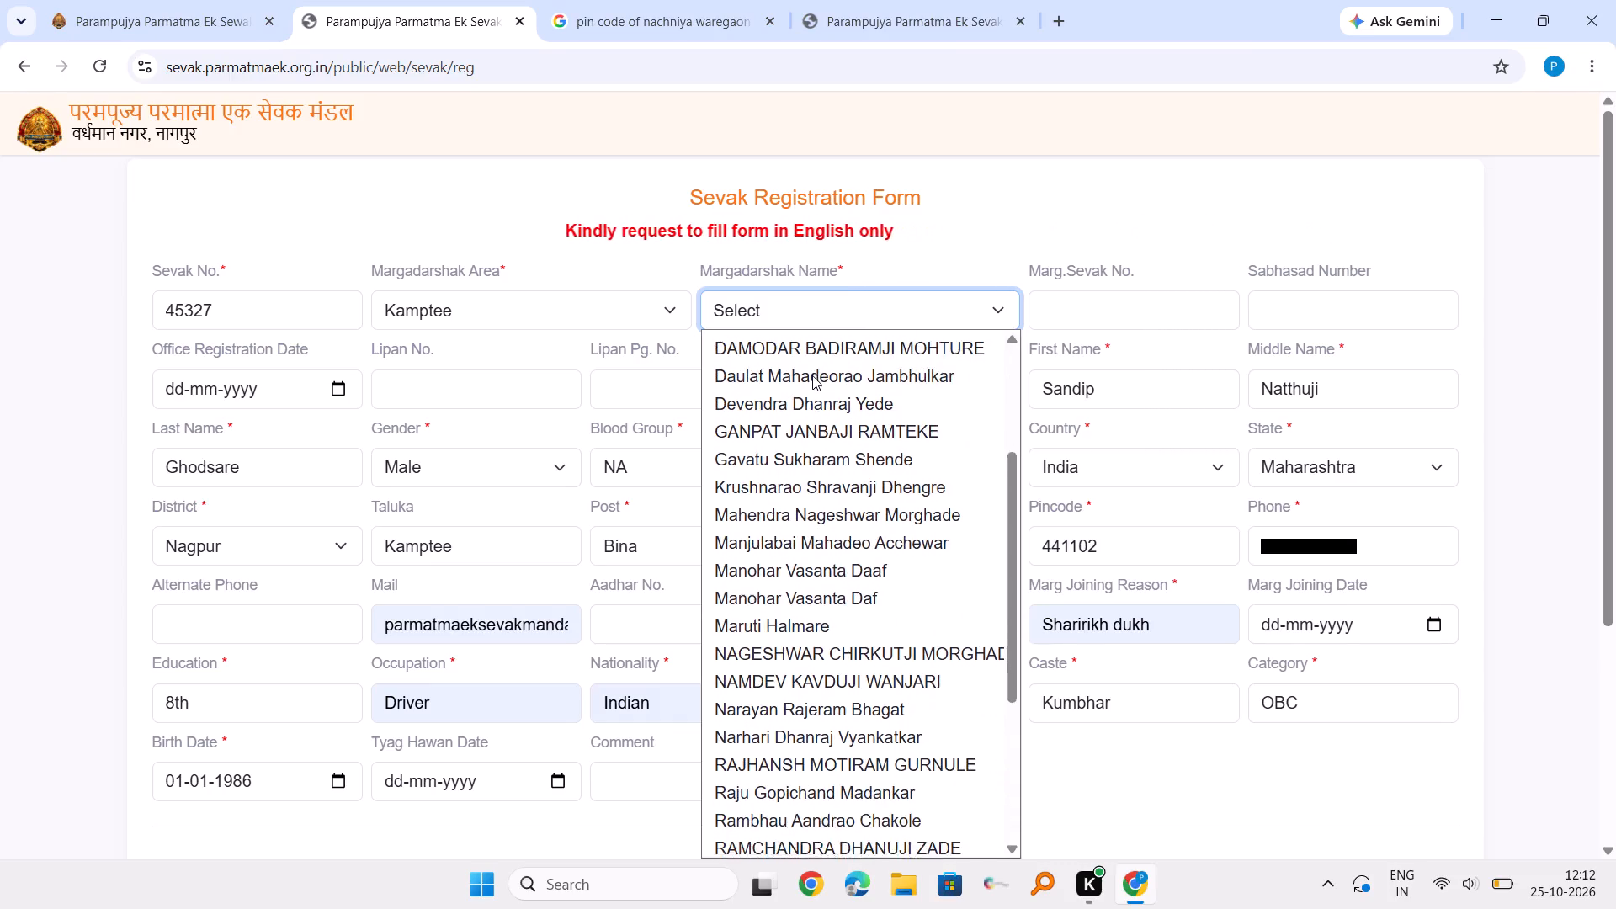
scroll(812, 375, "down", 1)
scroll(812, 375, "right", 2)
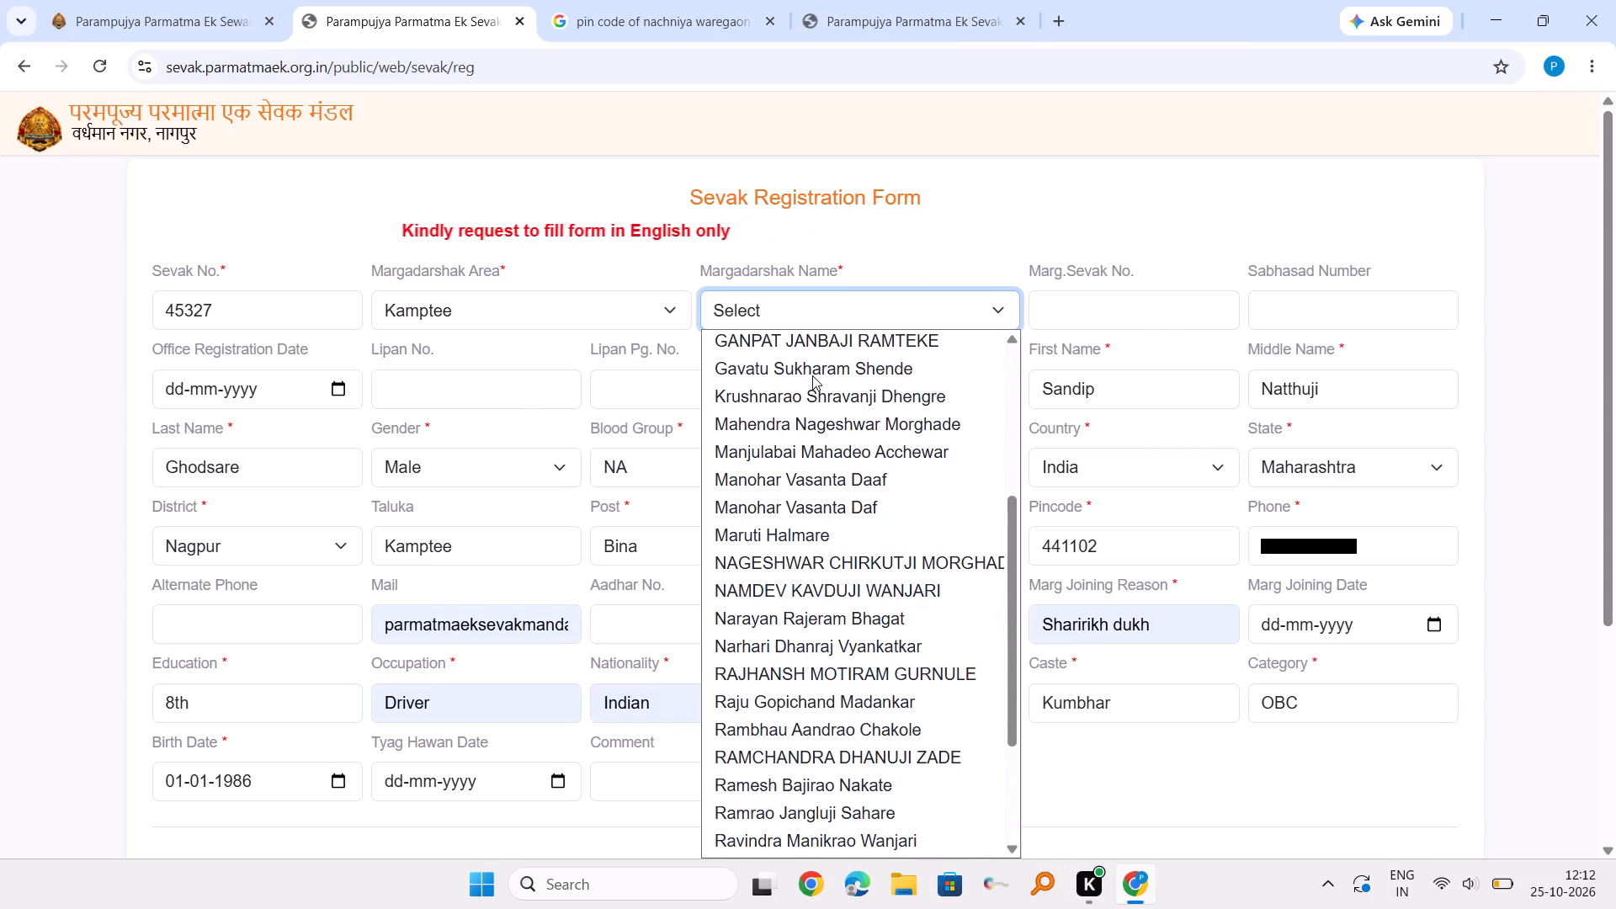
scroll(812, 375, "right", 1)
scroll(812, 375, "down", 2)
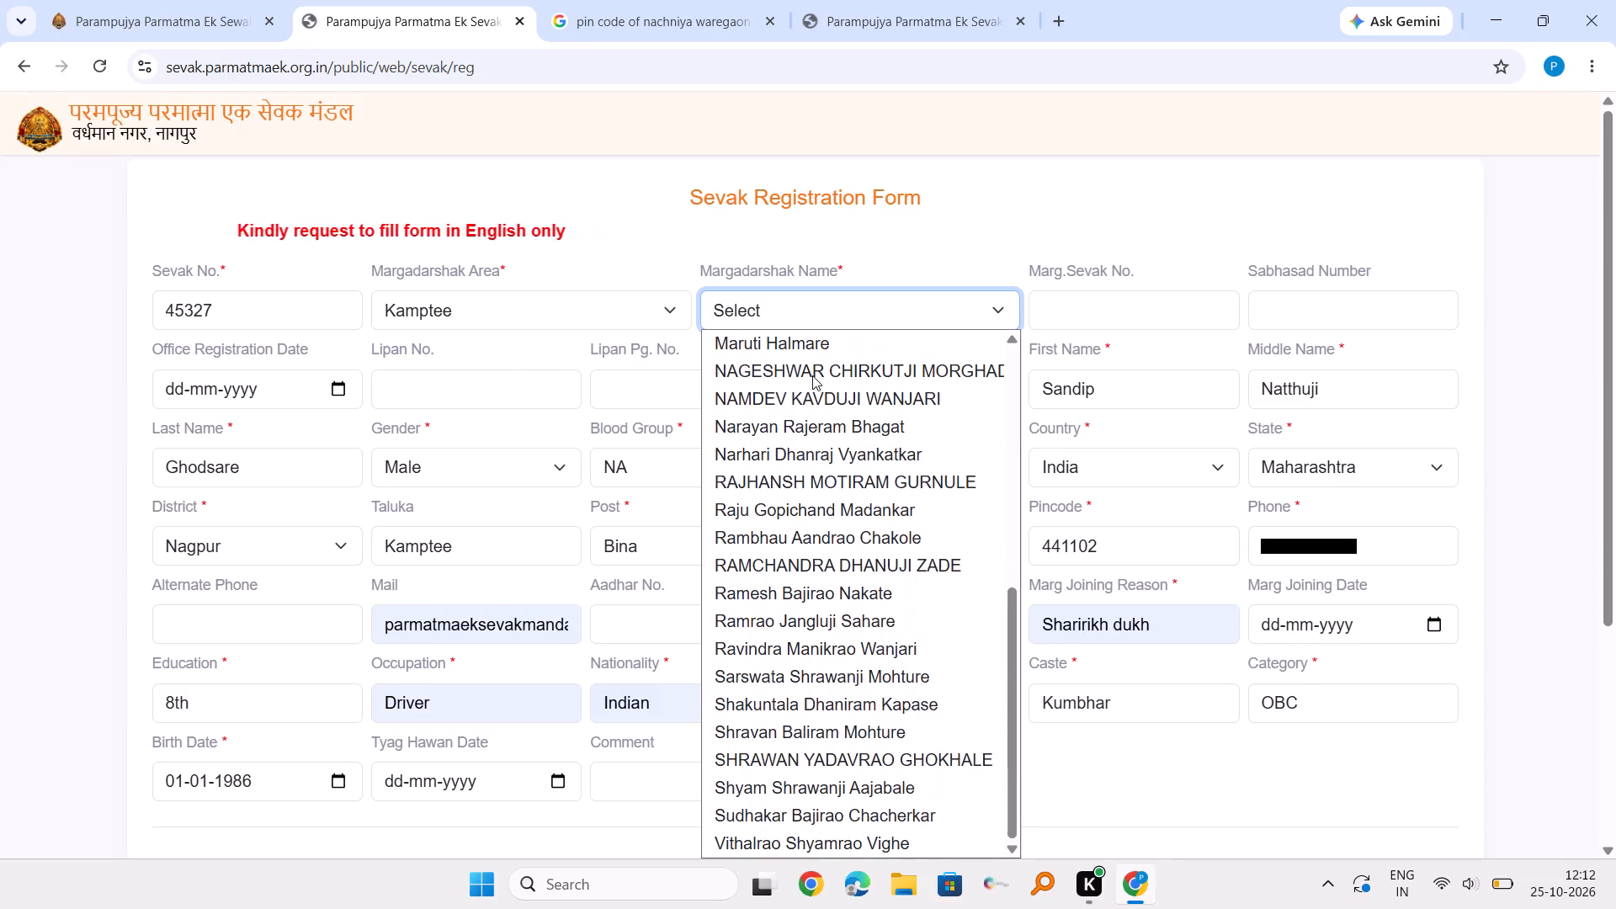
scroll(812, 375, "down", 1)
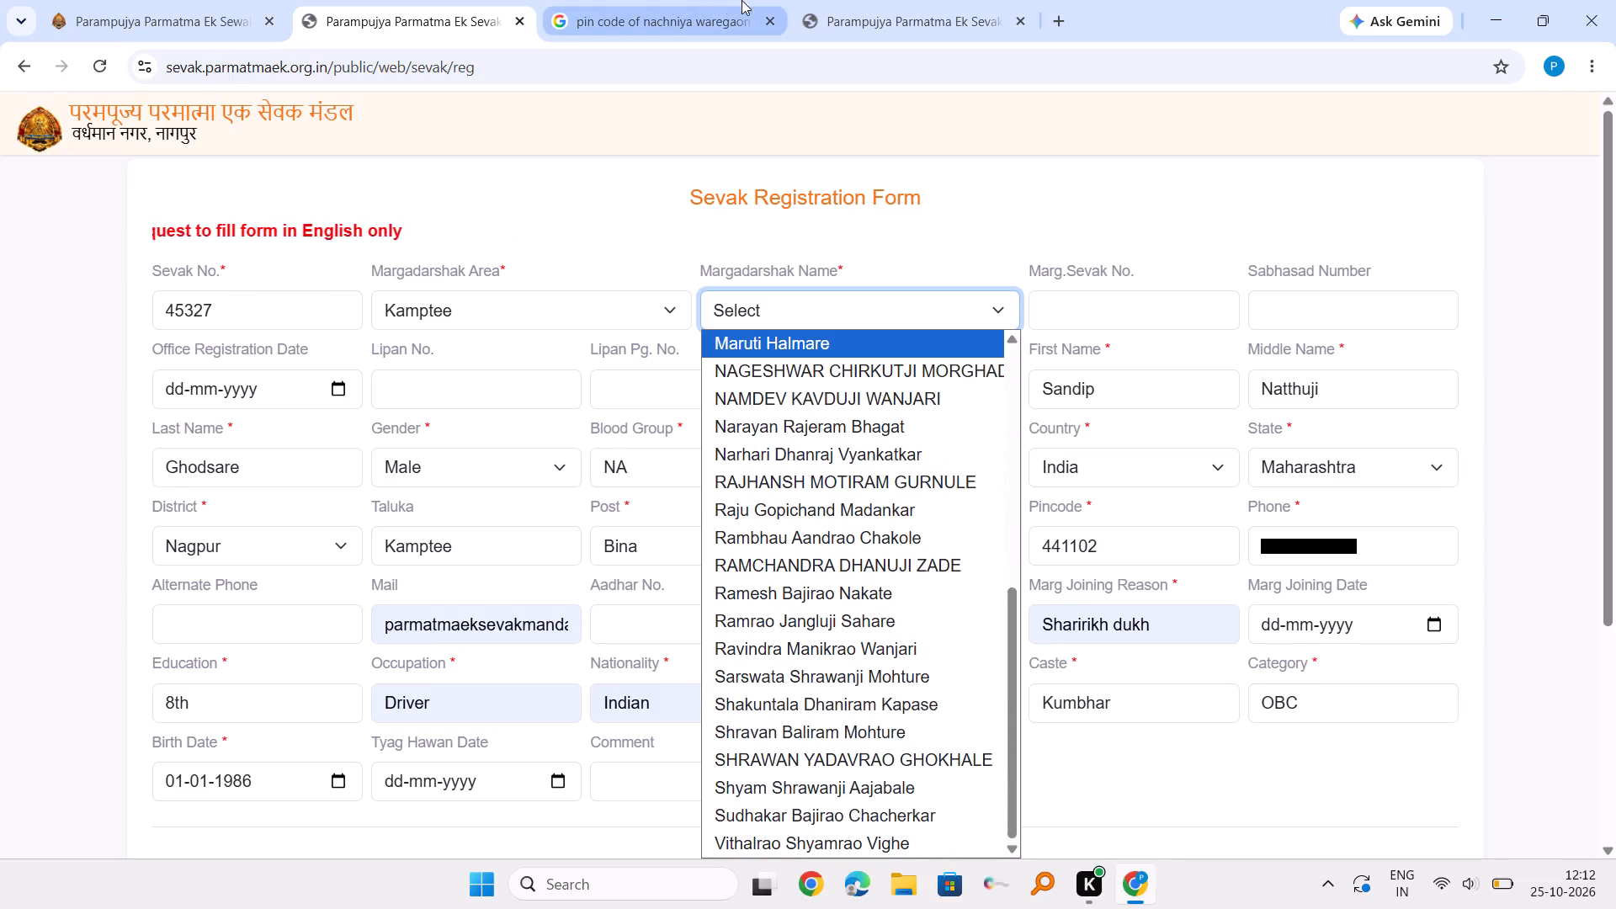
left_click(848, 6)
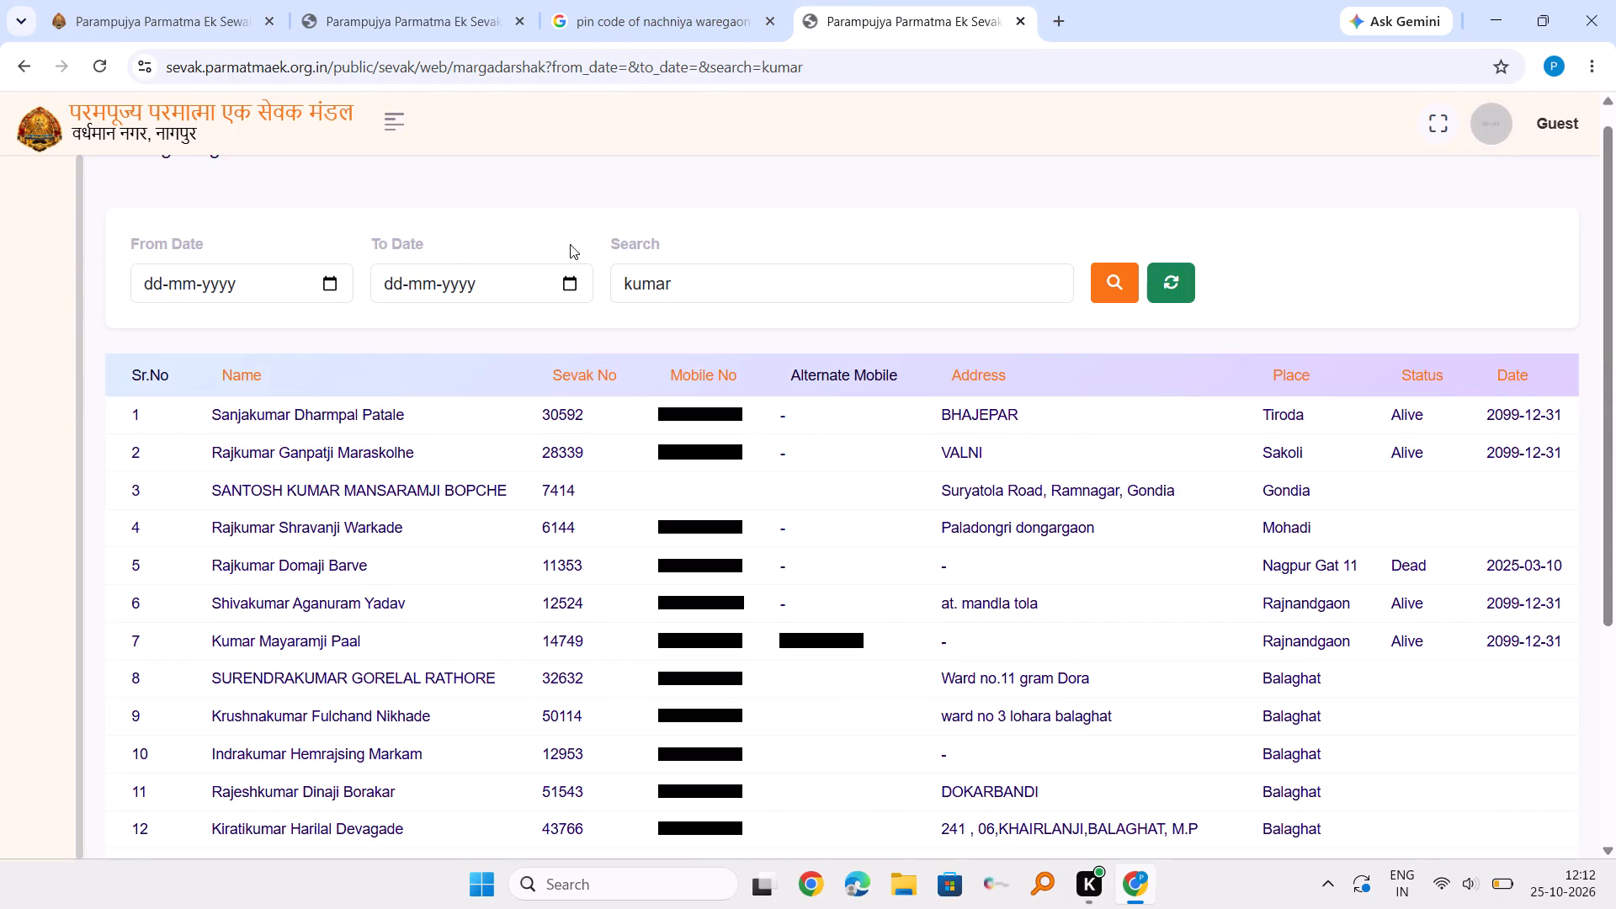
double_click(645, 282)
key("BackSpace")
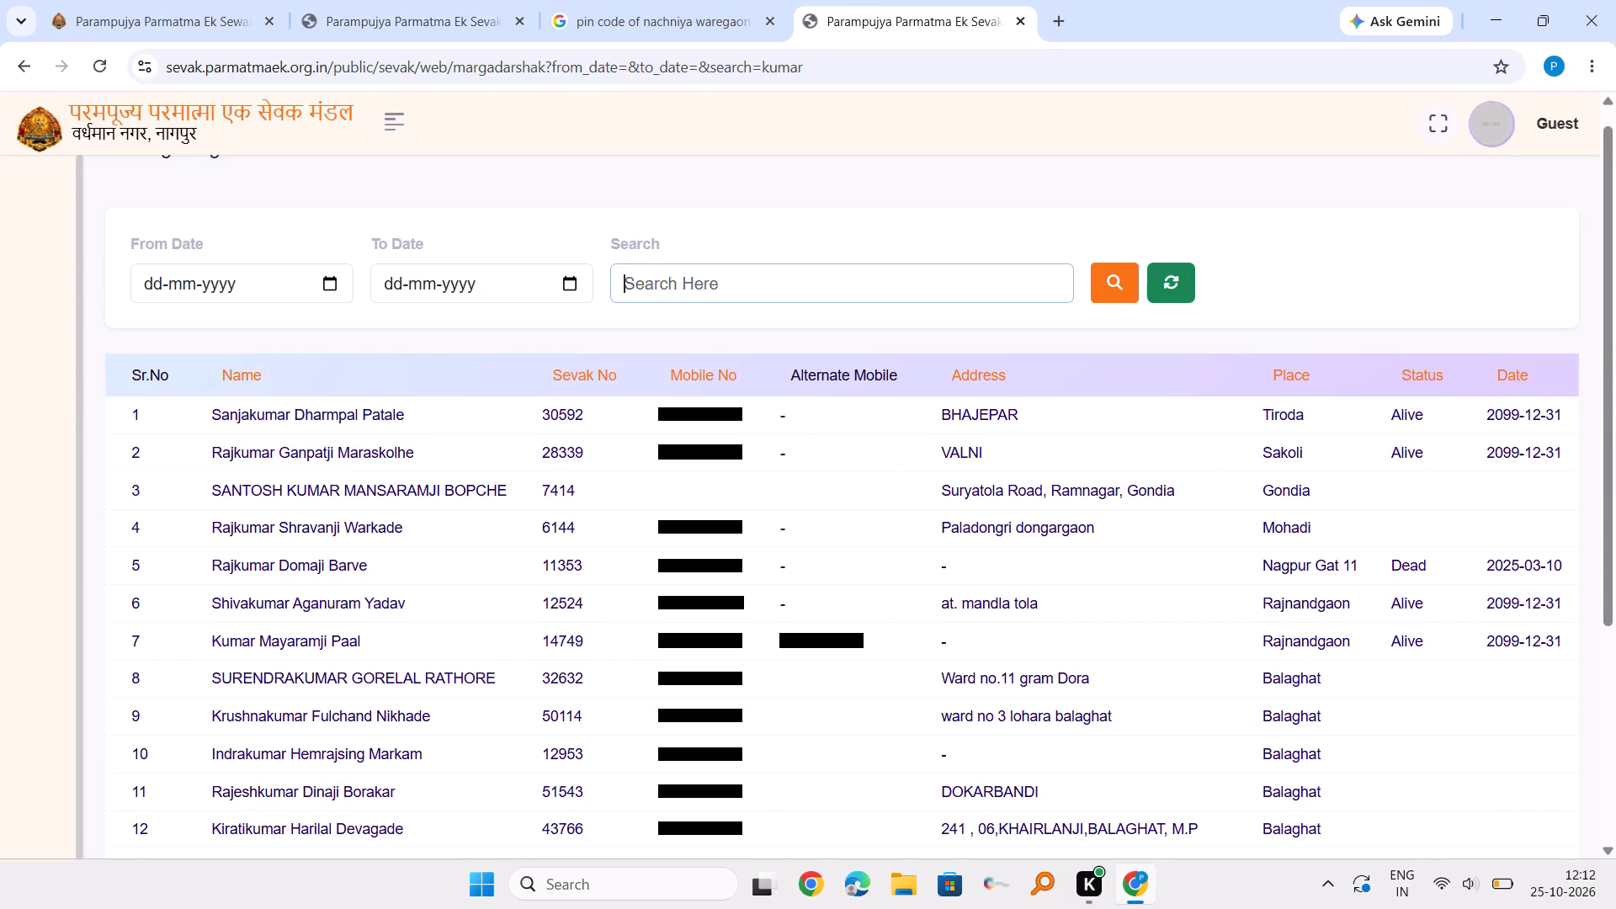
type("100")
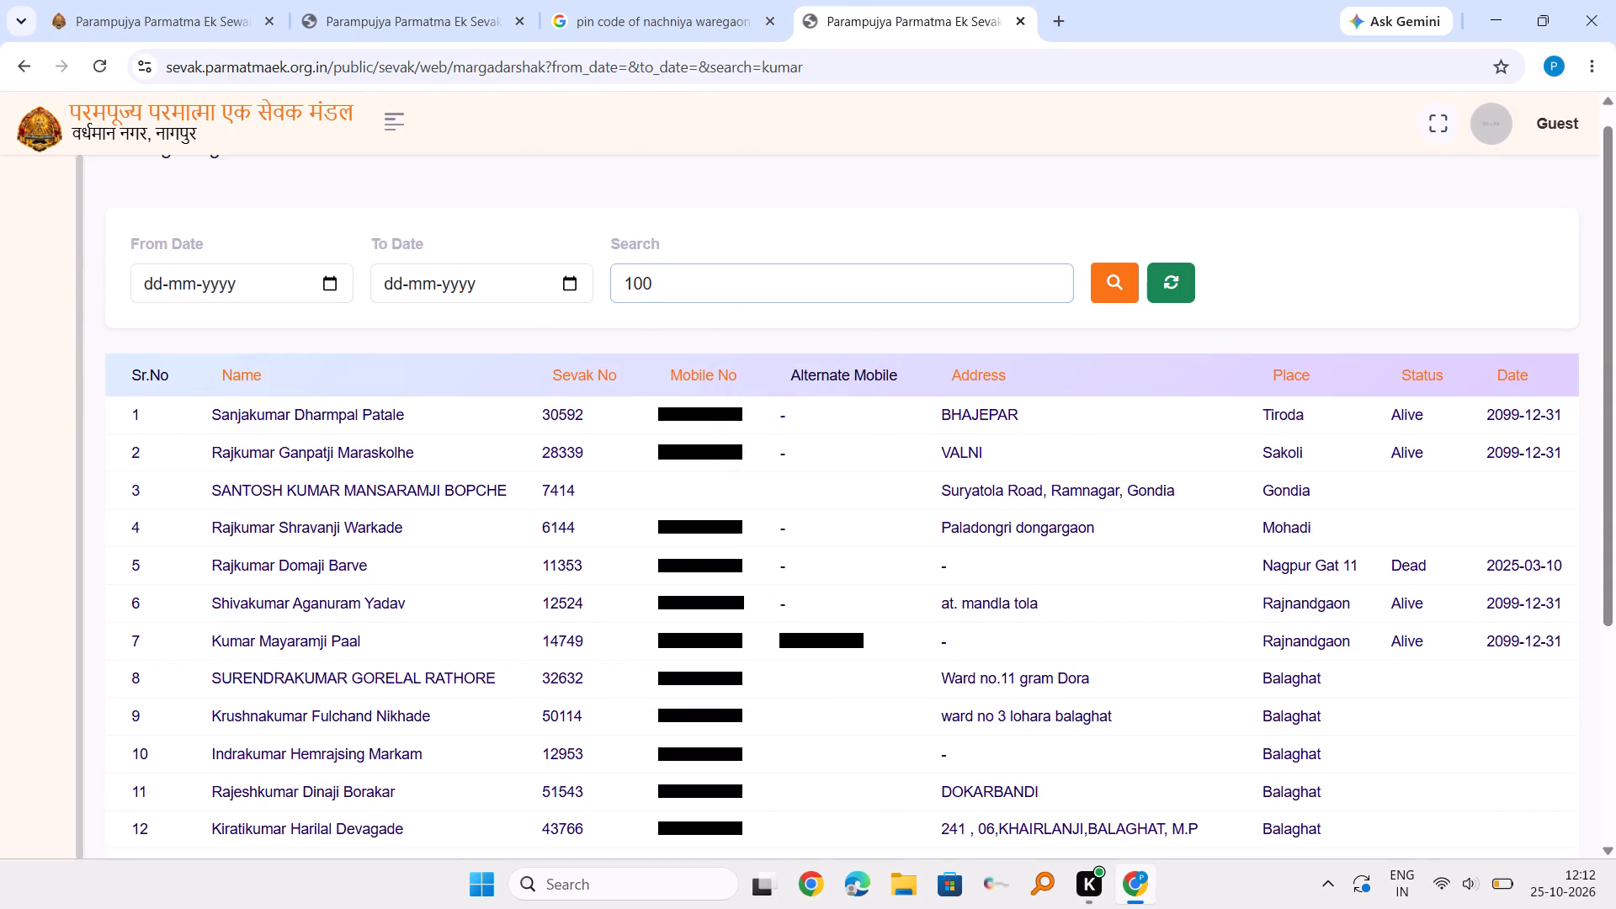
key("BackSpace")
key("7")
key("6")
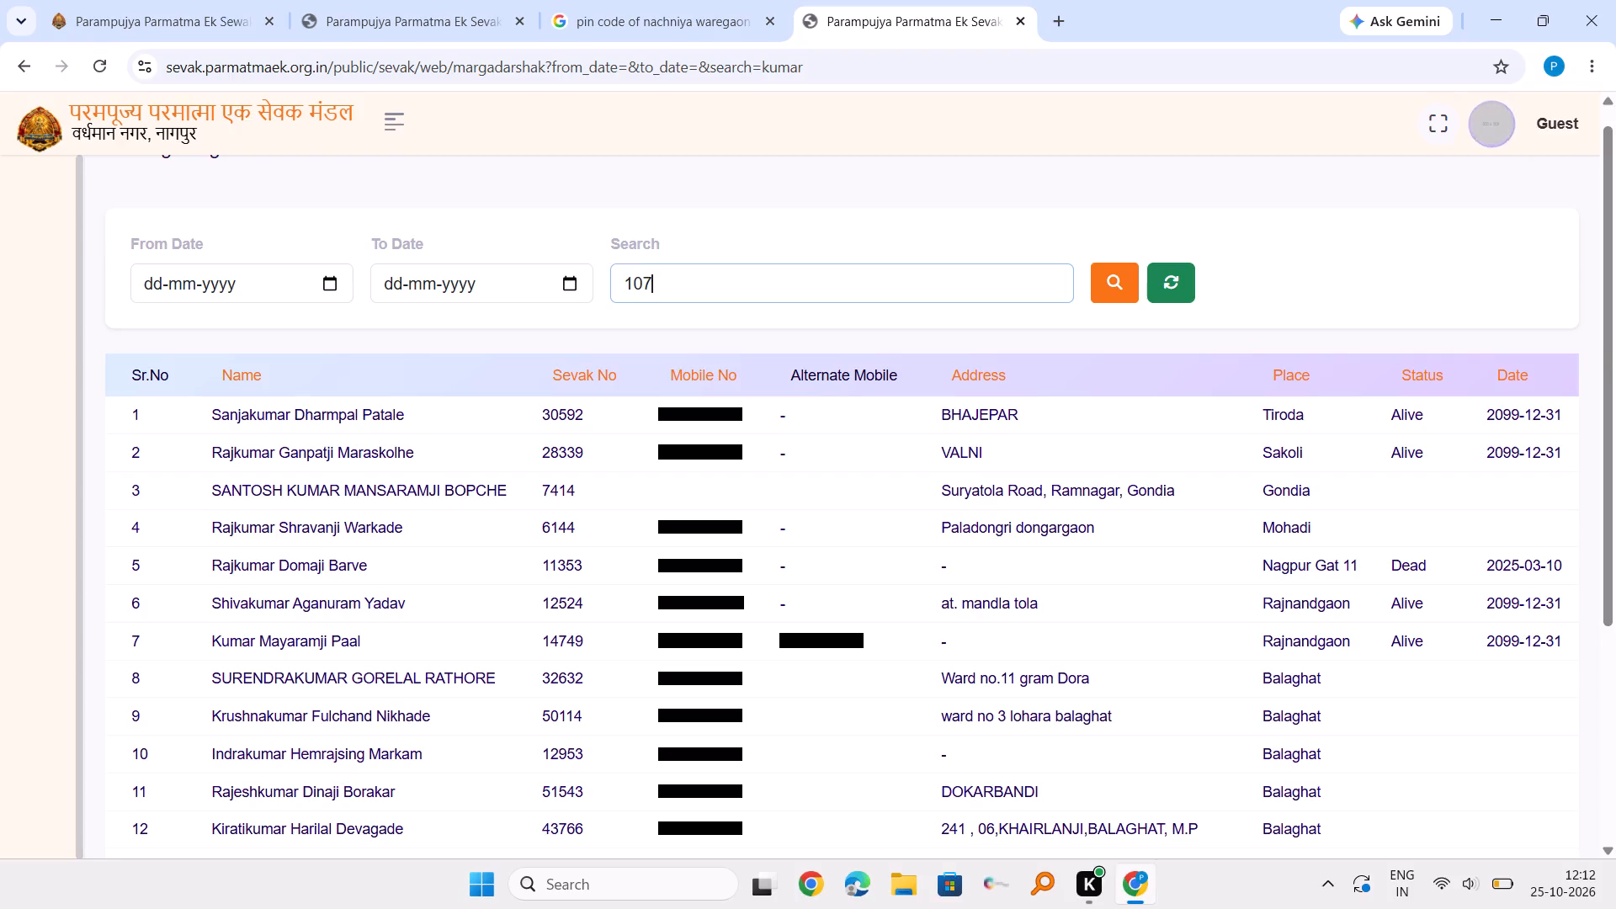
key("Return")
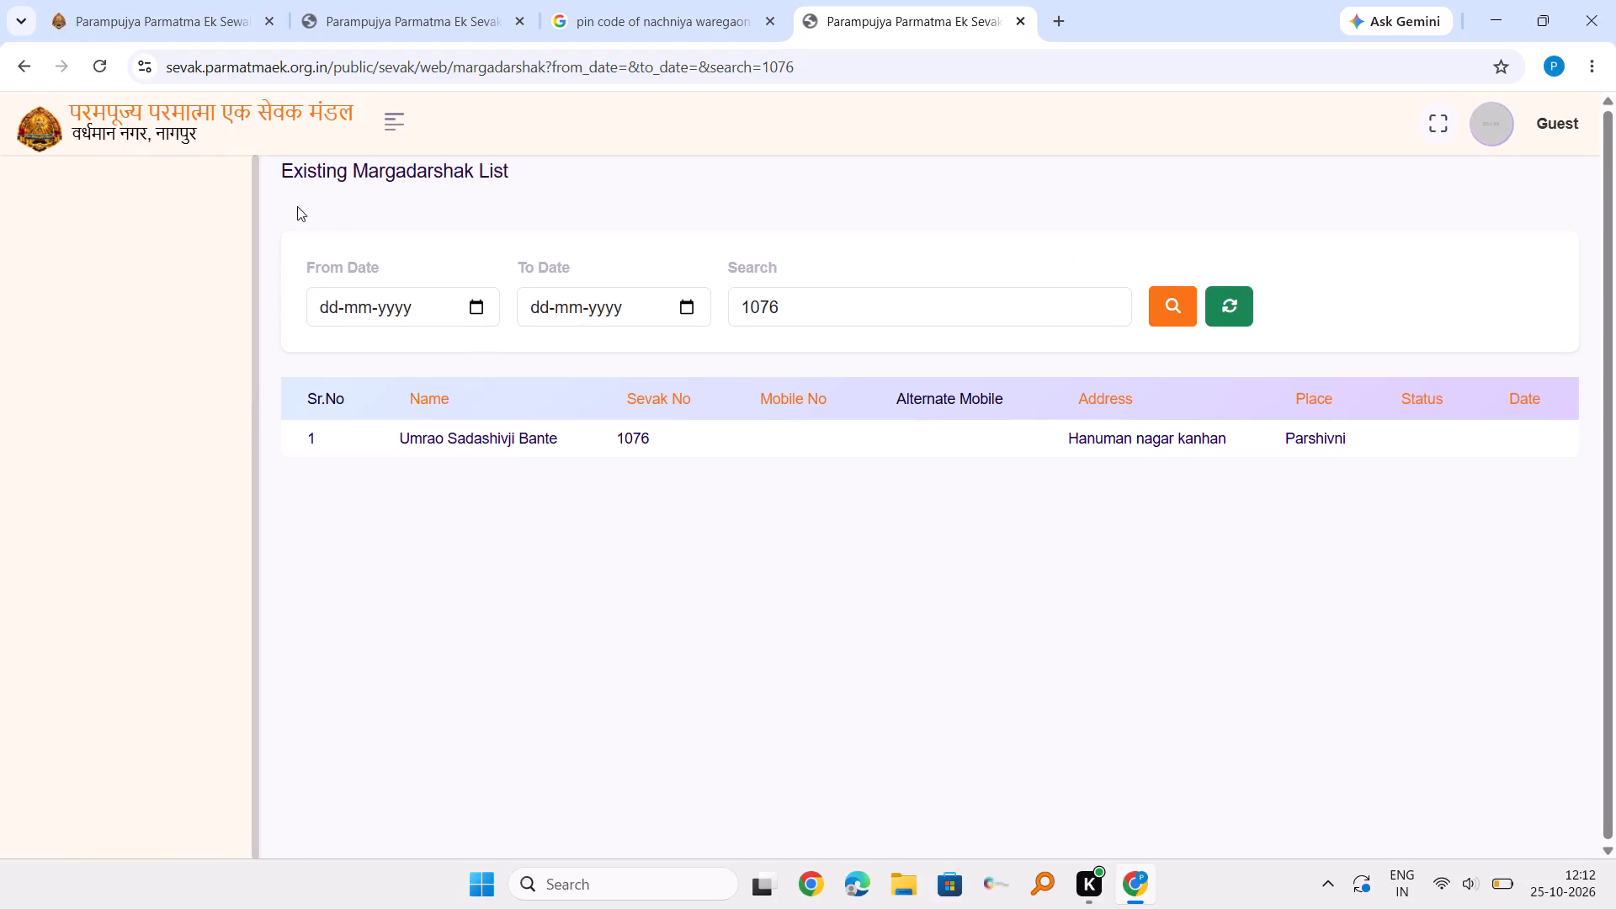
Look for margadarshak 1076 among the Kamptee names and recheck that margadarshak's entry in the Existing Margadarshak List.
left_click(393, 0)
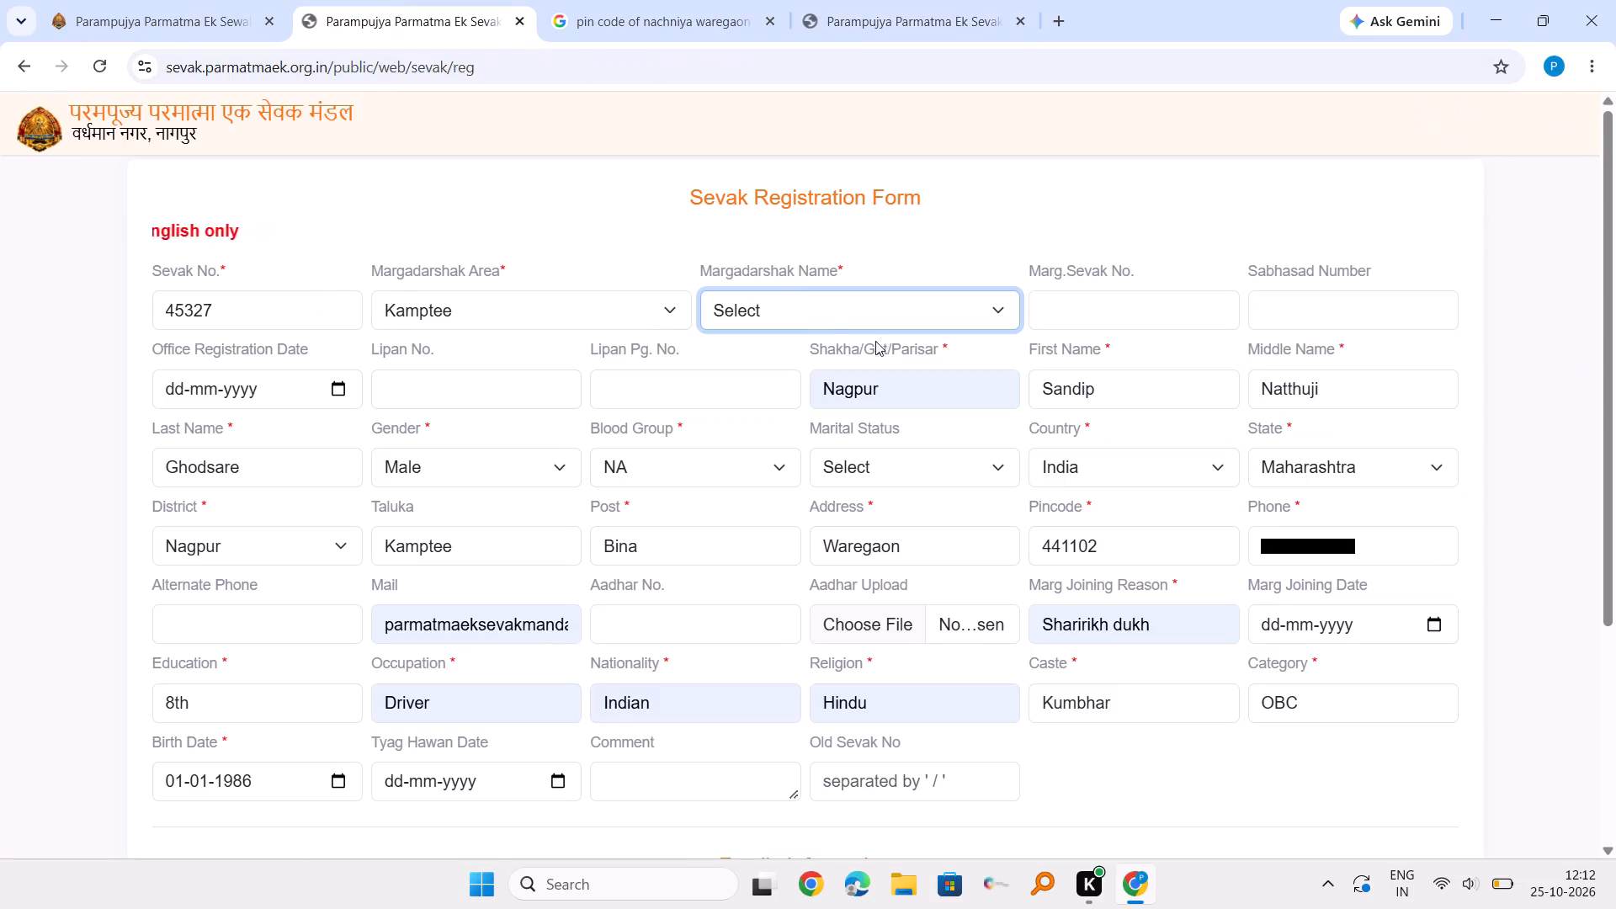
left_click(816, 306)
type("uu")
scroll(790, 511, "down", 3)
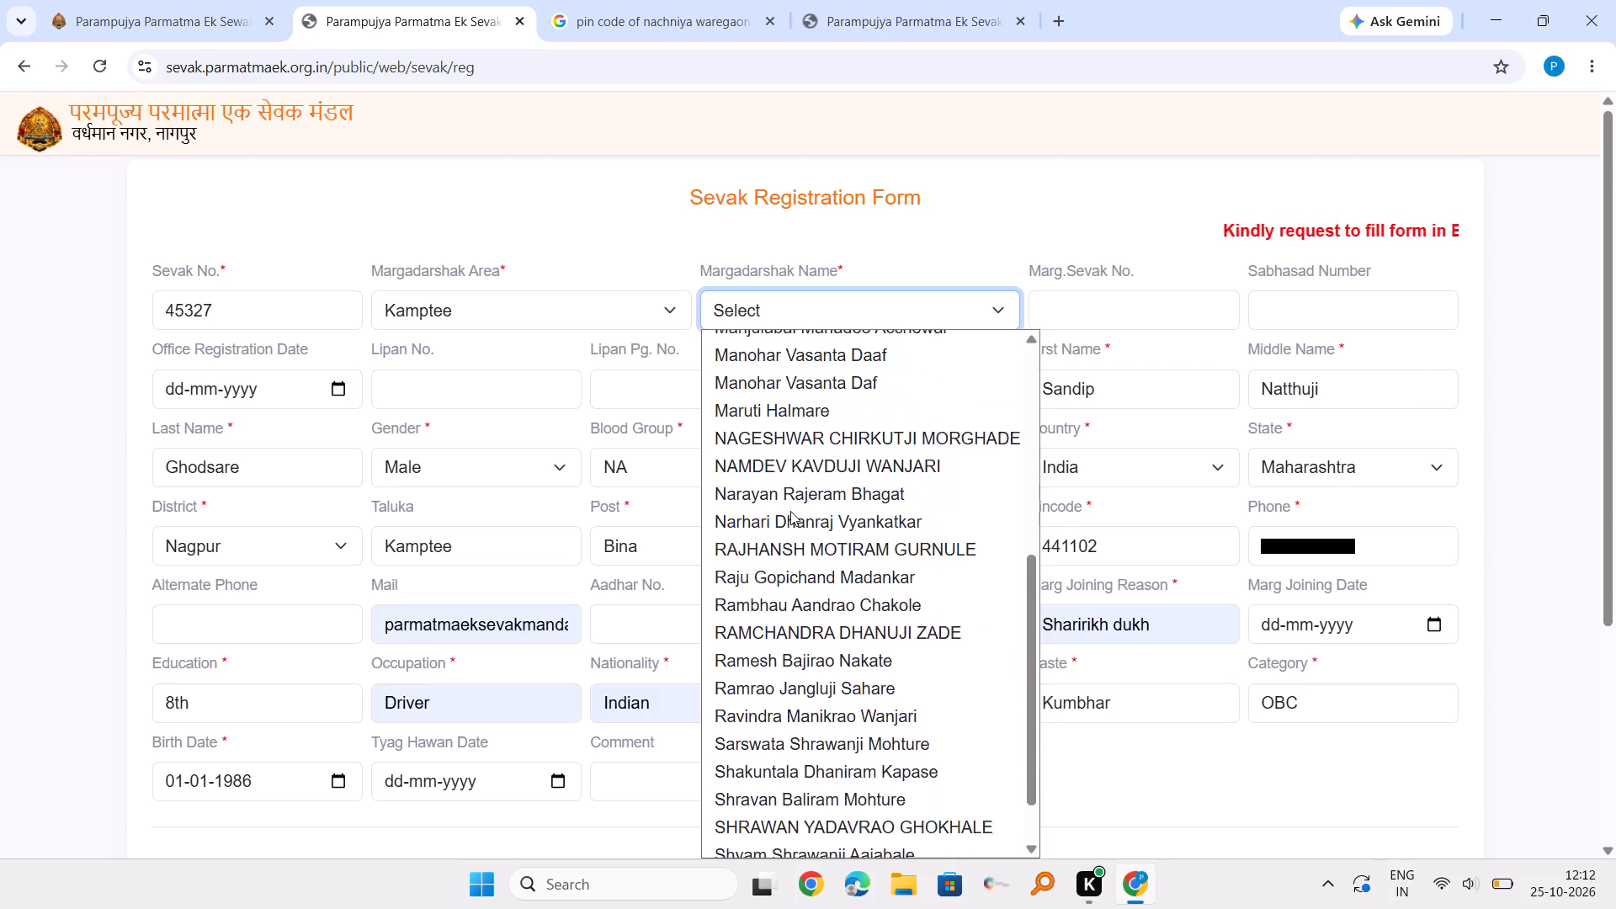
scroll(790, 511, "down", 4)
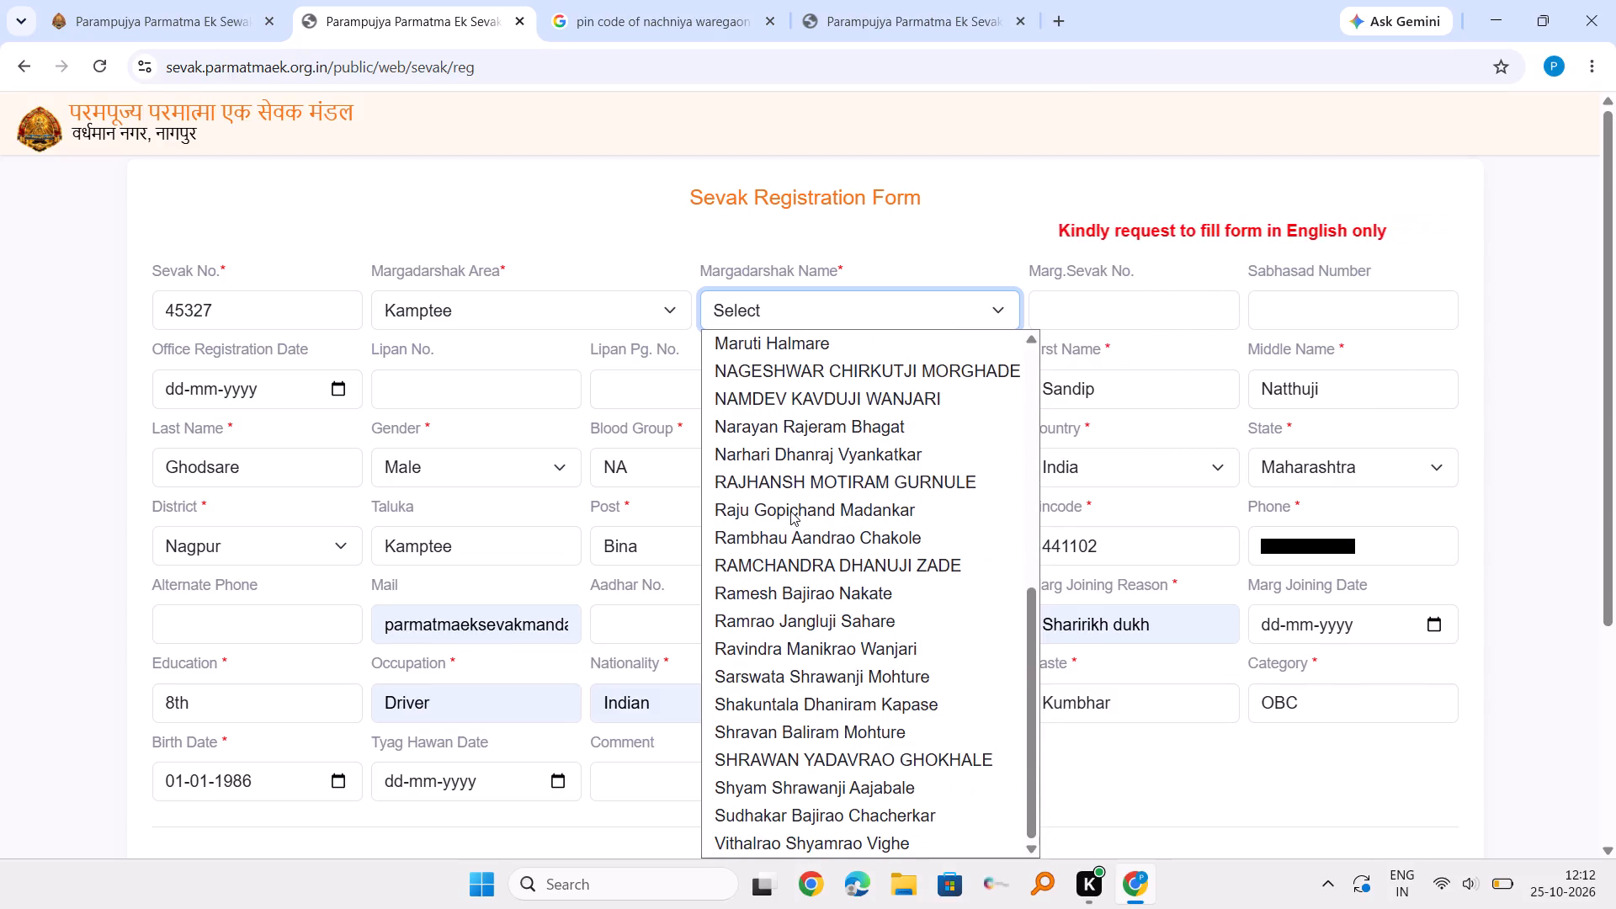
left_click(944, 0)
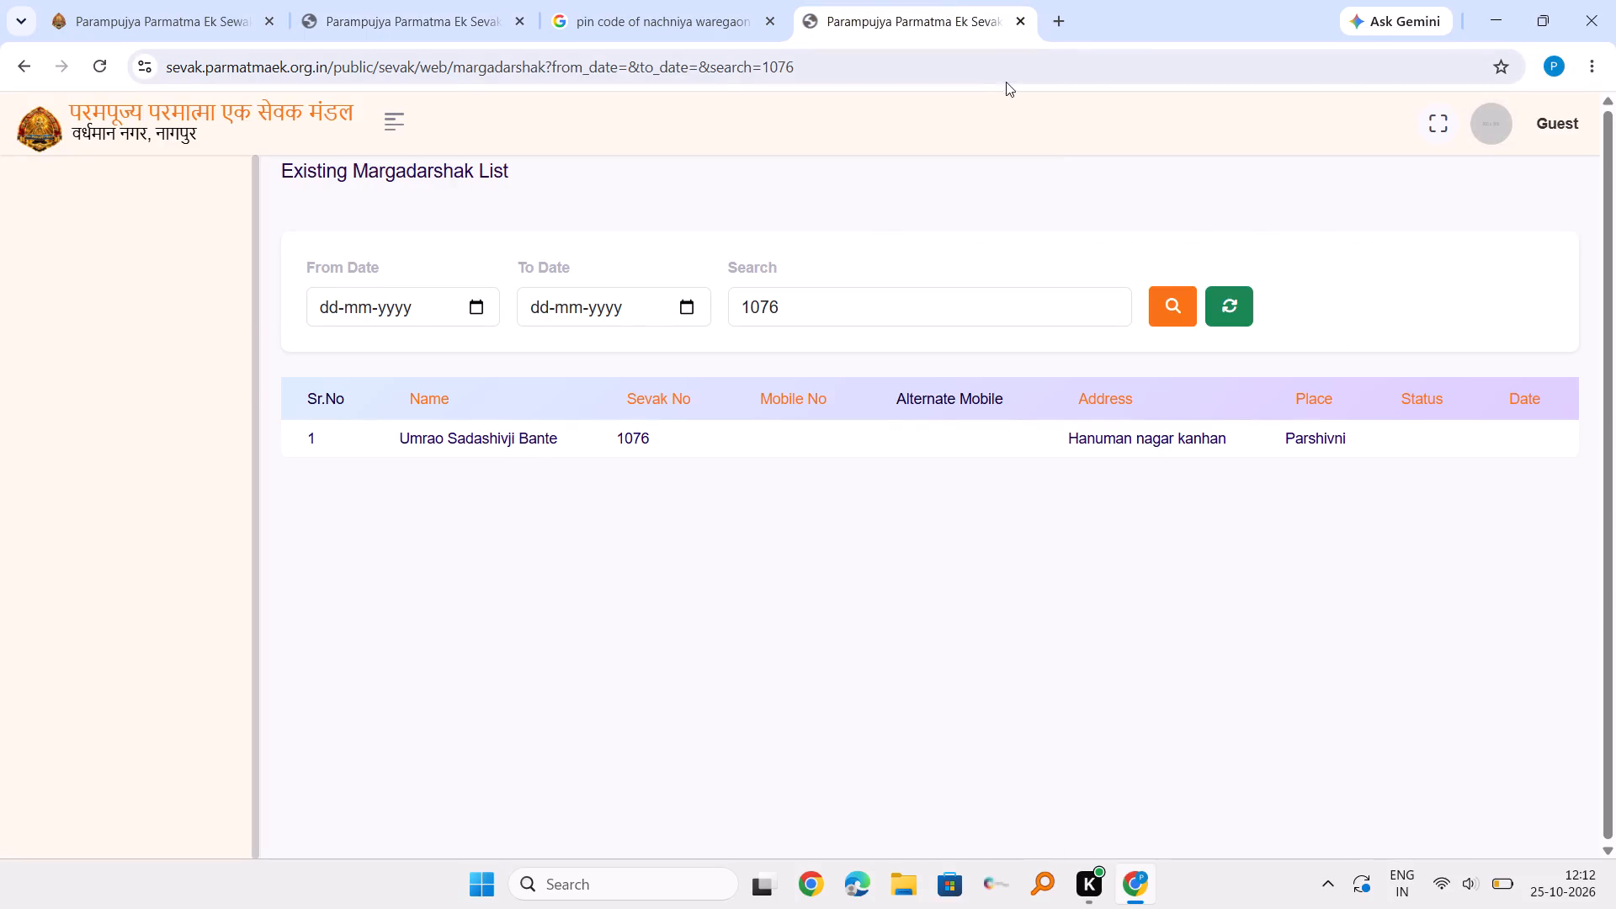
left_click(395, 117)
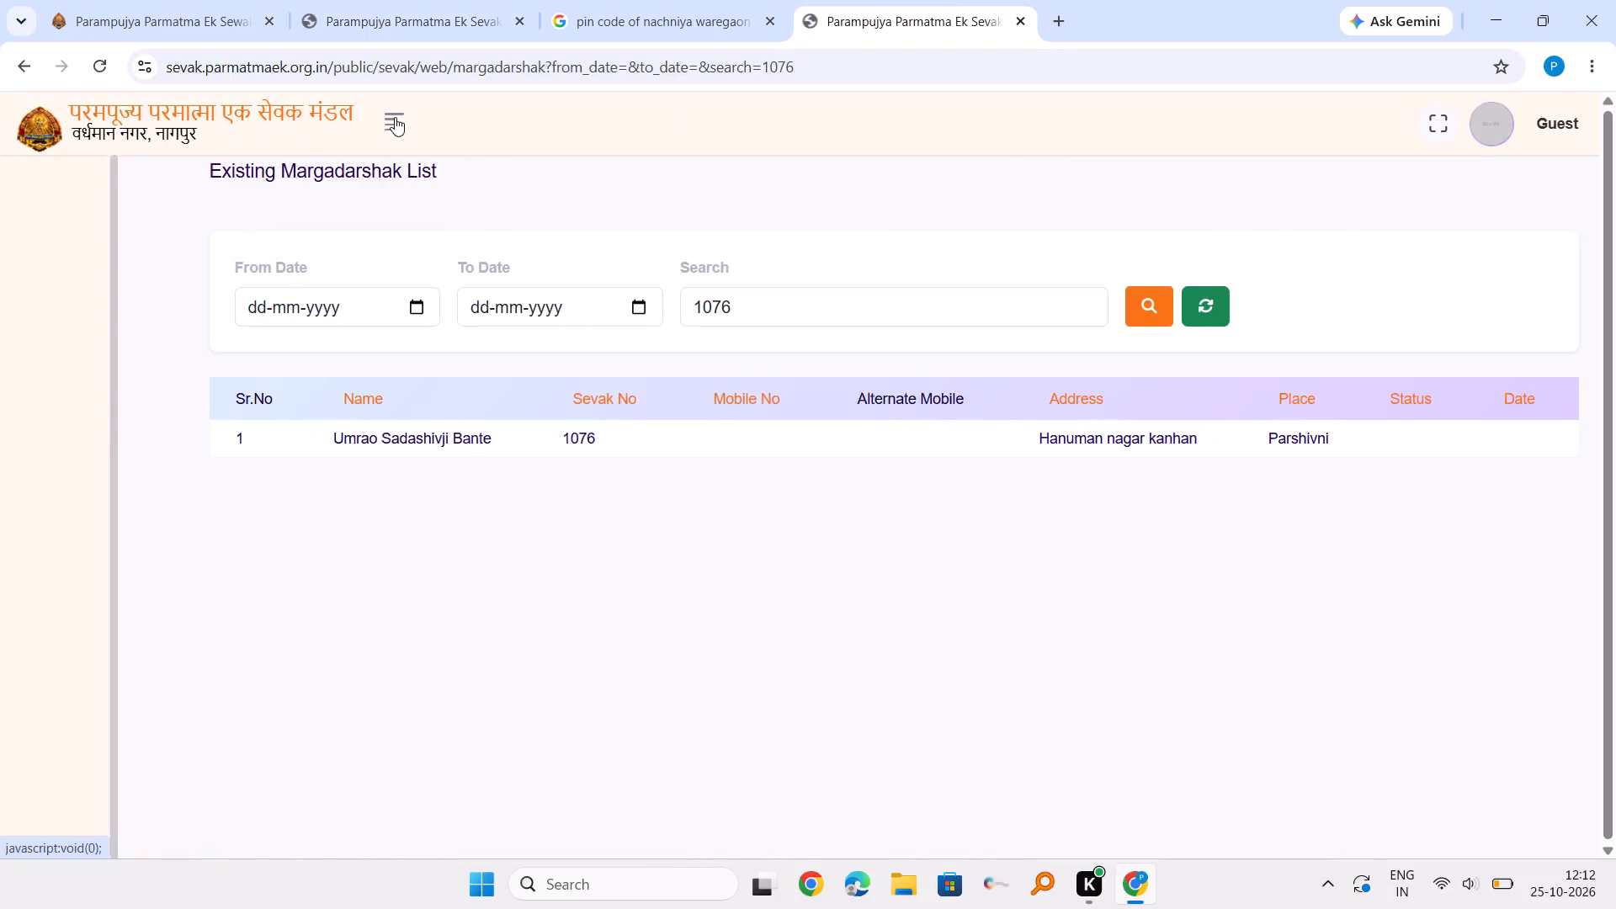
left_click(316, 0)
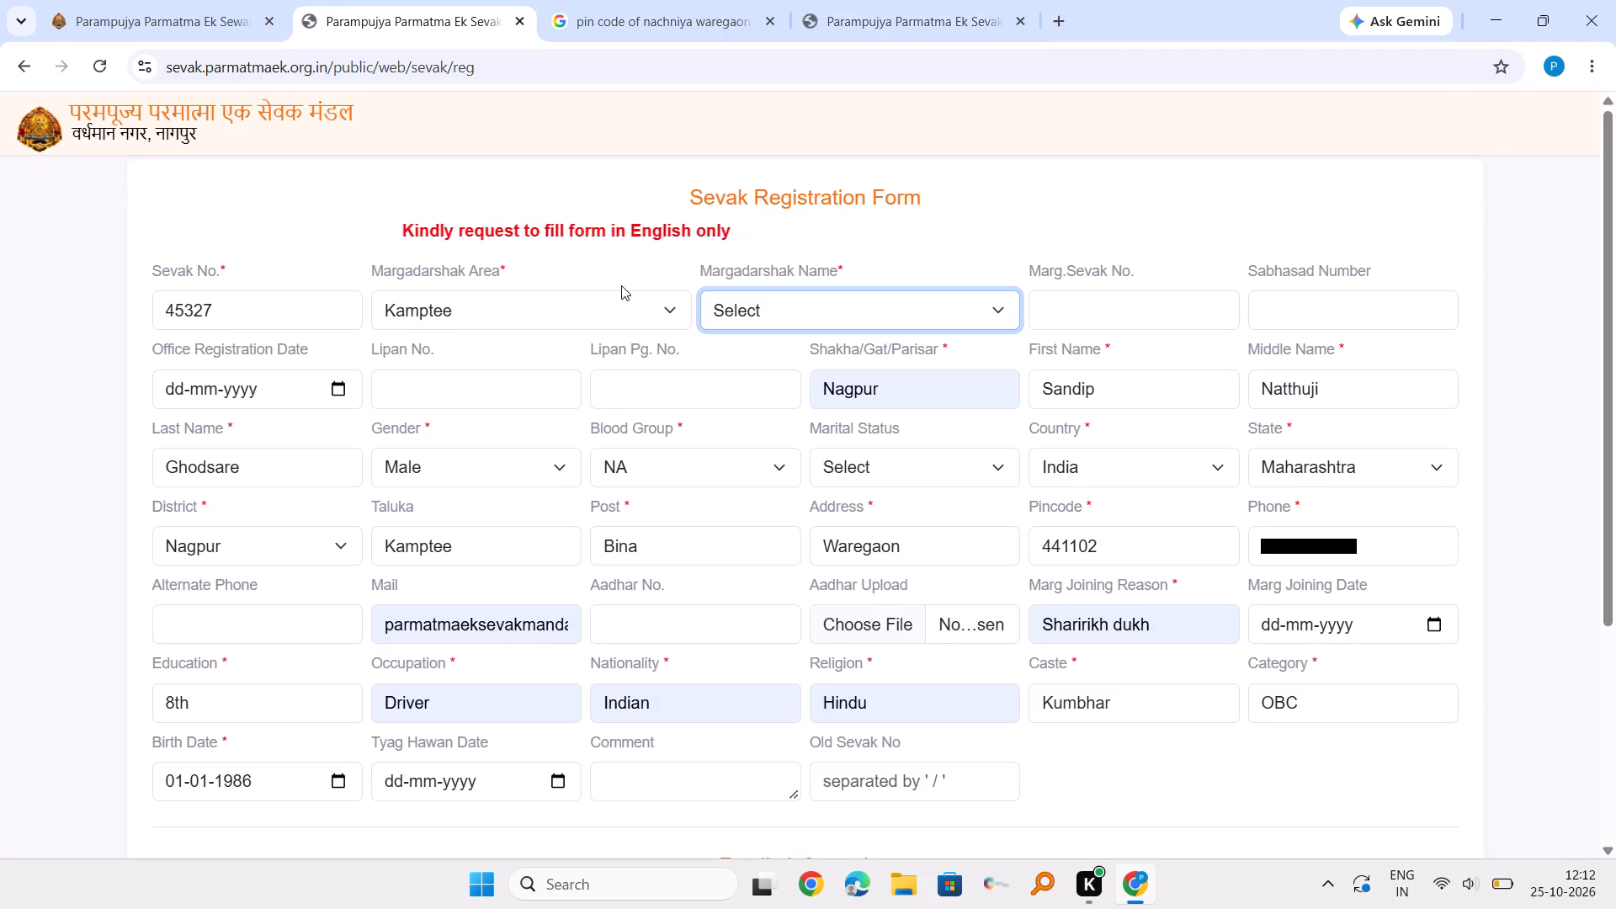
left_click(621, 285)
left_click(619, 317)
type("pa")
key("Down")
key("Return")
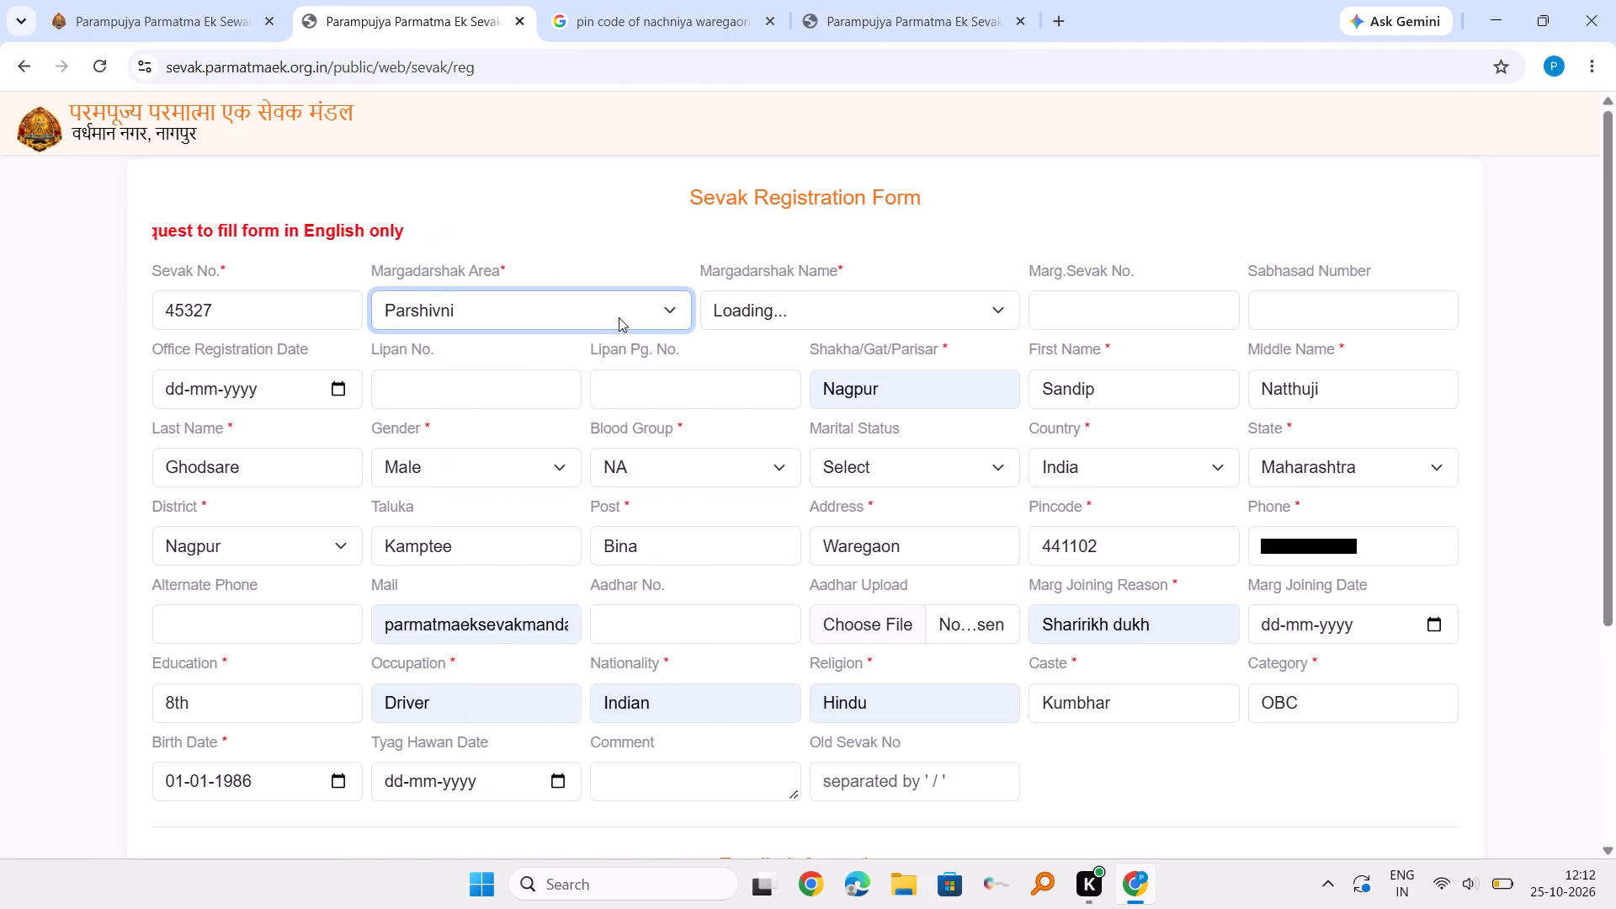
left_click(785, 311)
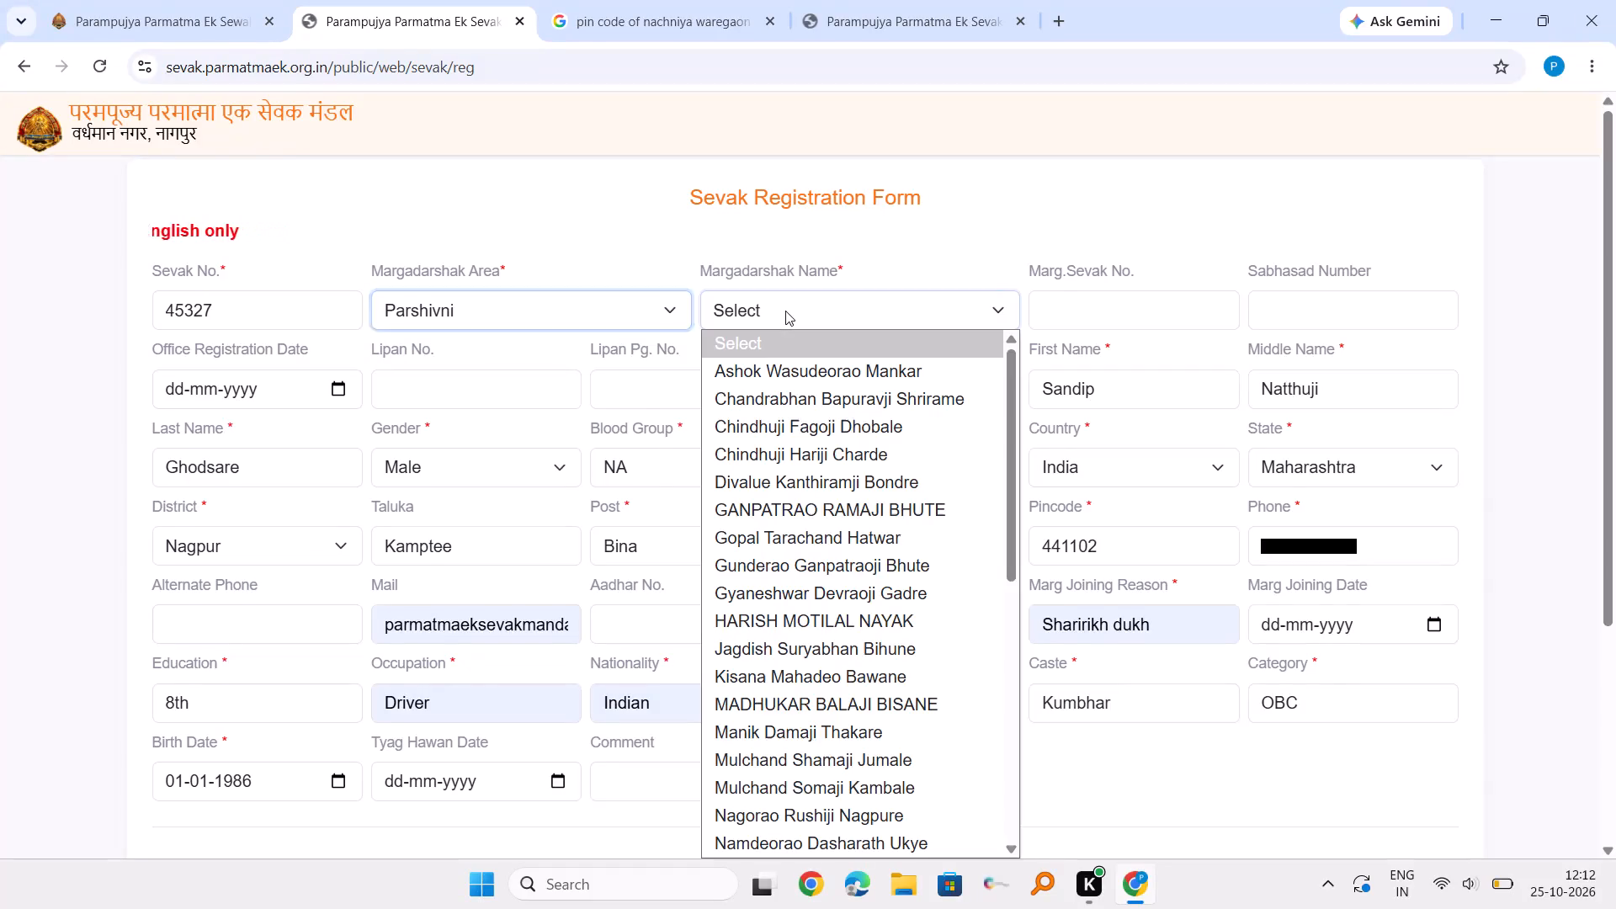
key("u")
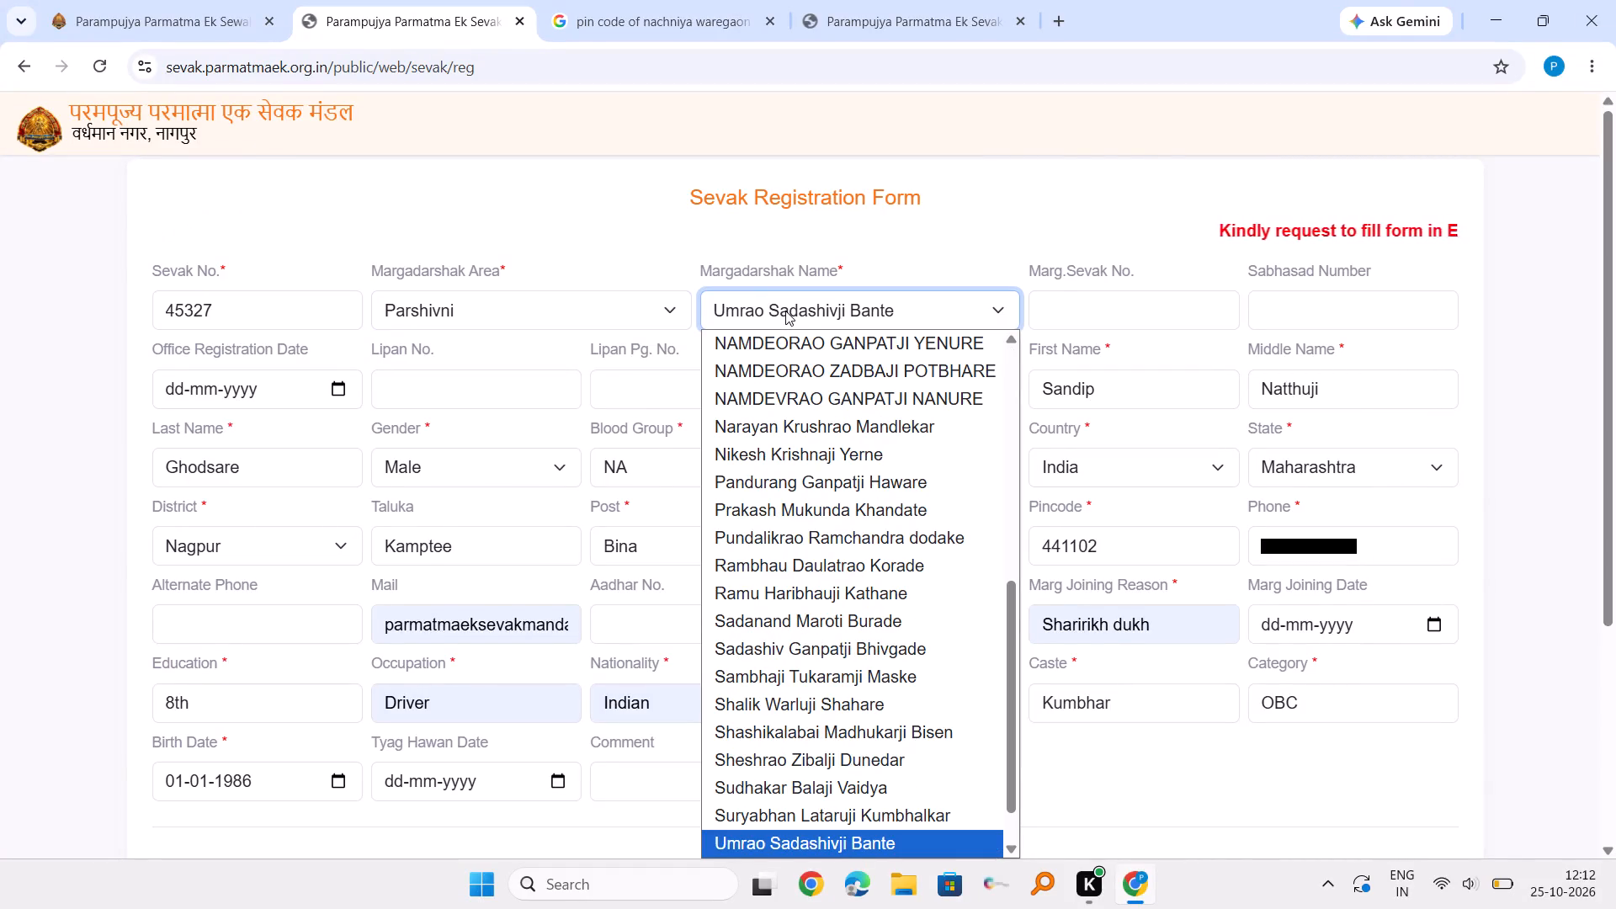
key("Return")
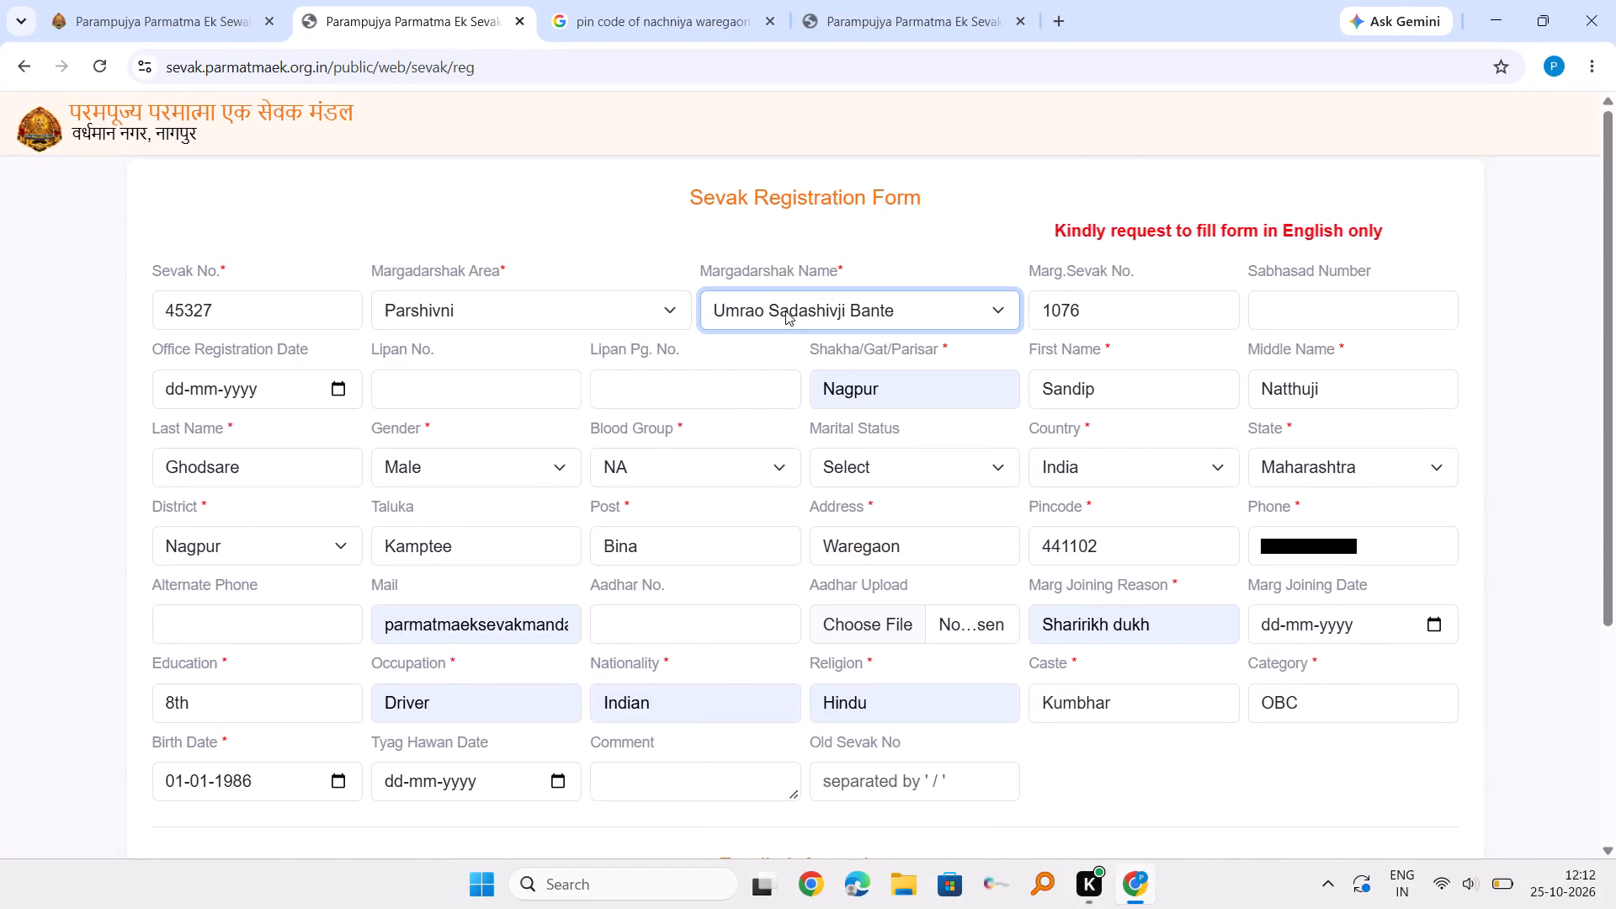
Complete the reCAPTCHA check below the Family Information section and open the preview of the registration.
scroll(785, 311, "down", 3)
scroll(785, 311, "right", 1)
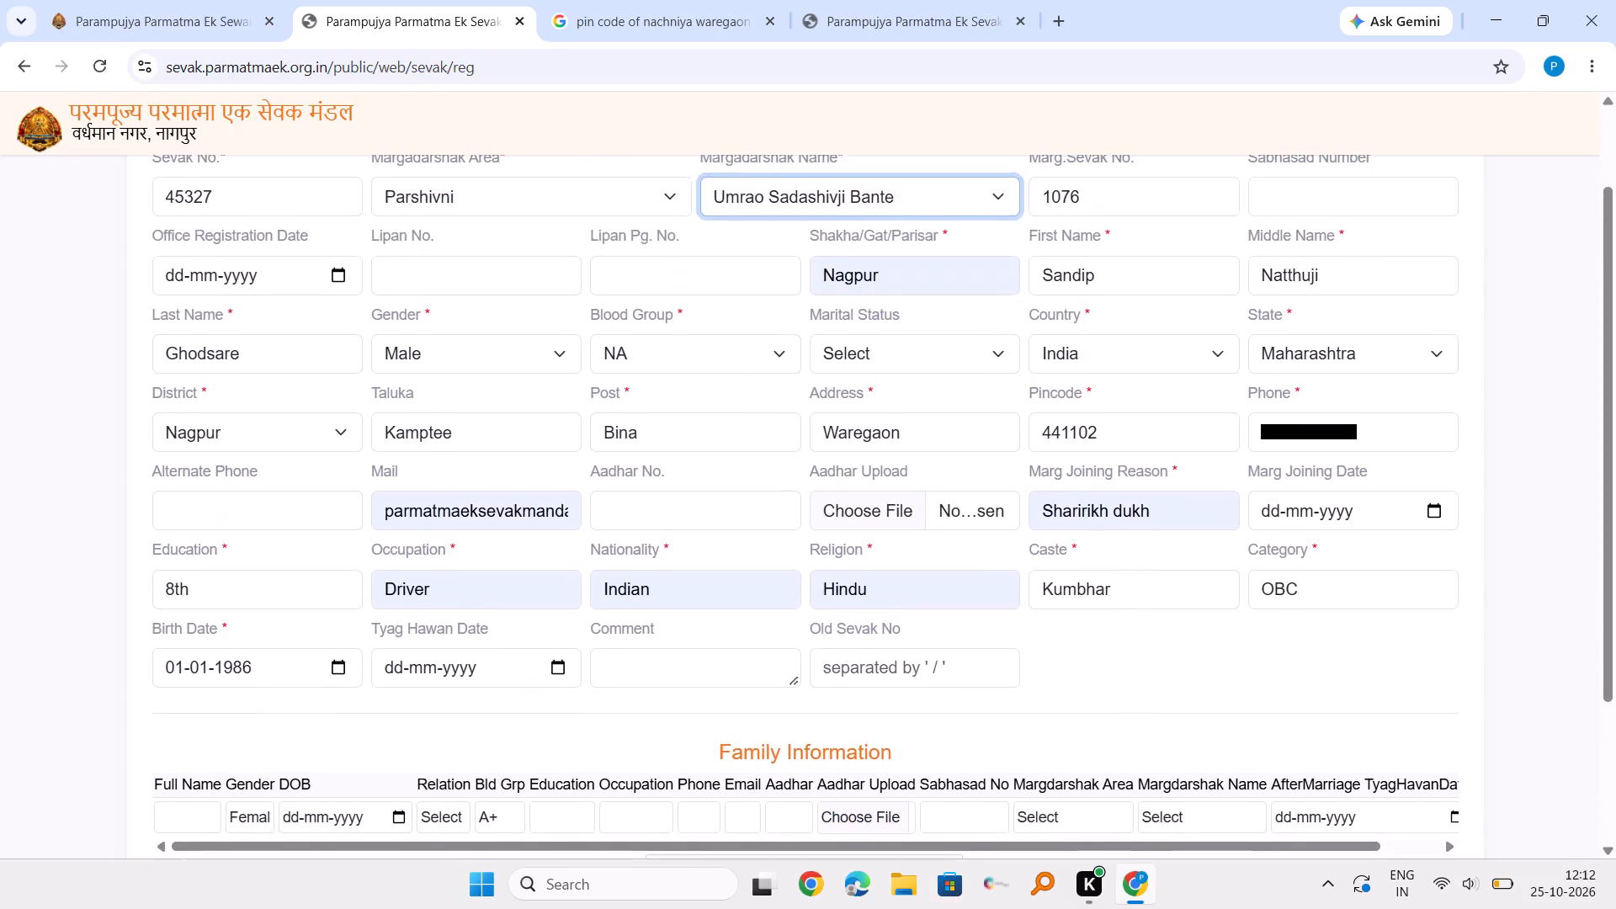
scroll(785, 311, "right", 1)
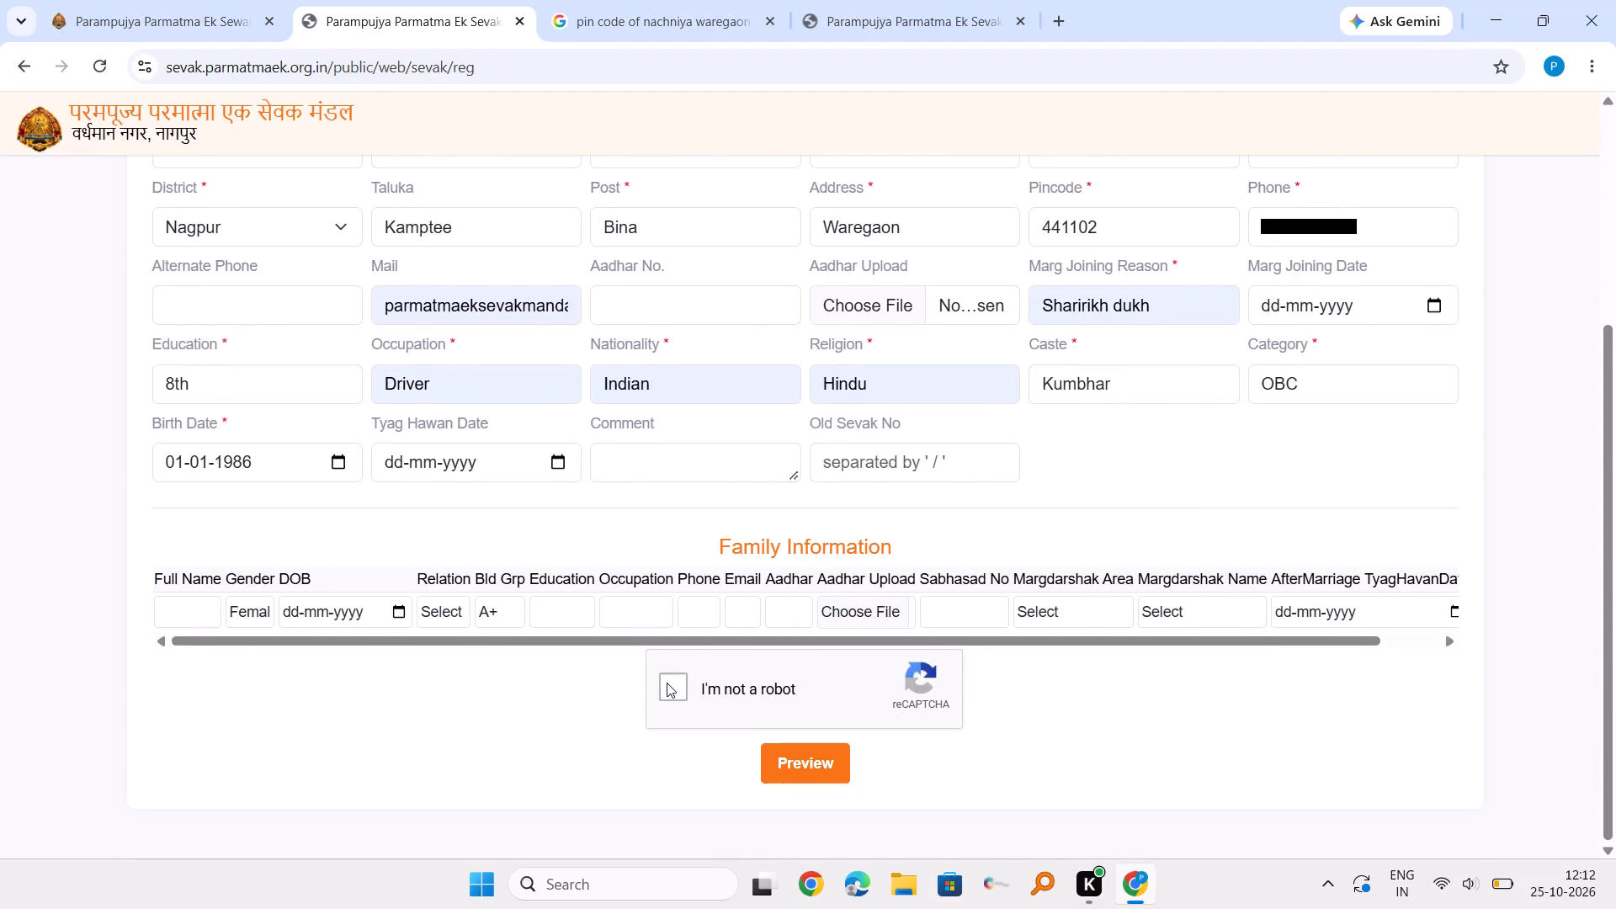
left_click(667, 683)
left_click(788, 765)
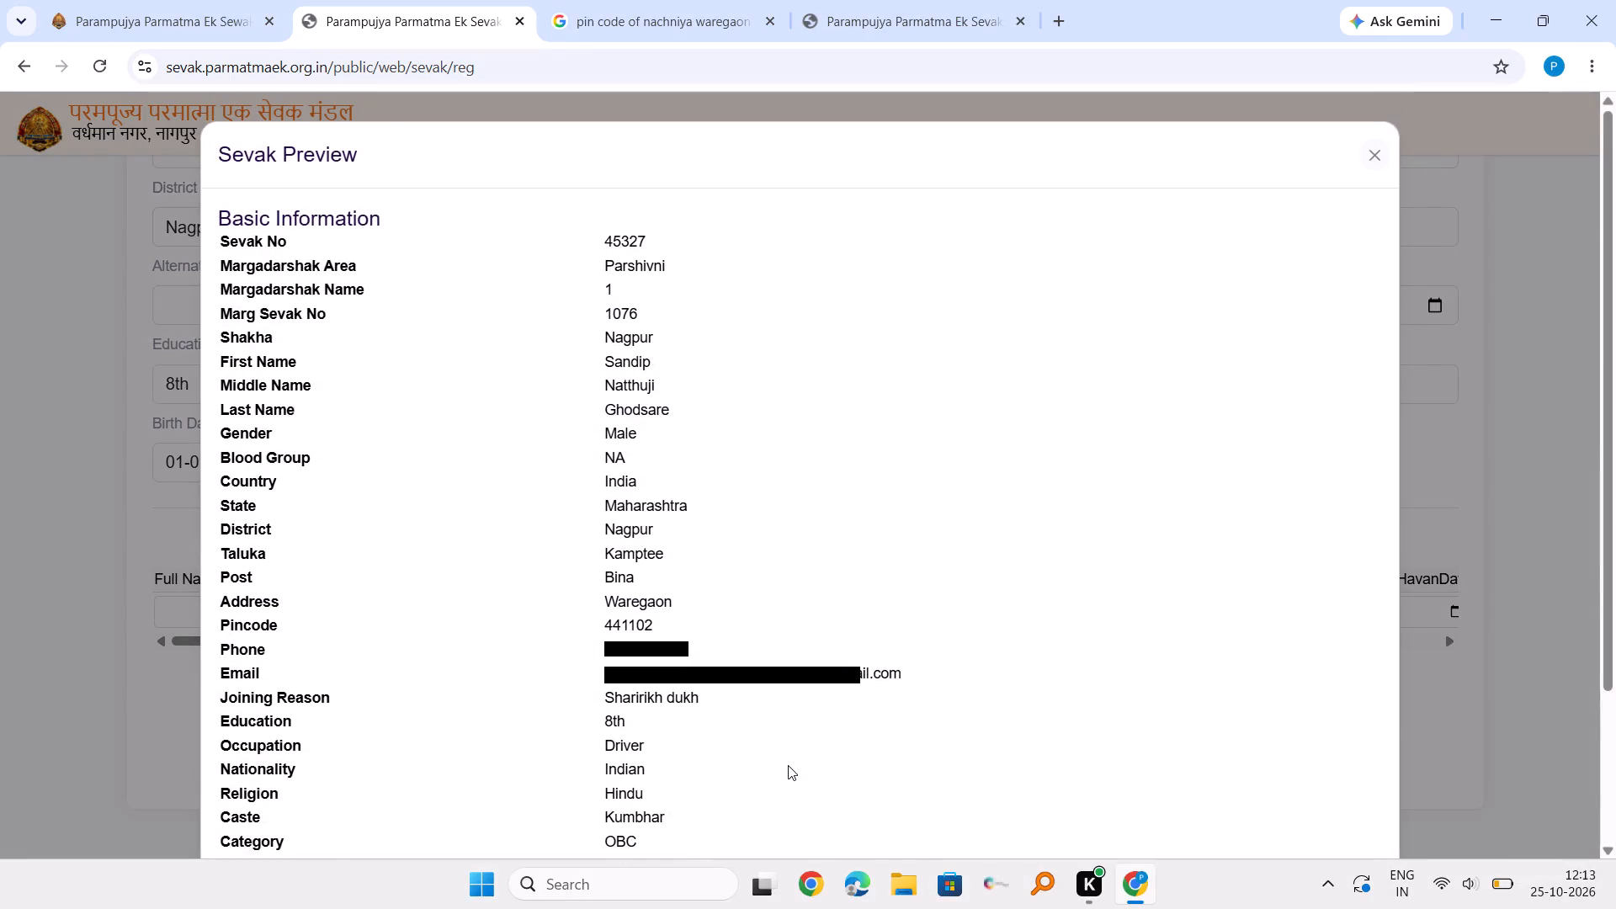
scroll(788, 765, "down", 4)
left_click(1322, 773)
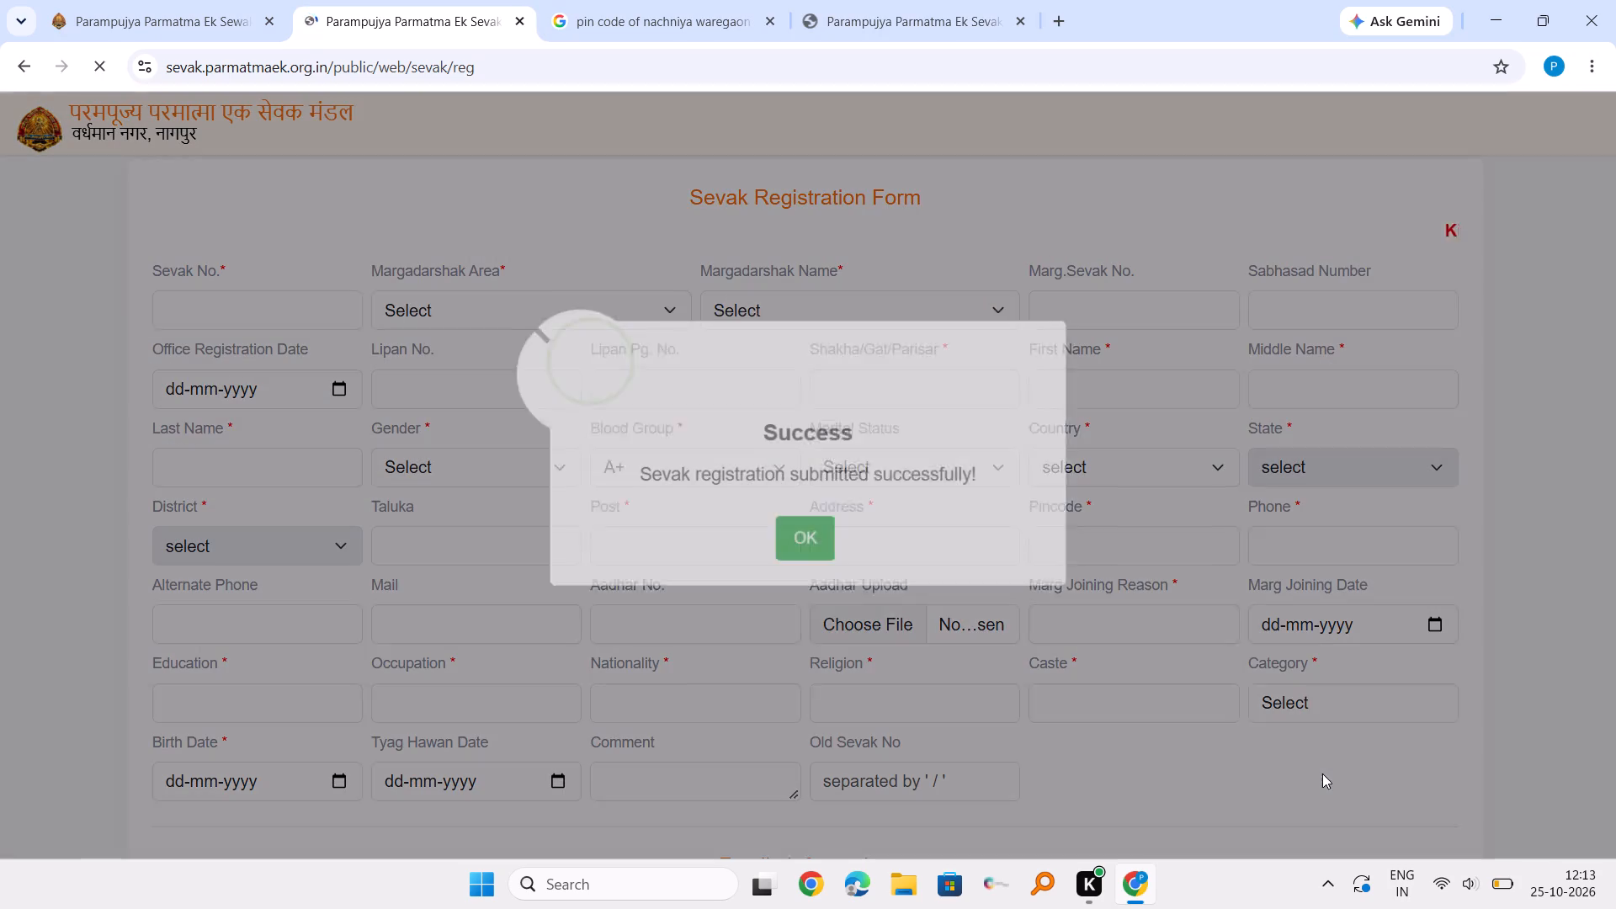
left_click(816, 561)
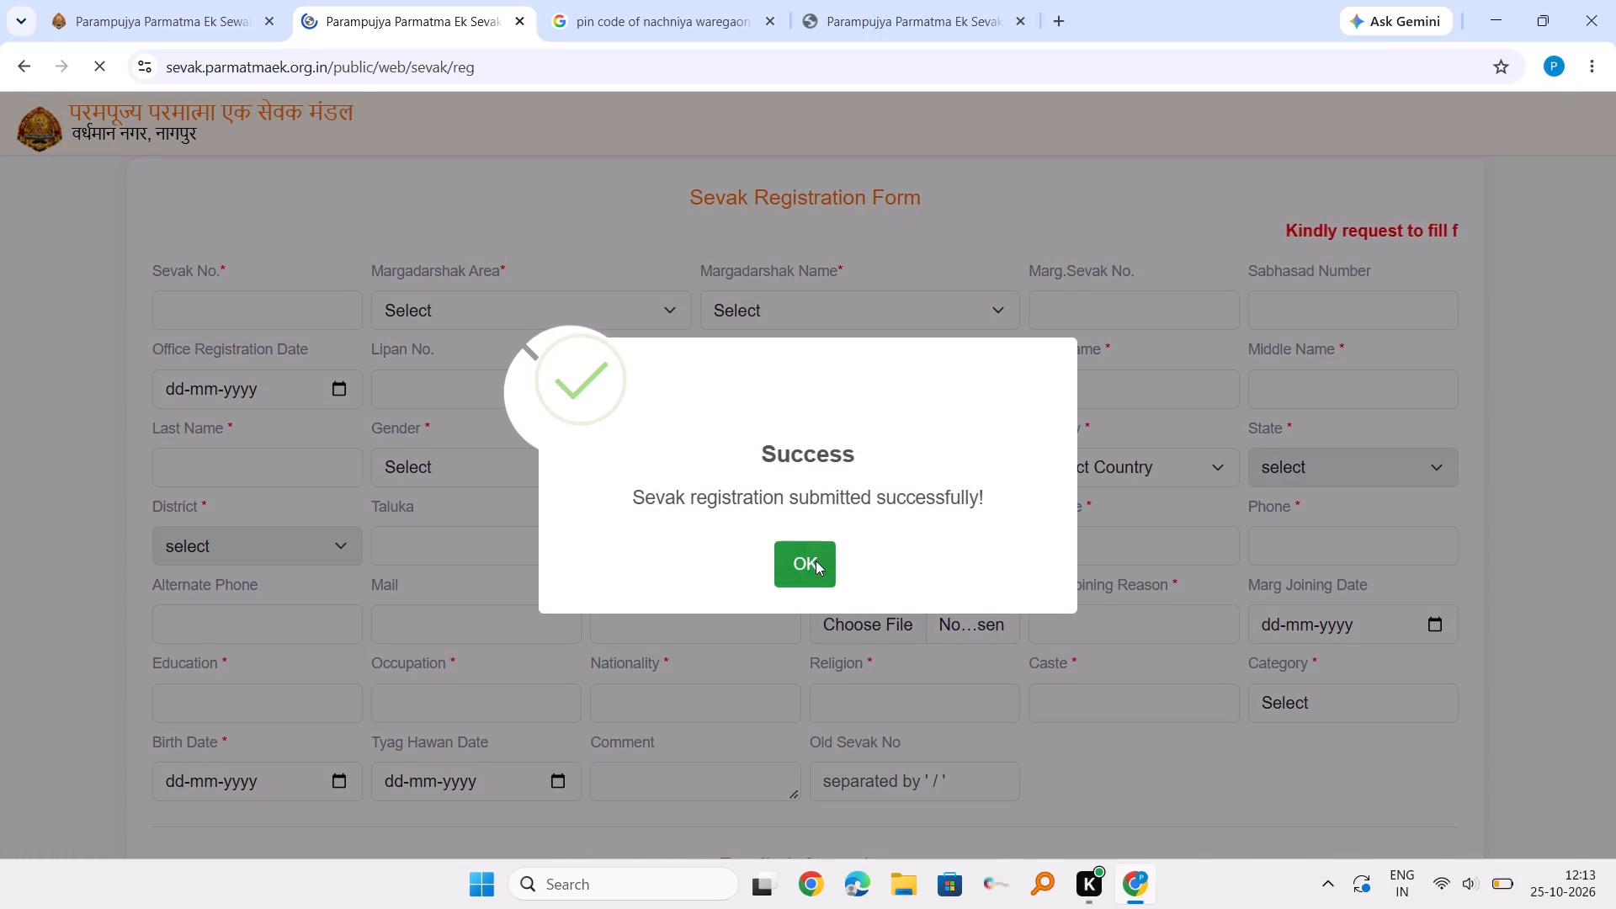
left_click(234, 295)
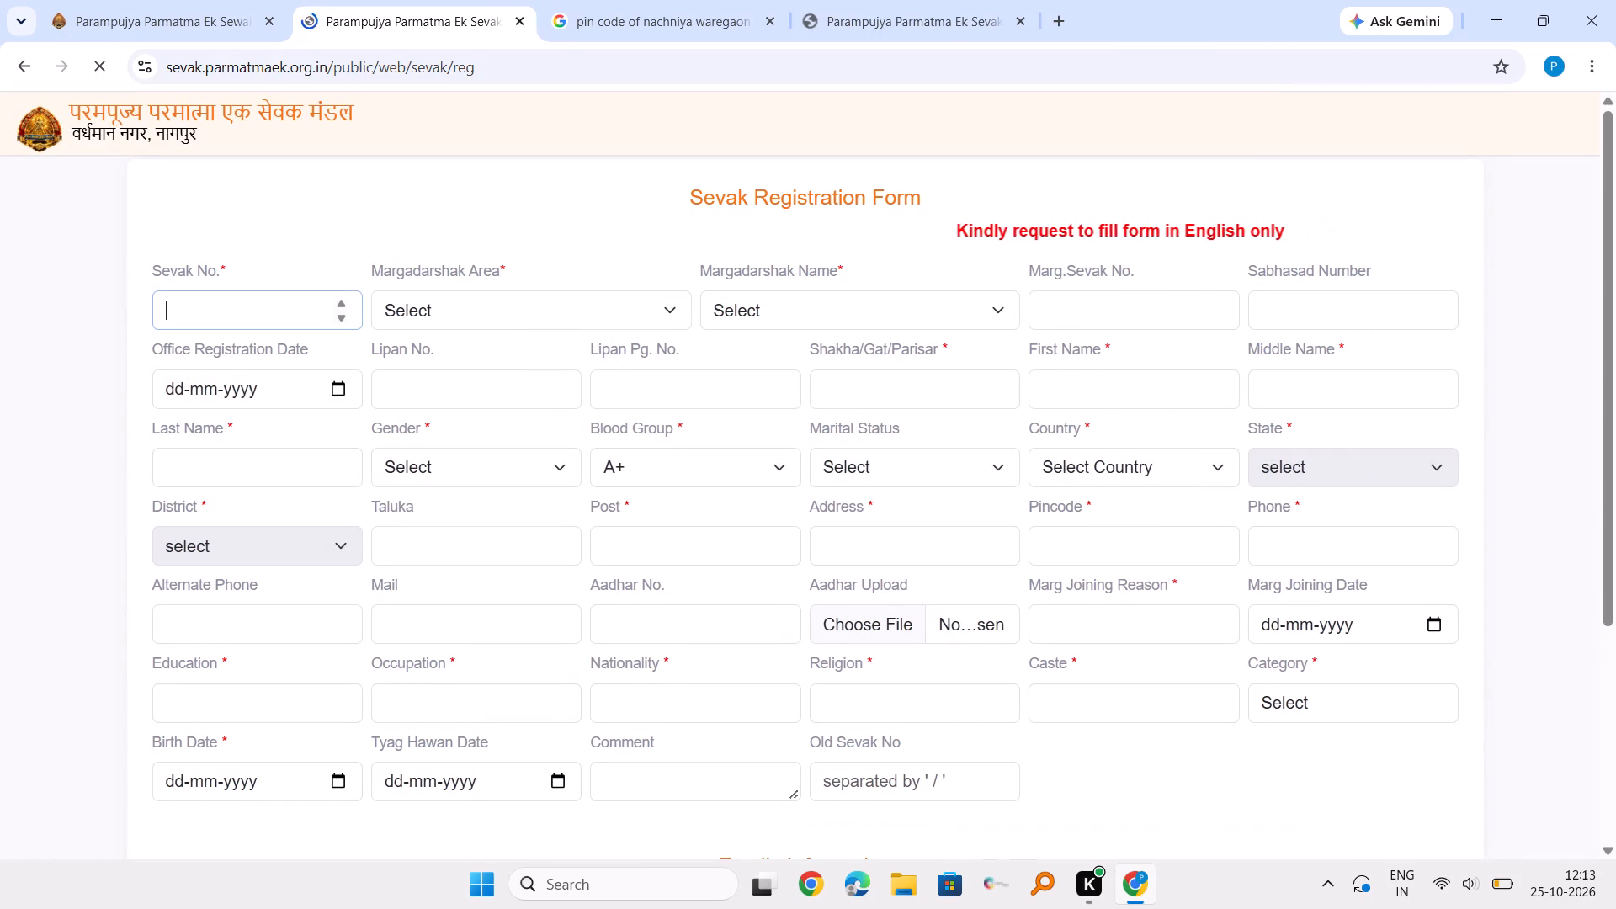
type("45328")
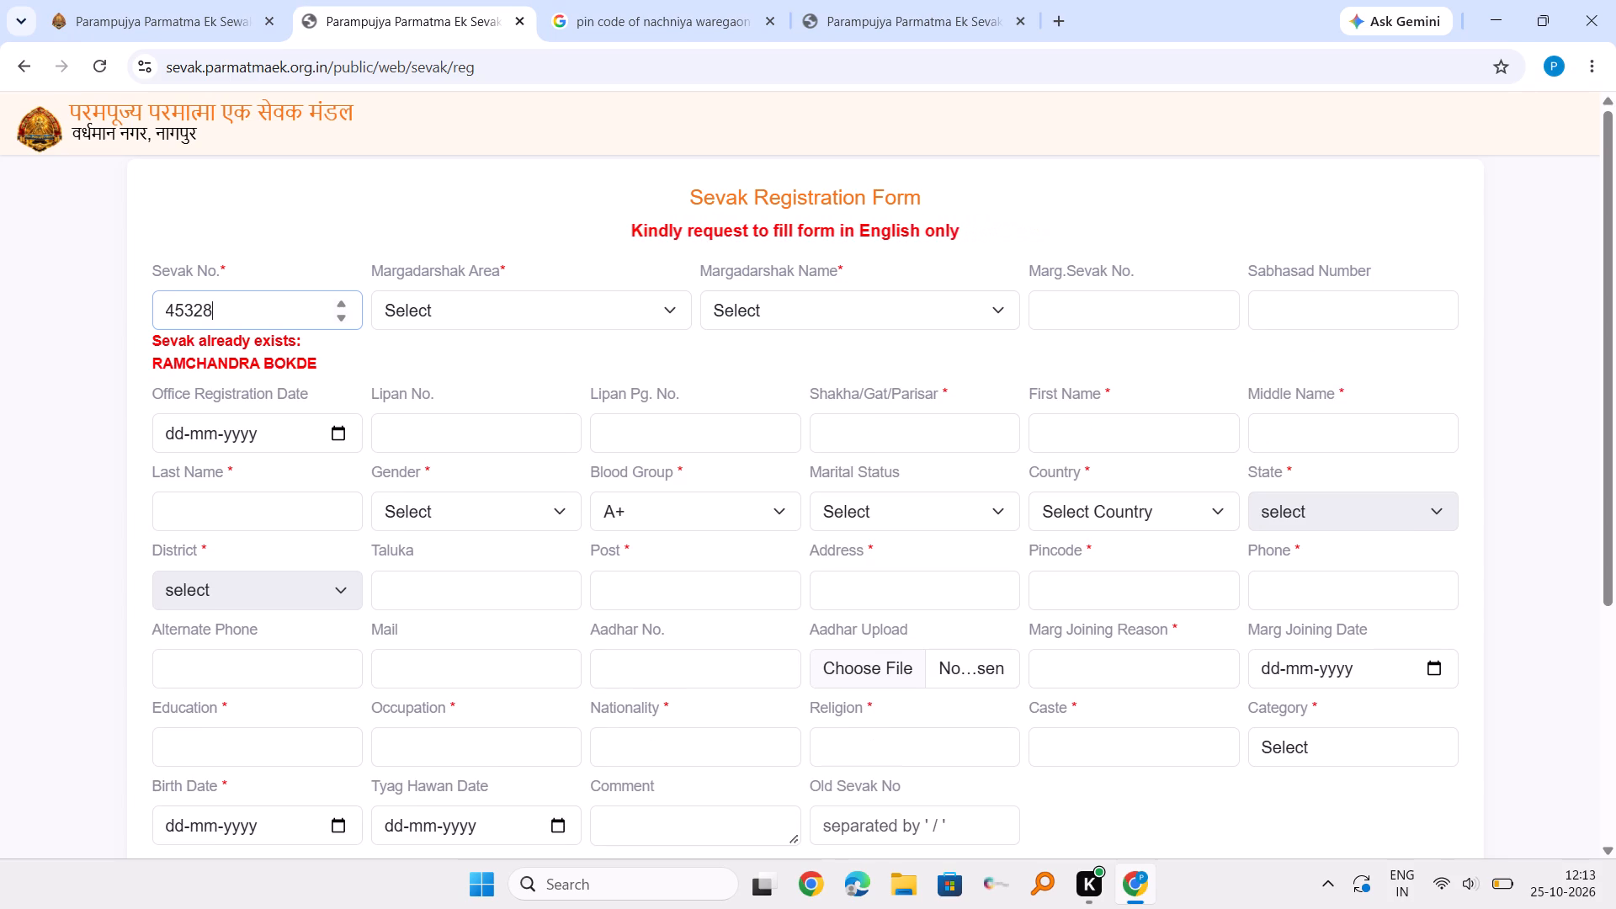
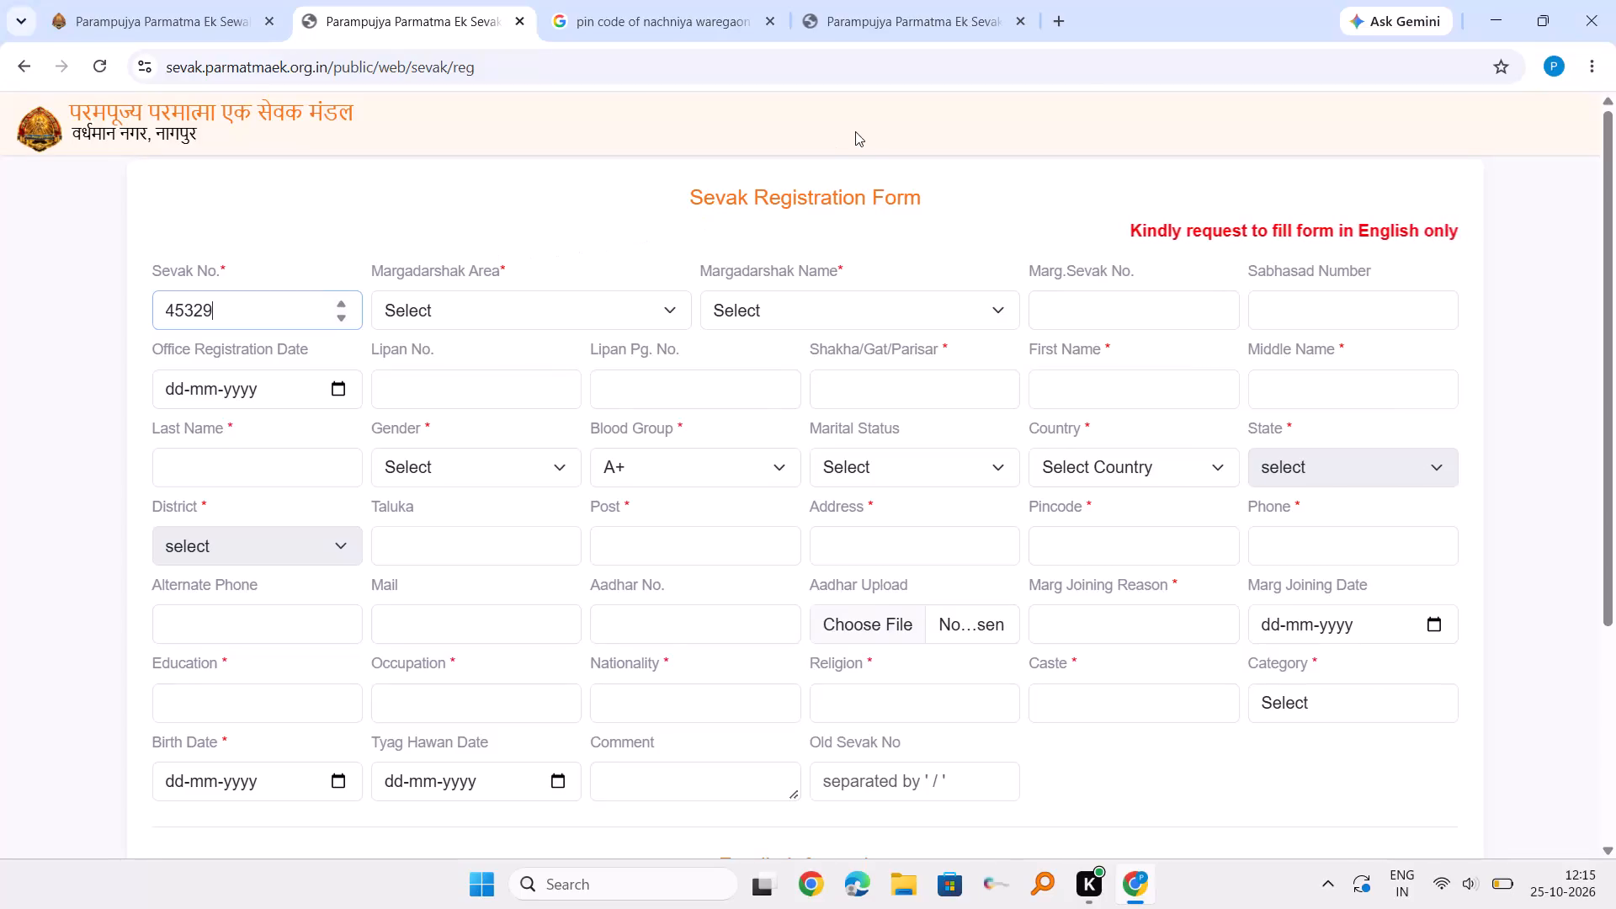
left_click(1082, 380)
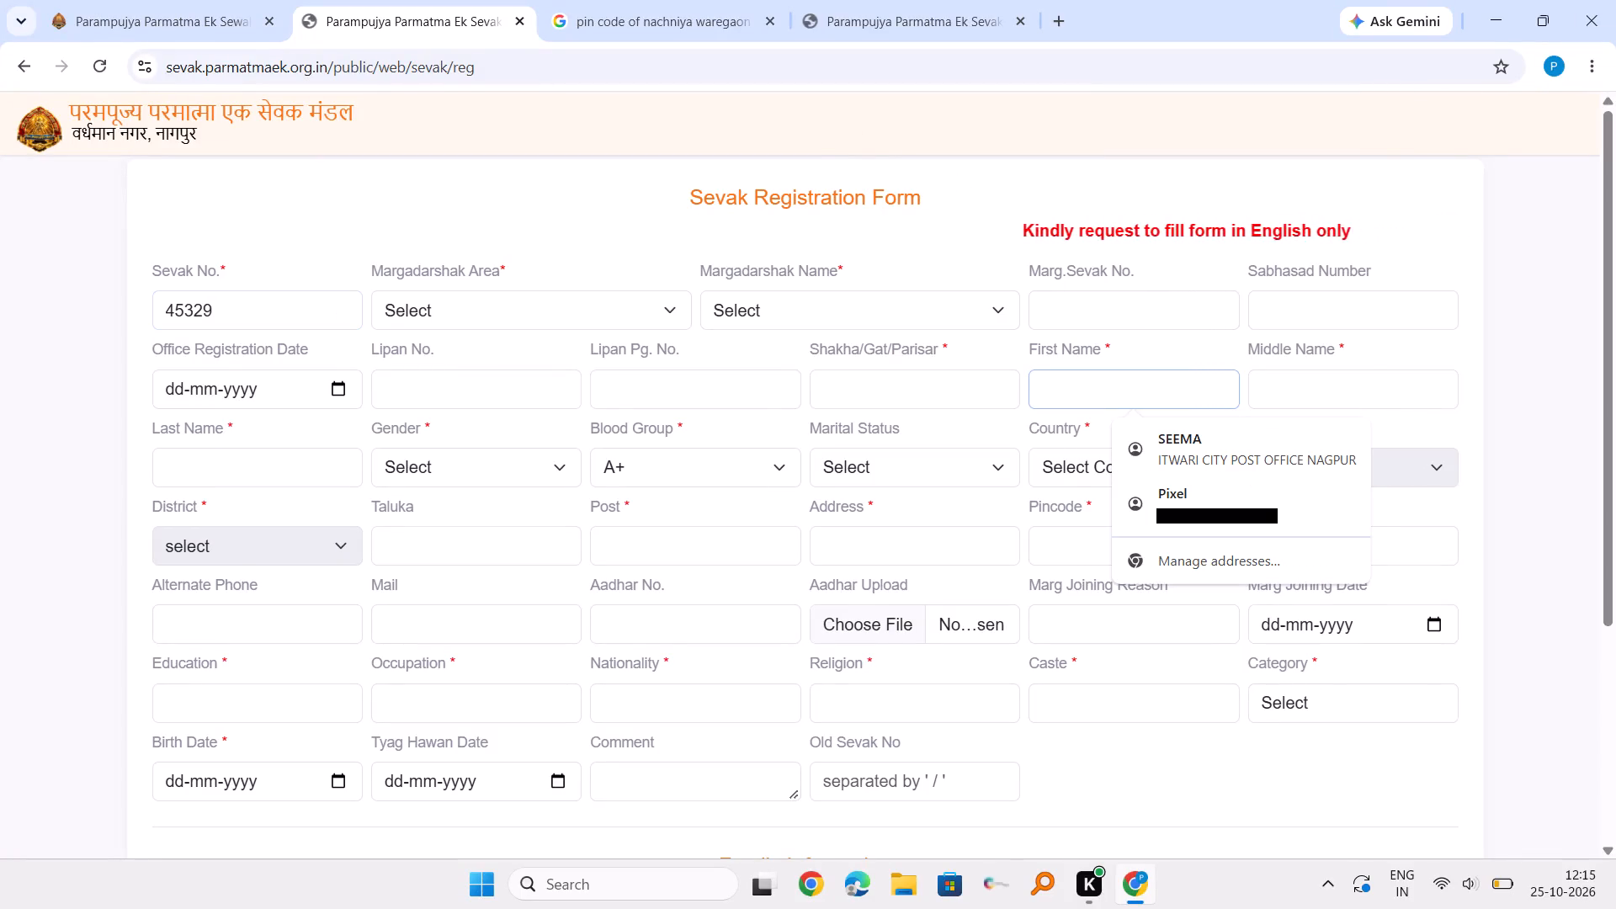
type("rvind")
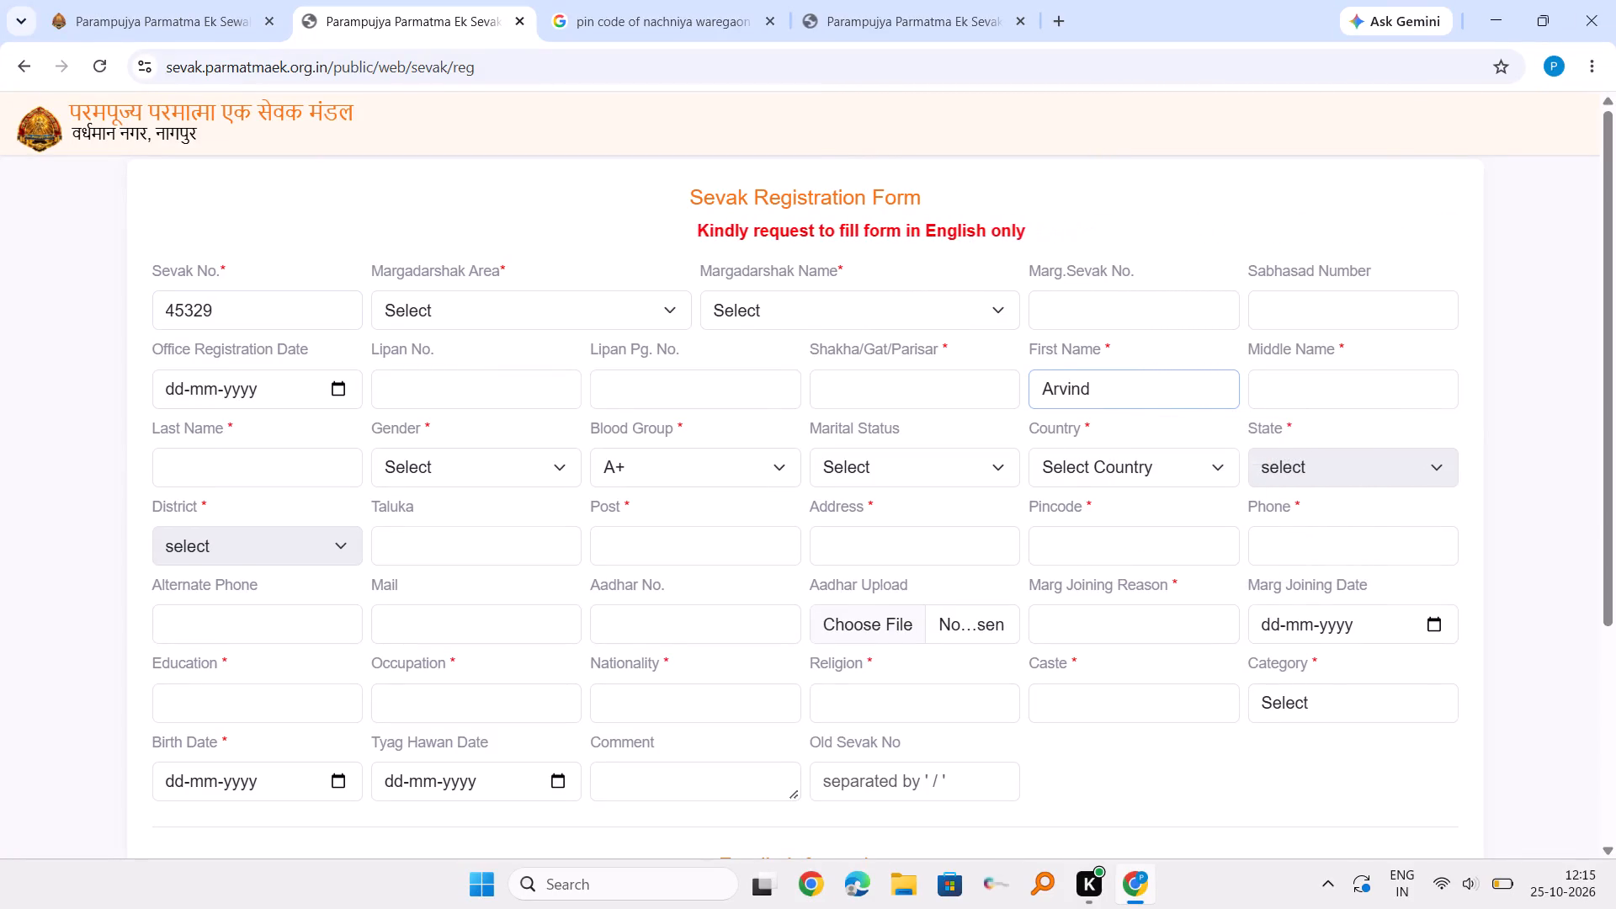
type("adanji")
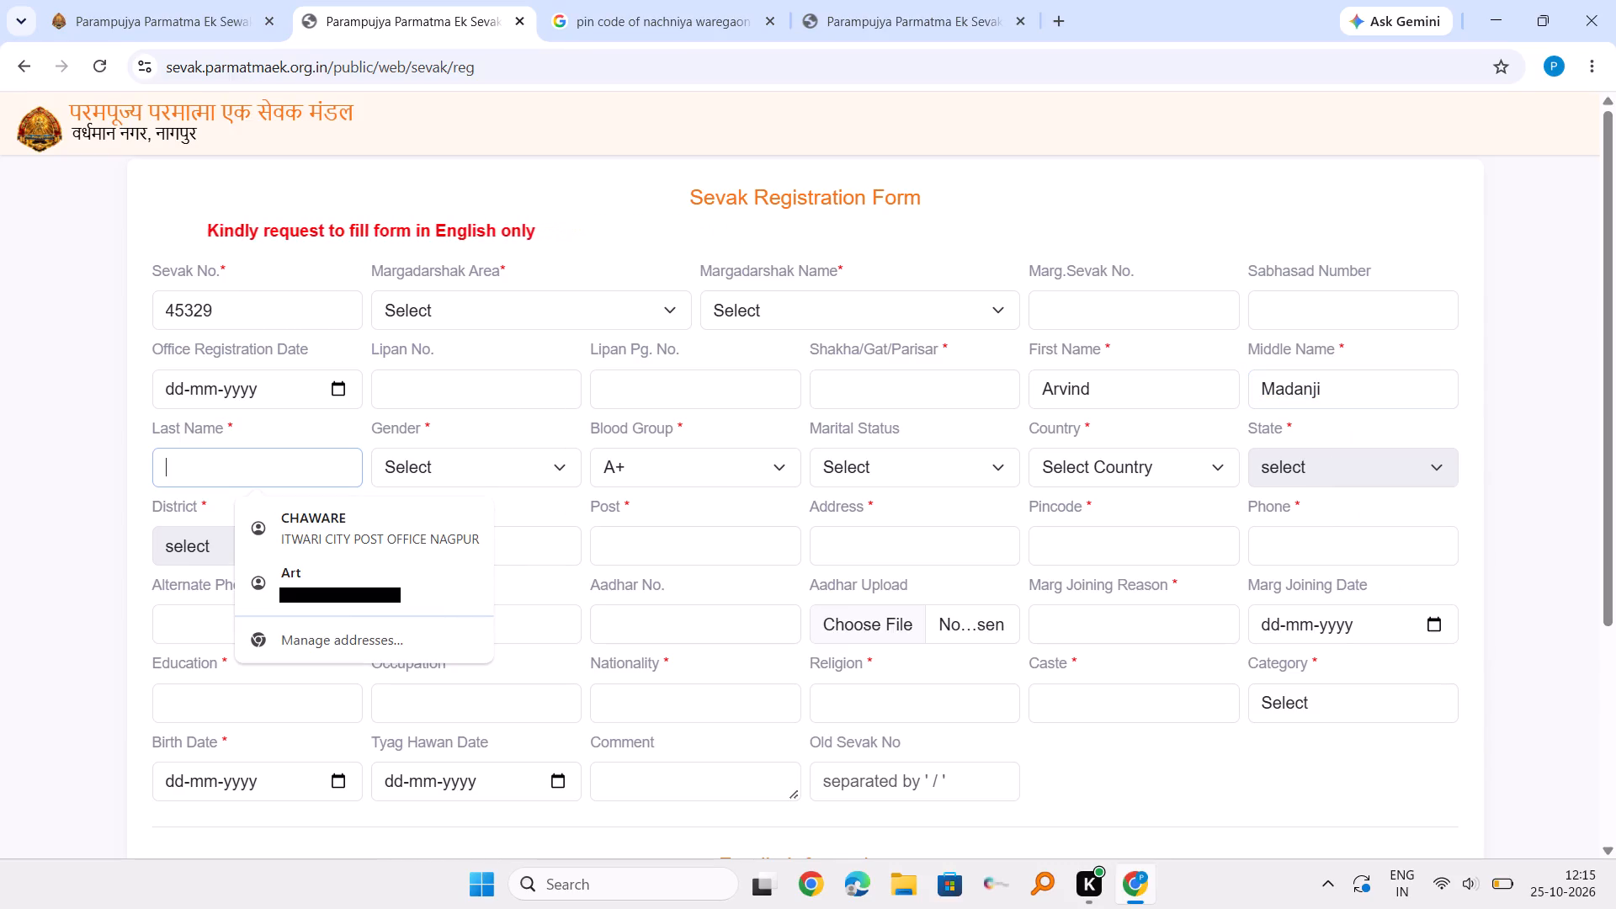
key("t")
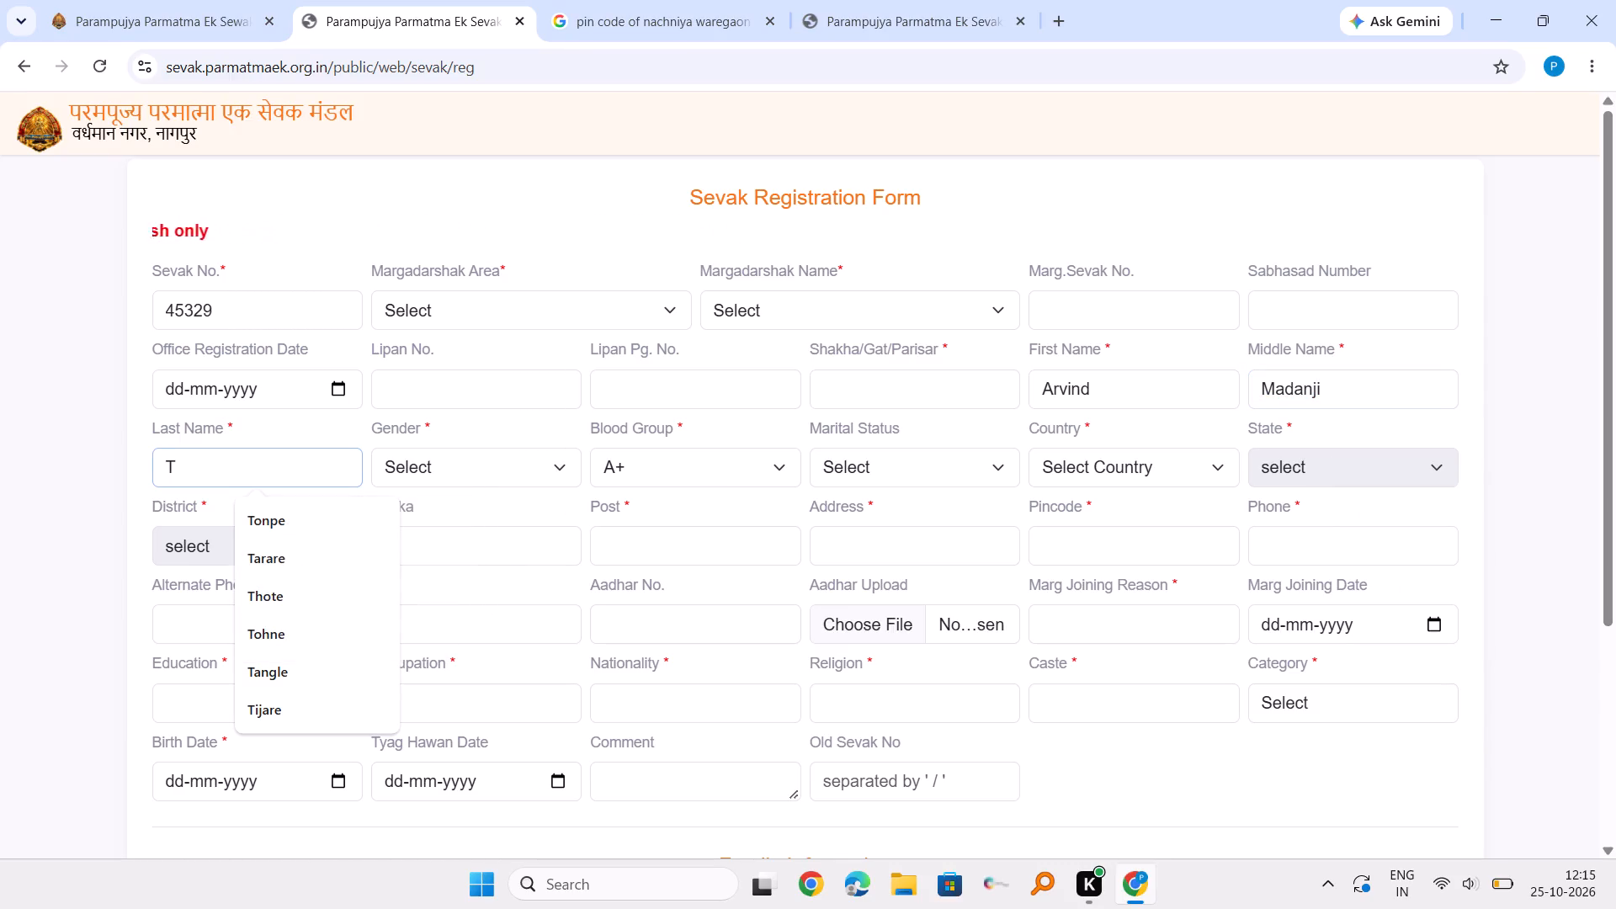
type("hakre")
Set the sevak's Gender to Male and the Blood Group to NA.
left_click(522, 462)
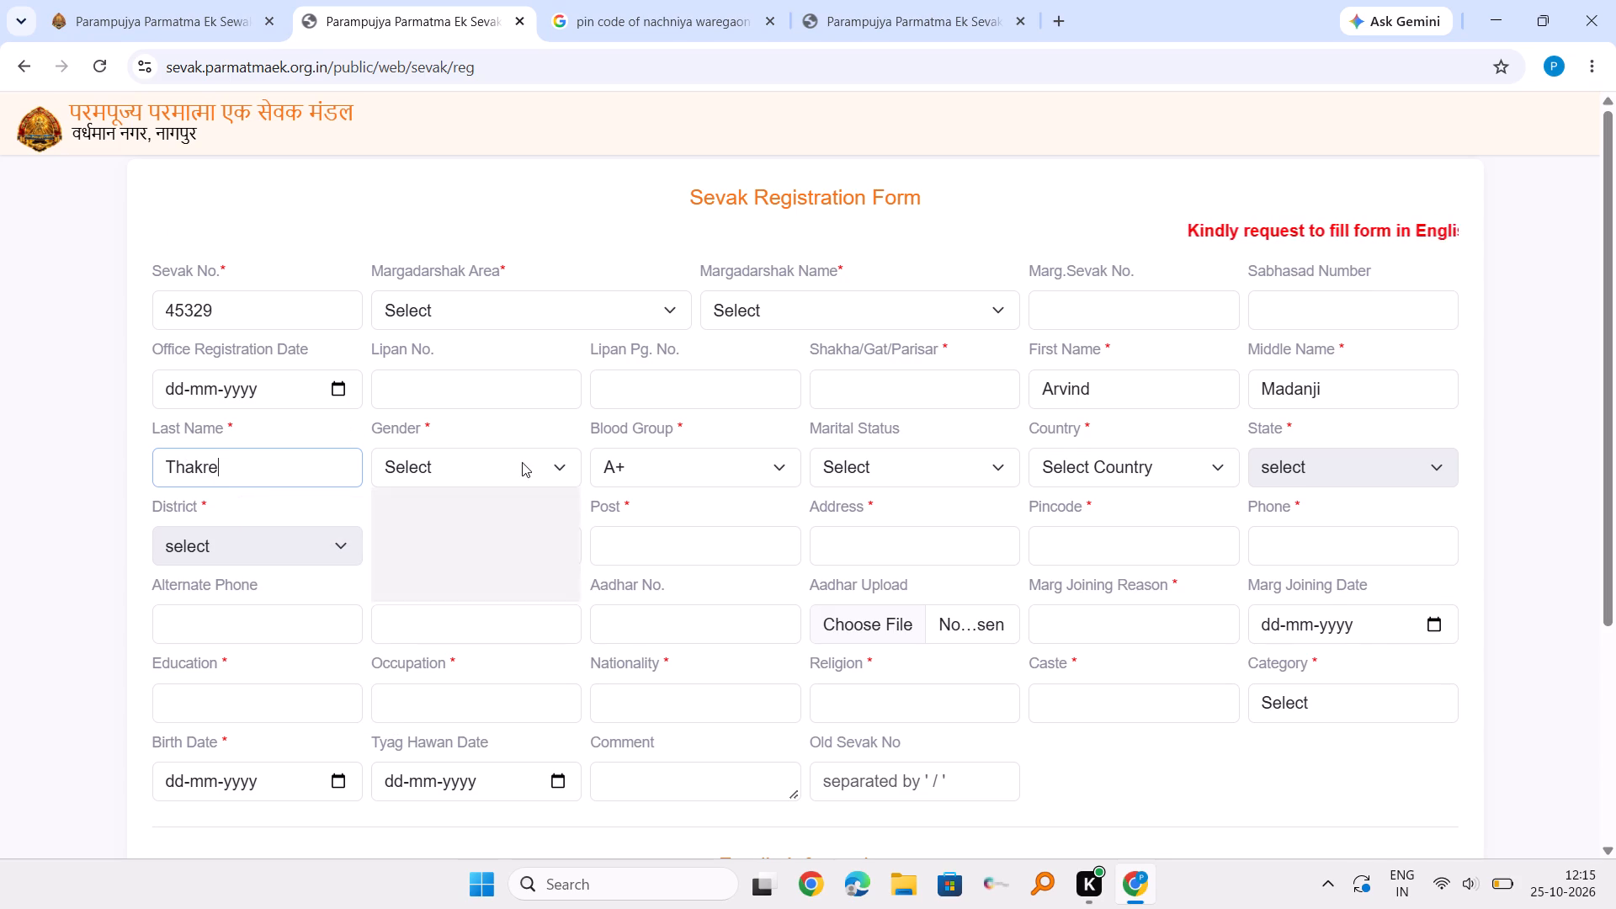
left_click(460, 555)
left_click(620, 468)
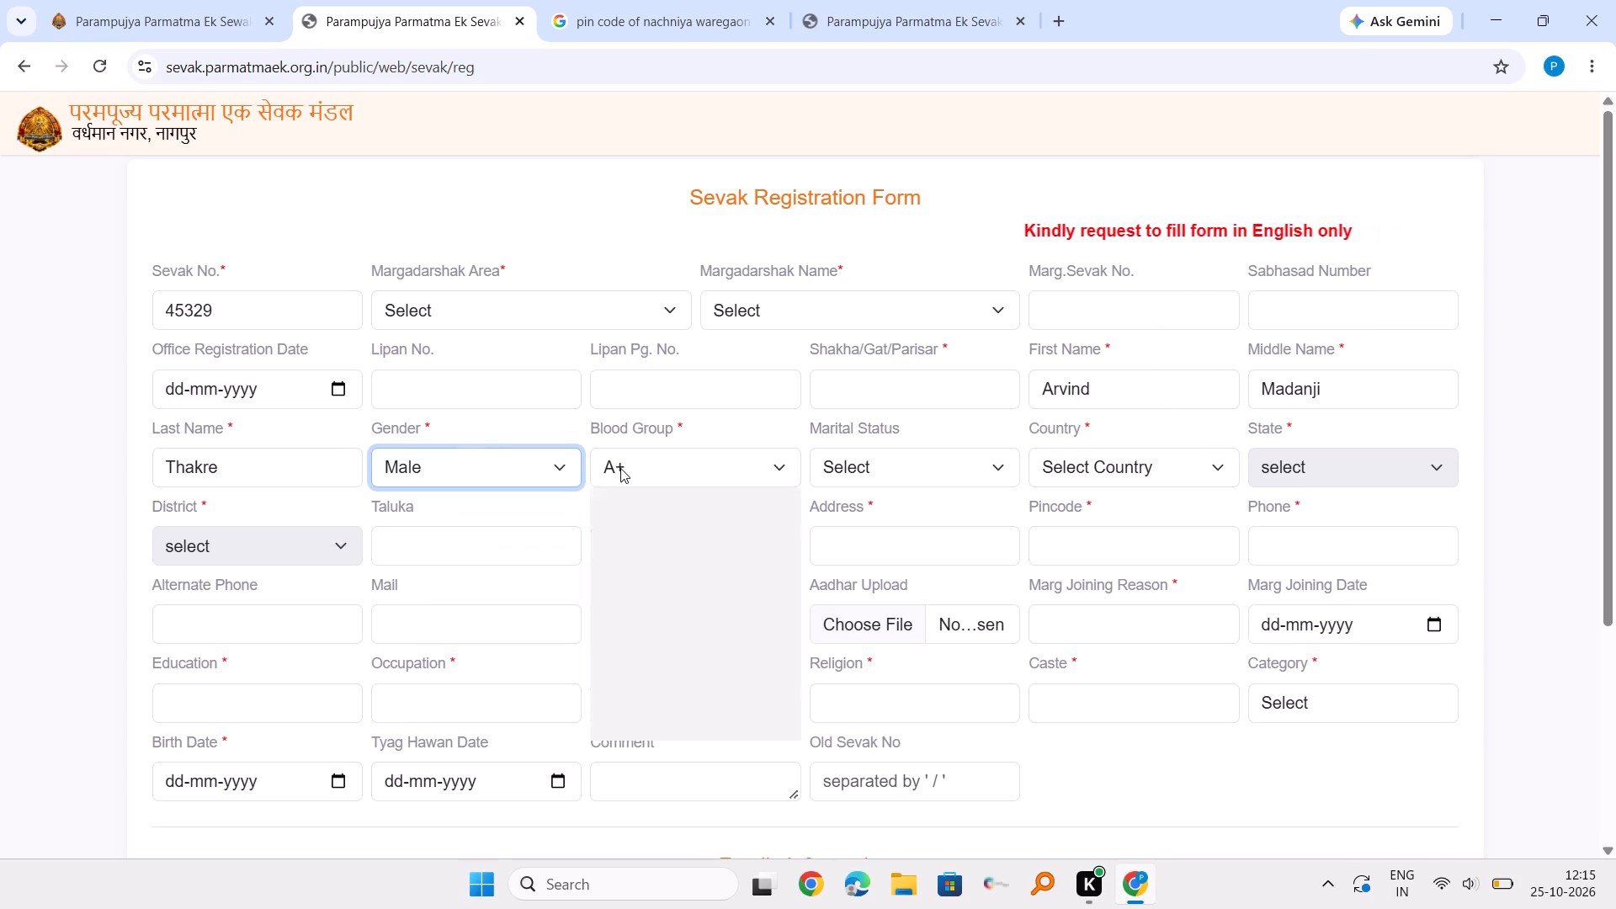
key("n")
key("Return")
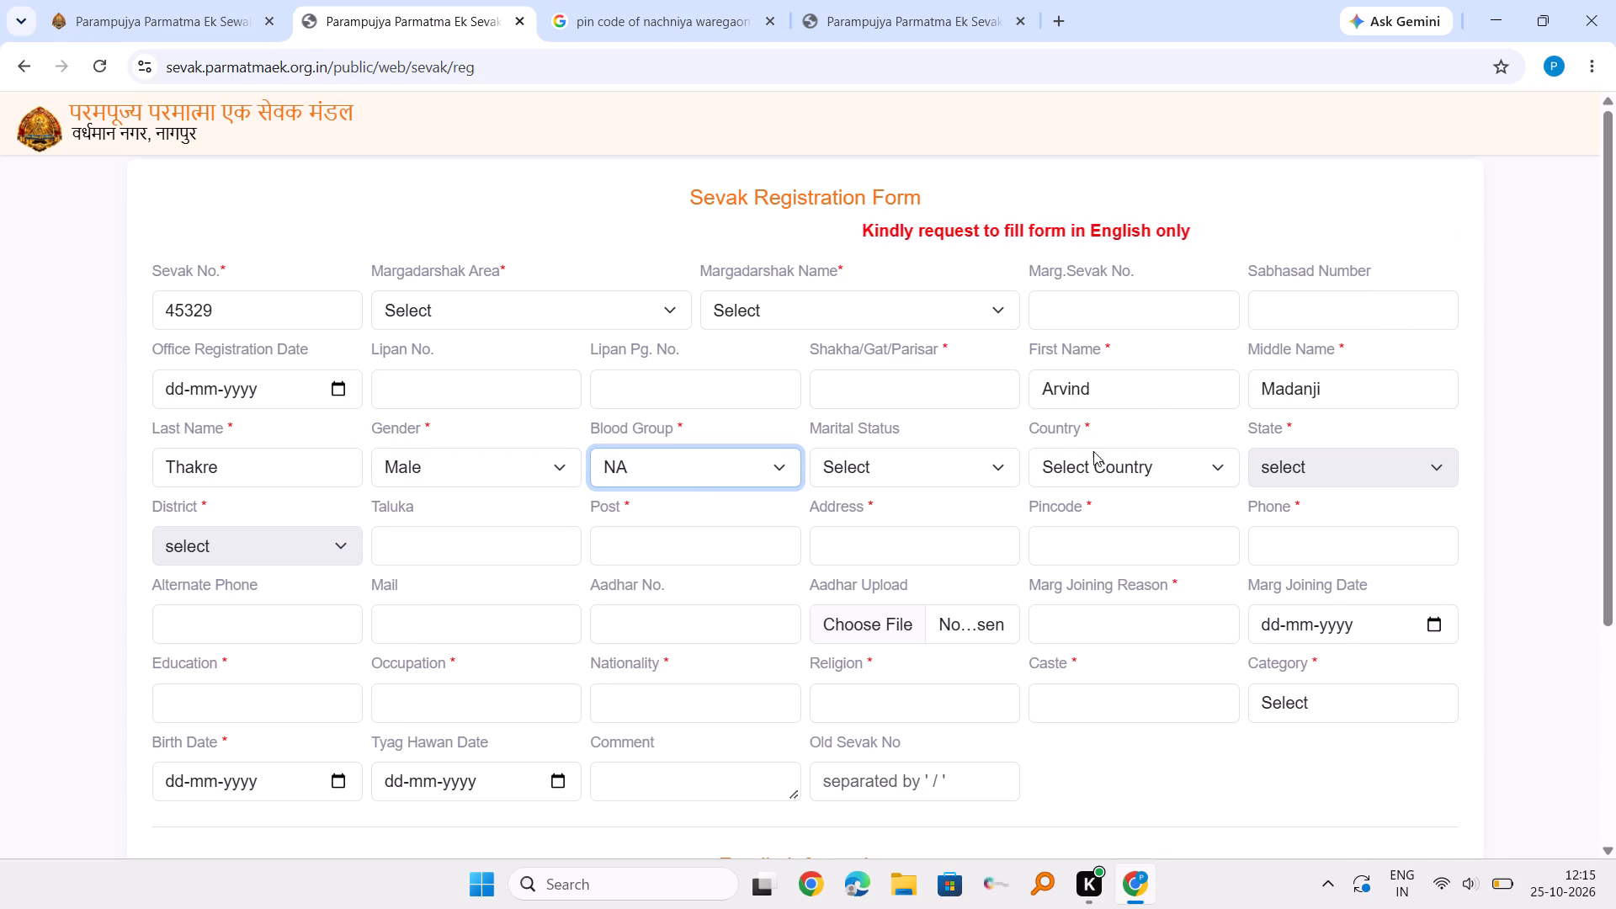
Set the sevak's location to Country India, State Maharashtra, District Bhandara and Taluka Bhandara.
left_click_drag(1078, 461, 1085, 520)
left_click(1085, 520)
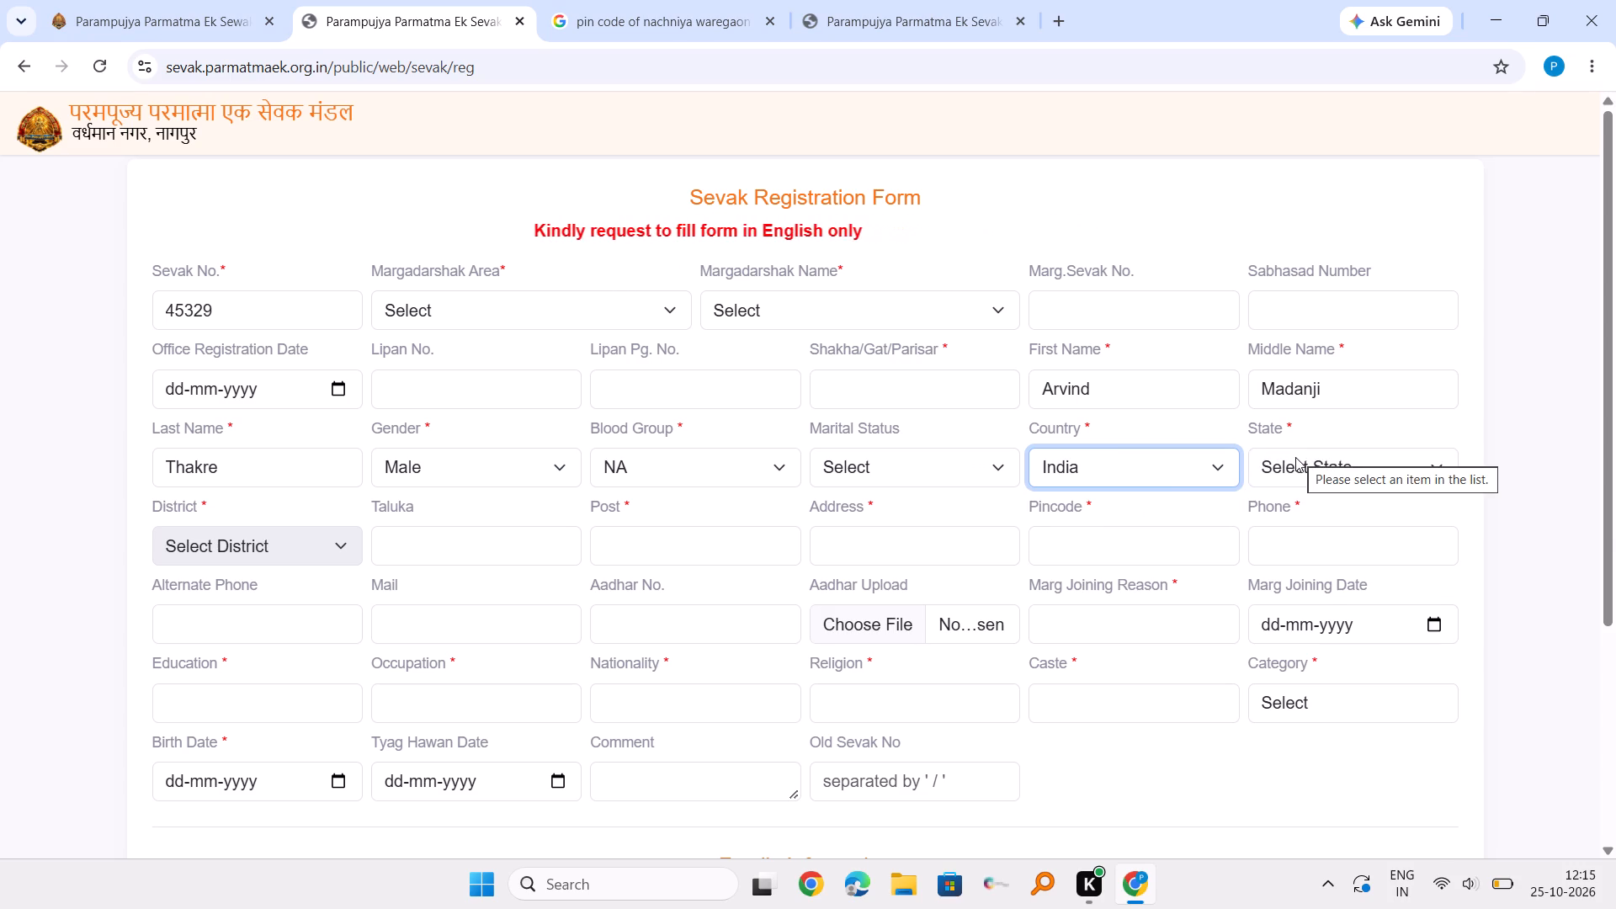
left_click(1295, 457)
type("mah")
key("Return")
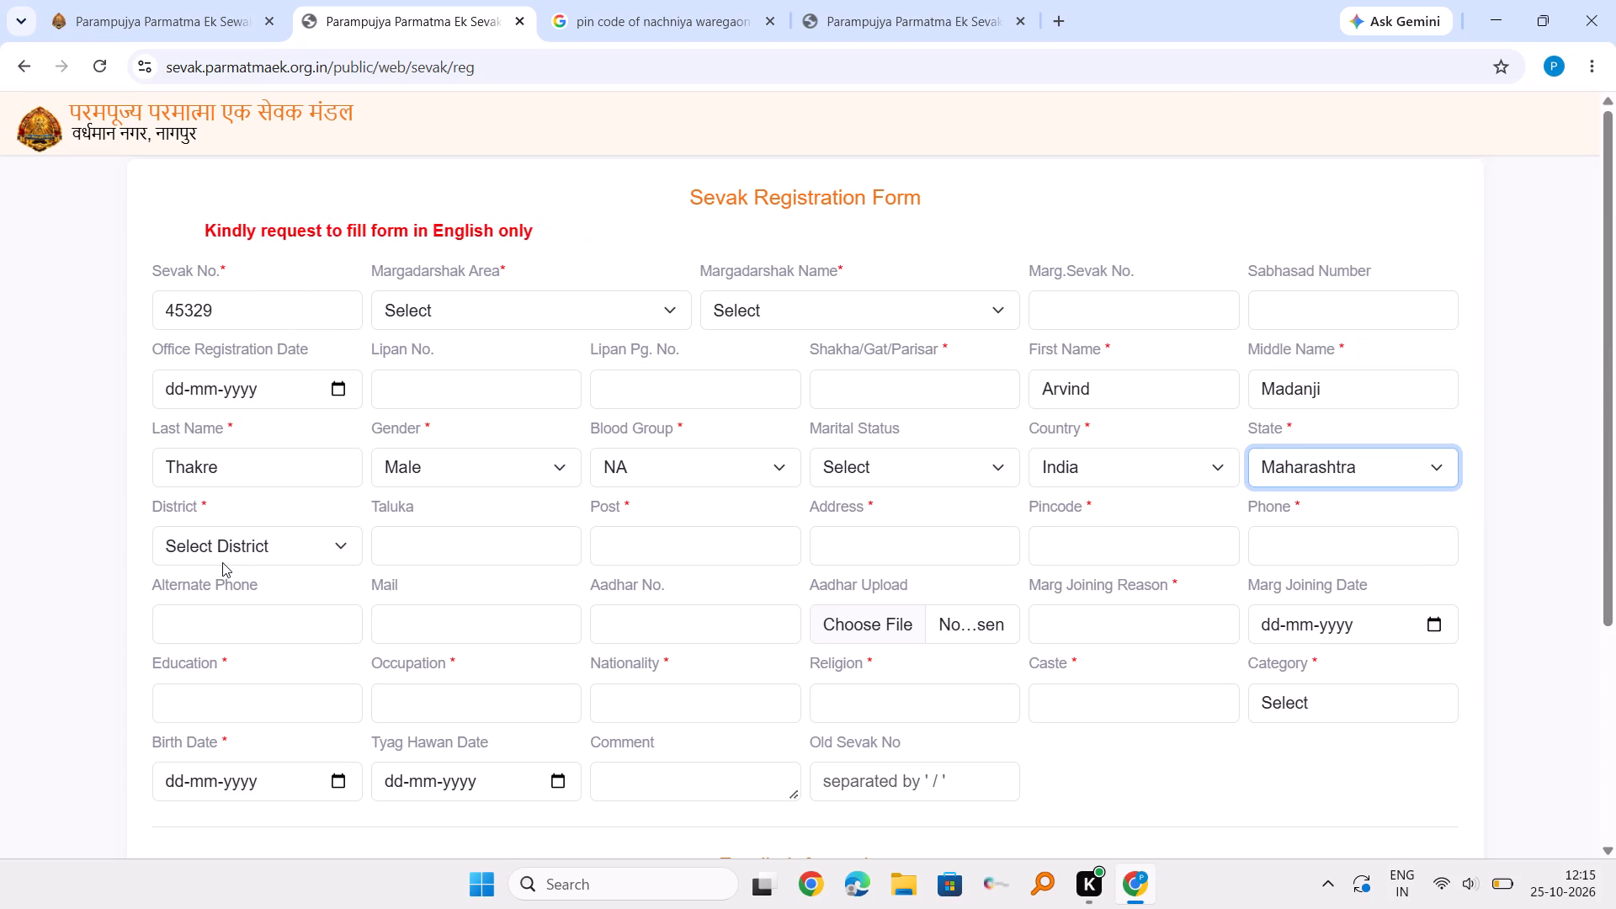
left_click(237, 550)
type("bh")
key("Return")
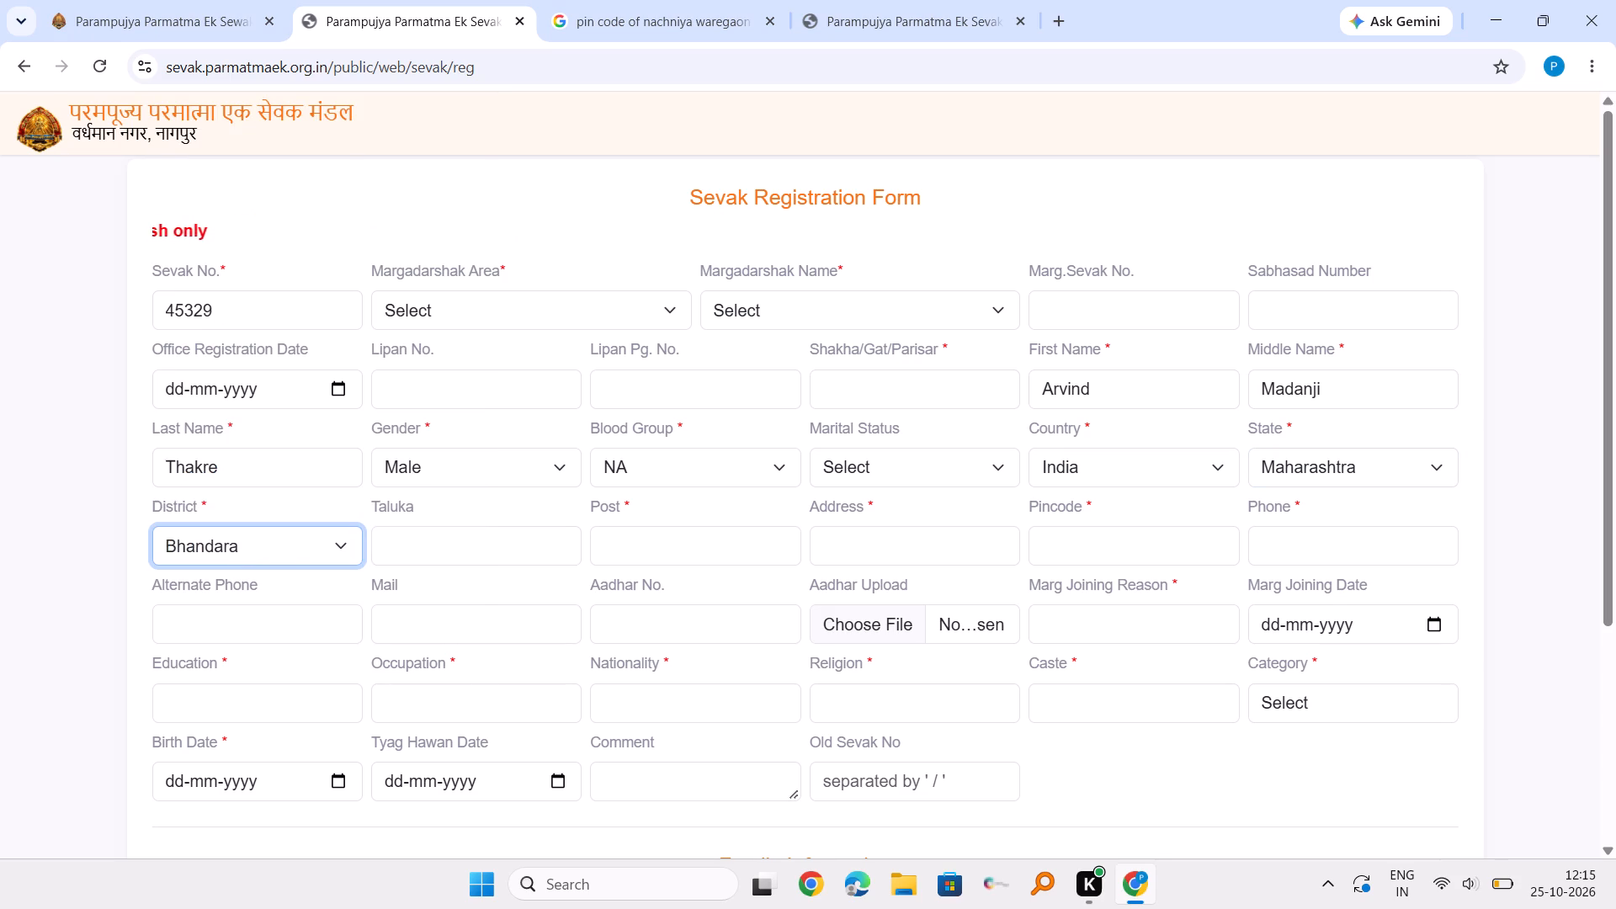
left_click(412, 557)
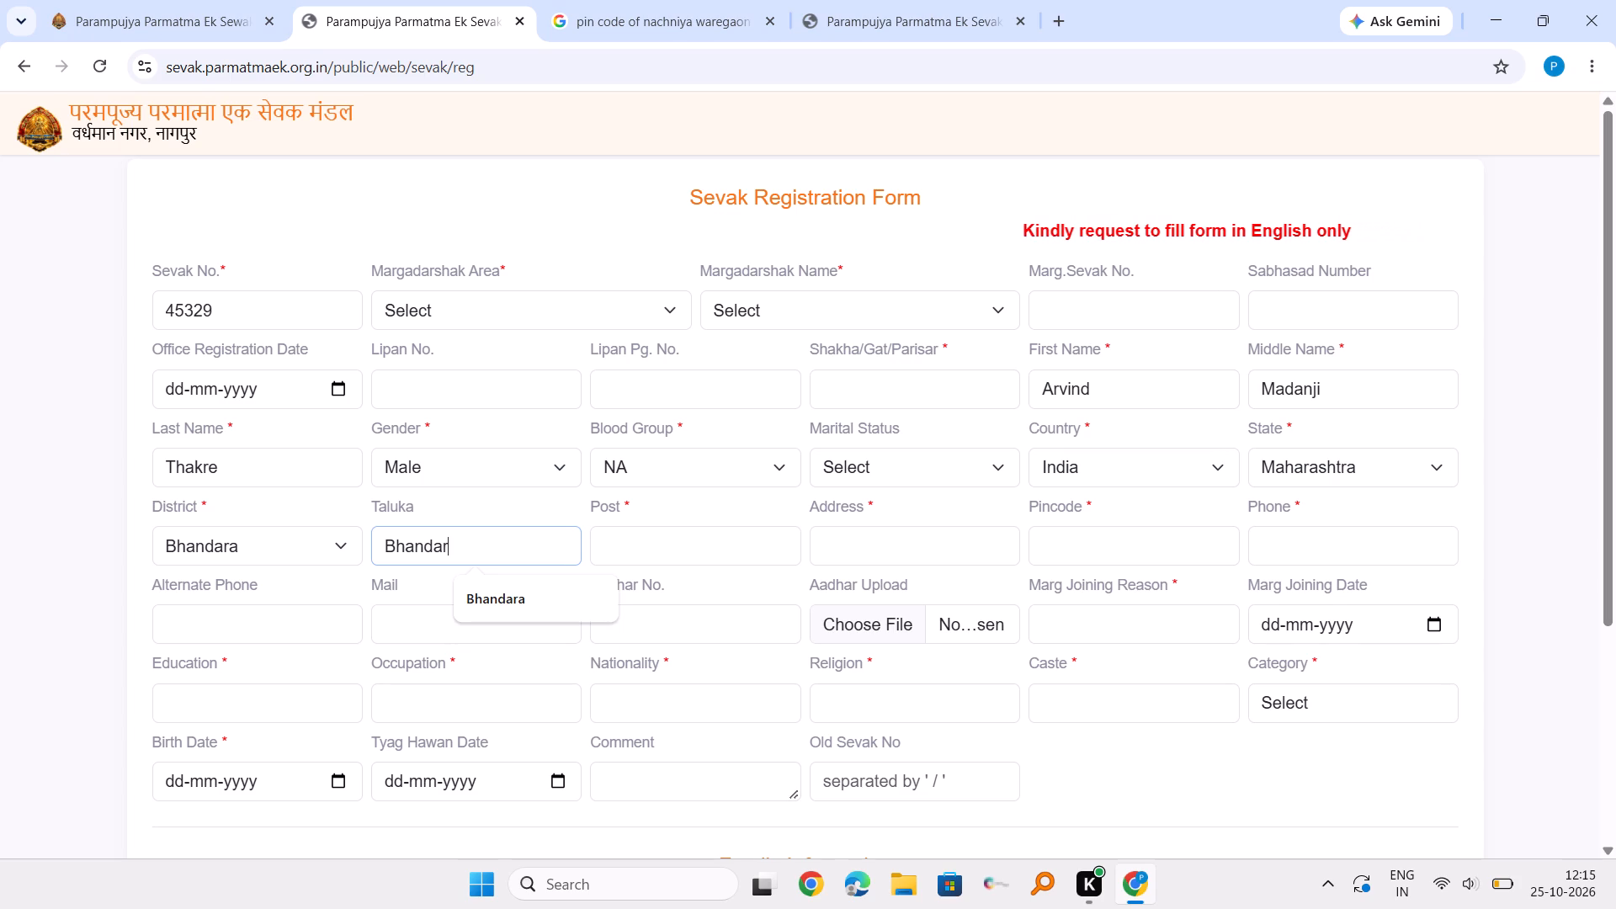
left_click(506, 612)
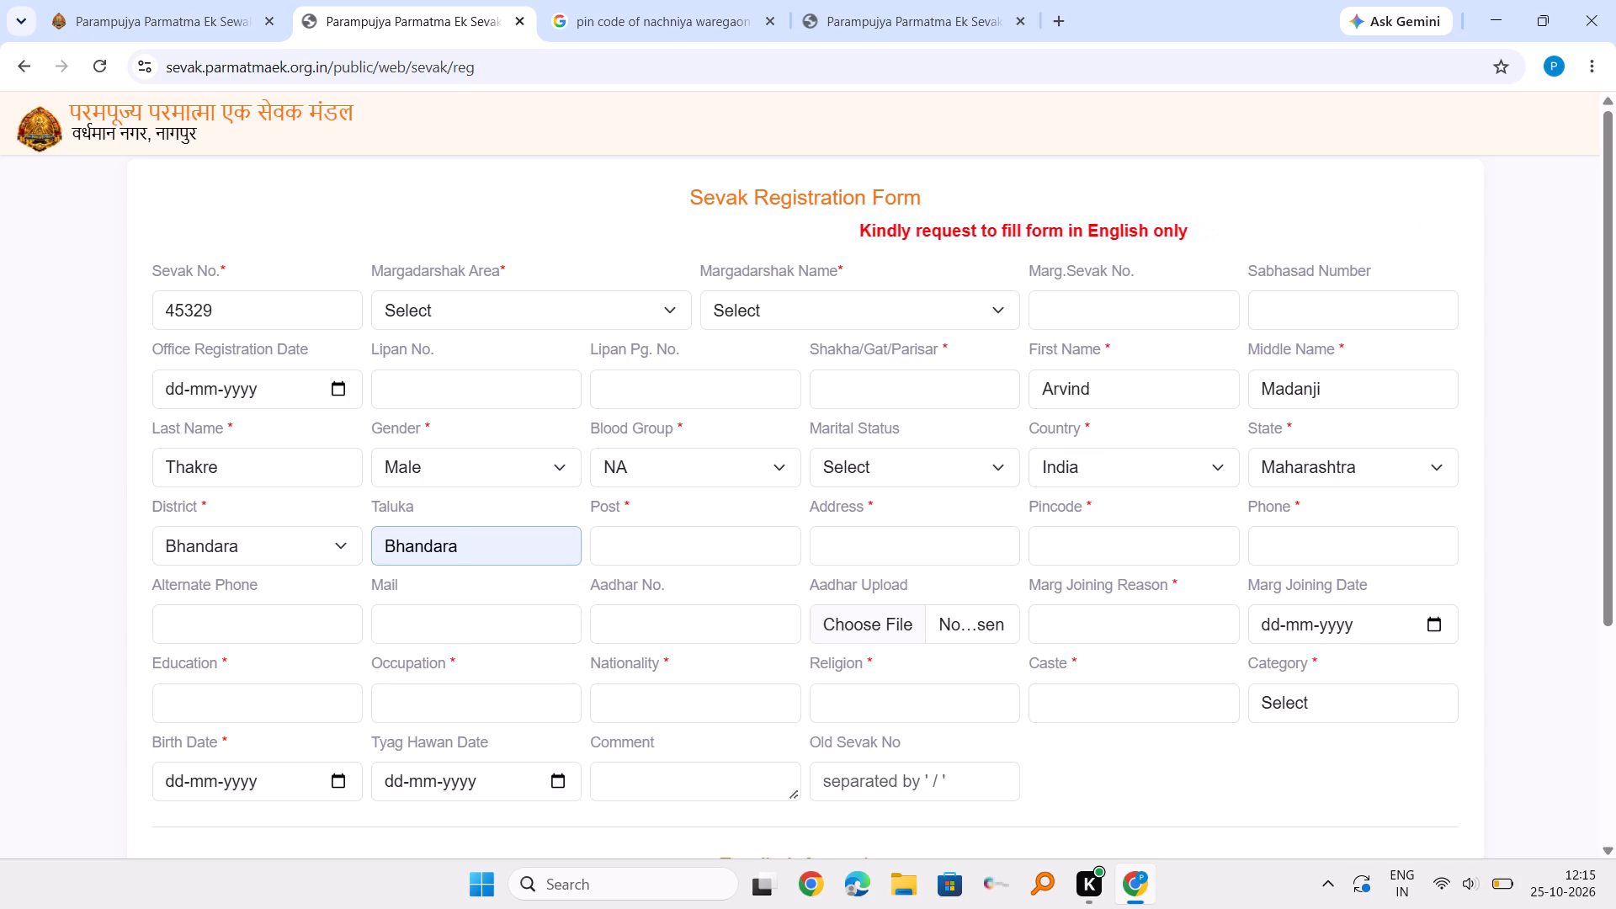
Fill in the sevak's Post and Address fields with the village name.
left_click(637, 548)
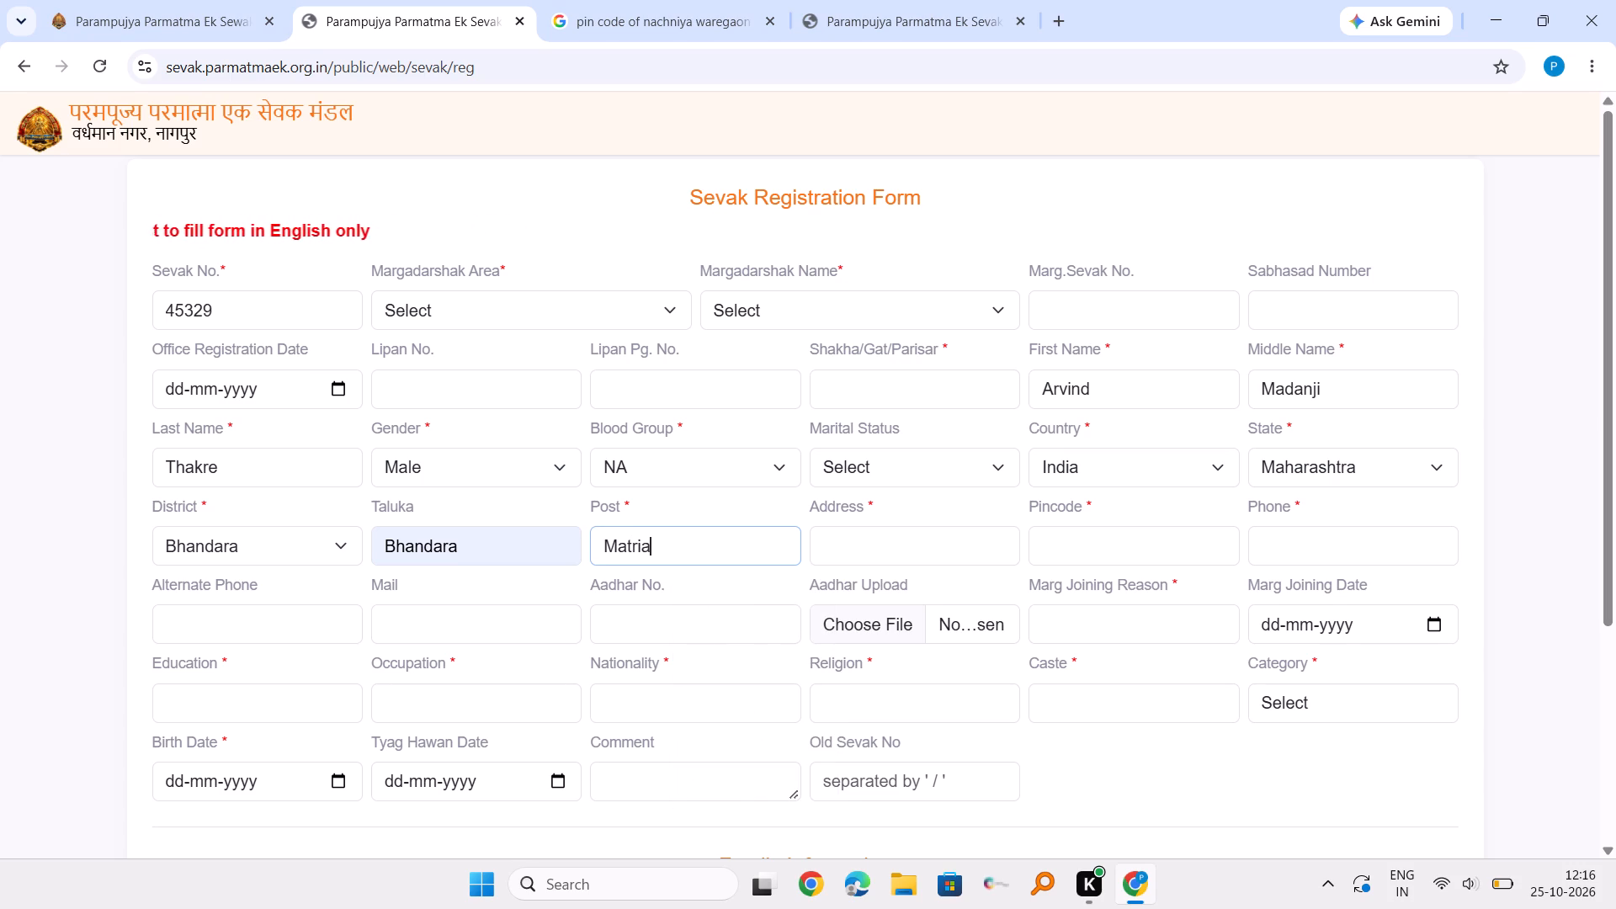
key("BackSpace")
key("BackSpace")
key("BackSpace")
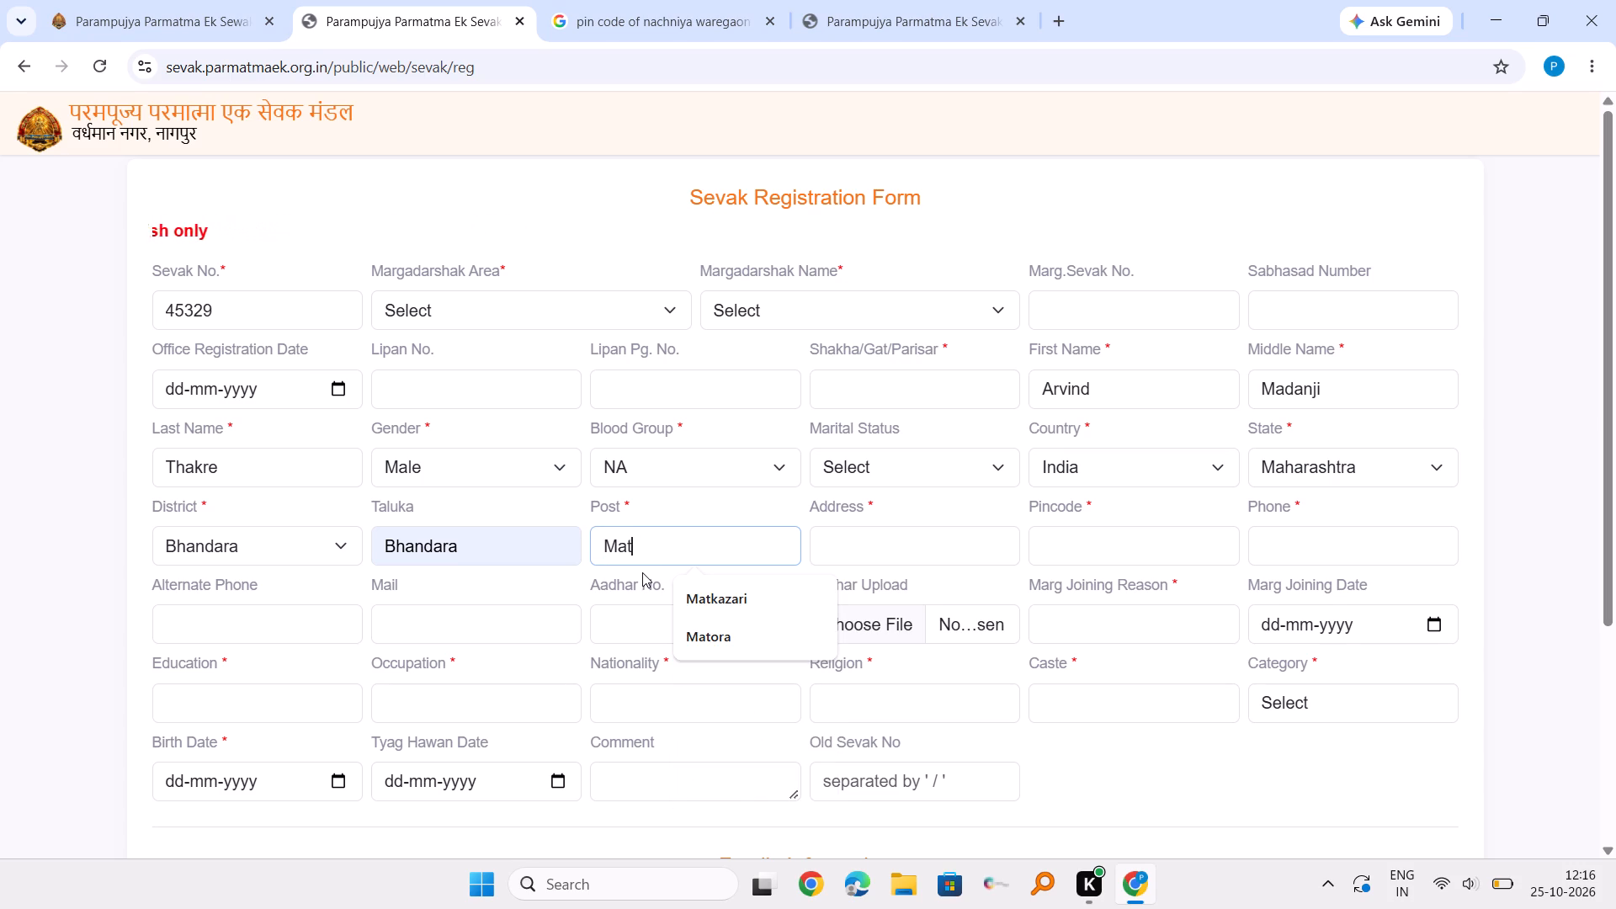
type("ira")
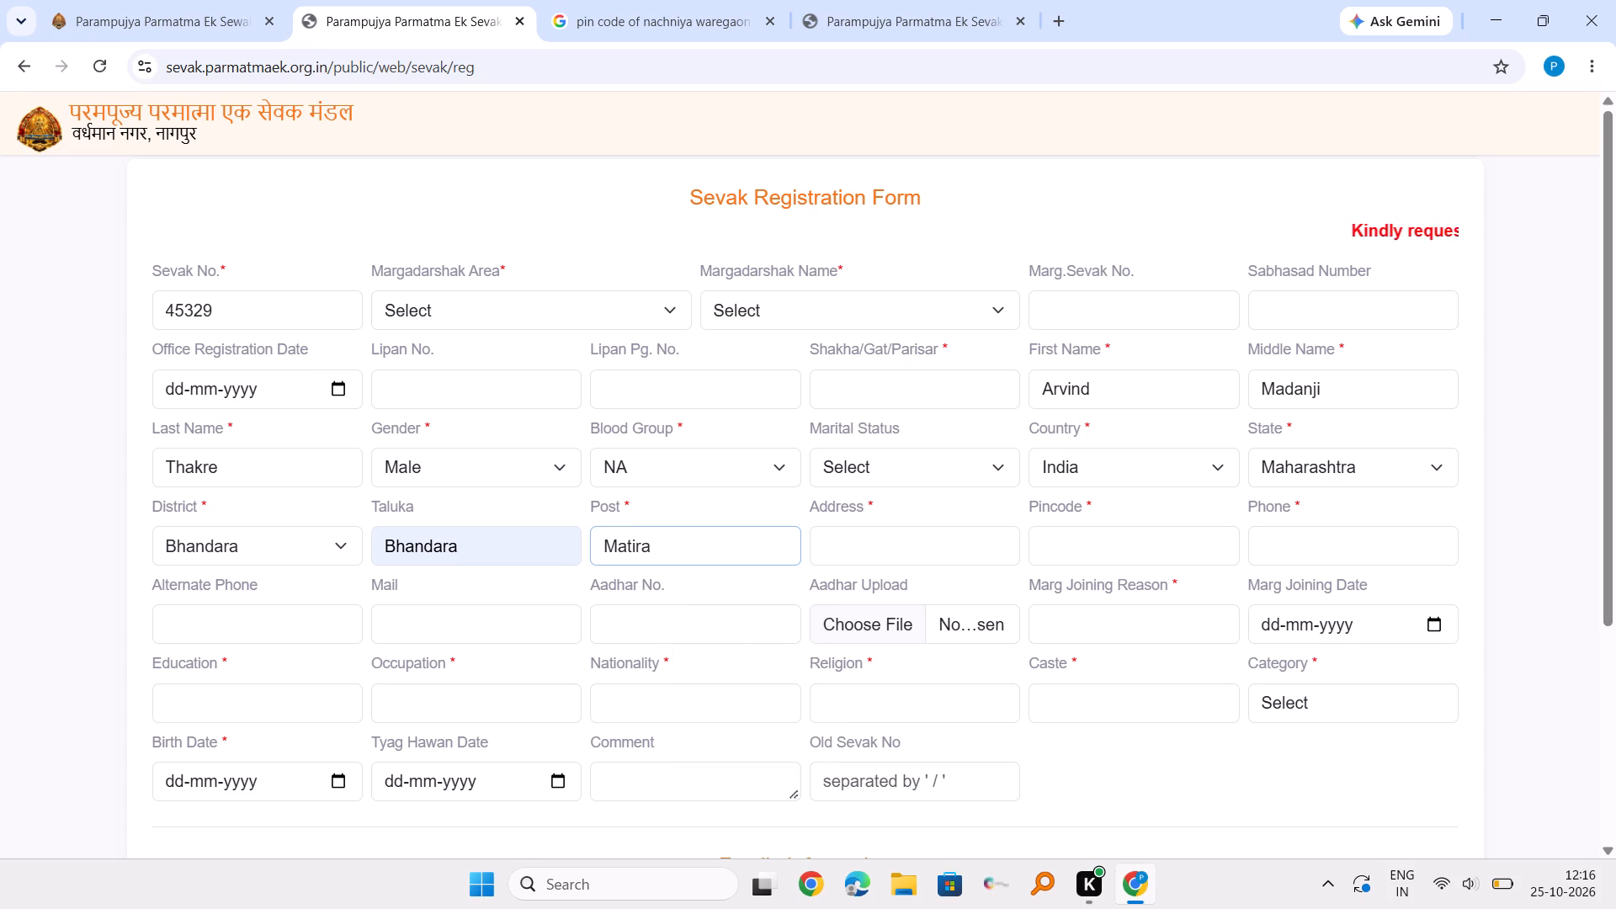
left_click(880, 556)
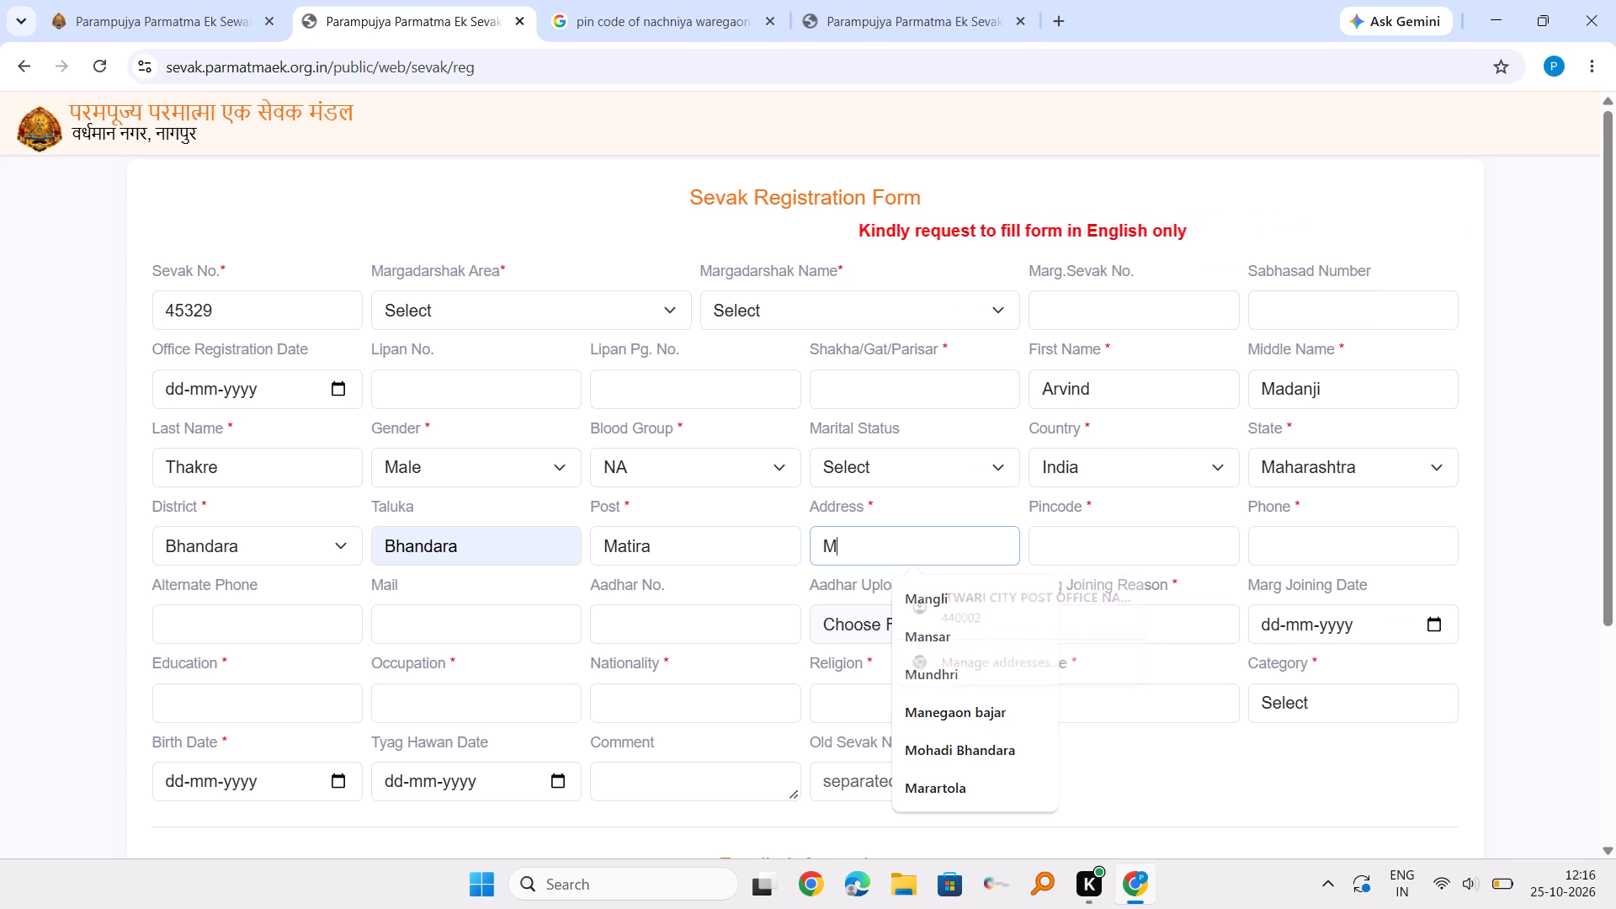
key("BackSpace")
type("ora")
Look up the pin code of the Address village in Bhandara on Google and copy it into the form's Pincode field.
double_click(866, 543)
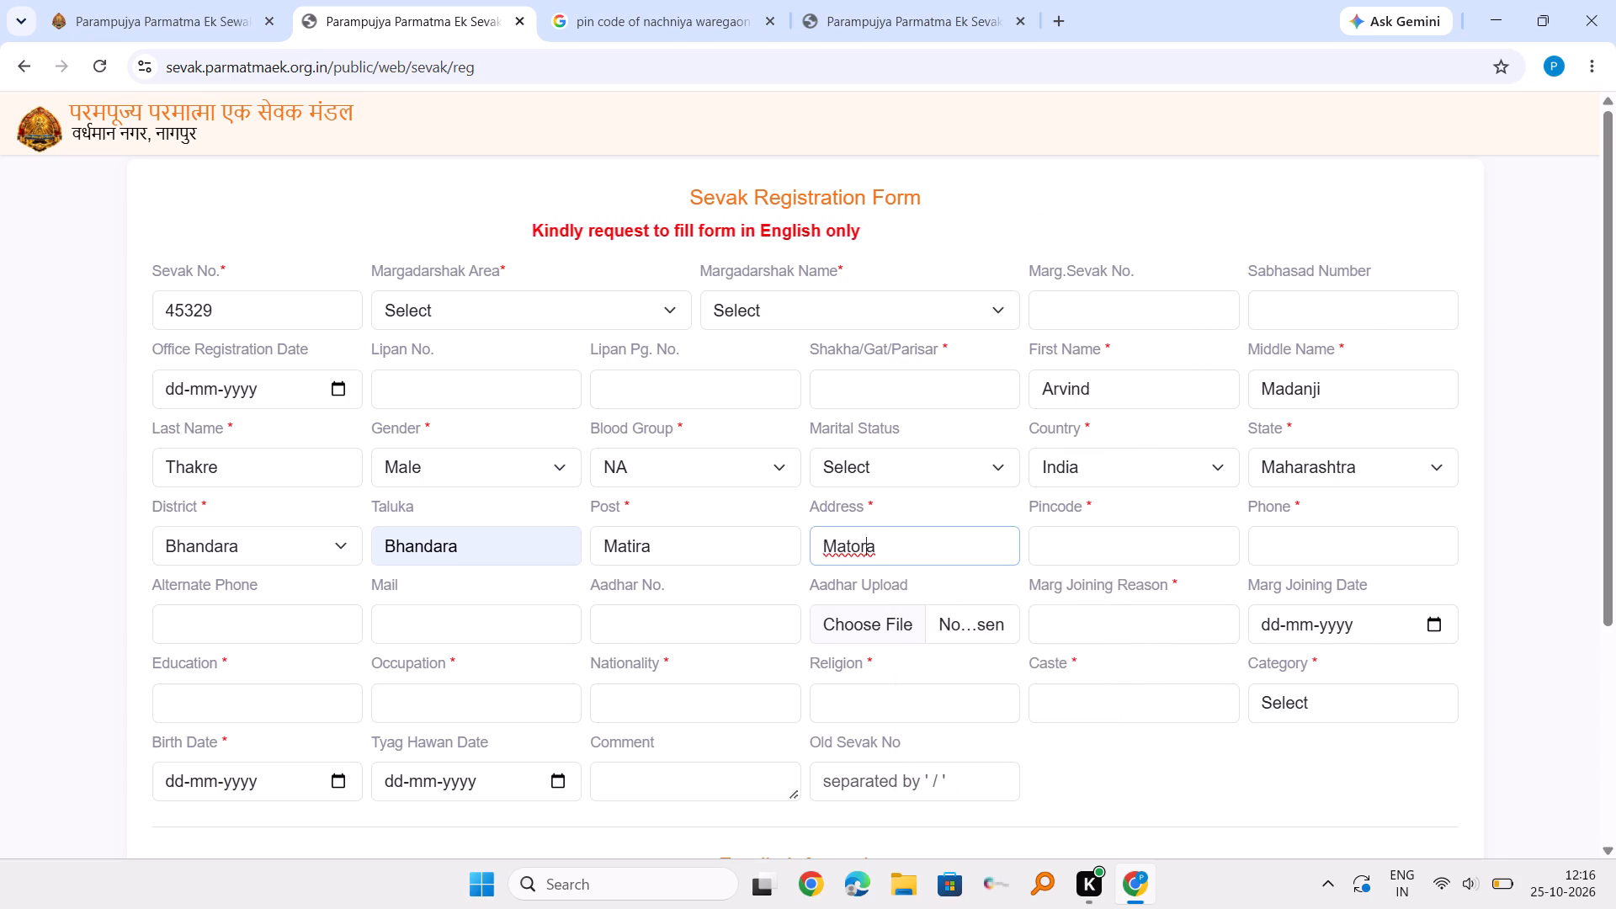
key("ctrl+c")
left_click(1077, 541)
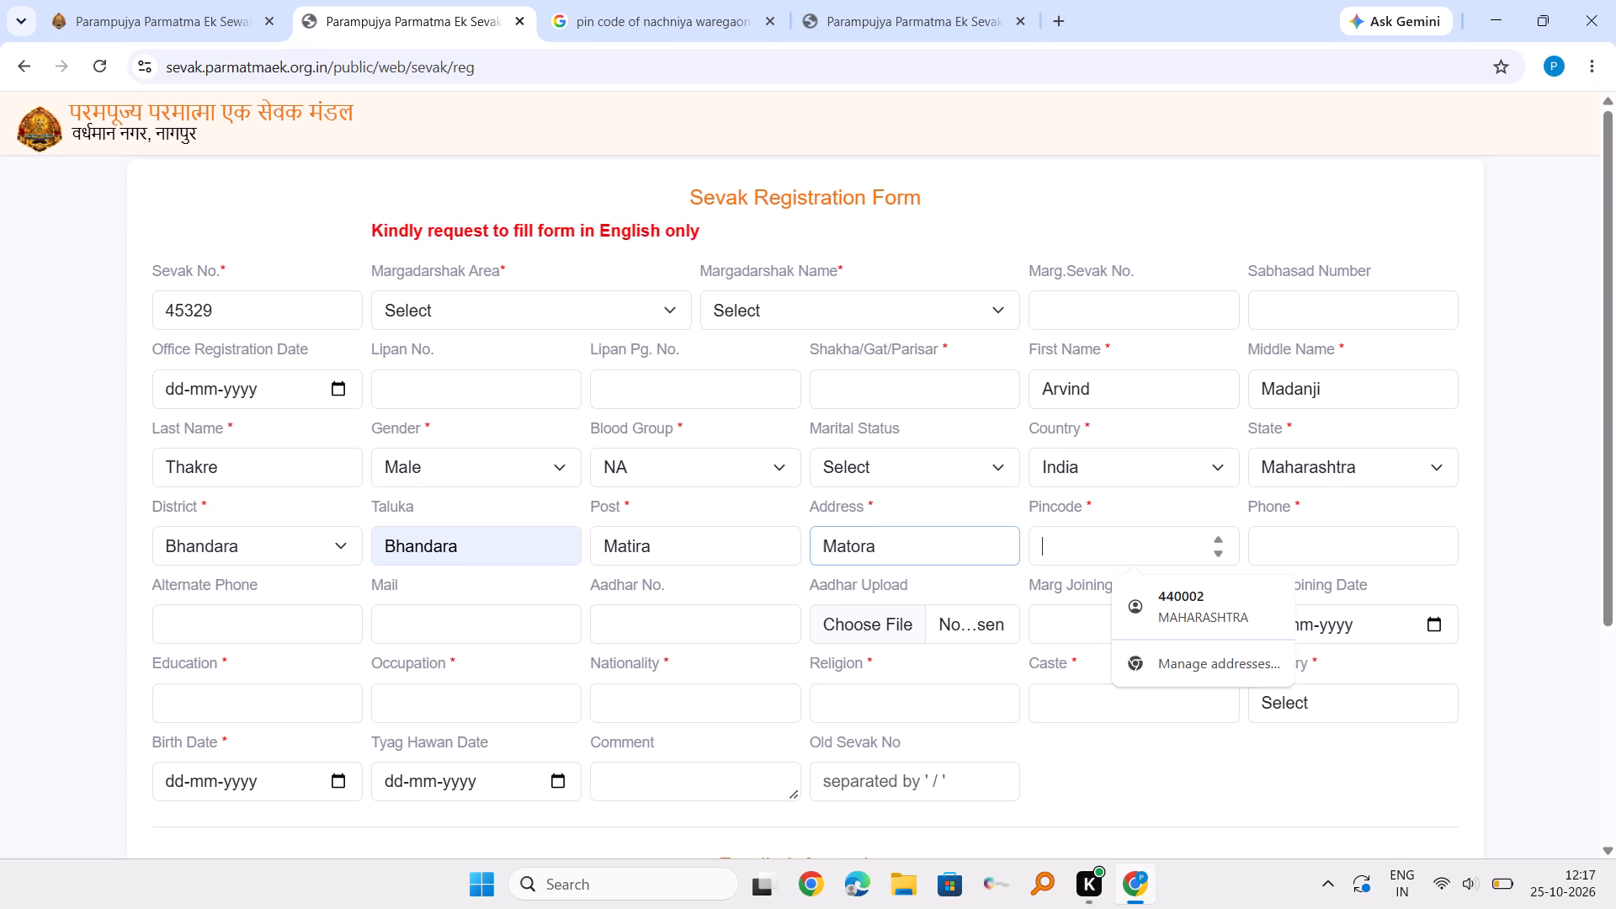
left_click(688, 29)
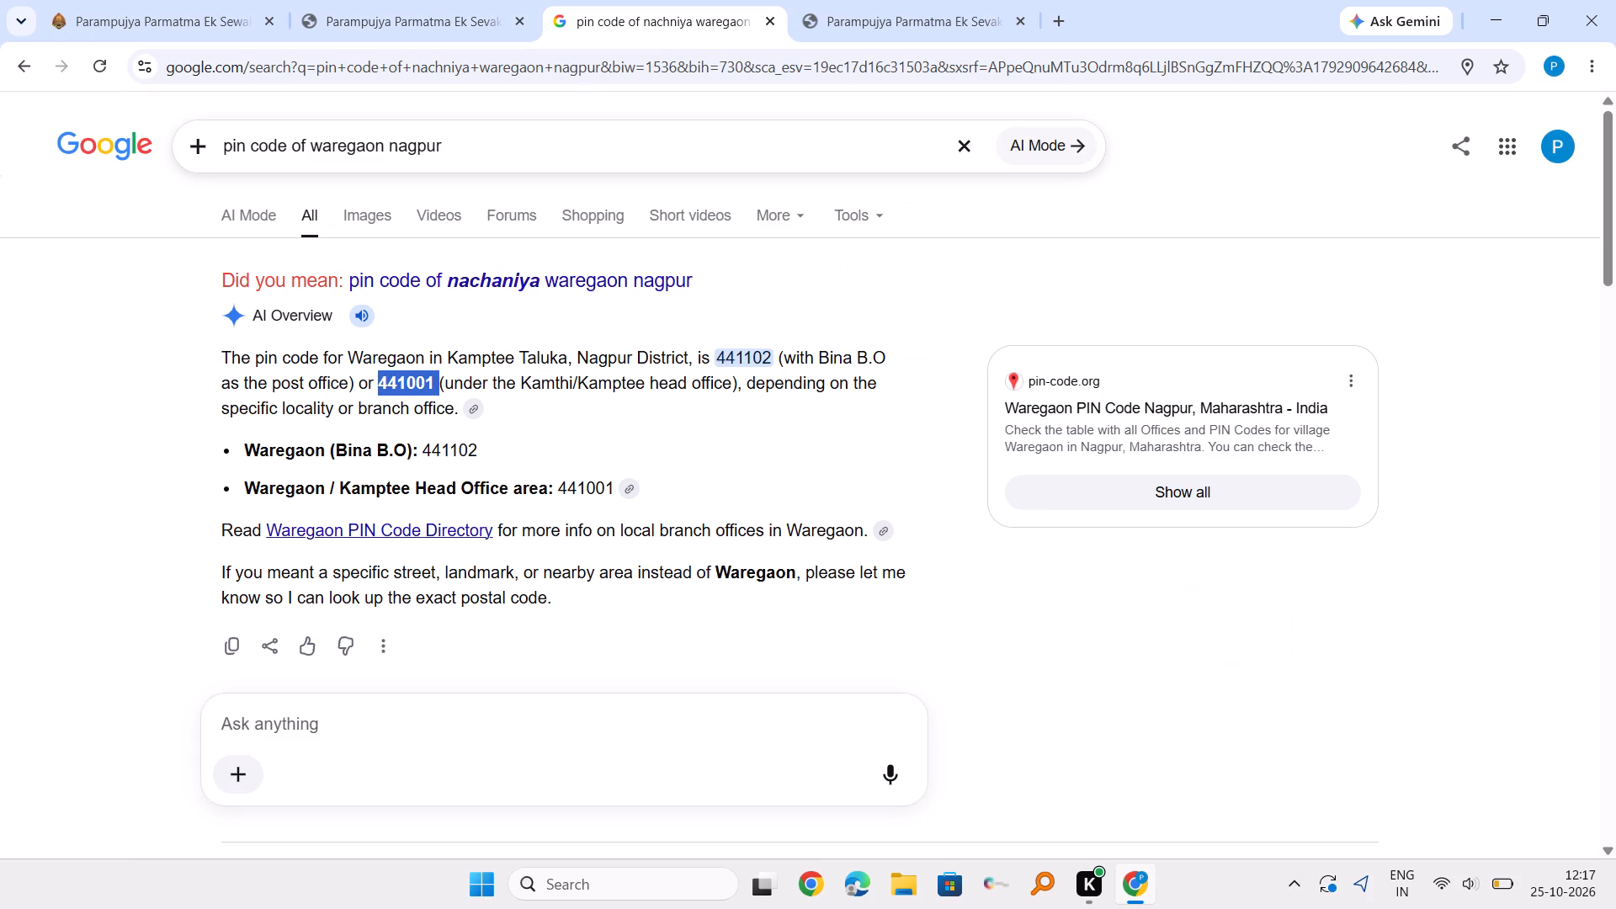
left_click_drag(459, 148, 311, 141)
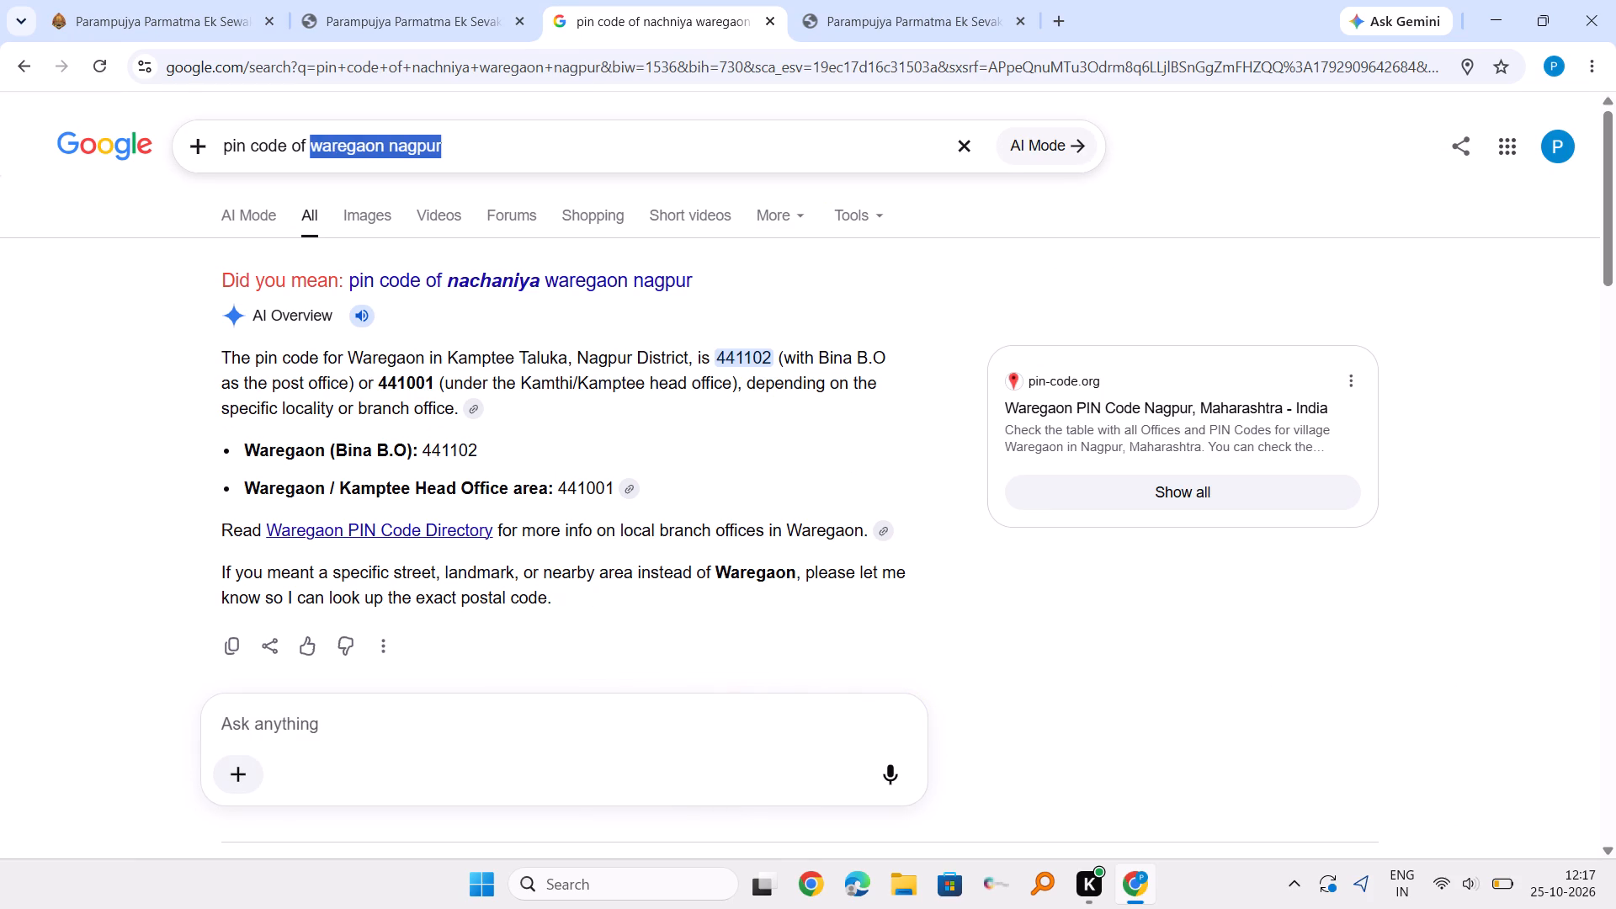
left_click_drag(311, 141, 309, 141)
key("BackSpace")
key("ctrl+v")
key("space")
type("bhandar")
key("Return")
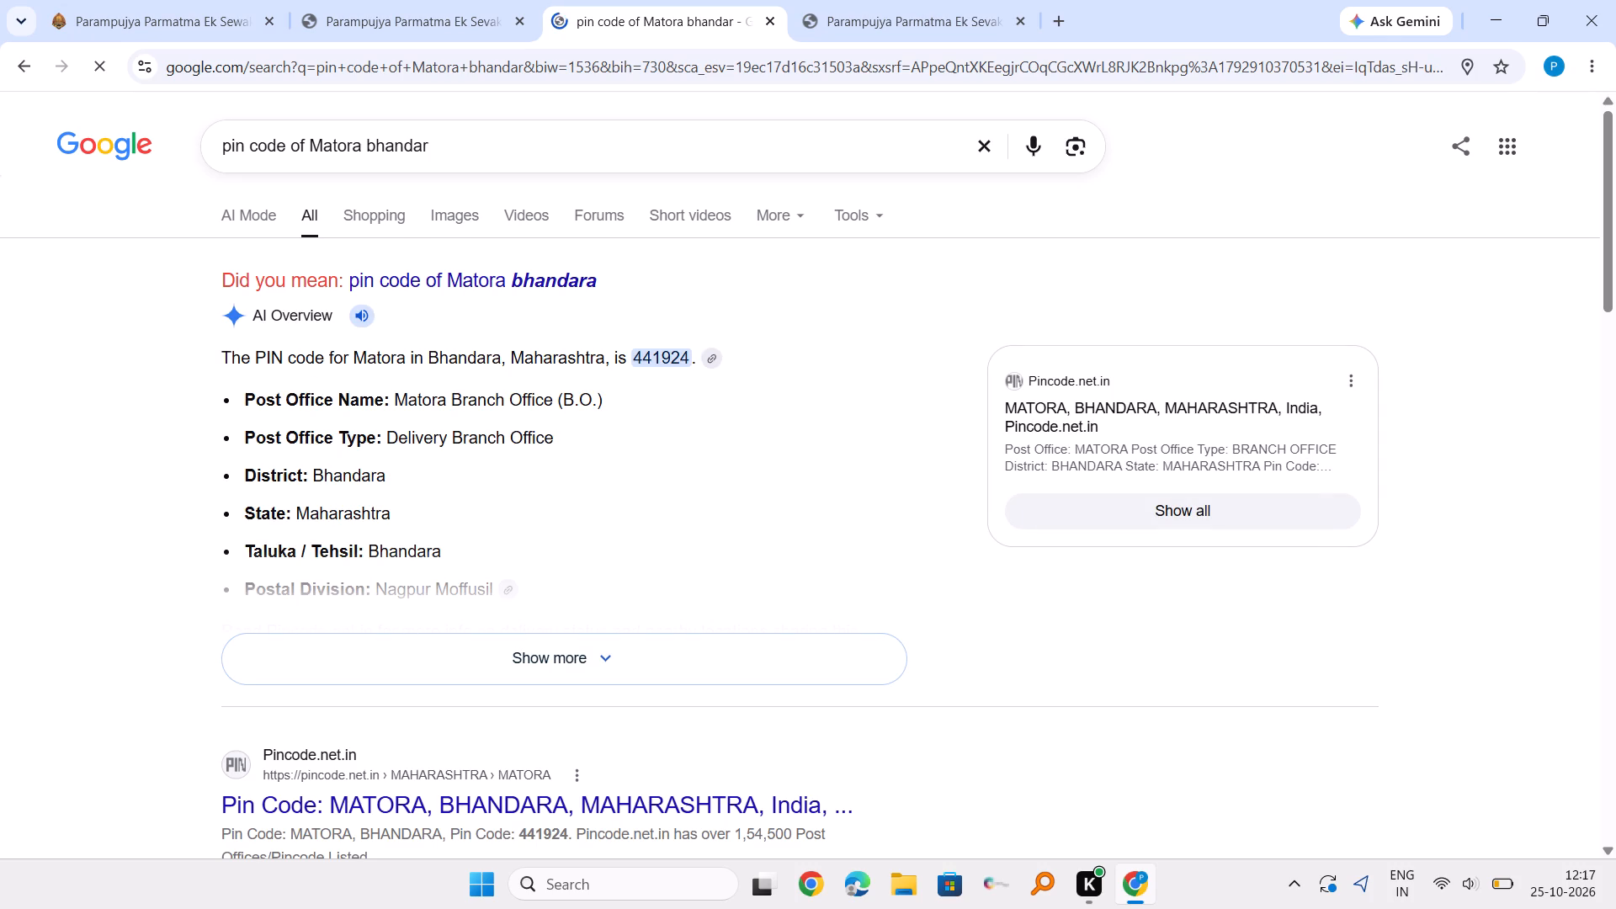
double_click(666, 352)
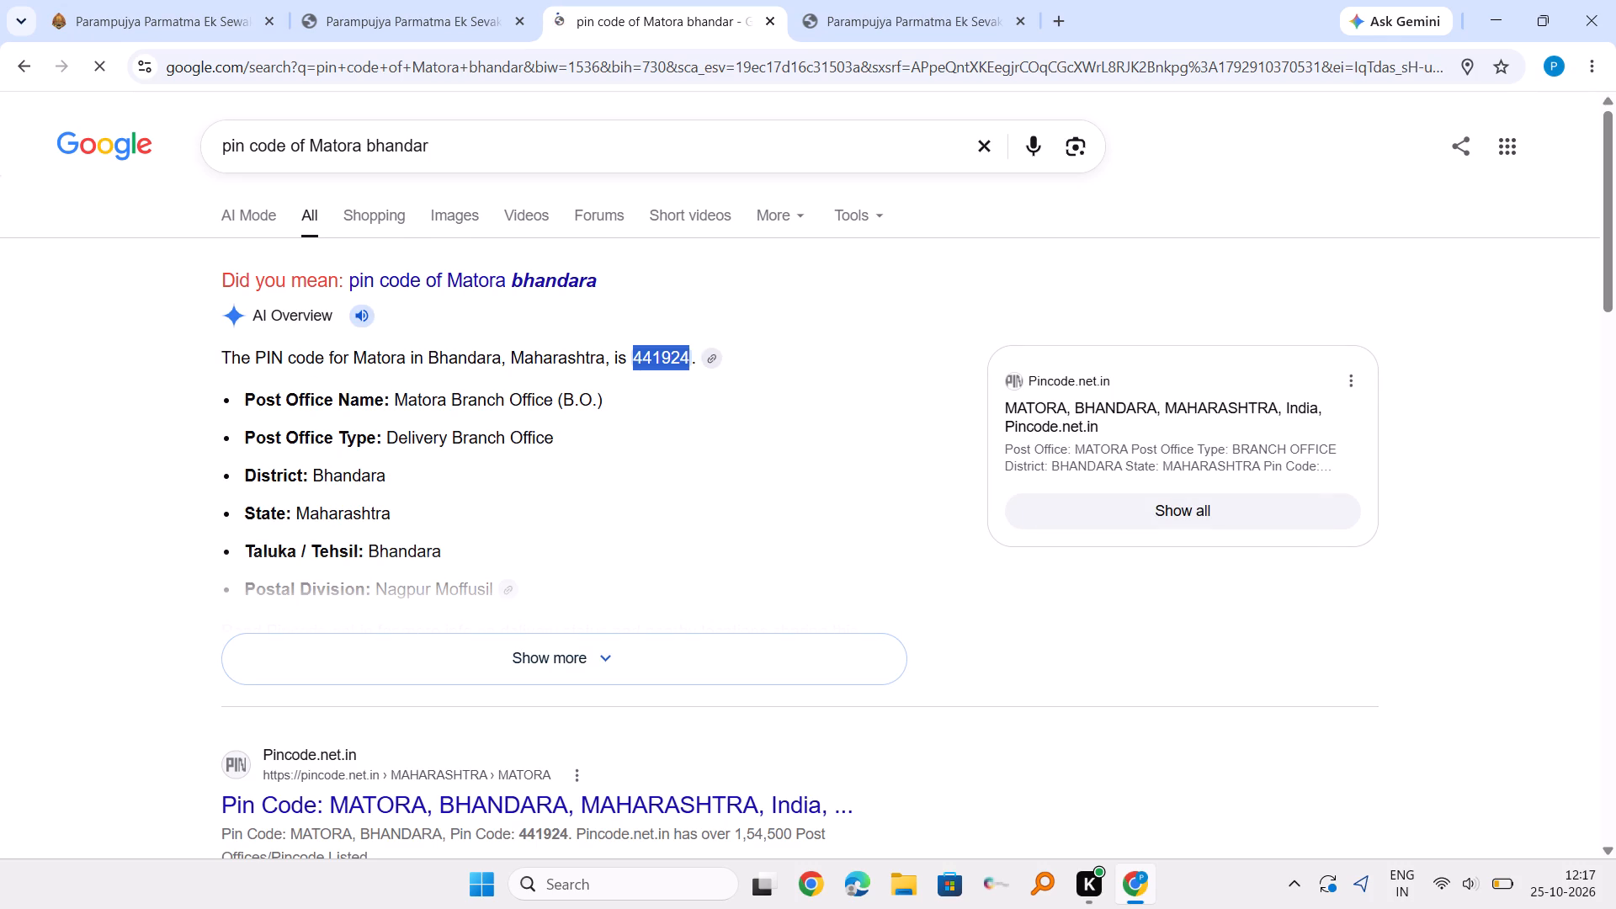
key("ctrl+c")
left_click(407, 20)
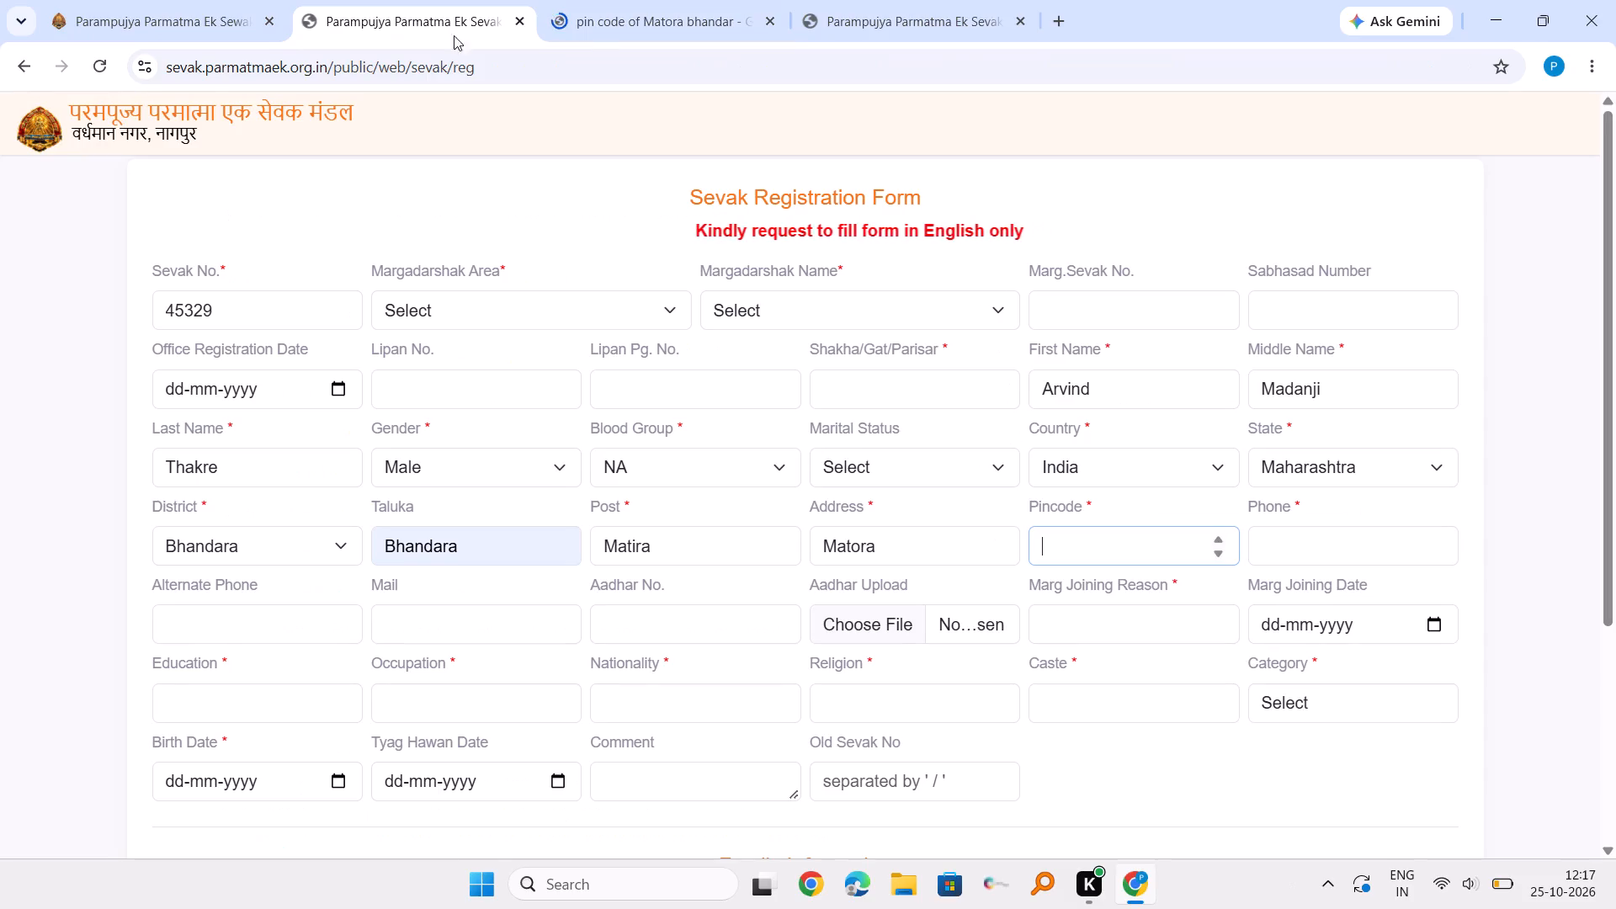
key("ctrl+v")
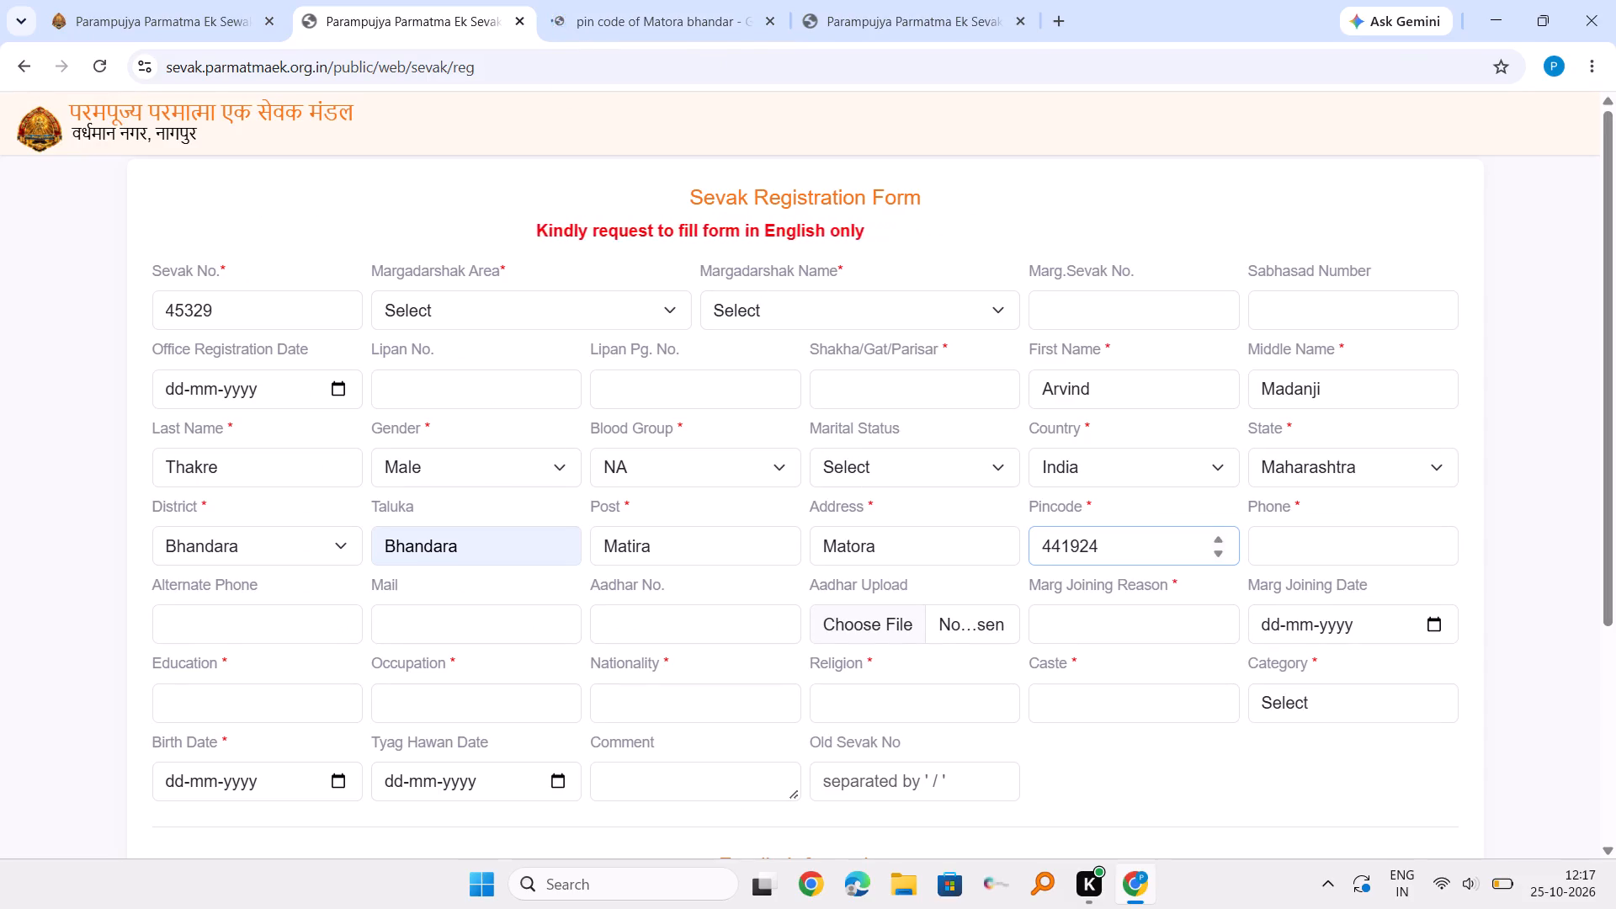
Correct the spelling of the village name in the Post field to match the Address.
left_click(636, 534)
key("BackSpace")
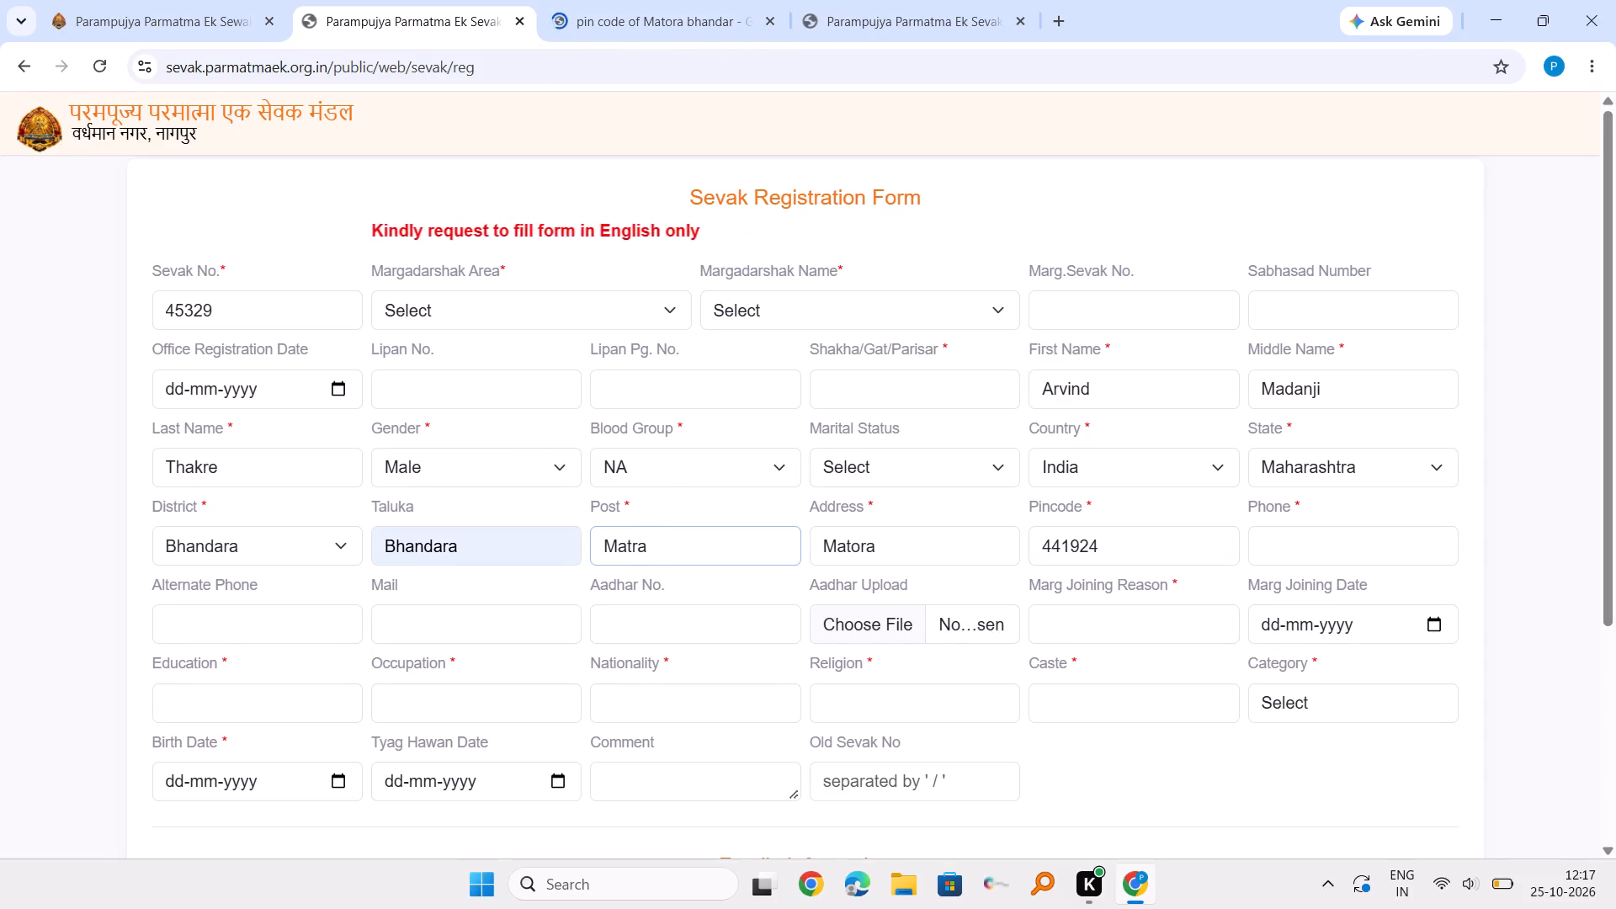
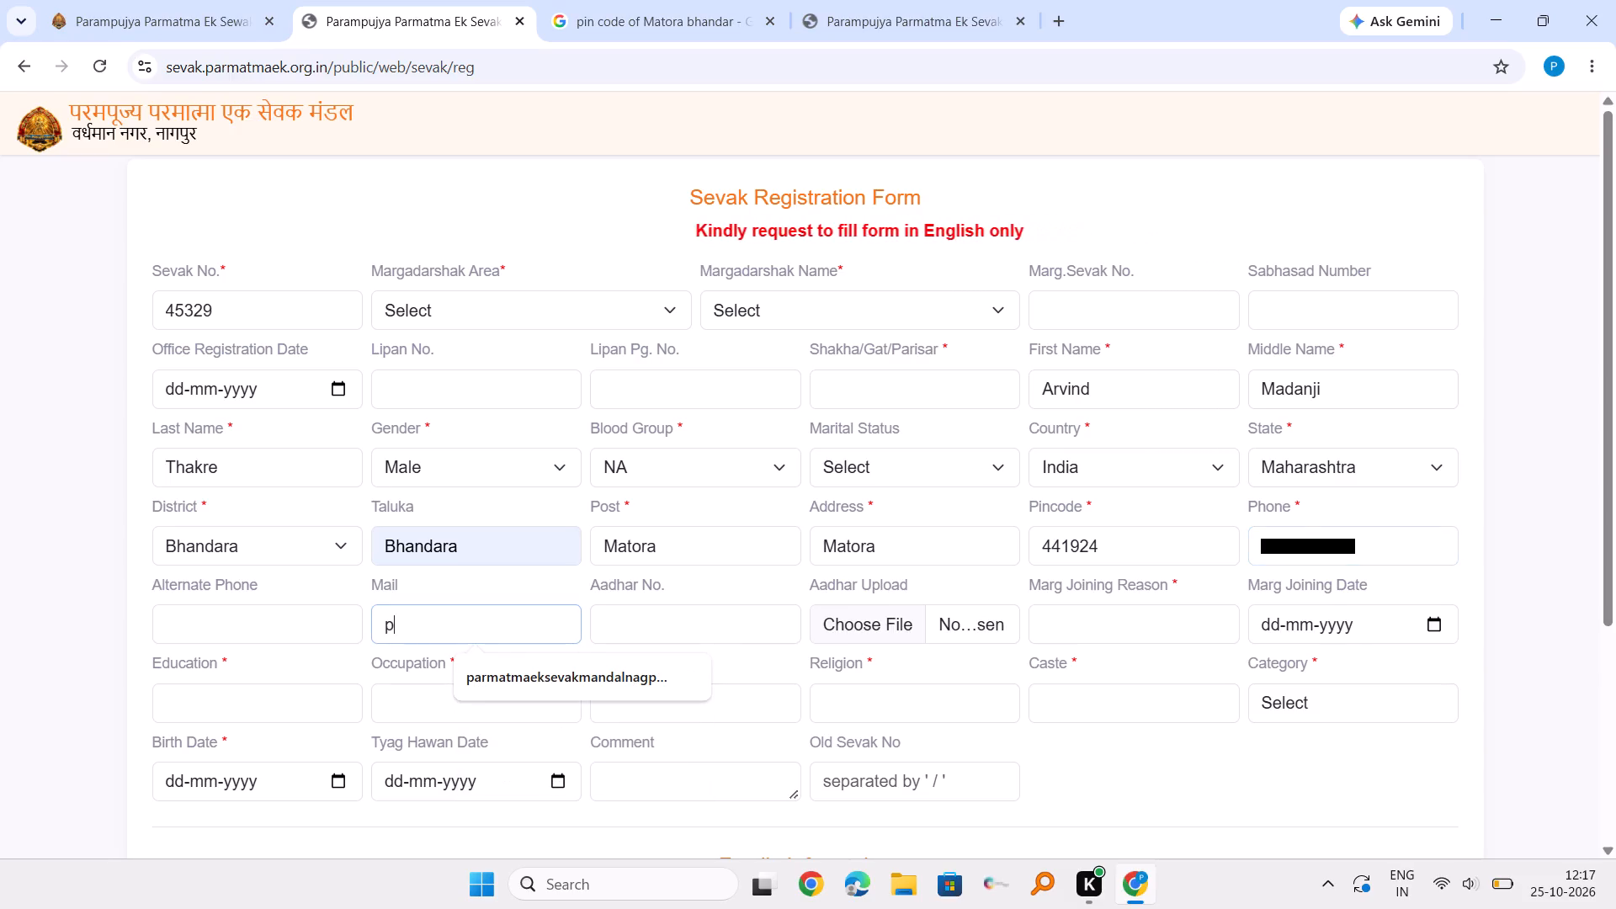
Fill in the mandal's e-mail address in the Mail field and set Marg Joining Reason to Andh shradha.
left_click(550, 682)
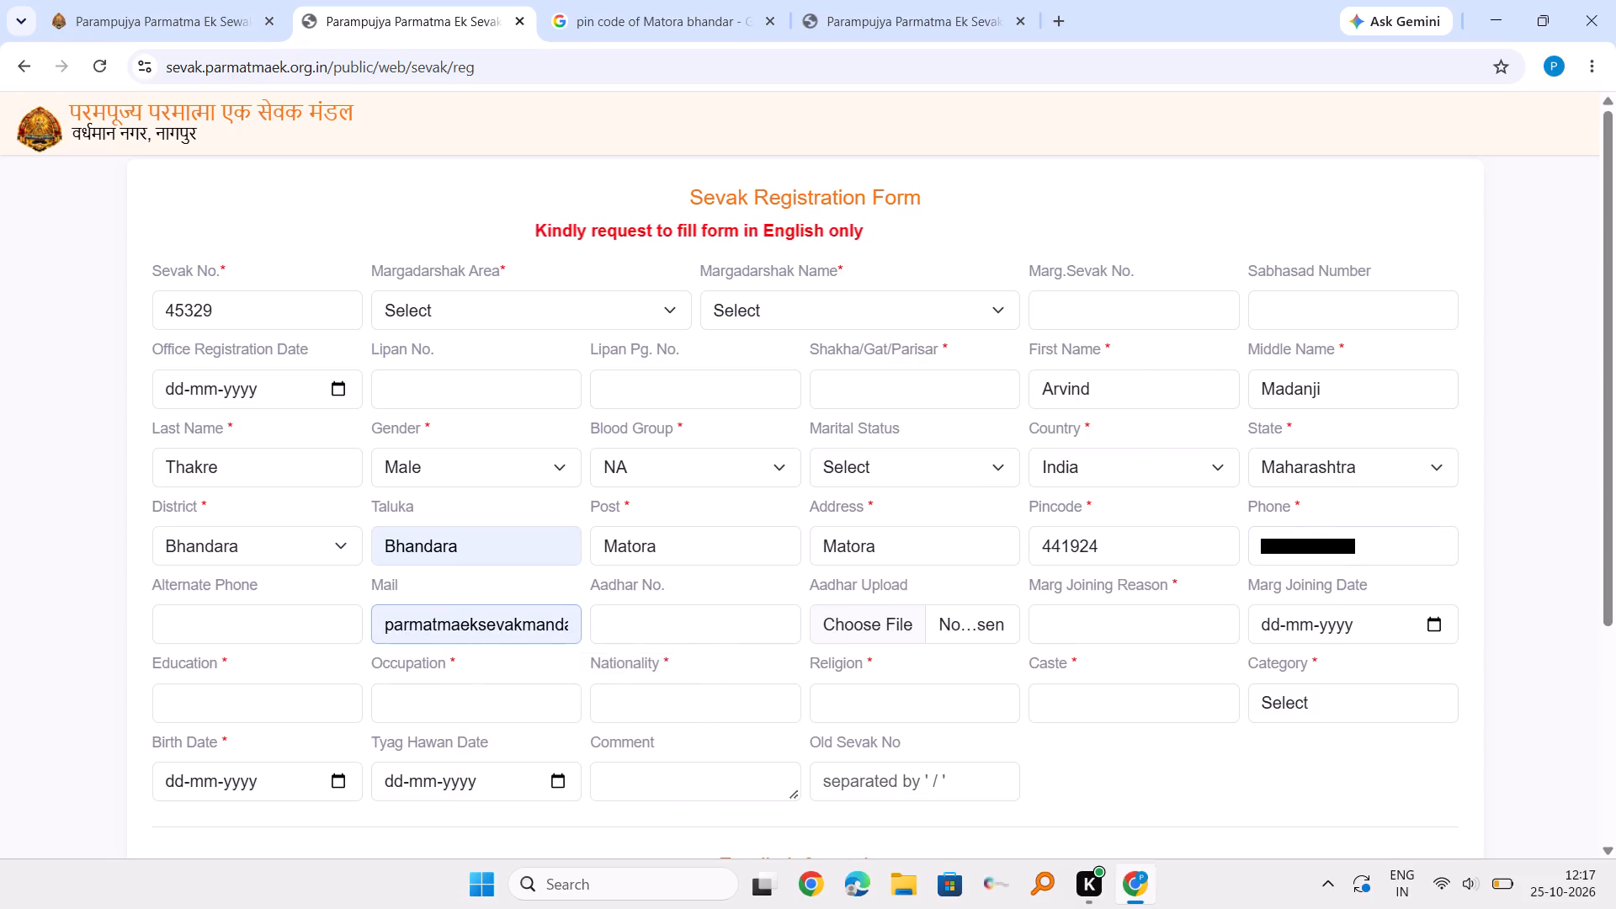
left_click(1033, 621)
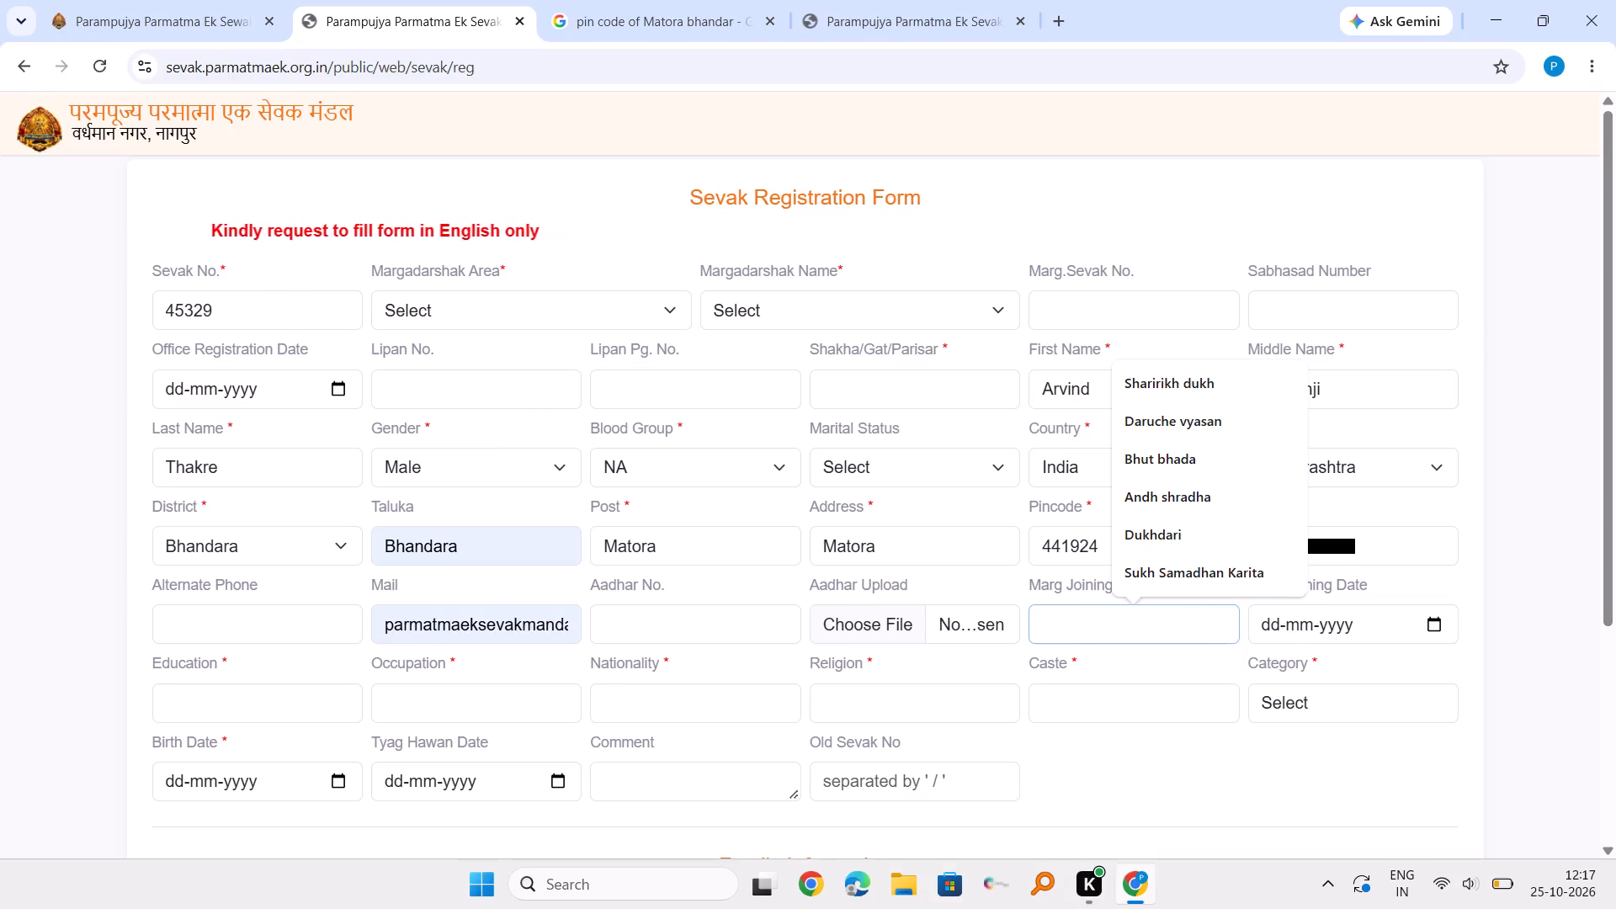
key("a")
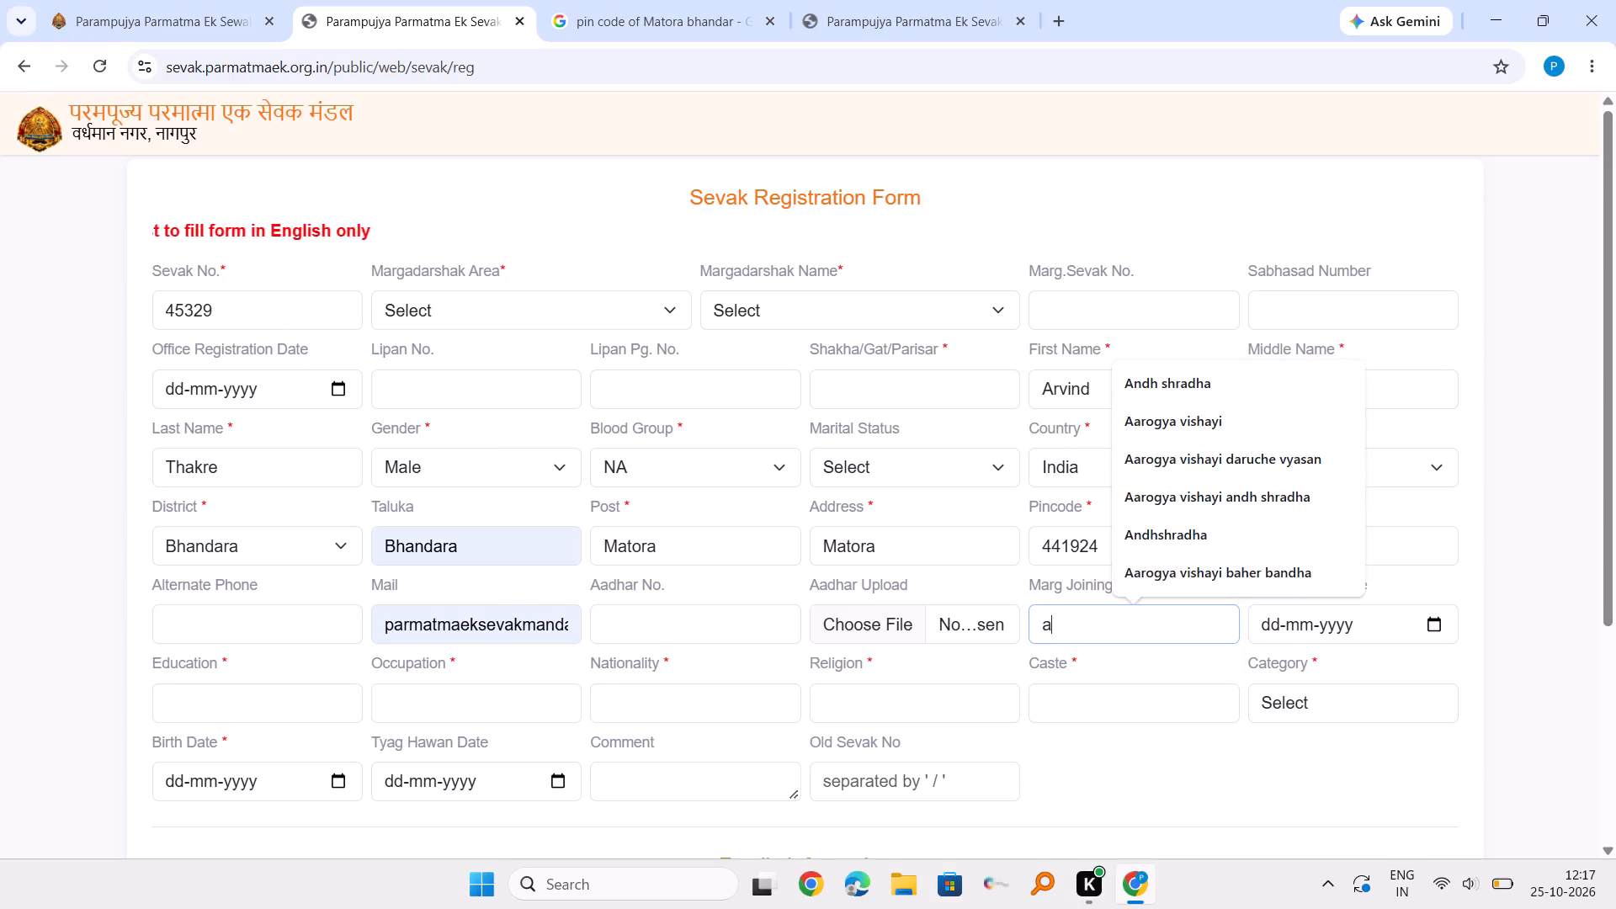
left_click(1184, 380)
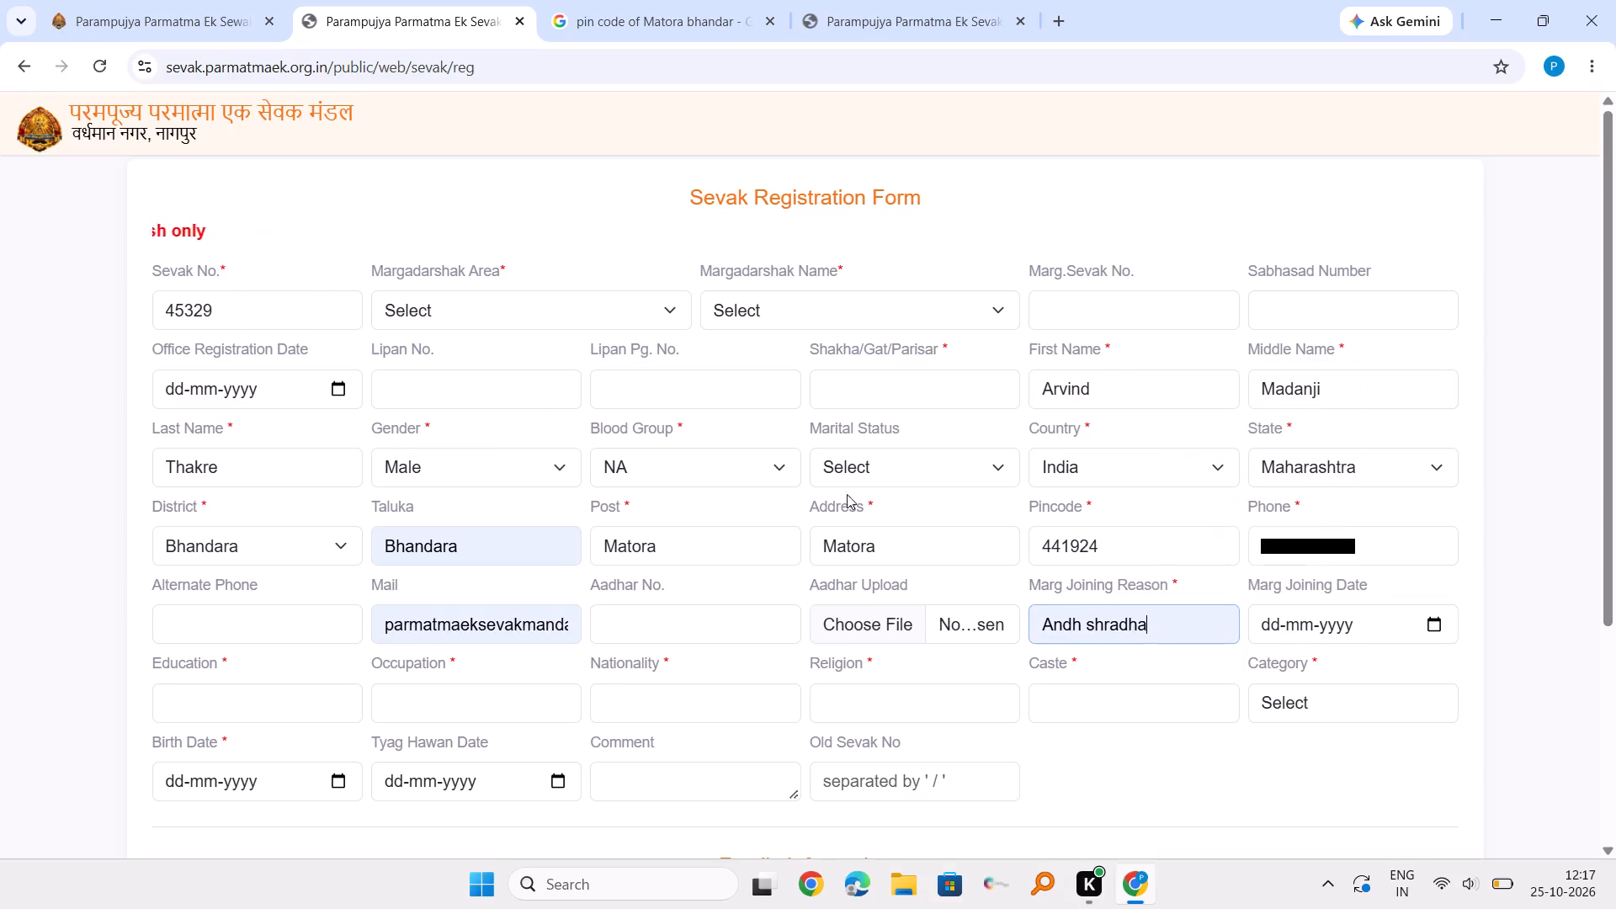
Set the sevak's Education to 3rd and Occupation to Driver.
left_click(241, 691)
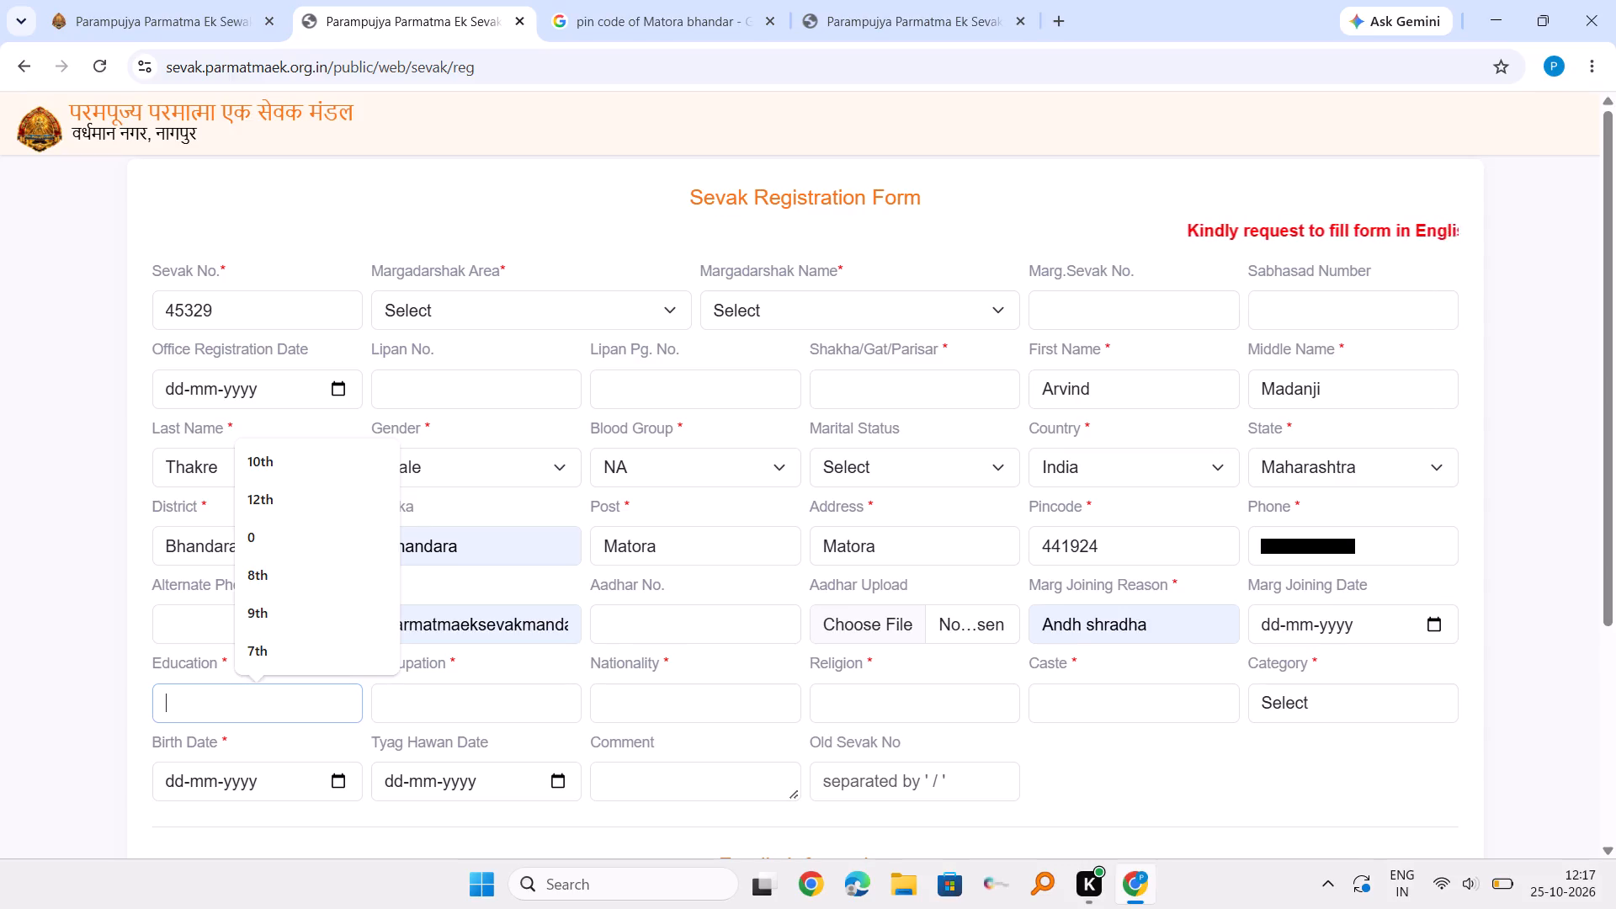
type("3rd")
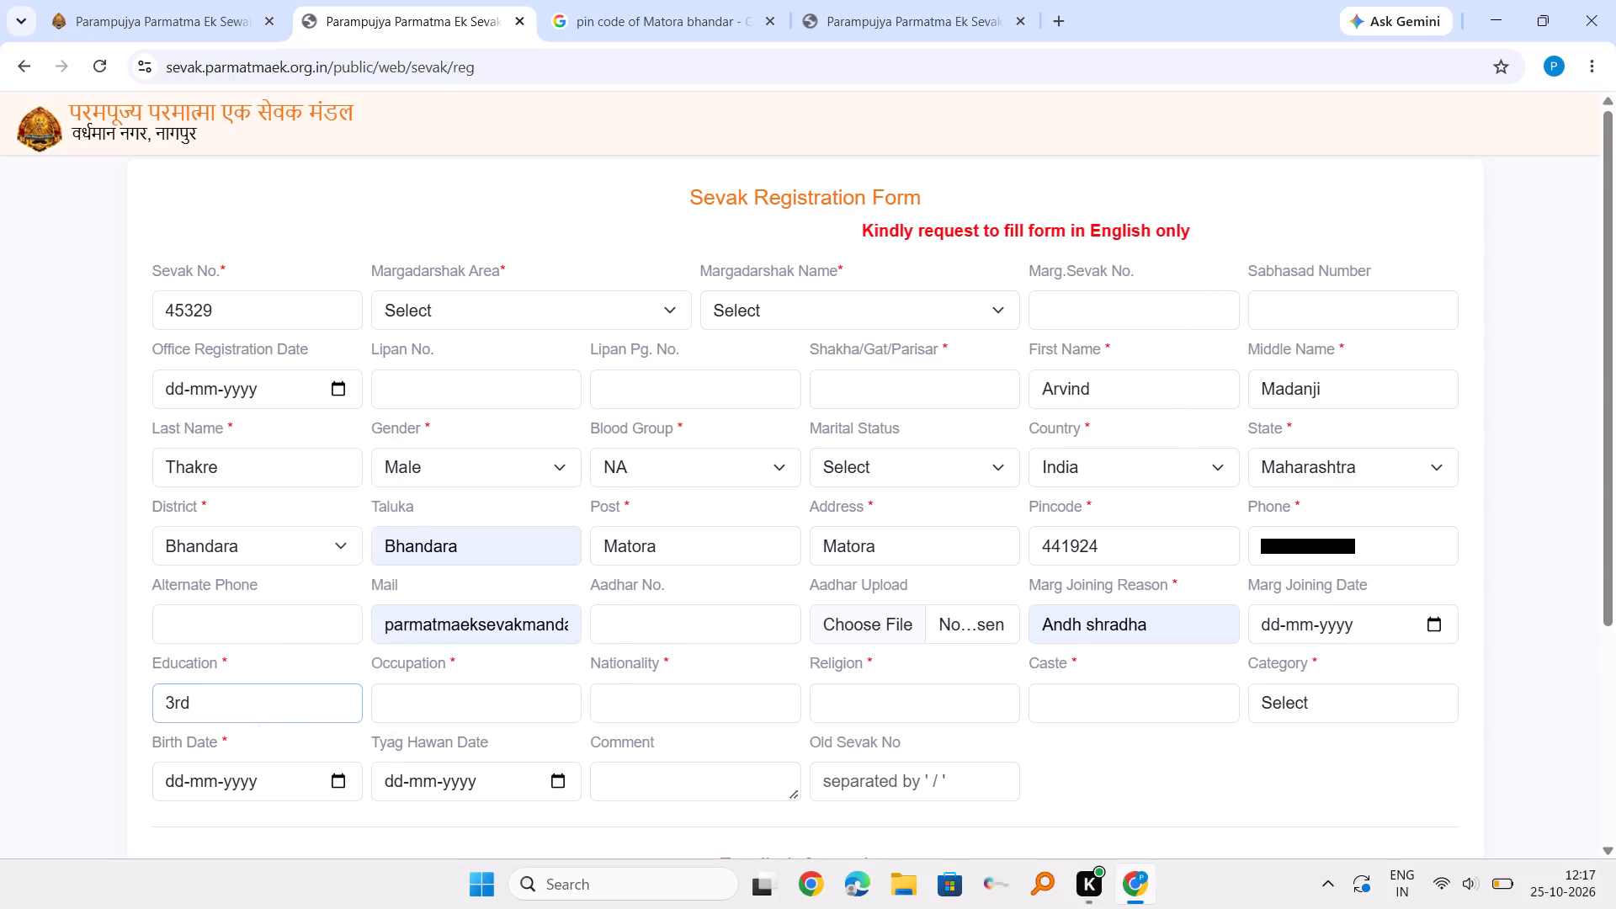
left_click(404, 703)
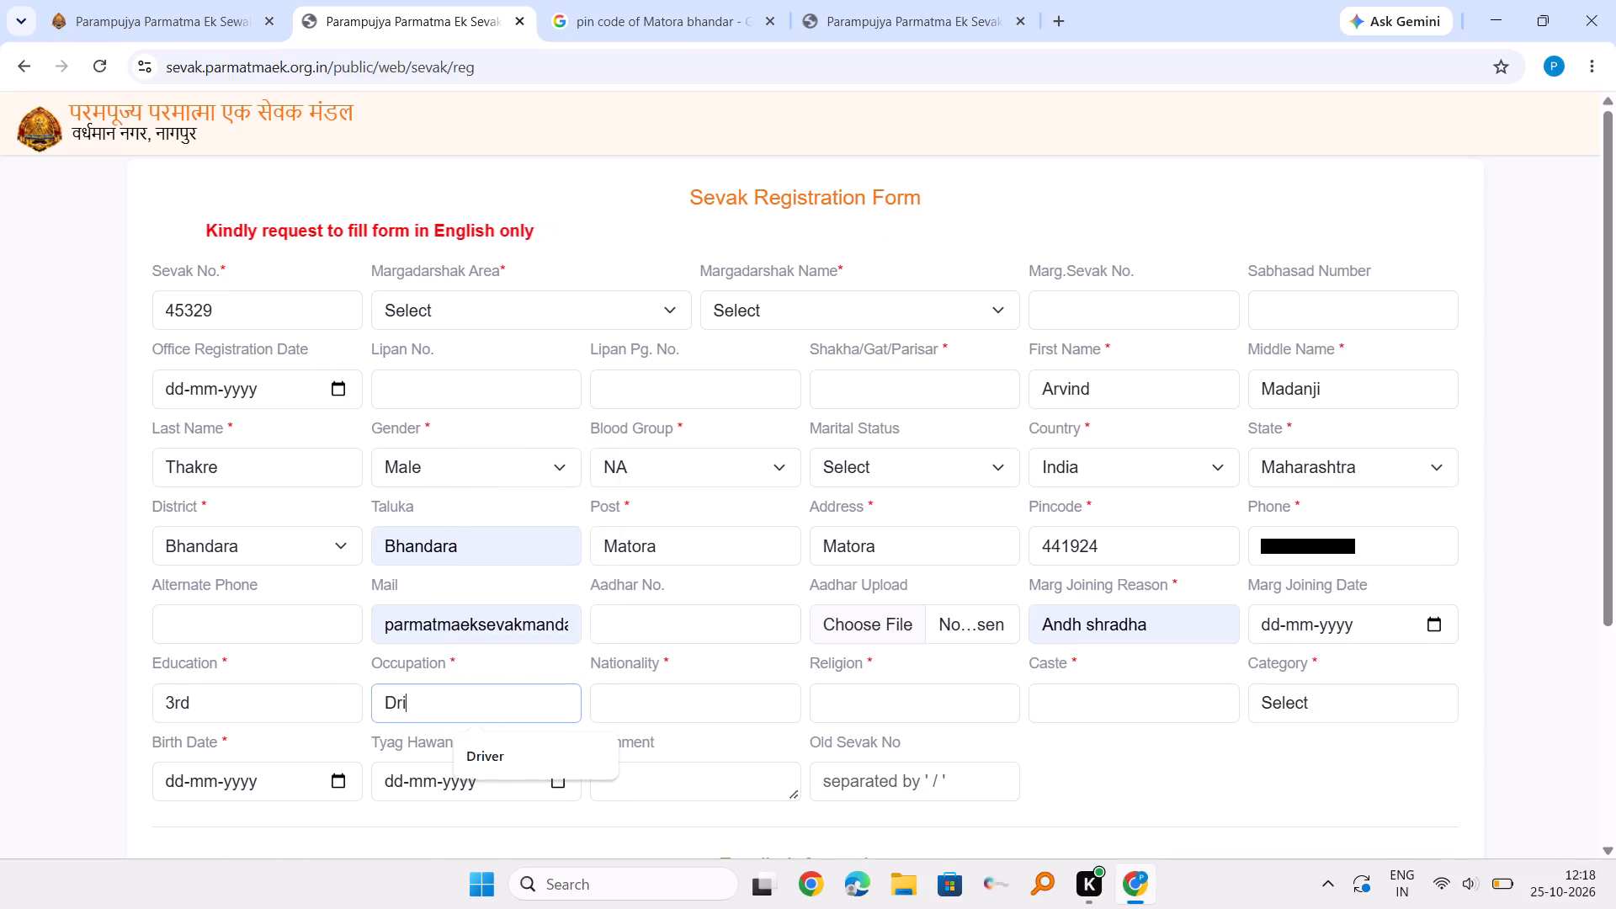
left_click(507, 741)
Set the sevak's Nationality to Indian, Religion to Hindu, Caste to Teli and Category to OBC.
left_click(627, 708)
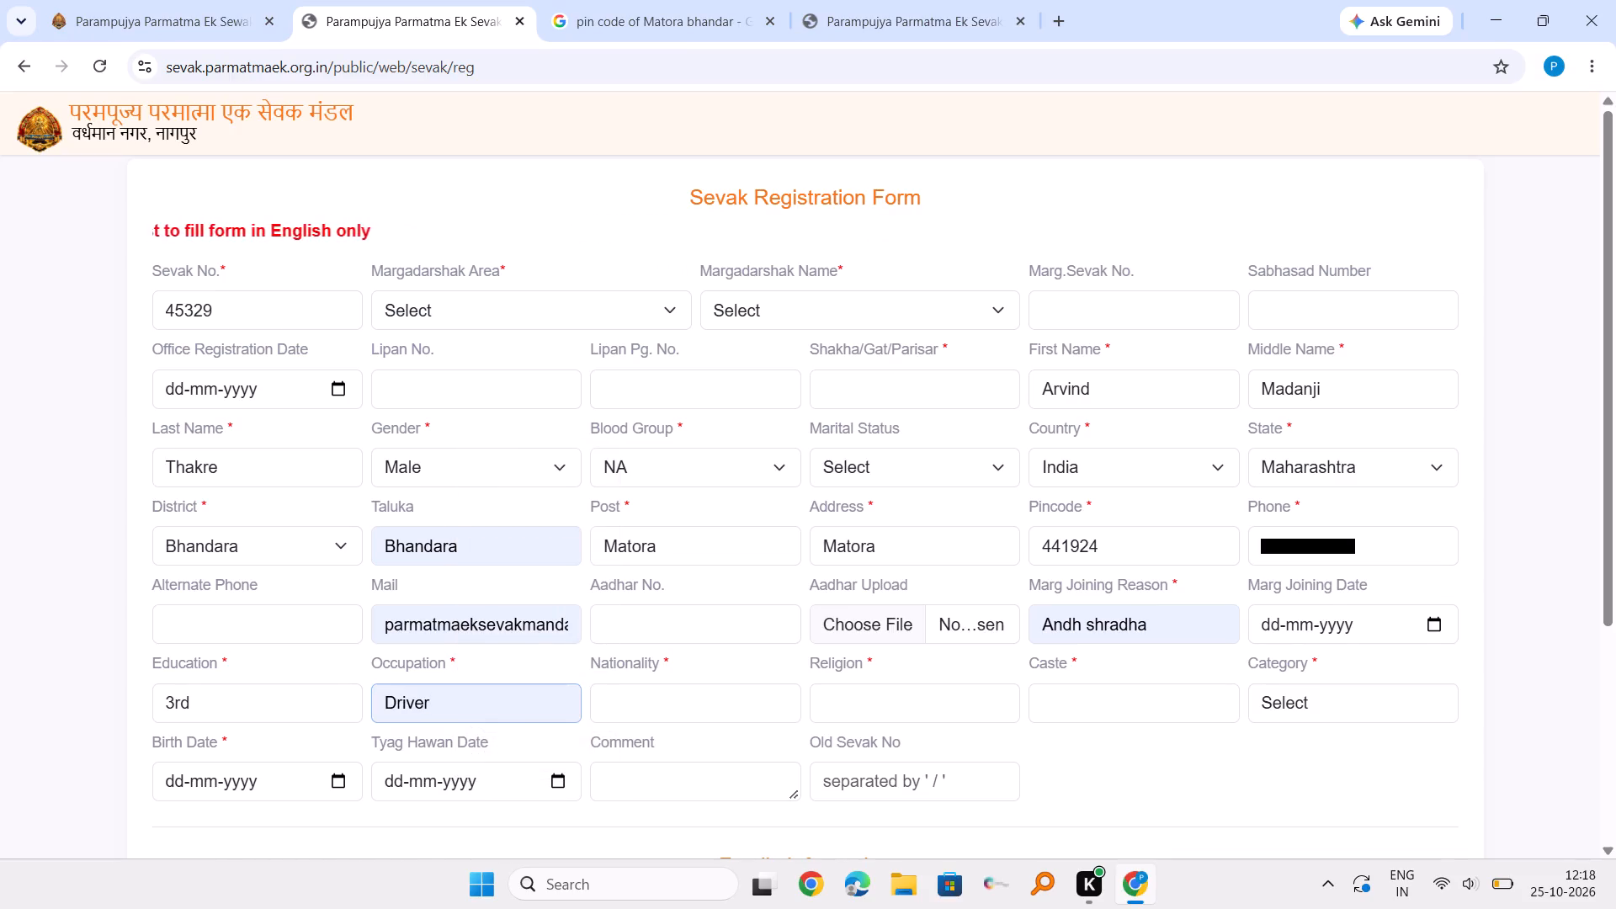
left_click(704, 750)
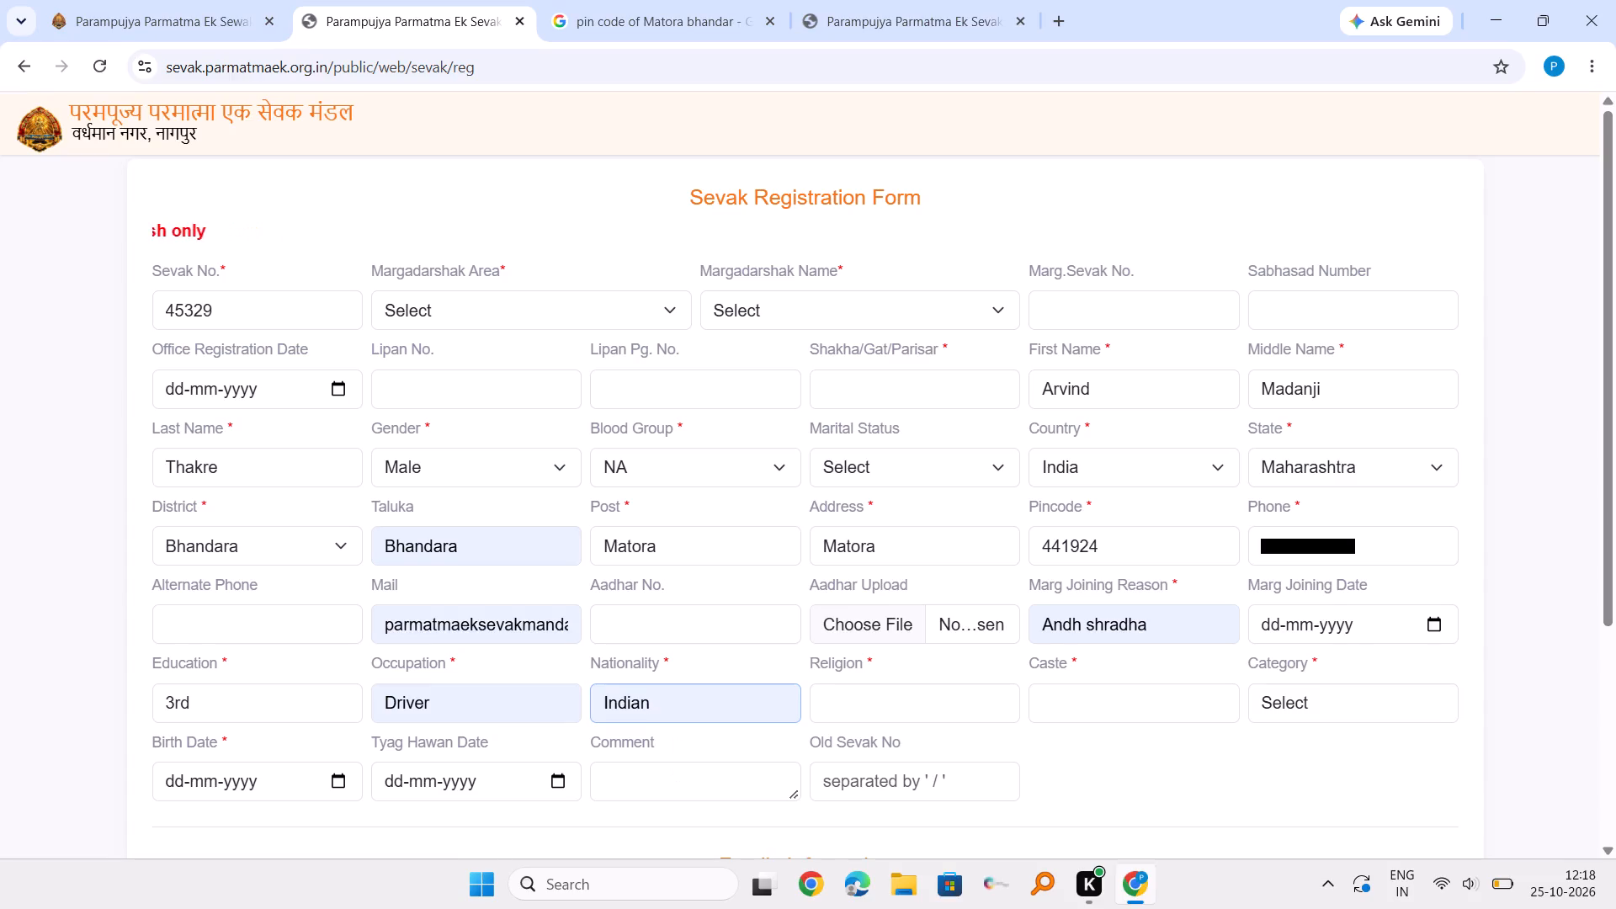
left_click_drag(929, 712, 954, 771)
left_click(954, 771)
left_click(1066, 706)
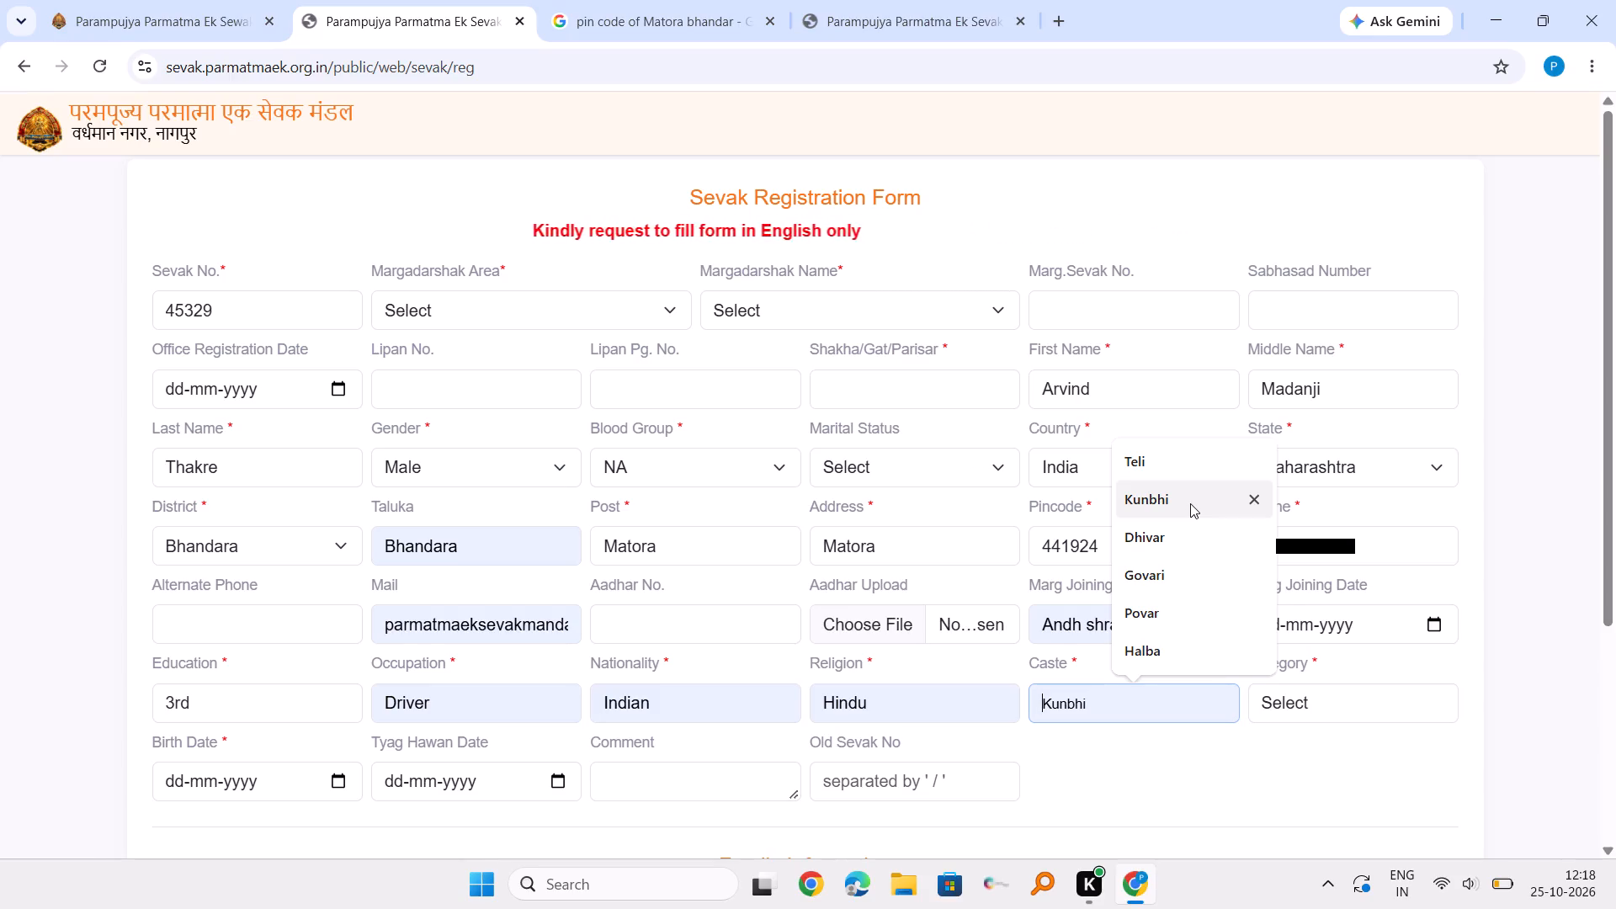
left_click(1184, 449)
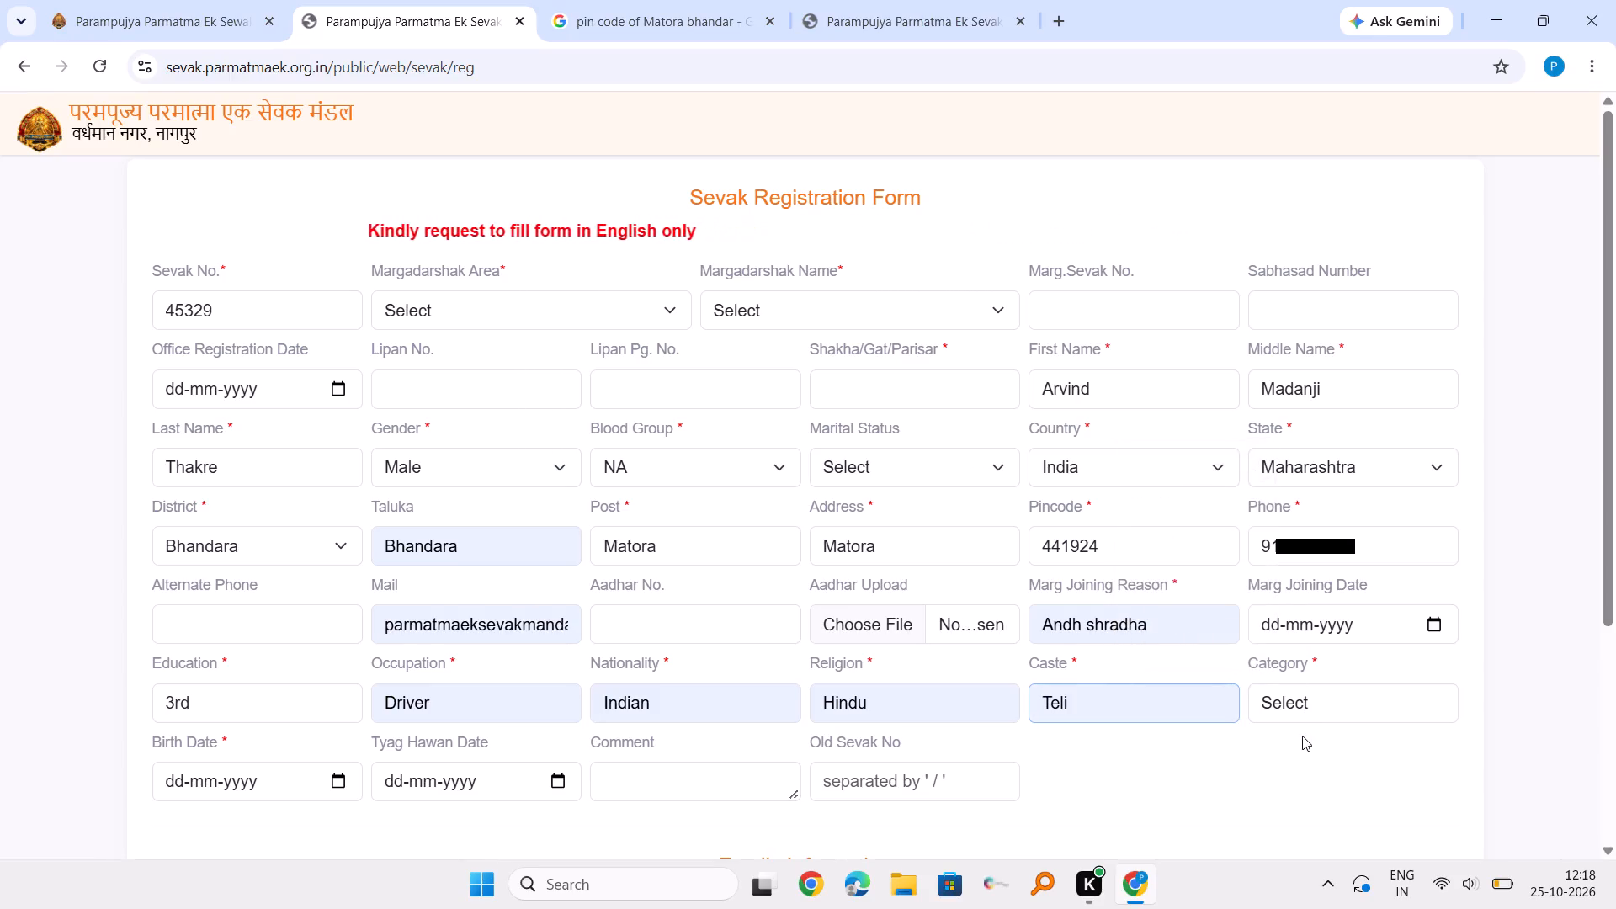
left_click(1305, 695)
left_click(1293, 489)
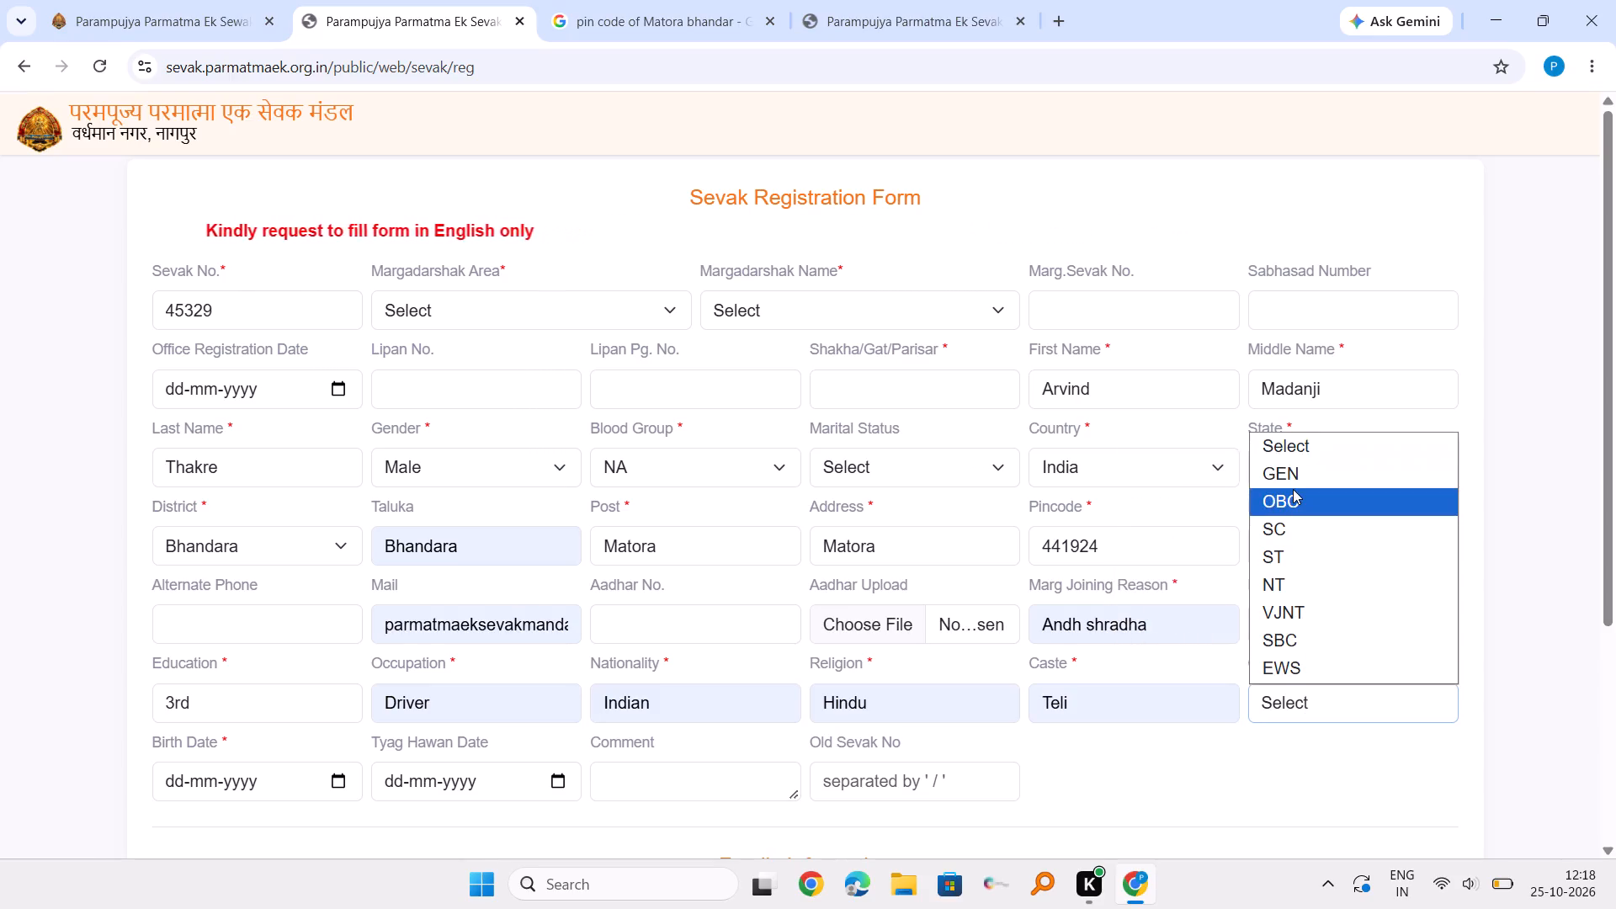
Enter the sevak's date of birth in the Birth Date field.
scroll(448, 757, "left", 1)
left_click(167, 777)
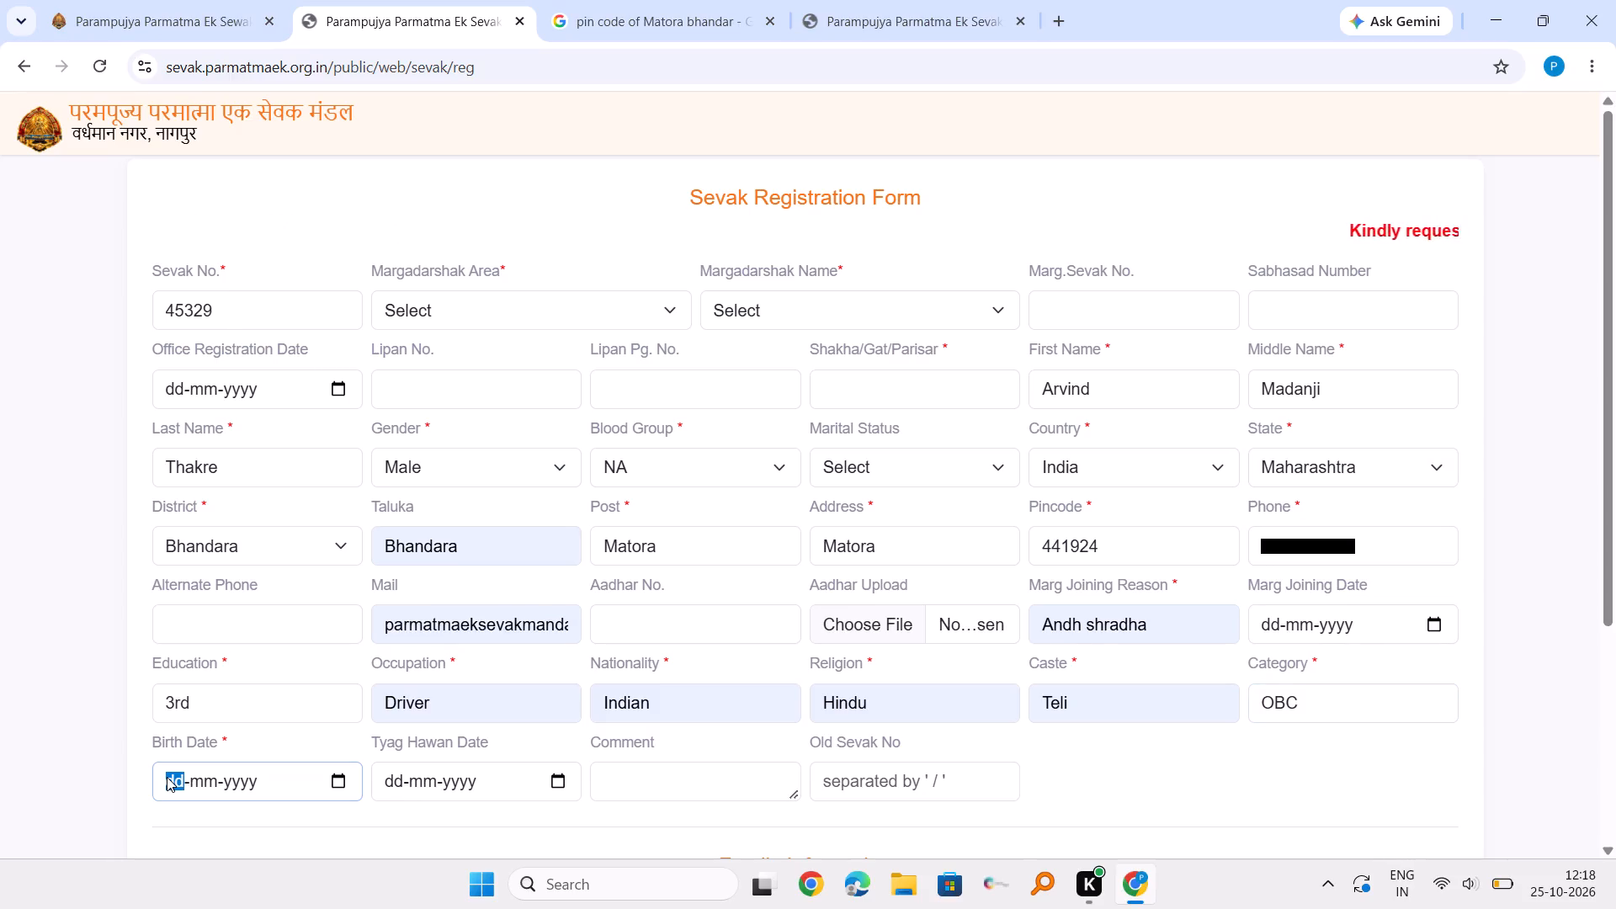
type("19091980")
Set Shakha/Gat/Parisar to Bhandara.
scroll(167, 777, "up", 1)
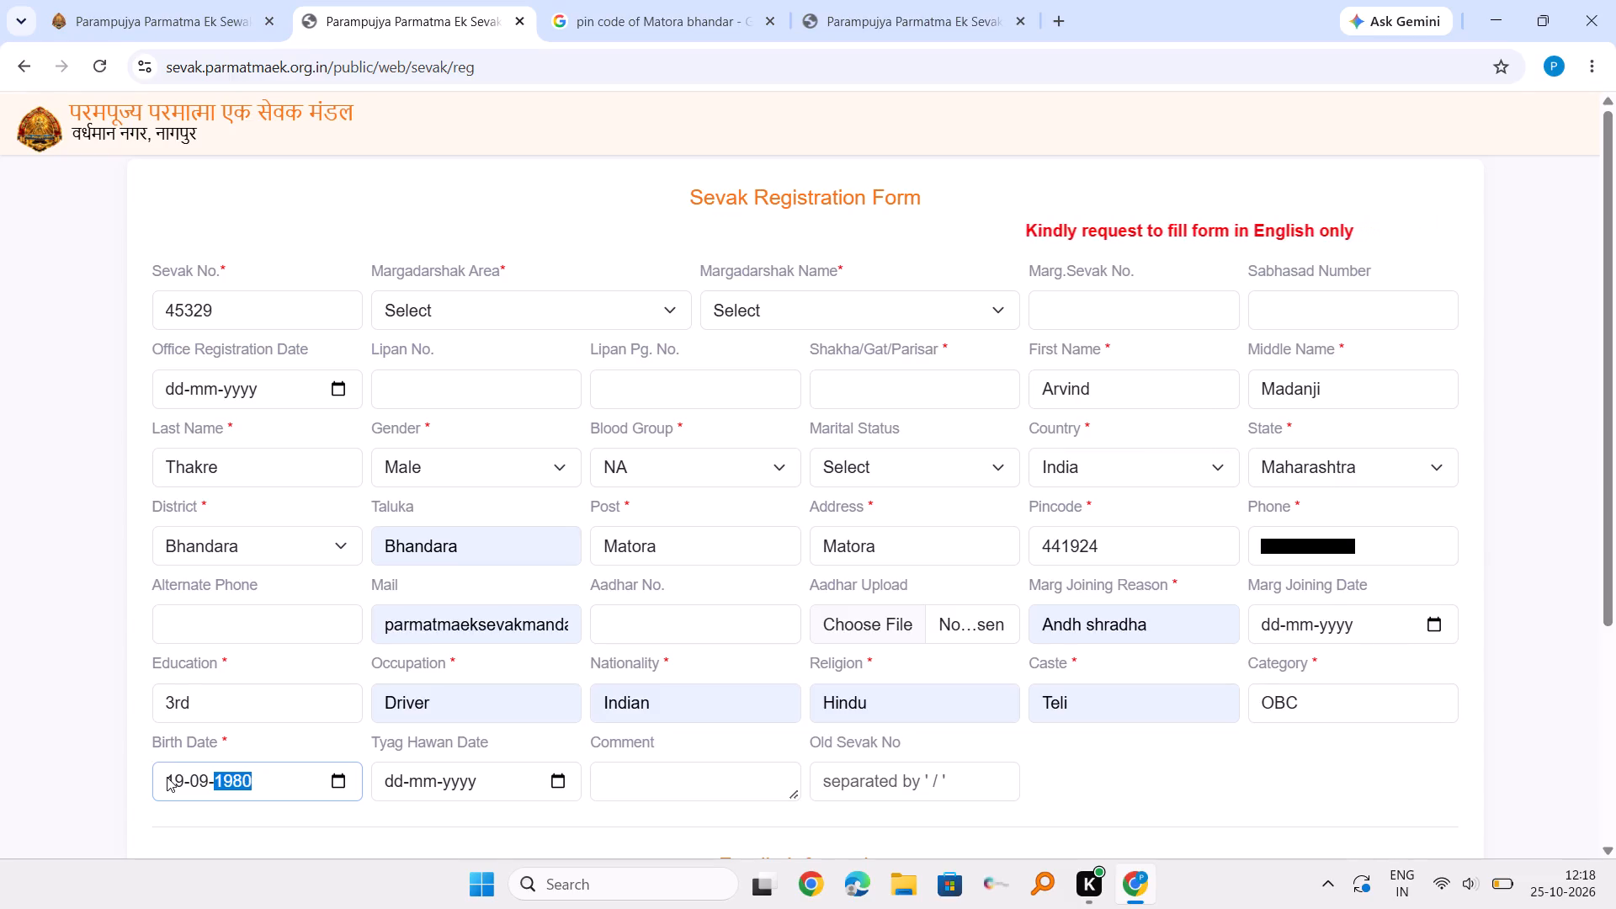
scroll(167, 777, "up", 1)
left_click(877, 383)
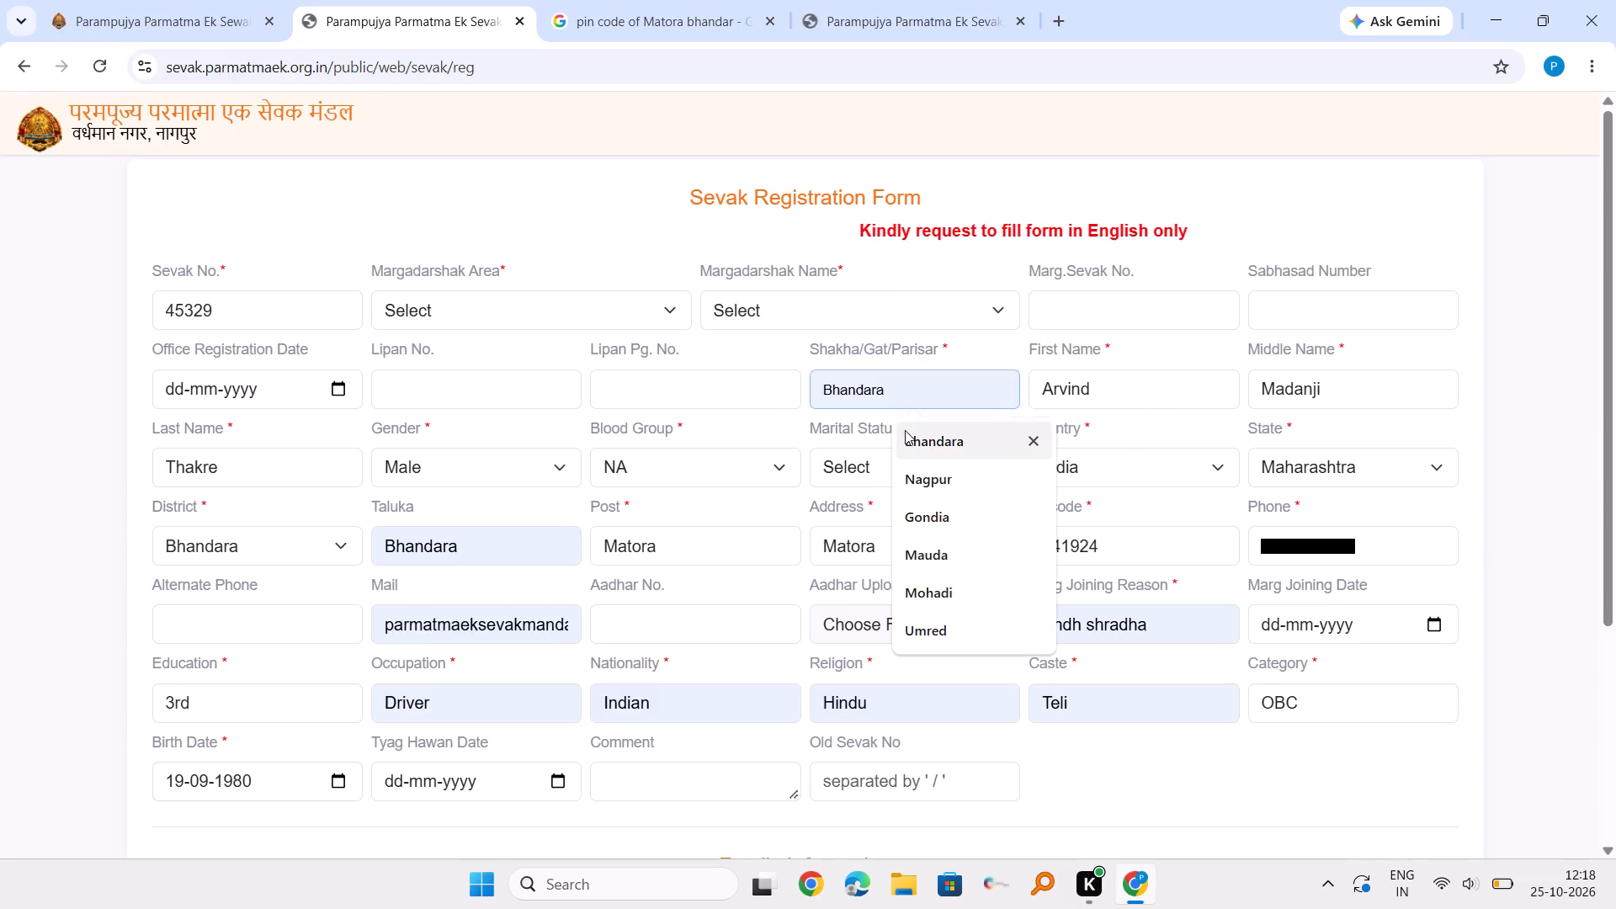
left_click(905, 430)
Set the Margadarshak Area to Bhandara.
left_click(652, 309)
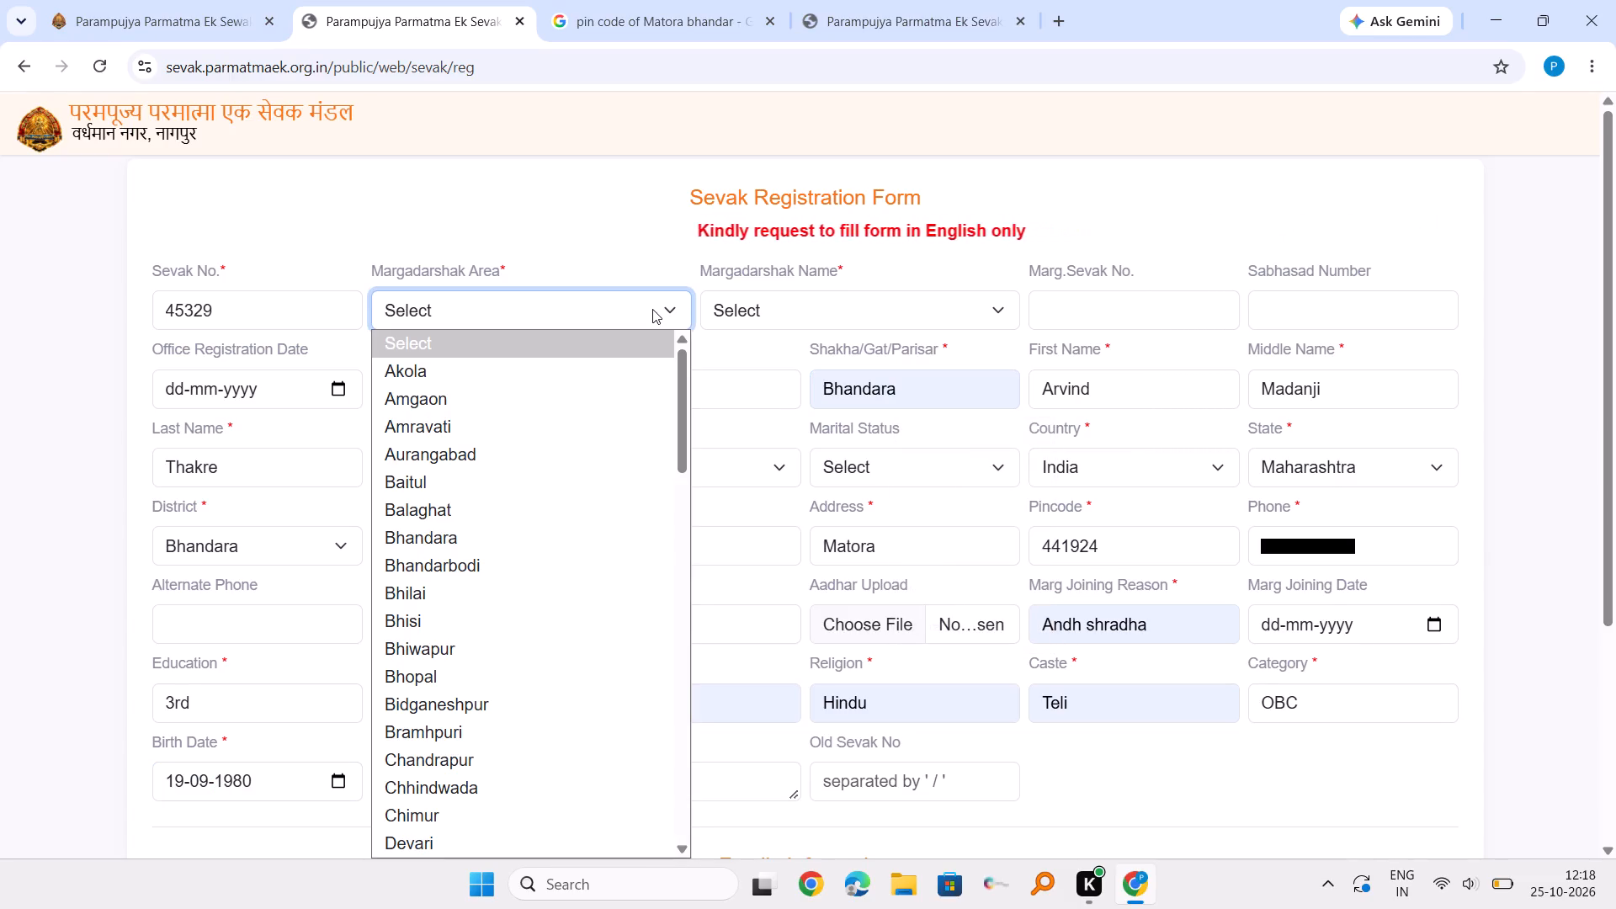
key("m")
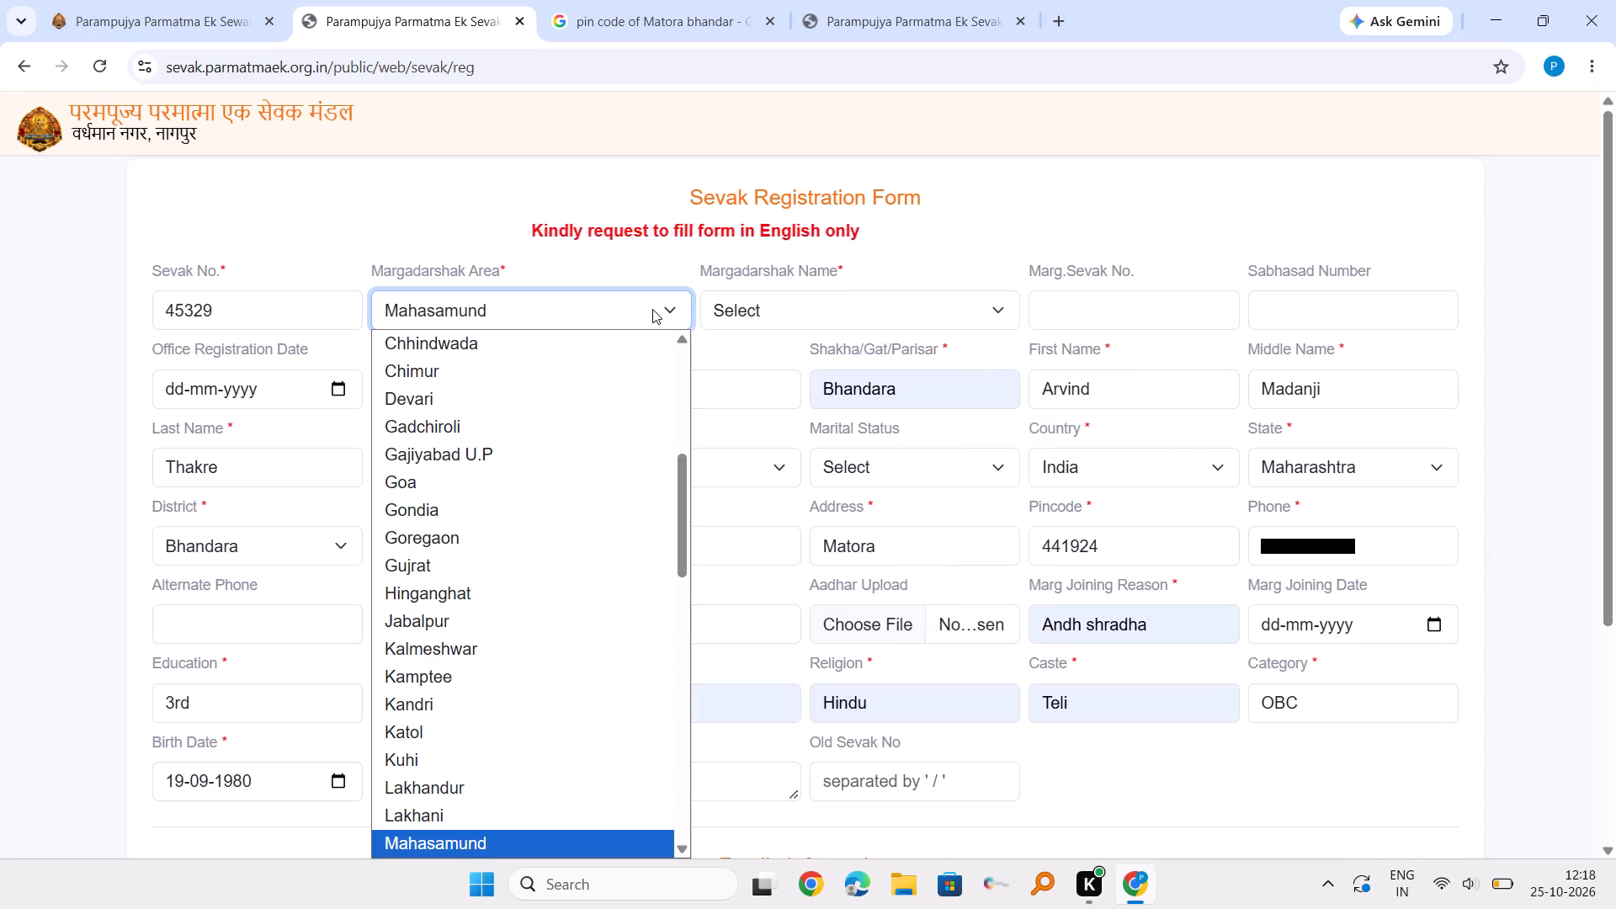
key("Down")
key("Down")
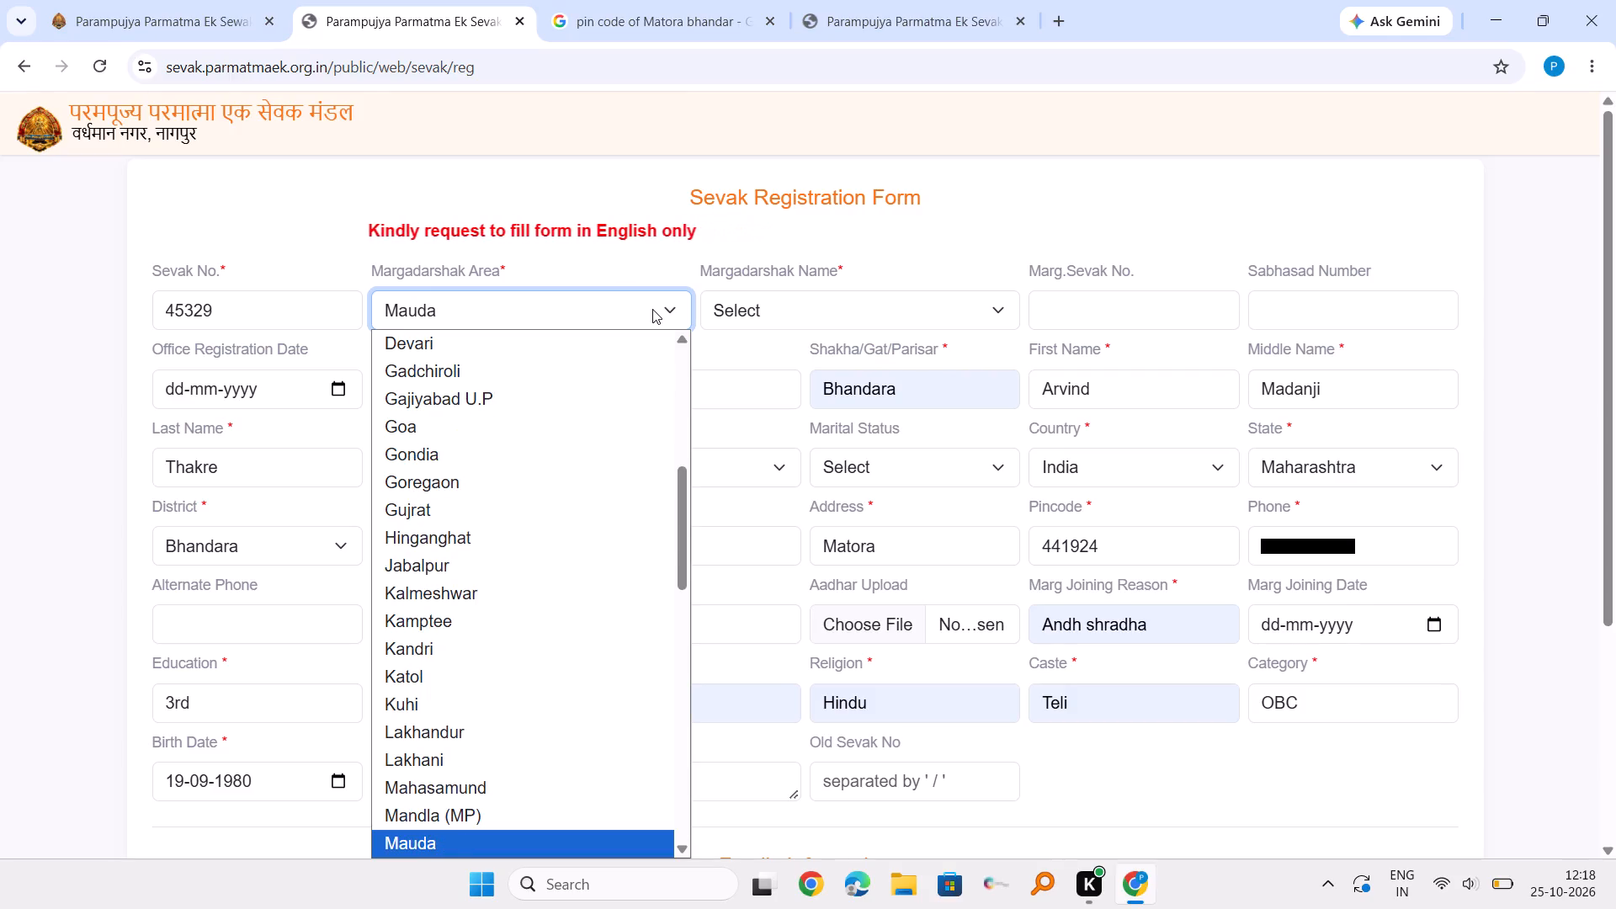
key("Down")
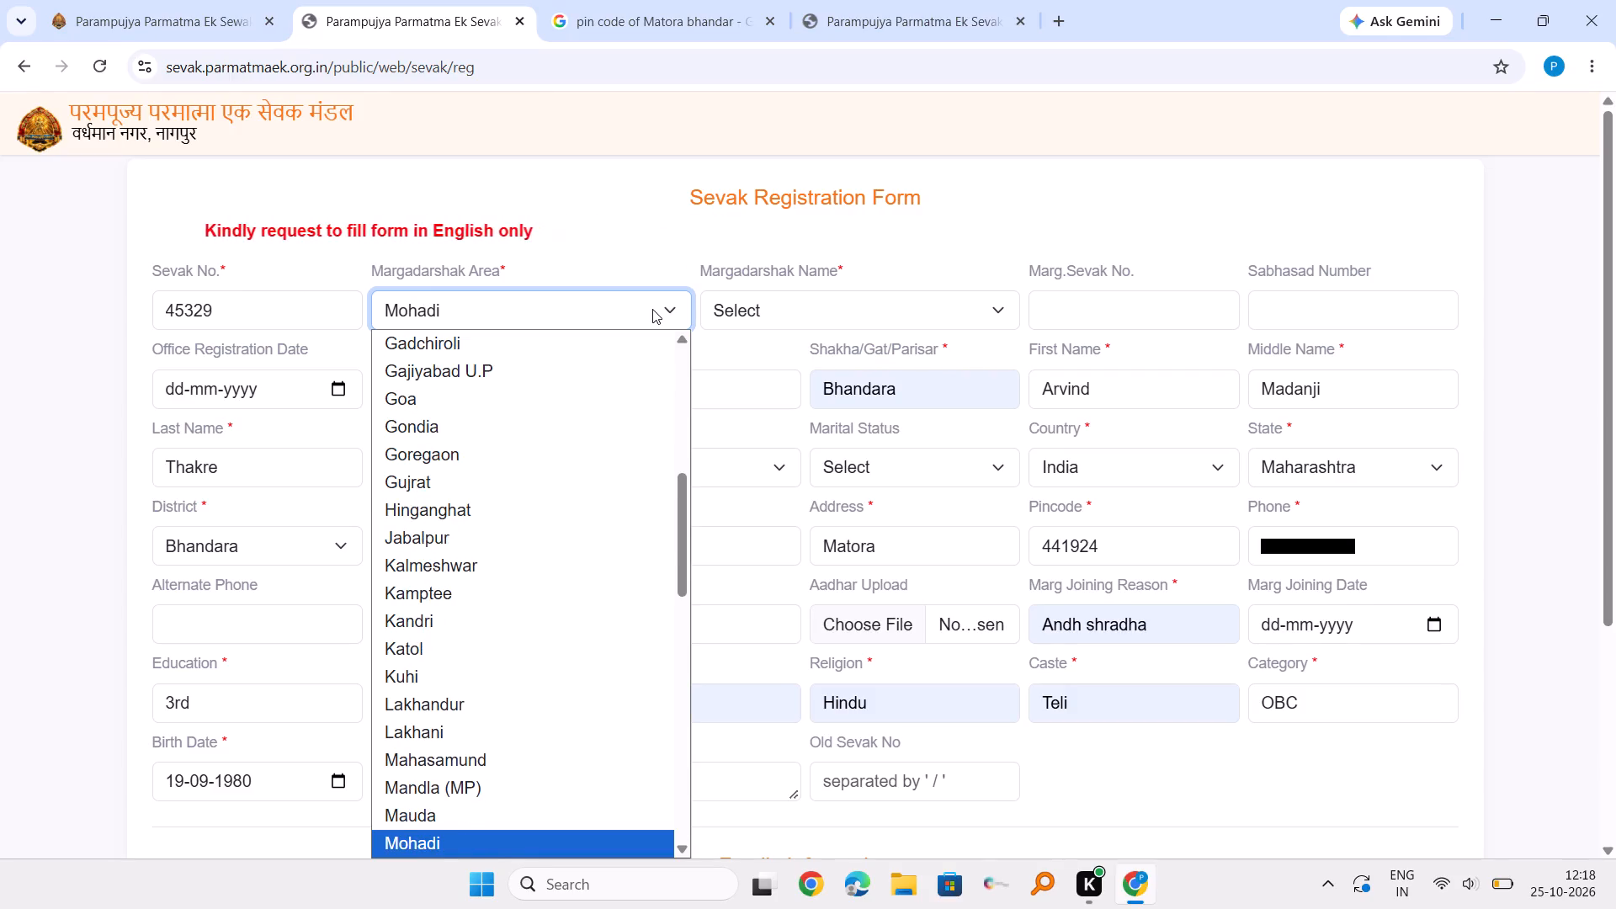
key("Down")
key("Down")
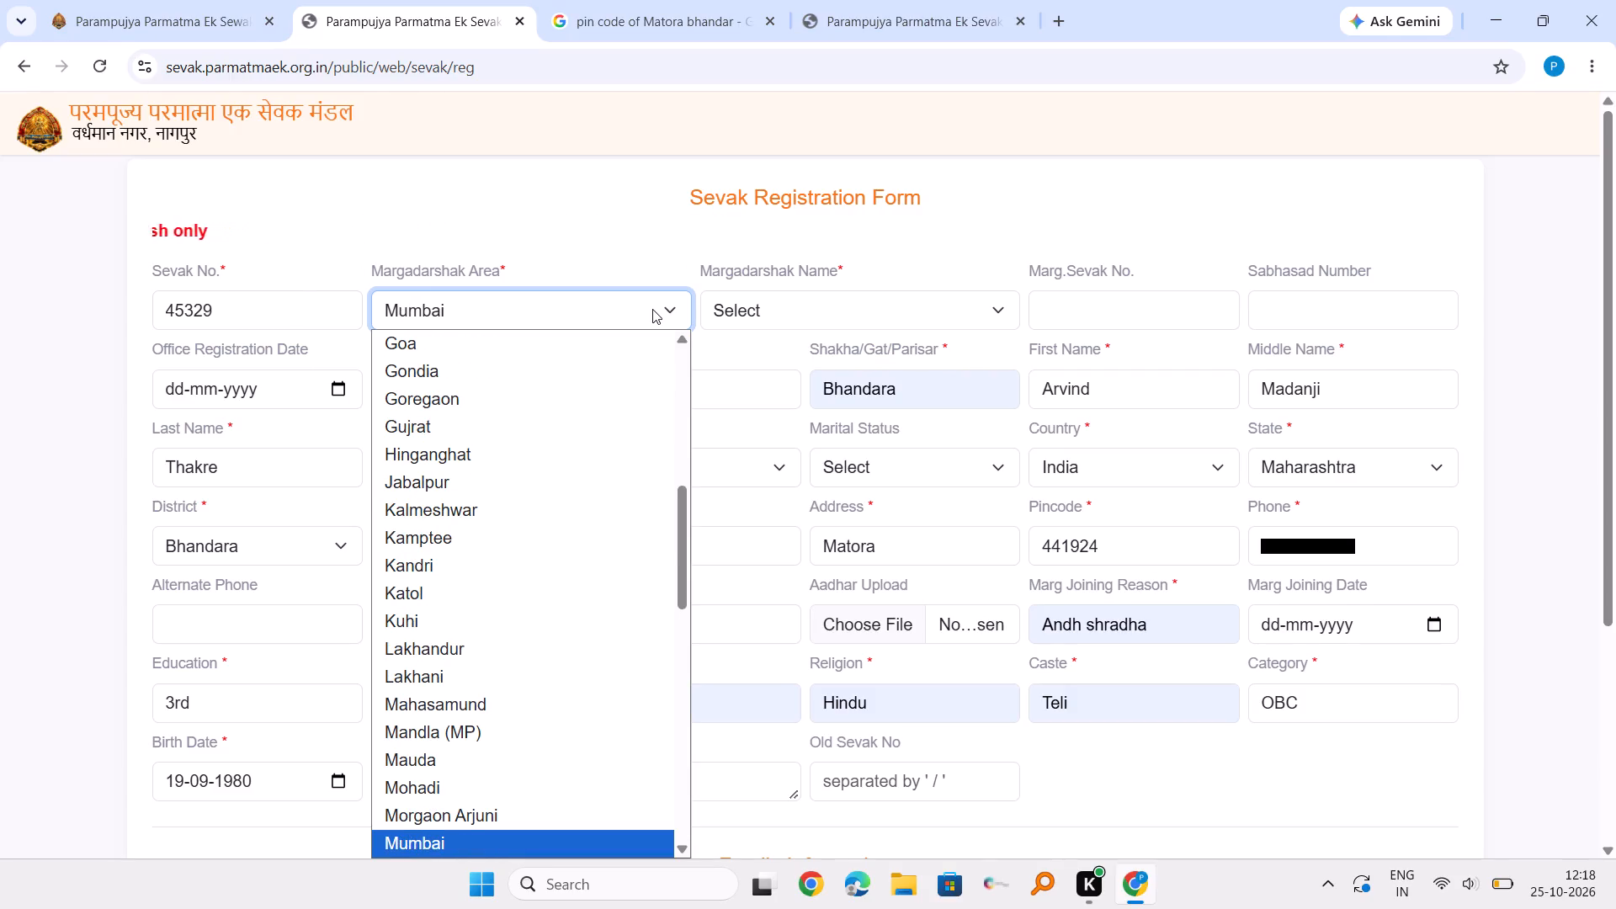
key("Down")
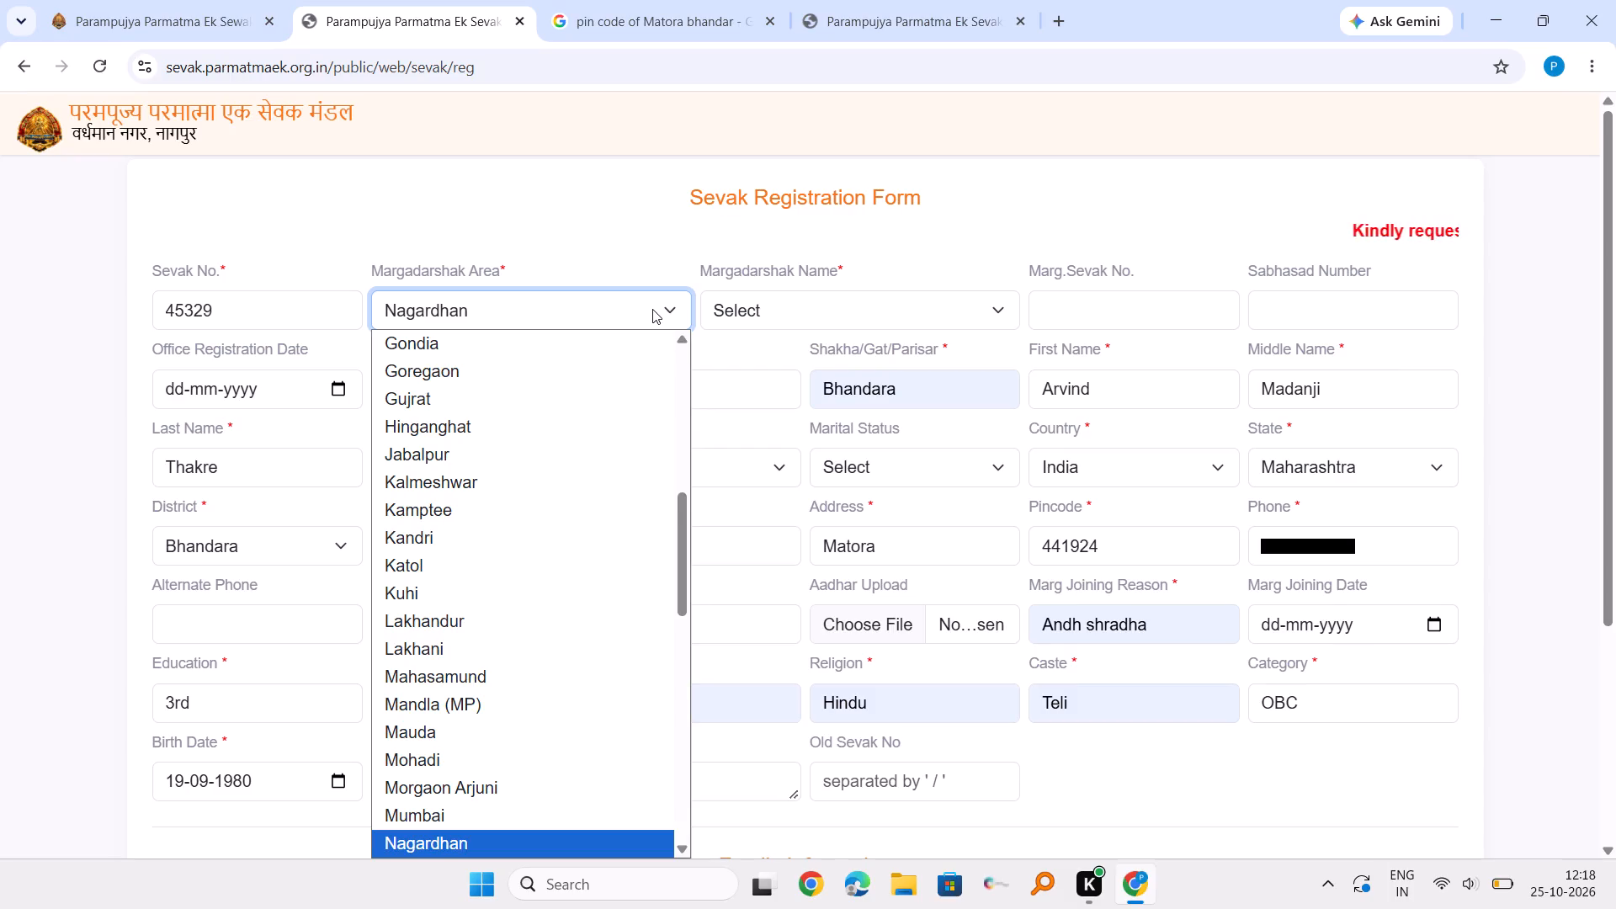
key("Up")
key("Up")
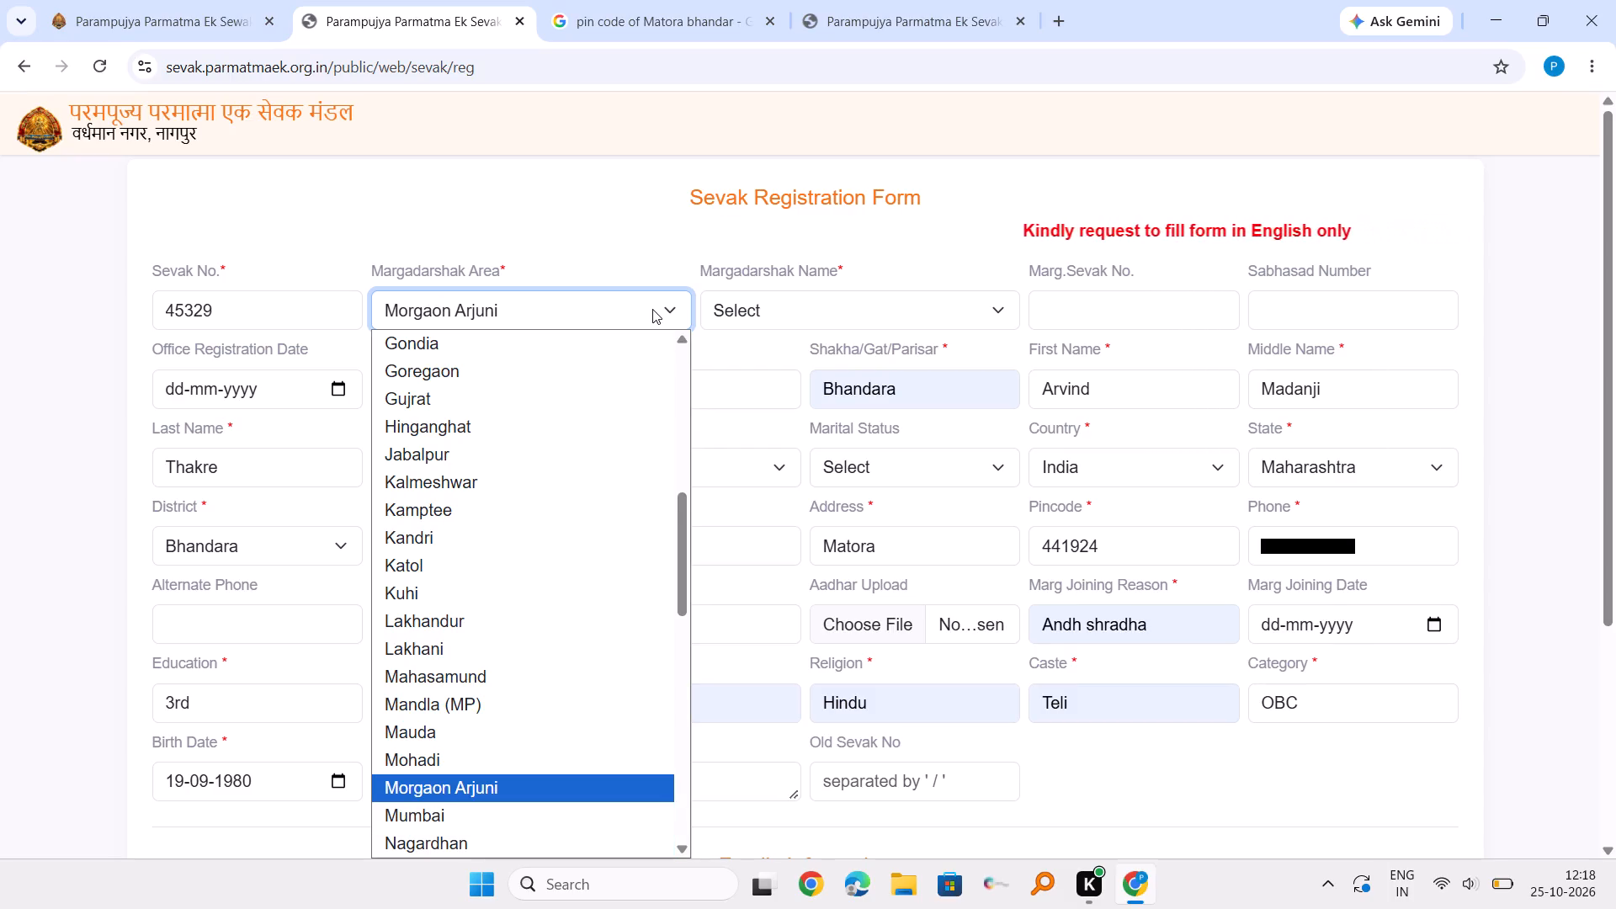
key("Up")
key("Up")
key("Up")
key("Up")
key("Up")
key("Up")
key("Up")
key("Up")
key("Up")
key("Up")
key("Up")
key("Up")
key("Up")
key("Up")
key("Up")
key("Up")
key("Up")
key("Up")
key("Up")
key("Up")
key("Up")
key("Up")
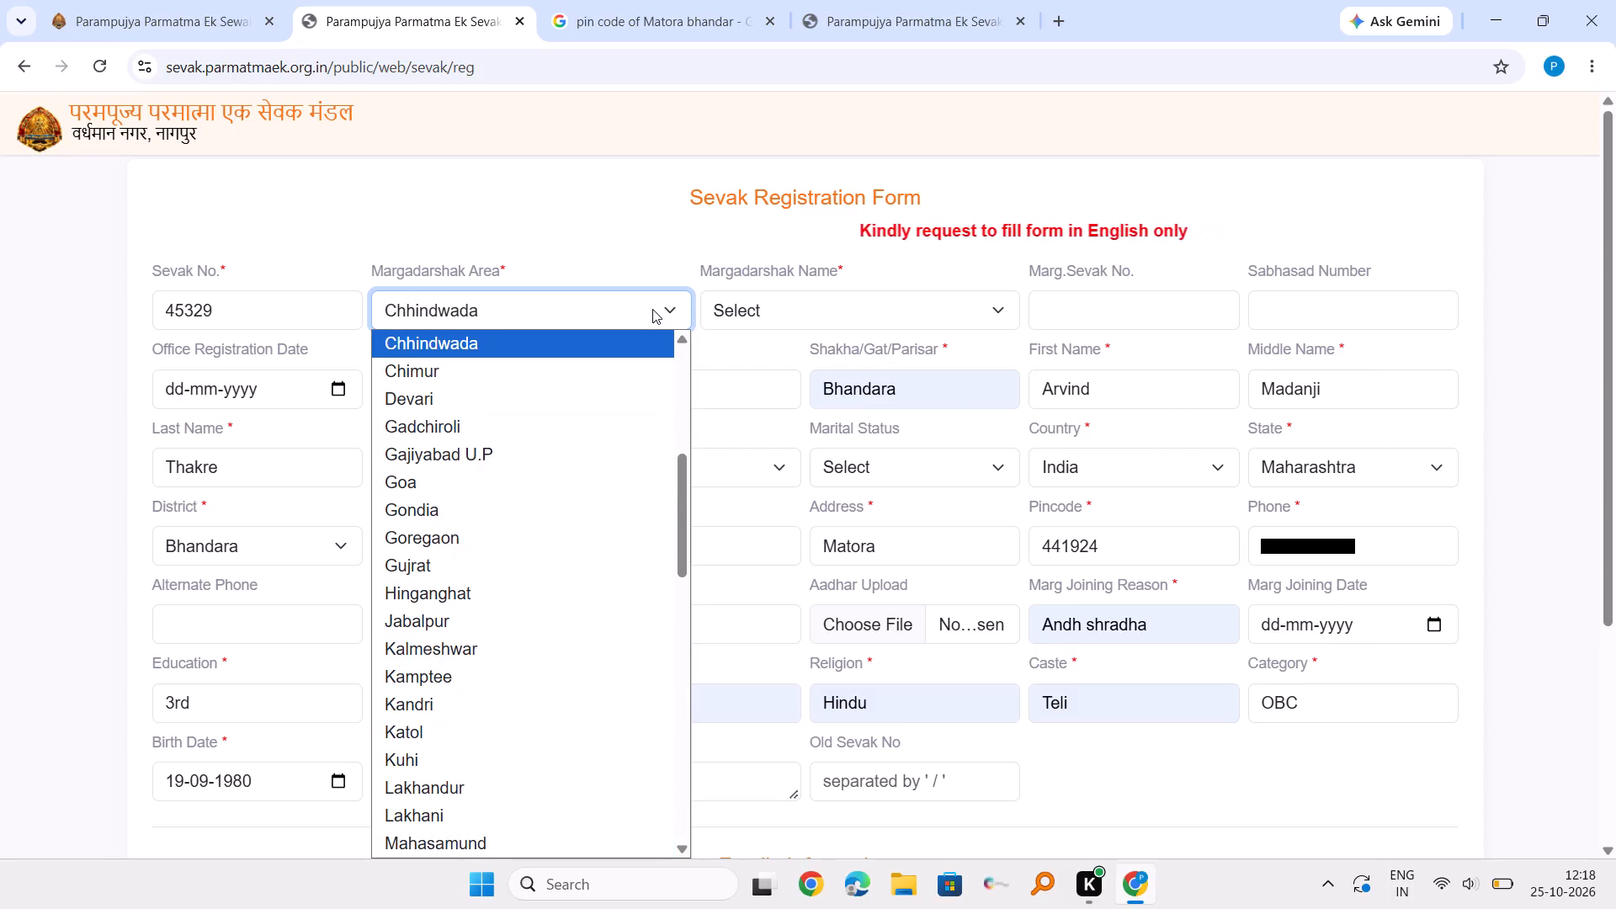
key("Up")
key("Up")
key("Up")
key("Up")
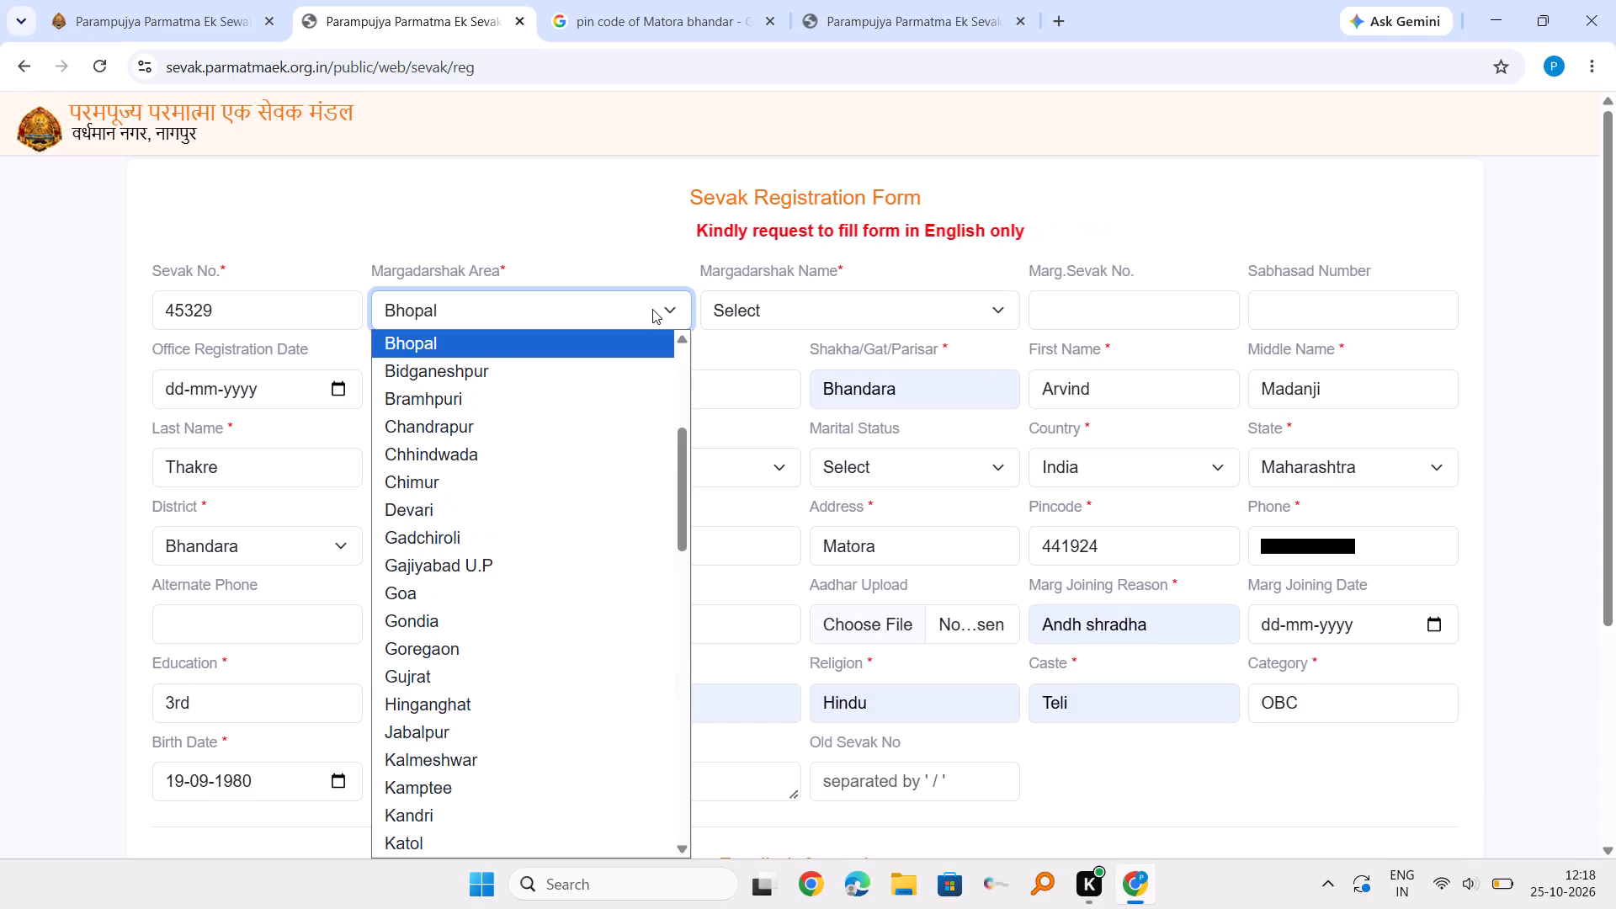
key("Up")
key("Up")
key("Up")
key("Up")
key("Up")
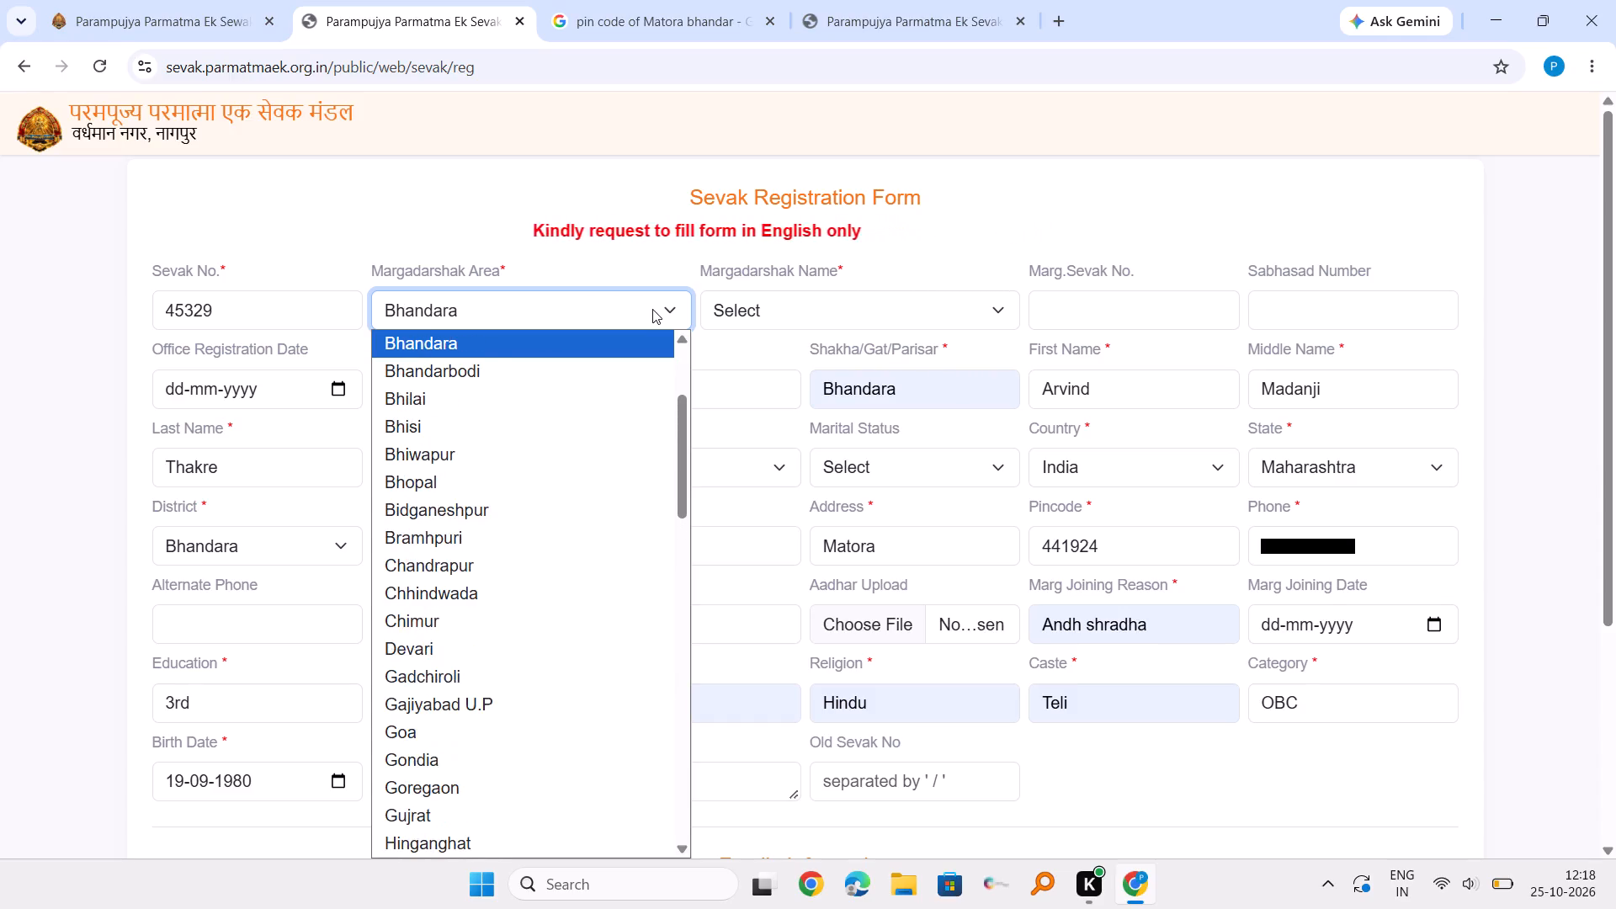
key("Up")
key("Down")
key("Return")
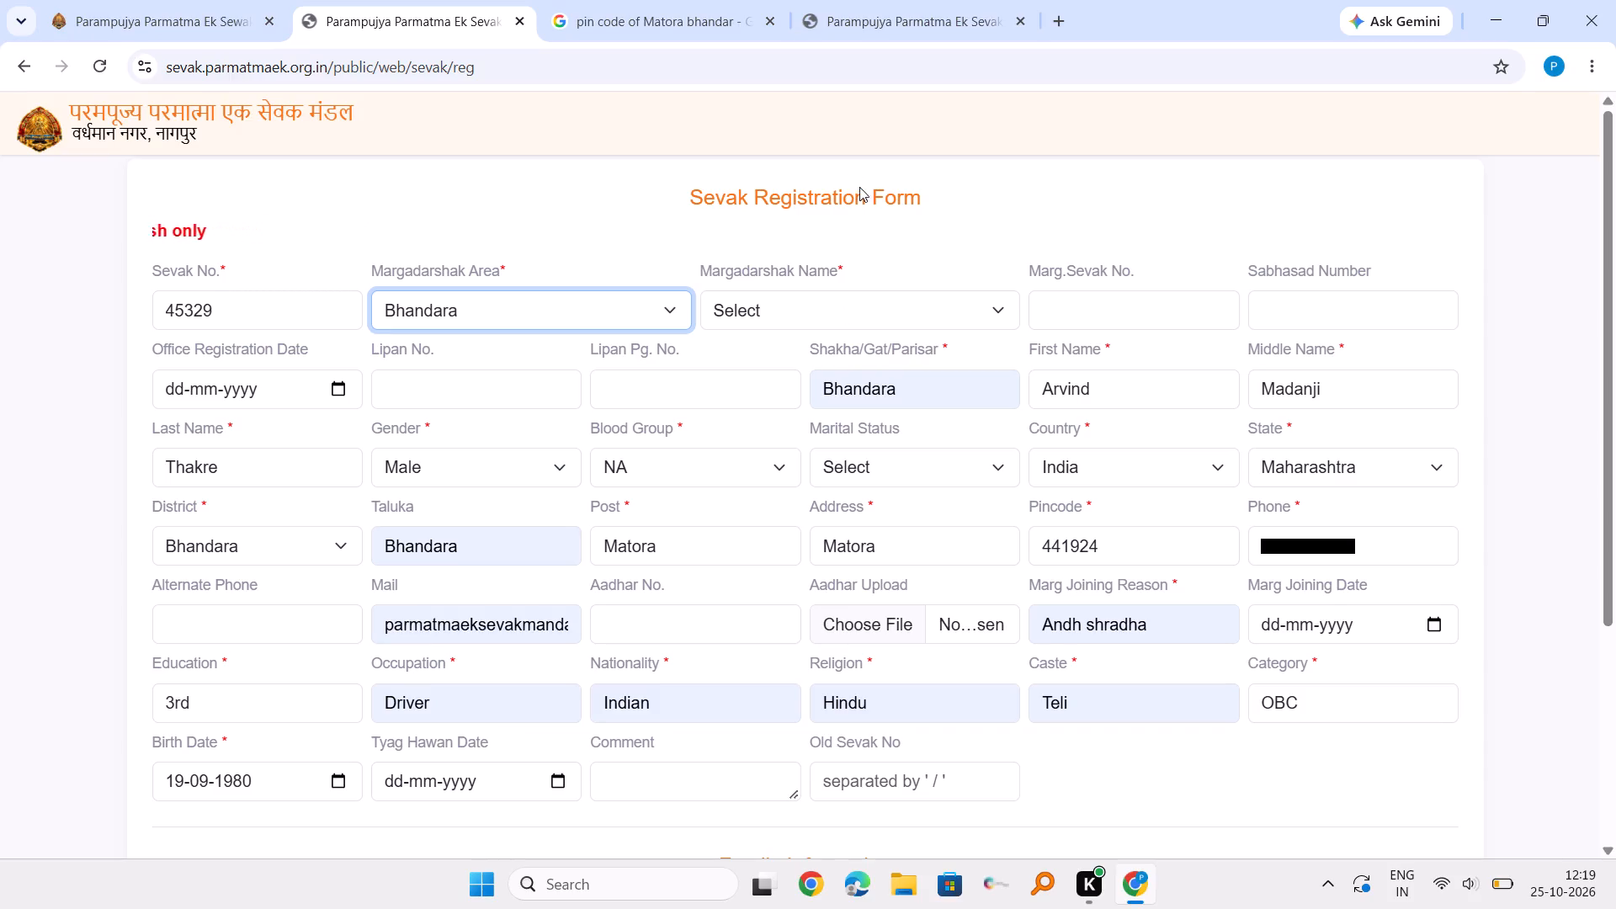
Choose the margadarshak with first name Kisan as the Margadarshak Name.
left_click(768, 297)
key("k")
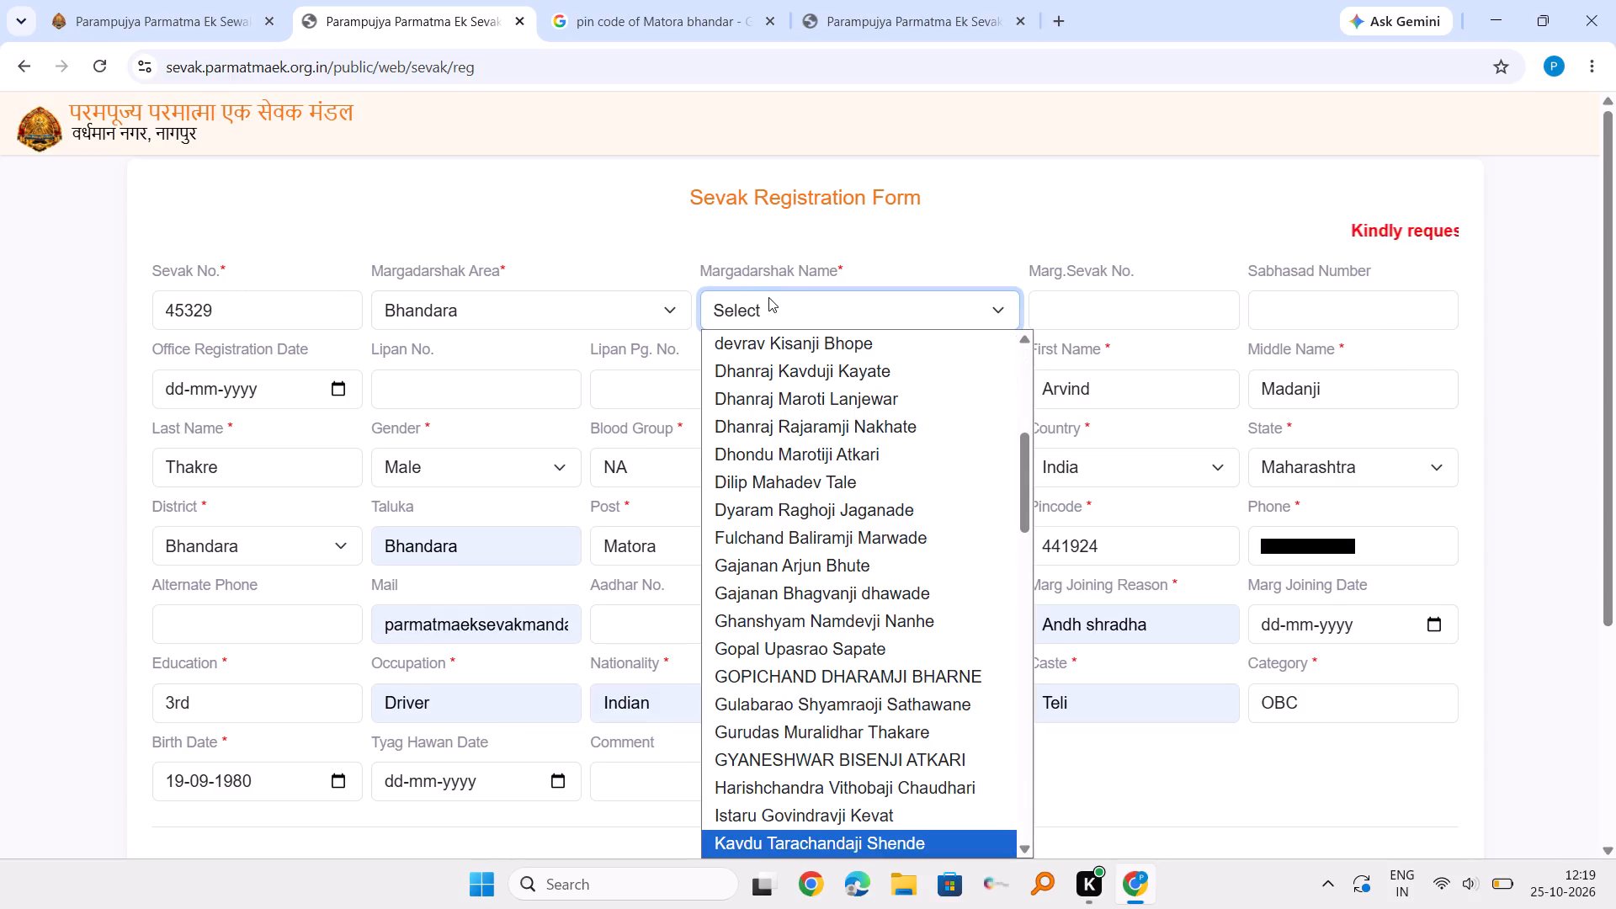
key("Down")
key("Down")
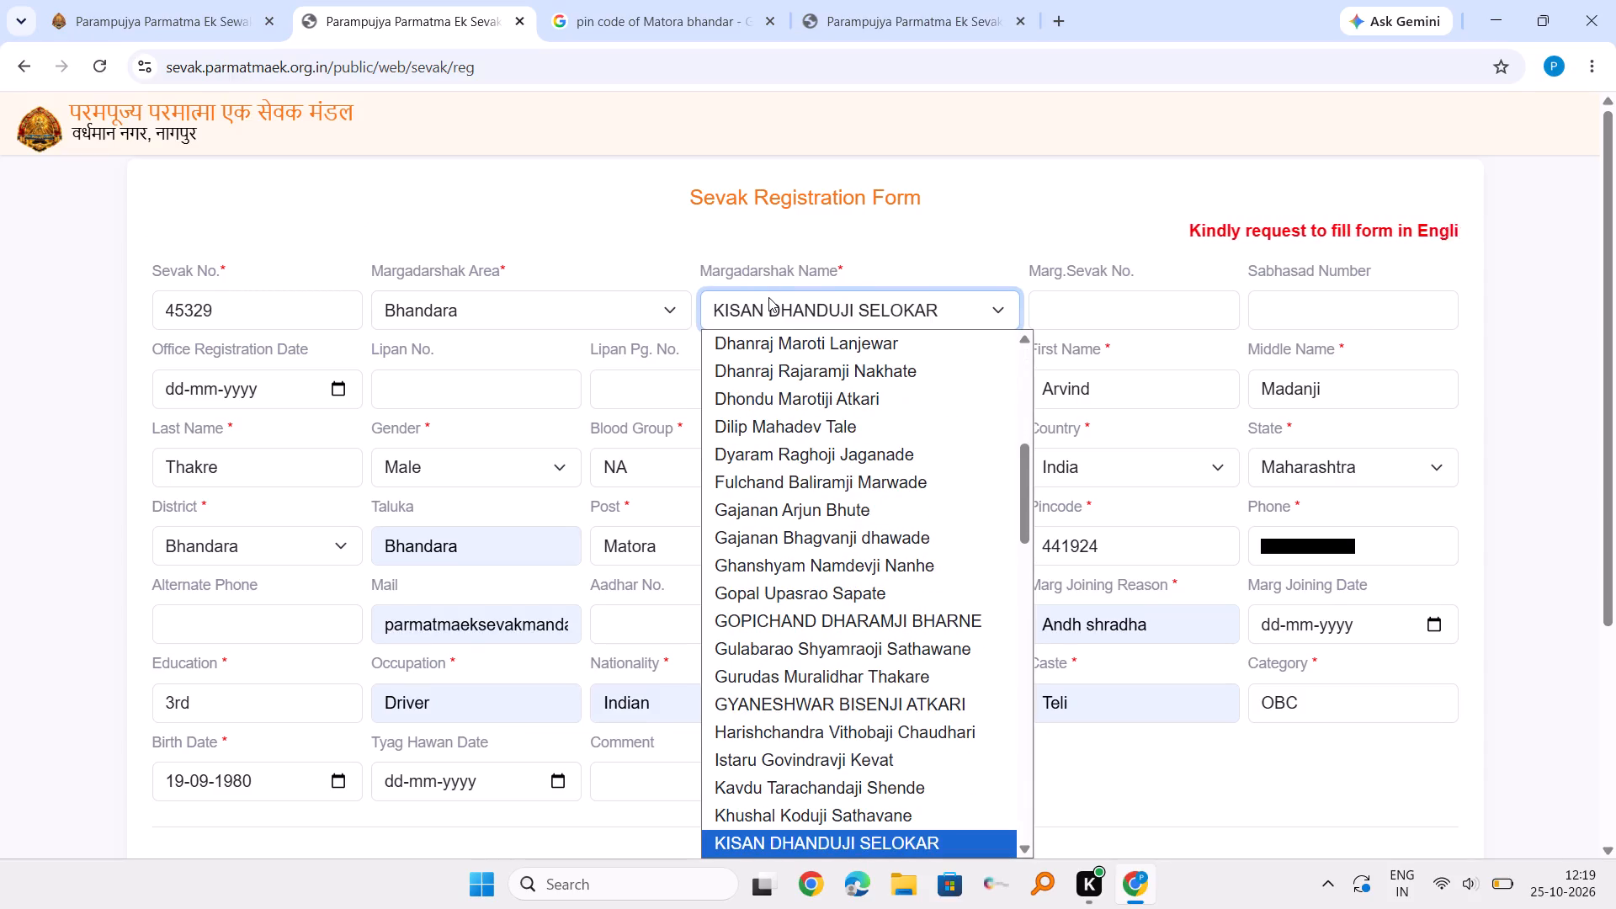
key("Return")
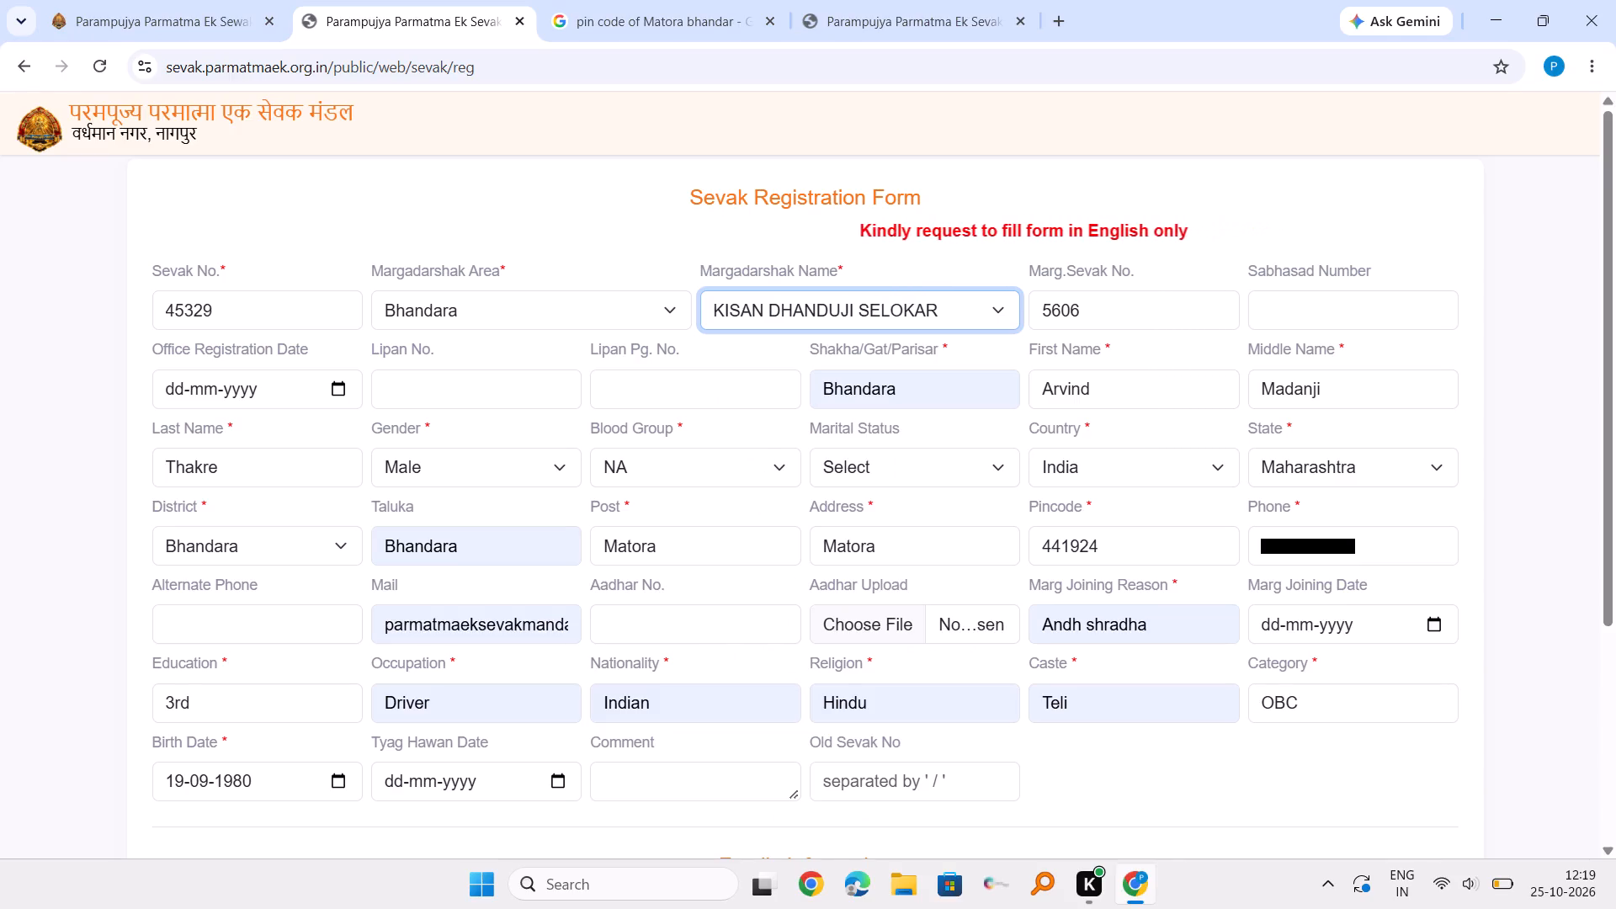
Complete the reCAPTCHA check and open the preview of the registration.
scroll(843, 661, "down", 5)
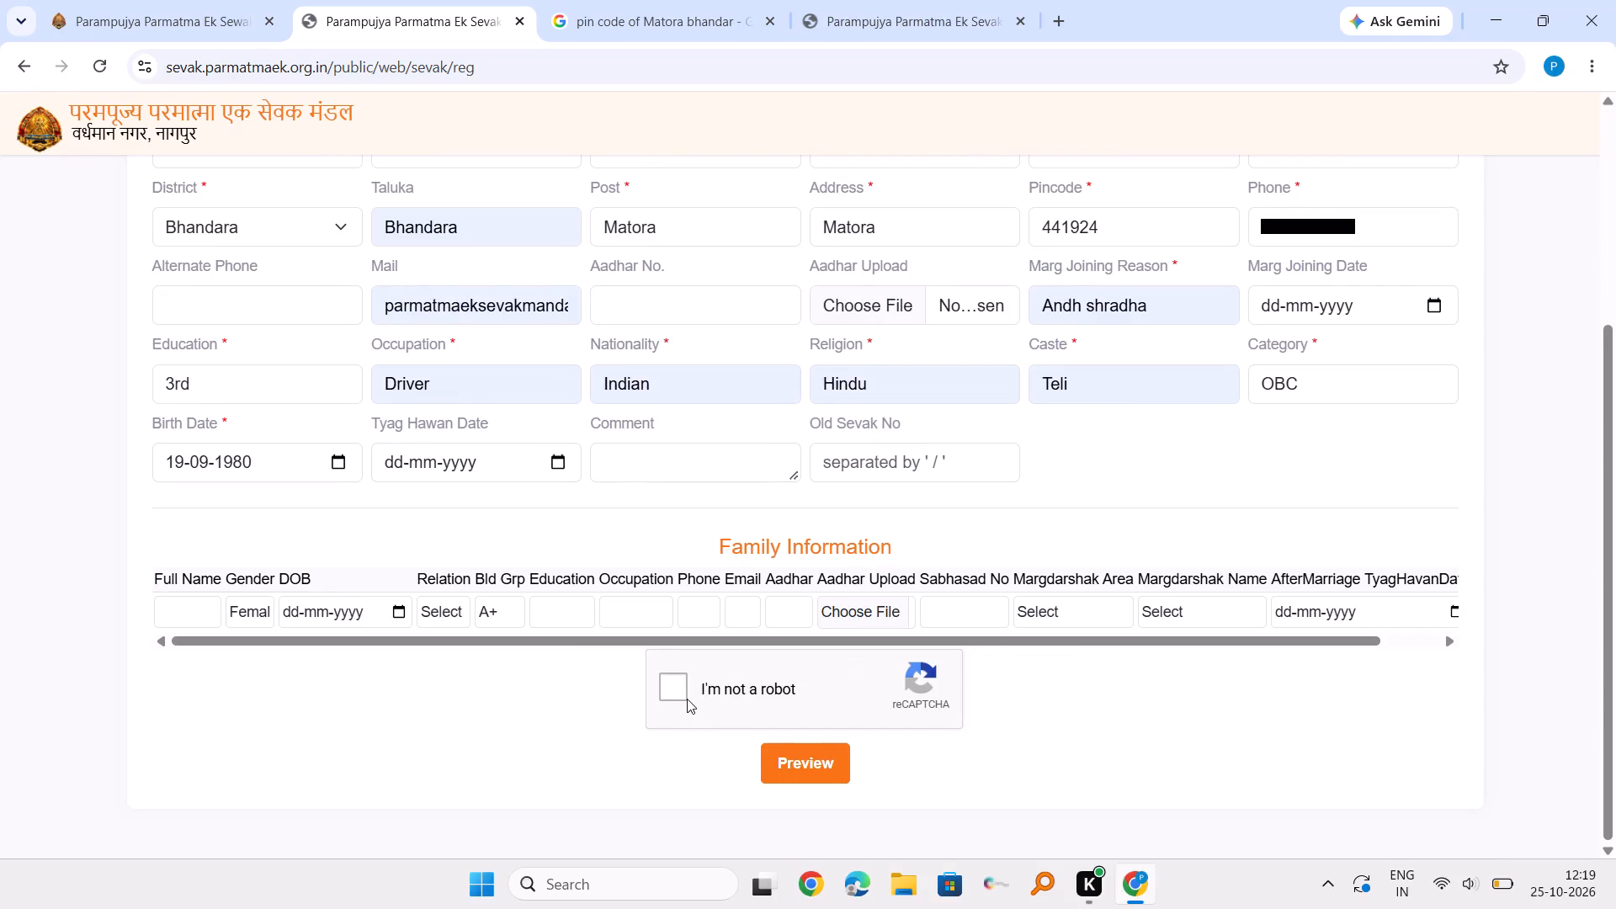
left_click(687, 699)
left_click(802, 763)
scroll(802, 763, "down", 4)
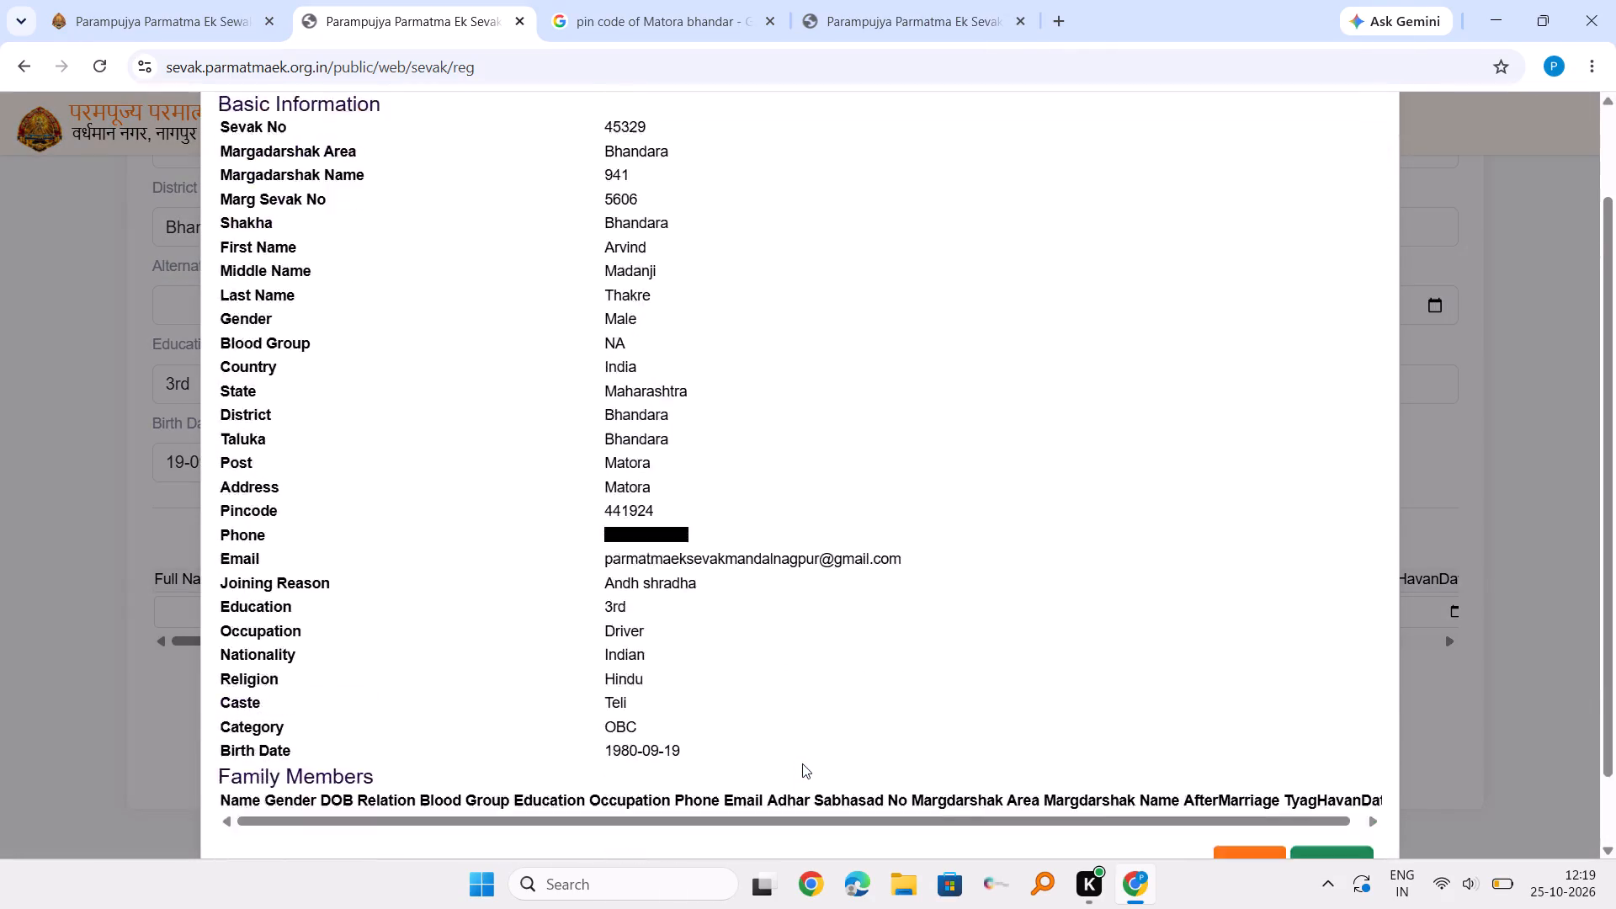
scroll(802, 763, "down", 3)
left_click(1310, 784)
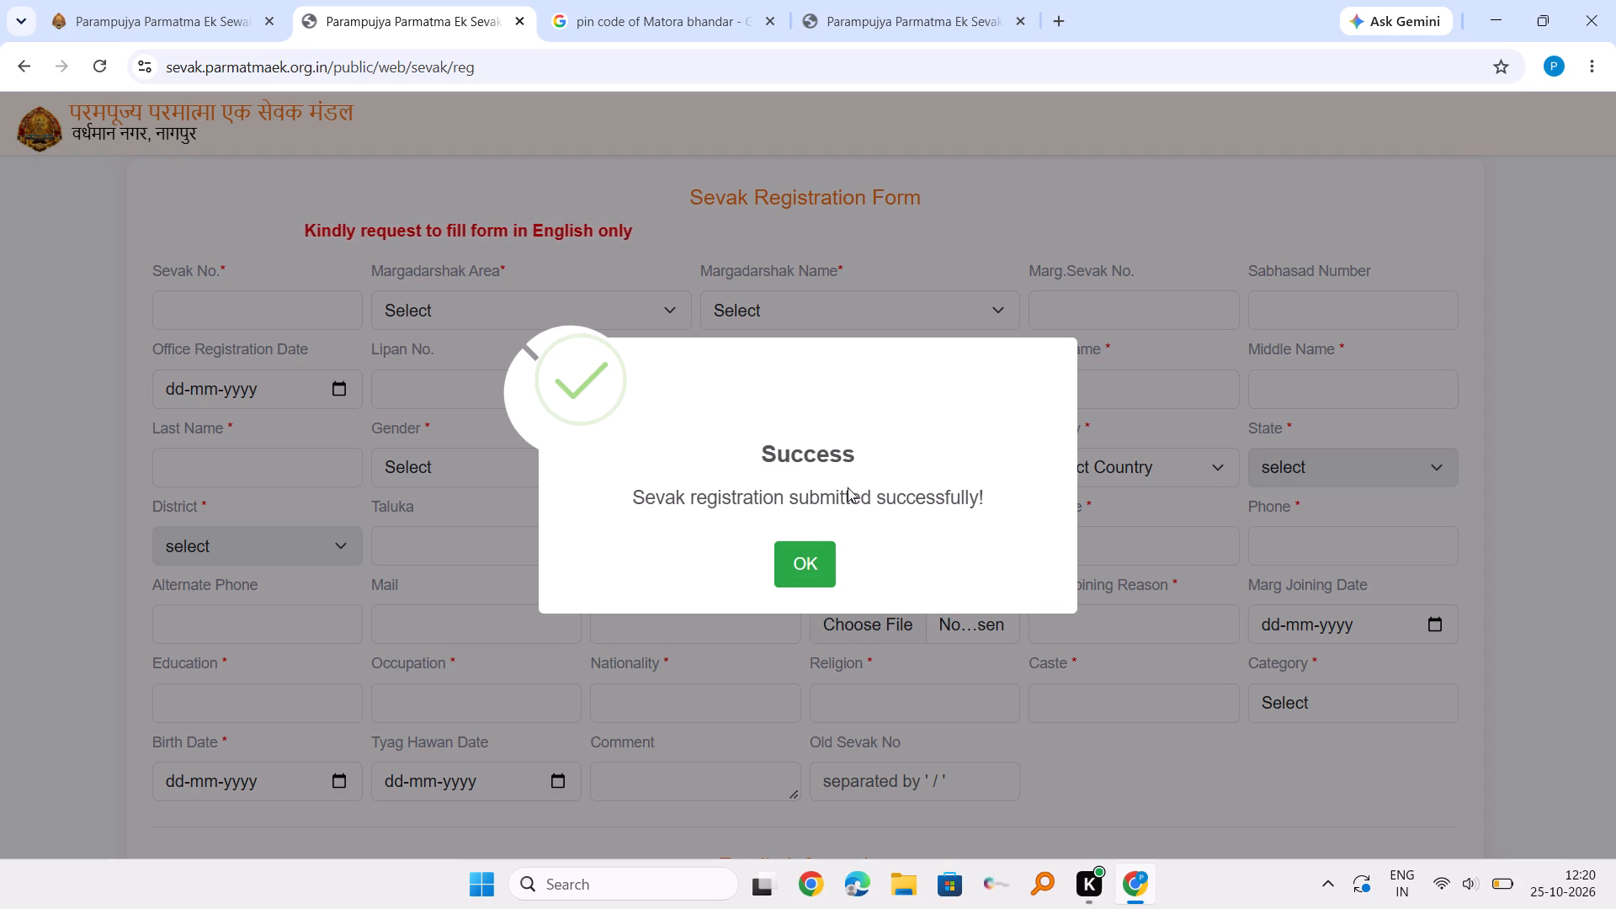
left_click(826, 561)
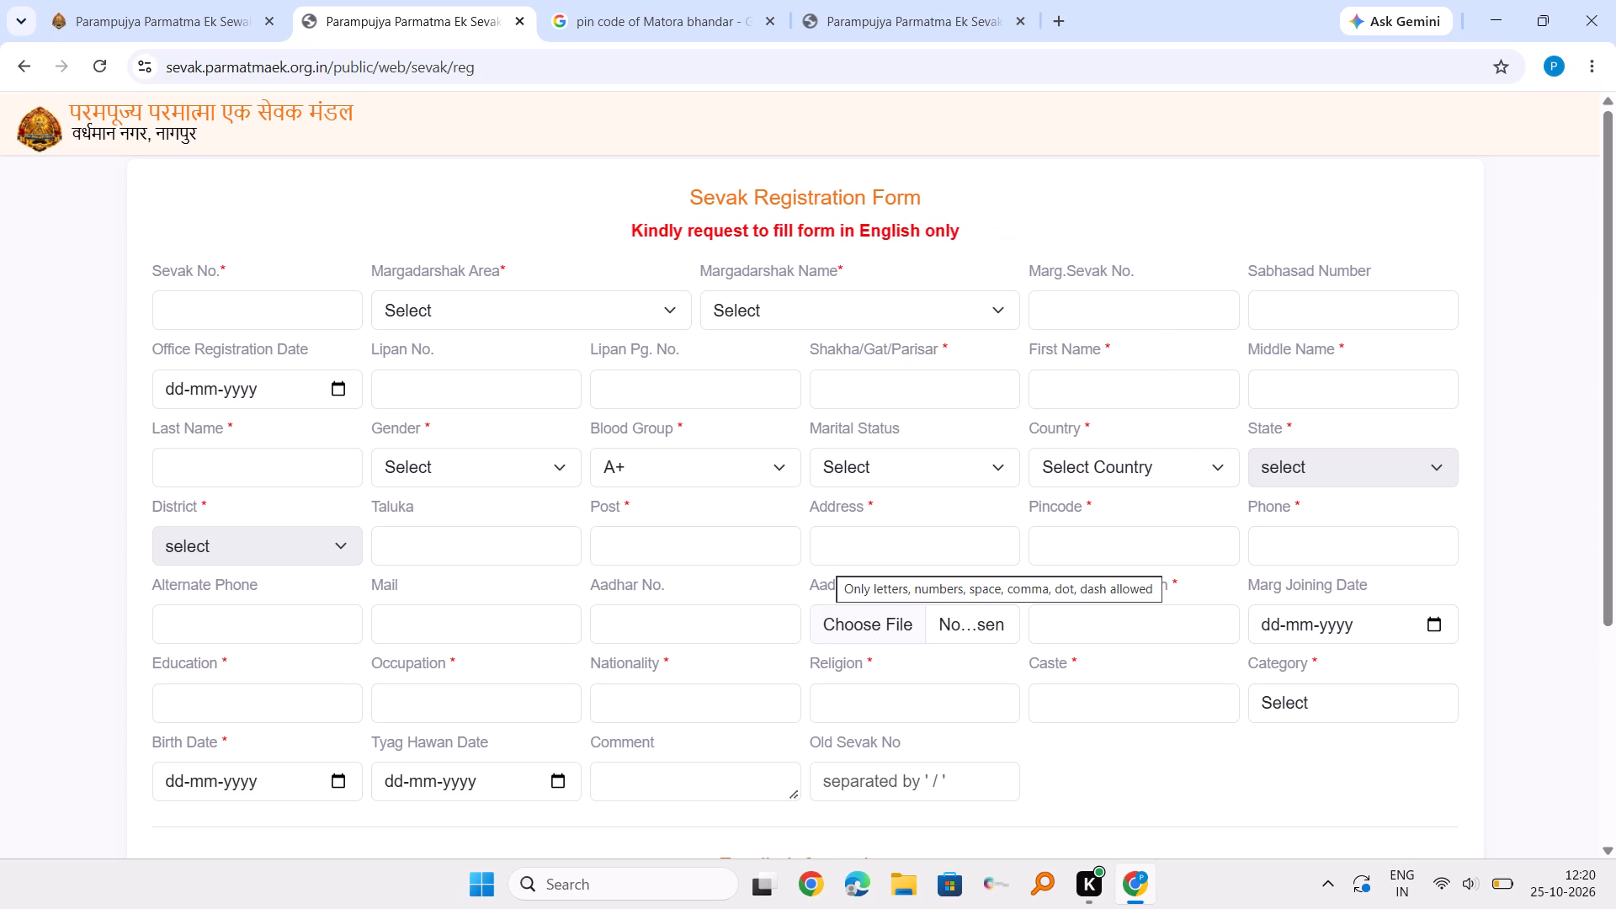
Begin the next sevak's registration at the Sevak No. field of the blank form.
left_click(203, 285)
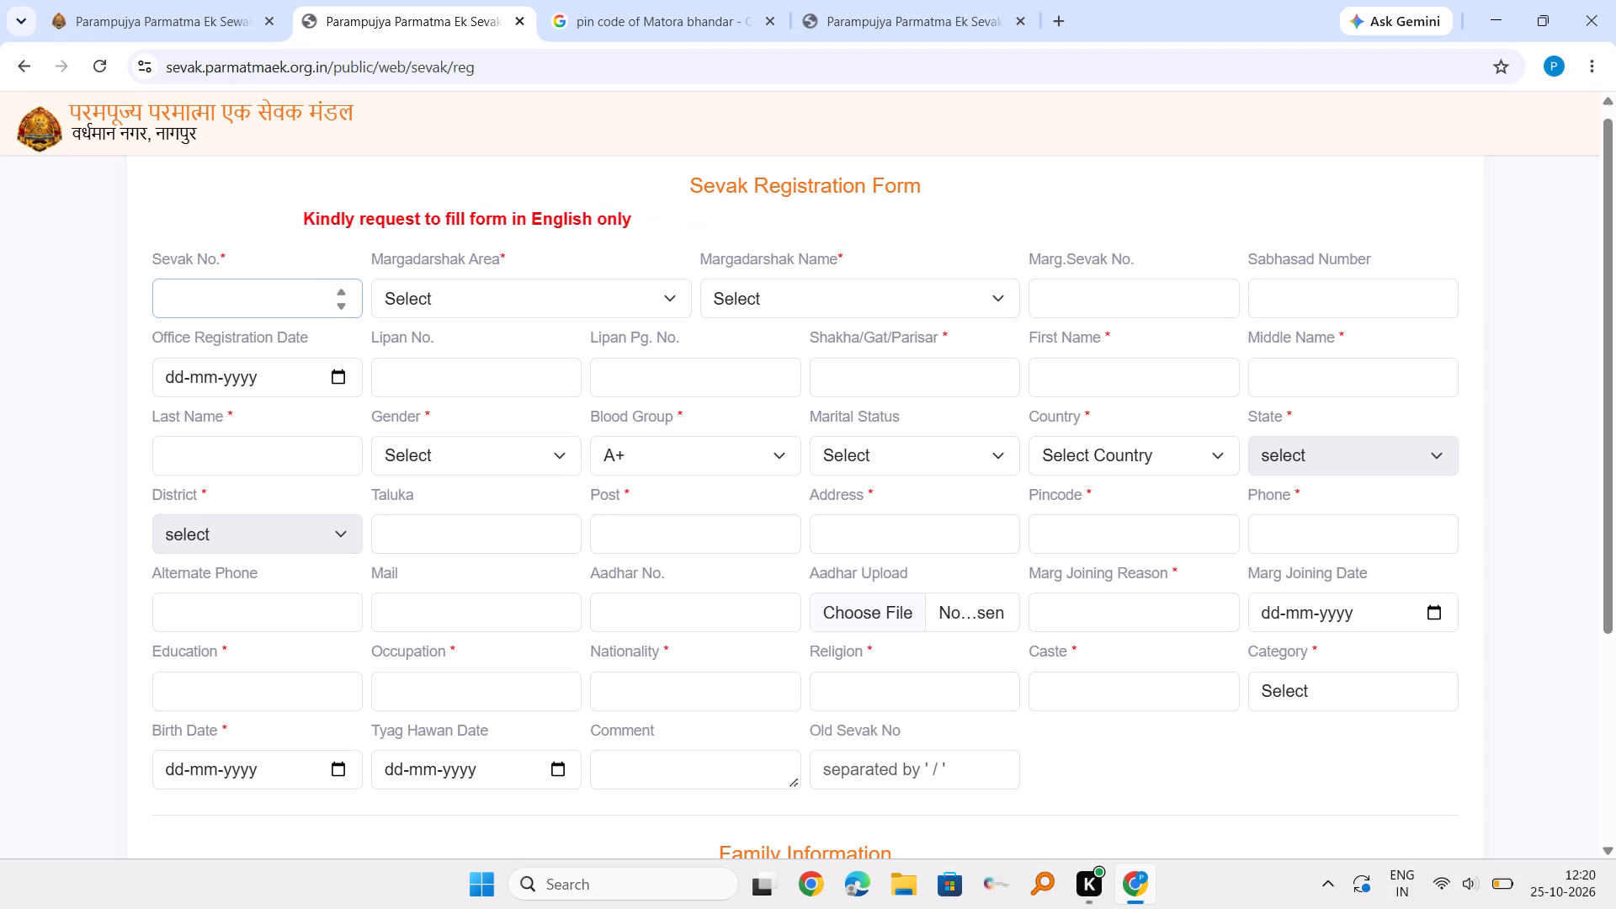
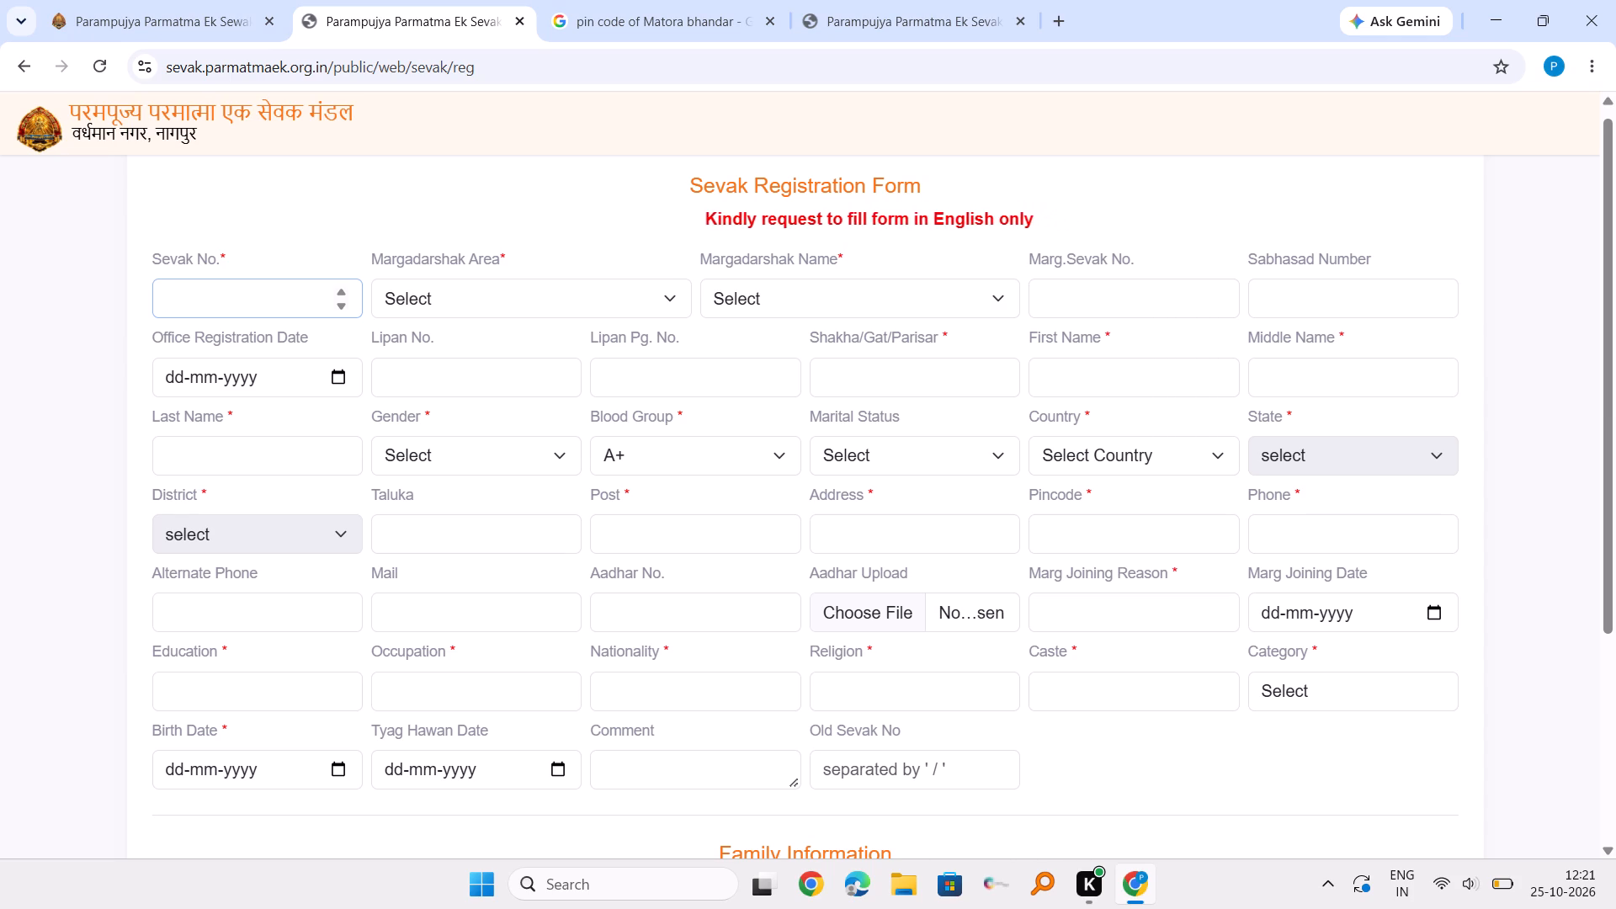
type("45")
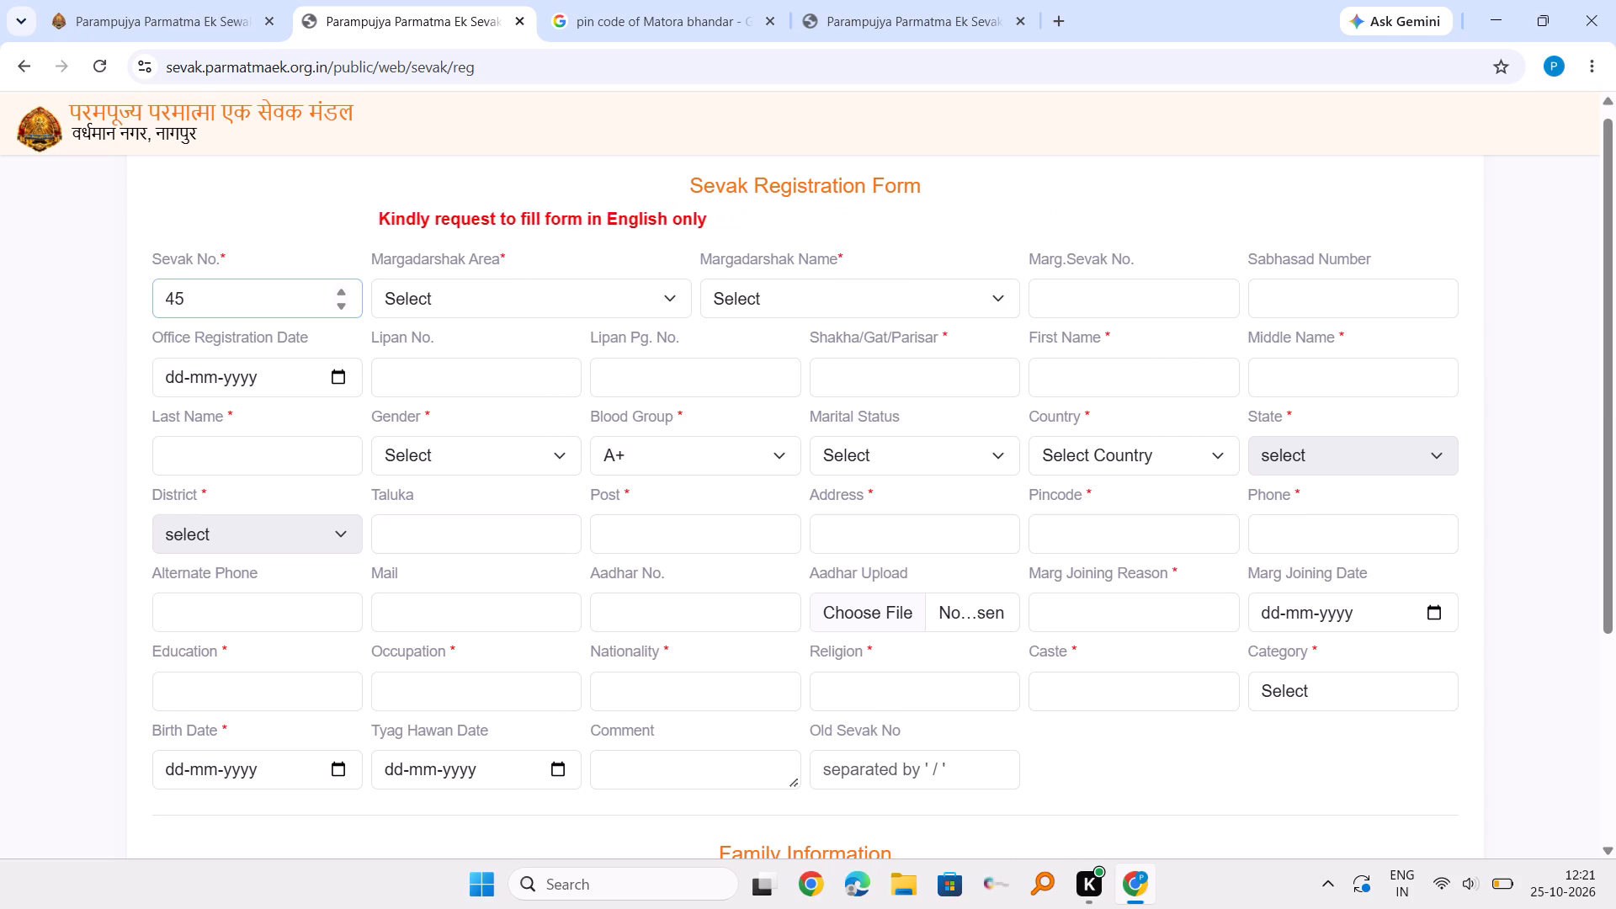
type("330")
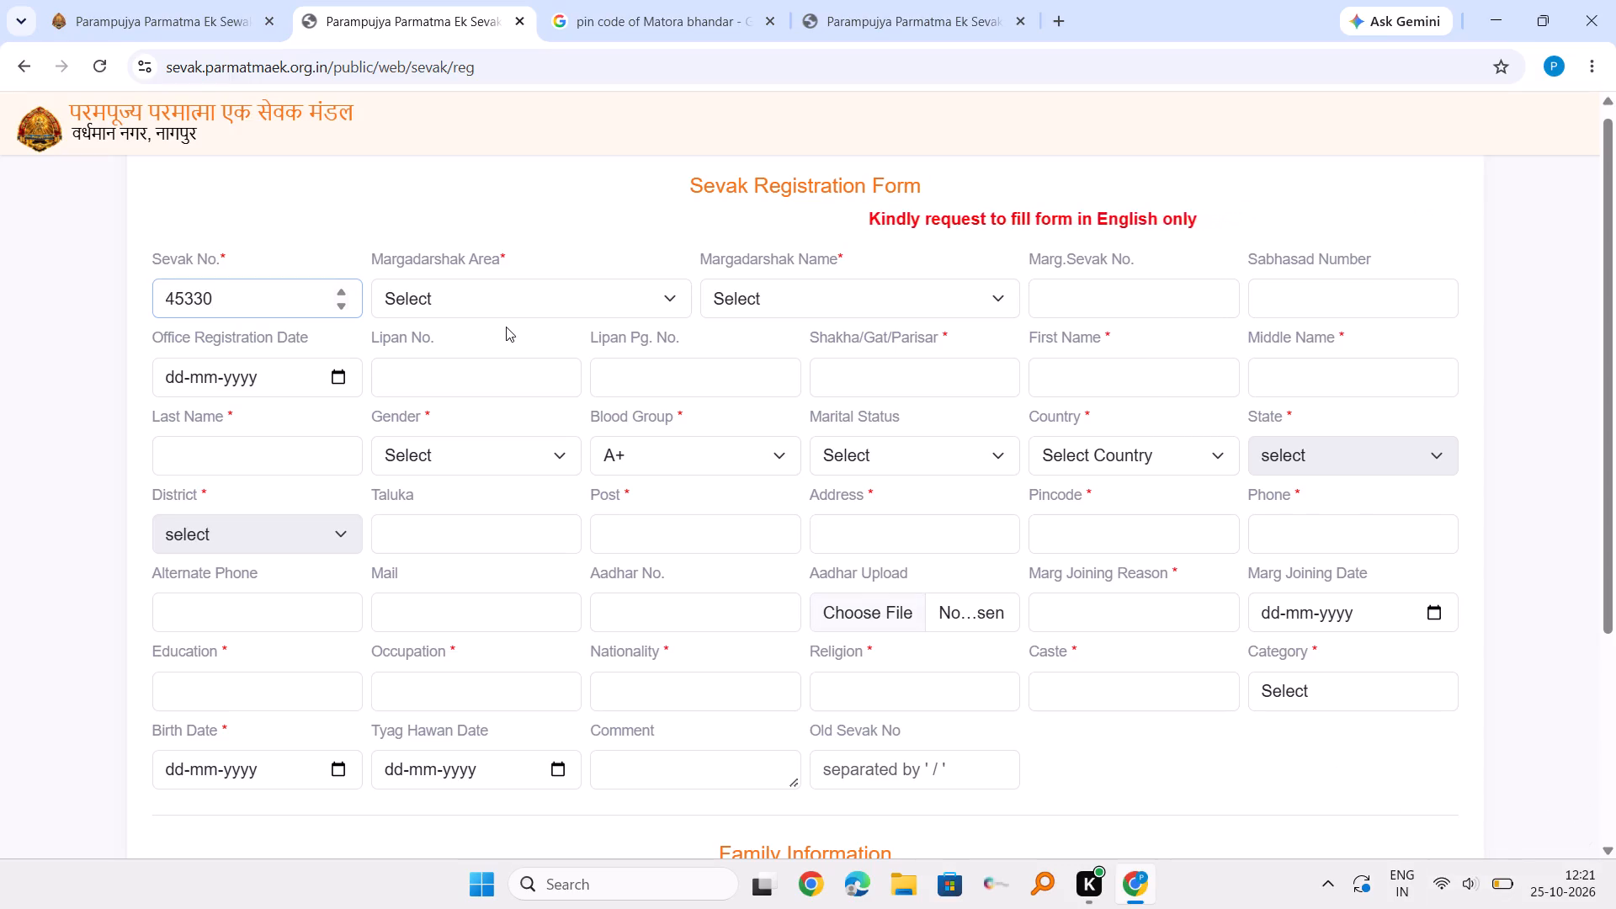
left_click(1040, 375)
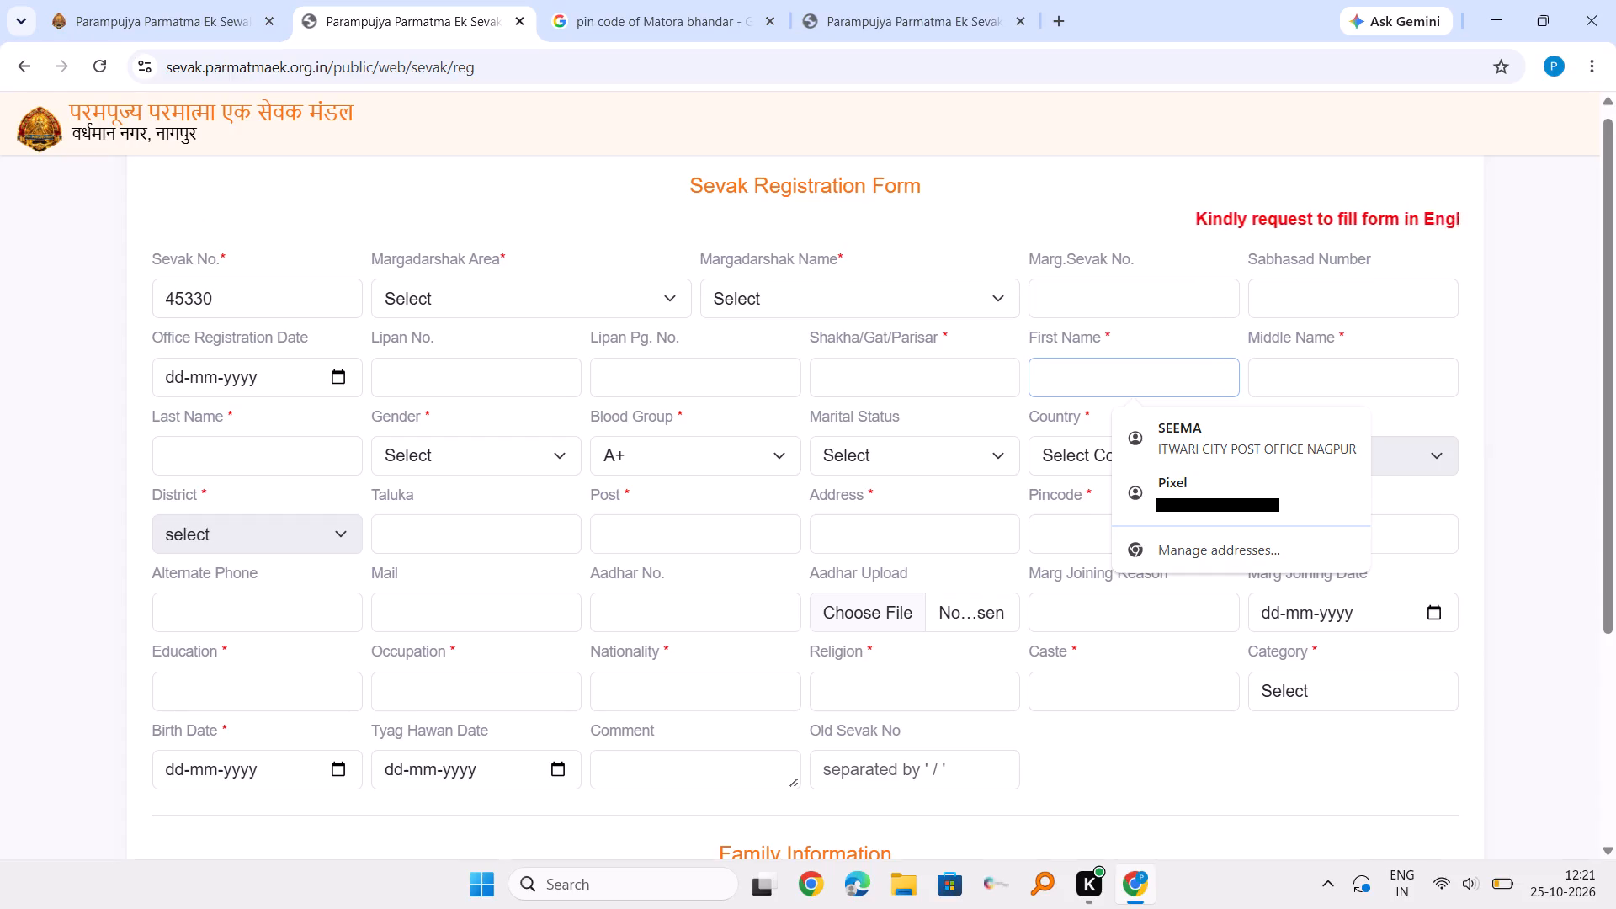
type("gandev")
left_click(1309, 365)
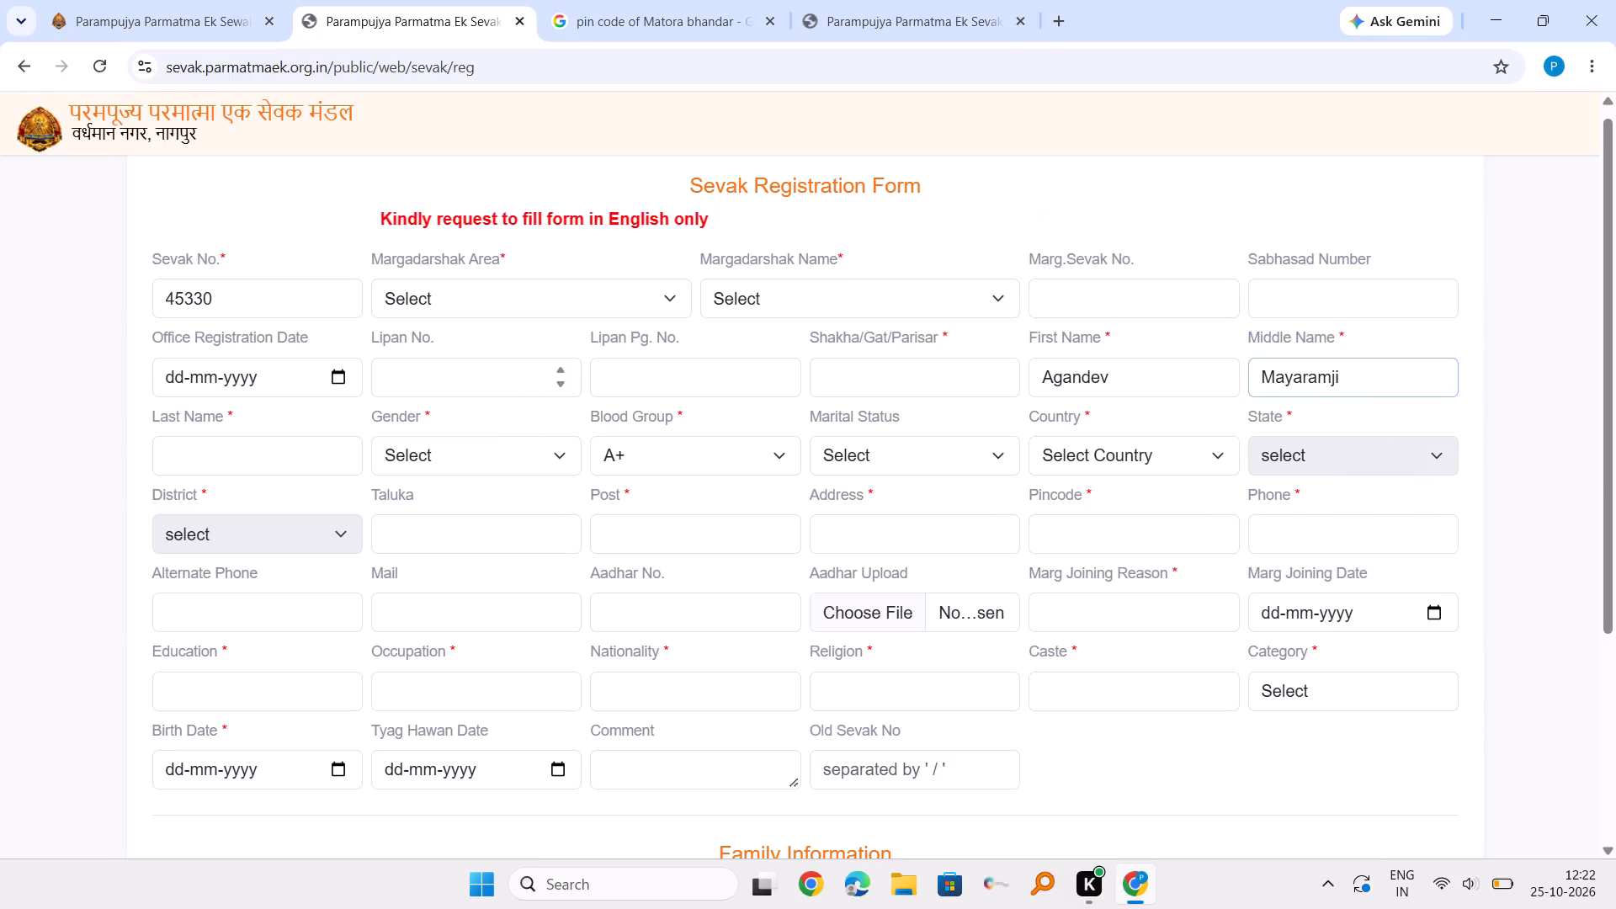
left_click(248, 473)
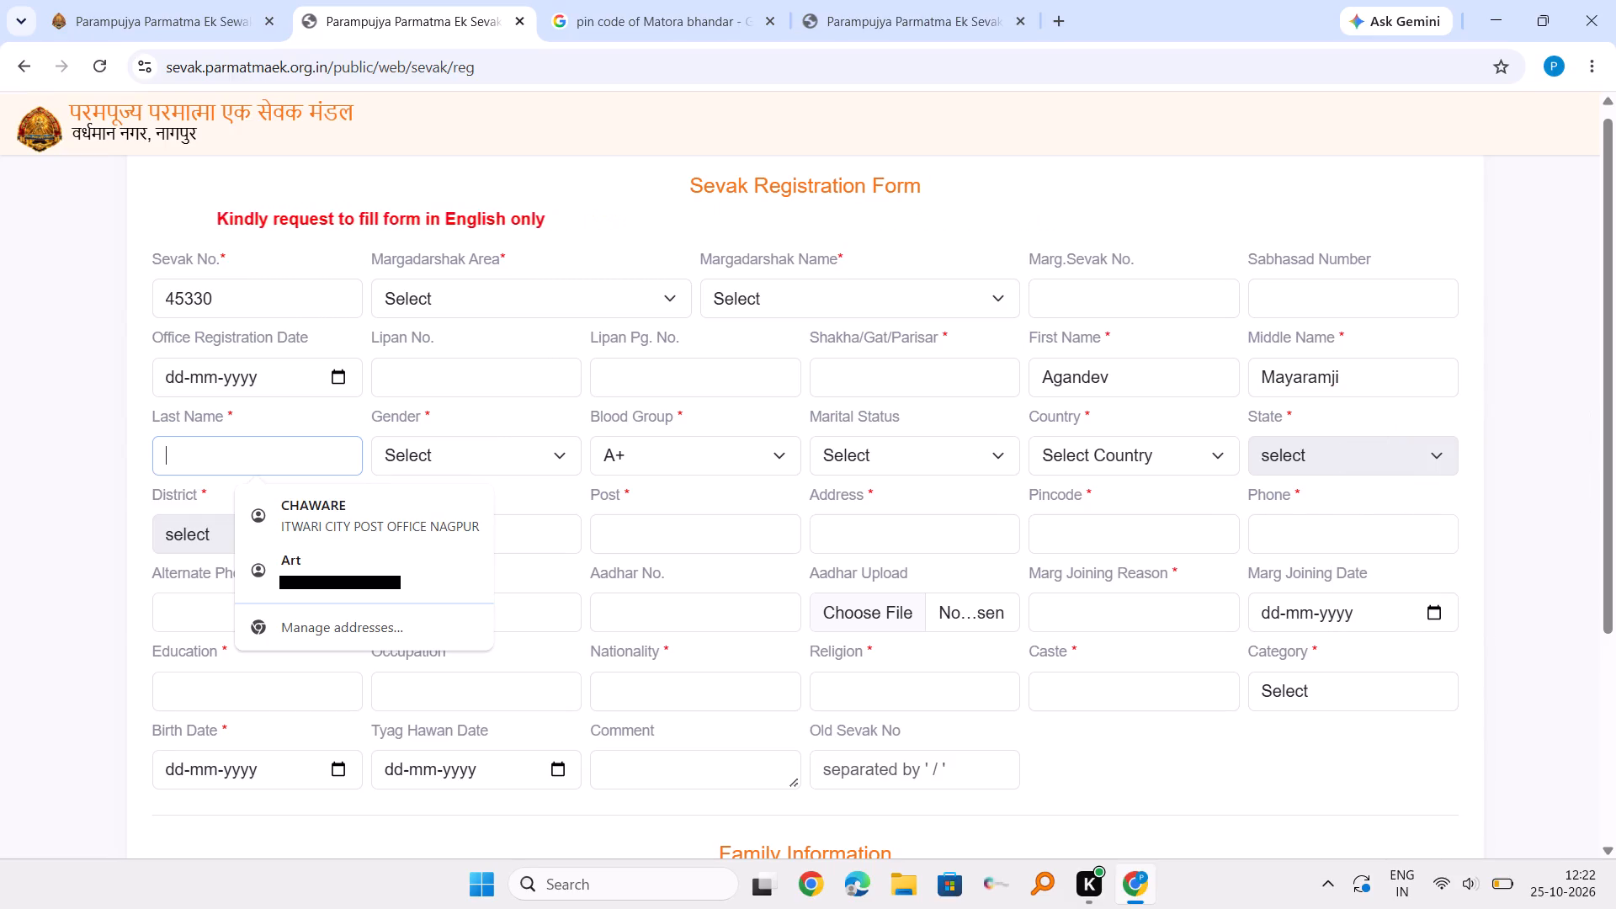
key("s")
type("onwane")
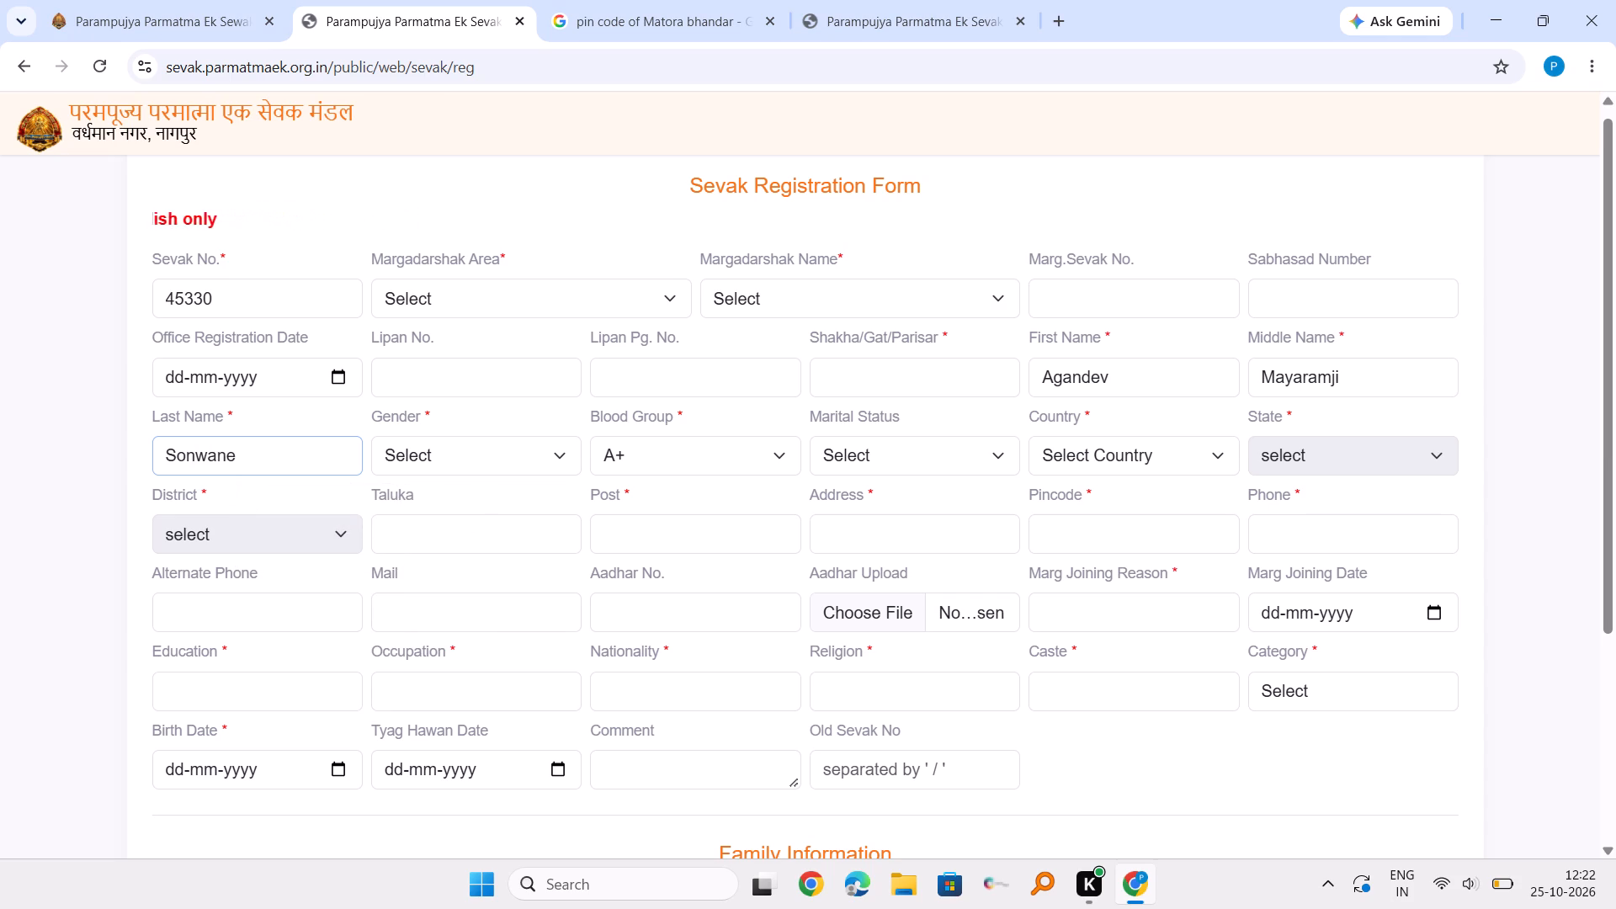
Set the sevak's Gender to Male and Blood Group to NA.
left_click(475, 447)
left_click(402, 545)
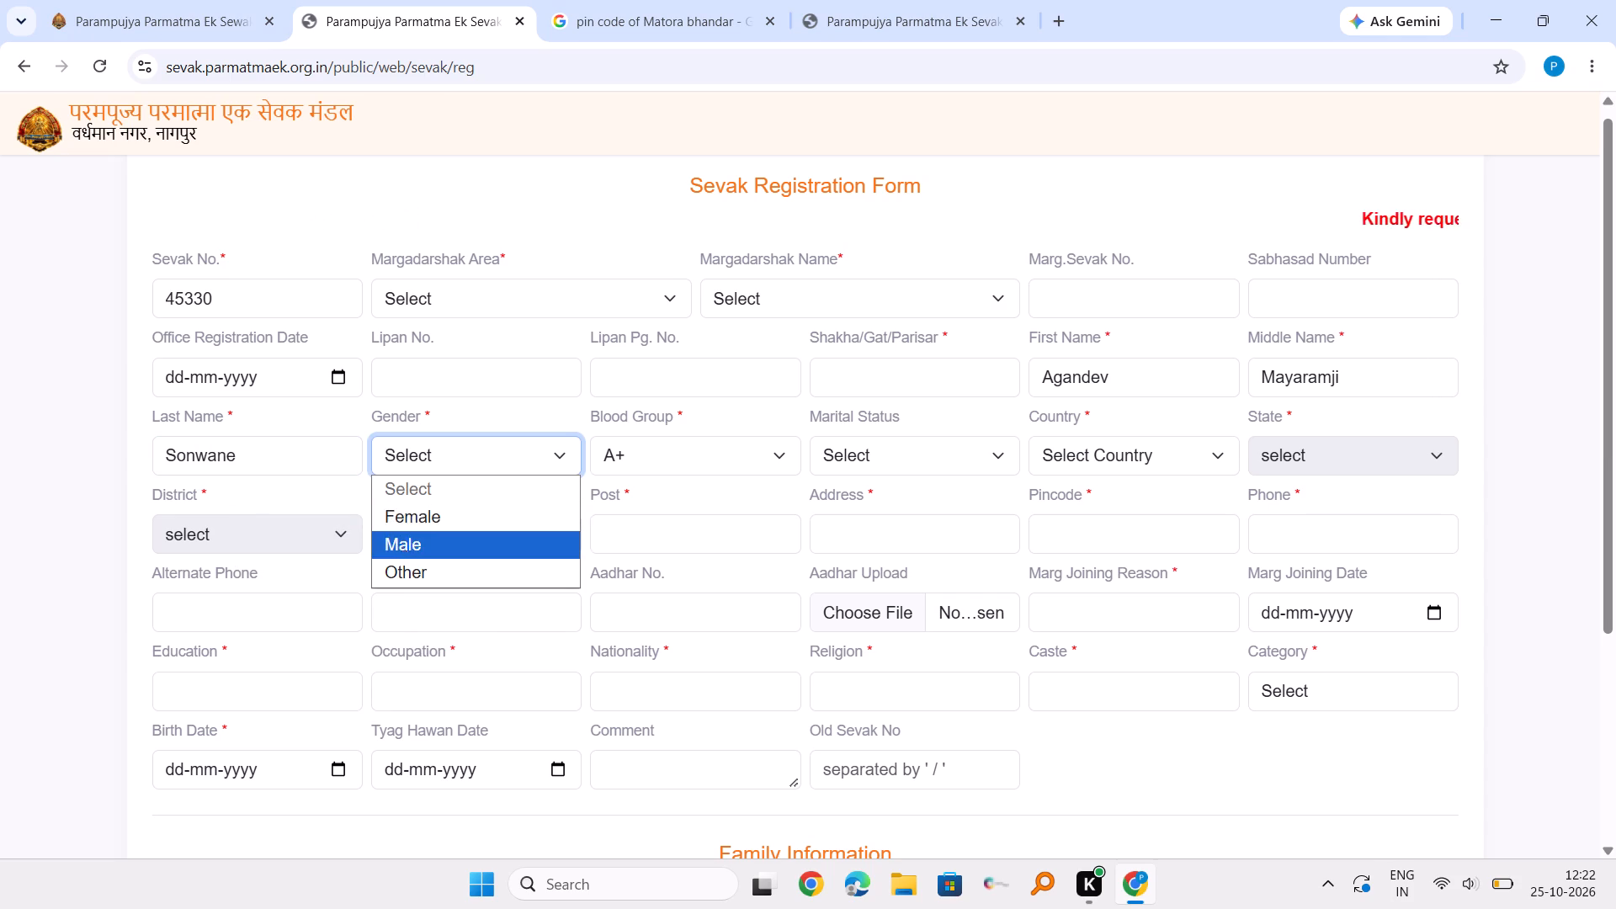
left_click(625, 455)
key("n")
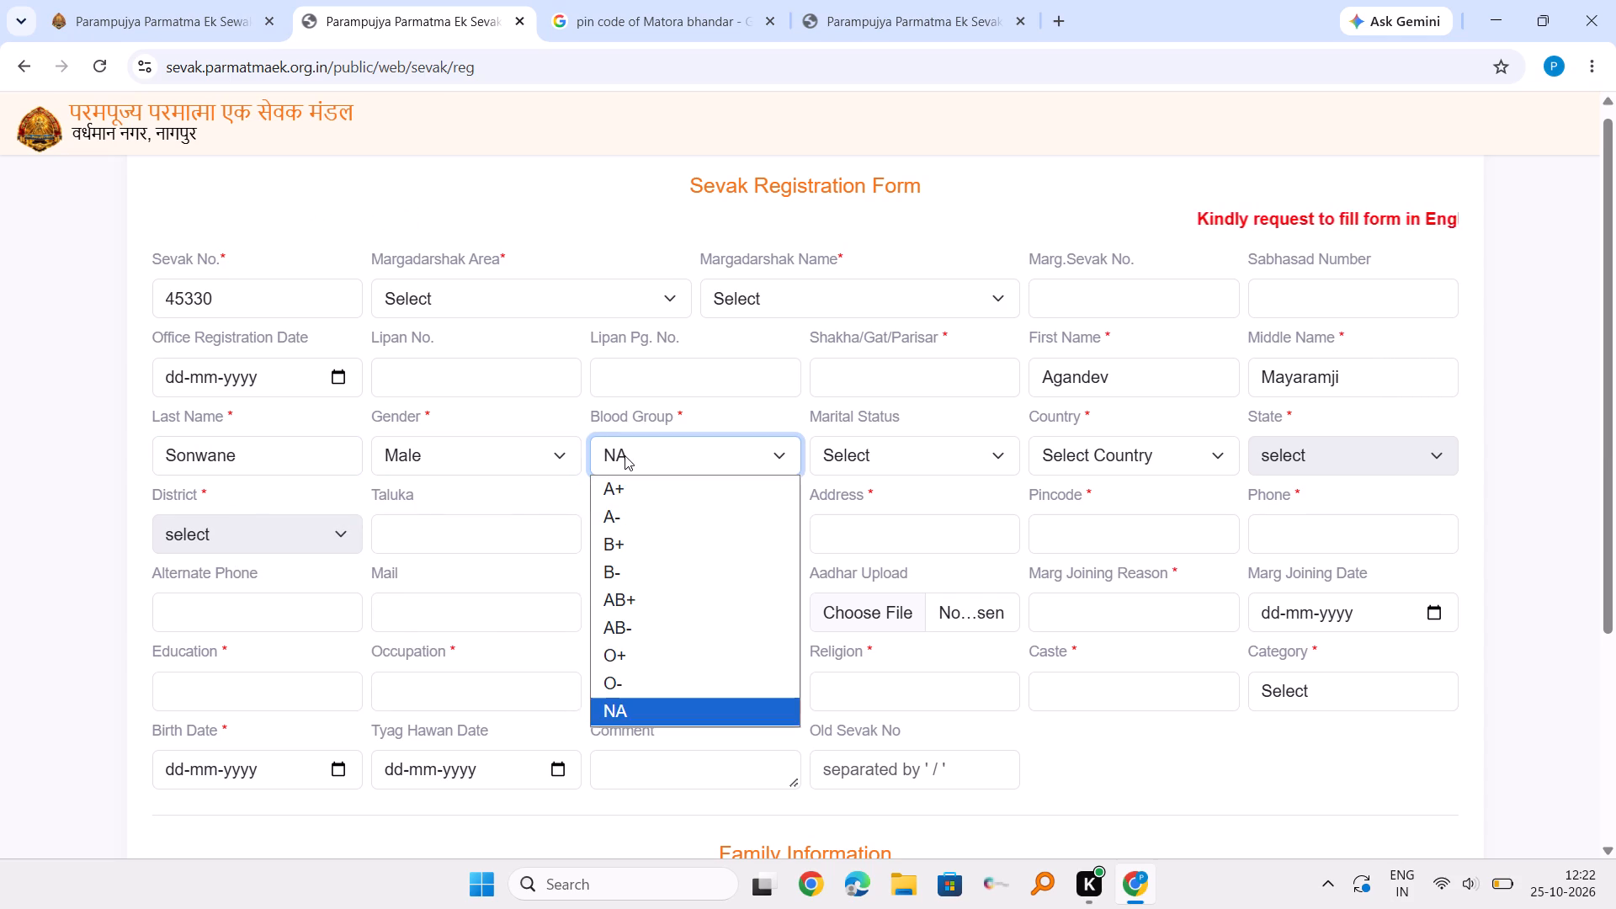
key("Return")
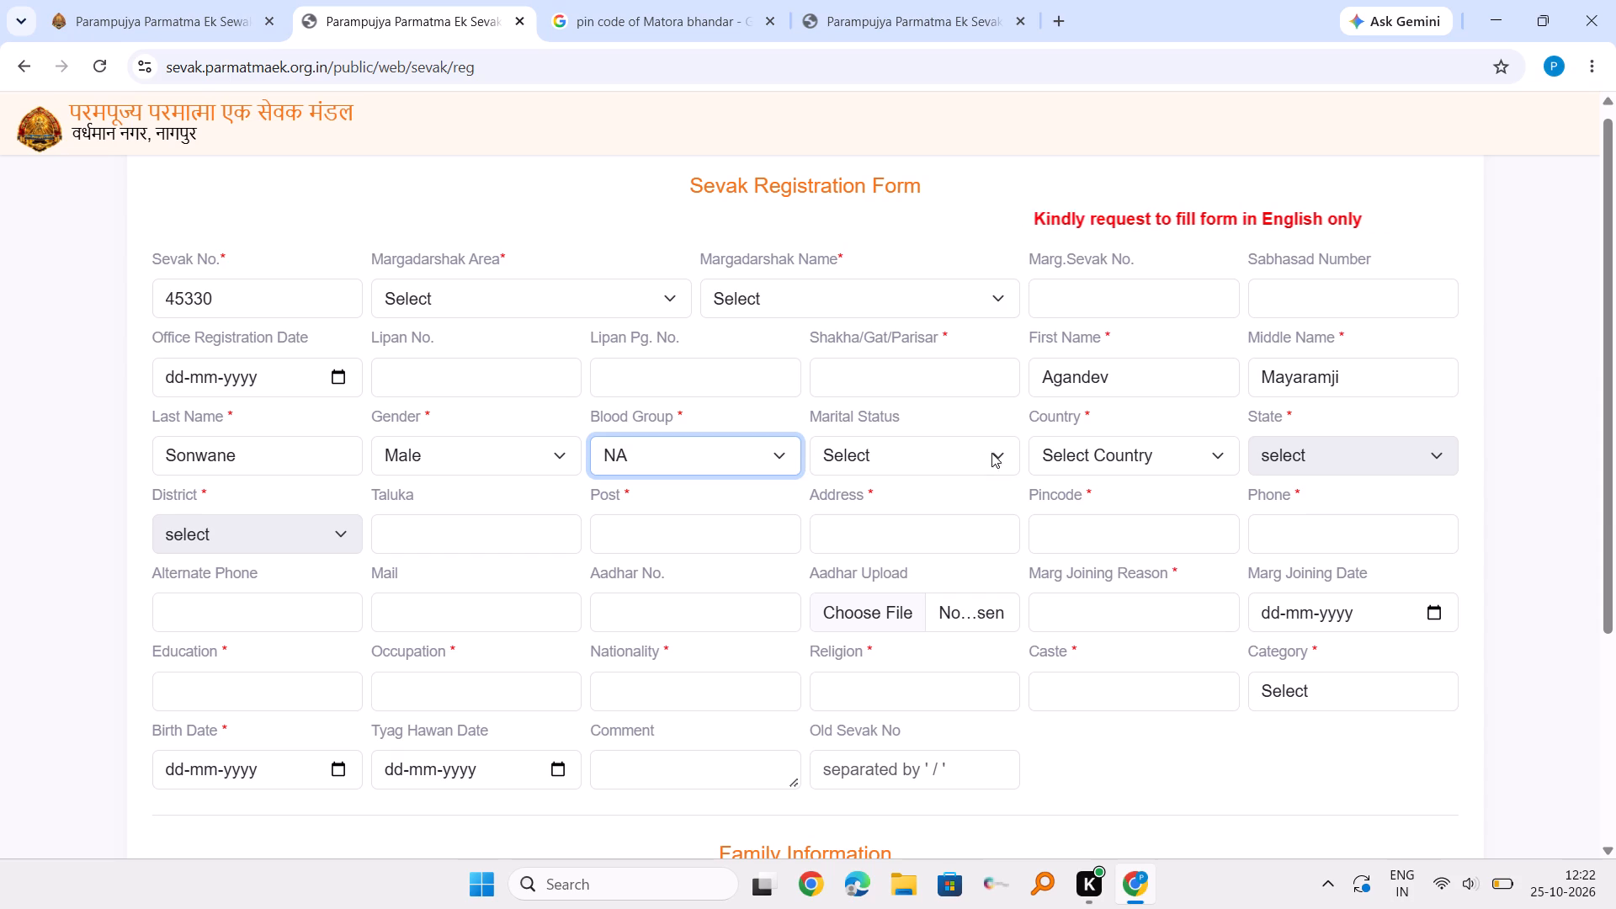
Set the Country to India, the State to Maharashtra and the District to Bhandara.
left_click(1067, 467)
left_click(1034, 513)
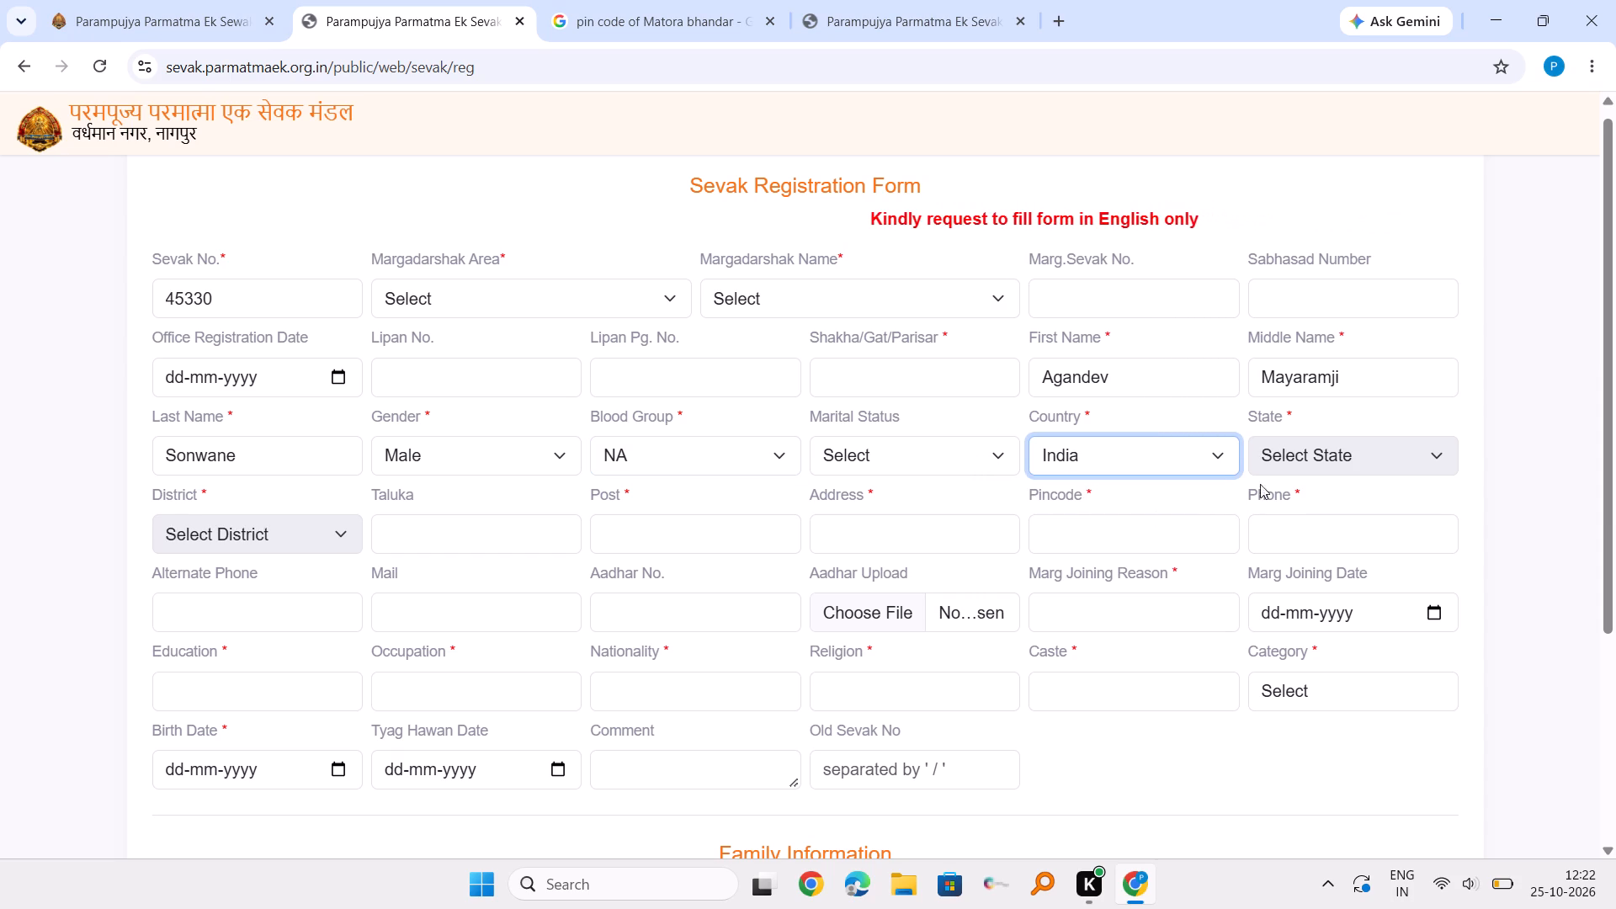
left_click(1291, 462)
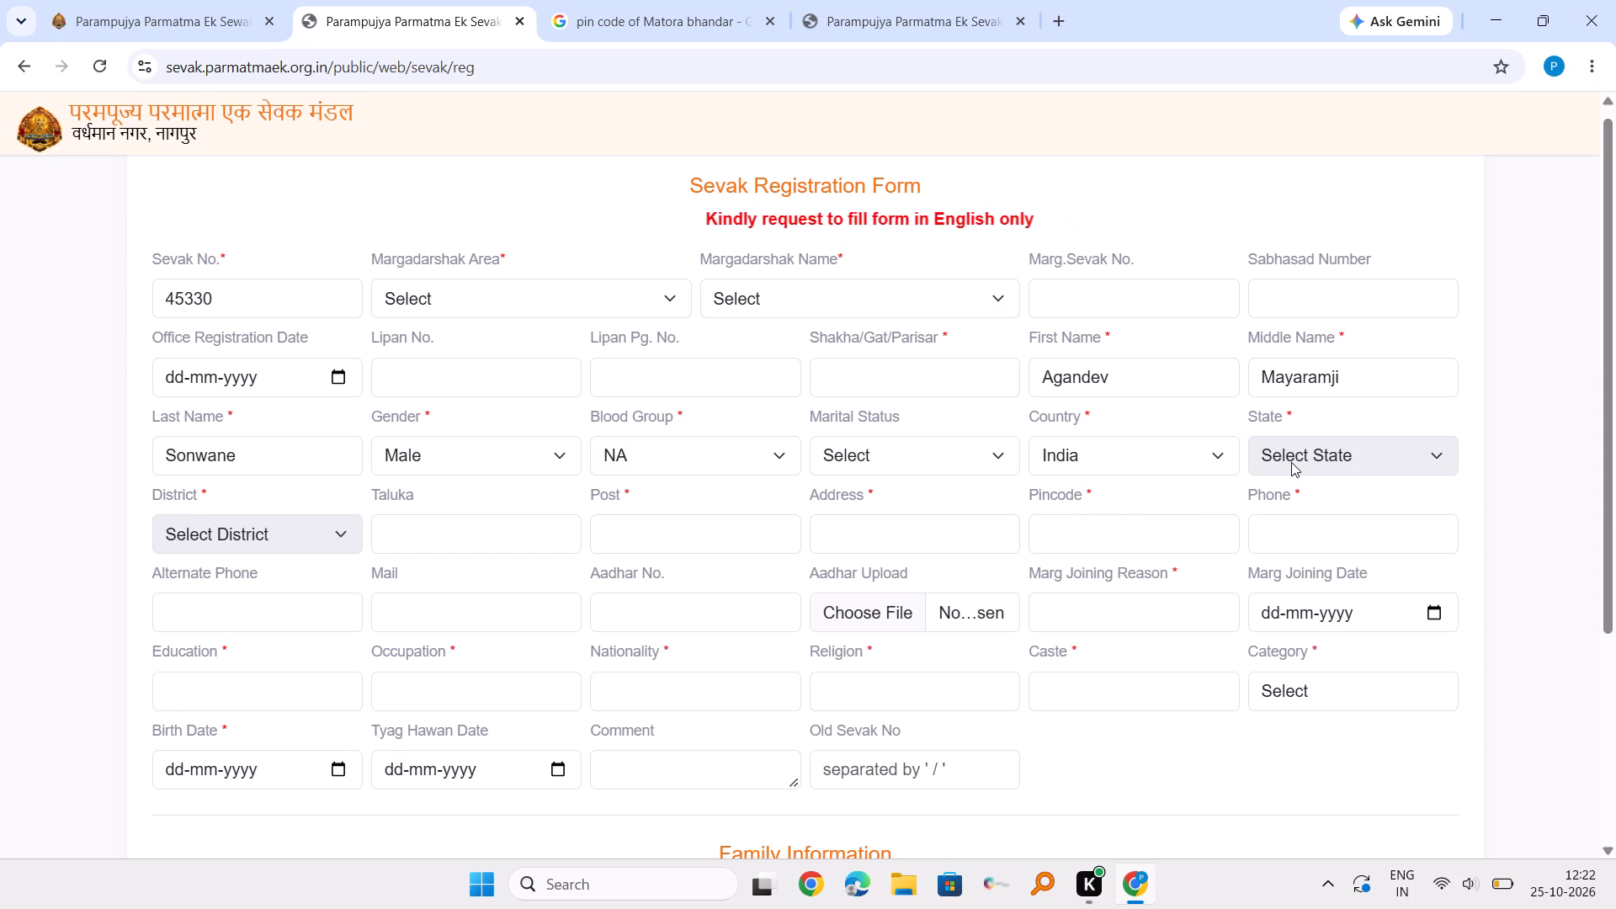
left_click(1291, 462)
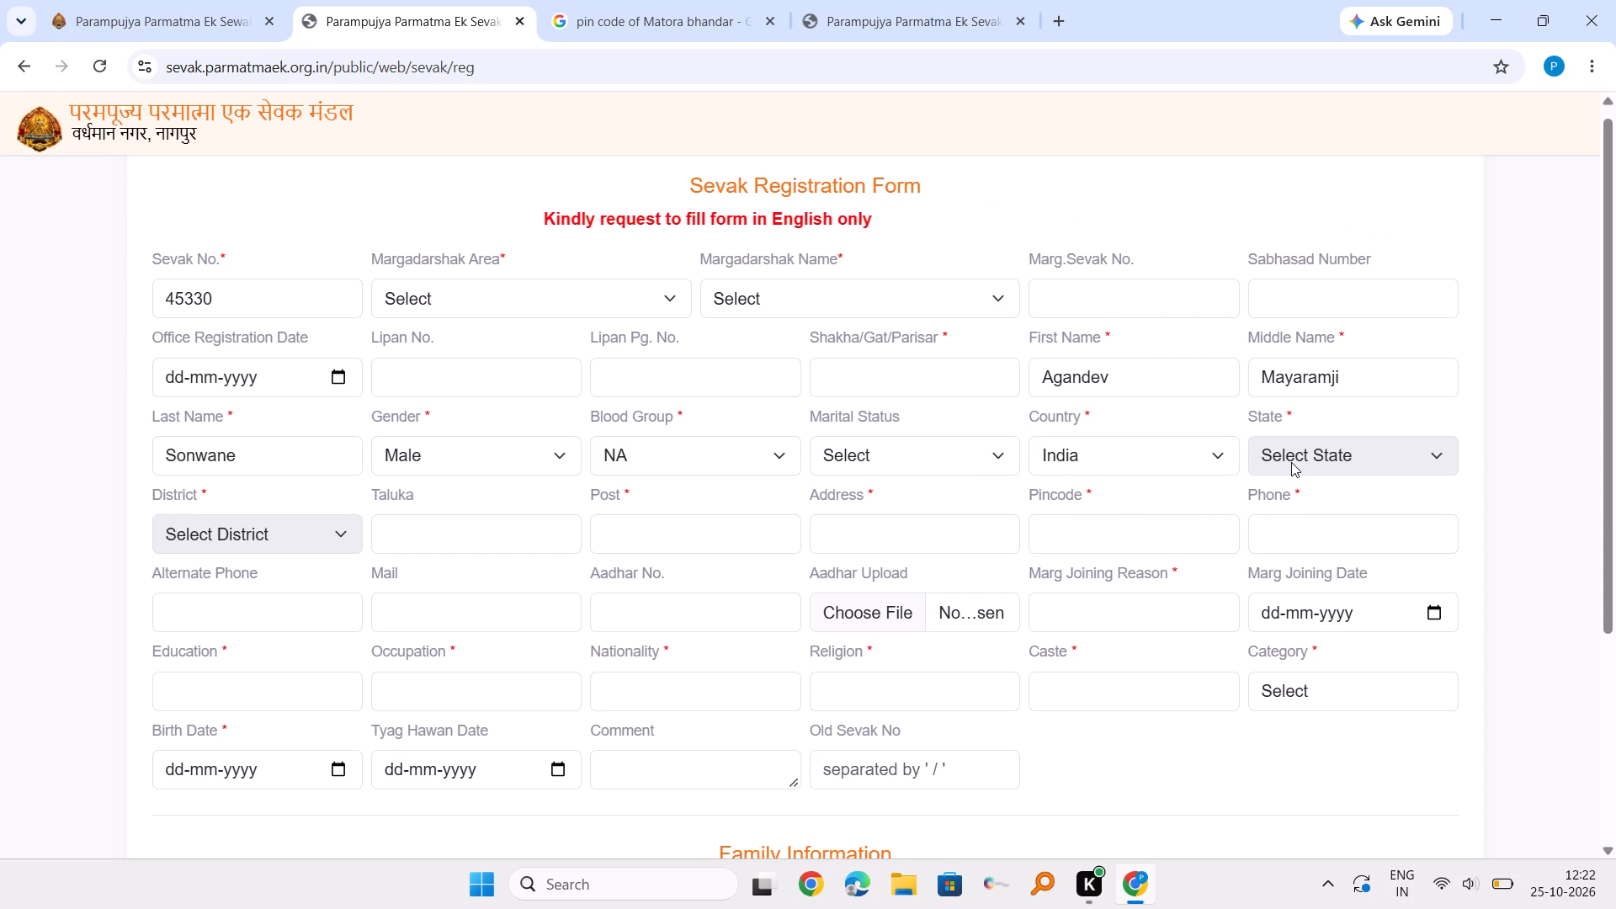
left_click(1451, 456)
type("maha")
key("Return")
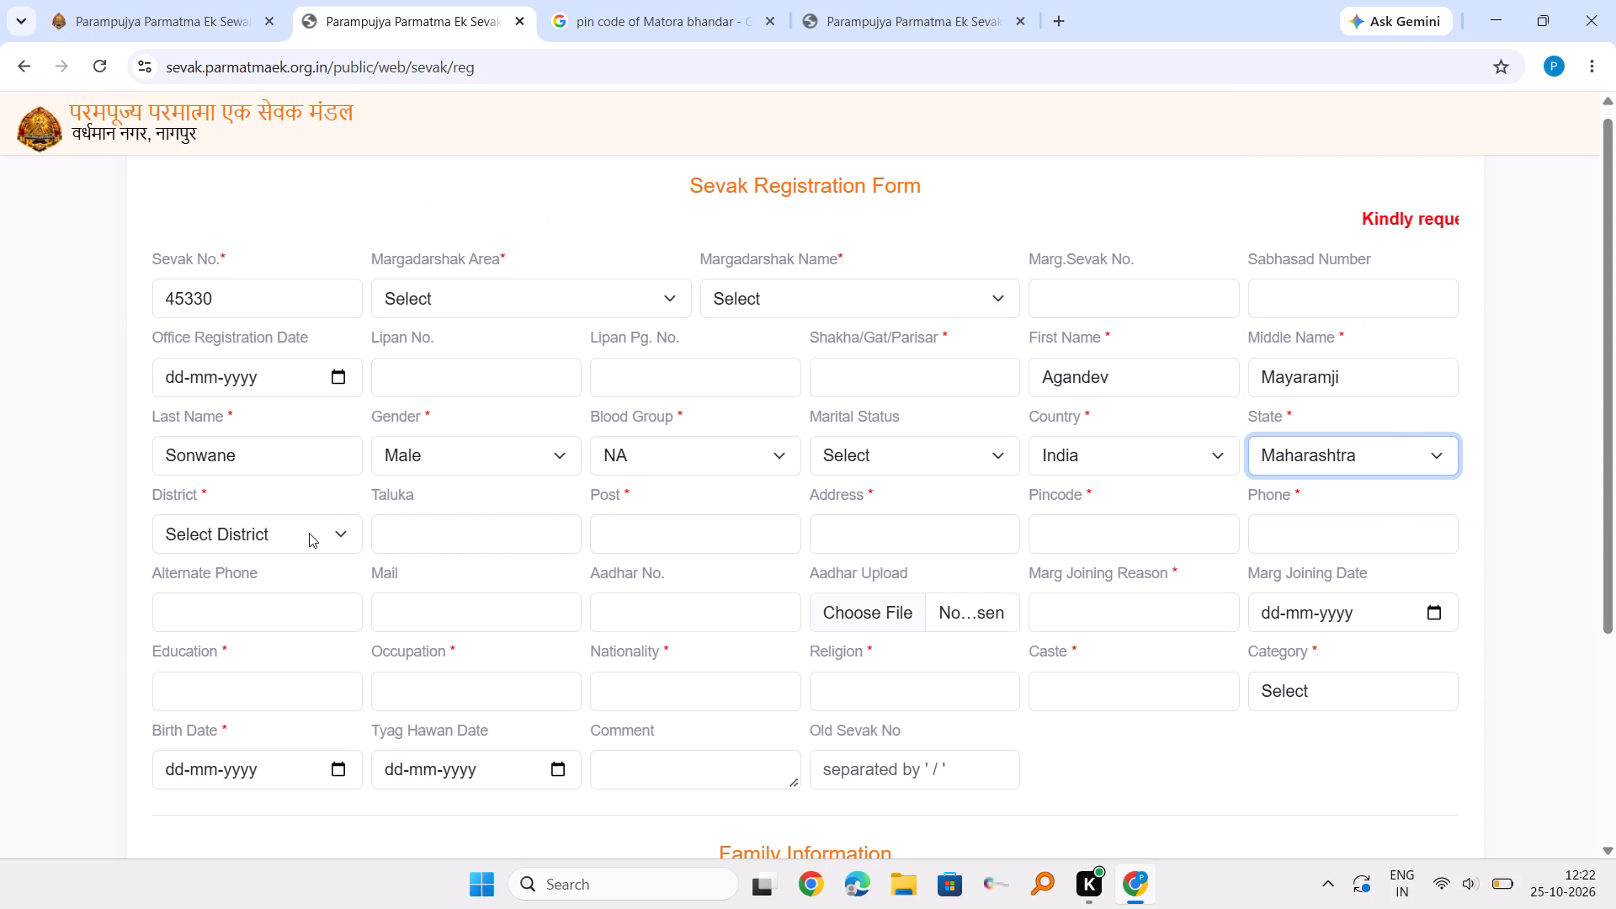
left_click(308, 534)
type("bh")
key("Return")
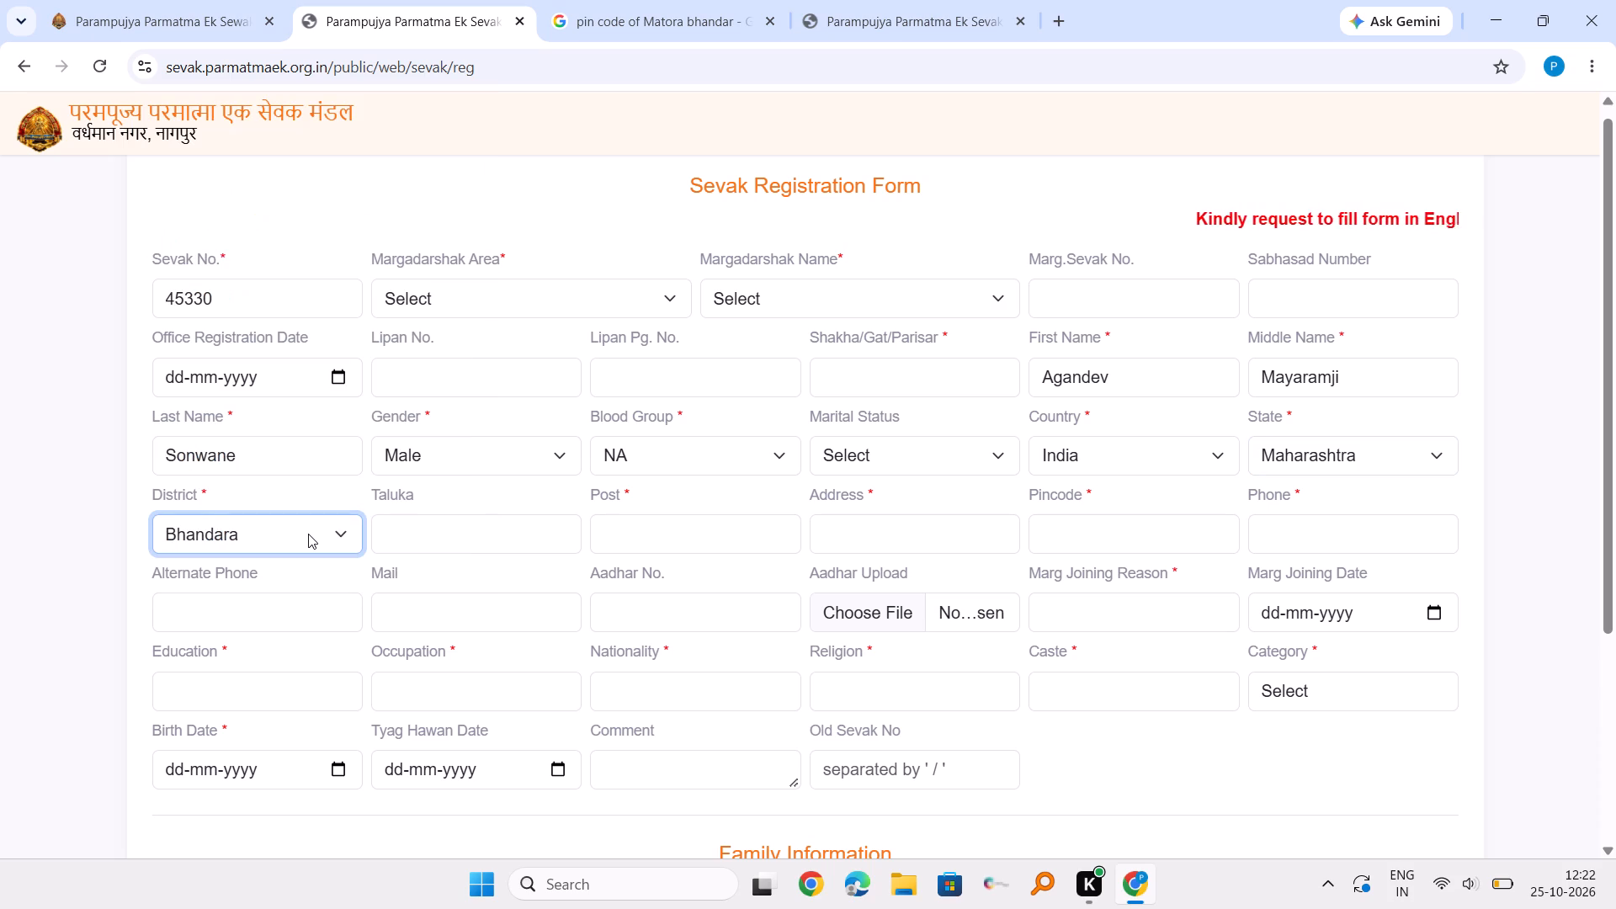
left_click(472, 527)
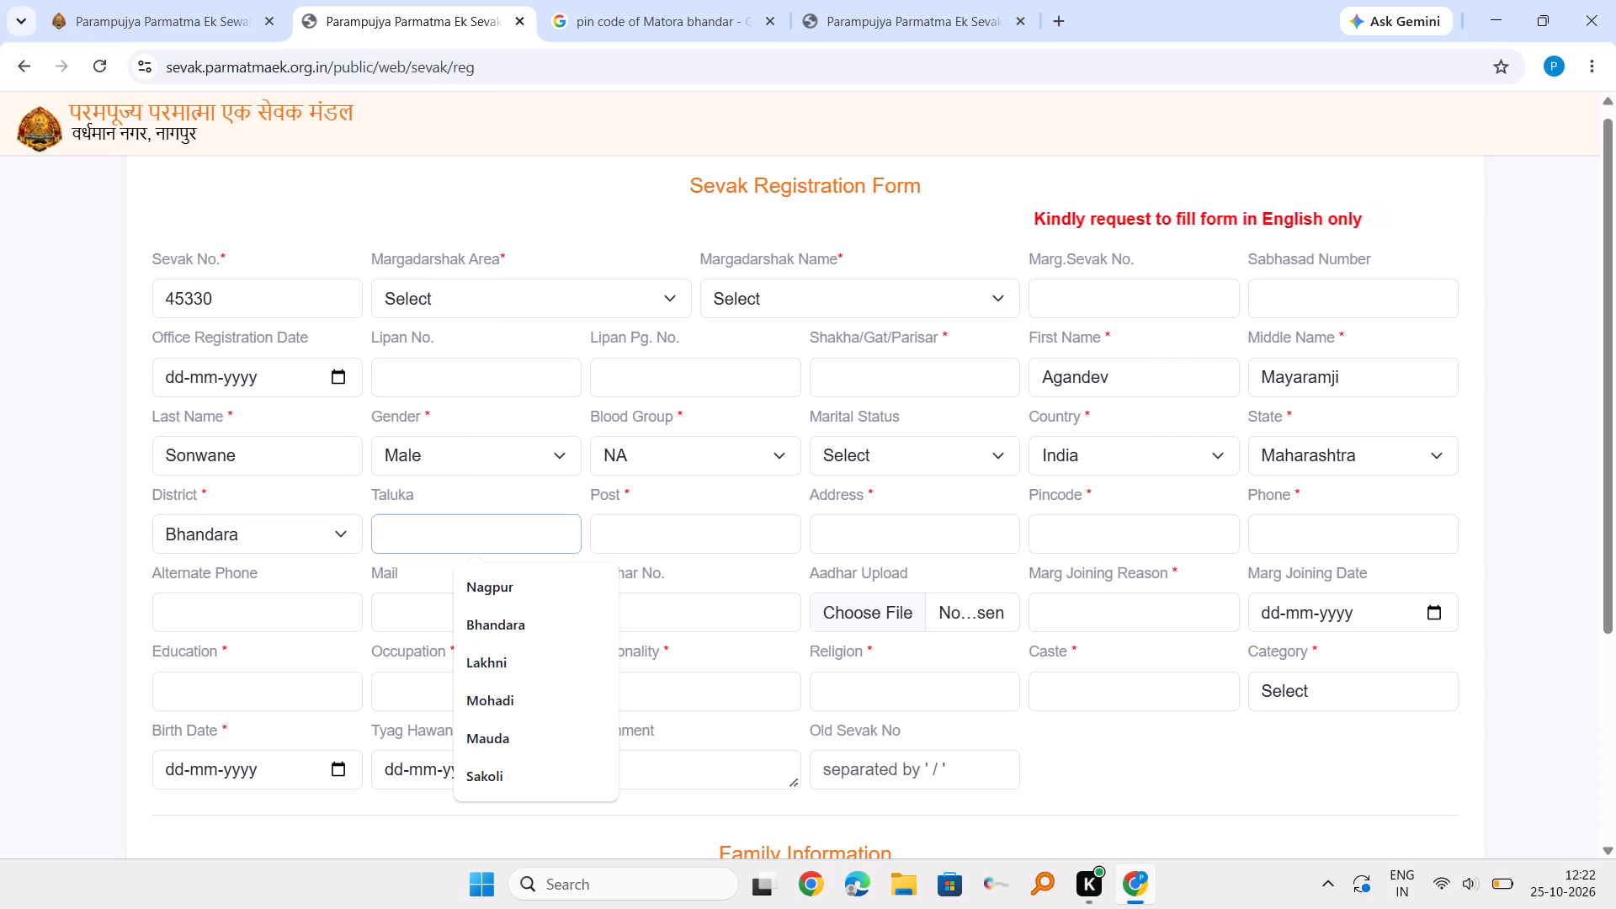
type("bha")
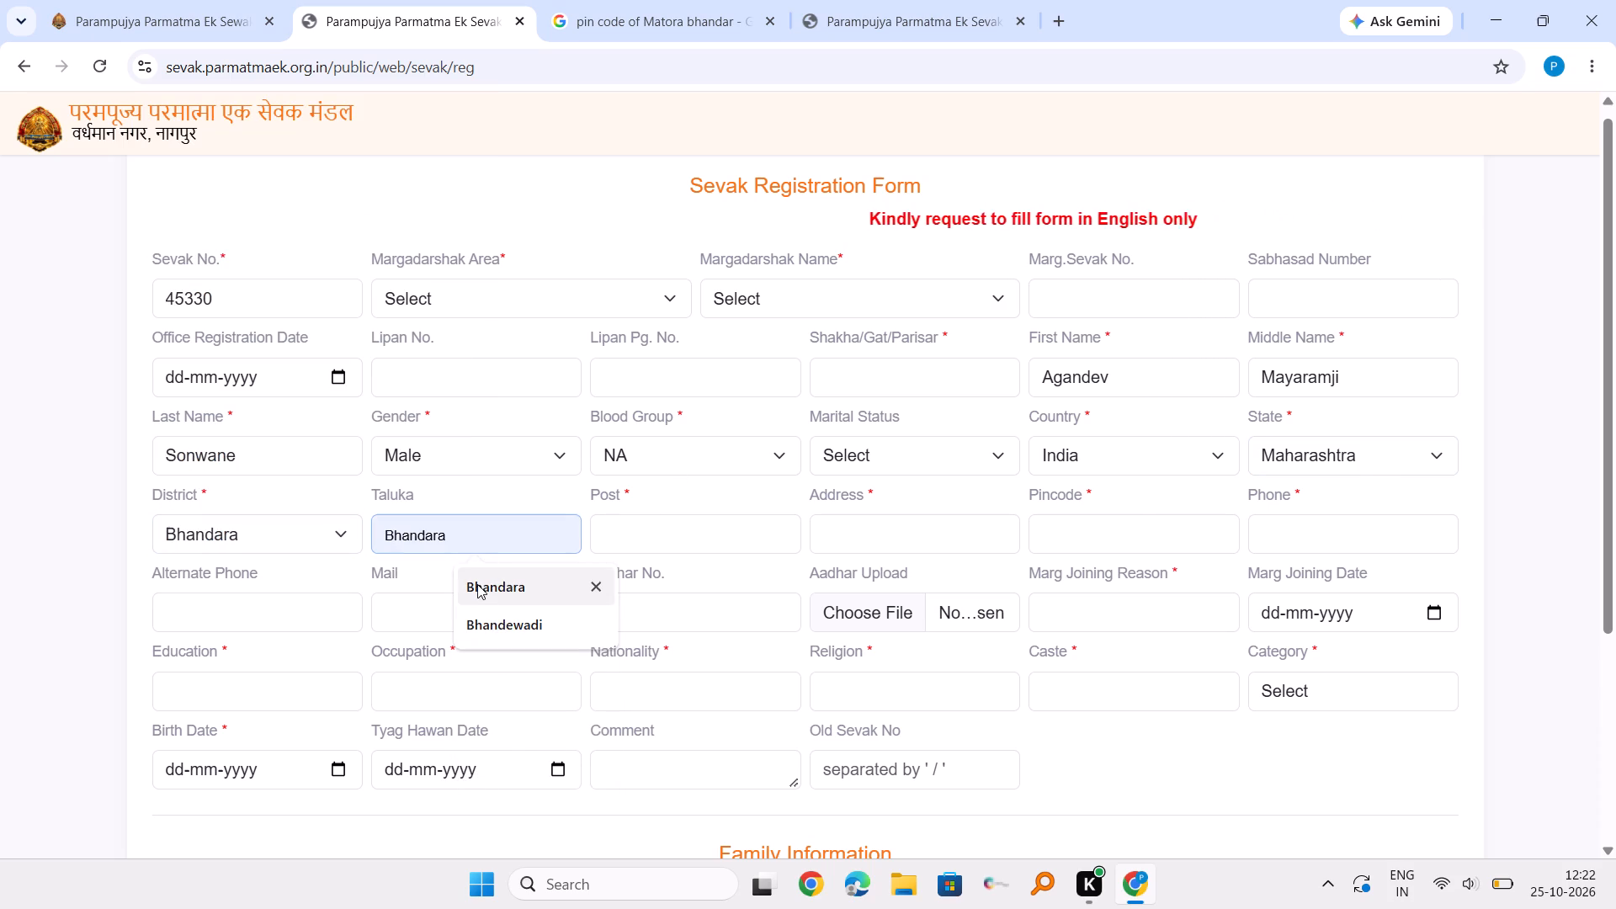
left_click(477, 584)
left_click(632, 533)
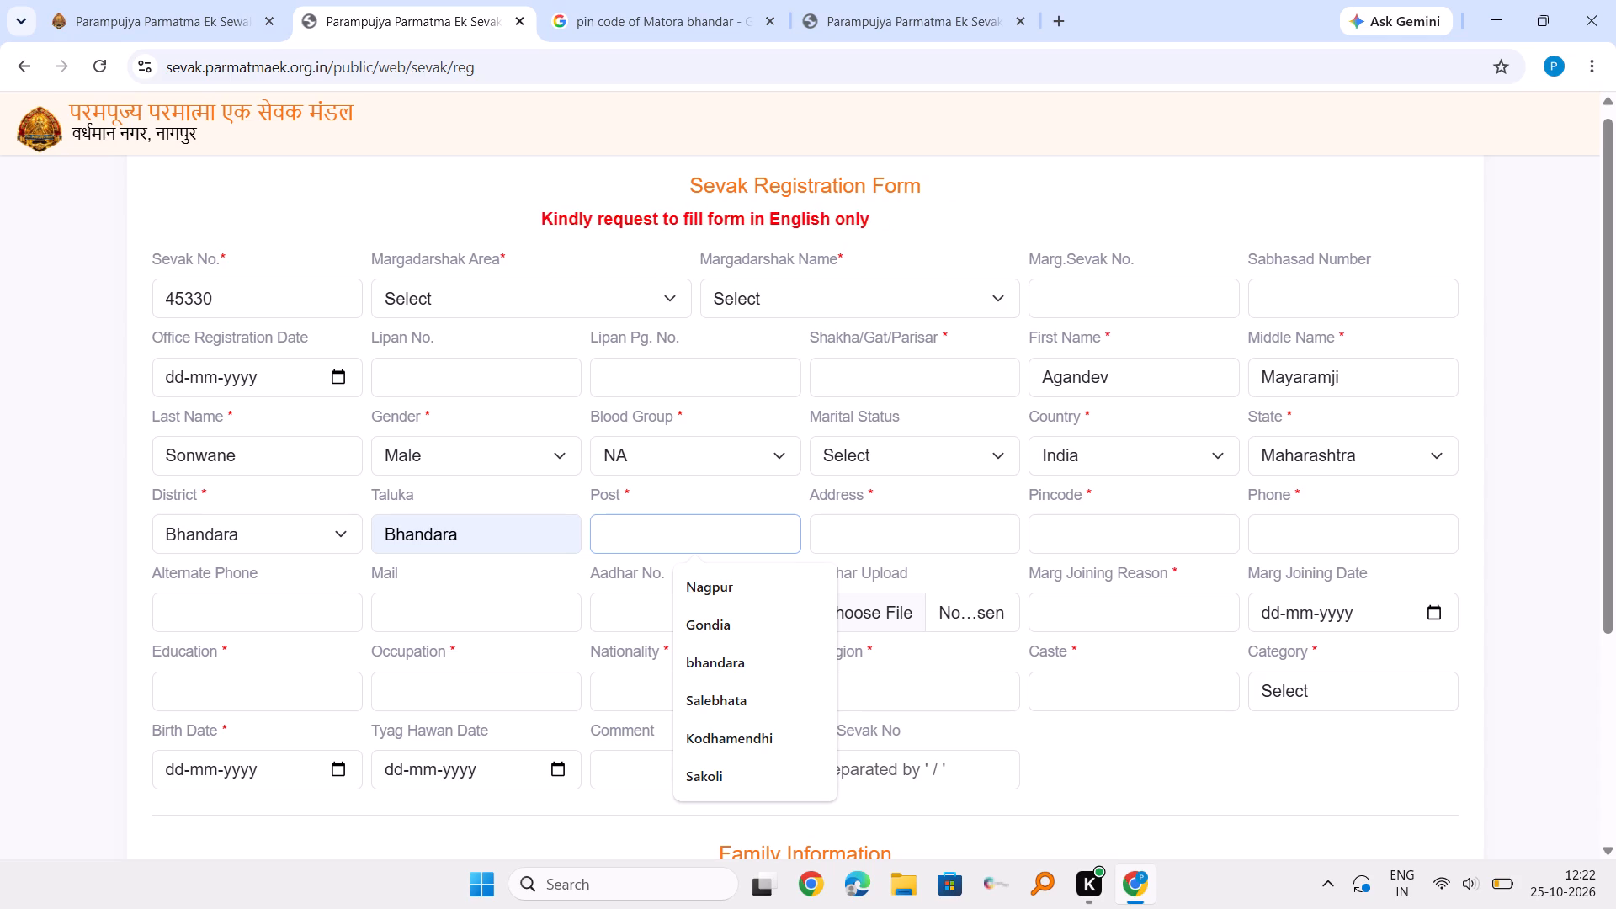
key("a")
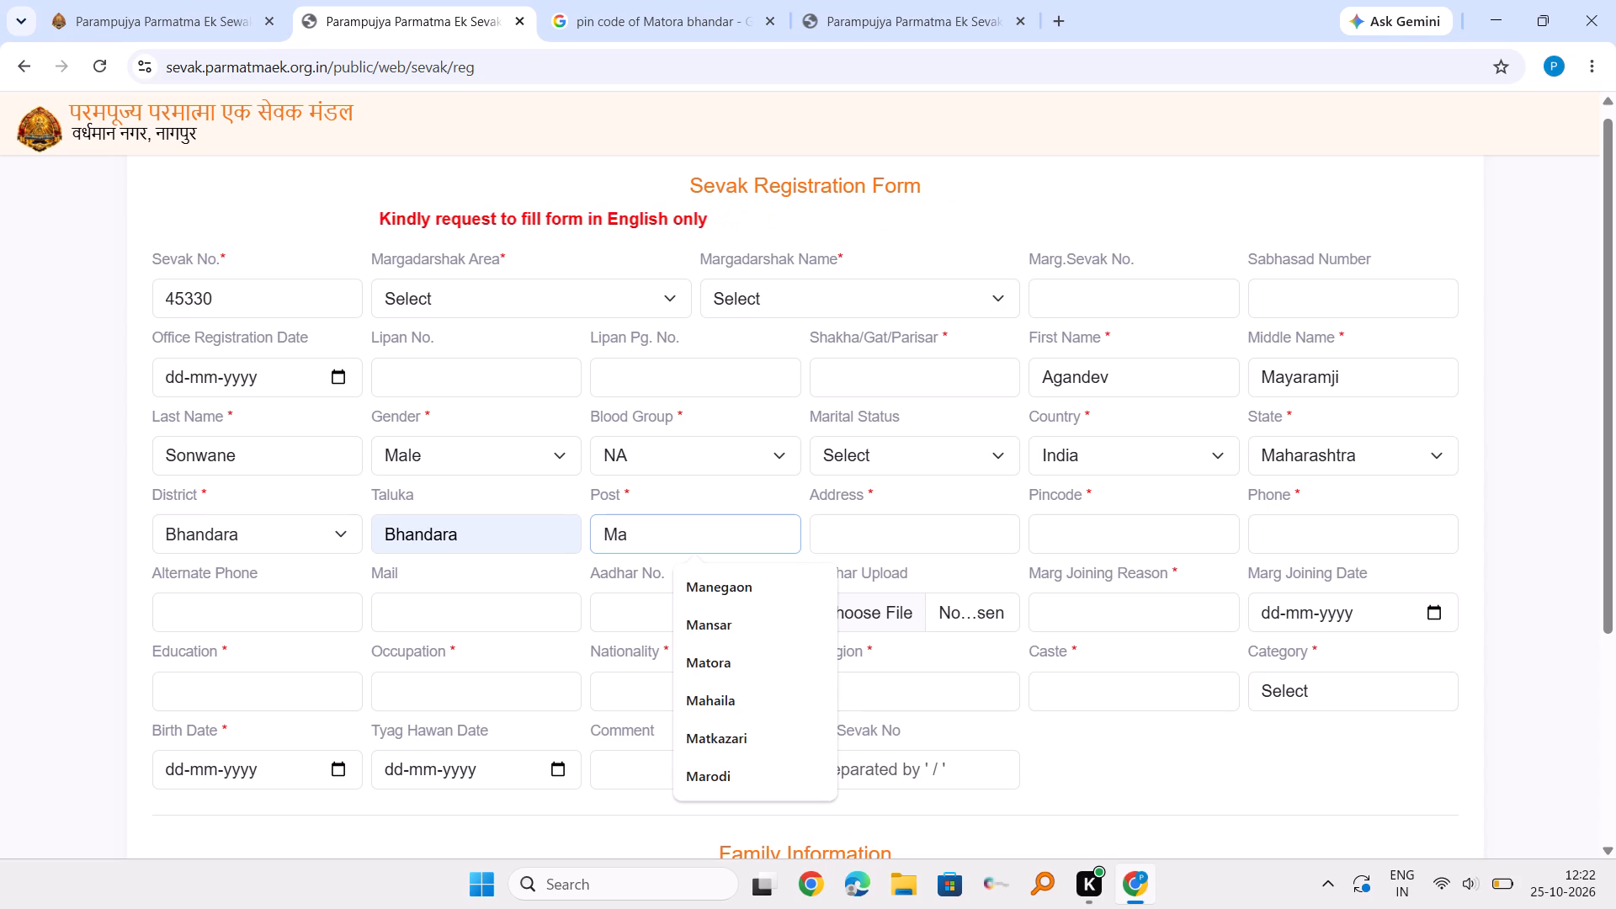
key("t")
left_click(701, 603)
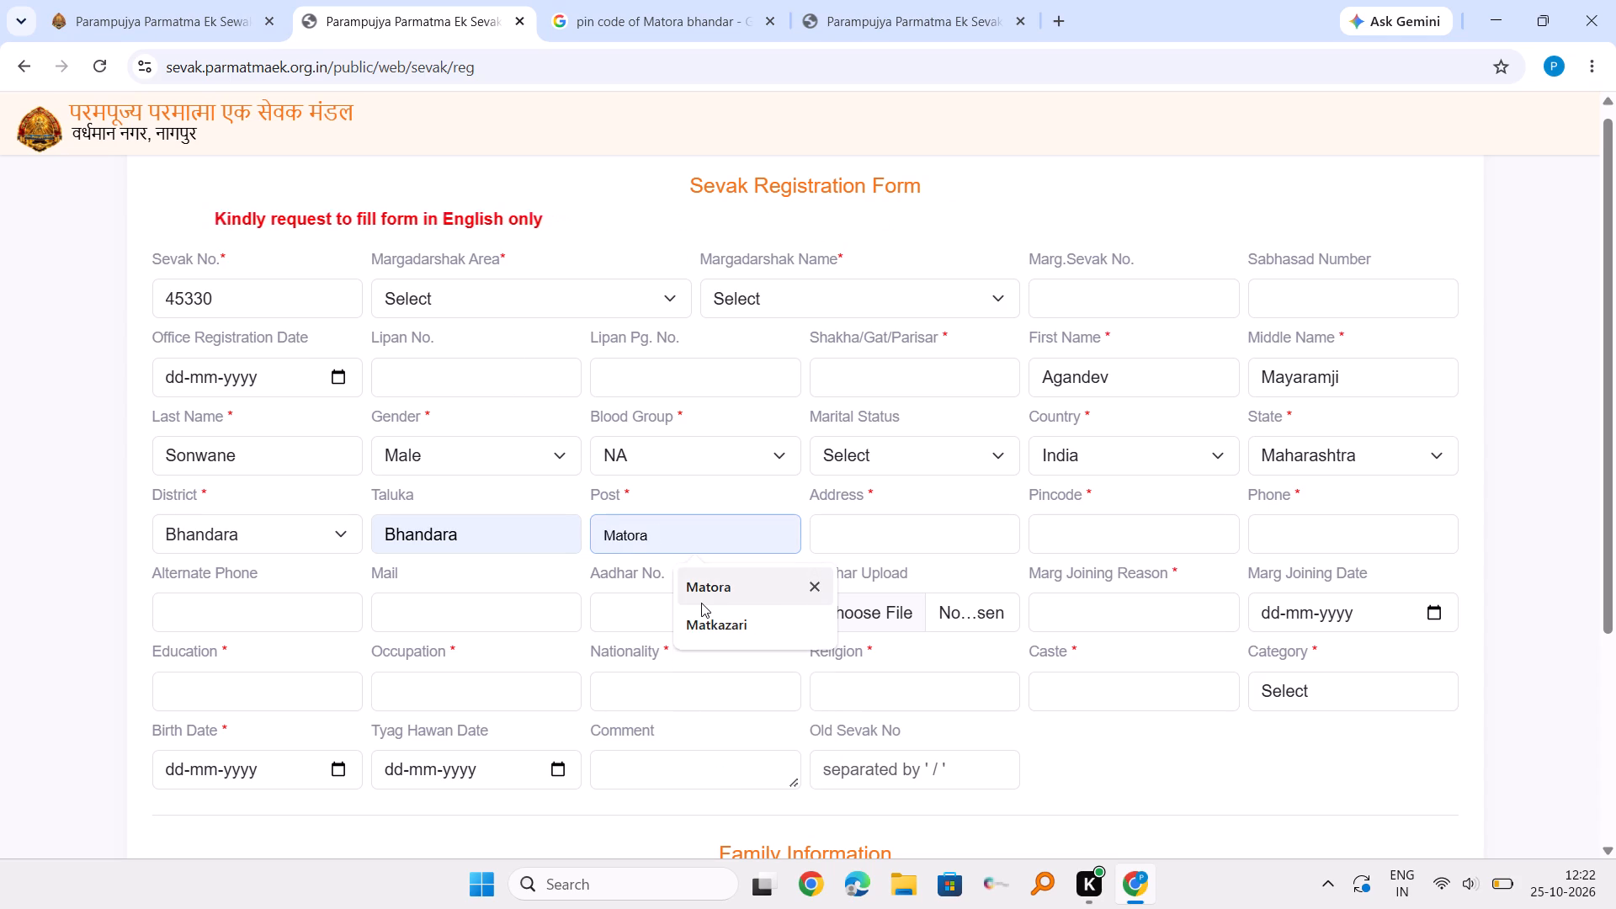
left_click_drag(860, 555, 863, 537)
left_click(863, 537)
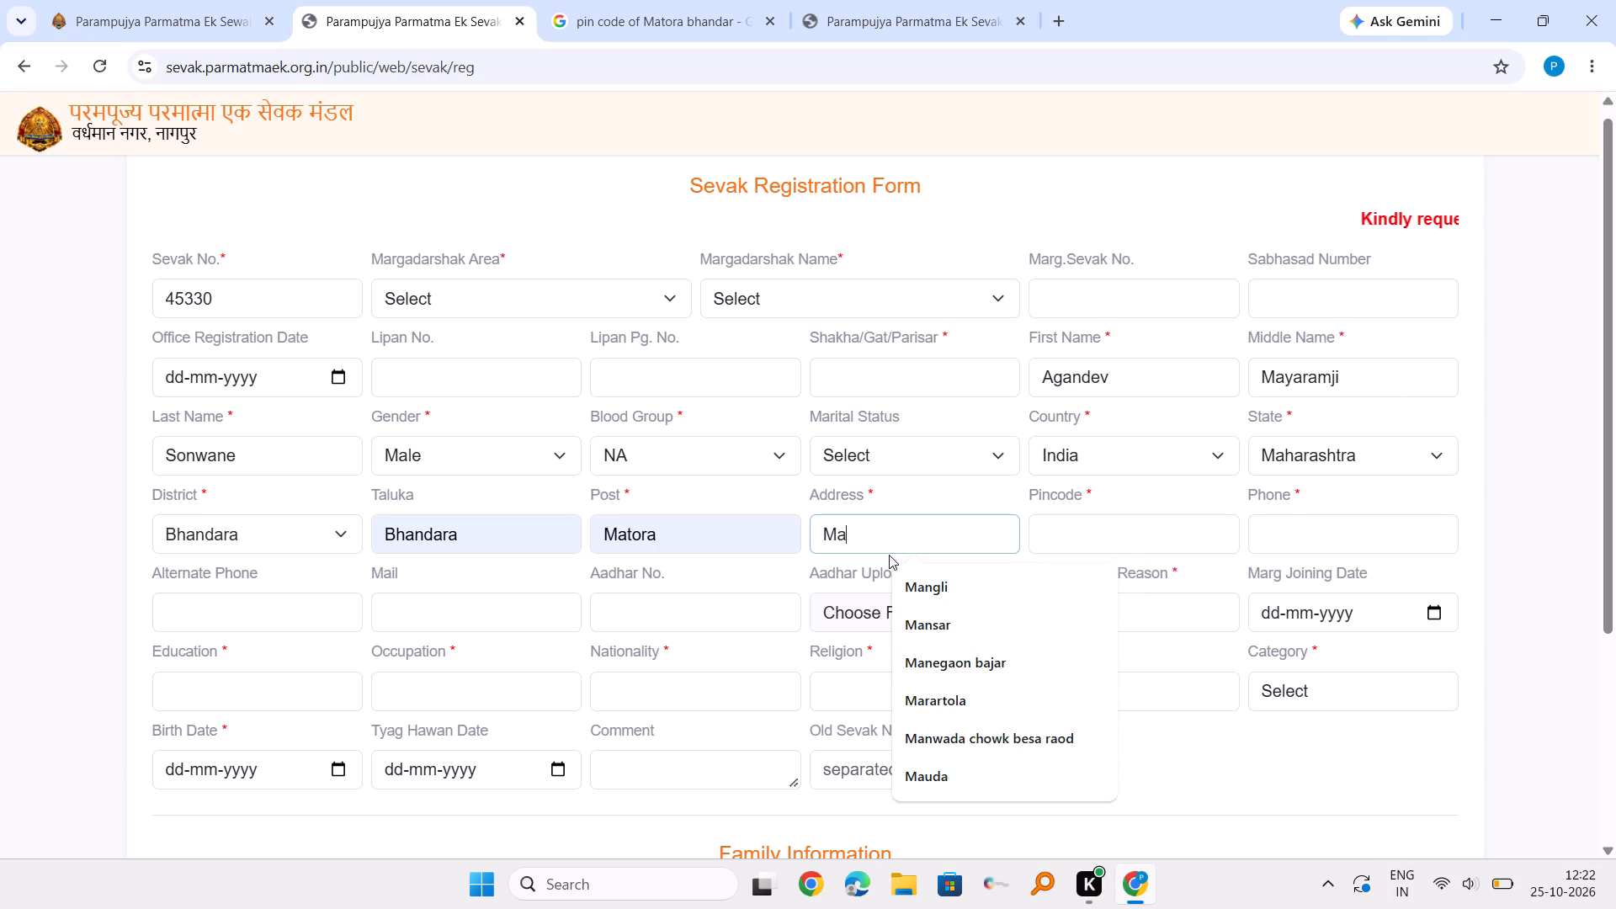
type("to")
left_click(970, 586)
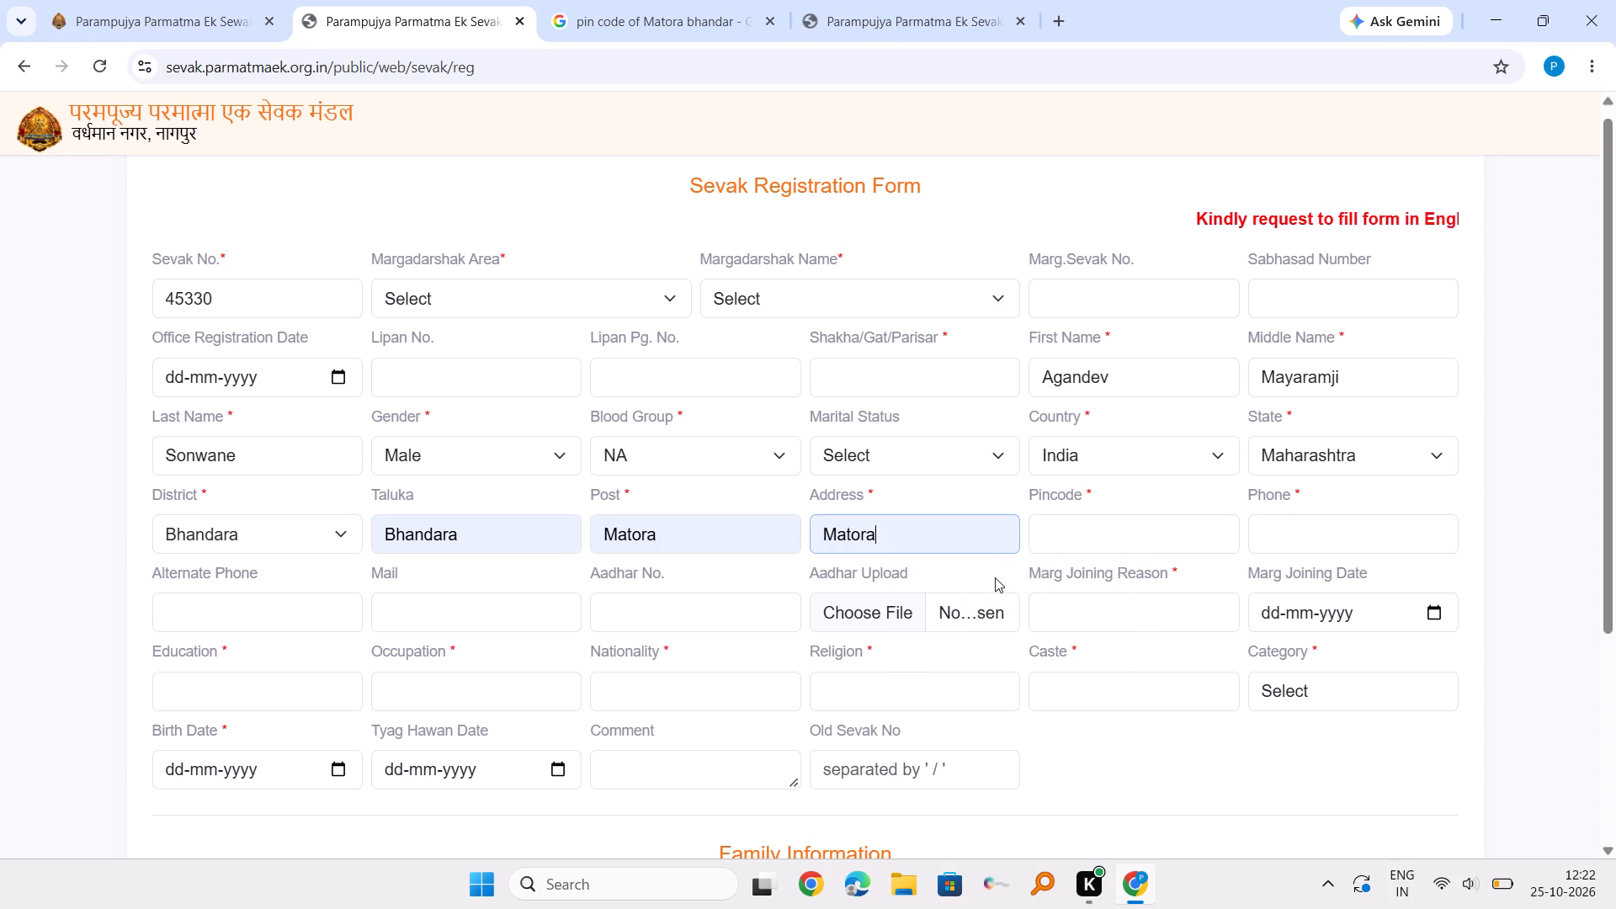
Paste the copied pincode into the Pincode field and begin entering the sevak's phone number.
left_click(1082, 545)
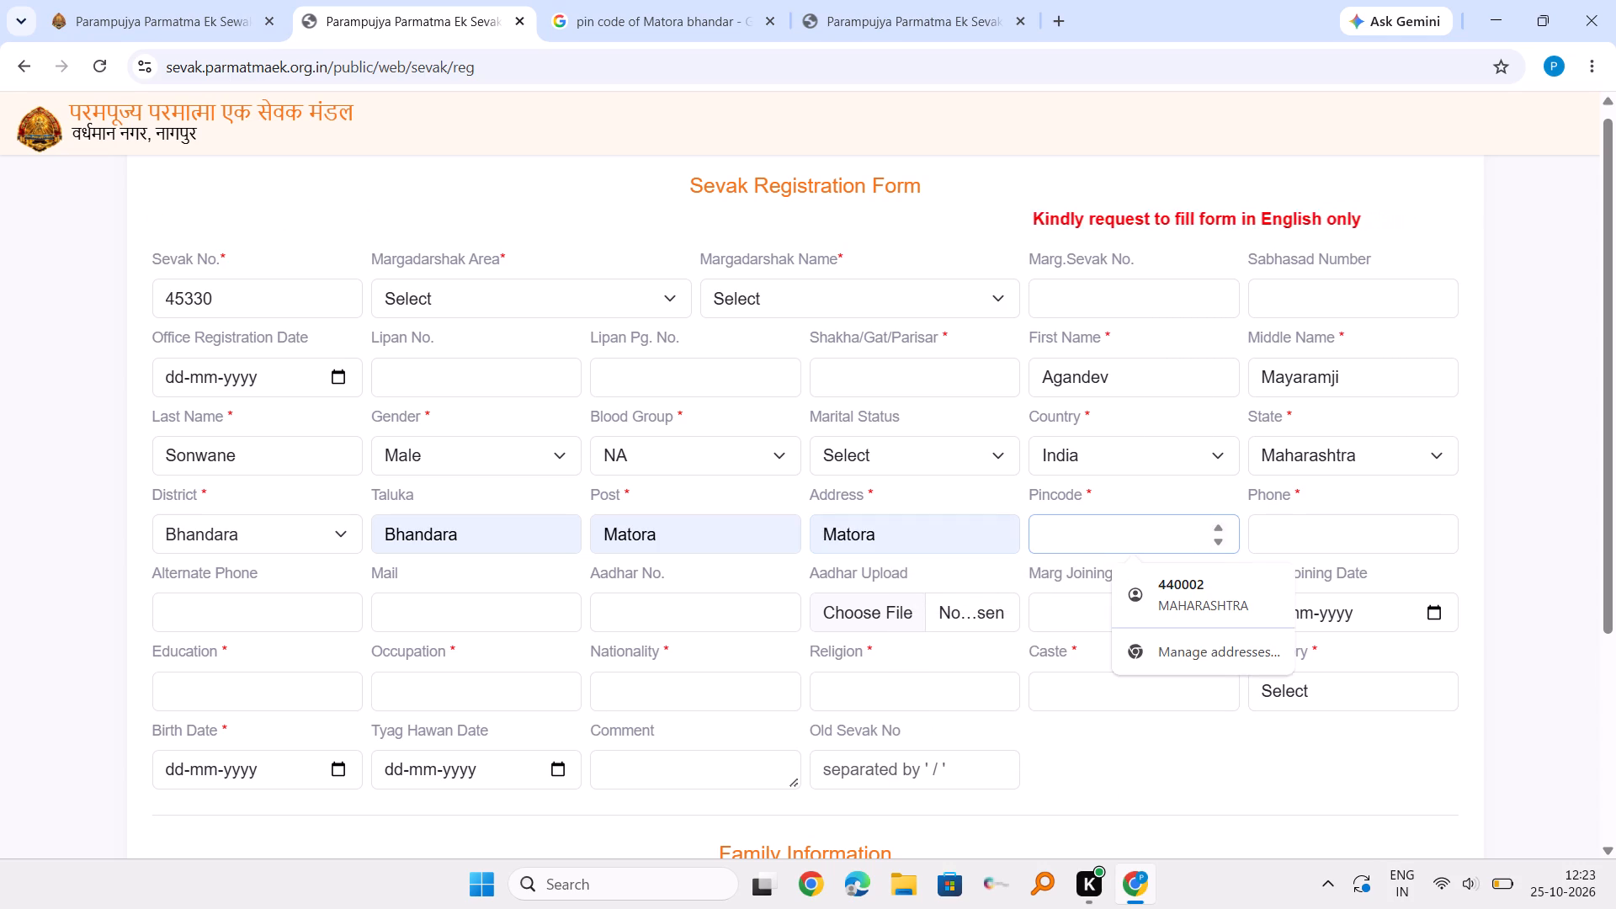
key("ctrl+v")
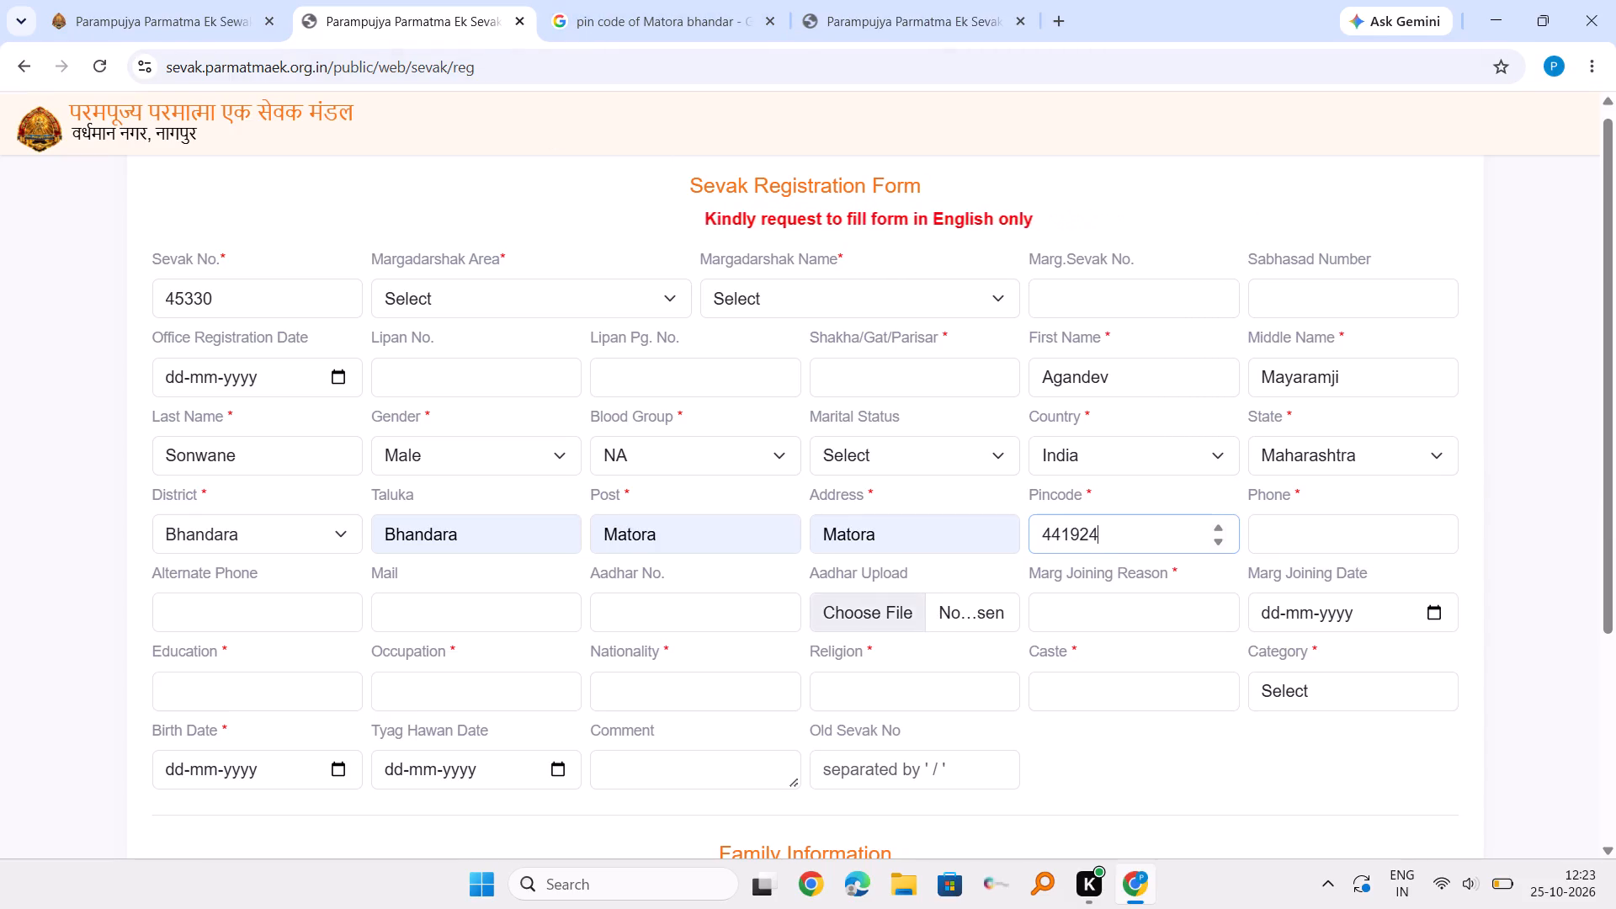
left_click(1308, 538)
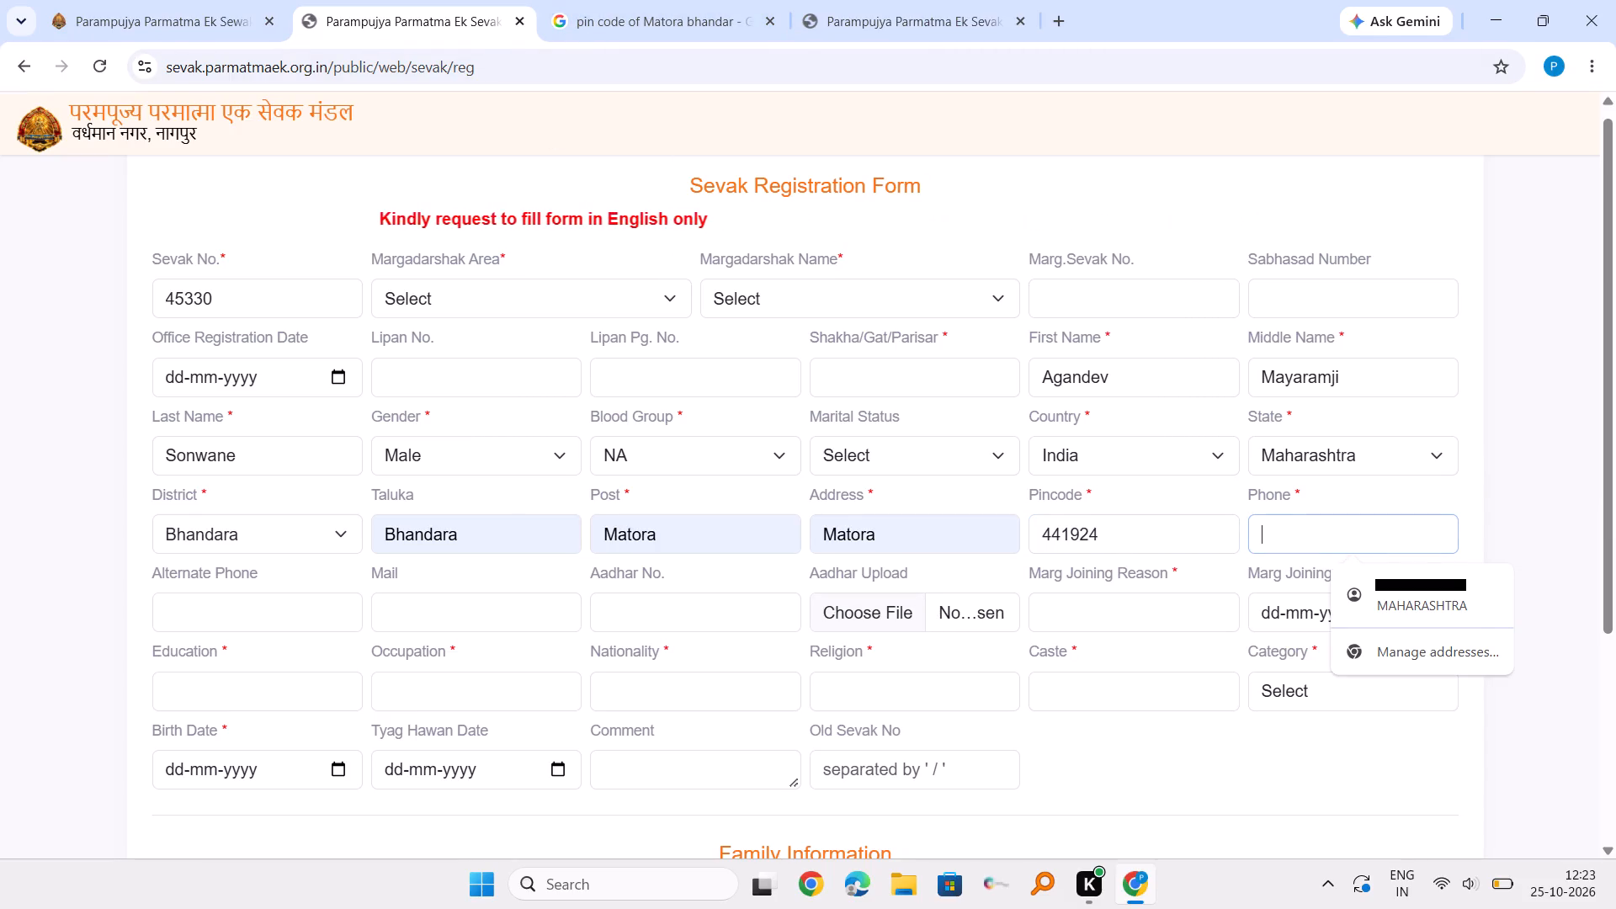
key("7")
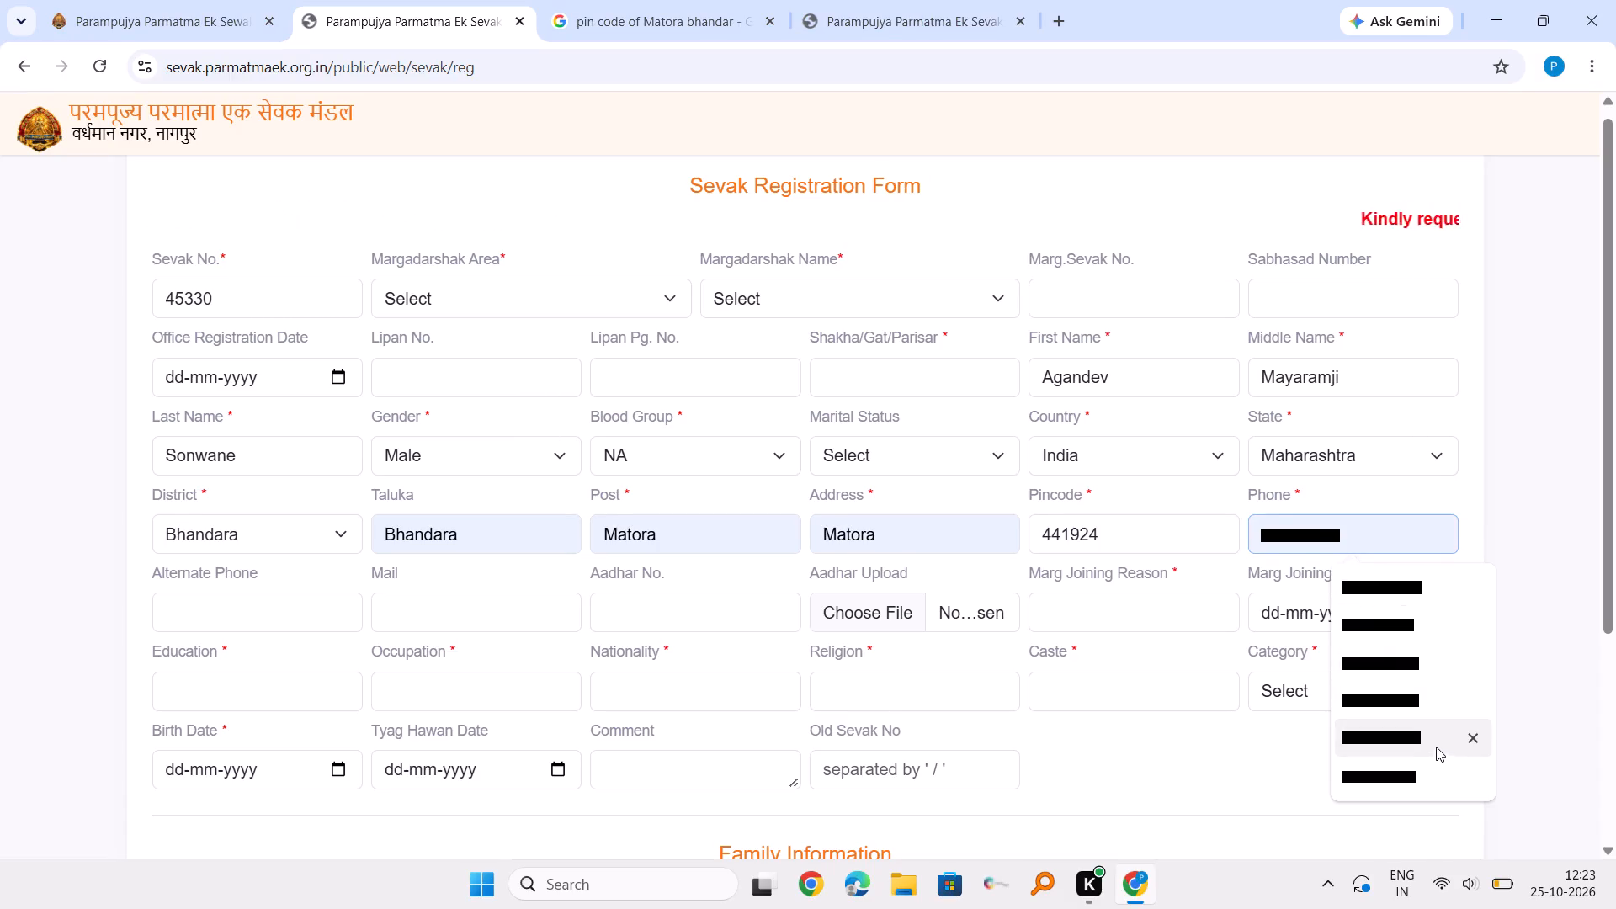
scroll(1407, 669, "down", 1)
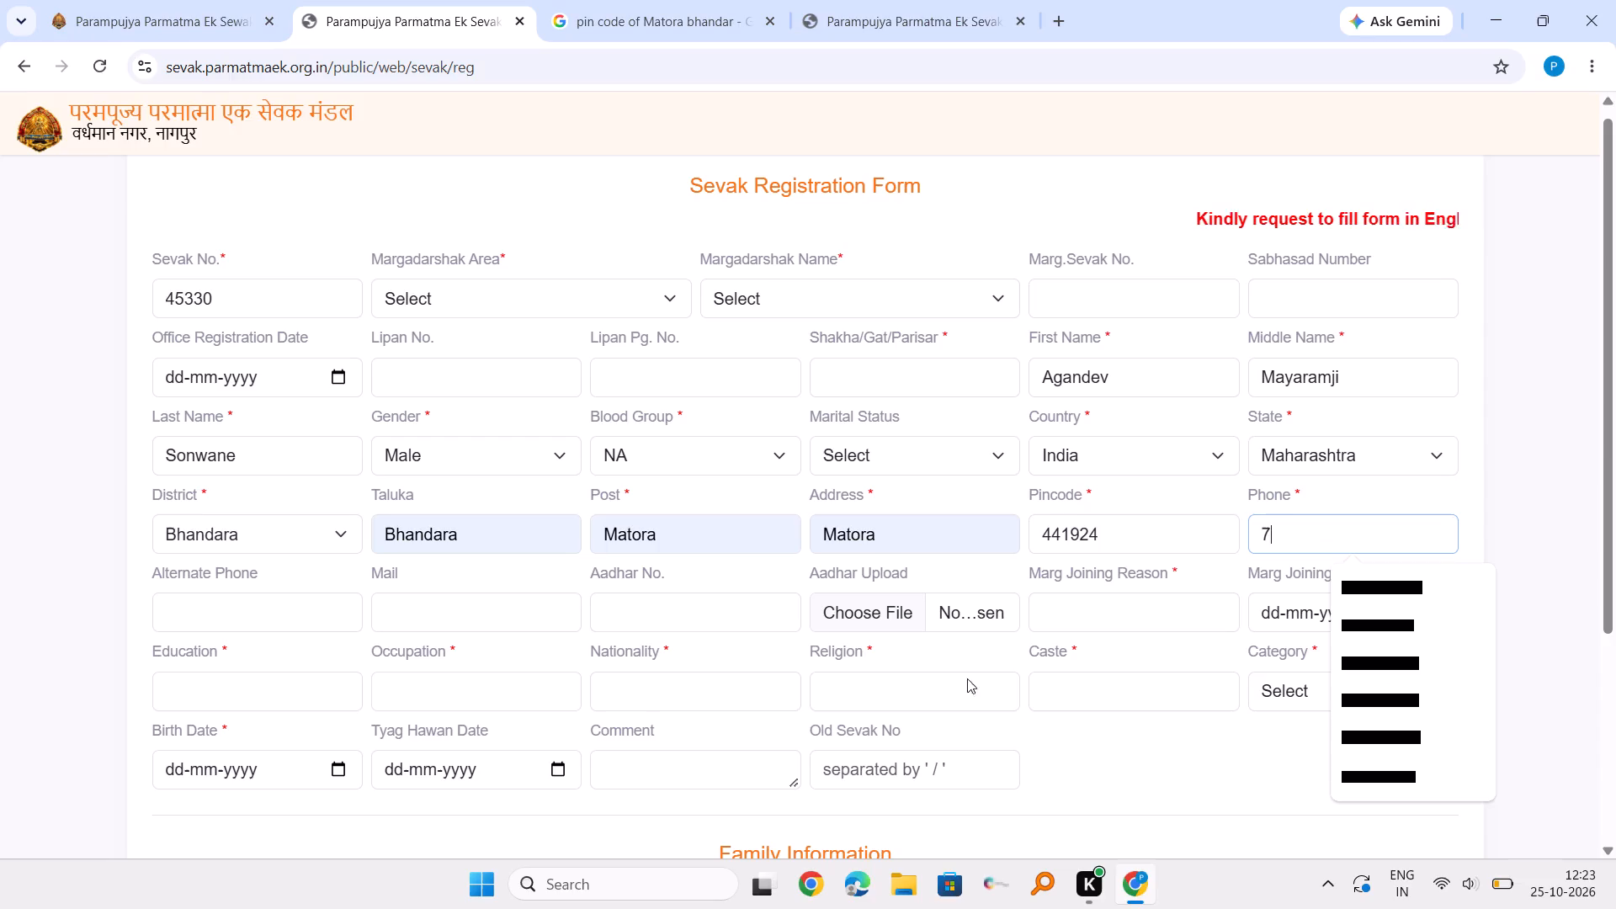
In a new Chrome window under the Person 1 profile, search for parmatmaeksevak and open the mandal's website.
left_click(802, 887)
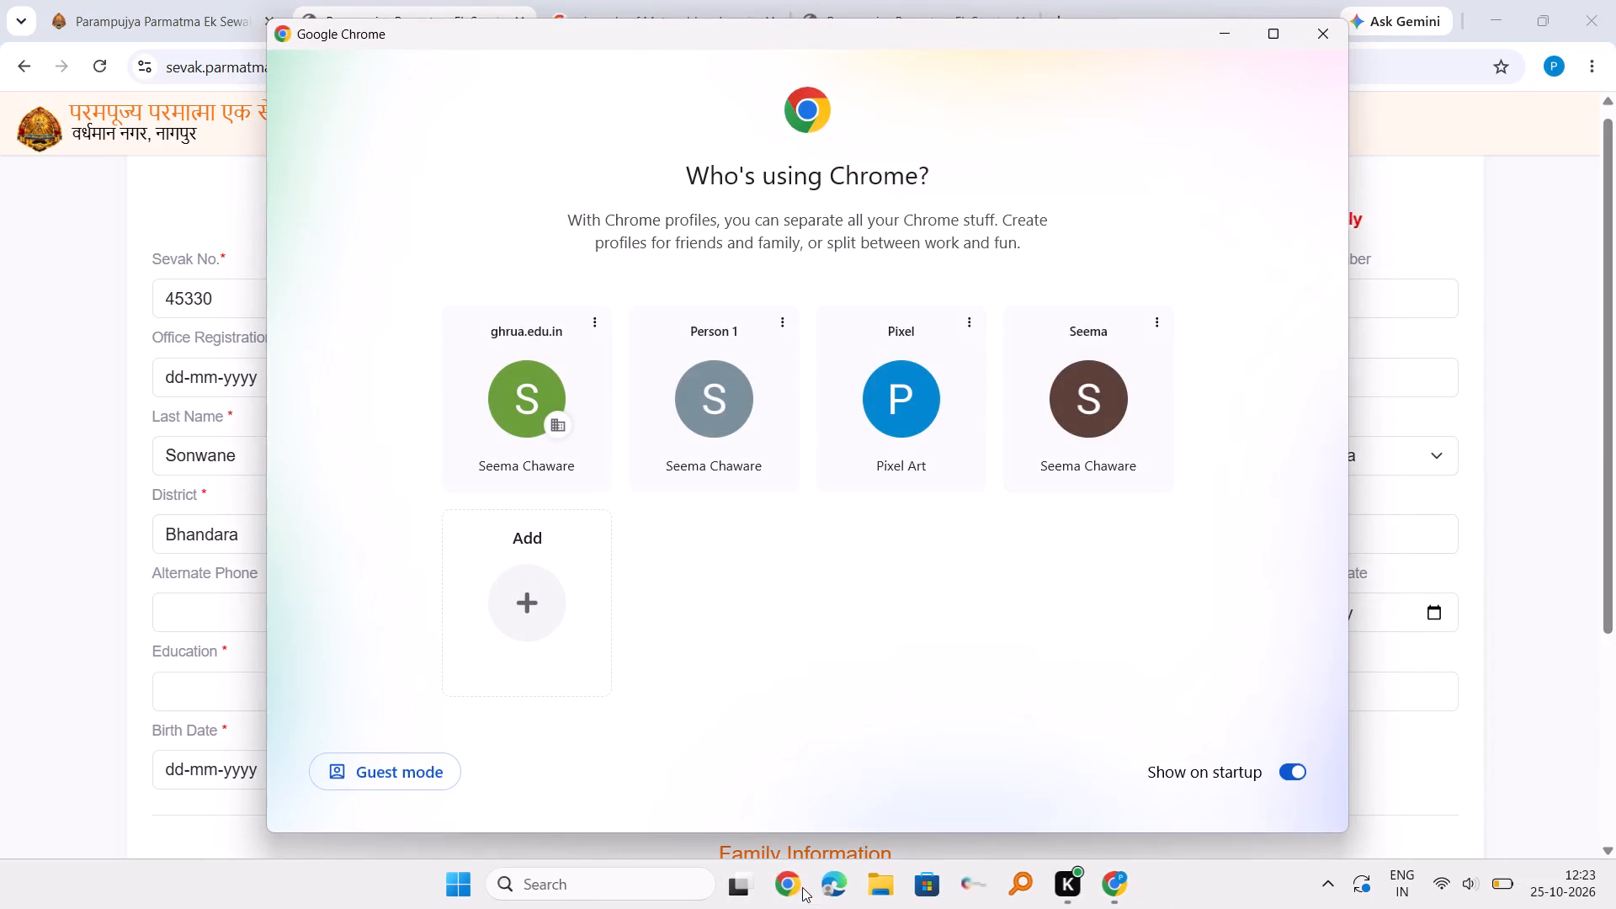
left_click(705, 412)
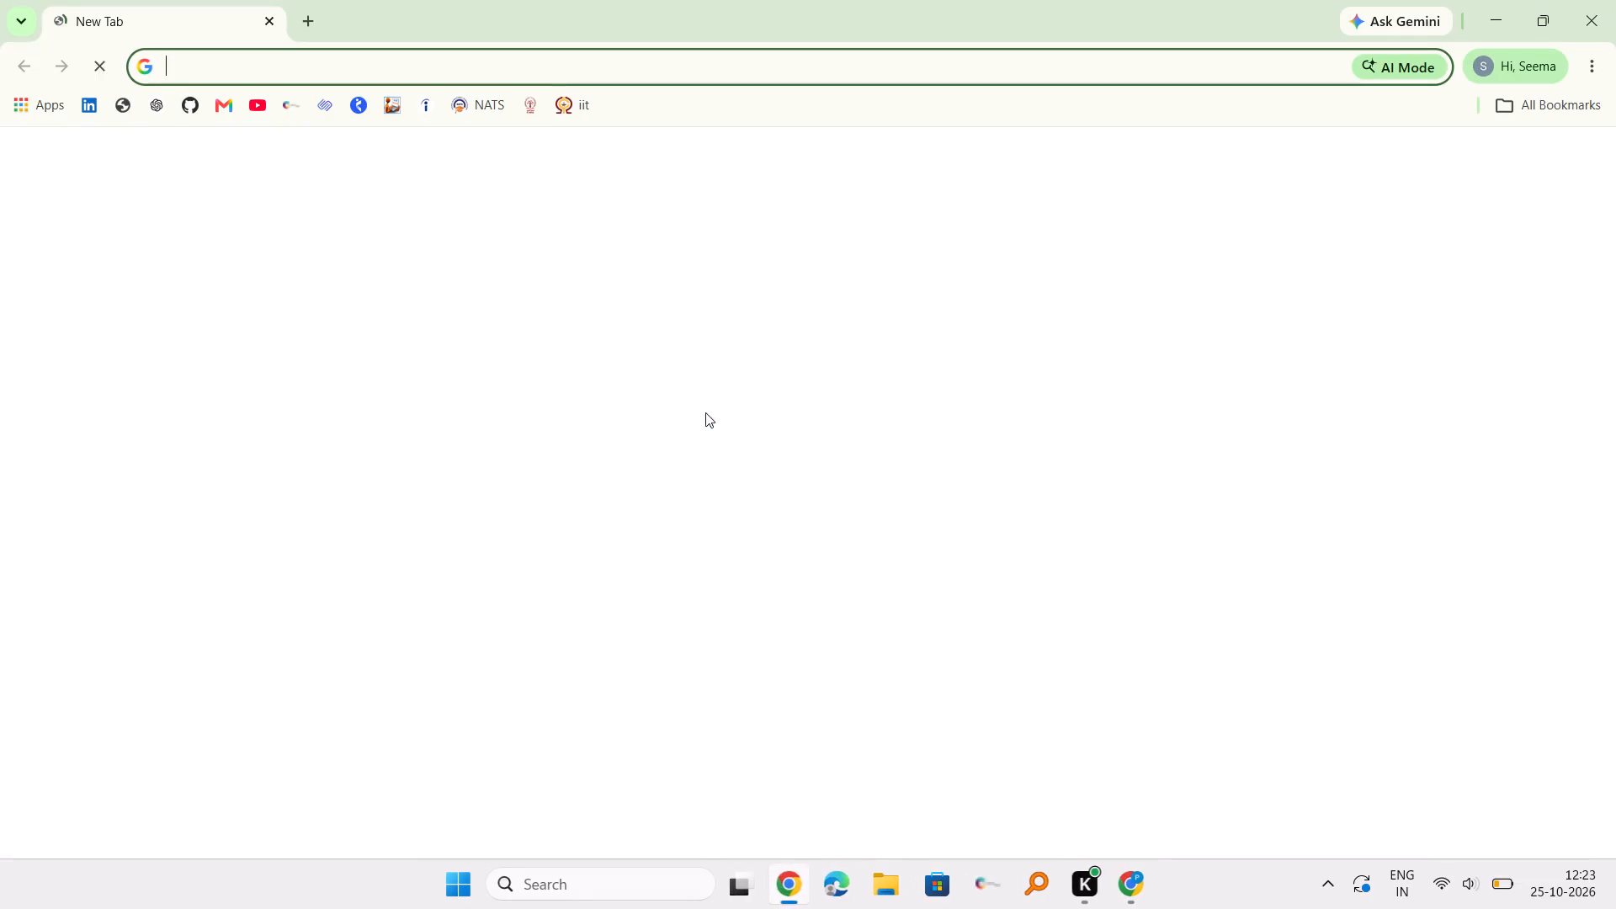
left_click(267, 66)
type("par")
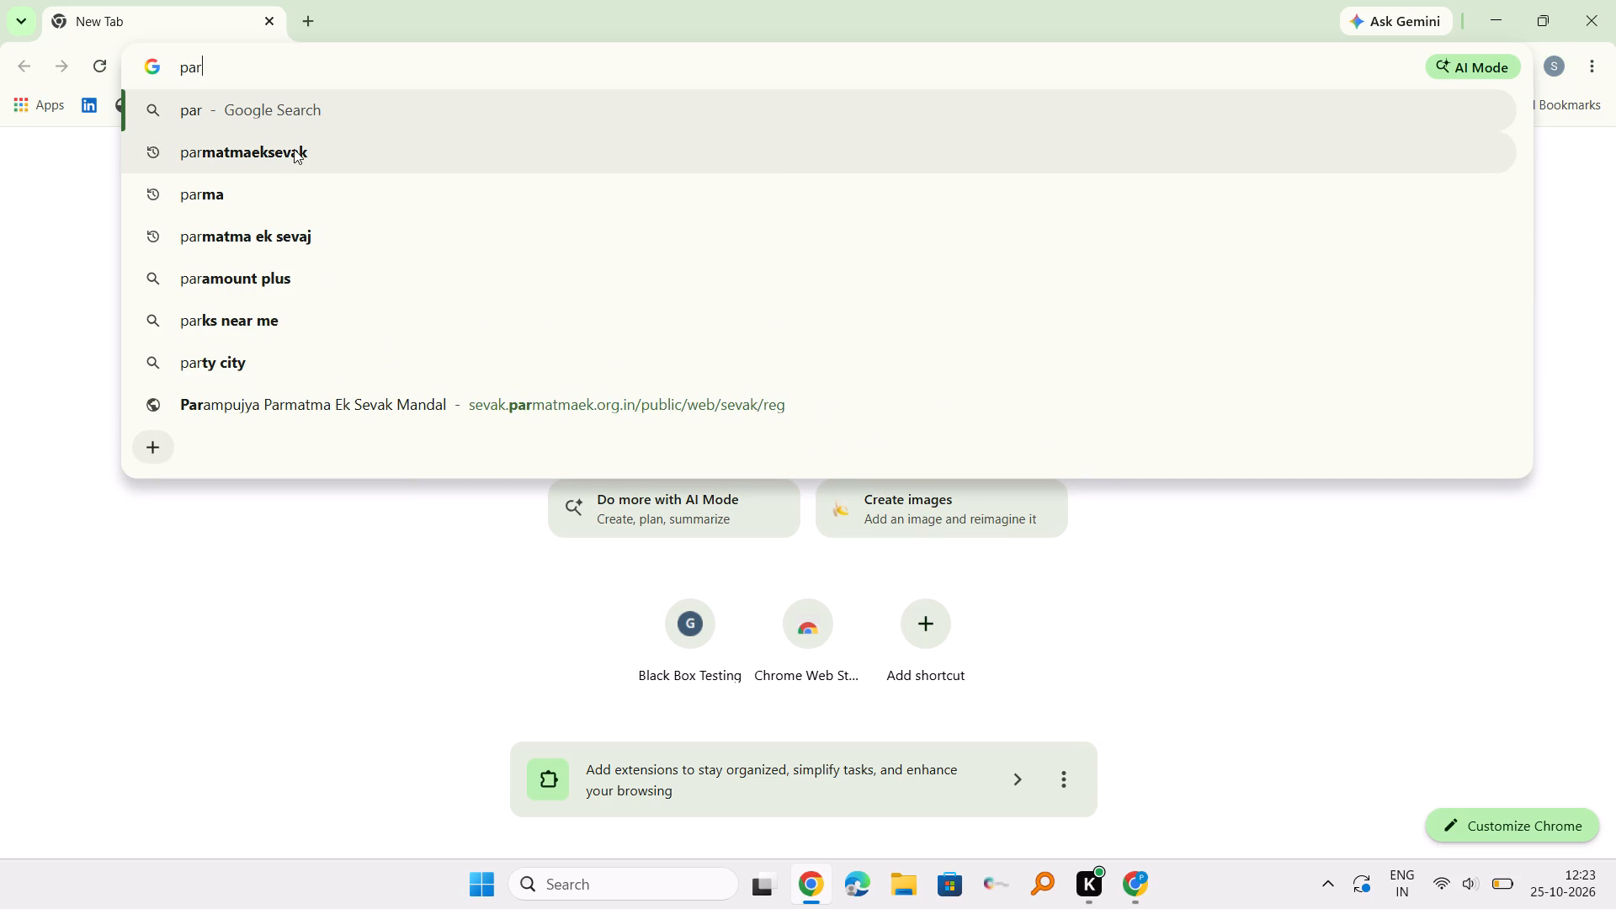
left_click(294, 149)
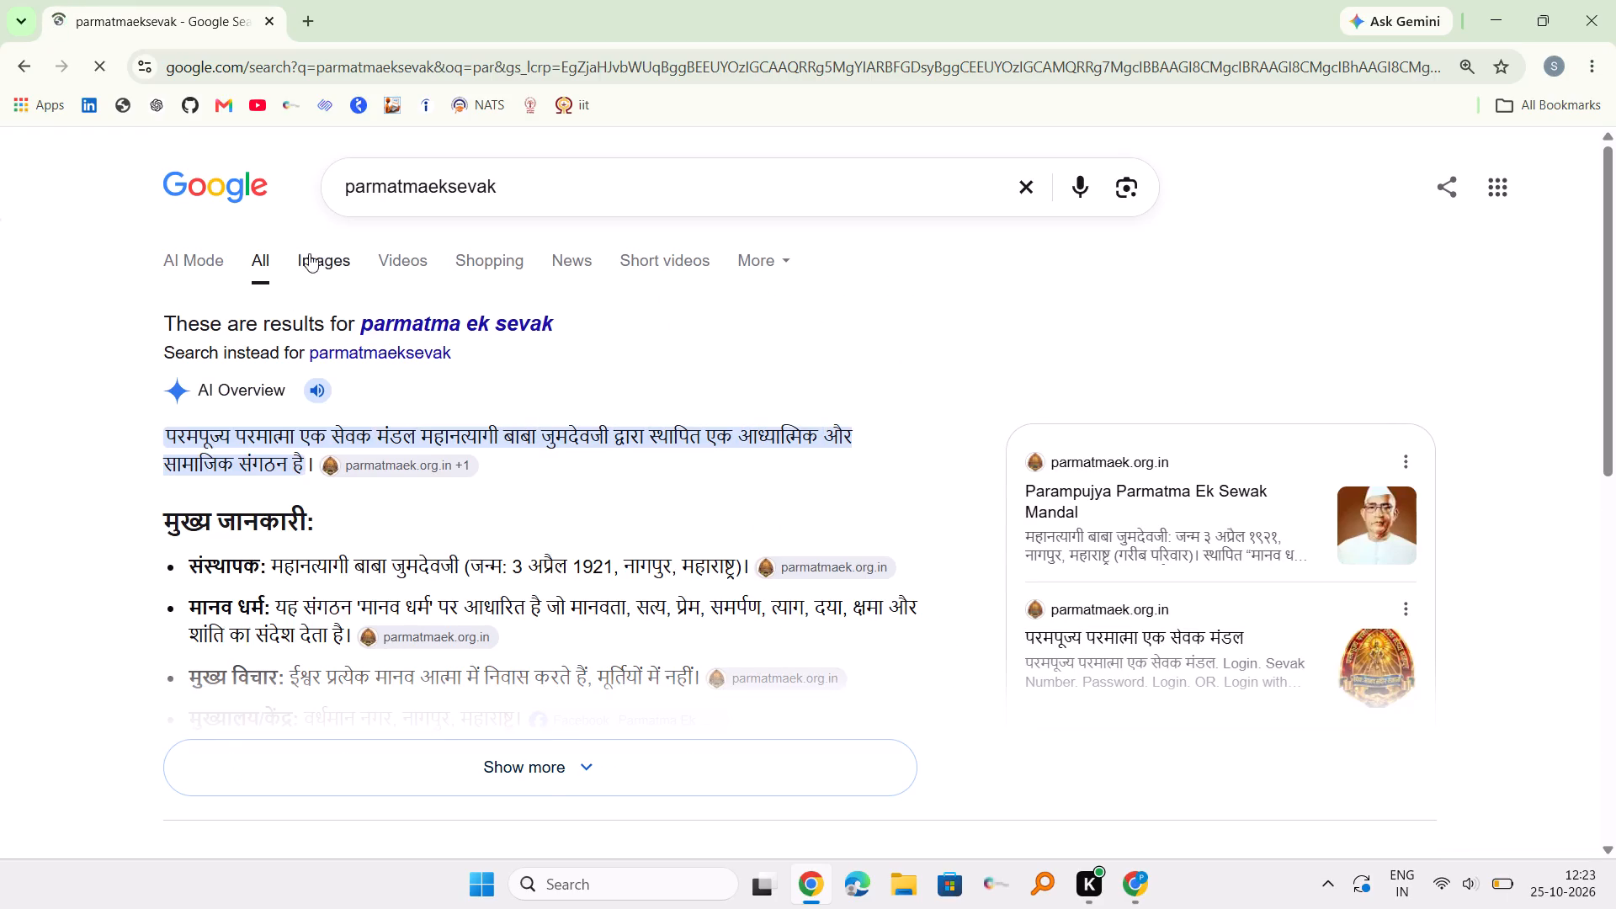
scroll(379, 340, "down", 5)
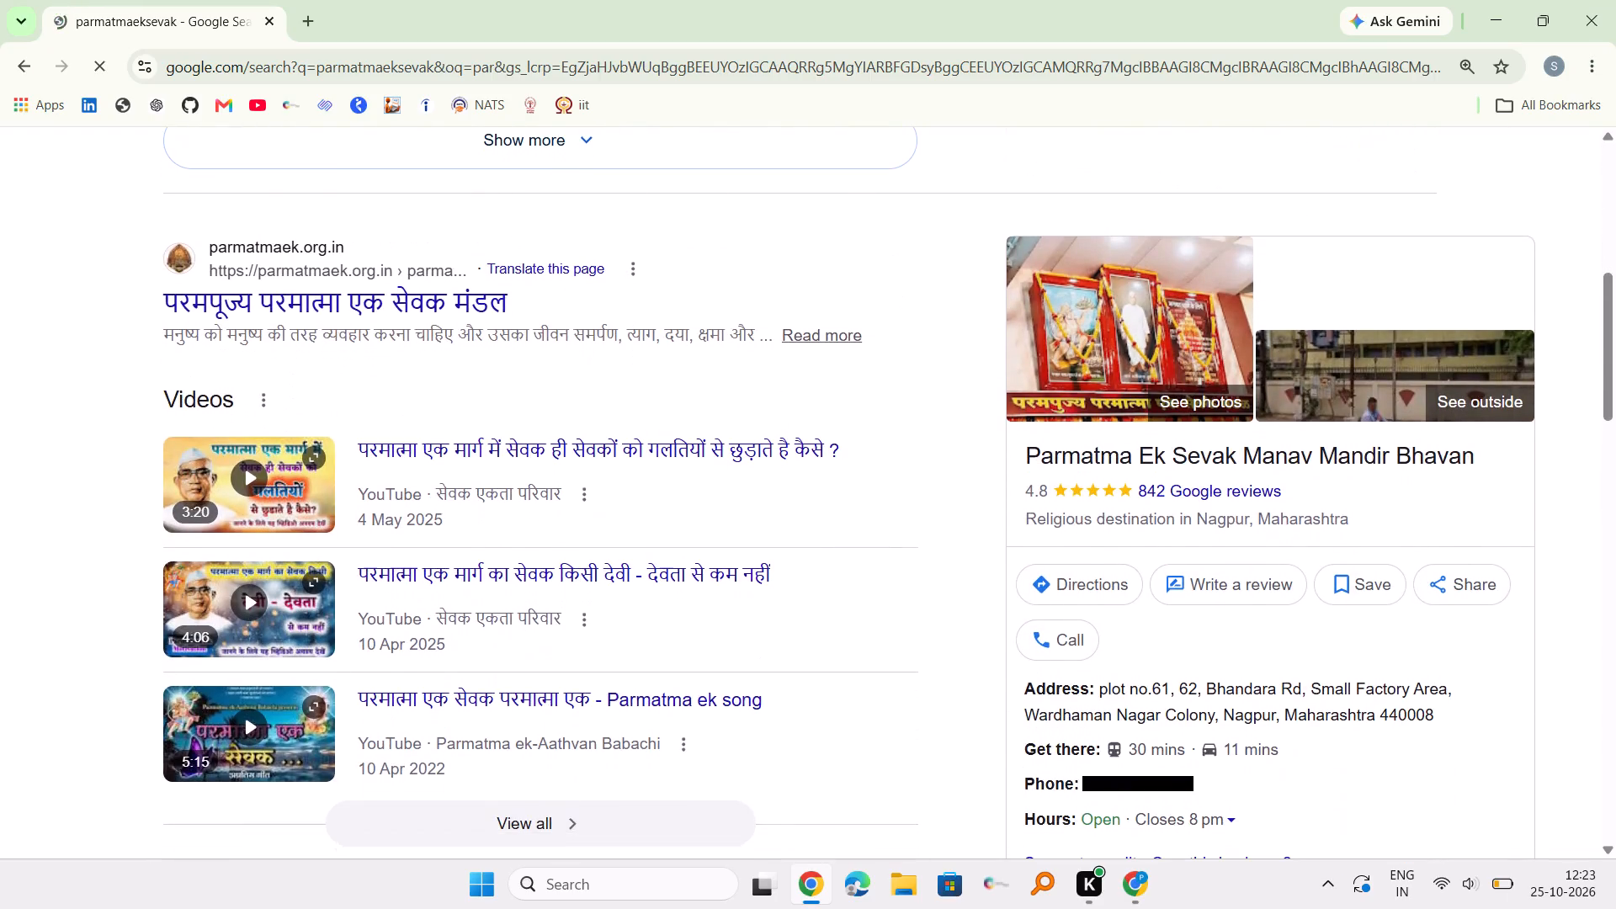
left_click(358, 299)
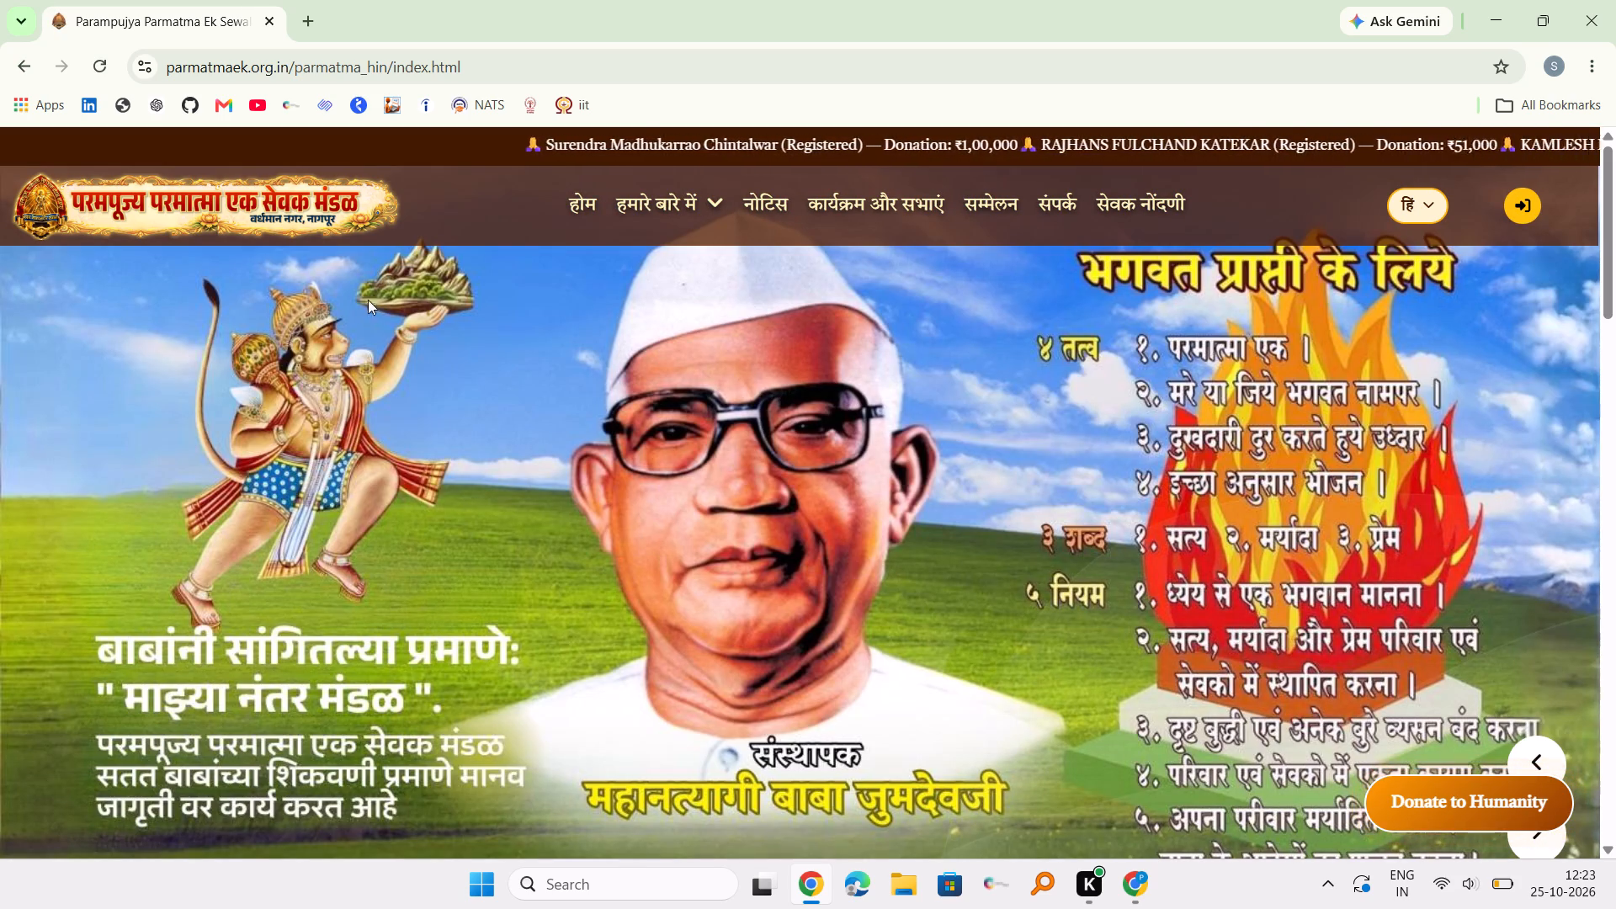
Try to translate the mandal's Hindi home page to English.
right_click(427, 328)
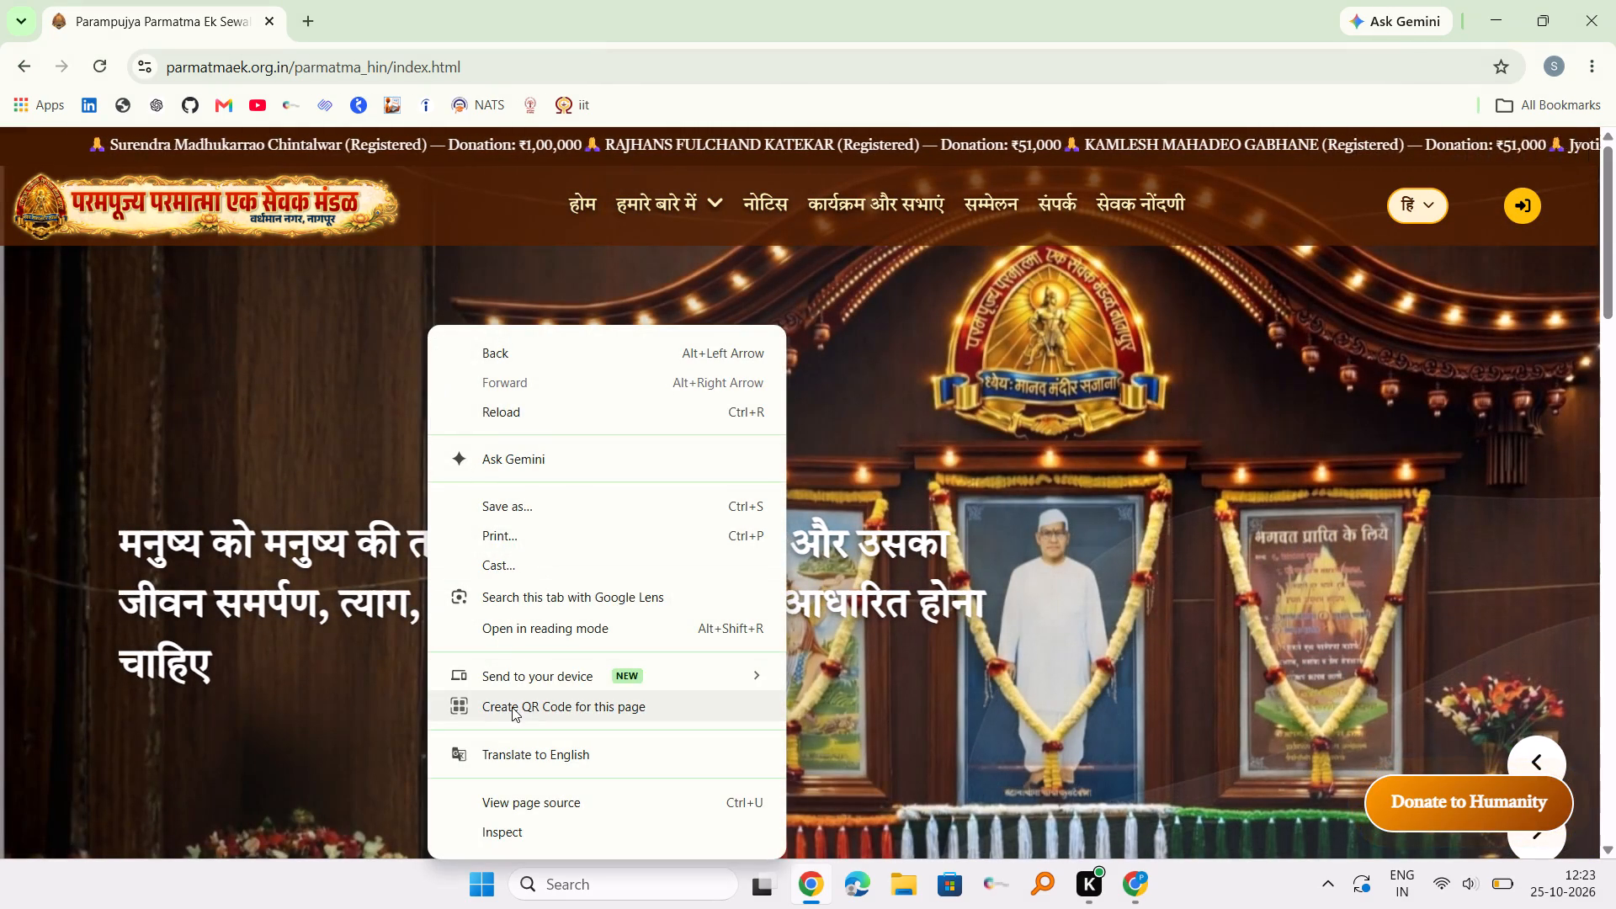
left_click(521, 768)
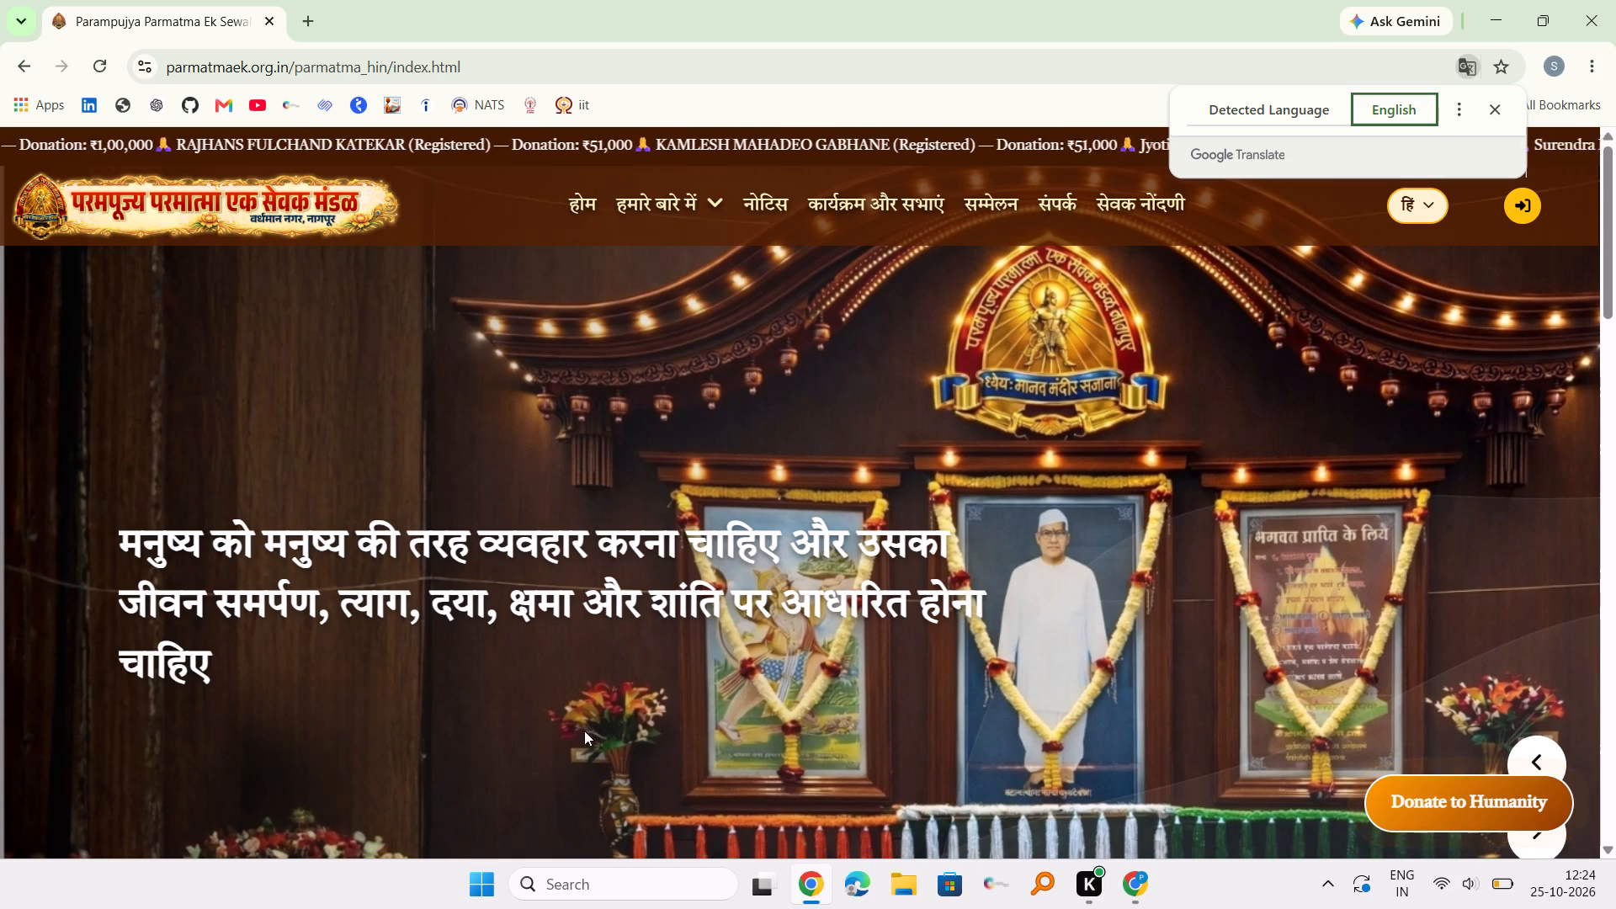
left_click(1395, 111)
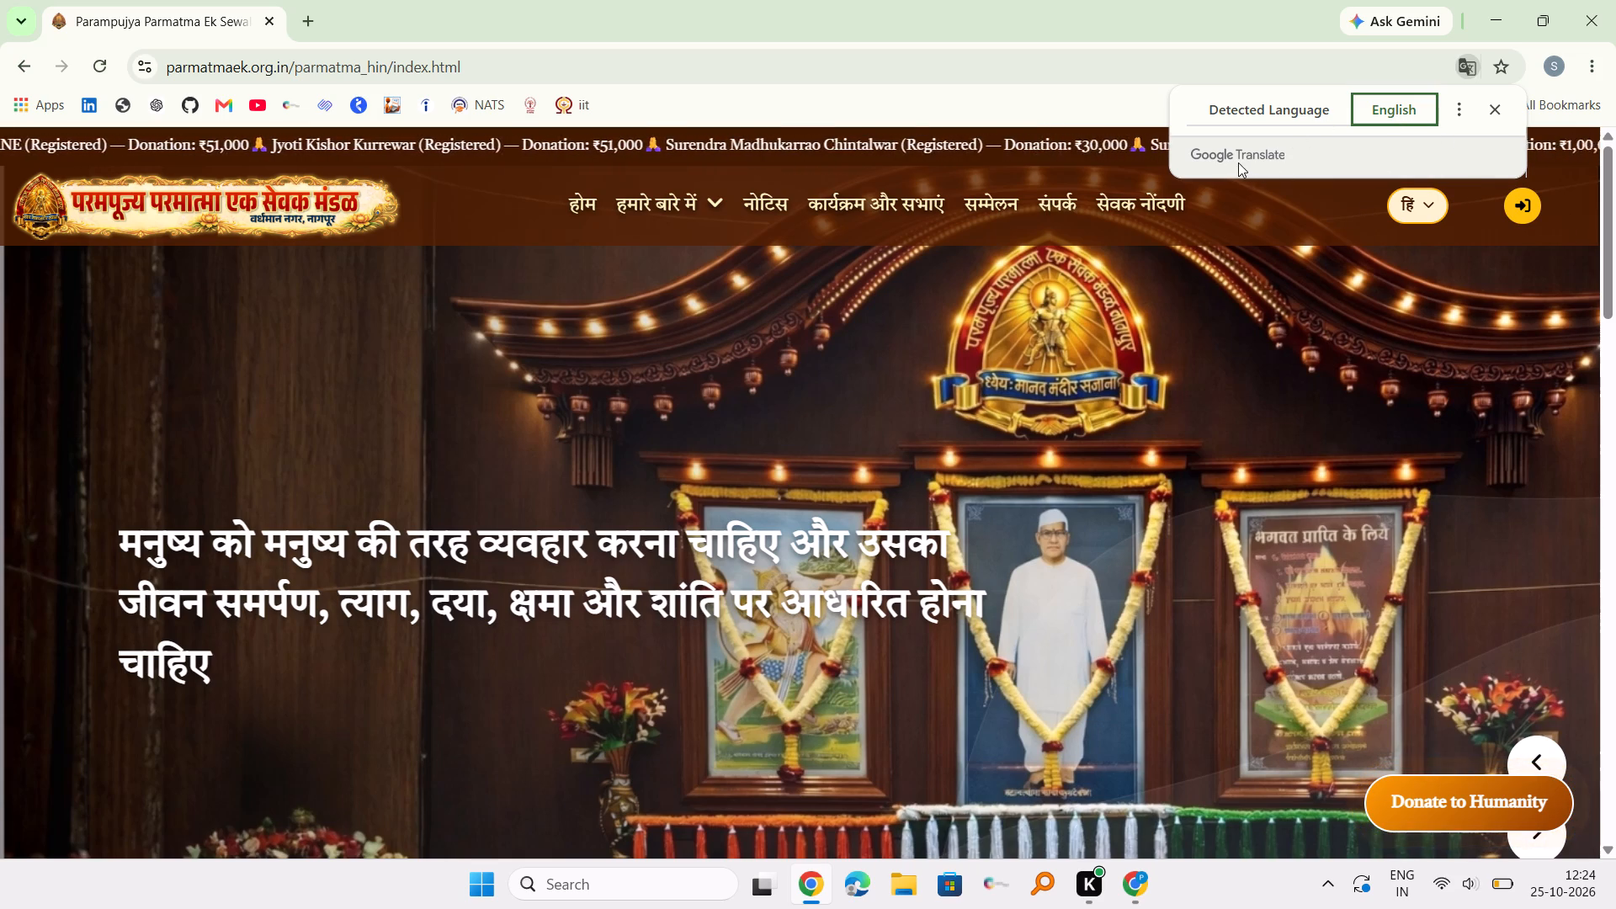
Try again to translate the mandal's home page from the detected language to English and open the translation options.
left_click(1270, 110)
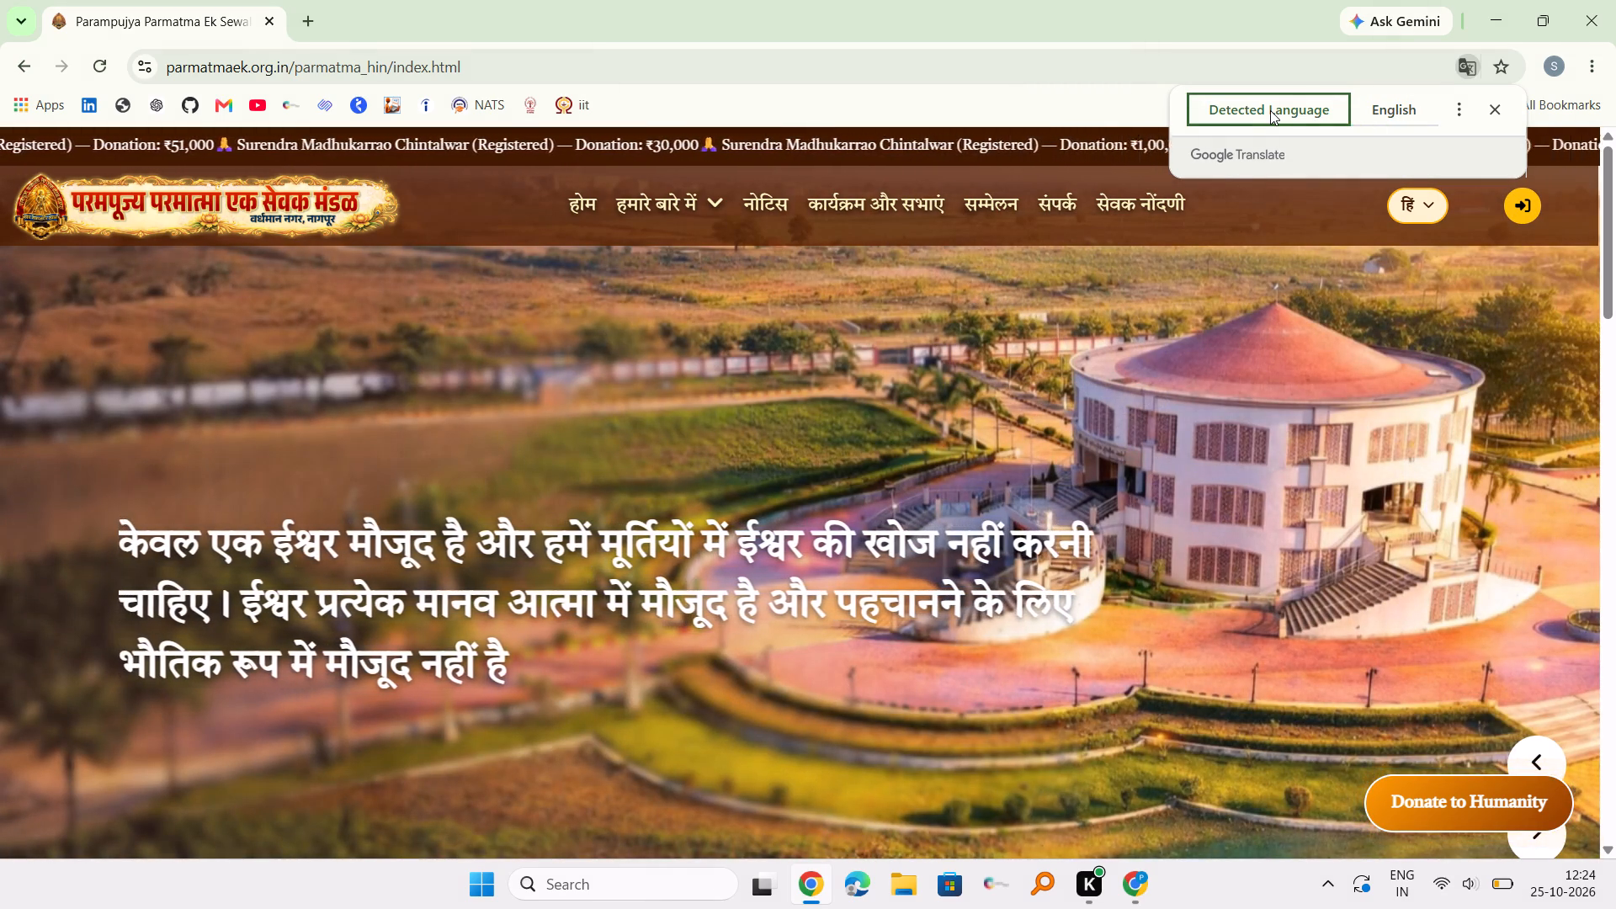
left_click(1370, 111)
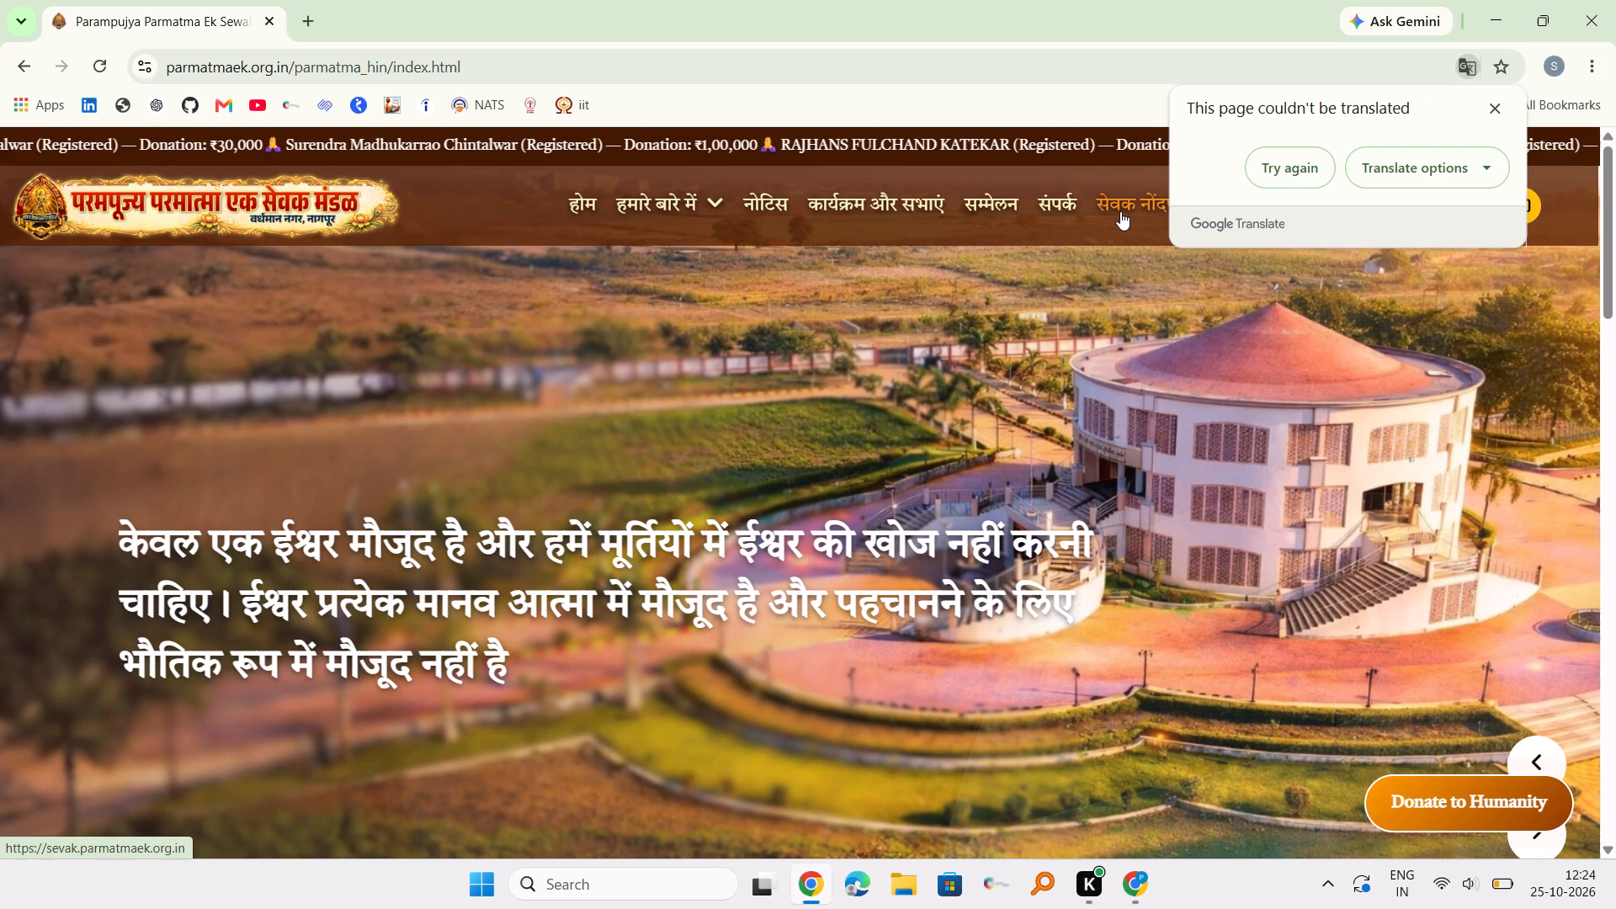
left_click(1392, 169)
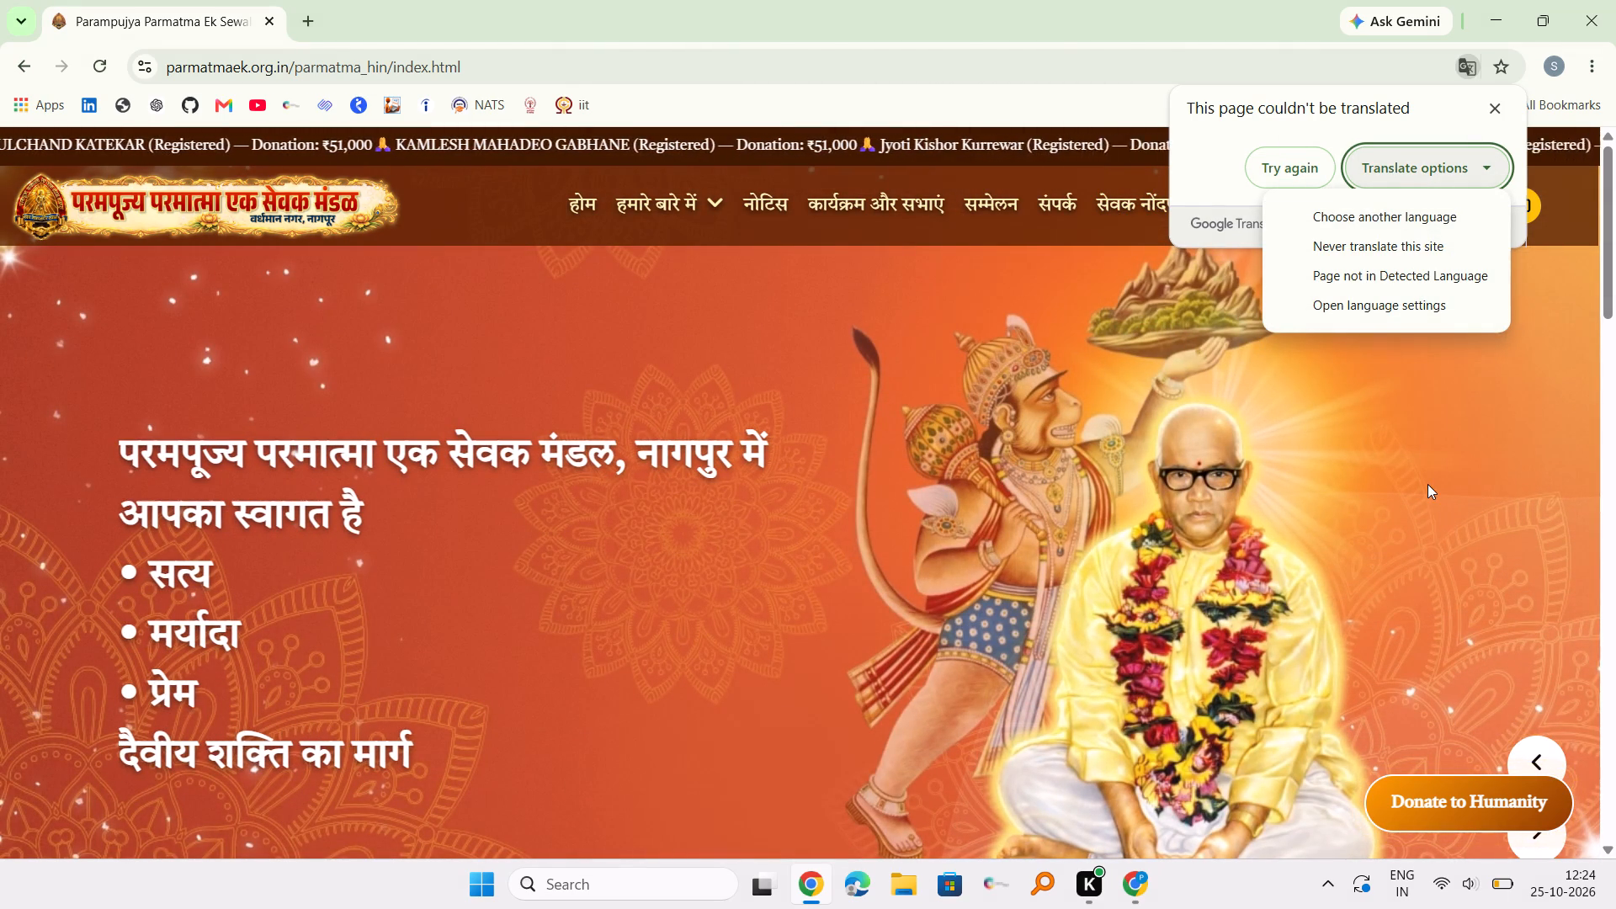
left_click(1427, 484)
Open the site's Sevak Registration Form, fill its Phone field with the saved number starting with 7, and copy that number.
left_click(1132, 200)
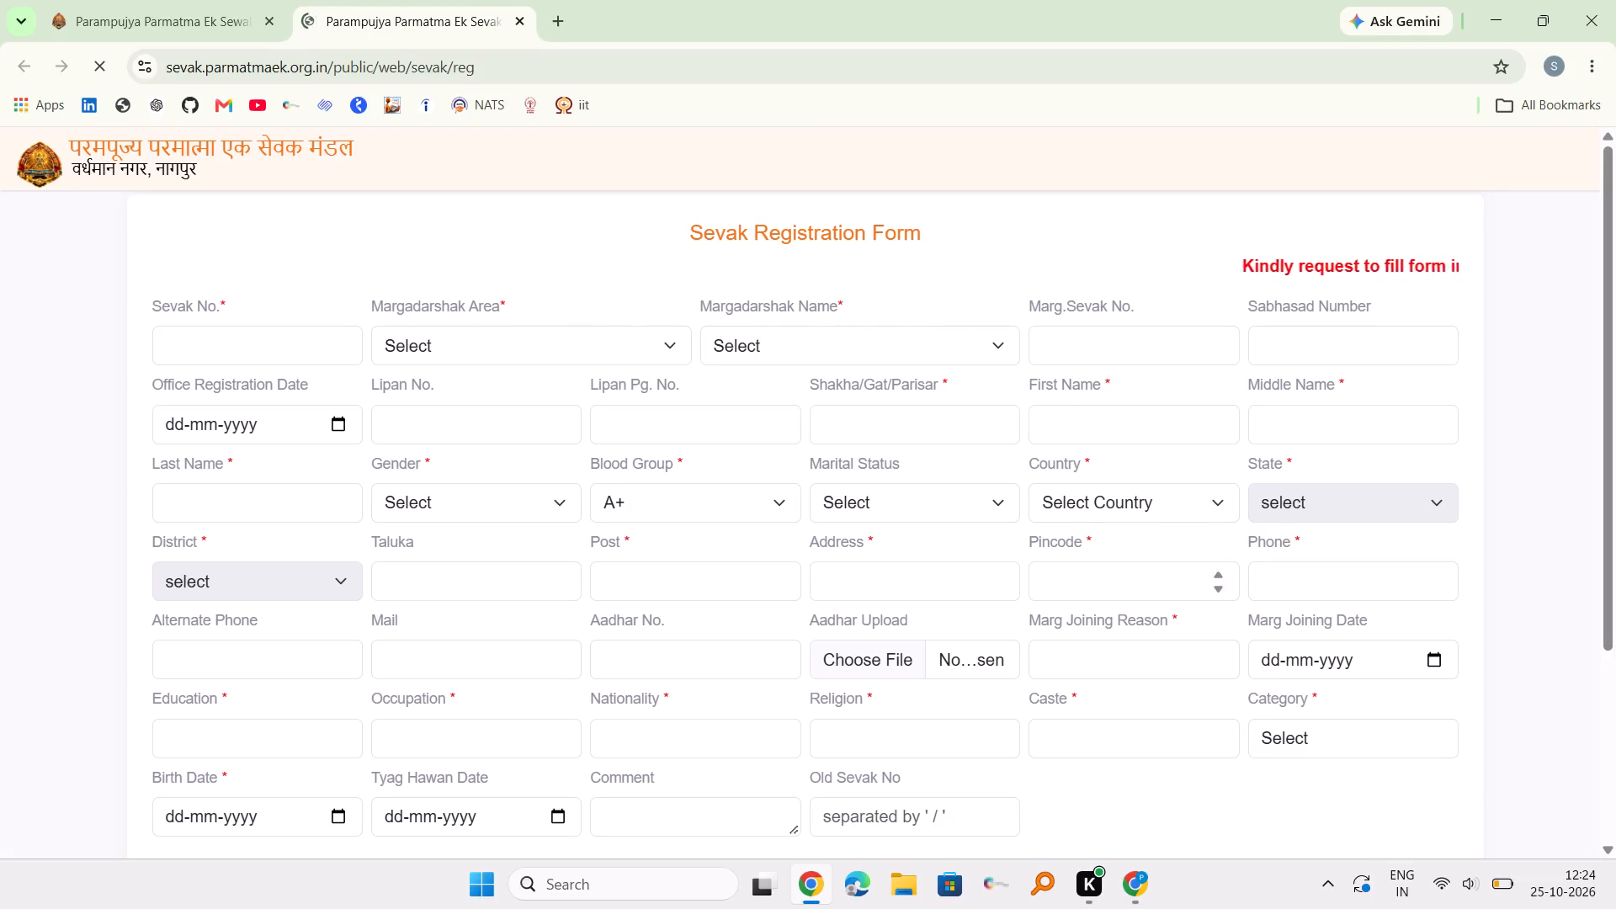
left_click(1284, 571)
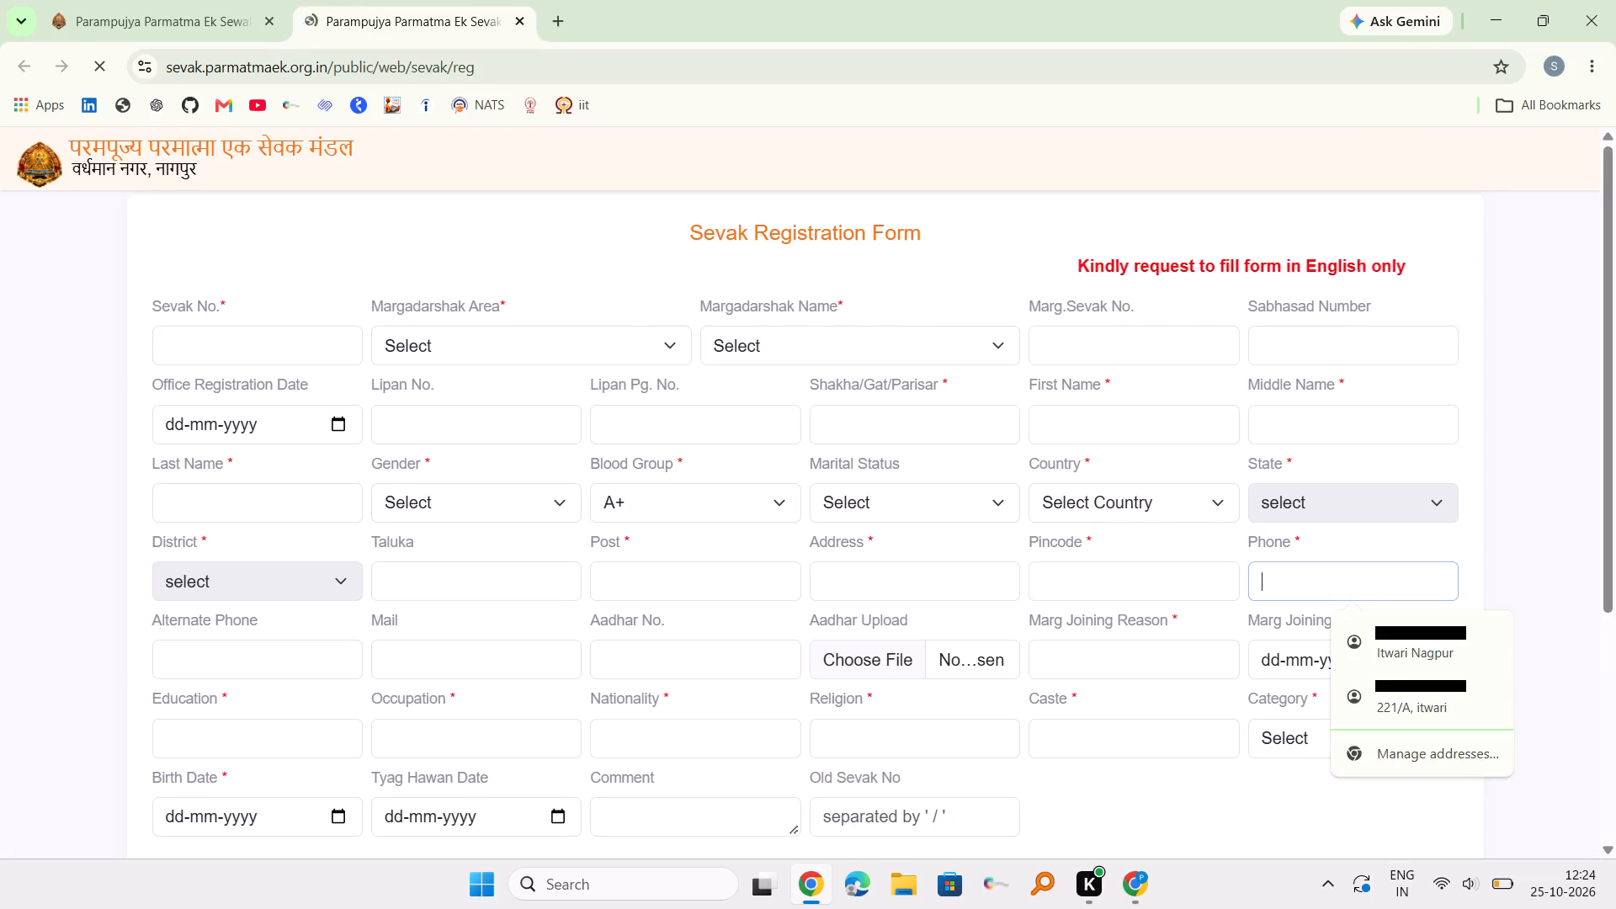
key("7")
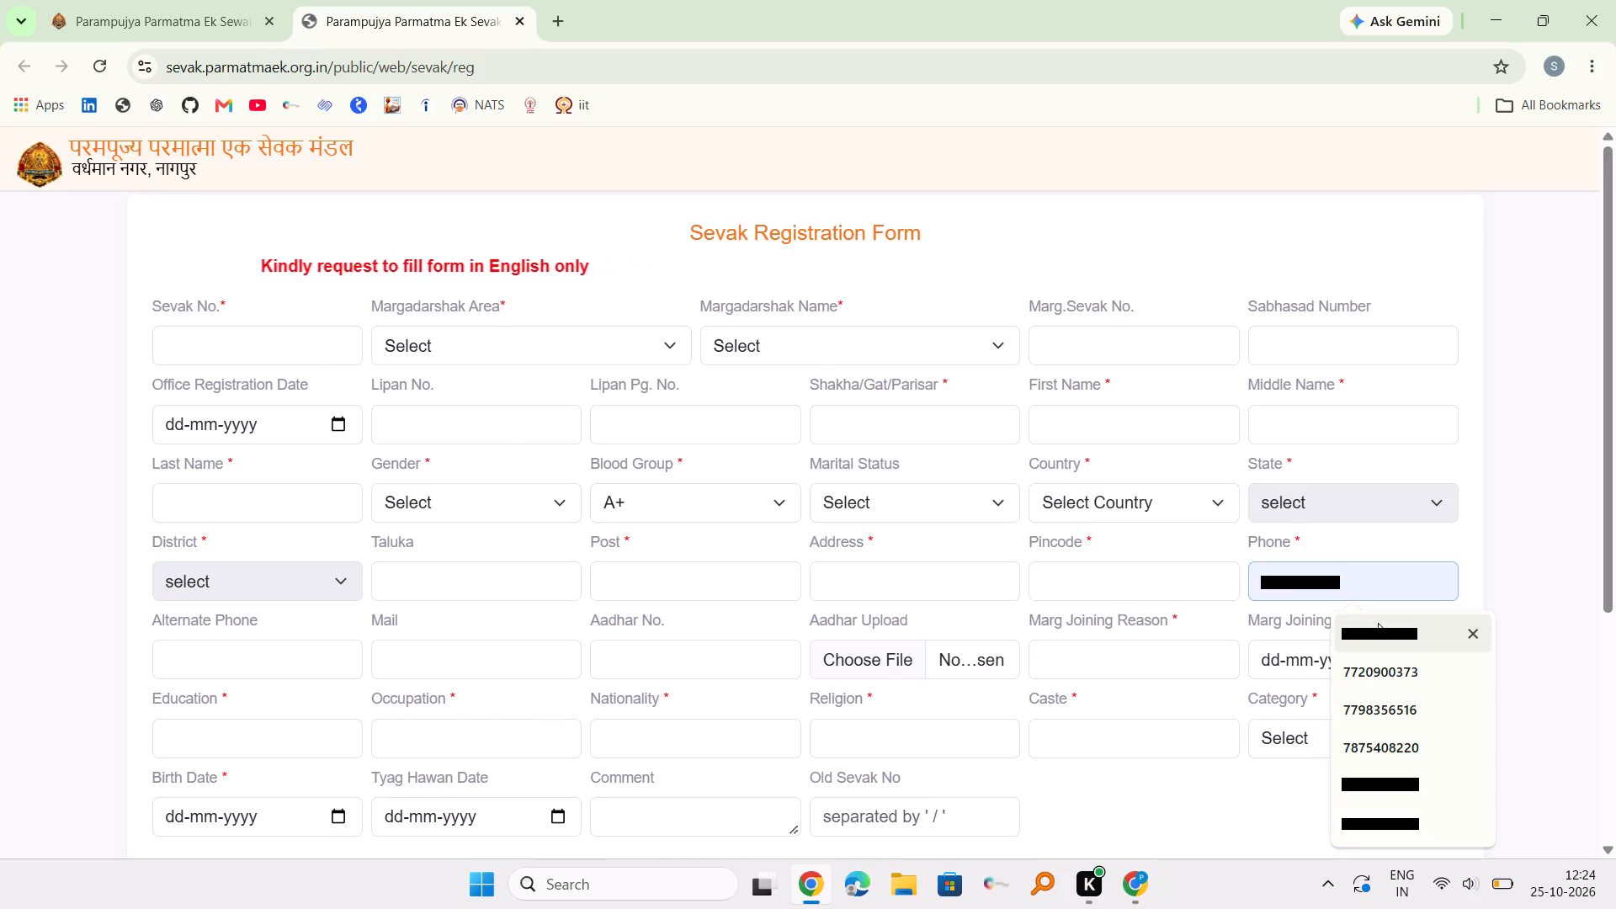
left_click(1378, 623)
left_click_drag(1363, 583, 1251, 578)
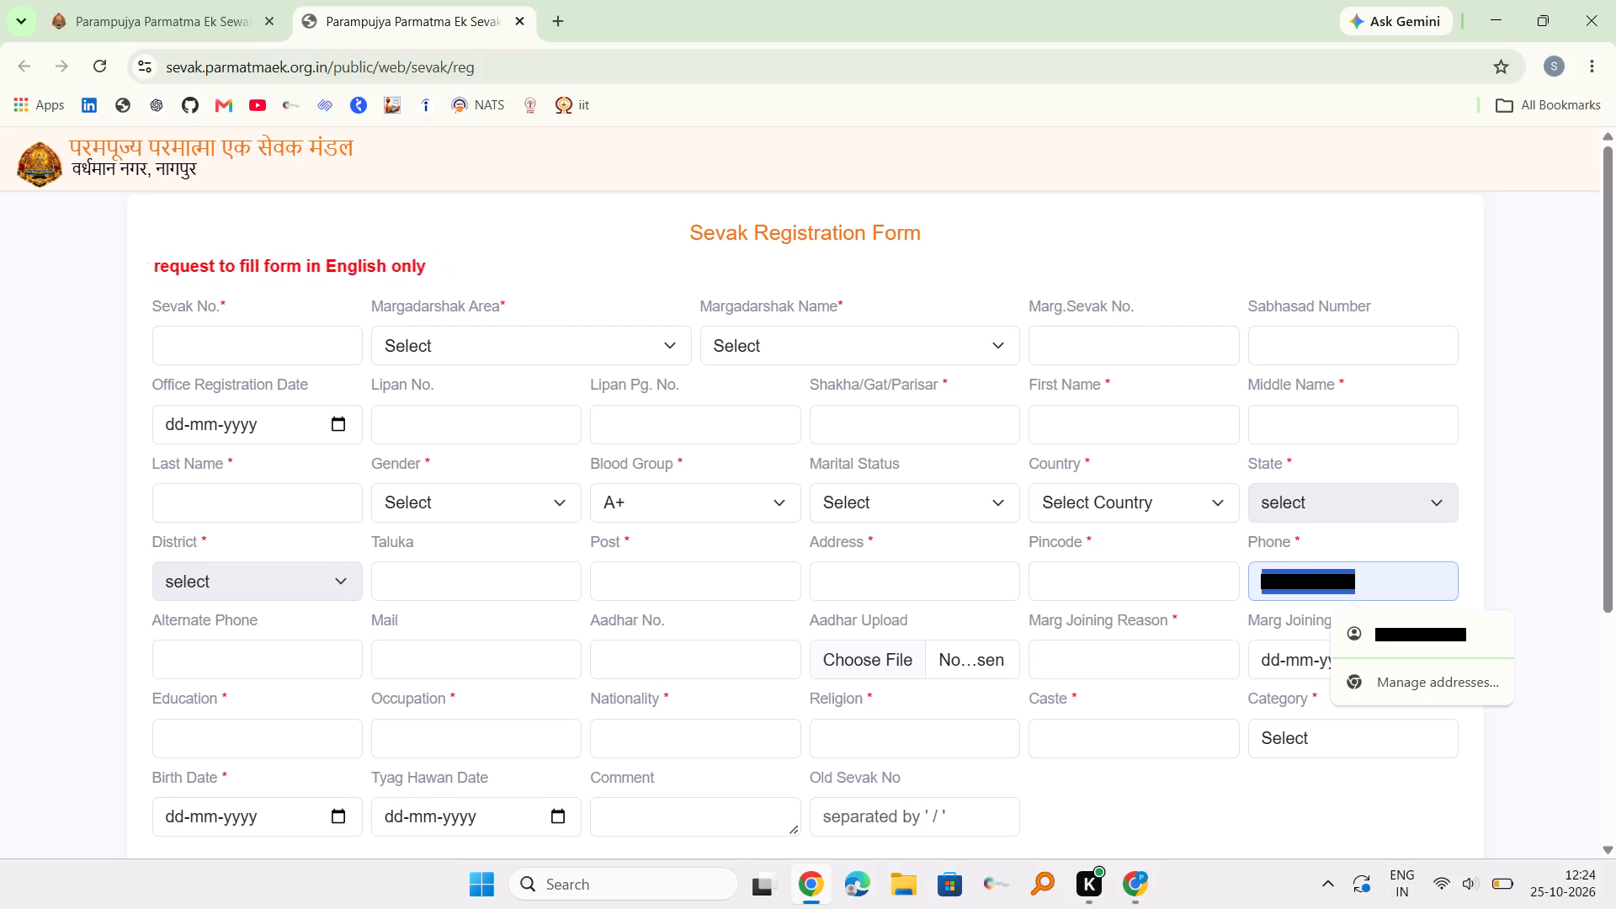
left_click_drag(1251, 578, 1243, 579)
key("ctrl+c")
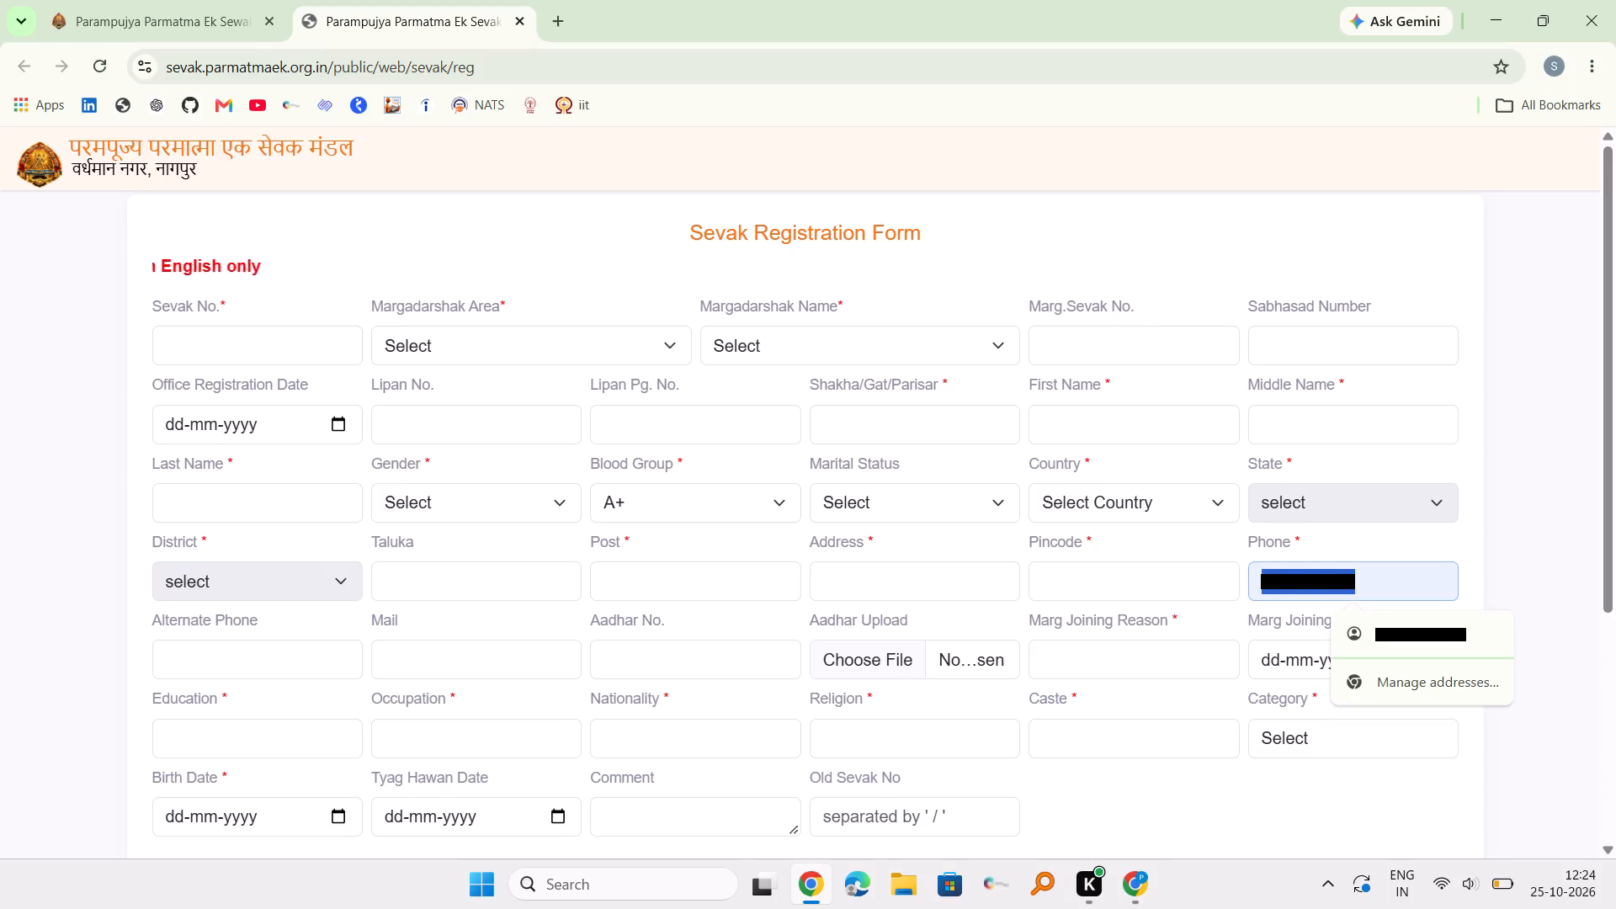
left_click(511, 29)
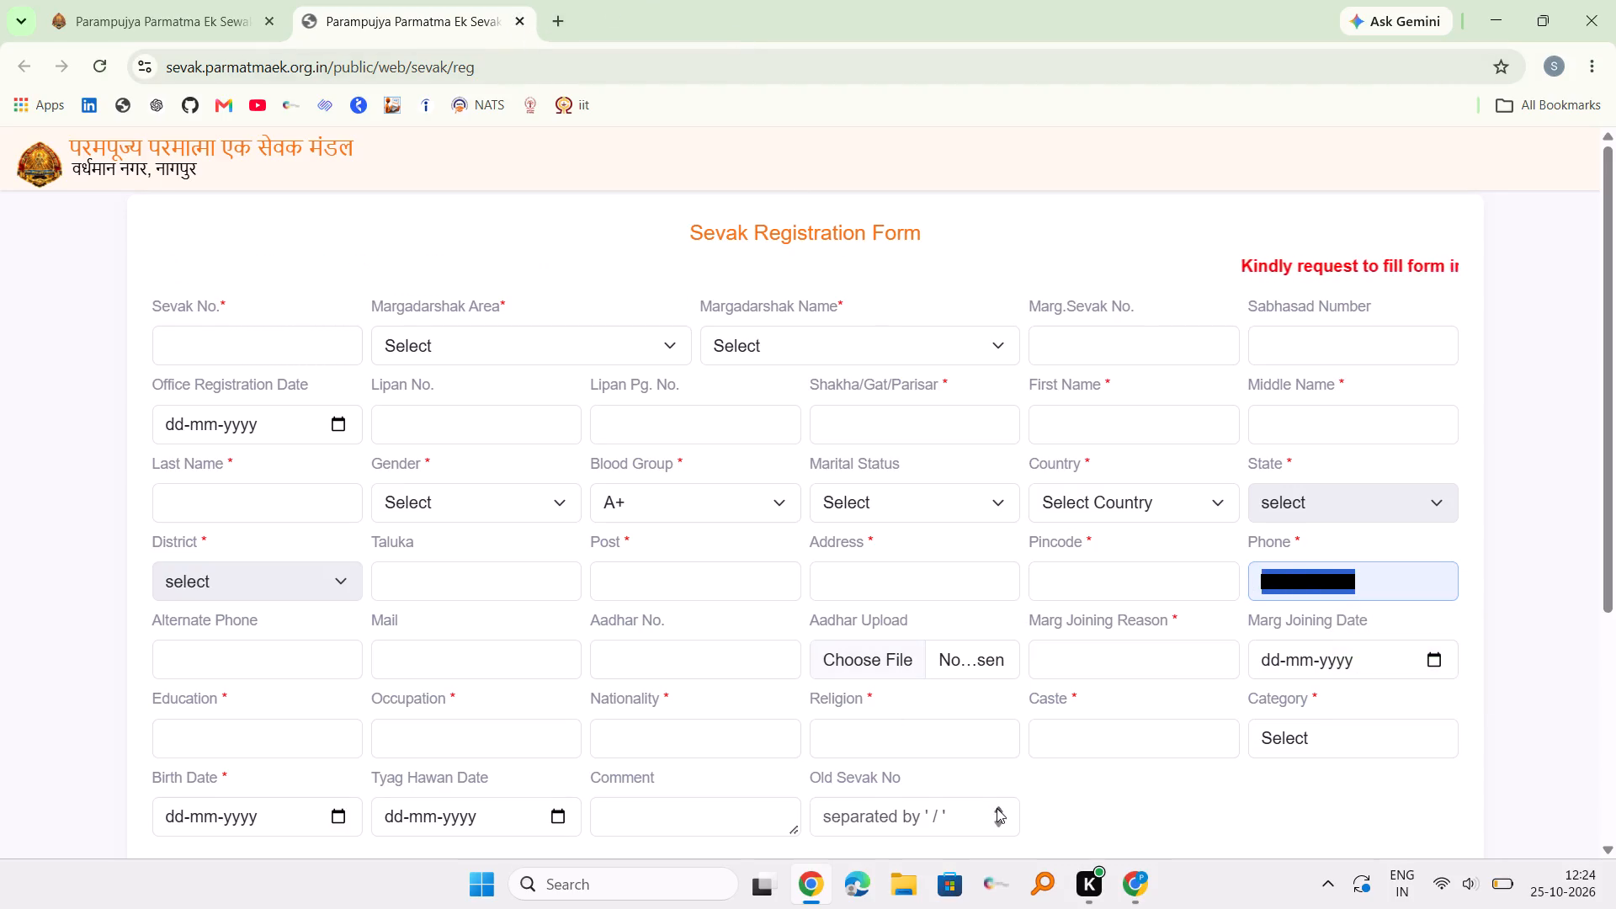
left_click(1124, 900)
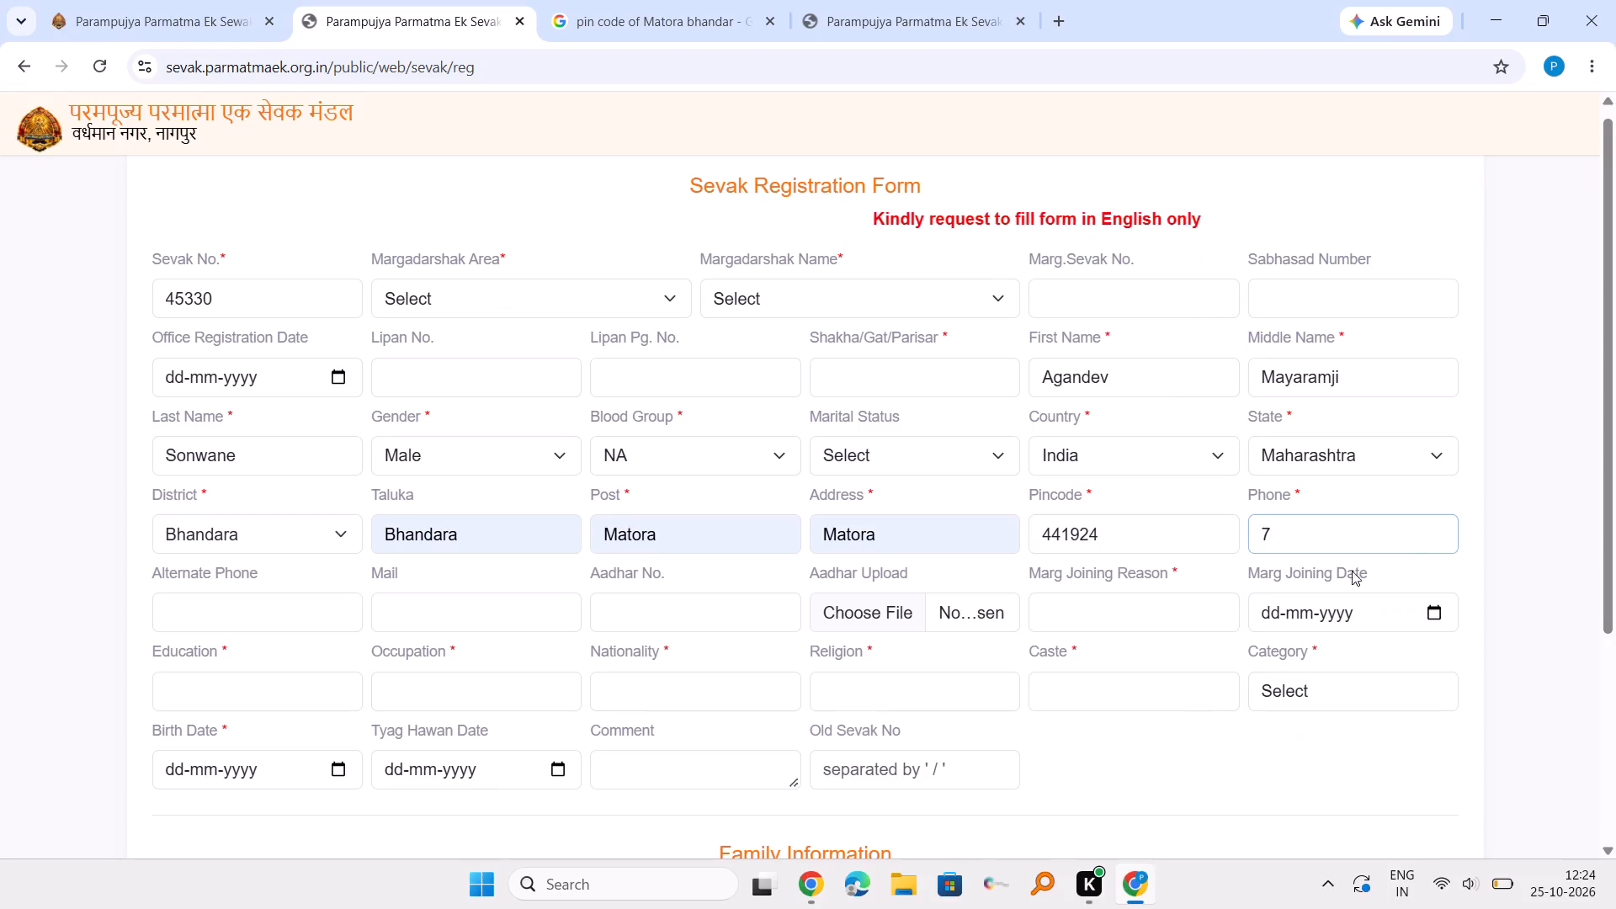
key("BackSpace")
key("ctrl+v")
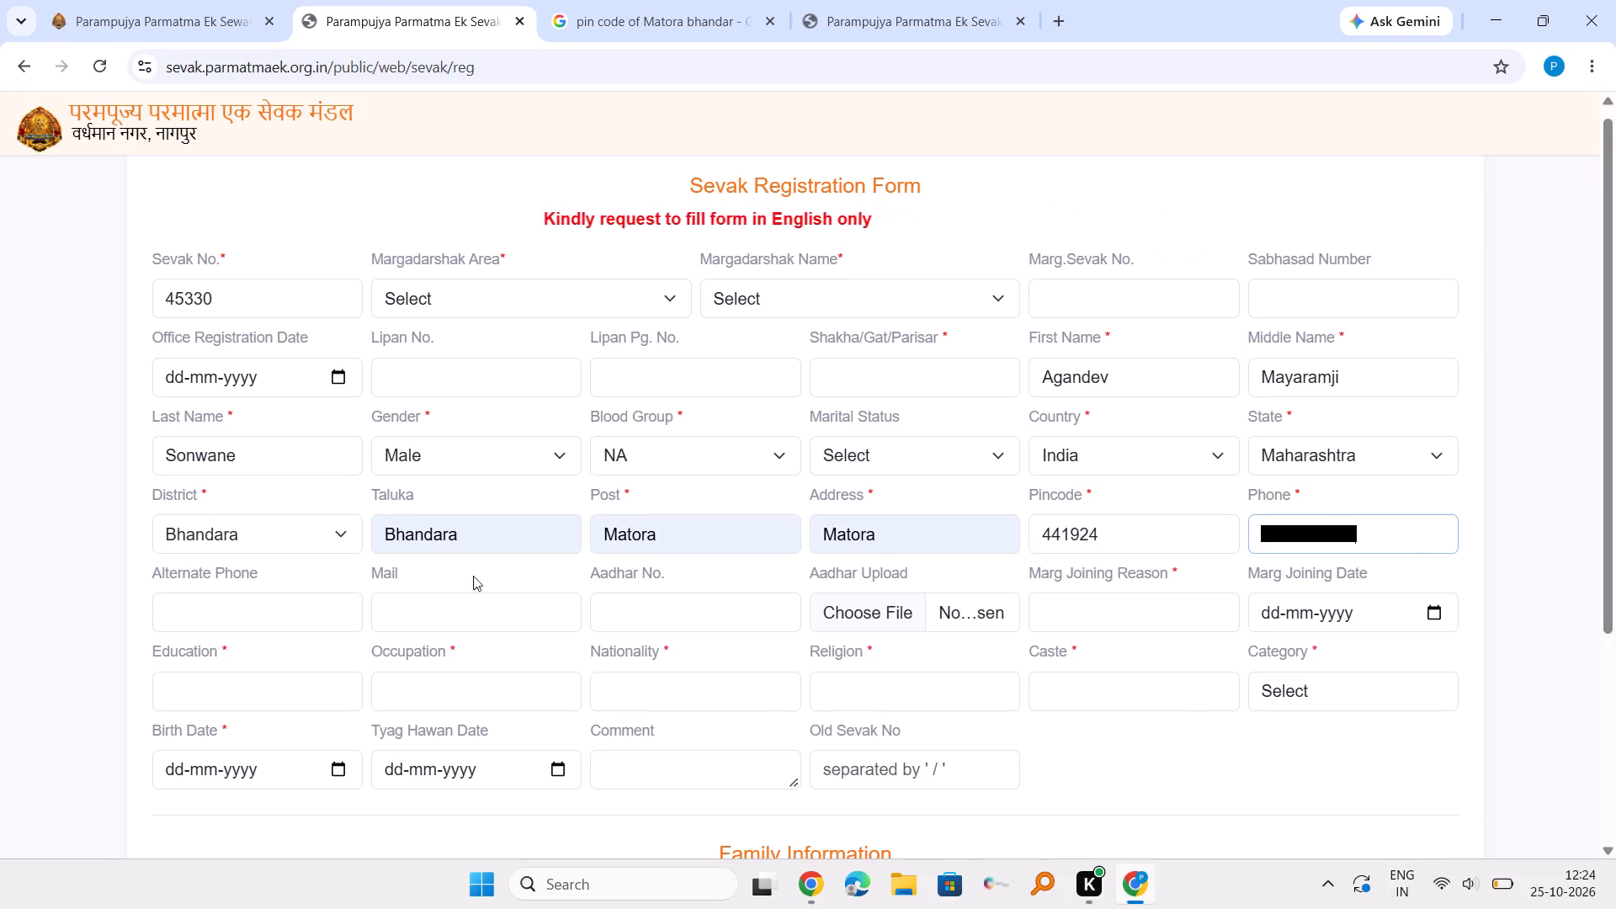
Fill the Mail field with the mandal's saved e-mail address.
left_click(444, 603)
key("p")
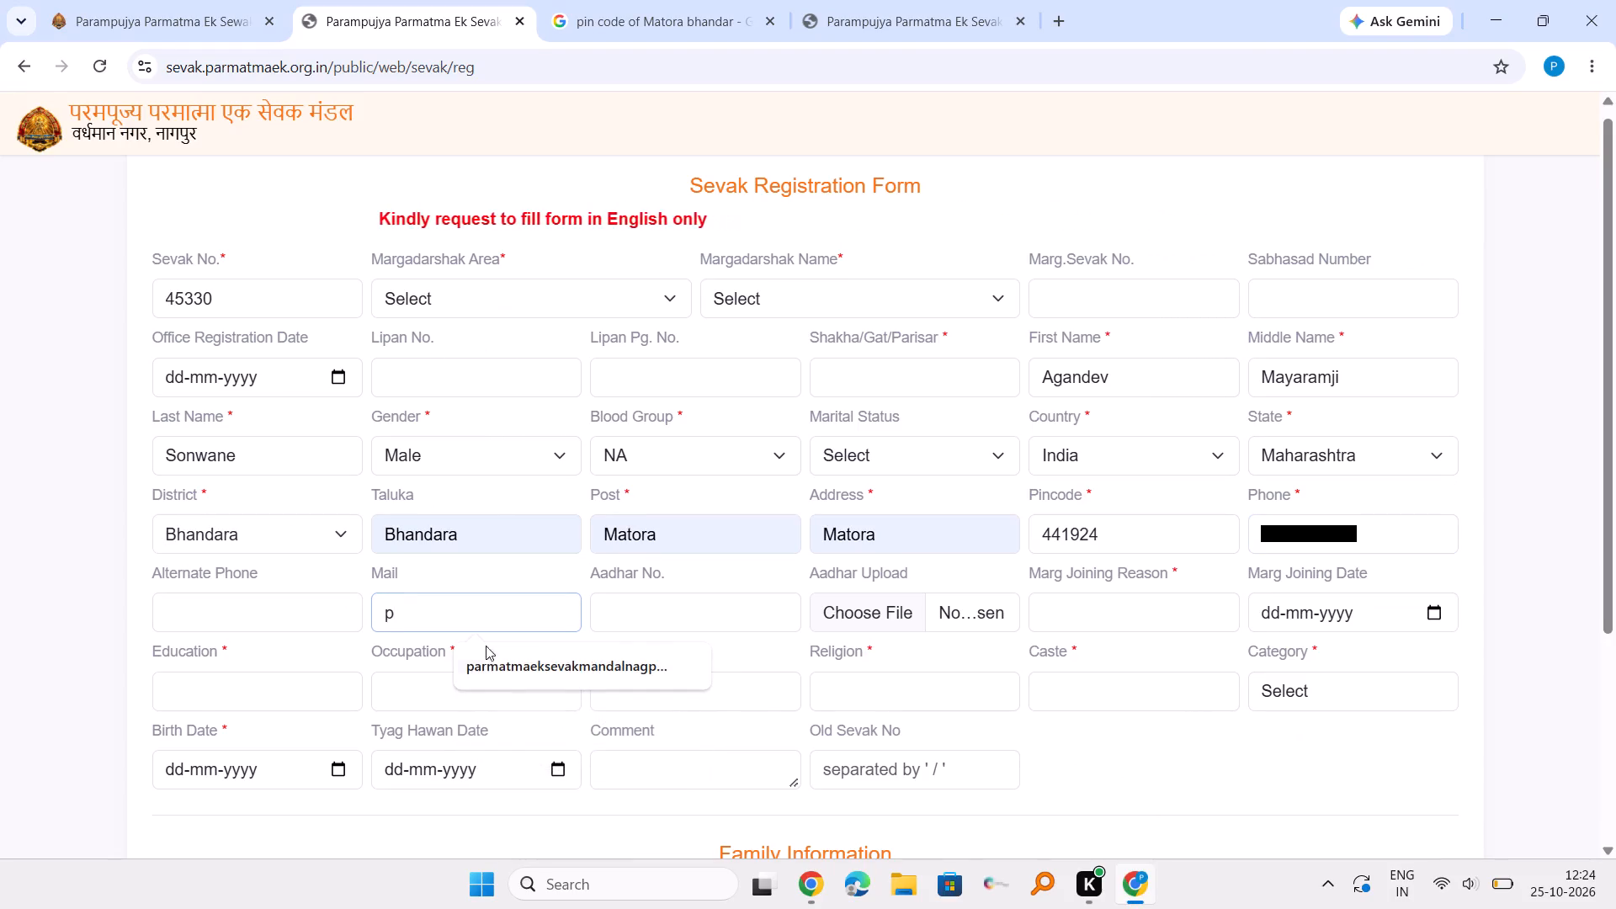
left_click(488, 662)
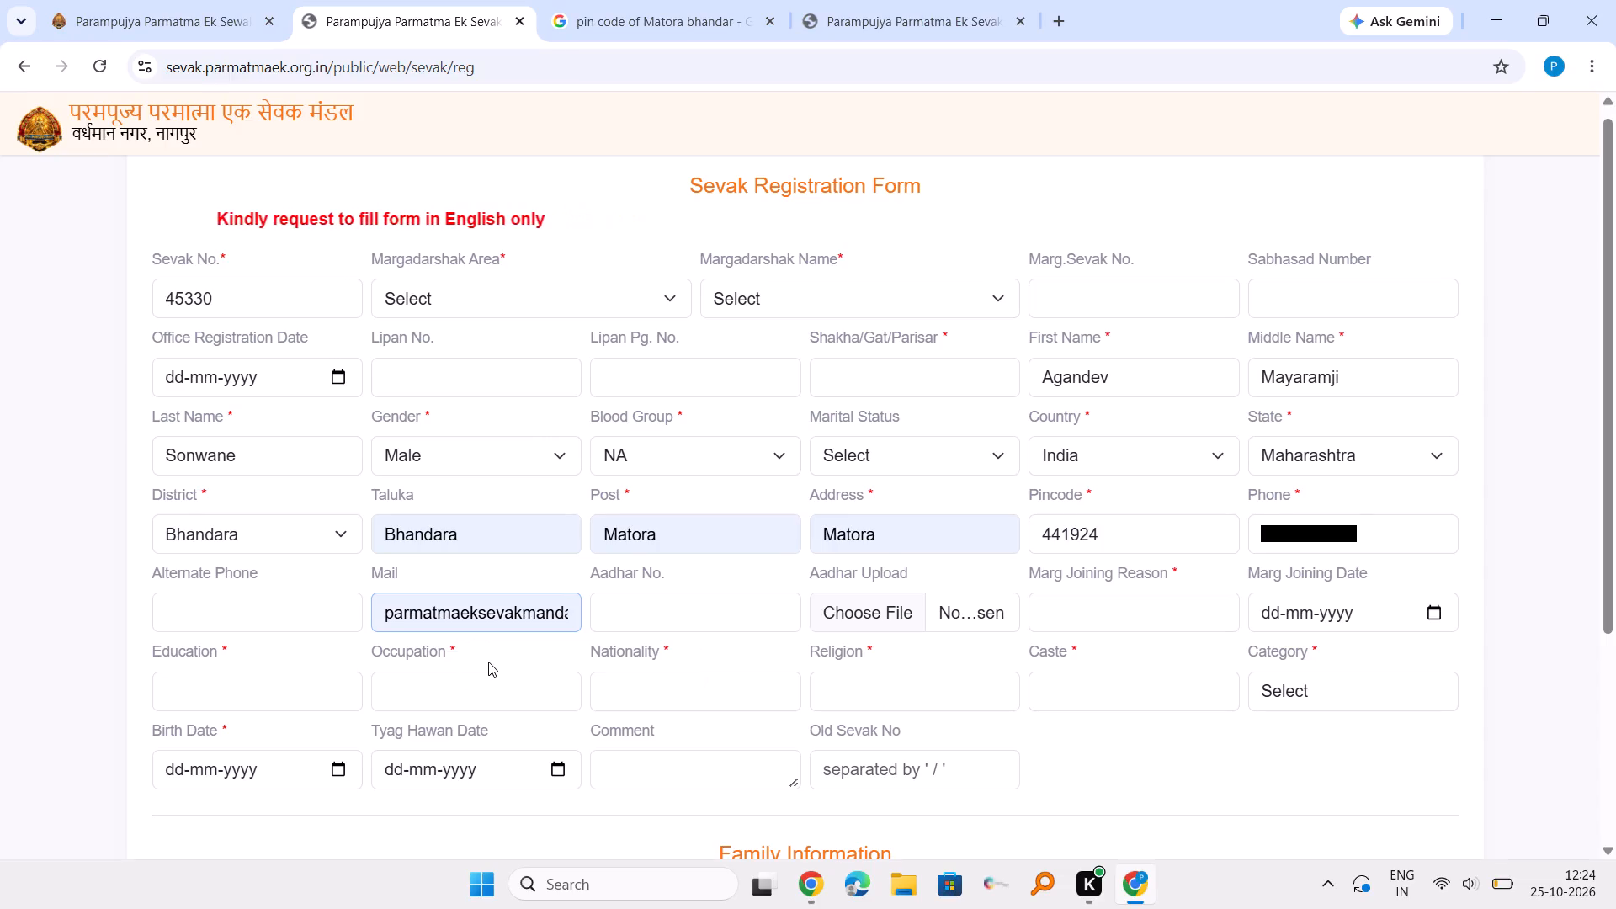
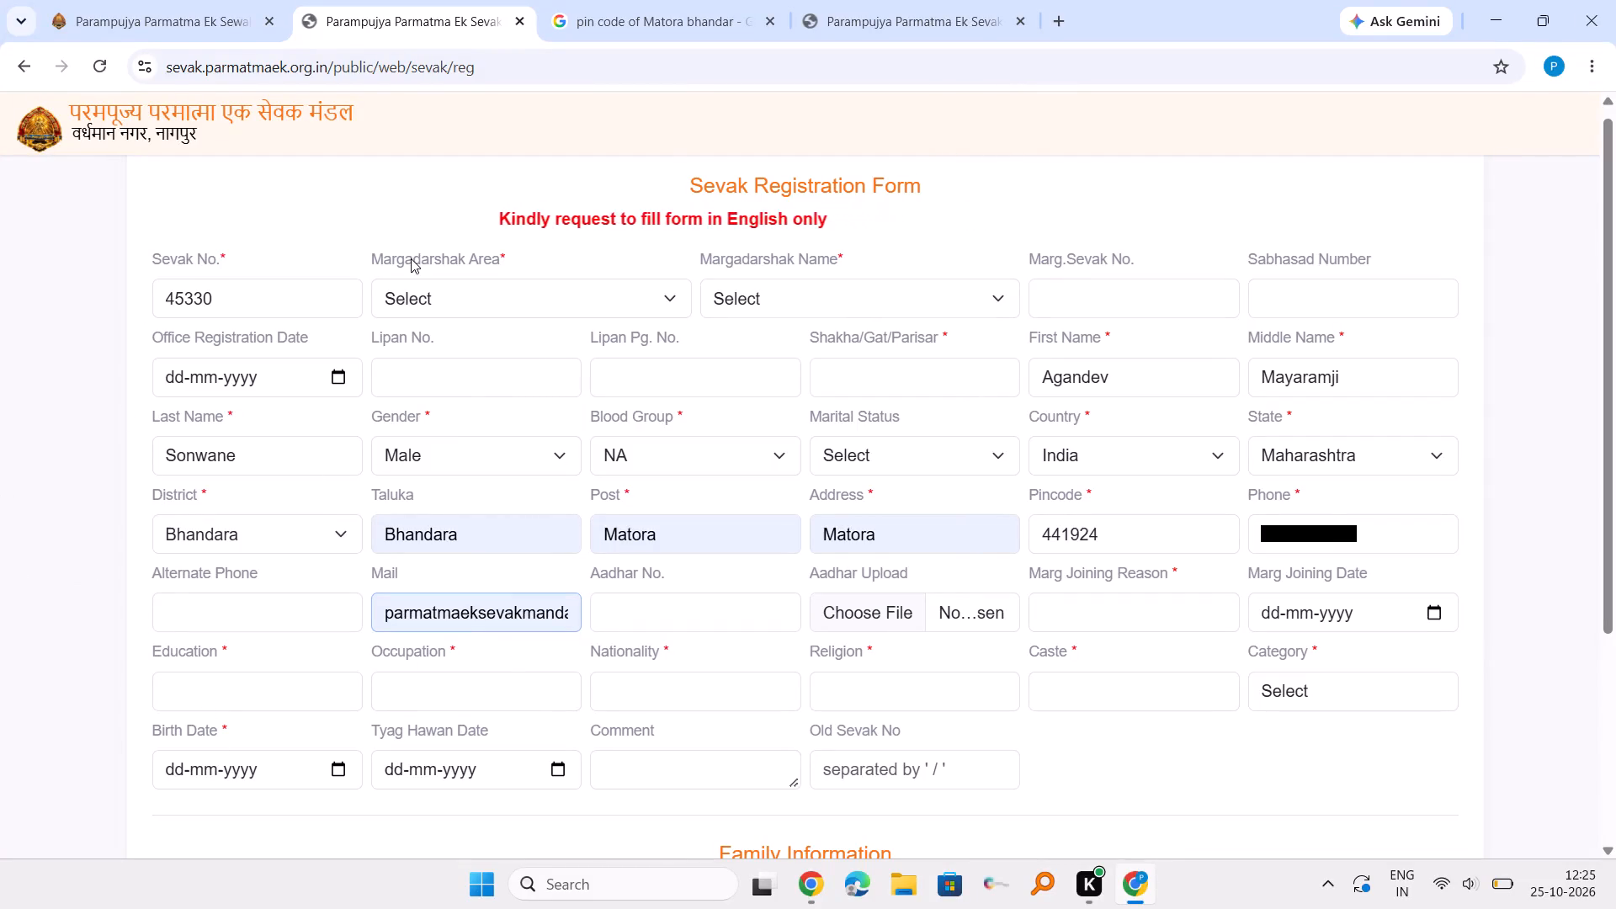
Fill Marg Joining Reason with Sharirikh dukh, Education with 4th and Occupation with Sheti.
left_click(1072, 612)
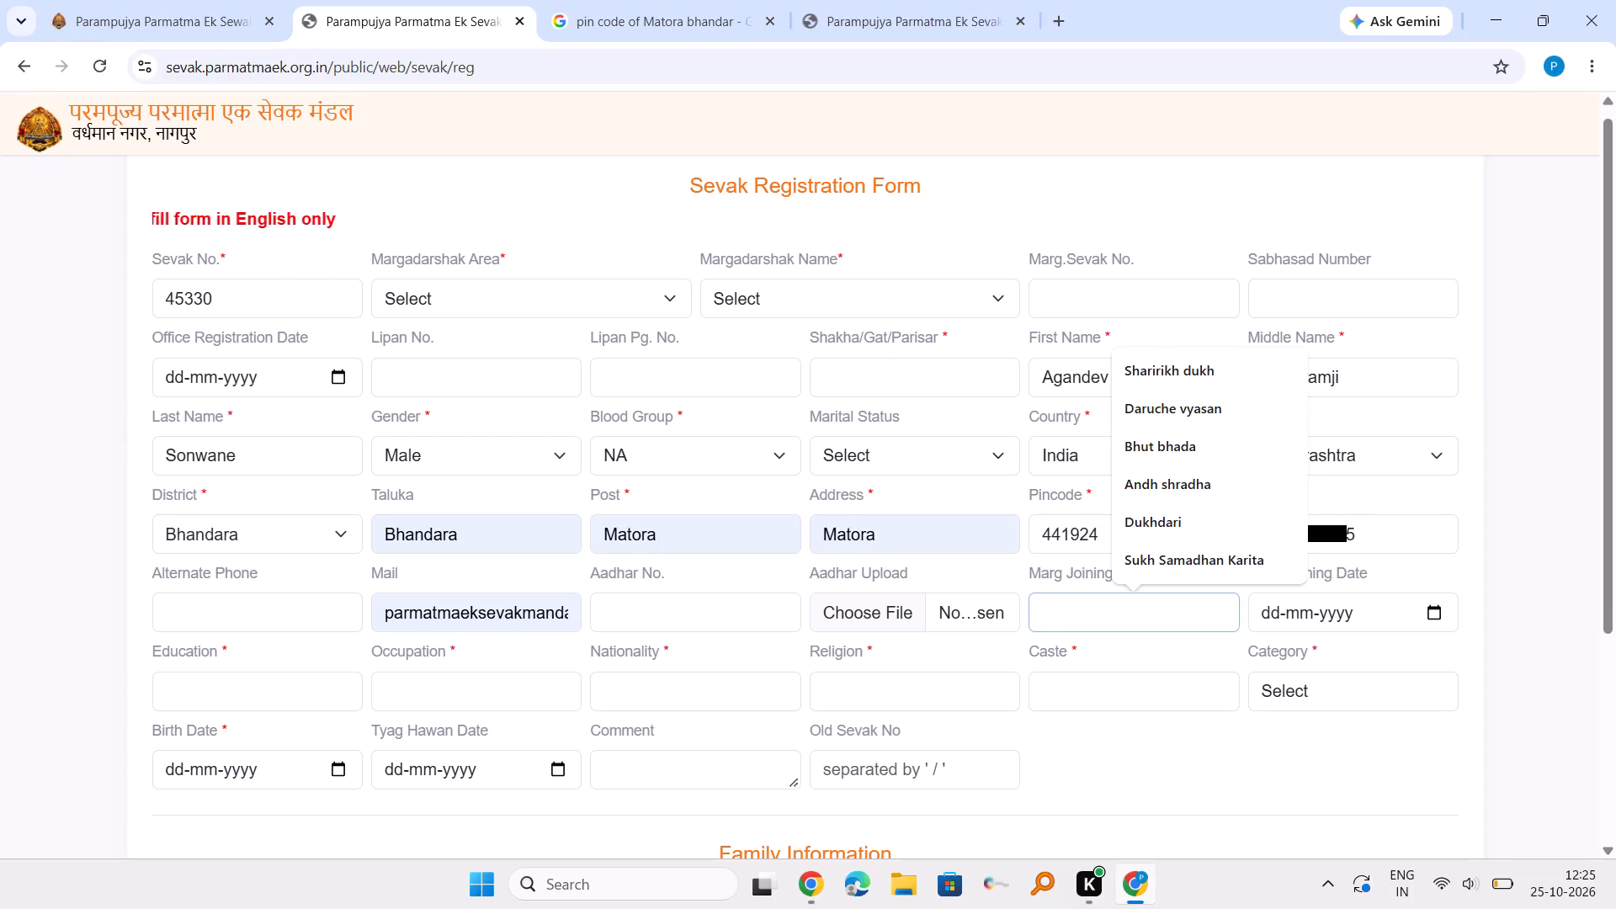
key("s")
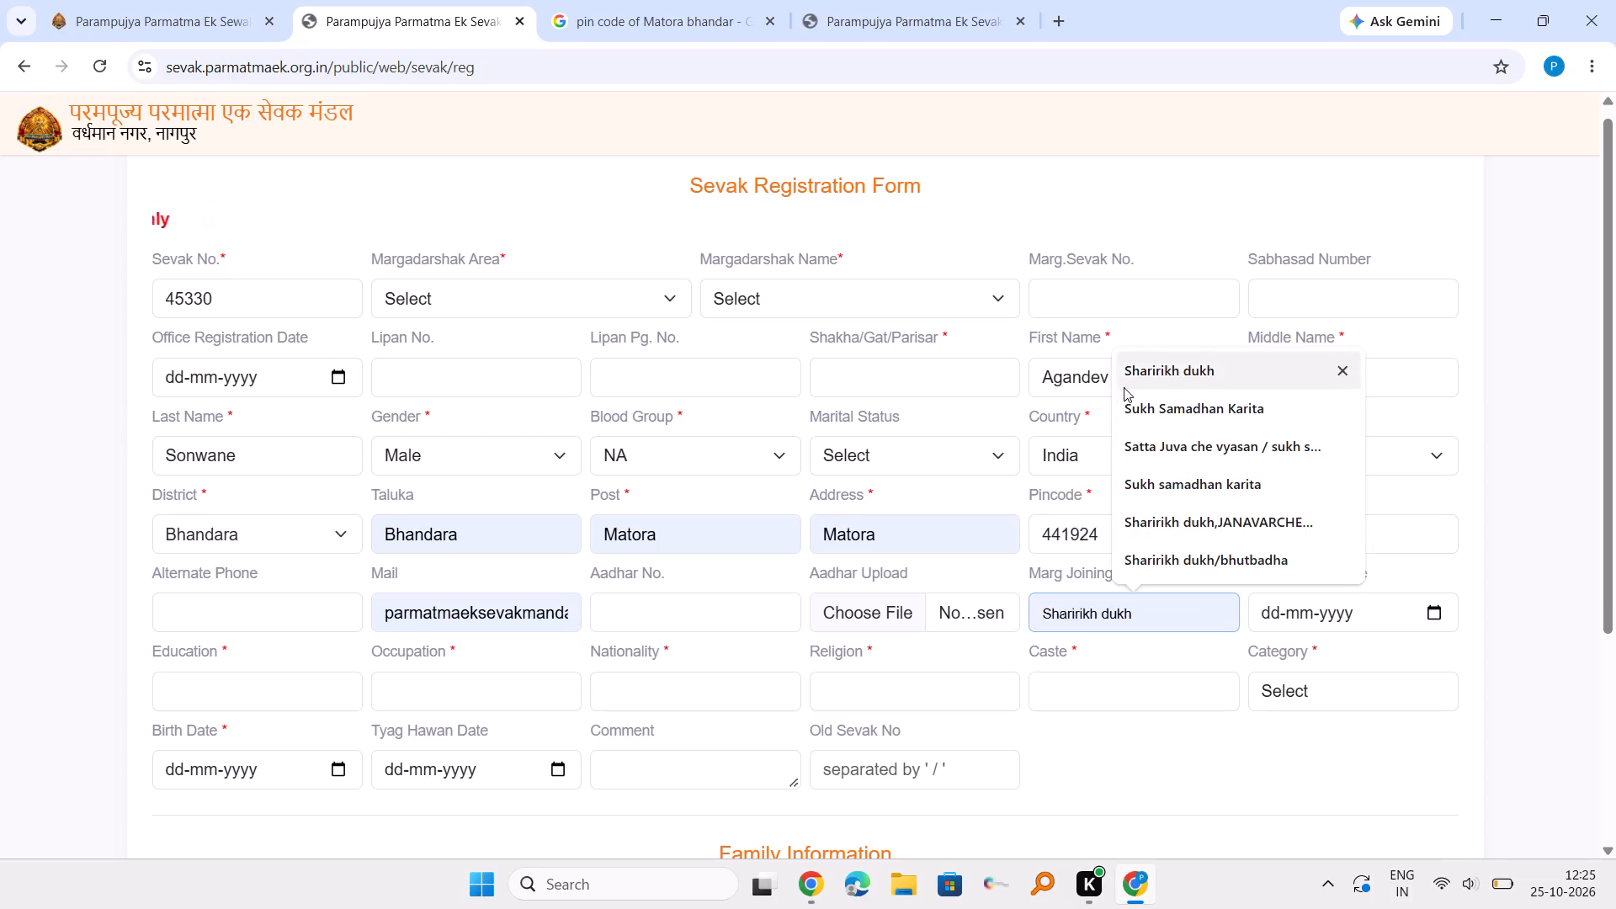
left_click(1141, 375)
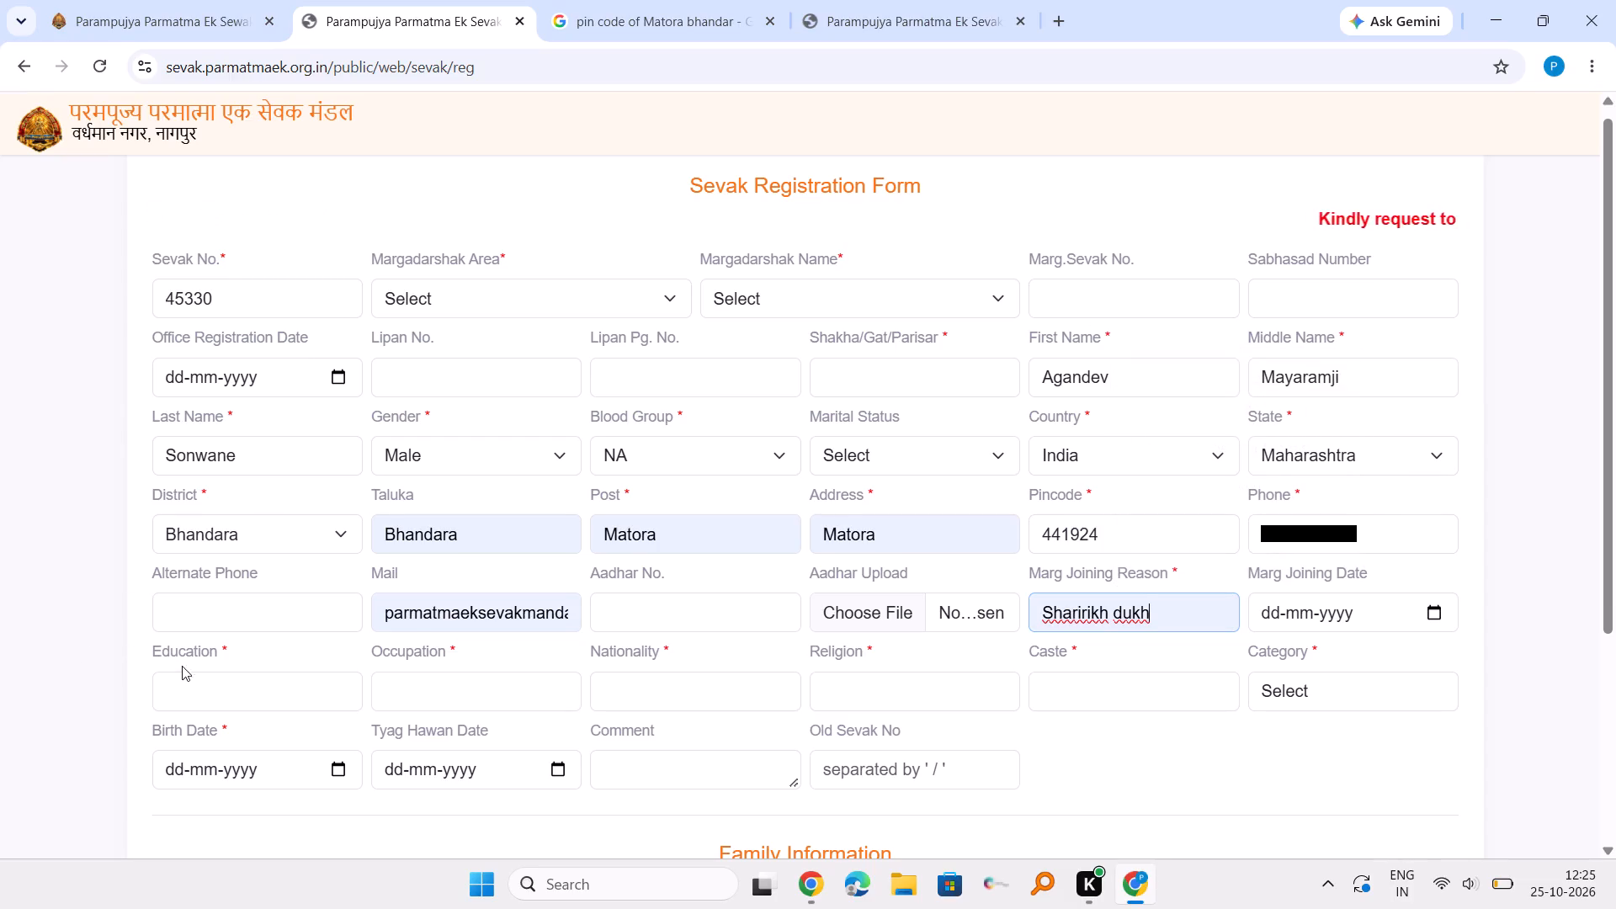
left_click(202, 683)
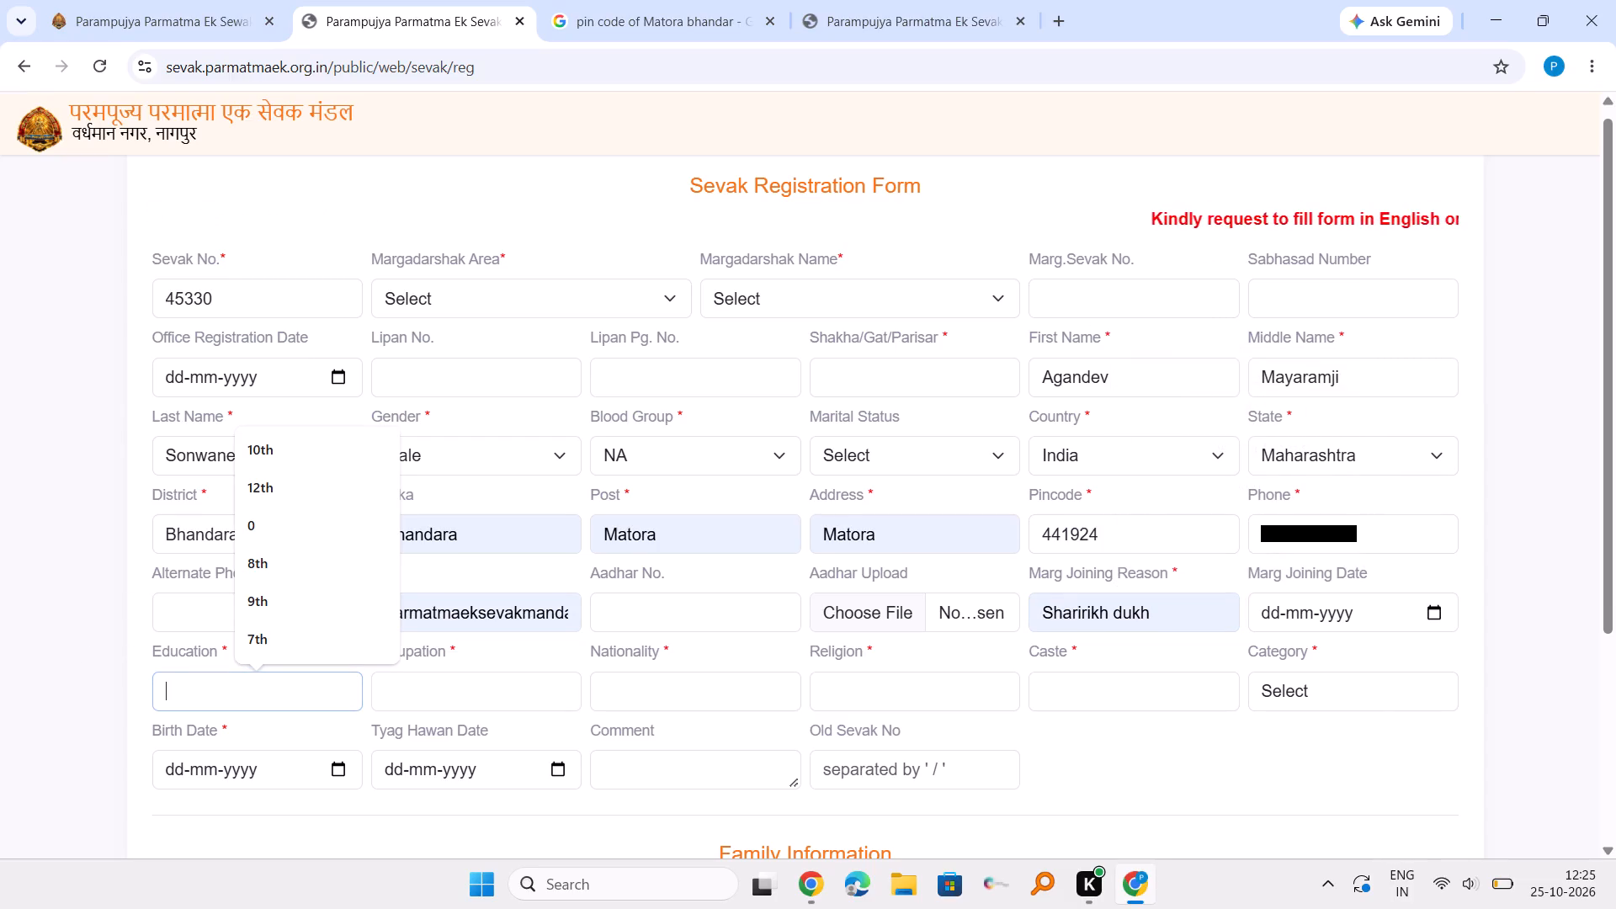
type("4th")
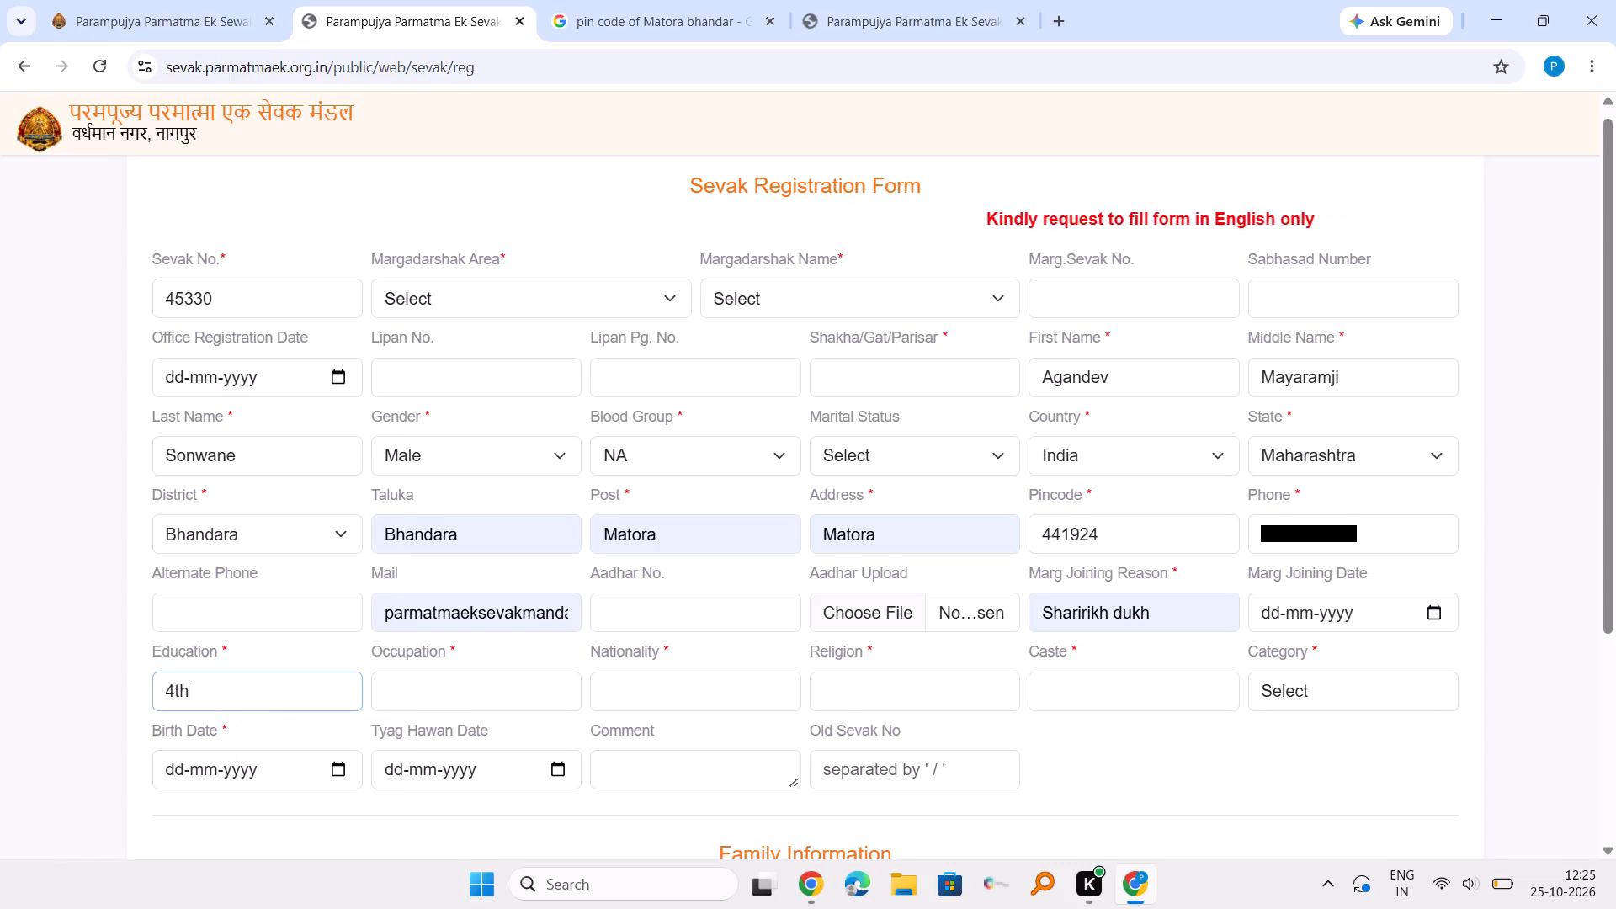
left_click(463, 705)
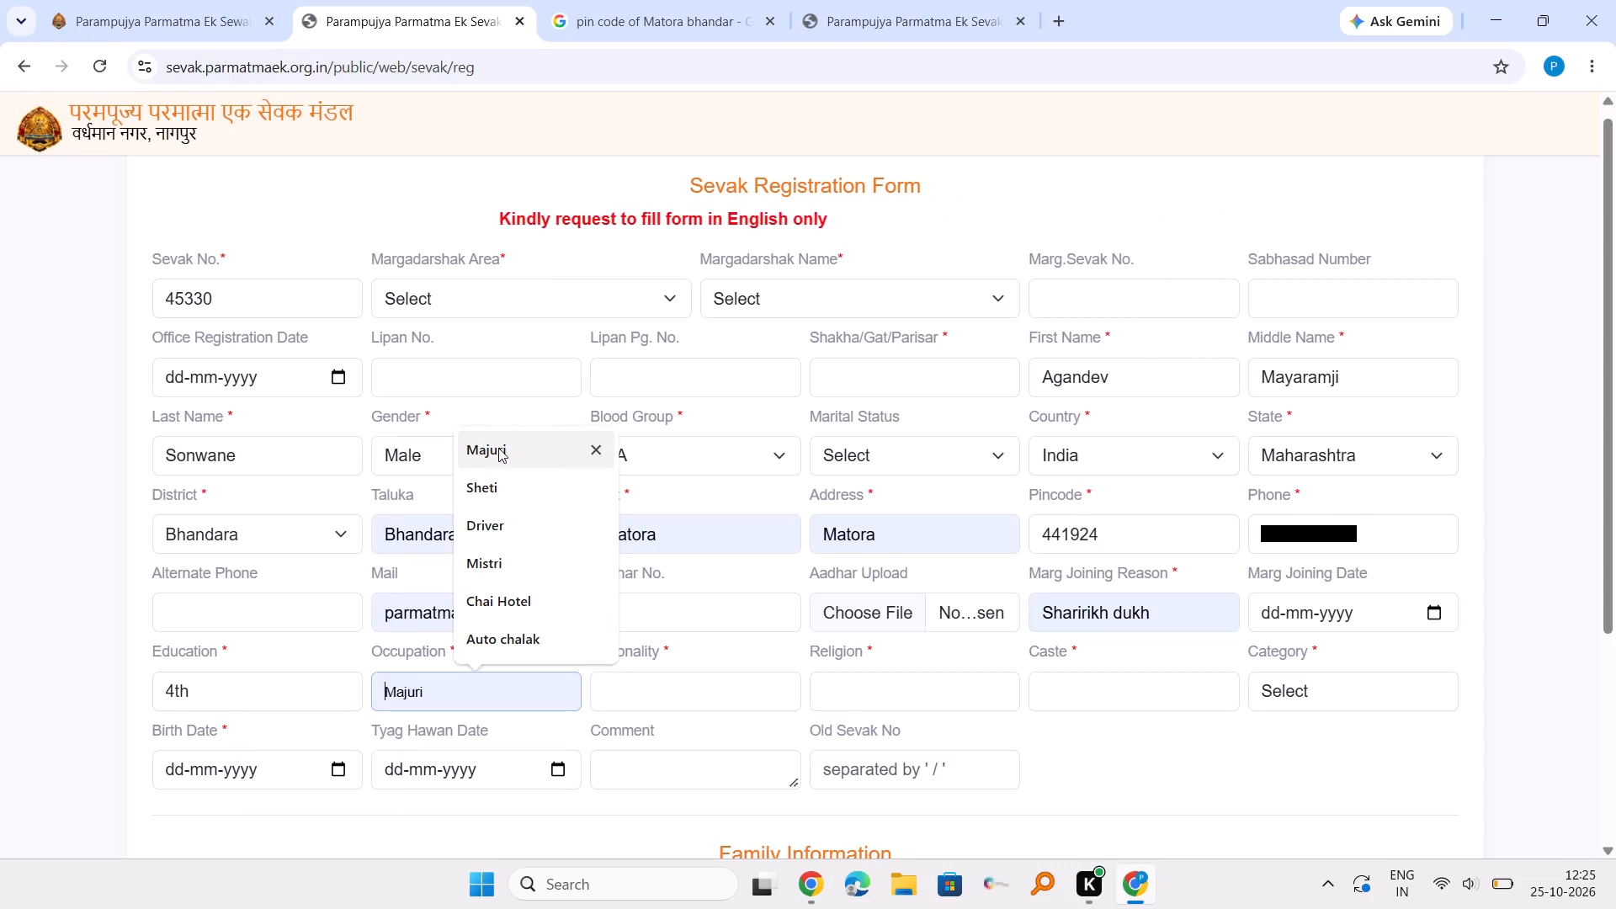
left_click(492, 497)
Set Nationality to Indian, Religion to Hindu, Caste to Govari and Category to OBC.
left_click(672, 685)
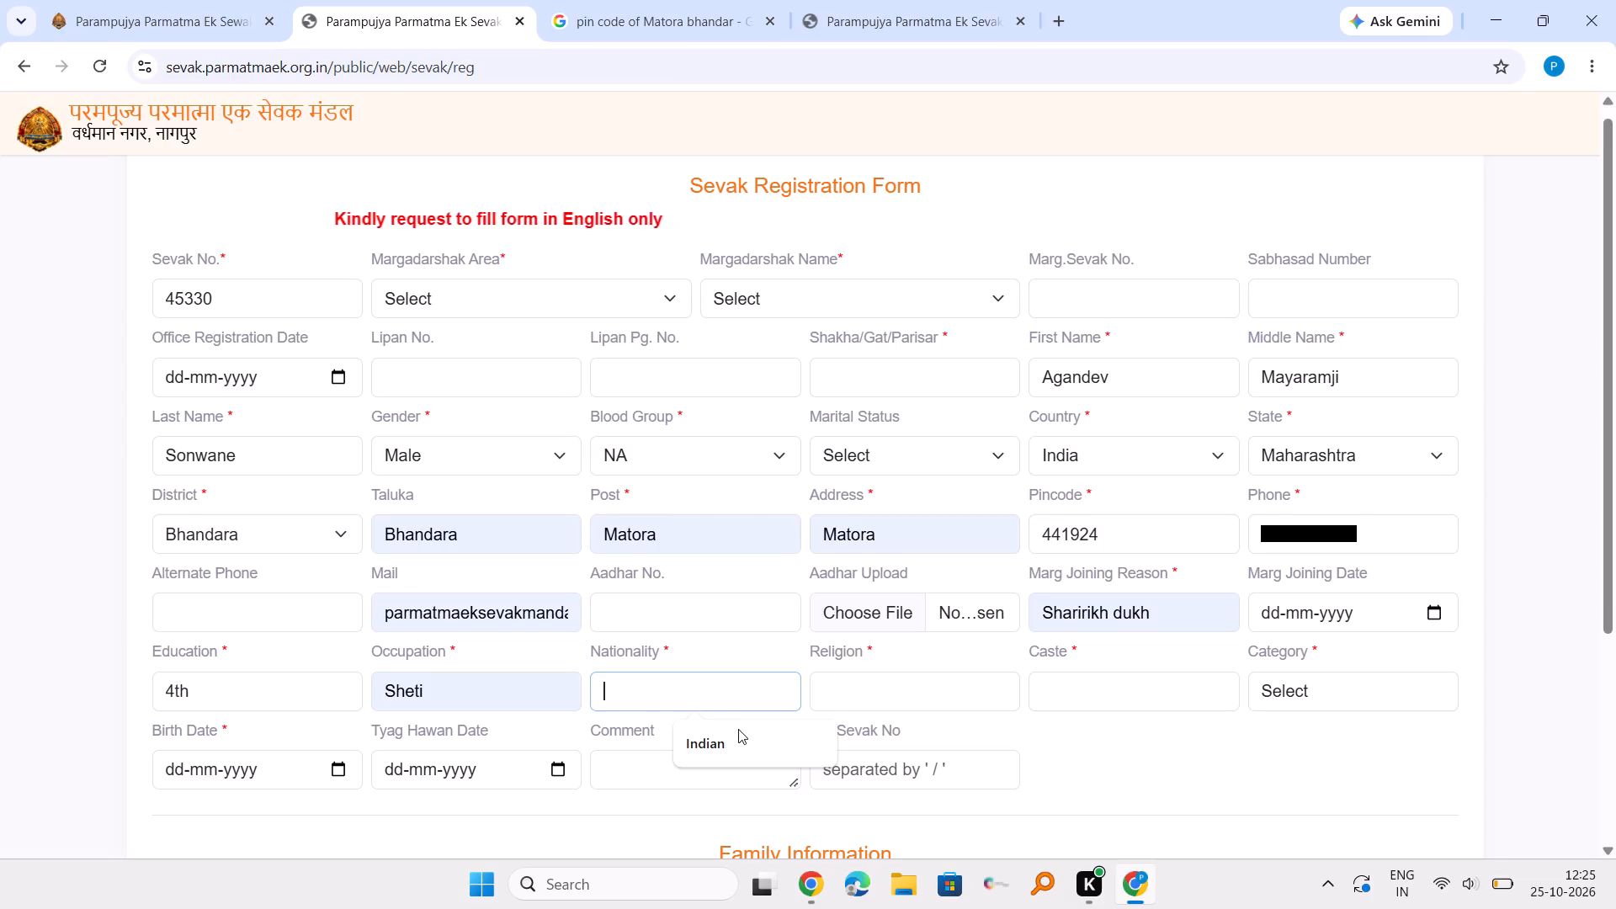
left_click(742, 735)
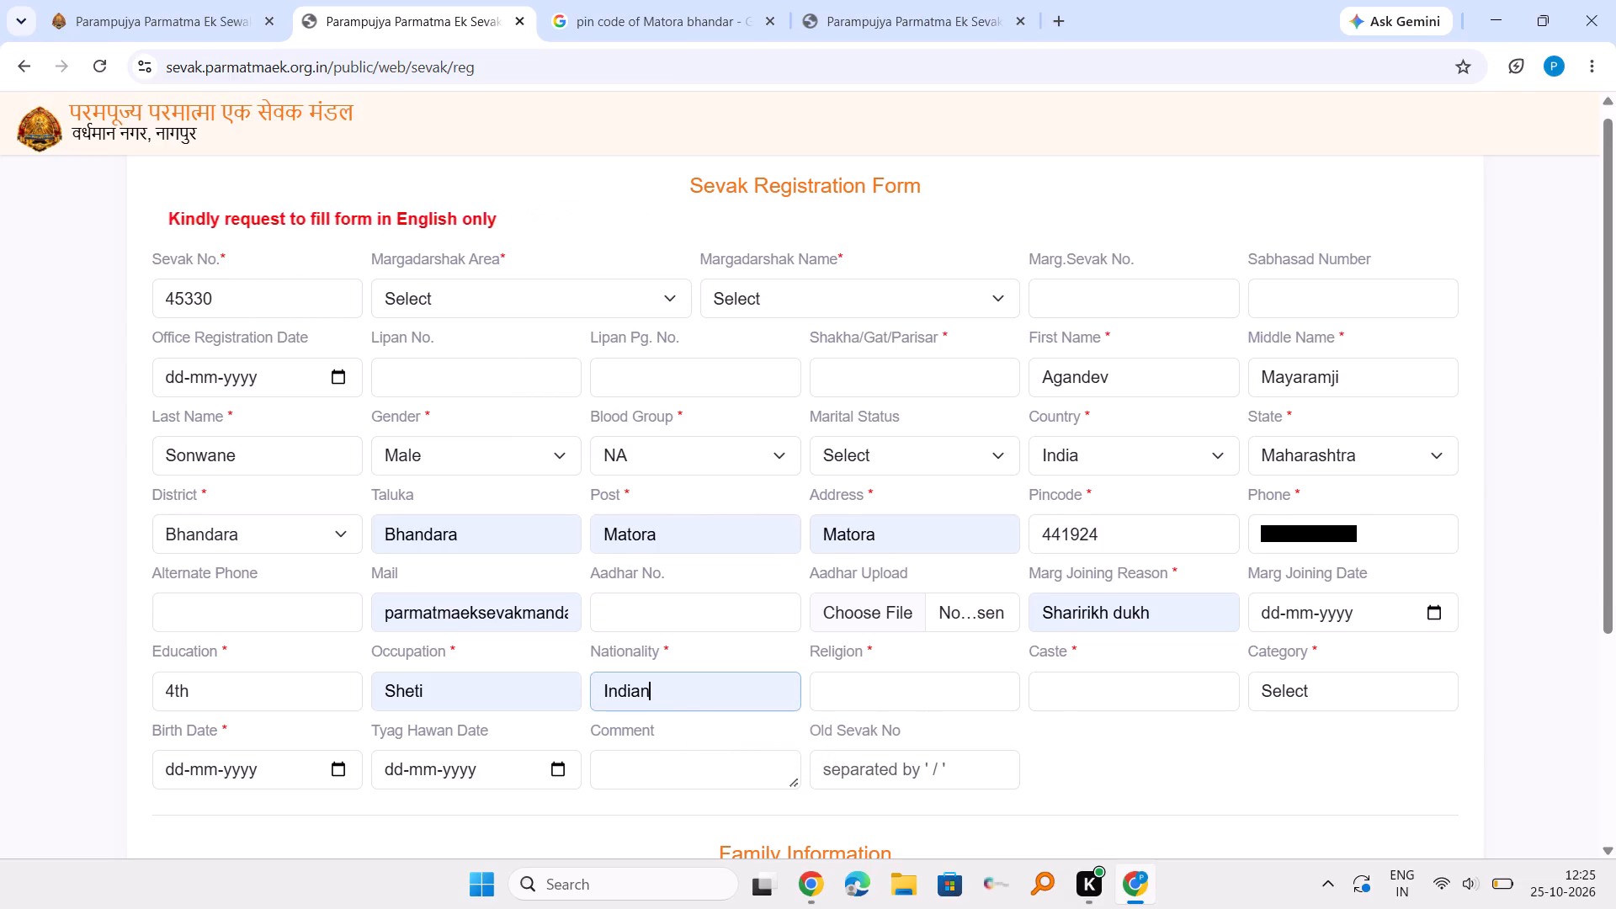
left_click(929, 692)
left_click(932, 755)
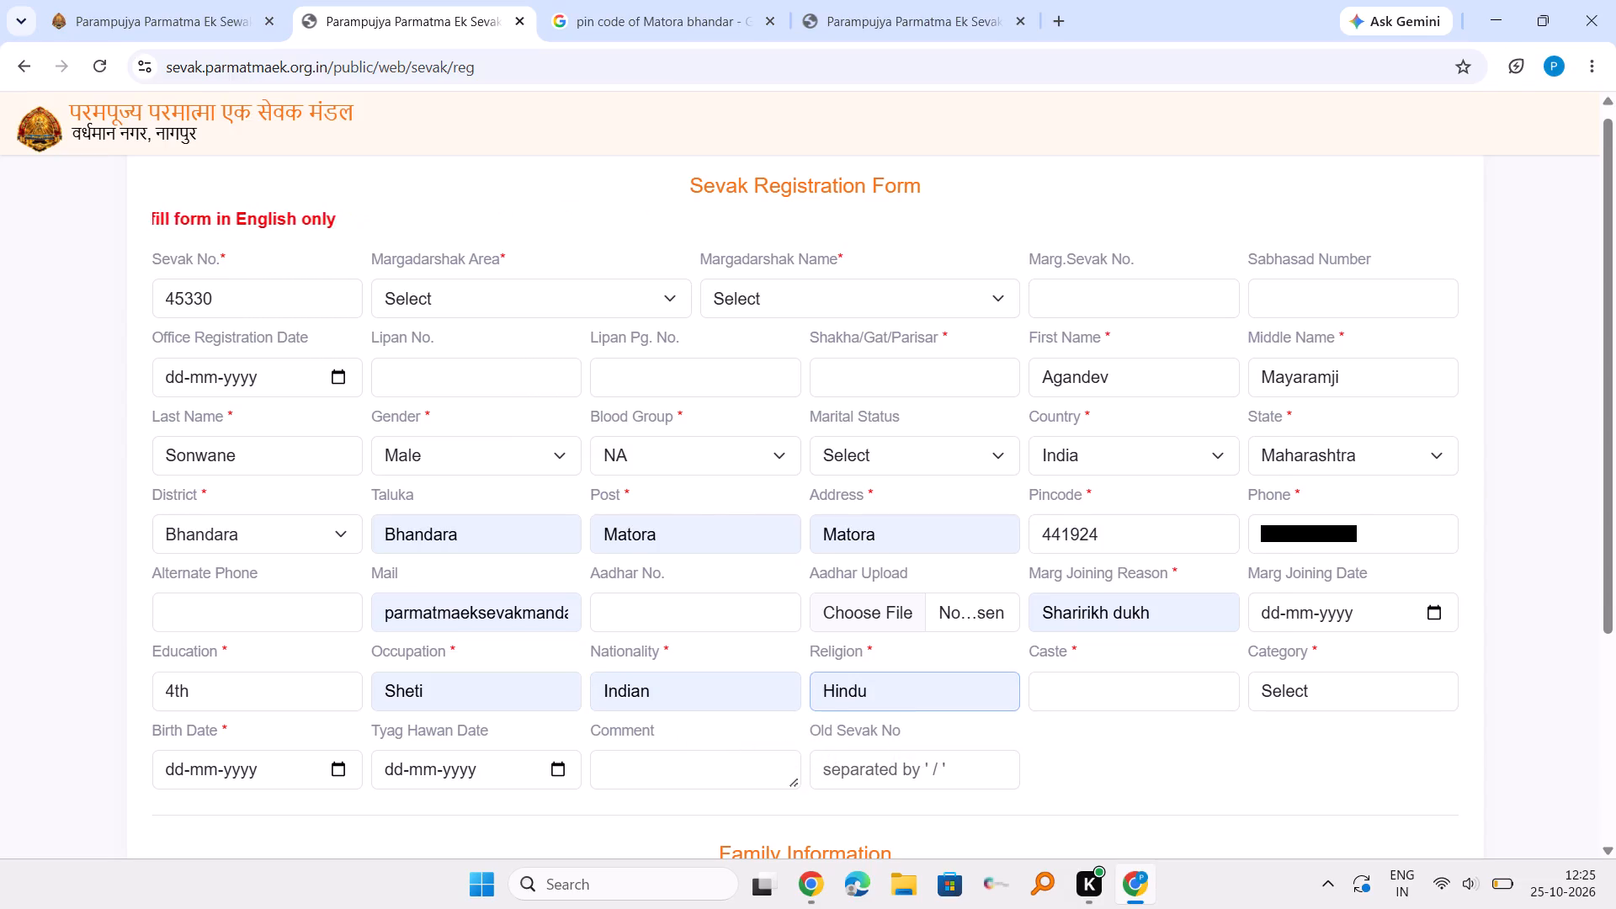
left_click(1070, 688)
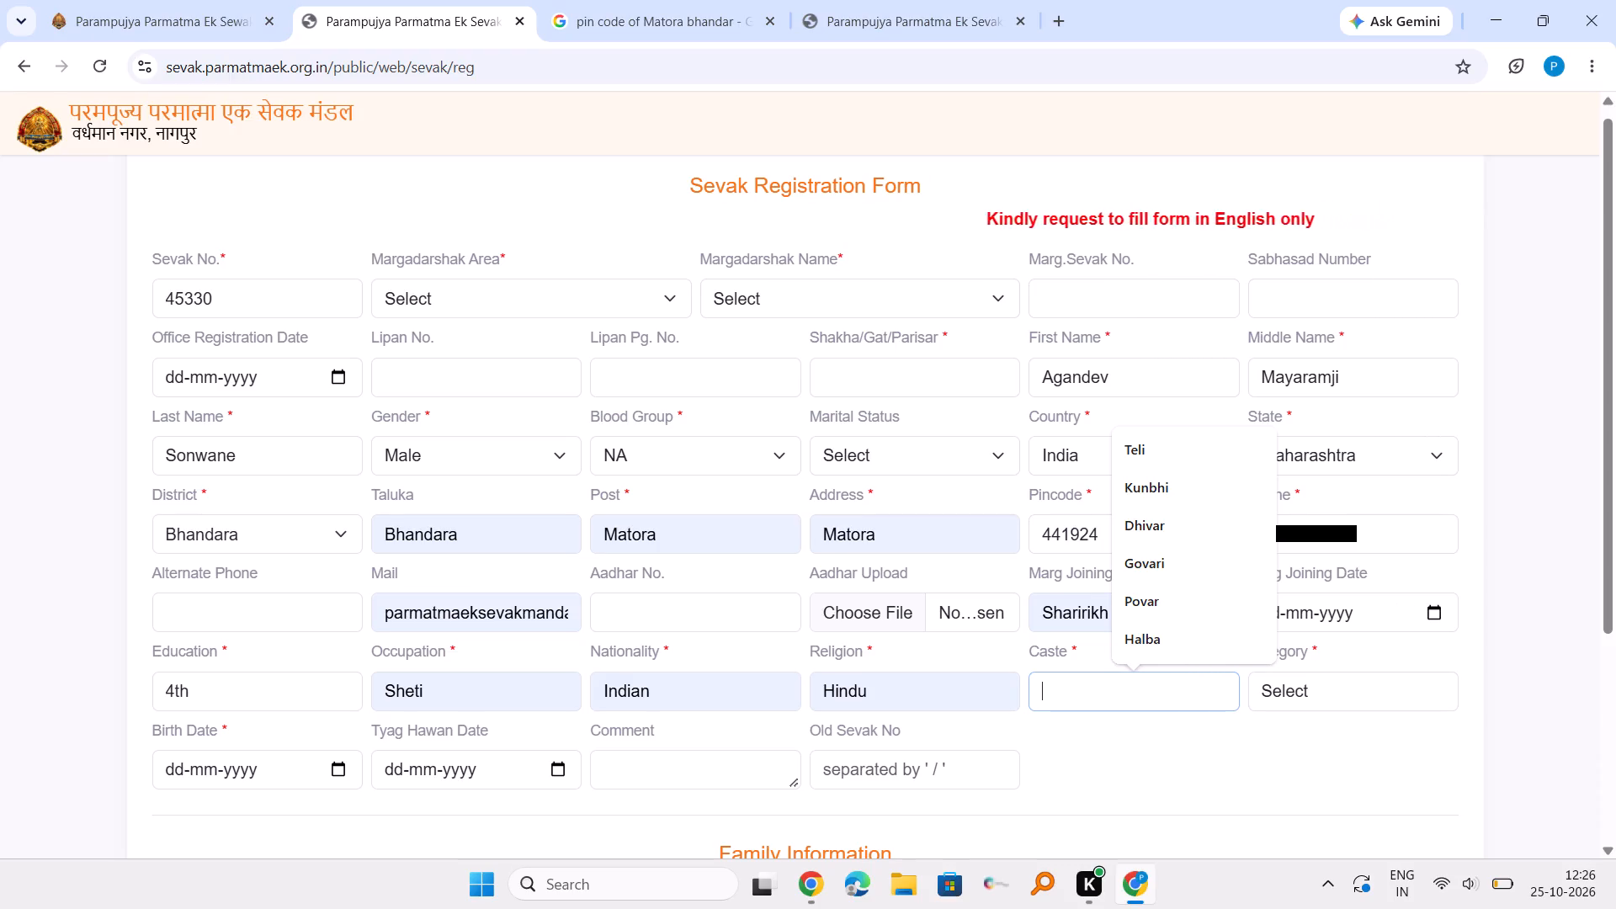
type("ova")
left_click(1136, 736)
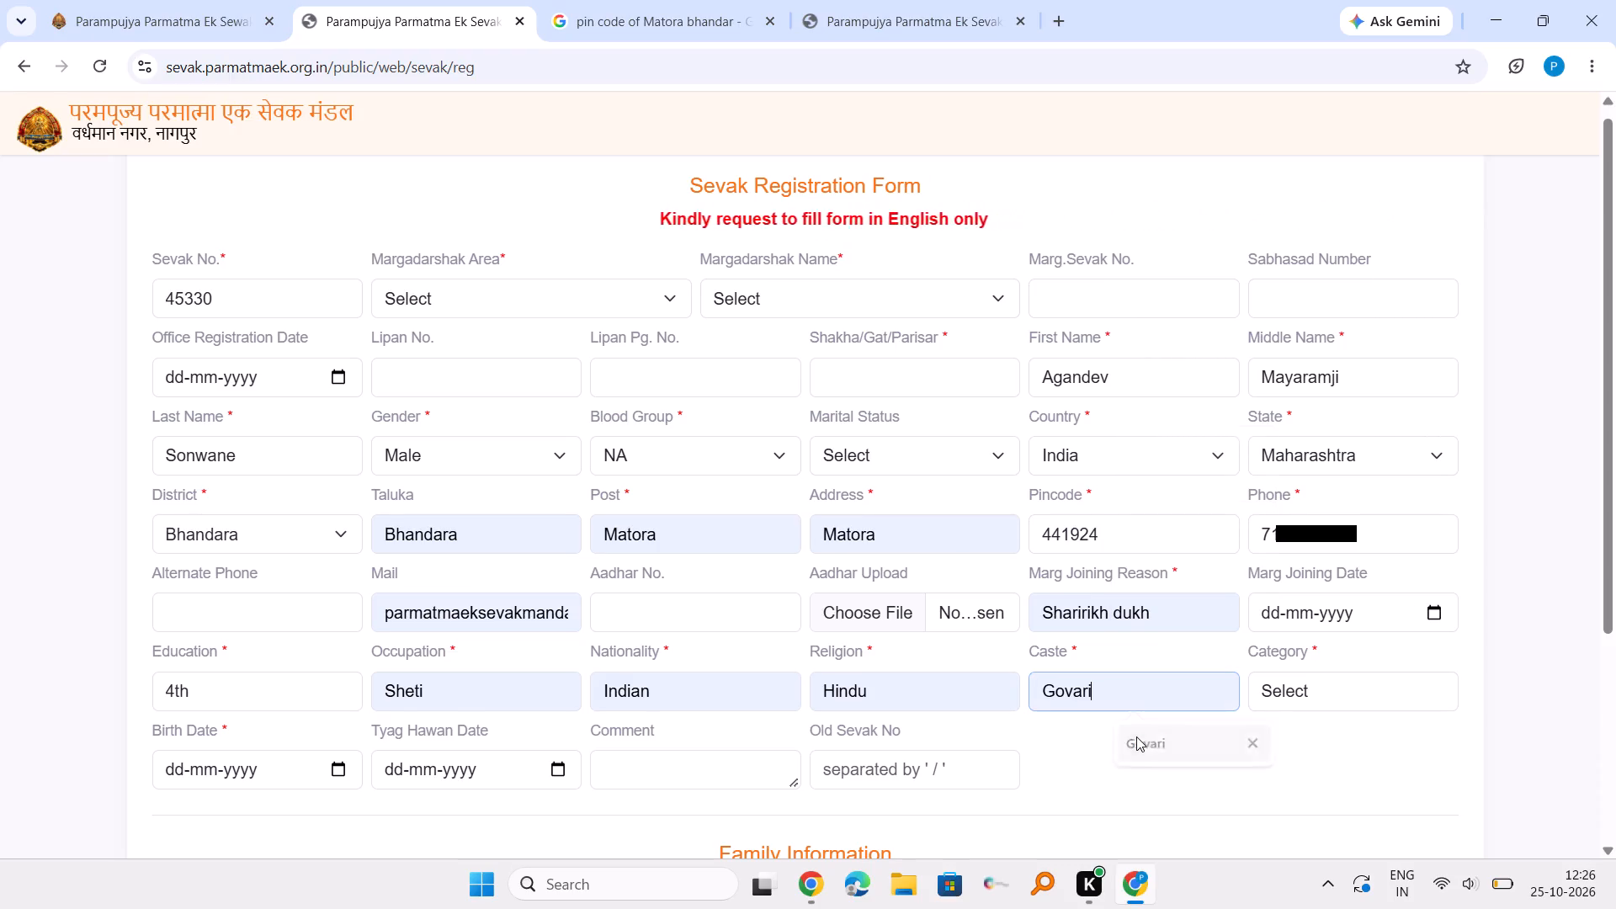
left_click(1274, 686)
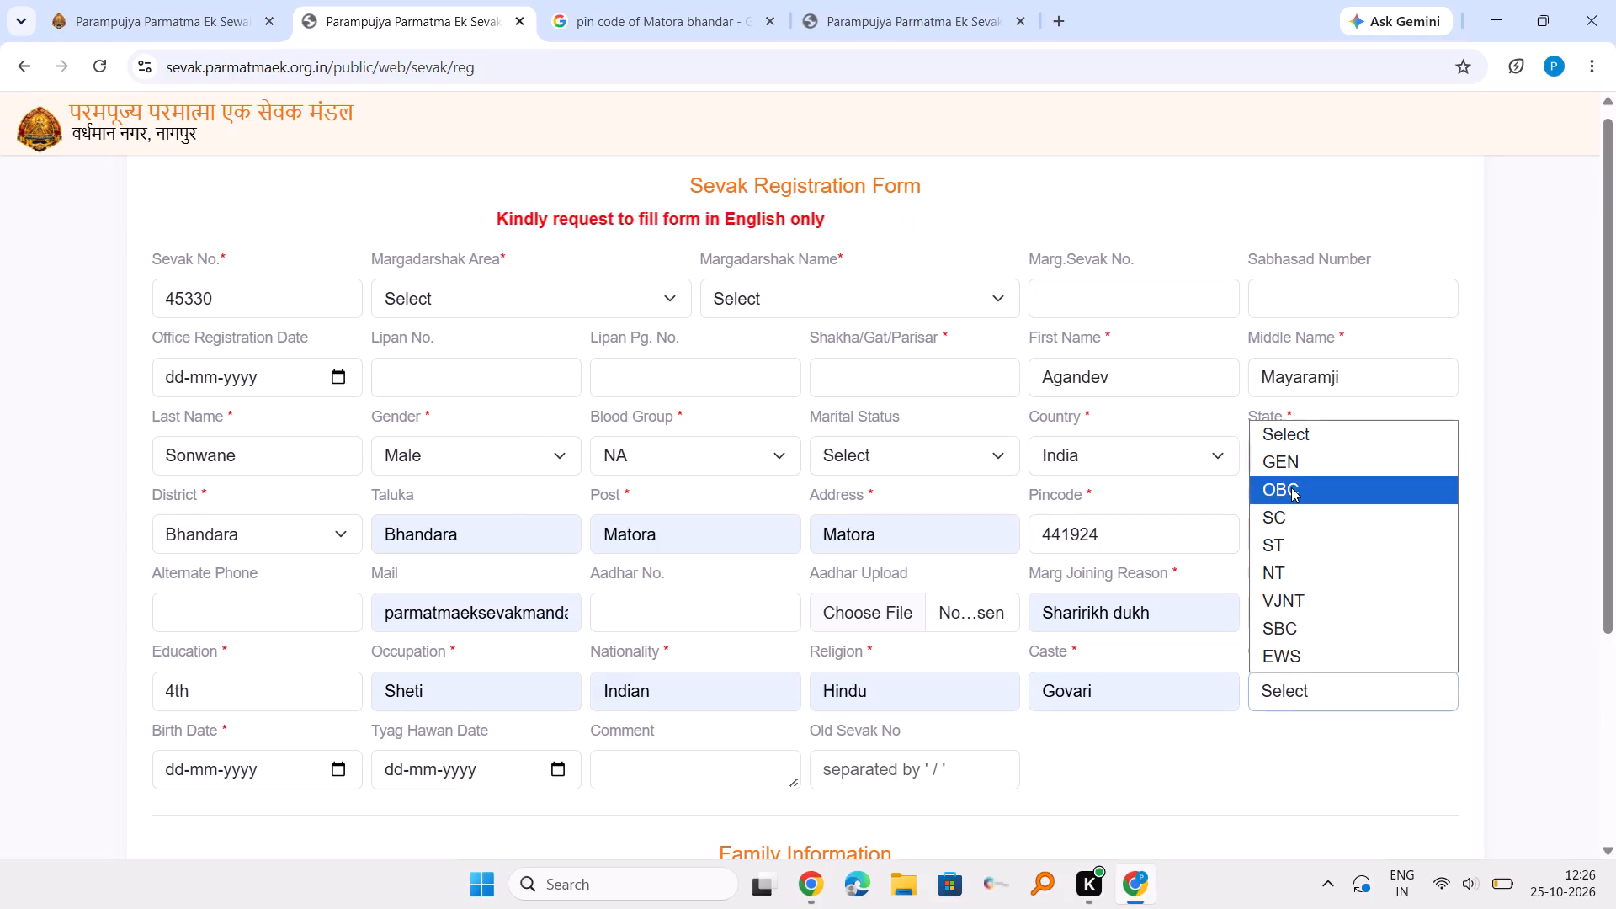
left_click(1291, 487)
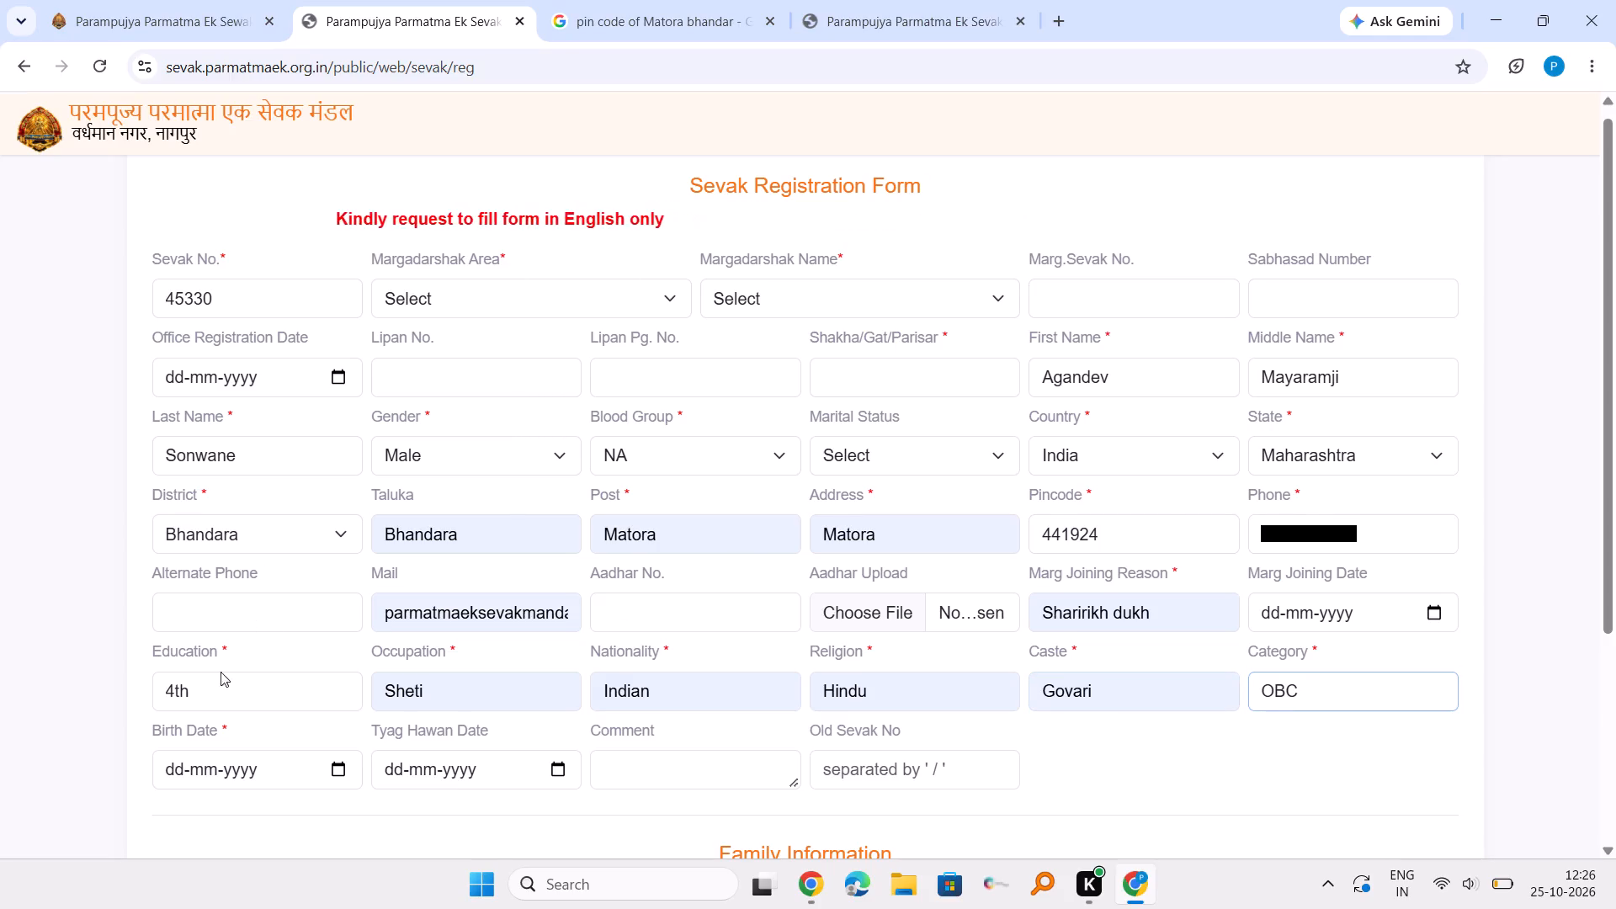
Enter the sevak's date of birth in the Birth Date field.
left_click(172, 773)
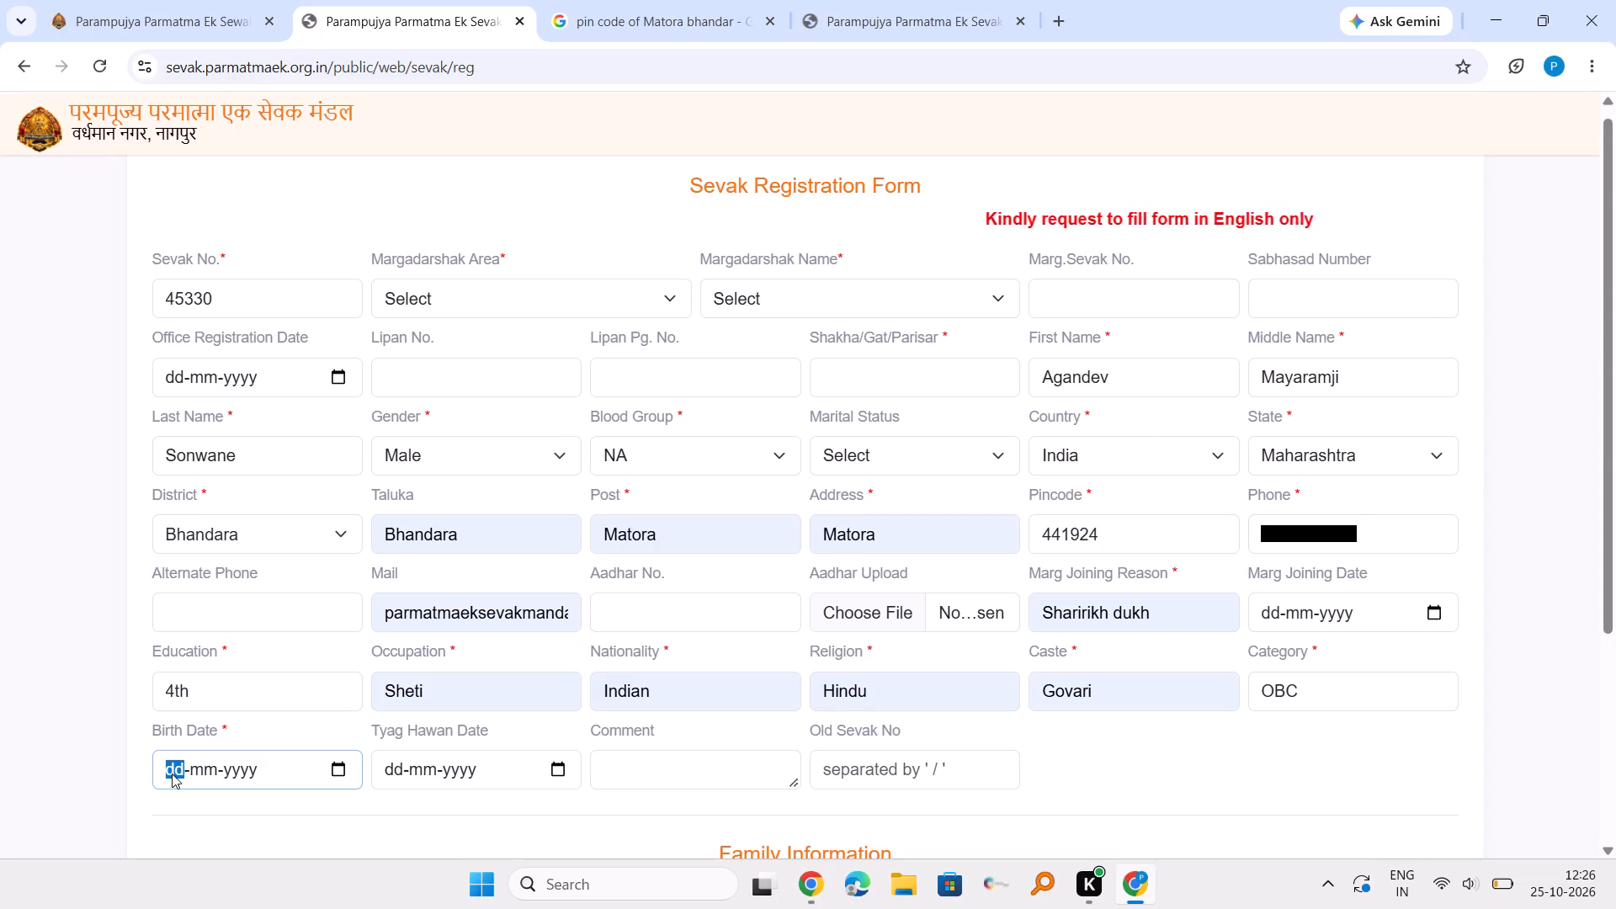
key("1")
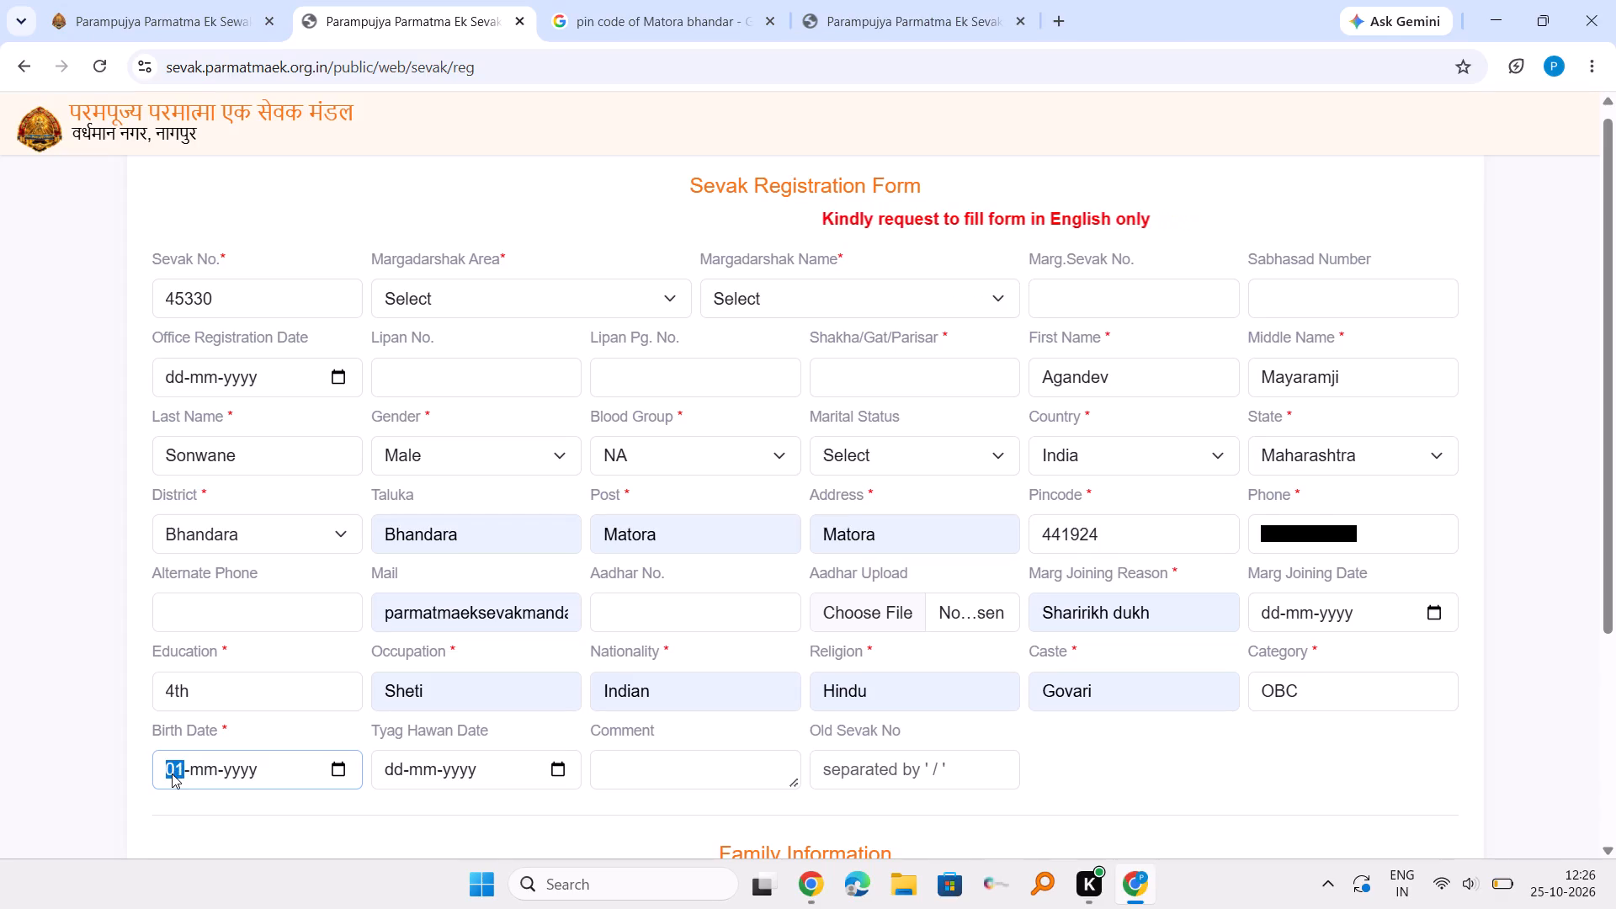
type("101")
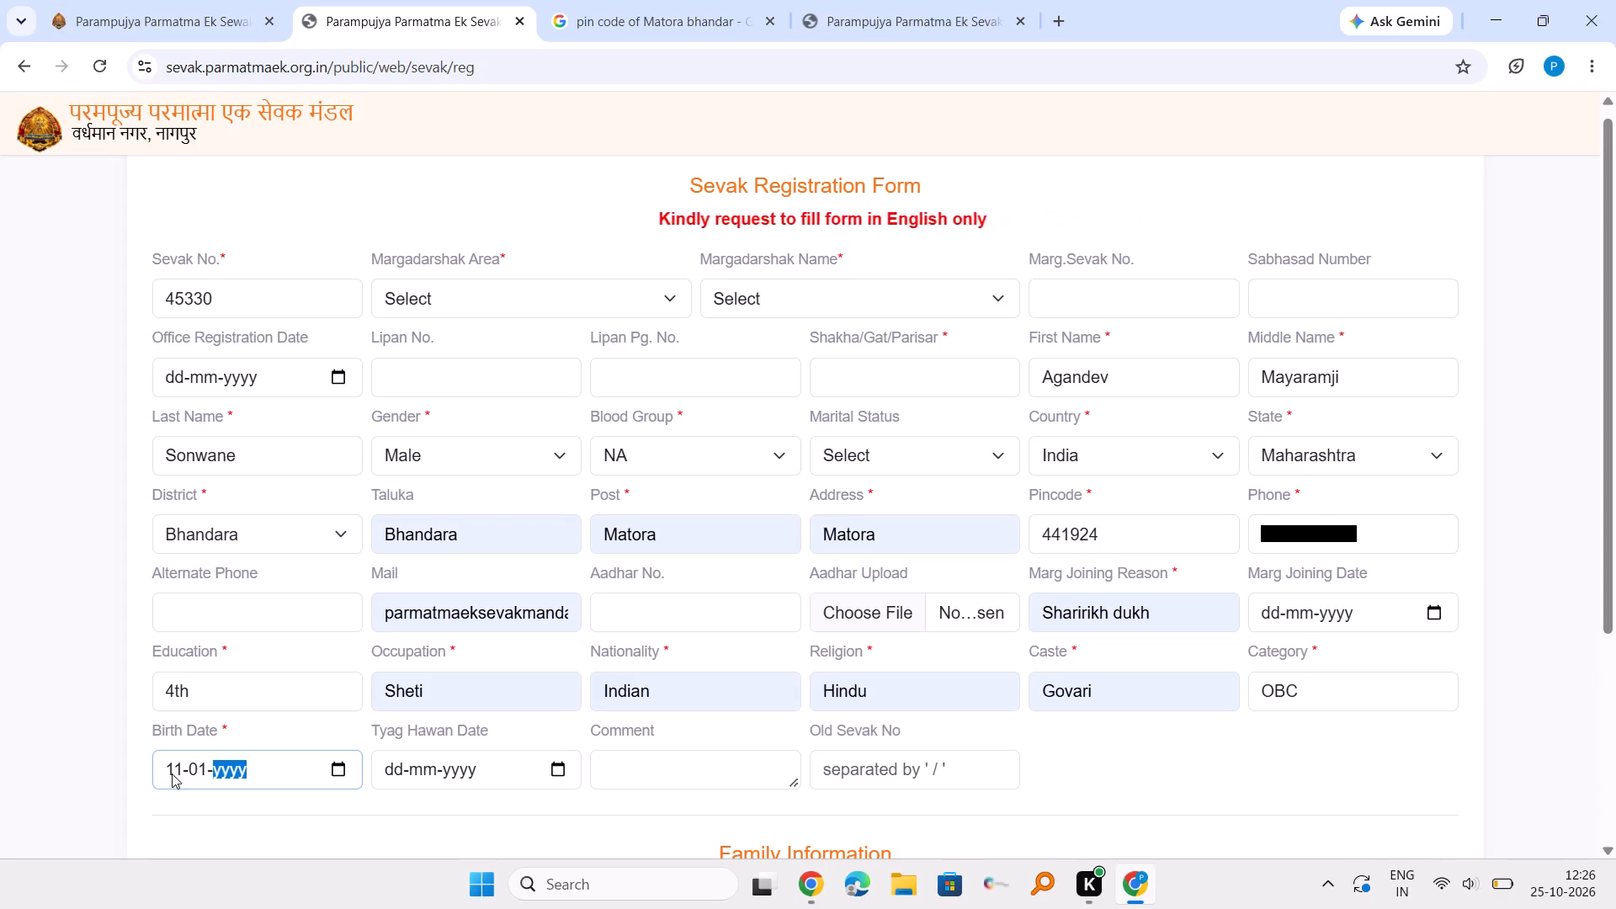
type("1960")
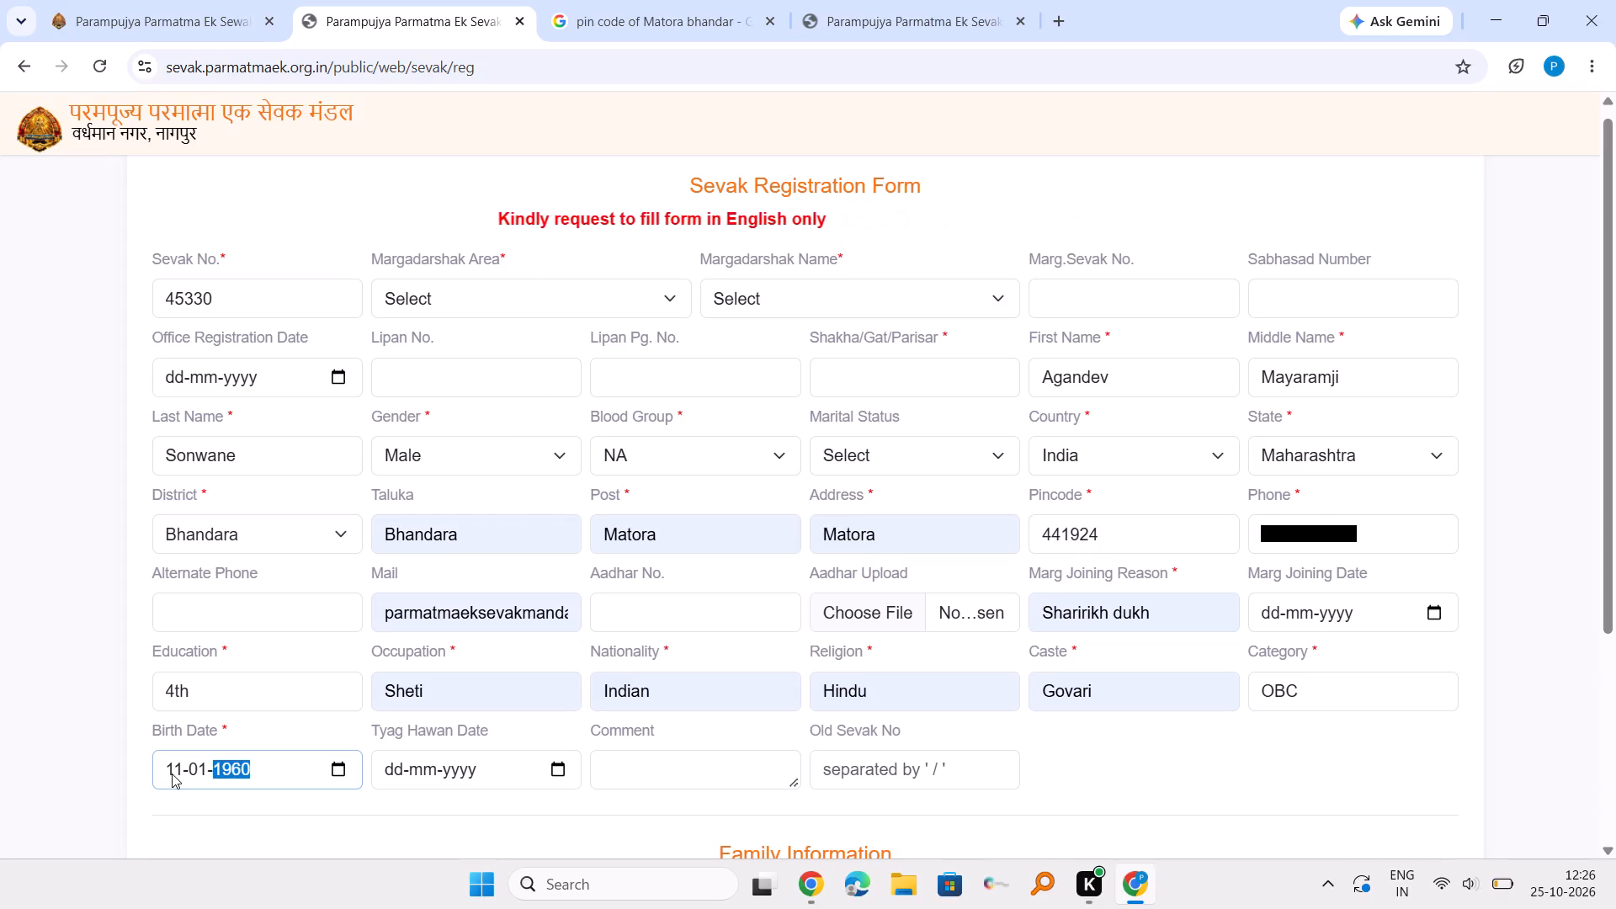
Fill the Shakha/Gat/Parisar field with the saved entry Bhandara.
left_click(851, 372)
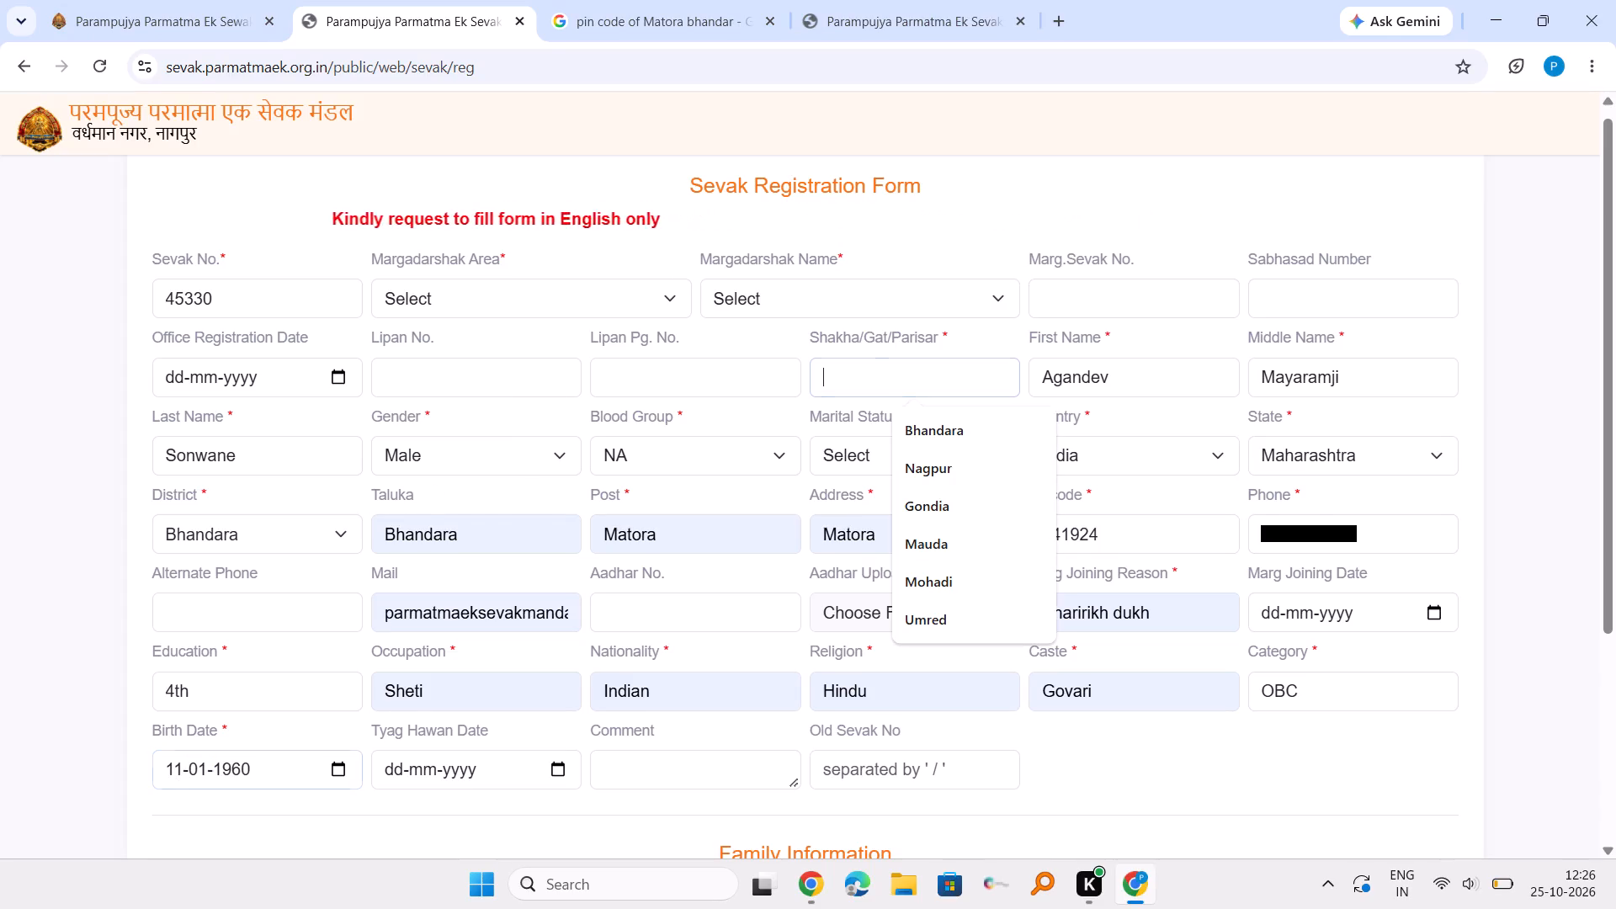
left_click(902, 421)
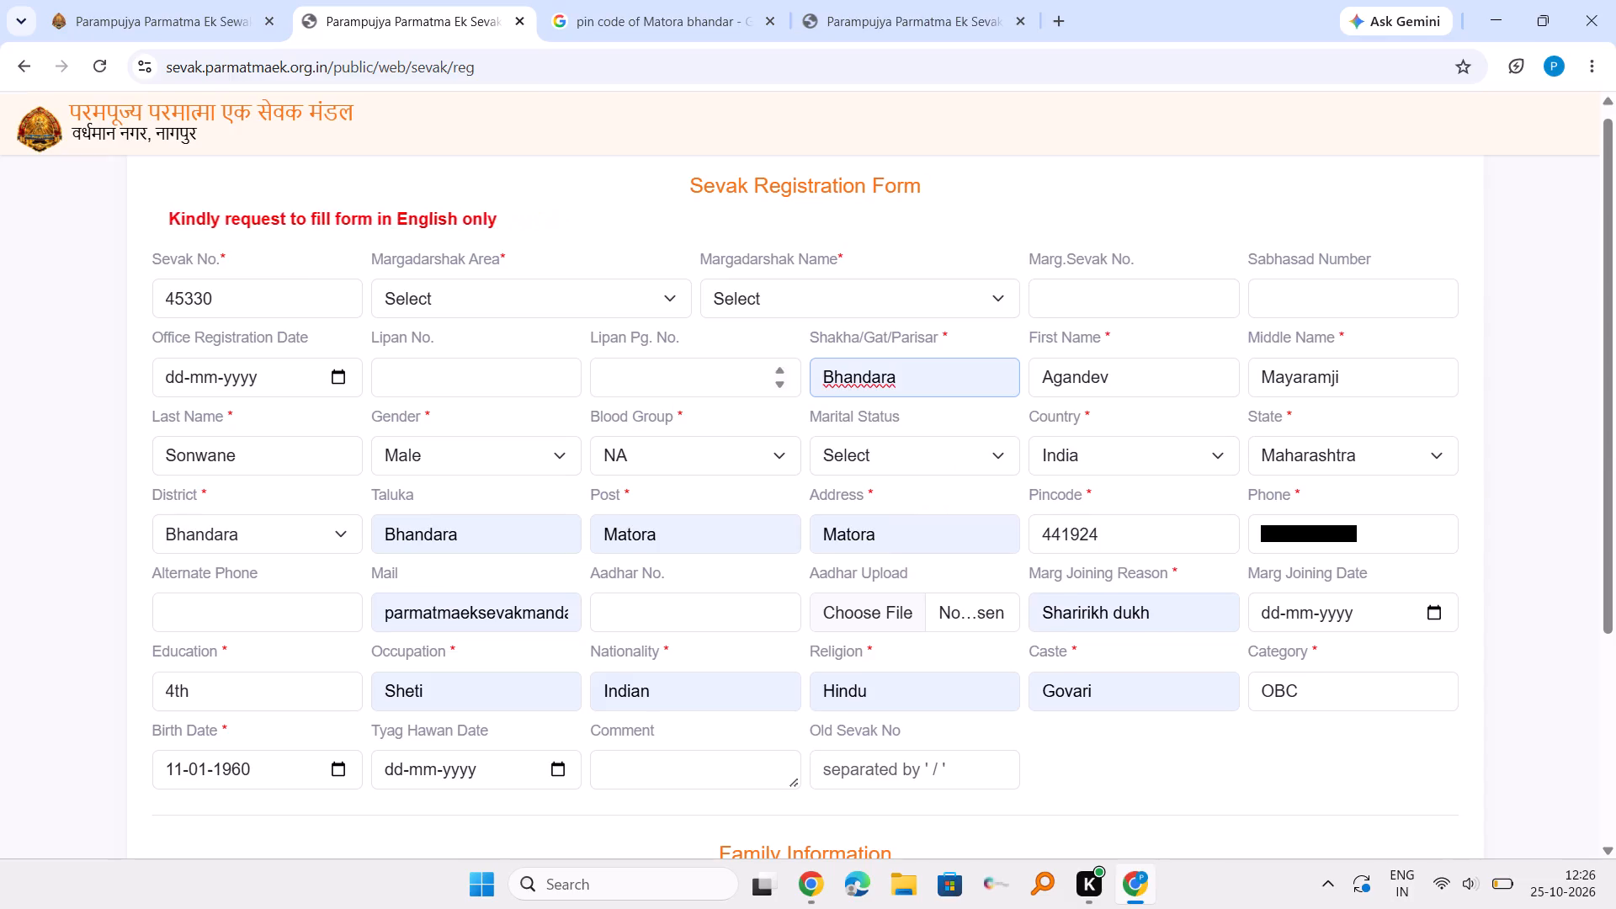
Set the Margadarshak Area to Bhandara.
left_click(560, 291)
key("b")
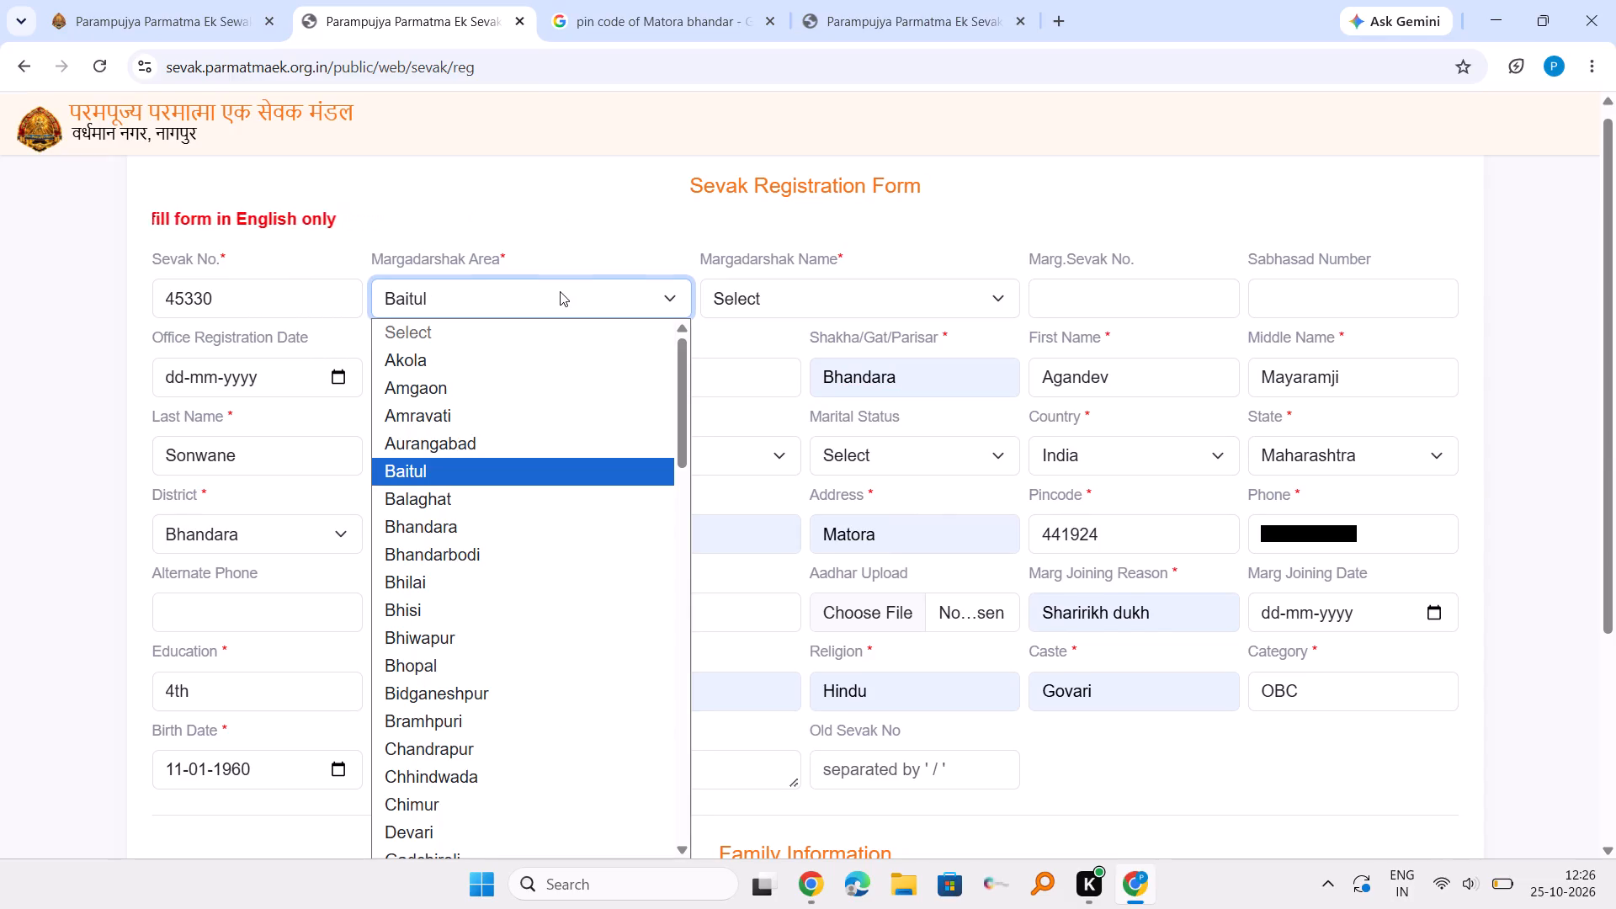
key("Down")
key("Down")
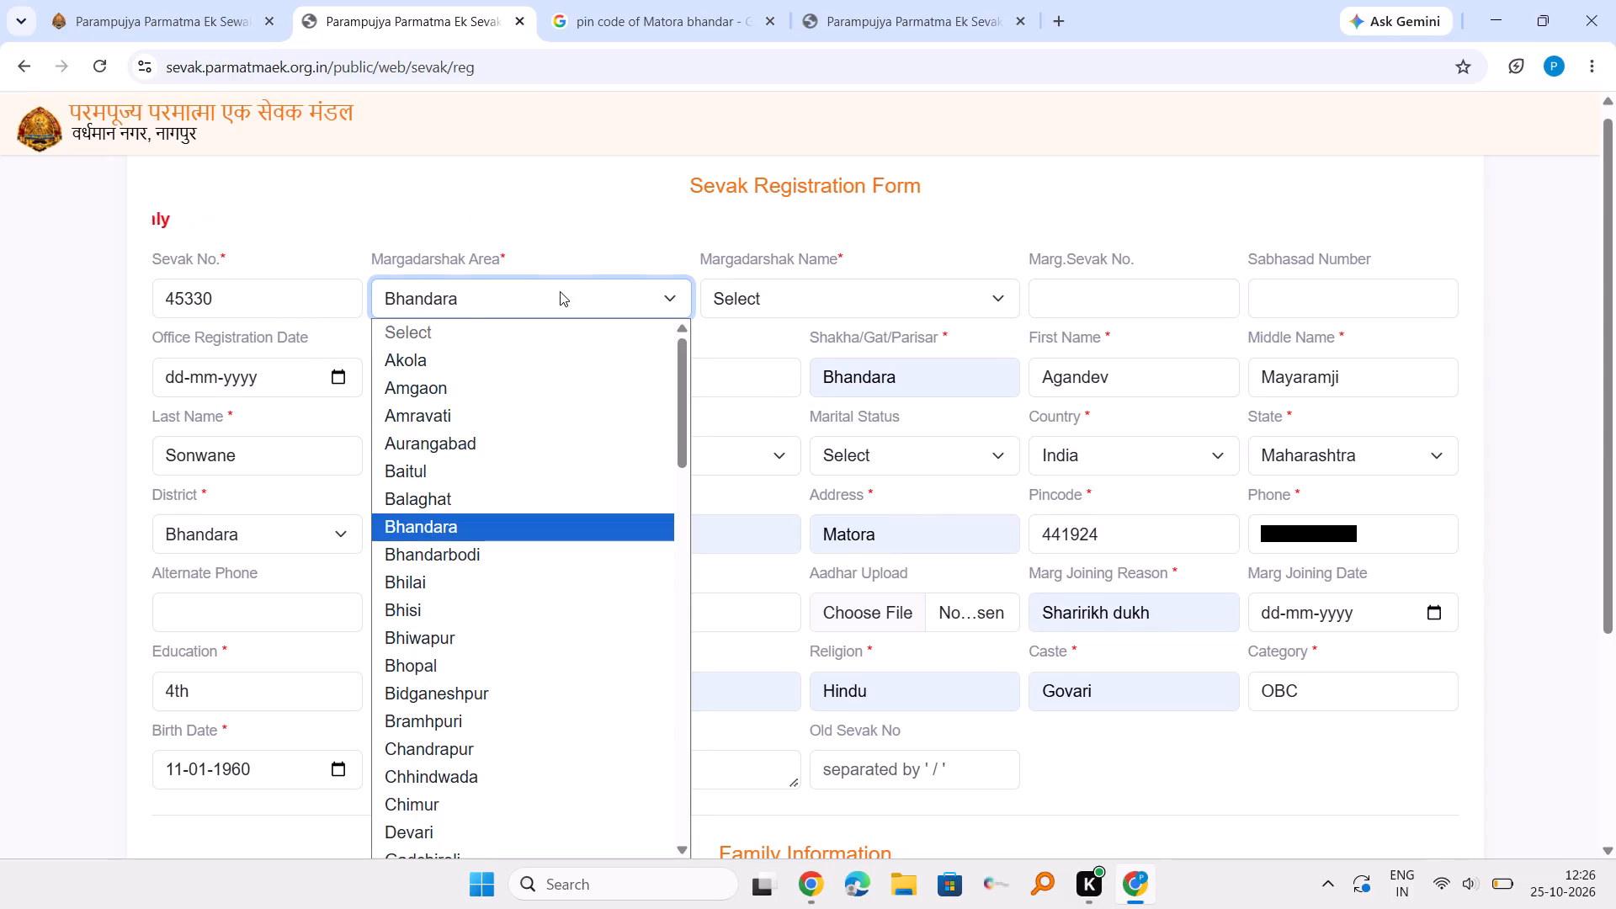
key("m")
key("Down")
key("Down")
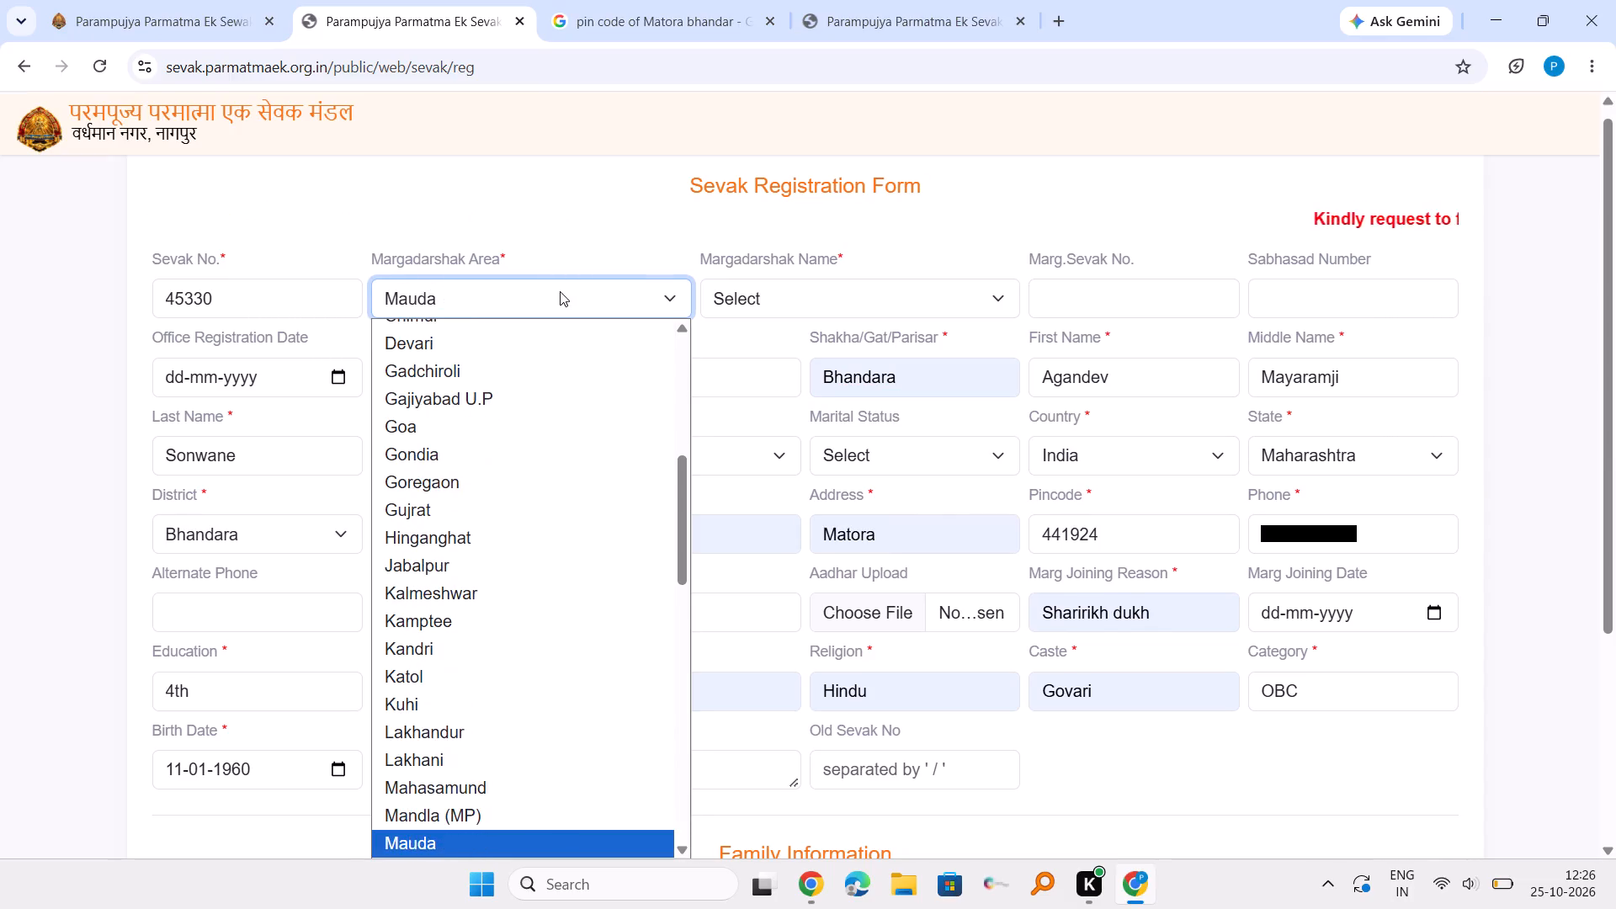
key("Down")
key("Down")
key("Down")
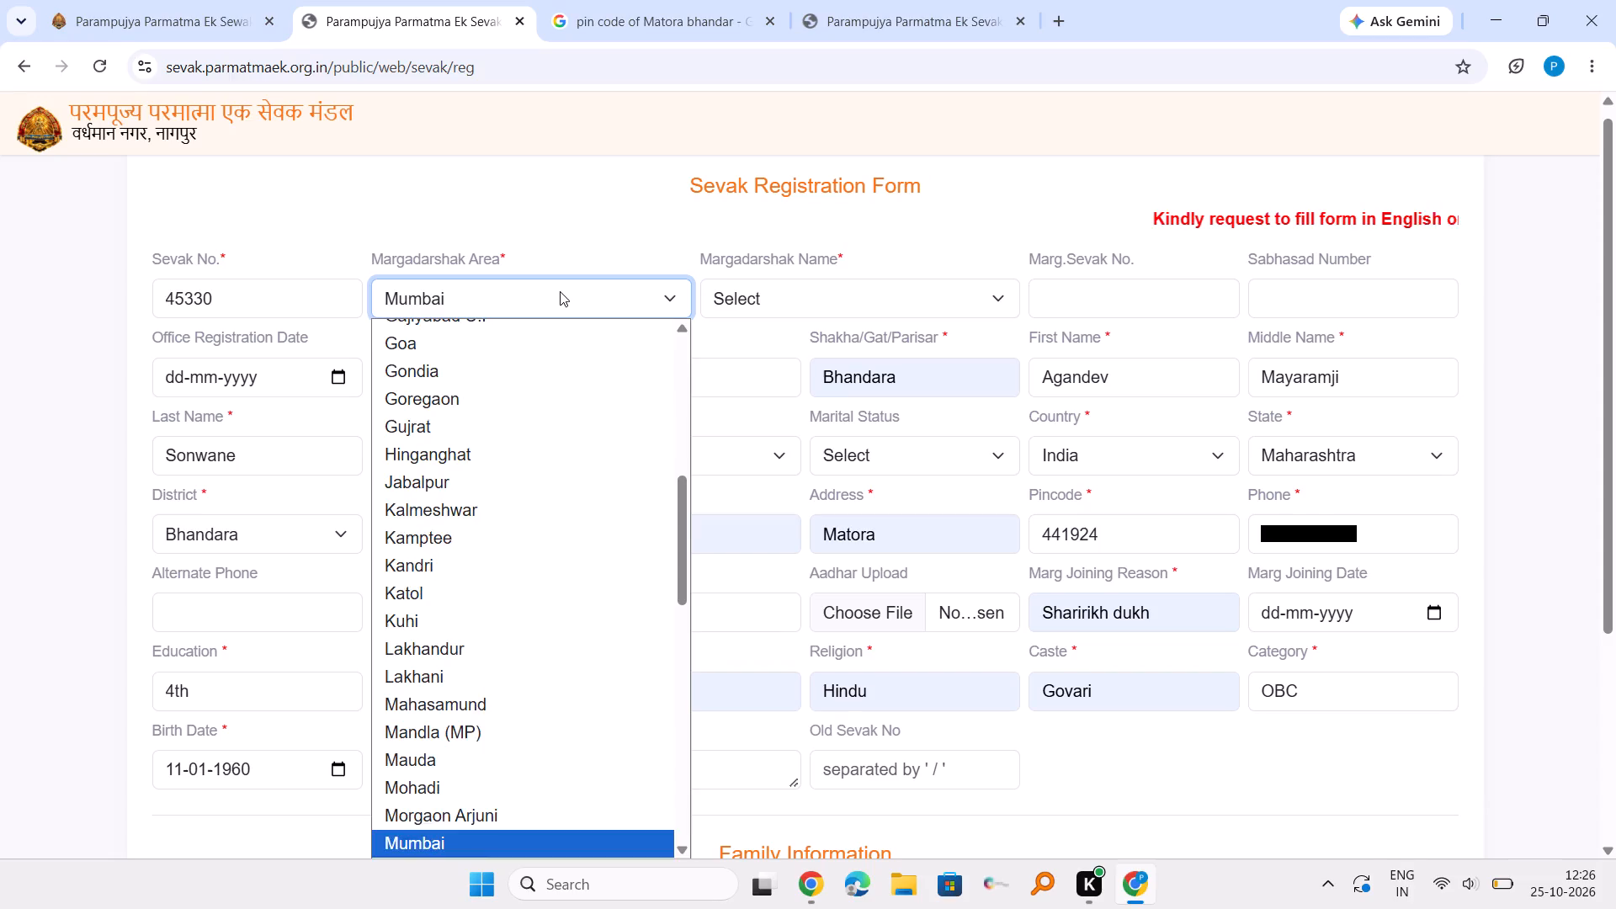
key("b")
key("Down")
key("Down")
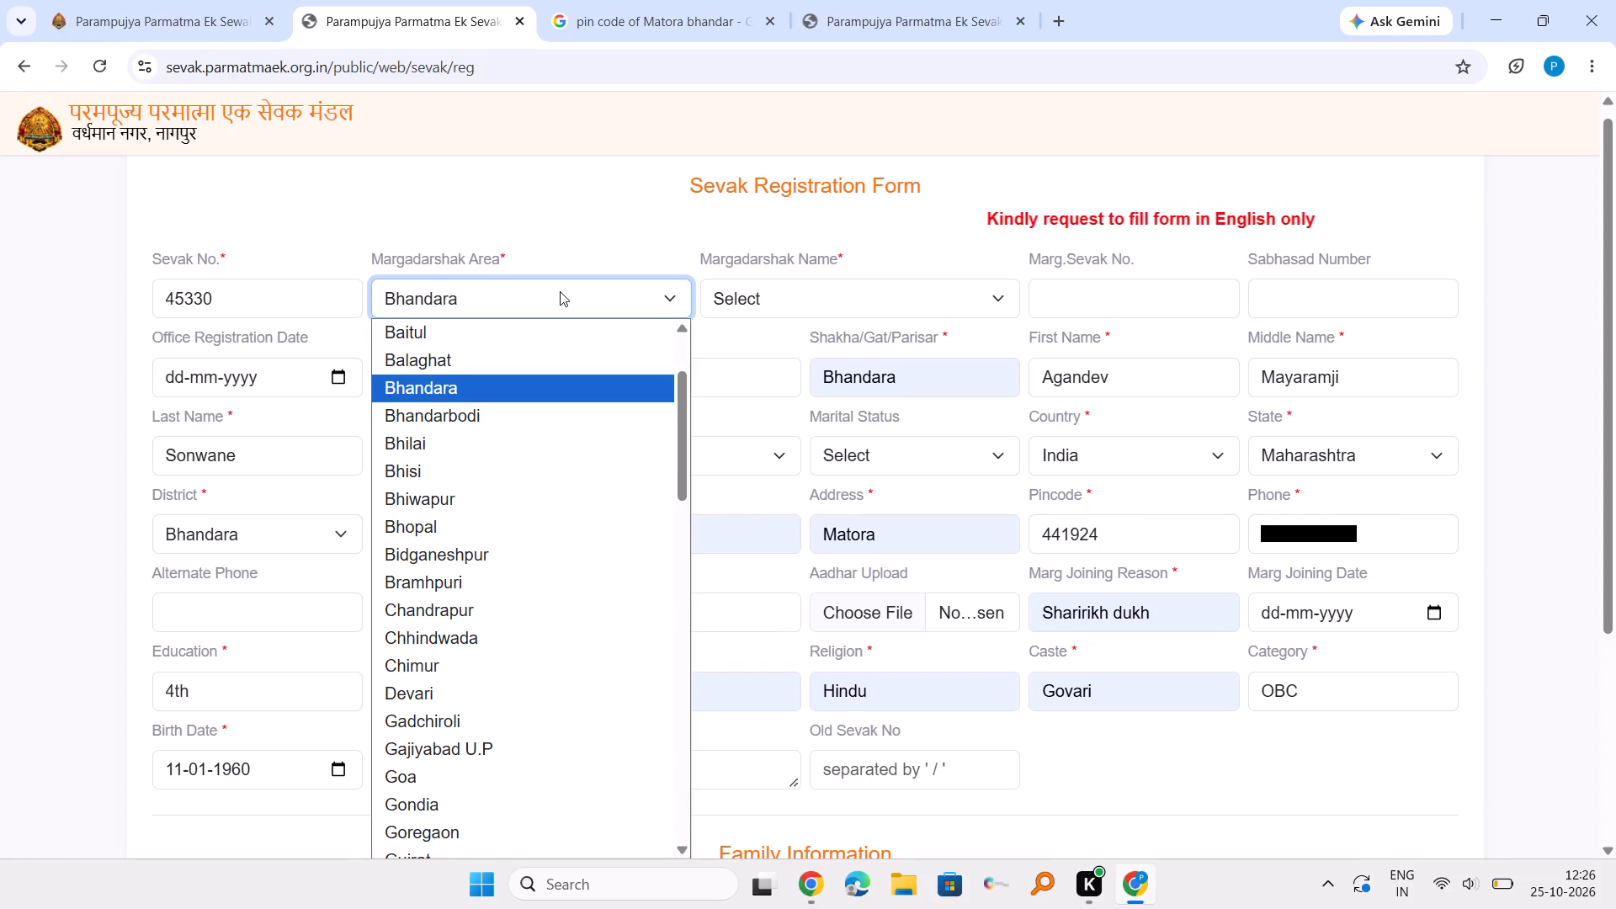
key("Return")
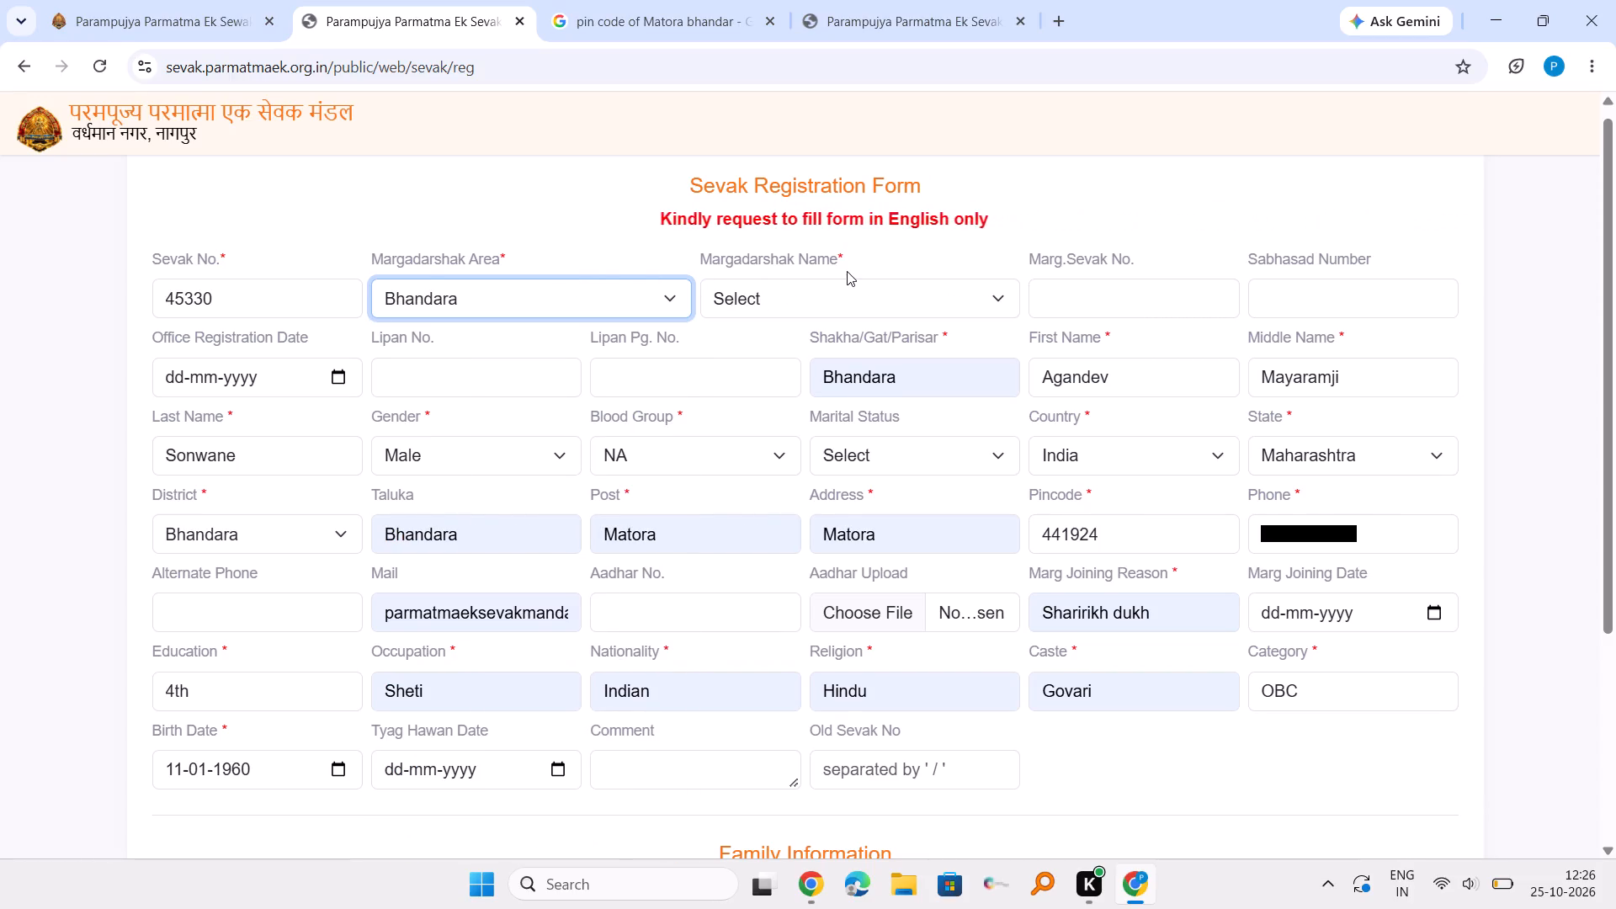
Choose the Margadarshak whose name begins with "Ki" as the Margadarshak Name.
left_click(853, 302)
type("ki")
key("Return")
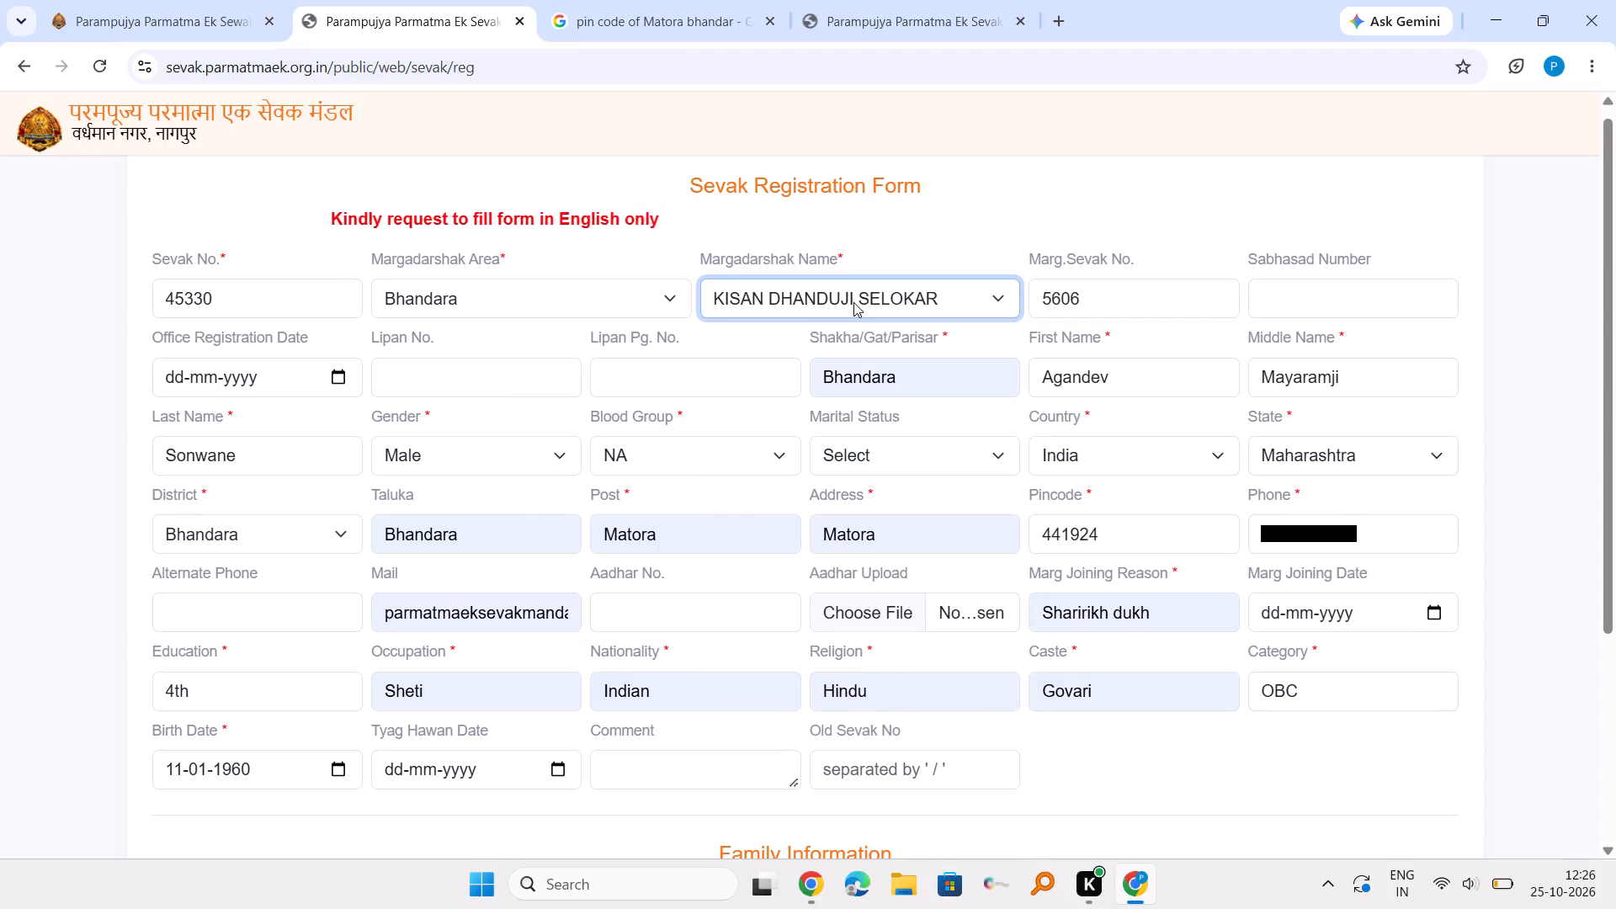
Complete the "I'm not a robot" check below the Family Information table.
scroll(1029, 517, "down", 4)
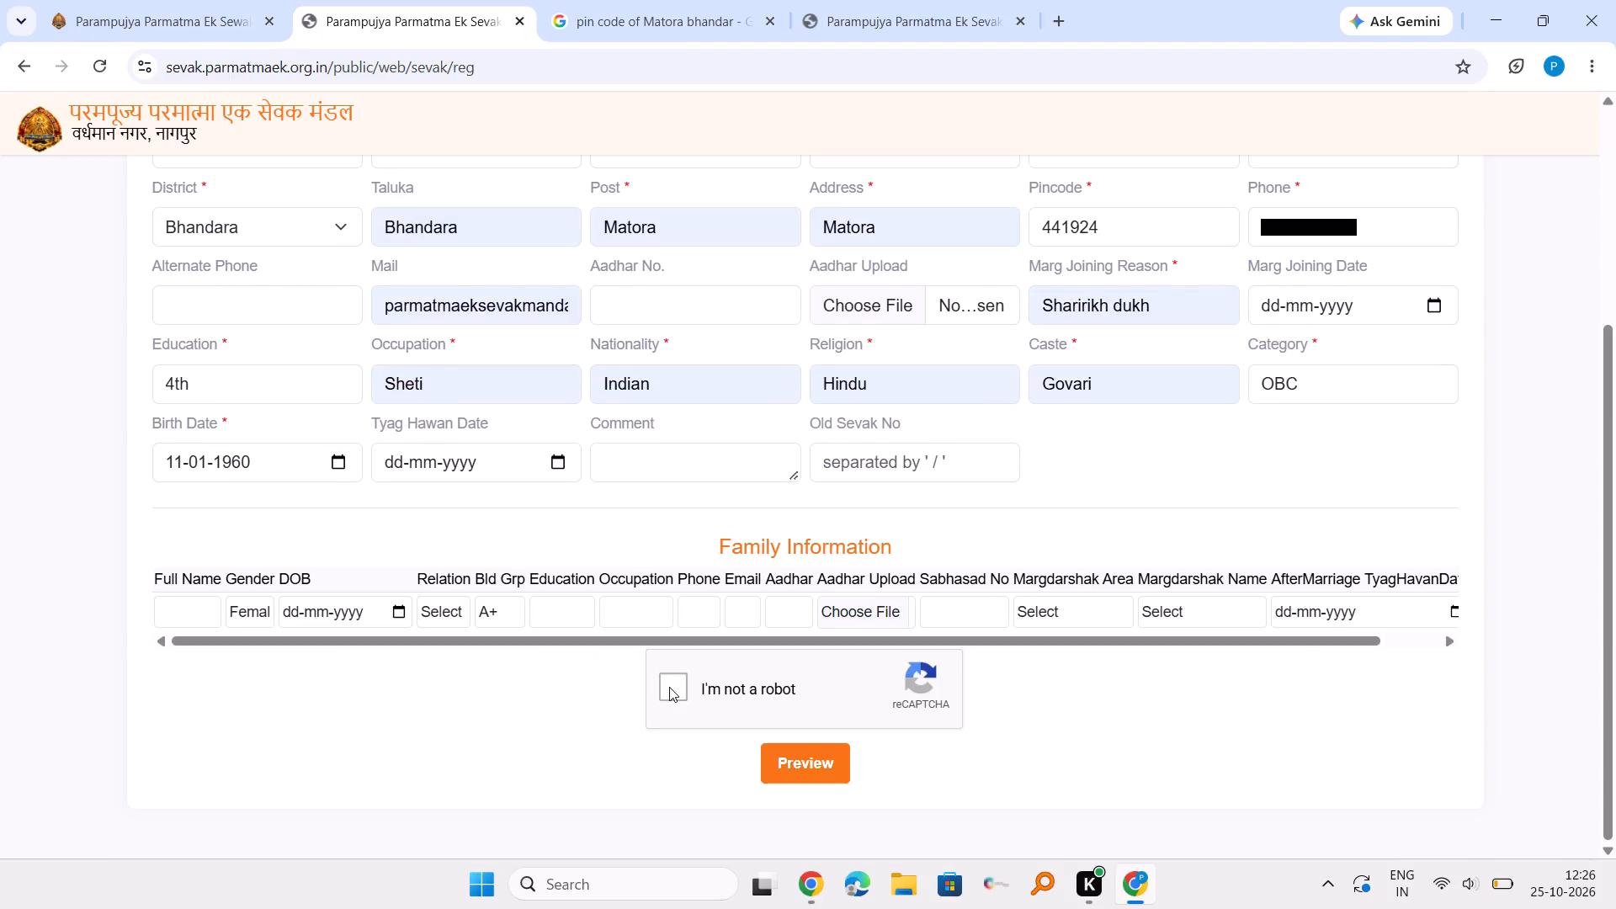
left_click(669, 687)
left_click(789, 785)
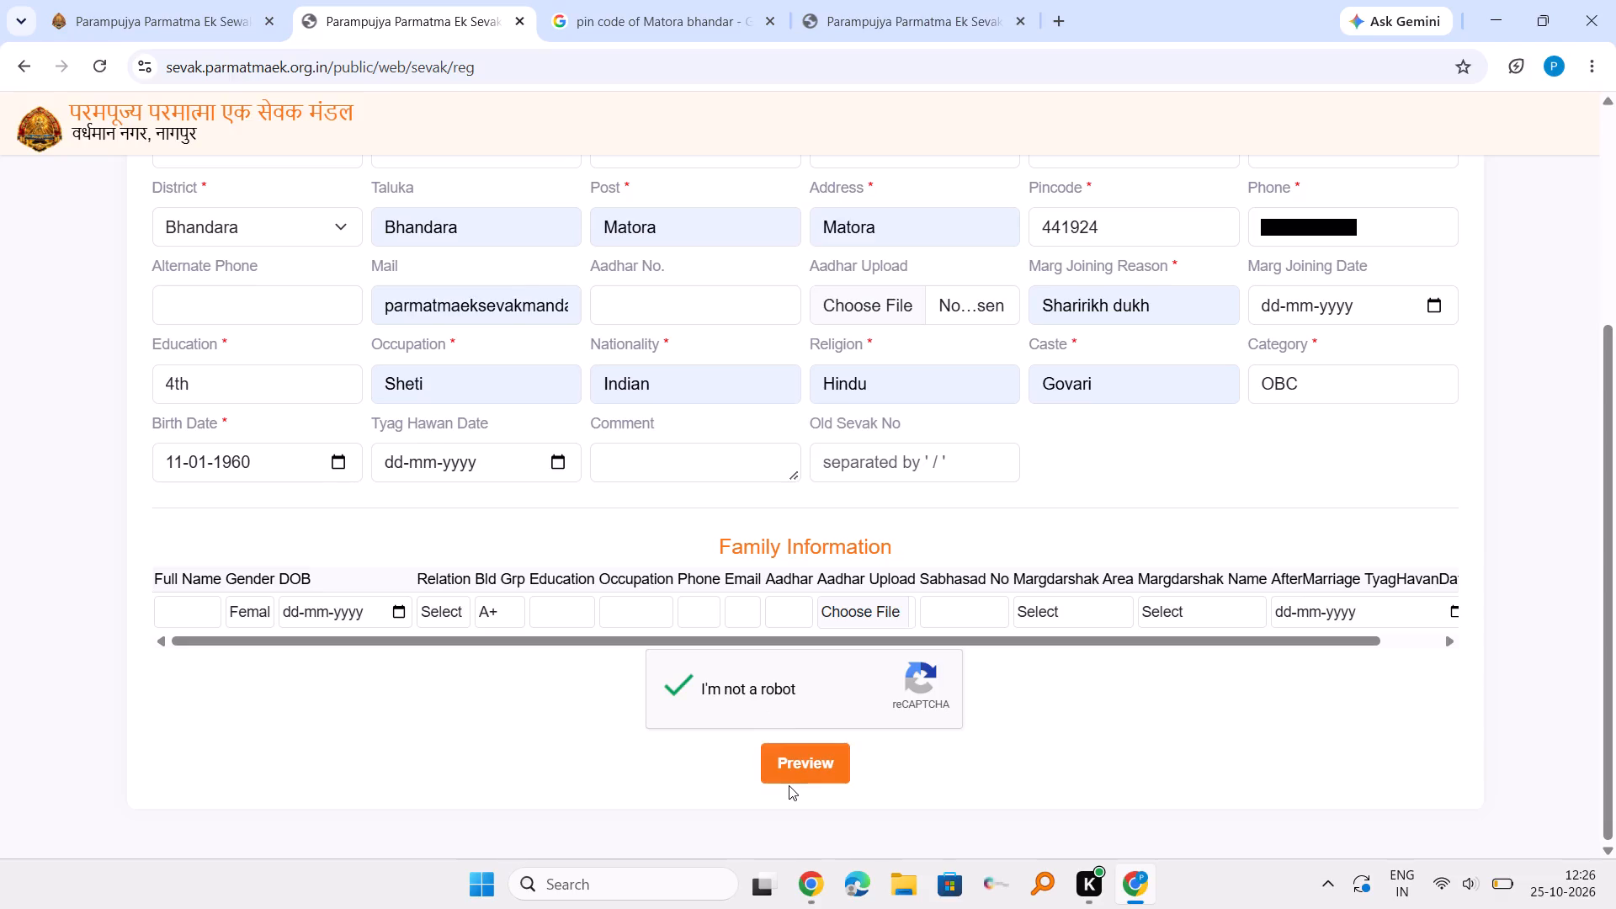
left_click(789, 777)
scroll(789, 777, "down", 4)
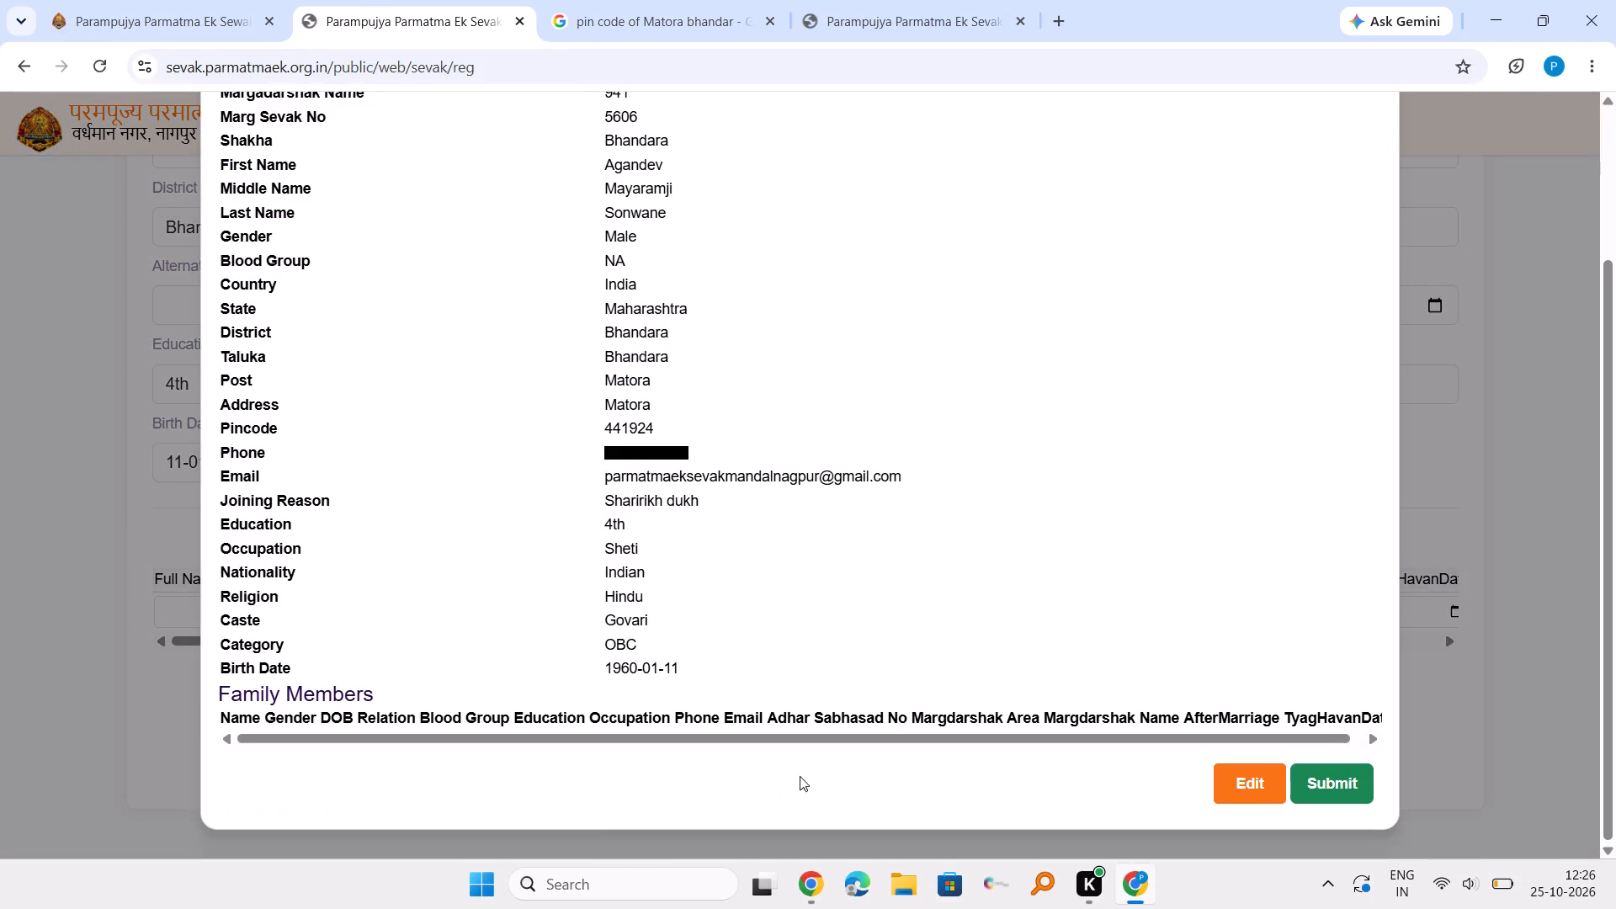
left_click(1304, 772)
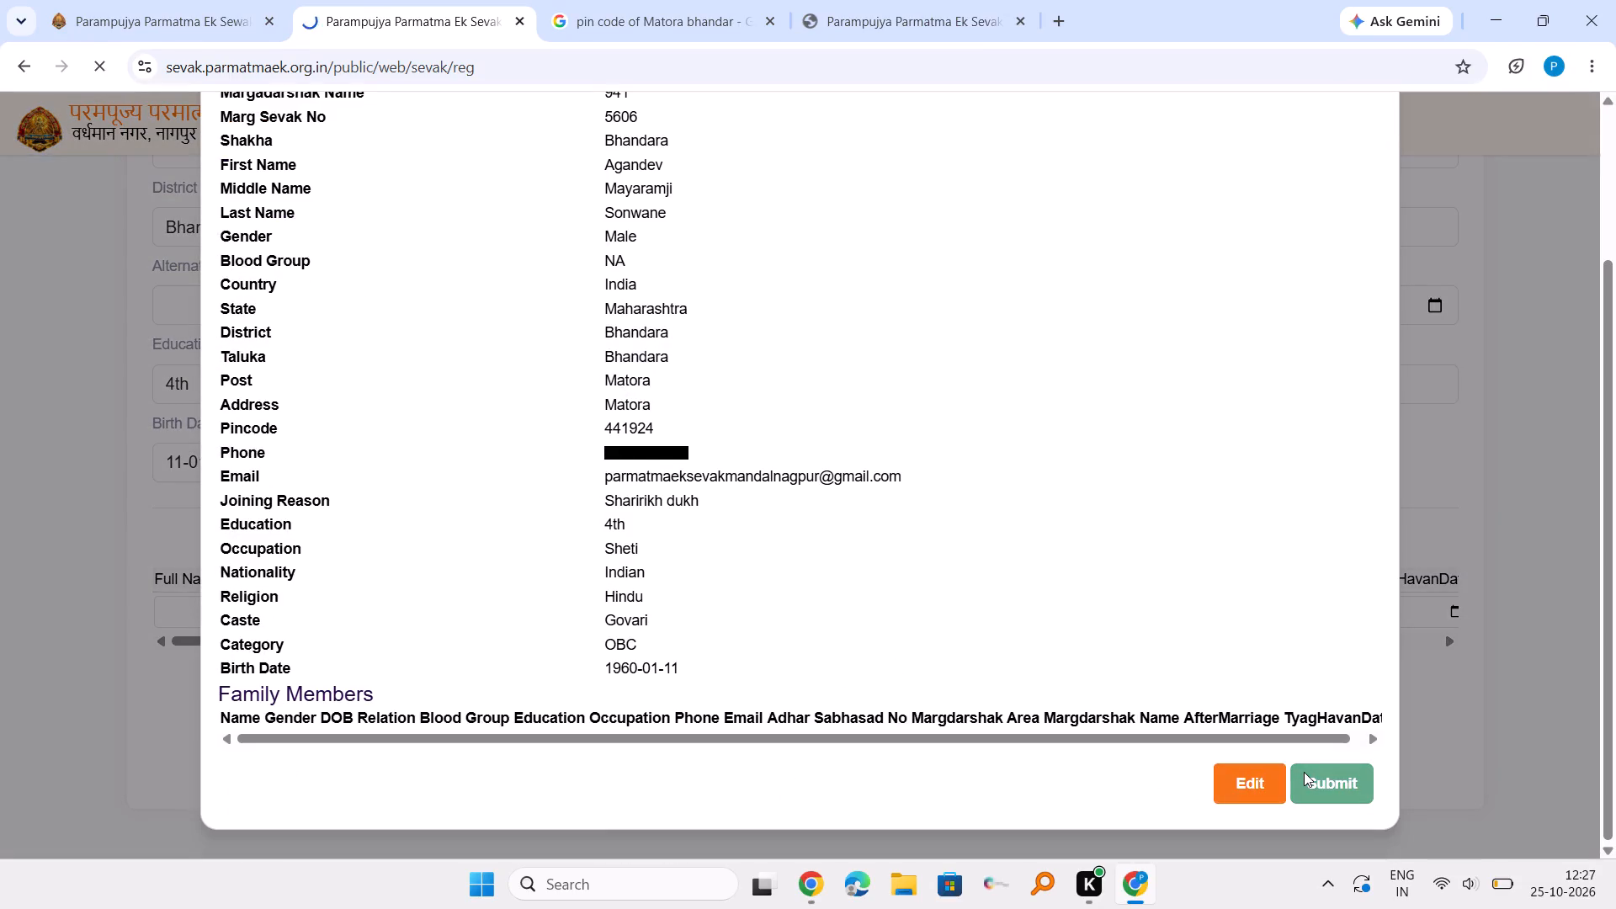
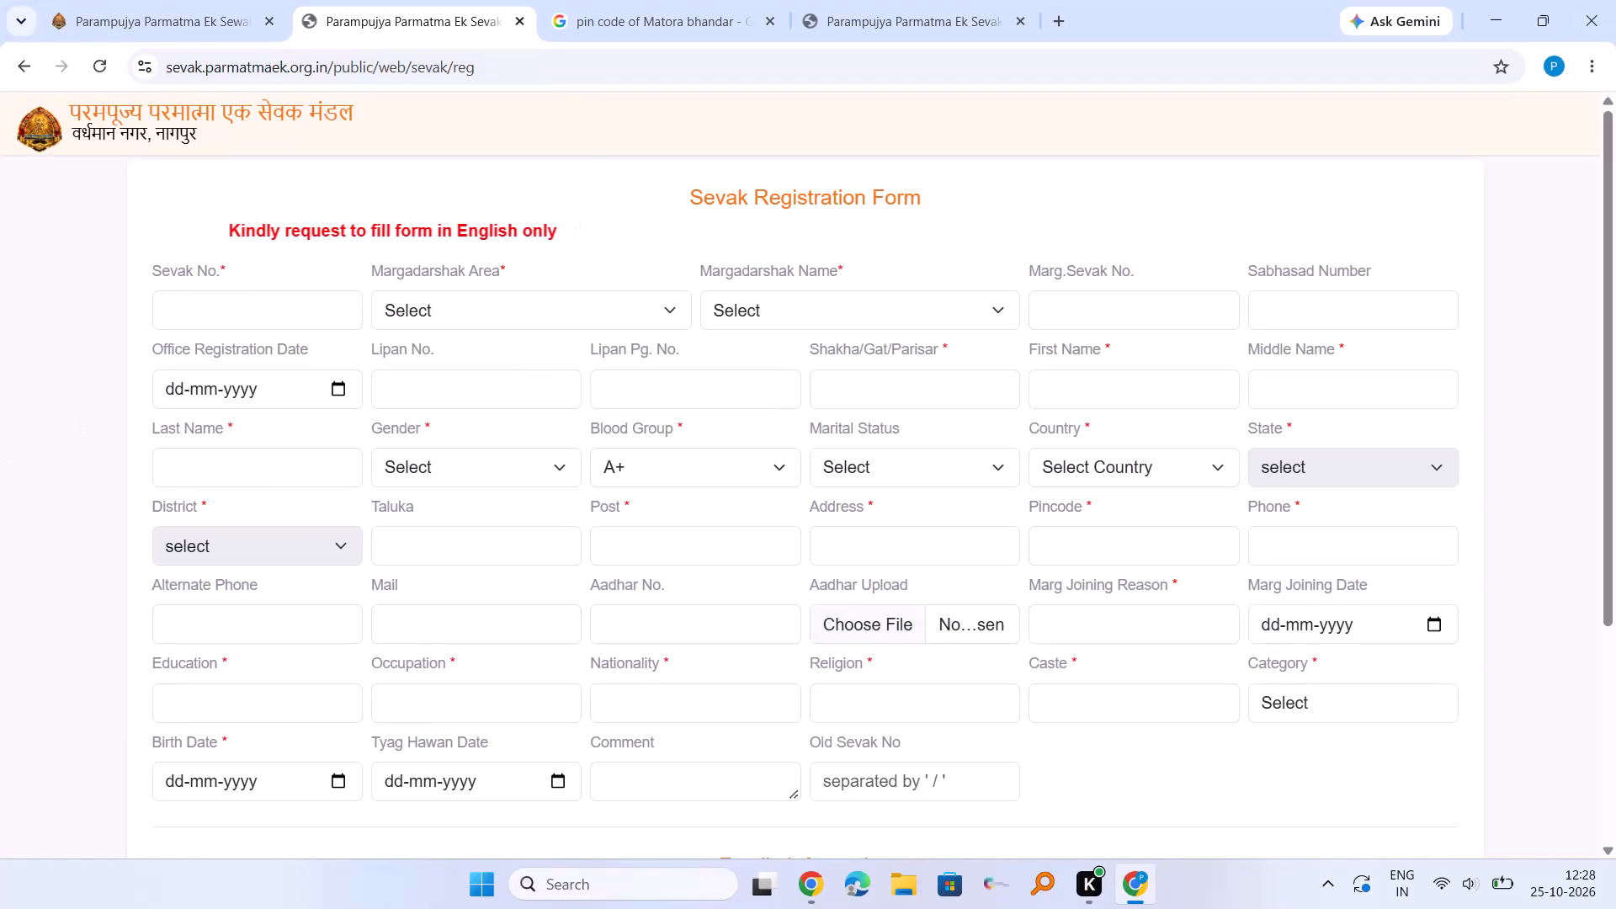
left_click_drag(208, 280, 201, 306)
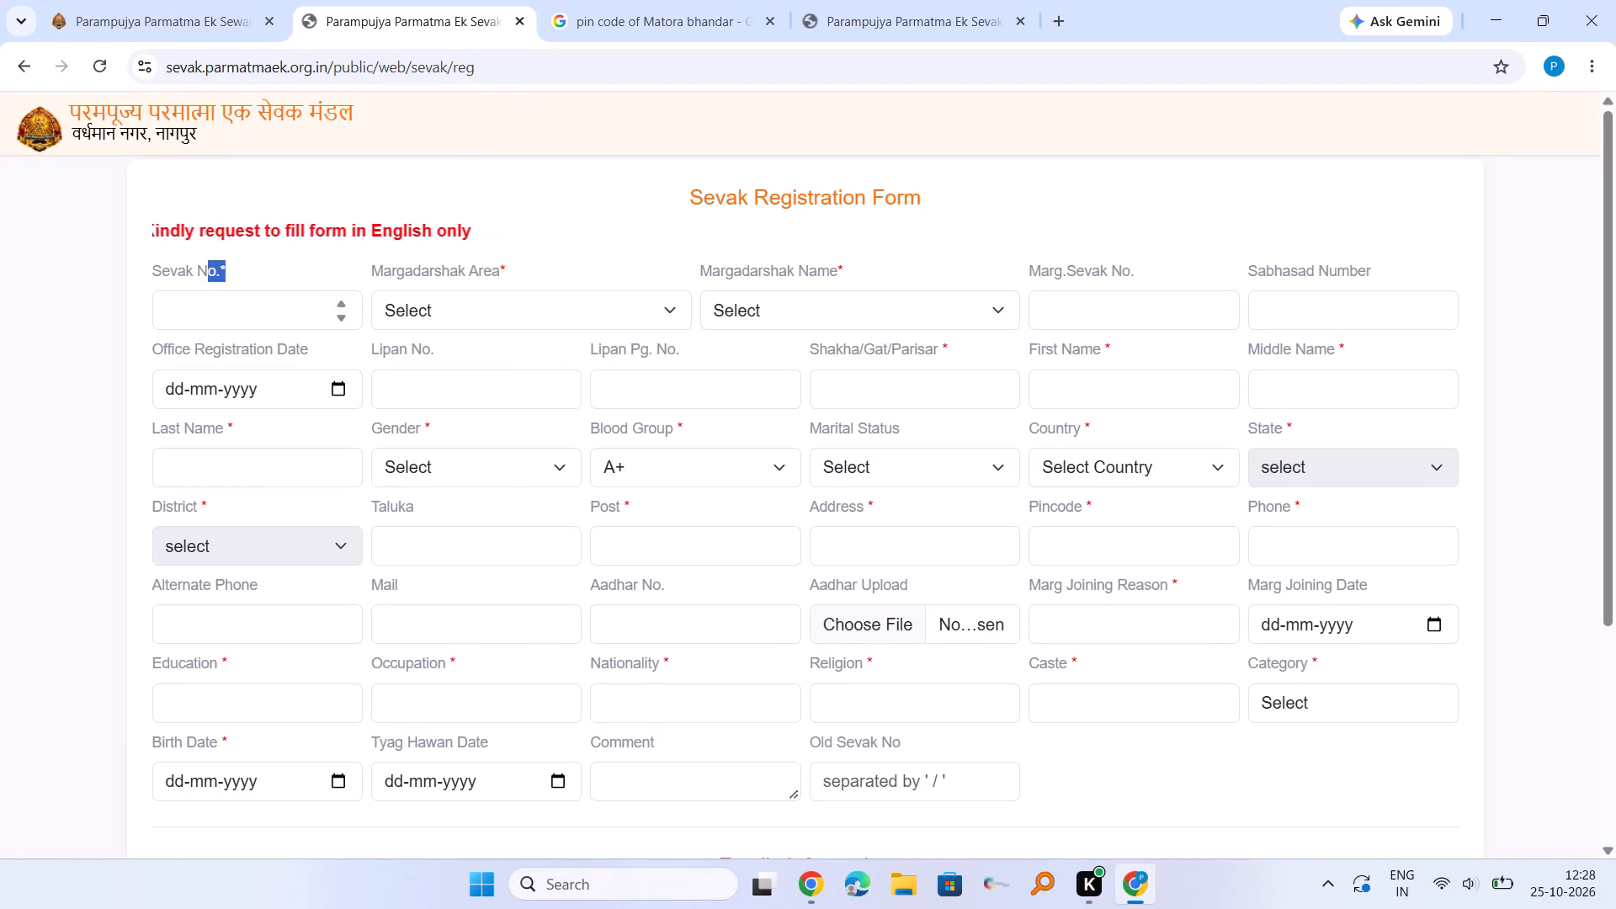
left_click_drag(201, 306, 201, 307)
left_click(201, 307)
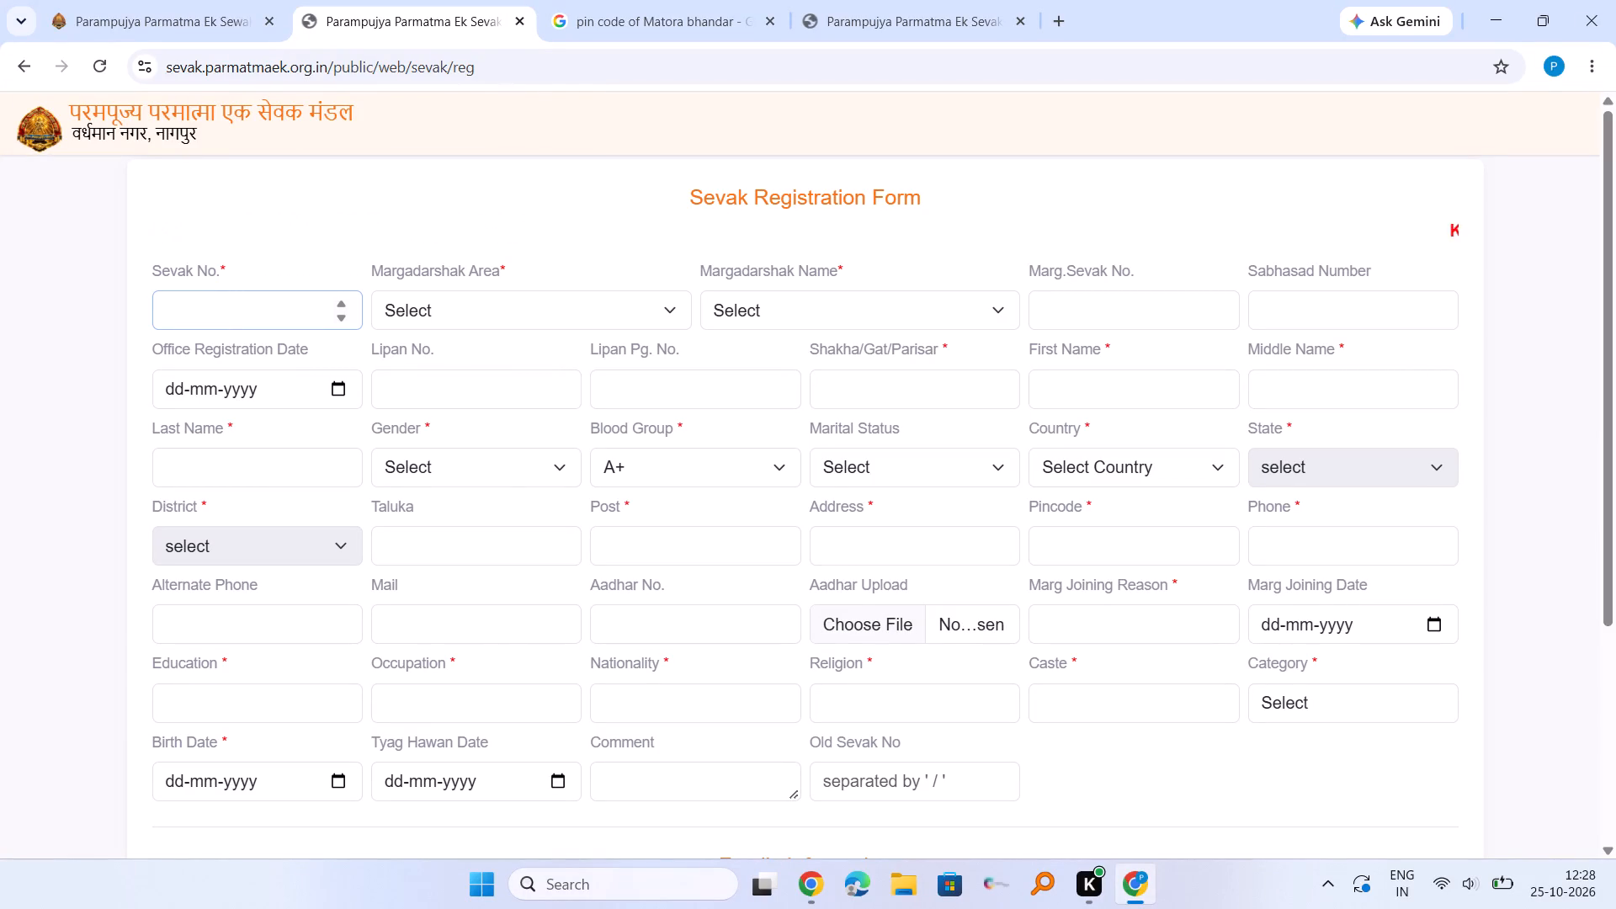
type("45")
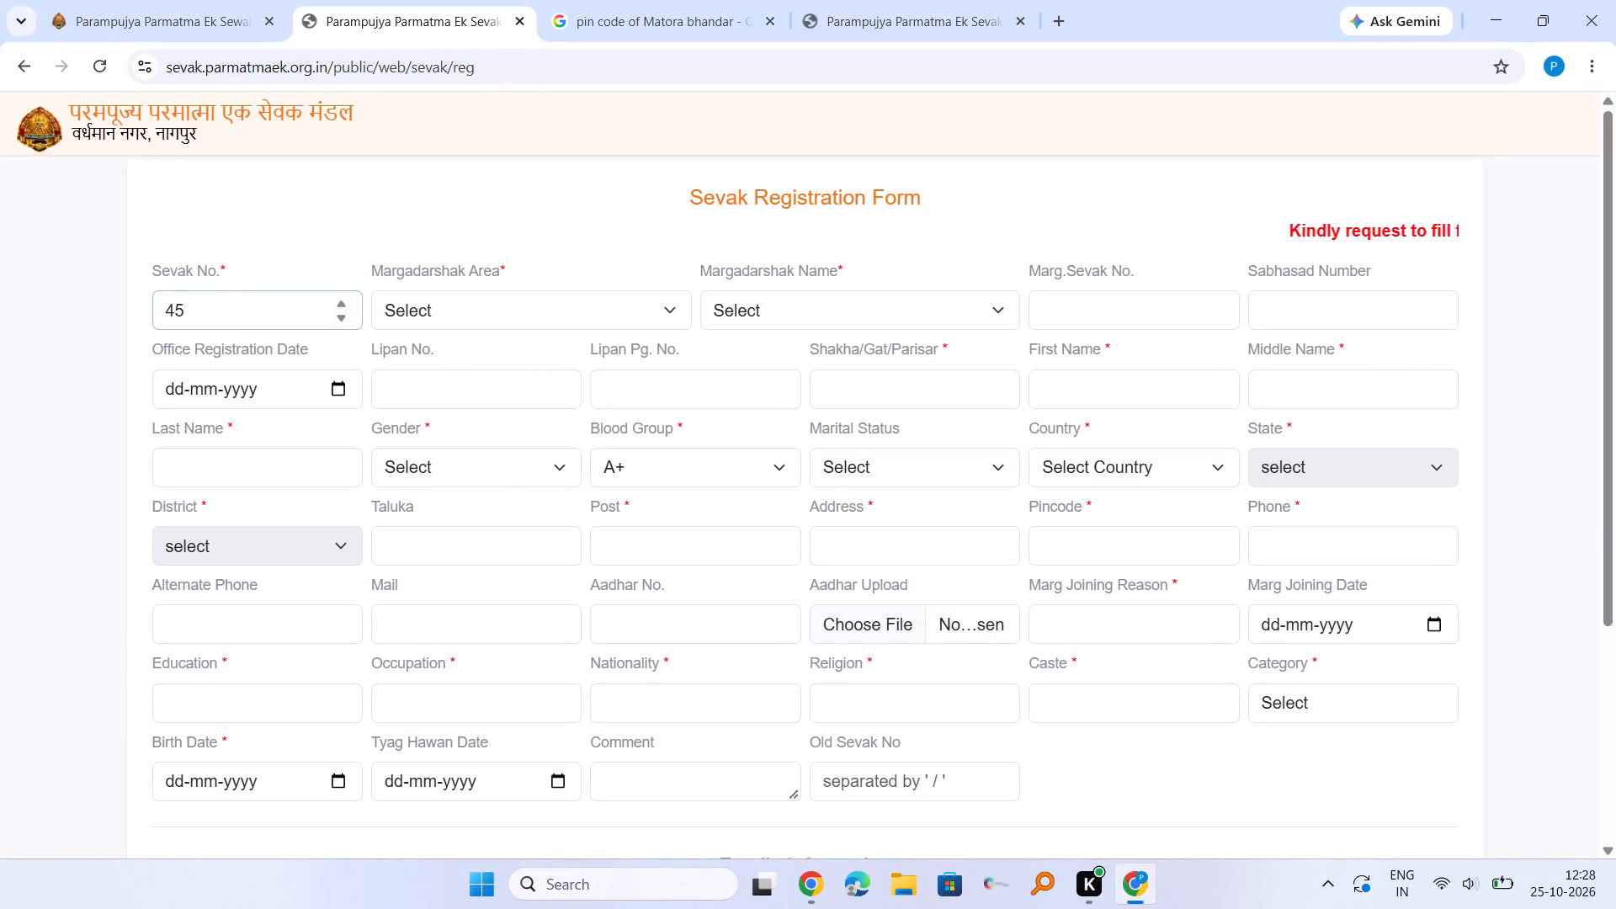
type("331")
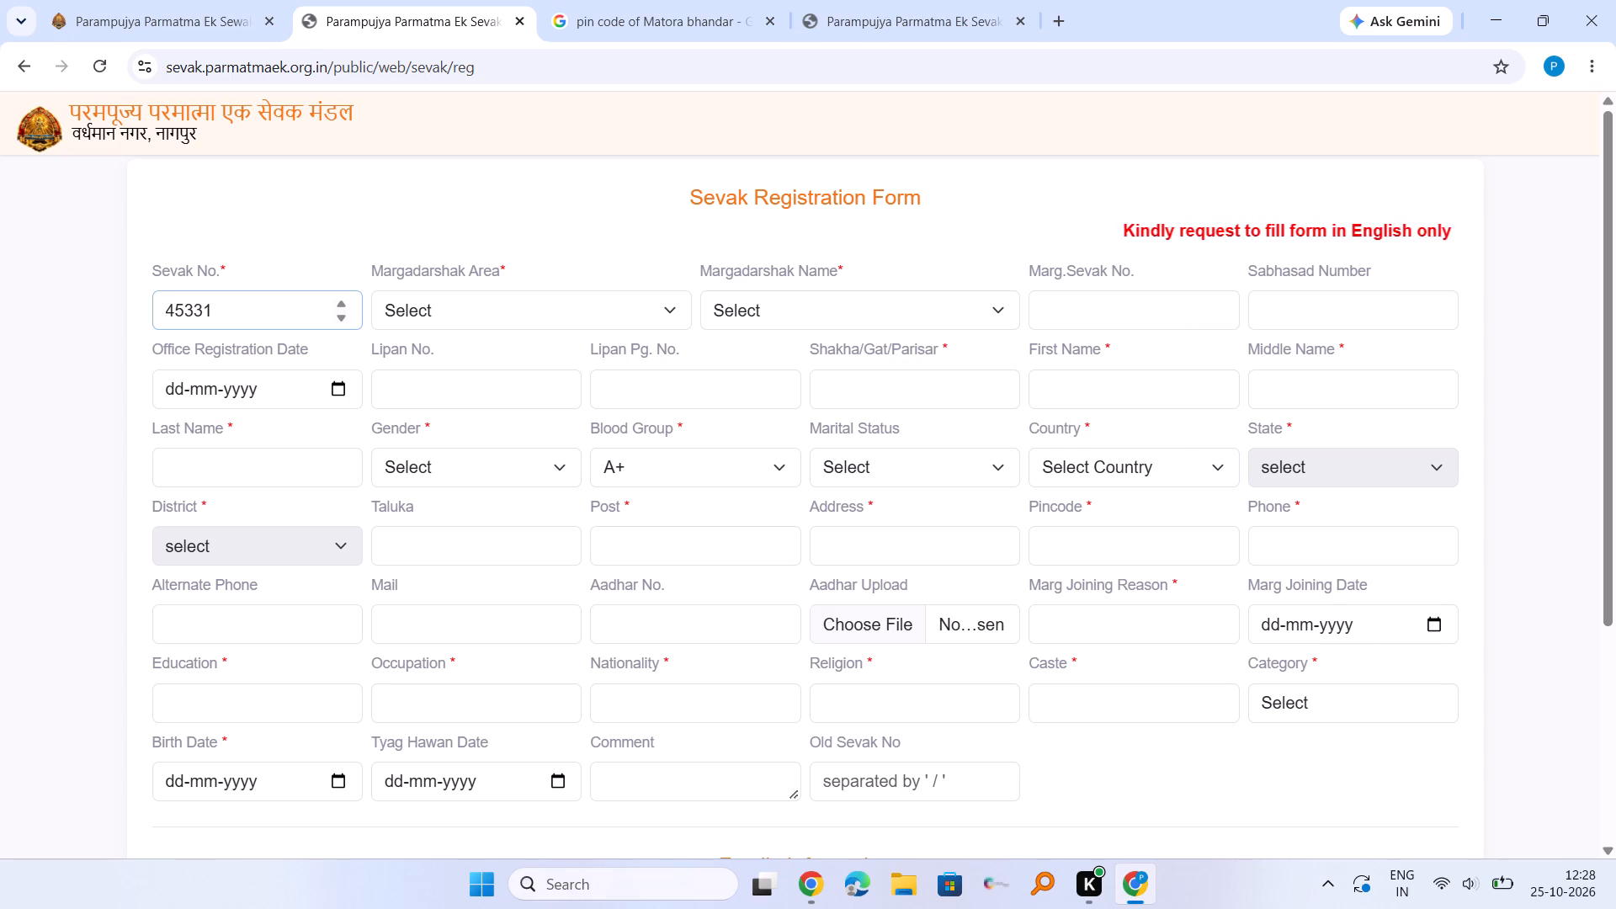
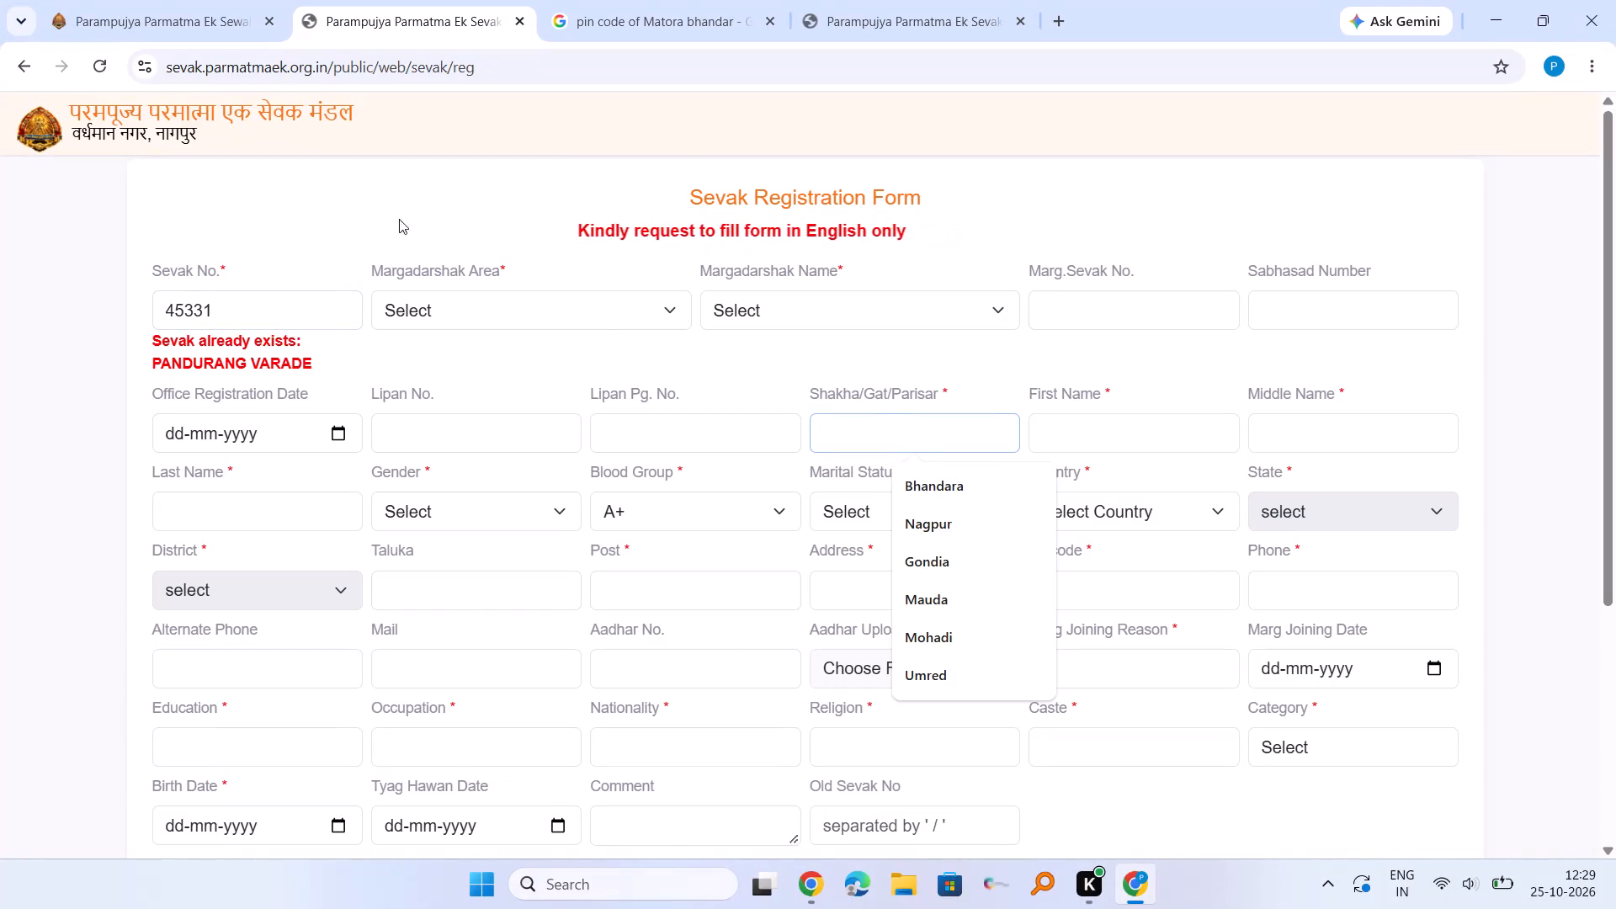
left_click(249, 315)
key("Up")
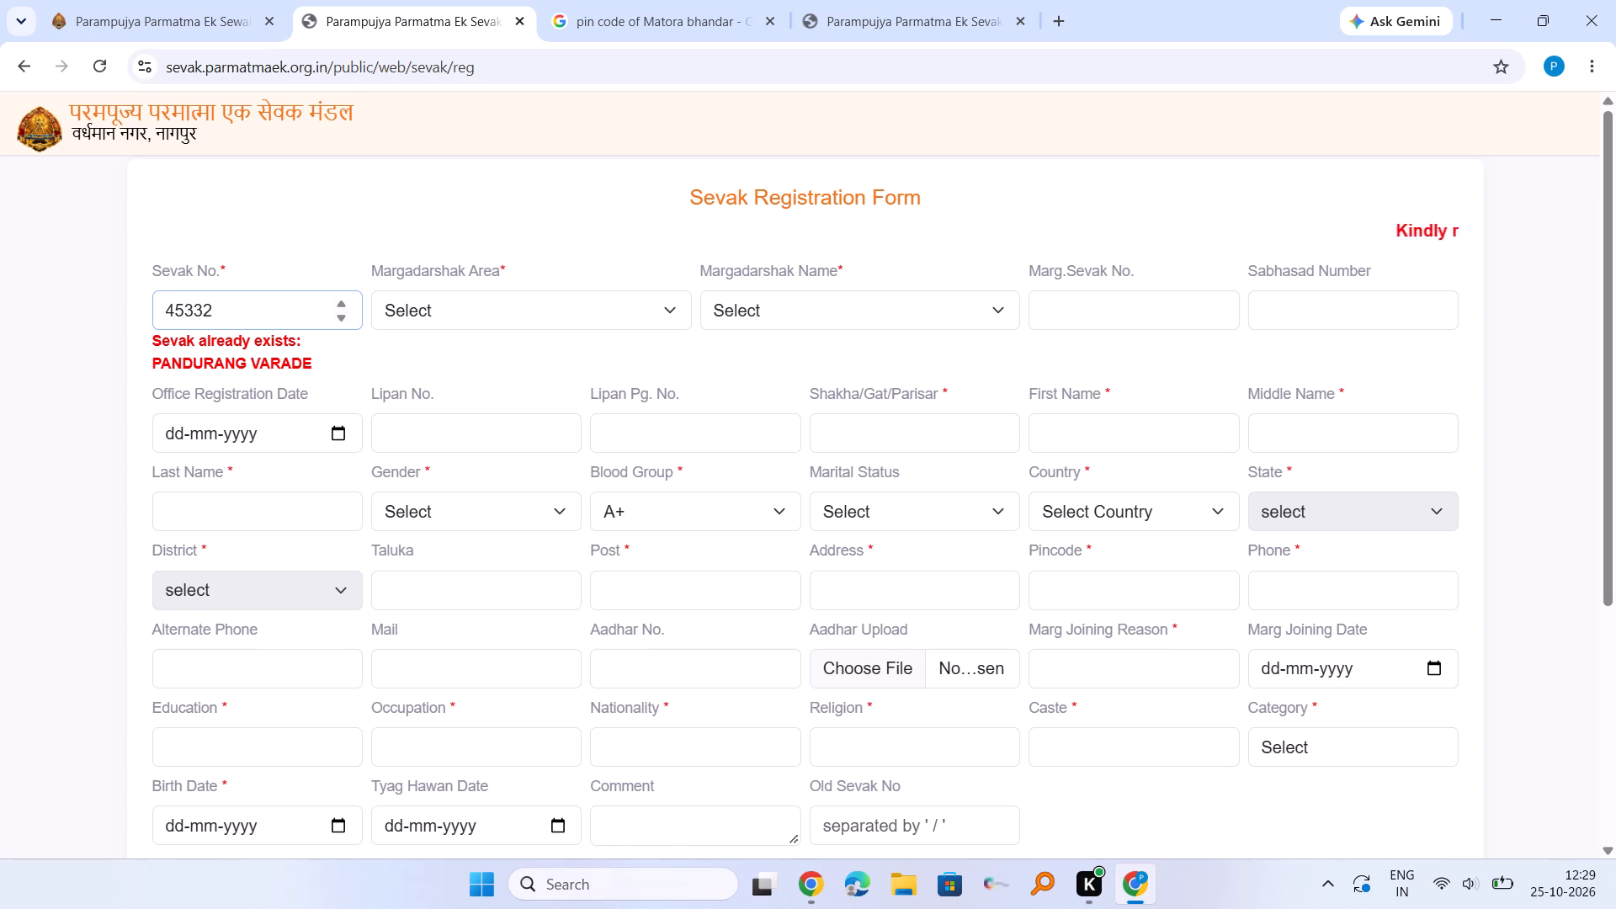
left_click_drag(233, 314, 134, 284)
key("ctrl+c")
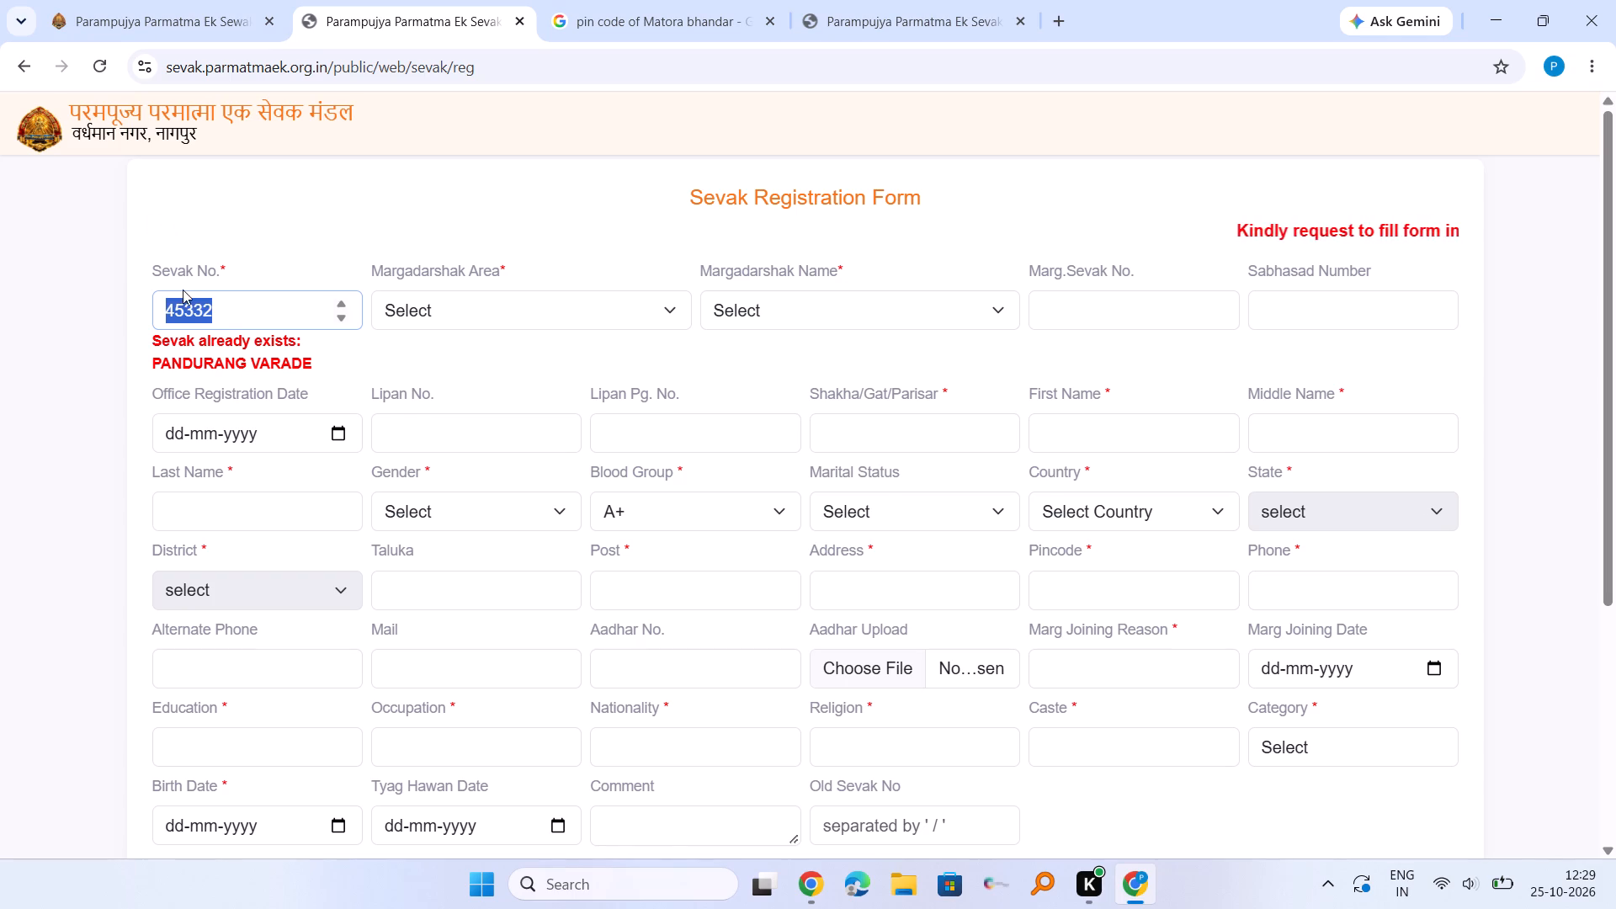
key("BackSpace")
key("ctrl+v")
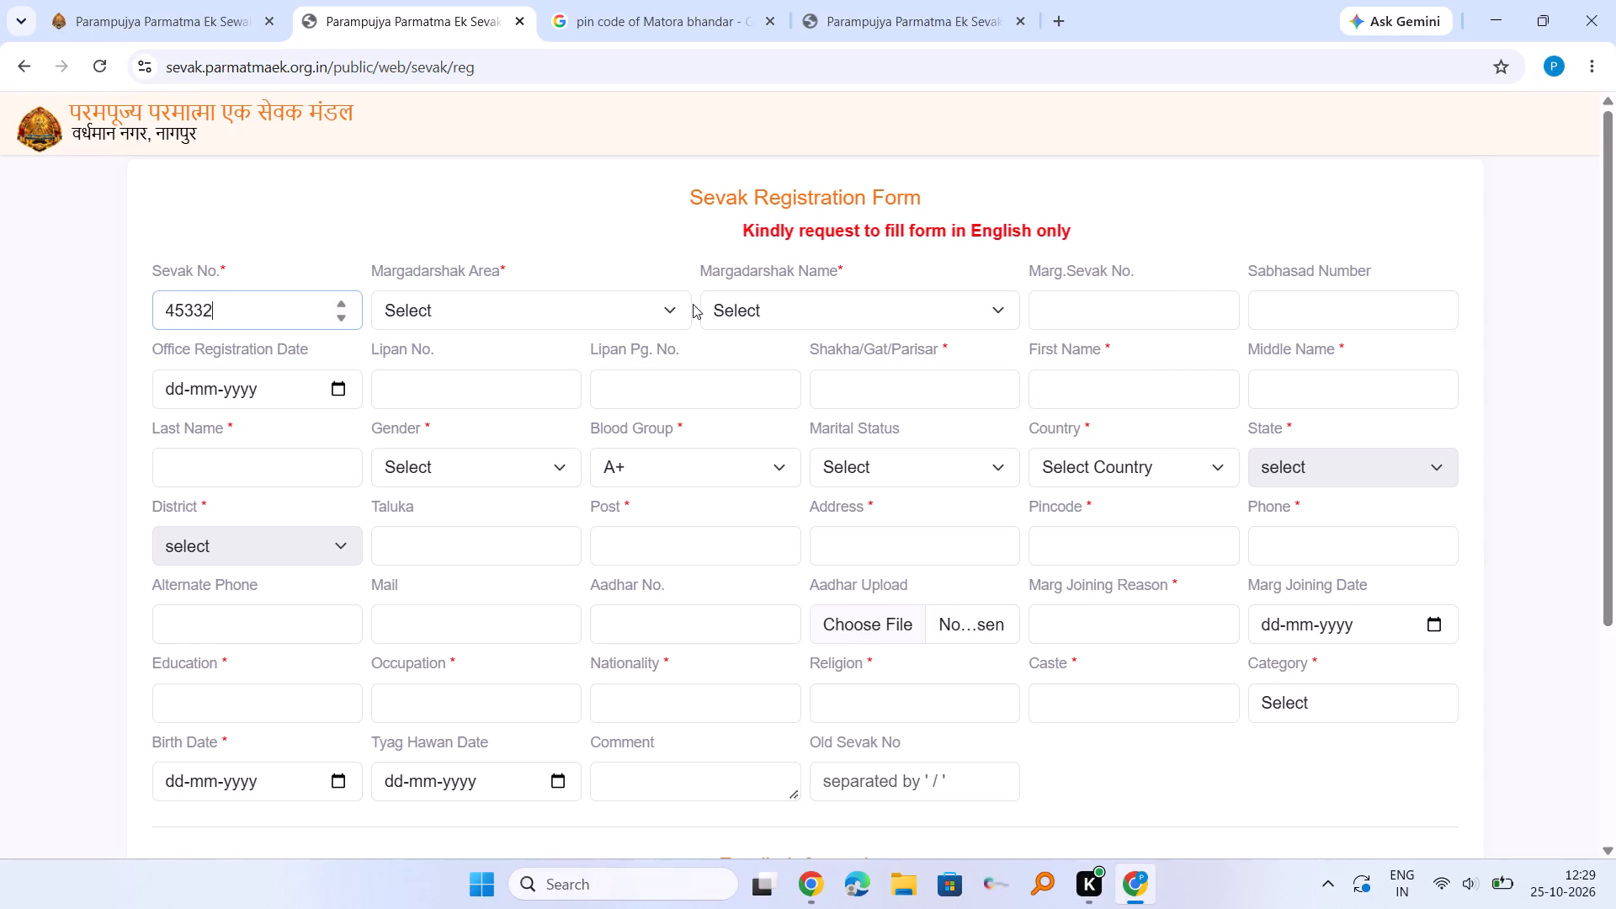
Enter the sevak's first, middle and last names, correcting the mistyped last name.
left_click(1064, 385)
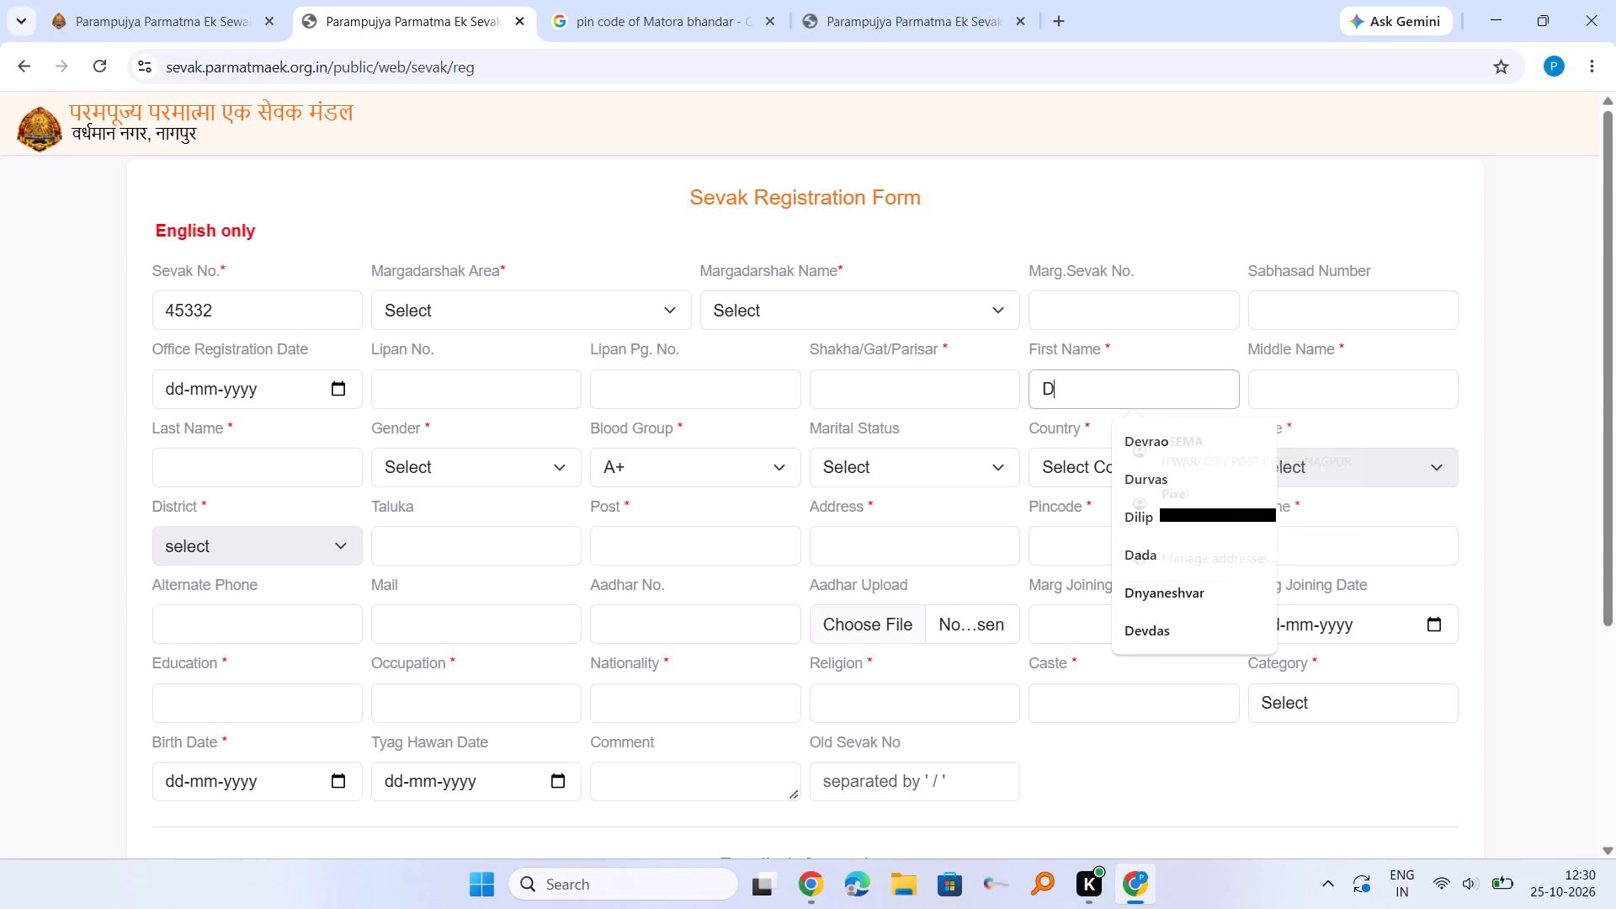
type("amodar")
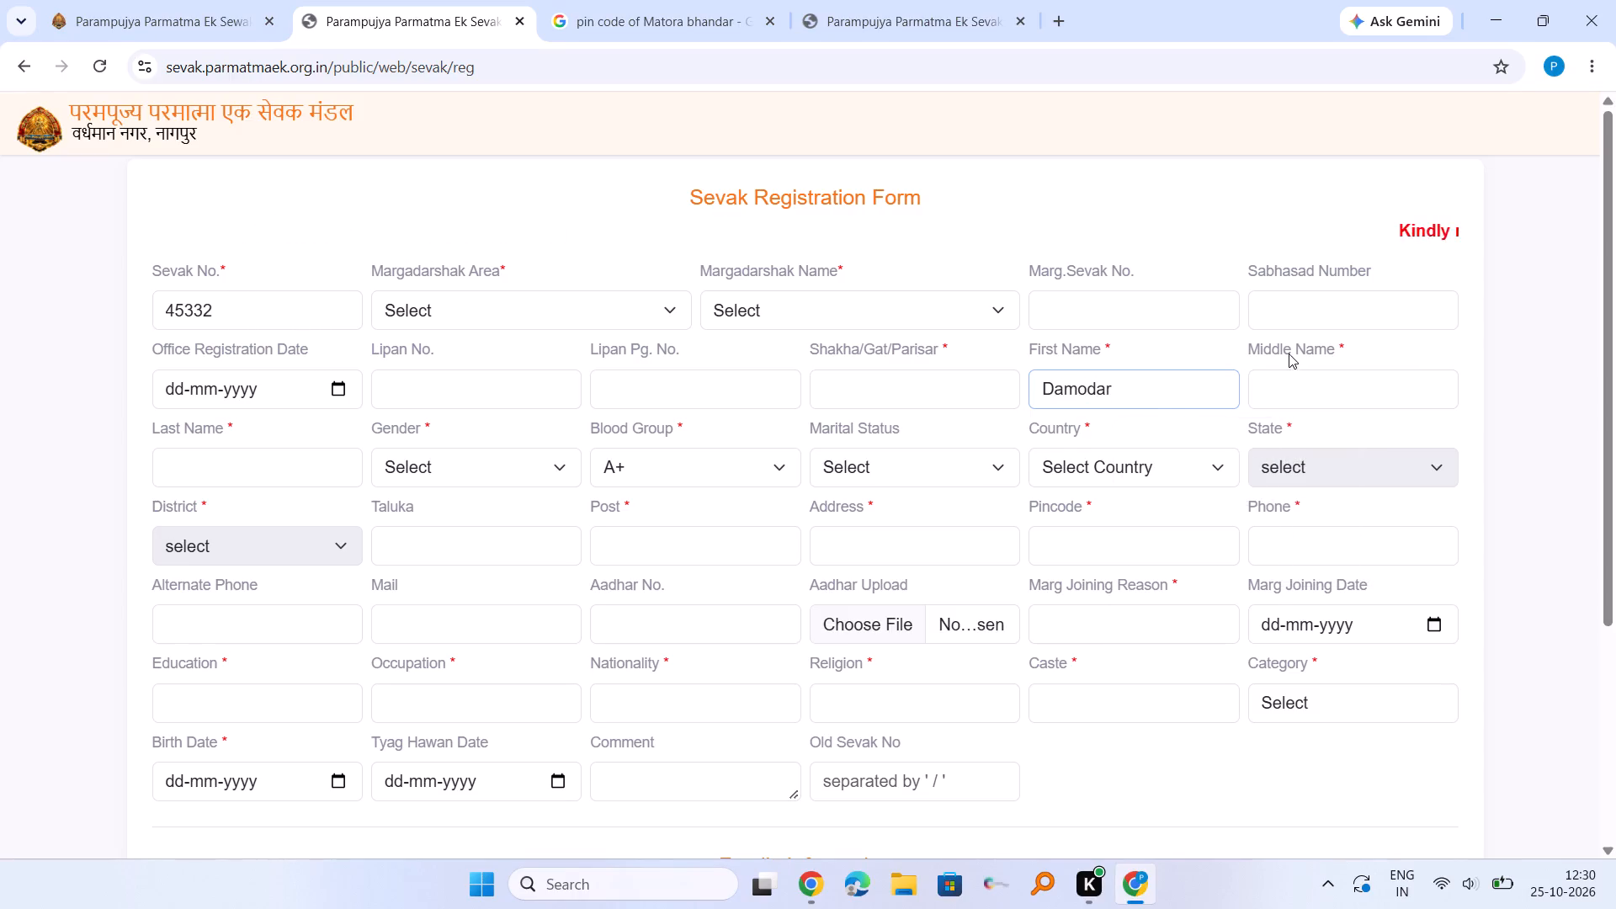
left_click(1368, 397)
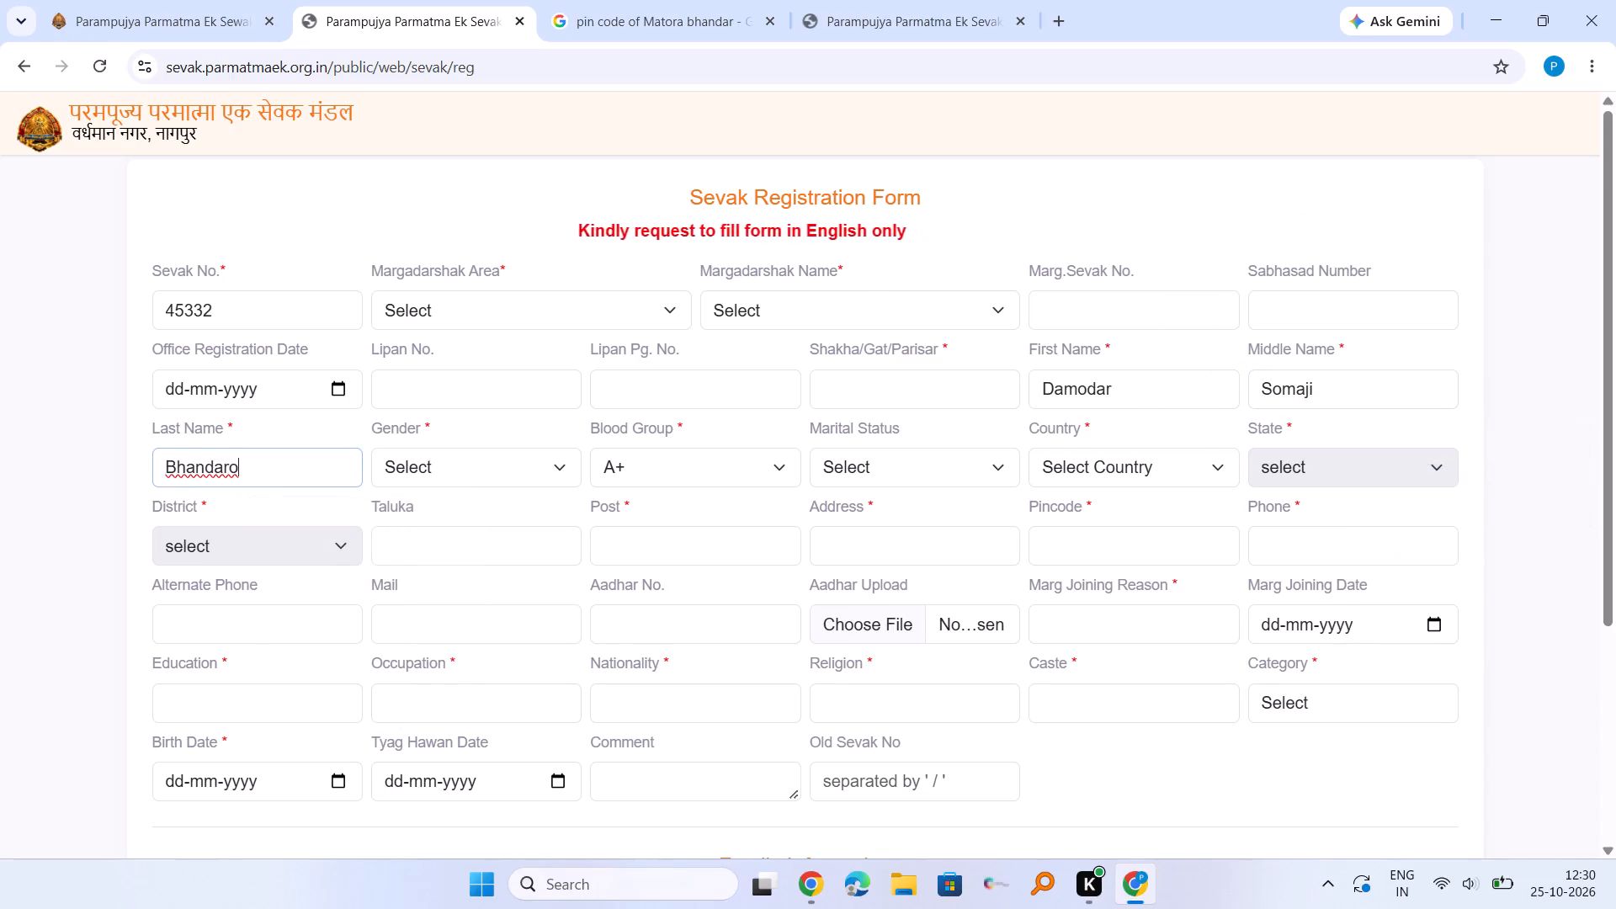
key("BackSpace")
key("BackSpace")
key("BackSpace")
key("BackSpace")
key("BackSpace")
key("BackSpace")
key("BackSpace")
key("BackSpace")
key("BackSpace")
key("BackSpace")
key("BackSpace")
key("BackSpace")
key("BackSpace")
key("BackSpace")
key("BackSpace")
key("BackSpace")
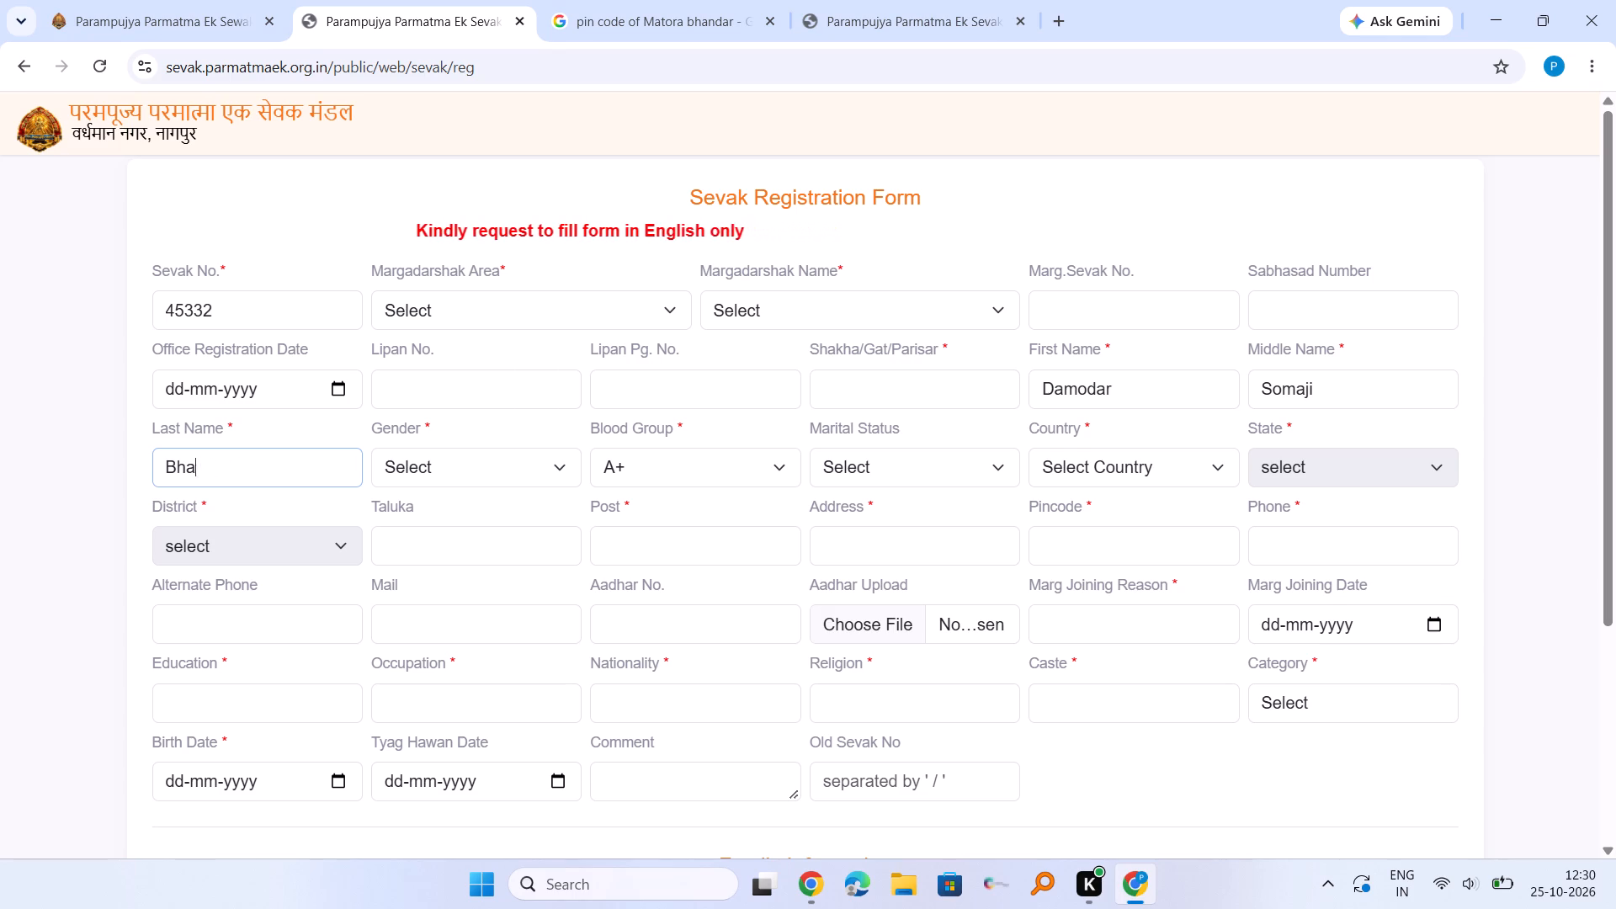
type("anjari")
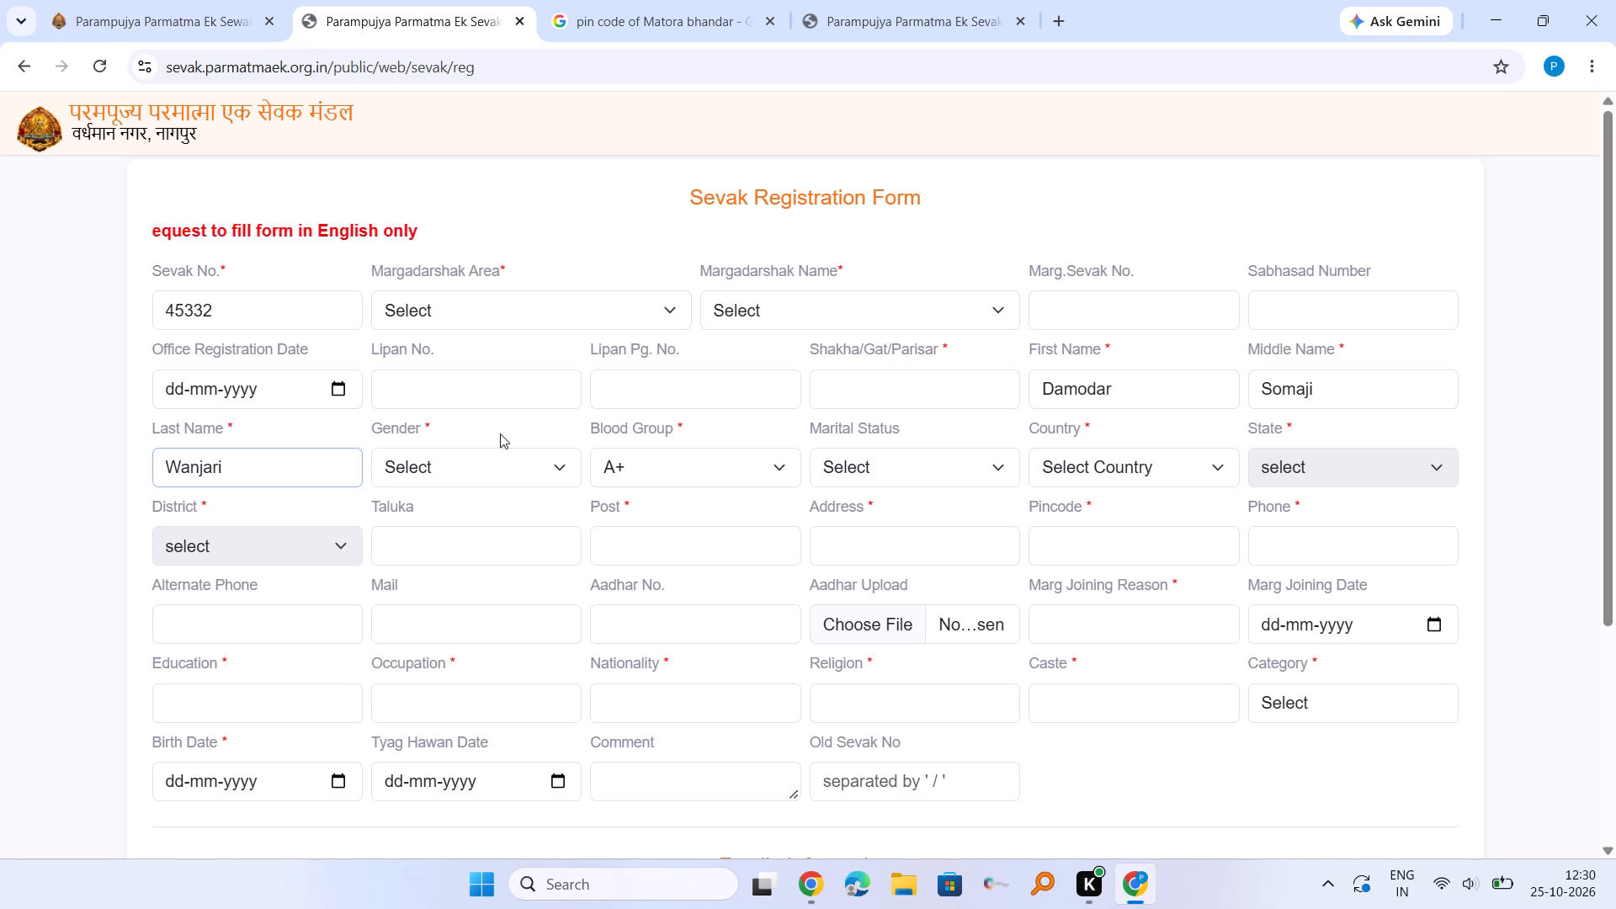
Set the gender to Male and the blood group to NA.
left_click(464, 457)
left_click(429, 552)
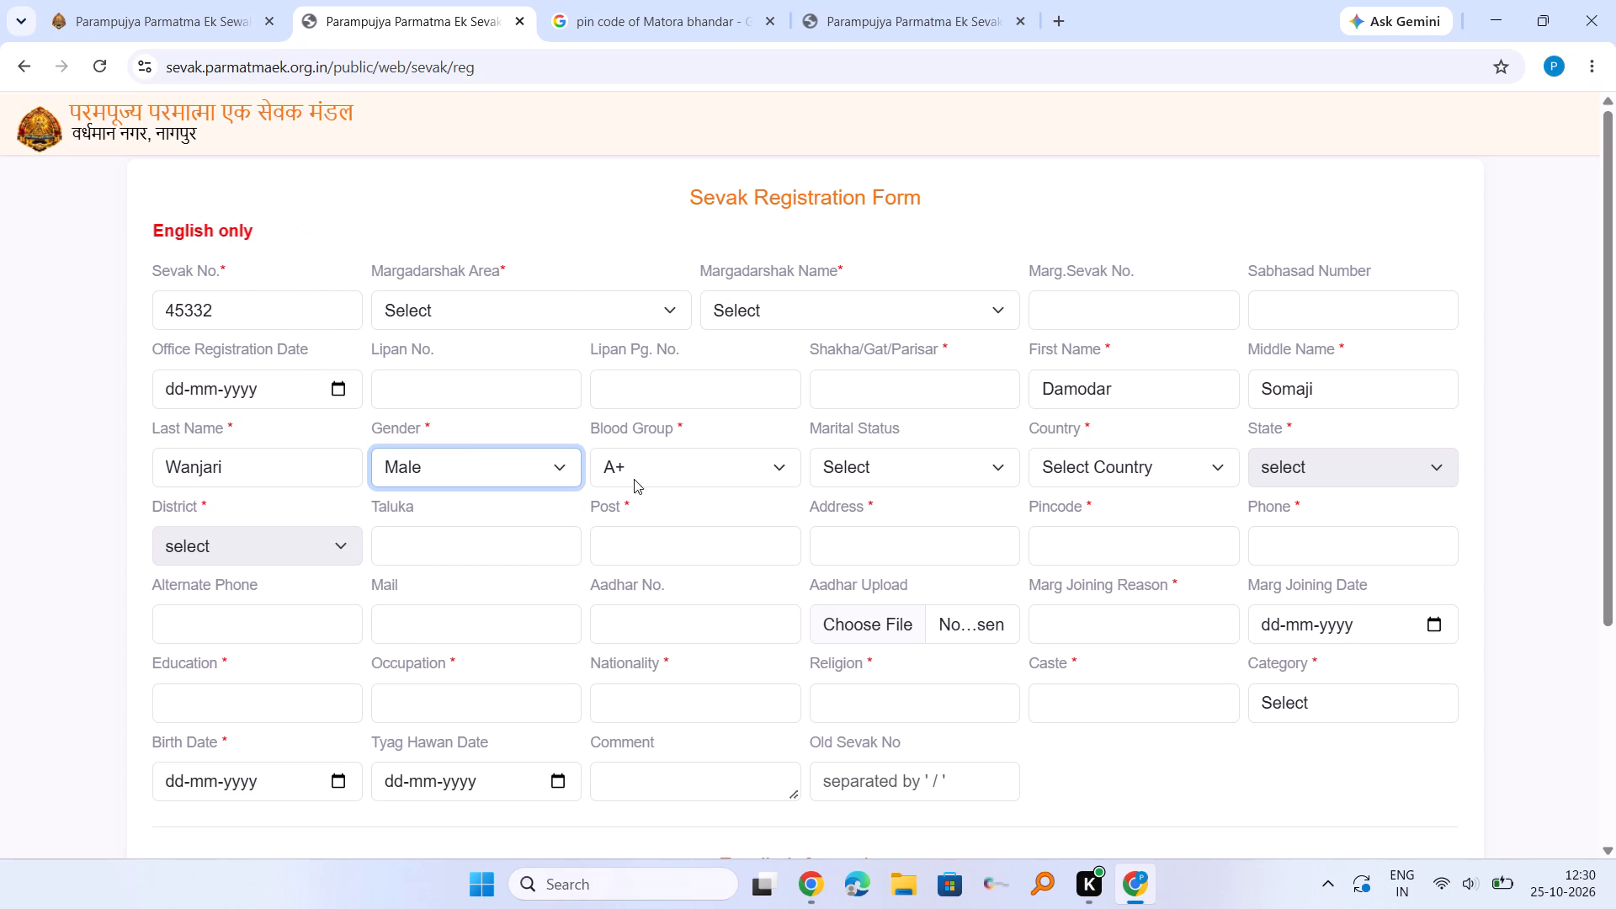
left_click(648, 489)
left_click(658, 469)
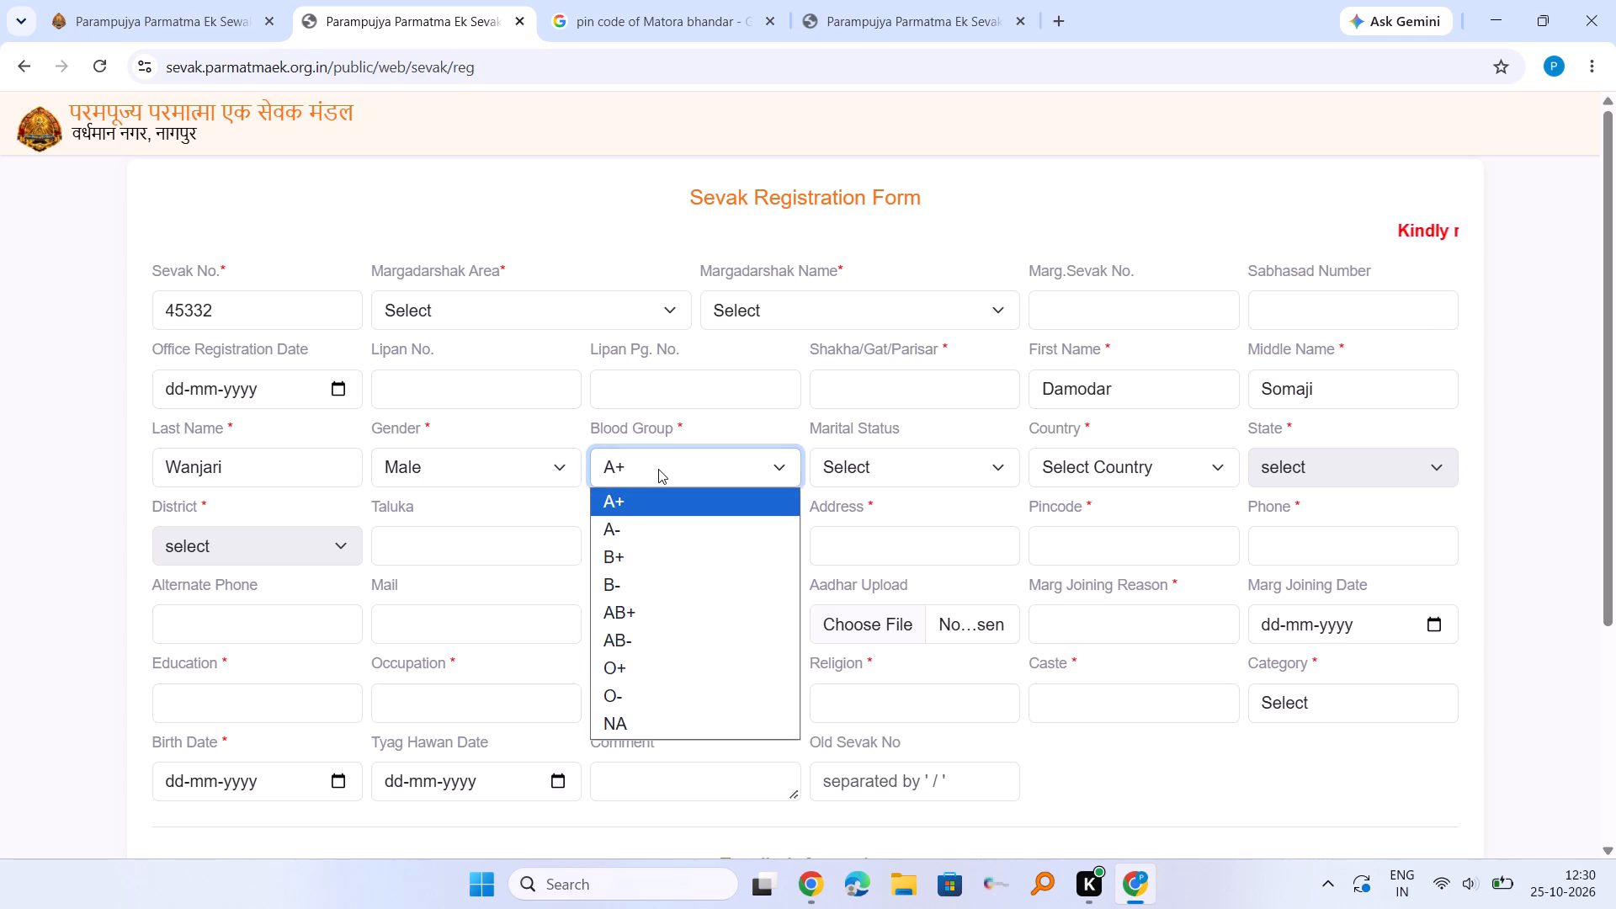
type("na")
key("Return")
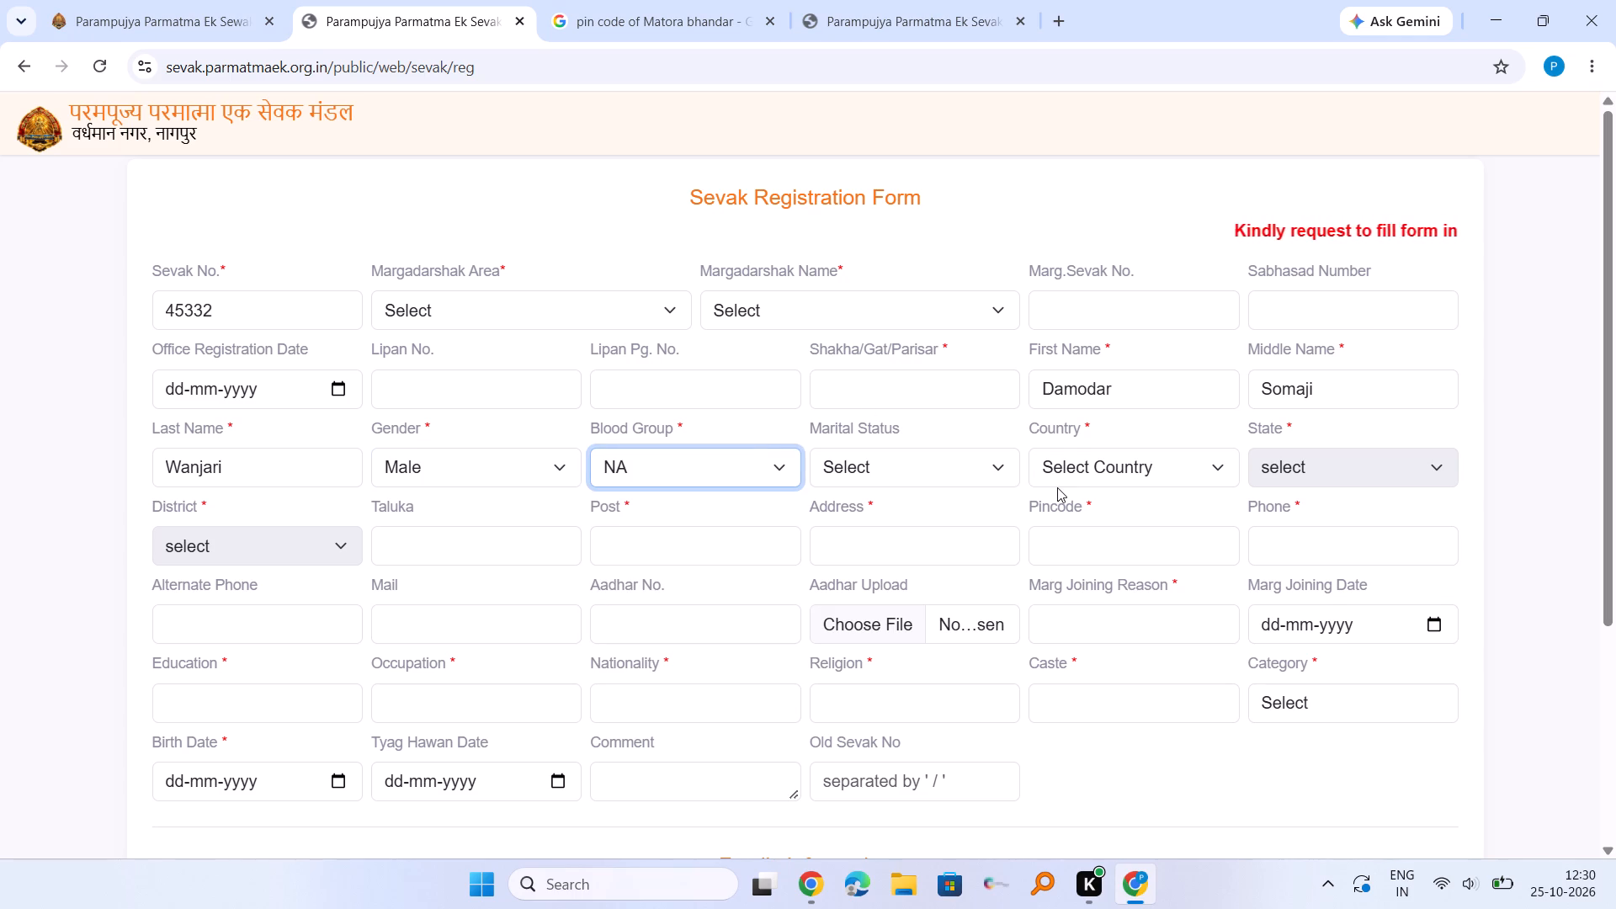
Set the country to India, the state to Maharashtra and the district to Nagpur.
left_click(1066, 473)
left_click(1077, 532)
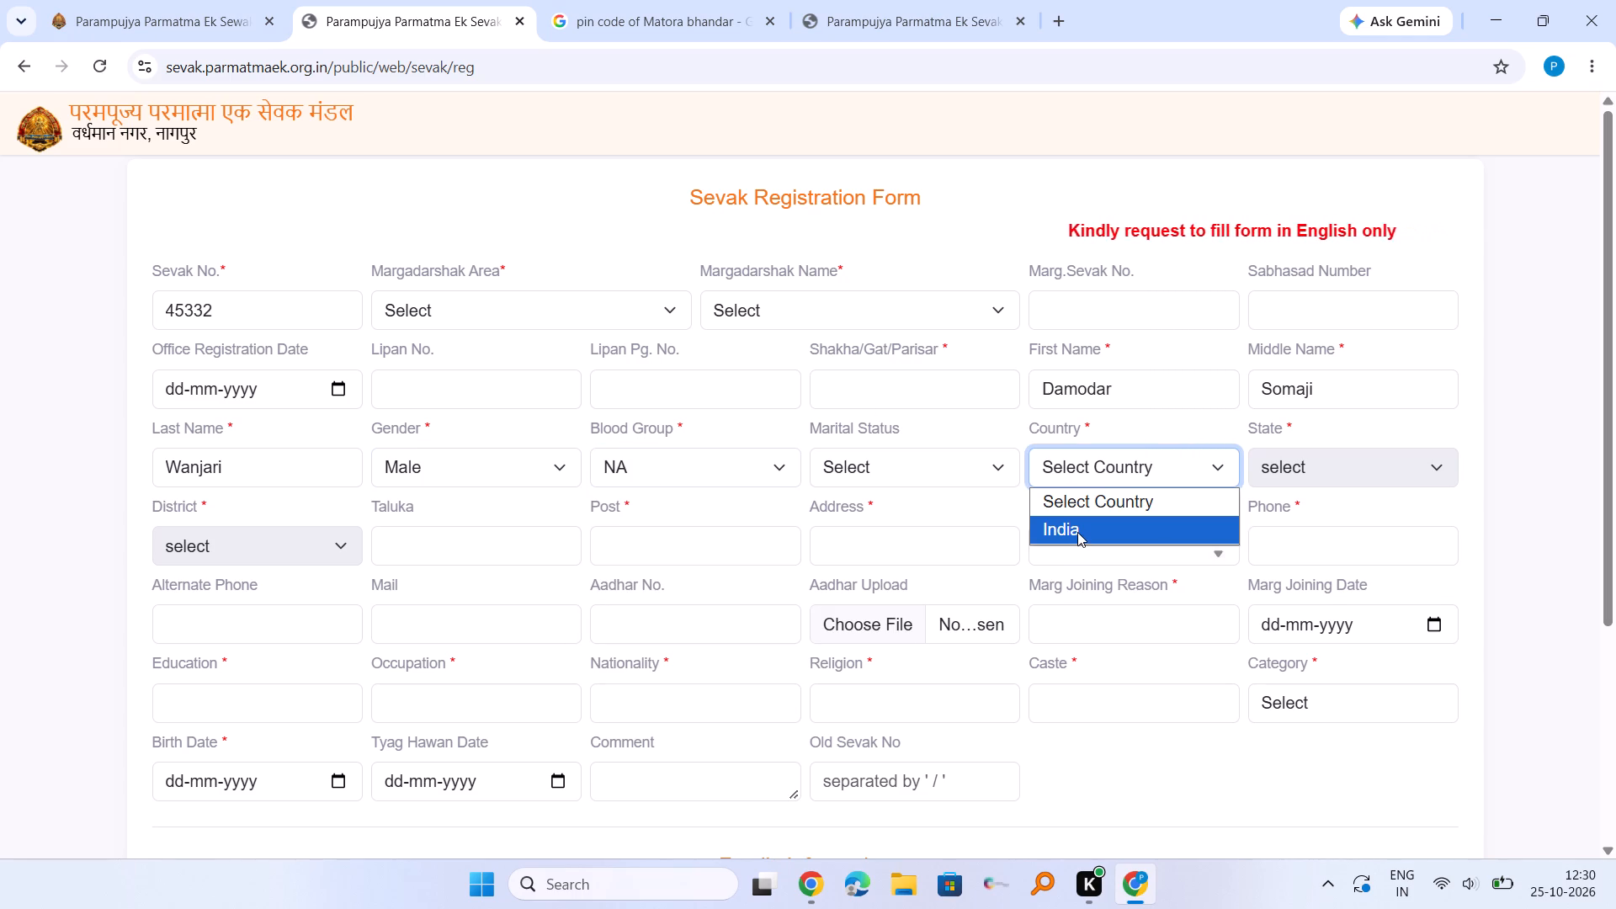
left_click(1295, 471)
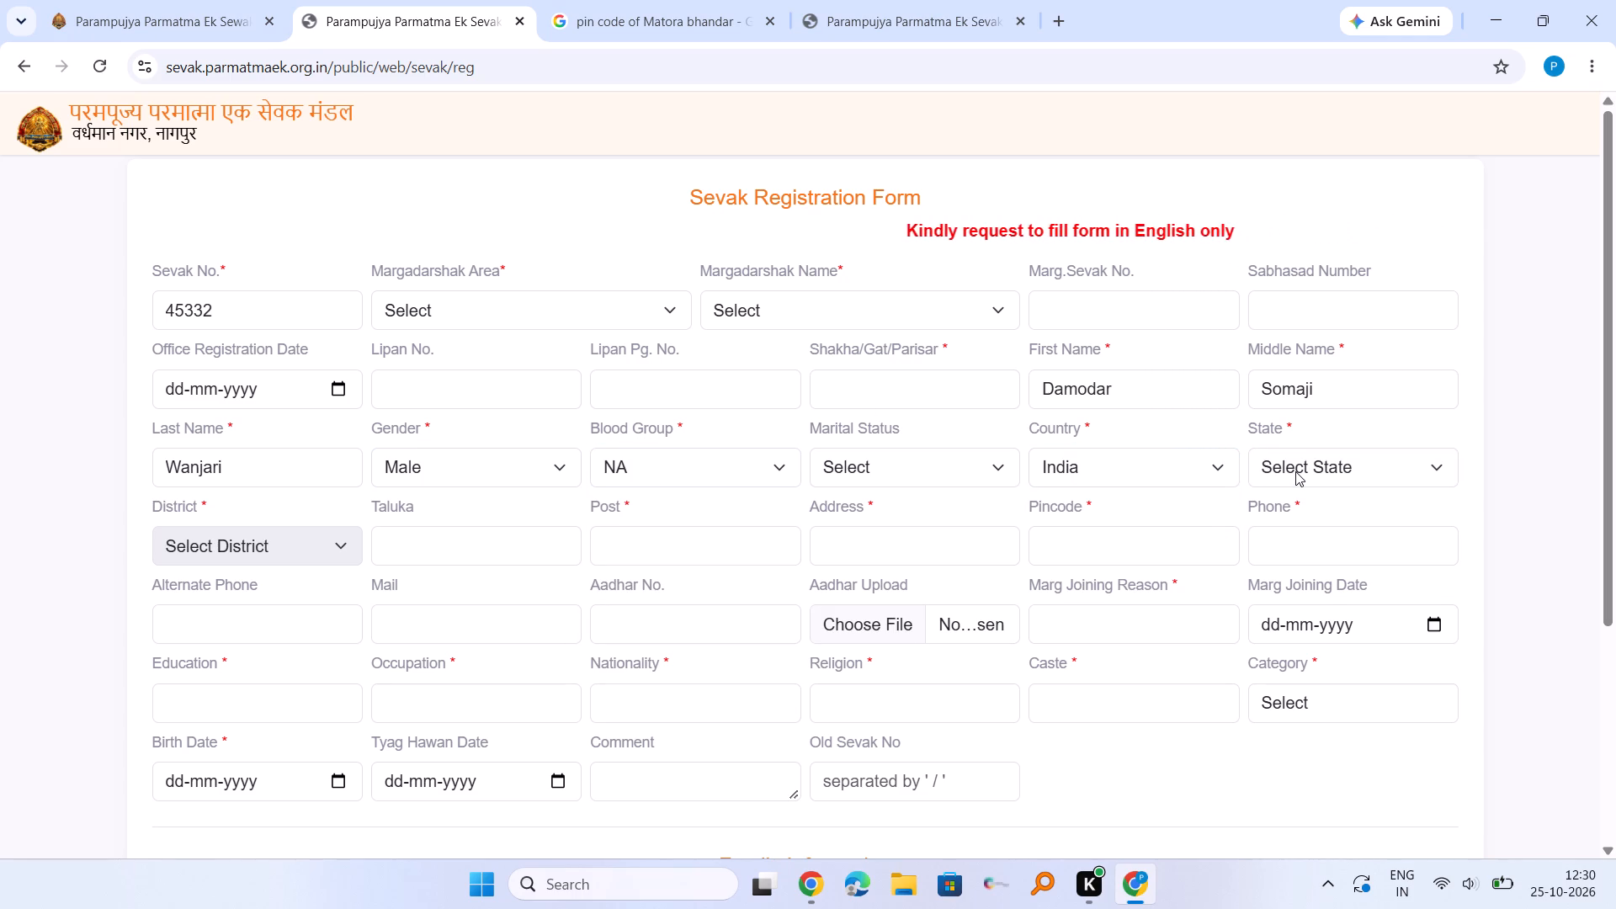
left_click(1295, 471)
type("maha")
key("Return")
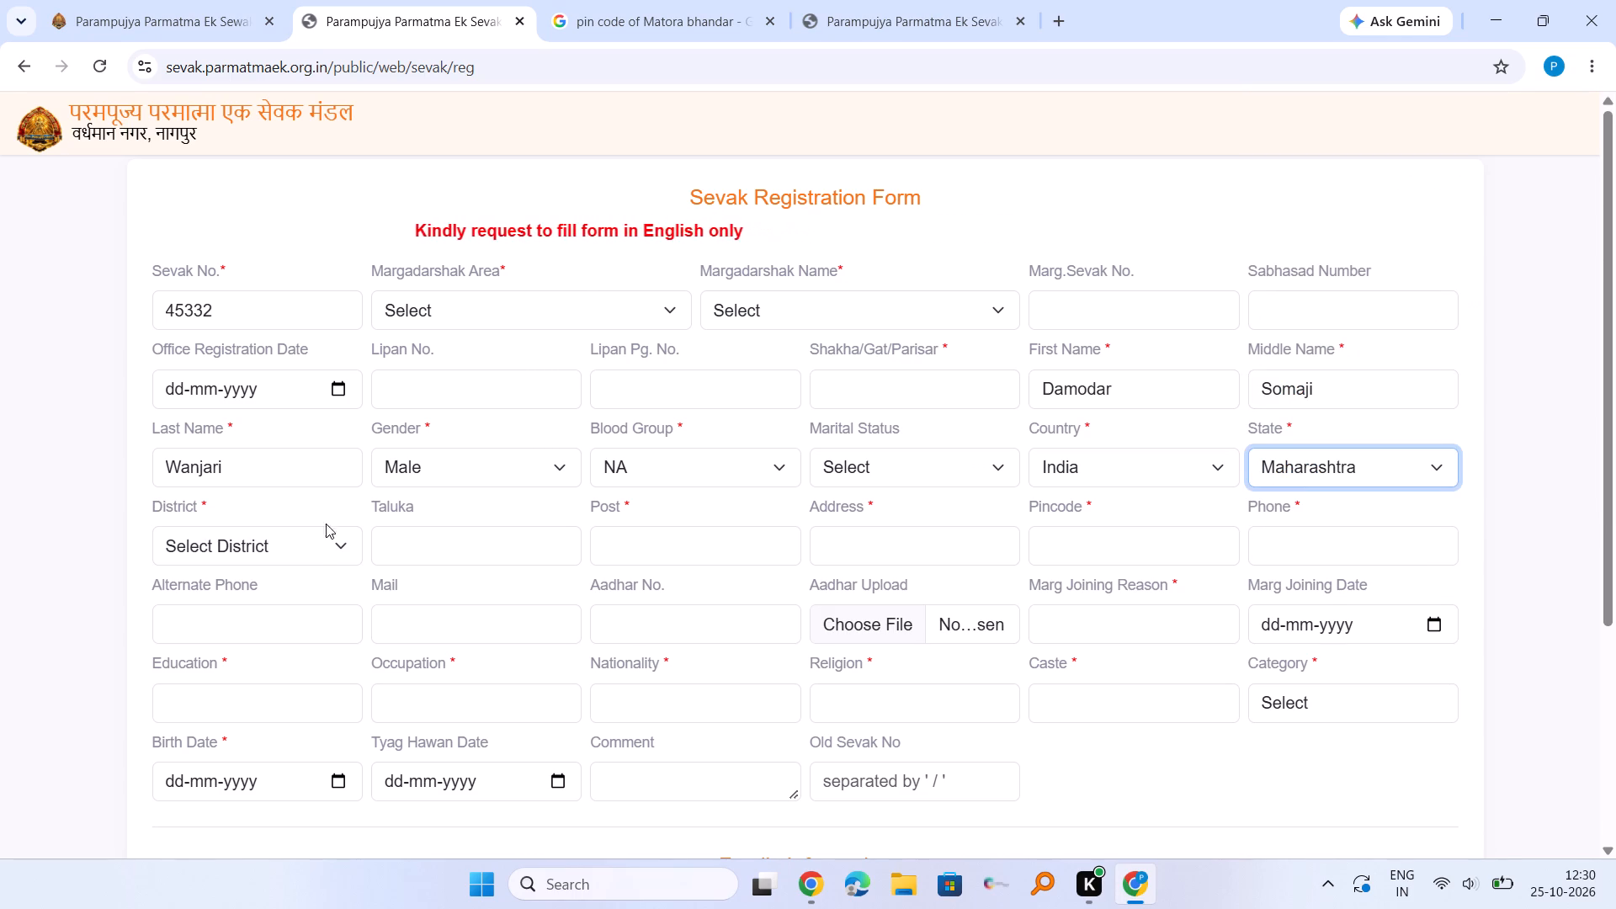
left_click(302, 546)
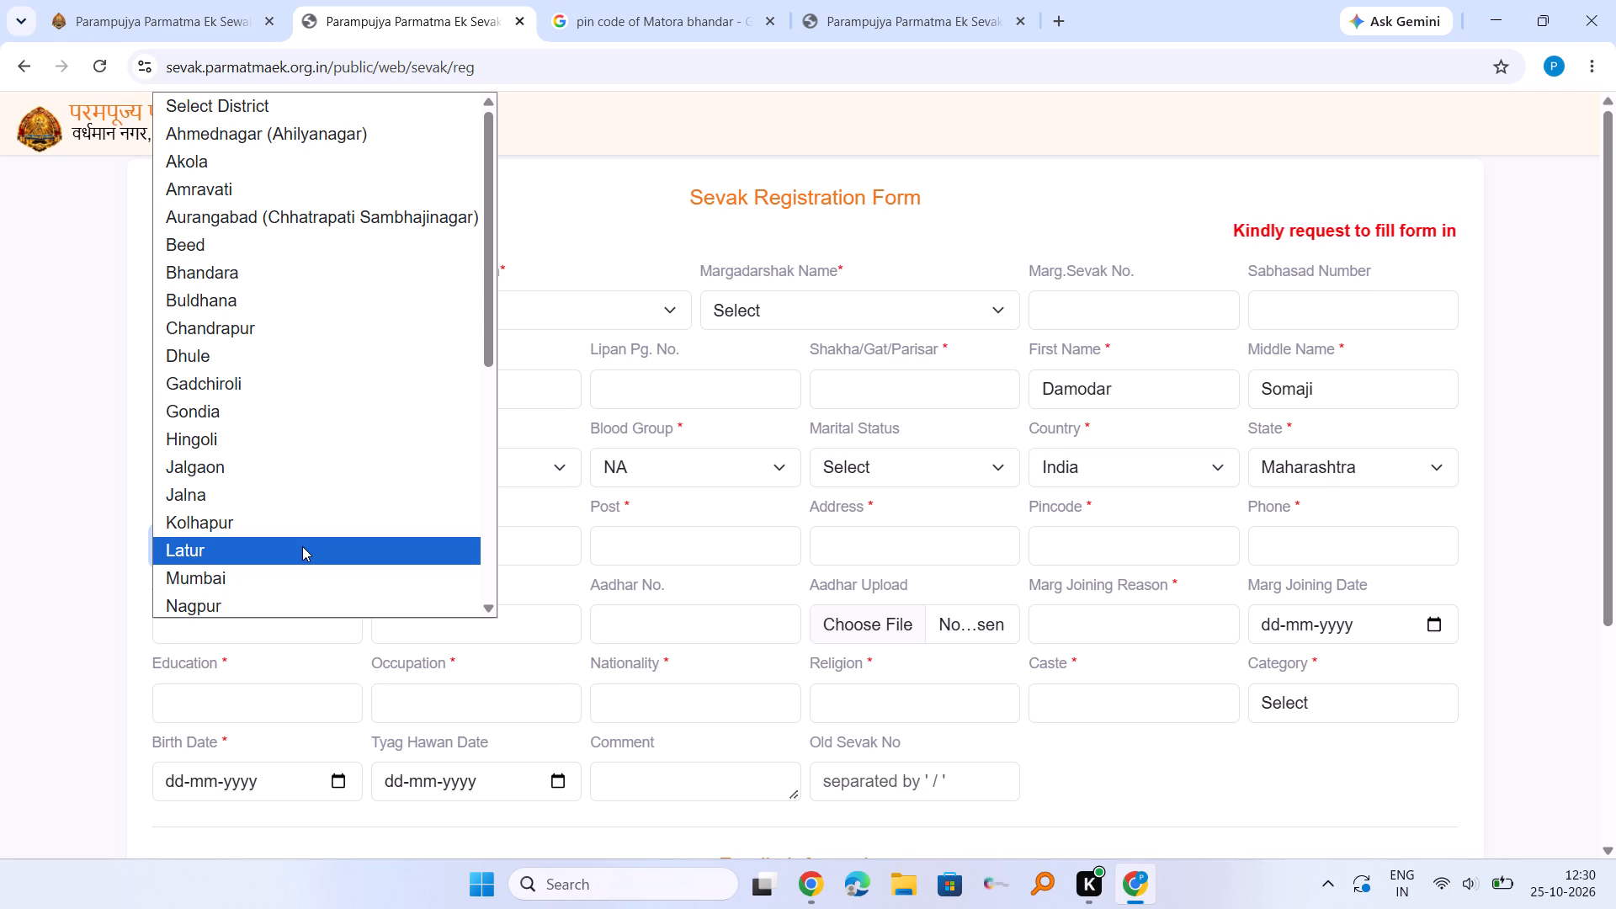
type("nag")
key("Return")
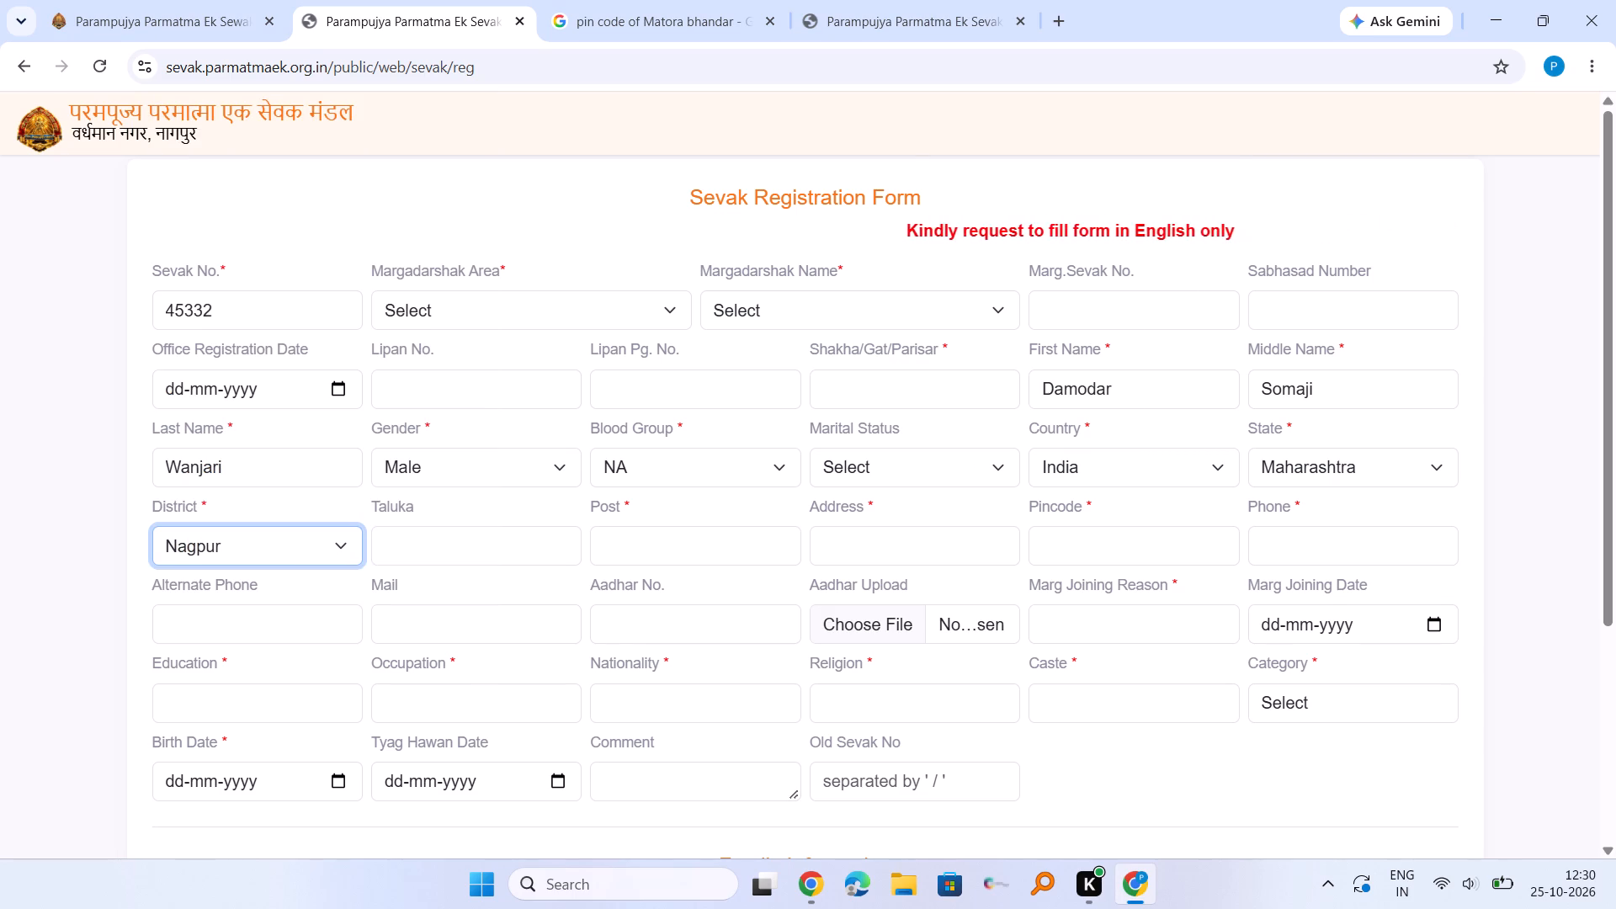
Enter Kamptee as the taluka and fill in the sevak's post.
left_click(399, 550)
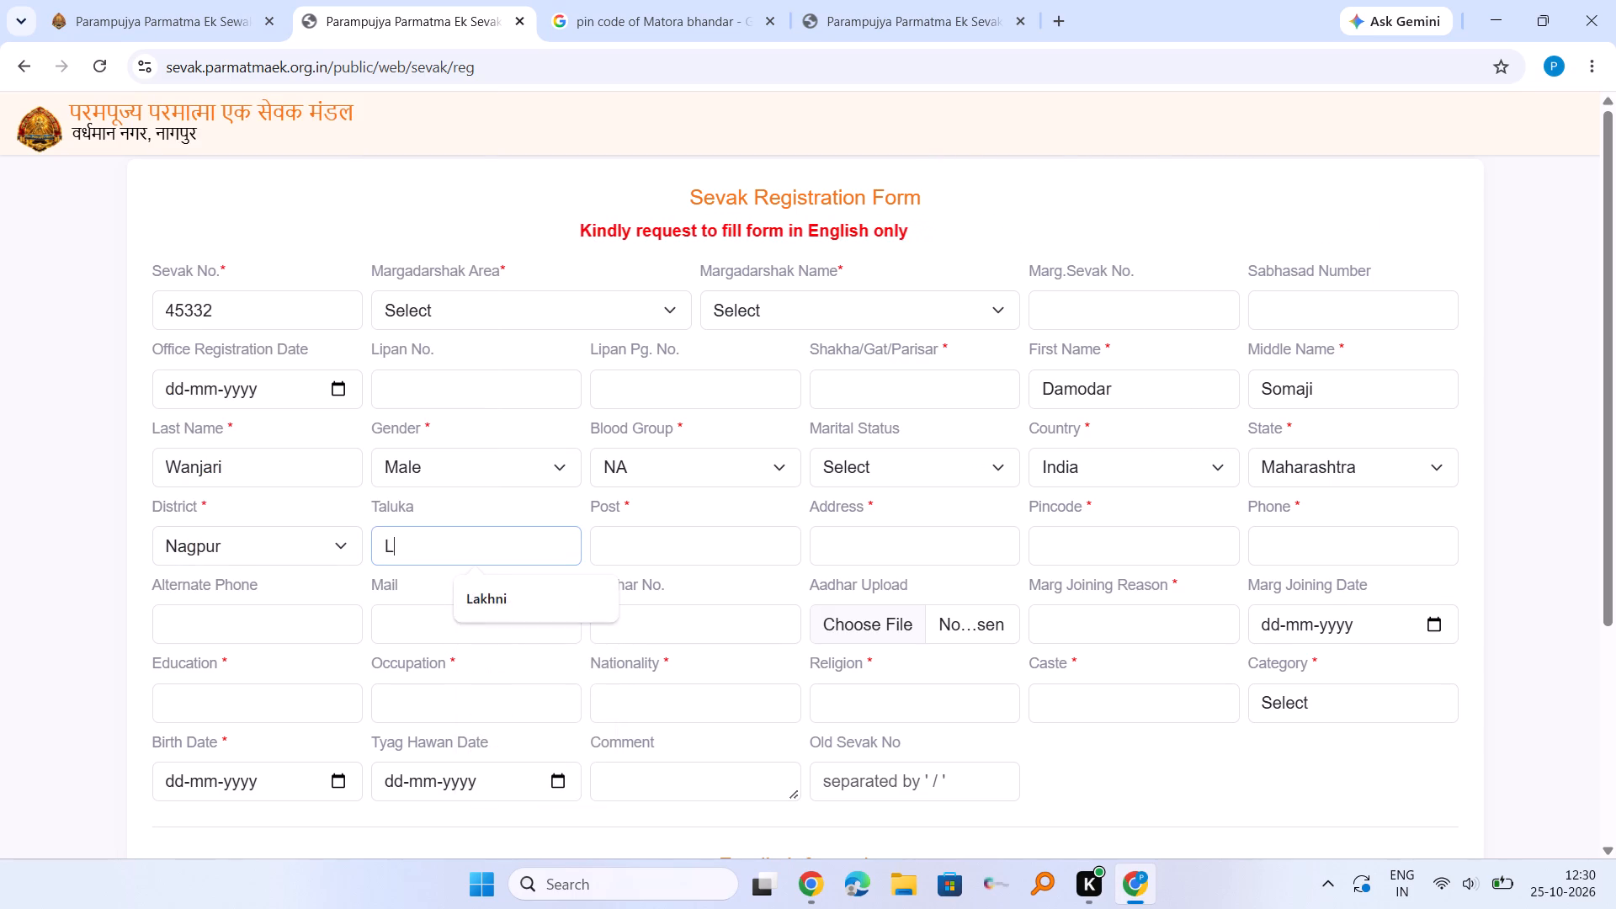
key("BackSpace")
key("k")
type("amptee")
left_click(611, 553)
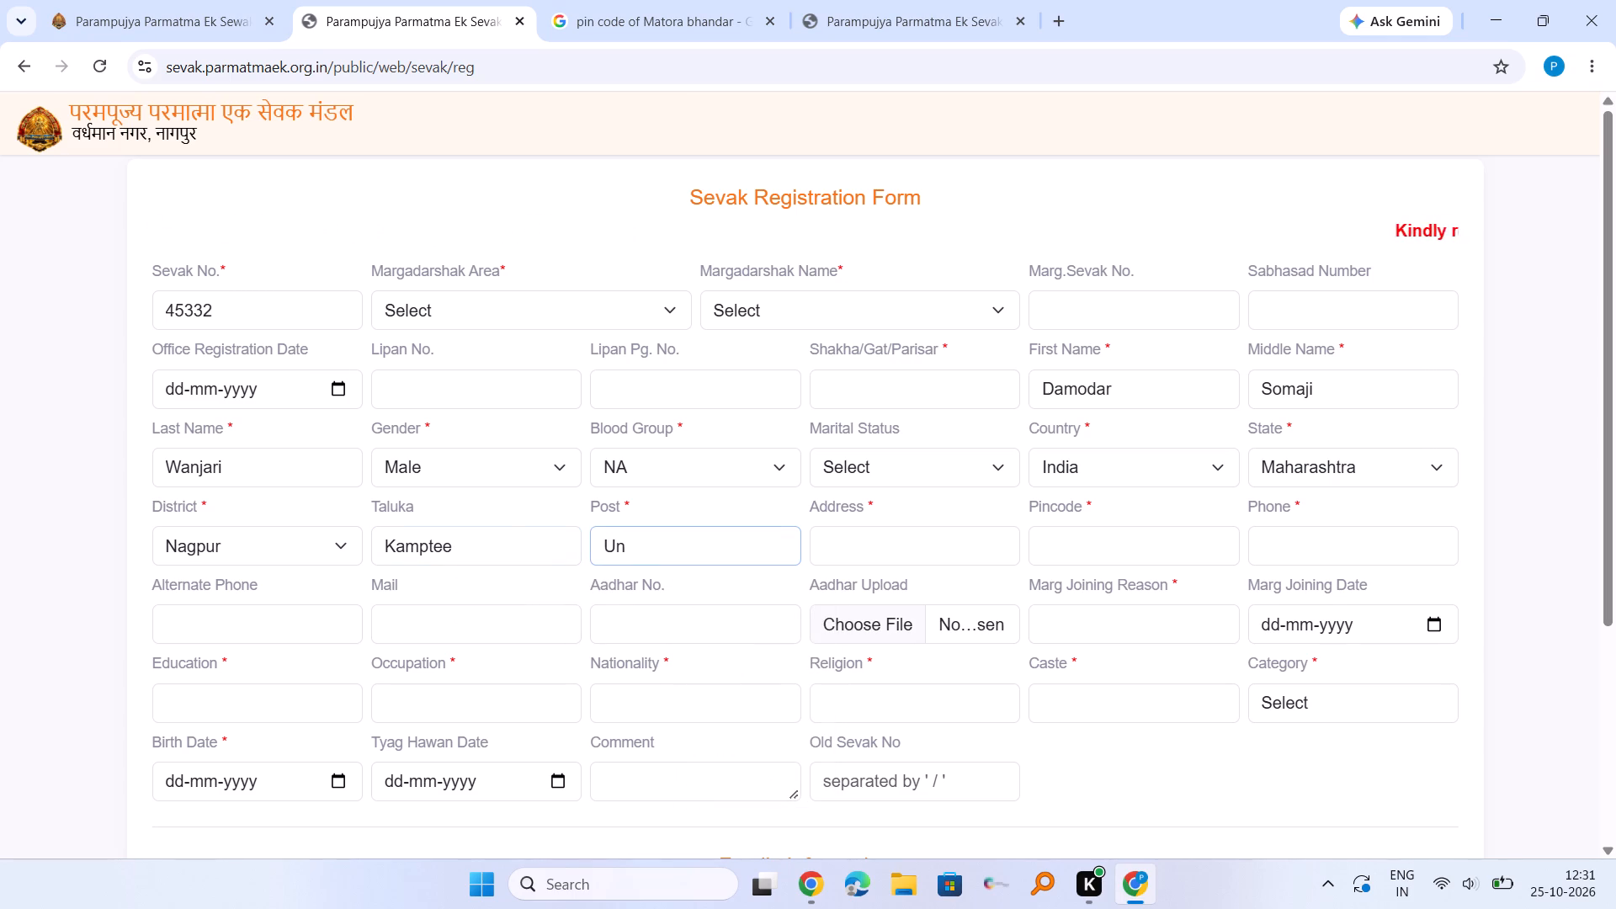
Choose Jabalpur as the Margadarshak Area.
left_click(849, 534)
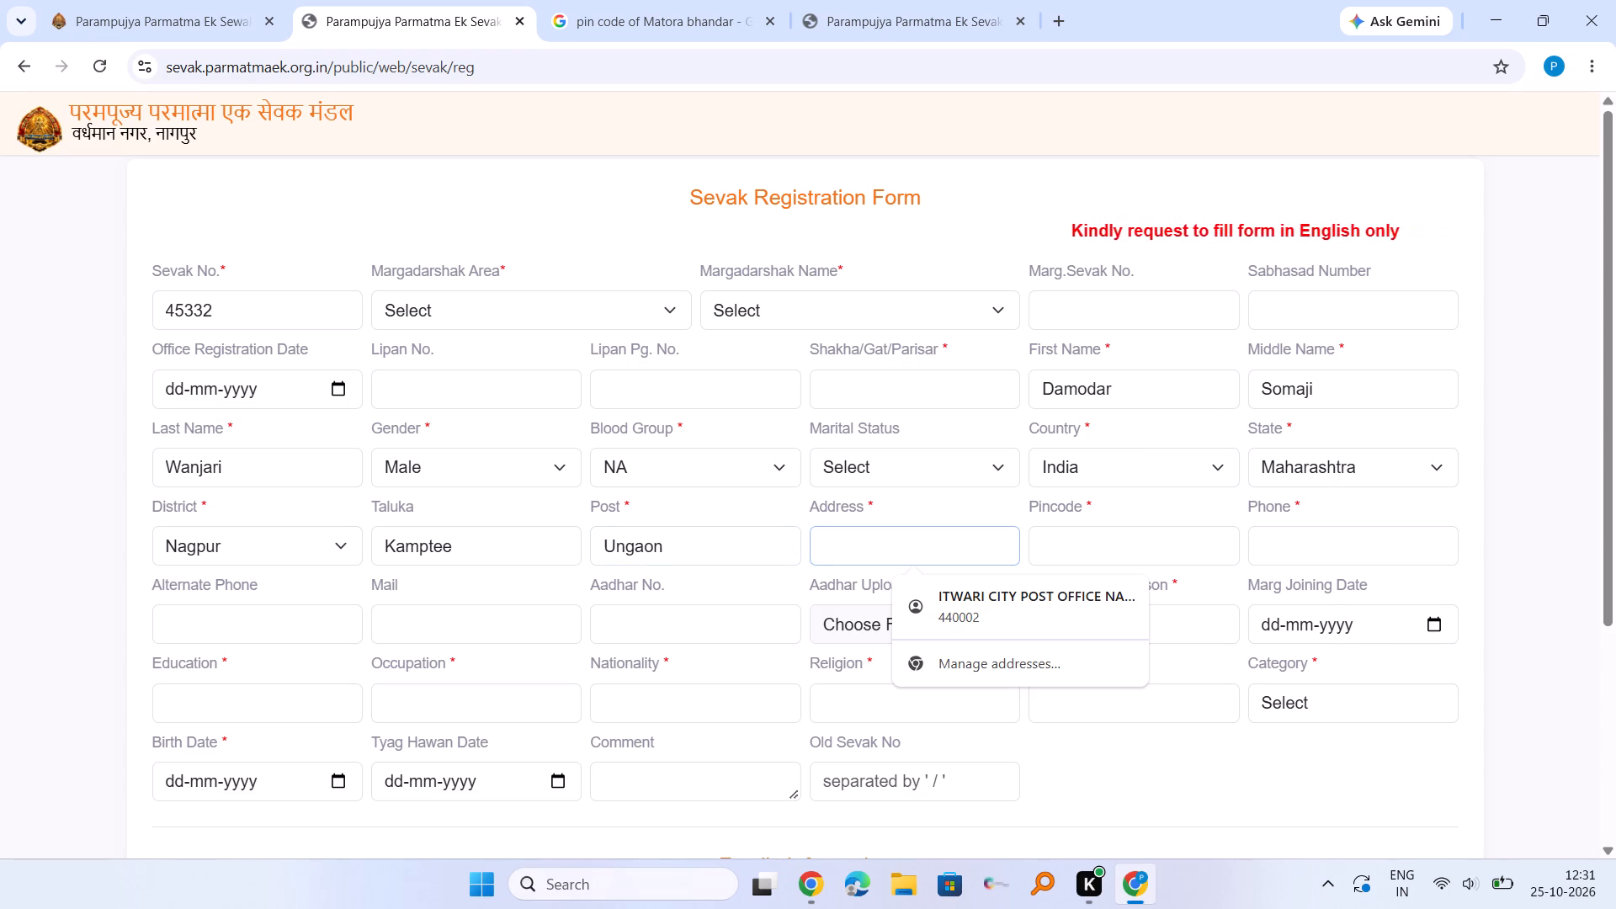
key("Return")
key("Return")
key("Return")
key("Return")
key("Return")
key("Return")
key("Return")
key("Return")
key("Return")
key("Return")
key("Return")
key("Return")
key("Return")
key("Return")
key("Return")
key("Return")
key("Return")
key("Return")
key("Return")
key("Return")
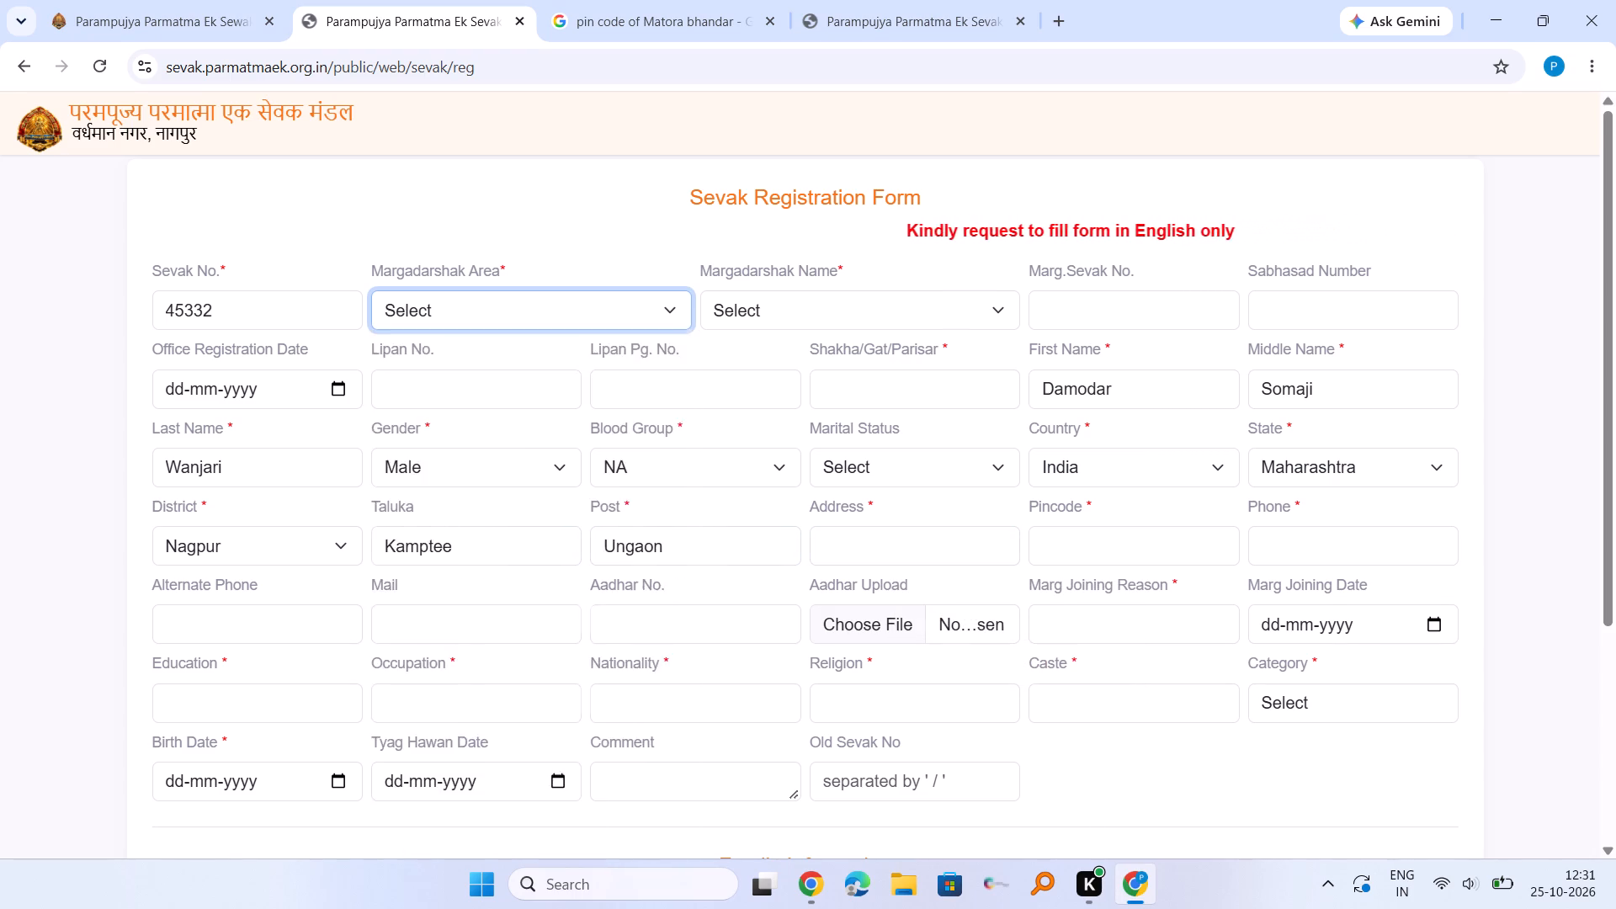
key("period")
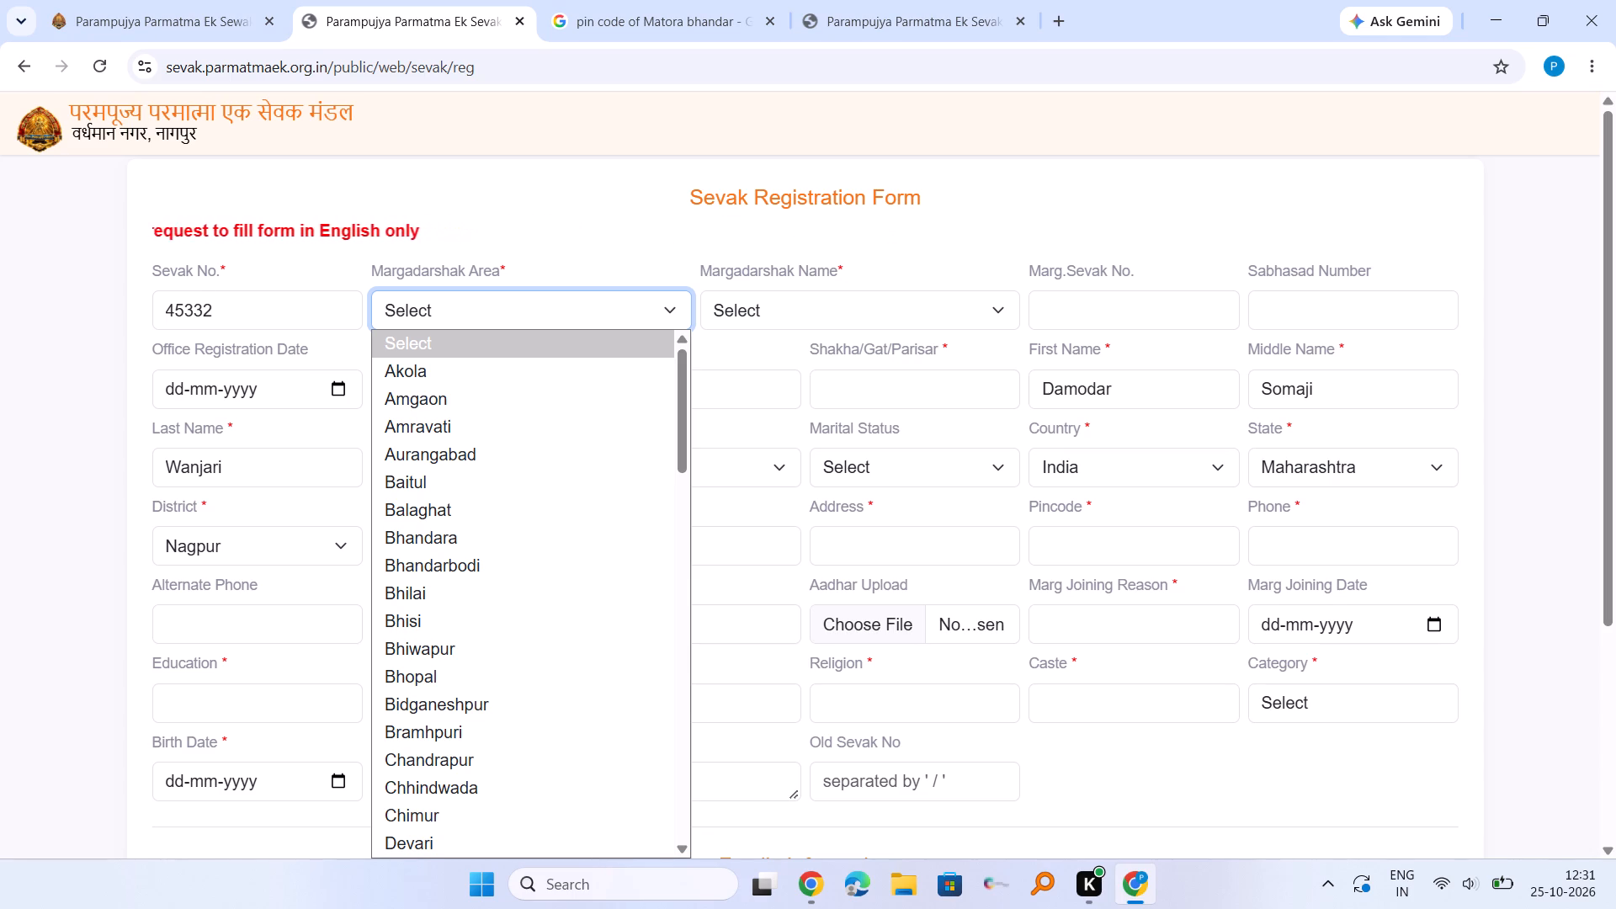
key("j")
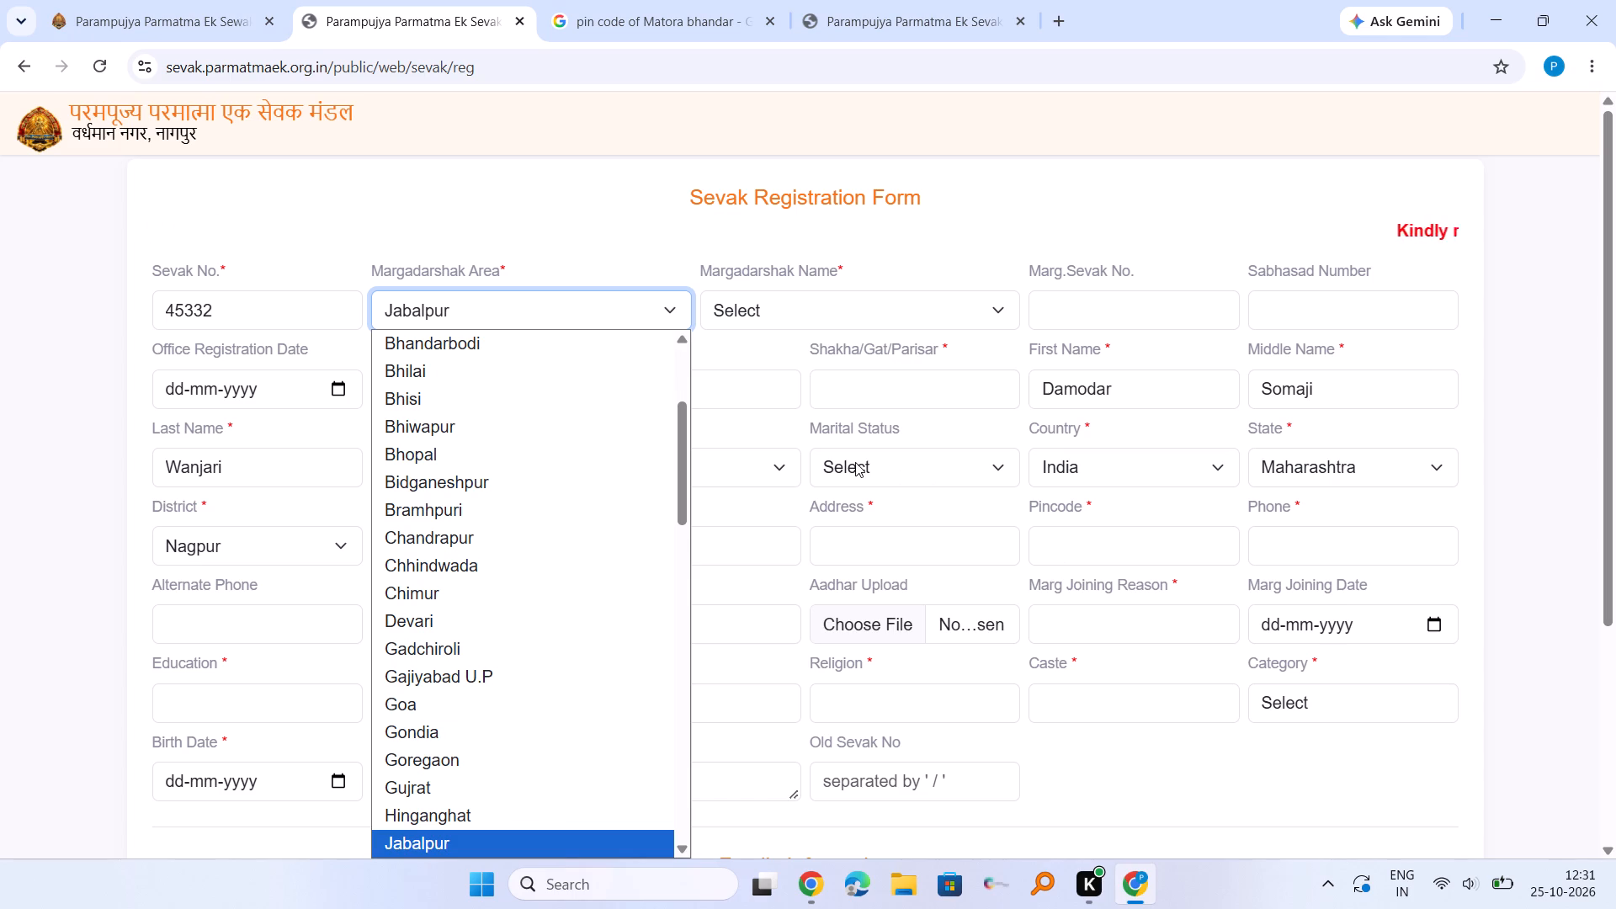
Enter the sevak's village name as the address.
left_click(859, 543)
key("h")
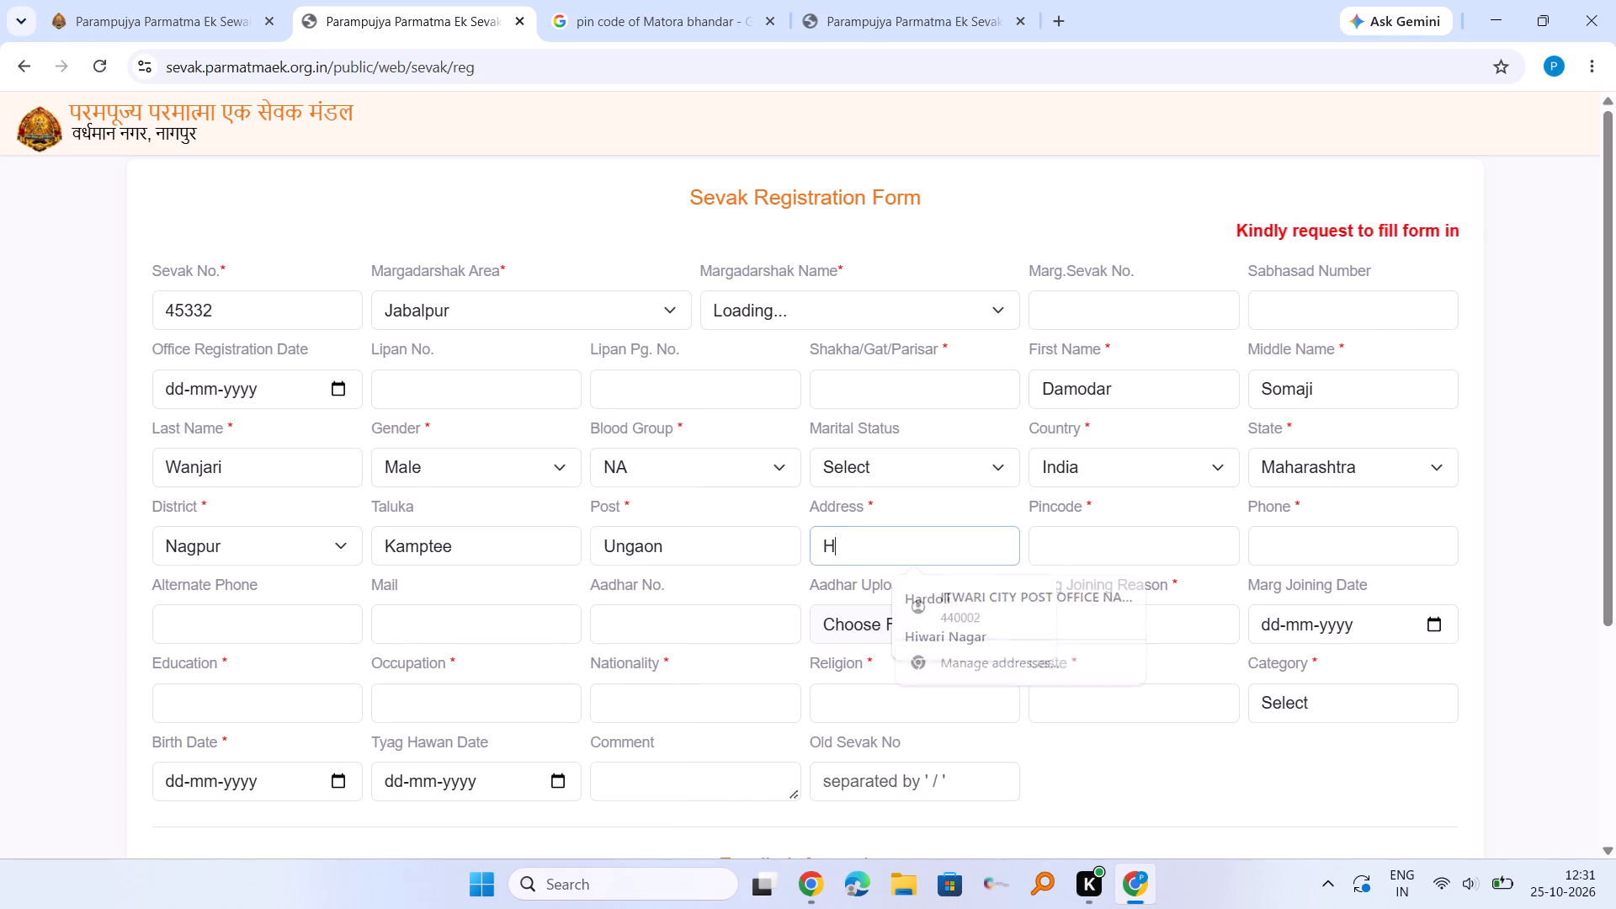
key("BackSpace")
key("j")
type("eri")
Search Google for the pin code of the sevak's village in Nagpur and copy the code 440020.
left_click(1082, 547)
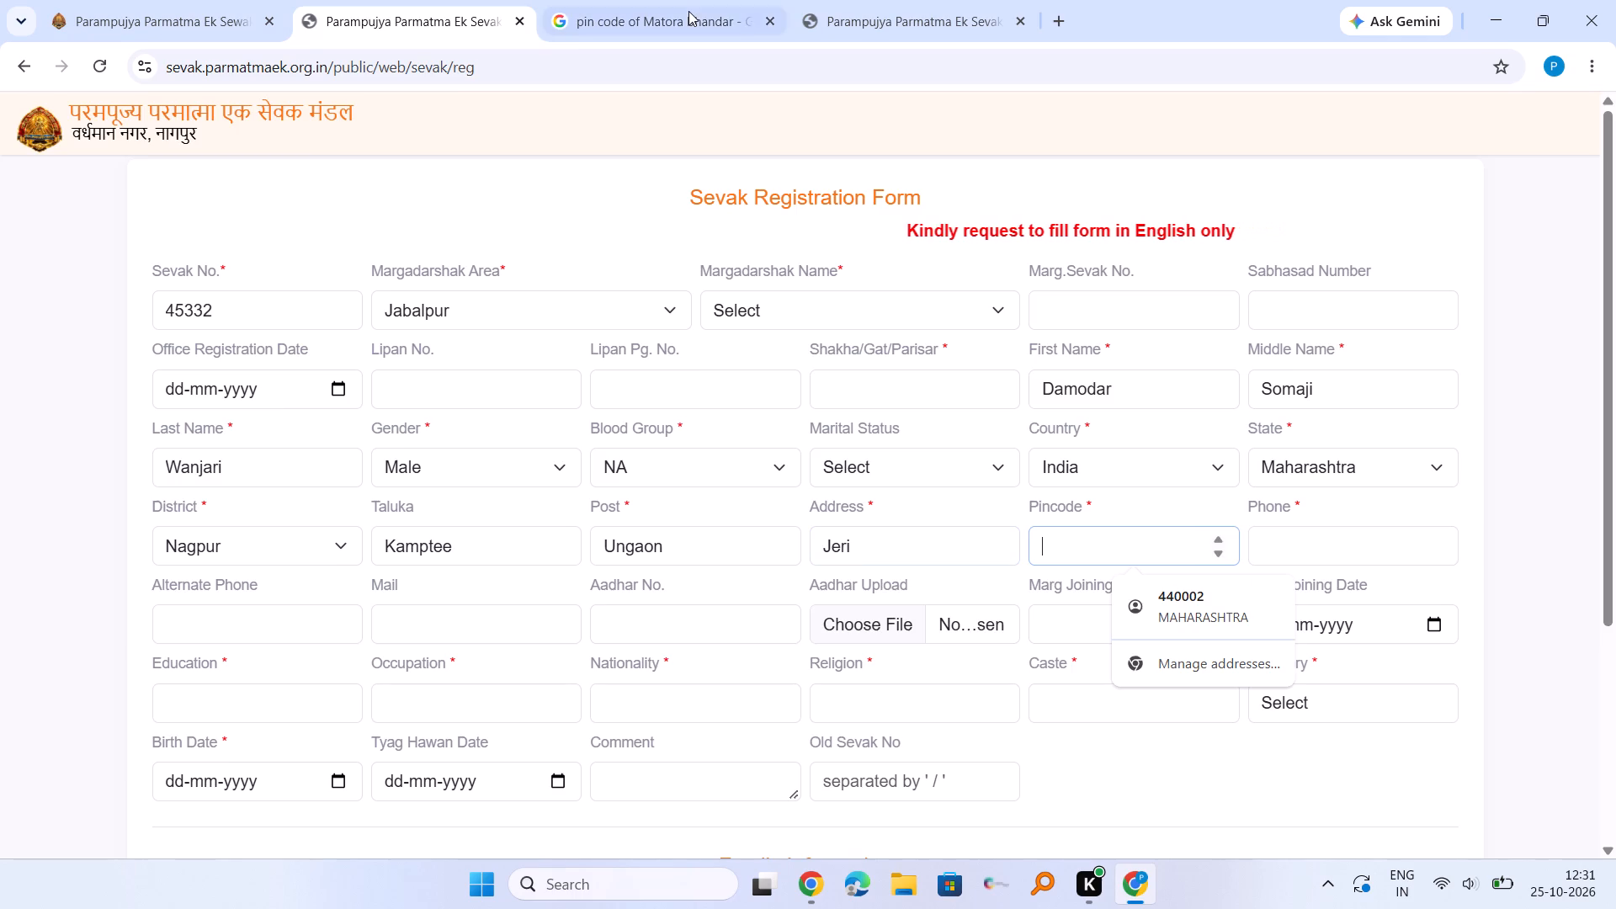
left_click(688, 11)
left_click_drag(437, 146, 331, 144)
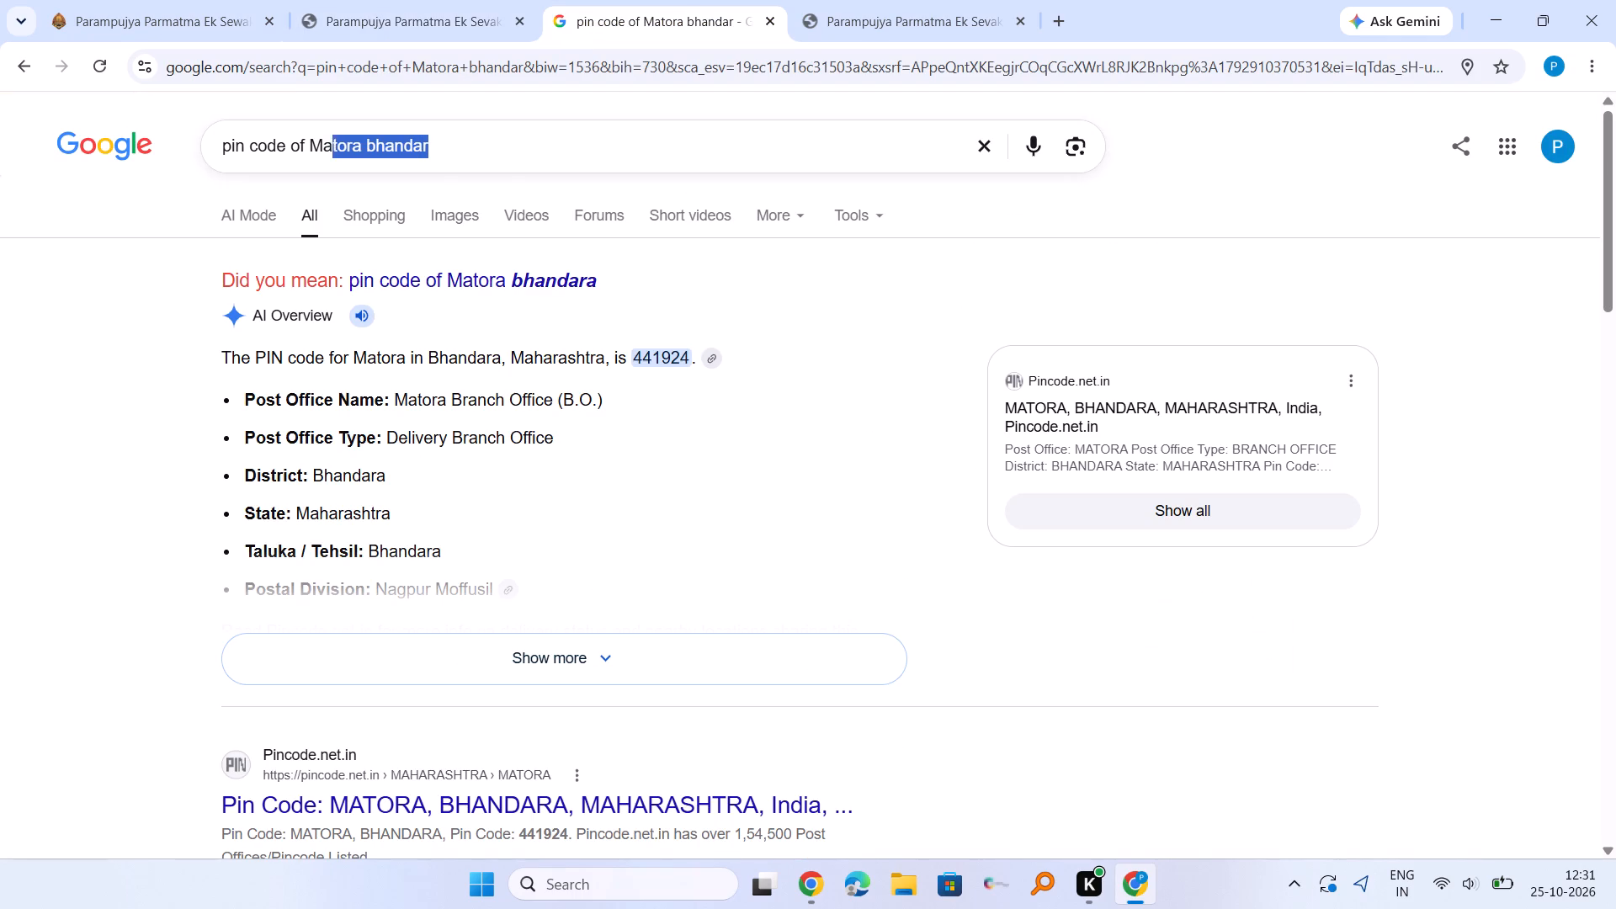
left_click_drag(331, 144, 313, 146)
key("BackSpace")
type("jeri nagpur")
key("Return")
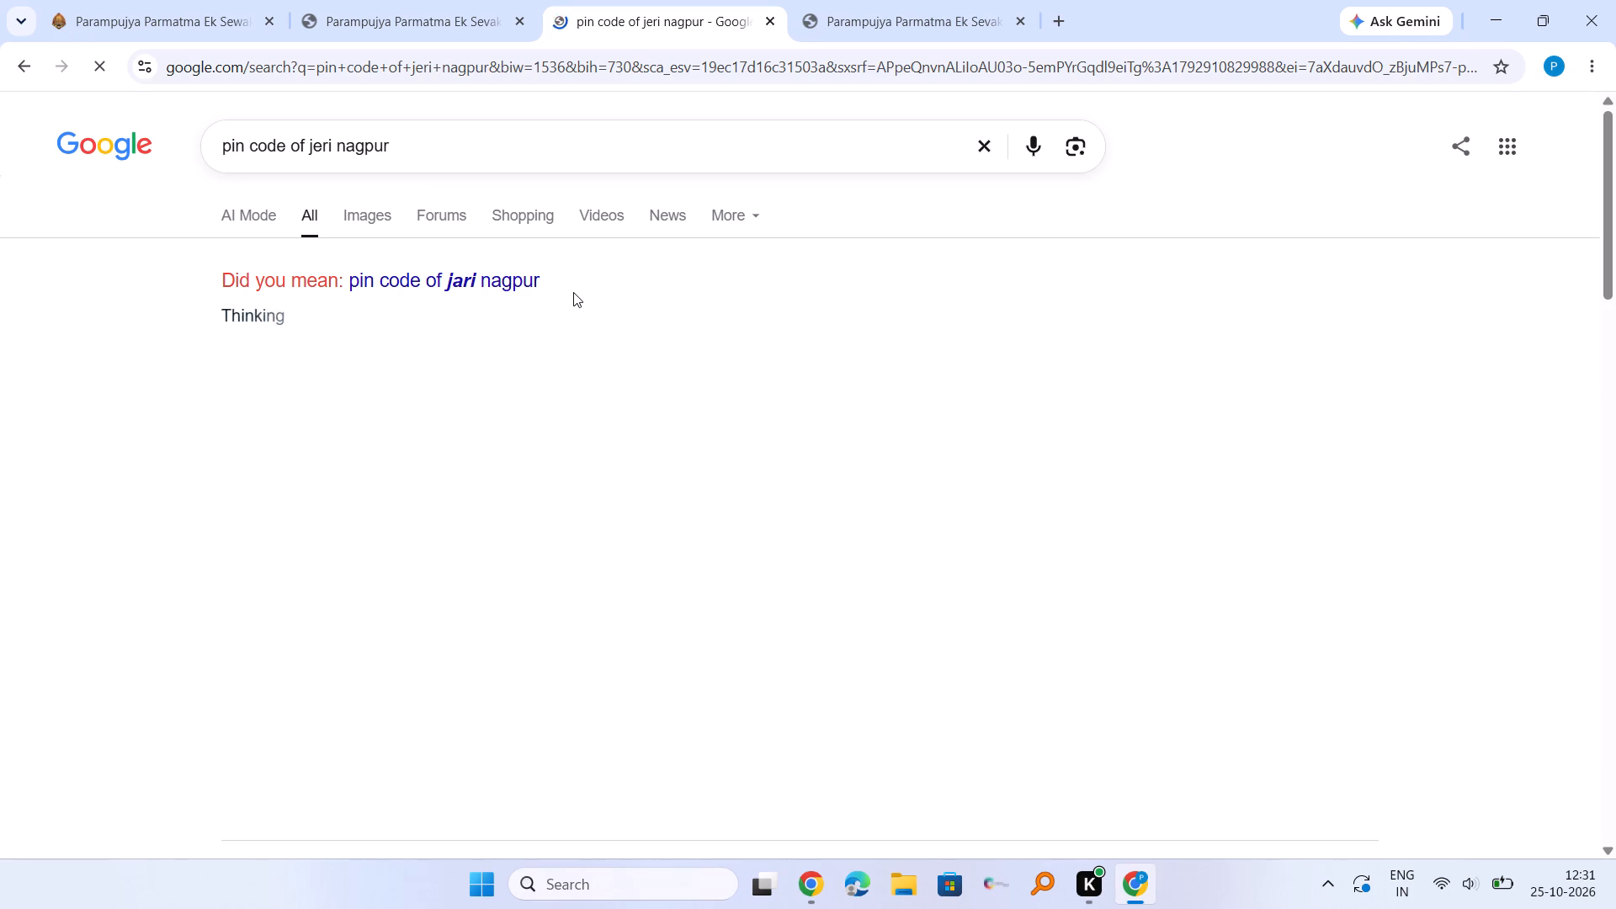
double_click(339, 386)
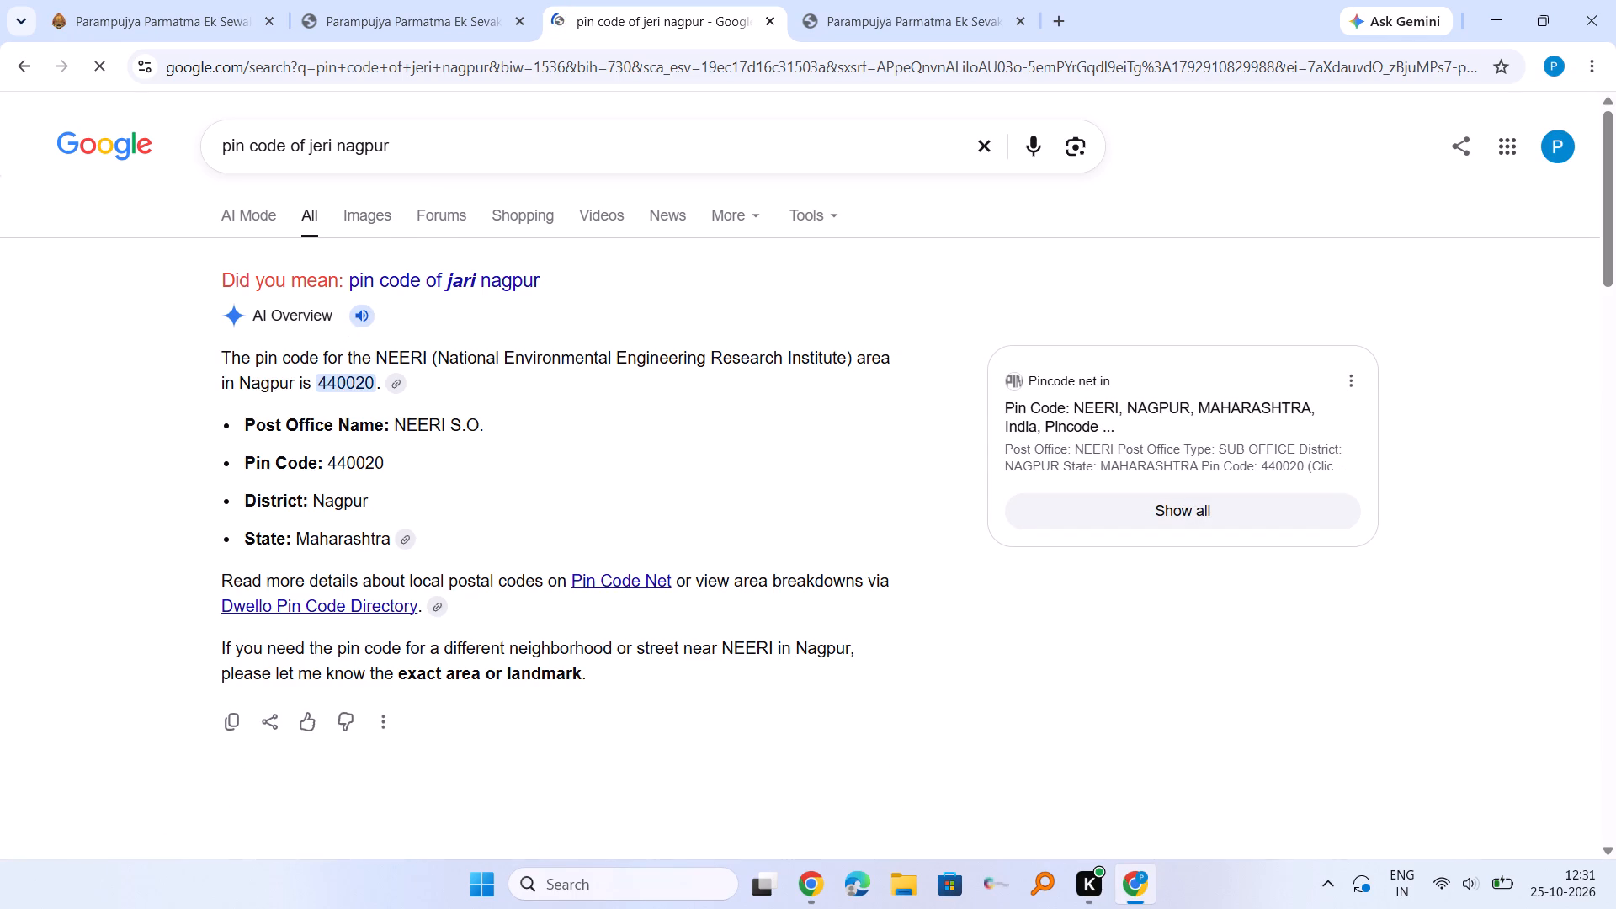
key("ctrl+c")
Return to the registration form and re-enter the address with the corrected village spelling.
left_click(353, 23)
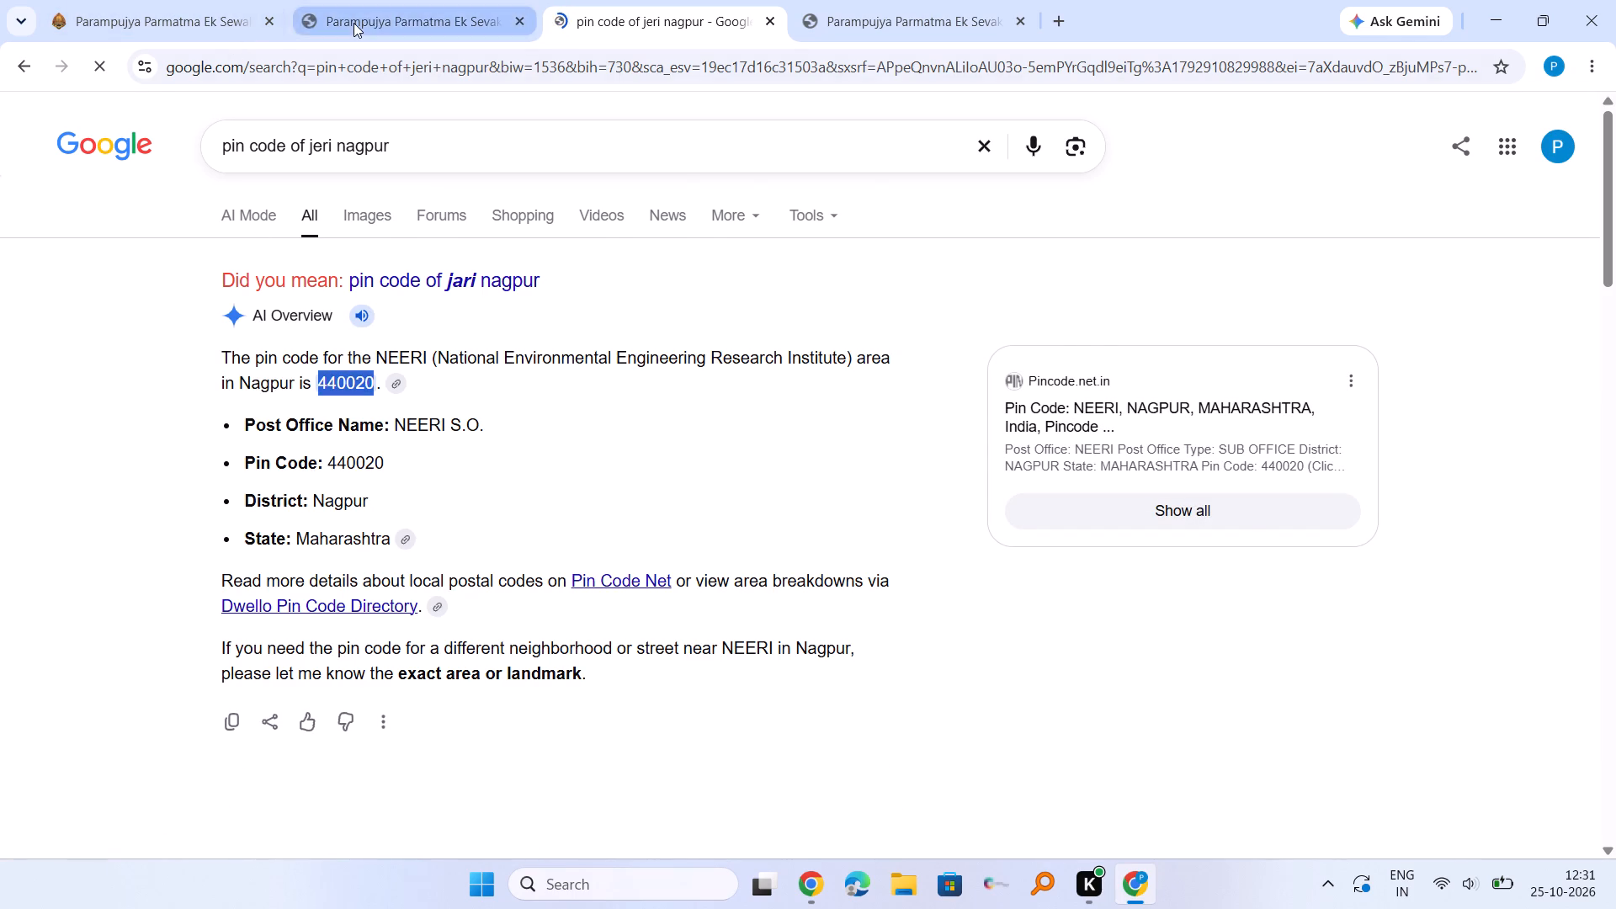
left_click(989, 532)
key("ctrl+v")
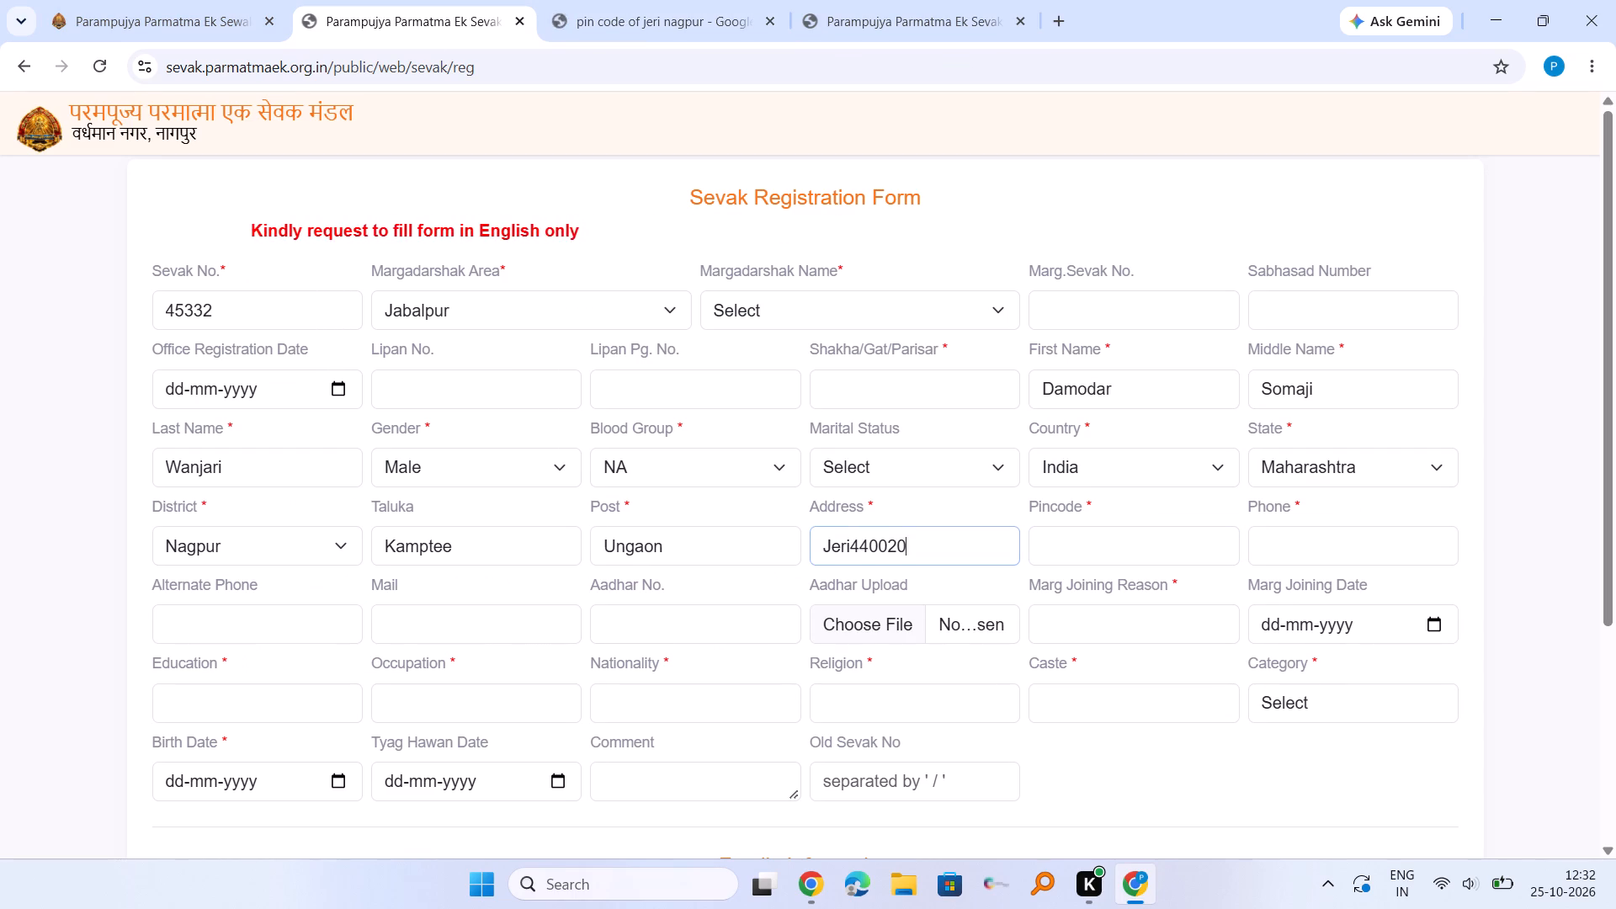
key("BackSpace")
key("BackSpace")
key("BackSpace")
key("BackSpace")
key("BackSpace")
key("BackSpace")
key("BackSpace")
key("BackSpace")
key("BackSpace")
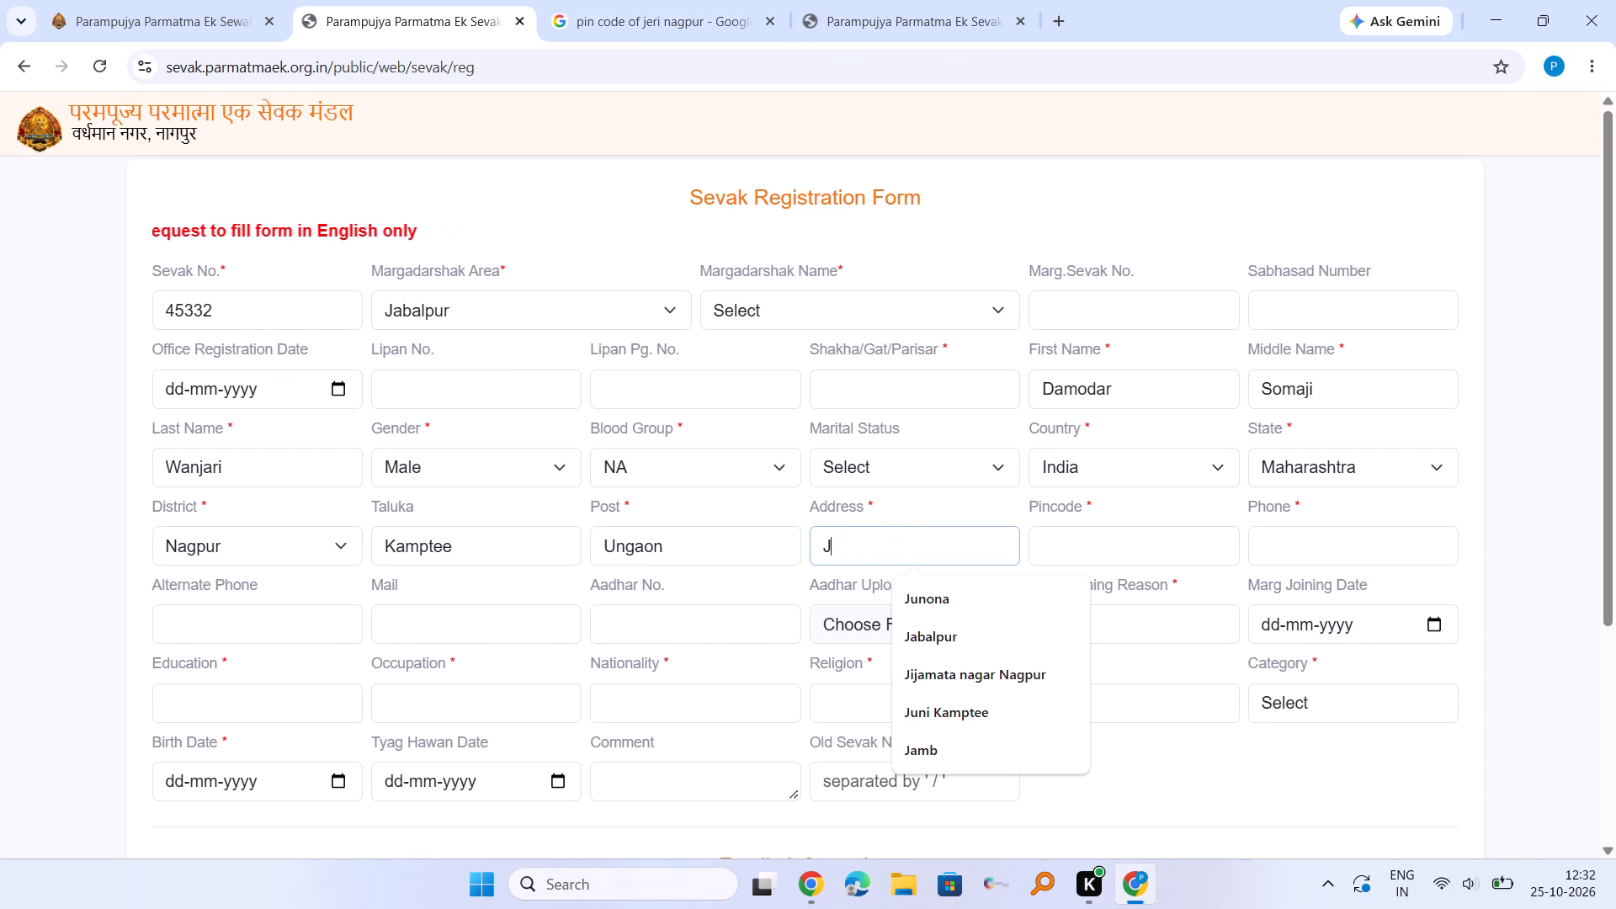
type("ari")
Fill in the pincode with the copied 440020.
left_click(1040, 543)
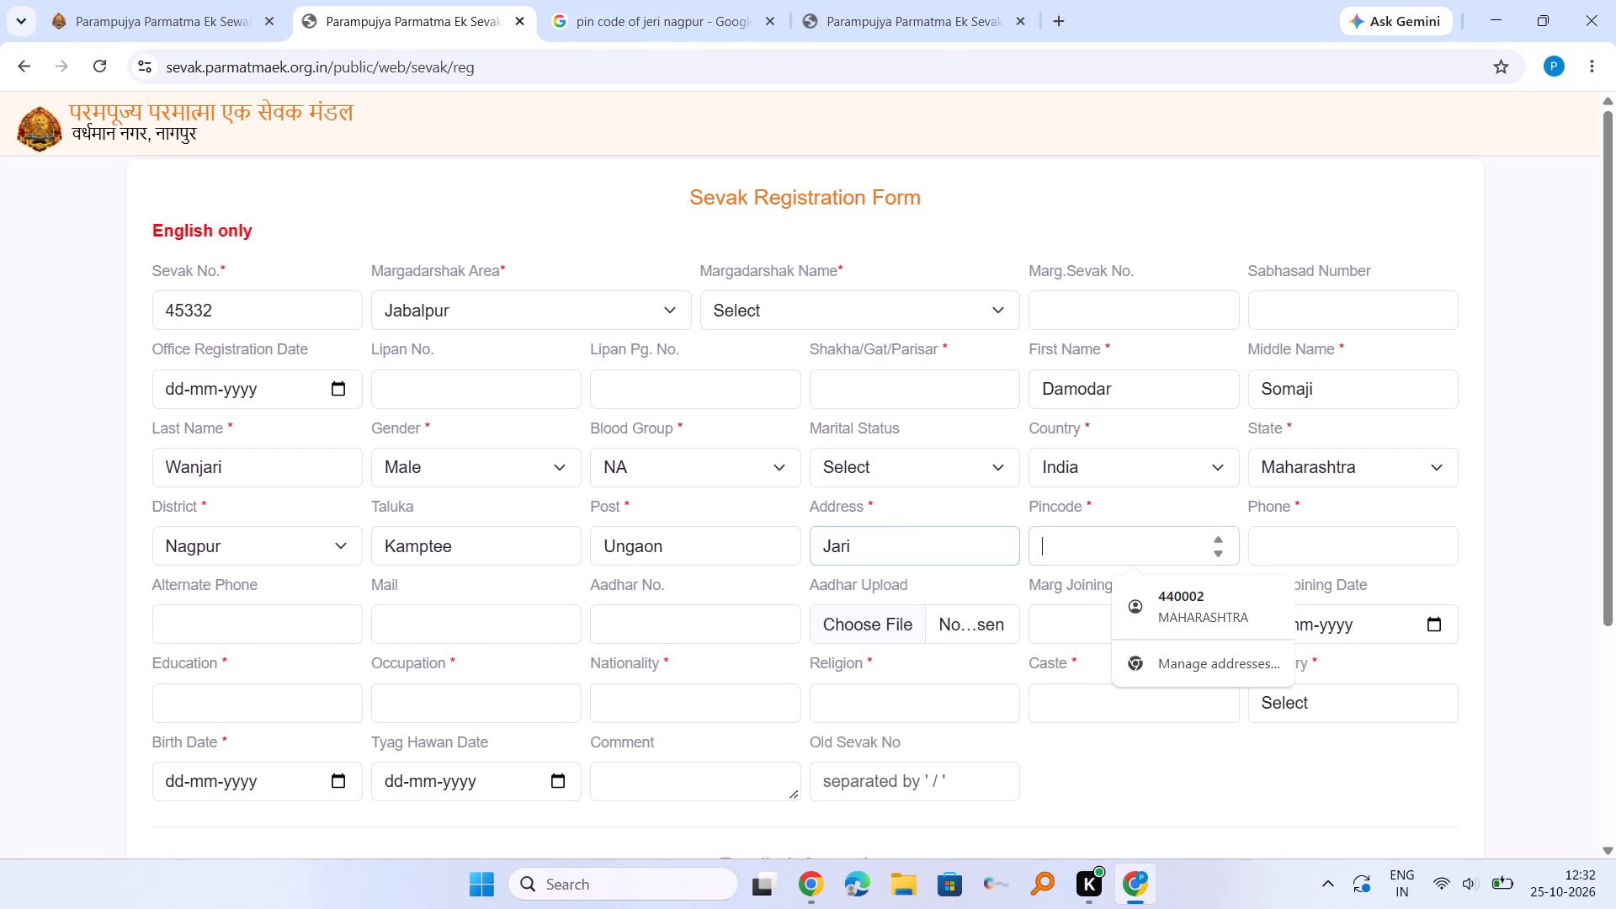
key("ctrl+v")
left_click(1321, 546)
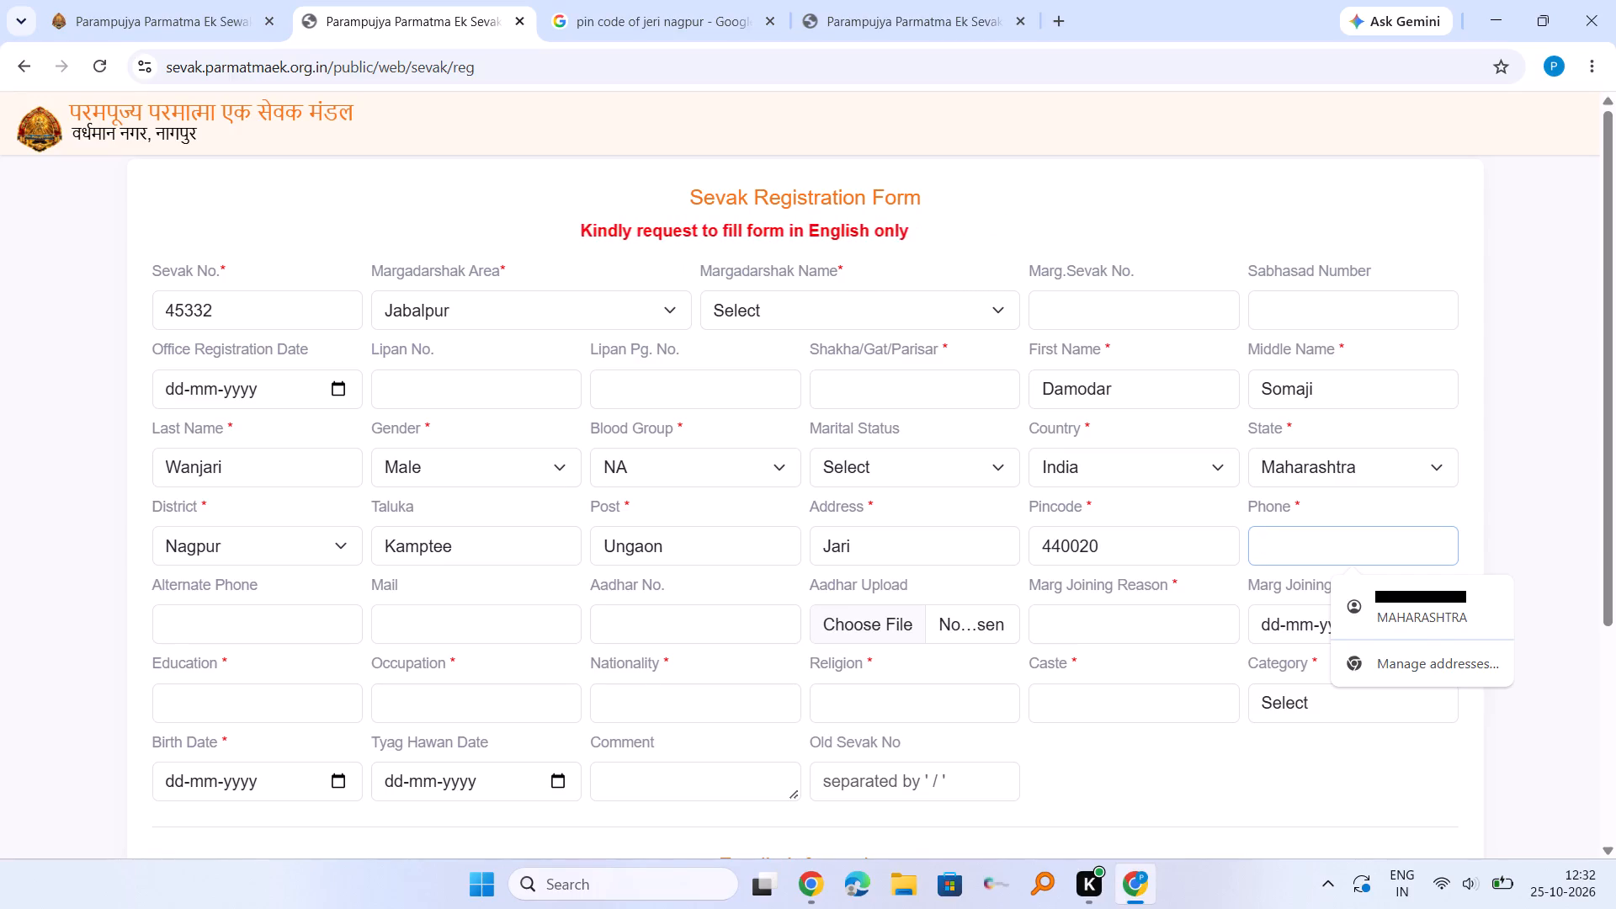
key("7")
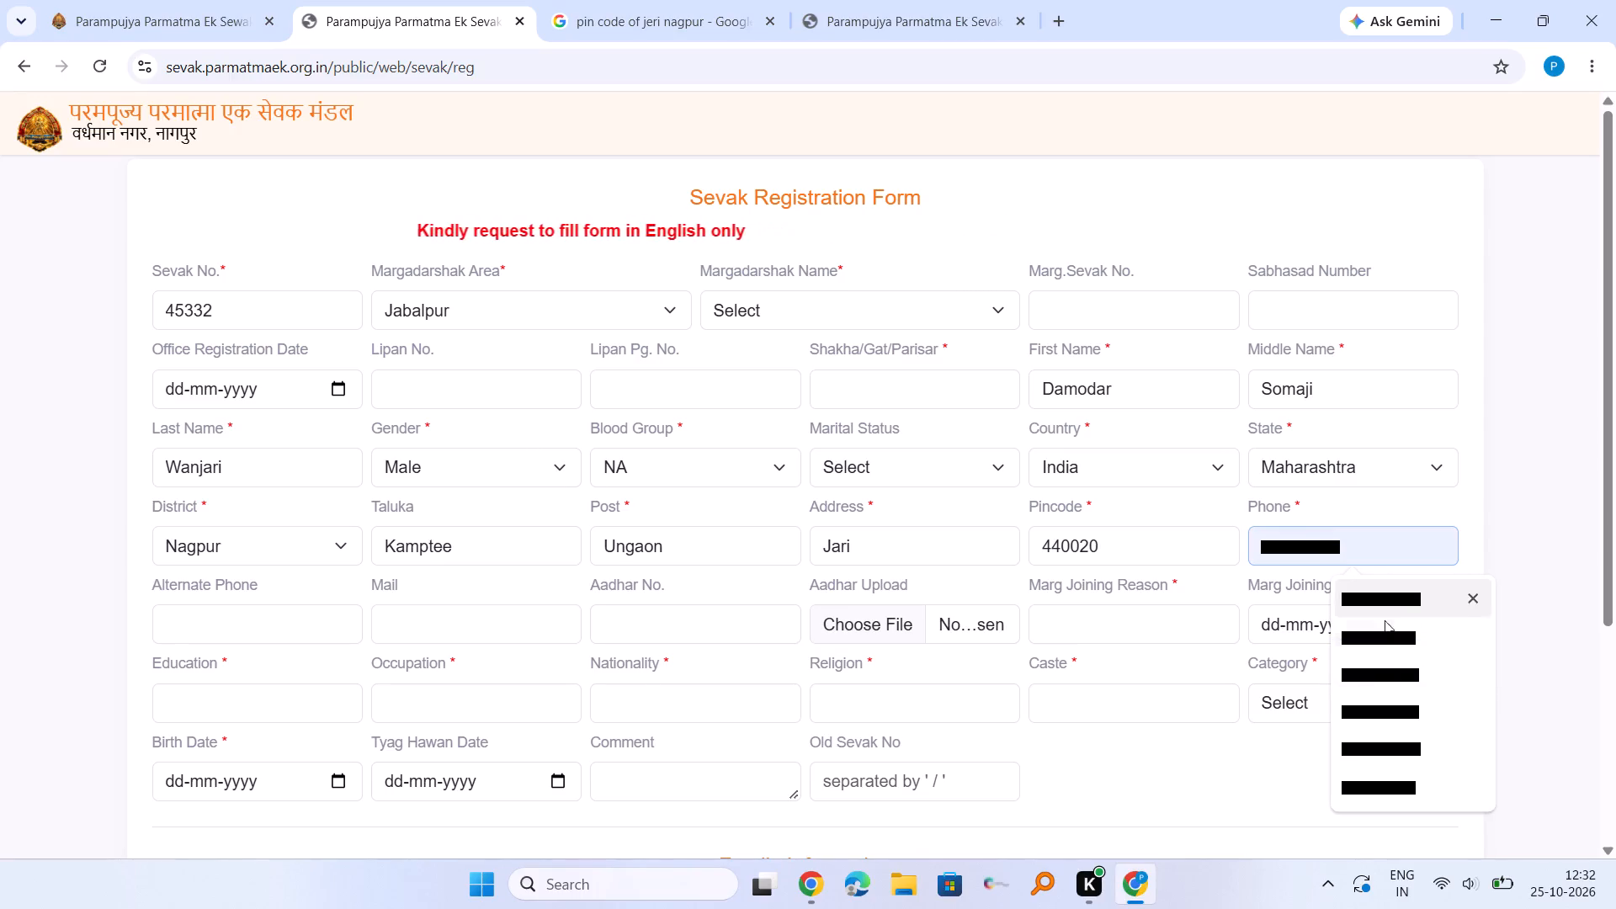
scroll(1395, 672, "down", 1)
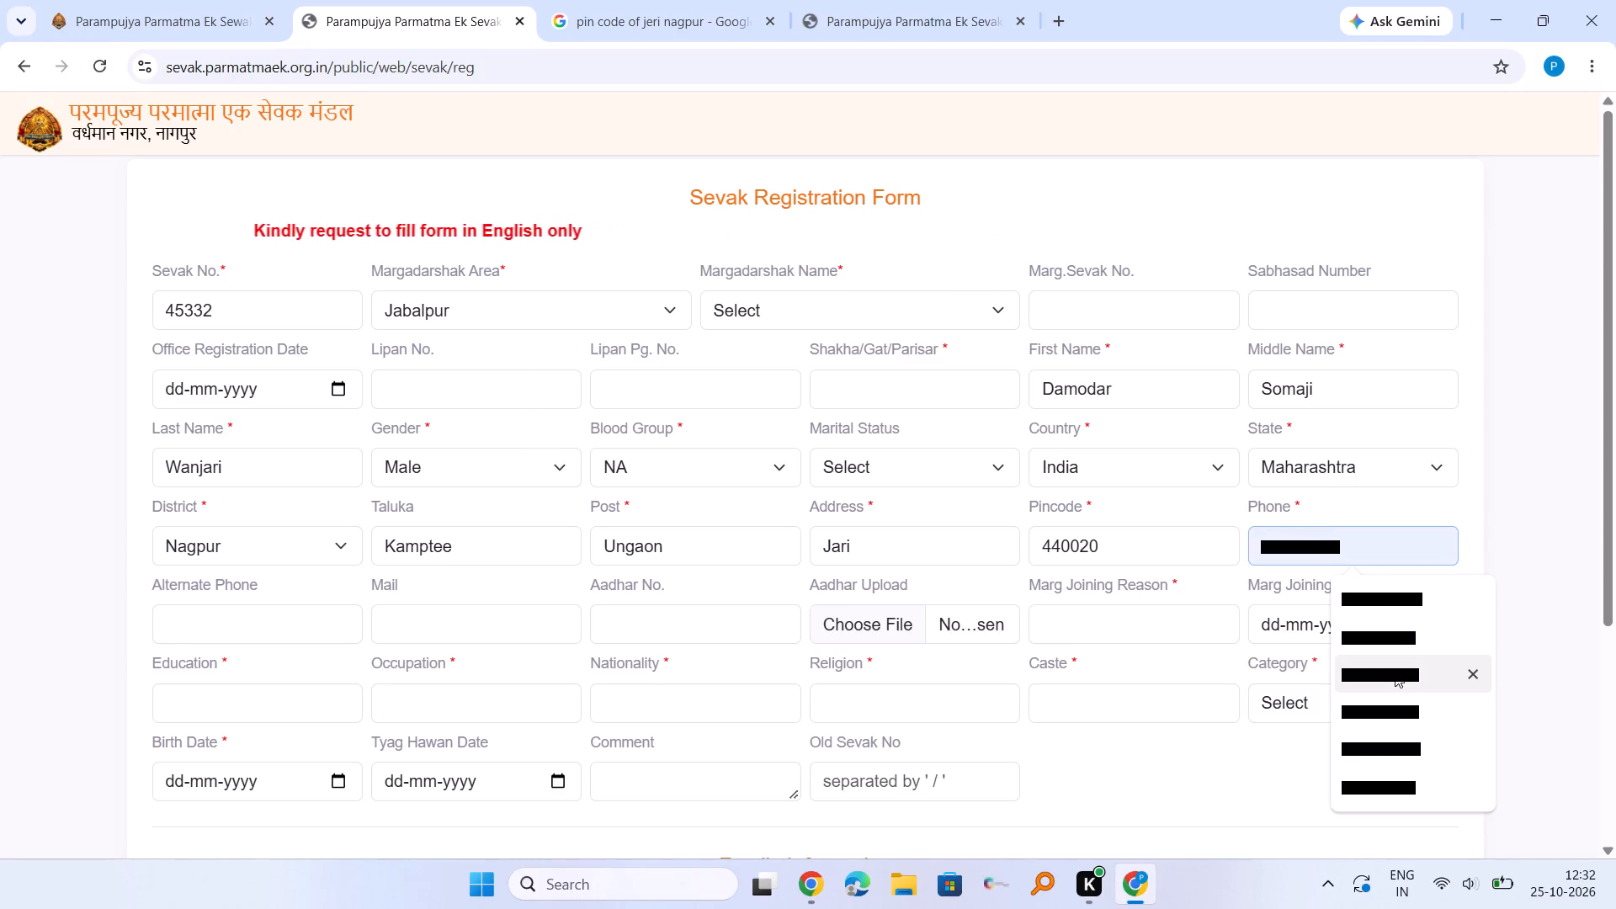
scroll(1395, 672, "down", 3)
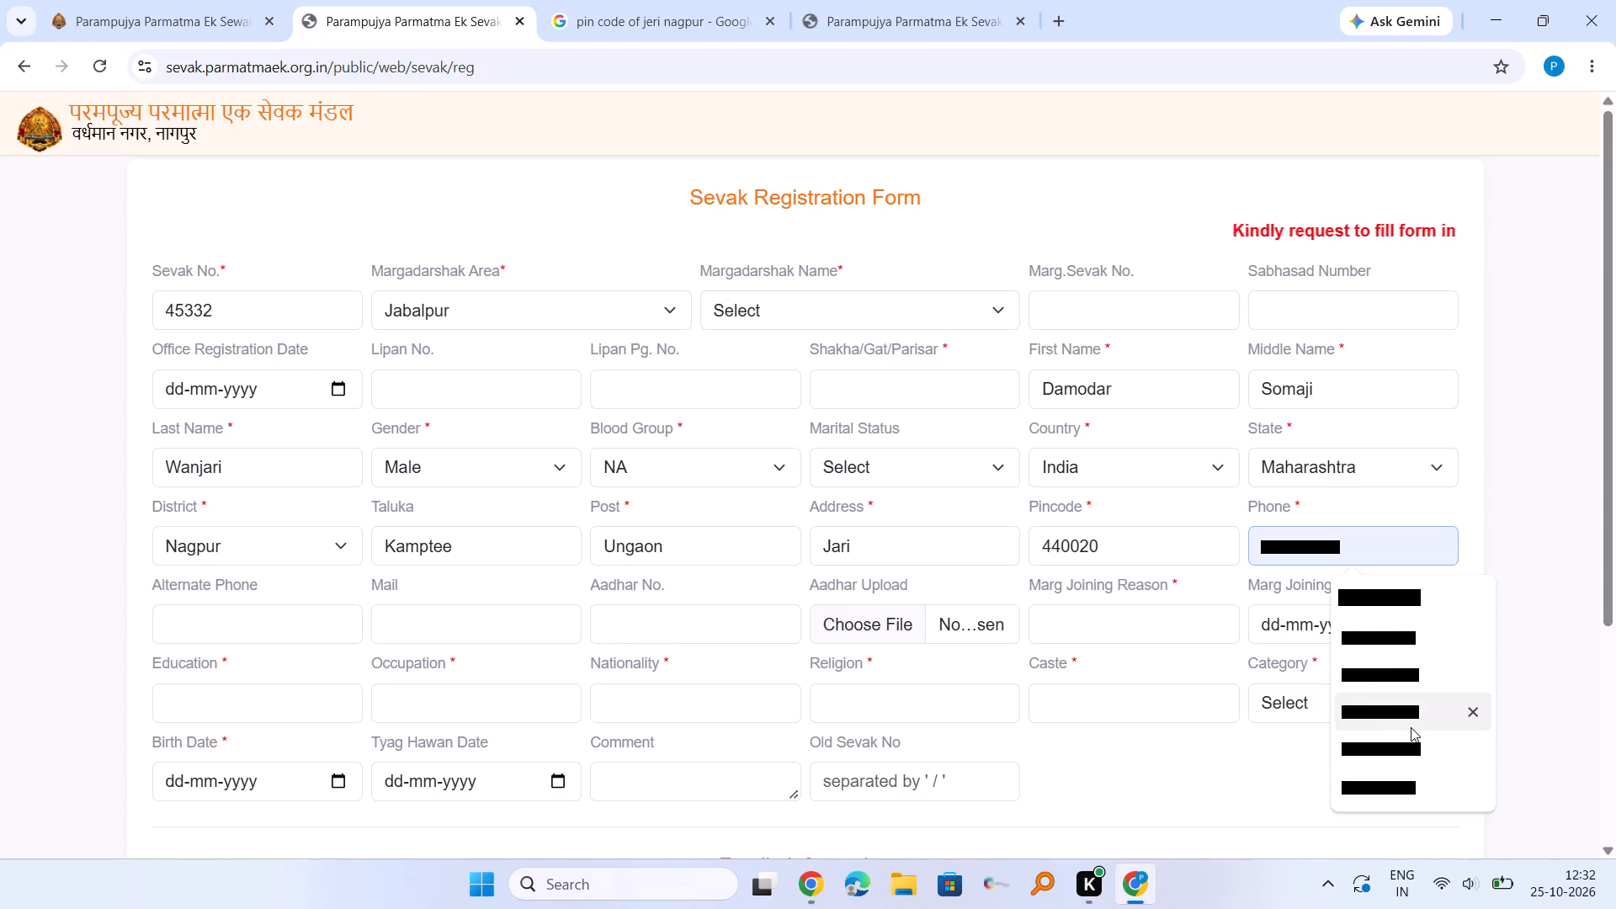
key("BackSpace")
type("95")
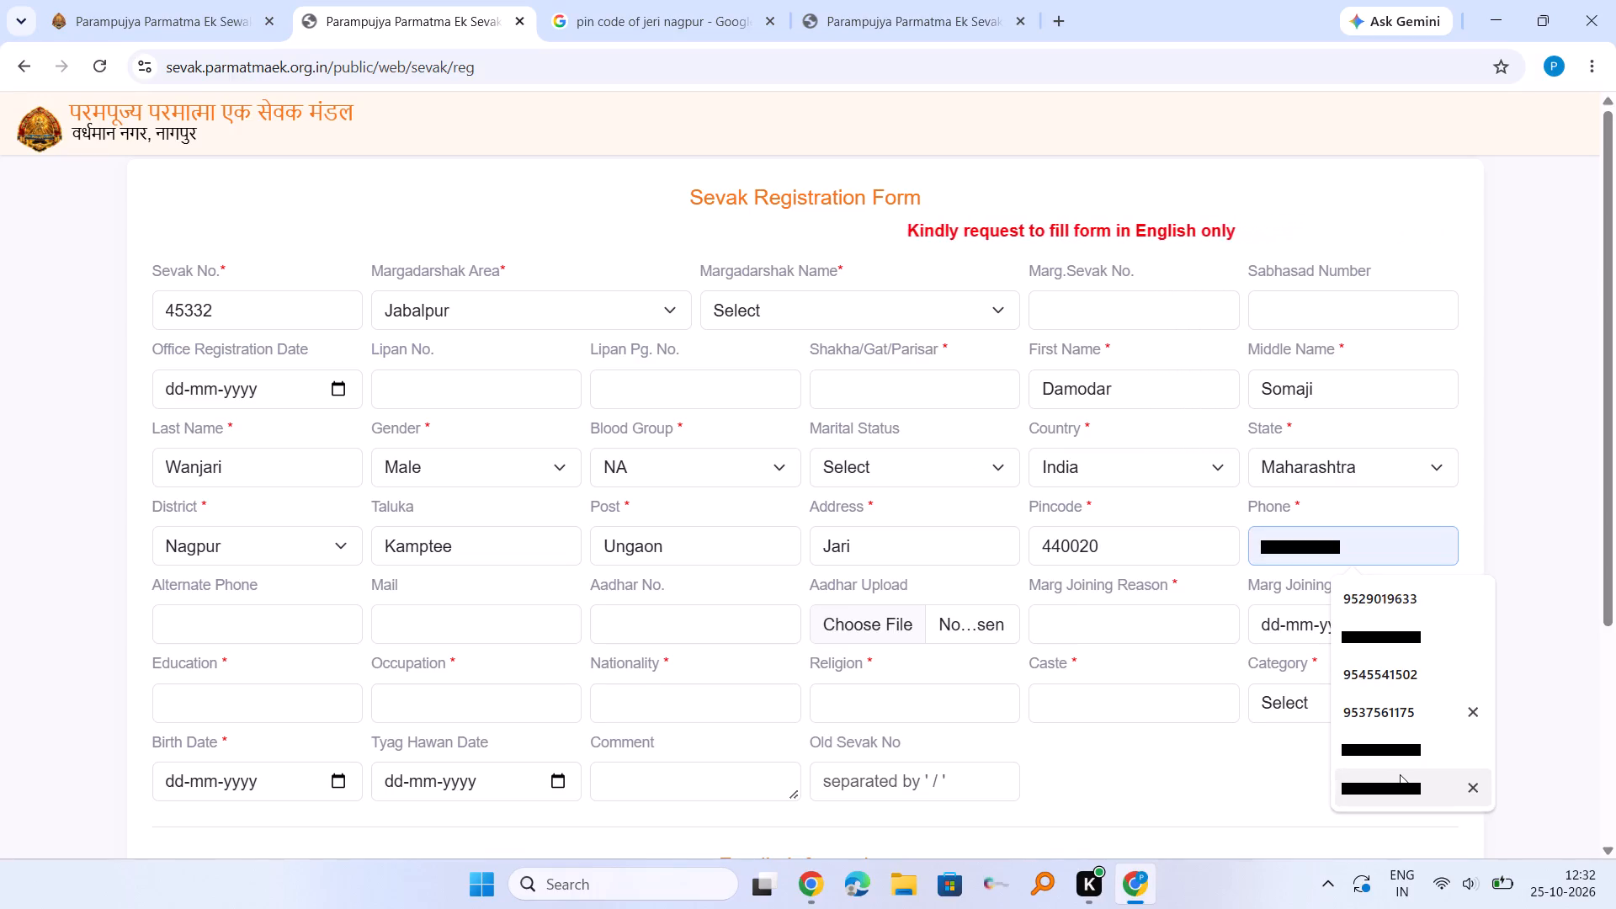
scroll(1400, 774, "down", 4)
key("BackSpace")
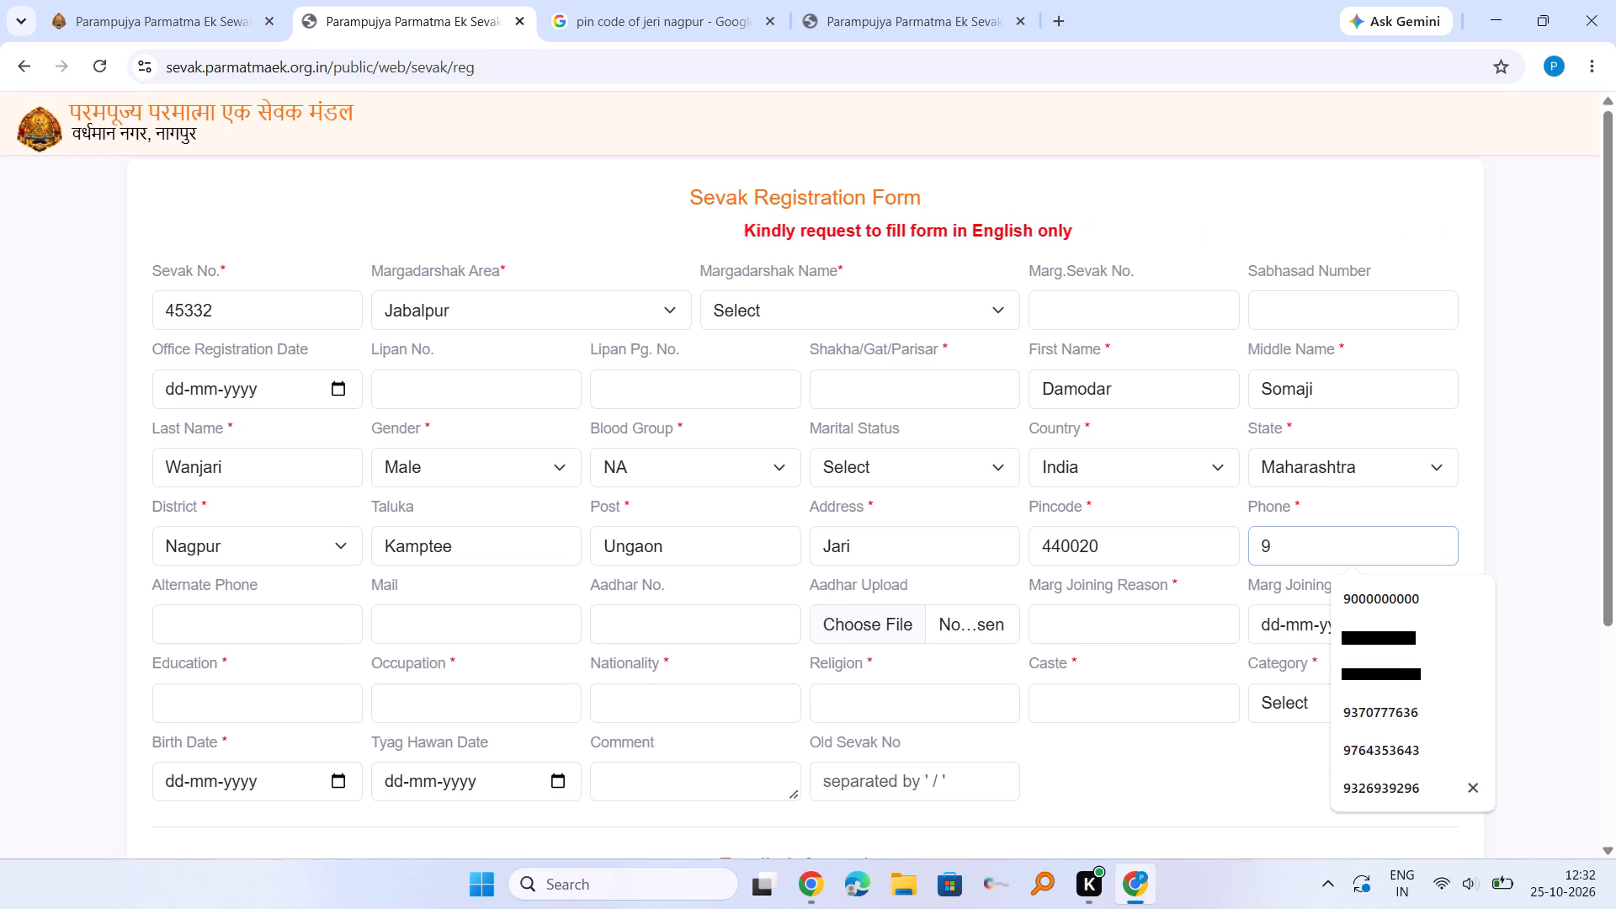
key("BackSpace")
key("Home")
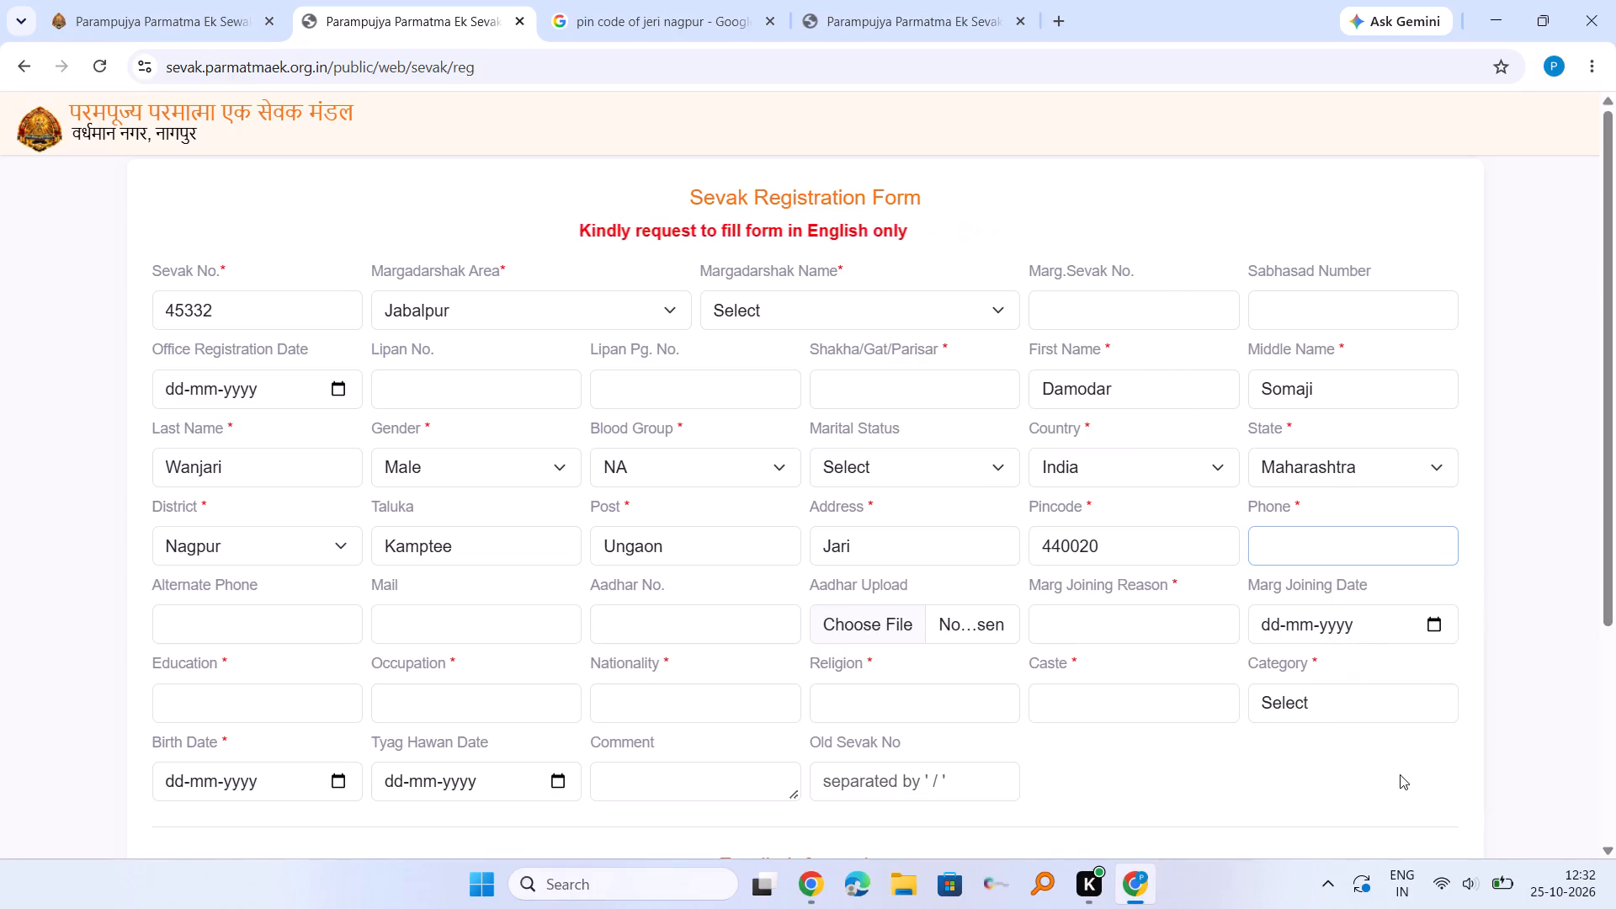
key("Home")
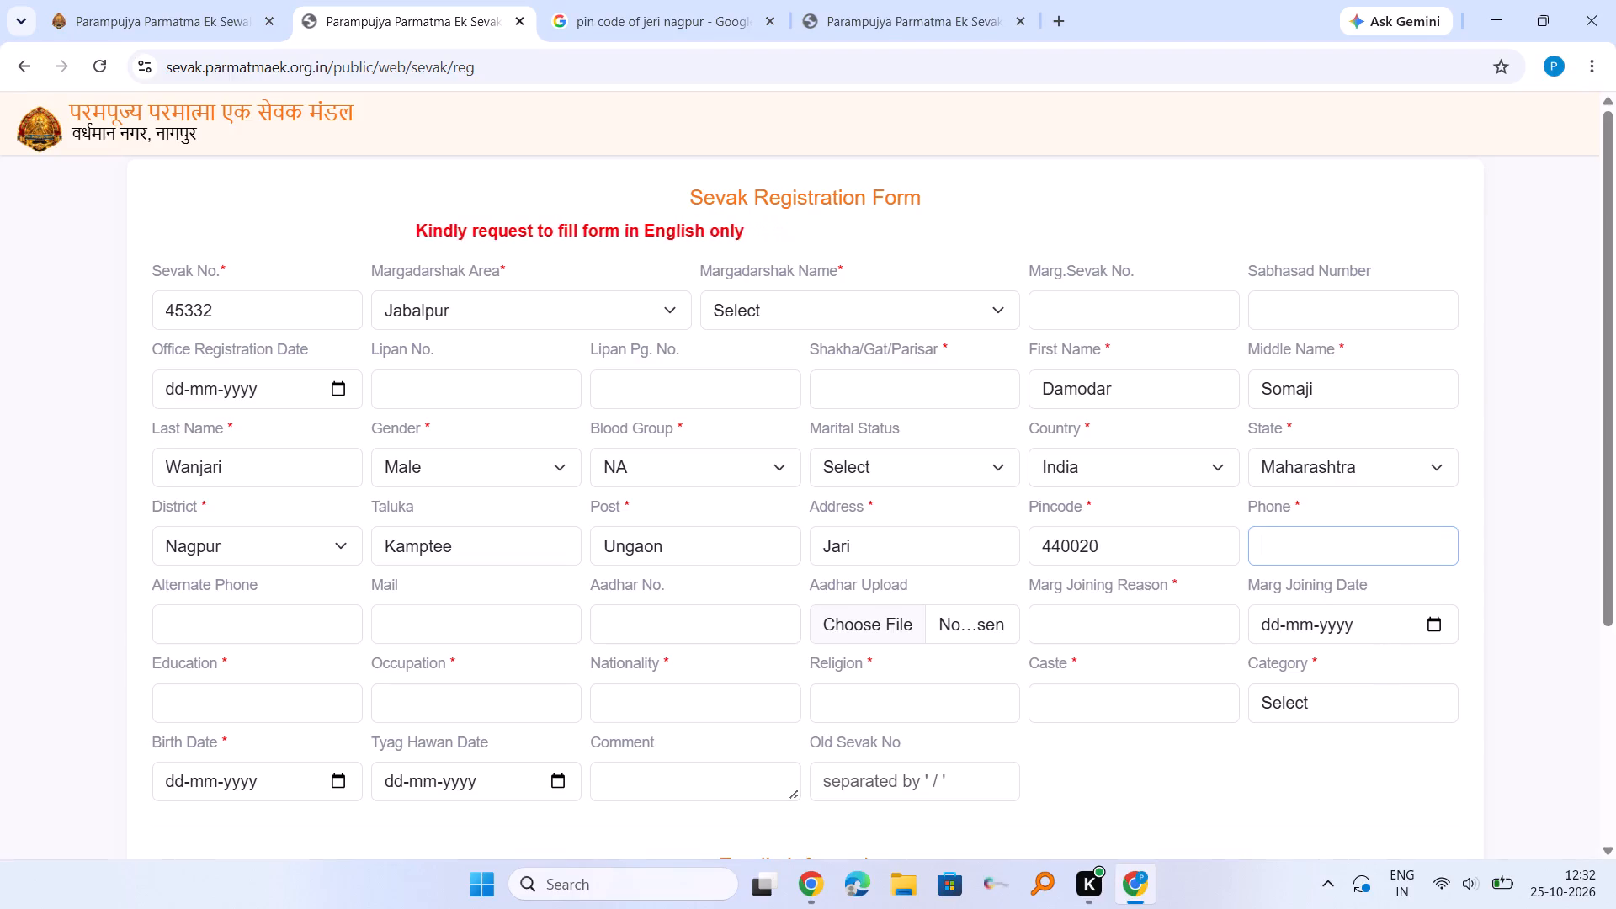
Enter the sevak's phone number, checking it against the number in the other browser window's registration form.
left_click(1294, 542)
key("Home")
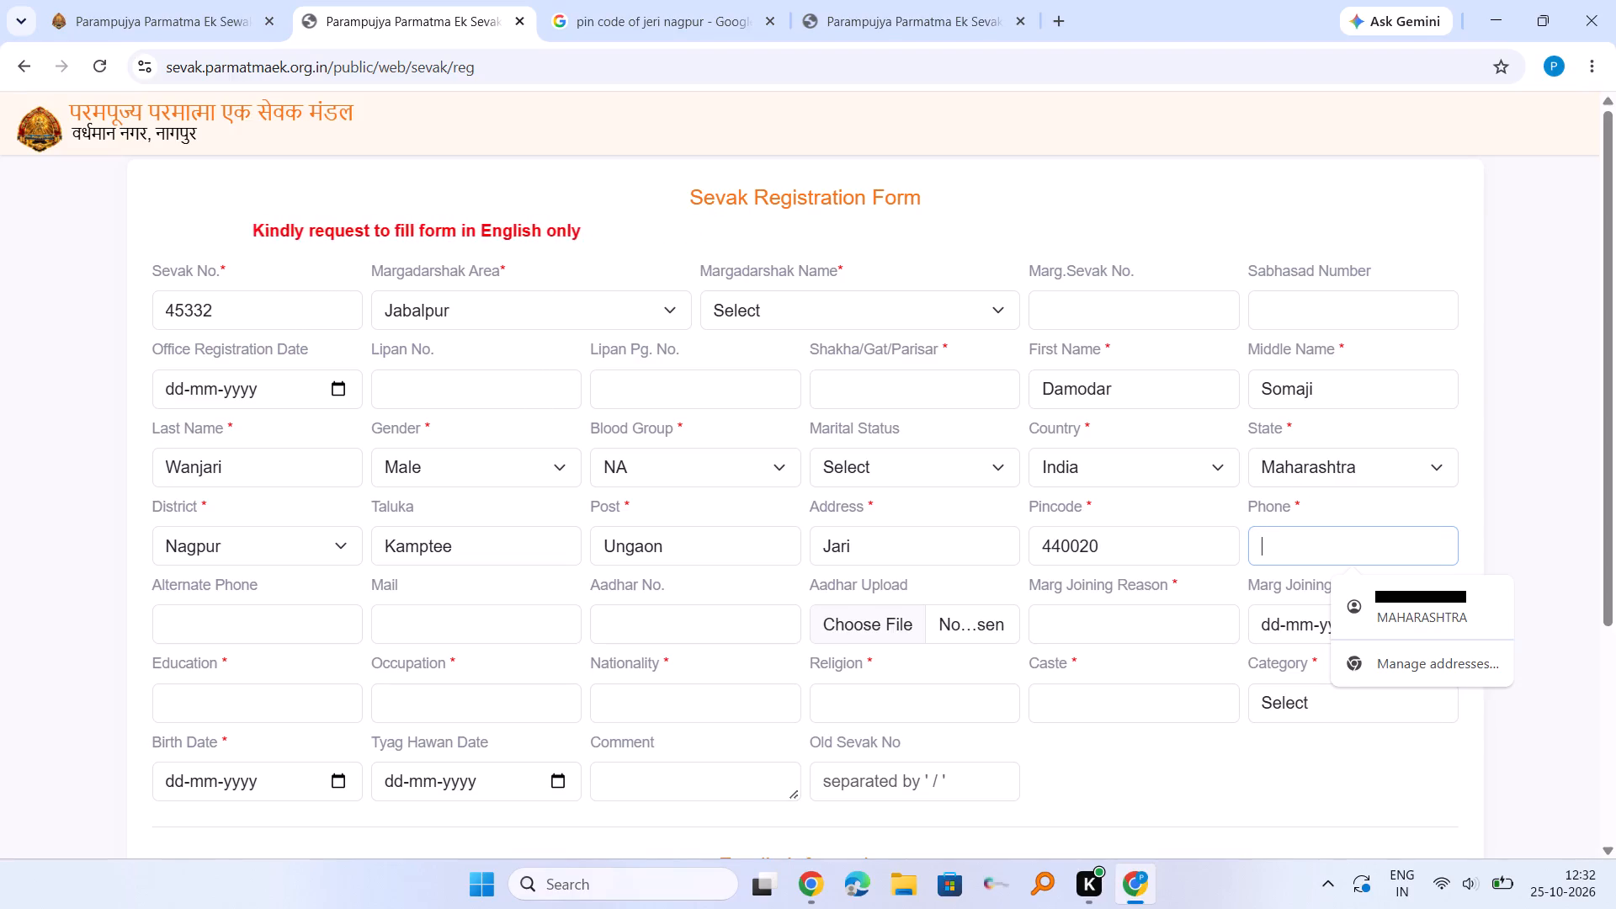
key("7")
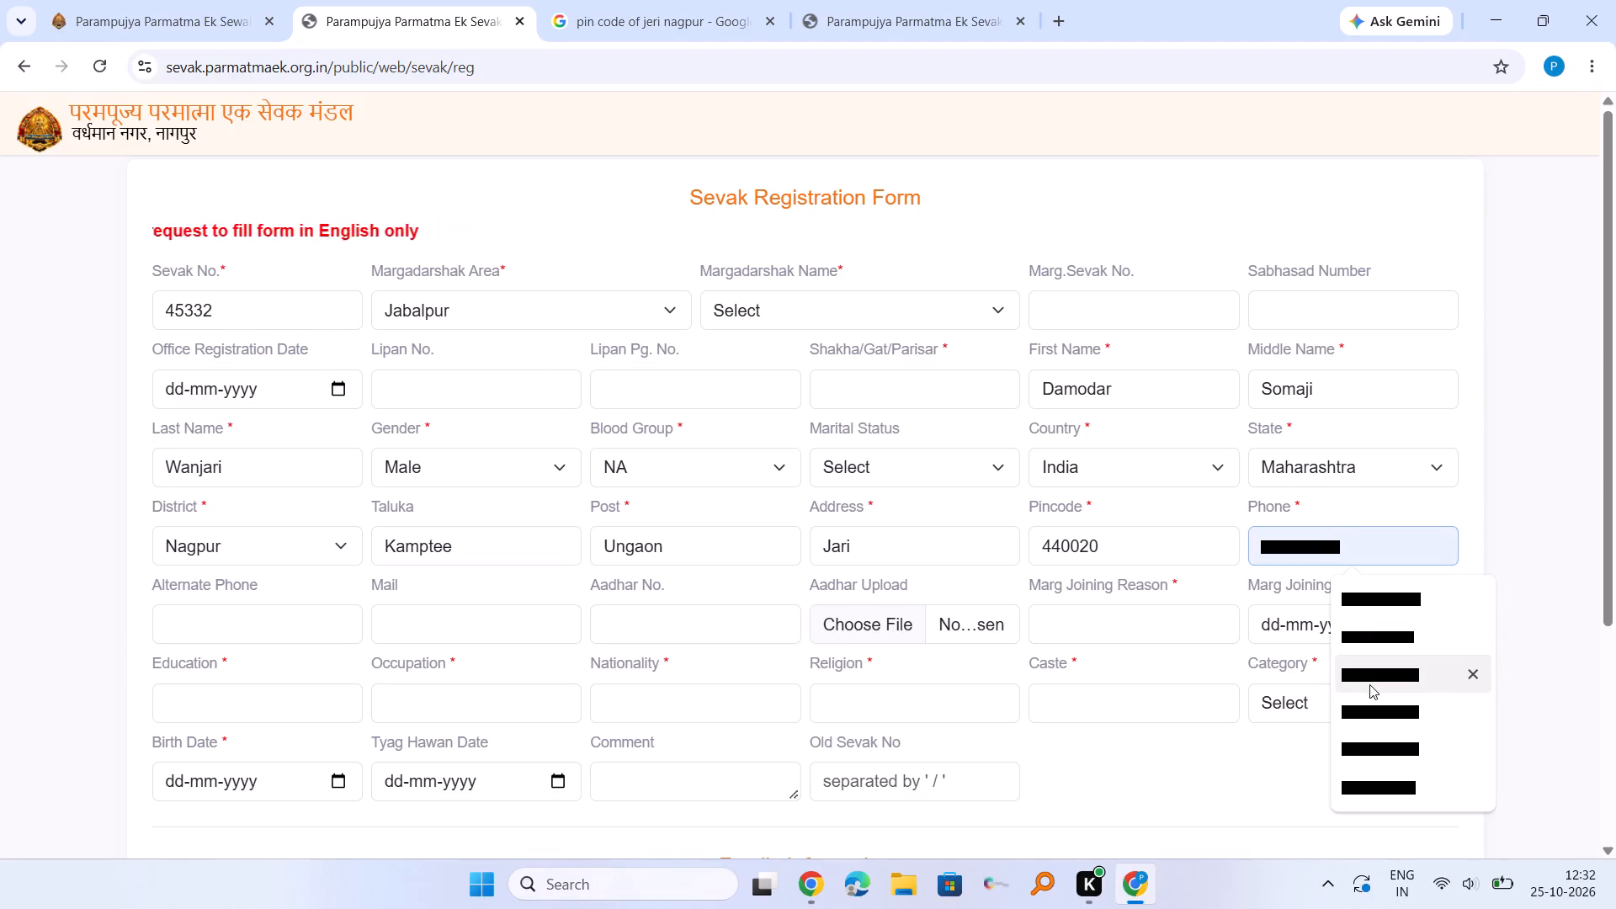
scroll(1369, 684, "down", 2)
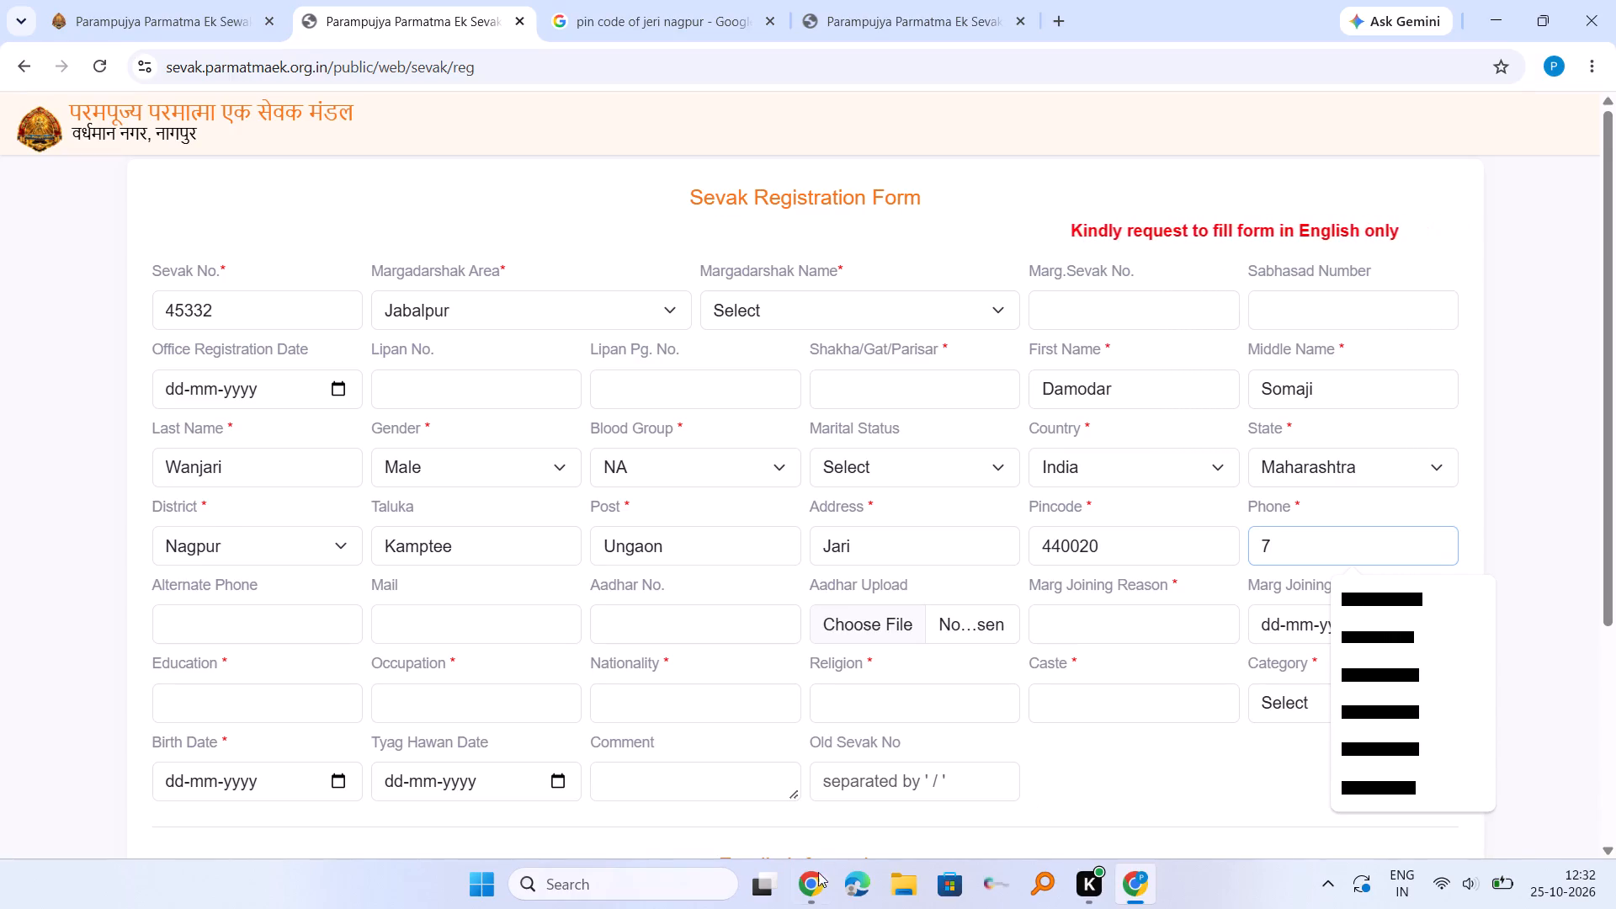
left_click(805, 891)
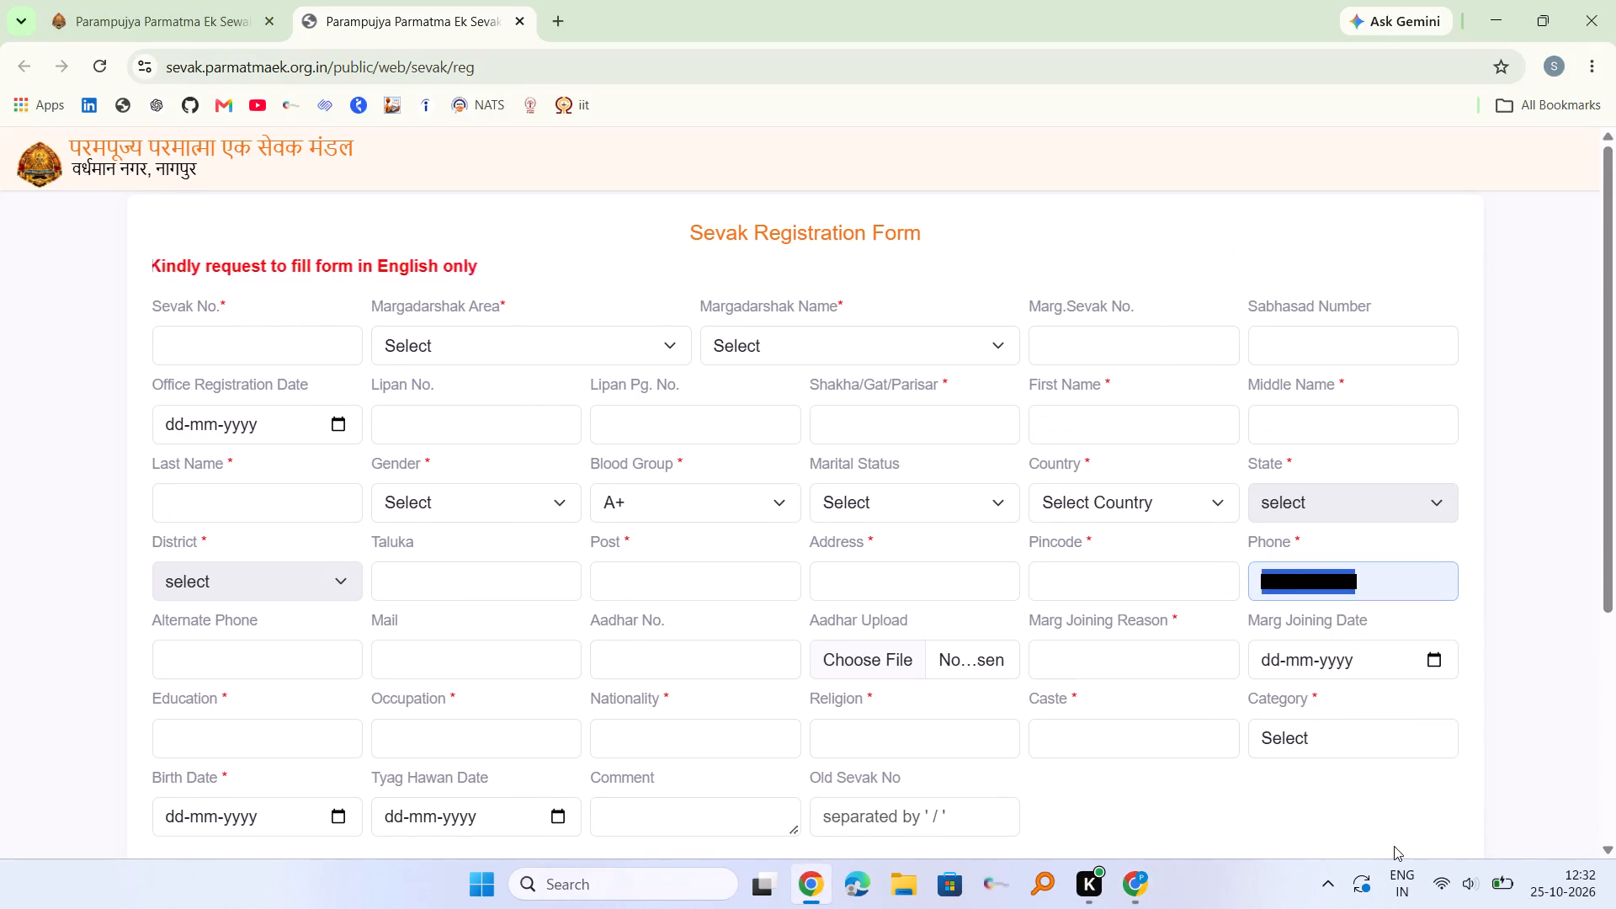
left_click(1130, 883)
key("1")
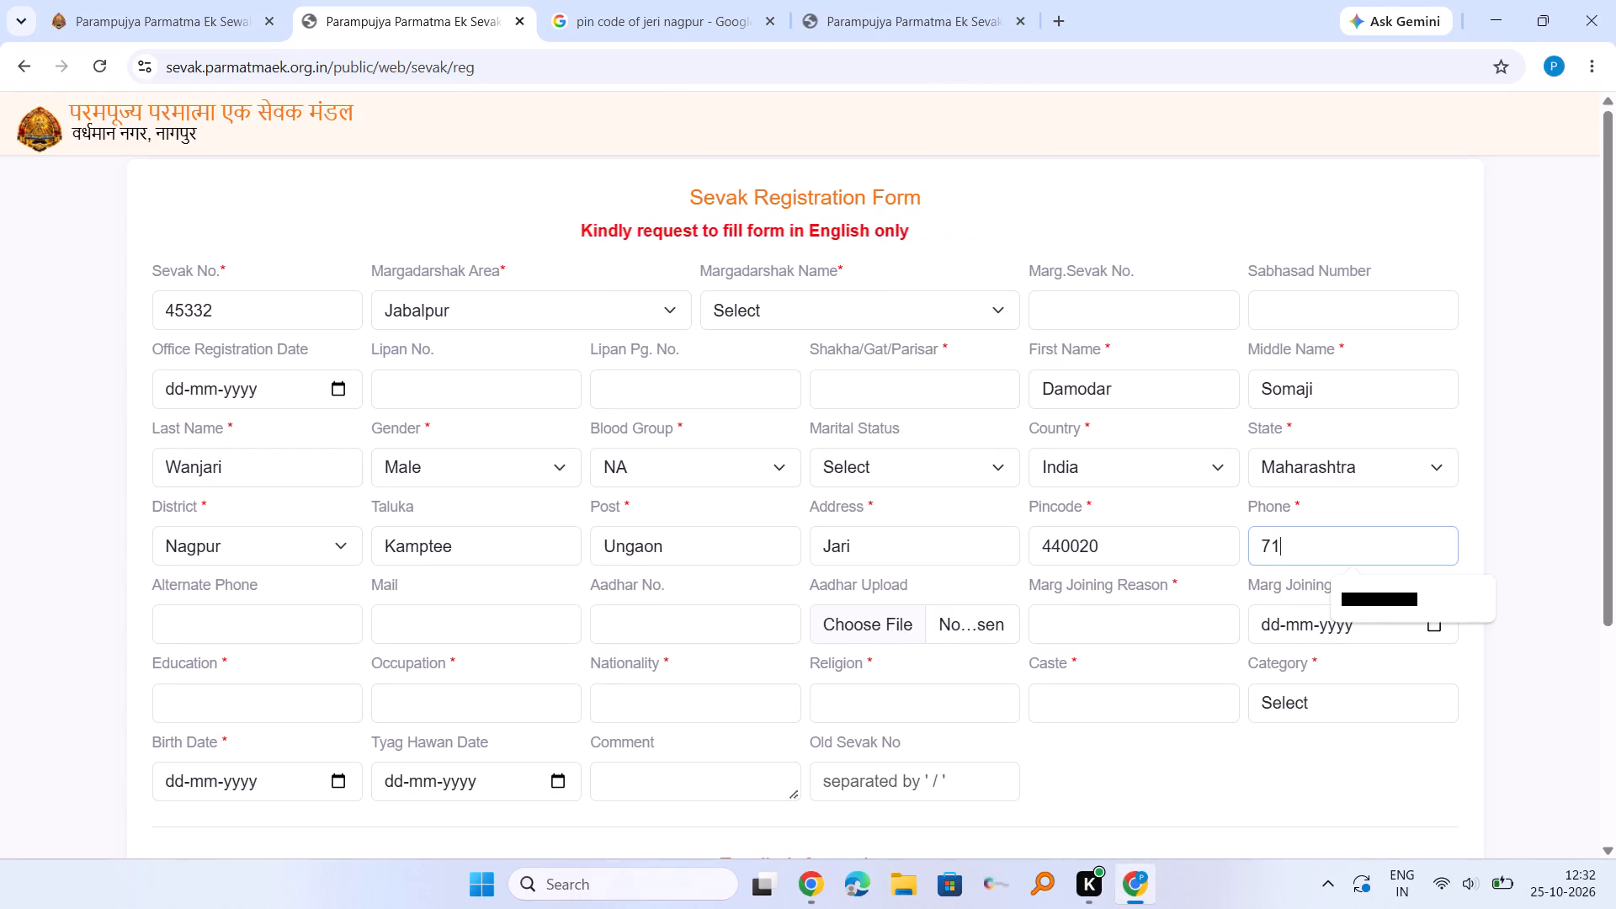
left_click(1400, 598)
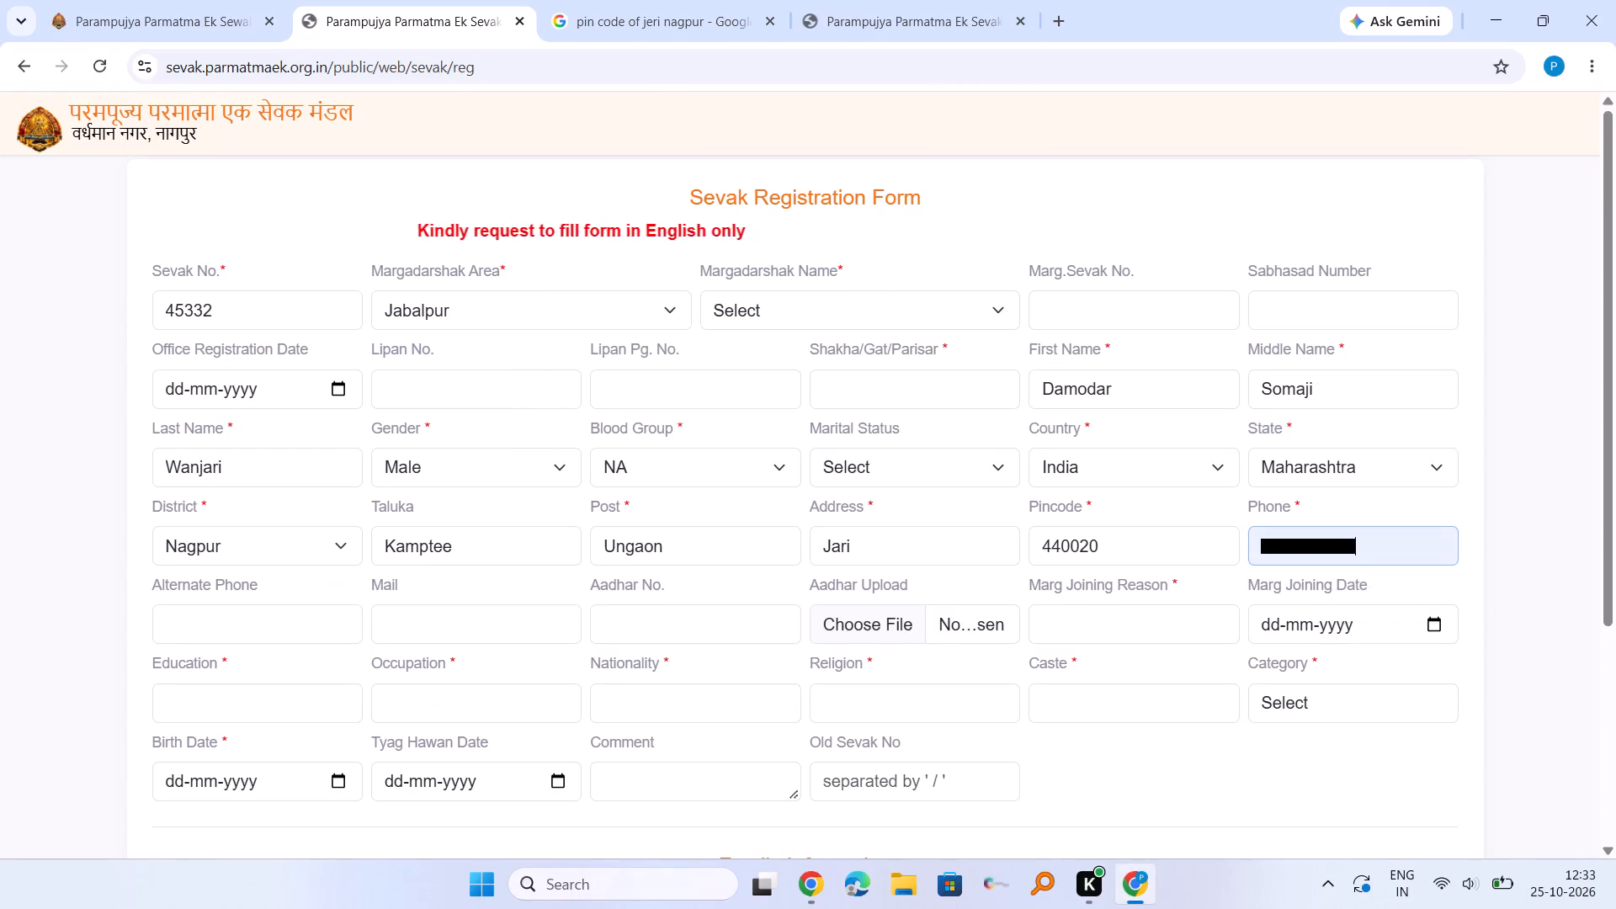
Fill in the mandal's e-mail address as the mail and Daruche vyasan as the Marg Joining Reason.
left_click(526, 613)
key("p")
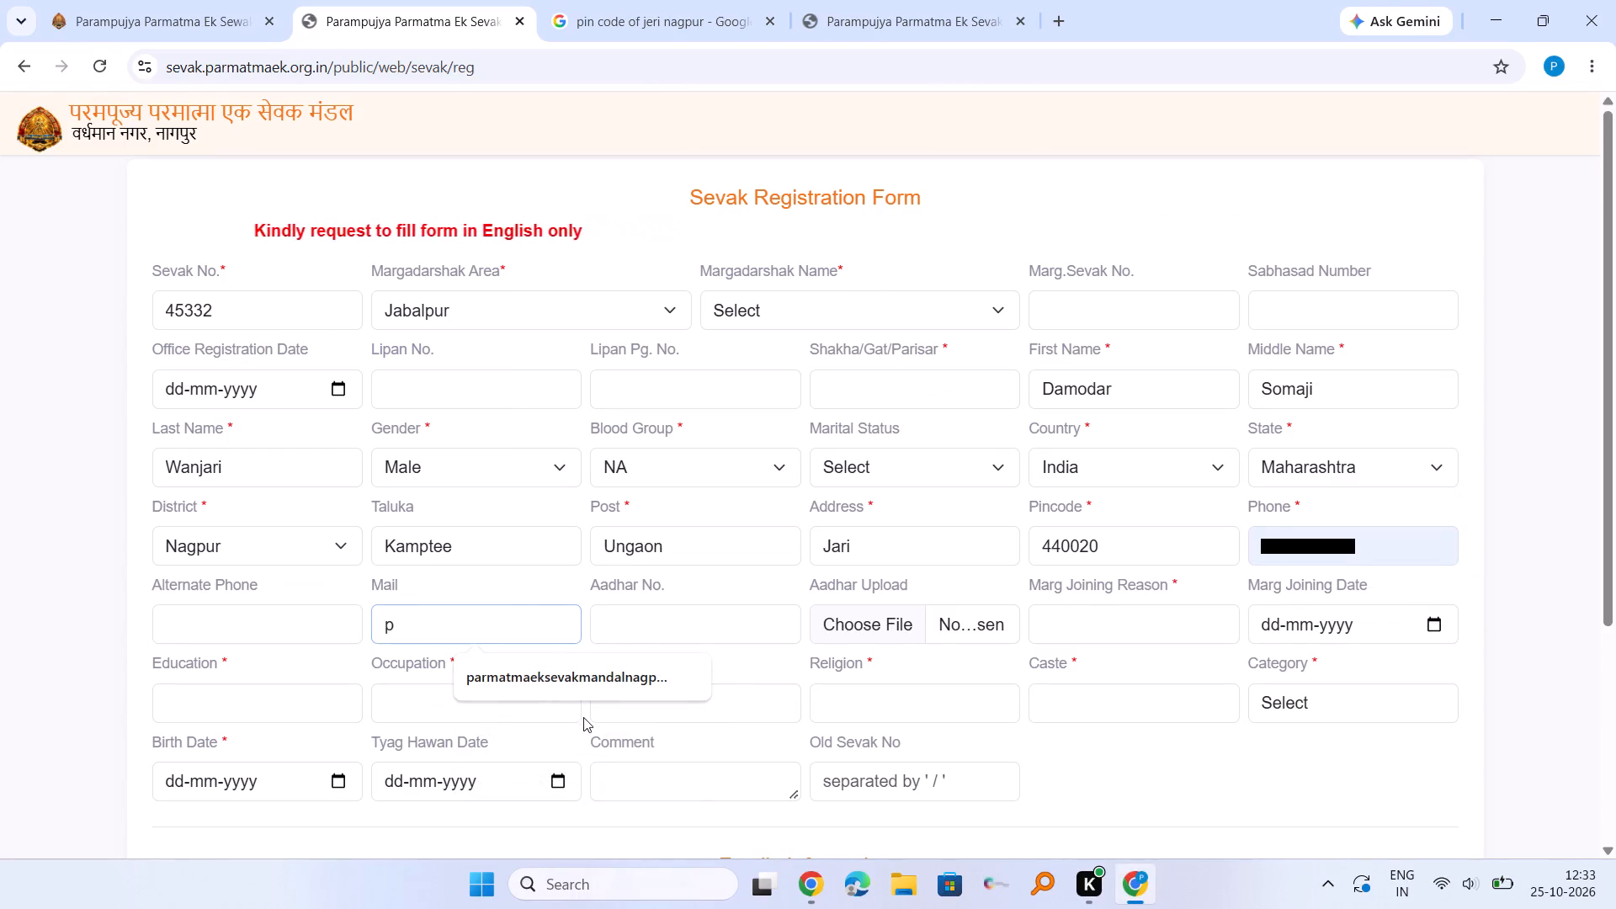
left_click(592, 686)
left_click(1079, 618)
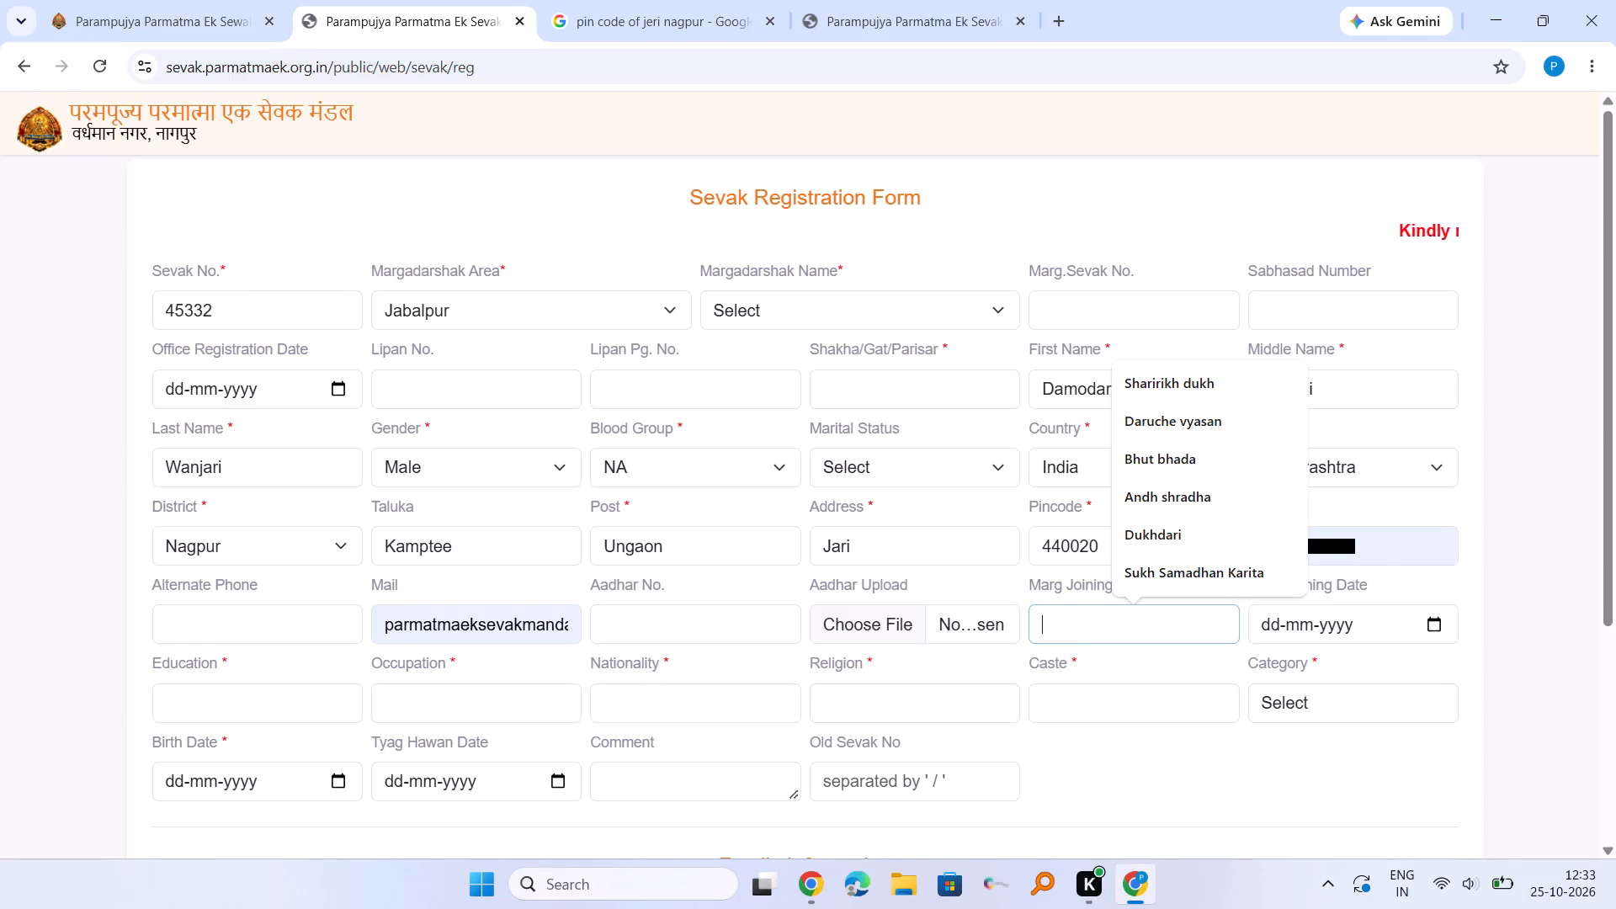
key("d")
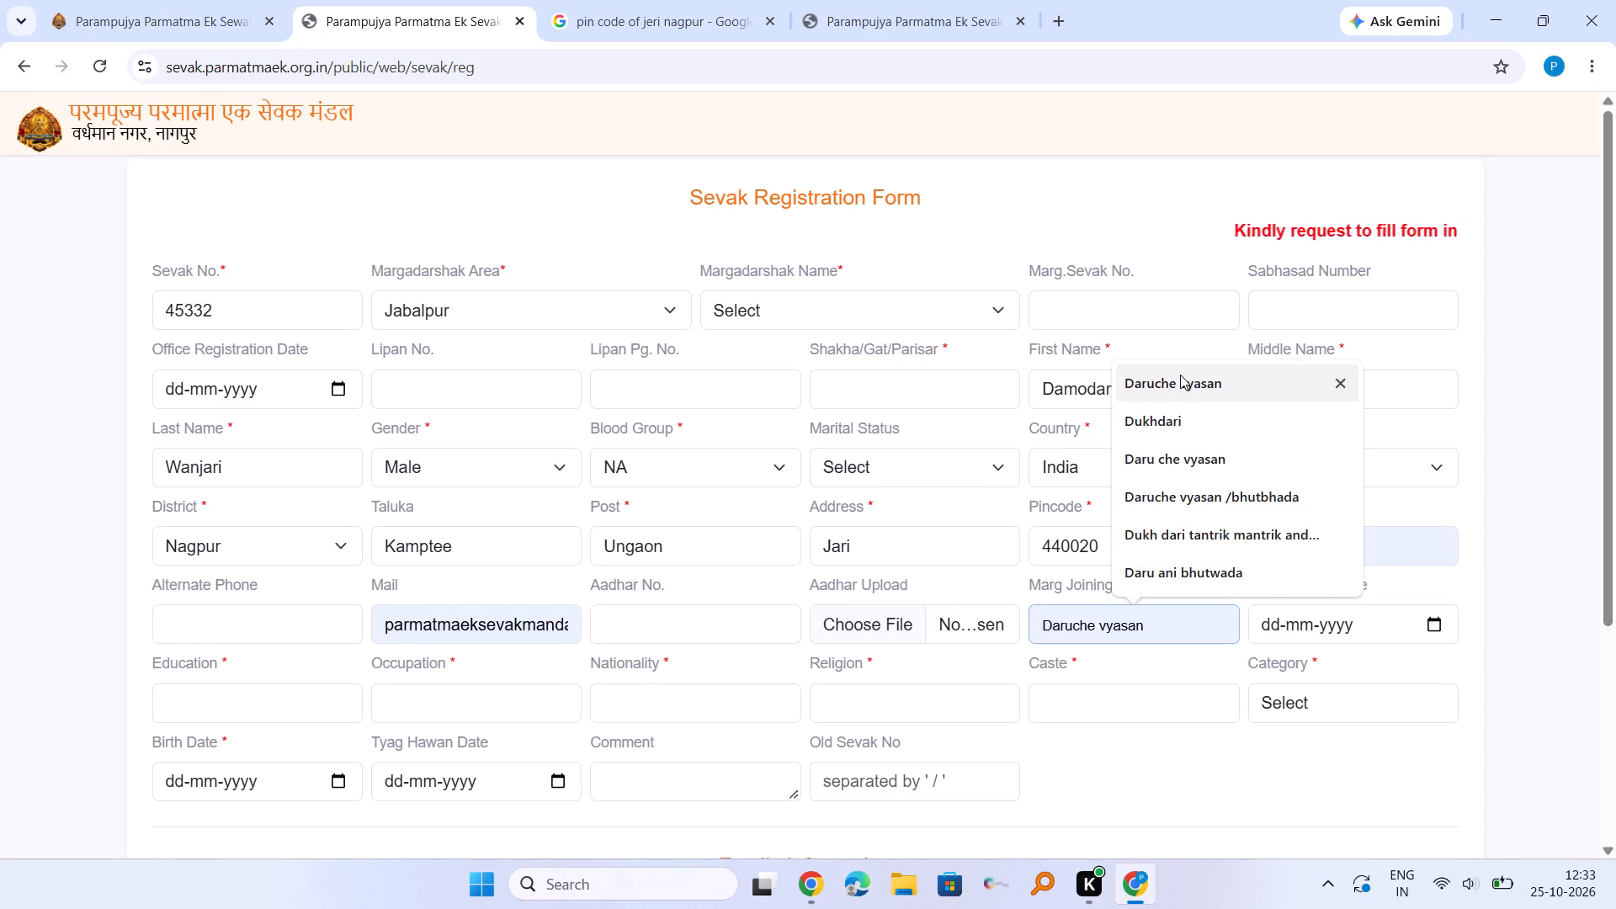
left_click(1180, 375)
Enter 2nd as the sevak's education and Sheti as the occupation.
left_click(326, 699)
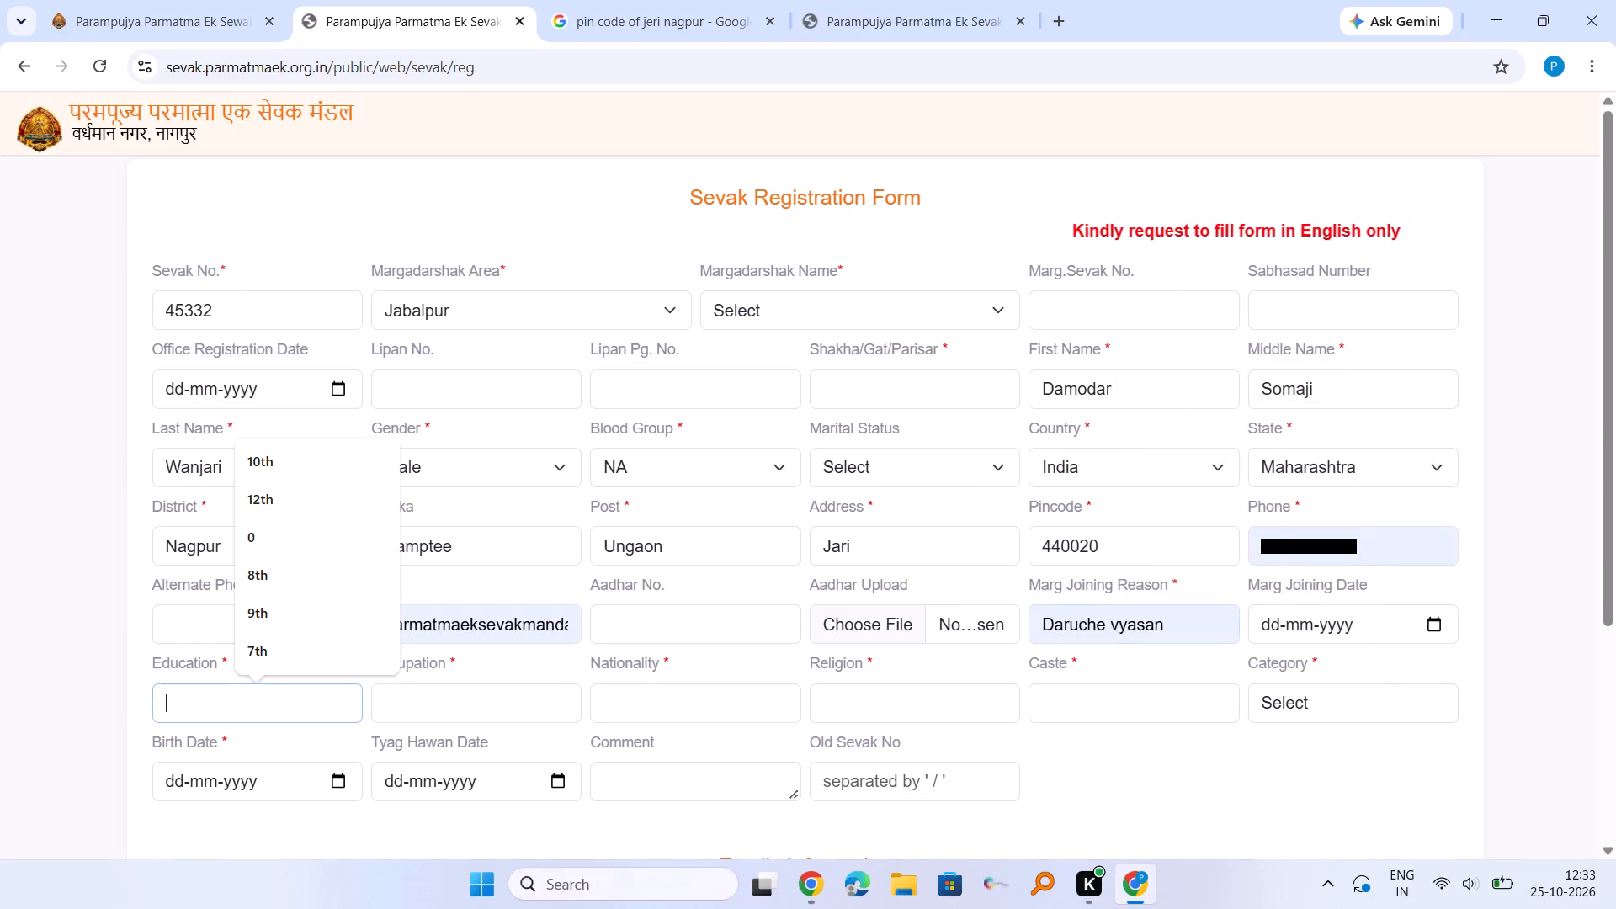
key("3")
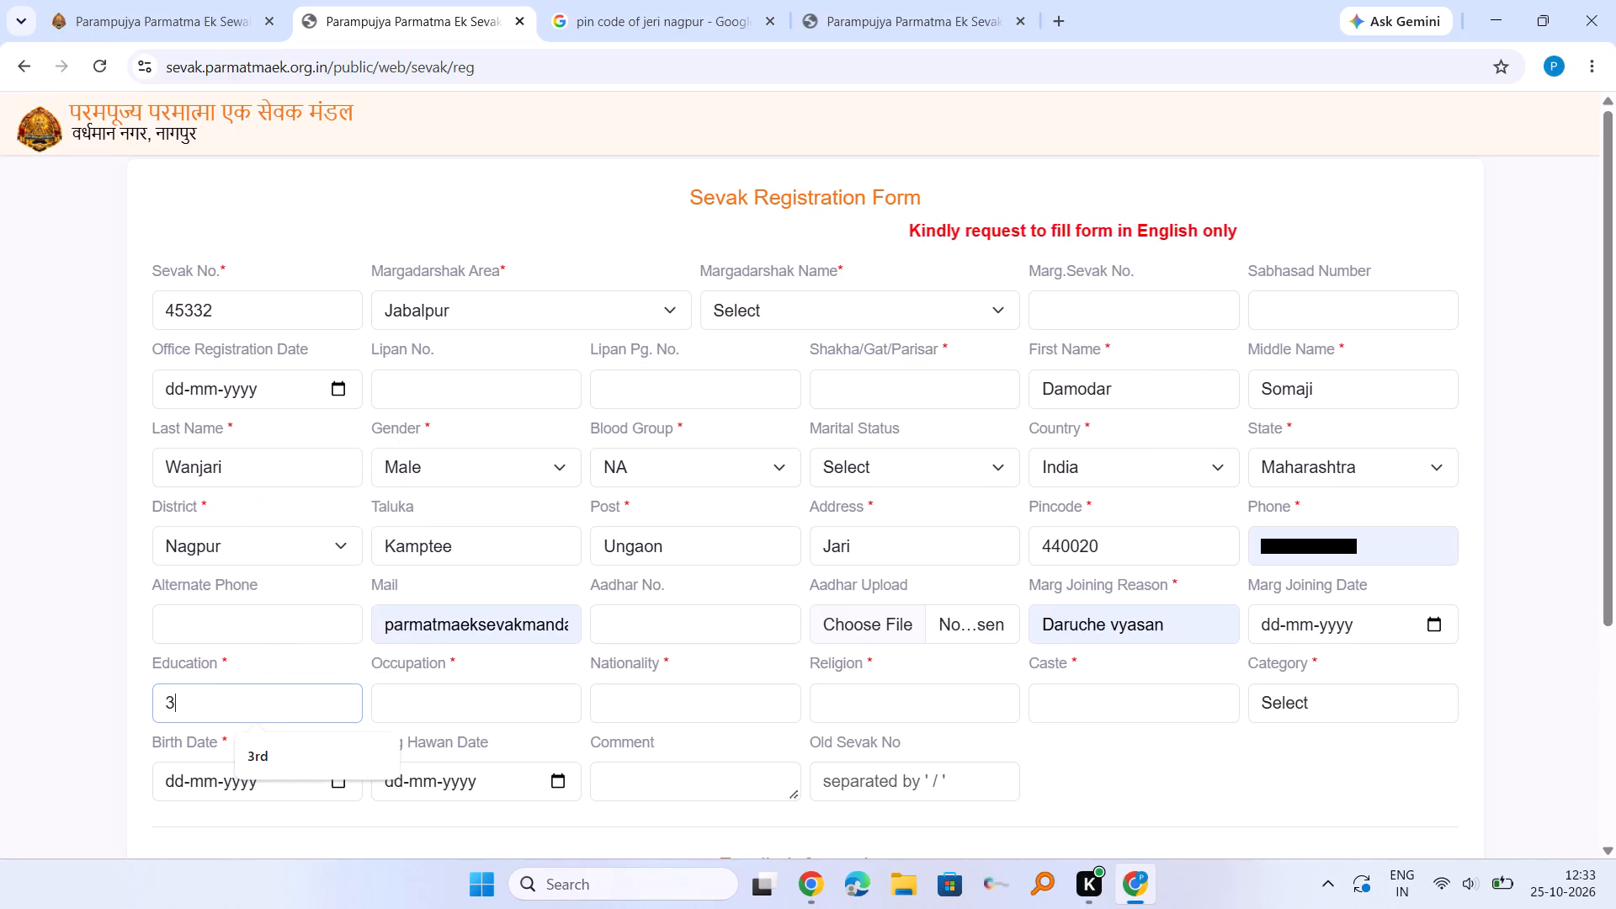
key("BackSpace")
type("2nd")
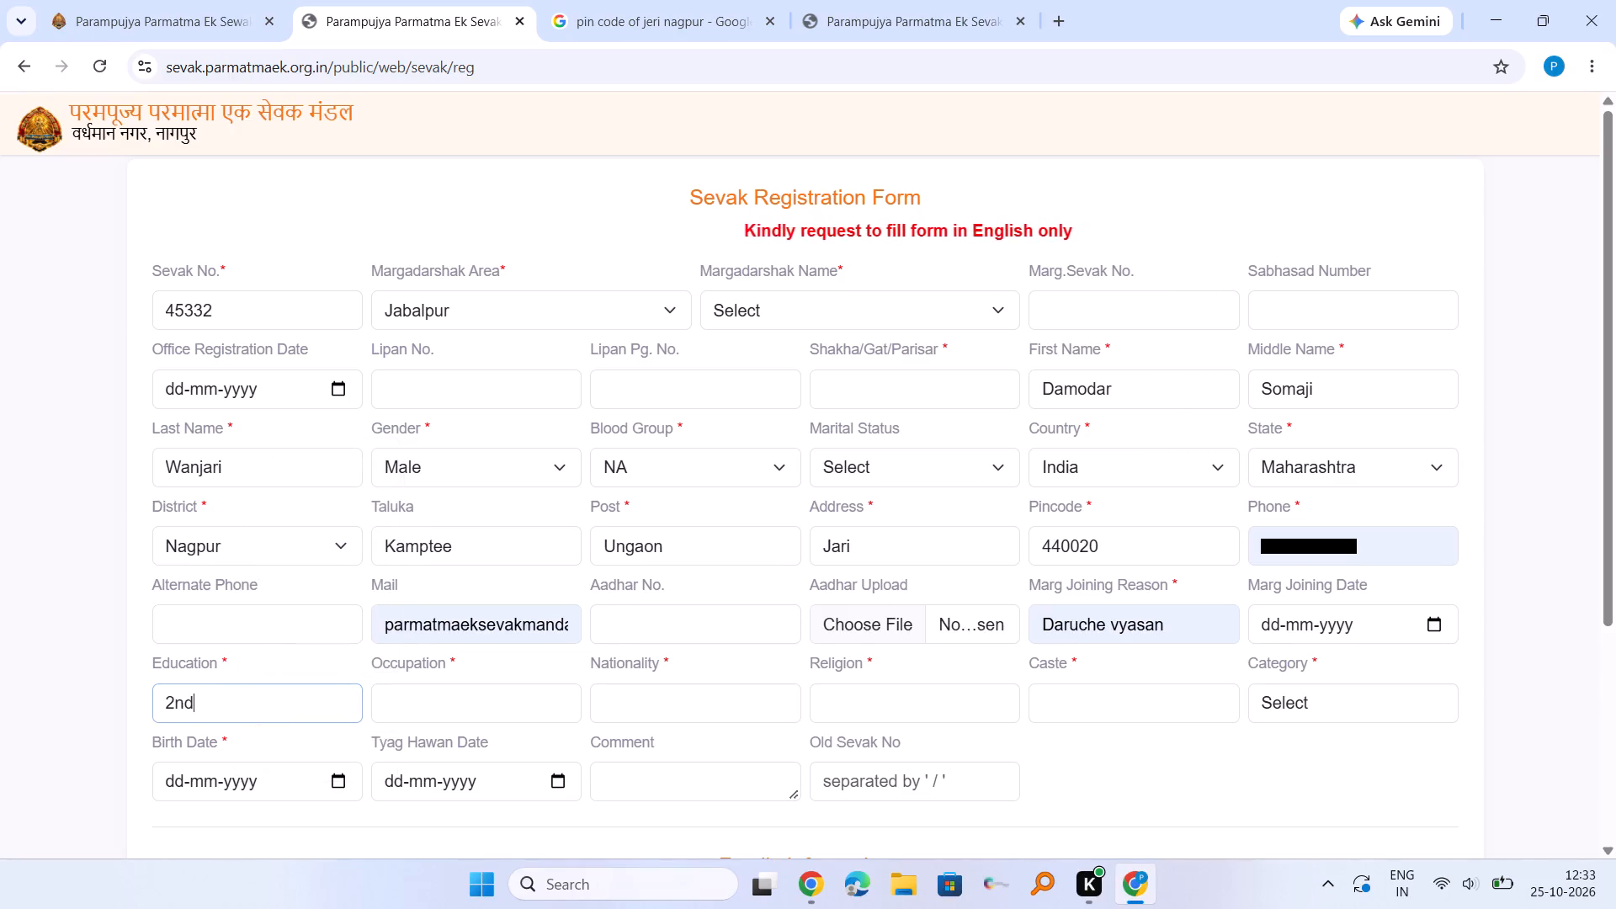
left_click(420, 692)
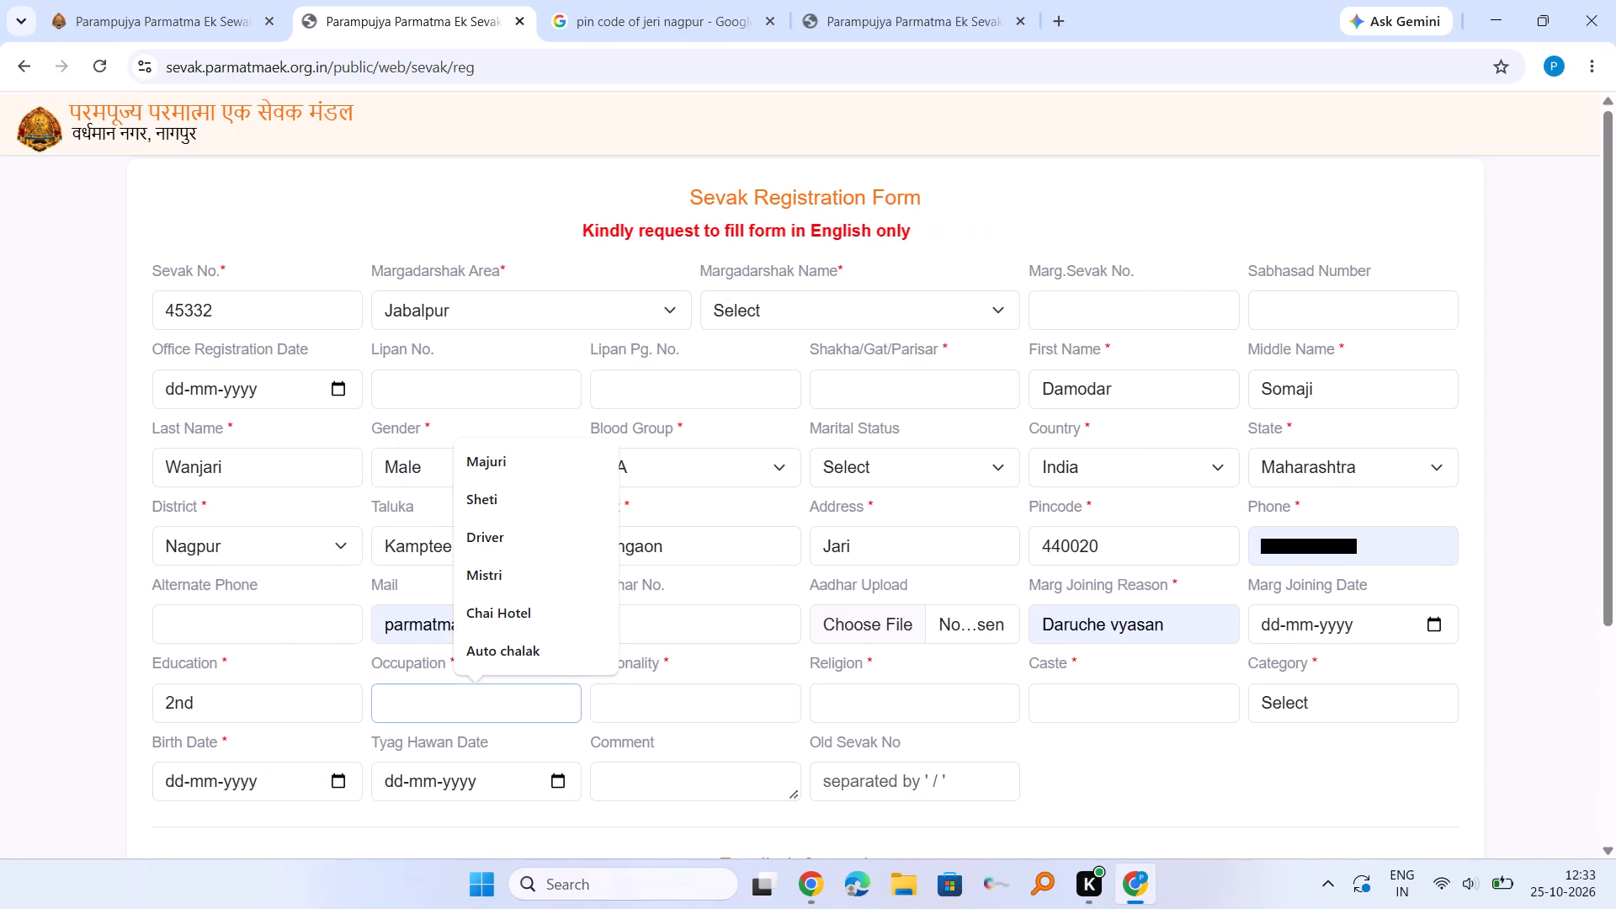
left_click(515, 503)
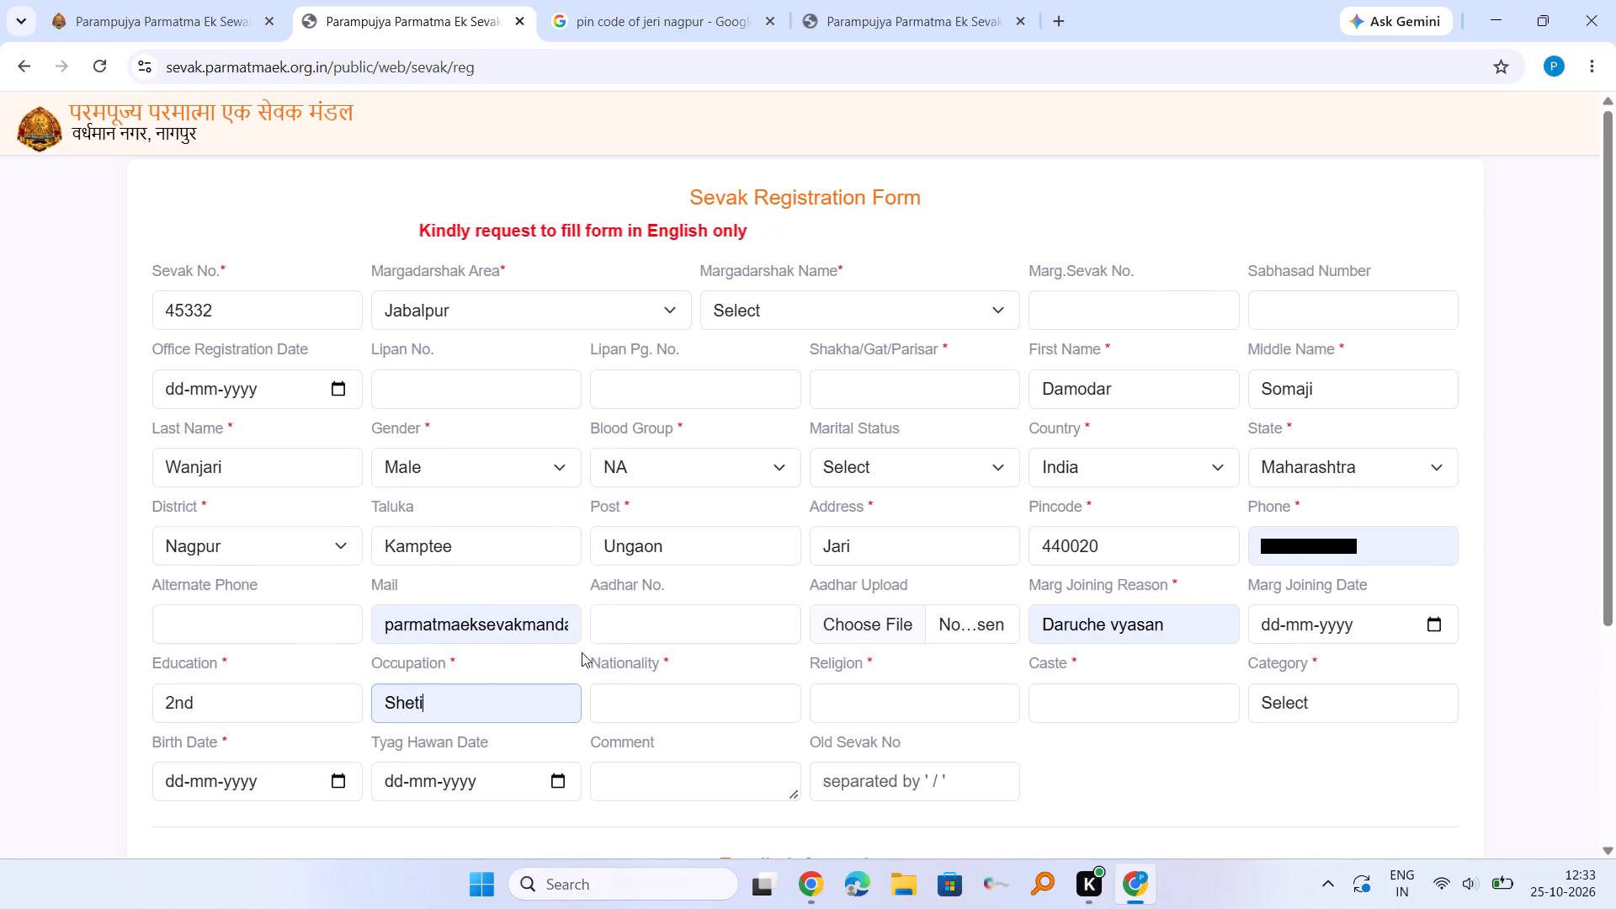
Fill in the nationality as Indian and the religion as Hindu.
left_click_drag(609, 683, 653, 710)
left_click_drag(653, 710, 712, 742)
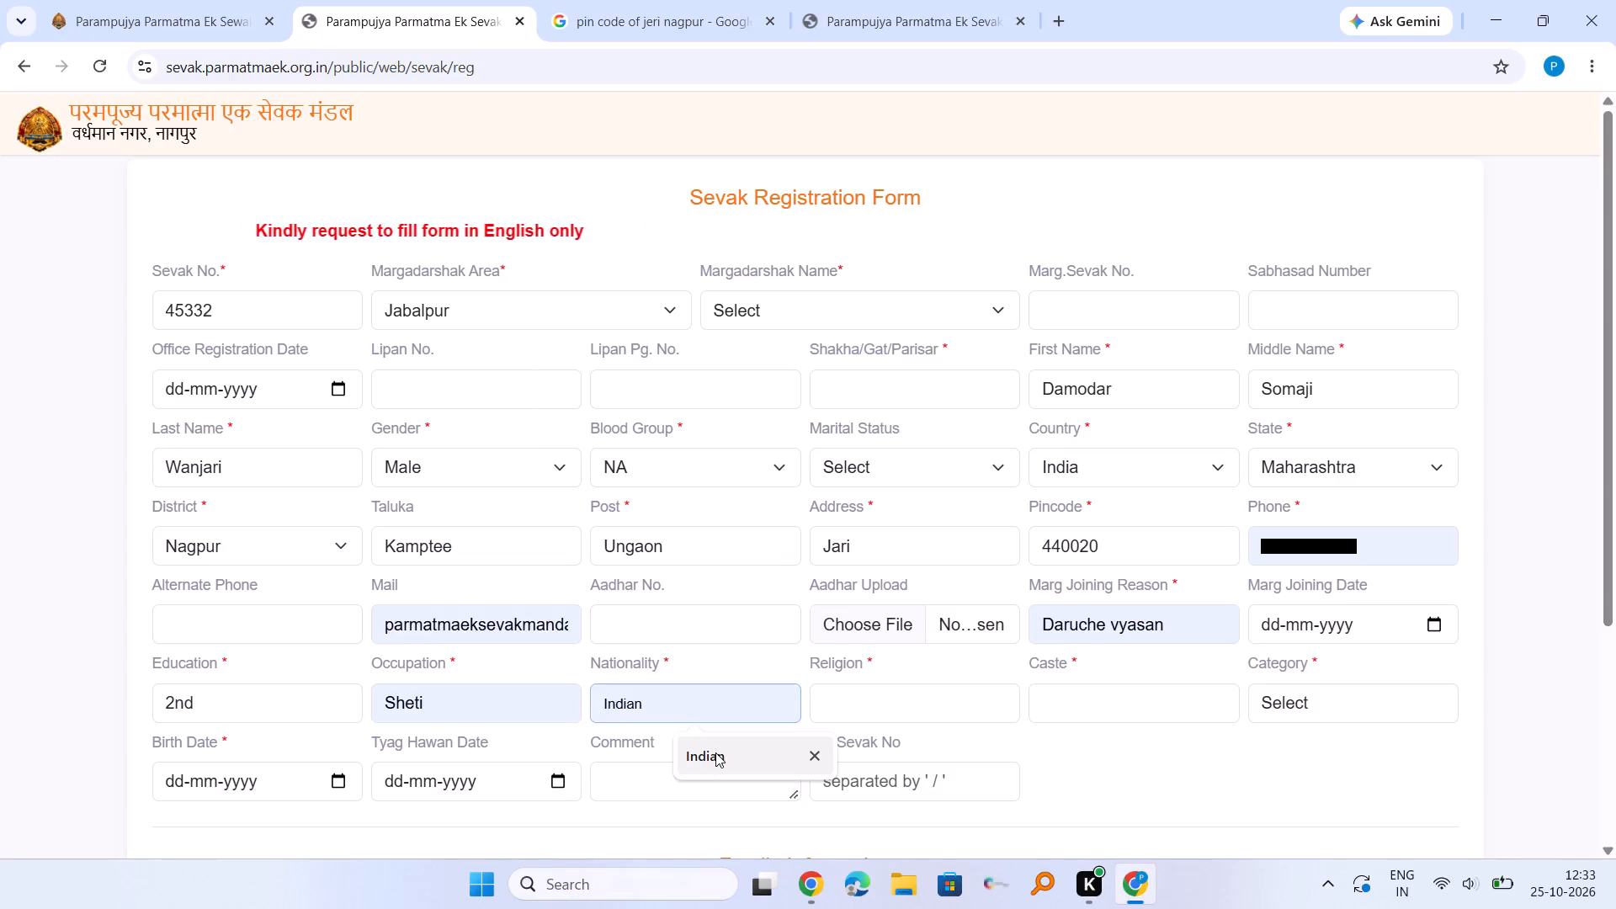
left_click(715, 752)
left_click(880, 688)
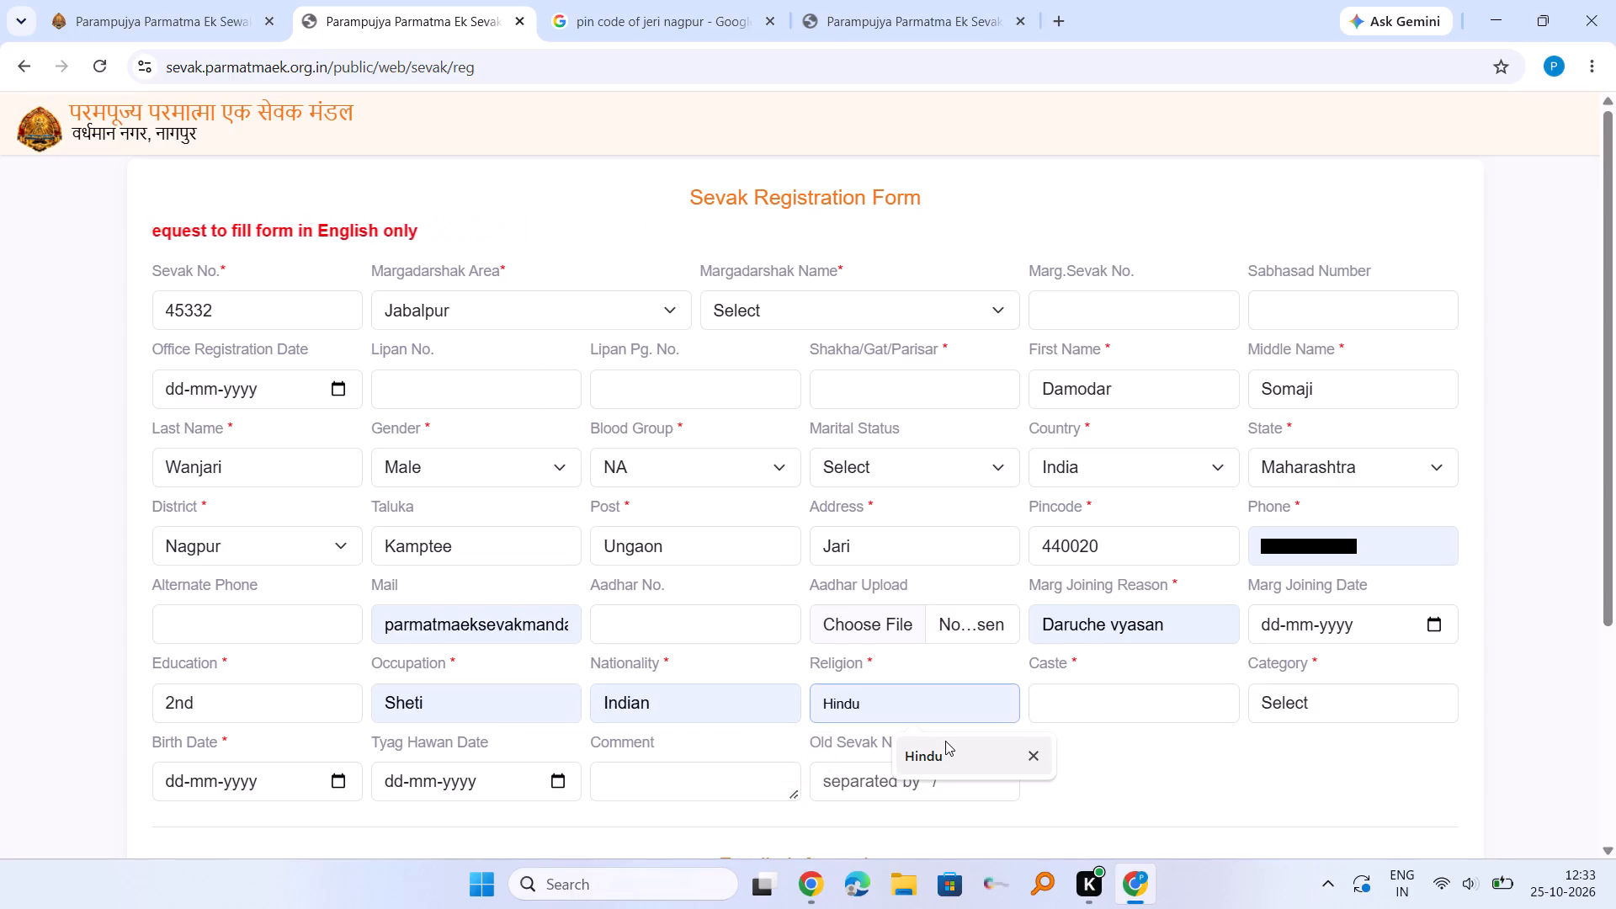
left_click(945, 741)
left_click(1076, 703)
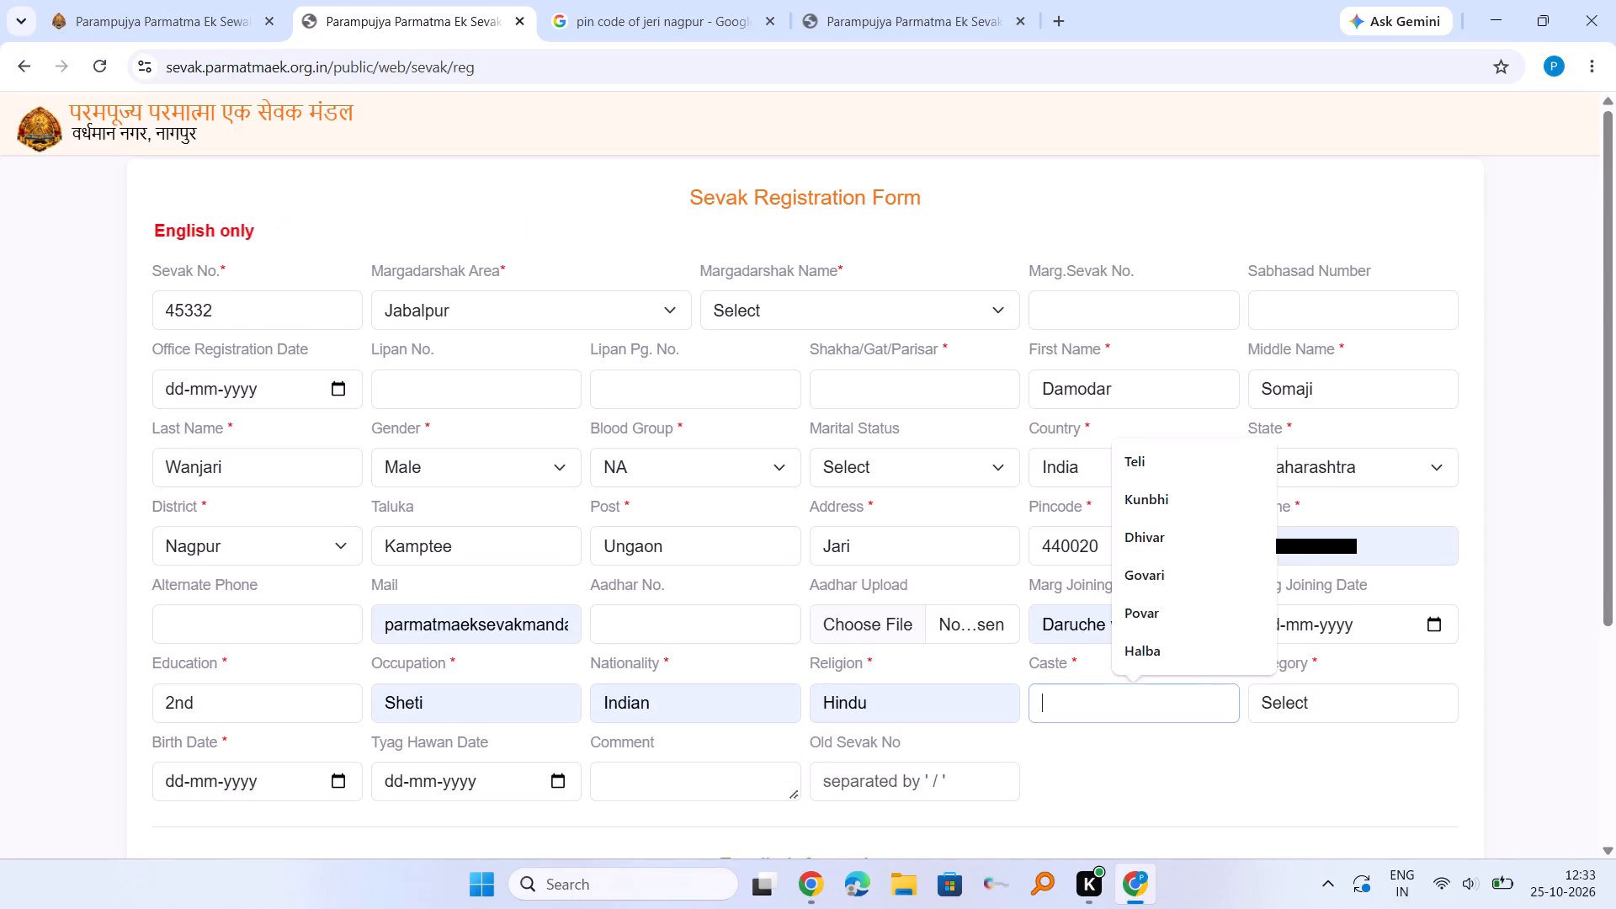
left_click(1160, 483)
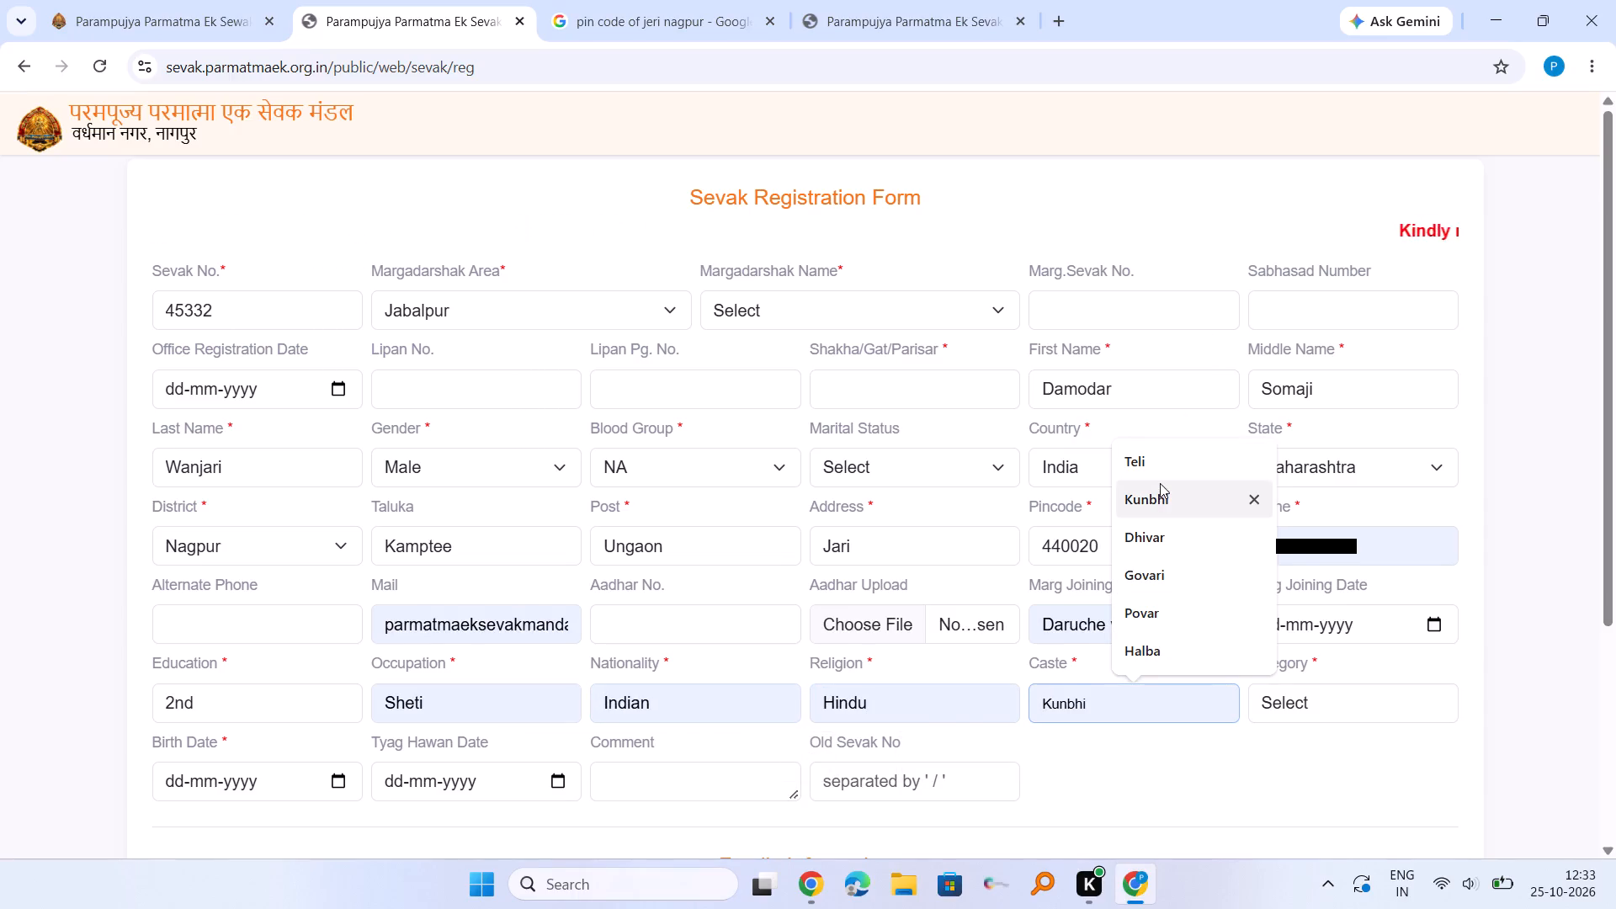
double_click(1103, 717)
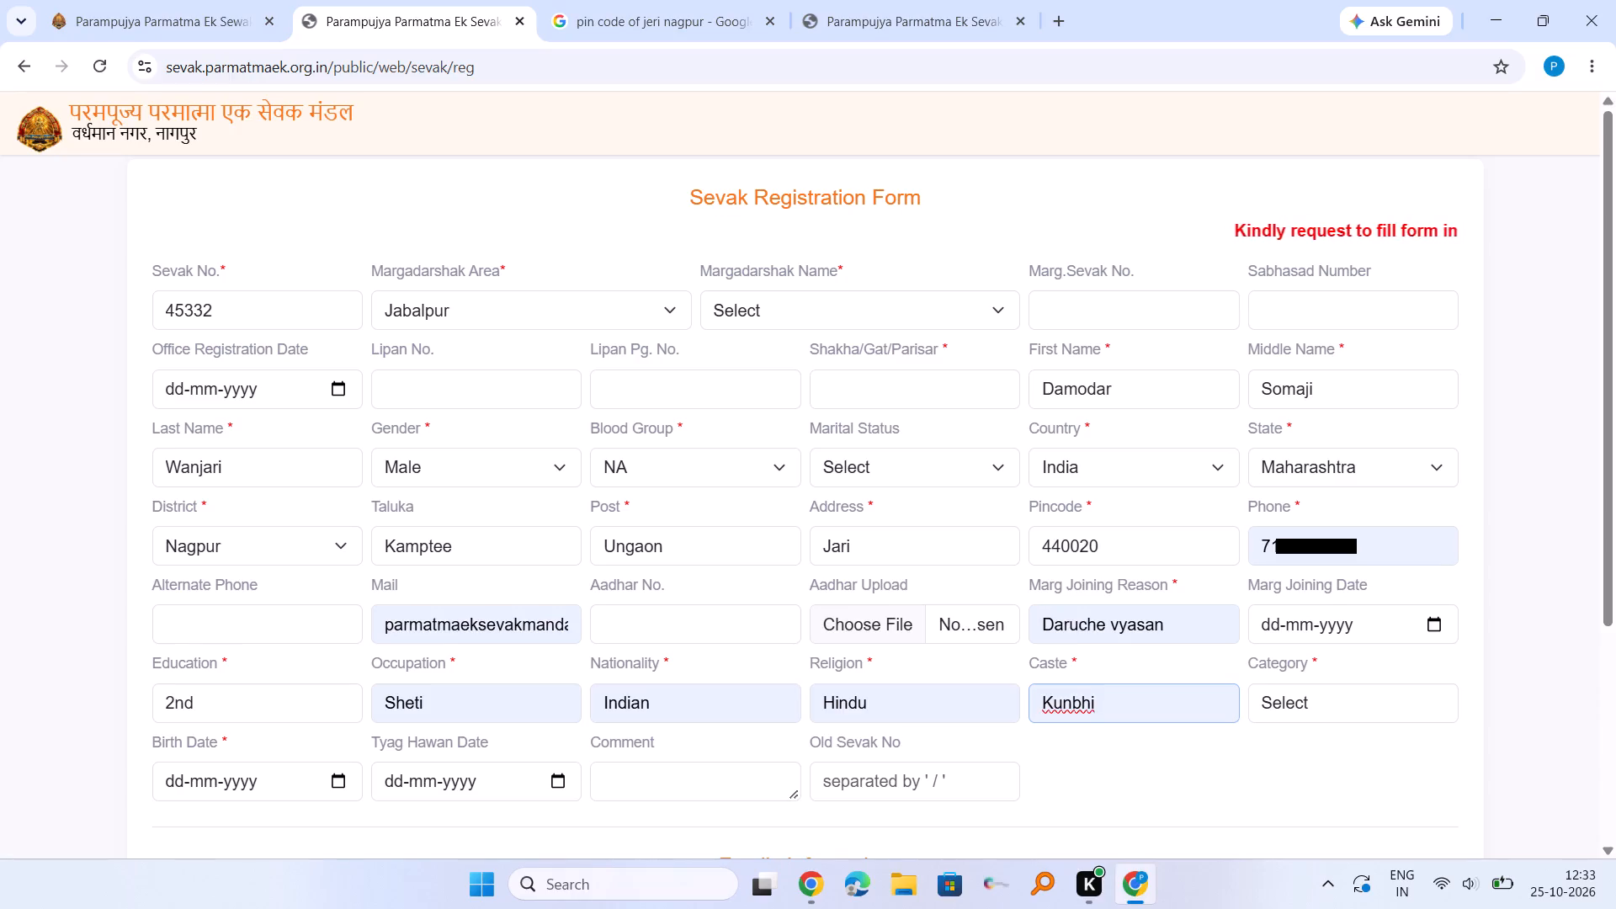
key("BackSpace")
Fill in the caste as Teli and set the category to OBC.
left_click(1103, 717)
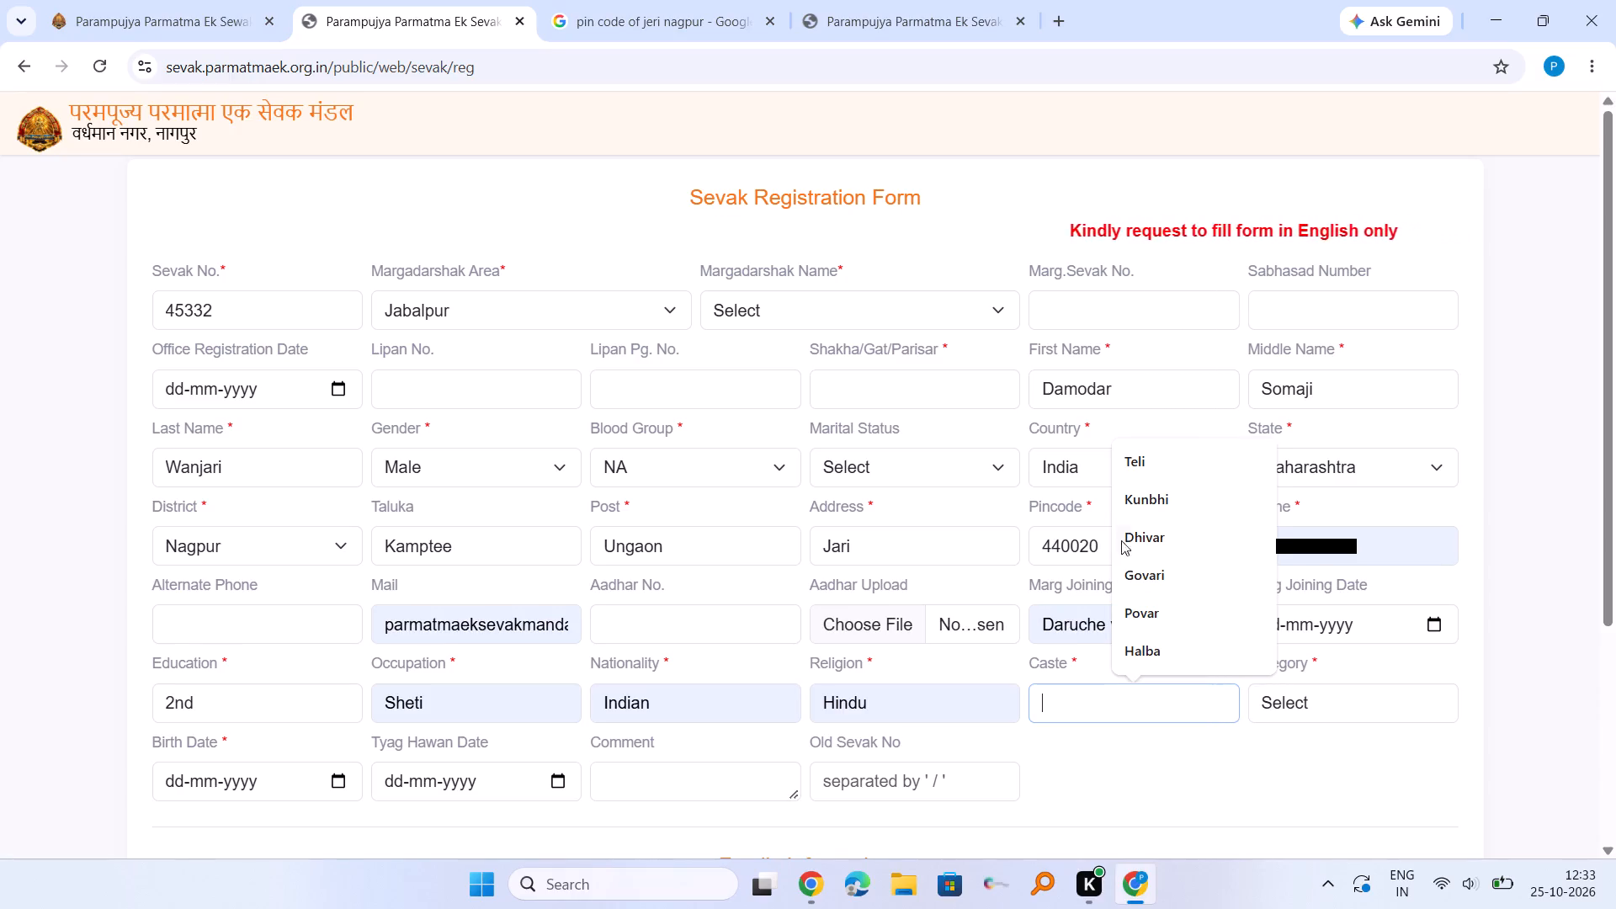
left_click(1148, 449)
left_click(1301, 703)
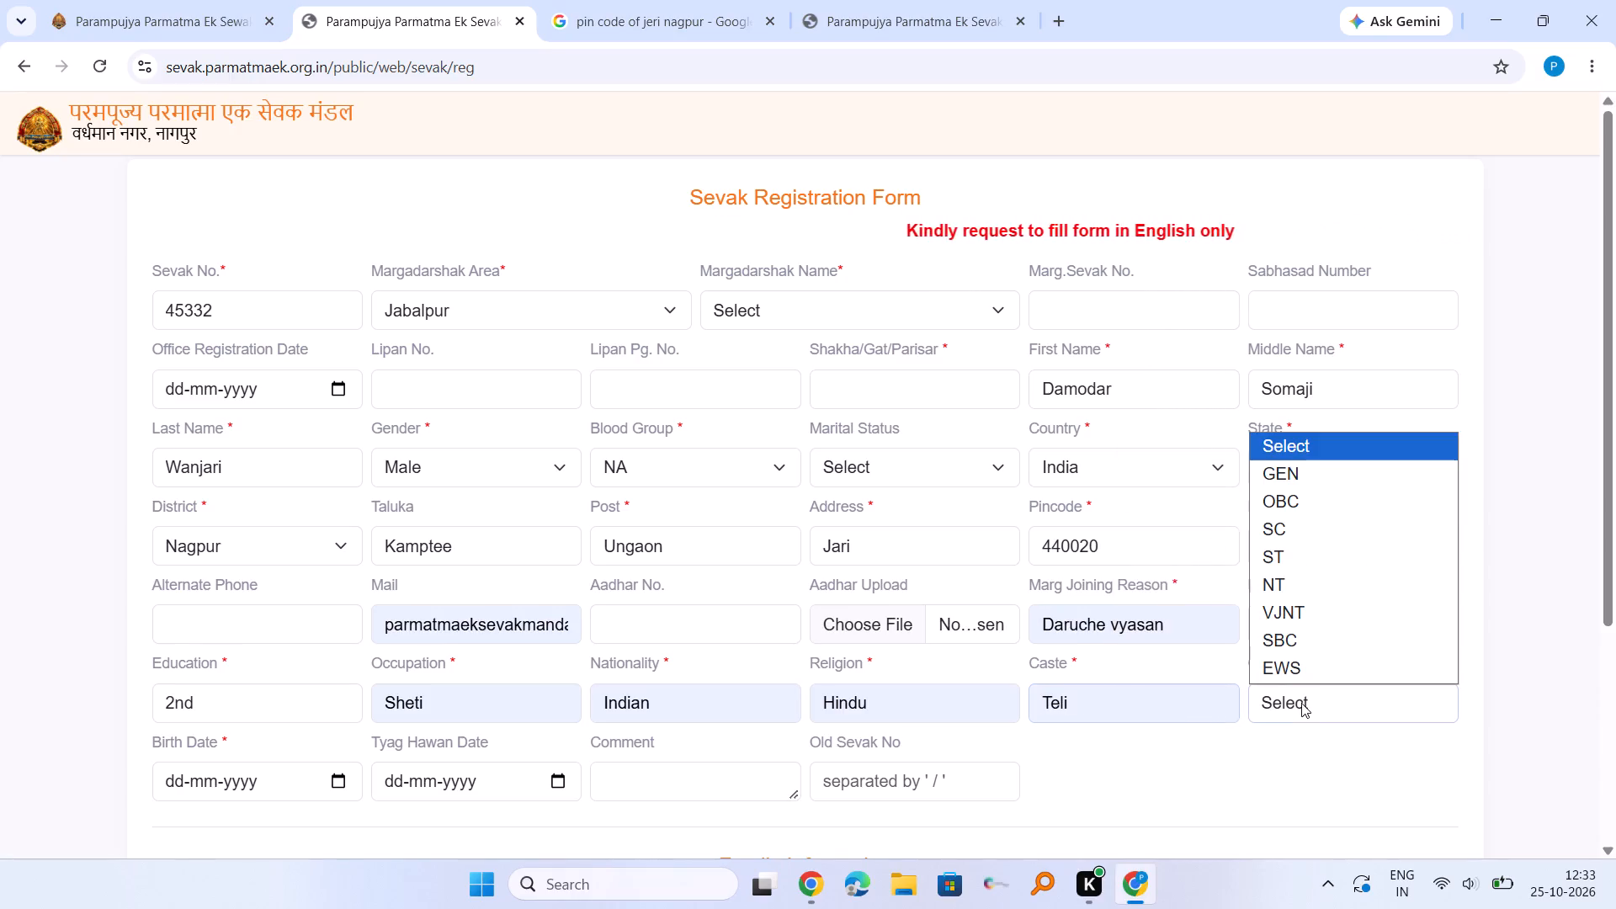
left_click(1282, 512)
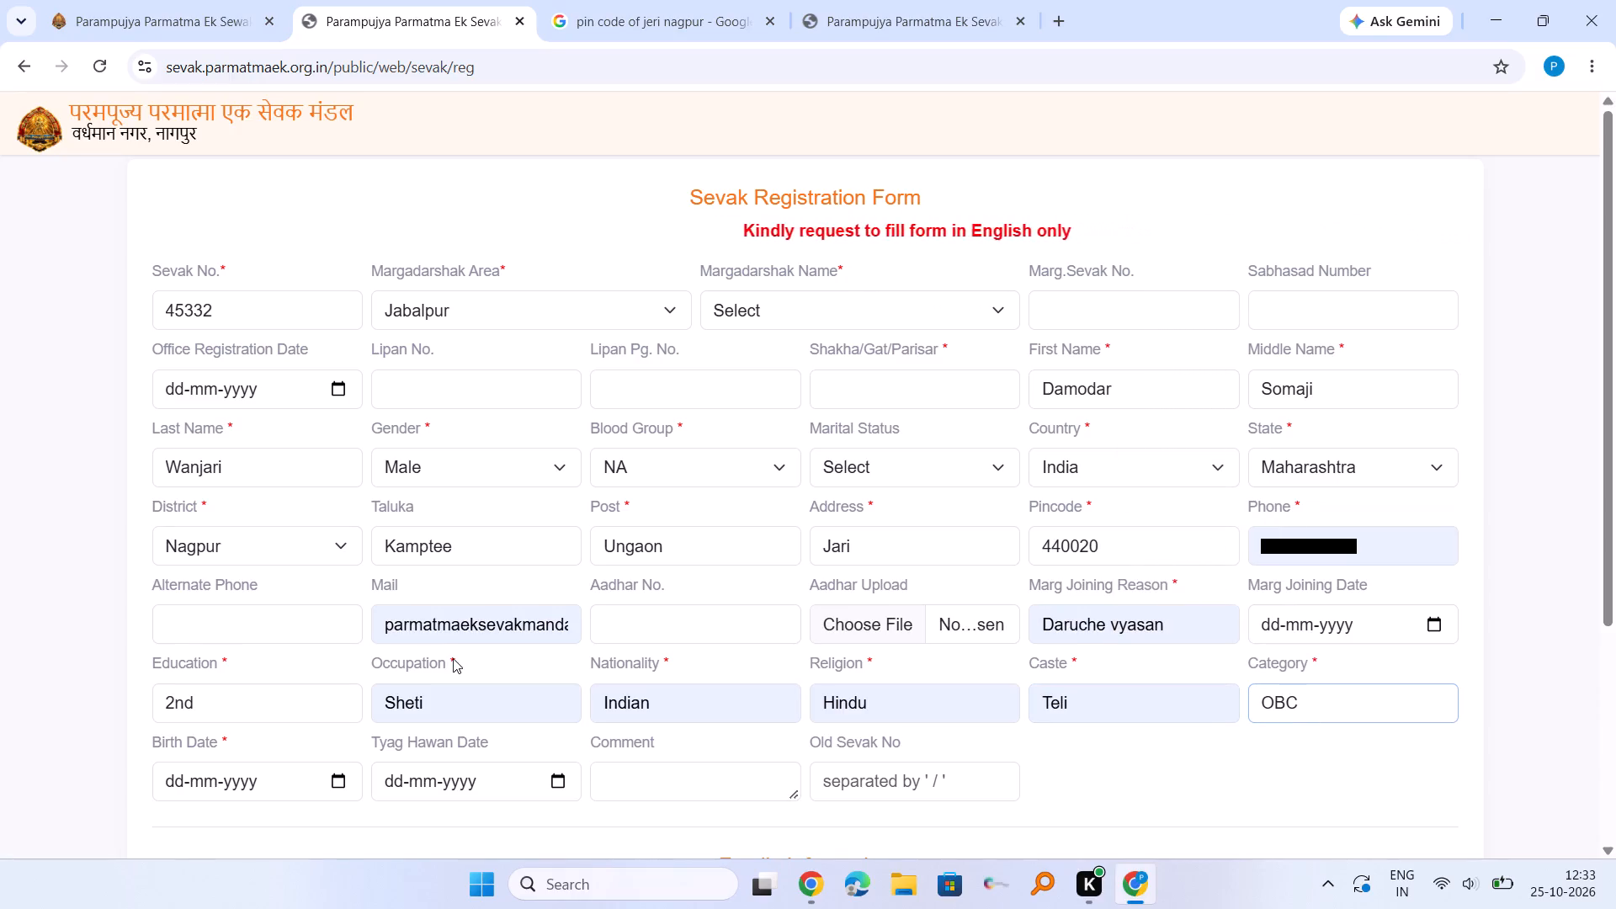
Enter the sevak's birth date.
left_click(176, 768)
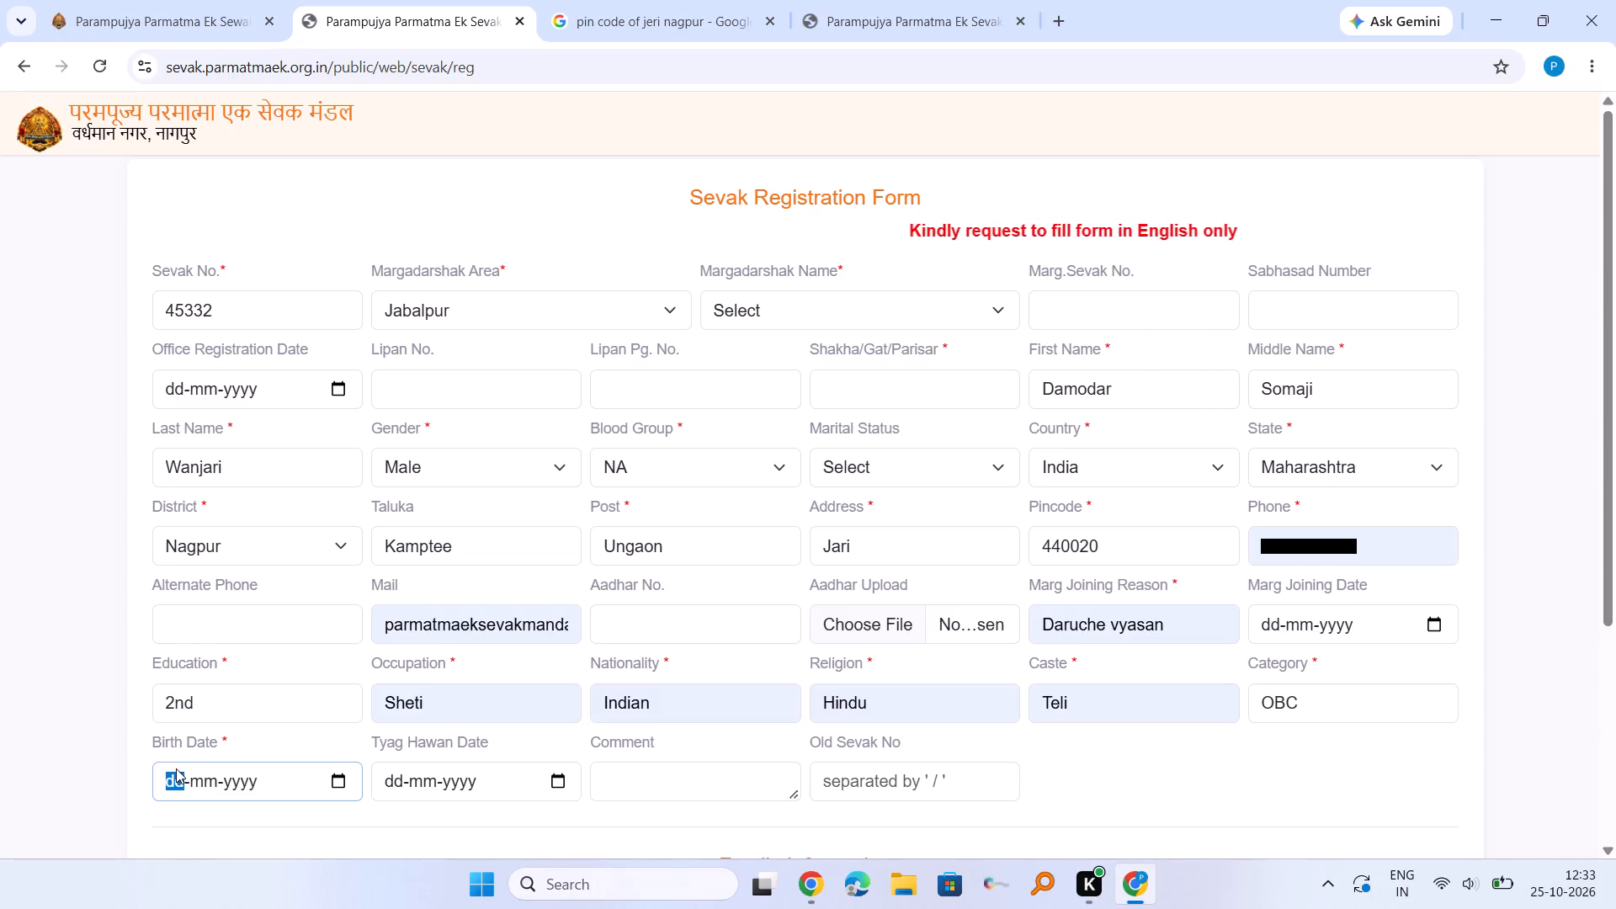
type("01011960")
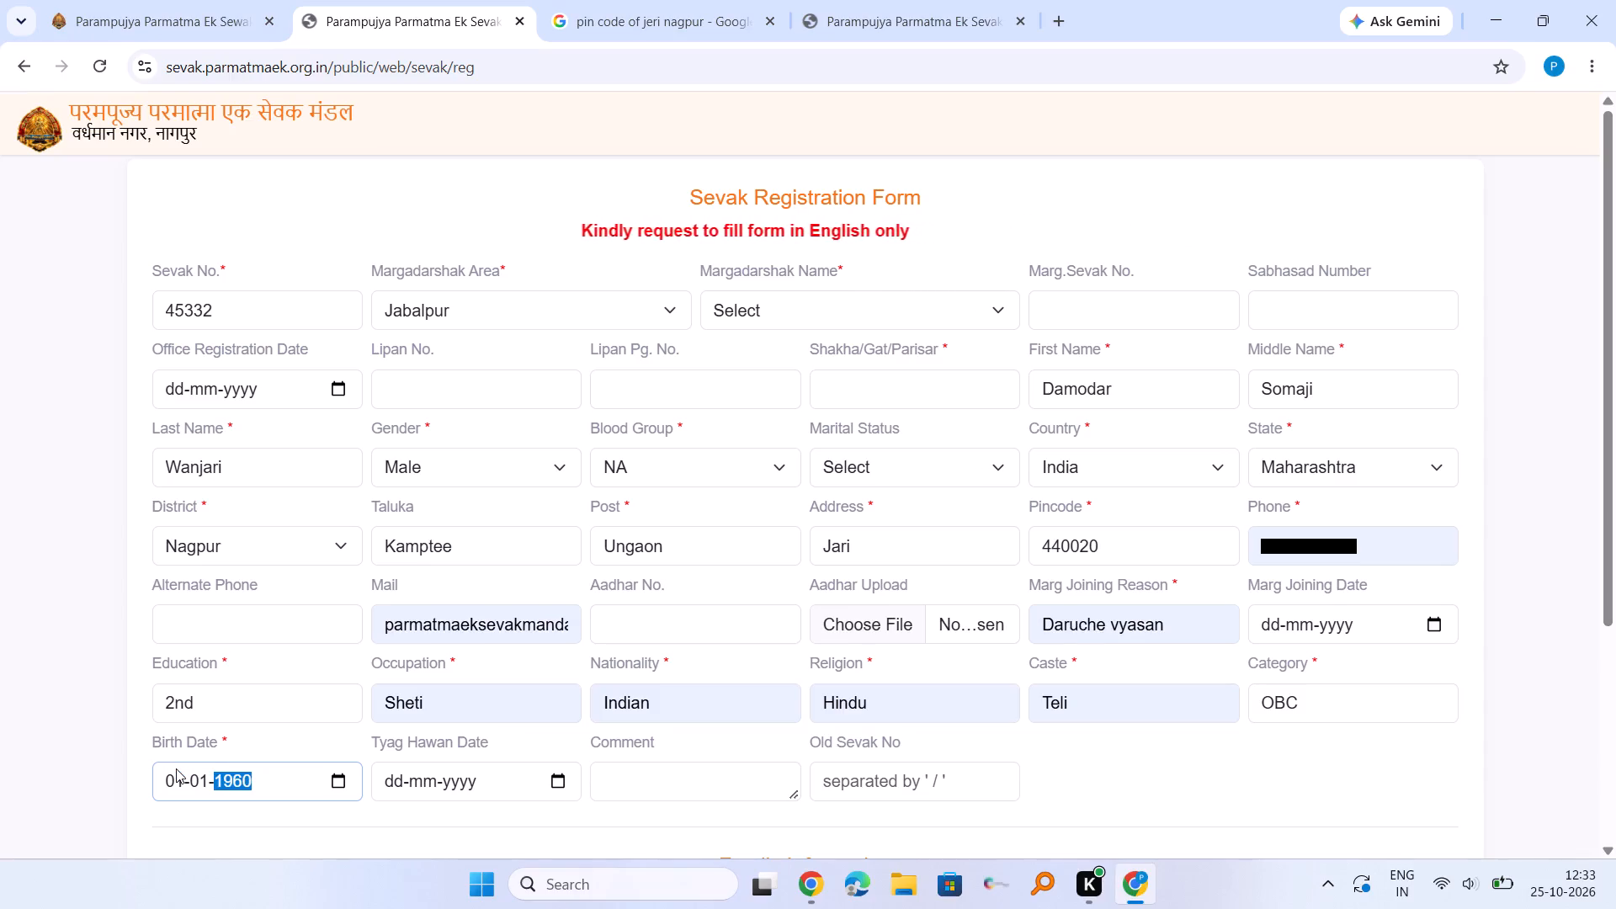
scroll(176, 768, "up", 1)
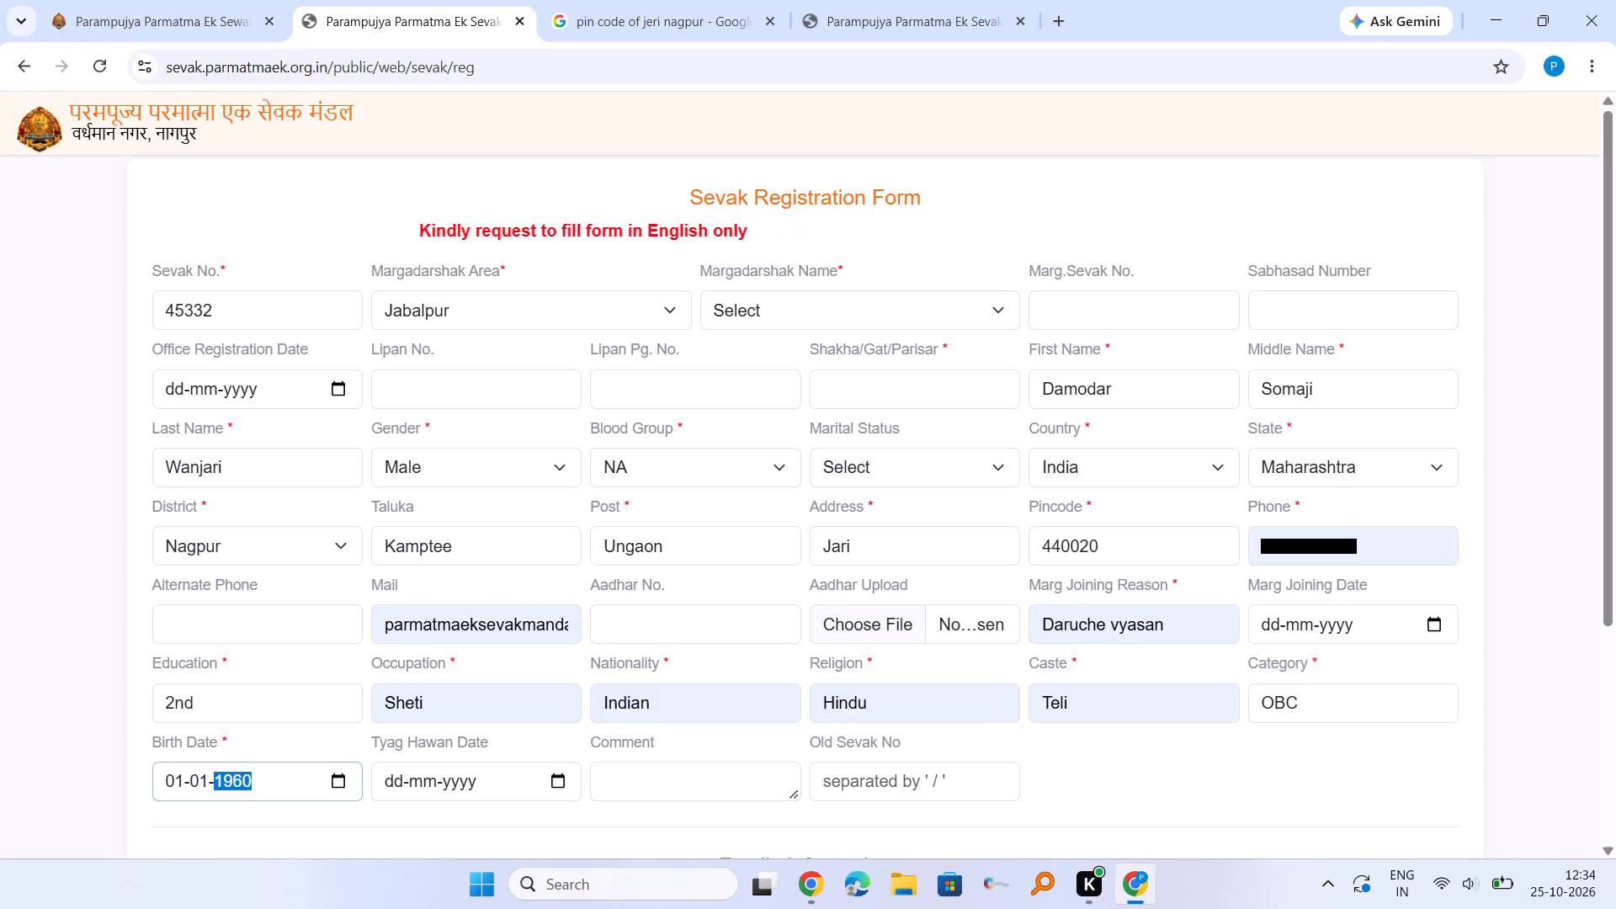
Fill in Shakha/Gat/Parisar with Nagpur.
left_click(911, 386)
left_click(917, 481)
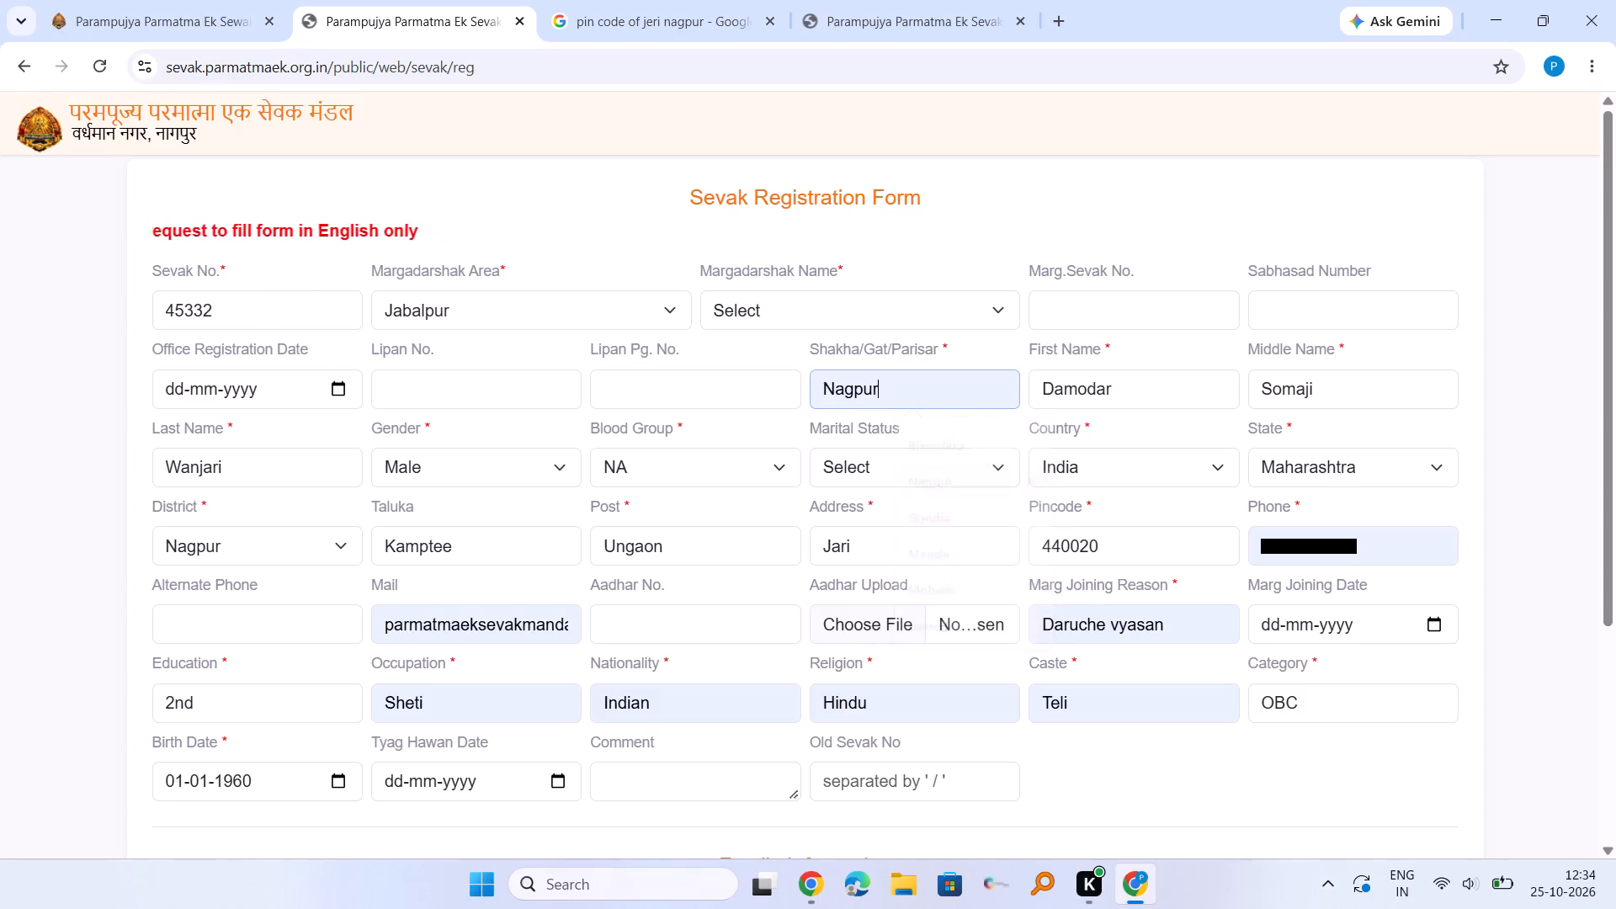
Change the Margadarshak Area to Kamptee.
left_click(591, 316)
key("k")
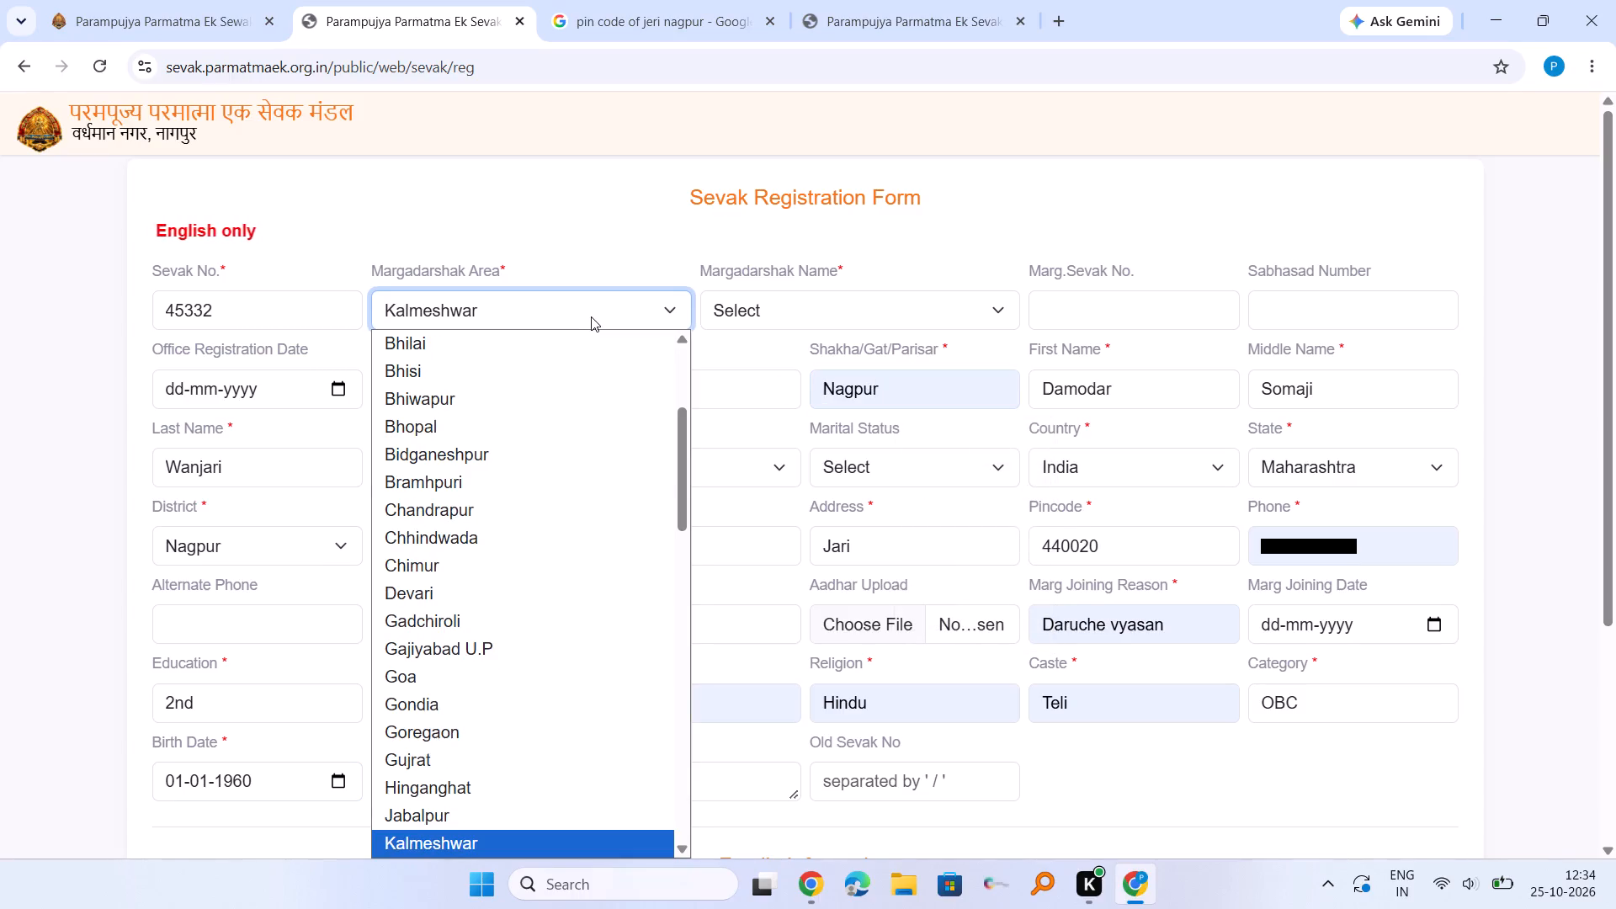
key("Down")
key("Return")
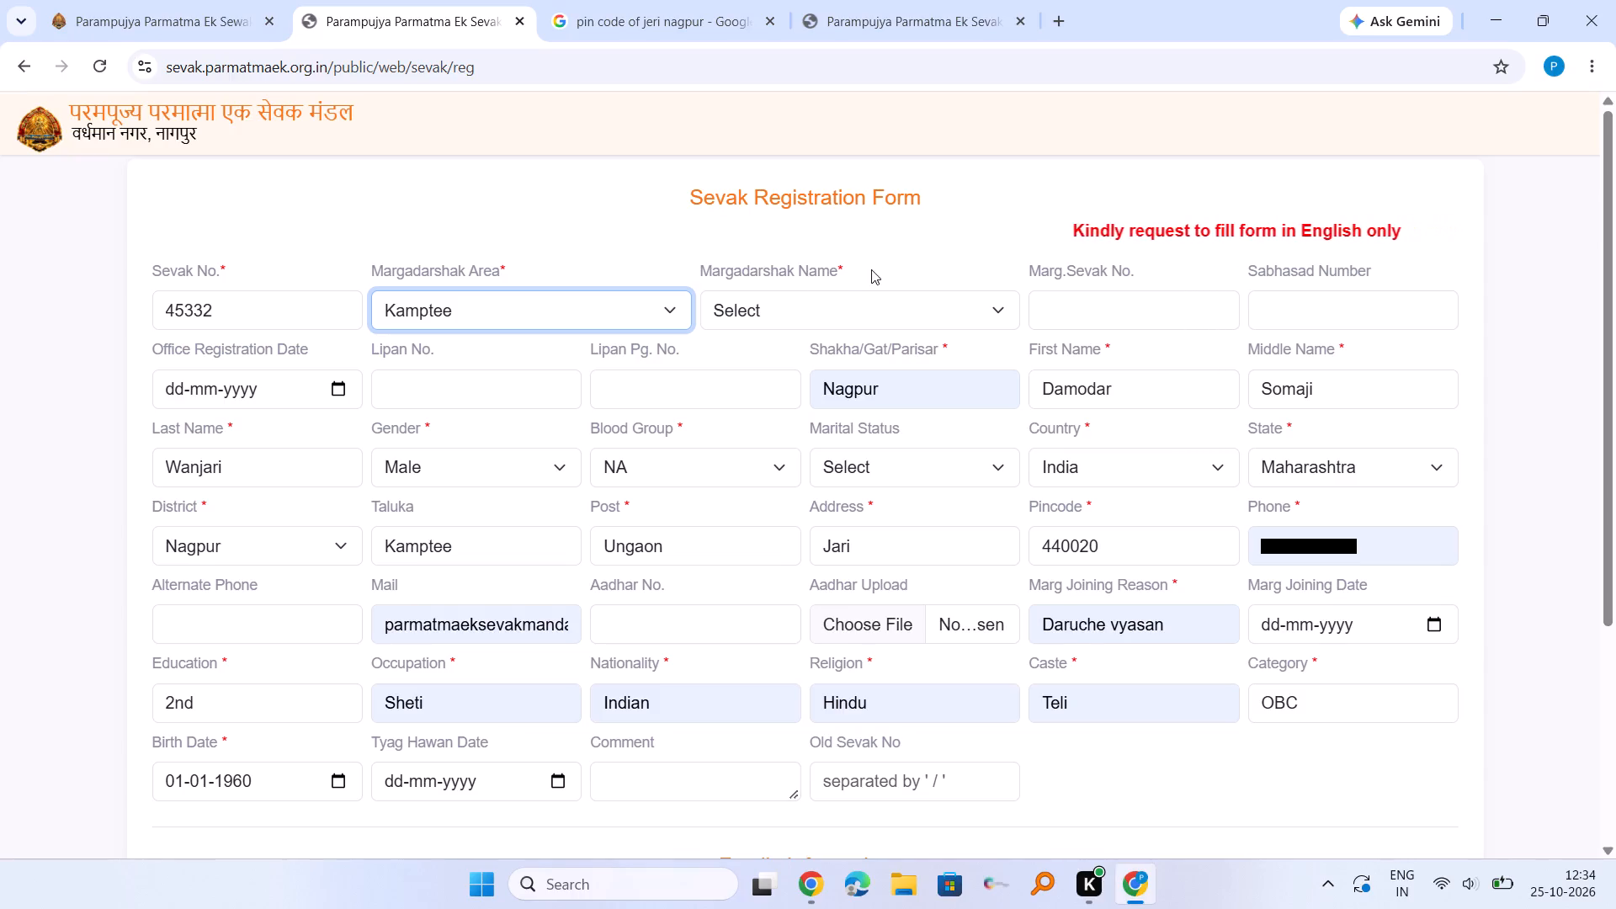
Select the Margadarshak with the surname Ghokhale as the Margadarshak Name for the Kamptee area.
left_click(845, 313)
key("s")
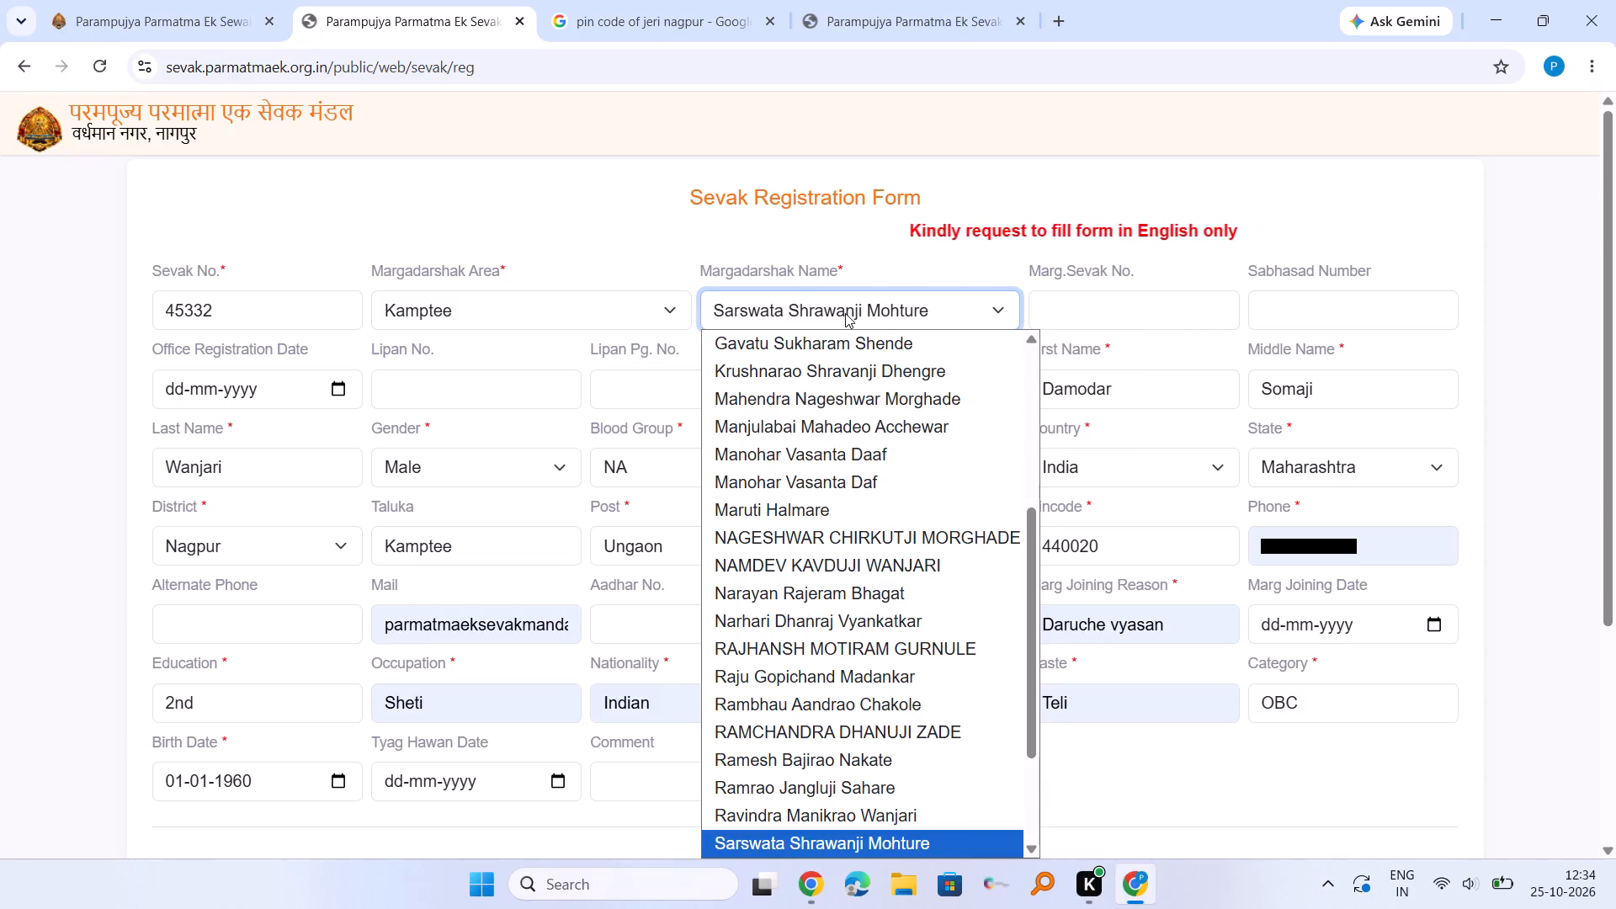
key("Down")
key("Down")
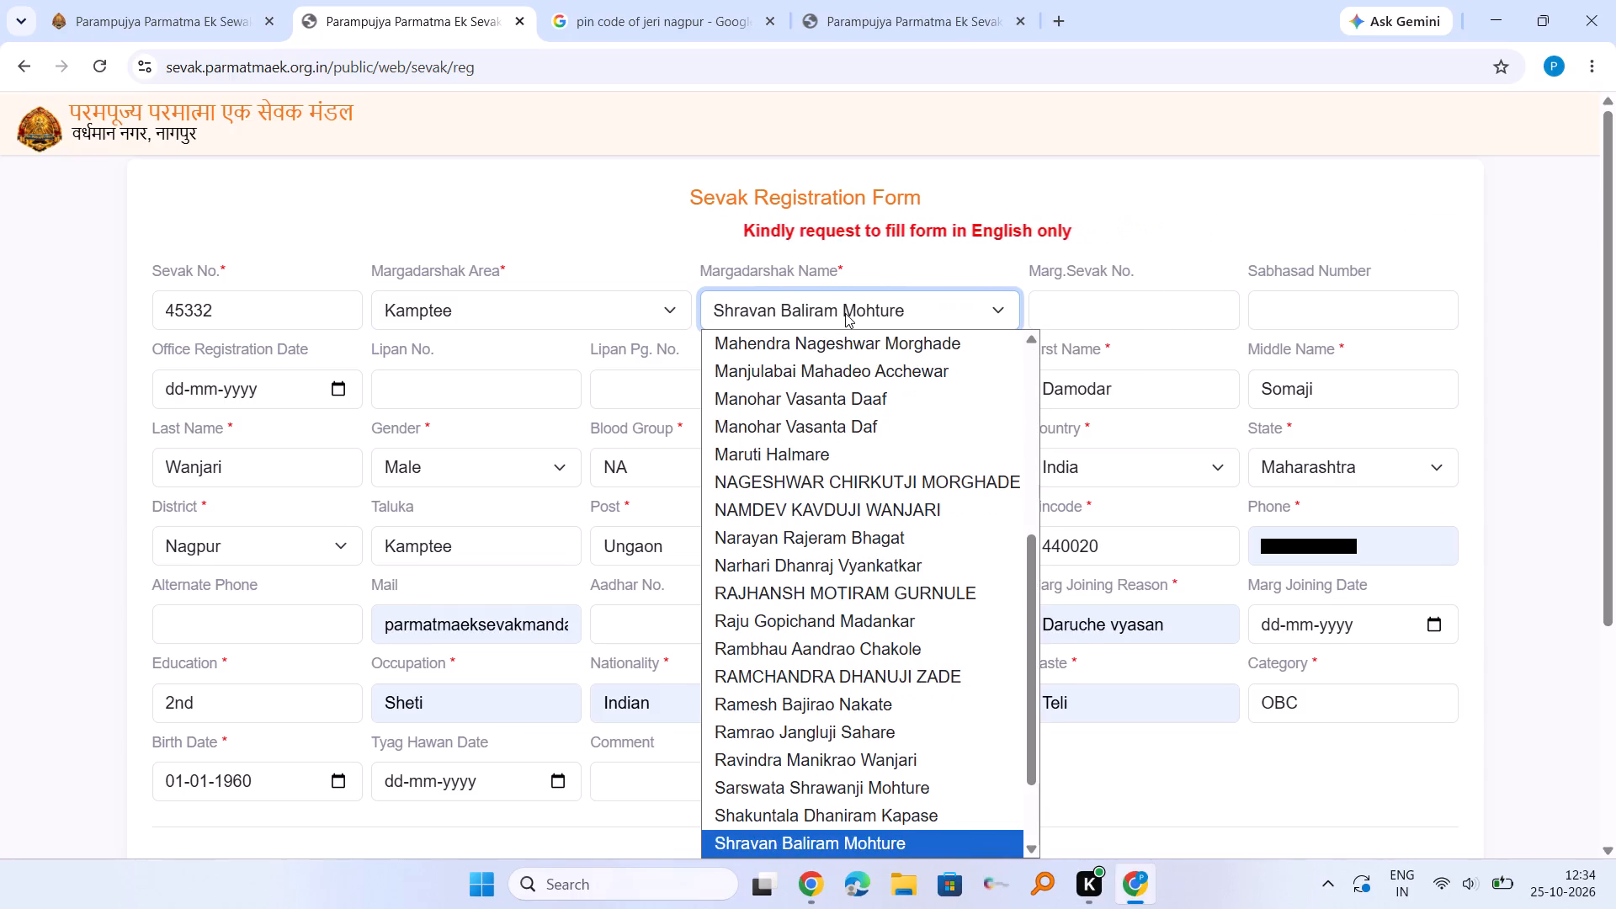
key("Down")
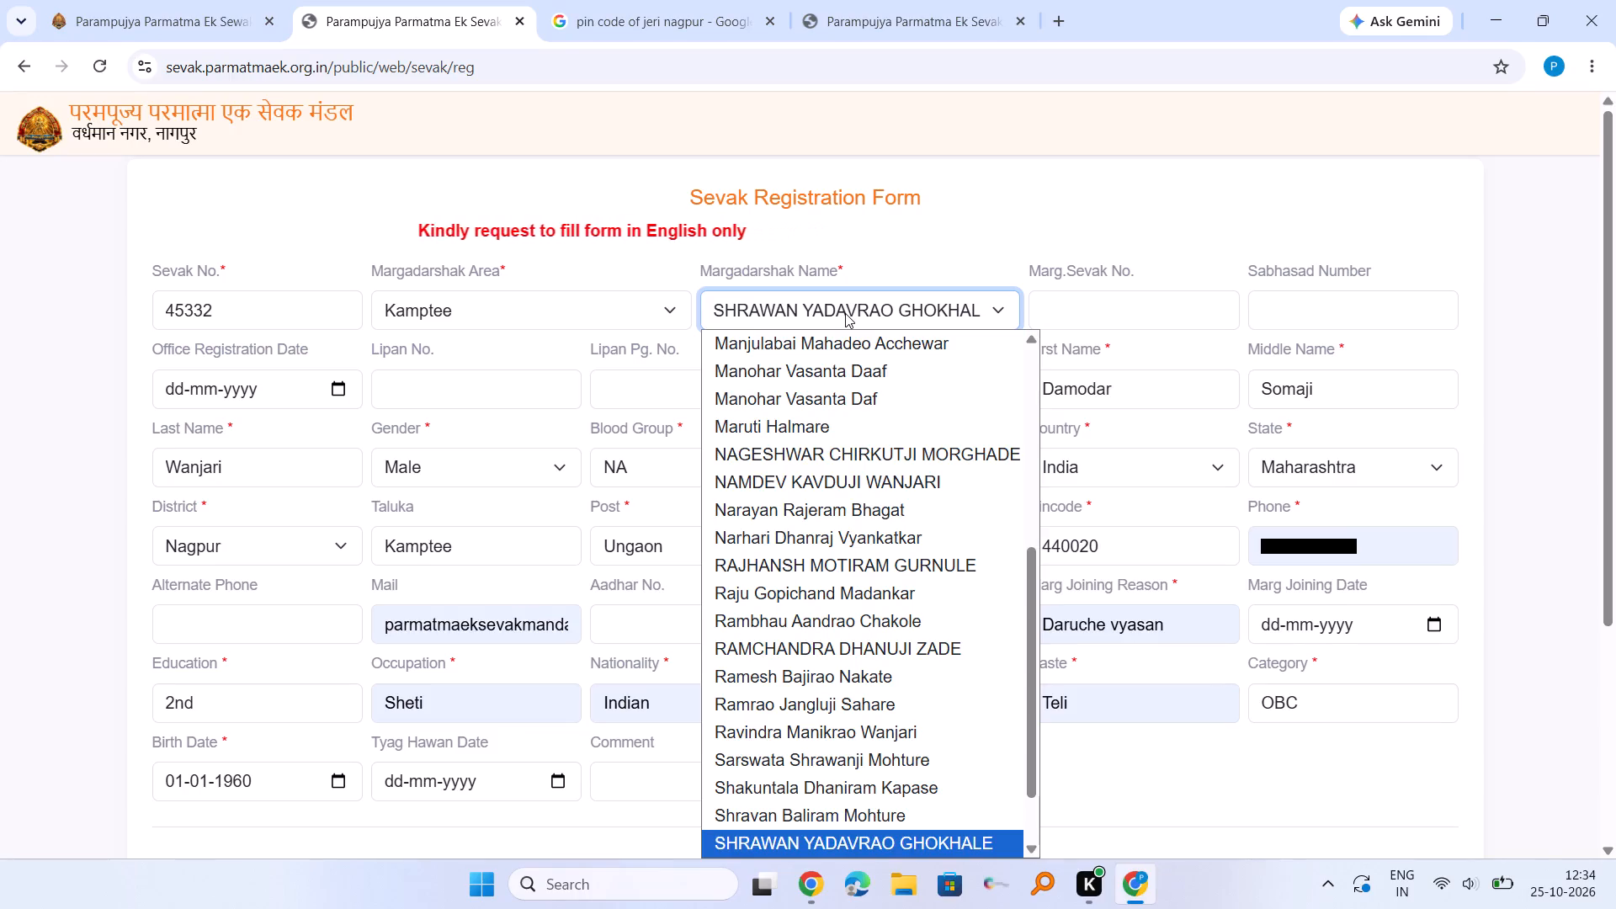
key("Down")
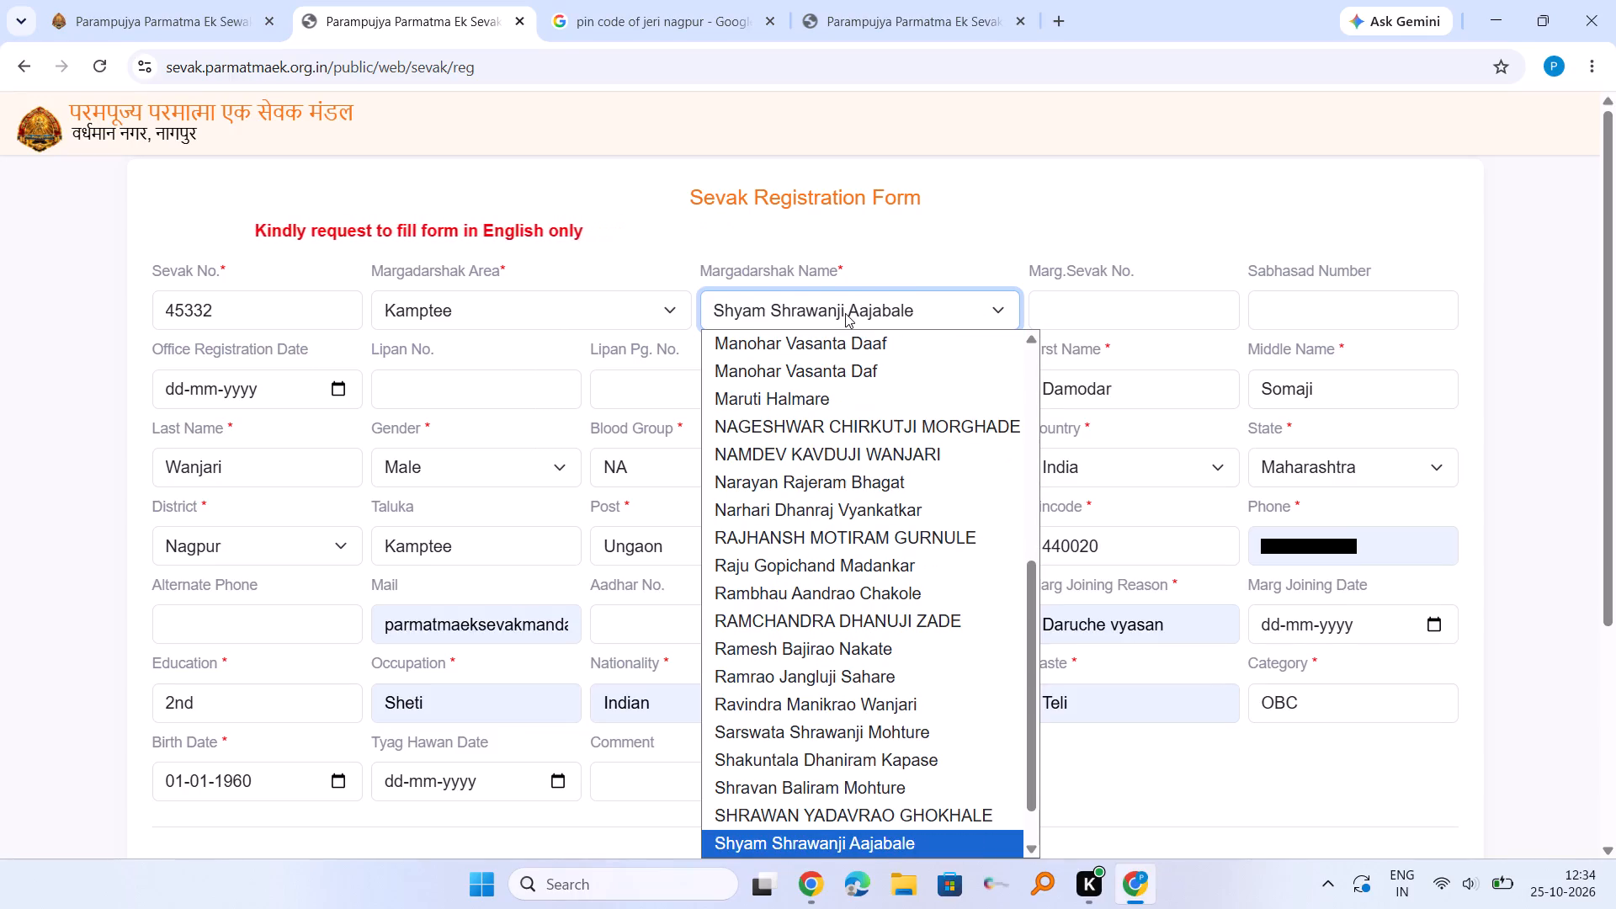
key("Up")
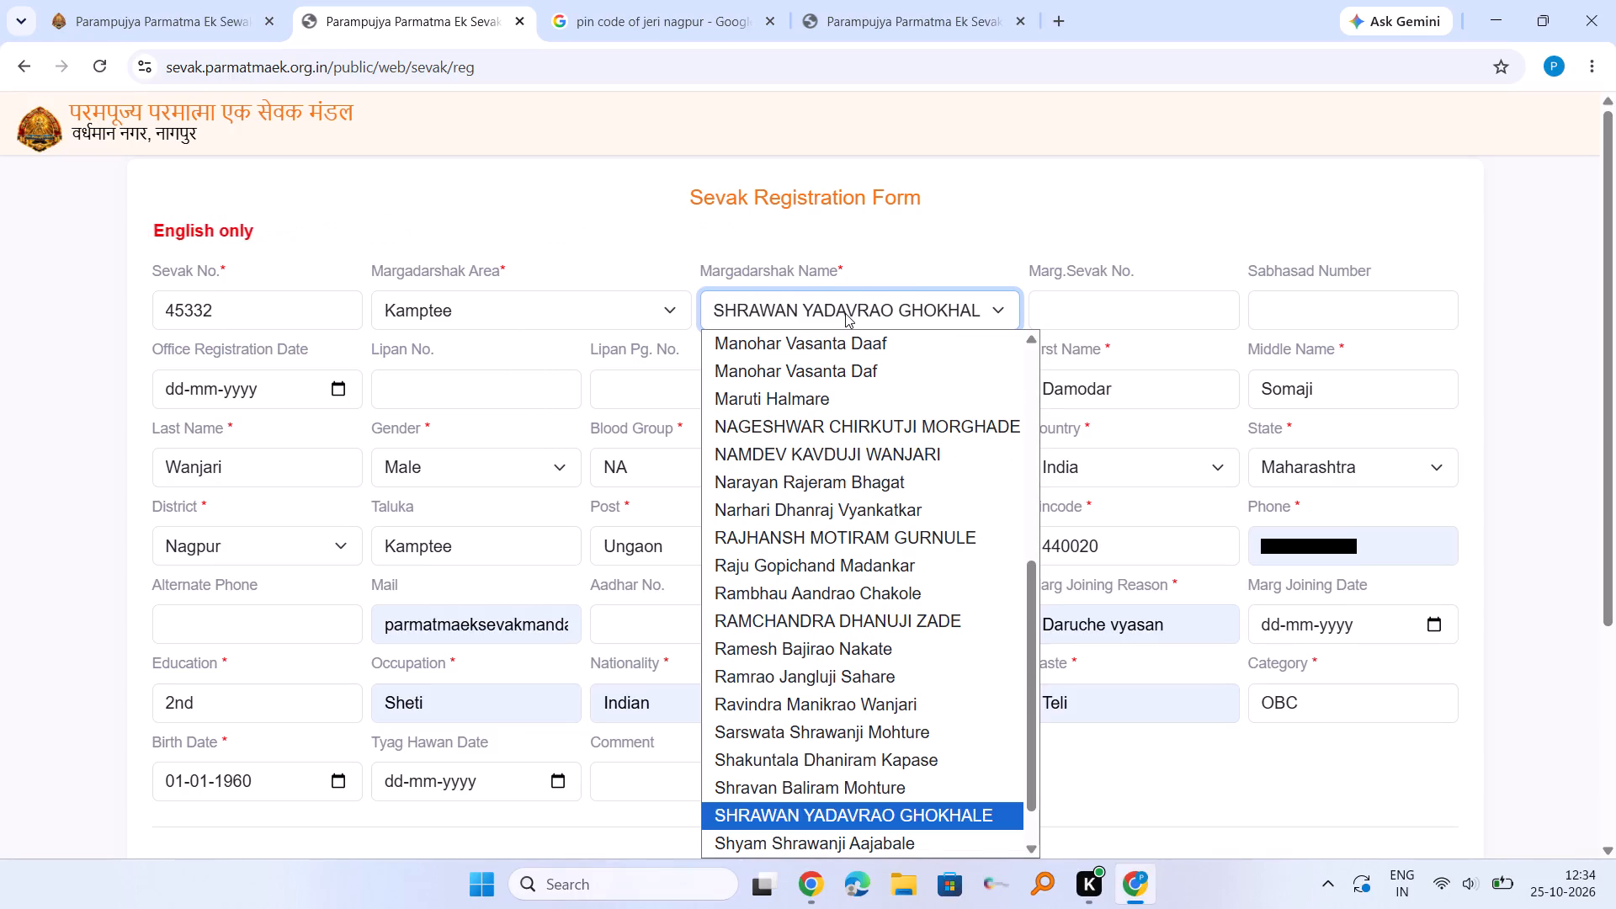
key("Return")
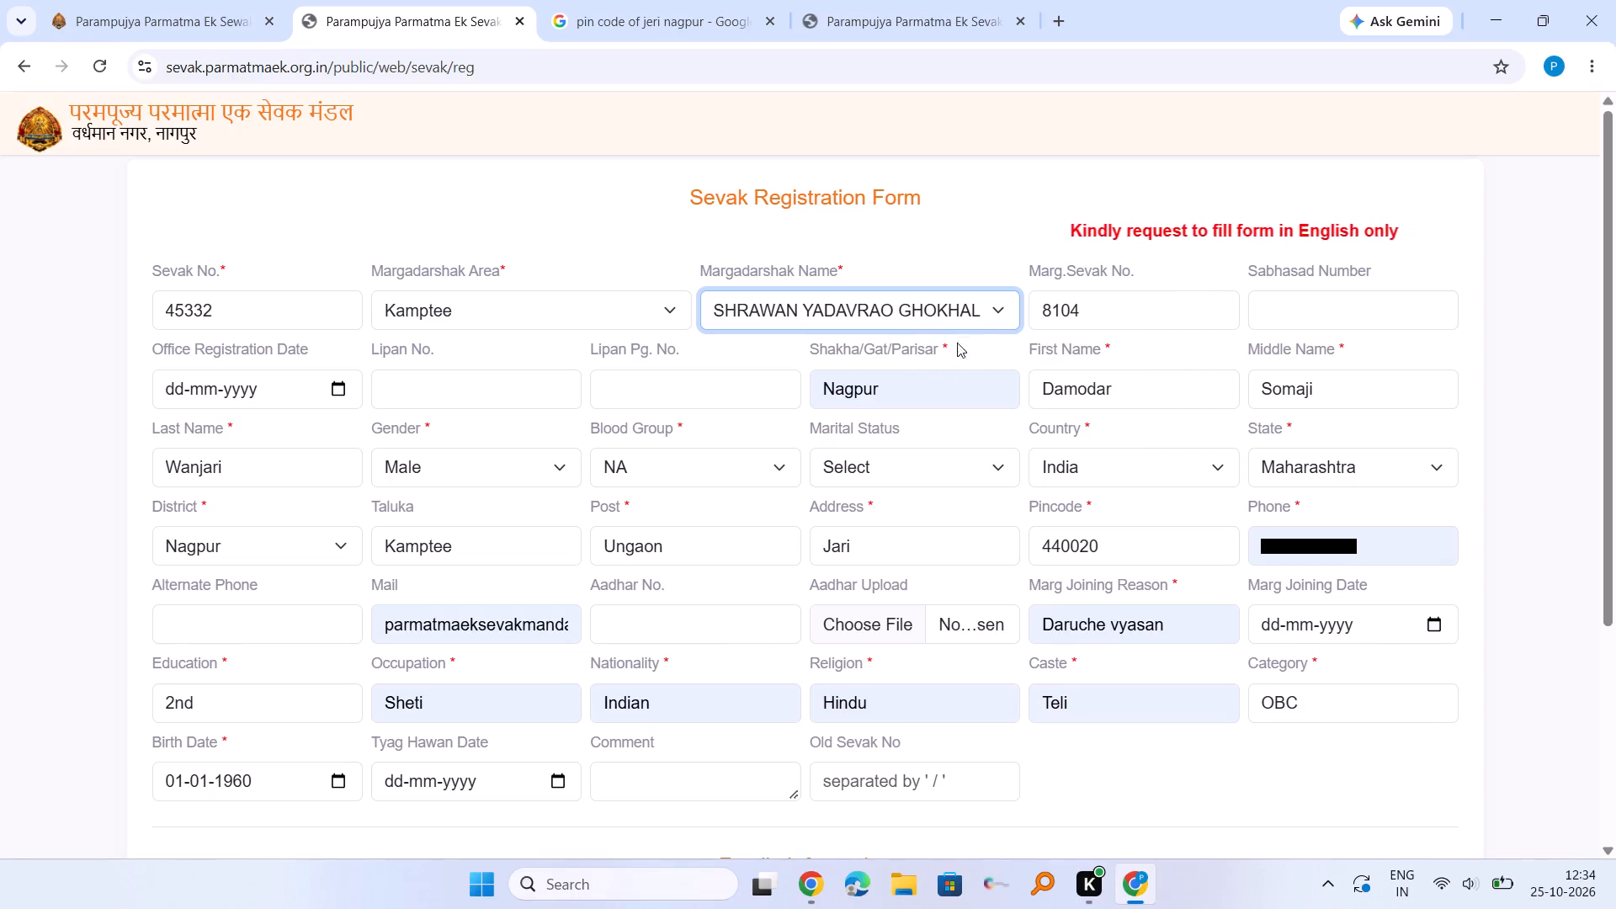
Complete the "I'm not a robot" check below the family information.
scroll(988, 523, "down", 3)
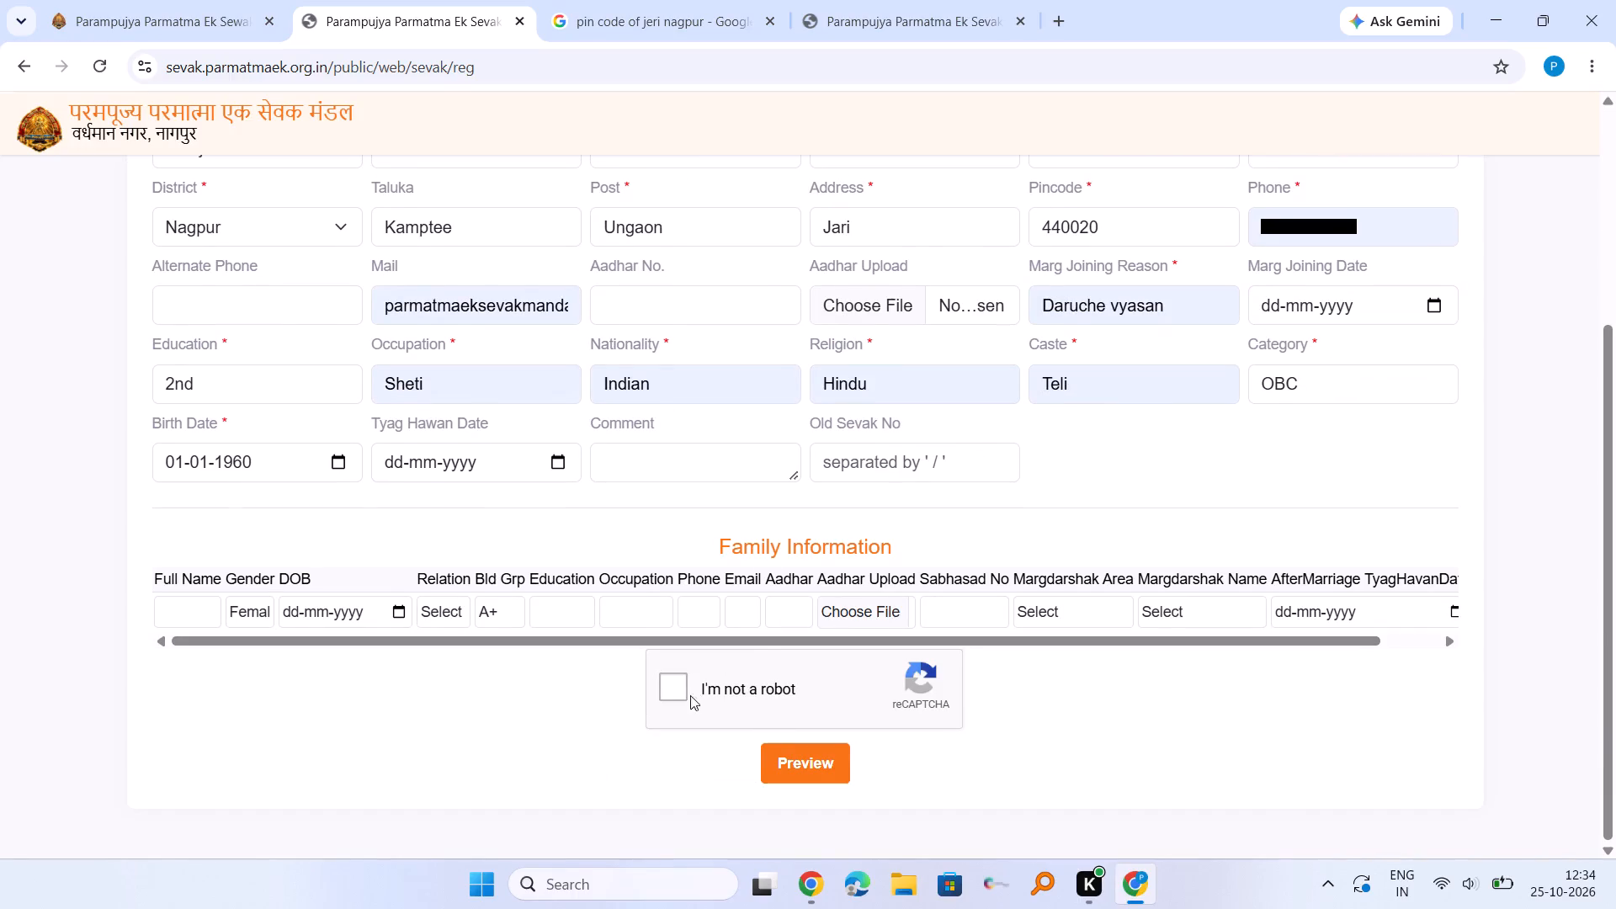
left_click(683, 694)
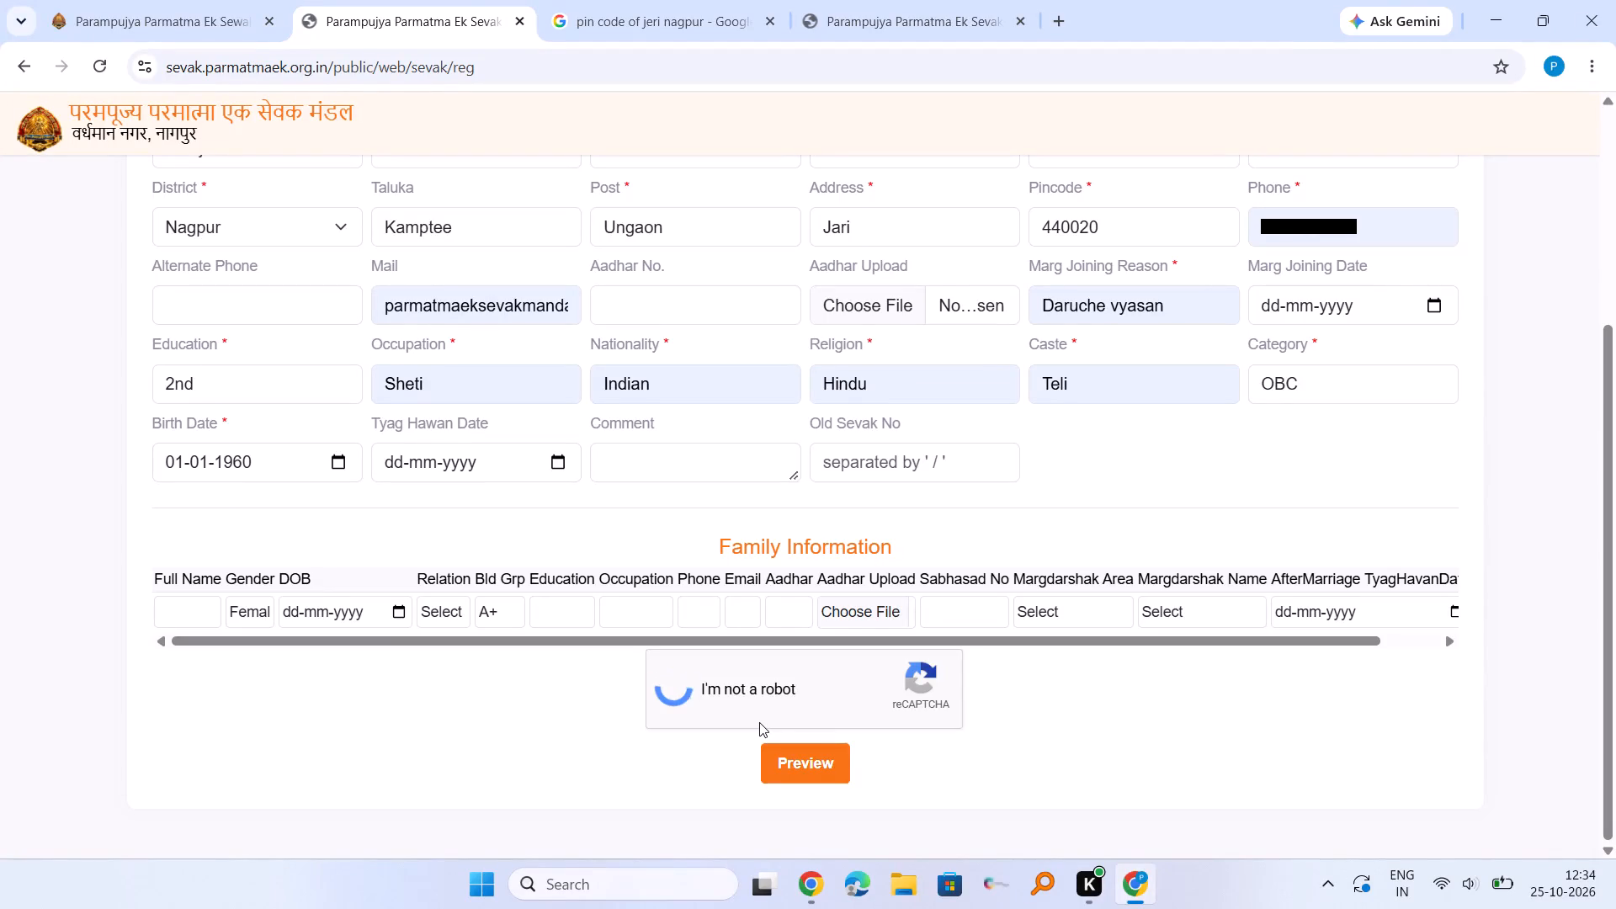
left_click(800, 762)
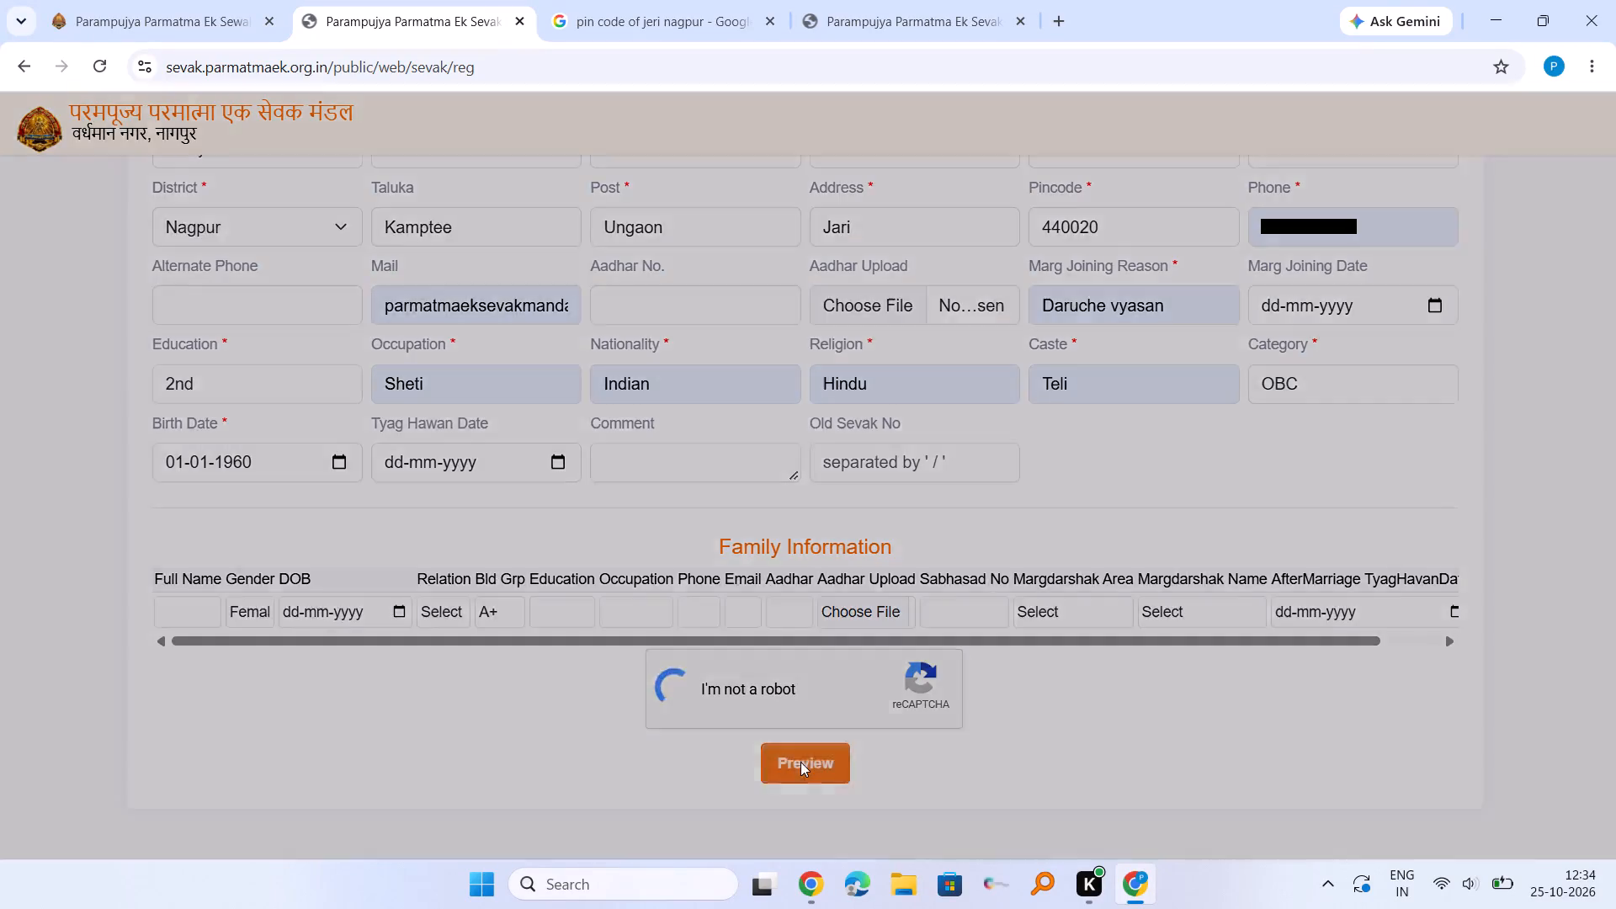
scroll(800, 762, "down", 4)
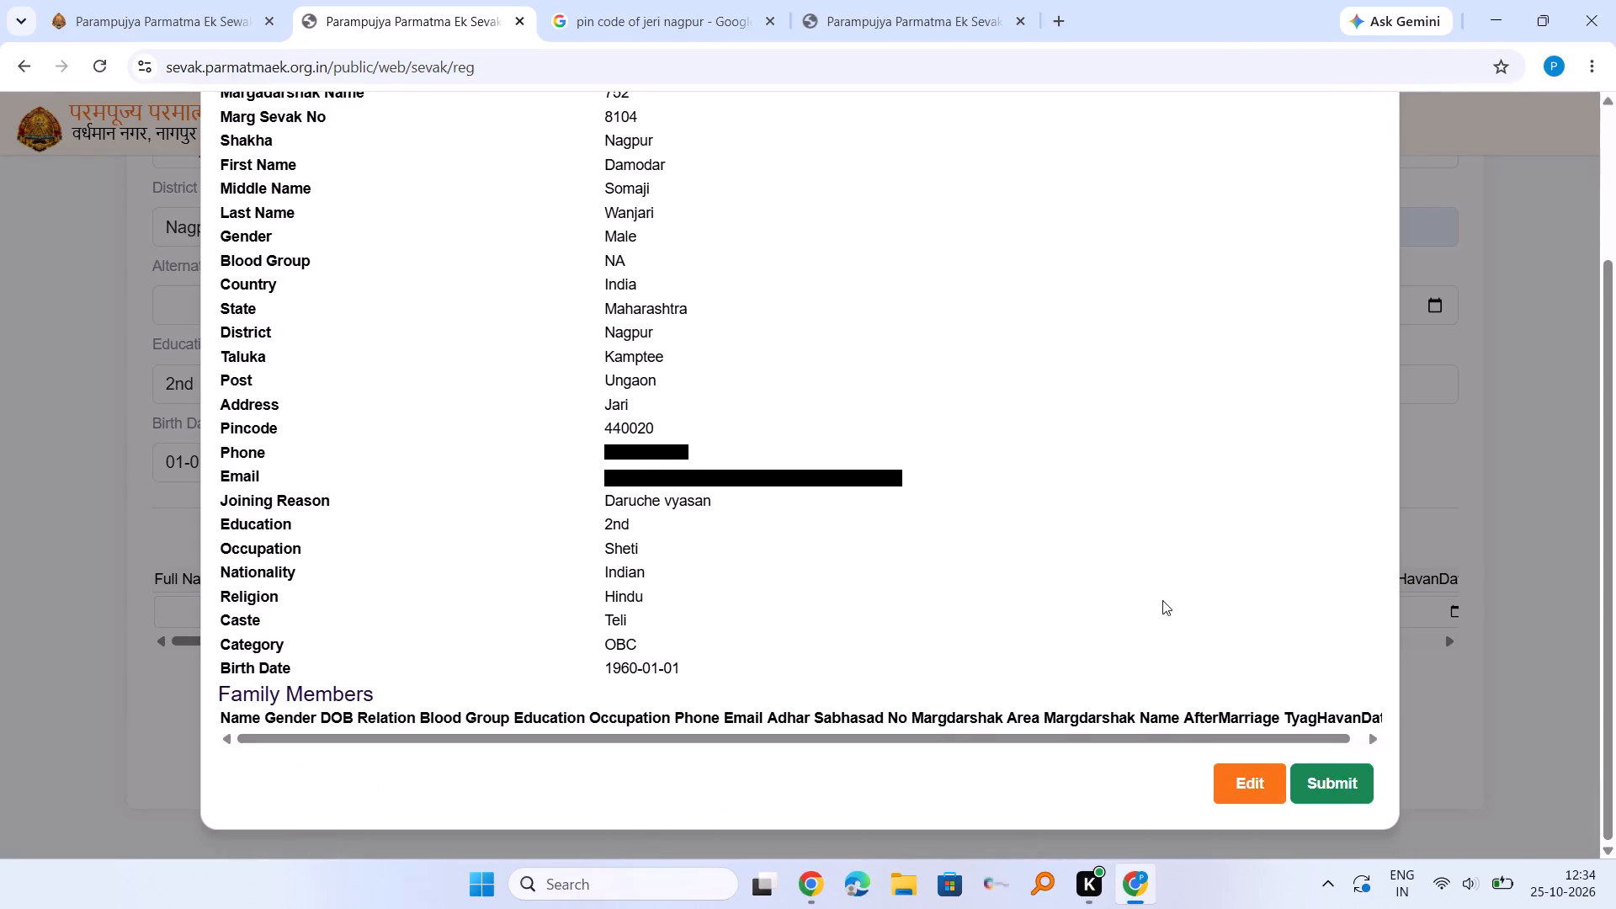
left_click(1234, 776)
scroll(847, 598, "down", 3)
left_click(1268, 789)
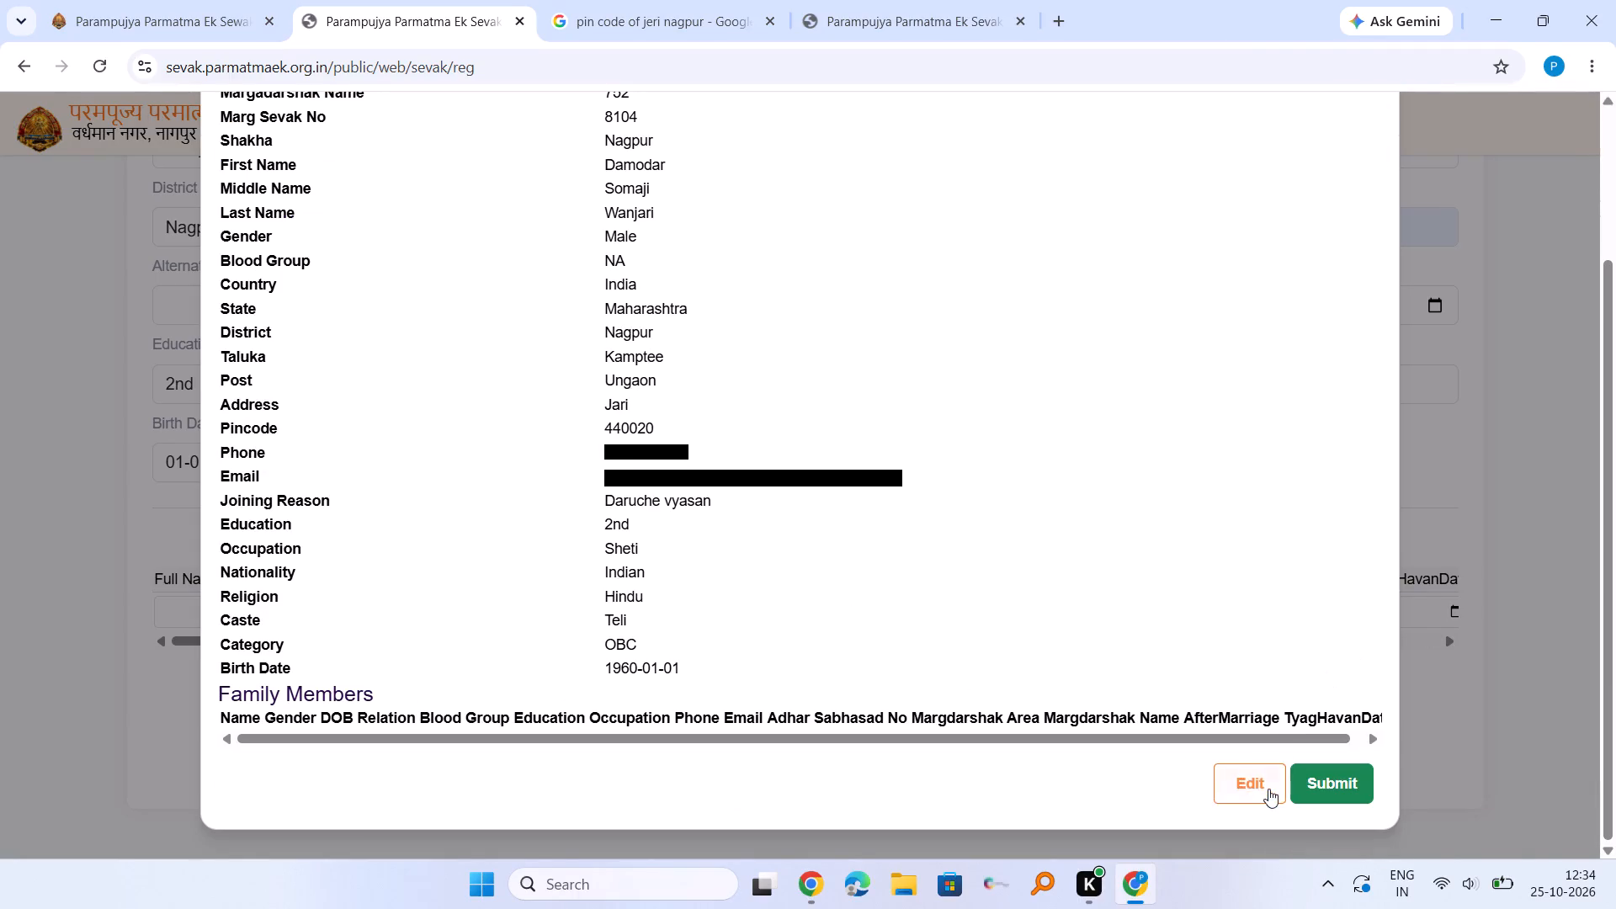
left_click(808, 752)
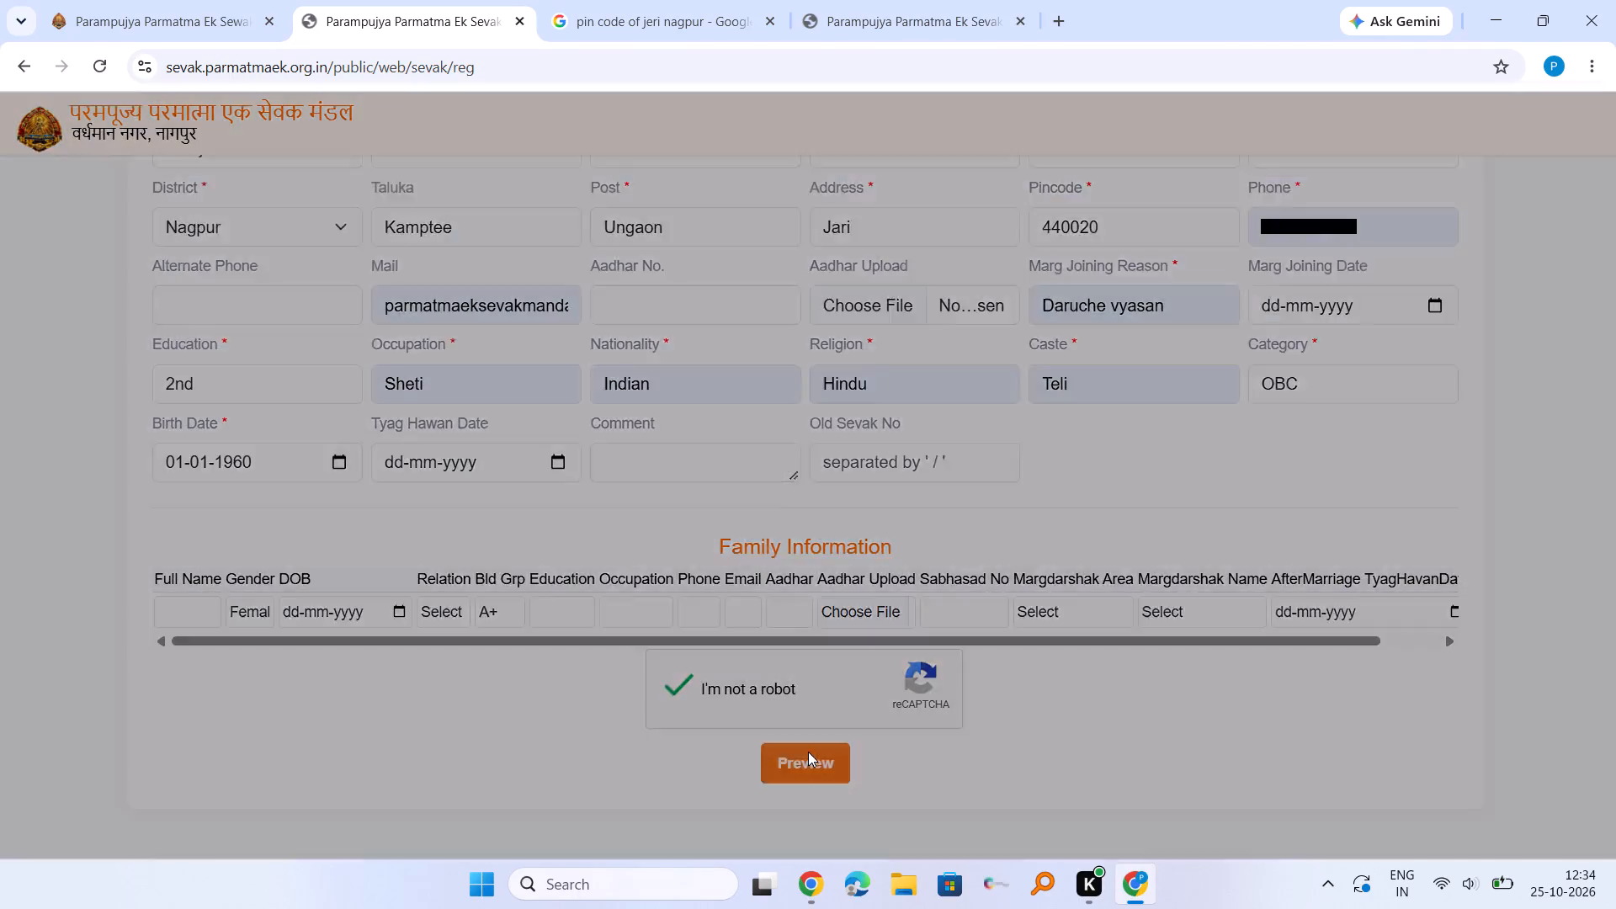
scroll(808, 752, "down", 6)
left_click(1328, 795)
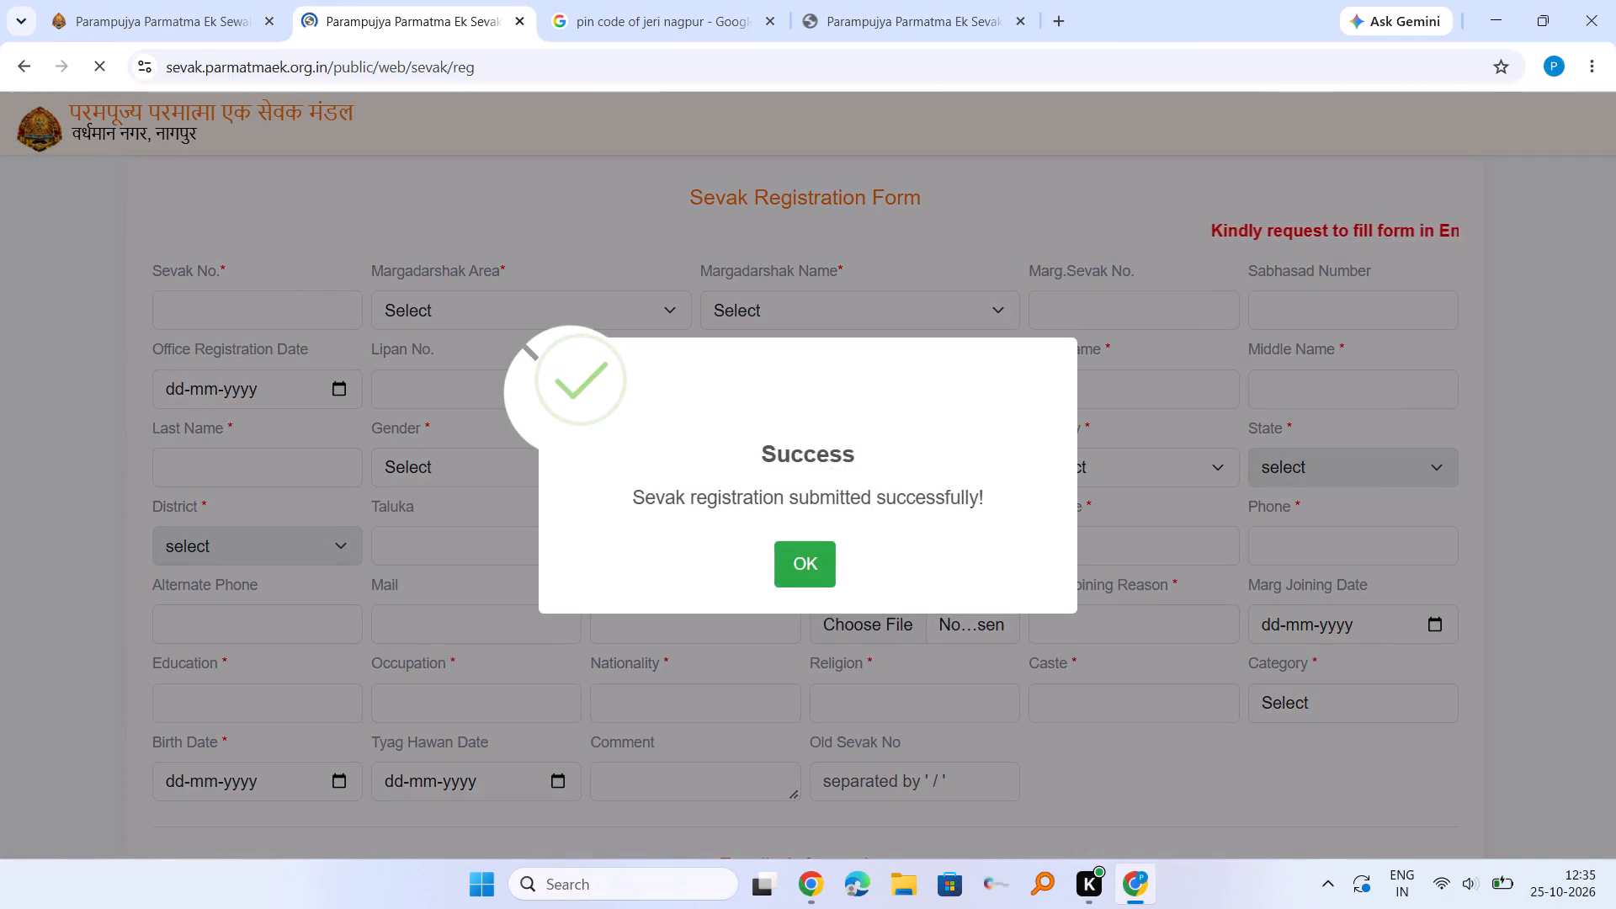
left_click(789, 552)
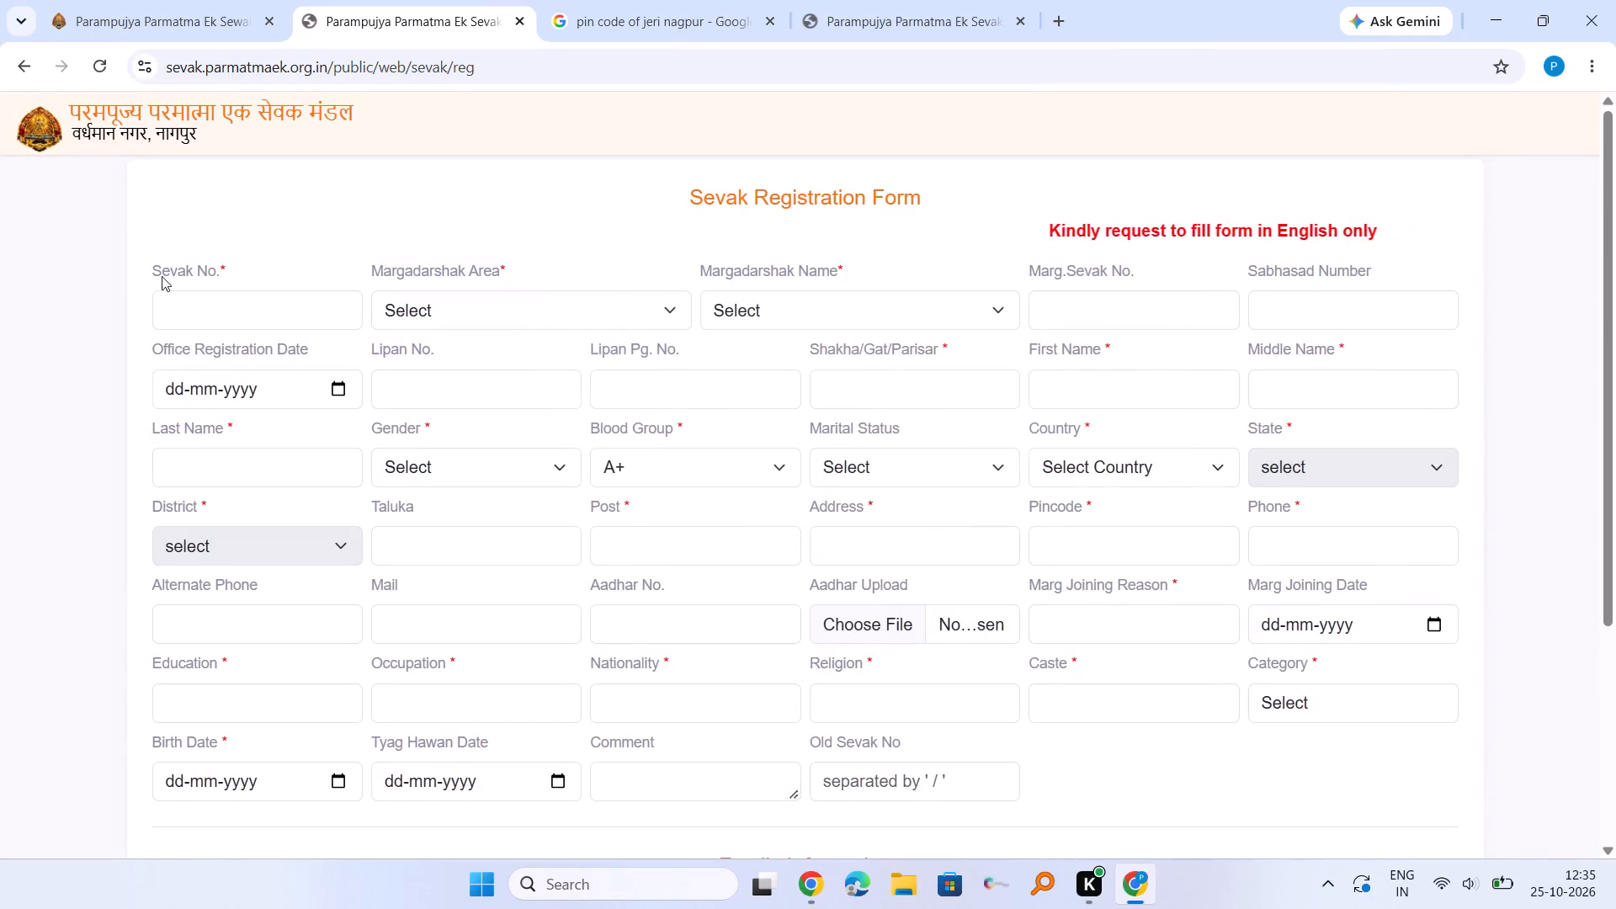
left_click_drag(203, 332, 202, 313)
left_click(202, 313)
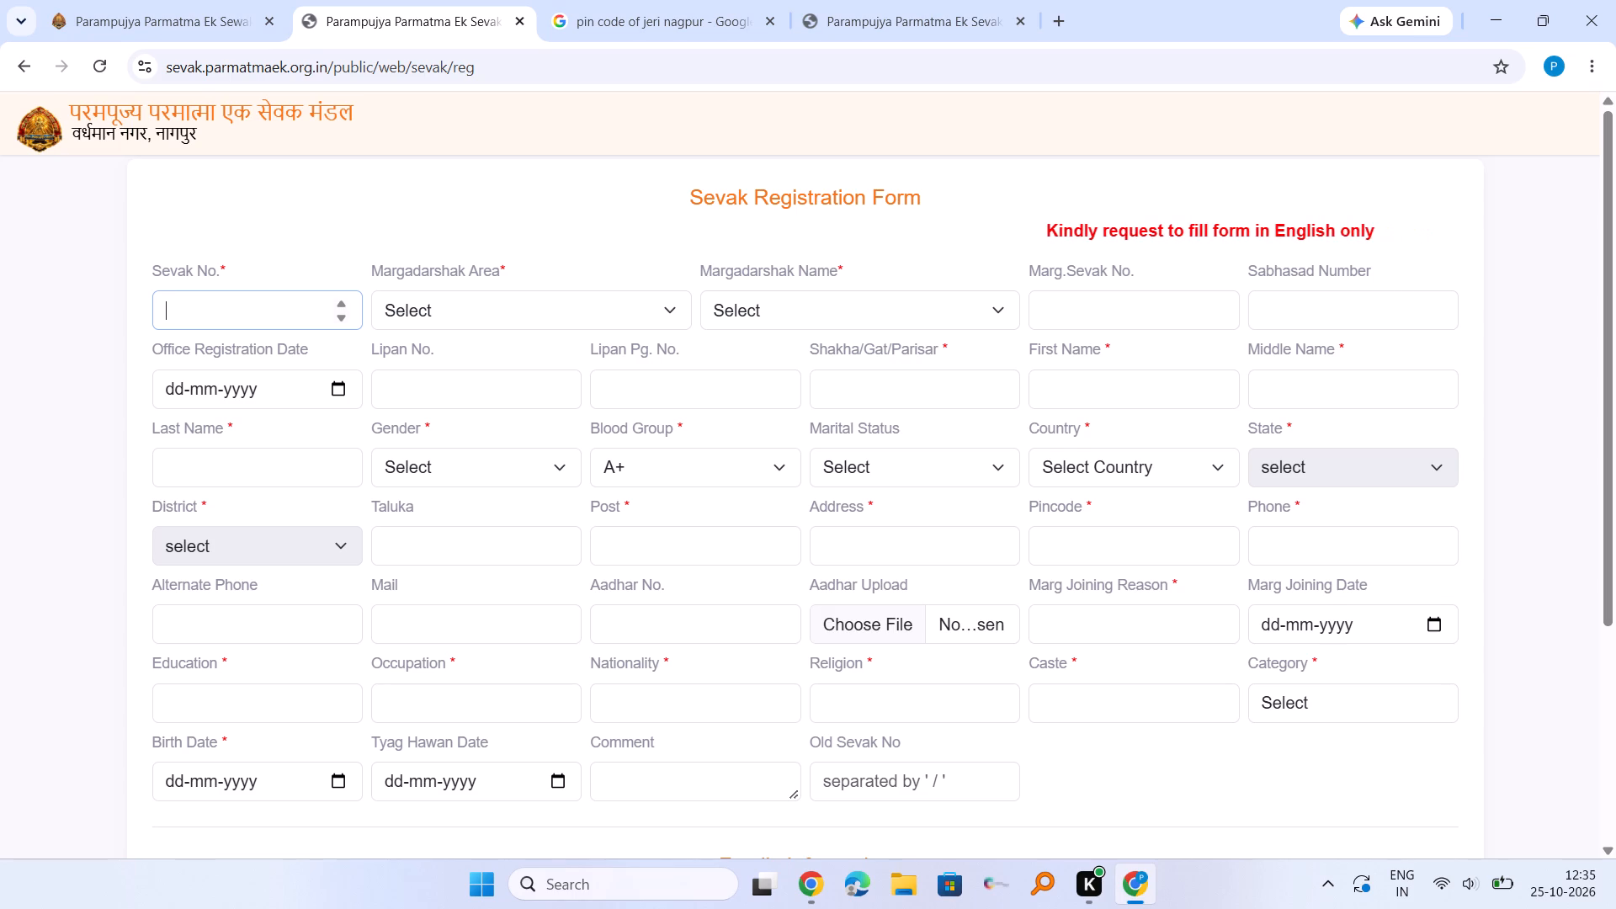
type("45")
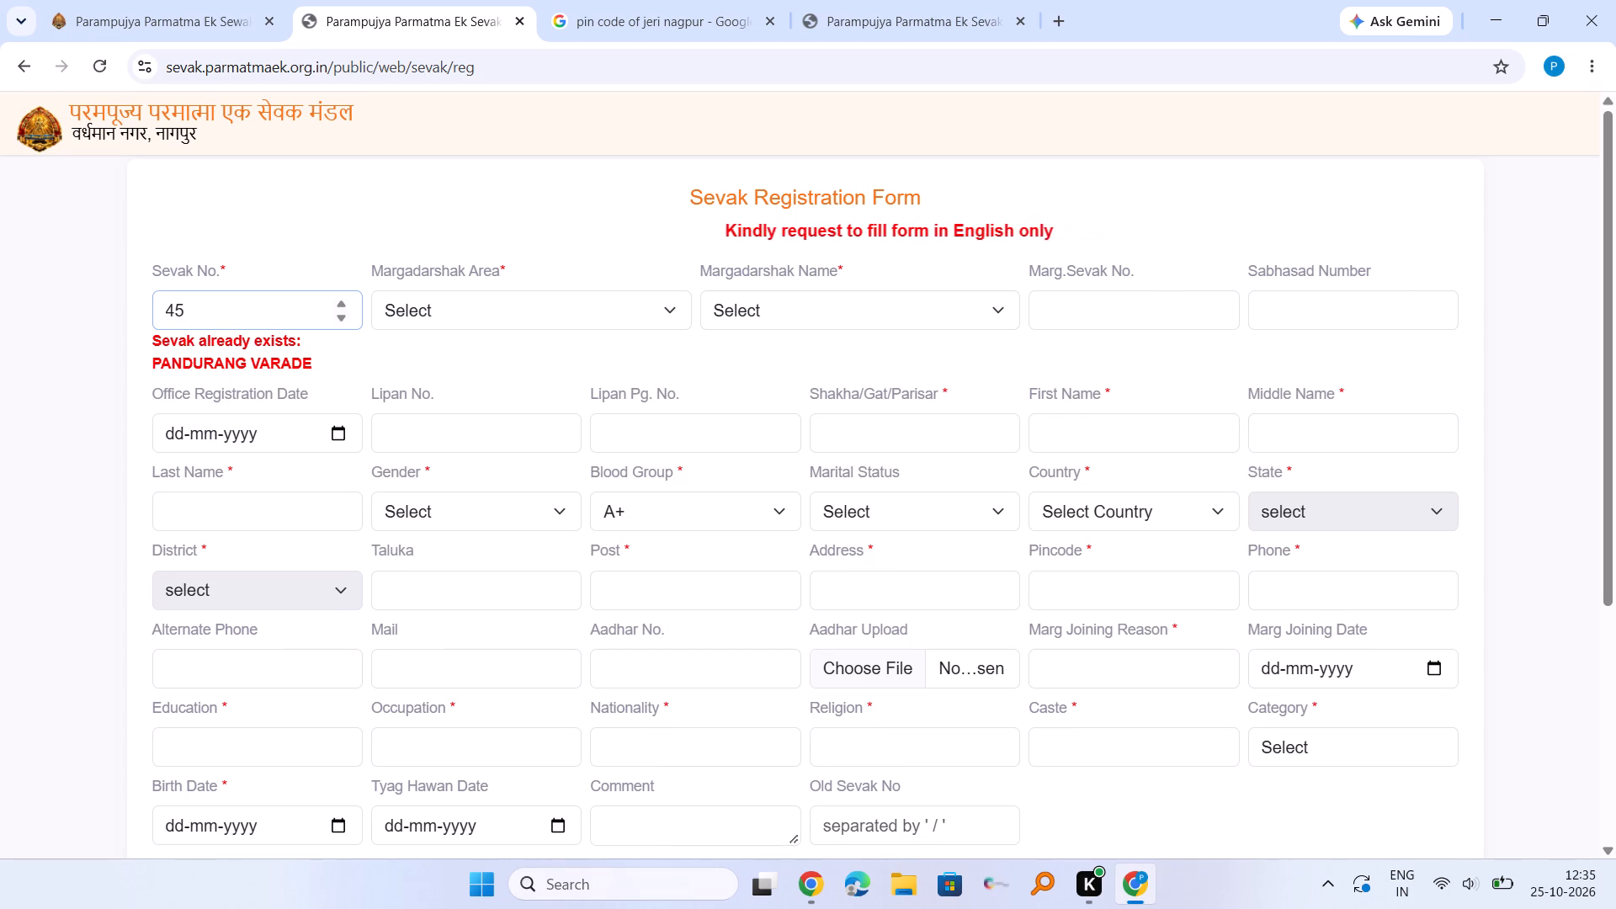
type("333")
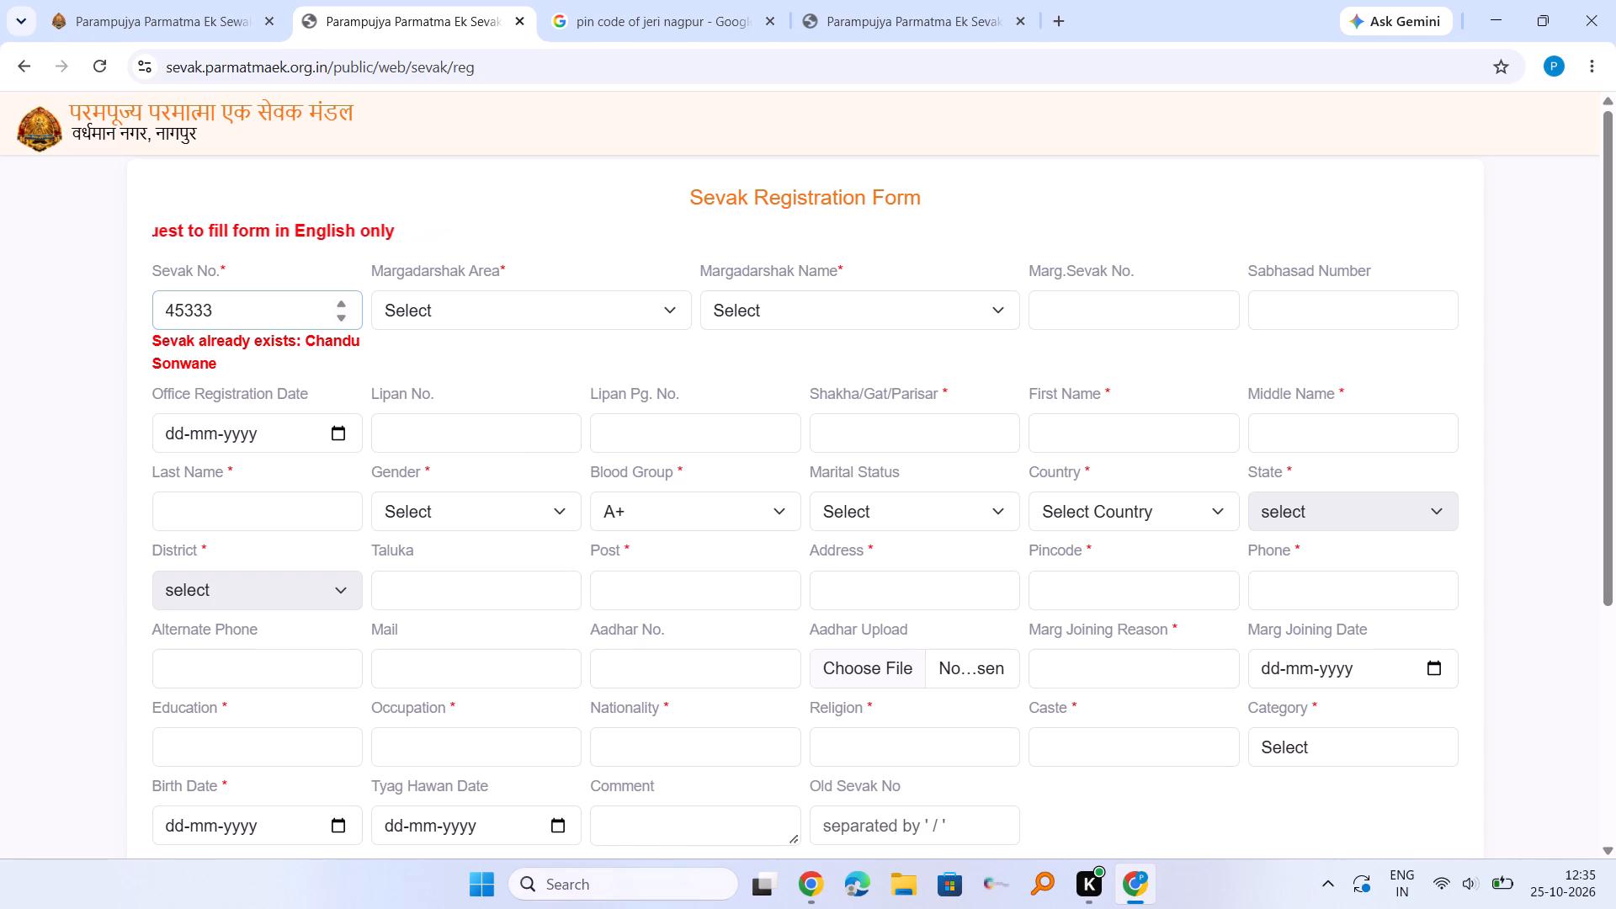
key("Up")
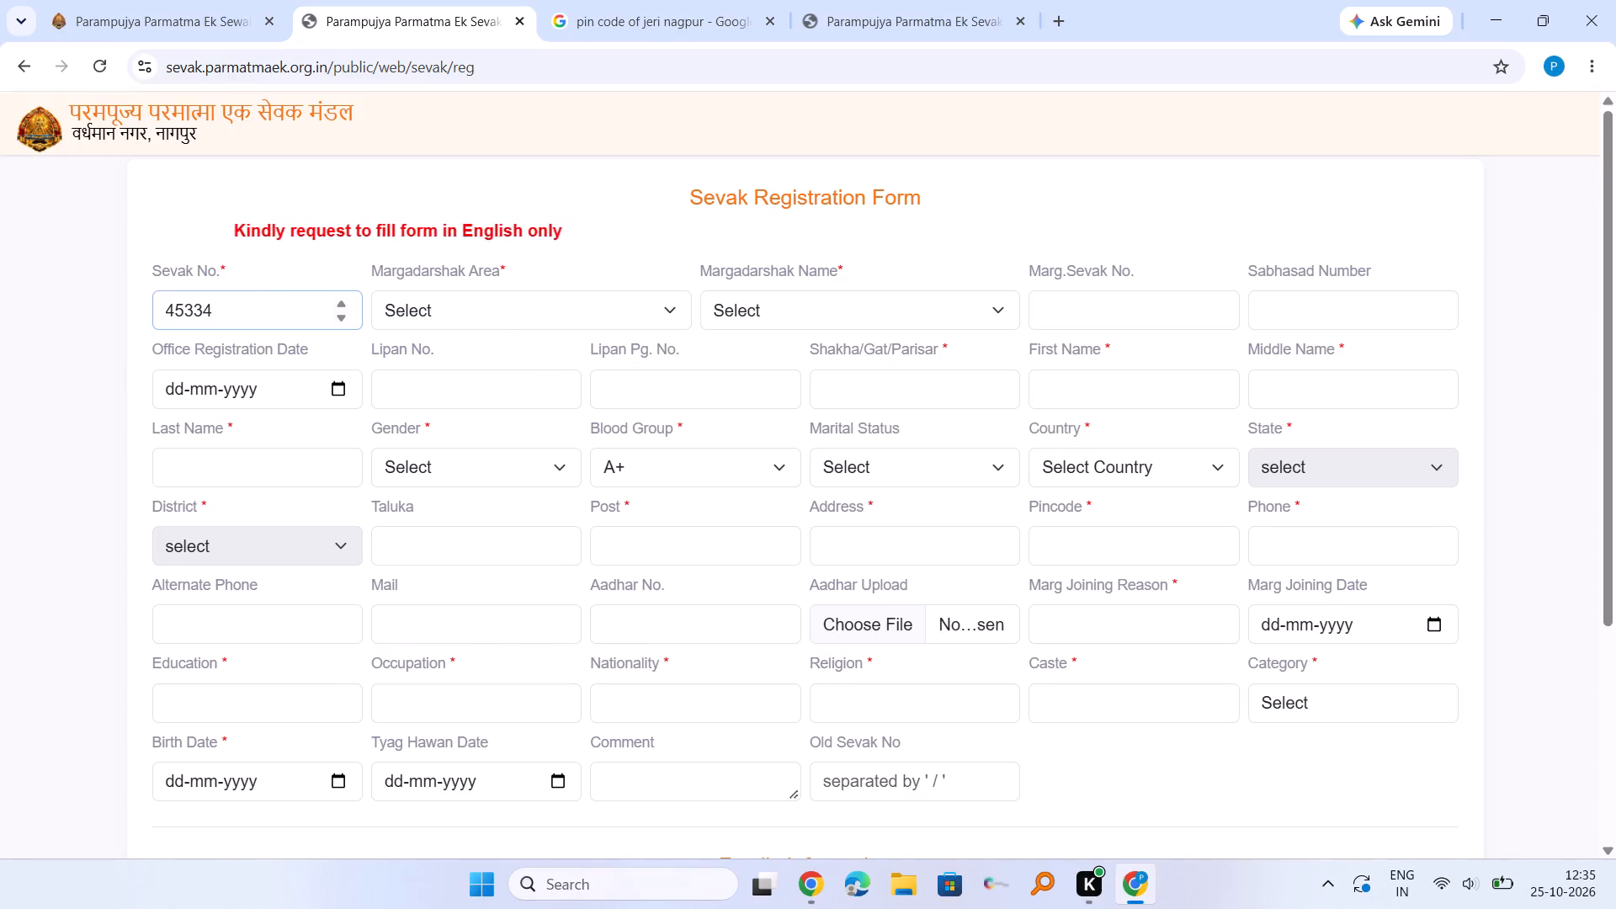
Enter the sevak's first, middle and last names in the registration form.
left_click(1061, 378)
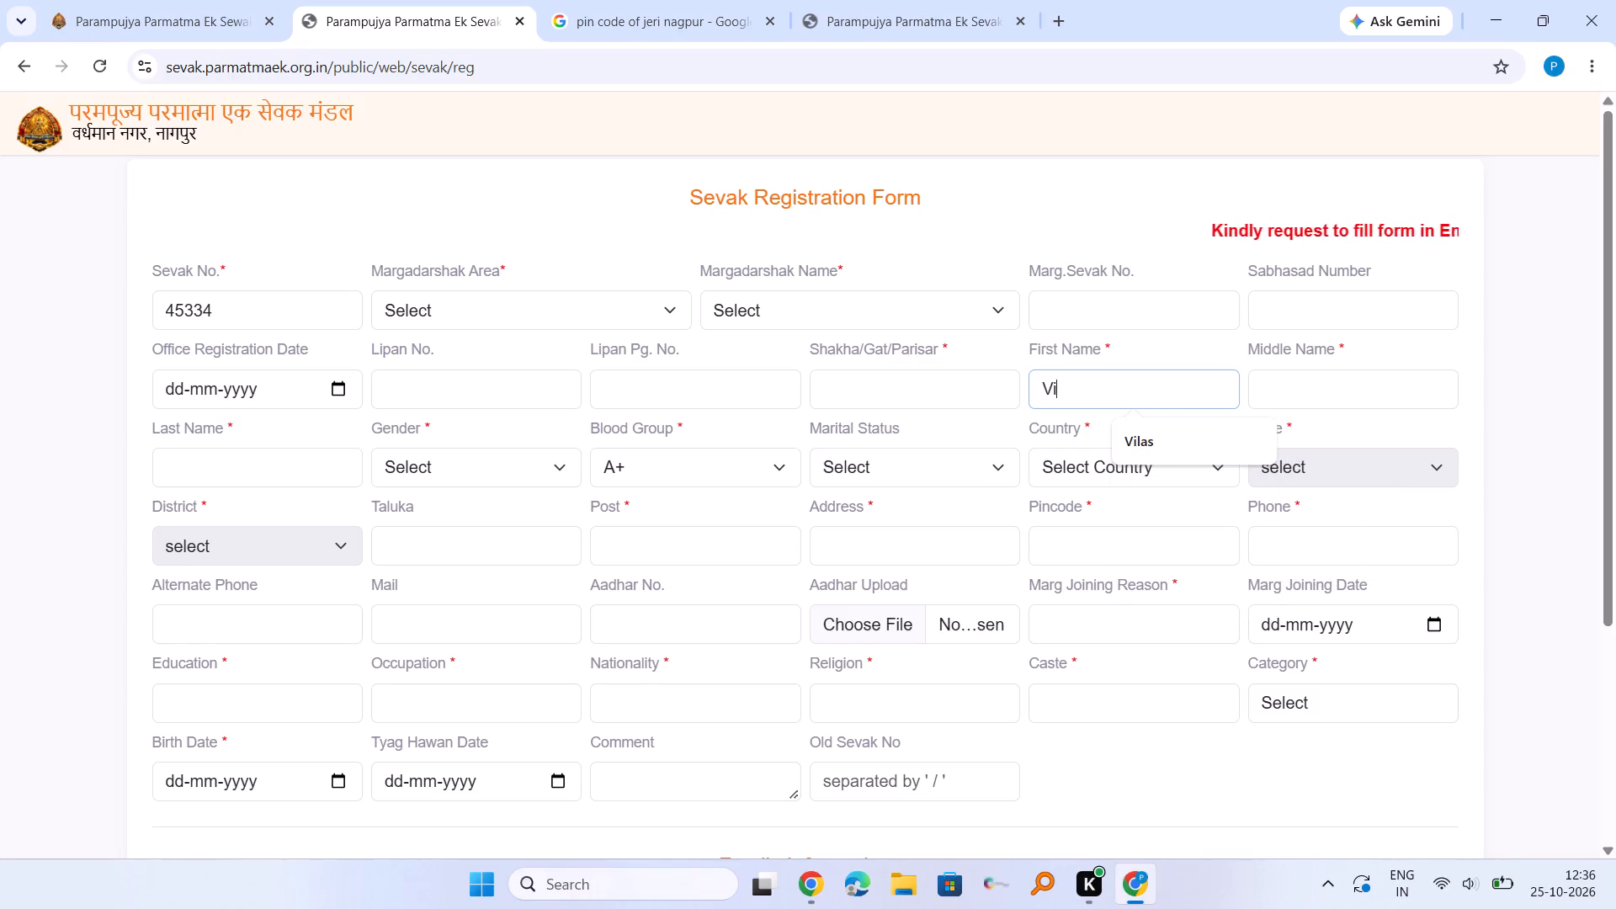
left_click(1270, 381)
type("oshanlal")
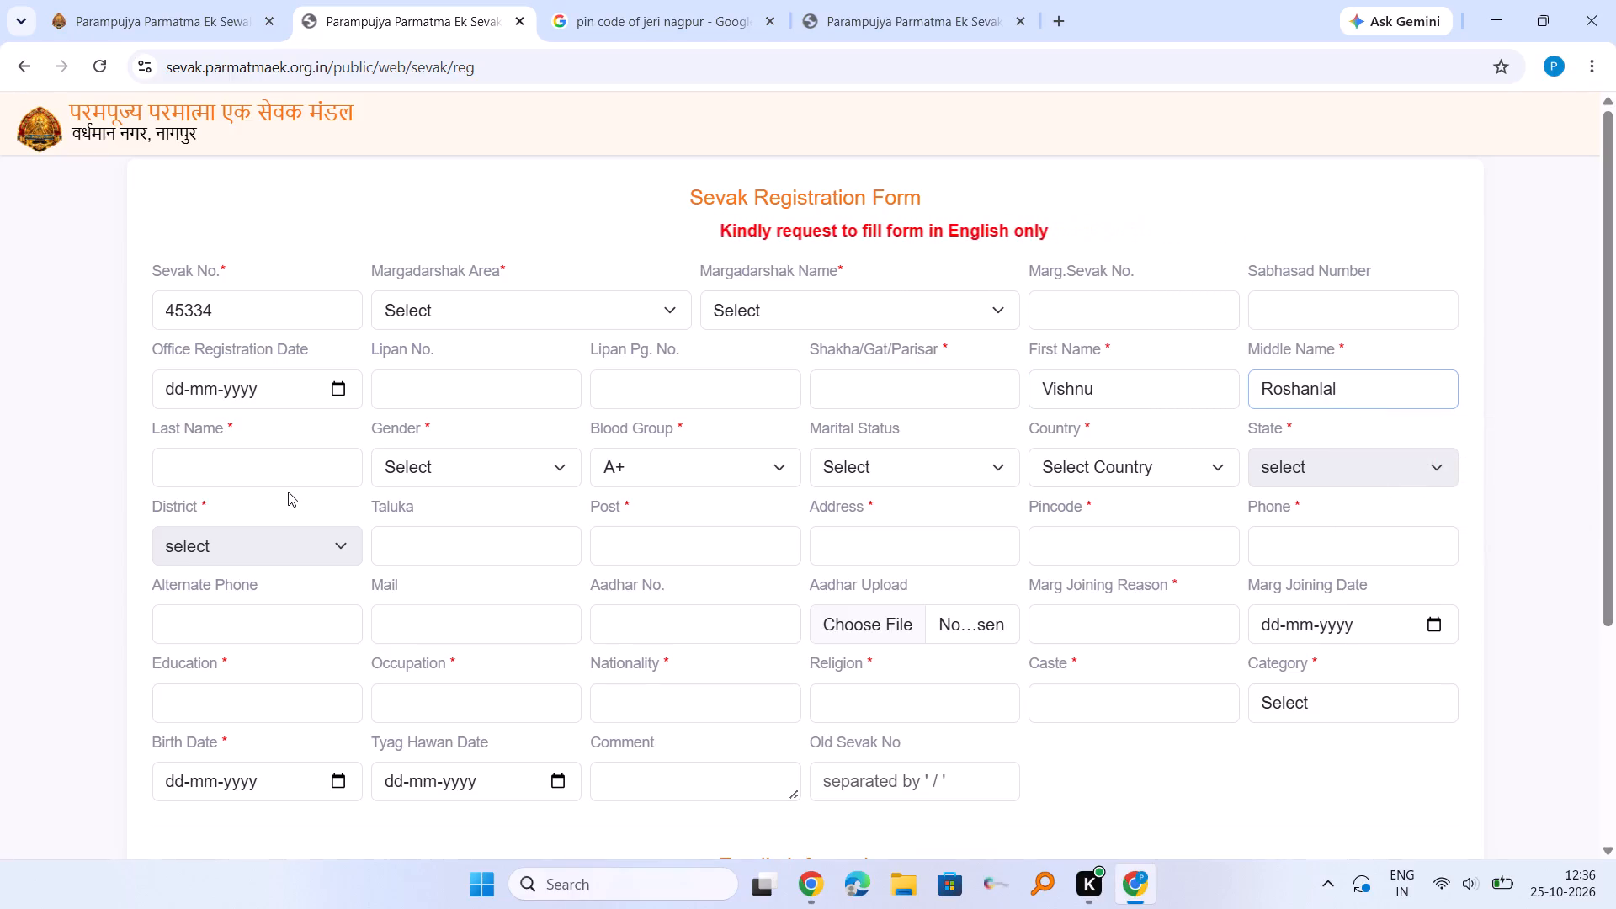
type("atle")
Set the gender to Male and the blood group to NA.
left_click(430, 459)
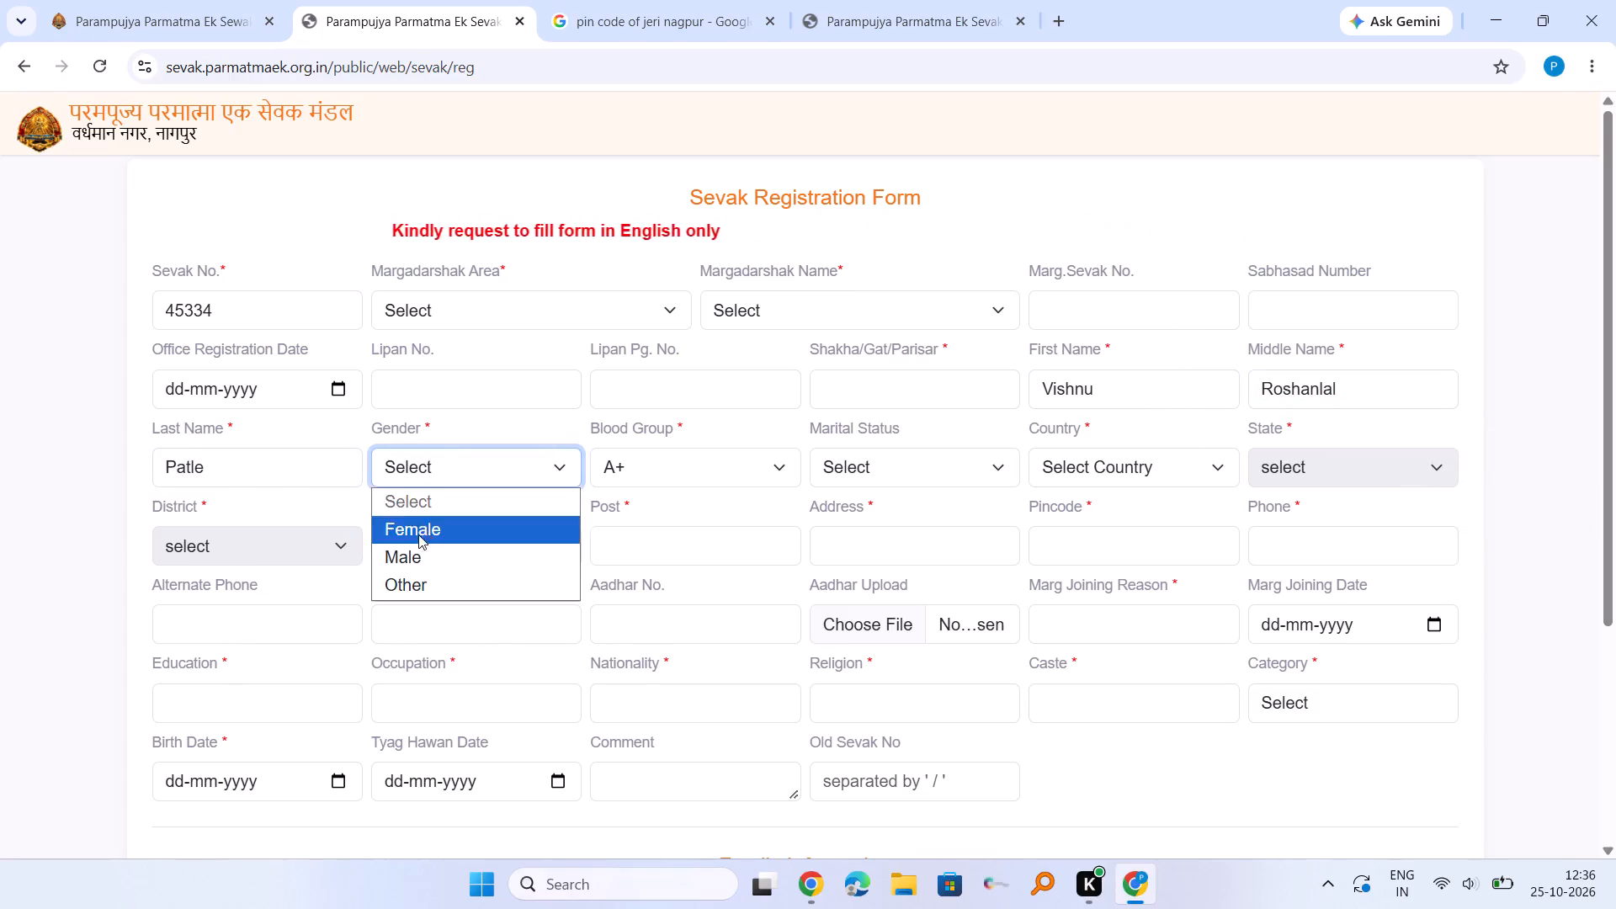
left_click(400, 548)
left_click(634, 473)
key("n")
key("Return")
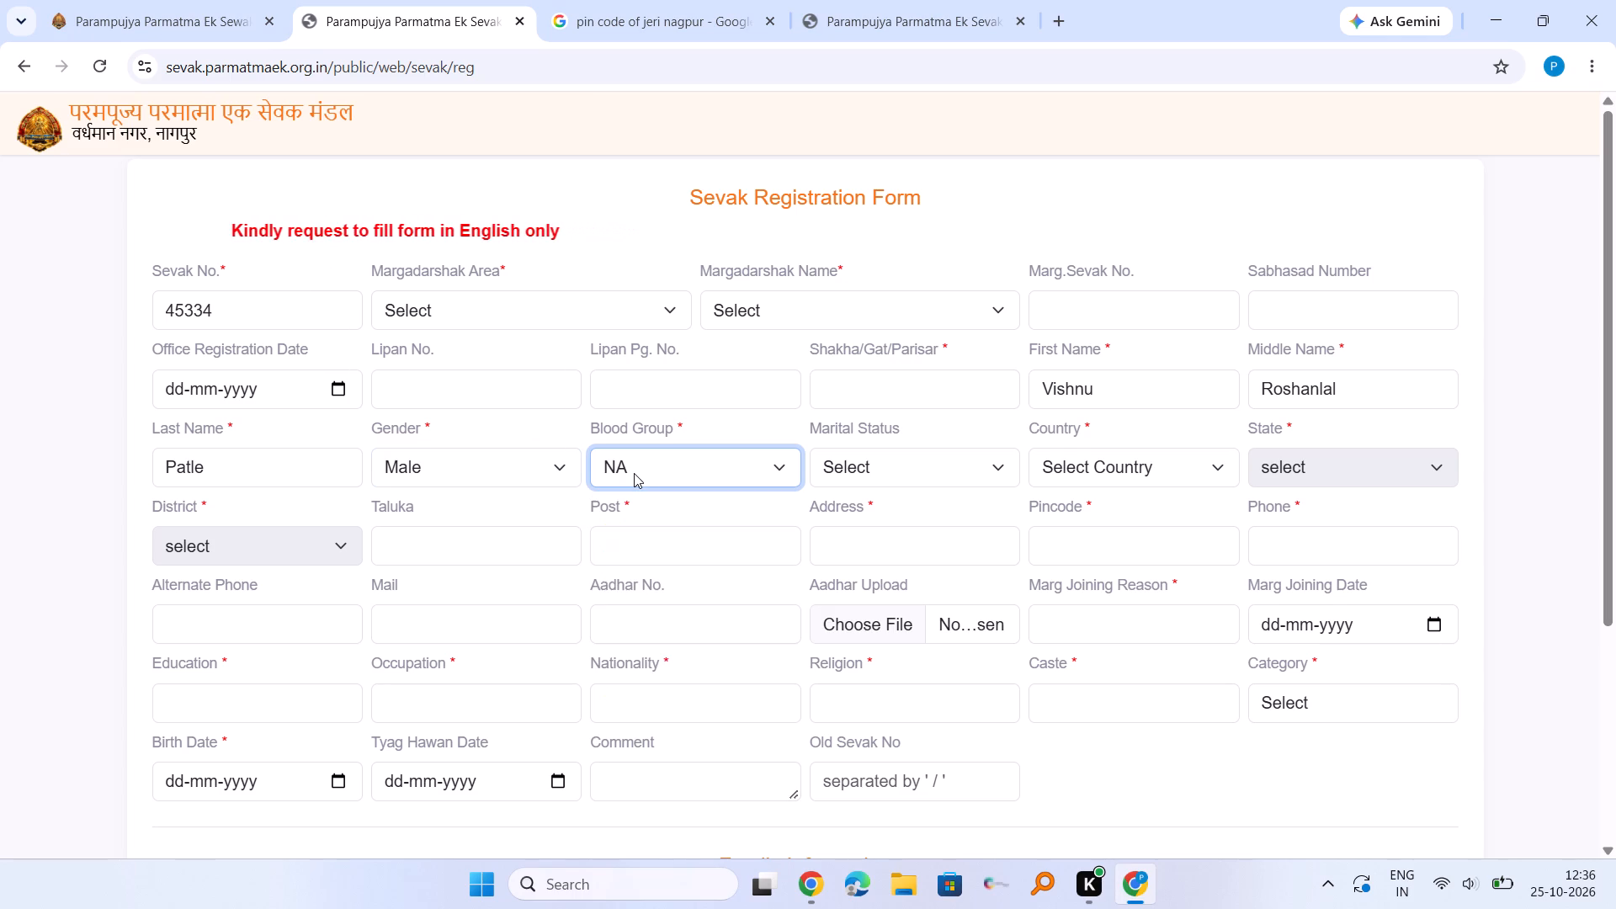
Set the sevak's location to India as country, Maharashtra as state and Nagpur as district.
left_click(1071, 480)
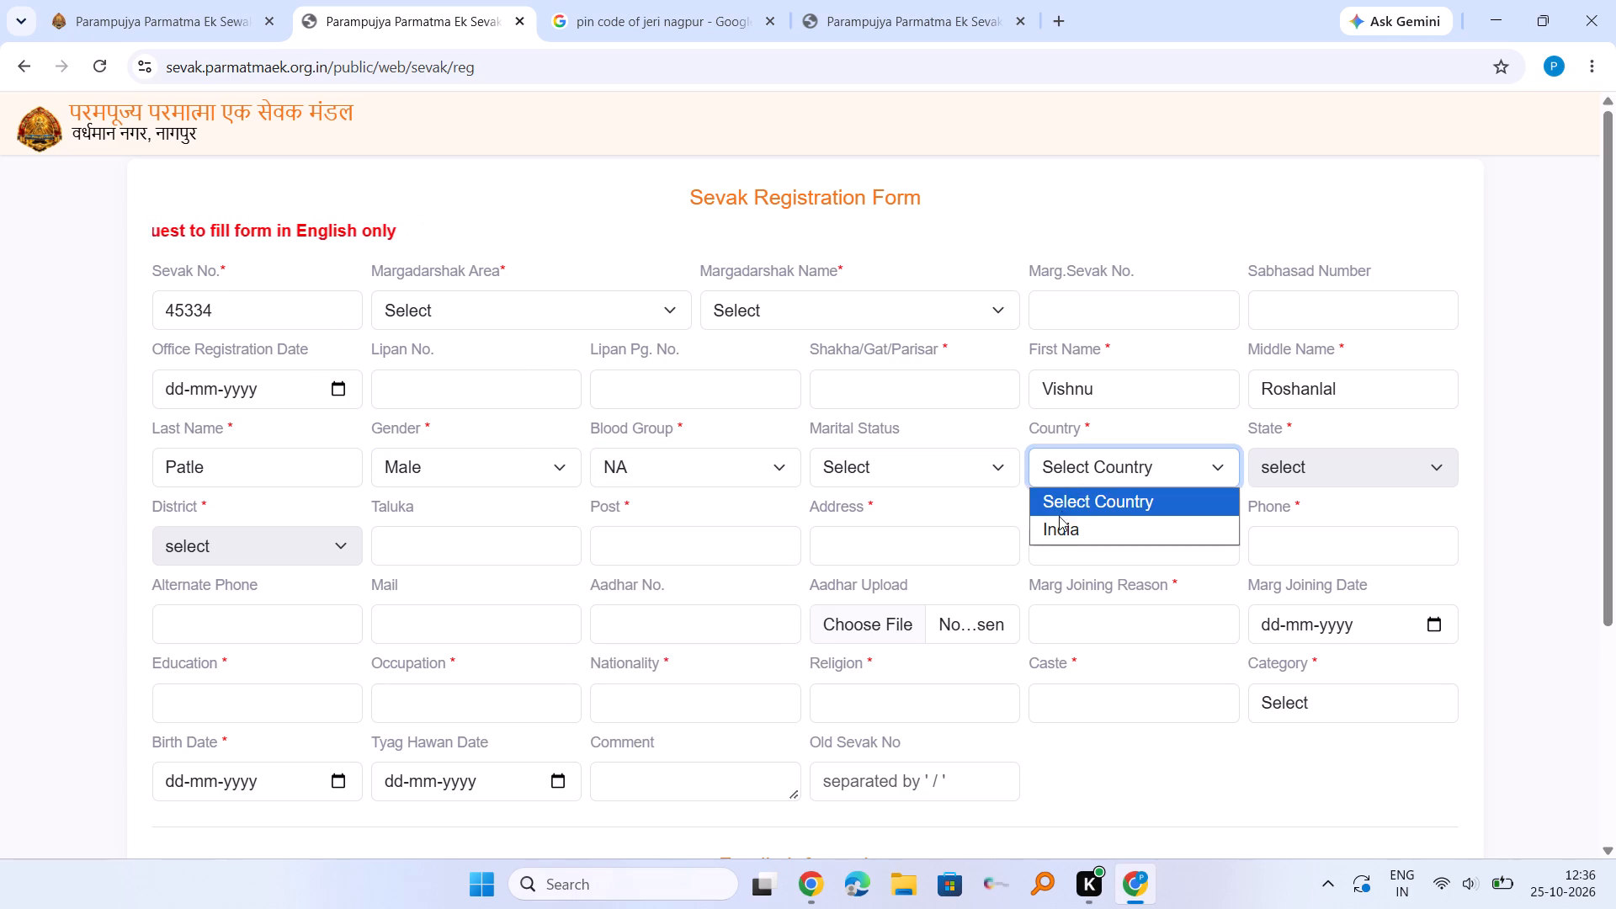
left_click(1035, 530)
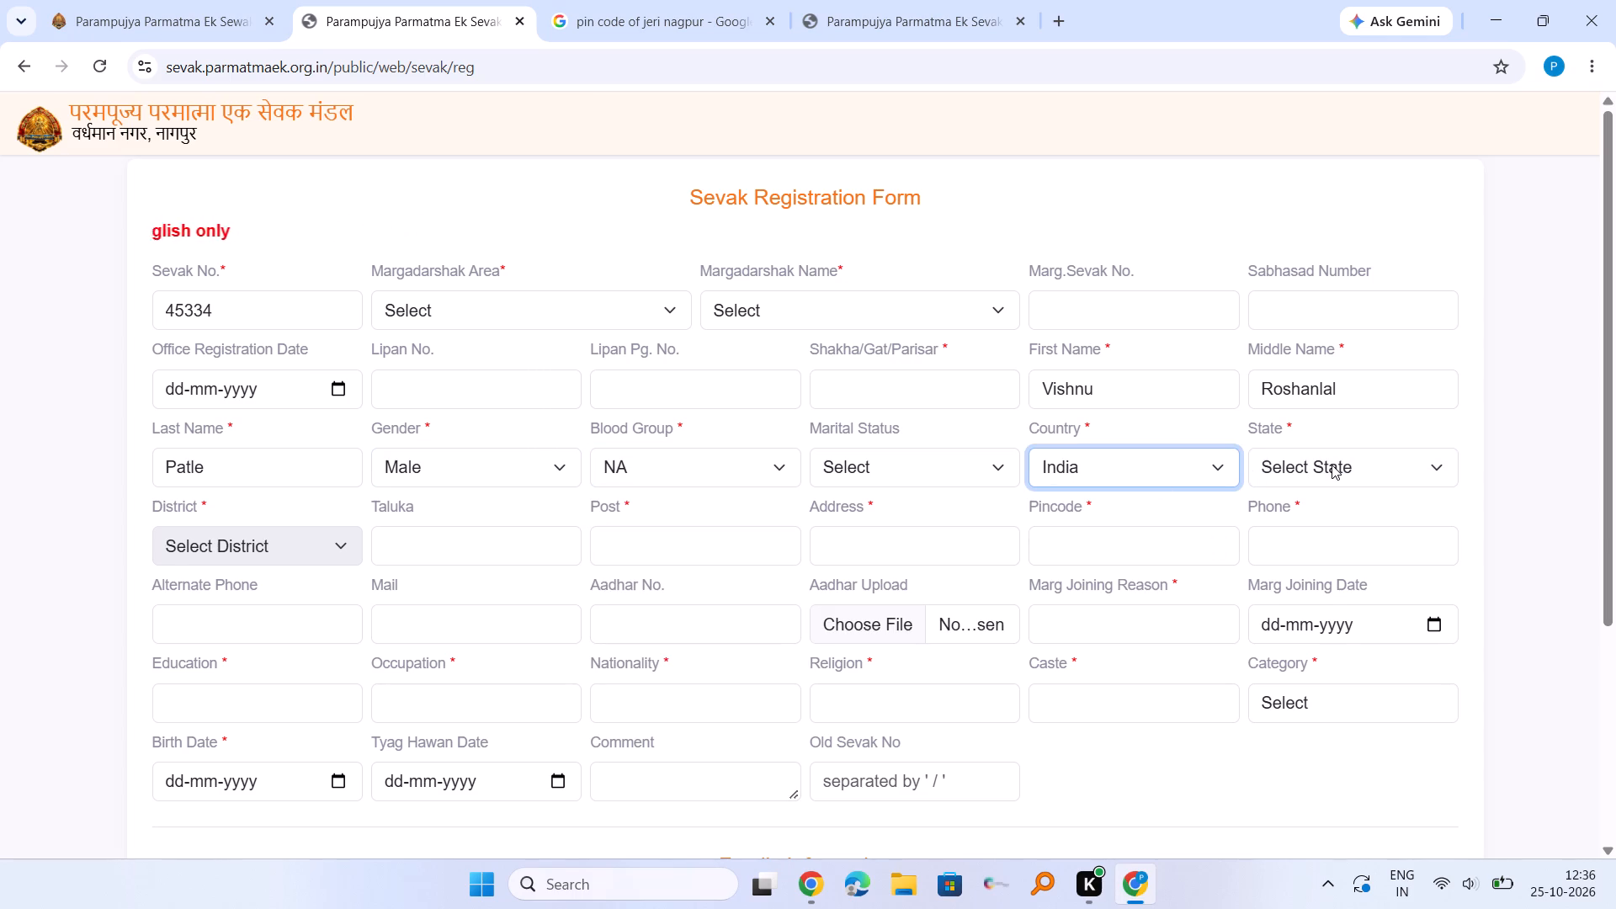
left_click(1332, 465)
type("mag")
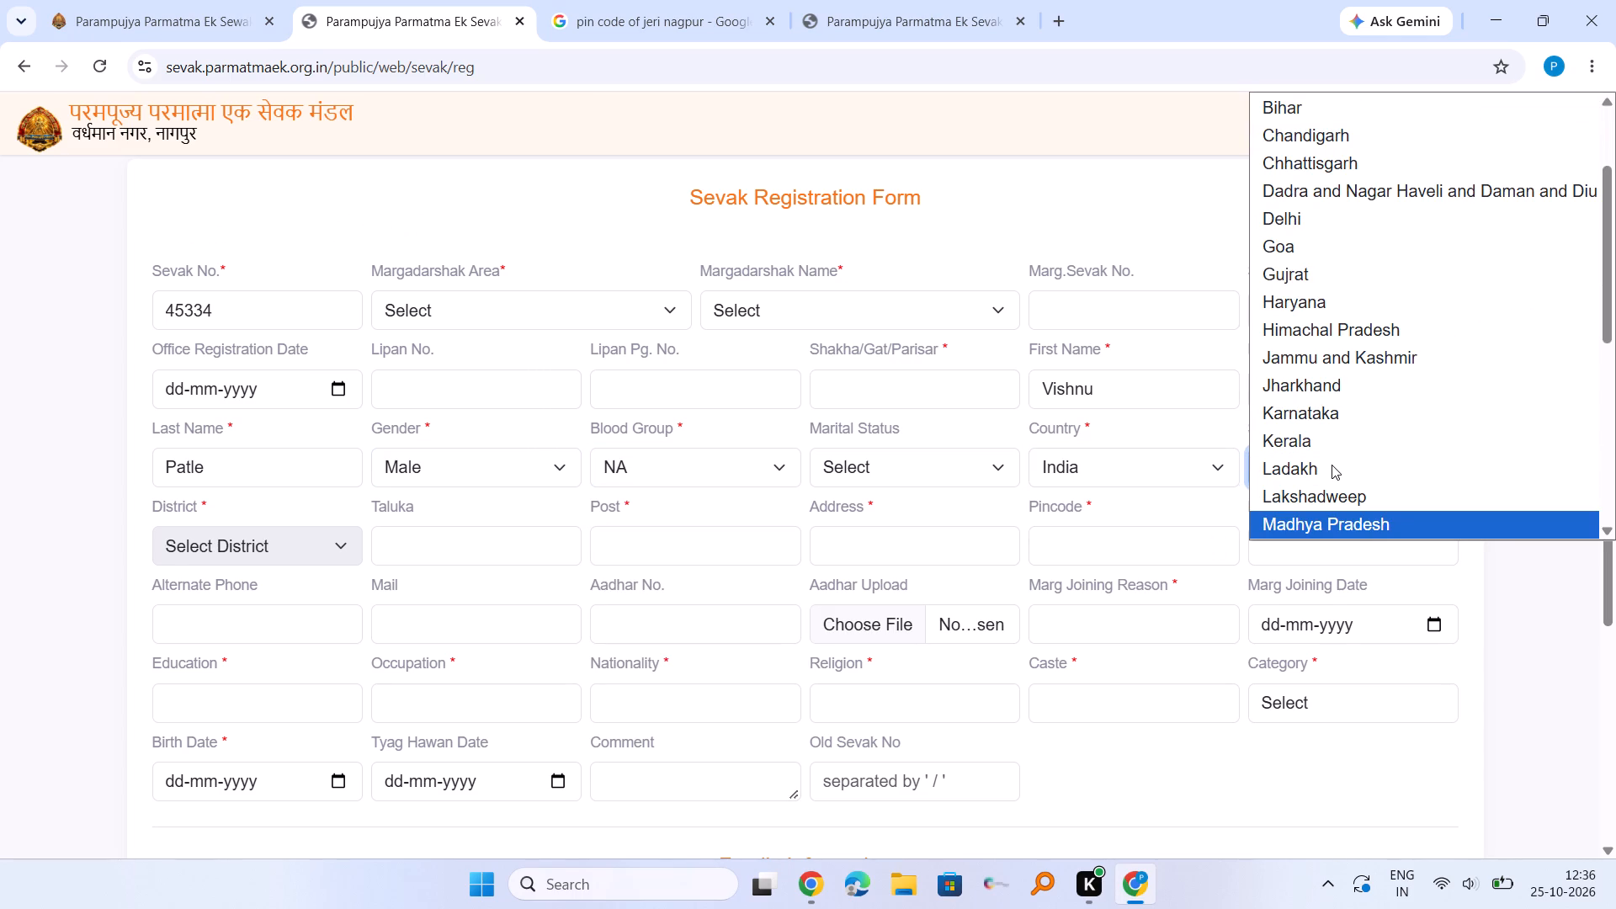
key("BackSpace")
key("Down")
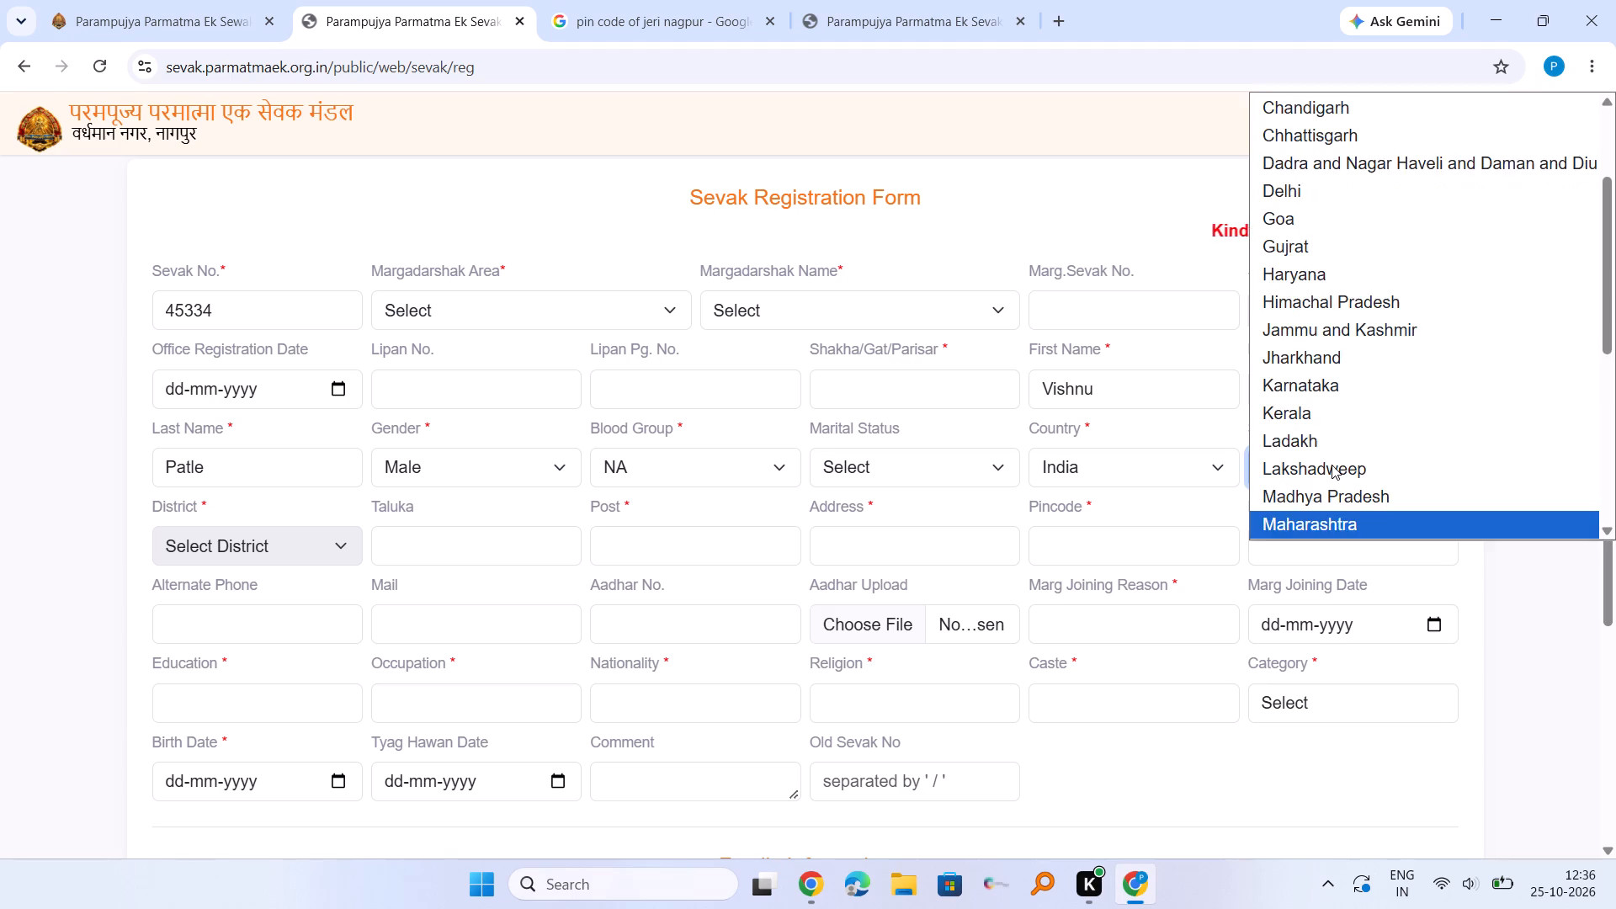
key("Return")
left_click(226, 534)
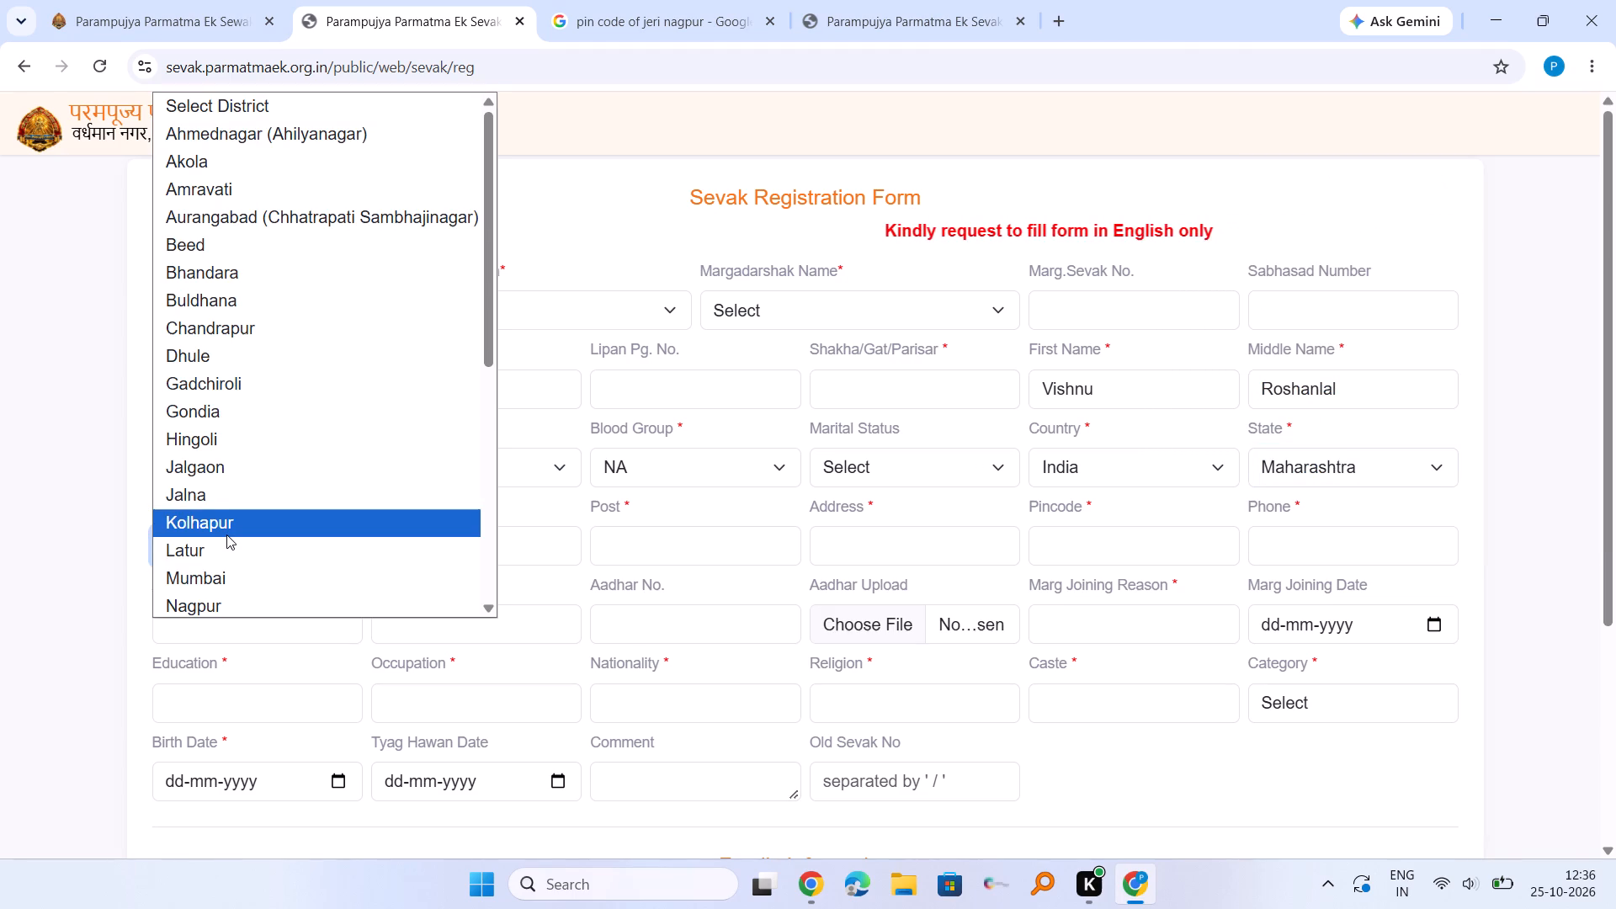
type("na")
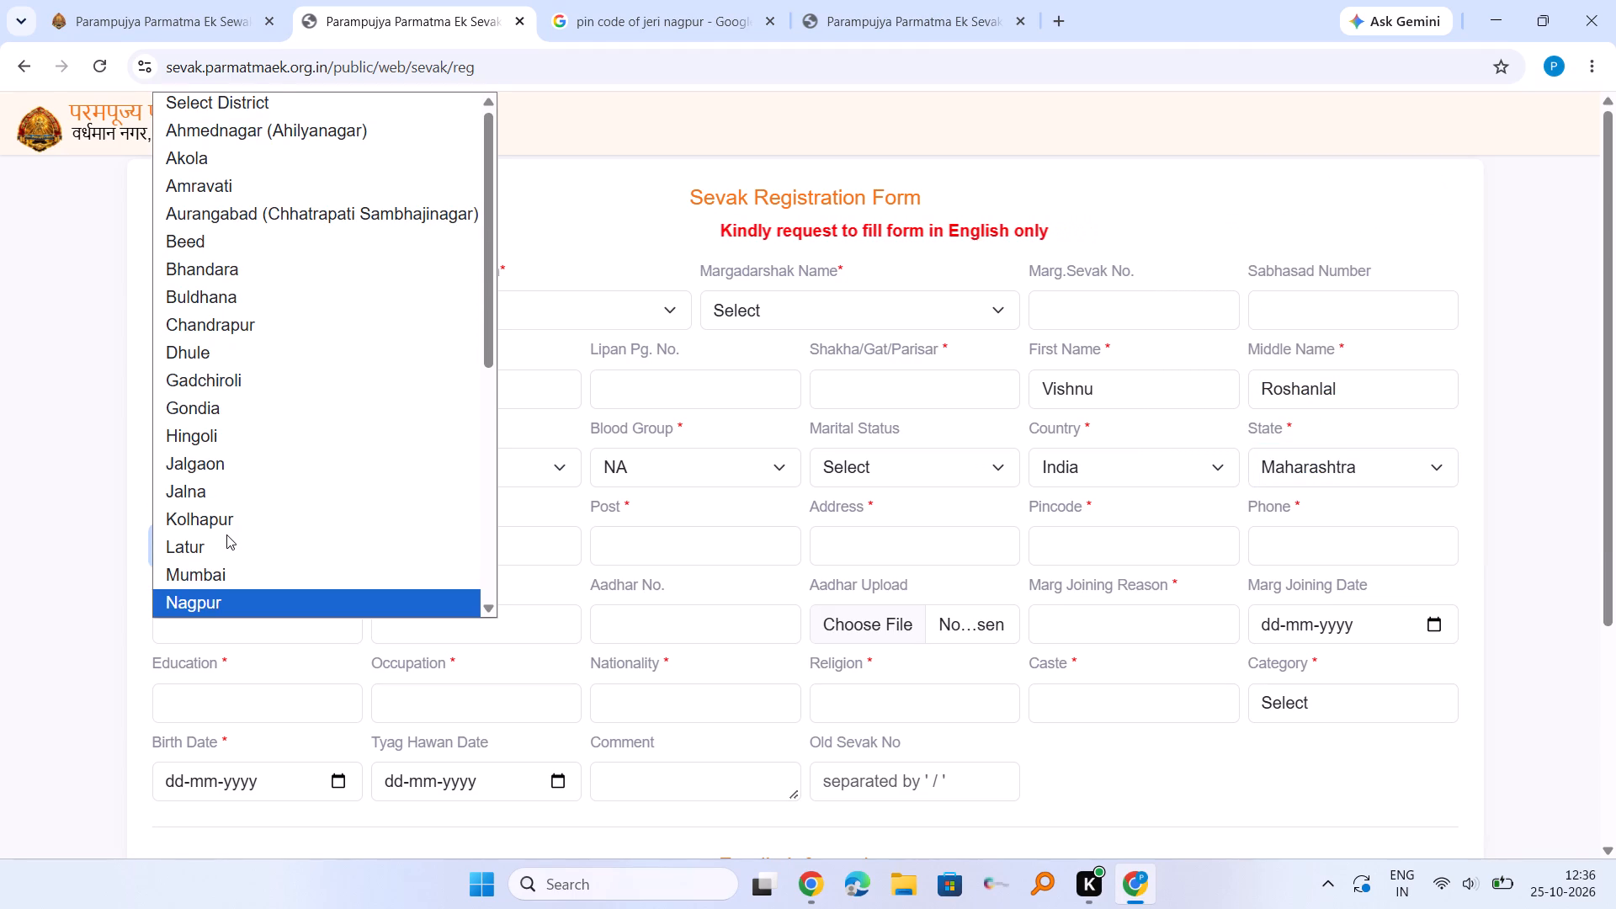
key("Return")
Fill in the taluka as Hingna.
left_click(418, 543)
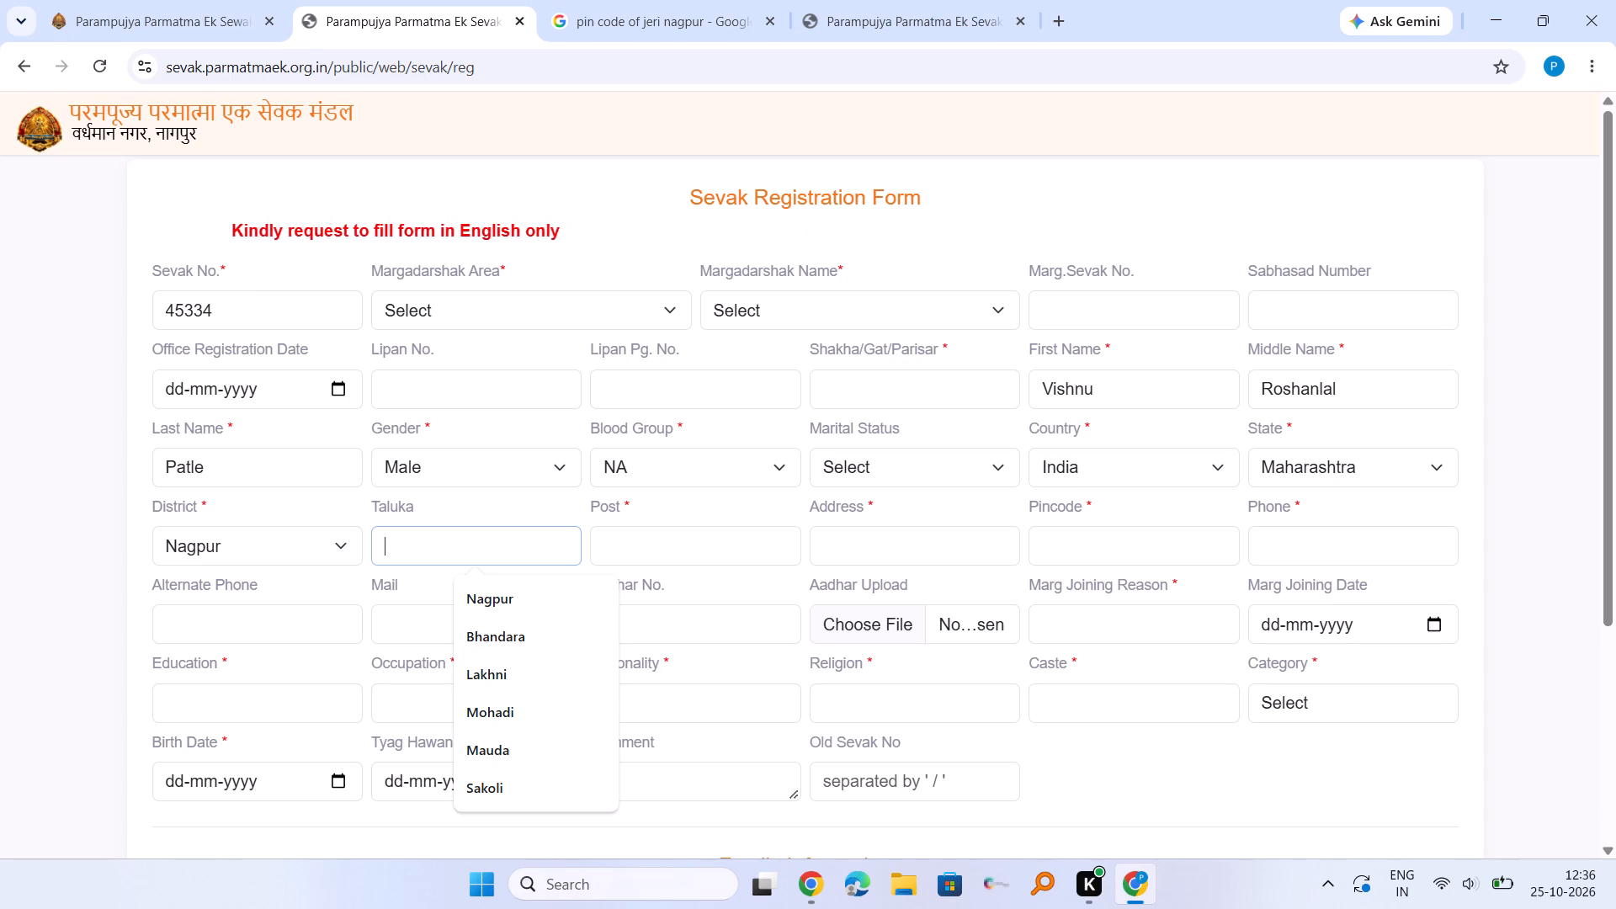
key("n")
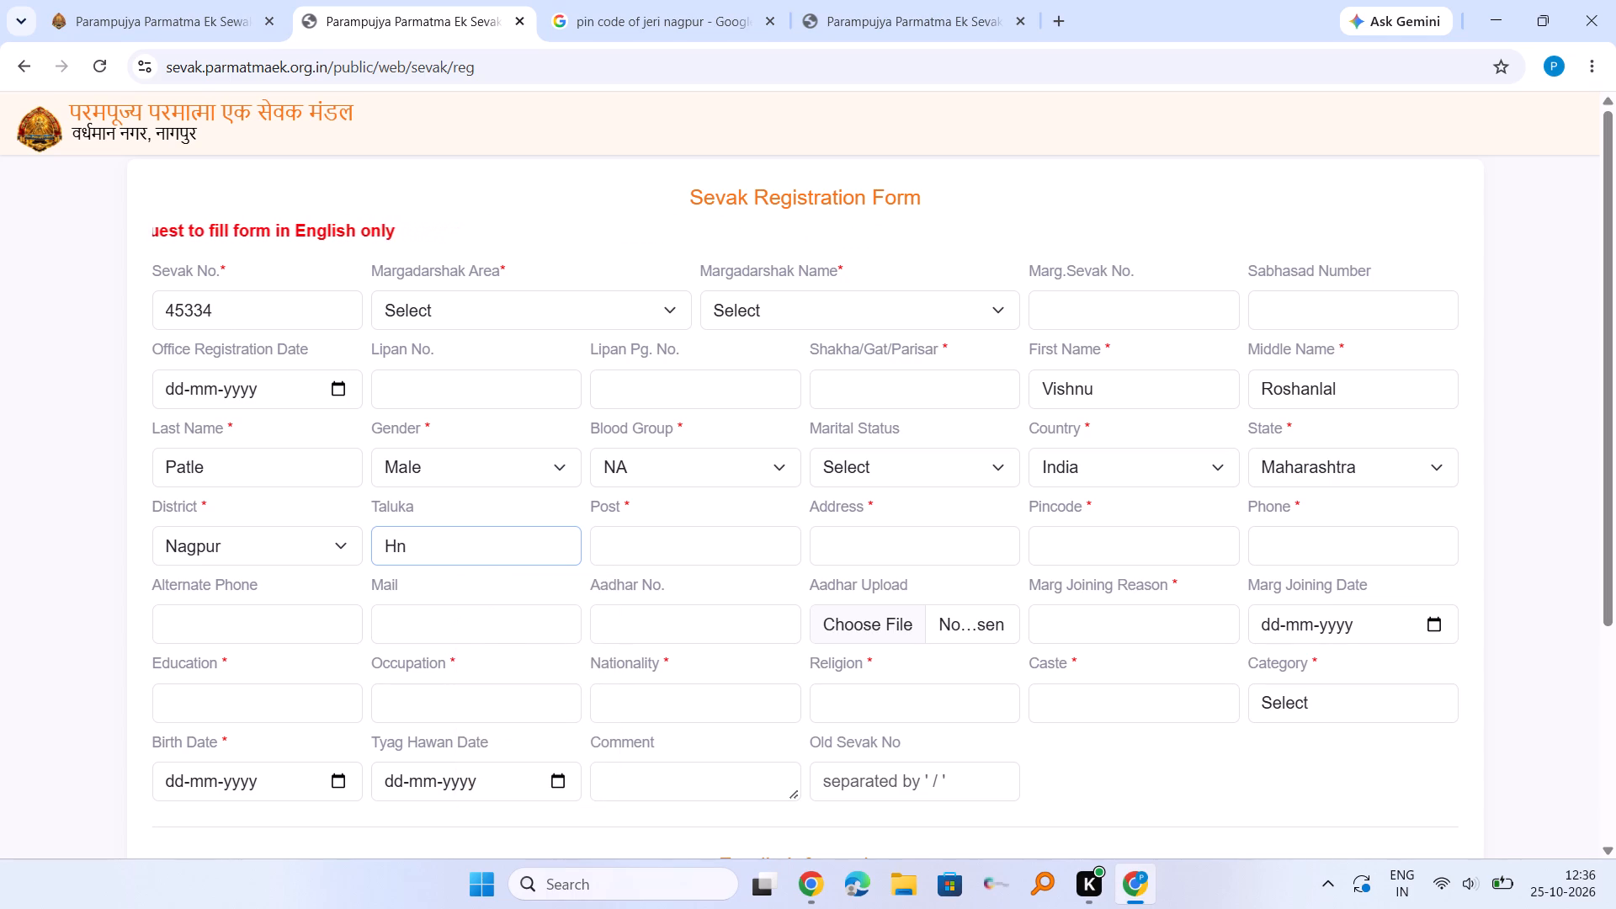
key("BackSpace")
left_click(471, 604)
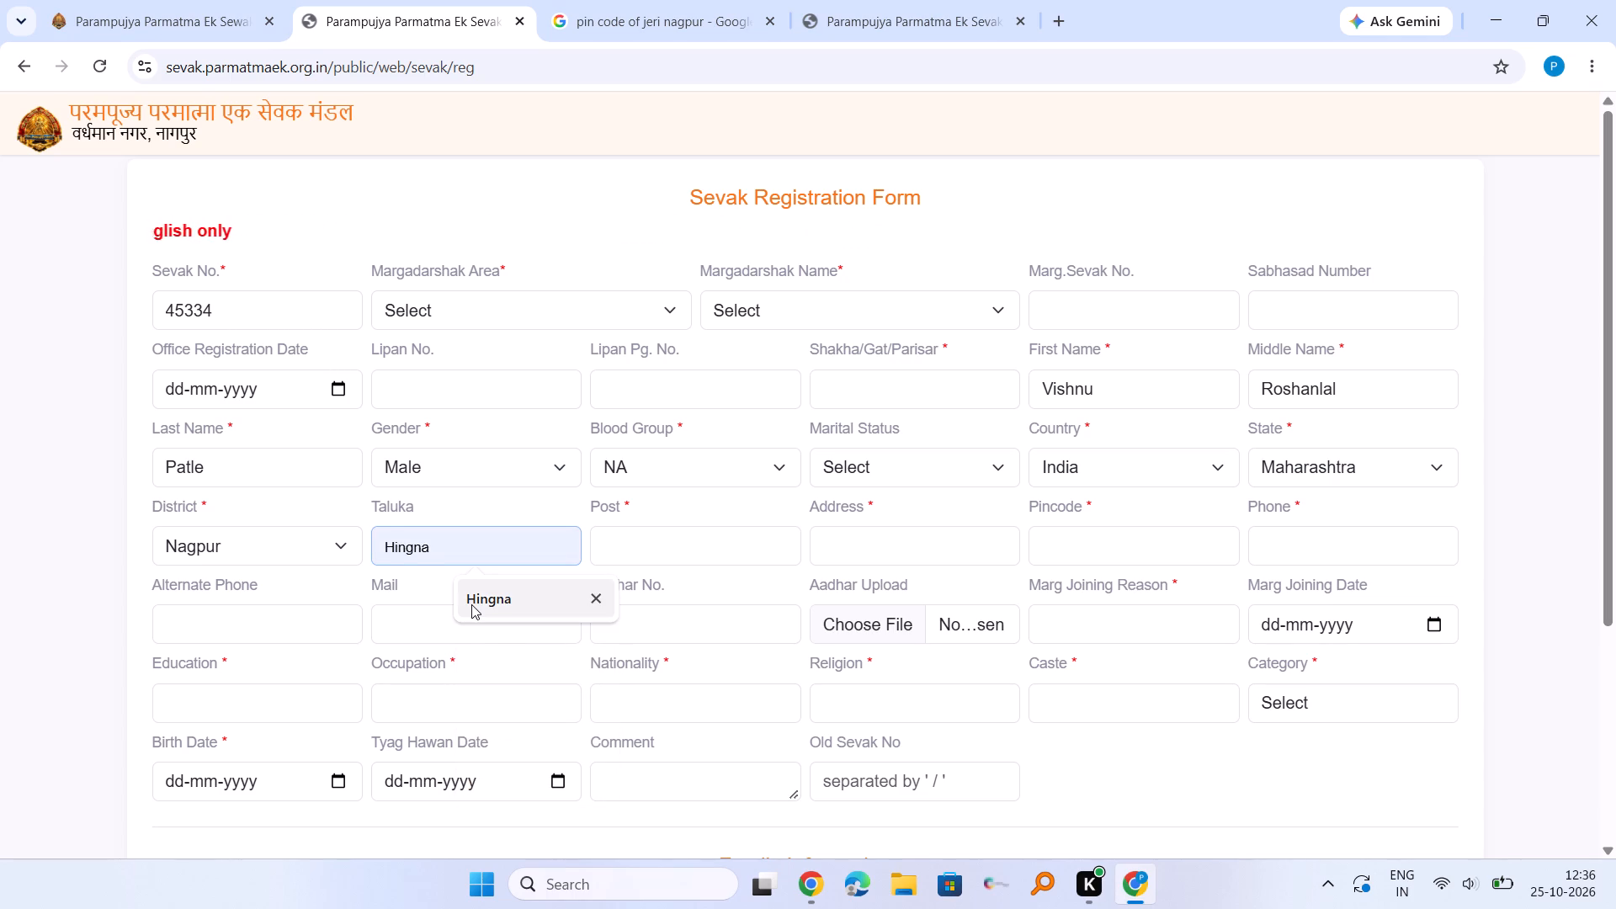
Fill in the post as Waddhamana.
left_click(609, 556)
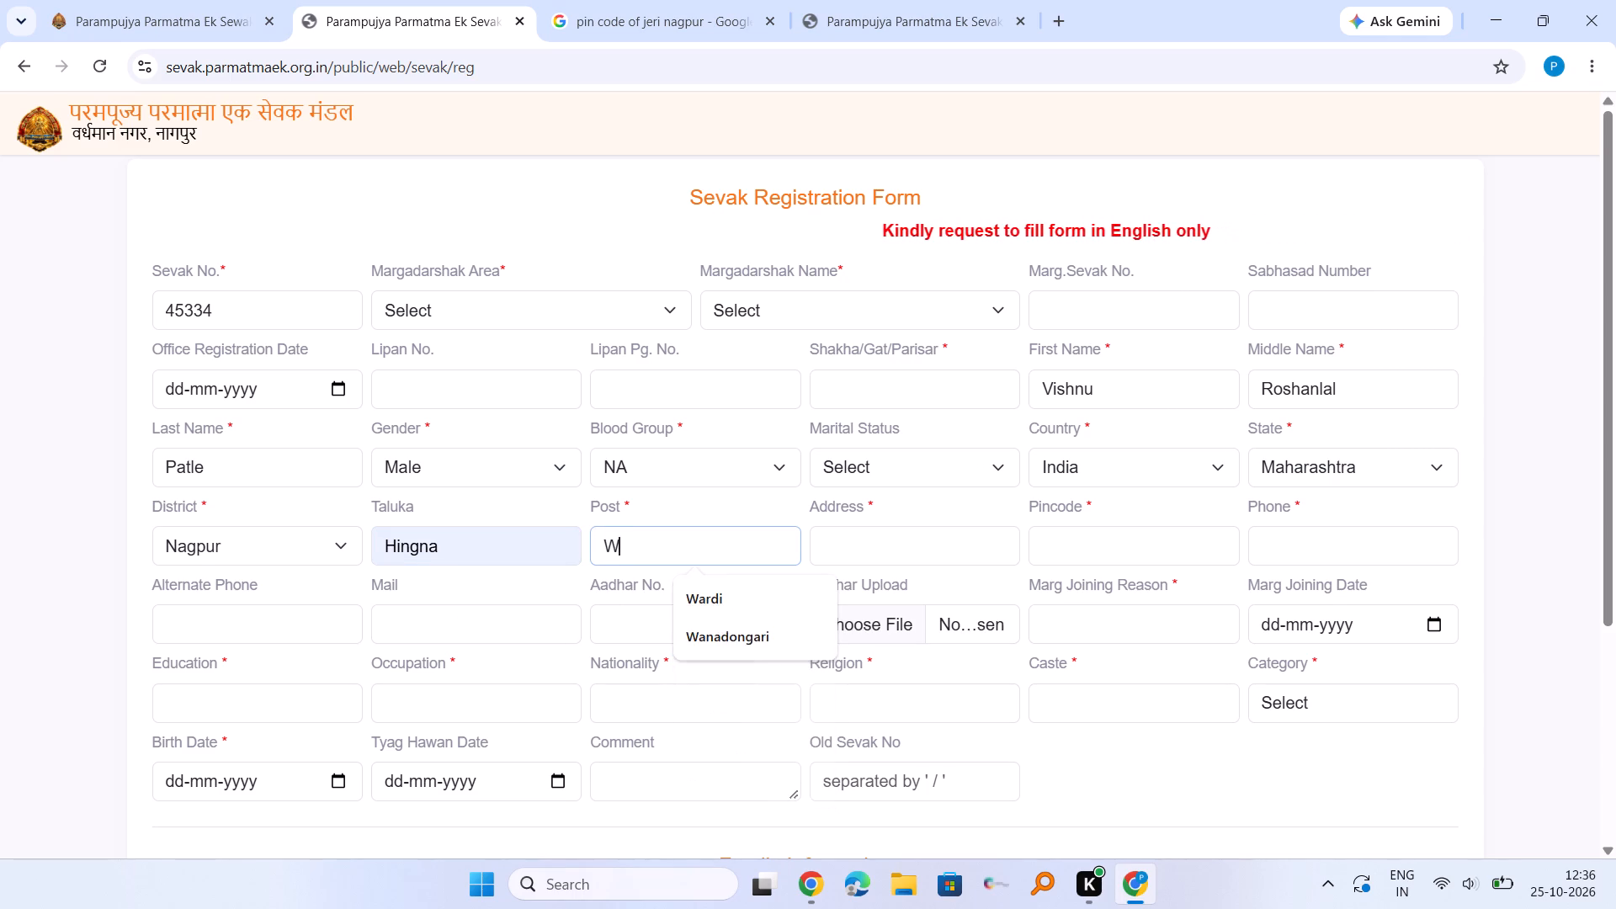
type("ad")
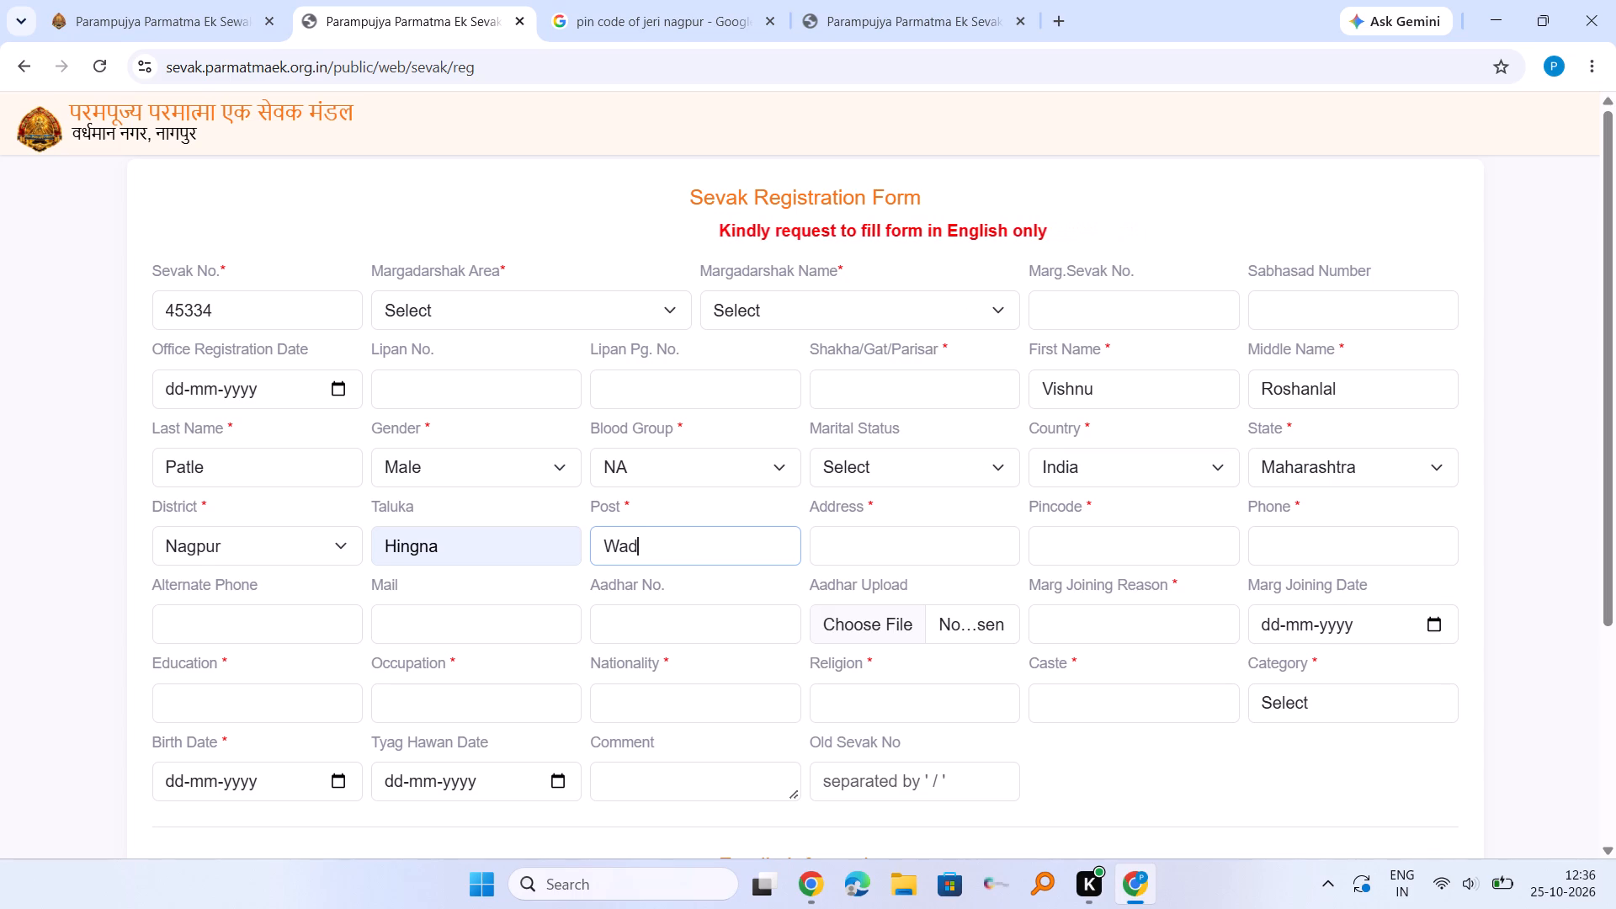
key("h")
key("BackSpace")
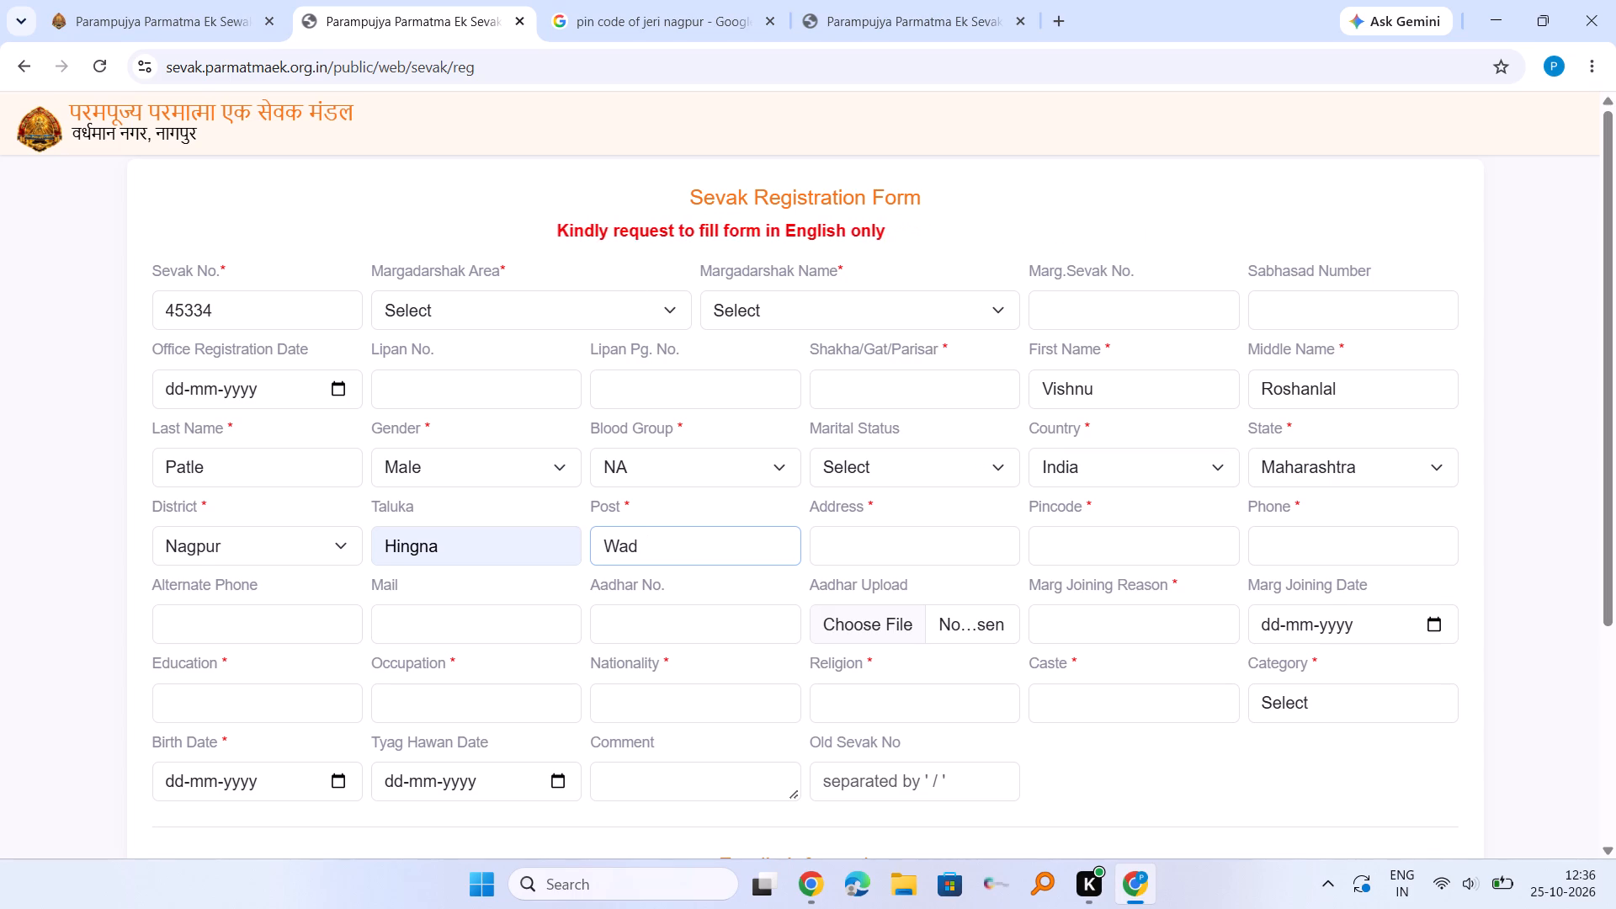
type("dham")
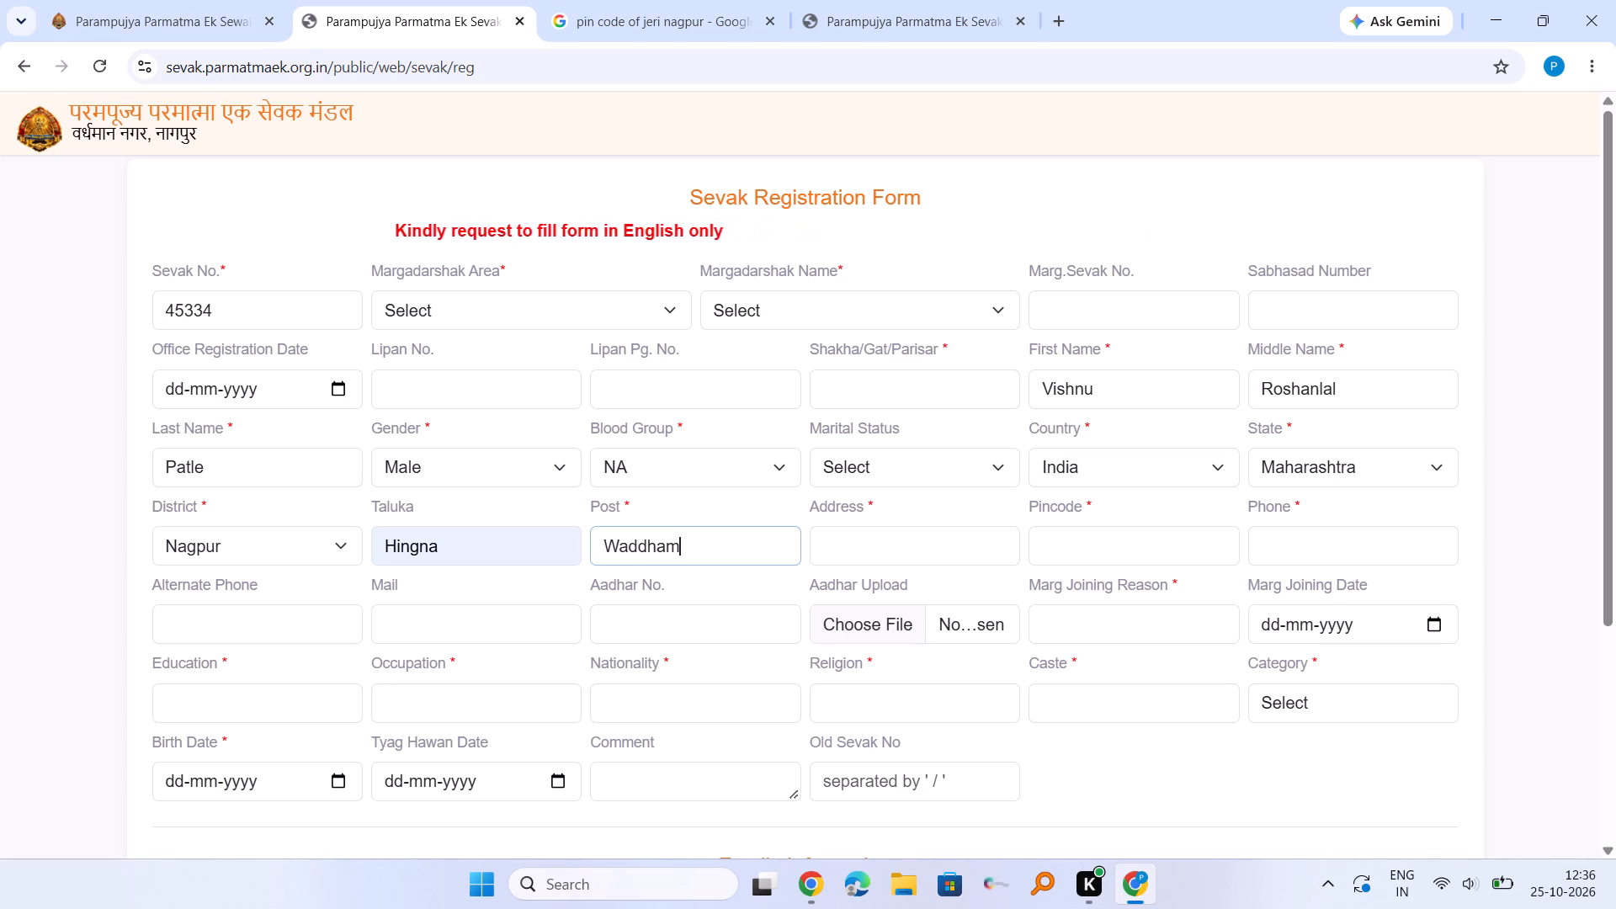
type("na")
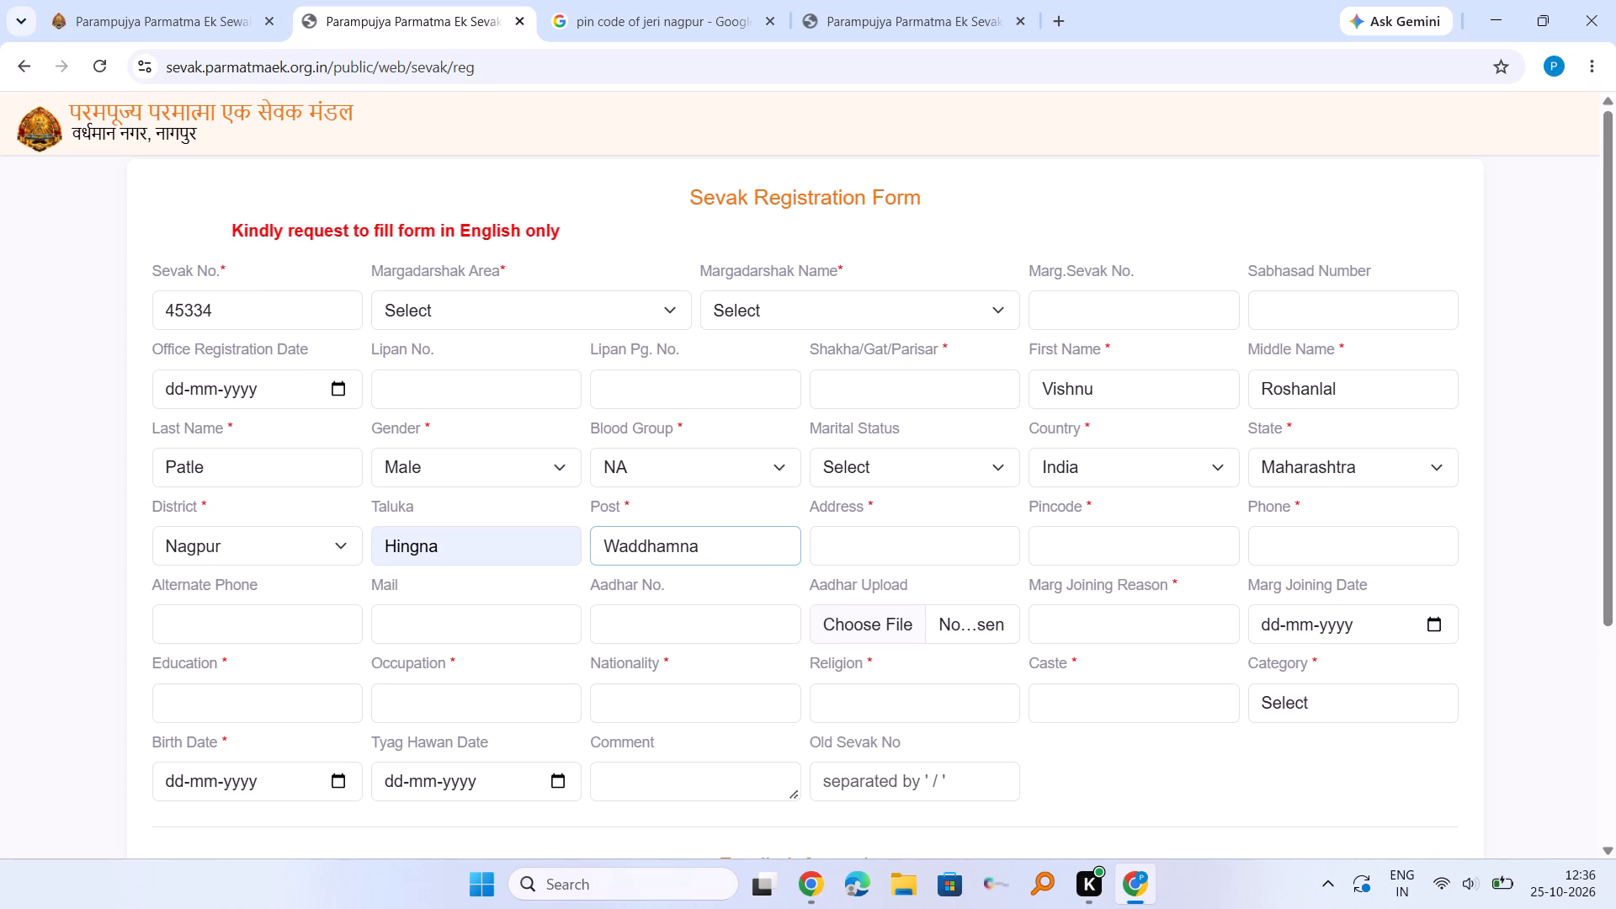
left_click(836, 538)
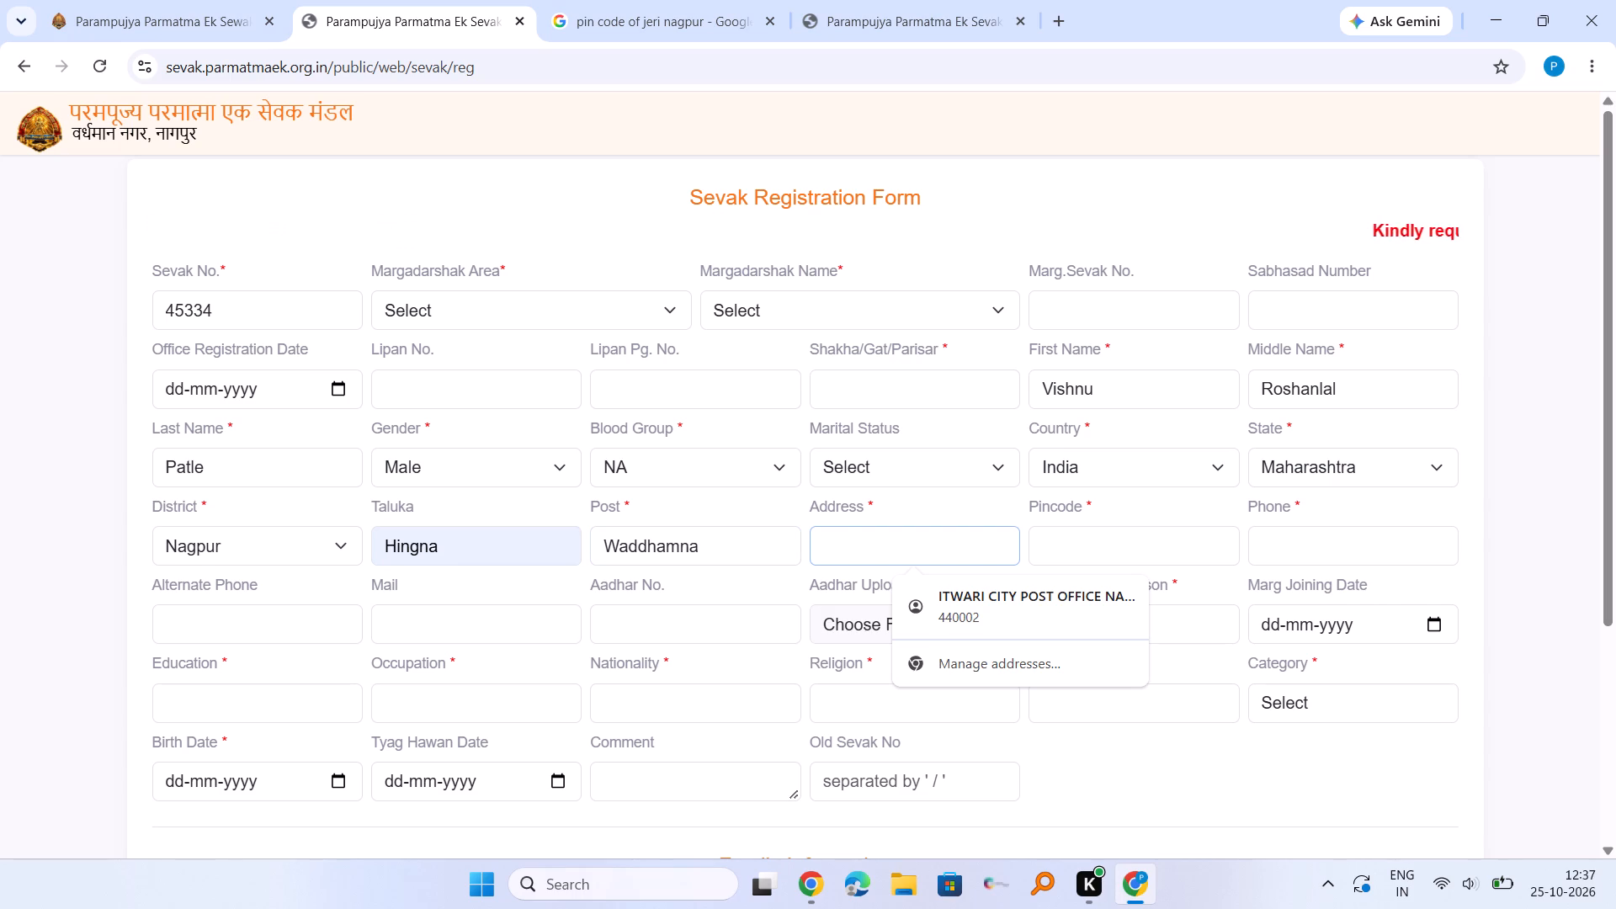
double_click(641, 547)
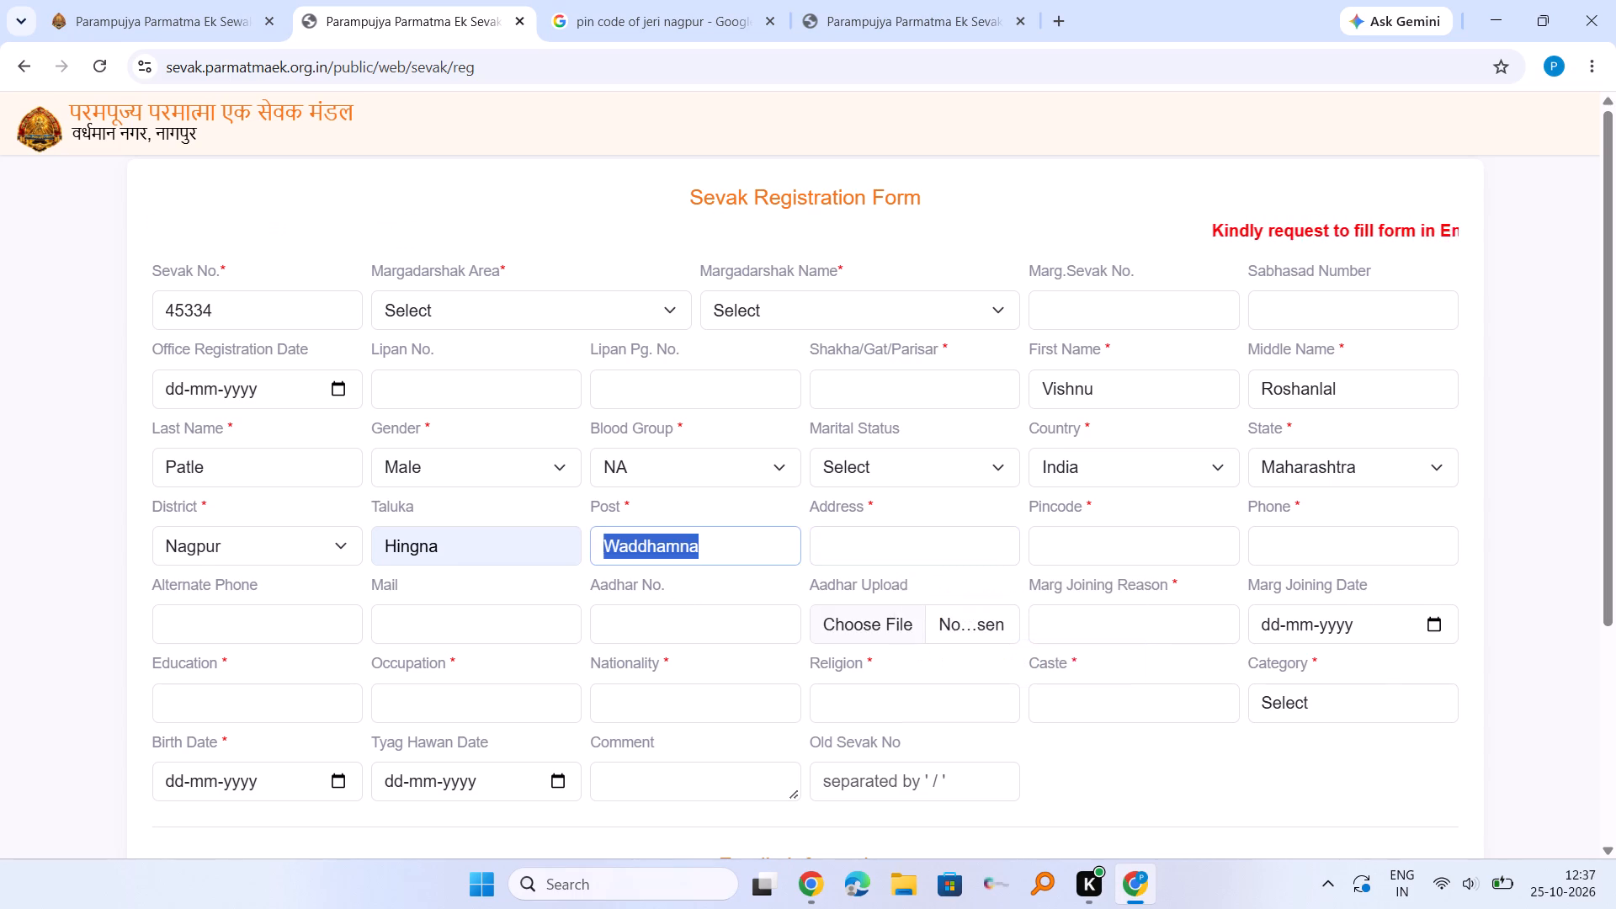
key("ctrl+c")
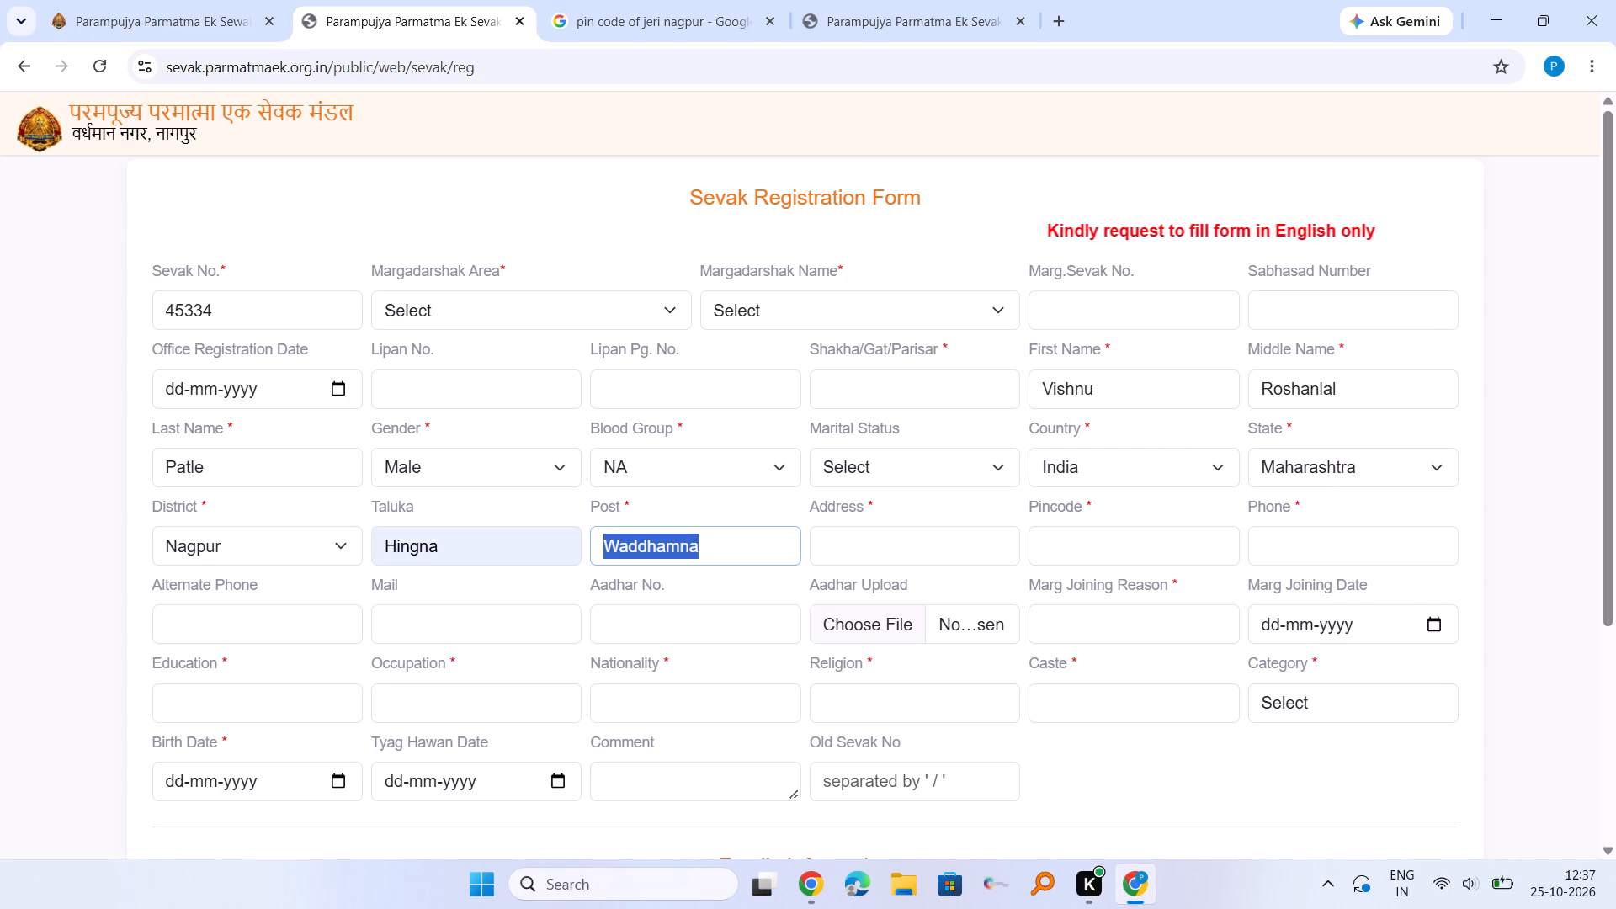
left_click(676, 550)
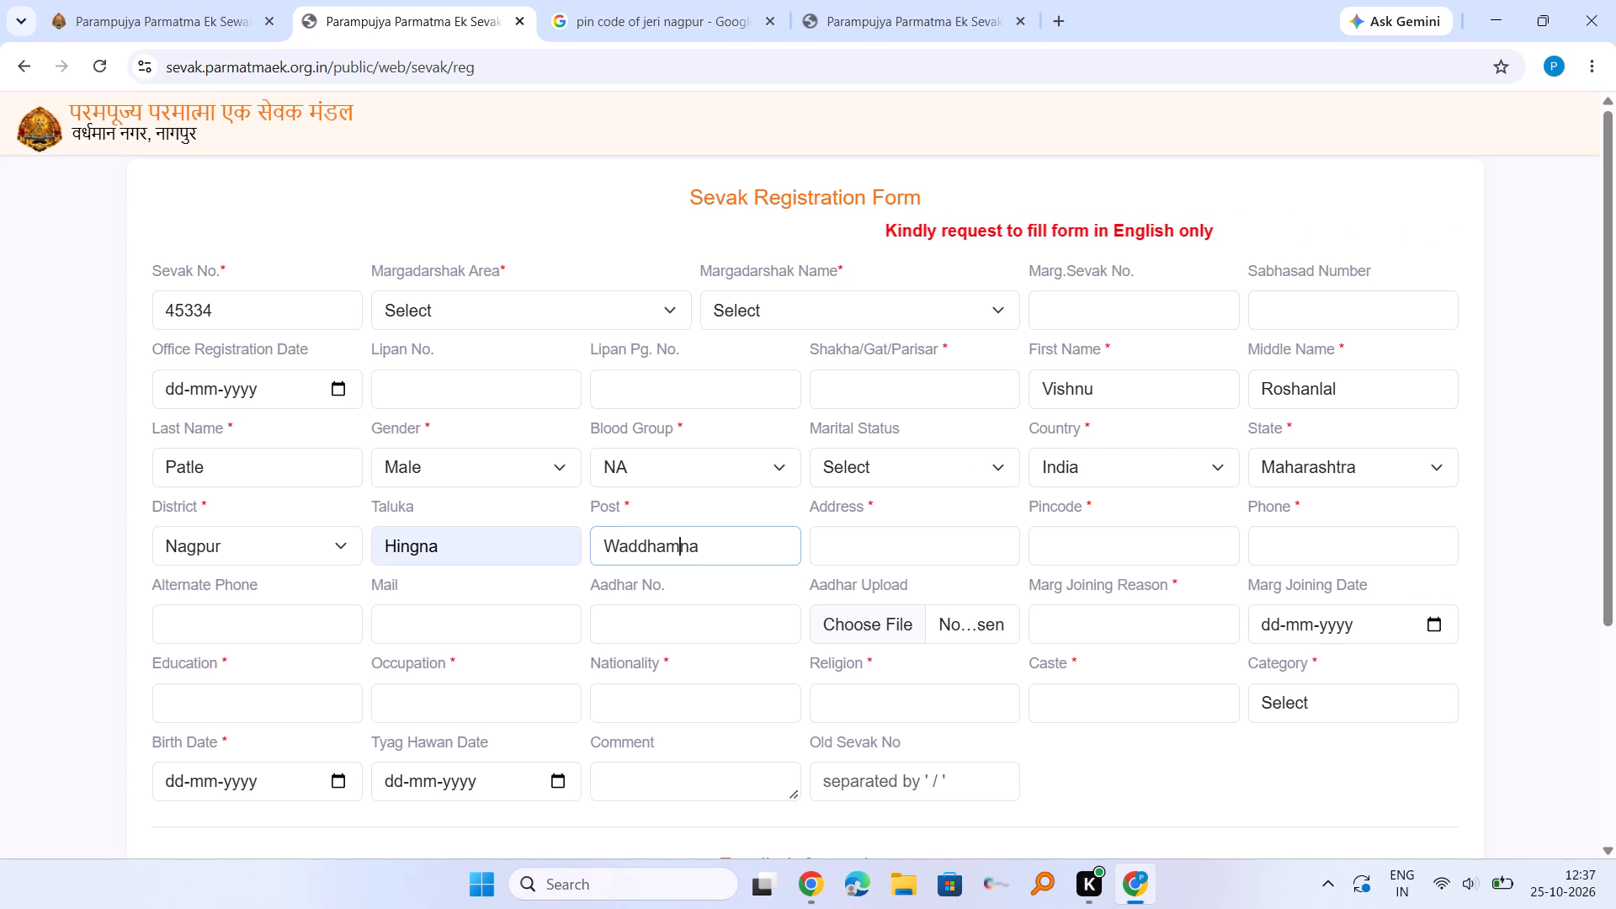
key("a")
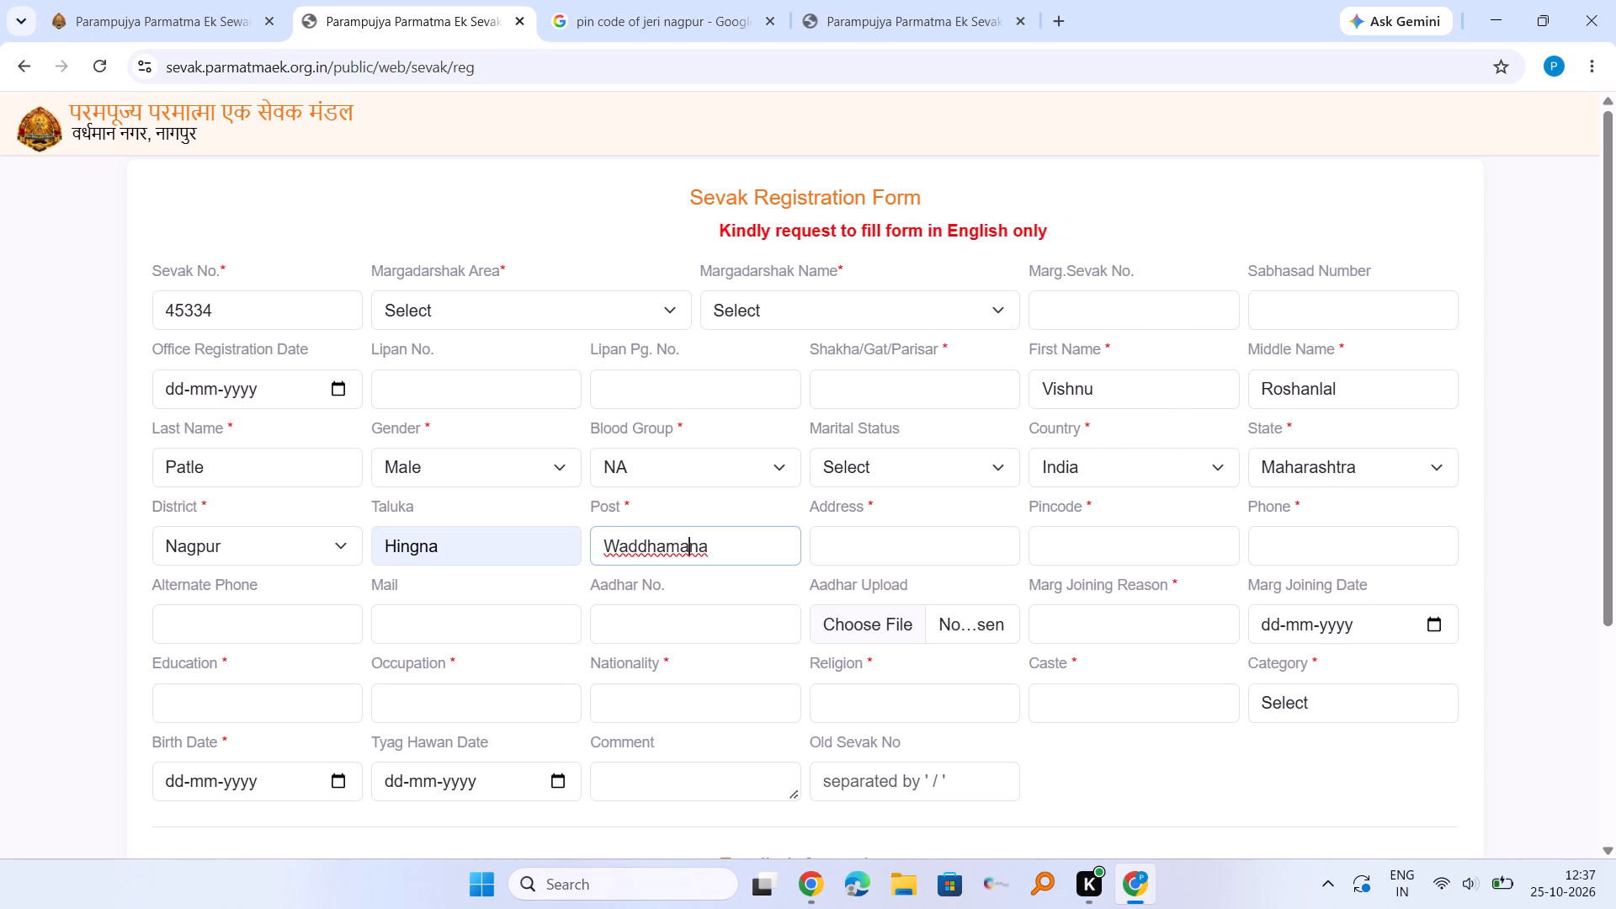
Copy the post name into the address field.
double_click(676, 550)
key("ctrl+c")
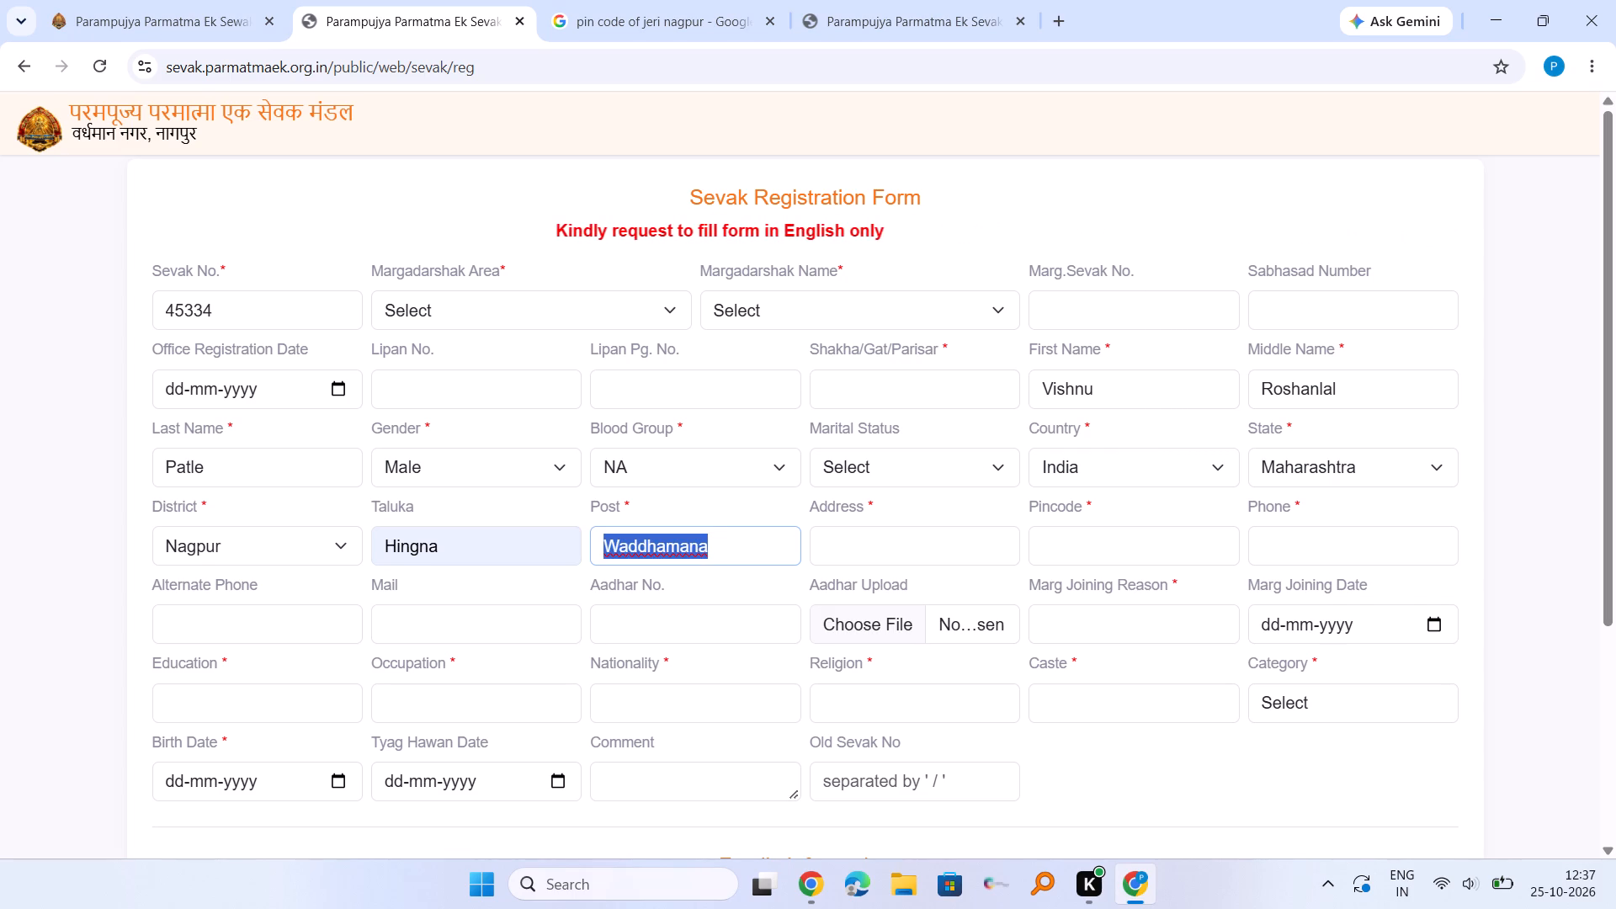
left_click(838, 543)
key("ctrl+v")
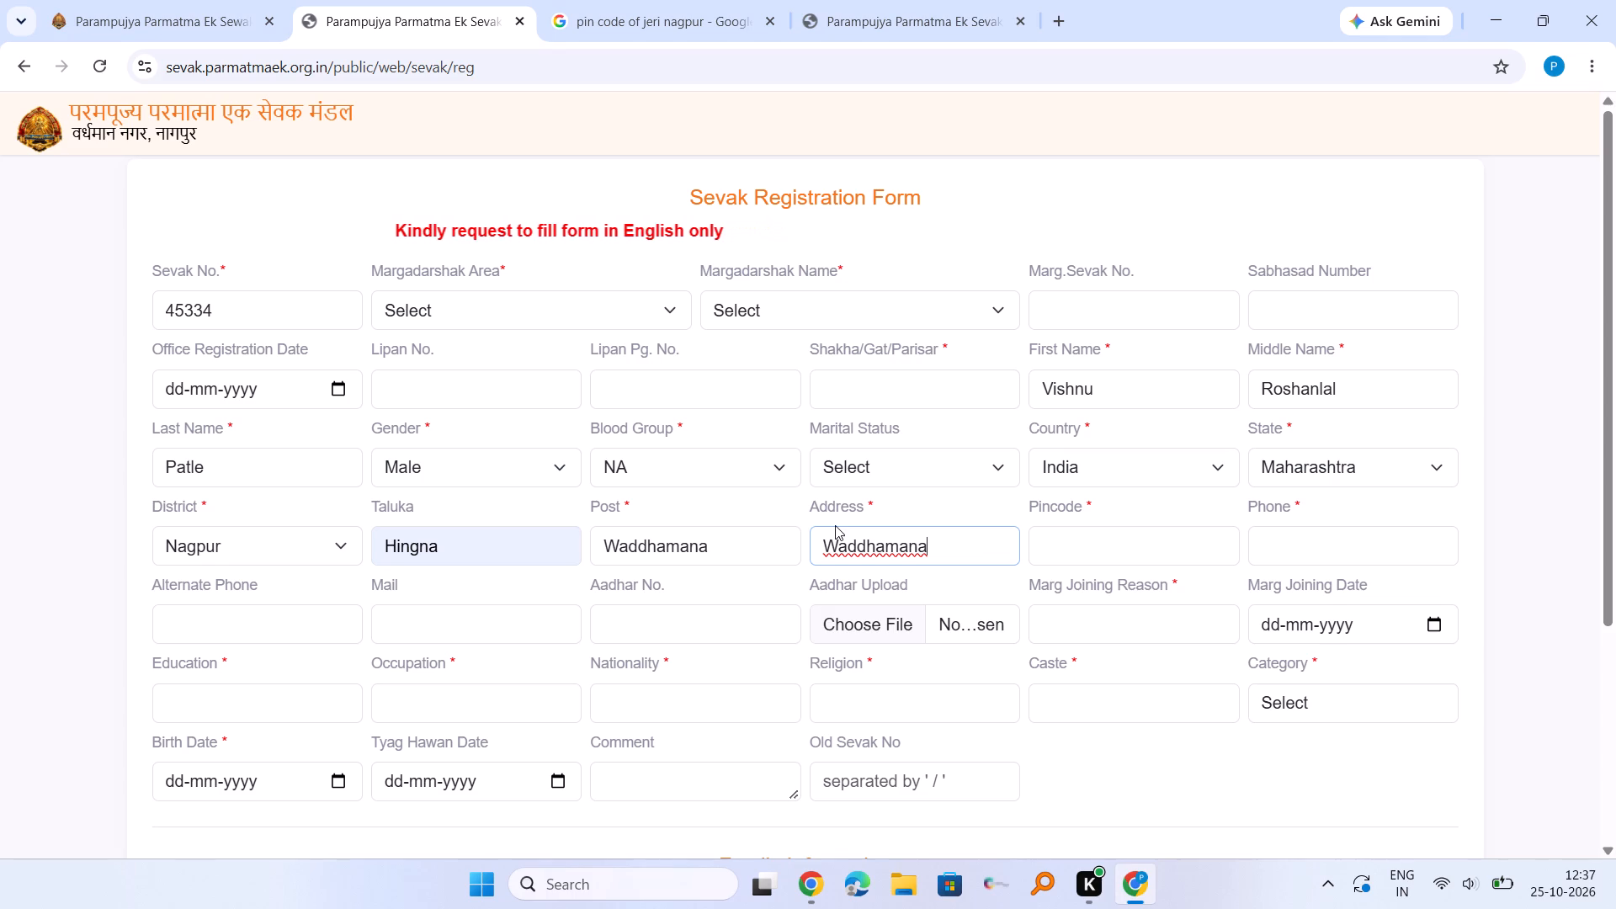
Search Google for the pin code of Waddhamana, Nagpur, and copy 440023 into the form's pincode field.
left_click(701, 0)
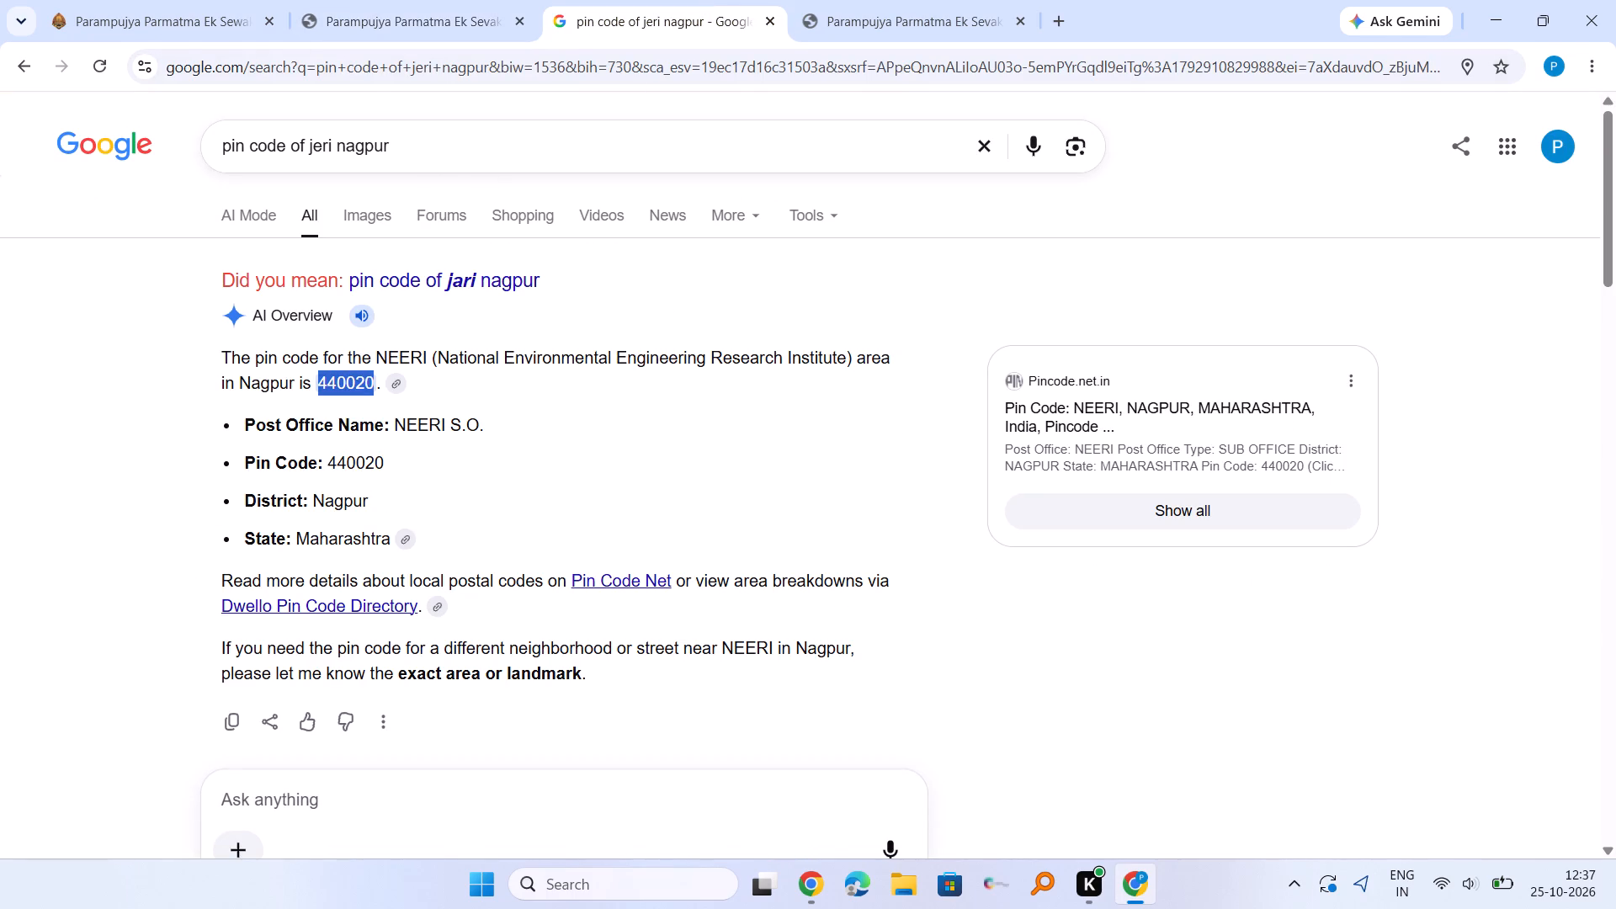
double_click(324, 135)
key("BackSpace")
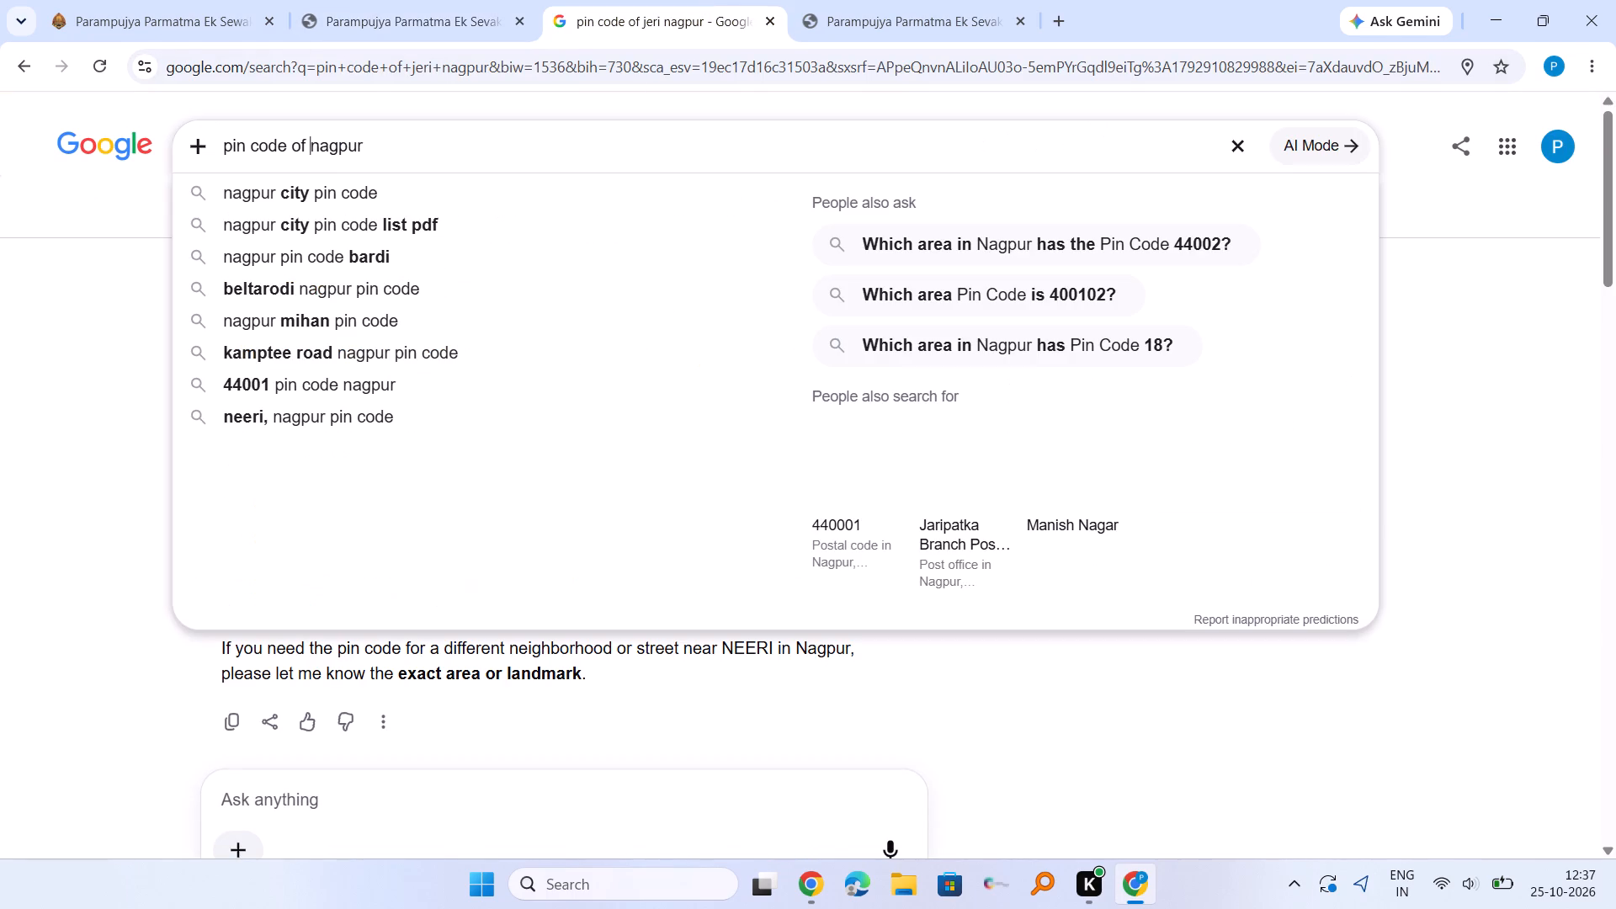
key("ctrl+v")
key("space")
key("Return")
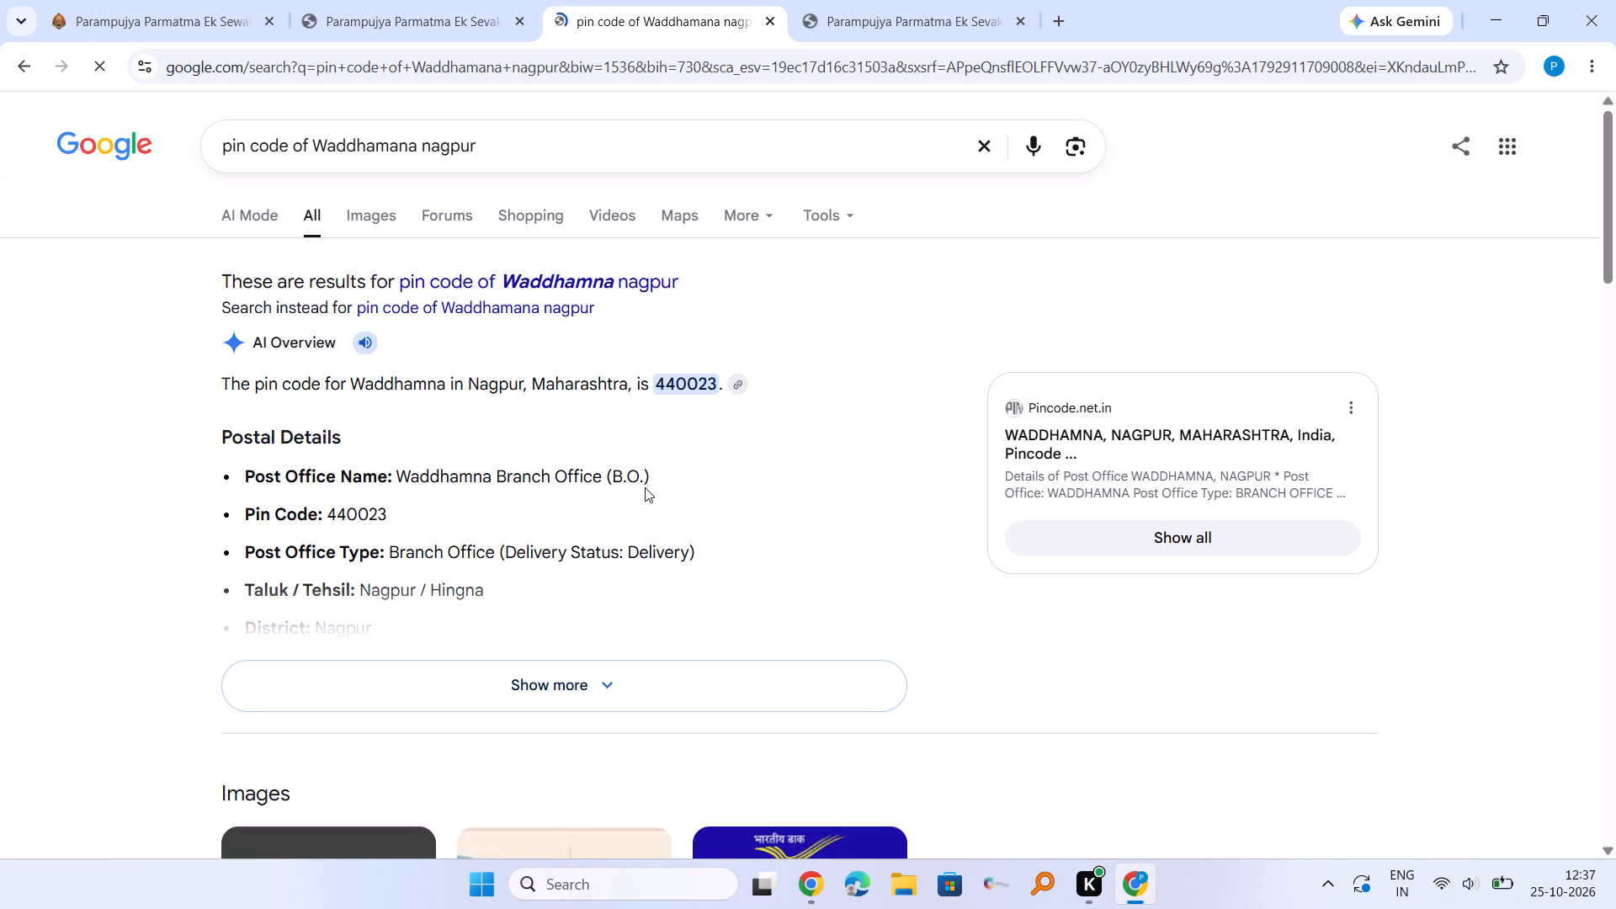
double_click(681, 377)
key("ctrl+c")
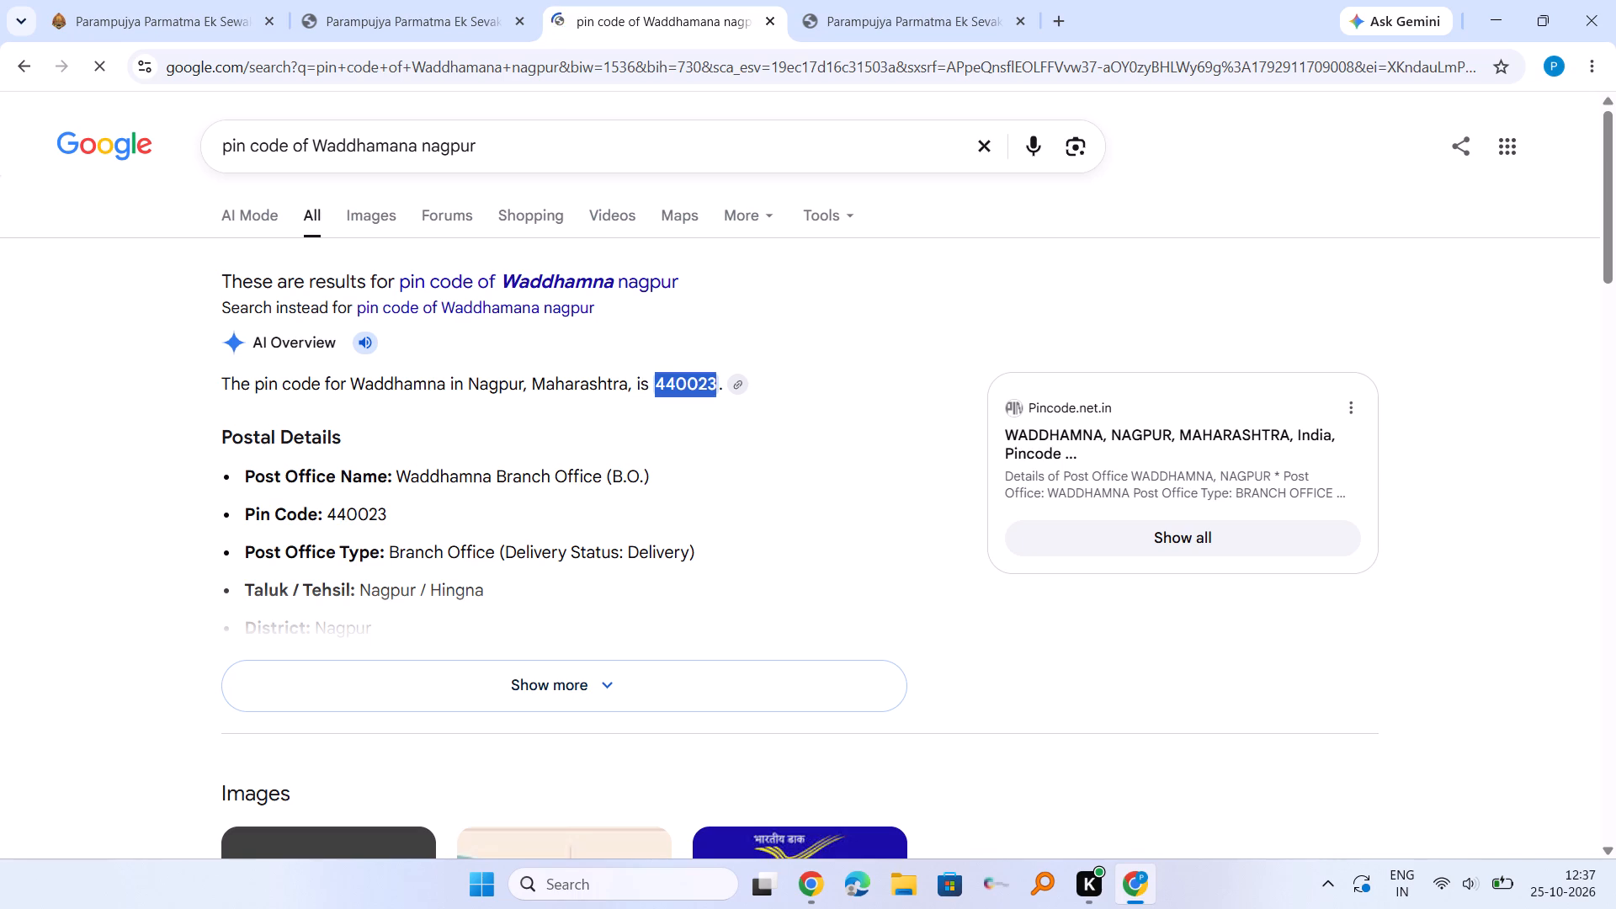
left_click(477, 8)
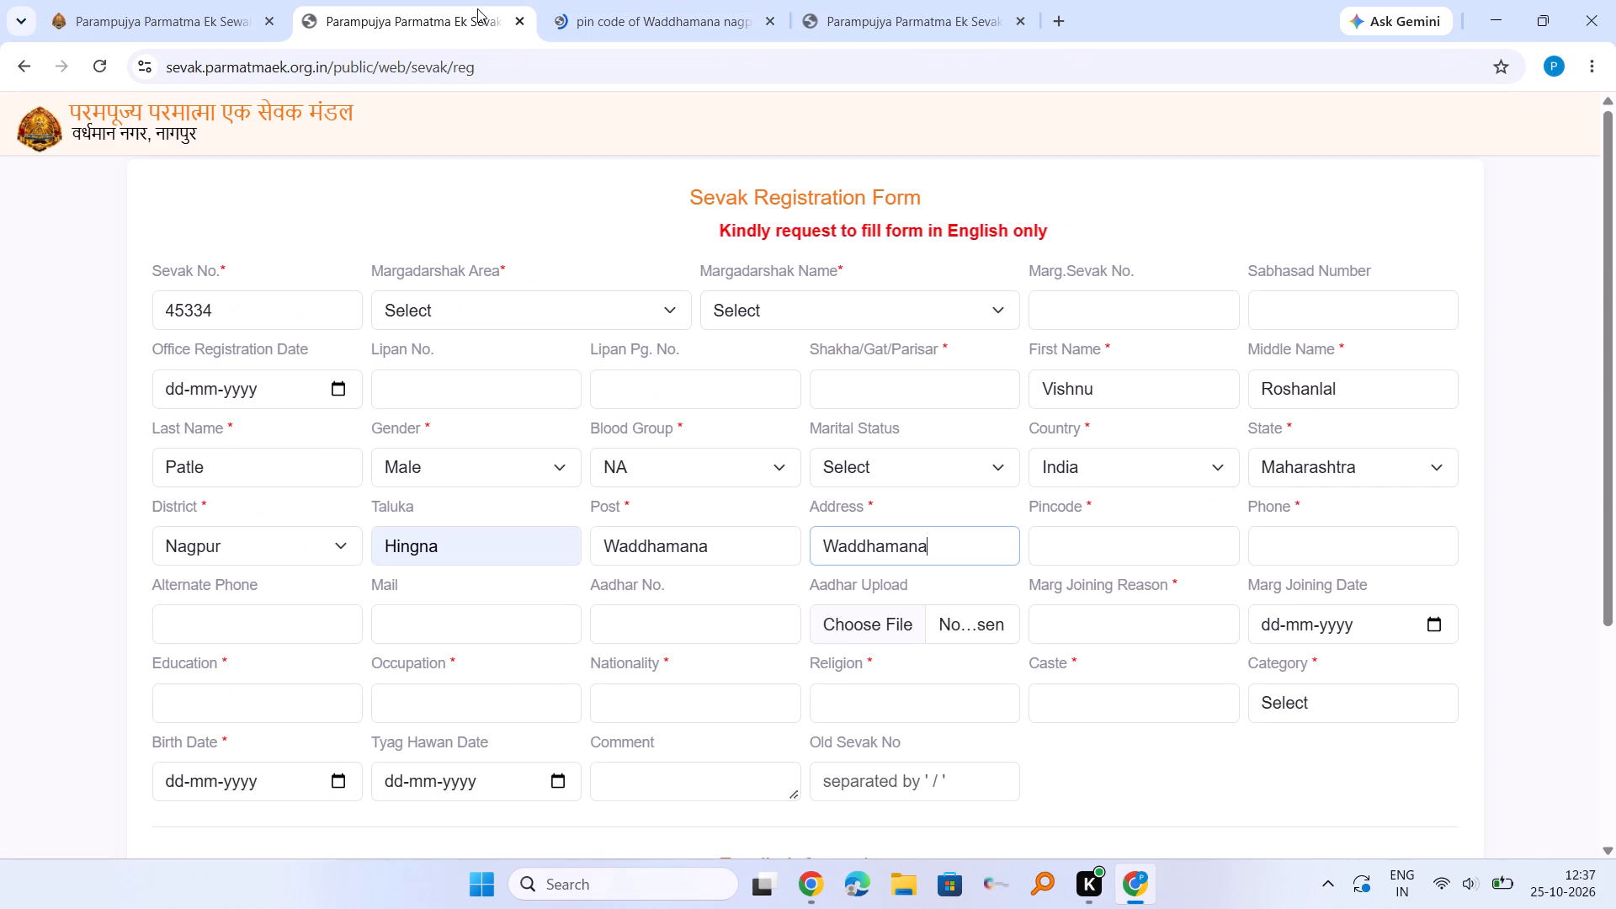
left_click(1076, 537)
key("ctrl+v")
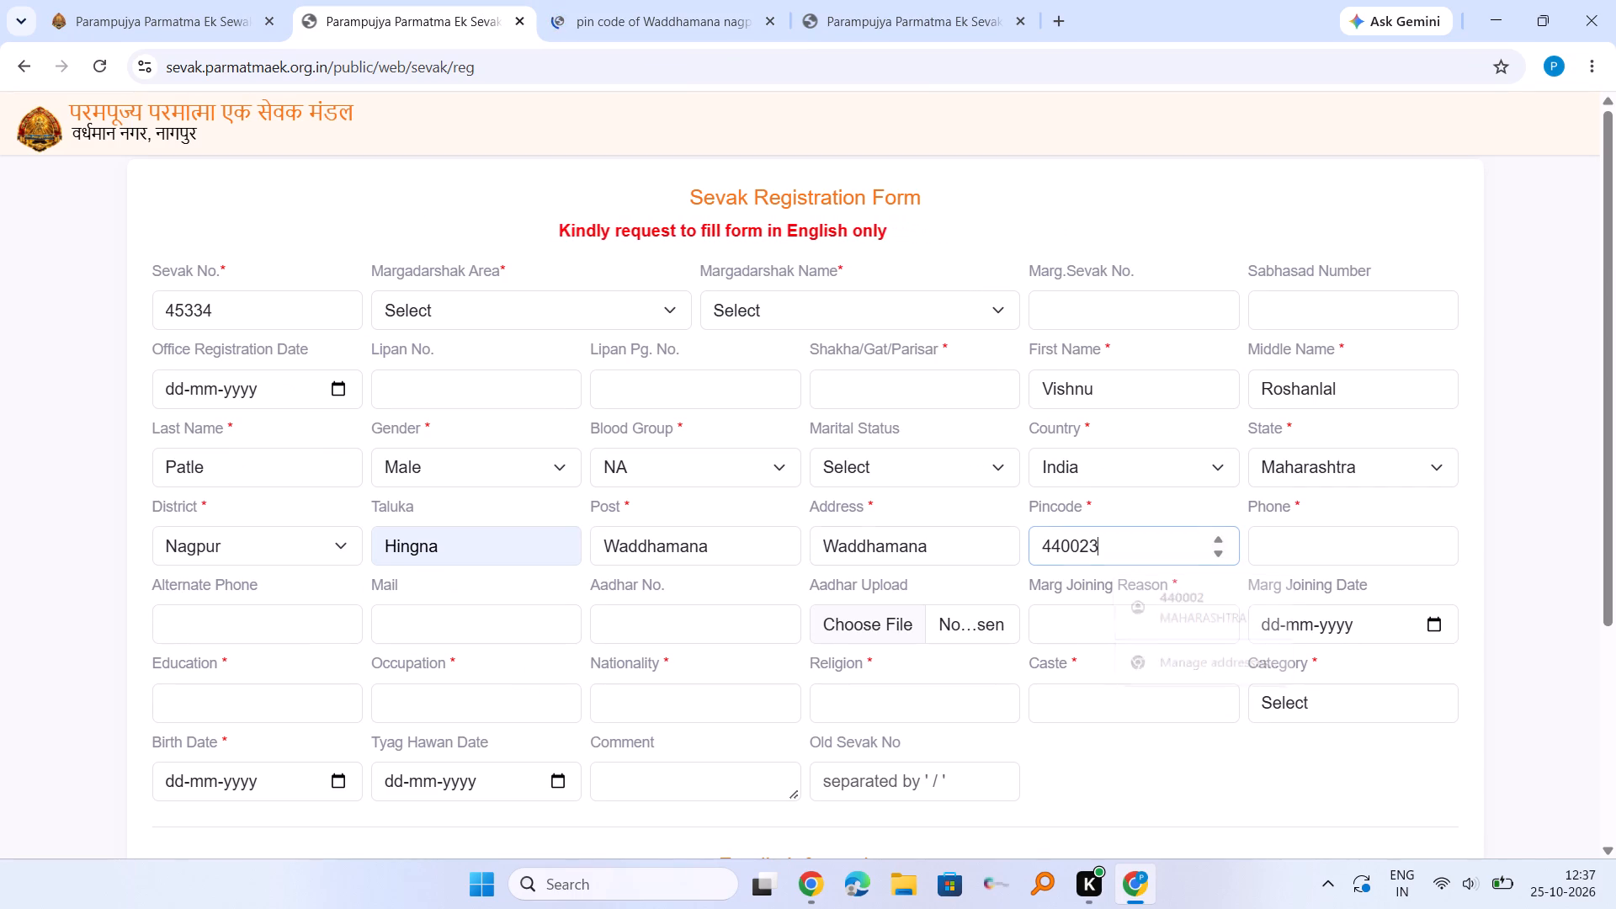
Correct the spelling in the address field to Waddhamna.
left_click(908, 539)
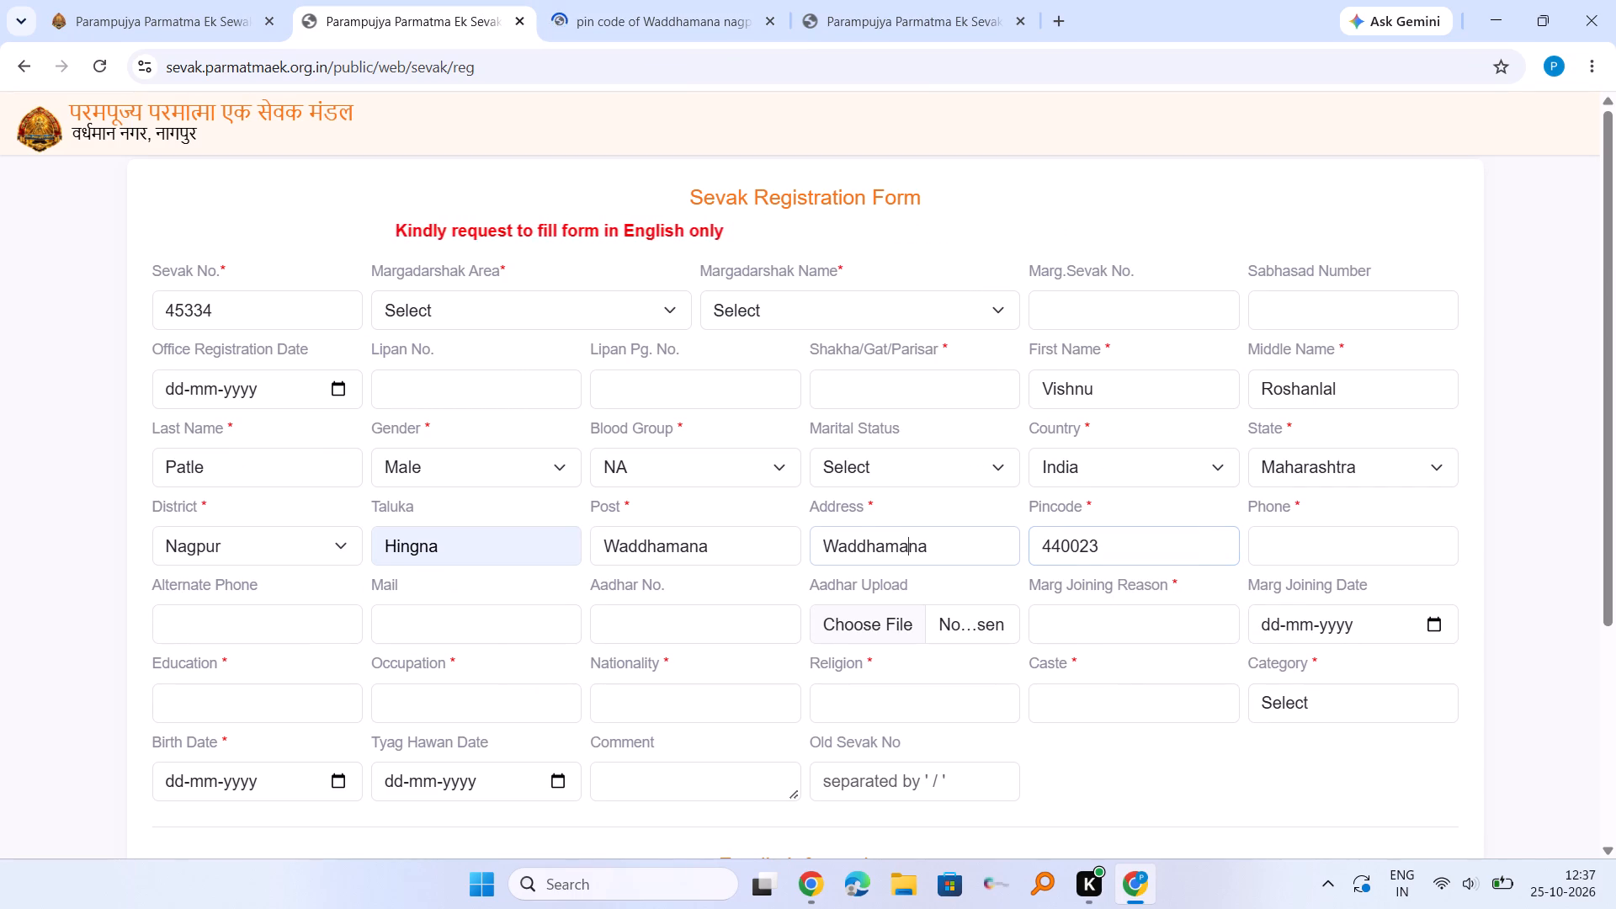
key("BackSpace")
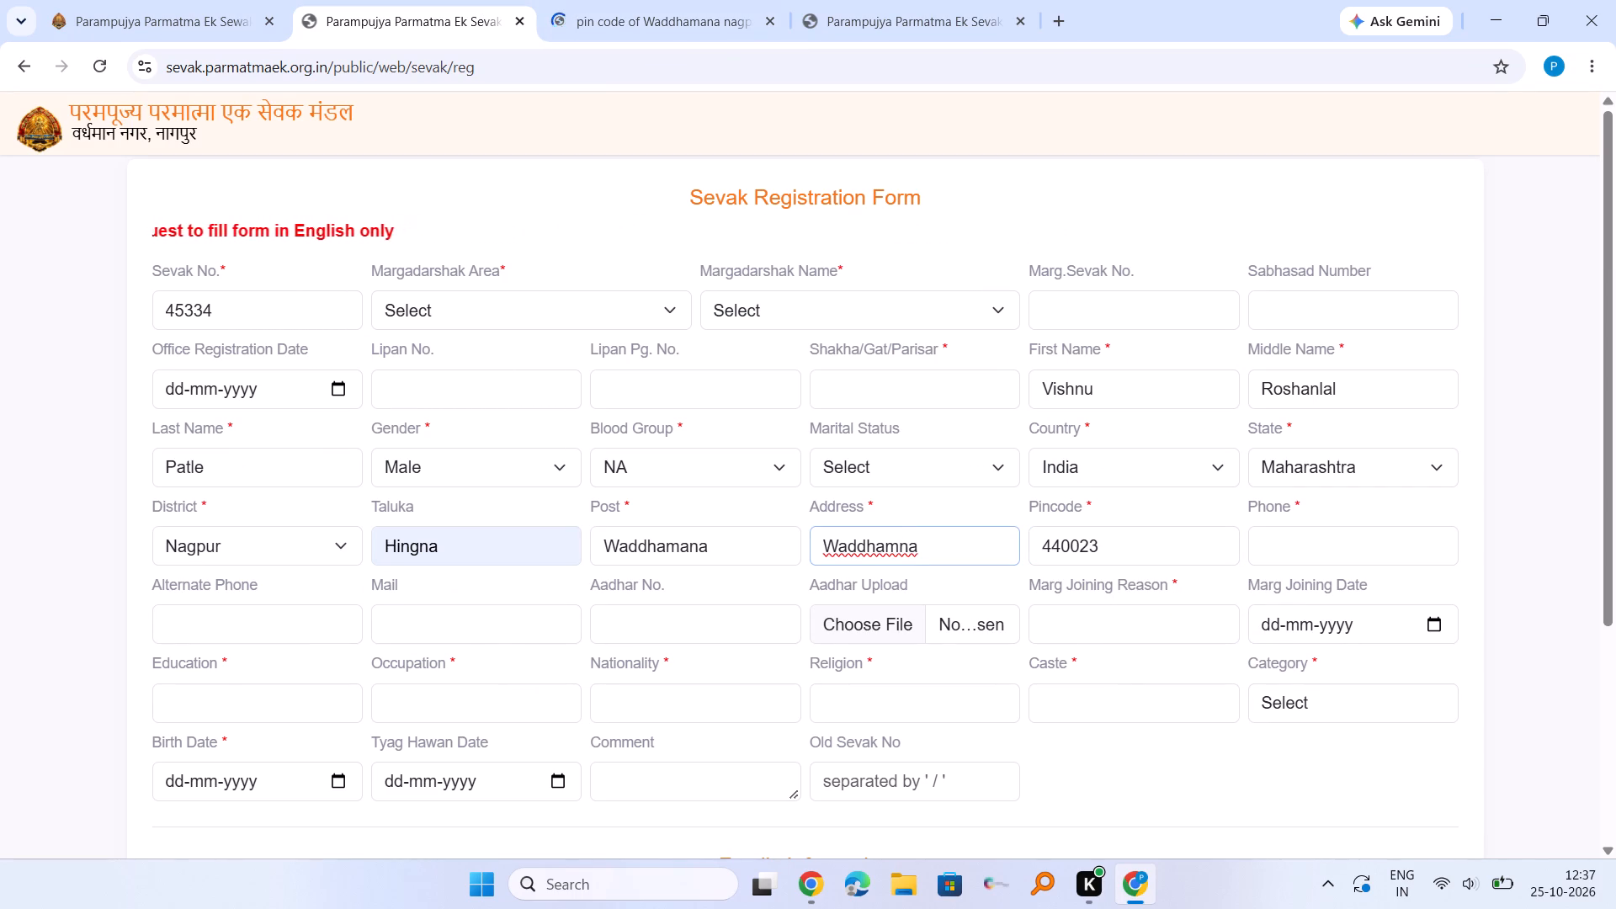
Open the post name for a spelling correction.
left_click(688, 540)
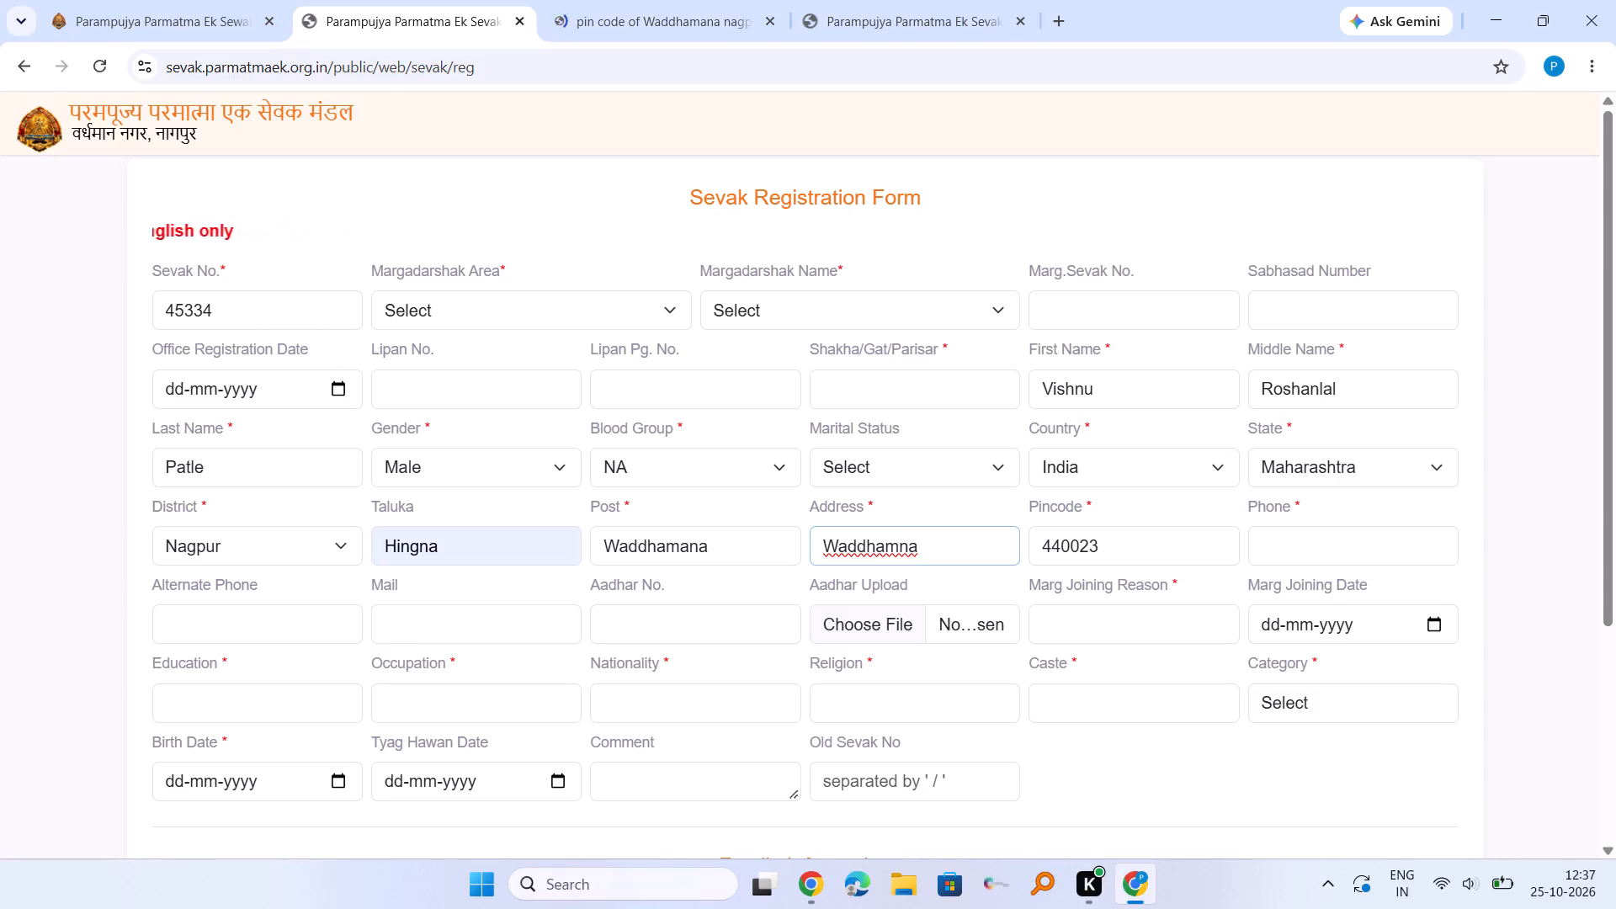
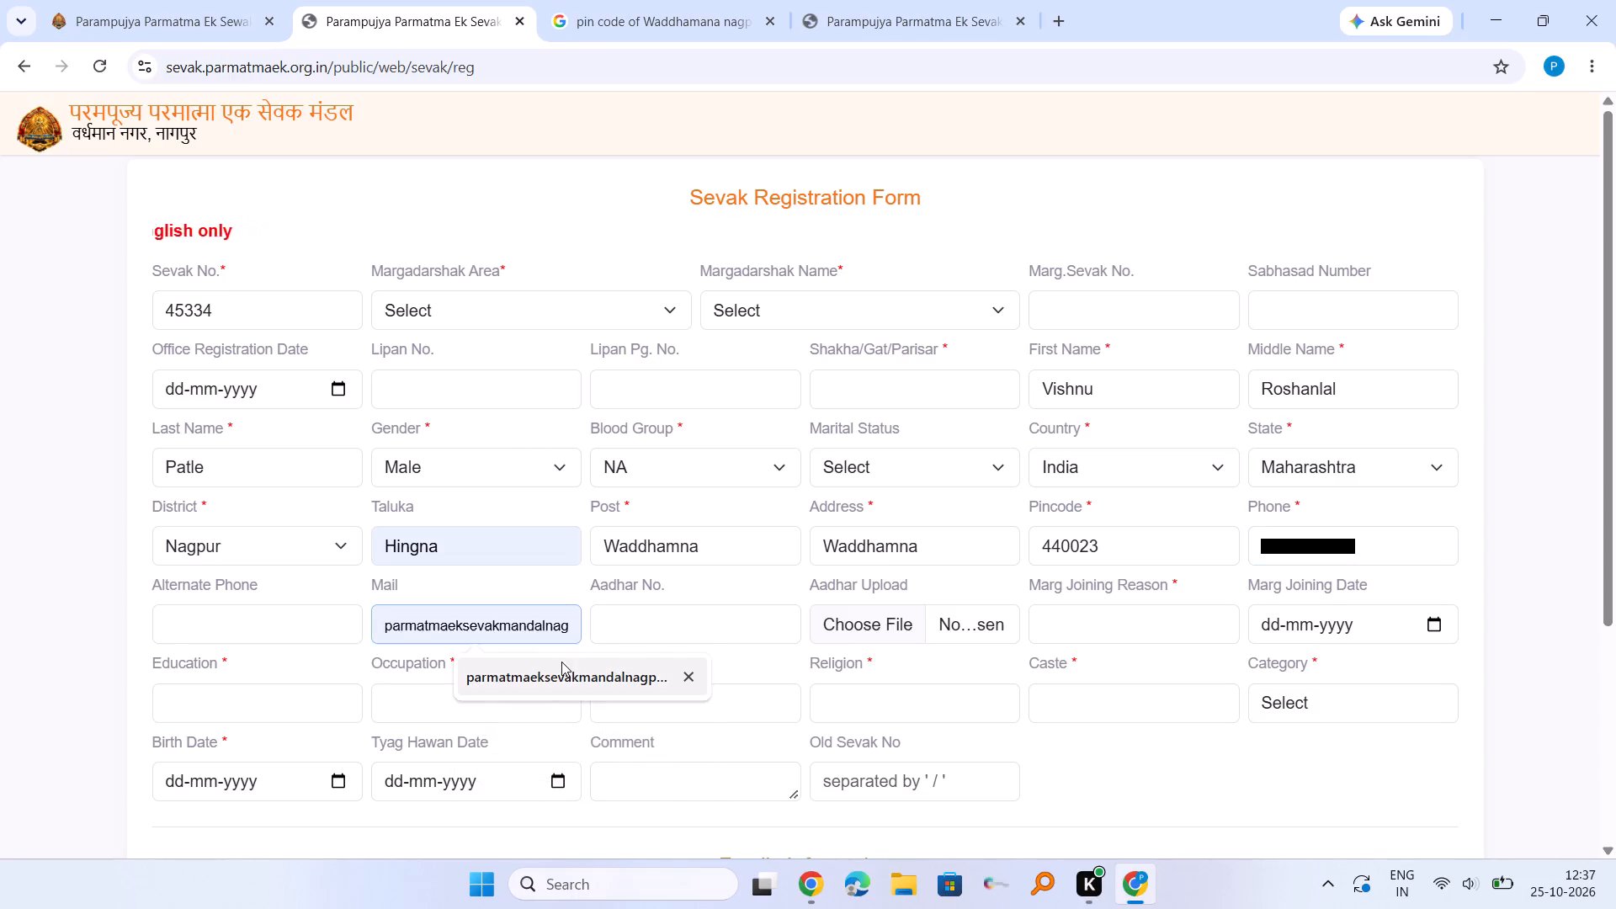
Fill the mail field with the mandal's saved e-mail address and set the marg joining reason to Sharirikh dukh.
left_click(563, 662)
left_click(1076, 628)
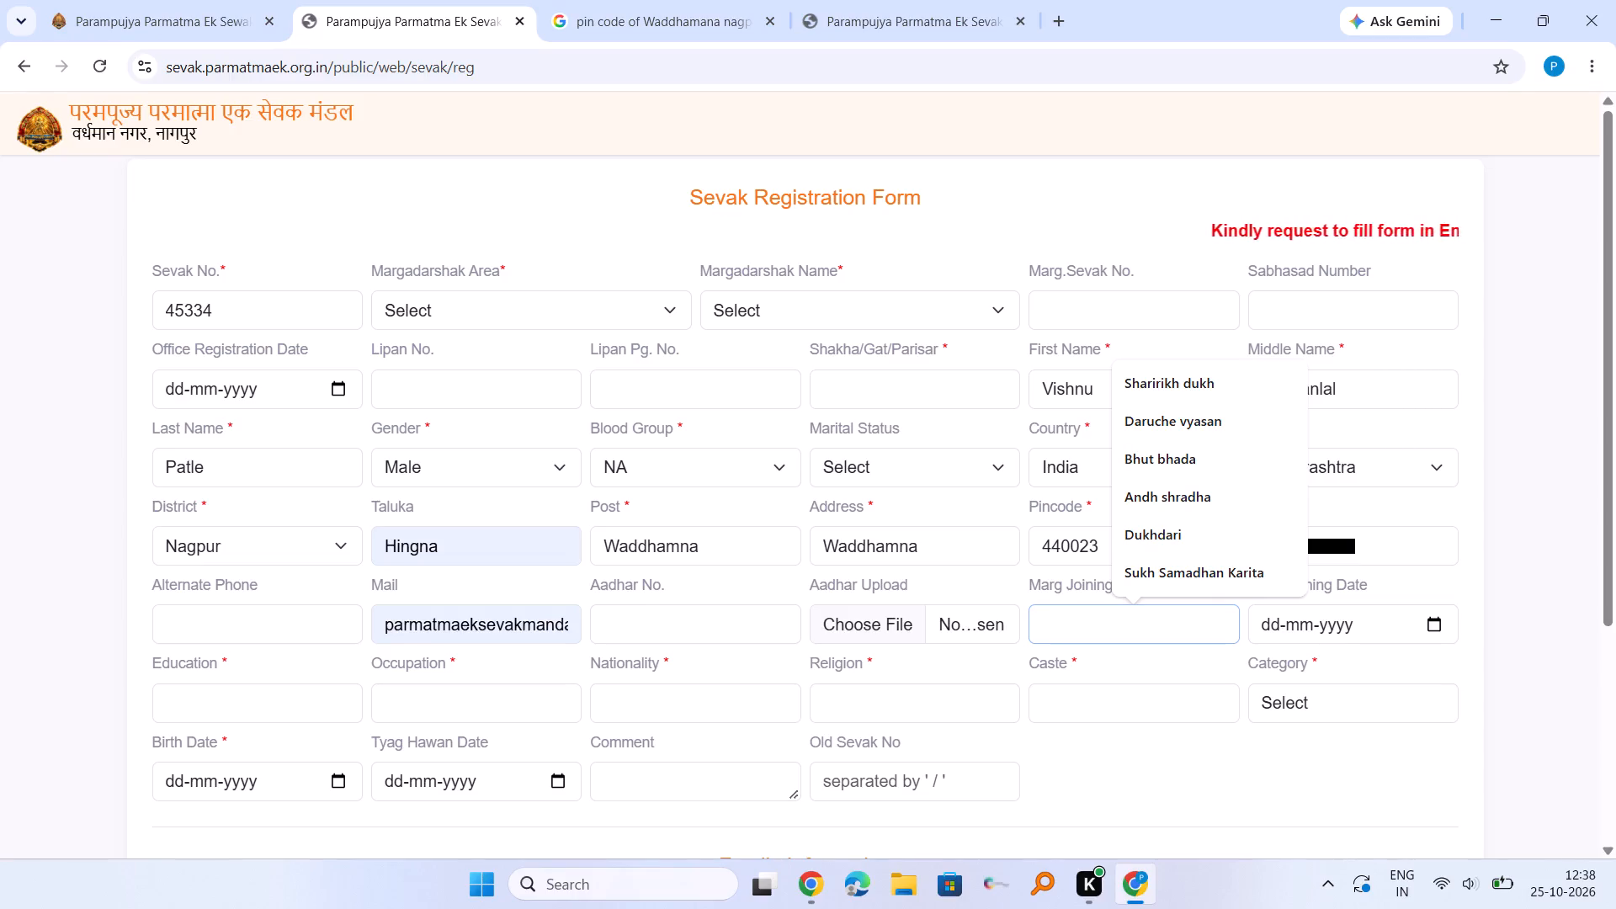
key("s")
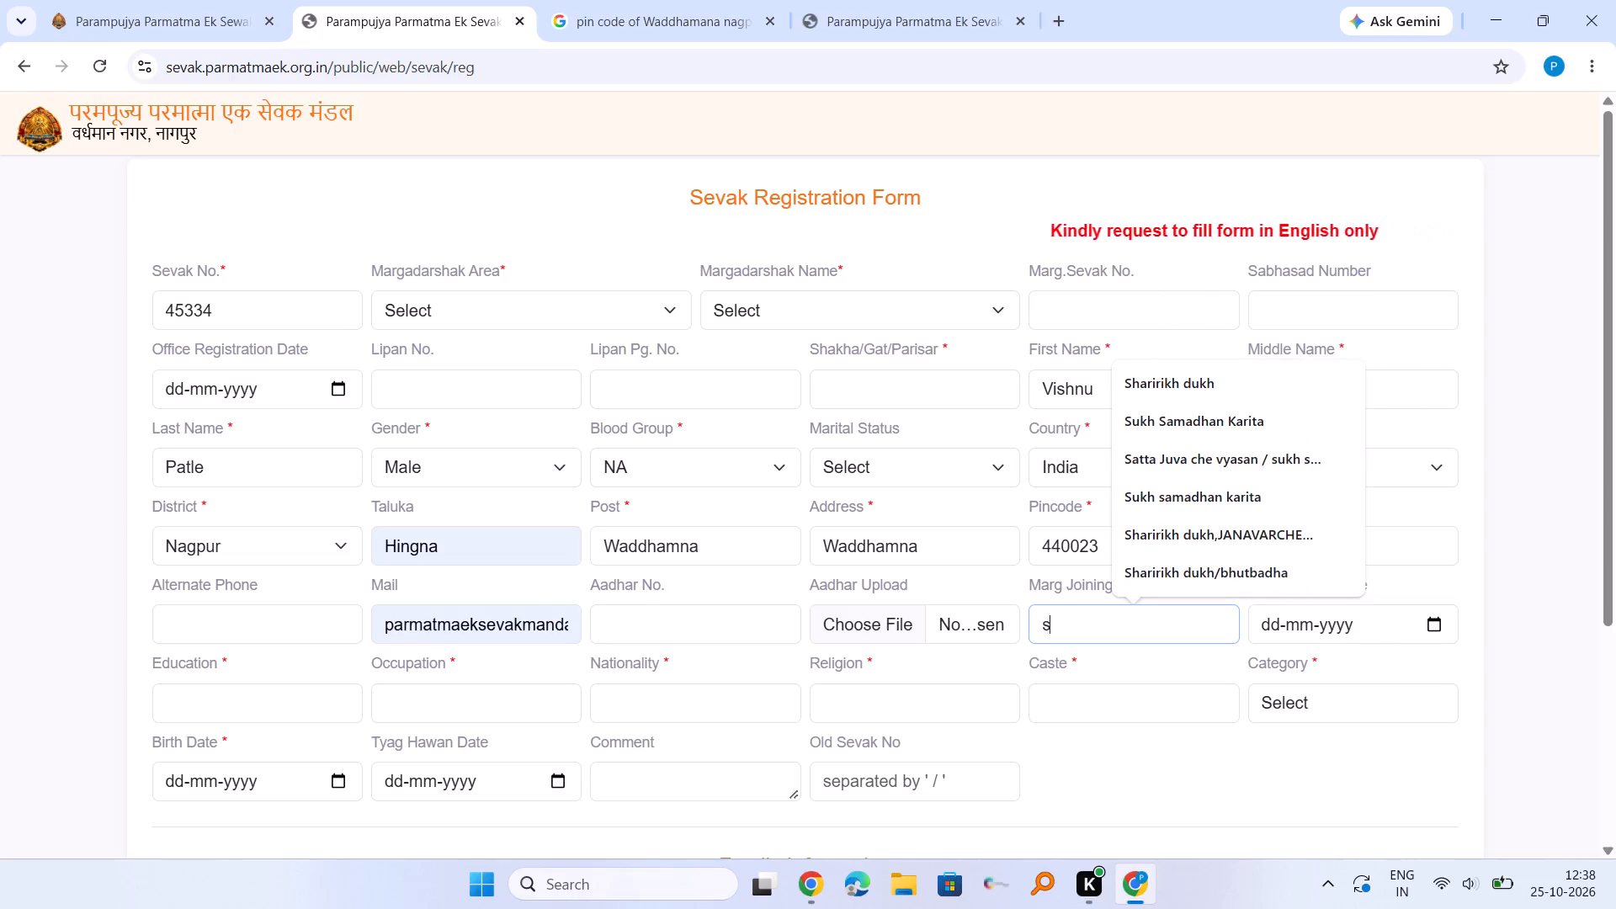
left_click(1168, 380)
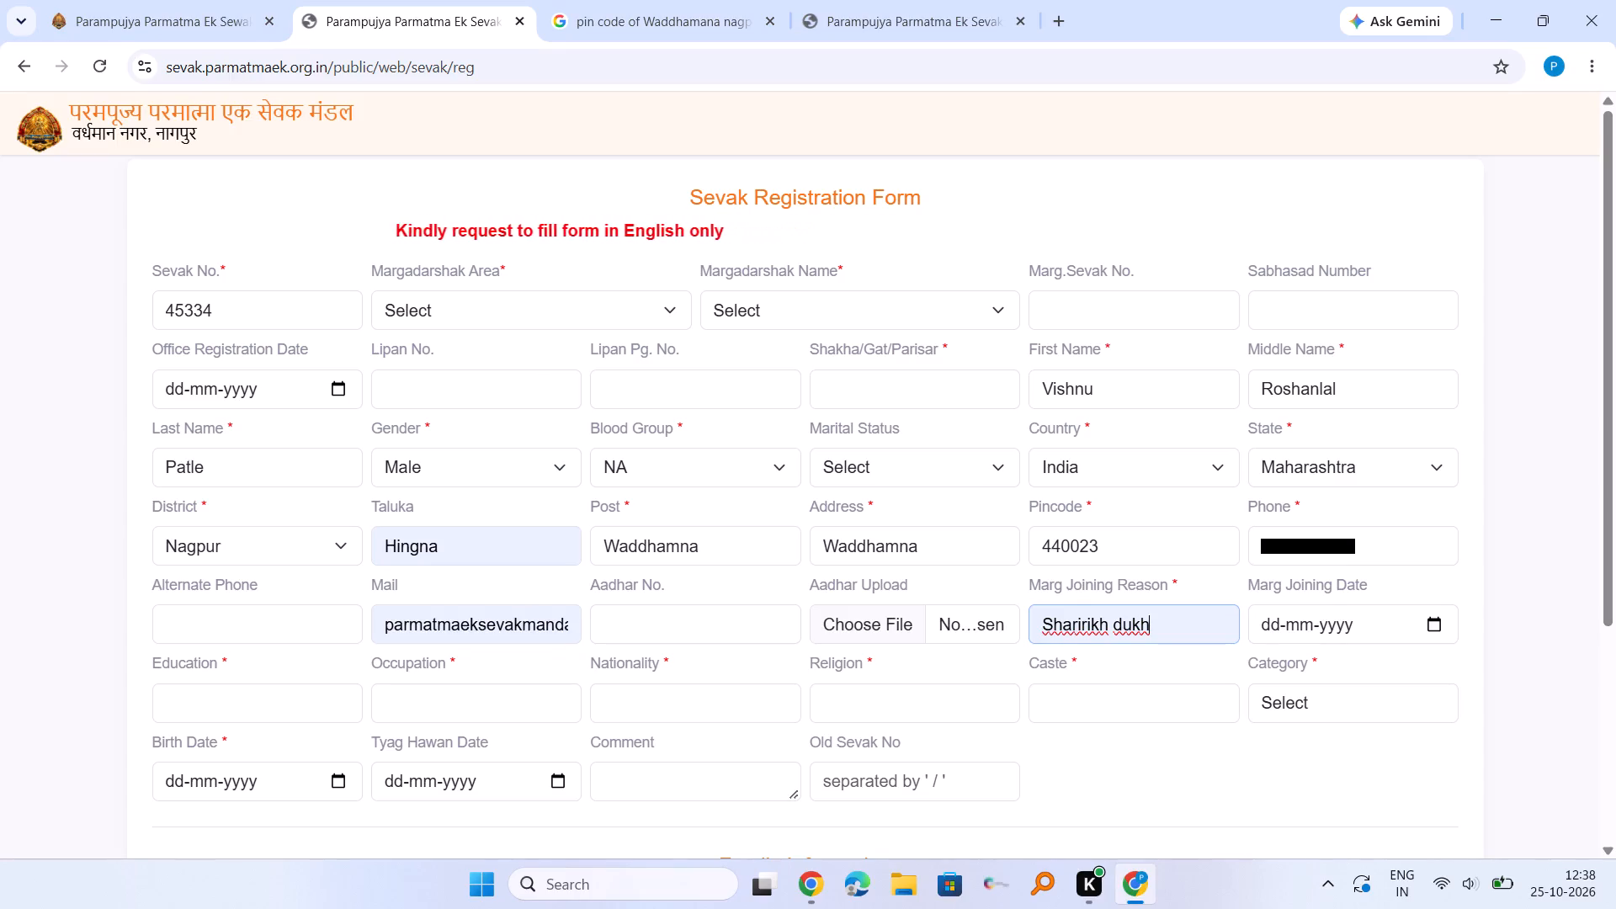
Enter 8th as the education and Mistri as the occupation.
left_click(311, 702)
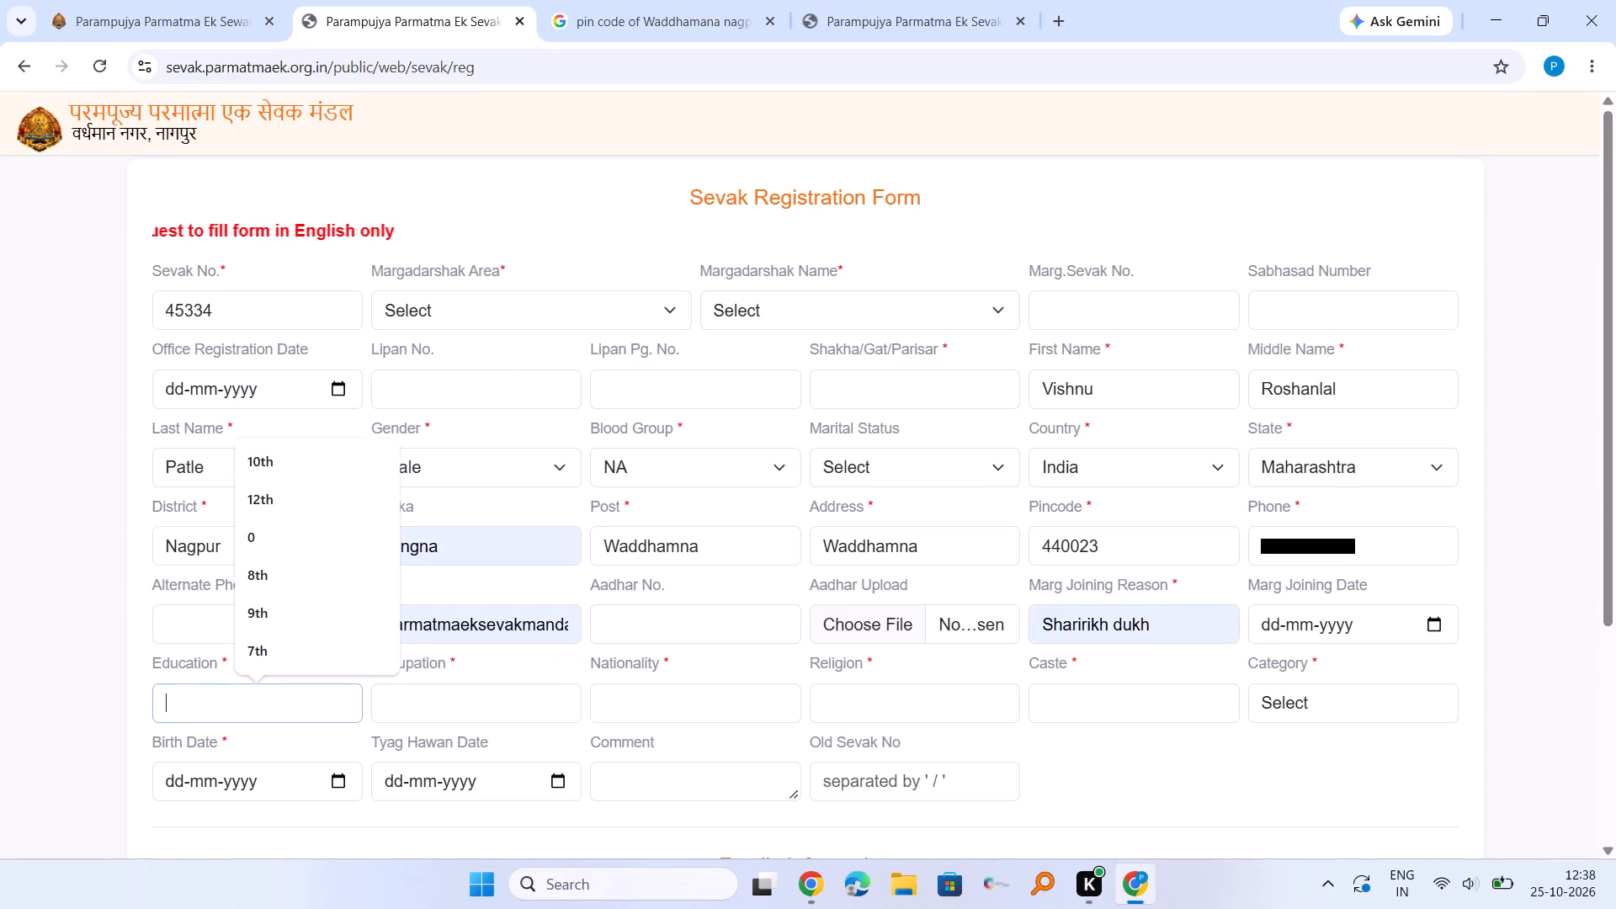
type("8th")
left_click(438, 714)
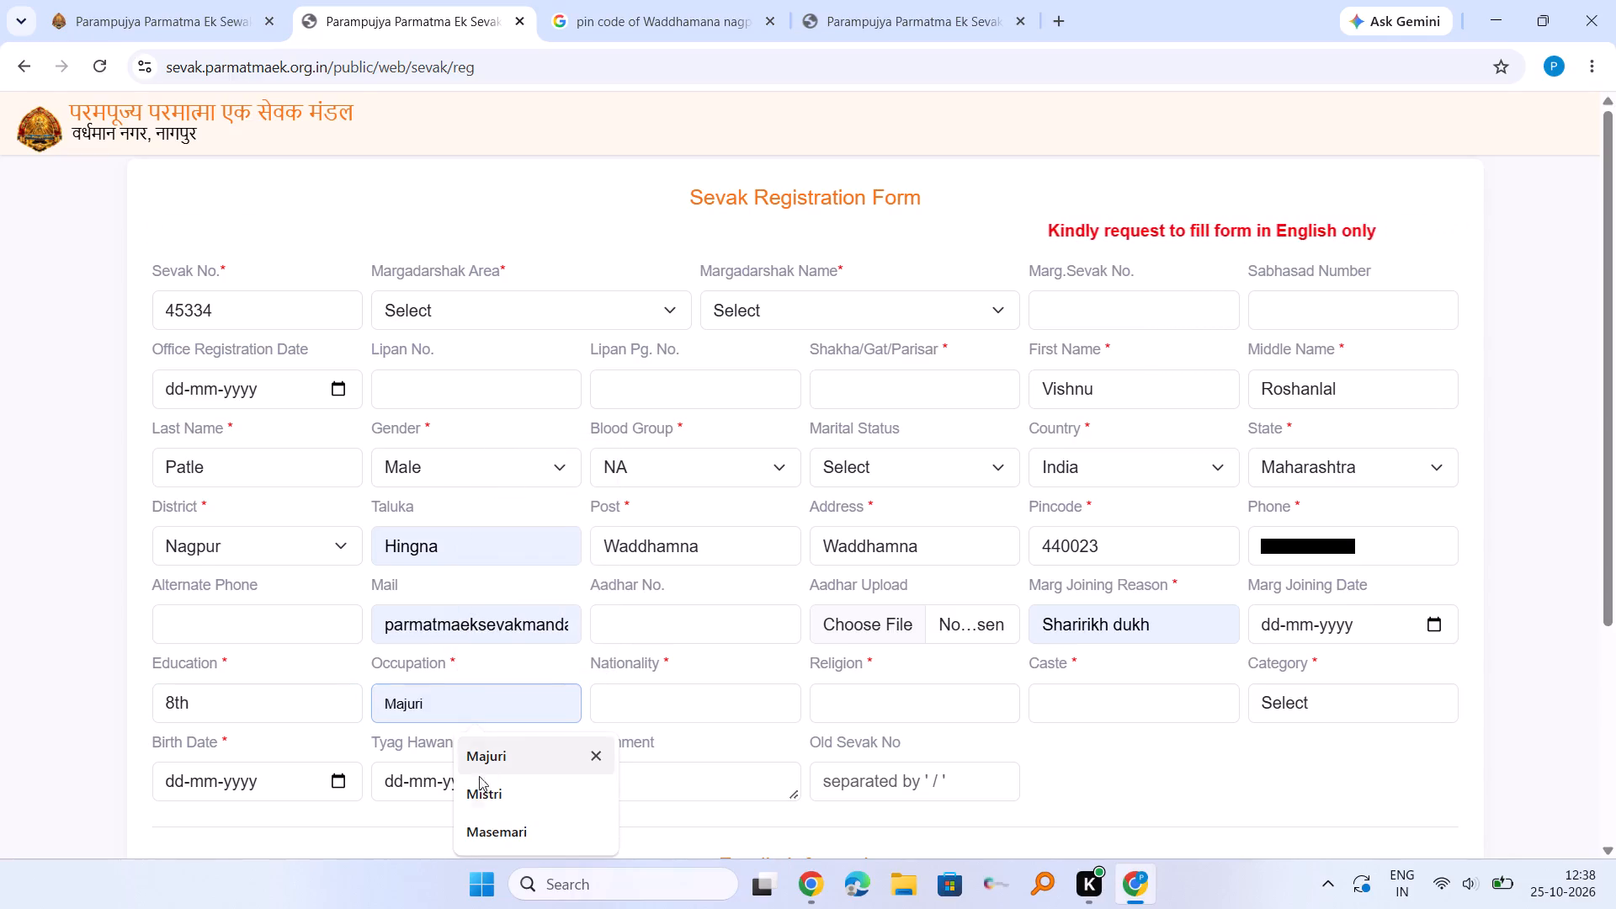
left_click(476, 808)
Set the nationality to Indian and the religion to Hindu.
left_click_drag(639, 709, 697, 747)
left_click(697, 747)
left_click(830, 696)
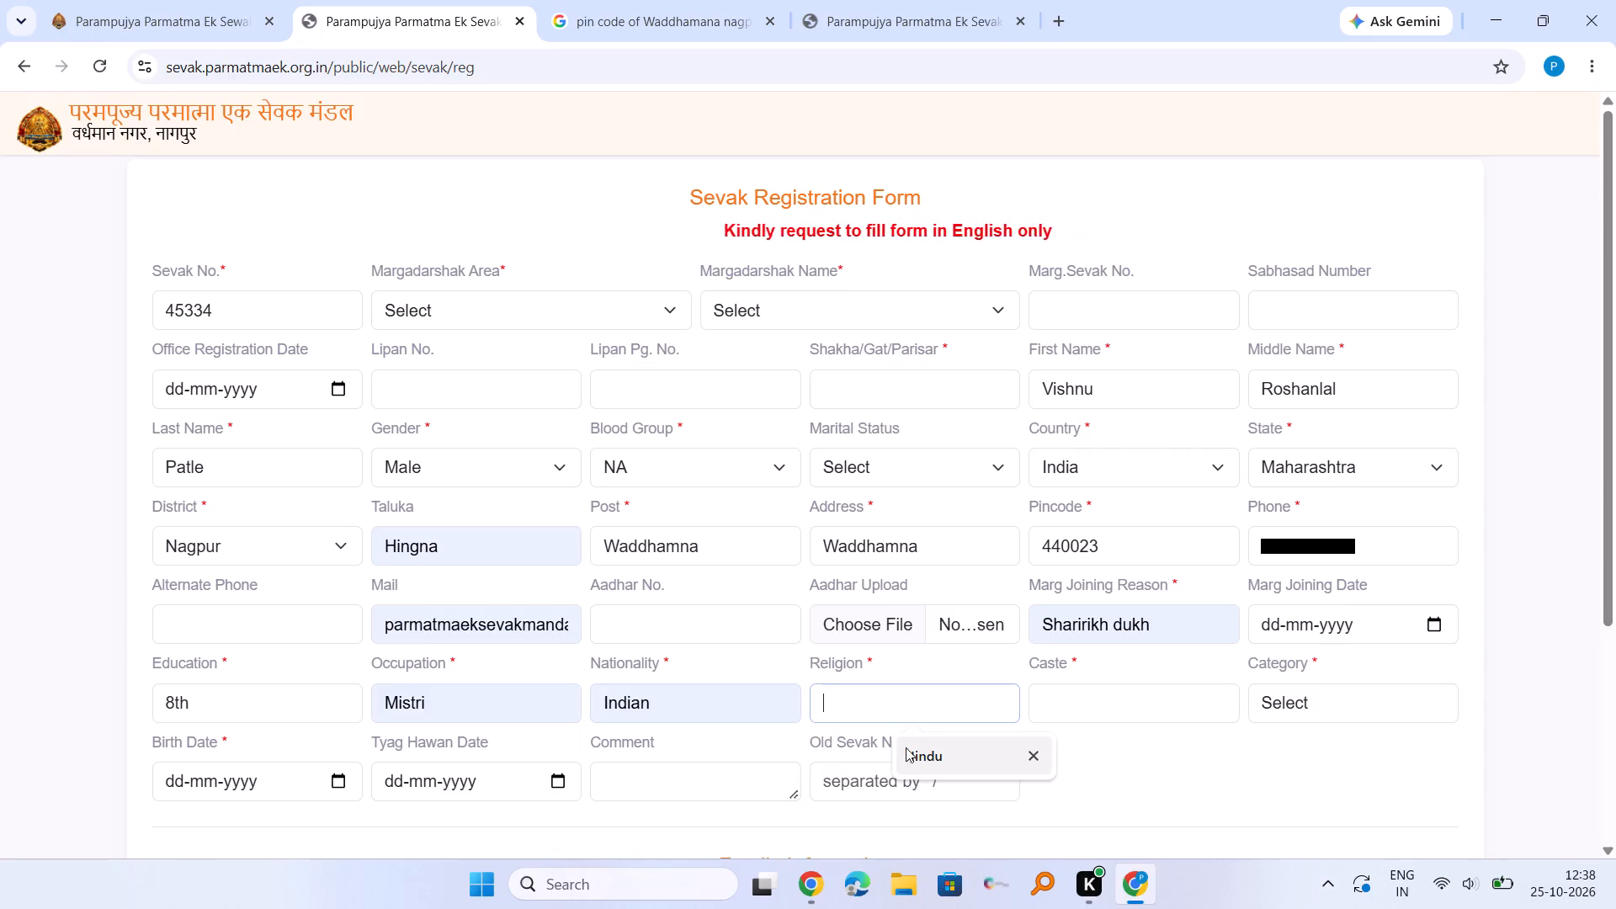
left_click(913, 752)
Enter Pawar as the caste and choose OBC as the category.
left_click(1098, 702)
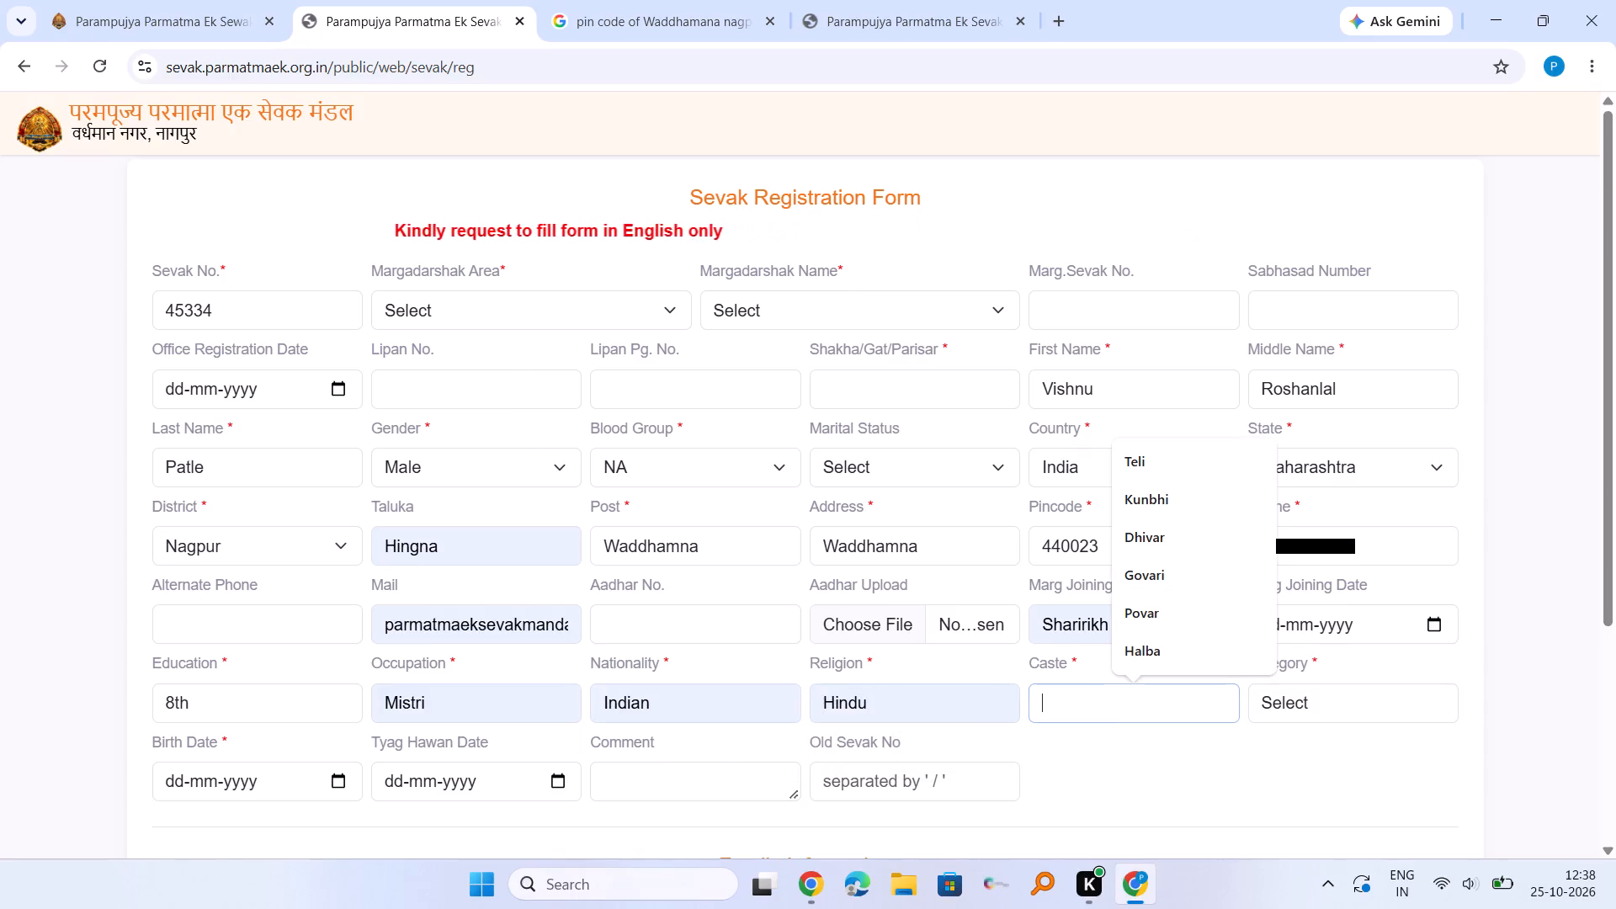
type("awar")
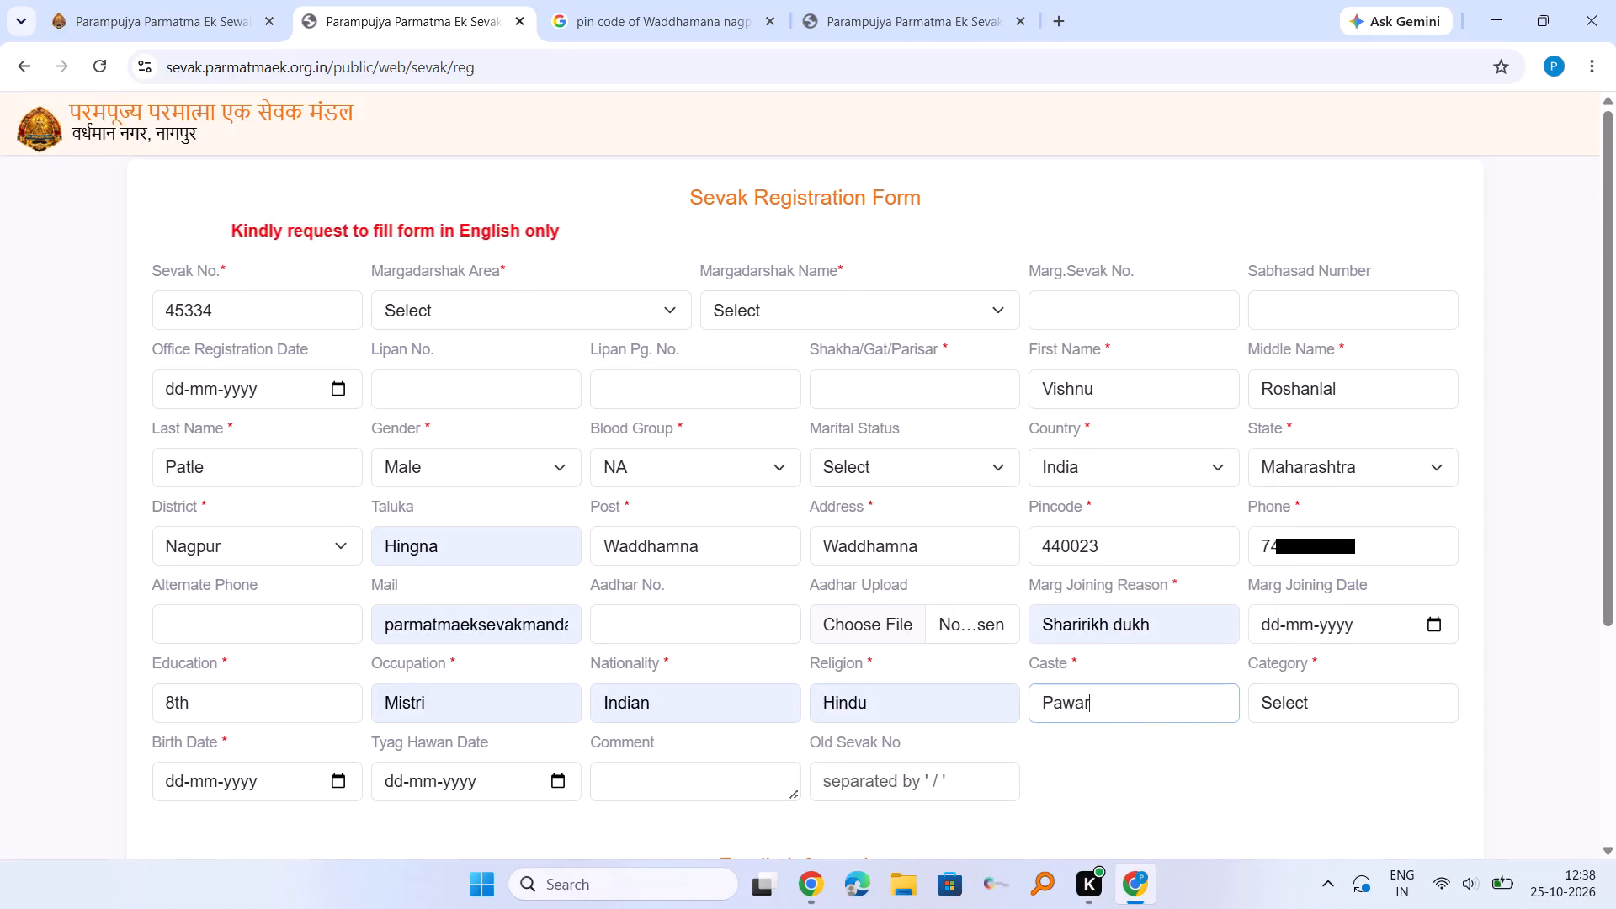
left_click(1300, 711)
left_click(1324, 510)
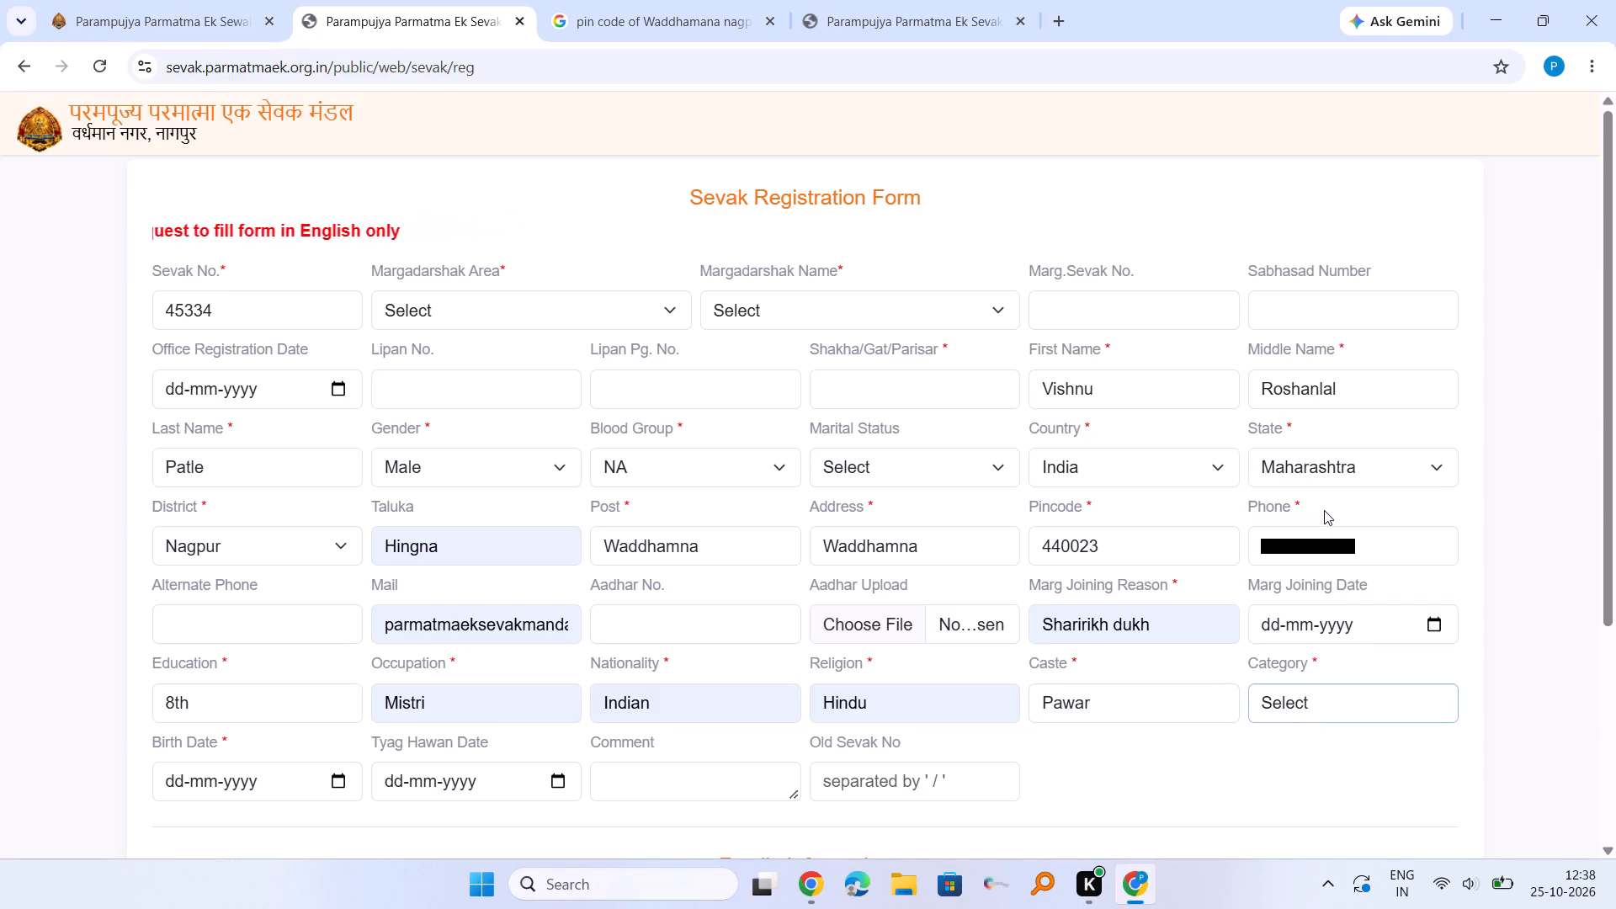
Enter the sevak's date of birth in the birth date field.
left_click(168, 784)
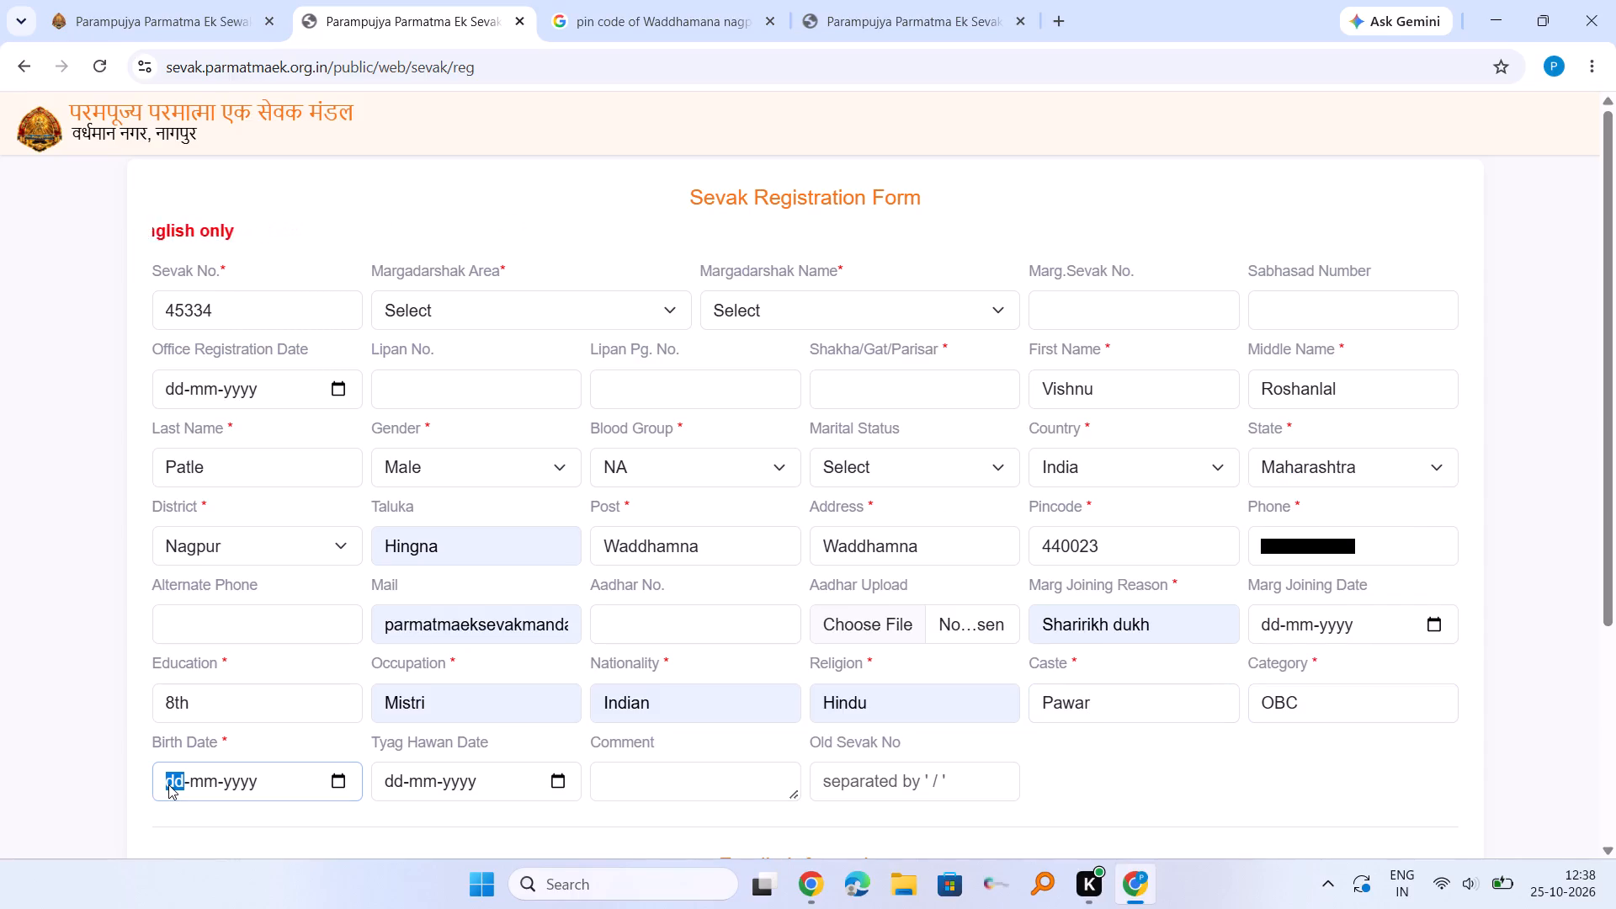
left_click(168, 784)
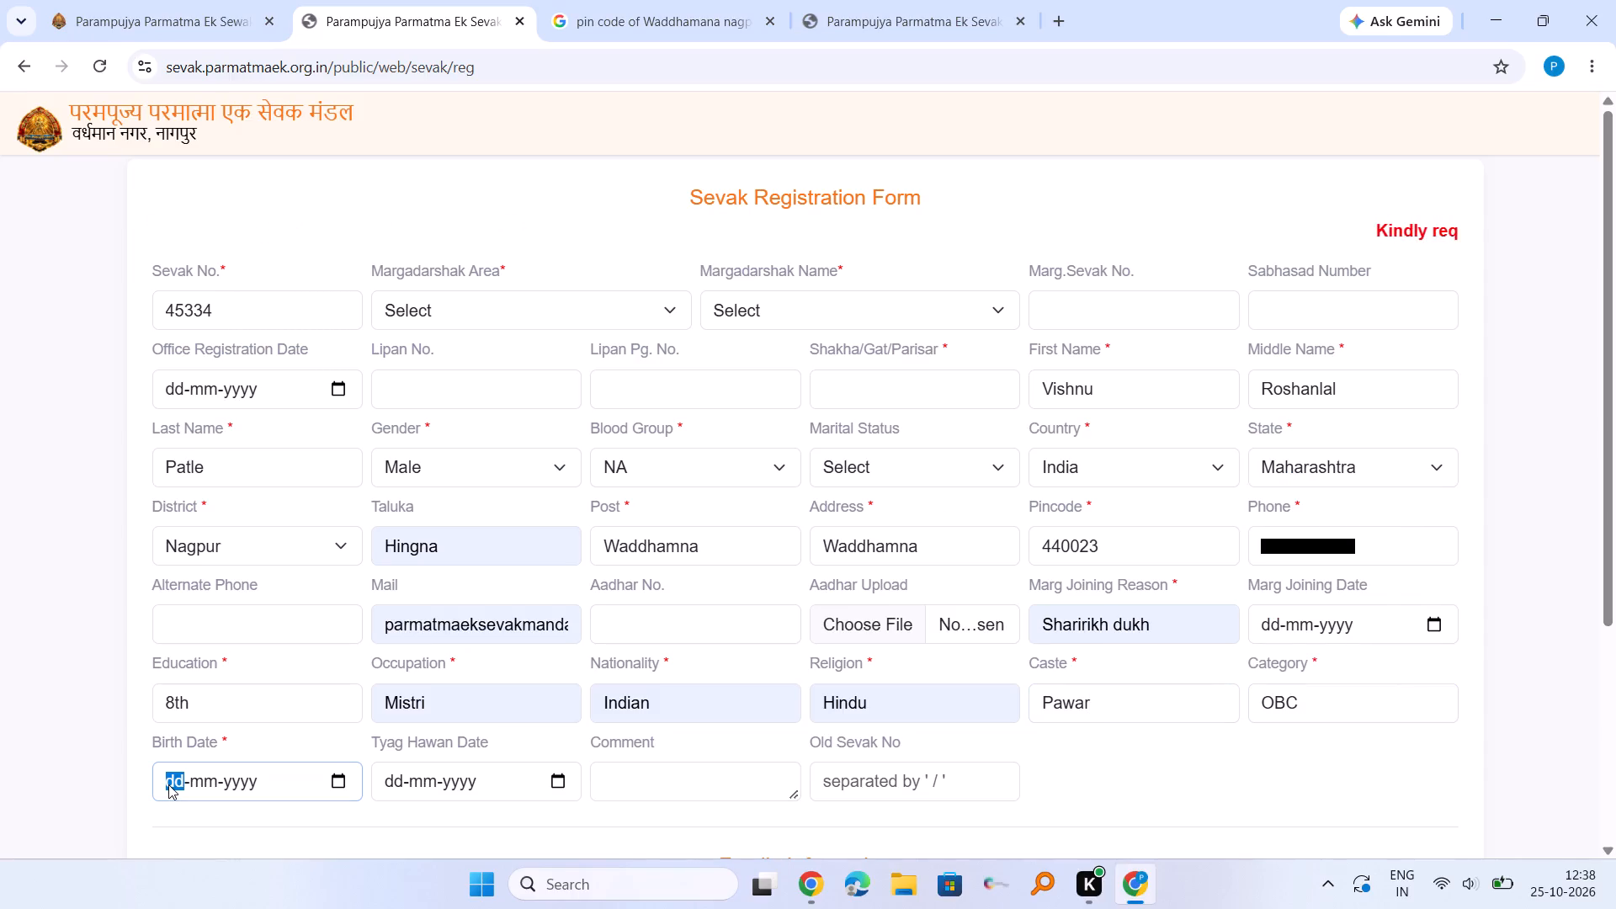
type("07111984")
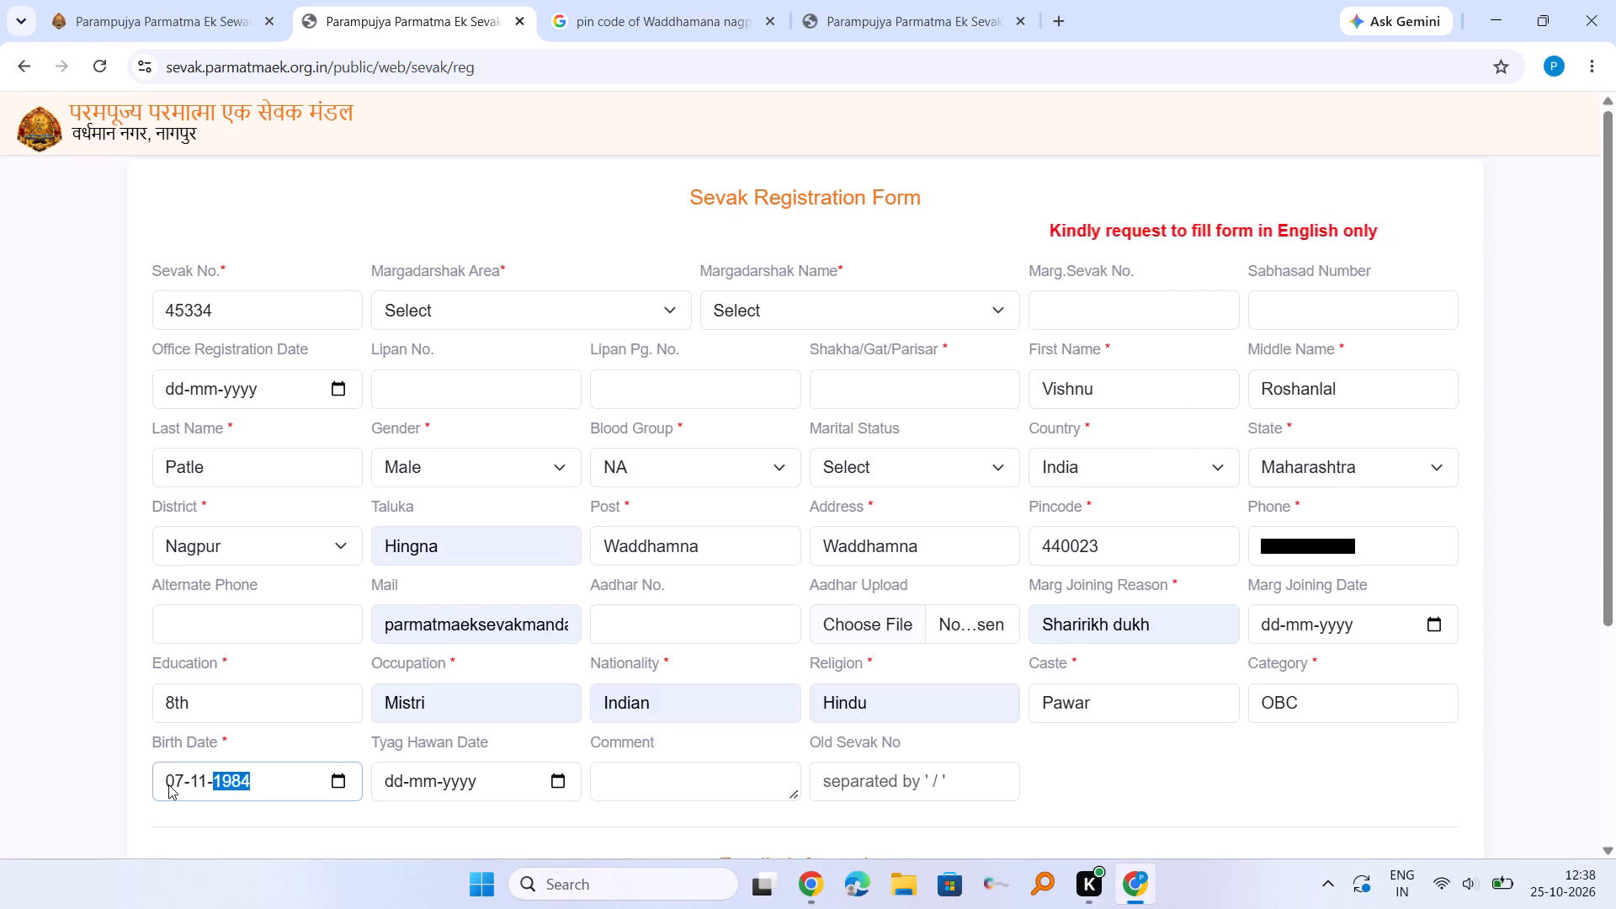
Set the Shakha/Gat/Parisar field to Nagpur.
left_click(852, 397)
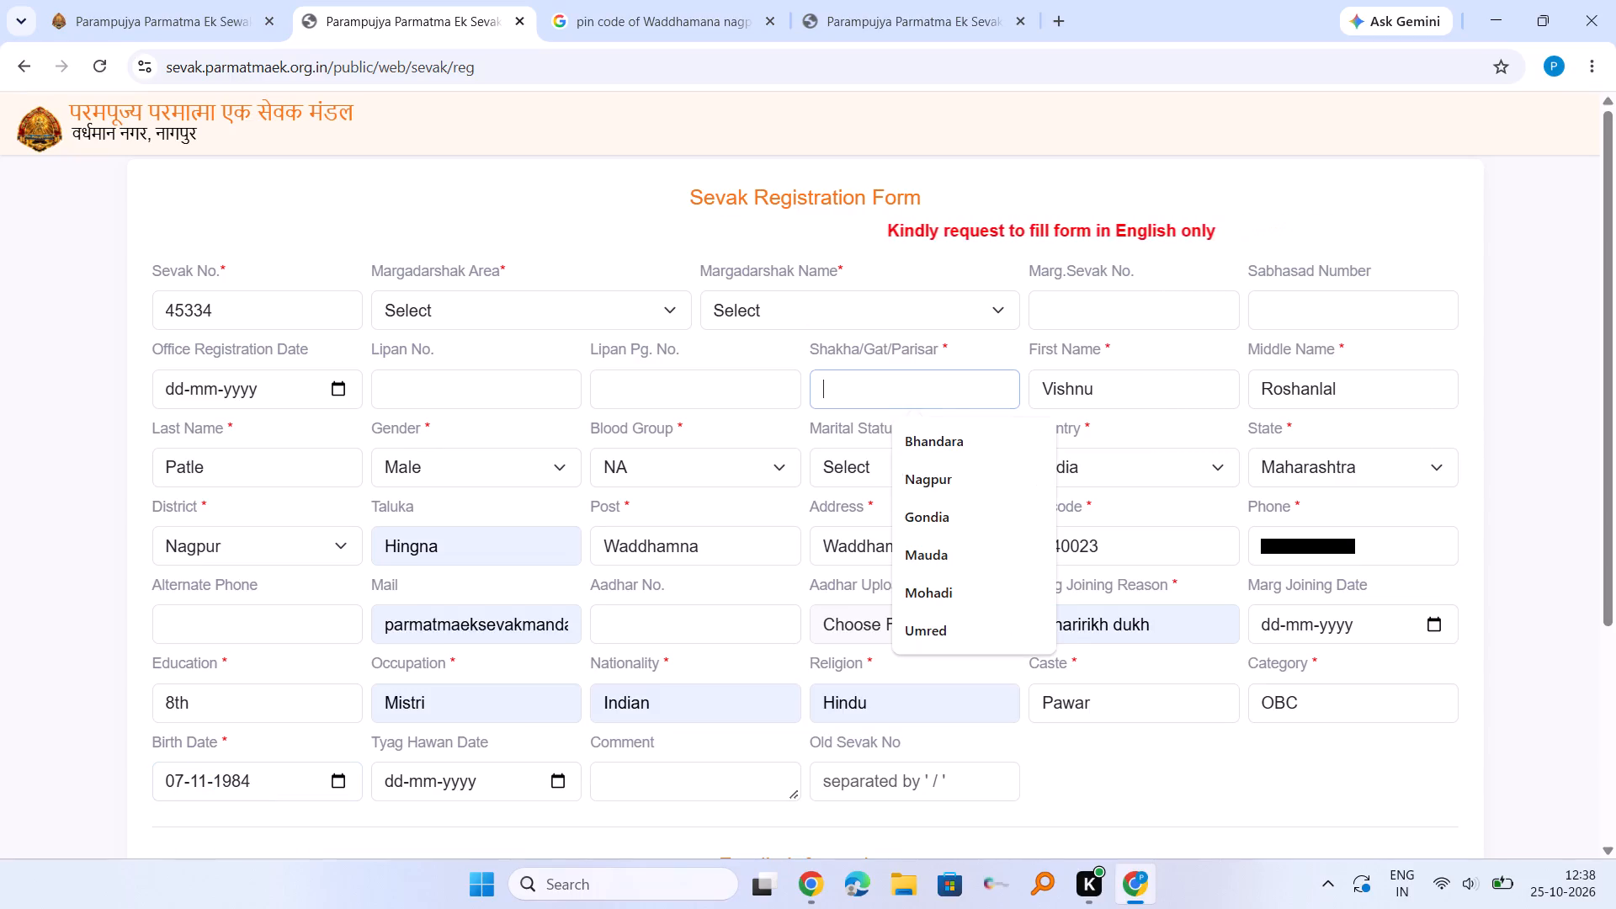
left_click(900, 467)
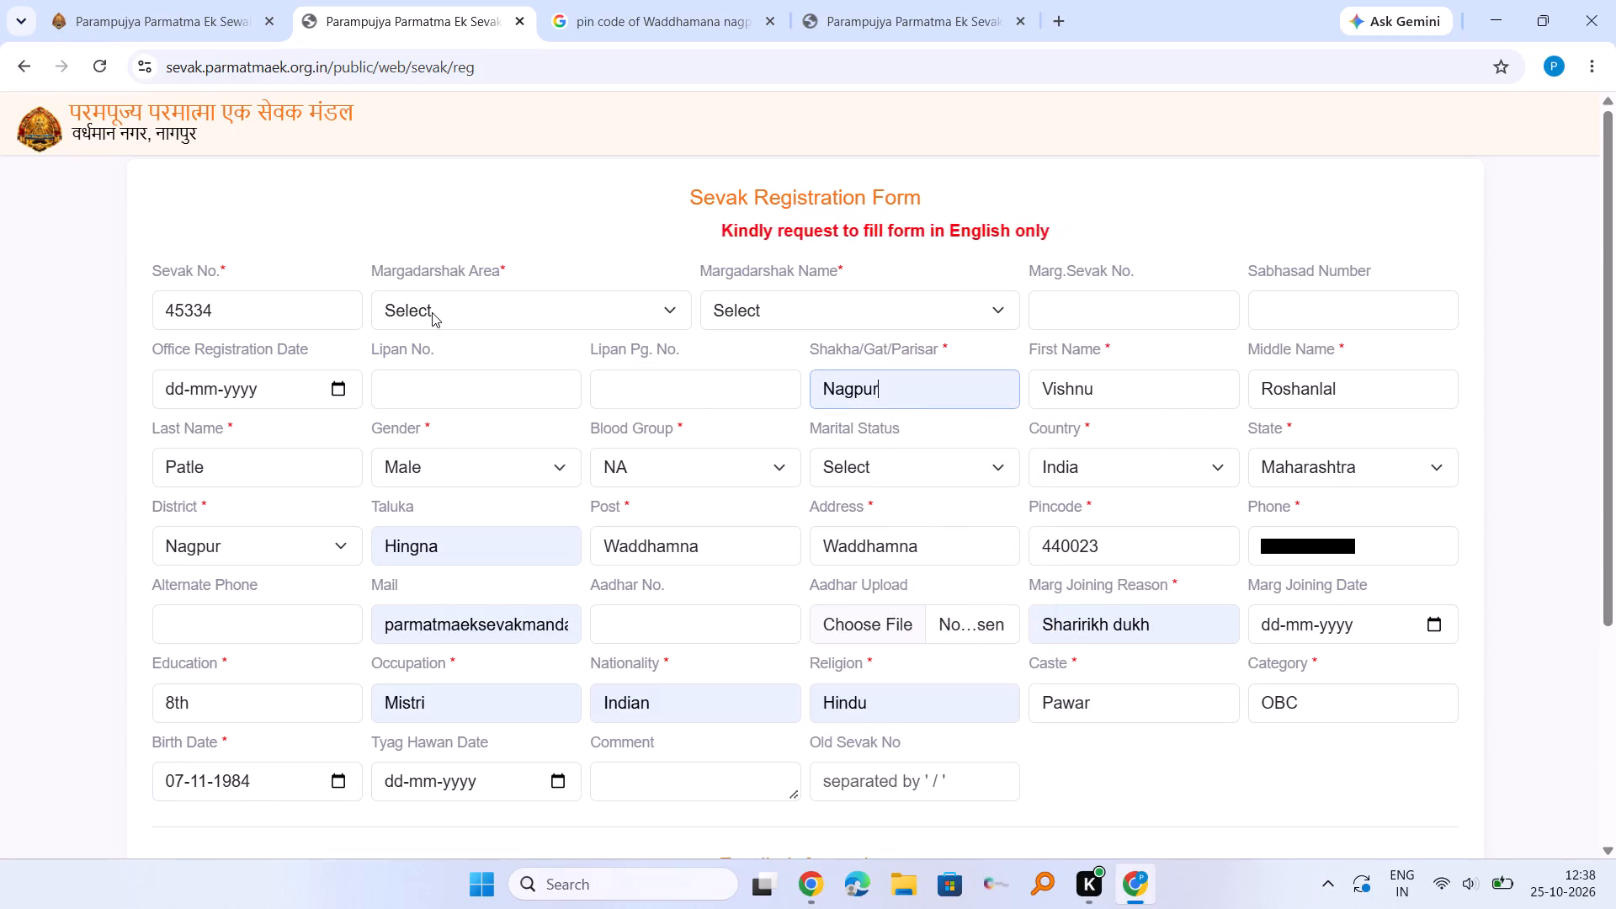
Search the existing margadarshak list for ashok to identify the margadarshak area for the form.
left_click(432, 312)
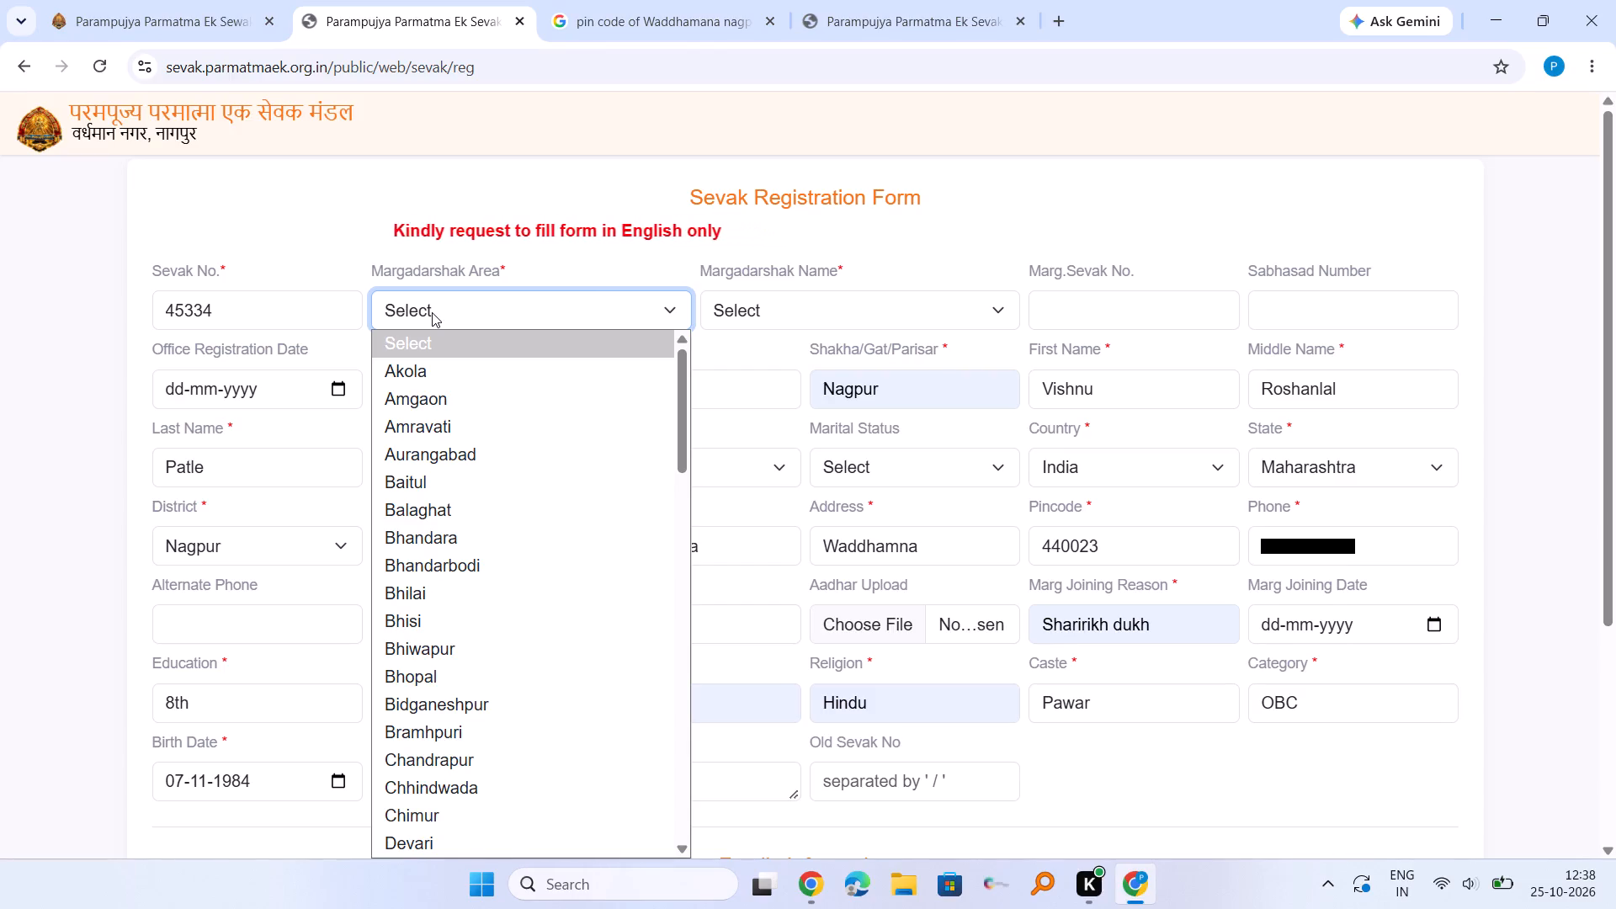
left_click(854, 8)
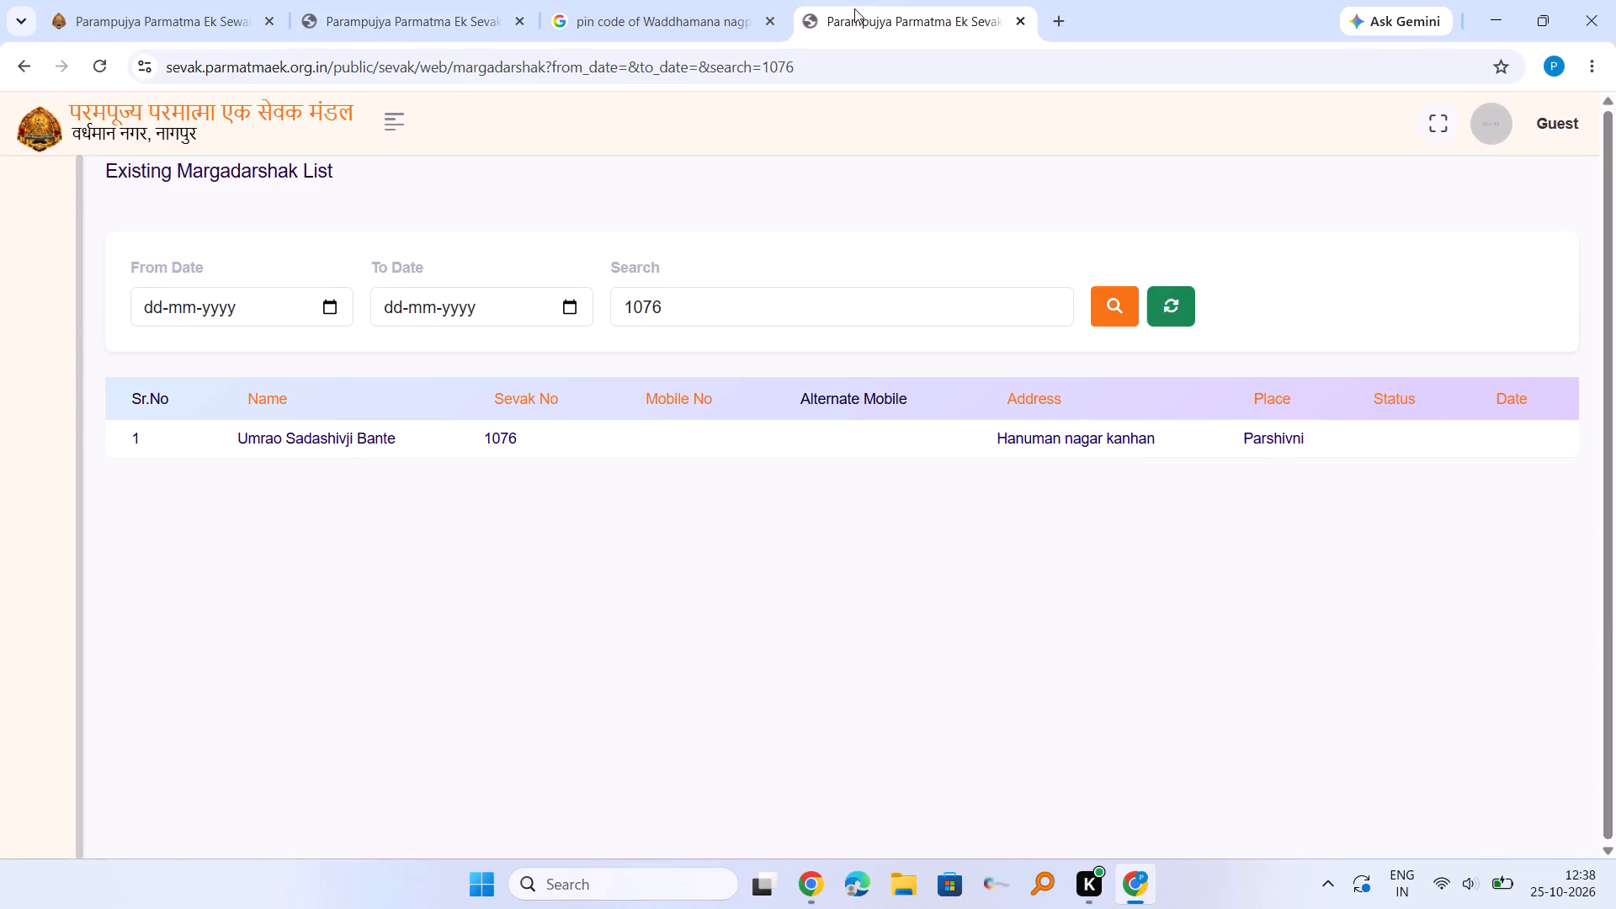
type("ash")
double_click(697, 295)
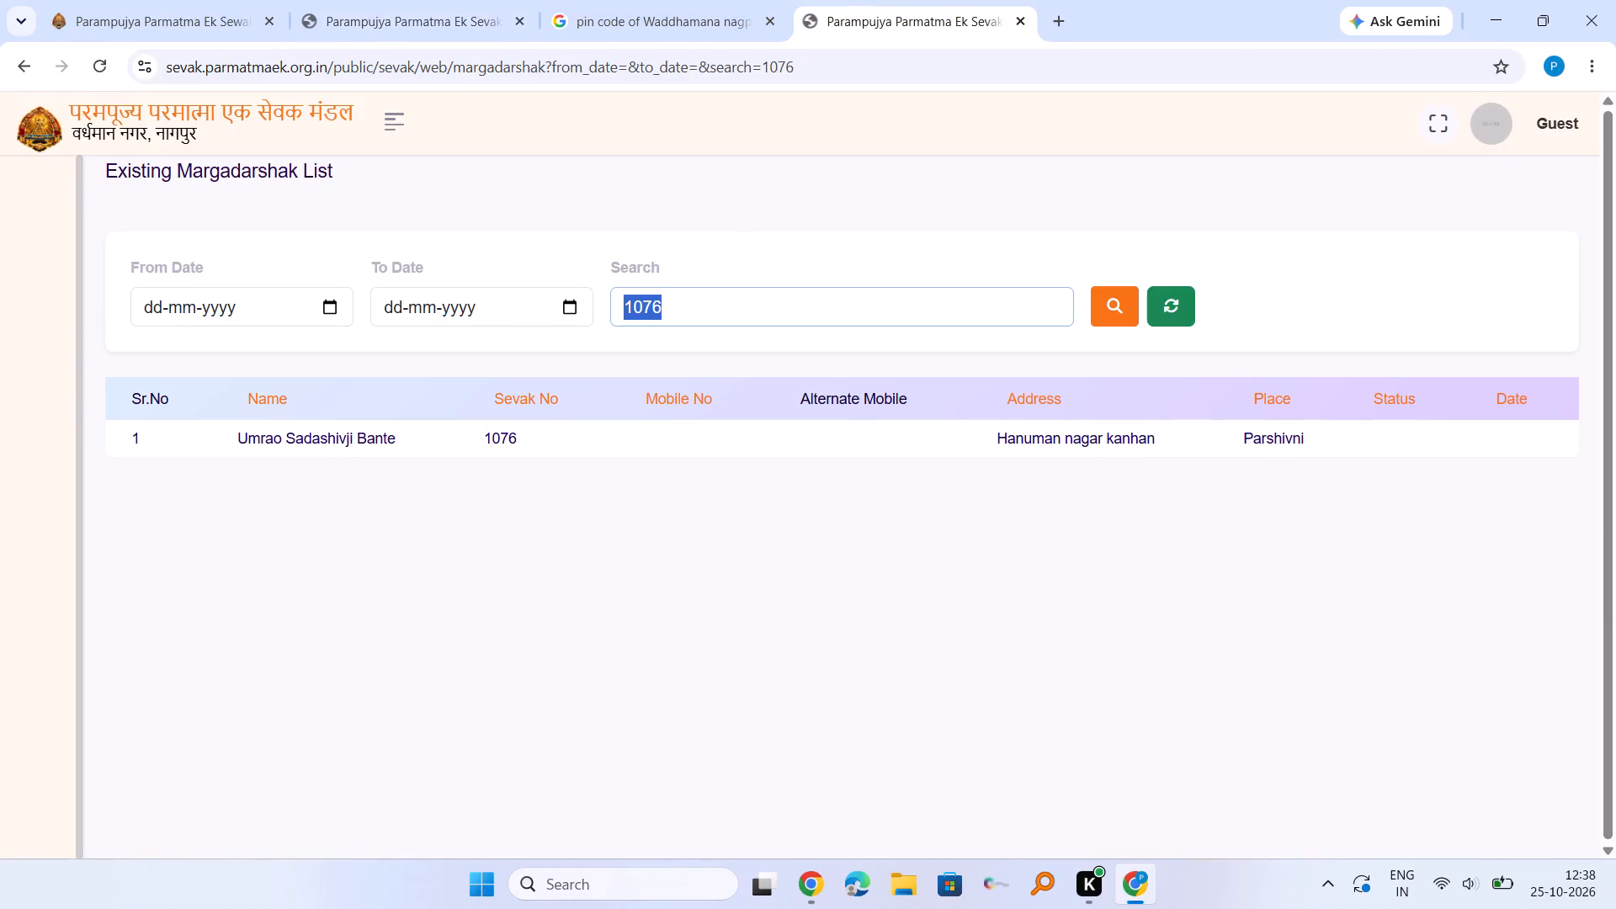
key("BackSpace")
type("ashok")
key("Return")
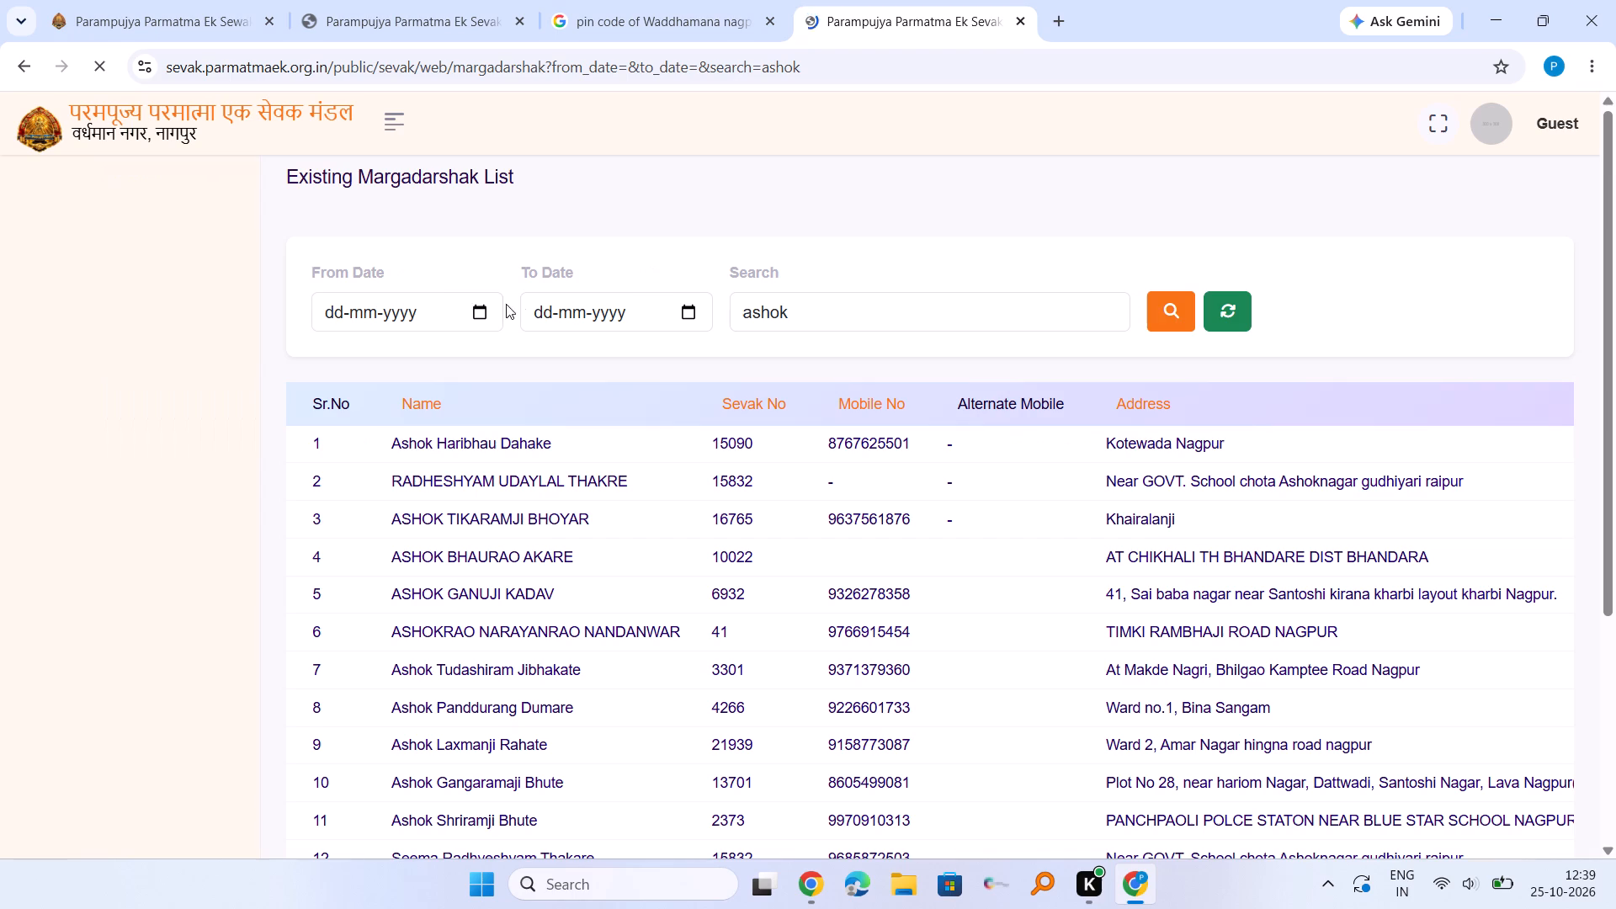
Examine the matching margadarshaks' names, sevak numbers, addresses and places in the search results.
left_click(390, 131)
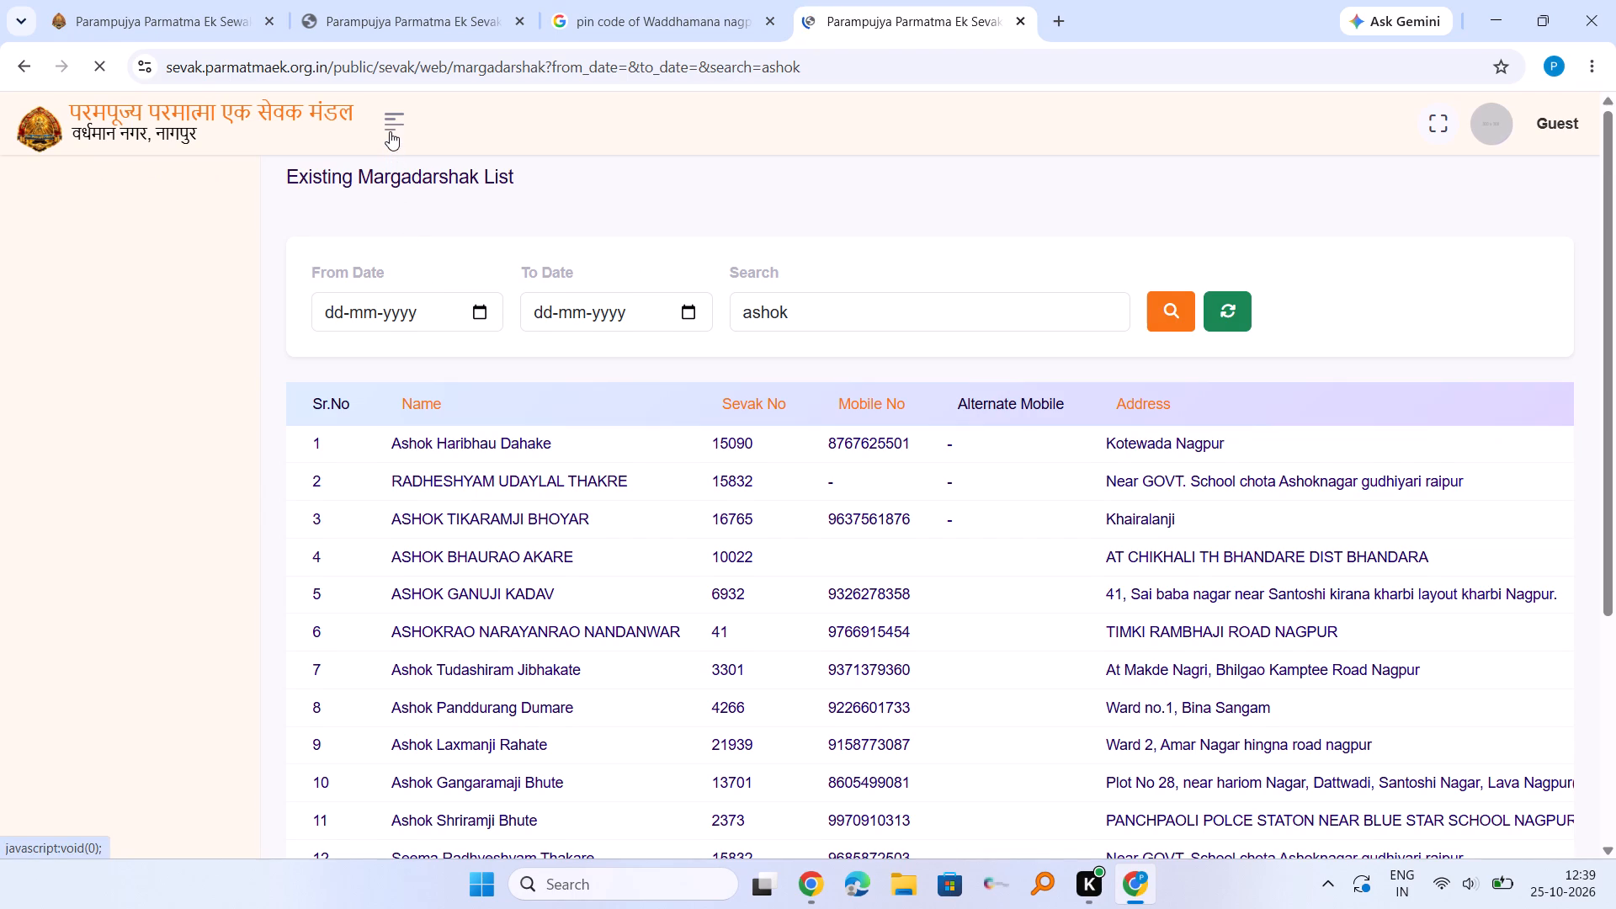
left_click(392, 106)
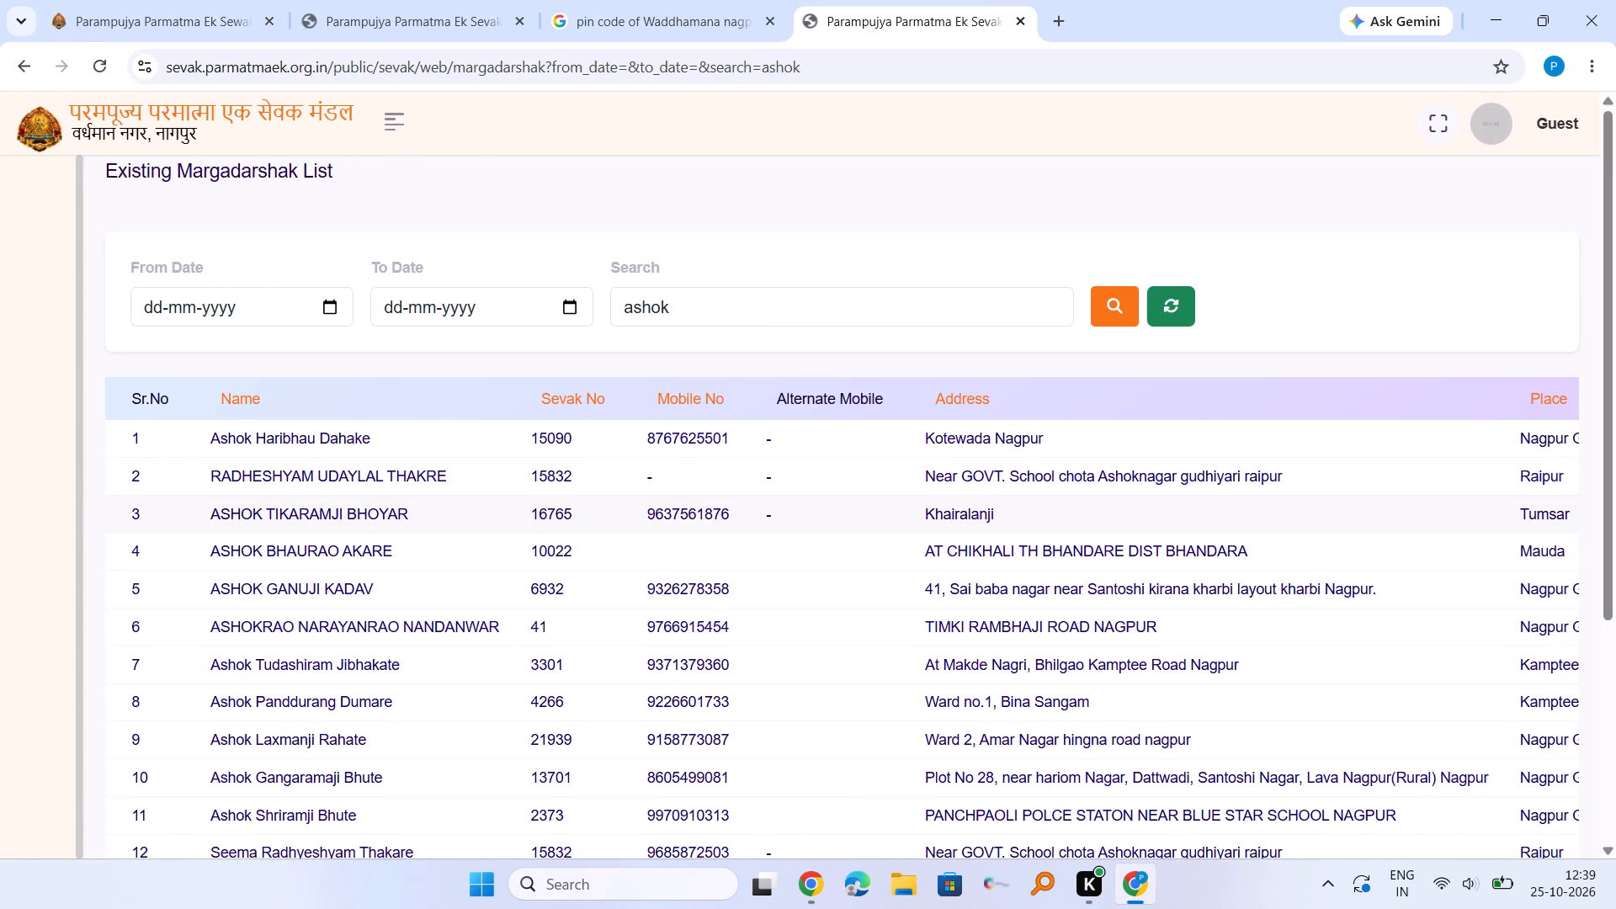
scroll(497, 524, "down", 2)
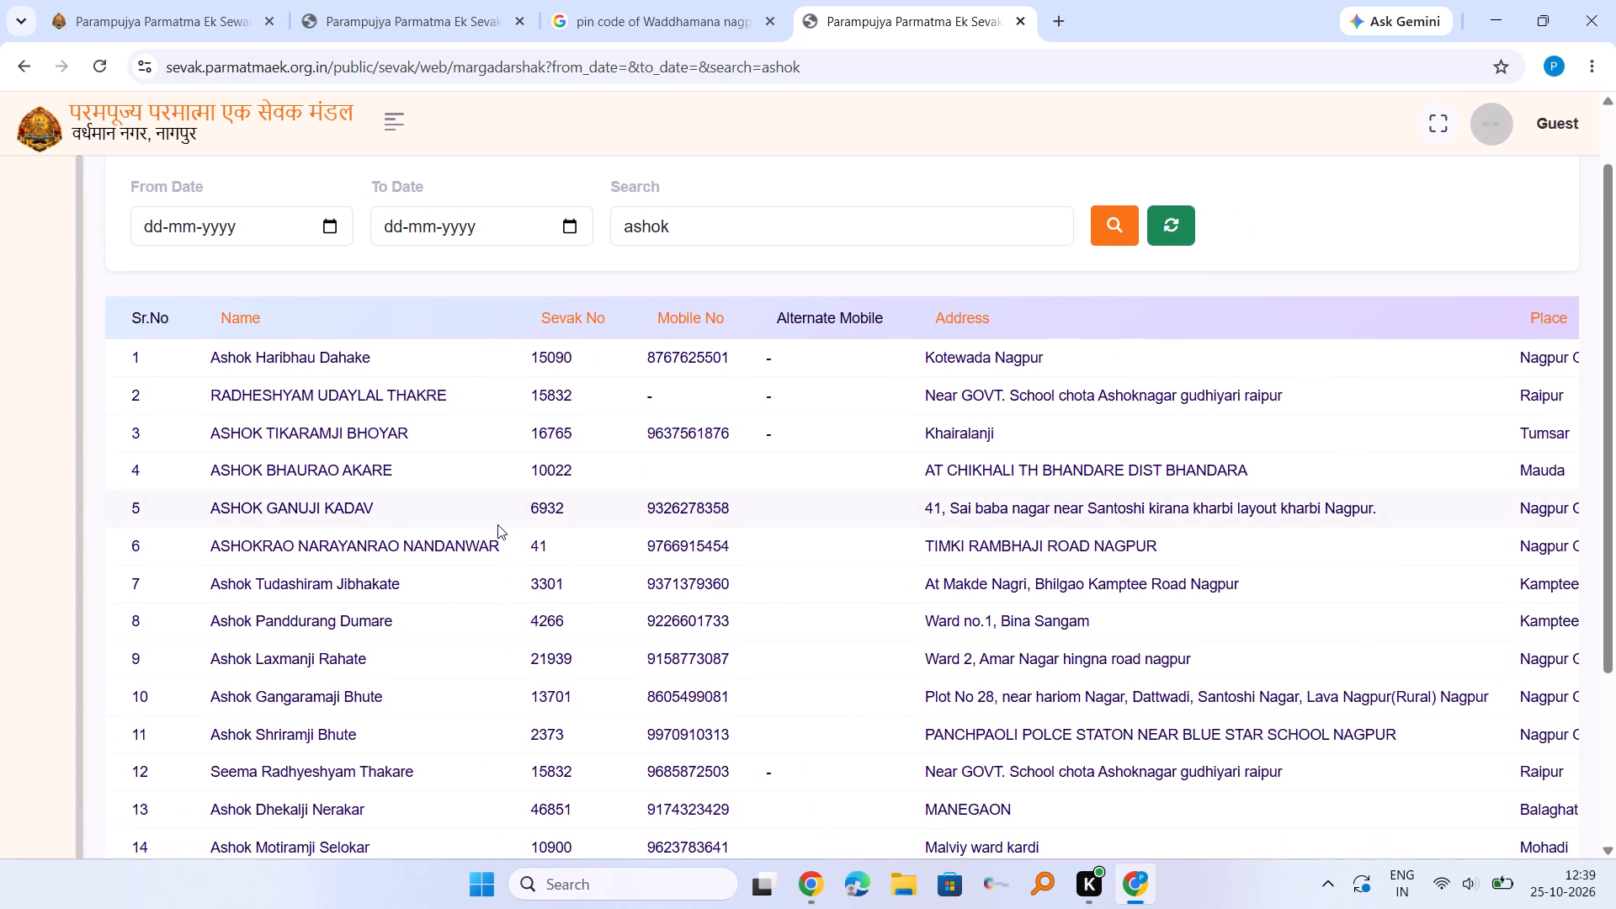
scroll(497, 524, "down", 1)
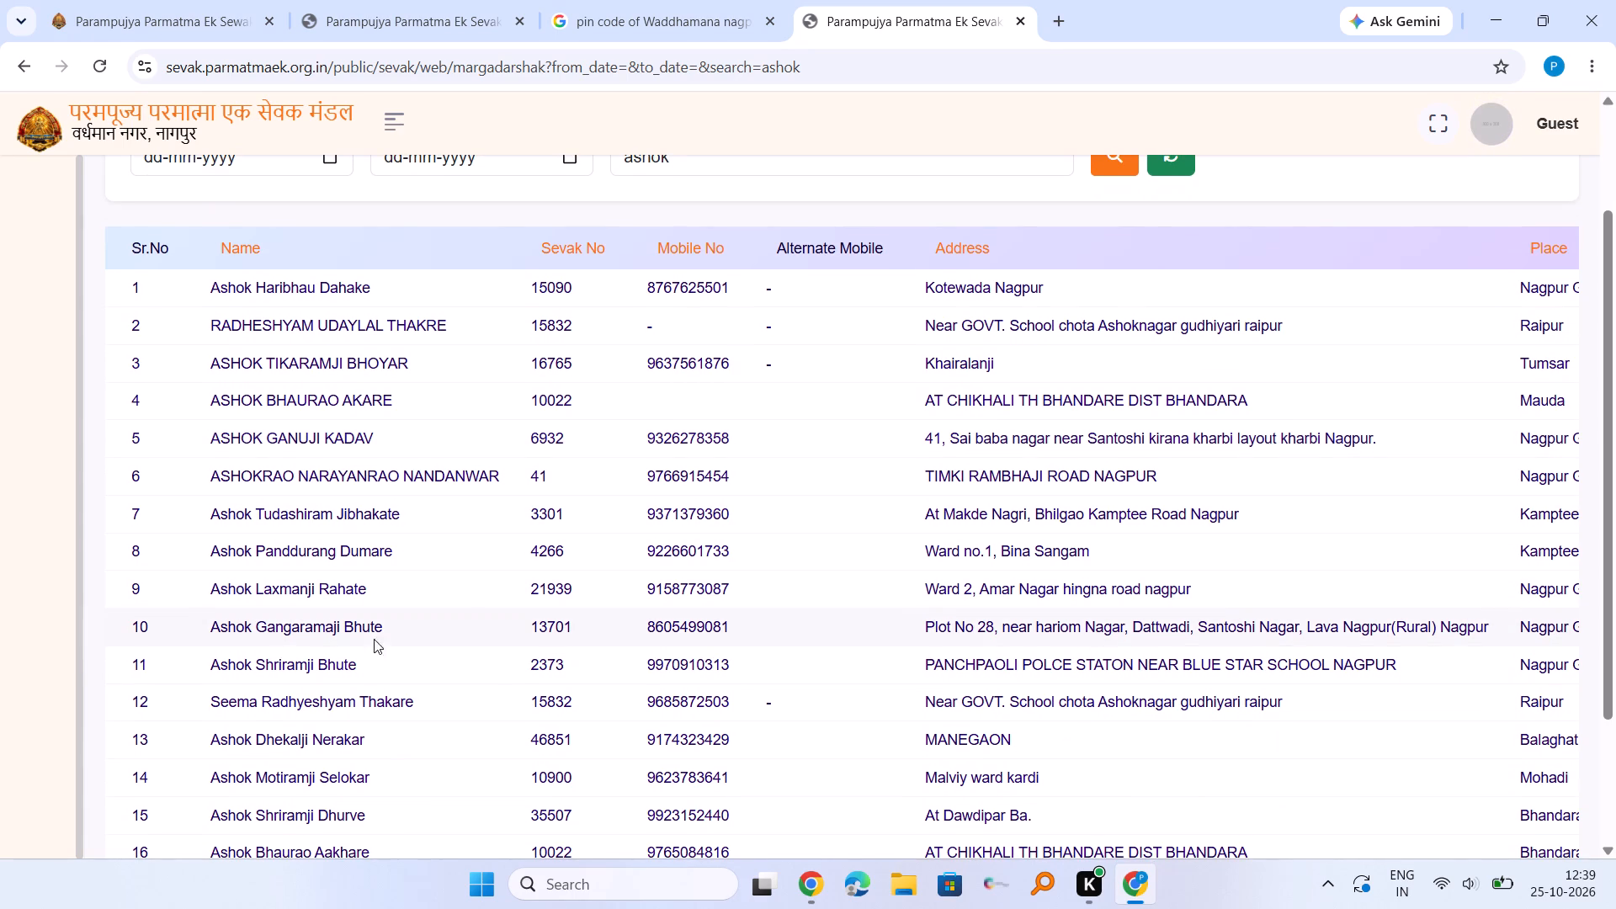
left_click(543, 619)
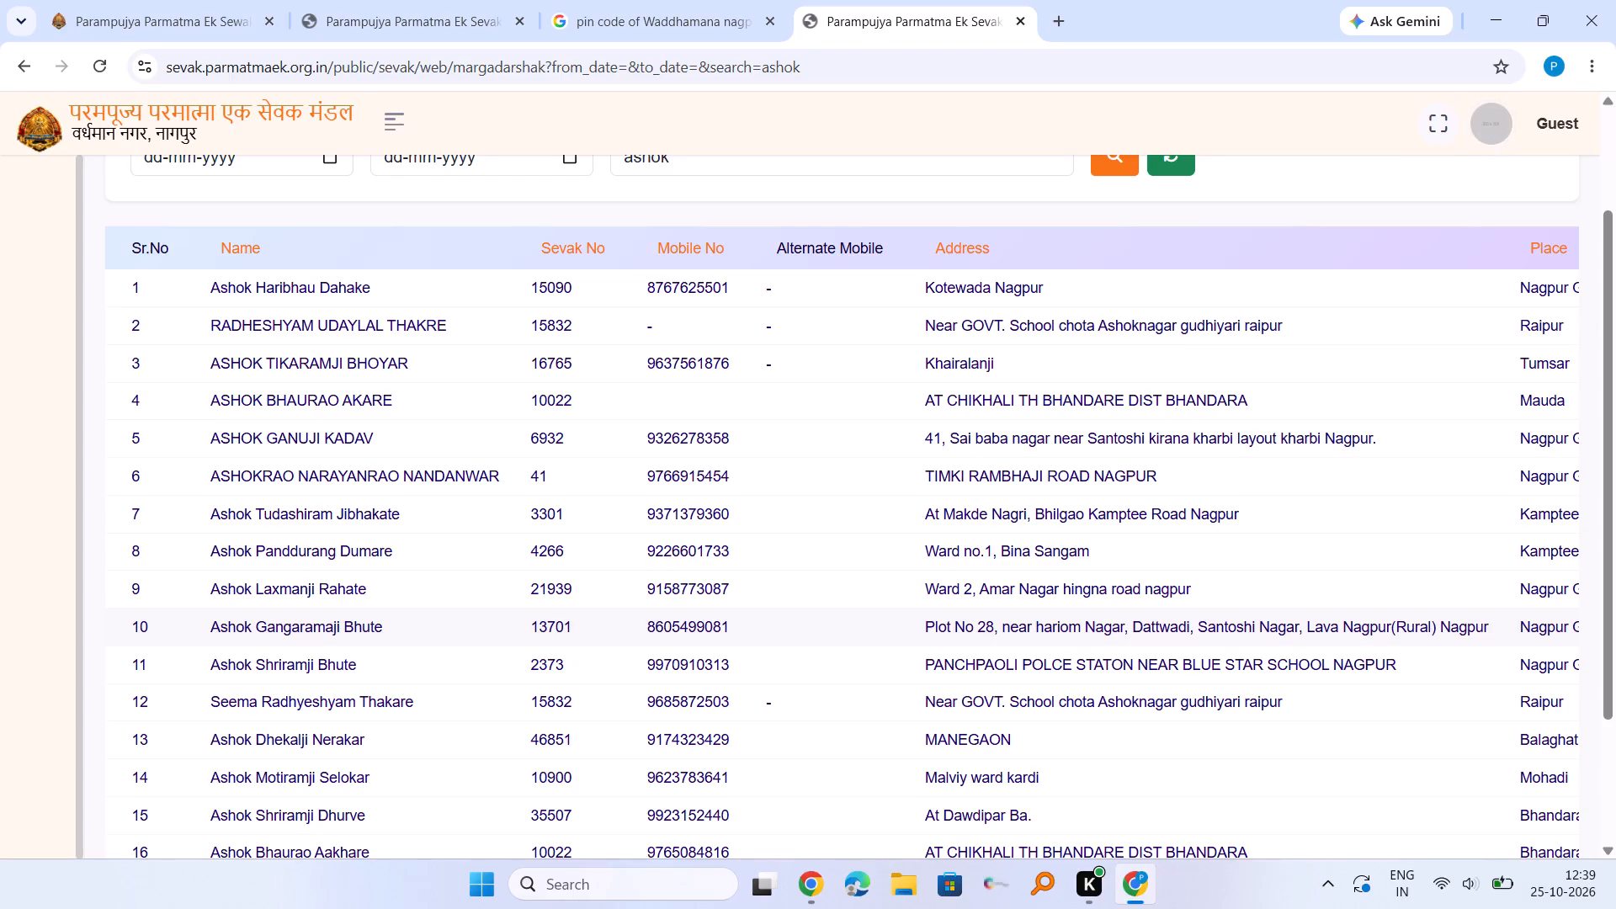
scroll(543, 619, "down", 6)
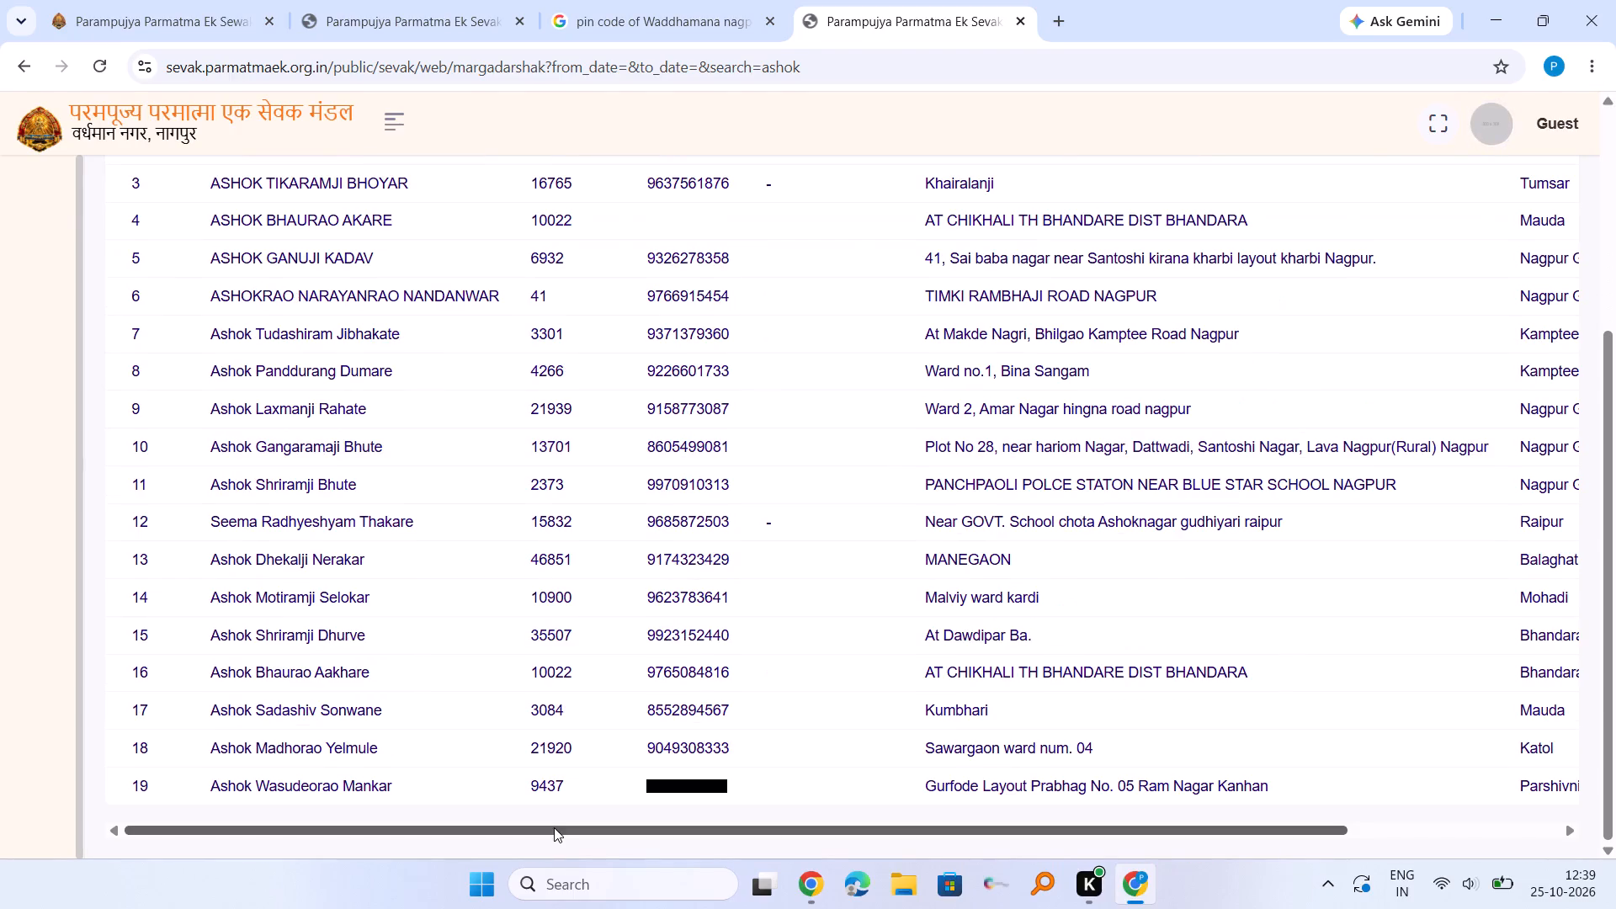
left_click_drag(561, 832, 651, 837)
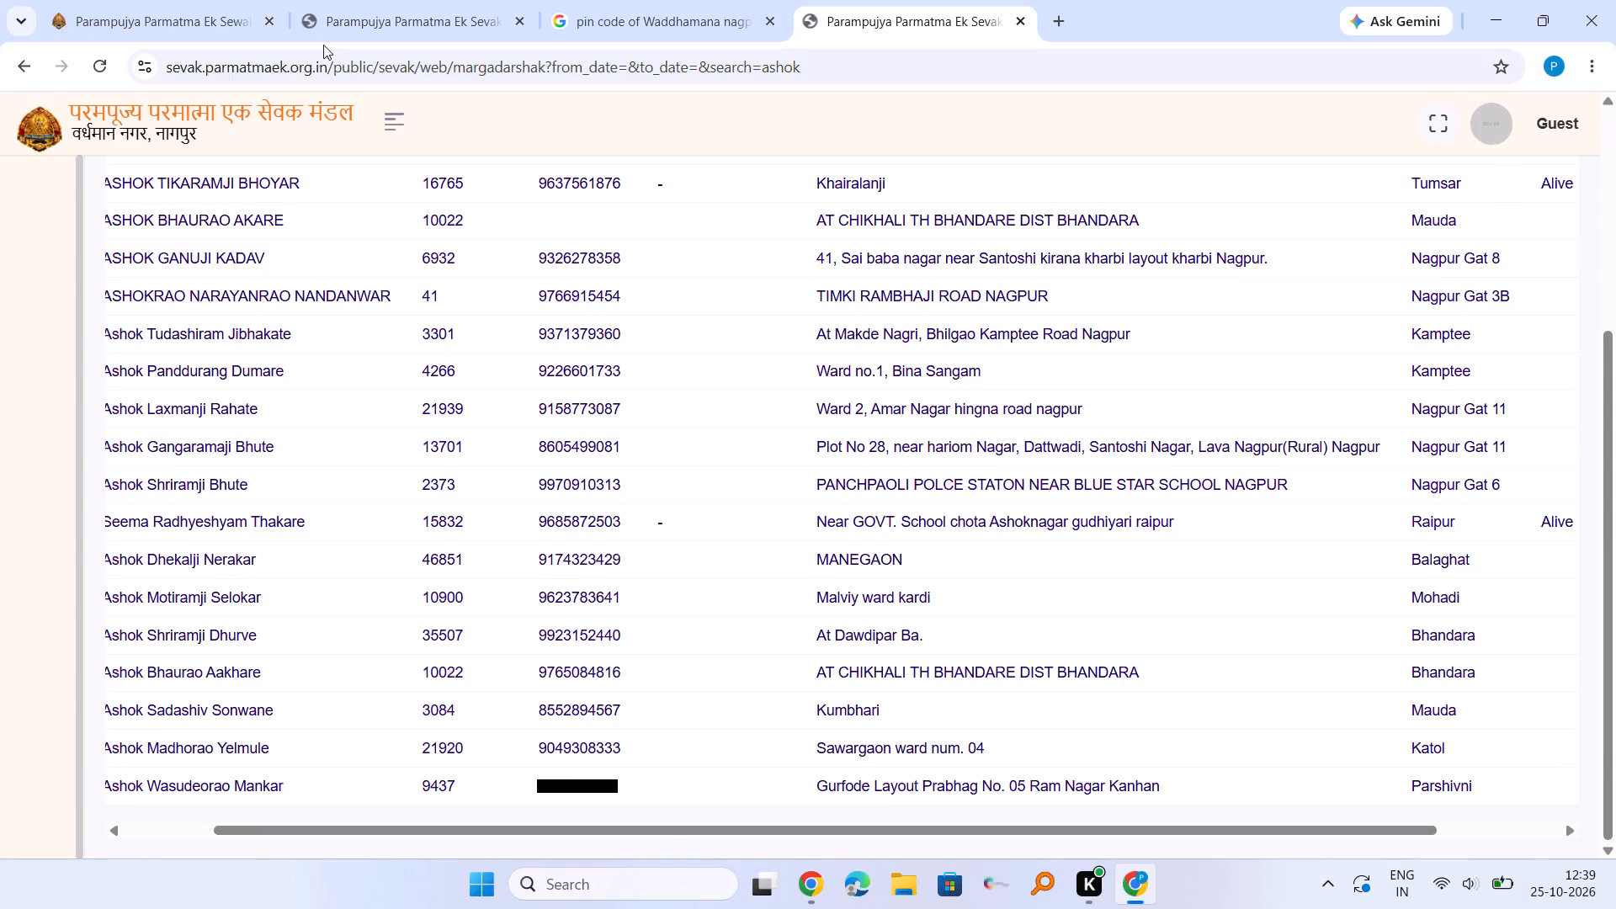
Move the sevak registration form into its own browser window and maximize that window.
left_click_drag(354, 0, 466, 322)
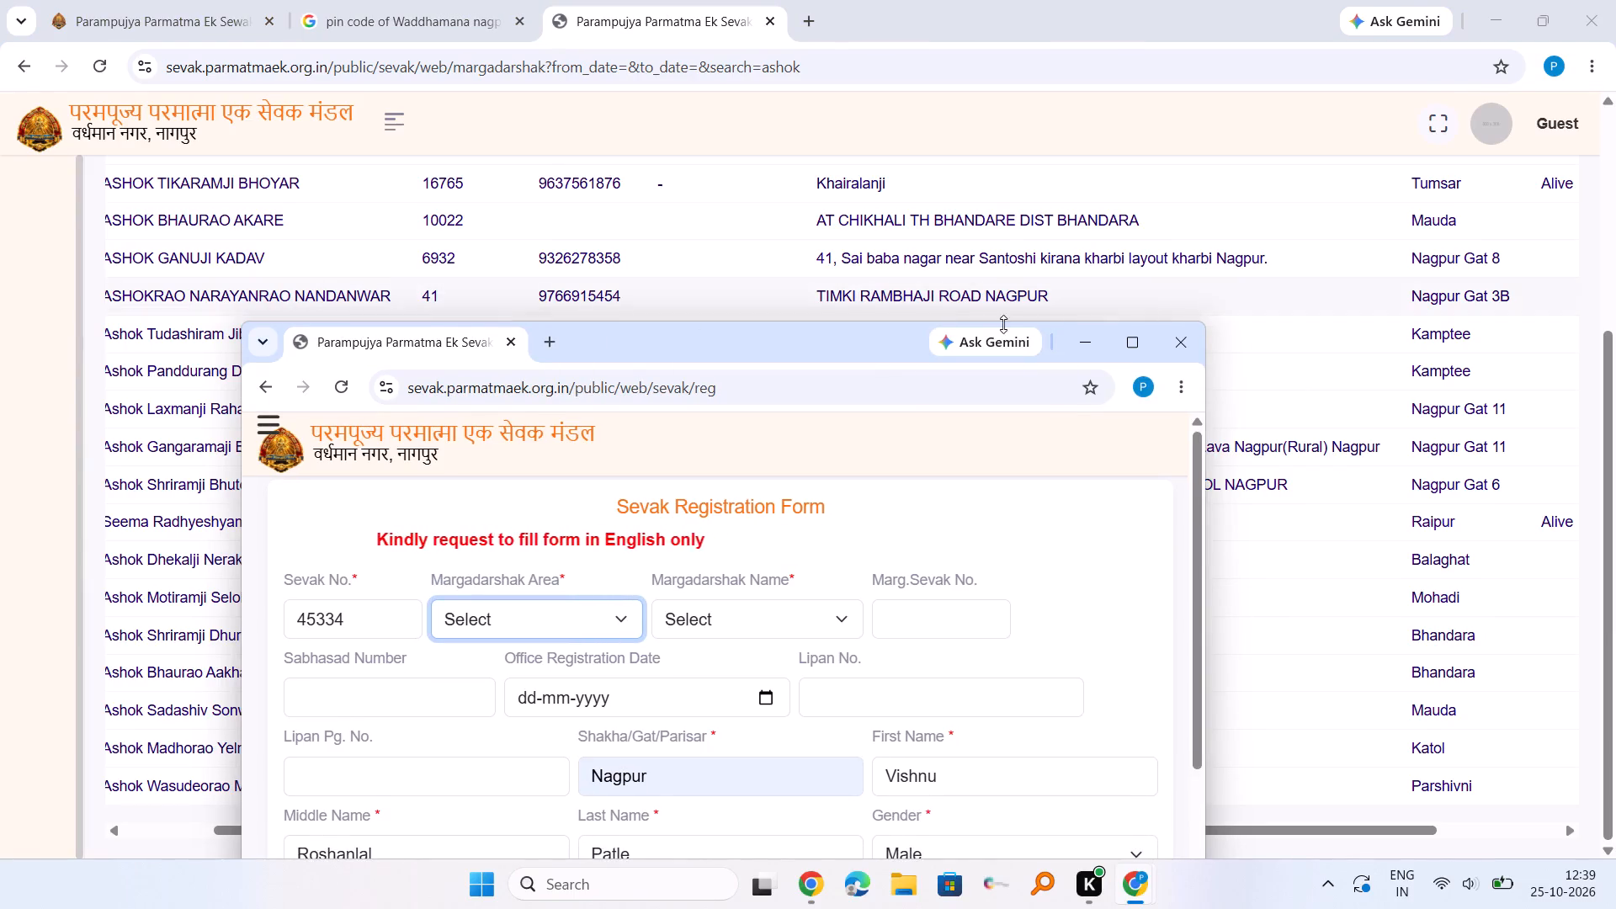
right_click(710, 343)
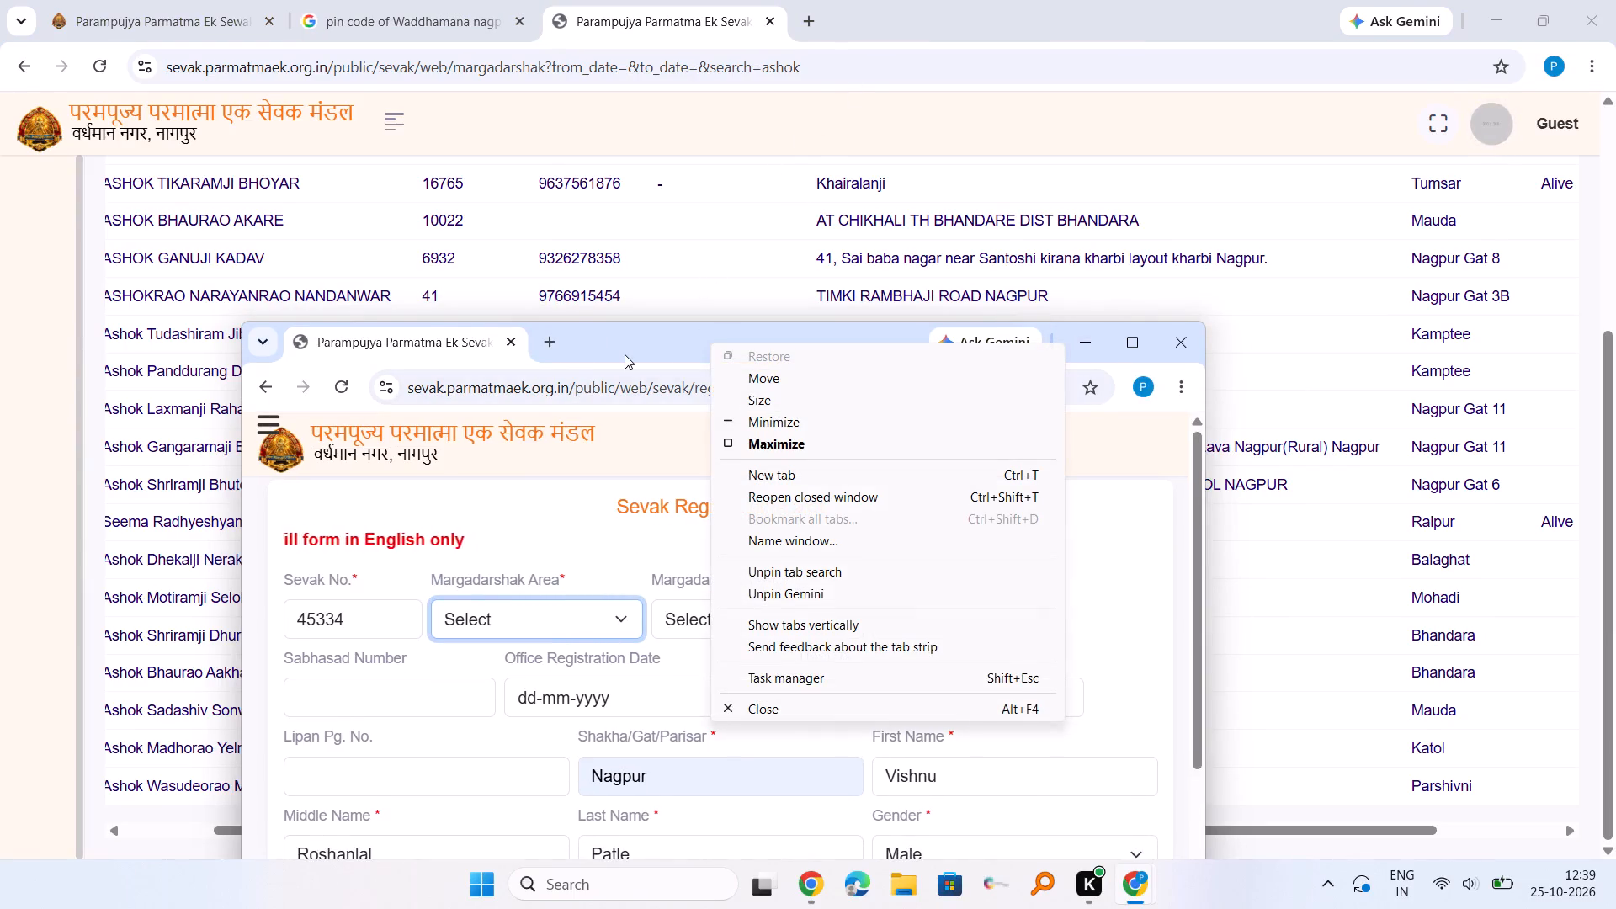
left_click_drag(582, 316, 588, 353)
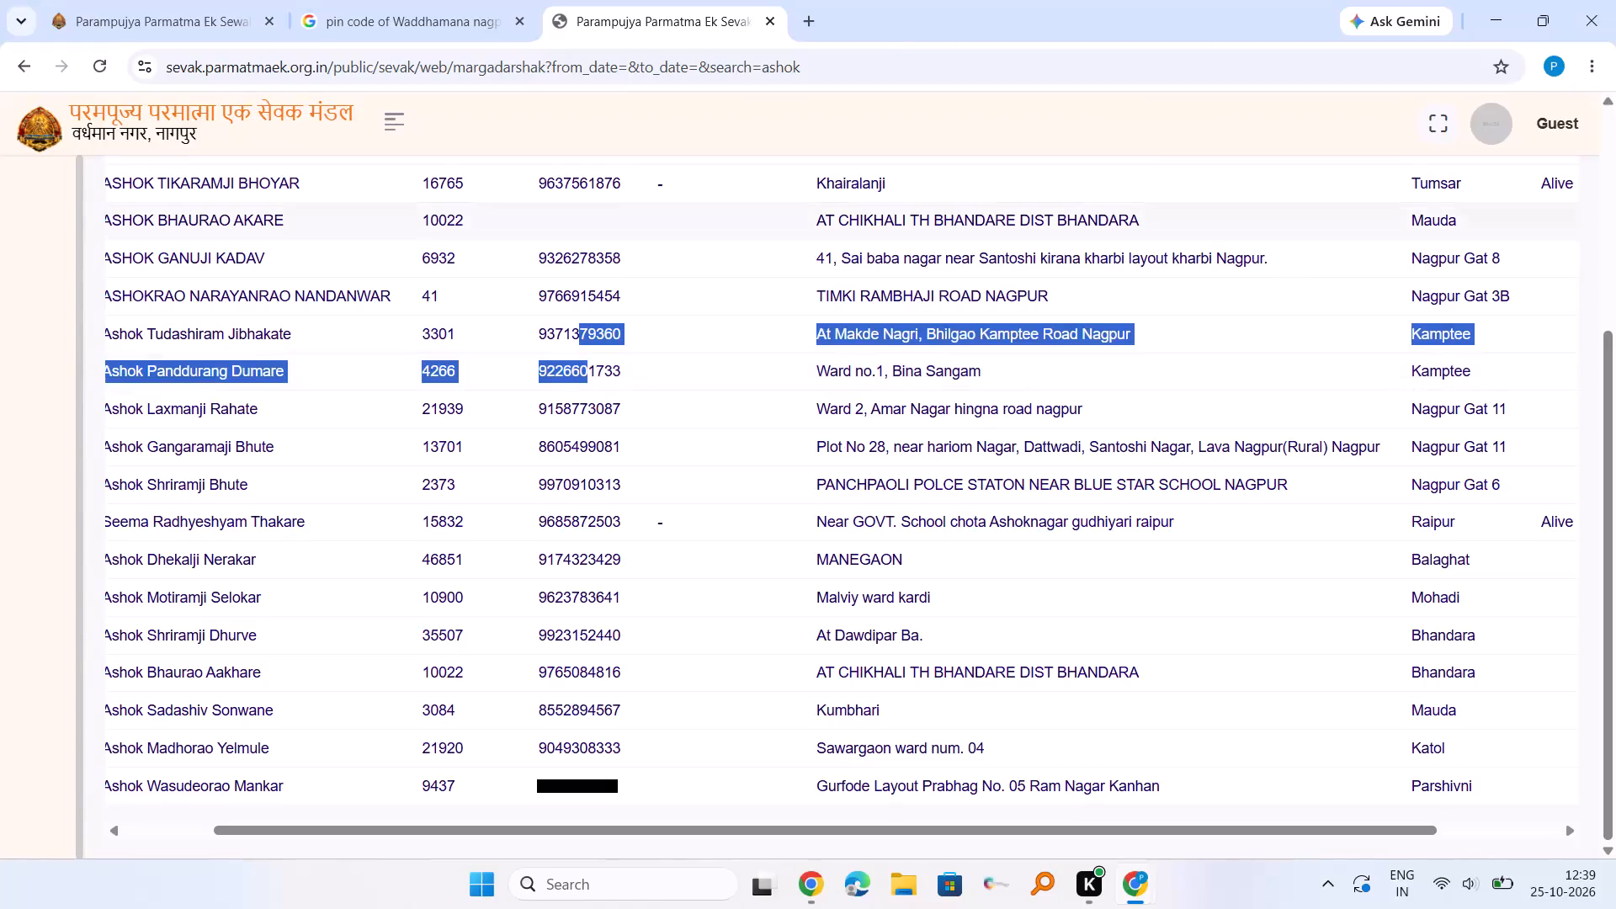
left_click(767, 885)
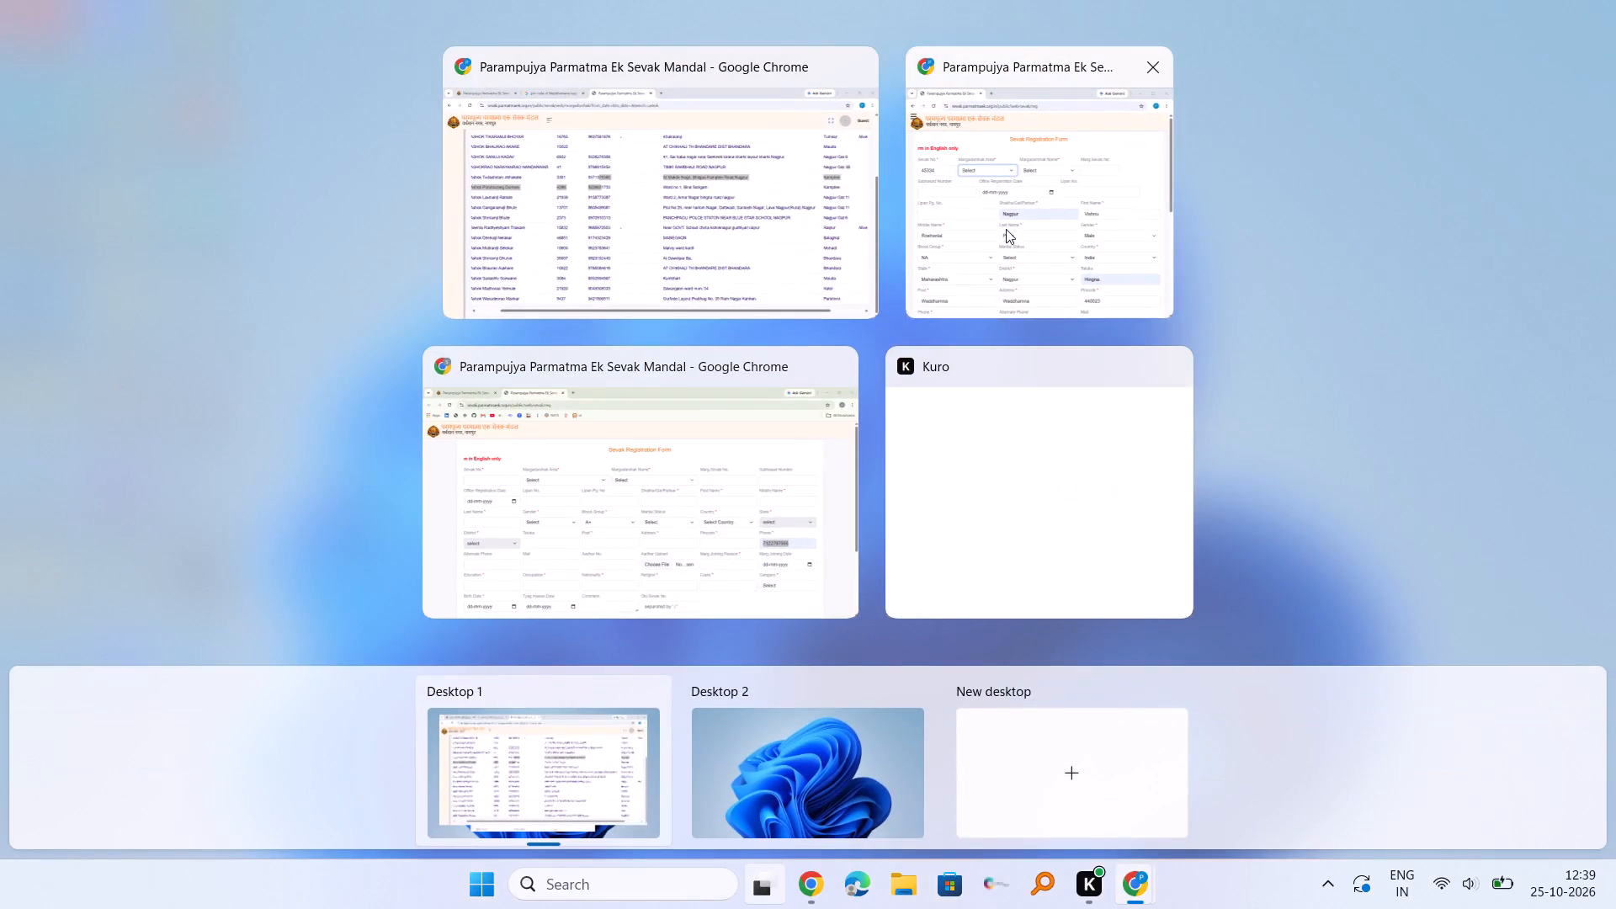
left_click(1006, 229)
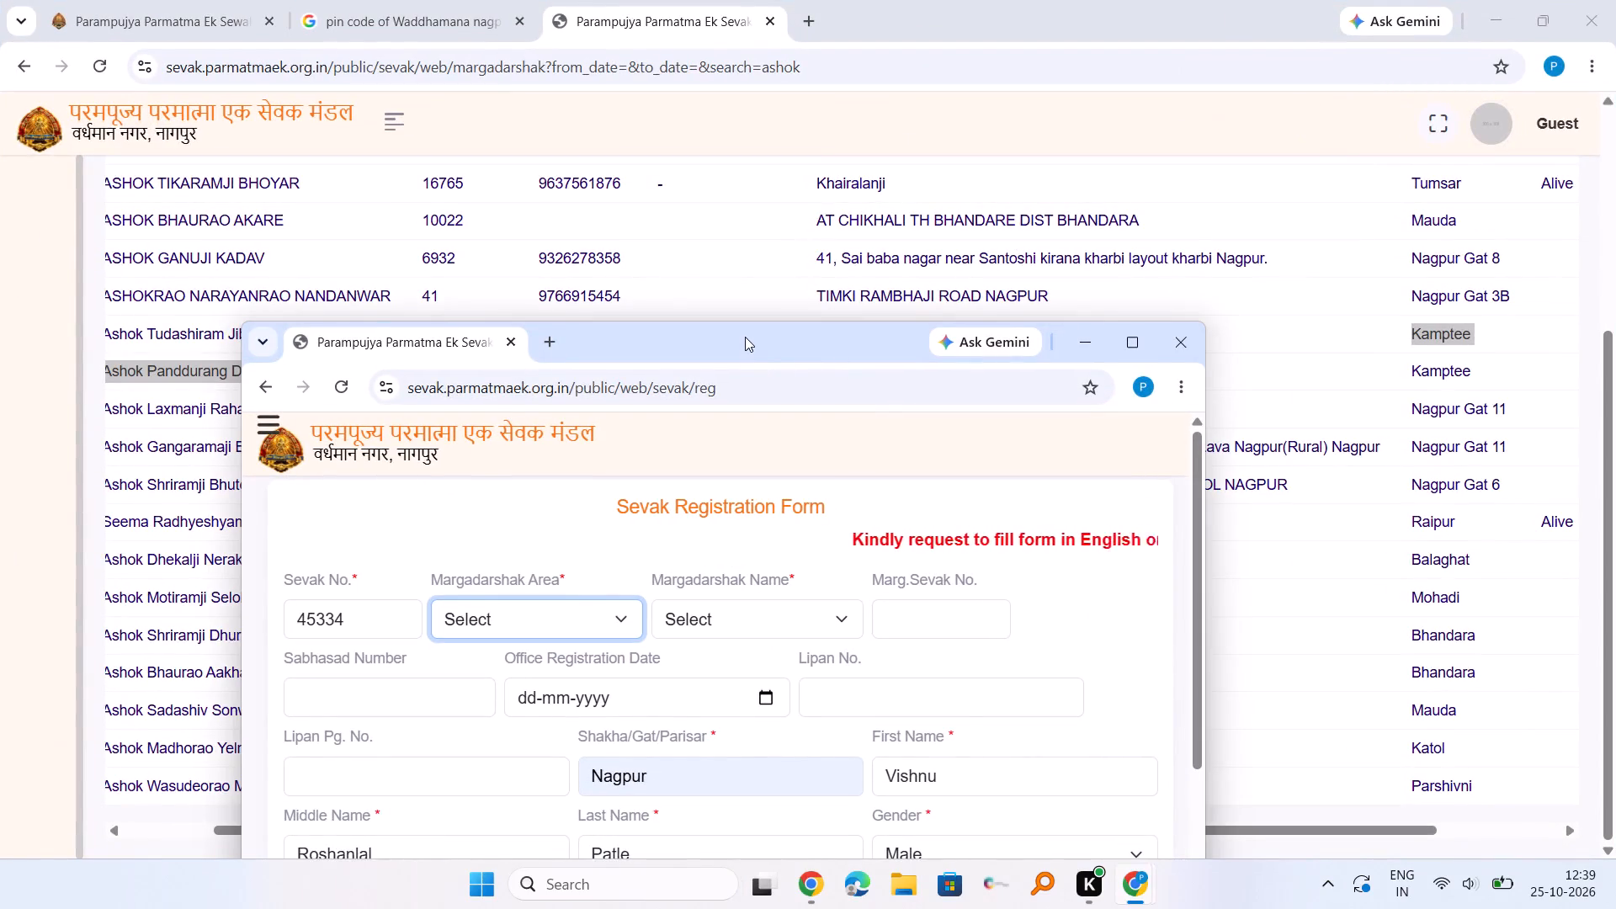
left_click_drag(745, 337, 844, 42)
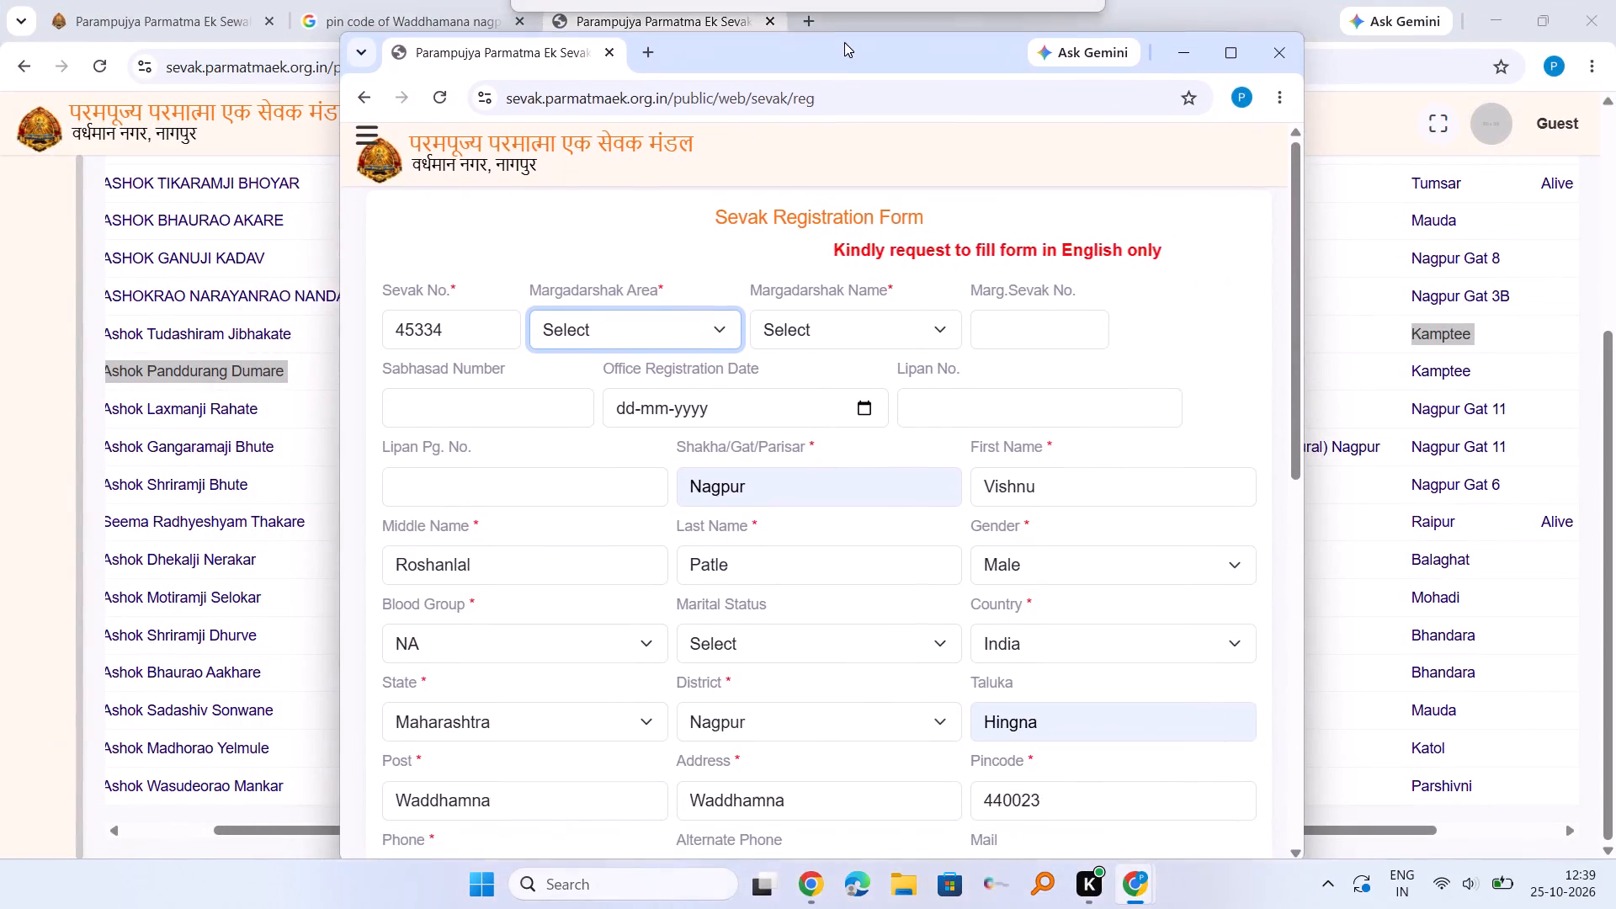
left_click_drag(844, 42, 852, 12)
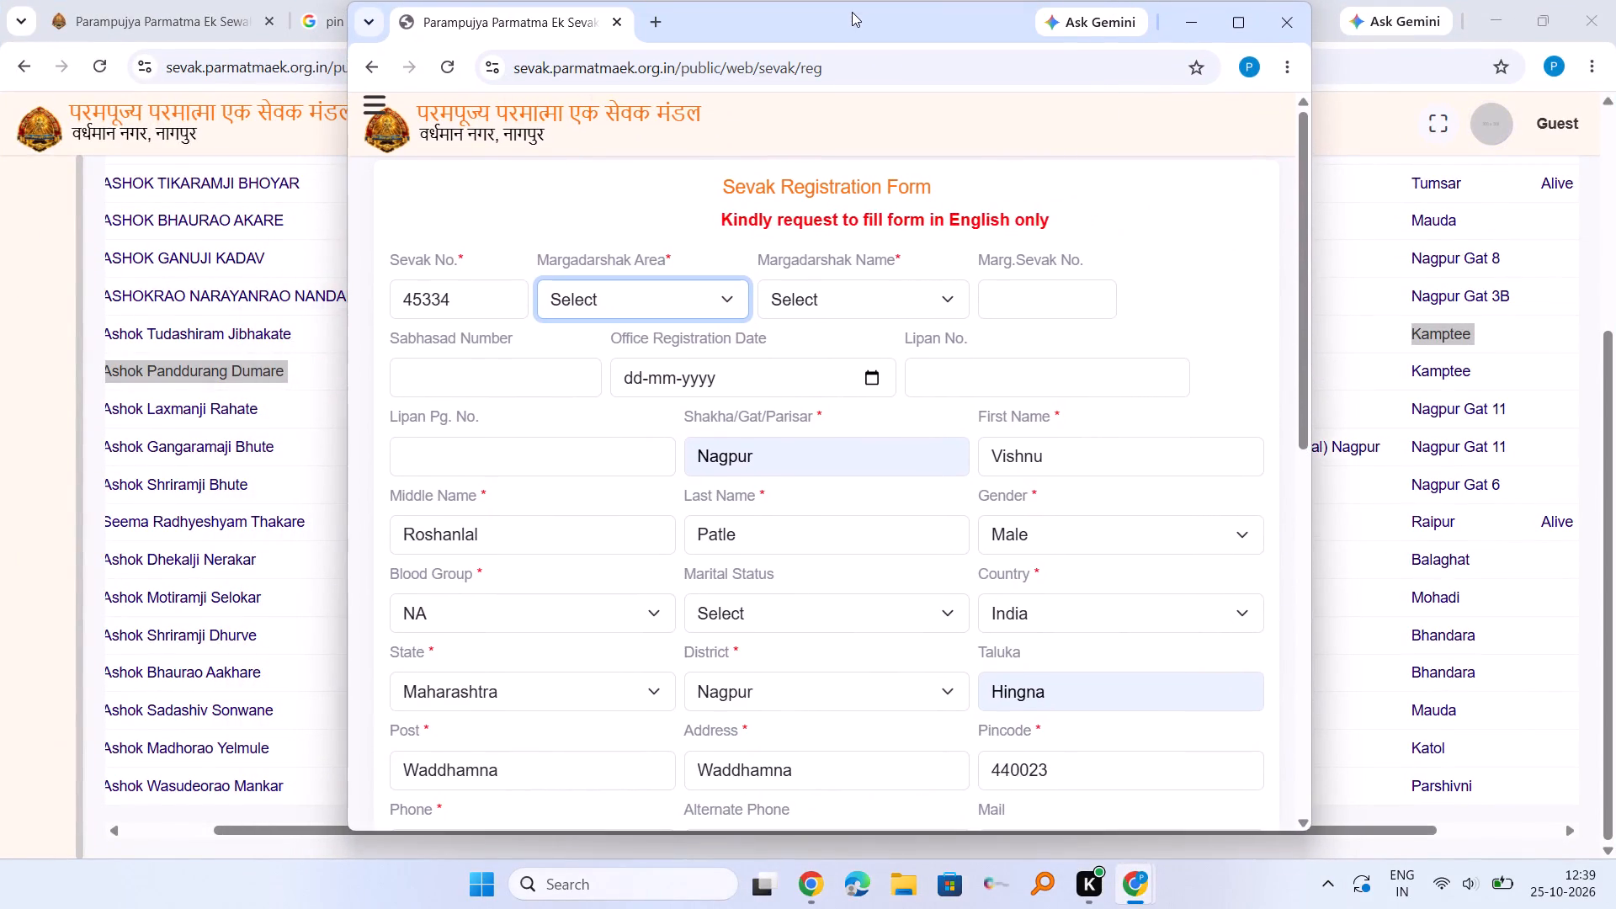
left_click_drag(816, 28, 864, 0)
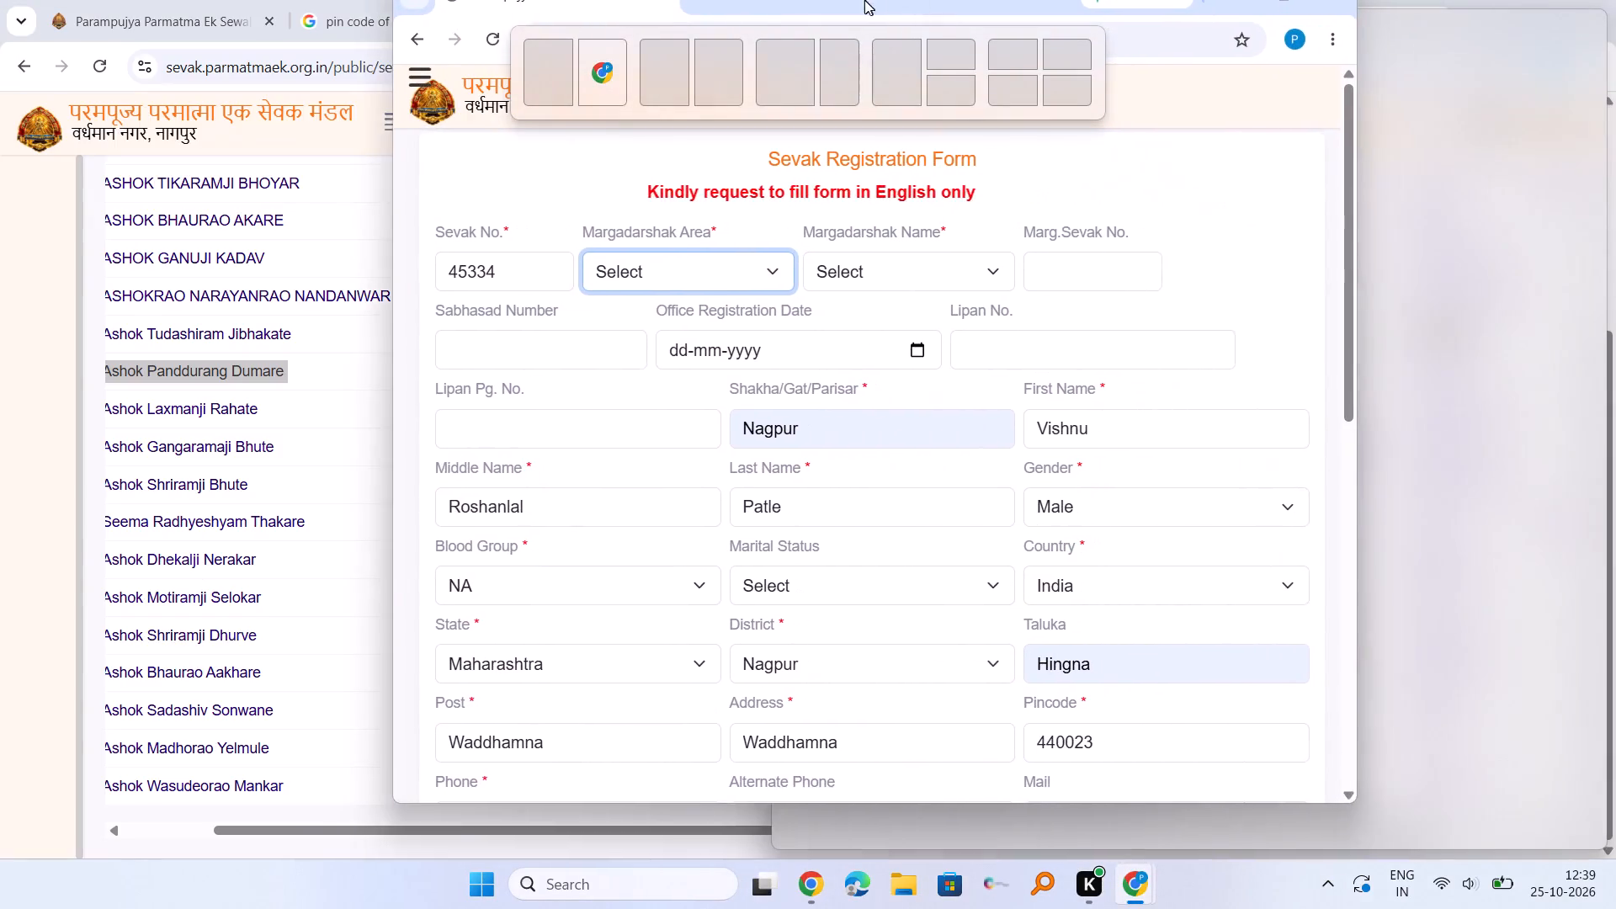
left_click_drag(864, 0, 837, 0)
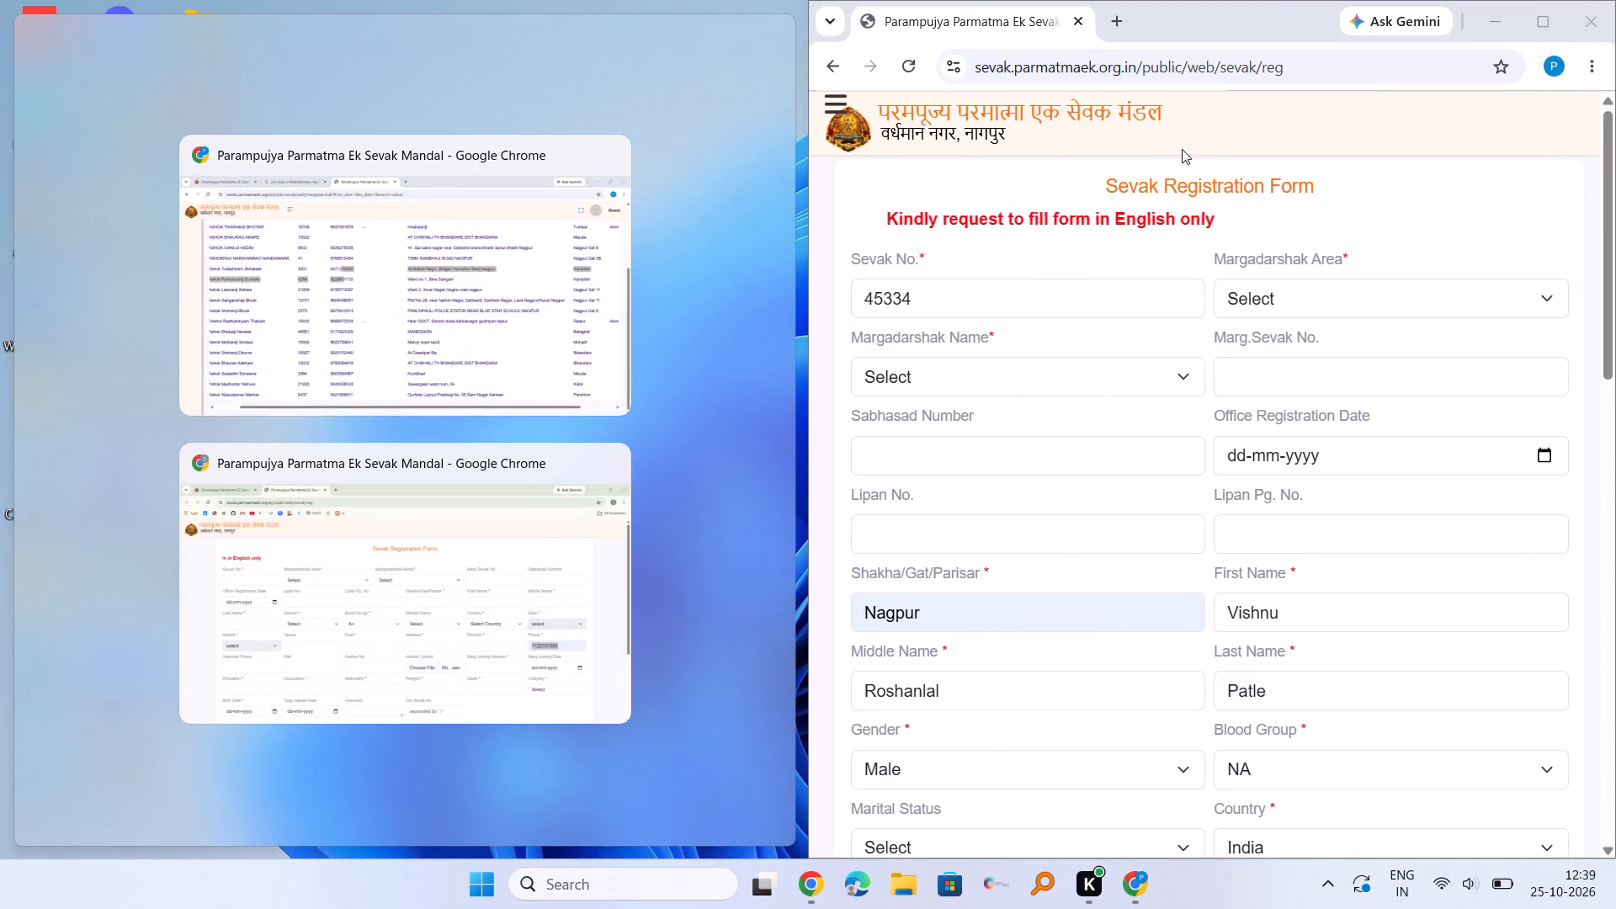
left_click(1544, 32)
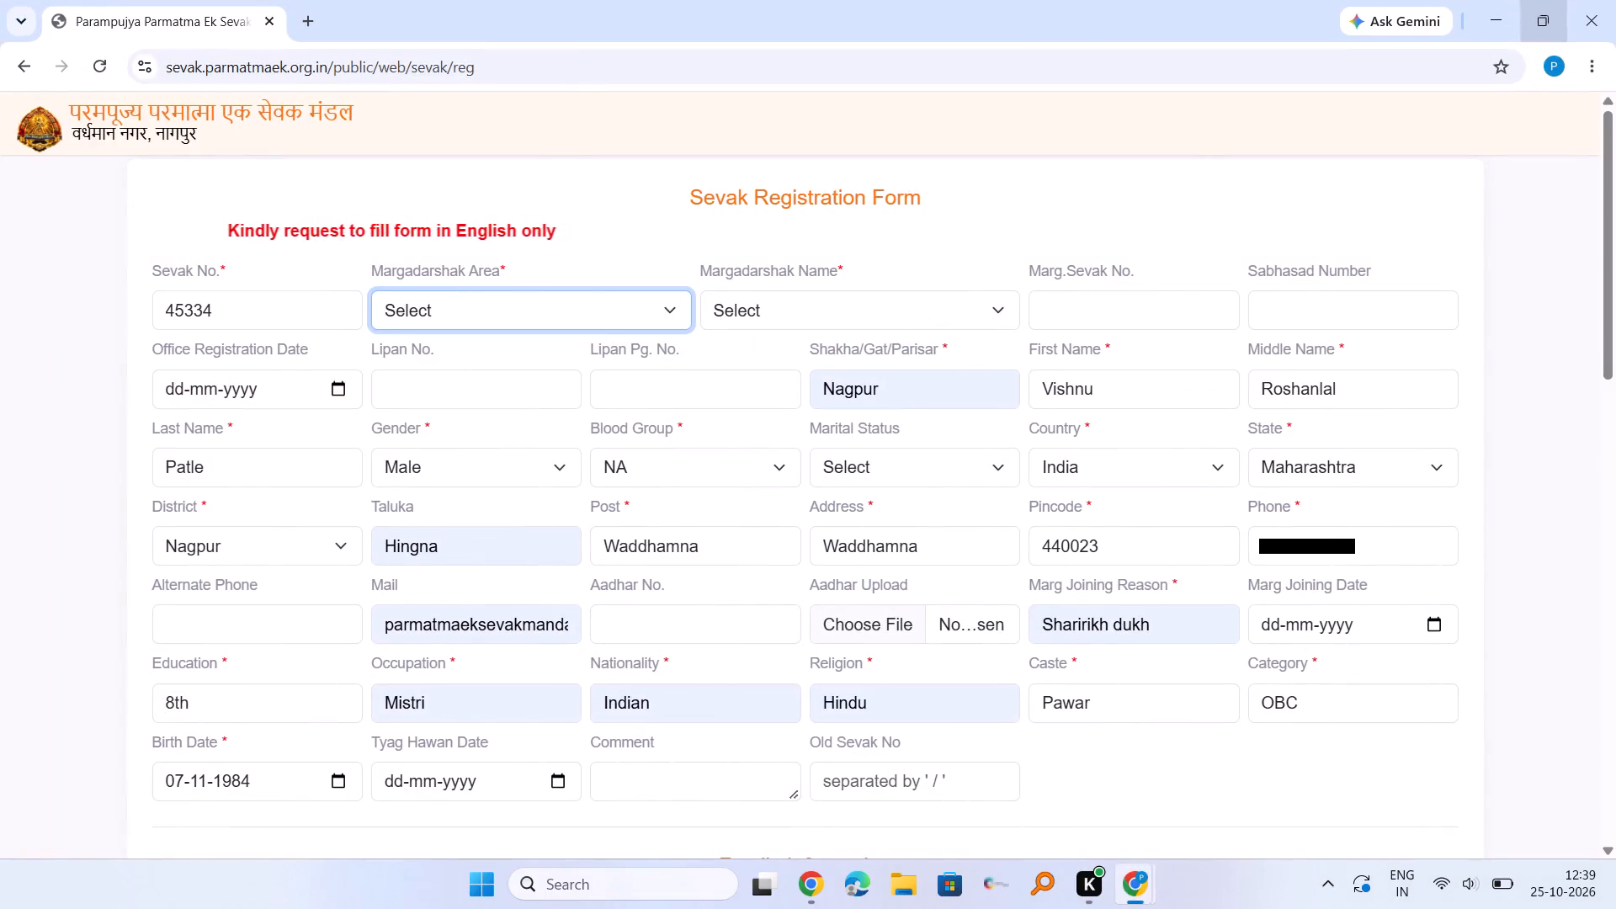
Set the Margadarshak Area of the registration form to Nagpur Gat 11.
left_click(585, 330)
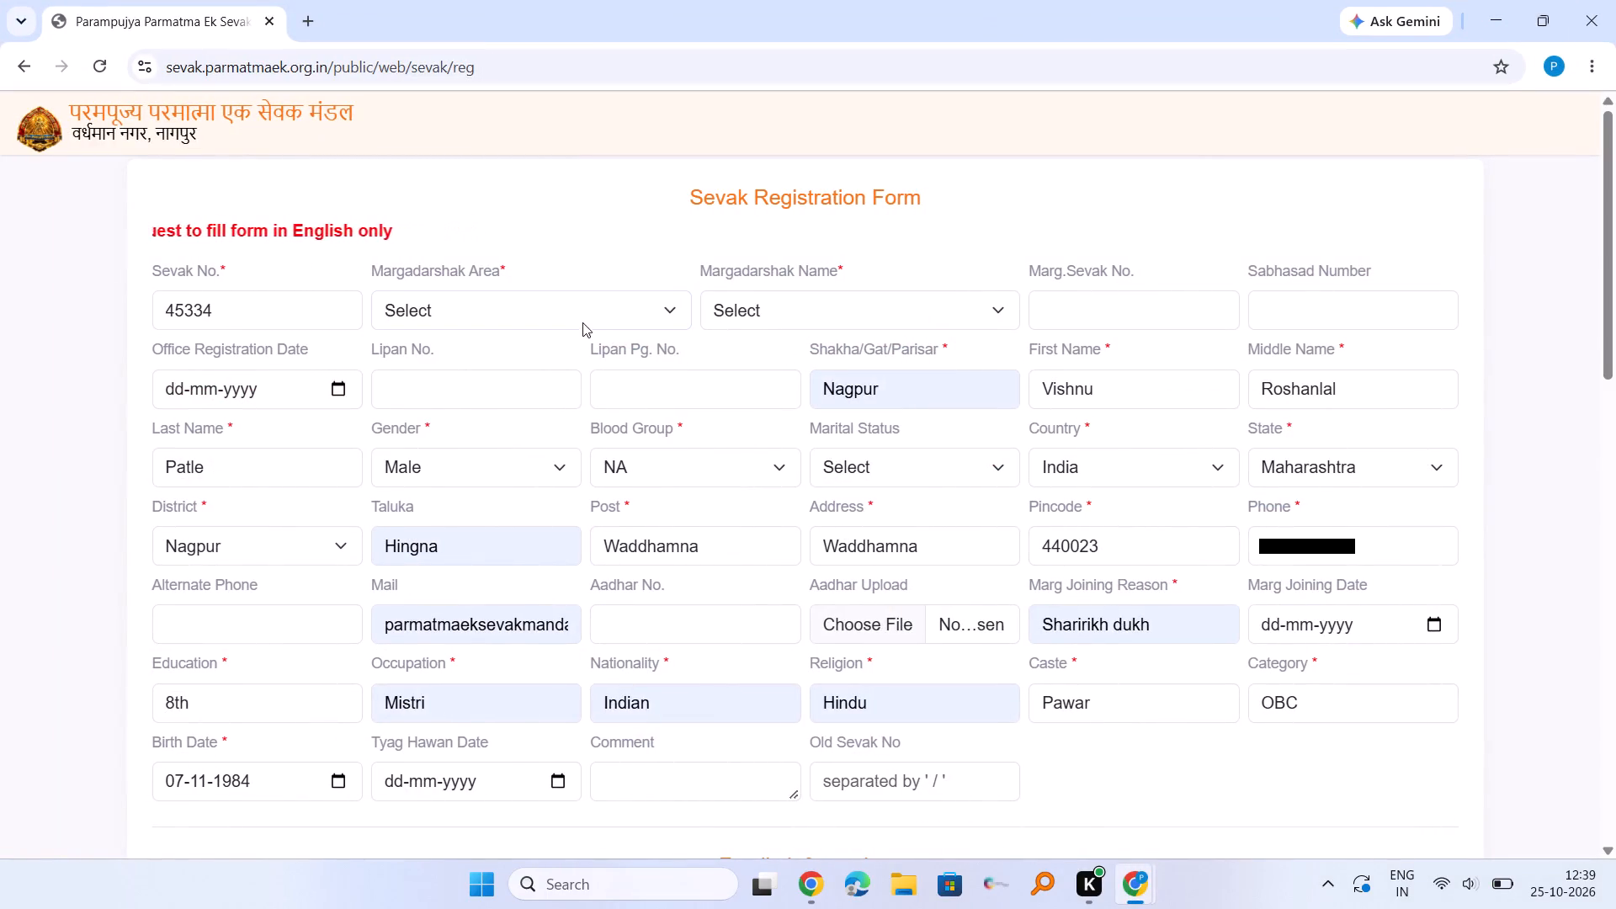
left_click(582, 321)
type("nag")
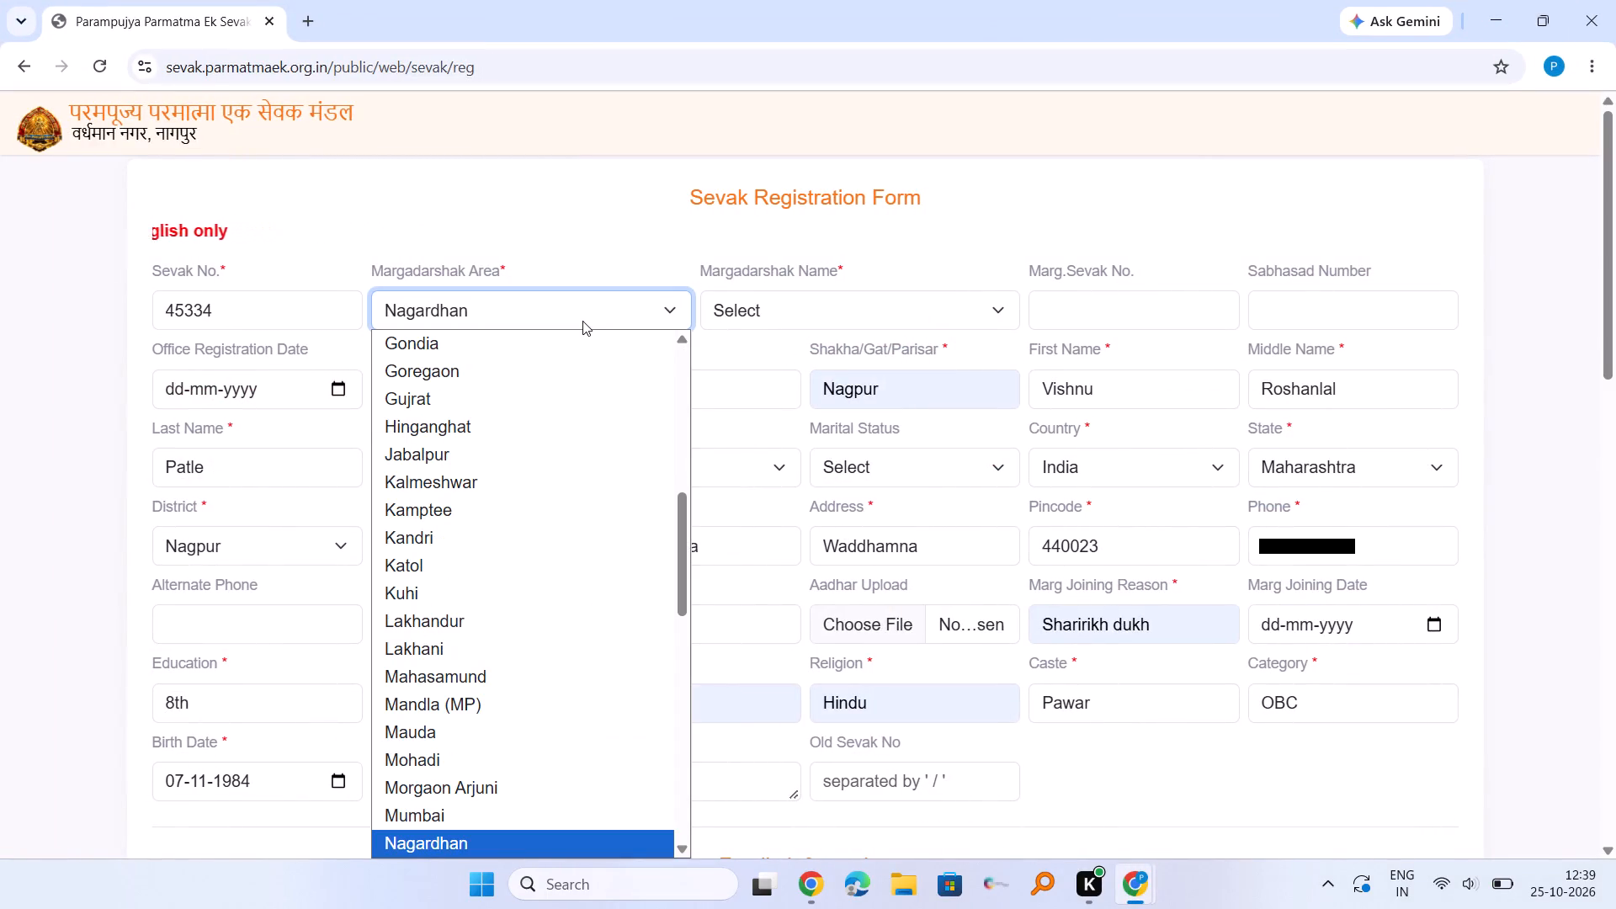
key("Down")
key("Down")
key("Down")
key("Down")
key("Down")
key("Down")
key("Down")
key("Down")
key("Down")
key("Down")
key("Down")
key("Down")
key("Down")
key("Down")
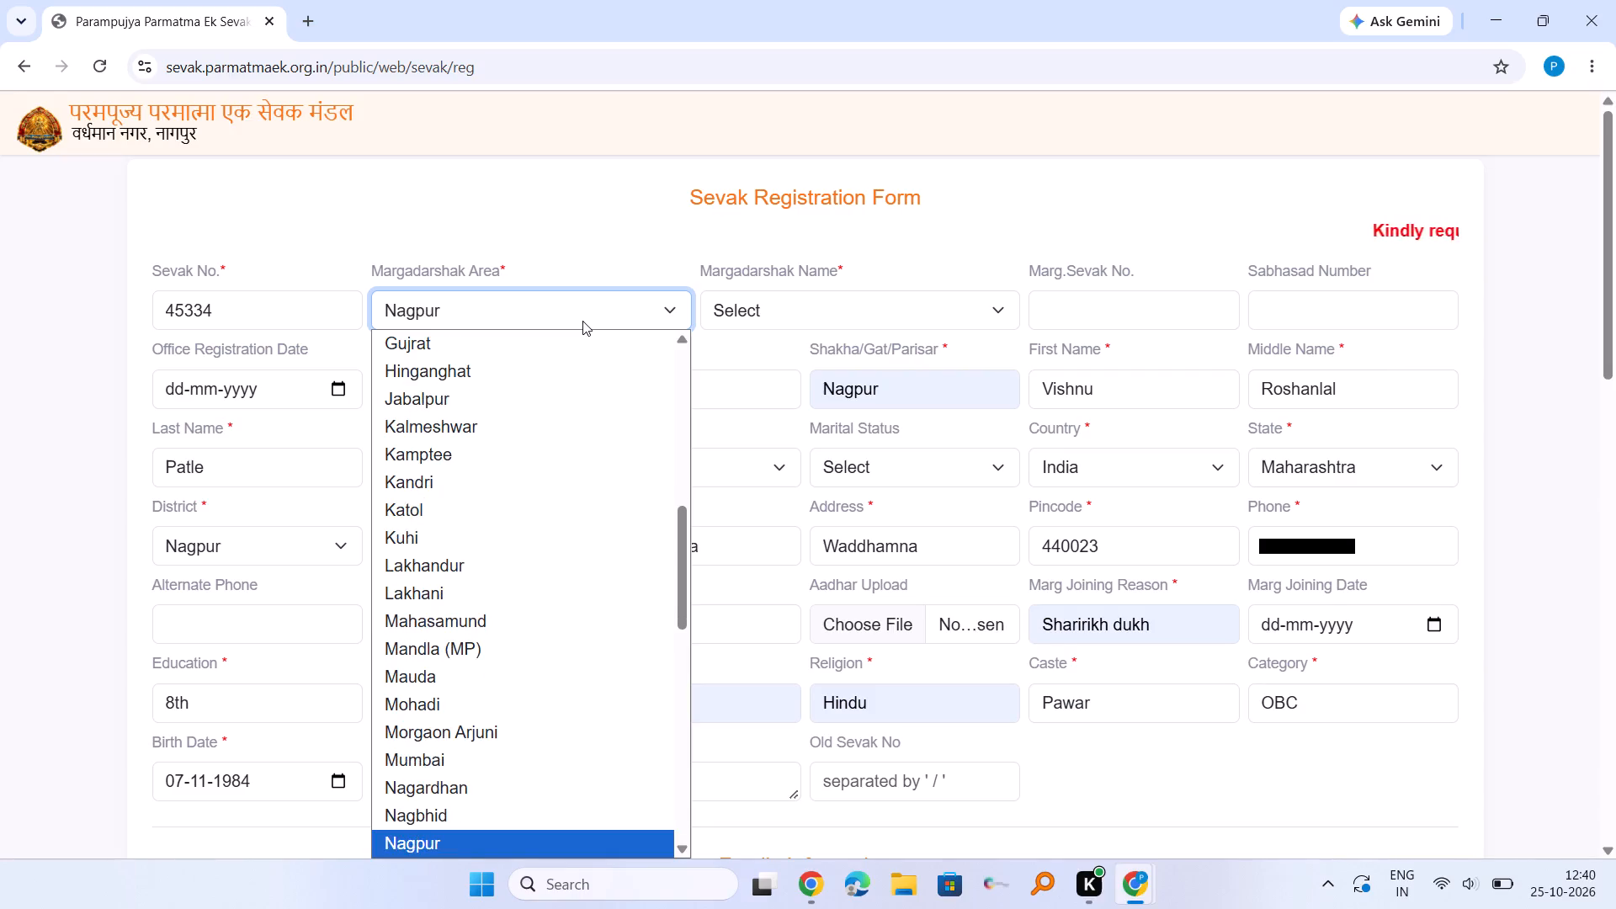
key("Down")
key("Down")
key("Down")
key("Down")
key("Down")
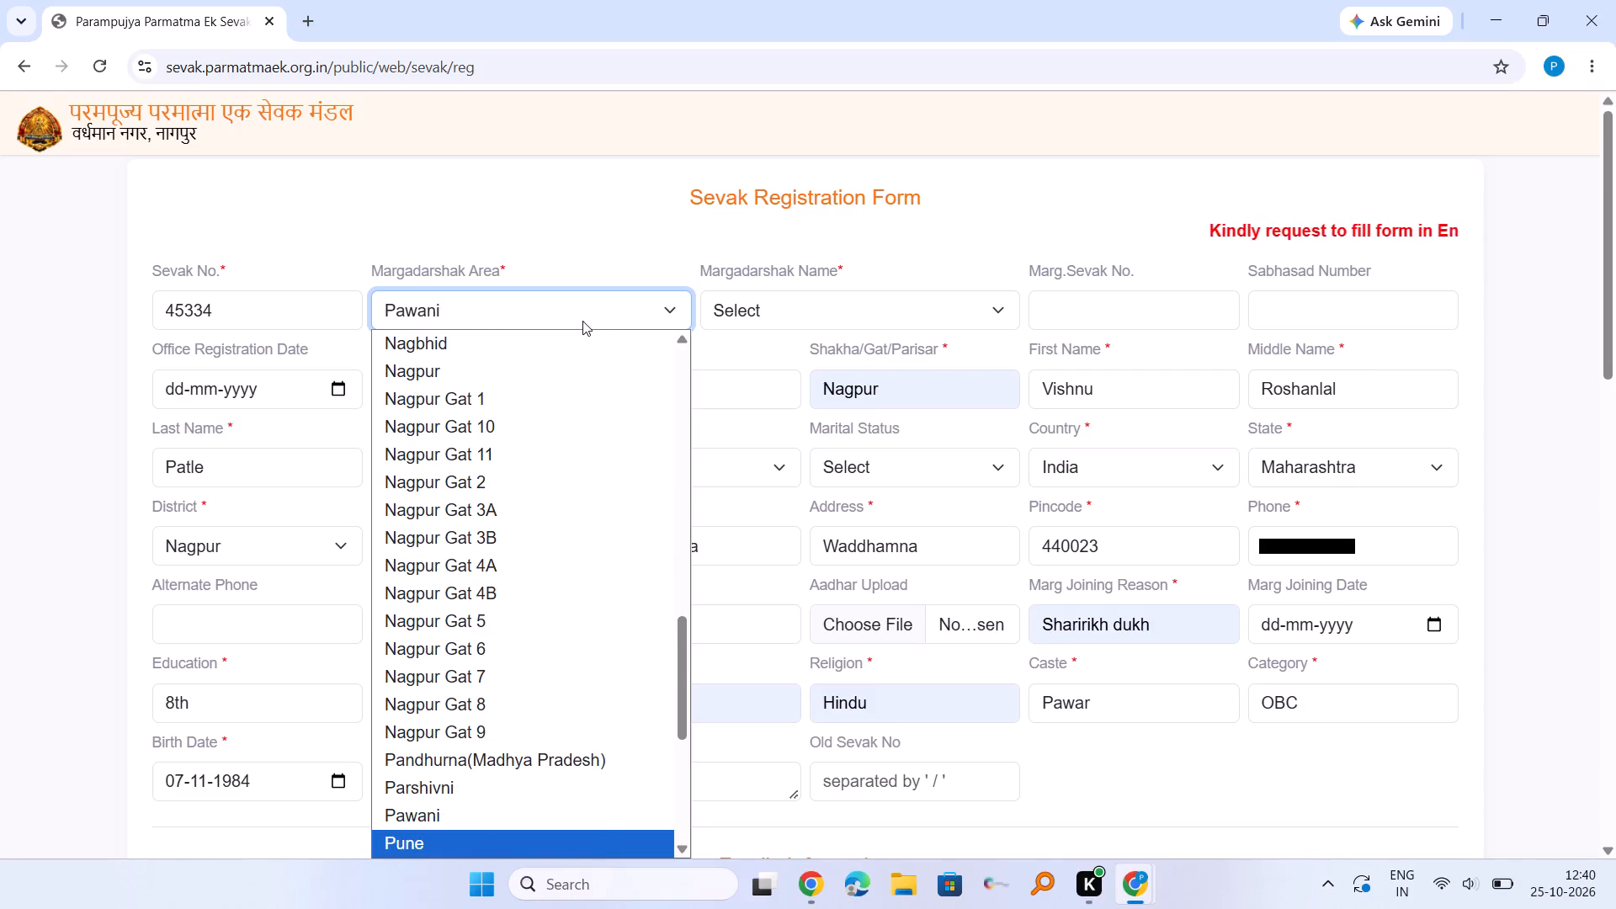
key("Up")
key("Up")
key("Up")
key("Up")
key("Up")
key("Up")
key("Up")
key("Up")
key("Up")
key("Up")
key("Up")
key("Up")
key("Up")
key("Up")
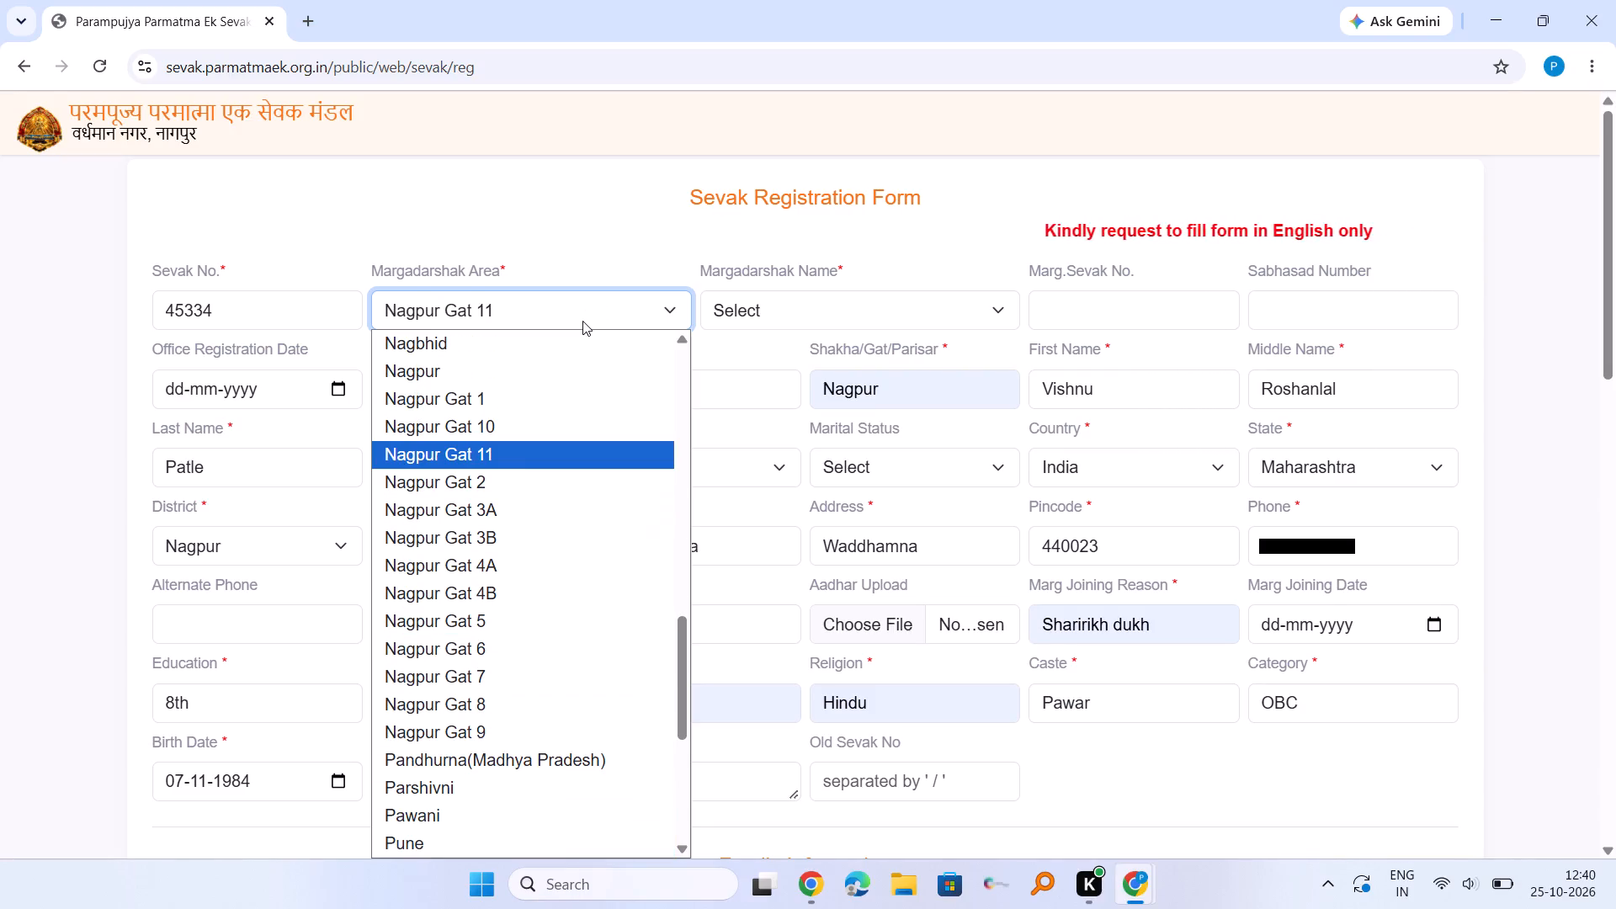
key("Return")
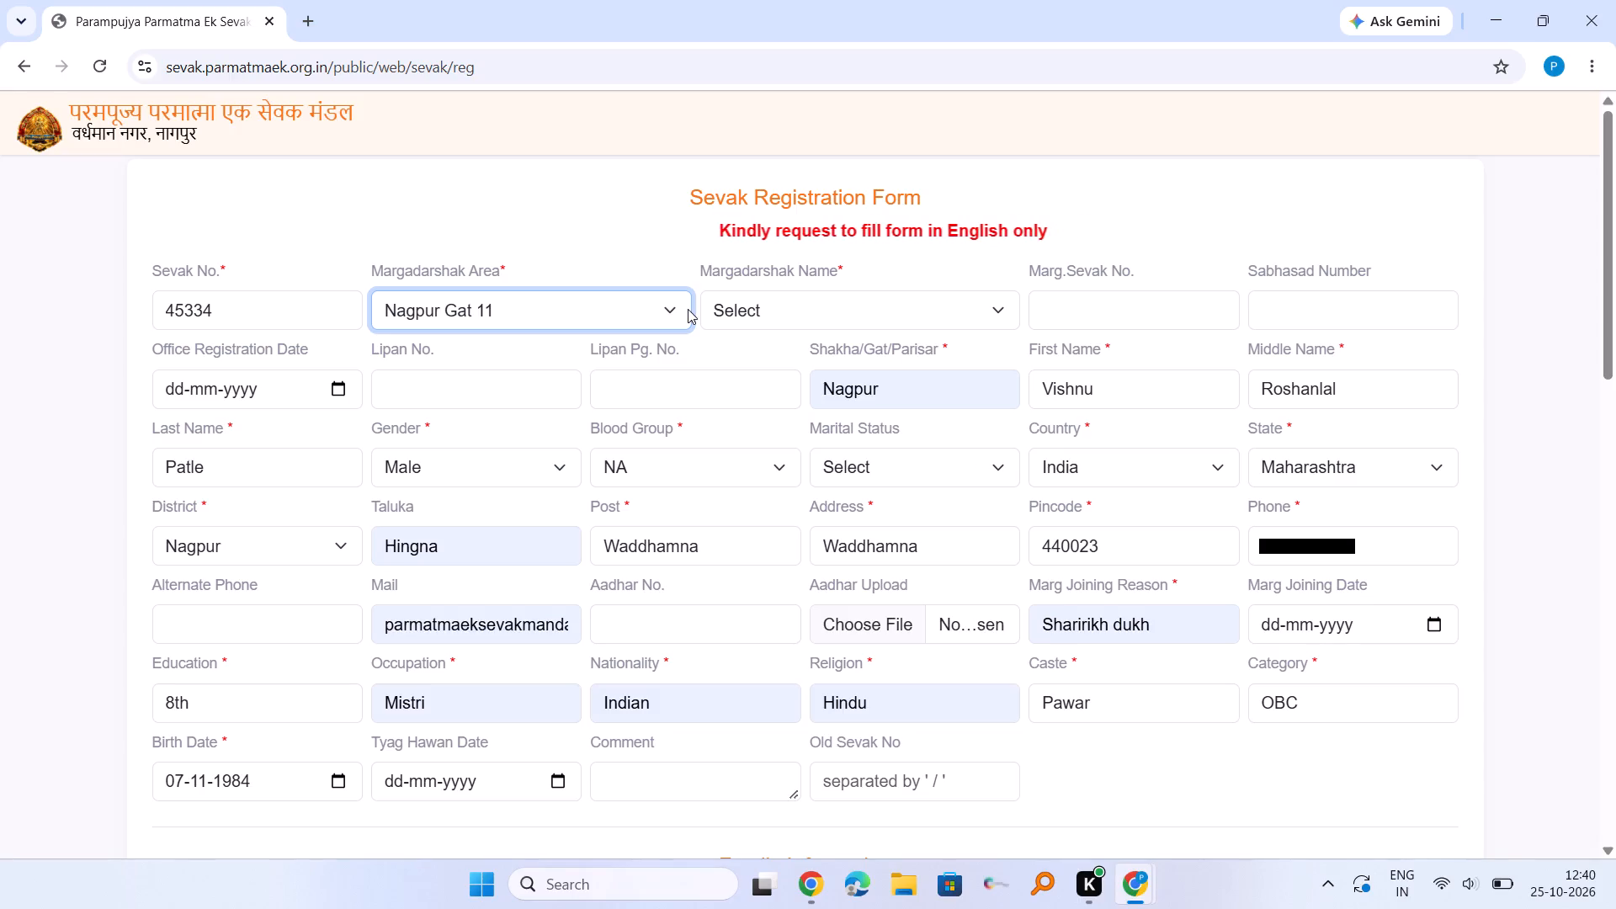
Choose the first margadarshak named Ashok in the Nagpur Gat 11 list as the Margadarshak Name.
left_click(768, 312)
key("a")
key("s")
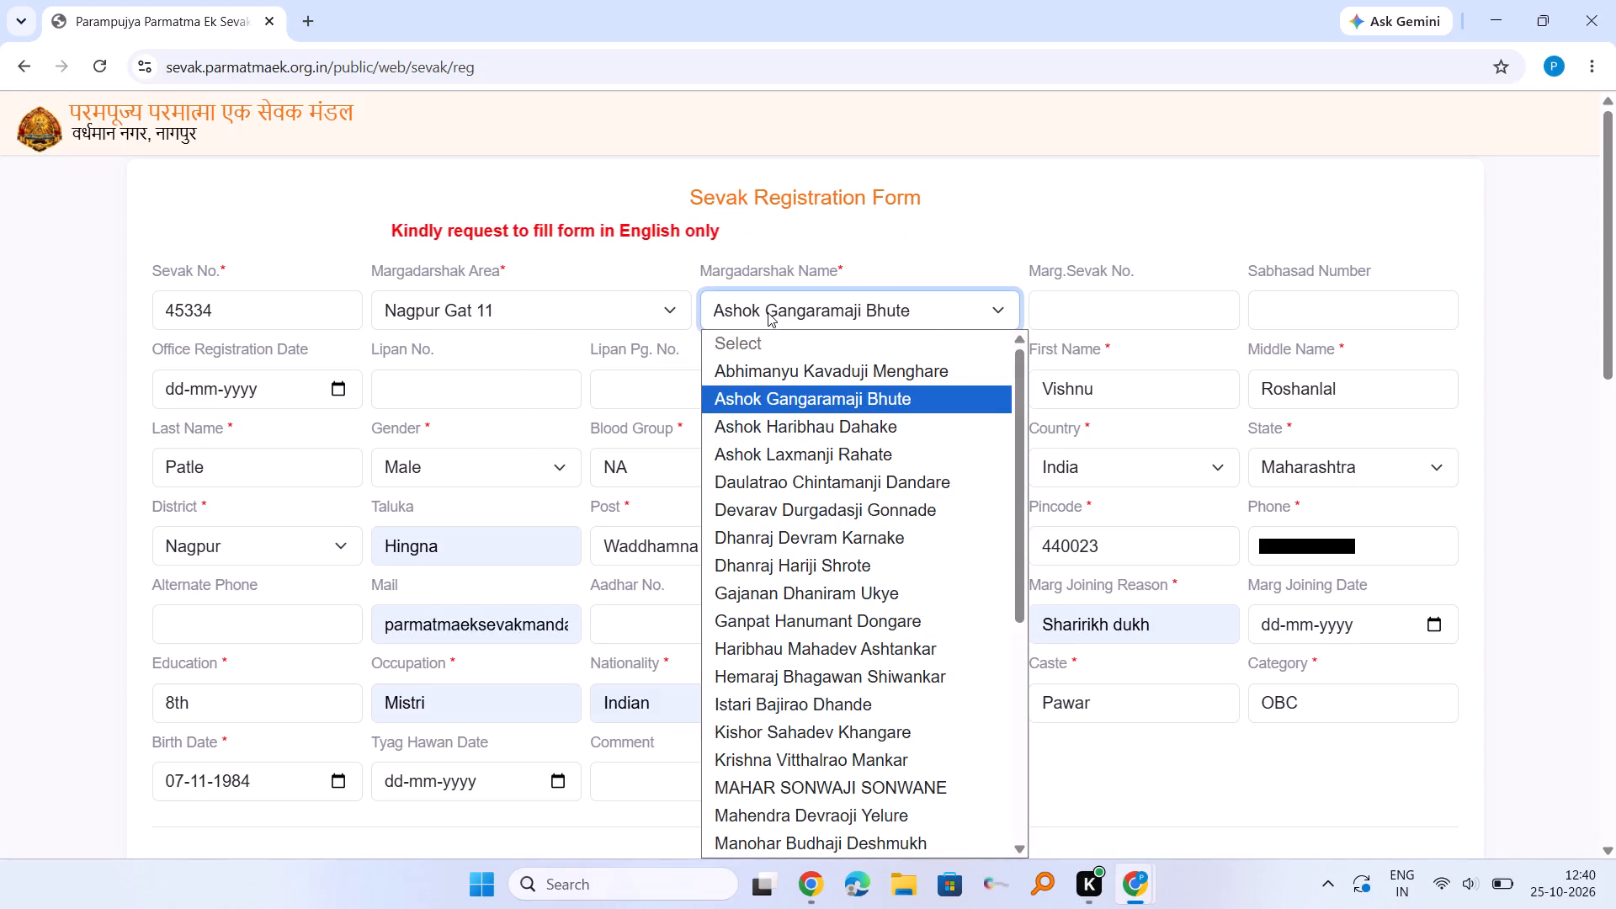
key("Return")
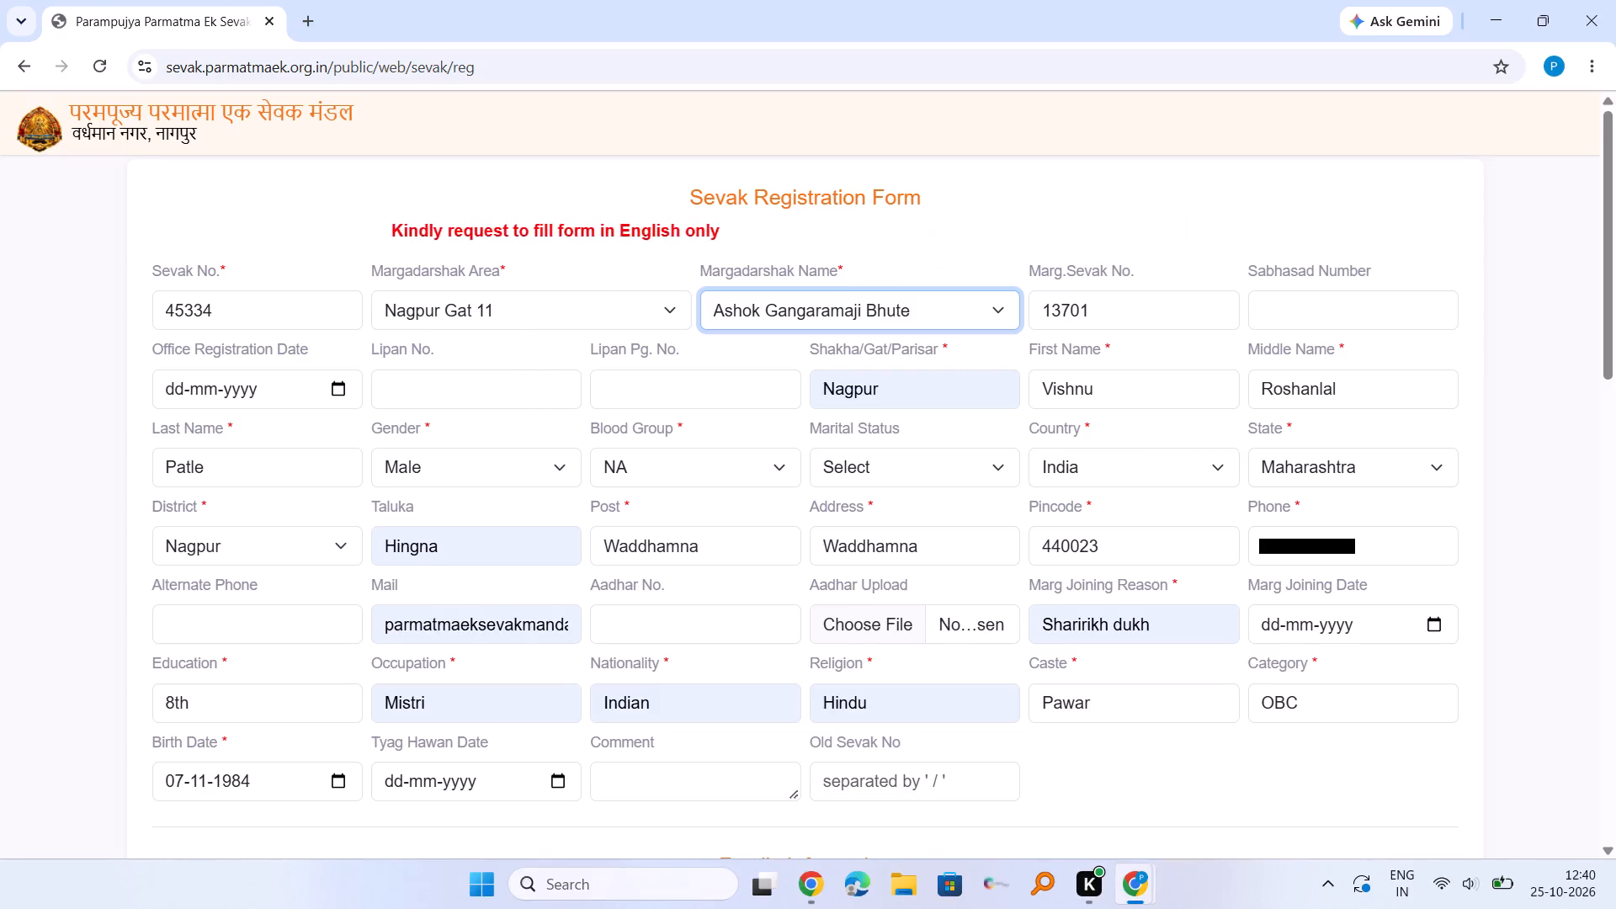
Complete the reCAPTCHA check below the family information and open the preview of the registration.
left_click(959, 697)
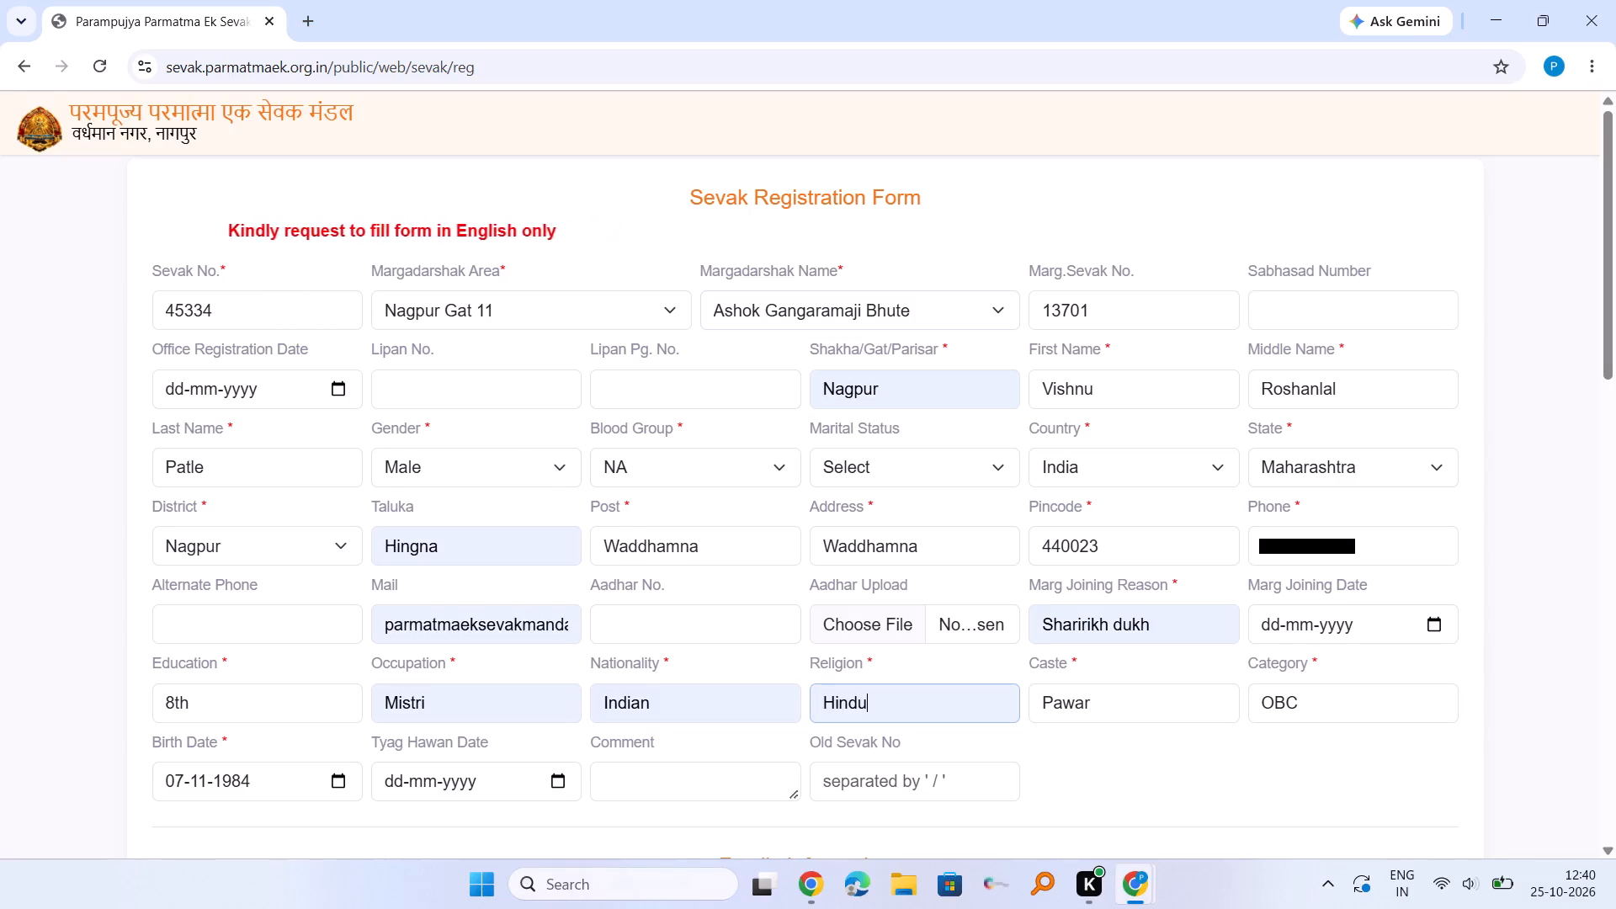
scroll(959, 697, "down", 1)
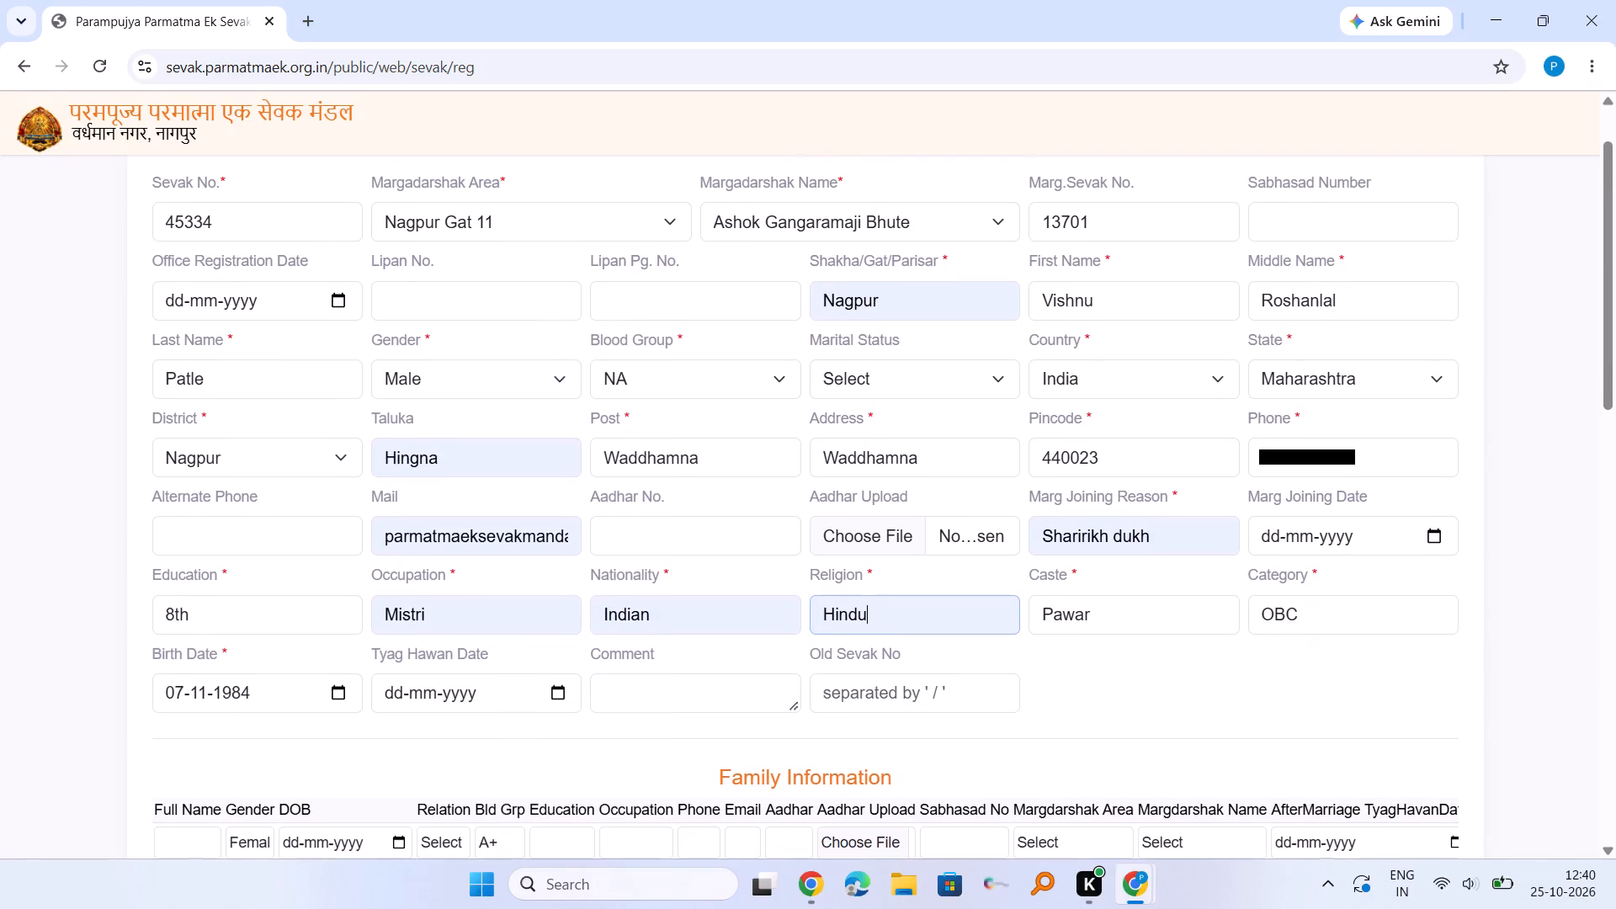
scroll(959, 697, "down", 4)
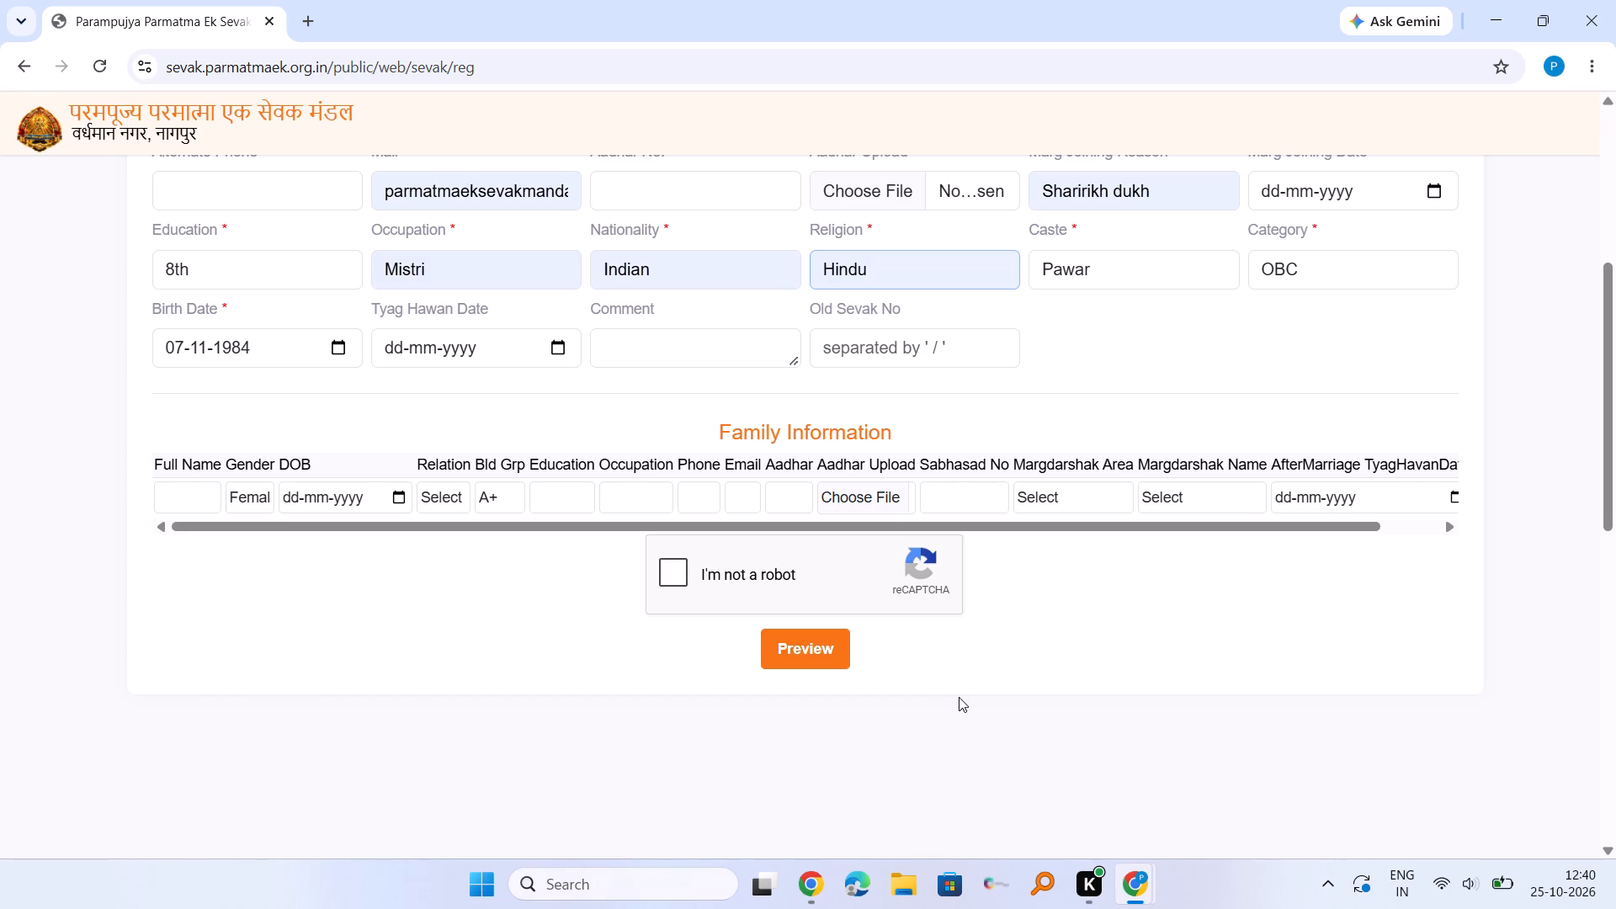
scroll(959, 697, "down", 1)
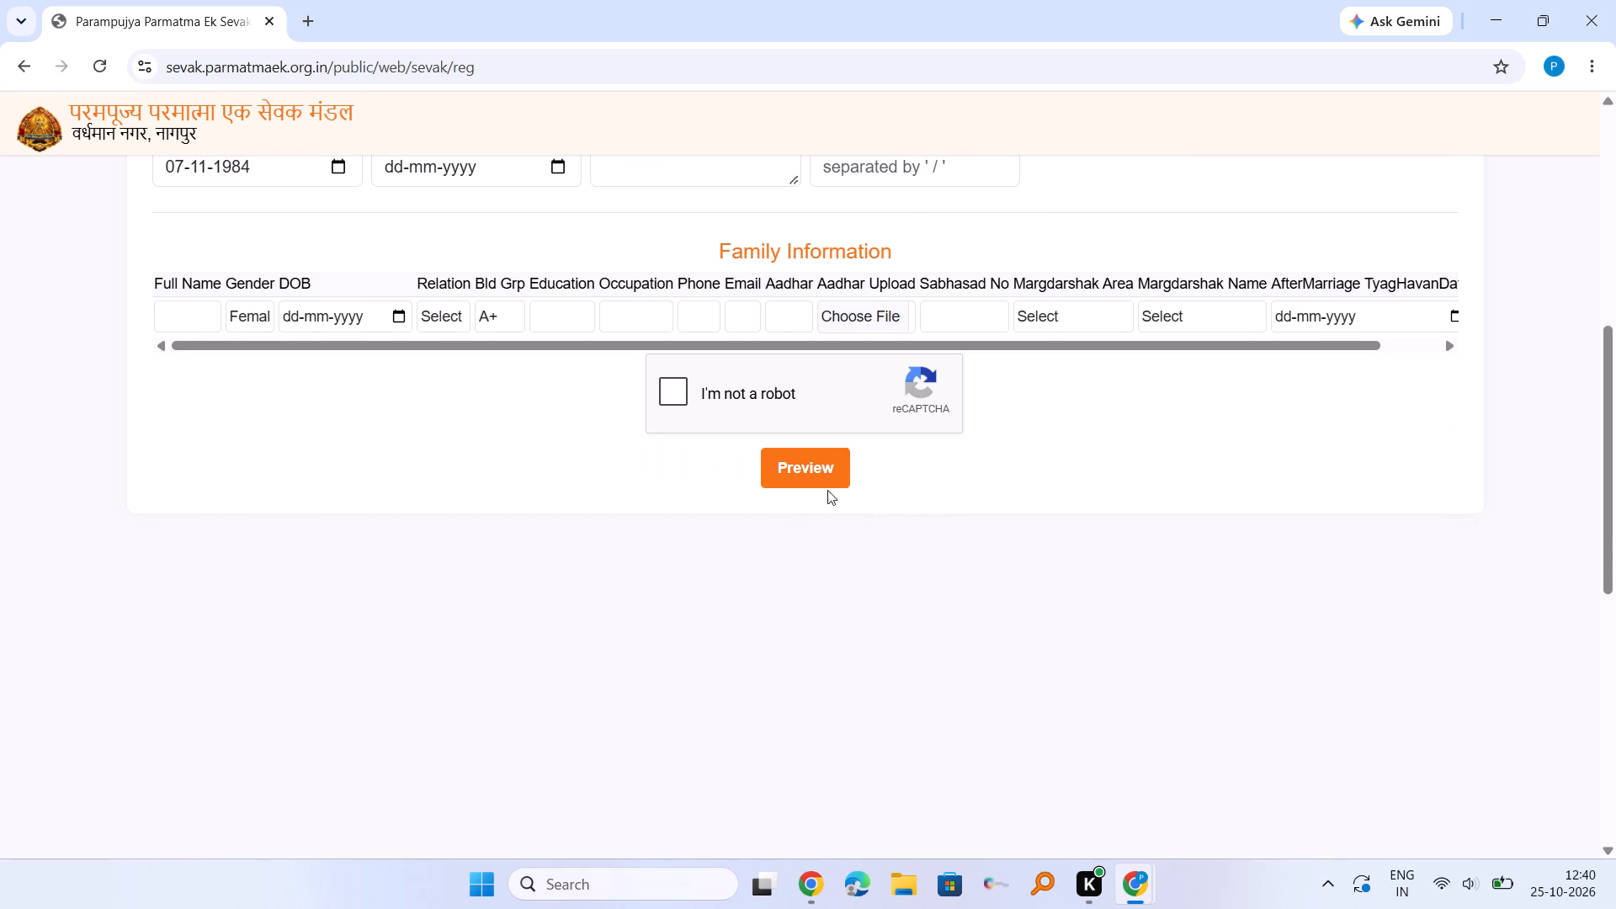
left_click(678, 407)
left_click(799, 484)
Submit the previewed sevak registration and close the confirmation message.
scroll(799, 484, "down", 8)
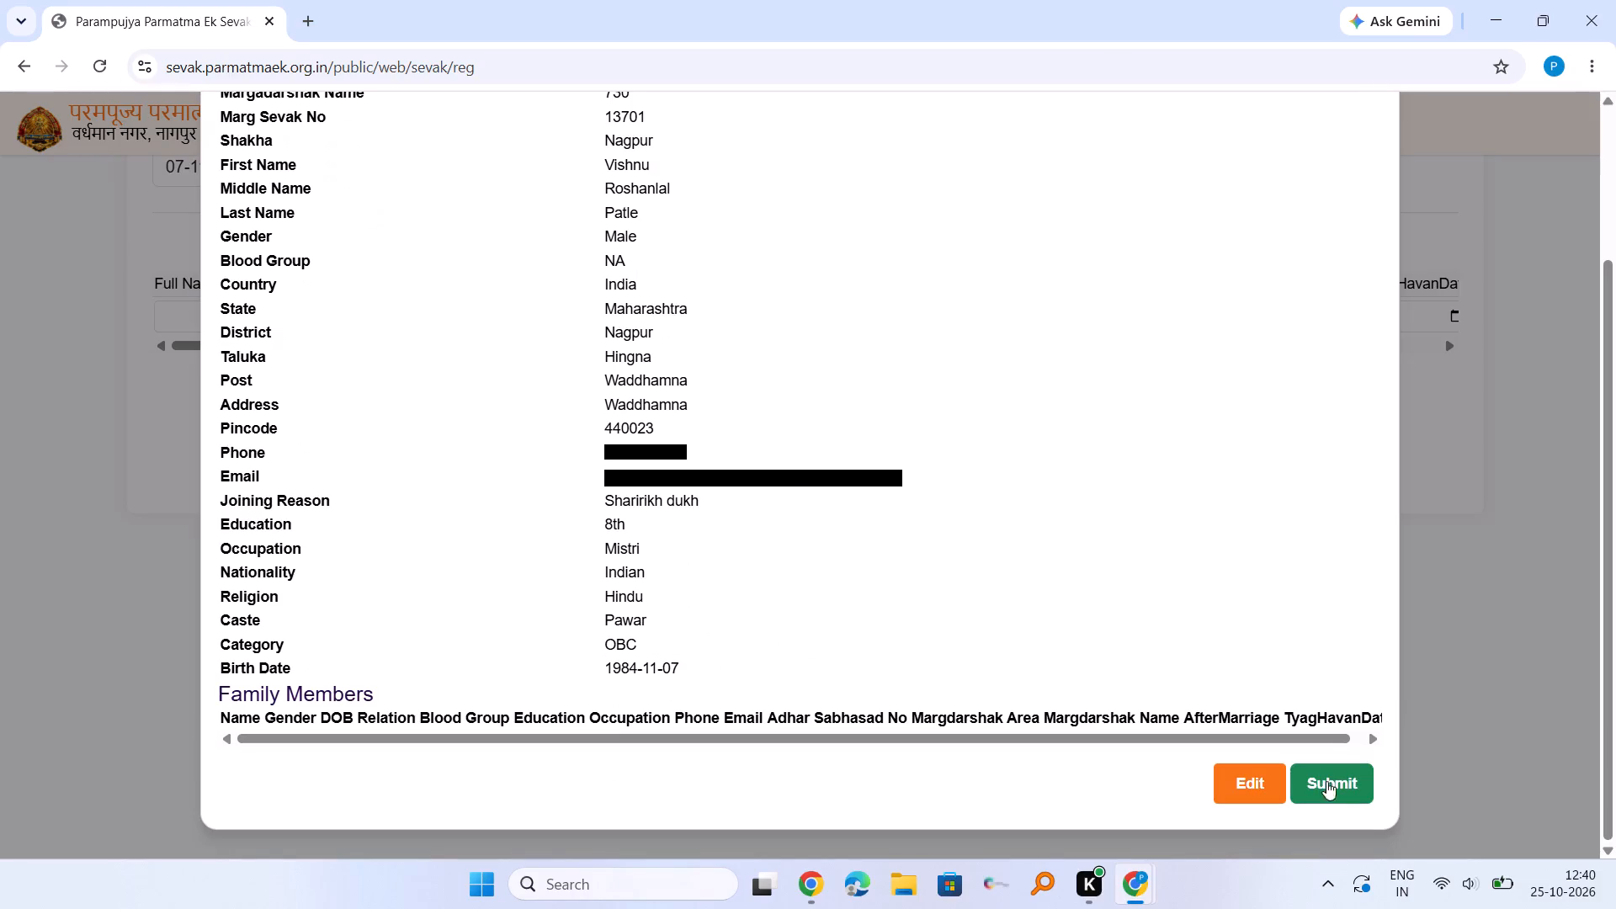
left_click(1316, 768)
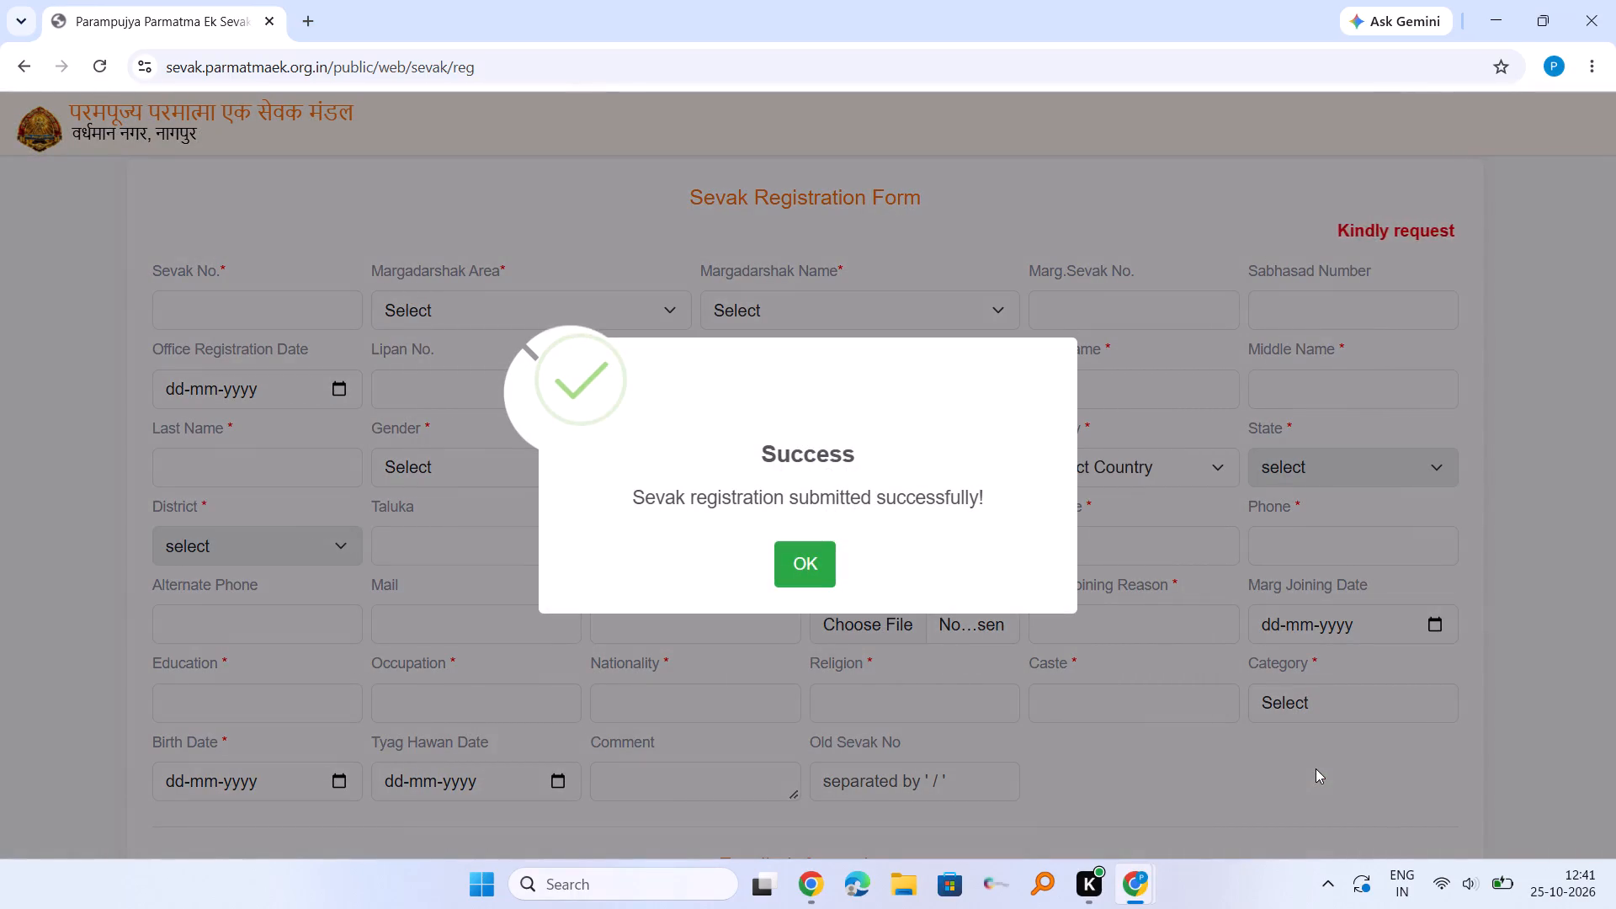
left_click(797, 559)
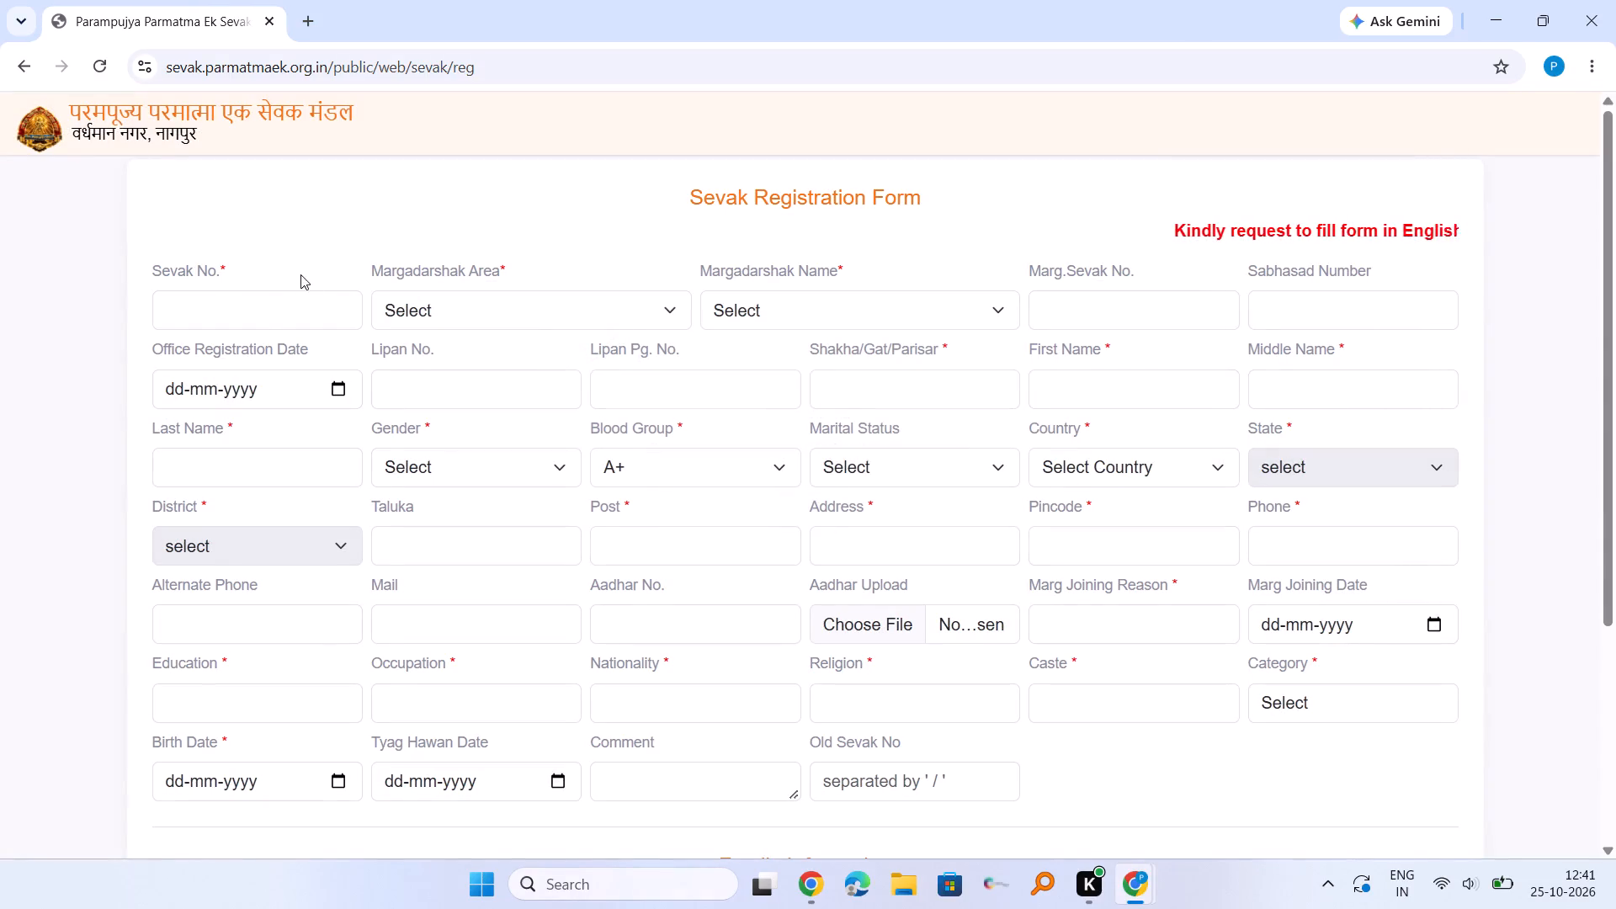
Start a new registration at the Sevak No. field of the blank form.
left_click(243, 311)
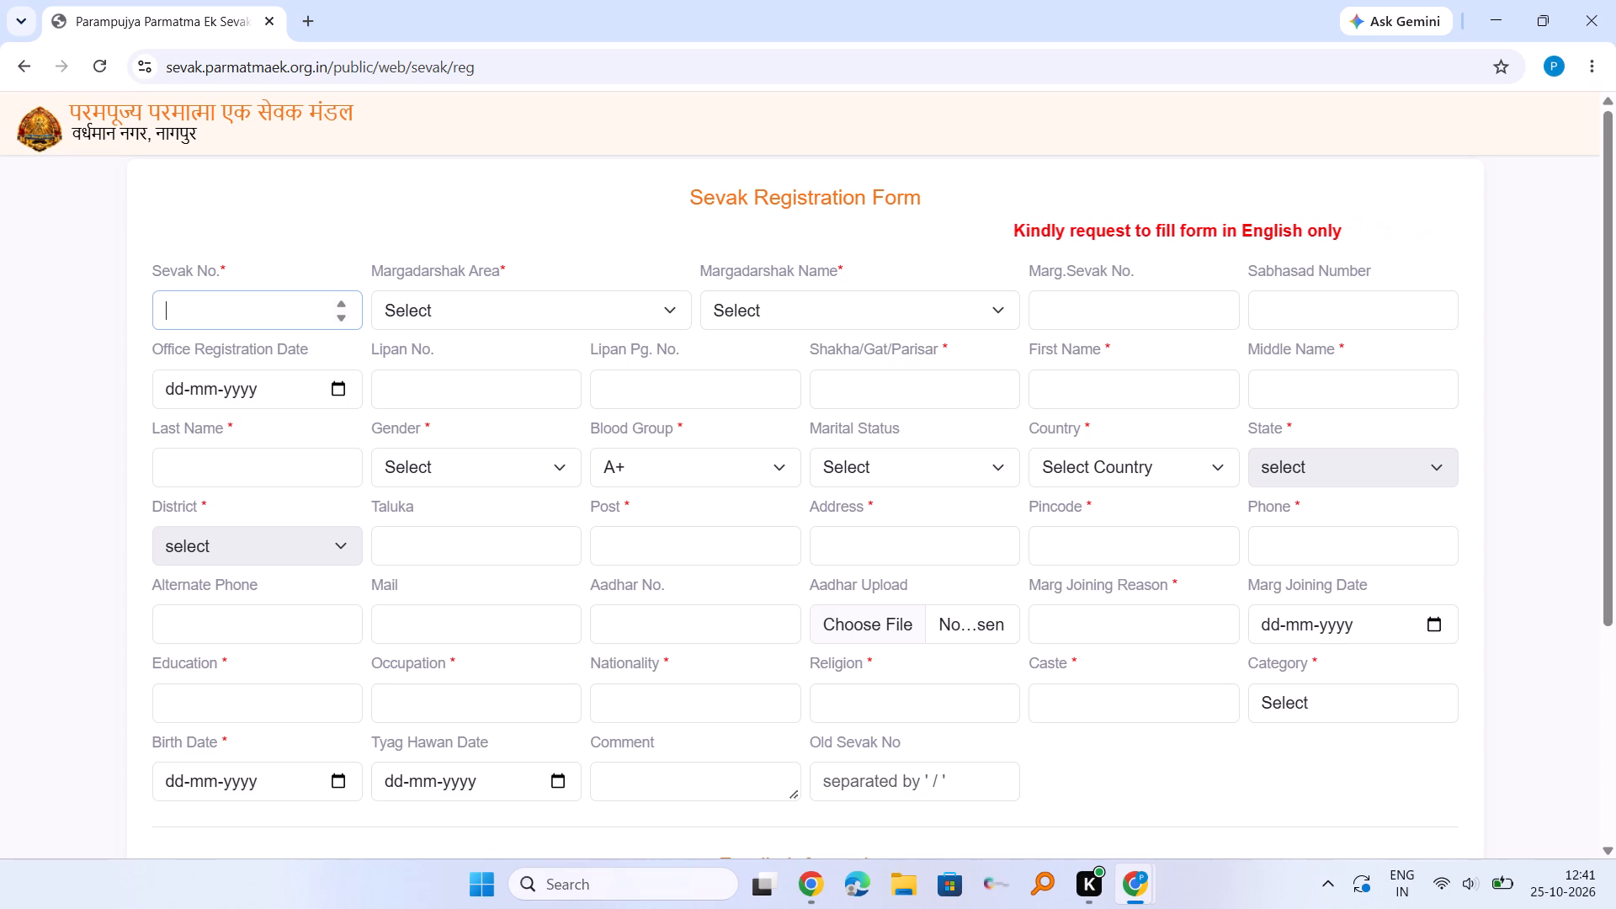
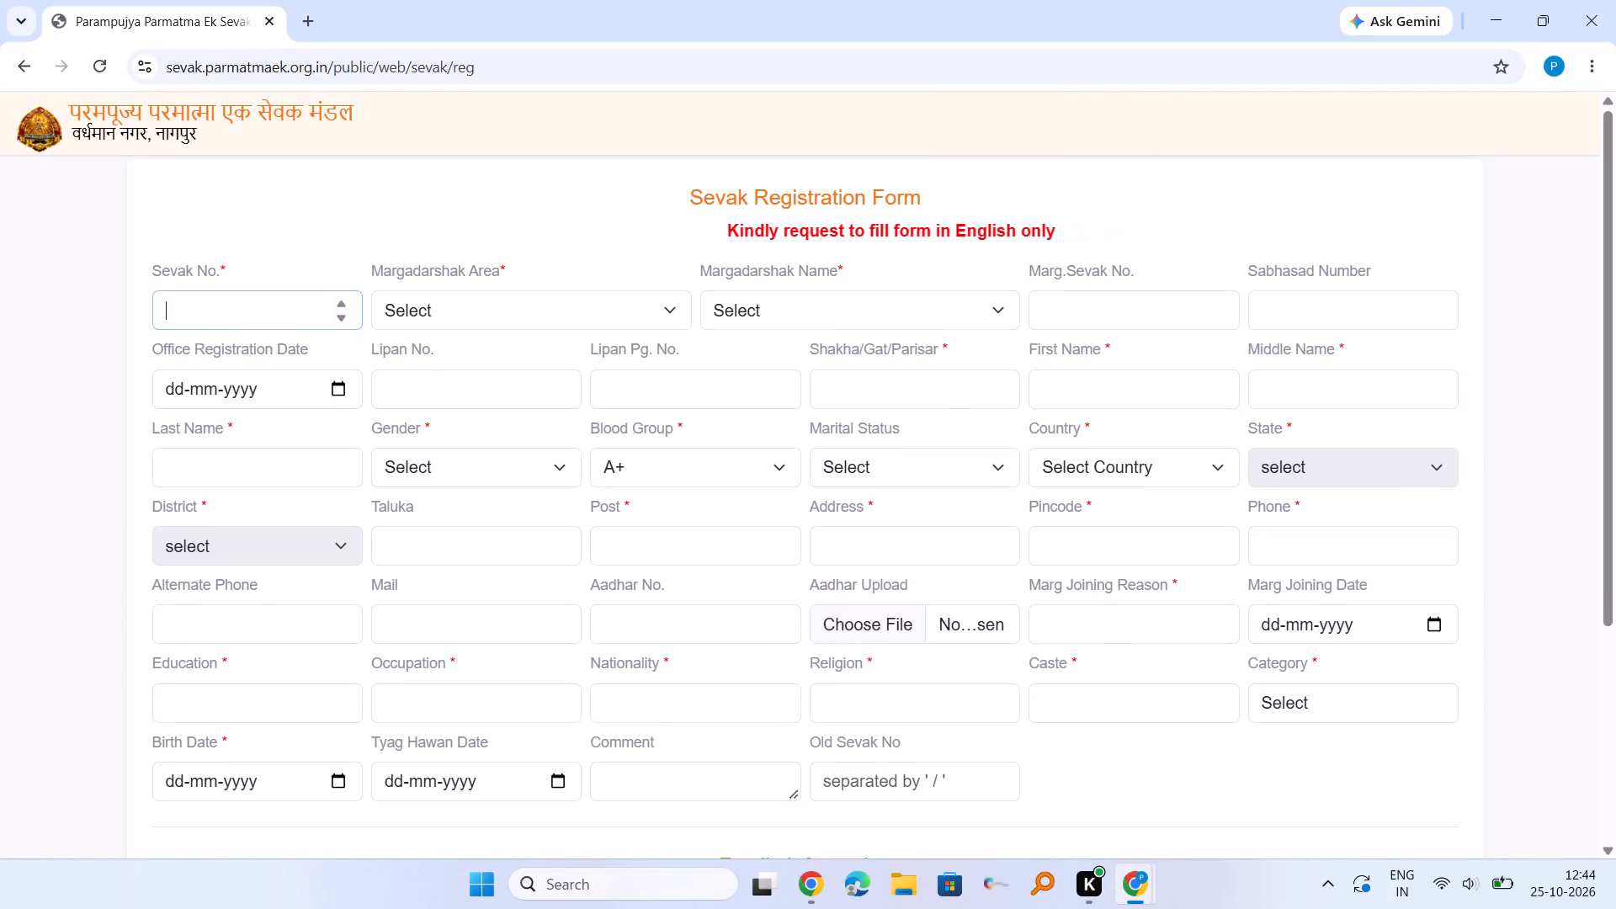
Enter the five-digit Sevak number and set Shakha/Gat/Parisar to Nagpur.
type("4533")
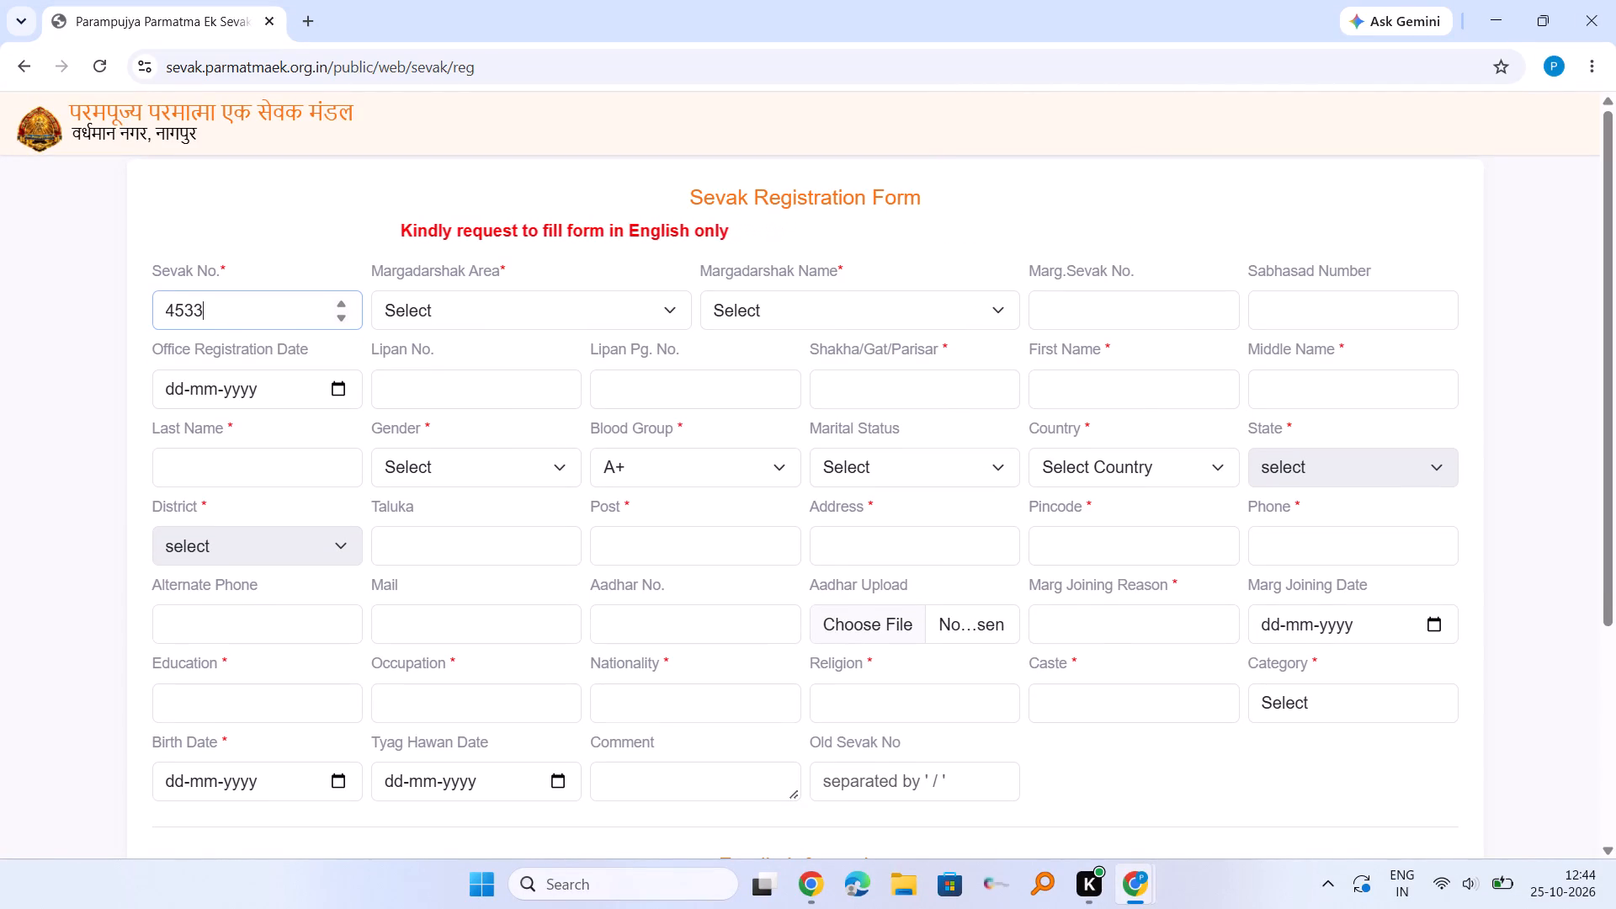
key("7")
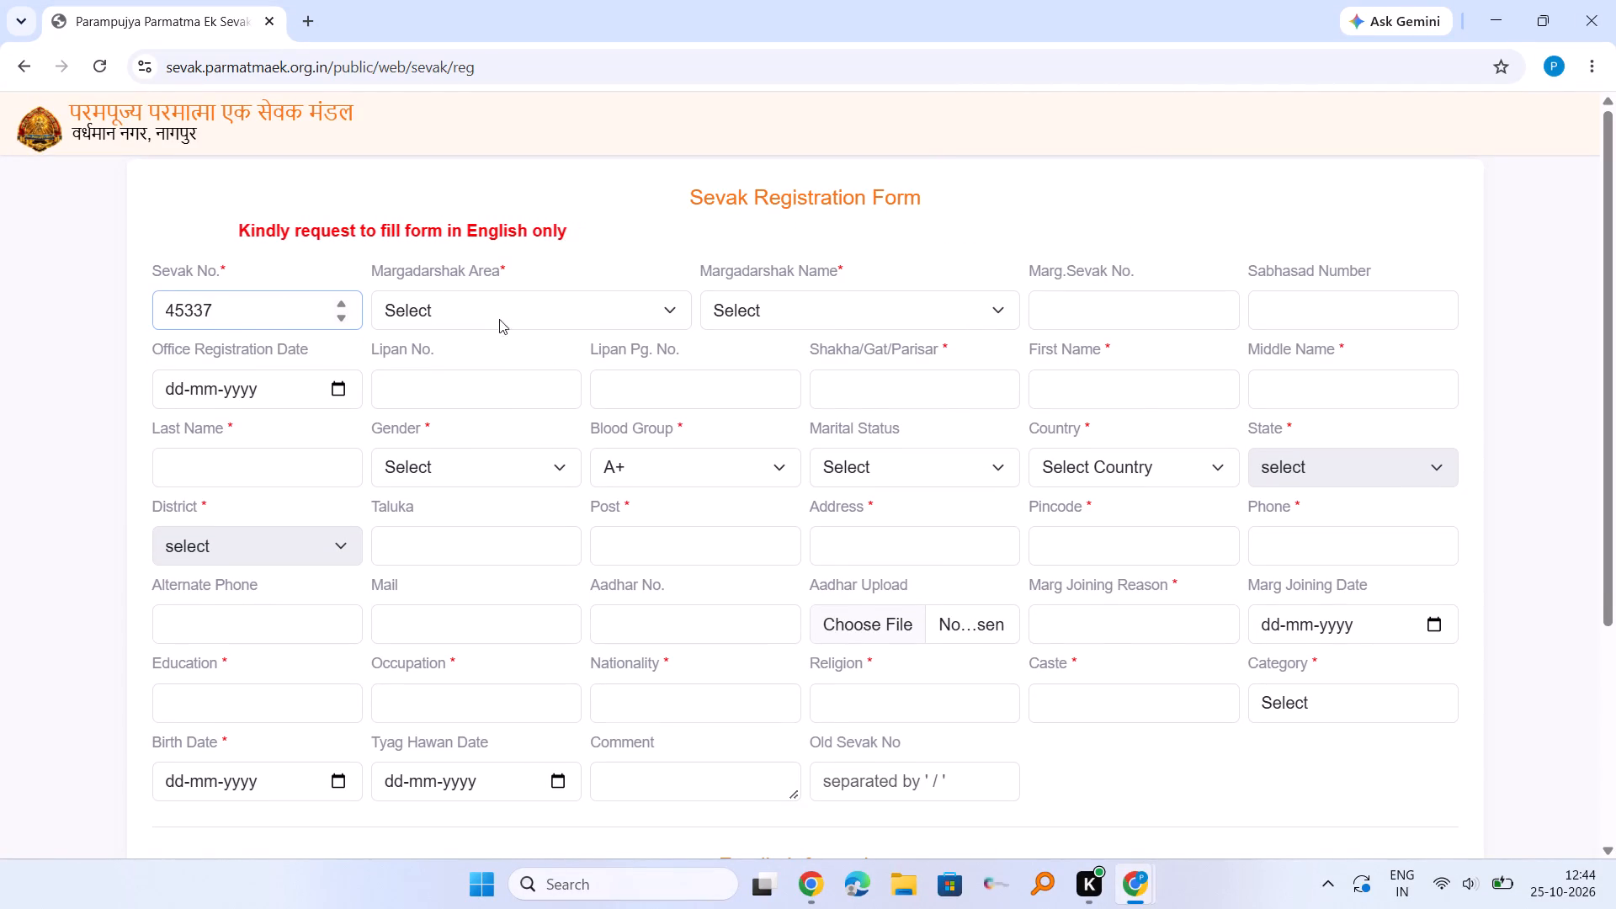
left_click(970, 393)
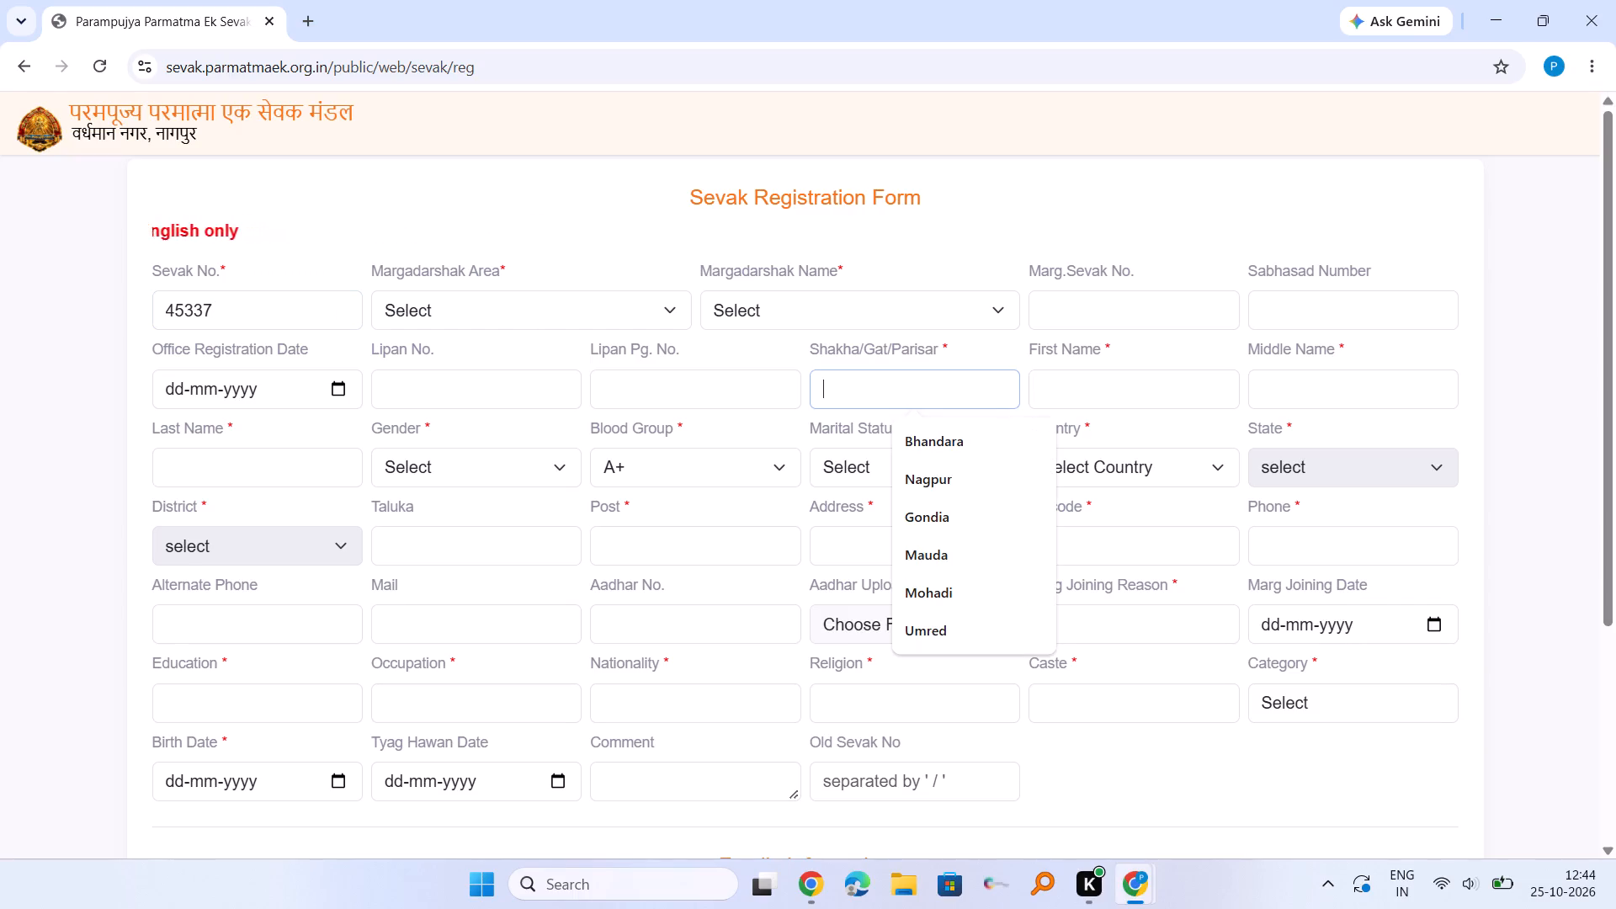
left_click(925, 479)
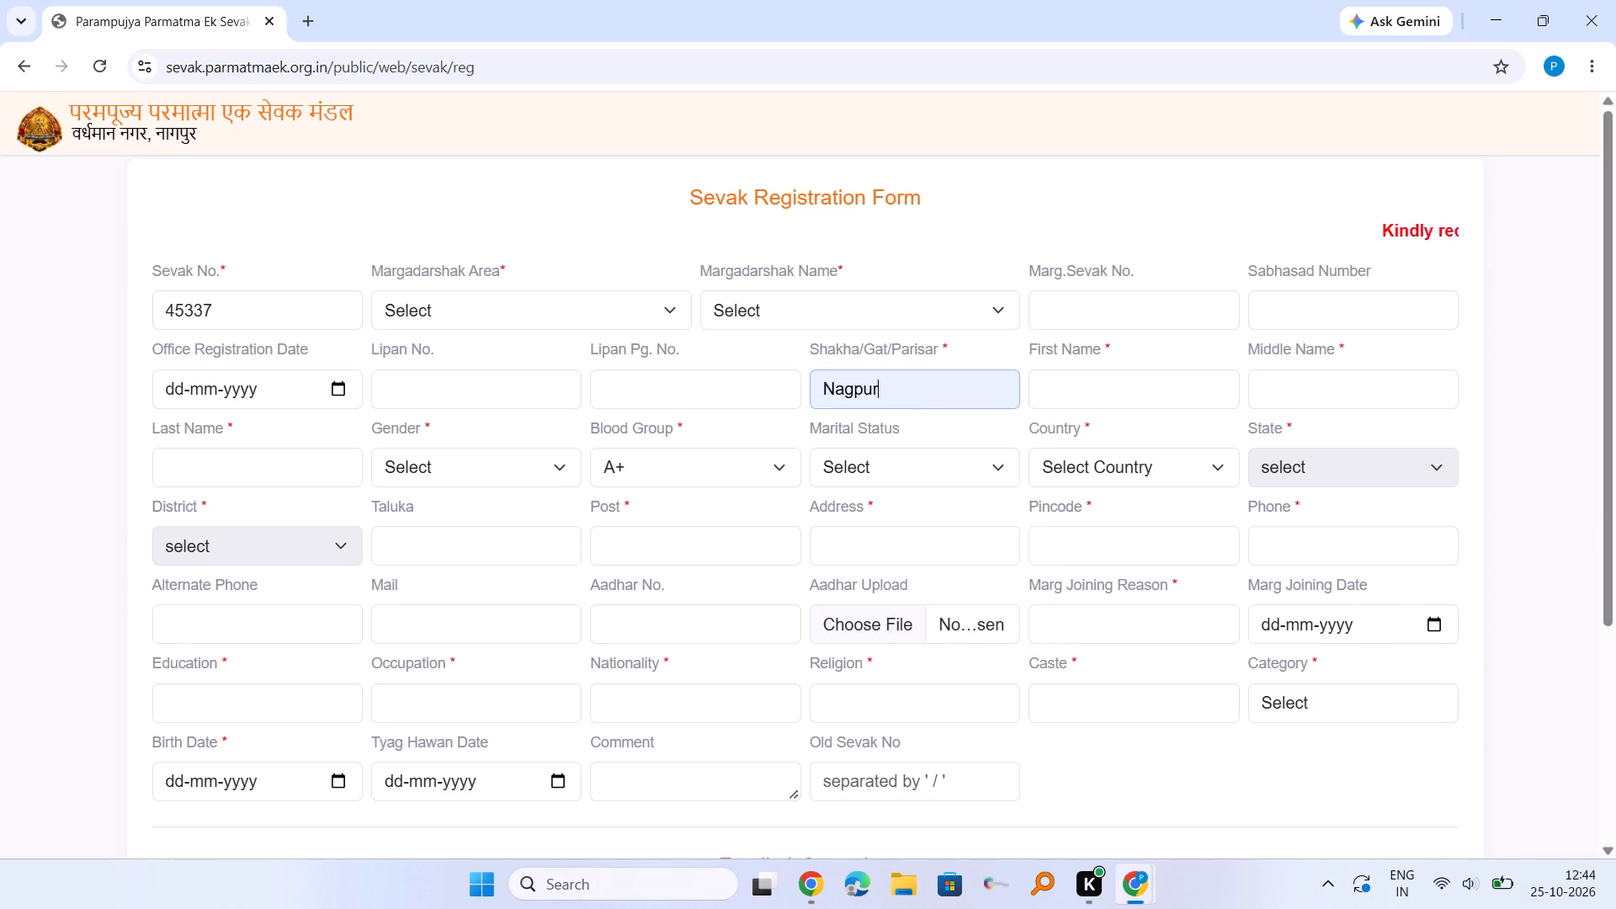
Enter the Sevak's first, middle and last names in the registration form.
left_click(1055, 401)
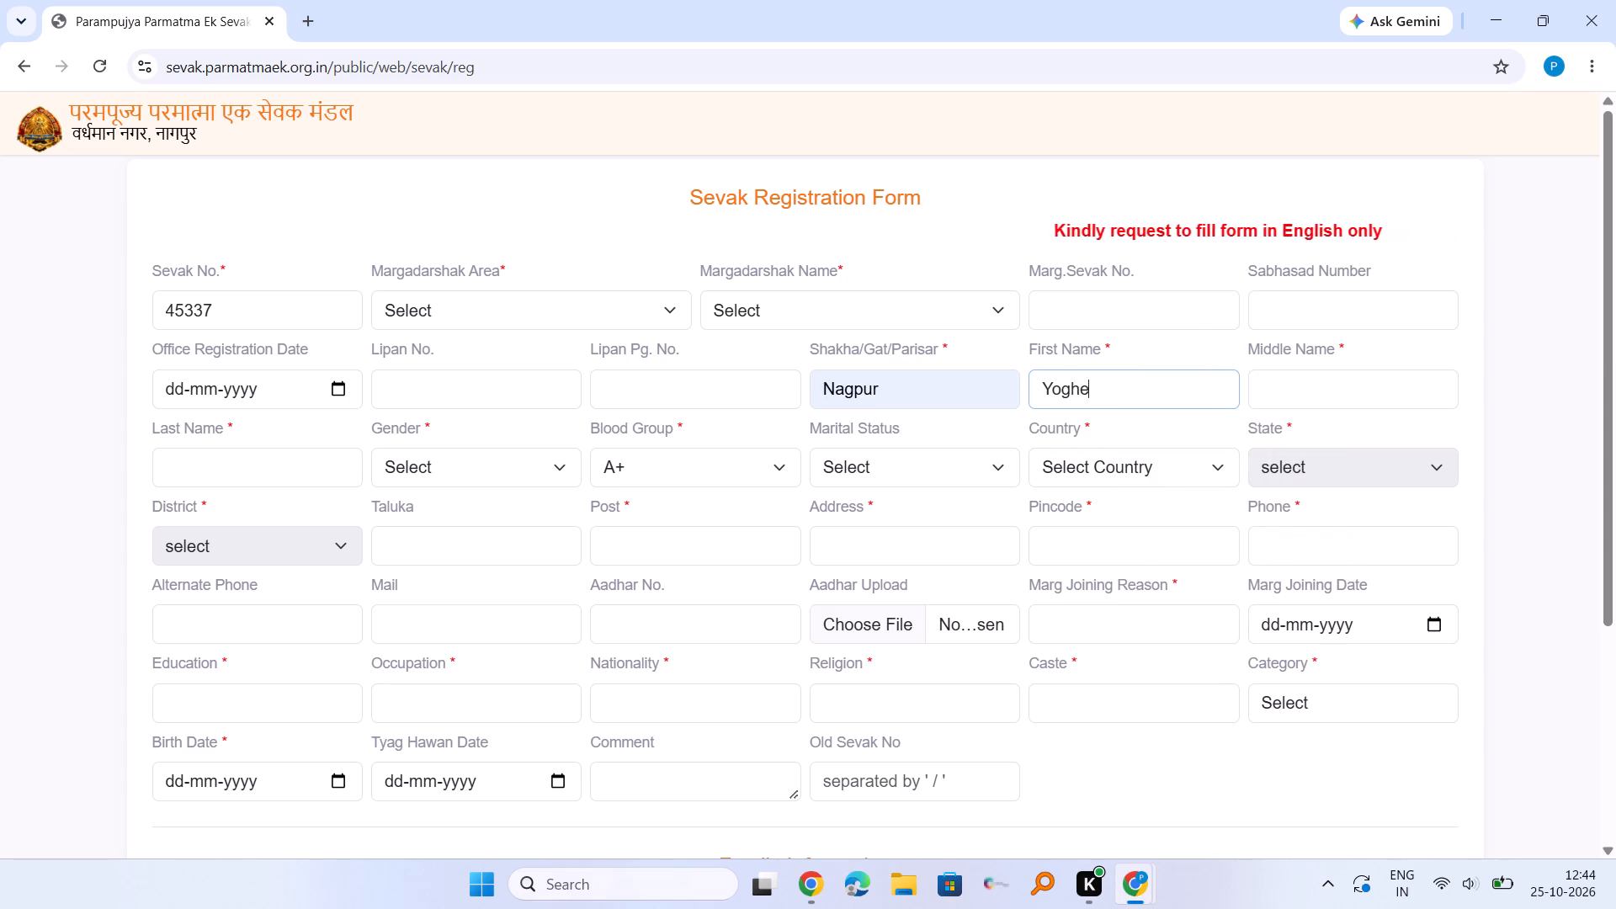
key("BackSpace")
key("BackSpace")
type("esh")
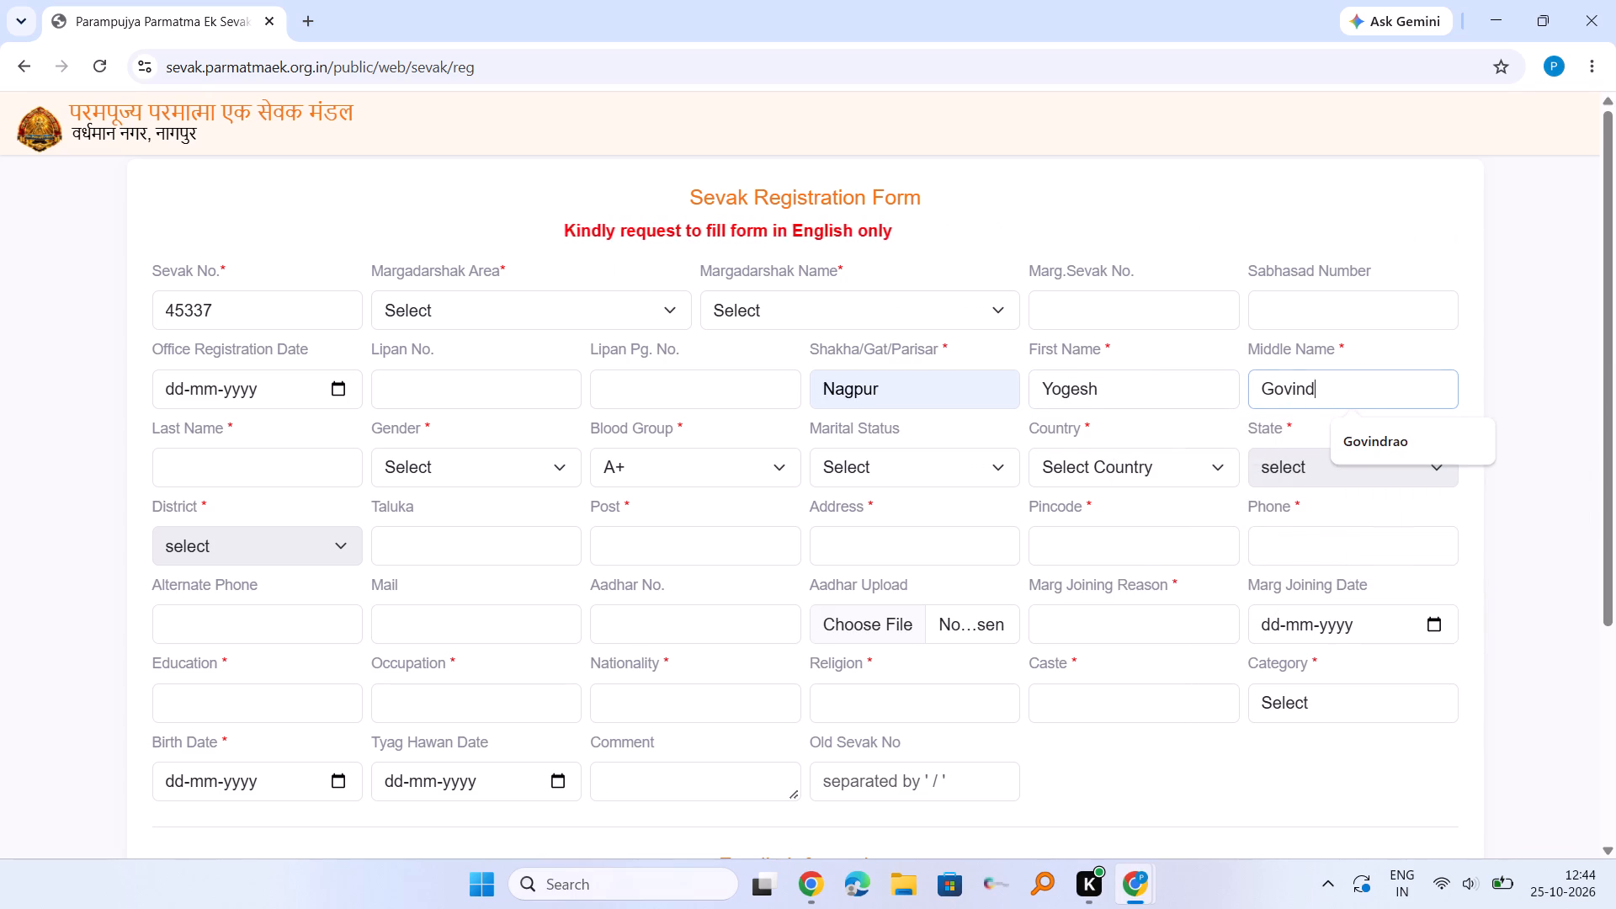
left_click(238, 465)
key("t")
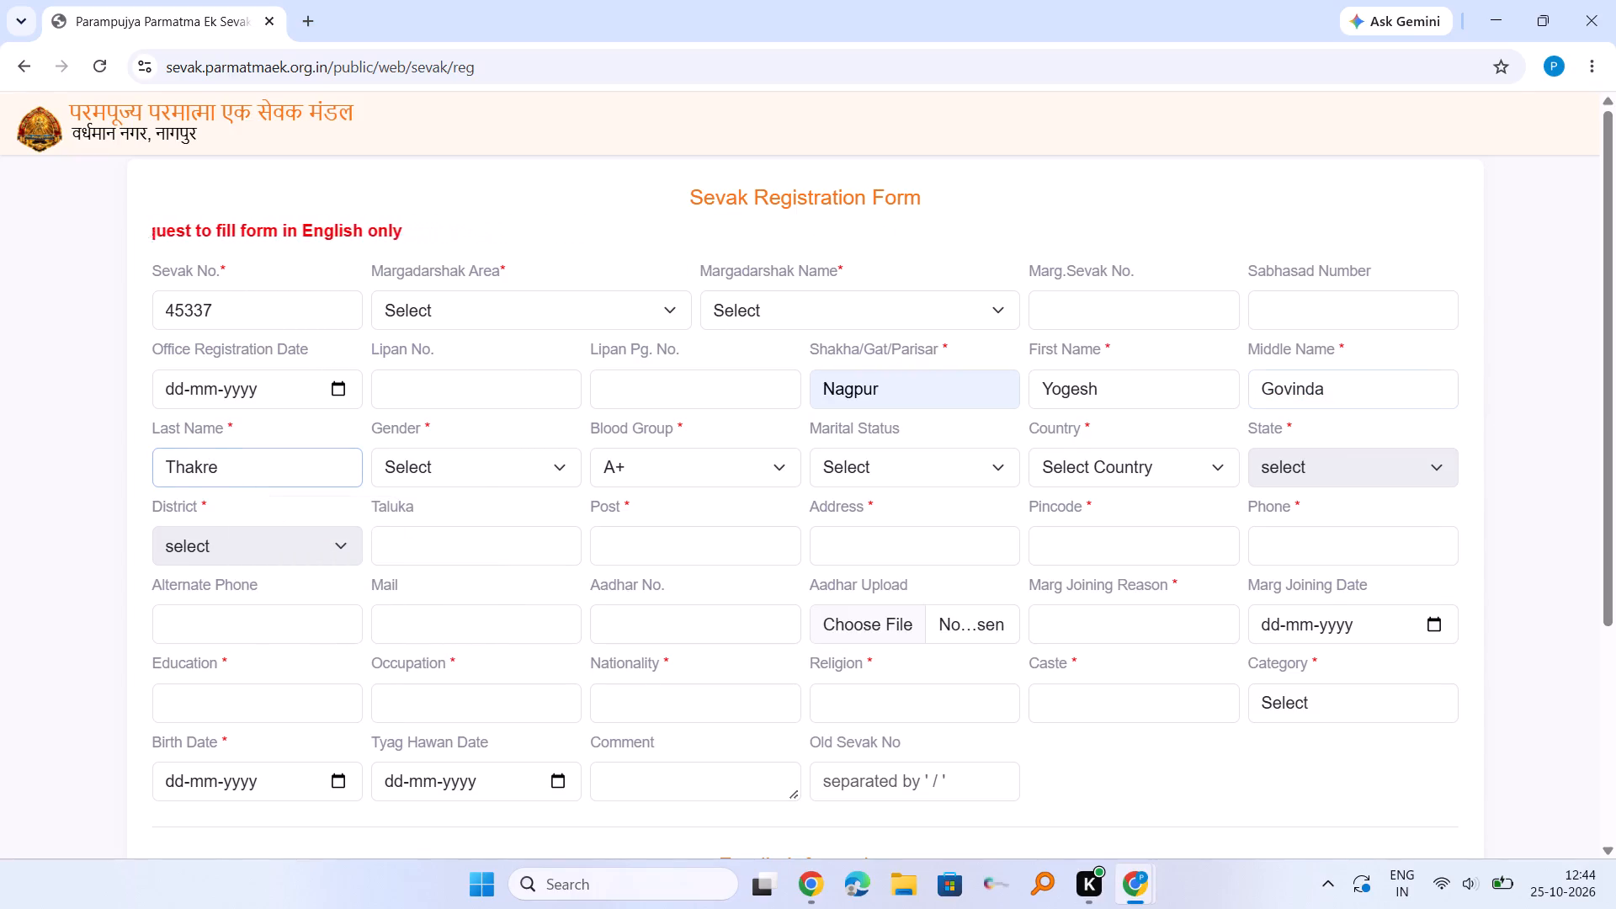
Set the Sevak's gender to Male and blood group to NA.
left_click(465, 465)
left_click(414, 549)
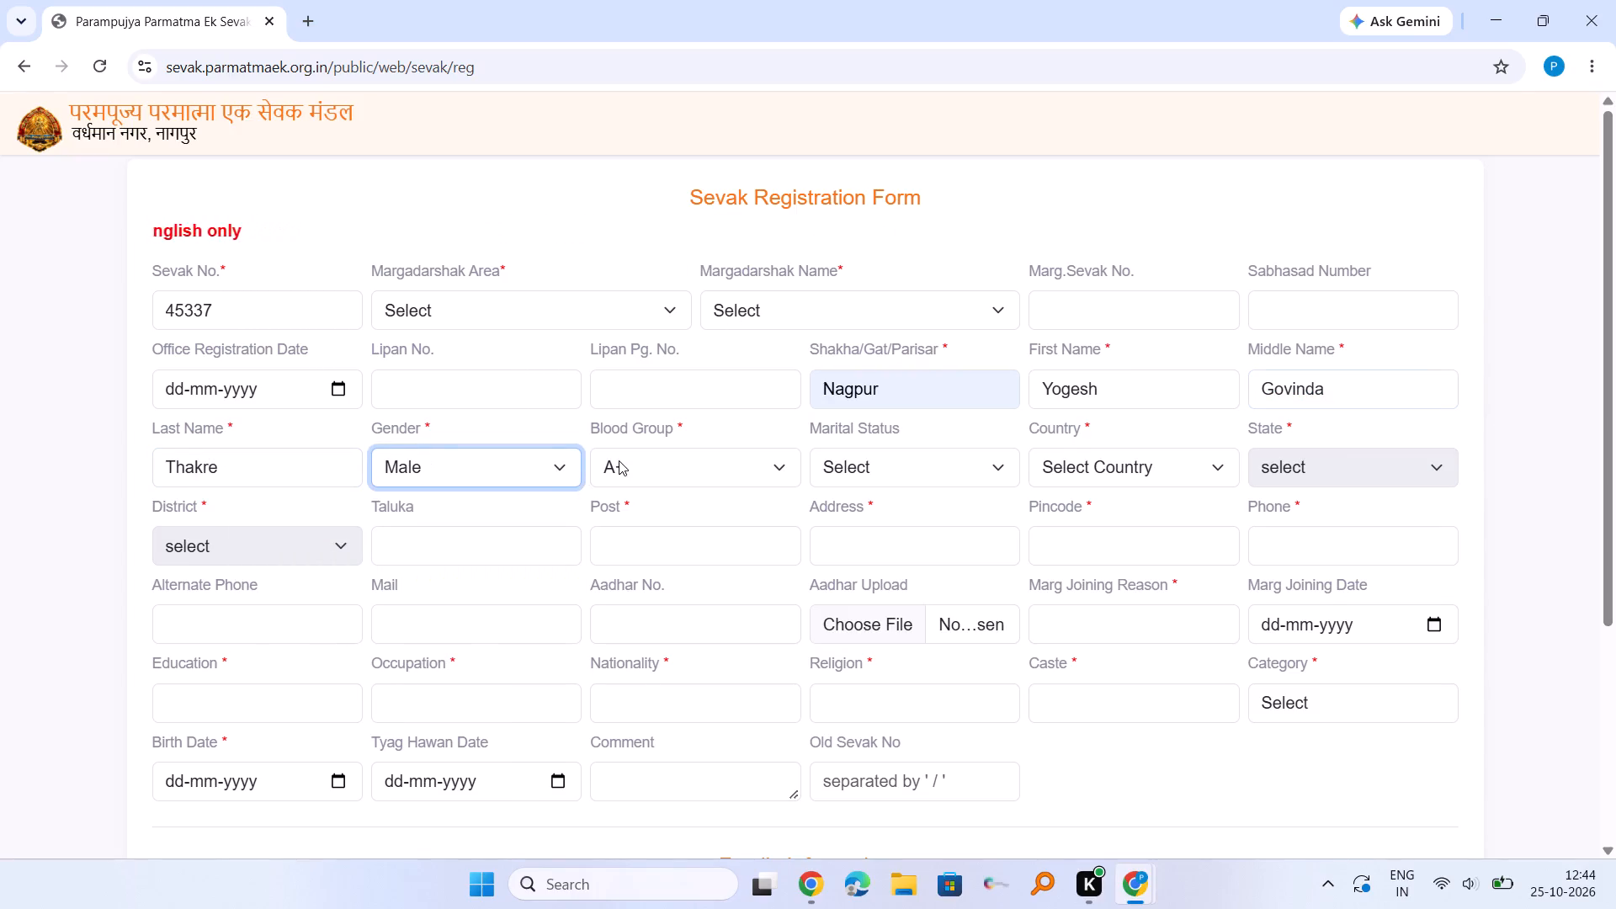
left_click(627, 458)
left_click(625, 722)
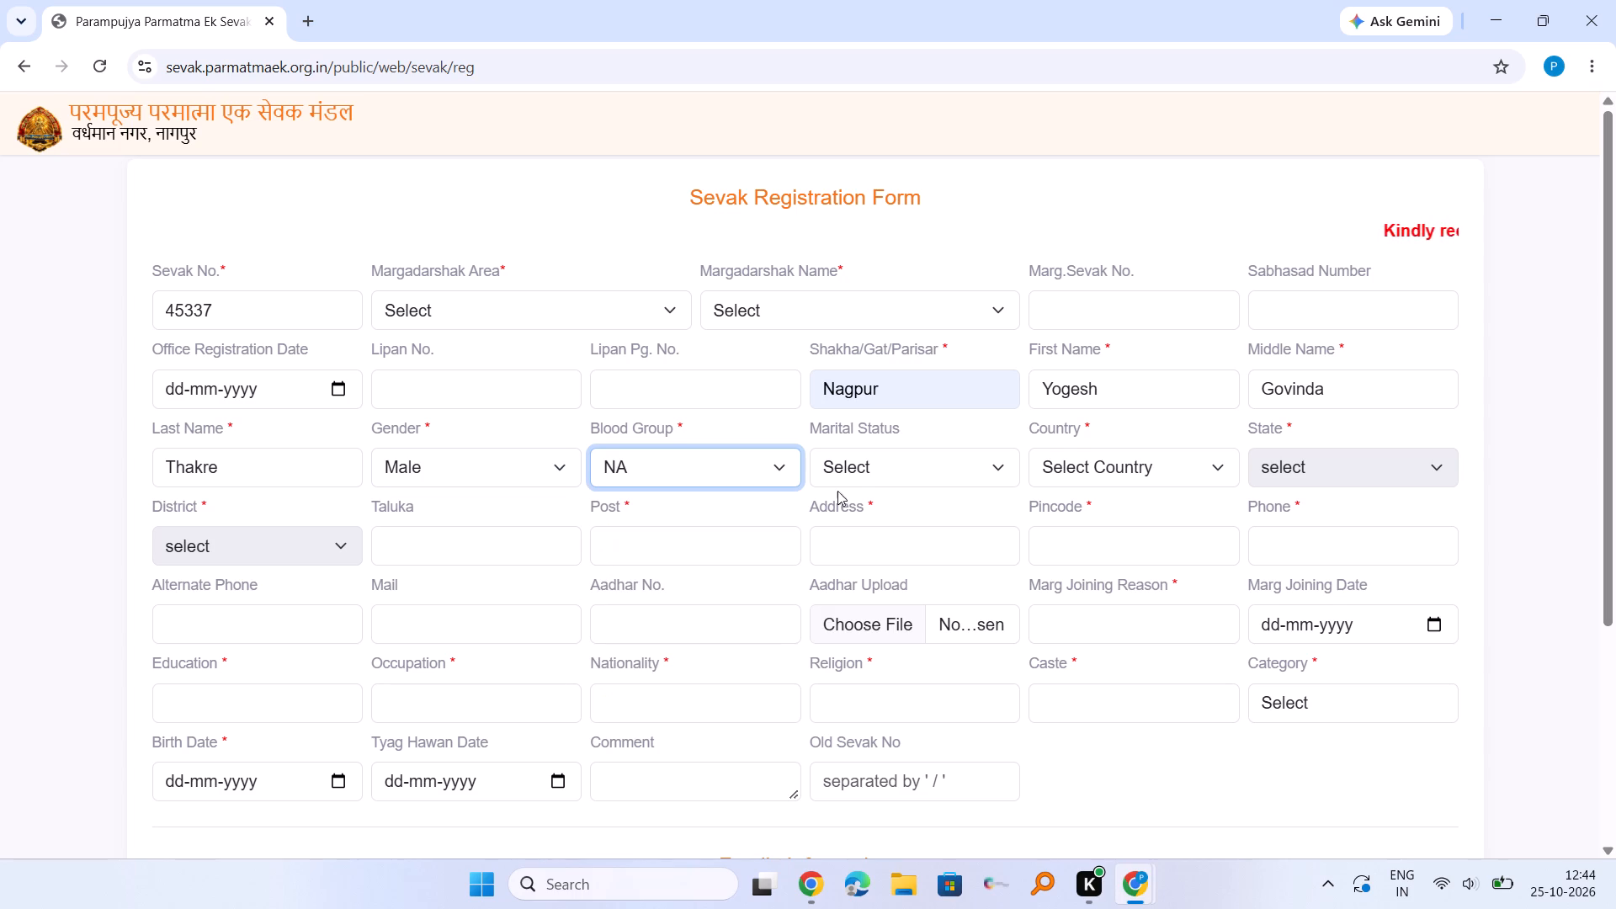
Set the country to India, the state to Maharashtra and the district to Nagpur.
left_click(1124, 469)
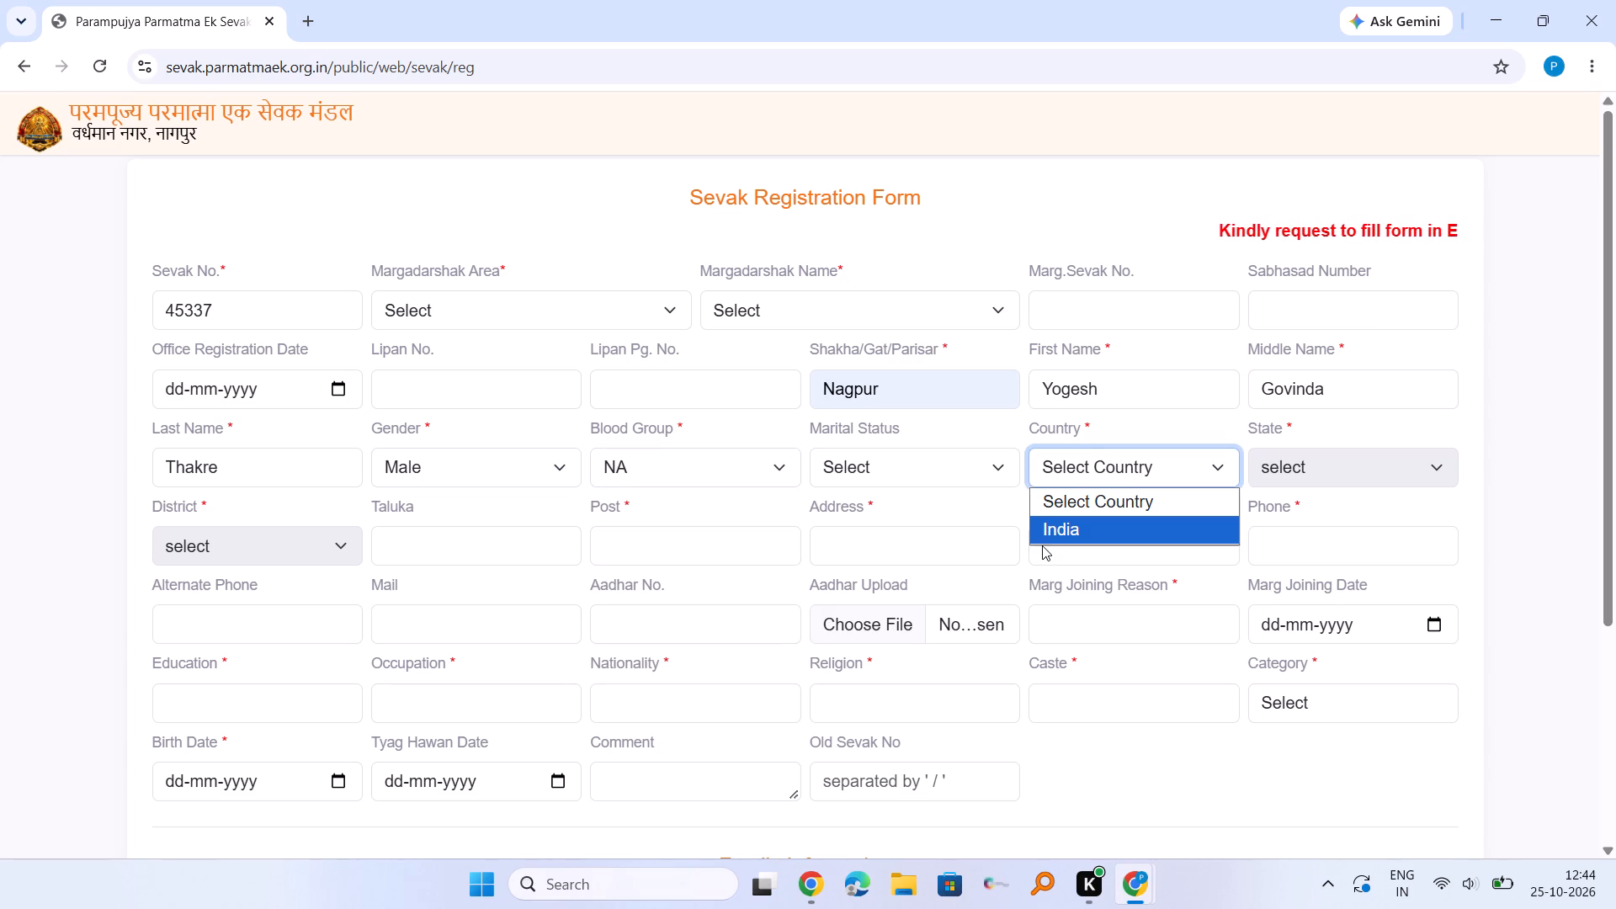
left_click(1045, 534)
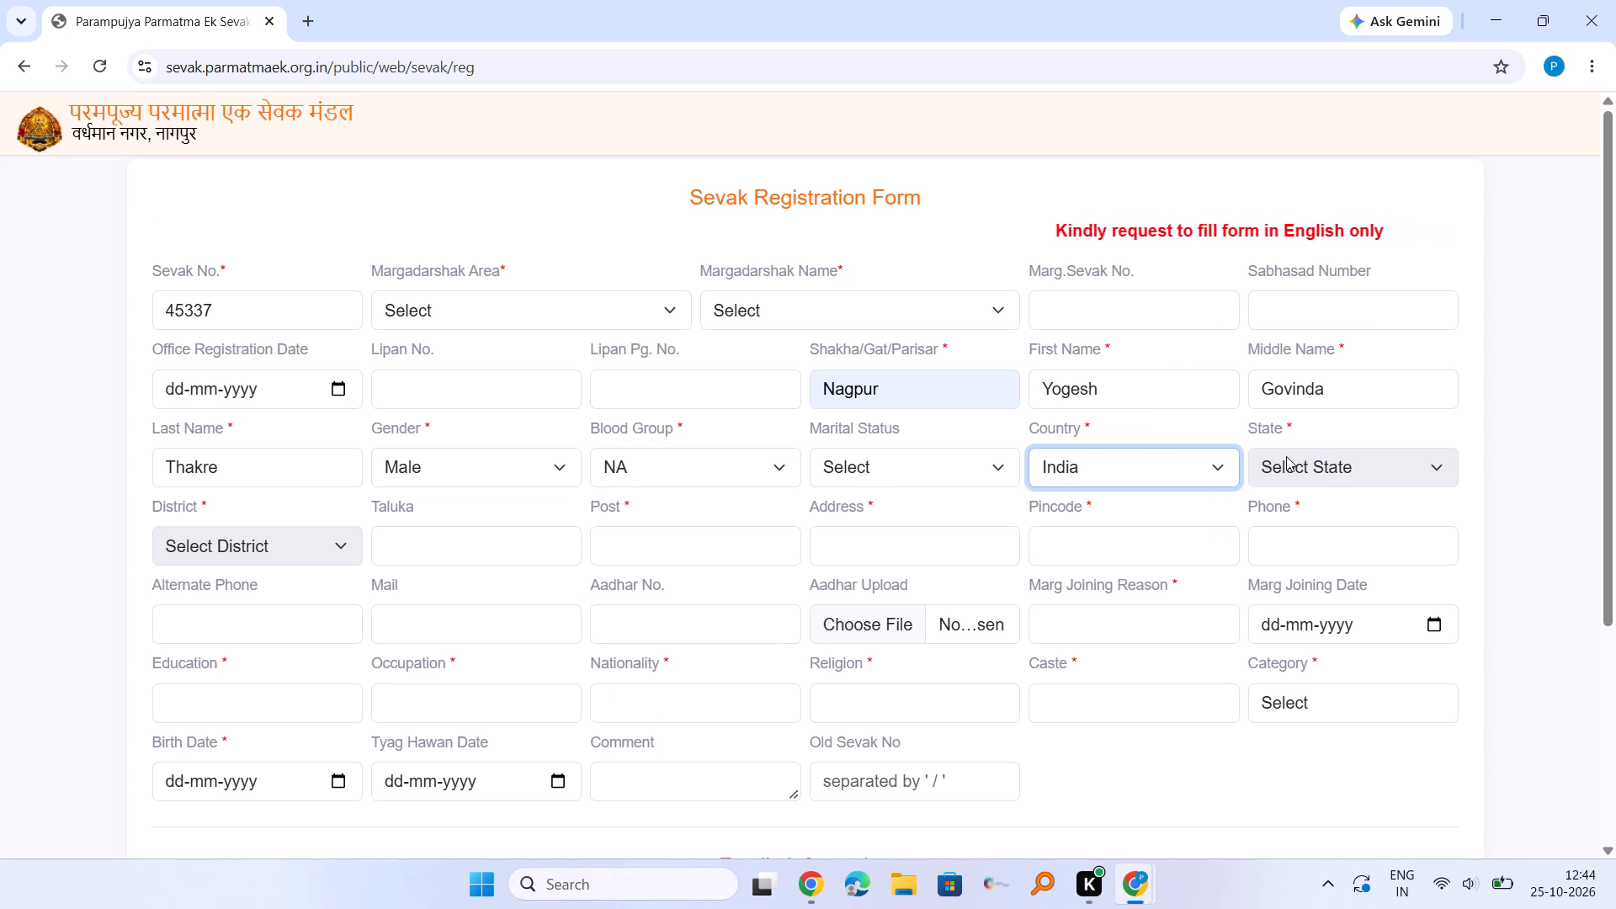
left_click(1286, 456)
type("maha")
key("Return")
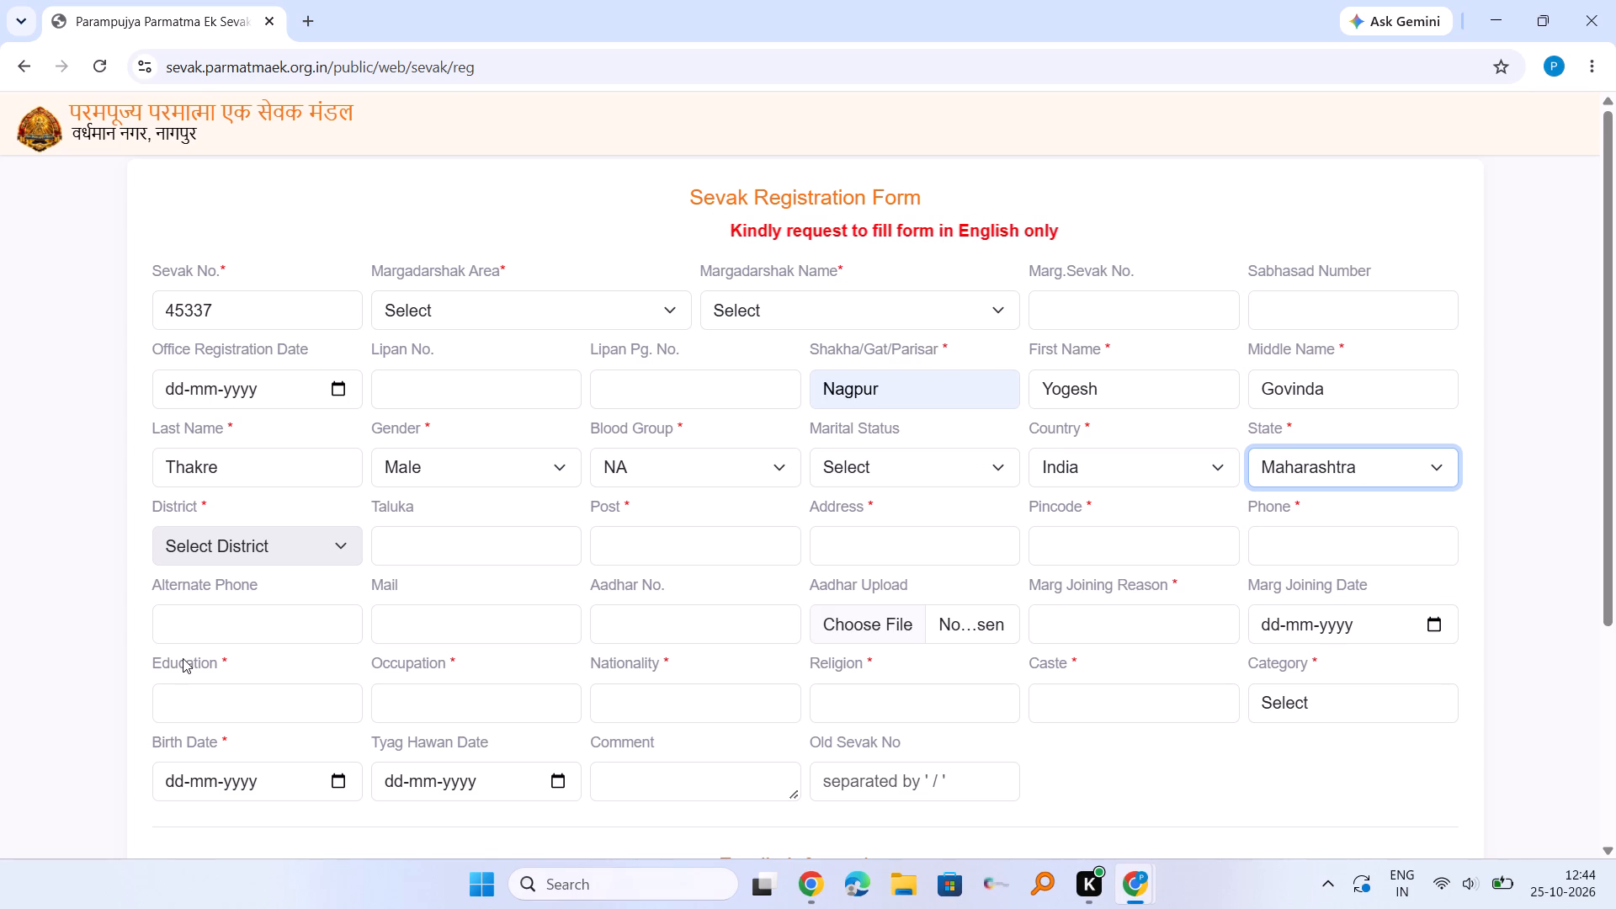
left_click(227, 544)
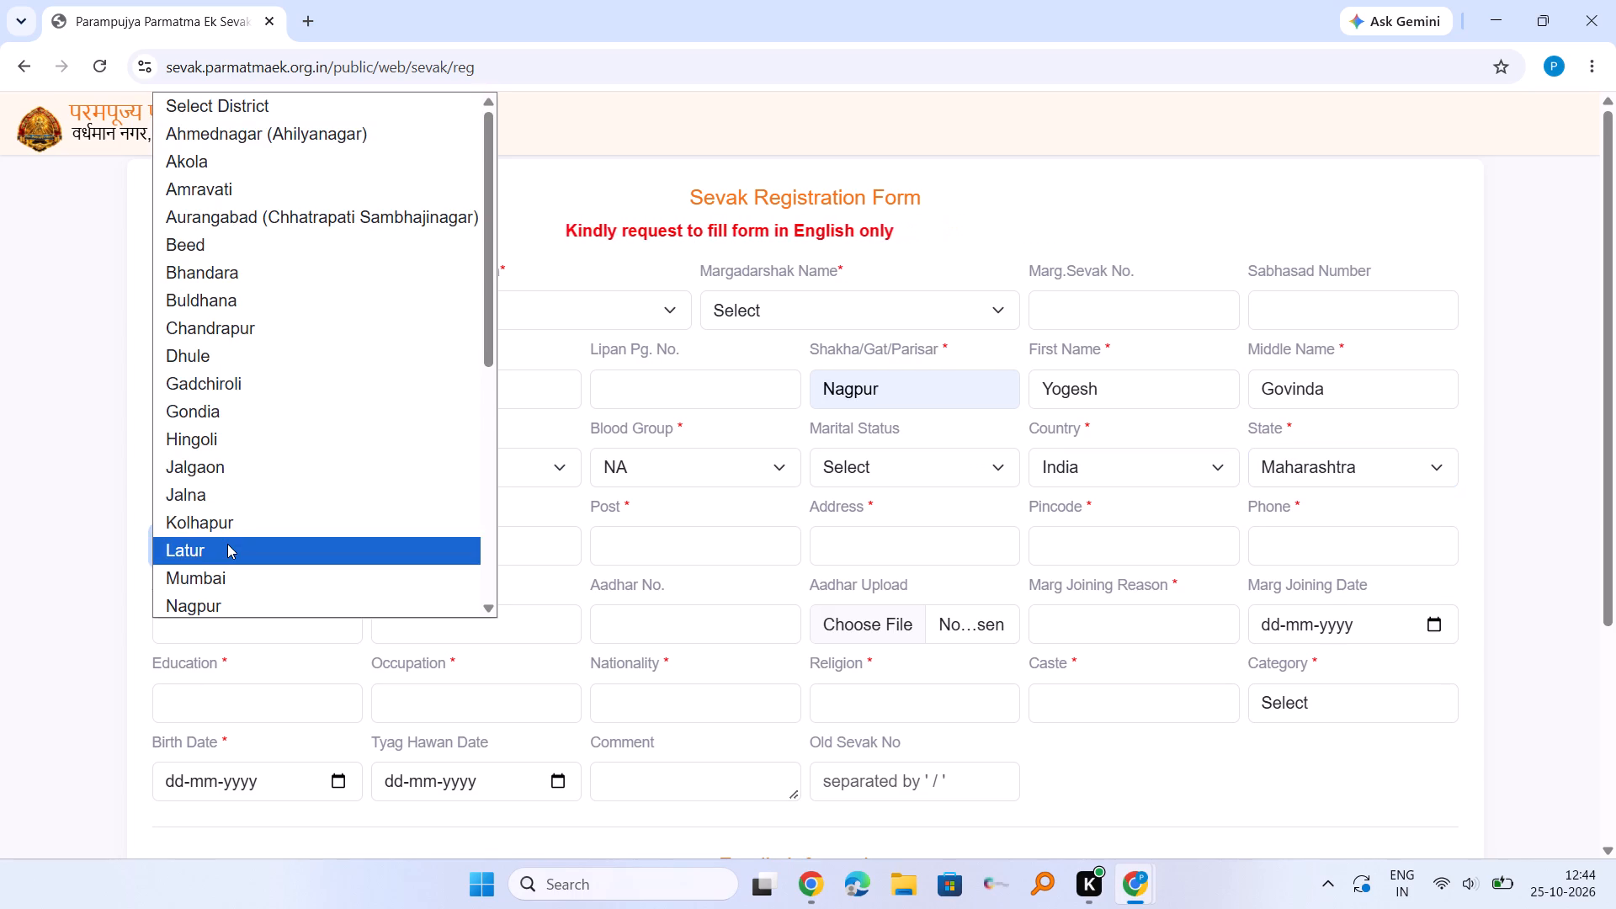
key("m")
key("BackSpace")
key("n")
key("Return")
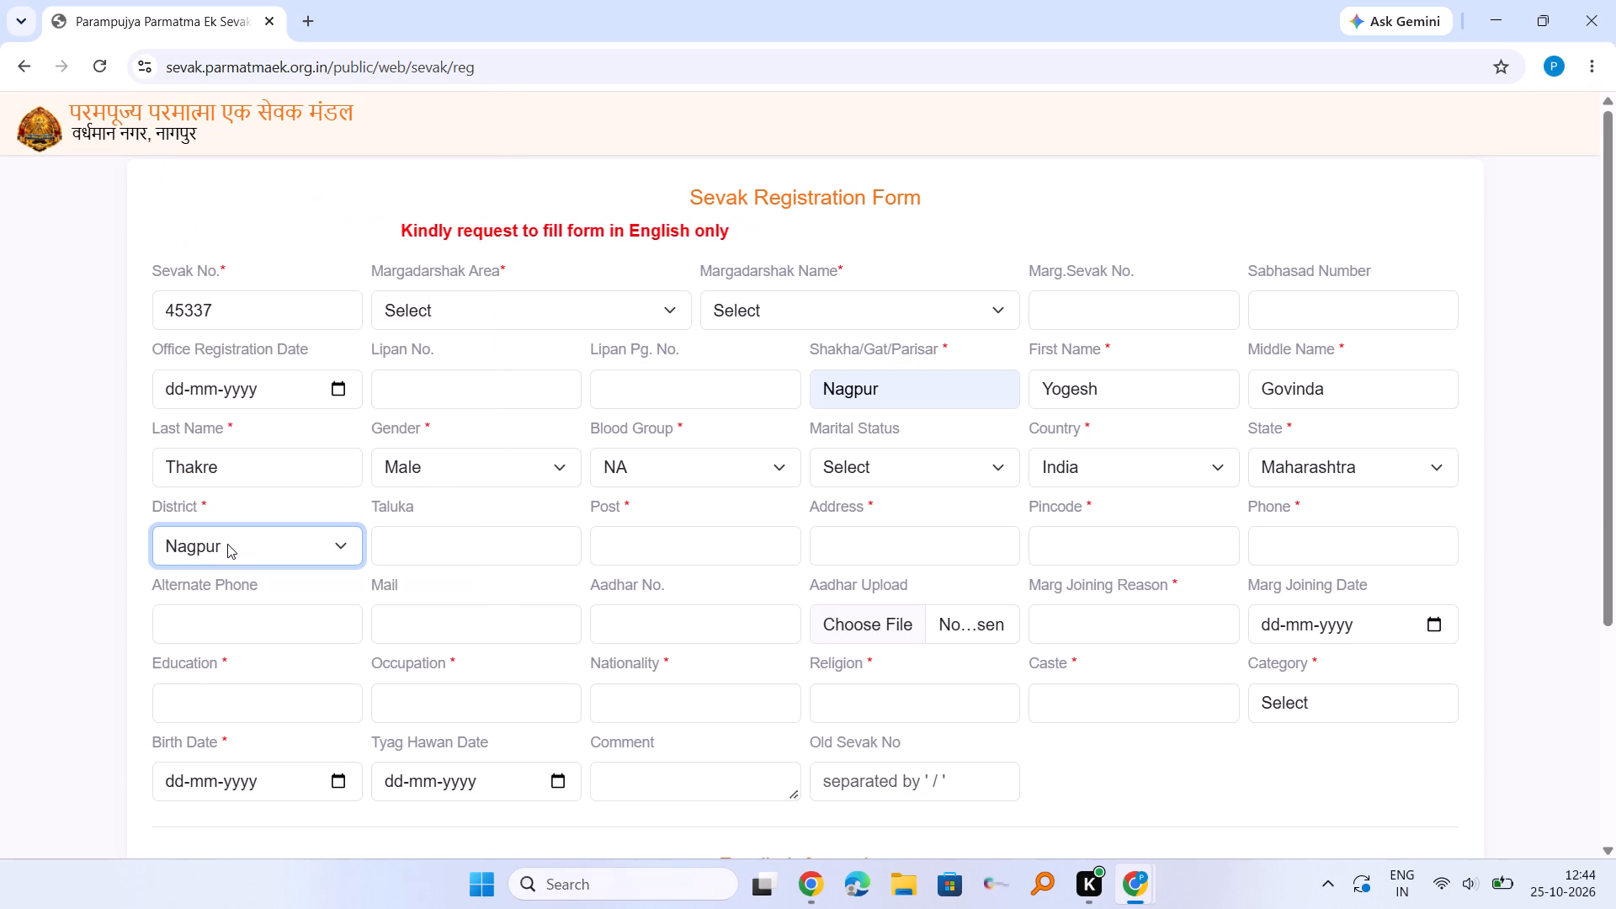
Fill in the Sevak's taluka, post and address in the registration form.
left_click(406, 543)
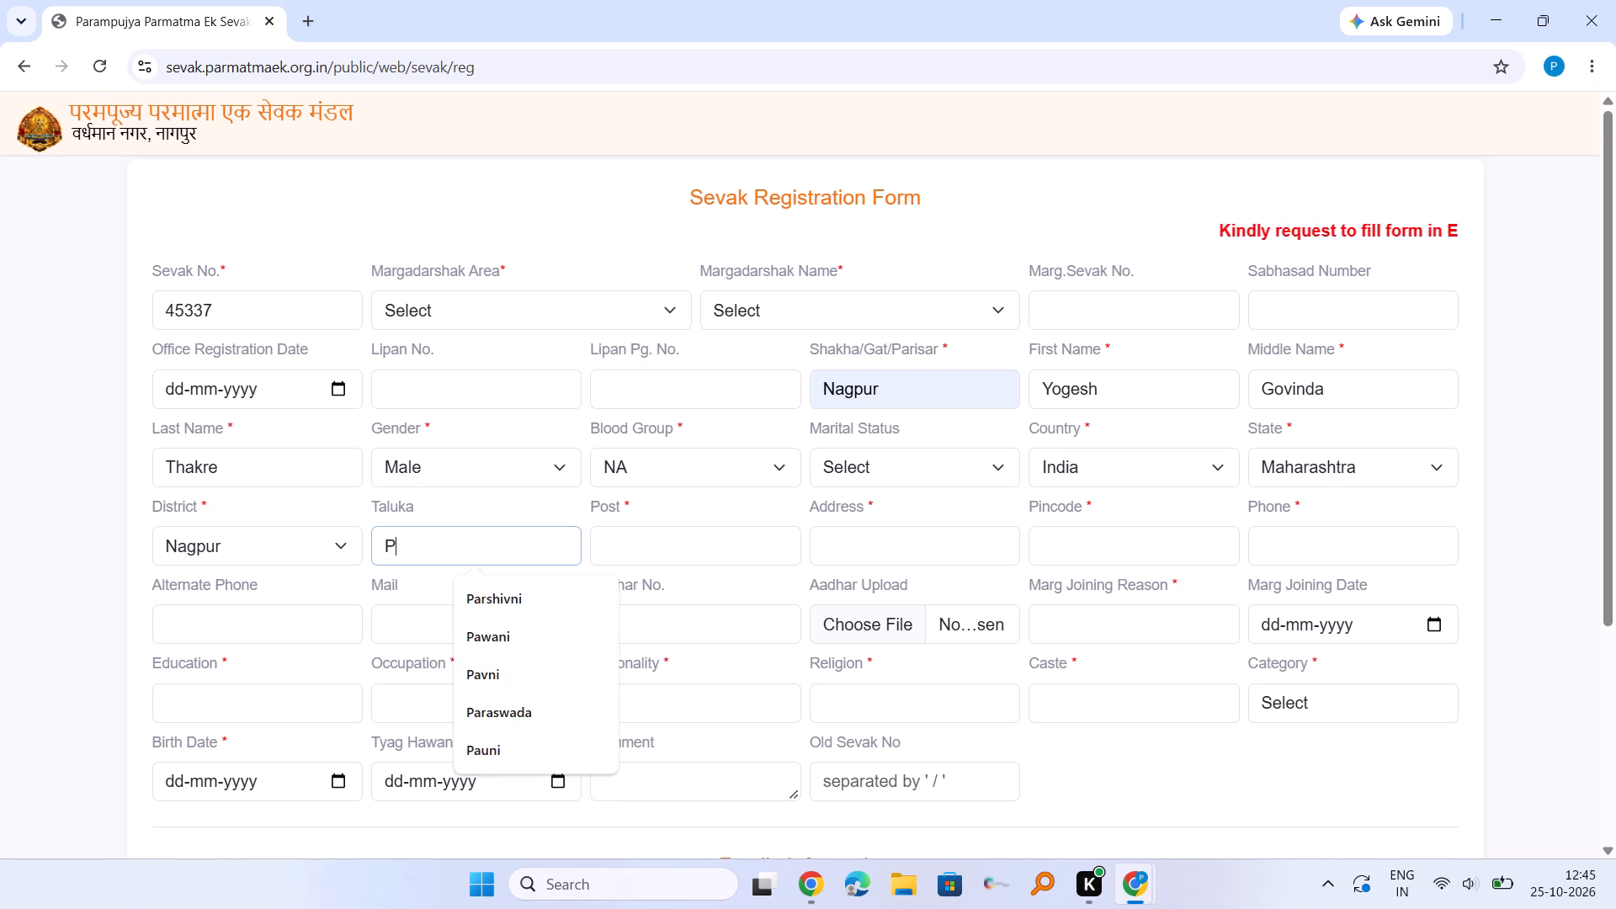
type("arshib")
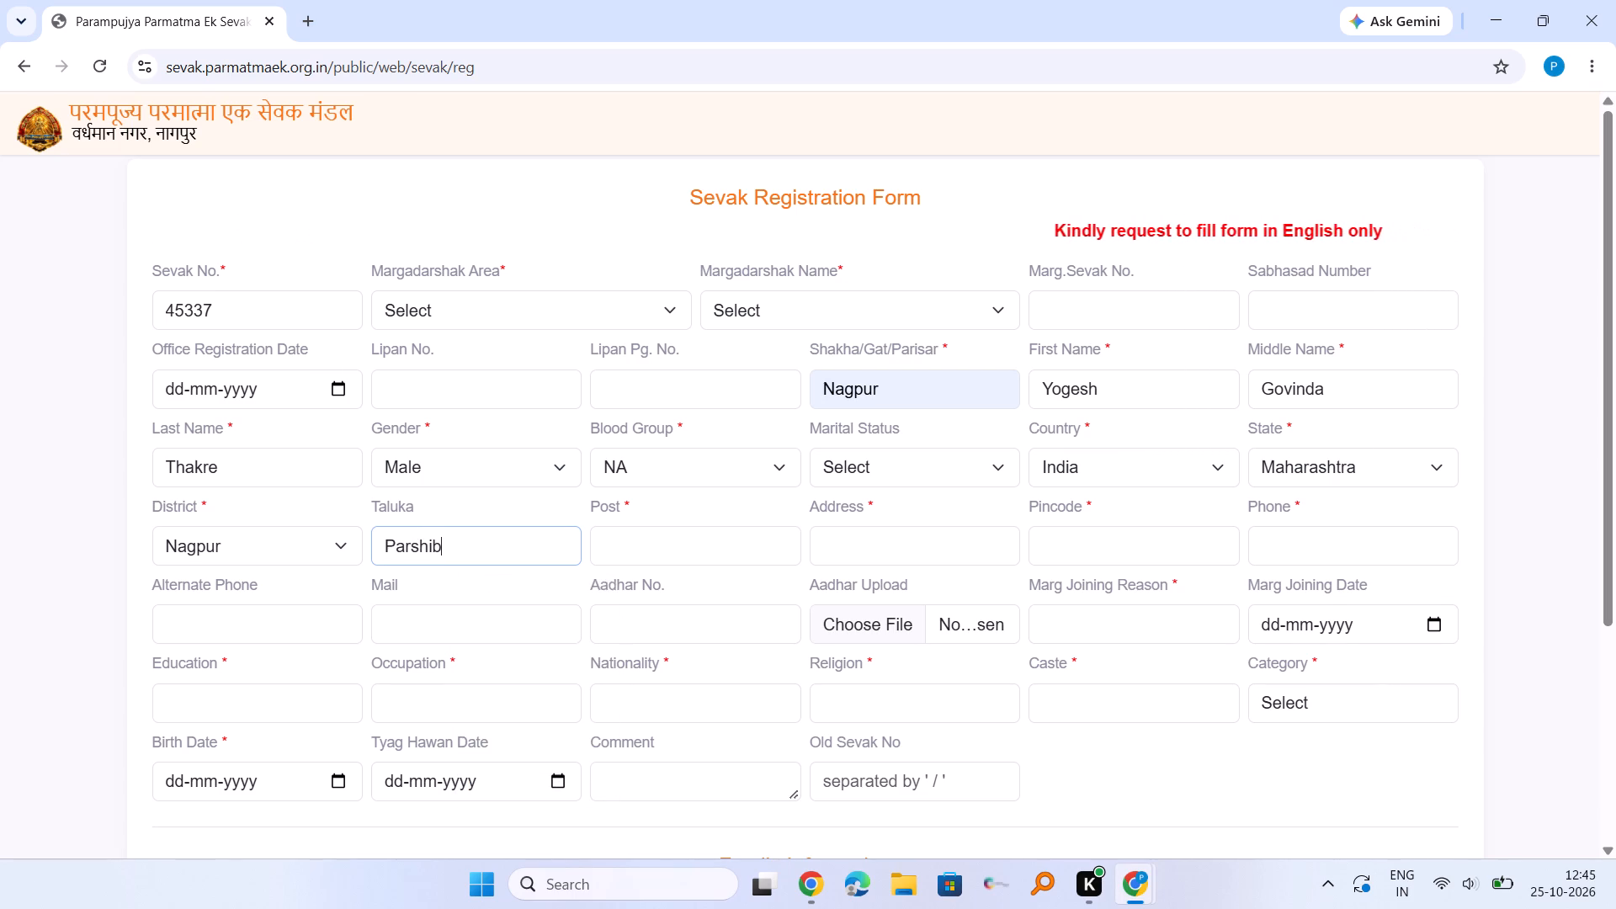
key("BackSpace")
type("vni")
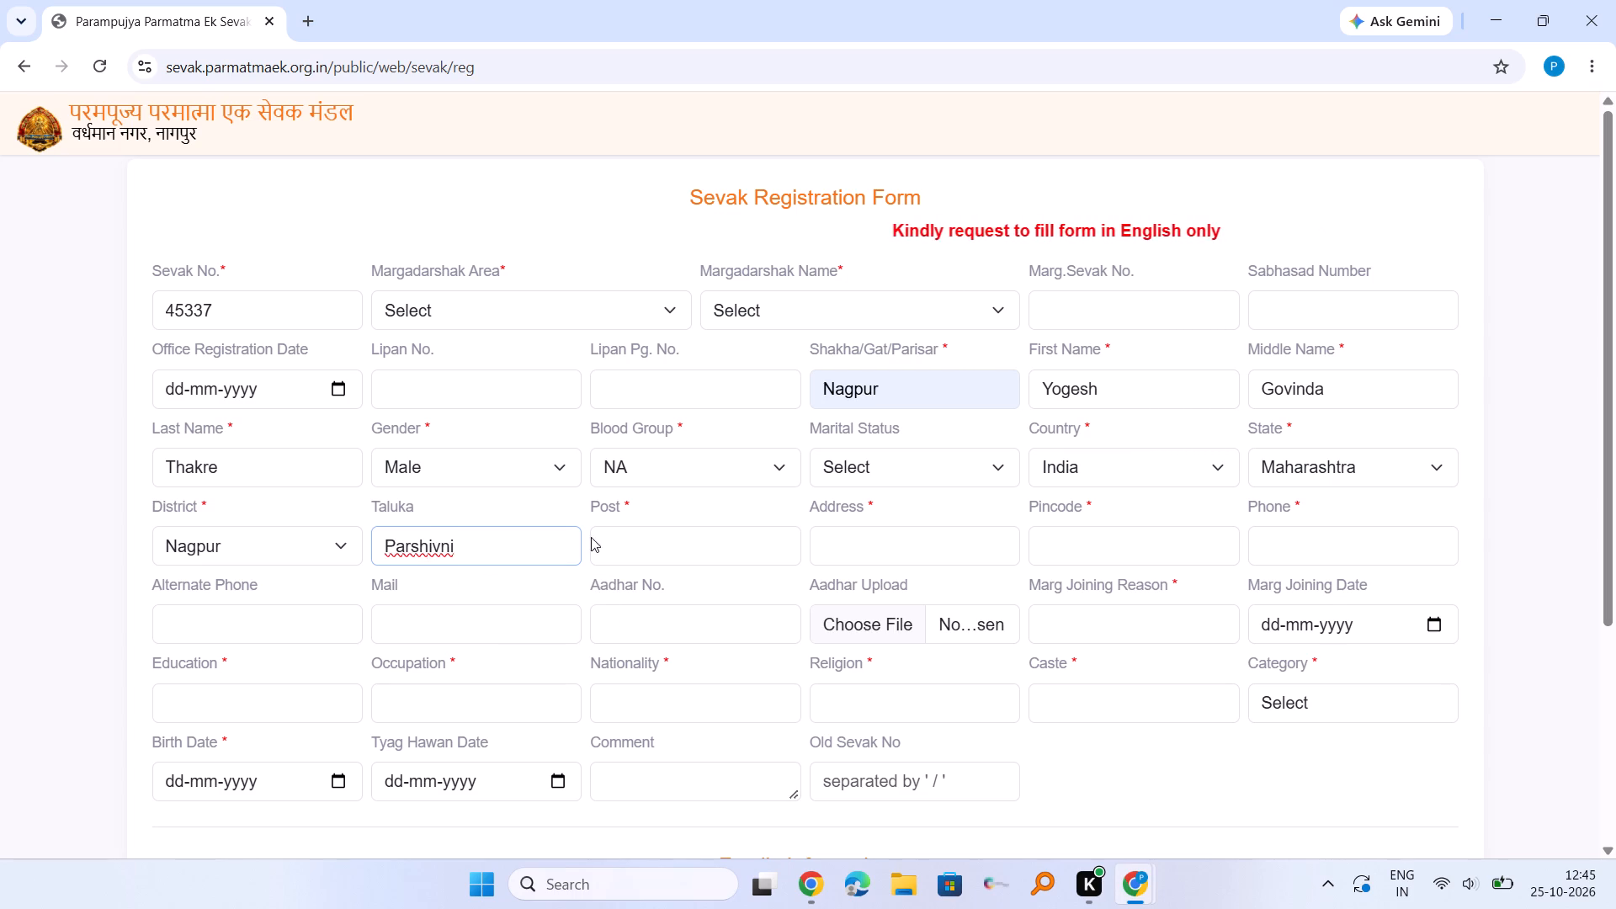
left_click(611, 545)
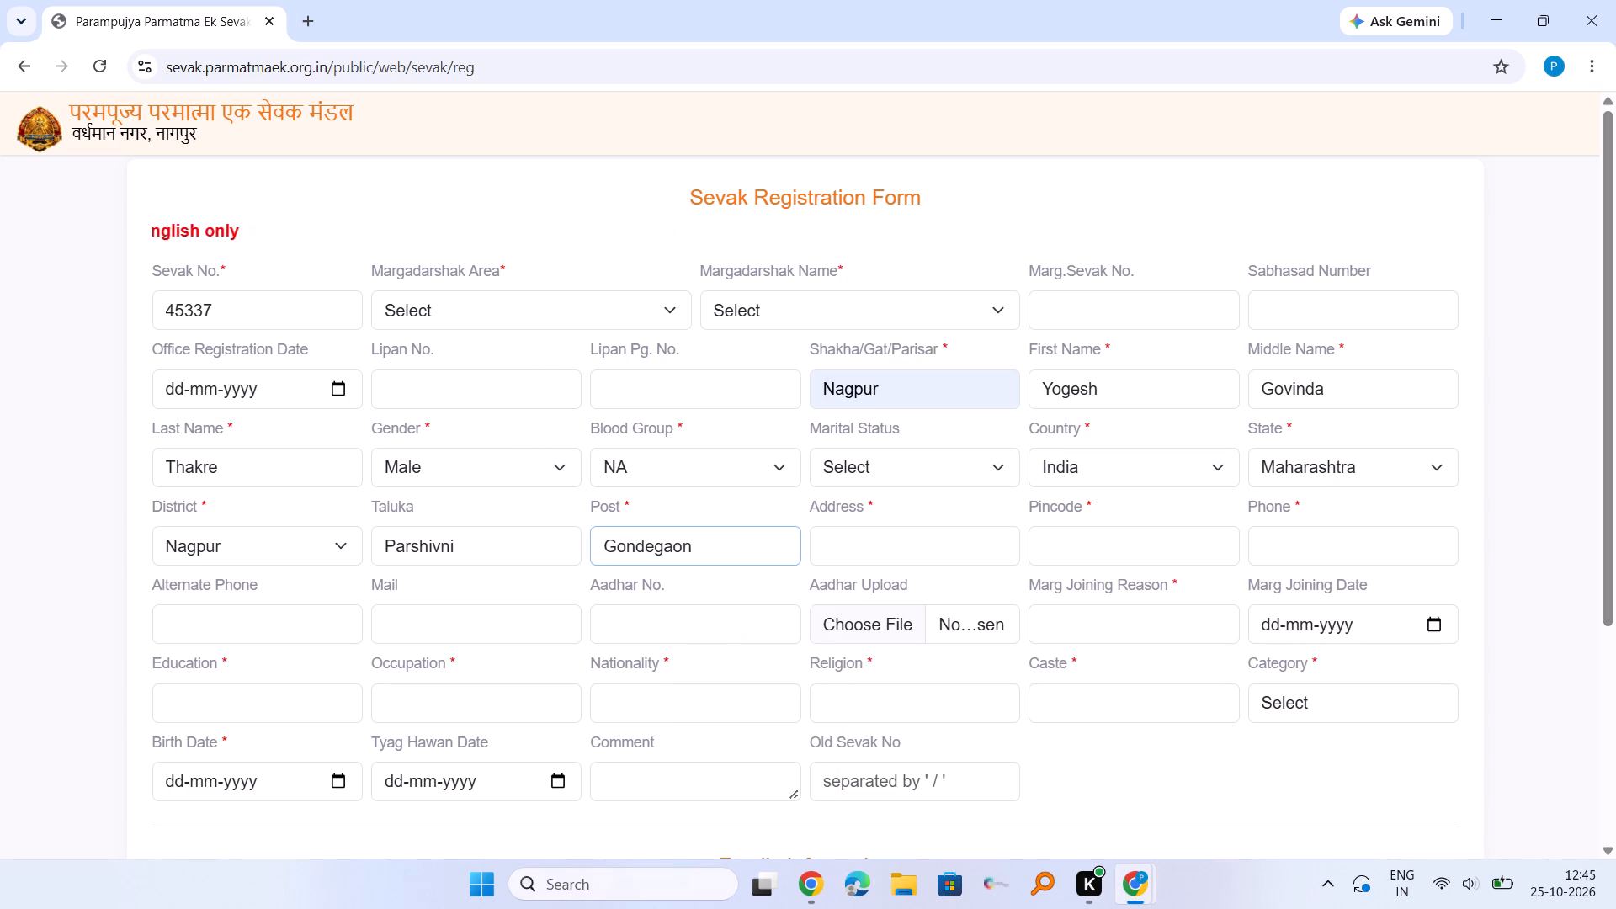
left_click(828, 537)
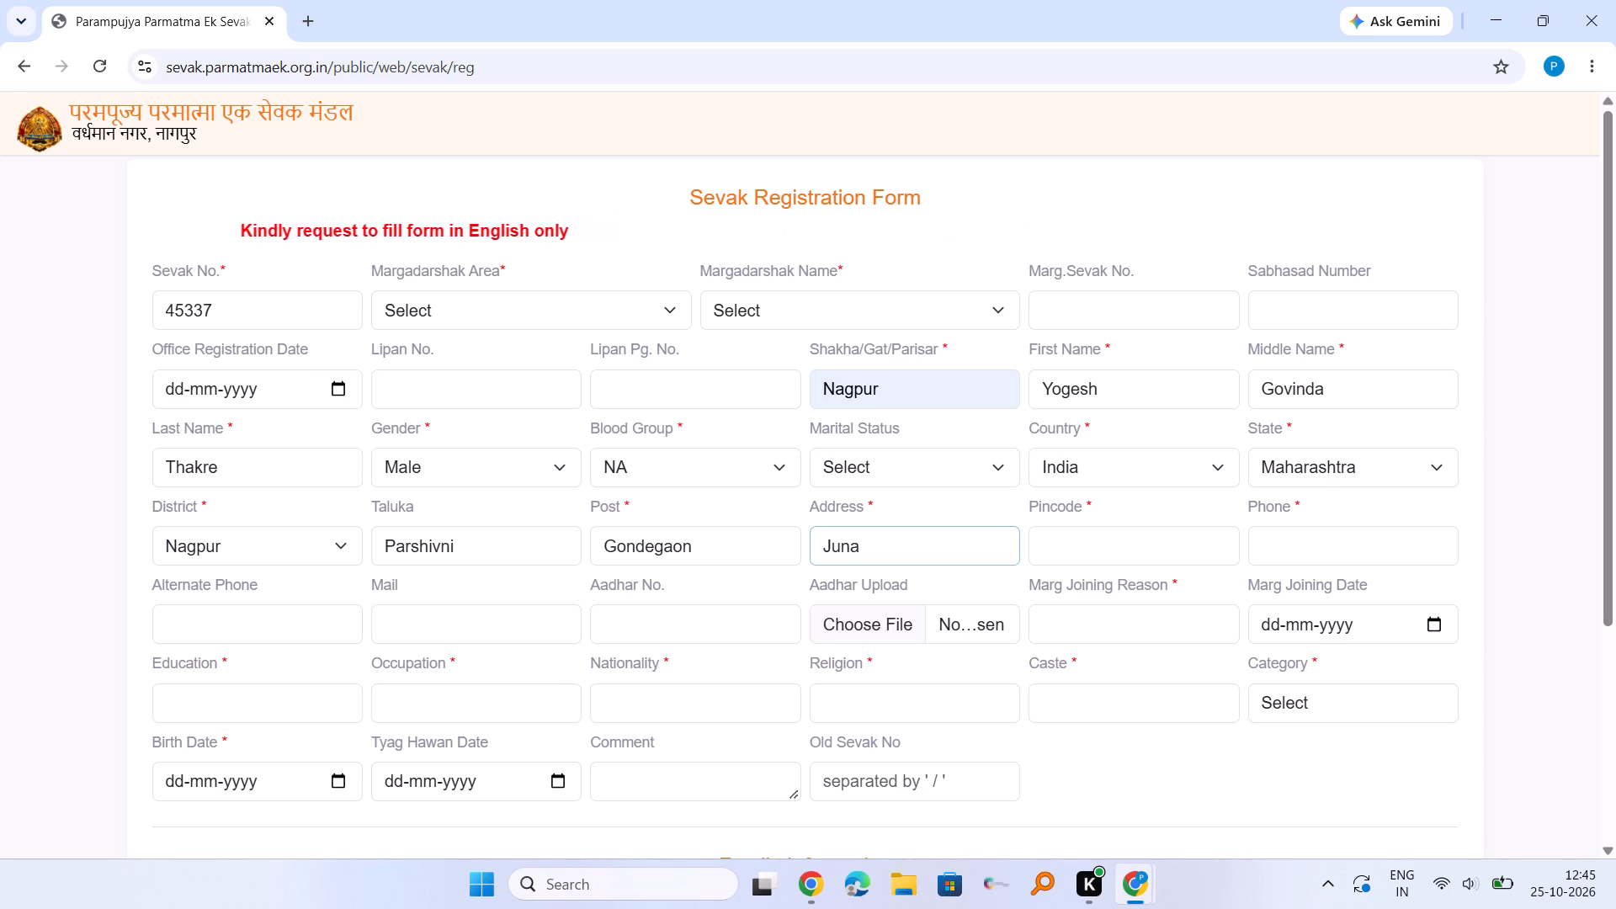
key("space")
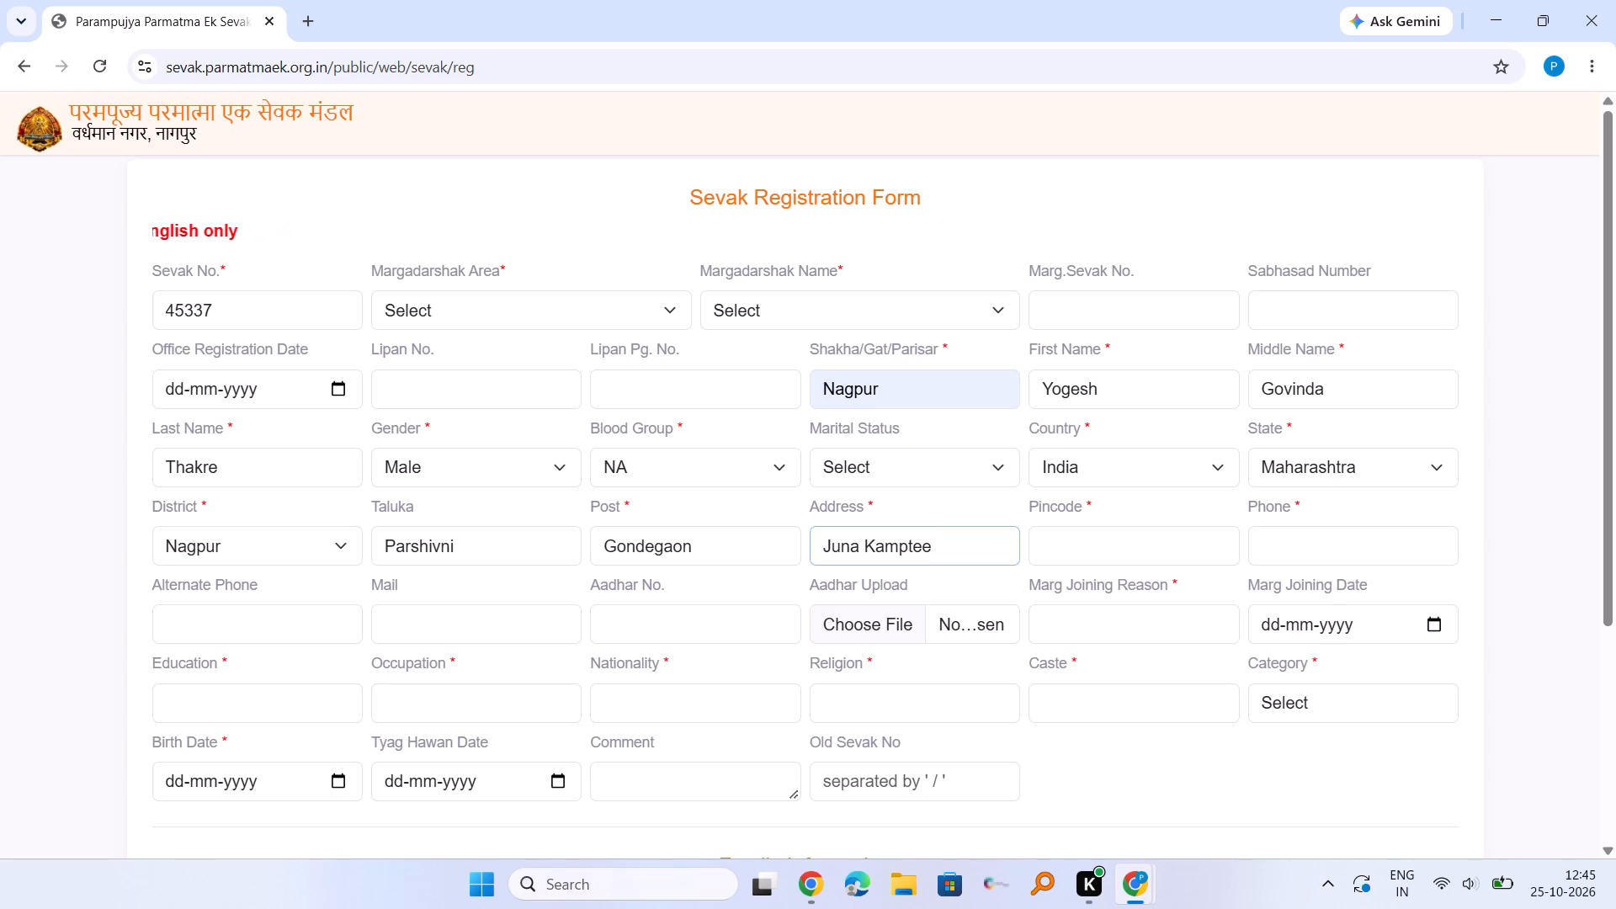
Search Google in a new browser tab for the pin code of the entered address locality in Nagpur.
left_click(1106, 561)
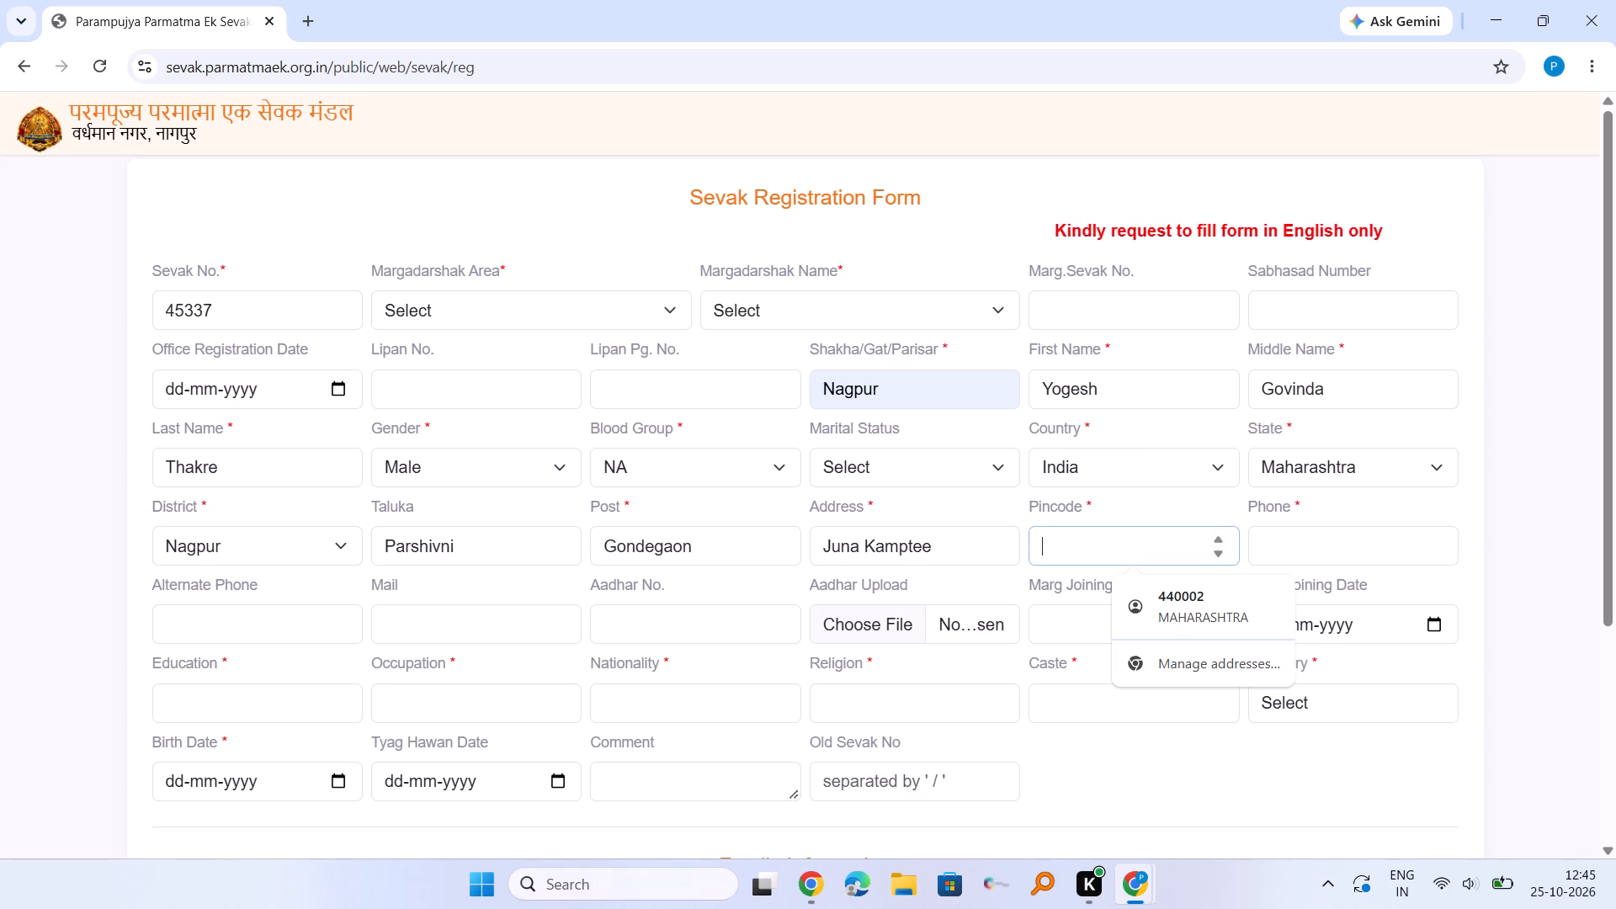
left_click_drag(941, 546, 787, 559)
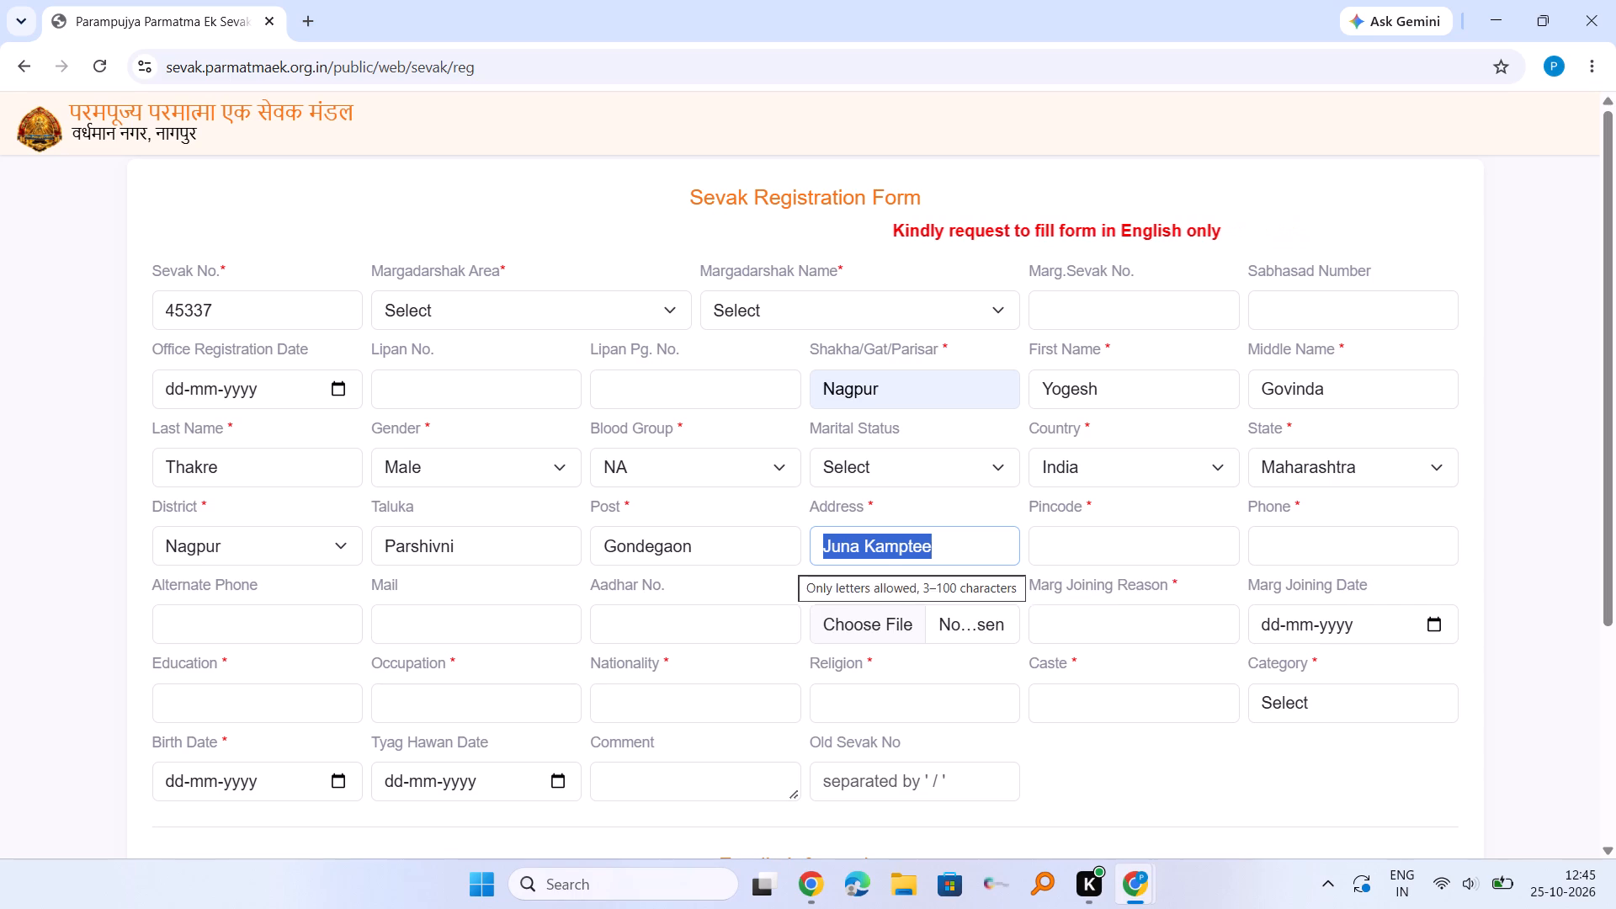
key("ctrl+c")
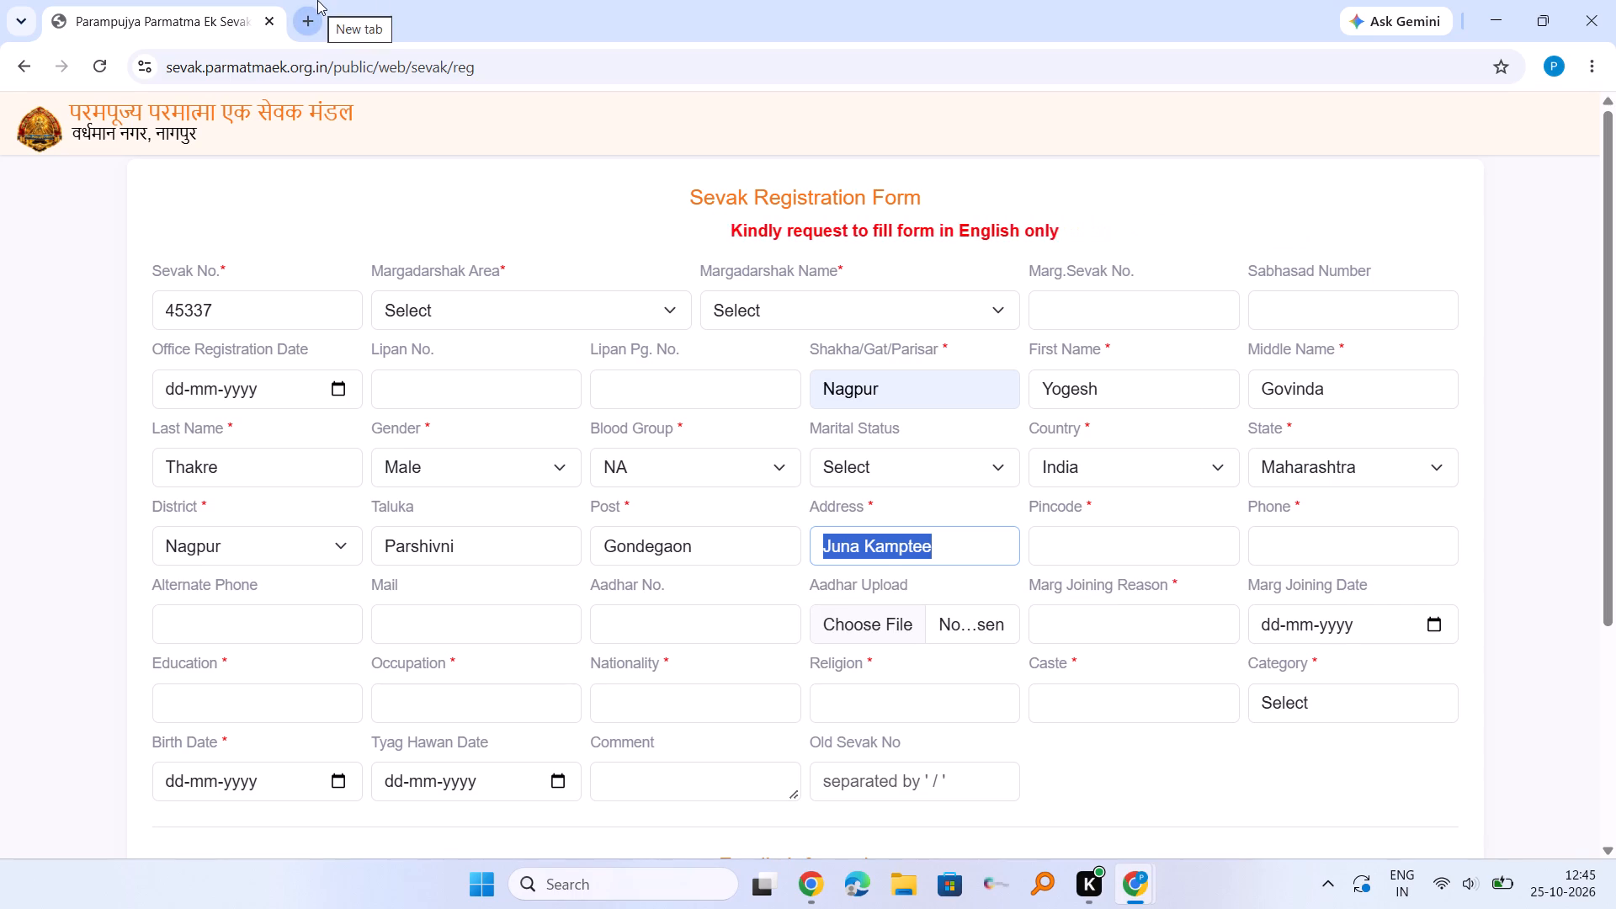
left_click(317, 0)
left_click(303, 63)
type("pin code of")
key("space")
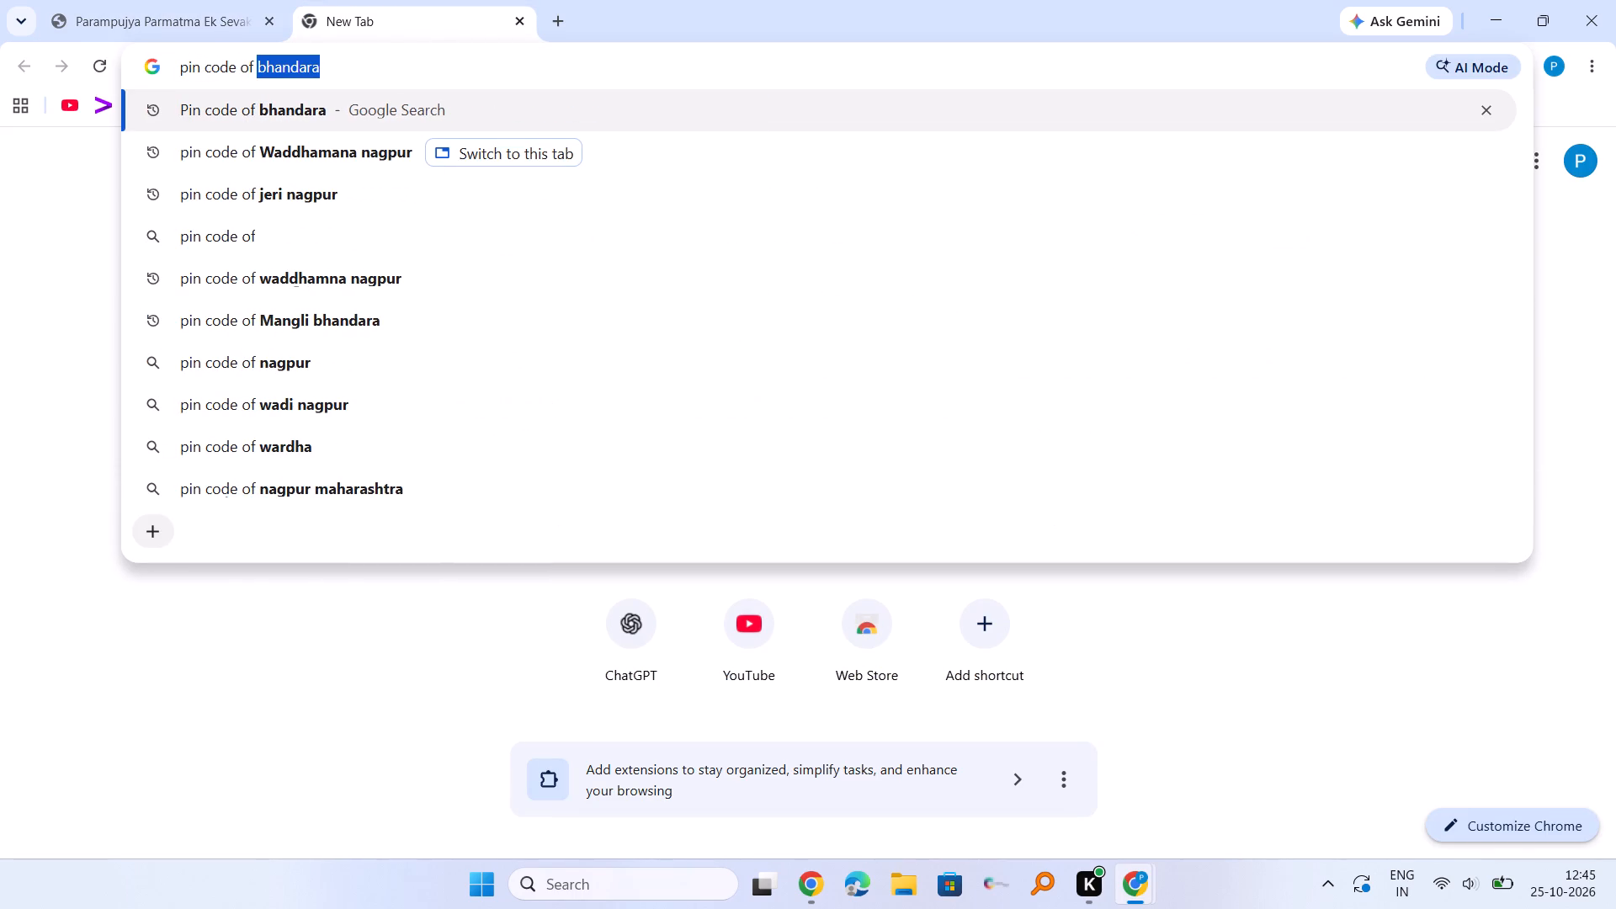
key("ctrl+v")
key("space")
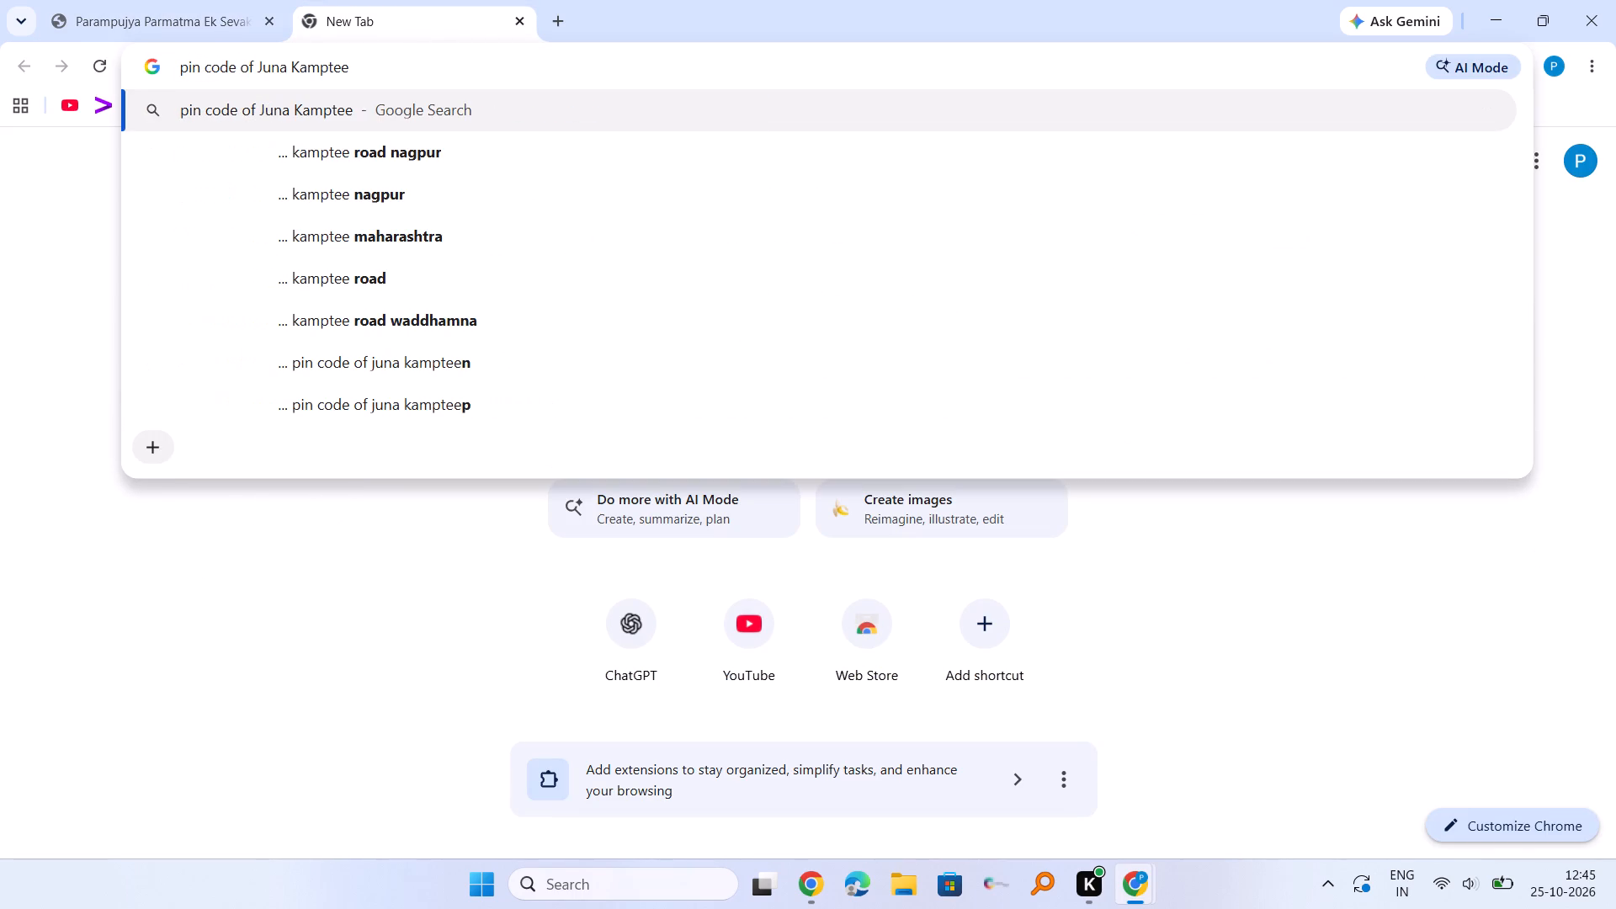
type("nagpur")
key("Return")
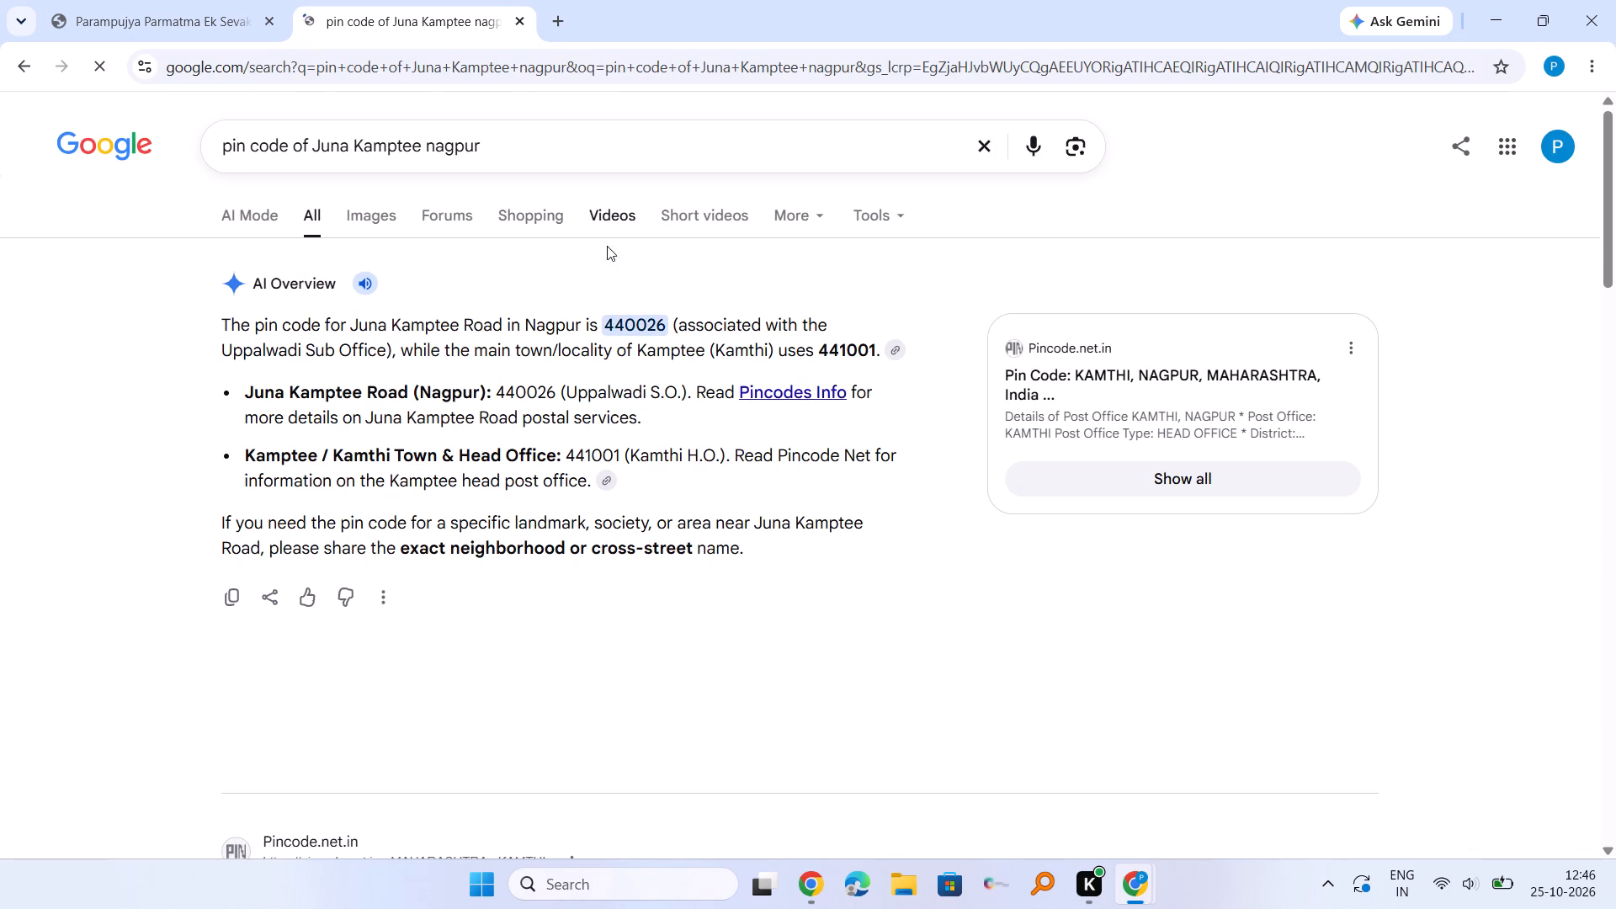
Copy the highlighted pin code from the search results into the Pincode field of the registration form.
double_click(610, 316)
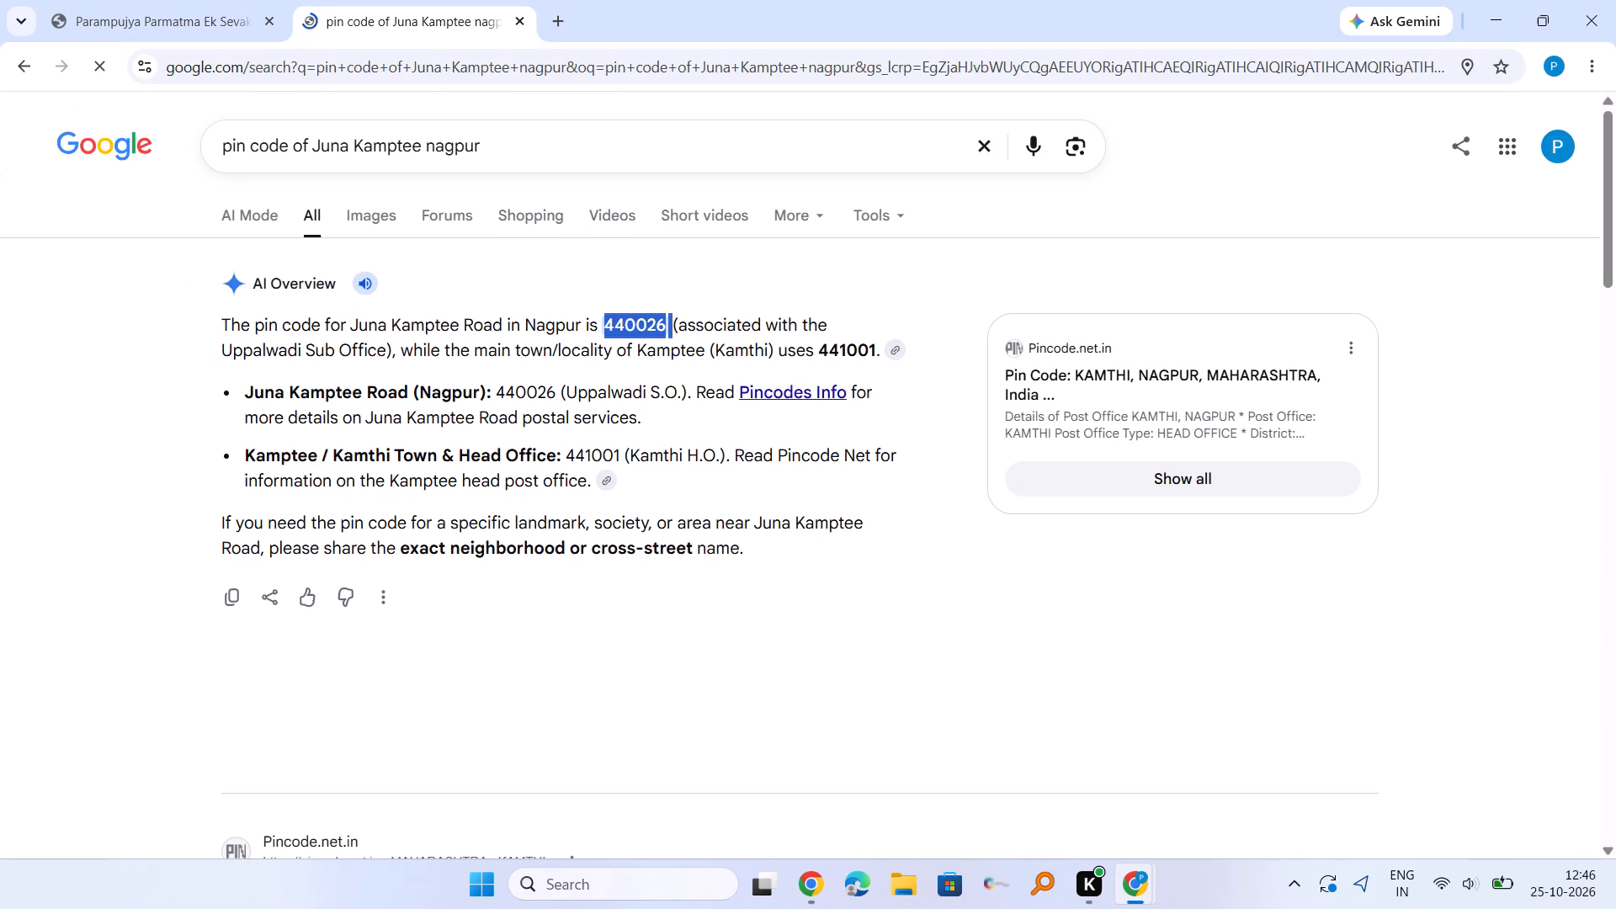
key("ctrl+c")
left_click(234, 0)
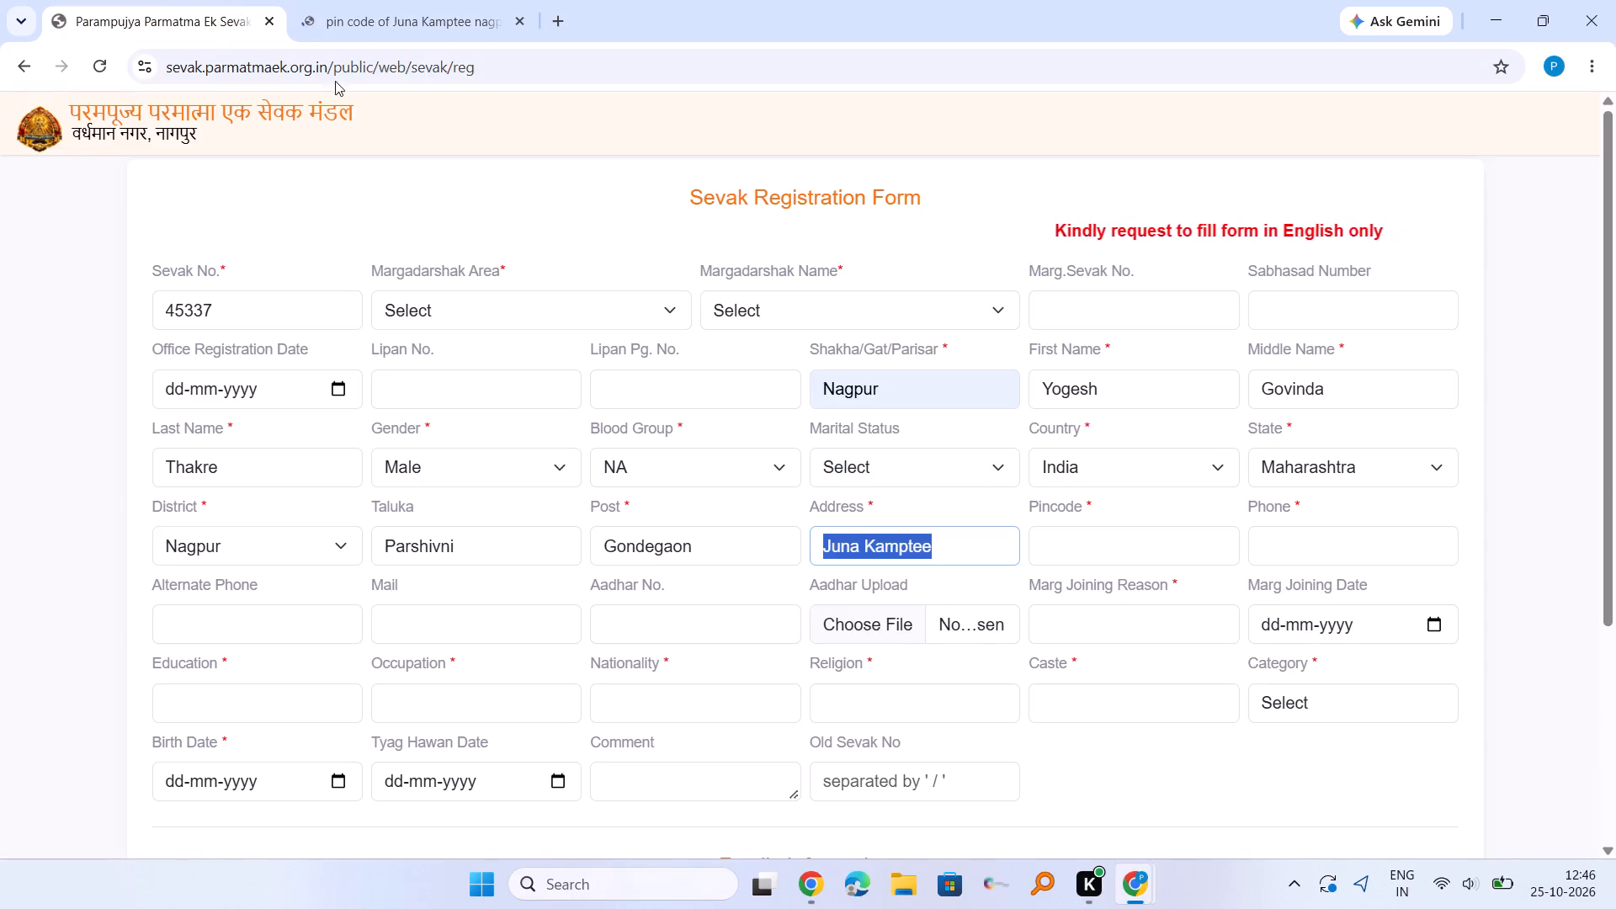
left_click(1050, 554)
key("ctrl+v")
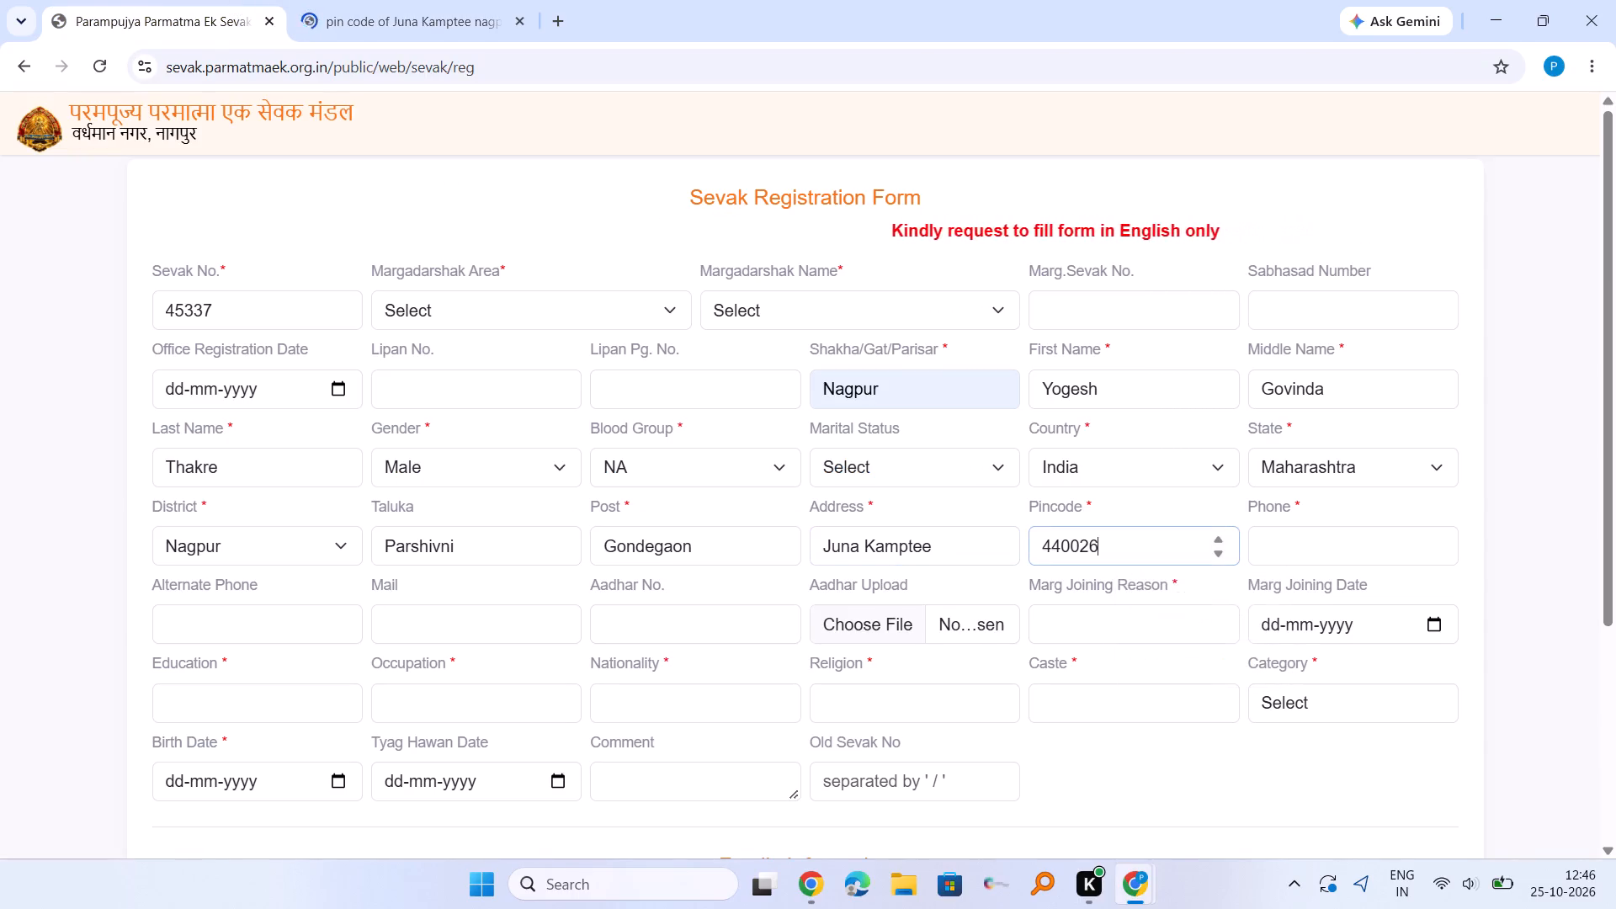
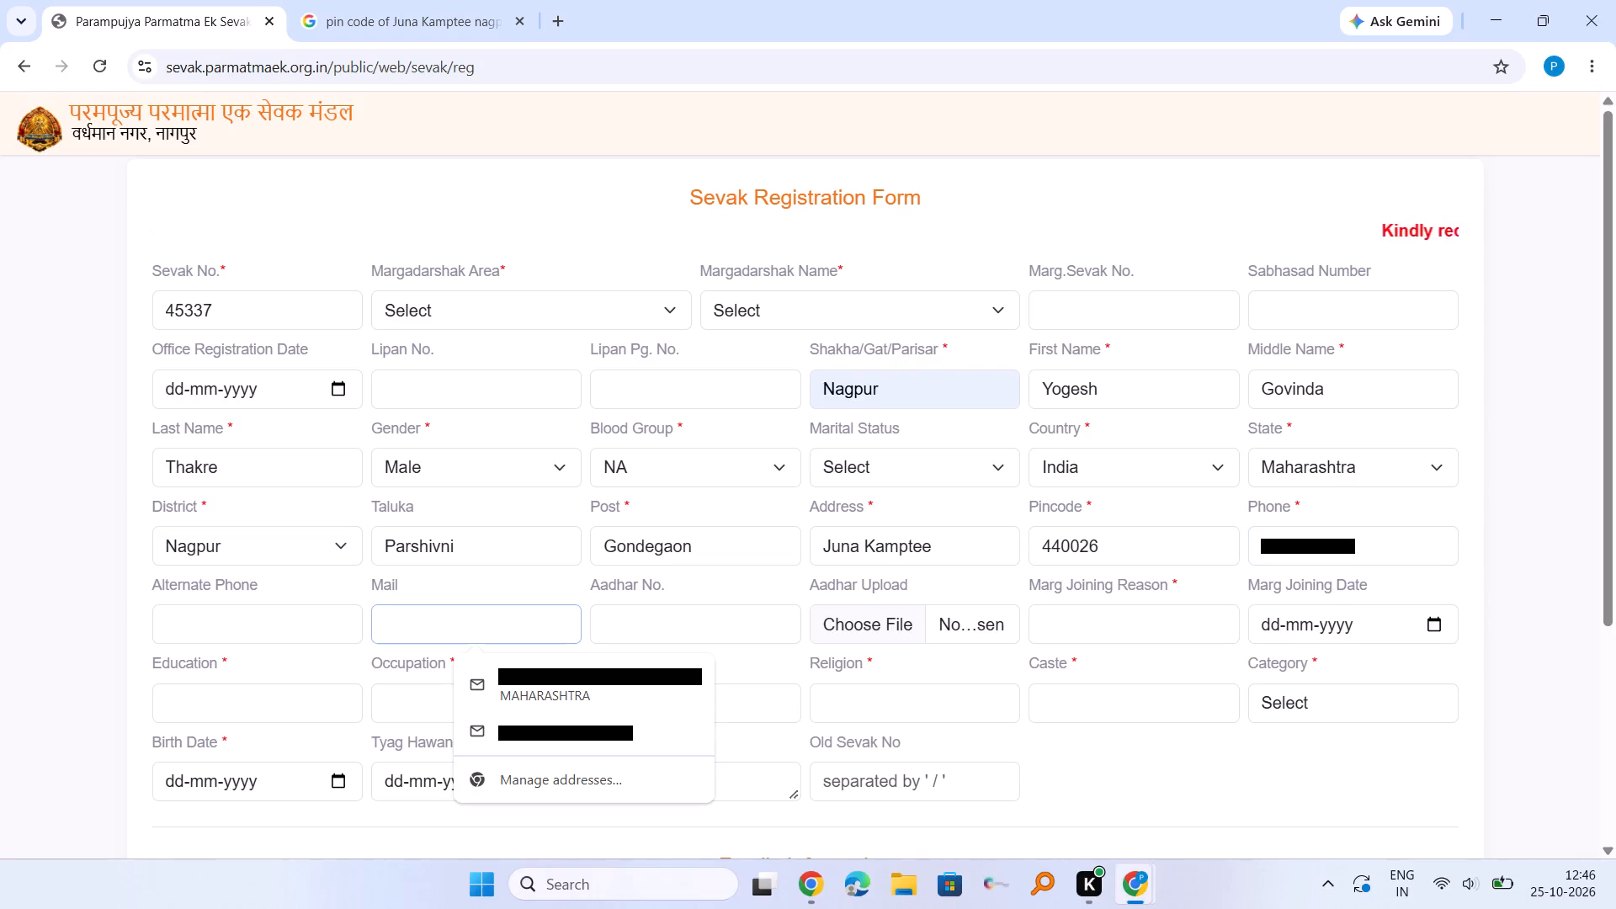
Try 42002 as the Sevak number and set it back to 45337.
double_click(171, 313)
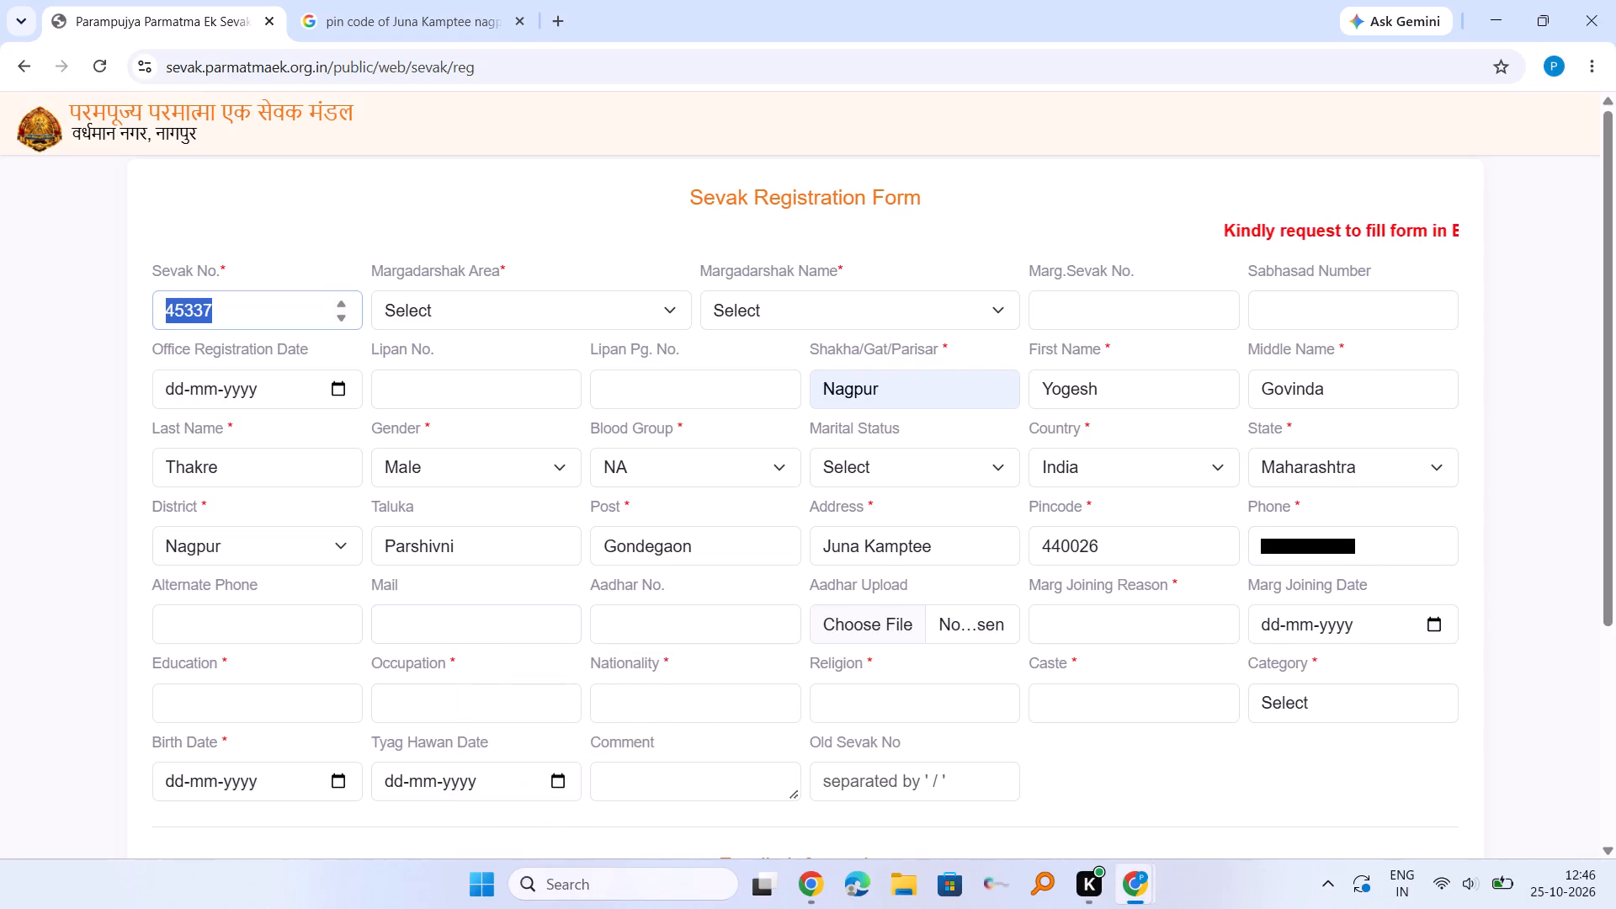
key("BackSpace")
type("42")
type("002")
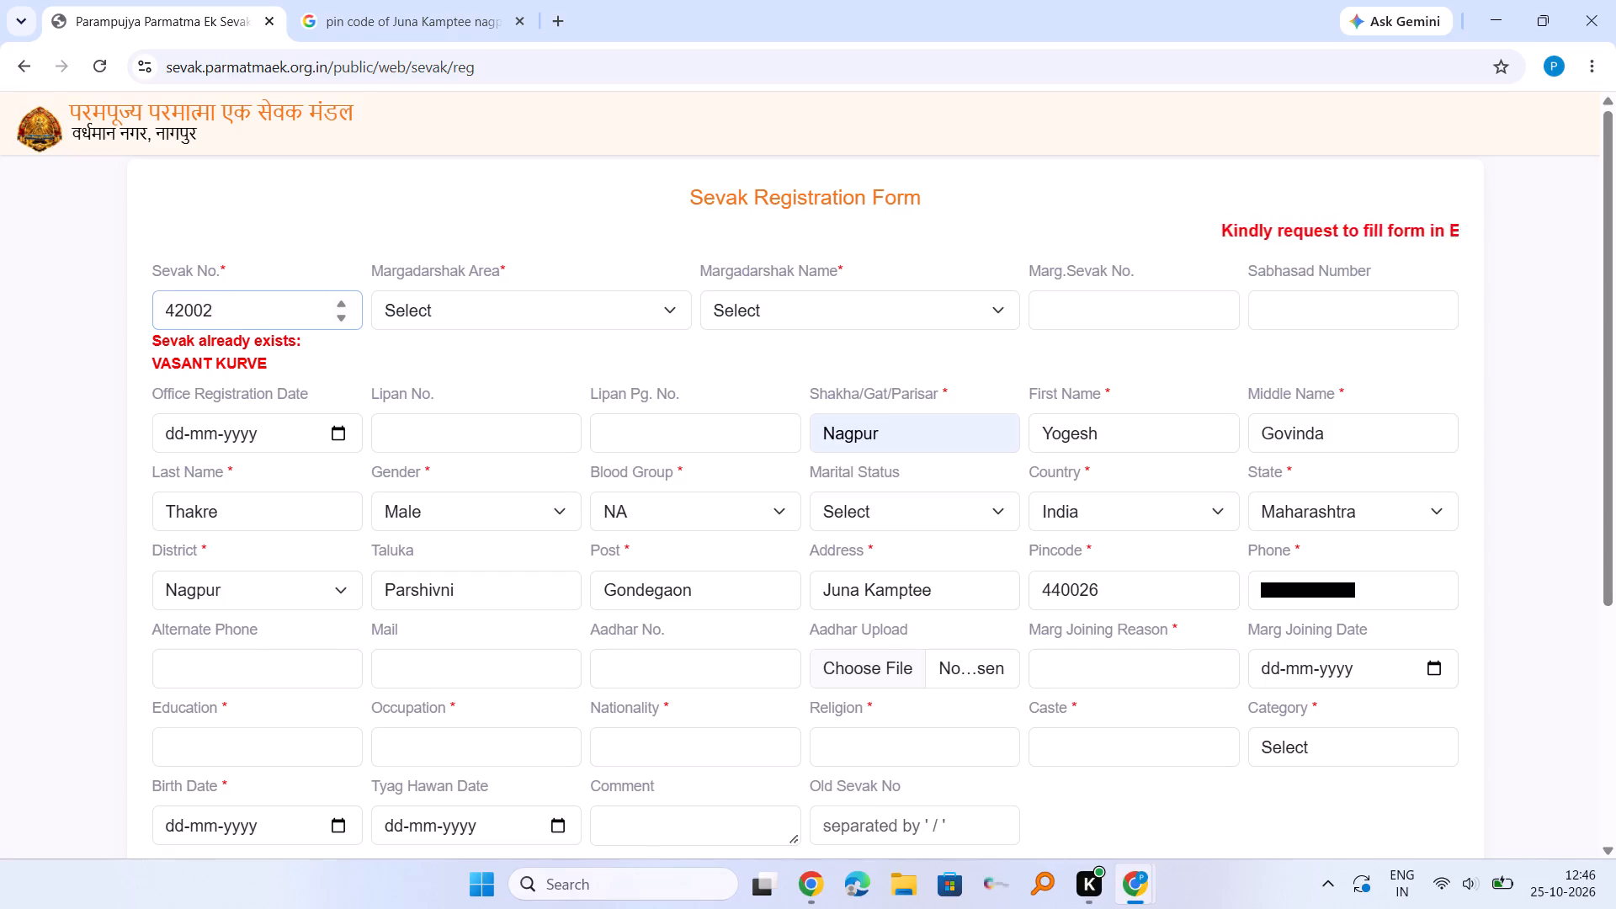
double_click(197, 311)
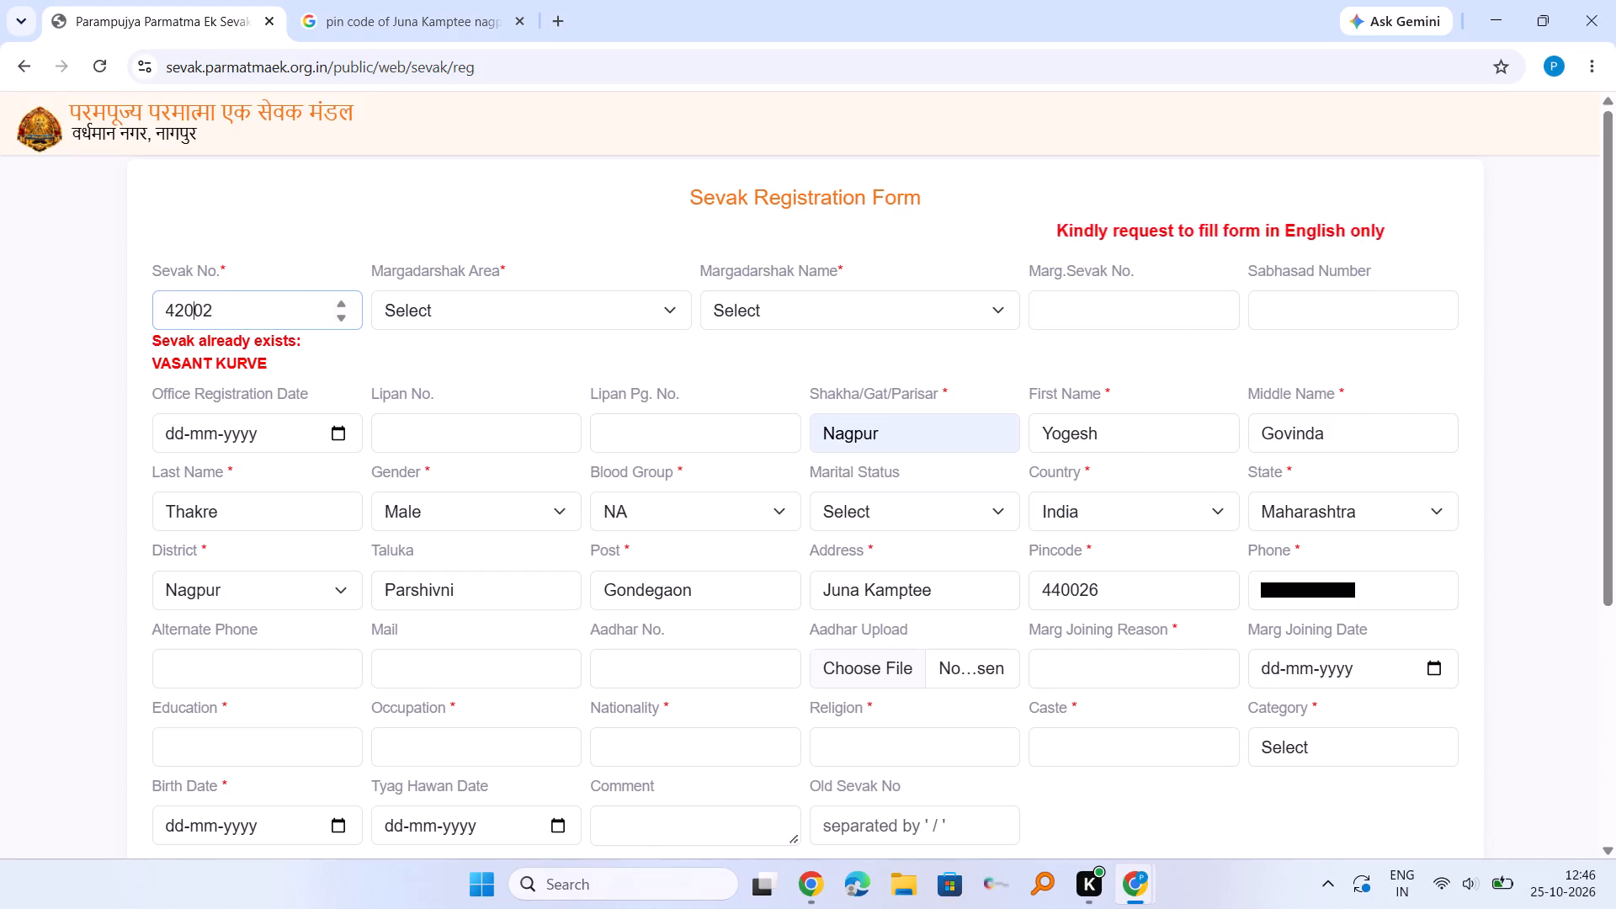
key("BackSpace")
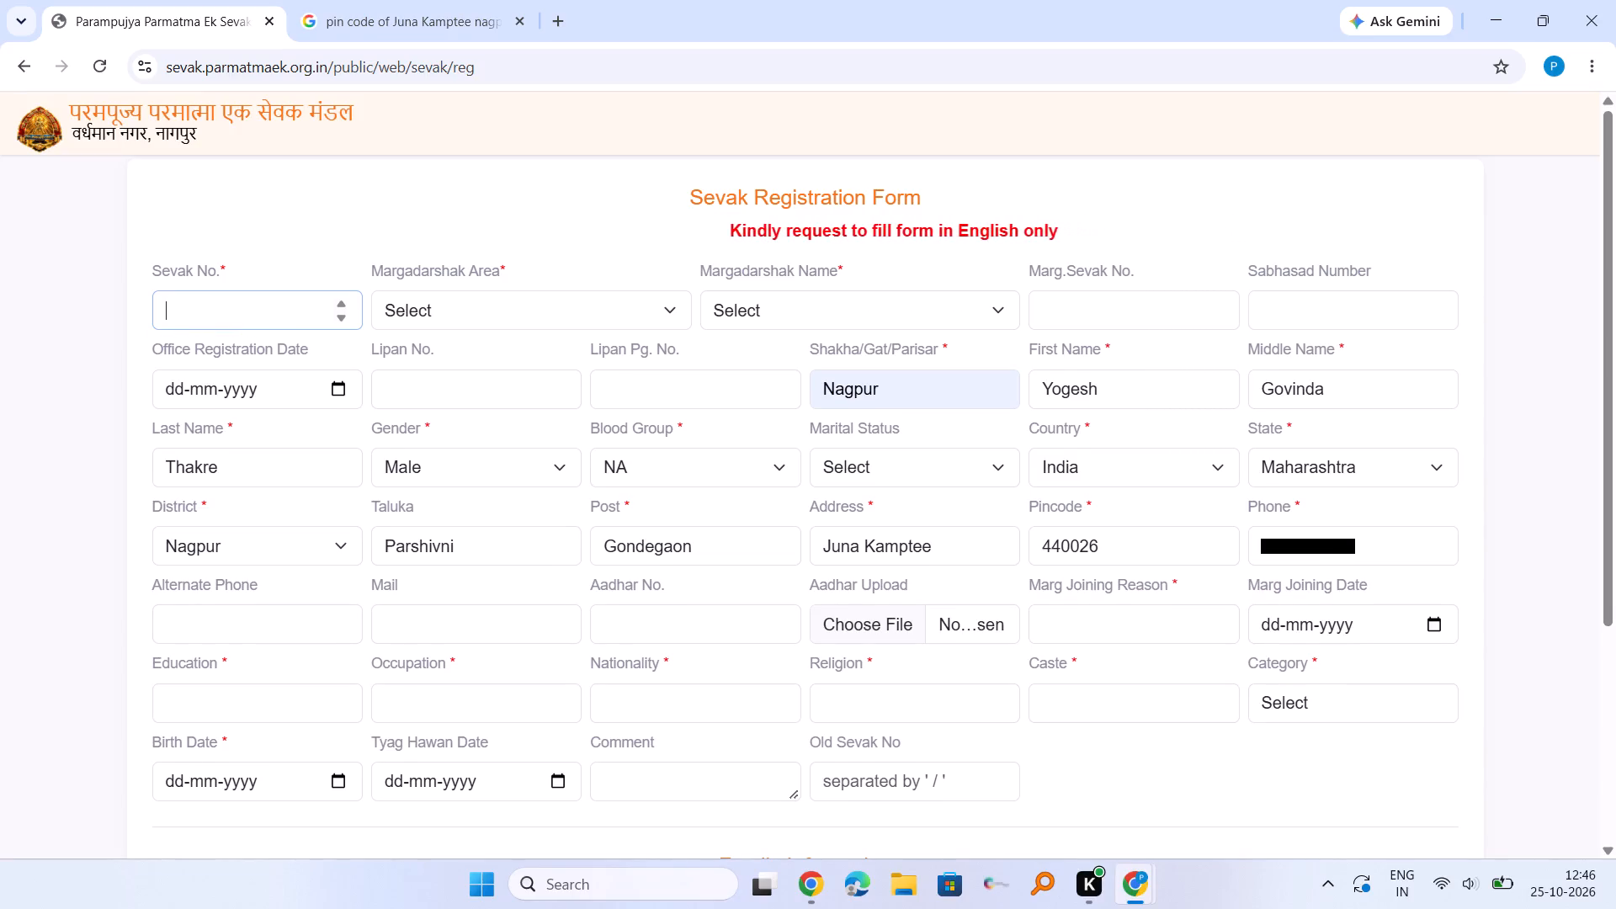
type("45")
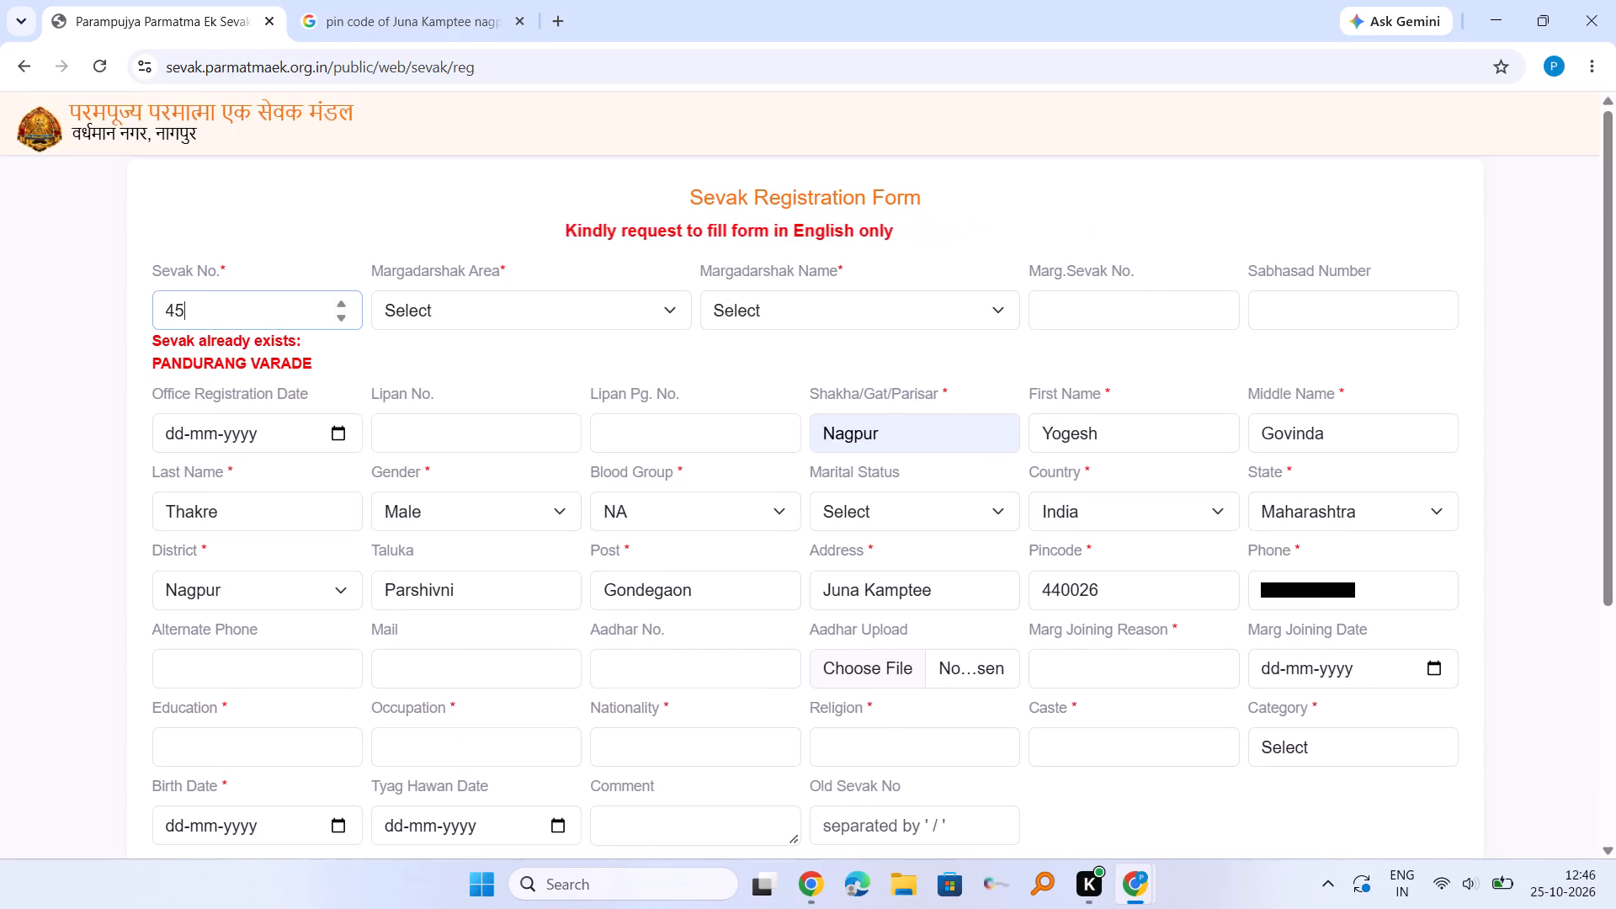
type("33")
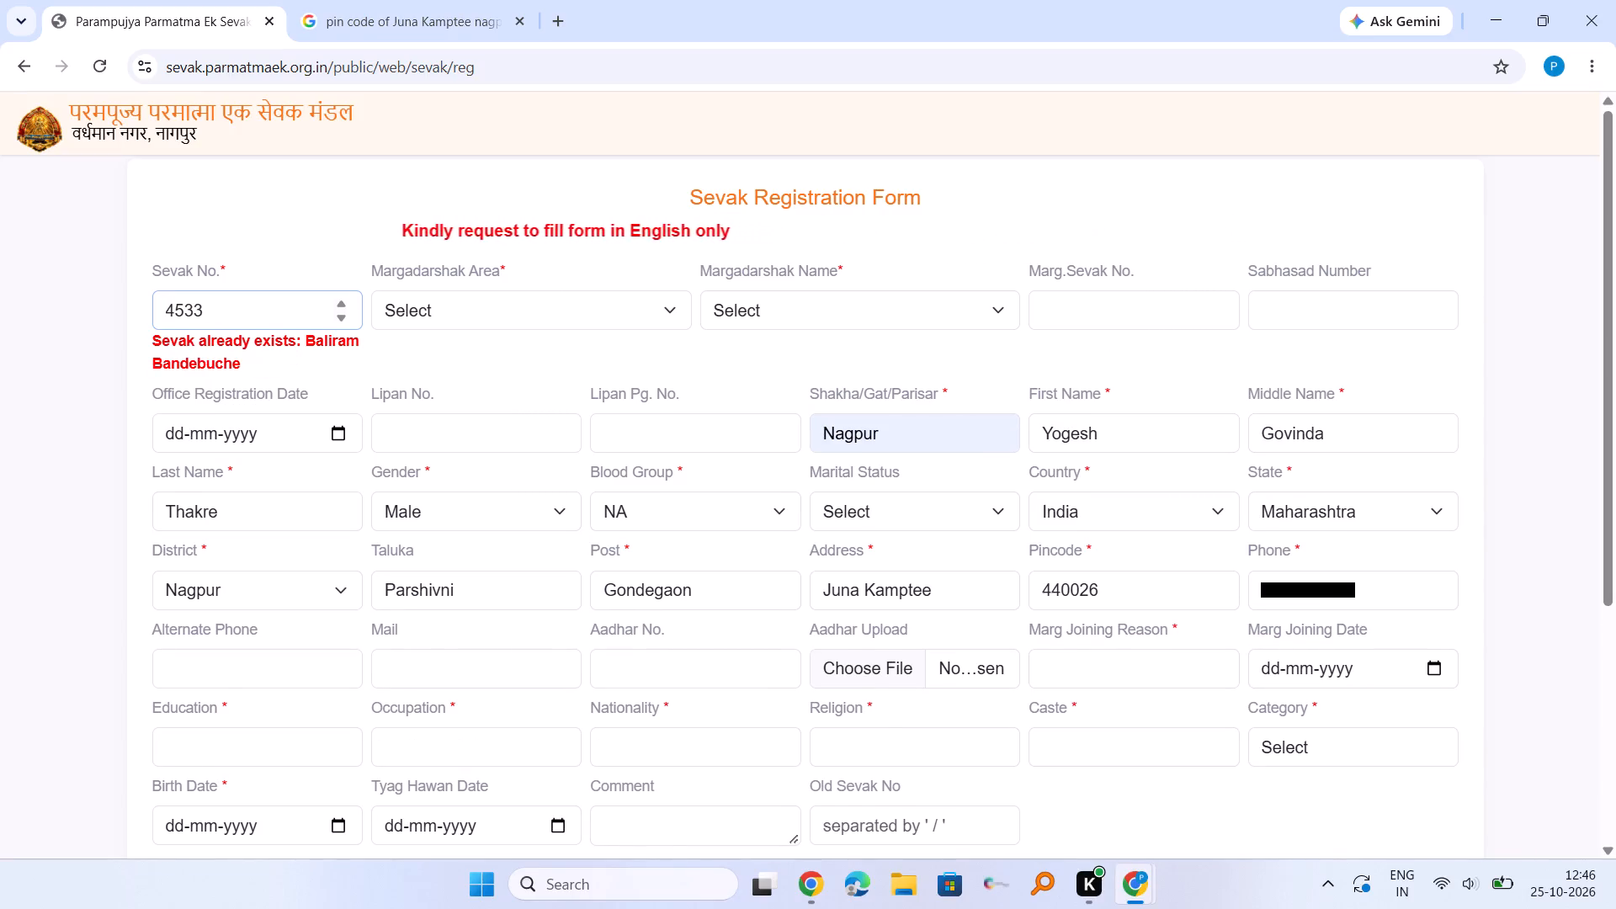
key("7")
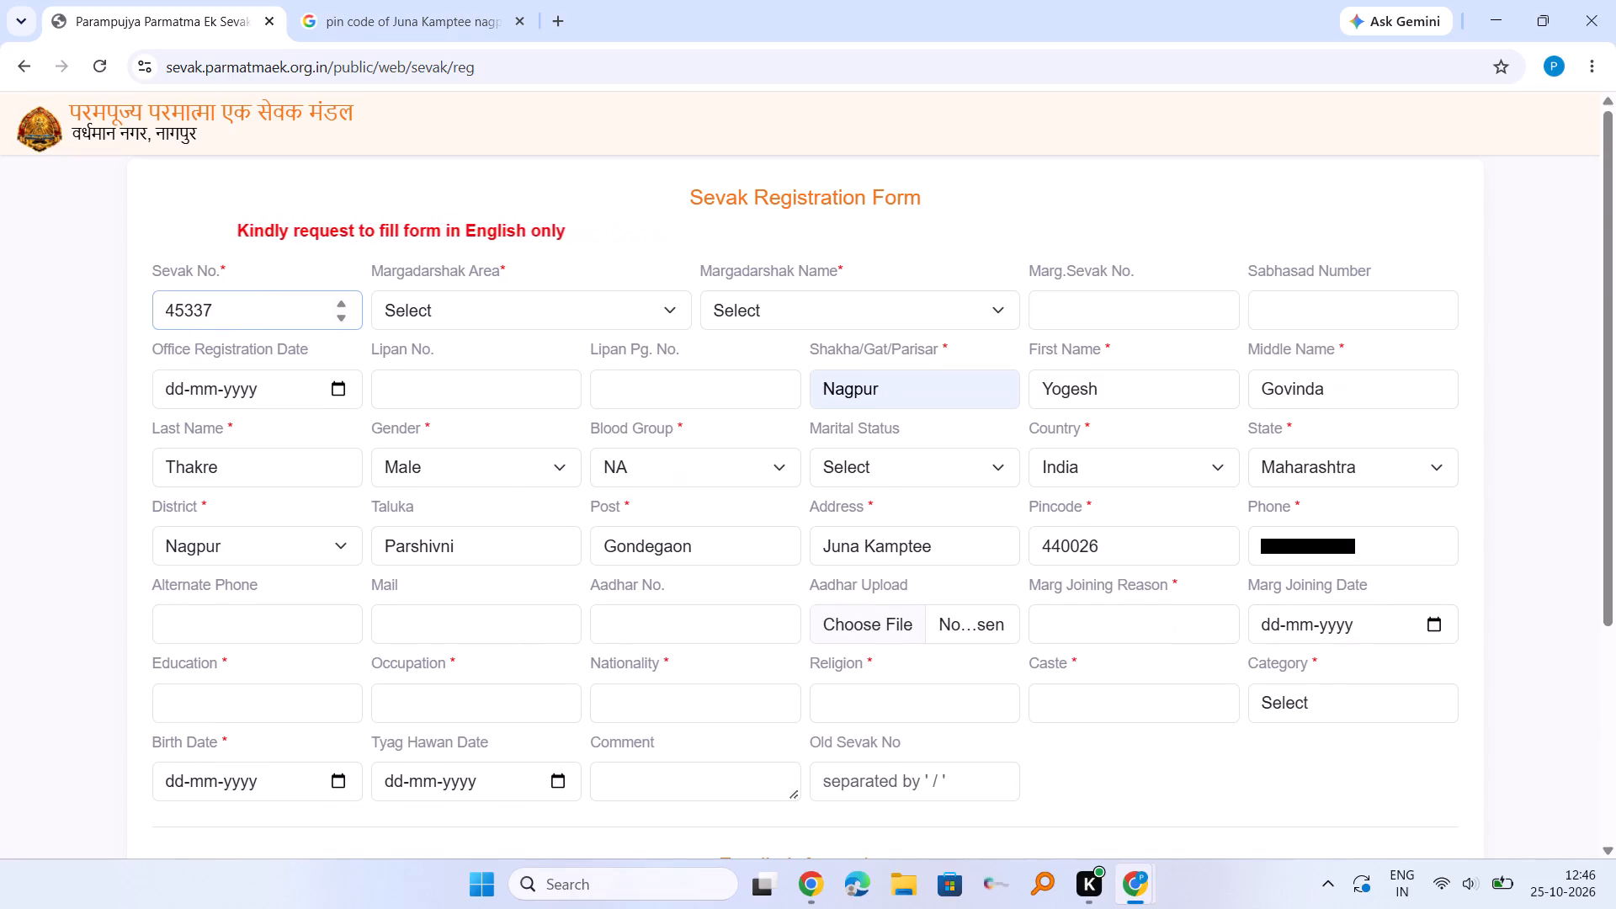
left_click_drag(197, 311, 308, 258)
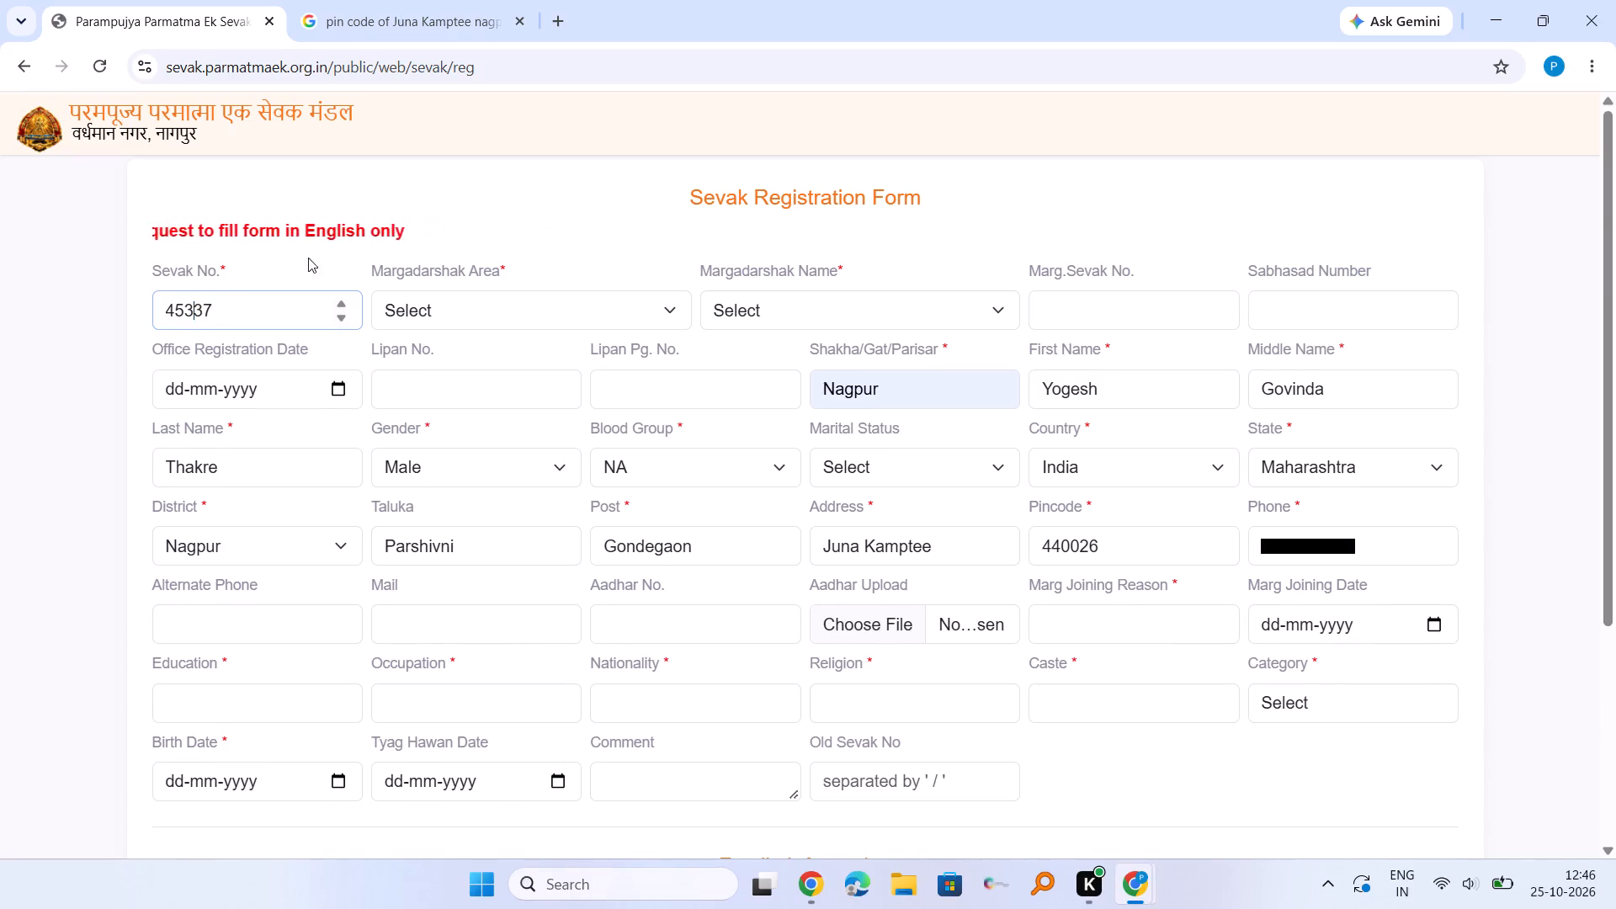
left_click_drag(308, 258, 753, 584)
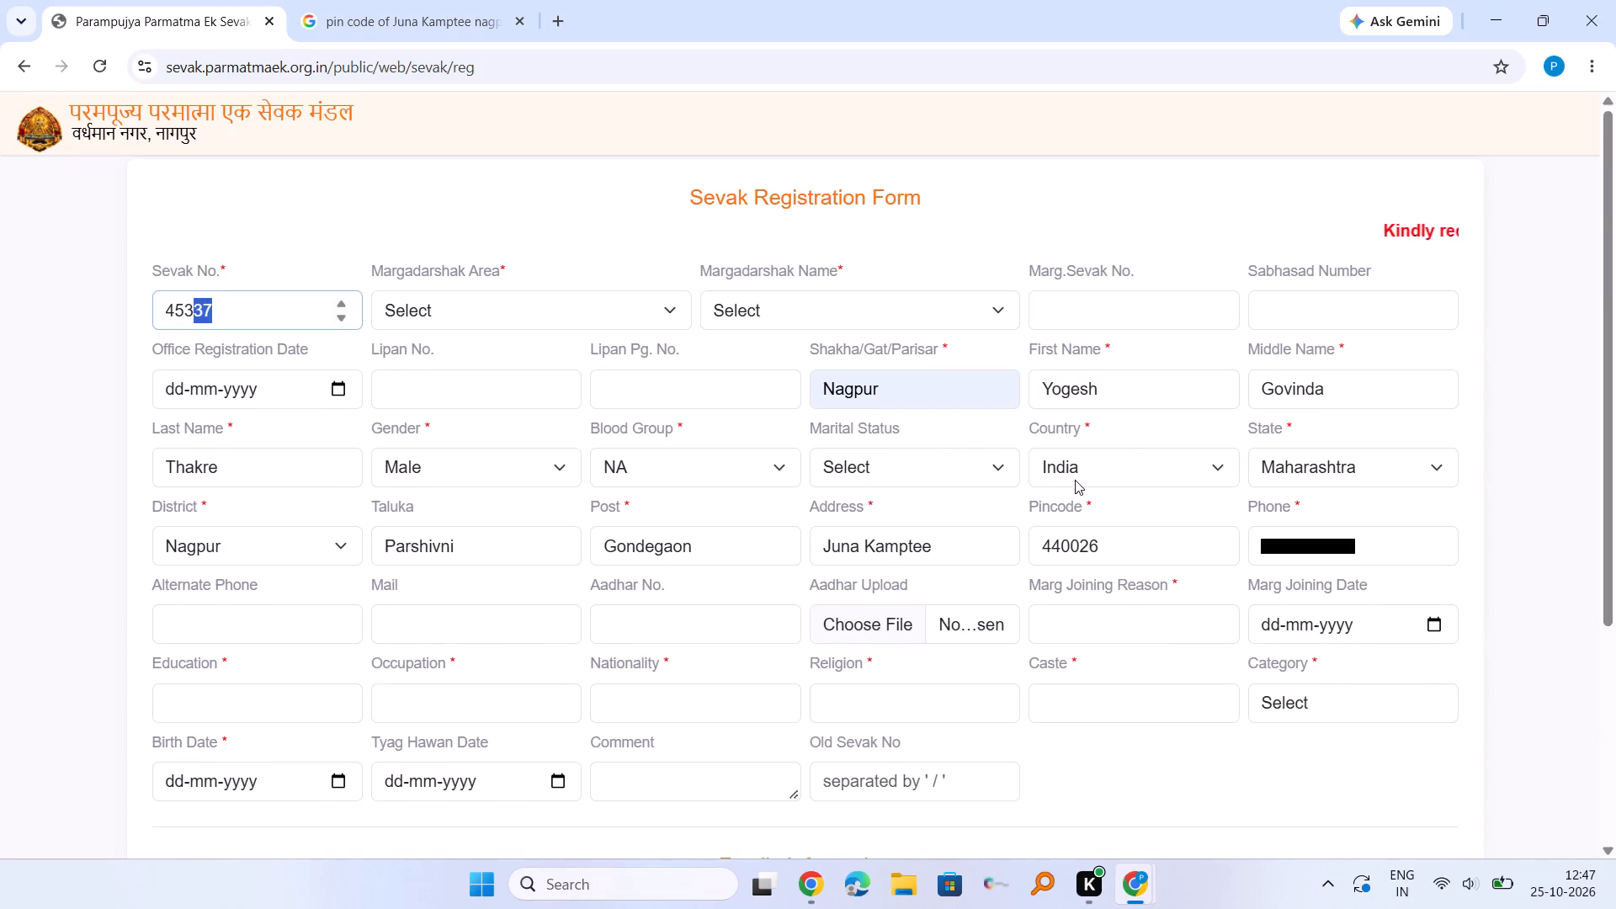
Fill in the mail address from the saved suggestion starting with p and set the Marg joining reason to Sharirikh dukh.
left_click(420, 624)
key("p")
left_click(480, 669)
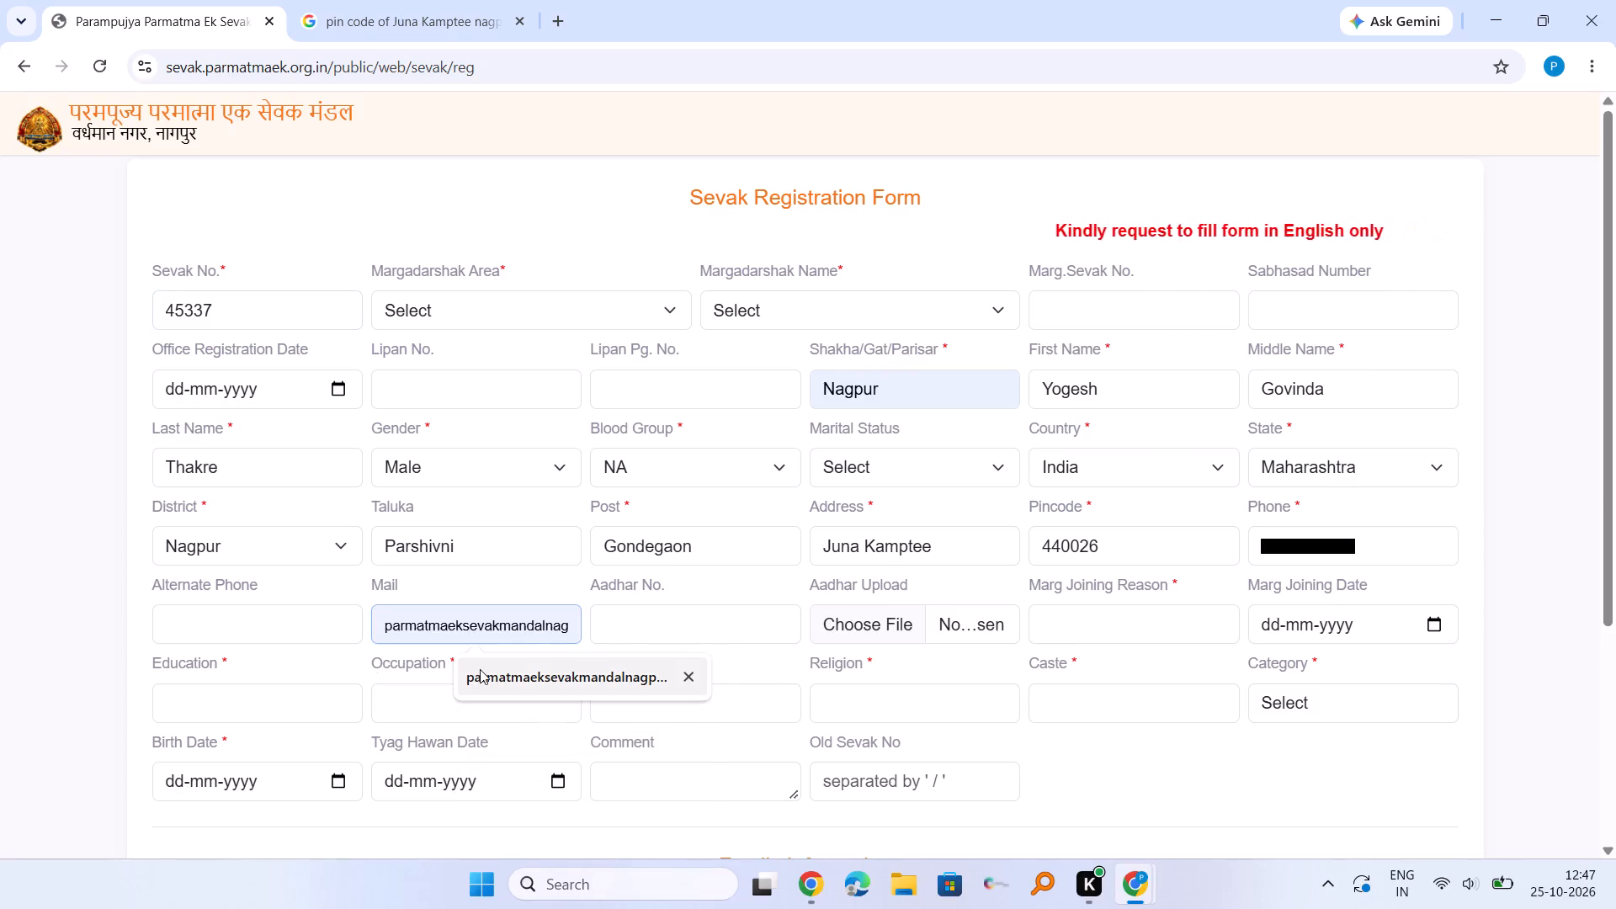
left_click(1099, 636)
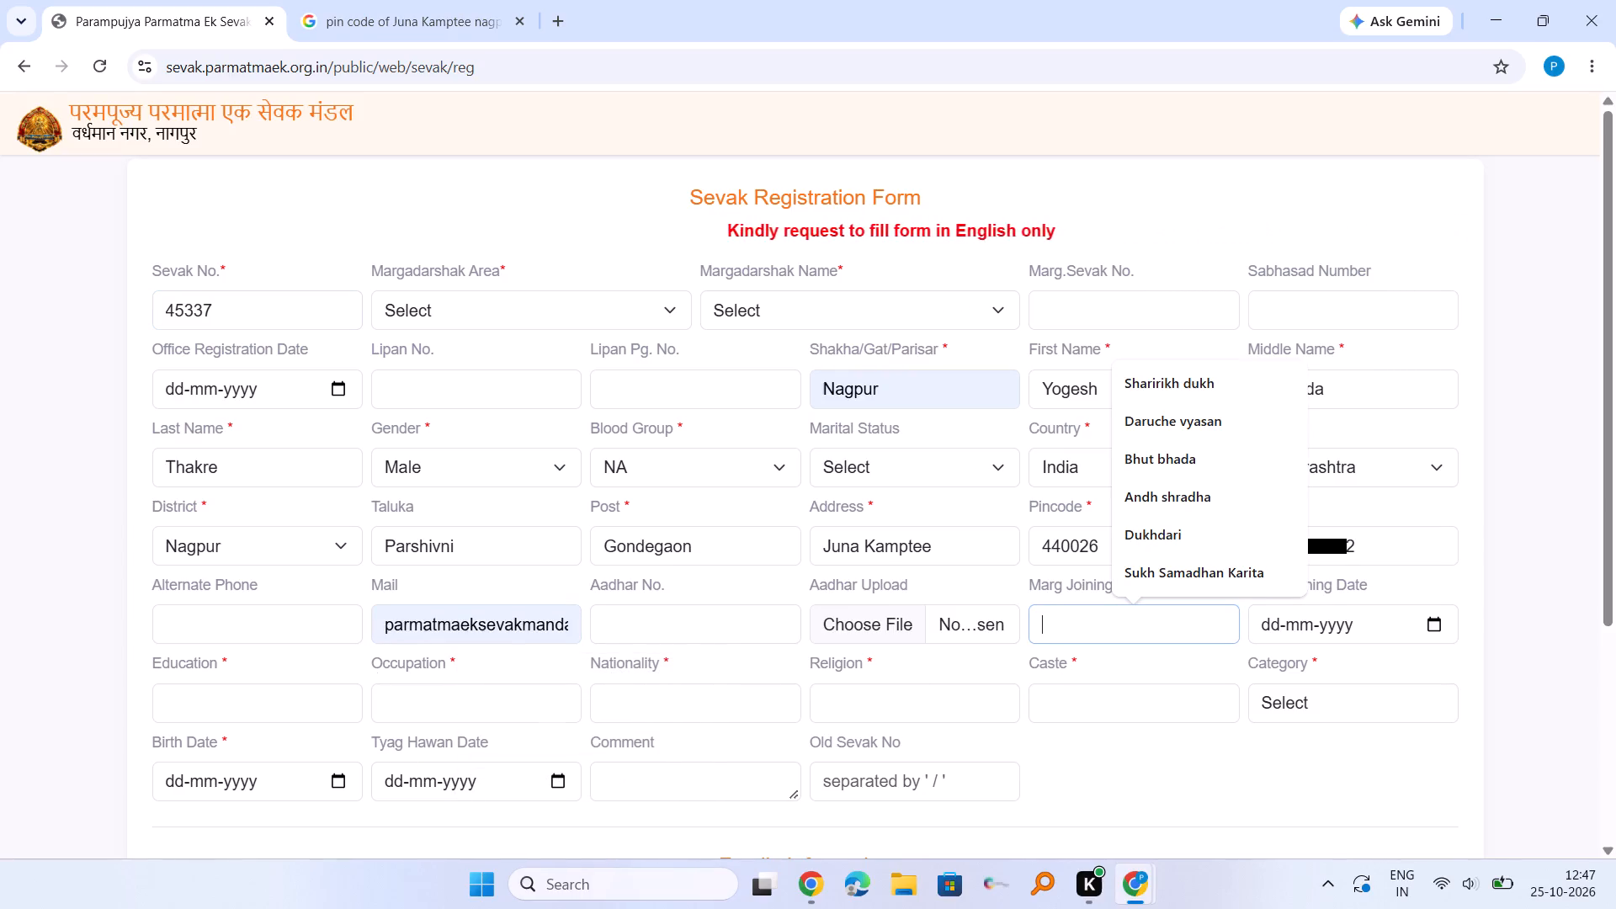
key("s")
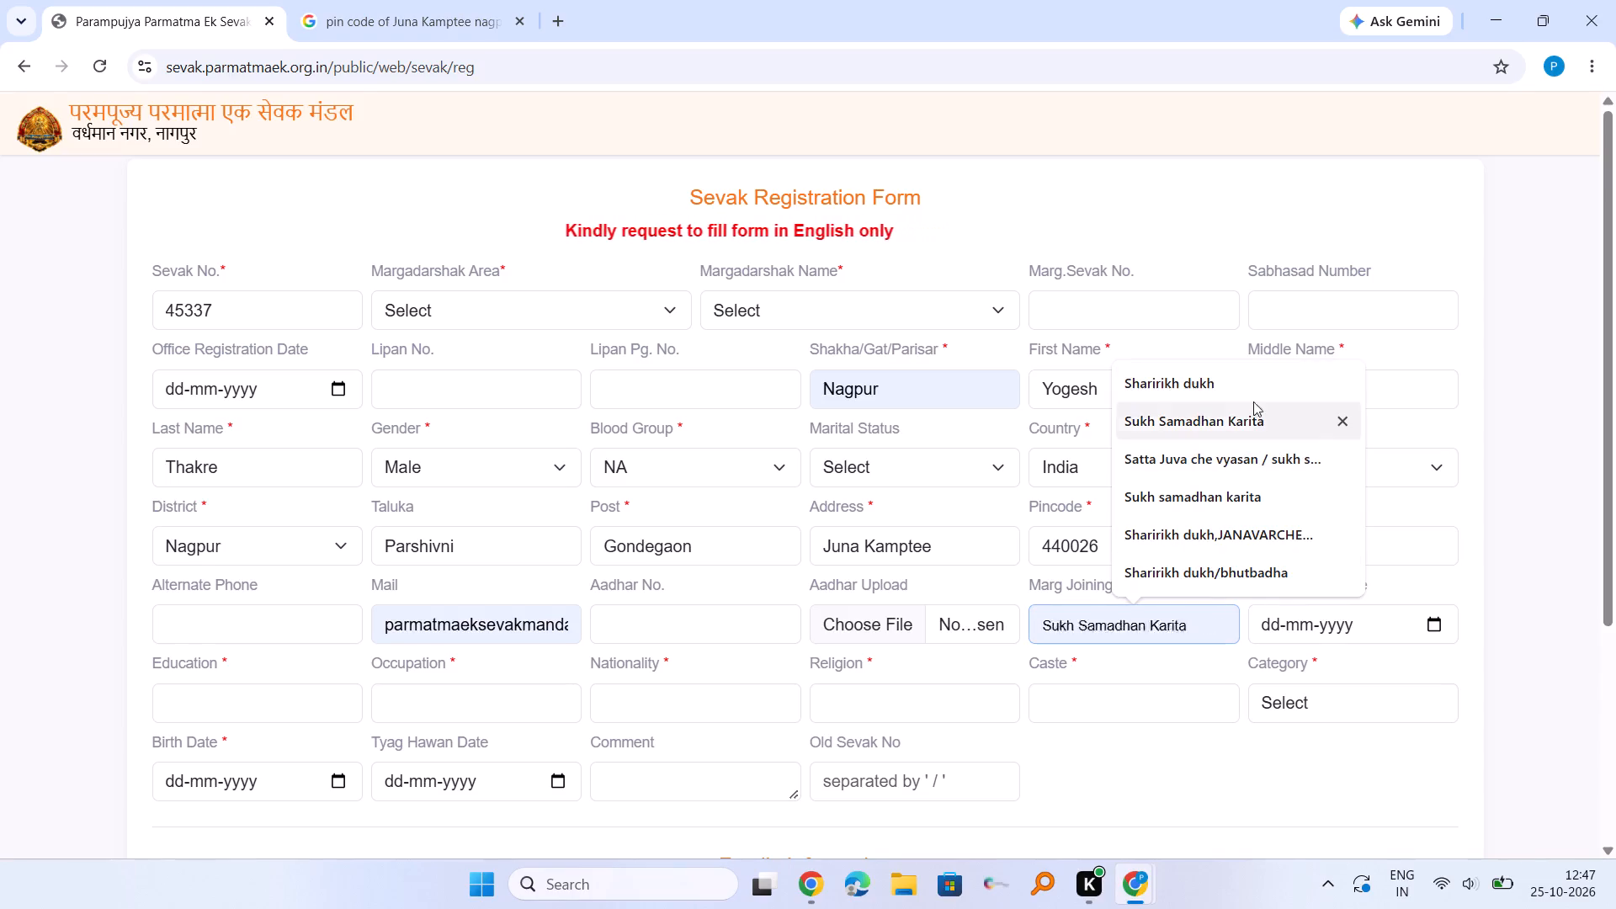
left_click(1241, 392)
Set the Sevak's education to 10th and the occupation to Aata chakki.
left_click(279, 723)
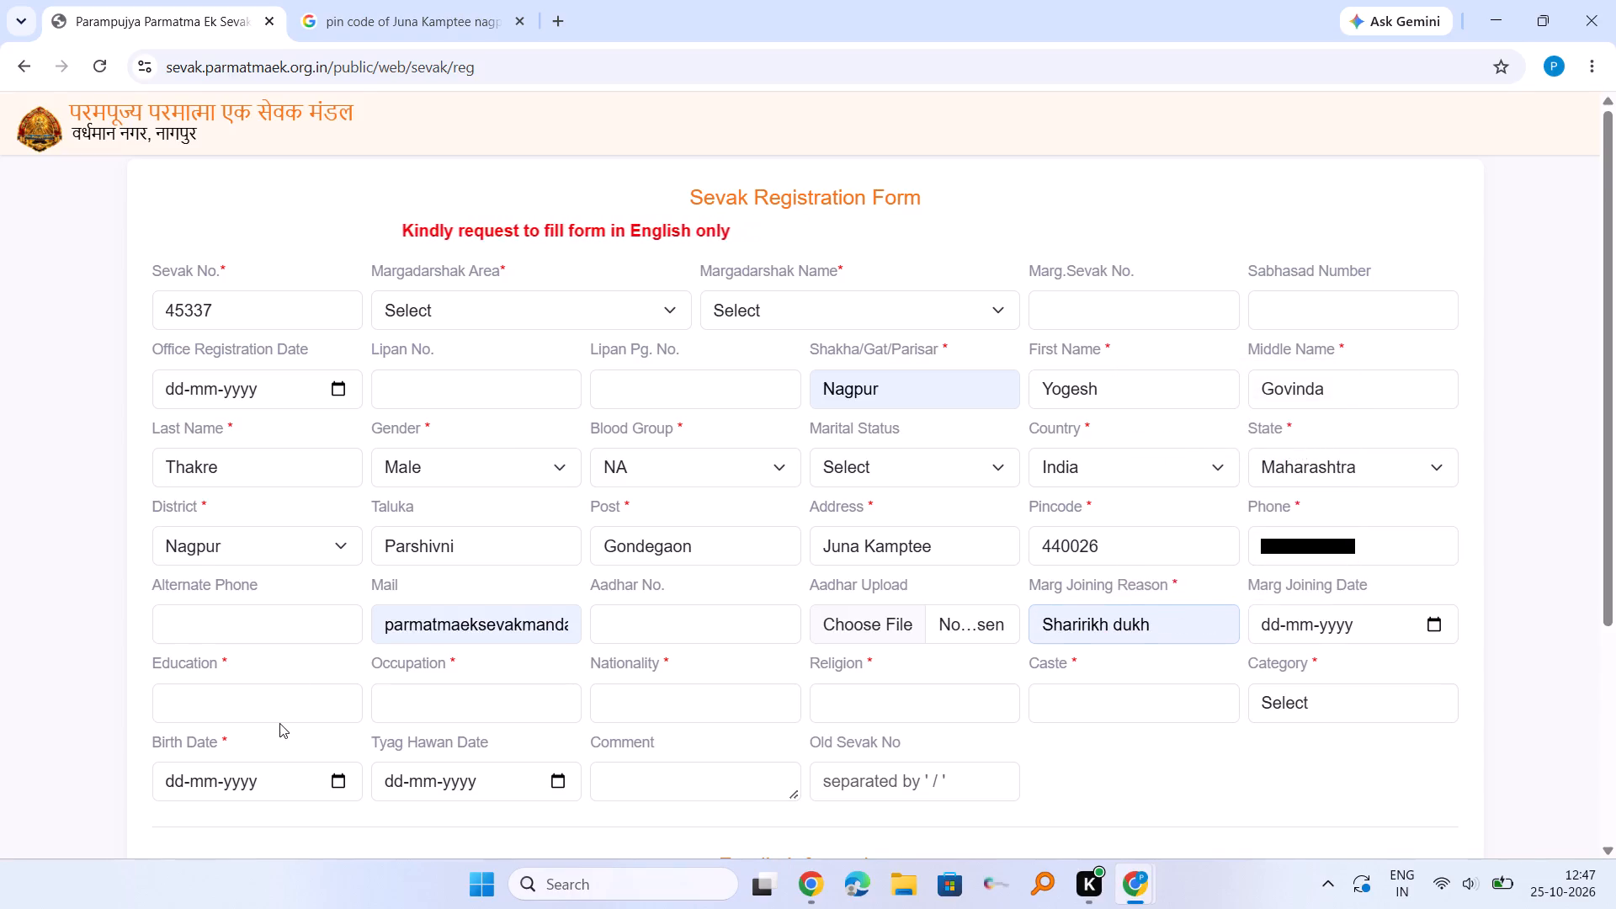
left_click(307, 675)
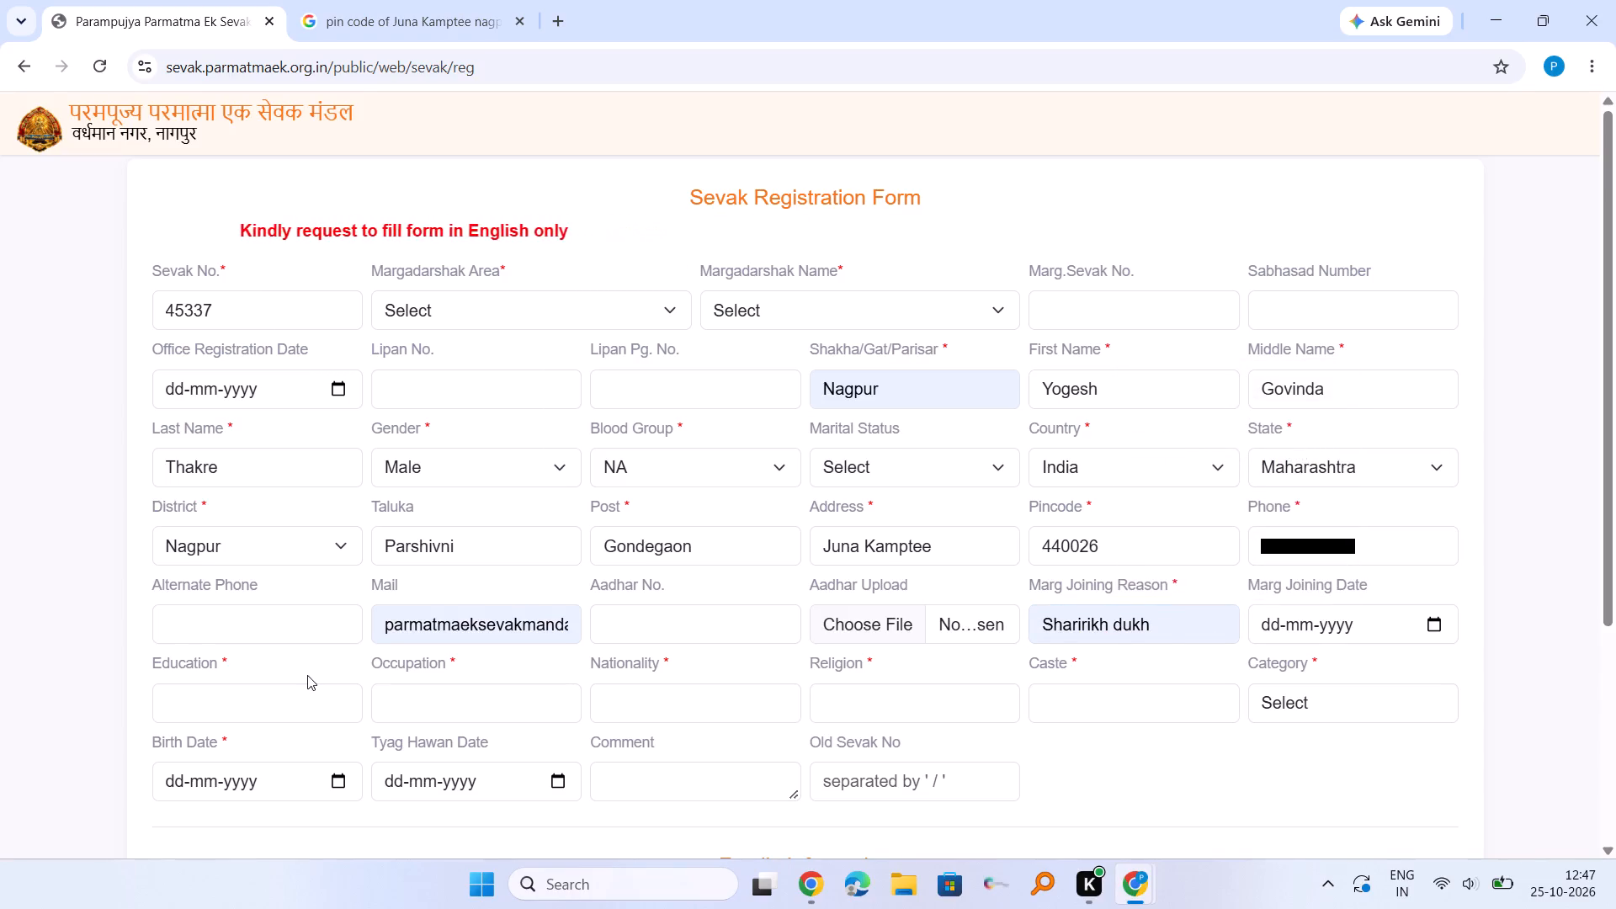
left_click(301, 688)
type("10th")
left_click(404, 696)
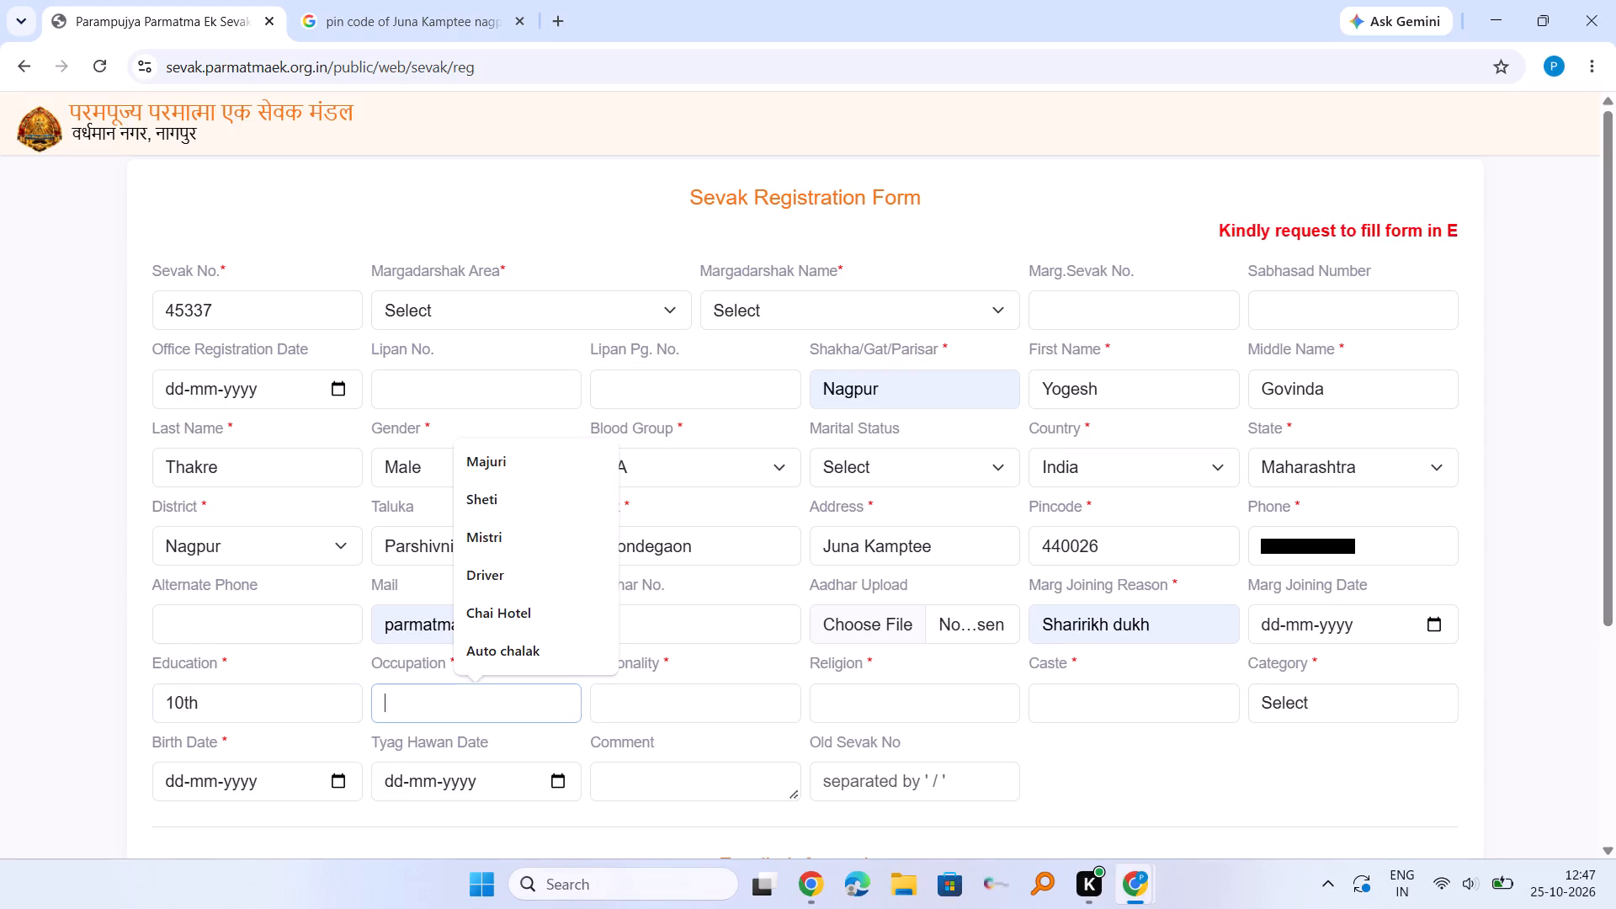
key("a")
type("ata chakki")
Set the nationality to Indian, the religion to Hindu, the caste to Kunbhi and the category to OBC.
left_click(618, 678)
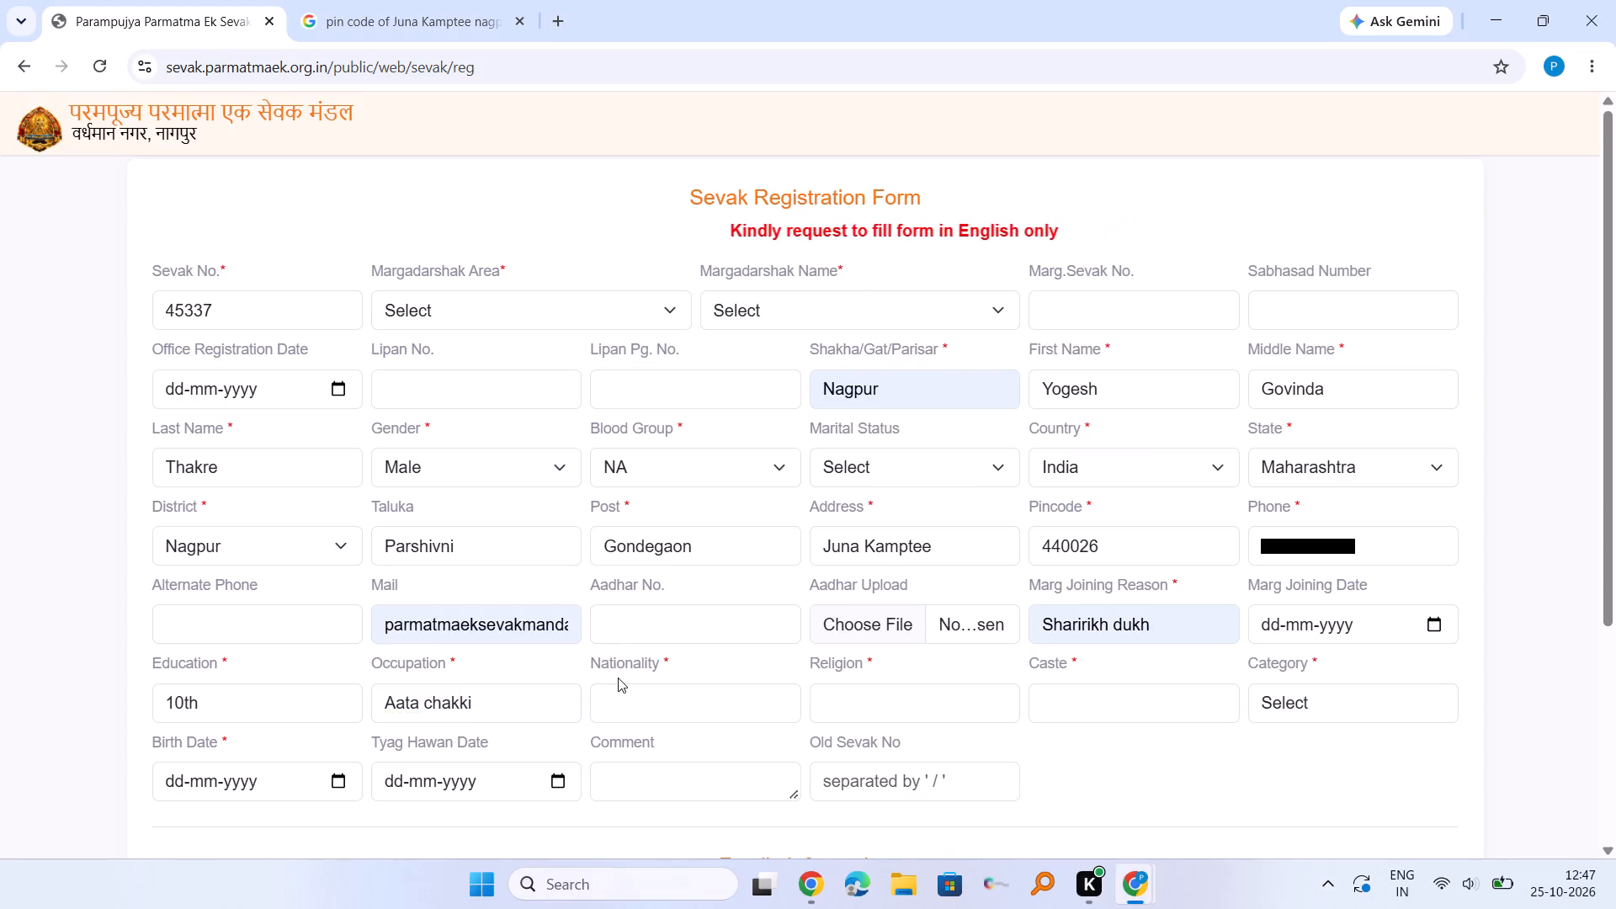
left_click(634, 704)
left_click(698, 745)
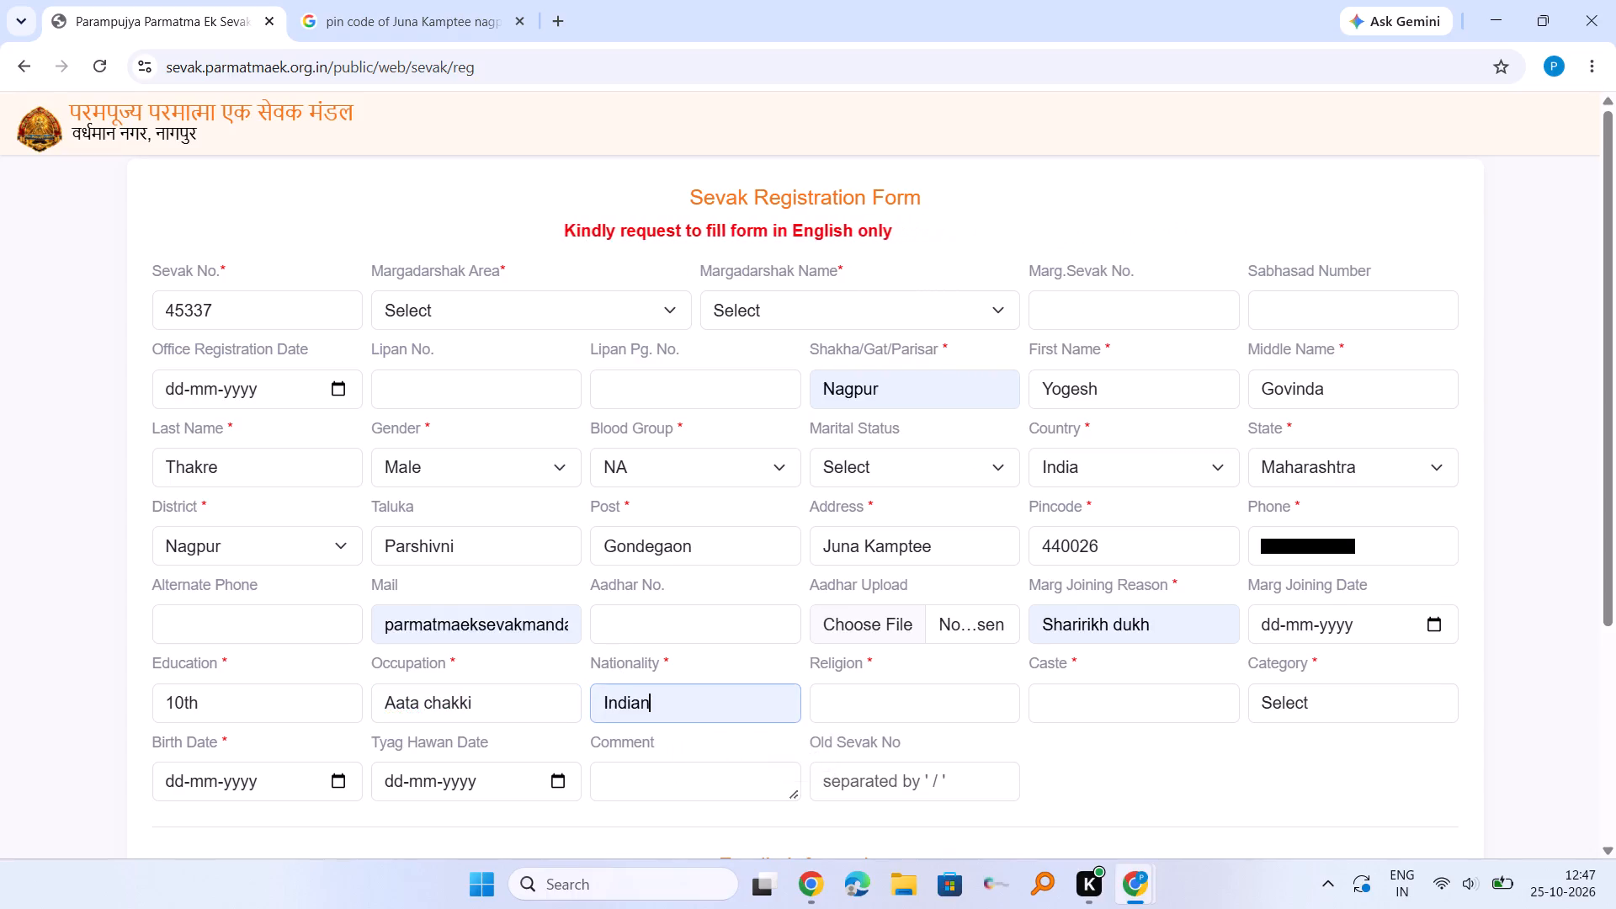
left_click(831, 718)
left_click_drag(891, 755, 933, 761)
left_click(933, 761)
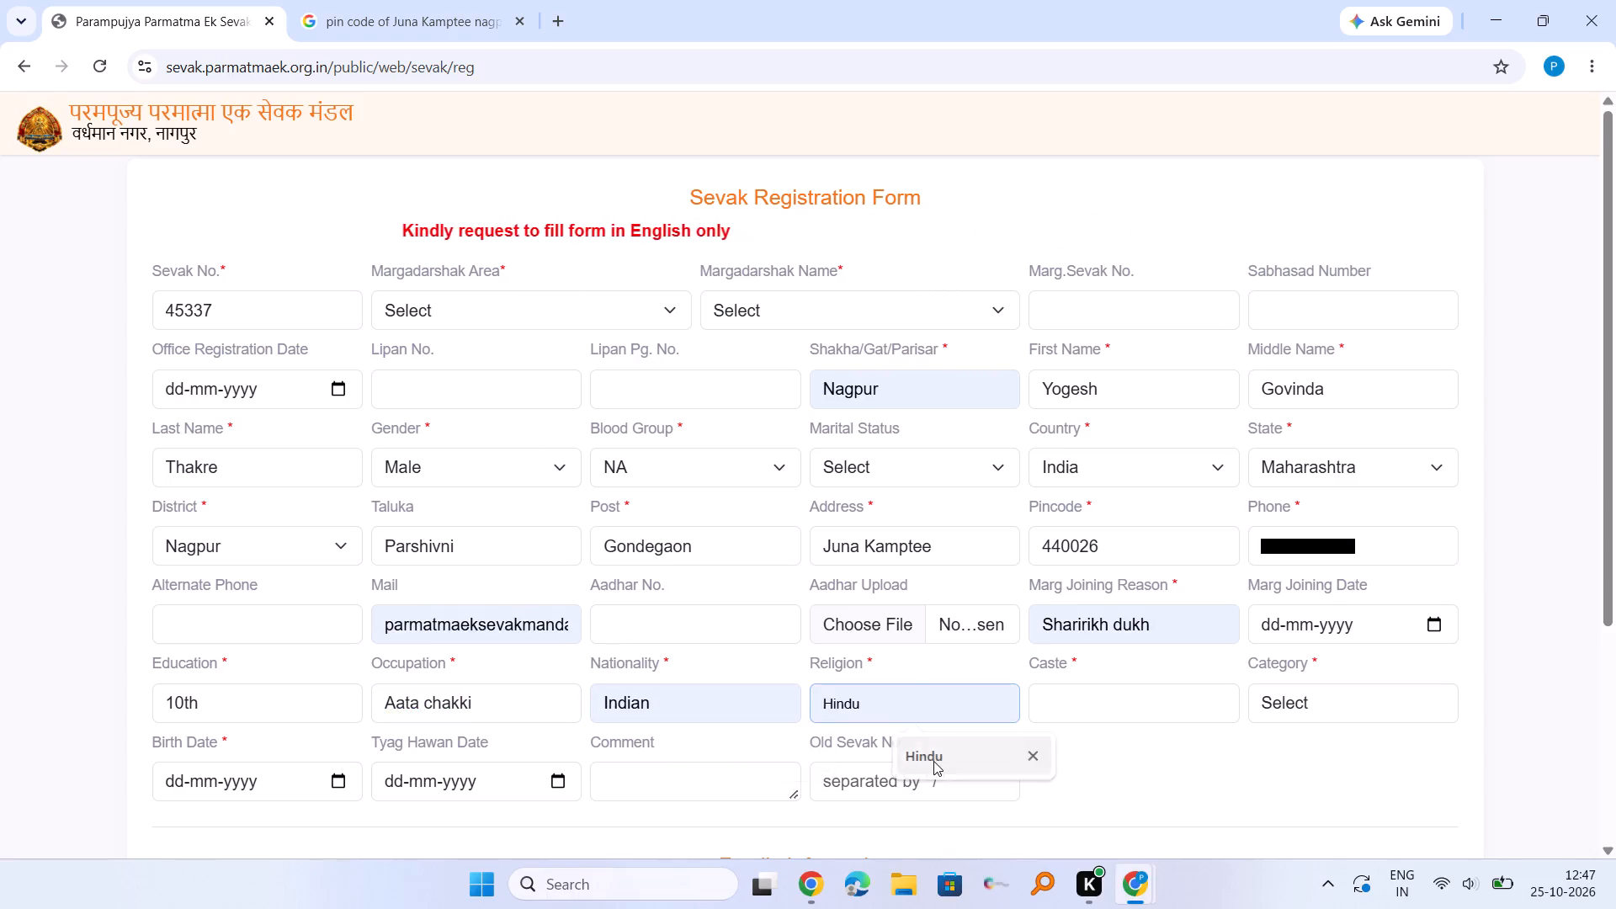
left_click(1071, 689)
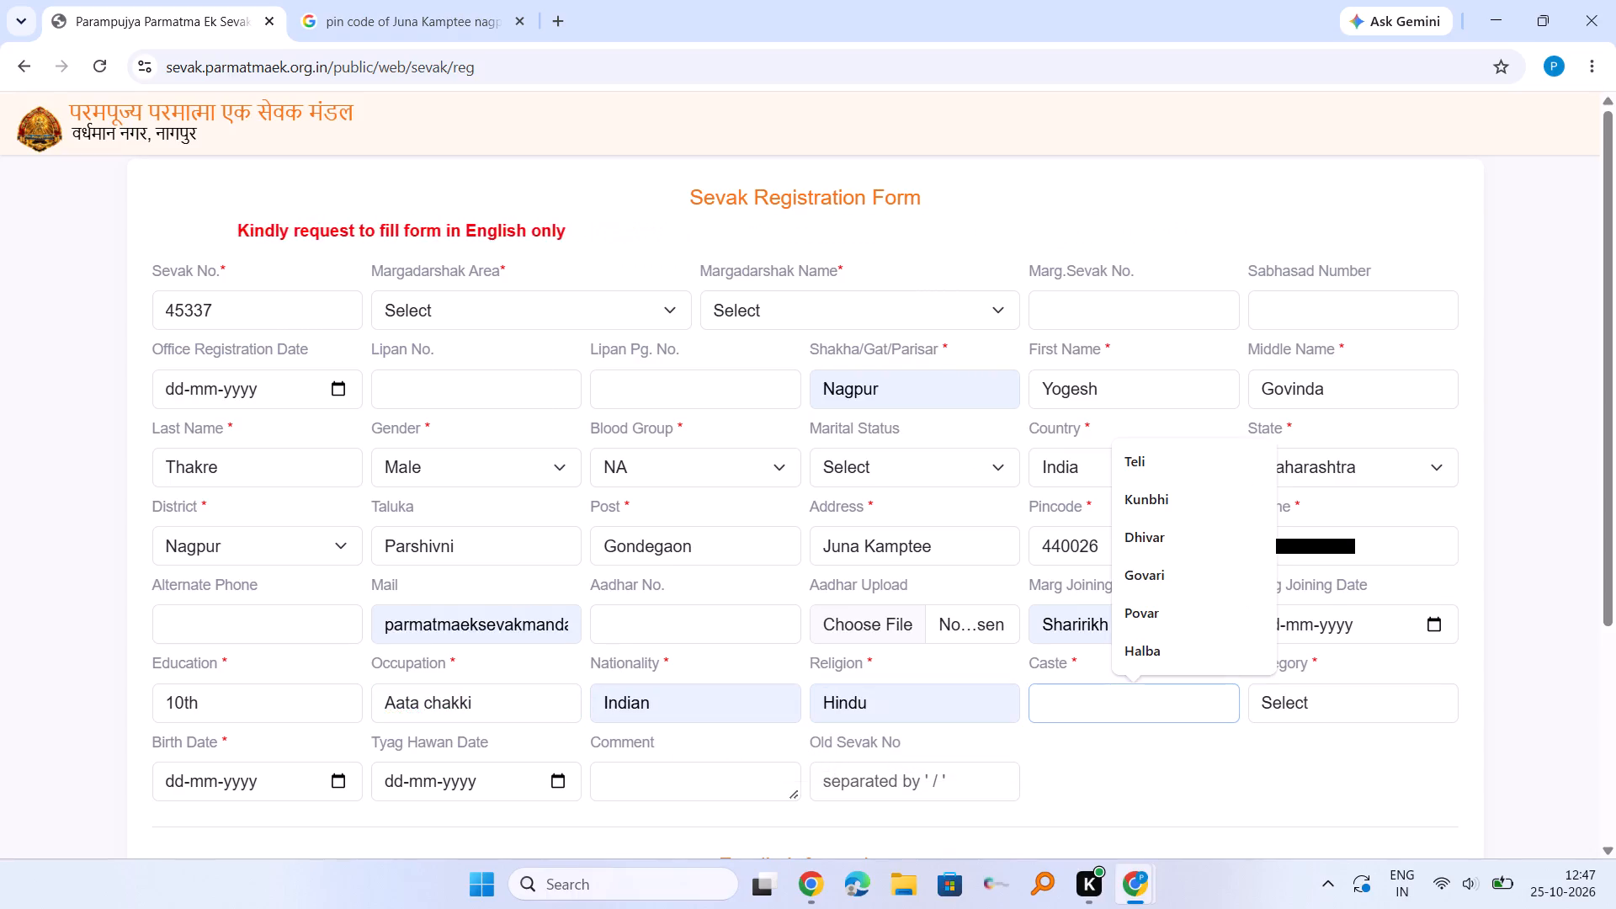
left_click(1167, 503)
left_click(1338, 715)
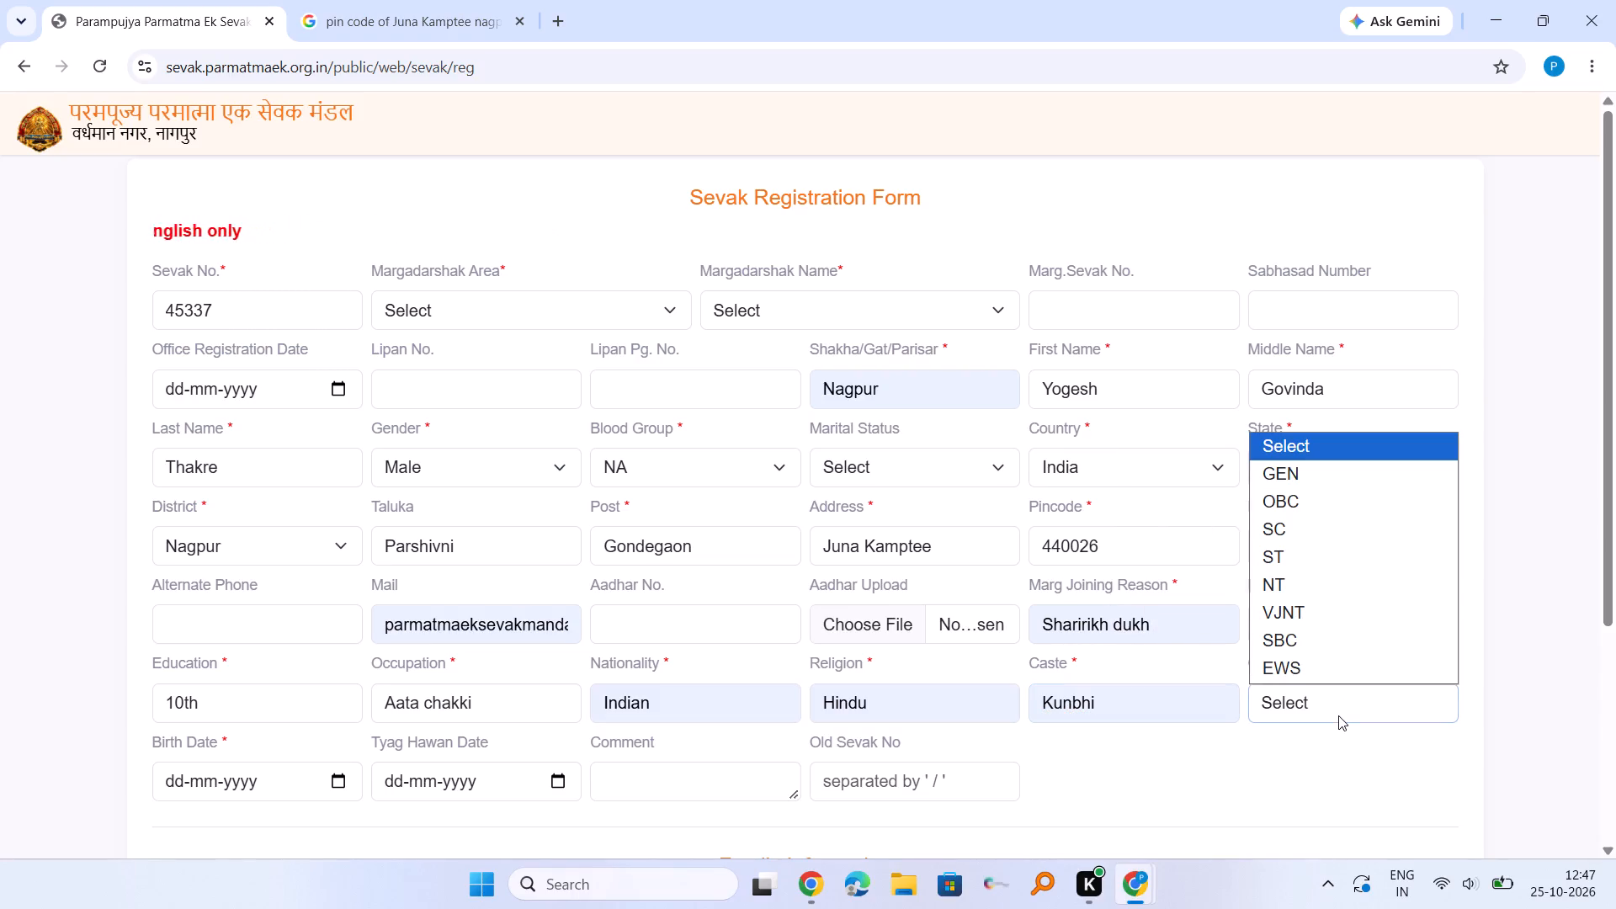
left_click(1265, 488)
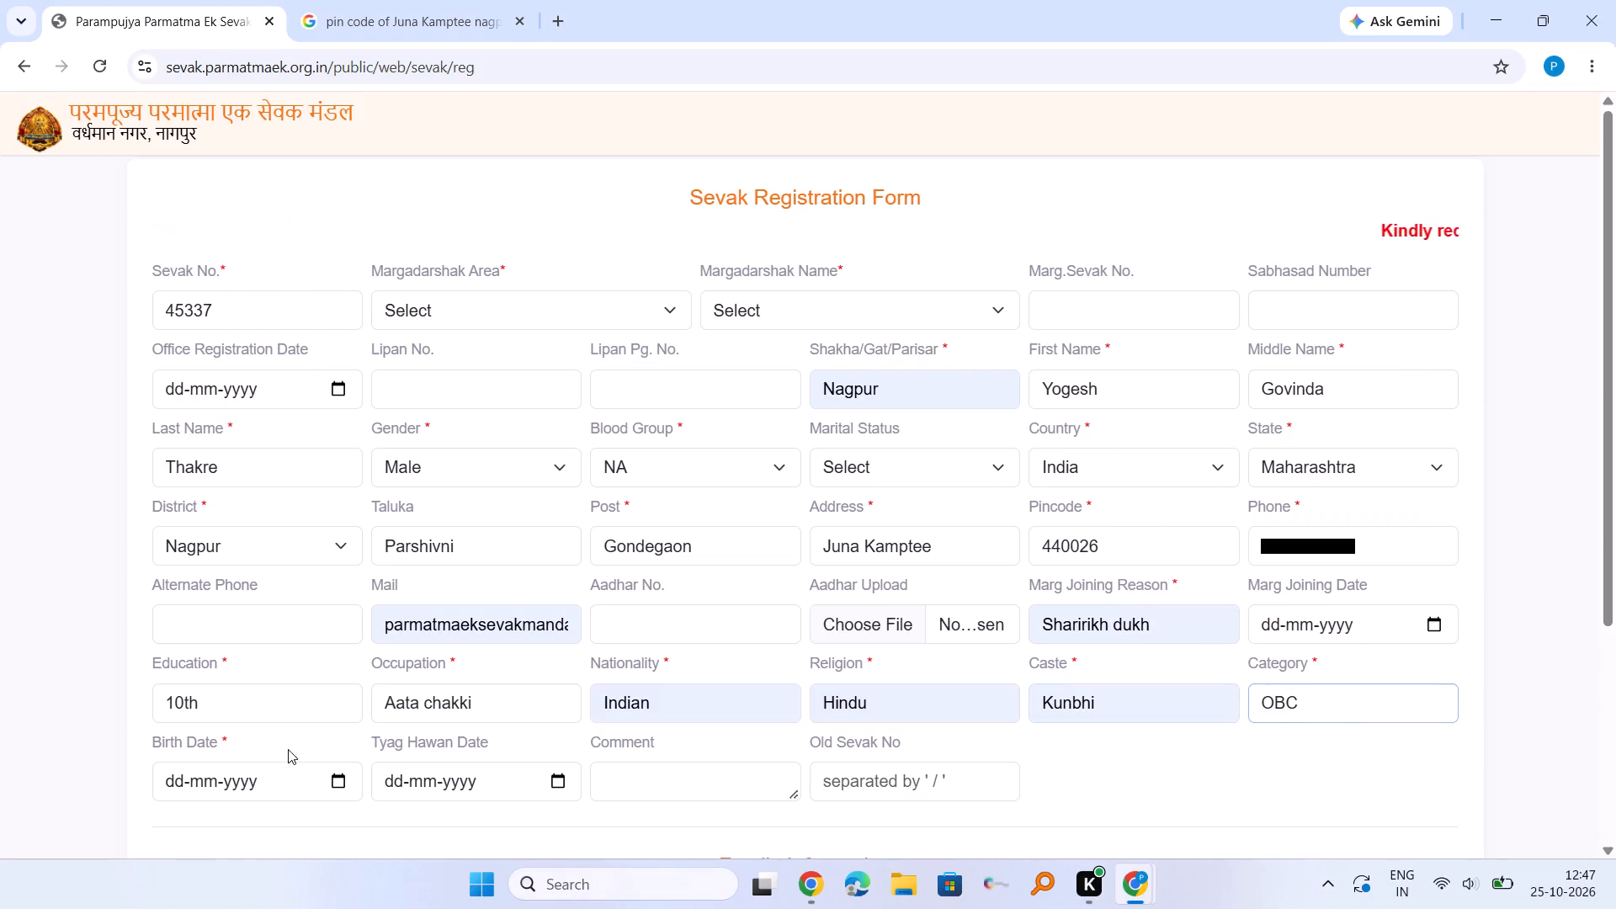
Enter the Sevak's date of birth in the Birth Date field.
left_click(167, 779)
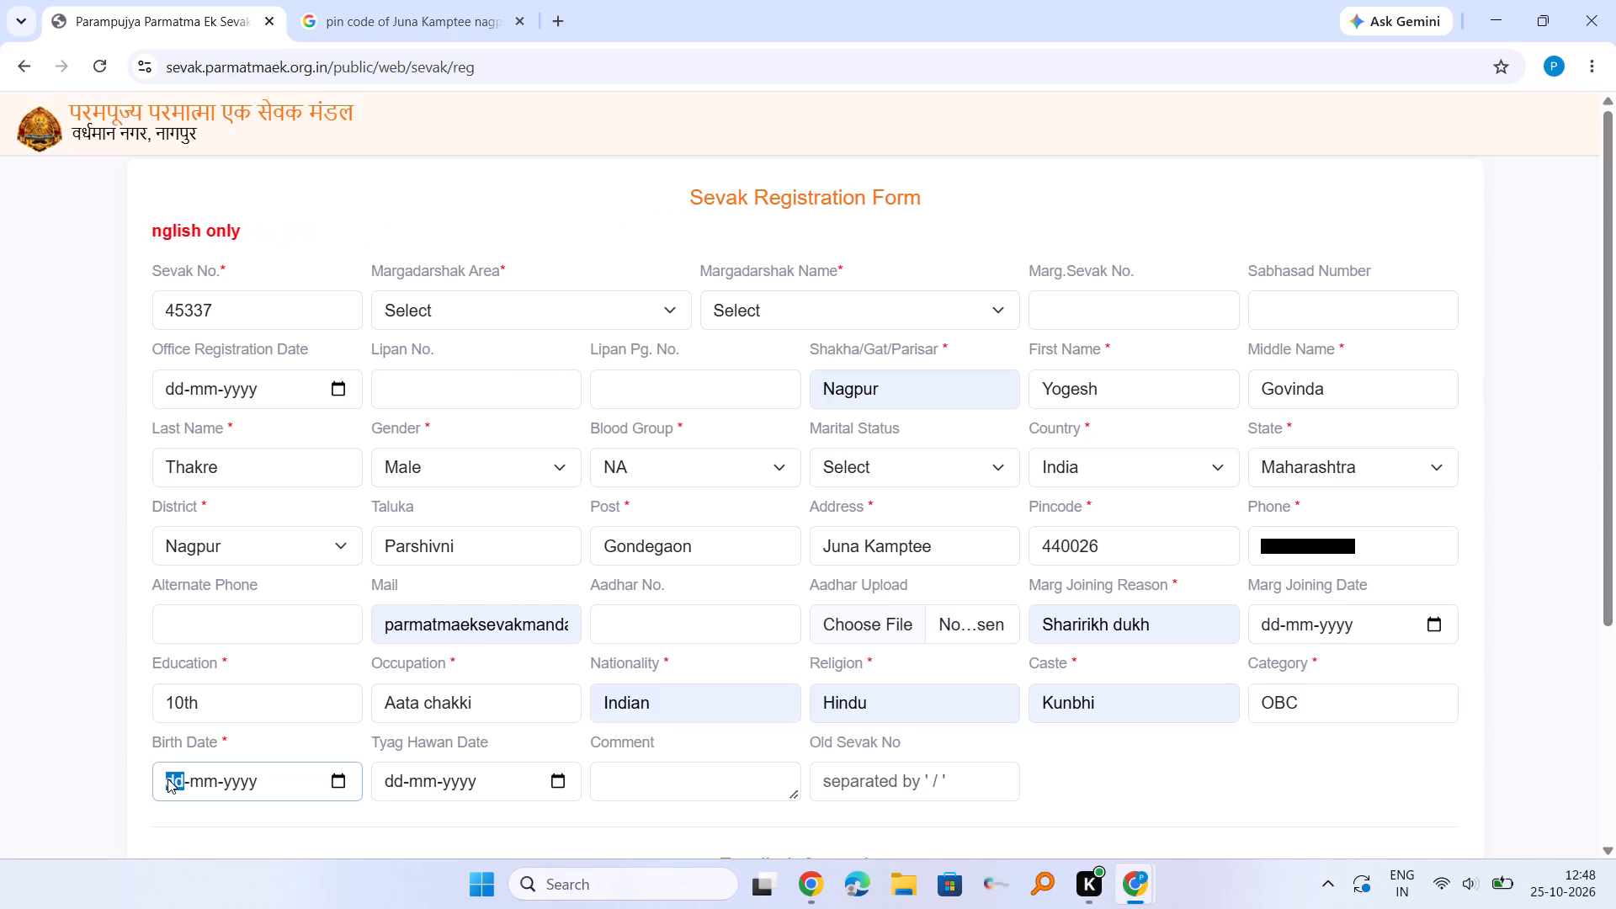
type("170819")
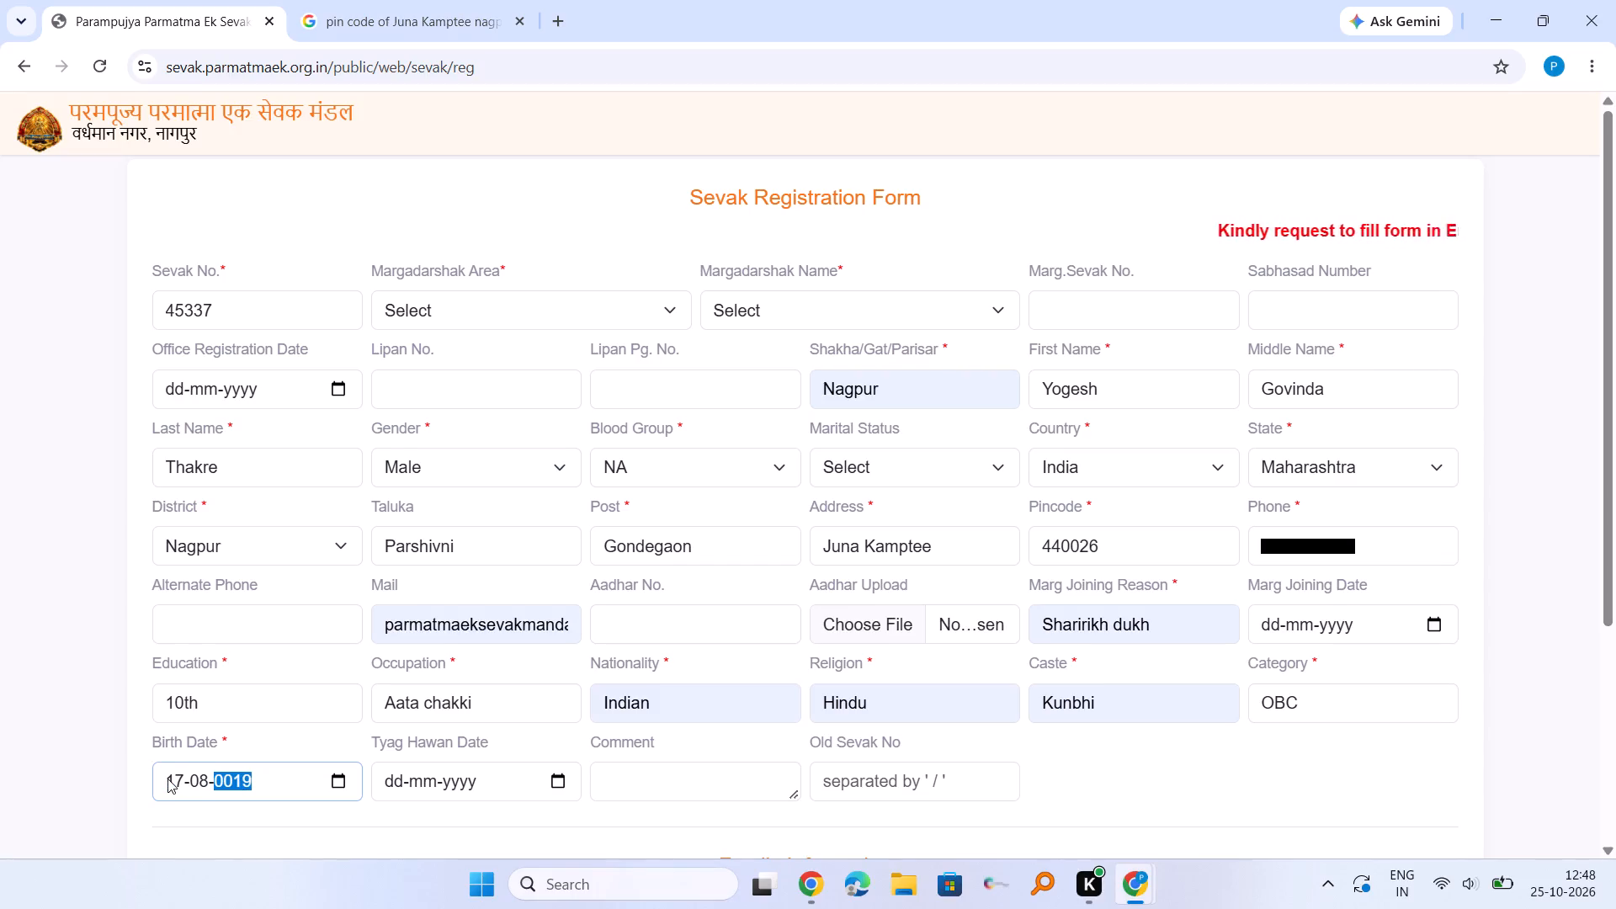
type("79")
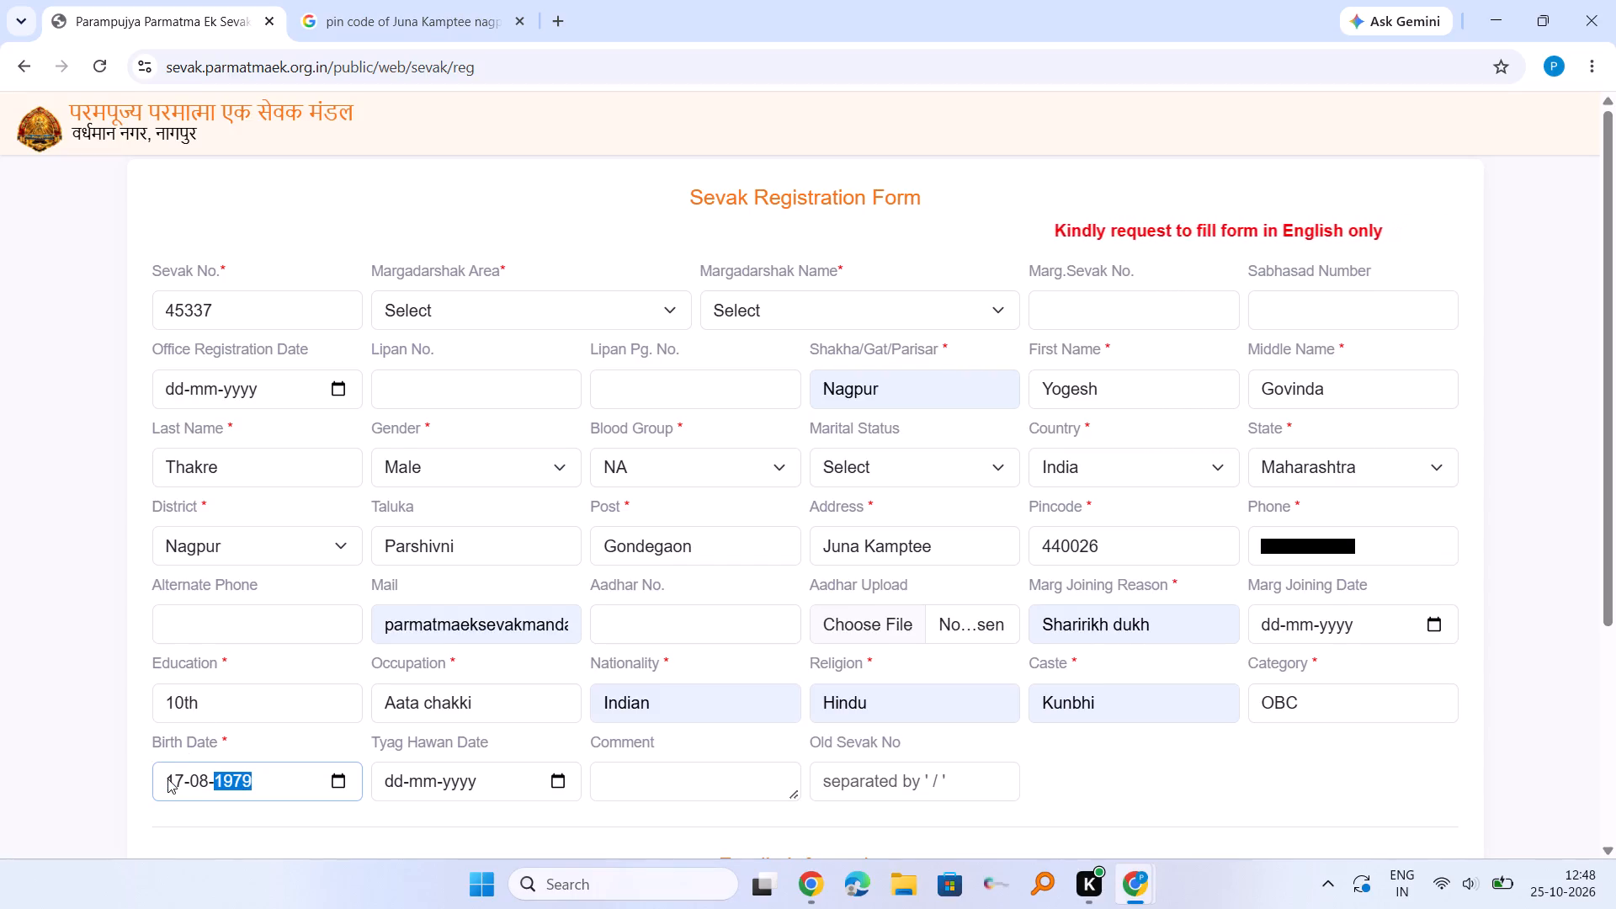
Set the Margadarshak area to Kamptee.
left_click(532, 311)
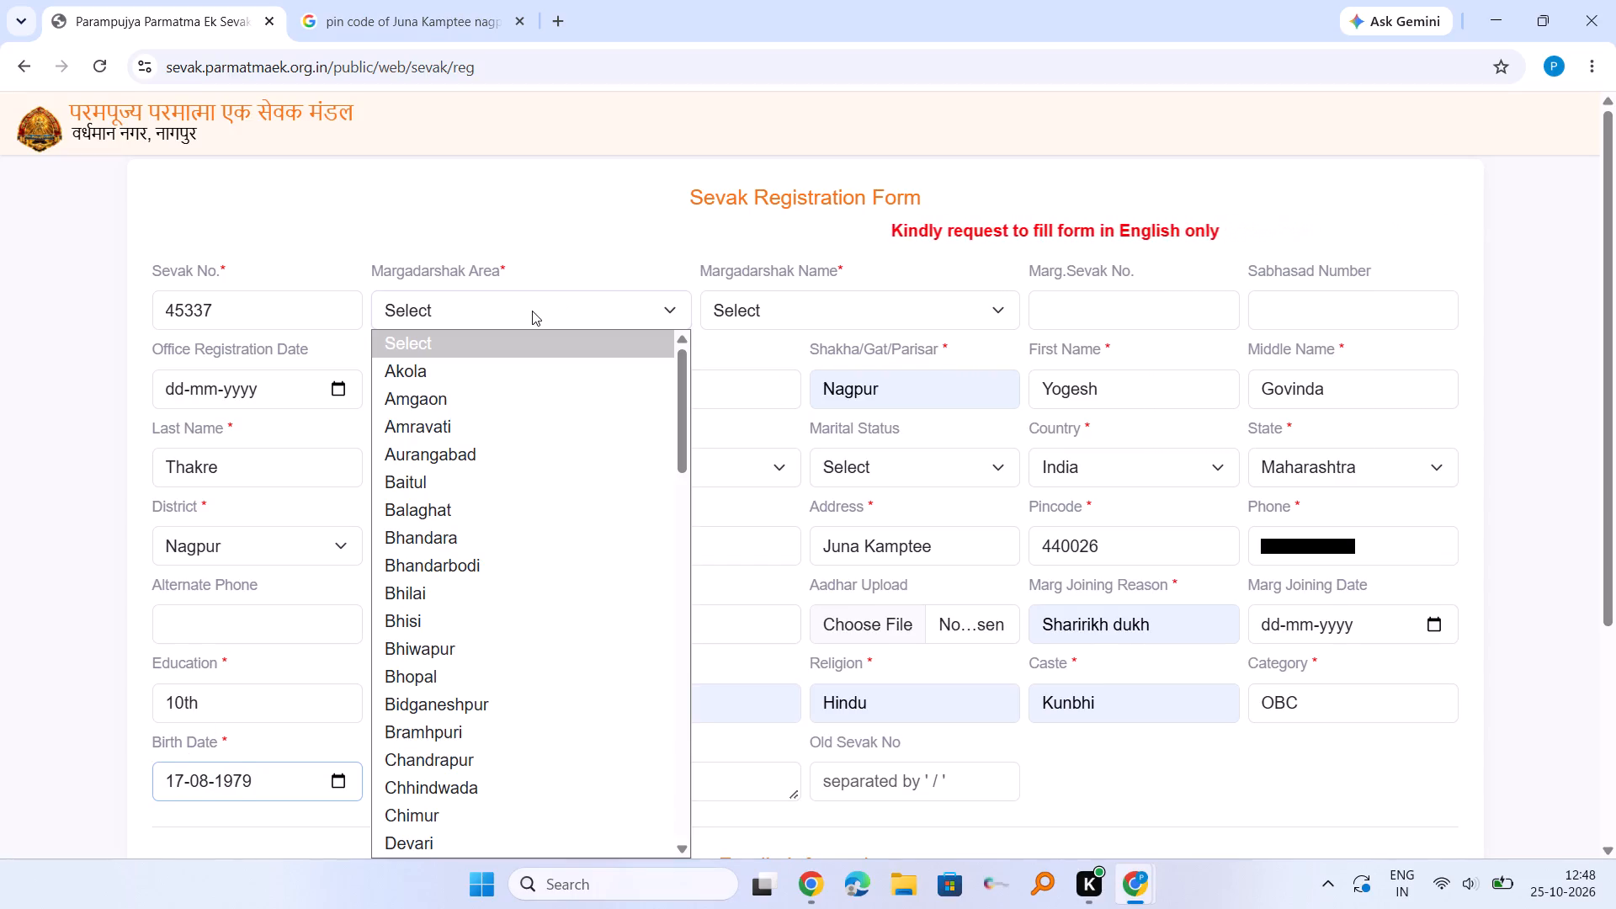
left_click(532, 311)
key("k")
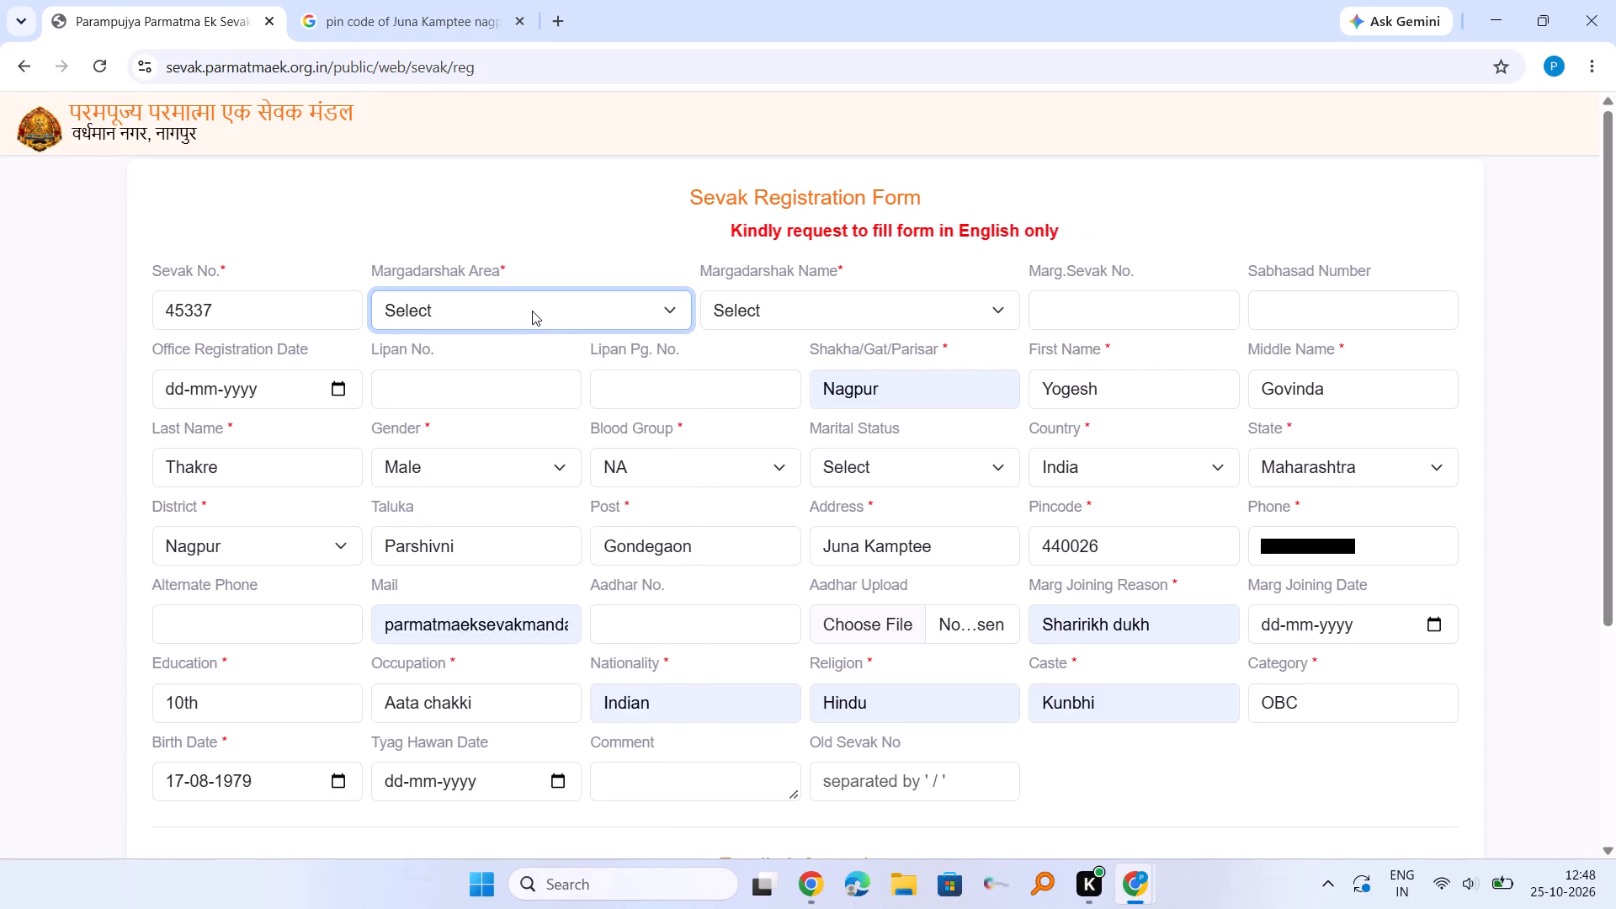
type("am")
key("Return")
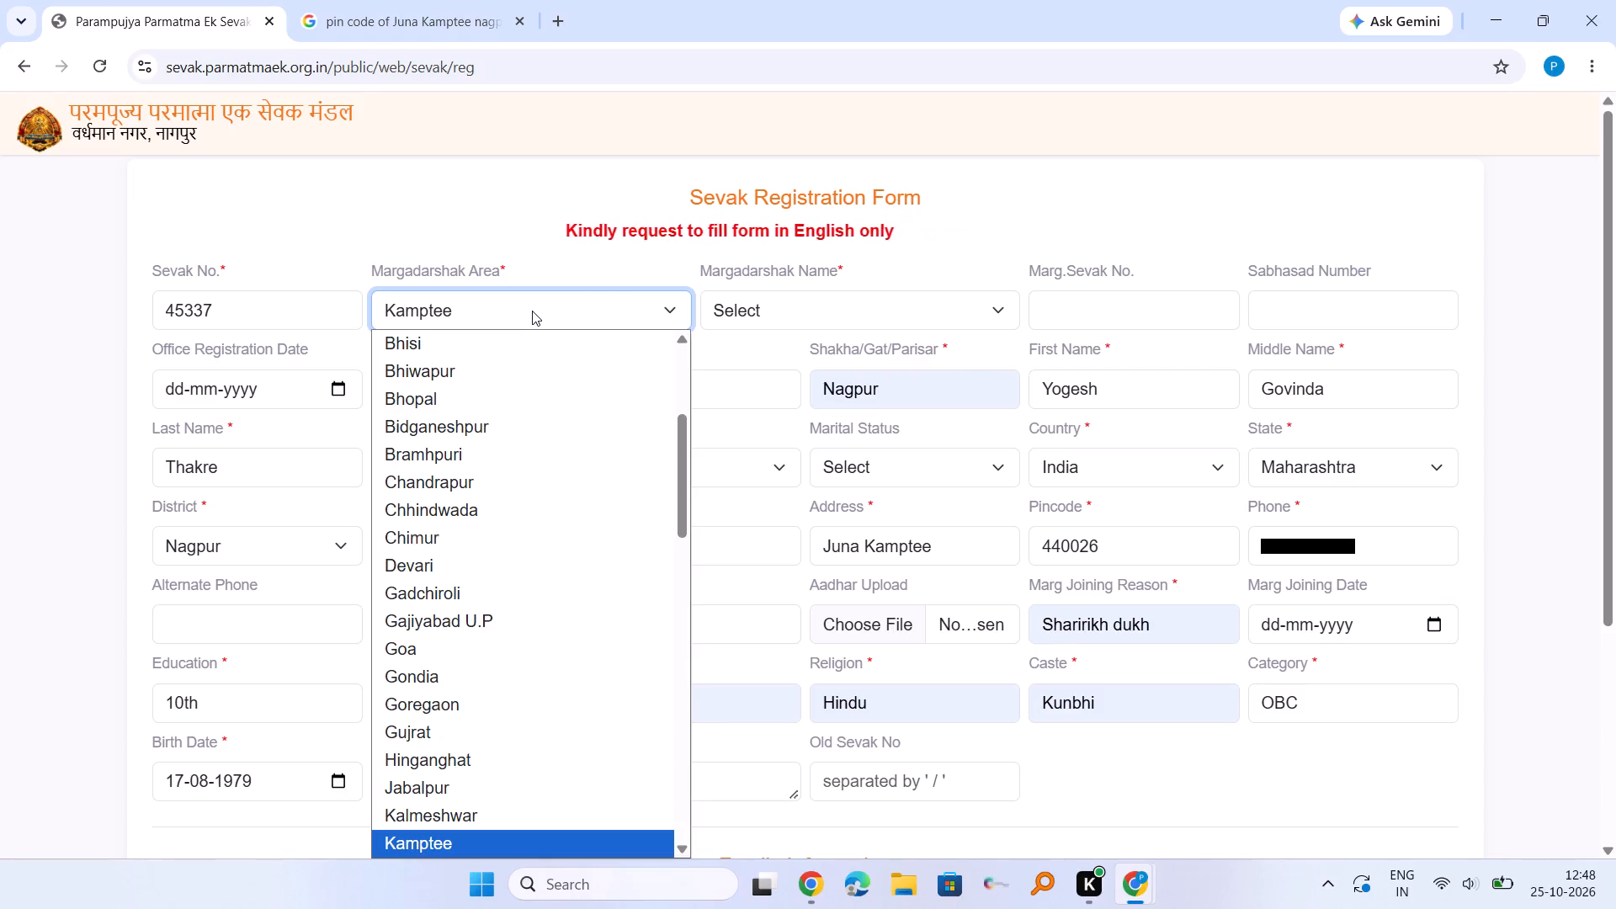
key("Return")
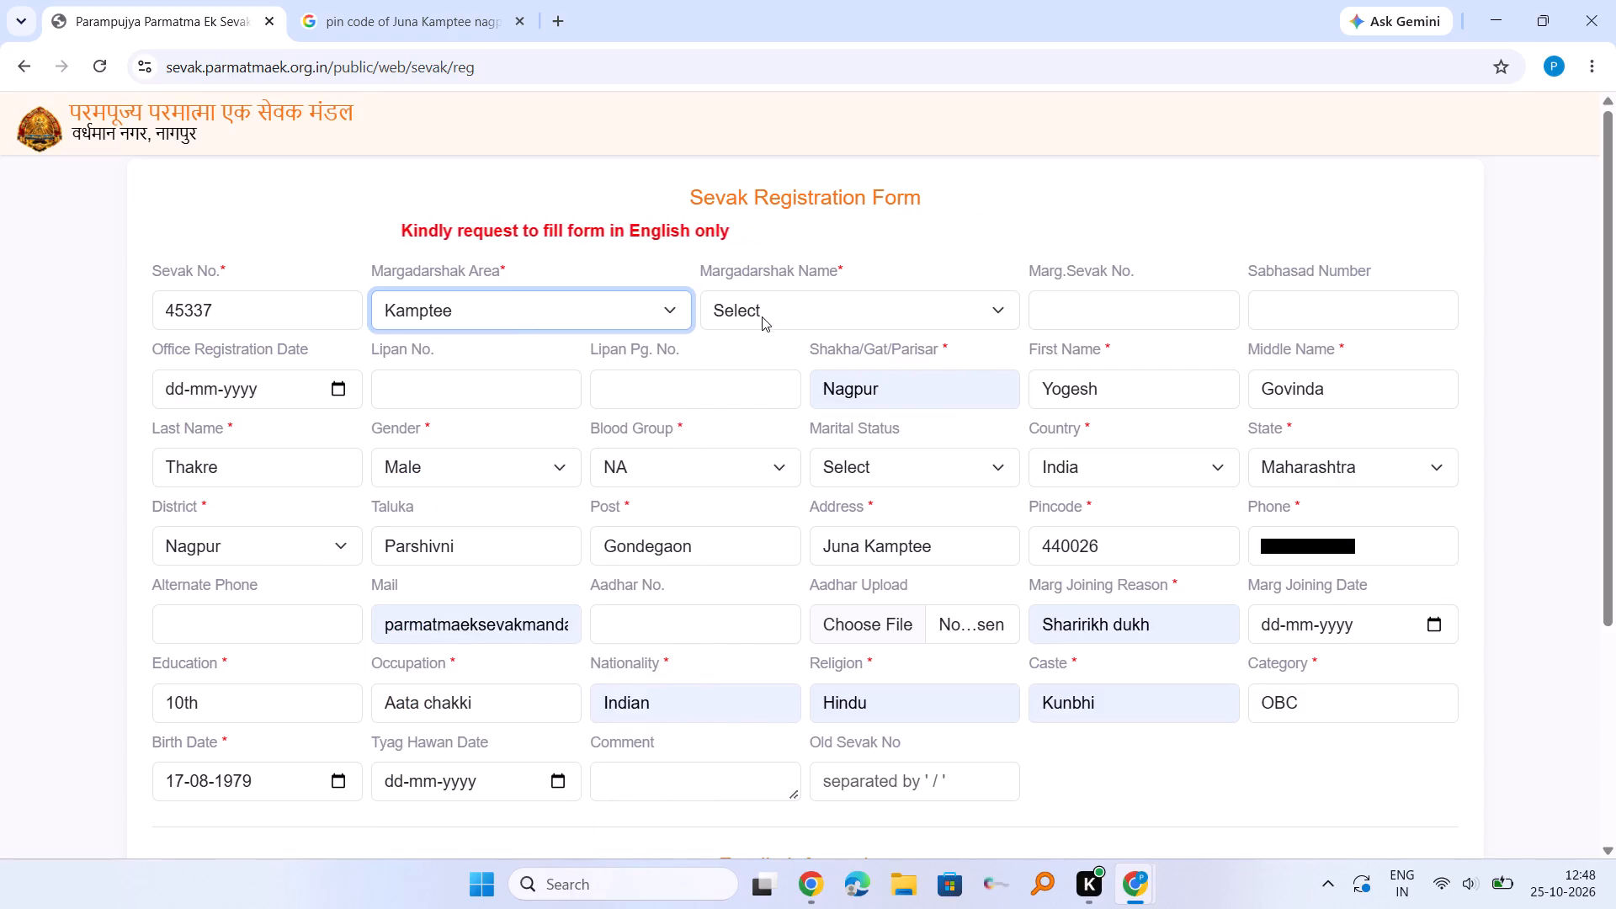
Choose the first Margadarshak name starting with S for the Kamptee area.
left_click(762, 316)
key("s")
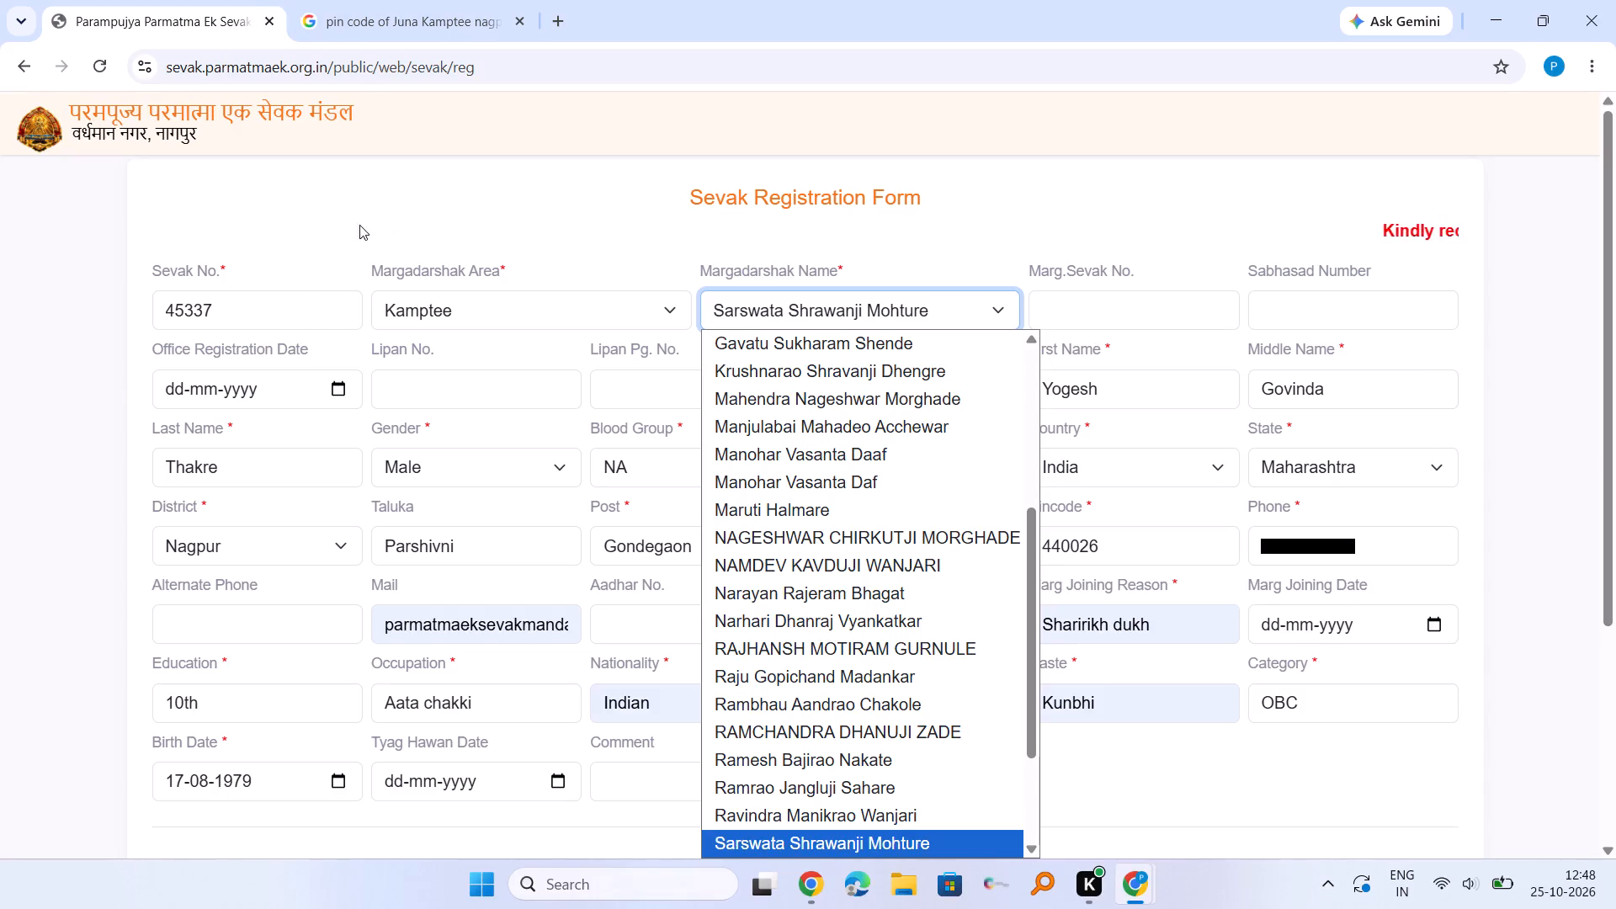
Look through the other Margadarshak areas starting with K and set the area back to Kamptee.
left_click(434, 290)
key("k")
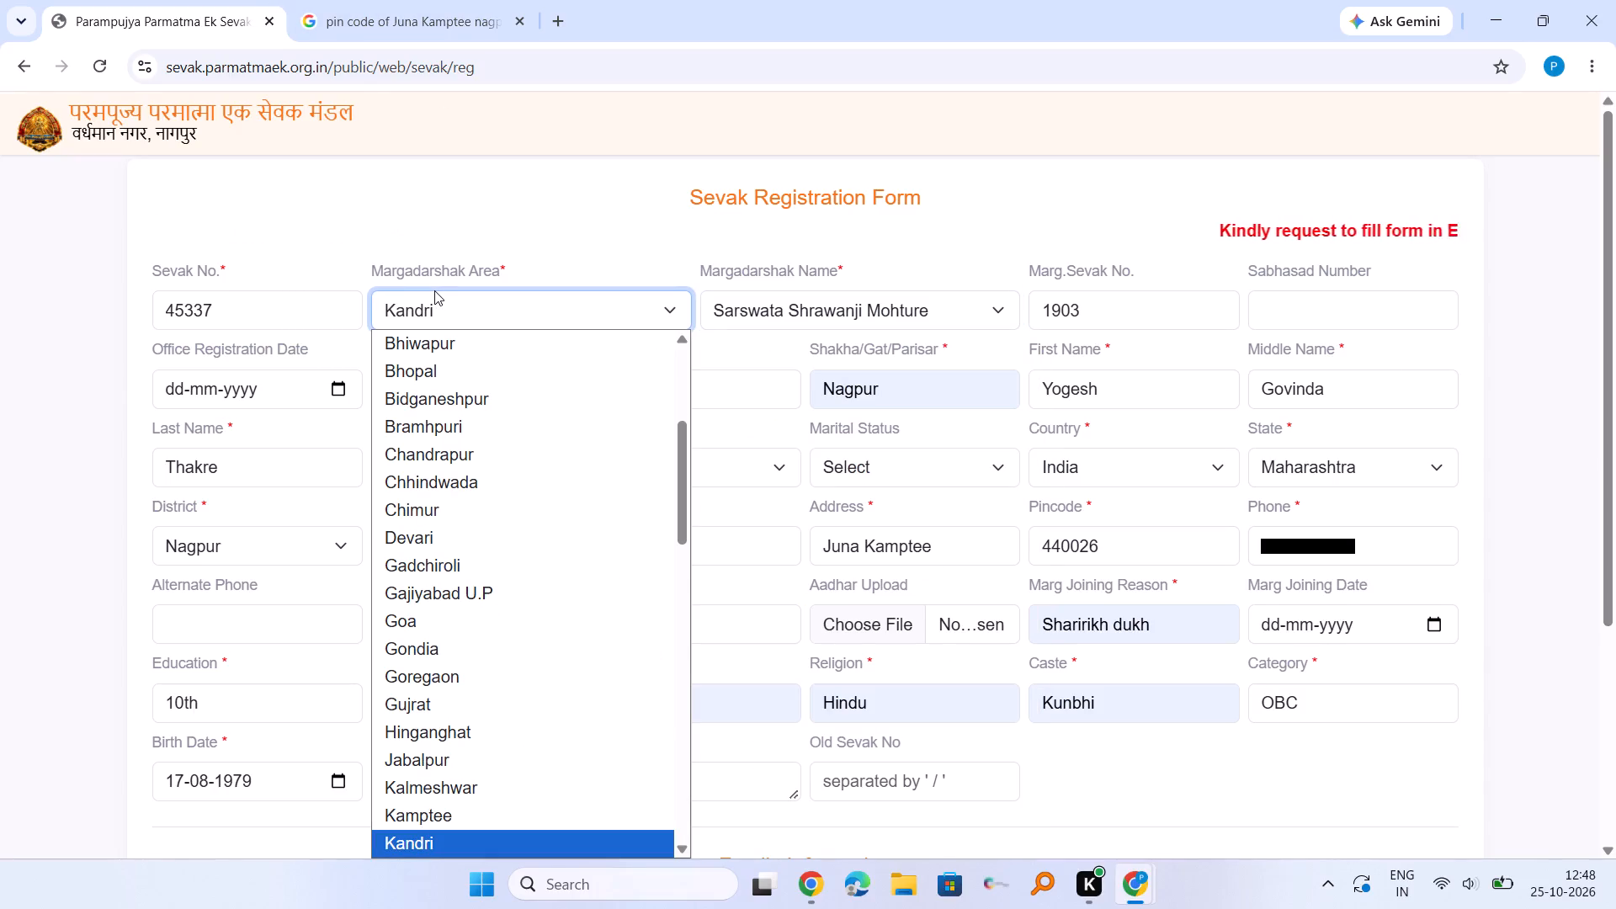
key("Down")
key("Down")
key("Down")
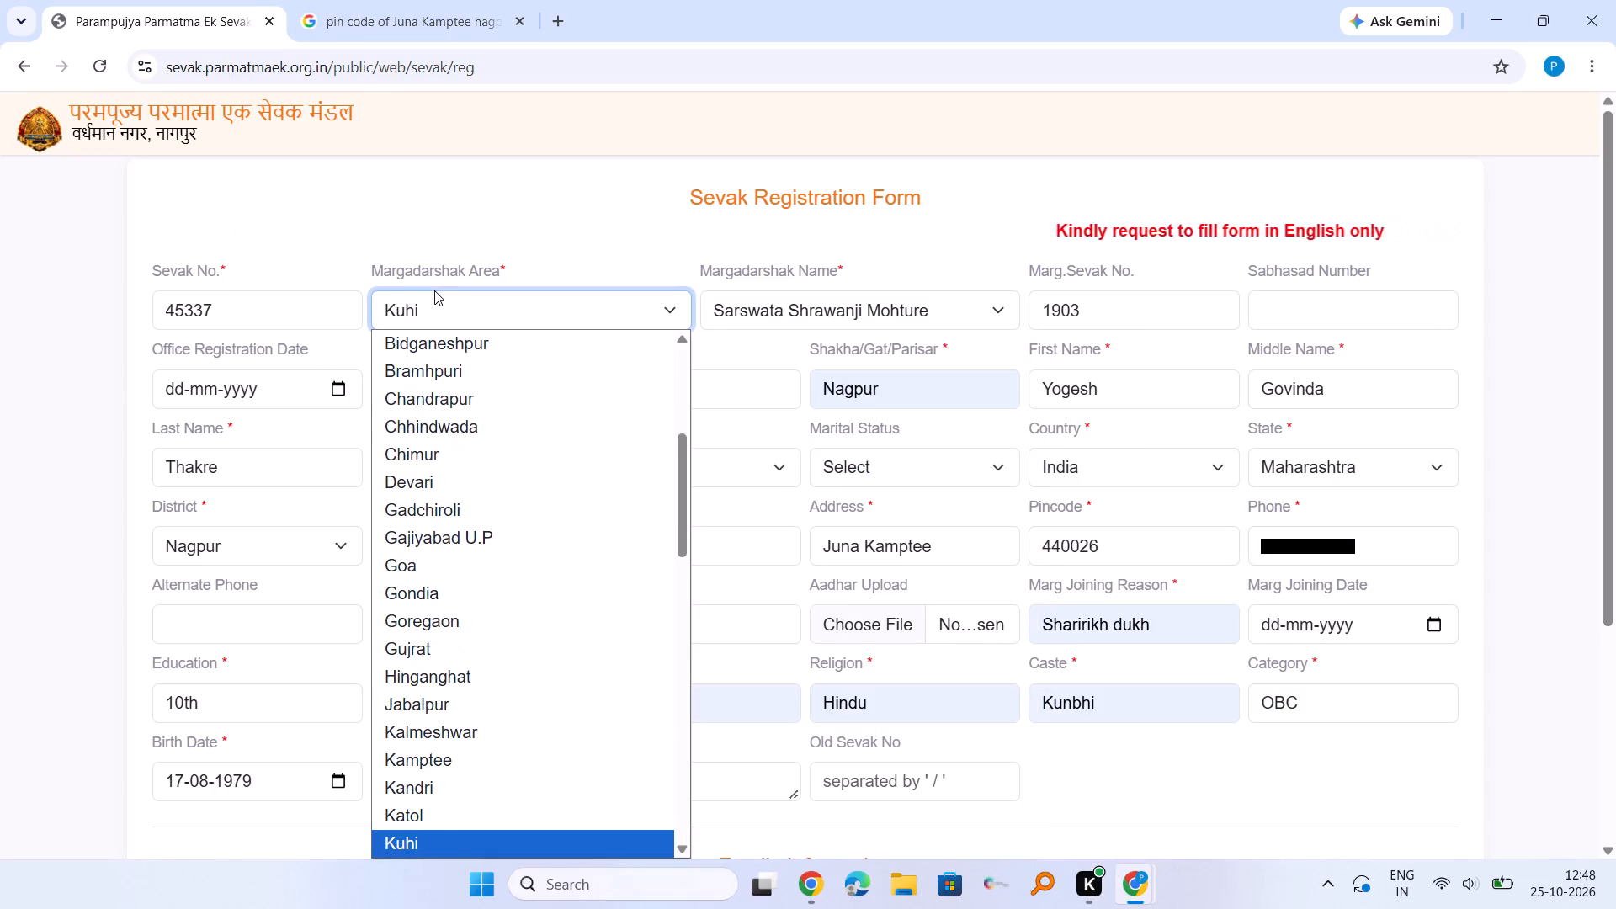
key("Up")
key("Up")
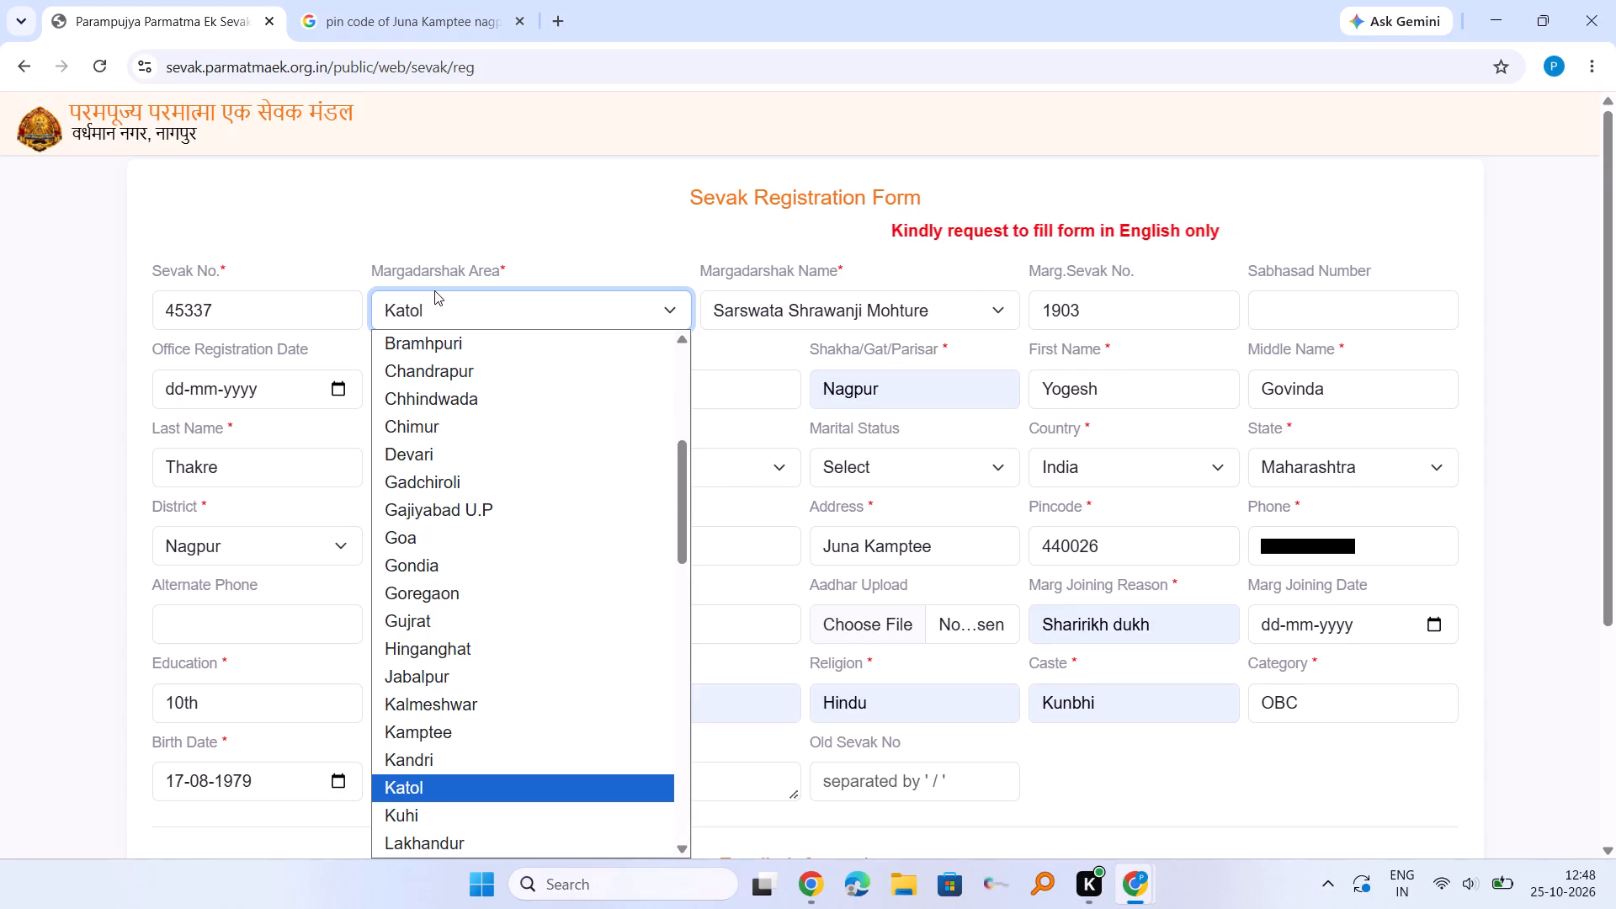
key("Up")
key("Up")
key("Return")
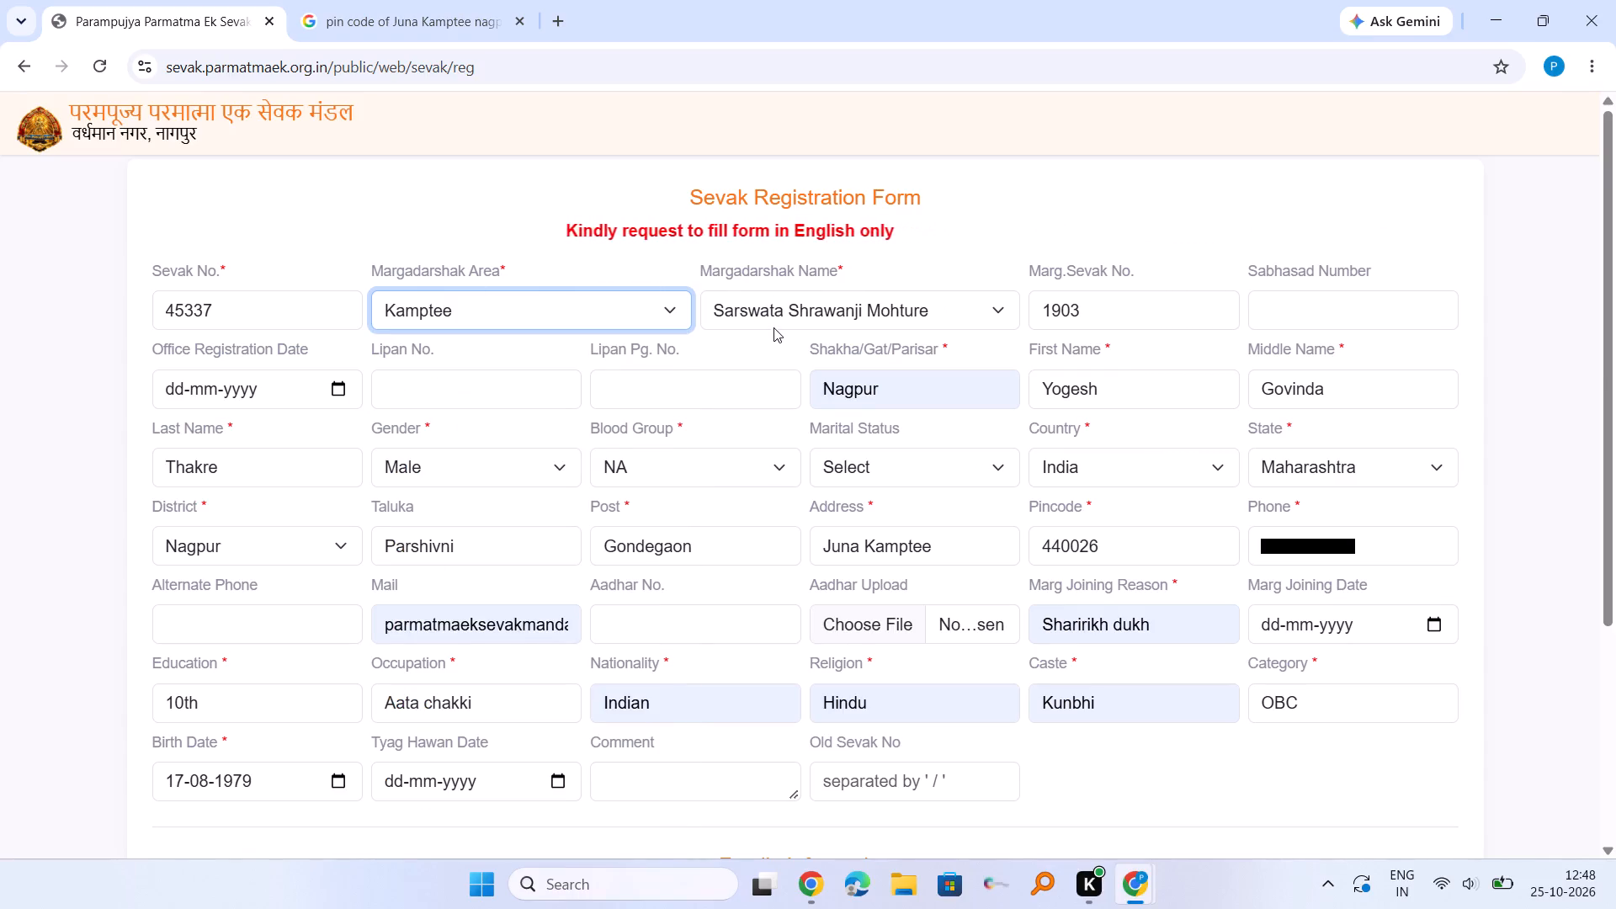
Look through the Kamptee Margadarshak names starting with S for the right Margadarshak.
left_click(773, 325)
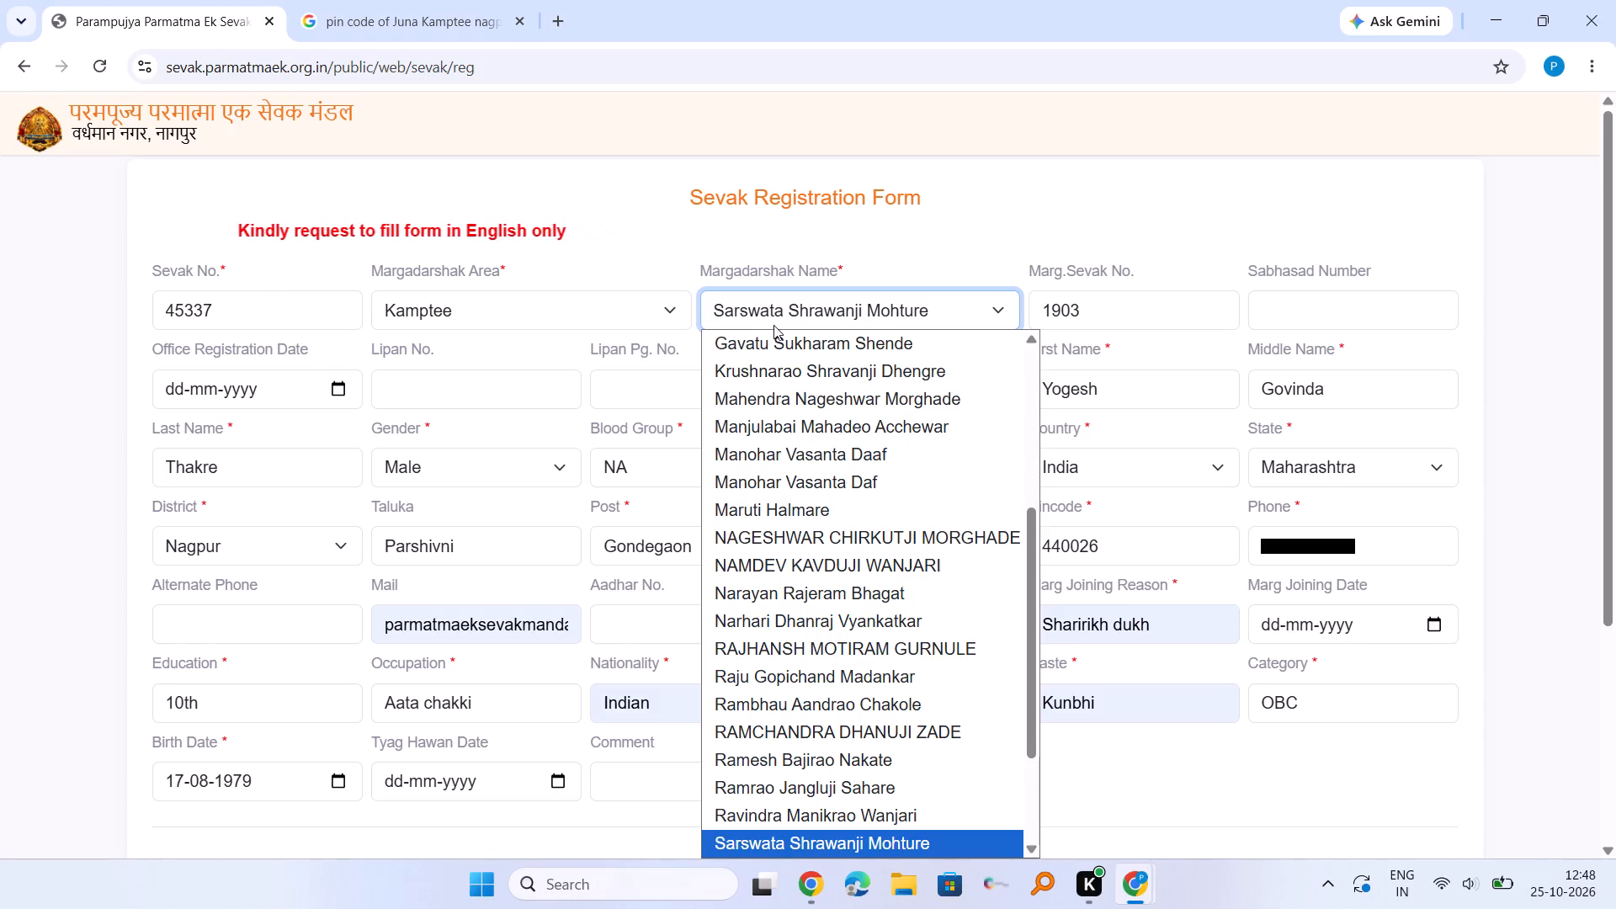
key("Down")
key("Down")
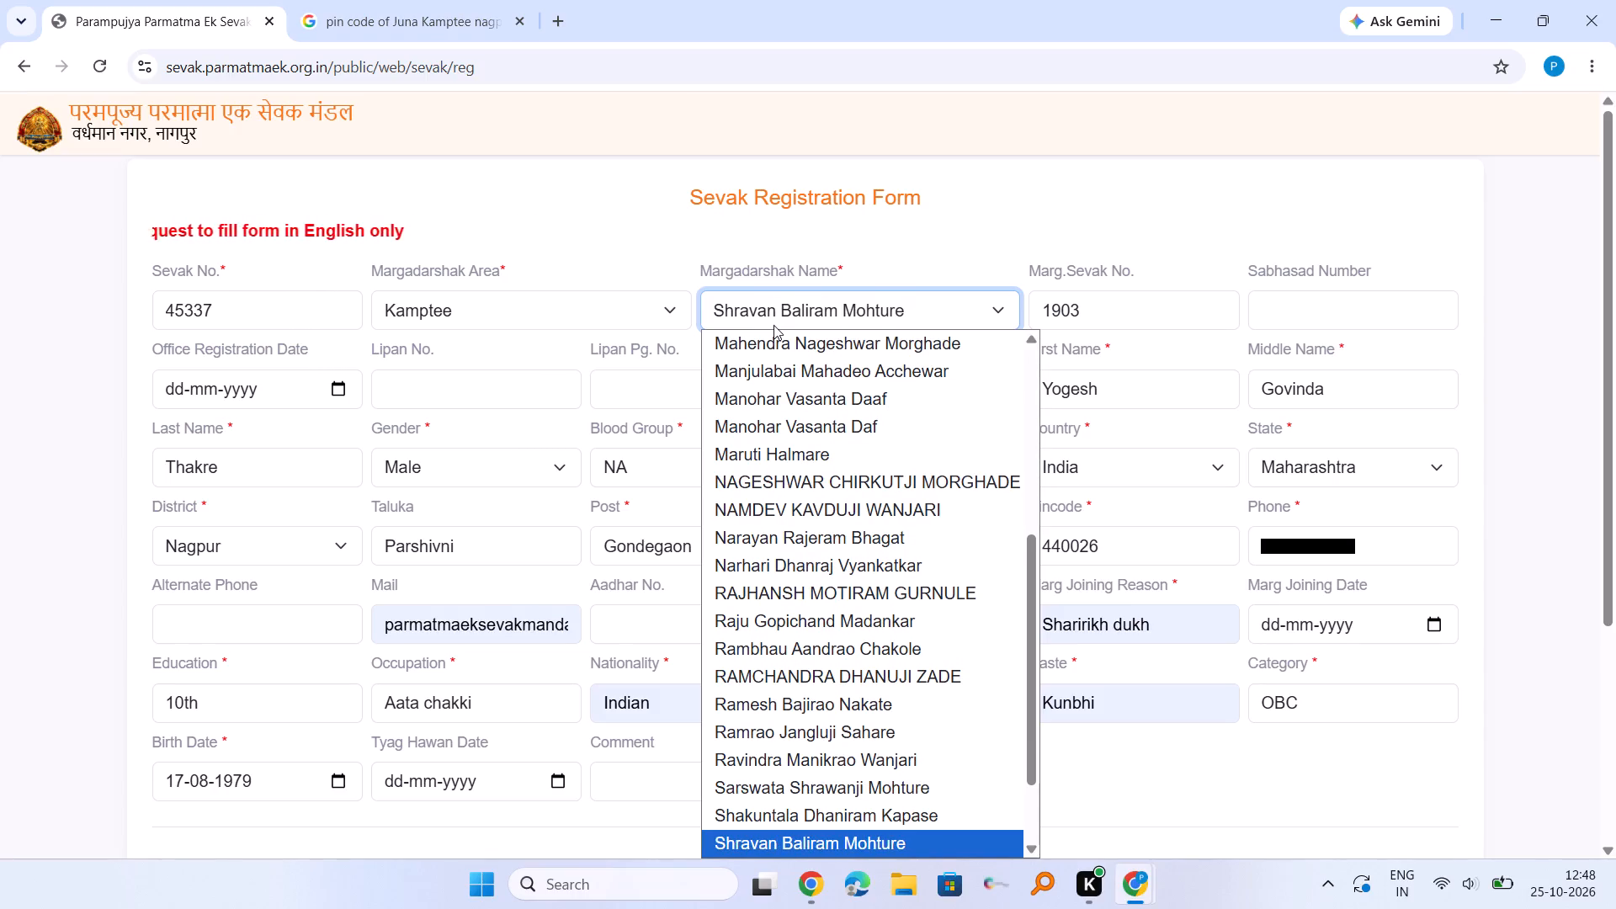
key("Down")
key("Up")
key("Up")
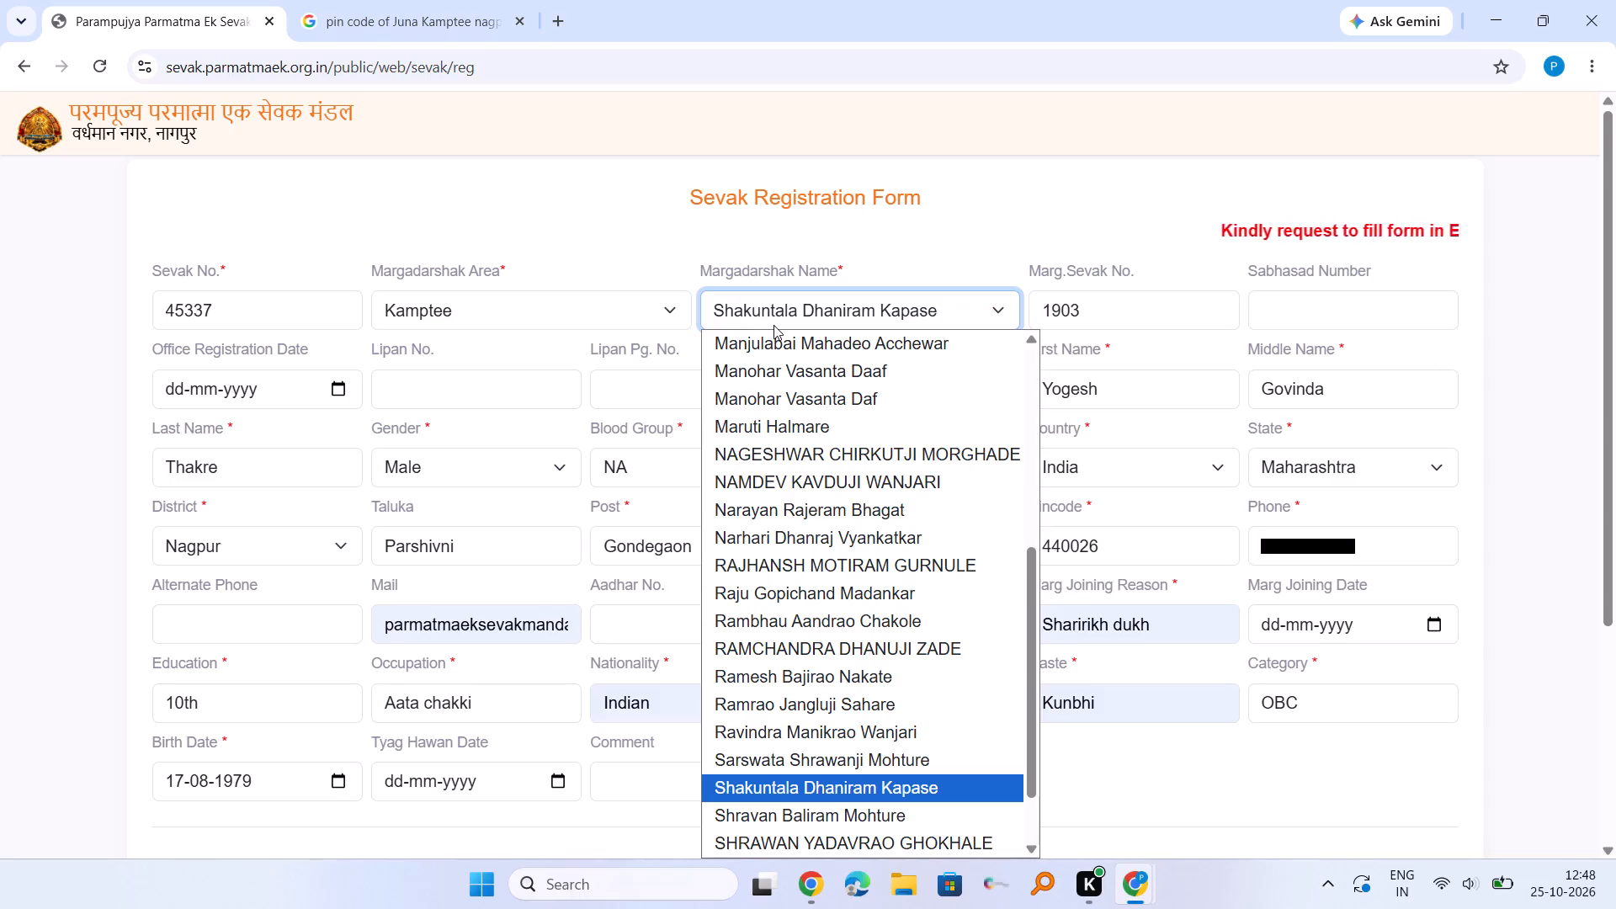
key("Up")
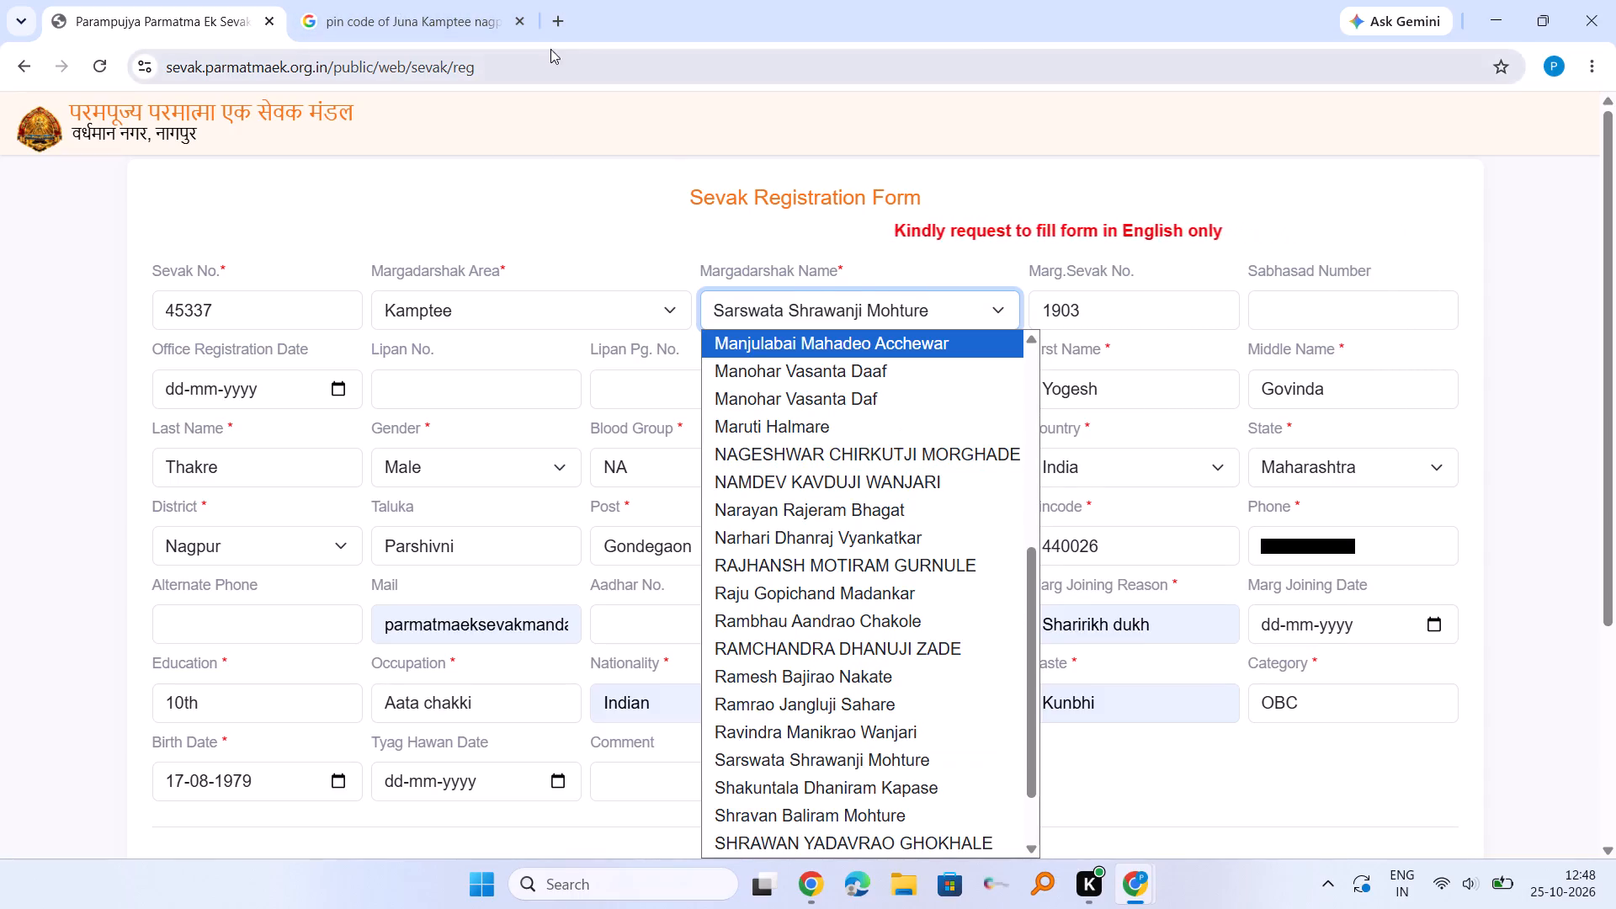
Open the Existing Margadarshak List in a new tab and search it for the surname kumbhalkar, checking the places listed.
left_click(551, 27)
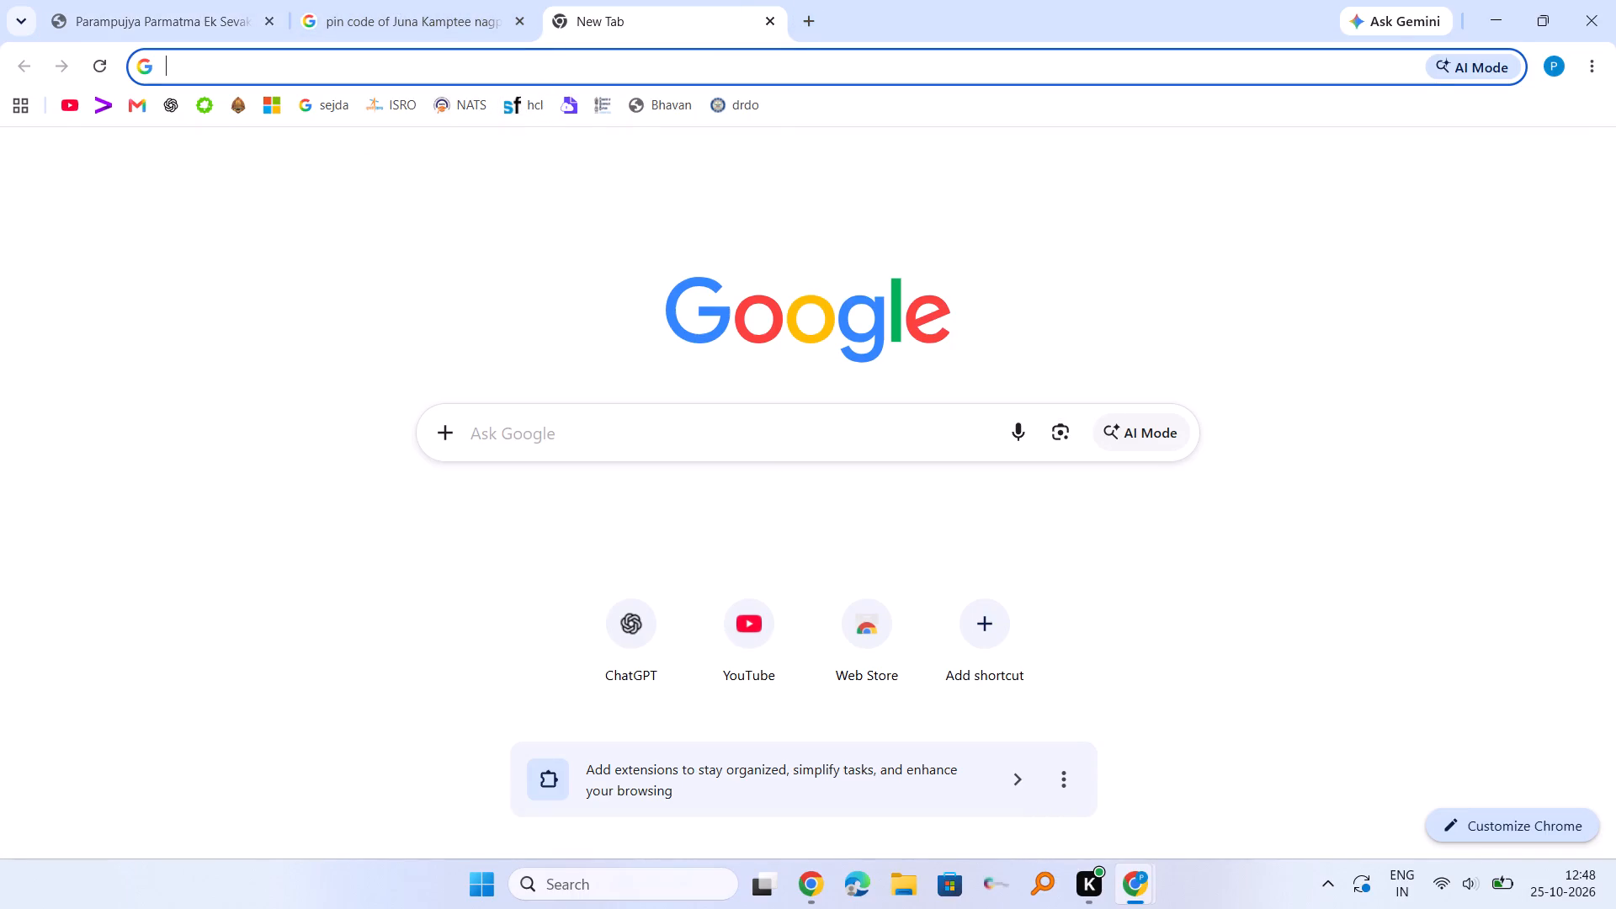
left_click_drag(656, 121, 648, 103)
left_click(648, 103)
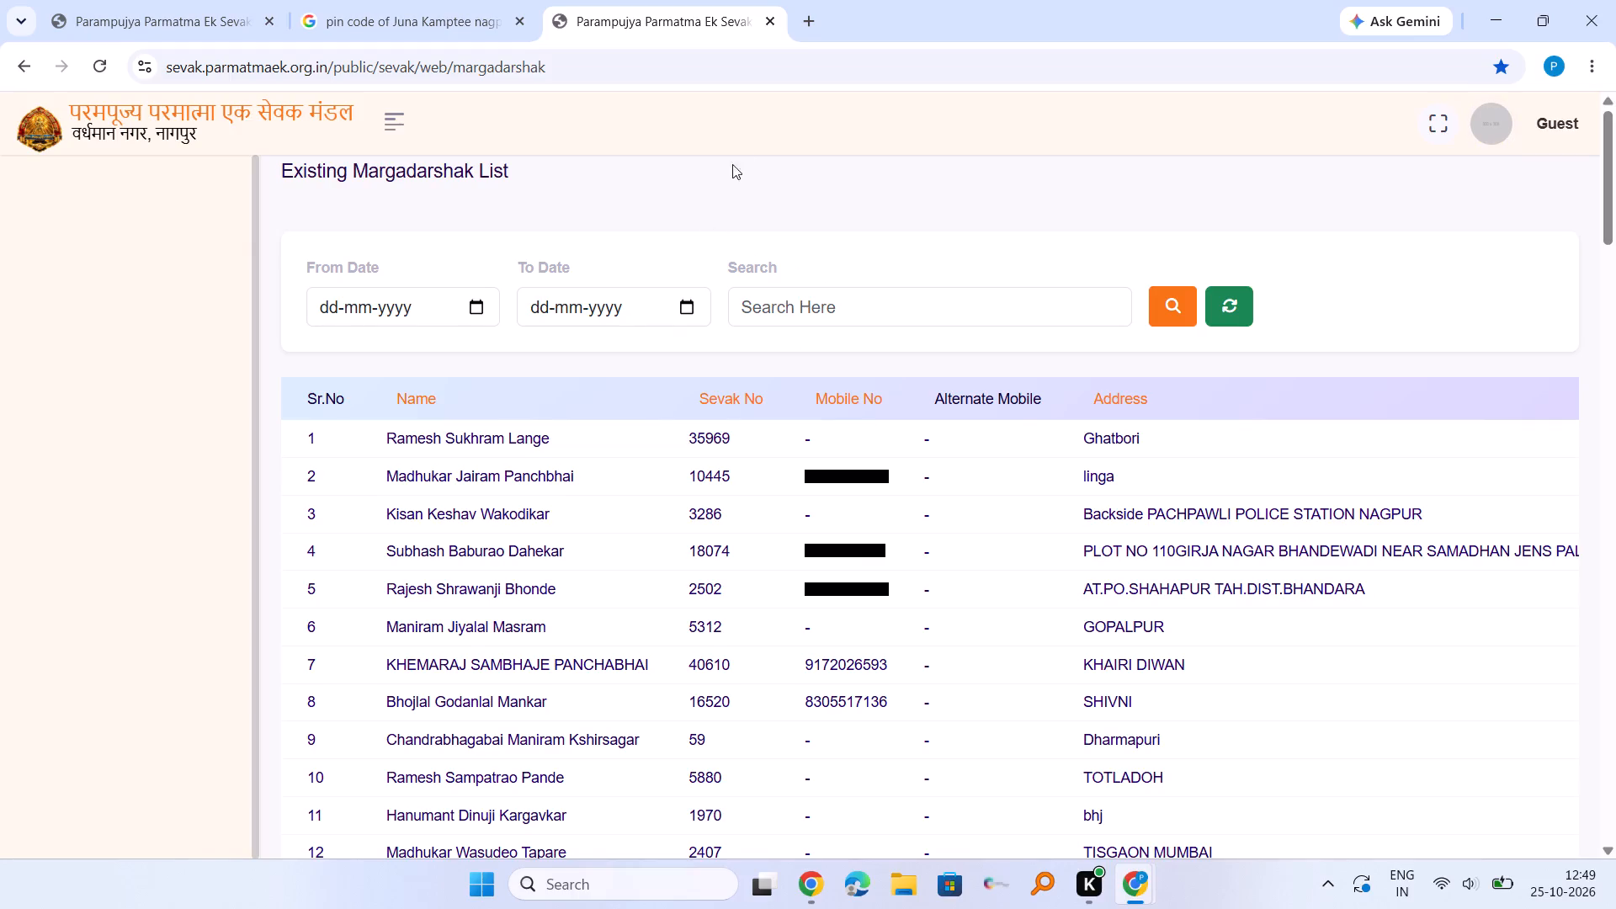
left_click(845, 300)
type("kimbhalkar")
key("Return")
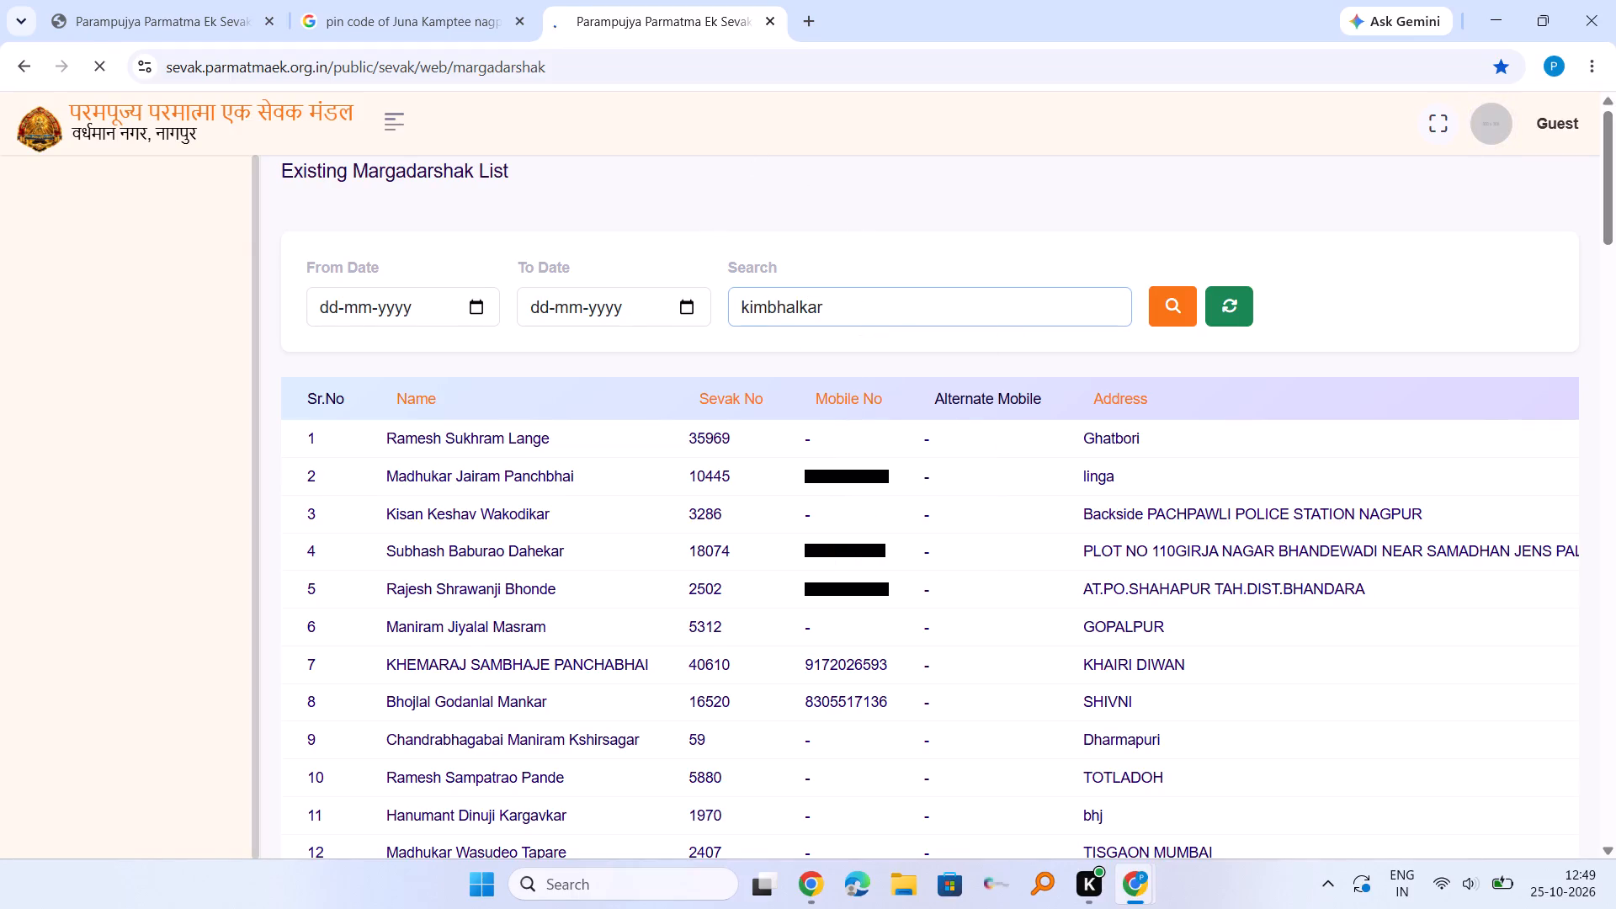
left_click(753, 302)
key("BackSpace")
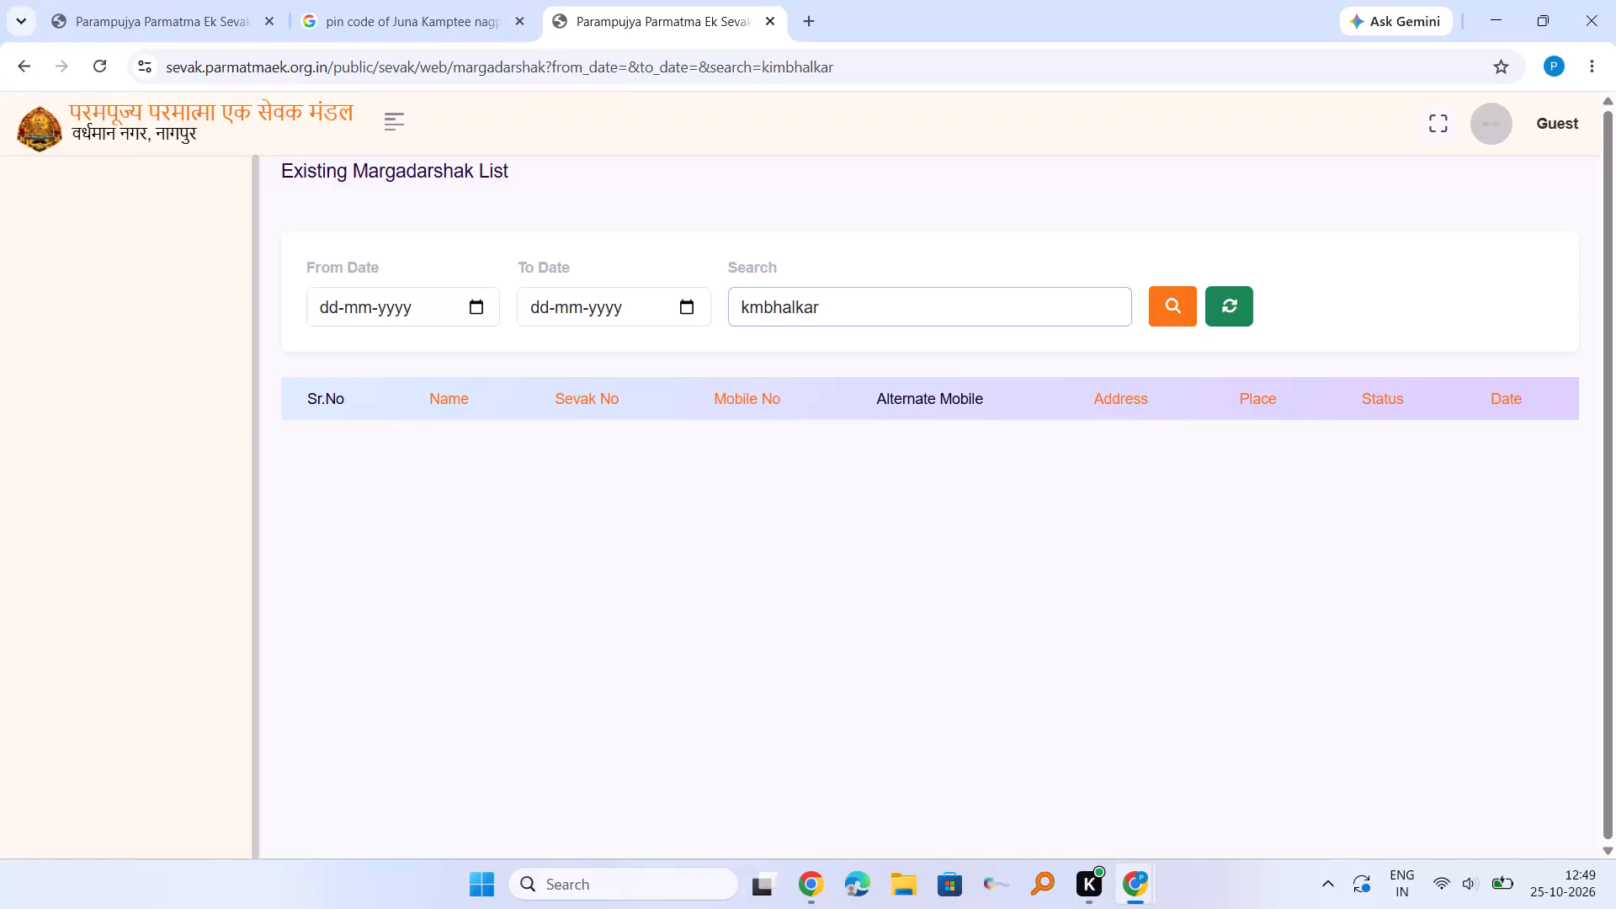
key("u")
key("Return")
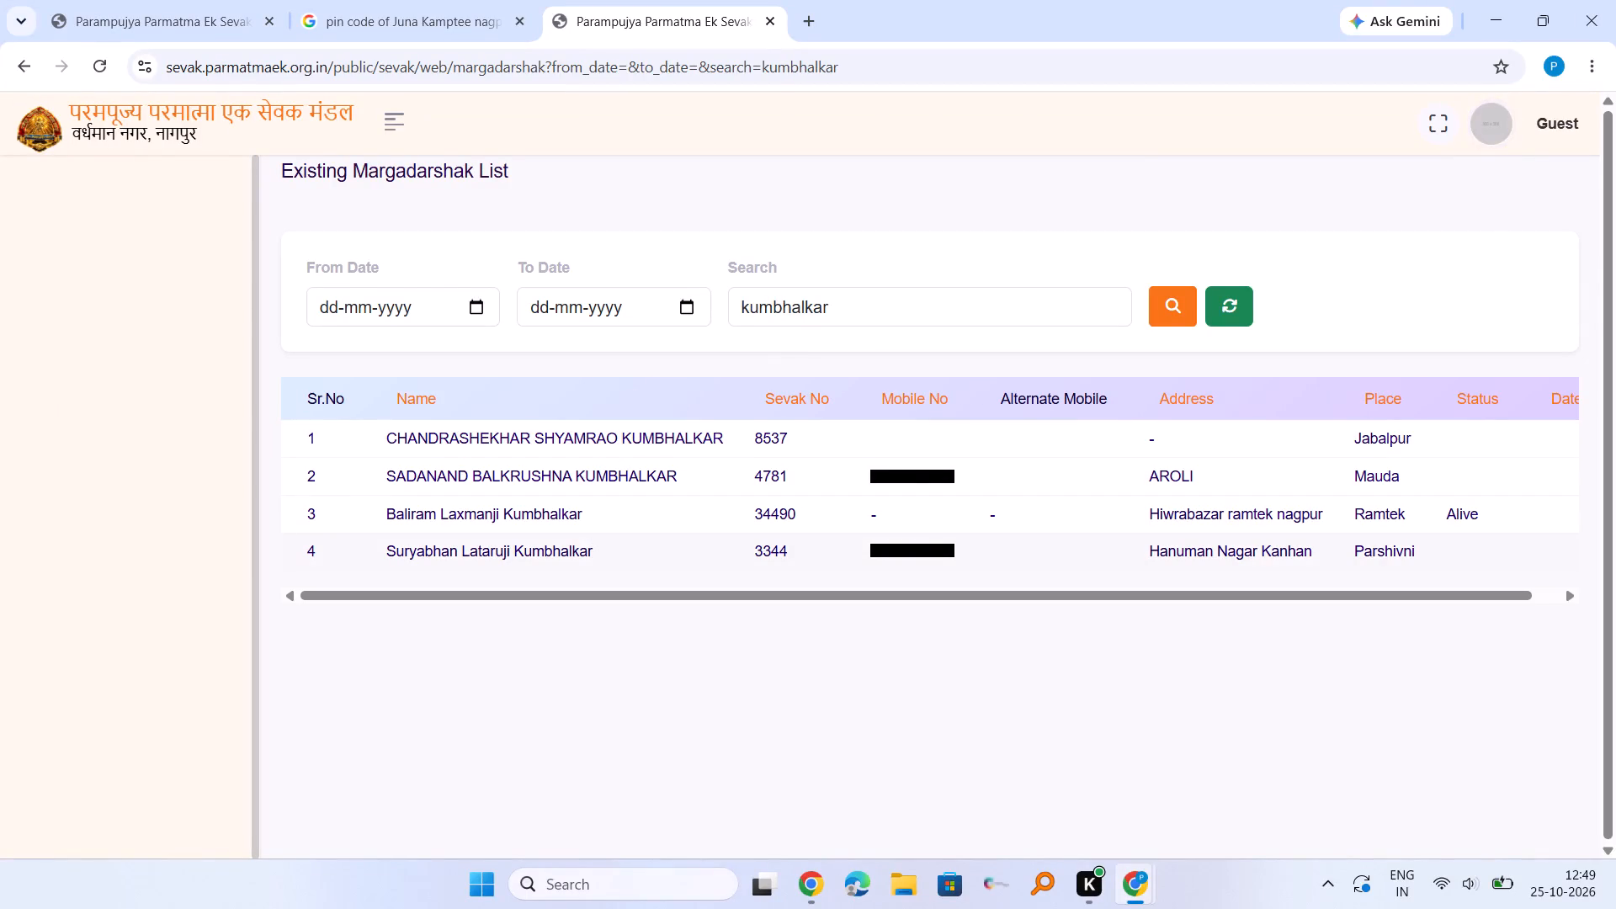
left_click_drag(587, 591, 710, 614)
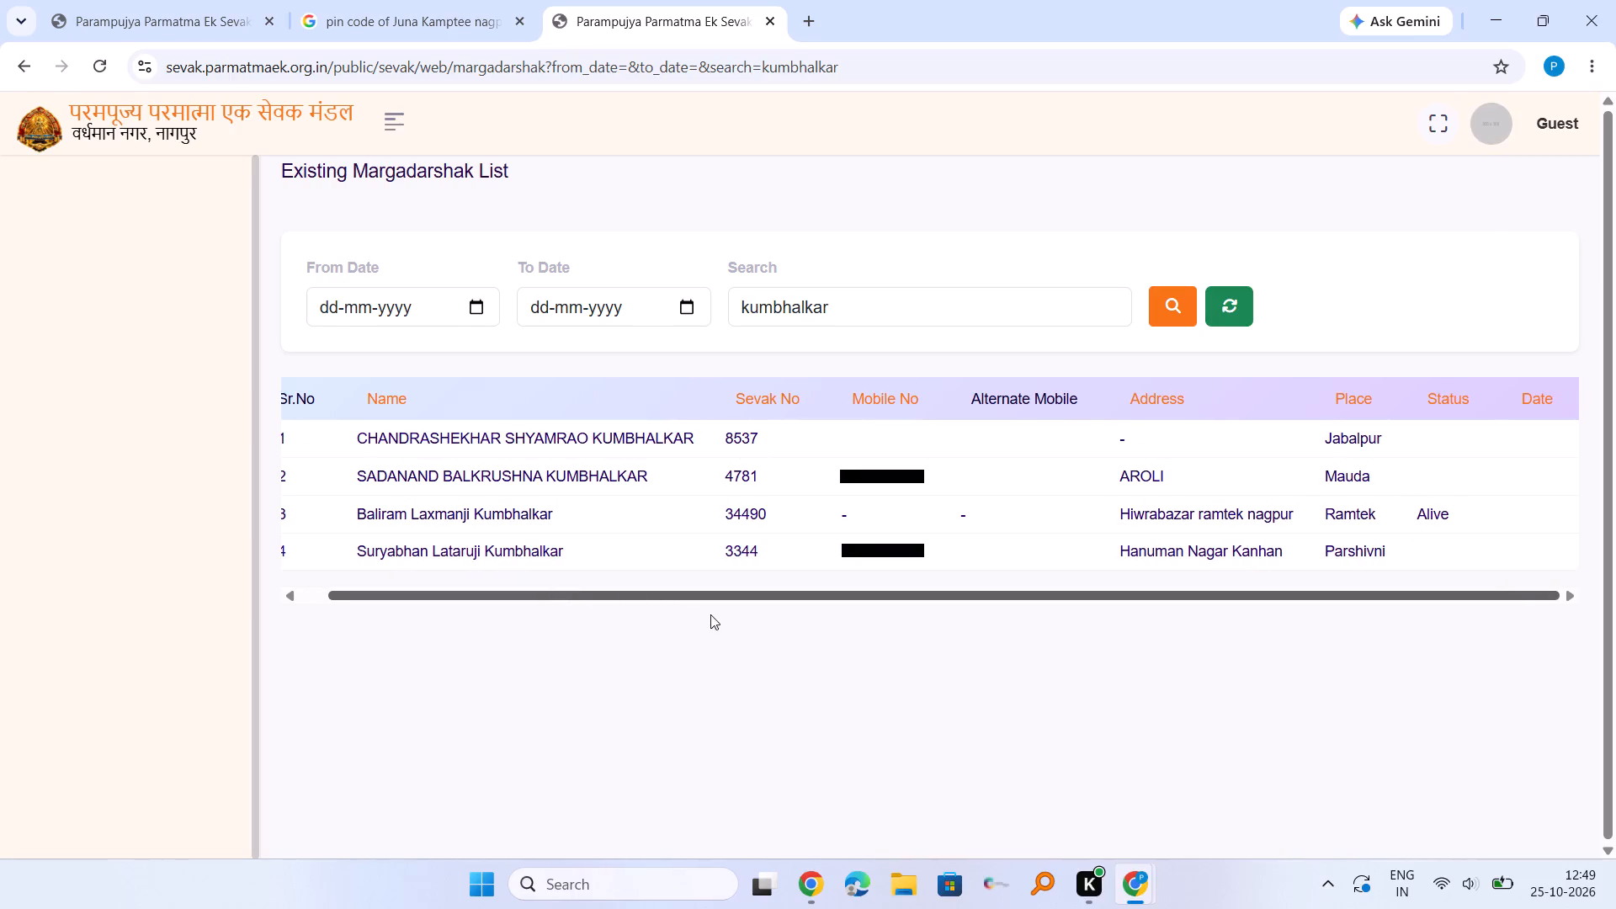
left_click_drag(710, 614, 736, 625)
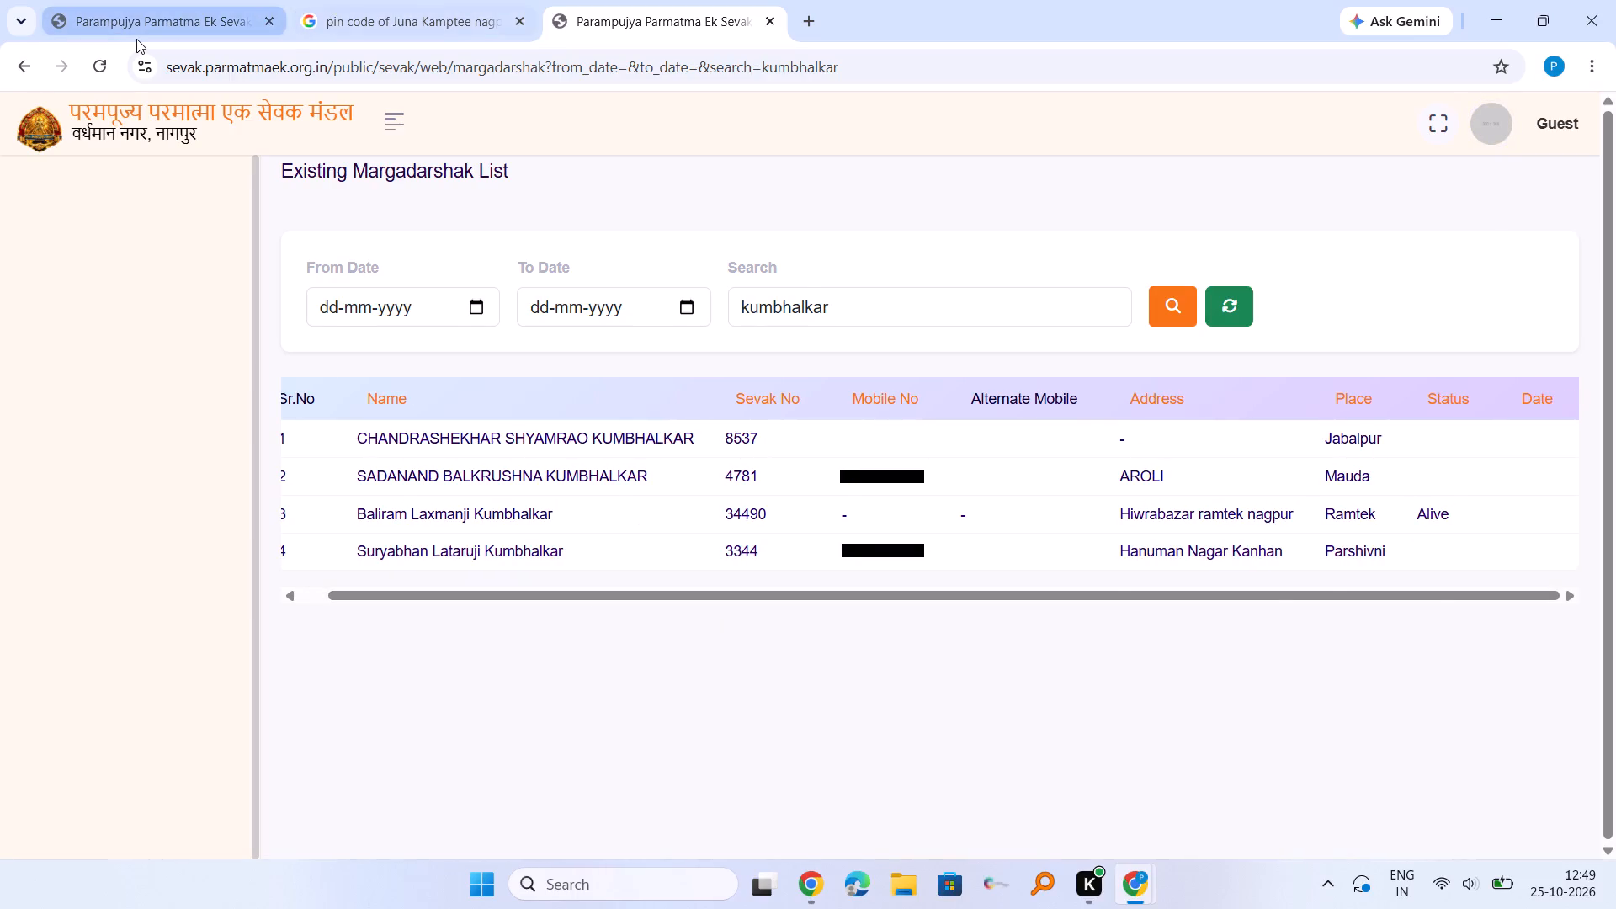
Return to the Sevak Registration Form and set the Margadarshak area to Parshivni.
left_click(136, 39)
left_click(491, 297)
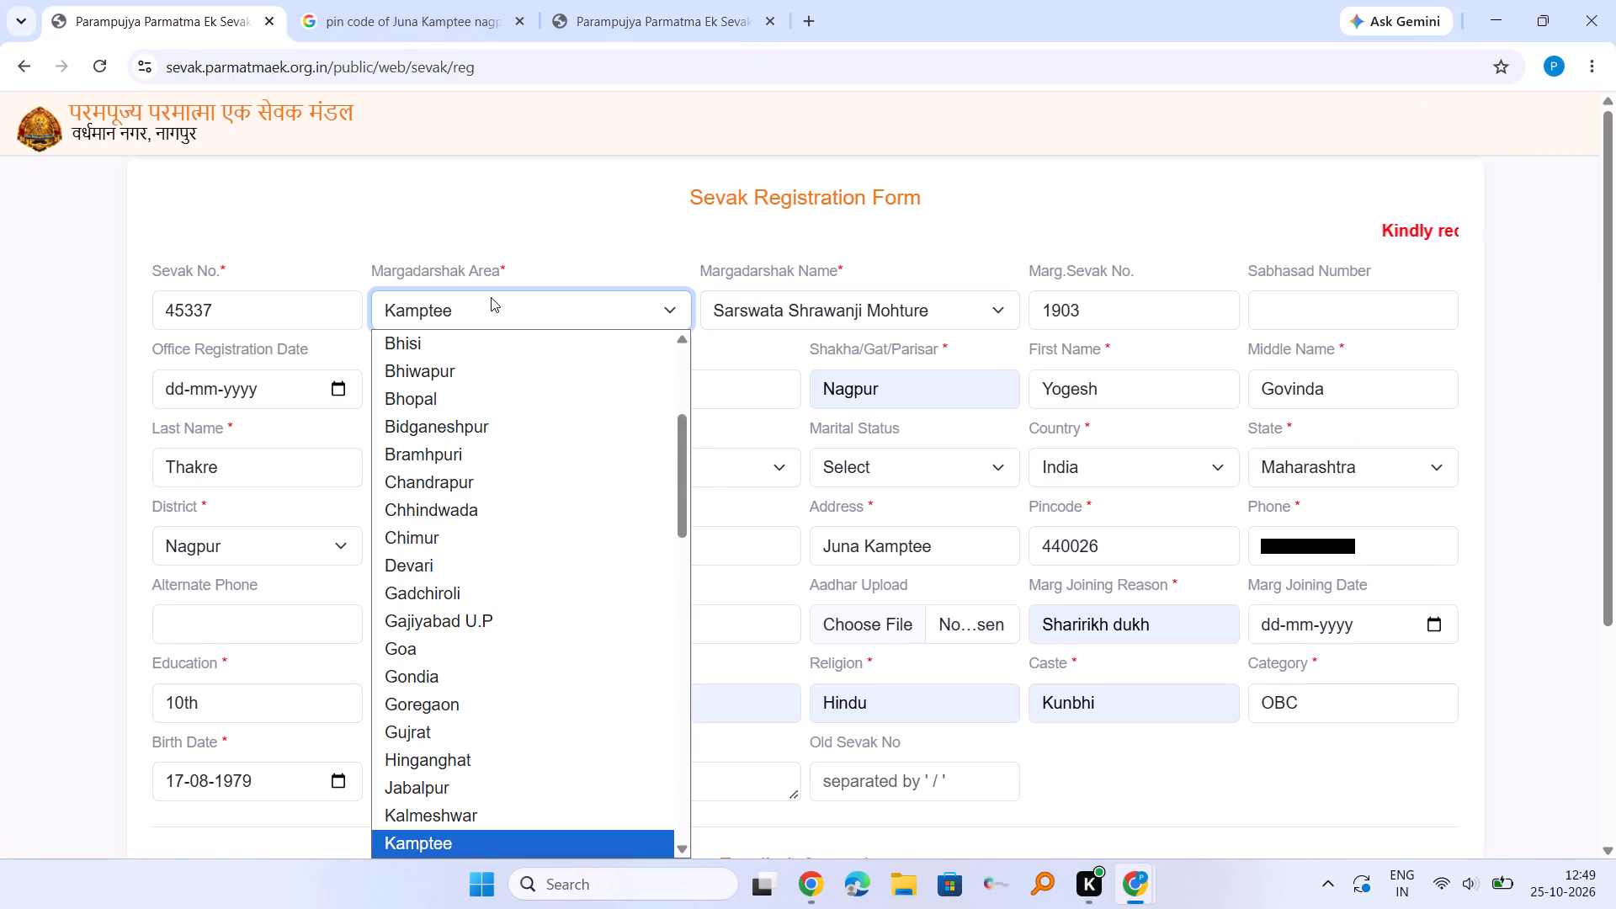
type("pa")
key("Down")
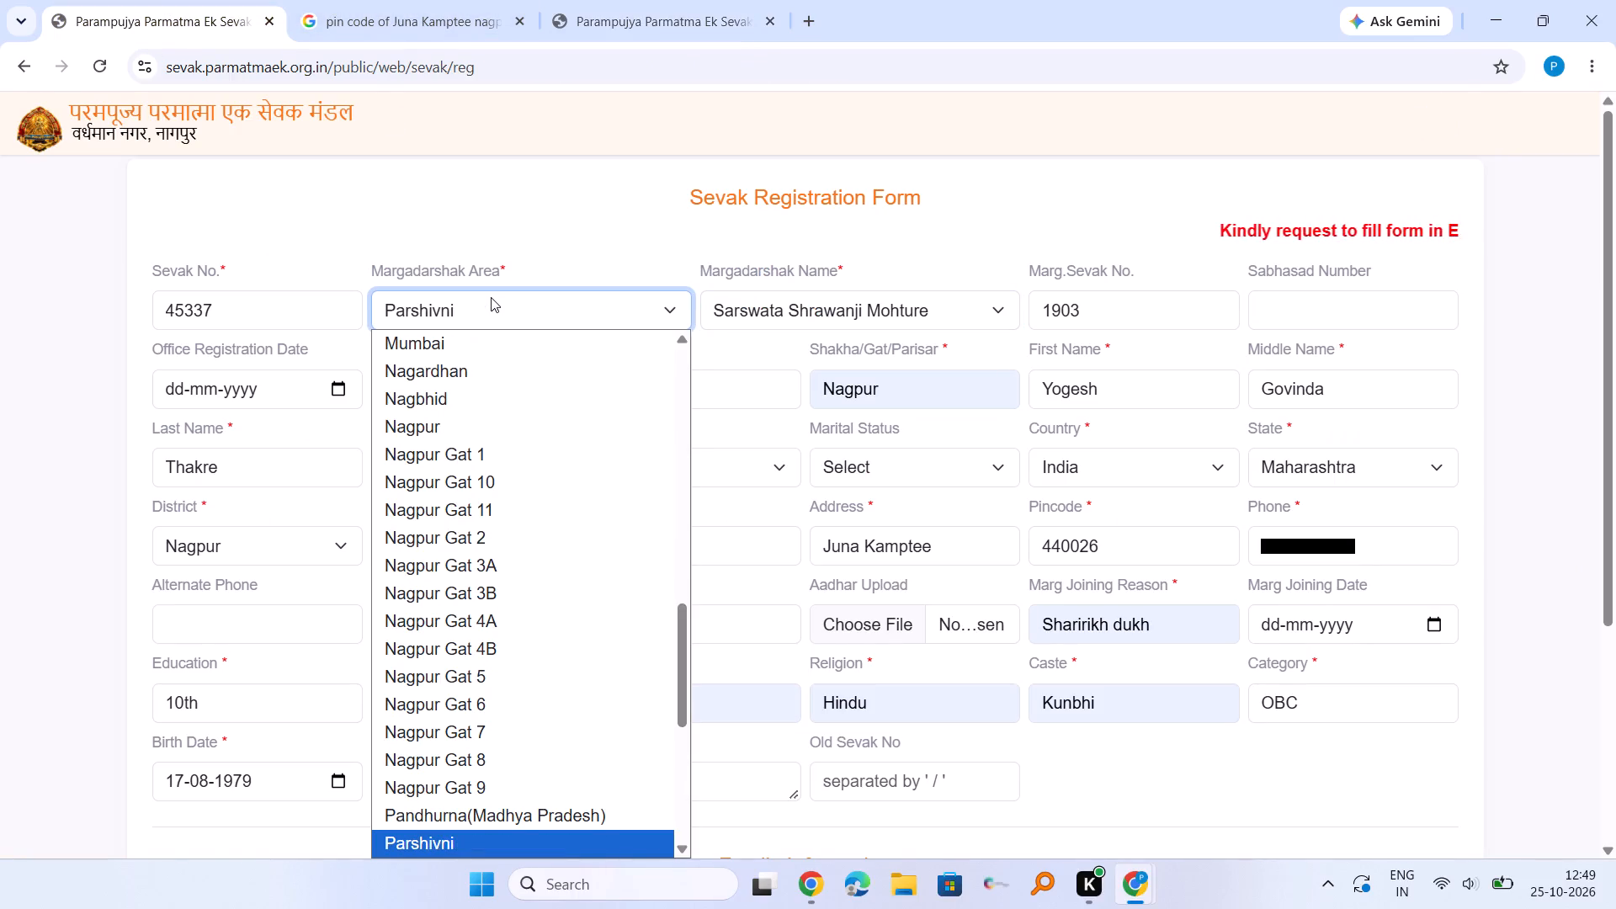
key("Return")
left_click(757, 298)
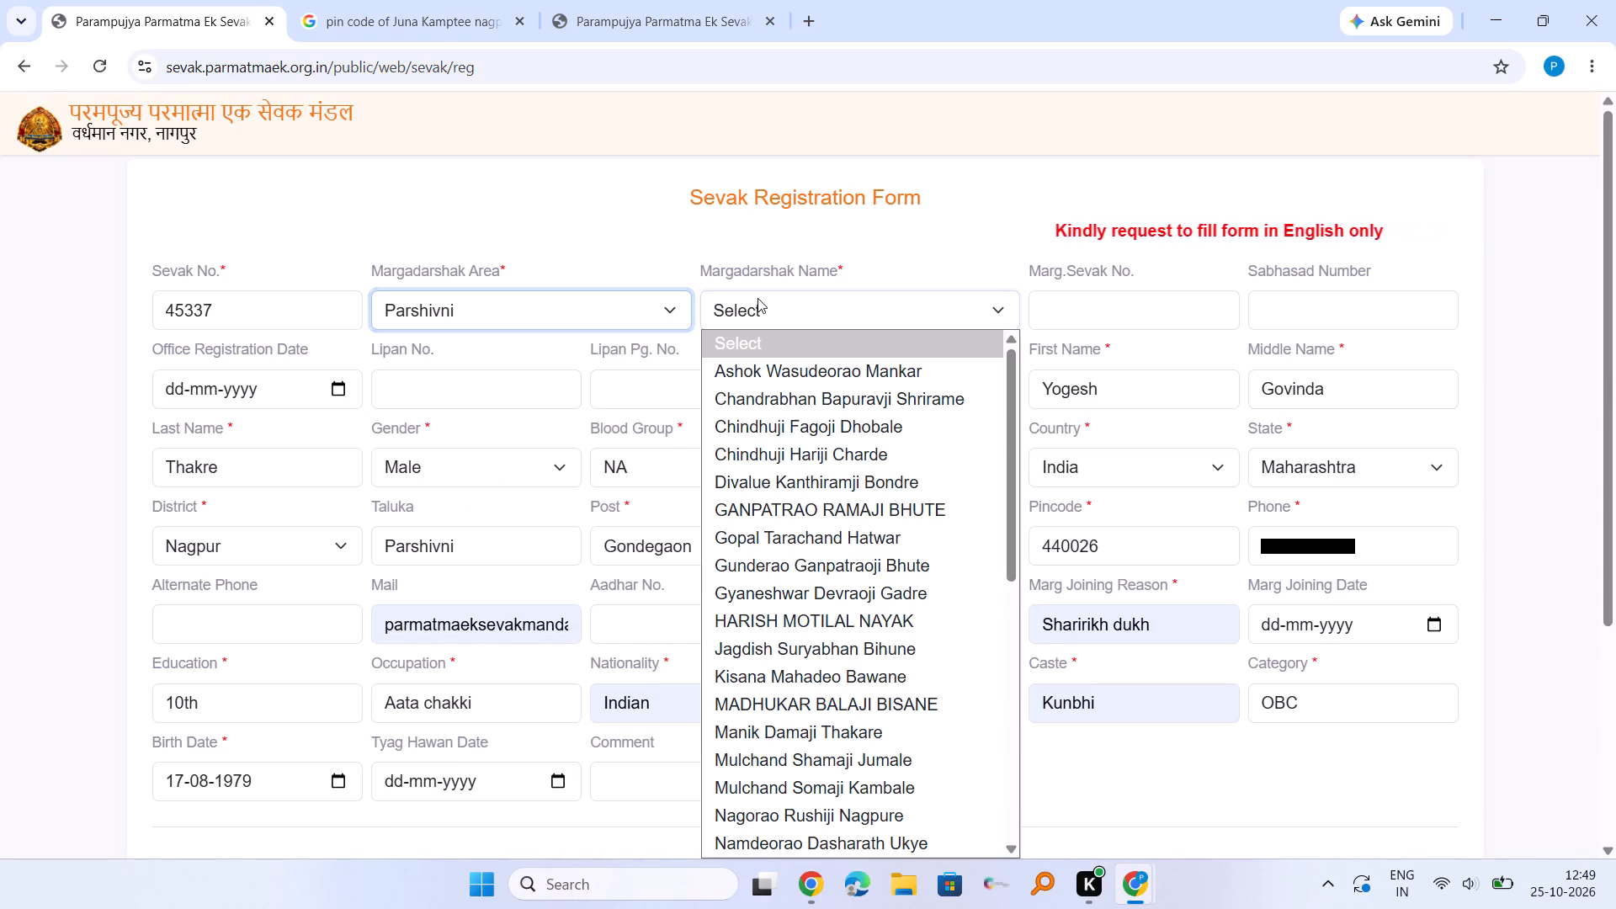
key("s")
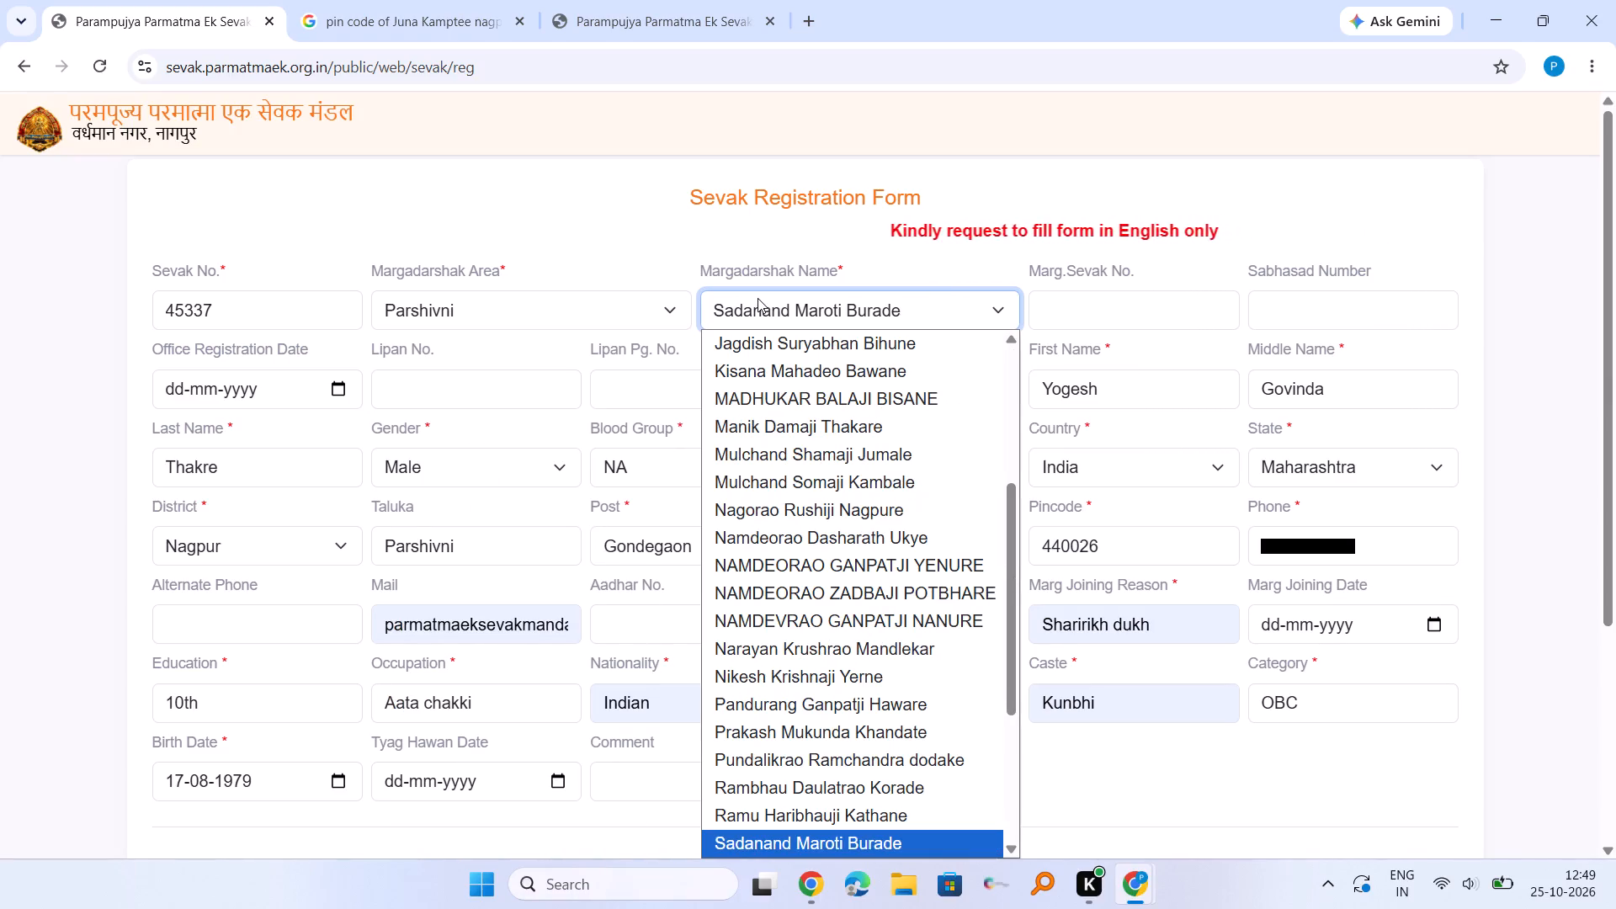
key("Down")
key("Down")
key("Down")
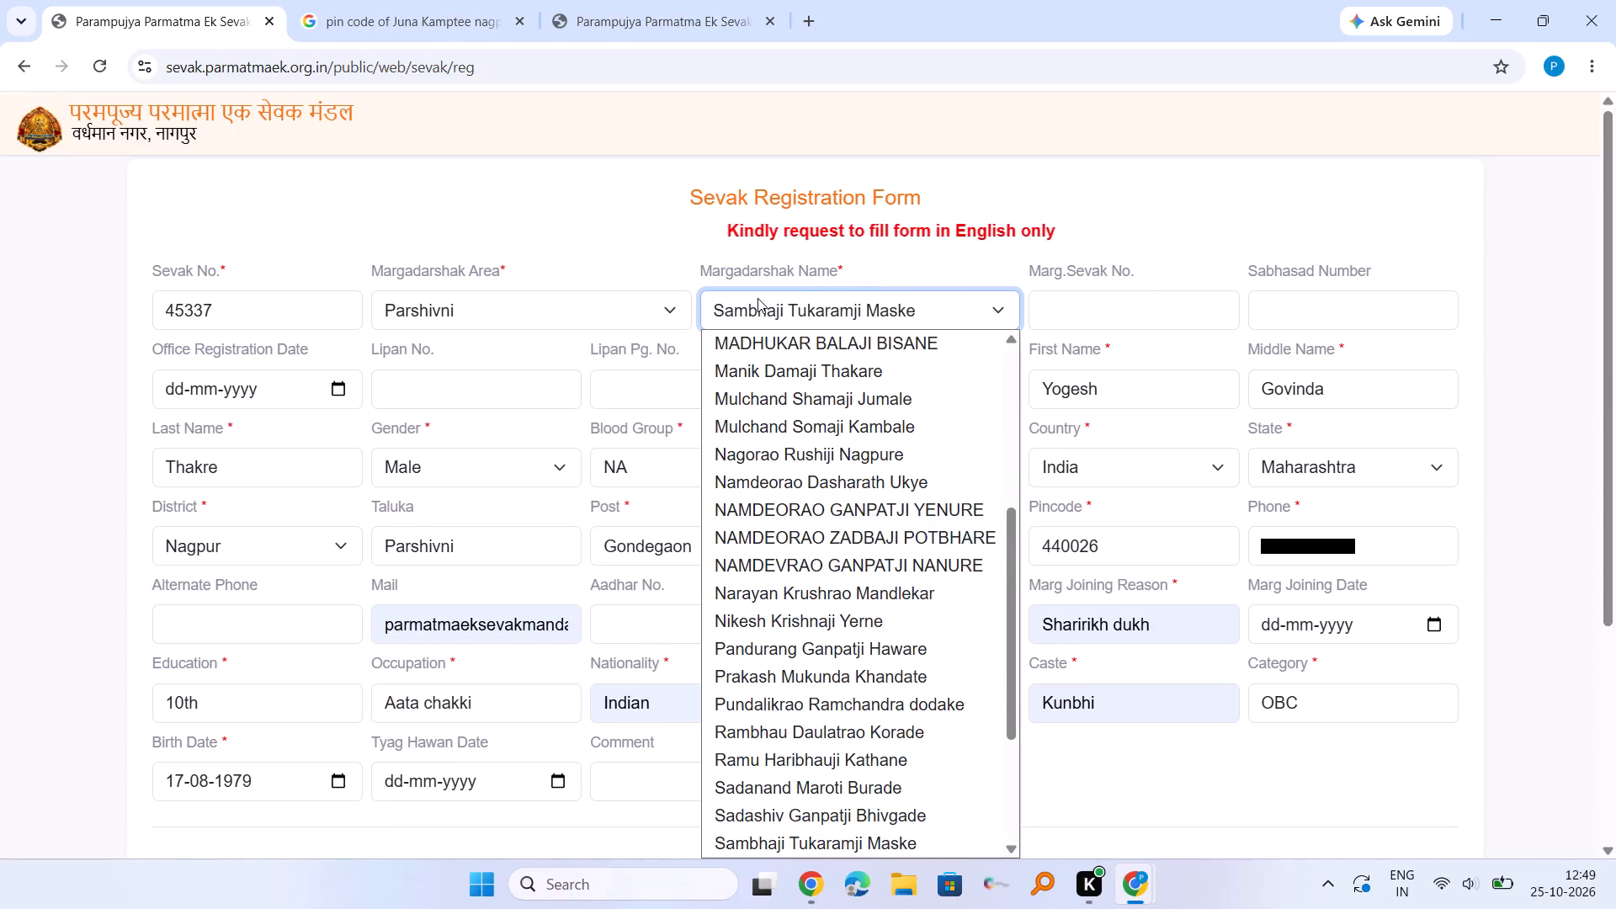
key("Down")
key("Down")
key("Down")
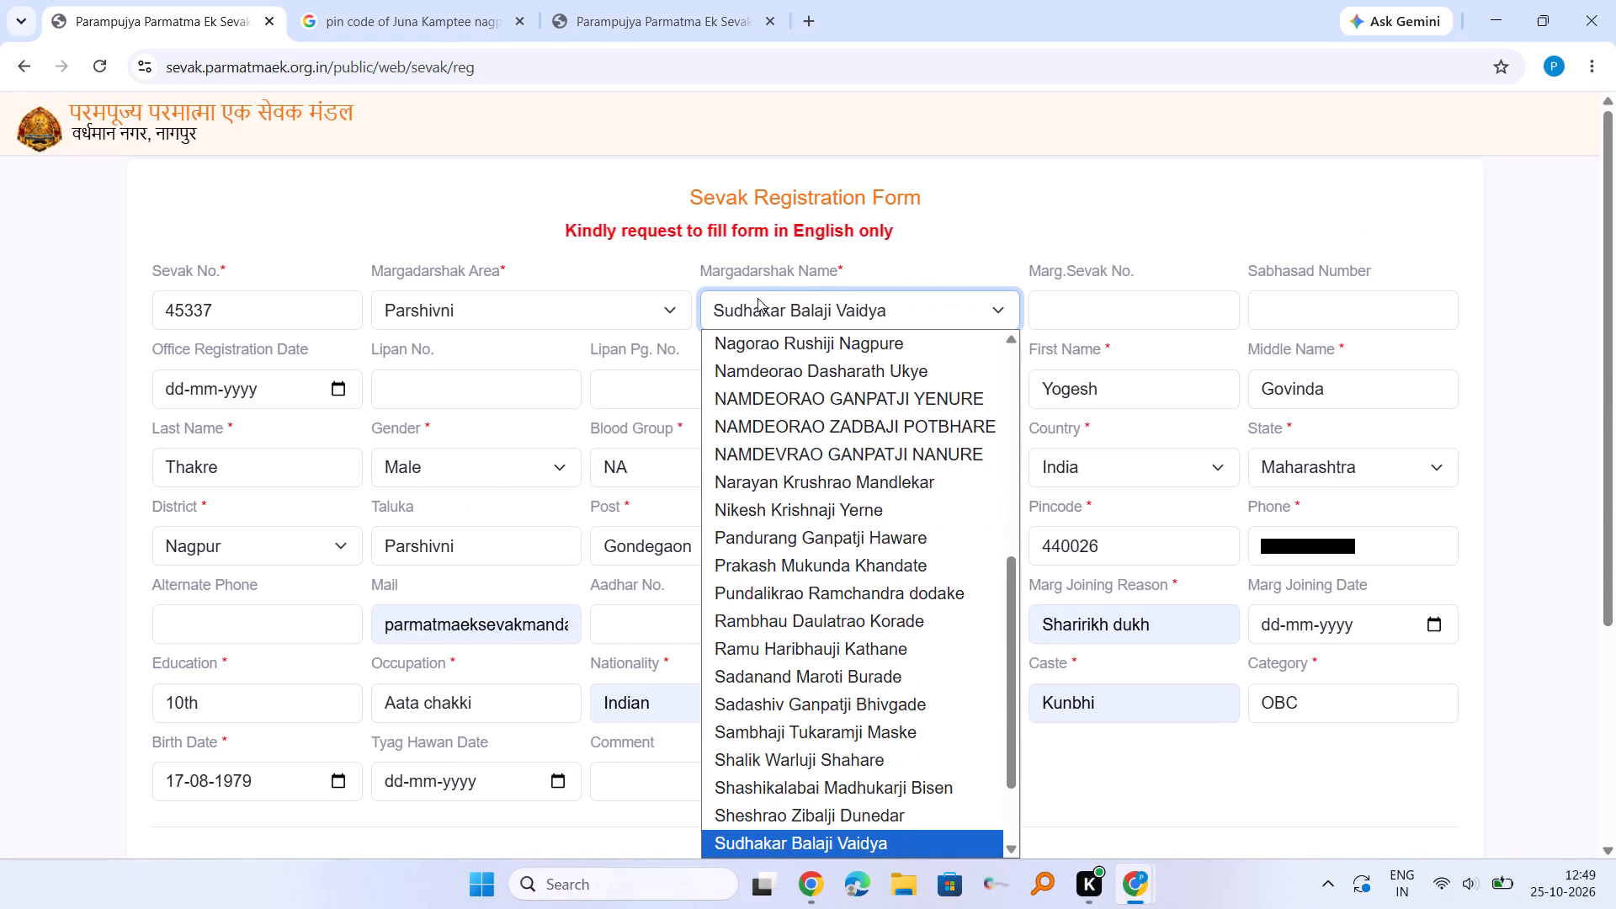
key("Down")
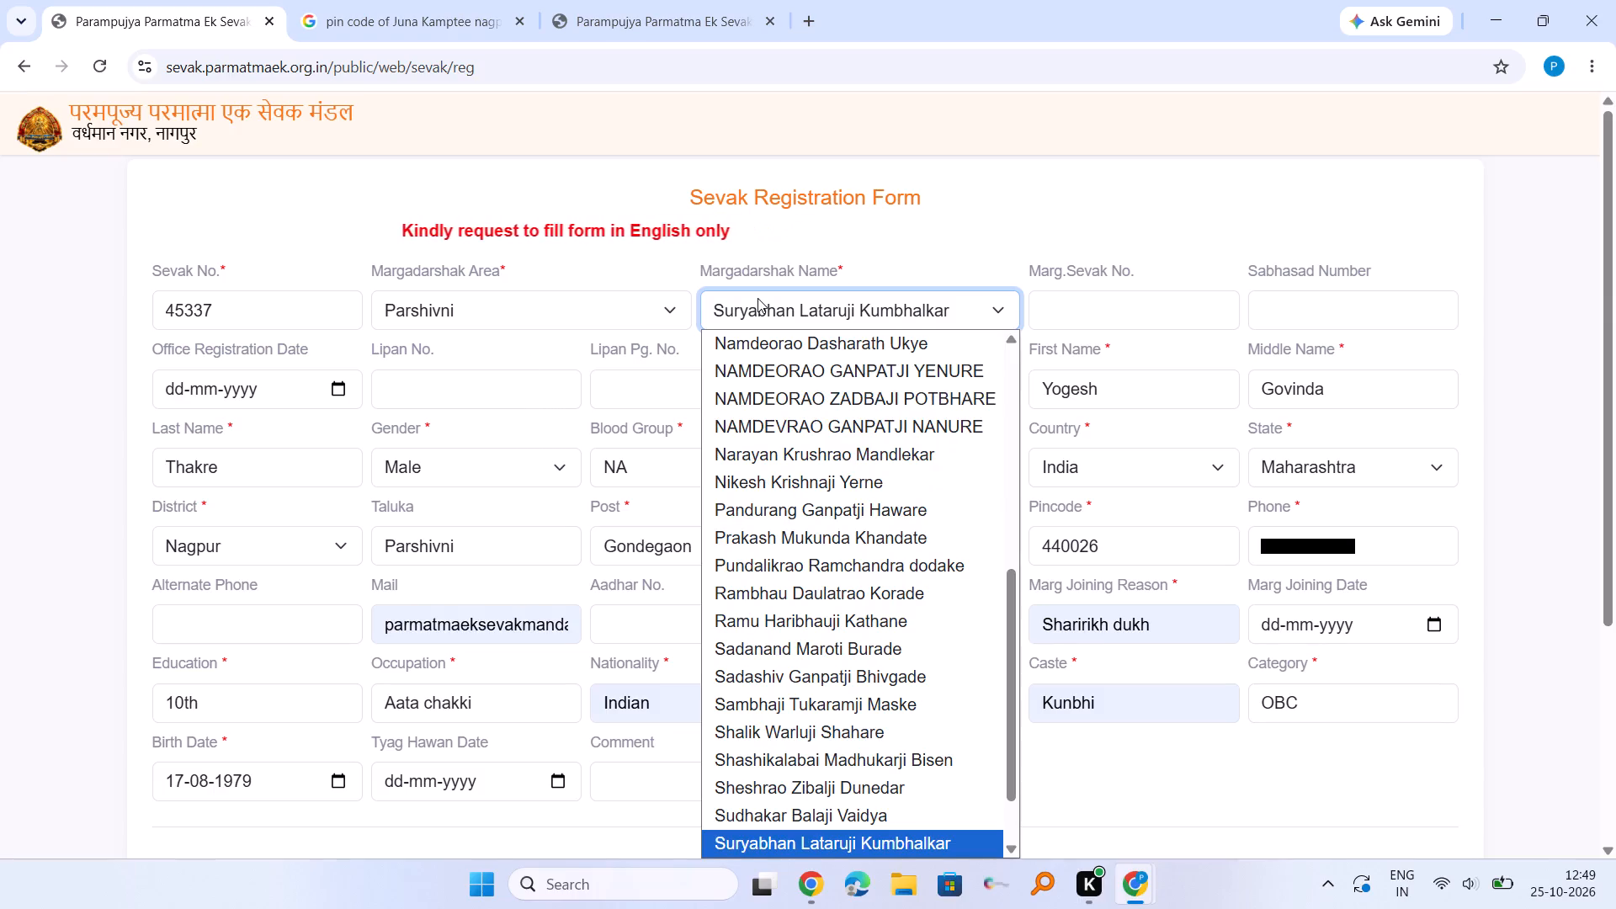
key("Return")
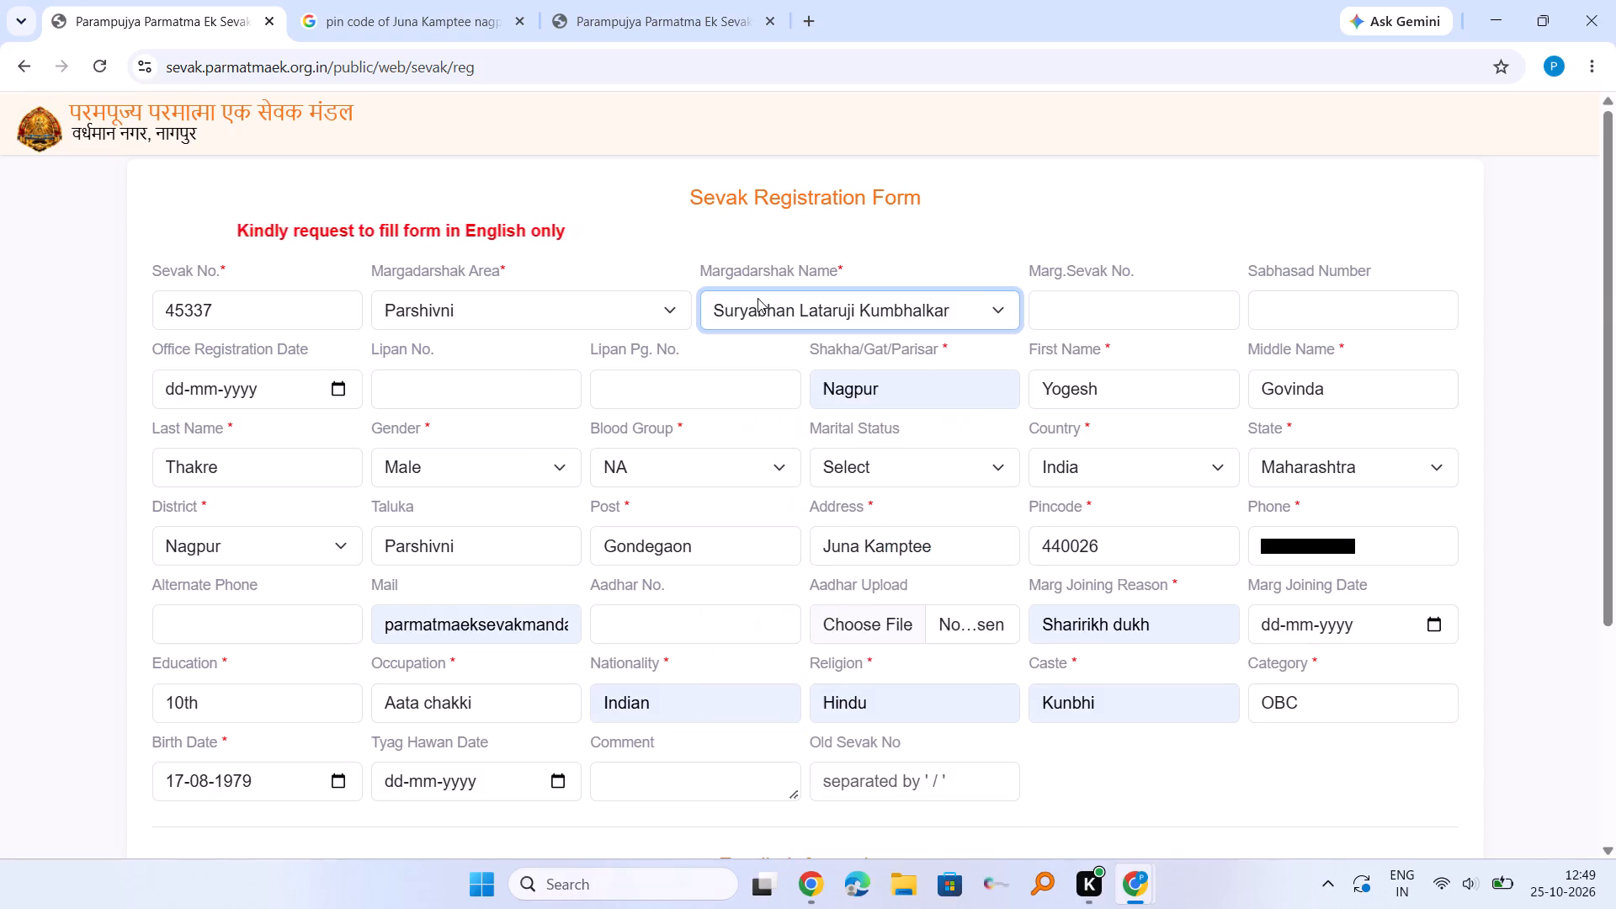
Complete the reCAPTCHA check below the family information and open the preview of the registration.
scroll(757, 298, "down", 4)
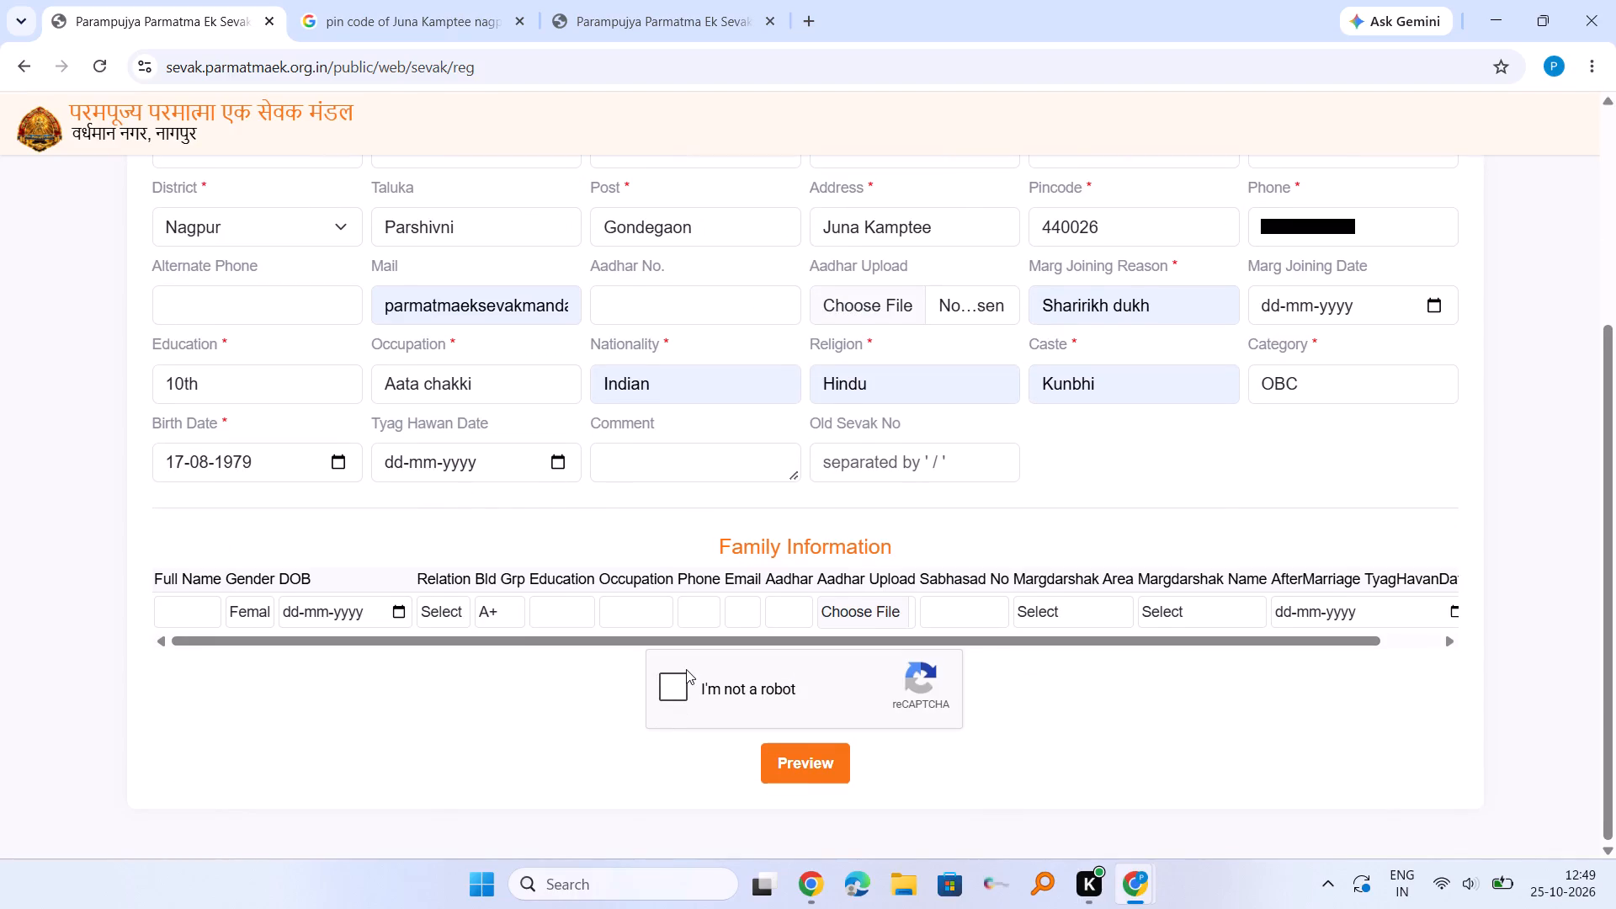
left_click(686, 669)
left_click(673, 688)
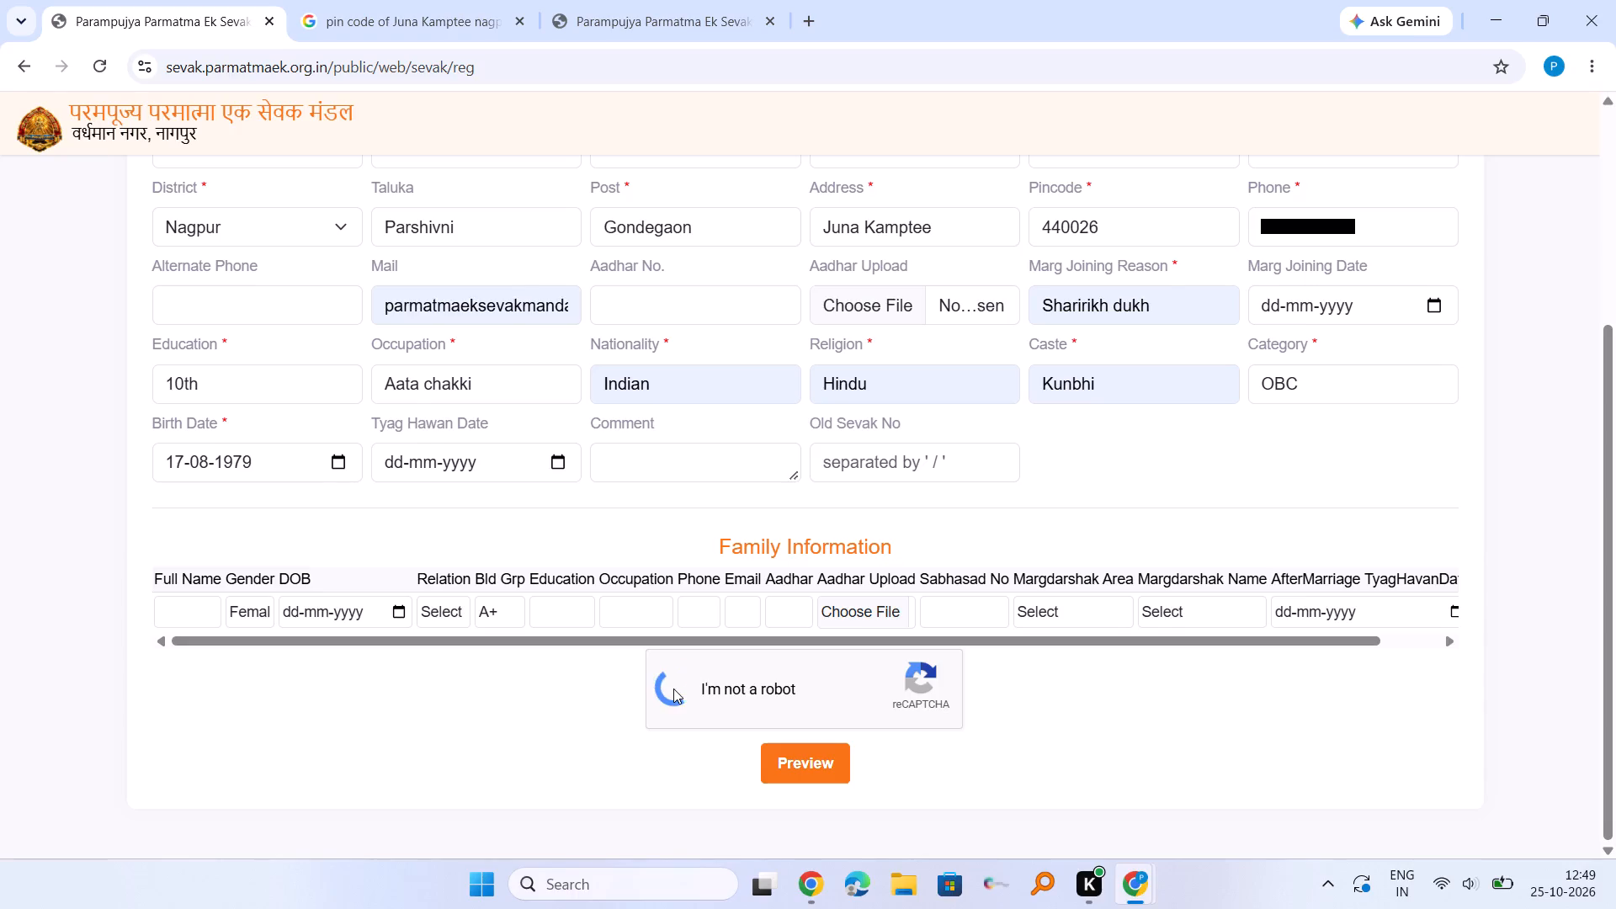
left_click(673, 688)
left_click(814, 753)
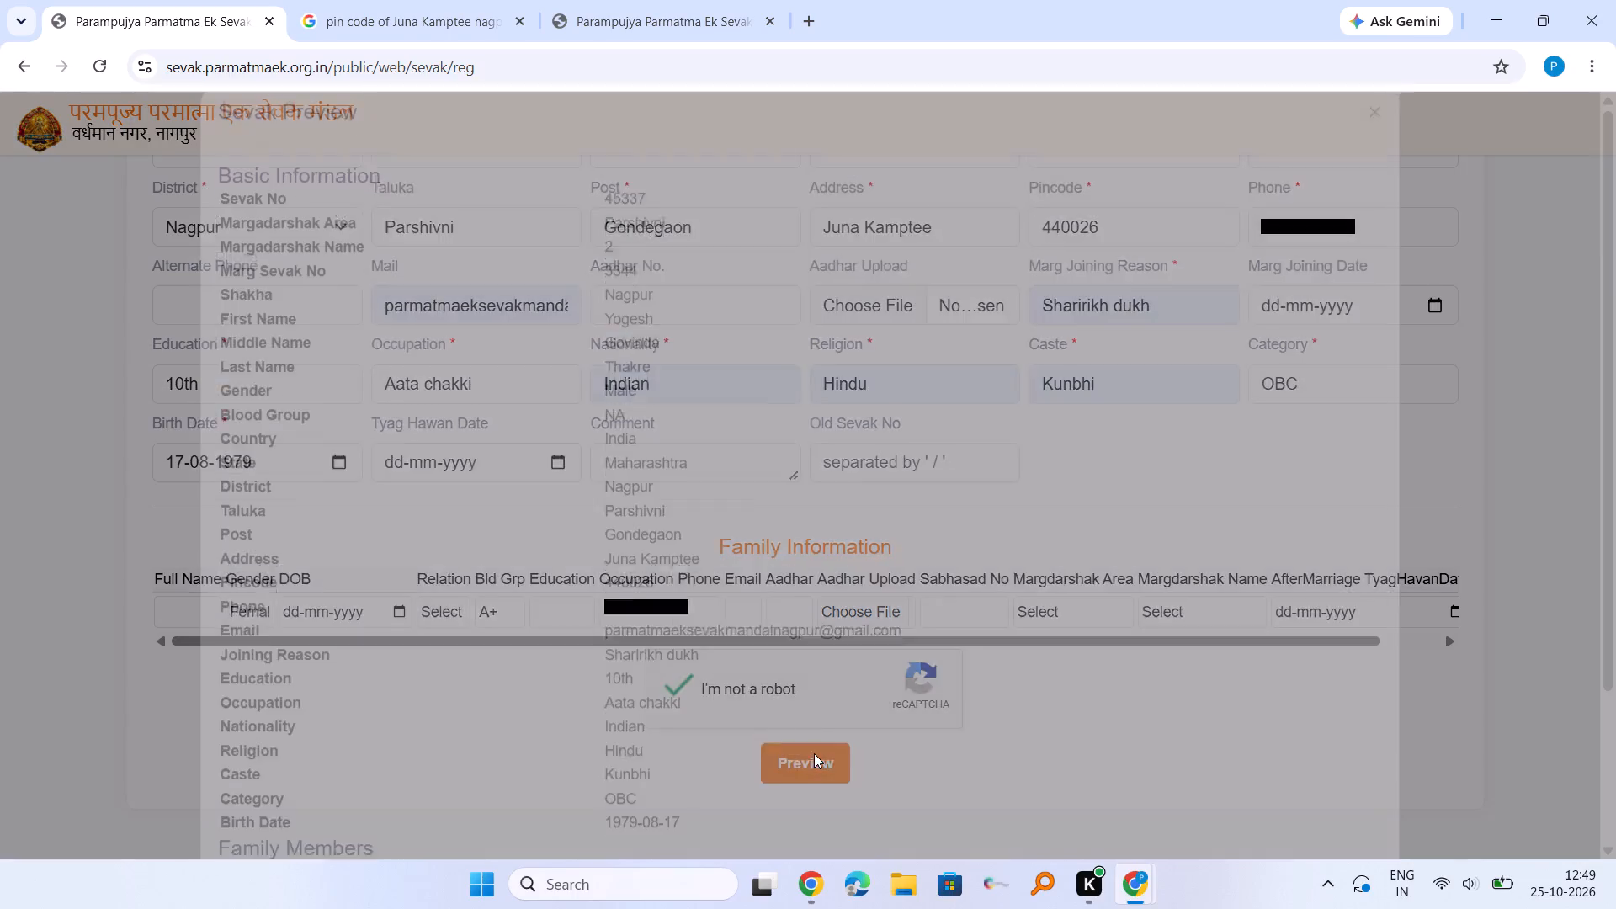
Submit the previewed Sevak registration and close the resulting message.
scroll(814, 753, "down", 5)
scroll(814, 753, "right", 5)
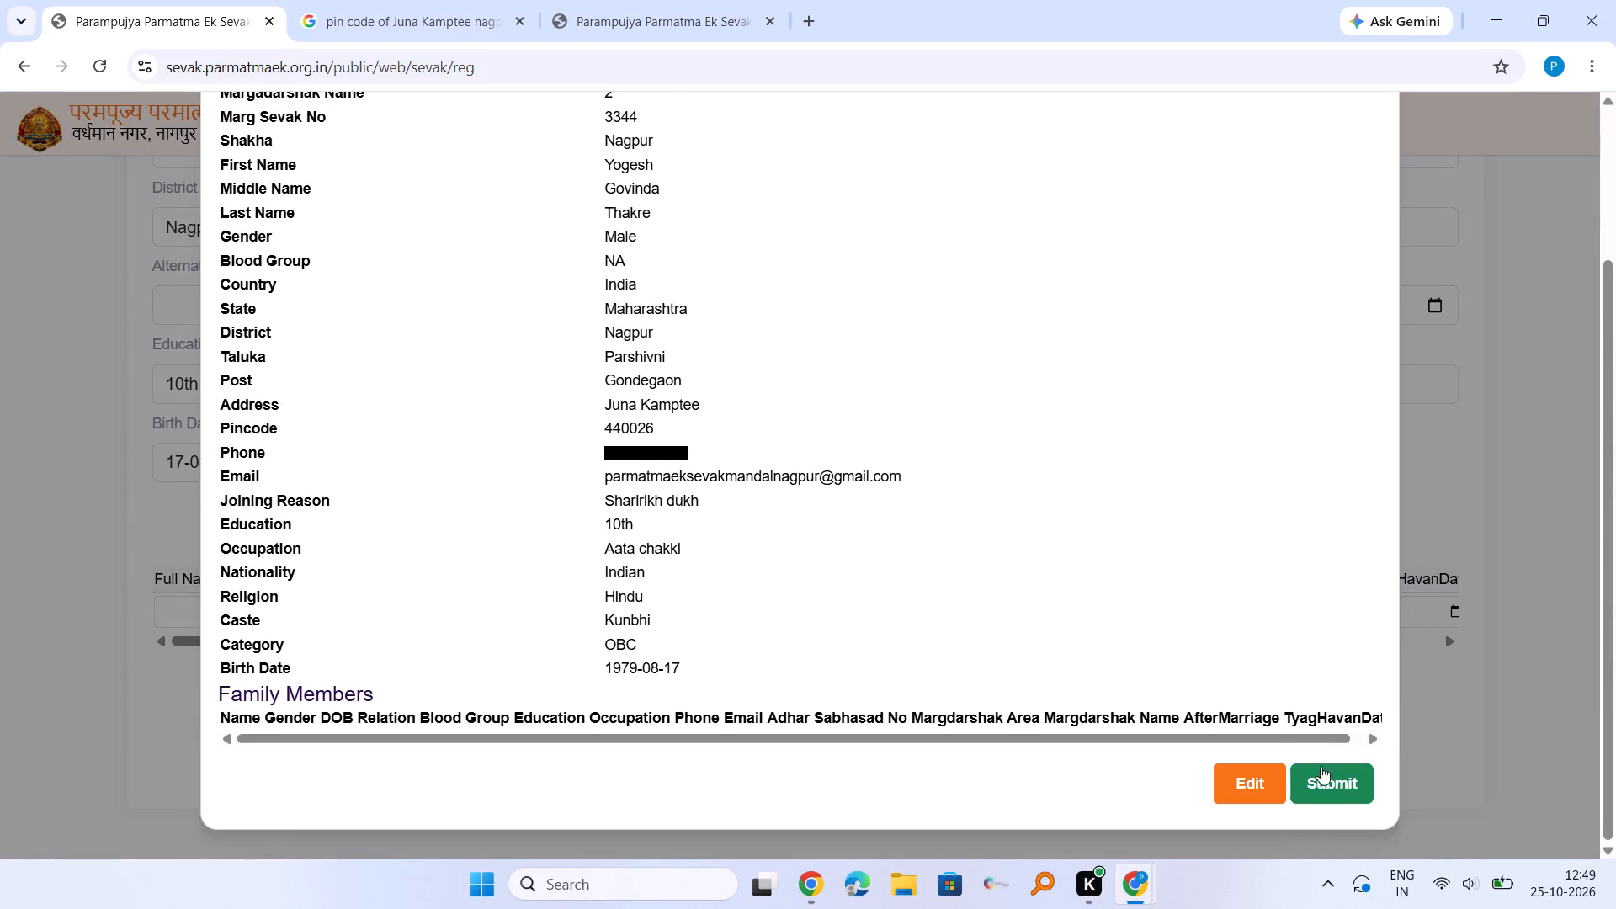
left_click(1323, 772)
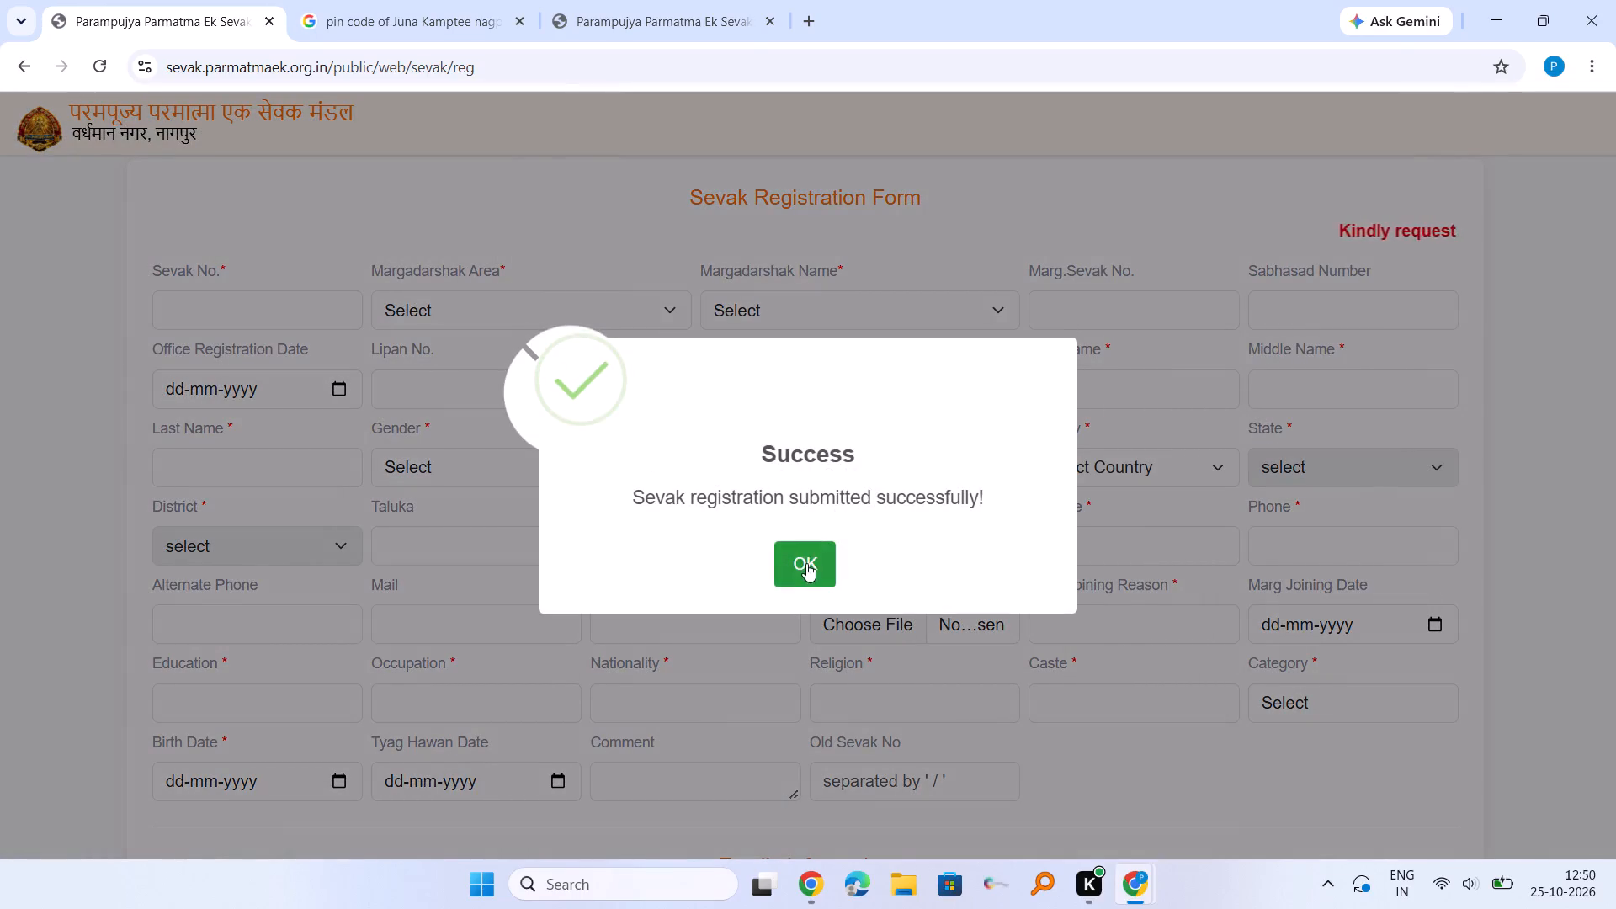
left_click(806, 563)
Start the next registration by entering the Sevak number that directly follows the one just submitted.
left_click(187, 295)
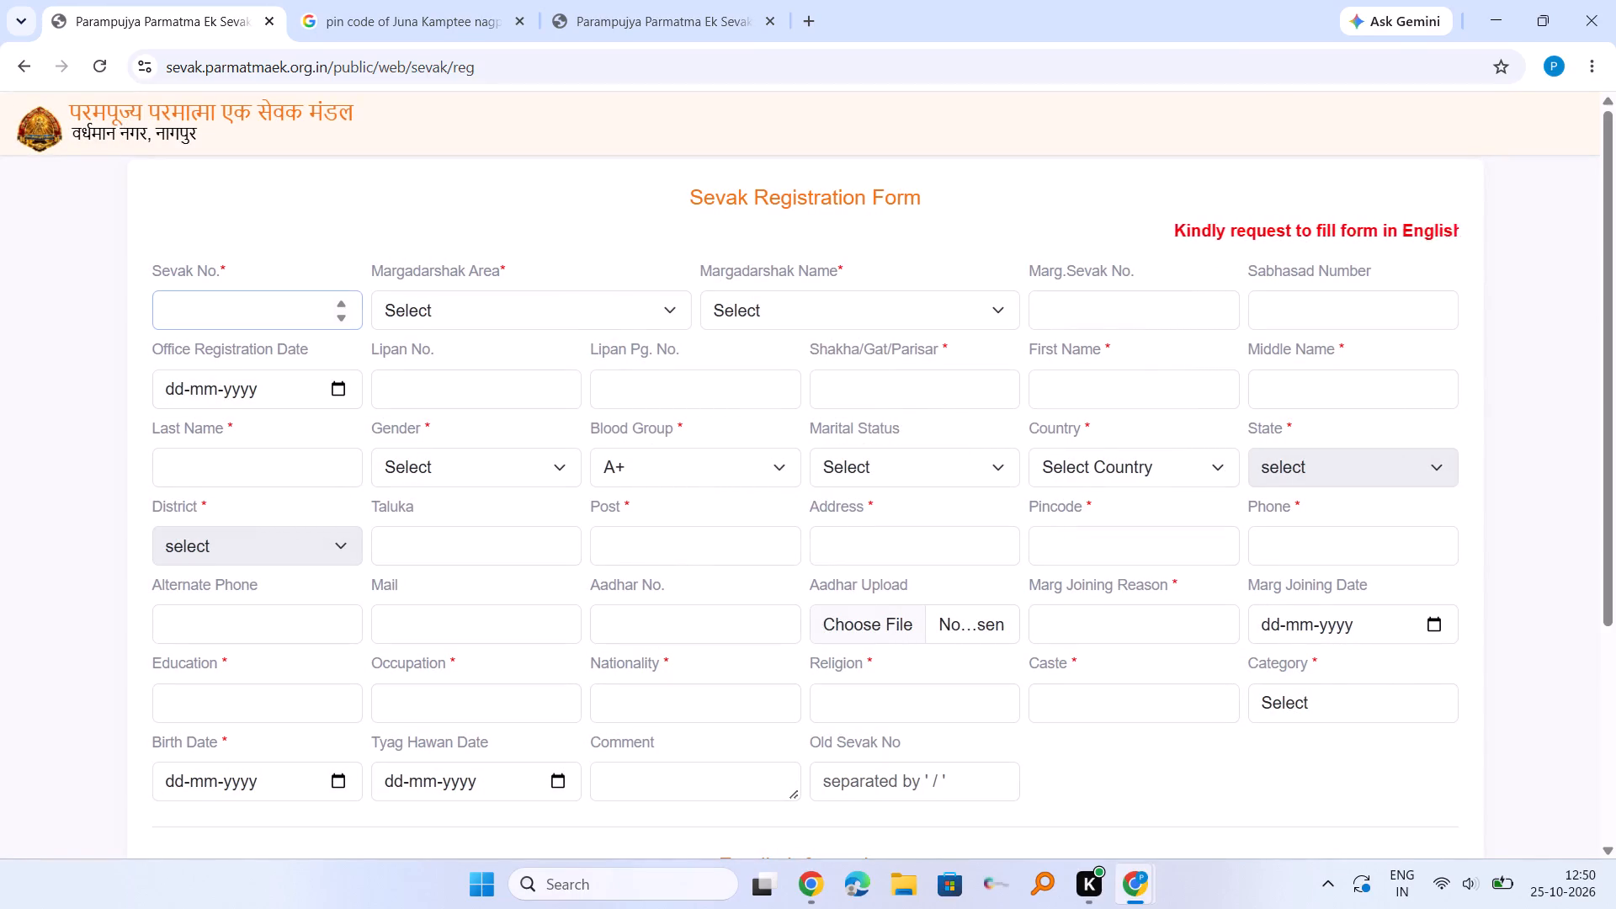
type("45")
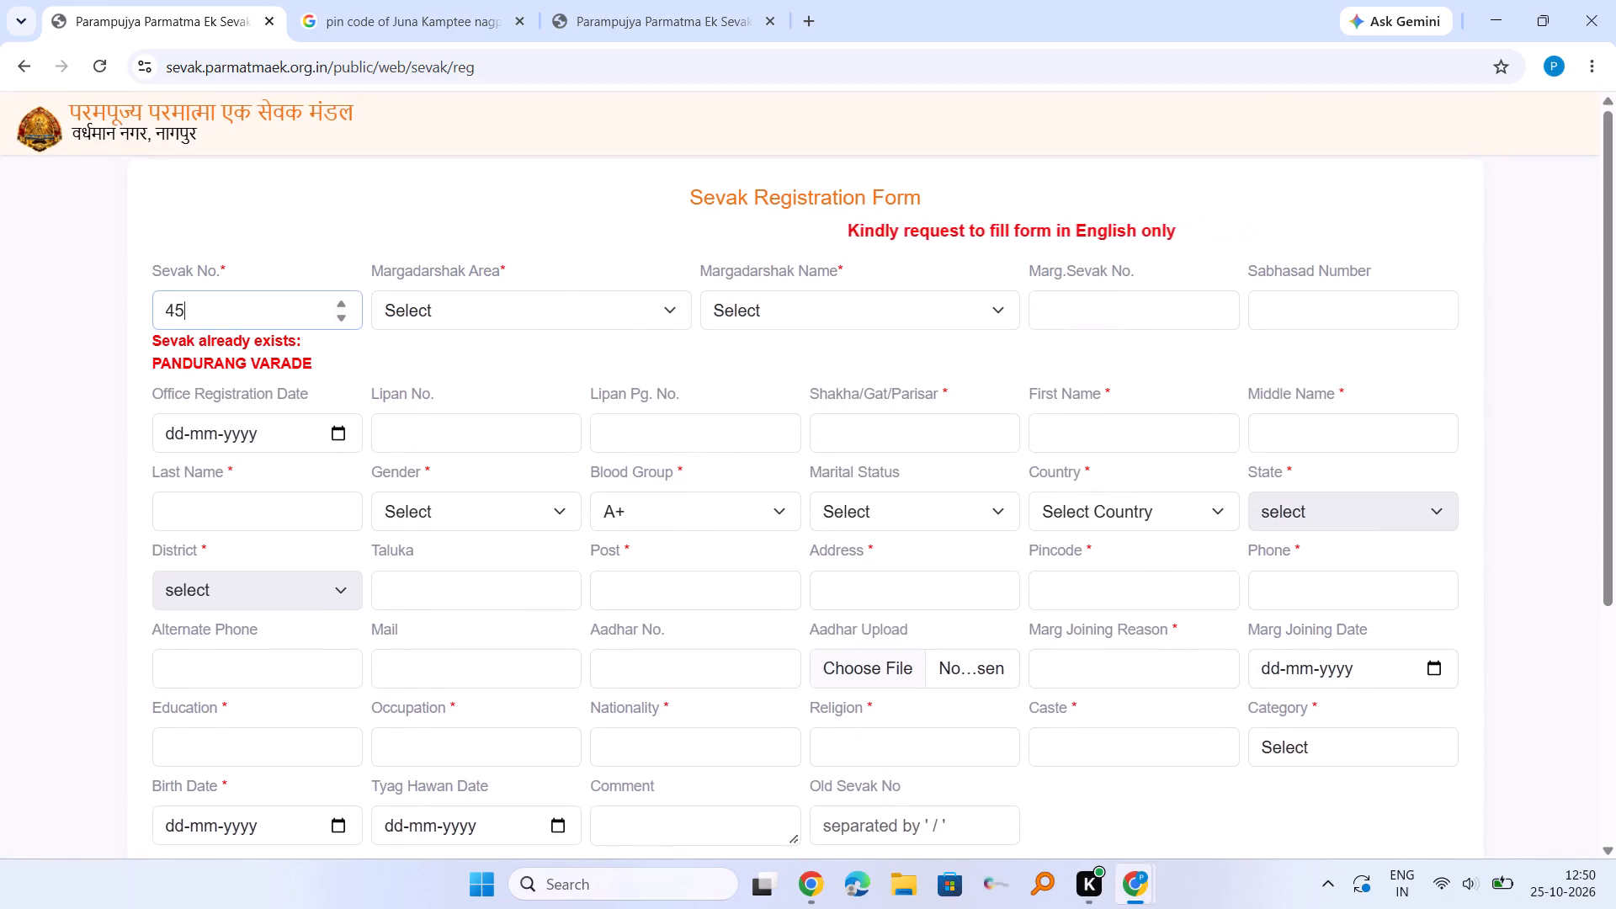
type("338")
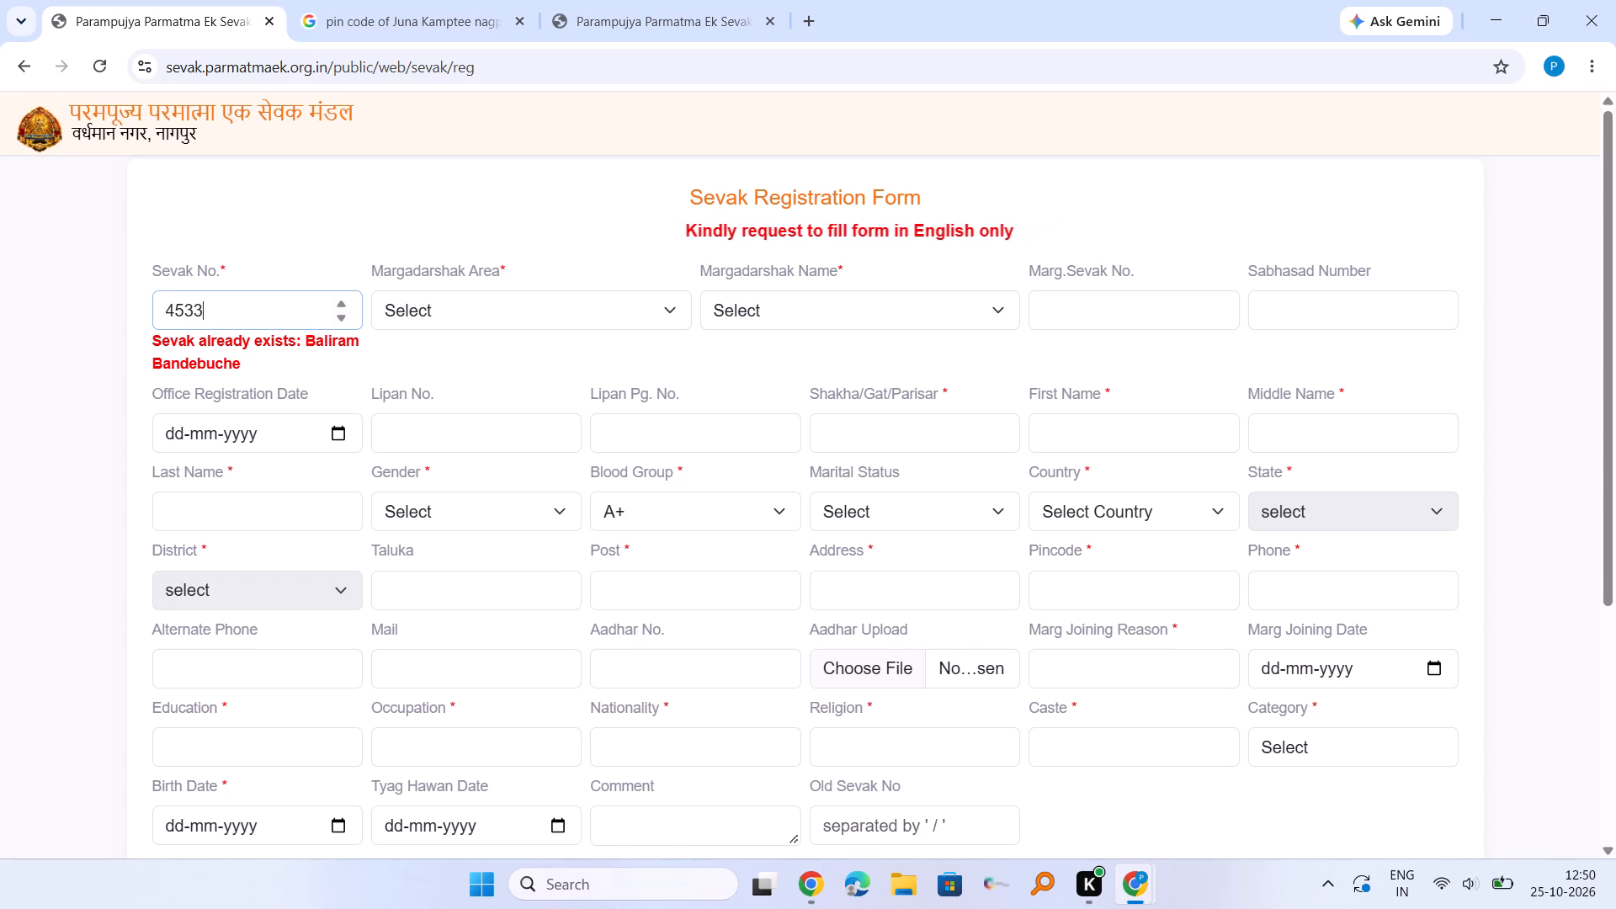
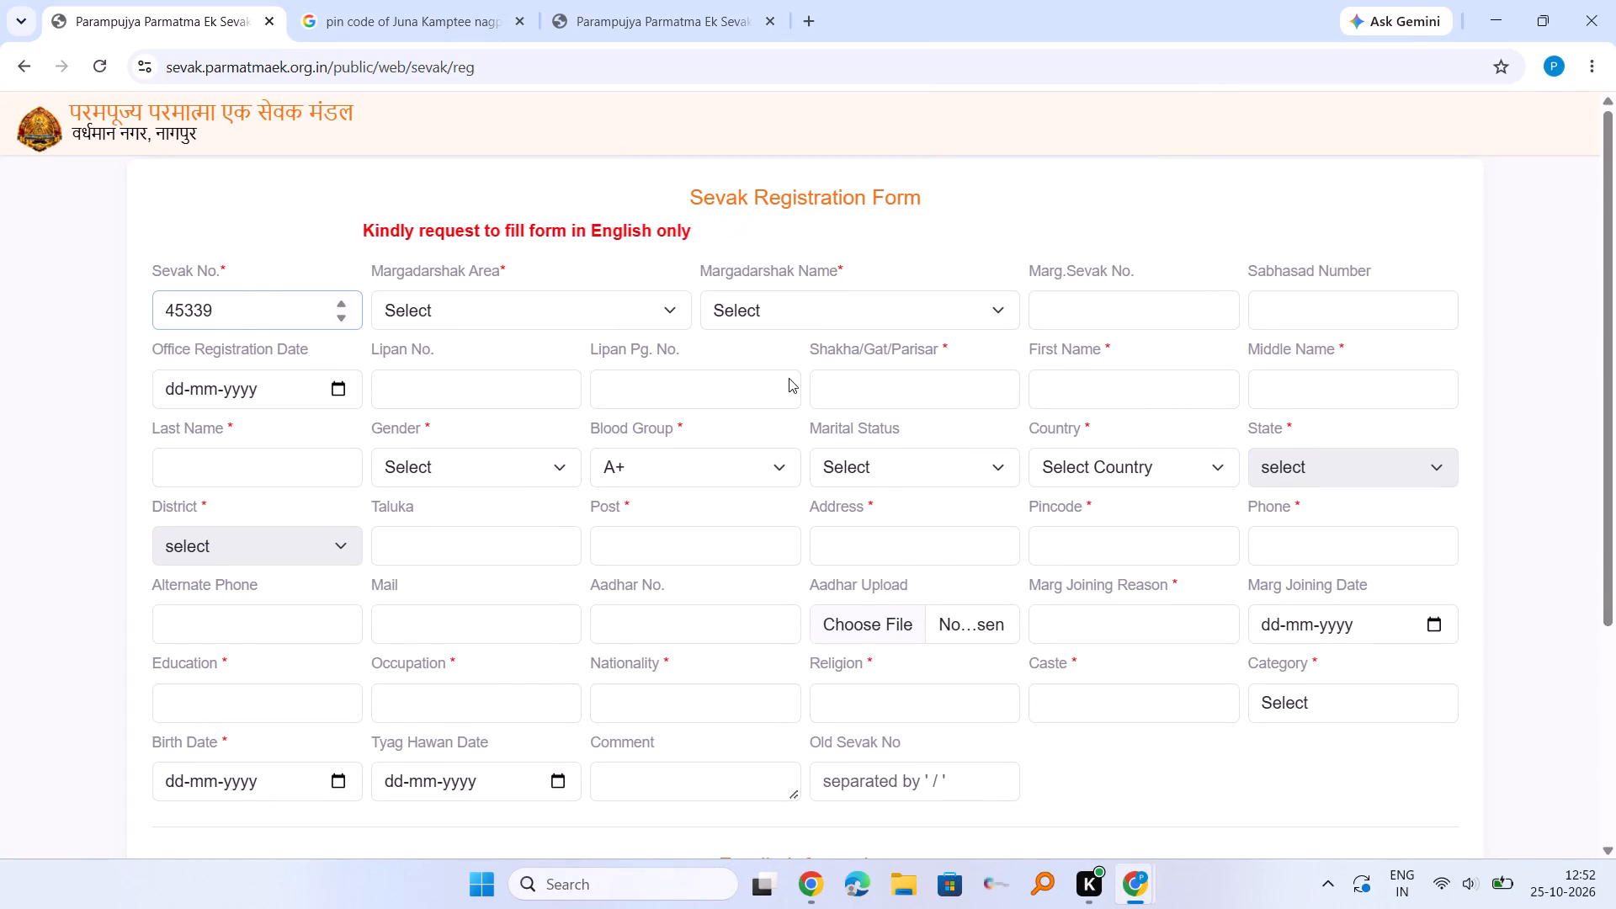
Set the Shakha/Gat/Parisar field to Nagpur.
left_click(1056, 393)
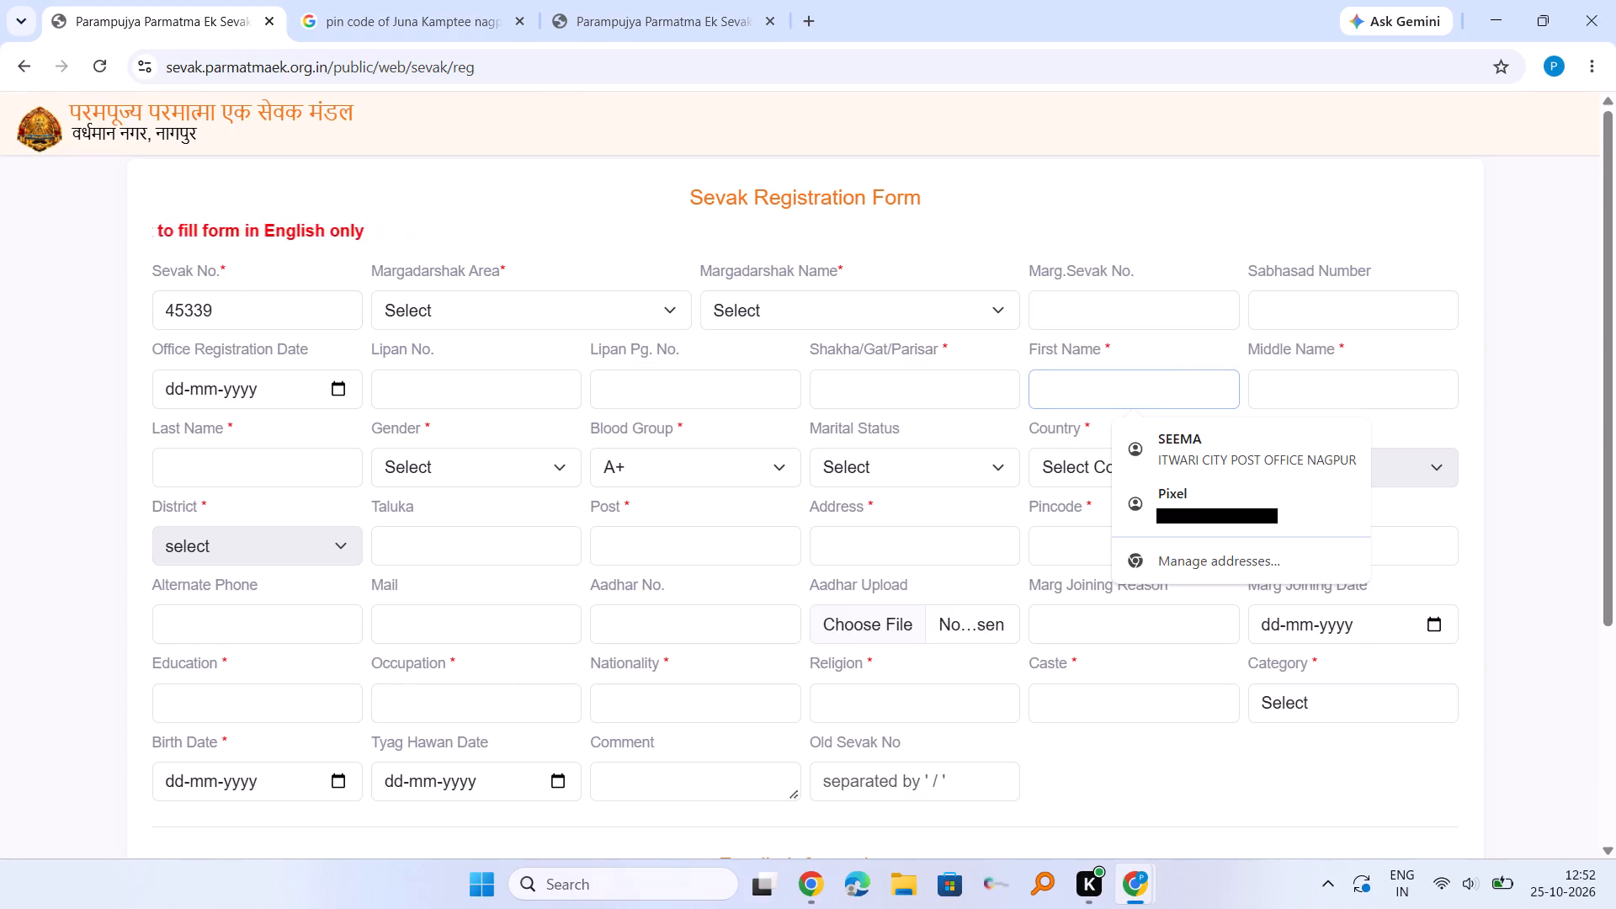
left_click(977, 390)
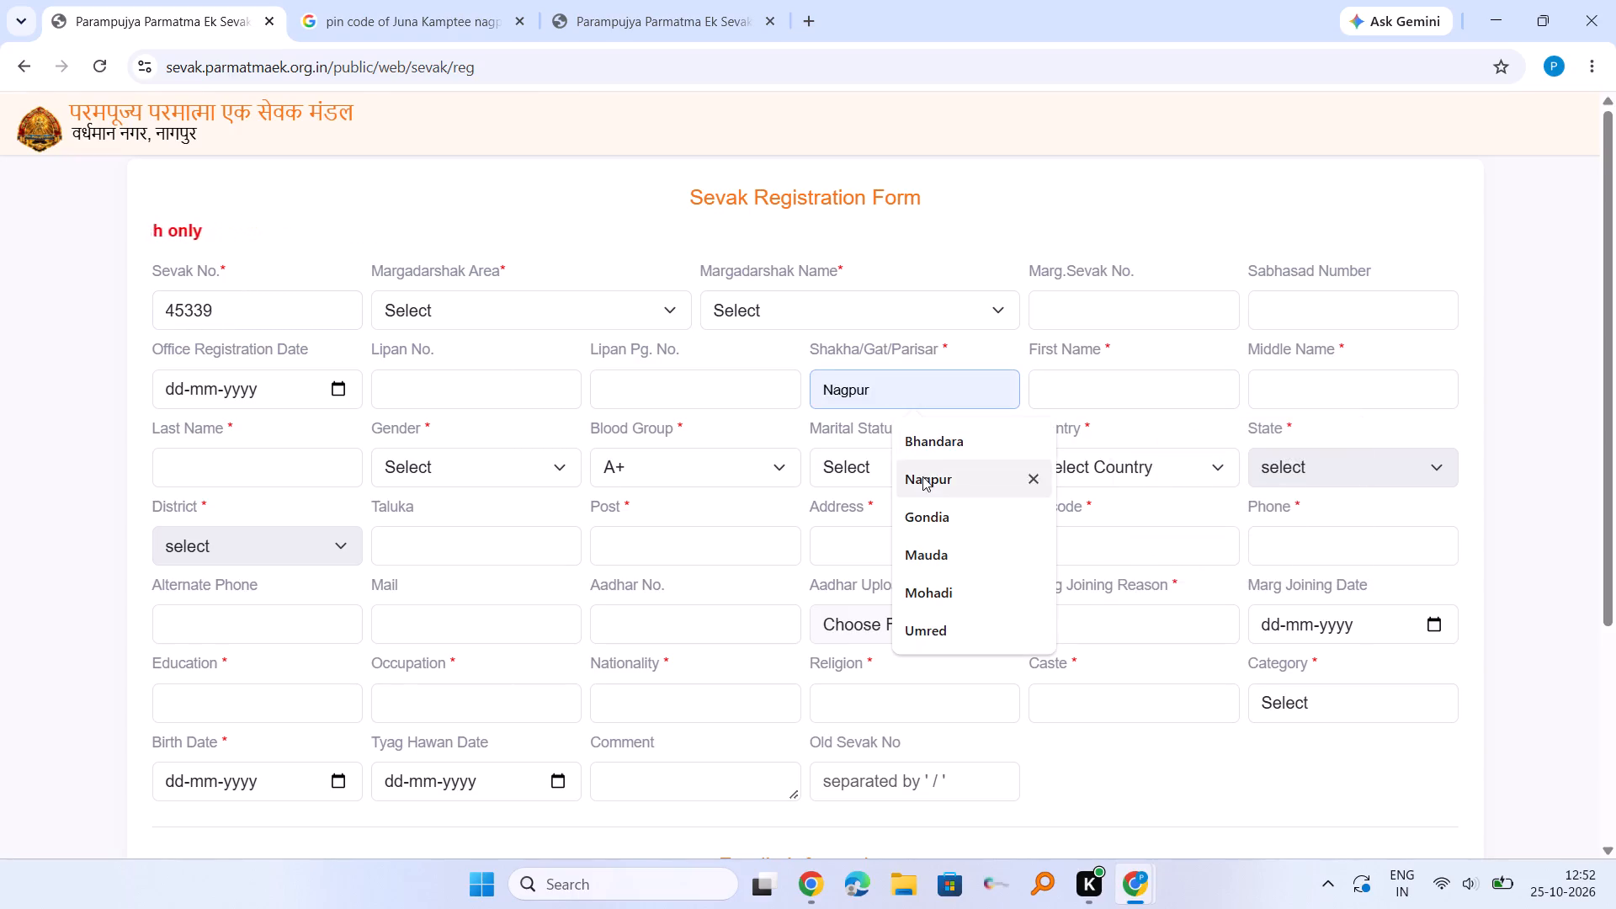
left_click(922, 476)
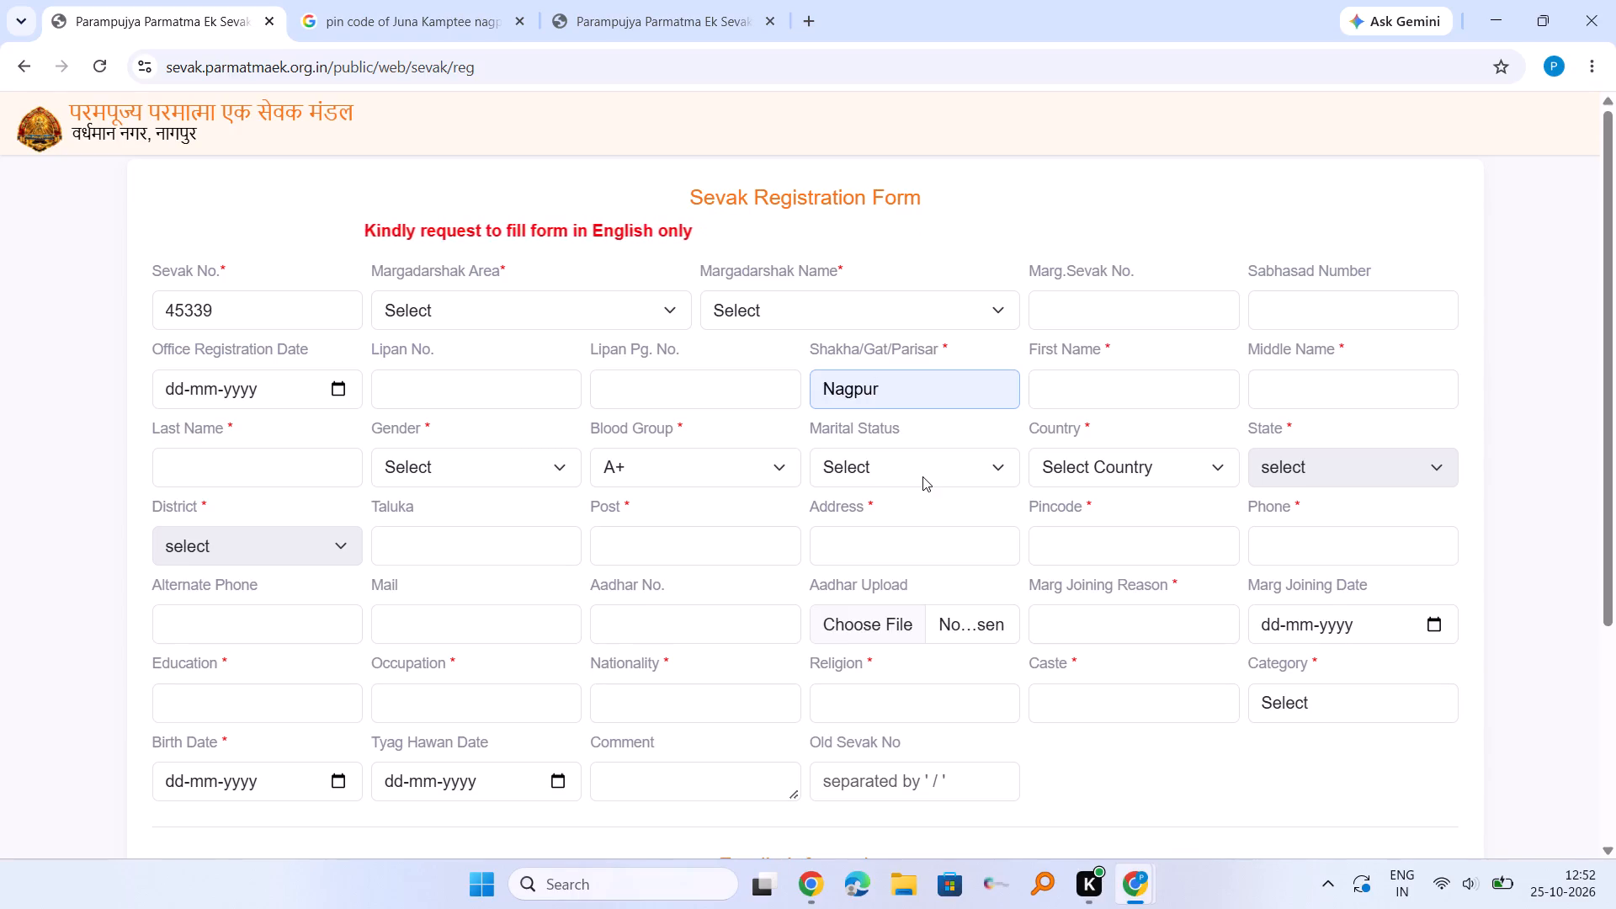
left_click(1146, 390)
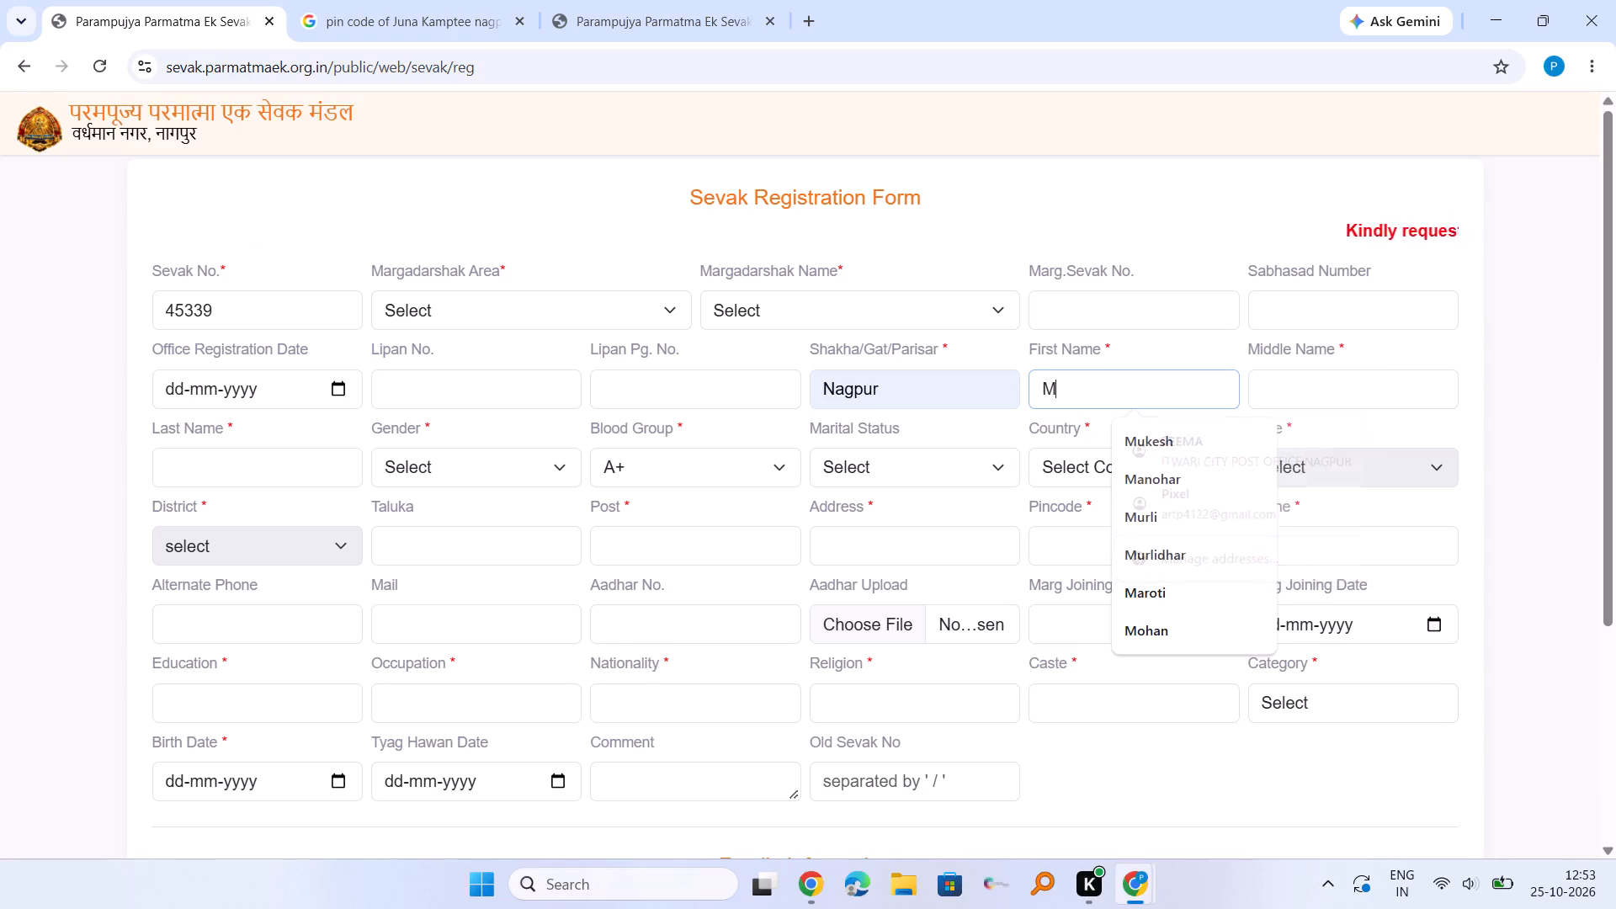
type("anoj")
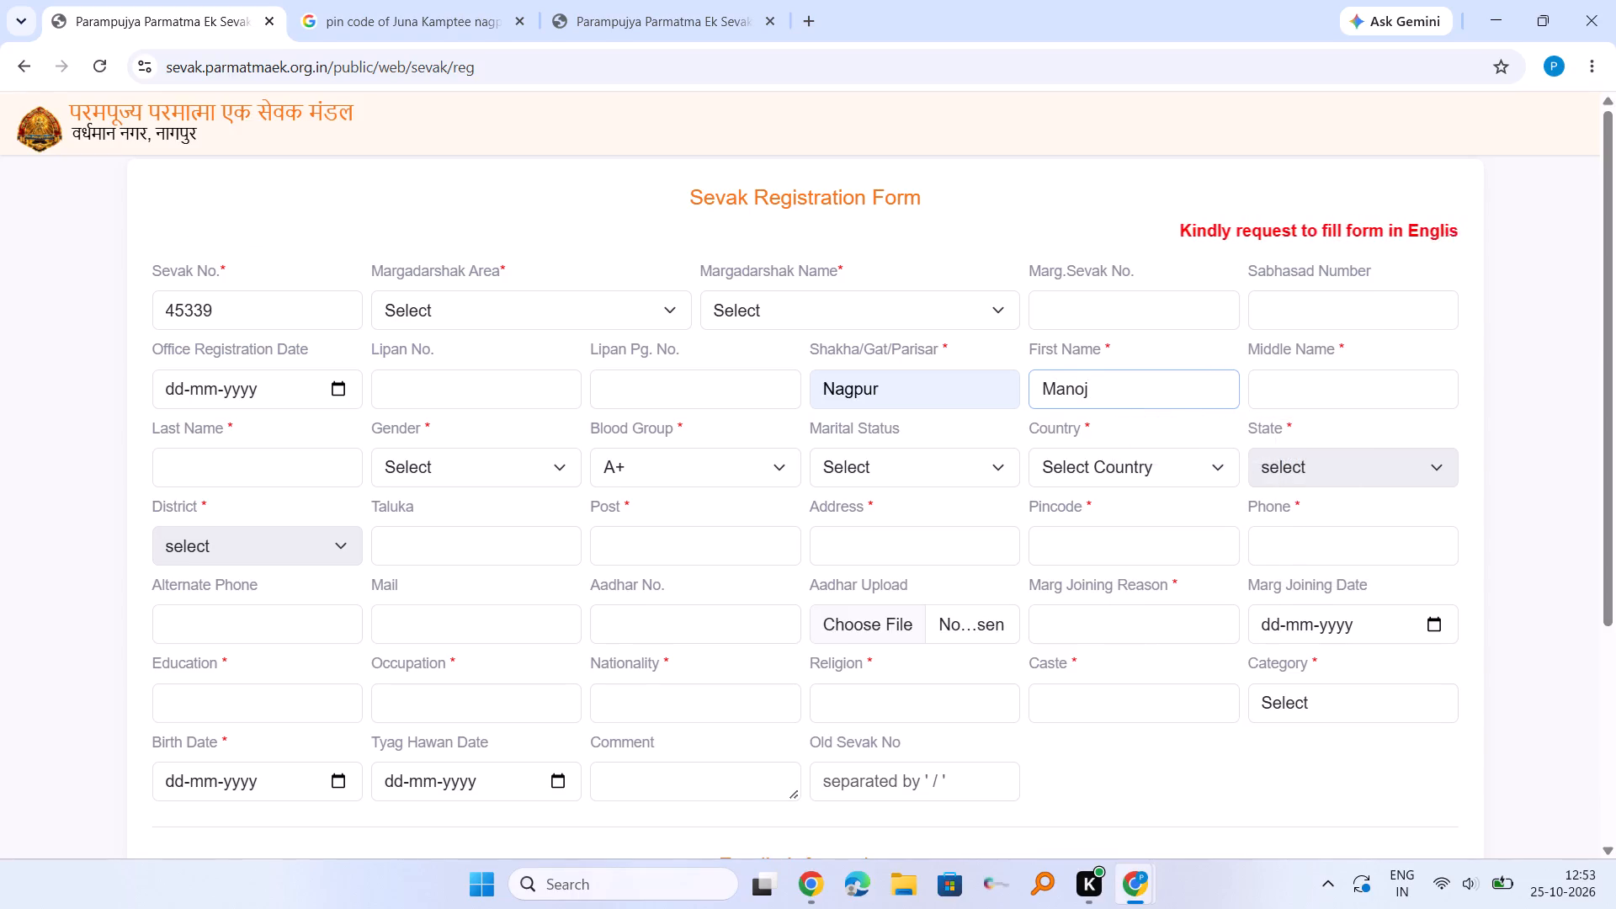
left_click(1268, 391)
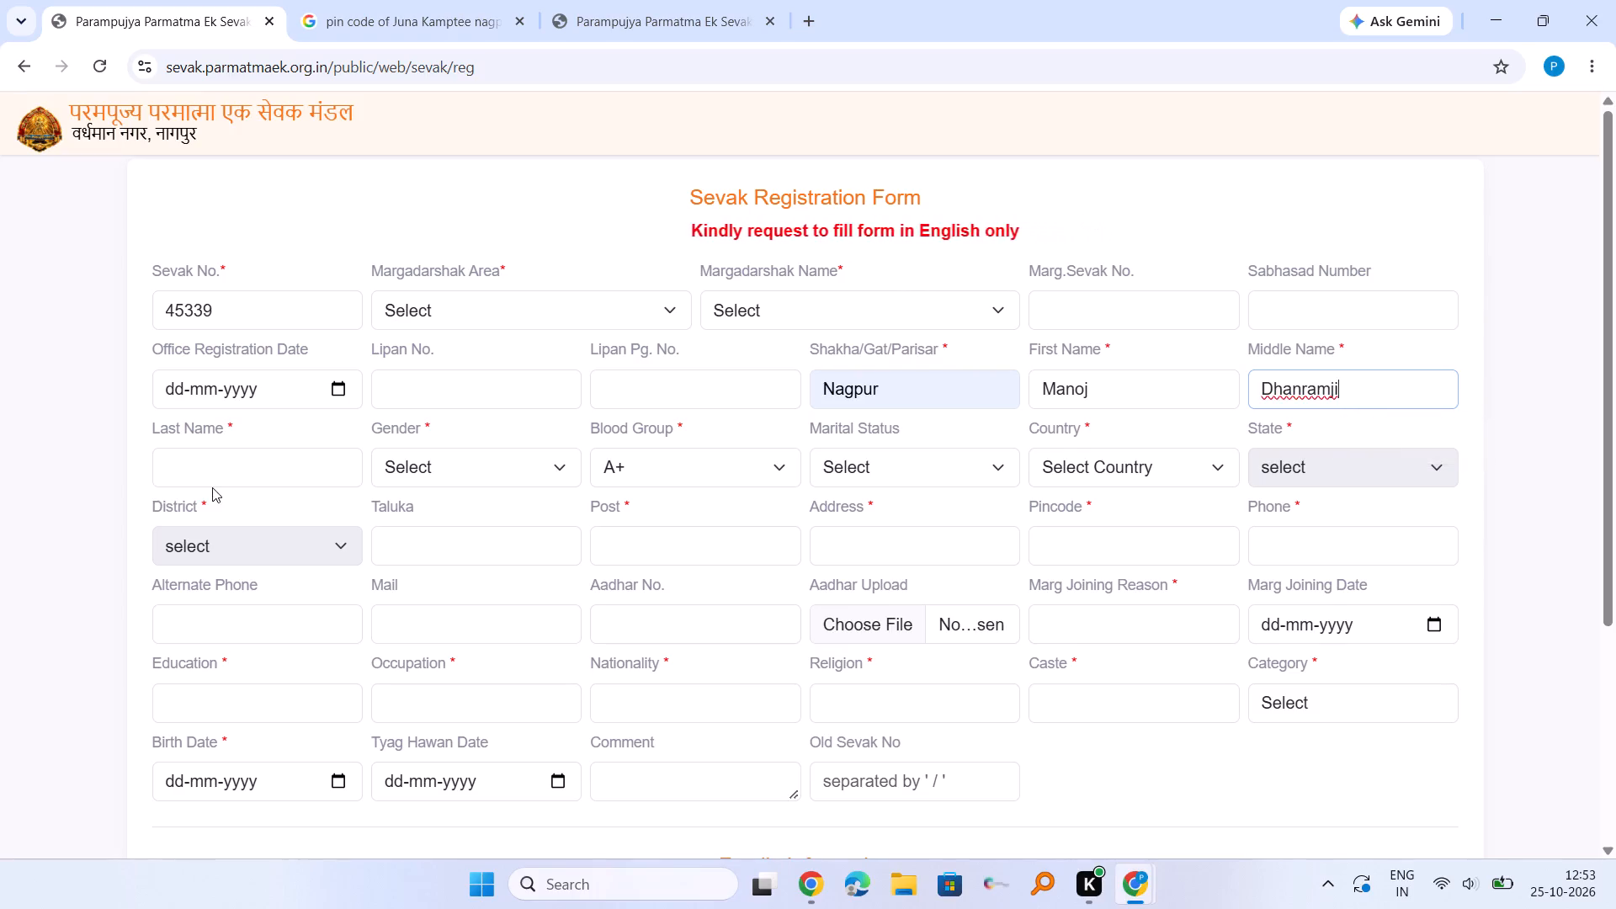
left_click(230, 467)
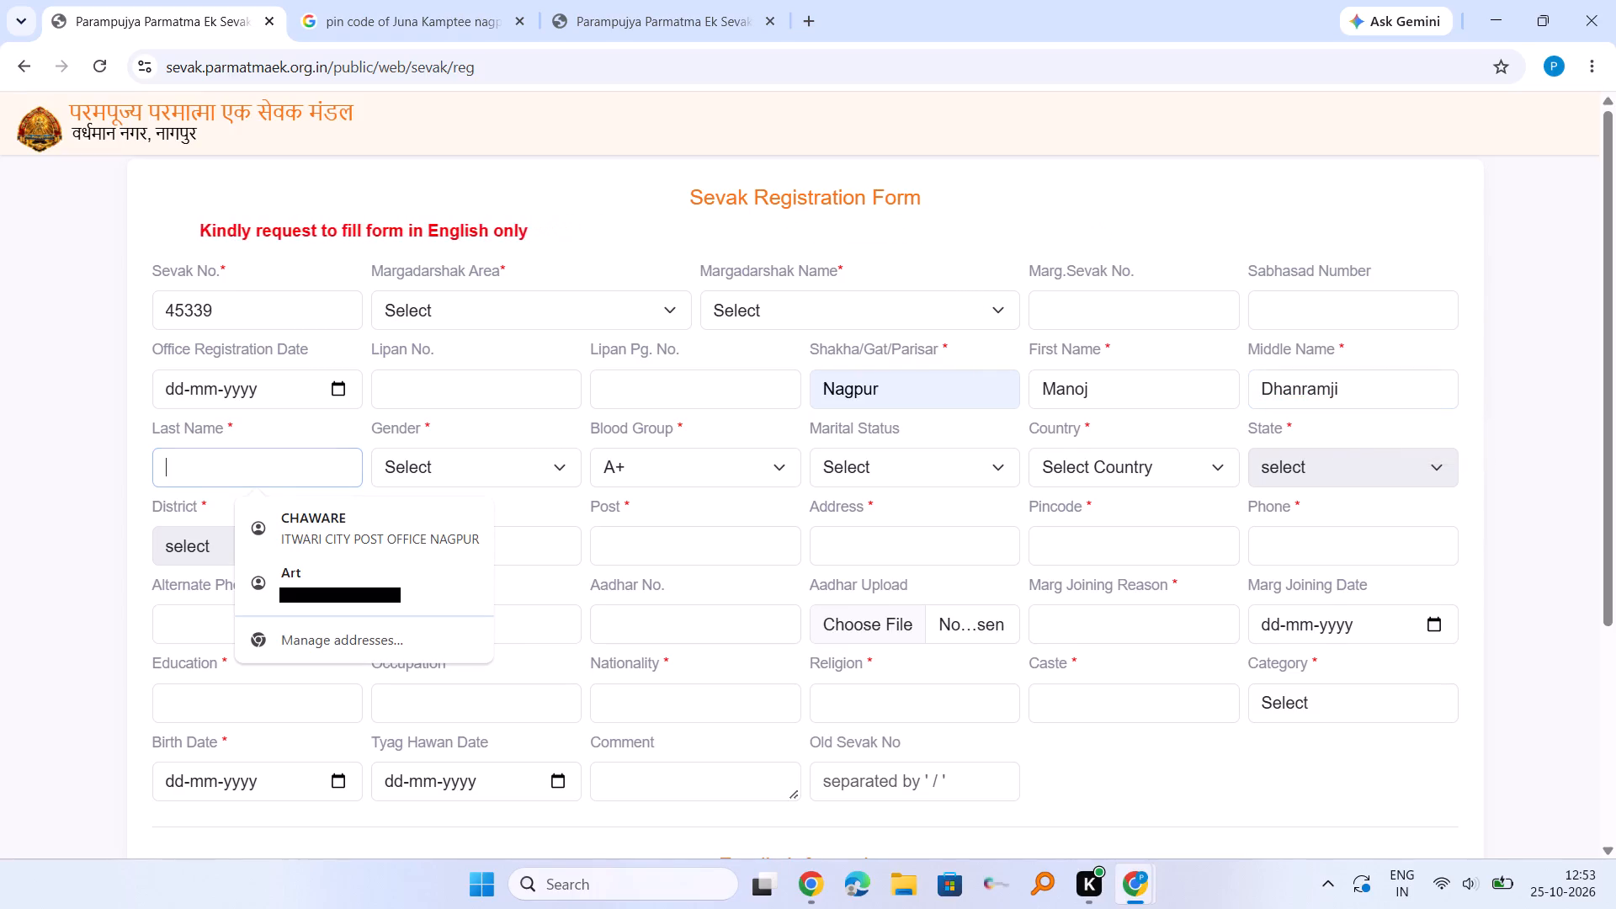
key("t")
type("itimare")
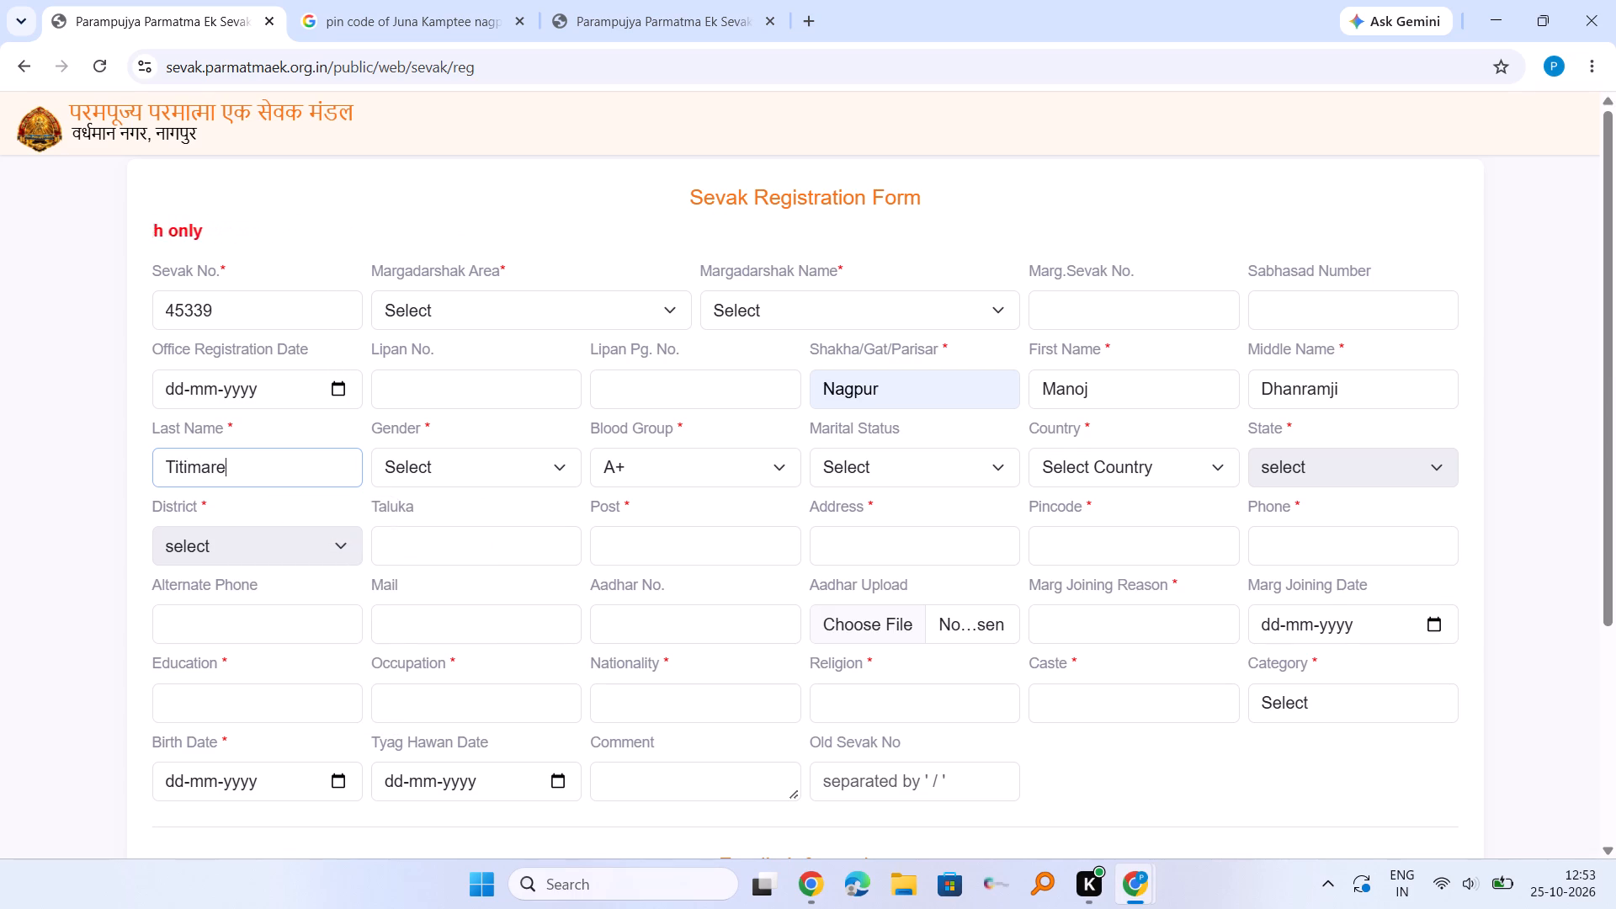
Set the gender to Male and the blood group to NA.
left_click(417, 480)
left_click(422, 554)
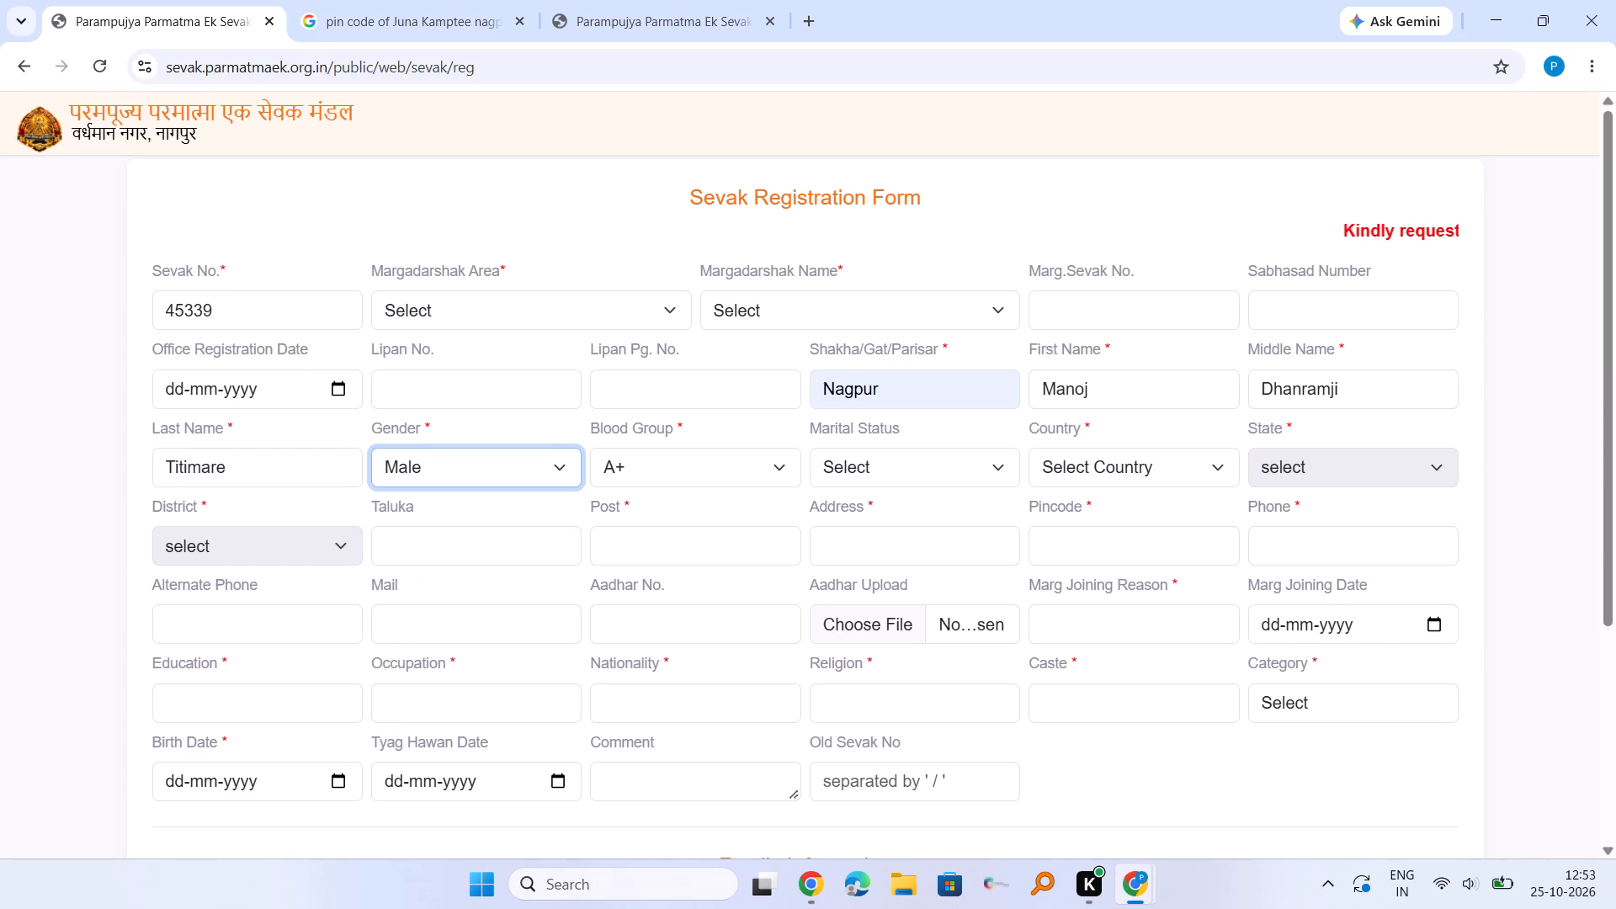
left_click_drag(618, 487, 625, 481)
left_click(625, 481)
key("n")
key("Return")
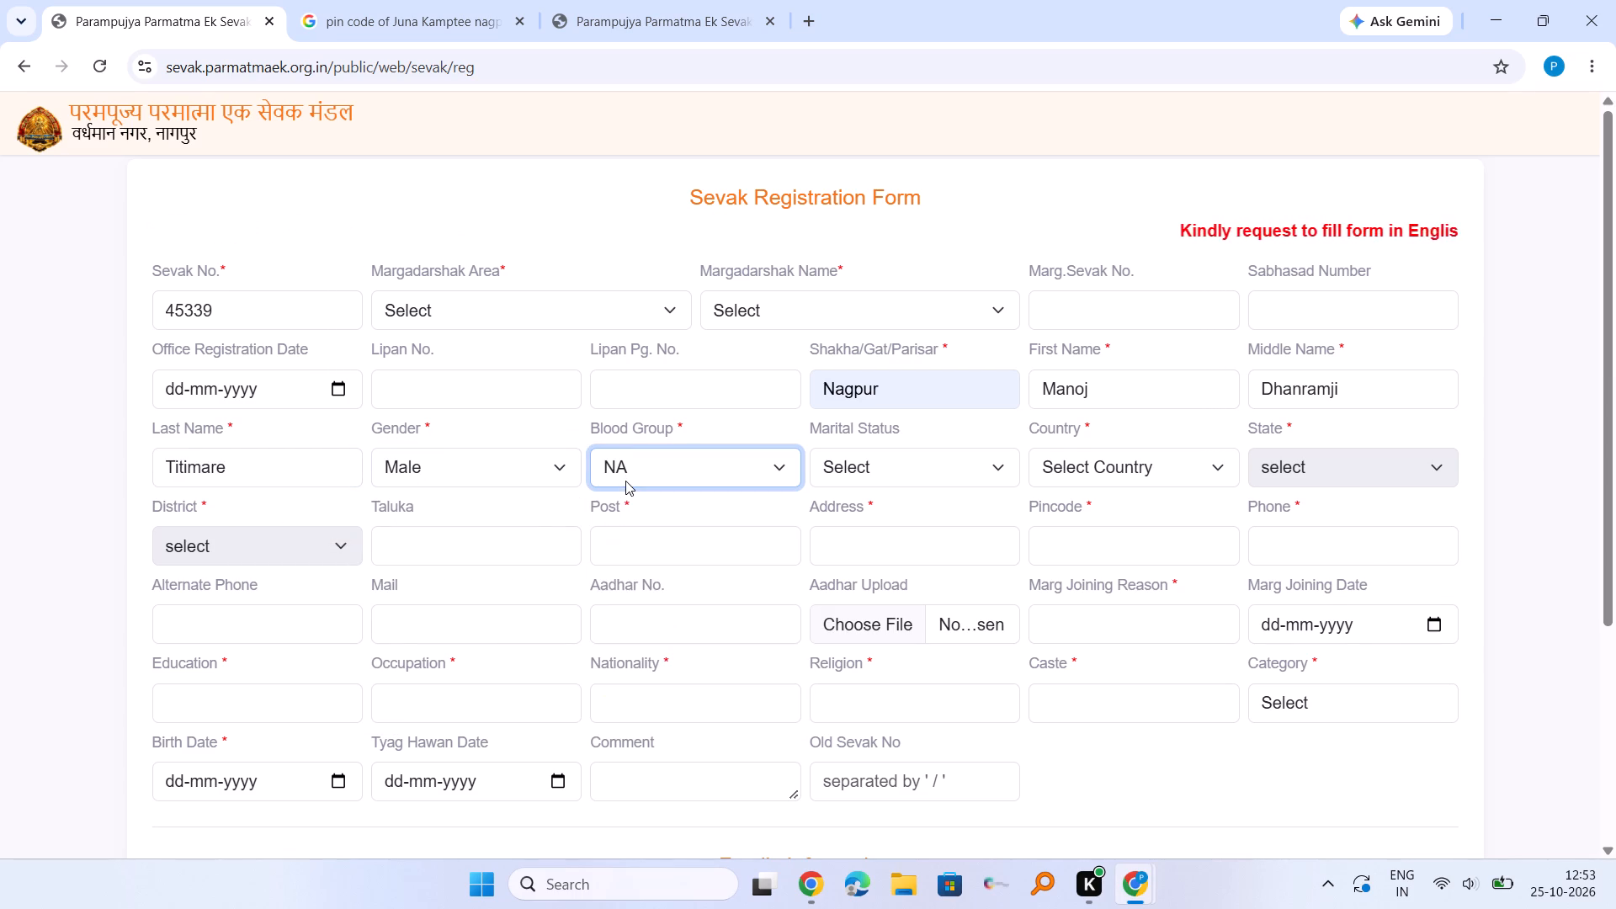
Set the Sevak's location to country India, state Maharashtra and district Nagpur.
left_click(1142, 462)
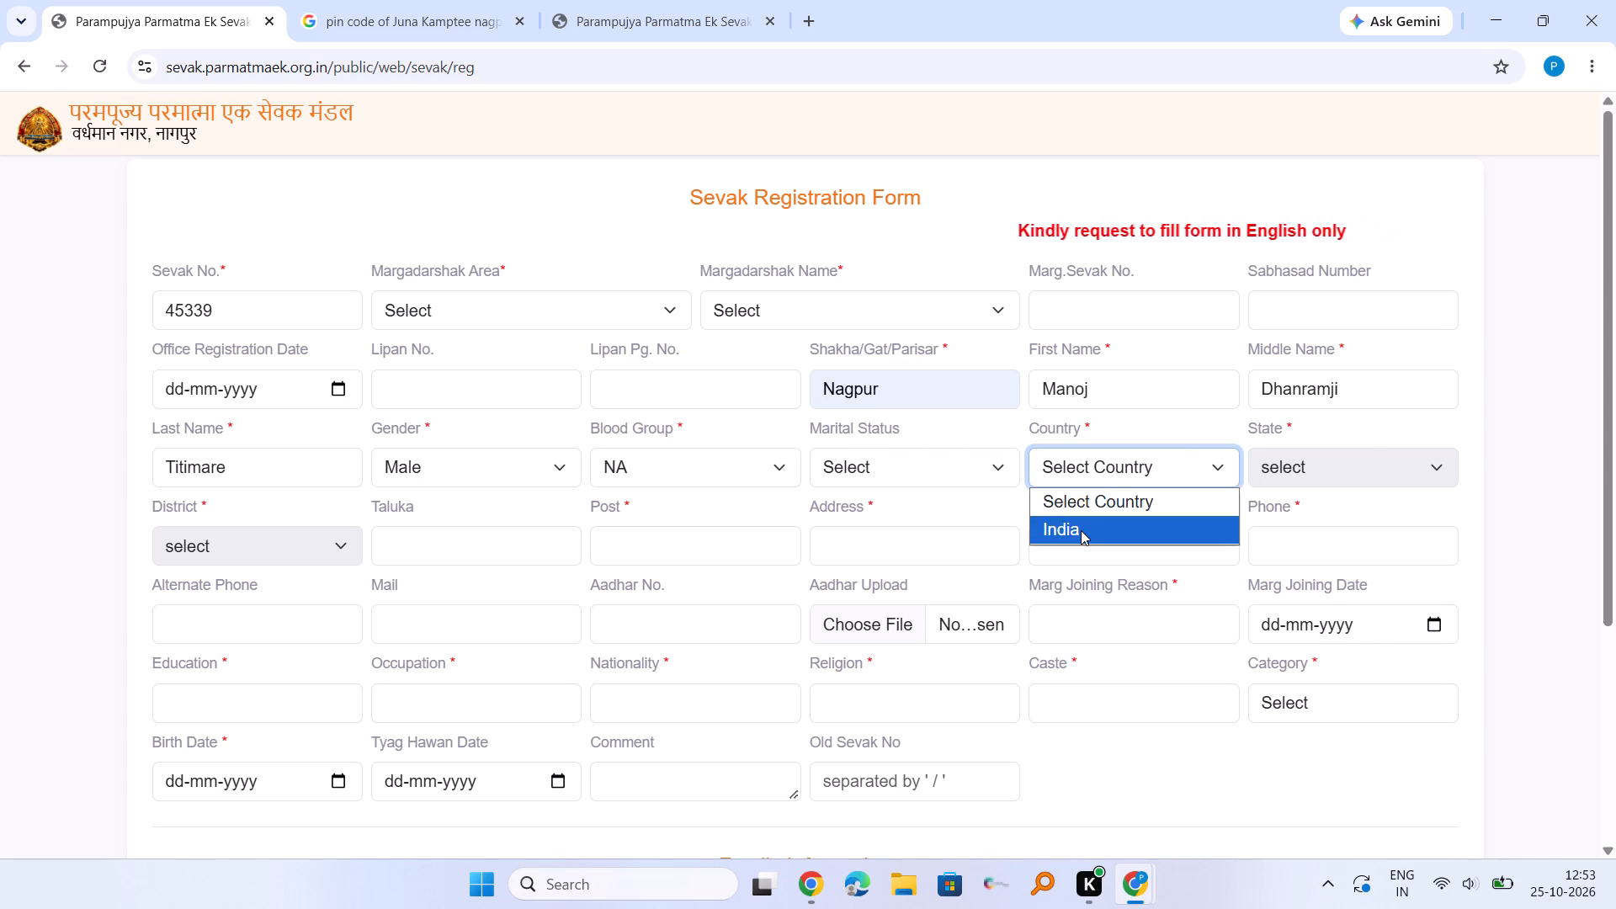
left_click(1081, 530)
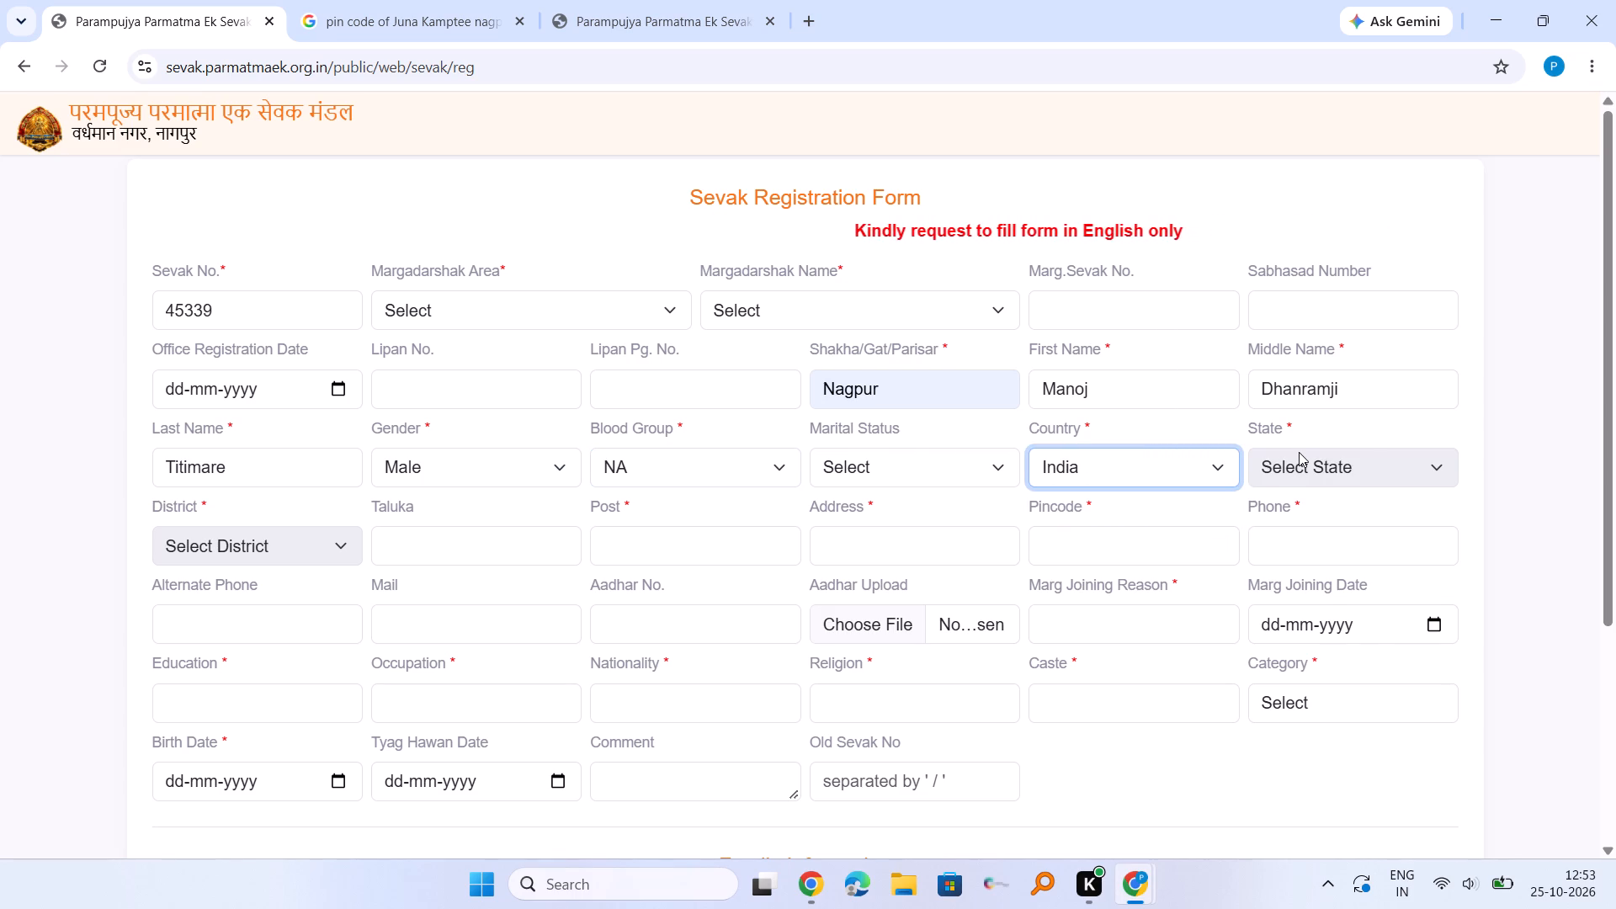
left_click(1299, 452)
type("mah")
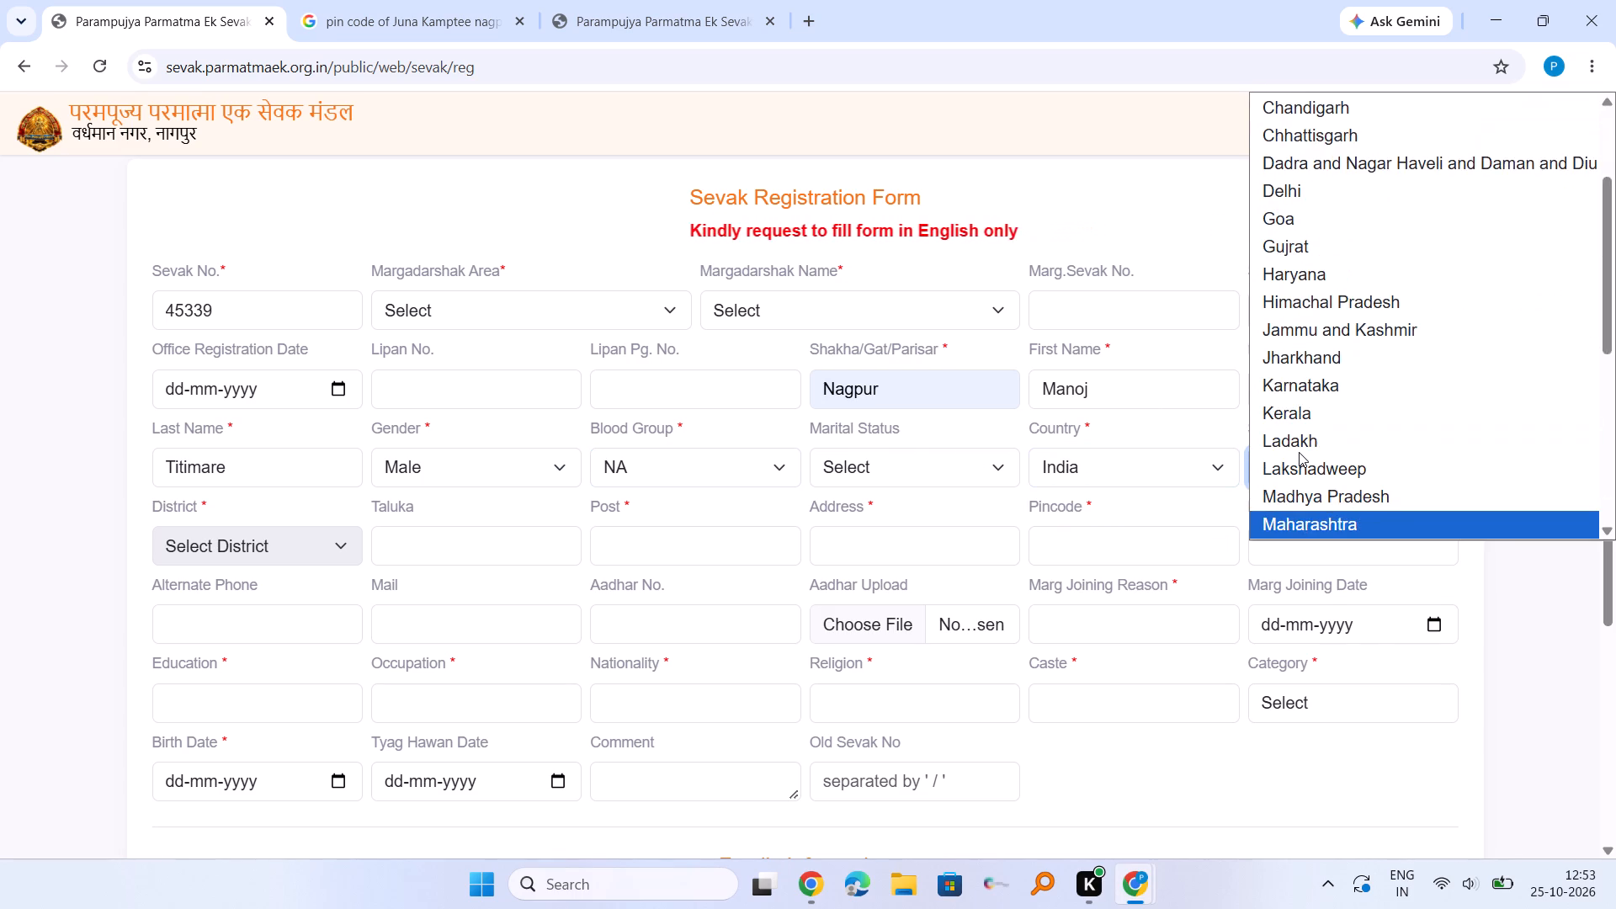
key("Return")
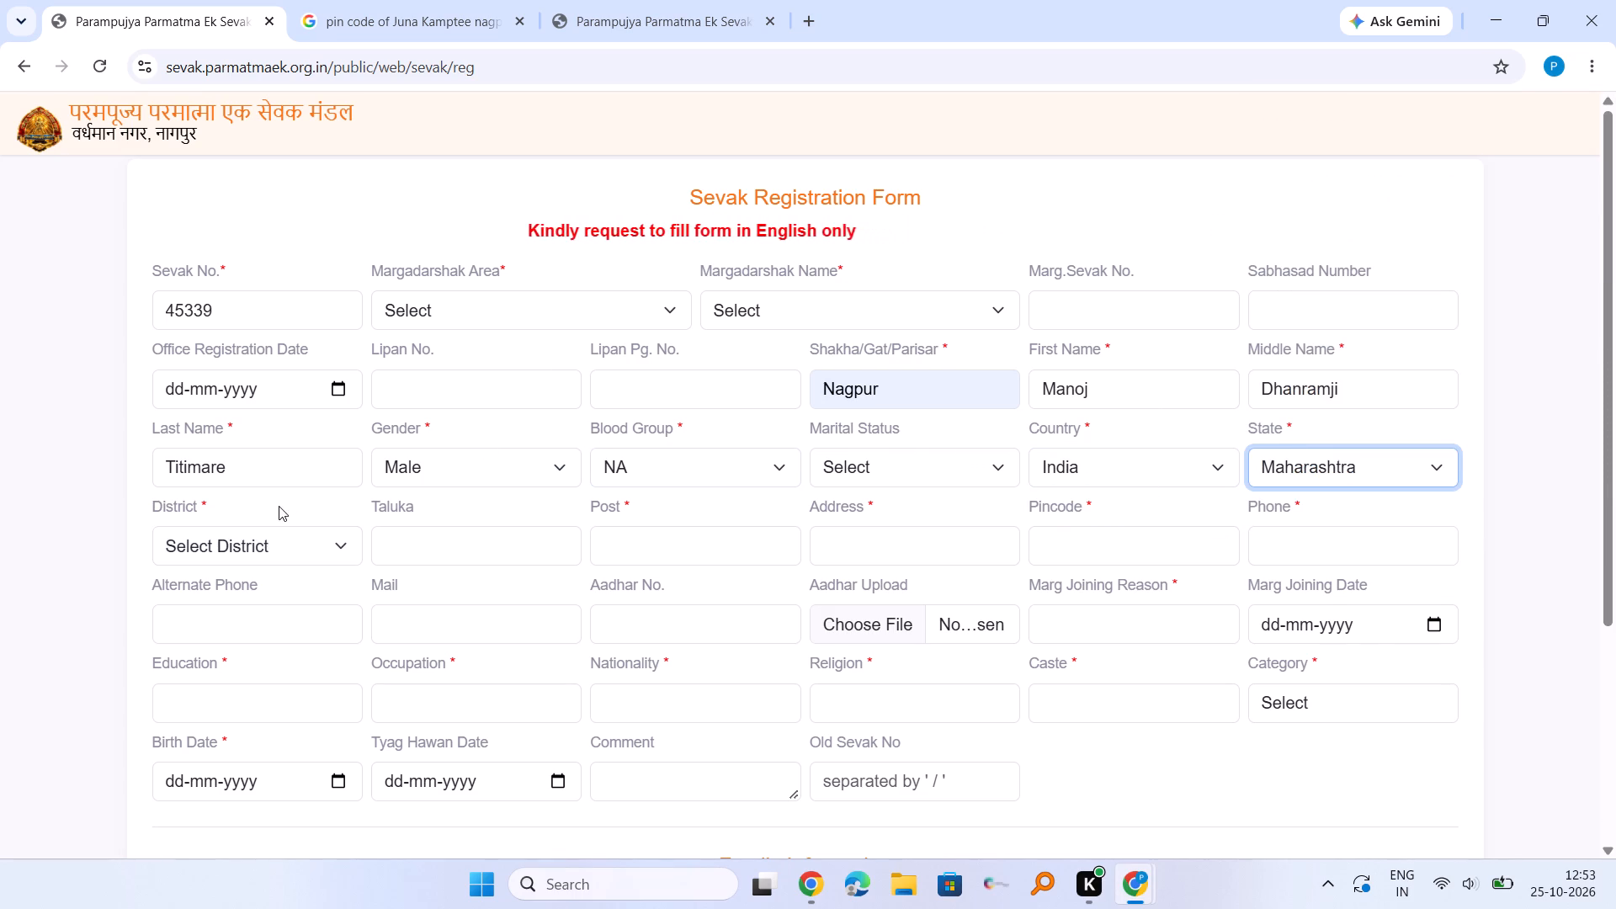
left_click(256, 539)
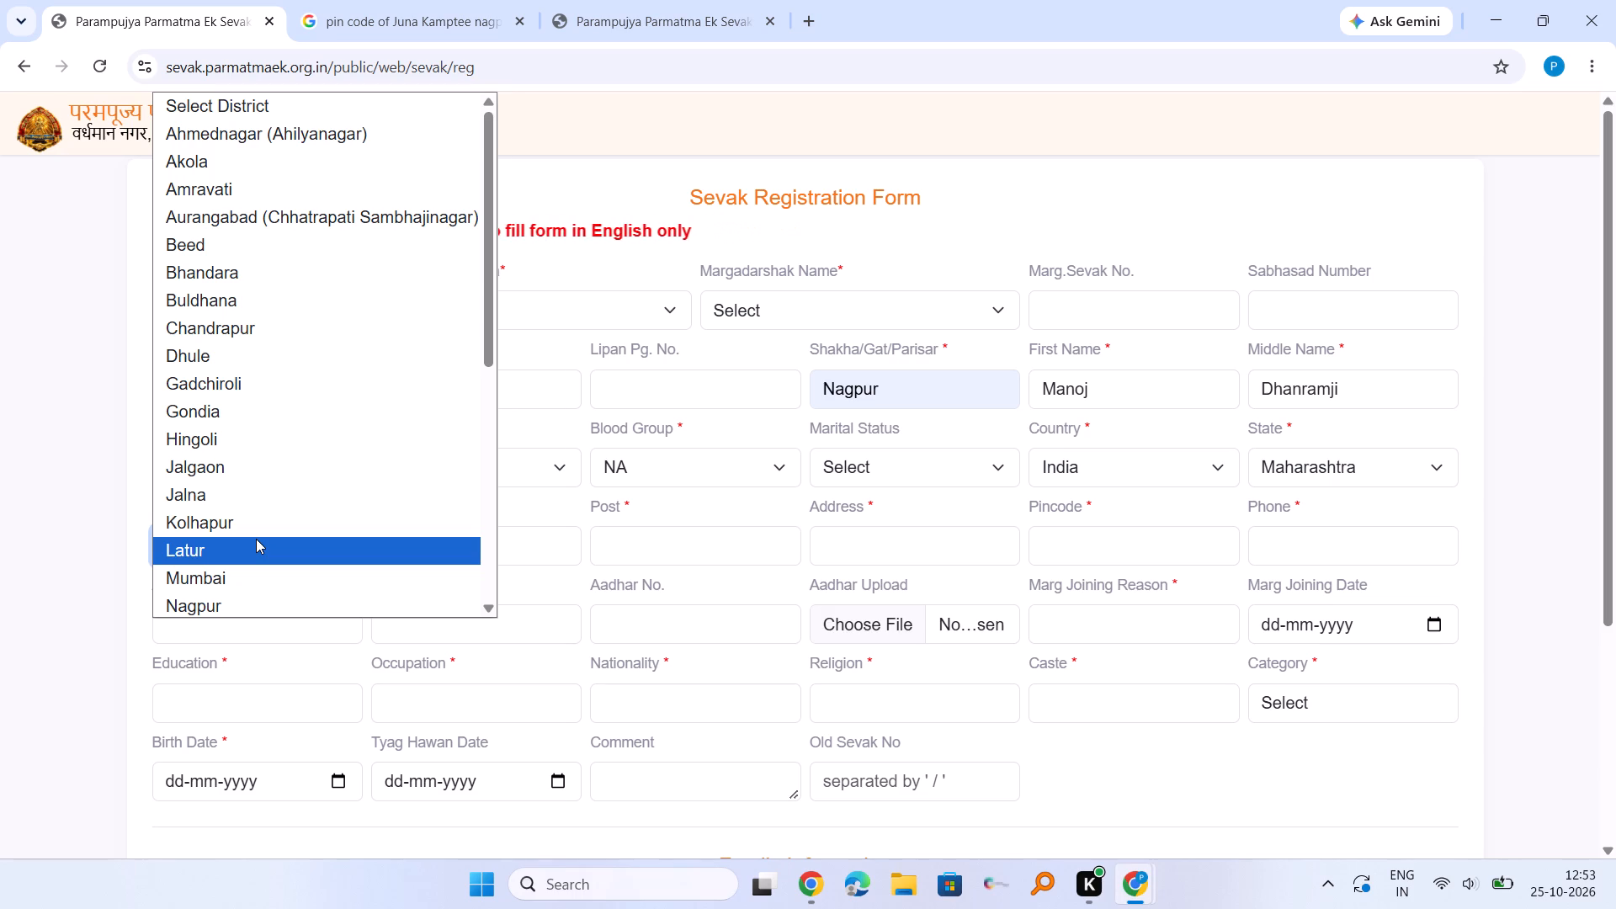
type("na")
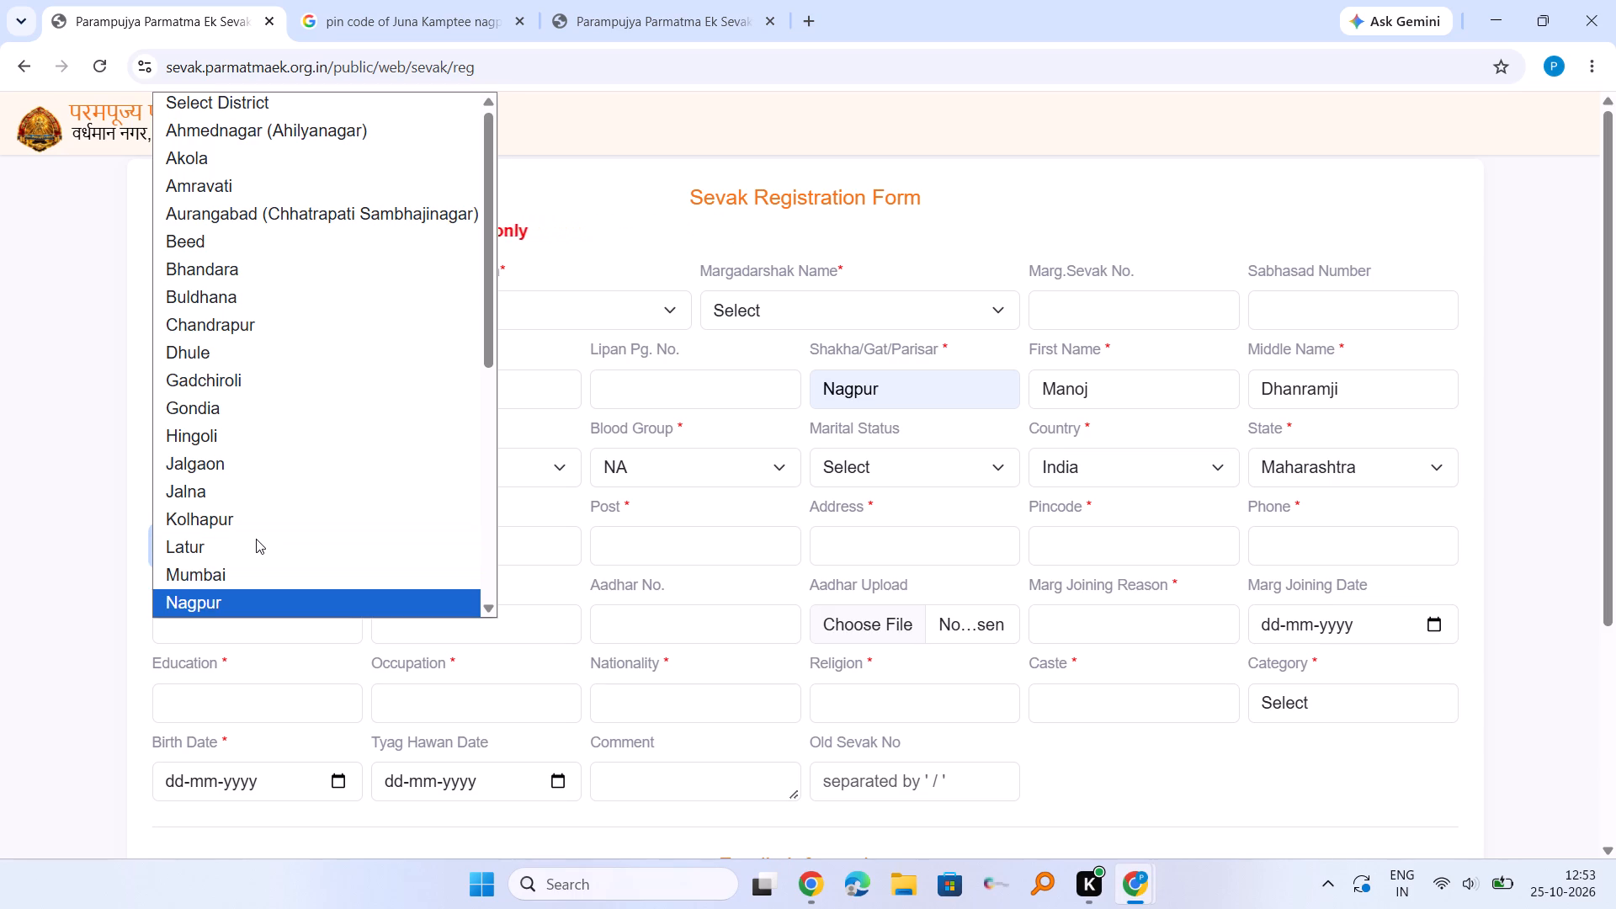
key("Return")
Enter Mauda as the taluka and Dhodamendi as the post.
left_click(470, 543)
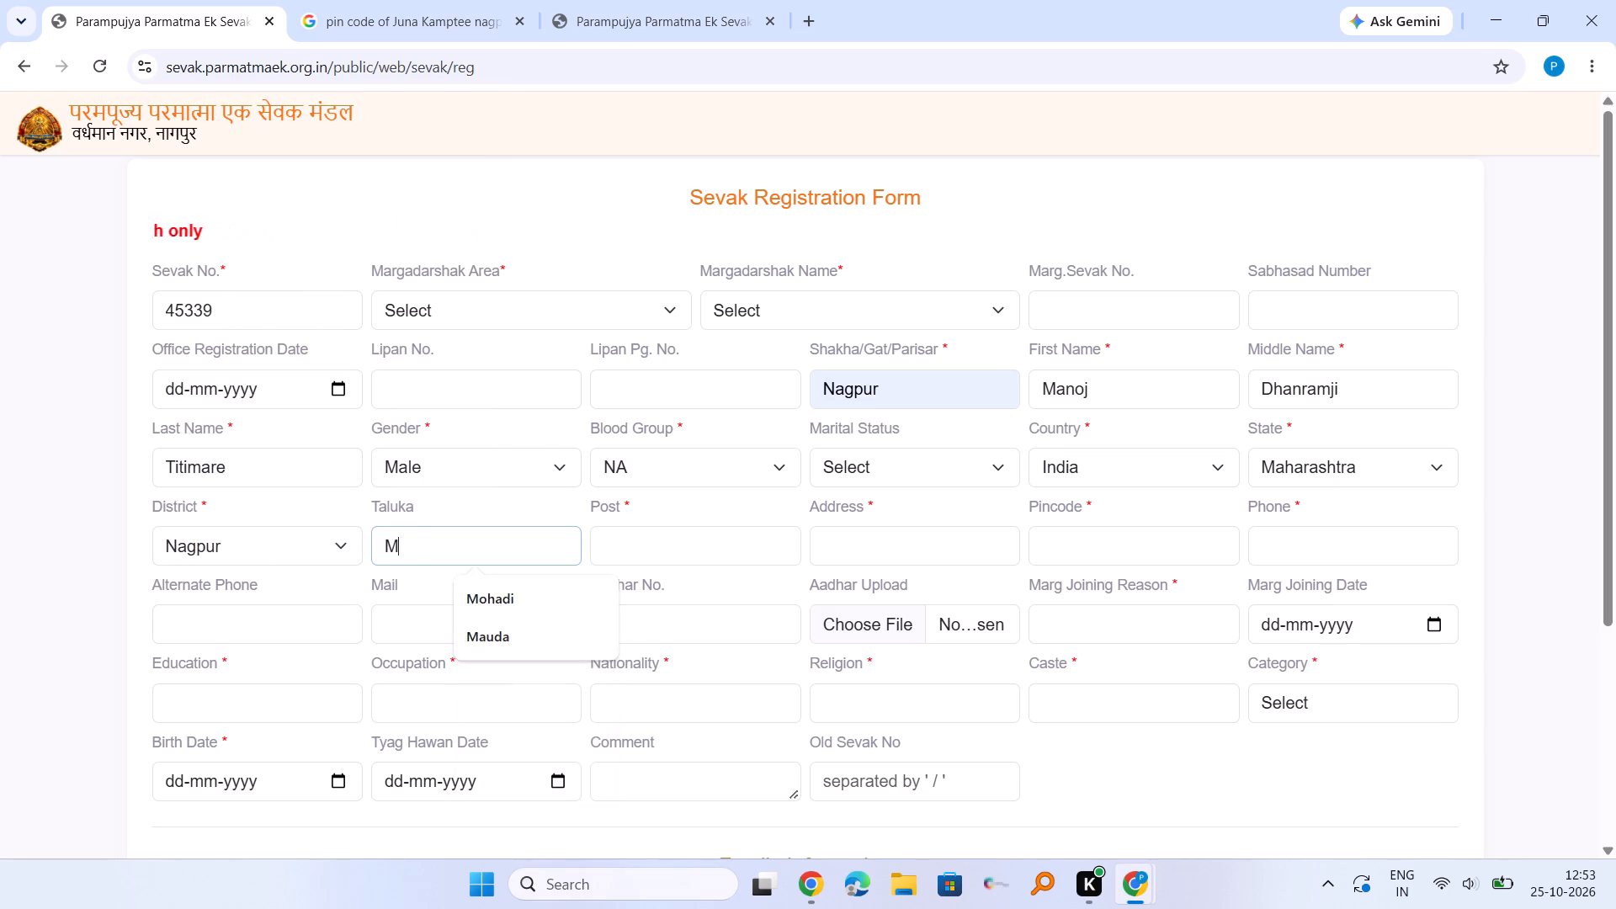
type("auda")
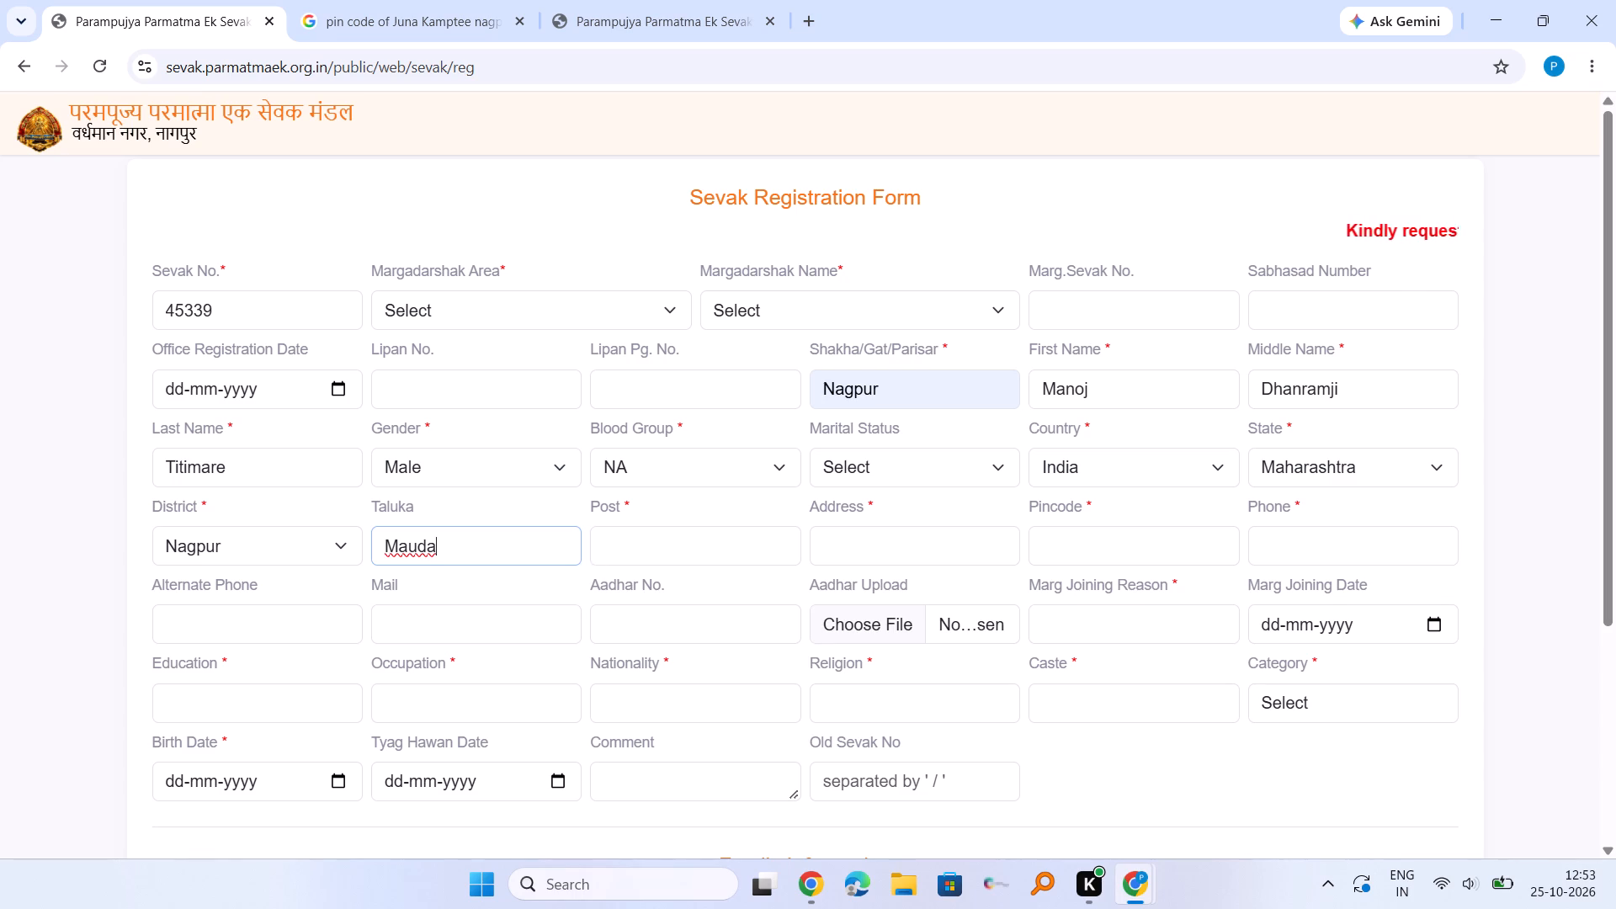
left_click(595, 545)
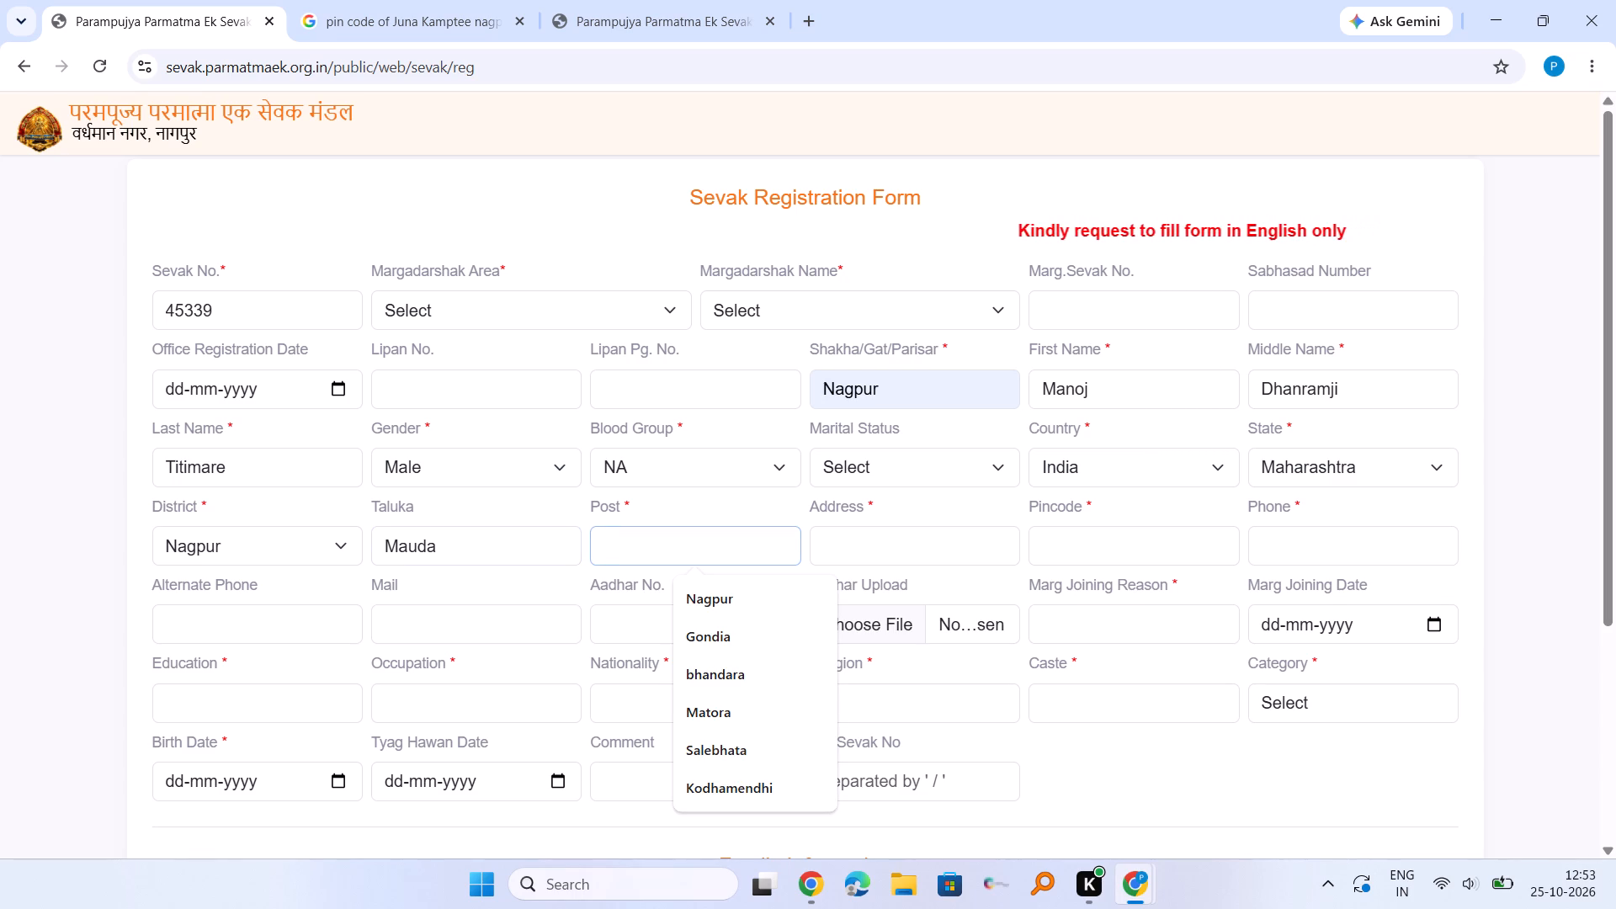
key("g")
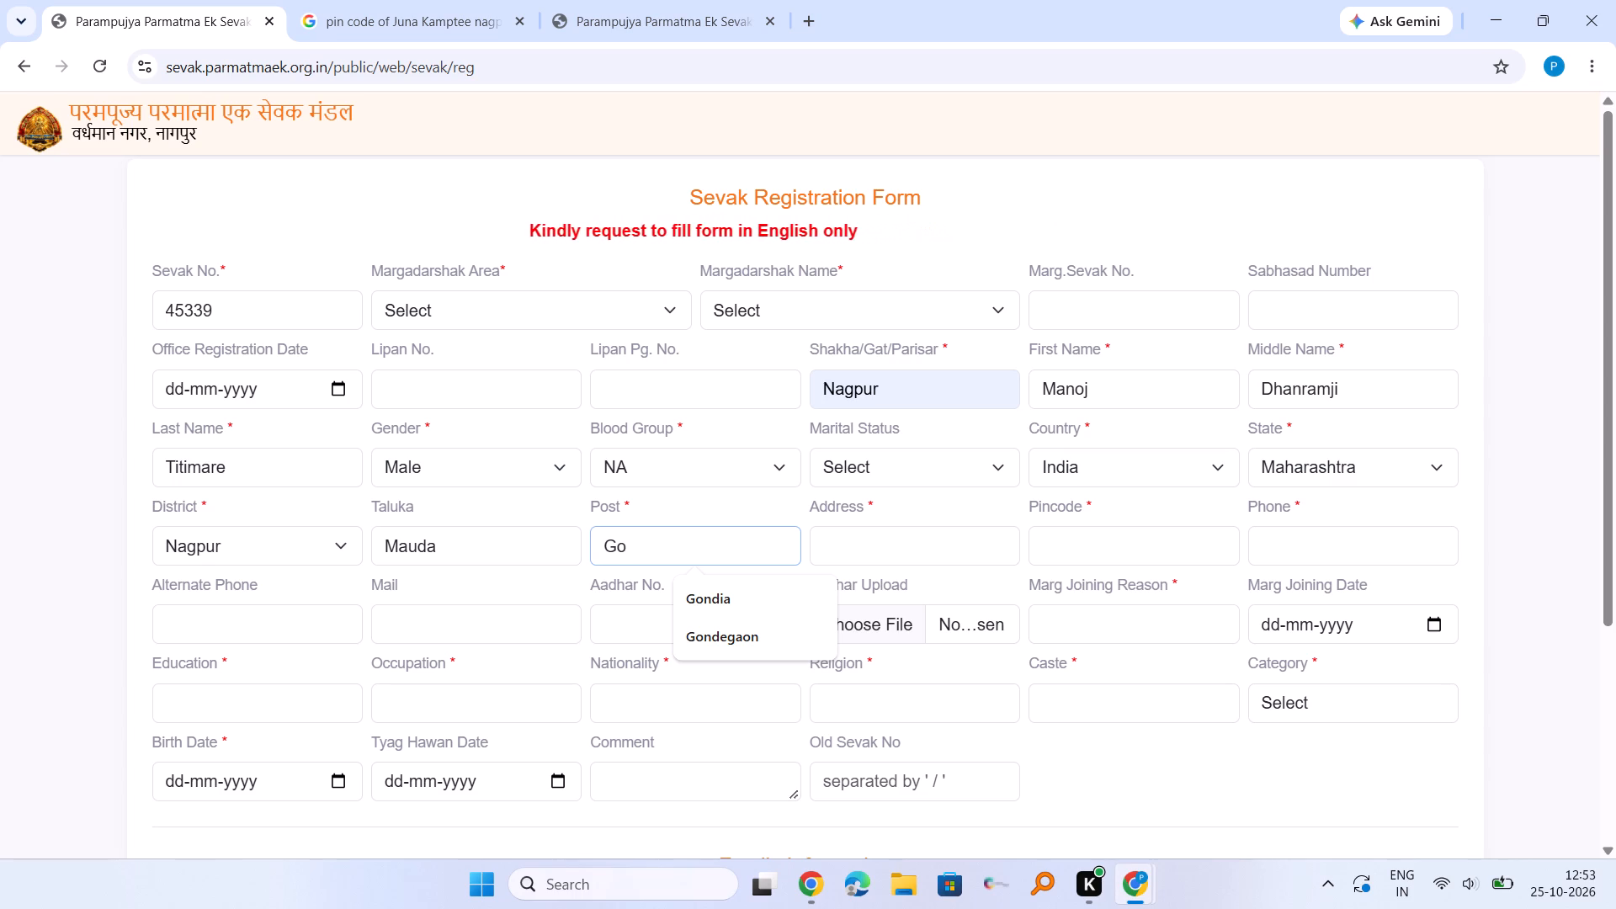
key("BackSpace")
key("BackSpace")
key("BackSpace")
key("BackSpace")
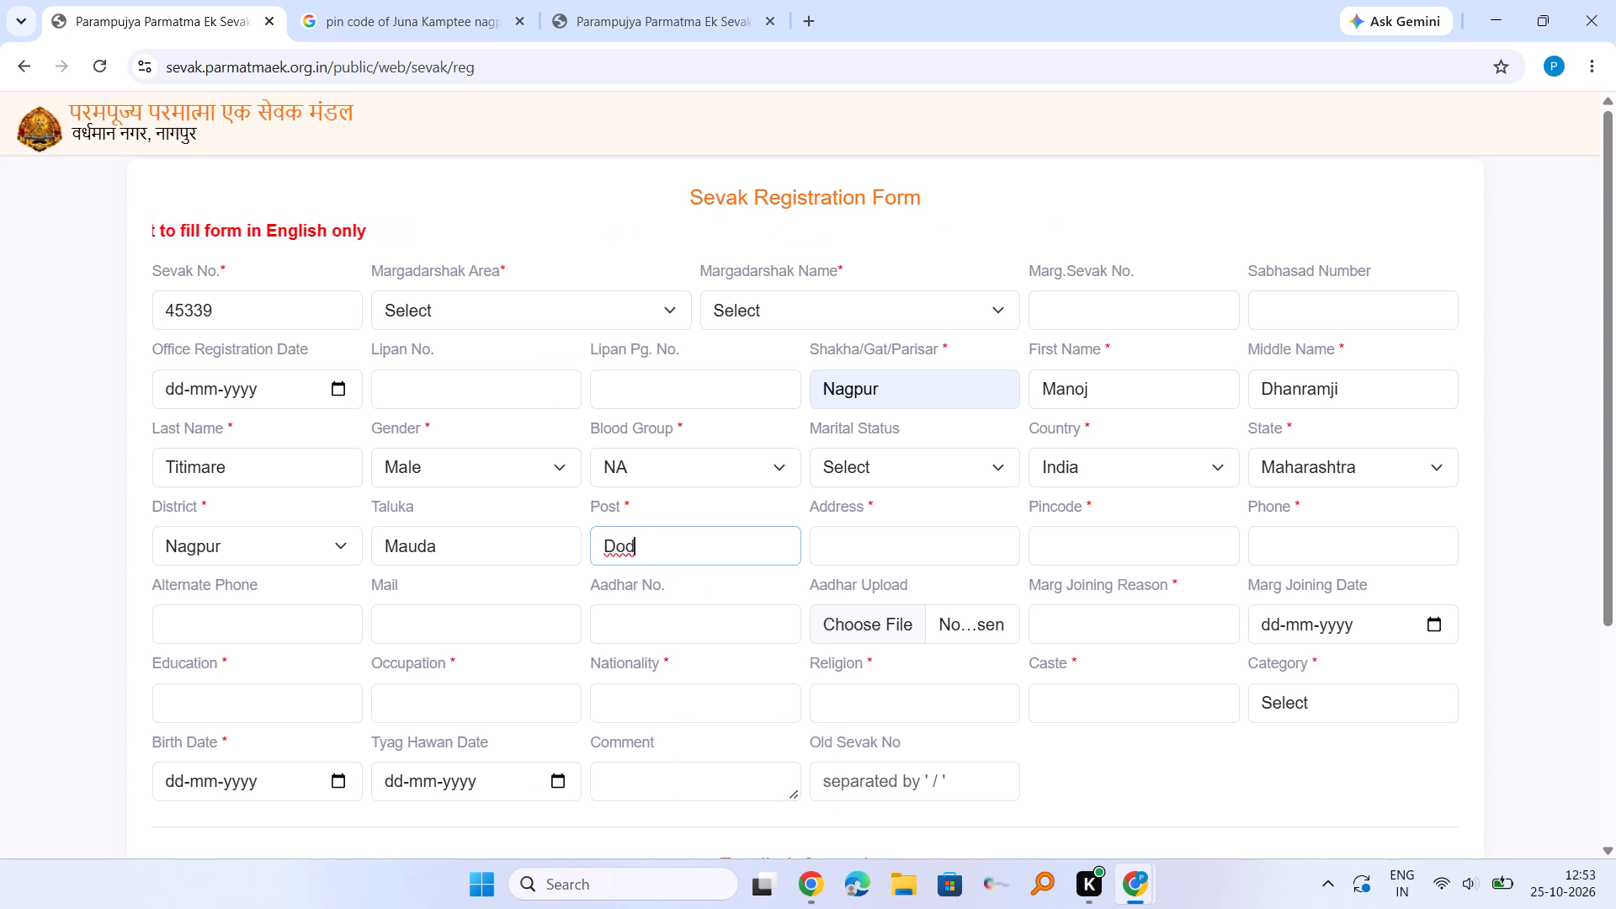
key("BackSpace")
key("BackSpace")
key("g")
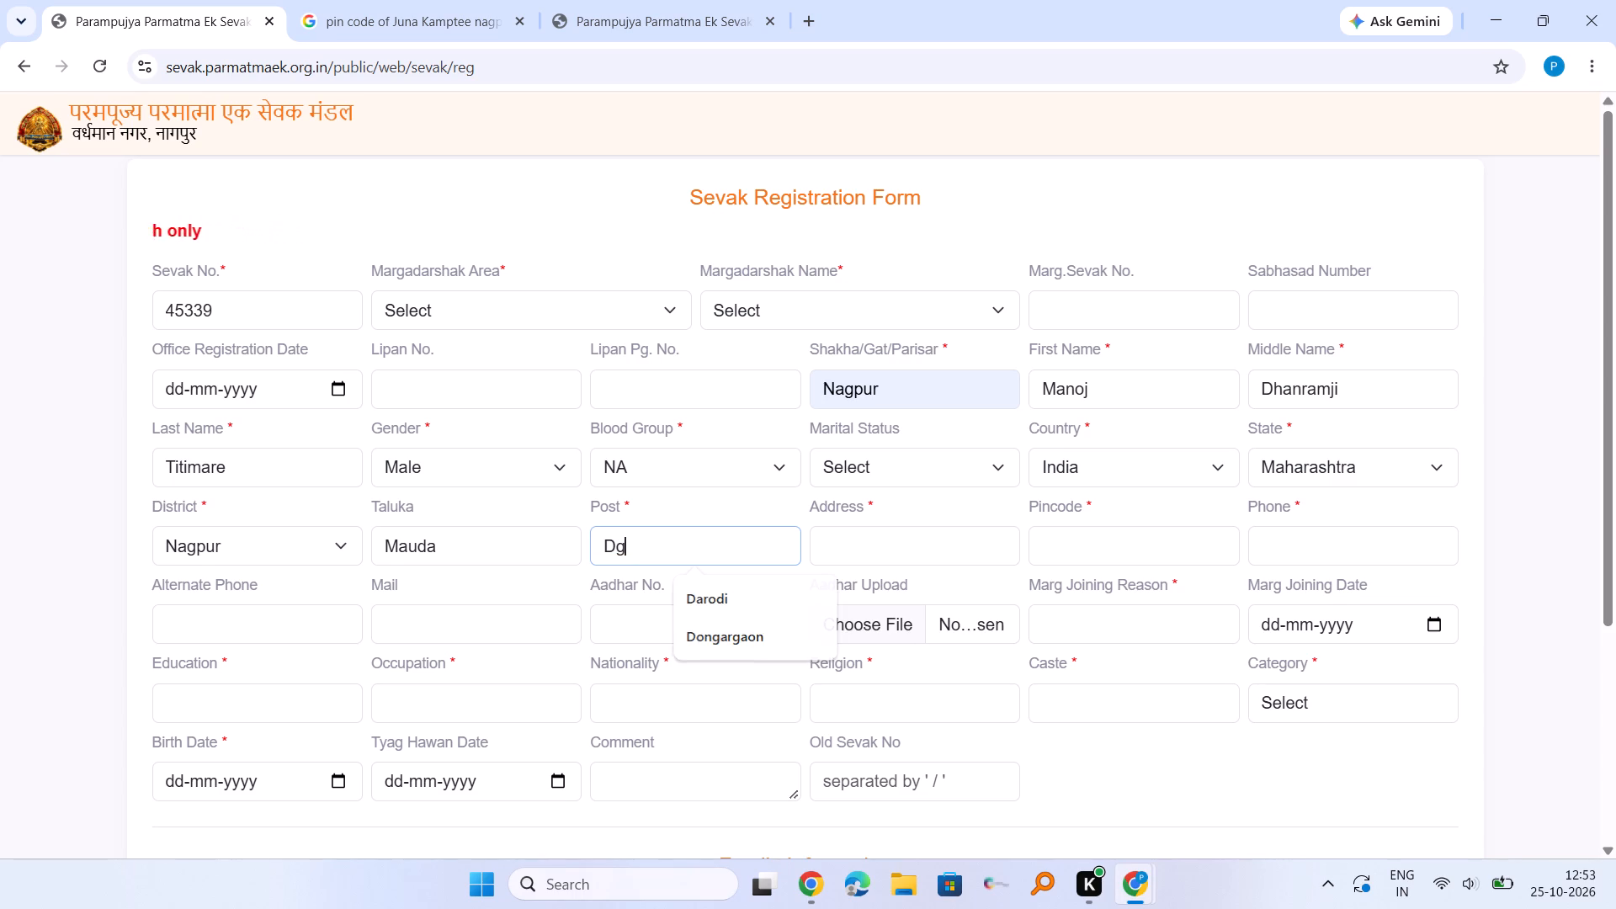
key("BackSpace")
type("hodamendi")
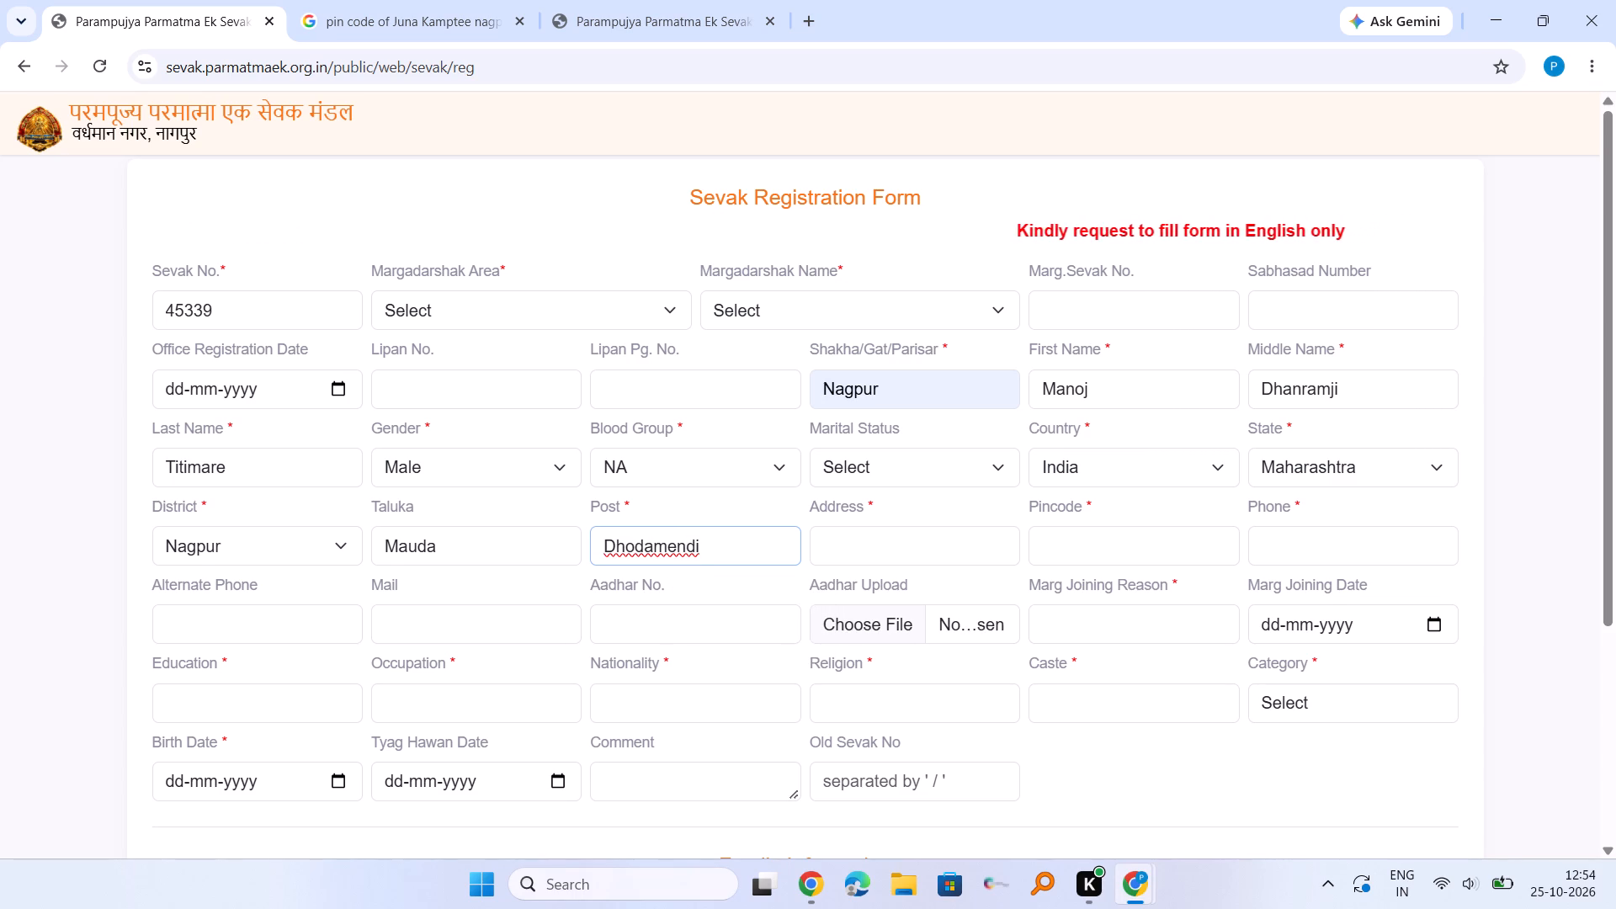
Replace the Sevak number with the number of a different Sevak.
double_click(205, 317)
key("BackSpace")
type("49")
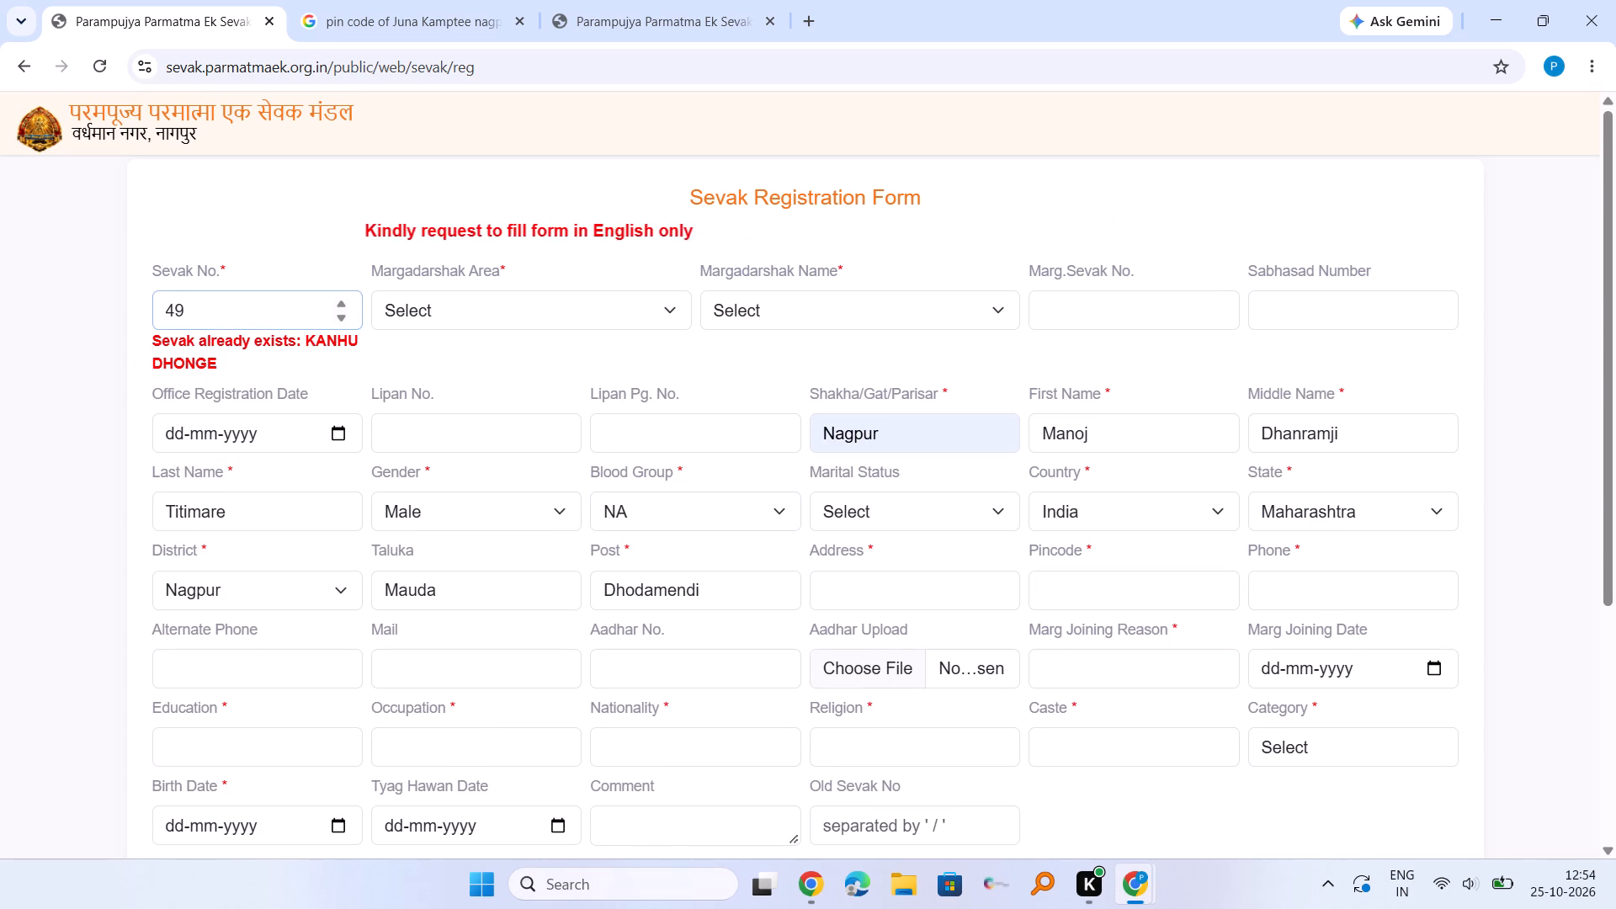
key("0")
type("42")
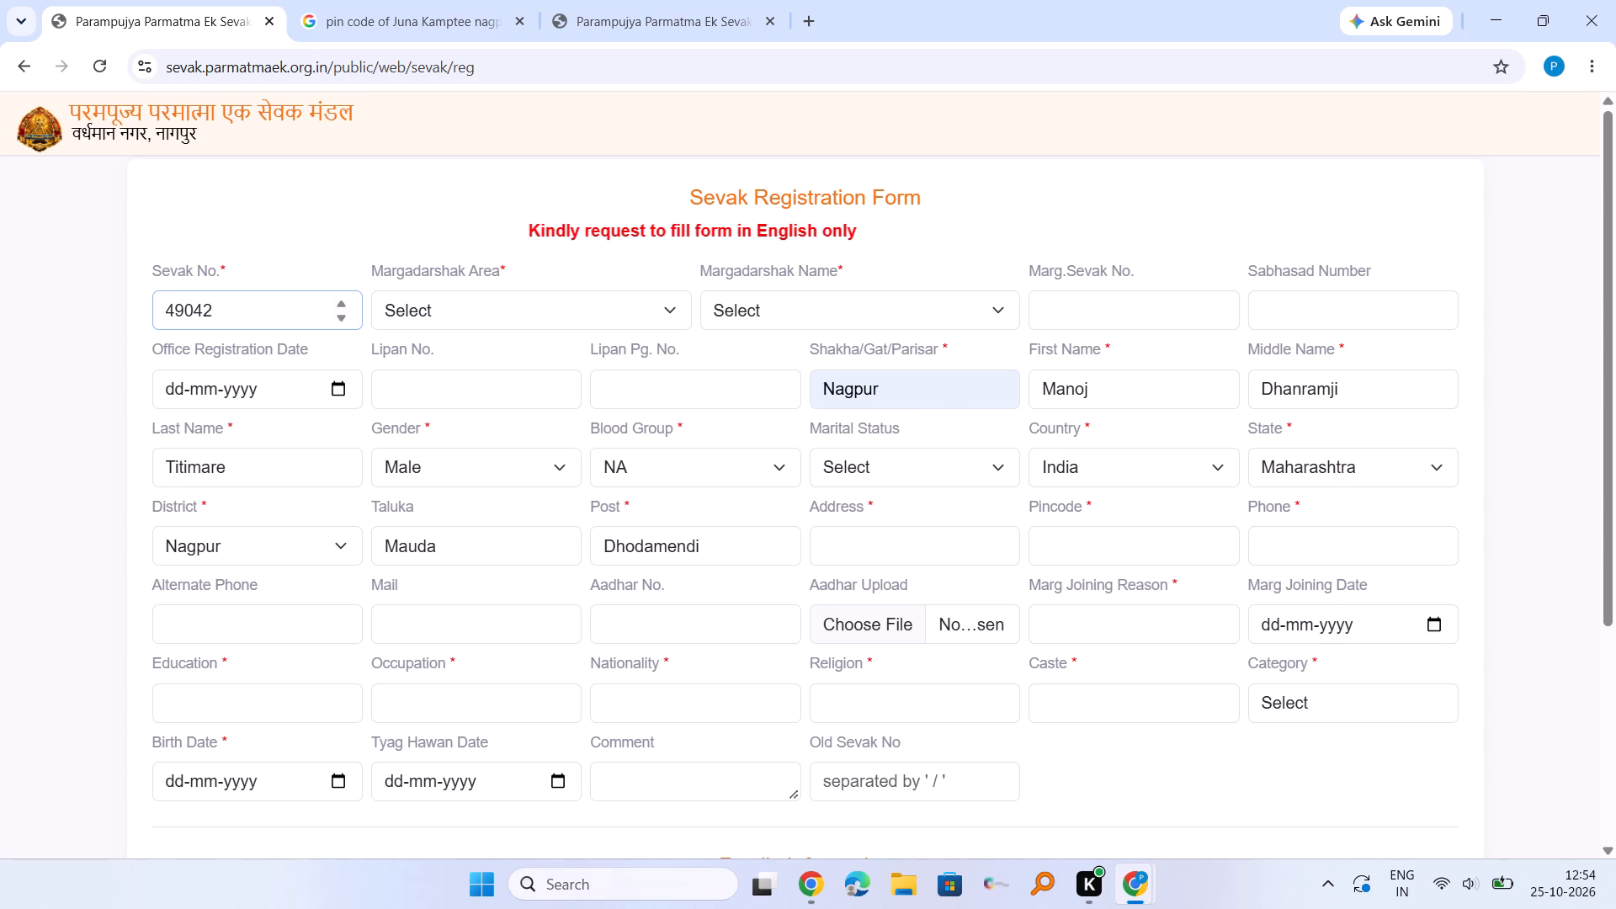
Replace the first, middle and last name with those of the new Sevak, using the surname Kumbhare.
double_click(1073, 389)
key("BackSpace")
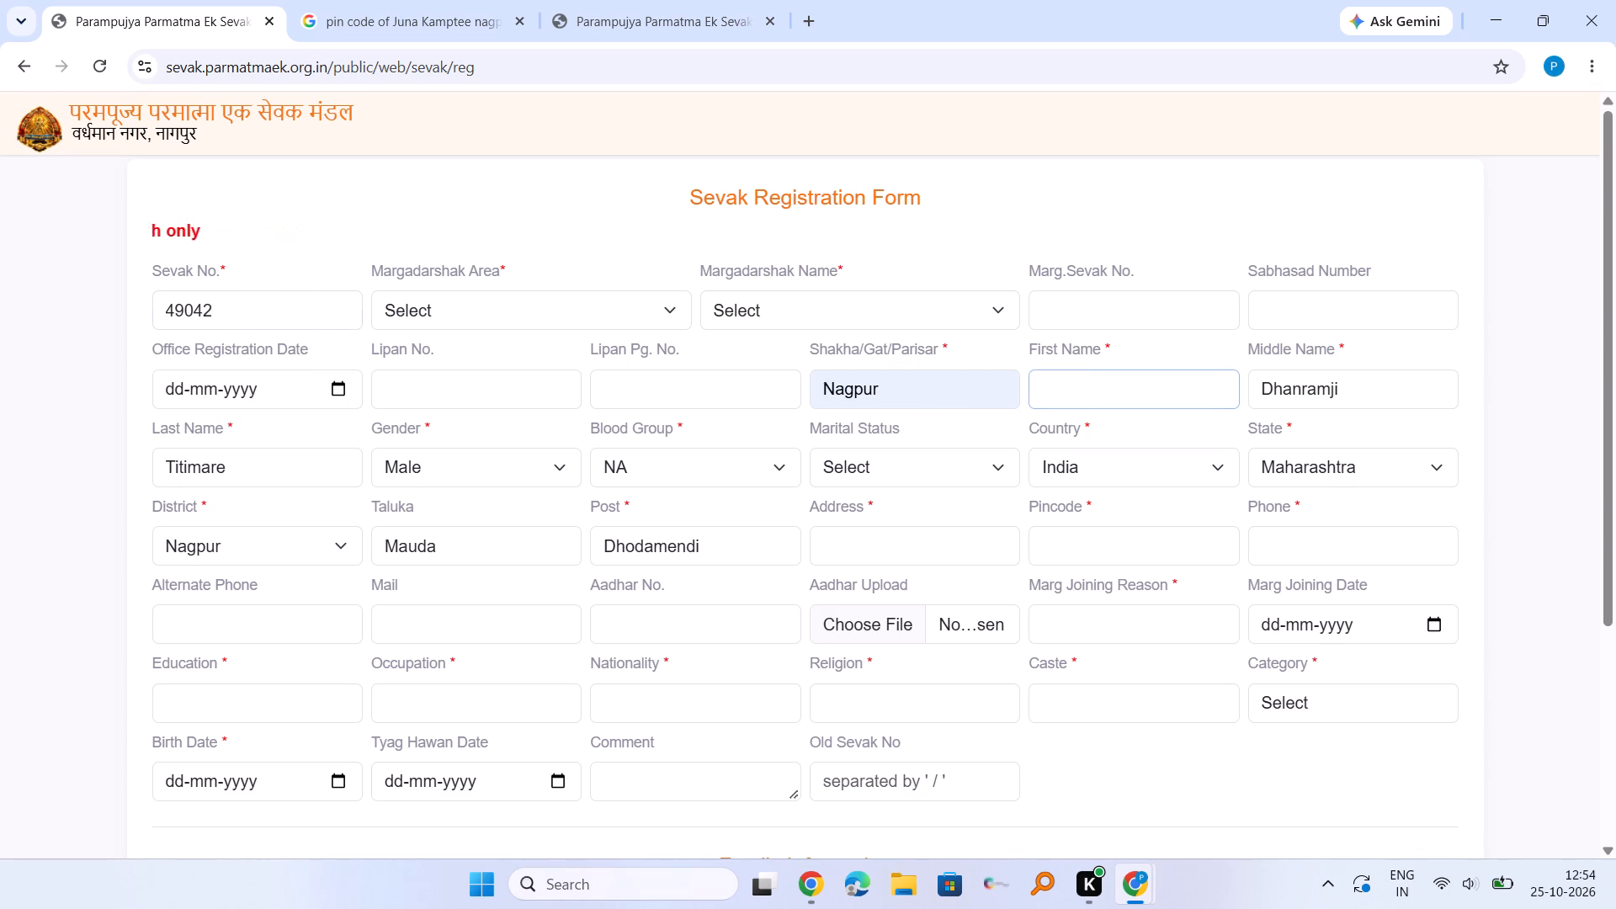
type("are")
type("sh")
double_click(1308, 382)
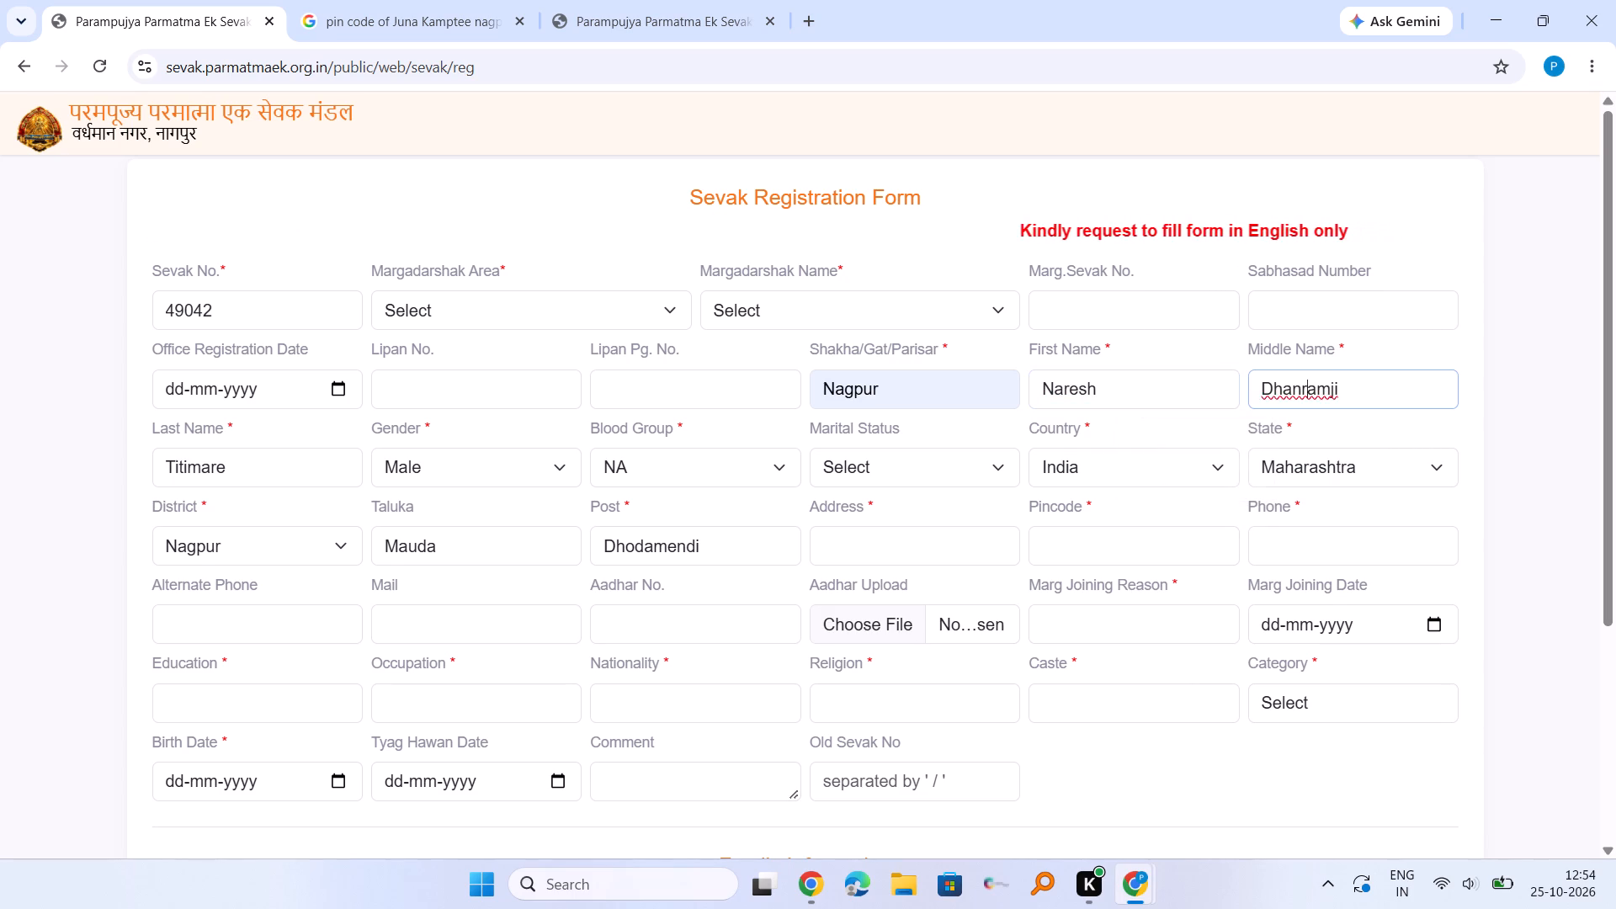
key("BackSpace")
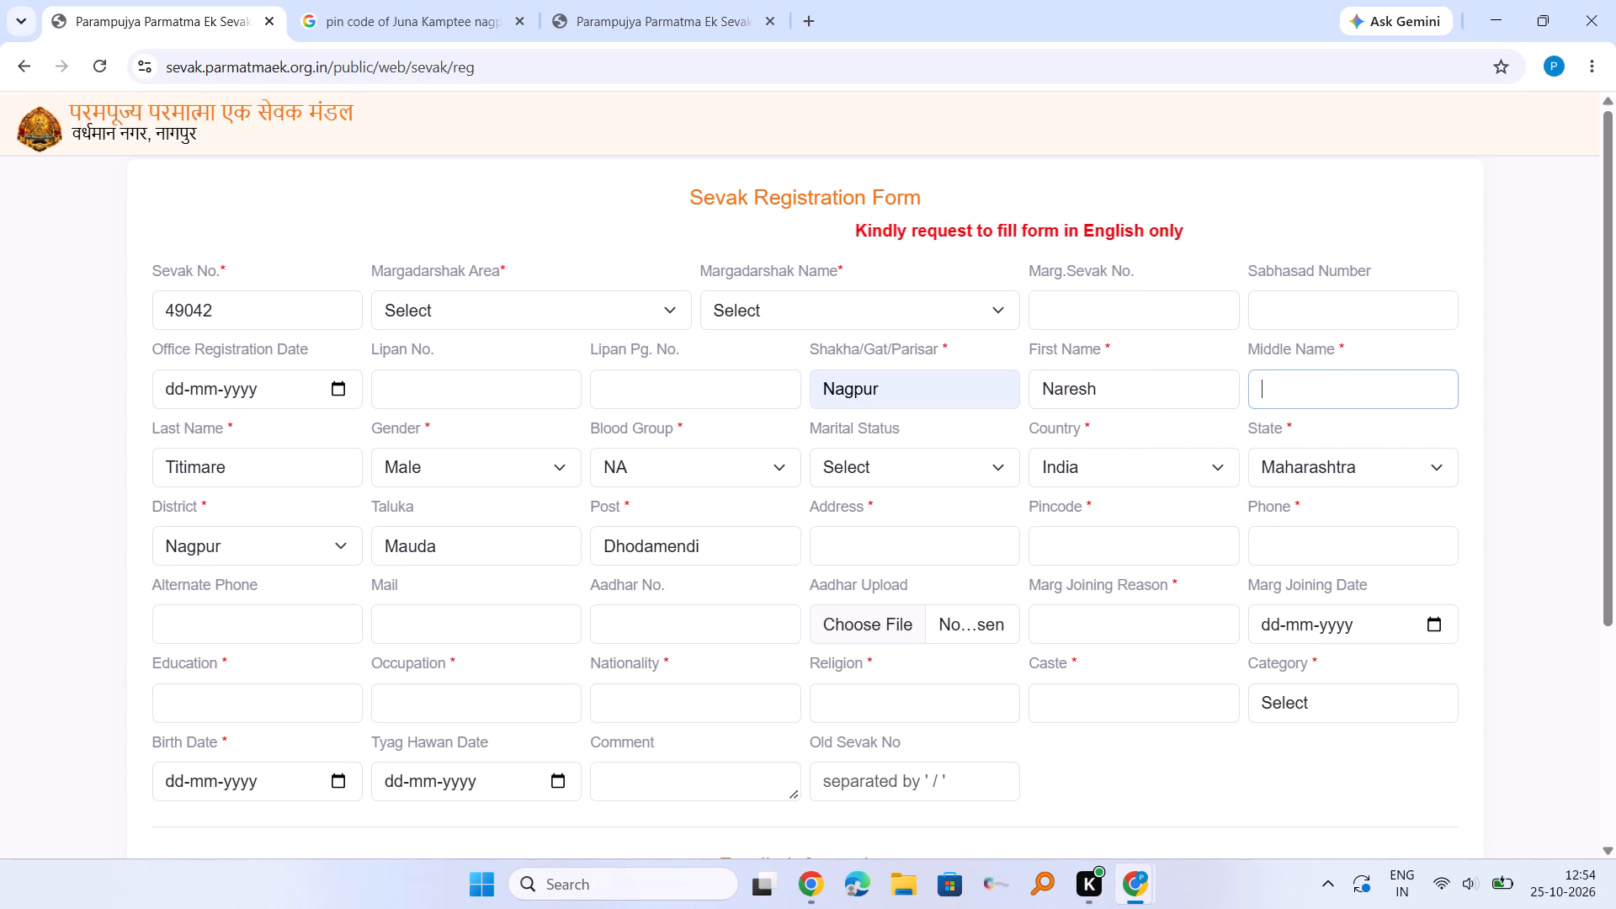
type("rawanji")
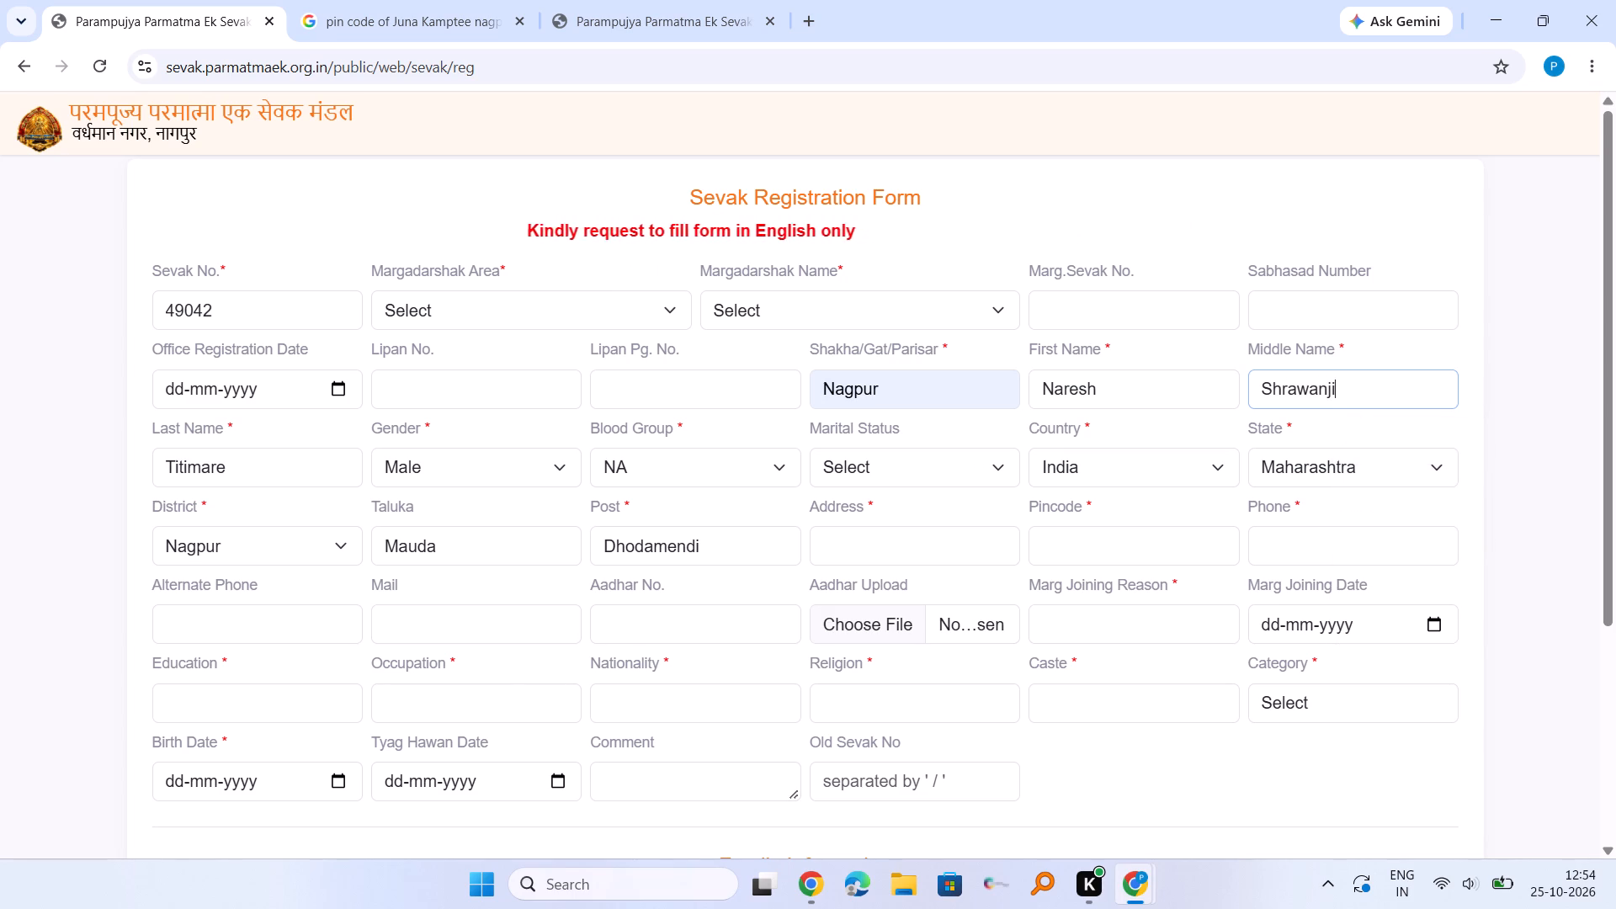
double_click(205, 460)
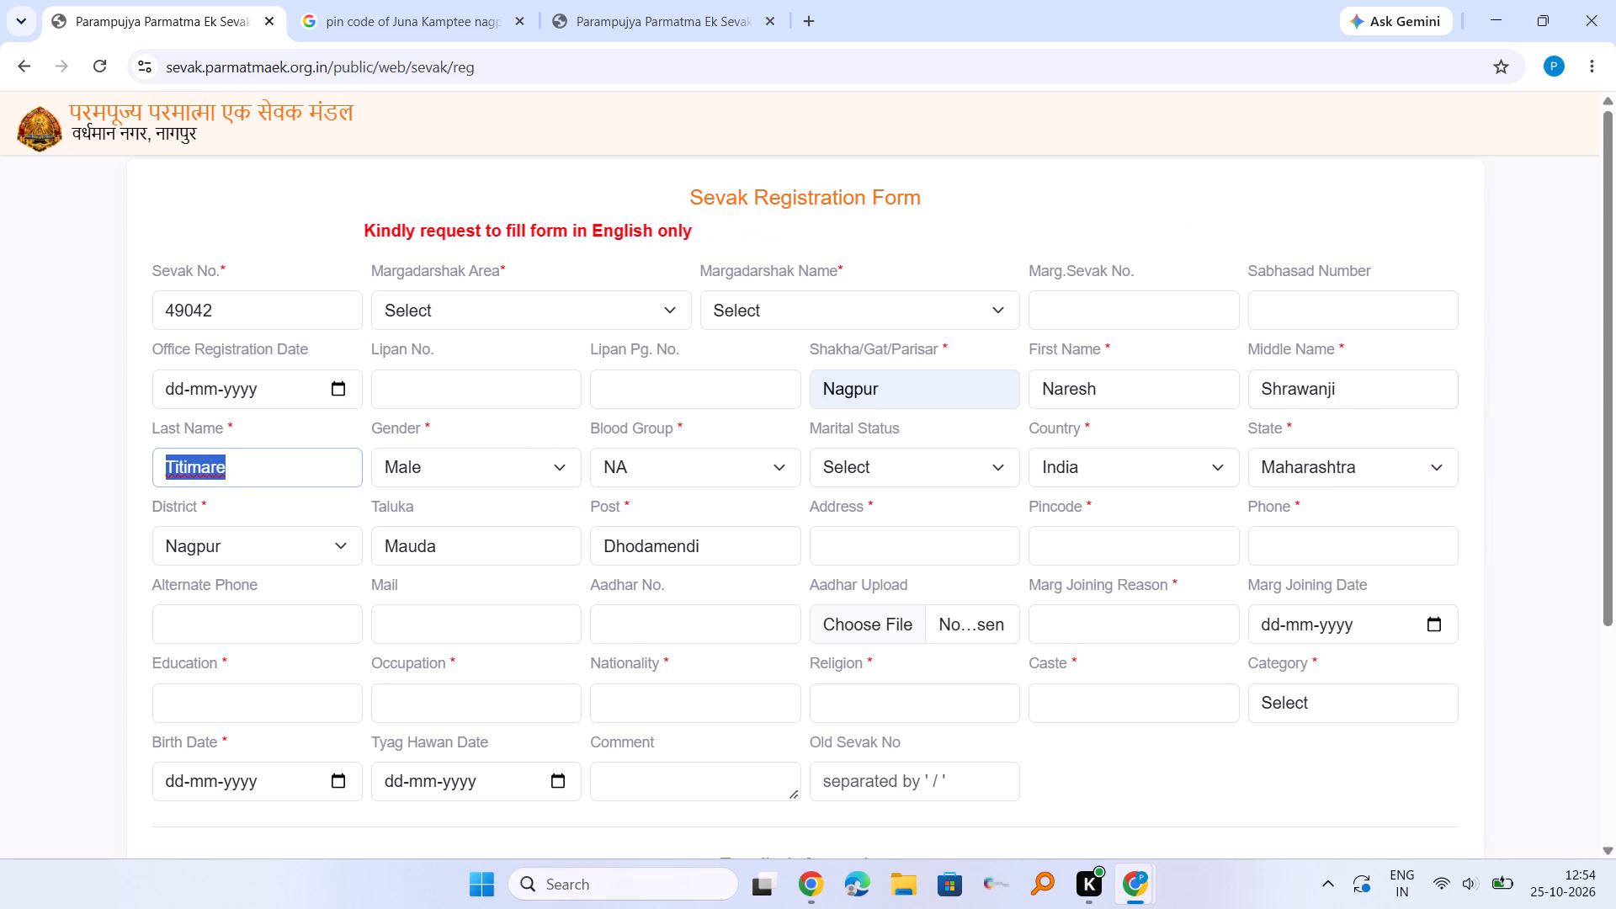
key("BackSpace")
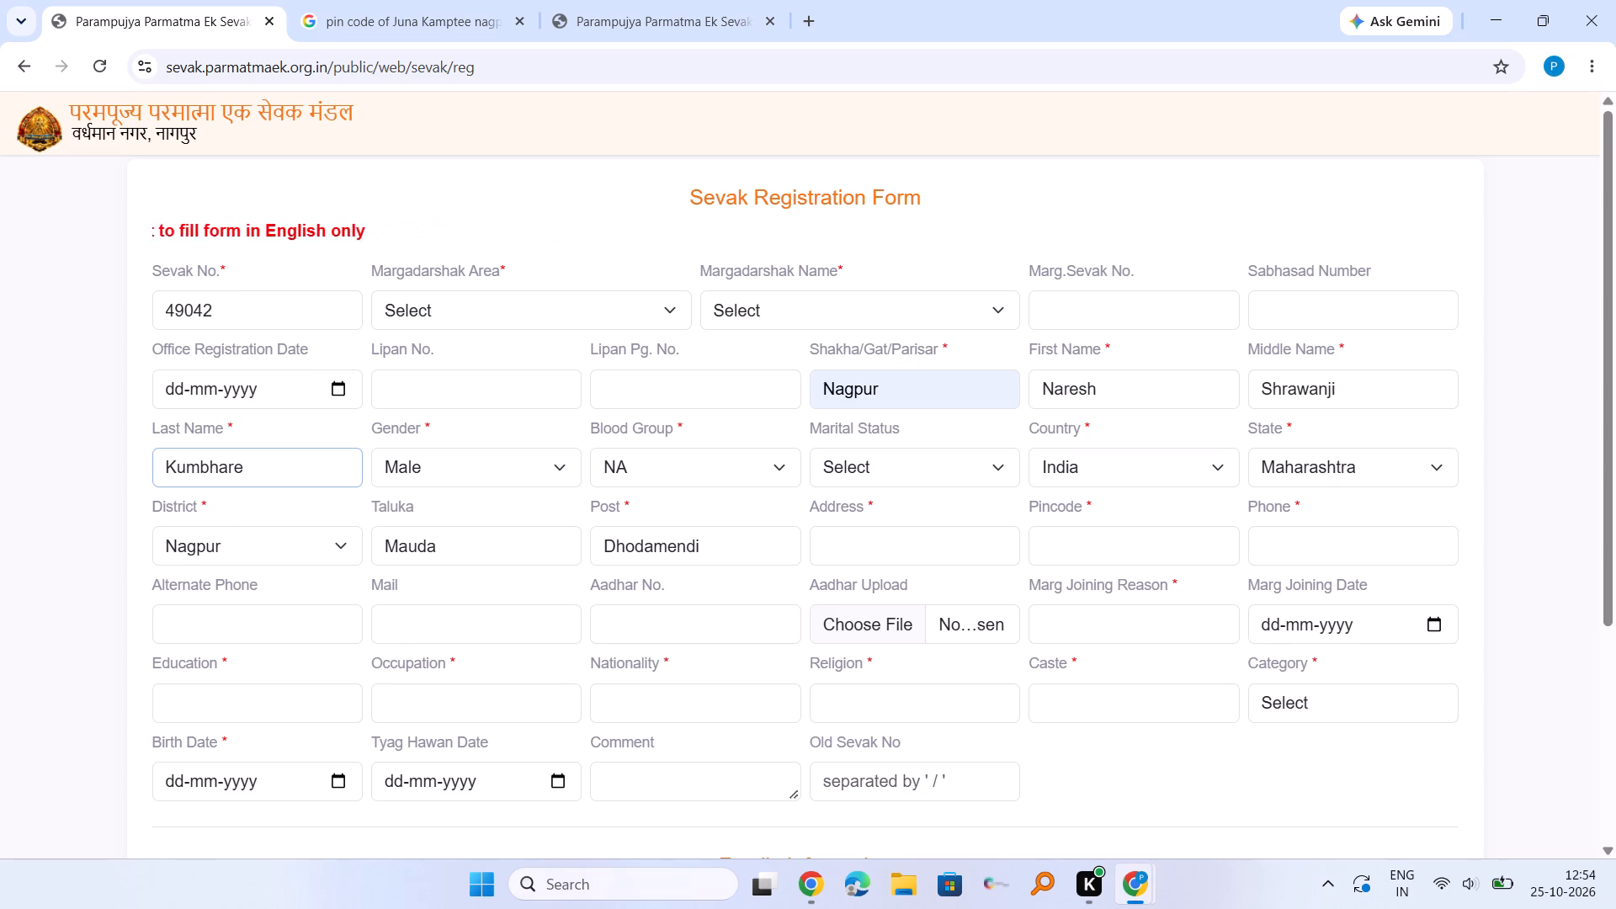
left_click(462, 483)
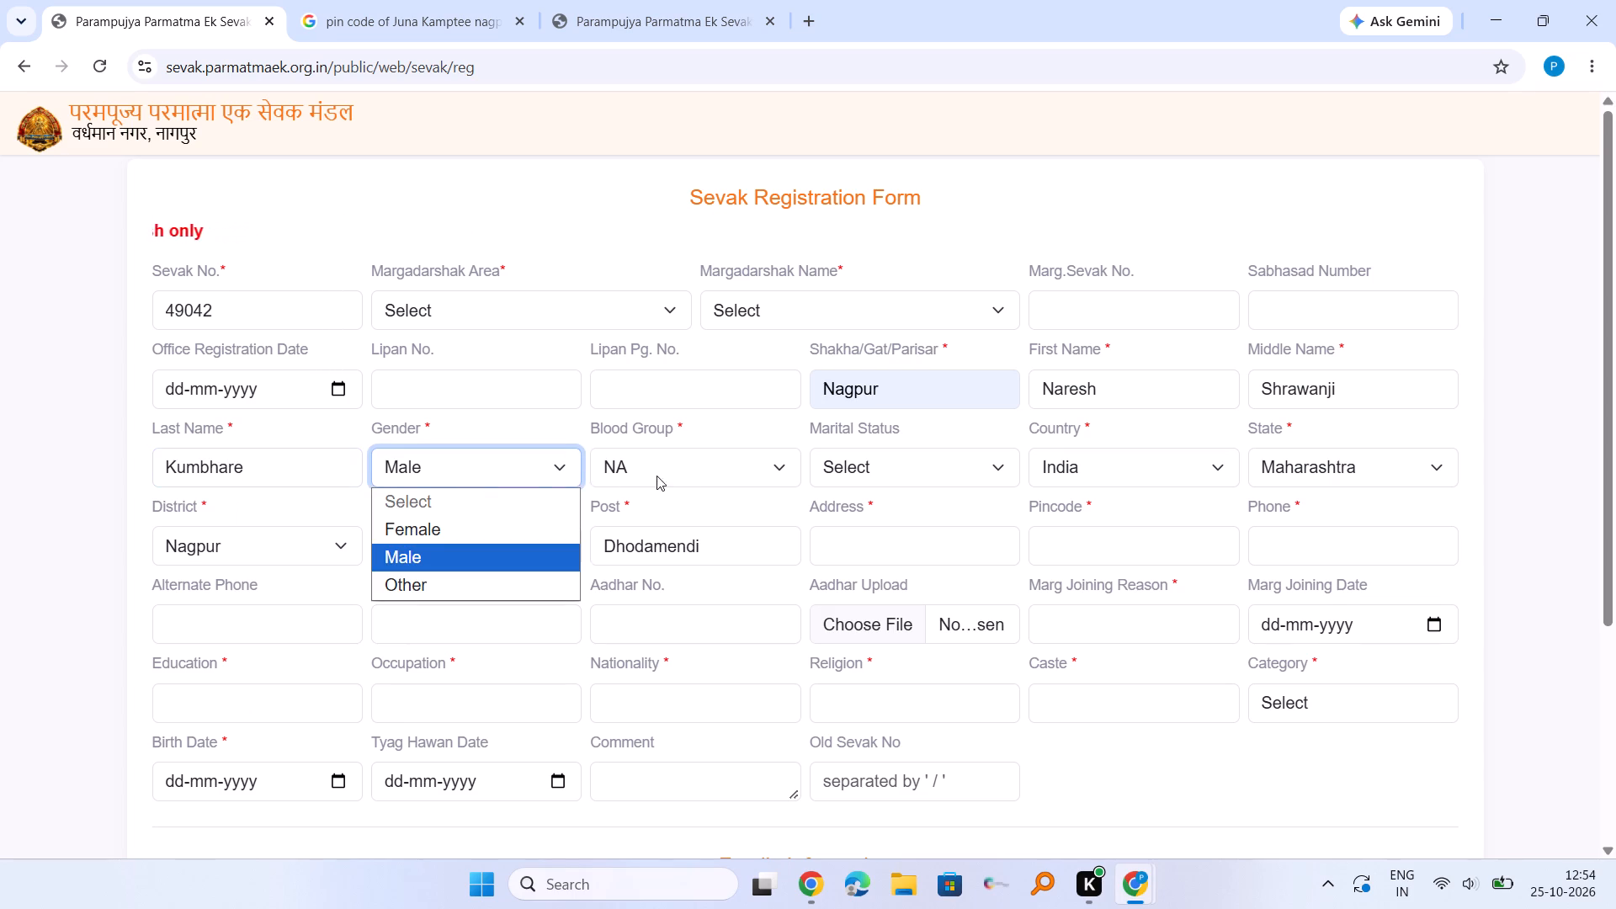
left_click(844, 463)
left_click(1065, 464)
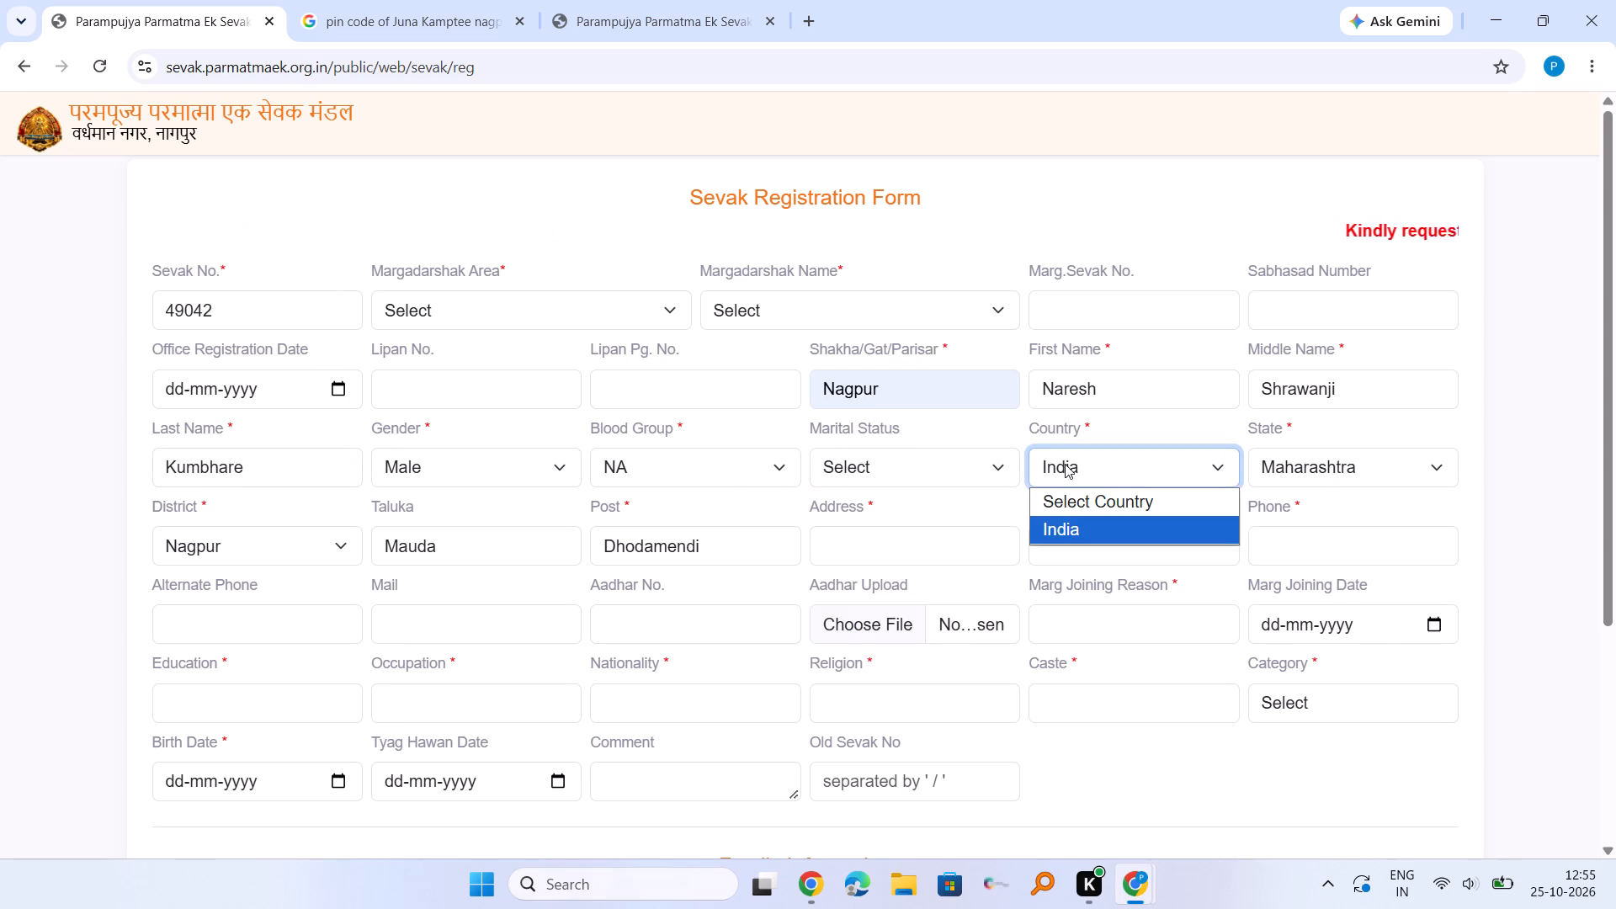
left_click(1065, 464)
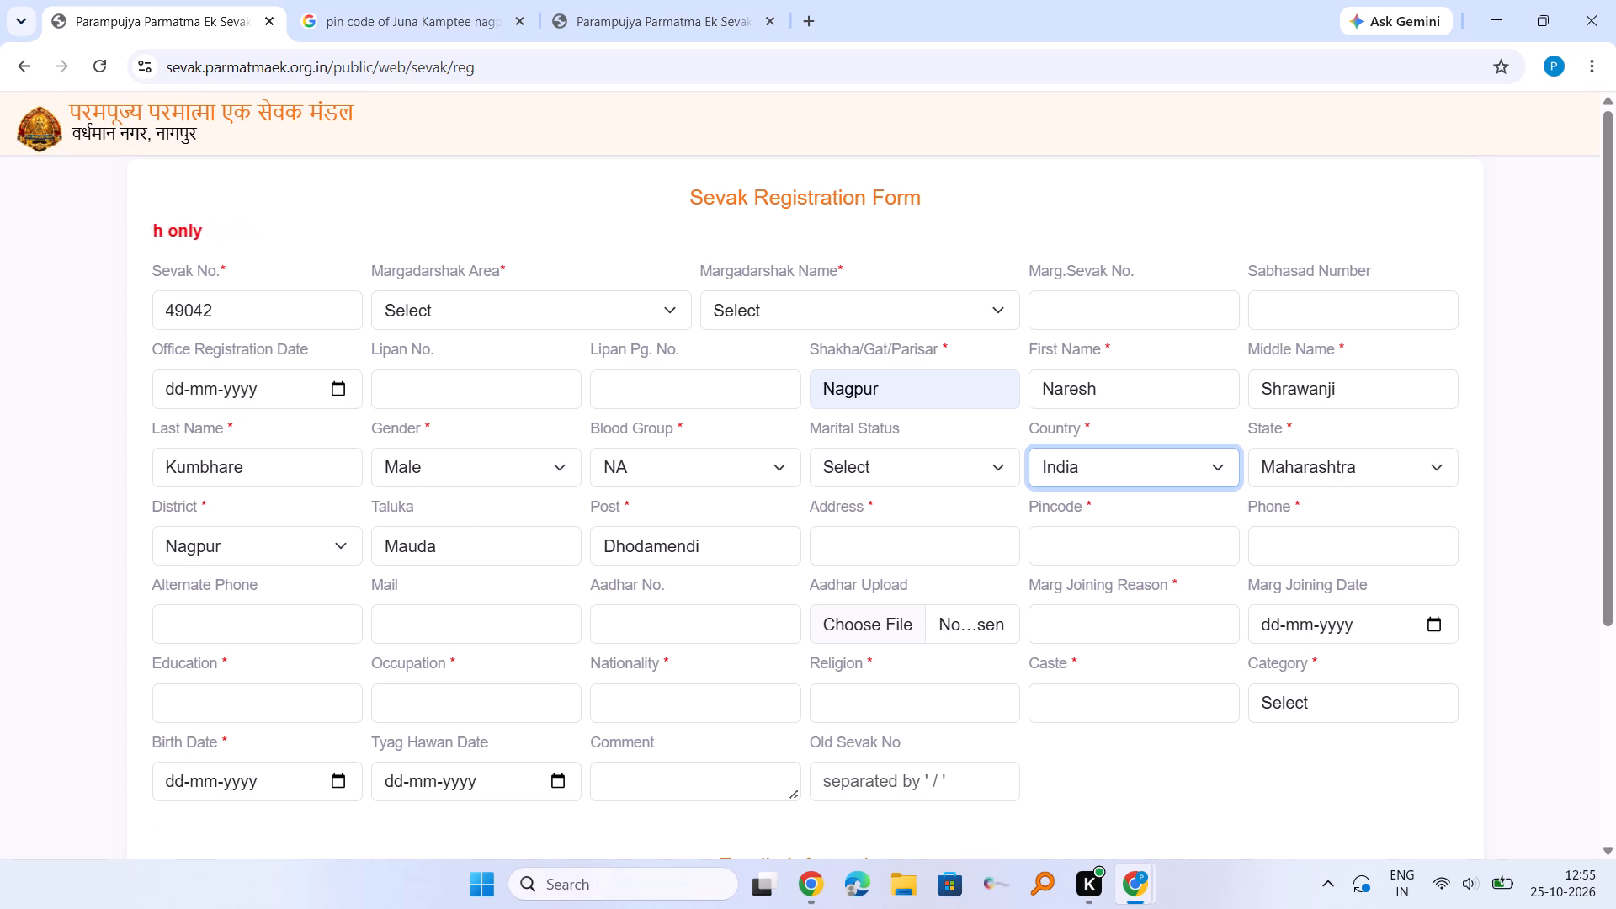
Change the Sevak's taluka to Nagpur and the post to Pardi.
double_click(435, 545)
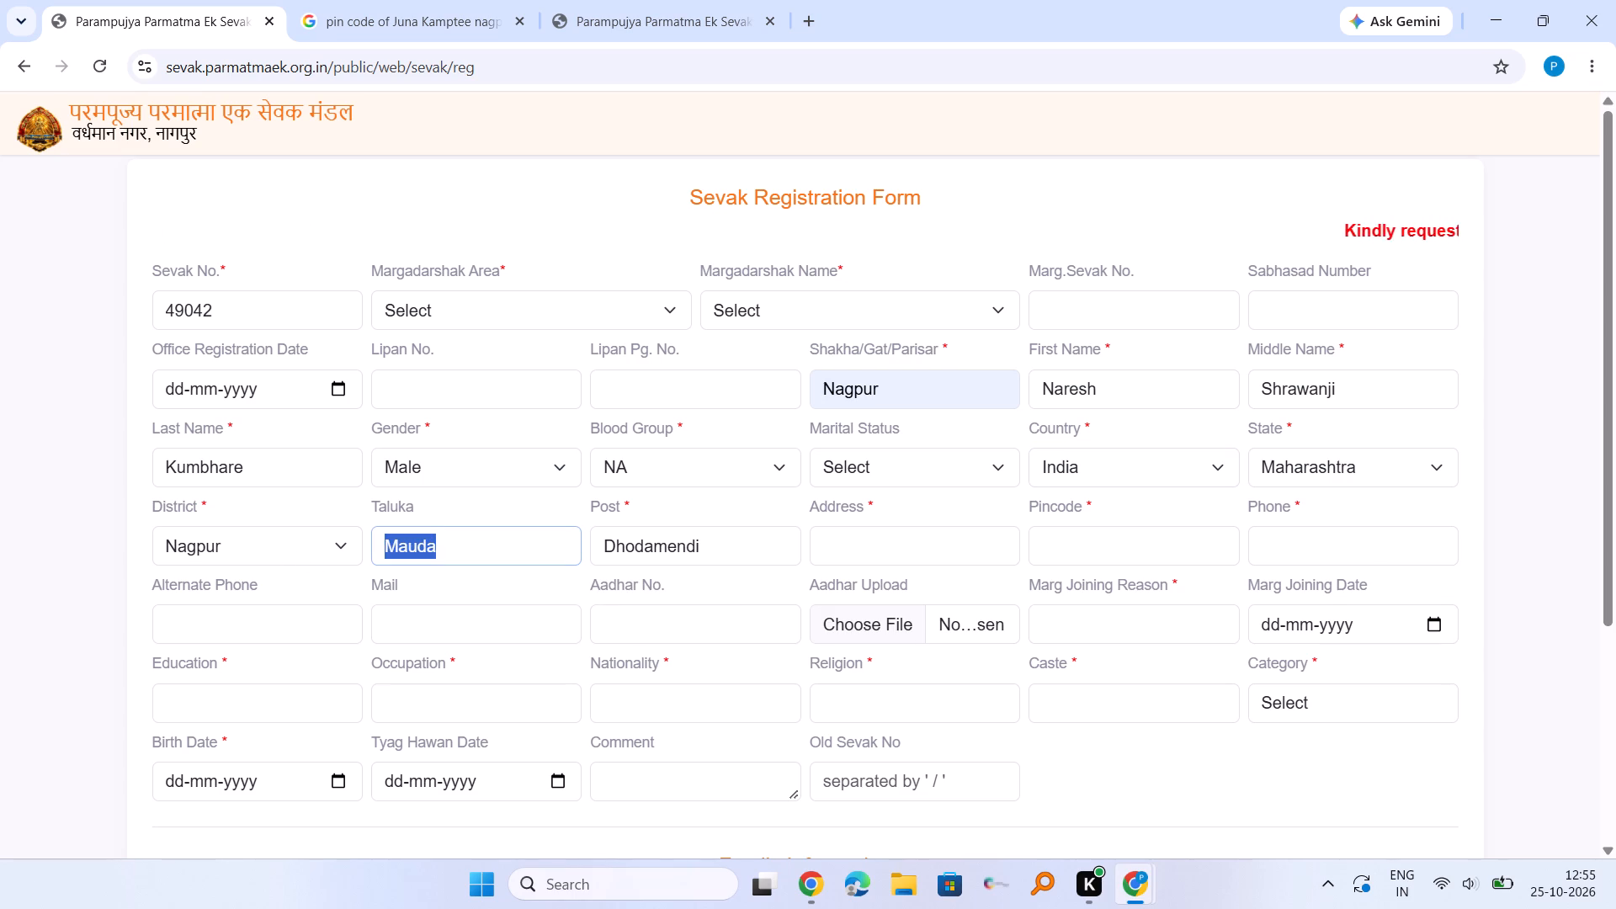
key("BackSpace")
left_click(483, 545)
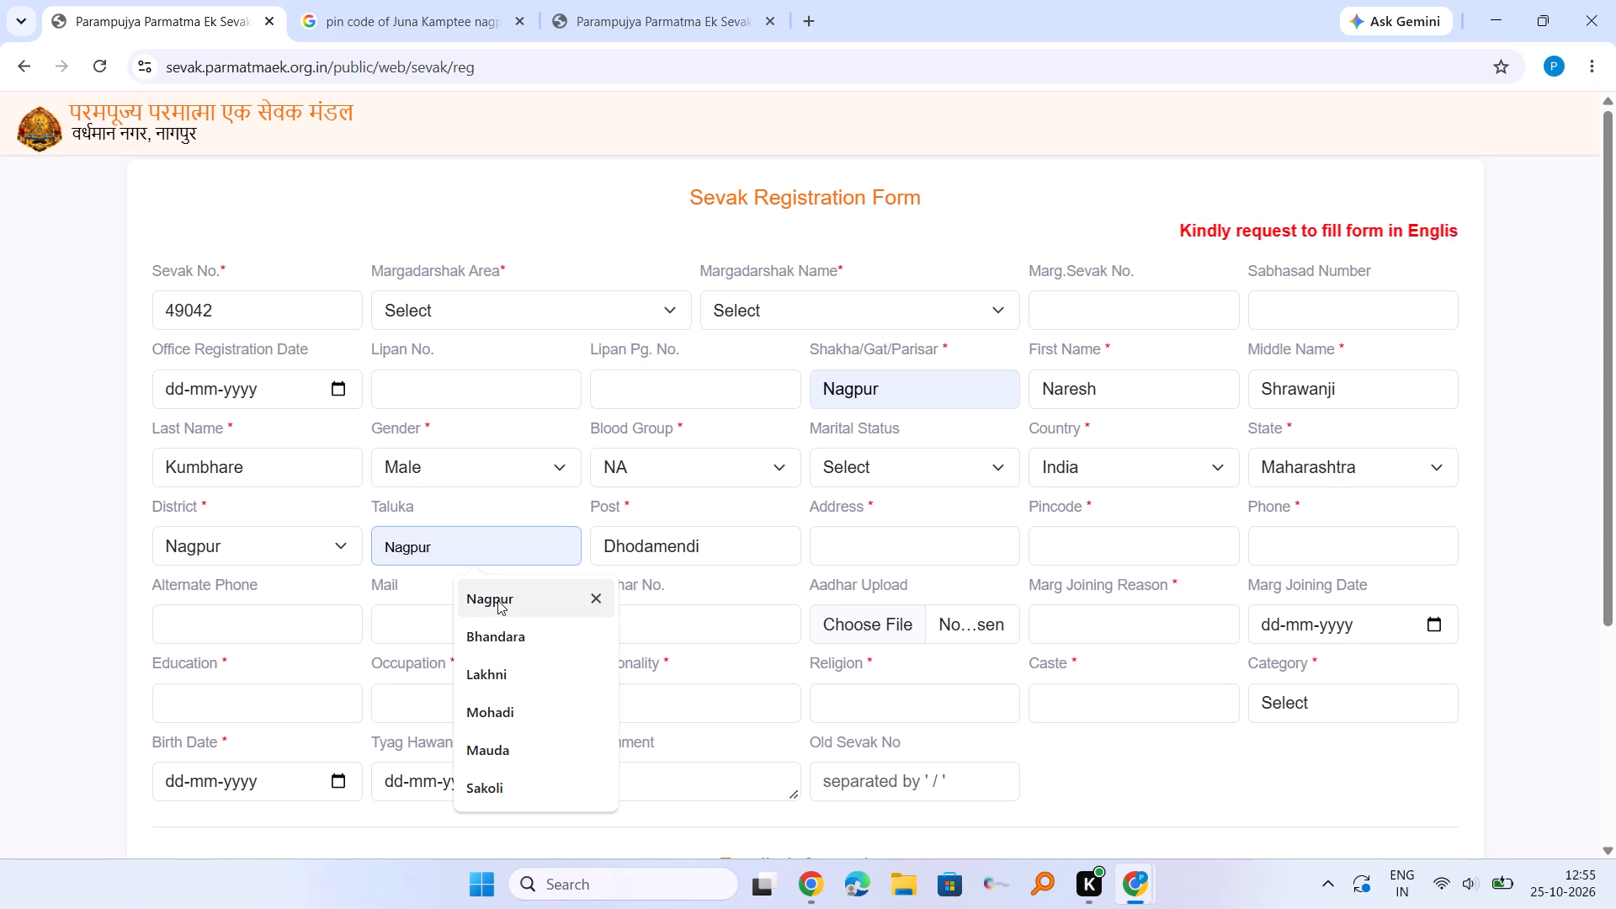
left_click(497, 600)
double_click(619, 540)
key("BackSpace")
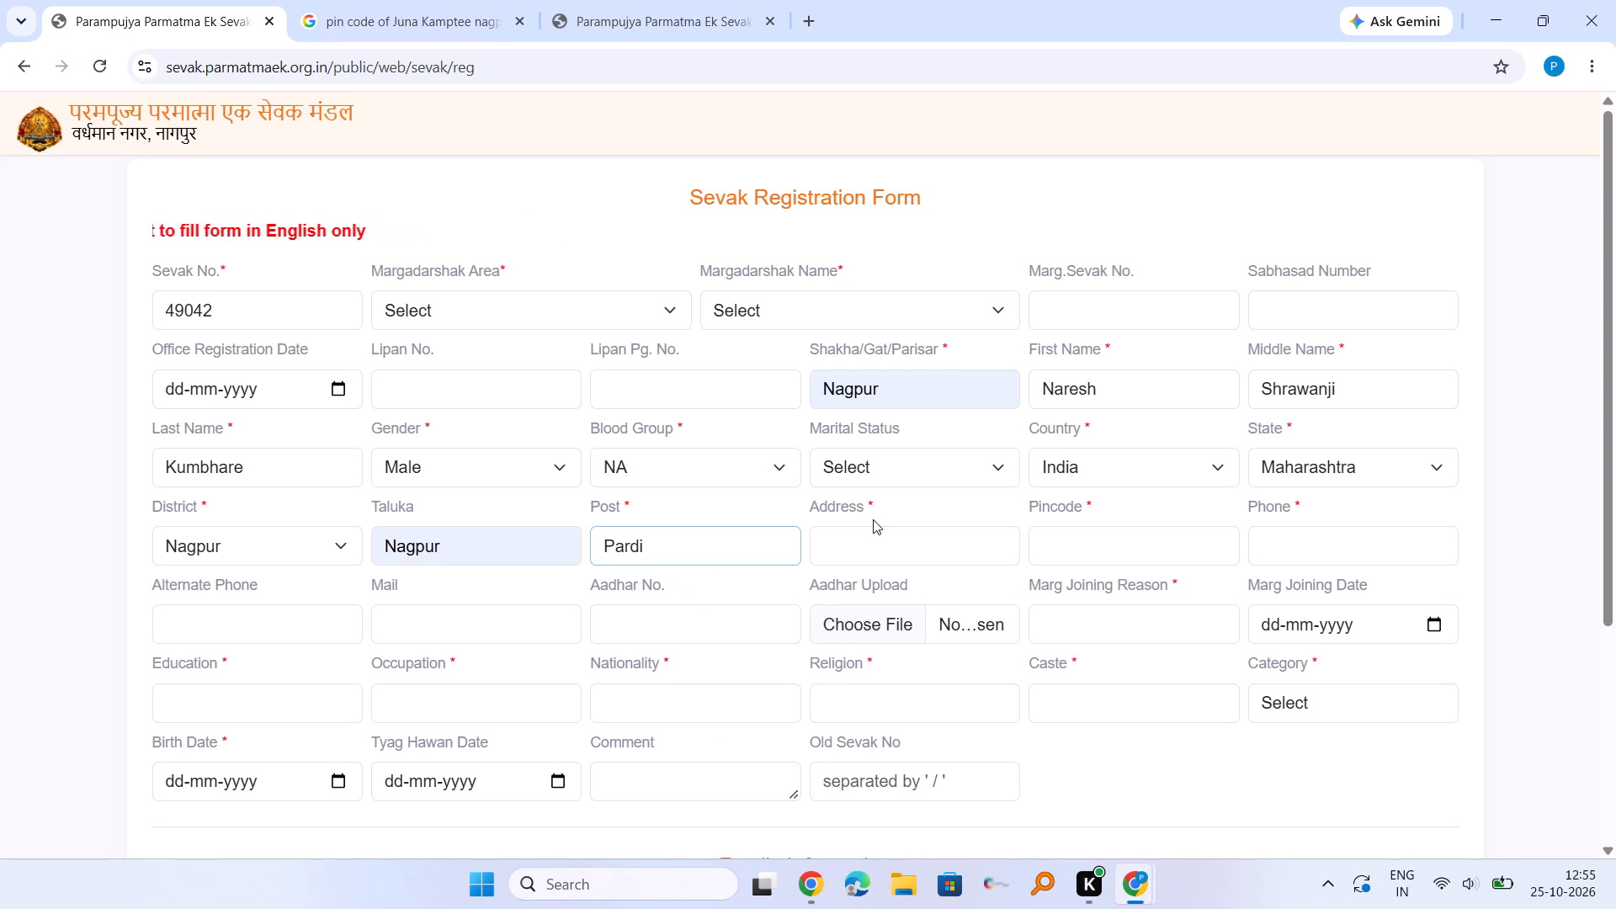
Fill in the Sevak's address and the pincode in the registration form.
left_click(874, 548)
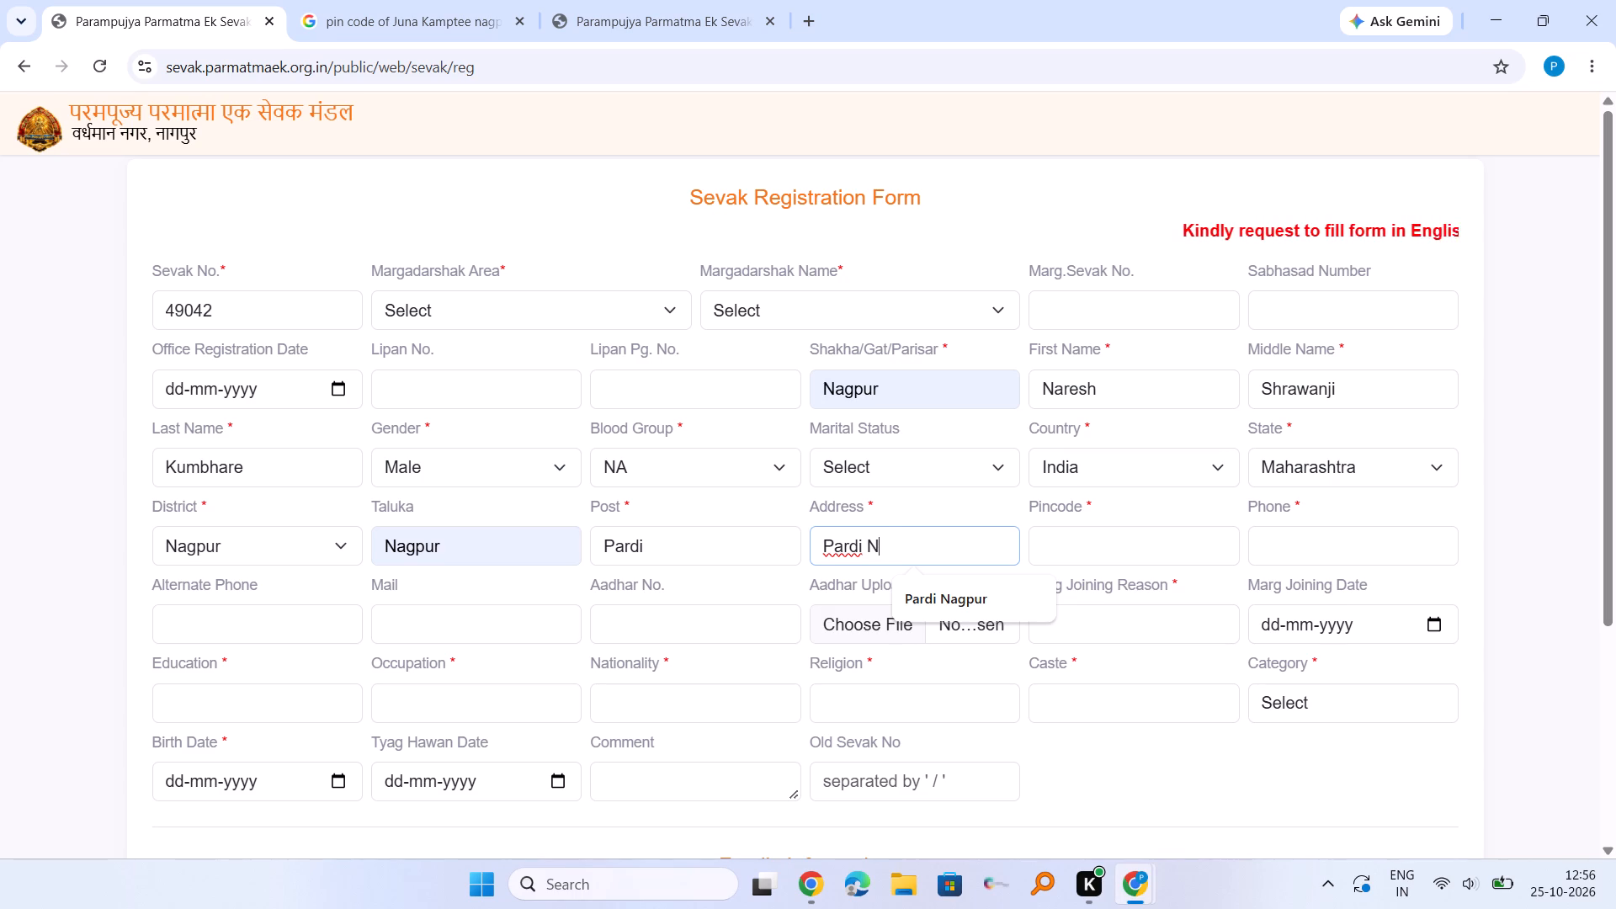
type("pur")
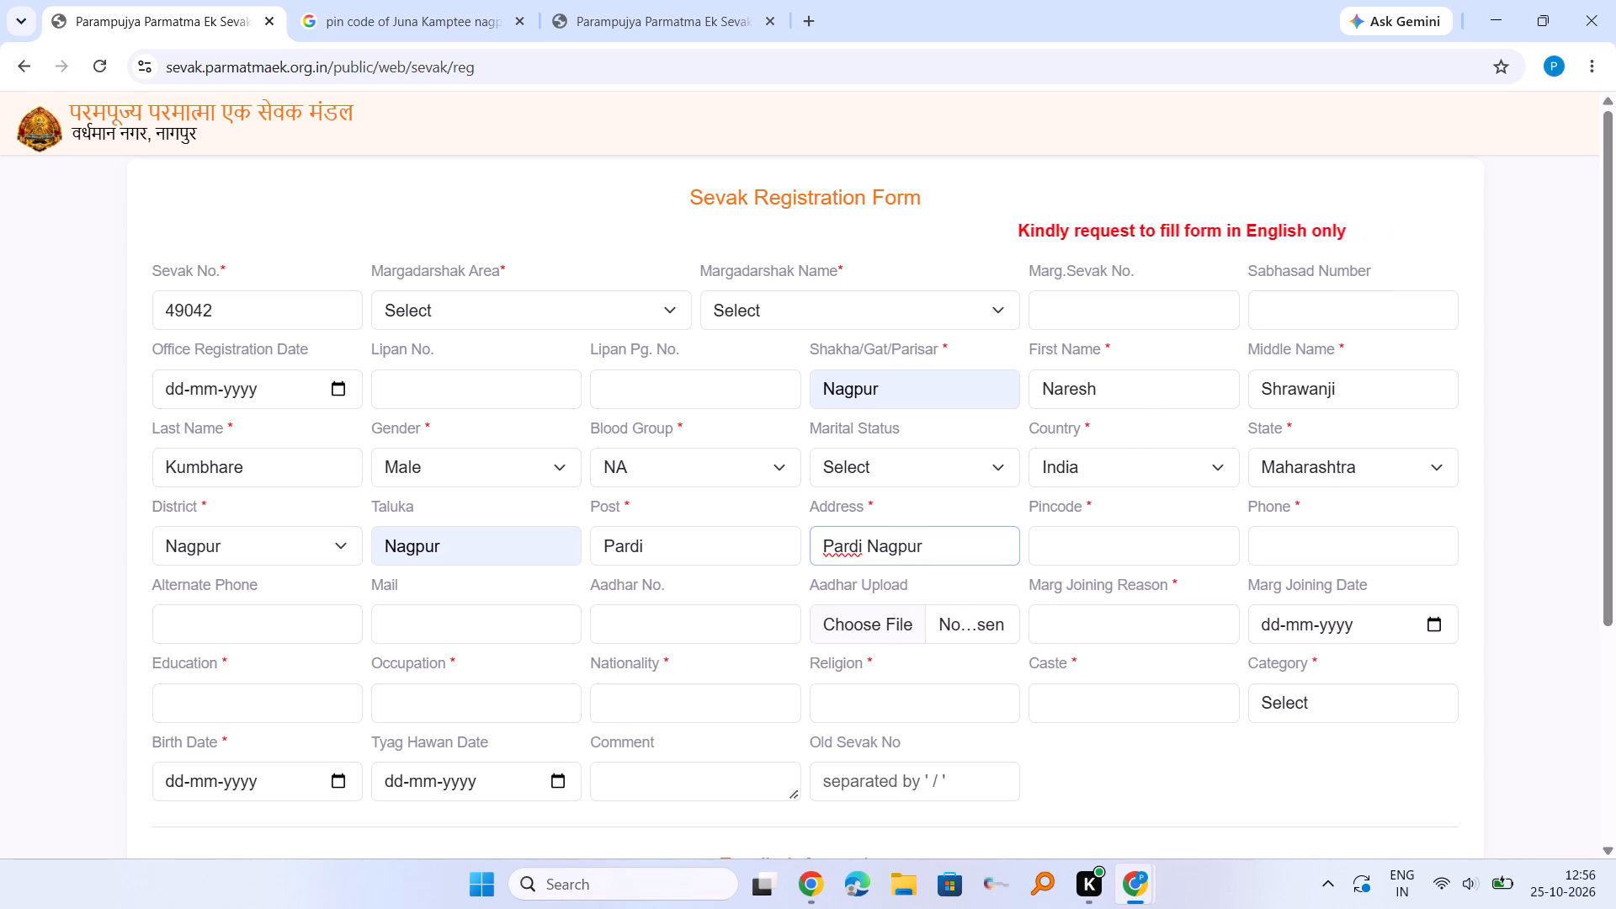
left_click(1056, 545)
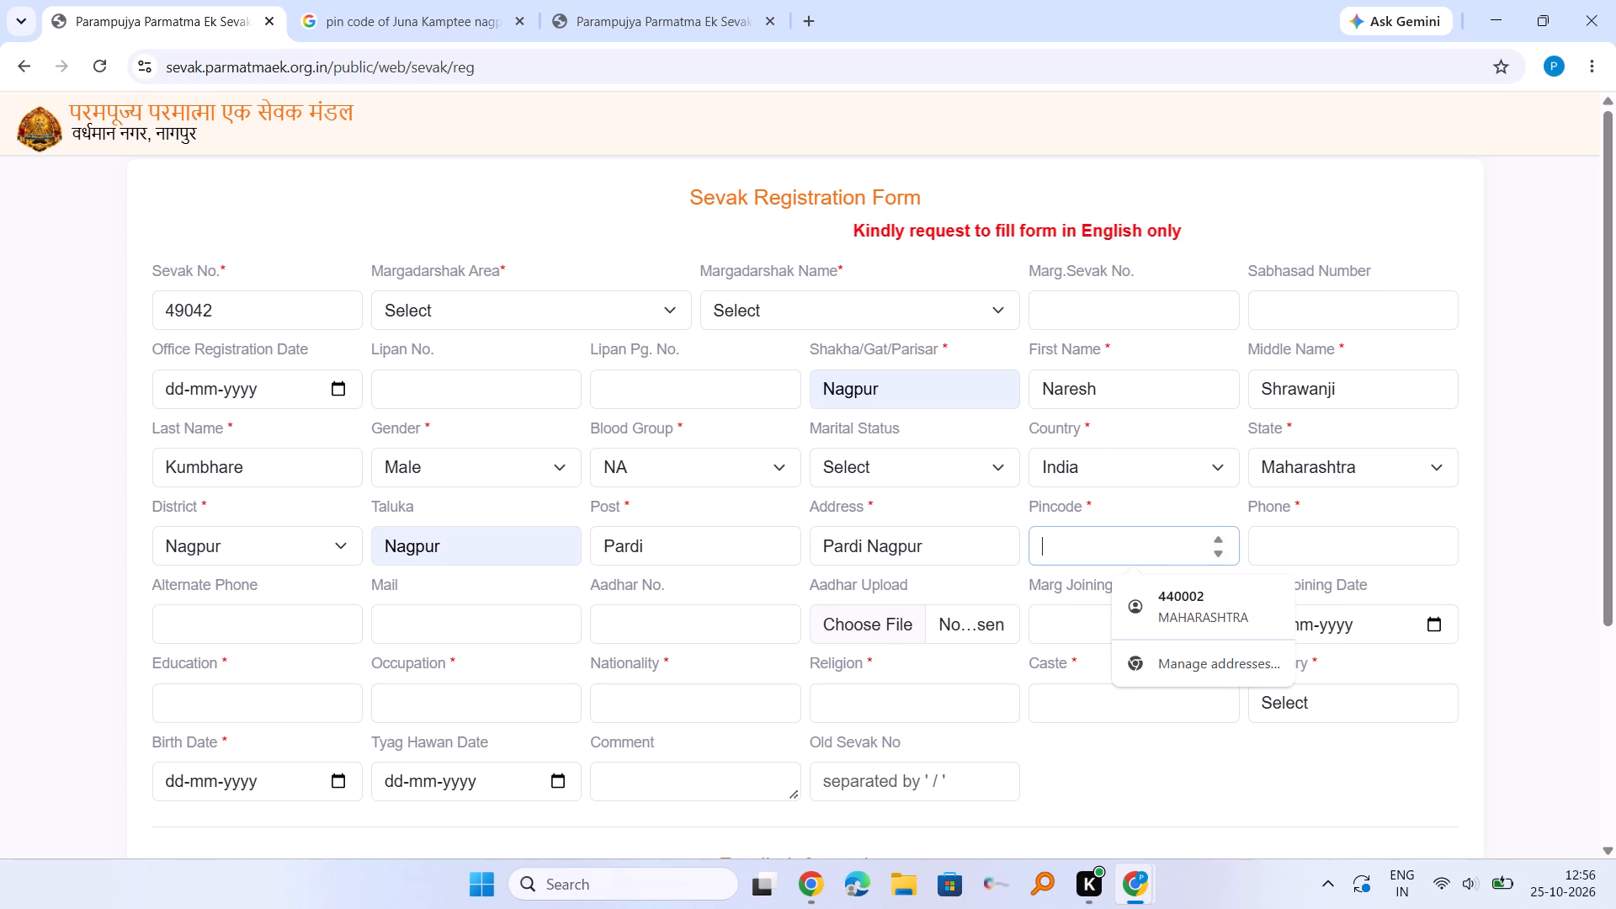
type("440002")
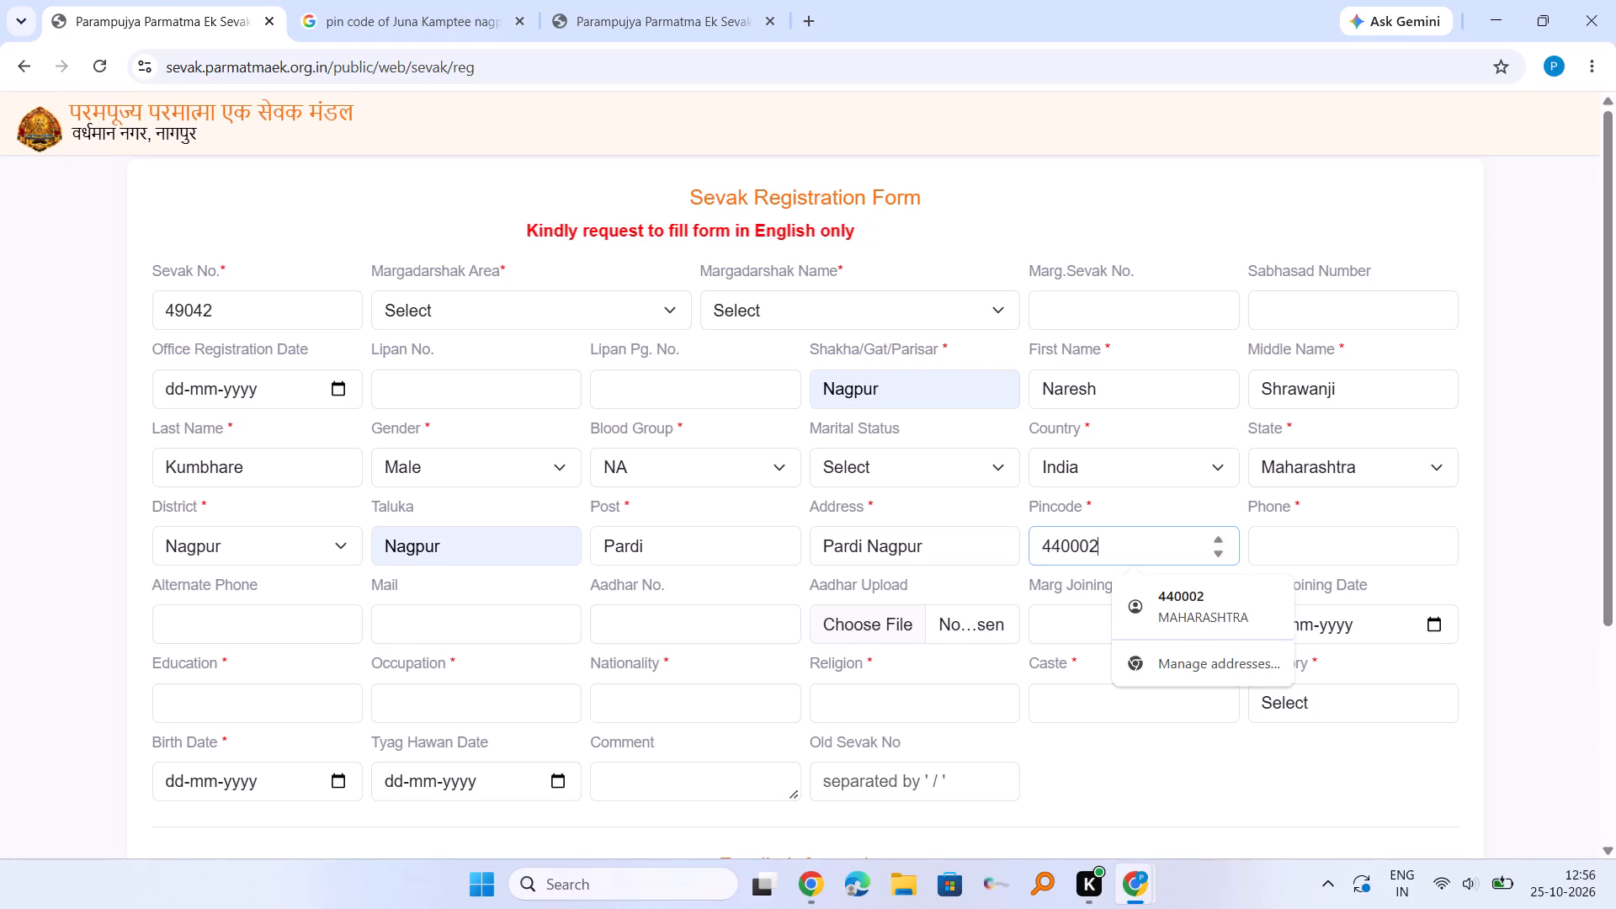
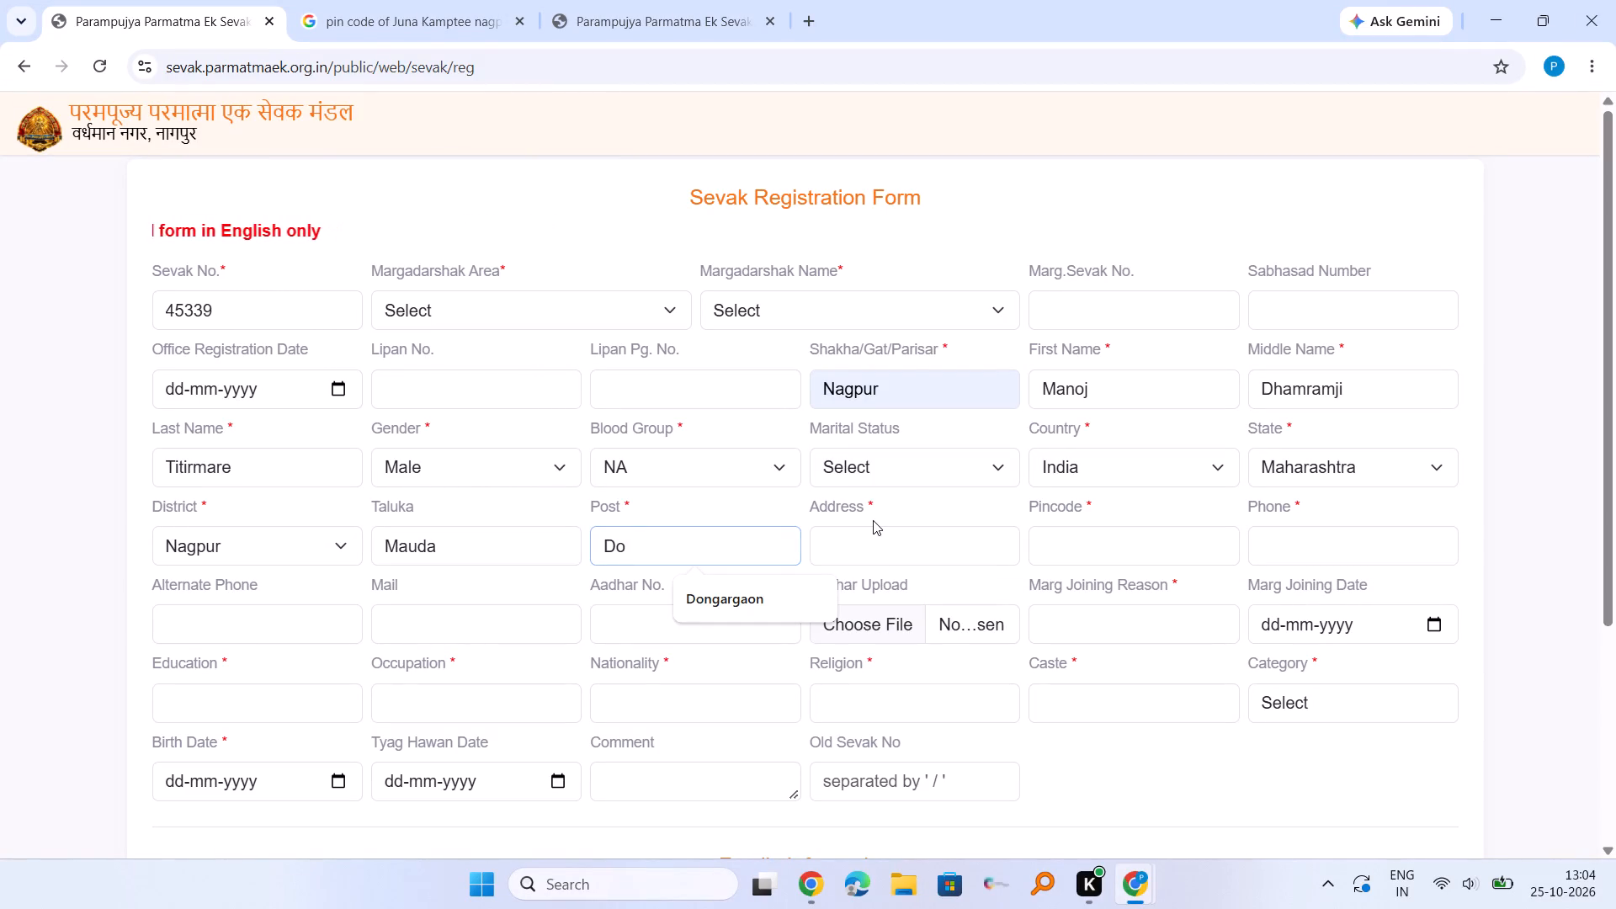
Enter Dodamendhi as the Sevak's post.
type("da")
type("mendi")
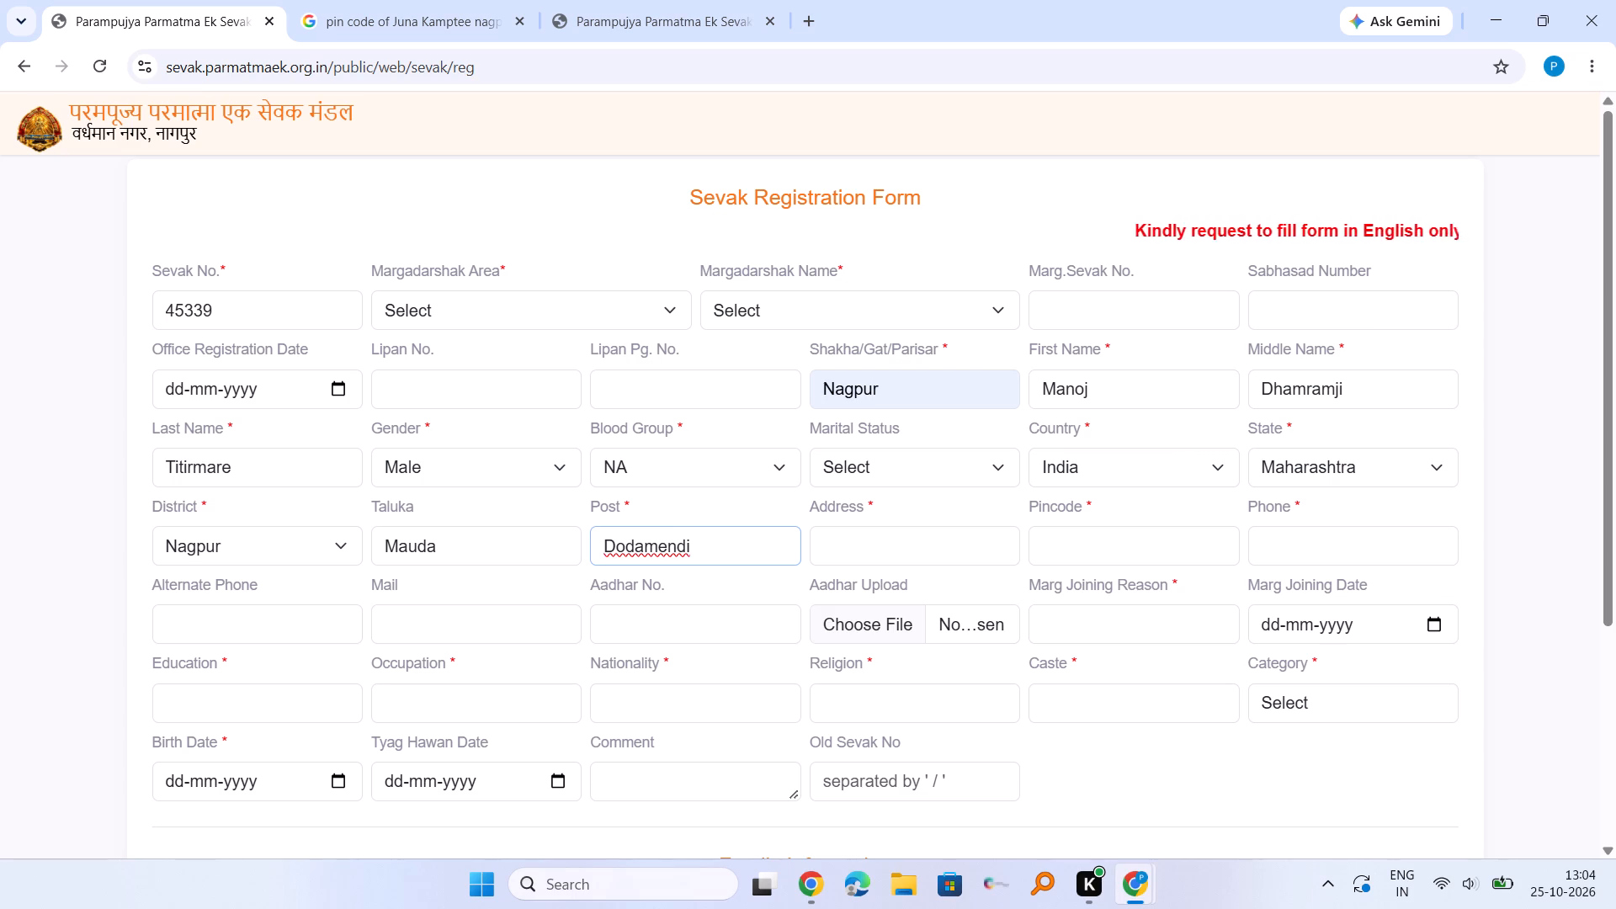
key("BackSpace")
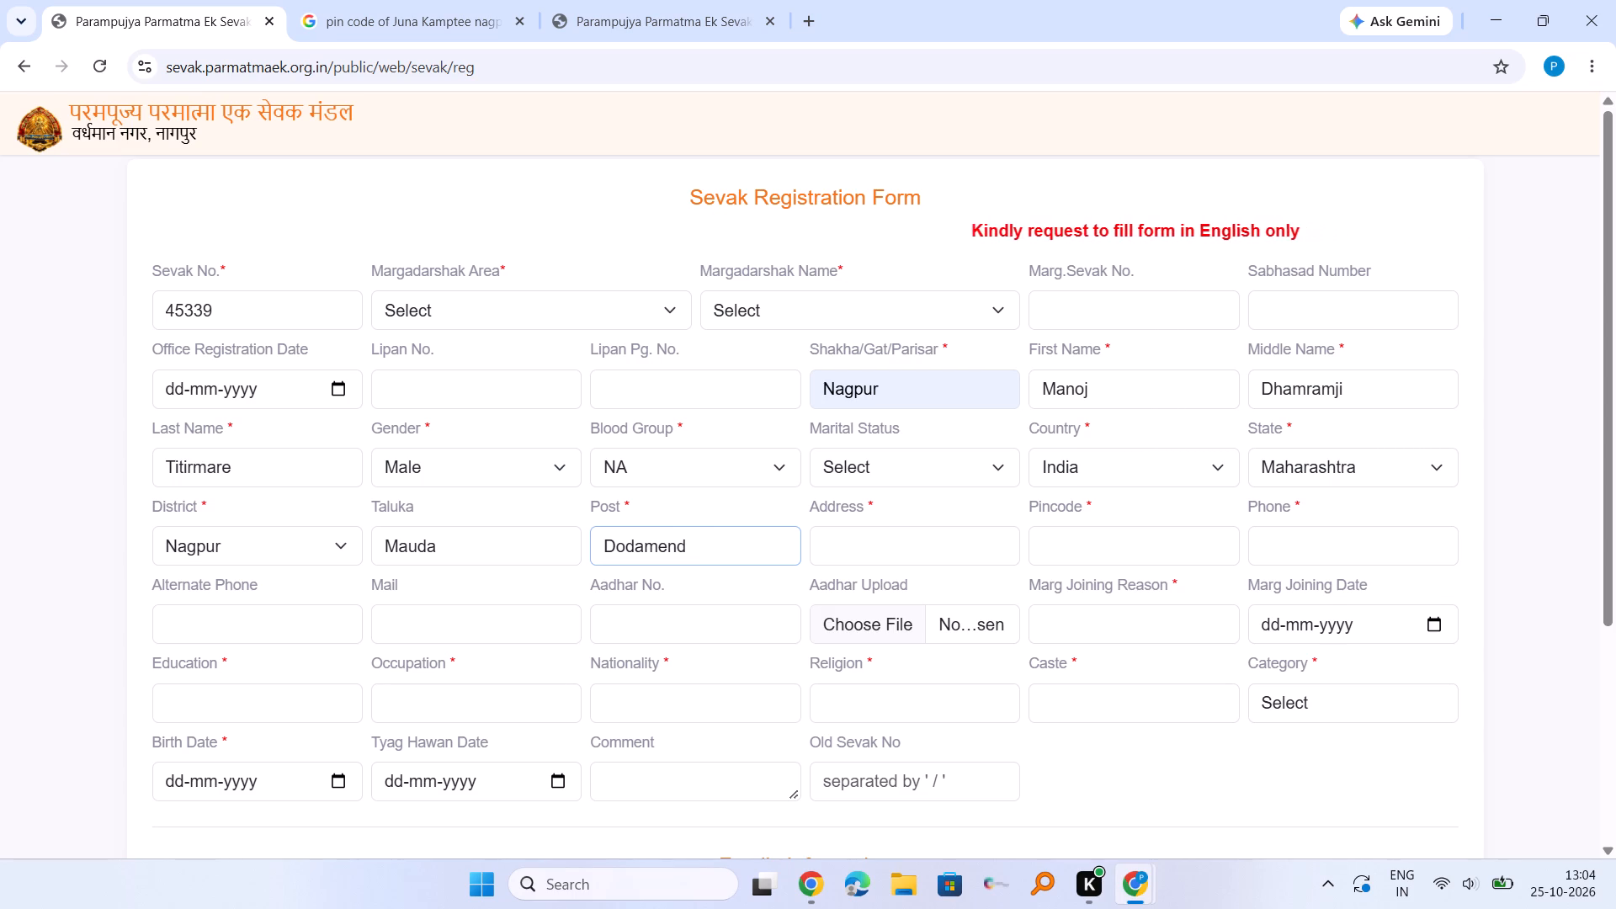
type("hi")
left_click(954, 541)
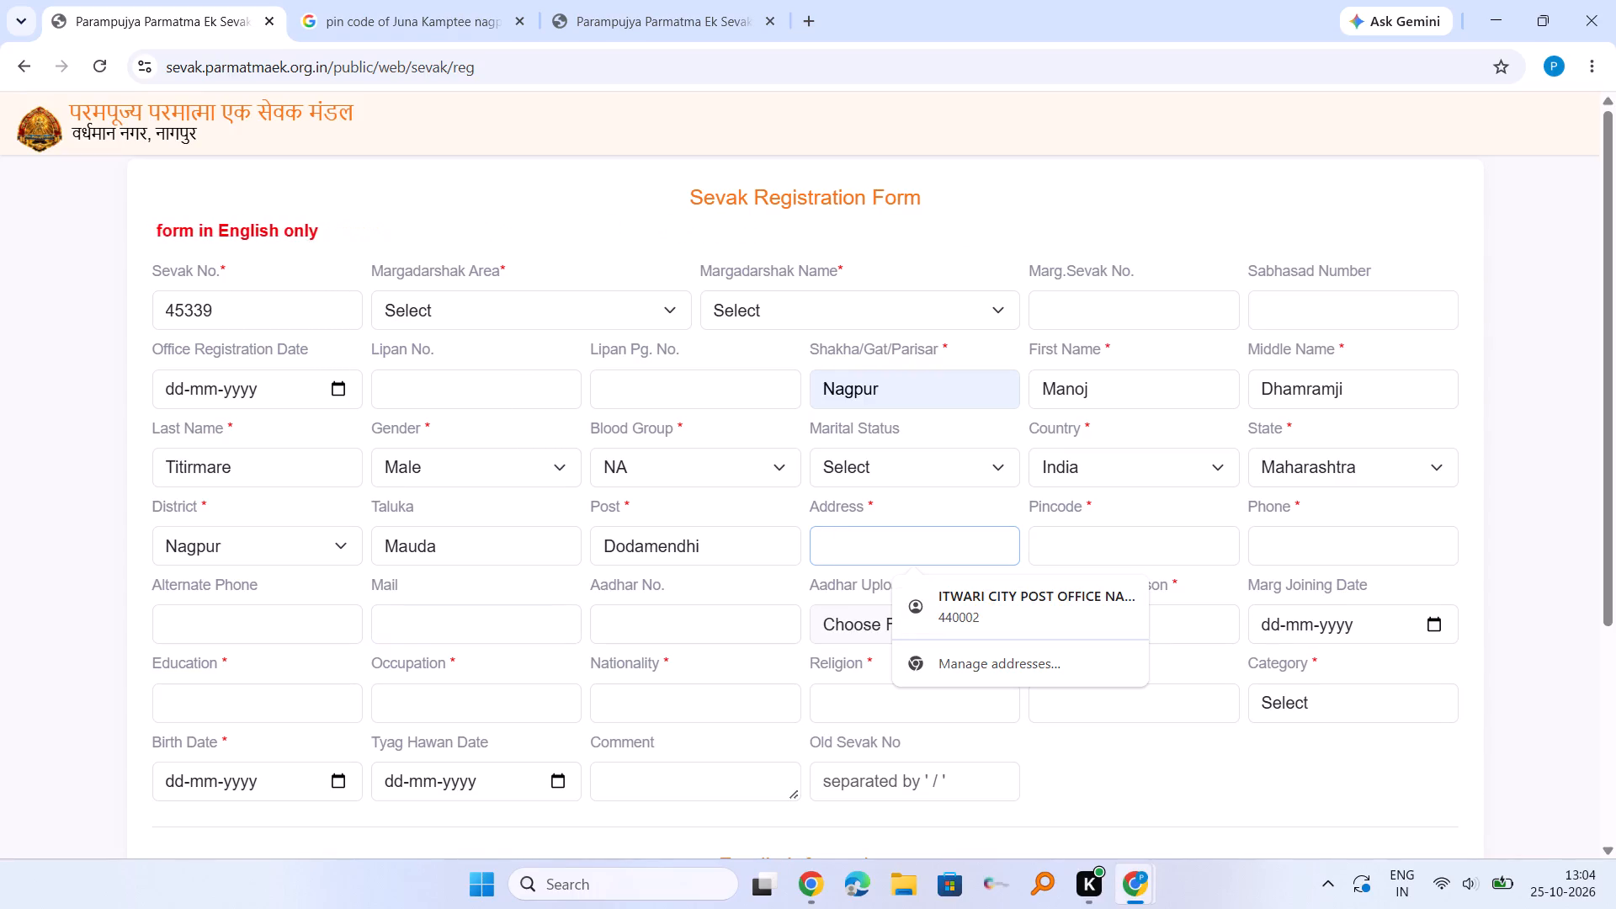
Replace the Sevak's post with the suggested entry Kodhamendhi.
double_click(674, 560)
key("BackSpace")
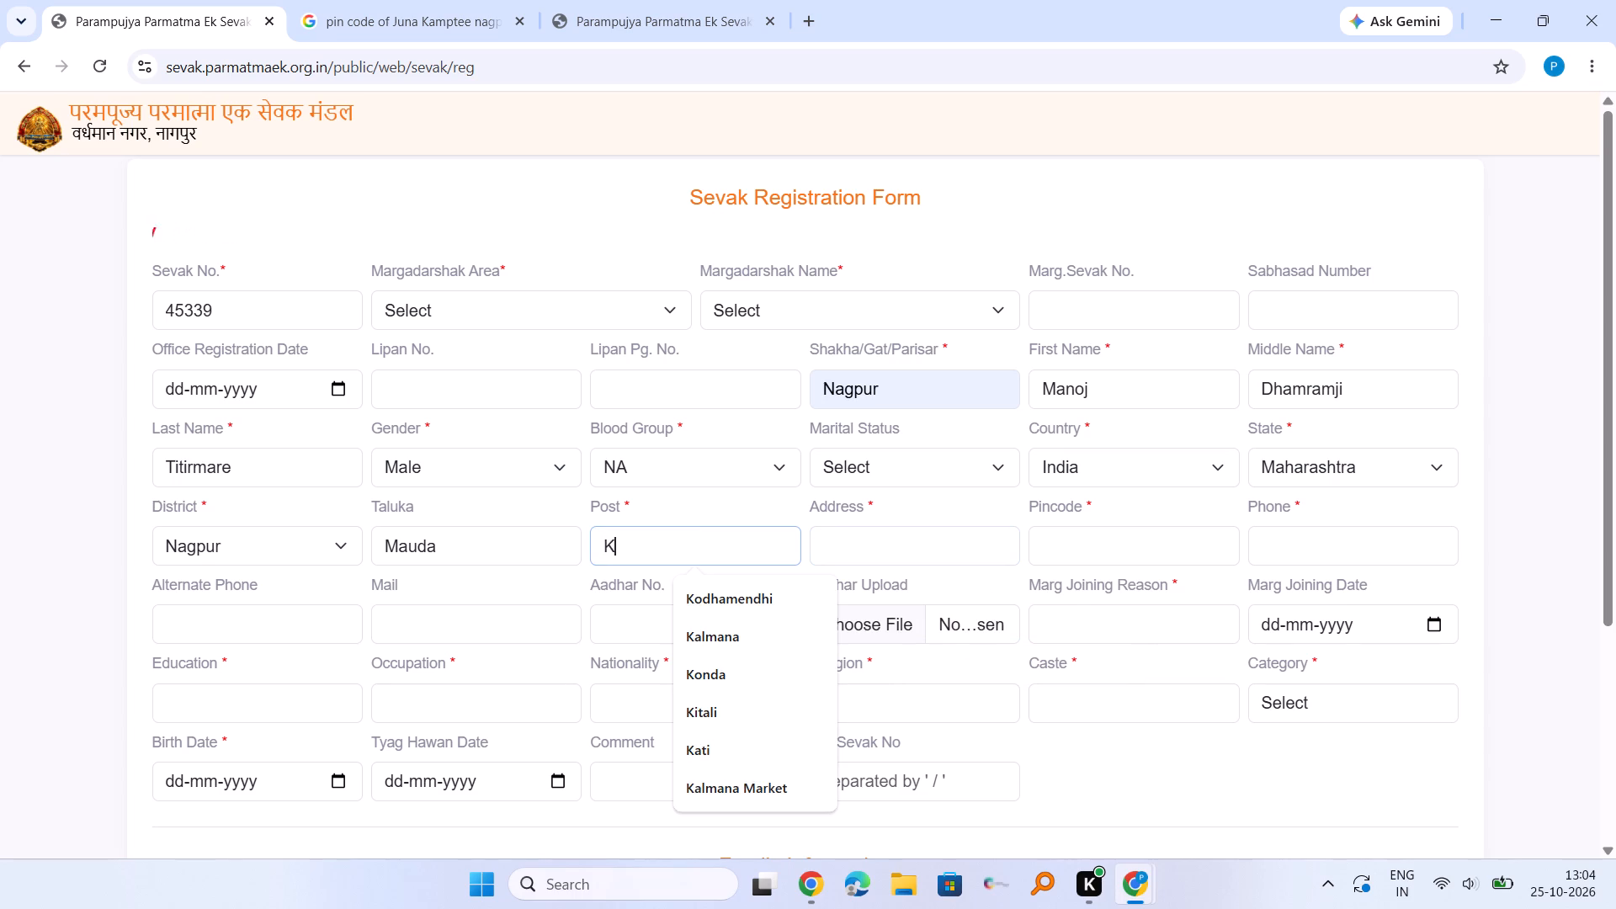
left_click(720, 592)
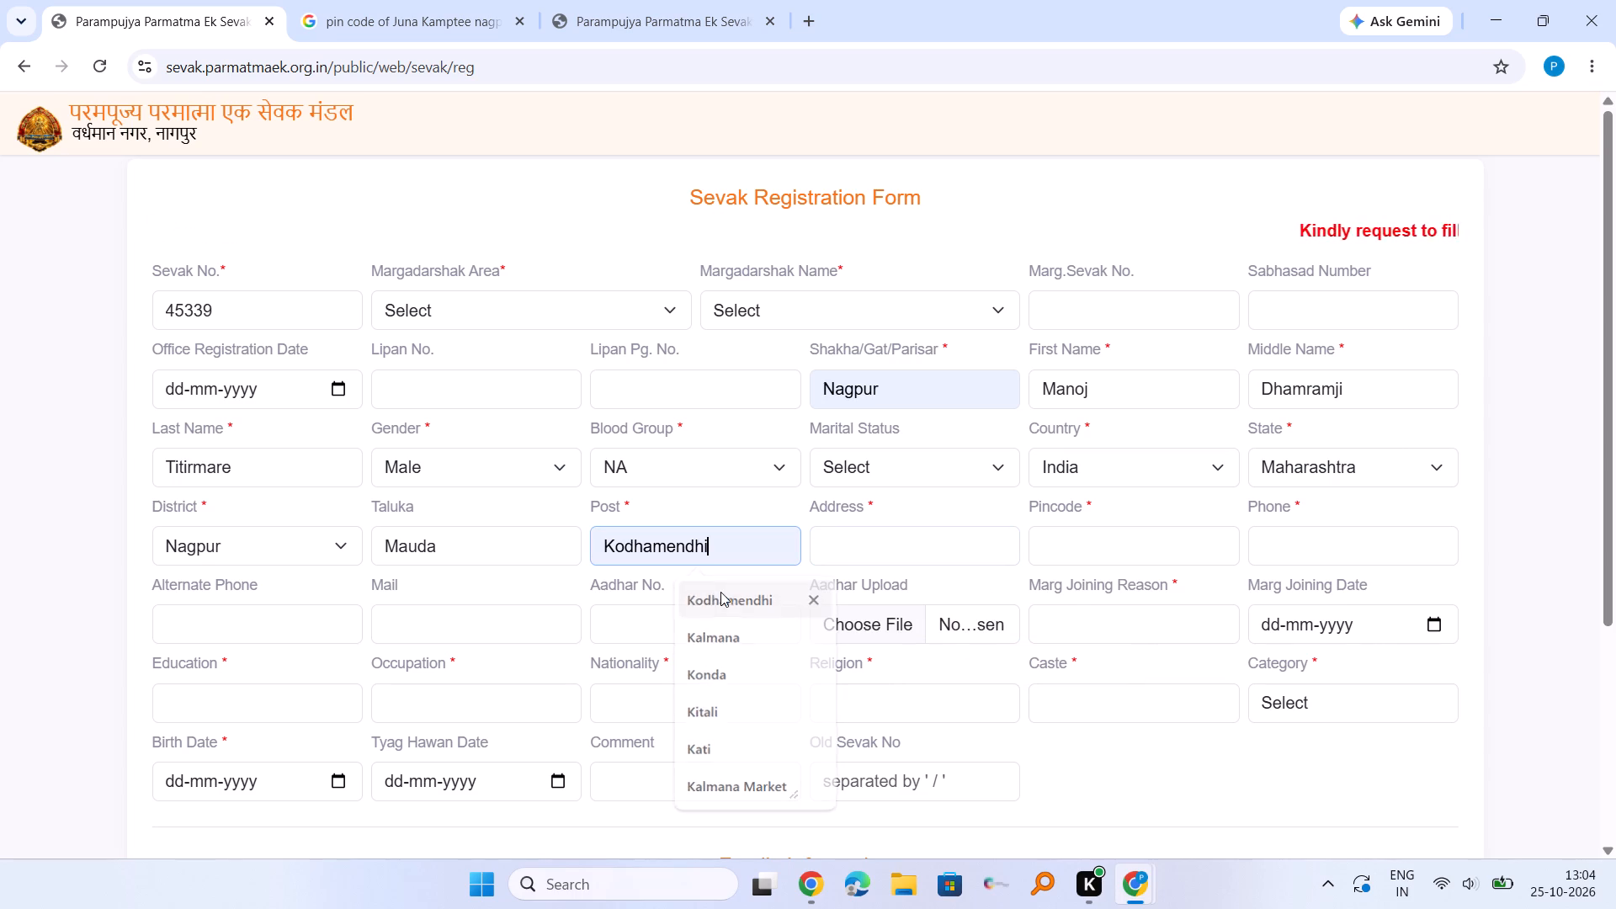
Copy the Sevak's post name into the Address field.
left_click(833, 550)
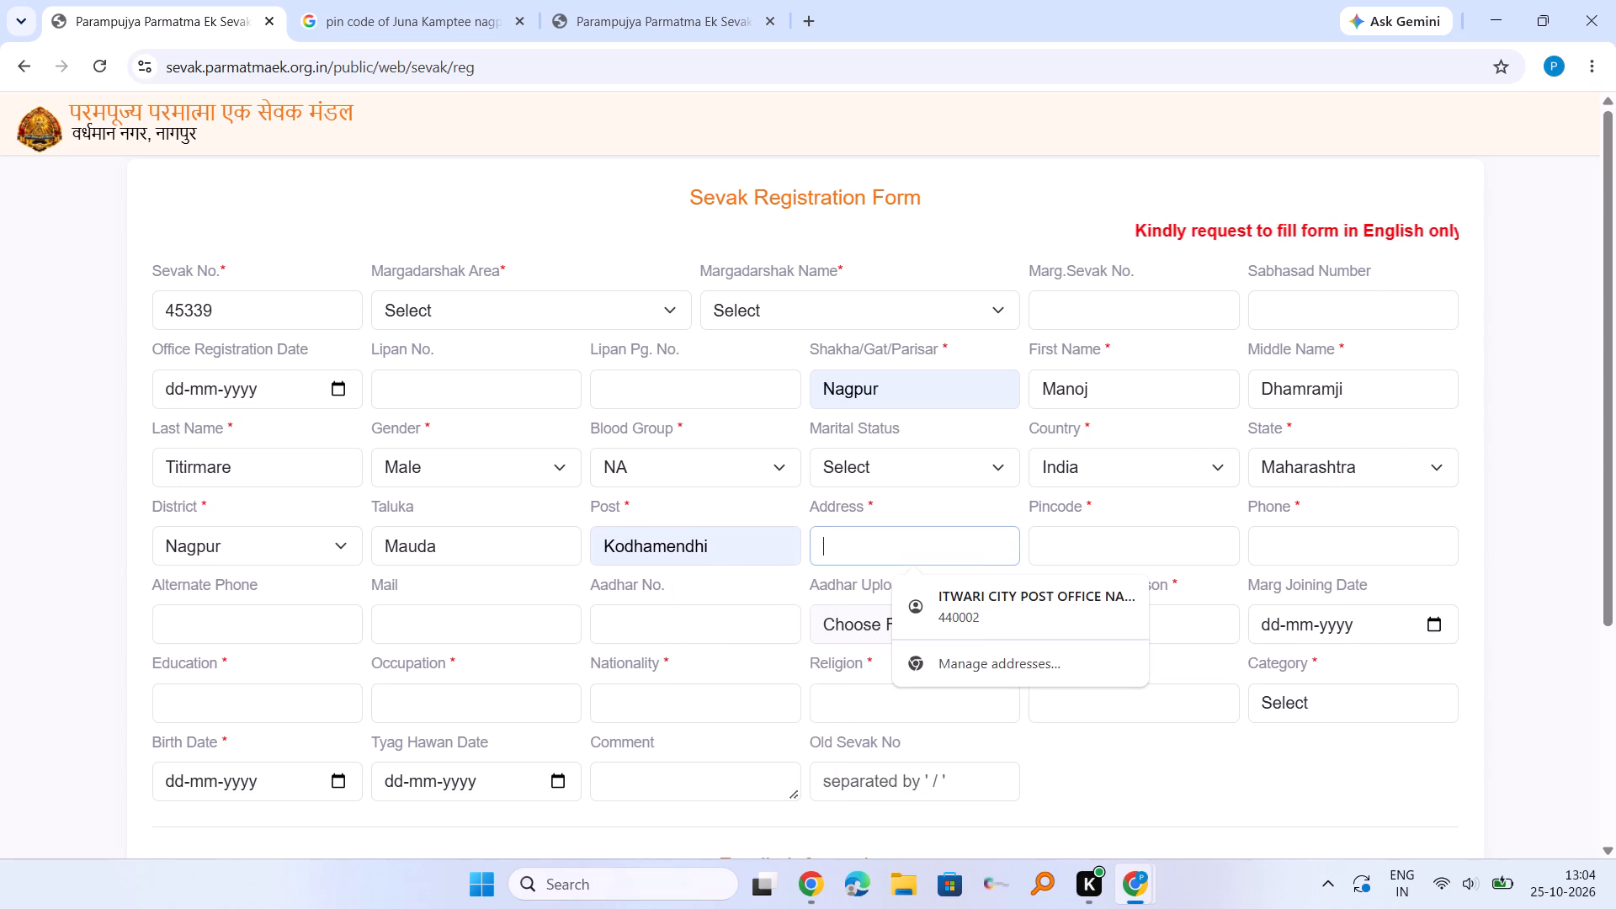
double_click(616, 539)
key("ctrl+c")
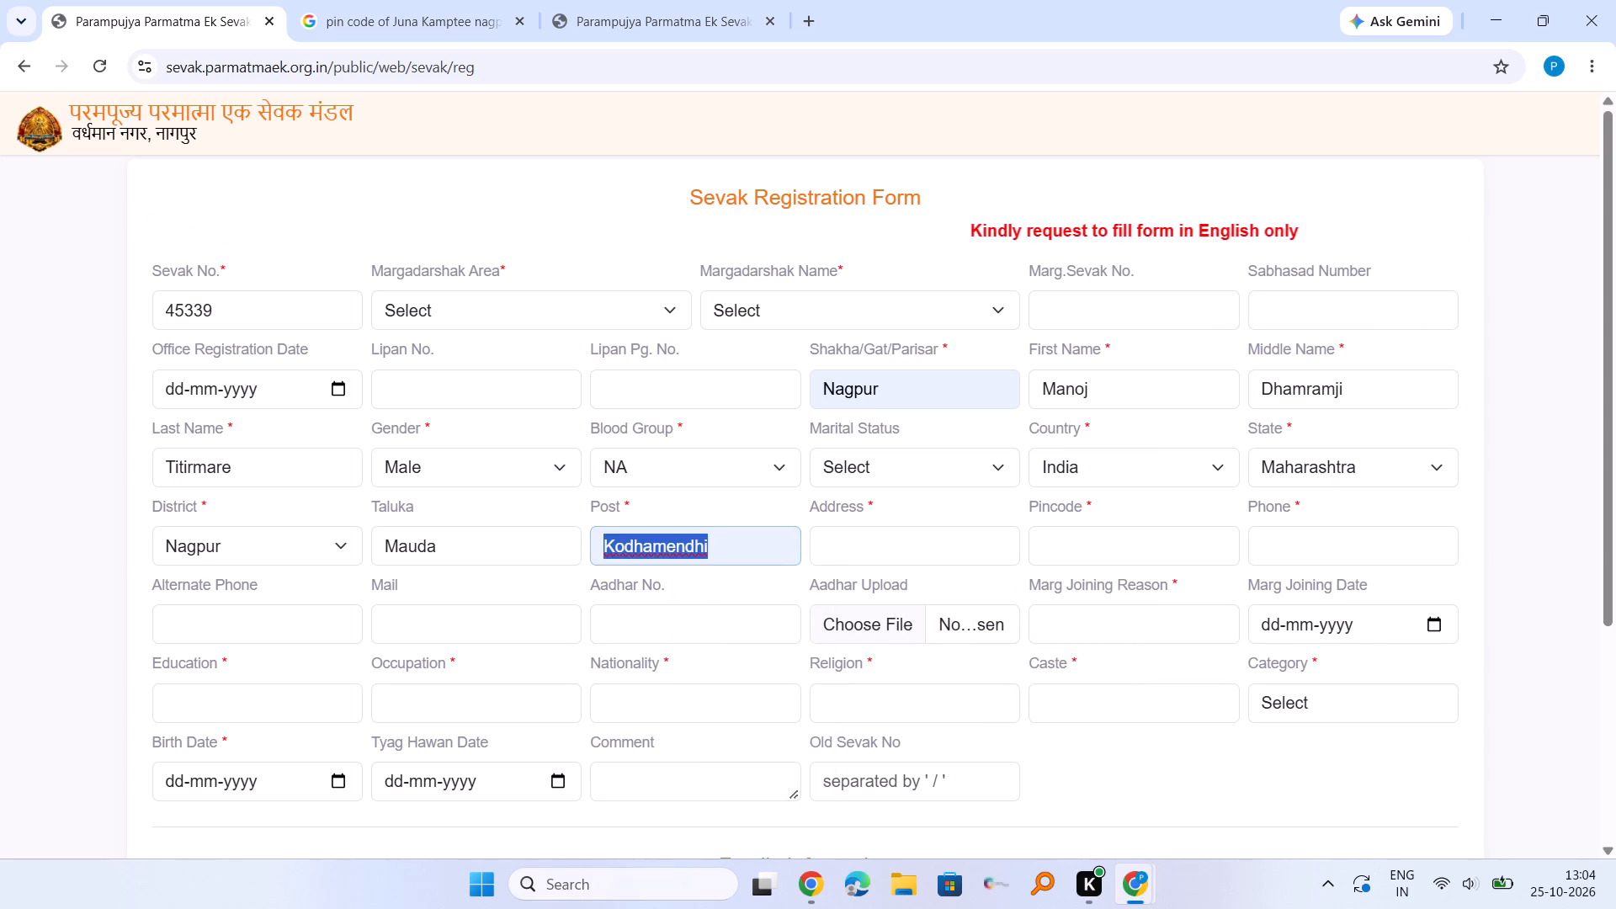
left_click(870, 551)
key("ctrl+v")
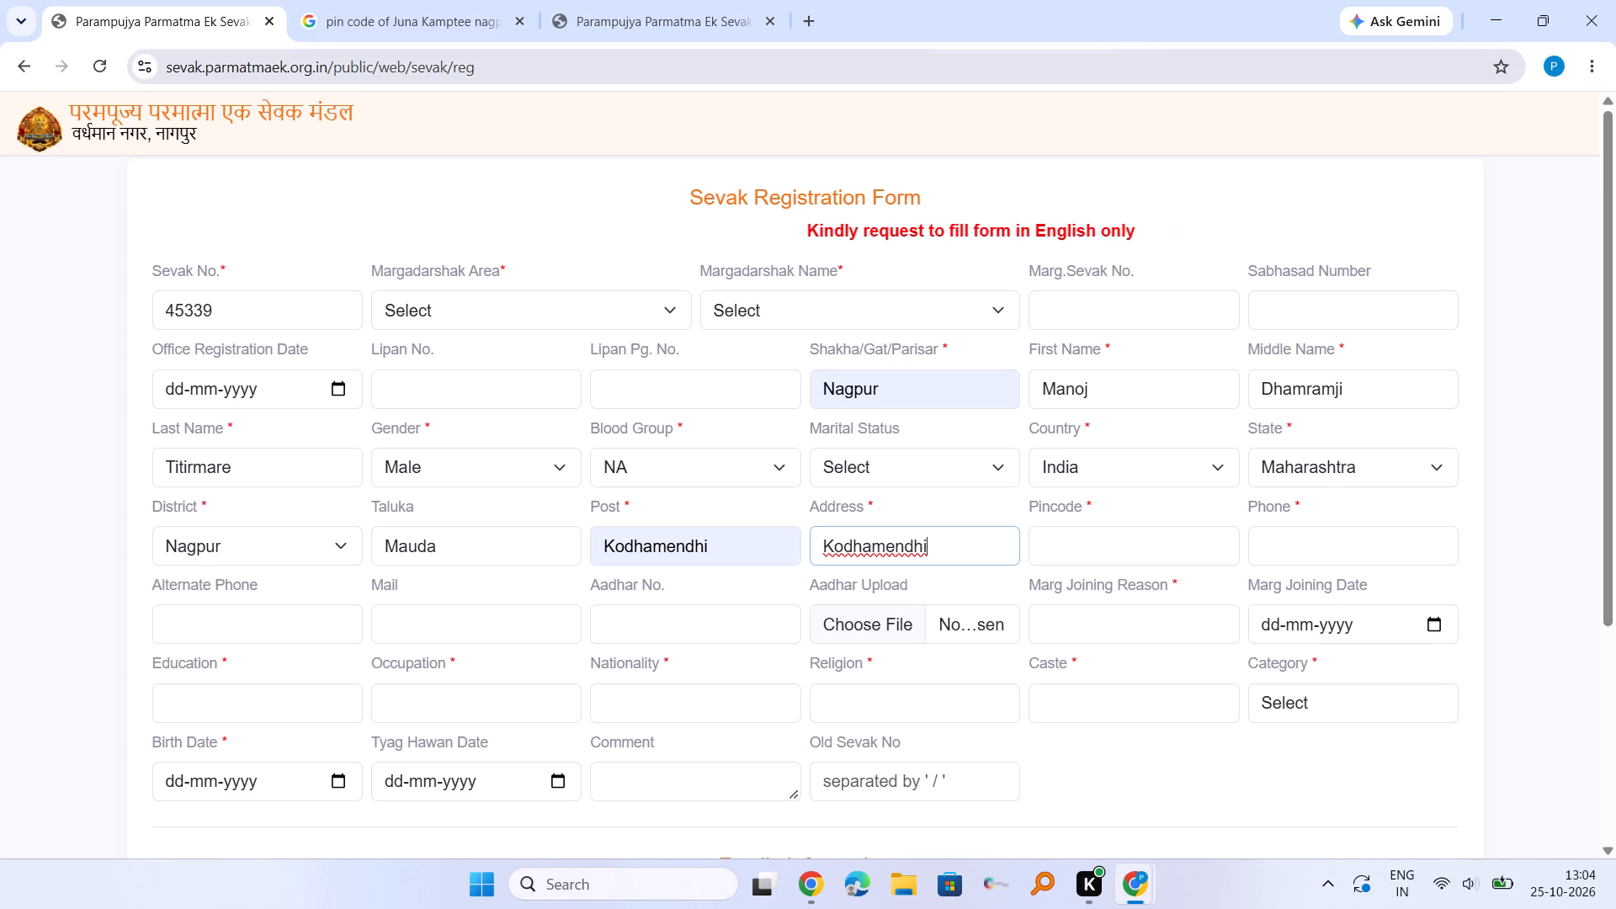
In the Google search page, look up the pin code of Kodhamendhi Nagpur and copy the pin code from the answer.
left_click(462, 1)
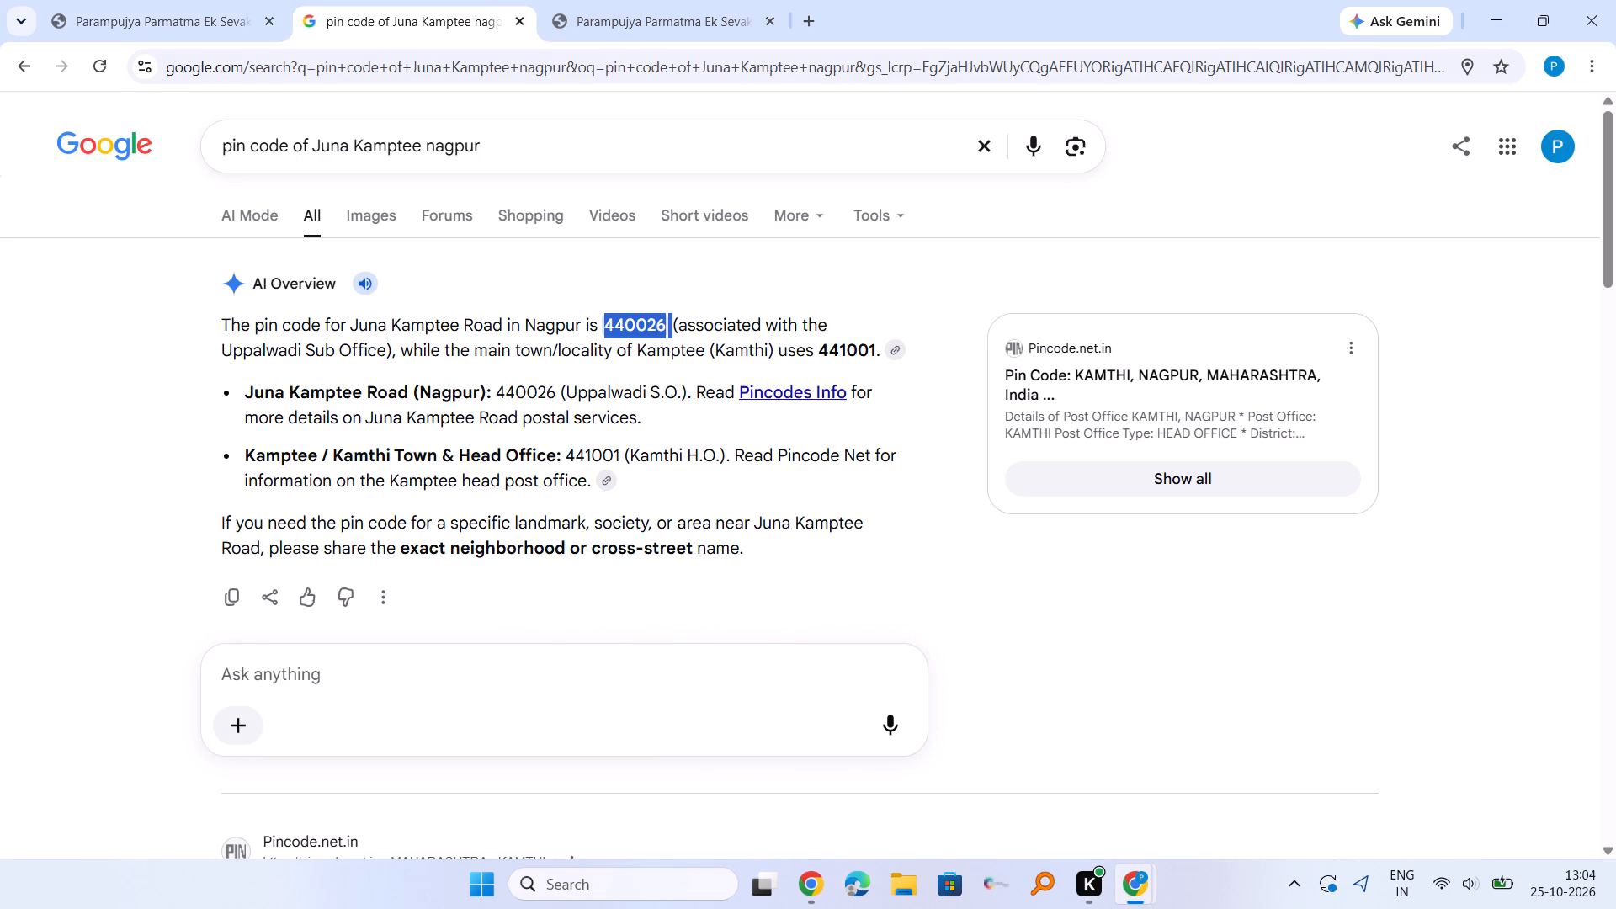
left_click_drag(422, 148, 316, 140)
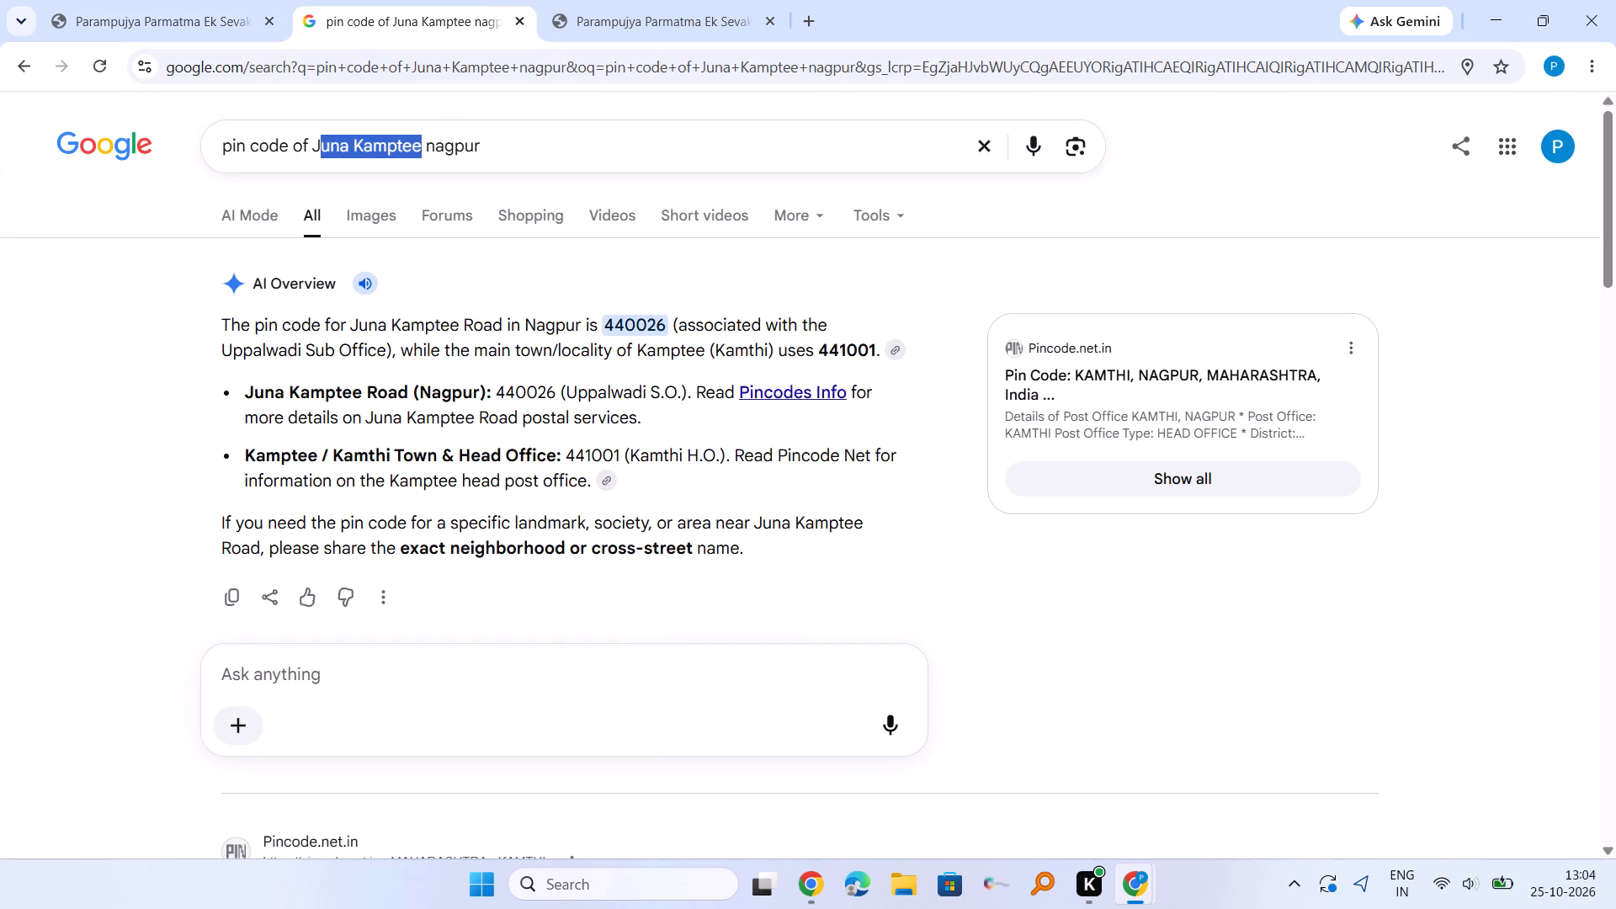
left_click_drag(316, 140, 313, 146)
key("BackSpace")
key("ctrl+v")
key("Return")
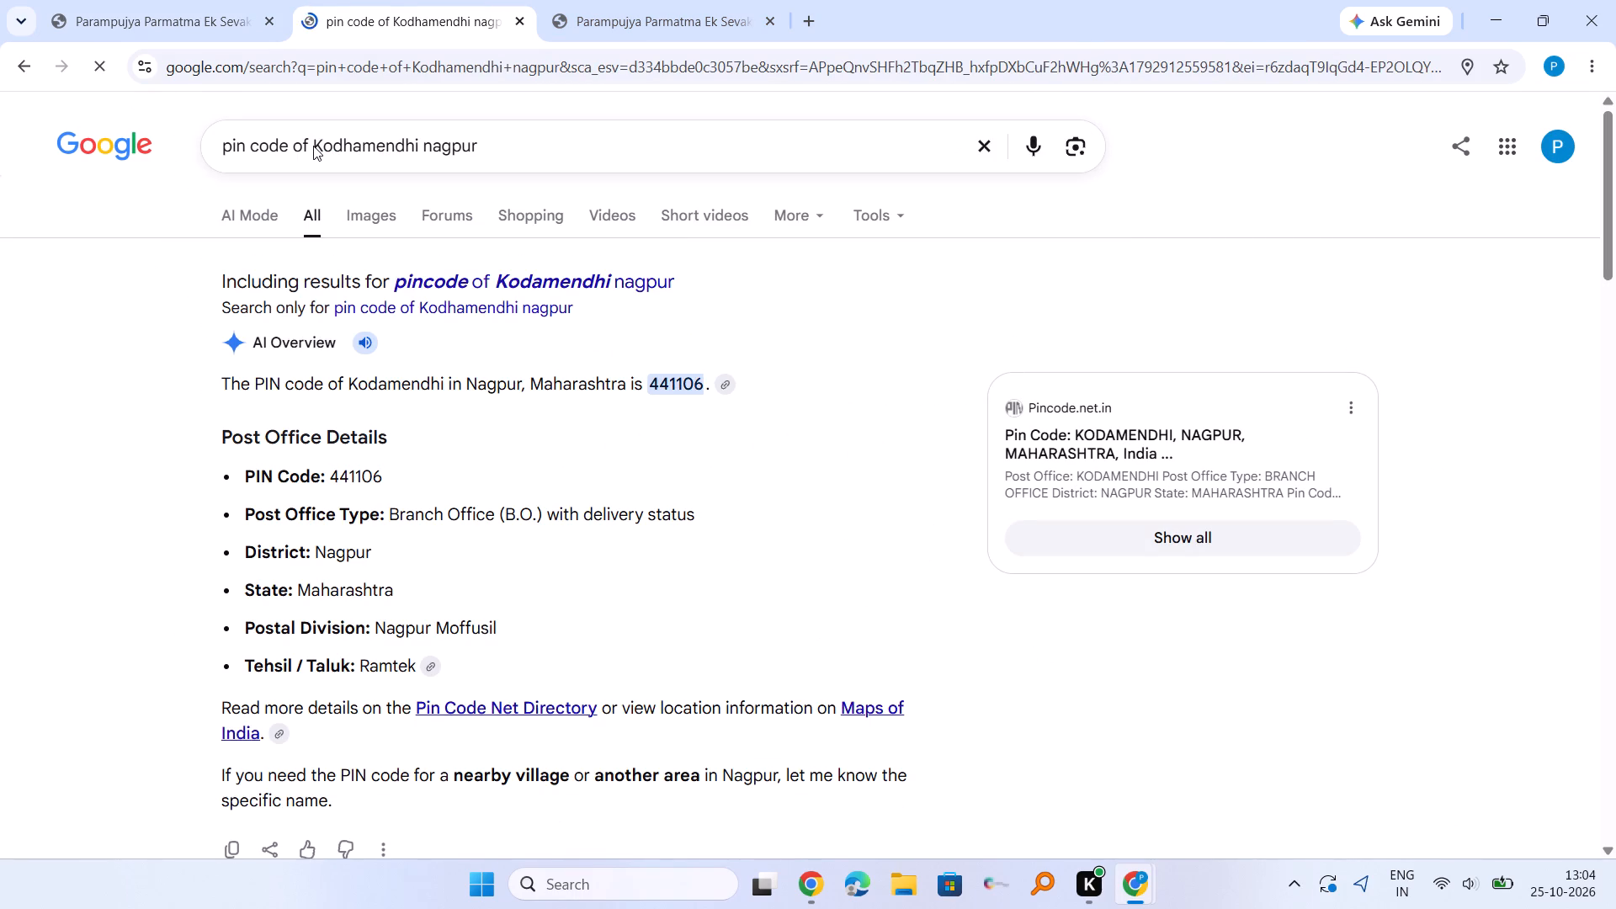
double_click(667, 387)
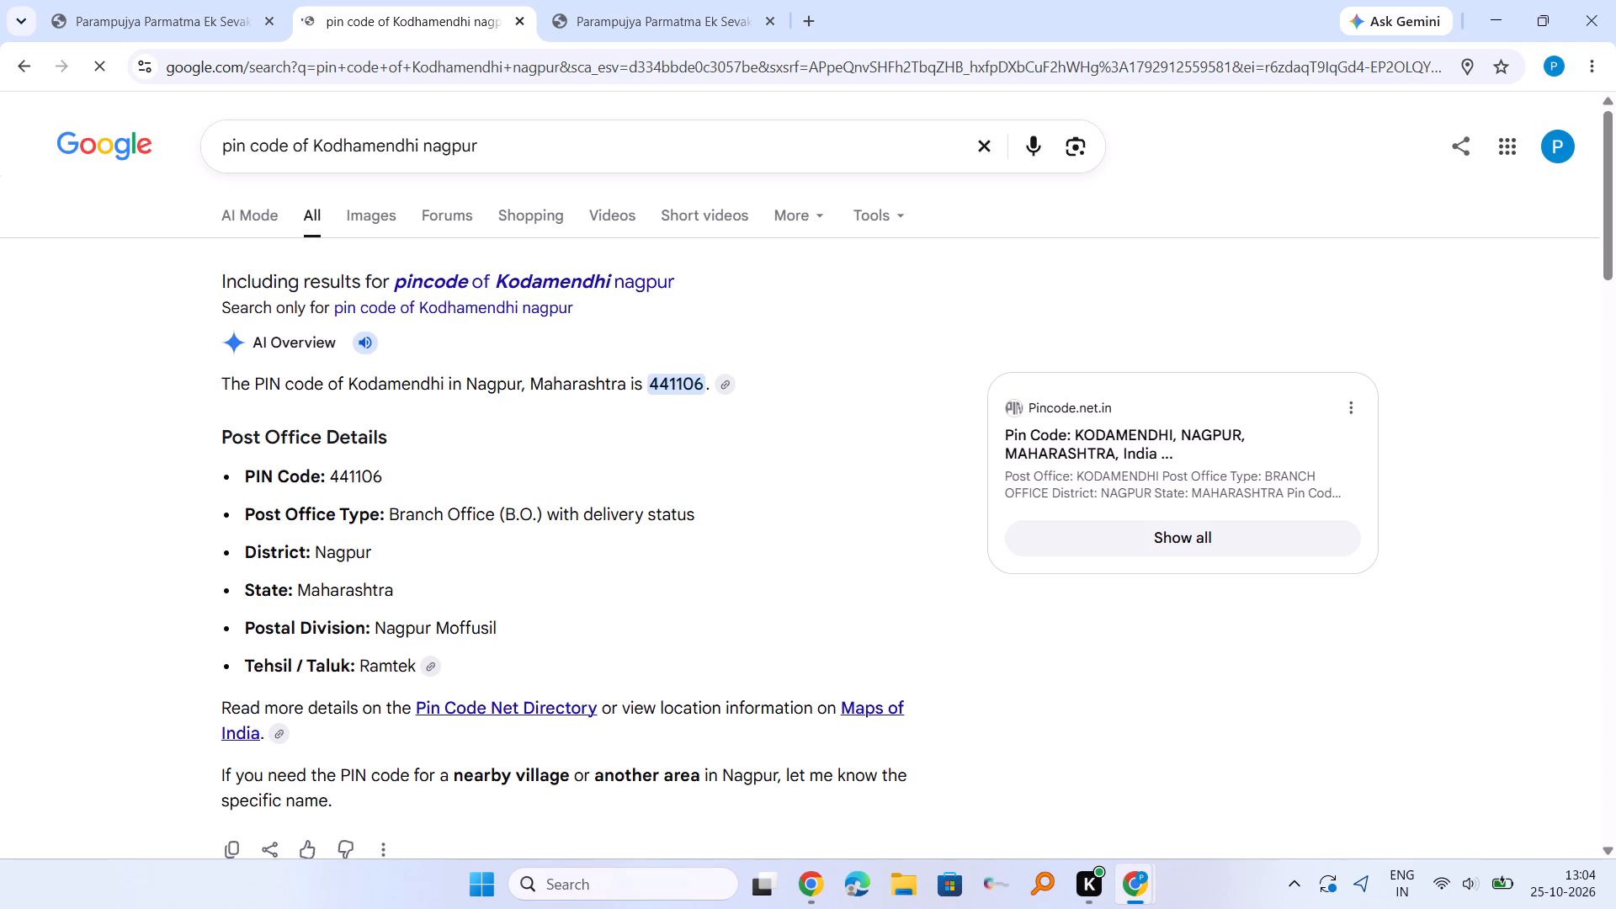
key("ctrl+c")
Return to the Sevak Registration Form and open the Sevak's Pincode field for entry.
left_click_drag(114, 0, 1096, 427)
left_click_drag(1112, 444, 445, 126)
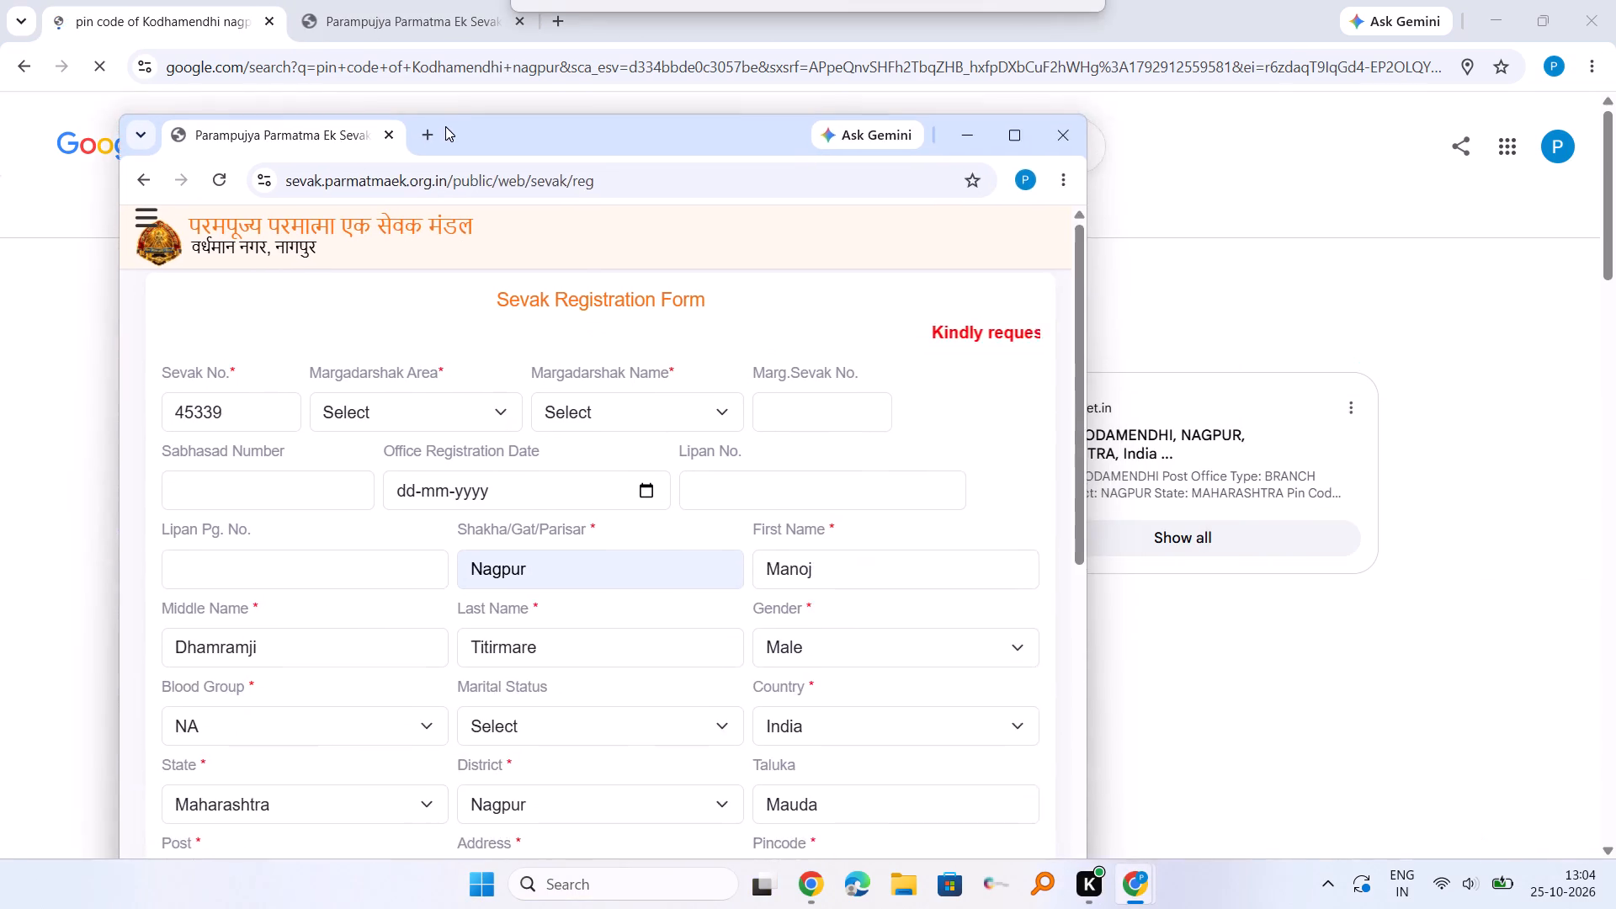
left_click_drag(445, 126, 497, 0)
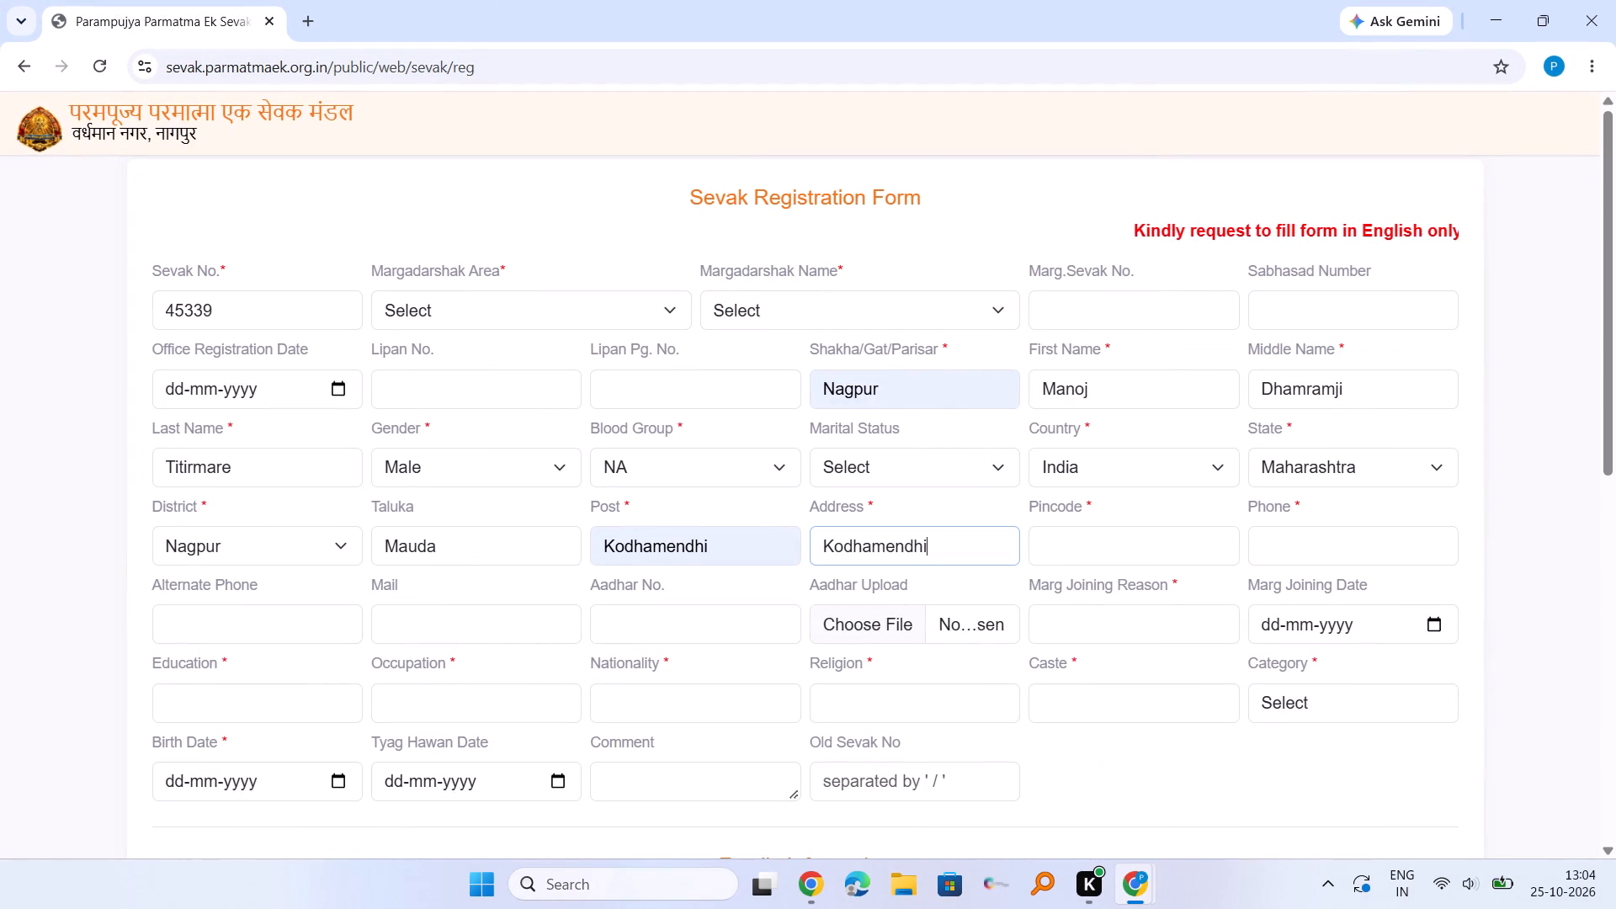
left_click(1114, 550)
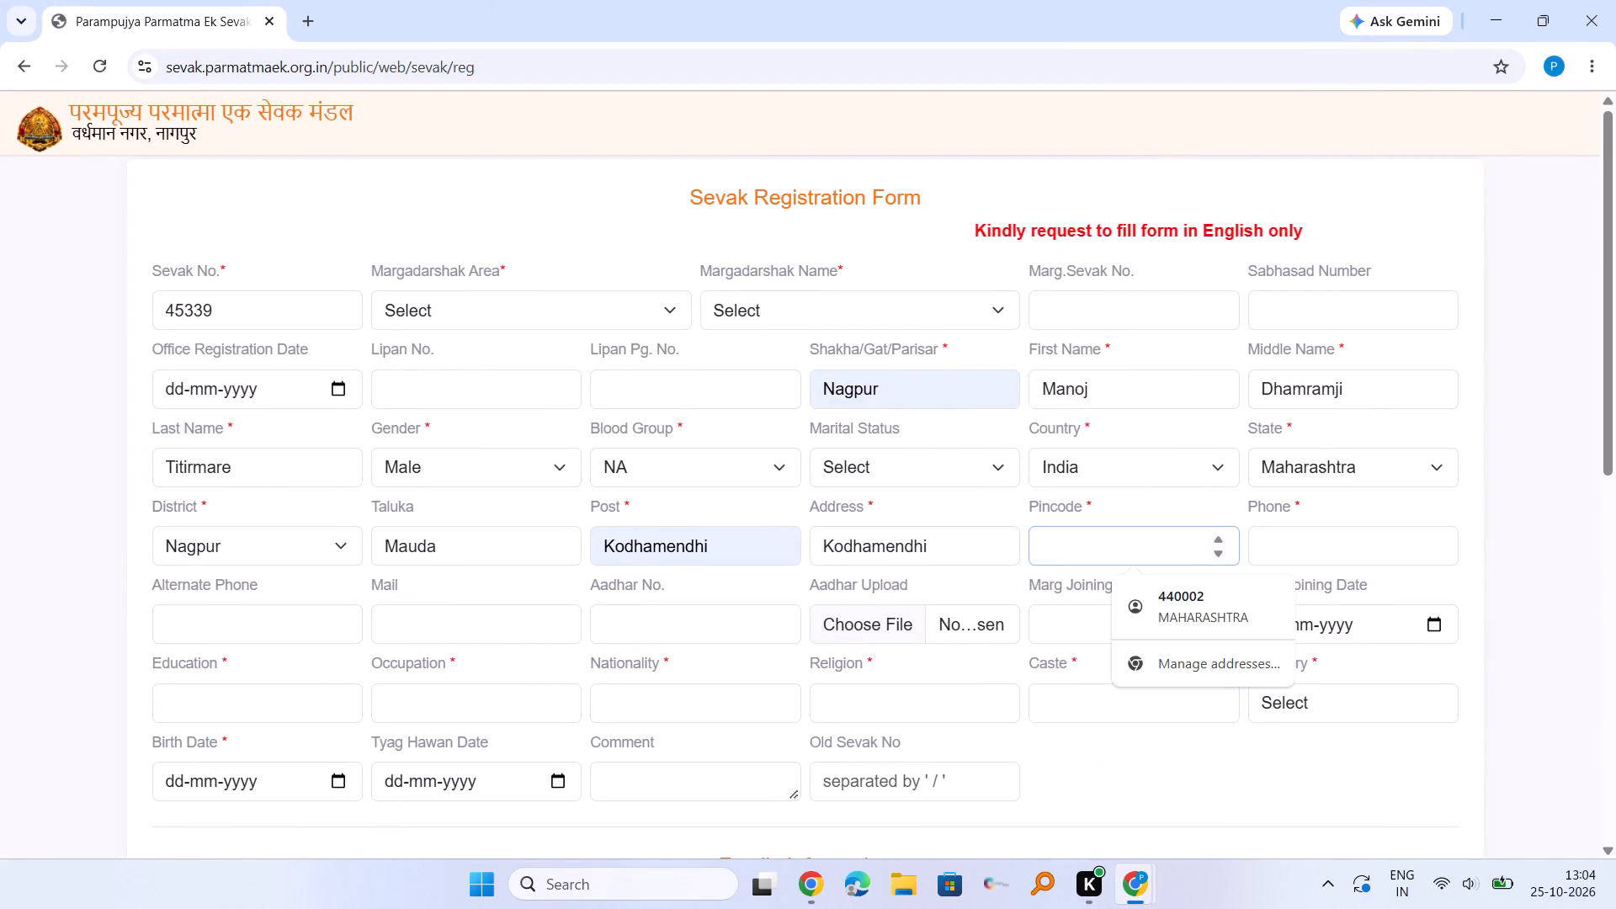
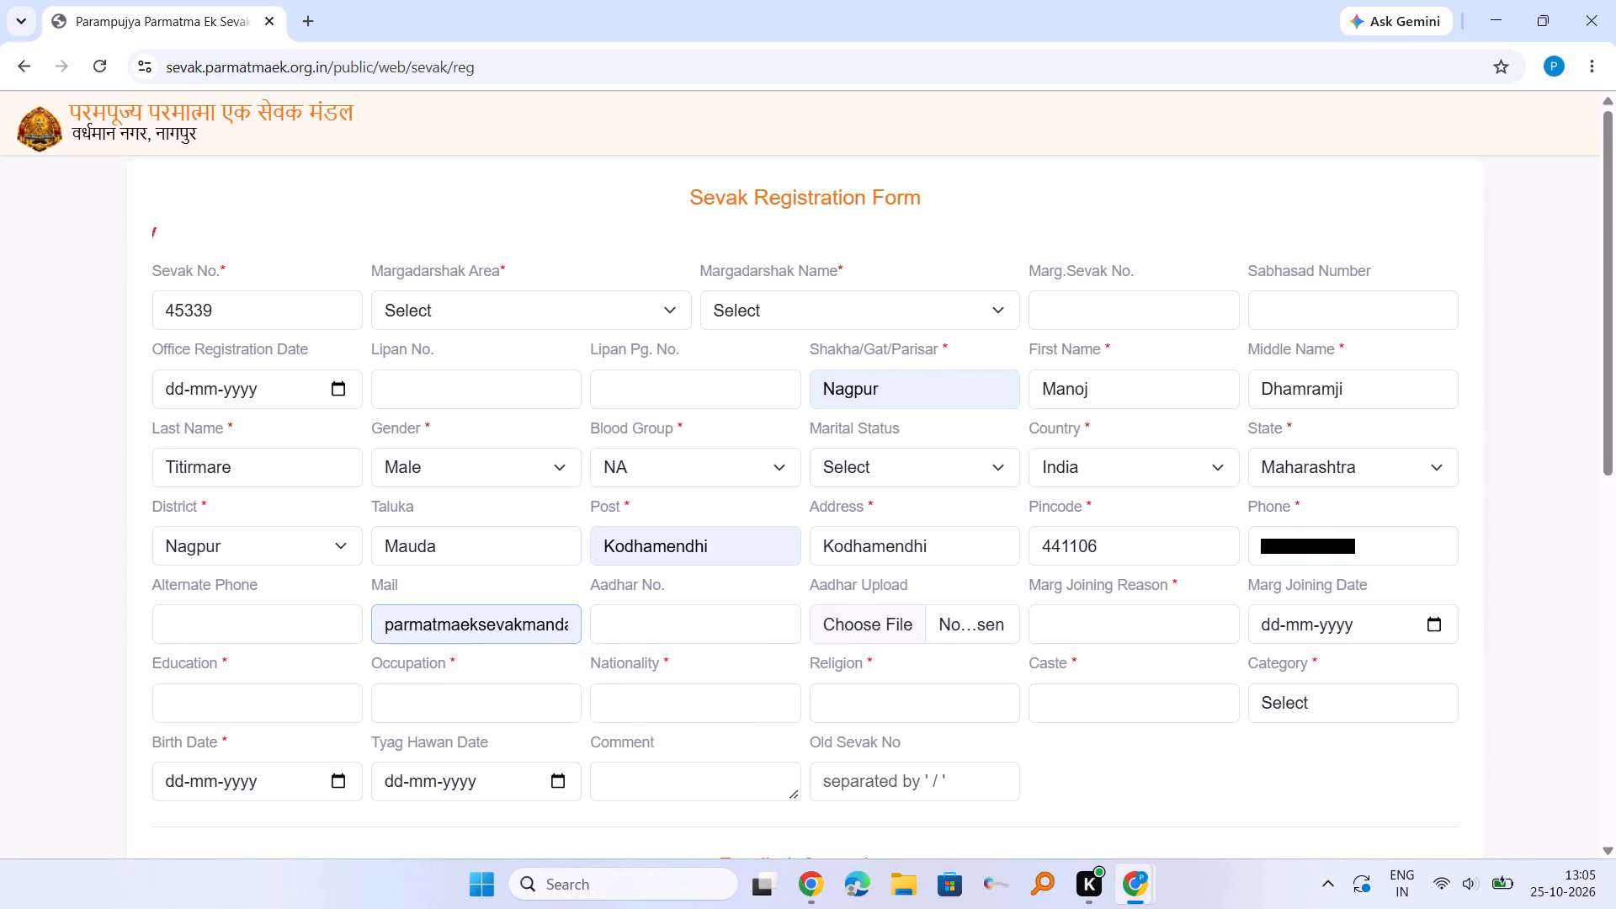
Set the Sevak's Marg Joining Reason to the suggested entry Sharirikh dukh.
left_click(1164, 625)
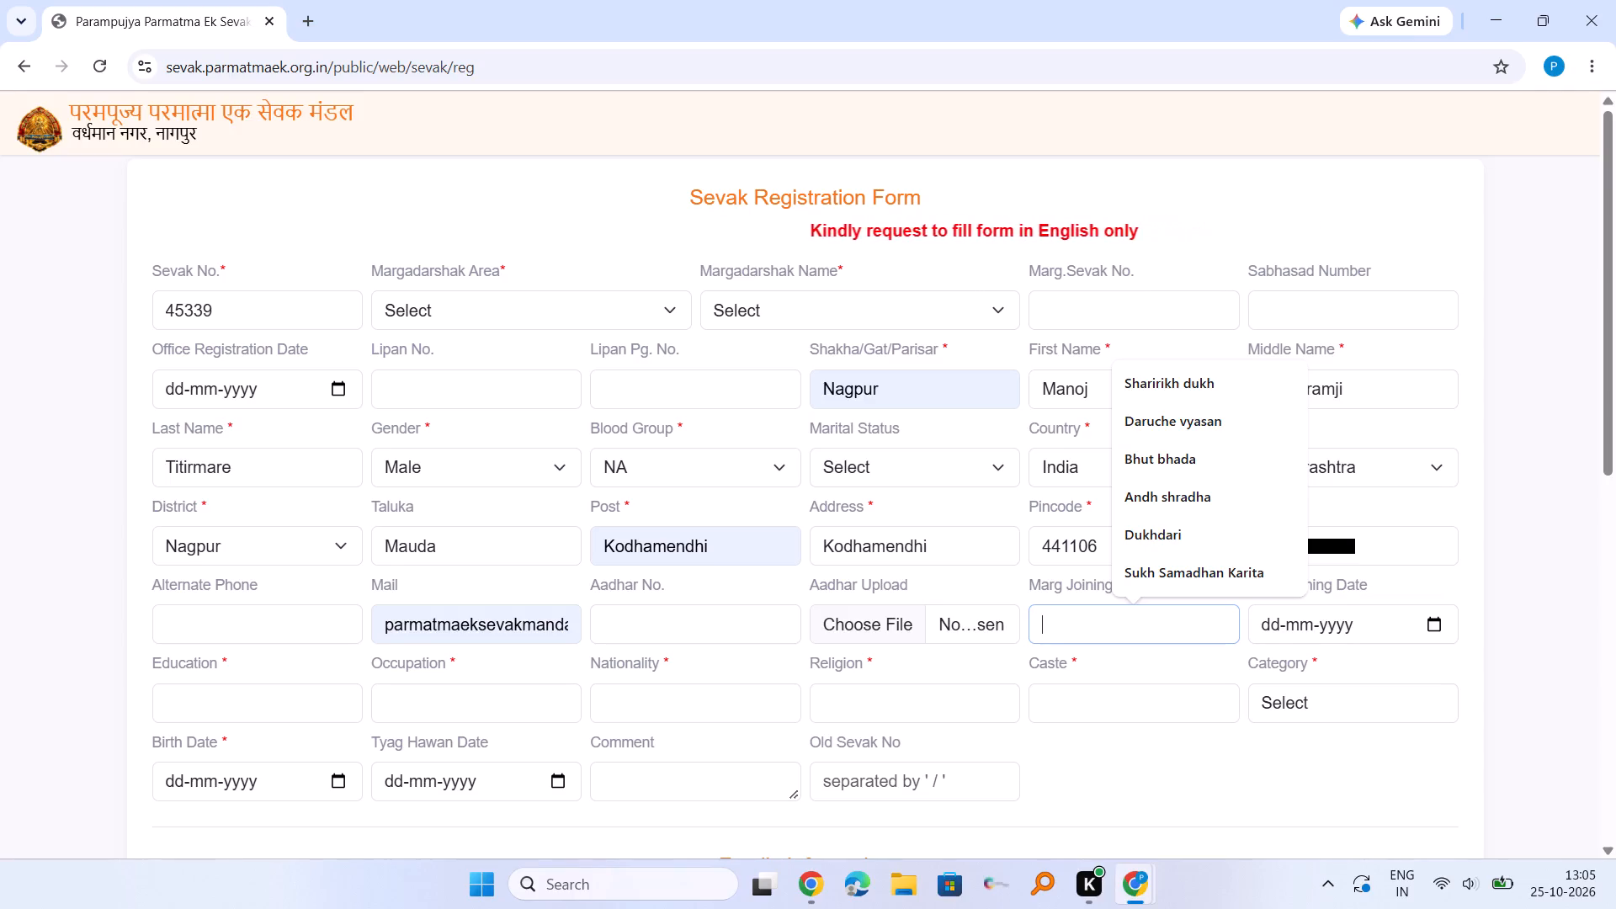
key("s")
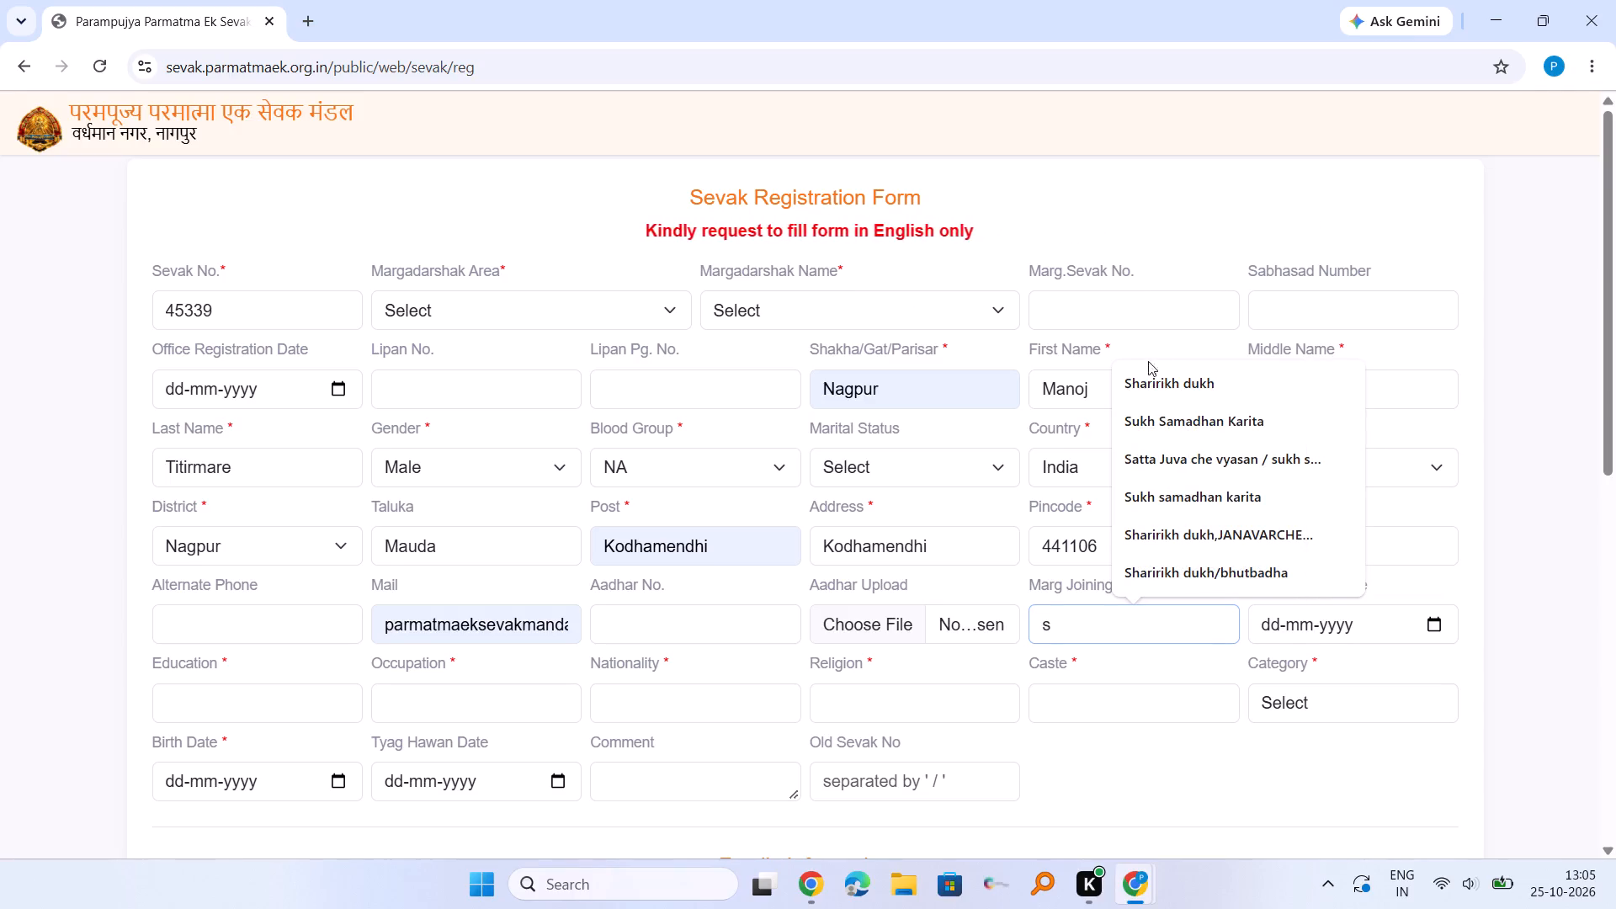
left_click(1146, 378)
Fill in the Sevak's Education as 10th and Occupation as Sheti.
left_click(235, 693)
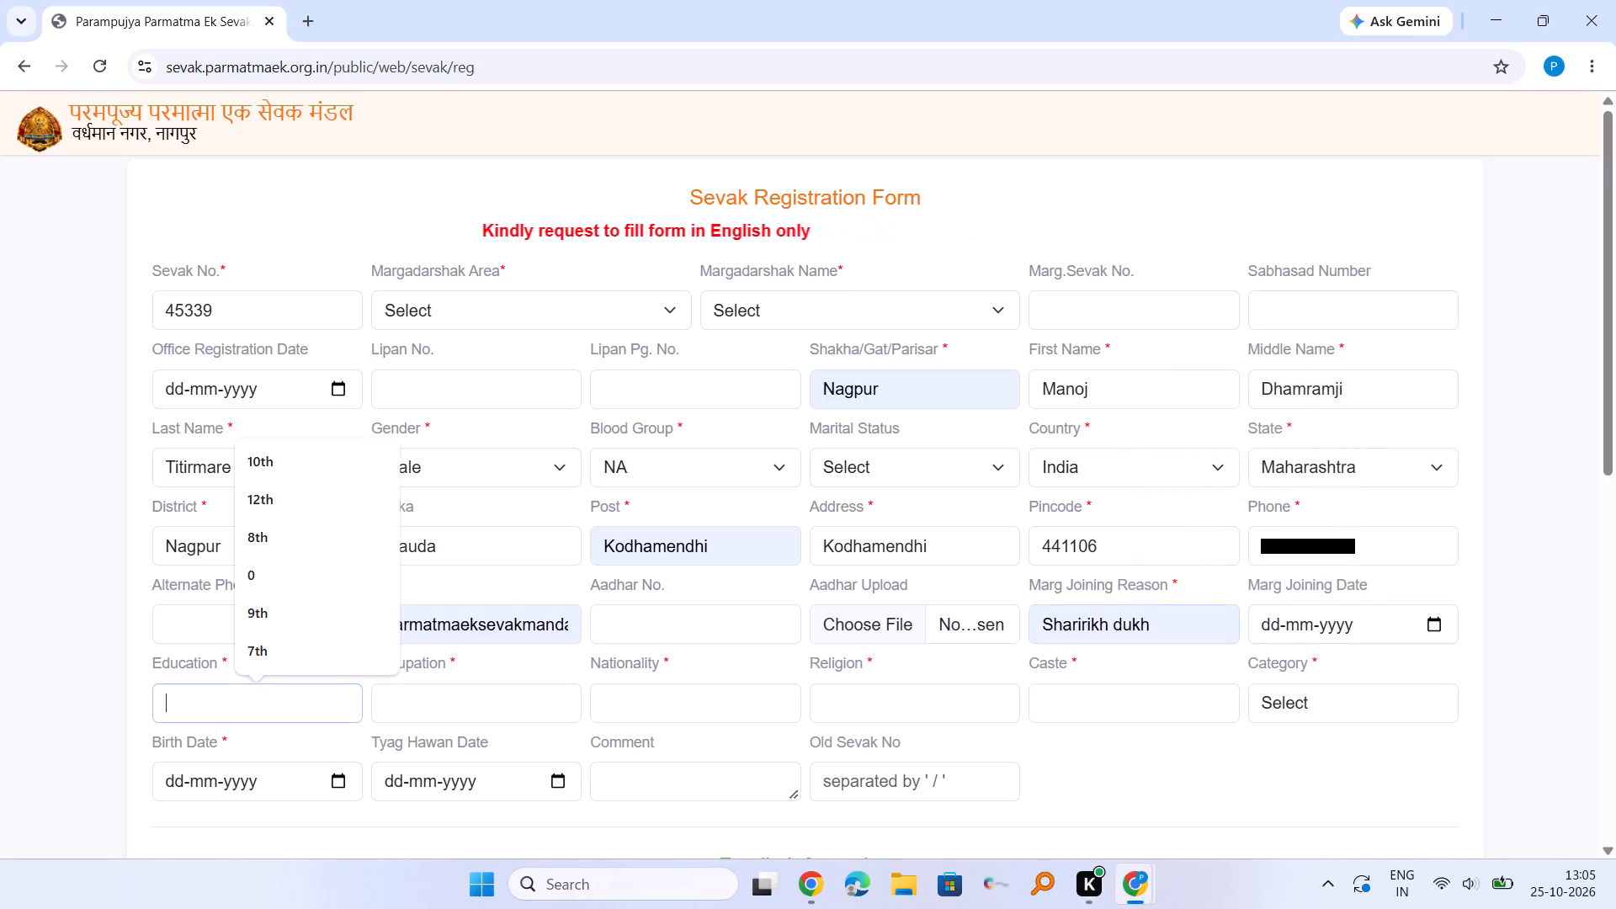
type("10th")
left_click(435, 707)
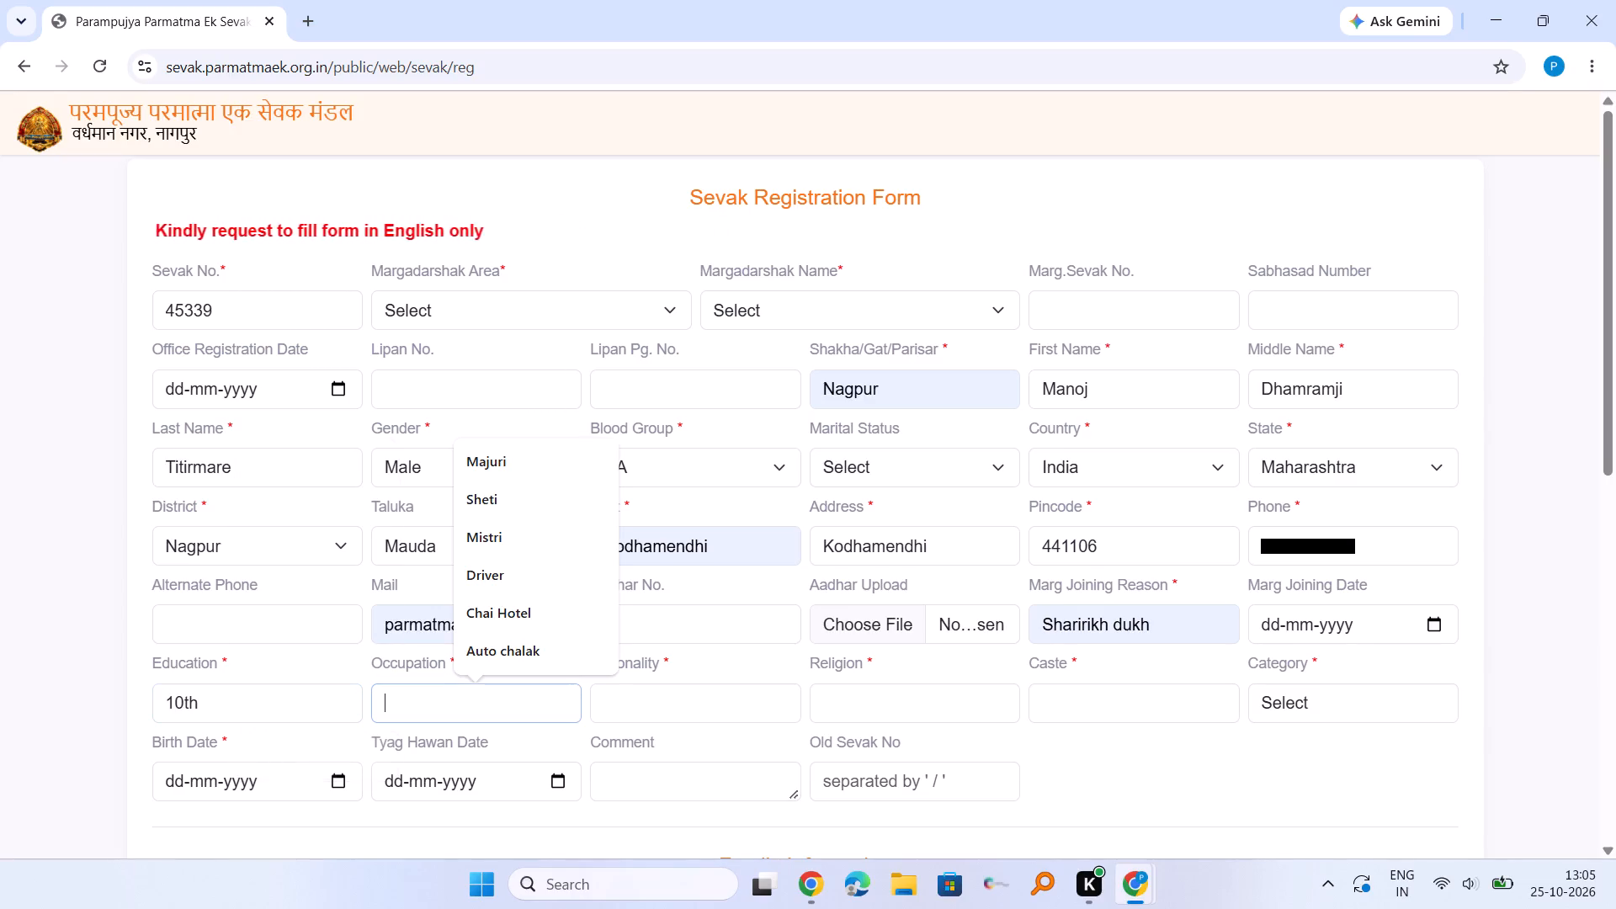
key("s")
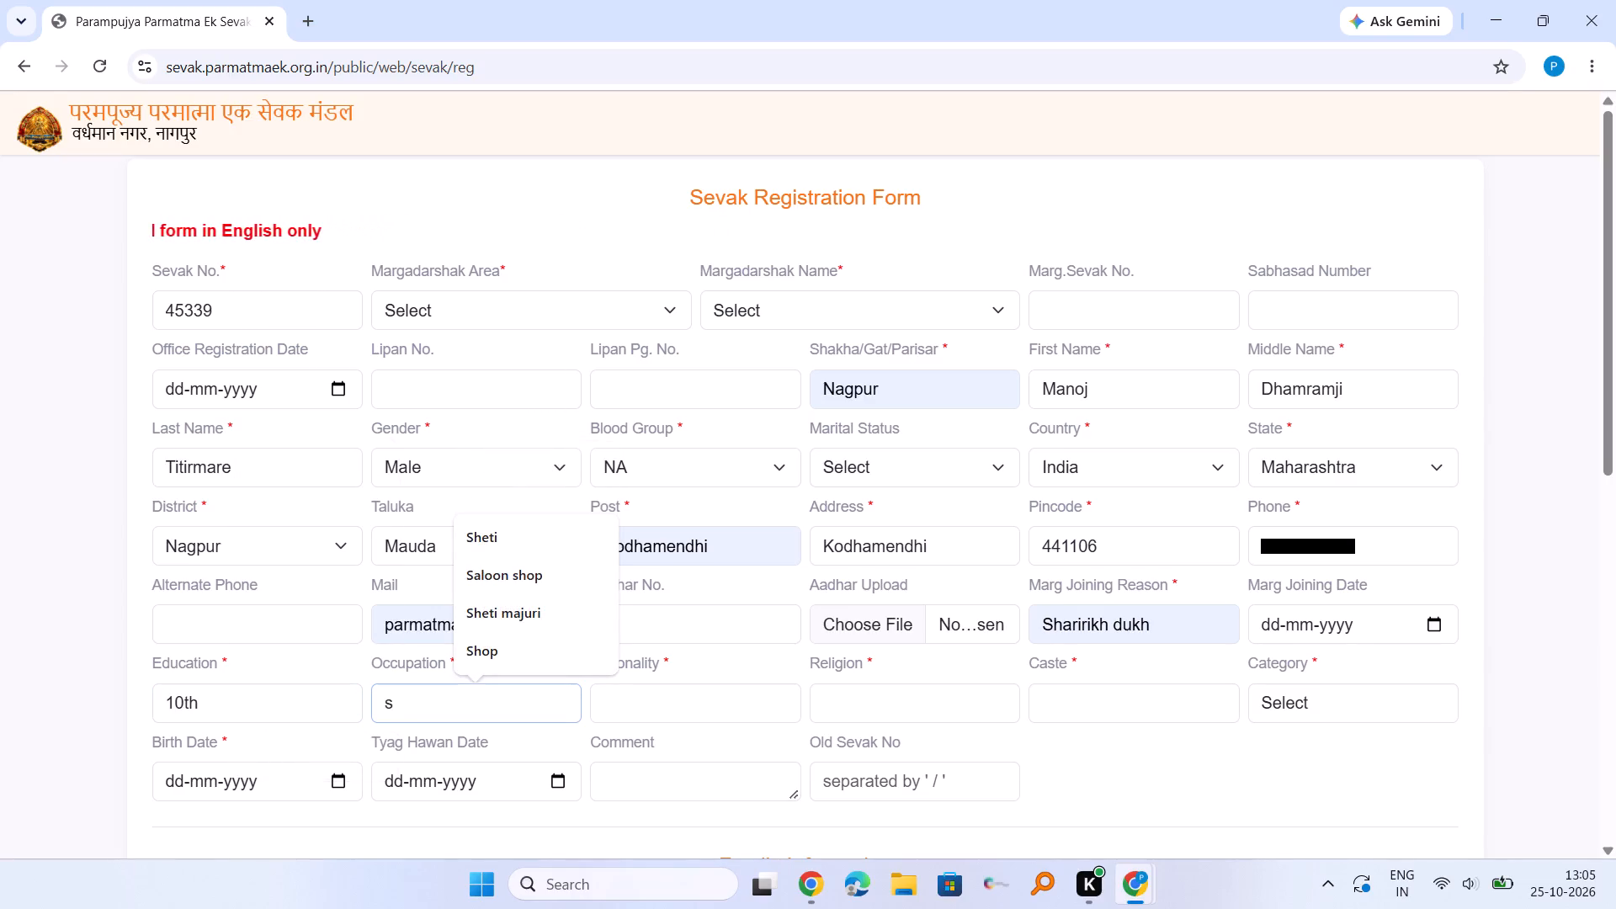
left_click(487, 544)
Complete the Sevak's background details with Nationality Indian, Religion Hindu, Caste Kunbhi and Category OBC.
left_click(614, 688)
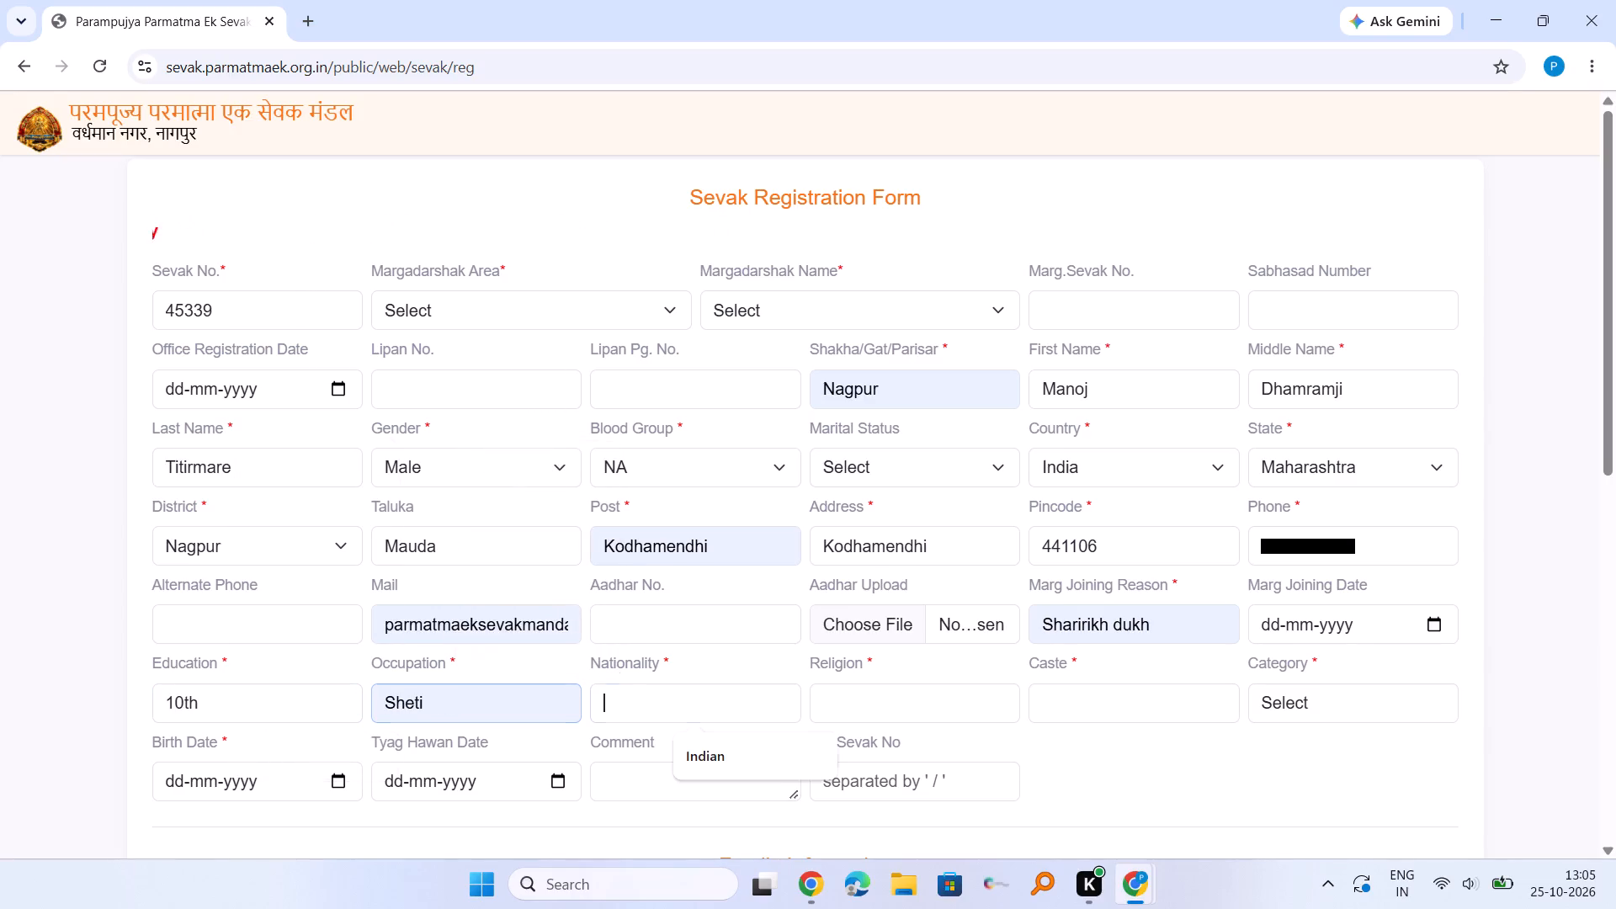
left_click(723, 758)
left_click(860, 705)
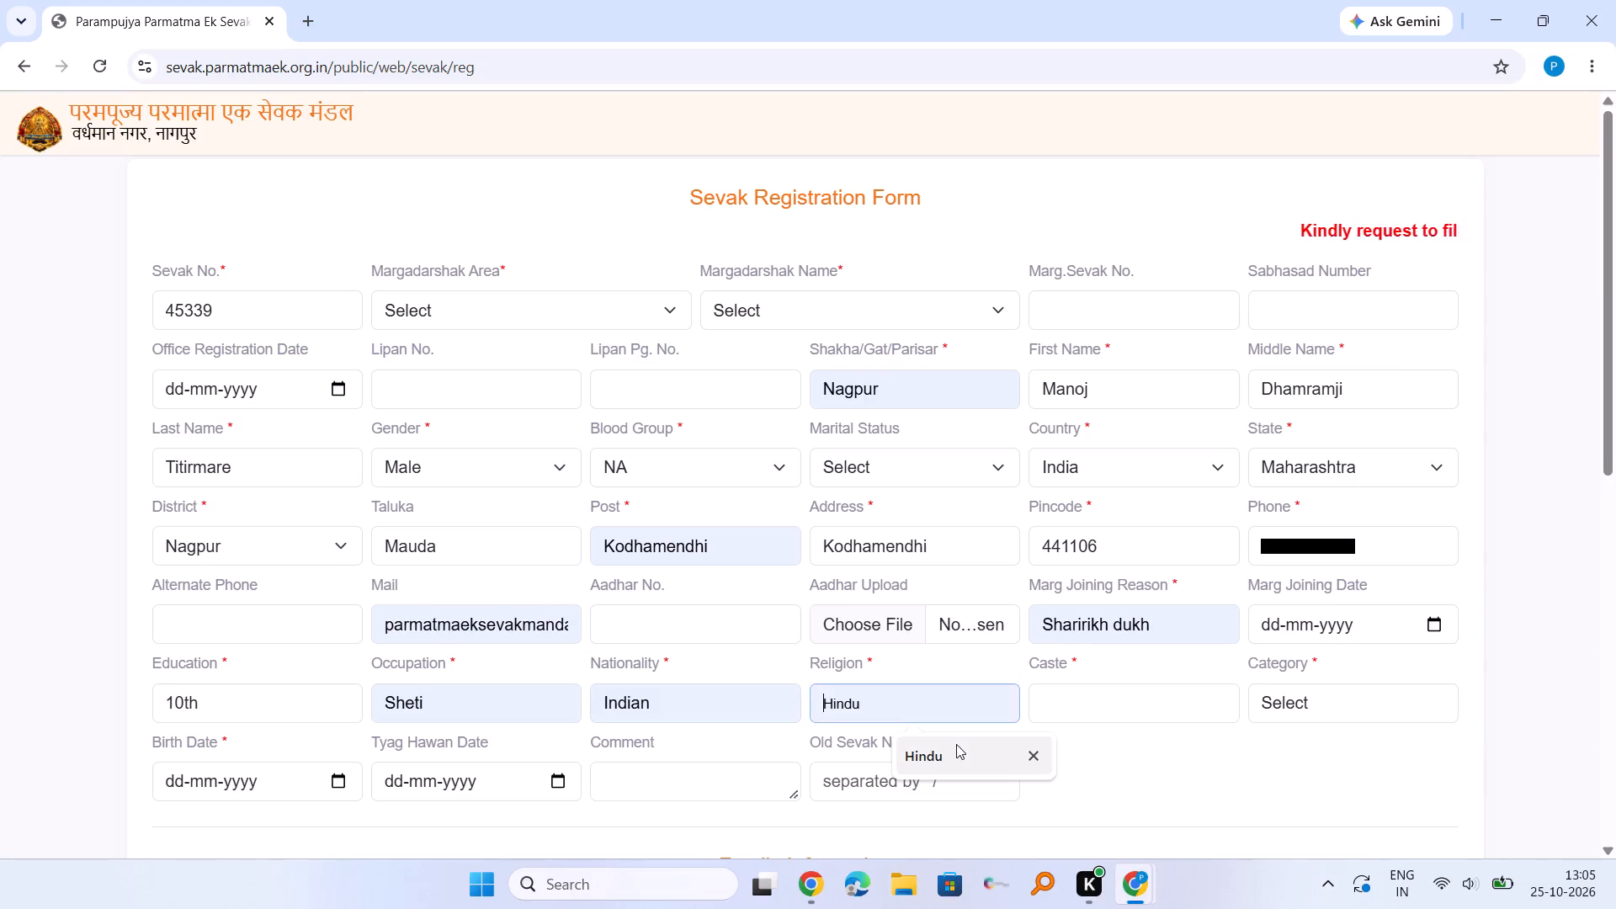
left_click(956, 744)
left_click(1072, 698)
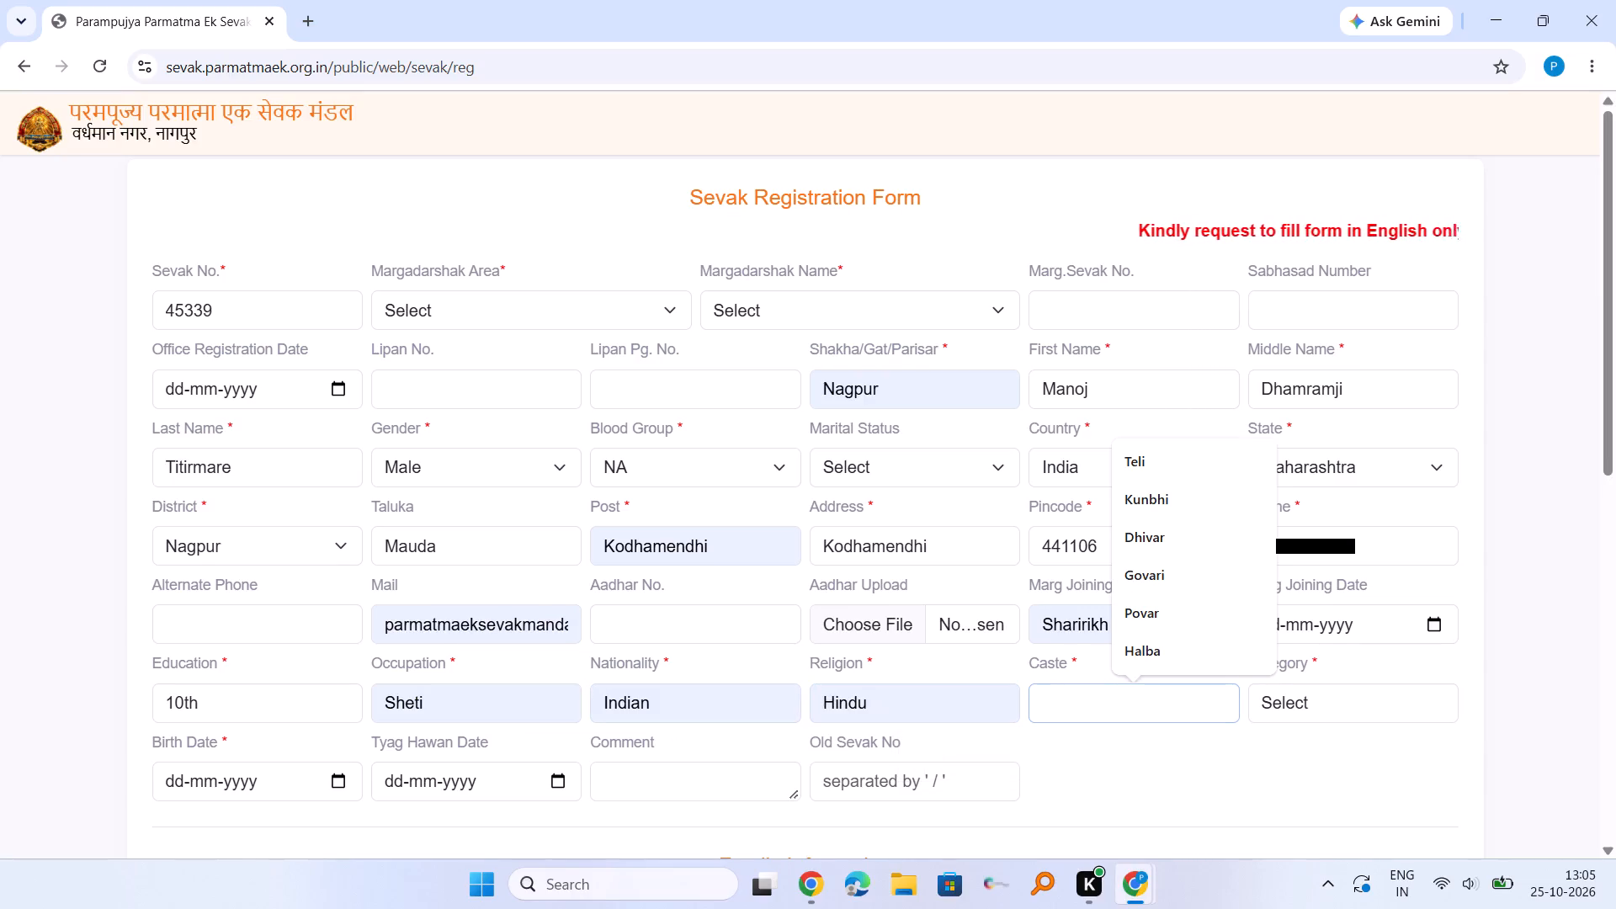
left_click(1138, 482)
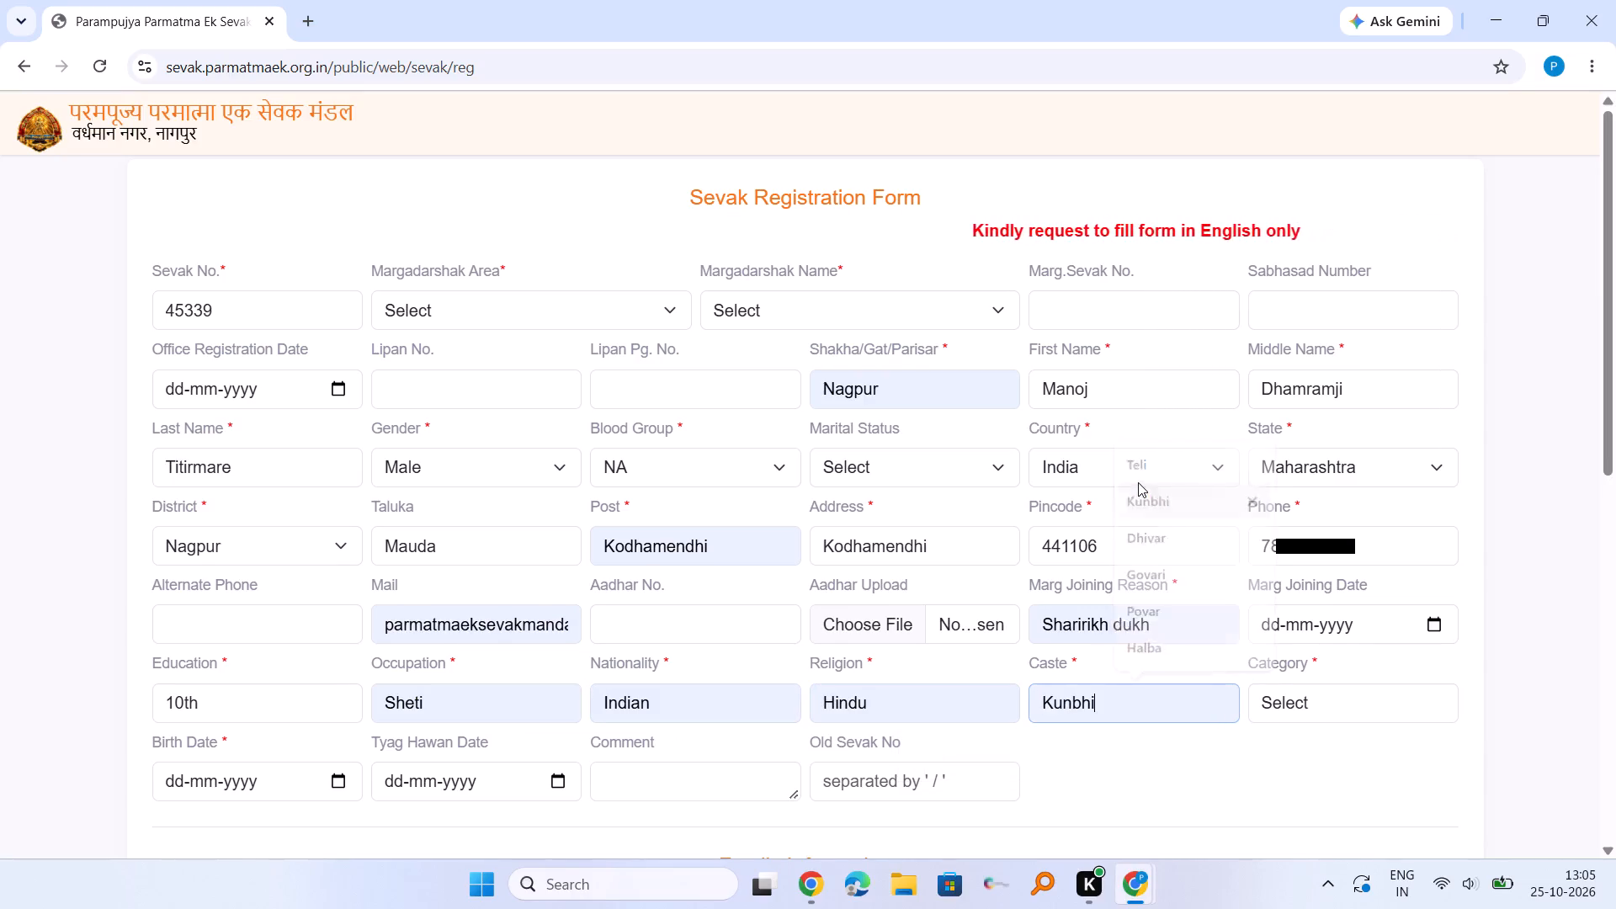
left_click(1305, 680)
left_click(1301, 690)
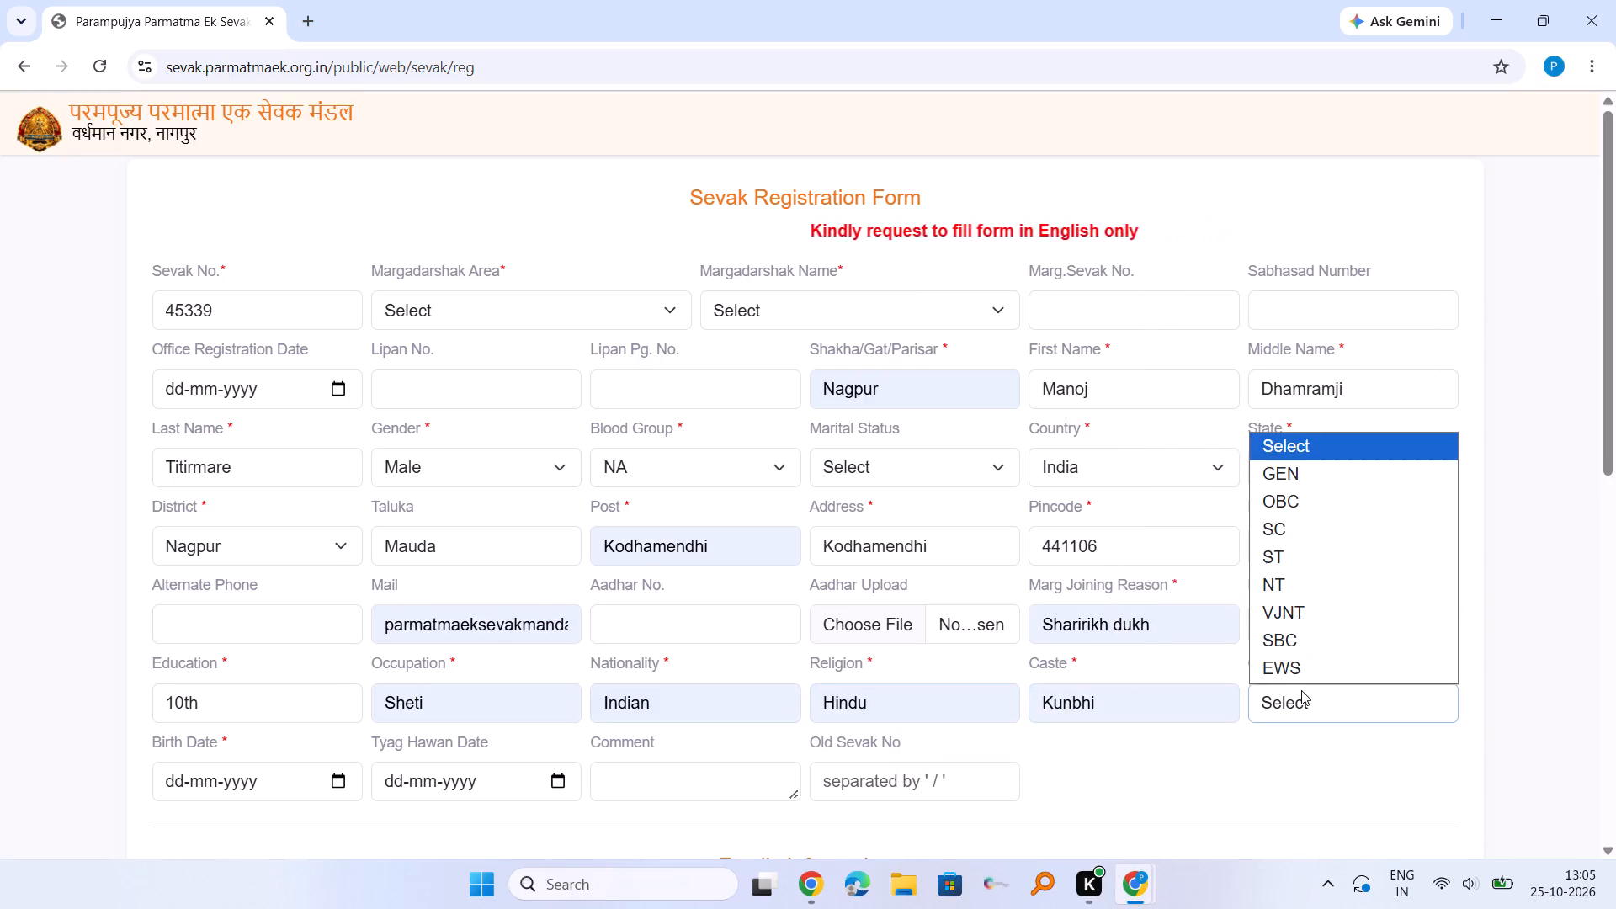
left_click(1283, 515)
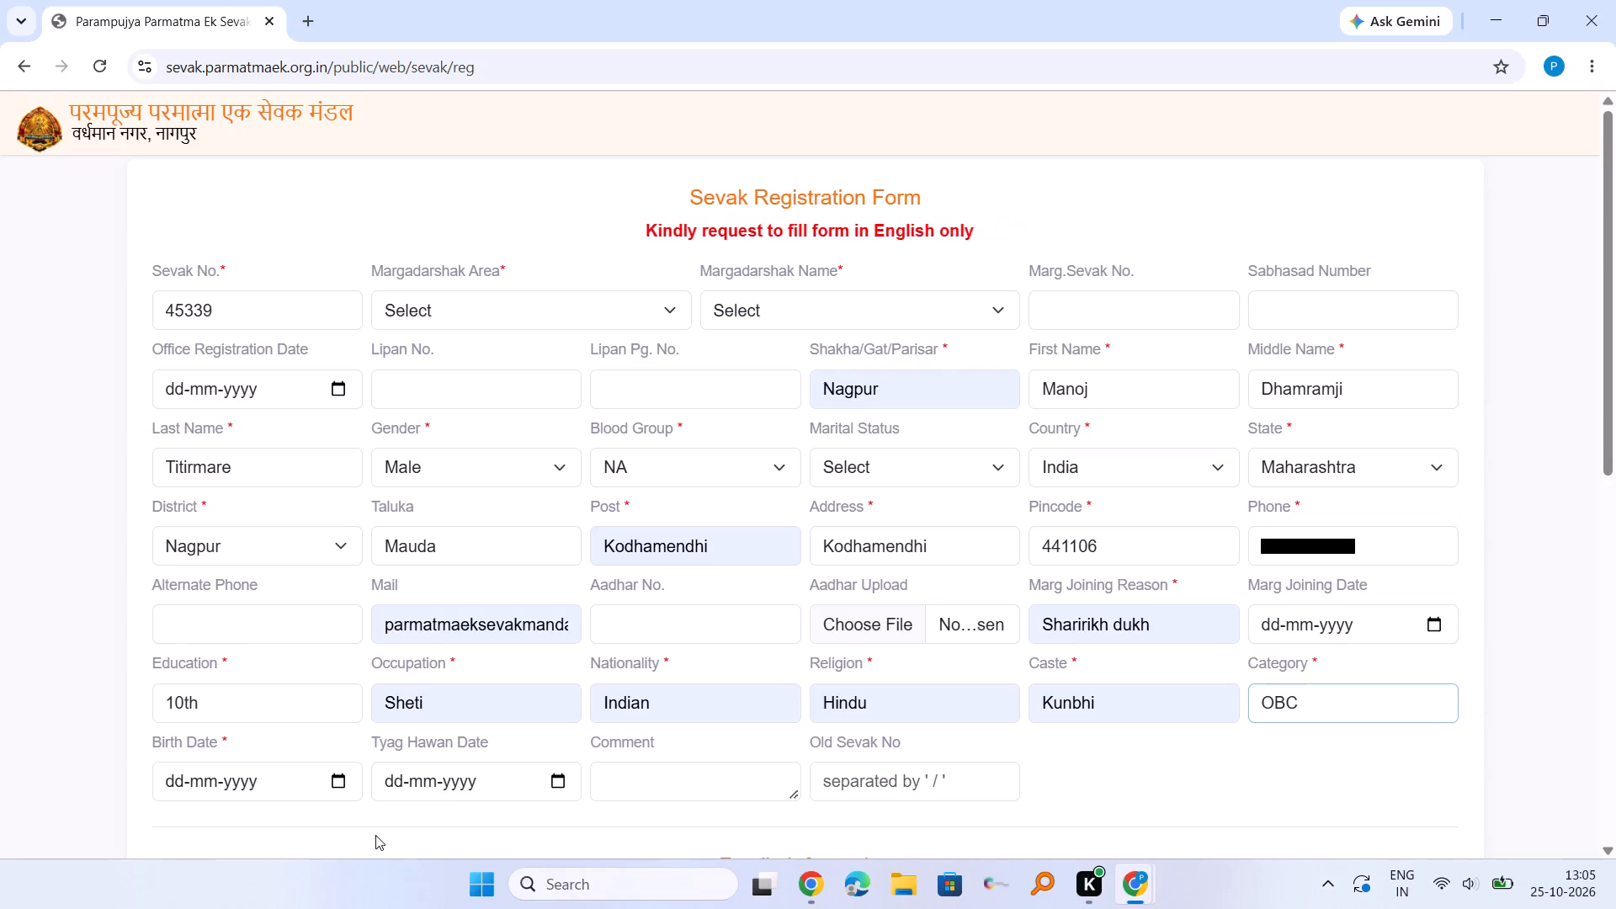
Enter the Sevak's birth date.
left_click(174, 780)
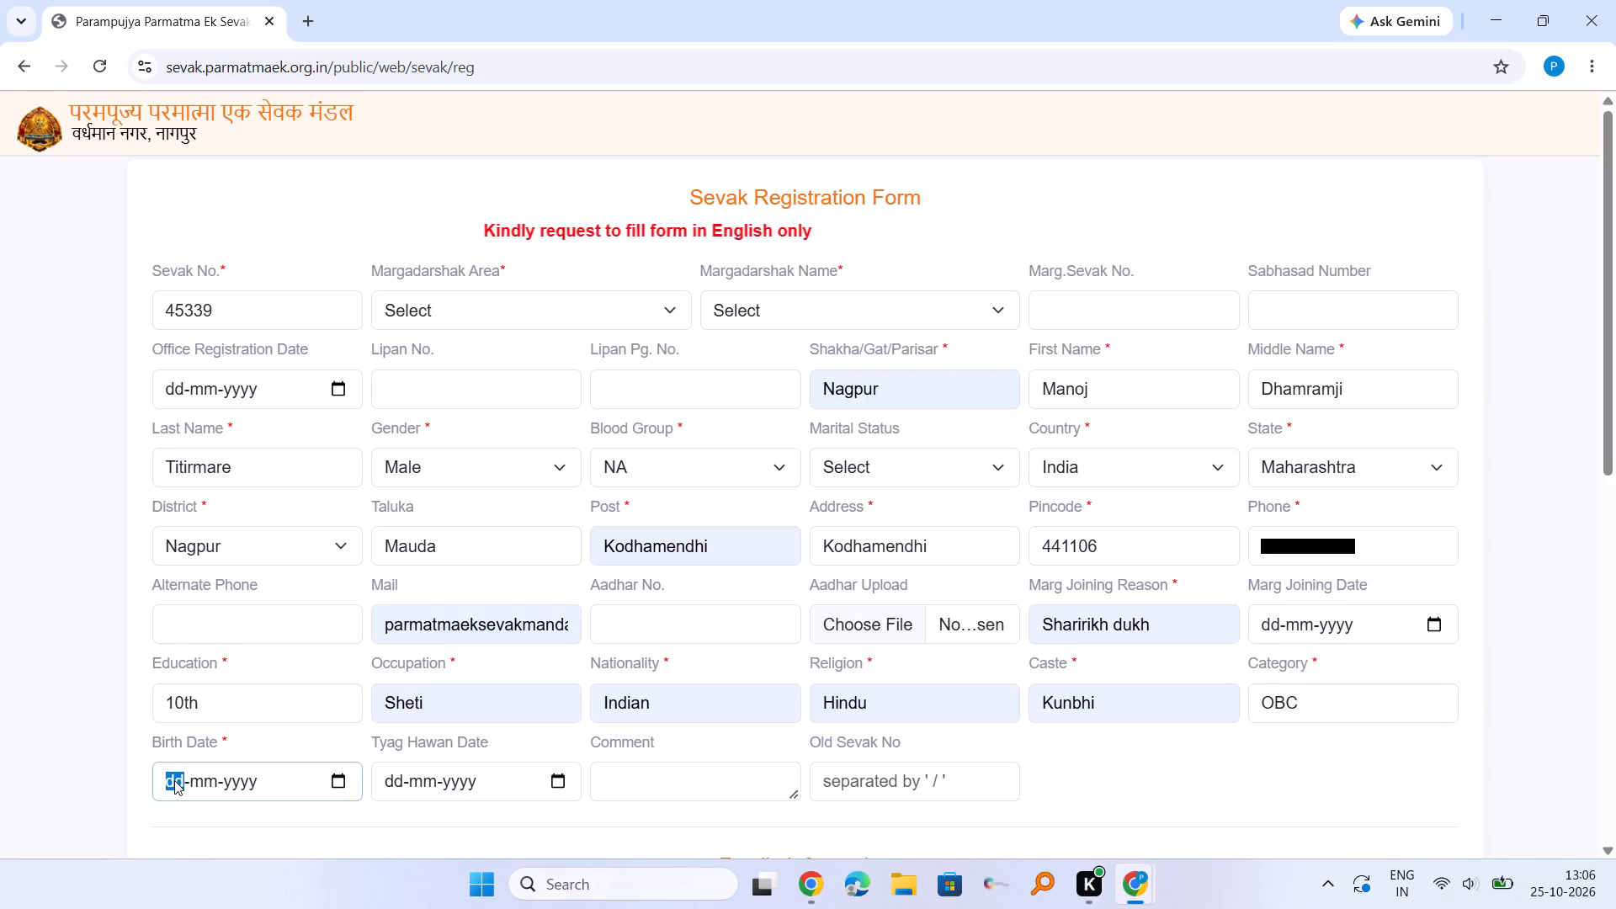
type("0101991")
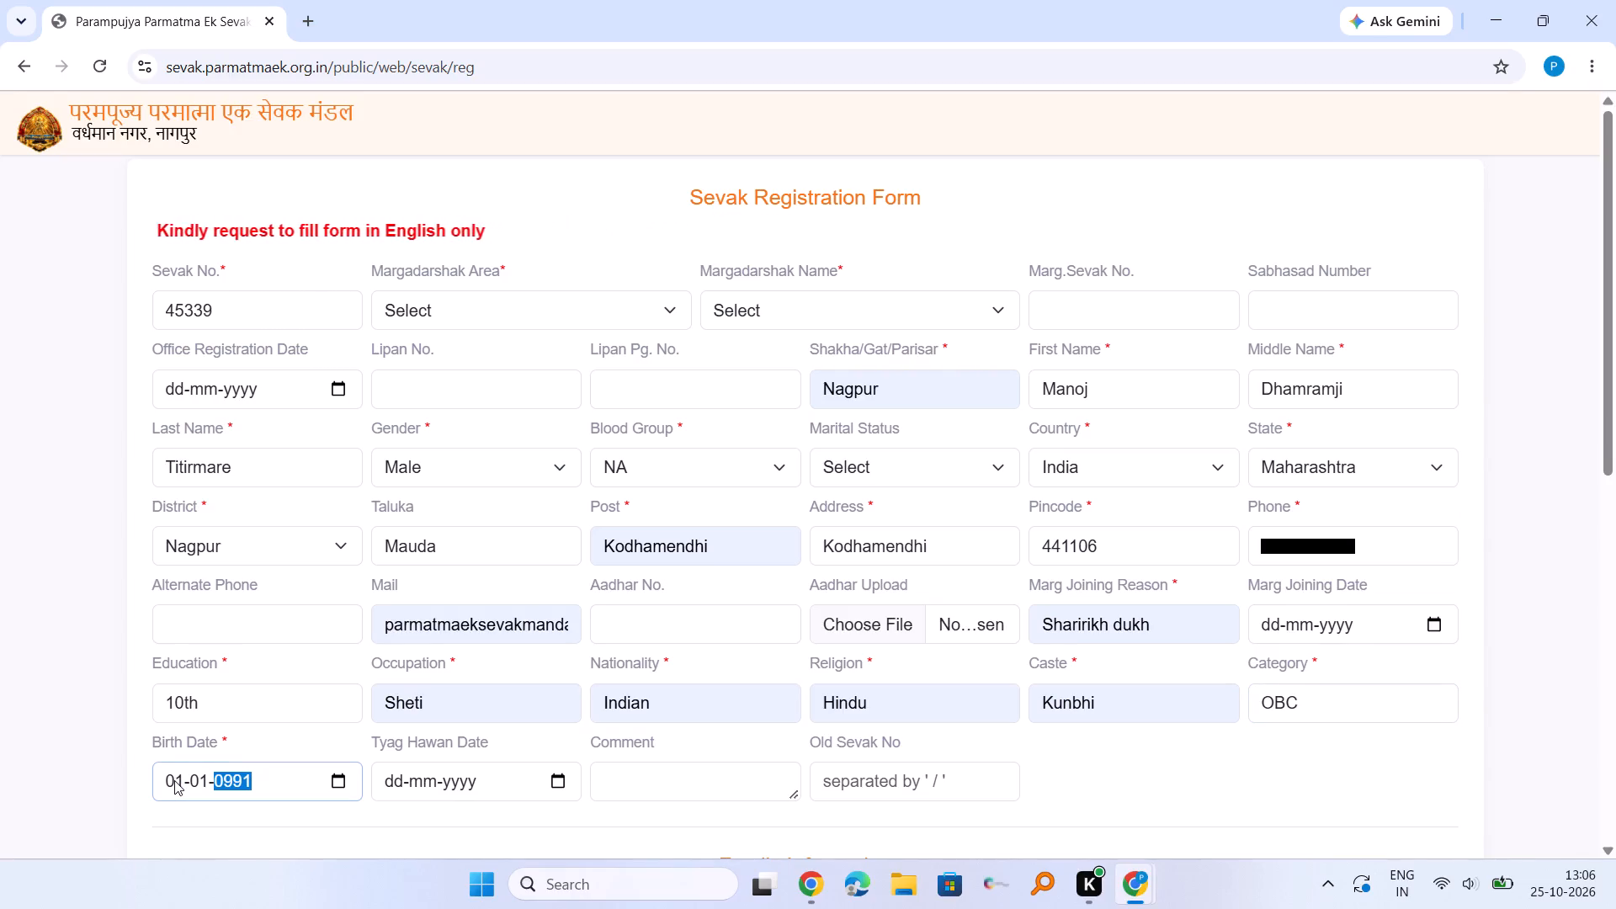
Set the Margadarshak Area to Mauda.
left_click(505, 307)
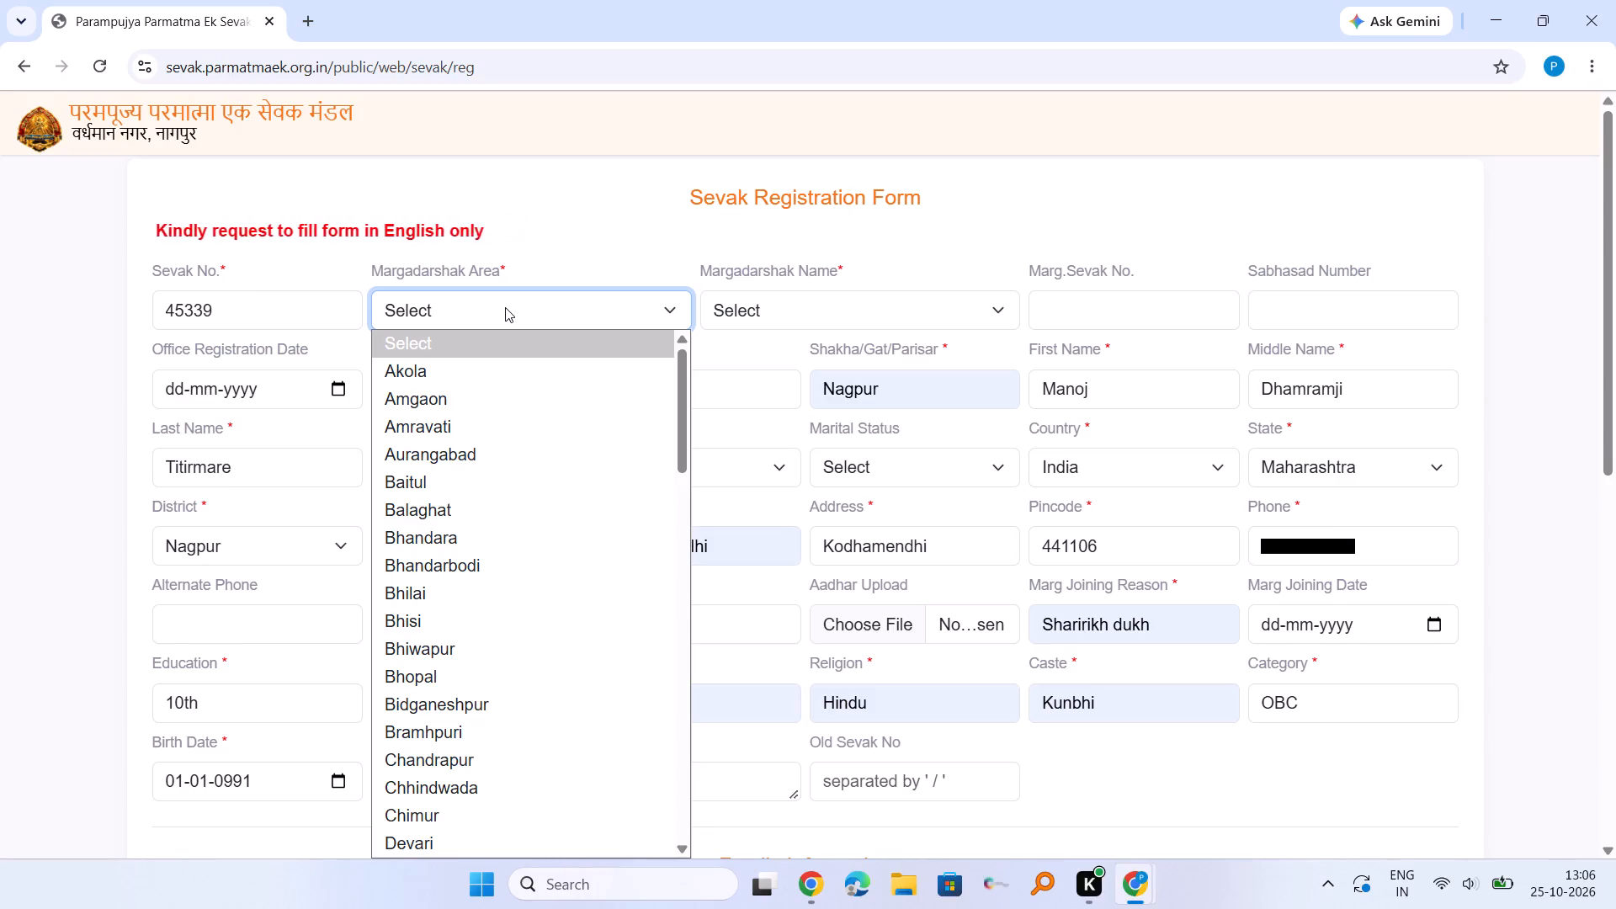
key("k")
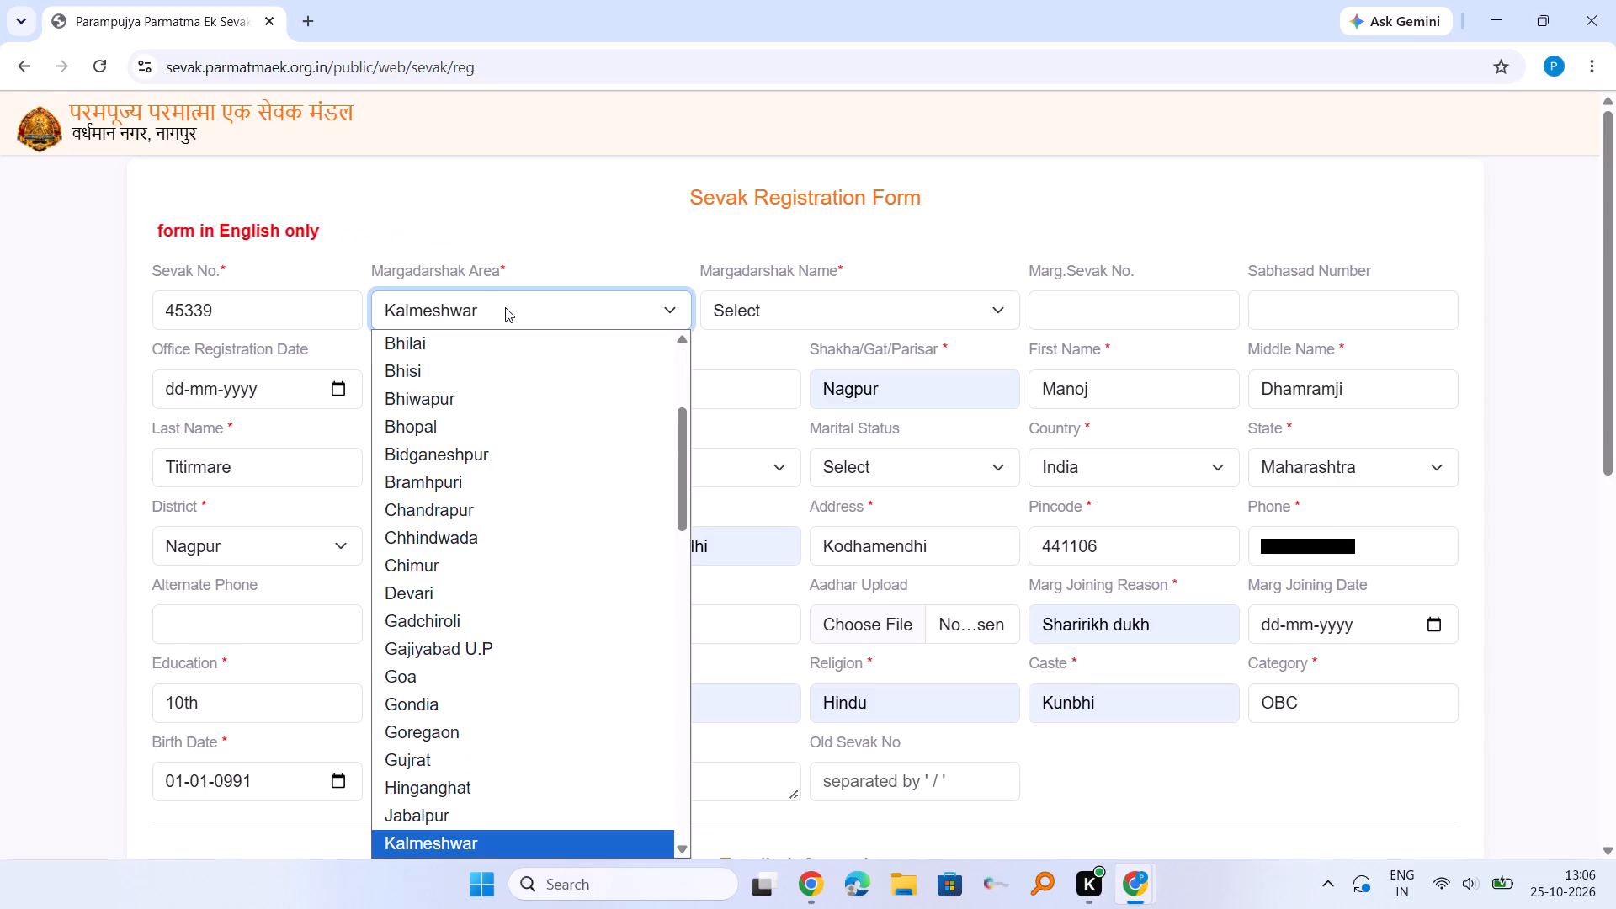
key("Down")
key("Down")
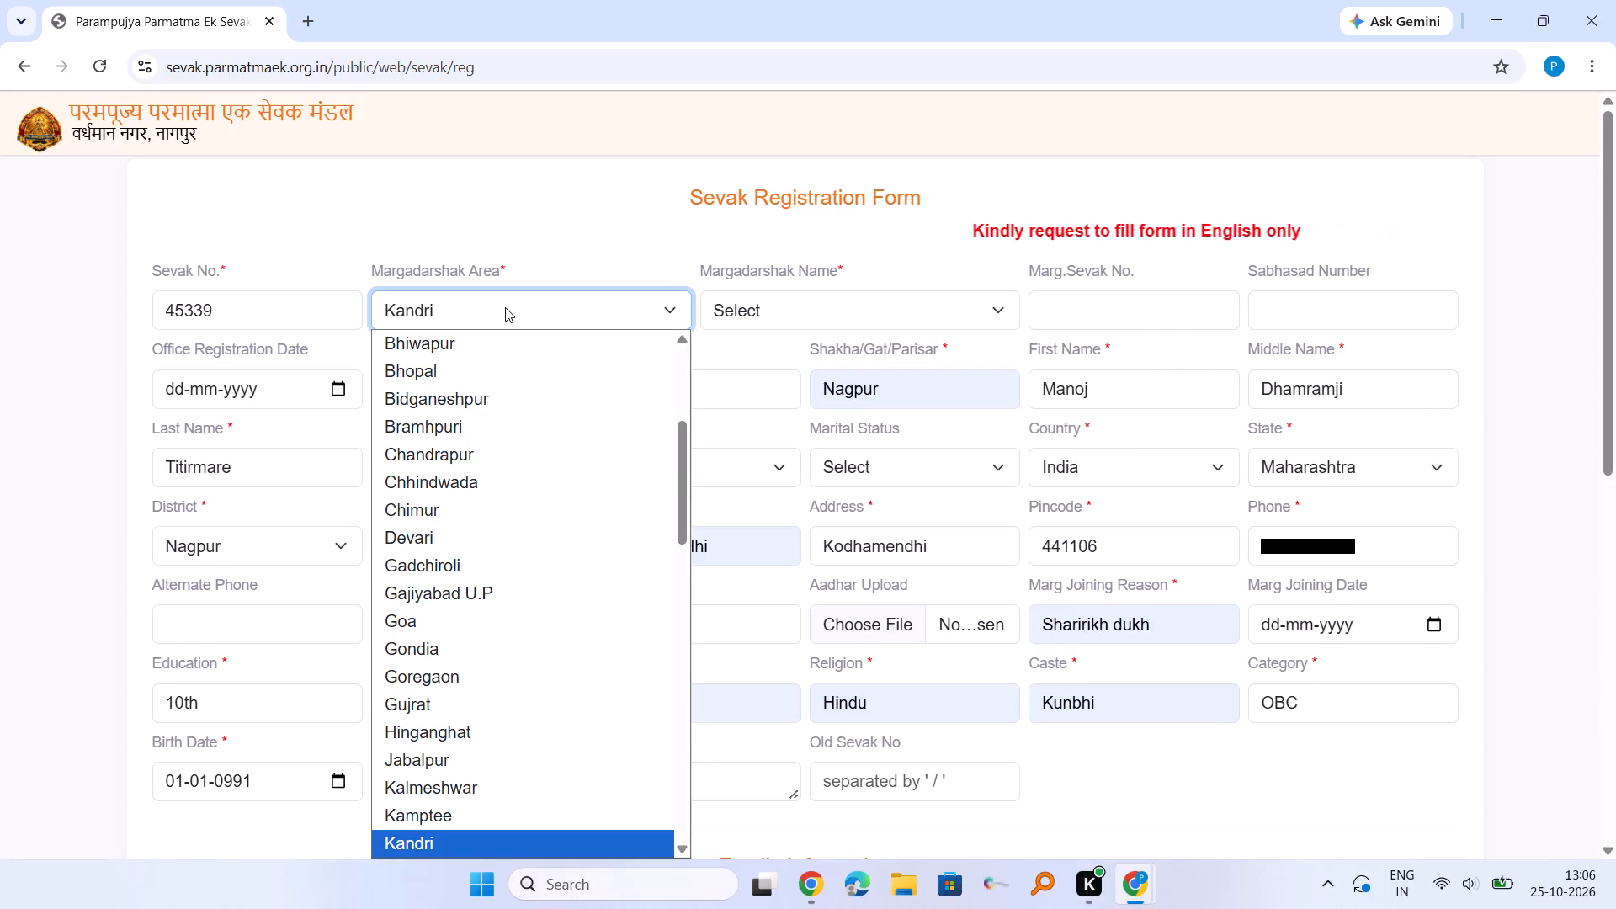
key("Up")
key("Down")
key("Down")
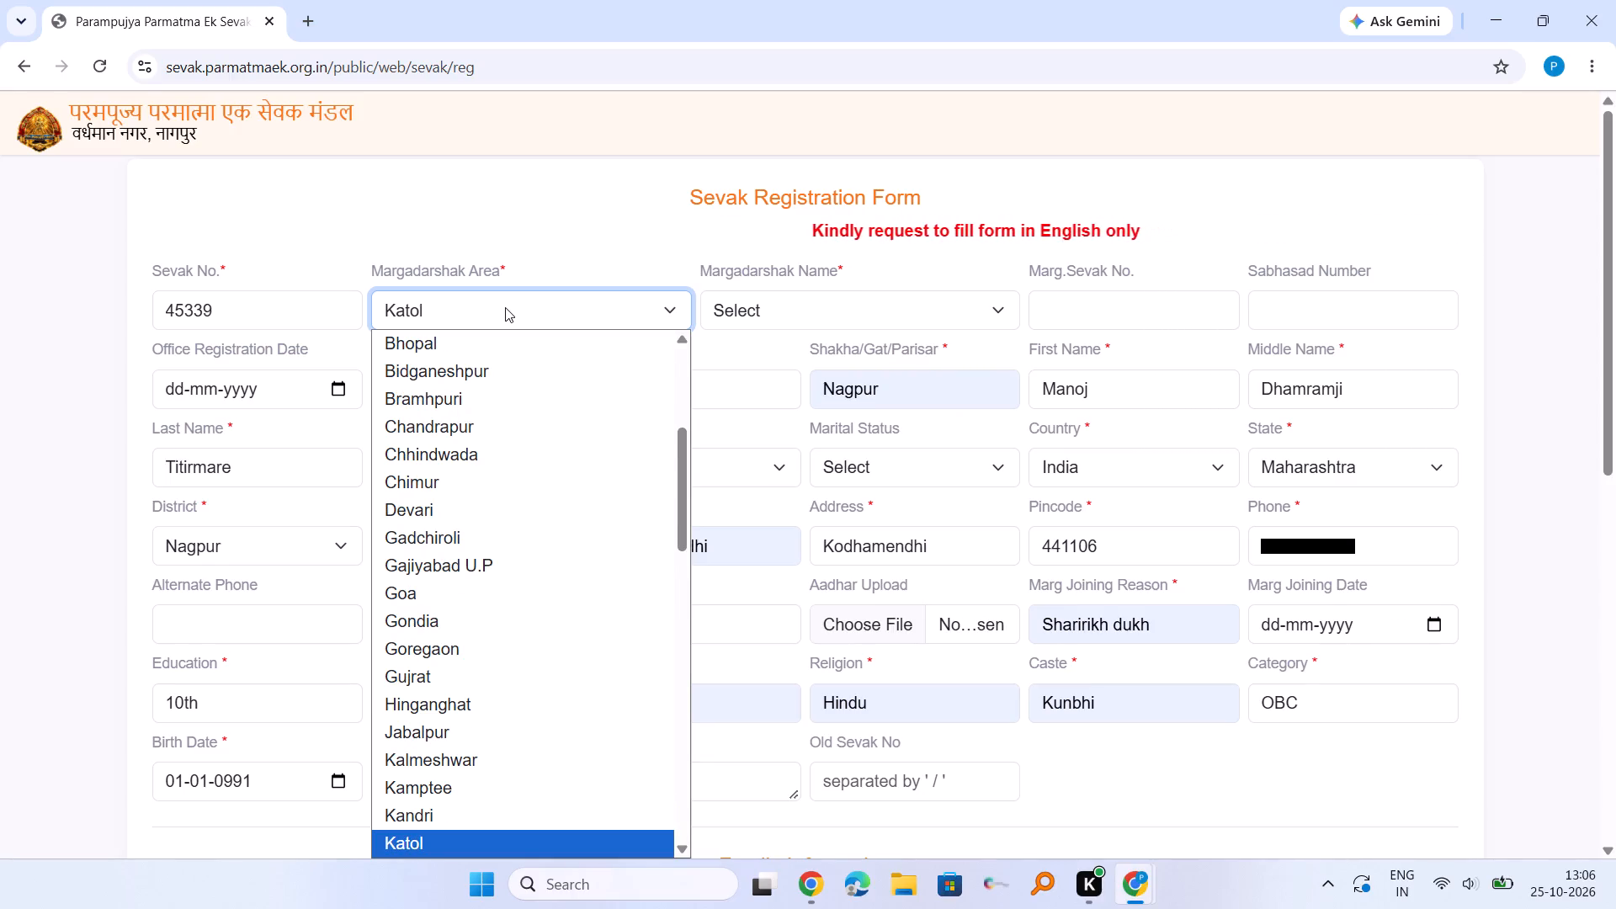
key("Down")
key("Down")
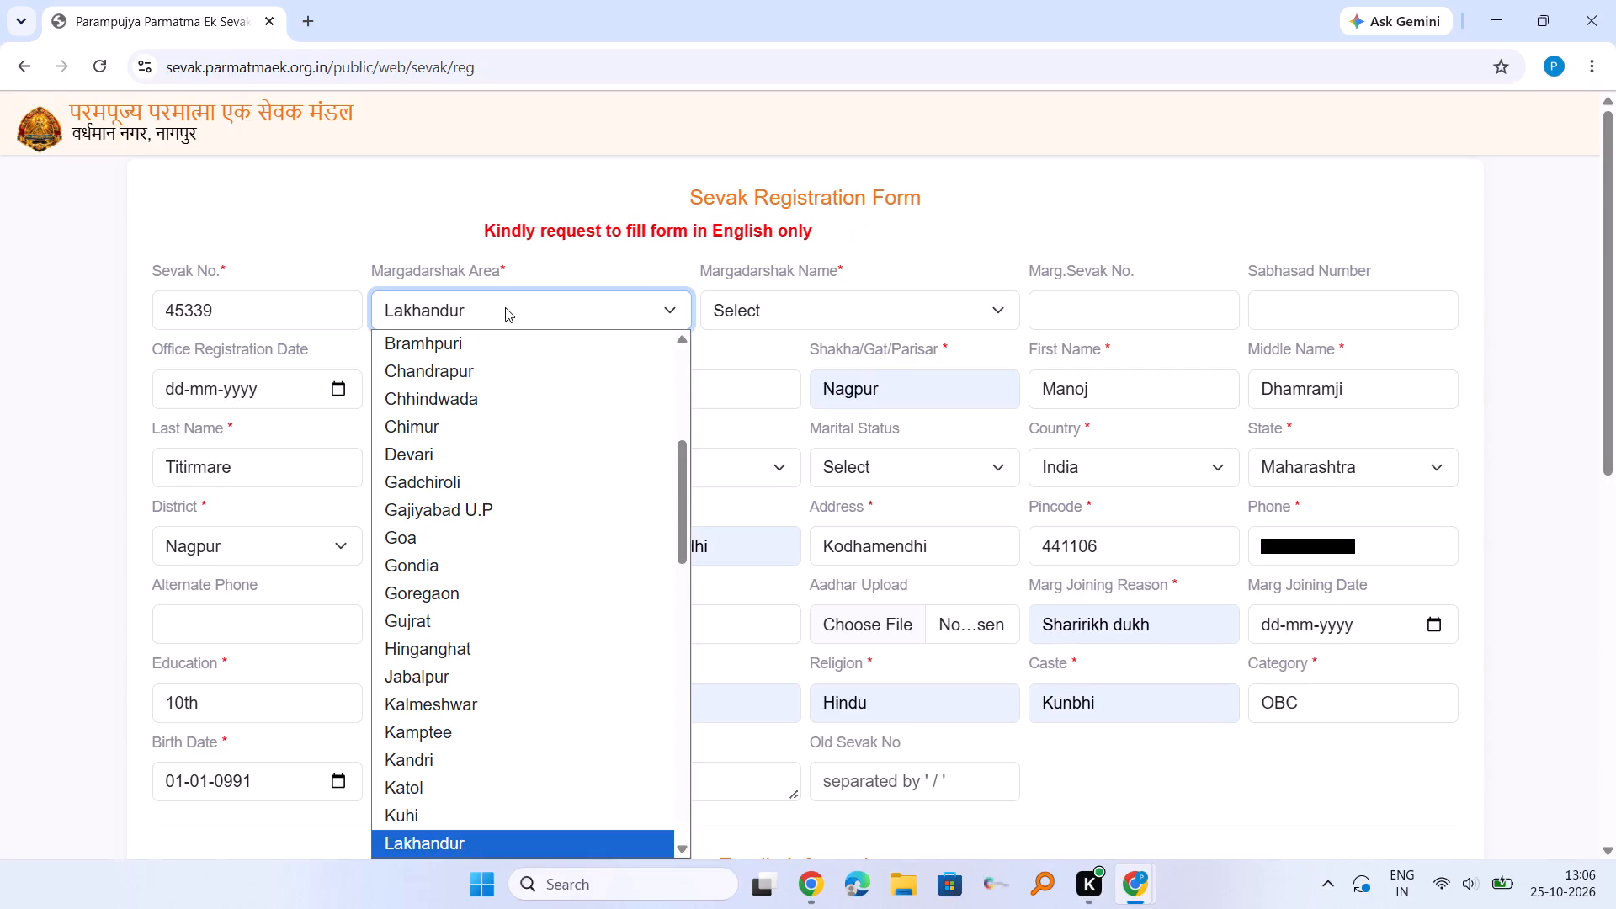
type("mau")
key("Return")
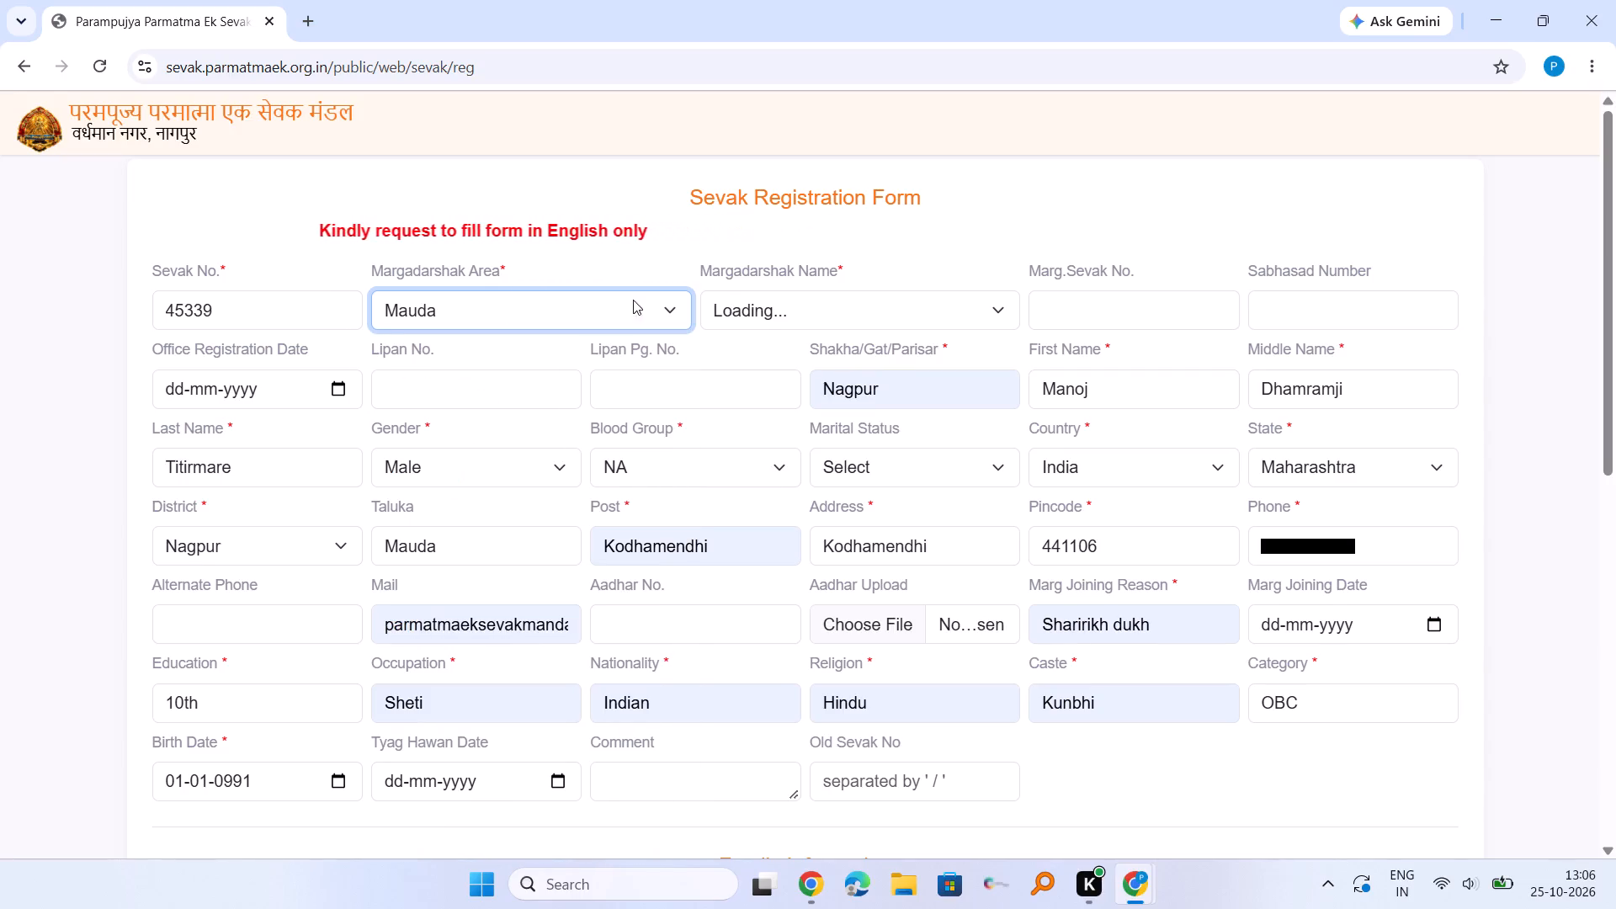
Select the Margadarshak with the first name Ishwar as the Sevak's Margadarshak Name.
left_click(868, 304)
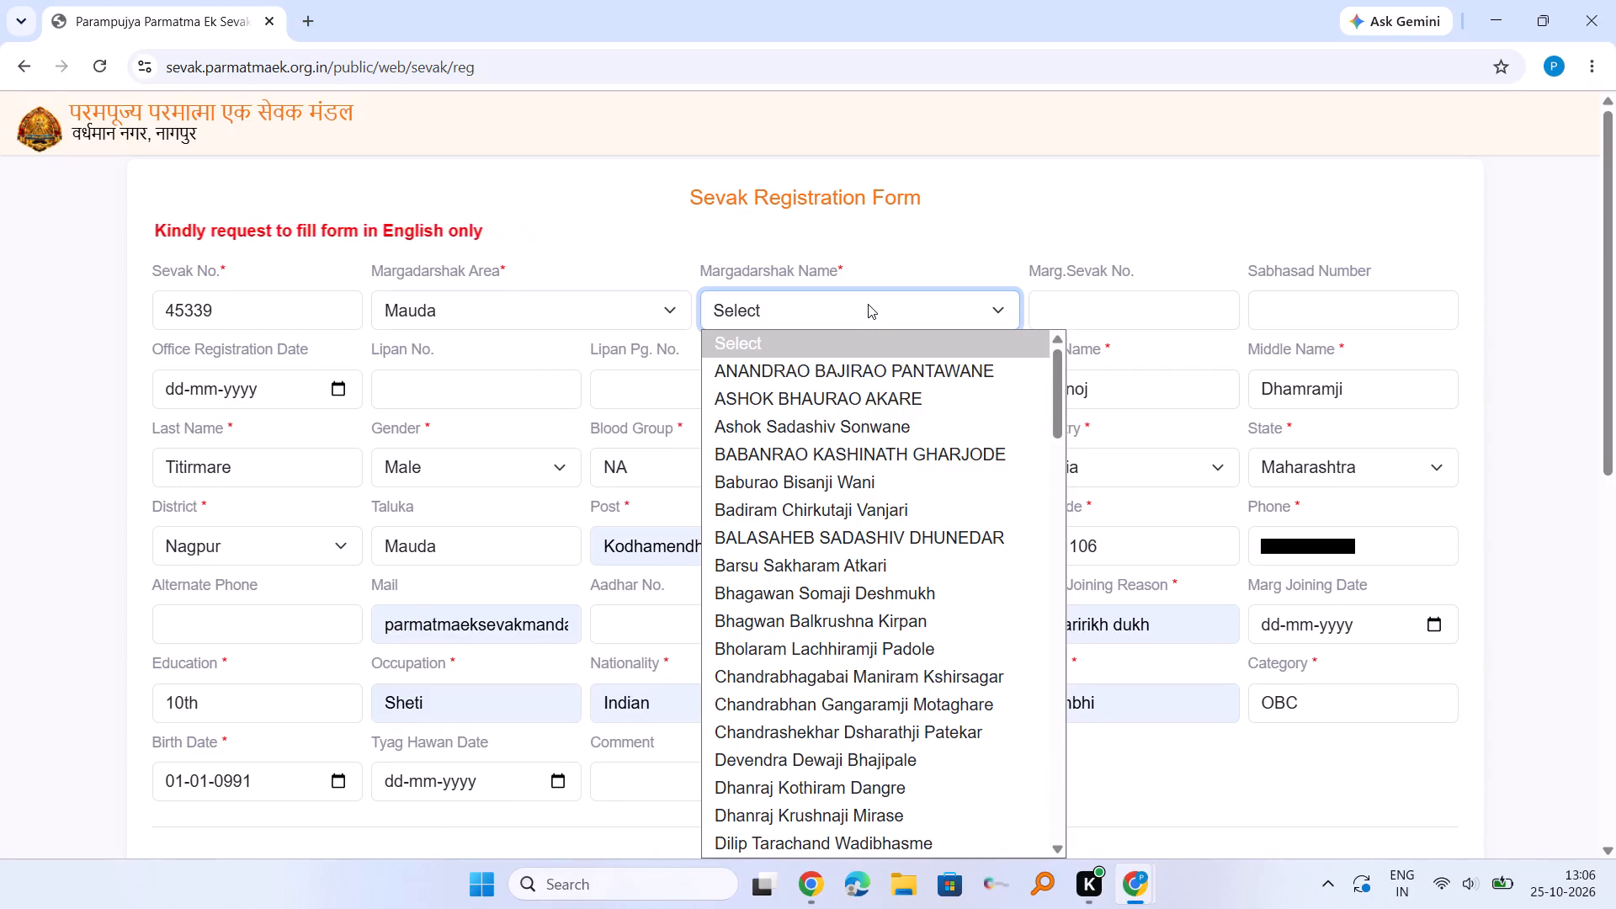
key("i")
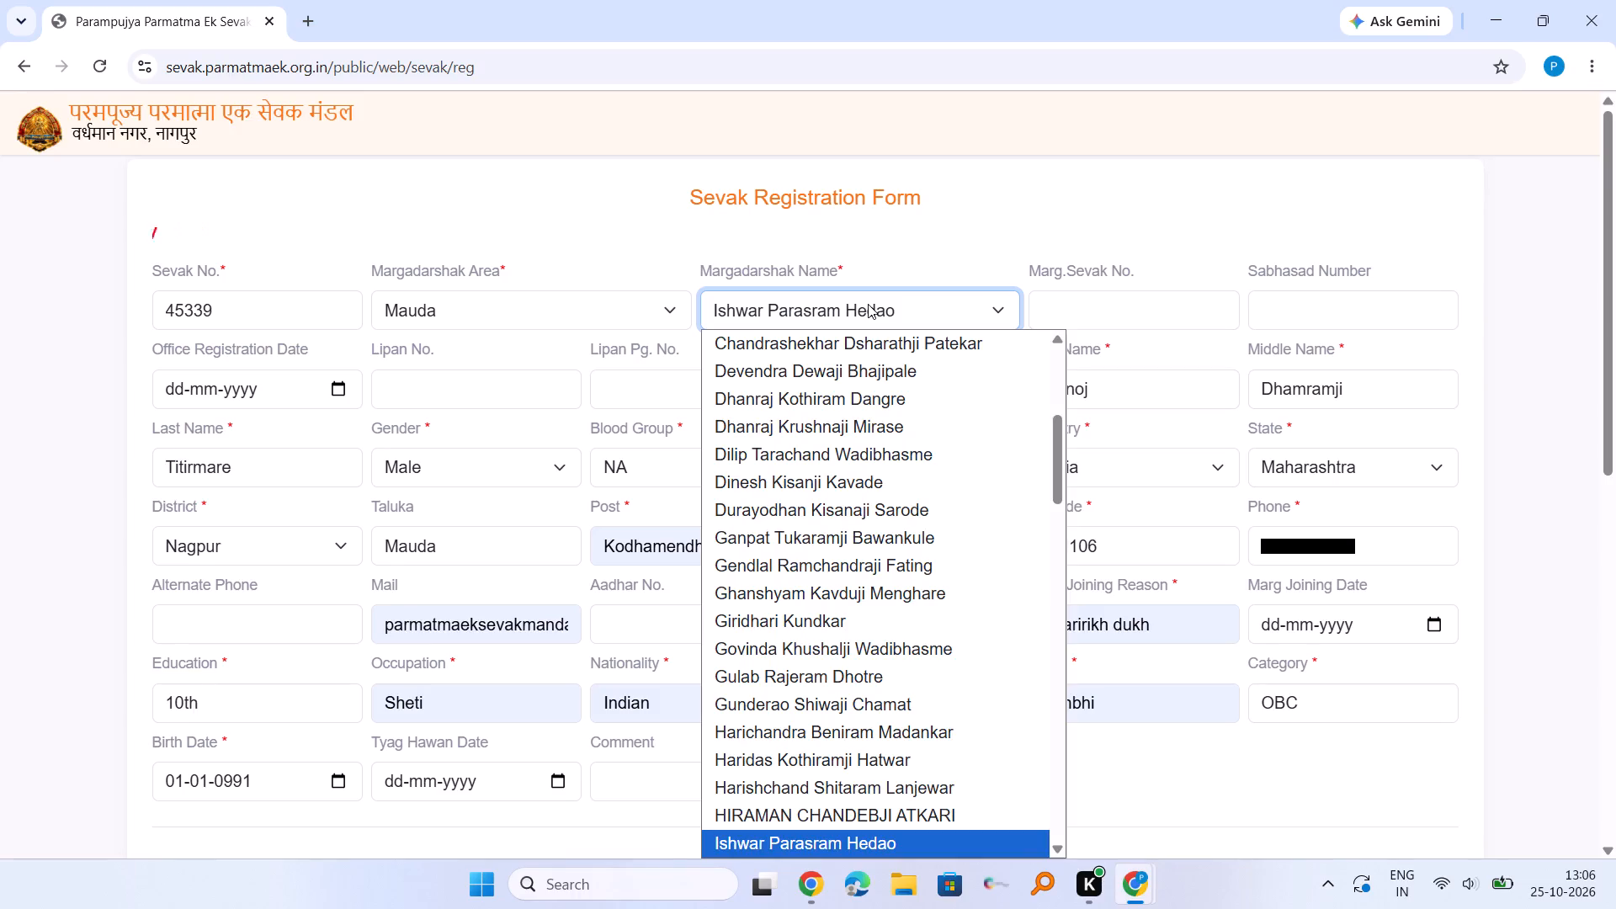
key("Return")
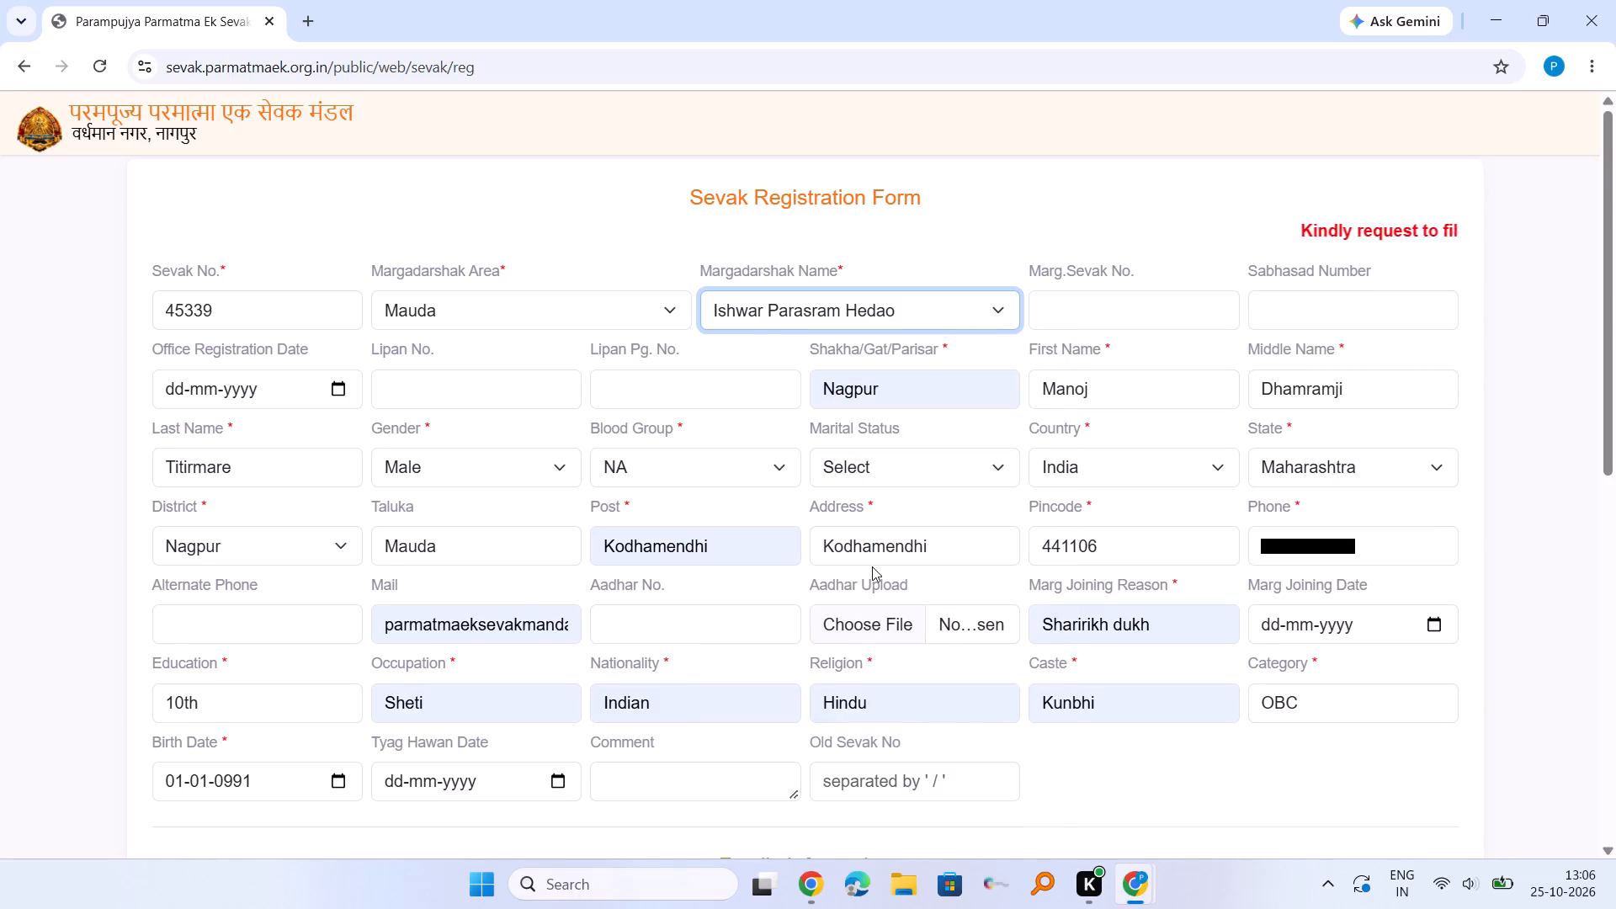
Complete the reCAPTCHA check below the Family Information by selecting all the crosswalk images and verifying.
scroll(872, 566, "down", 6)
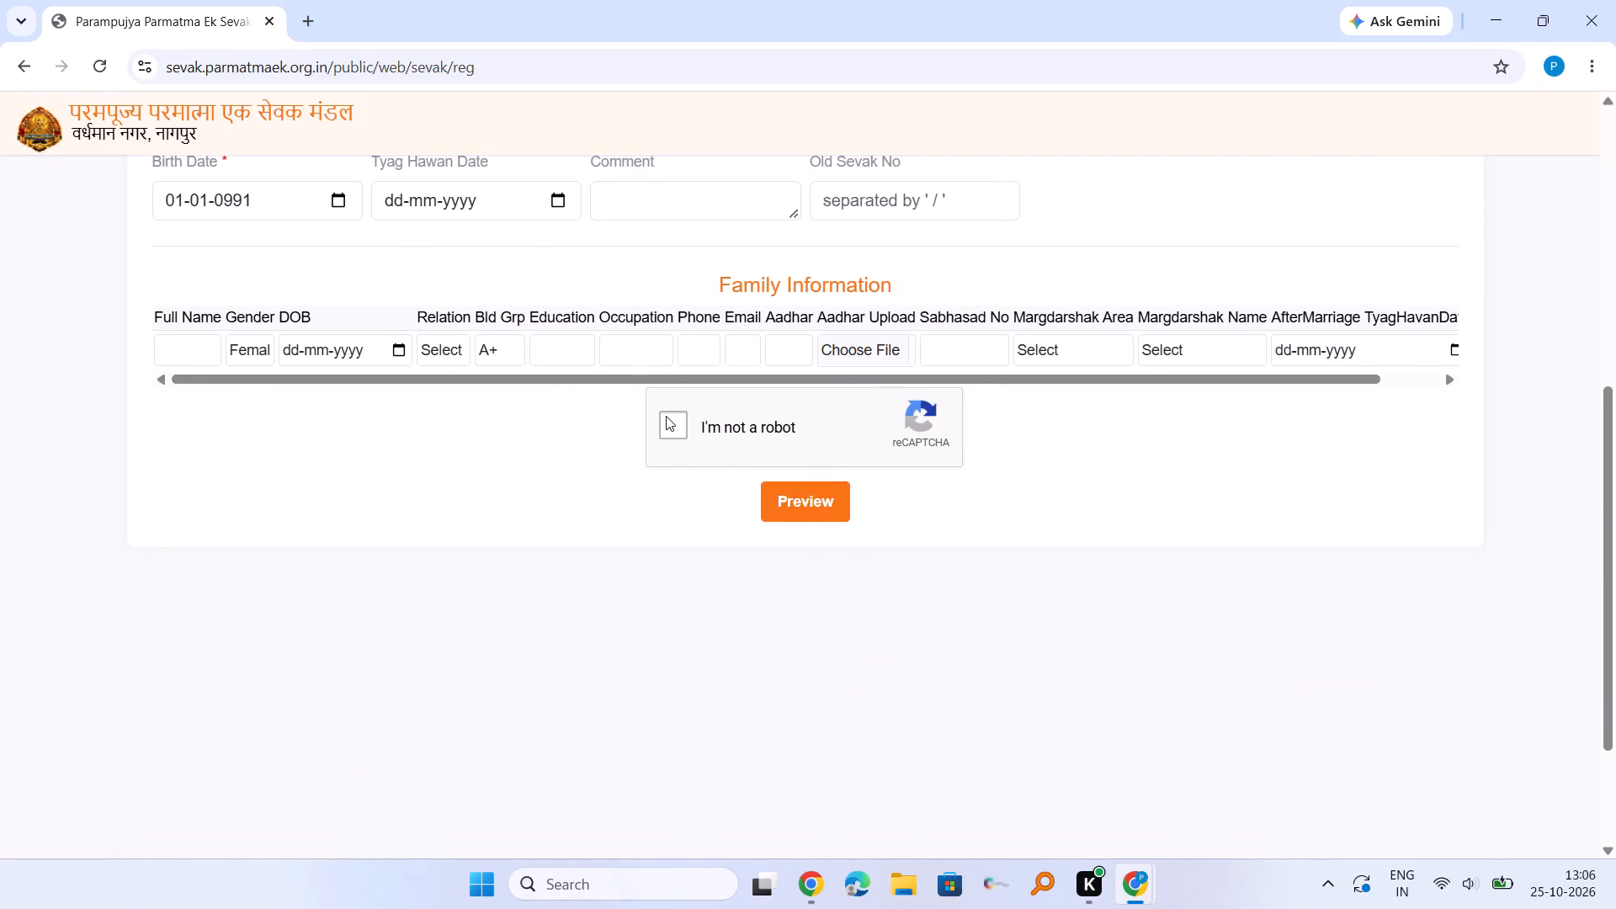
left_click(666, 416)
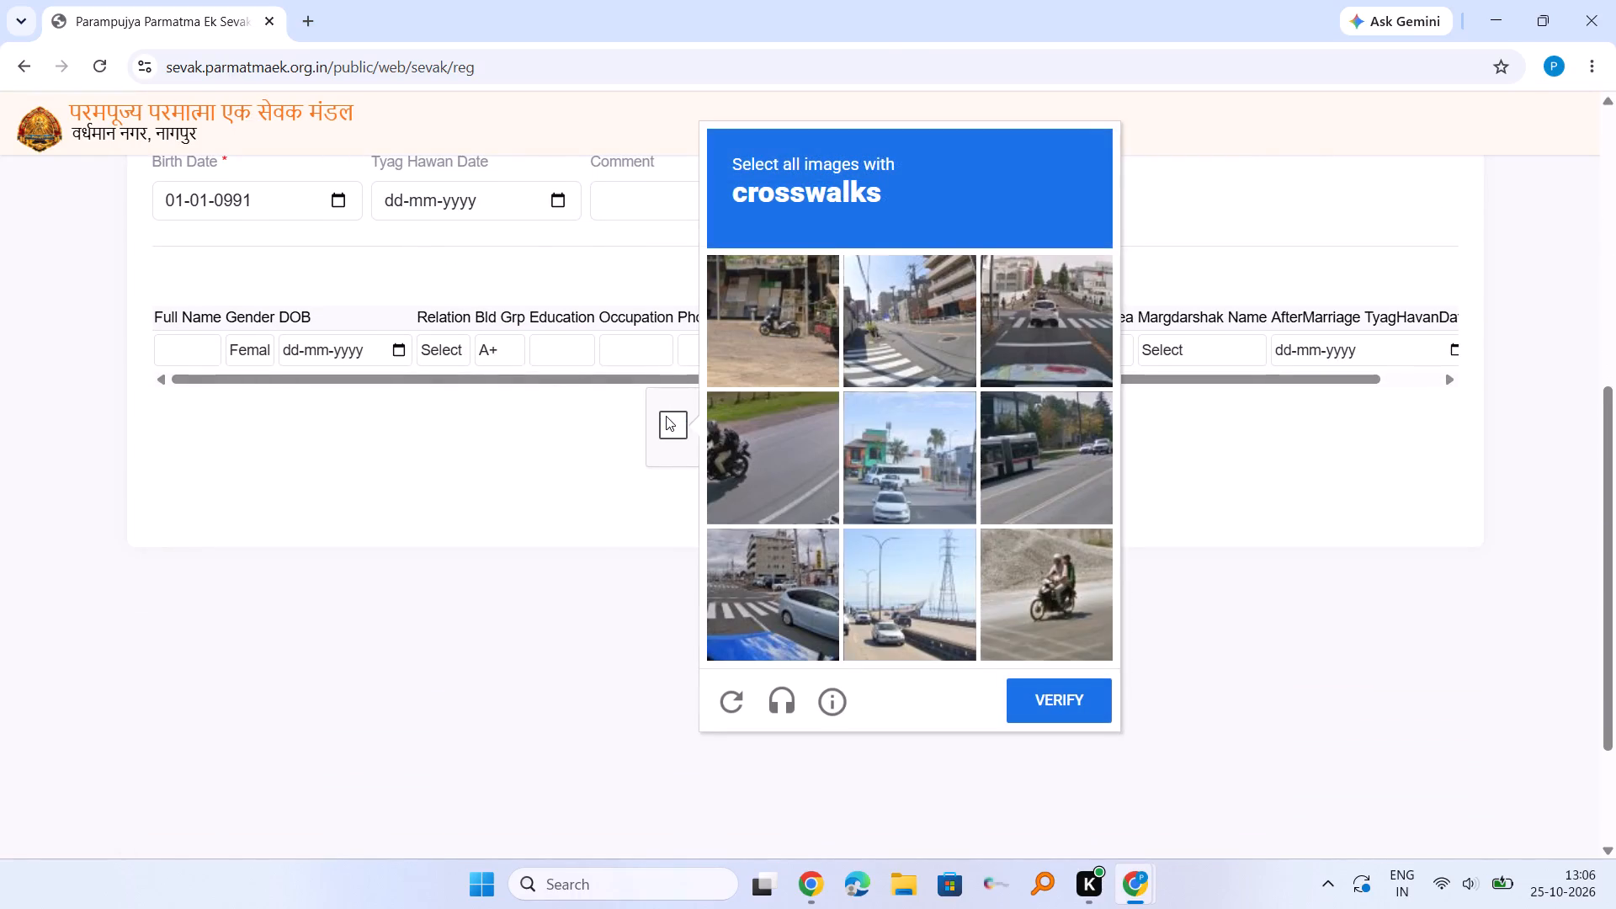
left_click(893, 355)
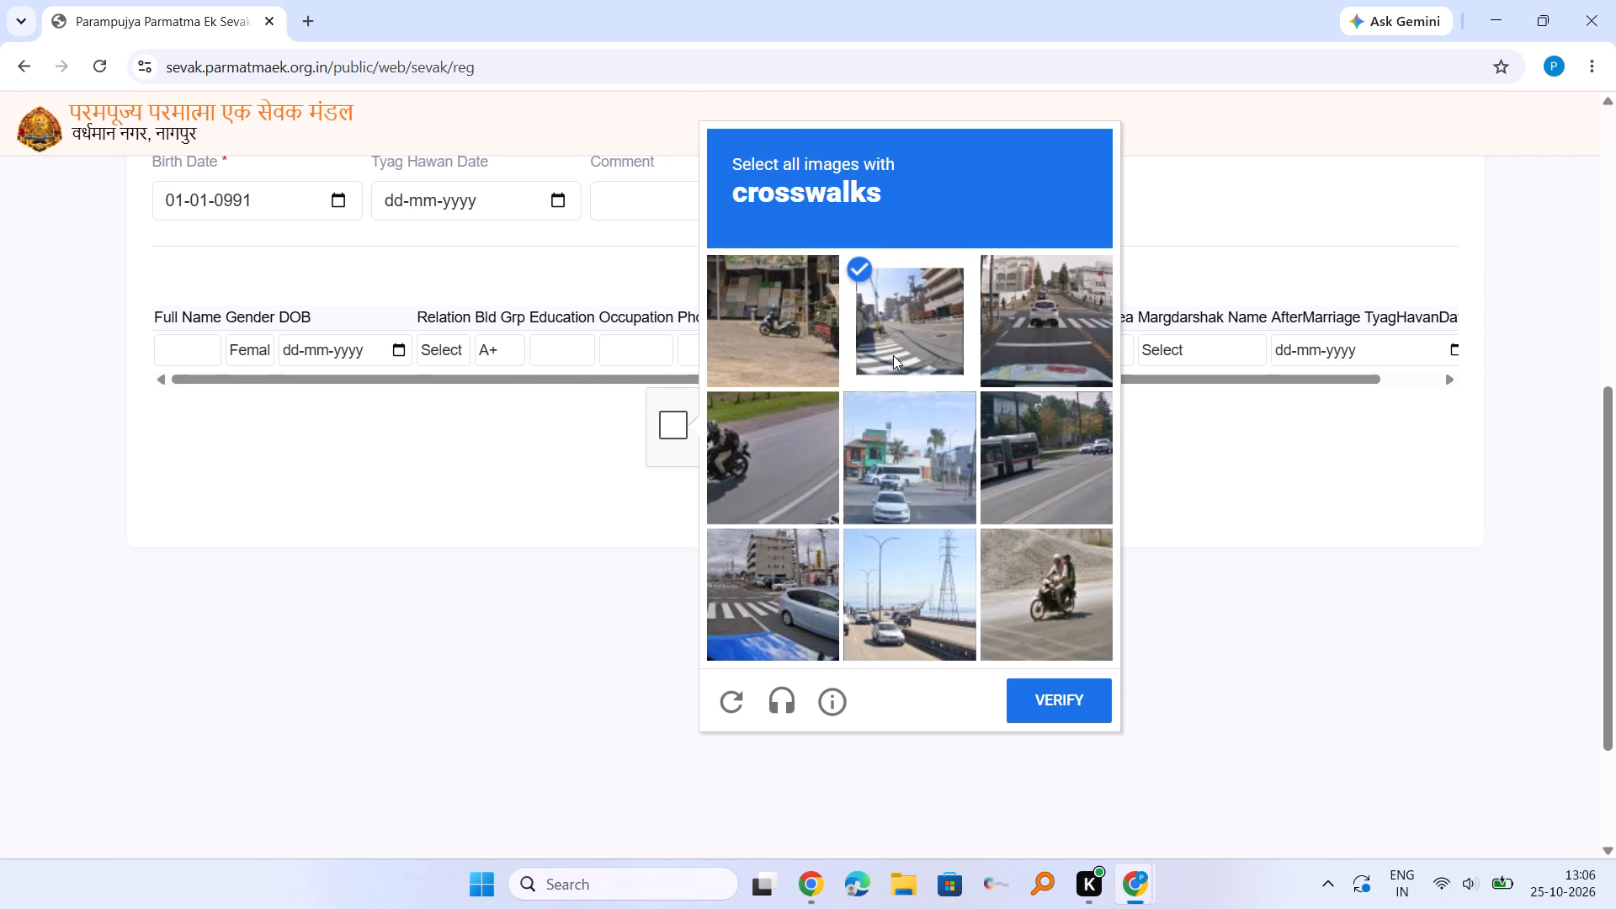
left_click(738, 615)
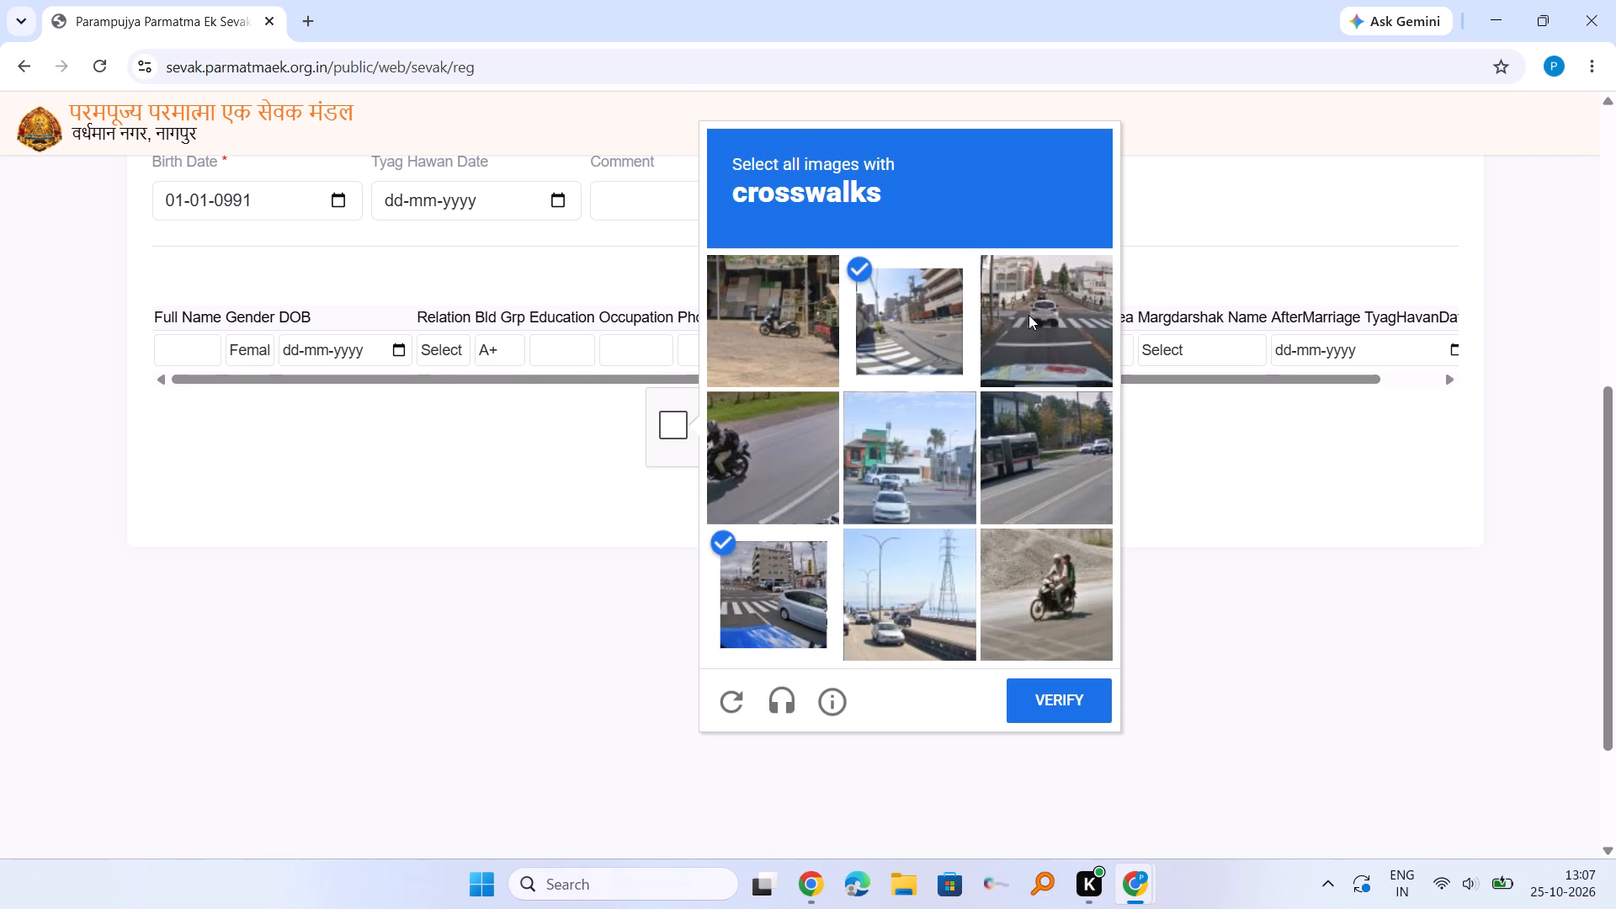
left_click(1029, 315)
left_click(1034, 706)
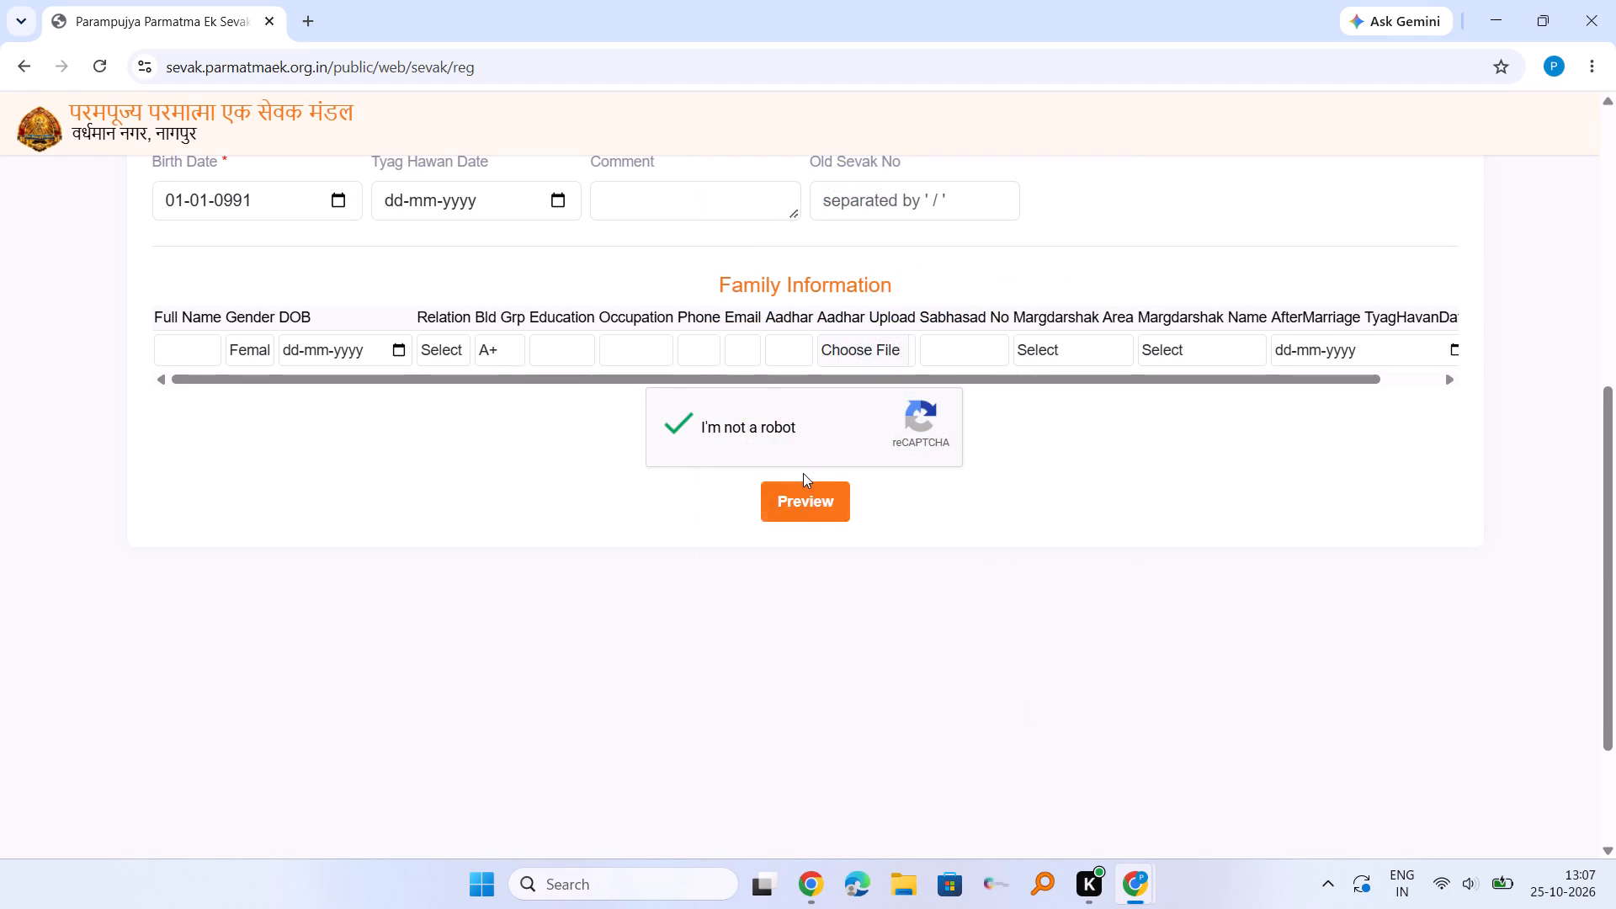
Preview the completed Sevak registration, submit it and close the confirmation message.
left_click(795, 502)
scroll(795, 502, "down", 6)
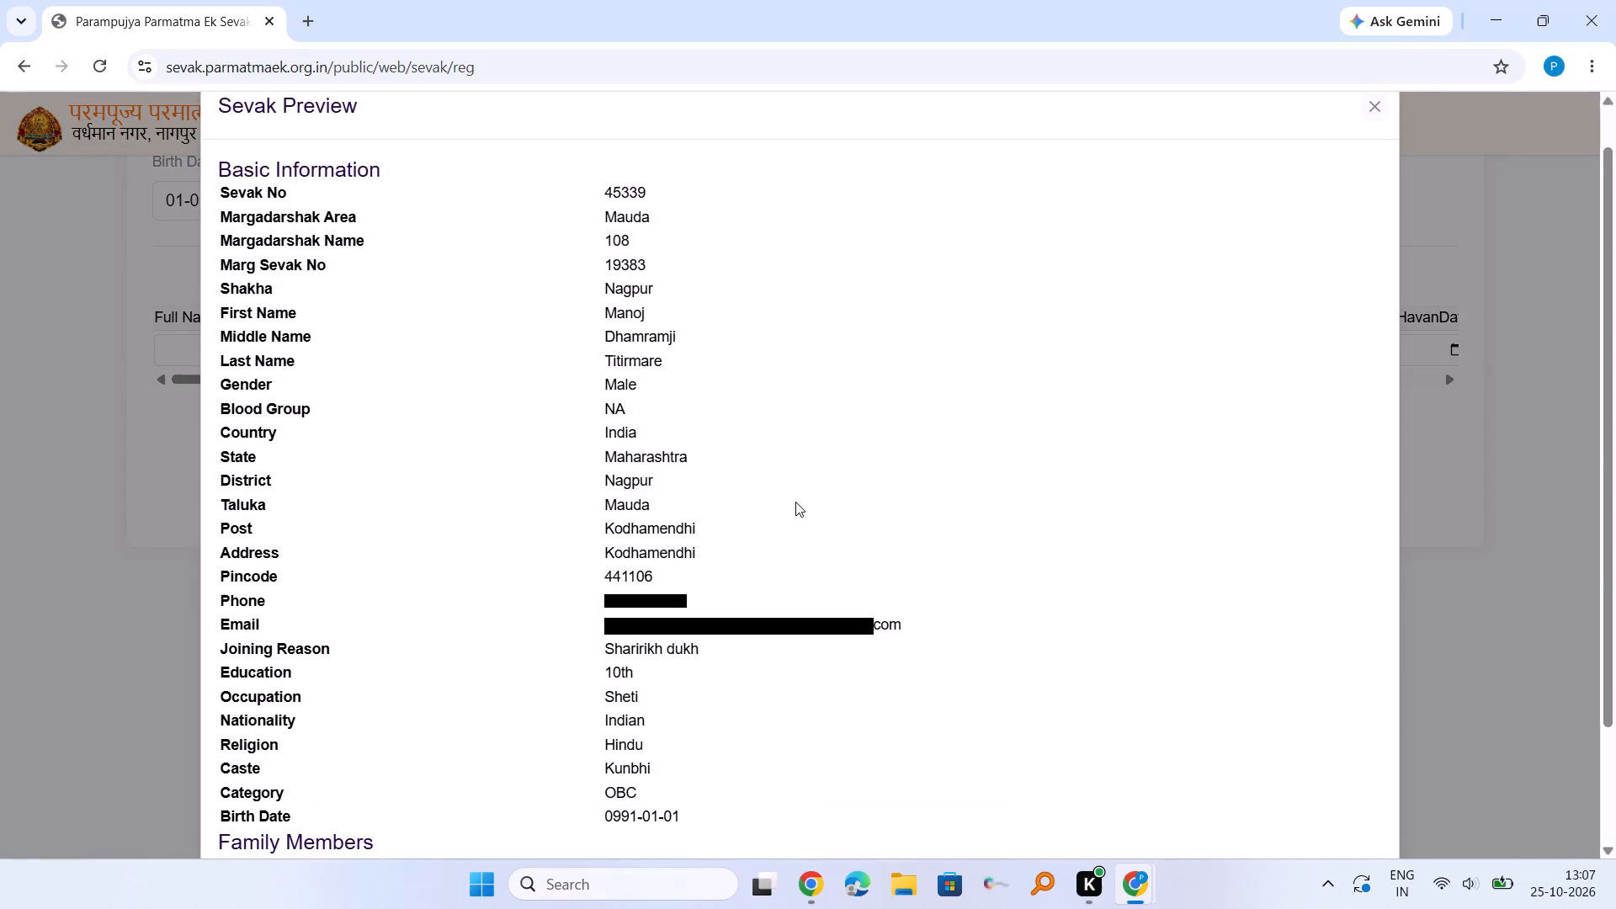
left_click(1337, 779)
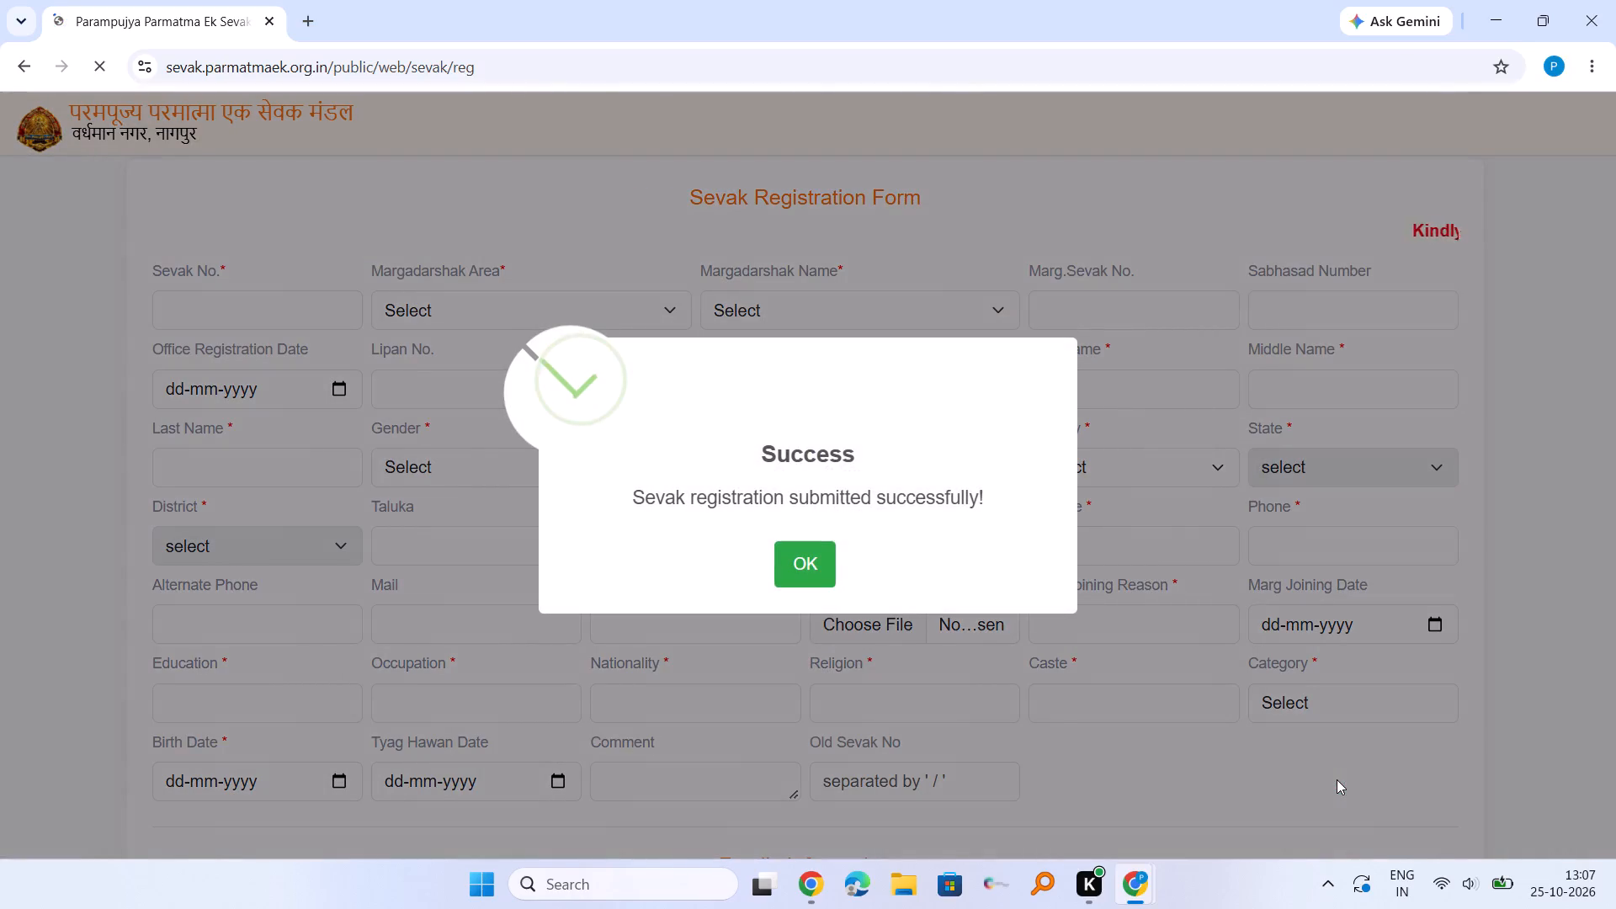
left_click(815, 569)
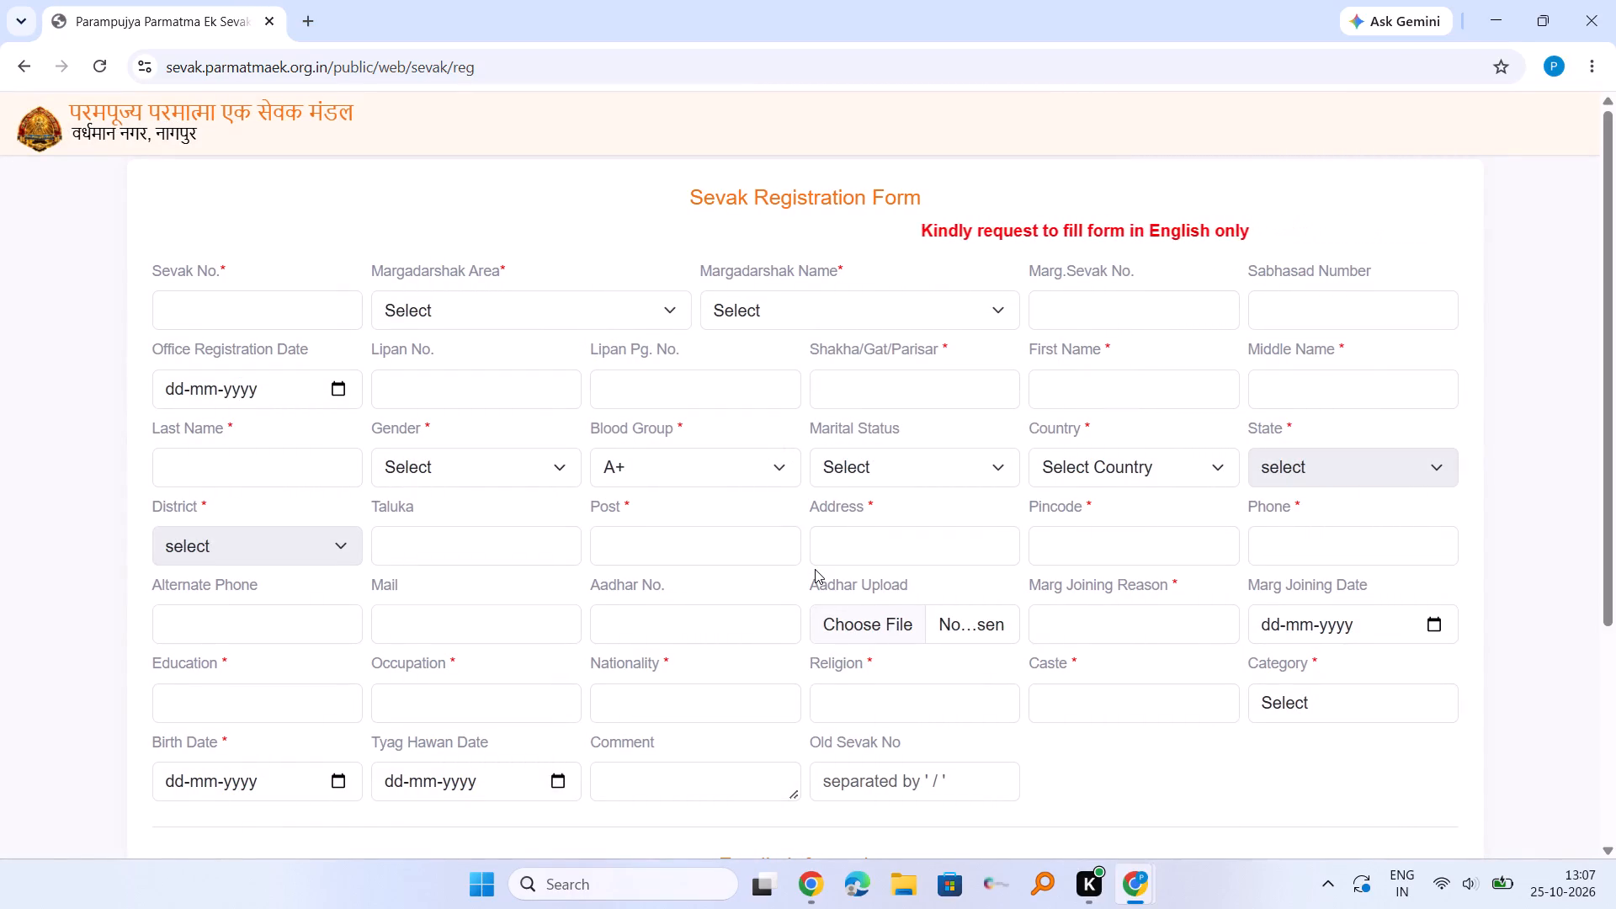
Start the next registration by entering the Sevak No. that follows the one just submitted.
left_click(194, 322)
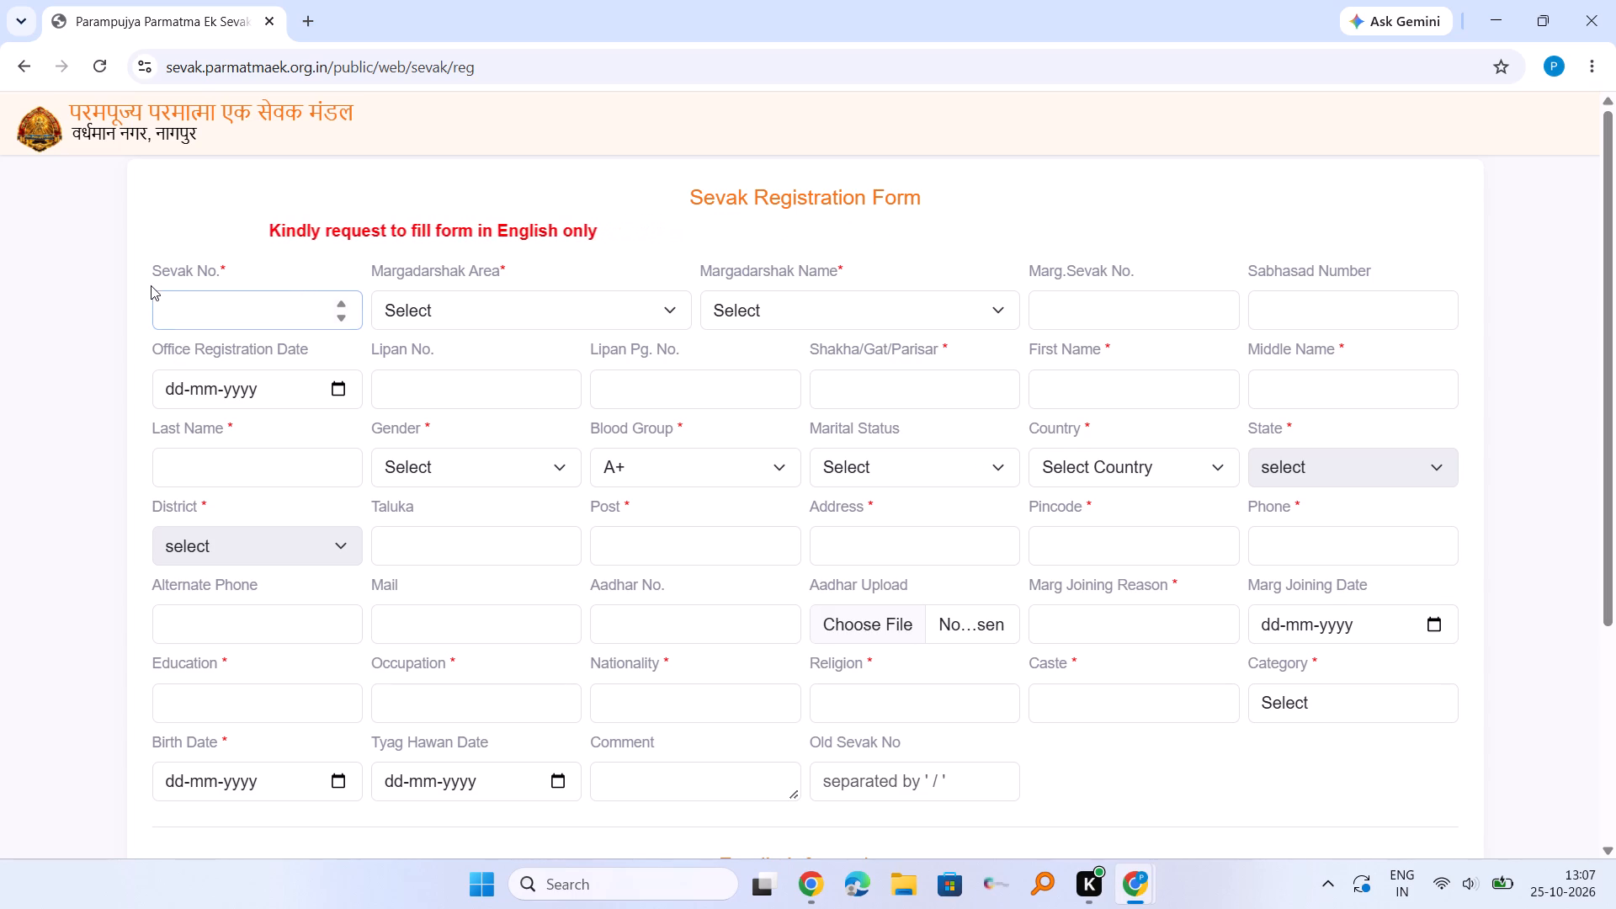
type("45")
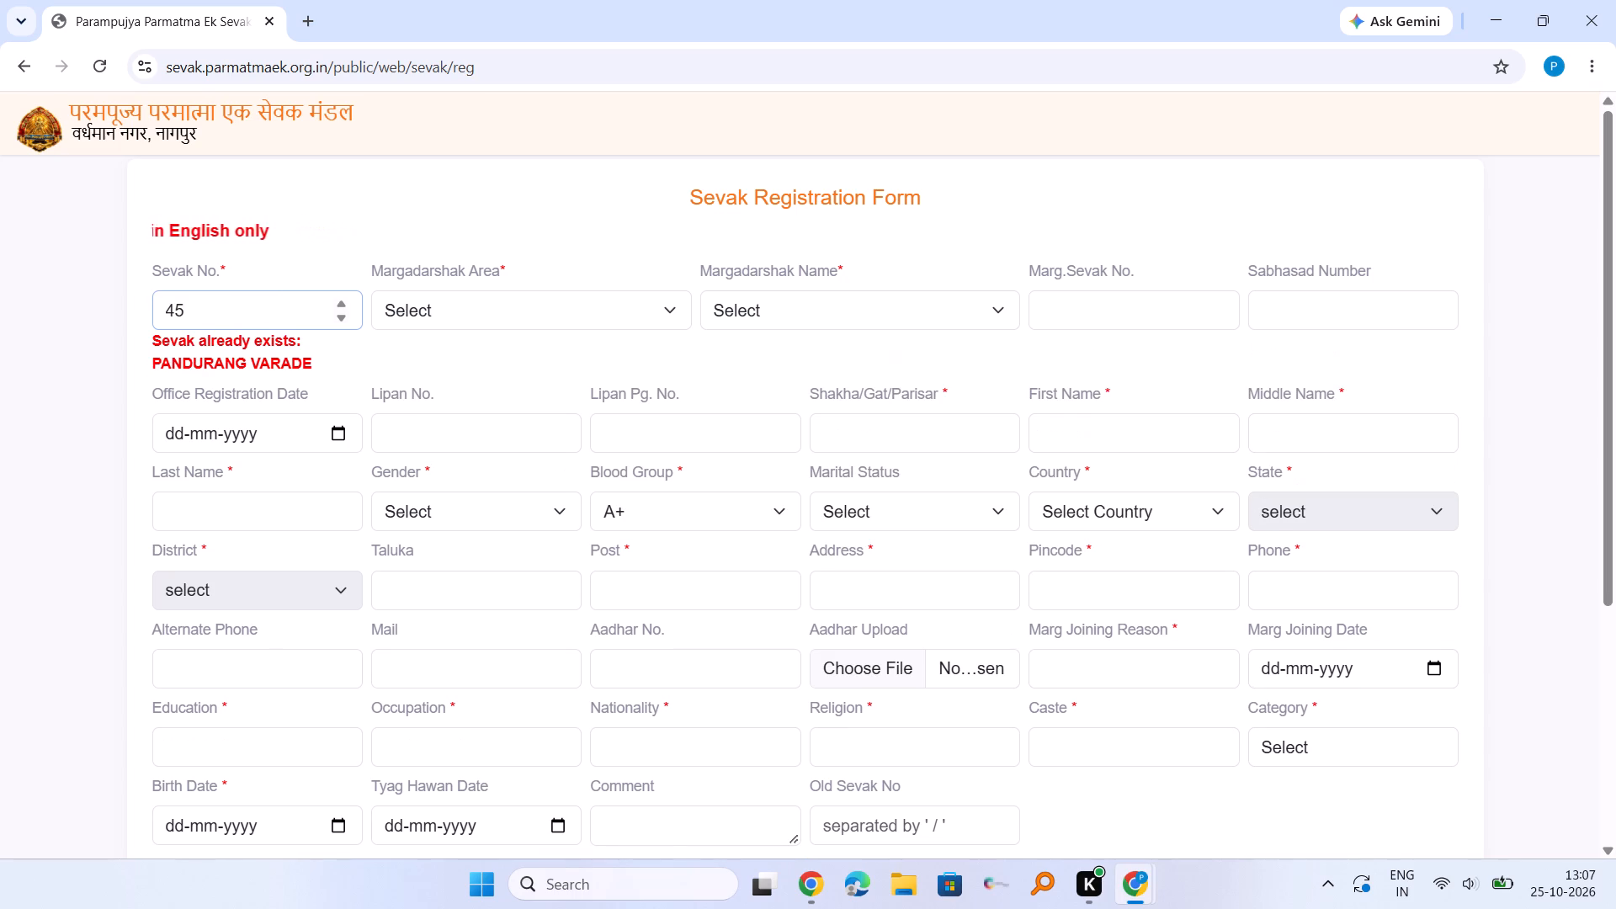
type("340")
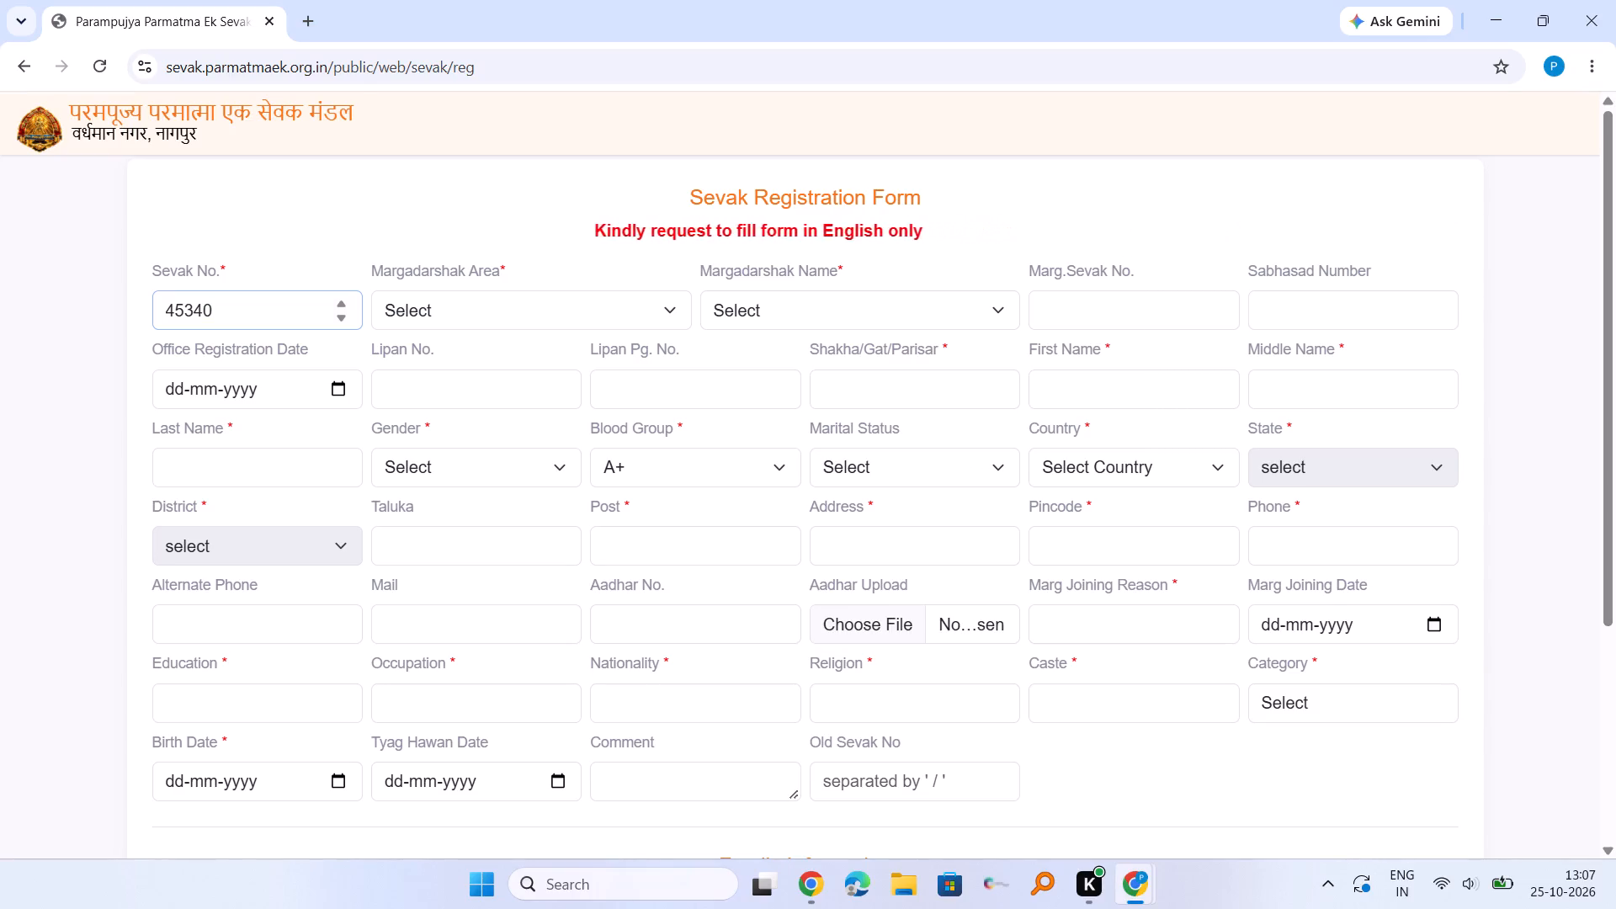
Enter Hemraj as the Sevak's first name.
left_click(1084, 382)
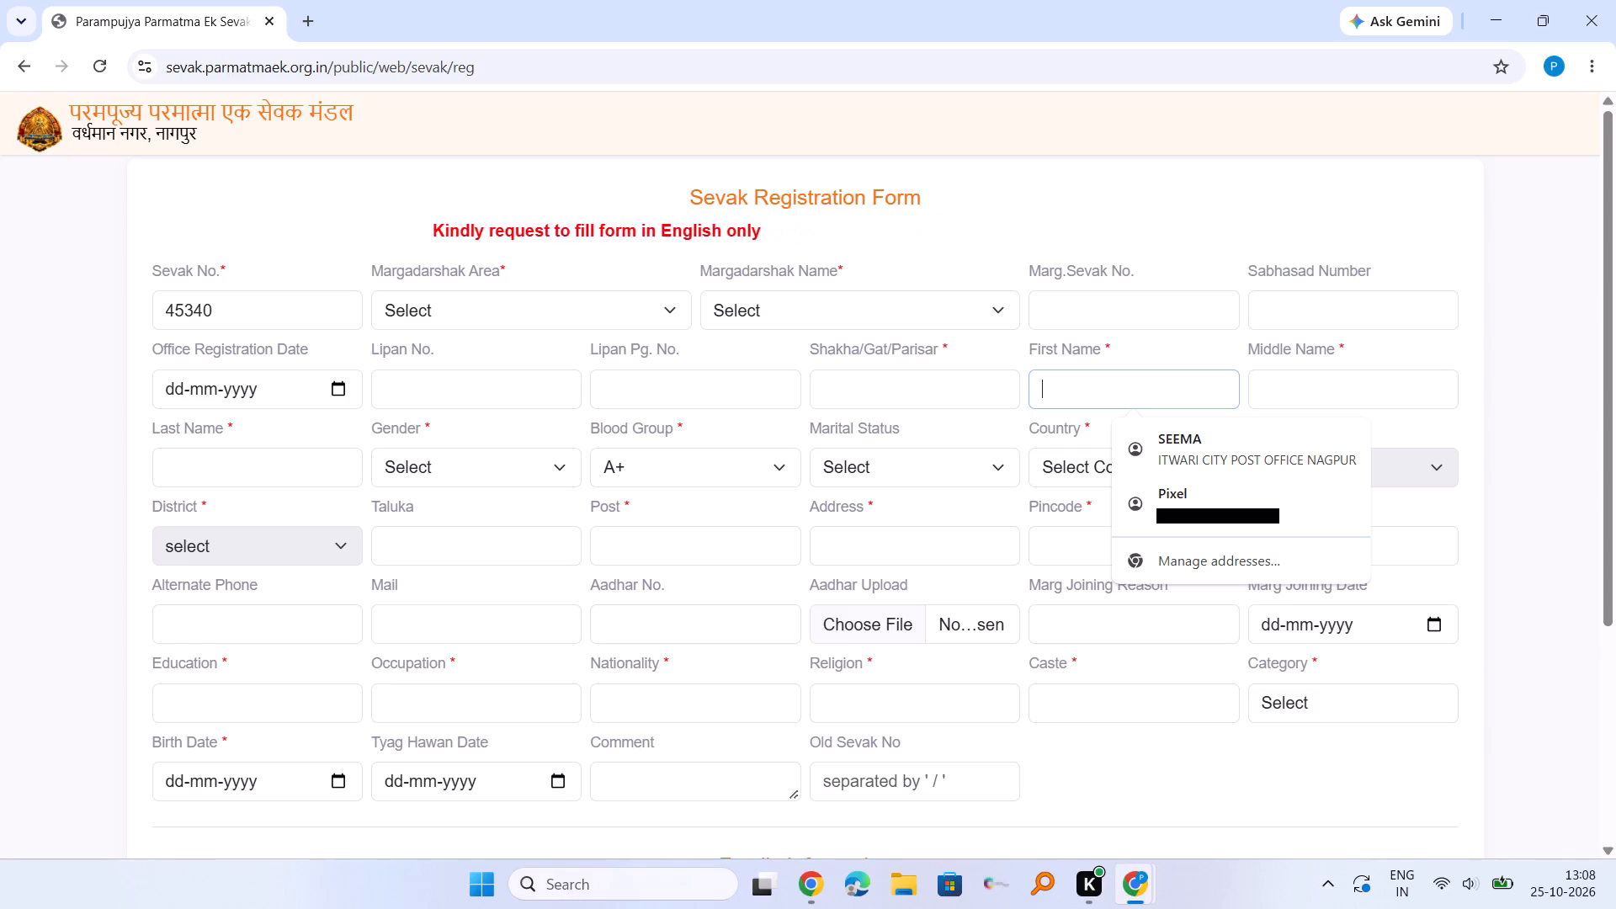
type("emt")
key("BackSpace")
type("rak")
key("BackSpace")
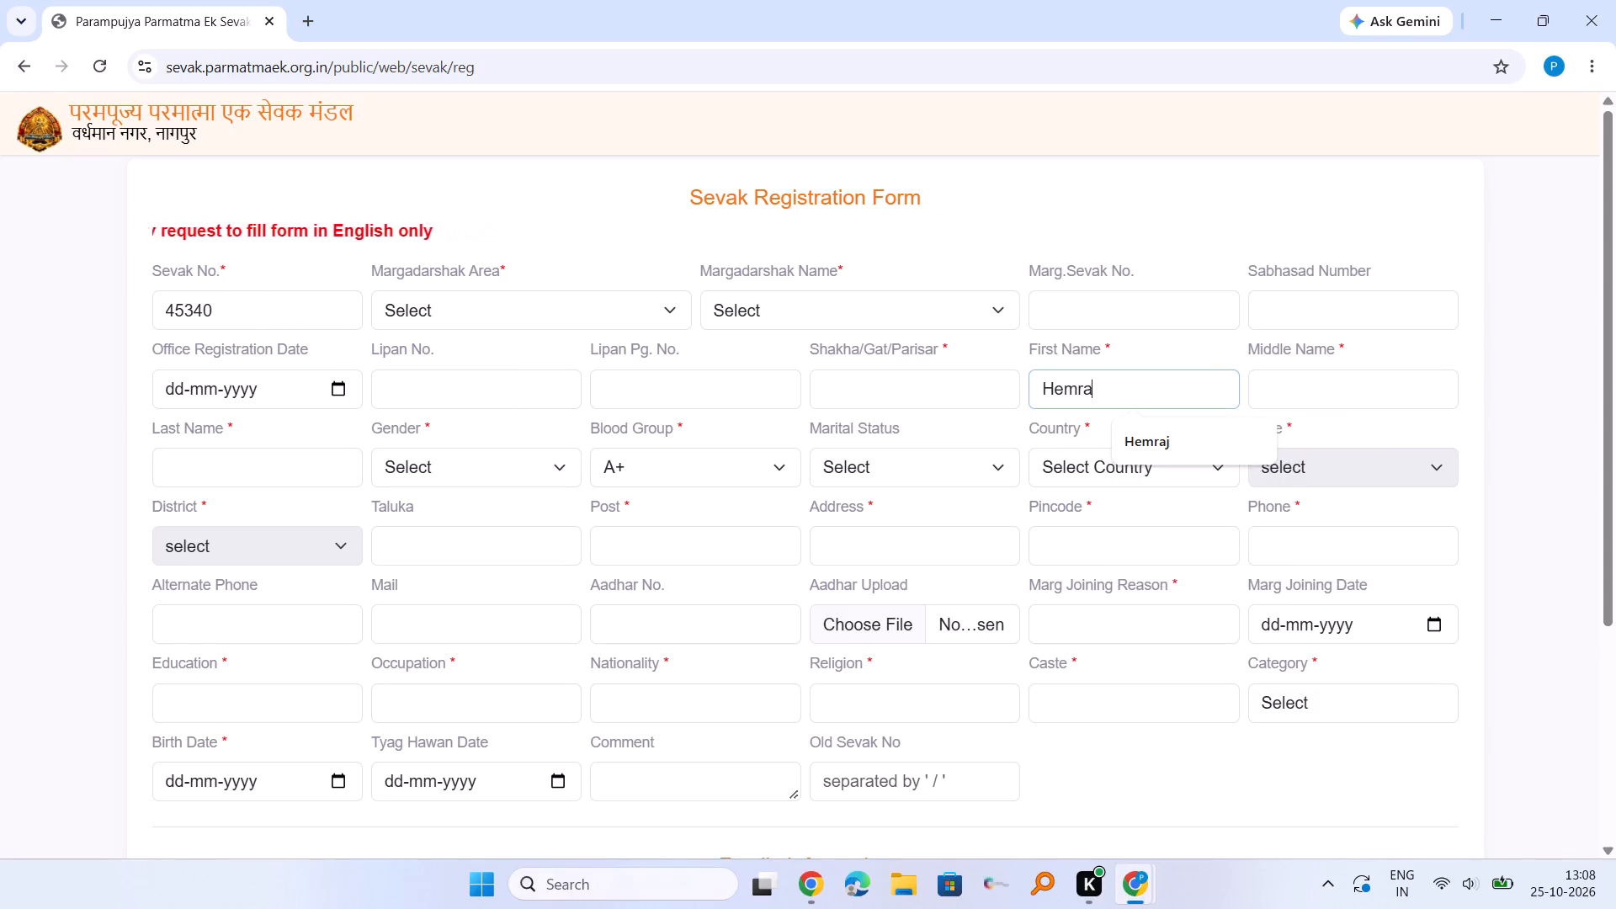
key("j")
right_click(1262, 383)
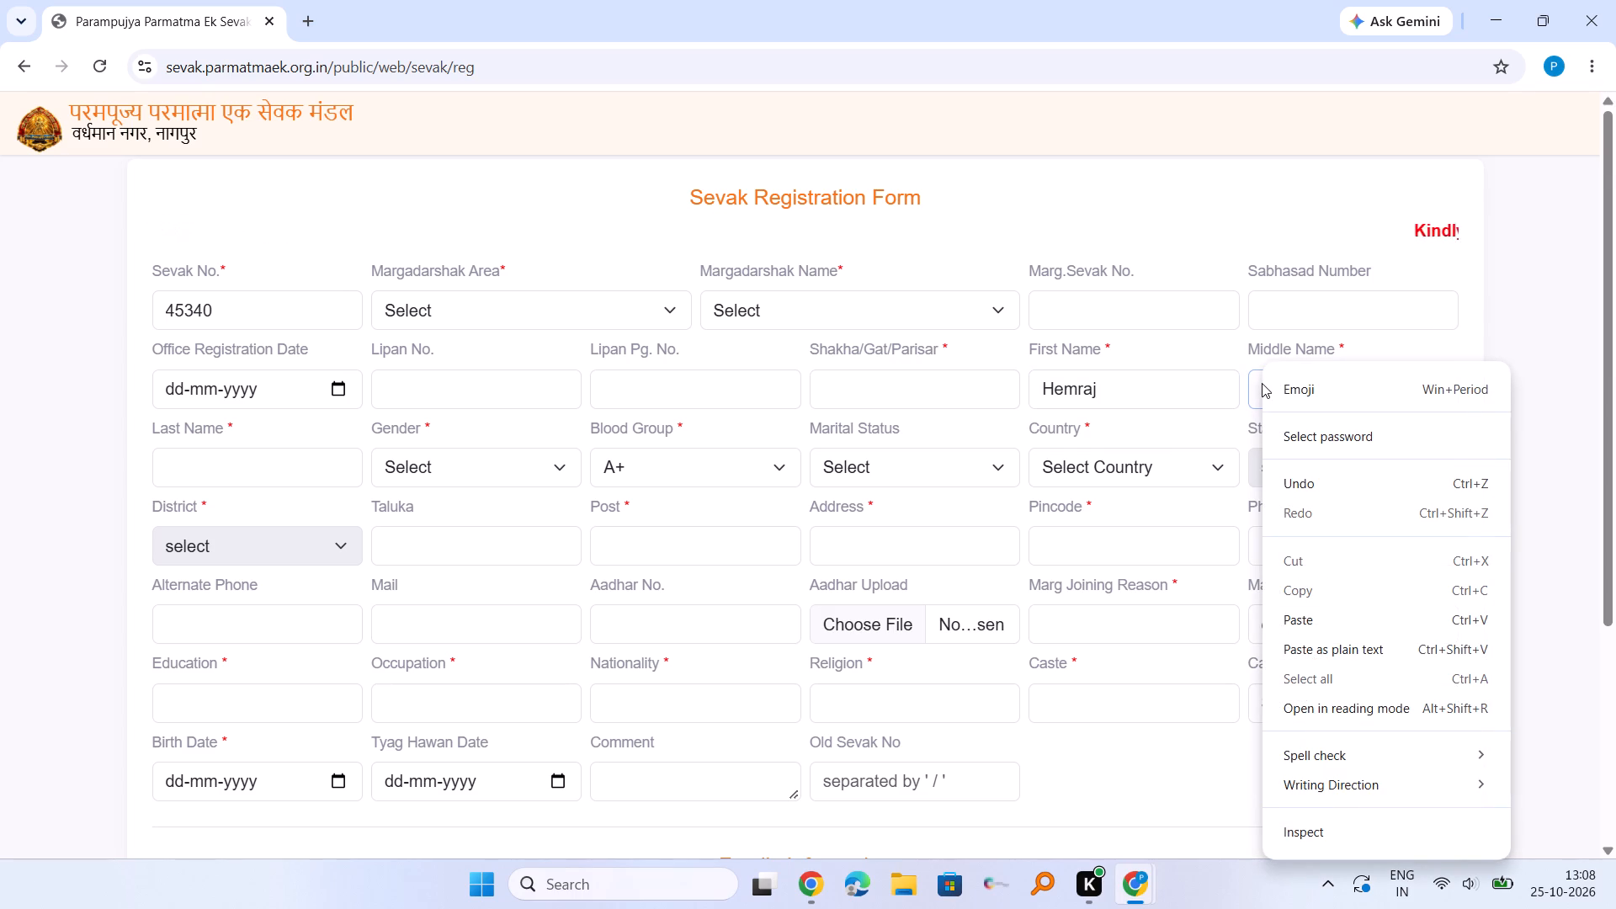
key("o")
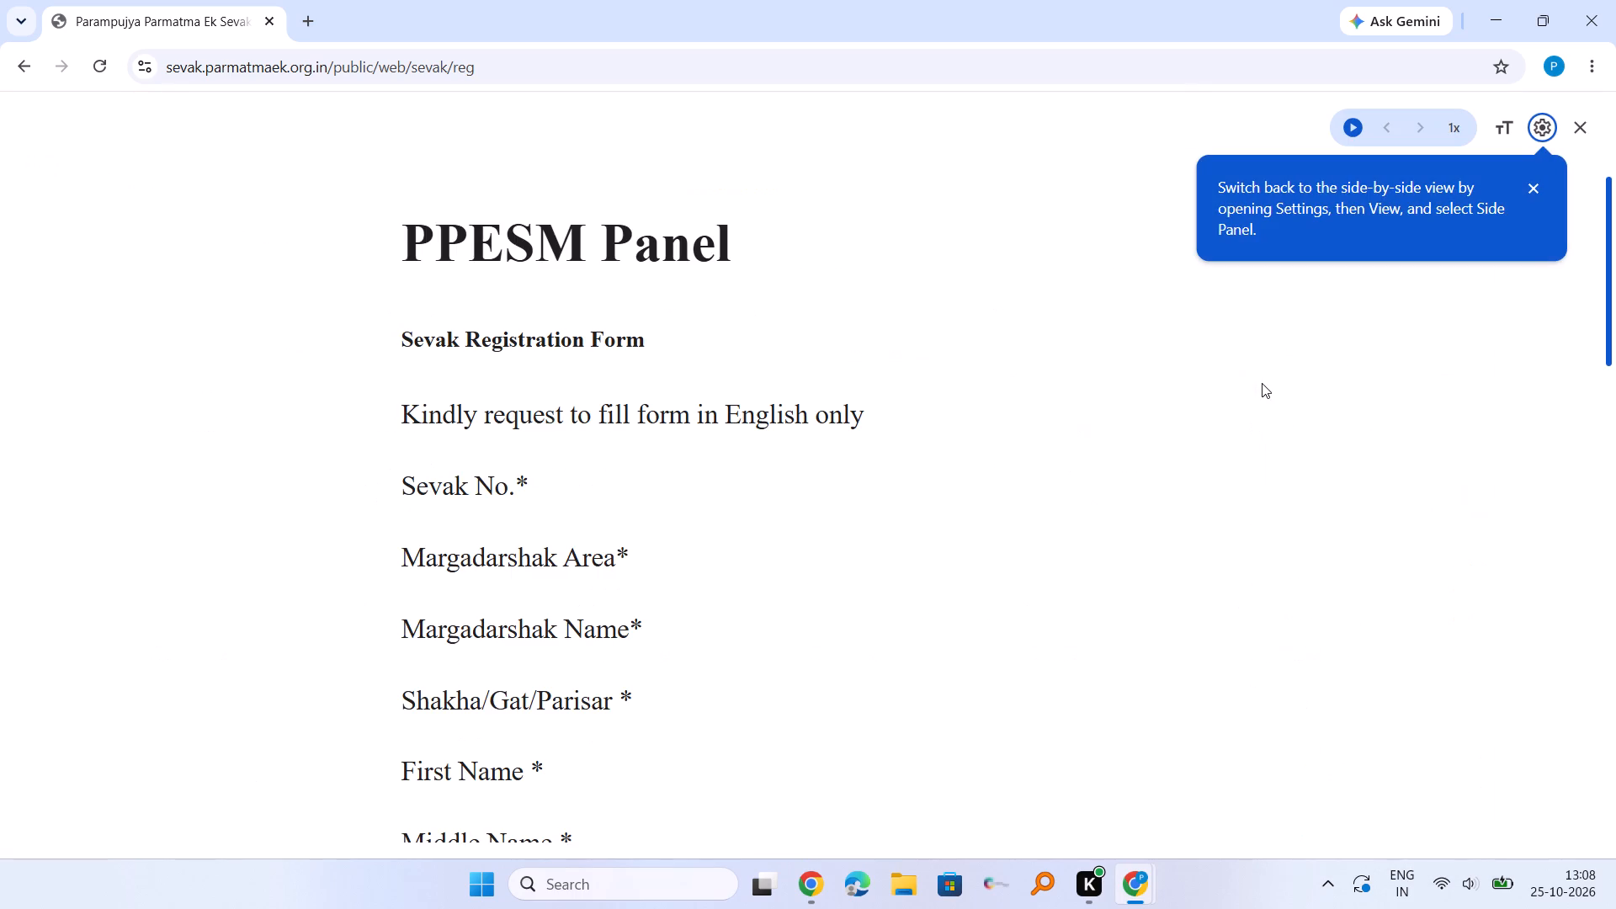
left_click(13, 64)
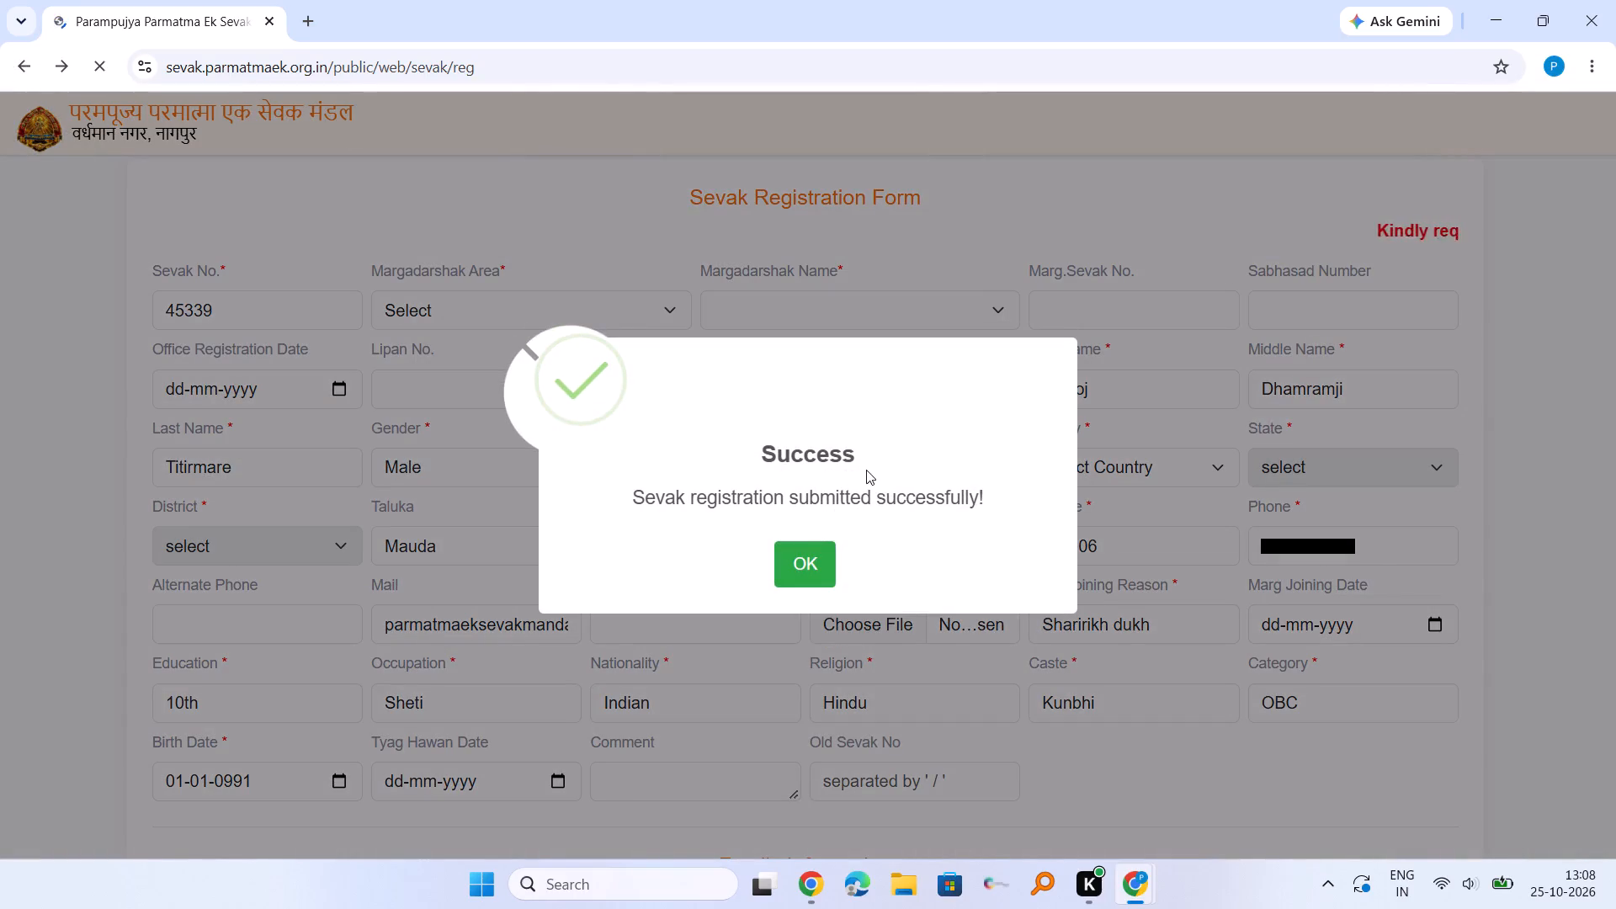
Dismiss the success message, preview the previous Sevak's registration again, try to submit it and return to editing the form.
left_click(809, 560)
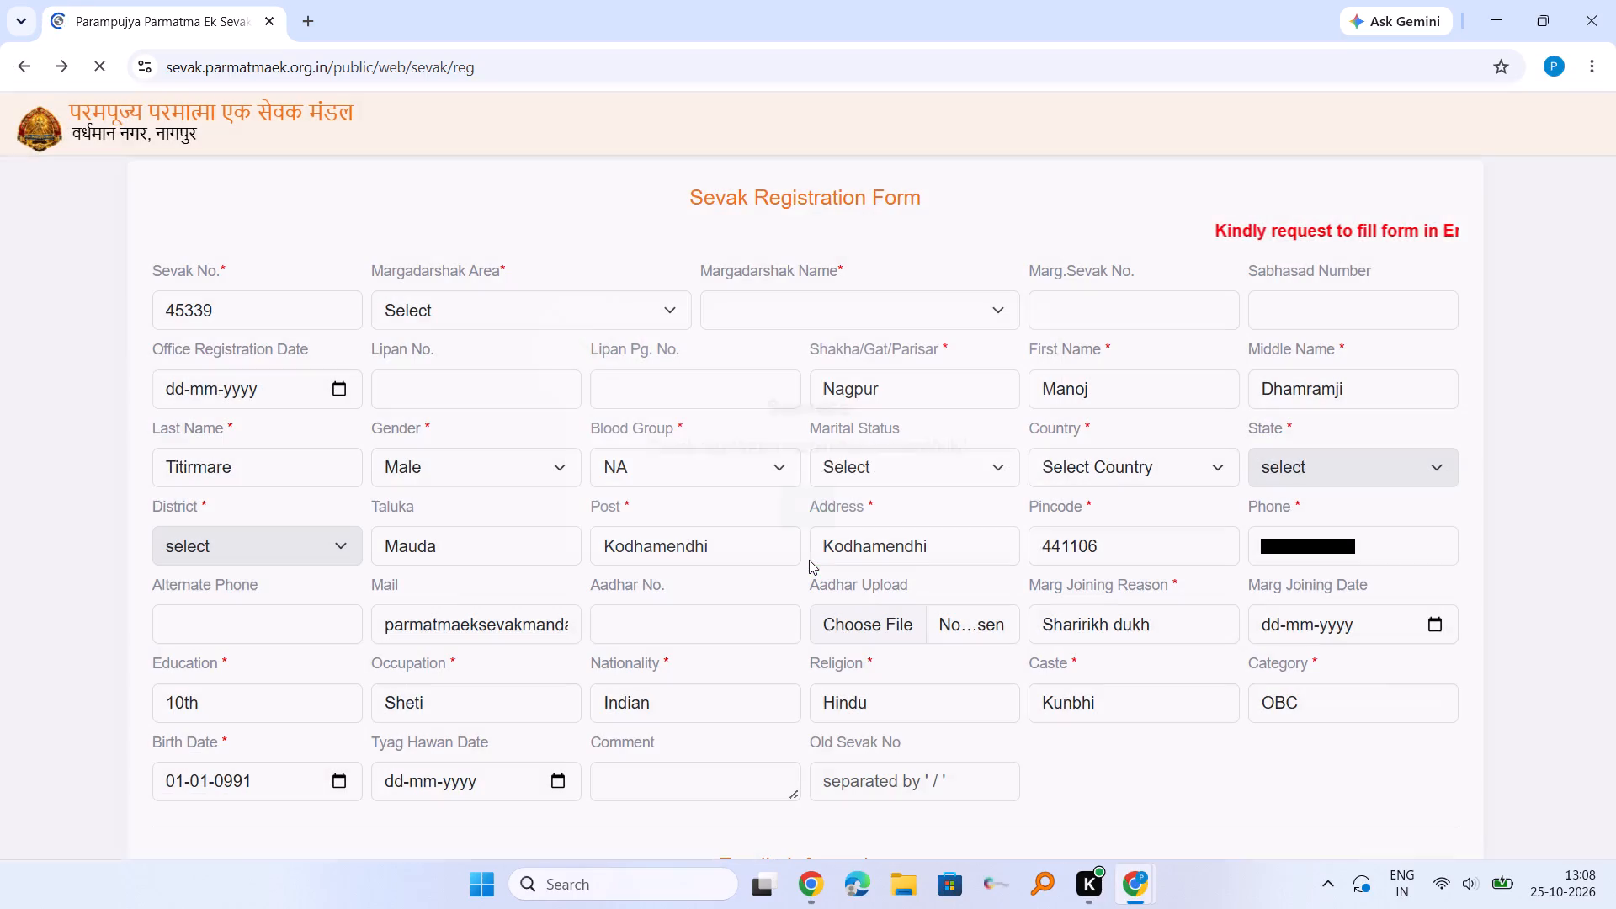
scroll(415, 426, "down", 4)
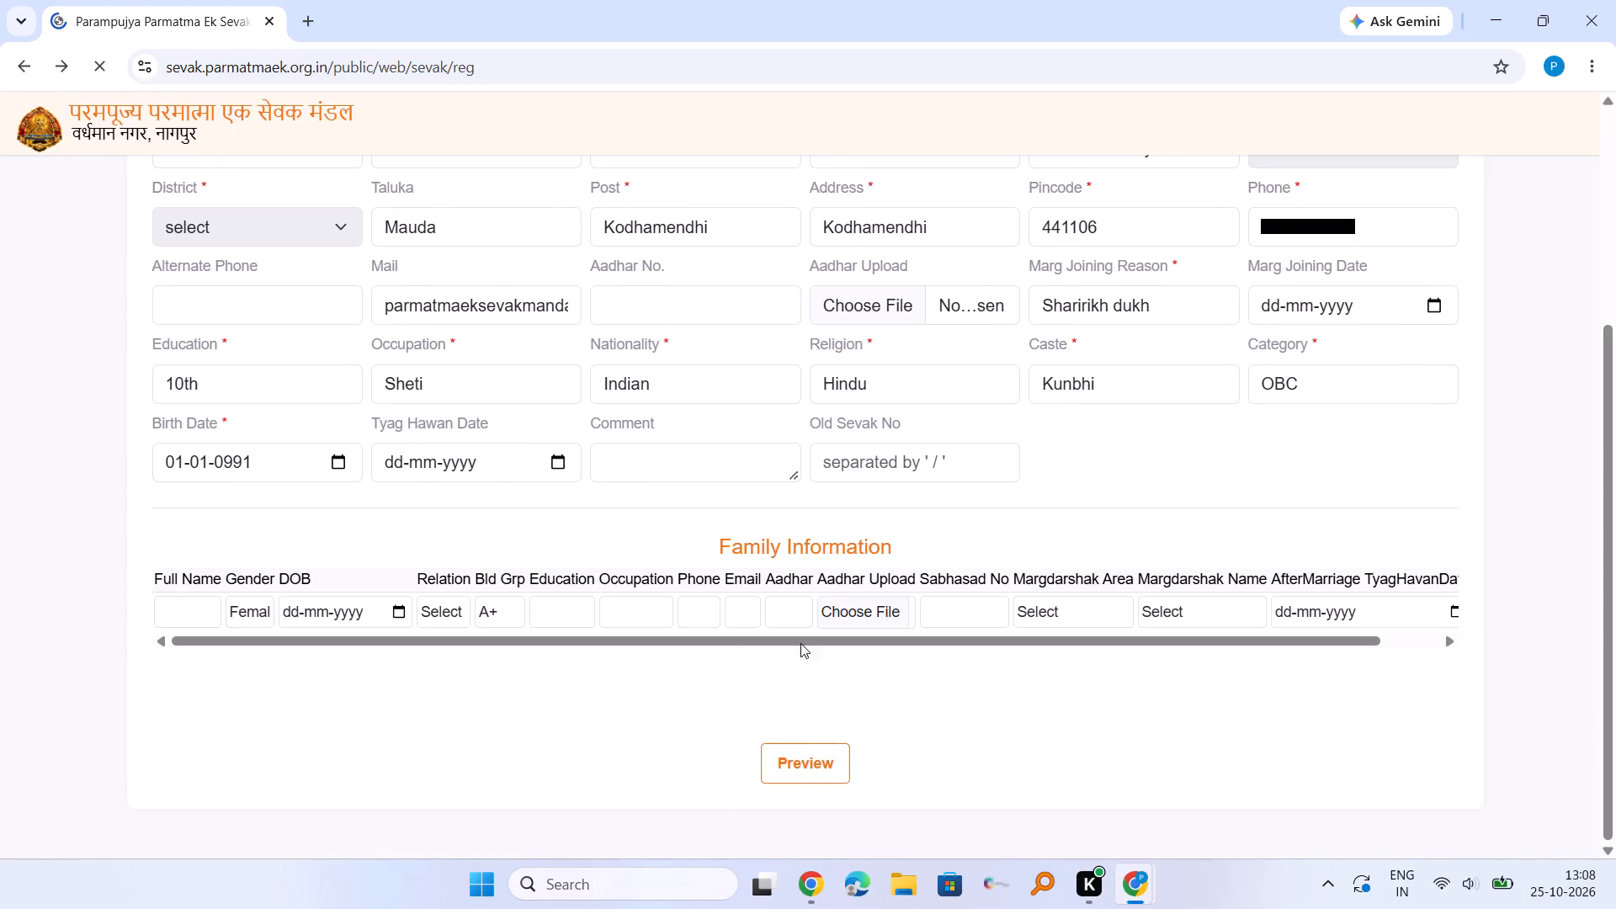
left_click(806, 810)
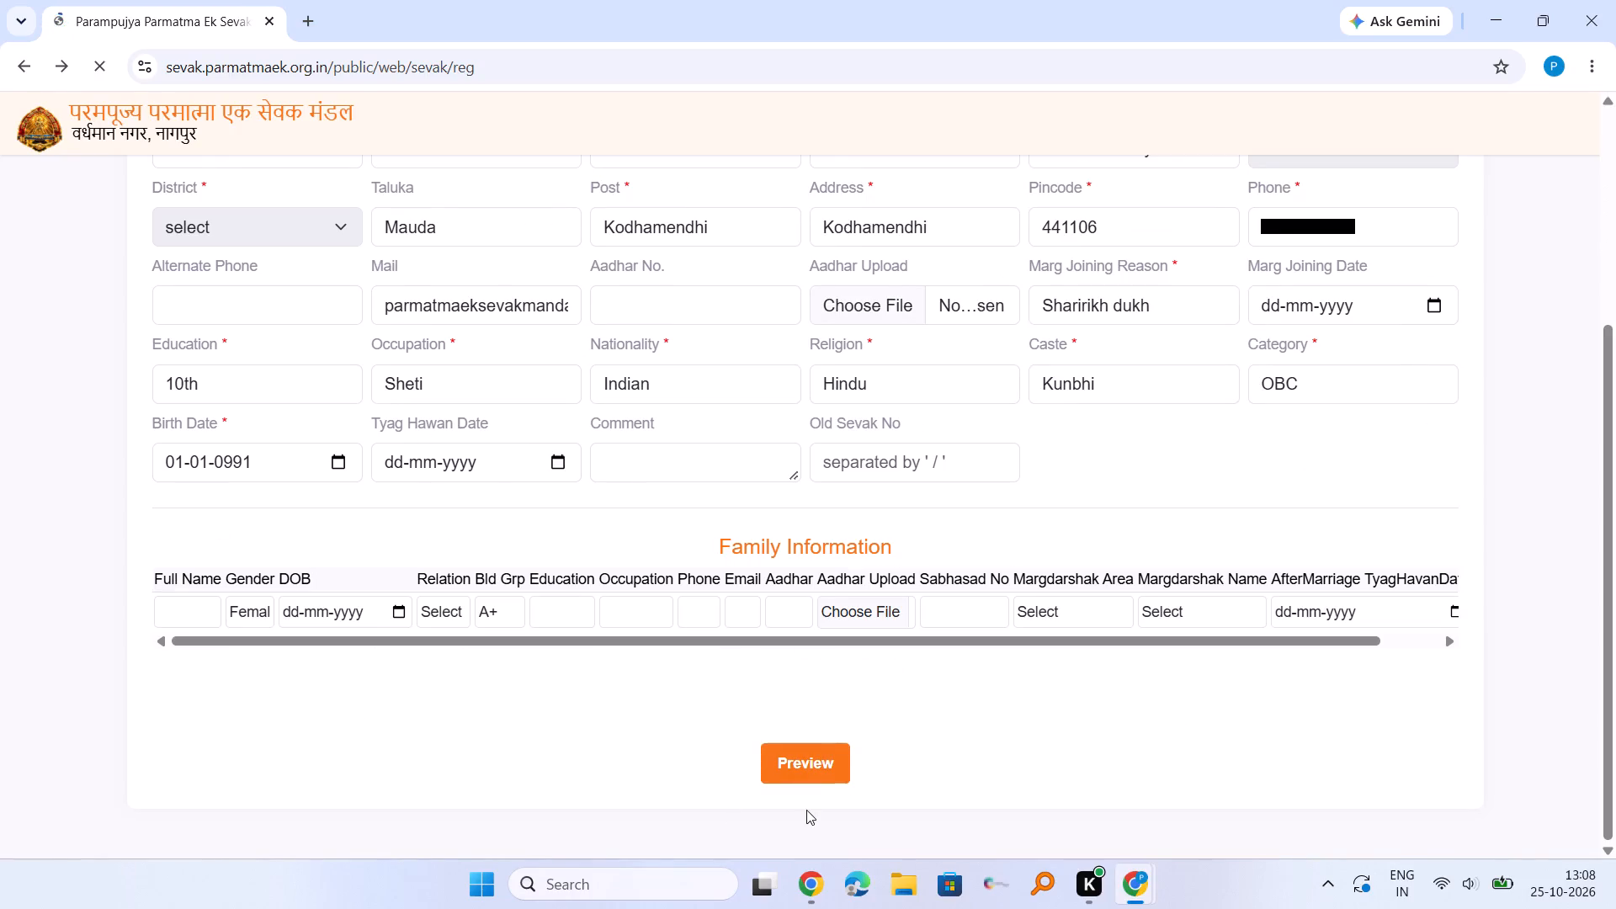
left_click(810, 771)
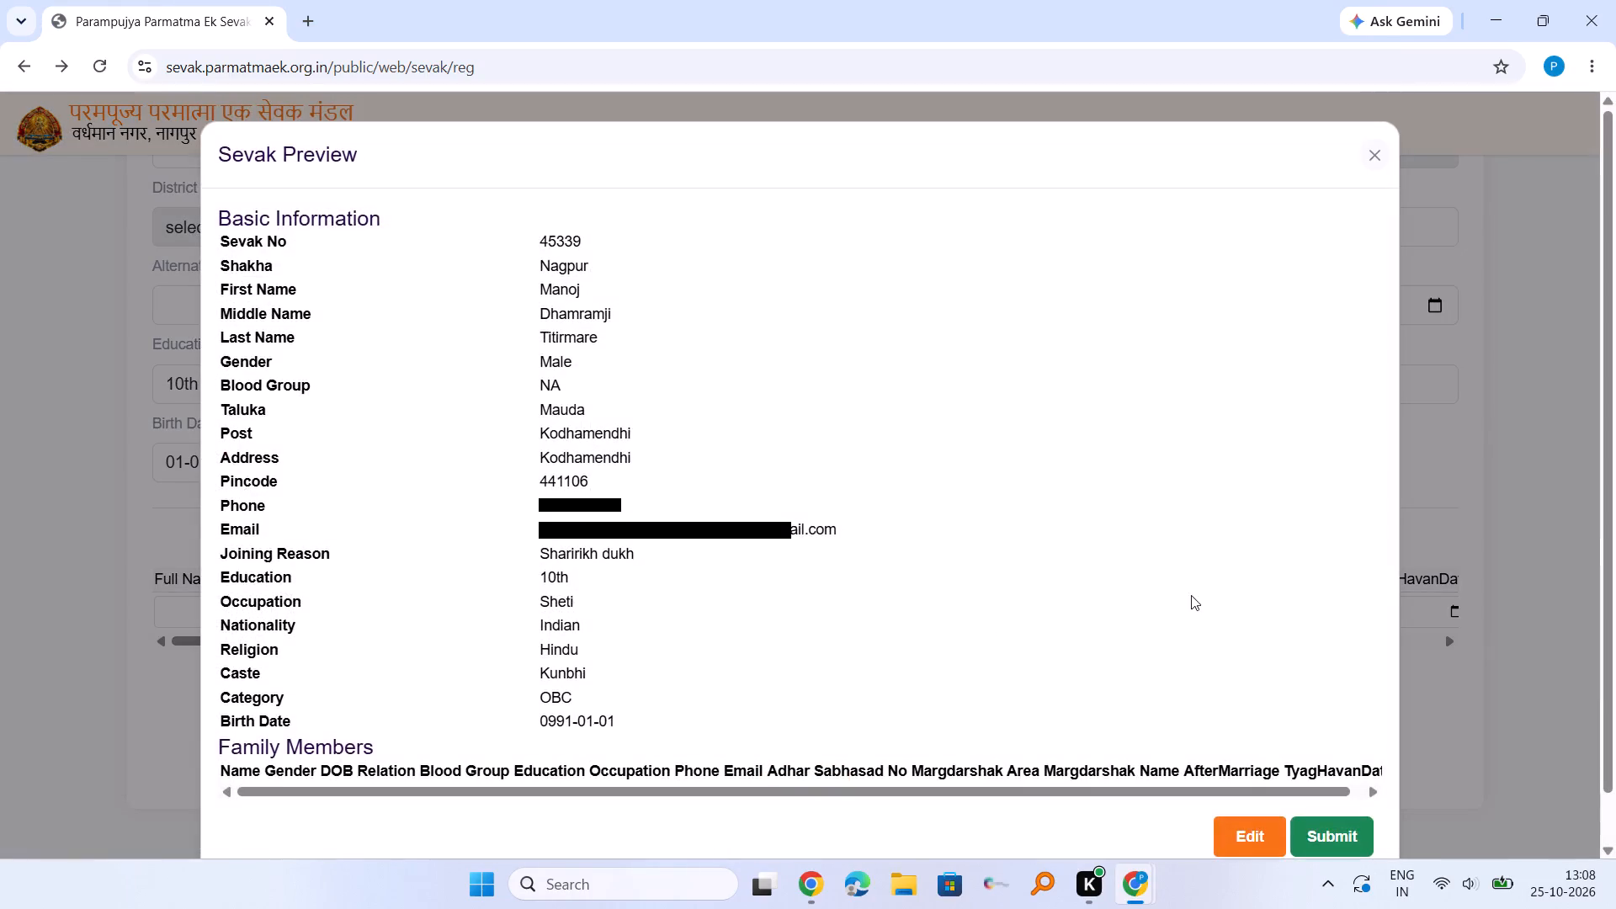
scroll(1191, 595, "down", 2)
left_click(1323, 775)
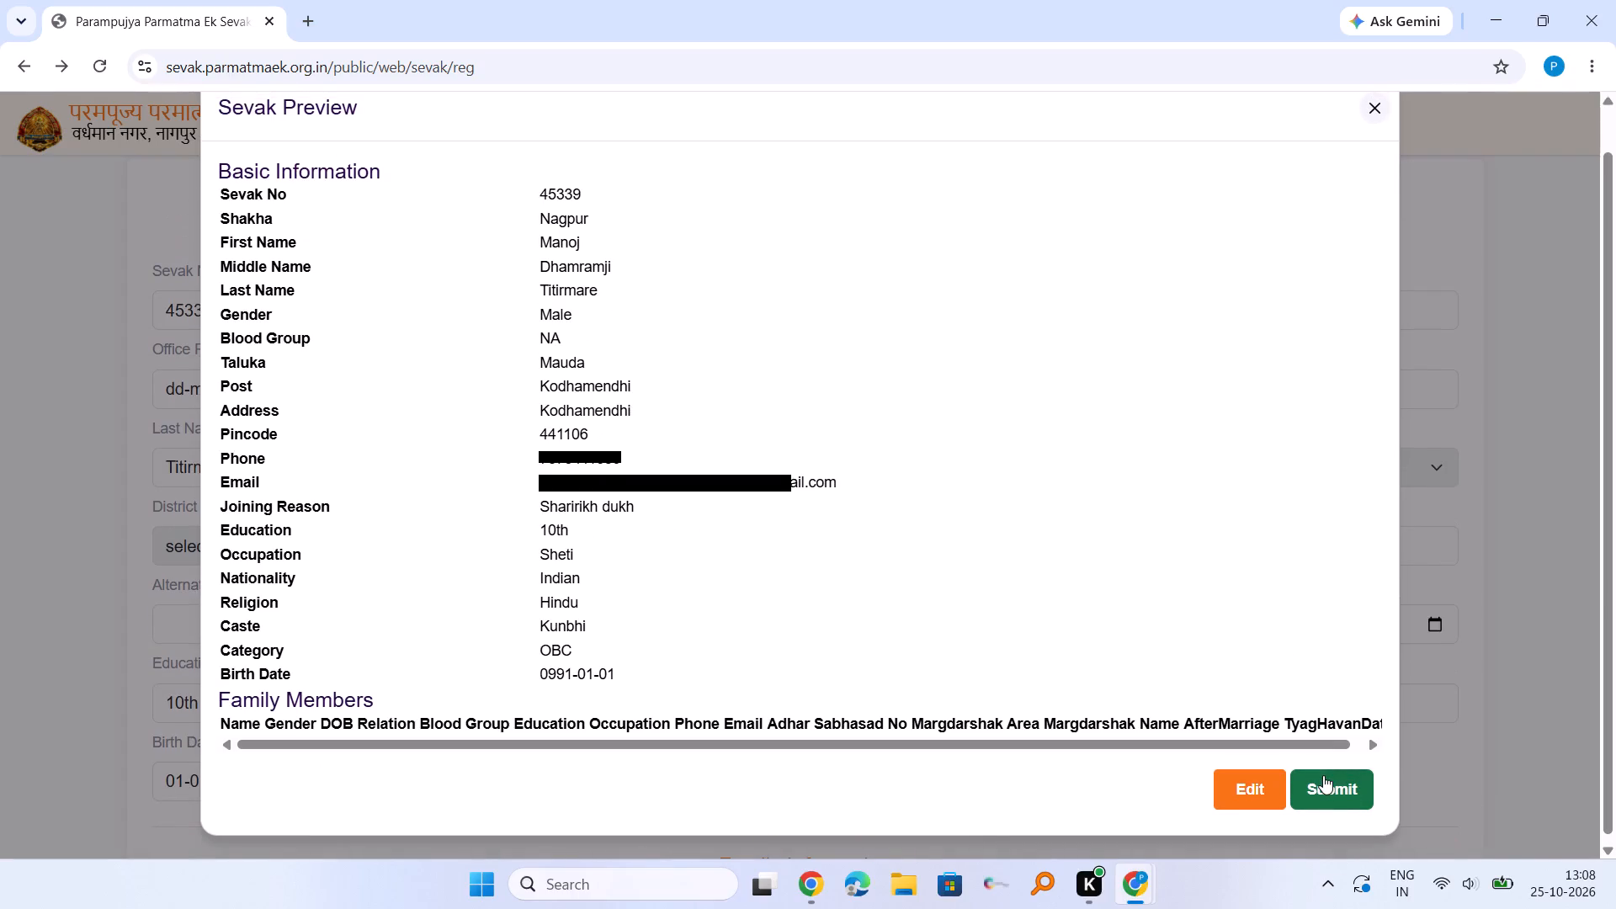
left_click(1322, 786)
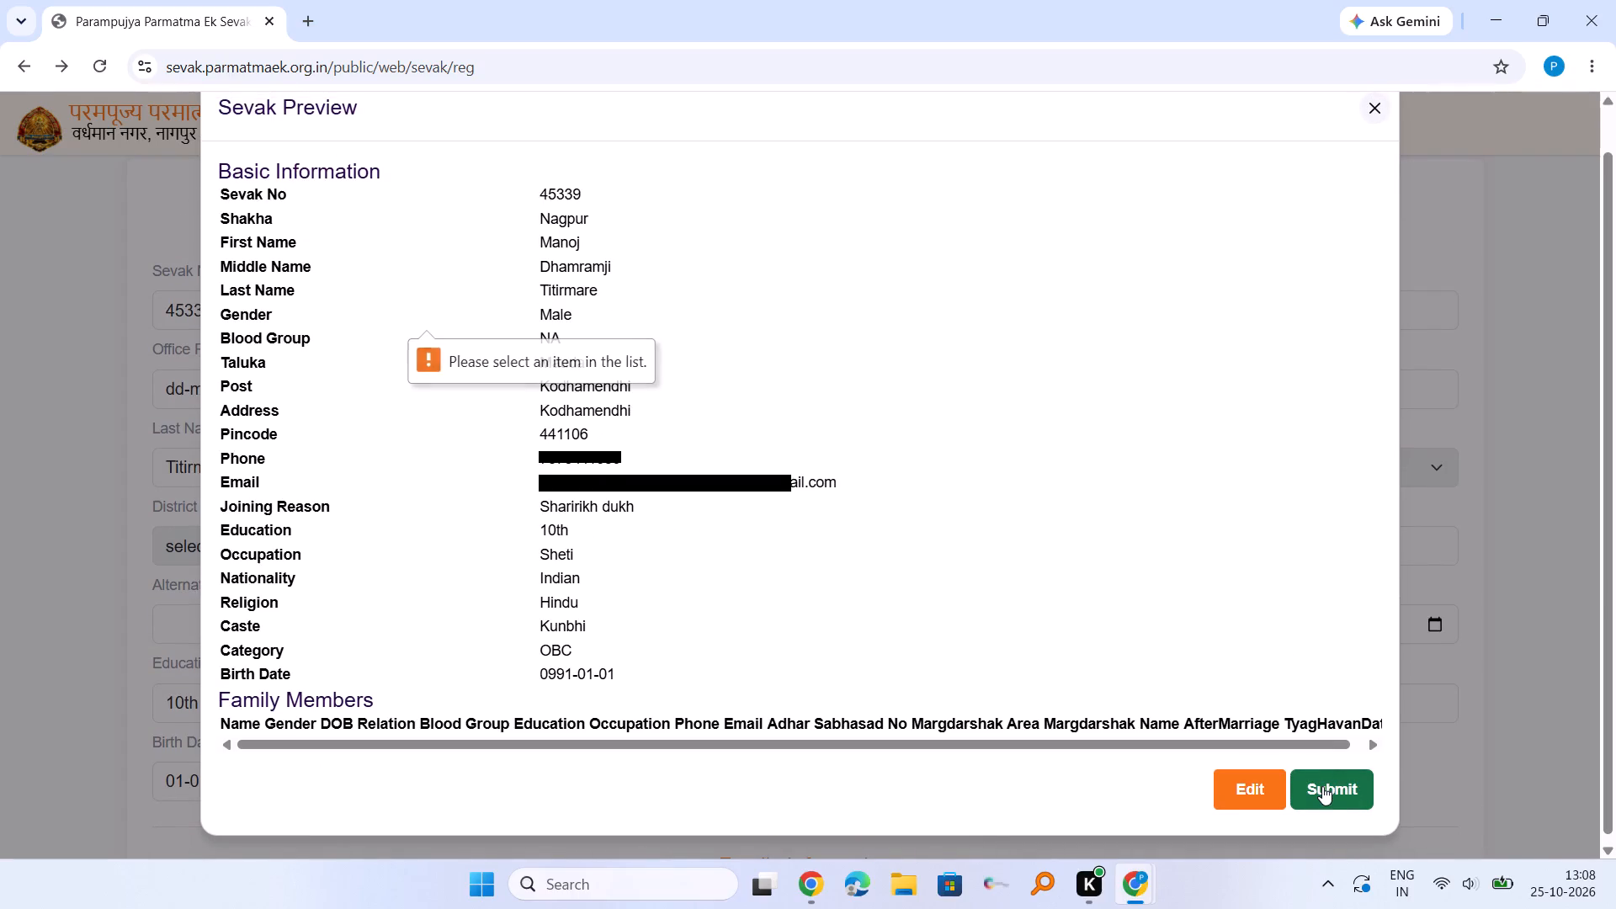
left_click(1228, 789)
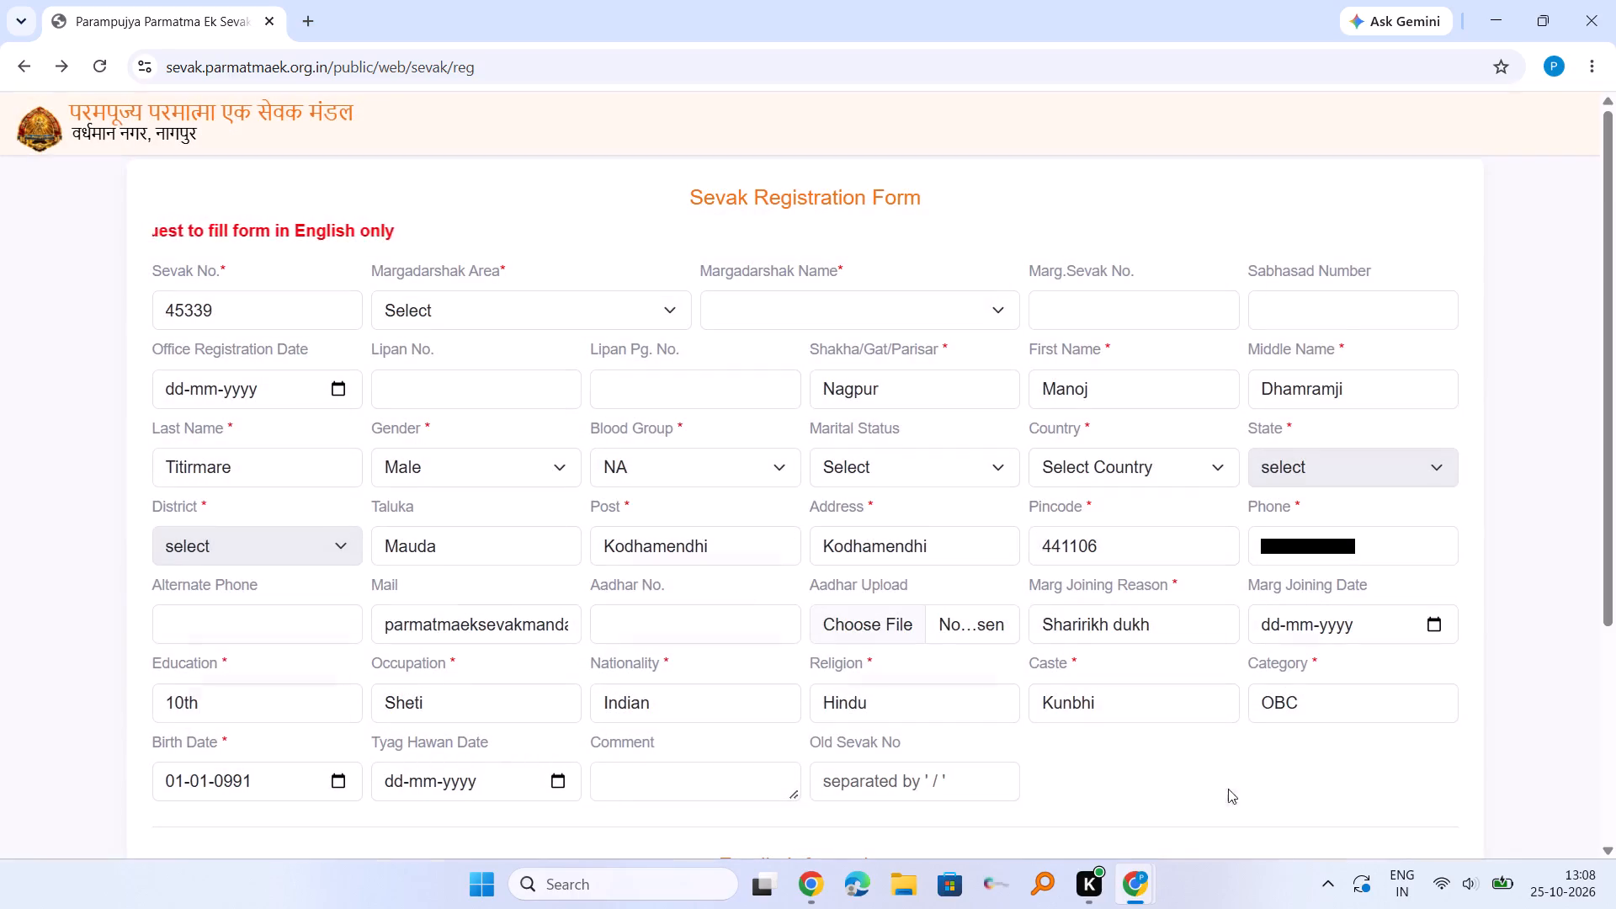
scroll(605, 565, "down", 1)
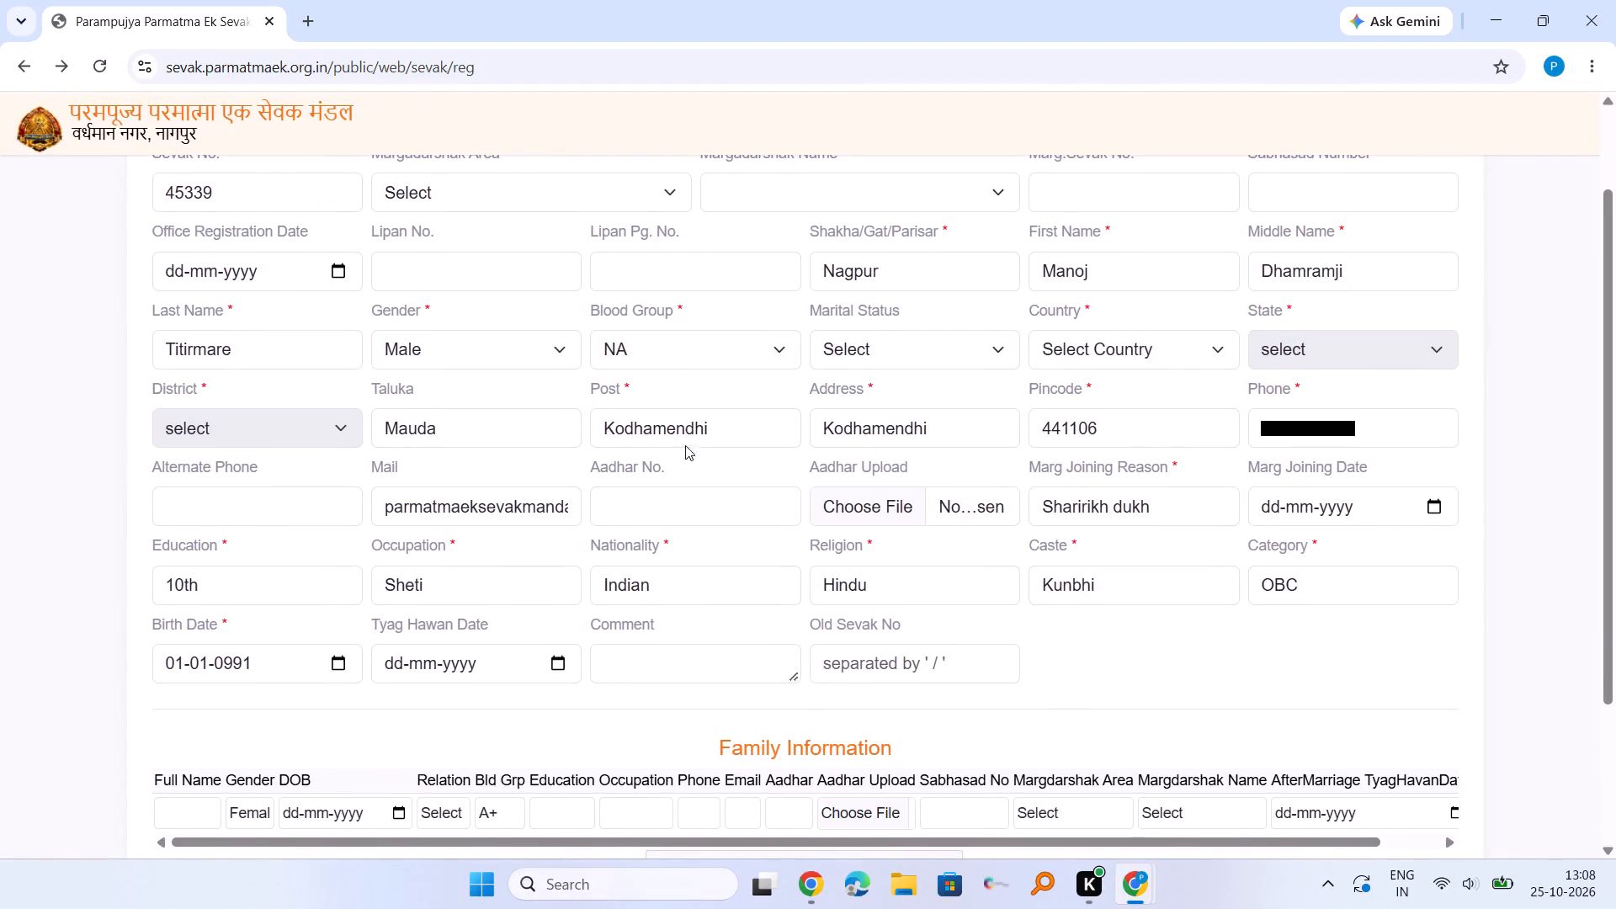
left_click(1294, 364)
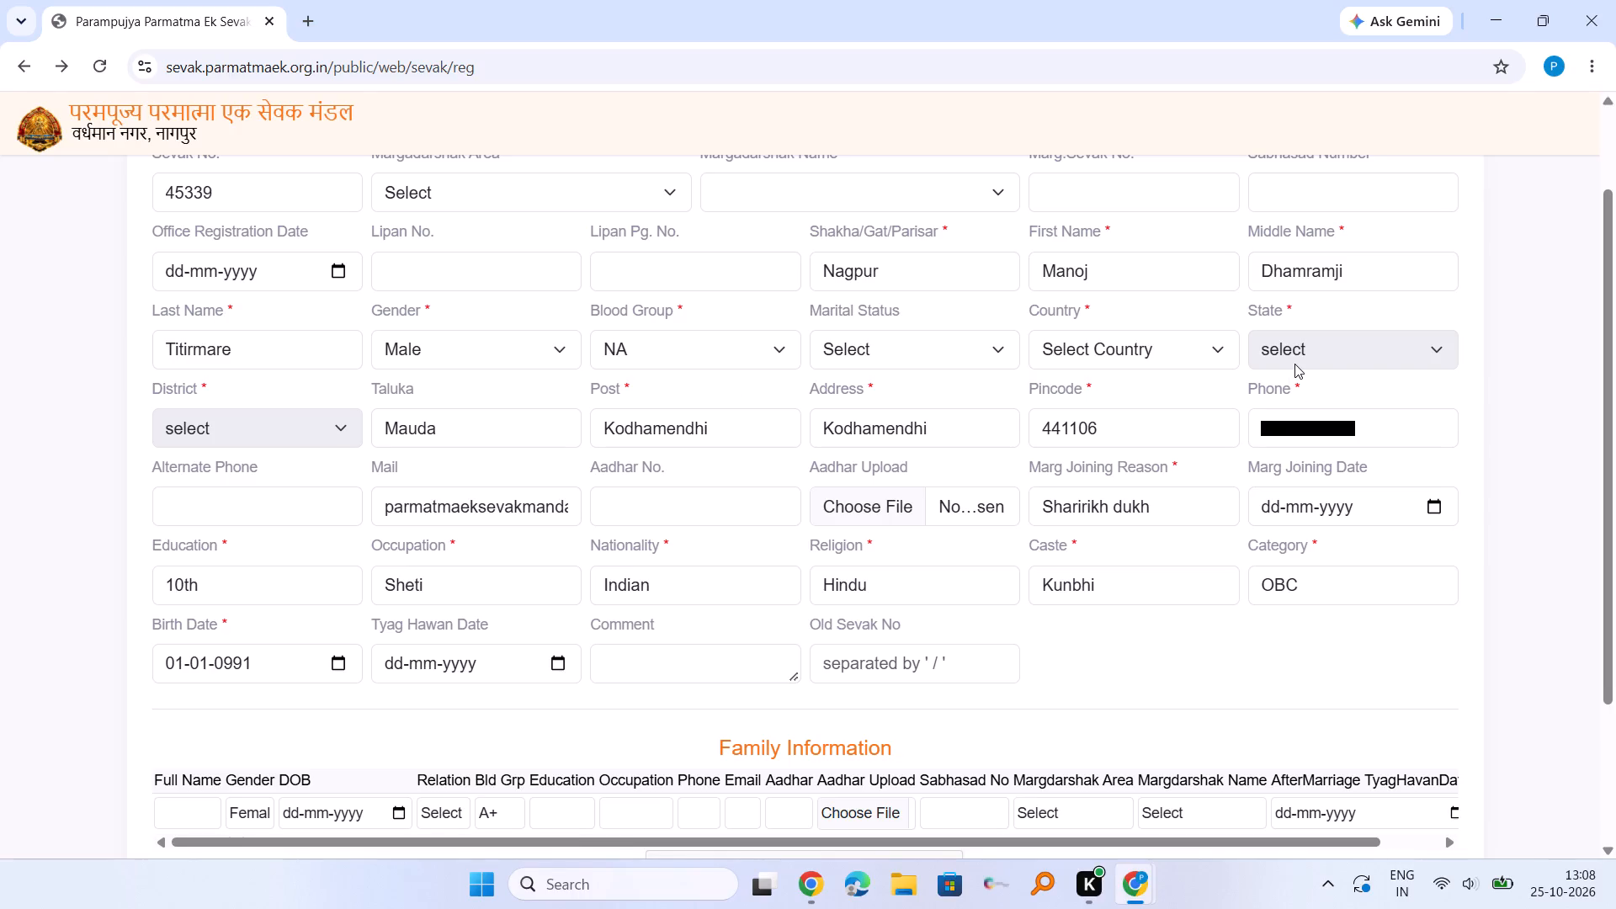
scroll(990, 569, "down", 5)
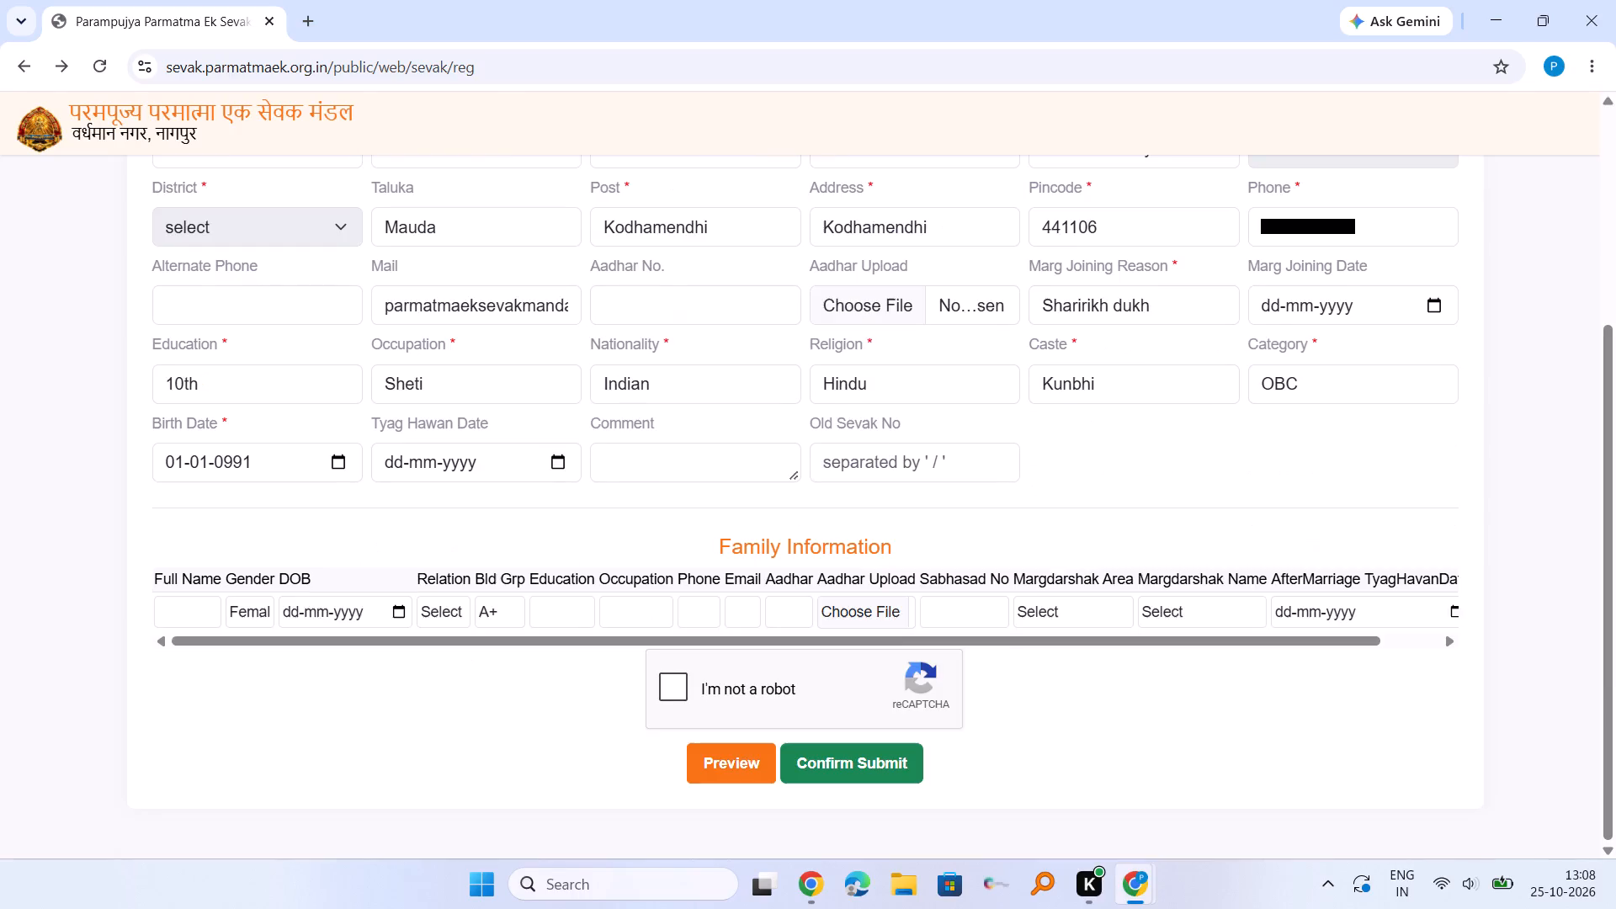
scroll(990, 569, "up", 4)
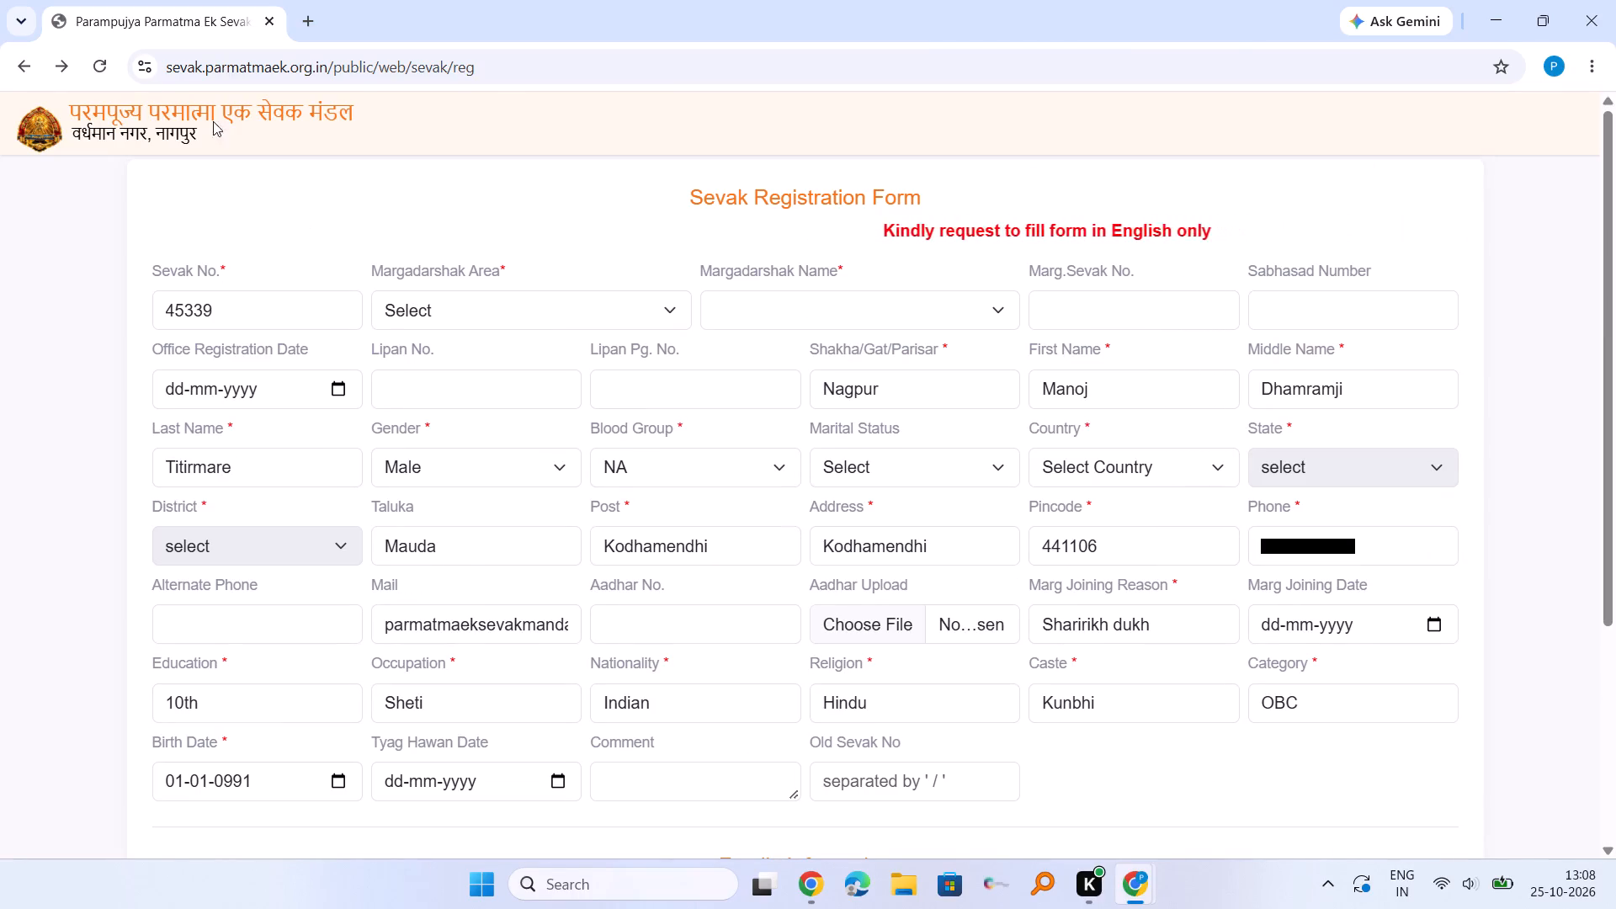
Reload the registration form to clear it and enter the Sevak No. that follows the last submitted one.
left_click(90, 62)
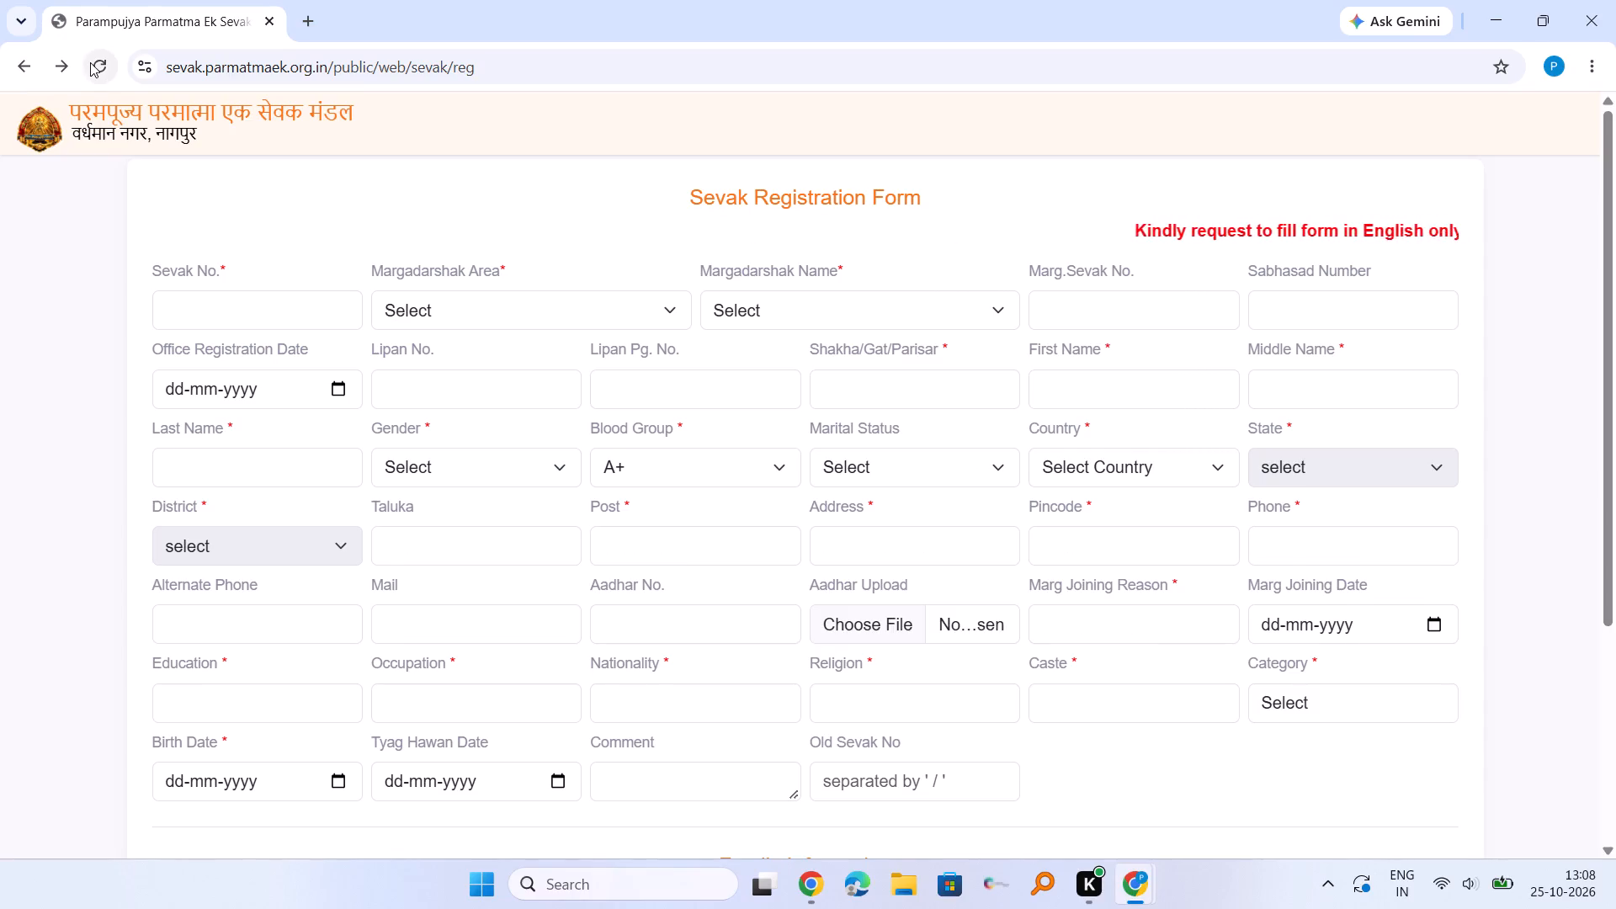
left_click(180, 313)
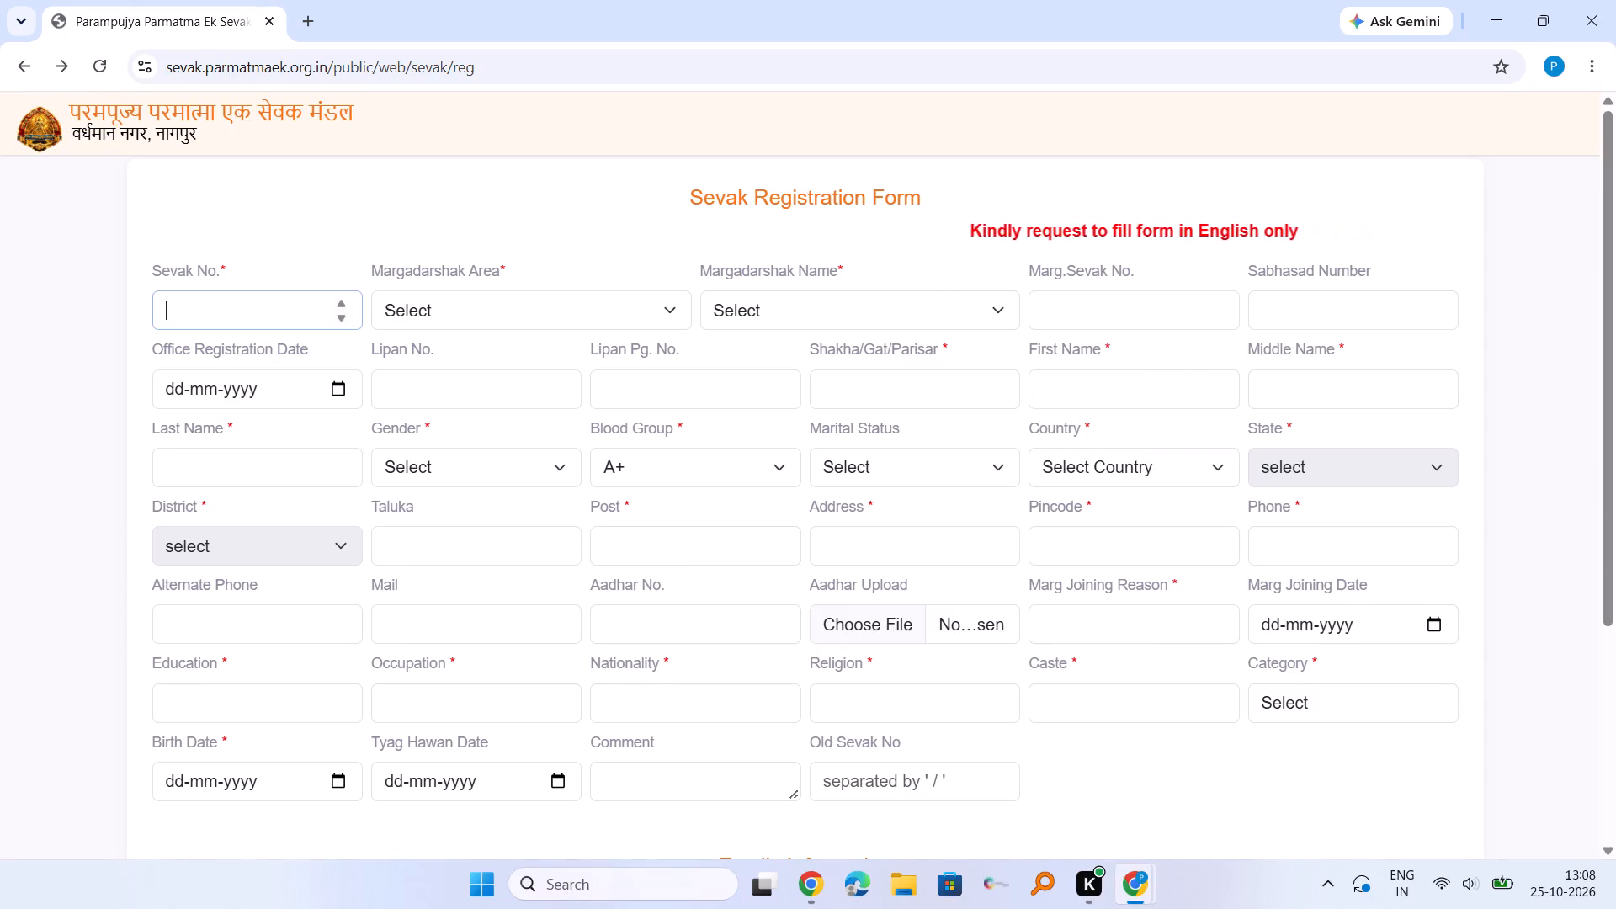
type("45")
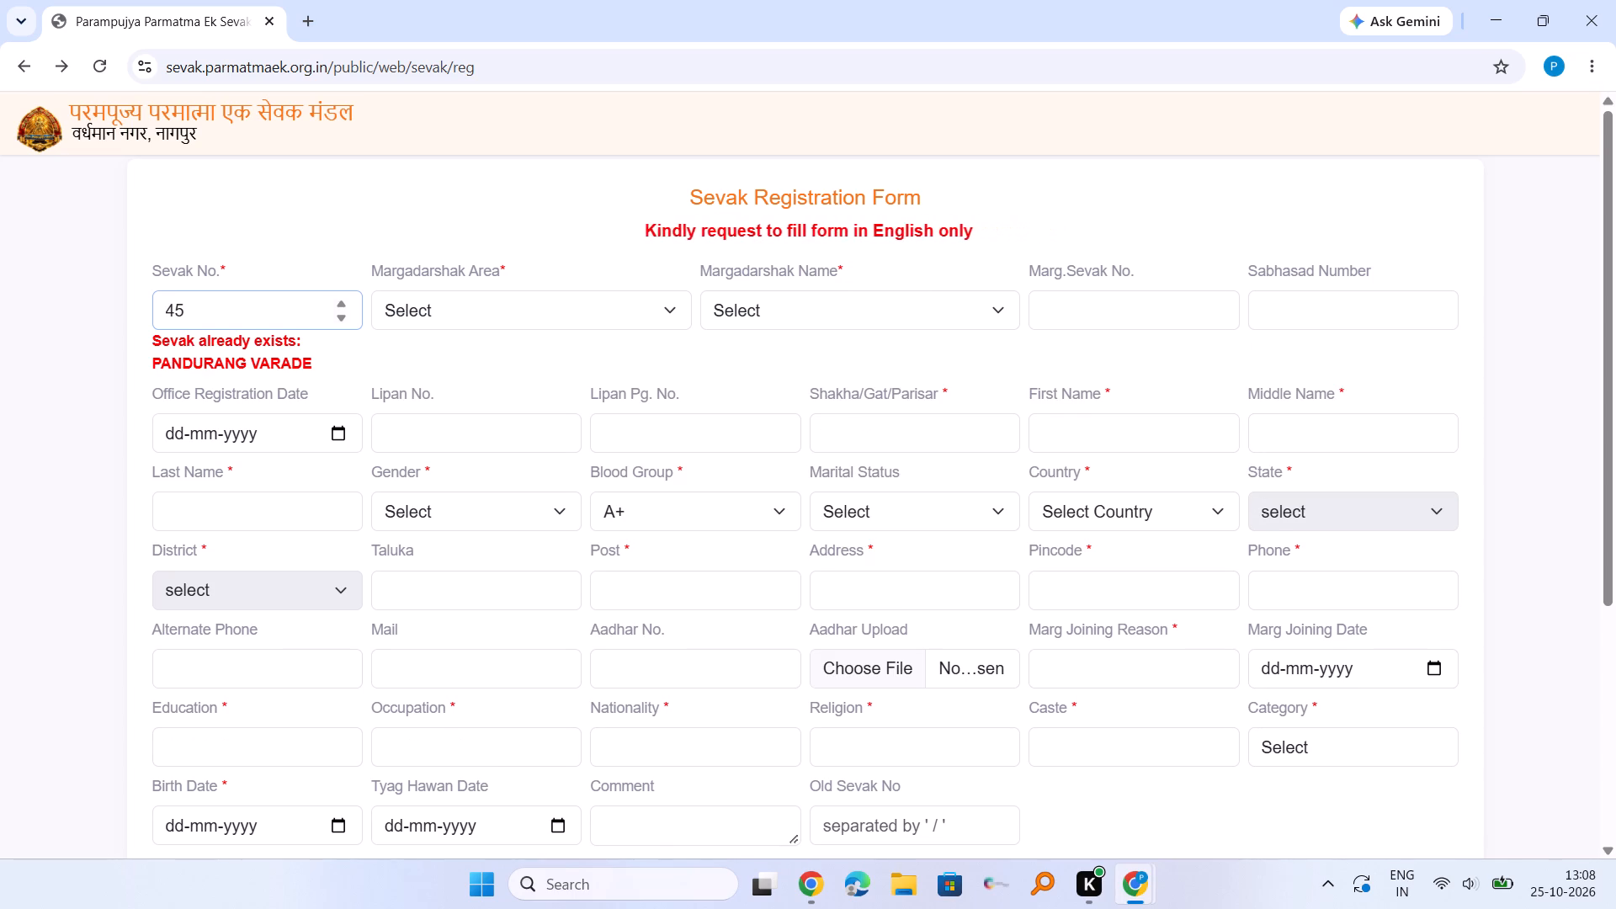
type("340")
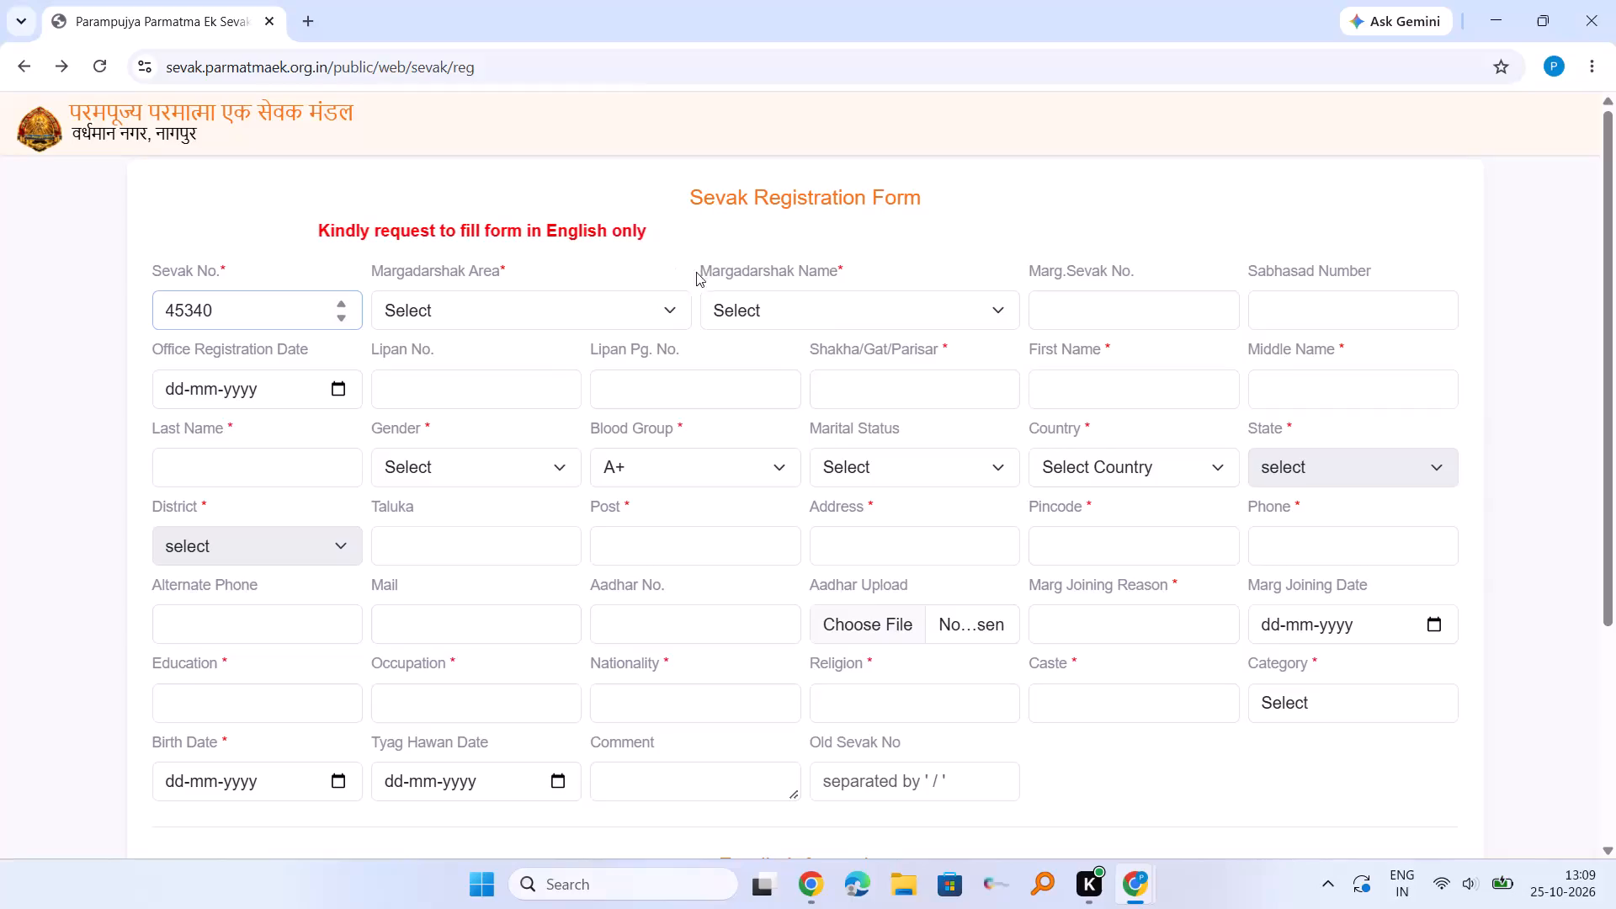
Enter the first name Hemraj and fill in the Sevak's middle name and last name.
left_click(1089, 395)
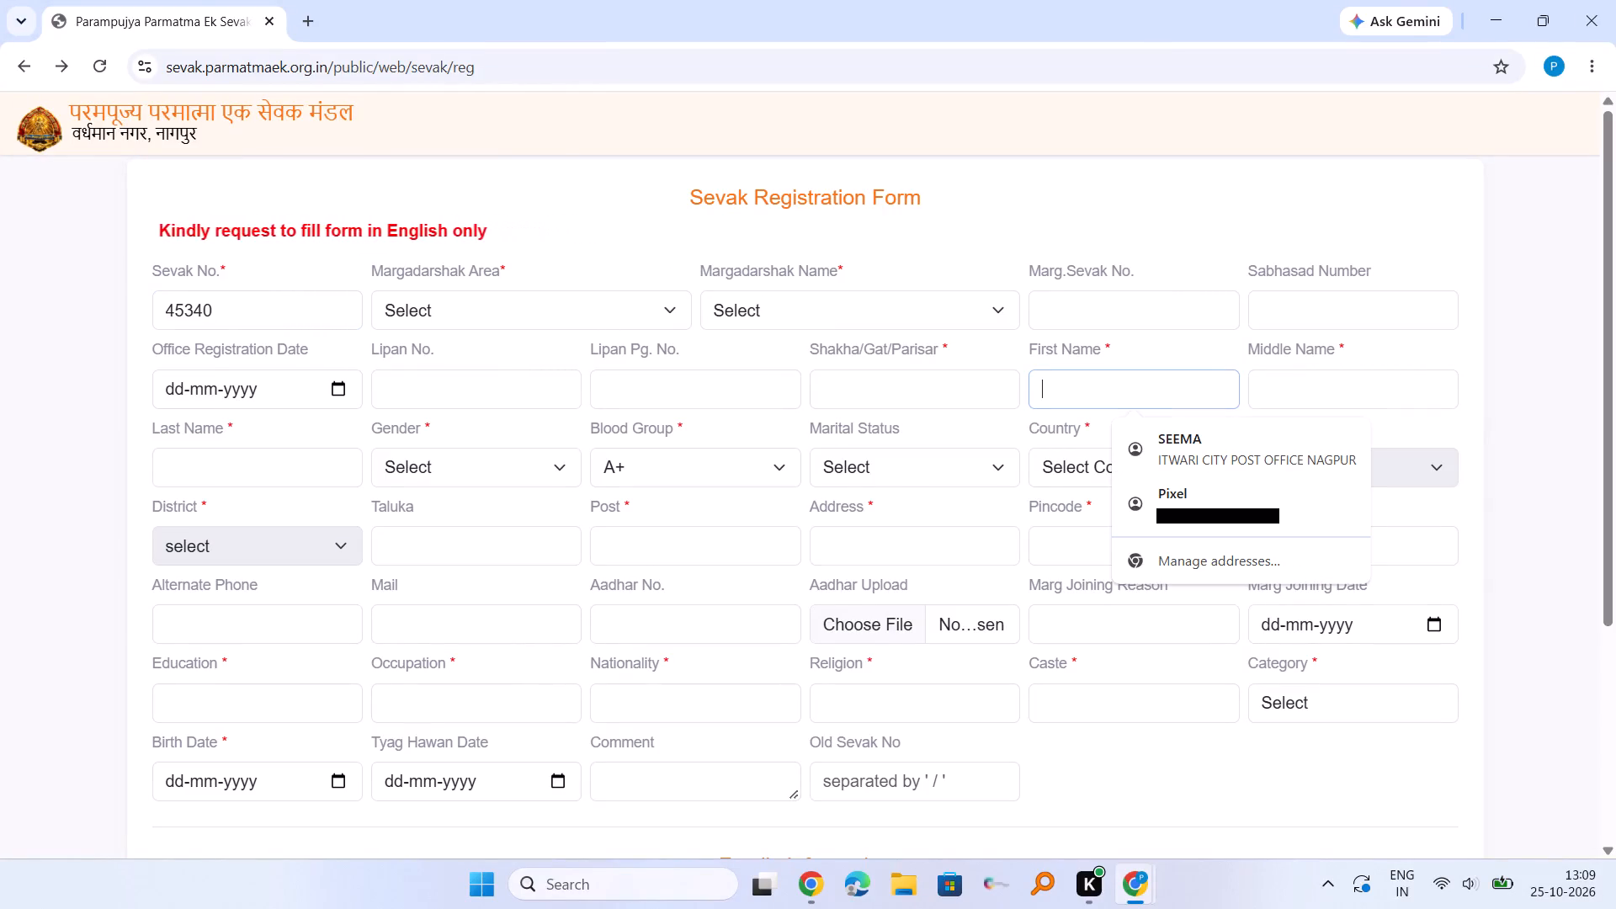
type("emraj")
left_click(1297, 391)
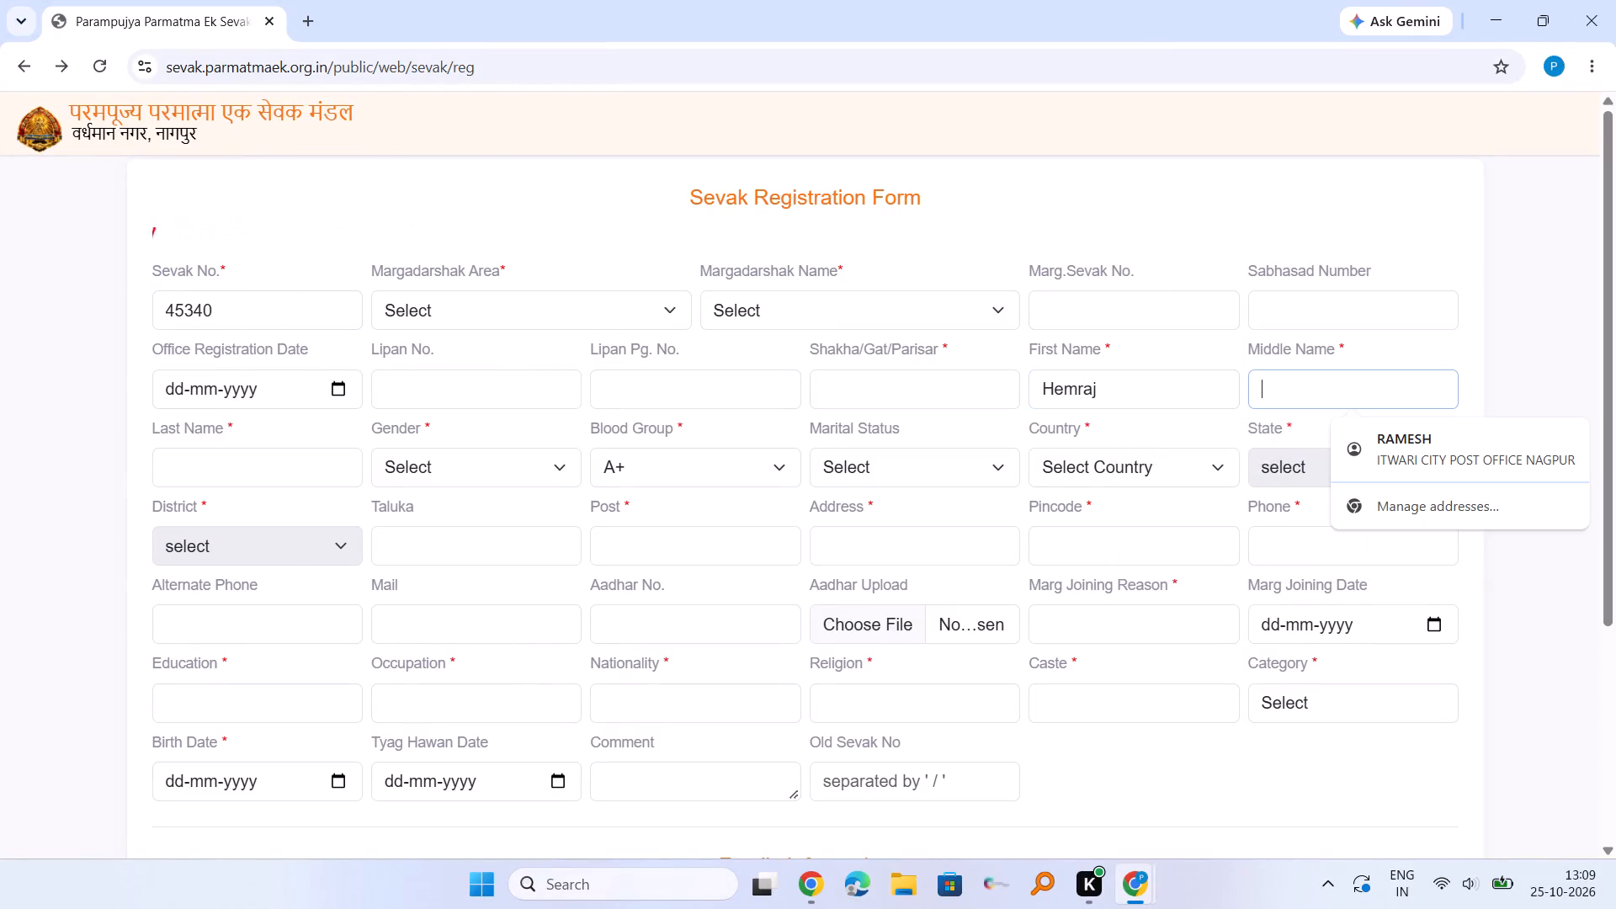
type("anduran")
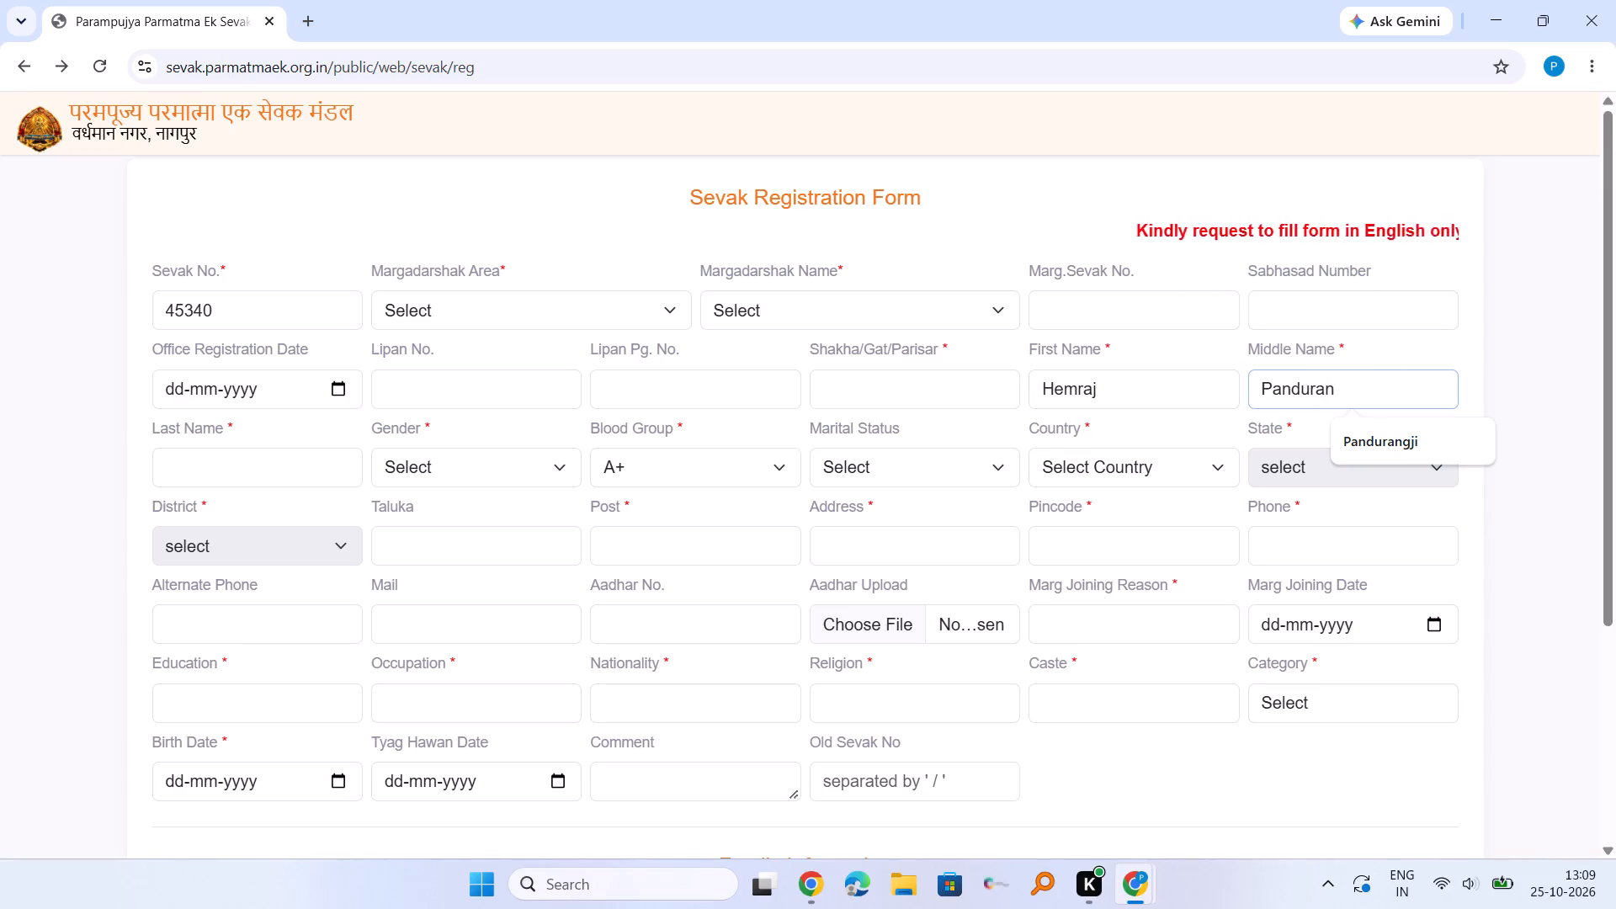
left_click(1348, 430)
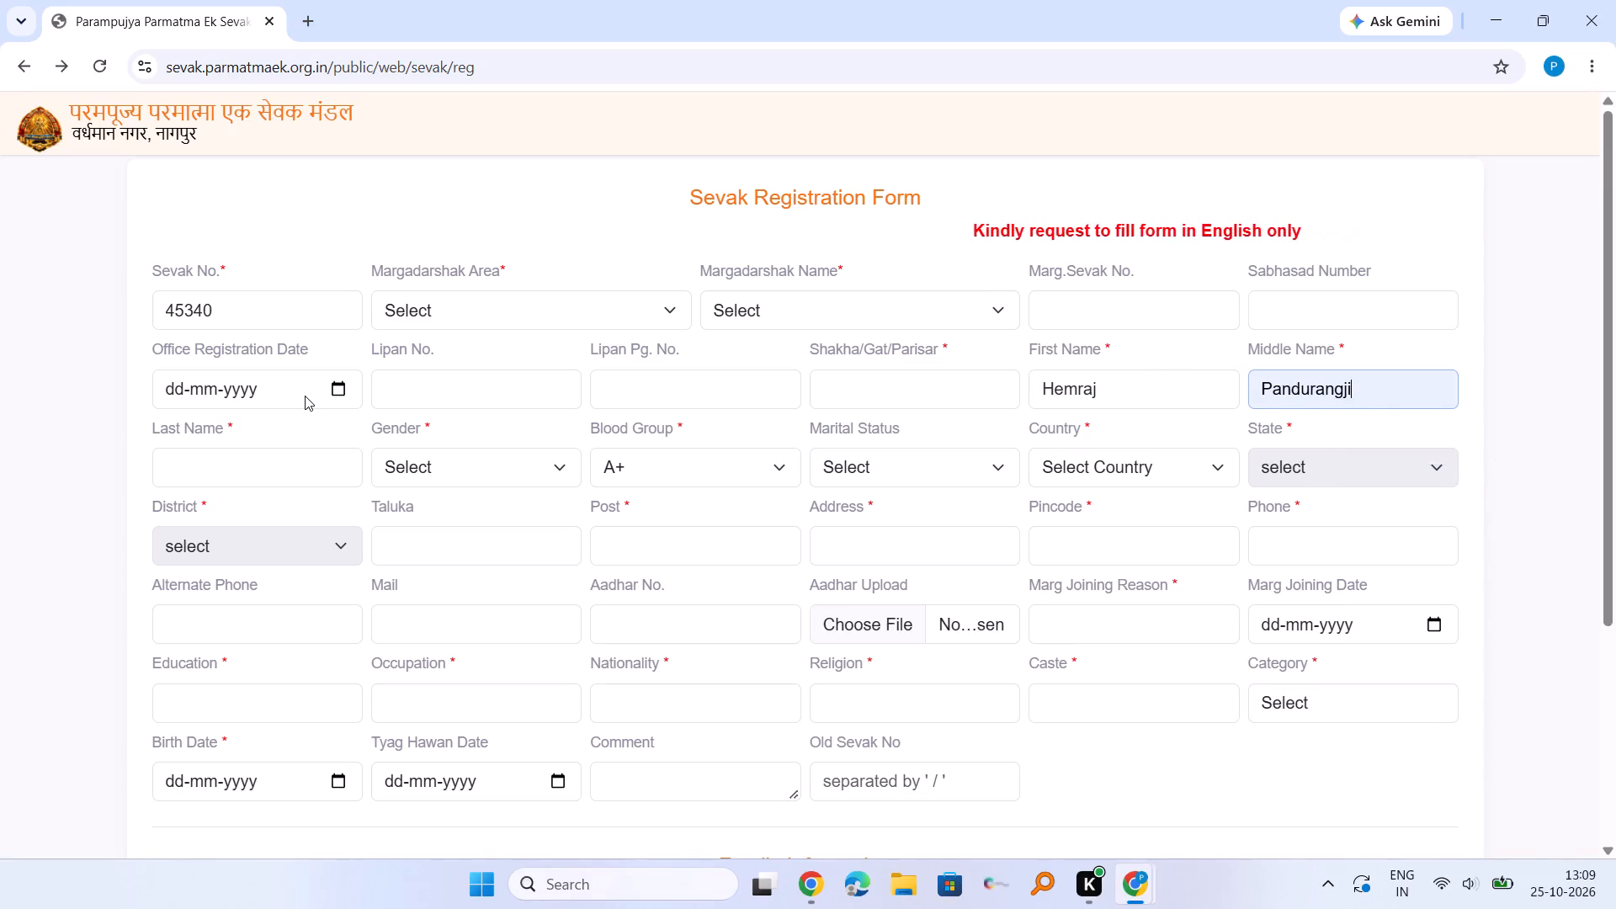
left_click(269, 449)
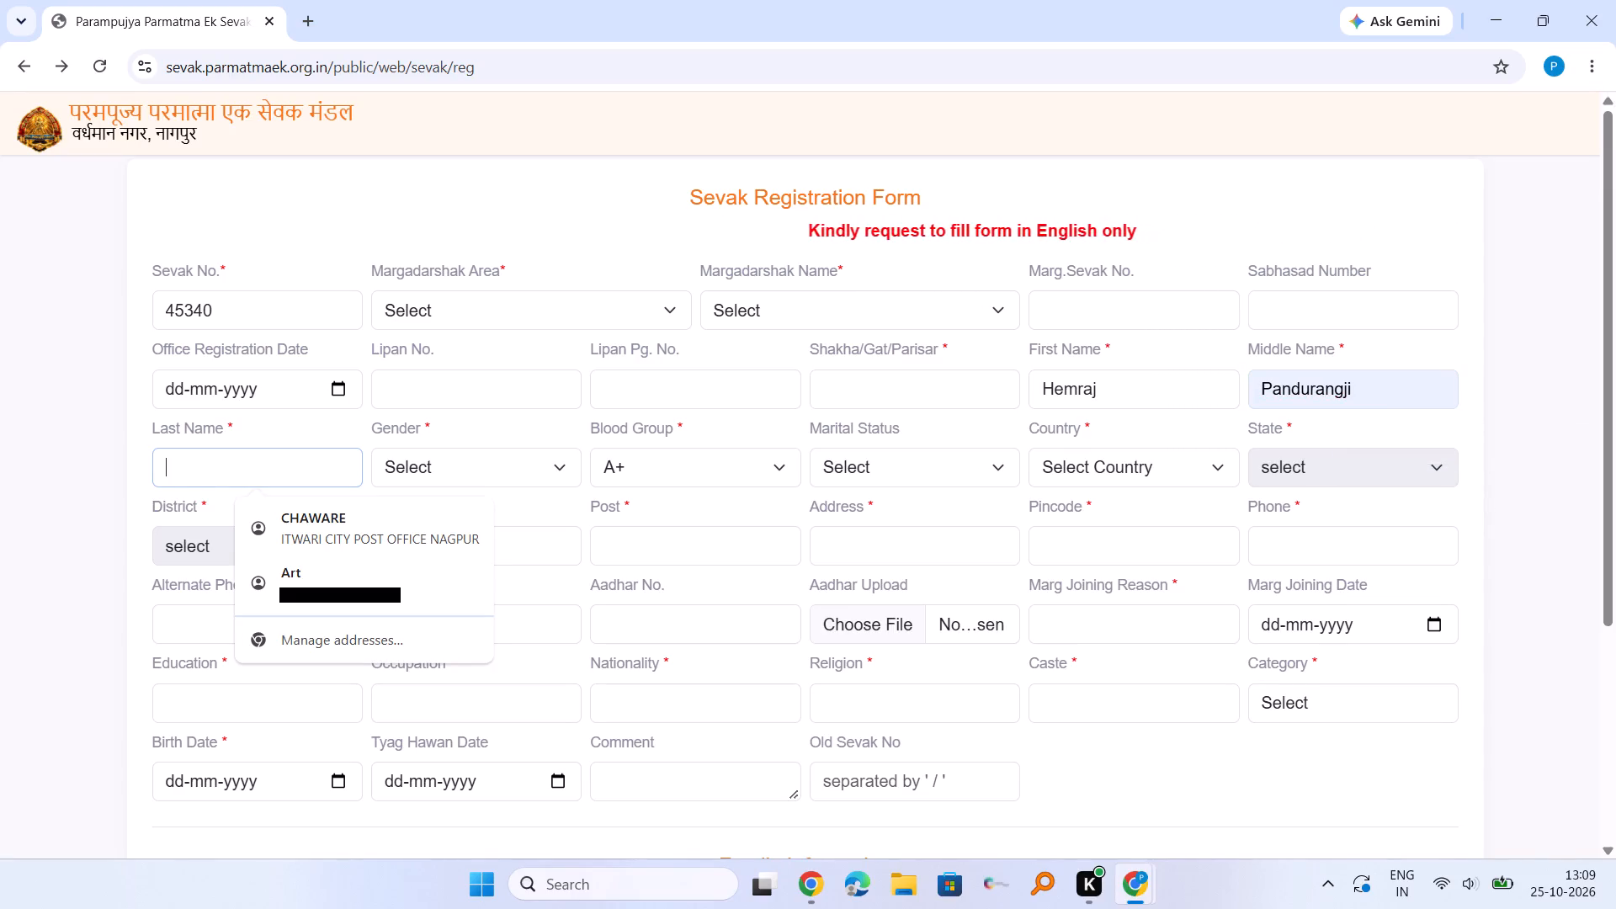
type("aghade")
Set the Sevak's gender to Male, blood group to NA and country to India.
left_click_drag(501, 466, 500, 476)
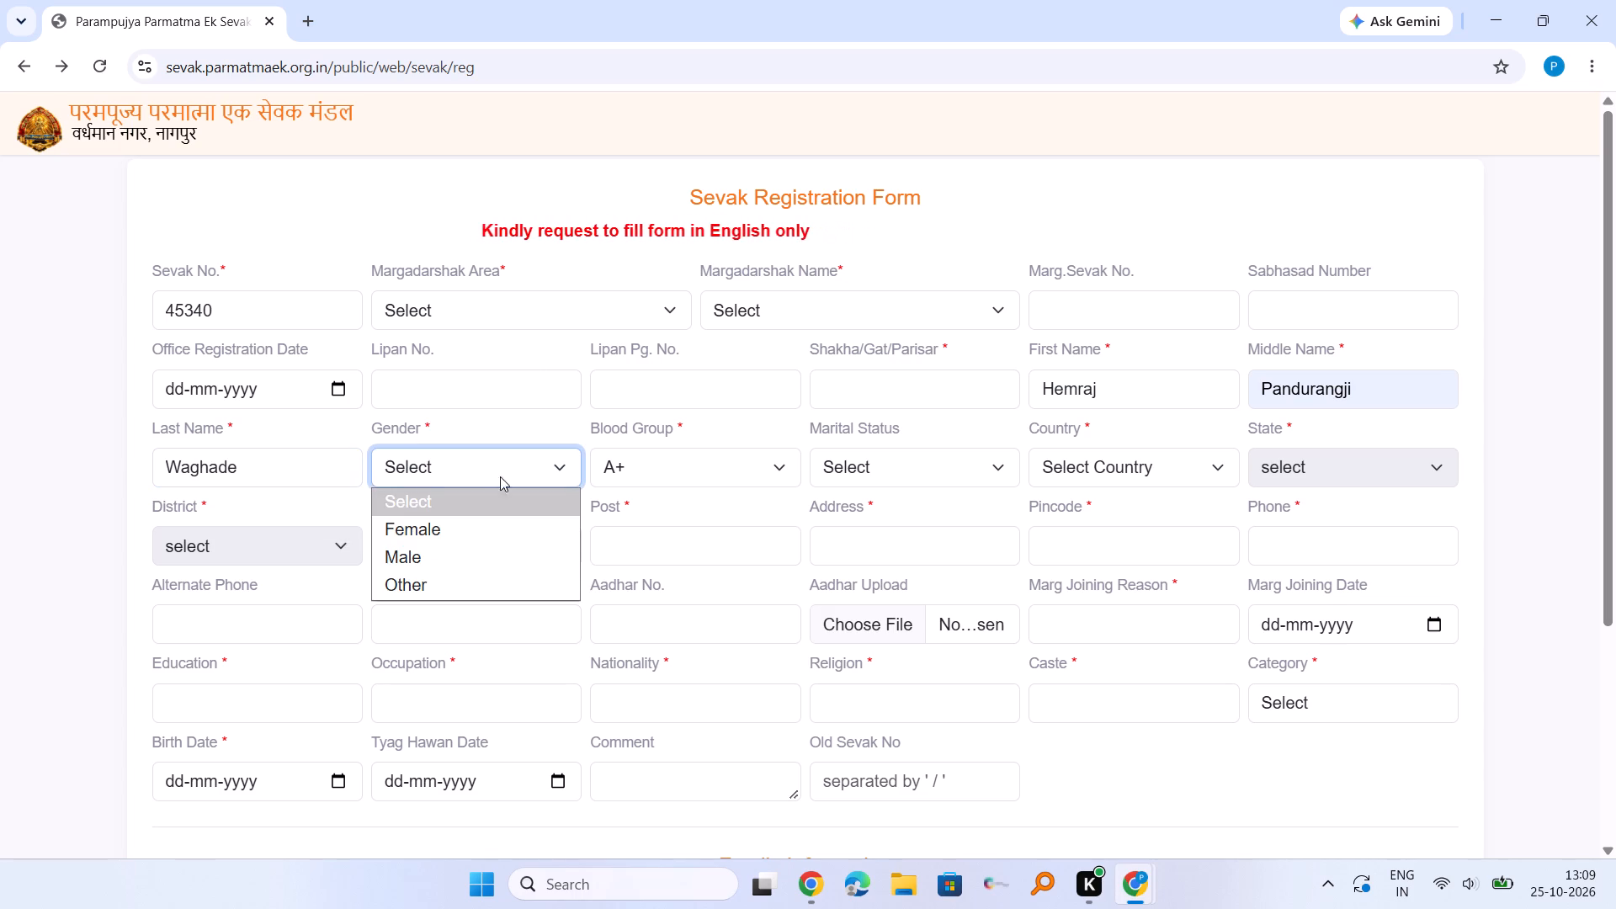
left_click_drag(500, 476, 490, 560)
left_click(490, 560)
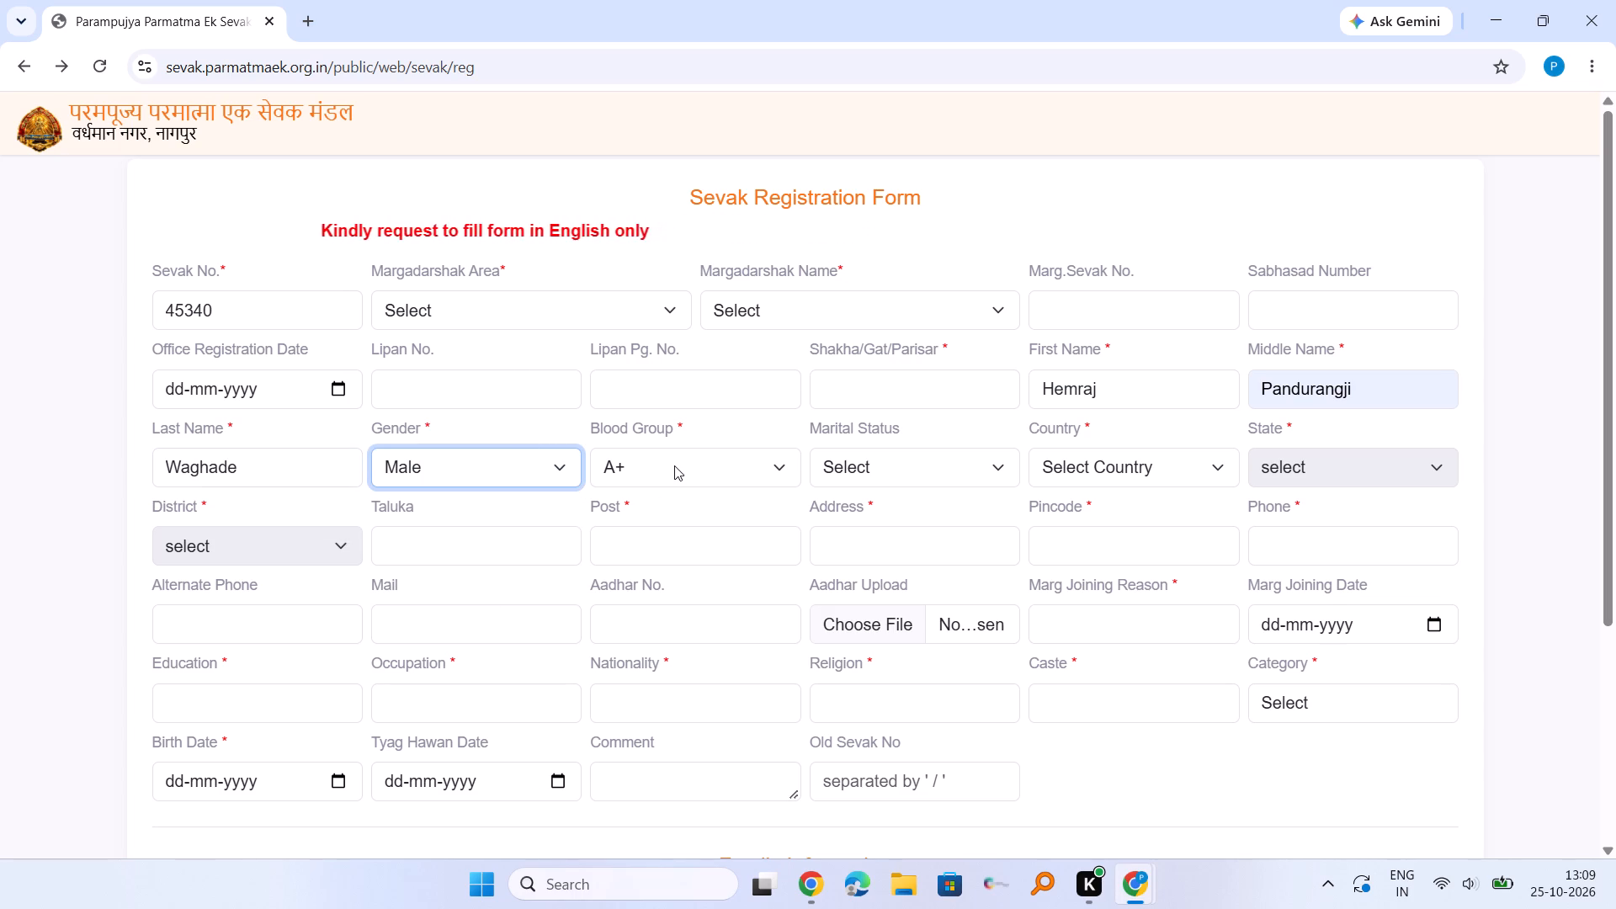
left_click(674, 465)
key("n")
key("Return")
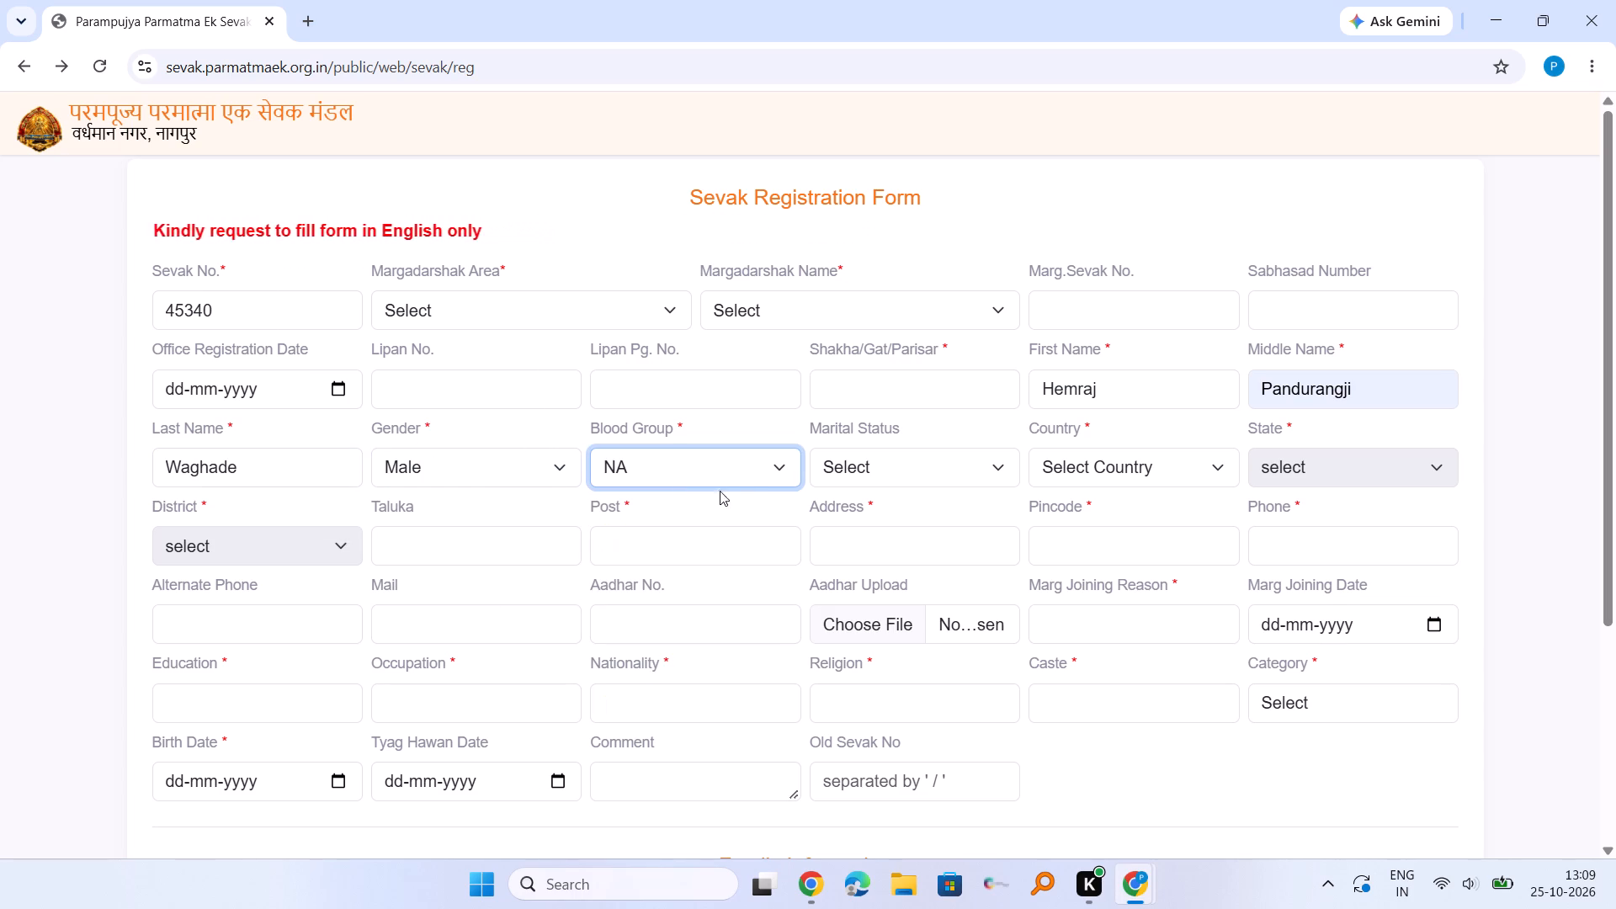
left_click(1090, 452)
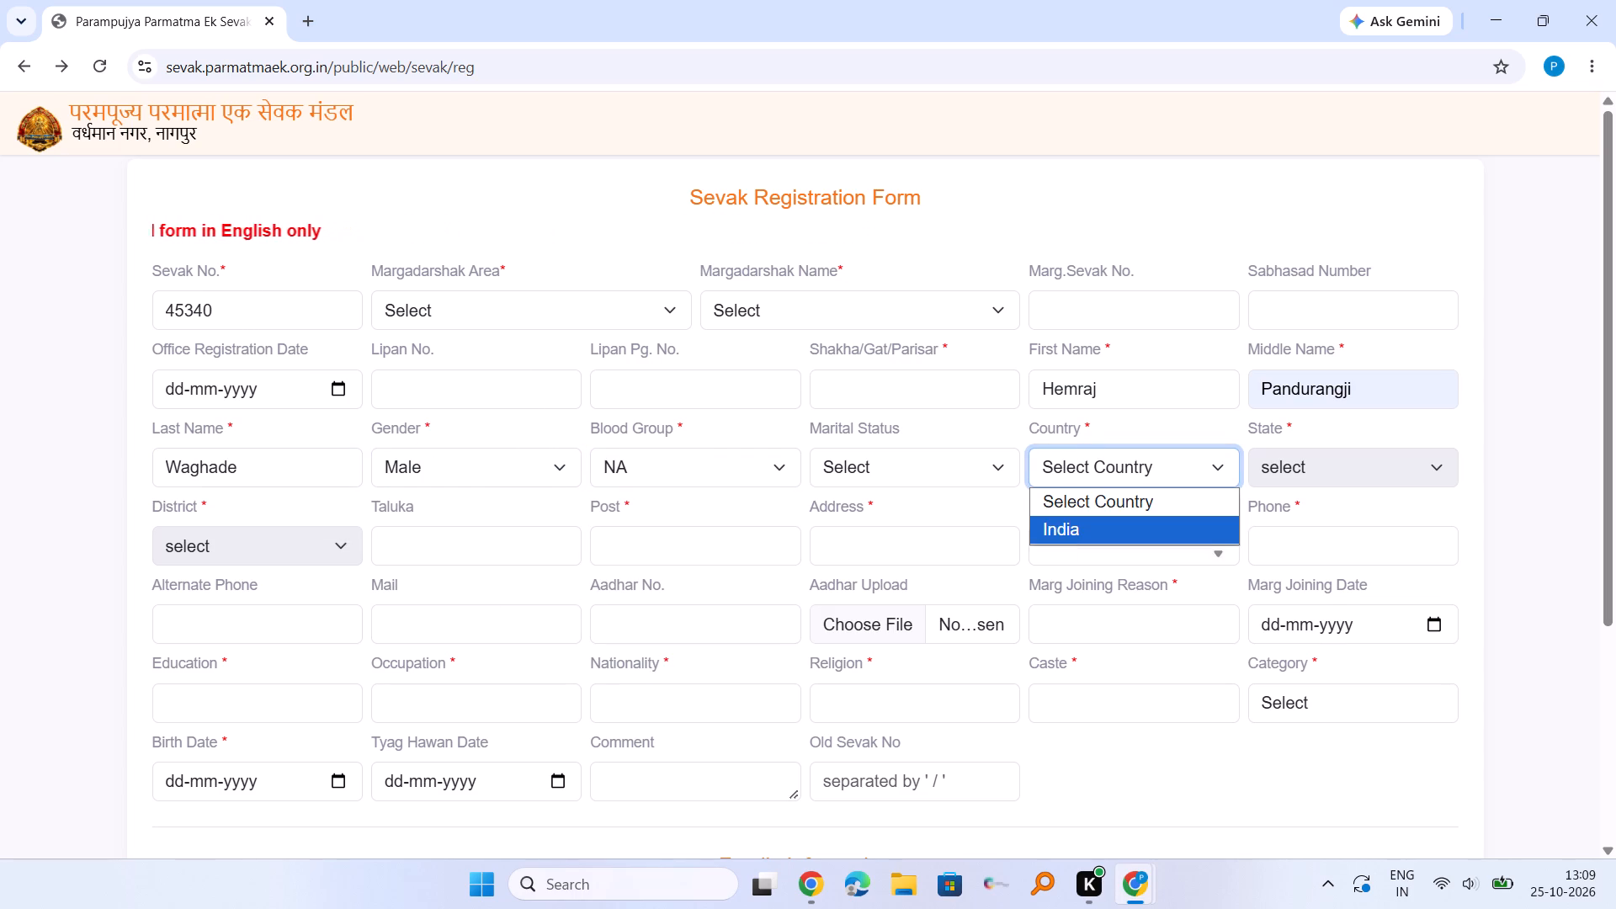
left_click(1055, 550)
left_click(1116, 465)
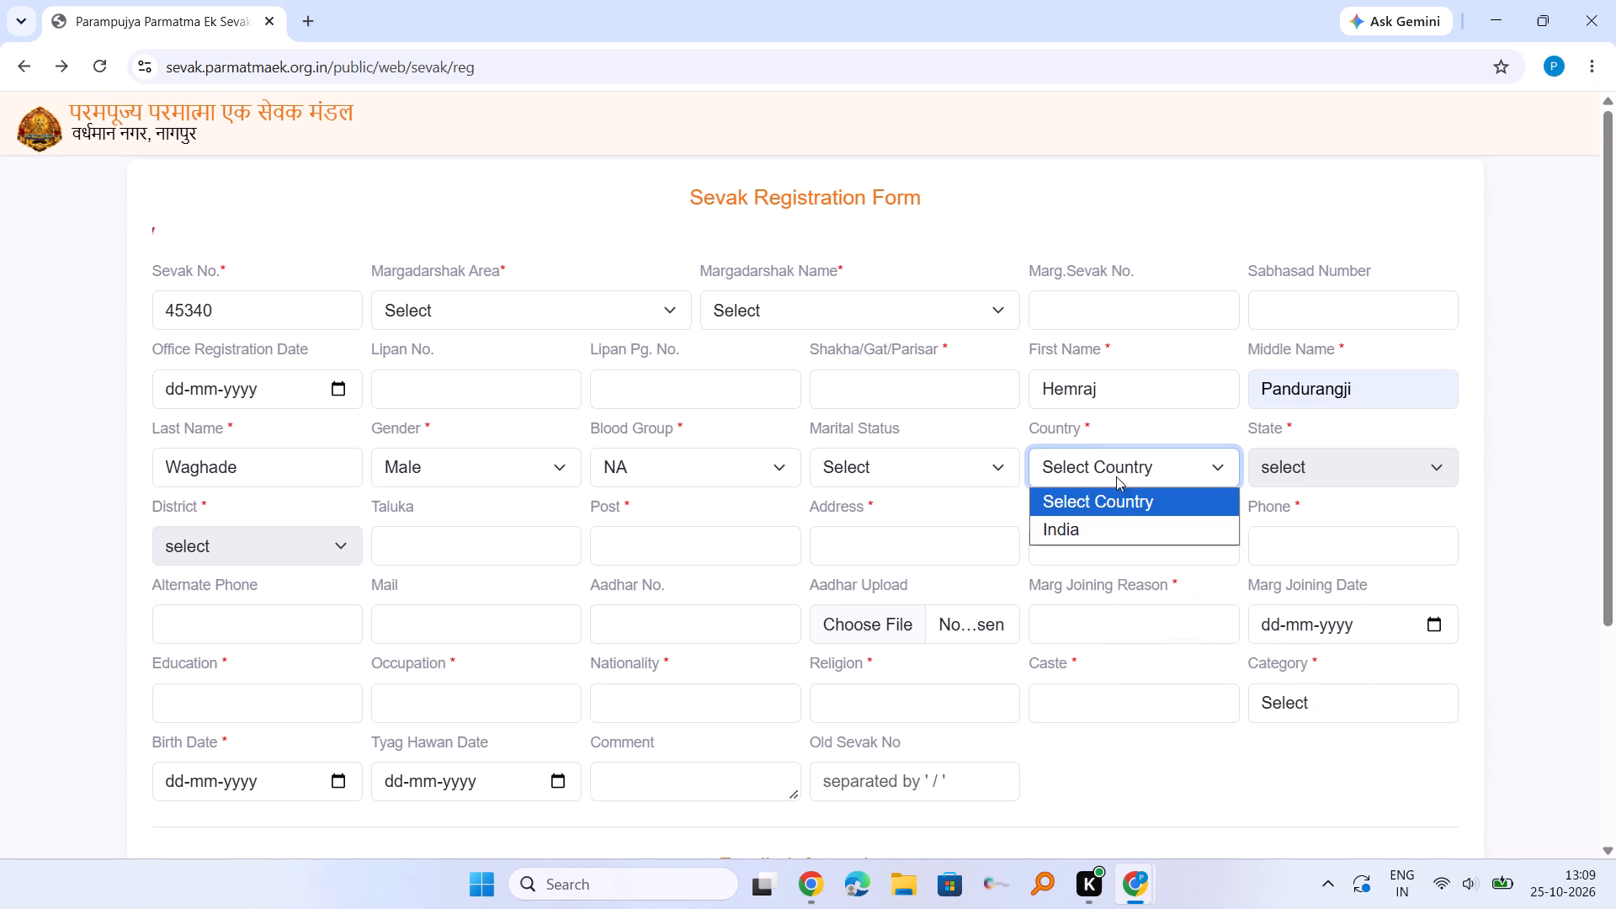
left_click(1091, 521)
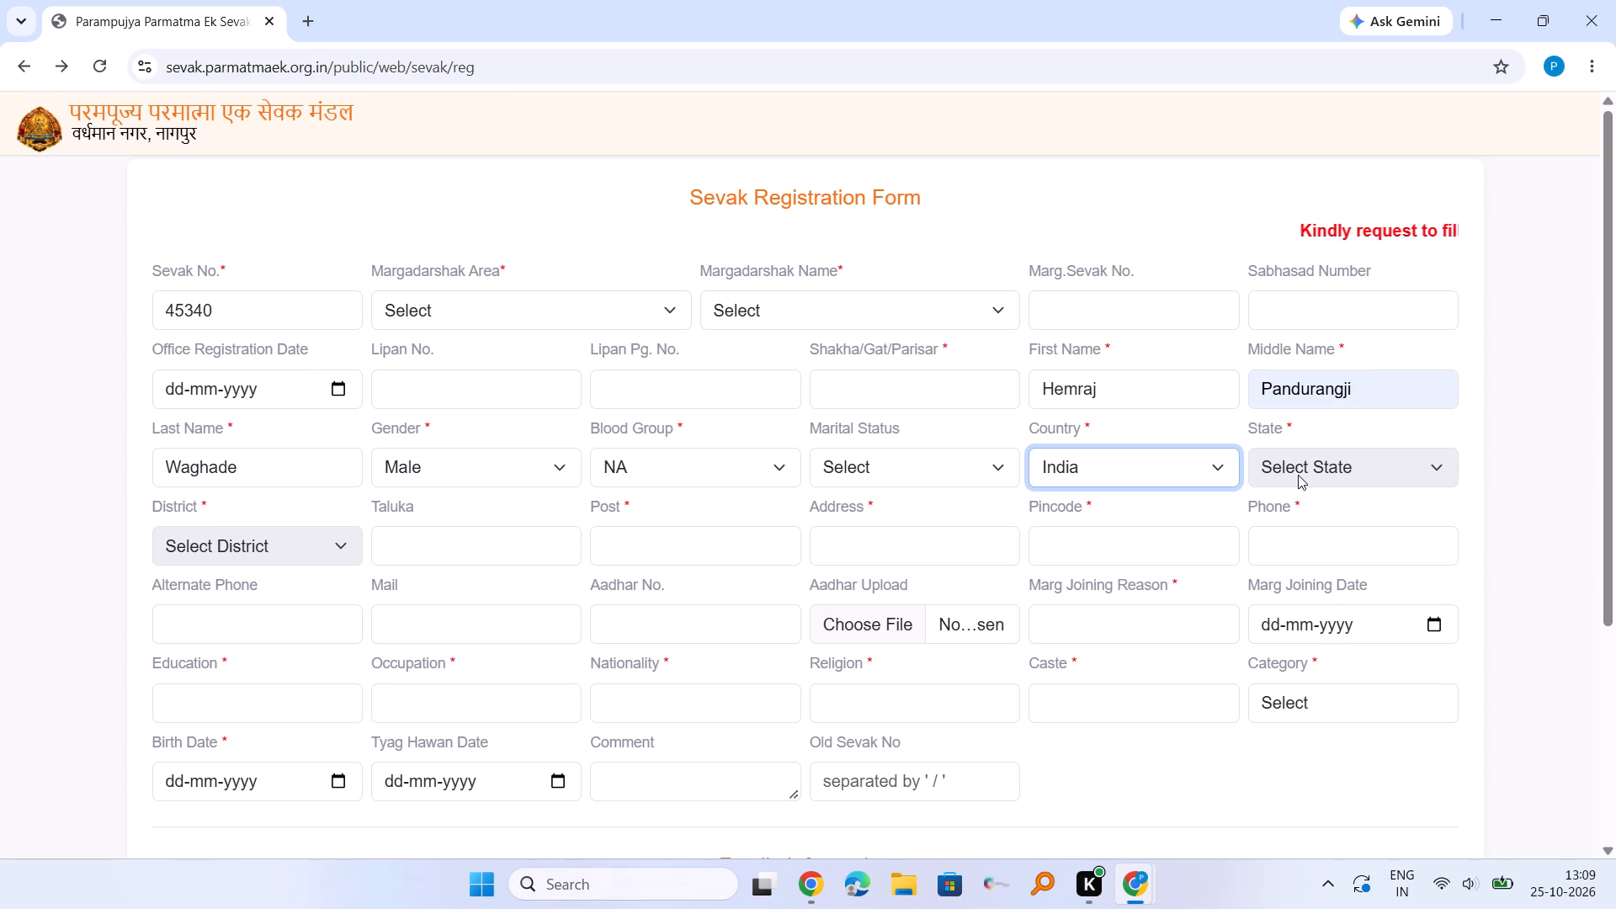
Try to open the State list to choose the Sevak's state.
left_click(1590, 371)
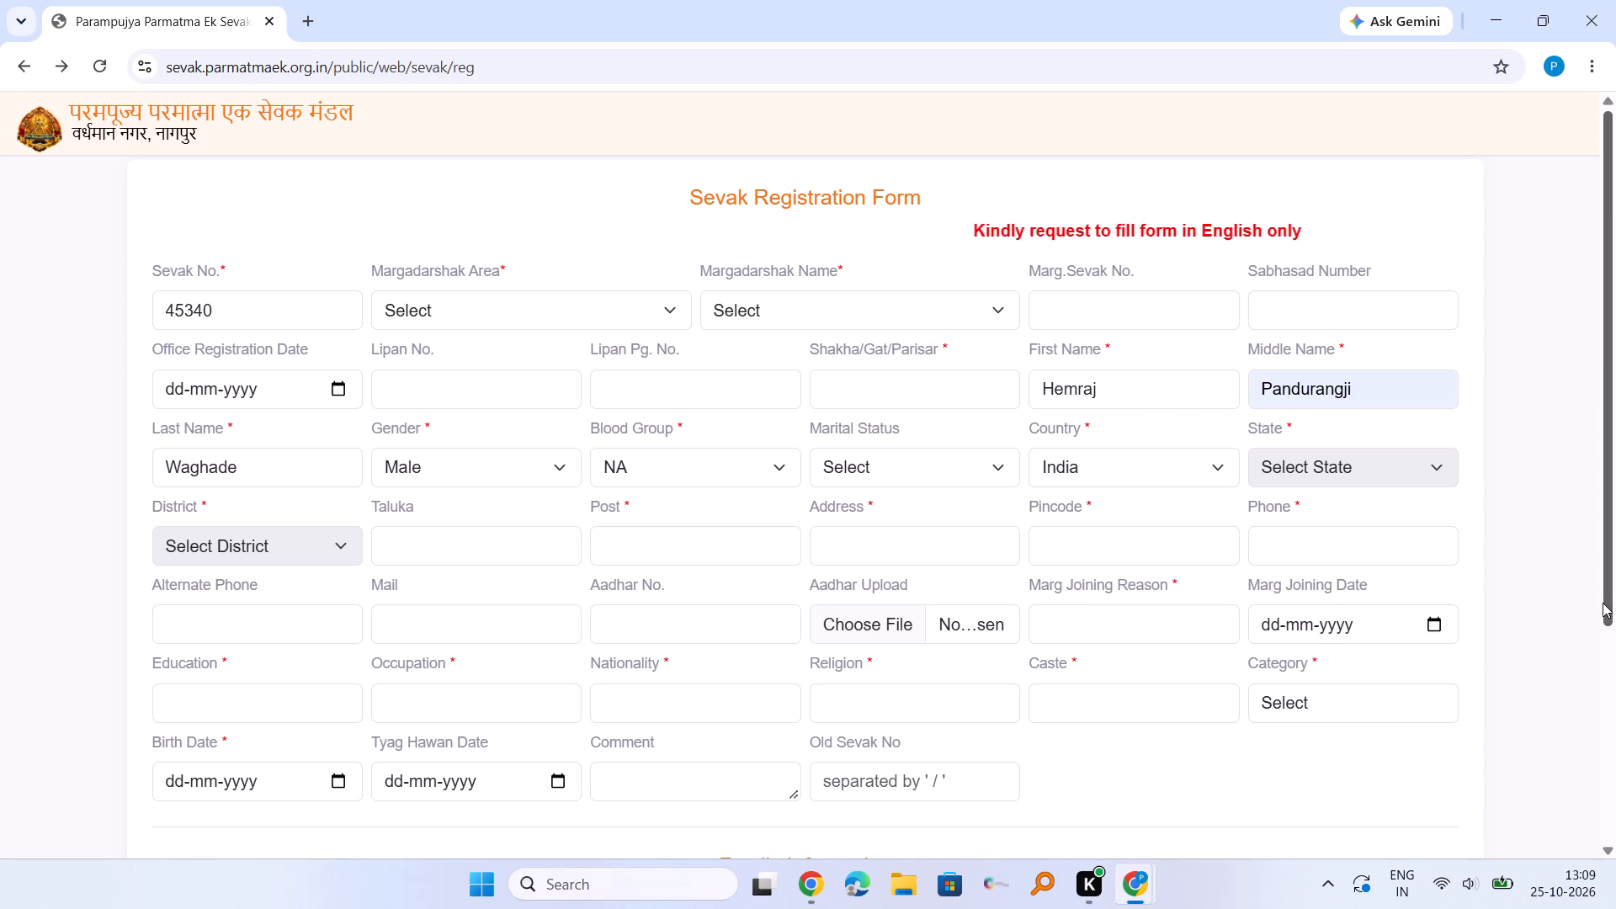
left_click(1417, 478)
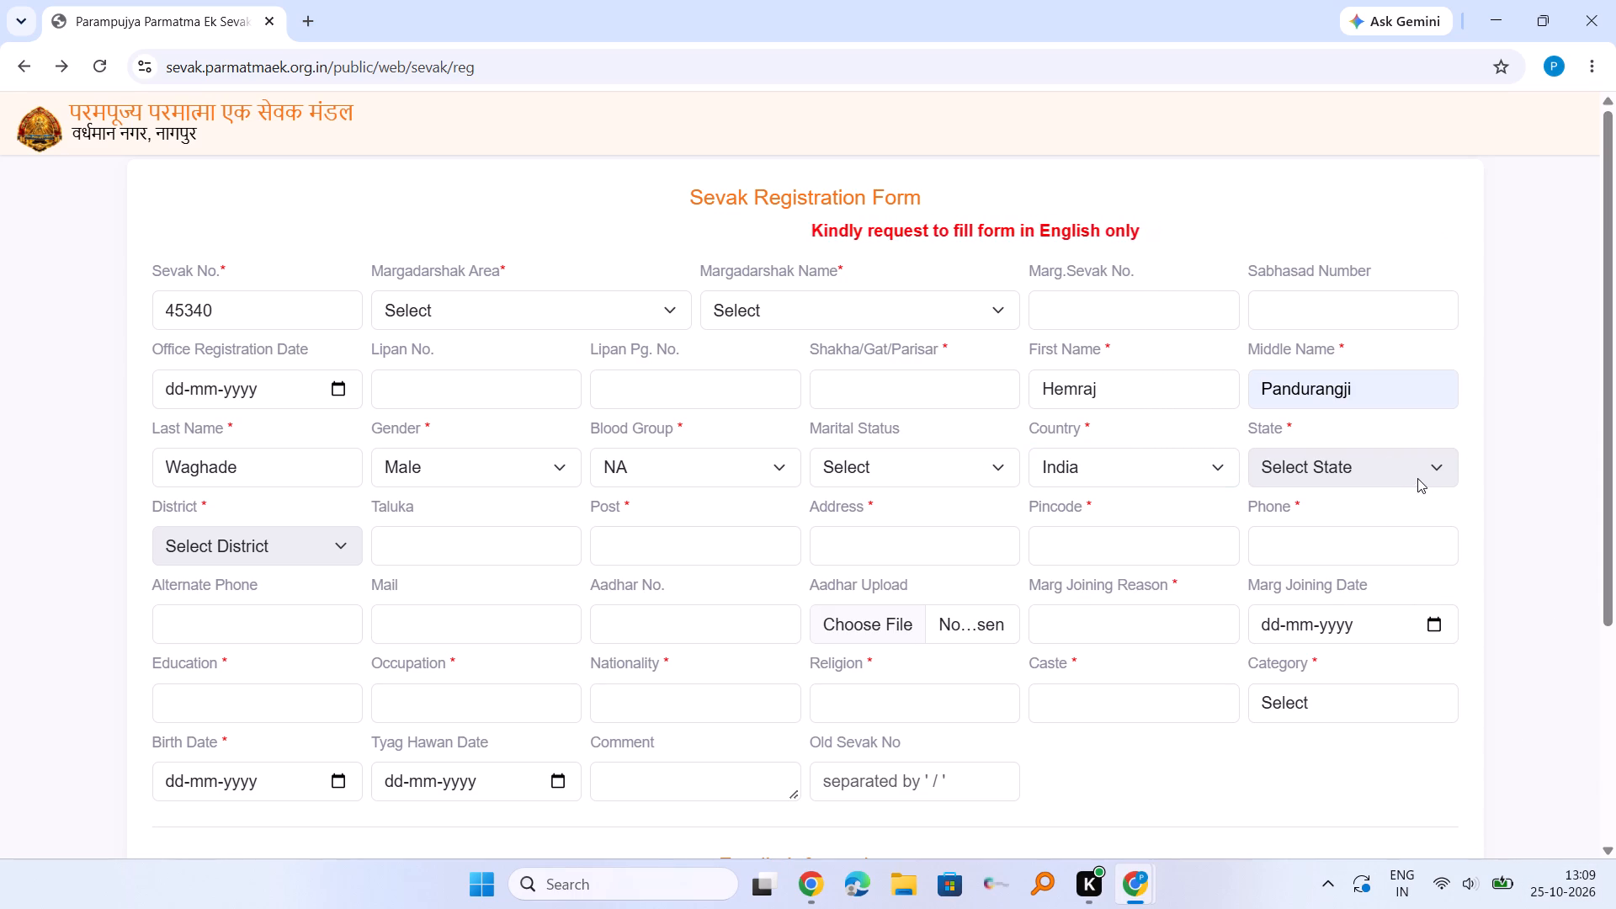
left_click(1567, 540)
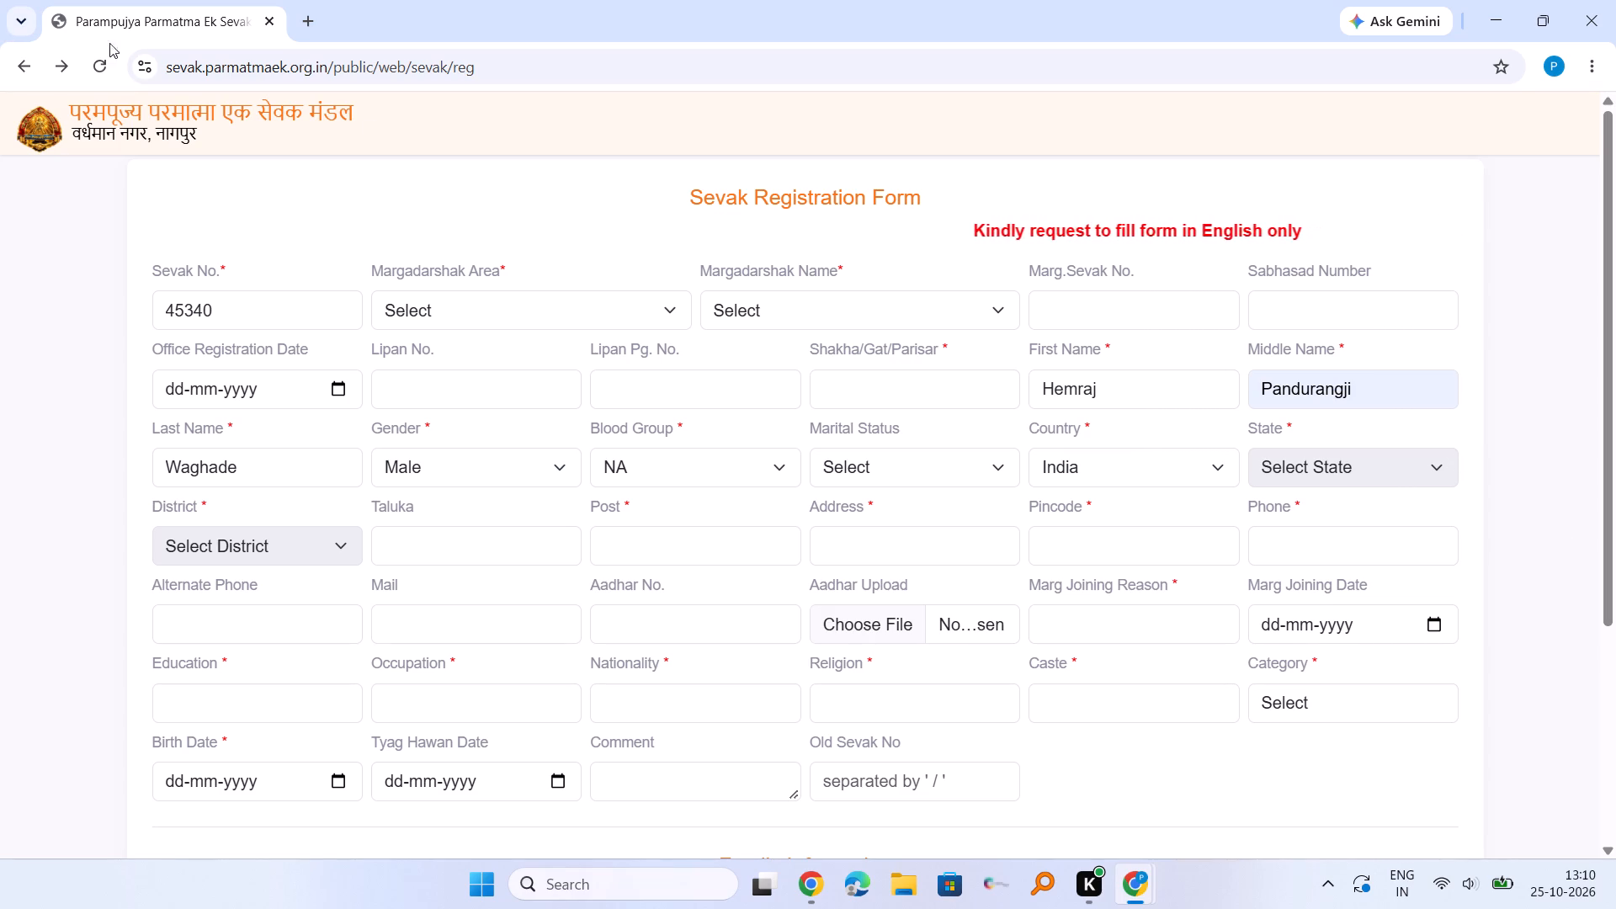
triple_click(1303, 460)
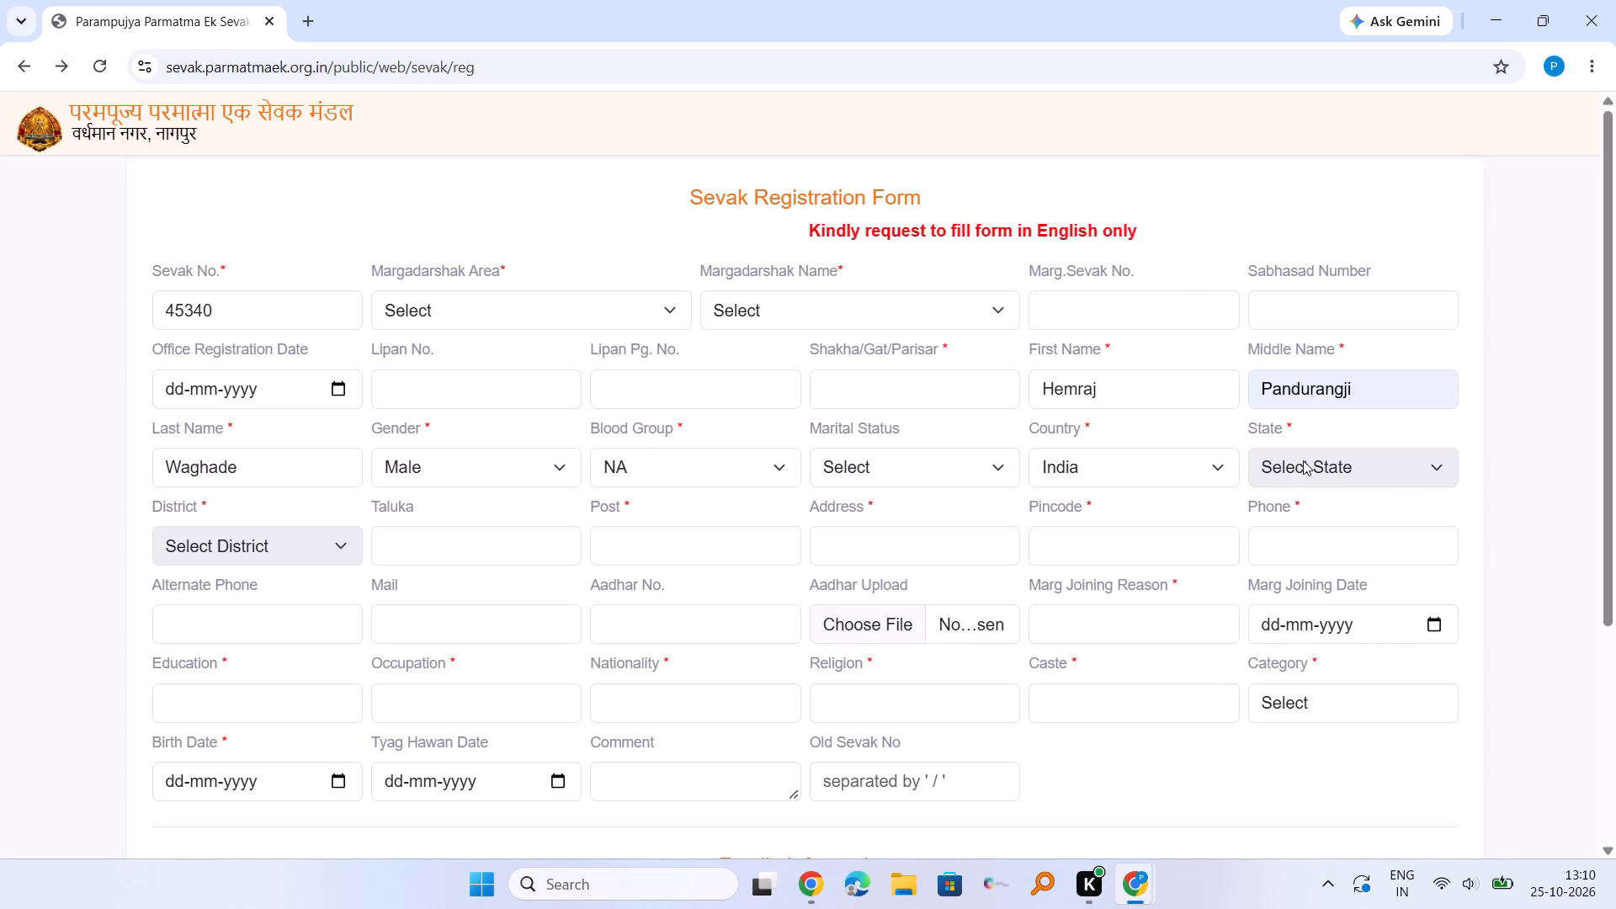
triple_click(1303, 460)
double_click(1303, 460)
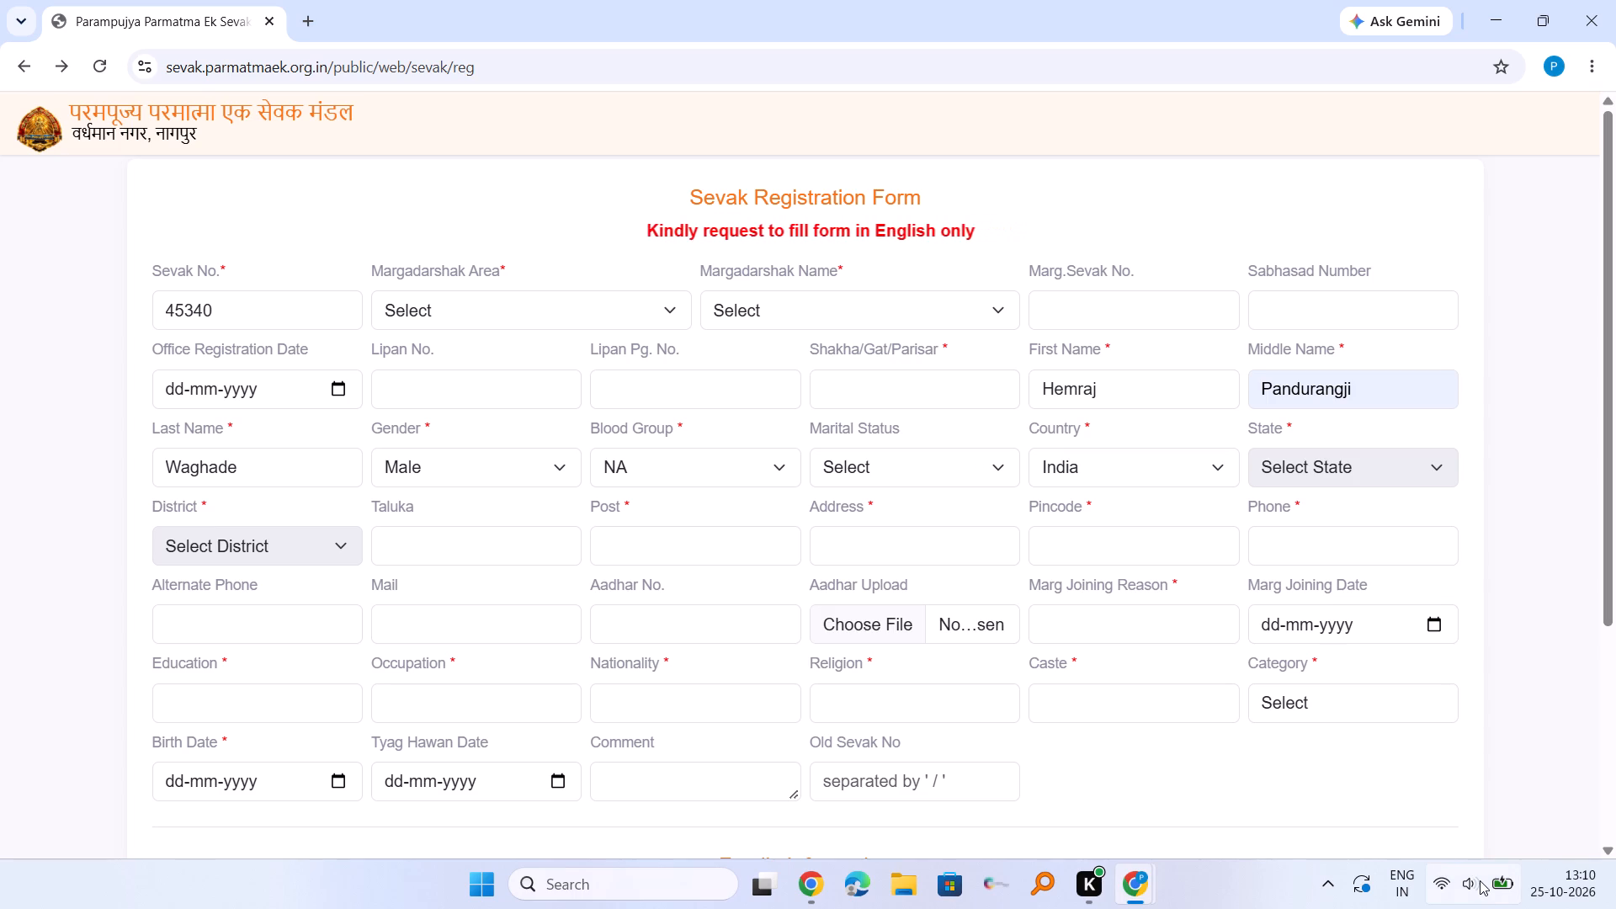
Check the computer's Wi-Fi connection and return to the registration form.
left_click(1480, 880)
left_click(1321, 484)
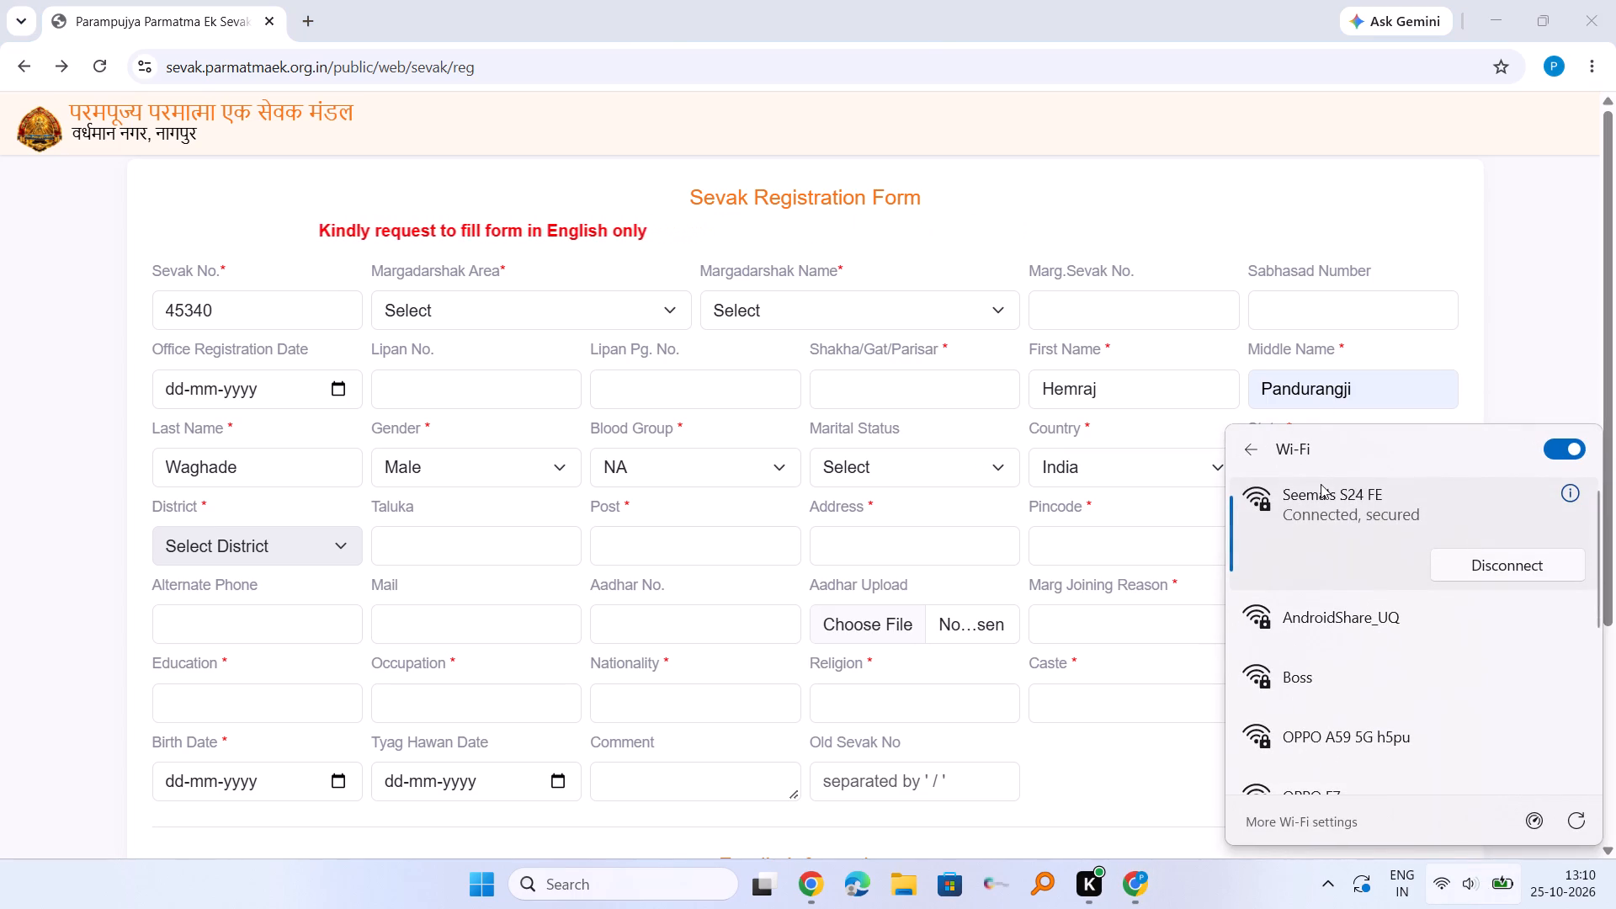
left_click(1565, 323)
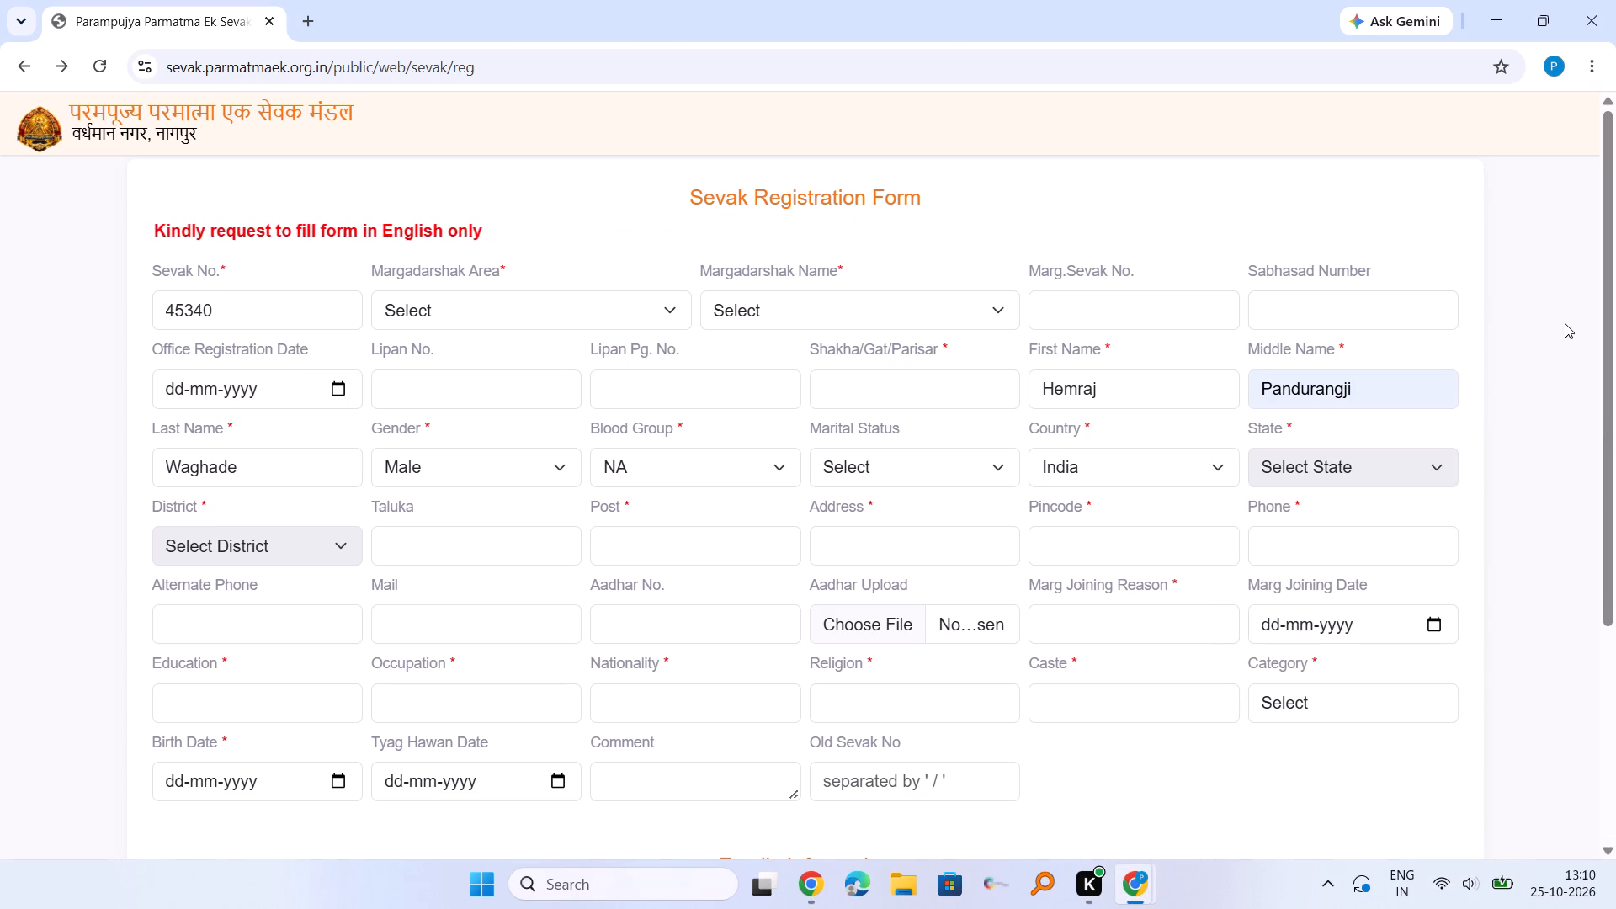
Enter Sakoli as the Taluka and fill in the Sevak's Post.
left_click(372, 539)
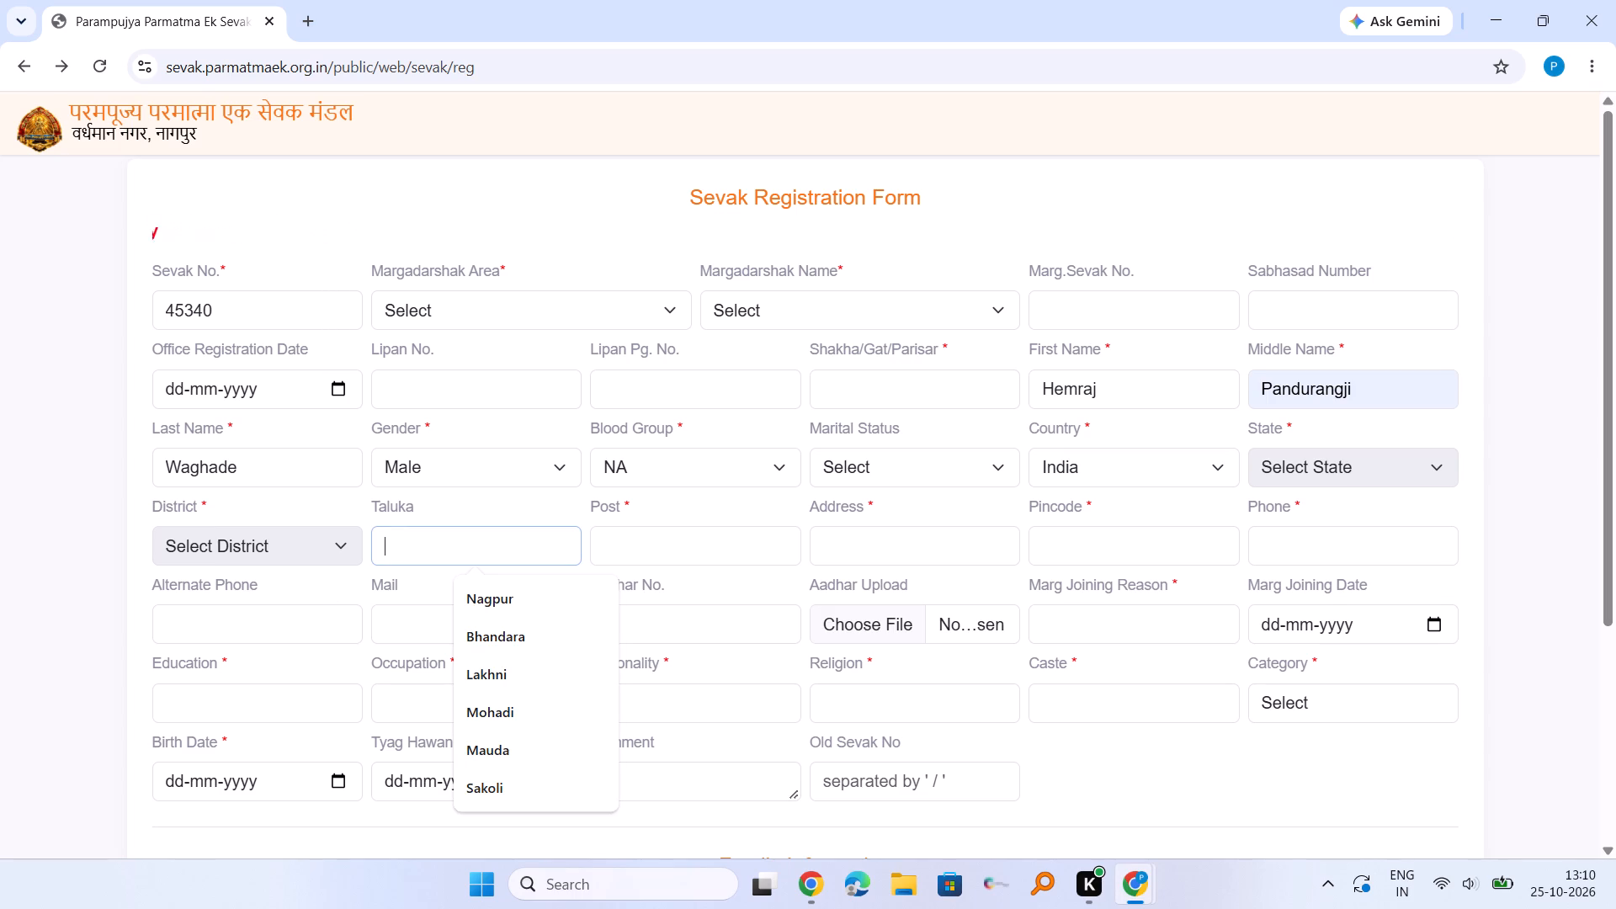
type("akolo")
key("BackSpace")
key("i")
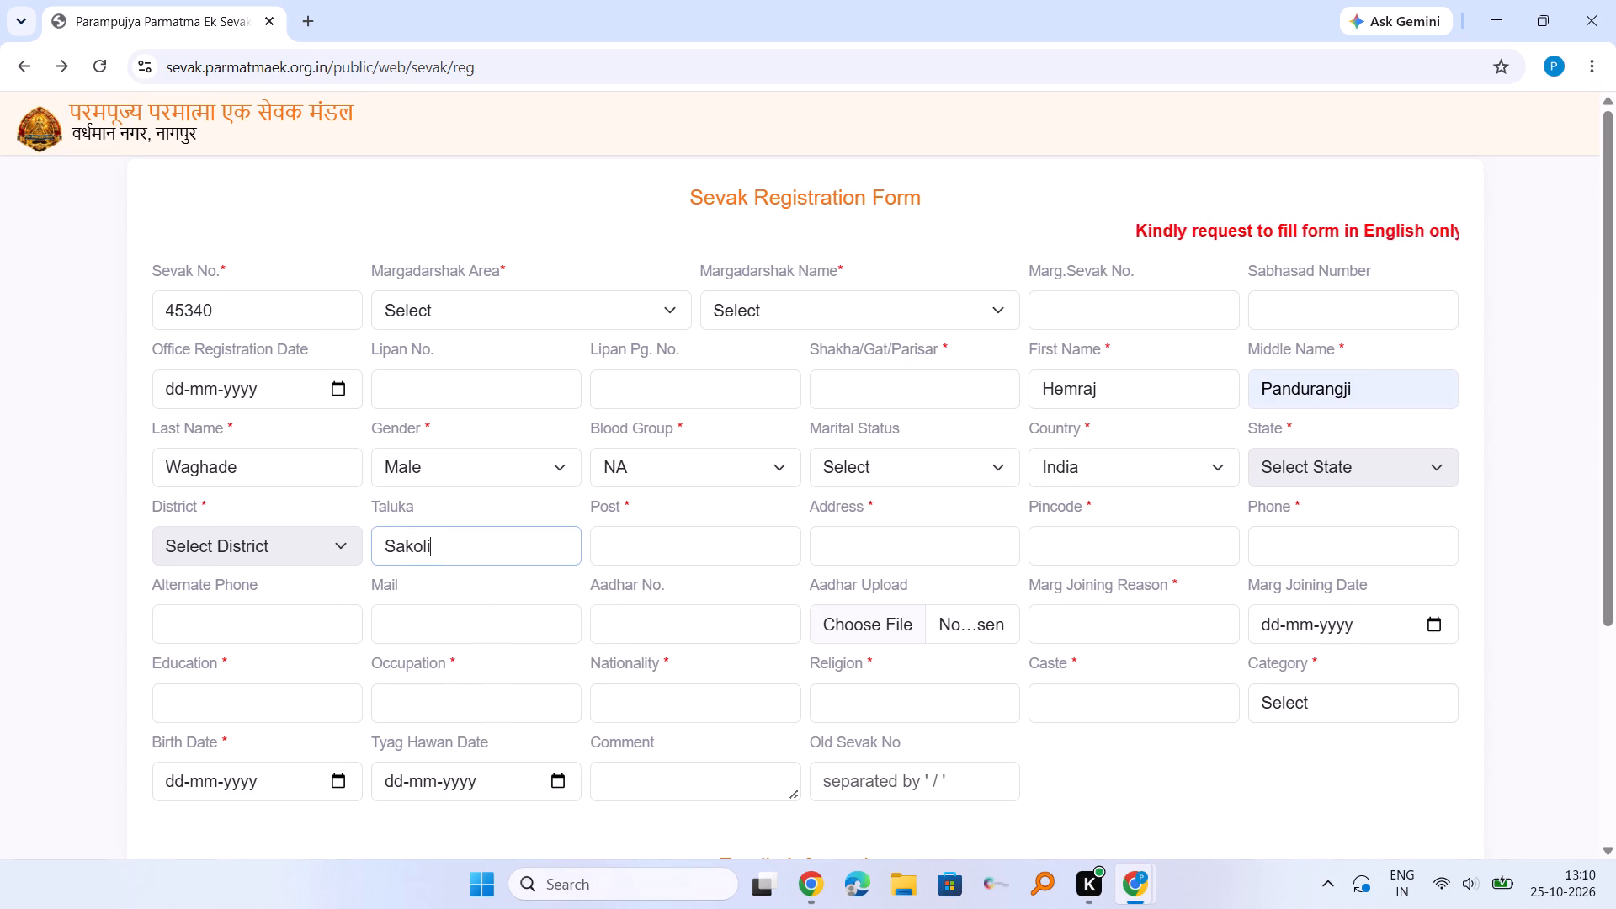
left_click(647, 561)
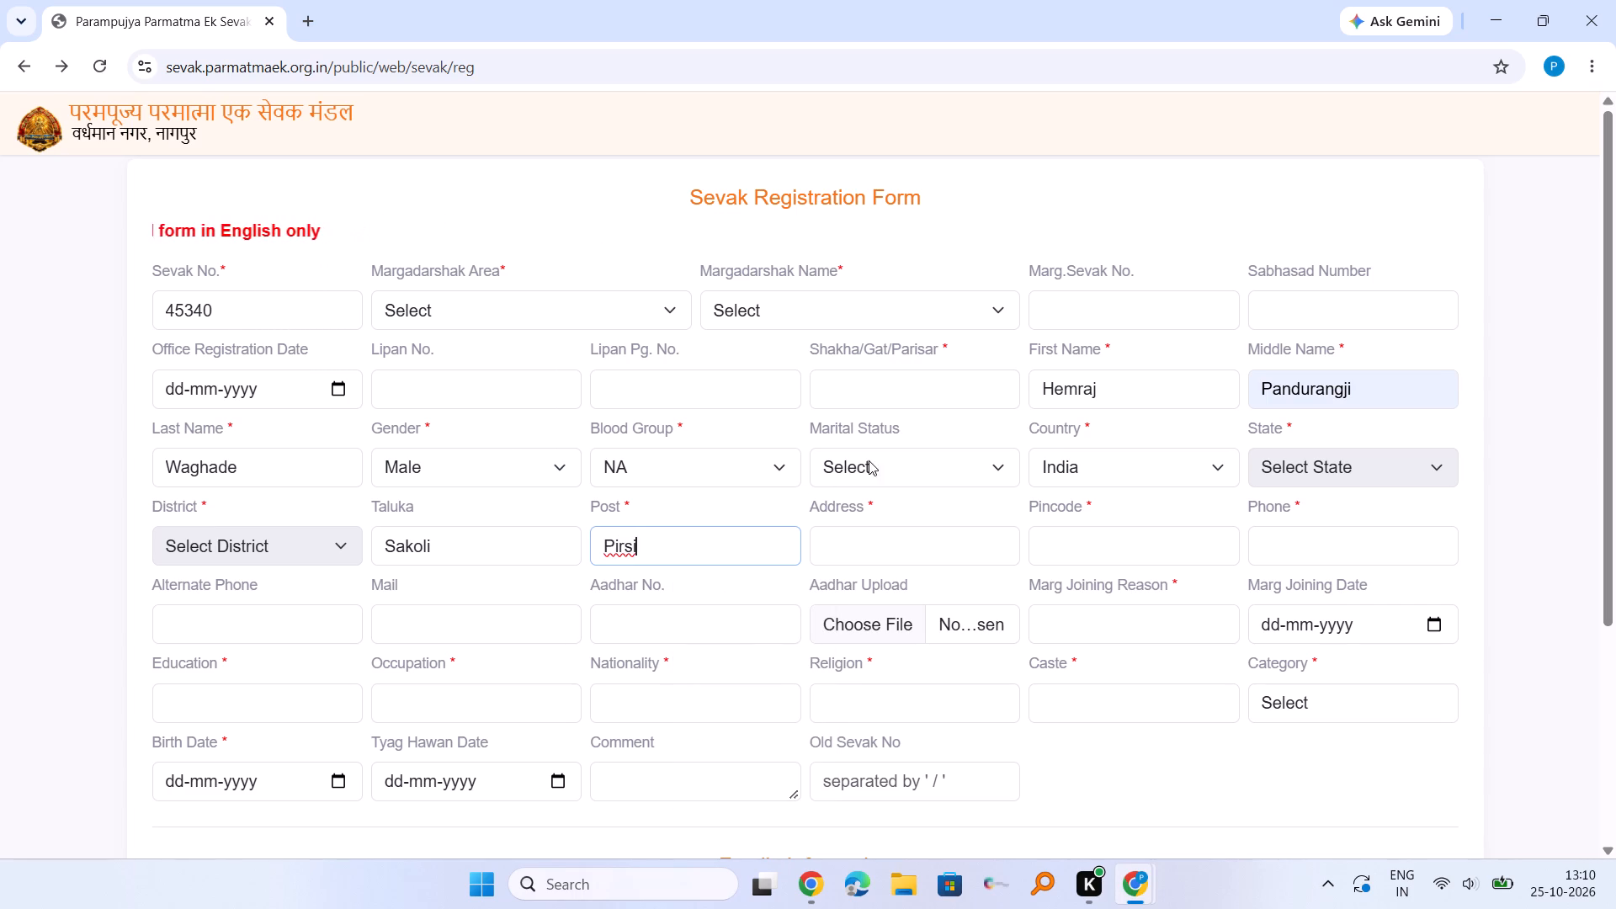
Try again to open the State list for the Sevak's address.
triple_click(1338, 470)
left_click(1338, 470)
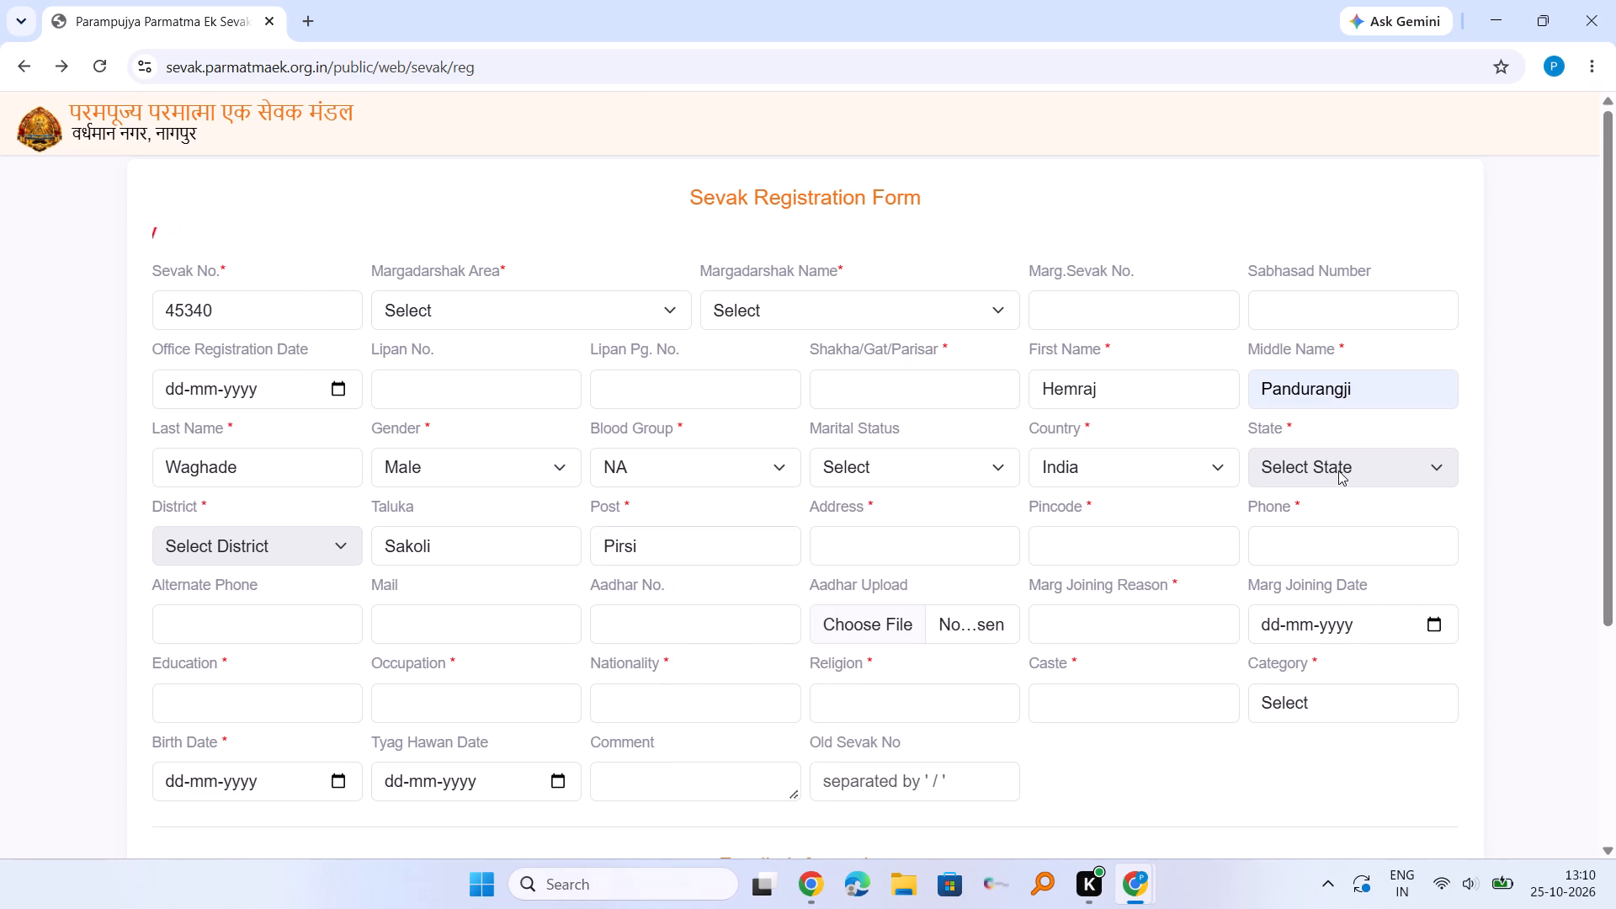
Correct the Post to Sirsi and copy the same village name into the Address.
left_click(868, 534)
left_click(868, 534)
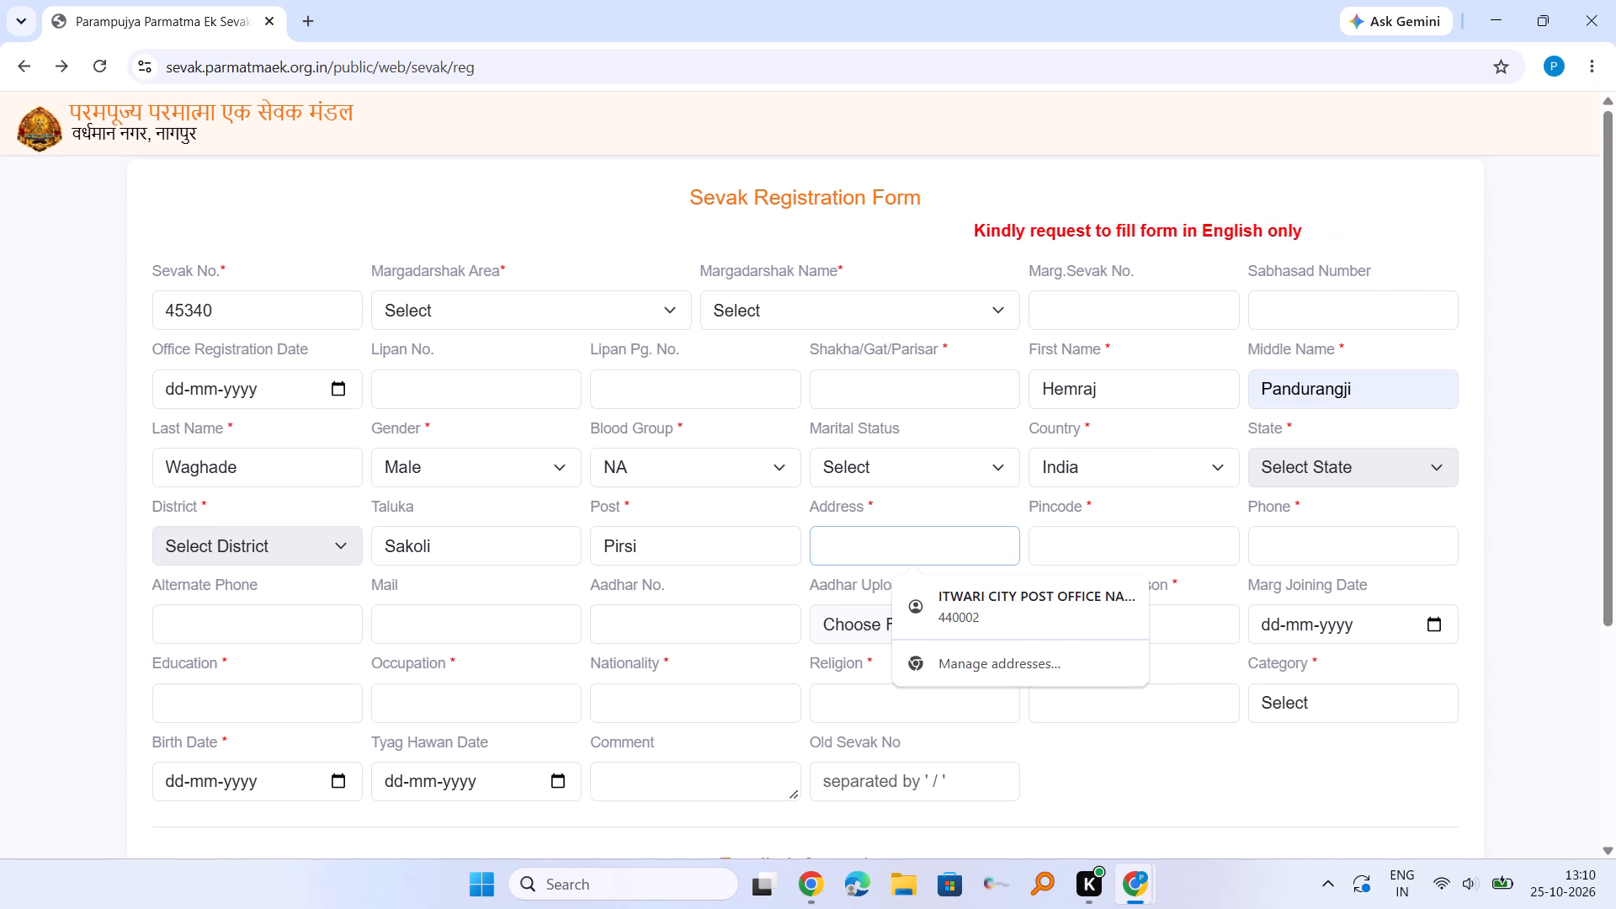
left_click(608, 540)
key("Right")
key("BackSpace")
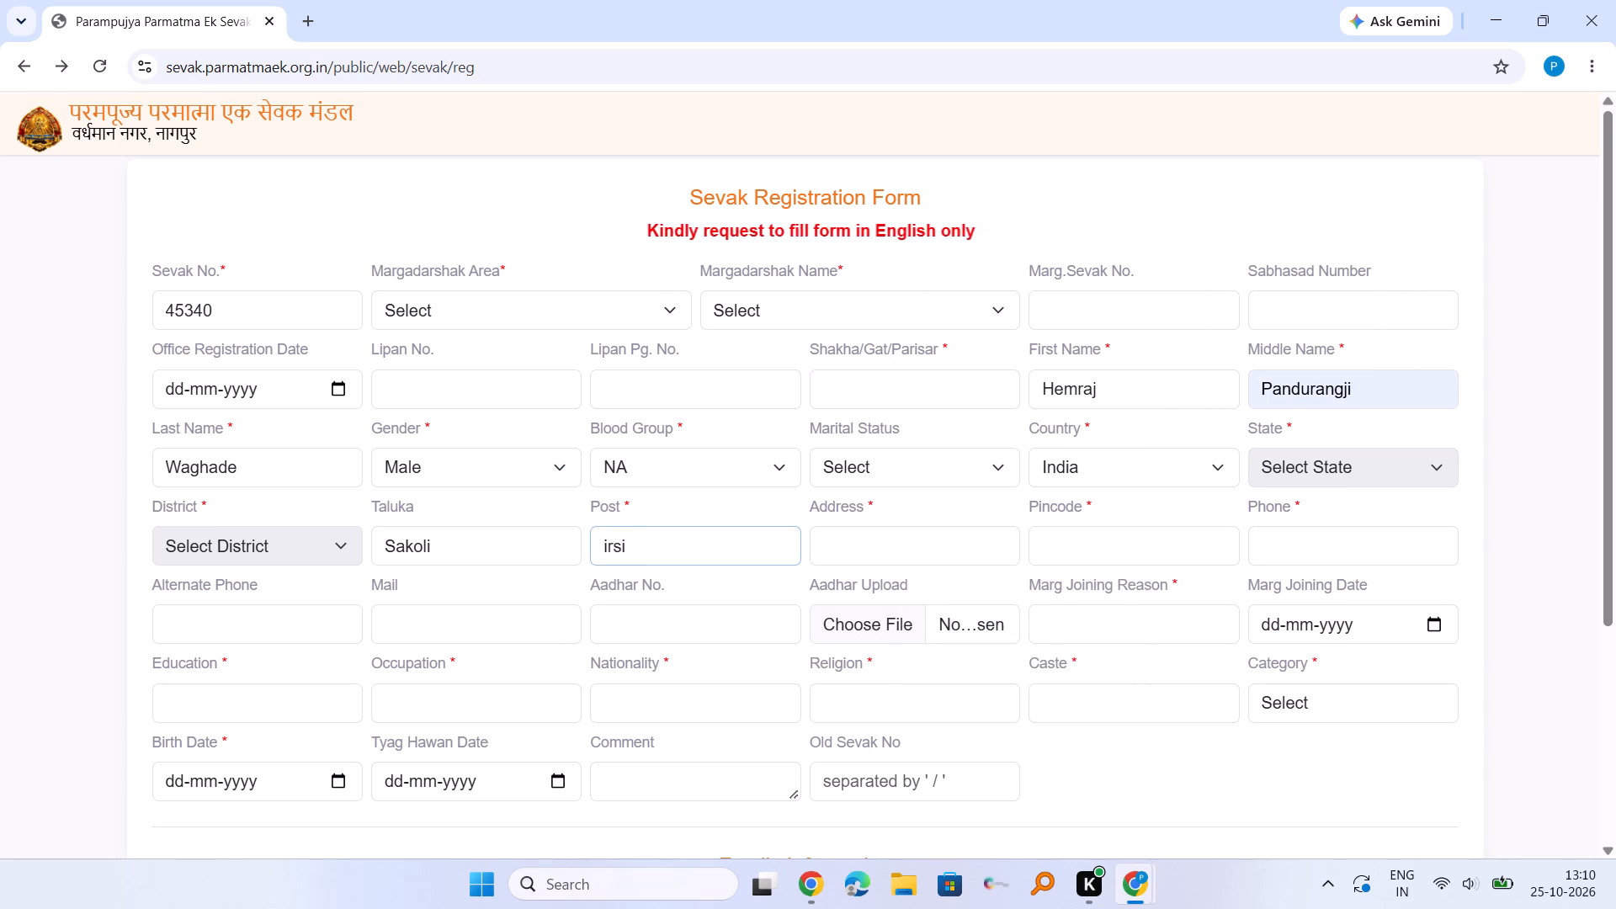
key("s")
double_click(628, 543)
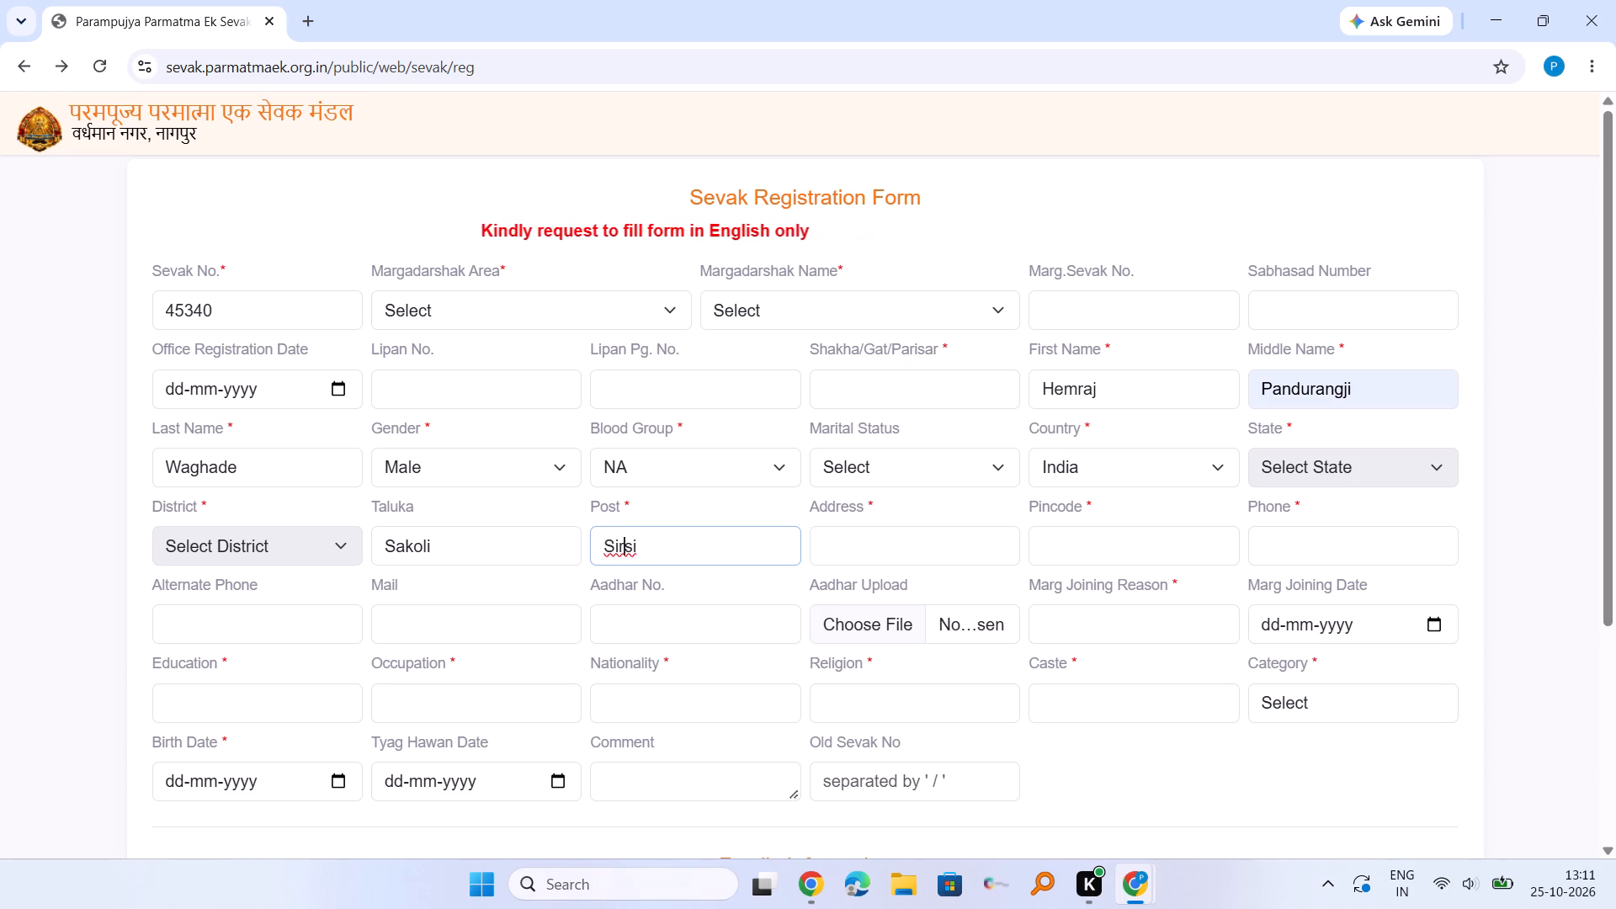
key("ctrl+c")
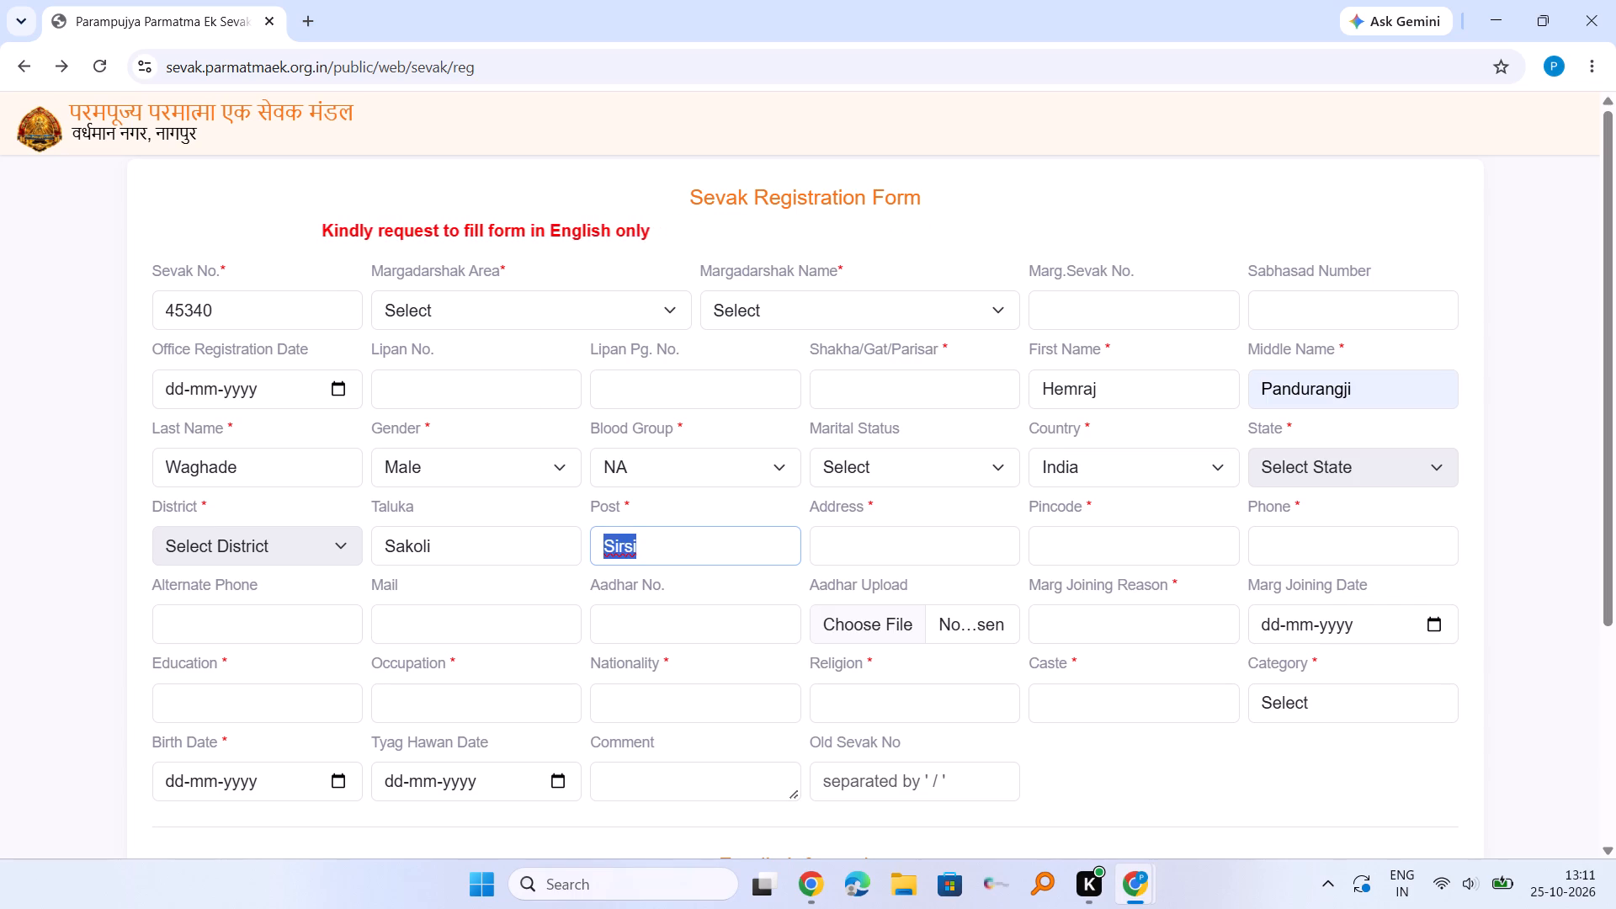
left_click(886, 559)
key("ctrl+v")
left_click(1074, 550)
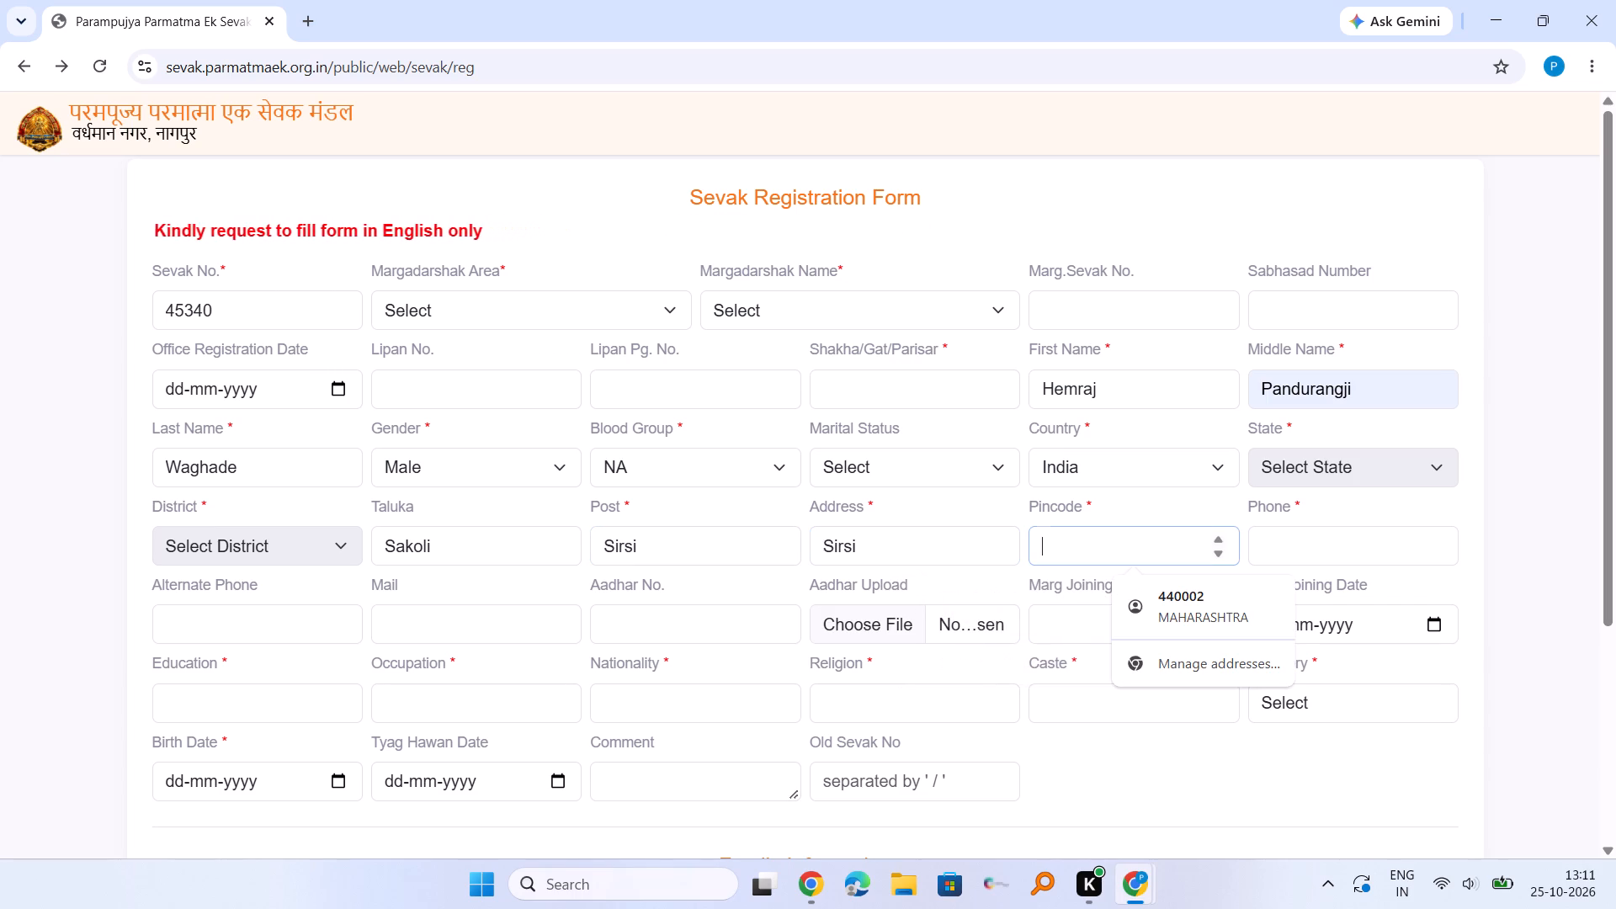
Search Google in a new tab for the pin code of Sirsi, Bhandara, correct the query's spelling and copy the village's pin code.
left_click(293, 7)
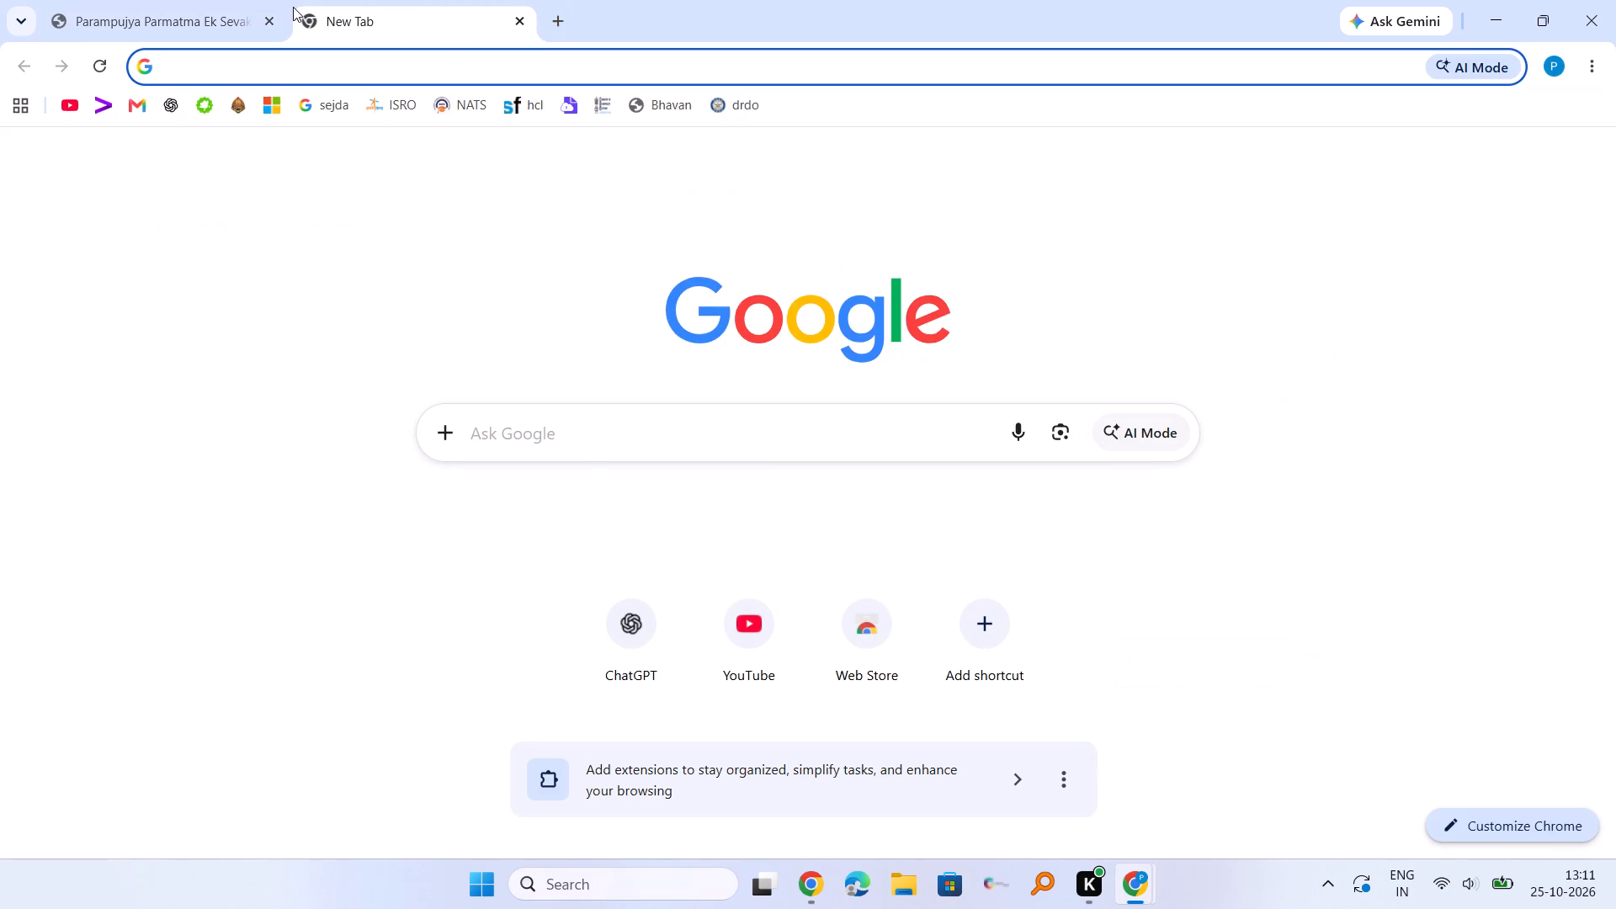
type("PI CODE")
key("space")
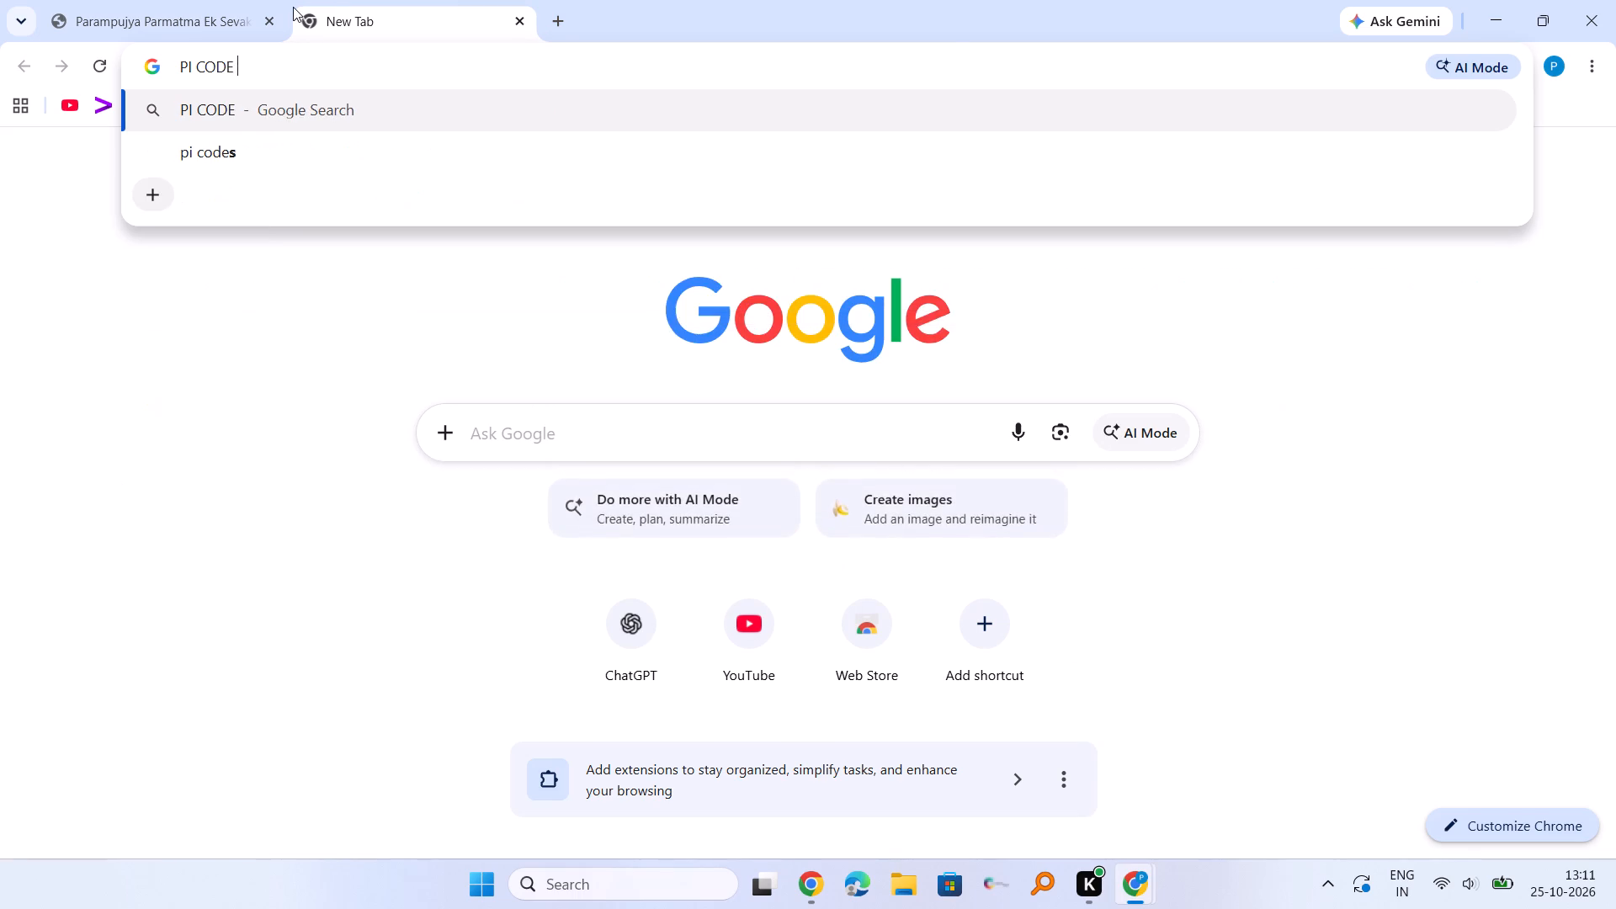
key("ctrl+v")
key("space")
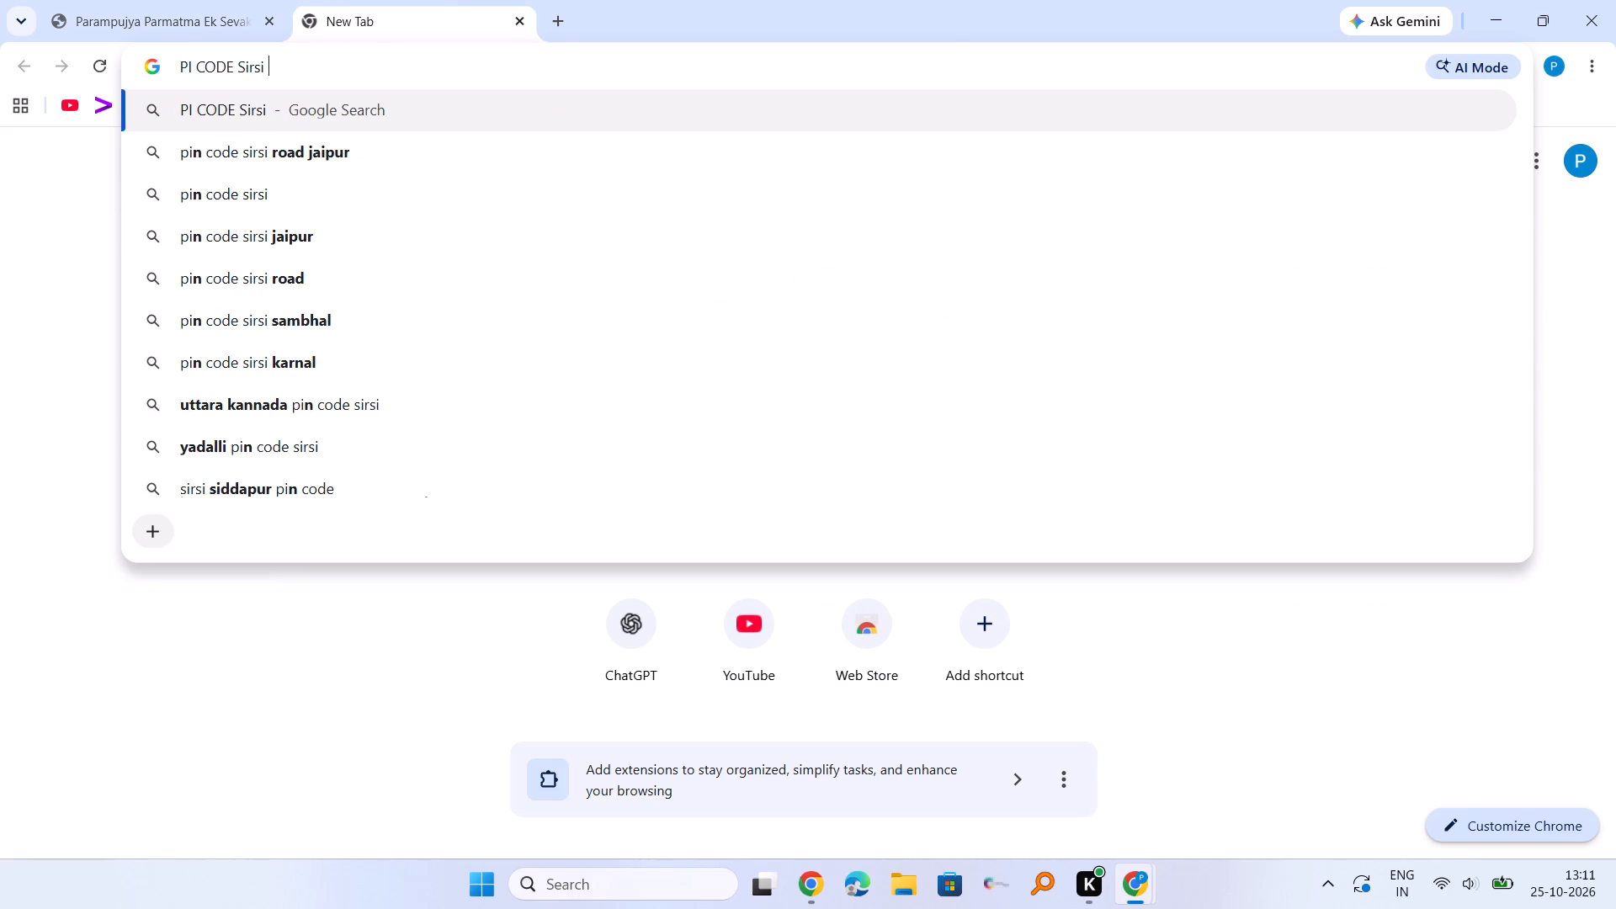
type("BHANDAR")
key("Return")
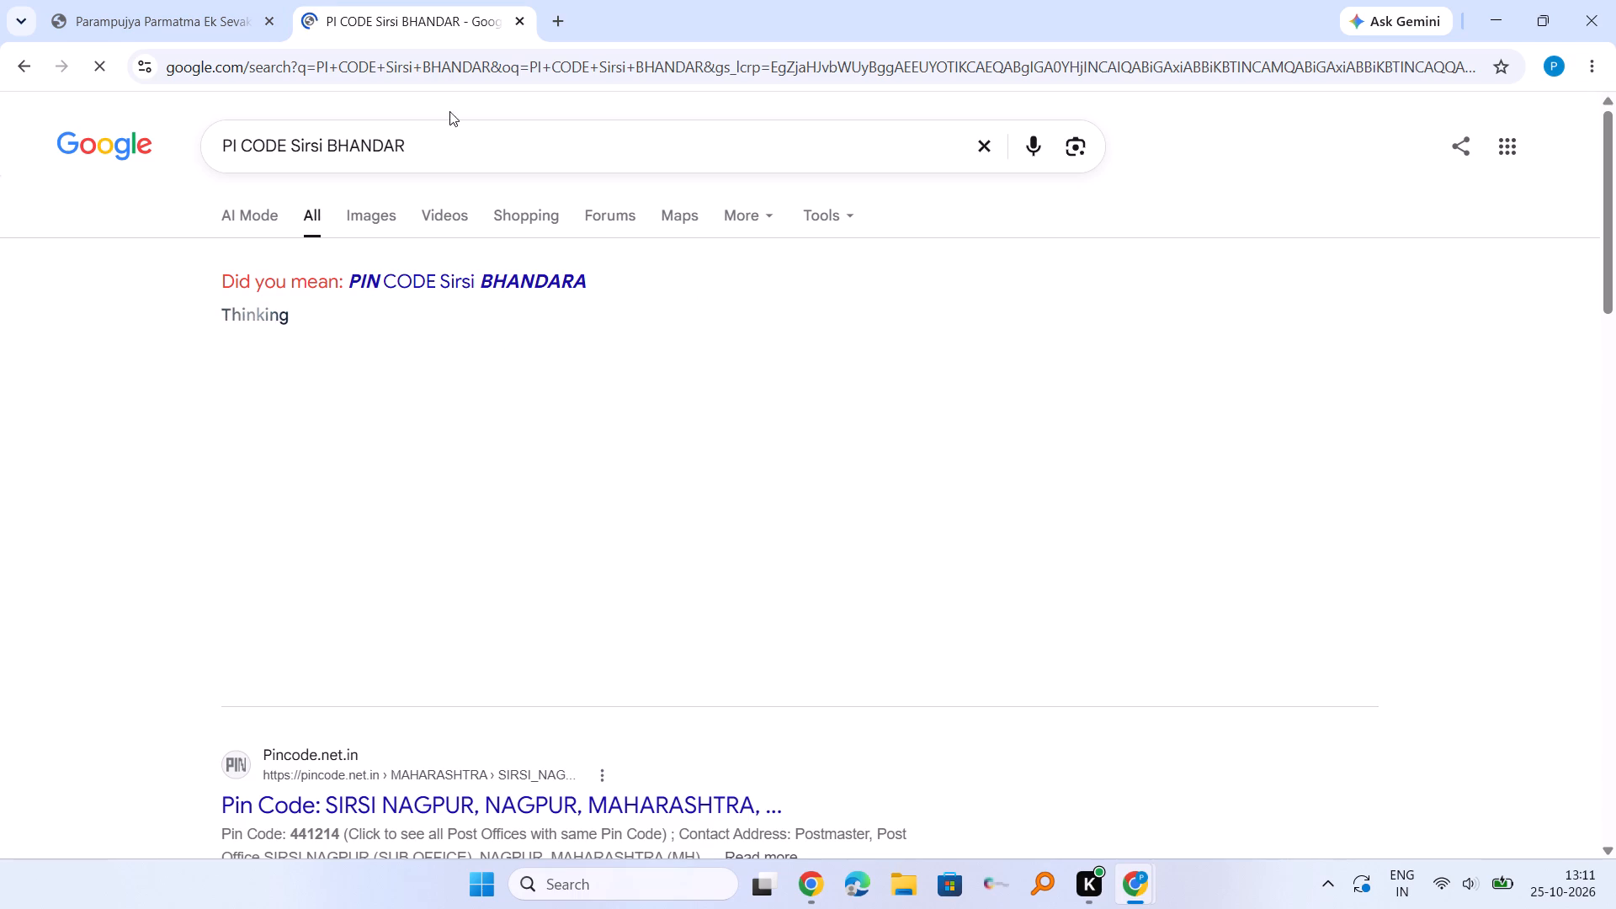
left_click(231, 139)
key("Right")
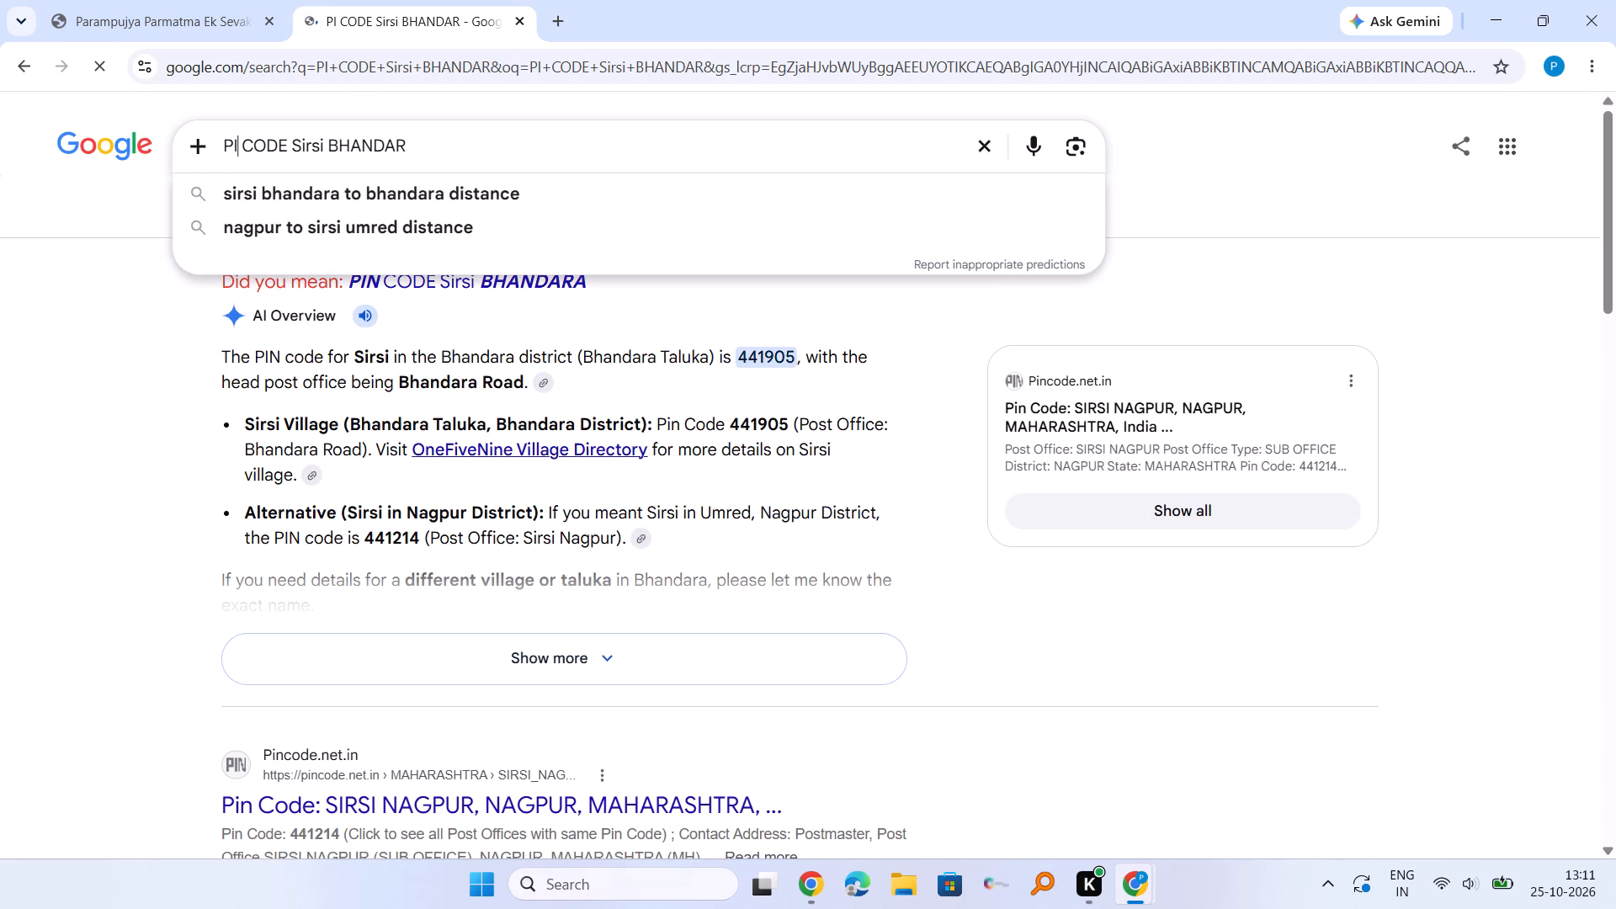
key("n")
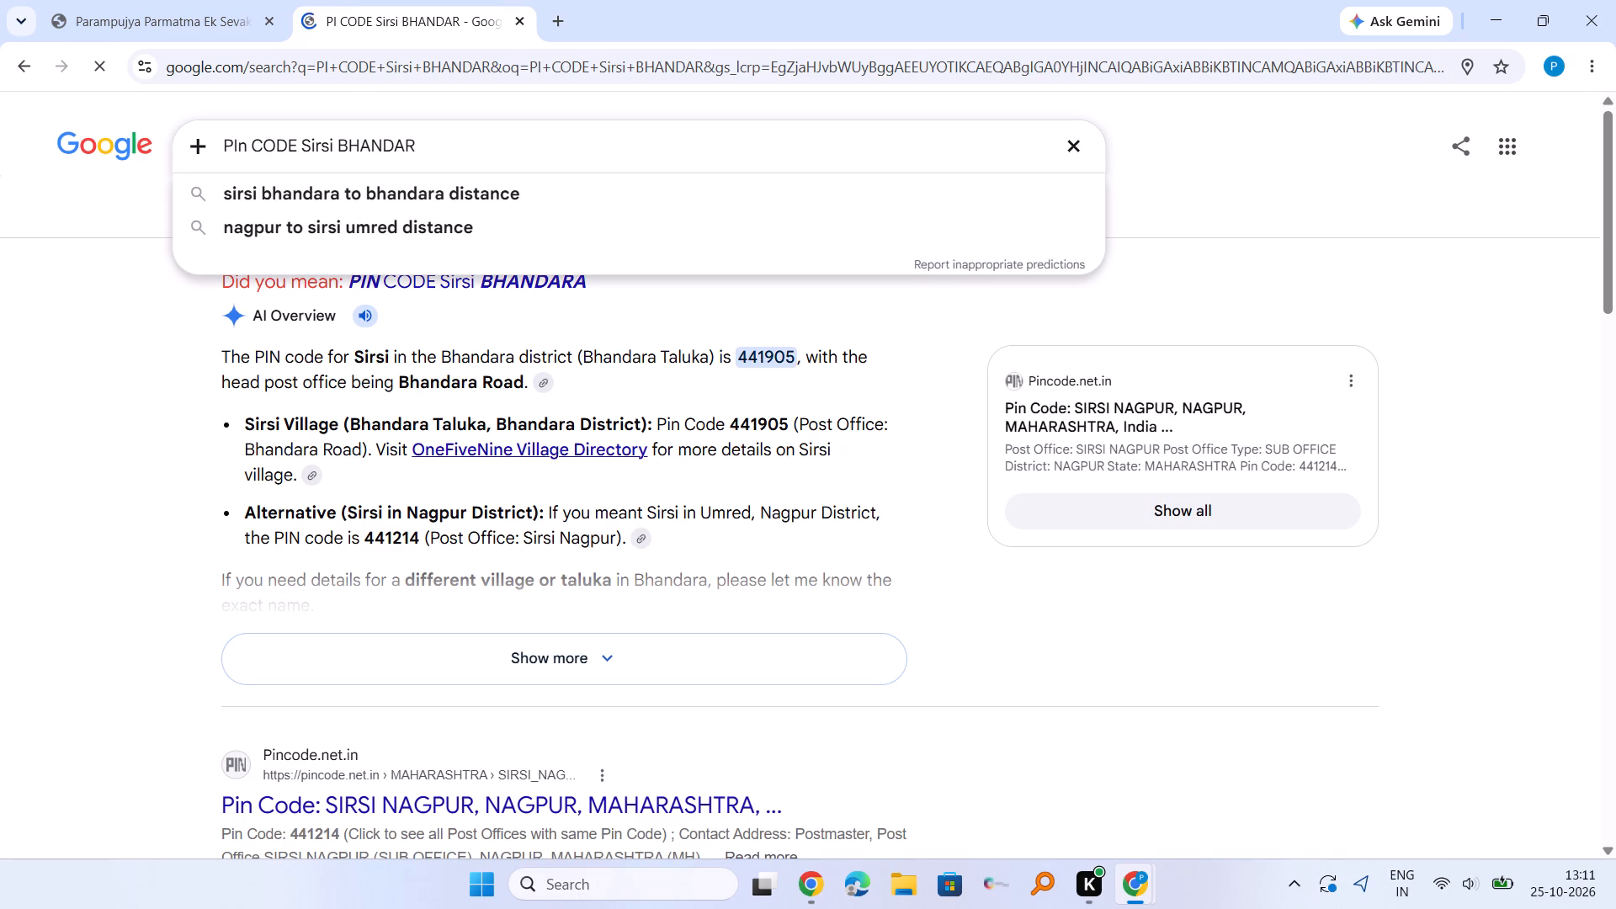
key("Return")
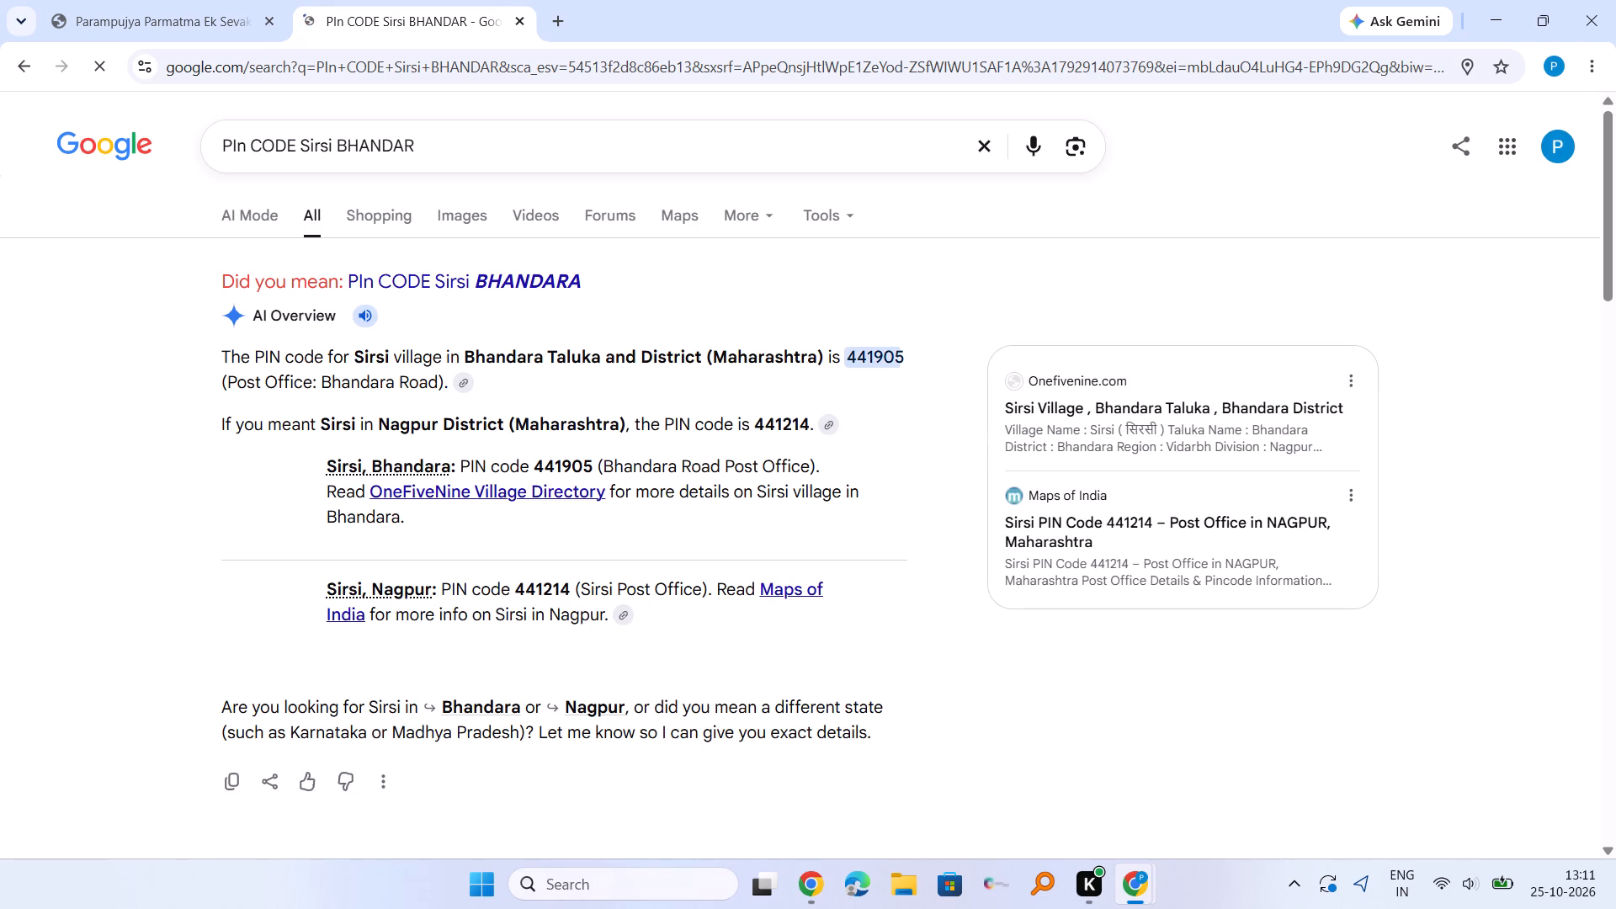
double_click(887, 358)
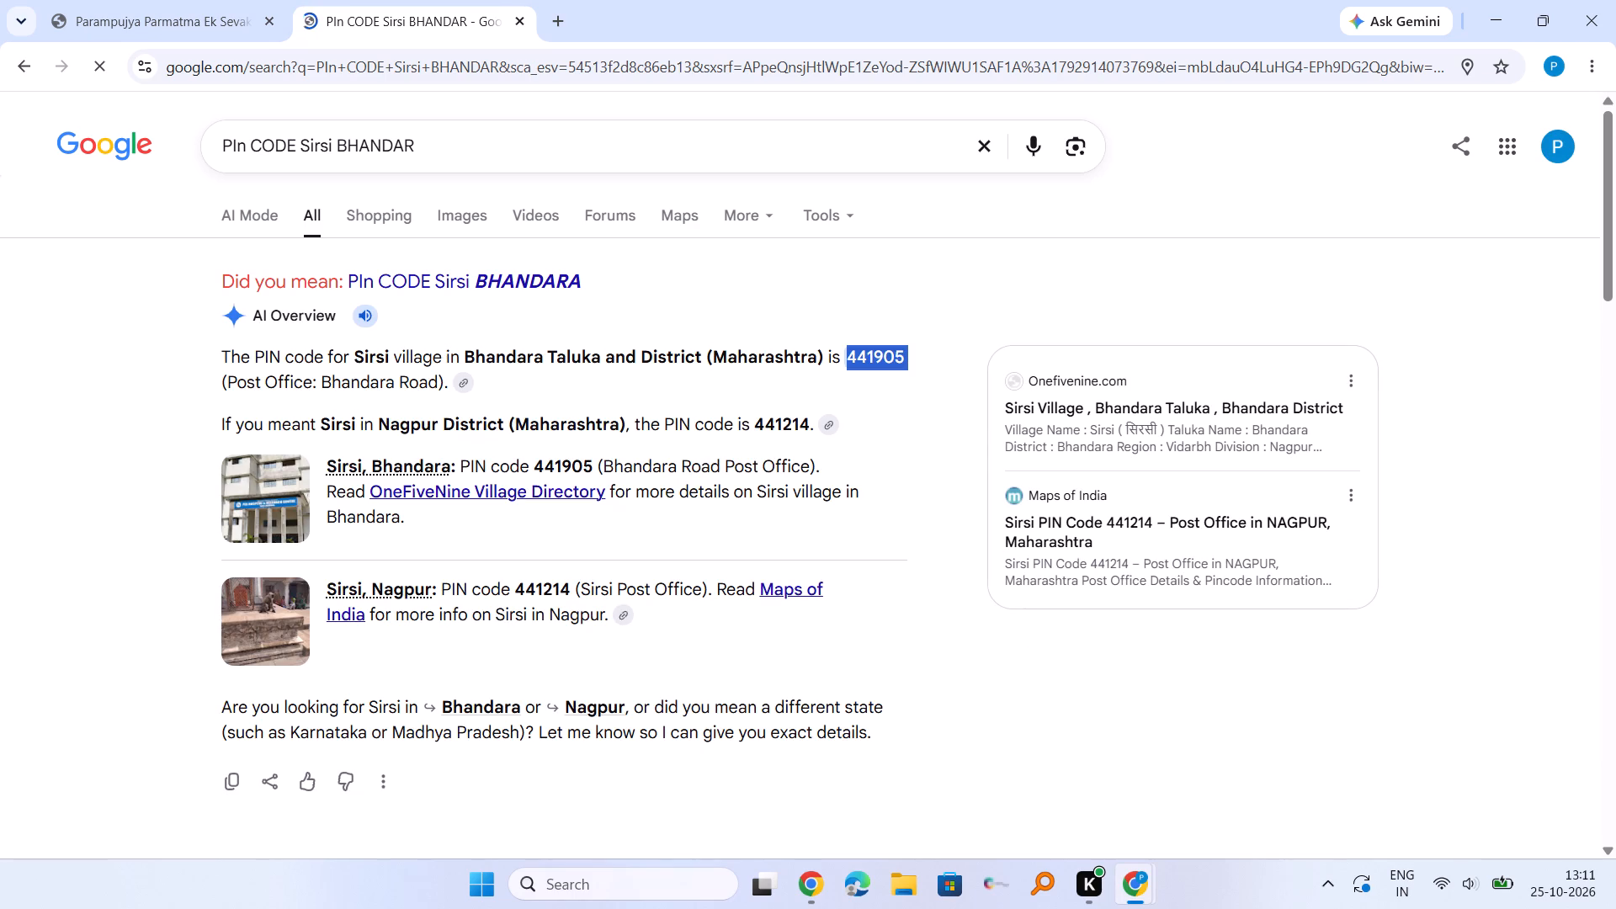
key("ctrl+c")
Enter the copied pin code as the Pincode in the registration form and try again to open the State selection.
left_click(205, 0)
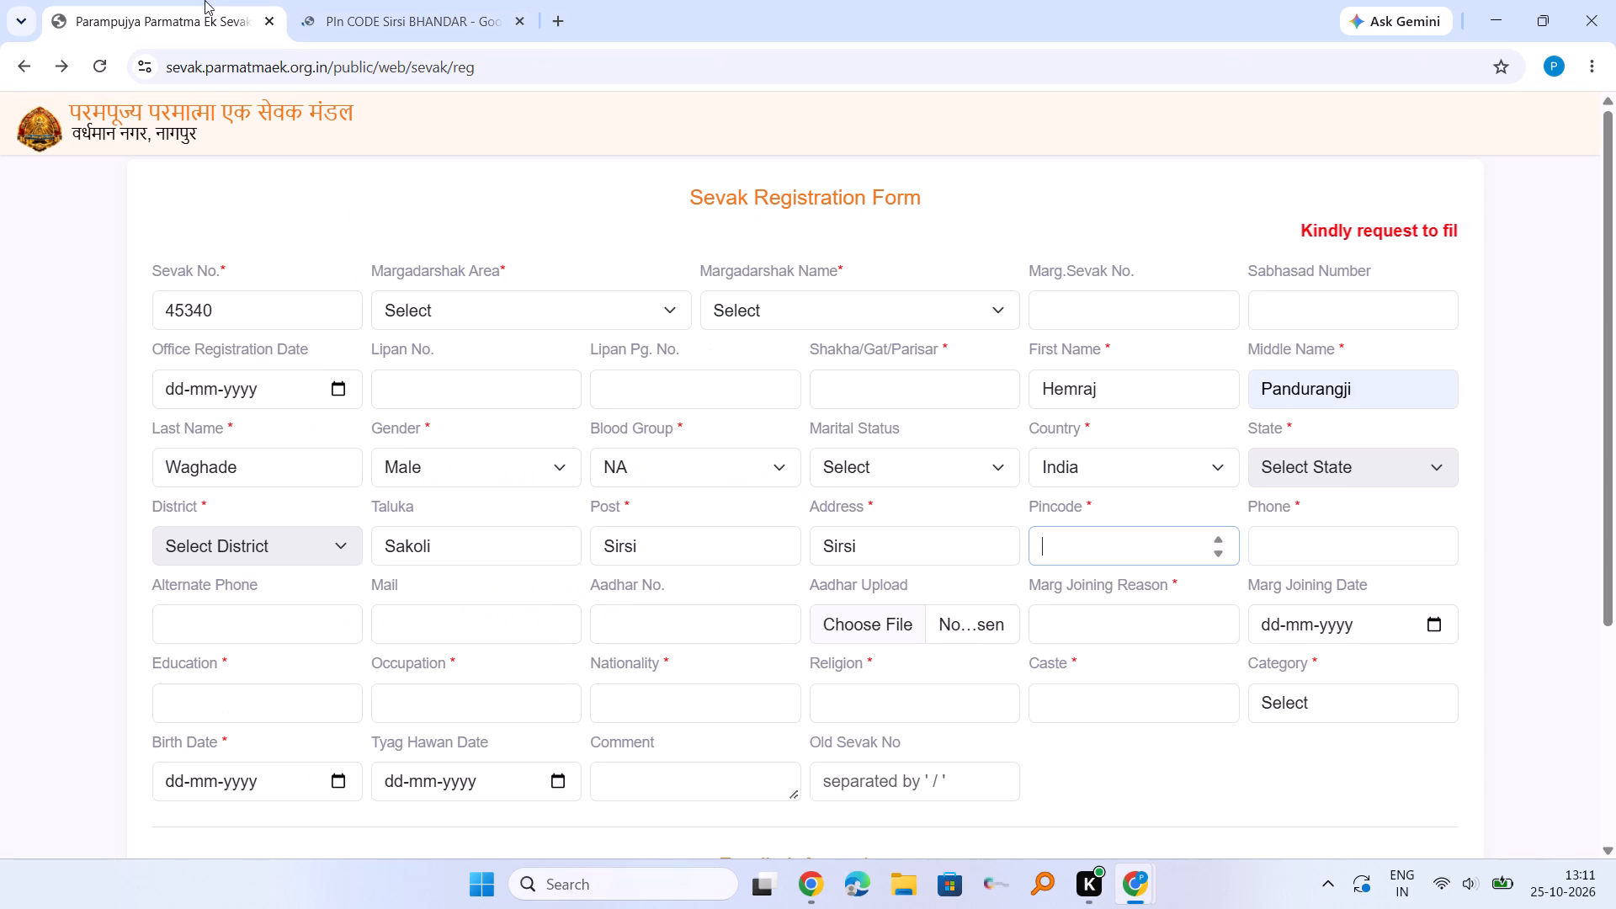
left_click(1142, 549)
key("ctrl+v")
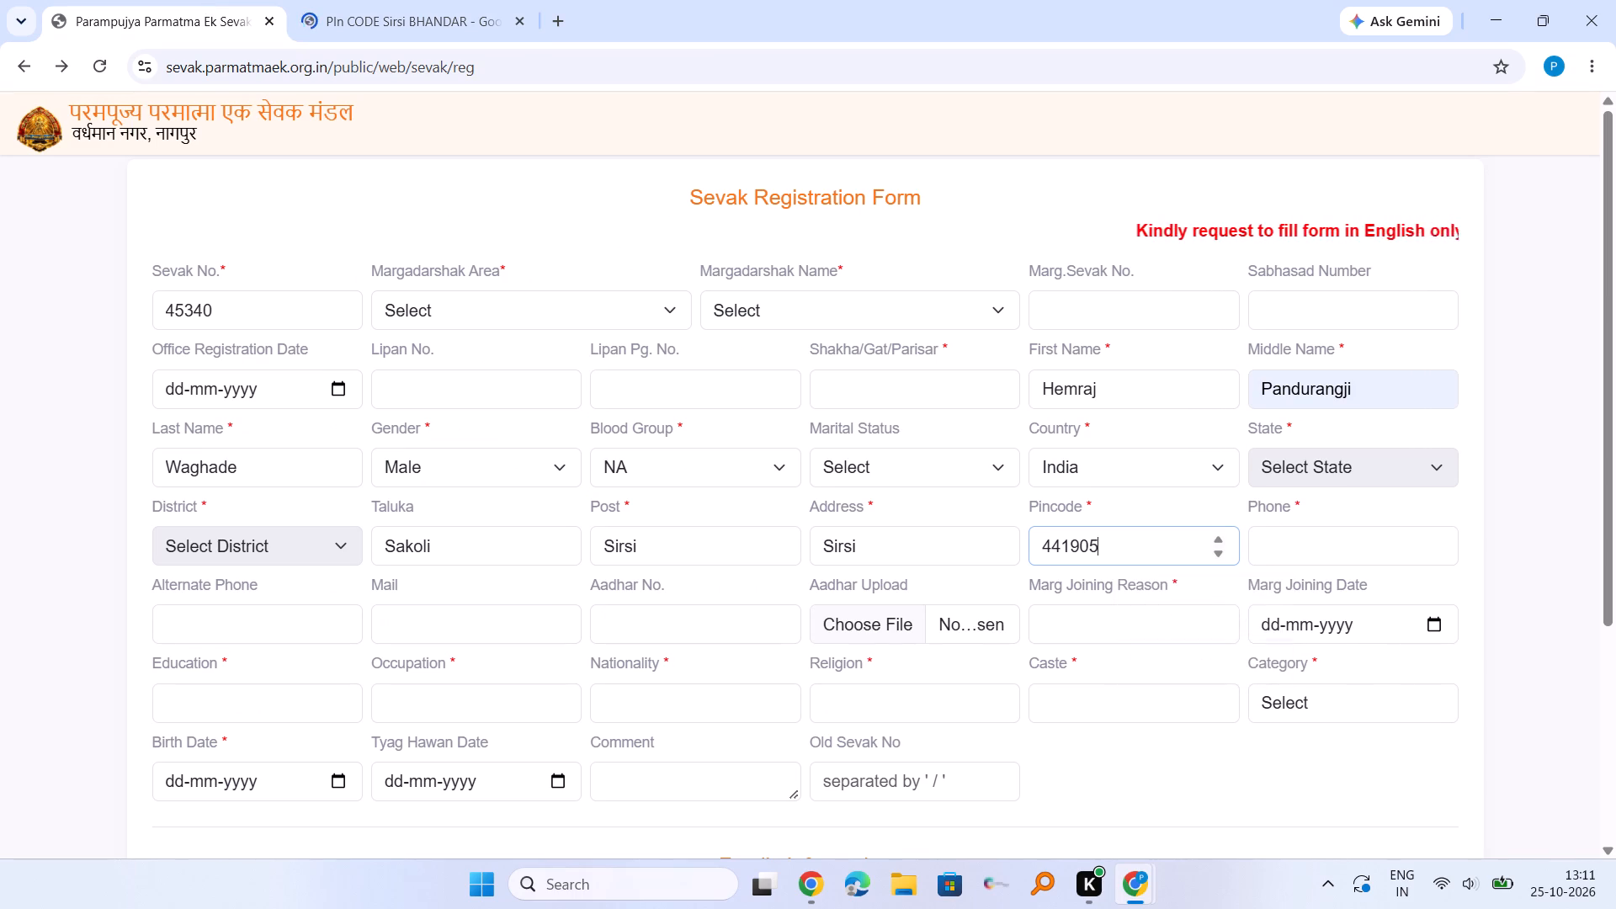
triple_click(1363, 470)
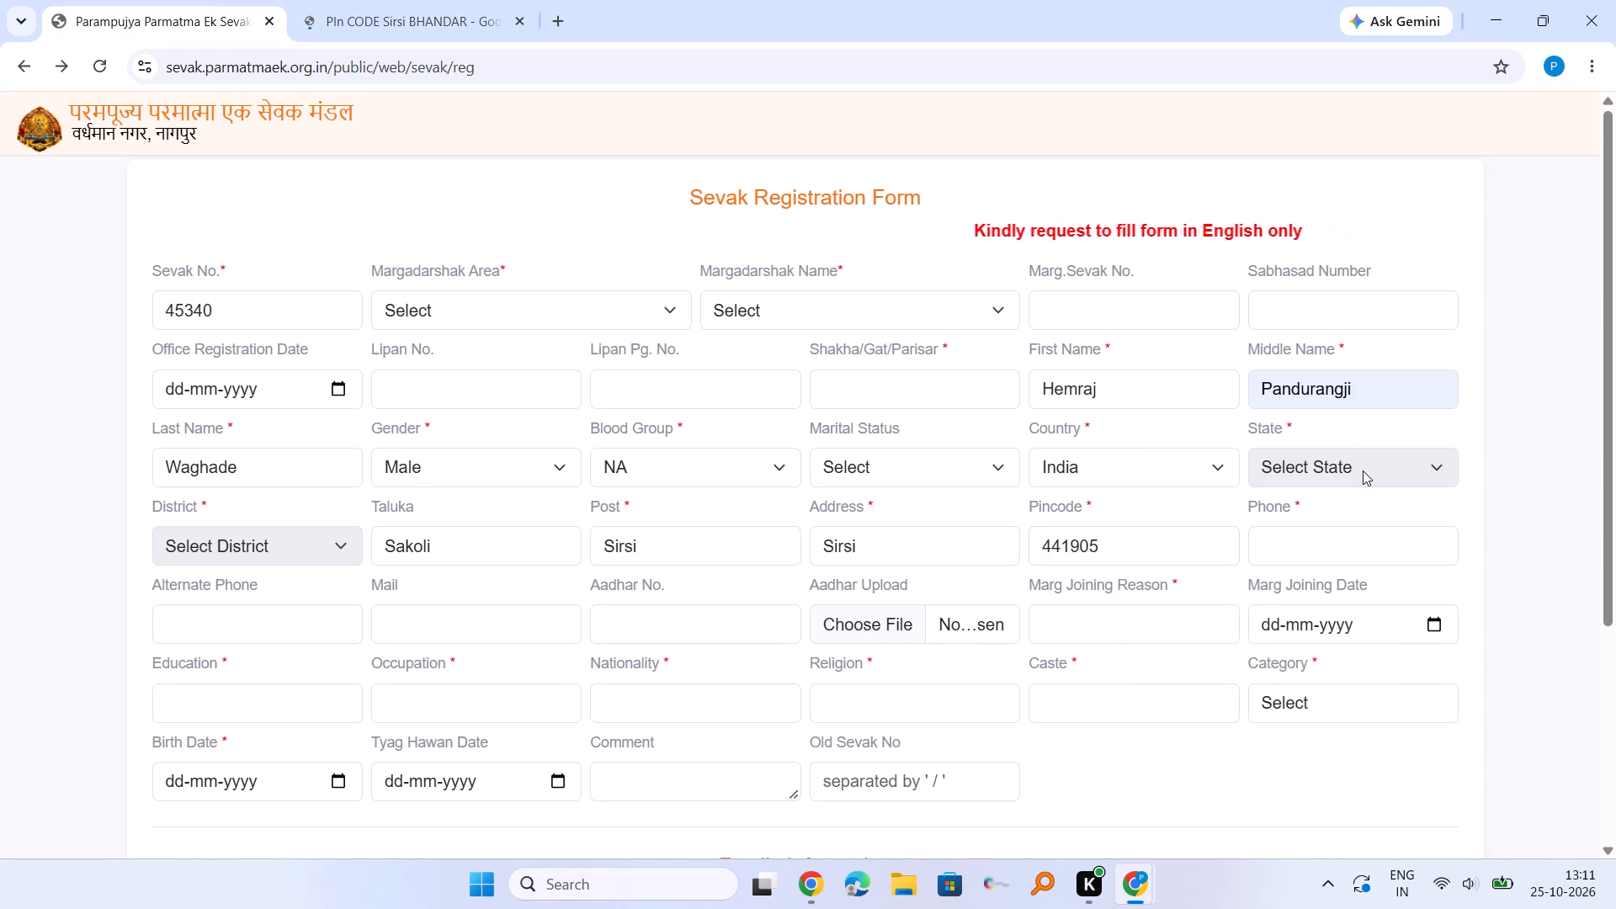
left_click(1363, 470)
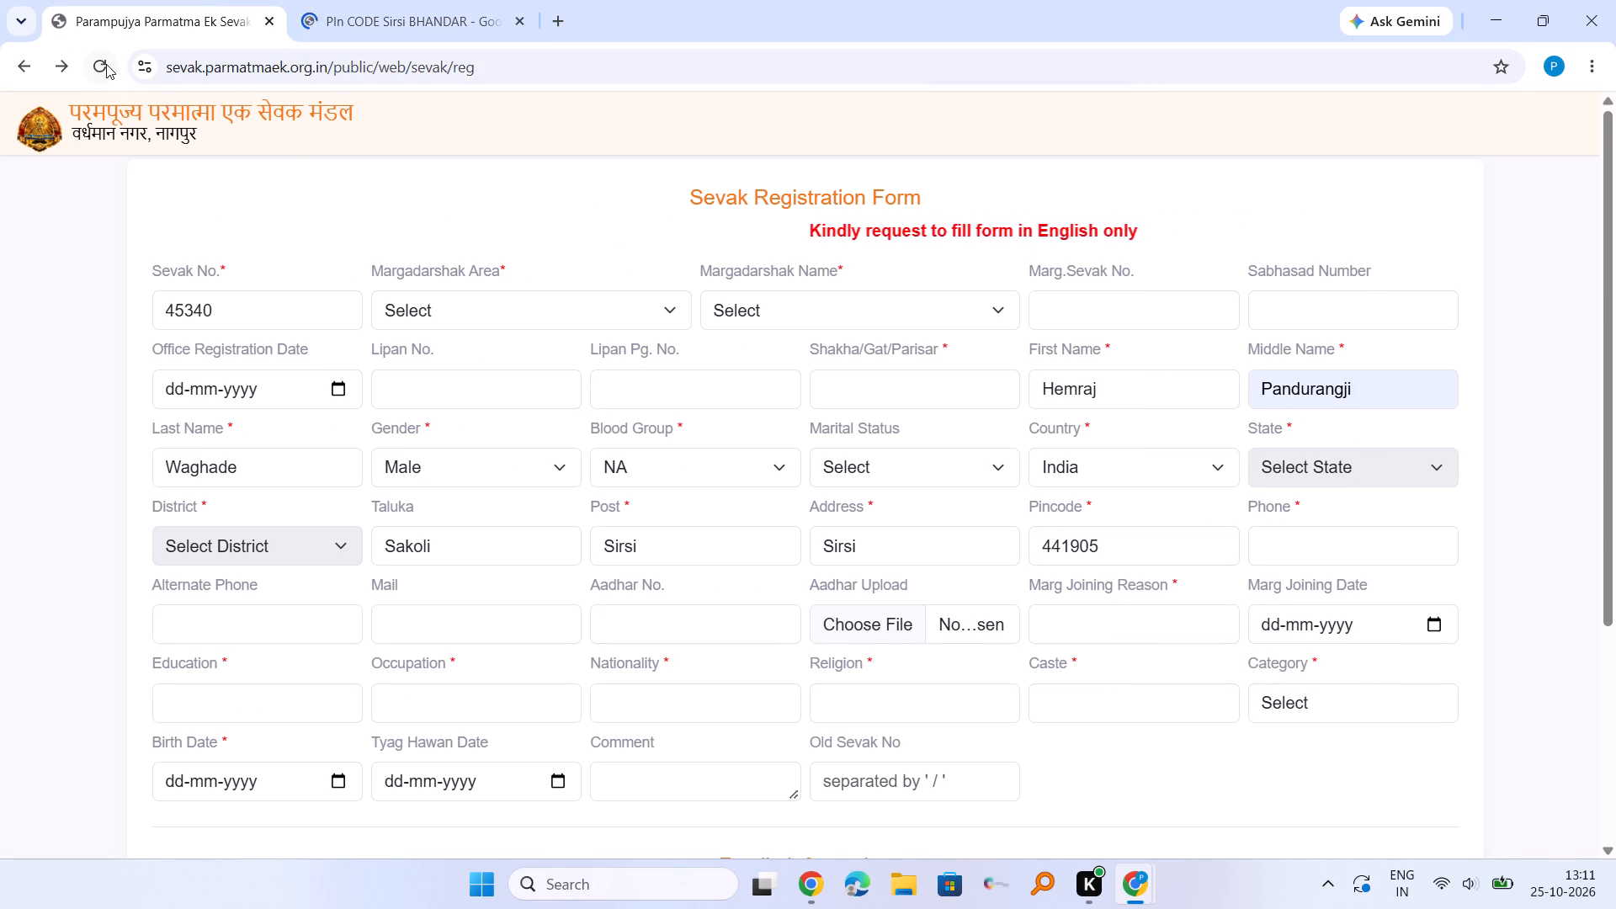
Reload the registration form to clear it, re-enter the same Sevak No. and set the country to India.
left_click(106, 64)
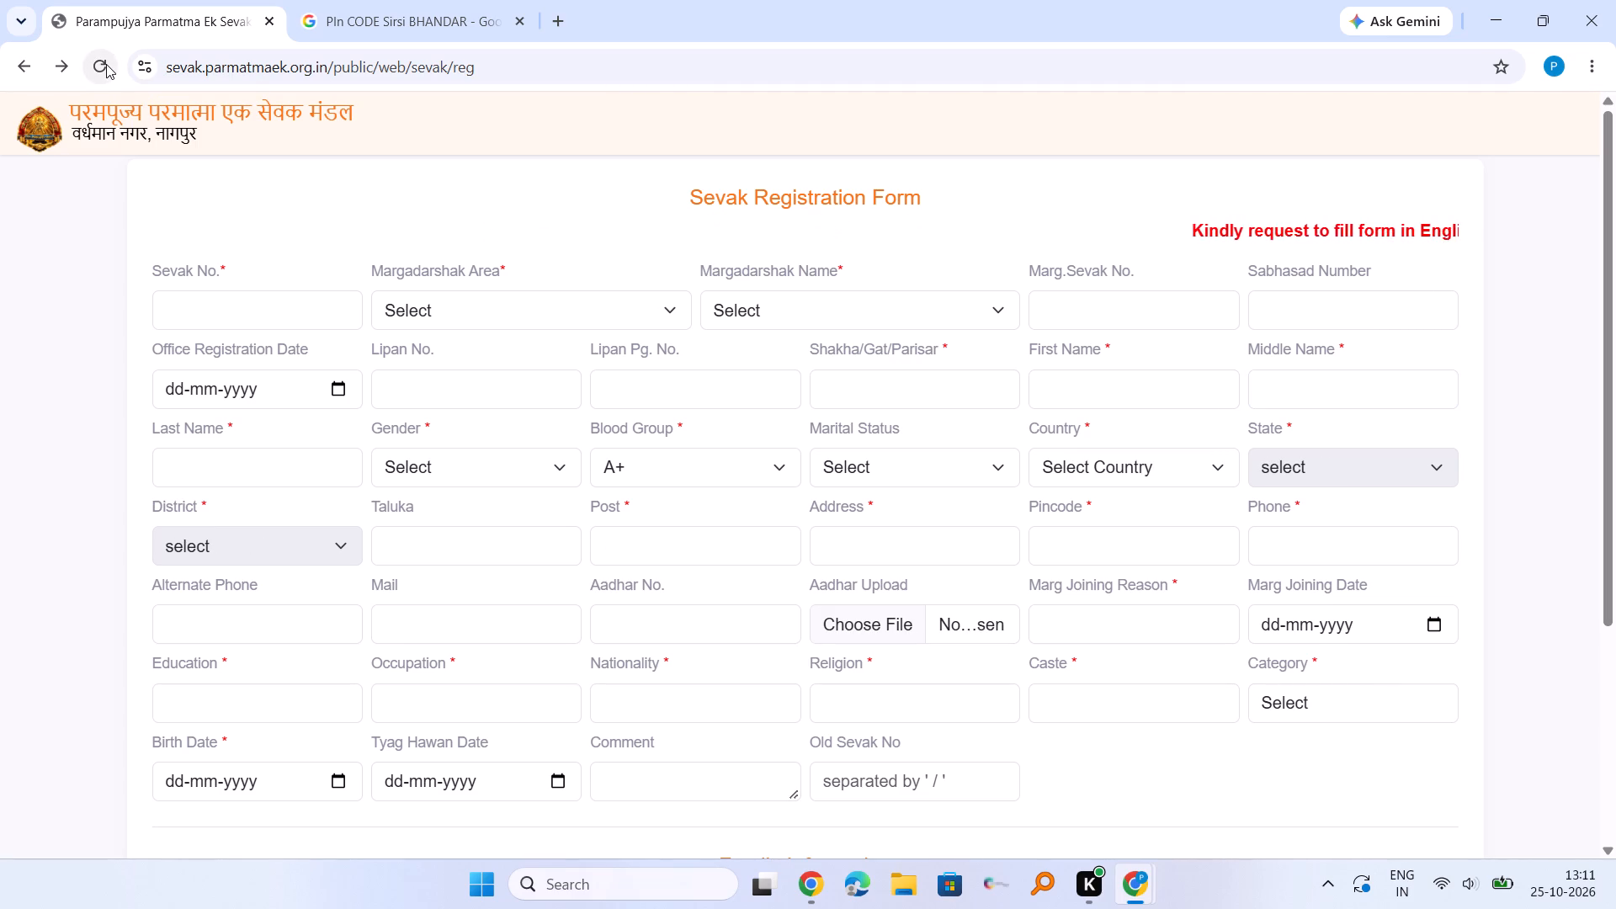
left_click(202, 304)
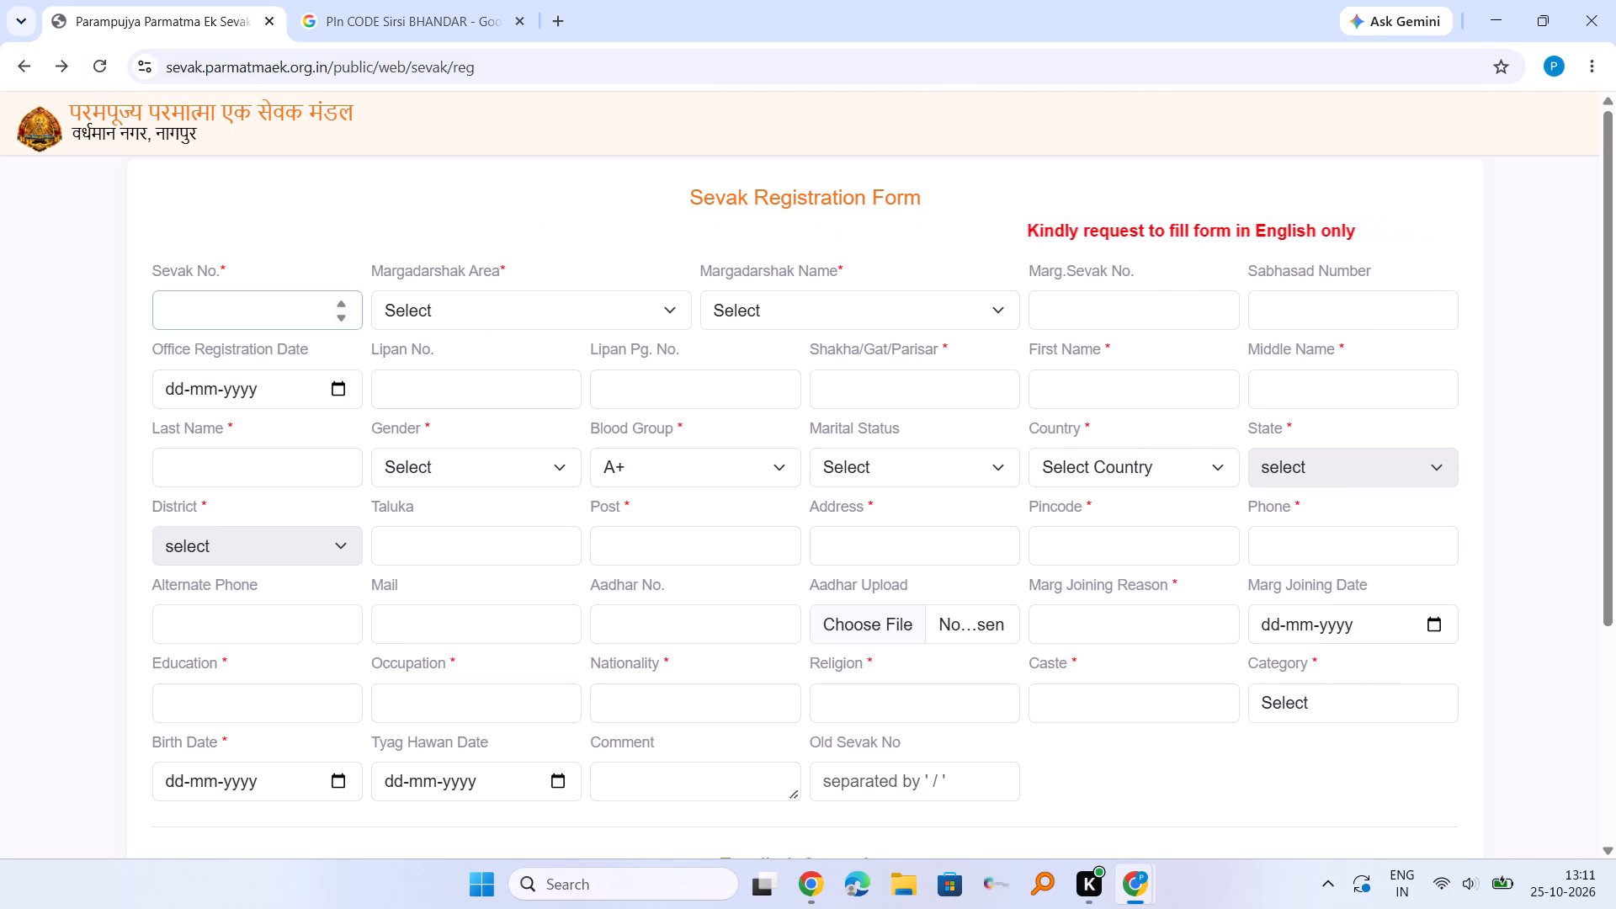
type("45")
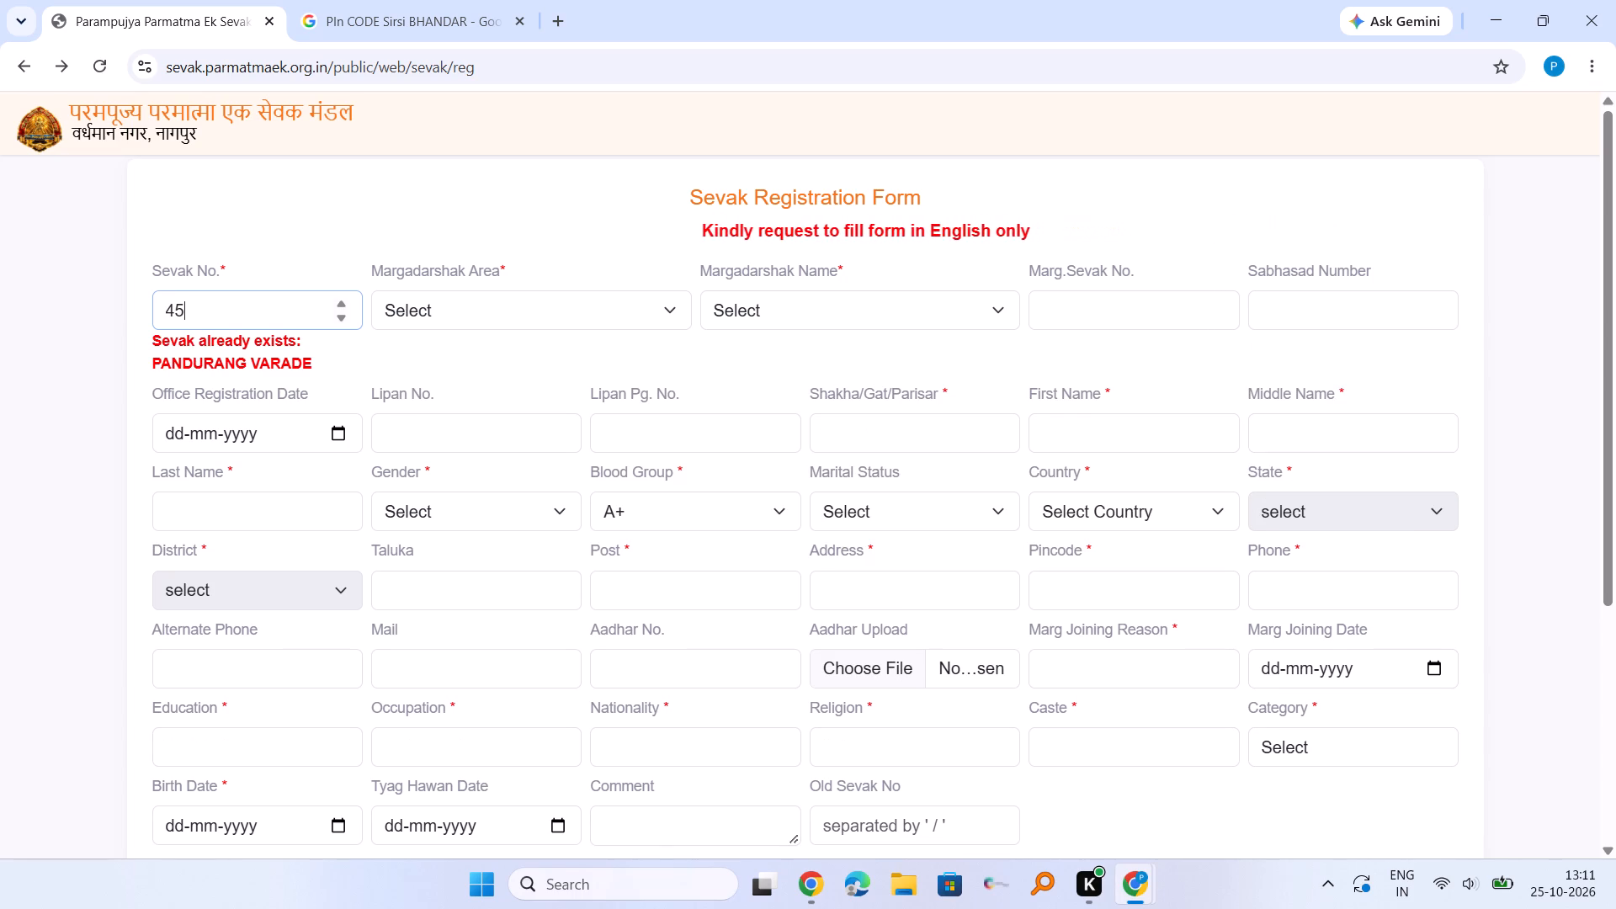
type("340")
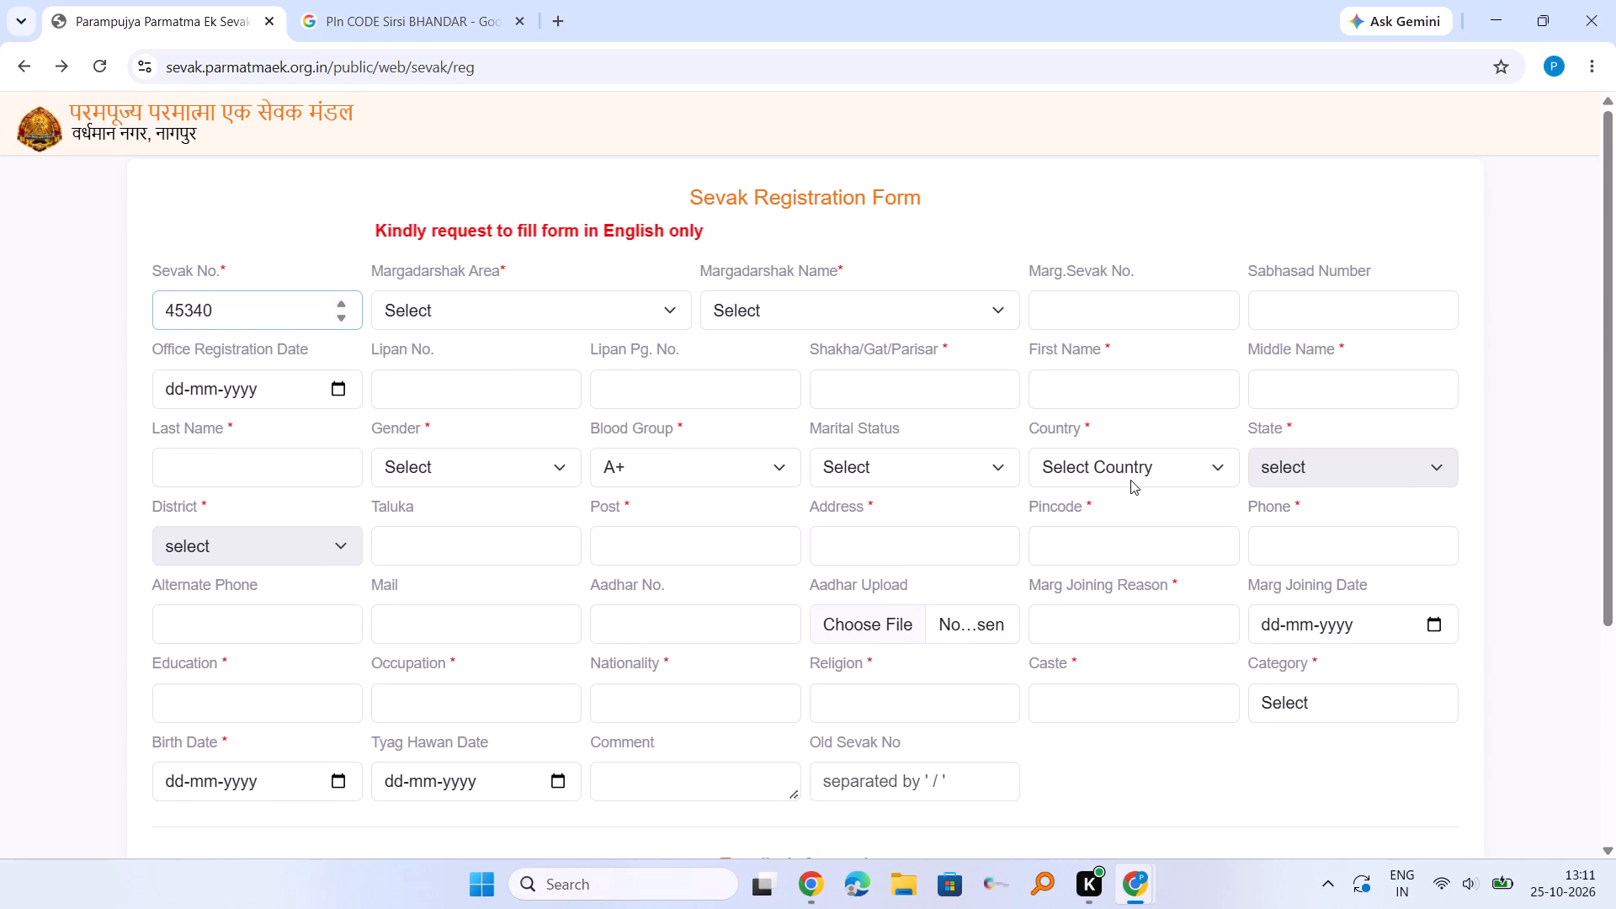
left_click(1130, 480)
left_click(1114, 525)
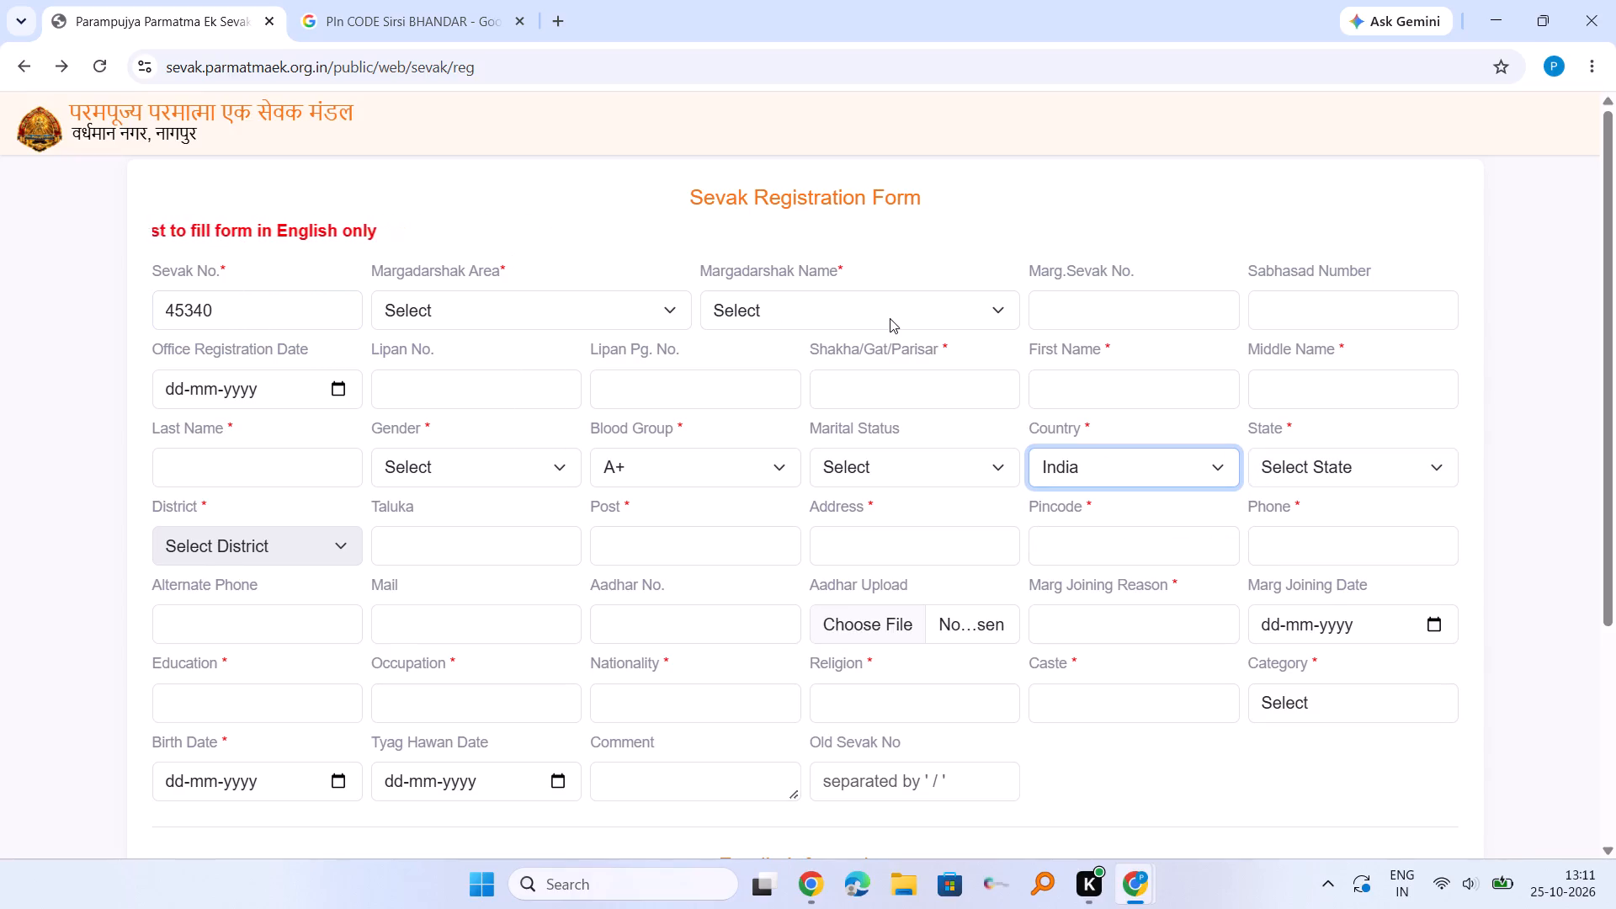
Enter the first name Hemraj again and fill in the same middle name and last name from the saved suggestions.
left_click(1129, 391)
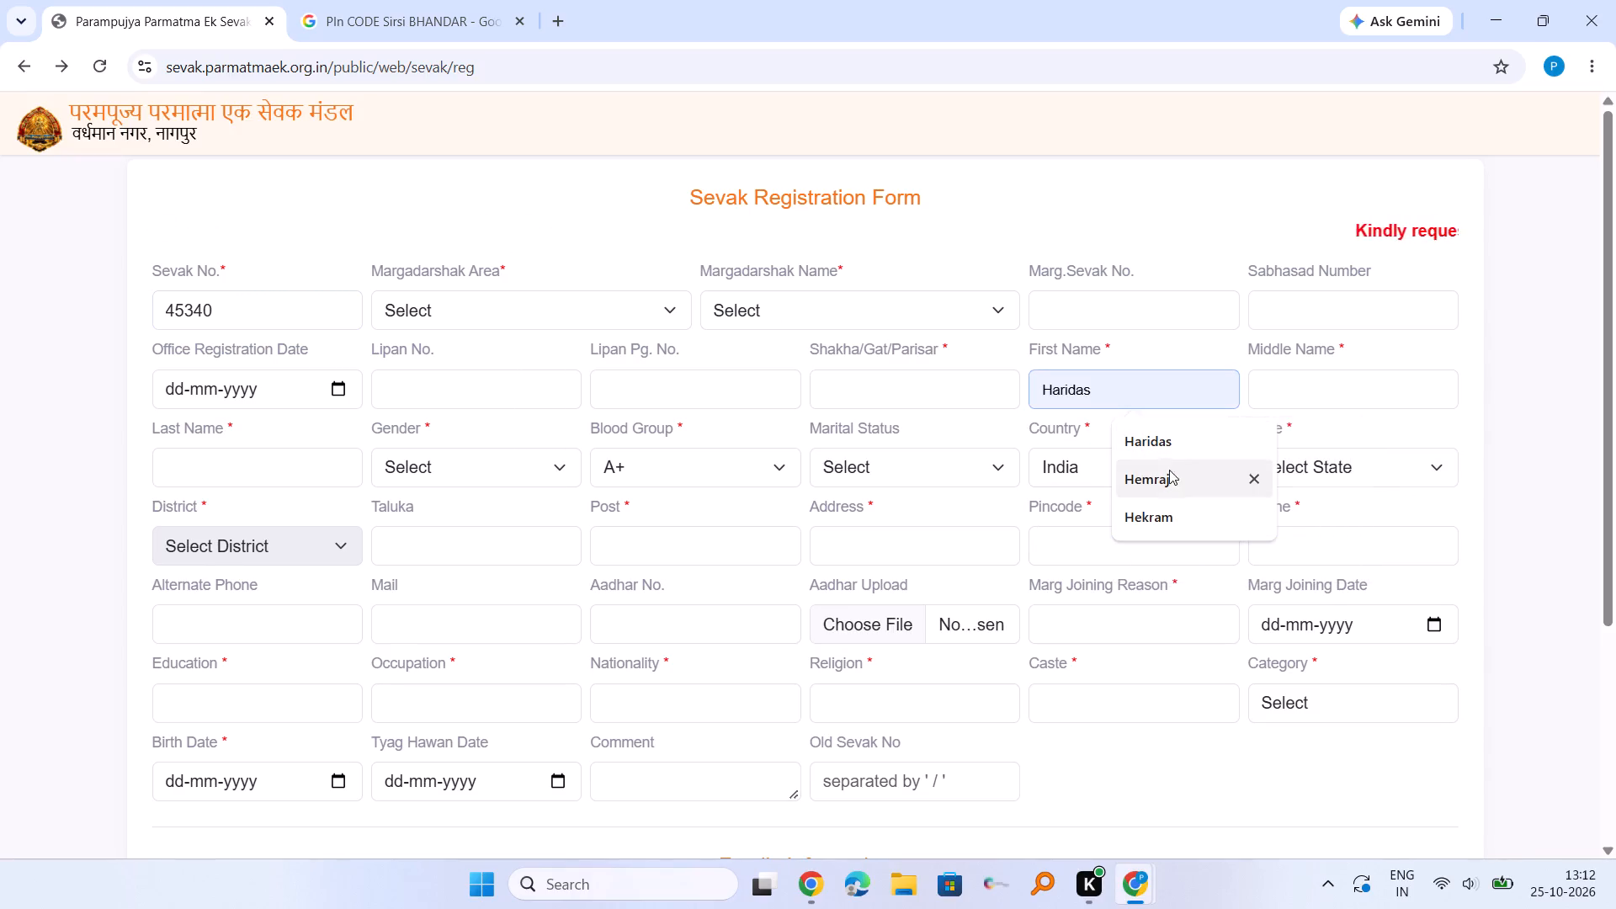
left_click(1167, 482)
left_click(1325, 388)
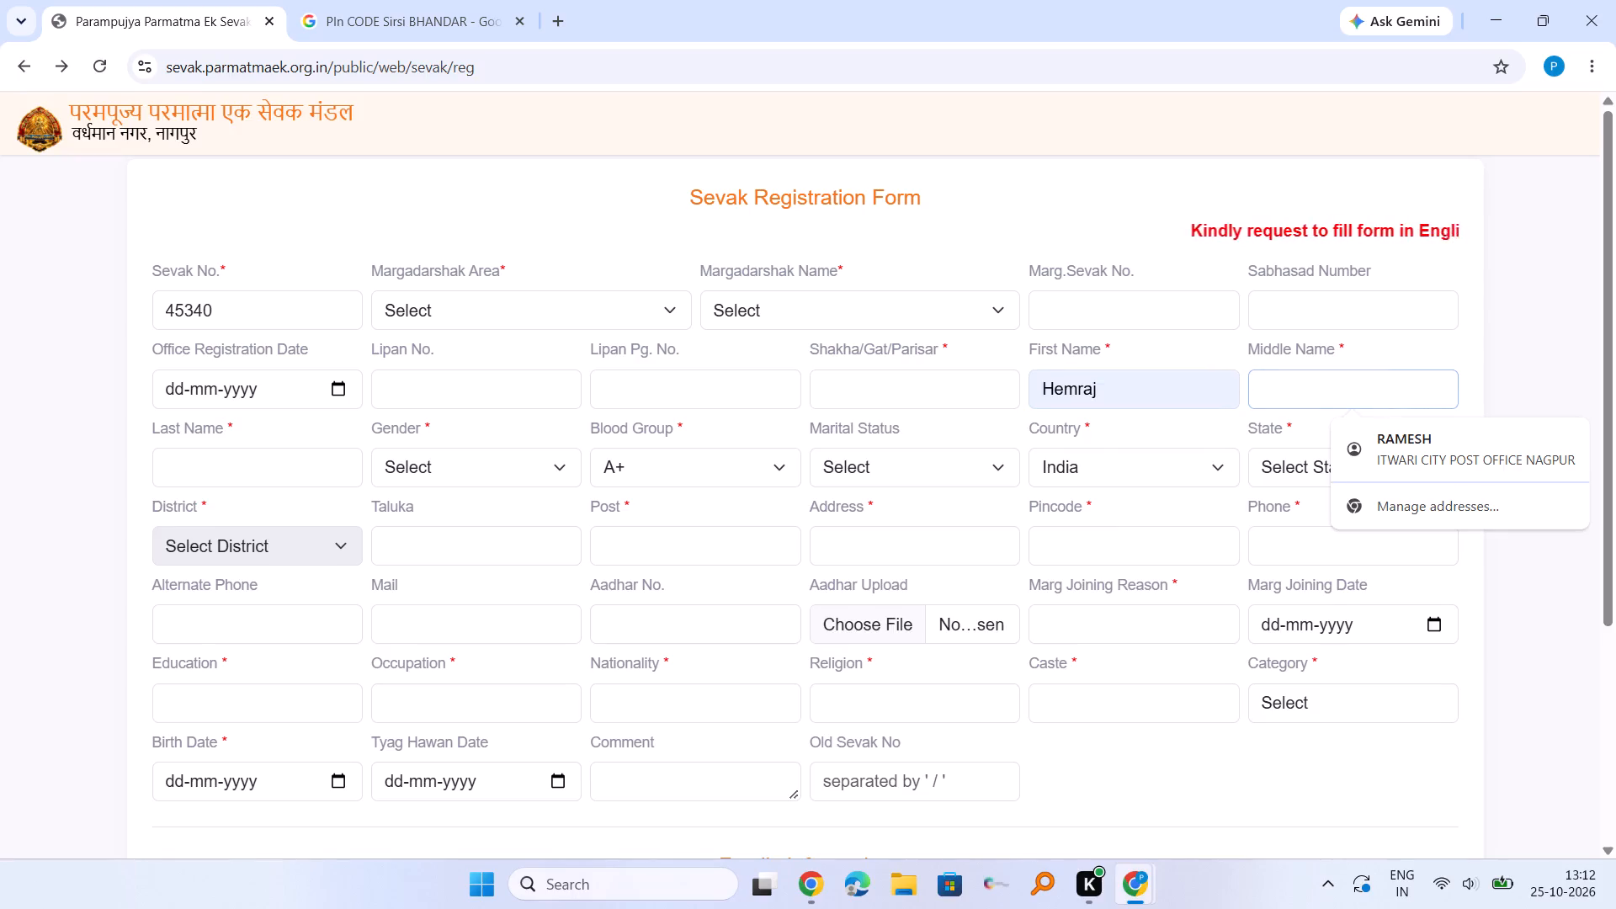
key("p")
left_click(1390, 432)
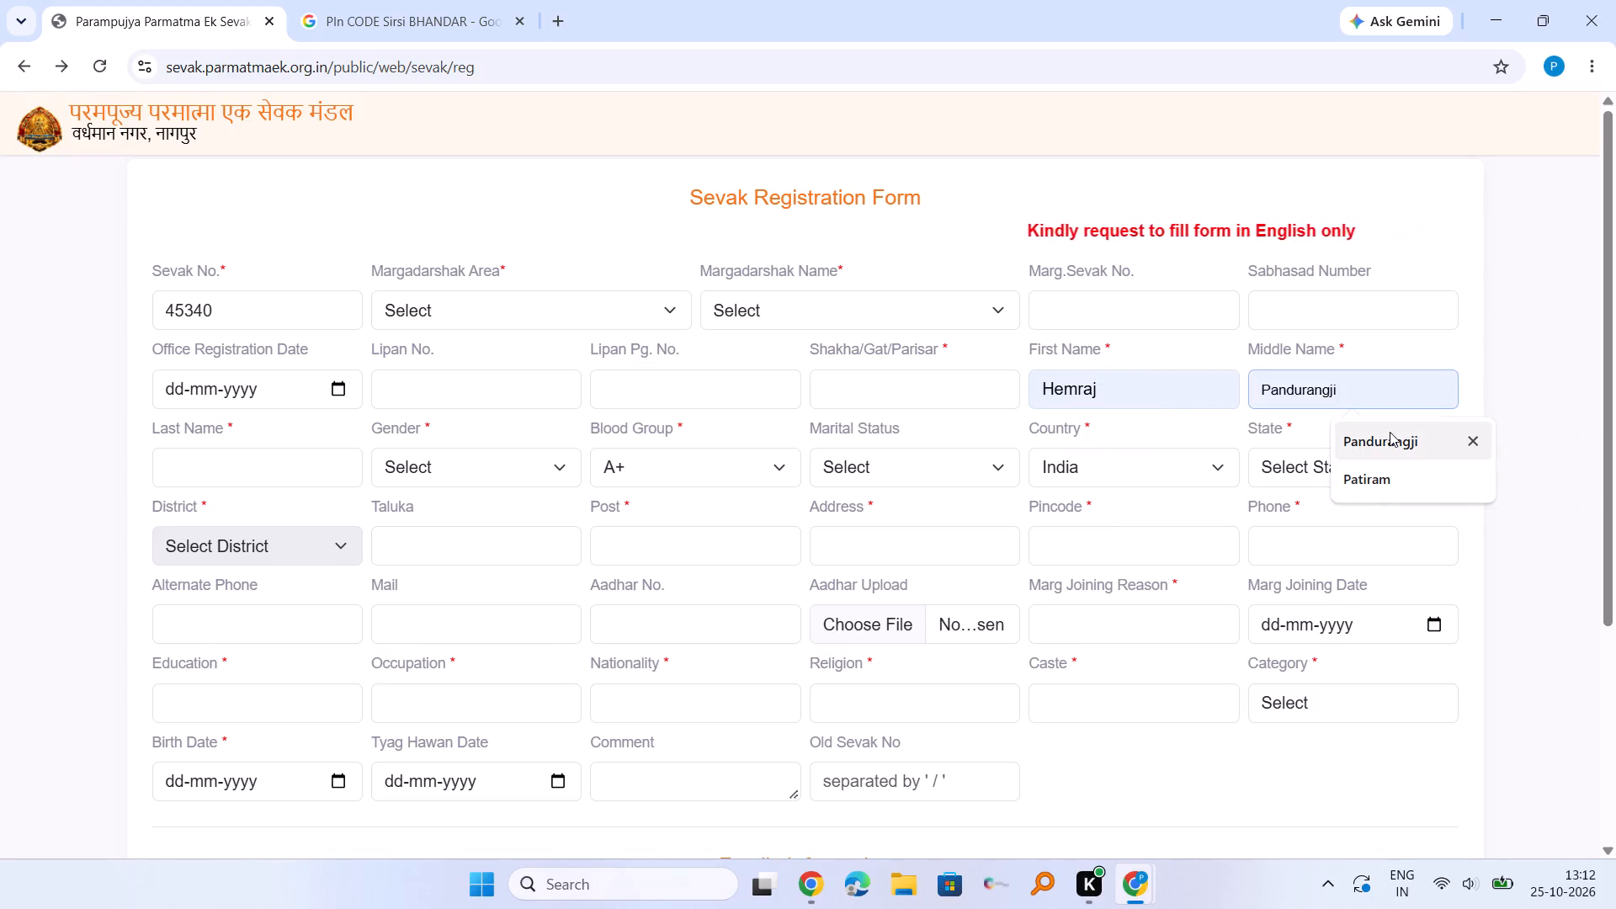
left_click(212, 476)
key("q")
key("BackSpace")
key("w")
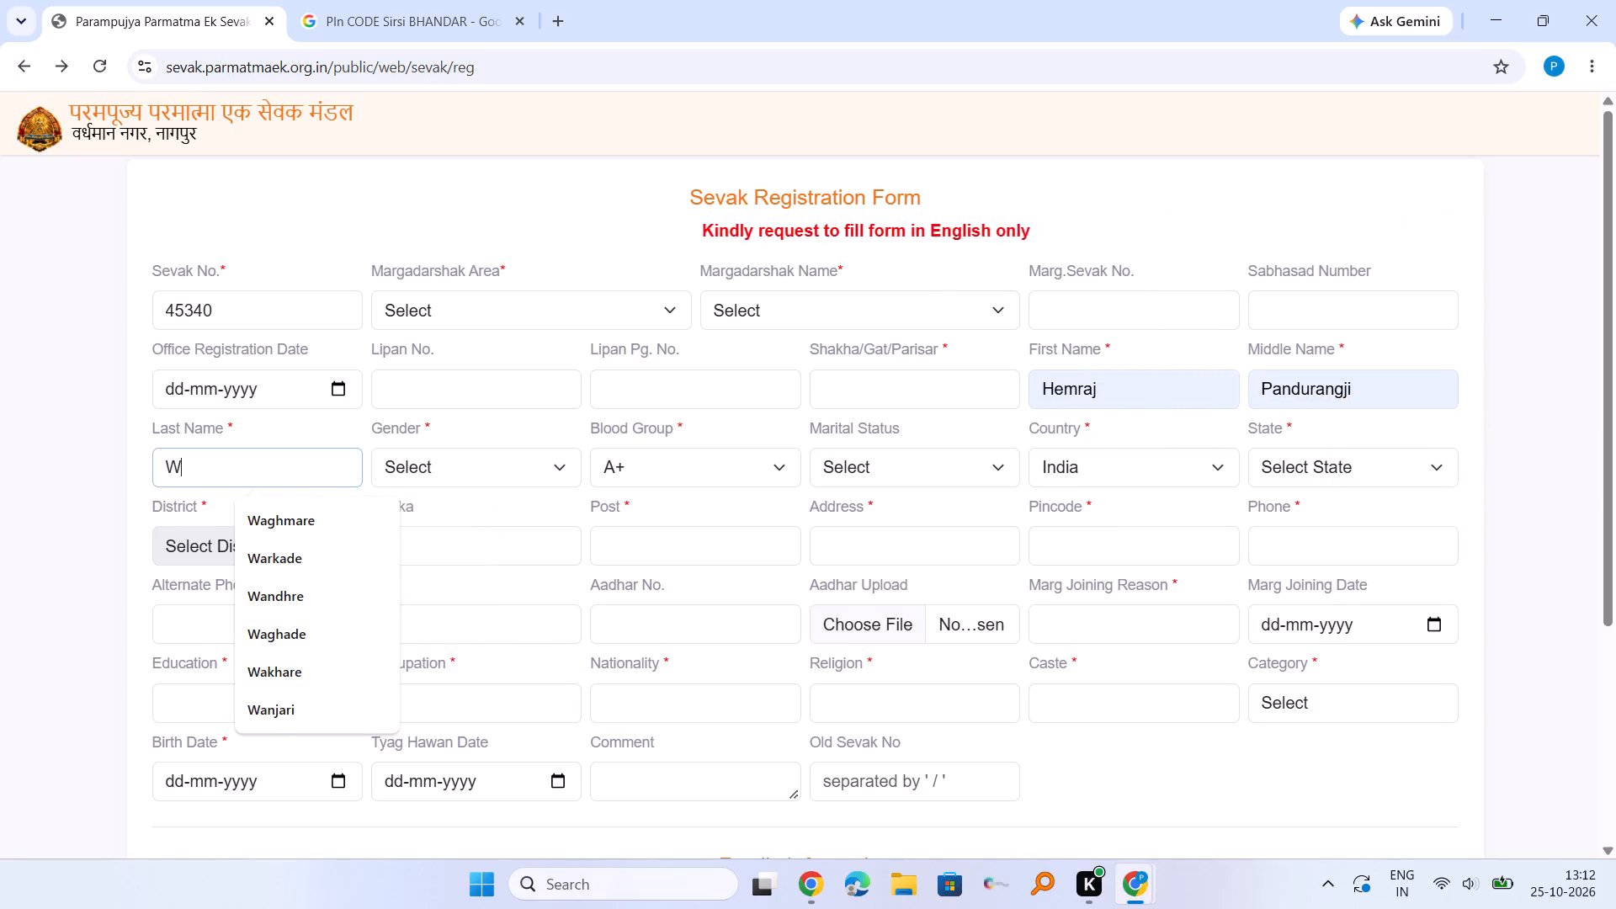
left_click(287, 635)
Set the Sevak's gender to Male and blood group to NA.
left_click(481, 468)
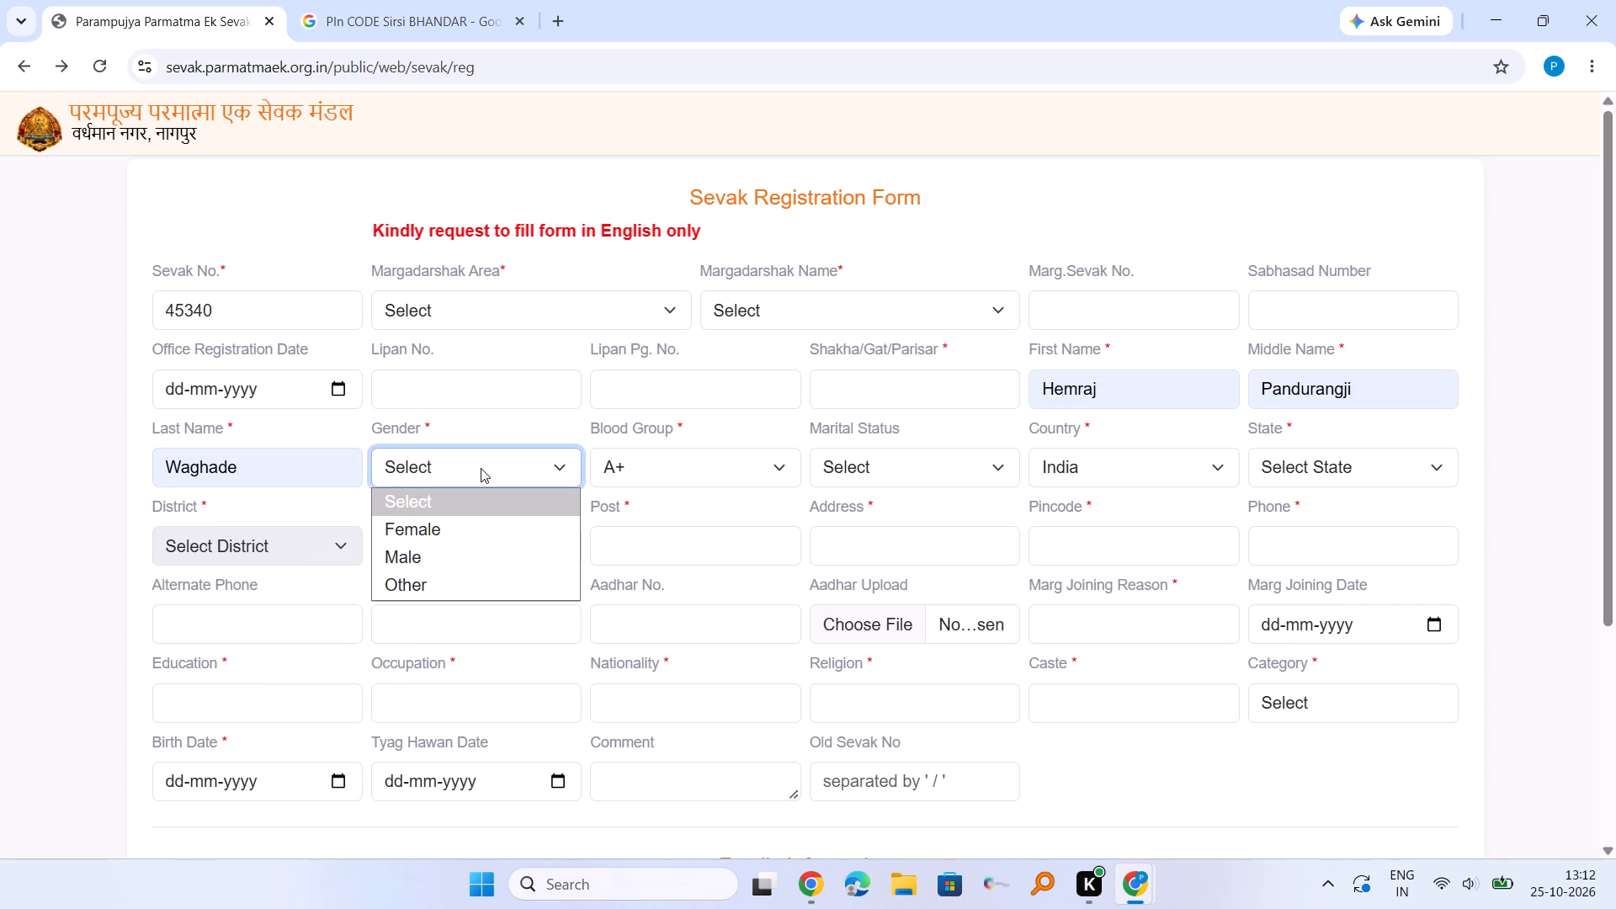
left_click(453, 566)
left_click(710, 448)
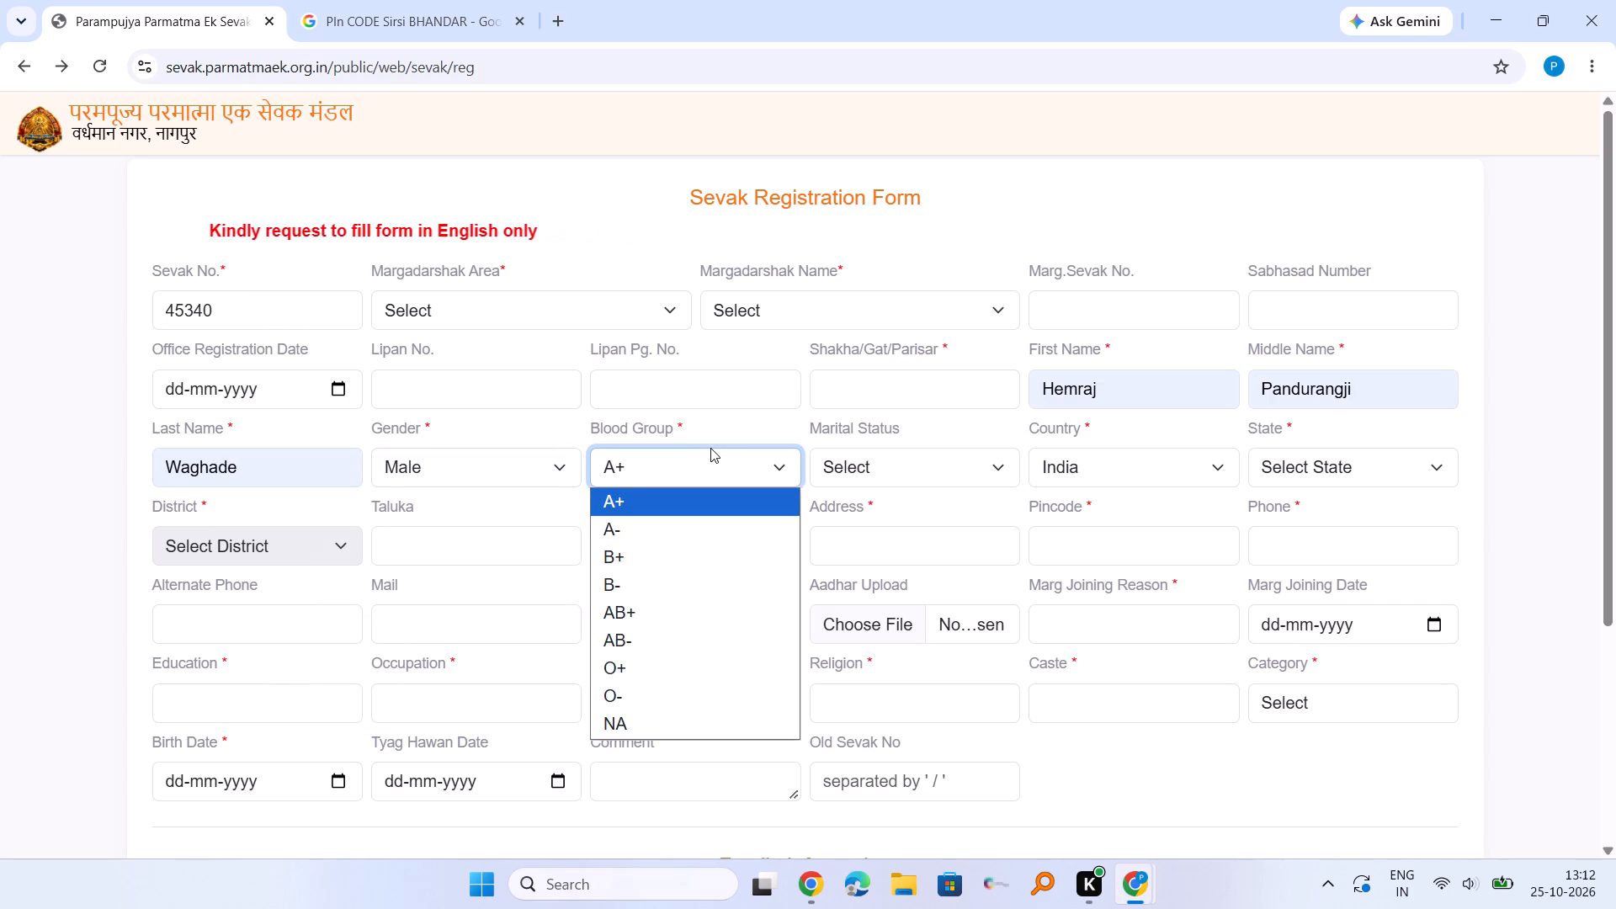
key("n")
key("Return")
Reselect India as the country and set the state to Maharashtra.
left_click(1083, 480)
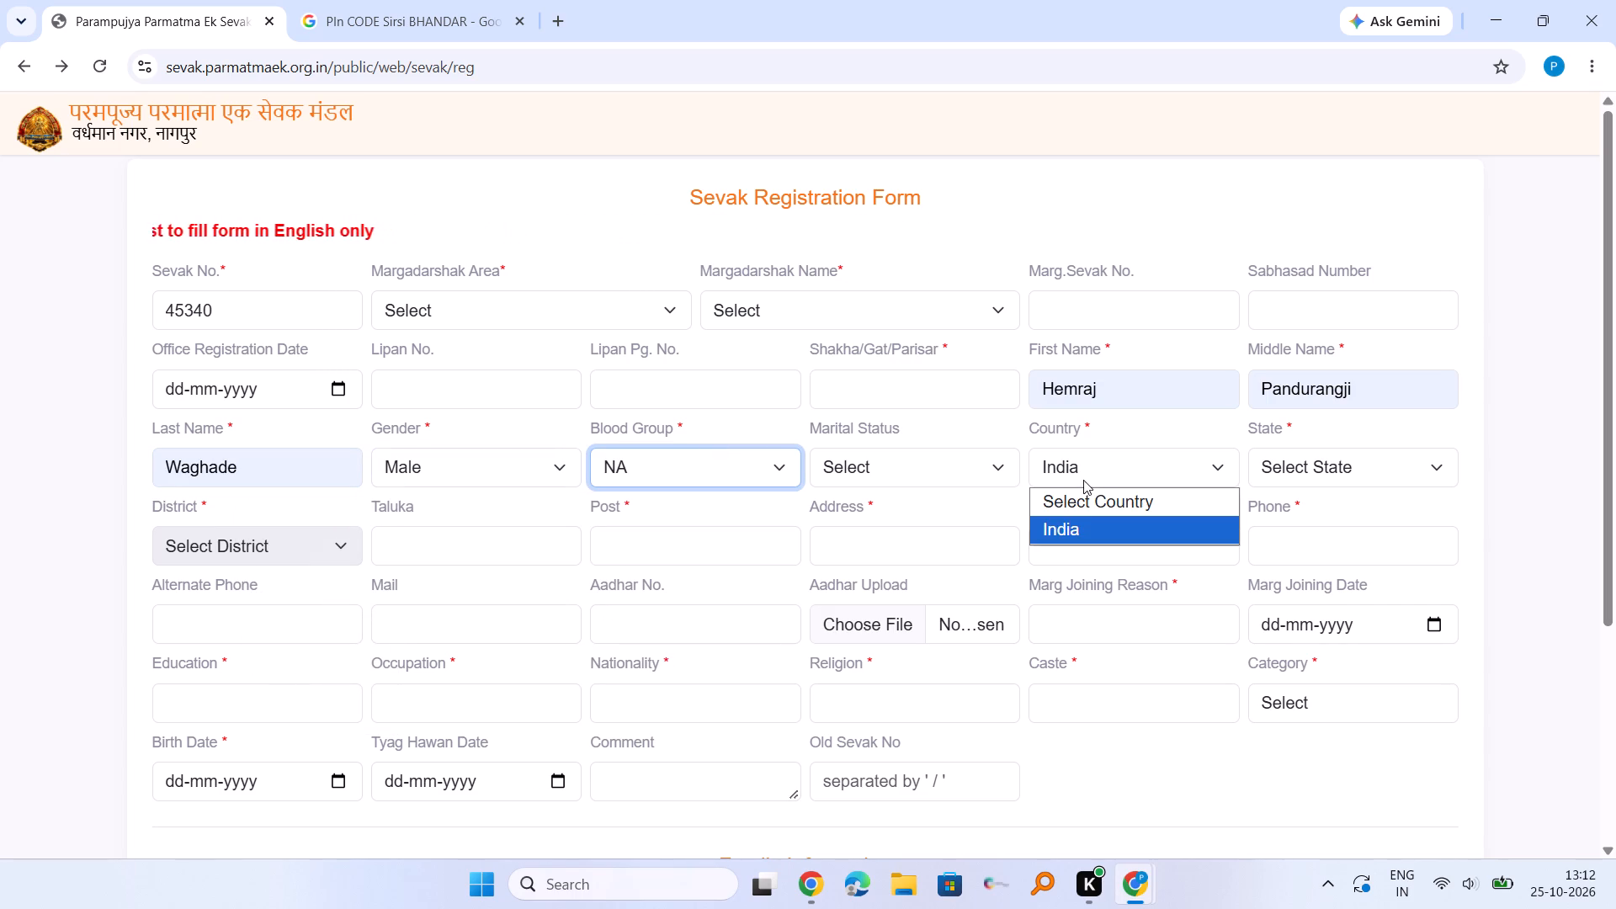
left_click(1091, 524)
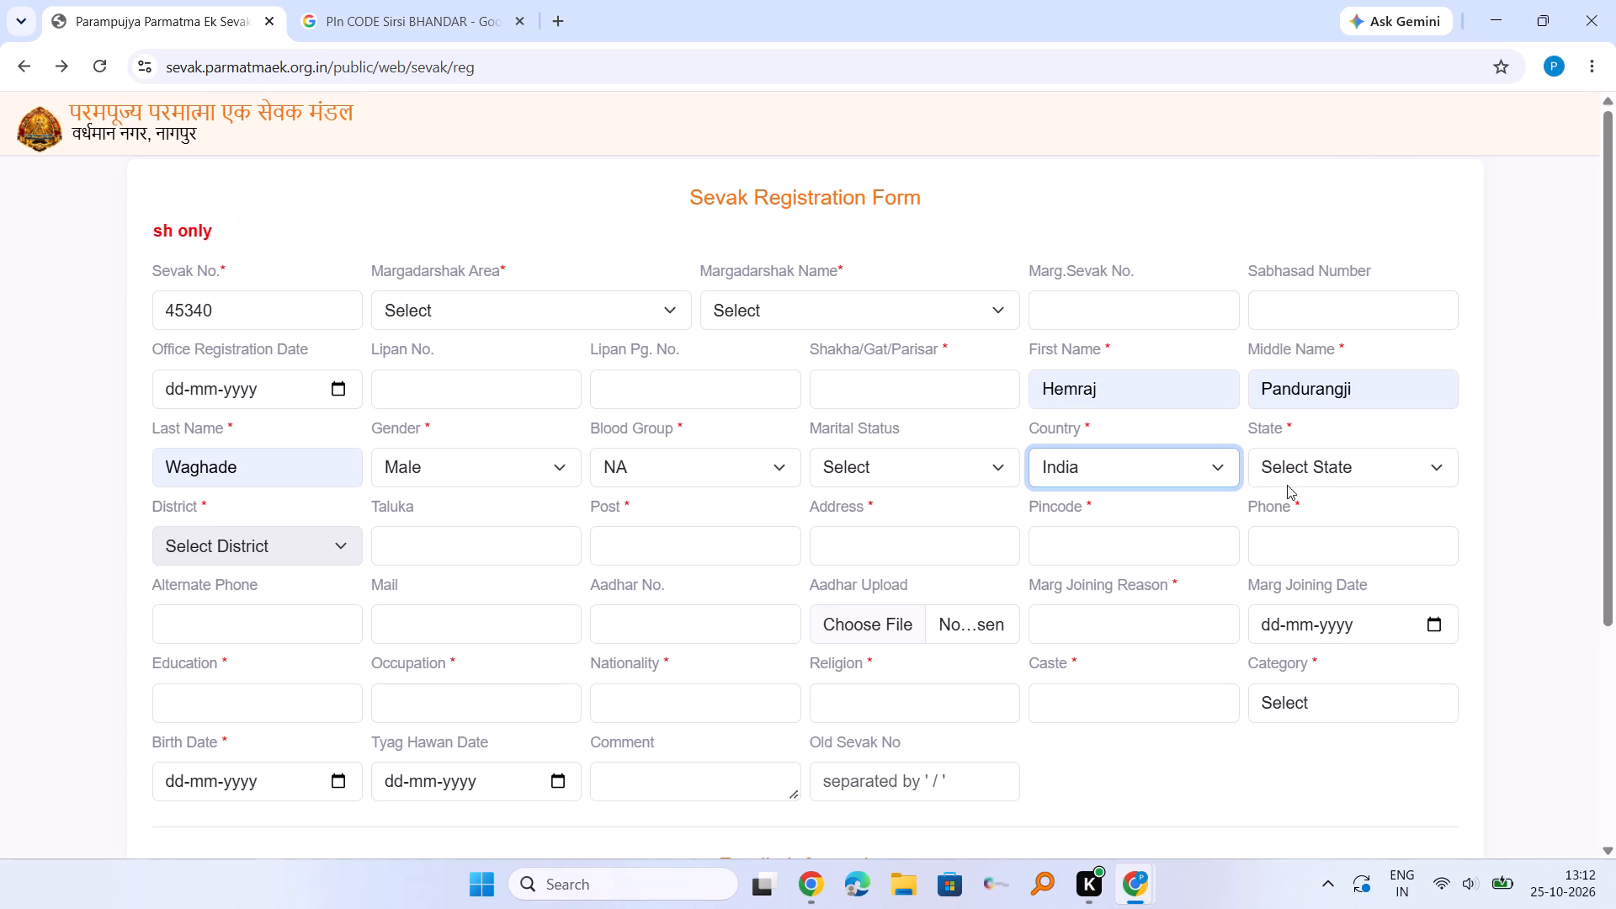
left_click(1300, 462)
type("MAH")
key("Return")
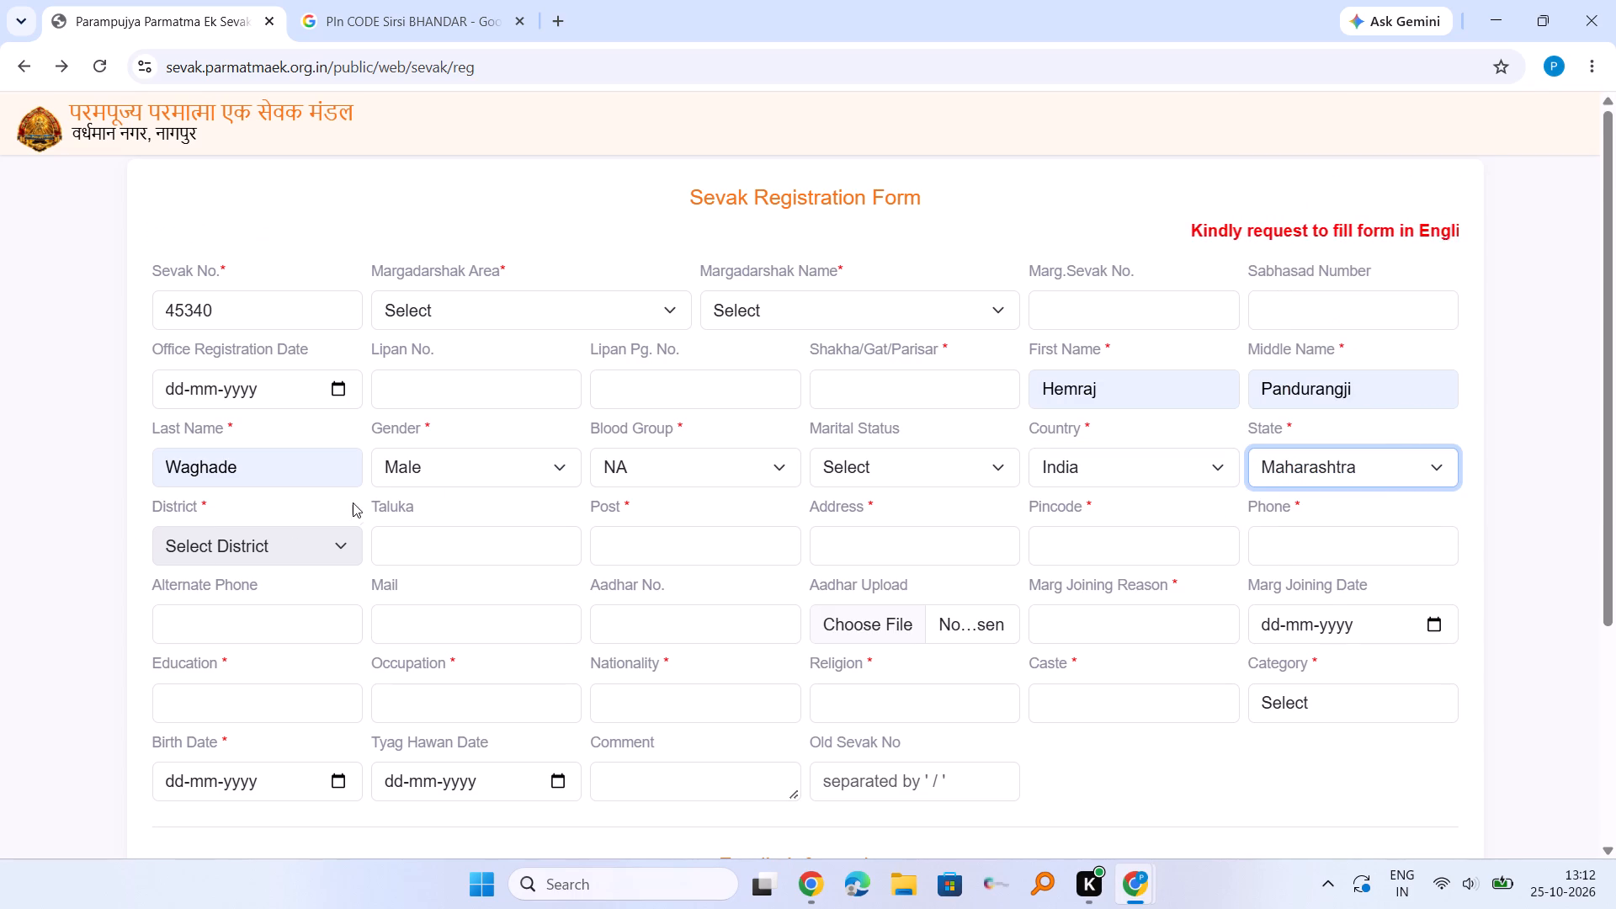
Set the Sevak's district to Bhandara and the taluka to Sakoli.
left_click(311, 551)
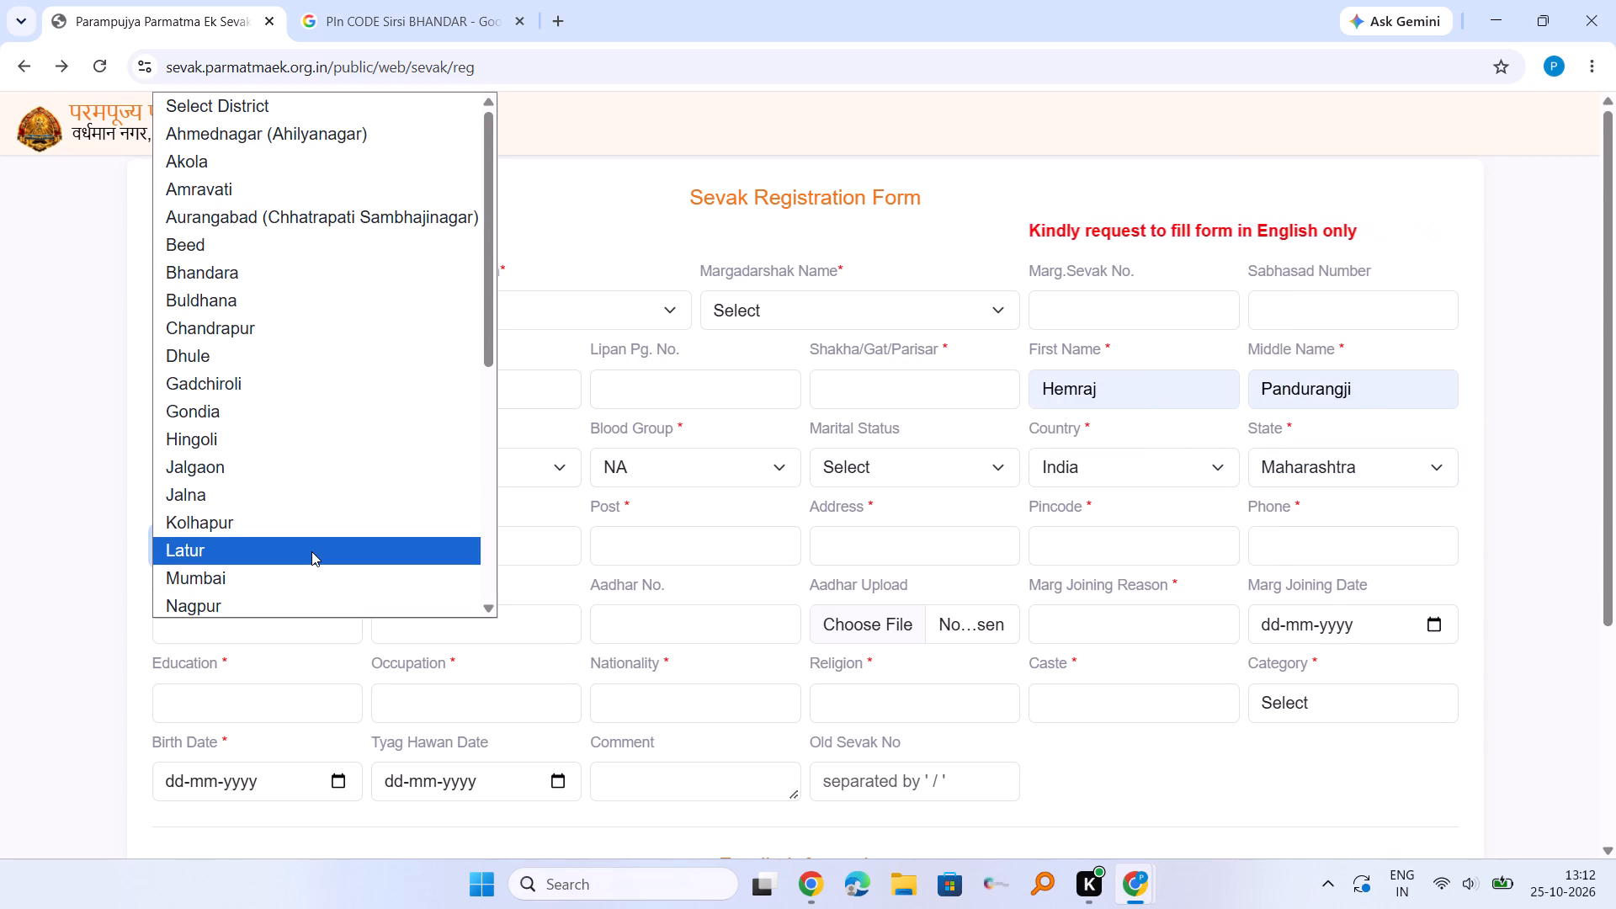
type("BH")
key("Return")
left_click(433, 545)
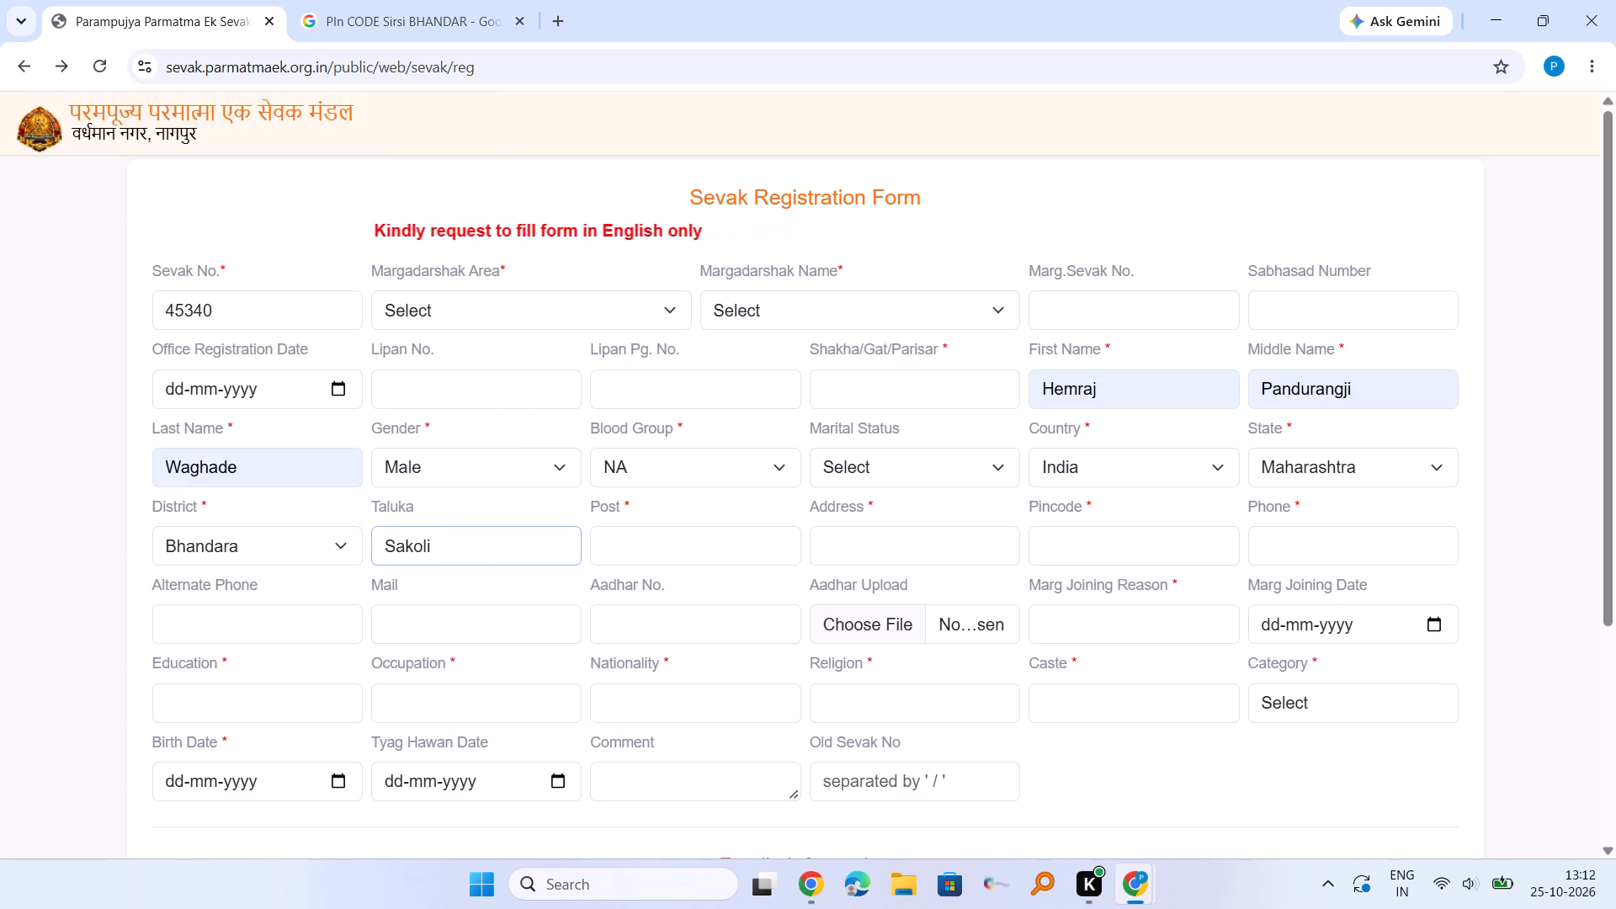
Enter Sirsi as the Sevak's post and copy the same place name into the Address field.
left_click(641, 535)
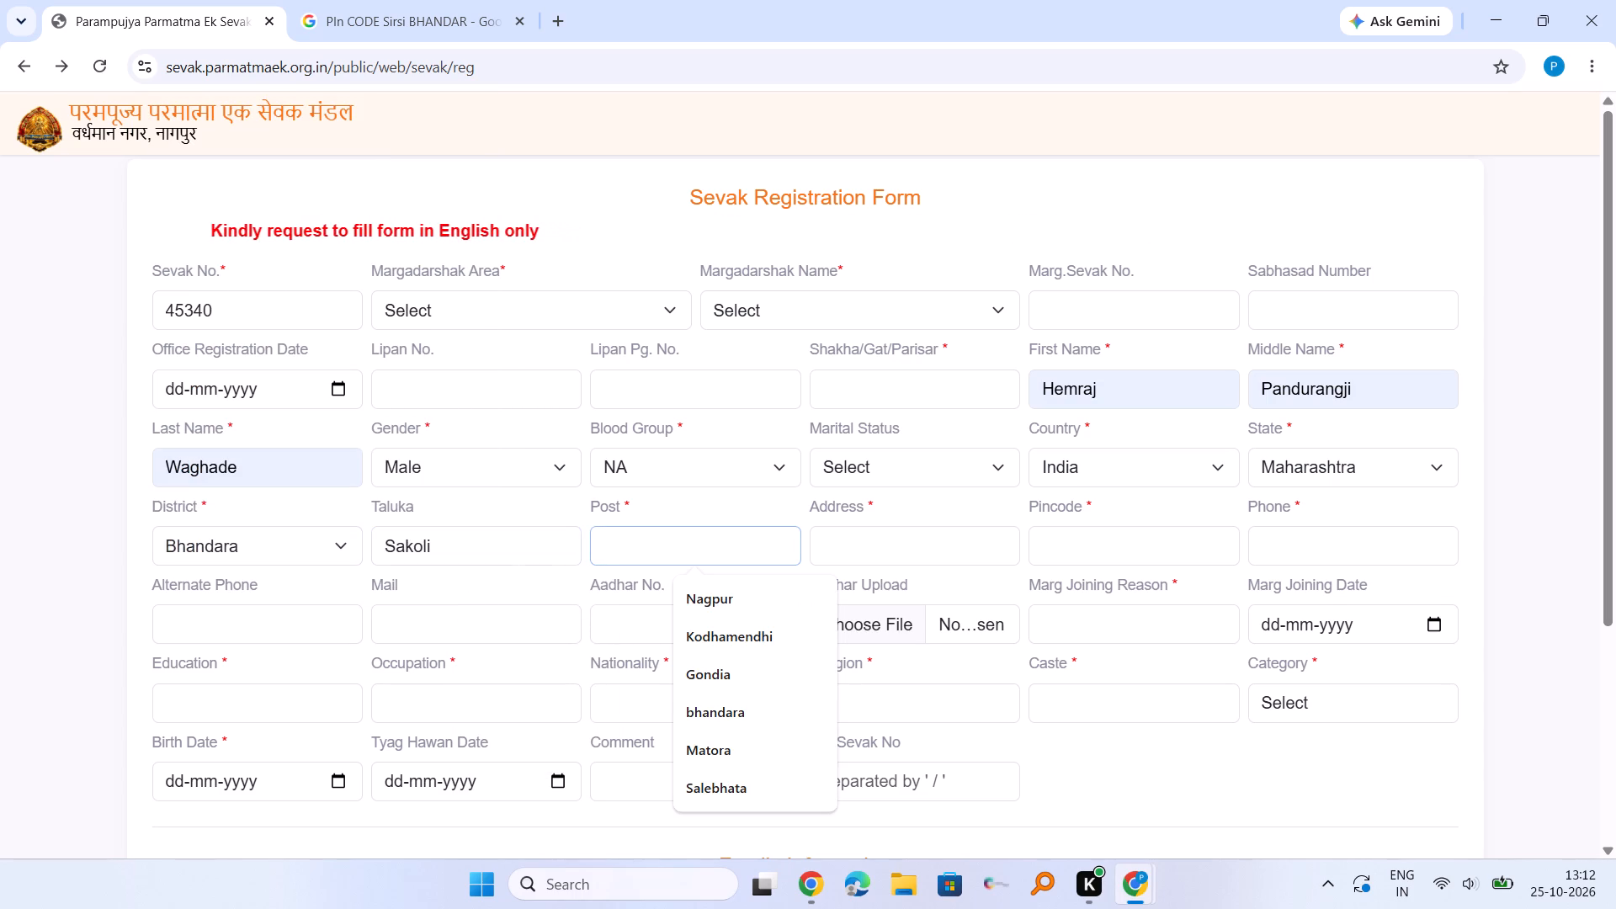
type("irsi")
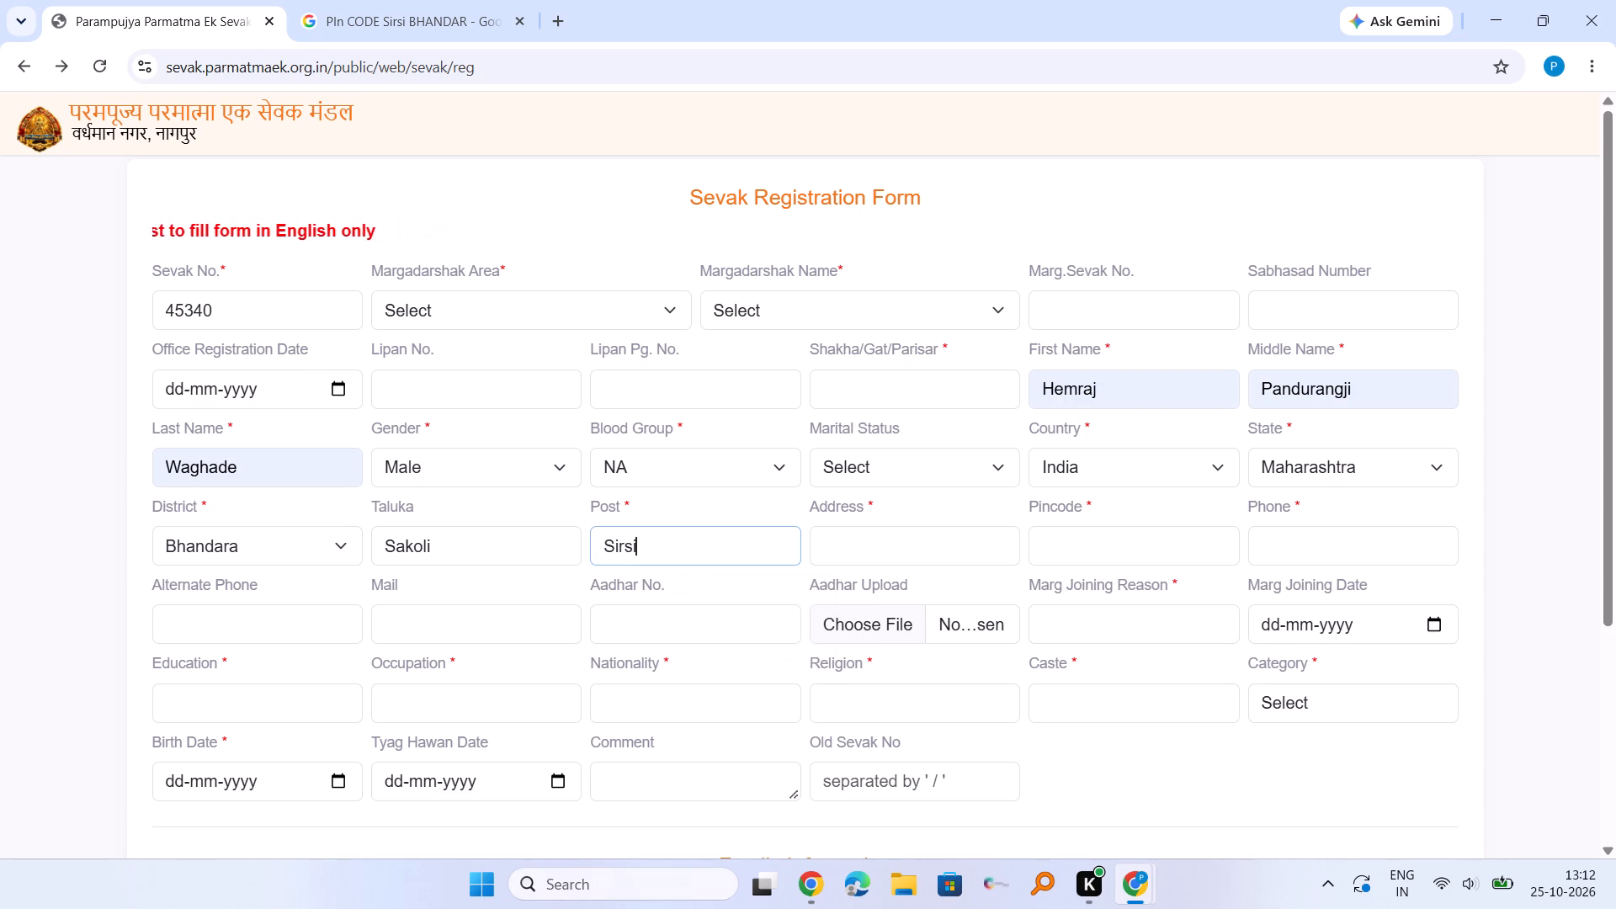
double_click(617, 537)
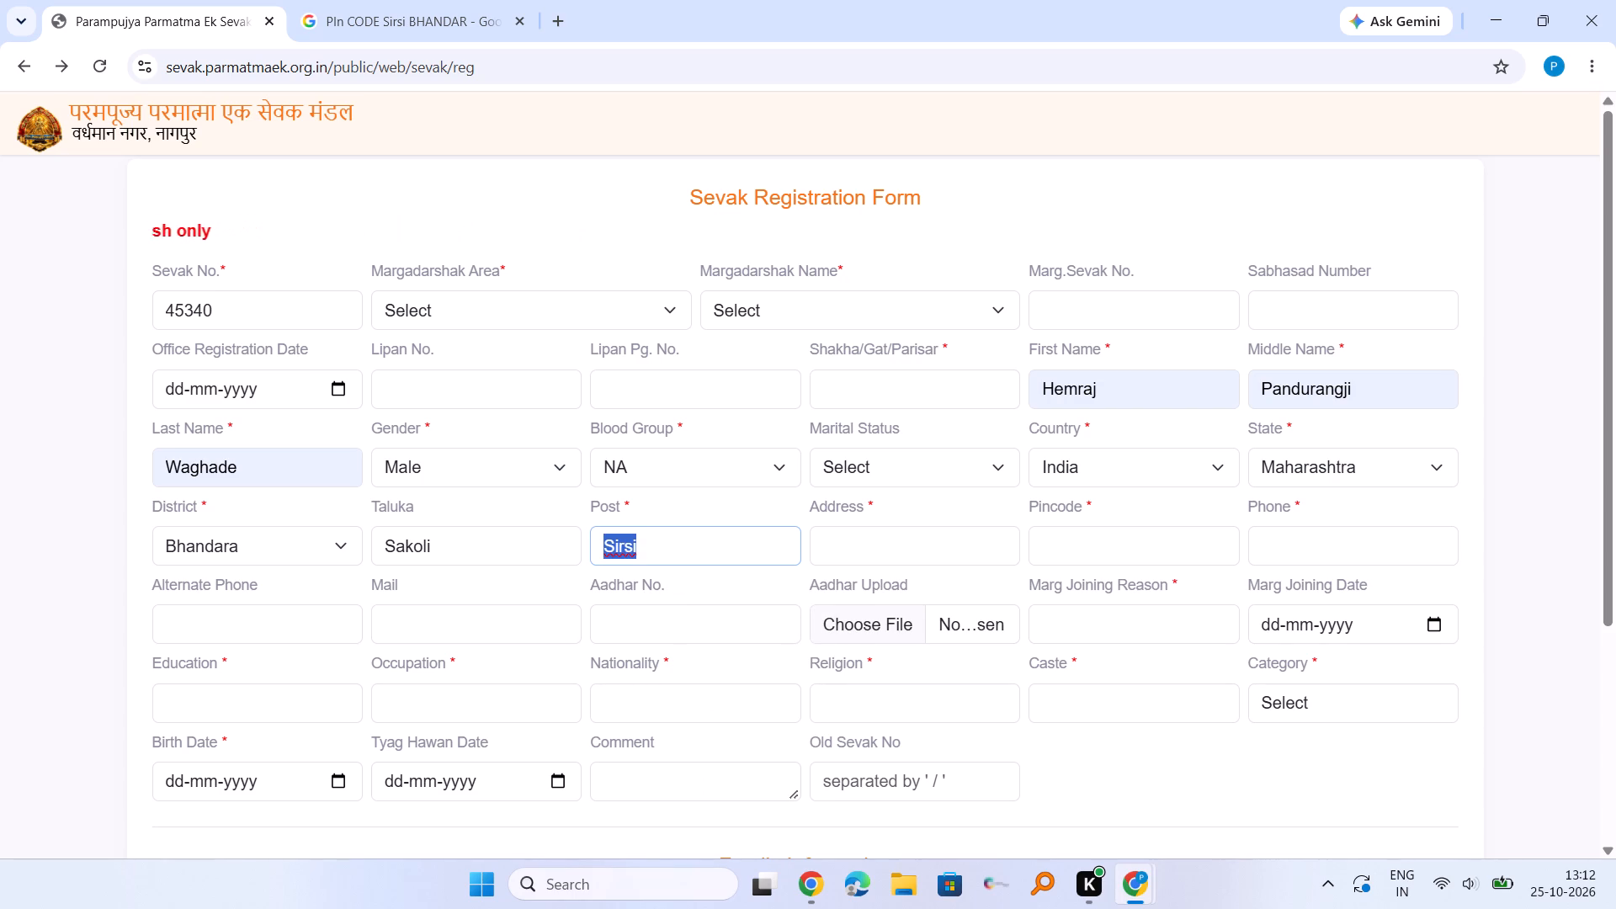
key("ctrl+c")
left_click(860, 540)
key("ctrl+v")
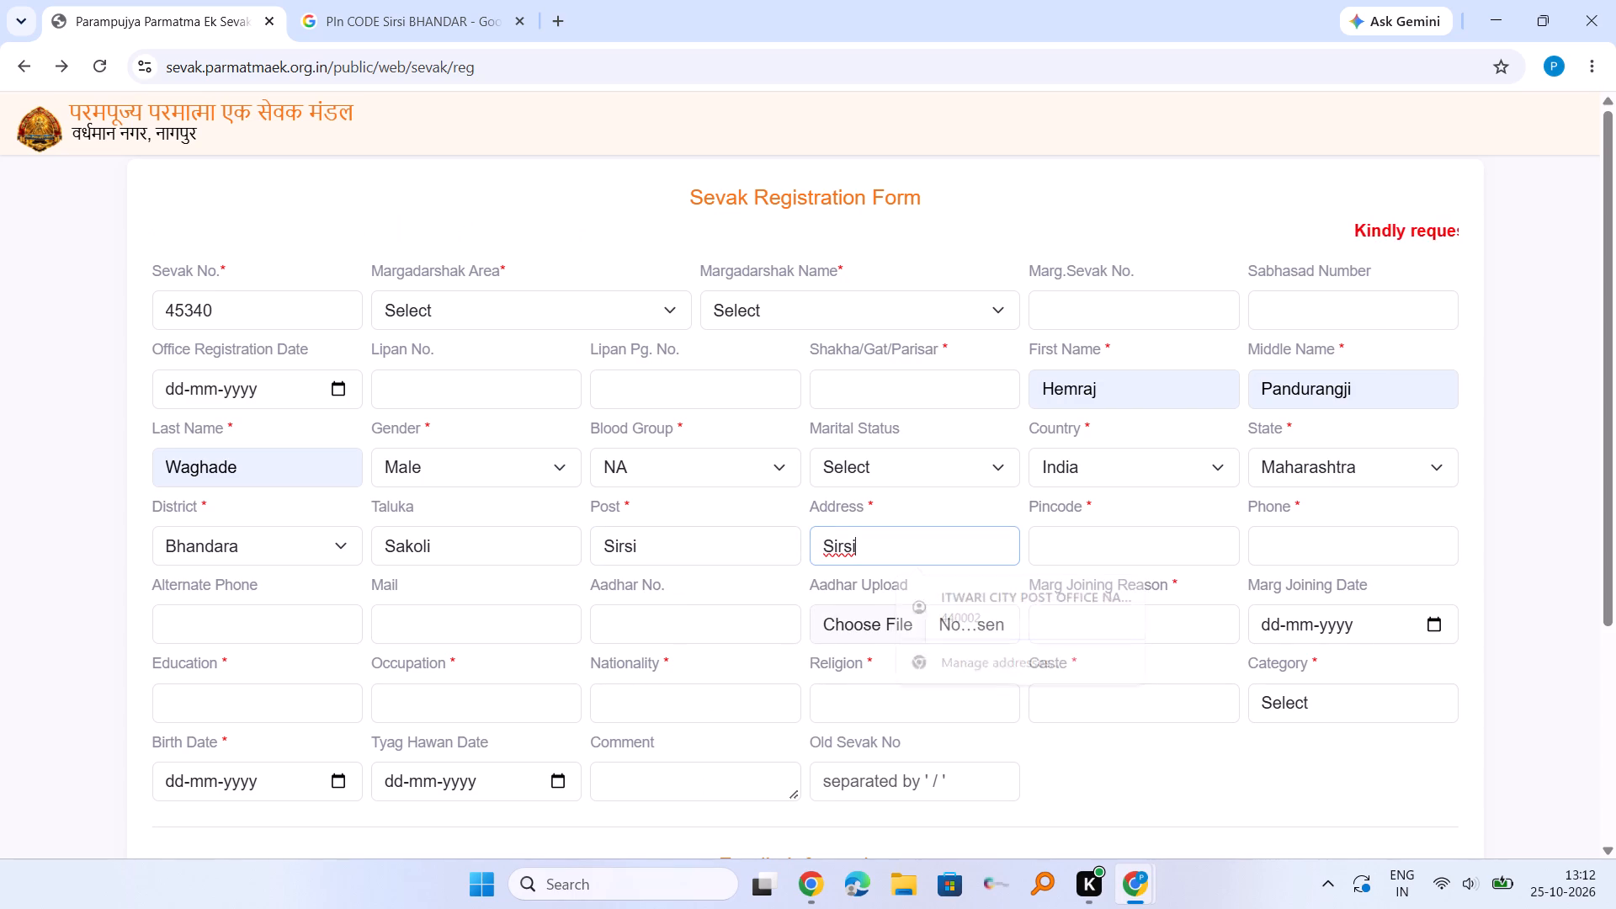
Copy the postal code for Sirsi village in Bhandara from the open Google results into the form's Pincode field.
left_click(1103, 545)
left_click(389, 0)
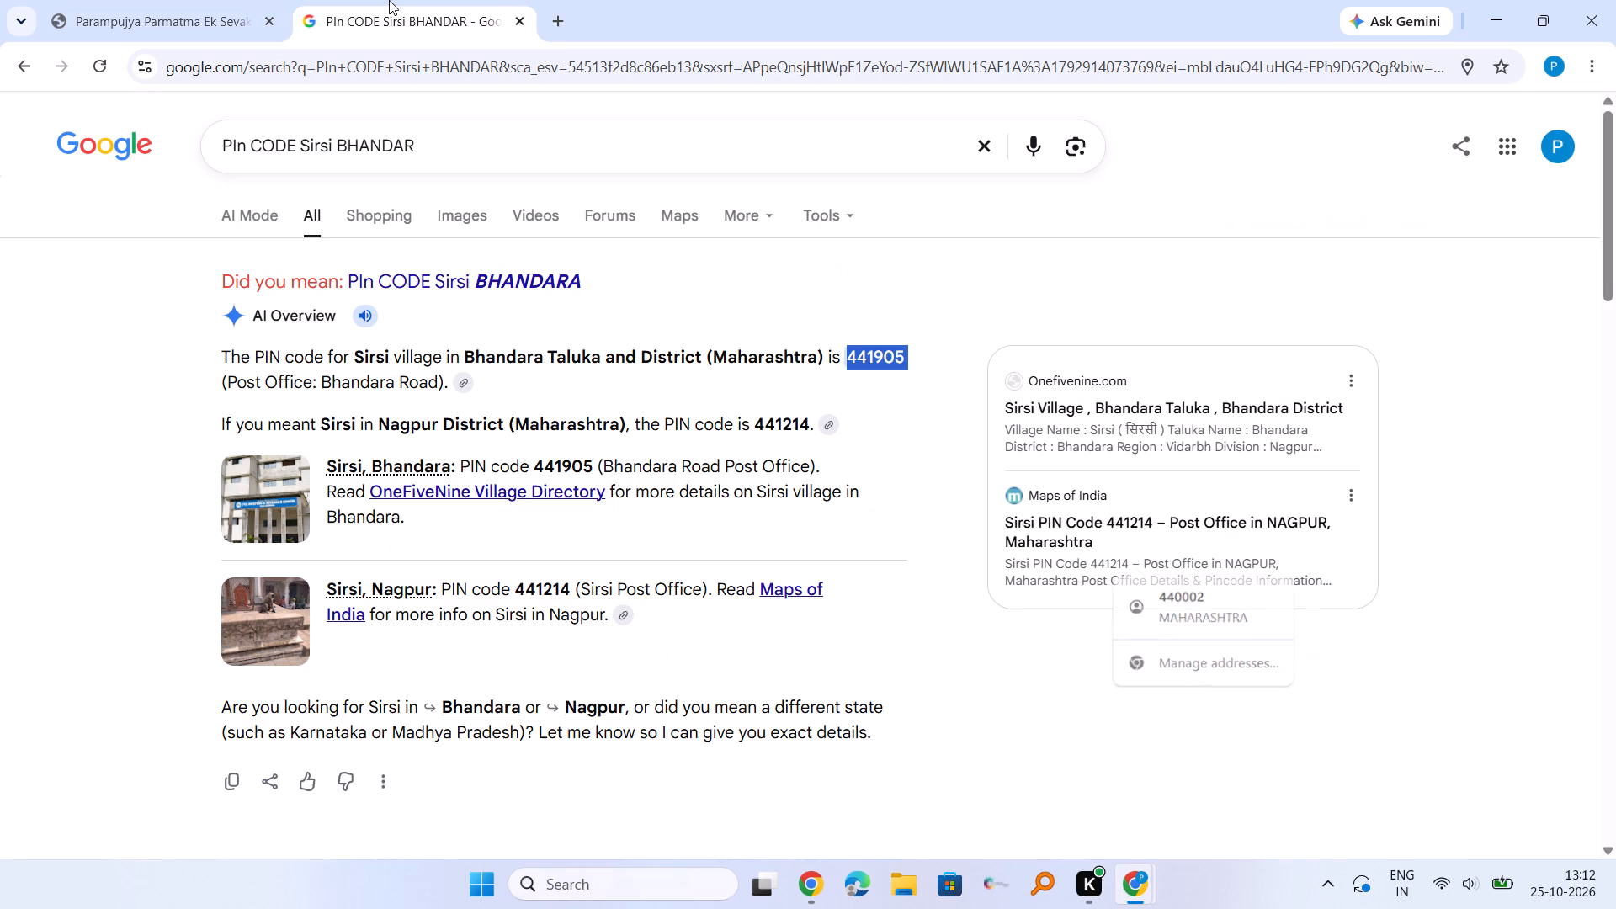
double_click(875, 369)
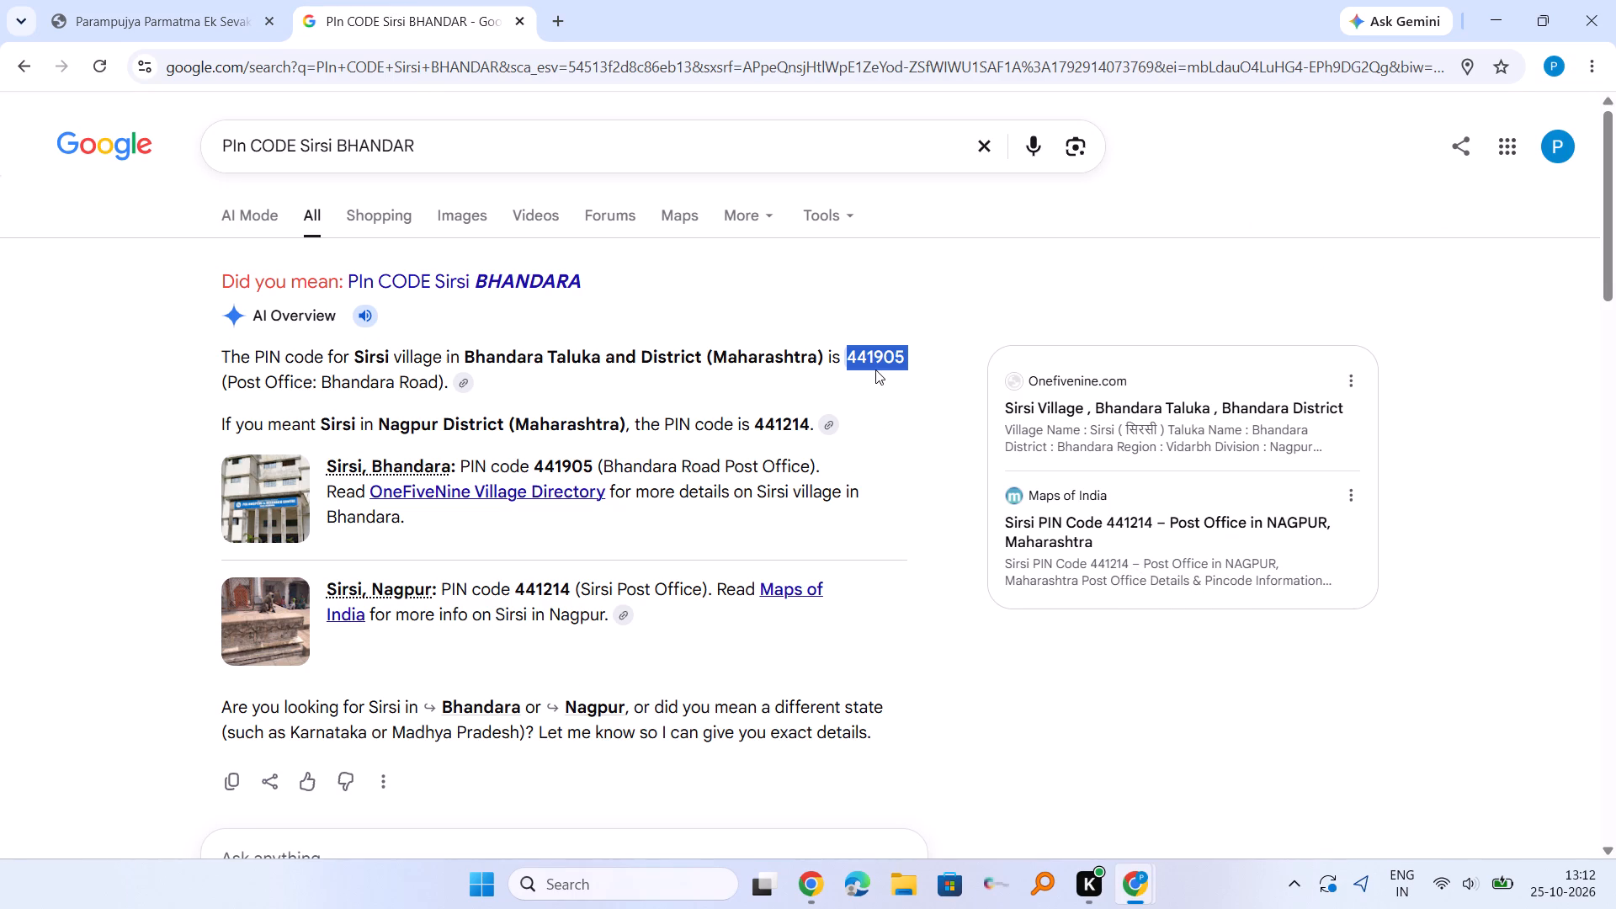
key("ctrl+c")
left_click(244, 0)
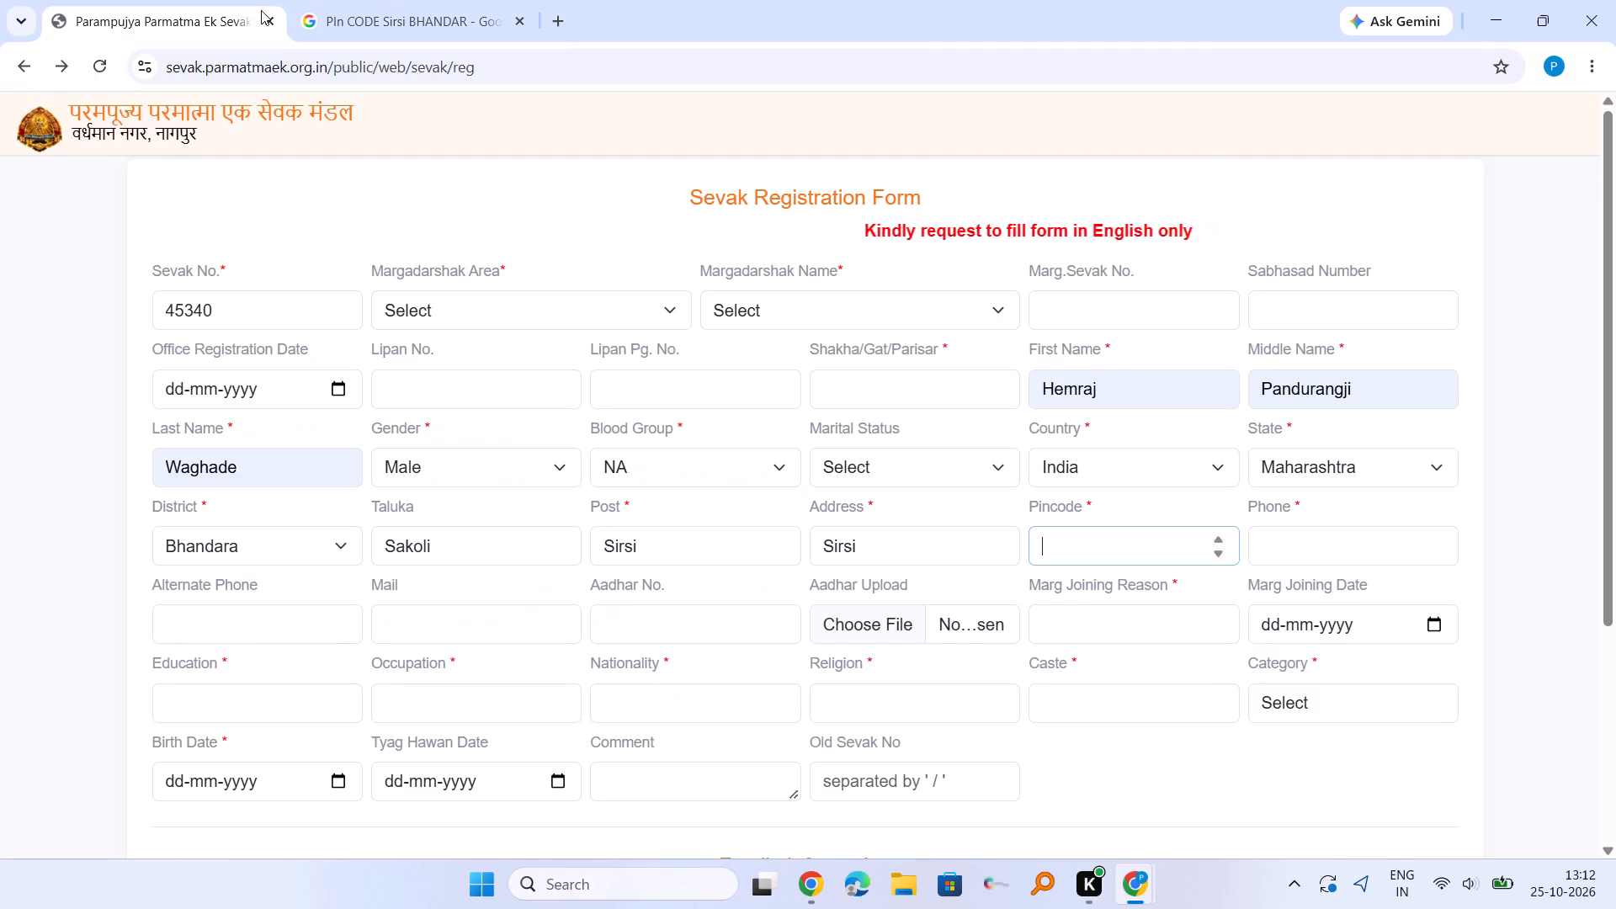
key("ctrl+v")
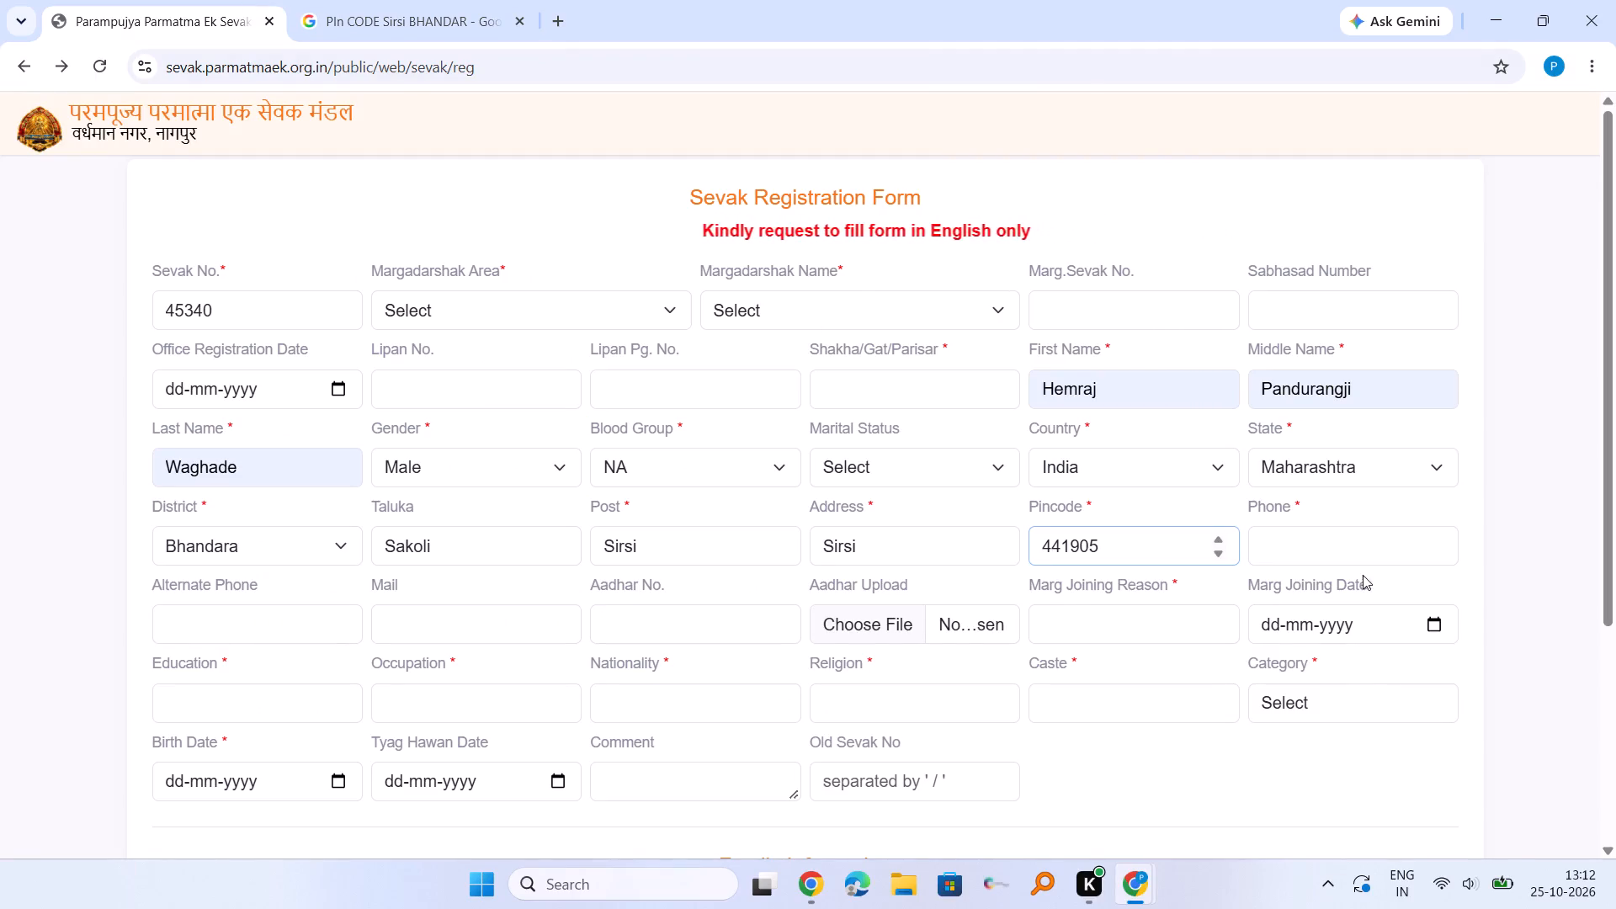
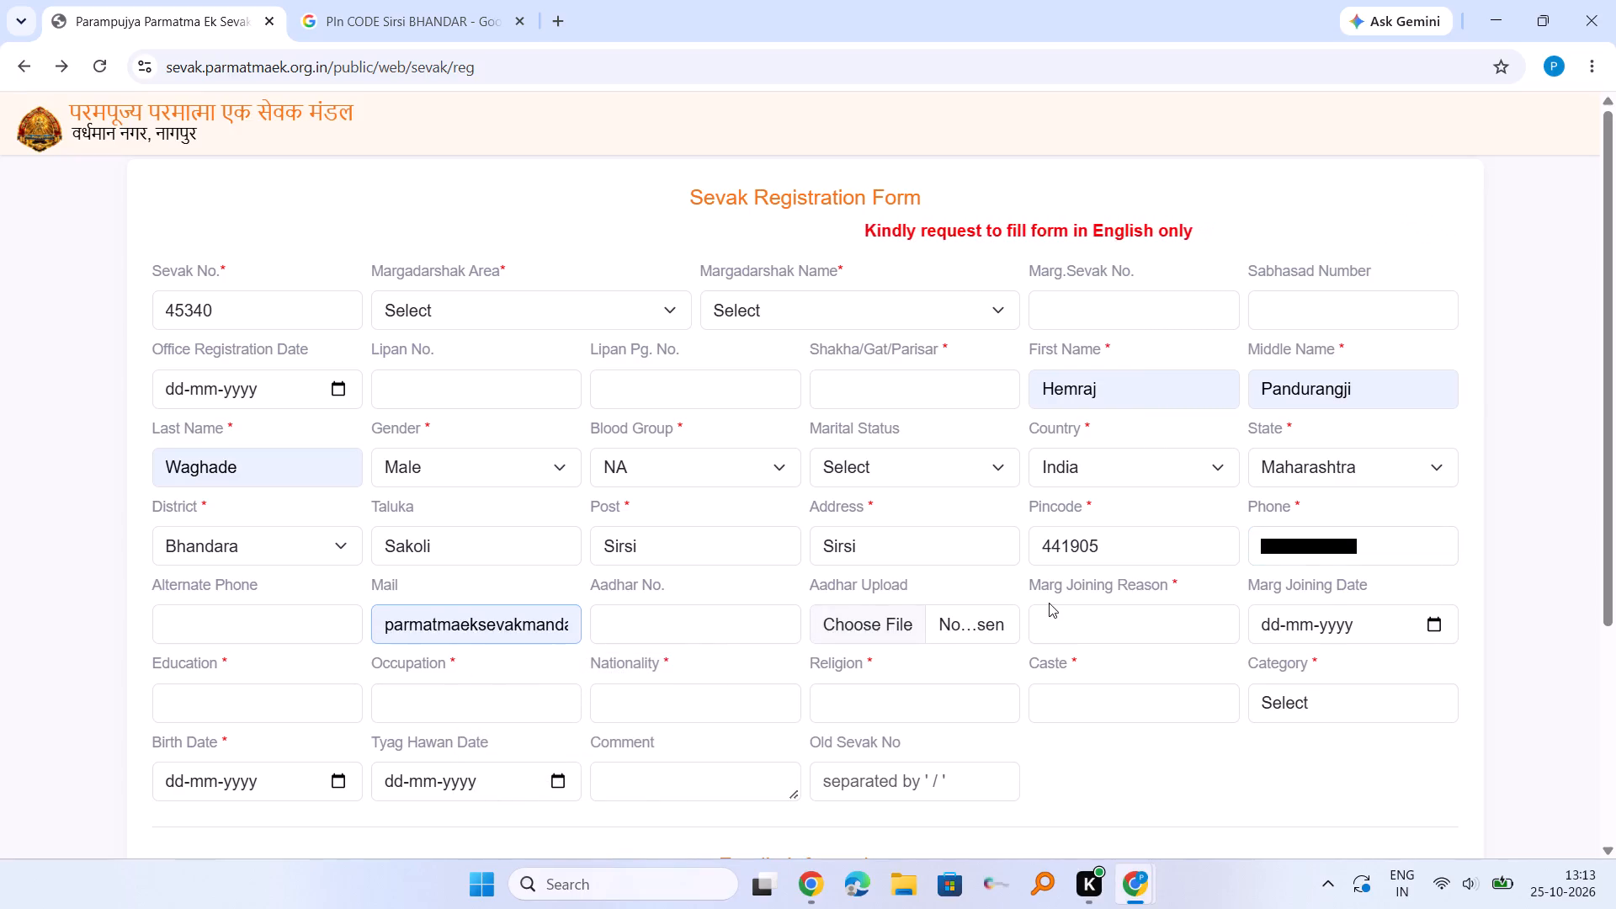
Set the Sevak's Marg joining reason to Sharirikh dukh, education to 0 and occupation to Sheti.
left_click(1055, 619)
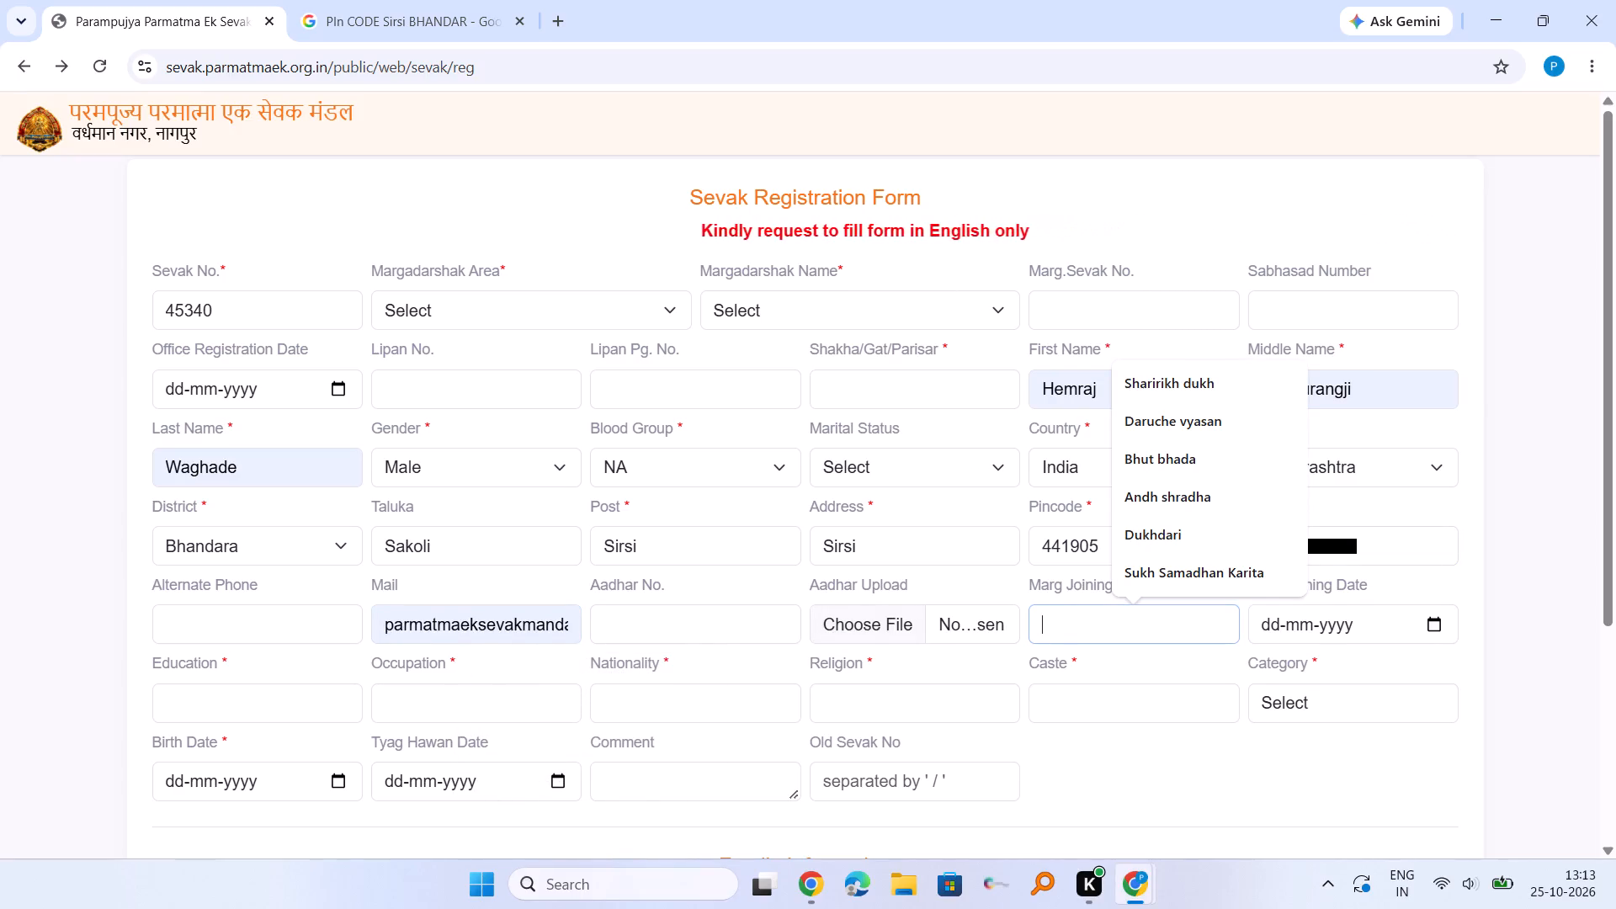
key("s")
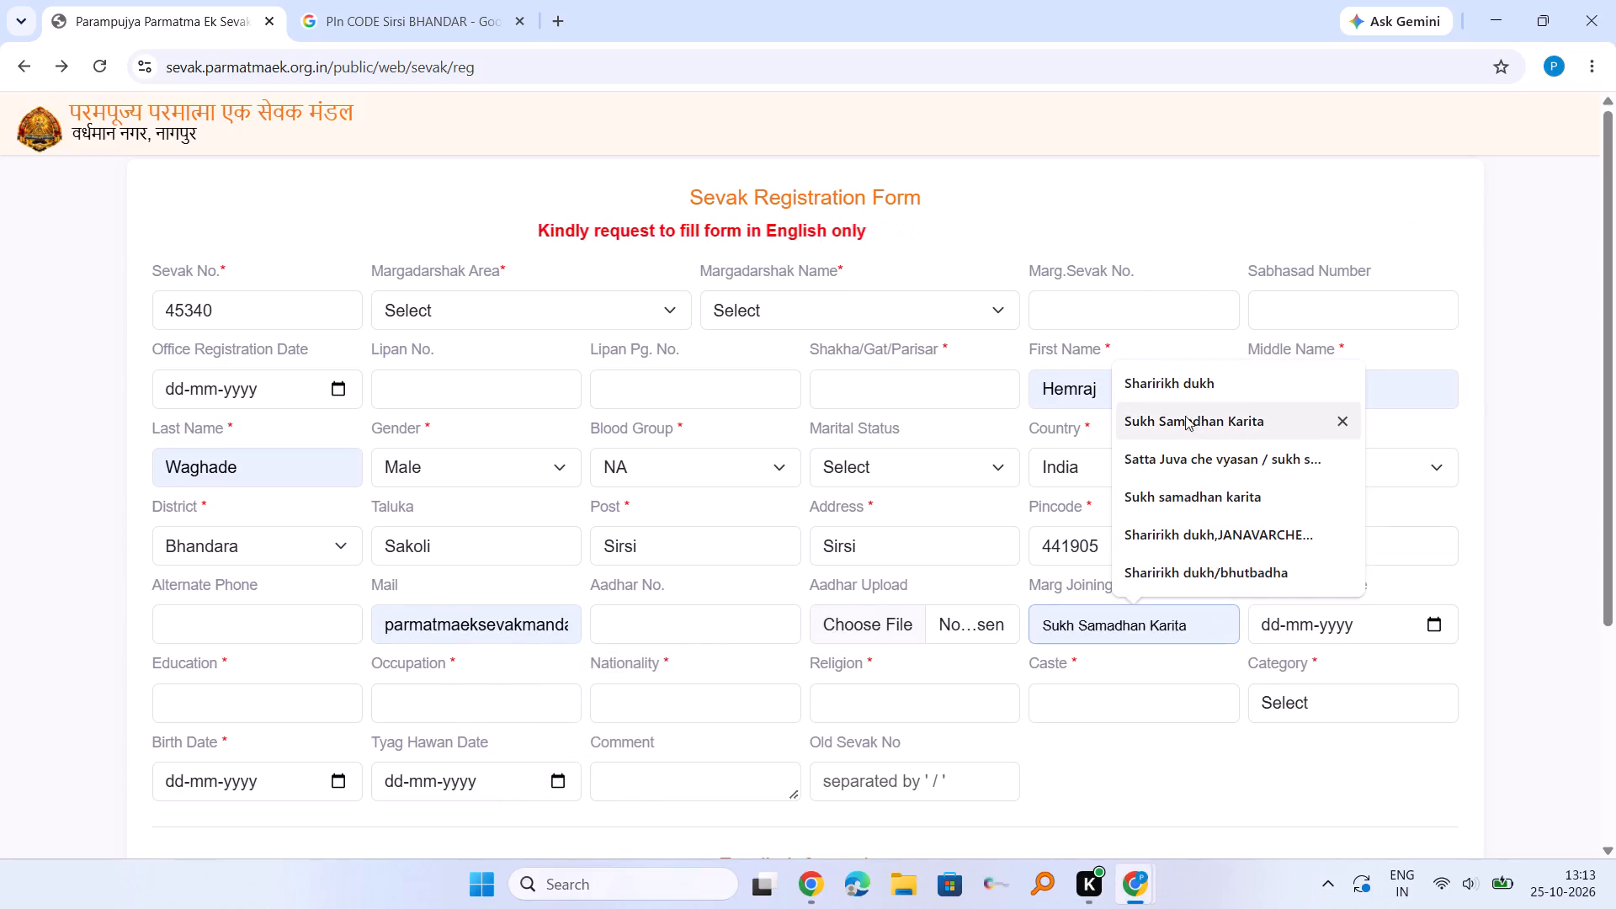
left_click(1179, 396)
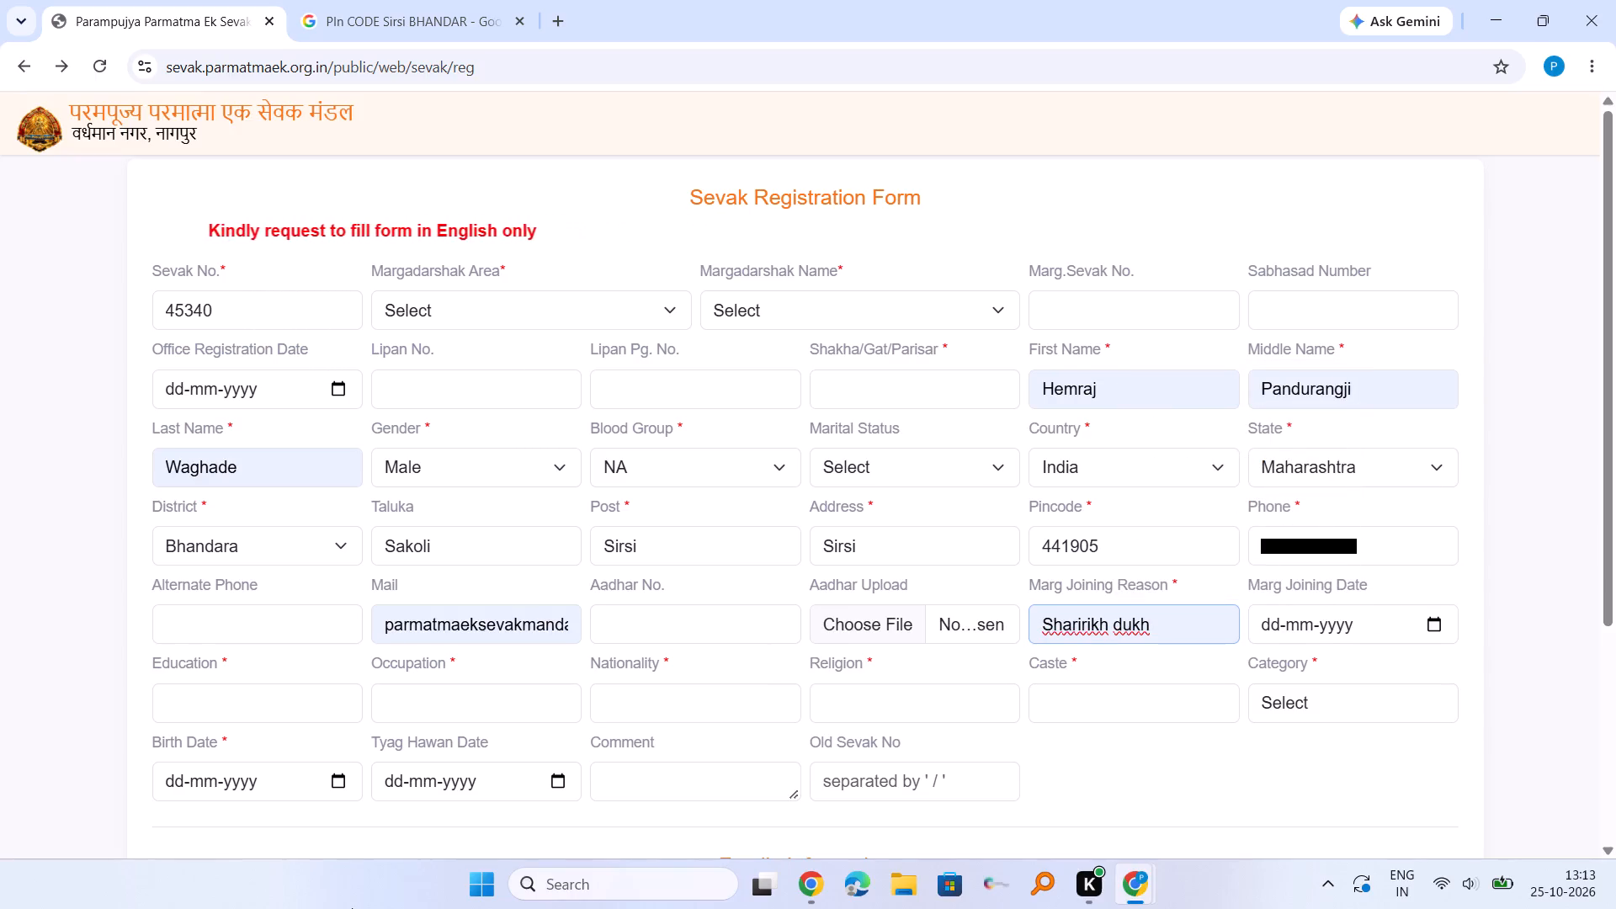
left_click(212, 709)
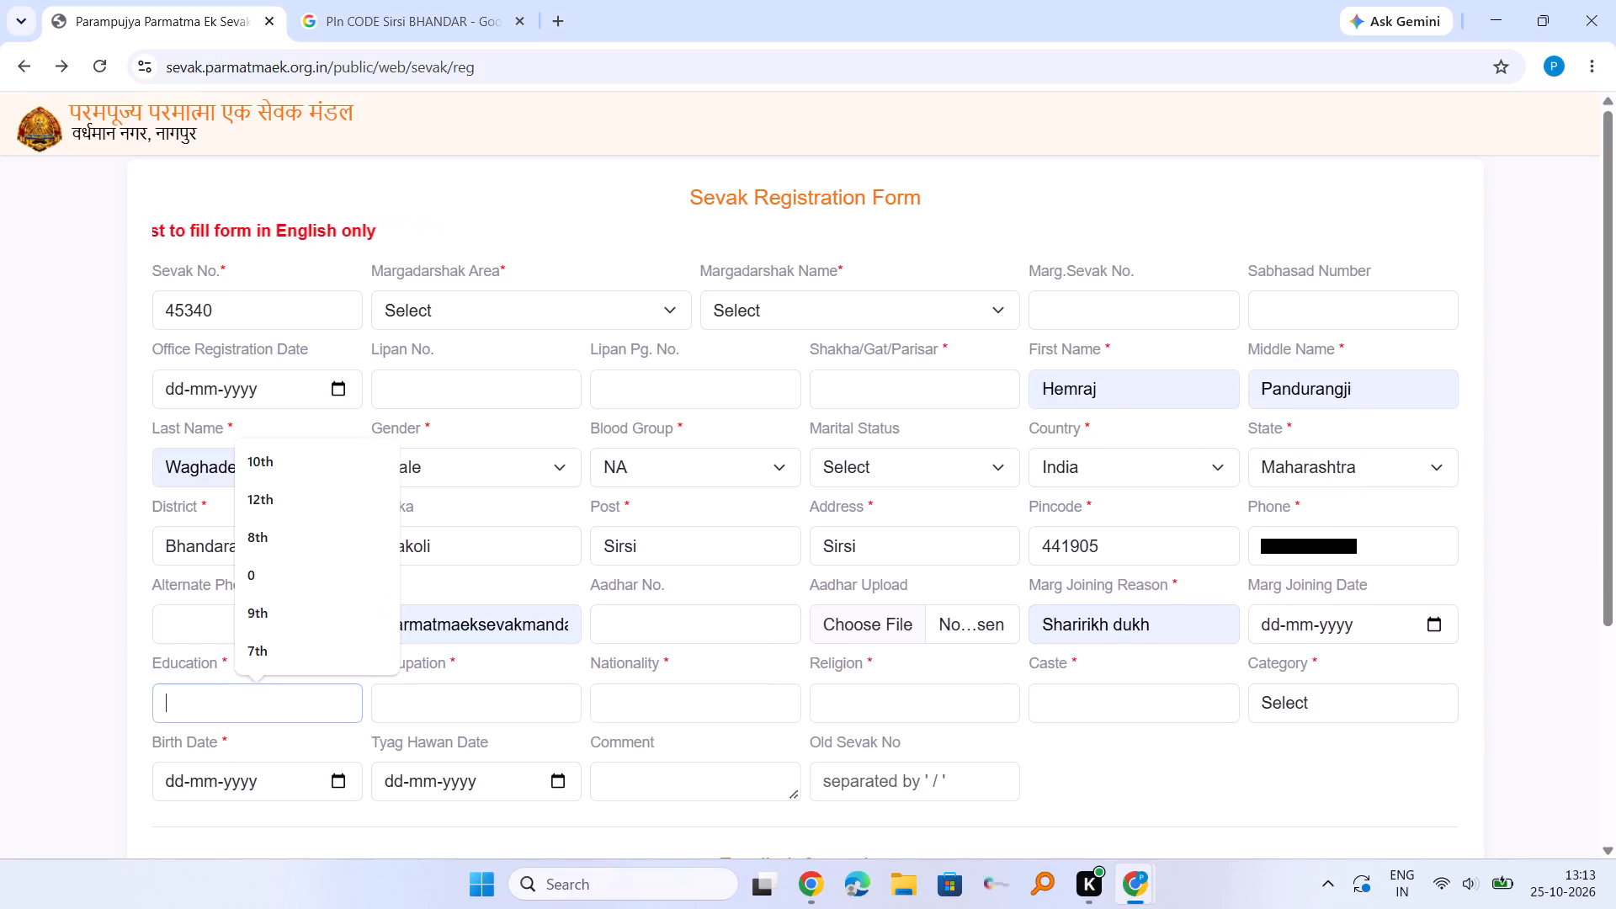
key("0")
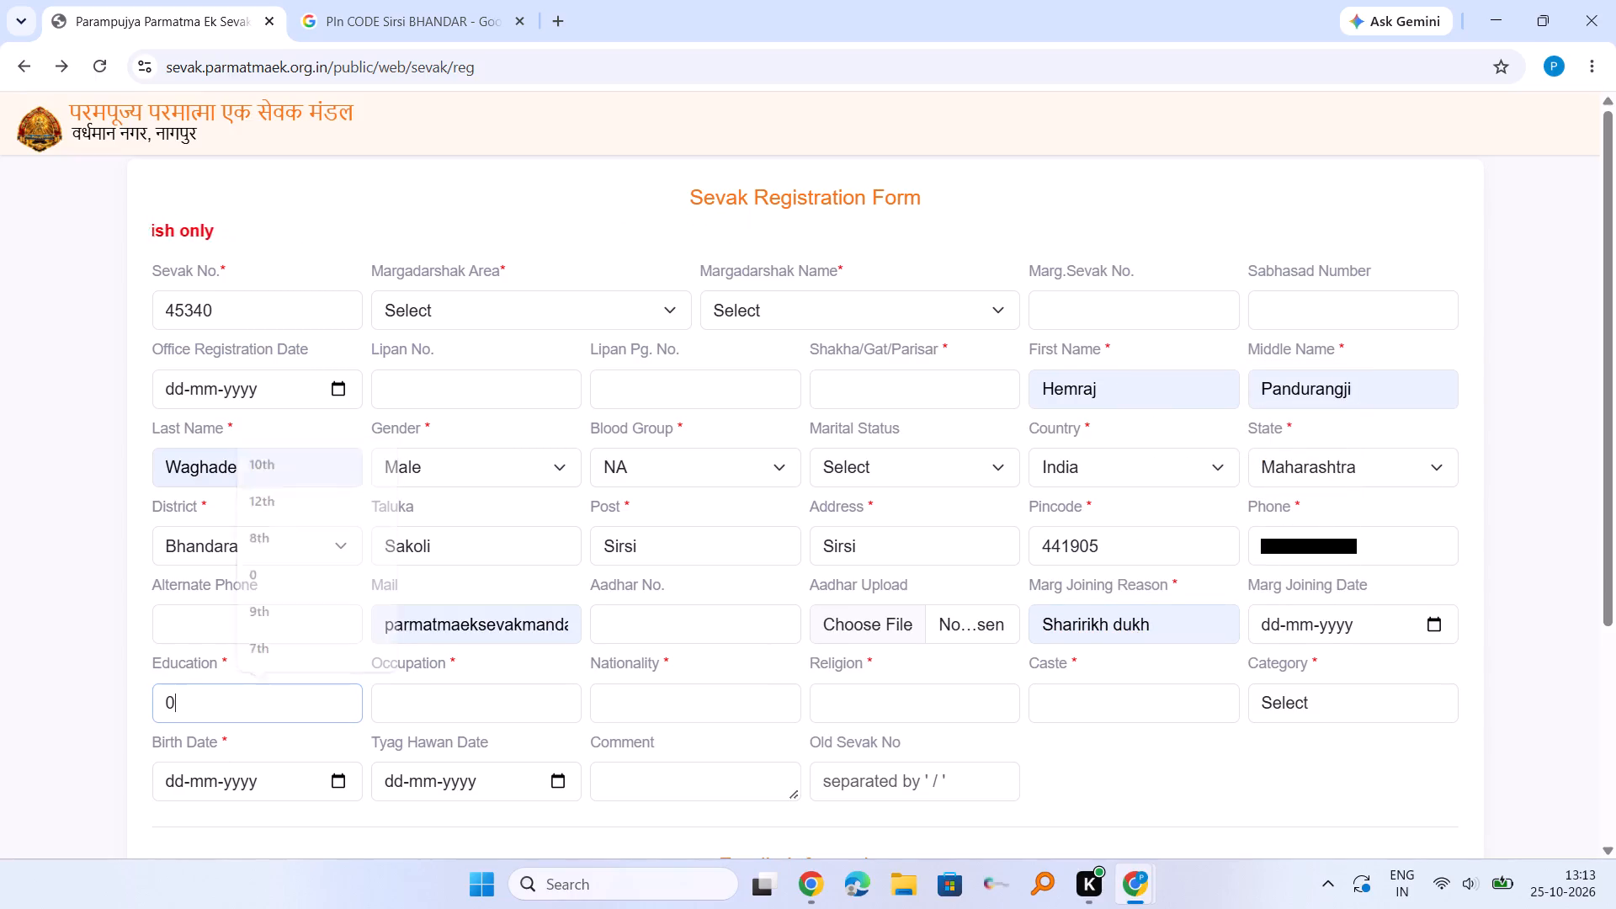
left_click(392, 710)
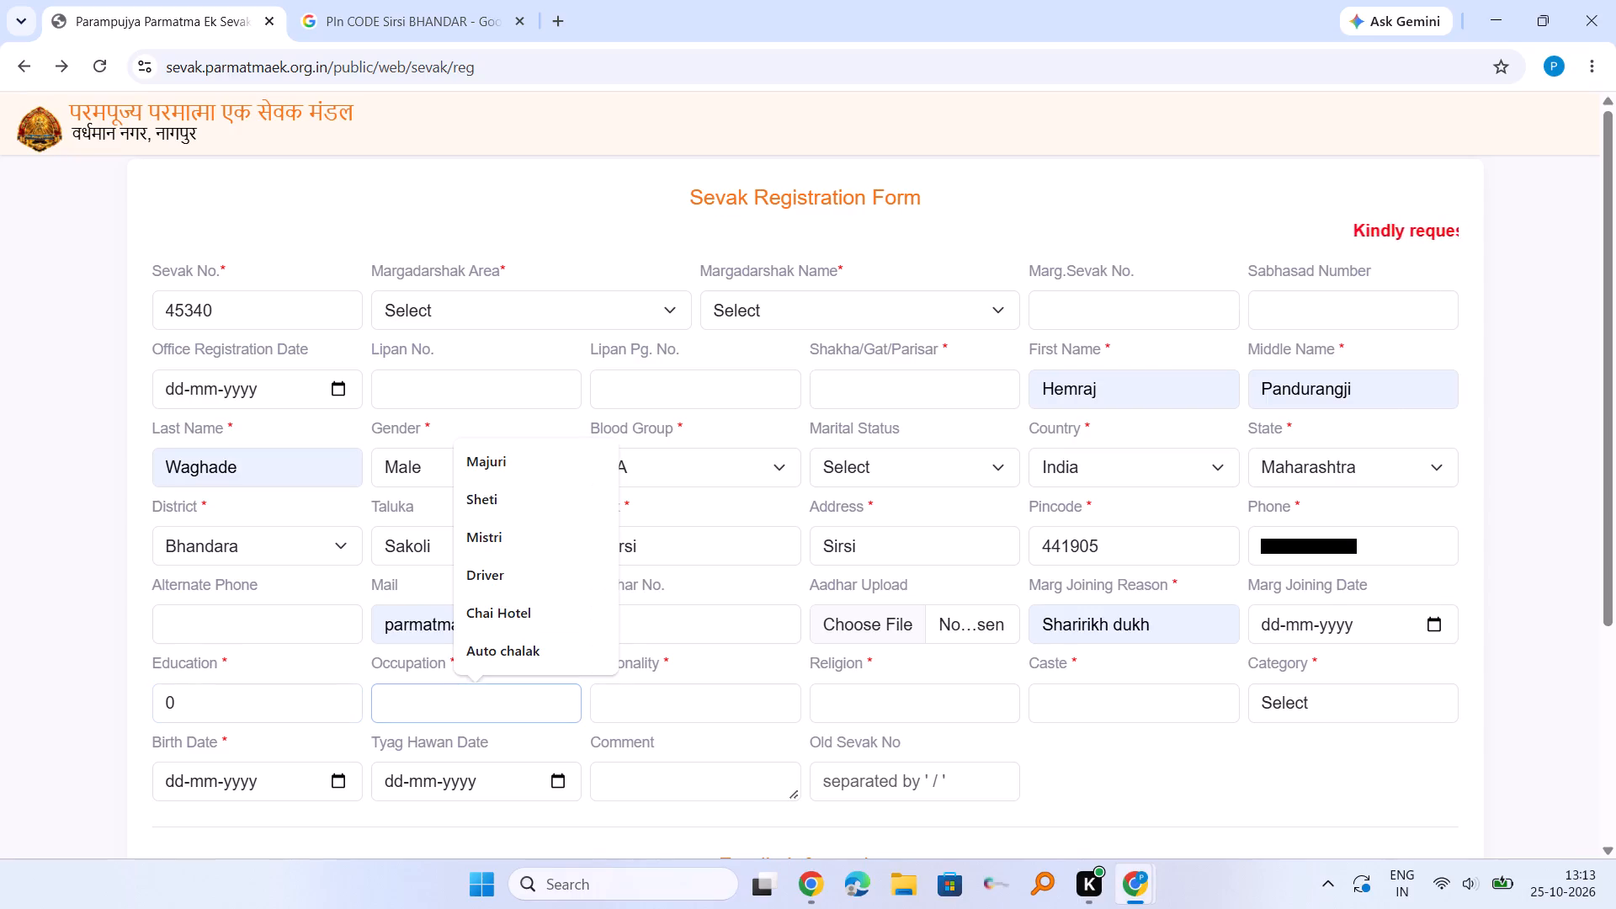
left_click(513, 502)
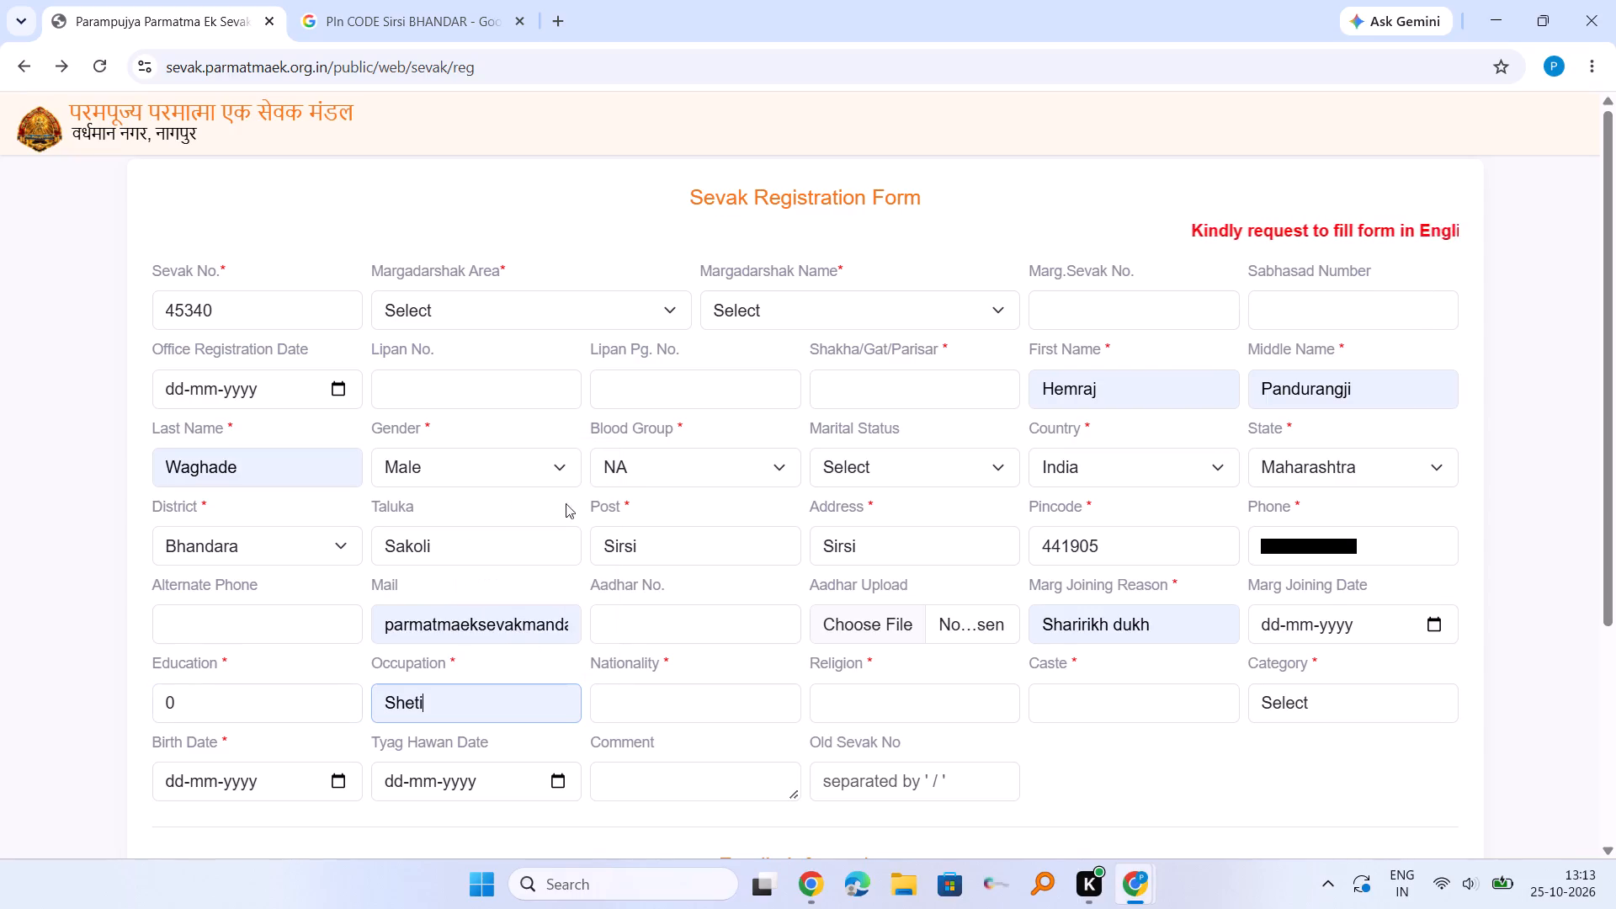
Set the Sevak's nationality to Indian, religion to Hindu, caste to Govari and category to OBC.
left_click(630, 710)
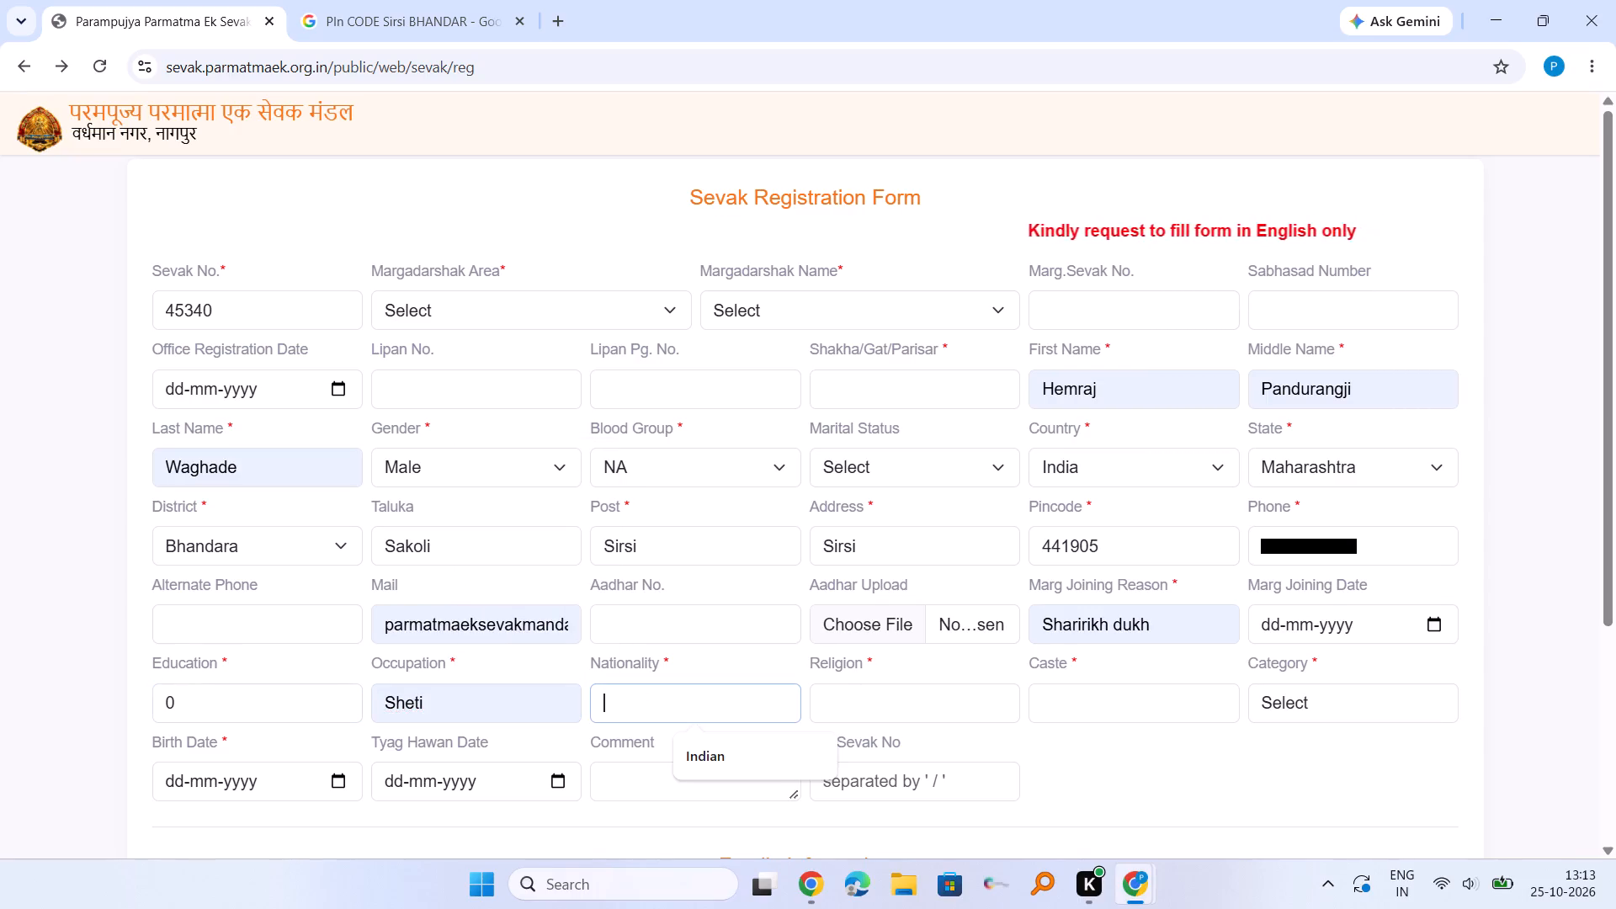
left_click(697, 757)
left_click_drag(858, 703, 919, 756)
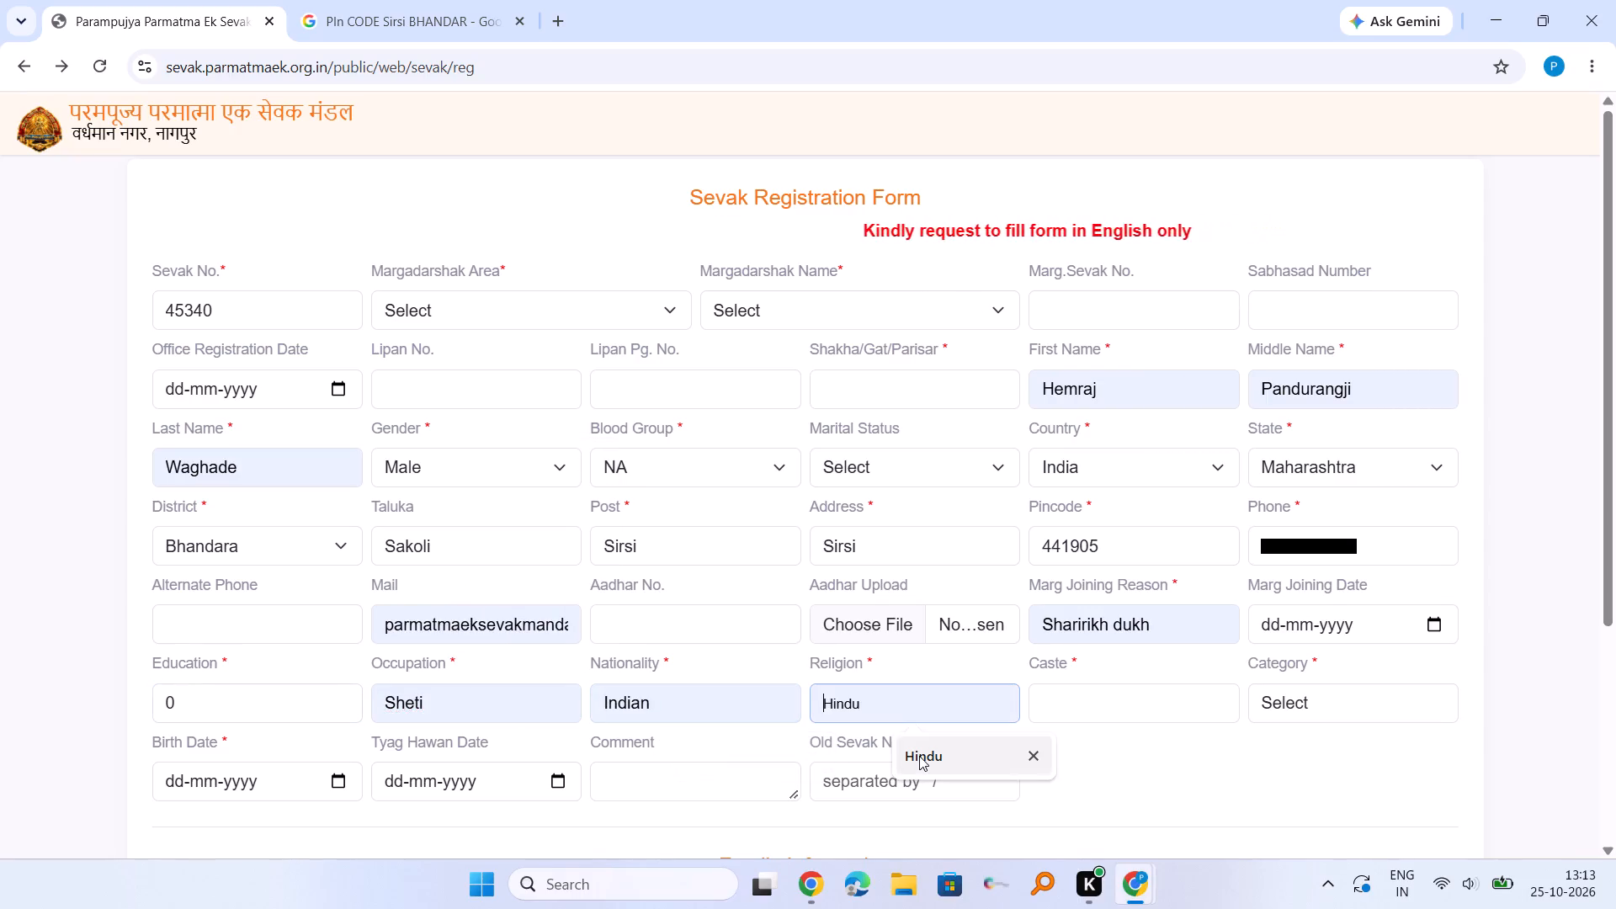
left_click(919, 756)
left_click(1087, 695)
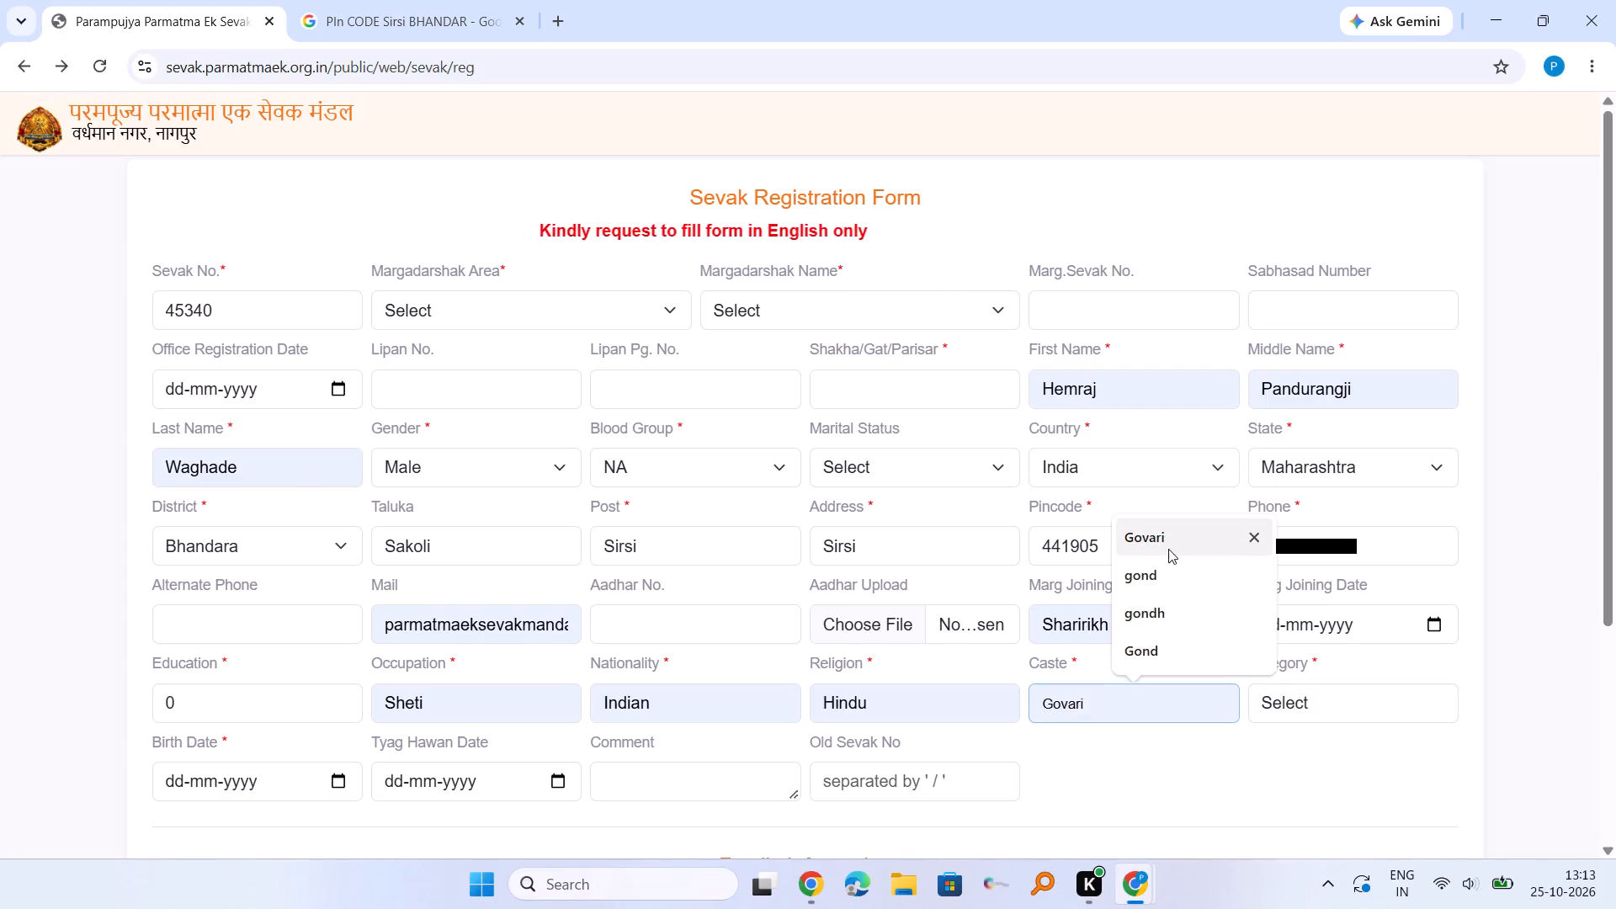
left_click(1168, 549)
left_click(1319, 700)
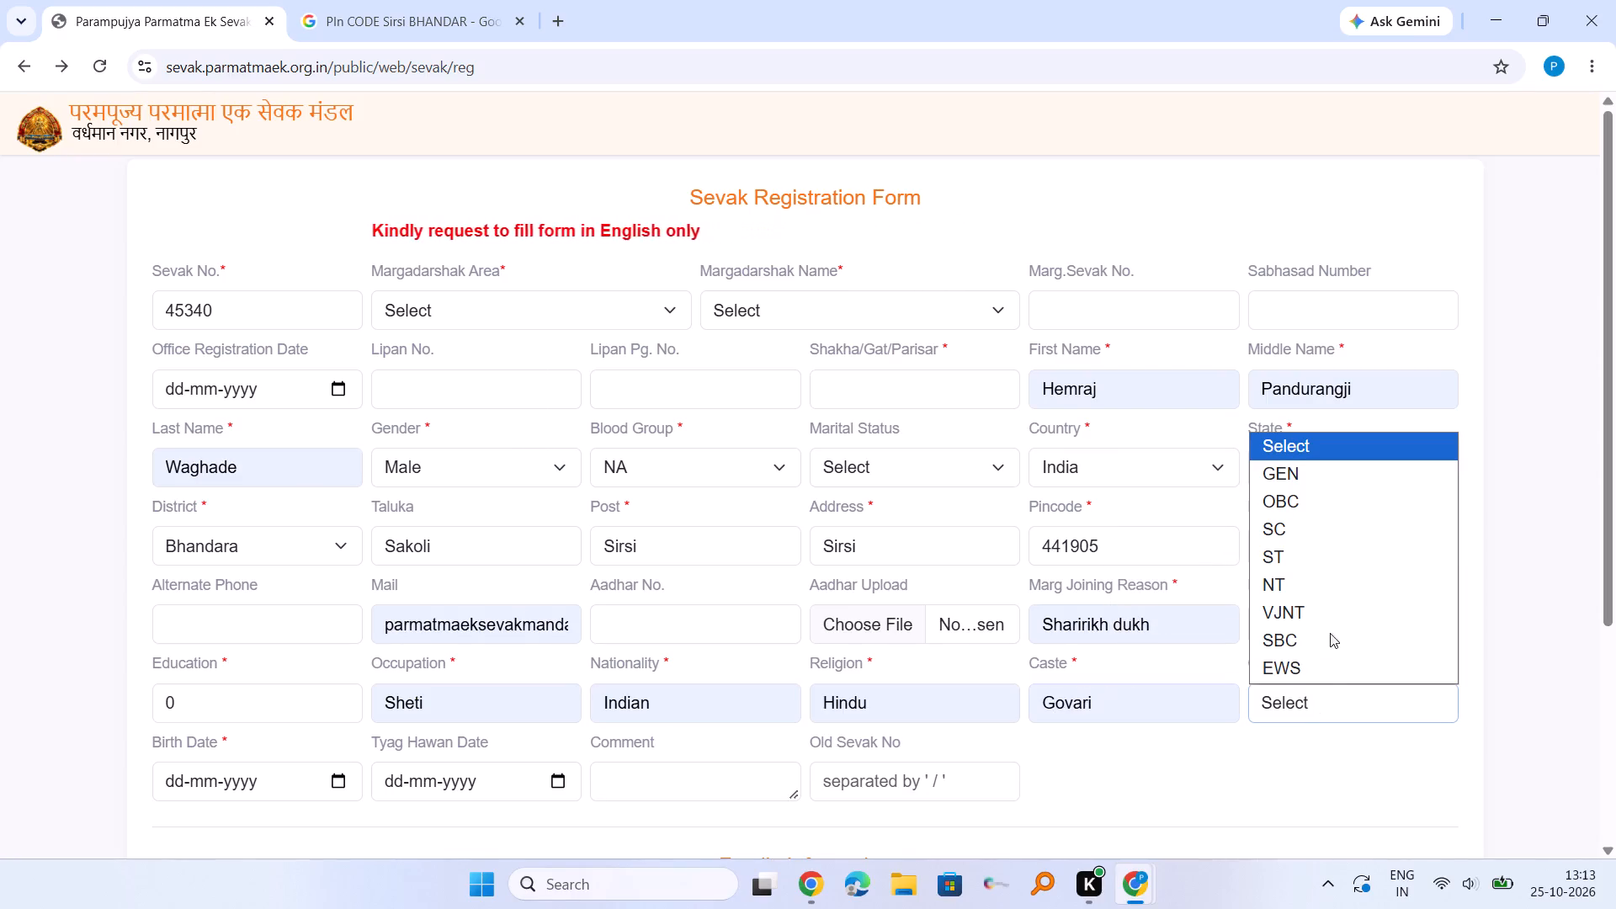
left_click(1300, 487)
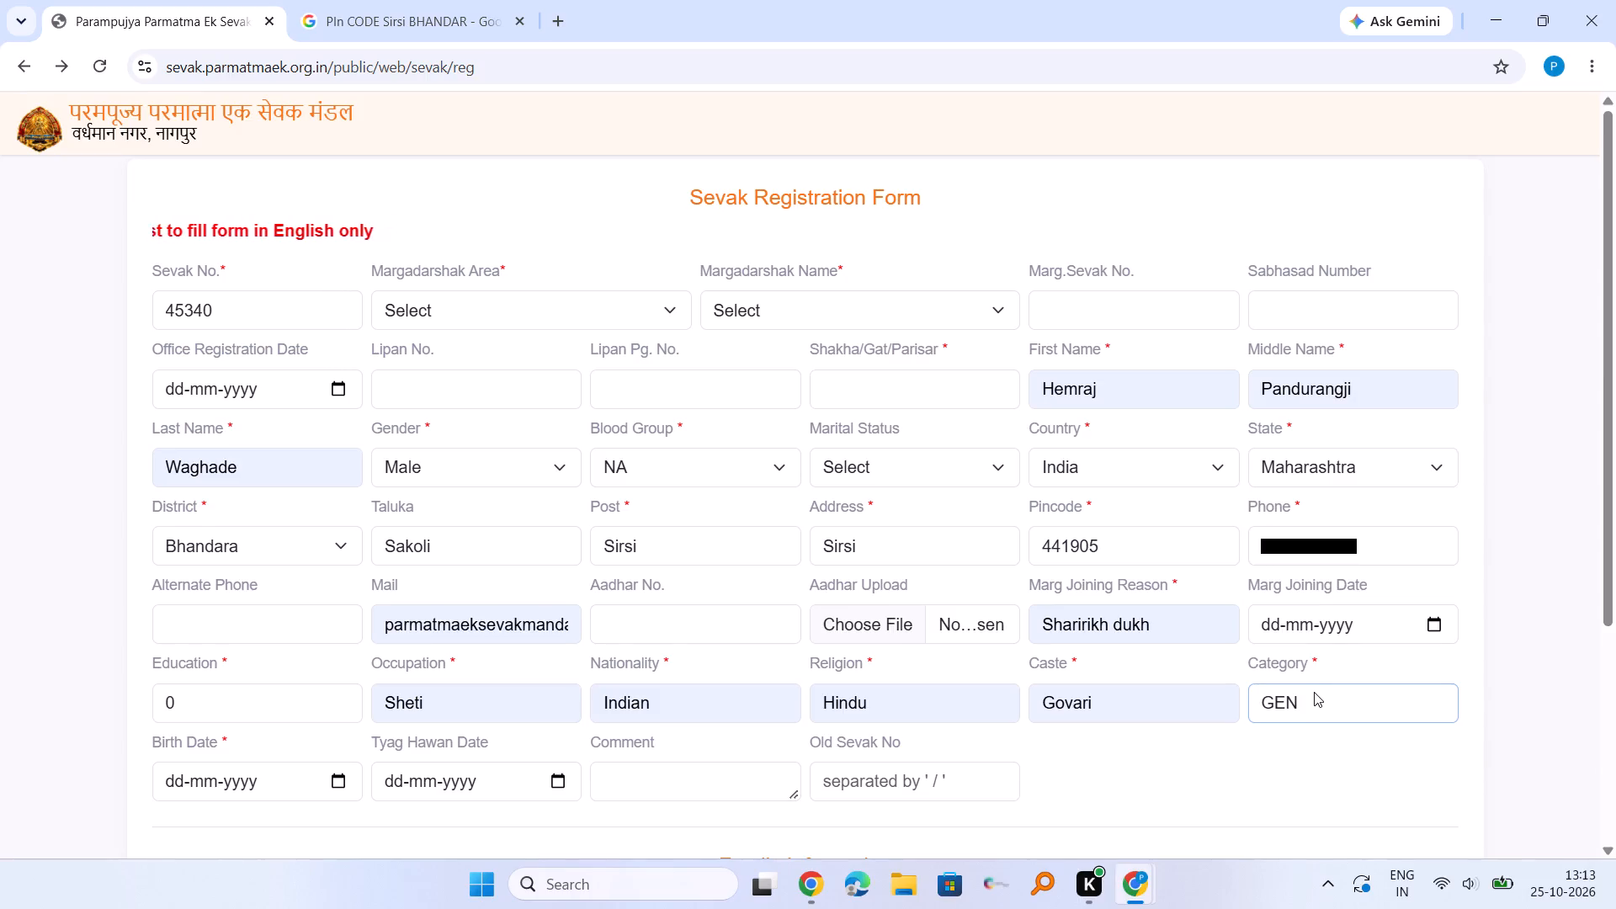
left_click(1314, 691)
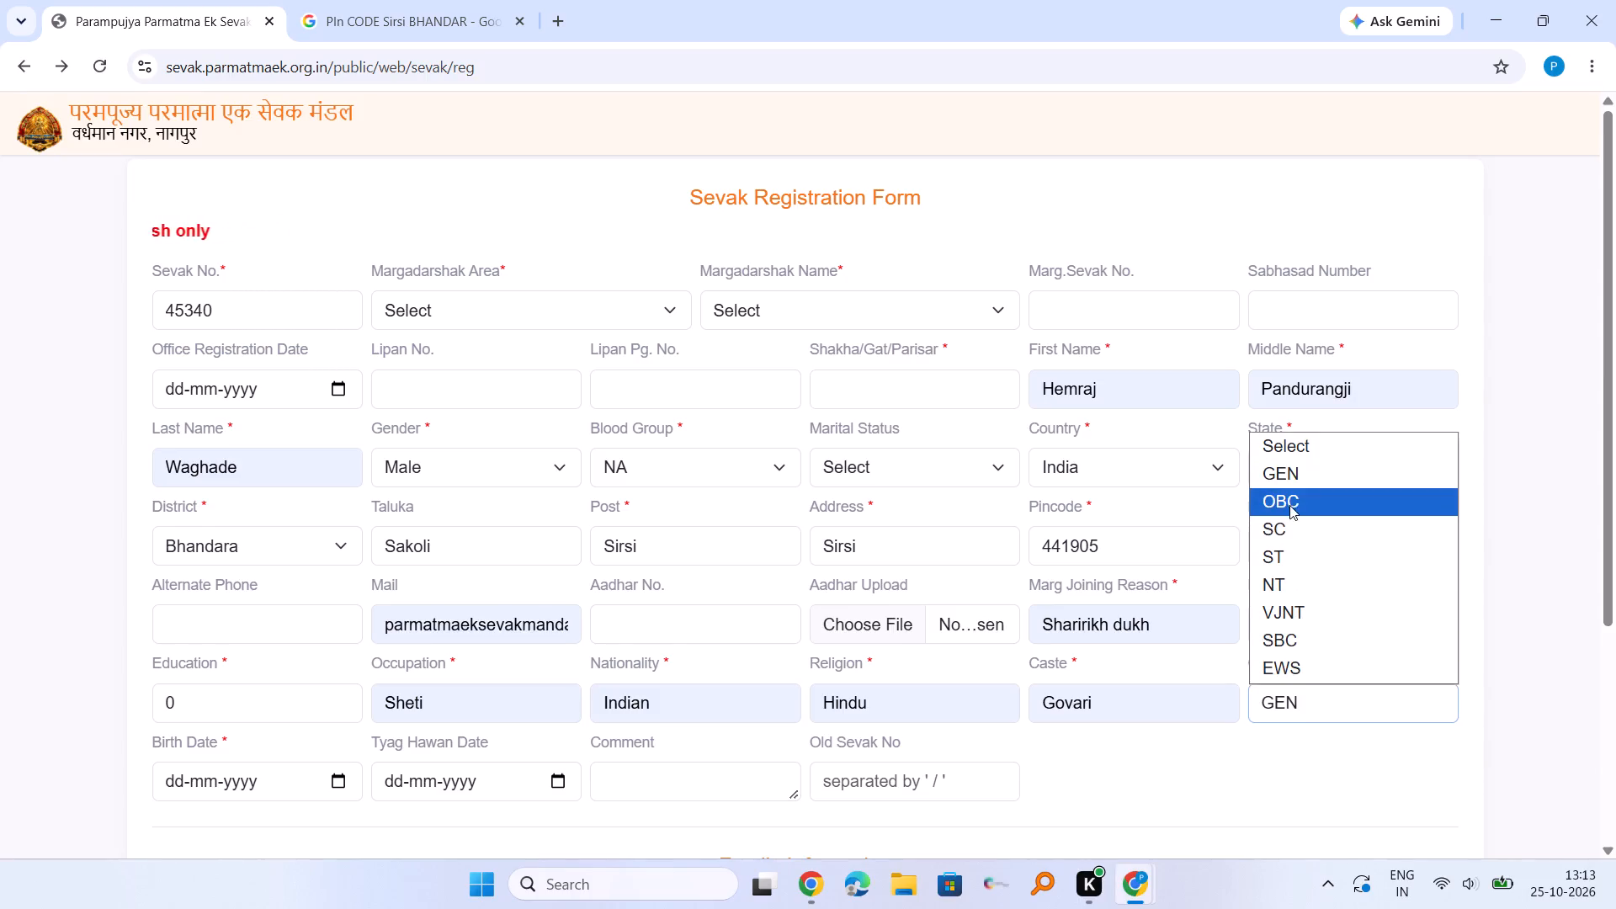
left_click(1289, 504)
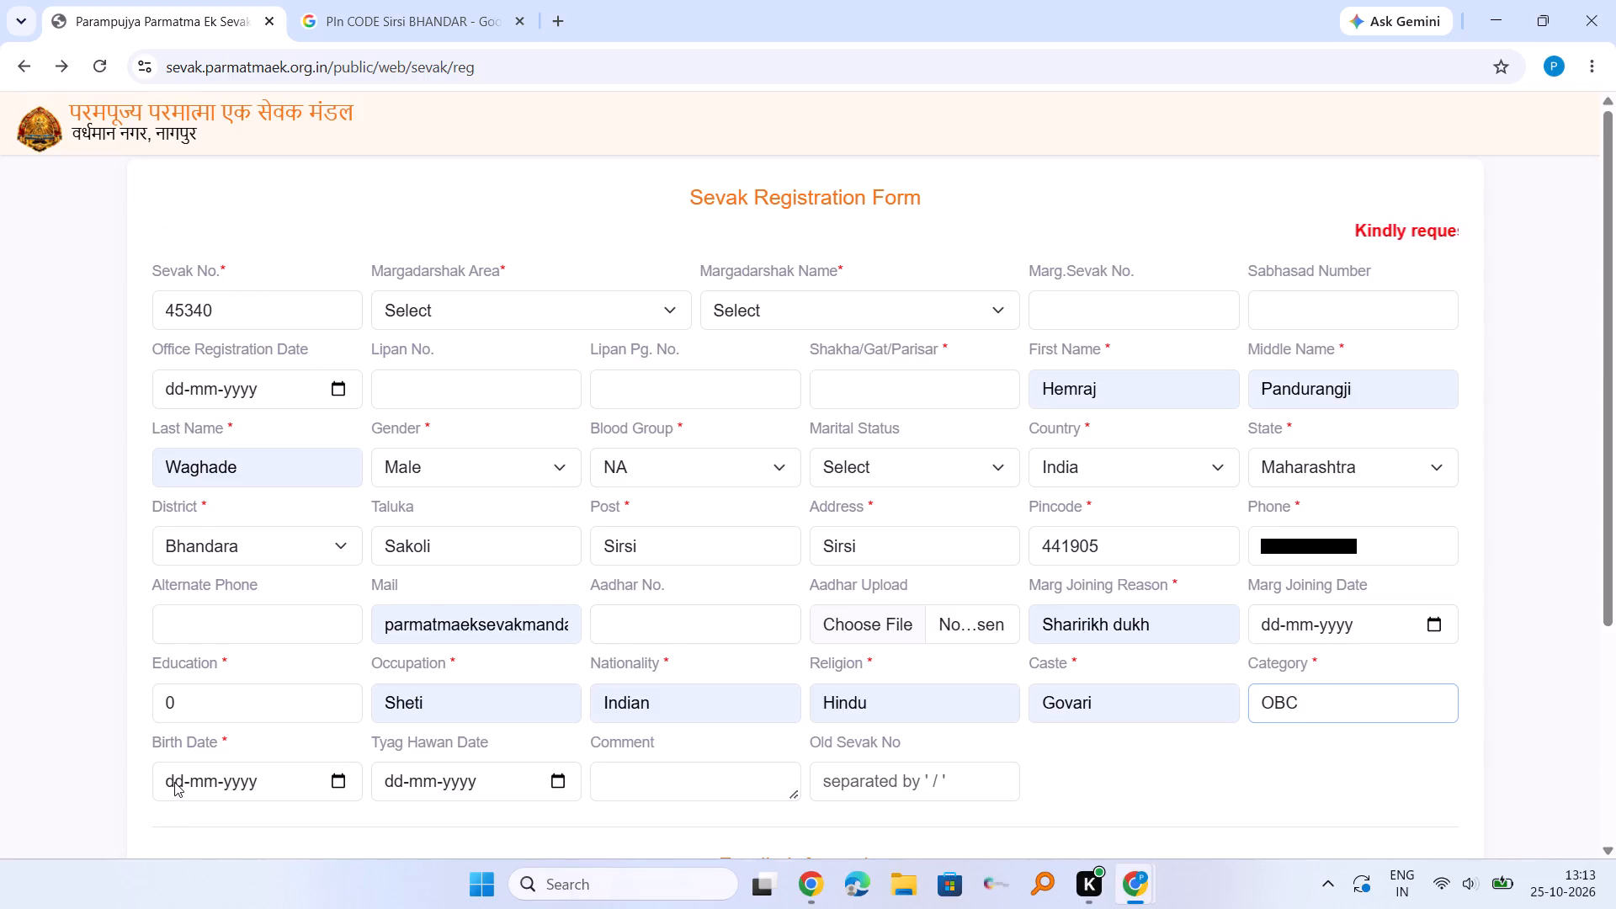
Enter the Sevak's date of birth in the Birth Date field.
left_click(174, 782)
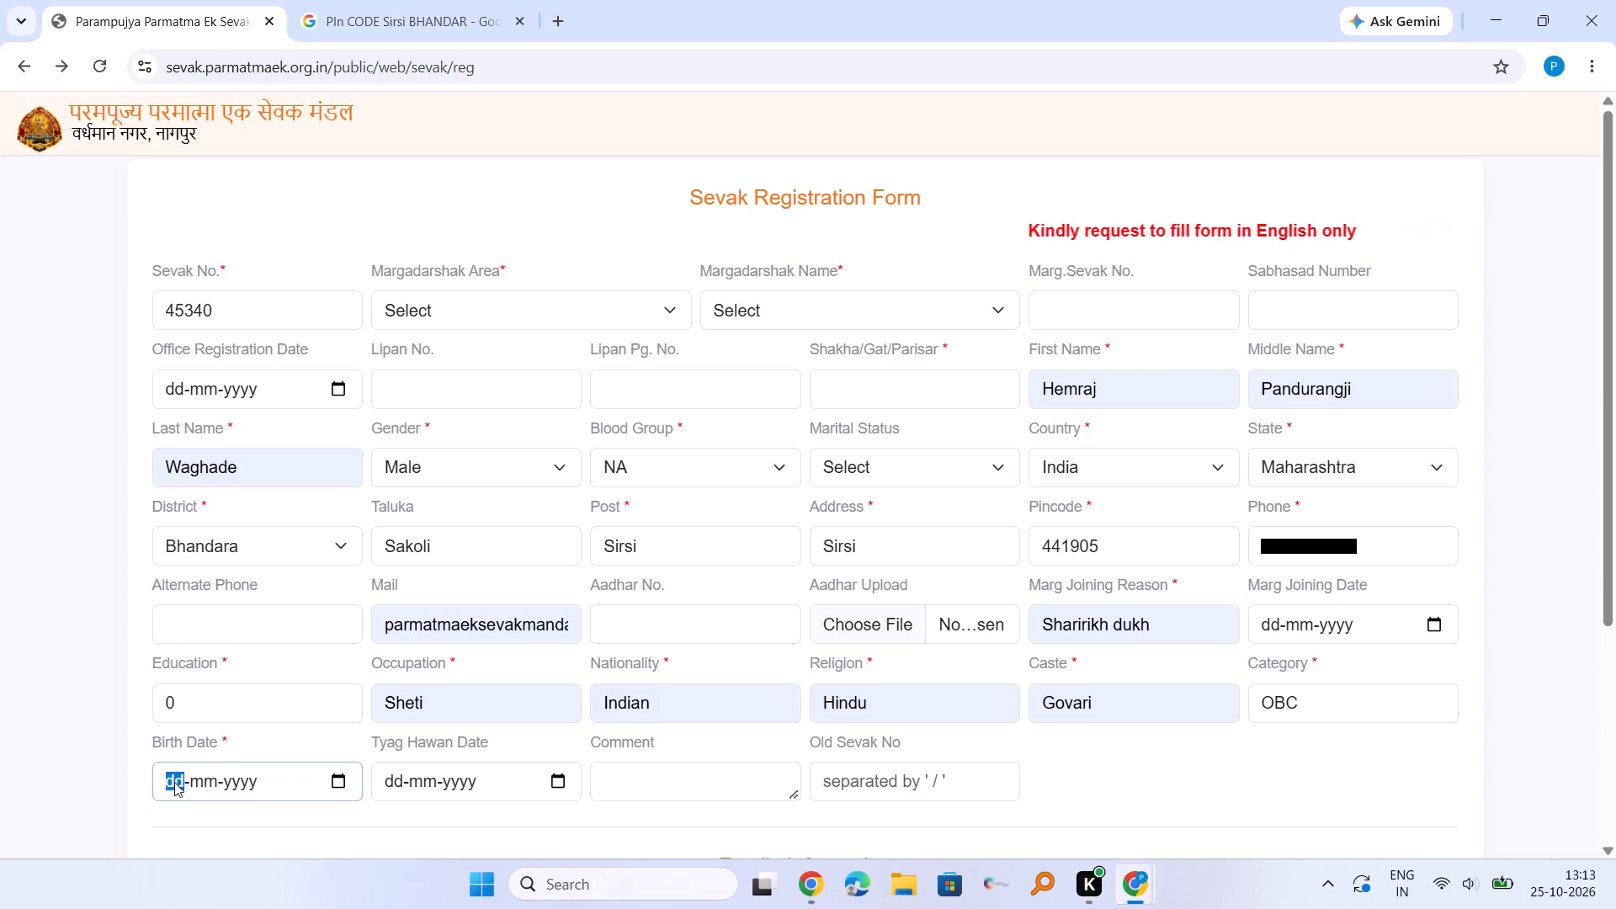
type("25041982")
Set the Sevak's Shakha/Gat/Parisar to Bhandara.
scroll(527, 593, "up", 1)
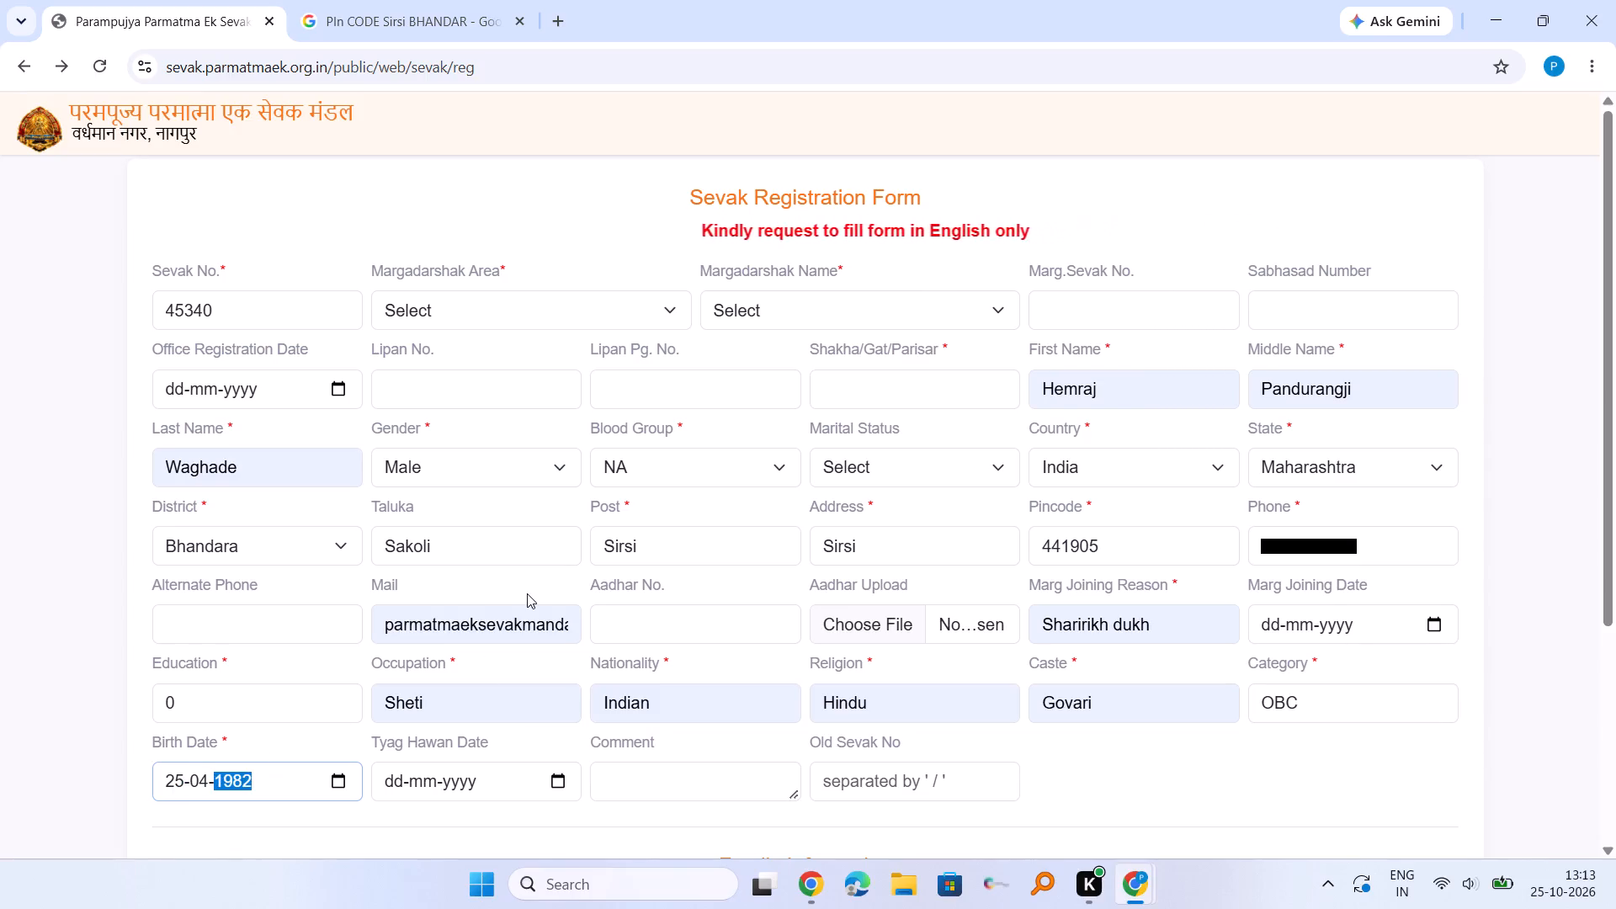
scroll(527, 593, "up", 1)
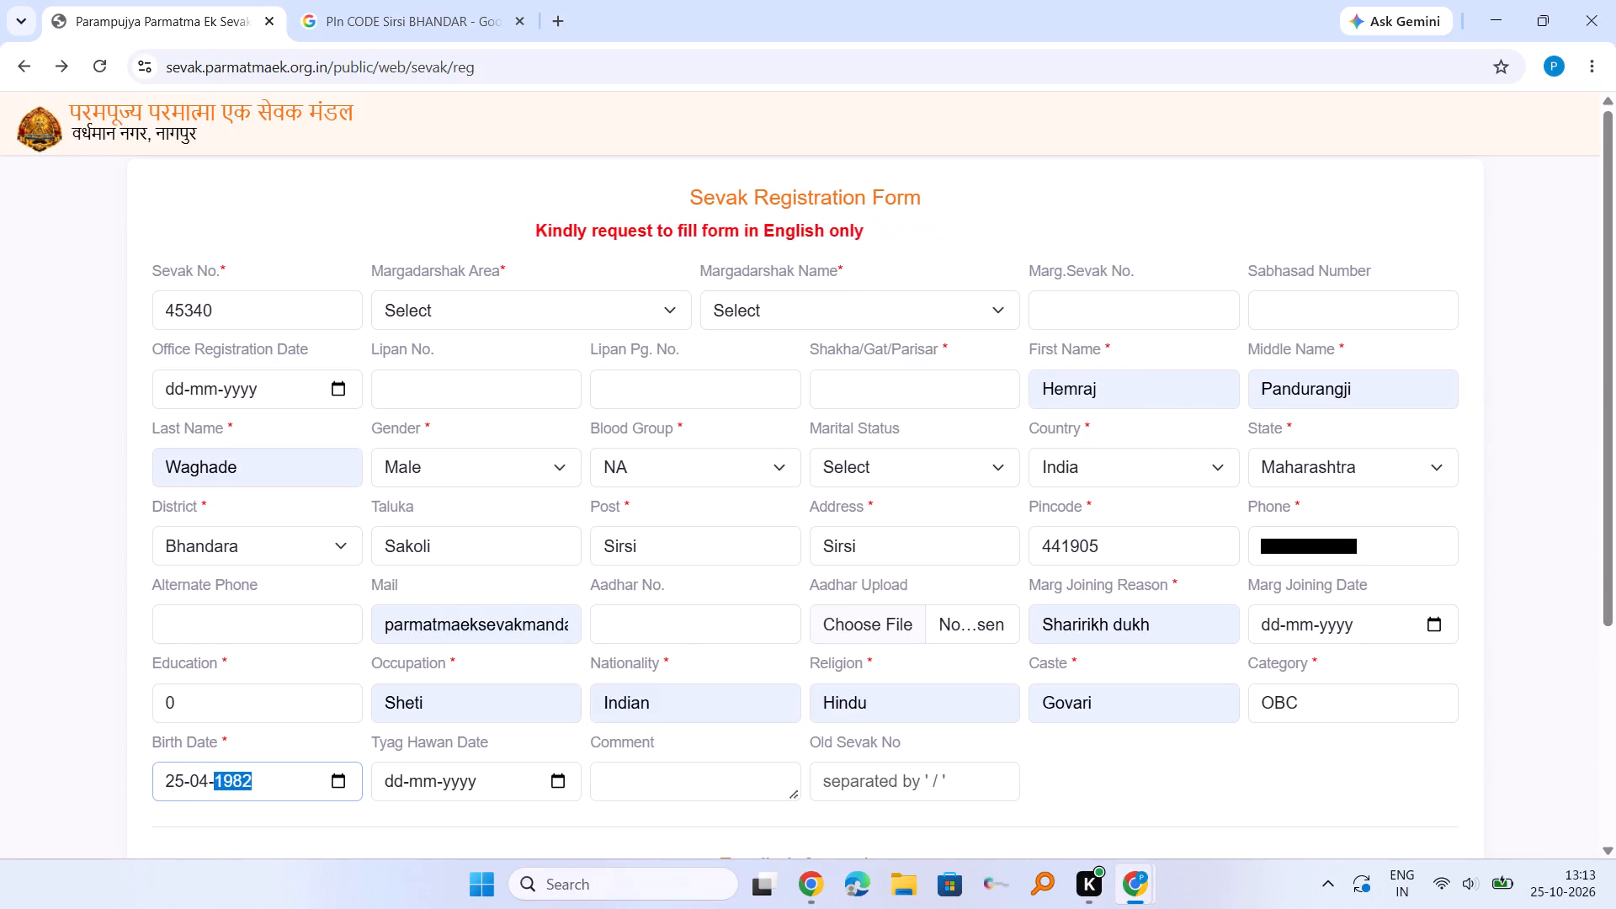
left_click(906, 395)
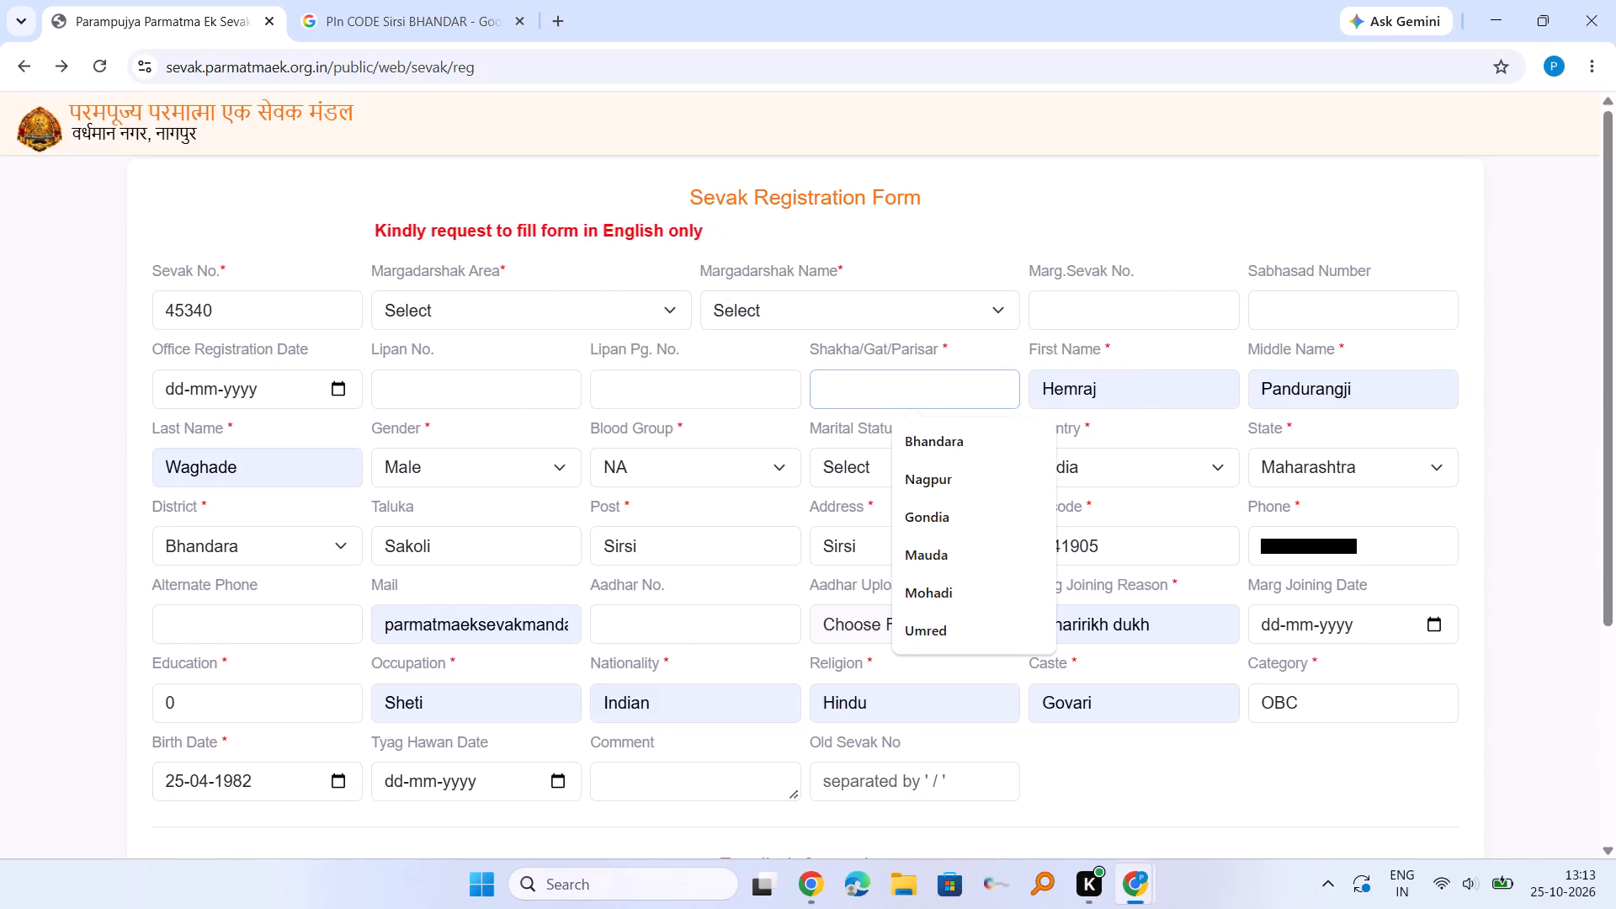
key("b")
left_click(928, 431)
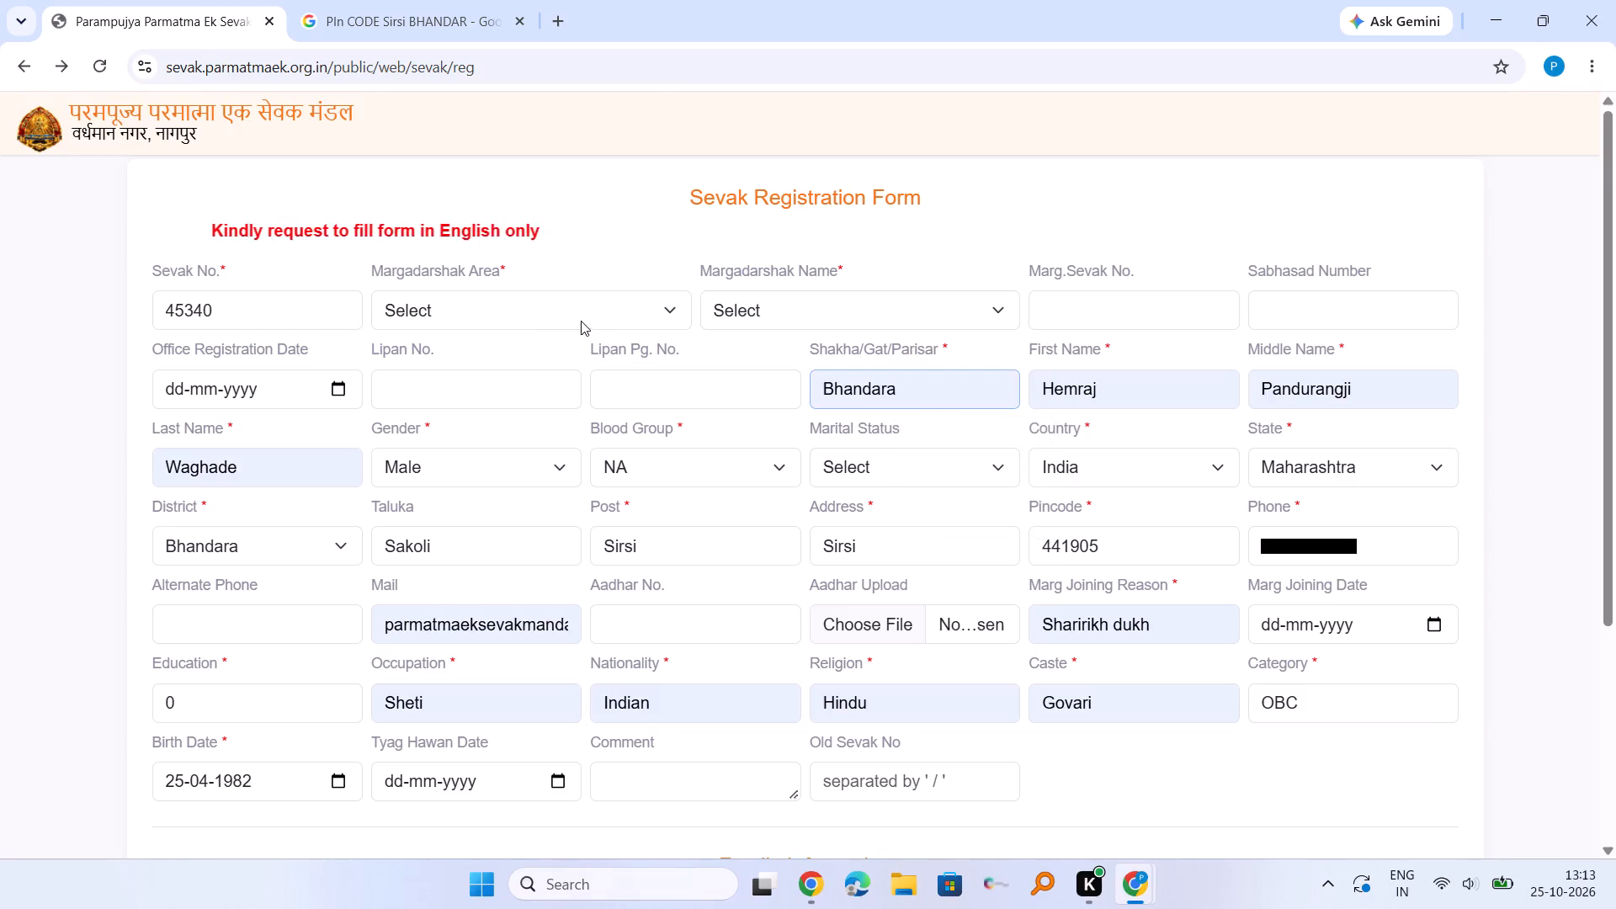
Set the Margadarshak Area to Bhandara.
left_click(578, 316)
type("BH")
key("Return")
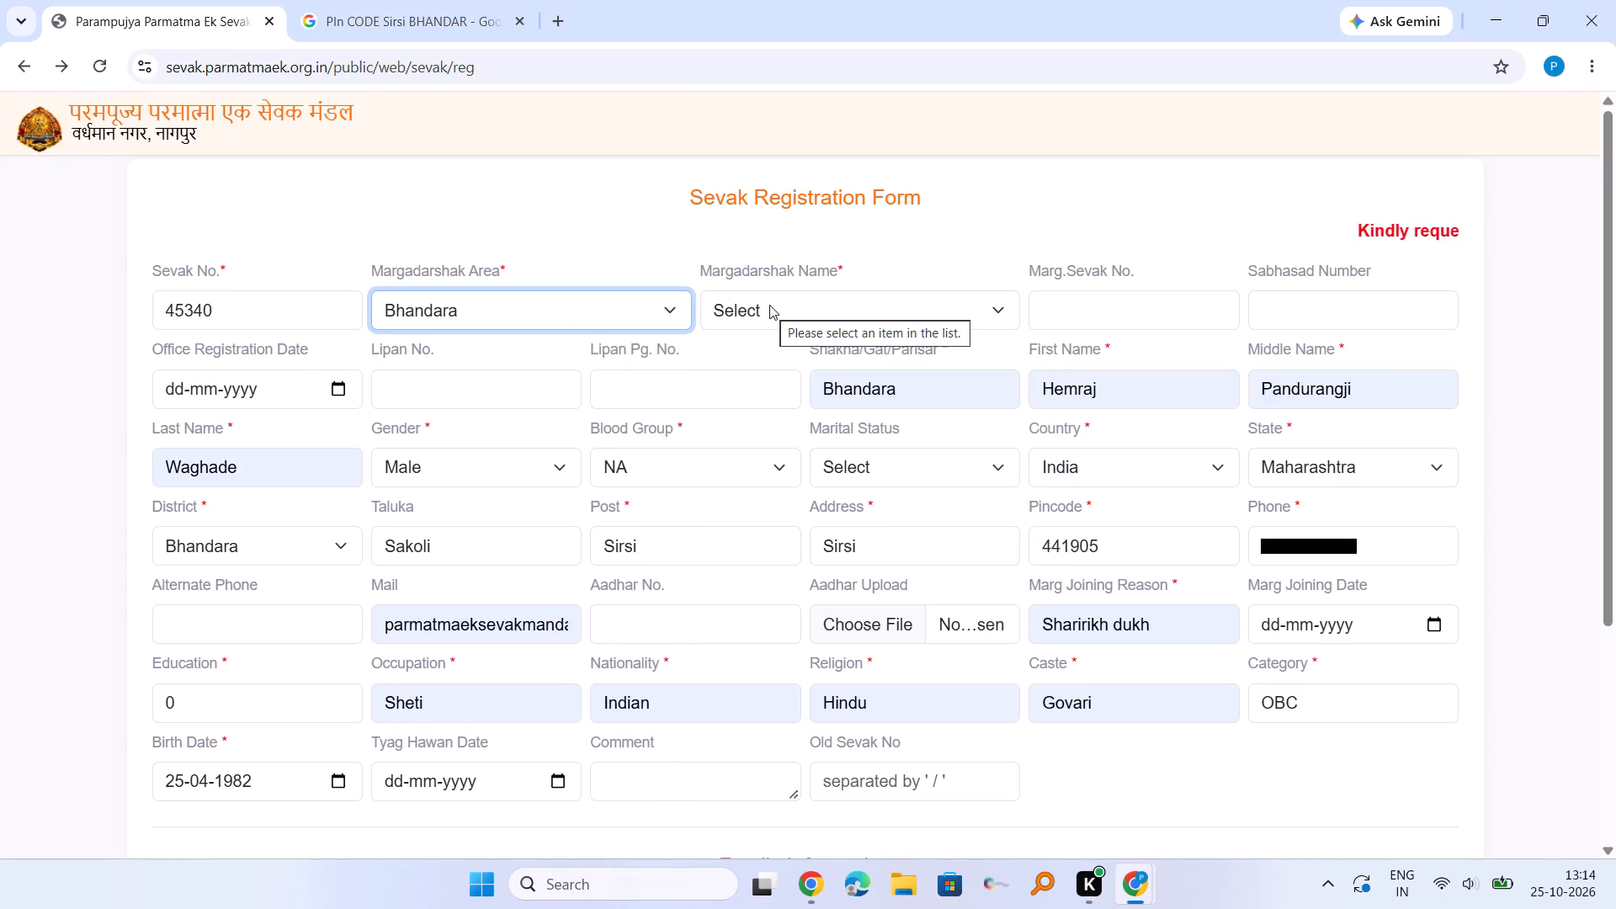
Set the Margadarshak Area to Sakoli and choose the Margadarshak whose first name is Majulabai.
left_click(630, 302)
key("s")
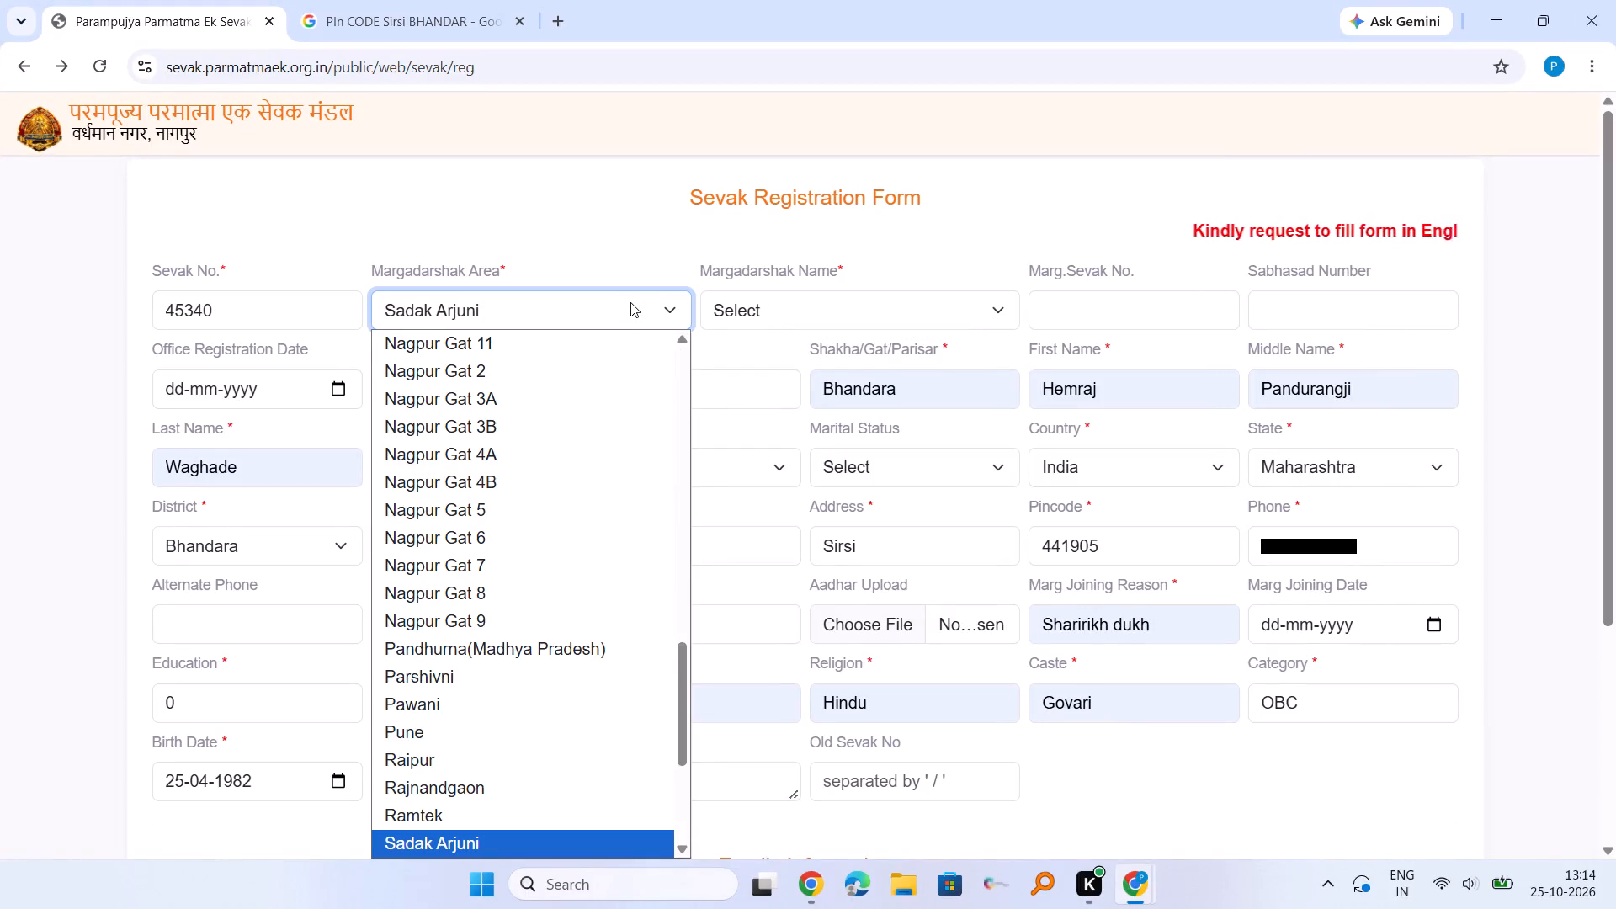
key("Down")
key("Return")
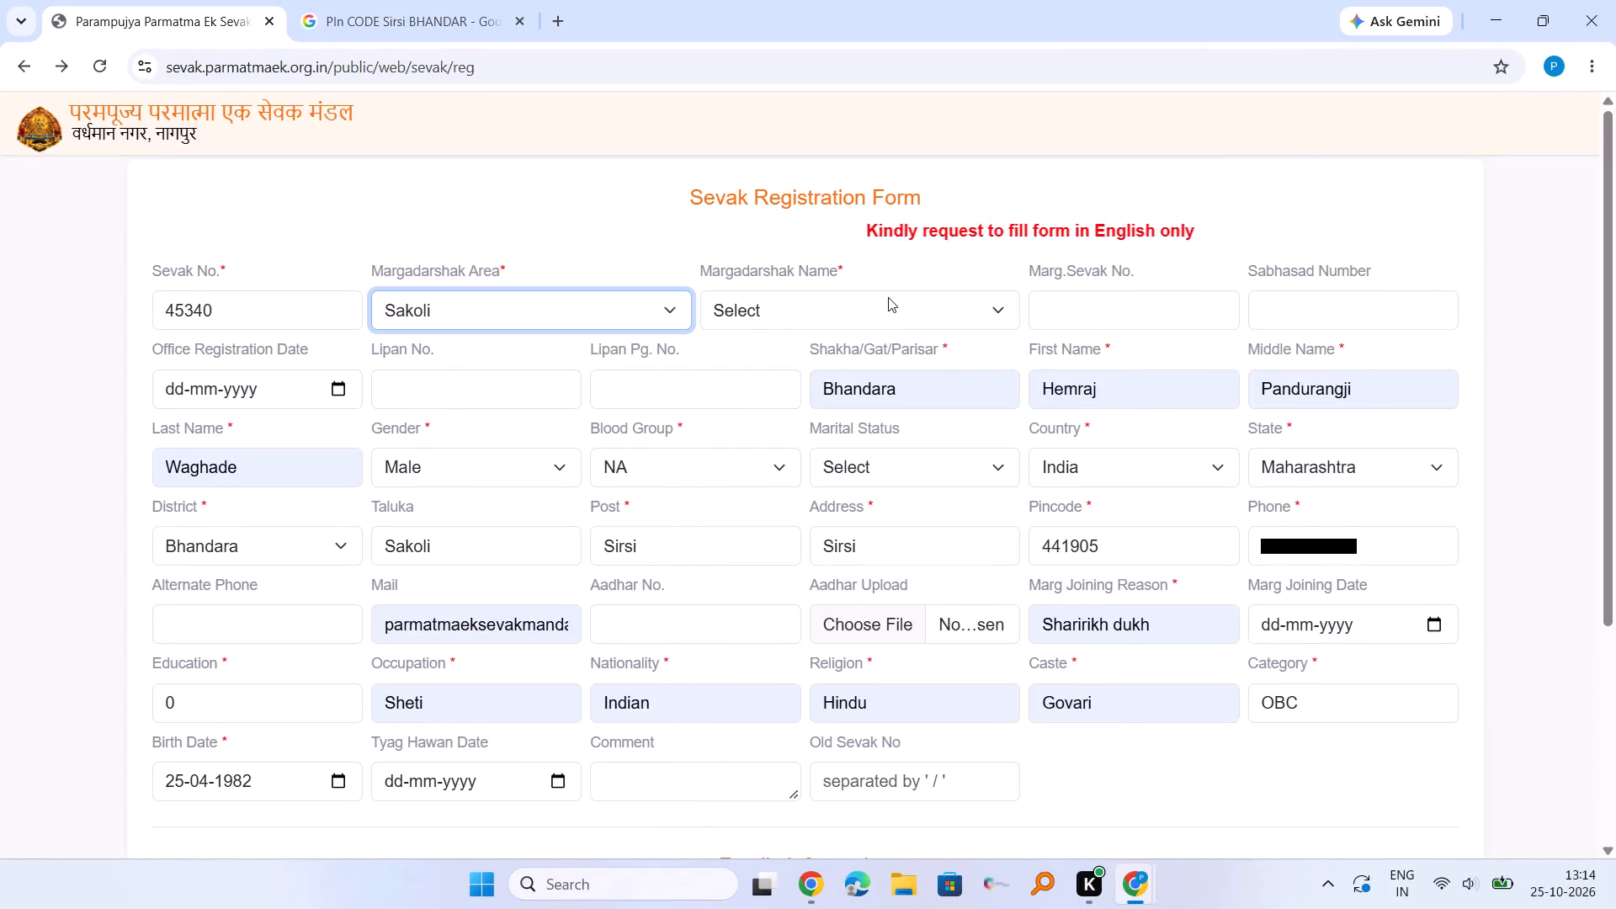
left_click(837, 315)
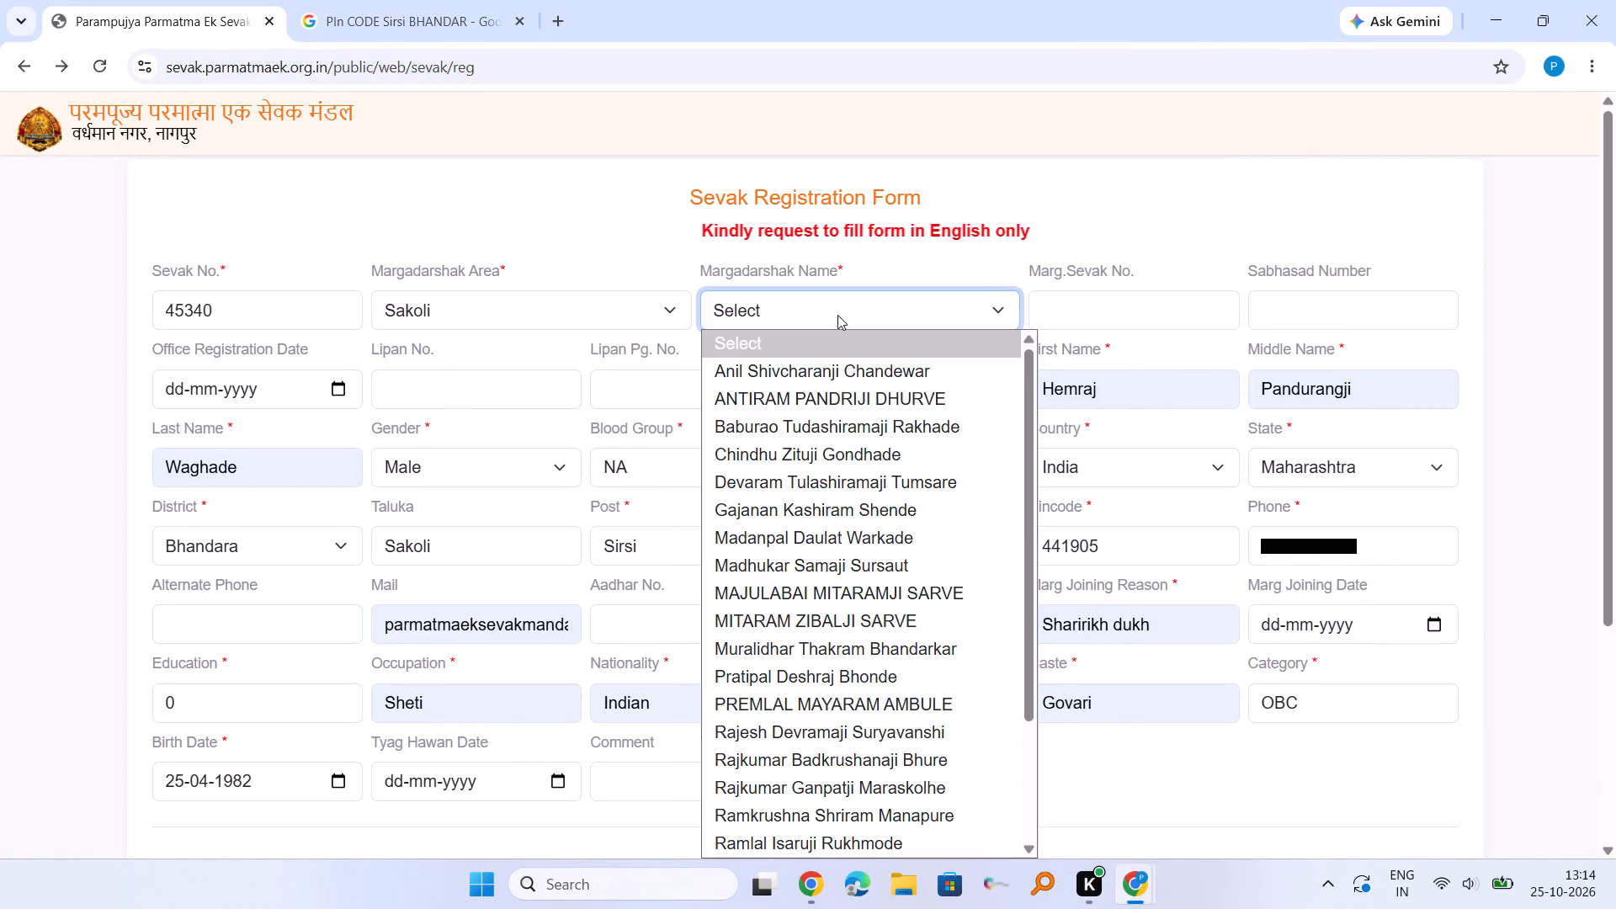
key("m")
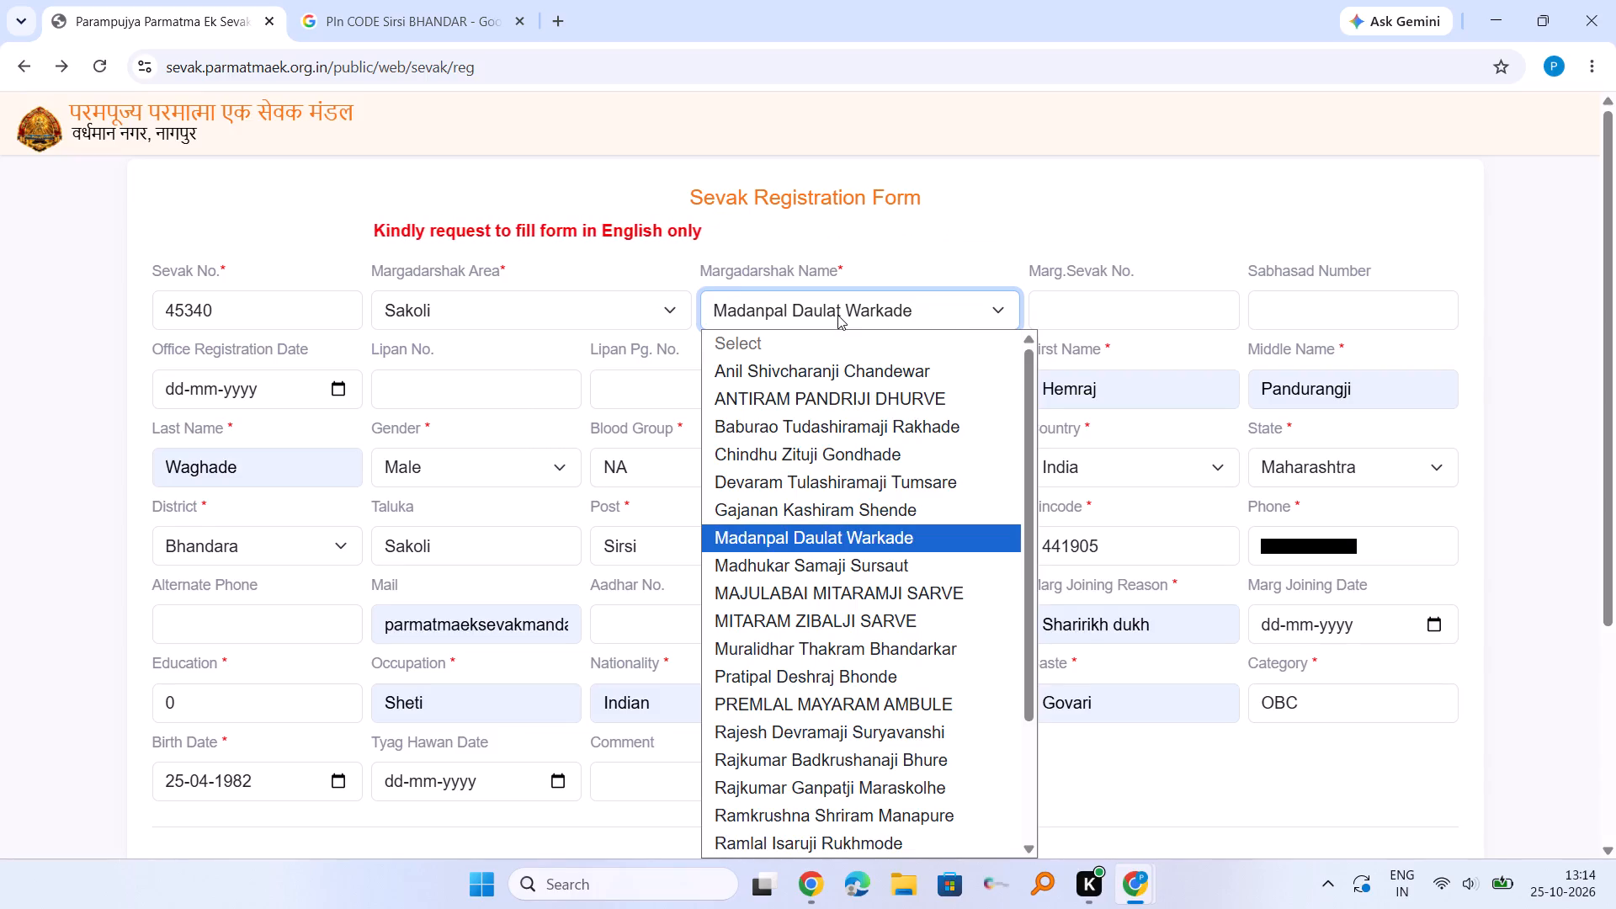
key("Down")
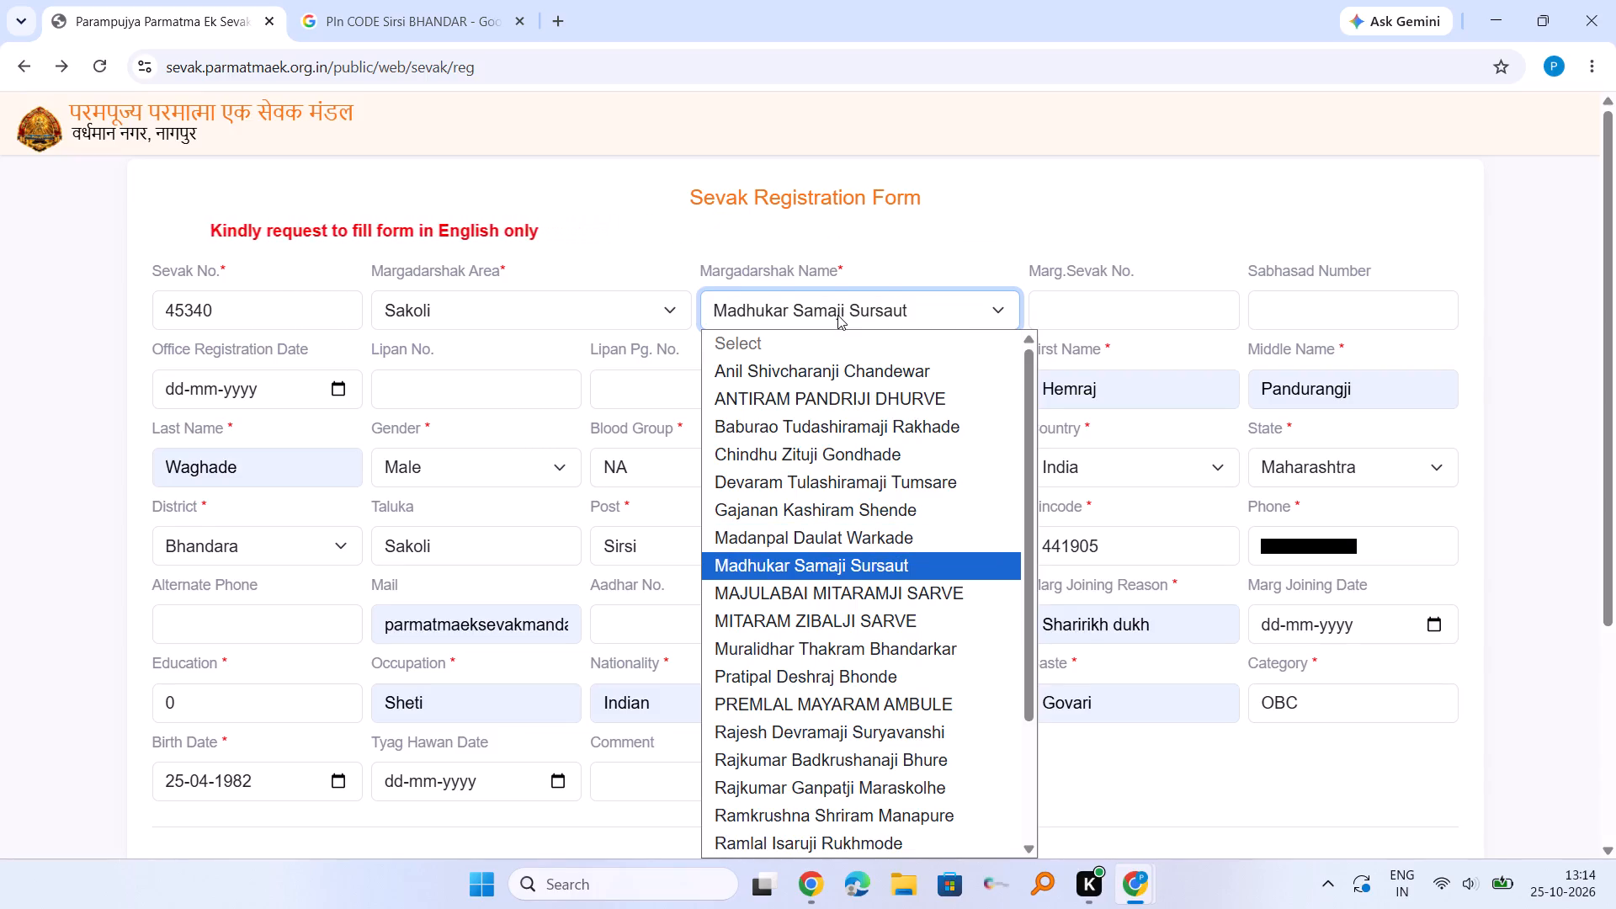
key("Down")
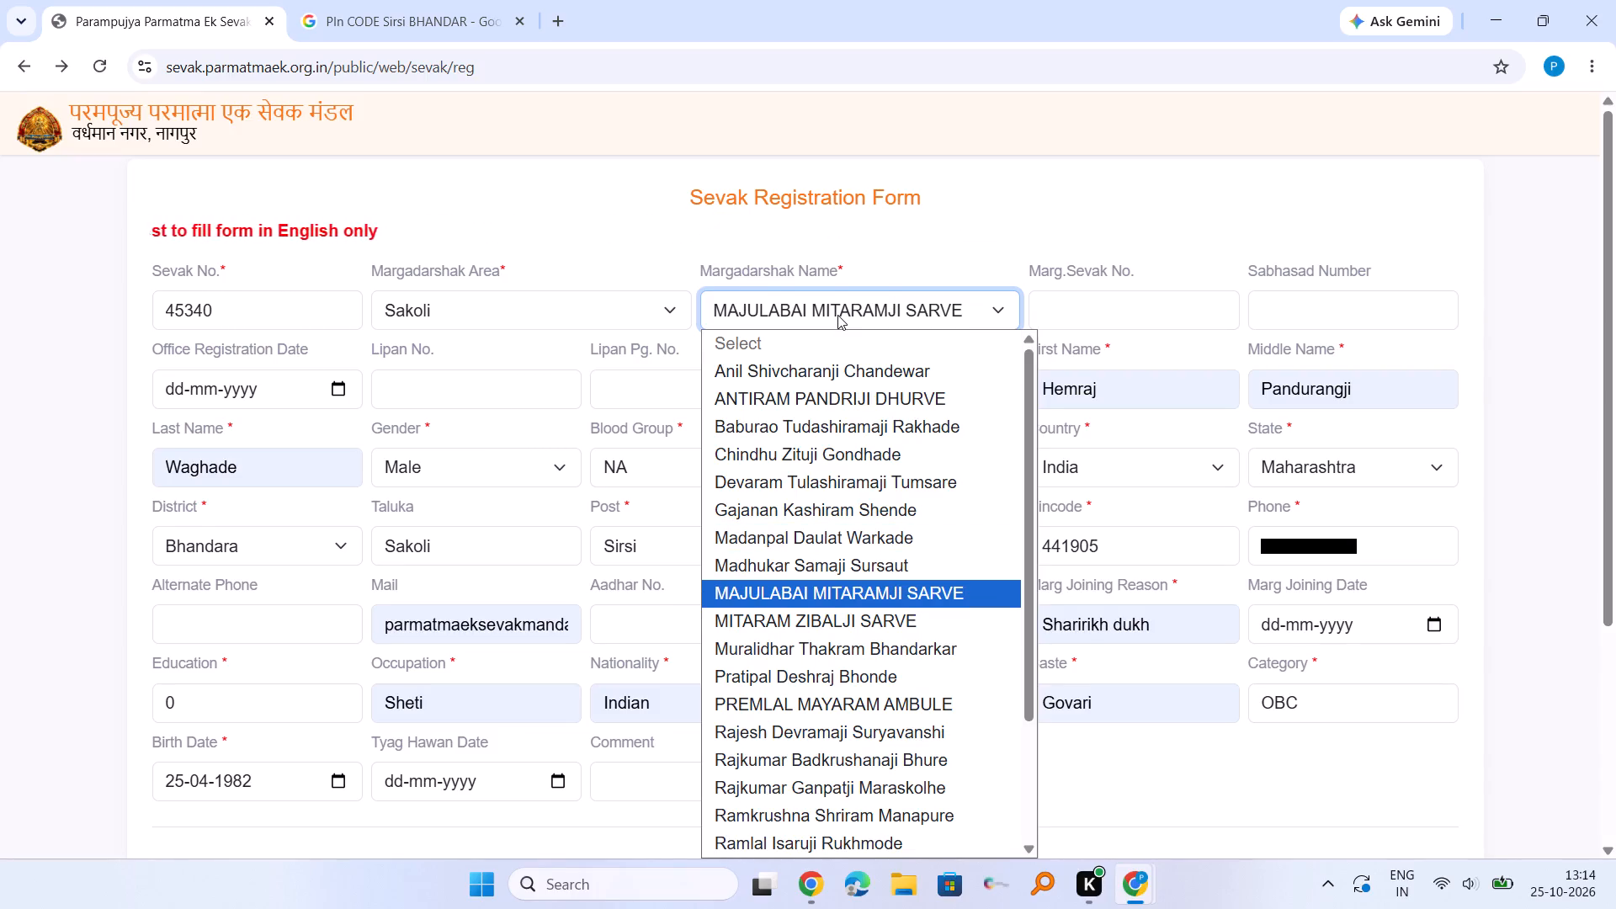
key("Return")
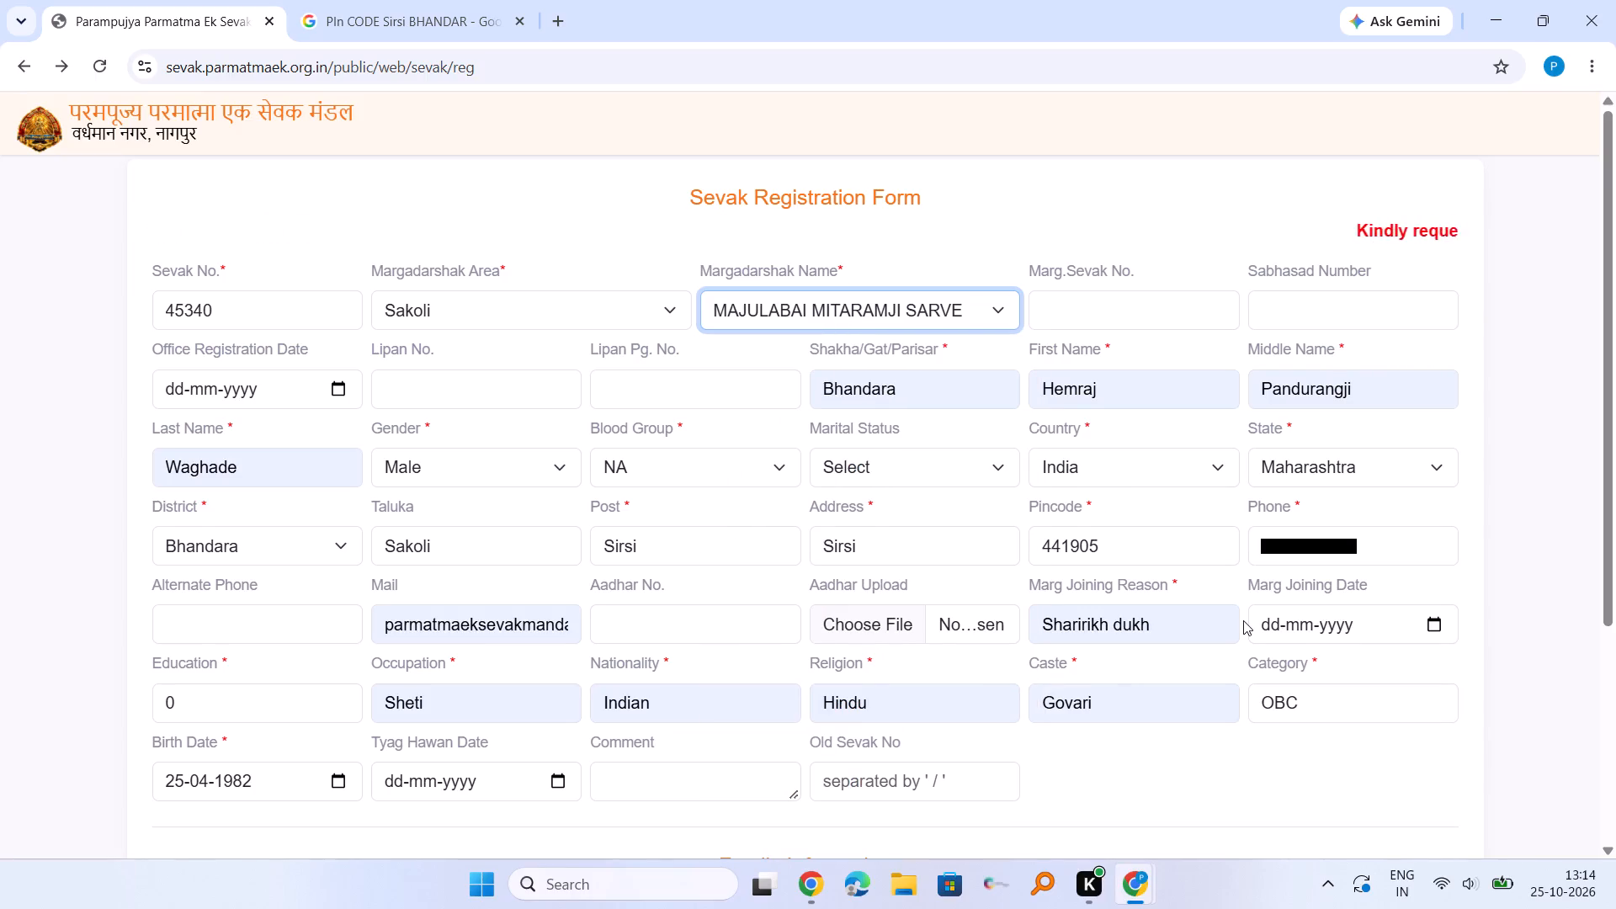
Complete the reCAPTCHA check by selecting all images with bridges and verifying them.
scroll(1109, 428, "down", 4)
left_click(670, 682)
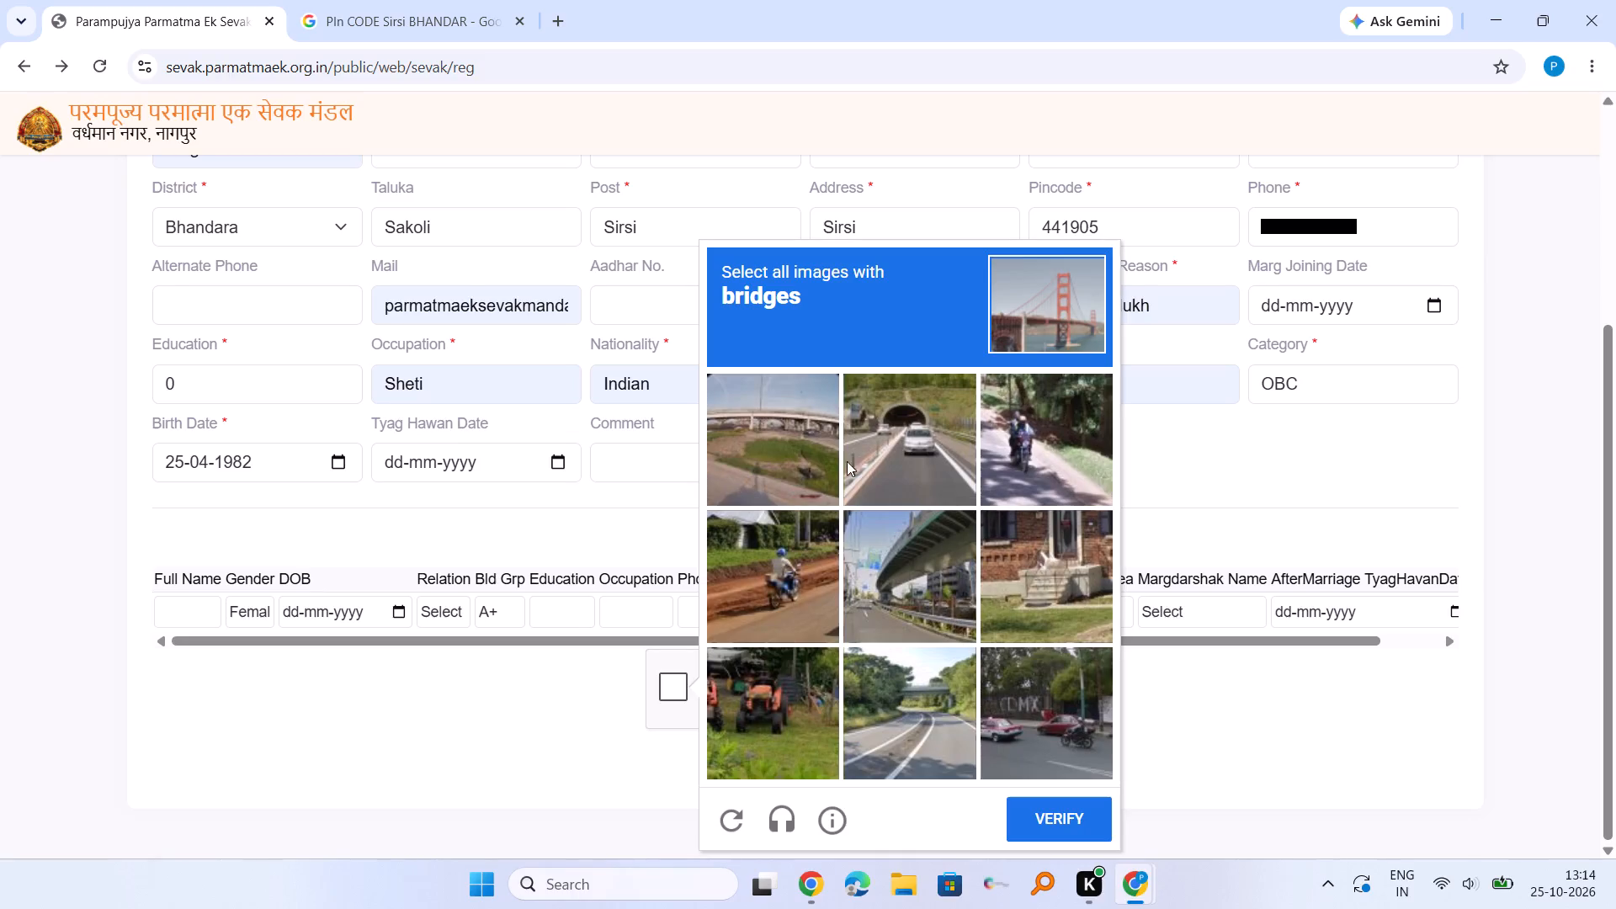
left_click(775, 449)
left_click(911, 598)
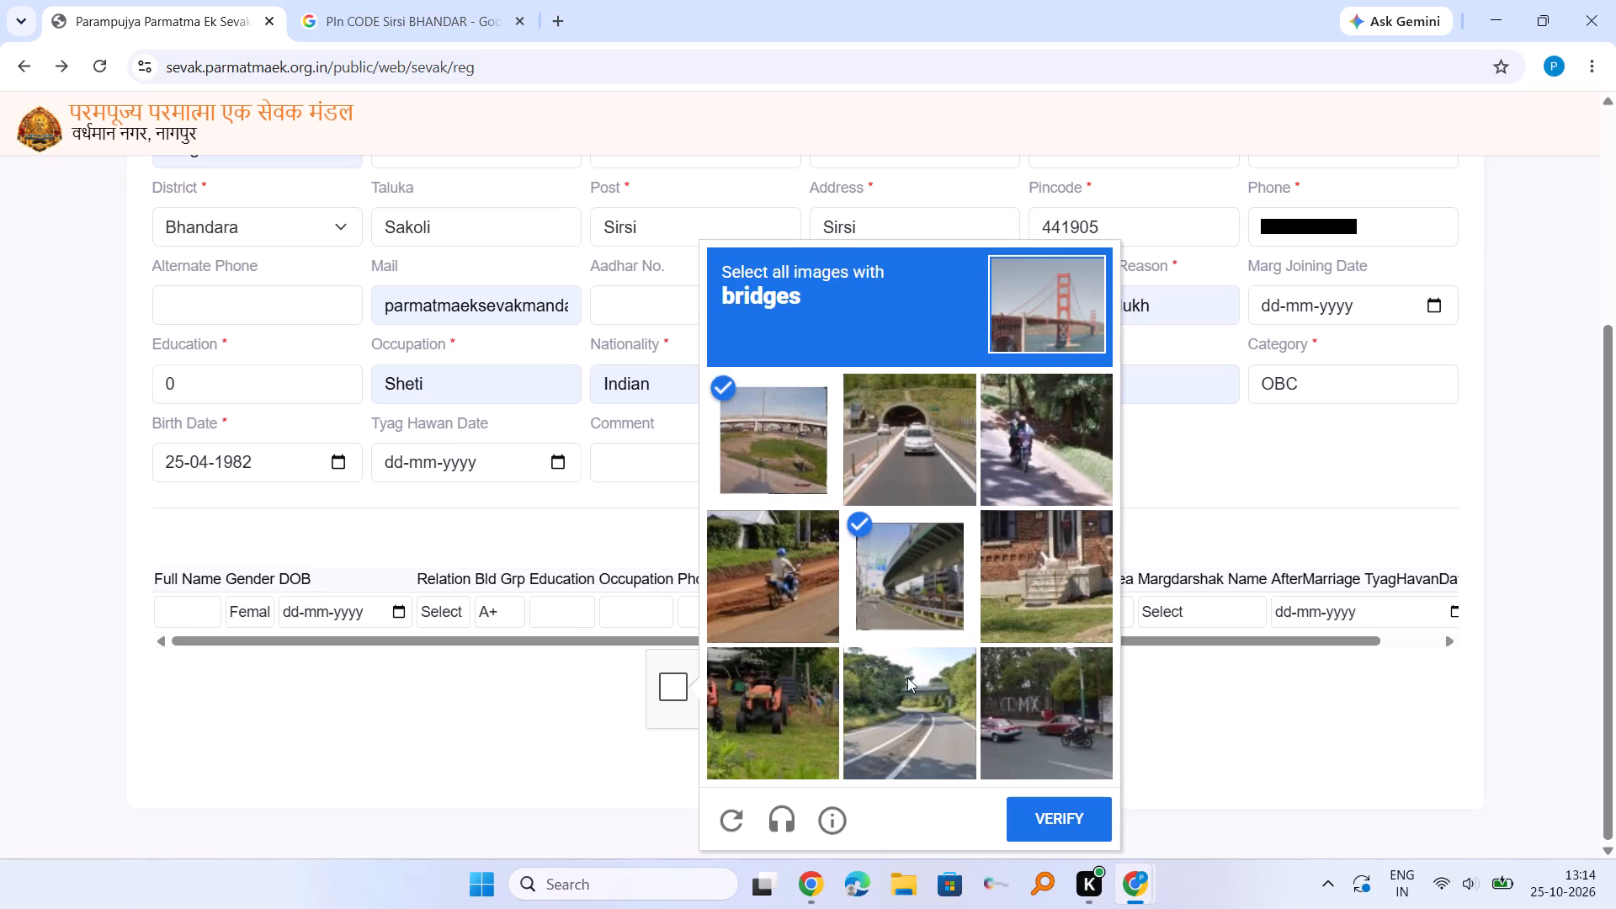
left_click(912, 708)
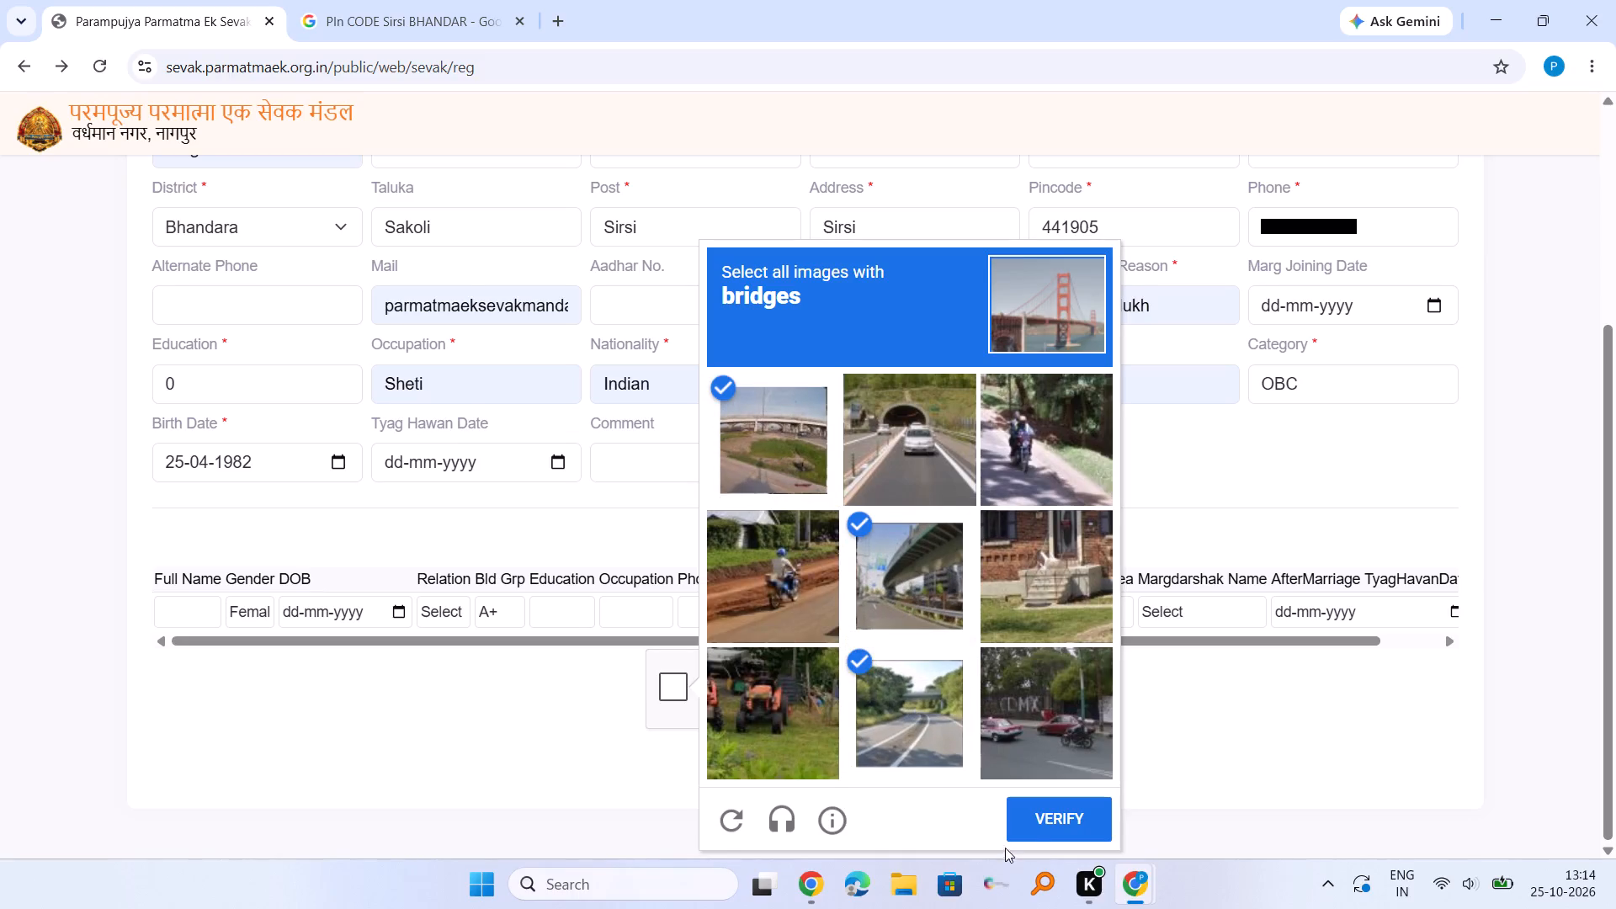
left_click(1030, 825)
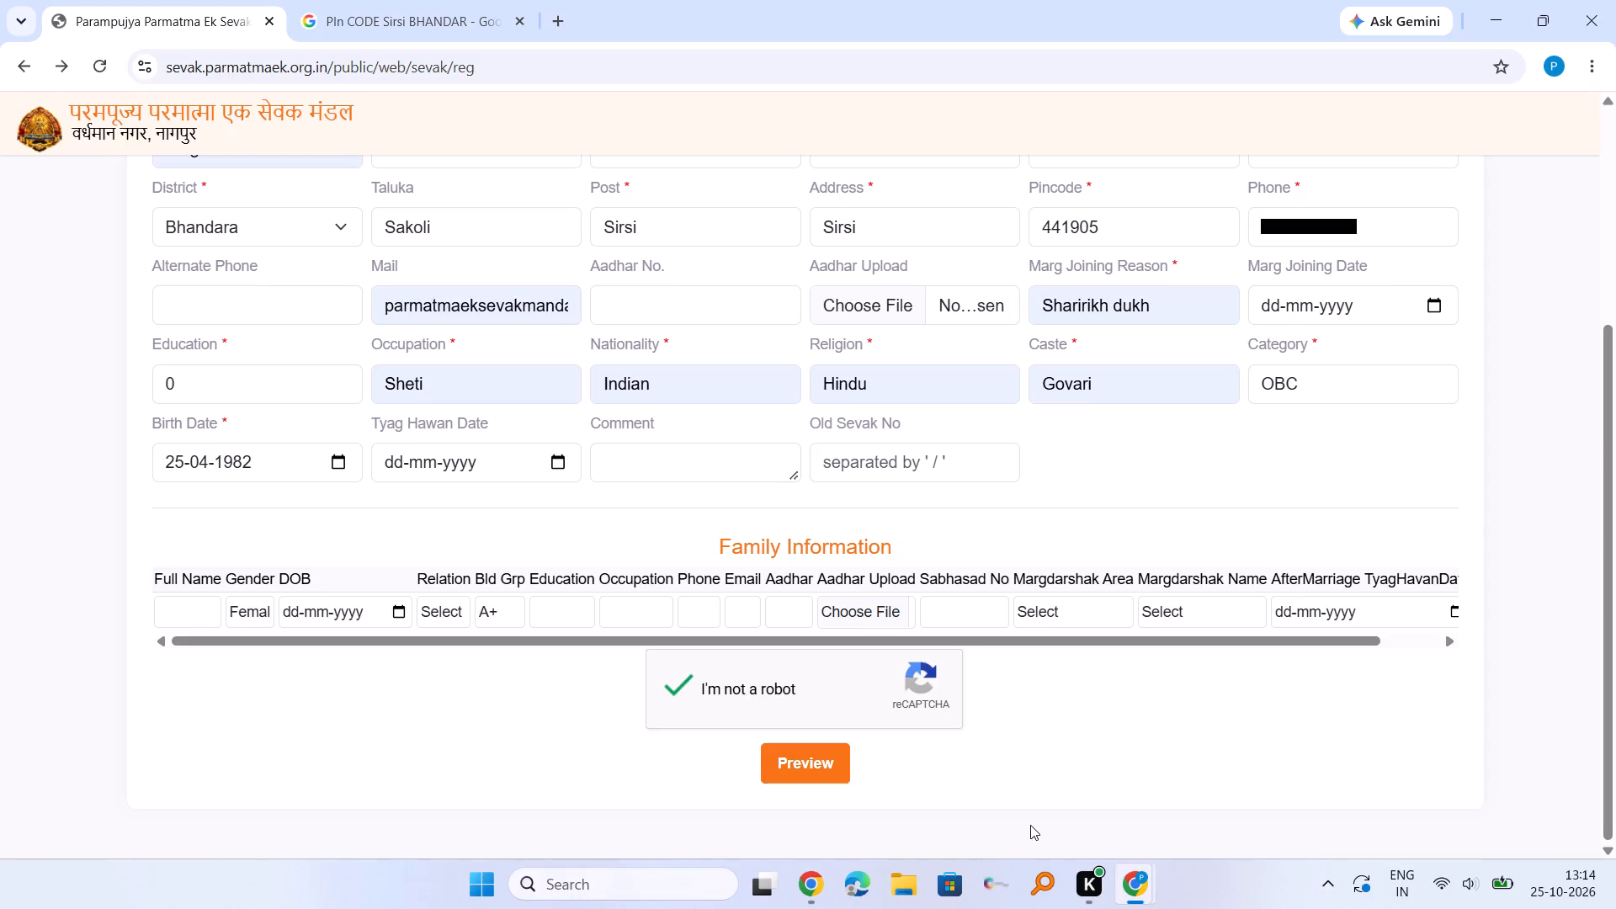
Preview the completed Sevak registration, submit it and dismiss the confirmation message.
scroll(1030, 825, "down", 2)
left_click(780, 768)
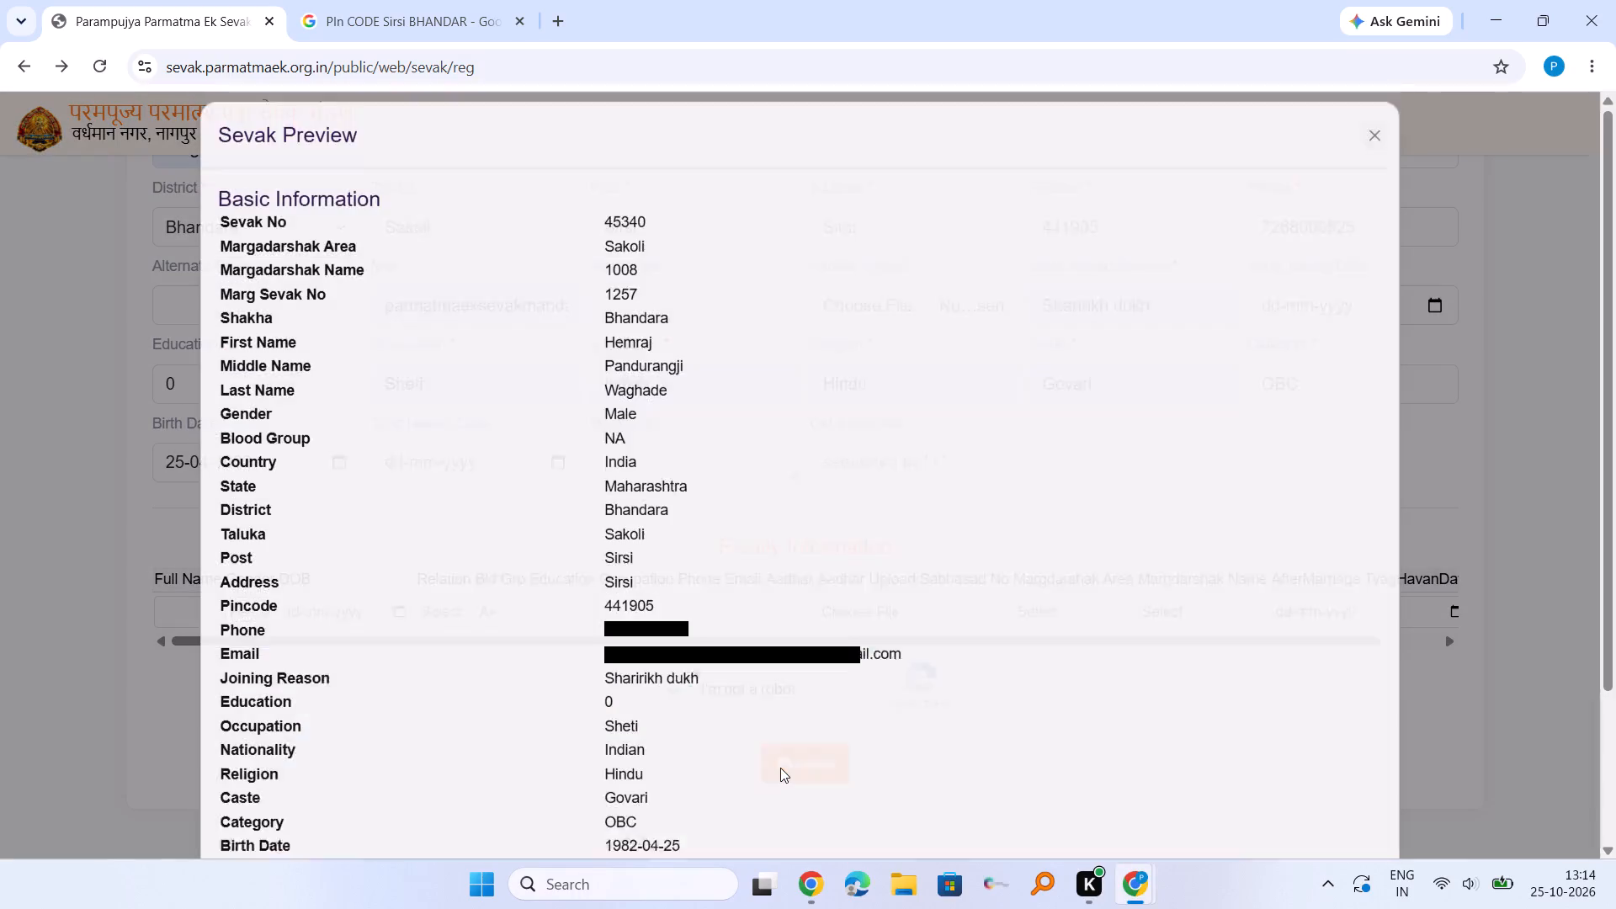
scroll(780, 768, "down", 7)
left_click(1336, 775)
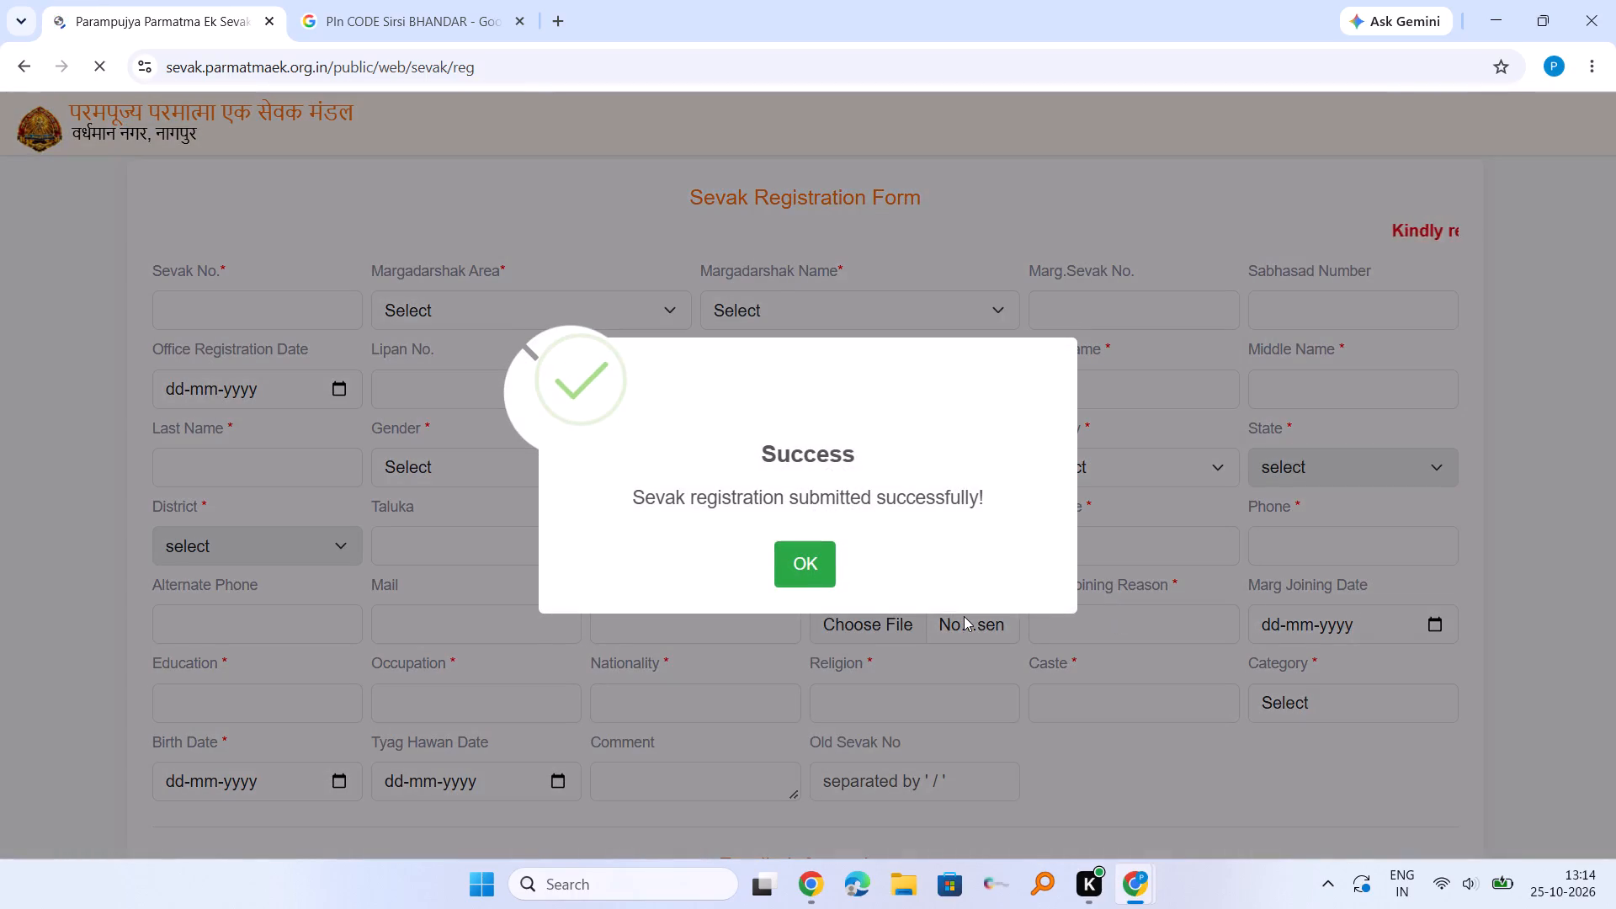
left_click(801, 557)
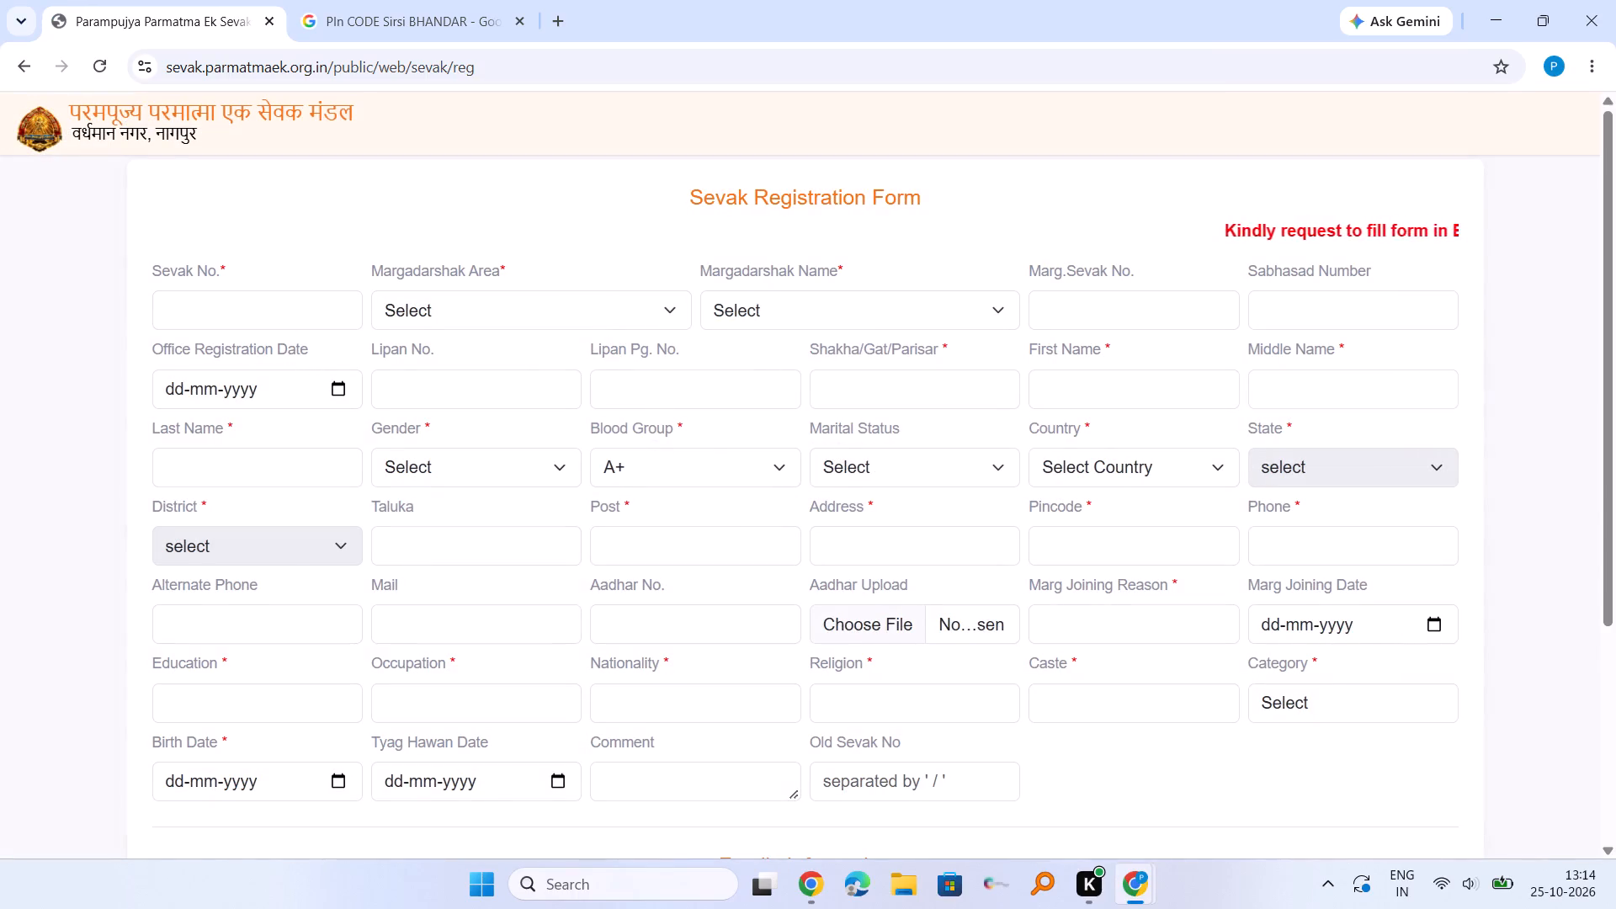
Enter the new registrant's Sevak number and set Shakha/Gat/Parisar to Chandrapur.
left_click(272, 309)
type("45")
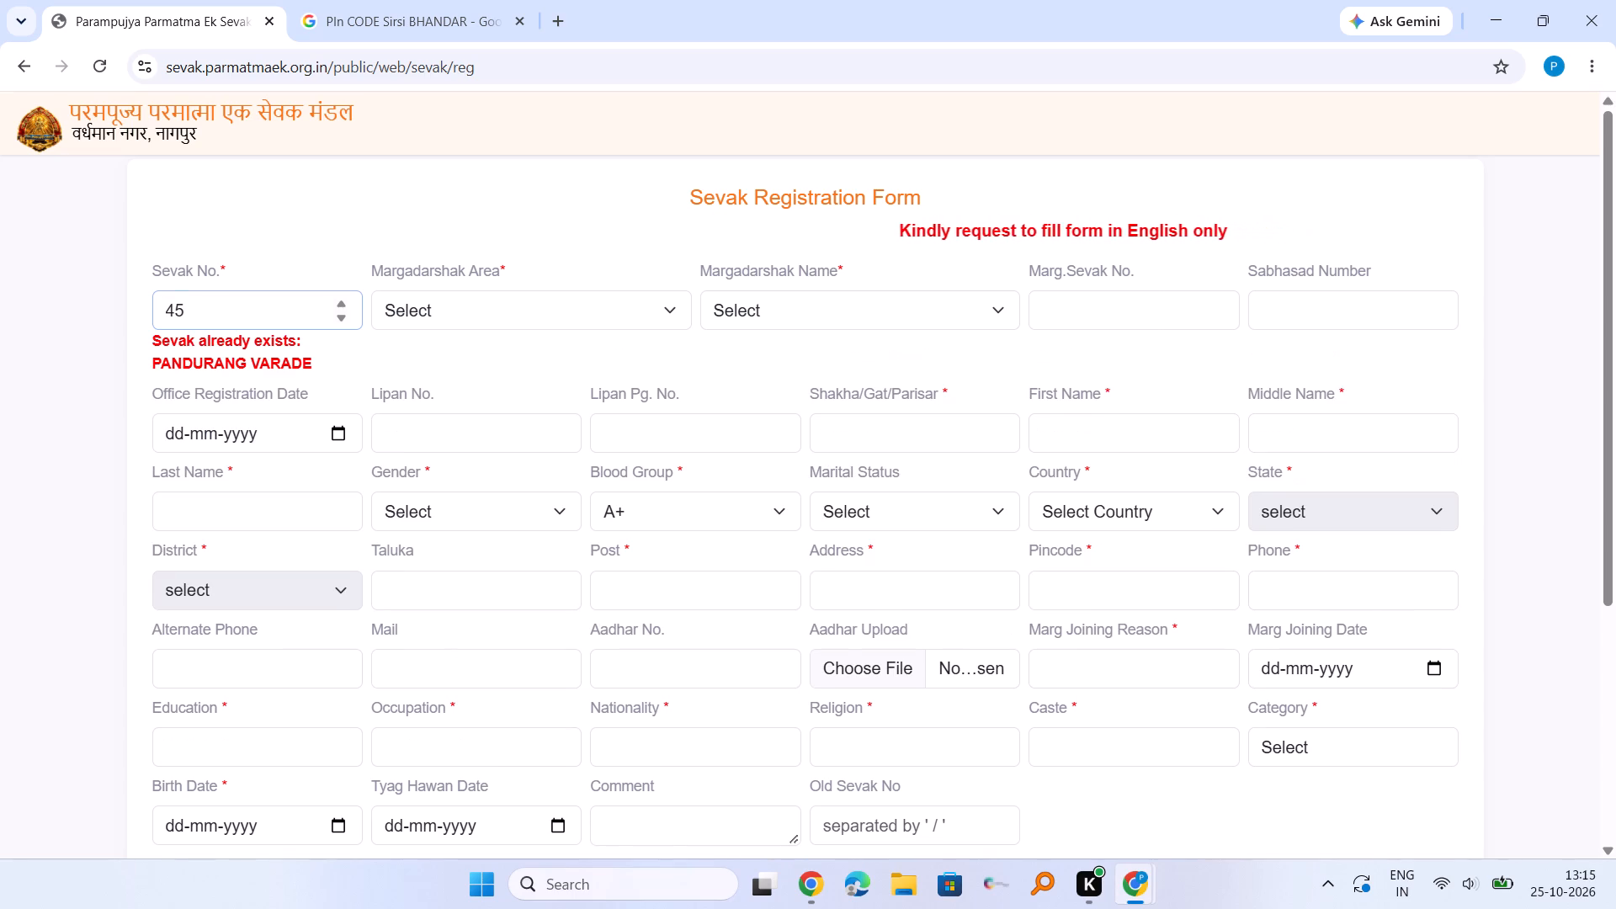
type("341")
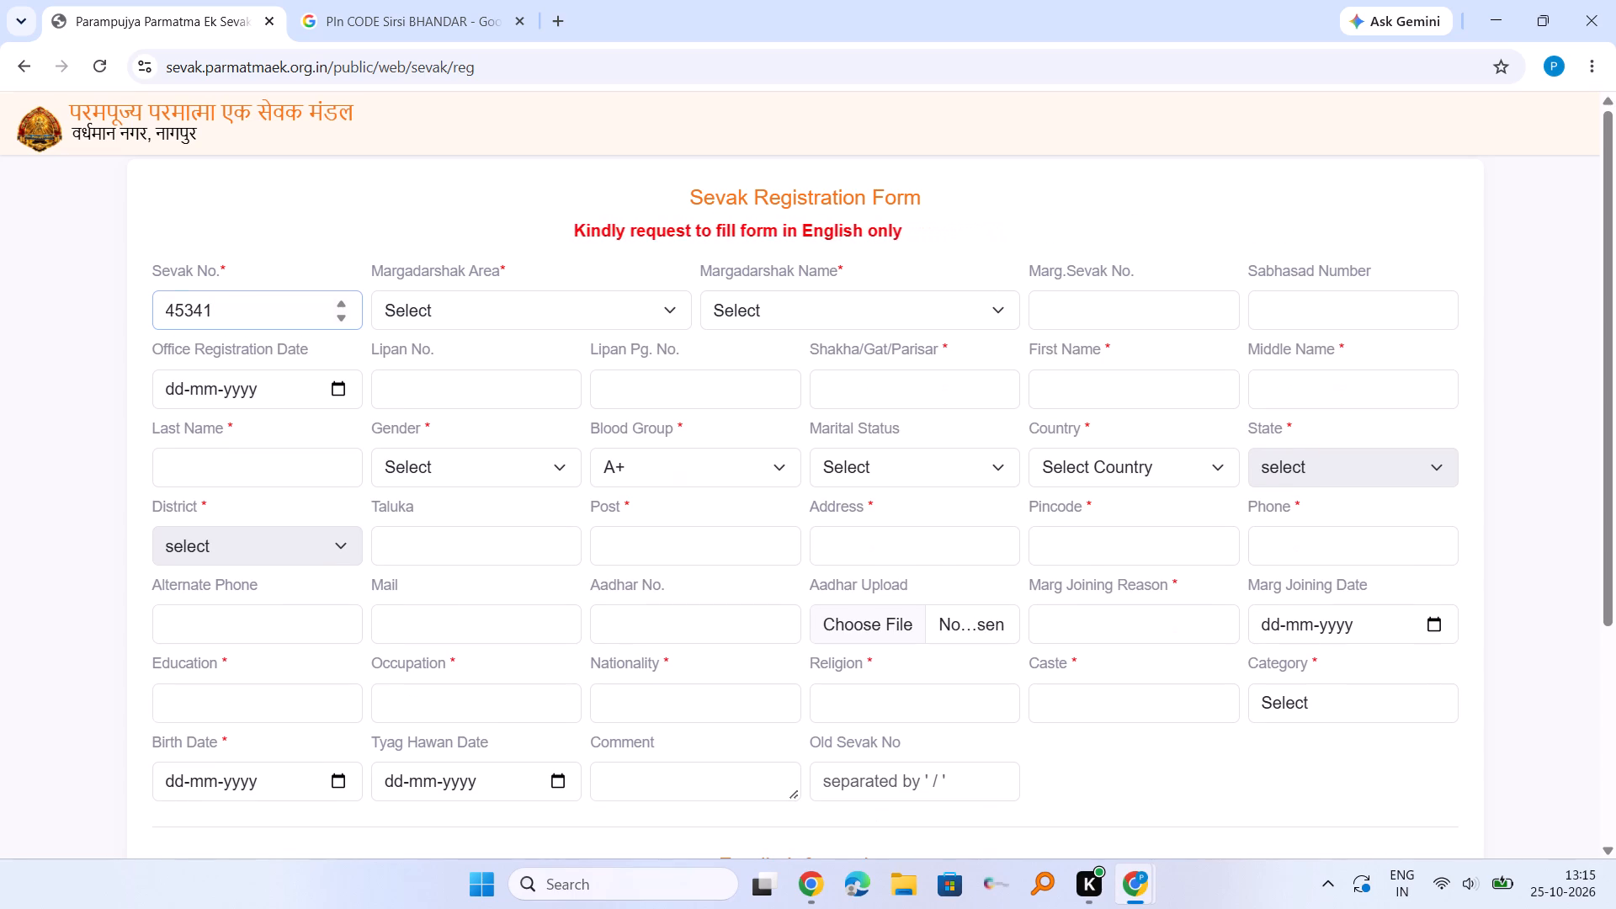
left_click(922, 393)
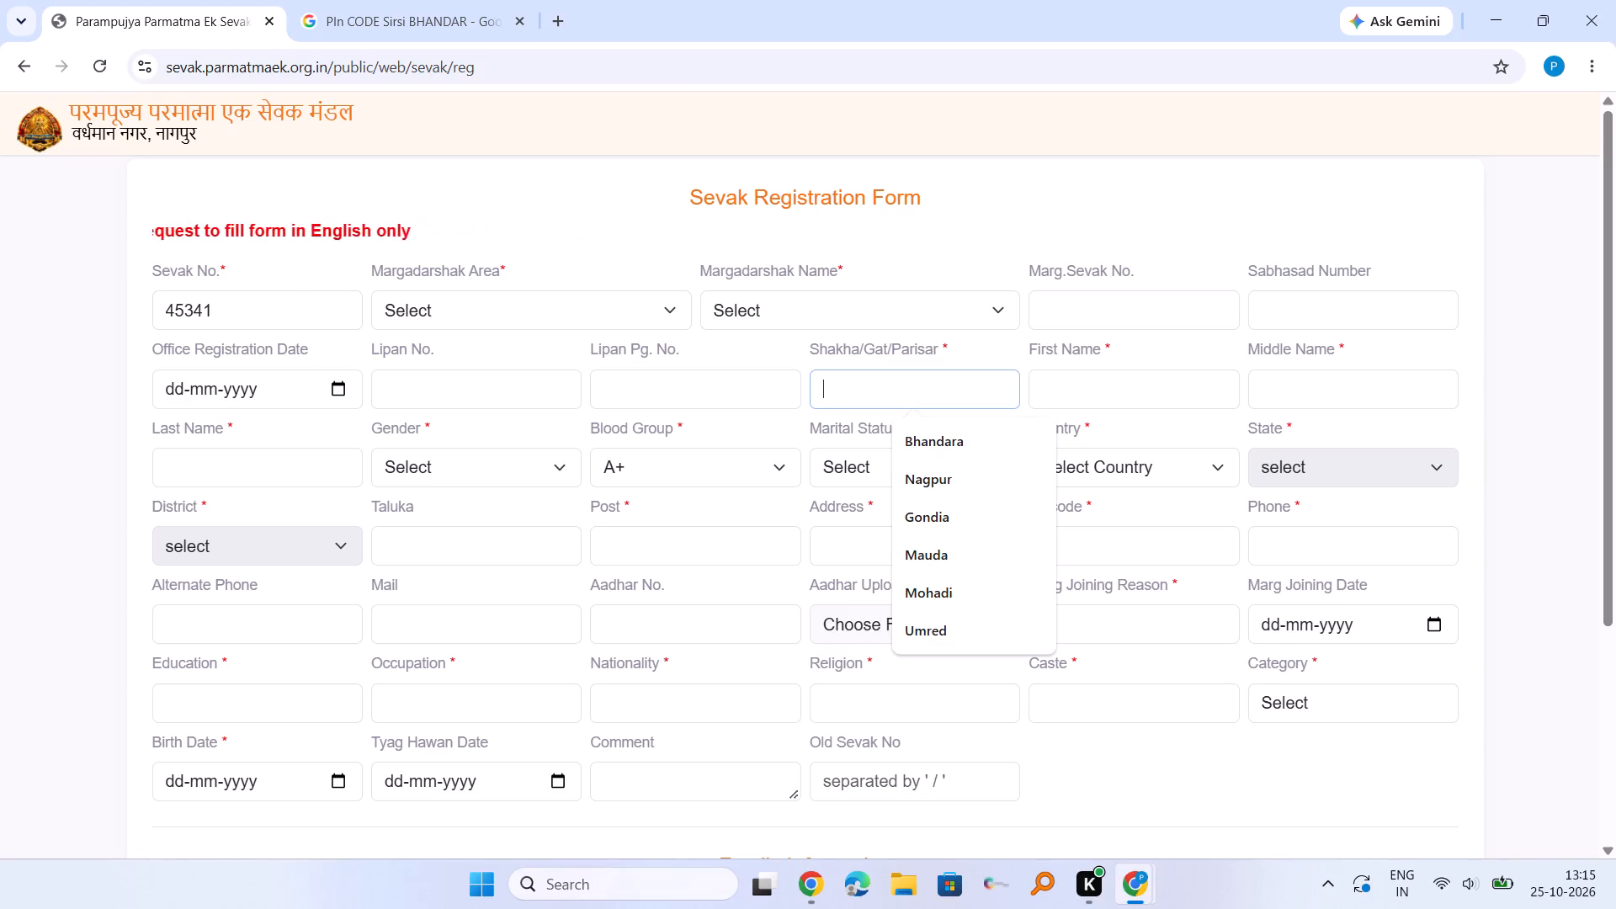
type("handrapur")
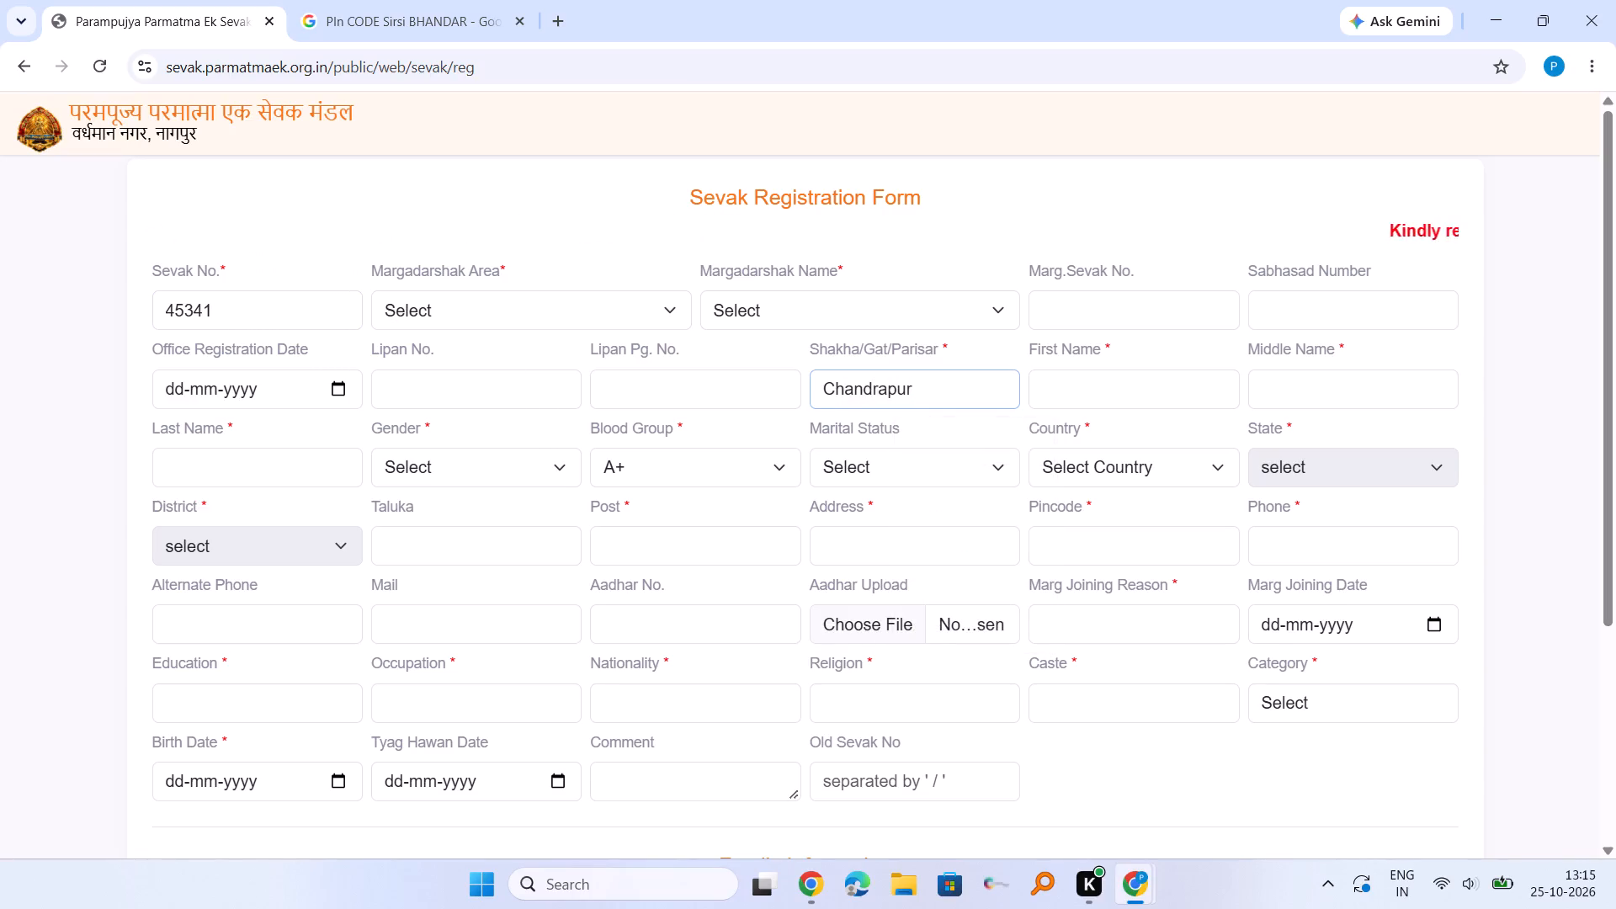
Fill in the Sevak's first, middle and last names.
left_click(1095, 377)
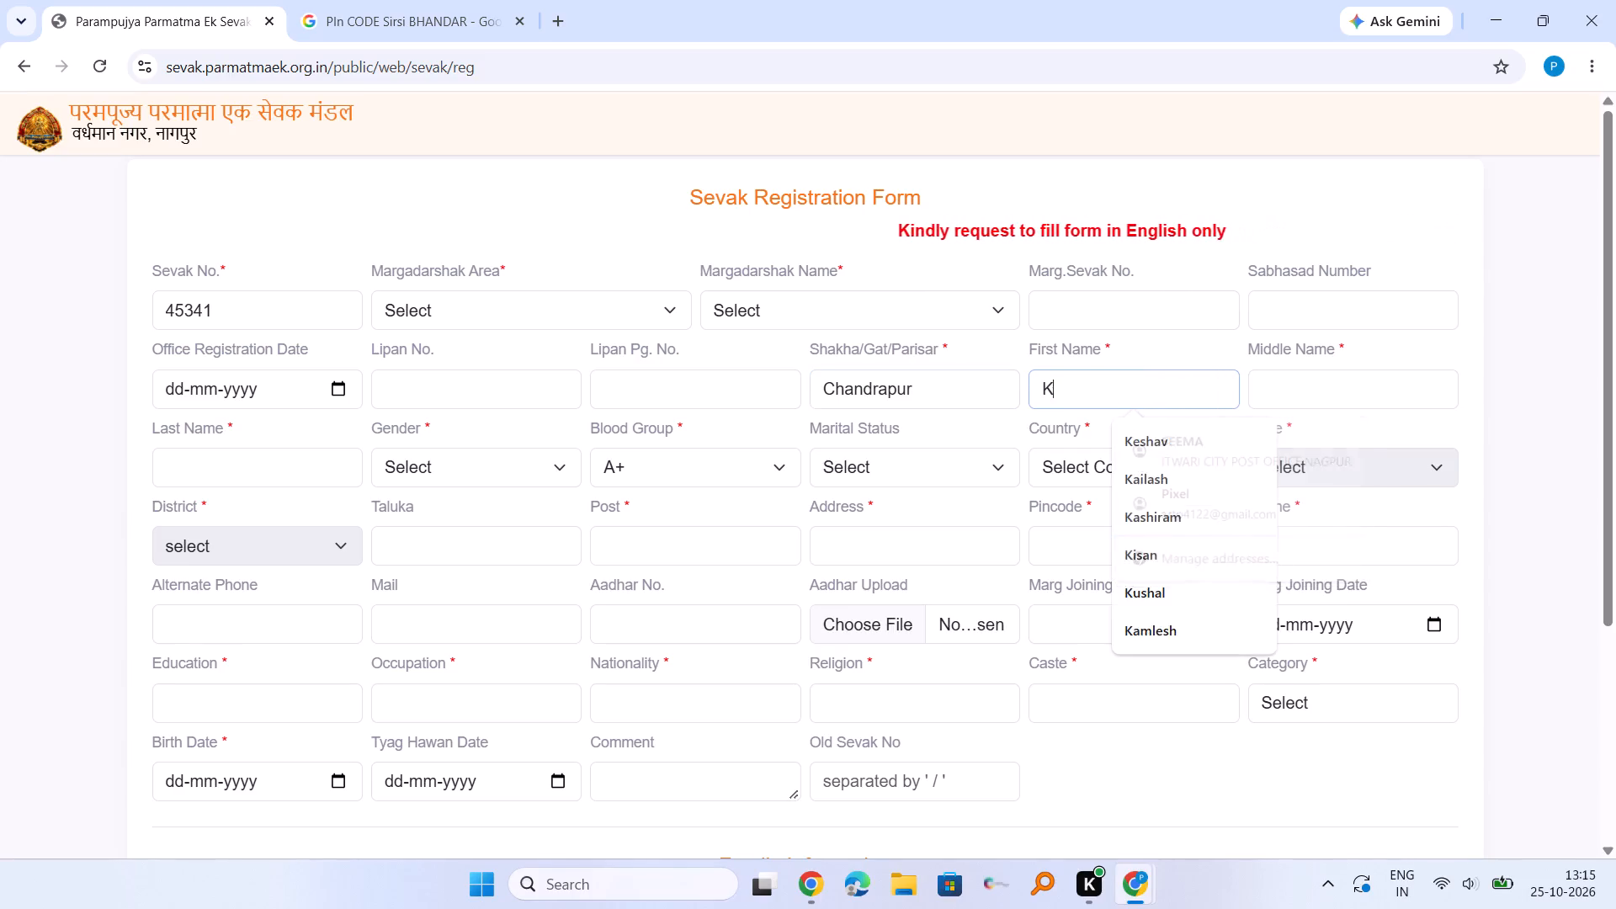
left_click(1282, 376)
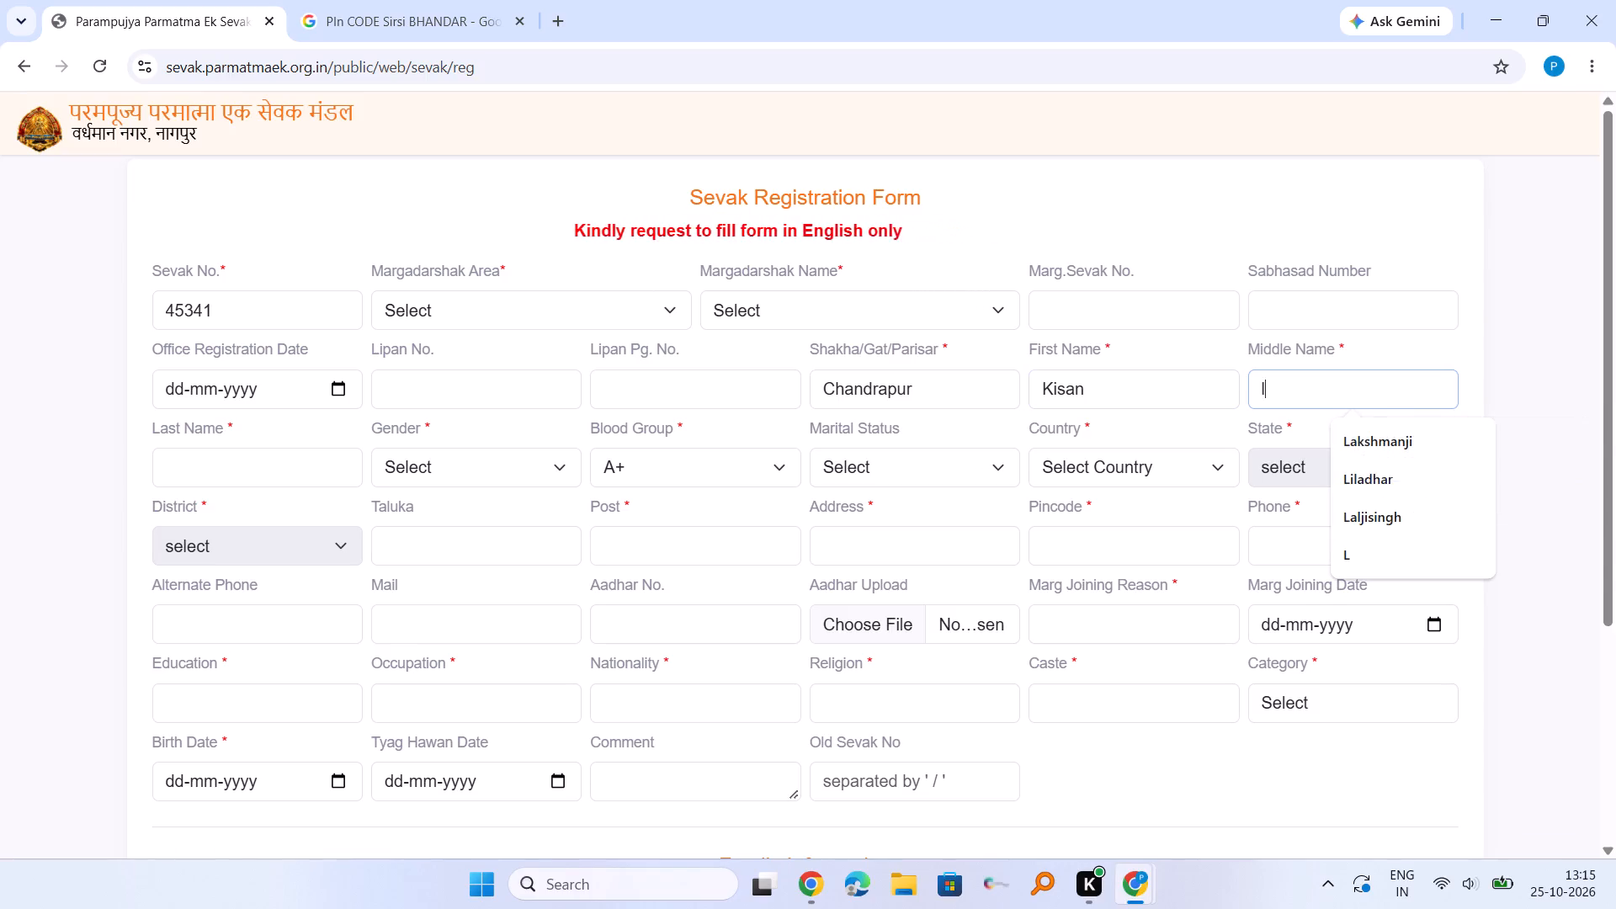
key("BackSpace")
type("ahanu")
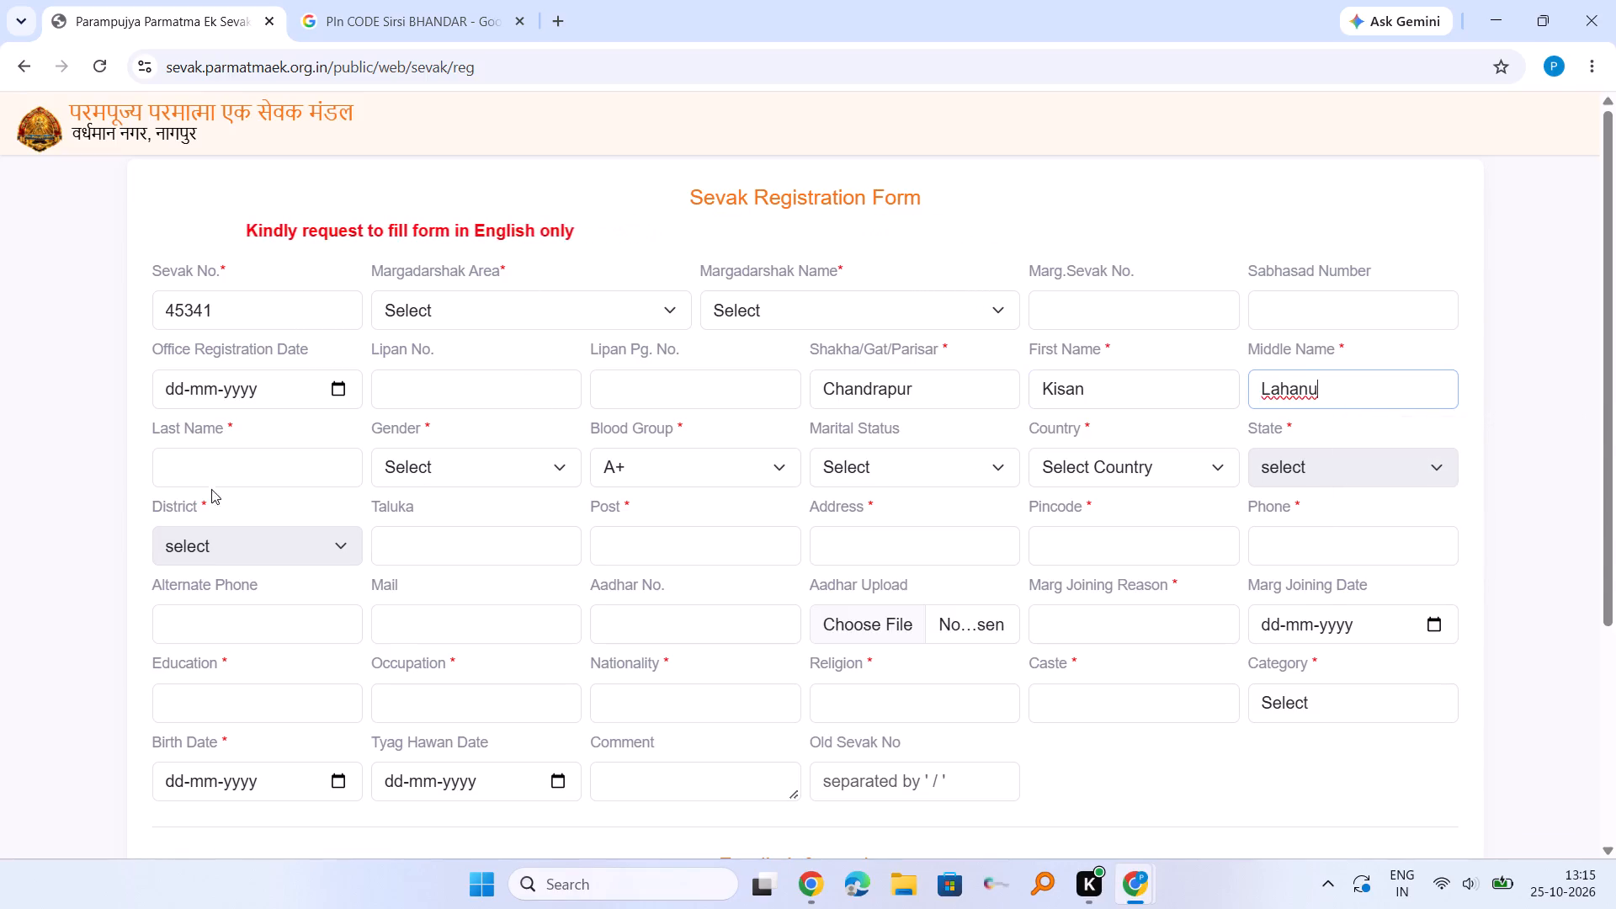
left_click(206, 474)
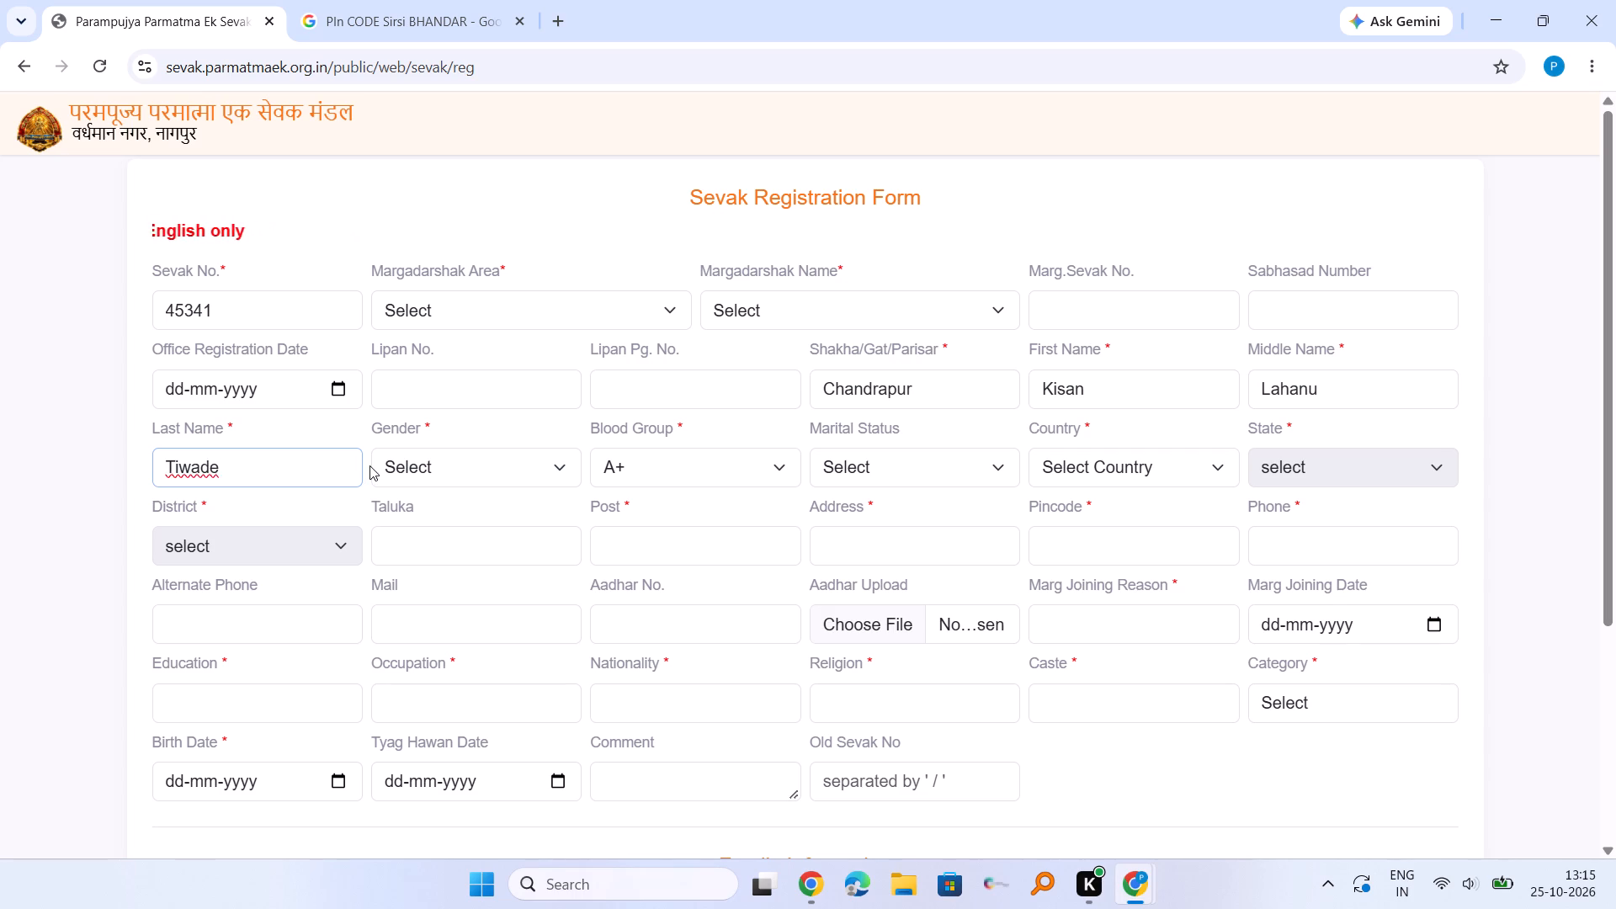
Set the Sevak's gender to Male and the blood group to NA.
left_click(369, 465)
left_click_drag(407, 465, 411, 552)
left_click(411, 552)
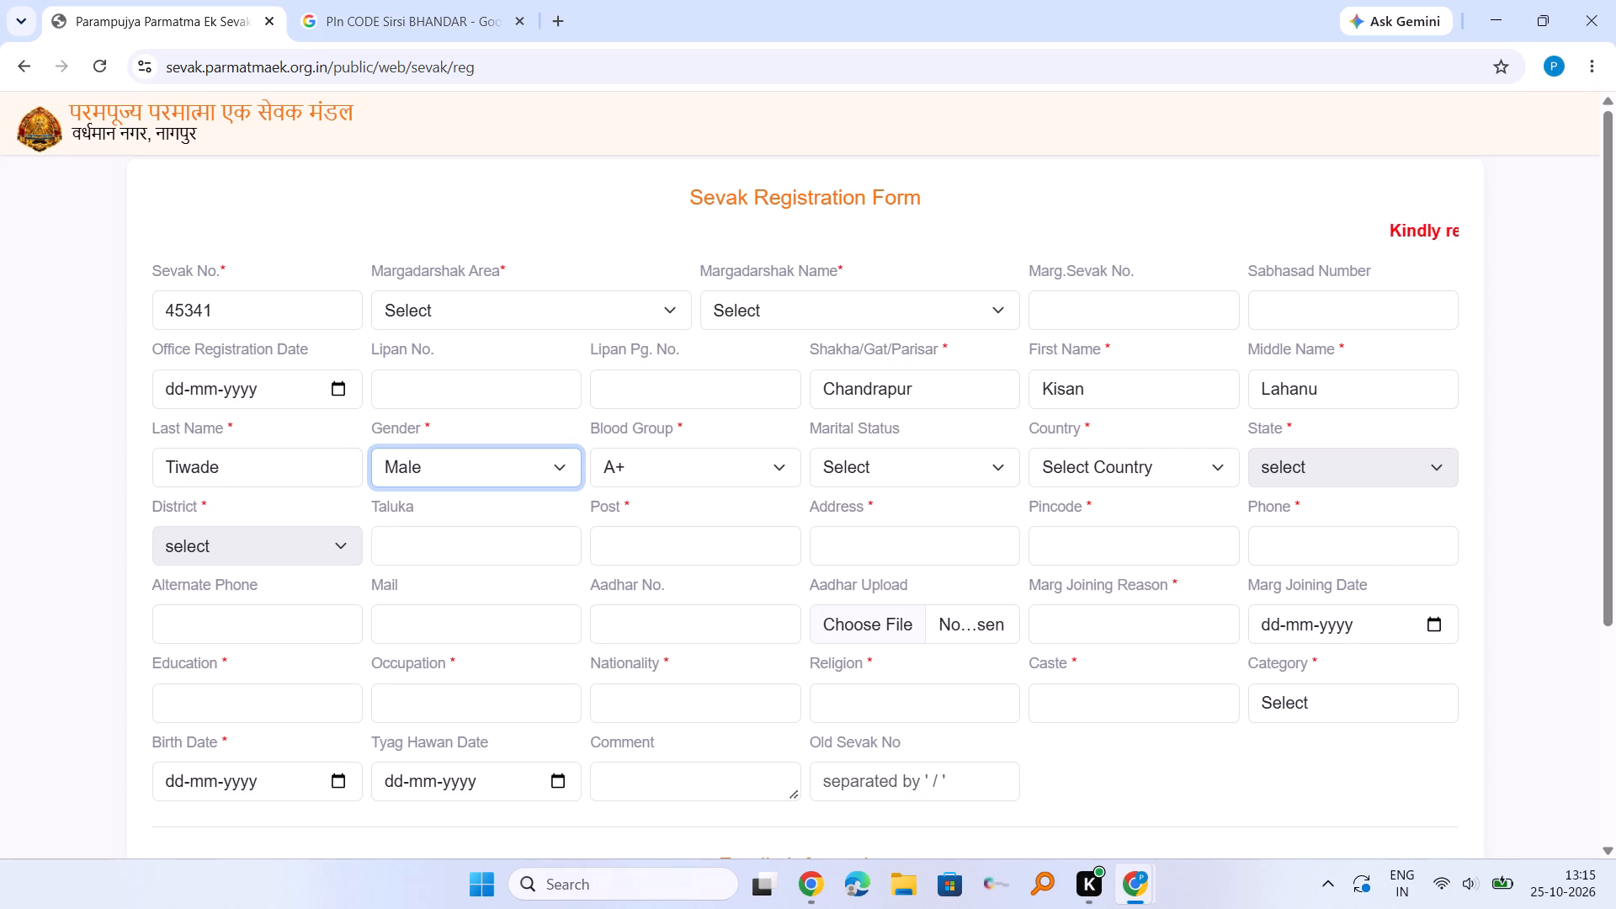
left_click(656, 466)
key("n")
key("Return")
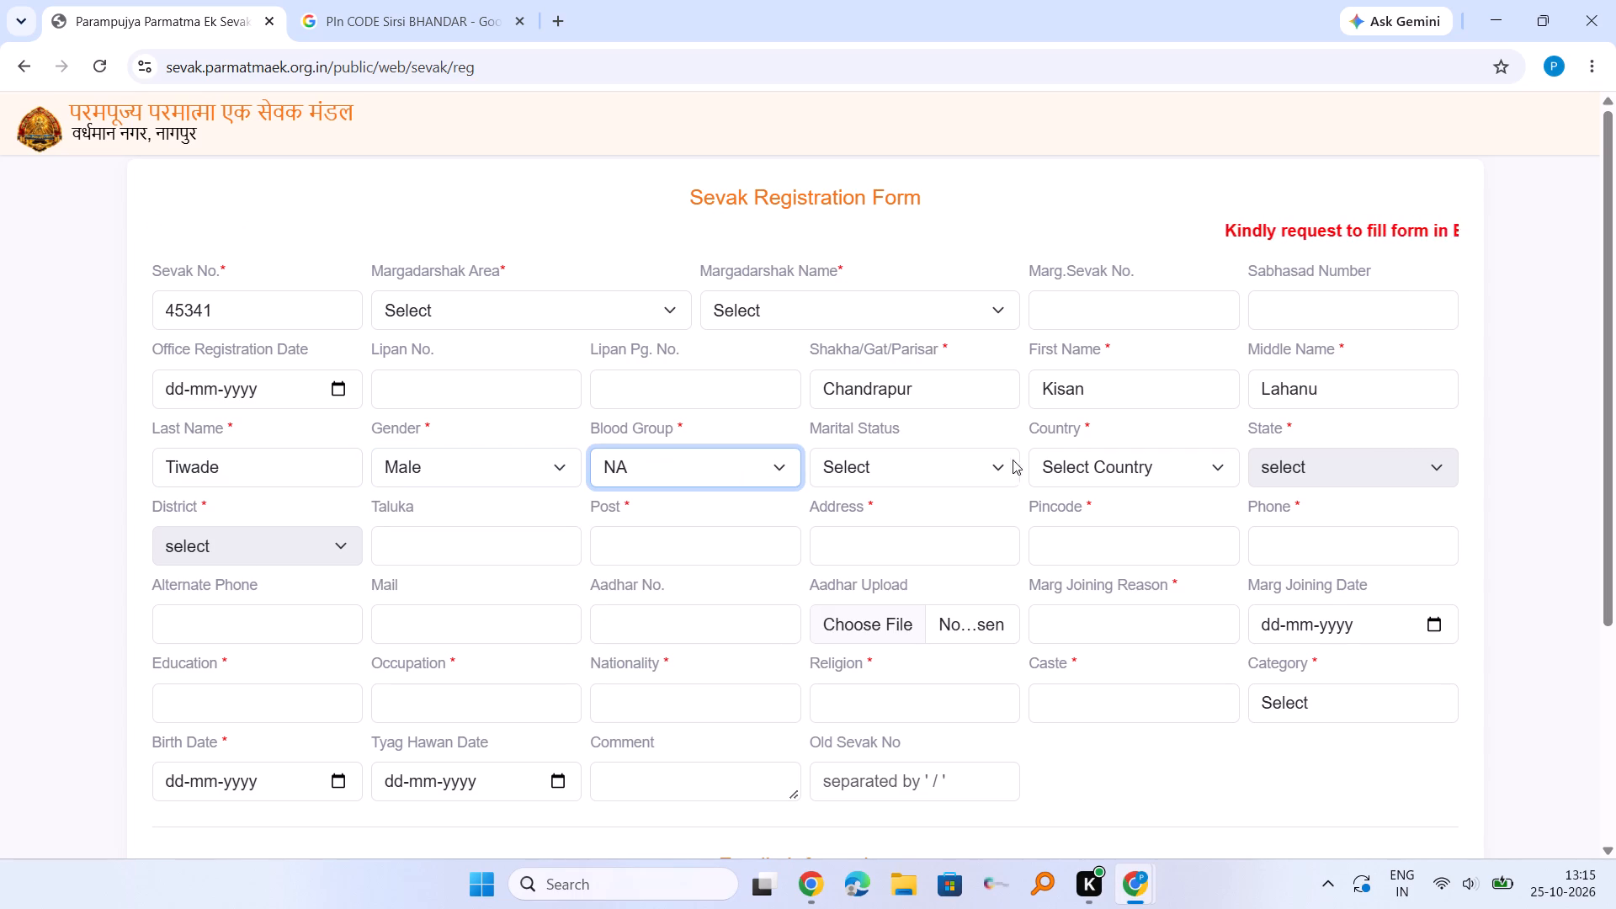
Set the country to India, the state to Maharashtra and the district to Chandrapur.
left_click(1061, 470)
left_click(1061, 534)
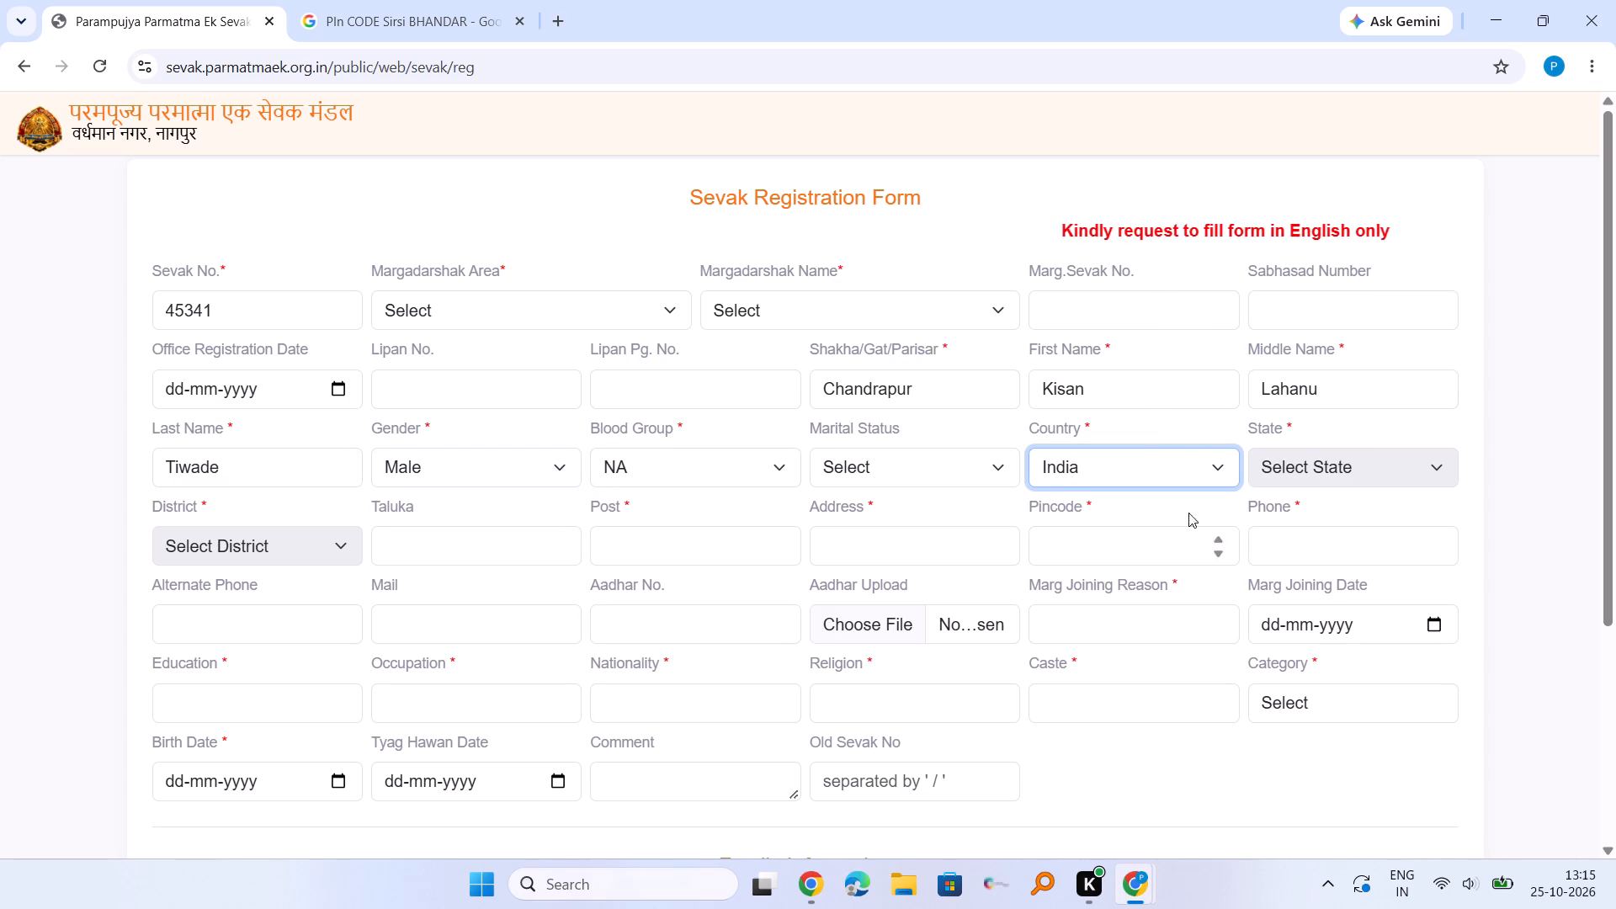
left_click(1330, 468)
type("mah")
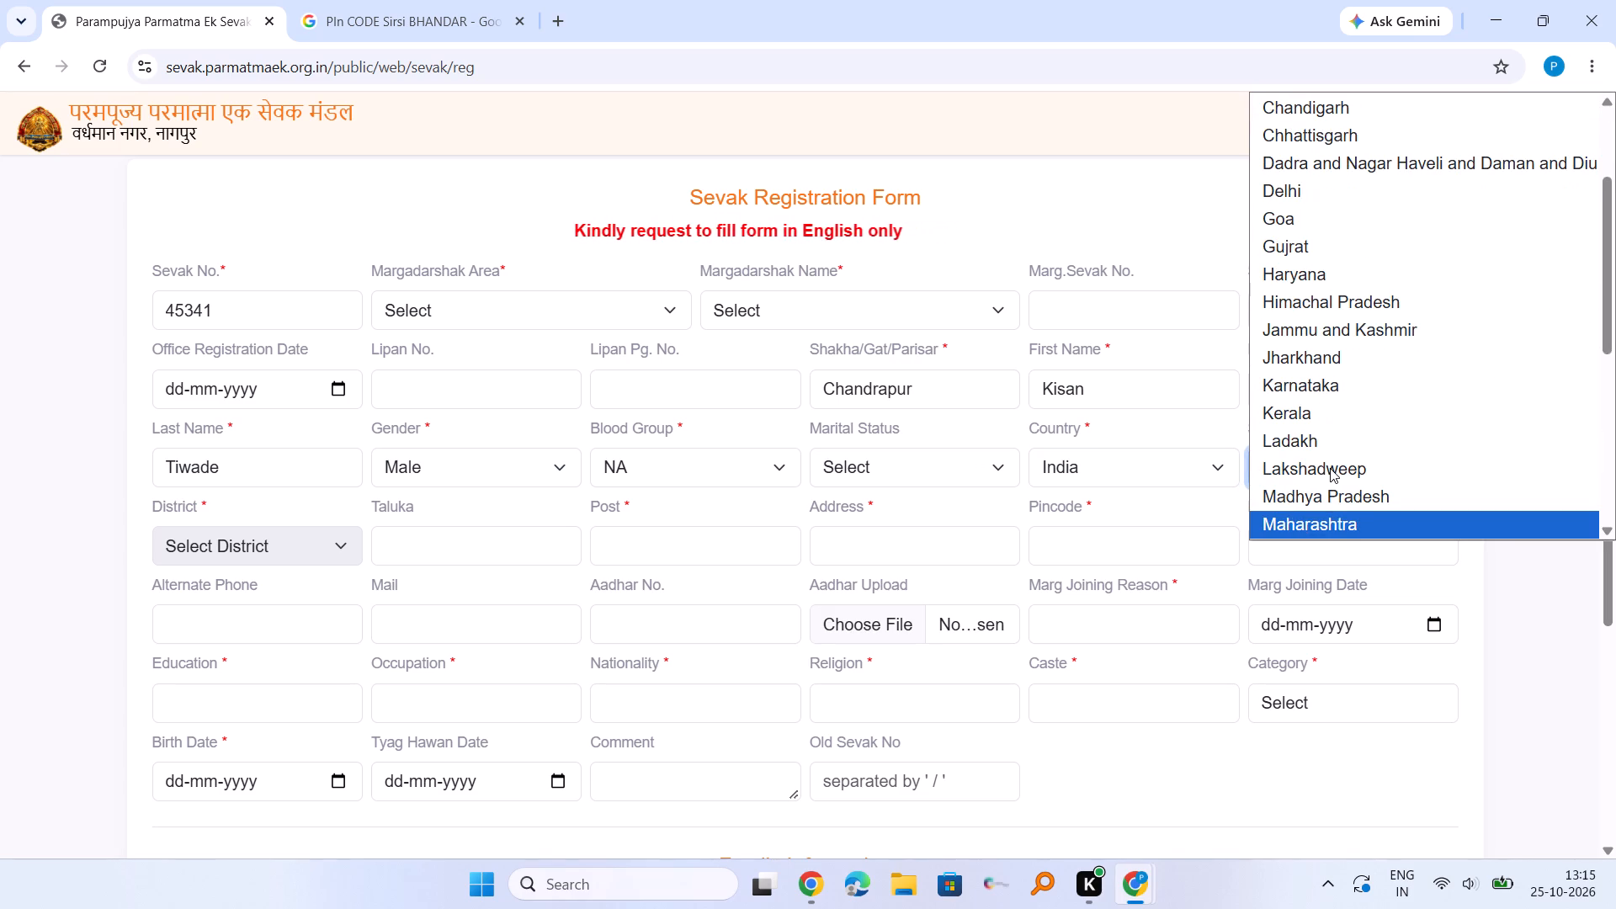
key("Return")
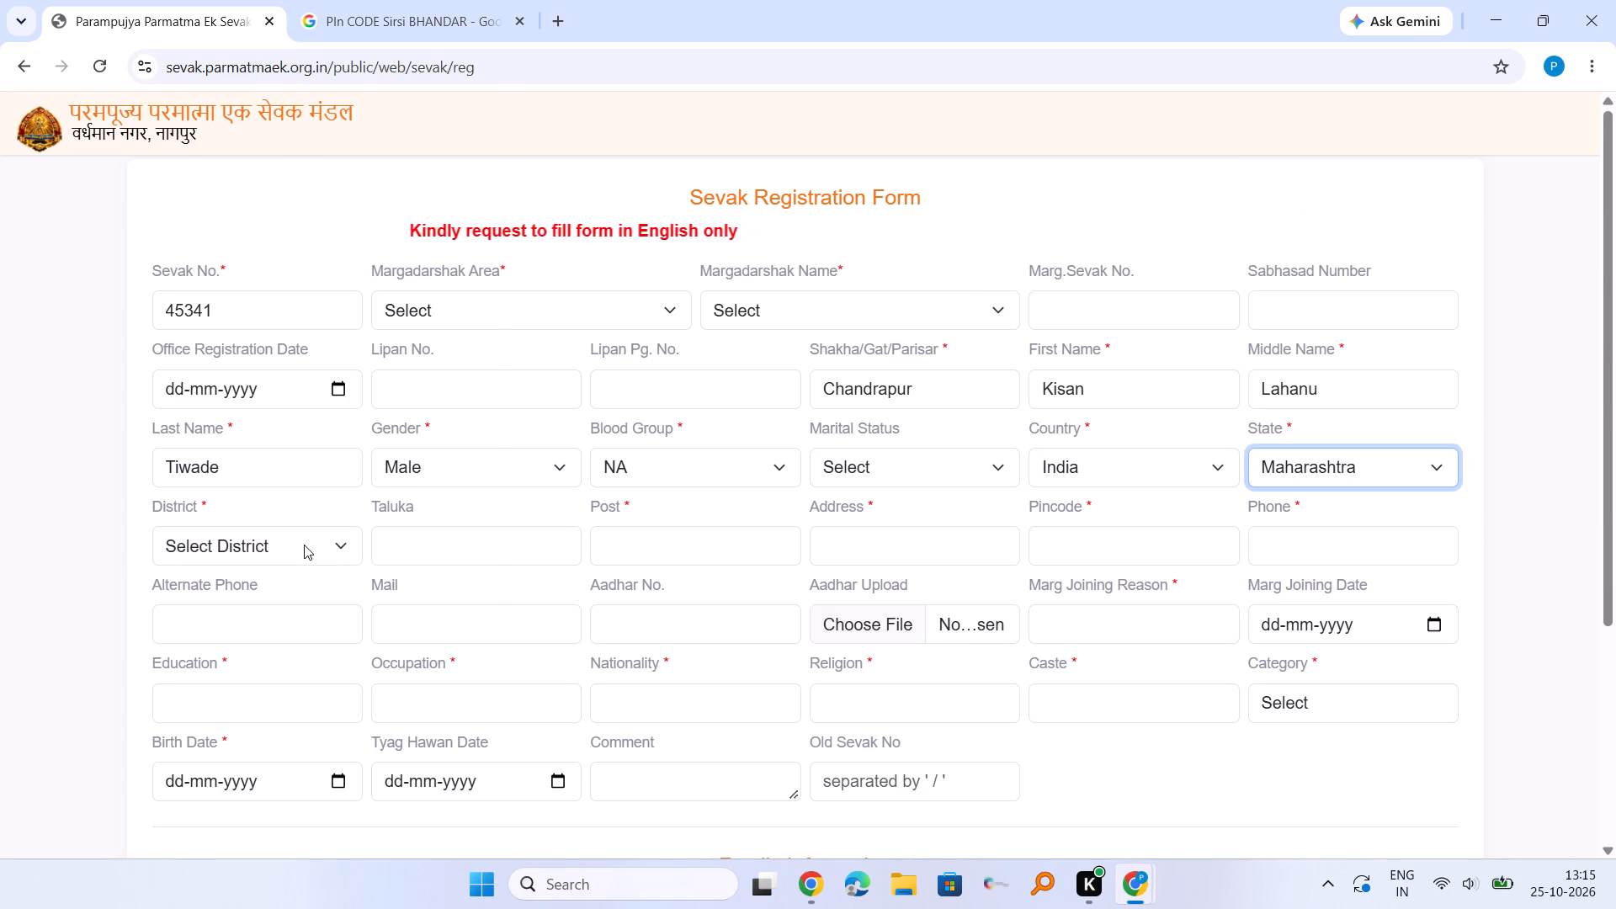
left_click(304, 545)
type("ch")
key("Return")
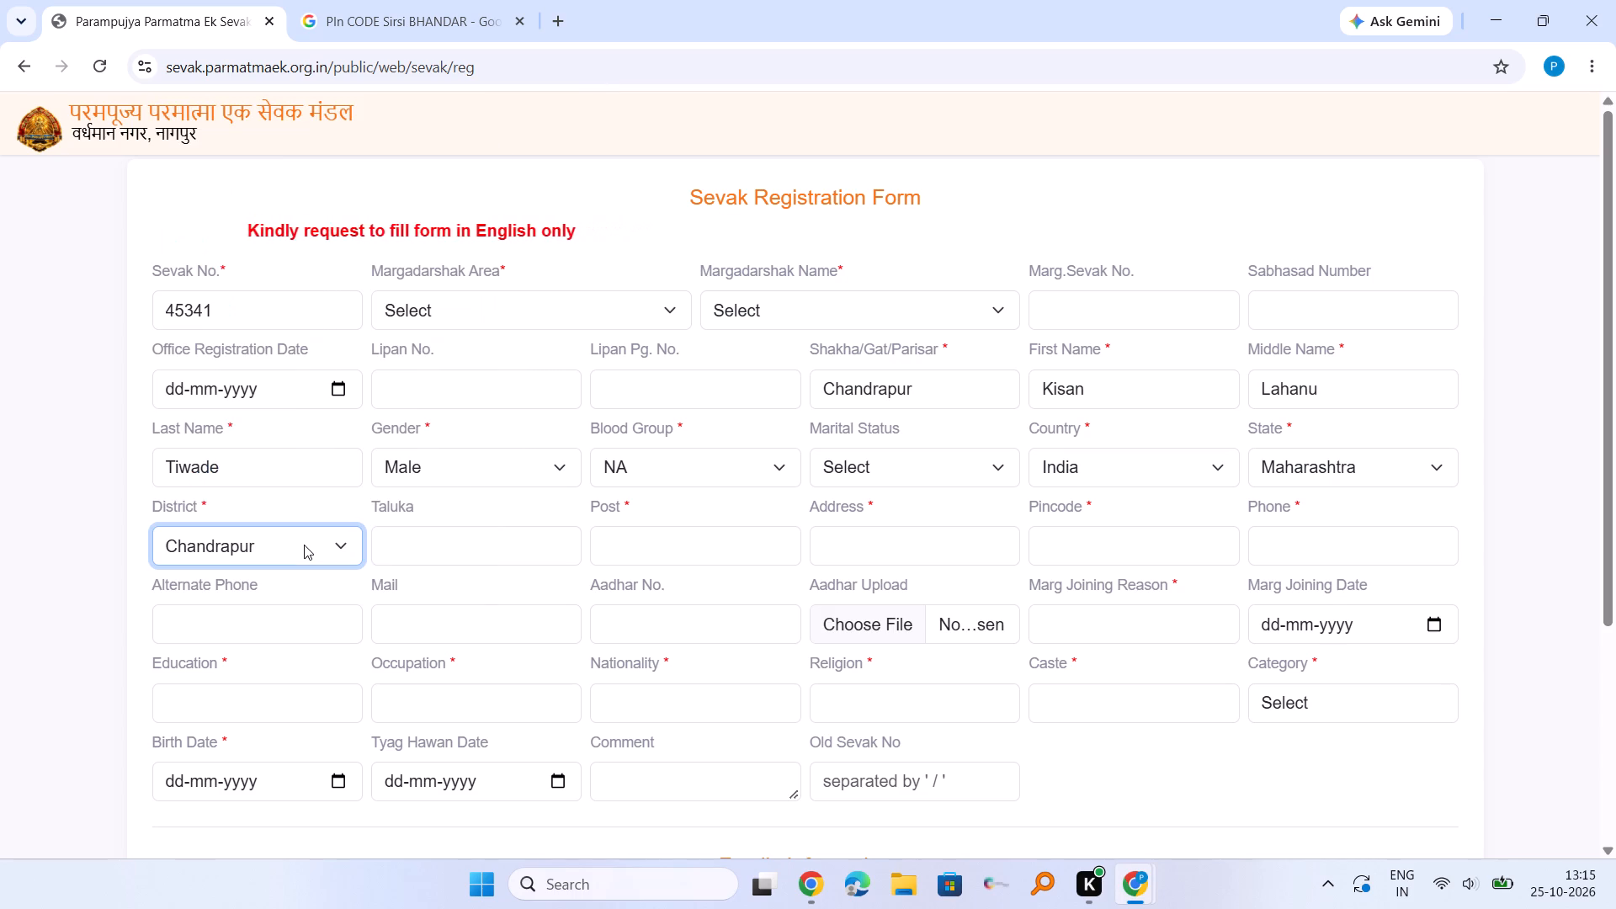
Enter Bramhapuri as the taluka and fill in the Sevak's post and village address, correcting the village spelling.
left_click(492, 544)
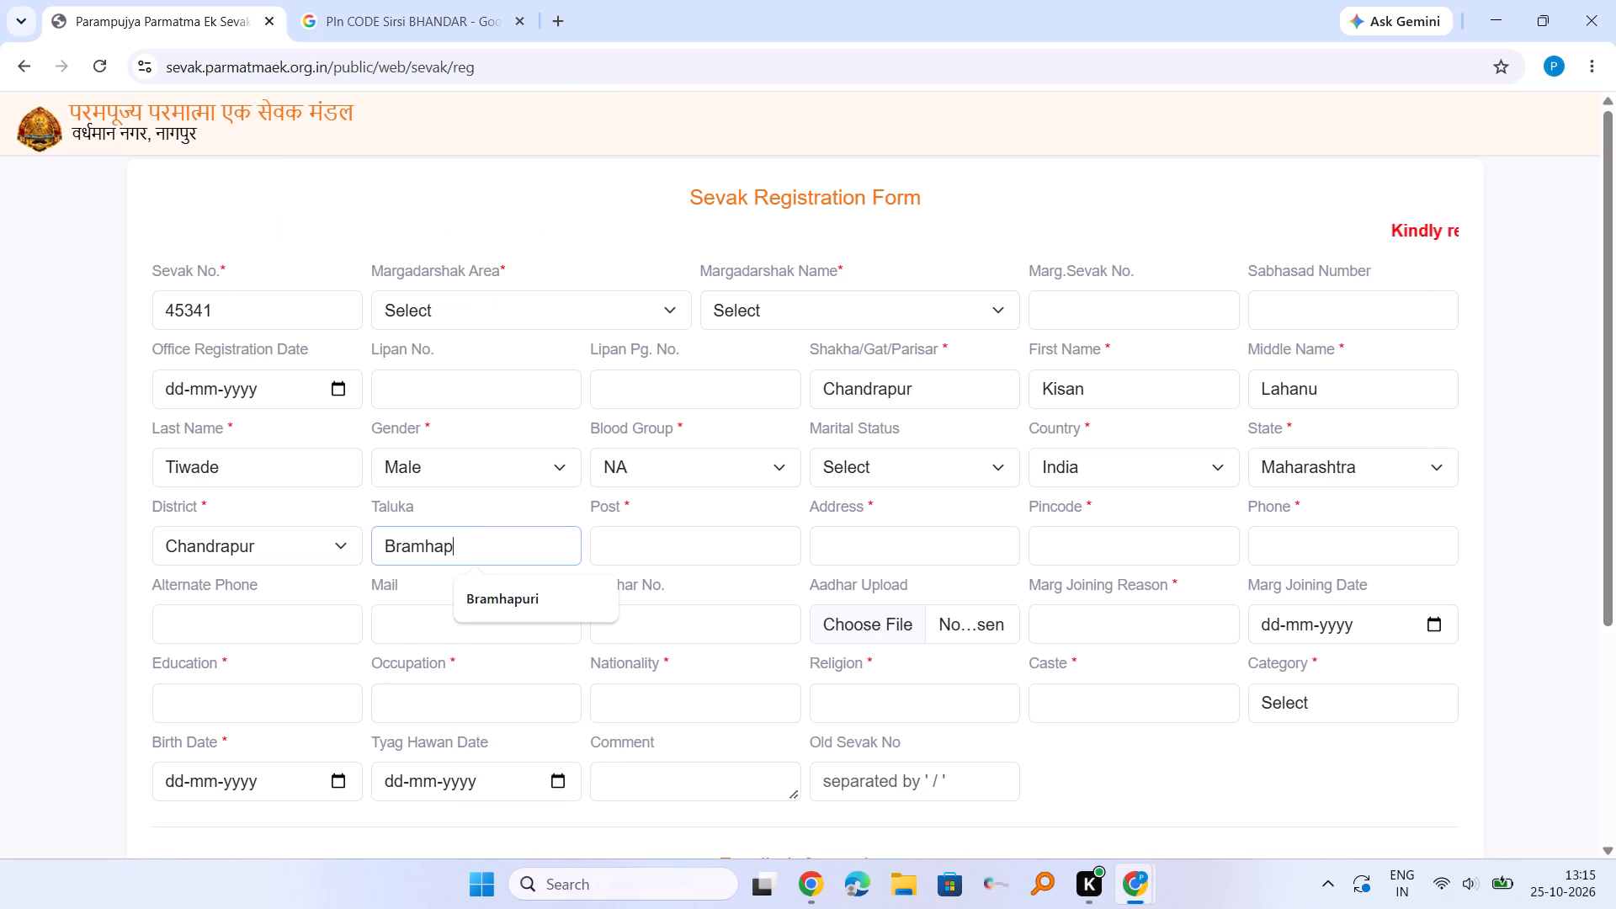
left_click(622, 541)
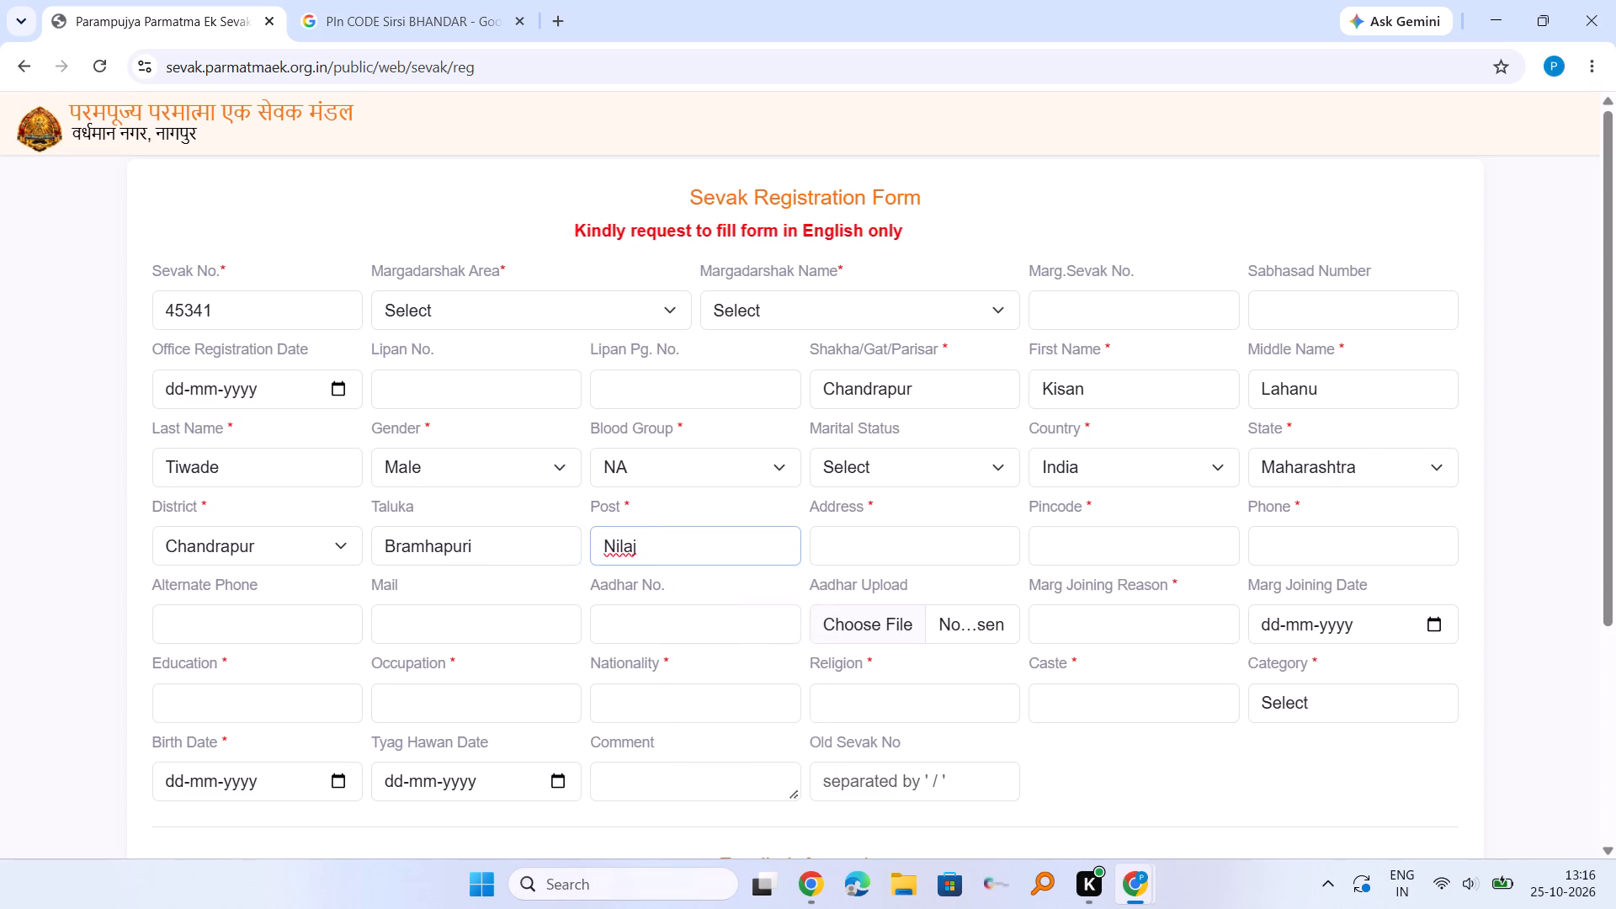
left_click(853, 540)
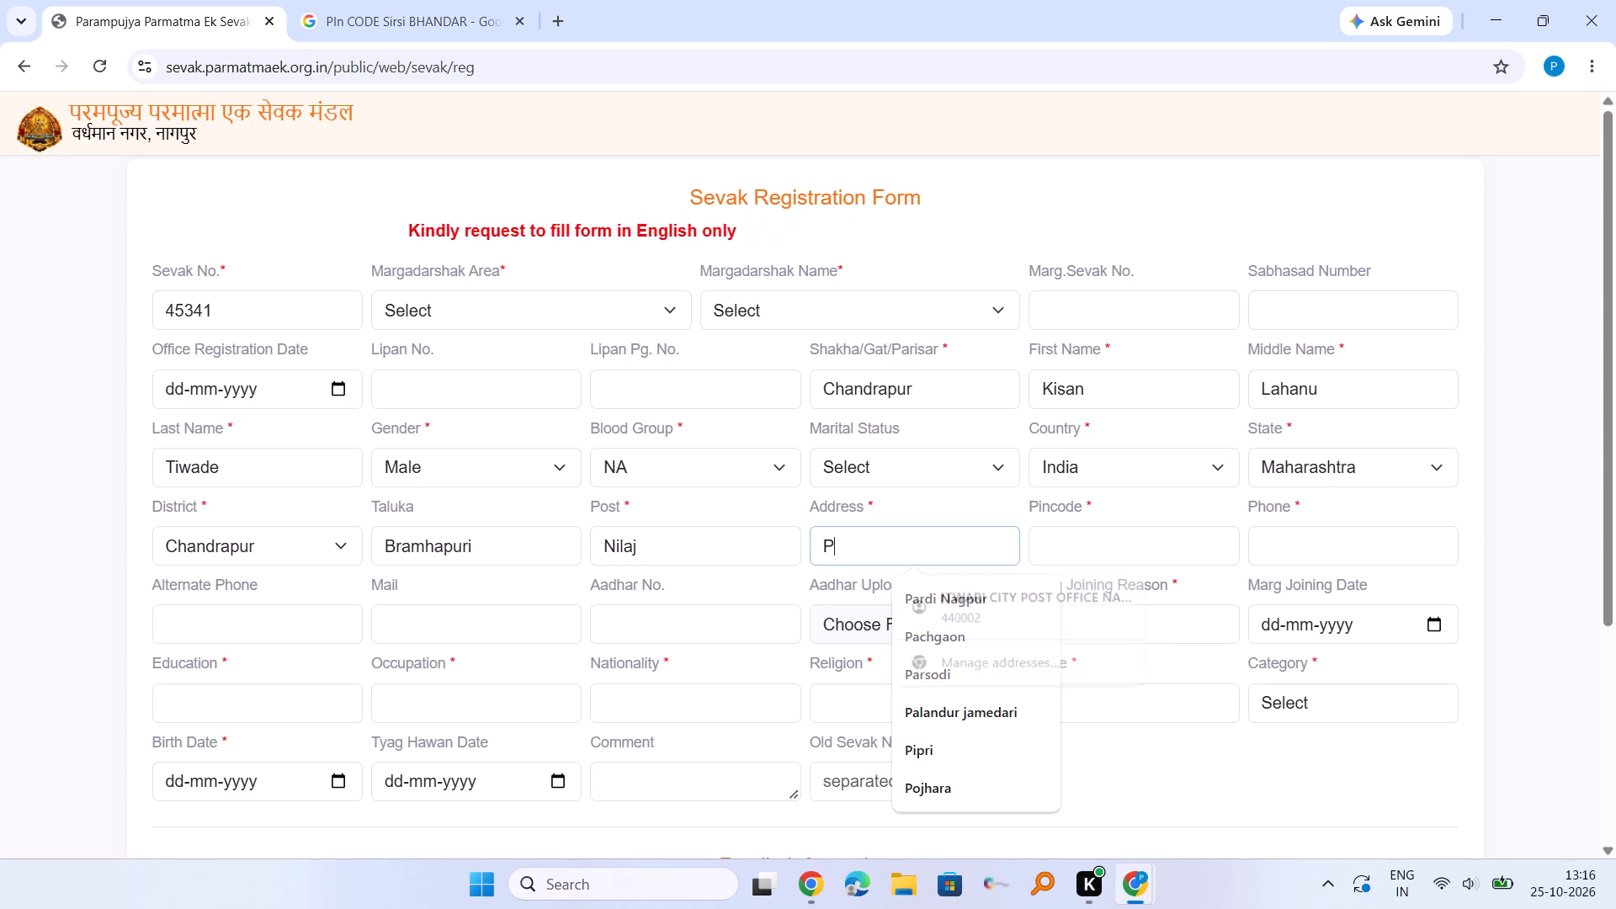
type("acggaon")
left_click(863, 547)
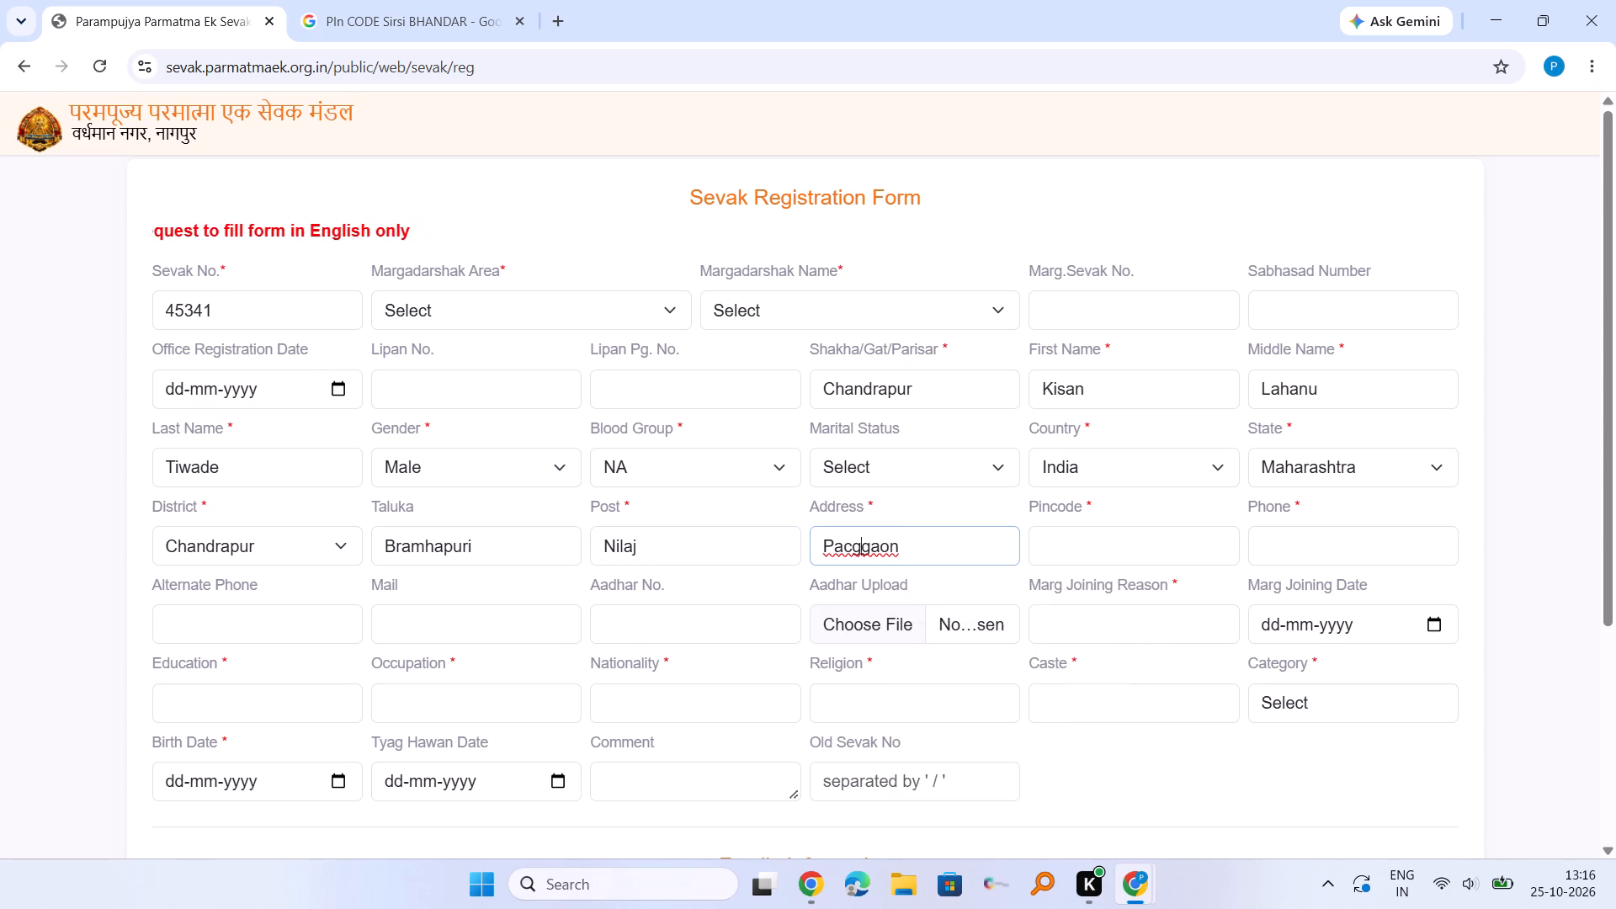
key("BackSpace")
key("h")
Search Google for the PIN code of the village entered as the address, in Chandrapur.
double_click(879, 547)
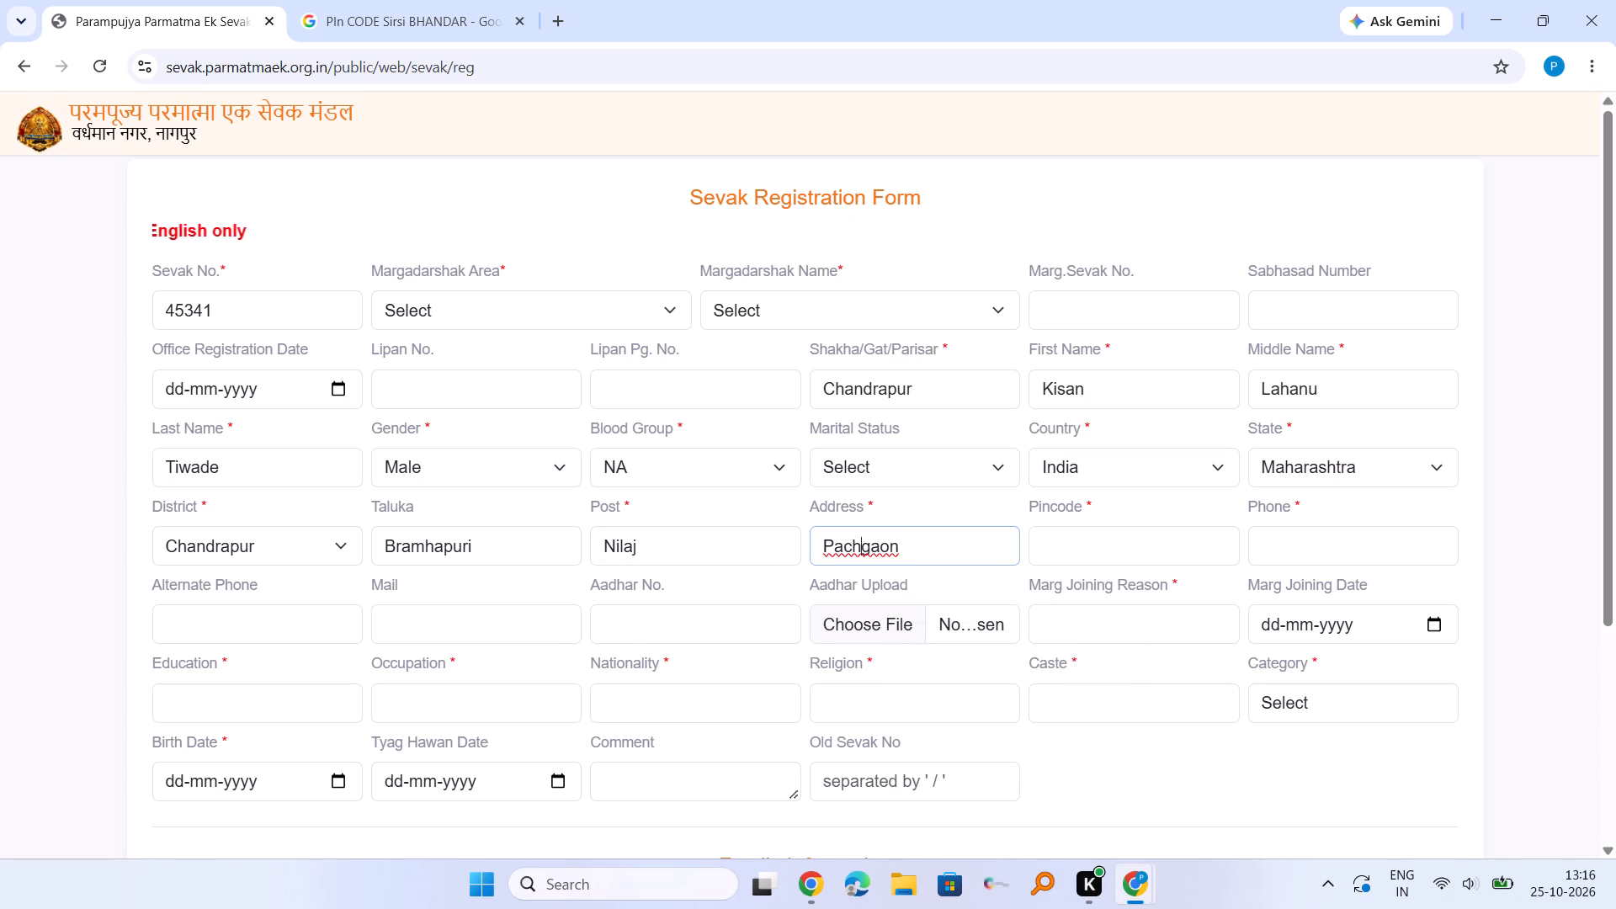
key("ctrl+c")
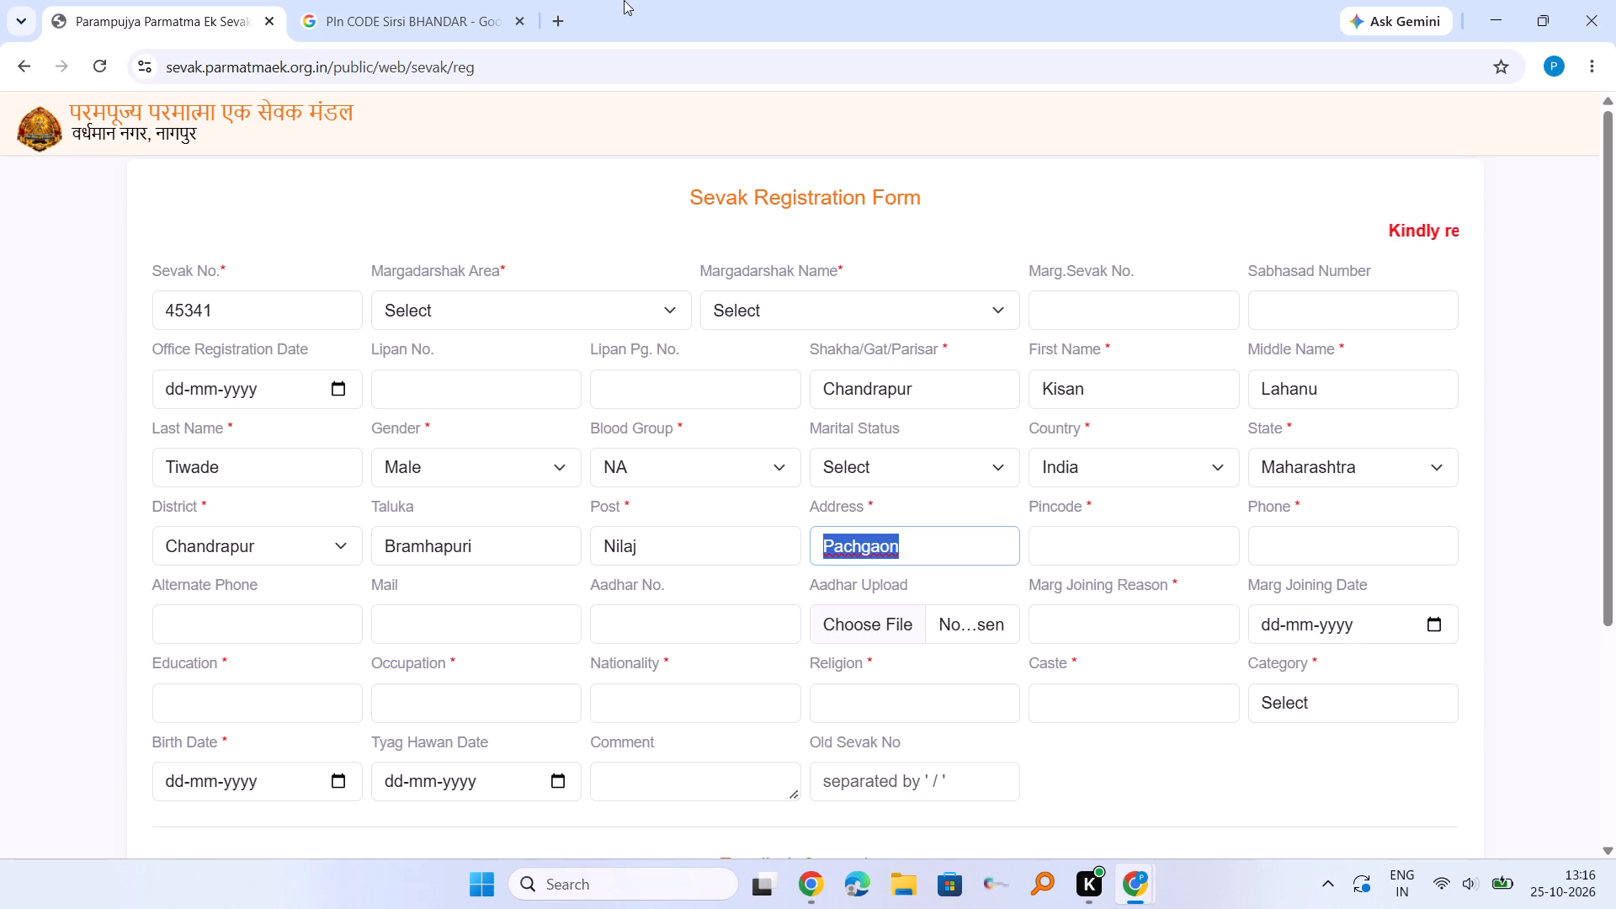
left_click(389, 5)
left_click_drag(419, 144, 359, 139)
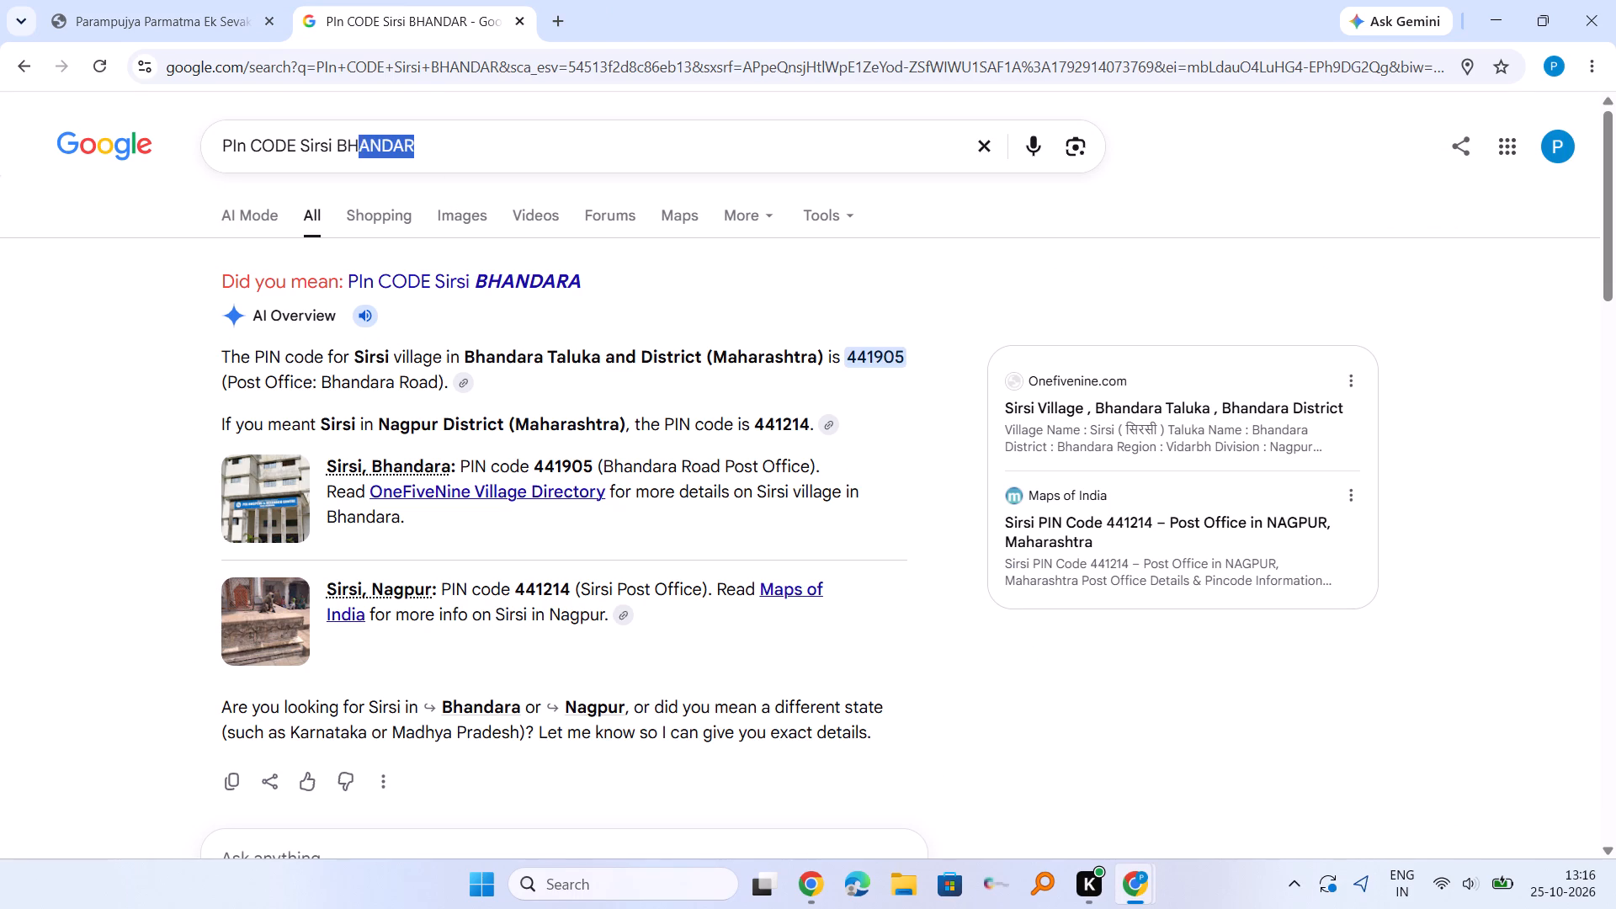
left_click_drag(359, 139, 304, 142)
key("BackSpace")
key("ctrl+v")
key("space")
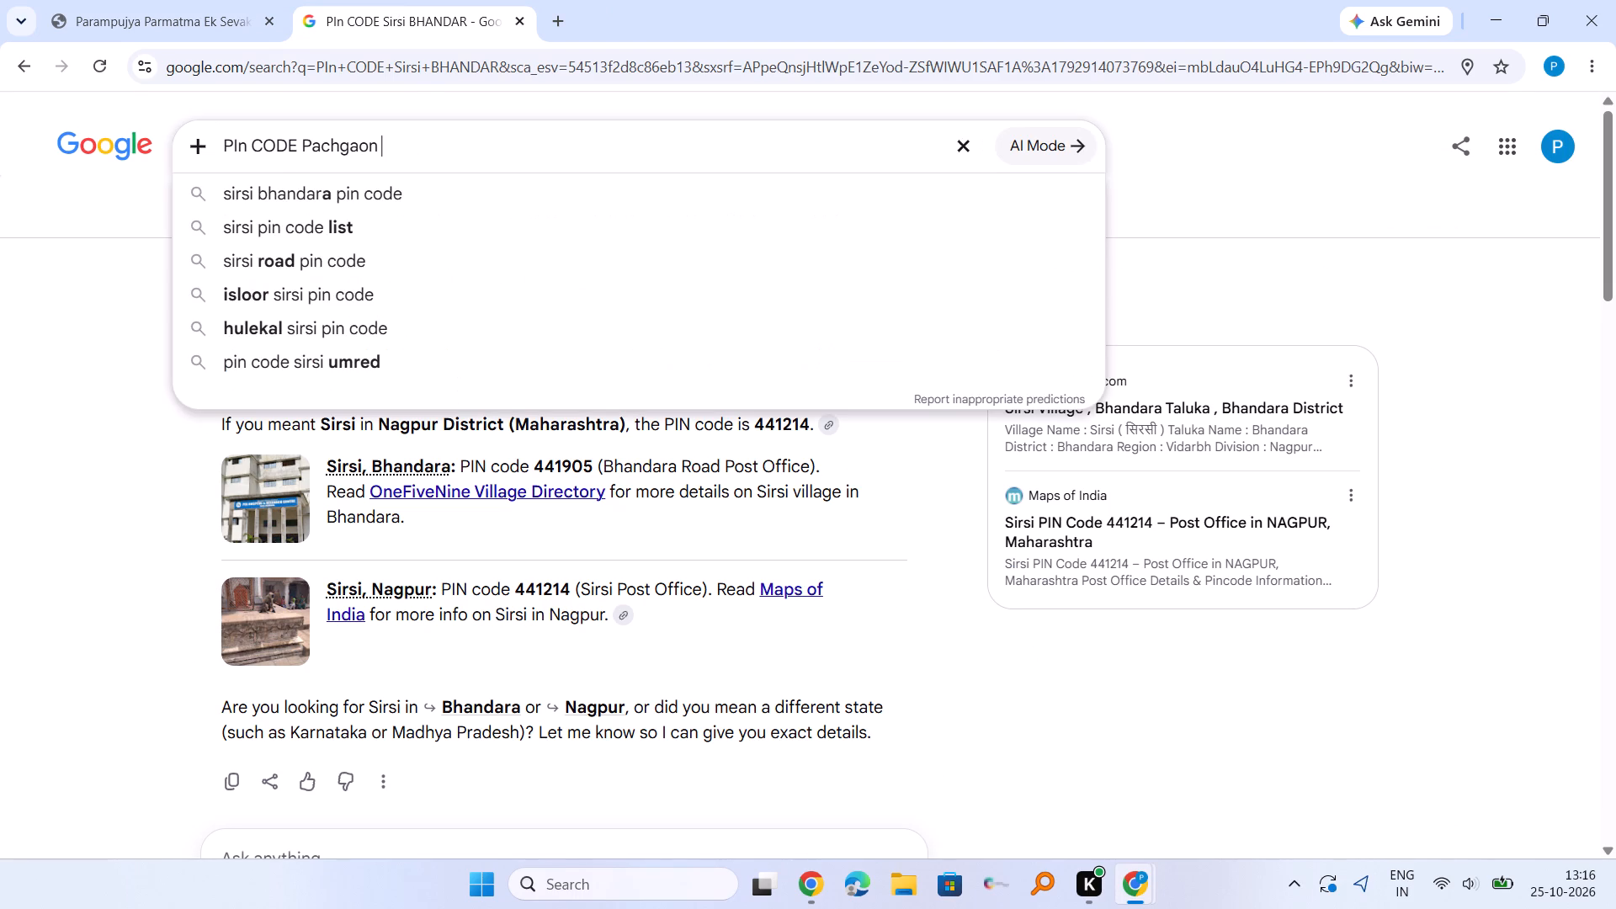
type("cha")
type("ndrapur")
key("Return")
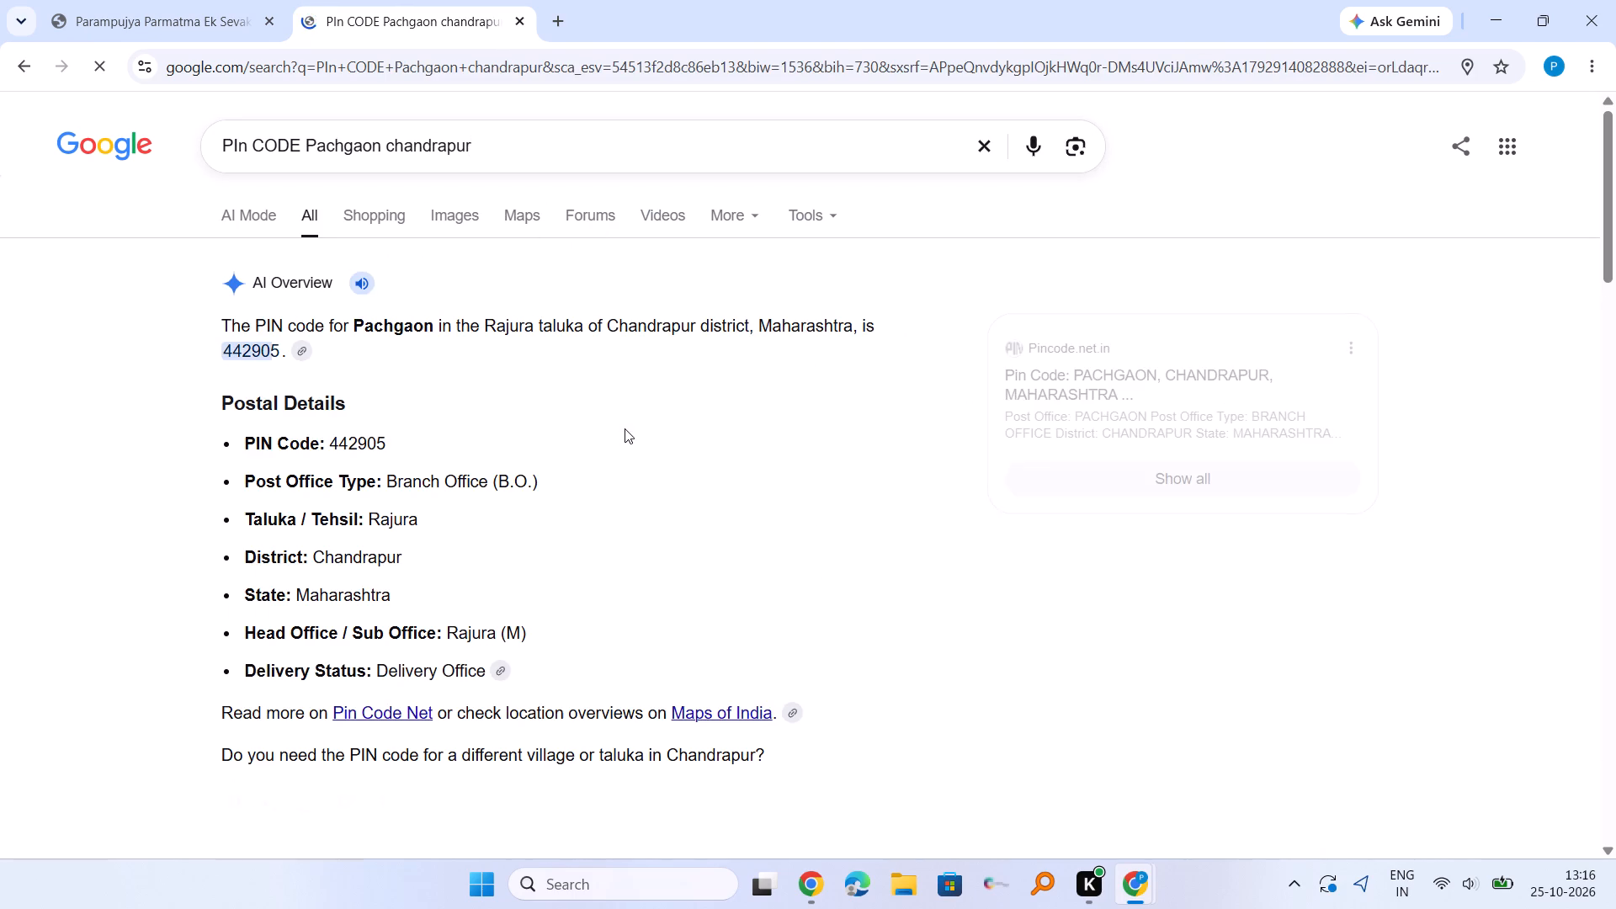
Copy the village's PIN code from the search results into the form's Pincode field.
double_click(367, 434)
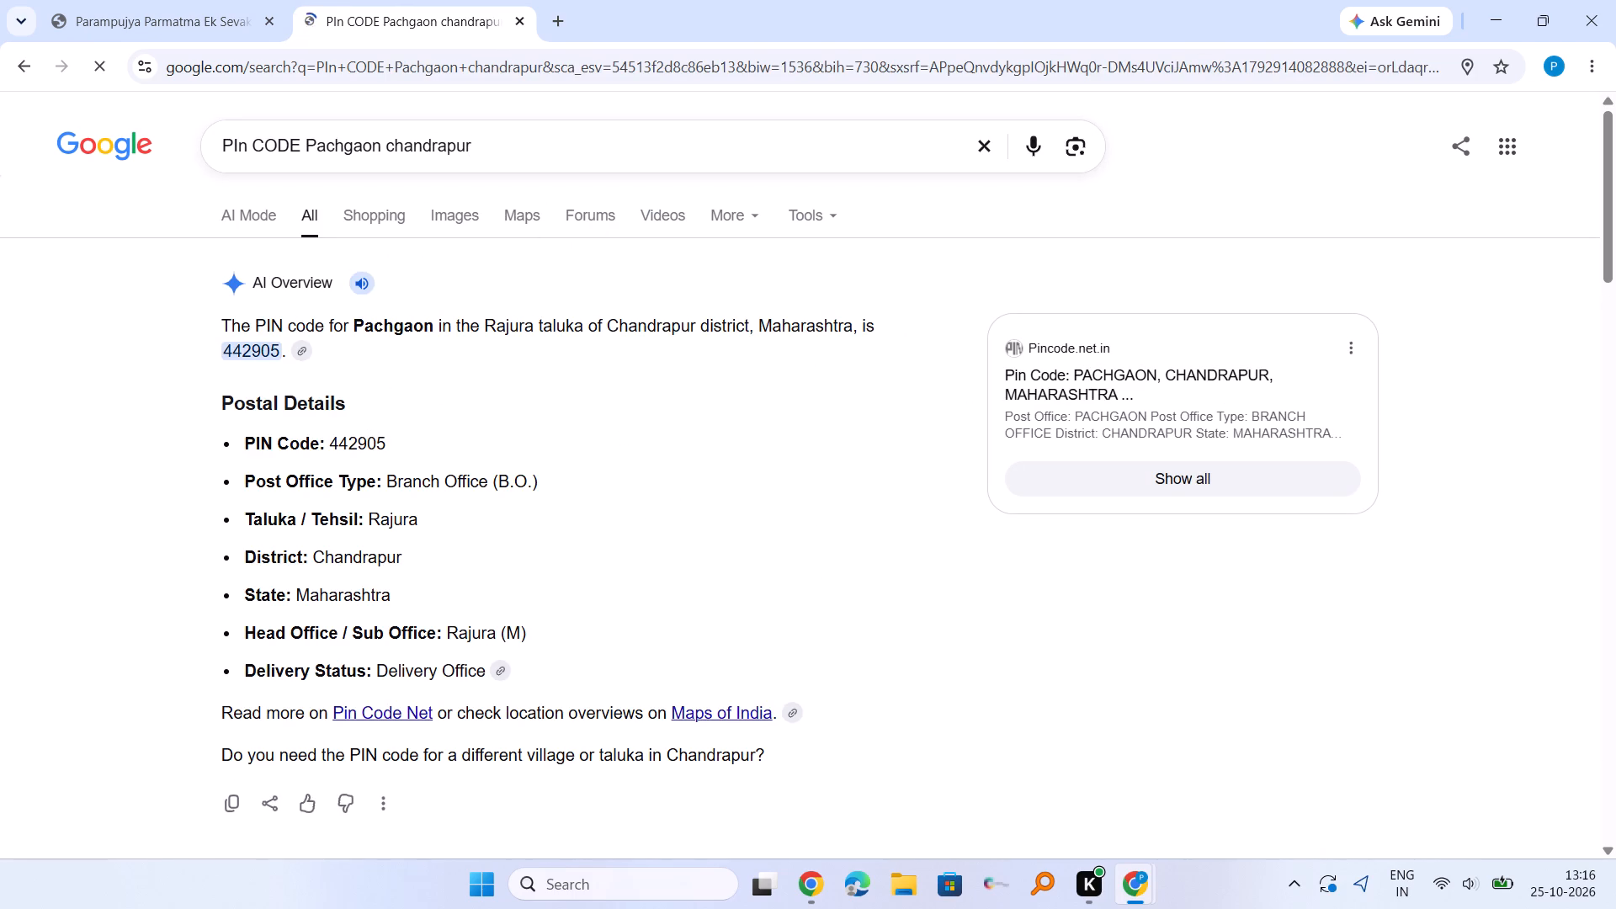
key("ctrl+c")
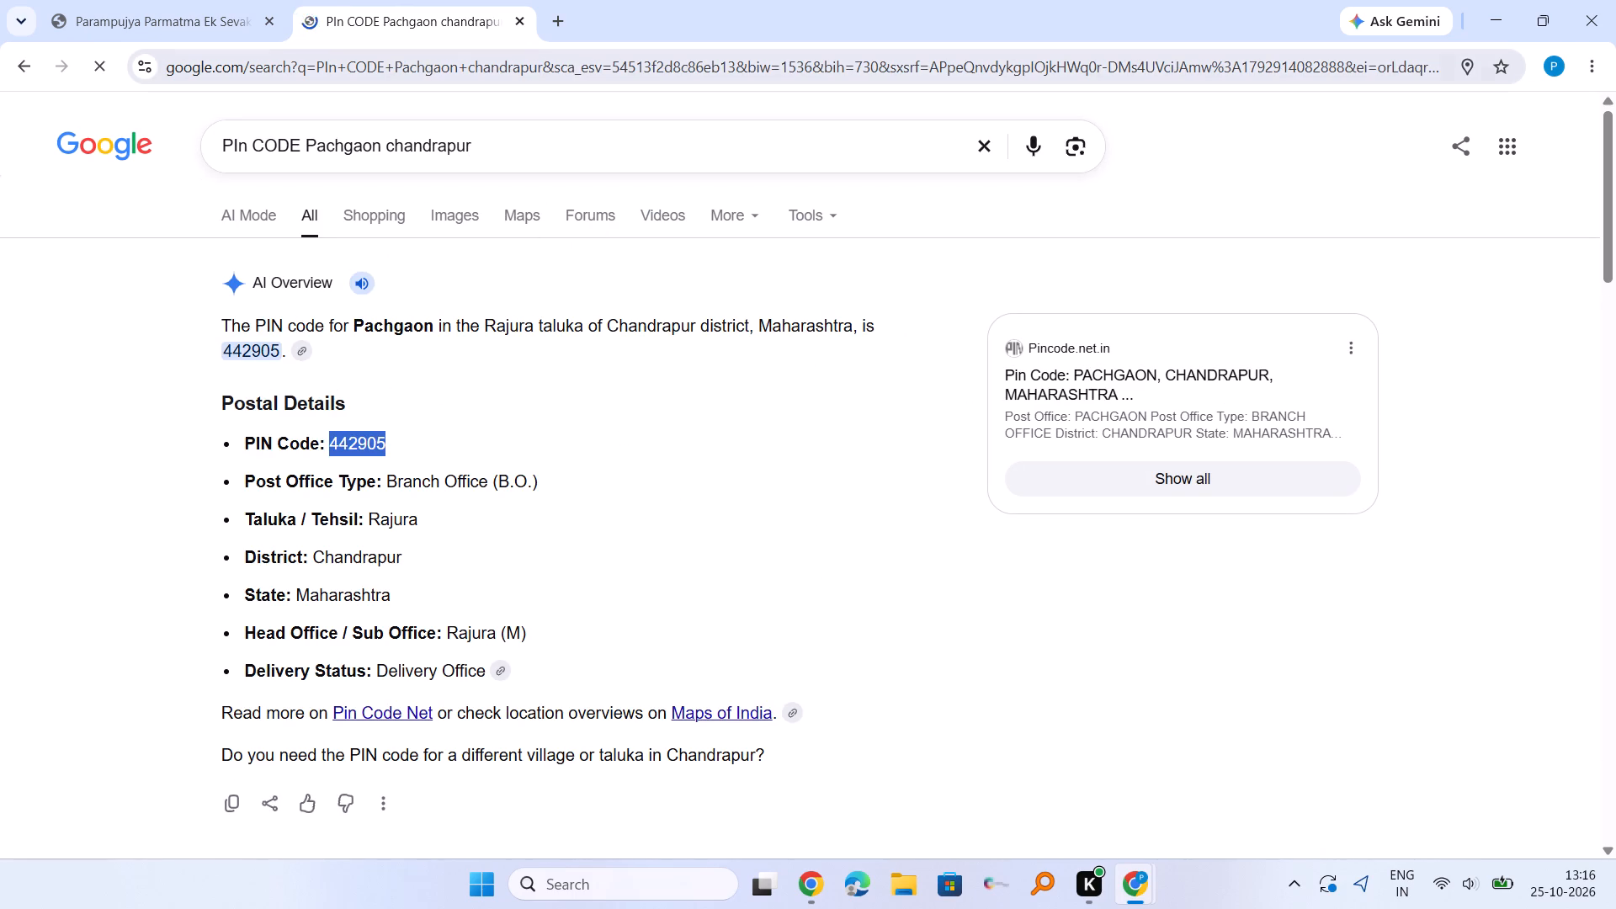
left_click(176, 19)
left_click(1028, 550)
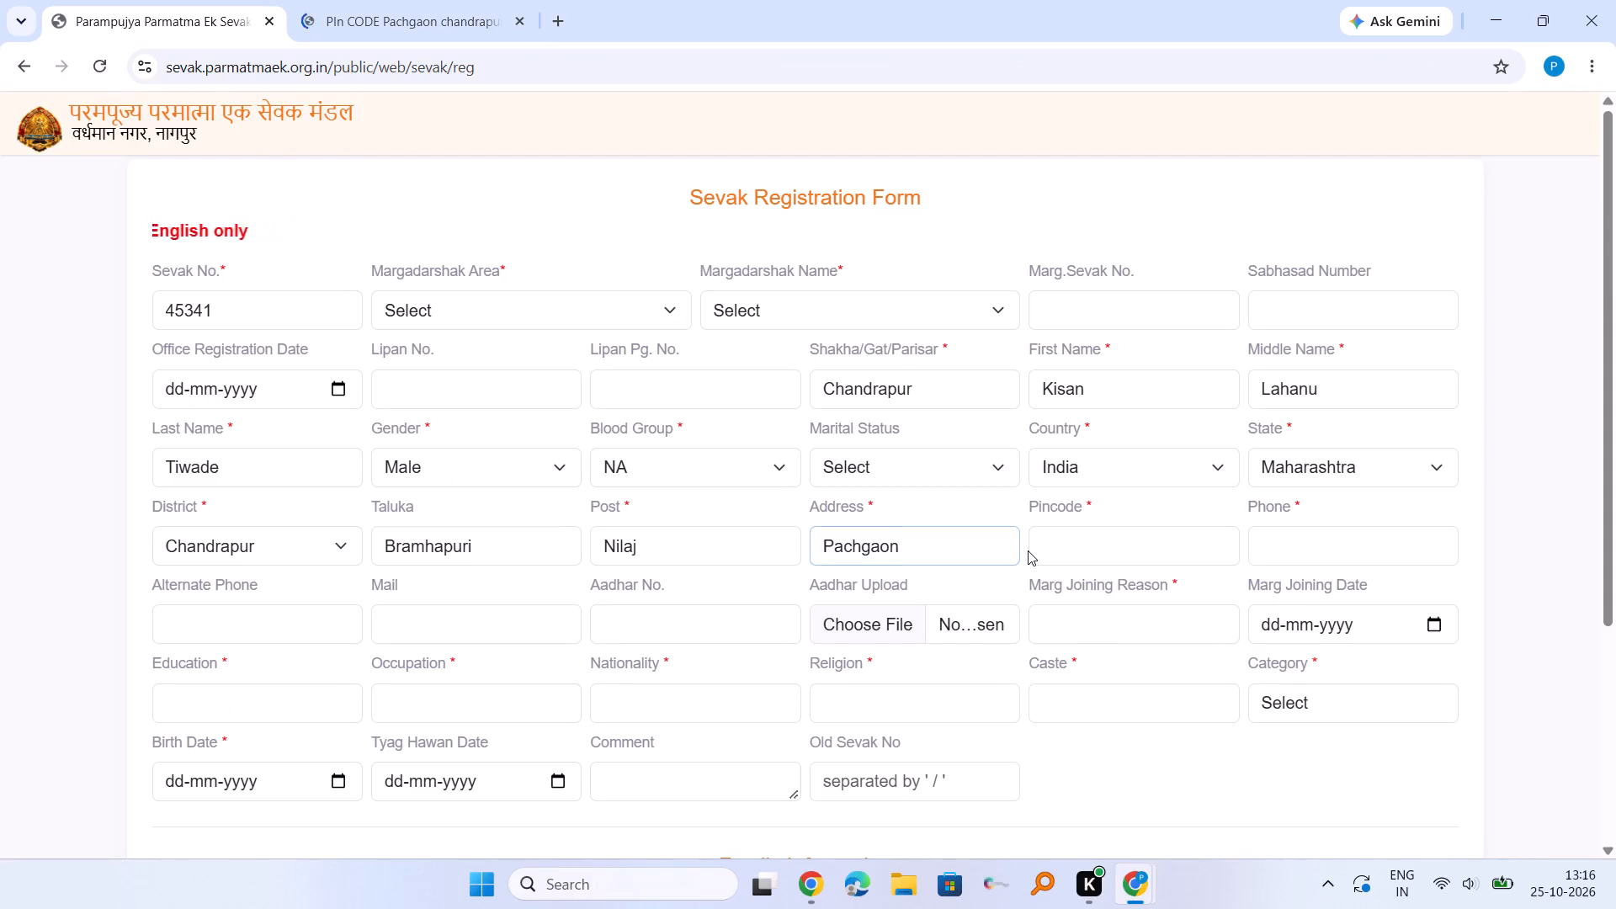
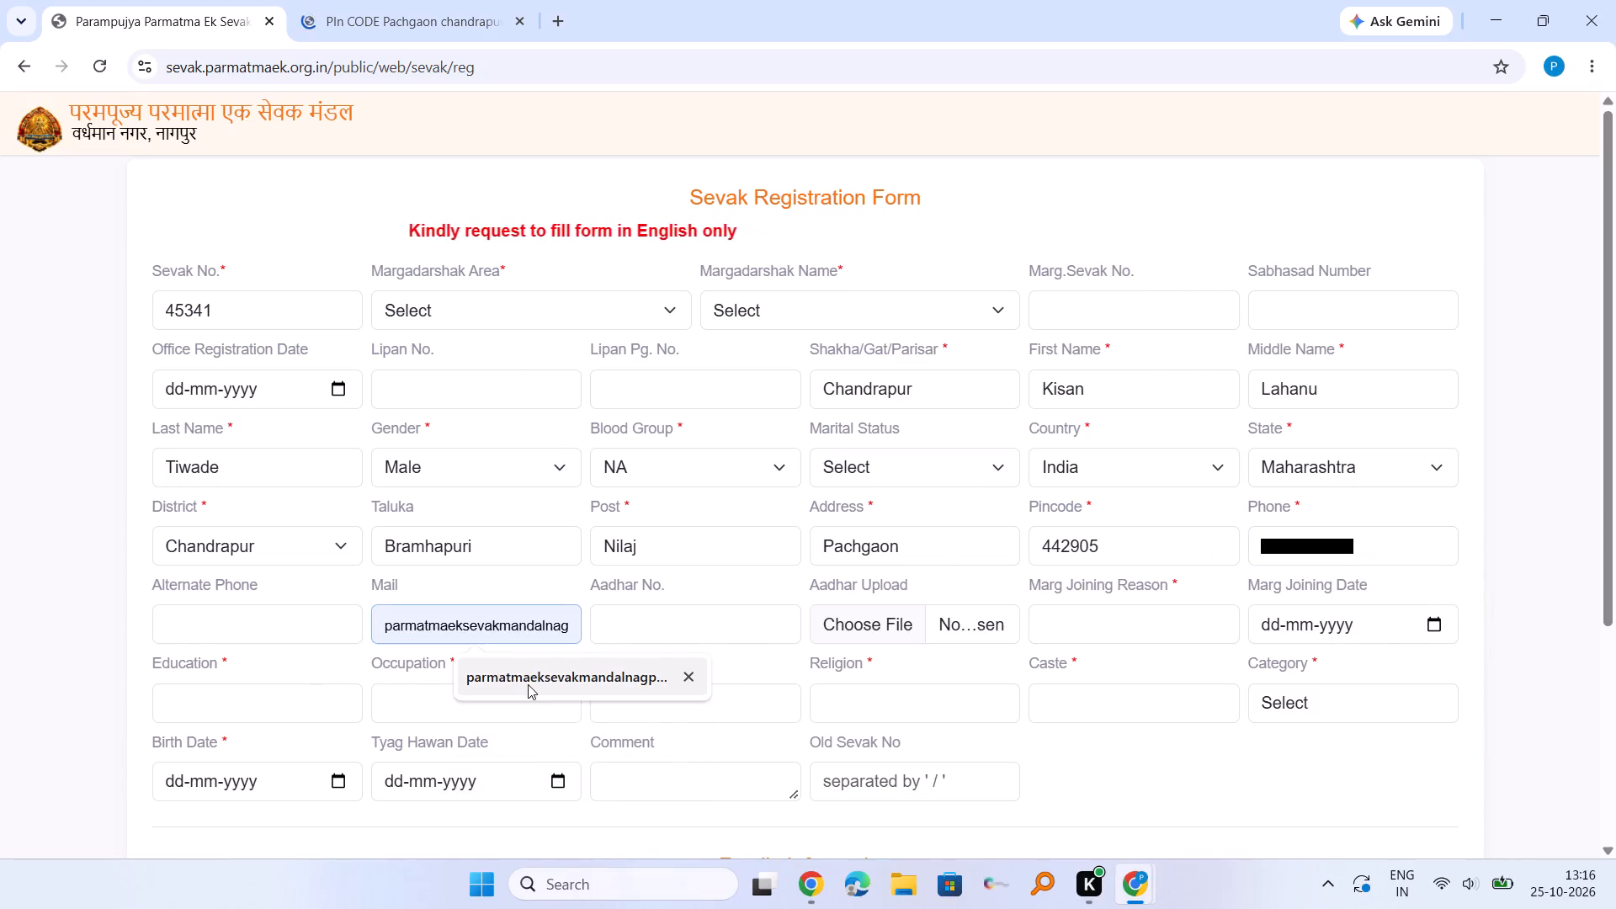
Fill the Mail field with the saved organisation address and set the Marg Joining Reason to Wait Veshan.
left_click(528, 684)
left_click(1135, 643)
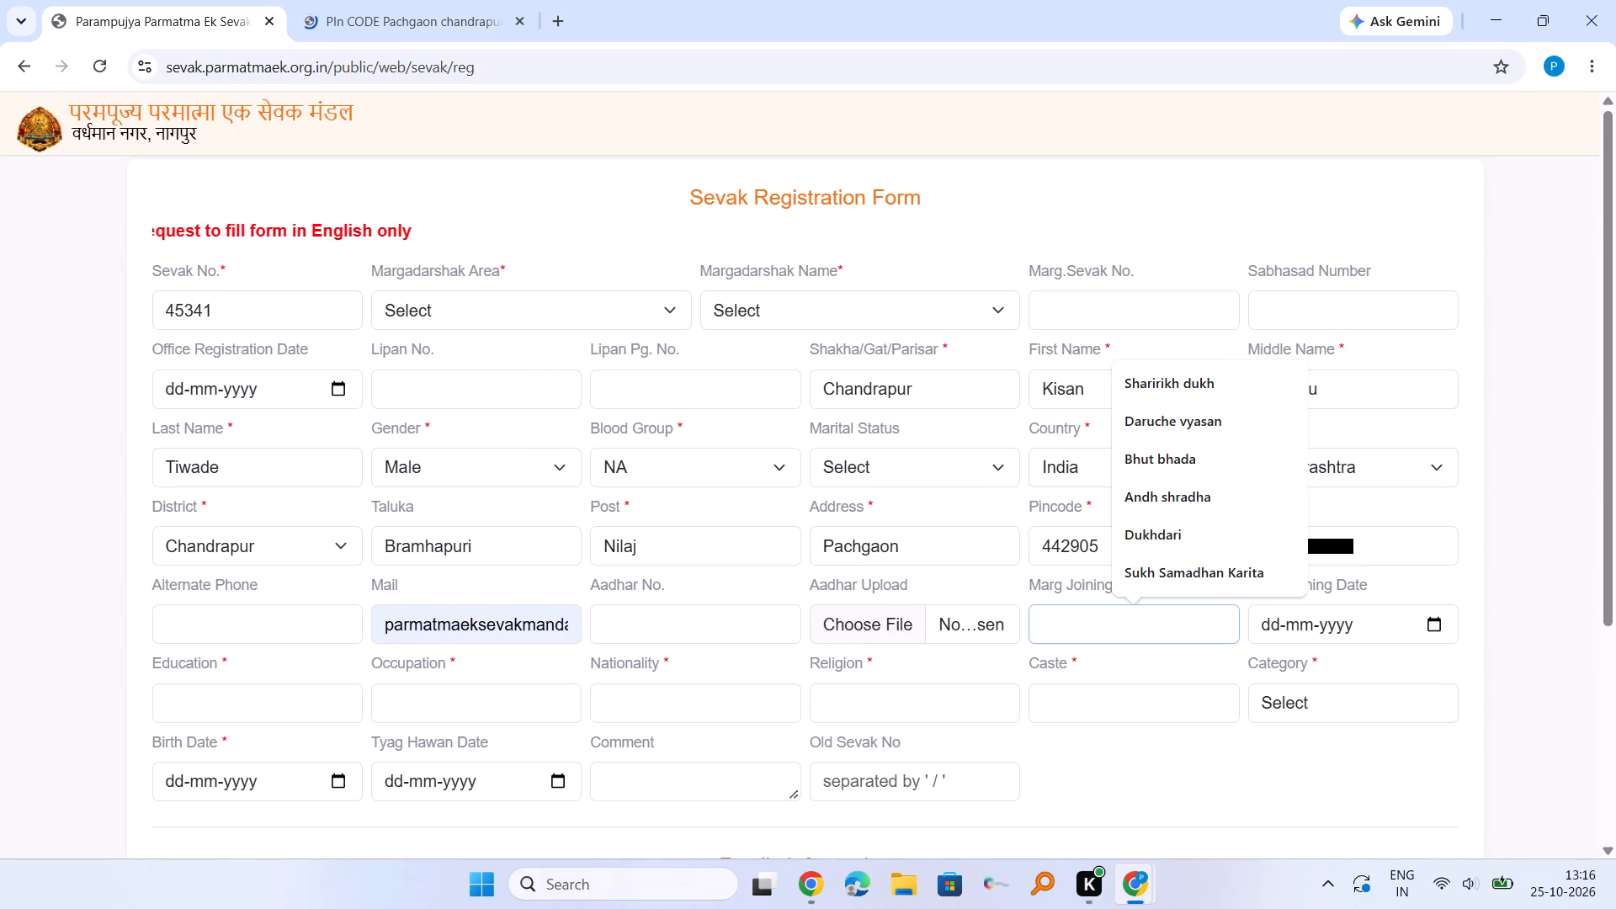
type("wai")
left_click(1171, 678)
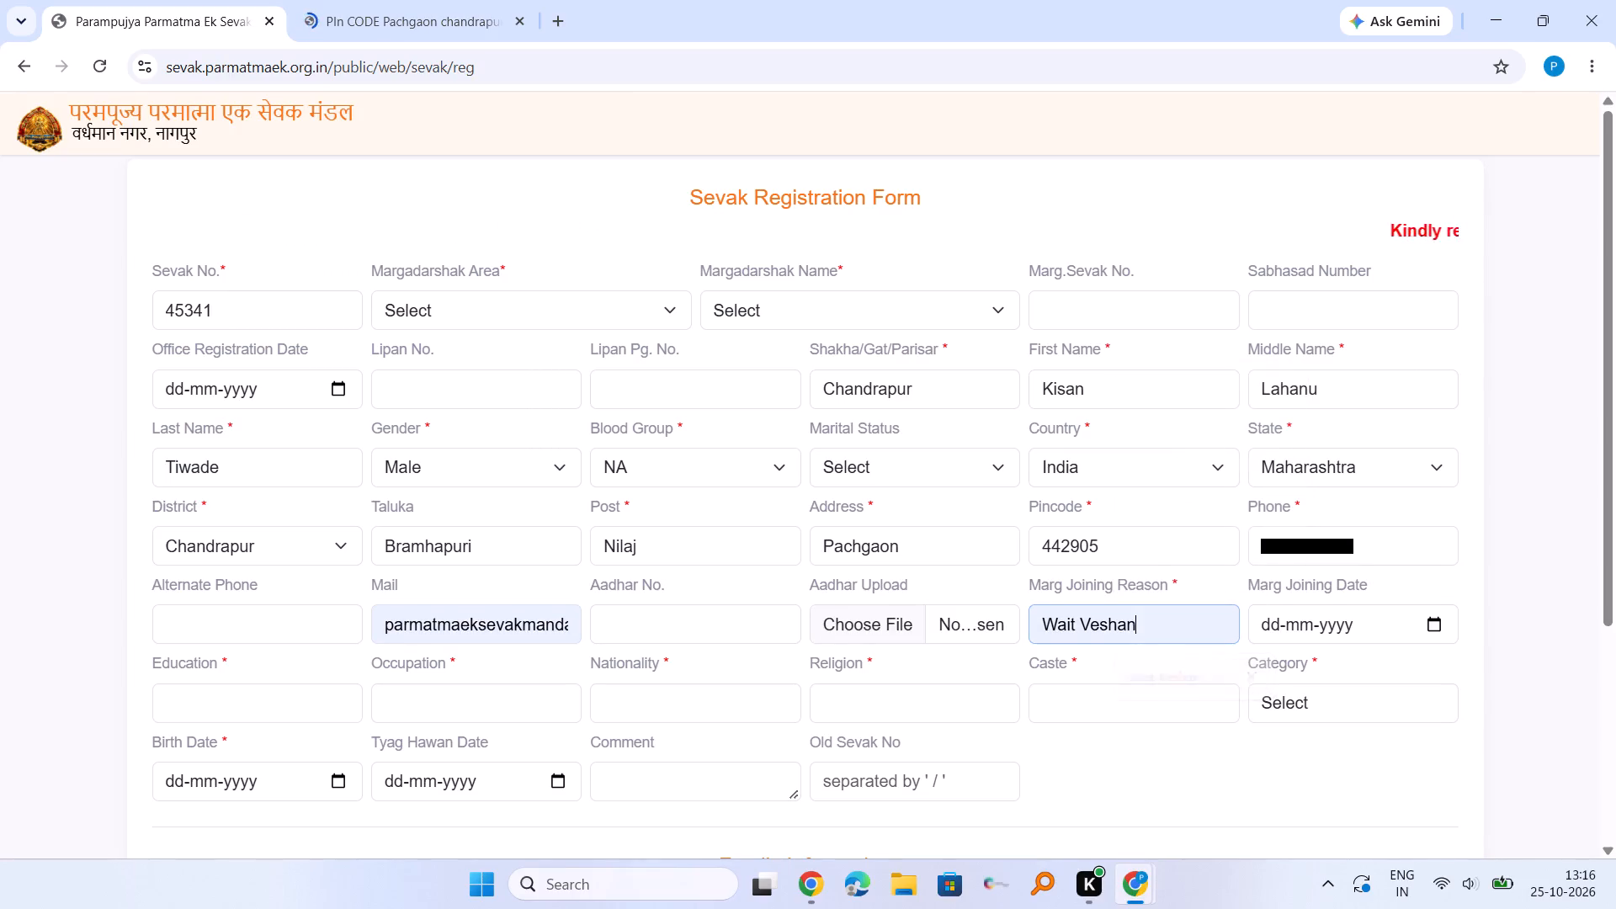
Set the Sevak's education to 1st and occupation to Sheti.
left_click(184, 702)
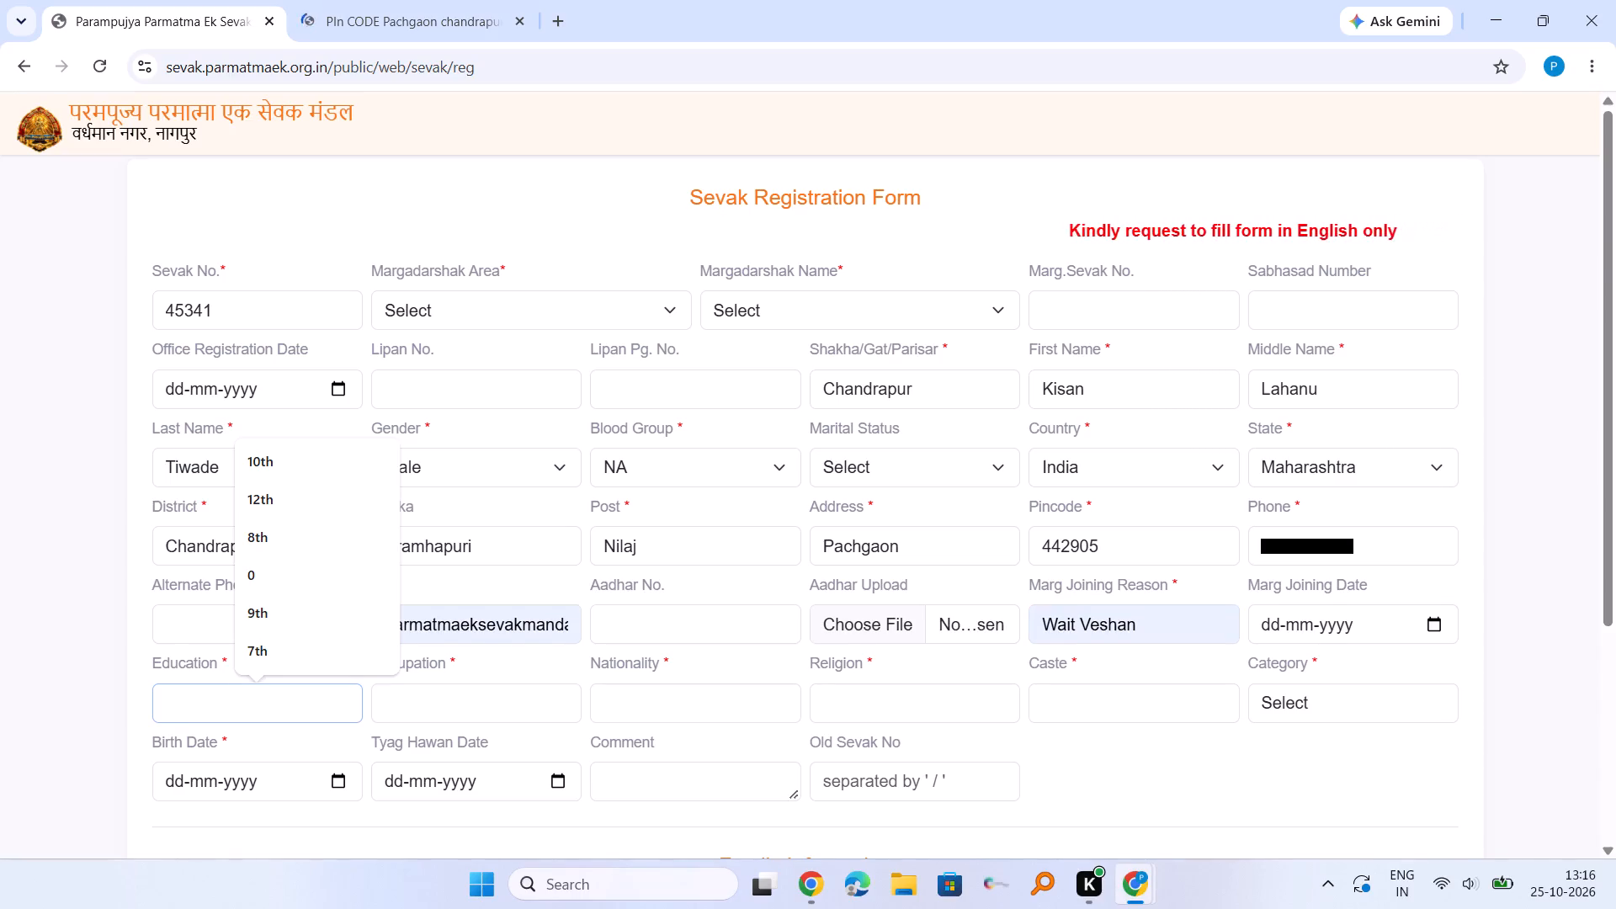
type("1st")
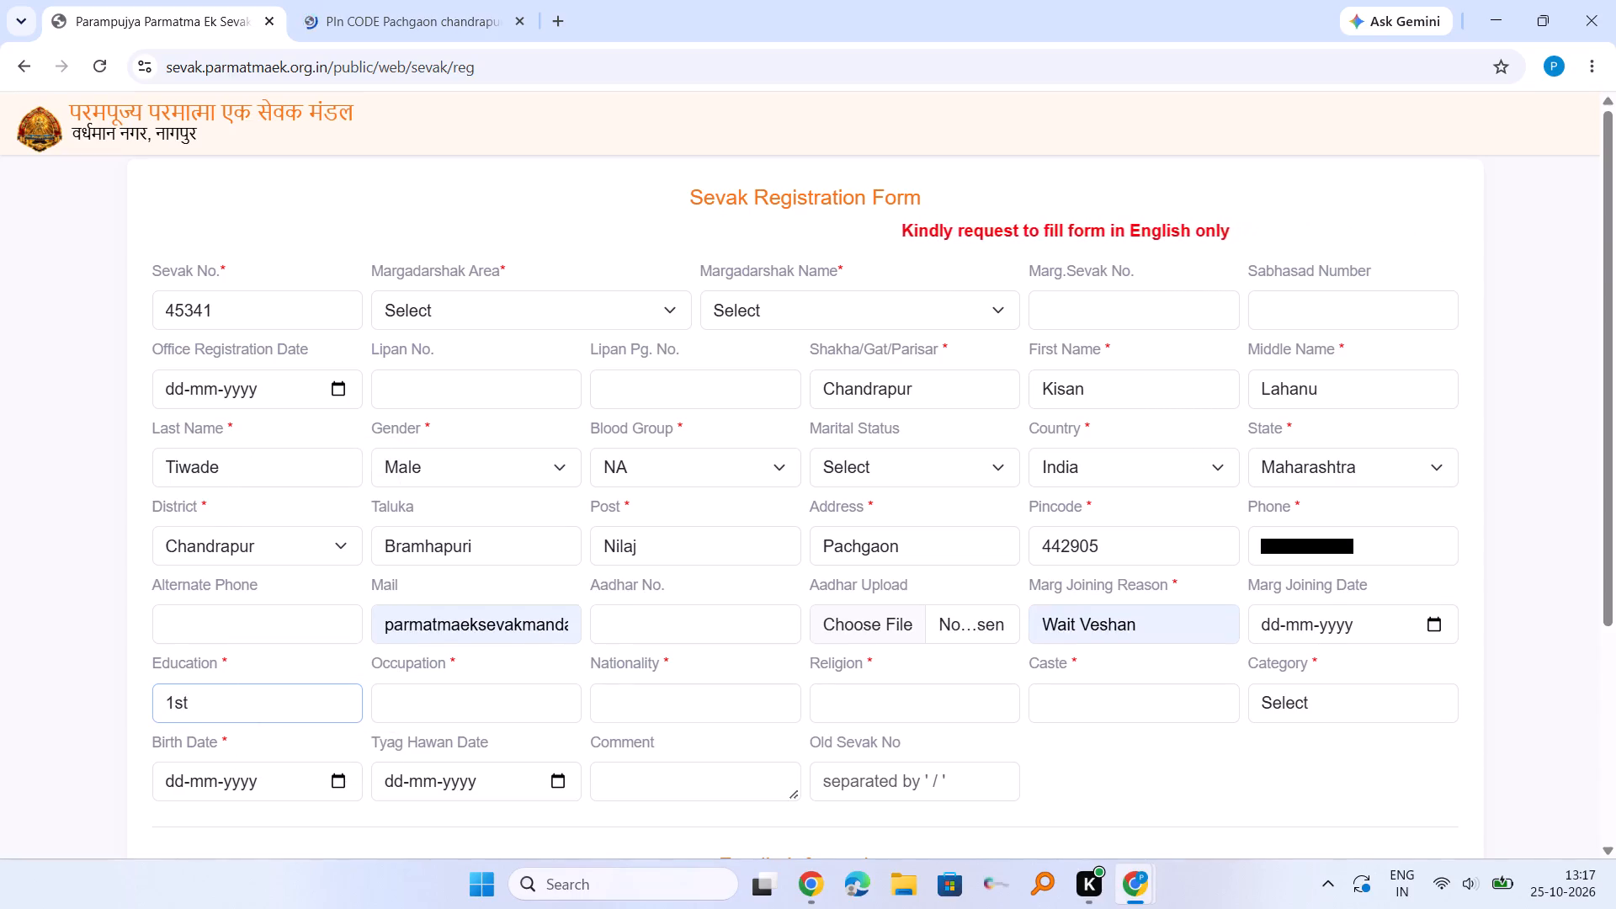
left_click(442, 707)
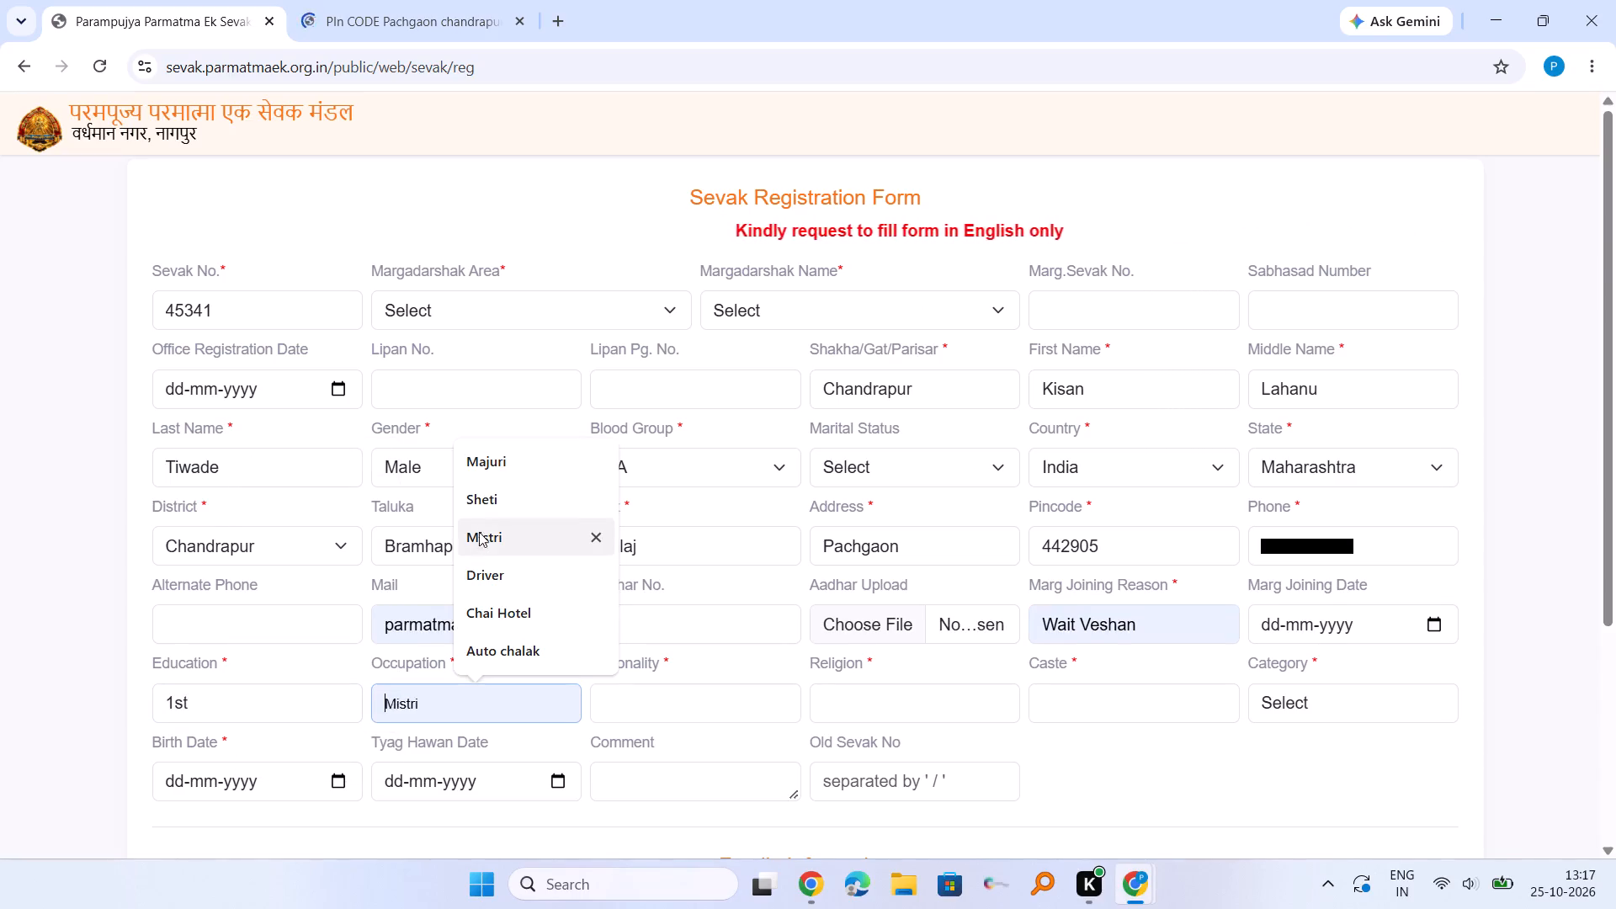
left_click(480, 518)
left_click(480, 518)
Set the Sevak's nationality to Indian and religion to Hindu.
left_click(631, 704)
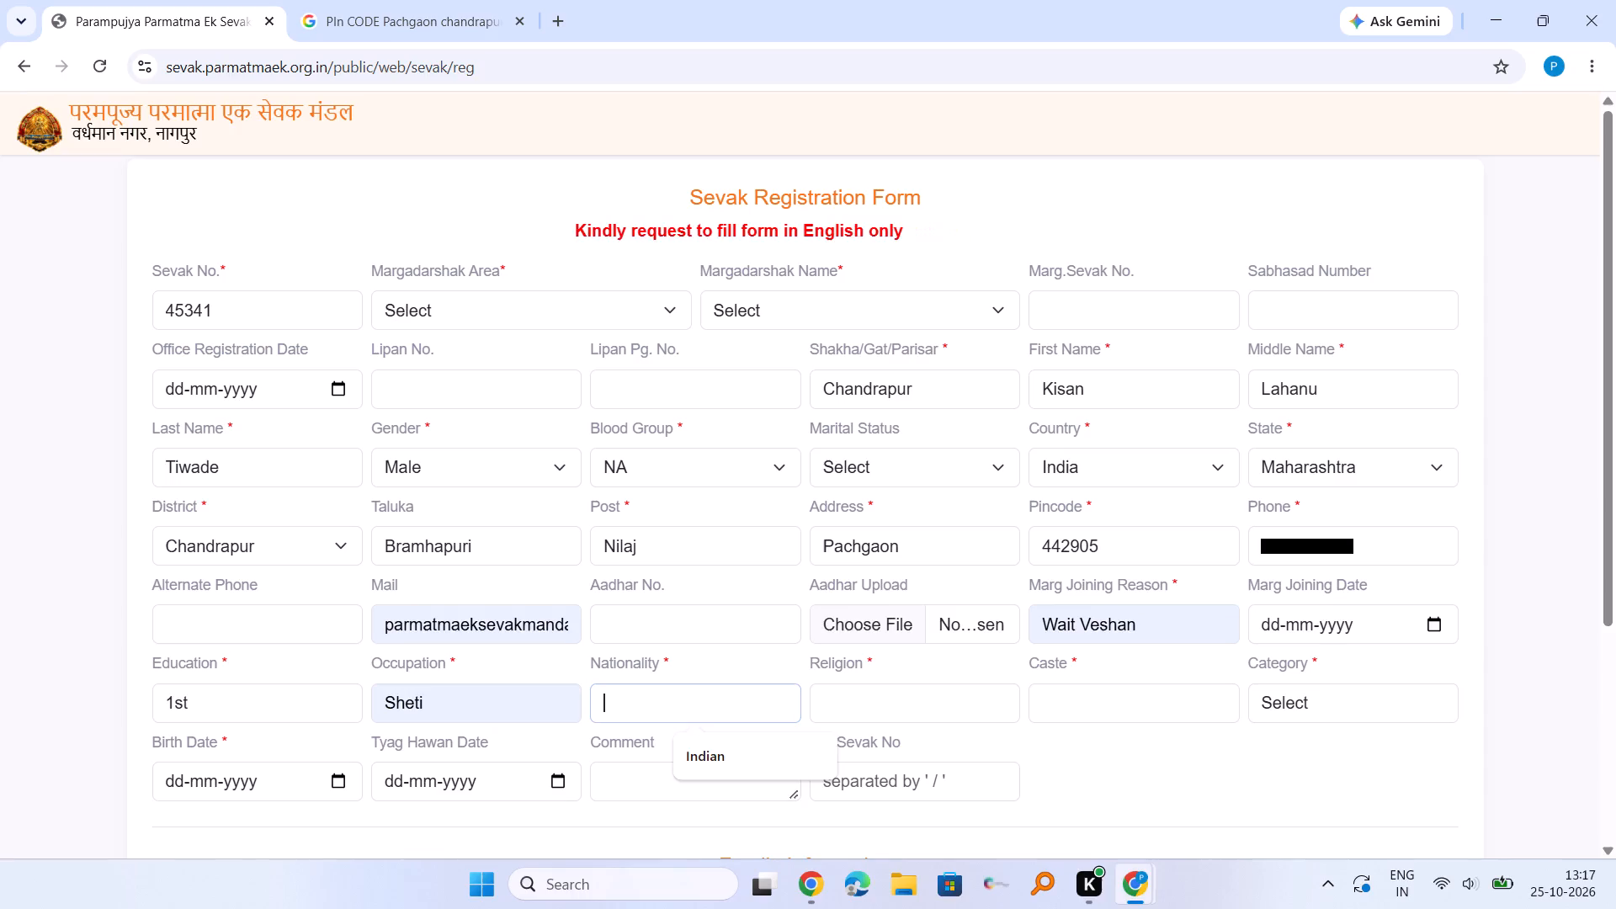
left_click(748, 778)
left_click(745, 768)
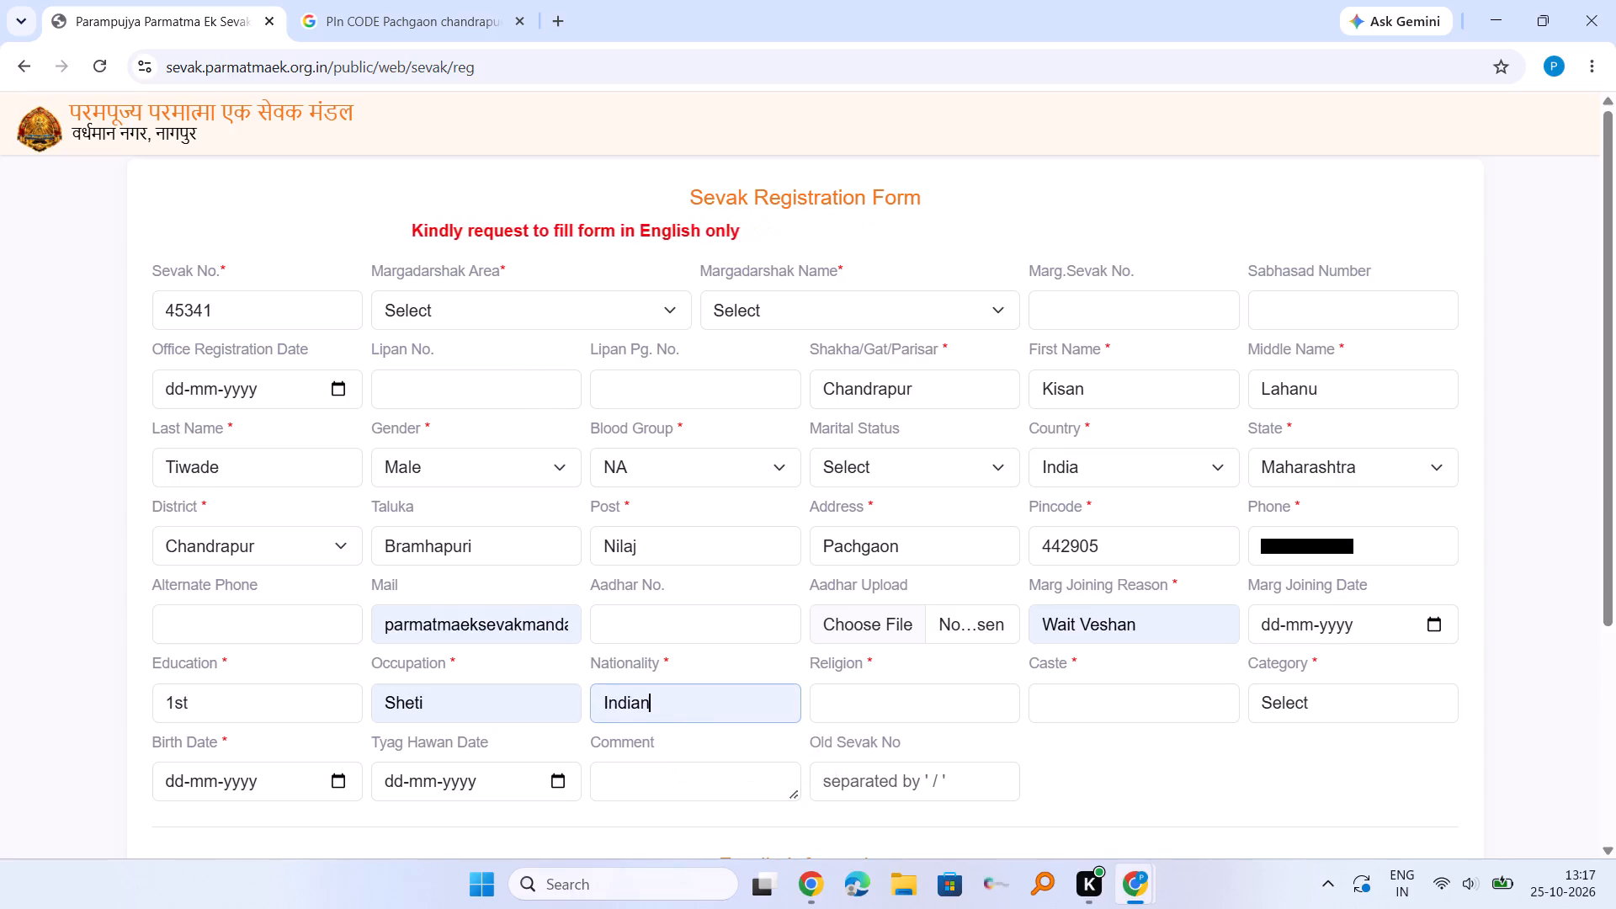
left_click_drag(824, 716, 927, 757)
left_click(927, 757)
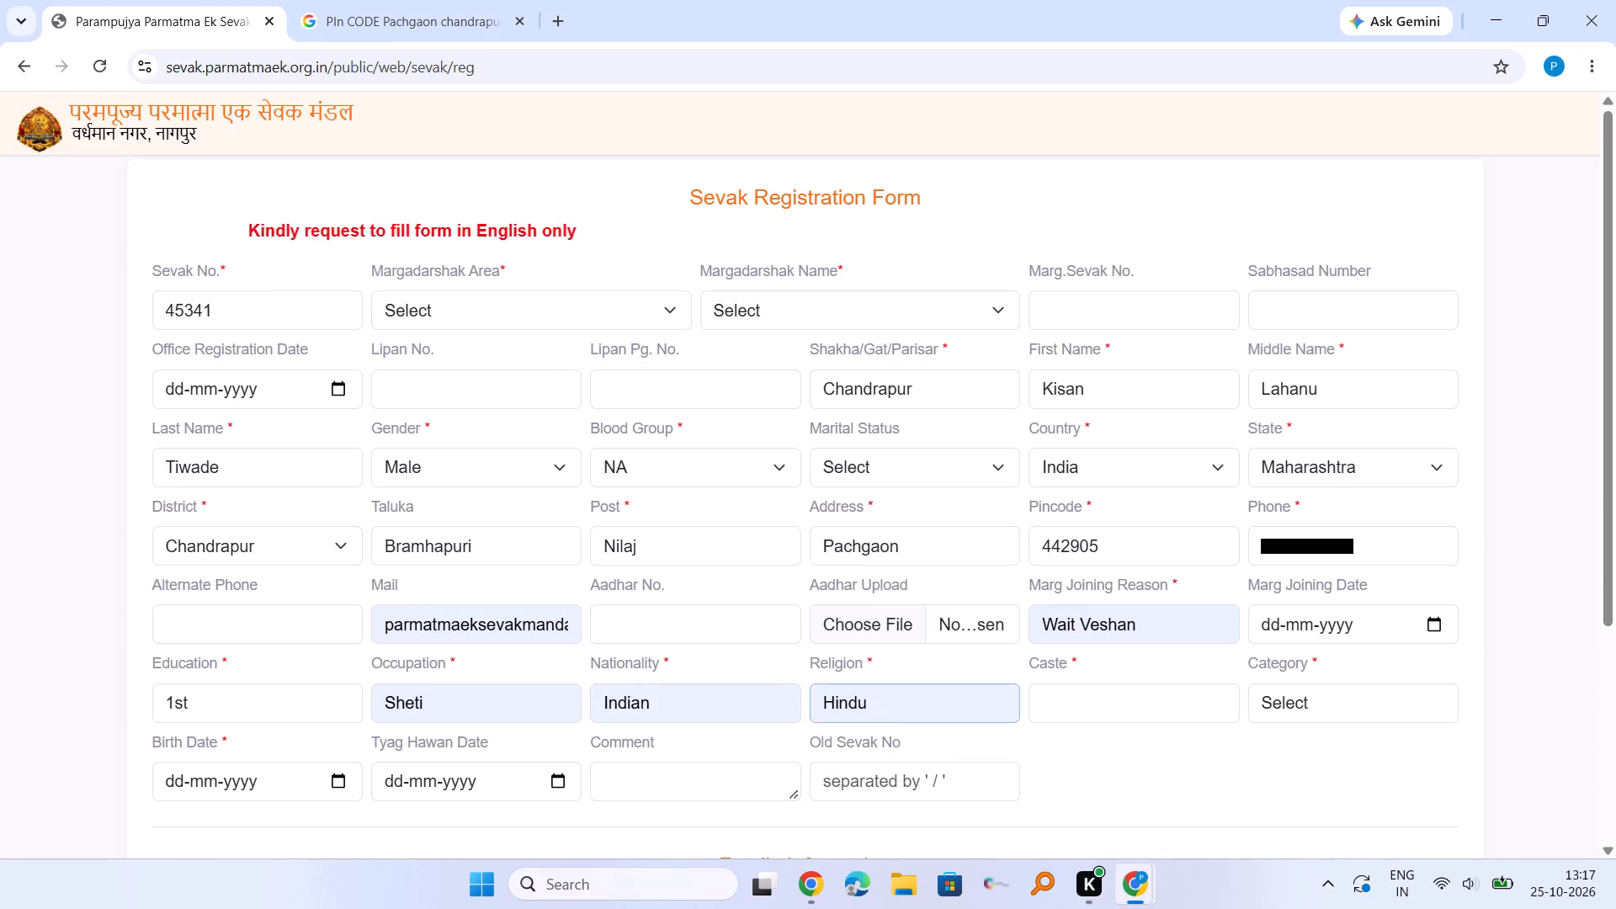
Set the Sevak's caste to Kunbhi and the category to OBC.
left_click(1084, 693)
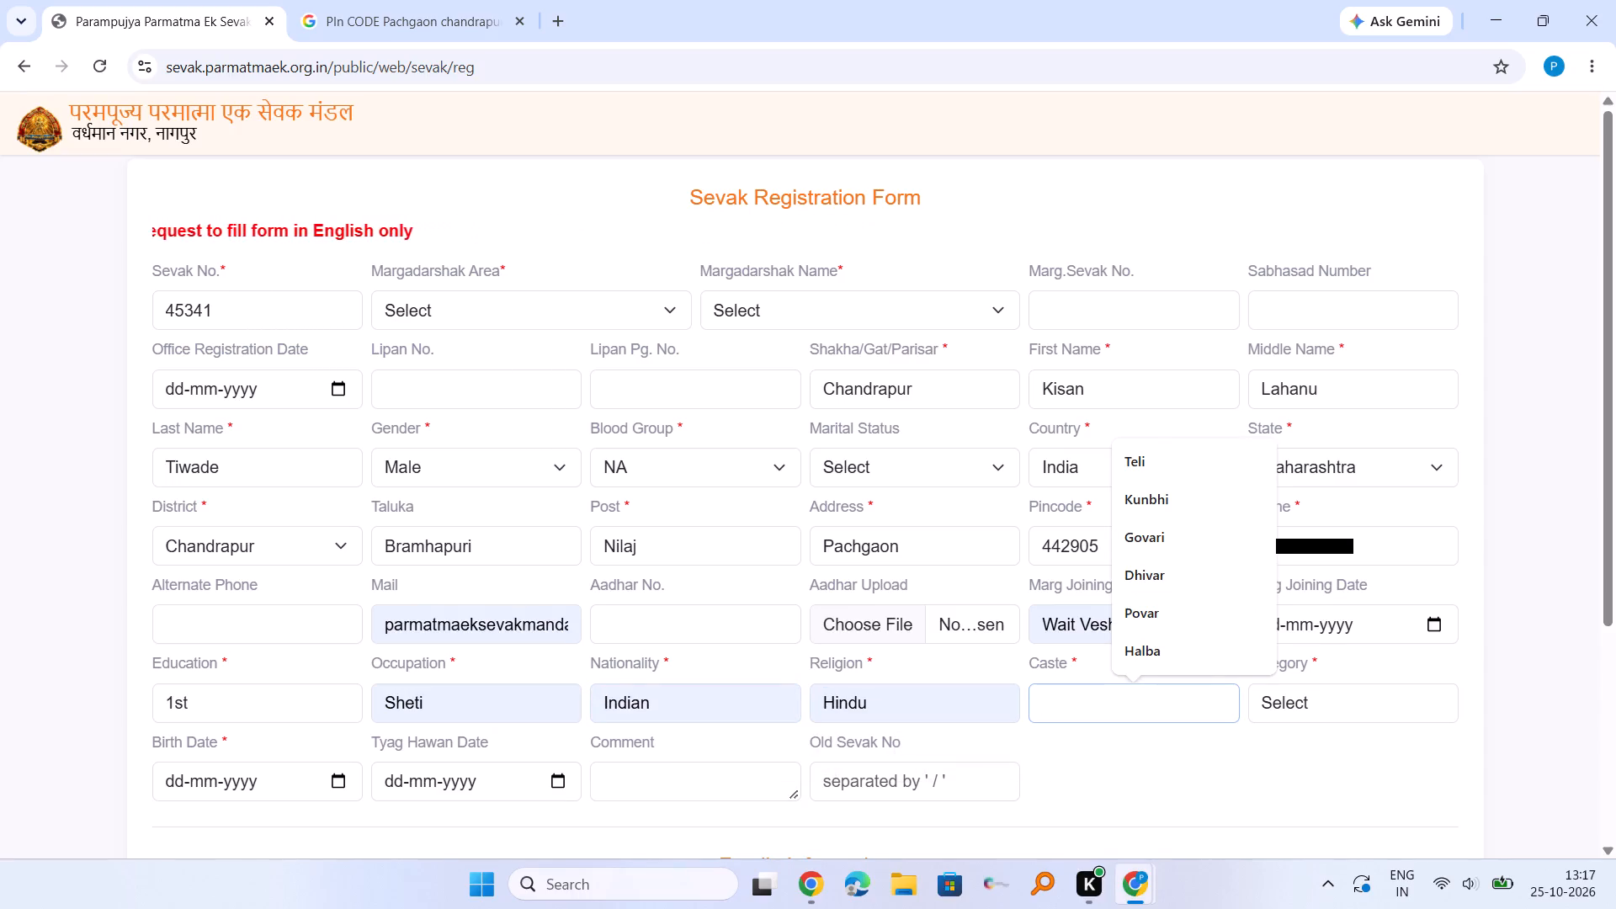
left_click(1144, 508)
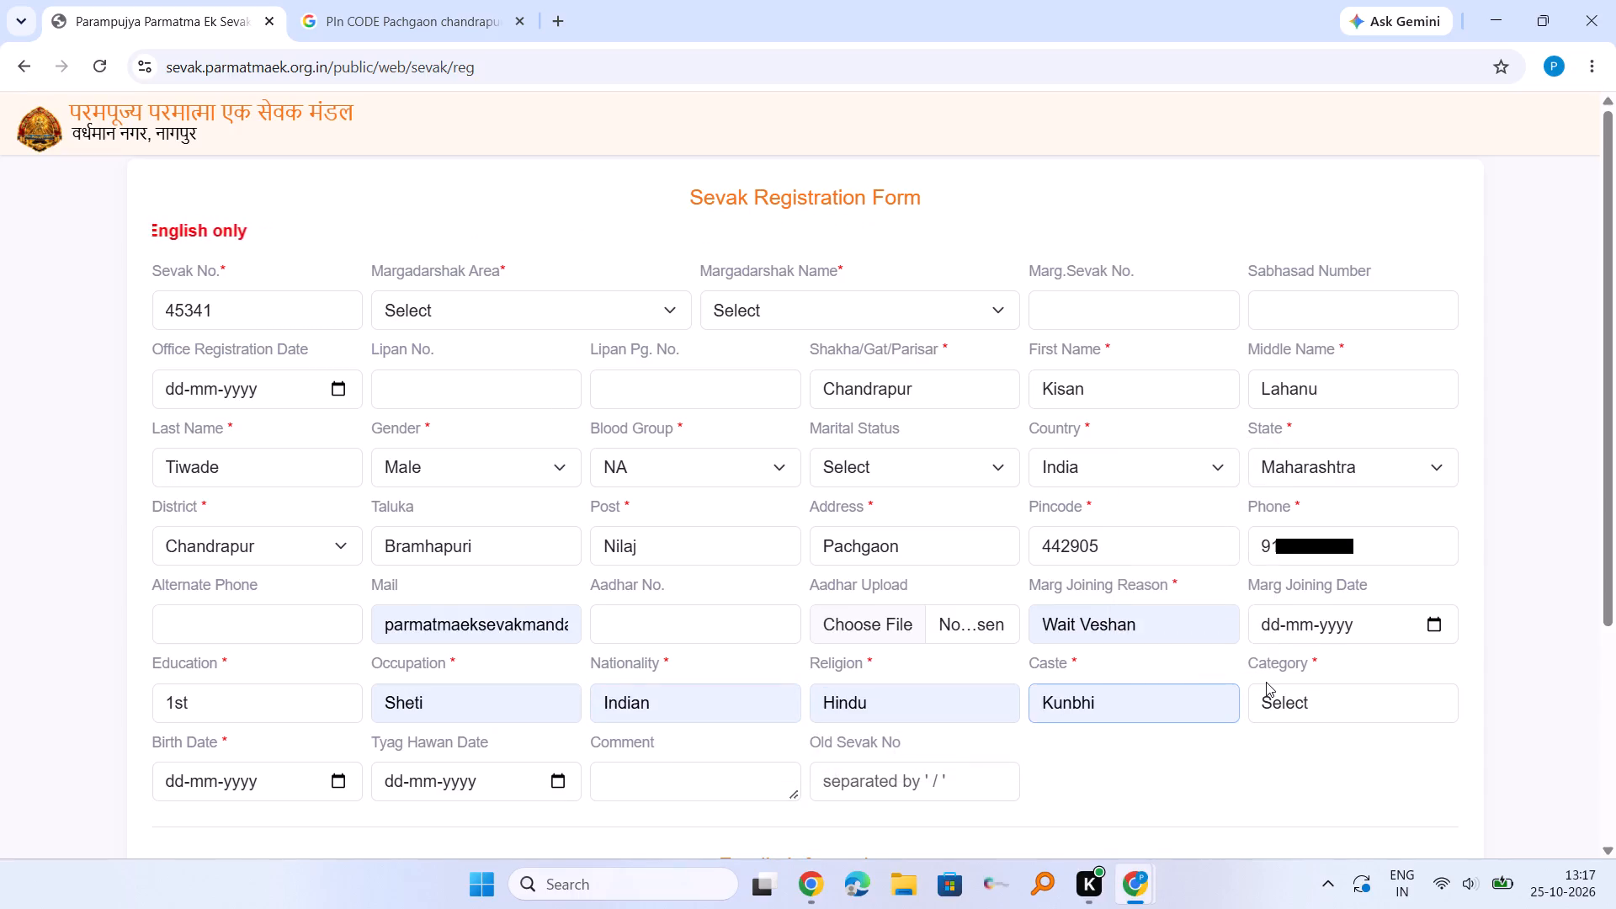
left_click(1266, 682)
left_click(1266, 692)
left_click(1293, 488)
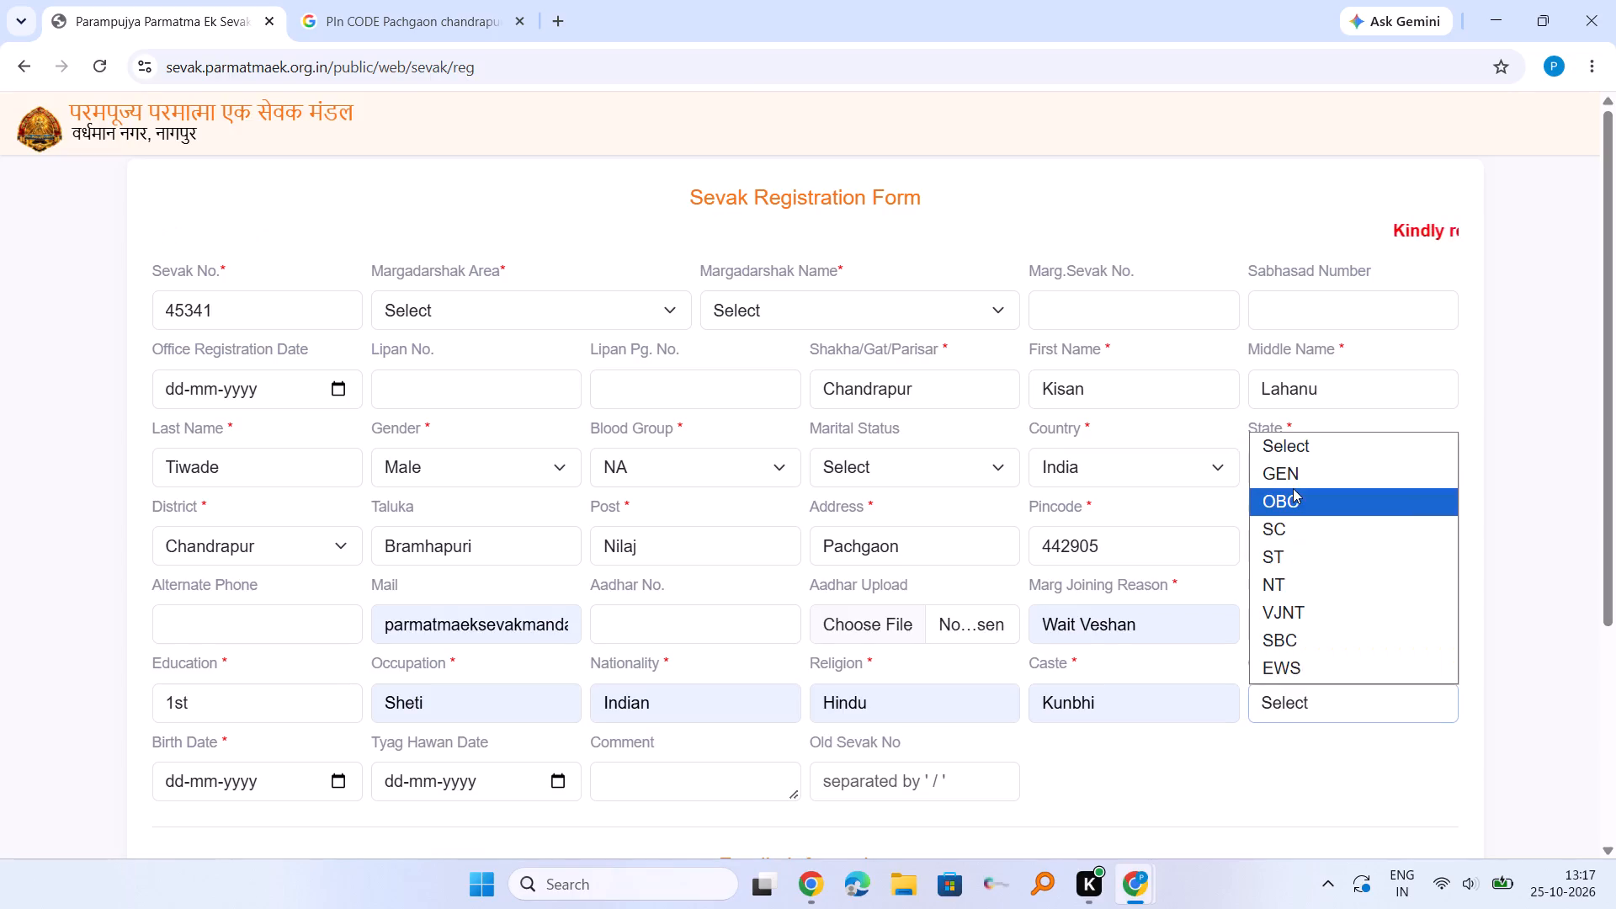
Enter the Sevak's date of birth in the Birth Date field.
left_click(173, 795)
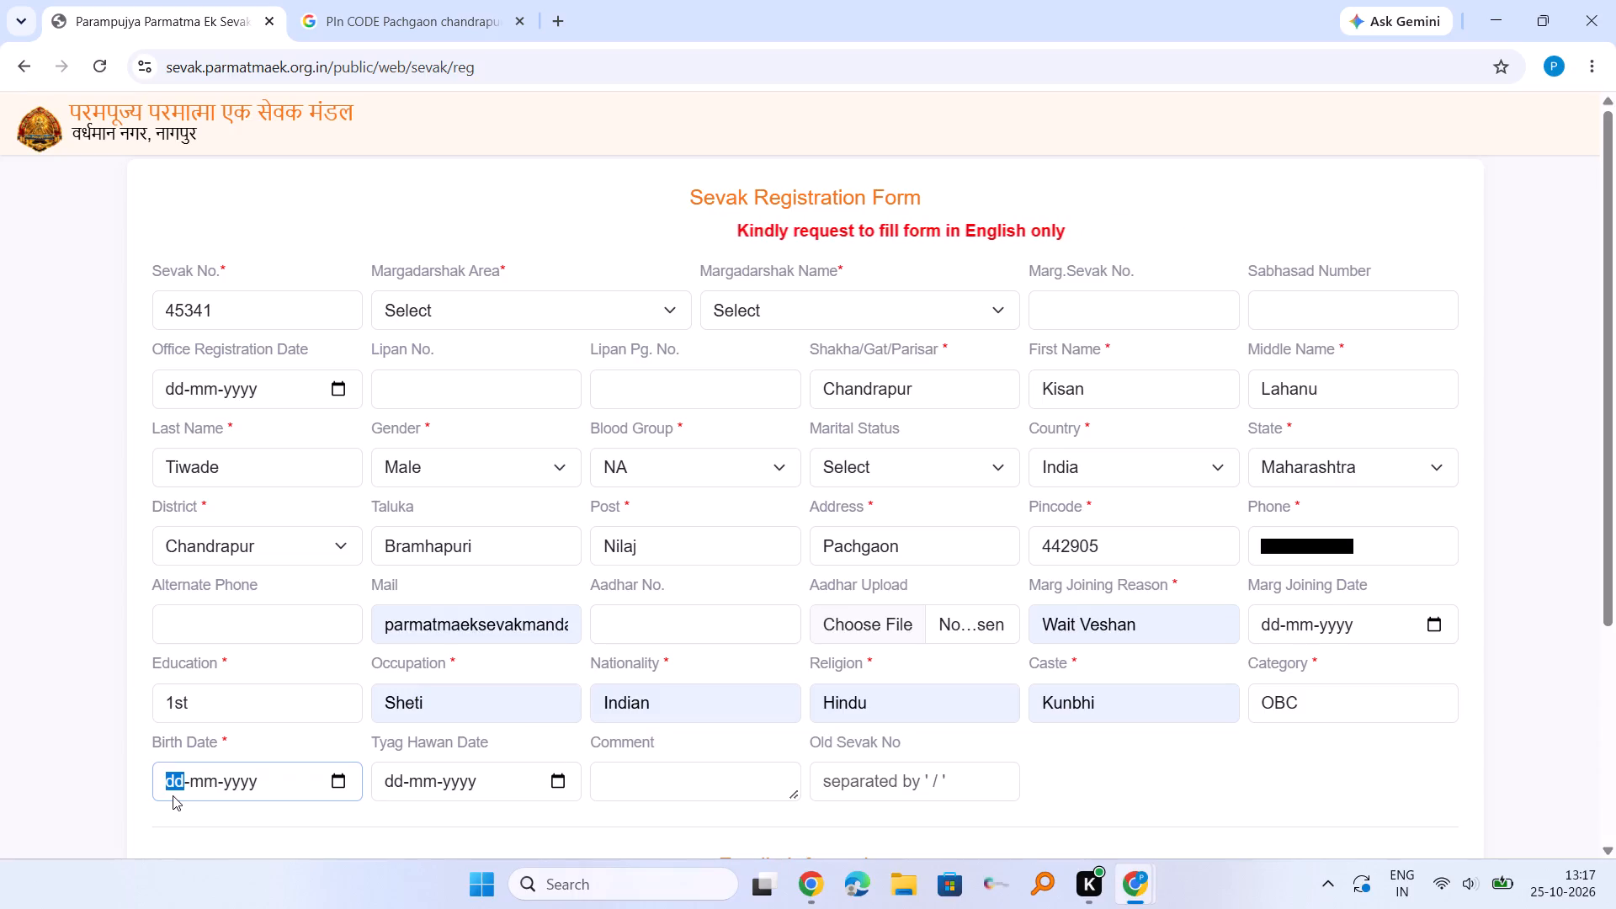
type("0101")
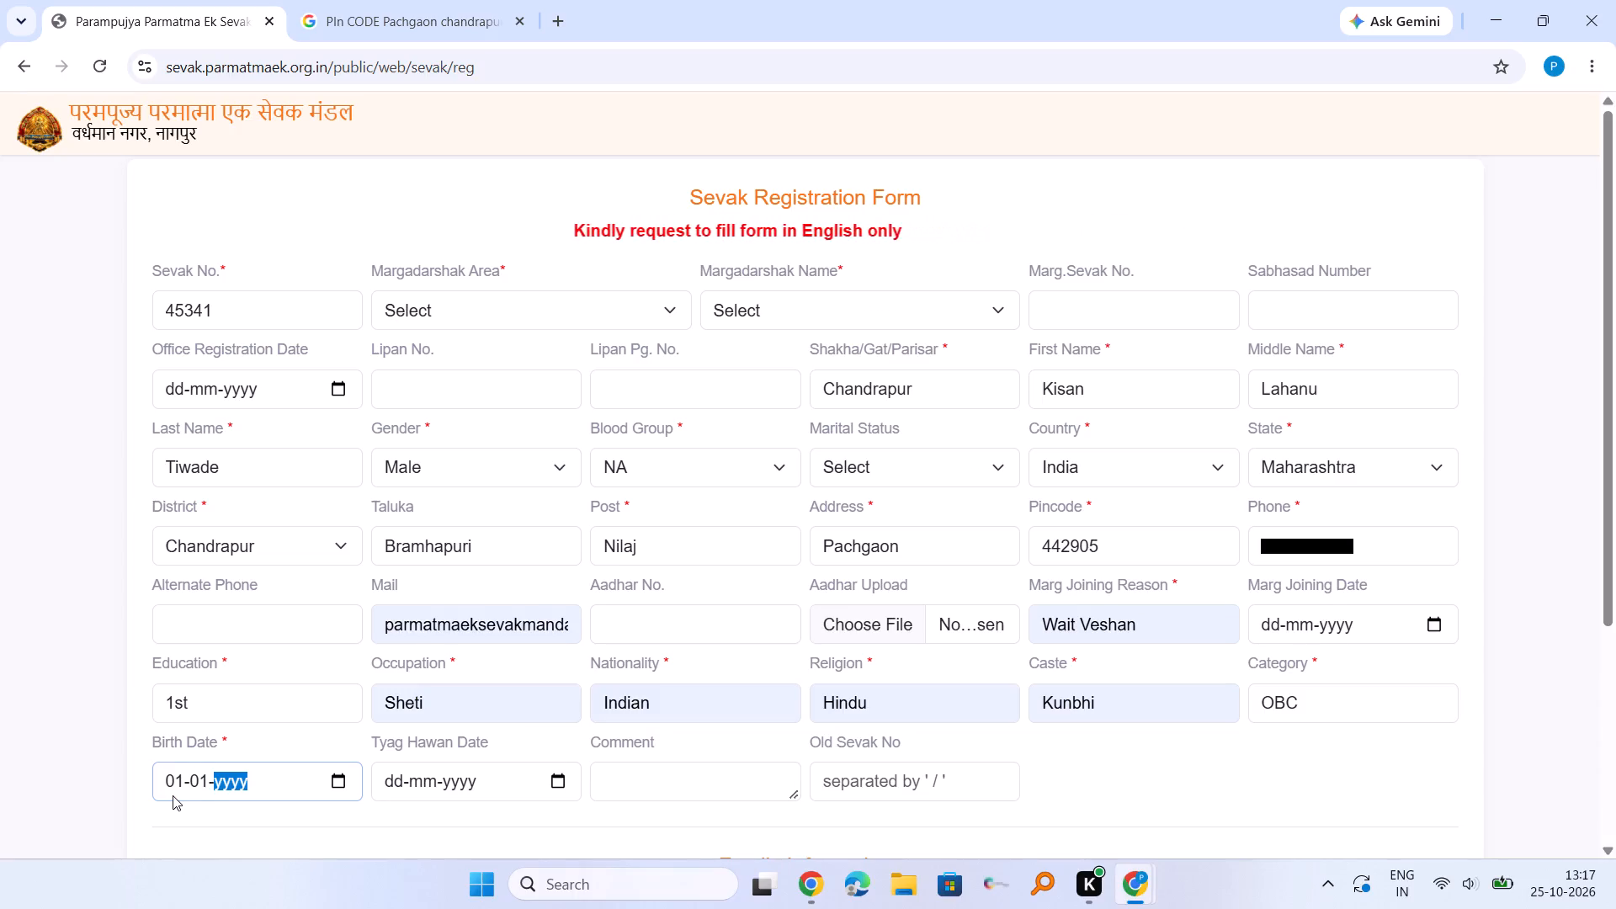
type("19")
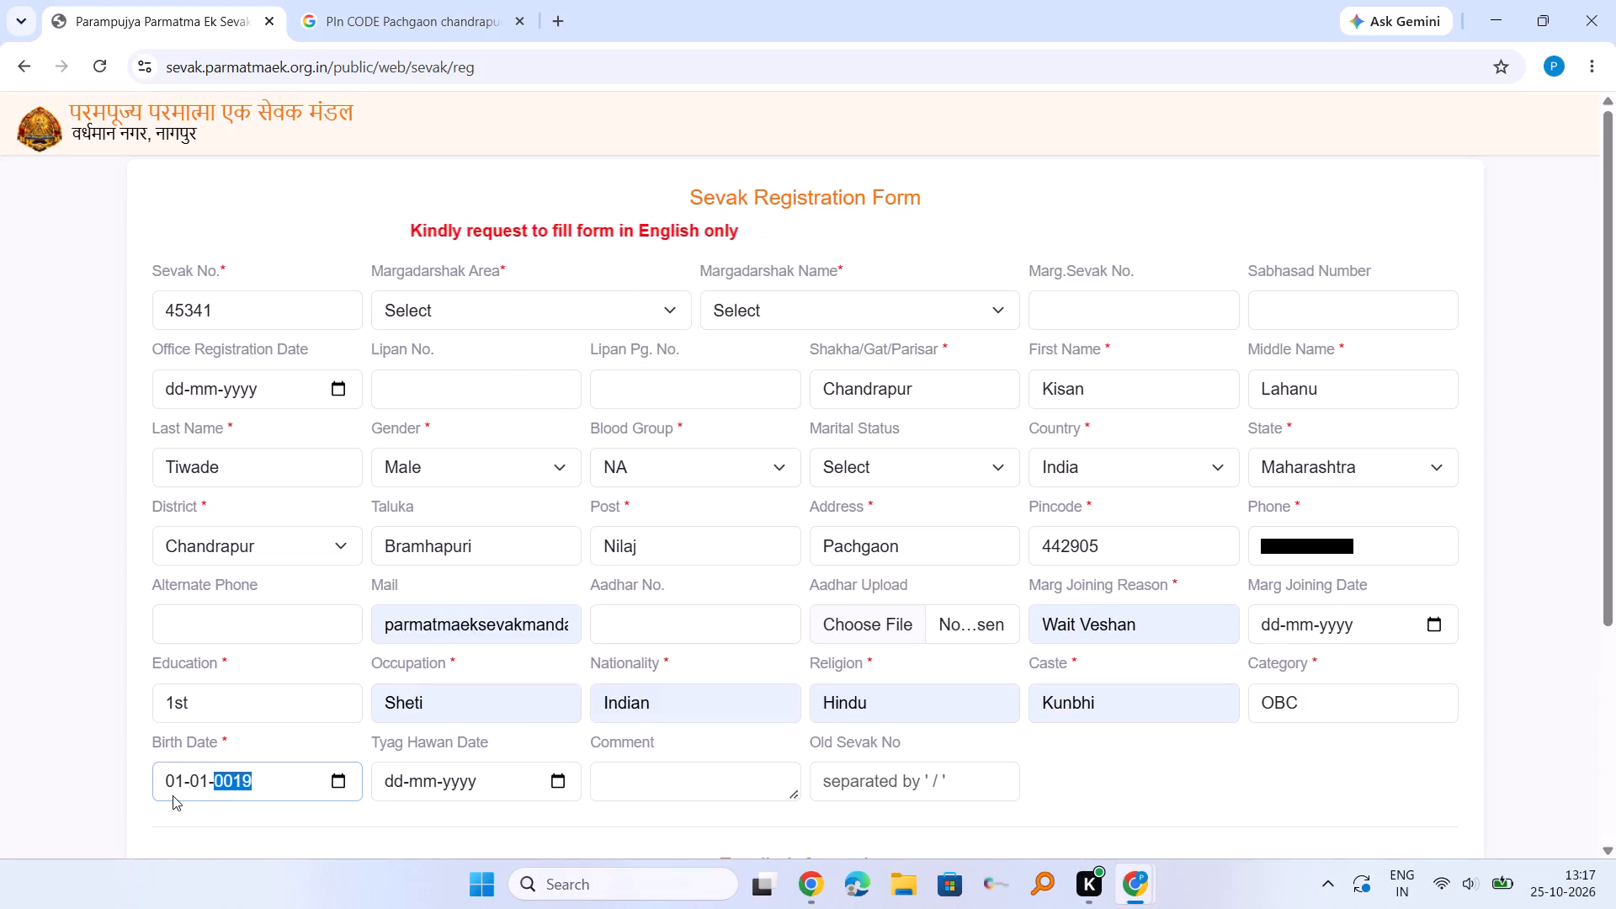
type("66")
Set the Margadarshak Area to Chandrapur.
scroll(173, 795, "up", 1)
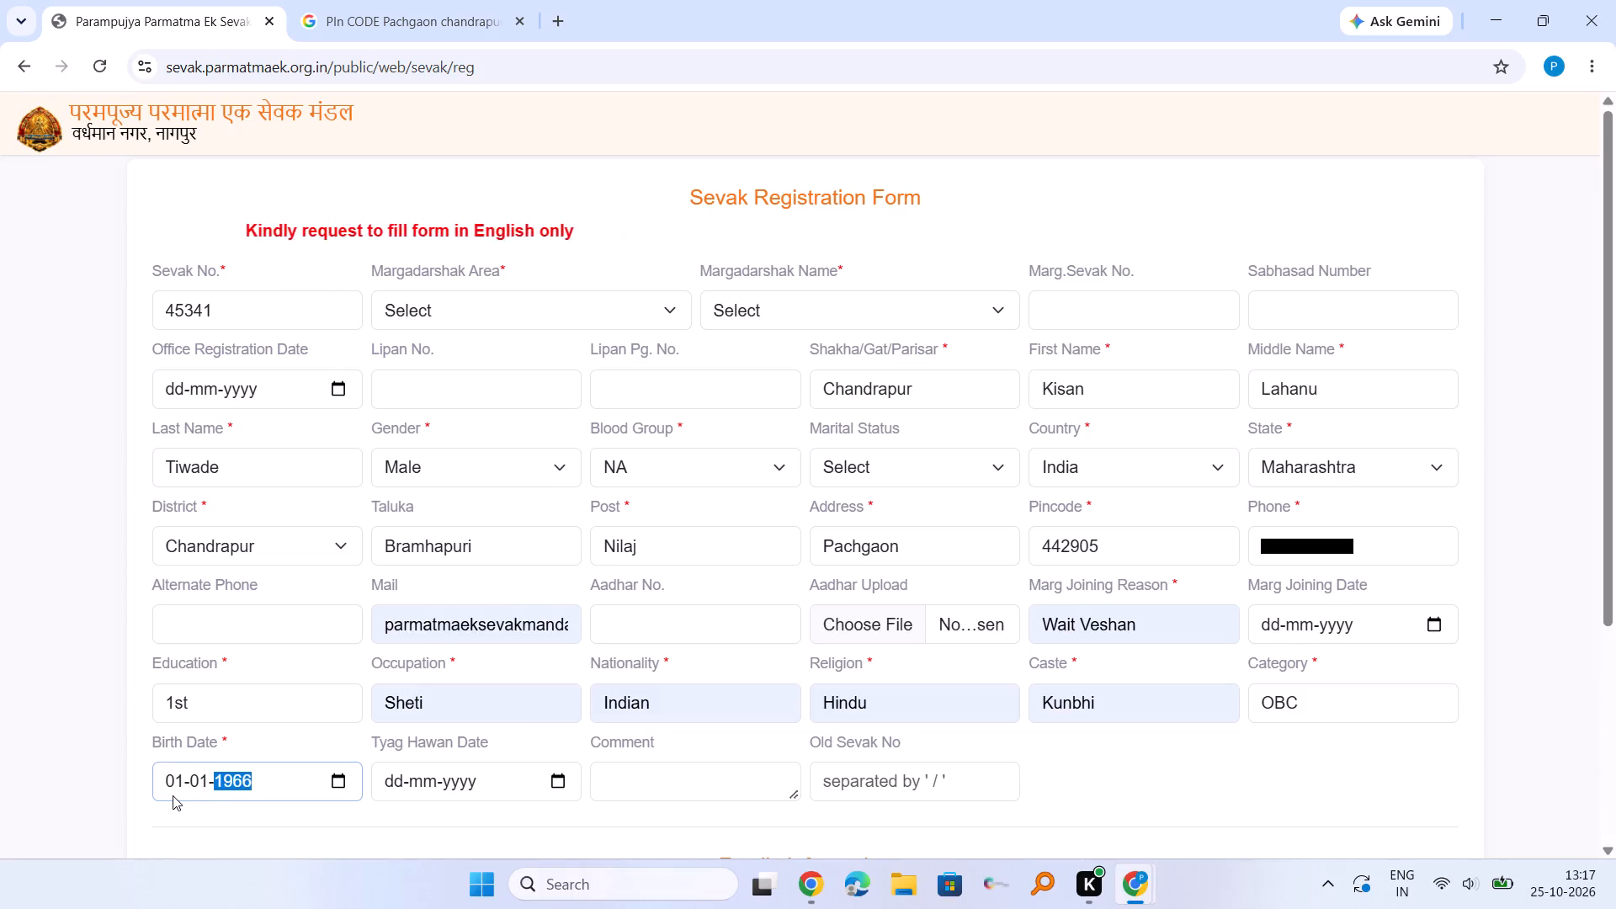
left_click(513, 315)
type("ch")
key("Return")
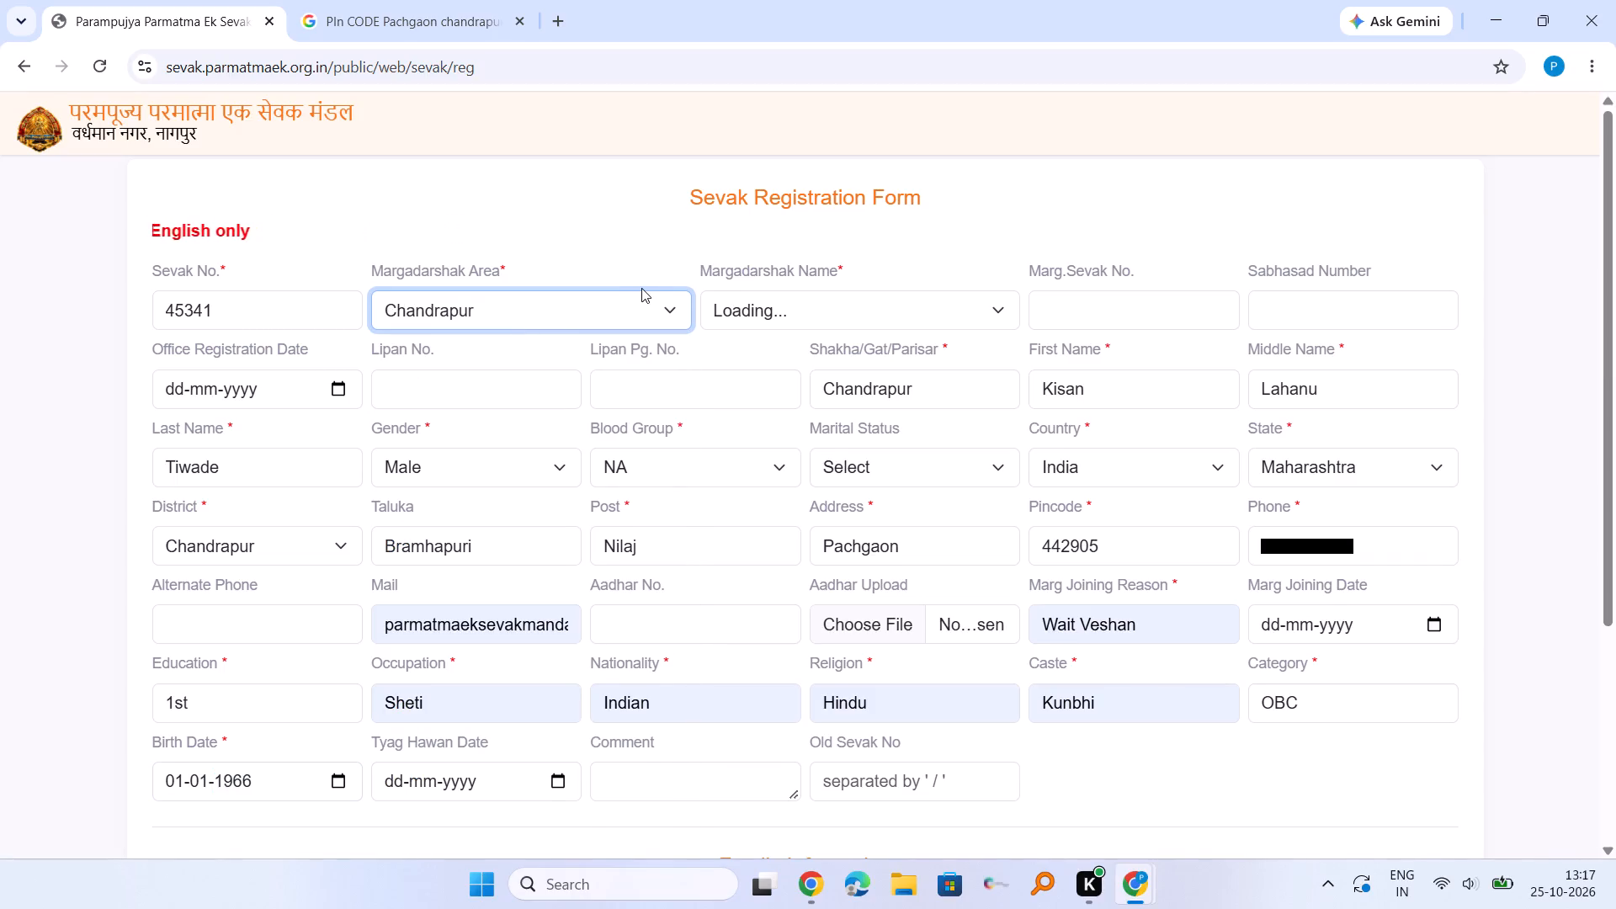
left_click(569, 284)
left_click(543, 331)
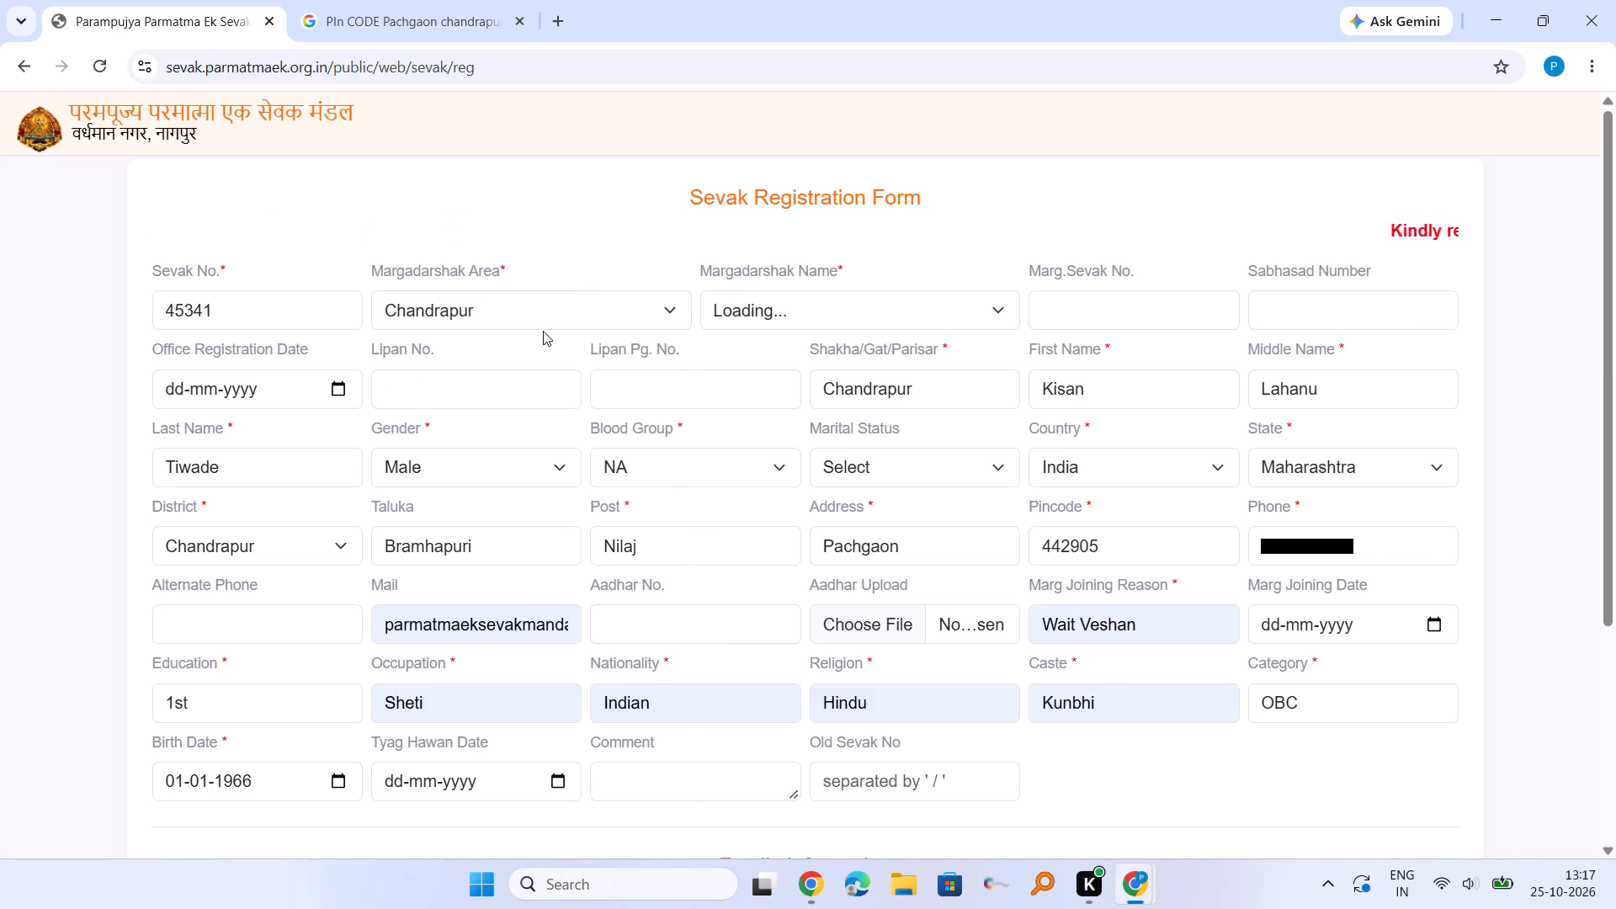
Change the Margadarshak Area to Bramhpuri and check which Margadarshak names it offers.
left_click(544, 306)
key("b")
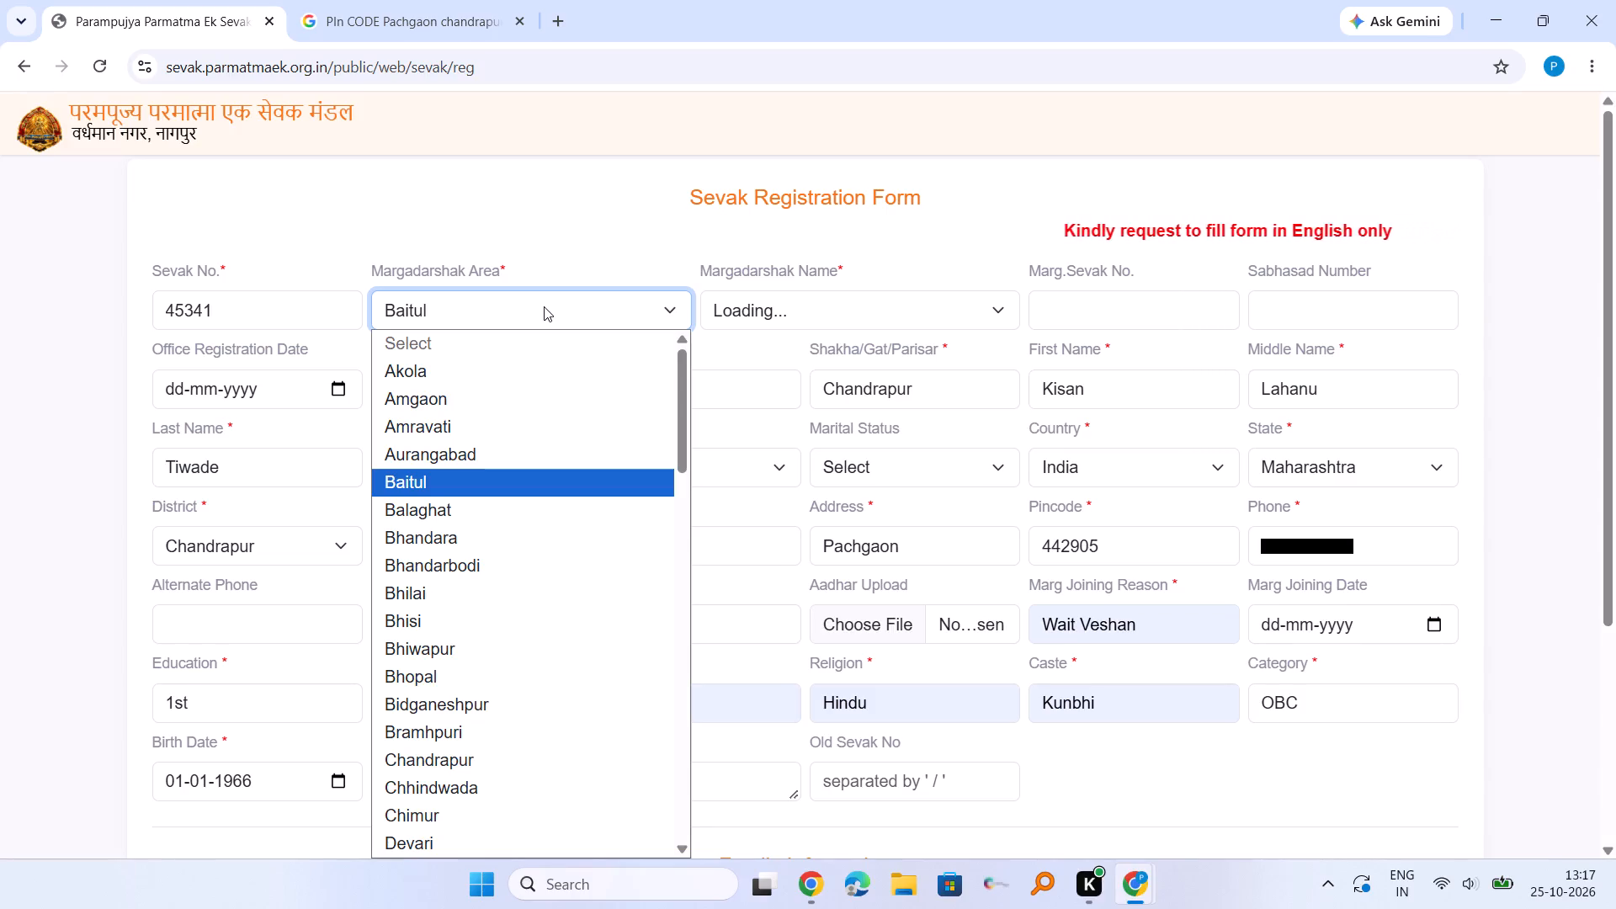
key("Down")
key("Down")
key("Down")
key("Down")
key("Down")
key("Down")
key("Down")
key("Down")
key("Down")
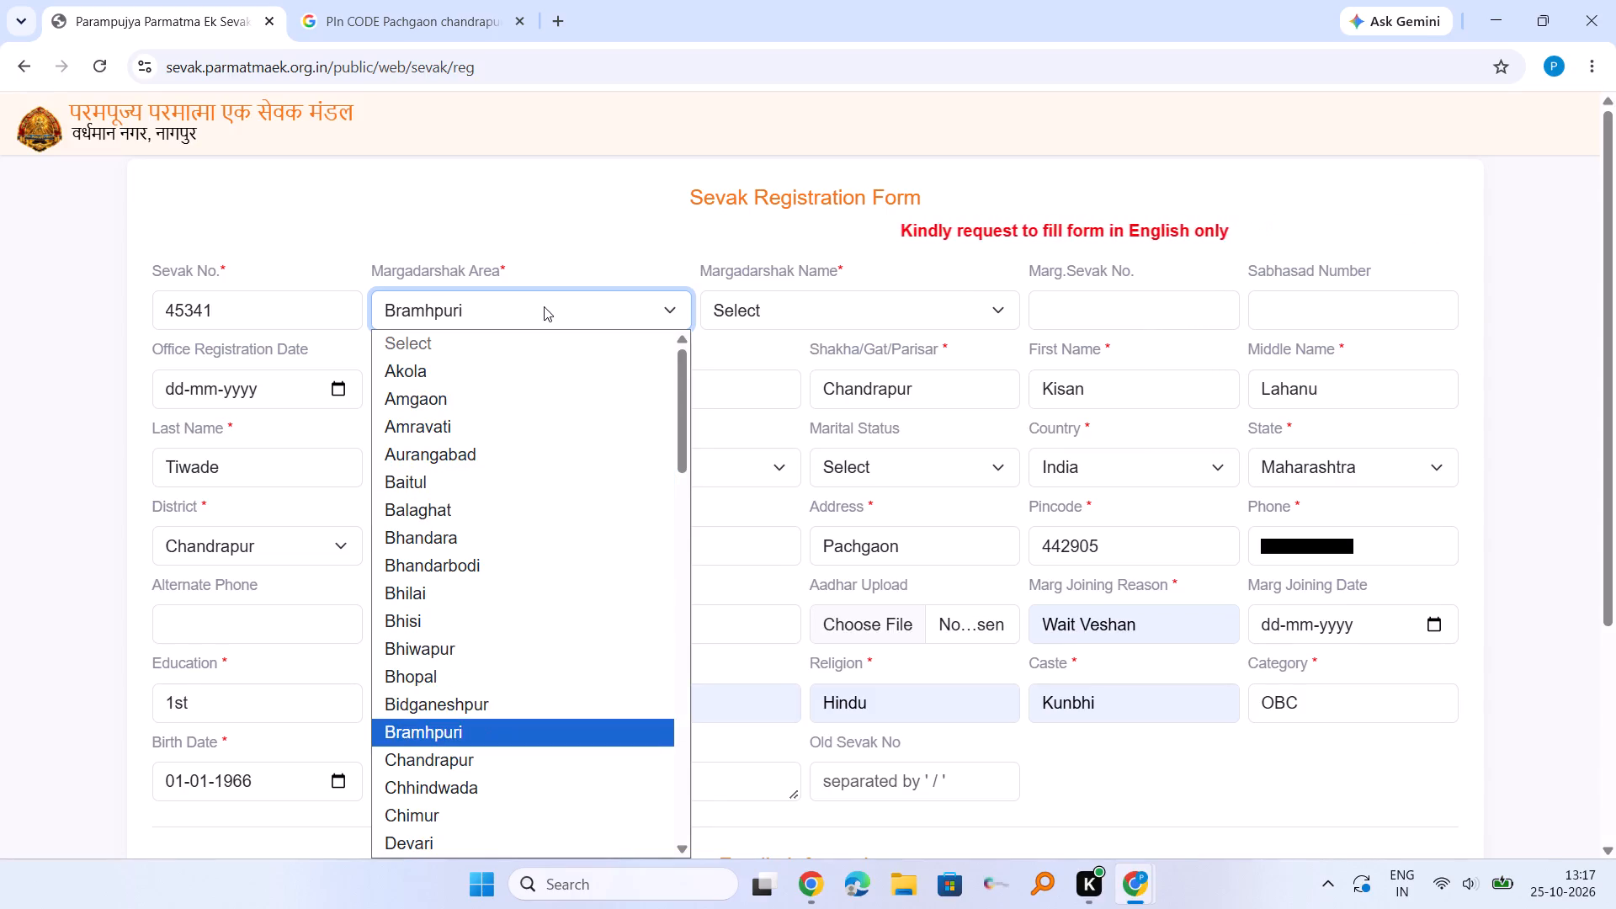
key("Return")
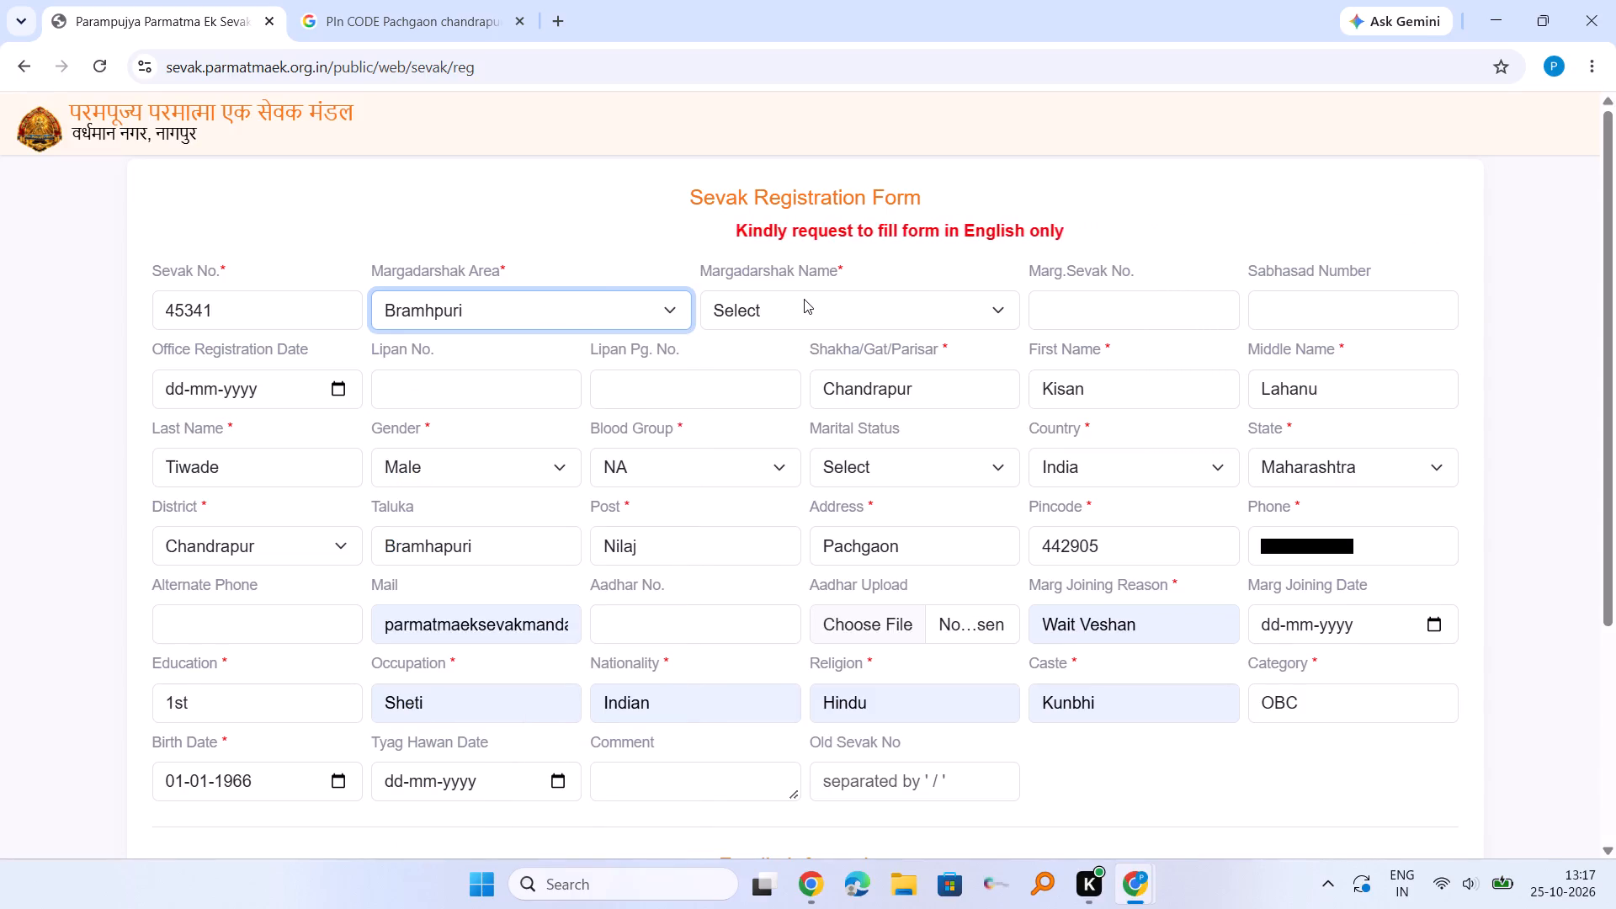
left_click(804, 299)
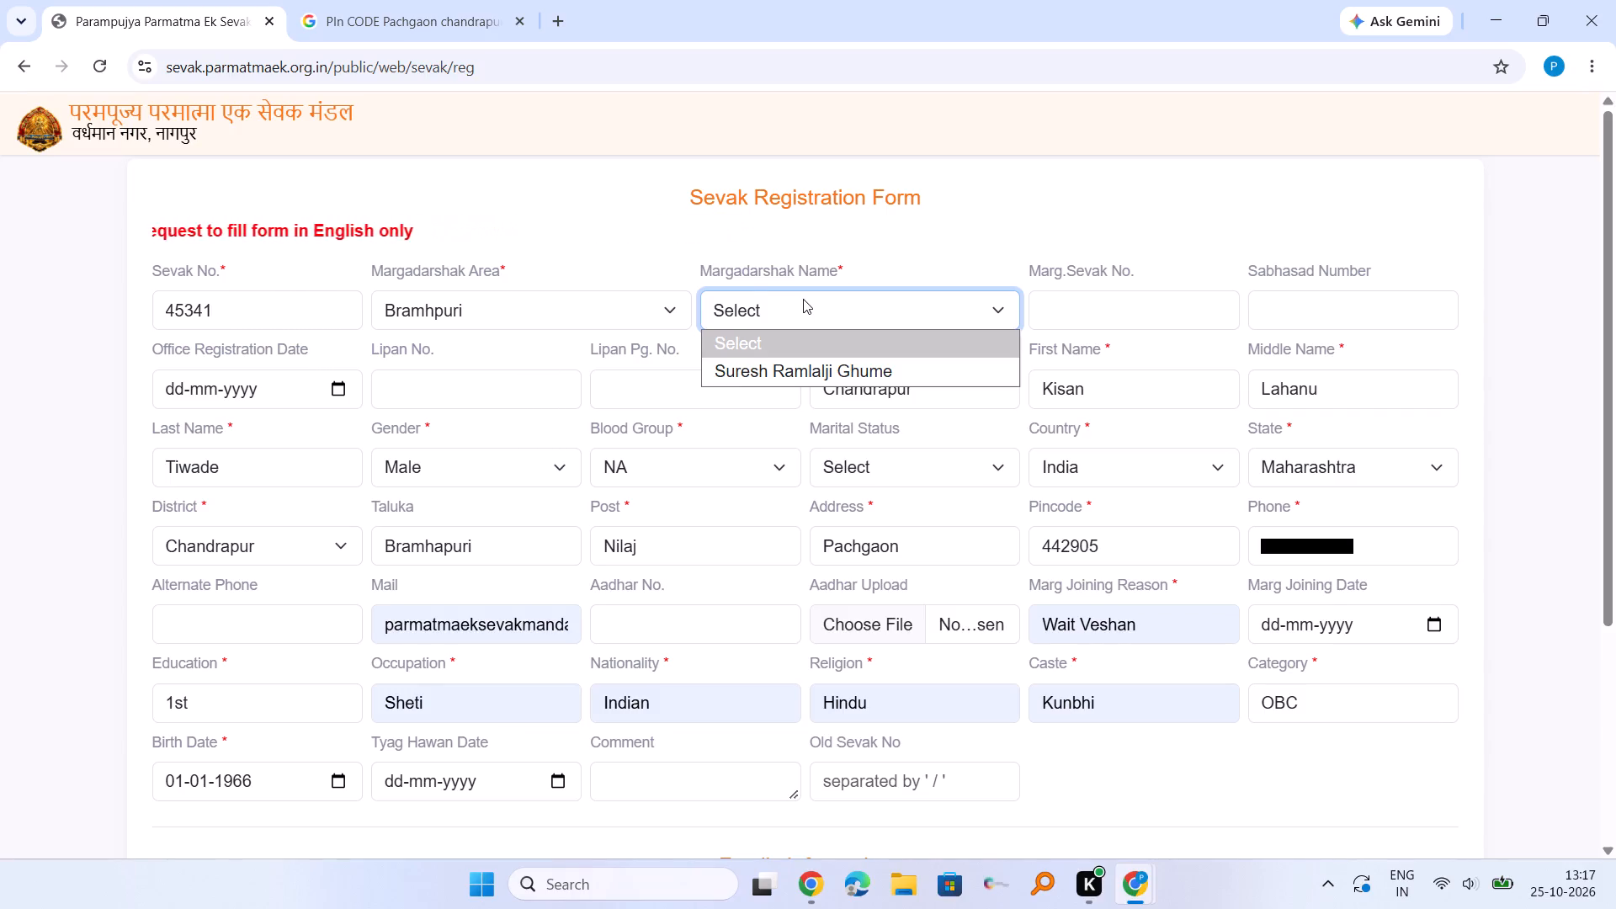
Set the Margadarshak Area back to Chandrapur and look for the Sevak's Margadarshak among its names.
left_click(668, 313)
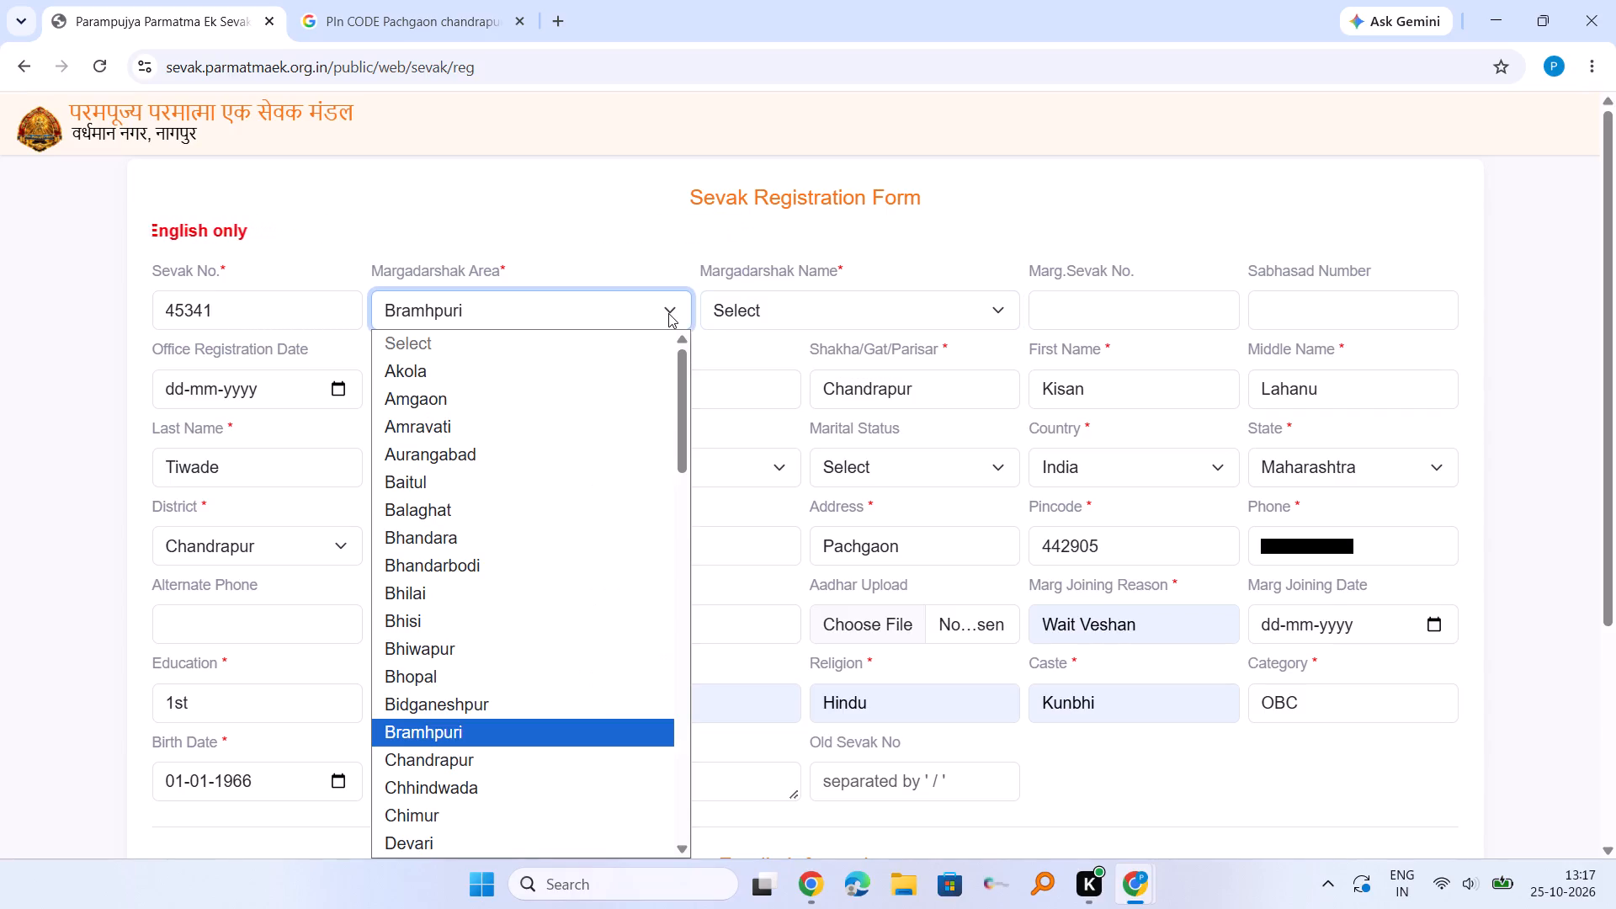
type("cv")
key("Return")
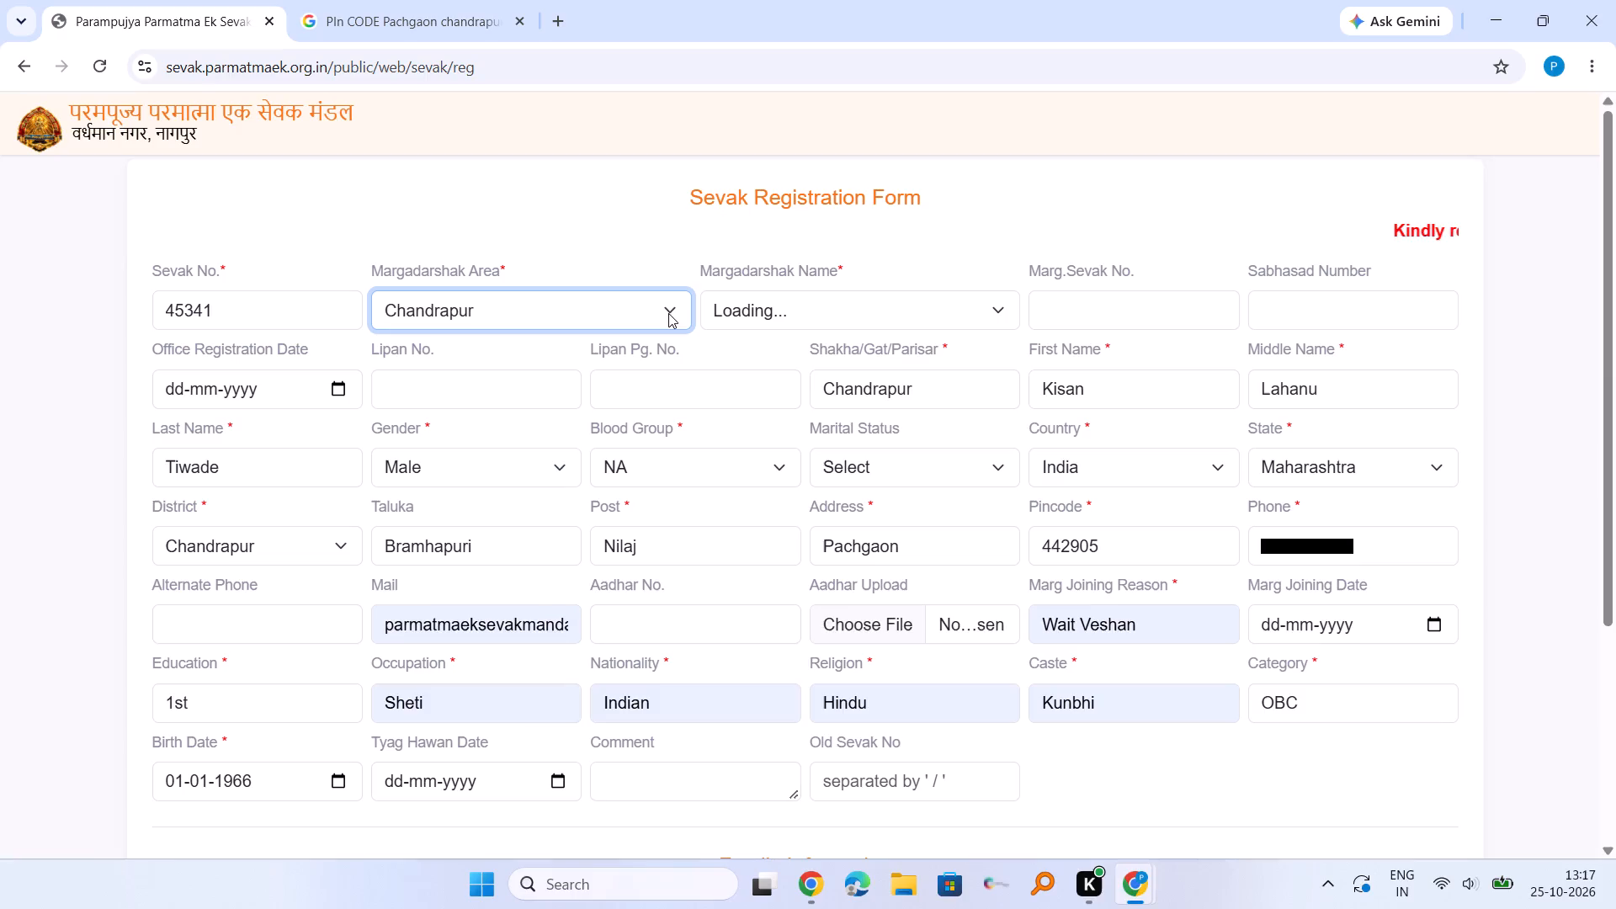
left_click(876, 315)
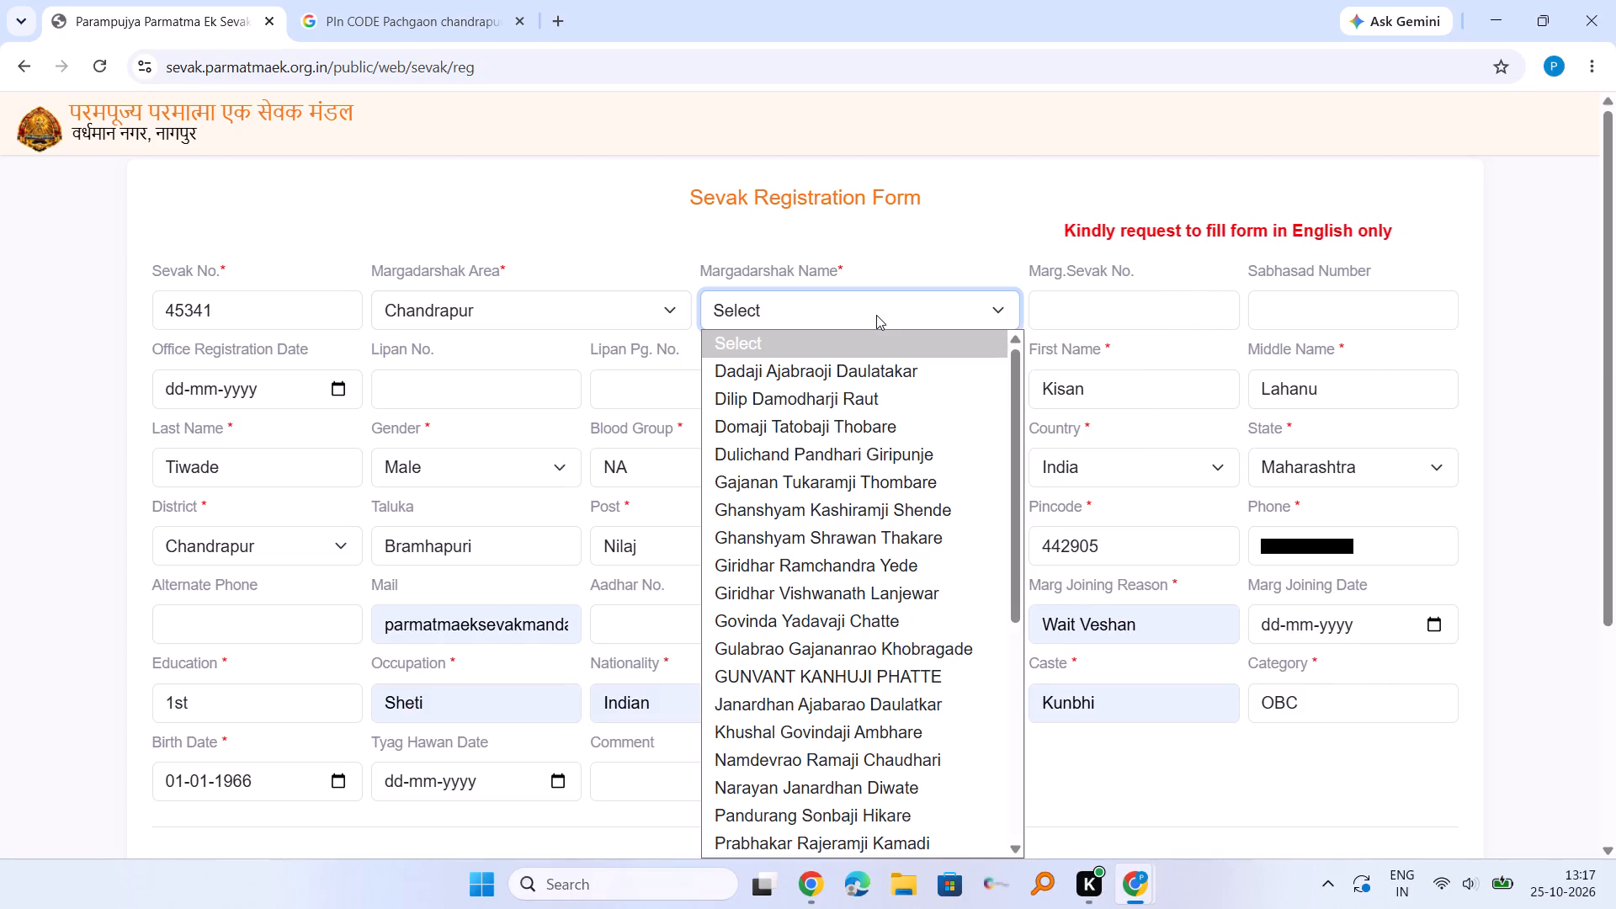
key("i")
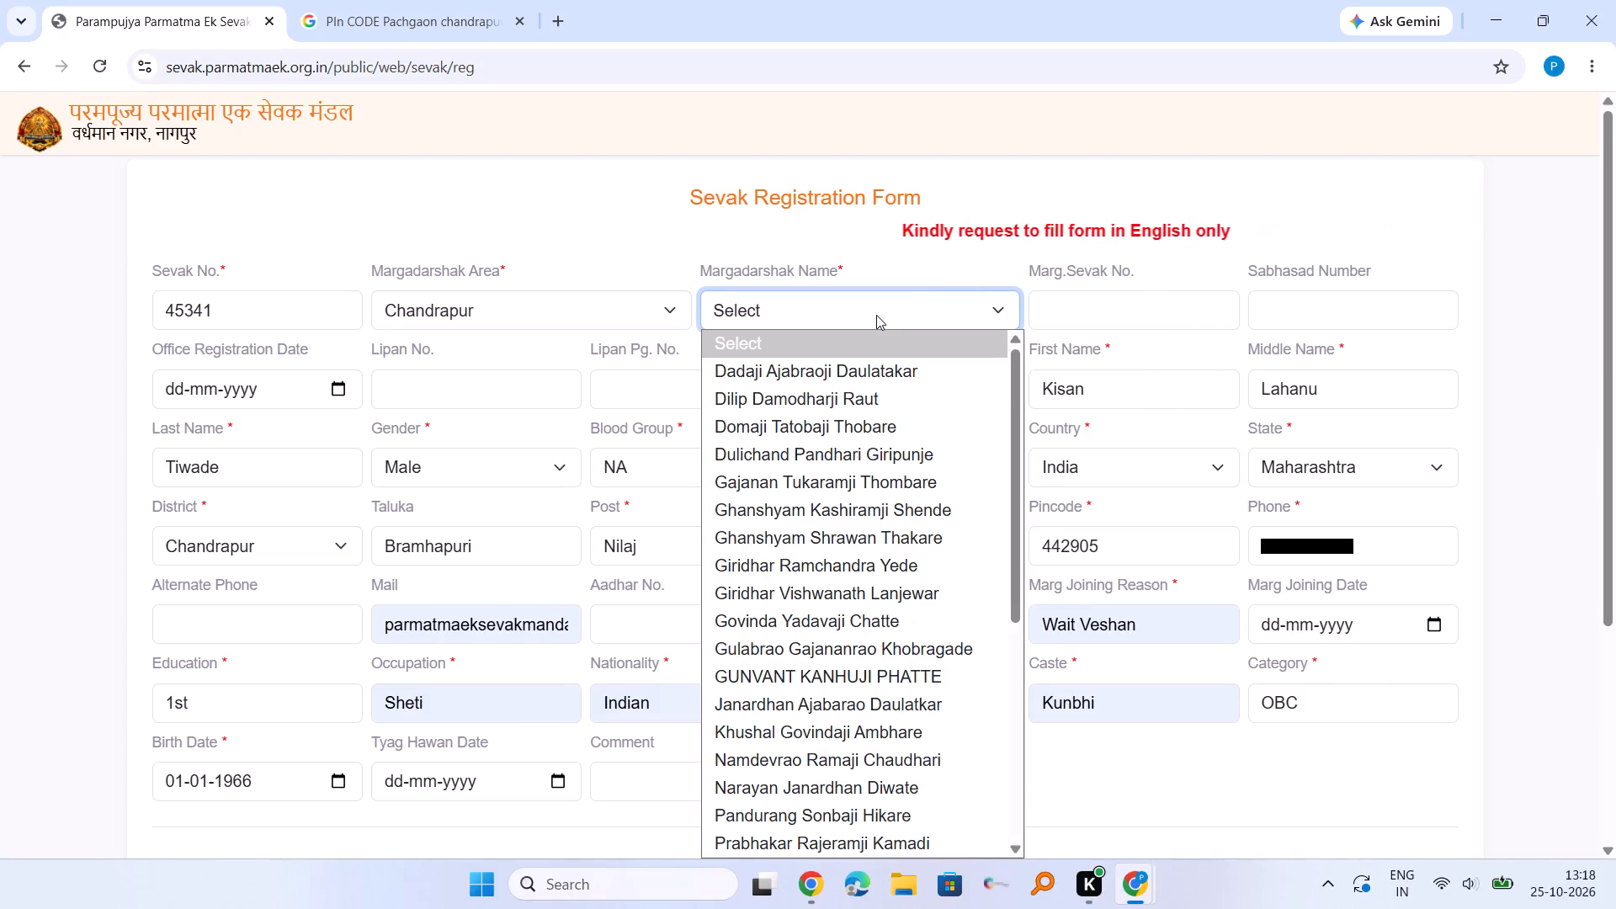
key("e")
type("ei")
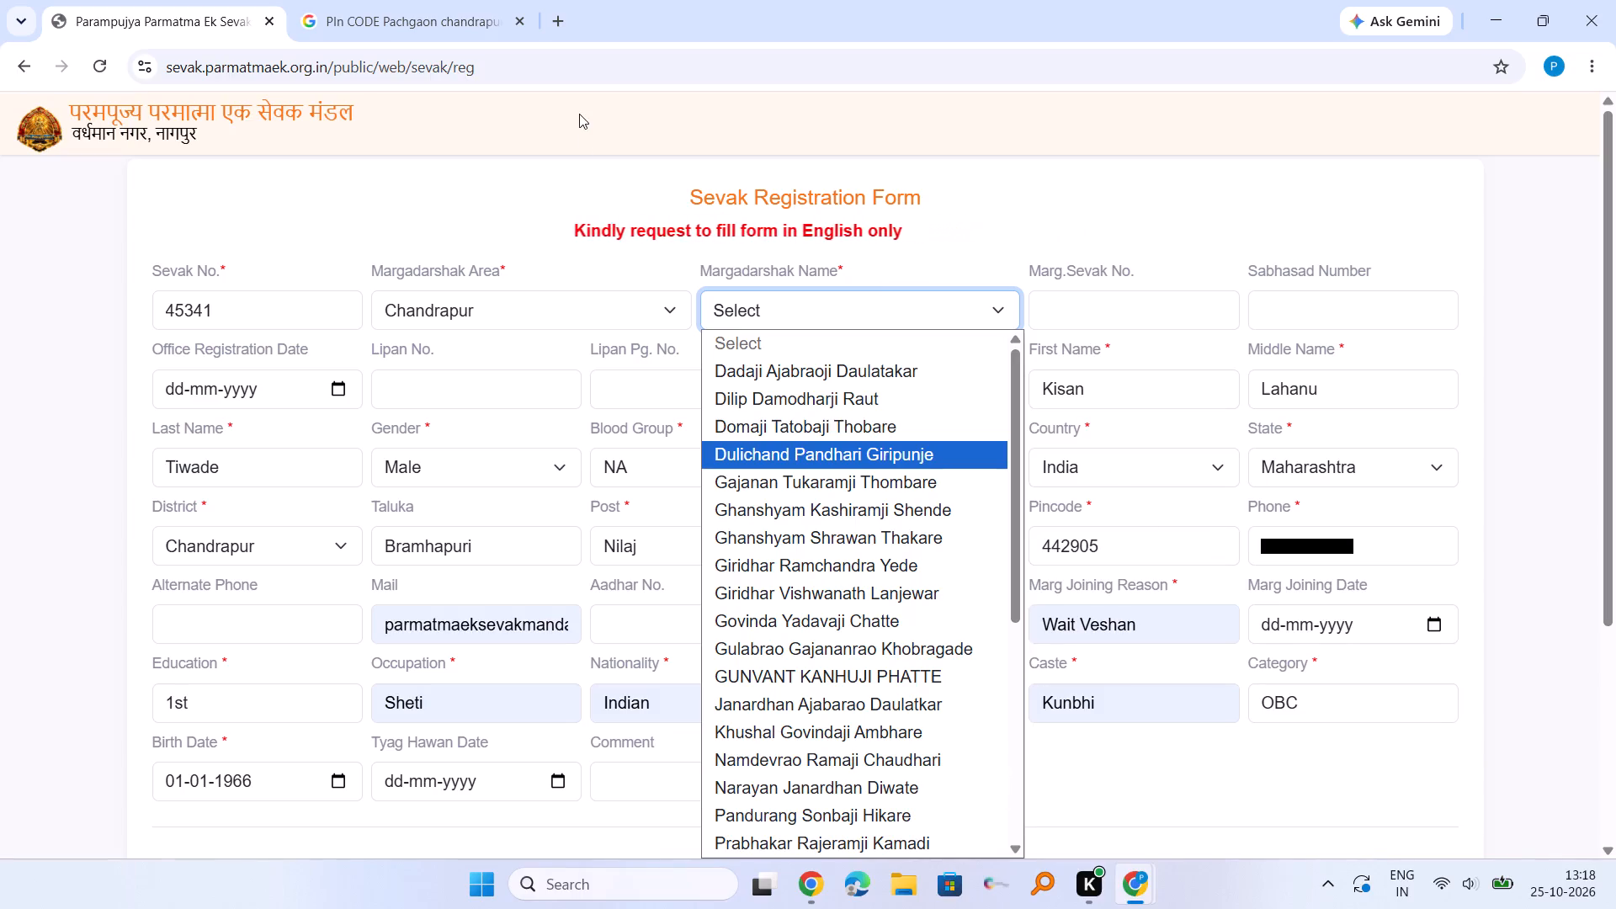
Open the bookmarked Existing Margadarshak List in a new tab, search it for ishwar and examine the matching entries.
left_click(562, 0)
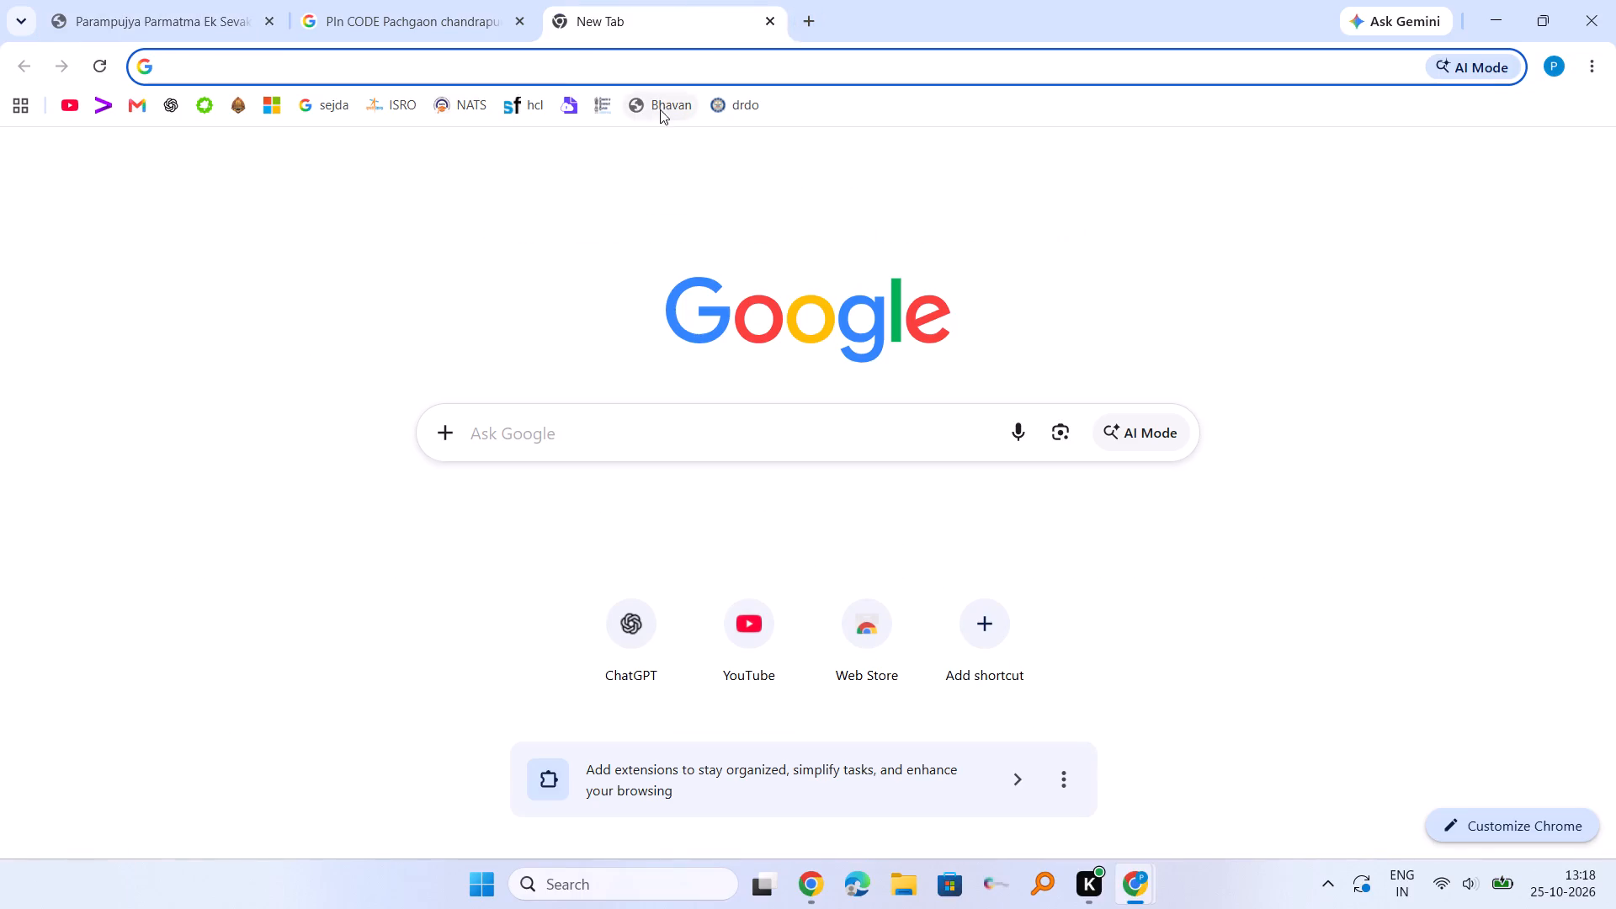
left_click(649, 109)
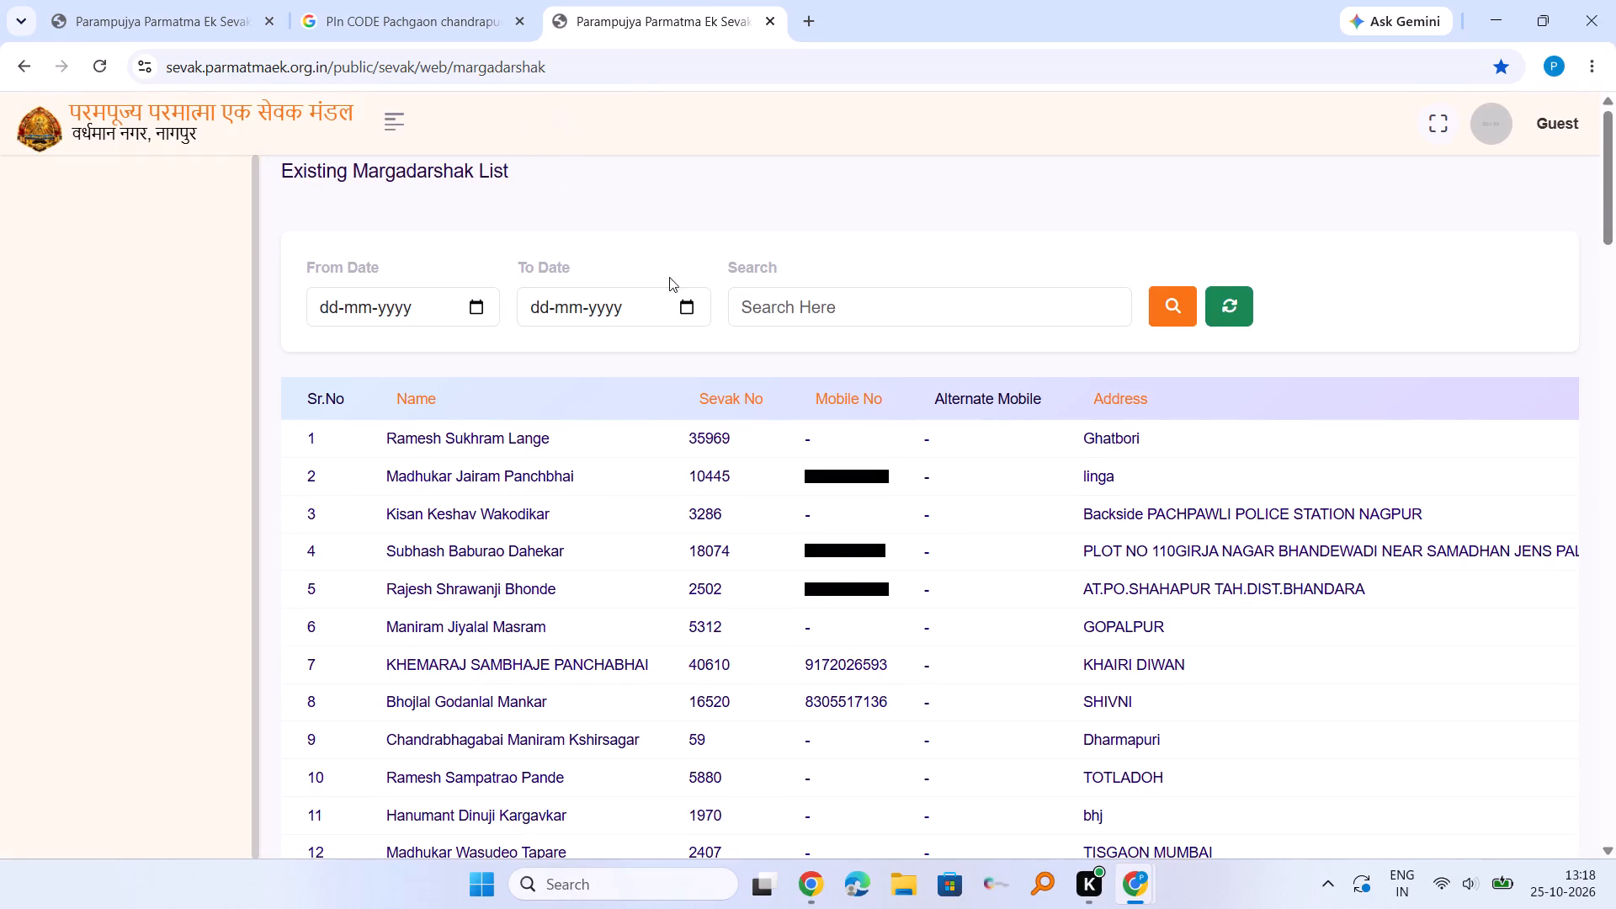
left_click(753, 299)
type("ishwar")
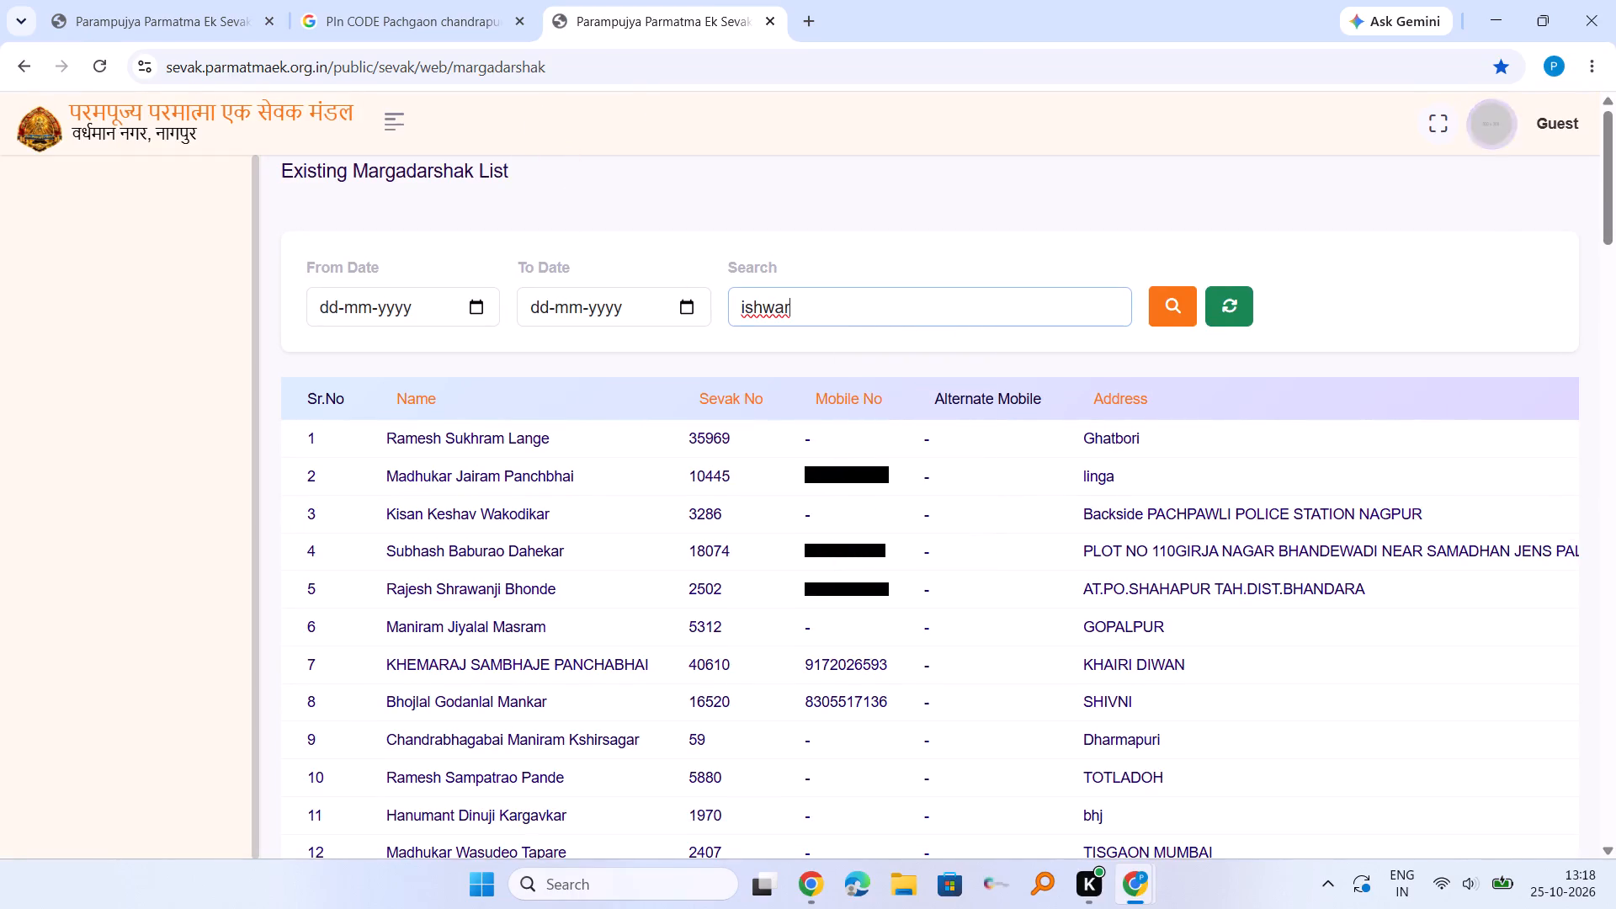
key("Return")
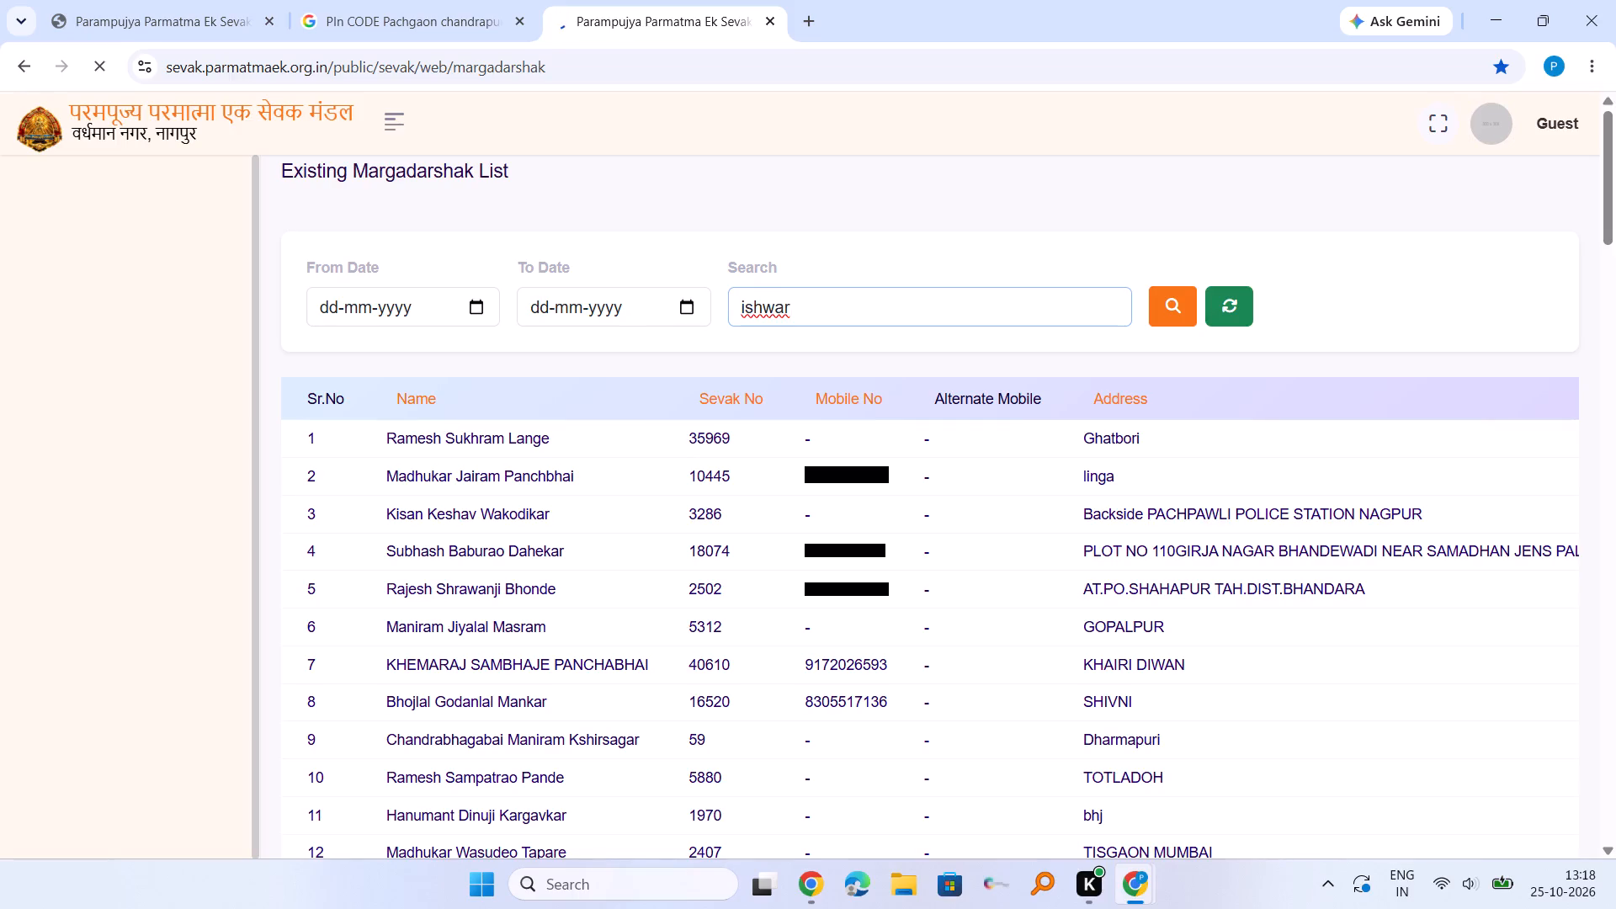
left_click(392, 117)
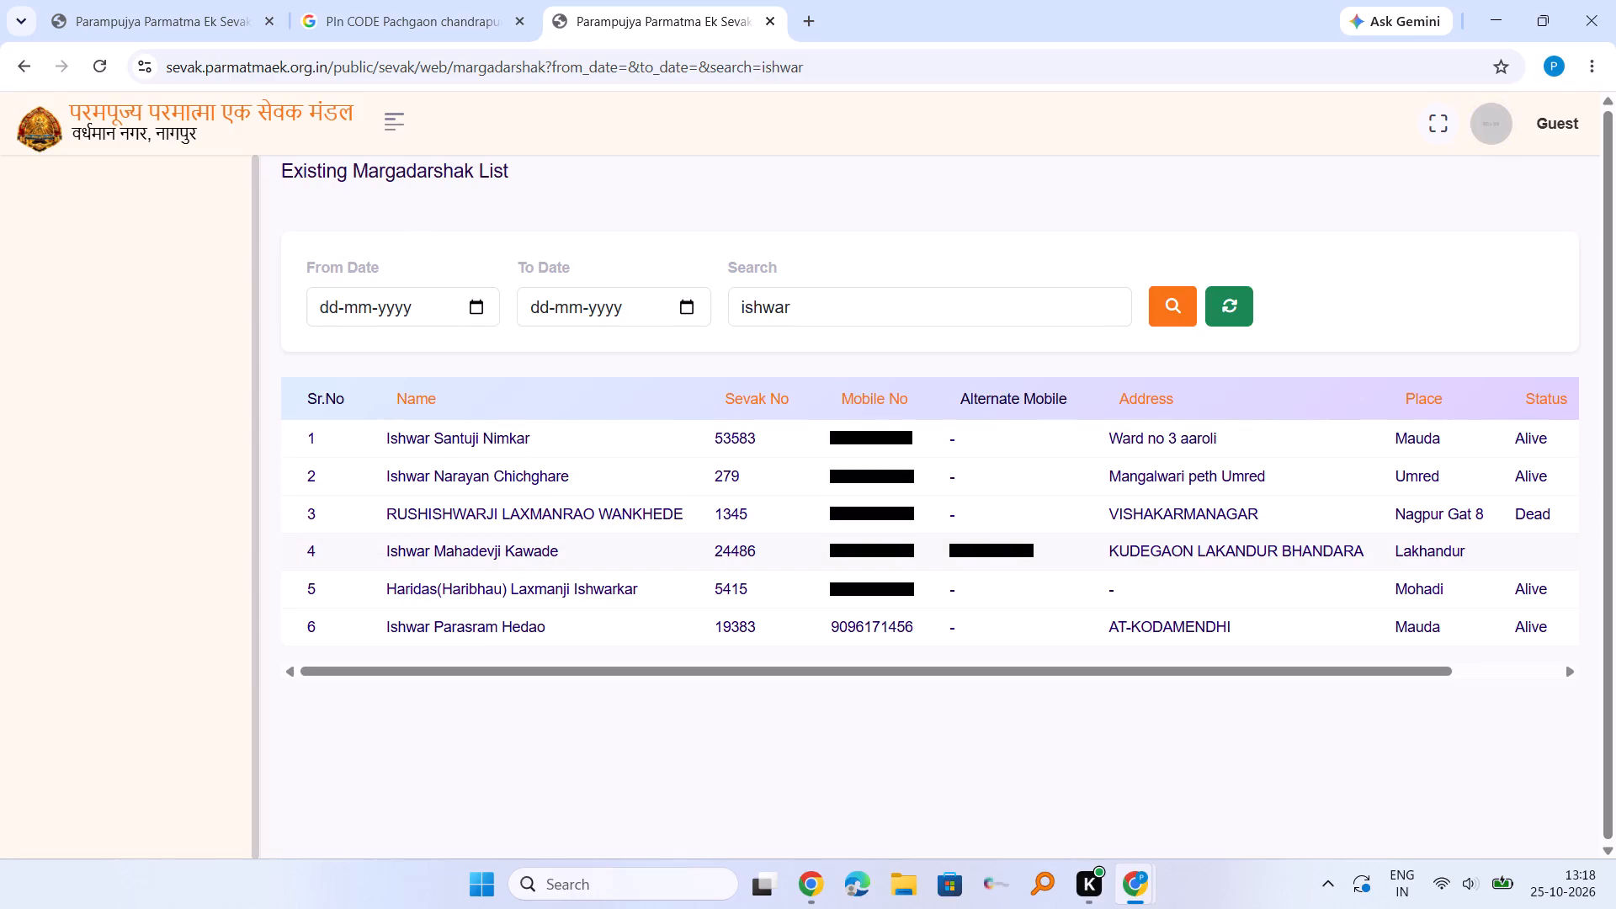
left_click(397, 119)
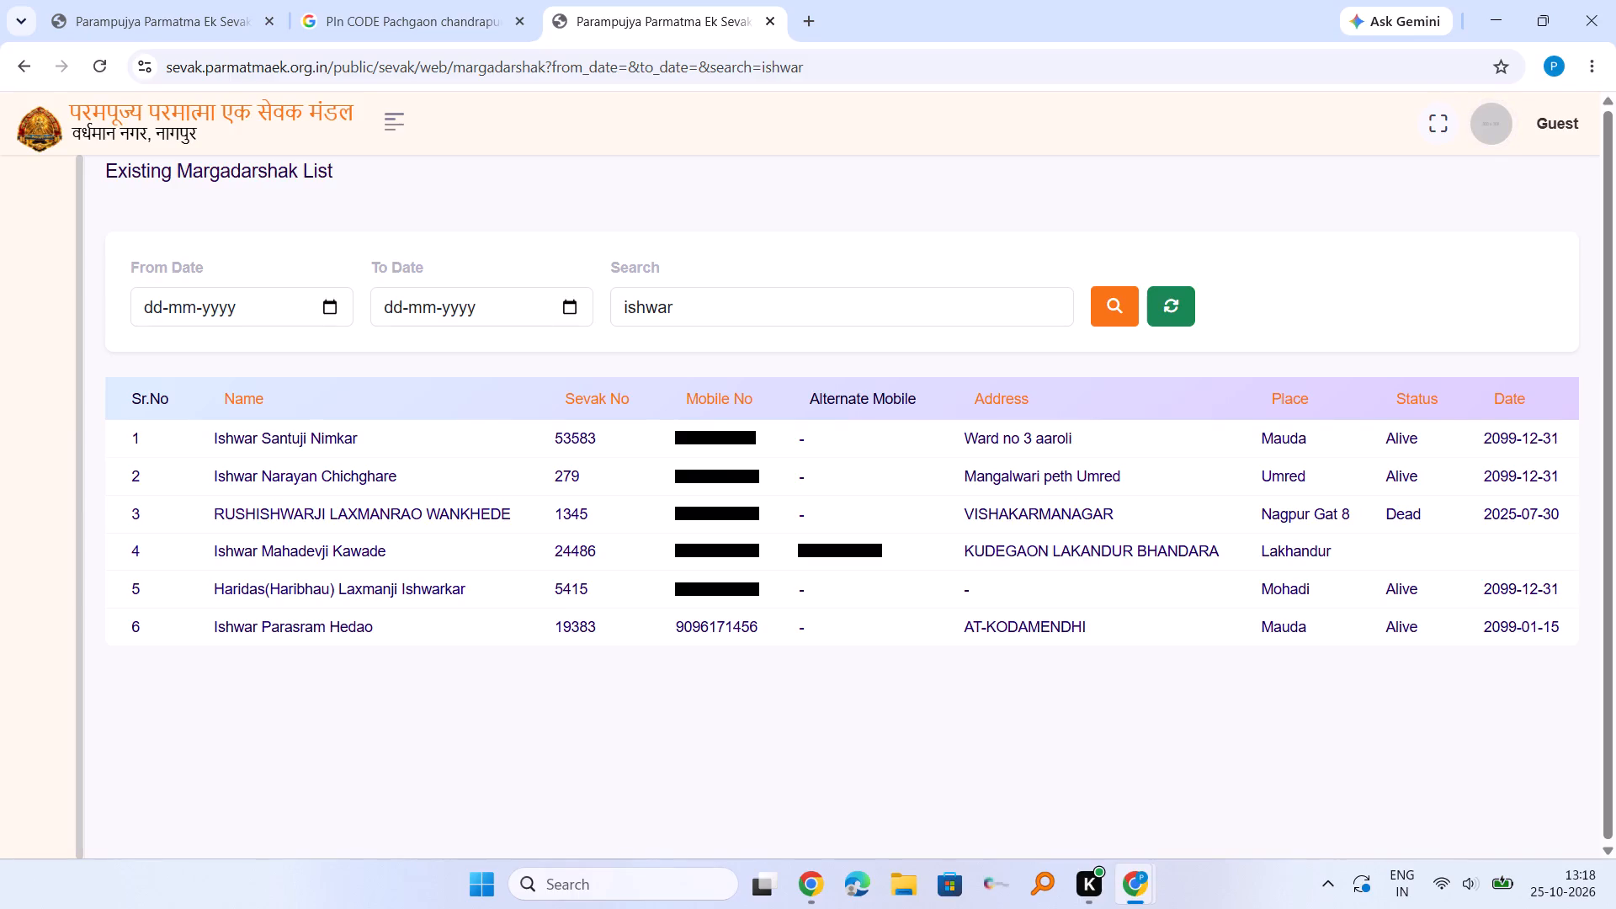
Search the Existing Margadarshak List for ishwarji.
left_click(699, 317)
type("ji")
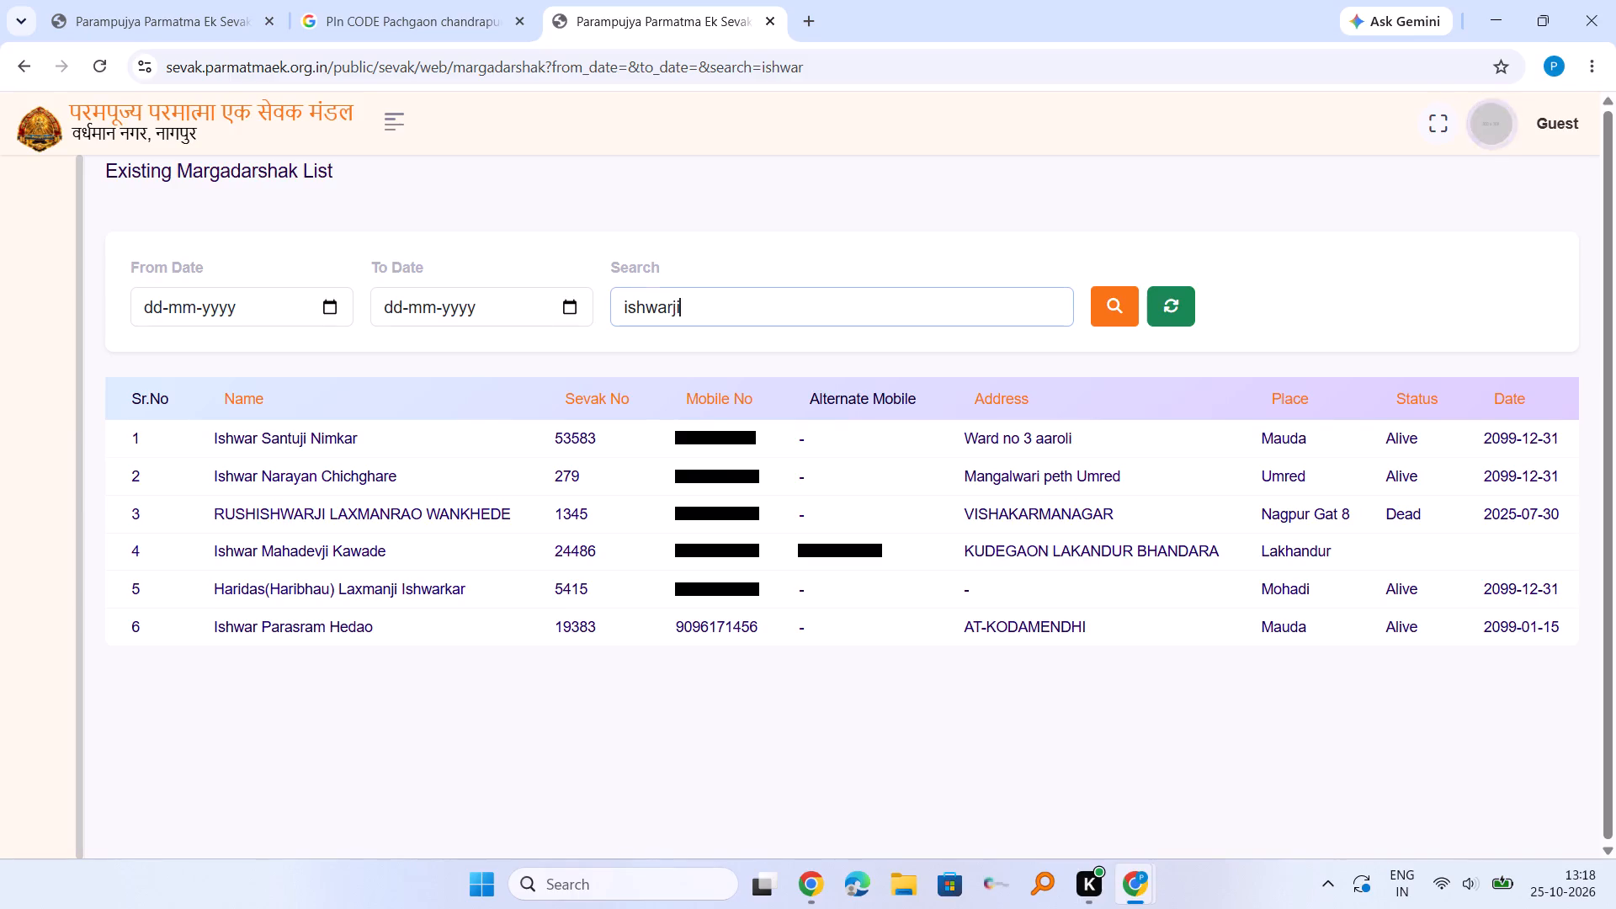
key("Return")
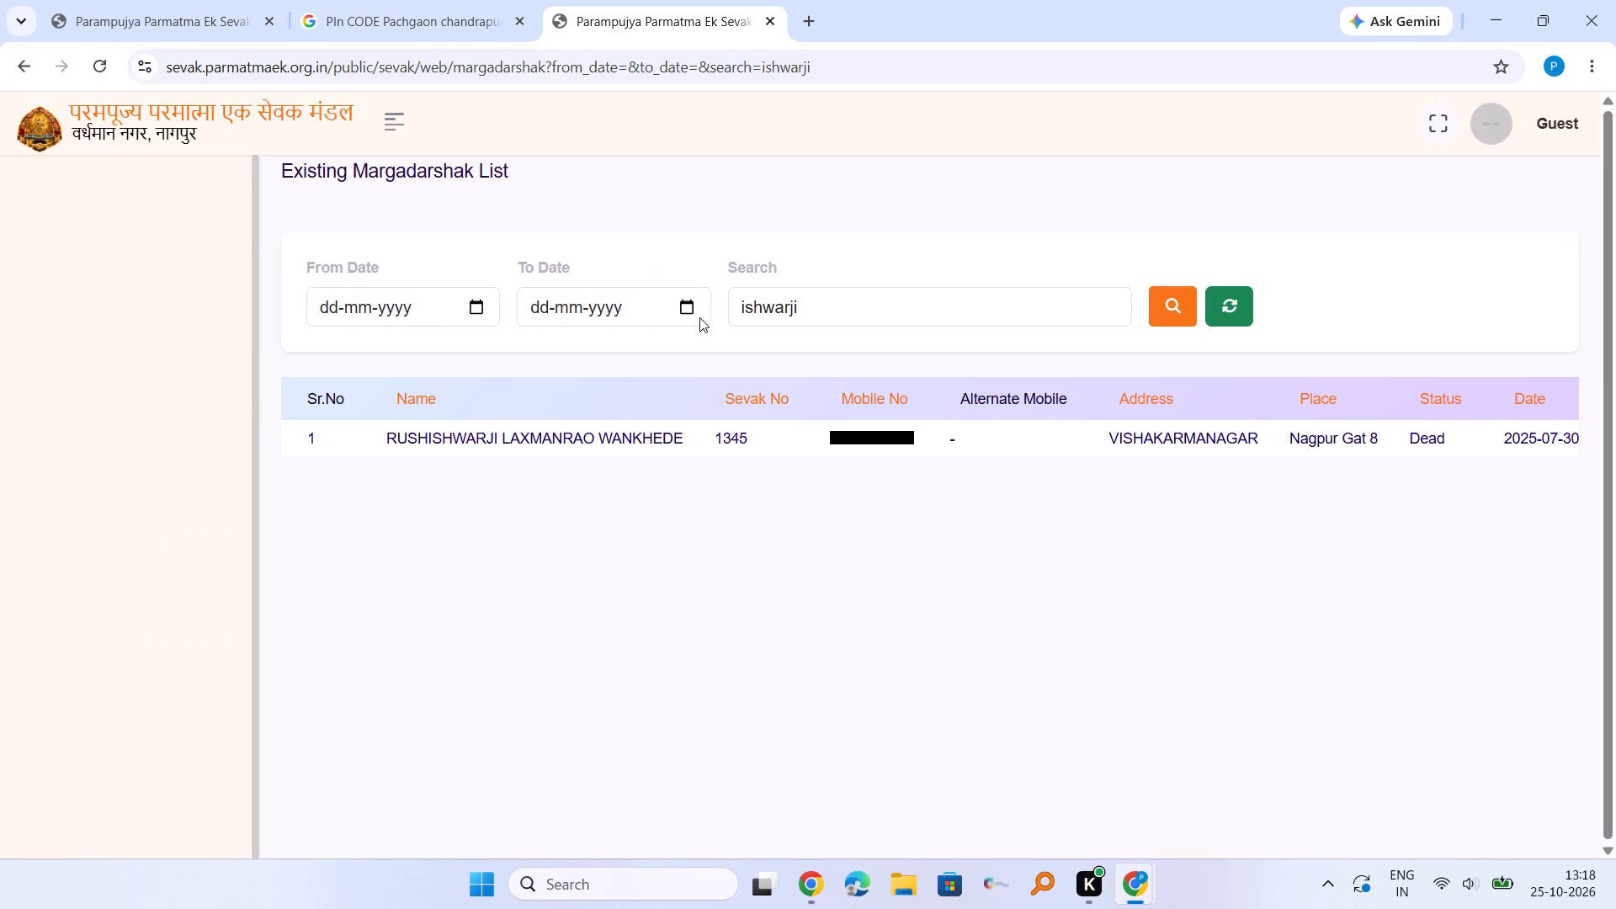
Search the Existing Margadarshak List for ukey and examine the matching entries at full page width.
double_click(784, 305)
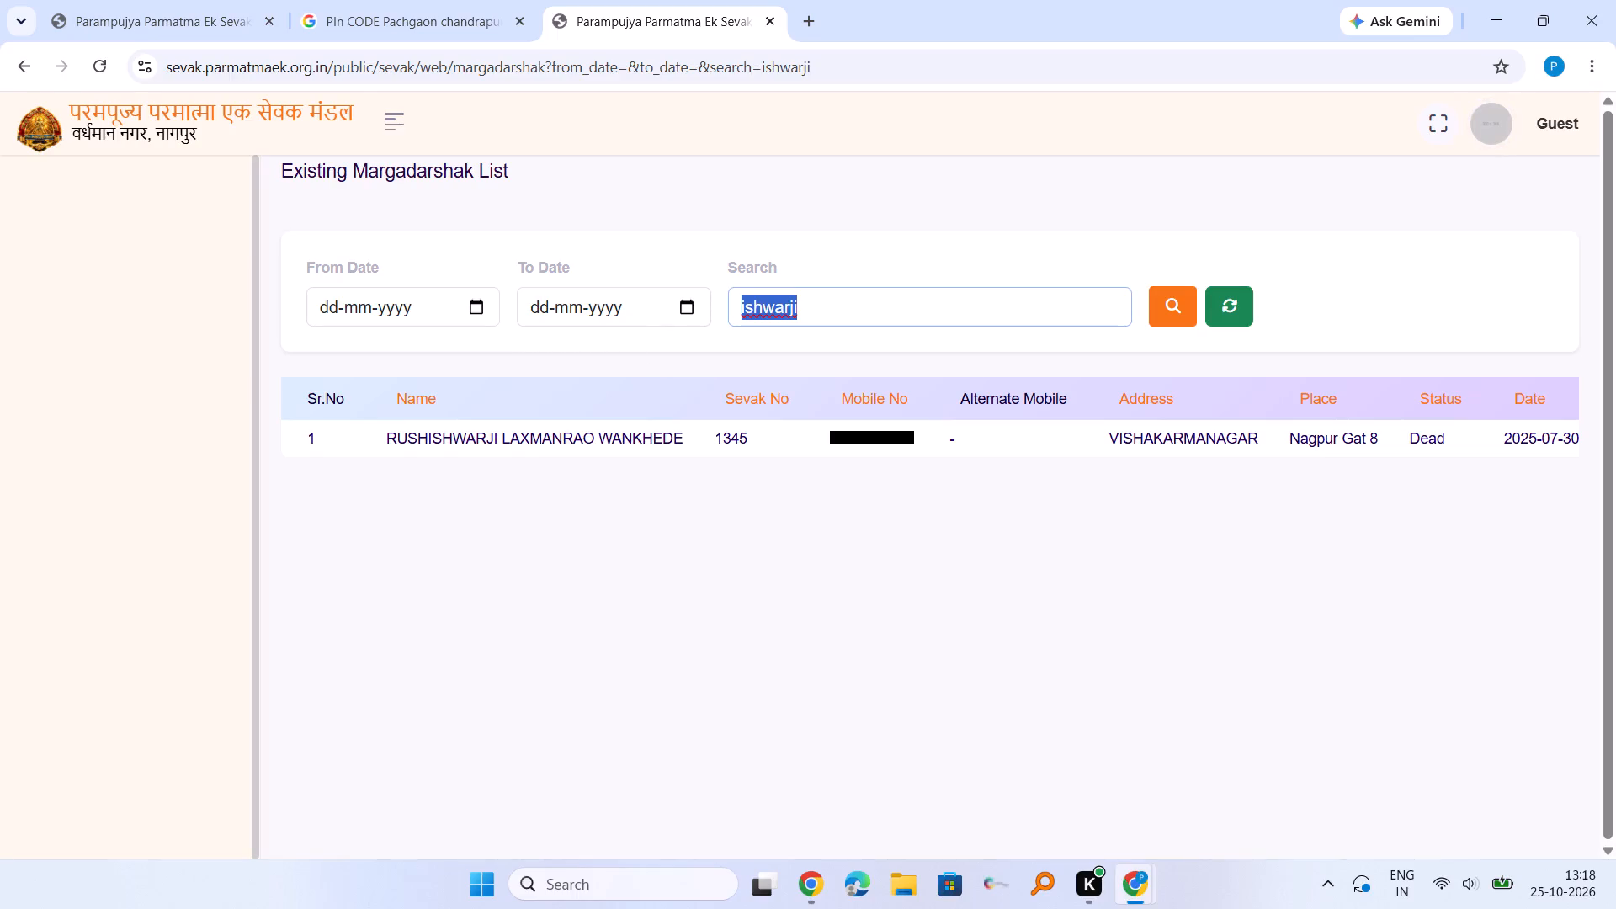
key("BackSpace")
type("uk")
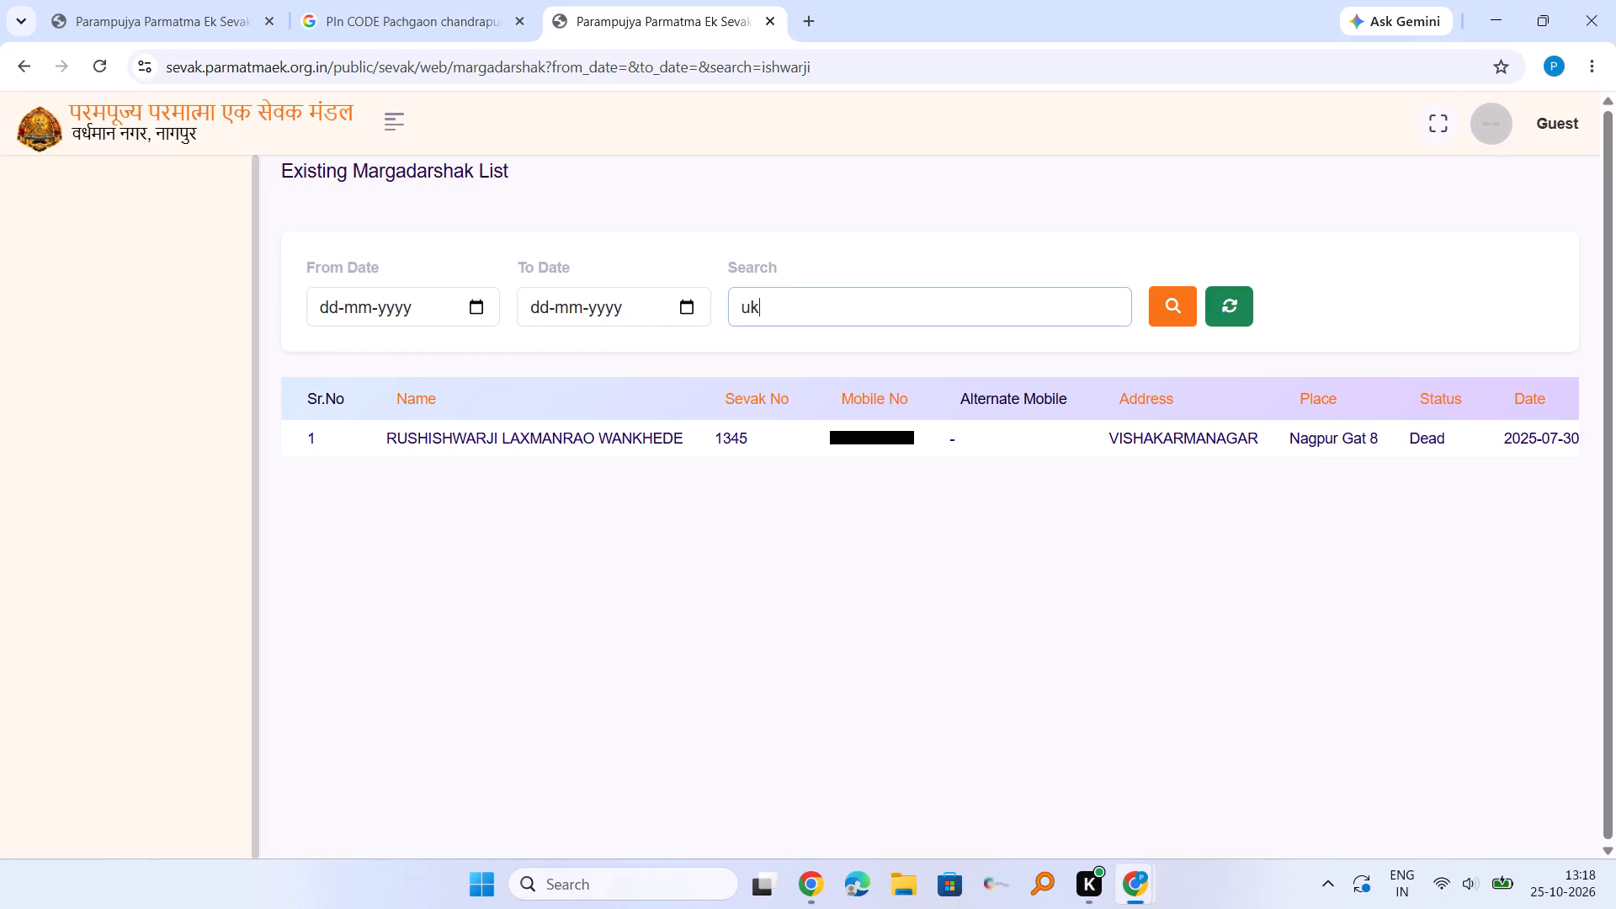
type("ey")
key("Return")
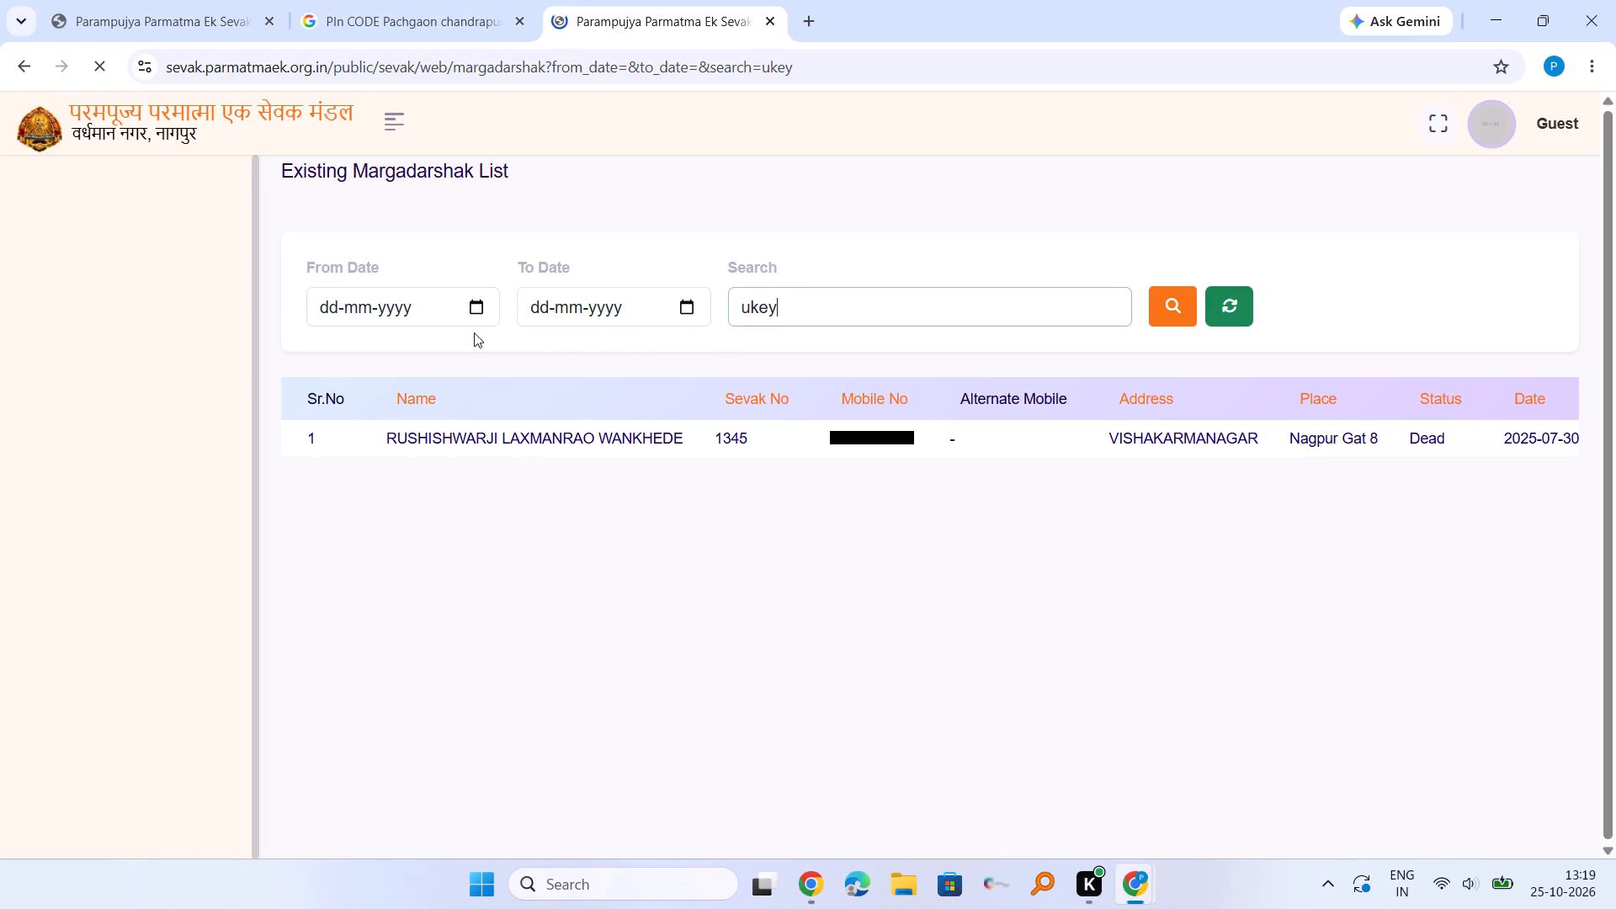
left_click(392, 119)
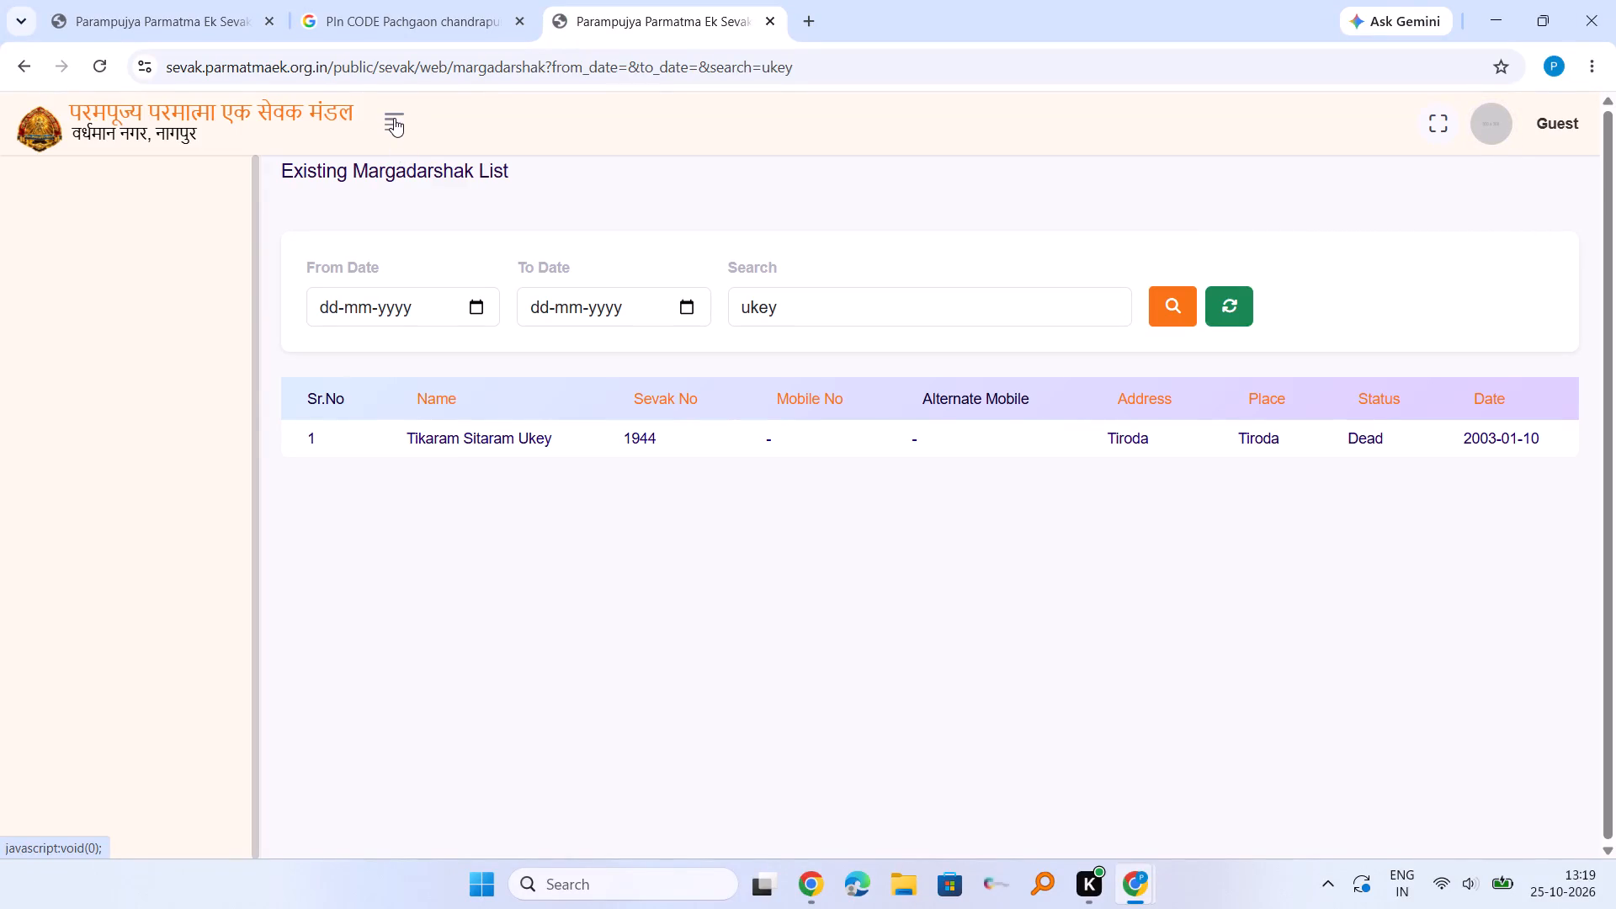
left_click(394, 118)
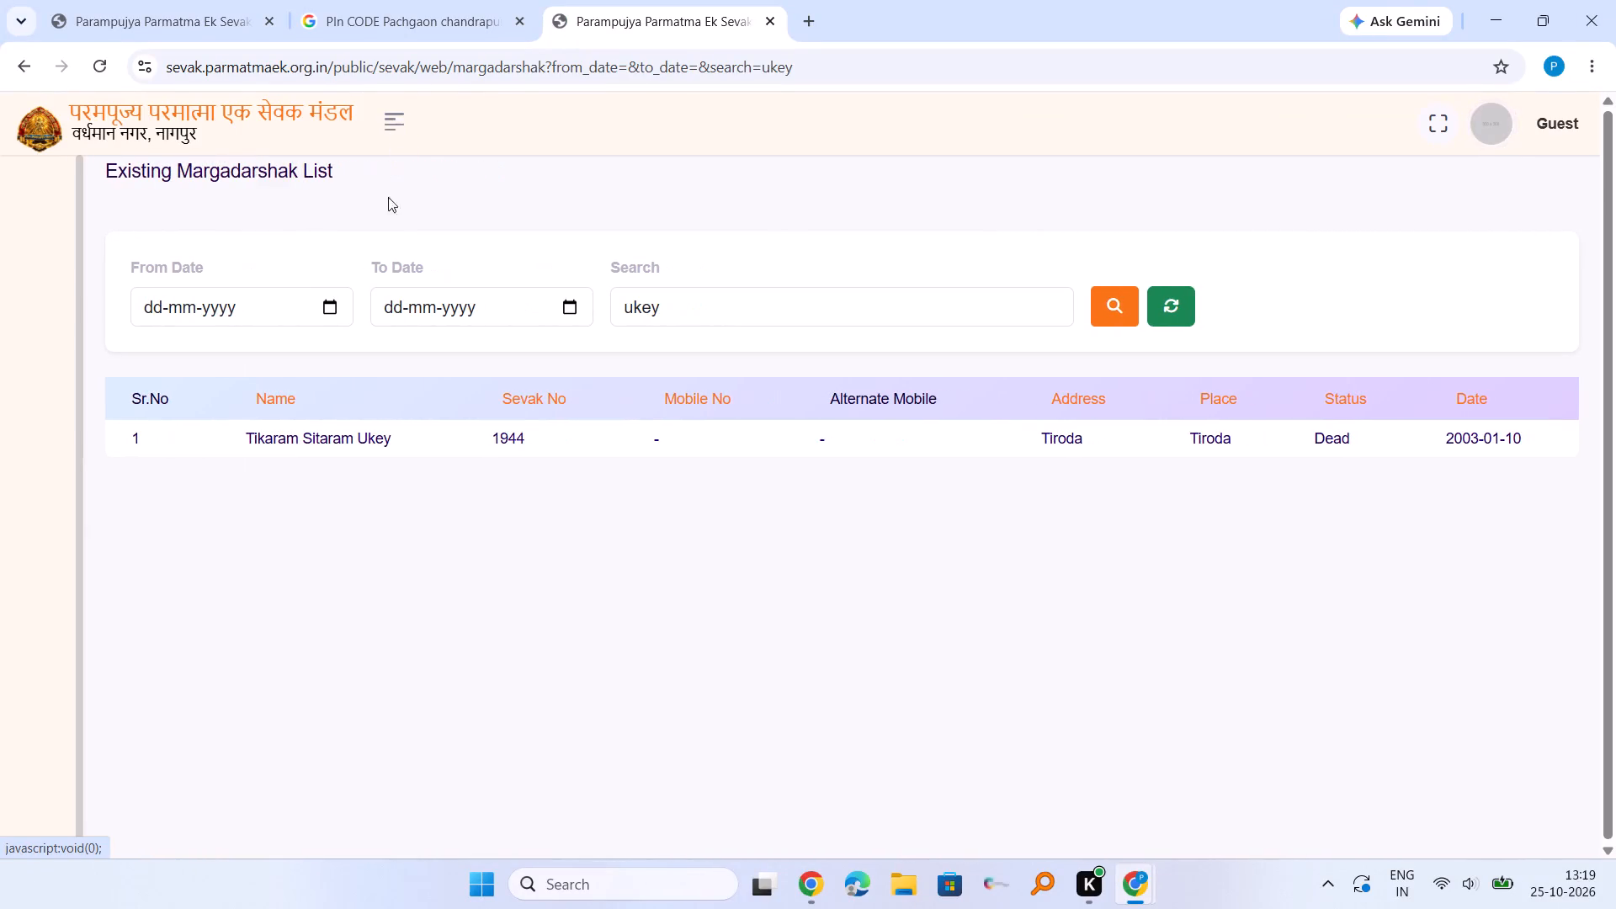
scroll(336, 332, "down", 2)
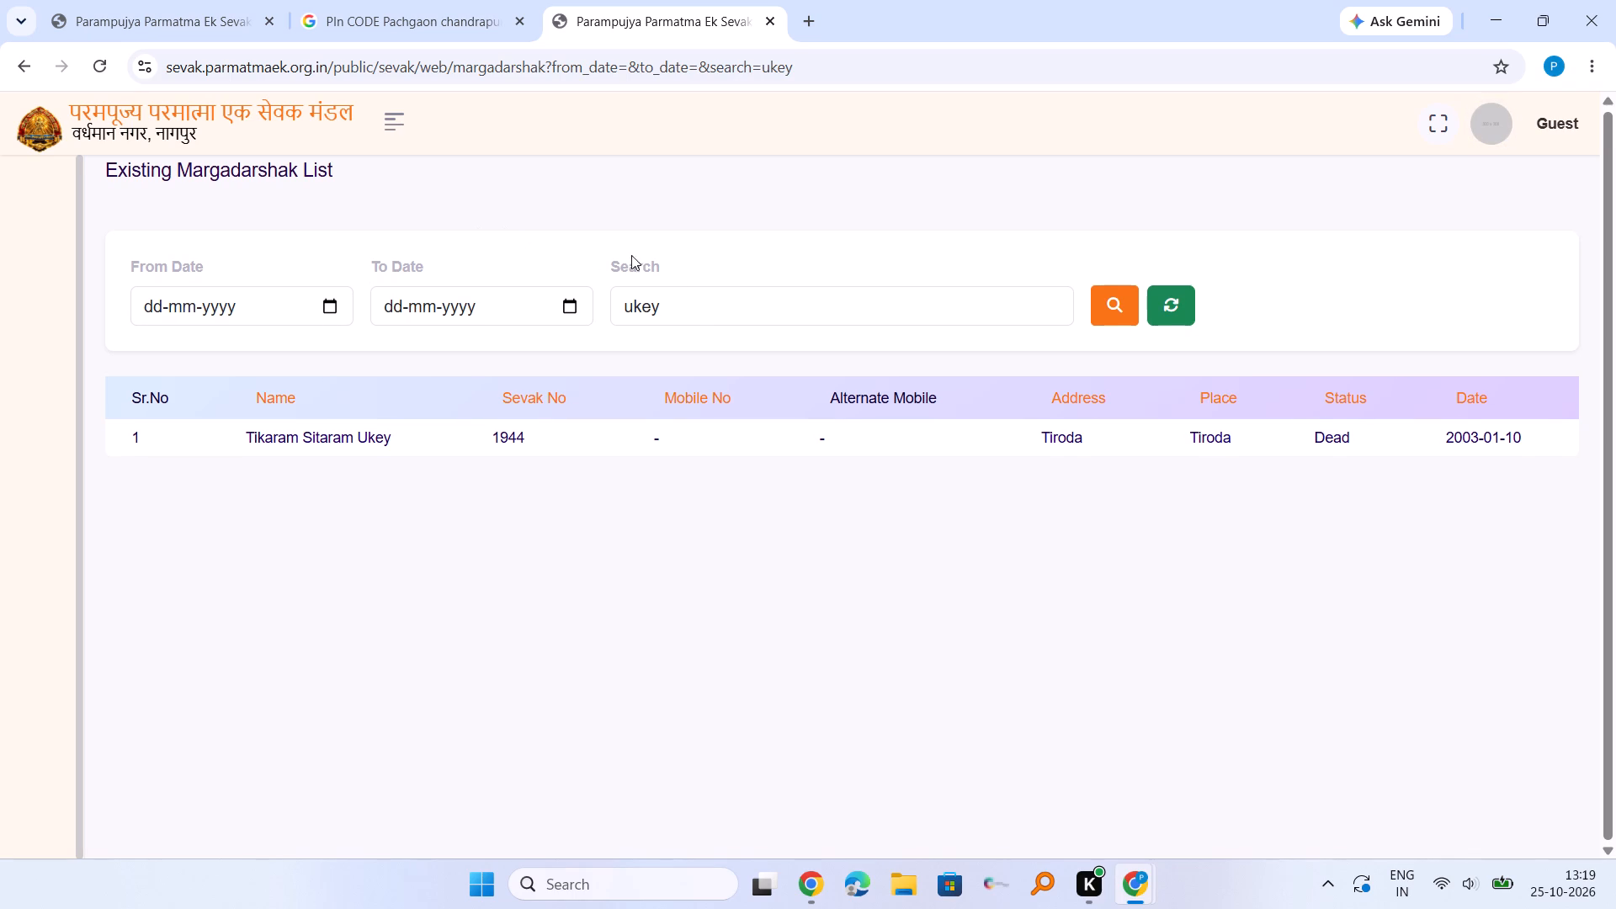
Replace the search term with esh and search the Existing Margadarshak List for it.
left_click(644, 309)
right_click(644, 309)
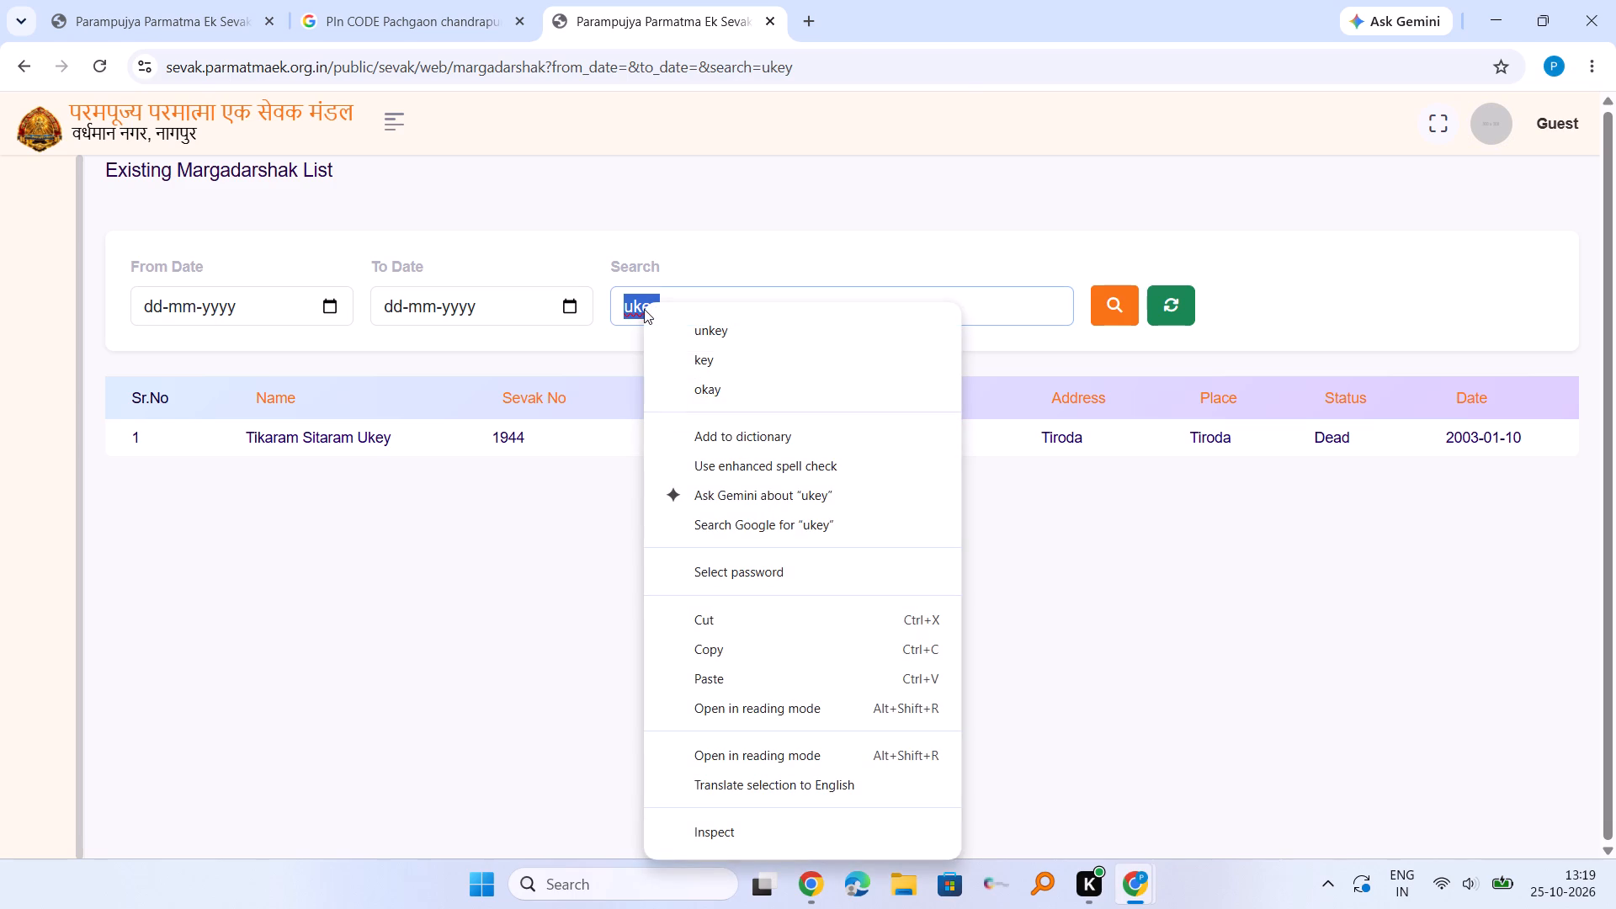
key("BackSpace")
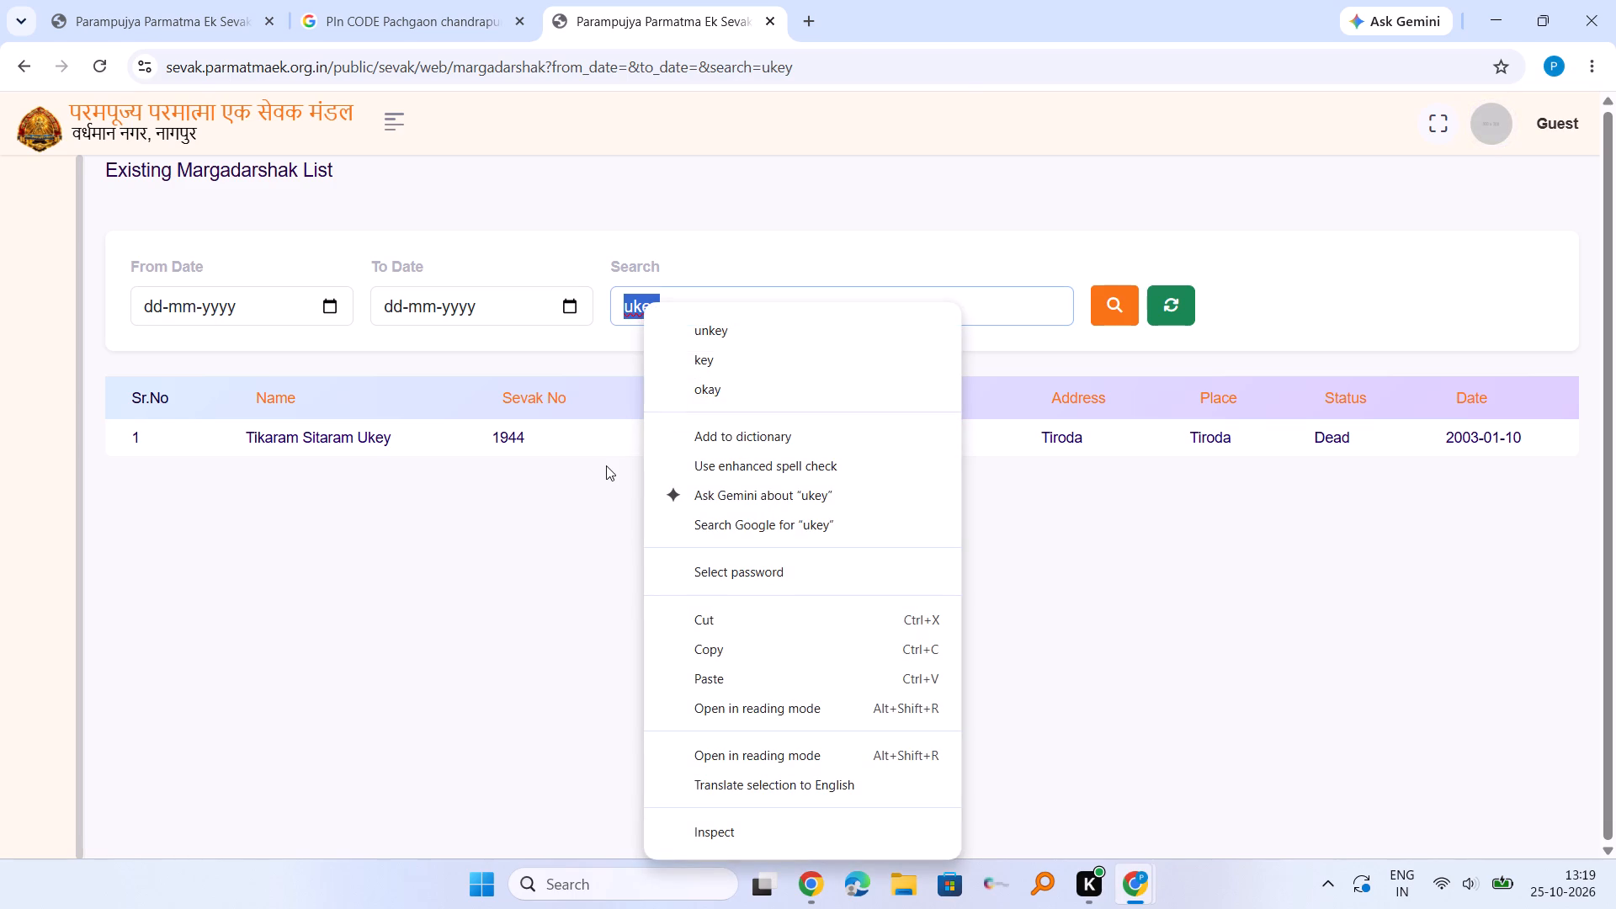
left_click(606, 465)
double_click(639, 303)
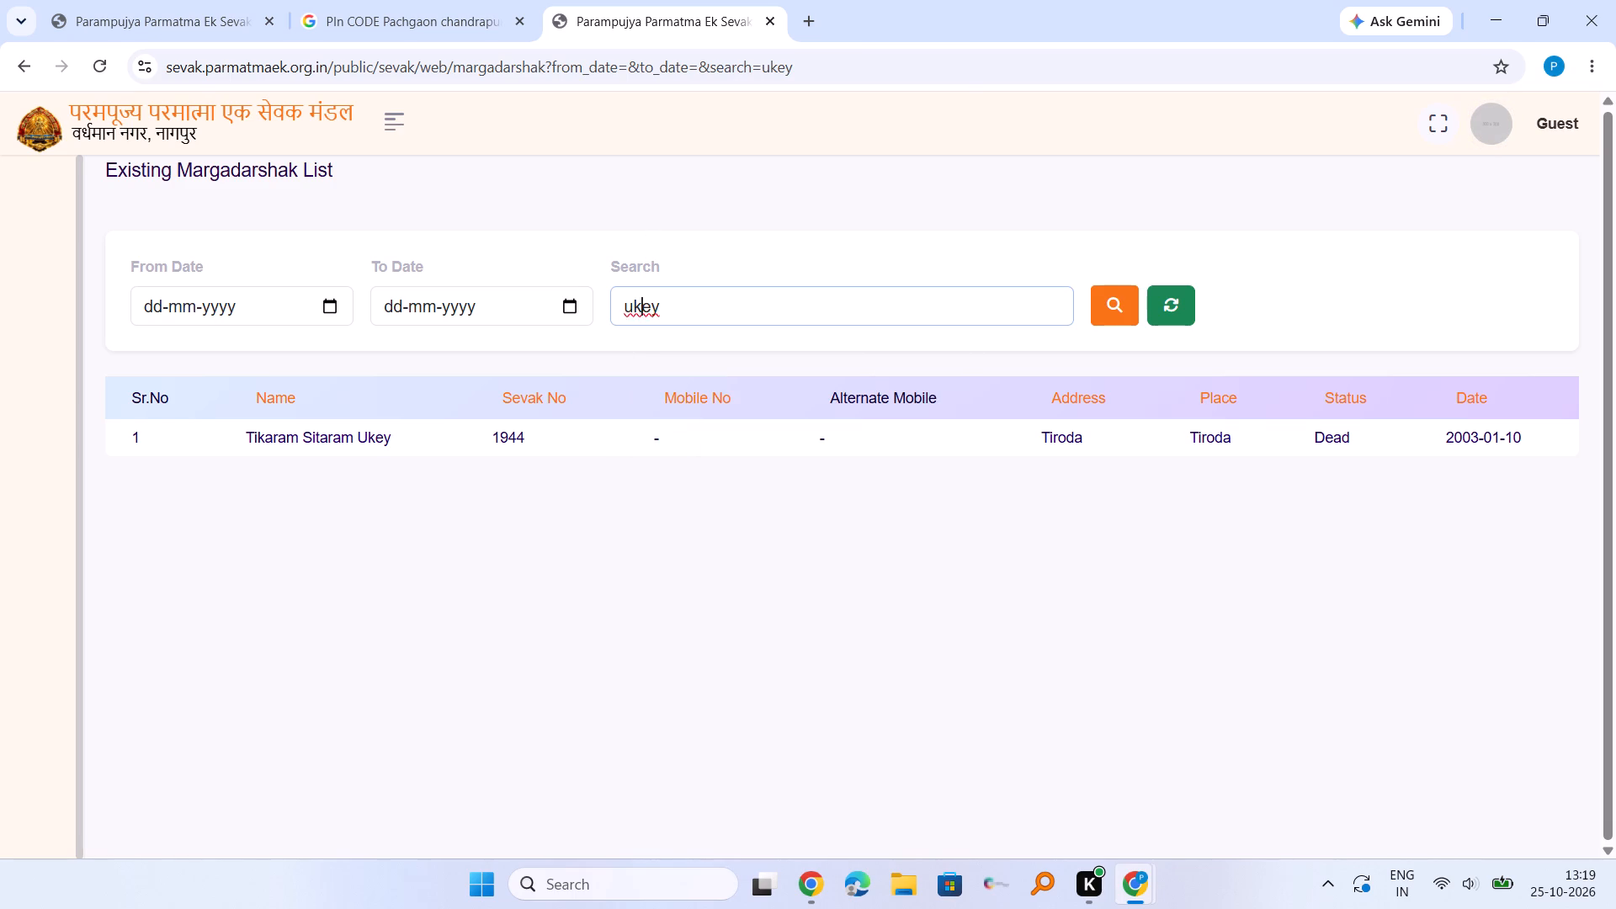
key("BackSpace")
type("es")
key("h")
key("Return")
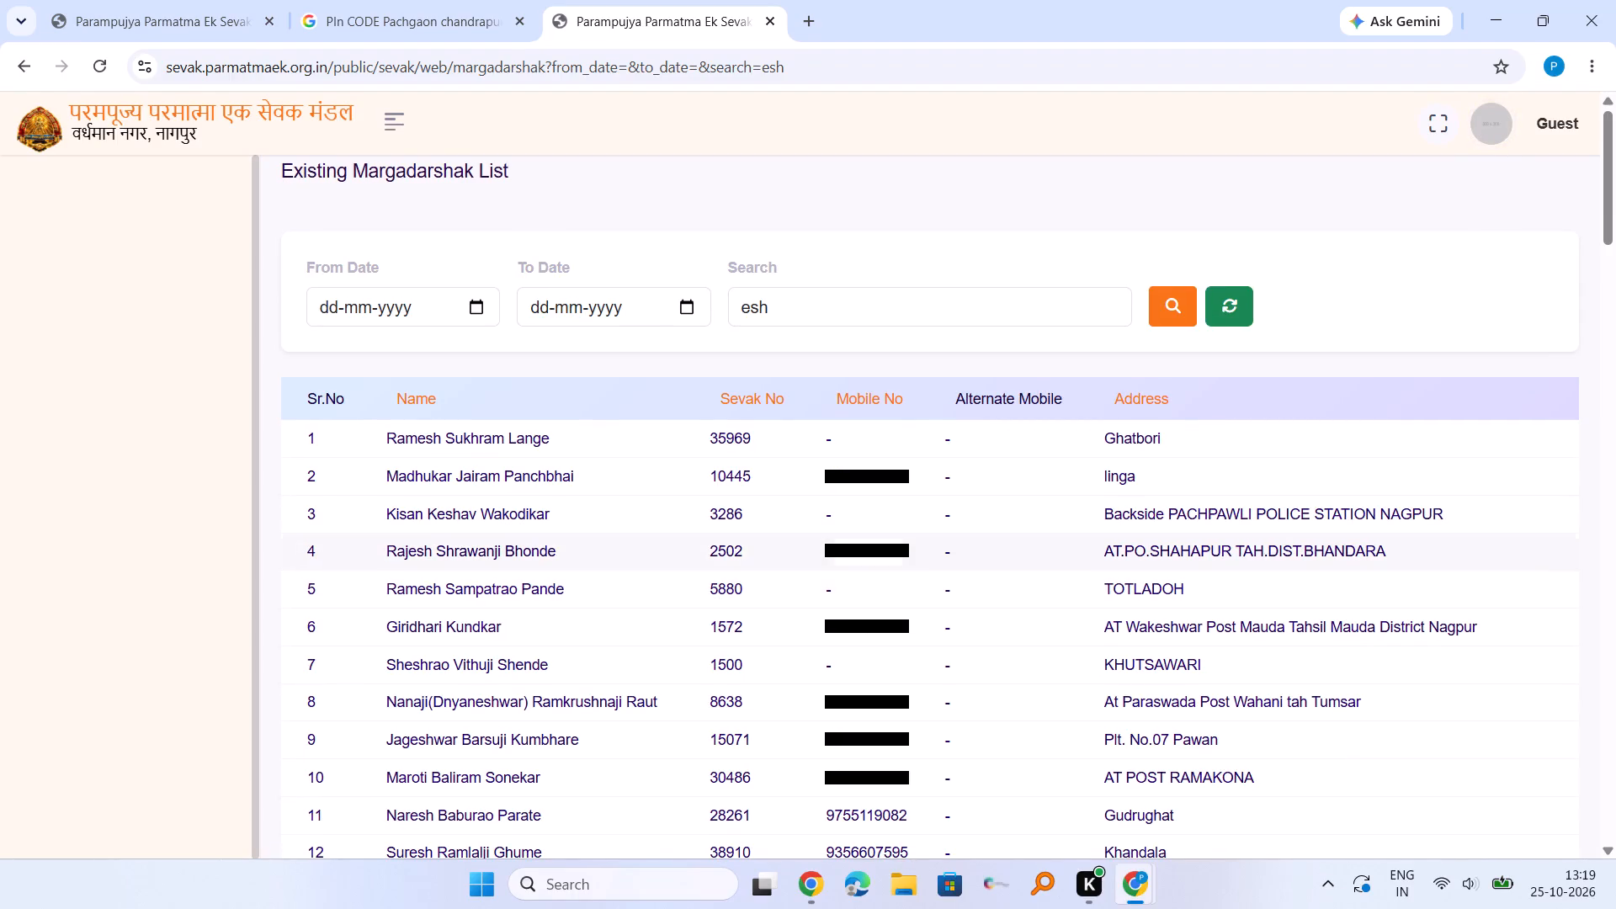
Search the Existing Margadarshak List for ukey again.
left_click(749, 310)
left_click(749, 310)
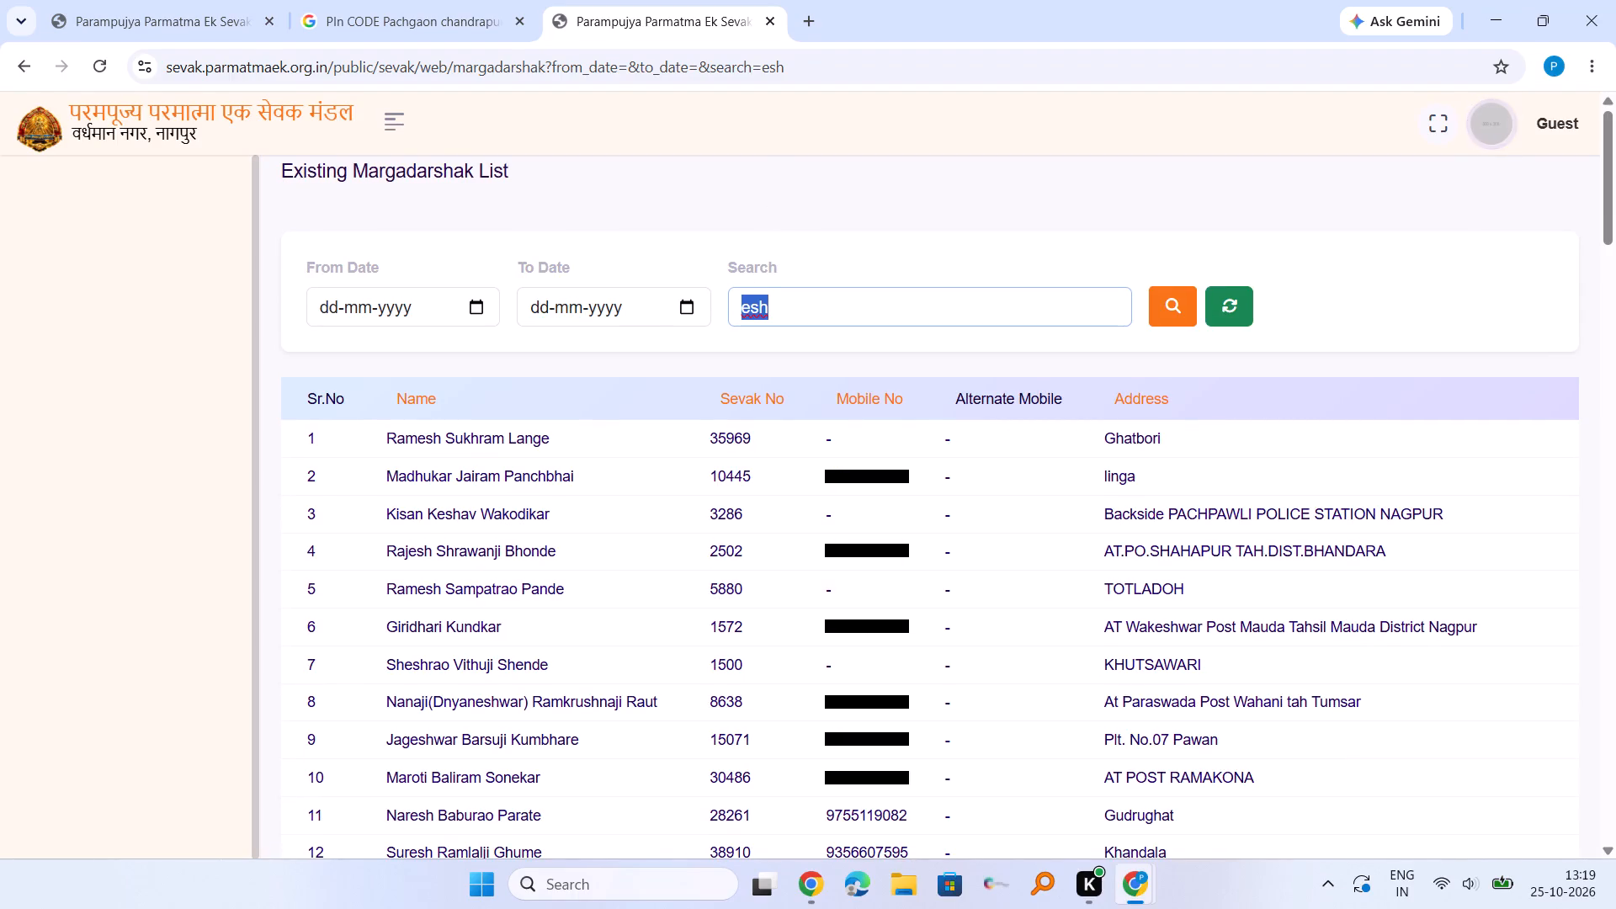
key("BackSpace")
type("ukey")
key("Return")
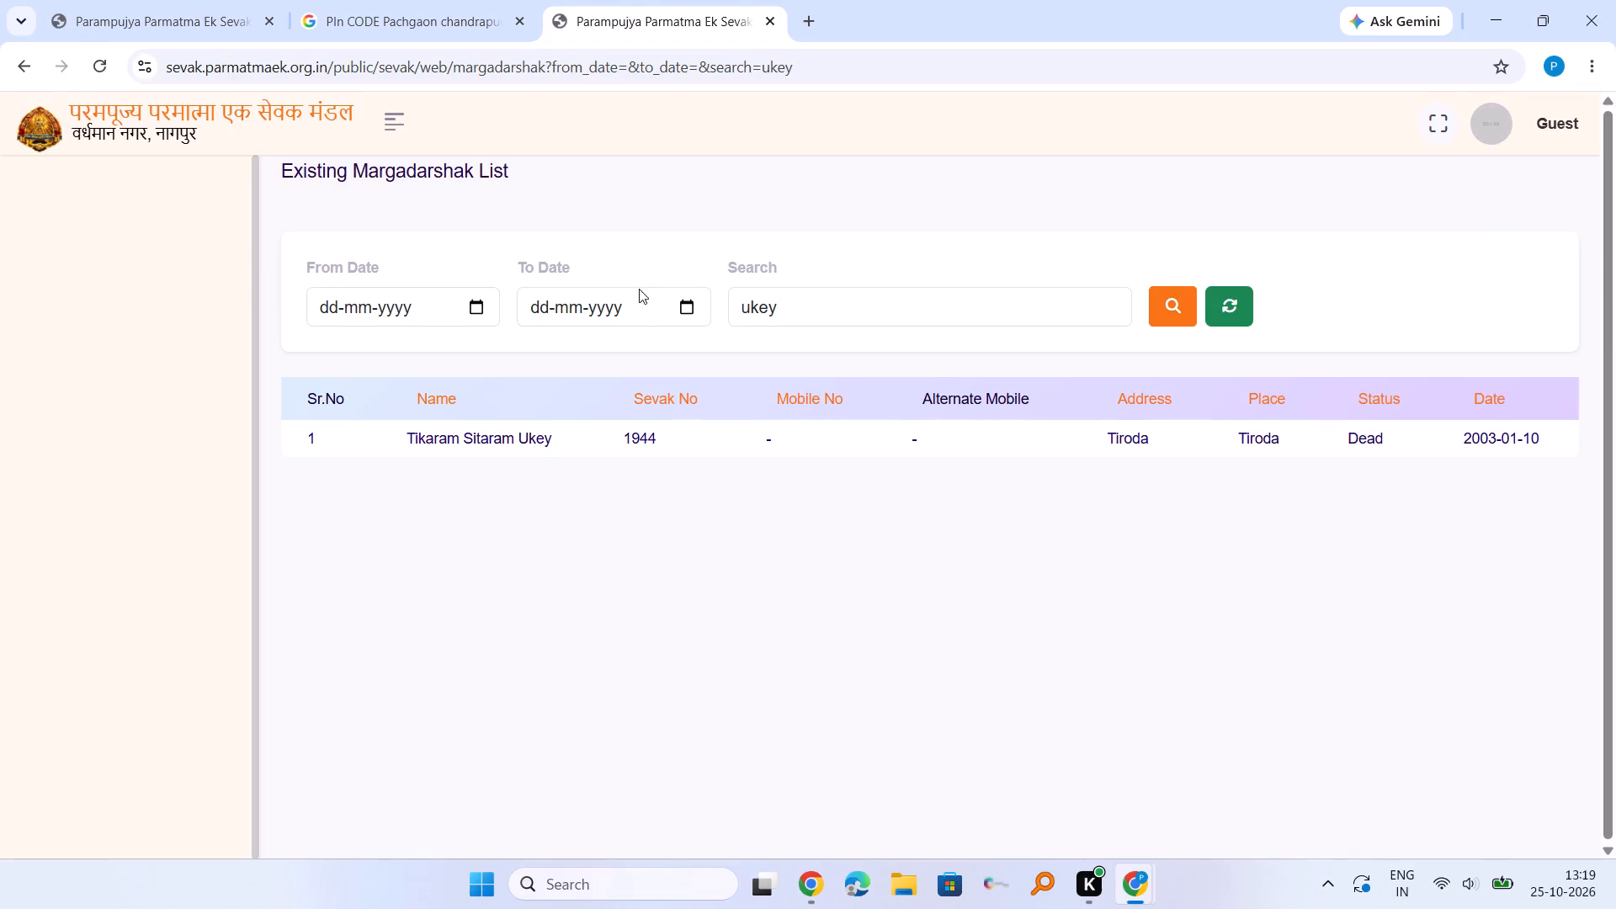
Search the Existing Margadarshak List for ishwar and examine the matching entries.
double_click(753, 302)
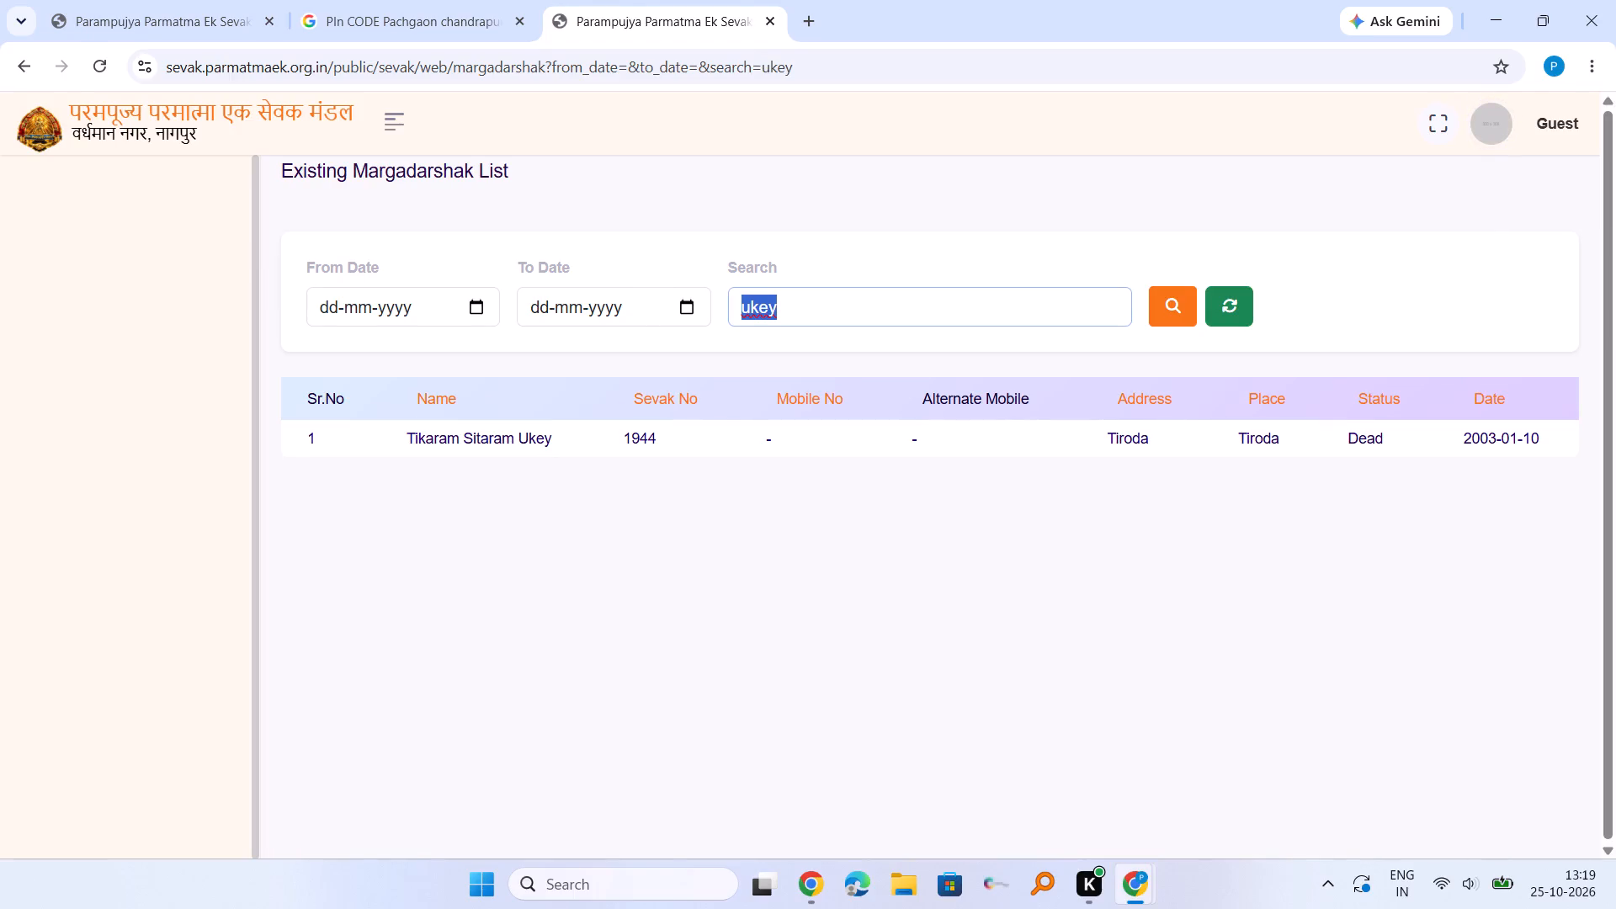
key("BackSpace")
type("ishwa")
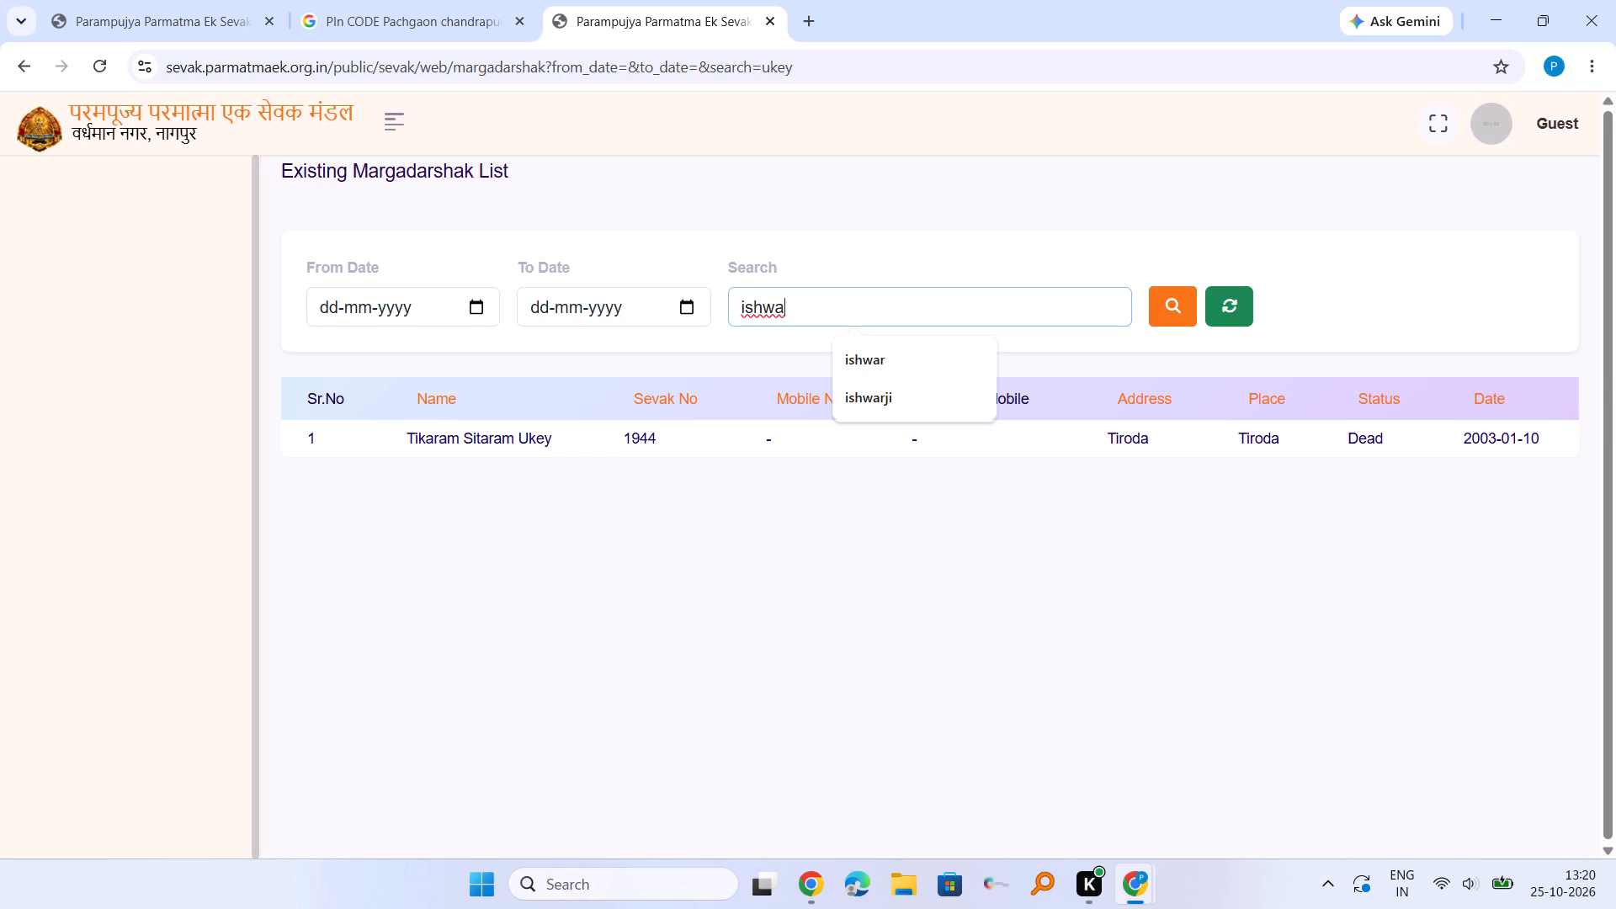
key("r")
key("Return")
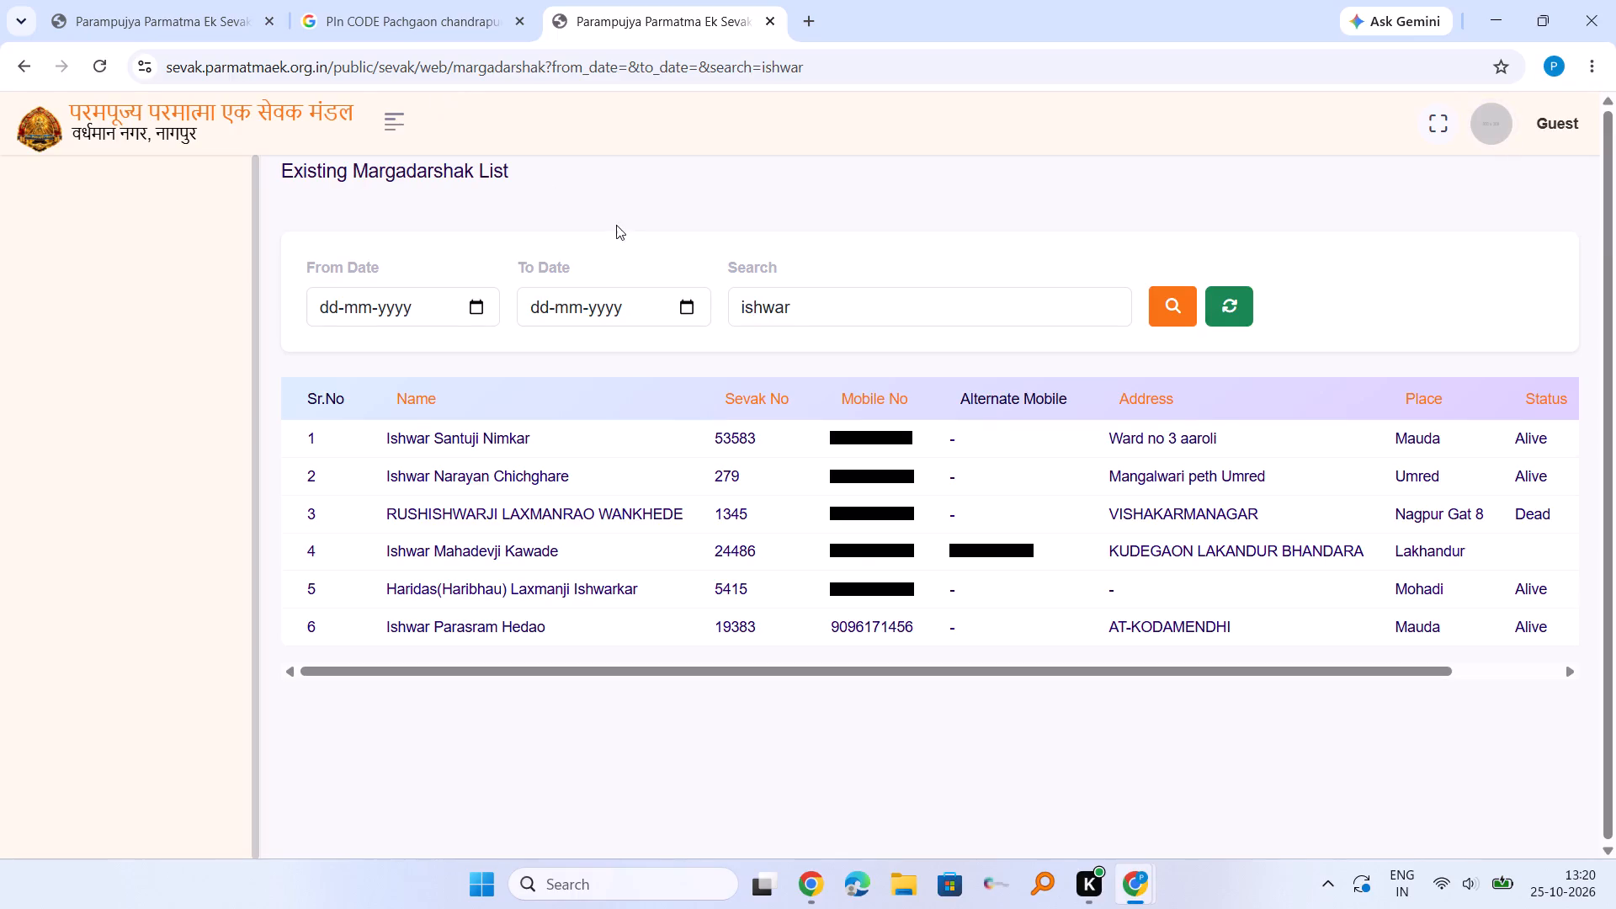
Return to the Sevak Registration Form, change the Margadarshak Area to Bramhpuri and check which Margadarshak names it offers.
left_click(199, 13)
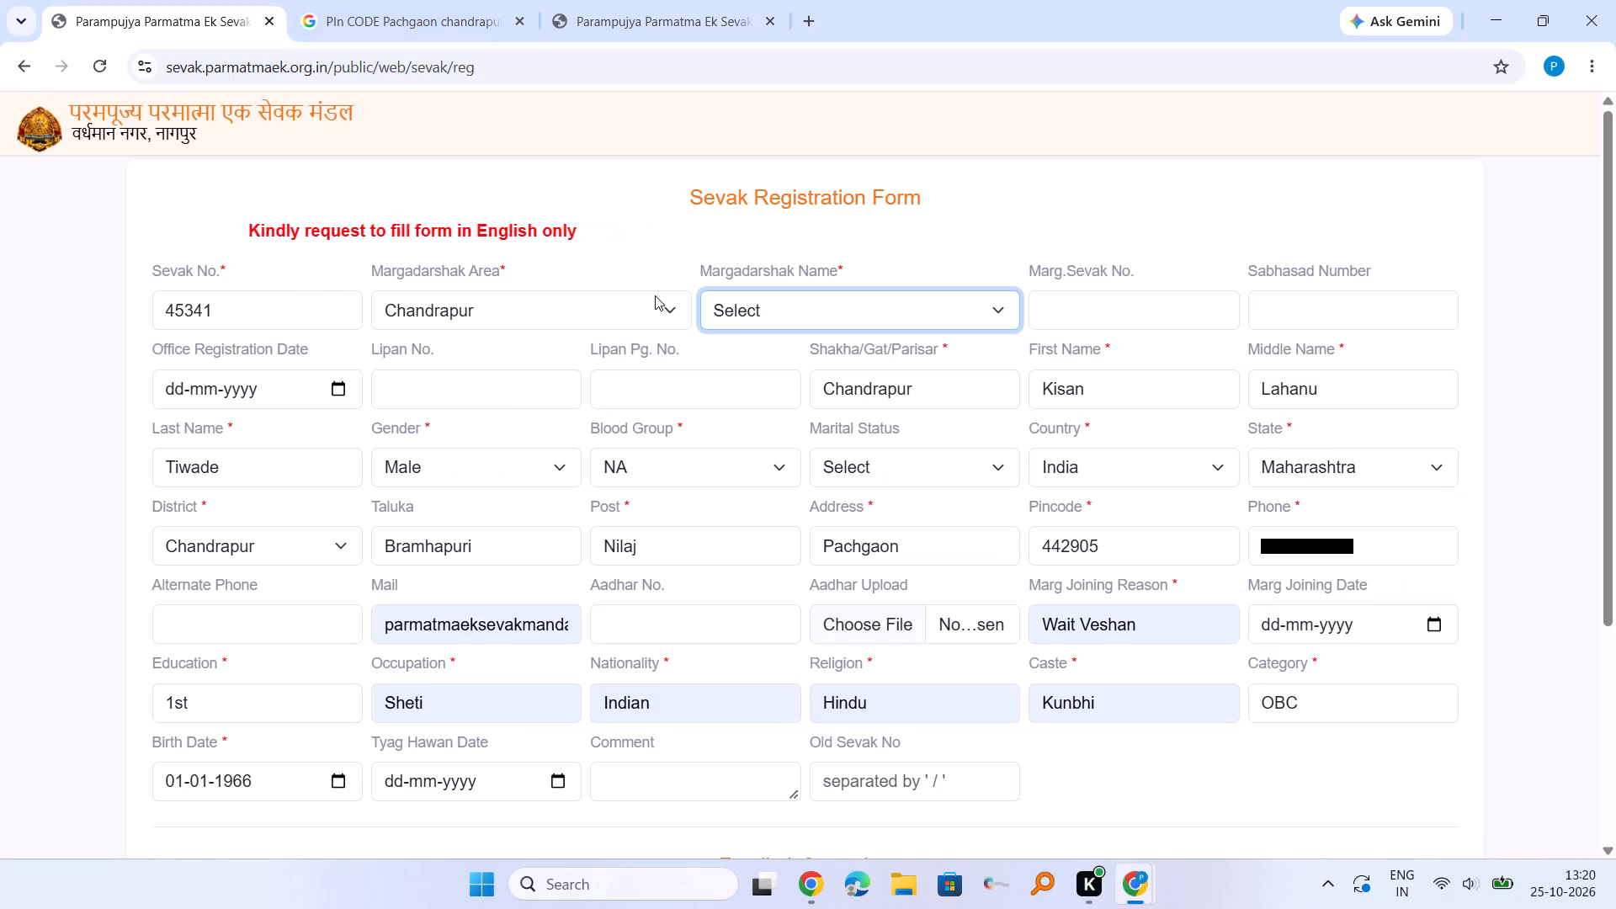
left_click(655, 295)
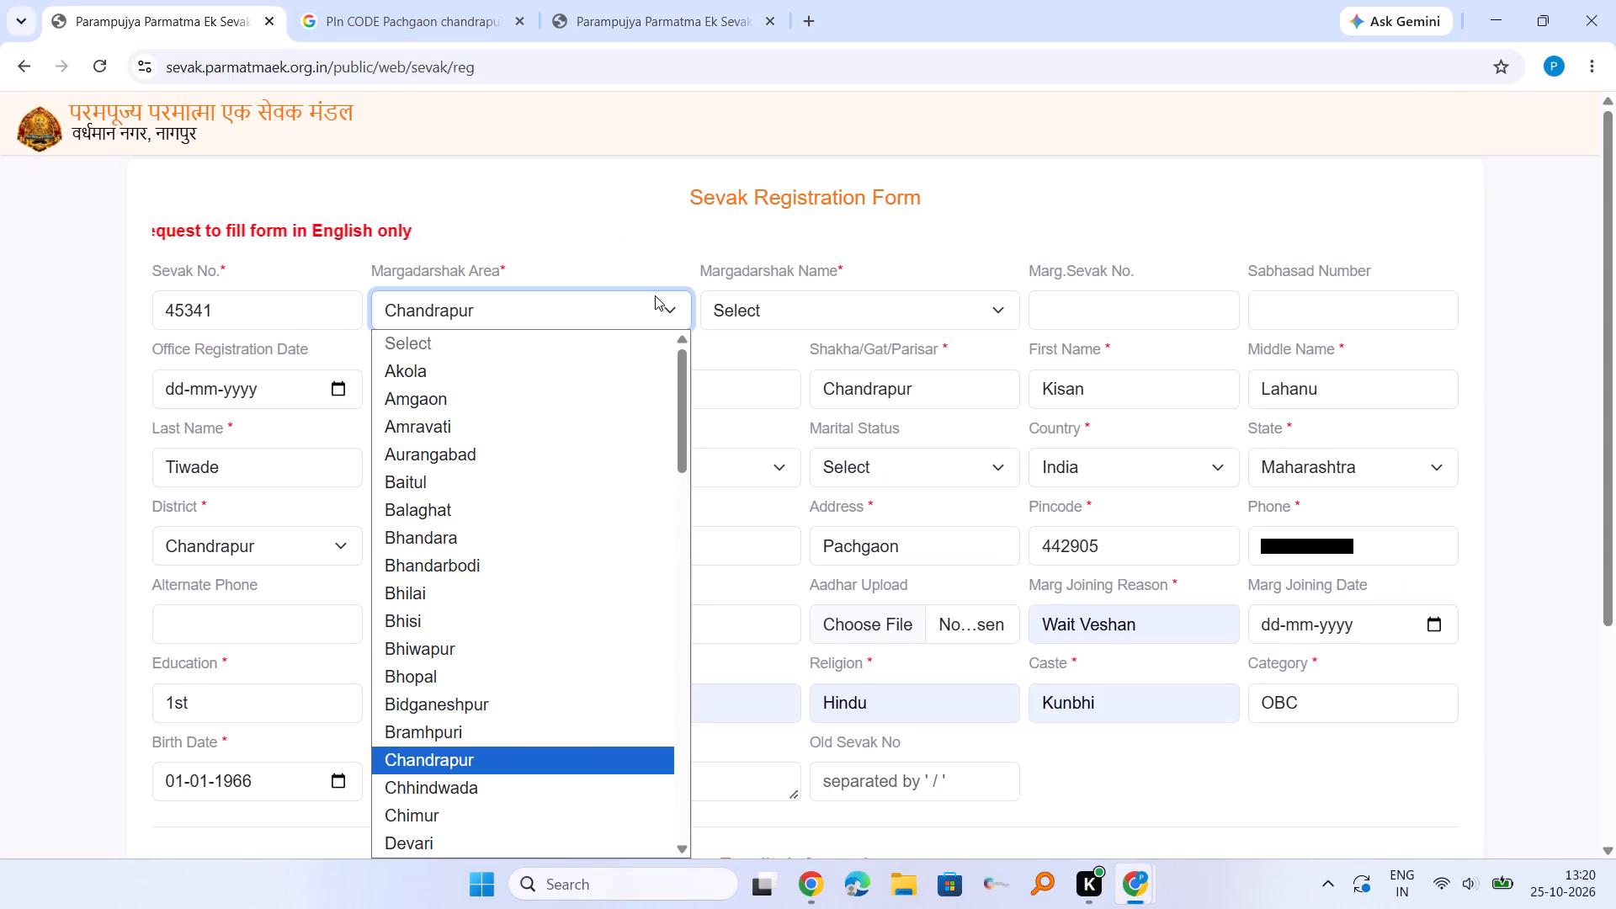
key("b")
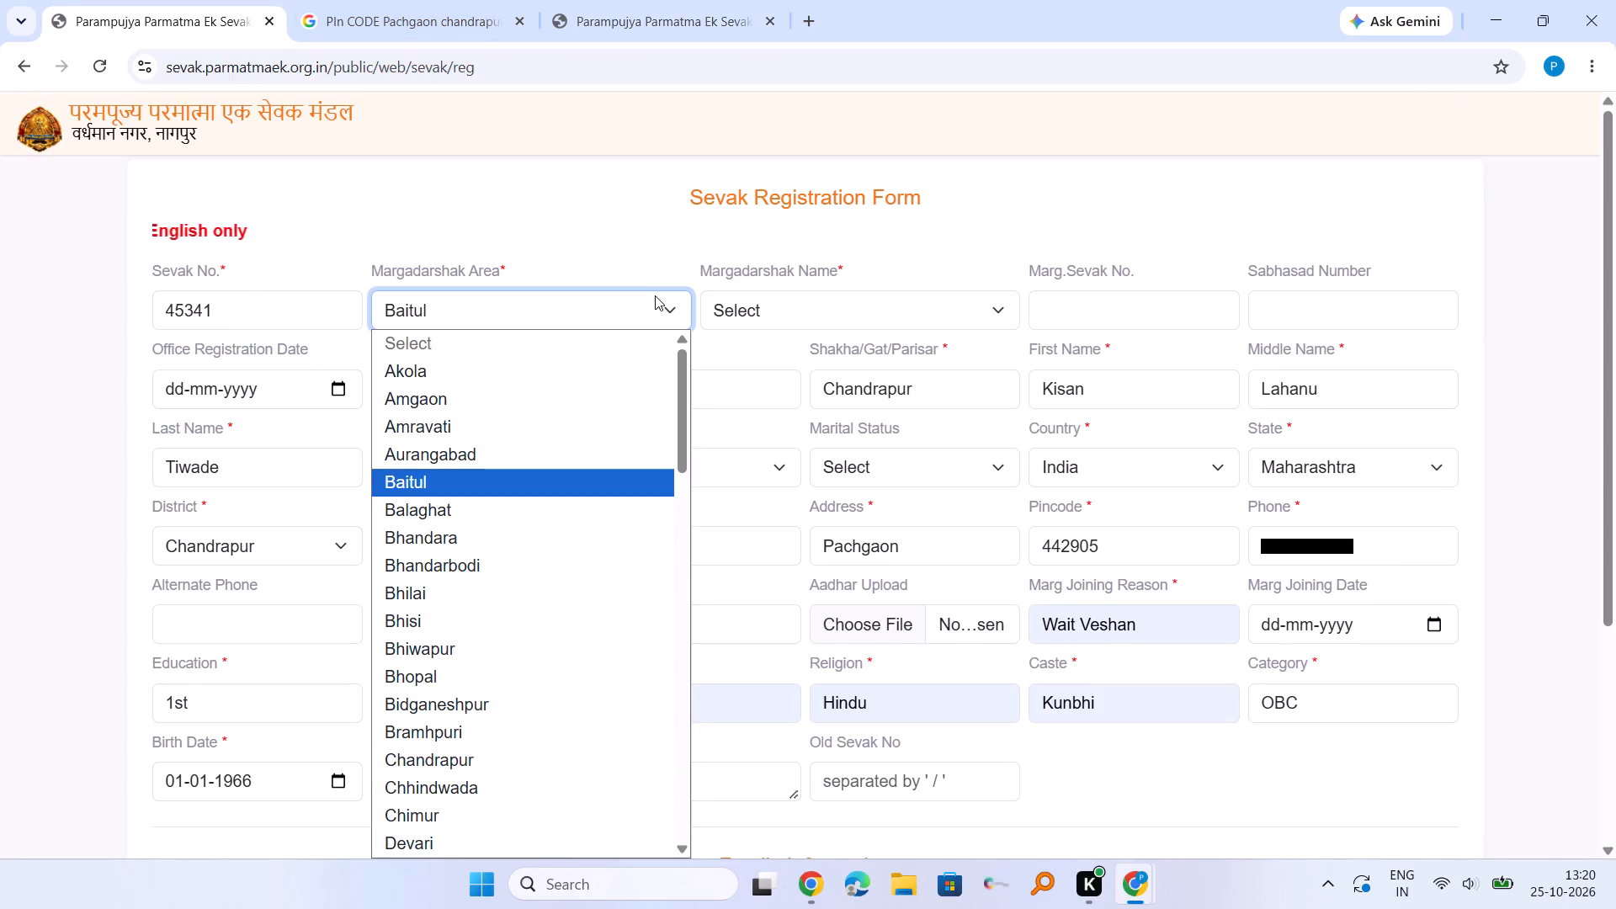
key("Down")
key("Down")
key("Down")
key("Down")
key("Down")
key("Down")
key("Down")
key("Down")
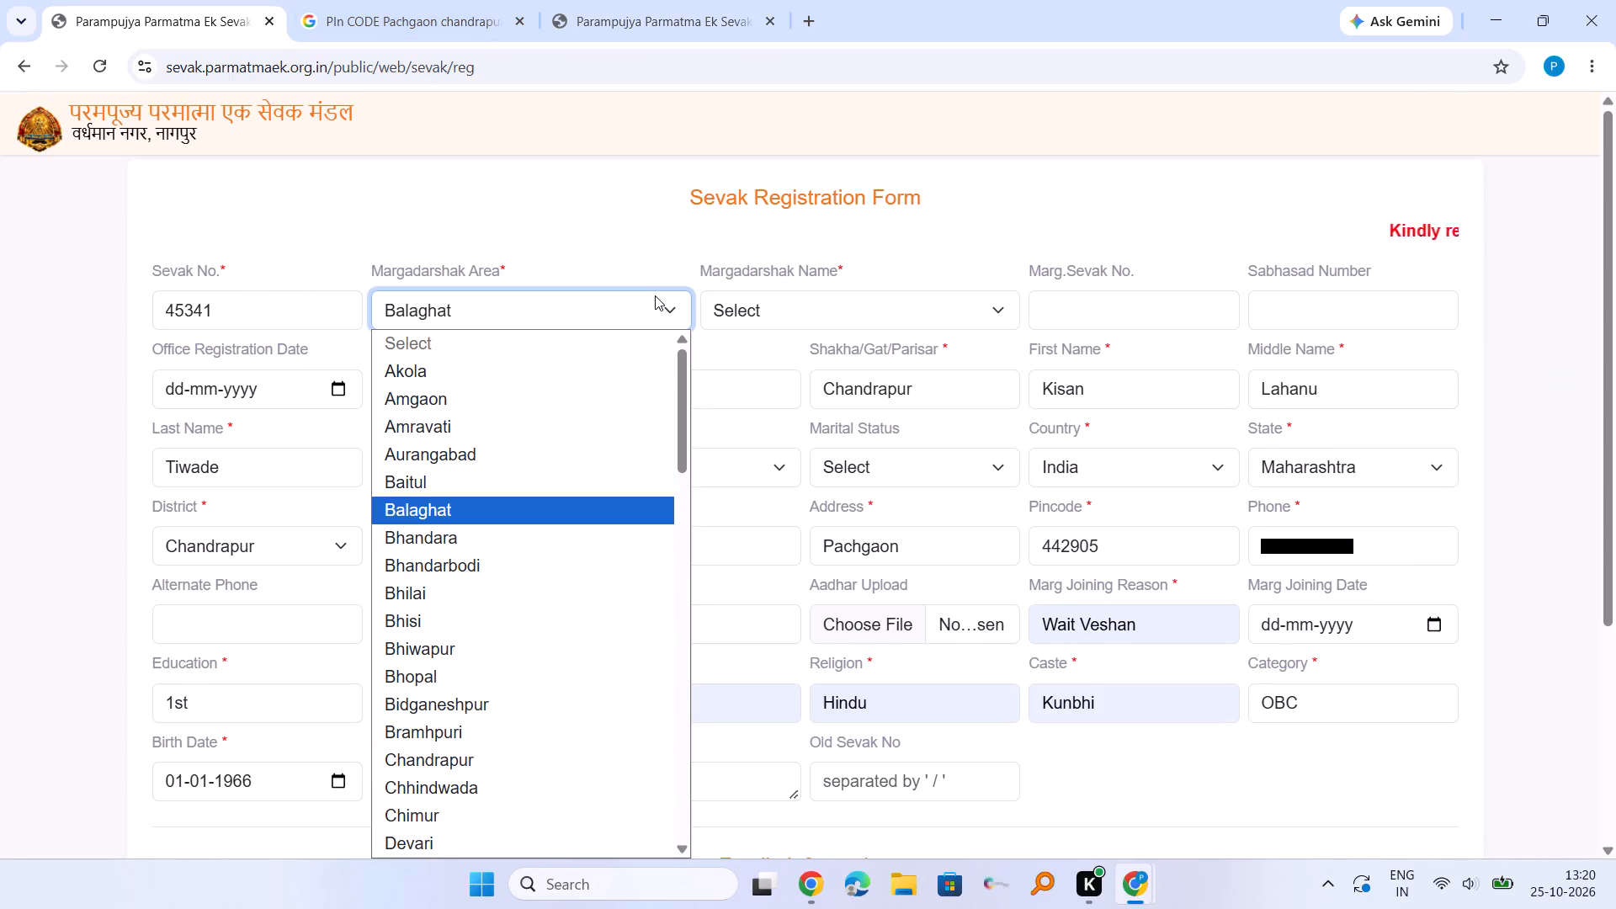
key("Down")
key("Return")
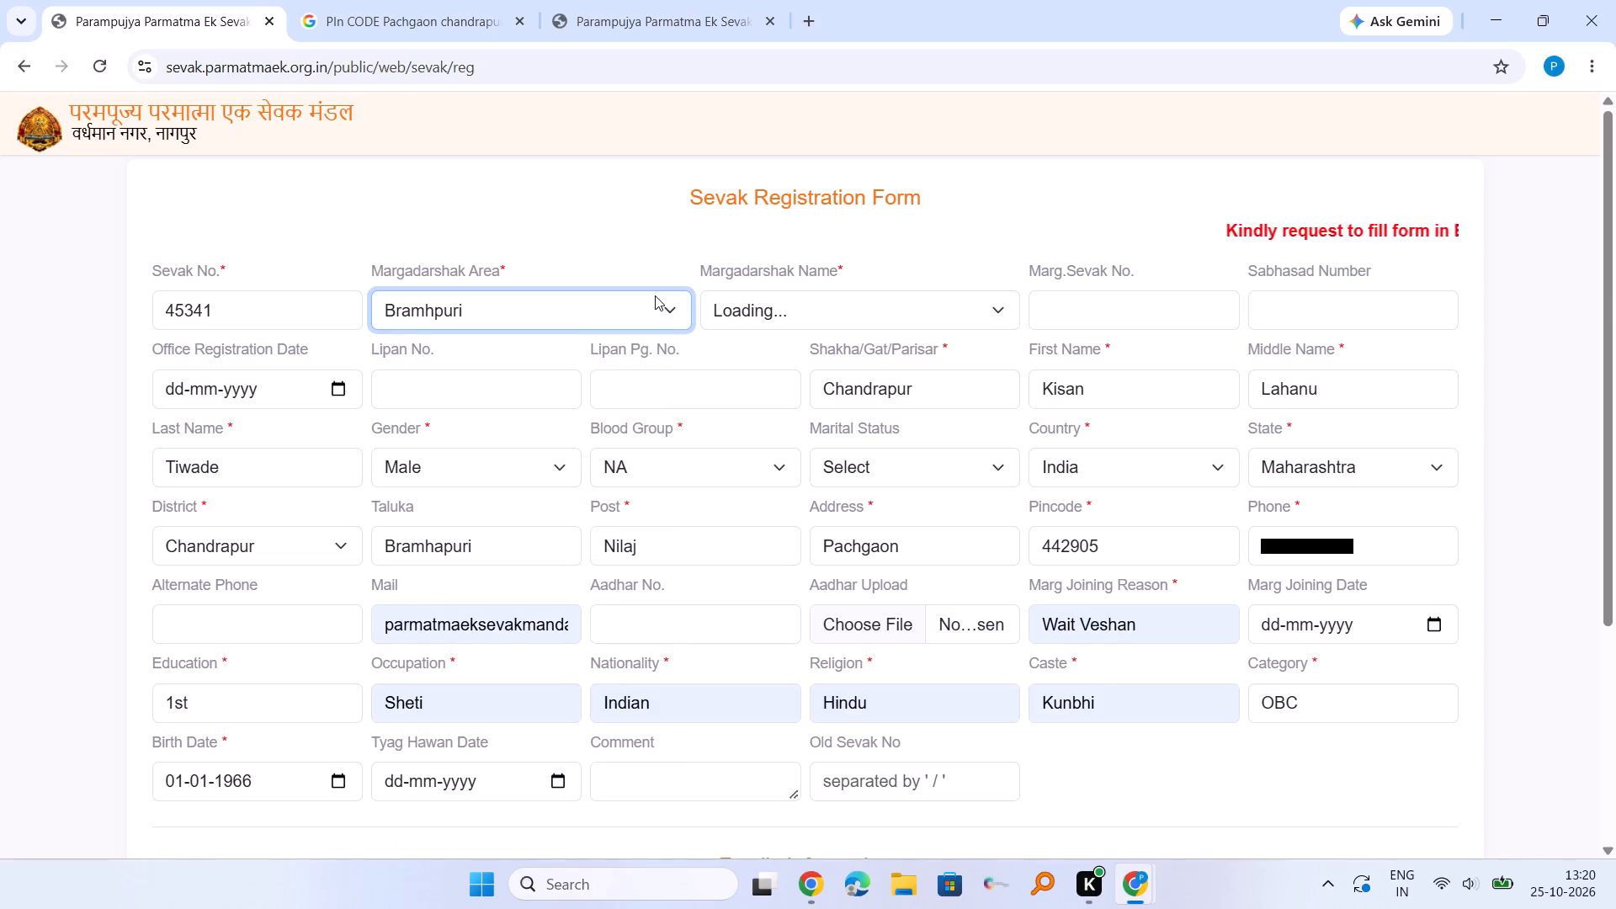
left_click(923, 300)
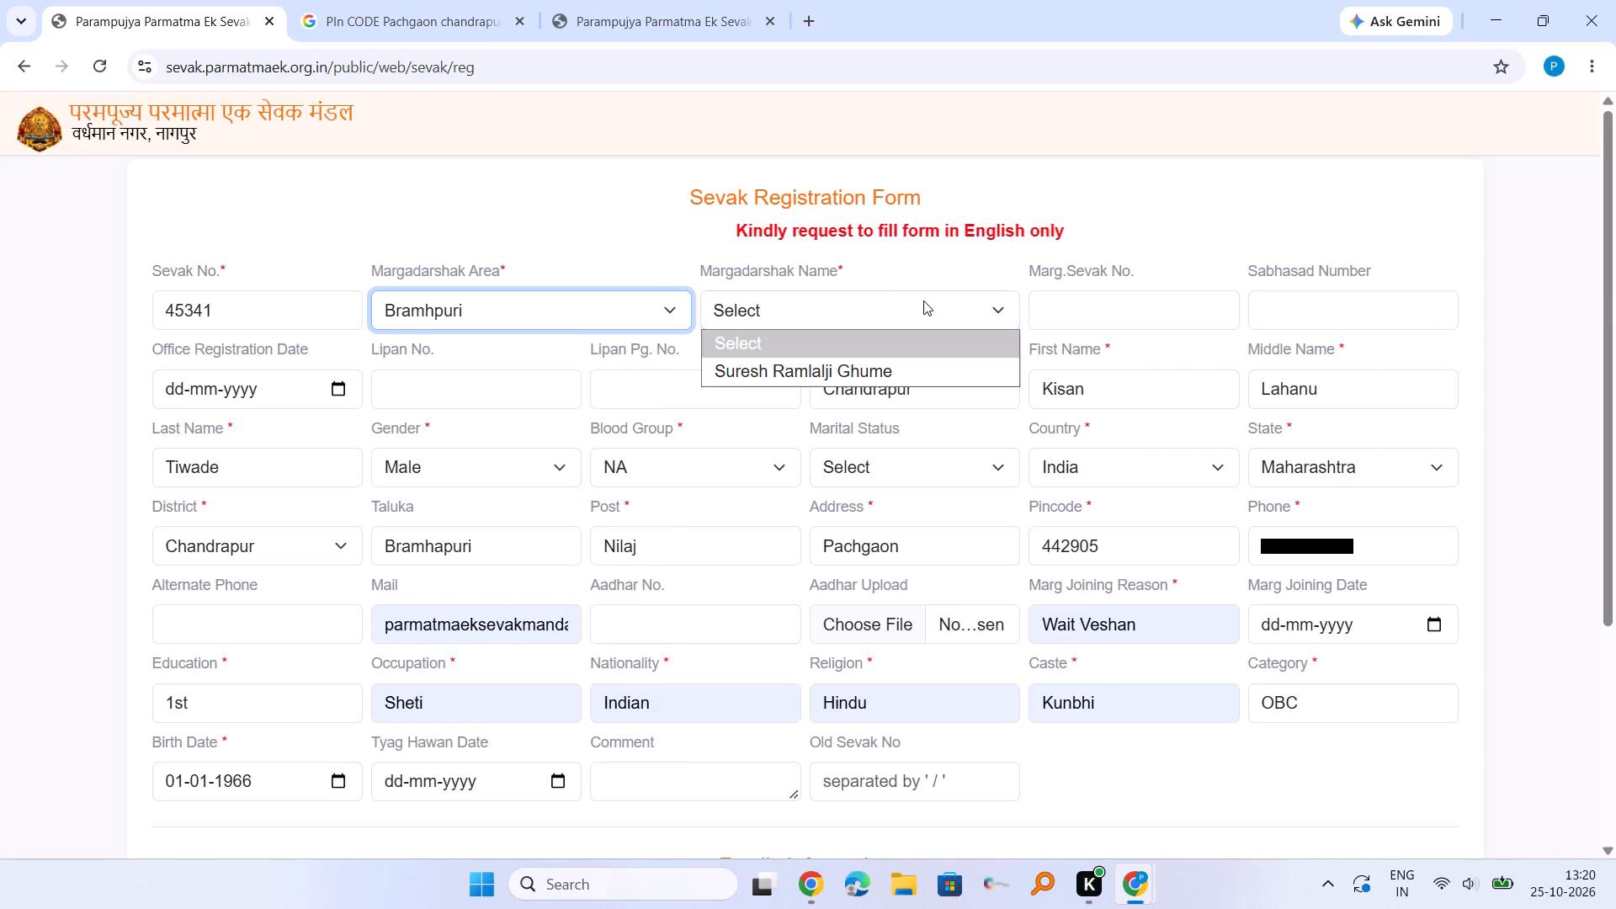
Set the Margadarshak Area back to Chandrapur and look through its Margadarshak names for one starting with I or E.
left_click(616, 295)
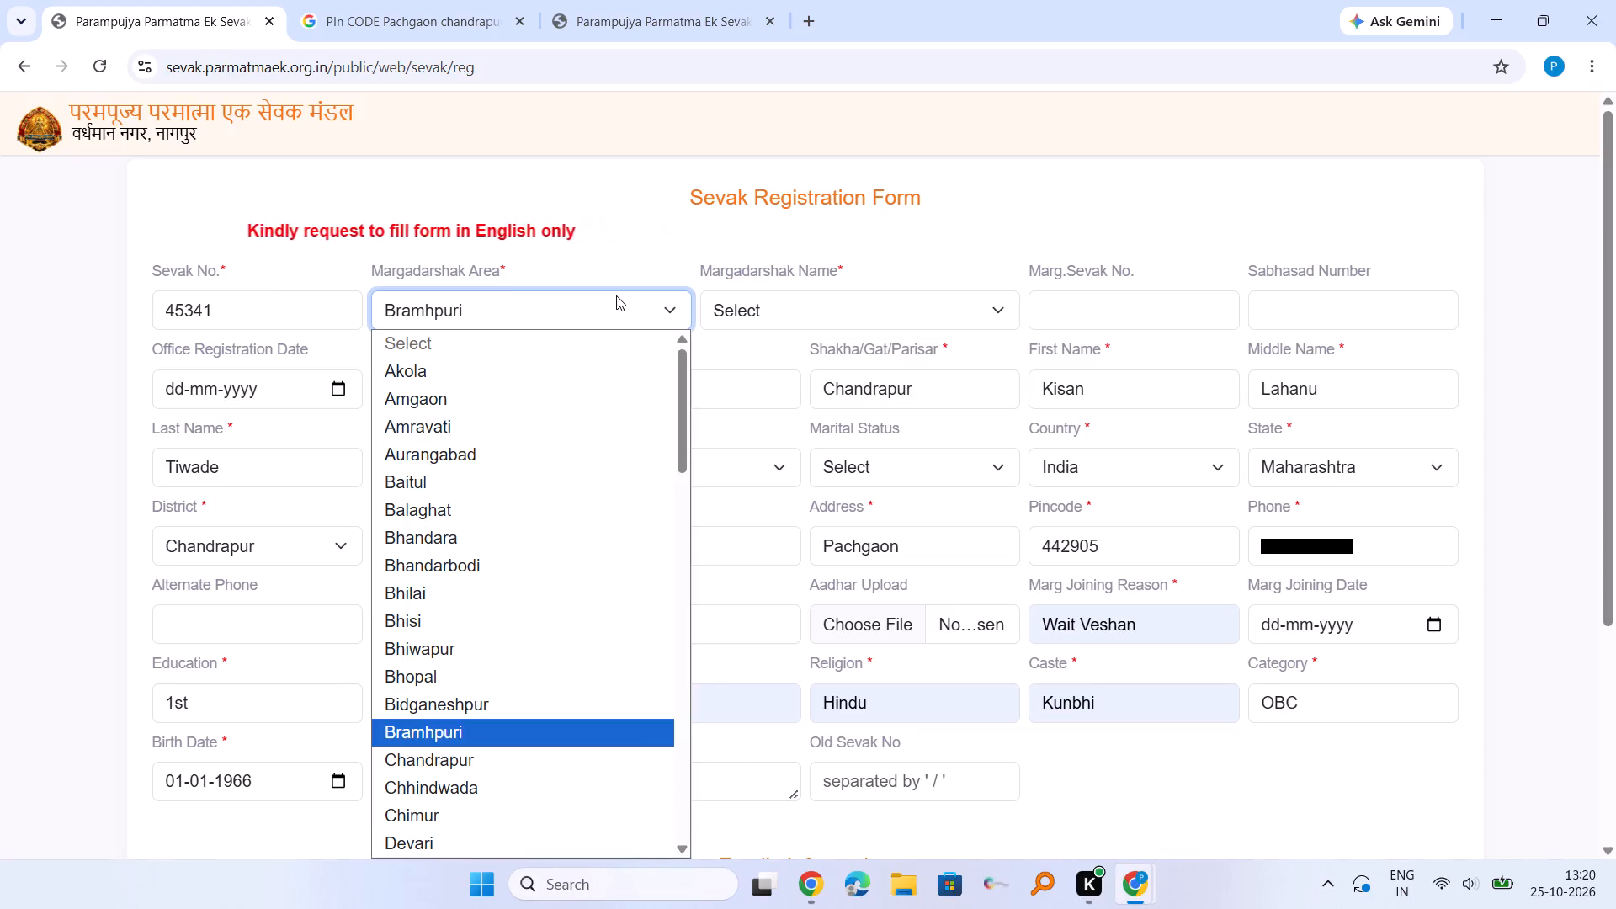
type("ch")
key("Return")
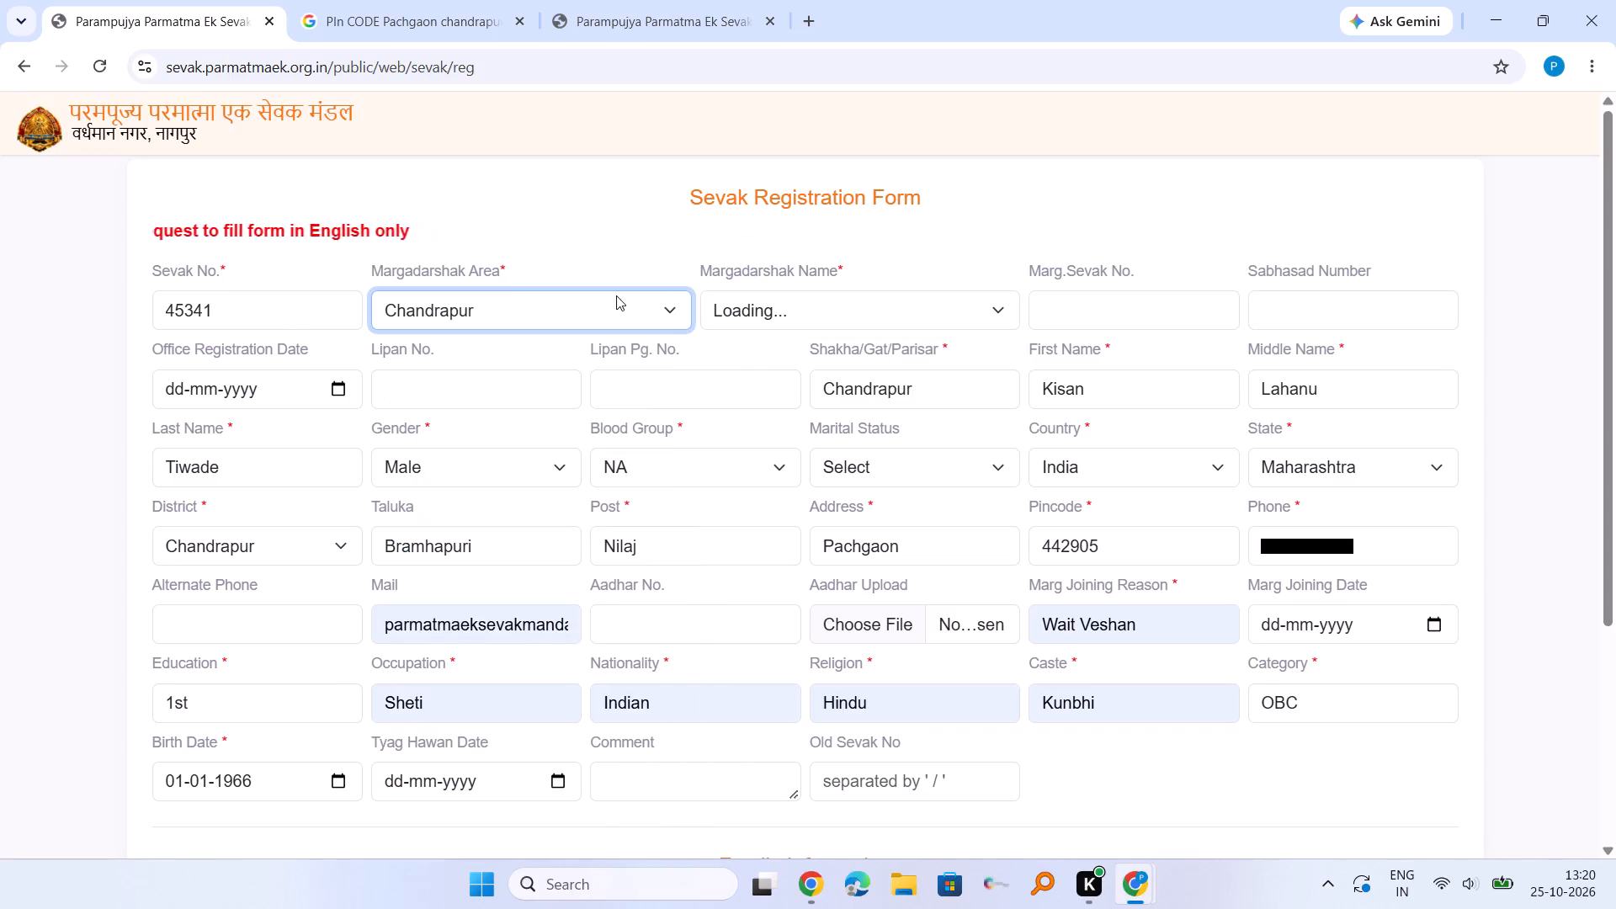
left_click(813, 310)
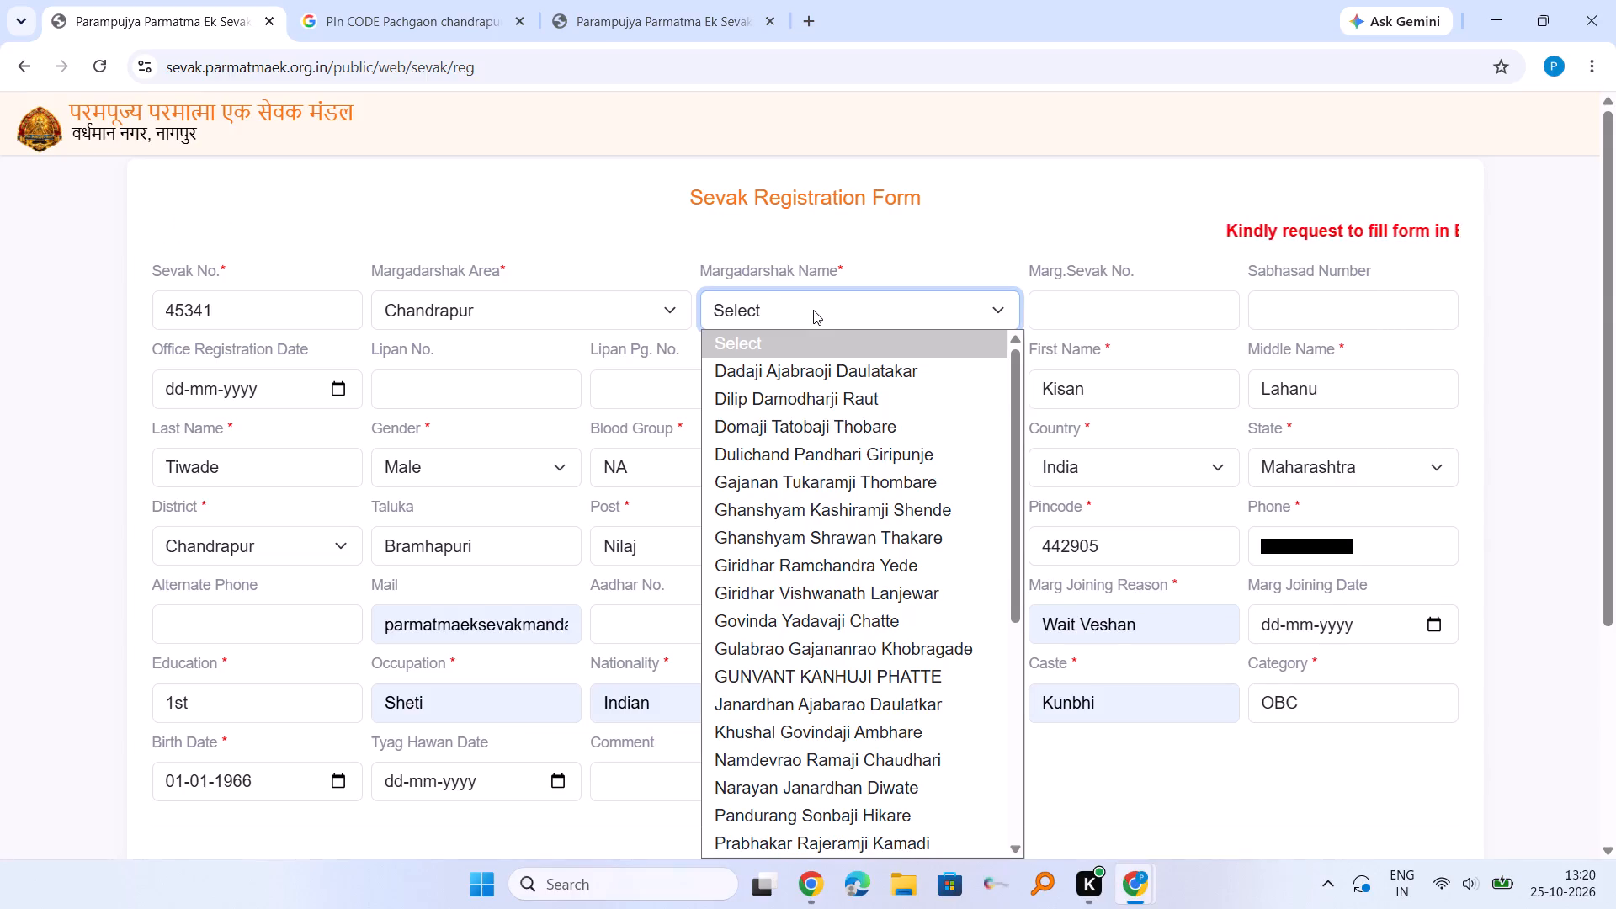
key("i")
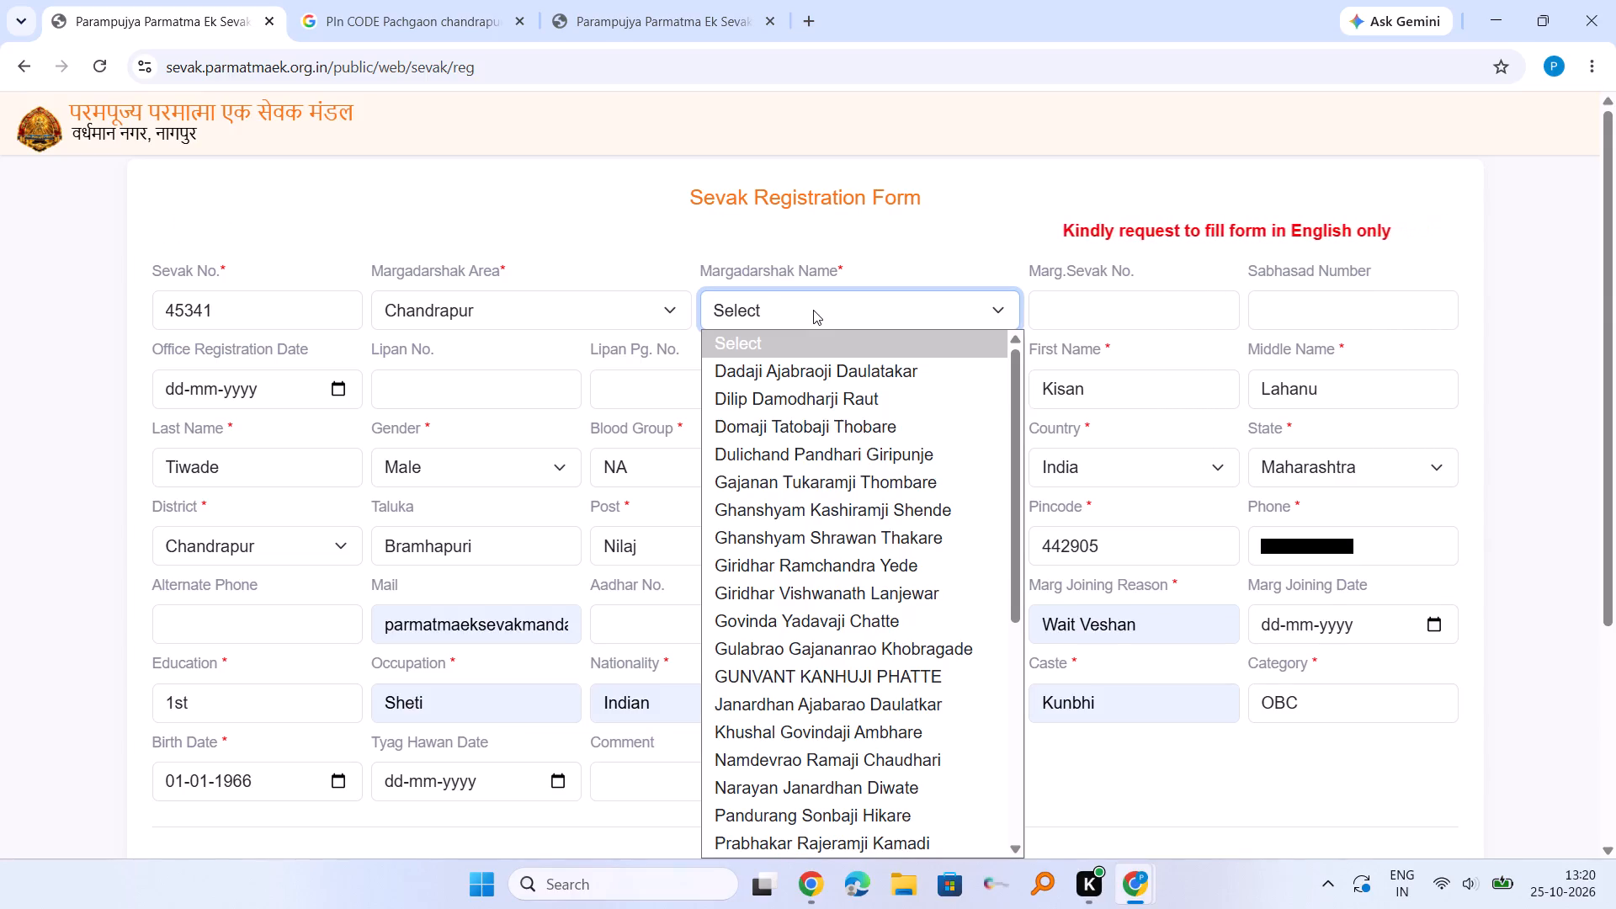
key("e")
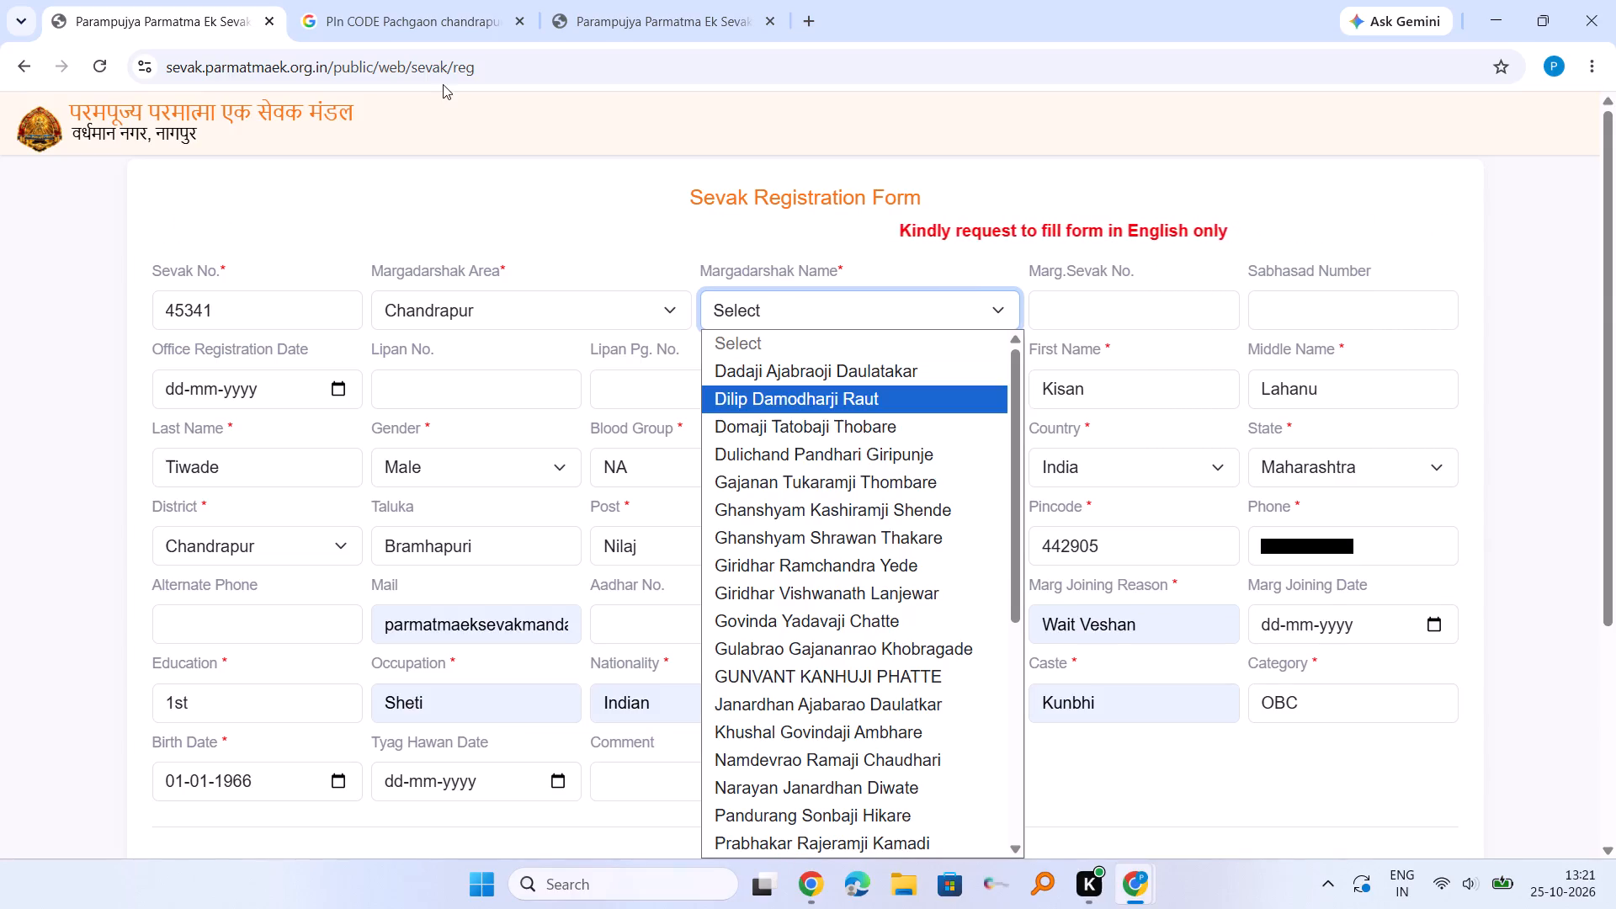
Search the Existing Margadarshak List for eshwar and examine the matching entries.
left_click(597, 1)
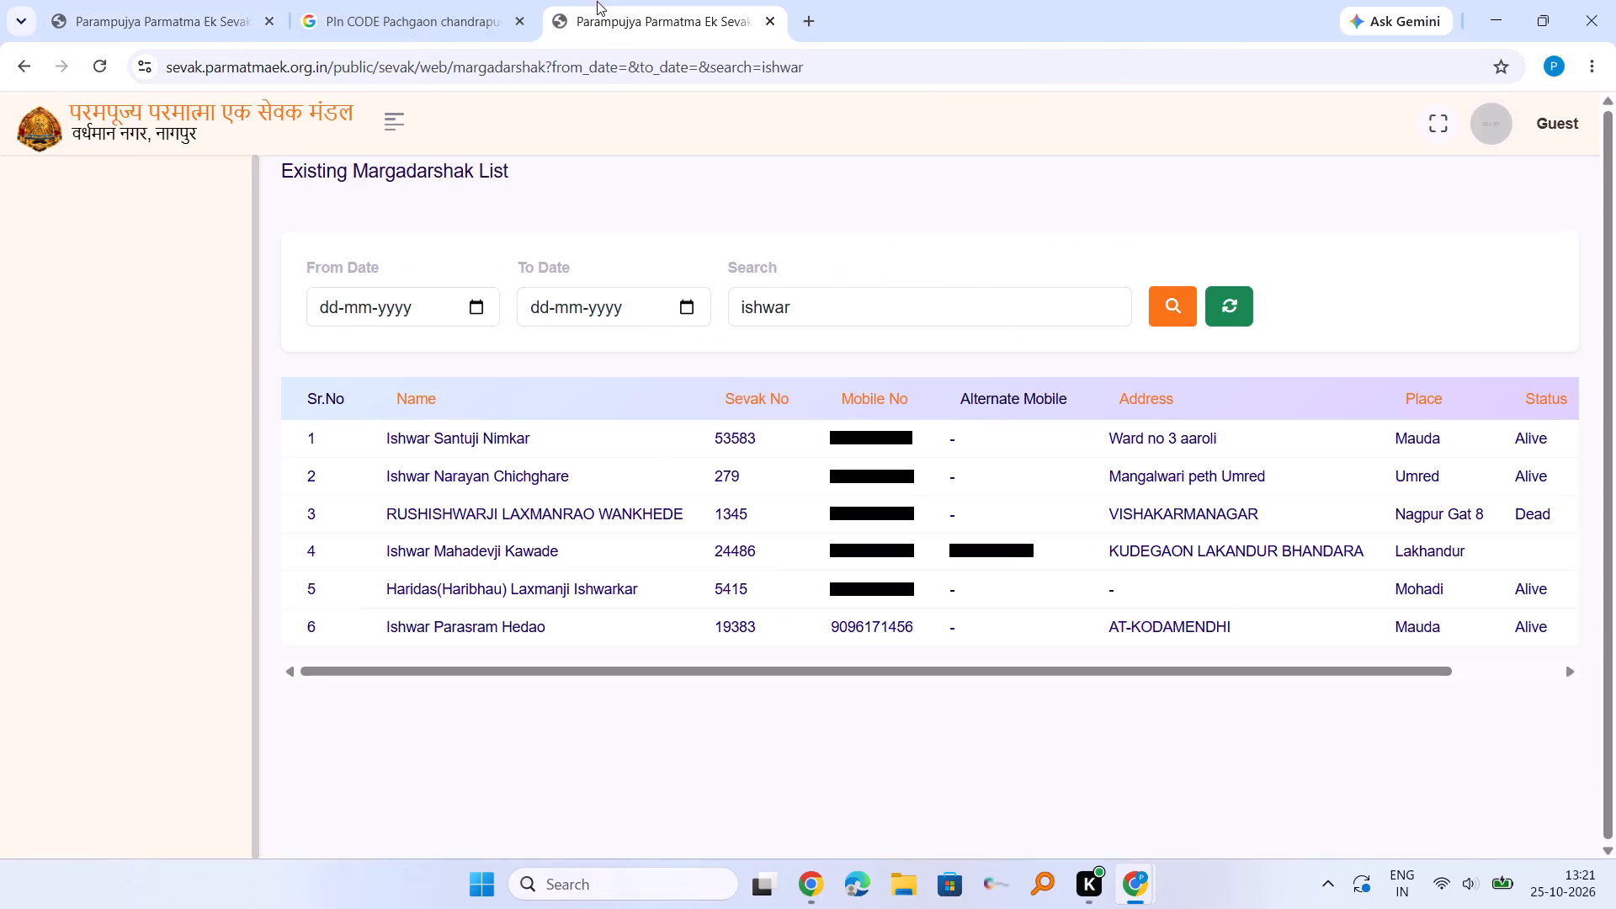
left_click(745, 302)
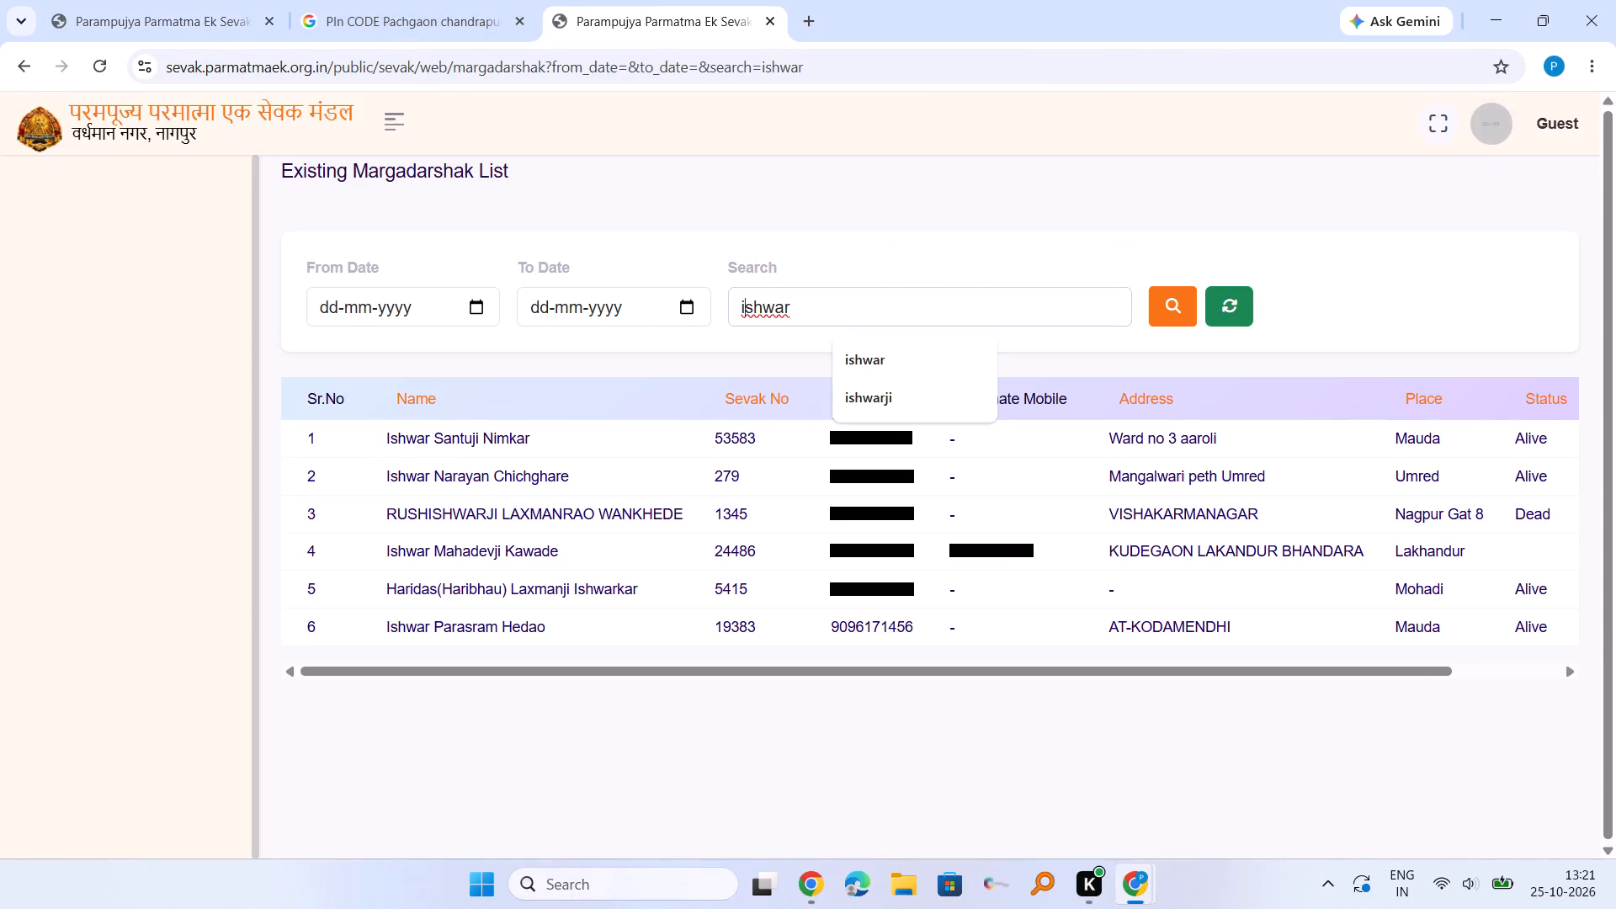
key("BackSpace")
key("e")
key("Return")
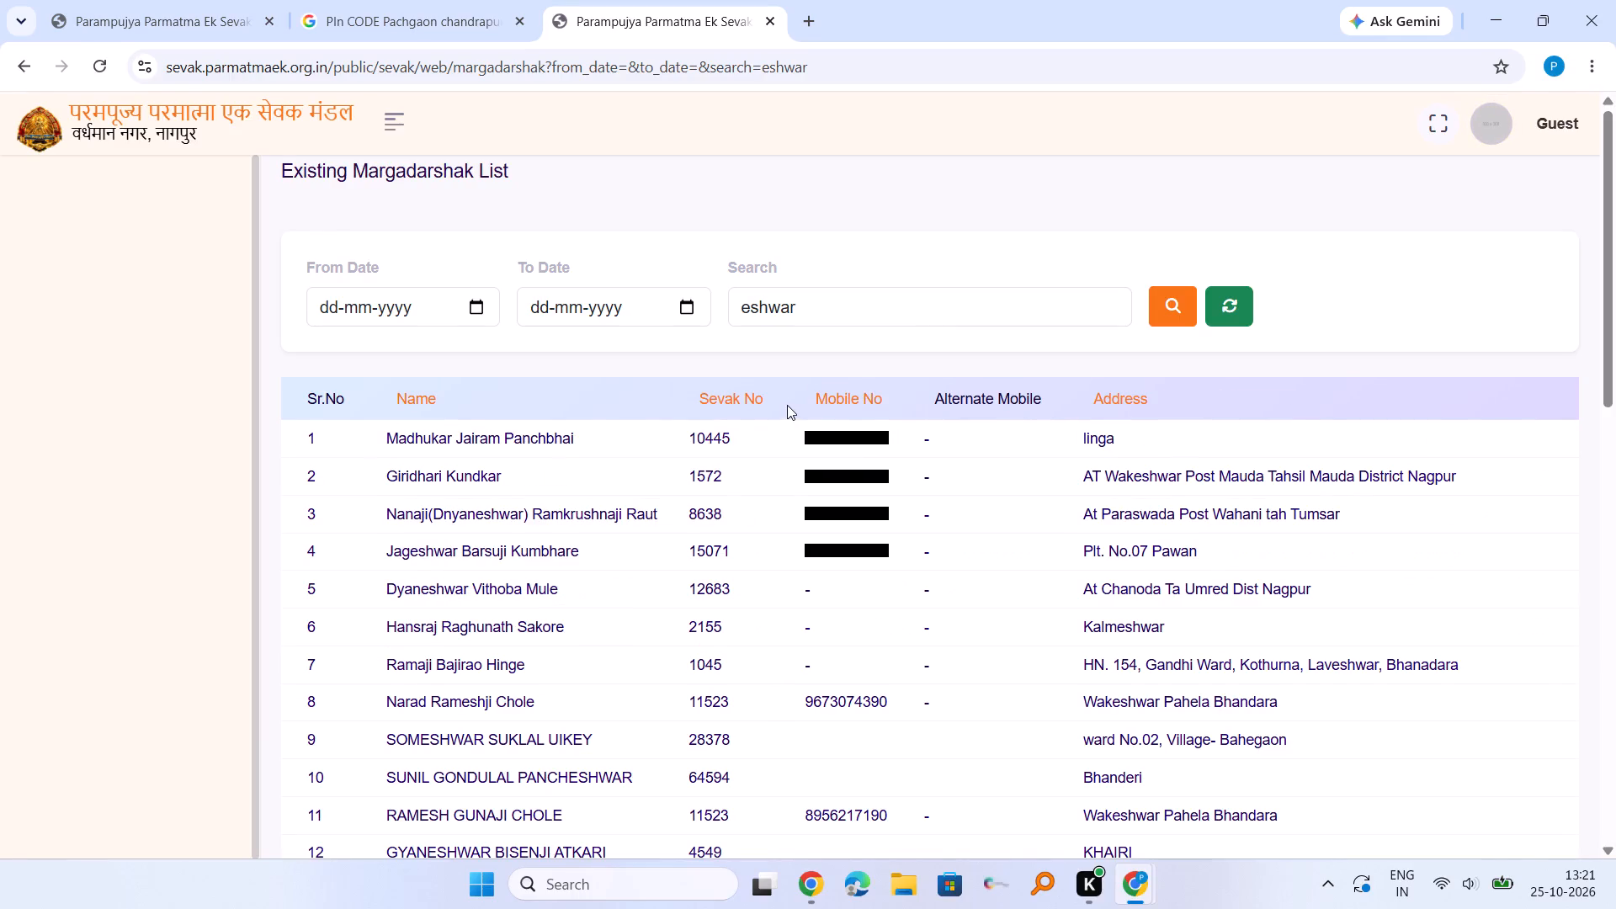
scroll(610, 577, "right", 1)
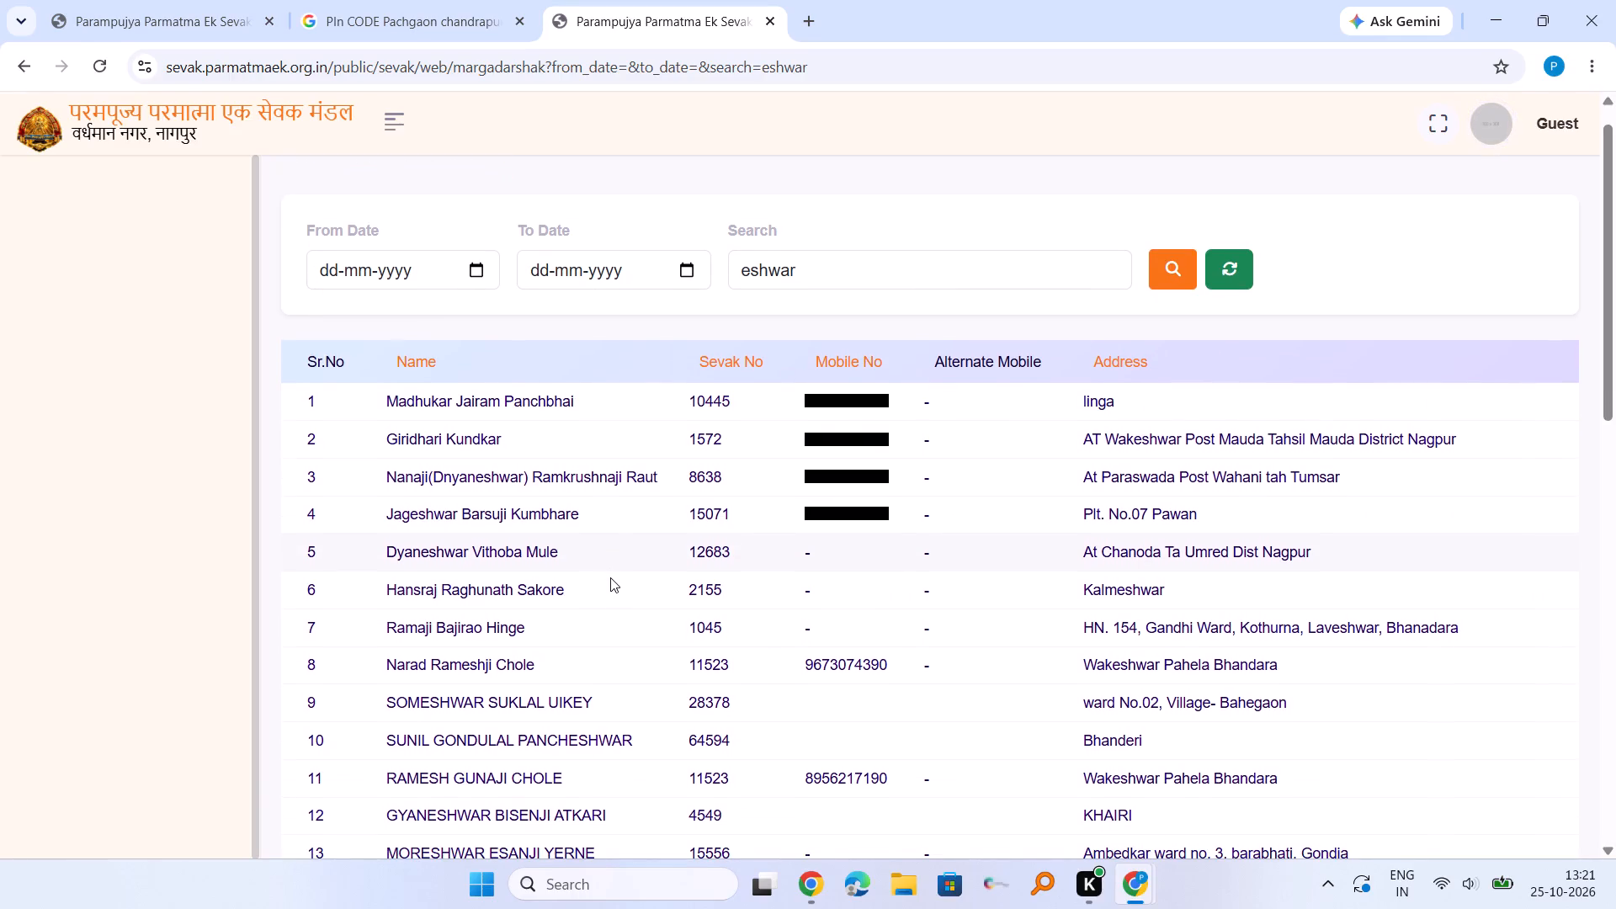
scroll(610, 577, "right", 1)
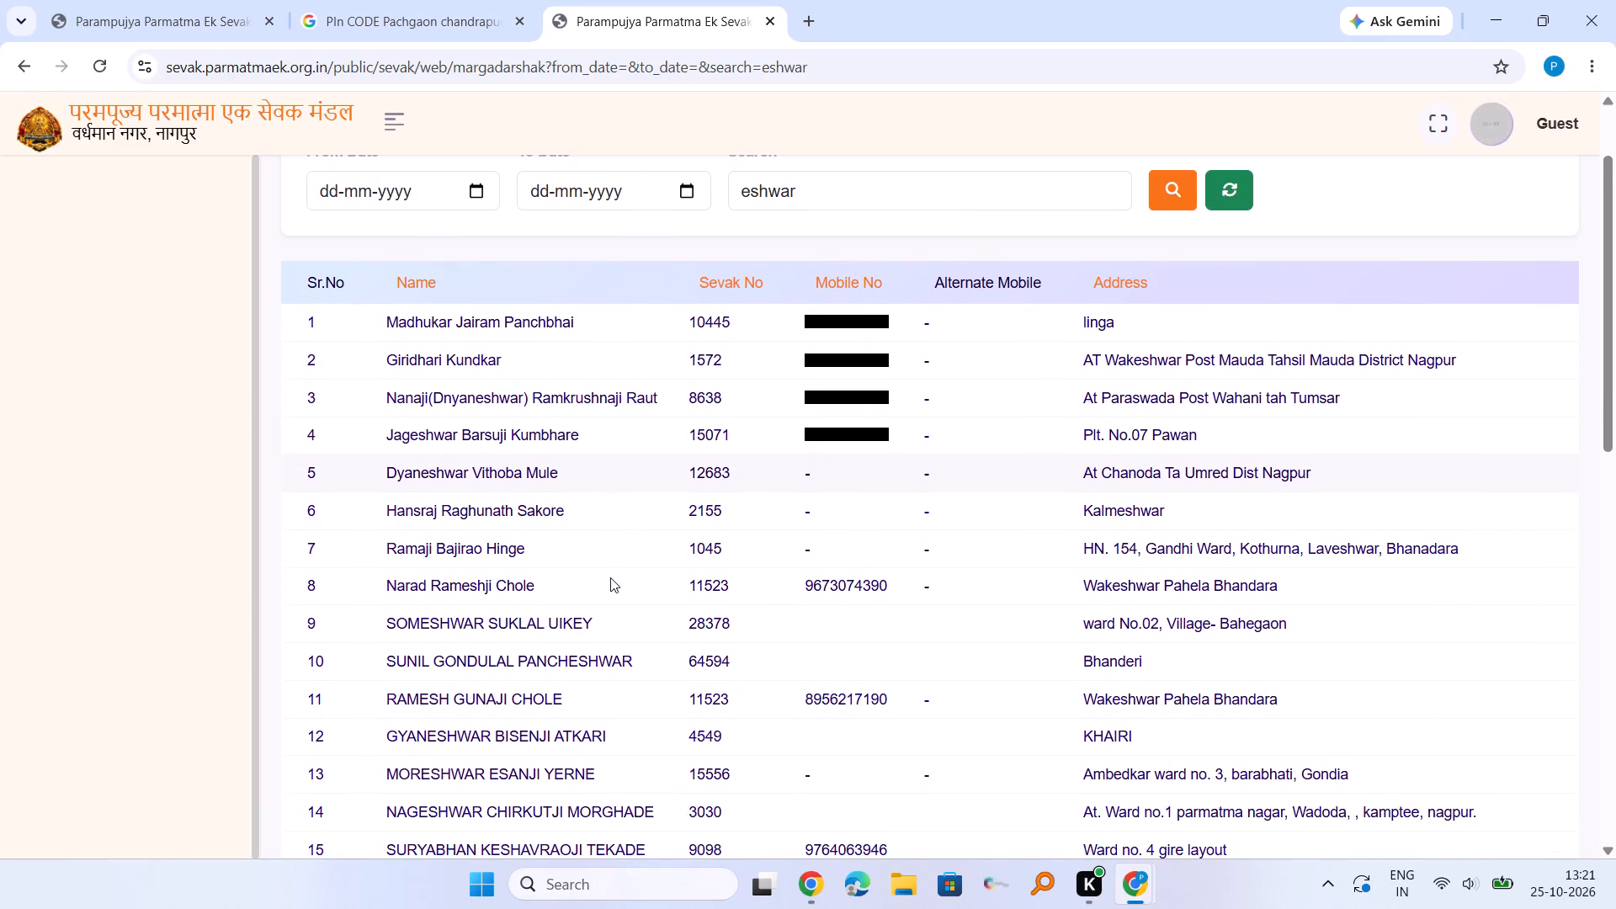
scroll(610, 577, "right", 2)
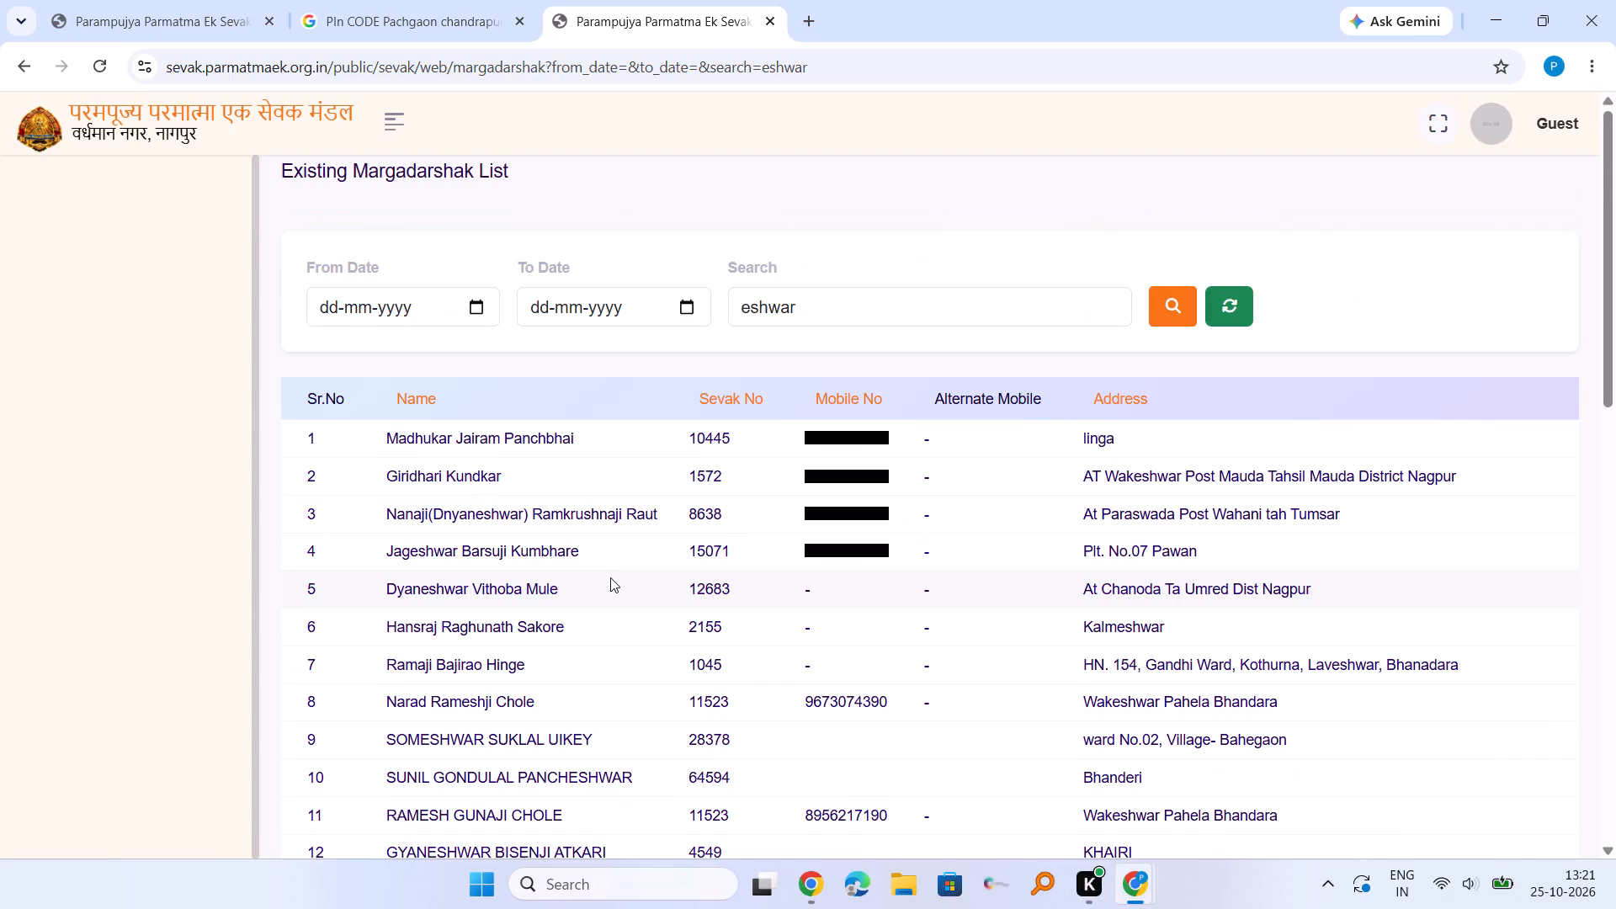
Search the Existing Margadarshak List for ukey and check the matching entry's area.
double_click(762, 295)
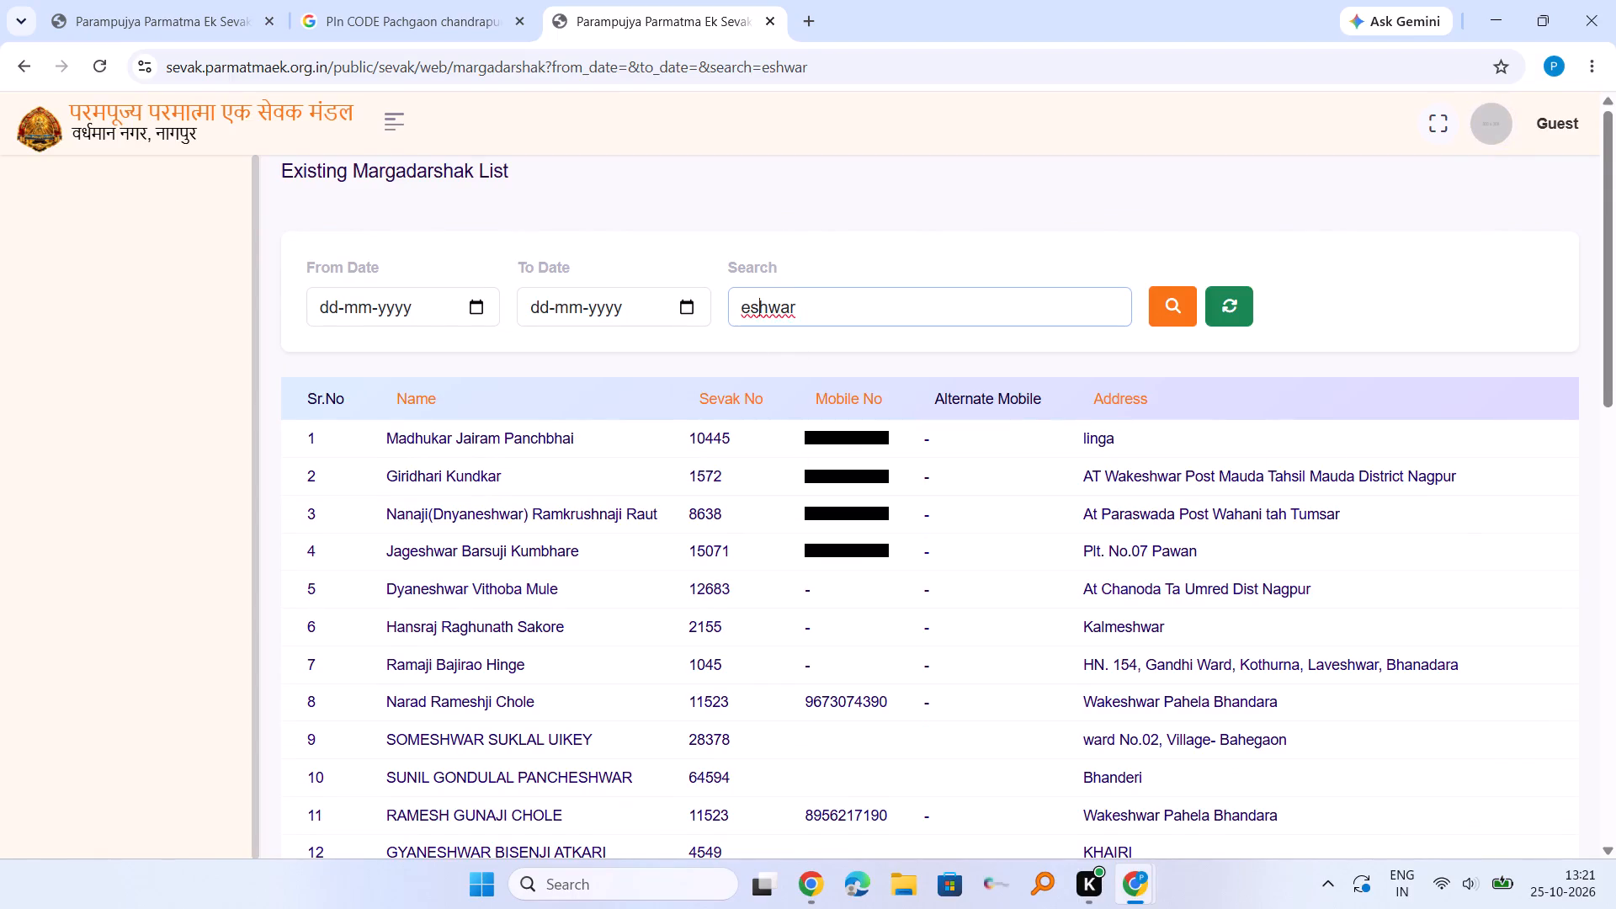
key("BackSpace")
type("ukey")
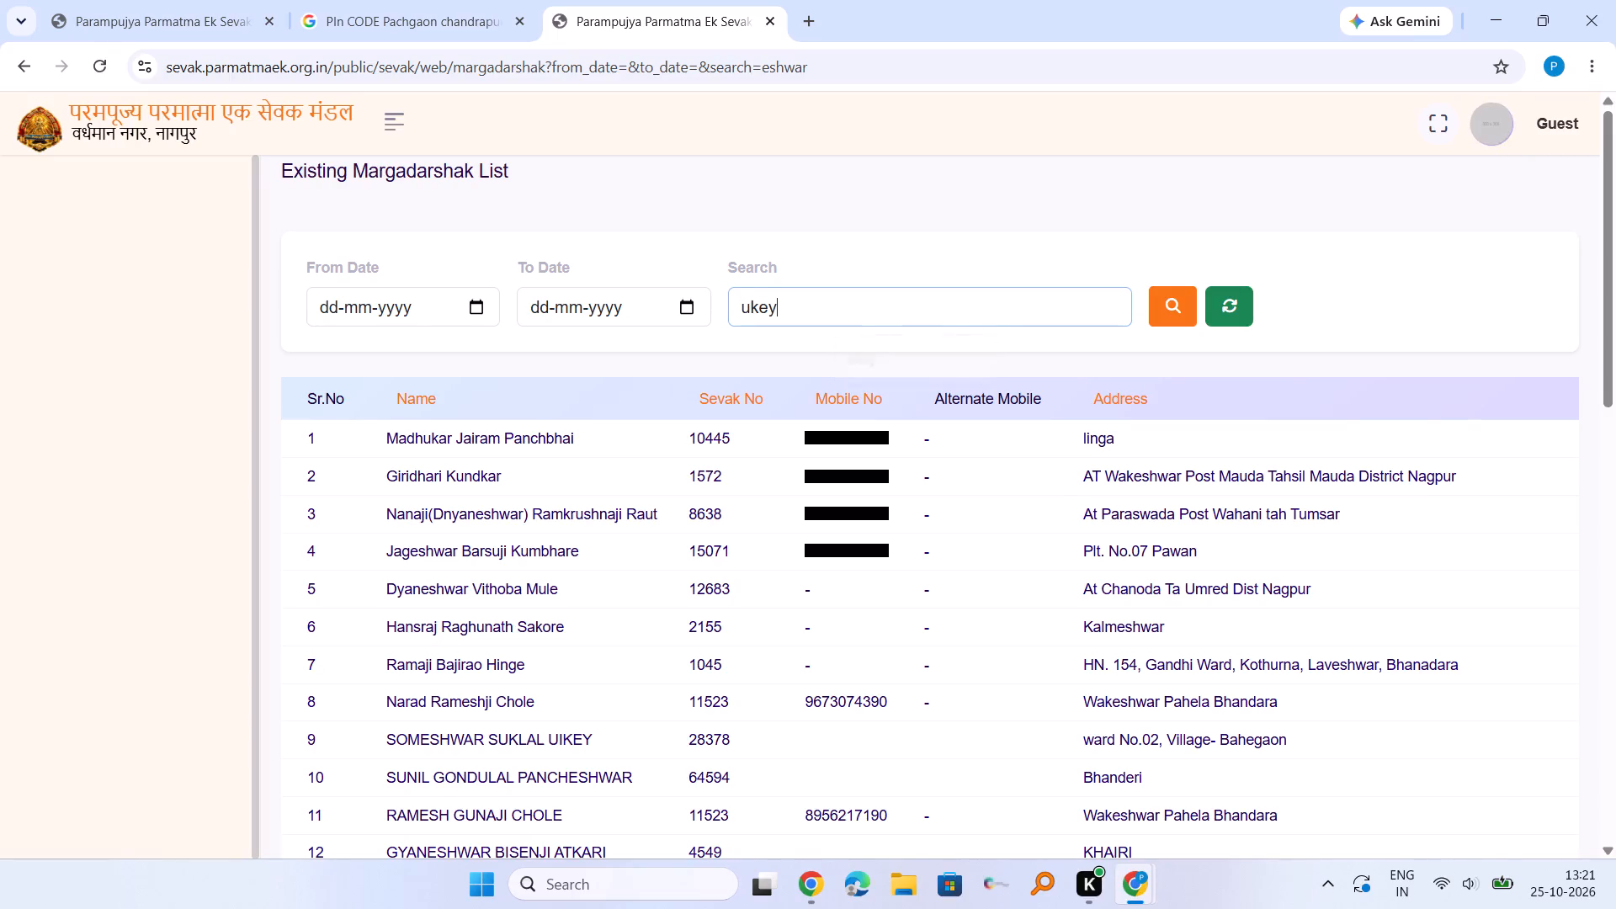
key("Return")
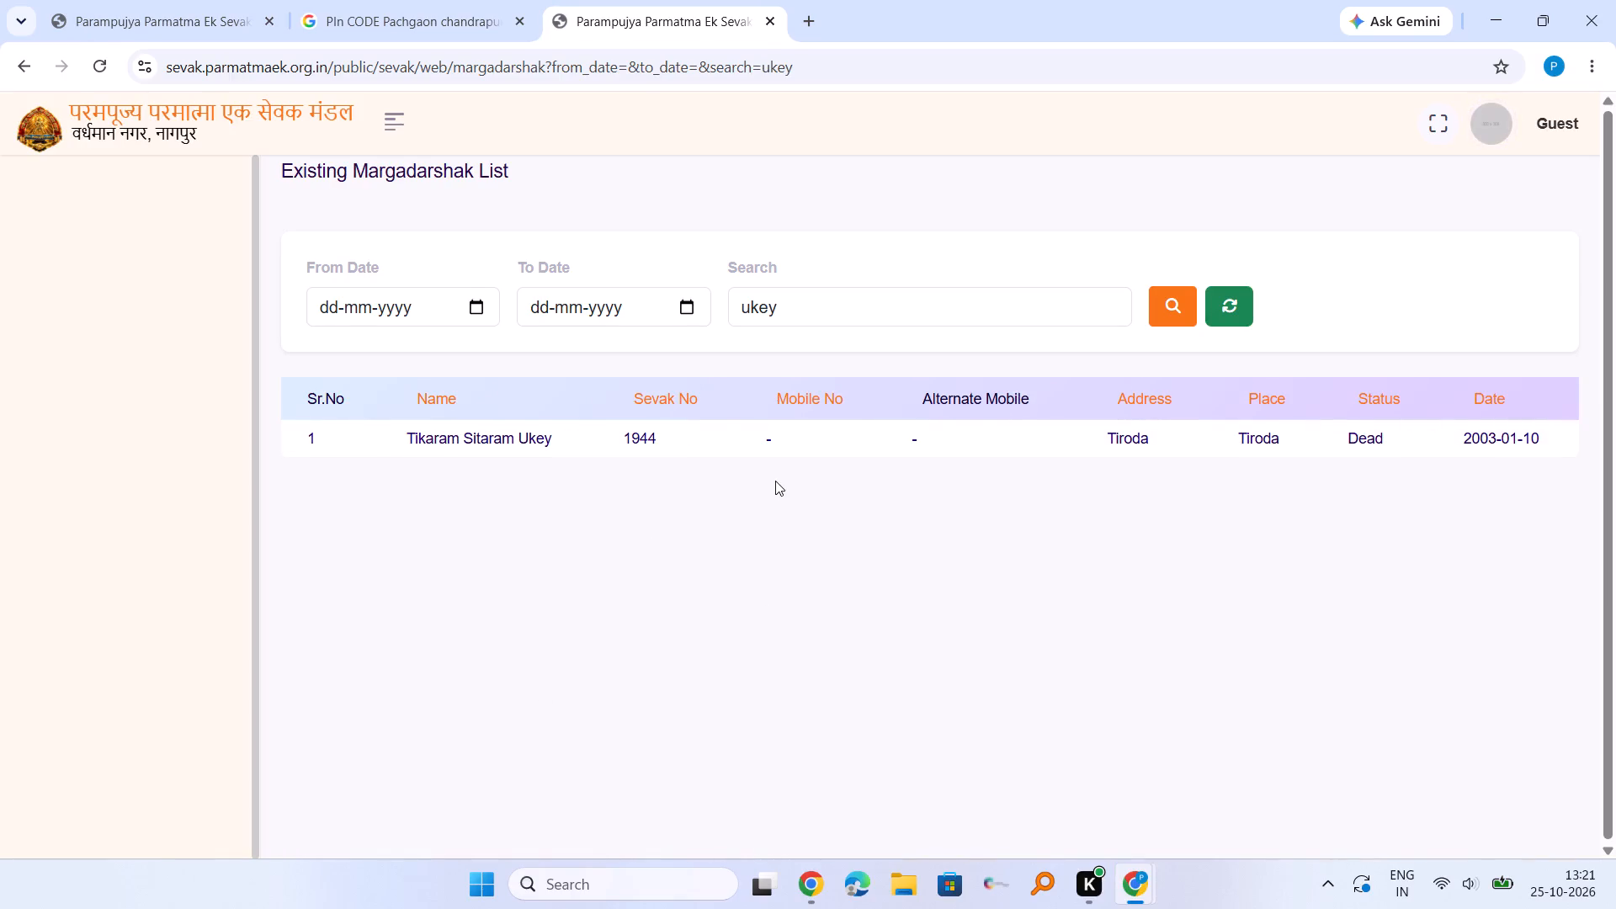
In the Sevak Registration Form, set the Margadarshak Area to Tiroda and choose the Margadarshak with the surname Ukey.
left_click(173, 0)
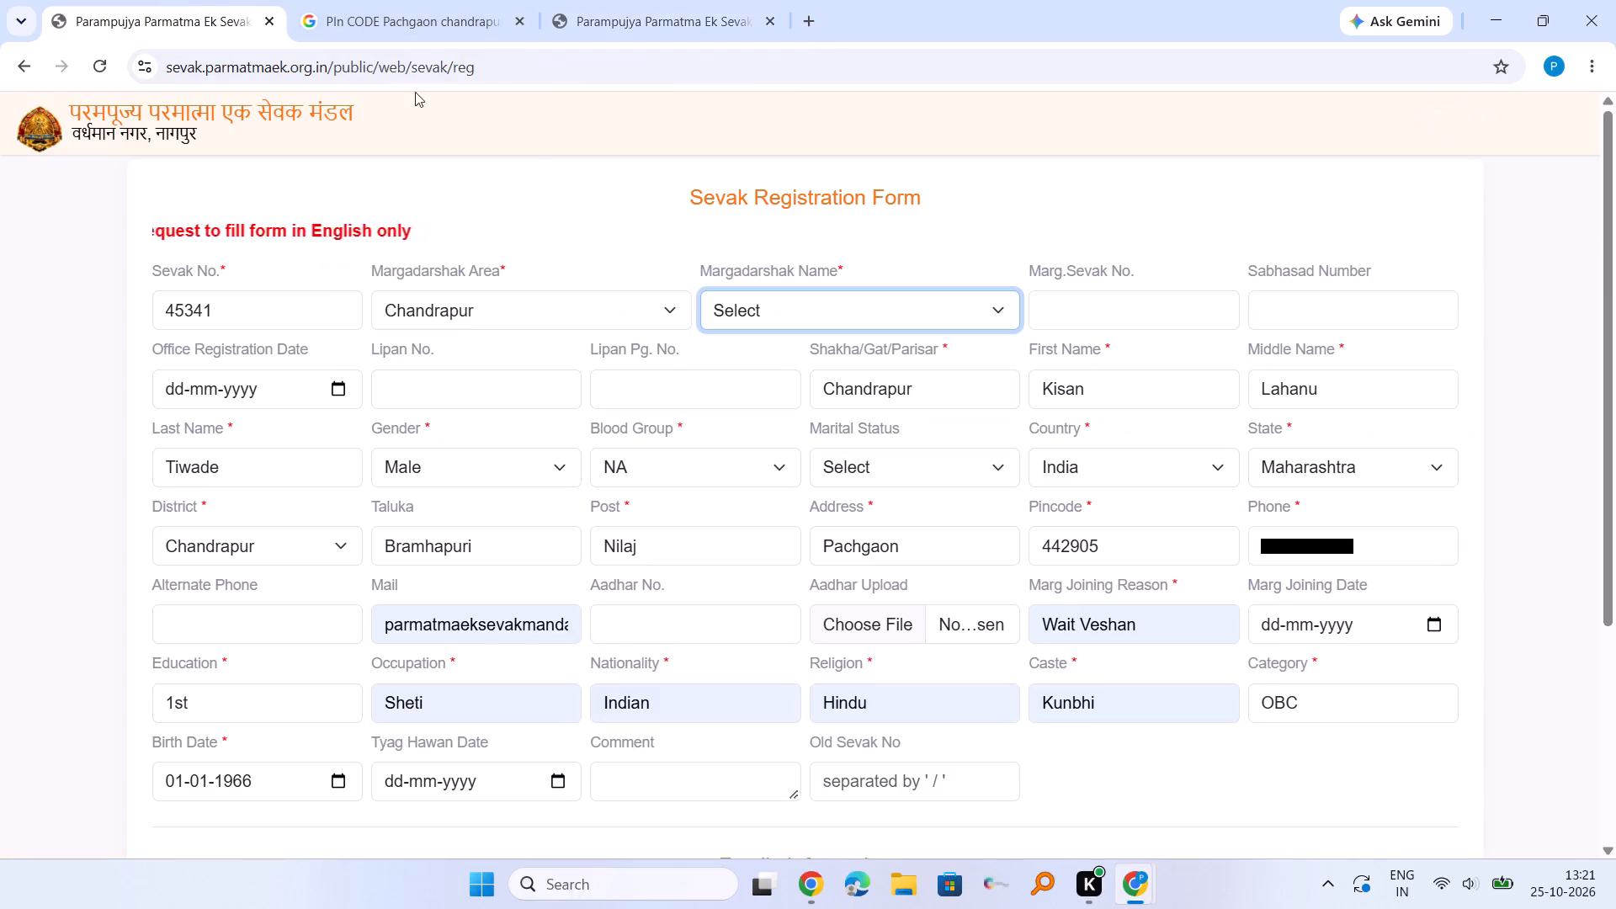
left_click(610, 306)
type("ti")
key("Return")
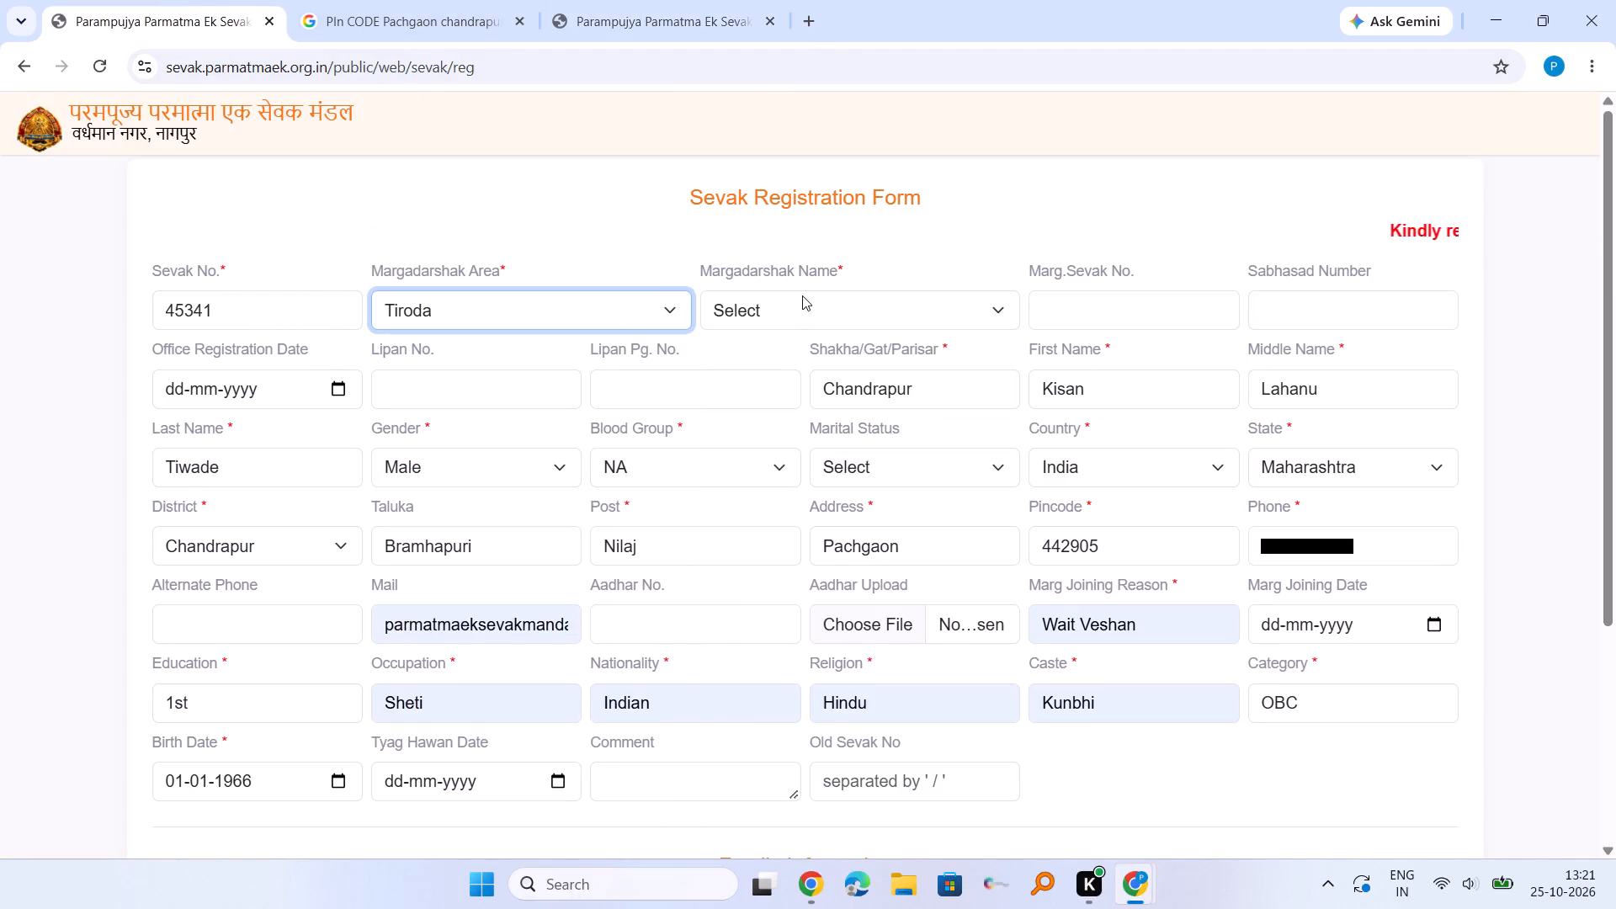
left_click(802, 295)
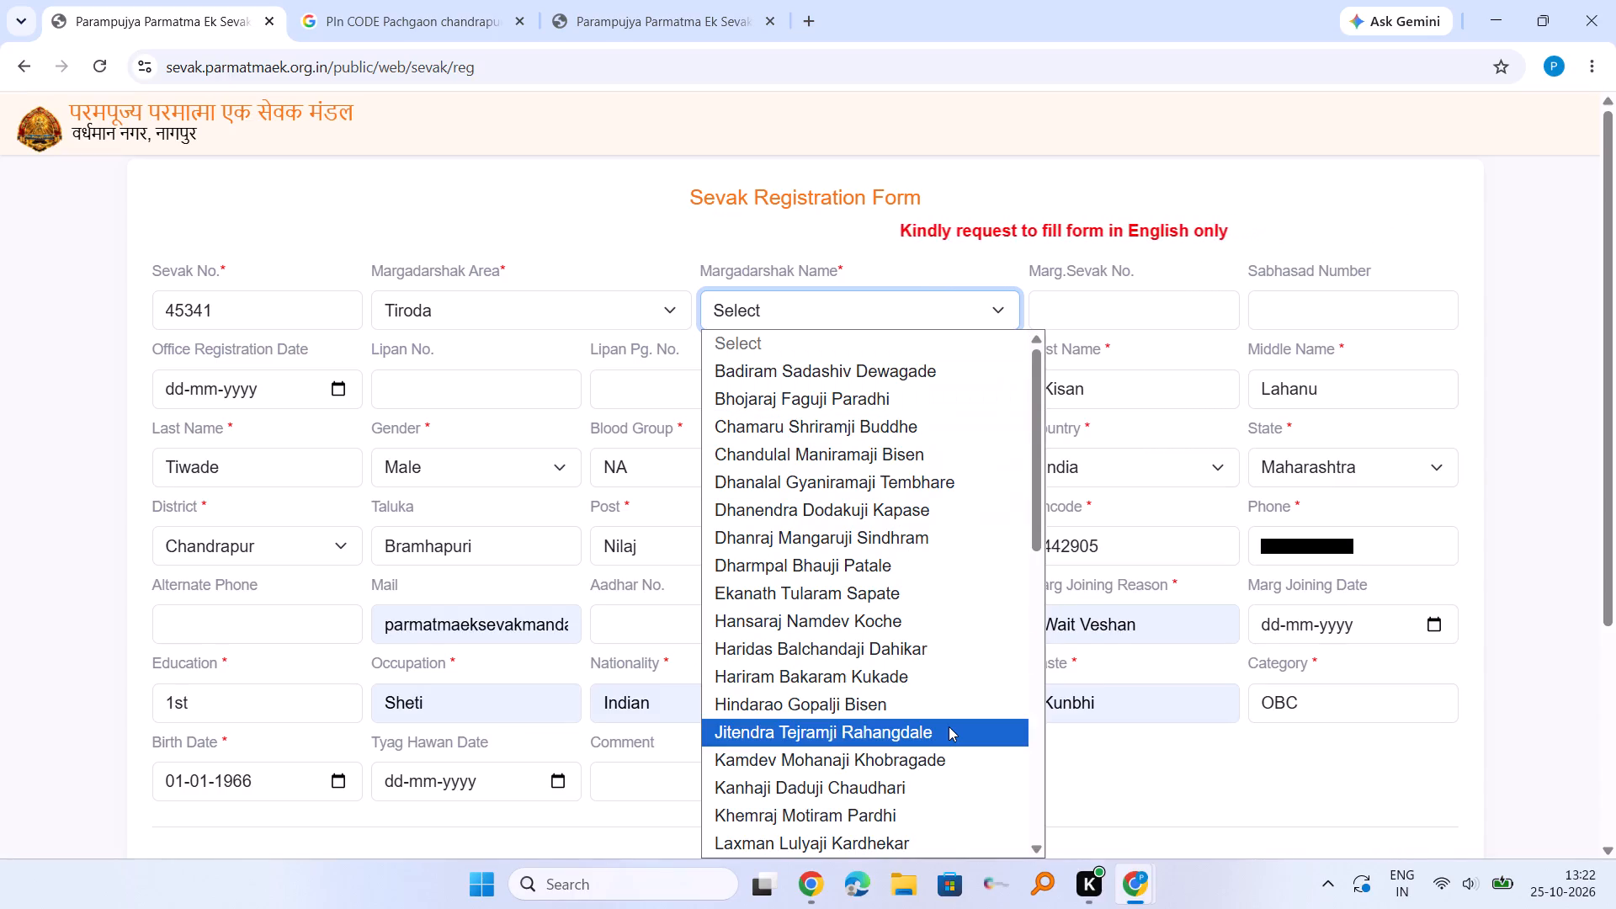
scroll(949, 726, "down", 4)
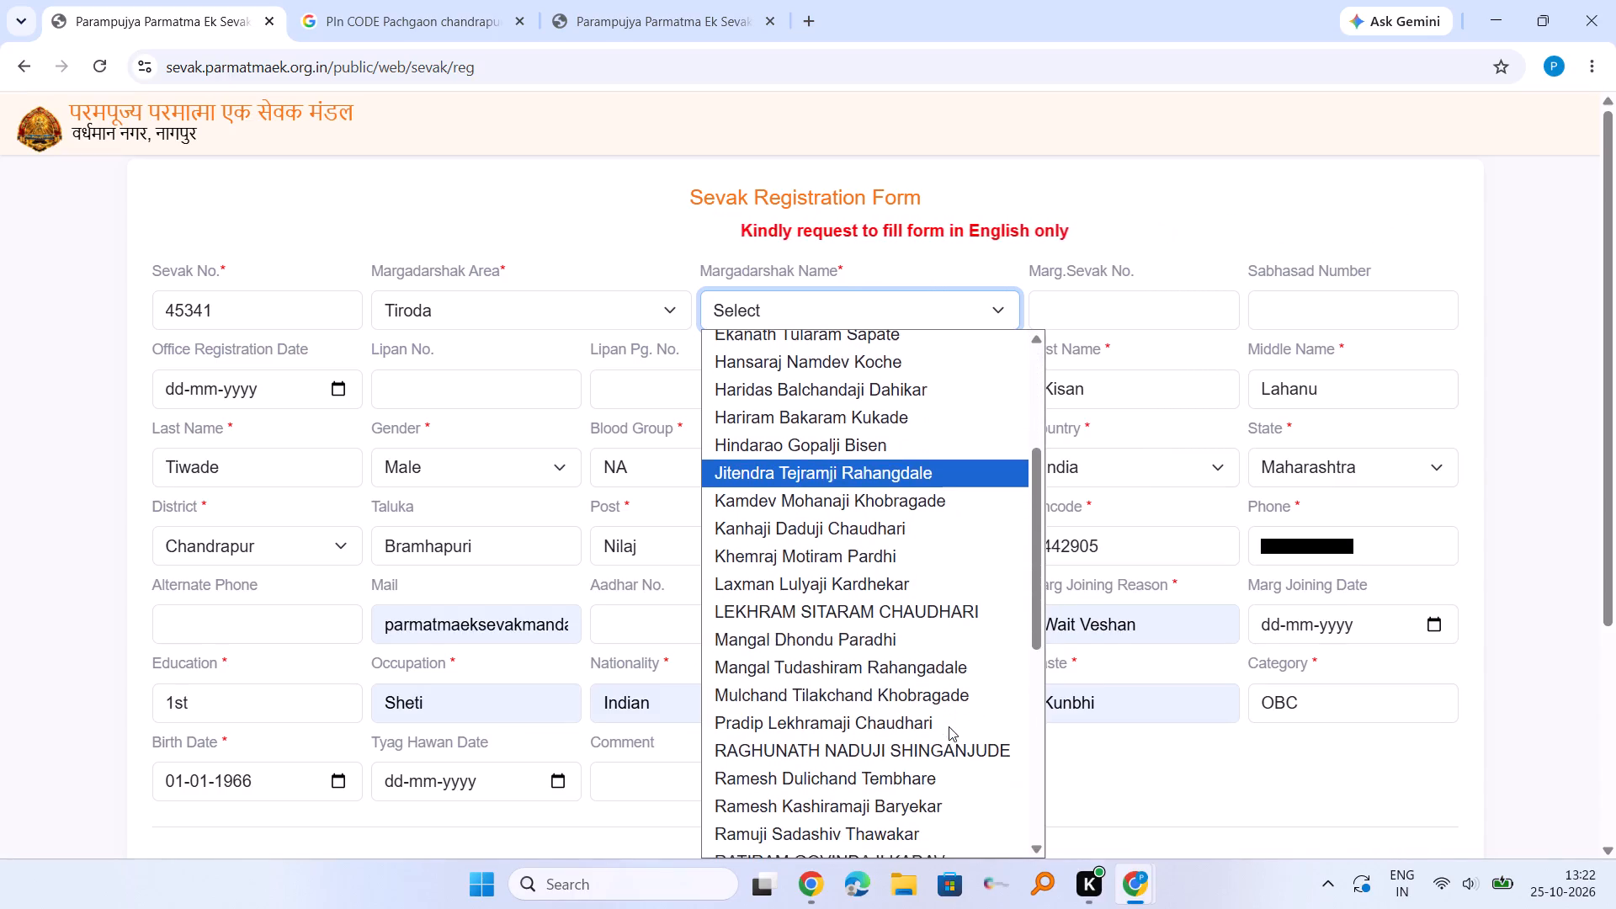
scroll(949, 726, "down", 3)
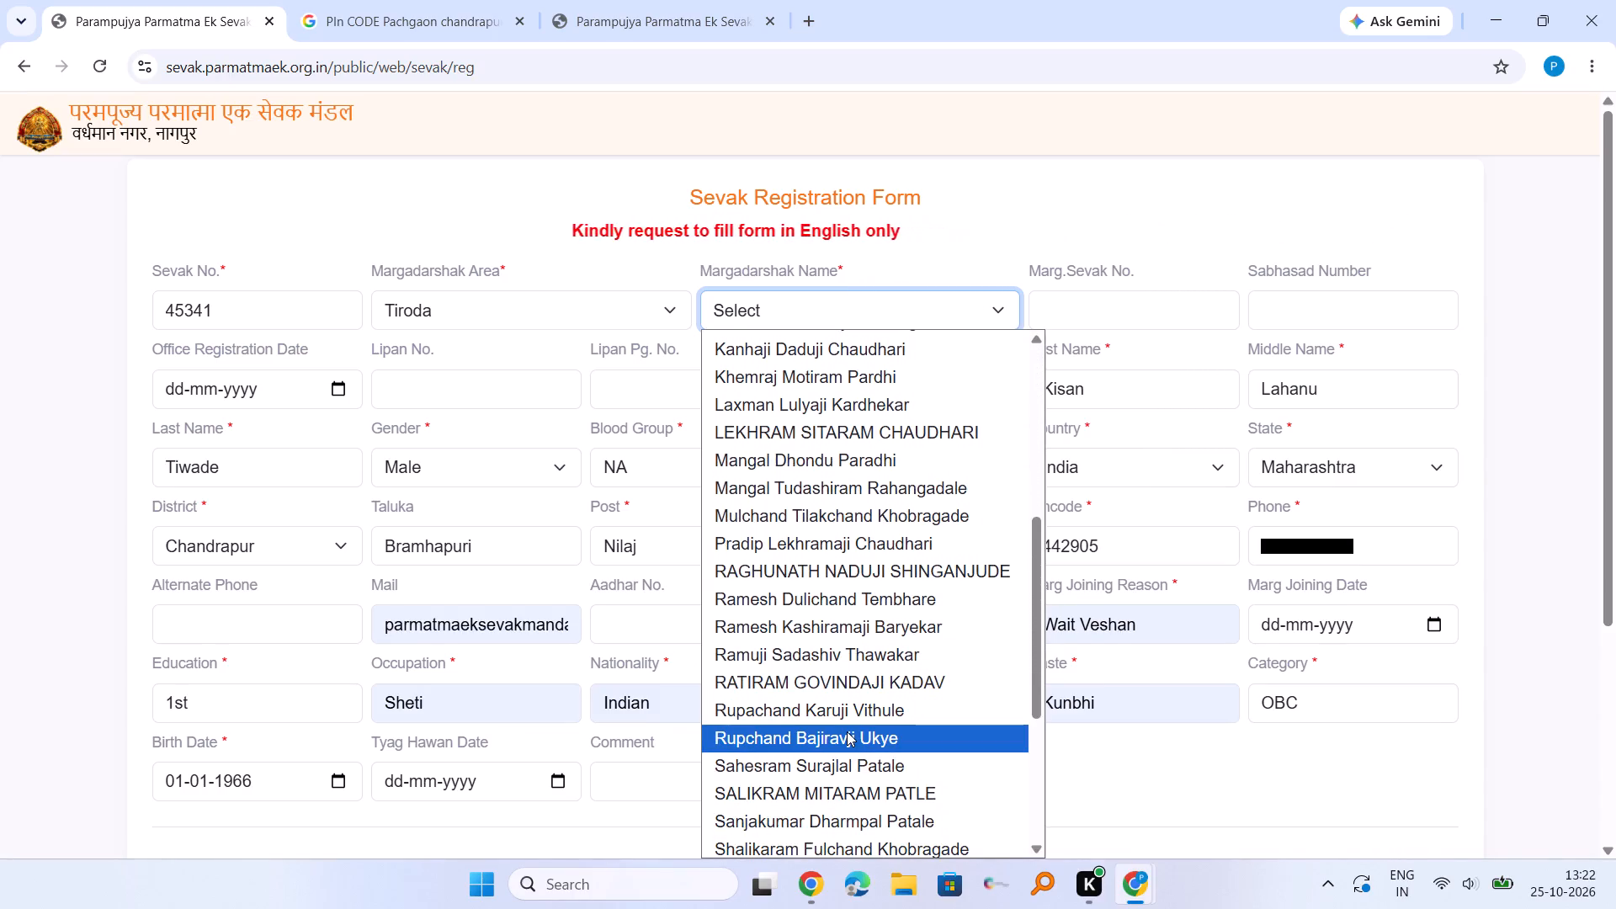
scroll(847, 731, "down", 2)
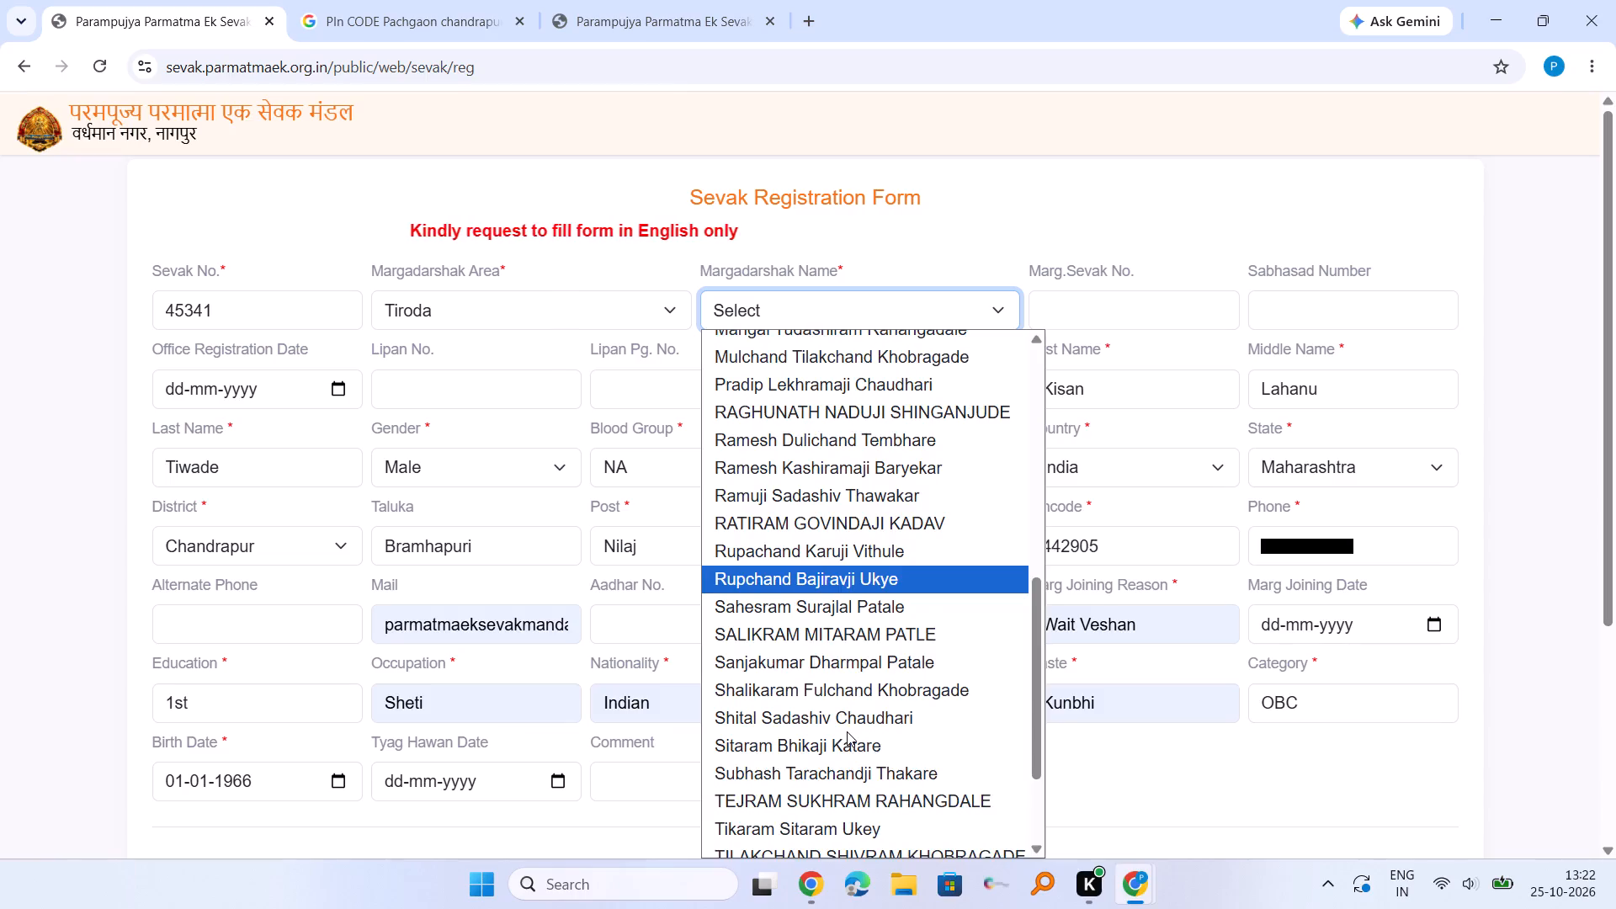
scroll(847, 731, "down", 1)
left_click(823, 709)
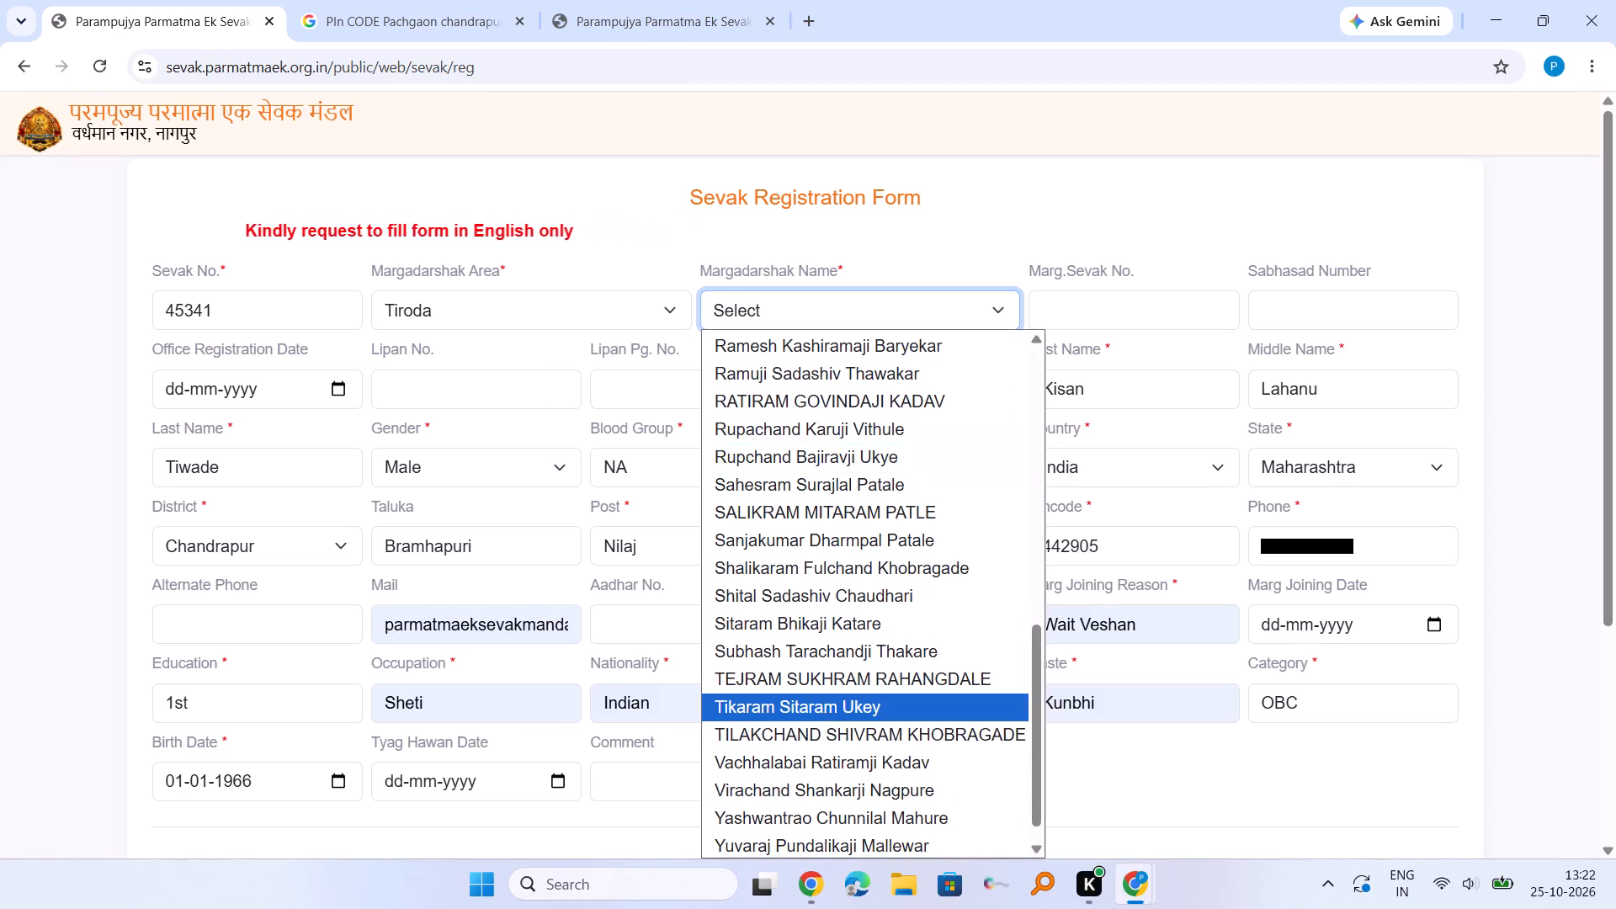
Complete the reCAPTCHA below the family information by selecting all images with traffic lights and verifying.
scroll(837, 380, "down", 6)
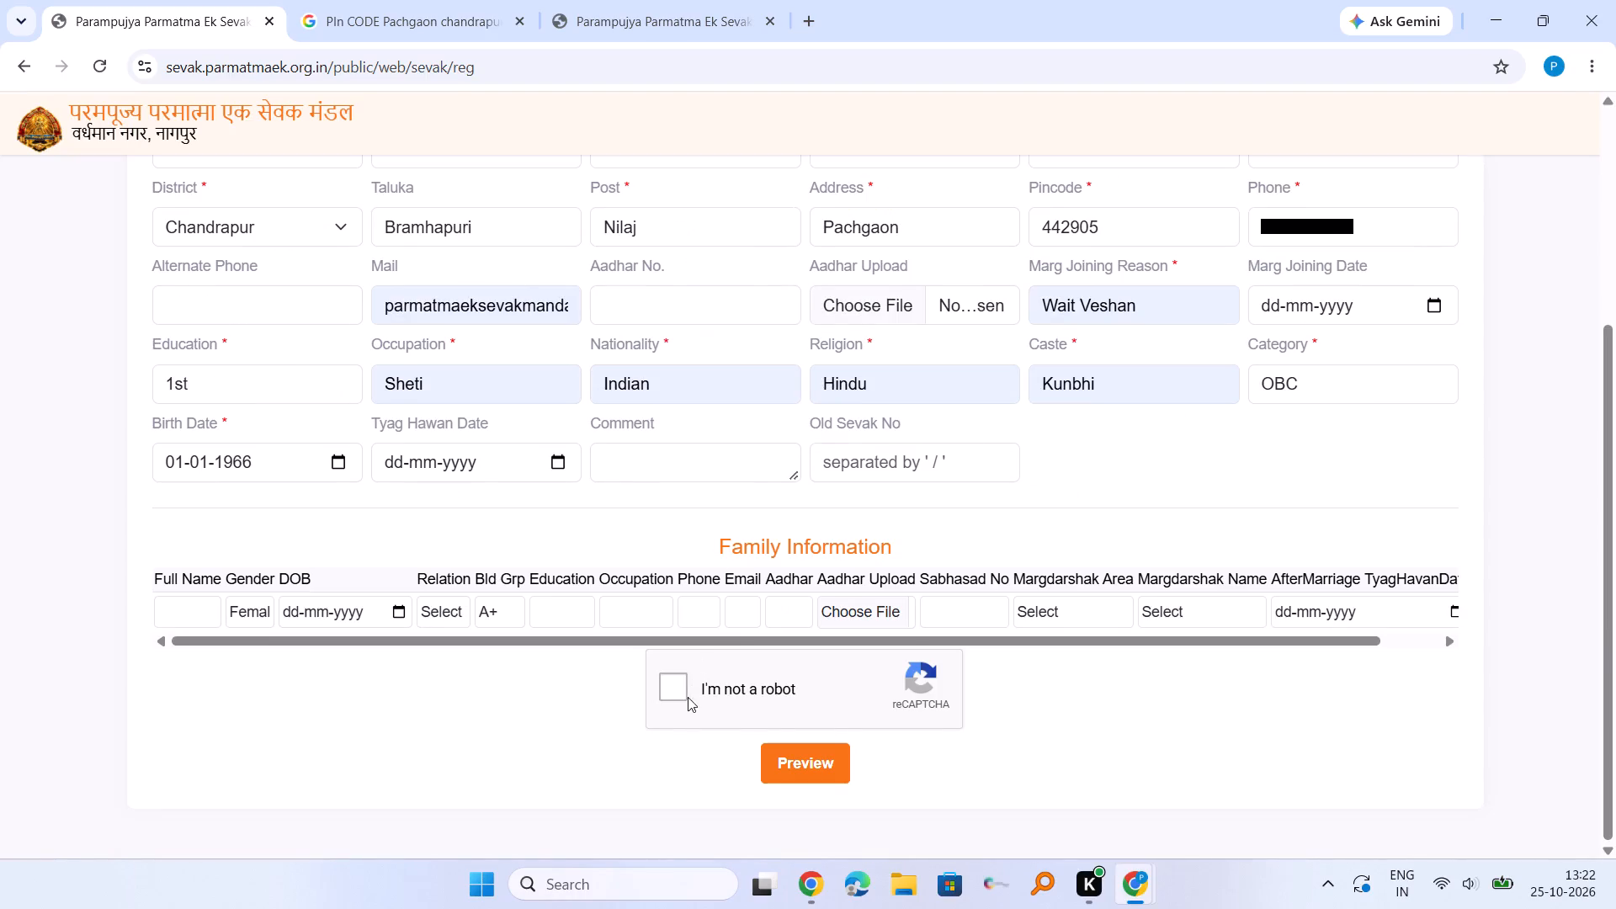
left_click(675, 693)
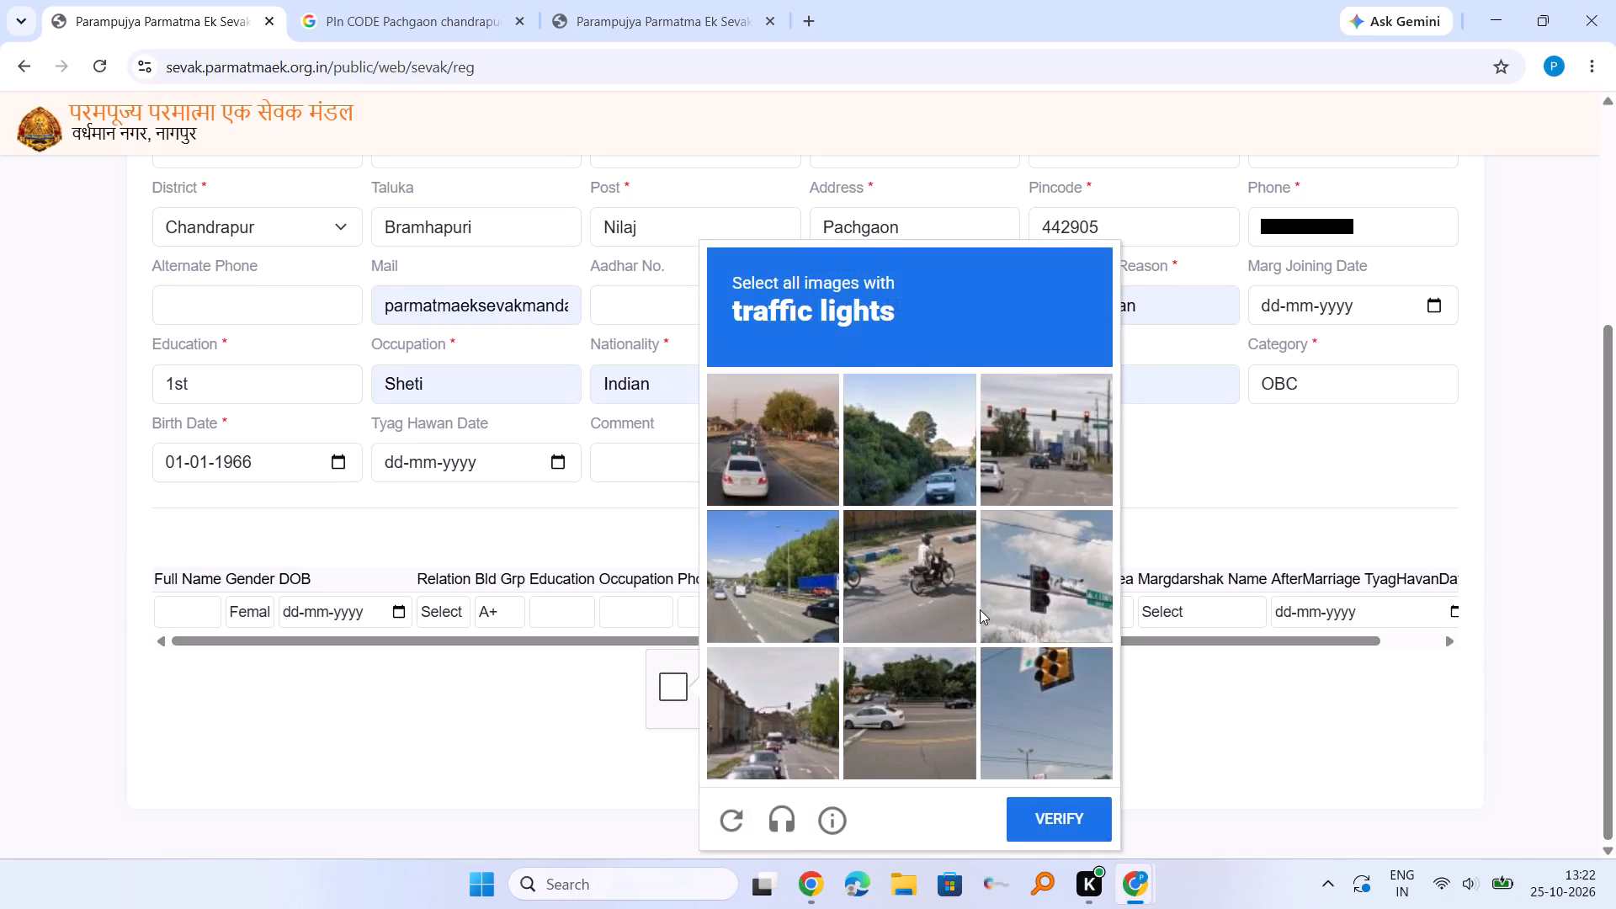
left_click(1018, 444)
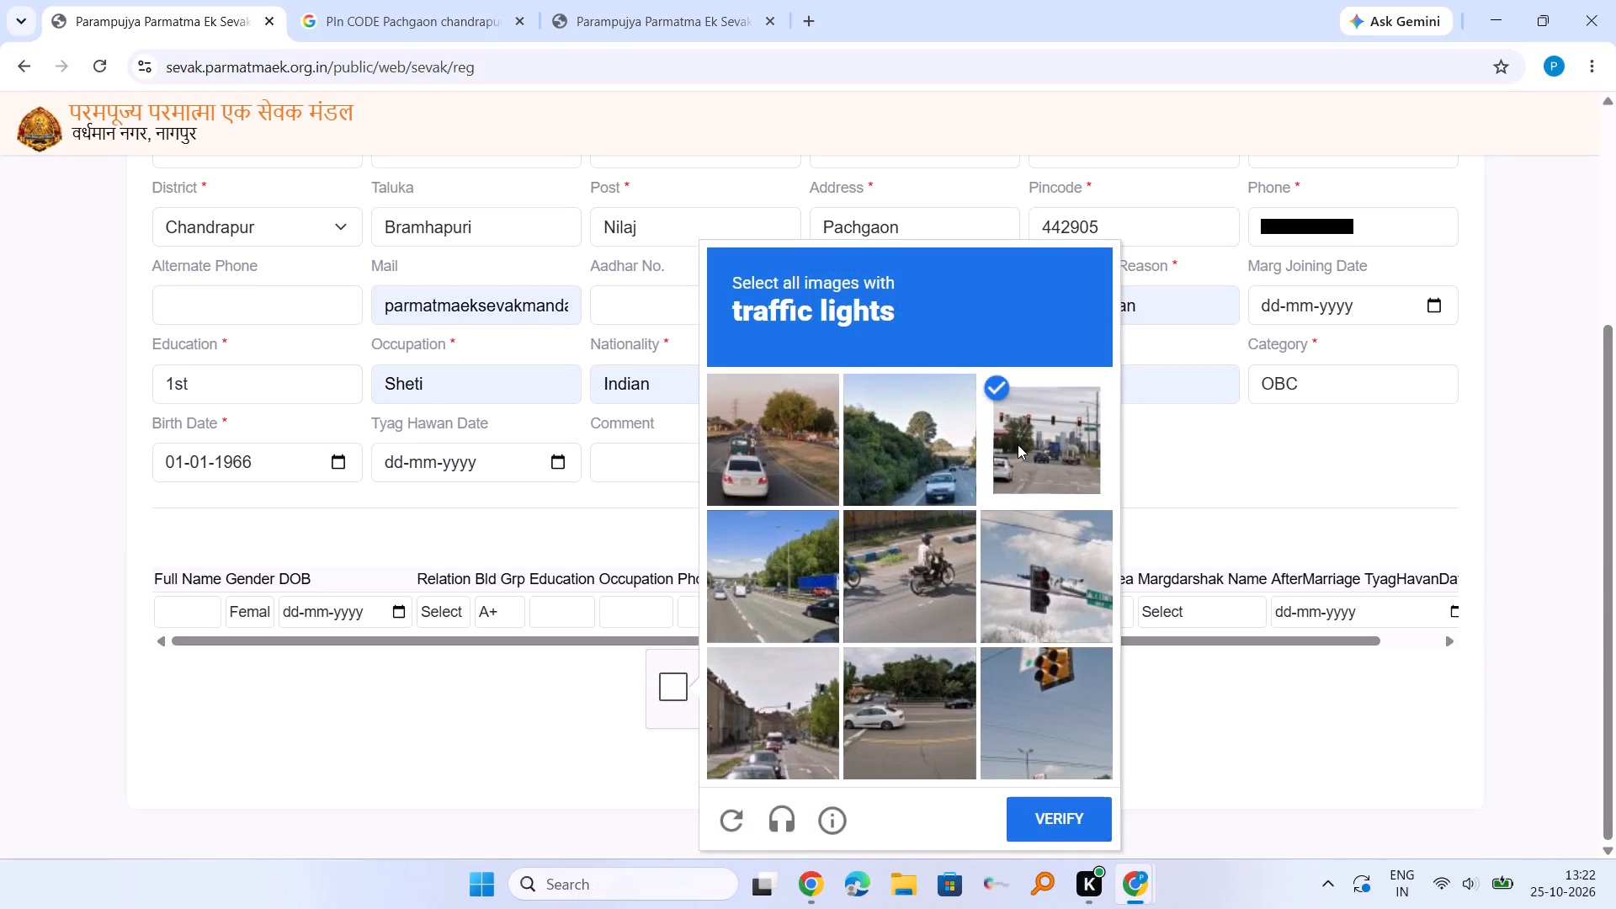
left_click(1012, 610)
left_click(1035, 704)
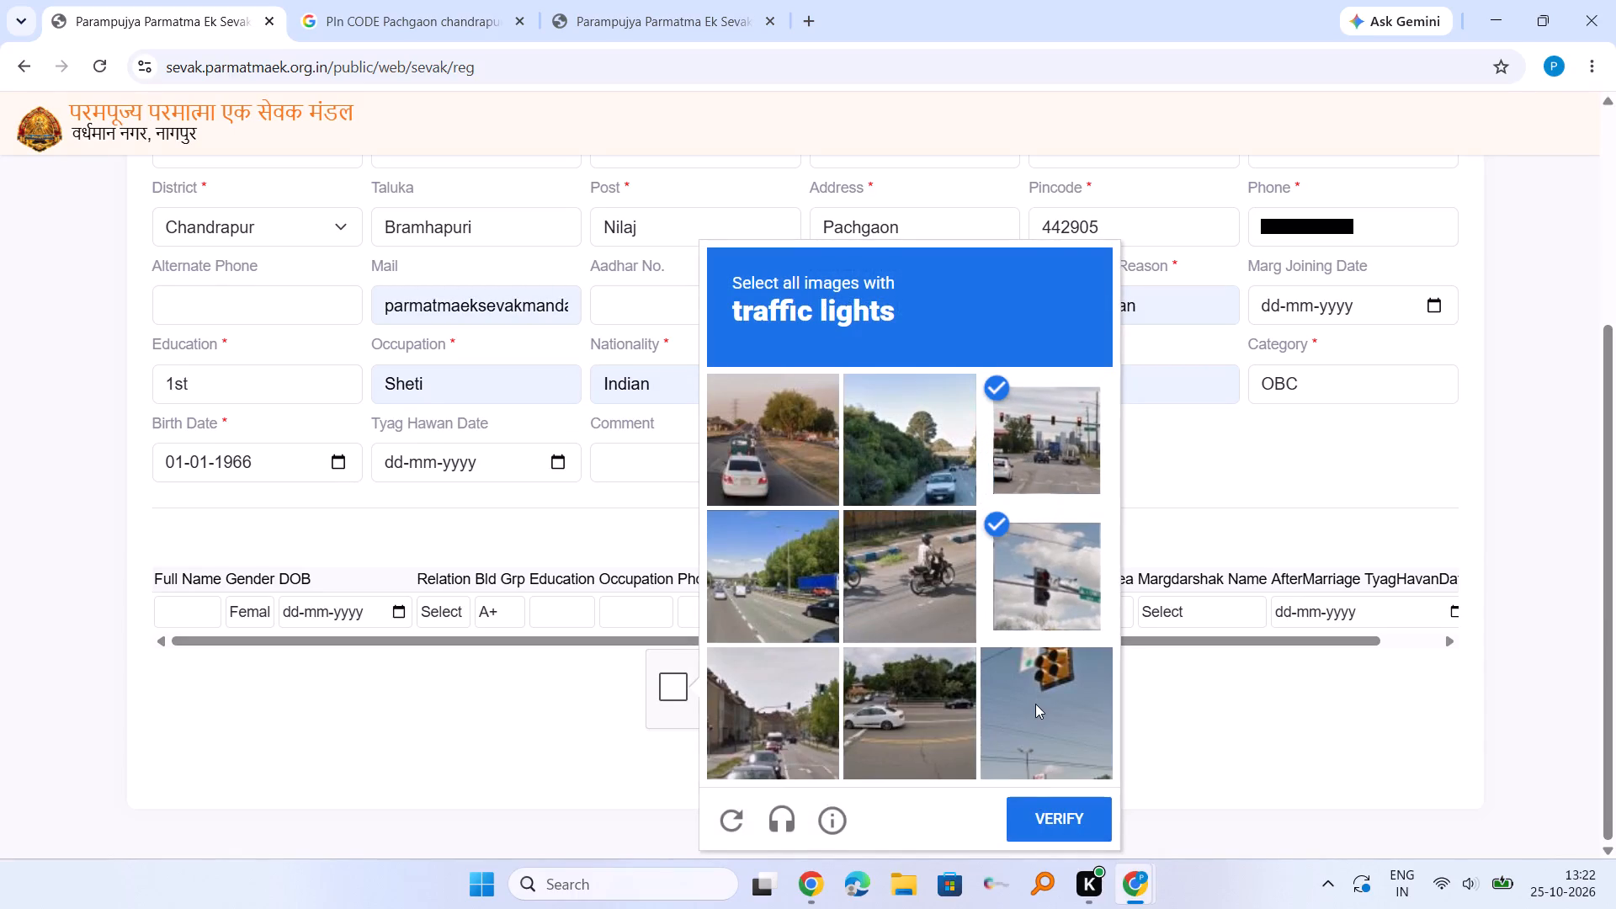
left_click(1035, 825)
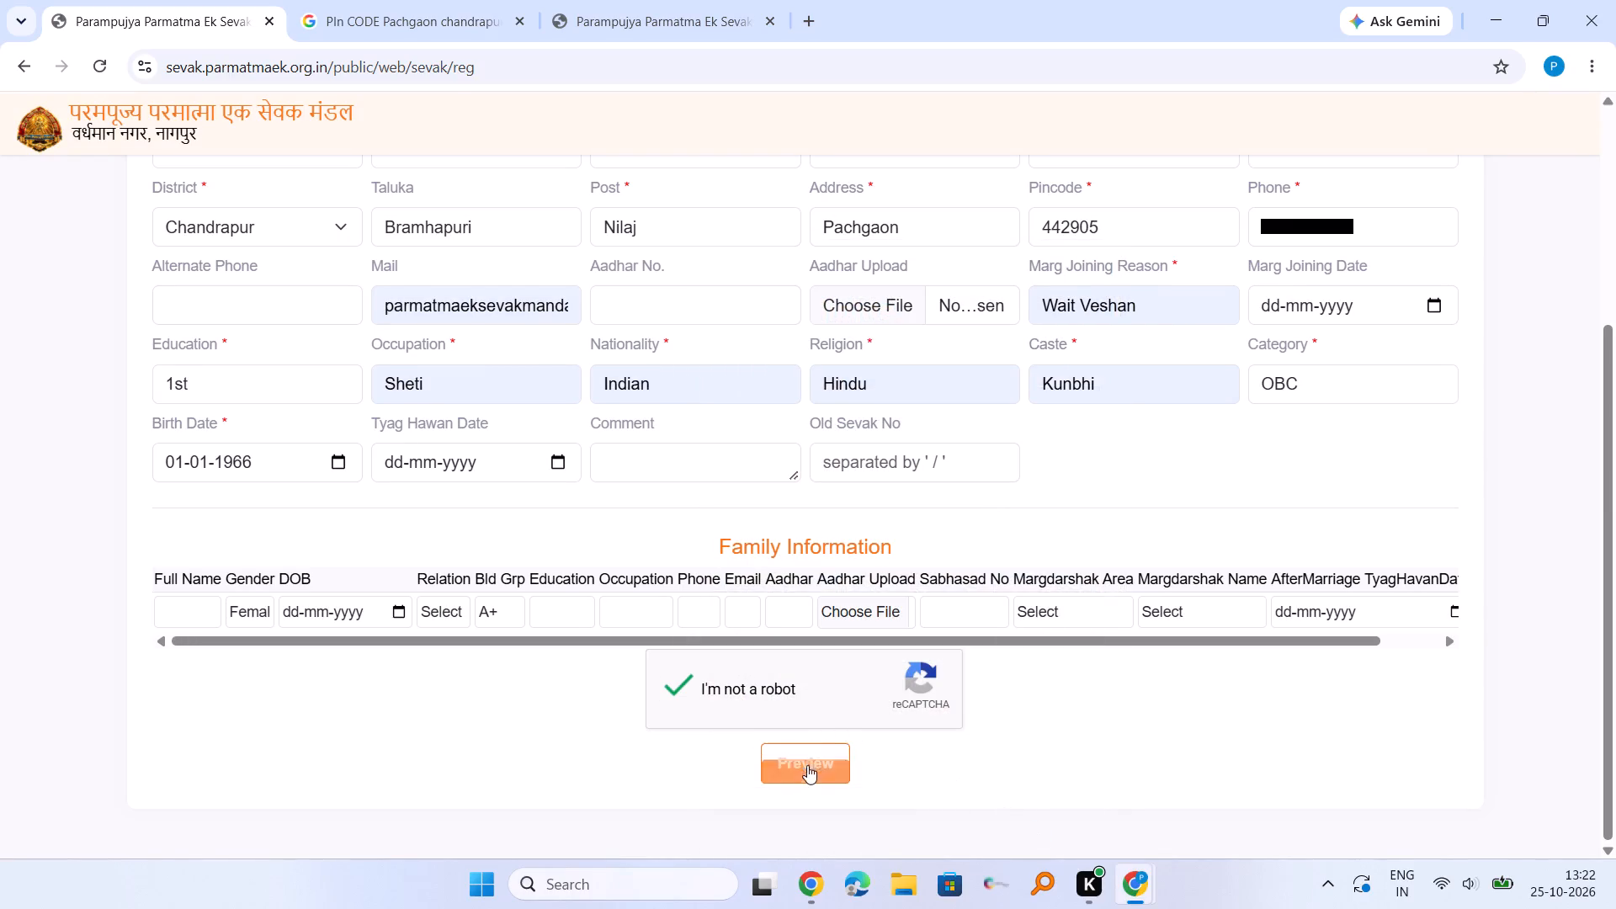
Preview the completed Sevak registration, go through its details and submit it.
left_click(807, 765)
scroll(807, 765, "down", 5)
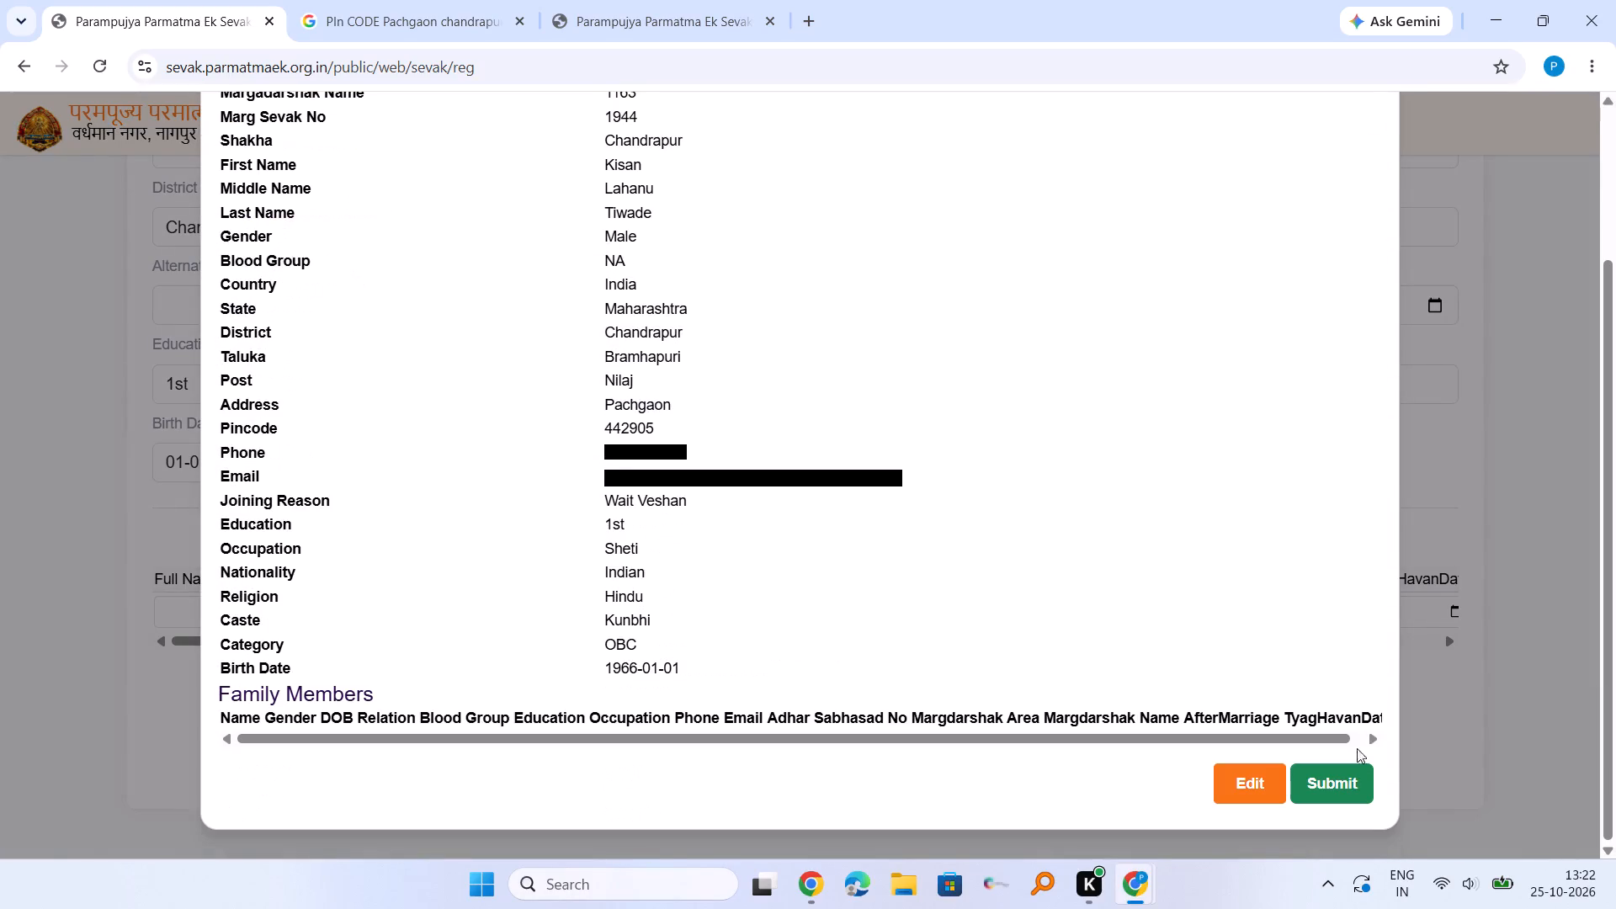
left_click(1340, 778)
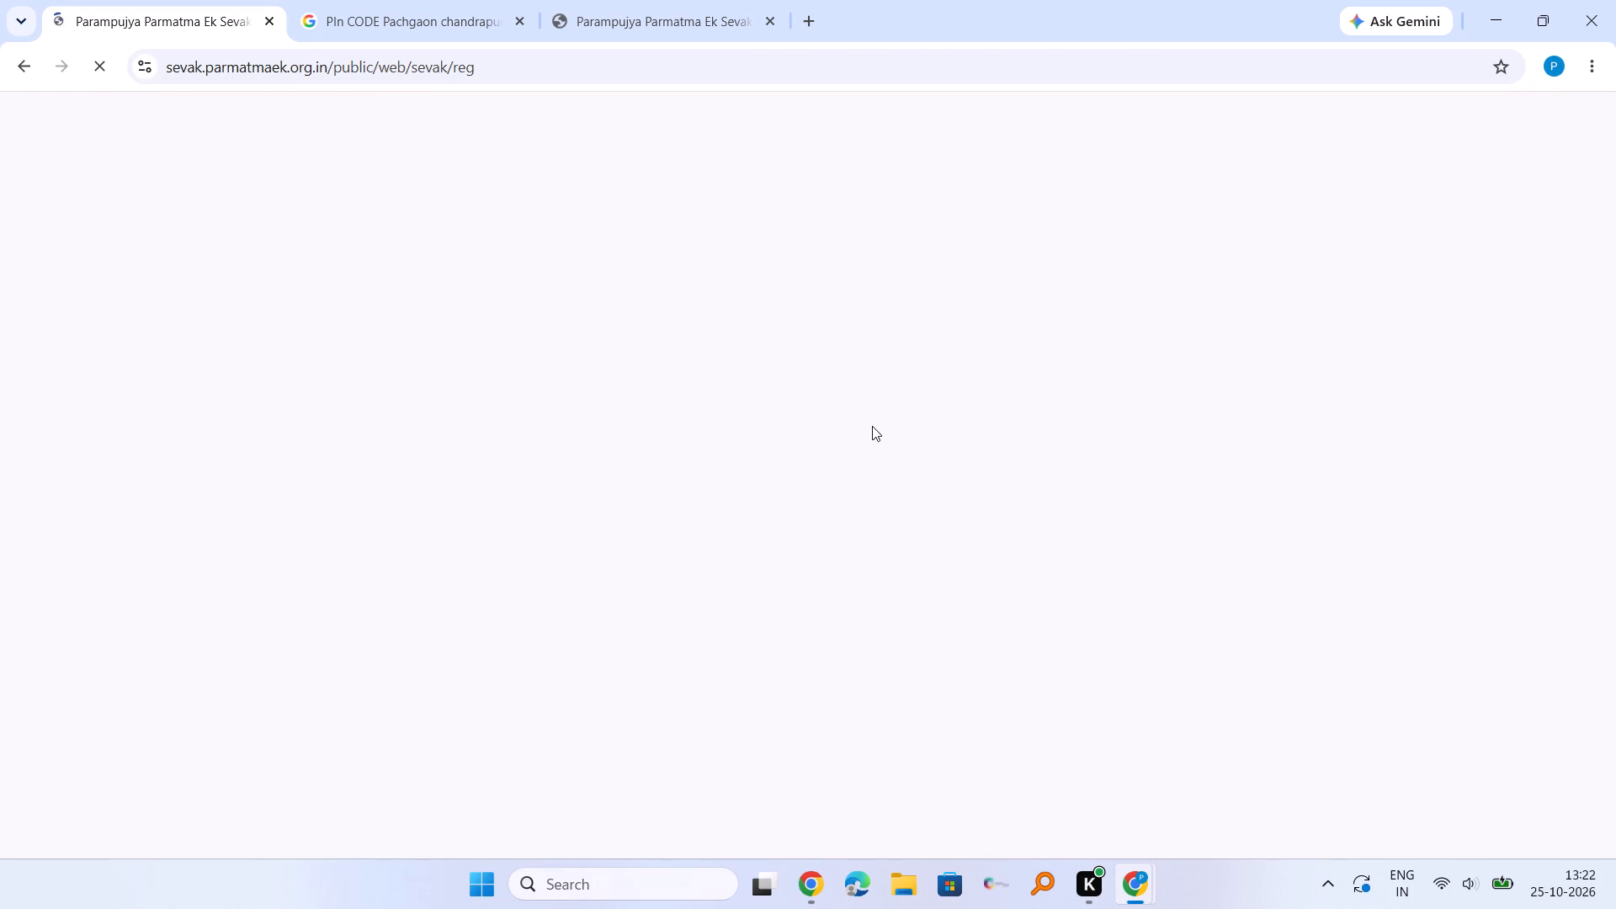
left_click(795, 561)
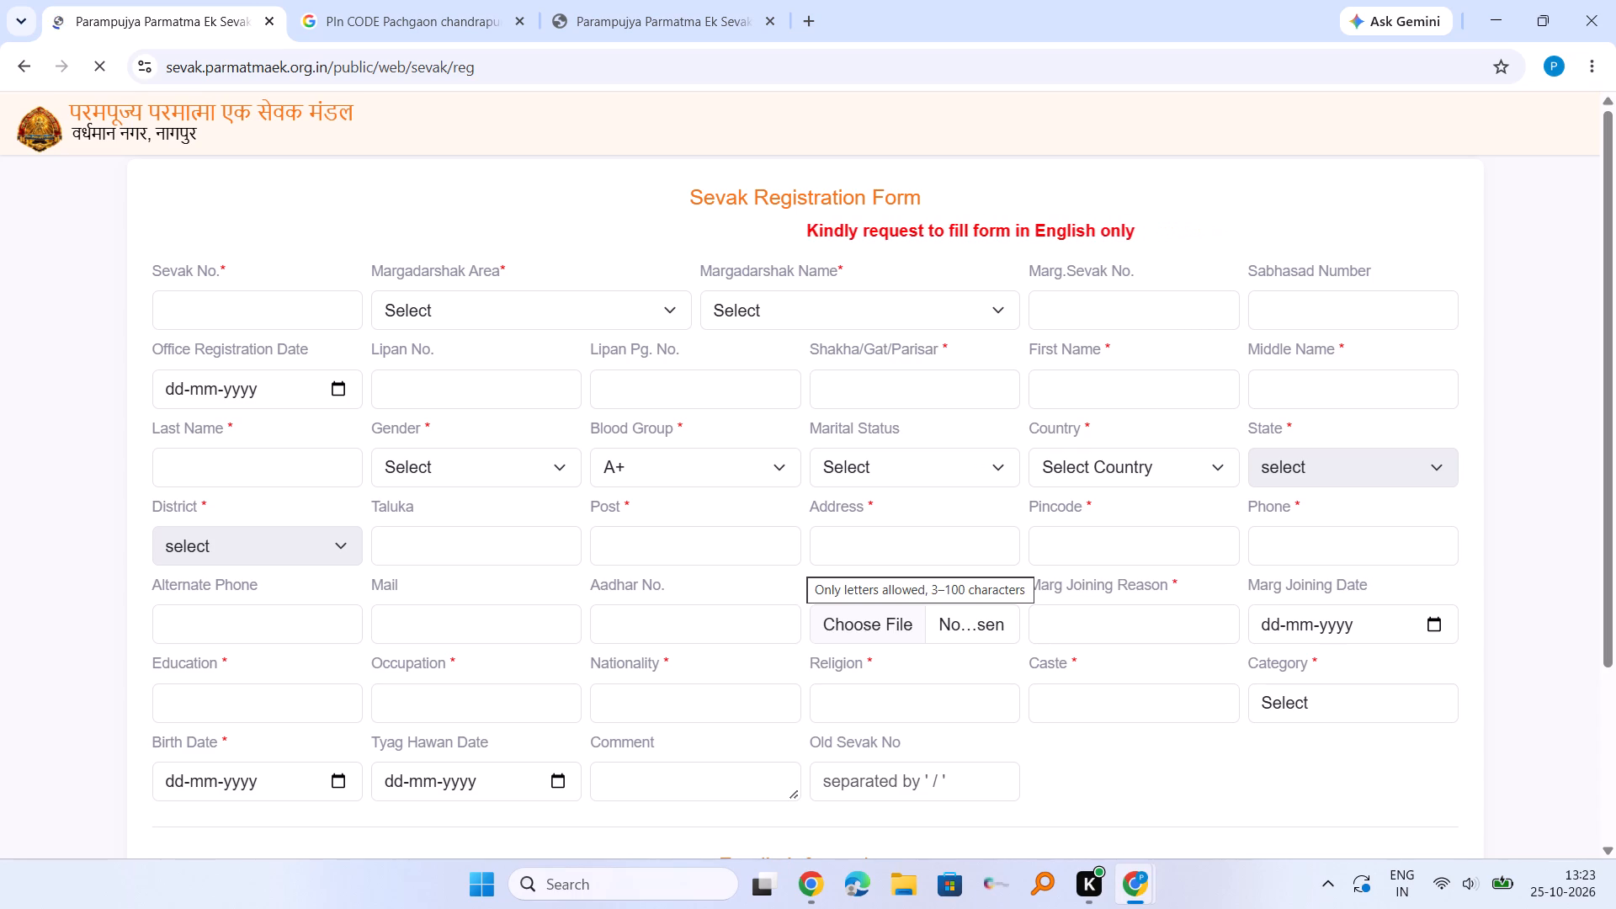
left_click(265, 302)
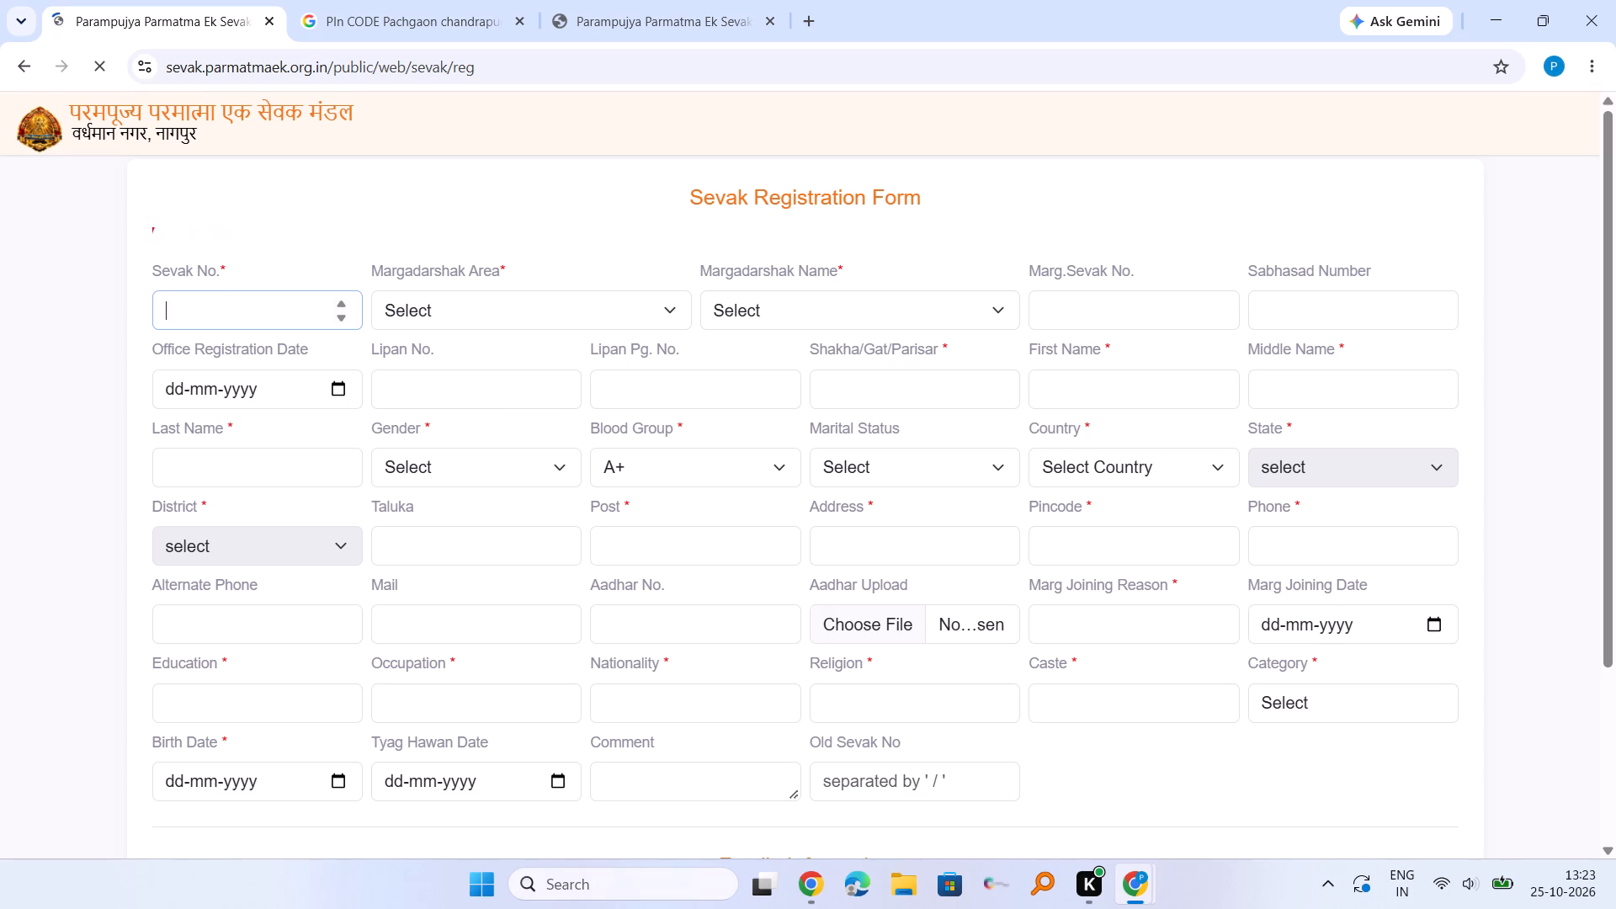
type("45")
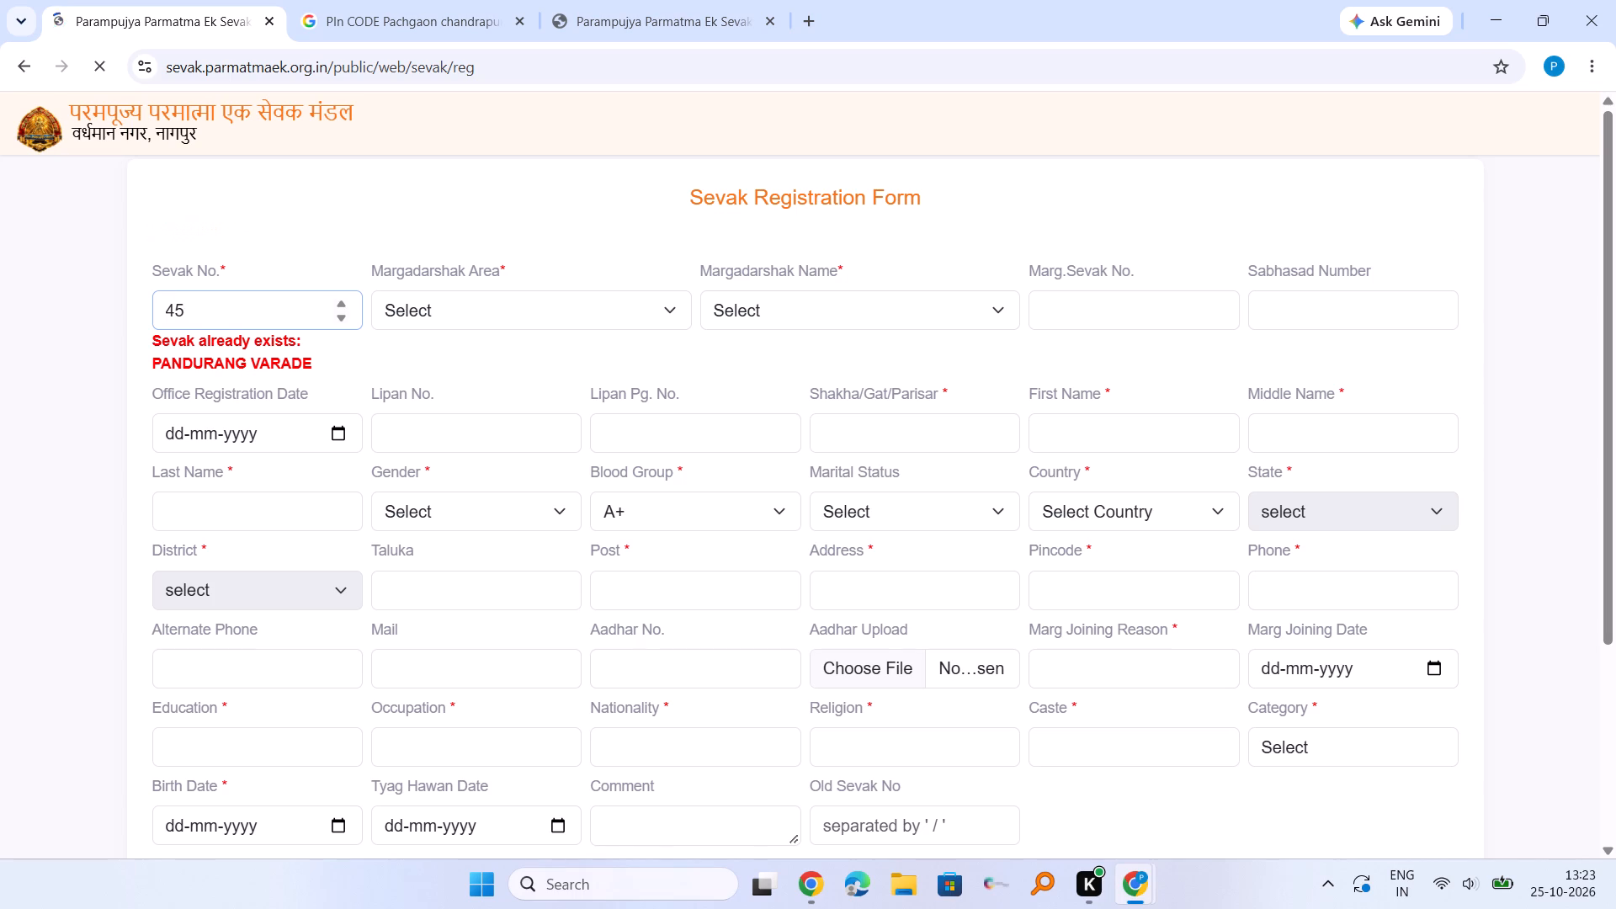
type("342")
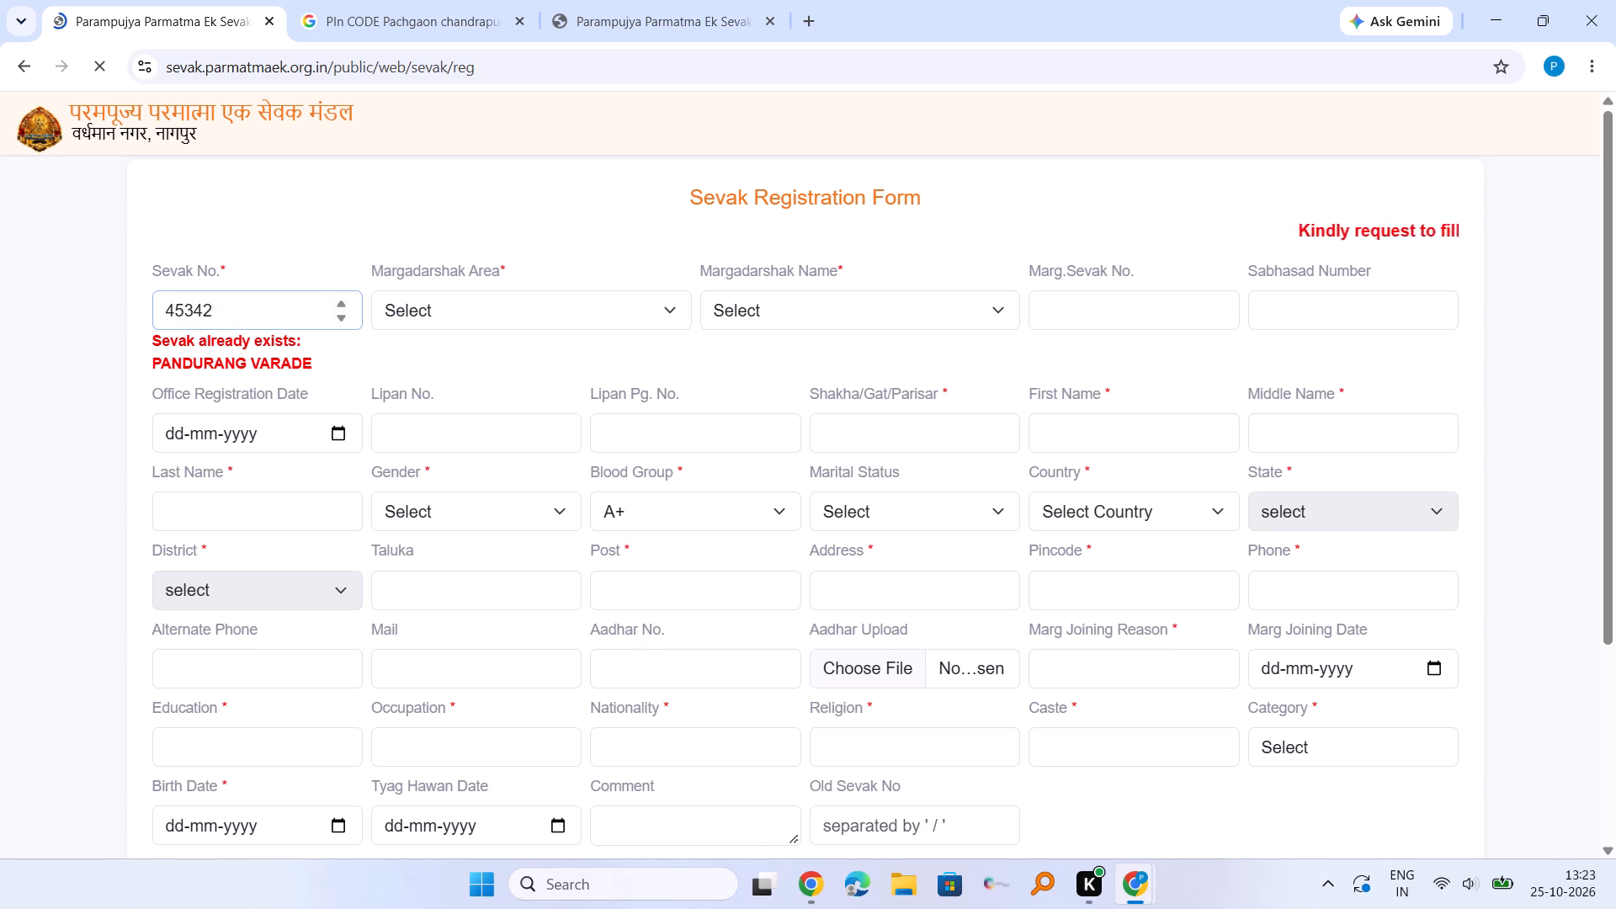
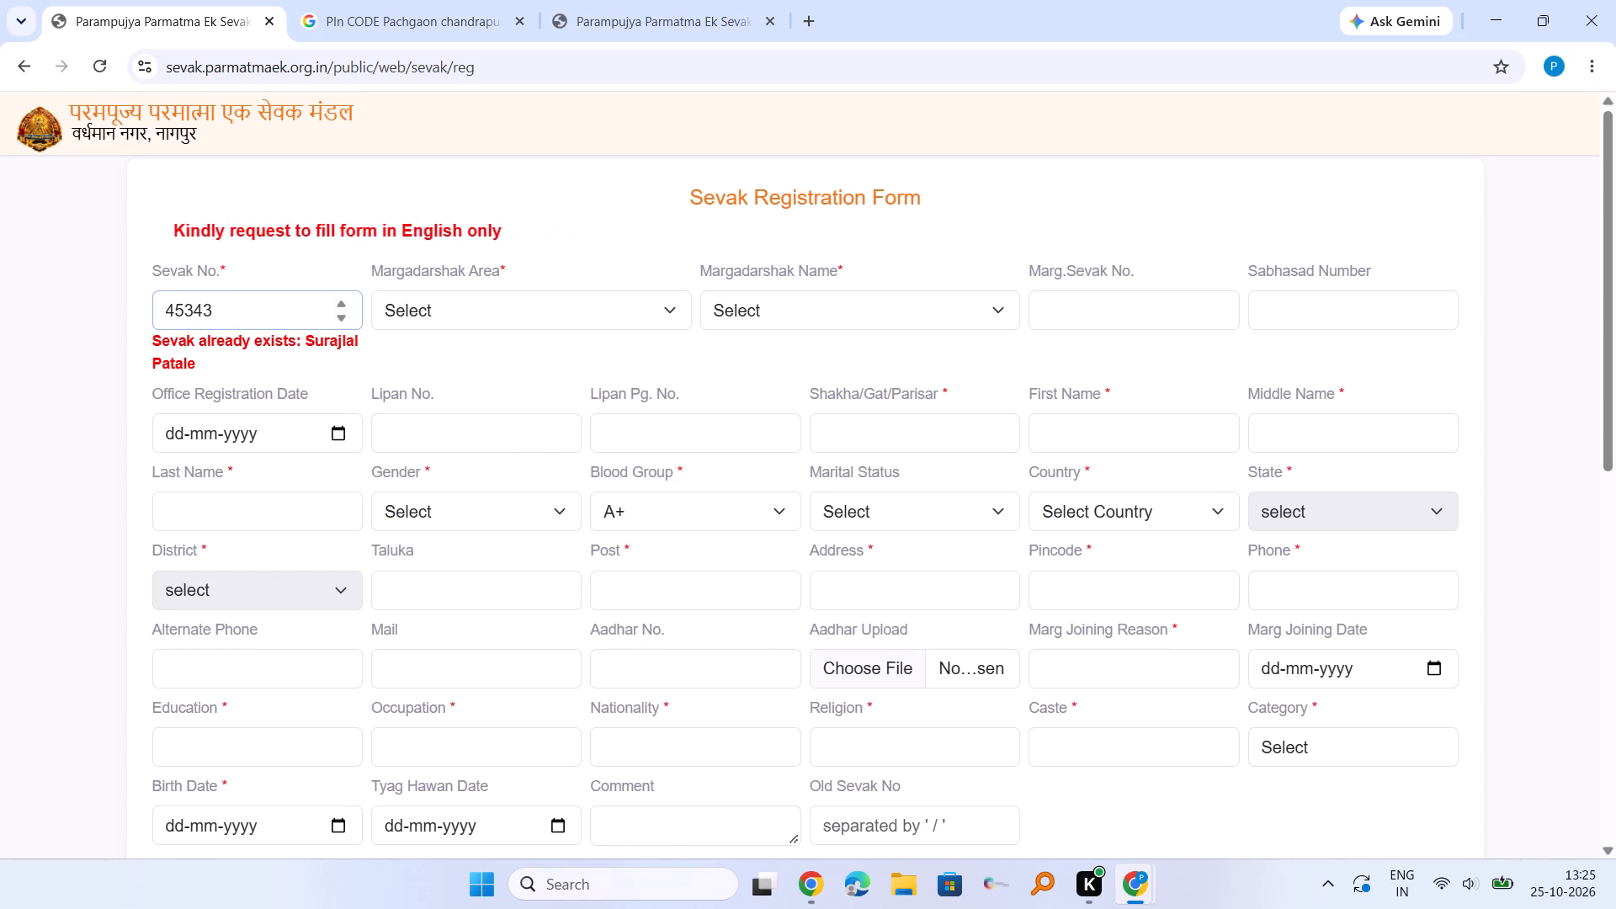
key("Up")
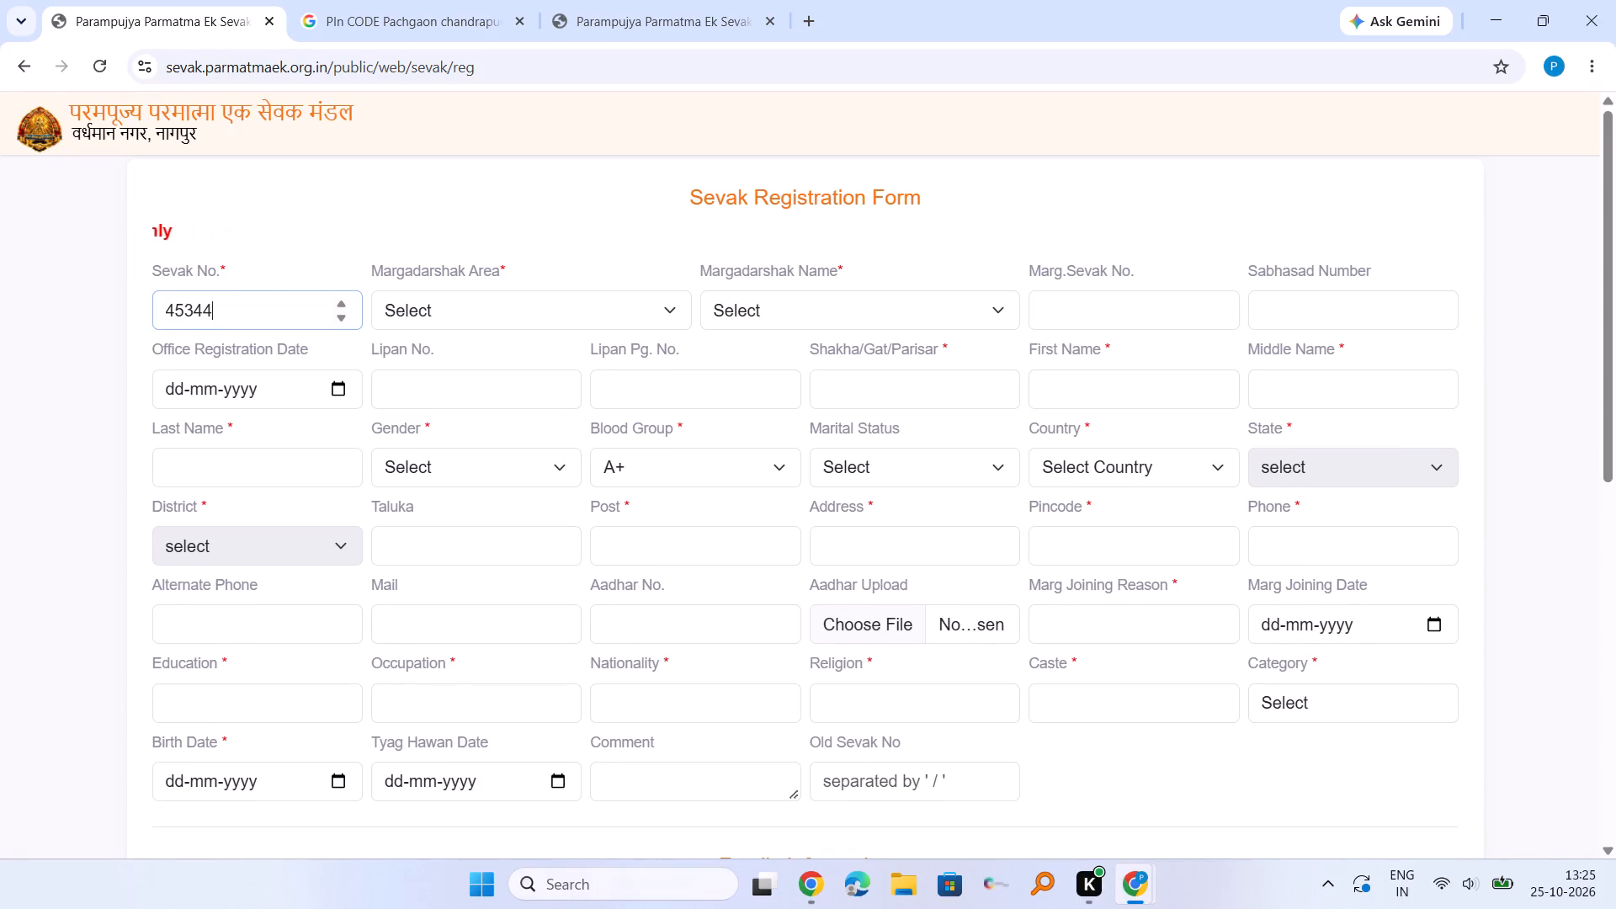
left_click(1149, 393)
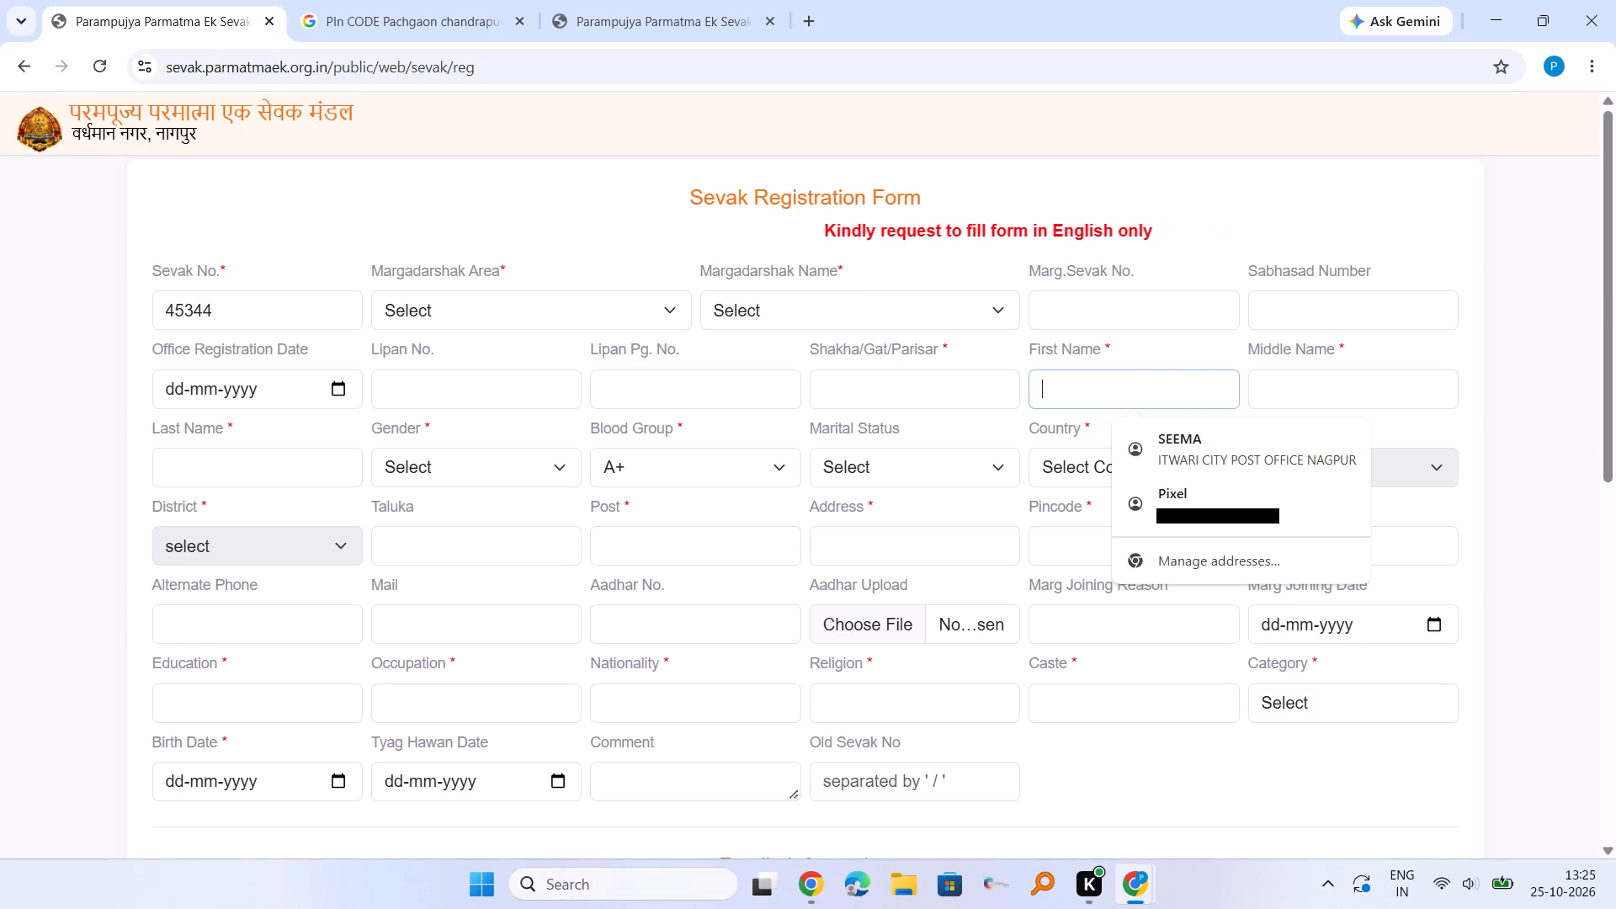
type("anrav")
left_click(1437, 398)
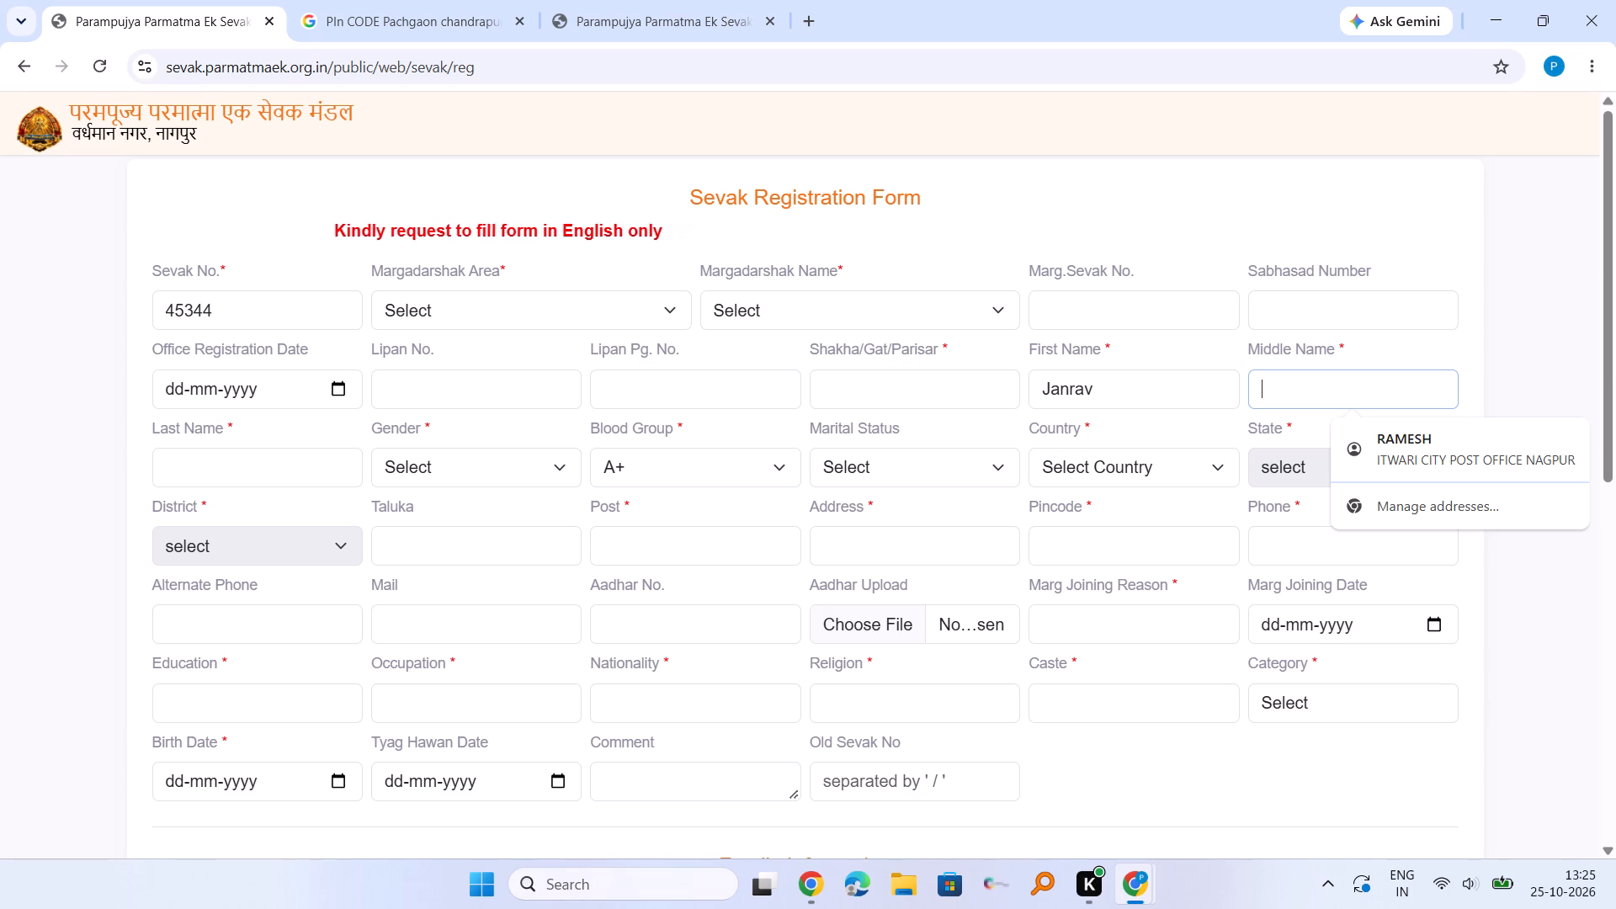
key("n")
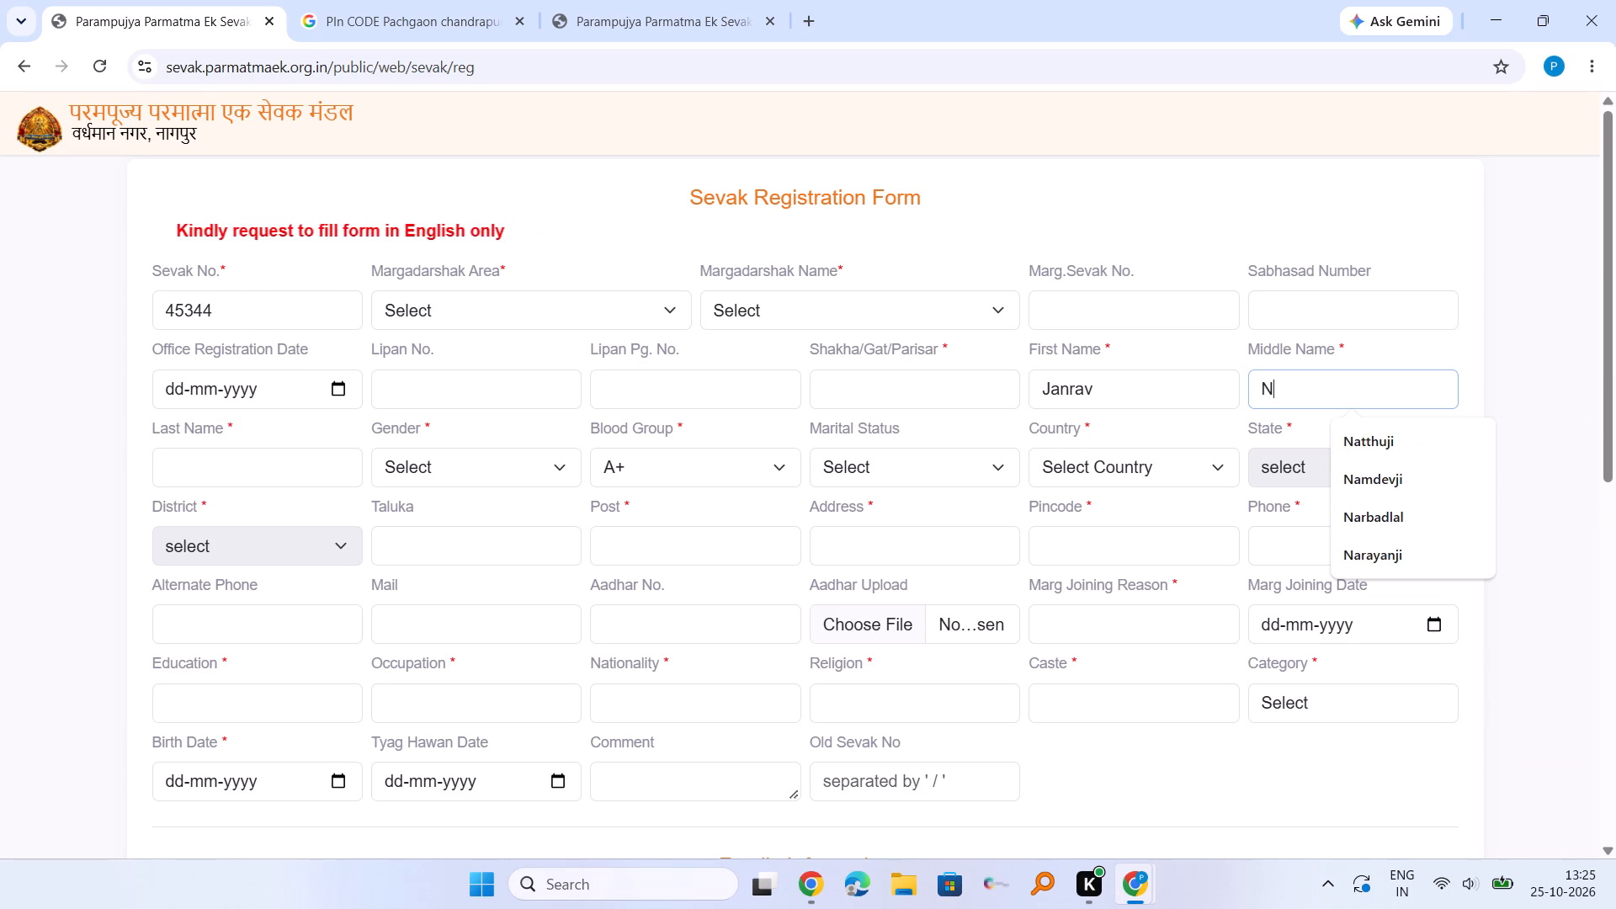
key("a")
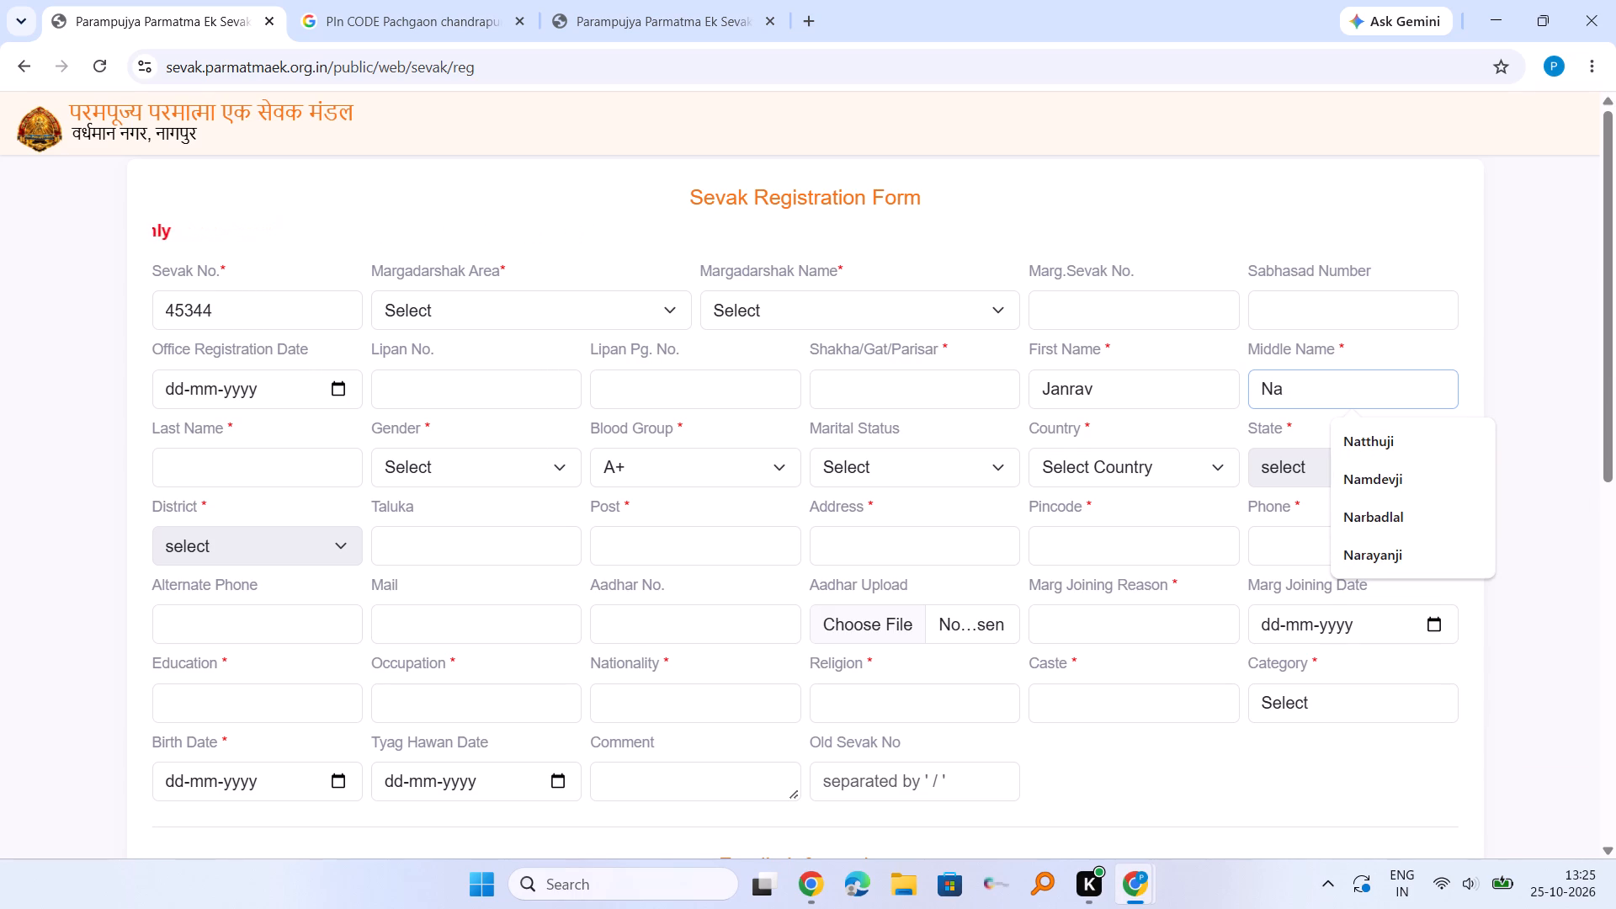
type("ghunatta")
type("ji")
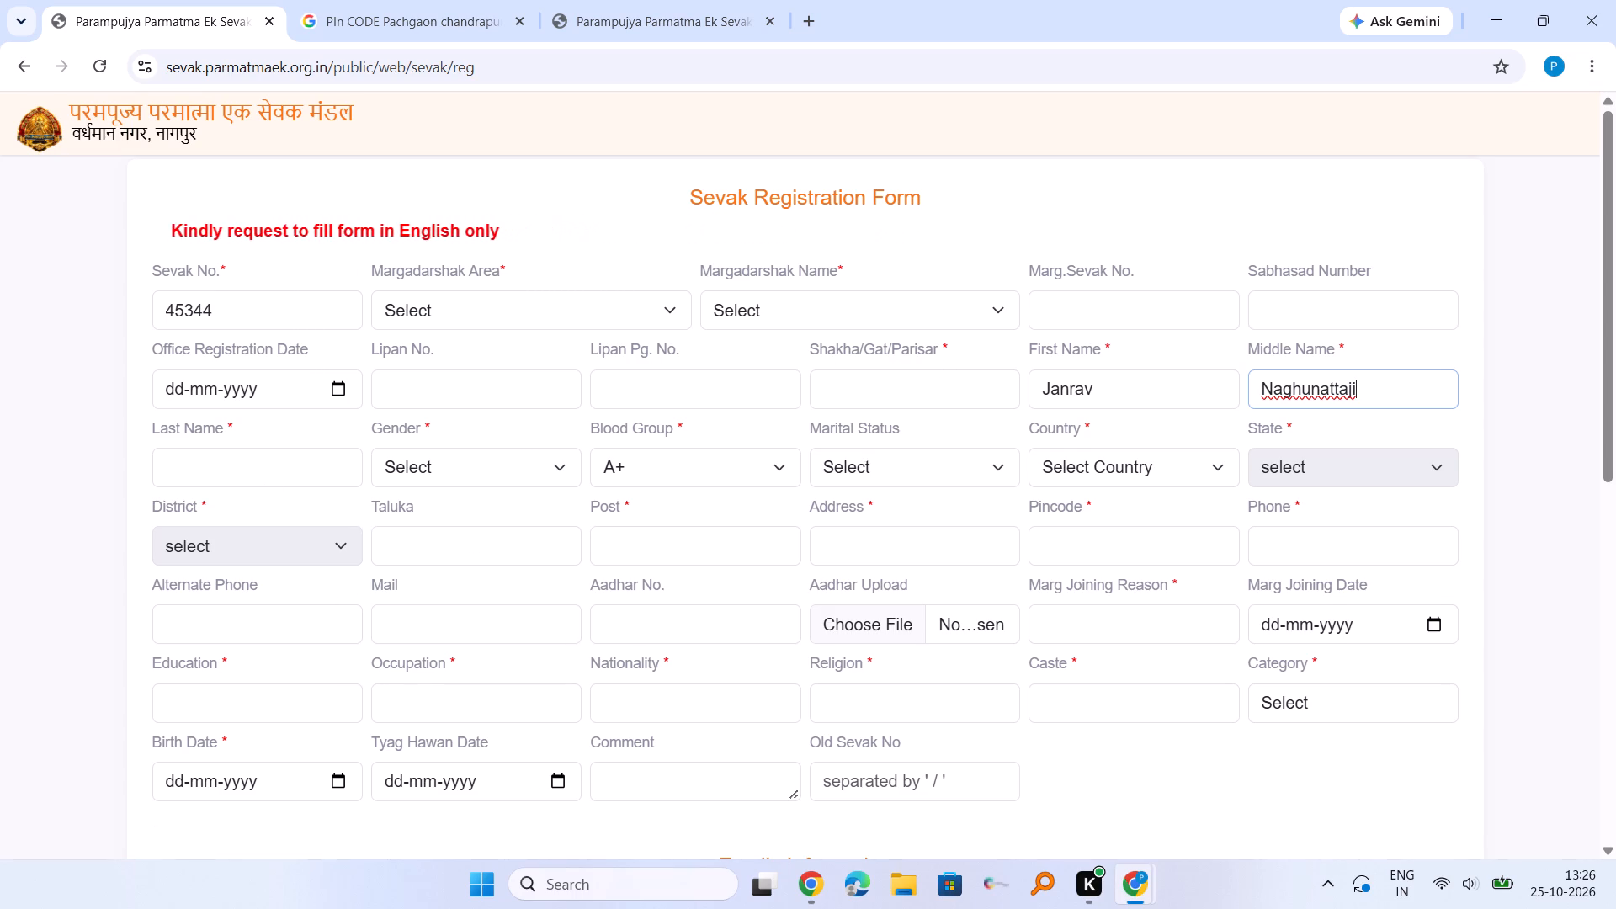
left_click(1342, 385)
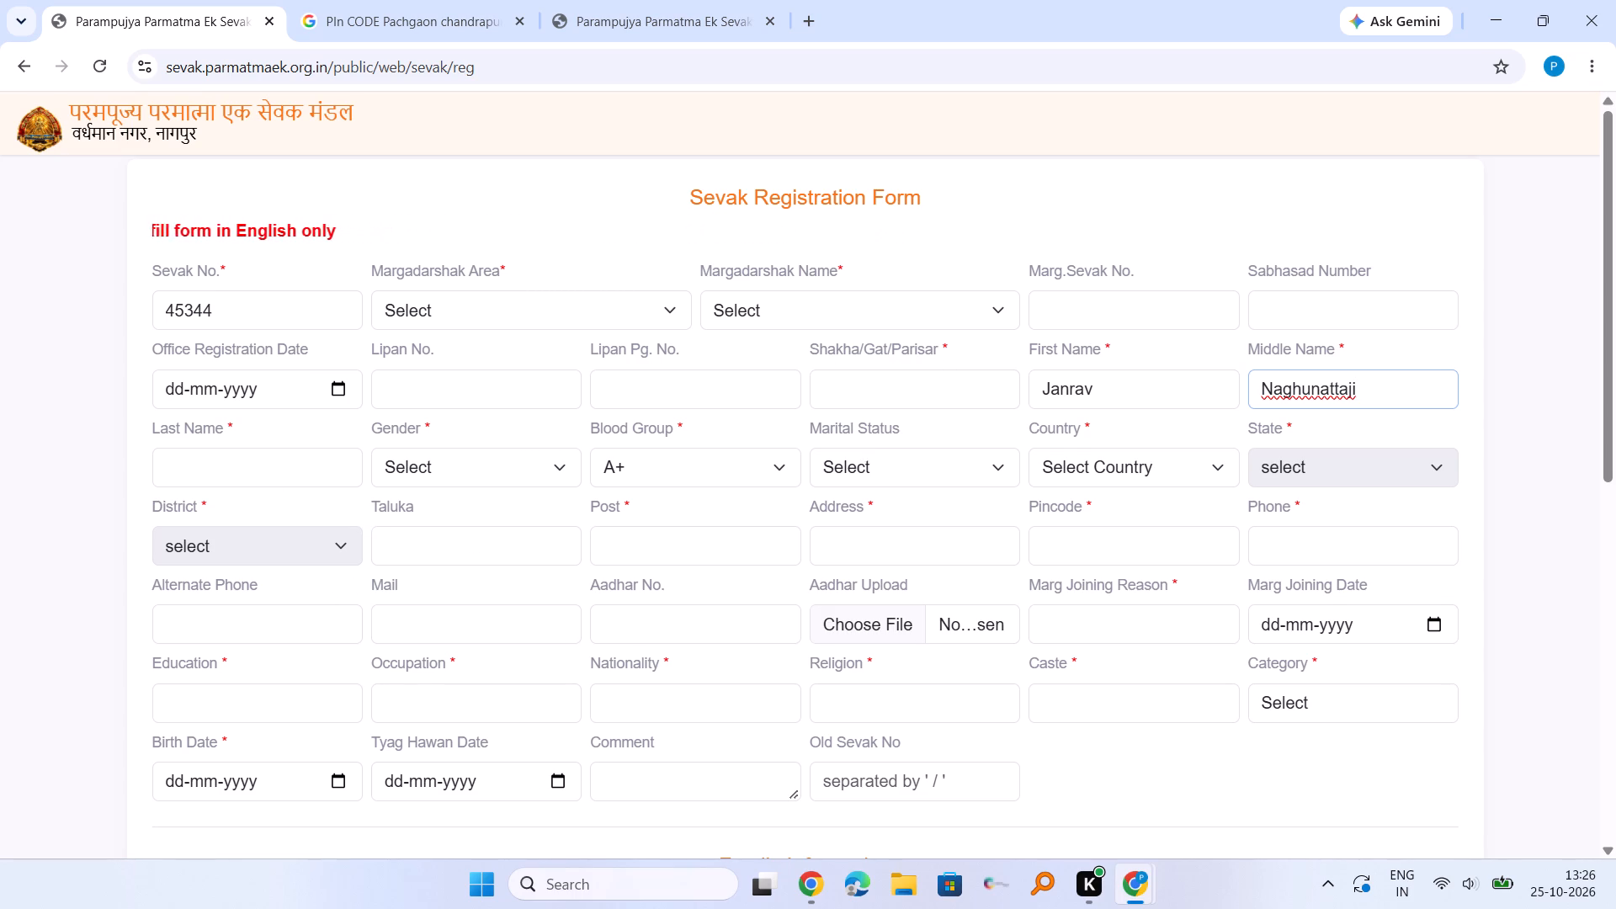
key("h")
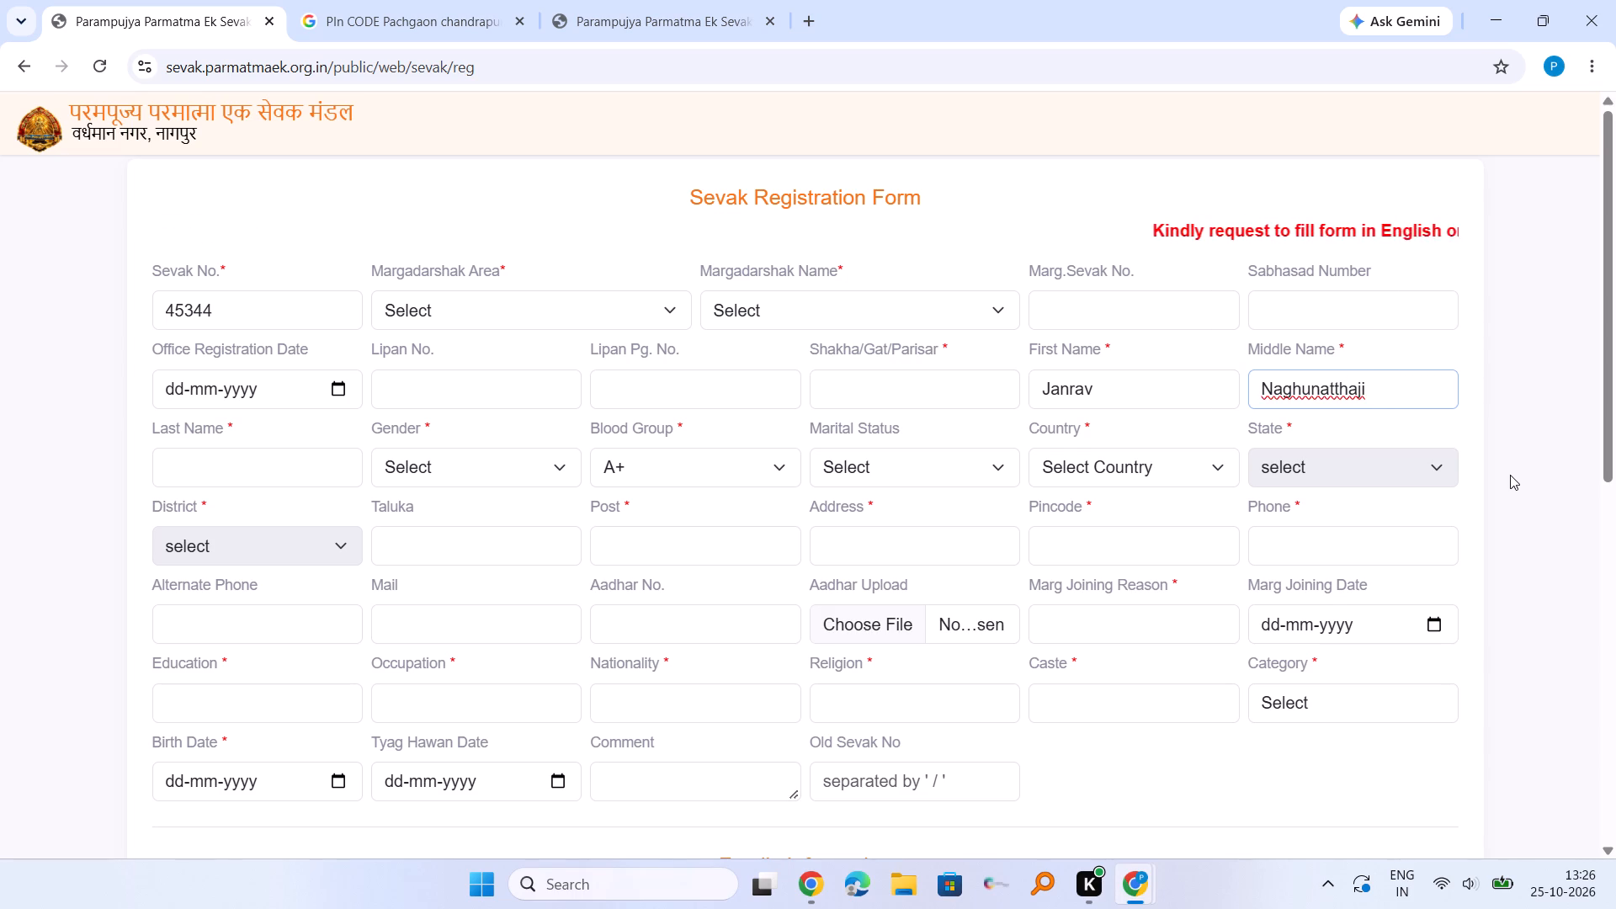
left_click(1336, 384)
key("BackSpace")
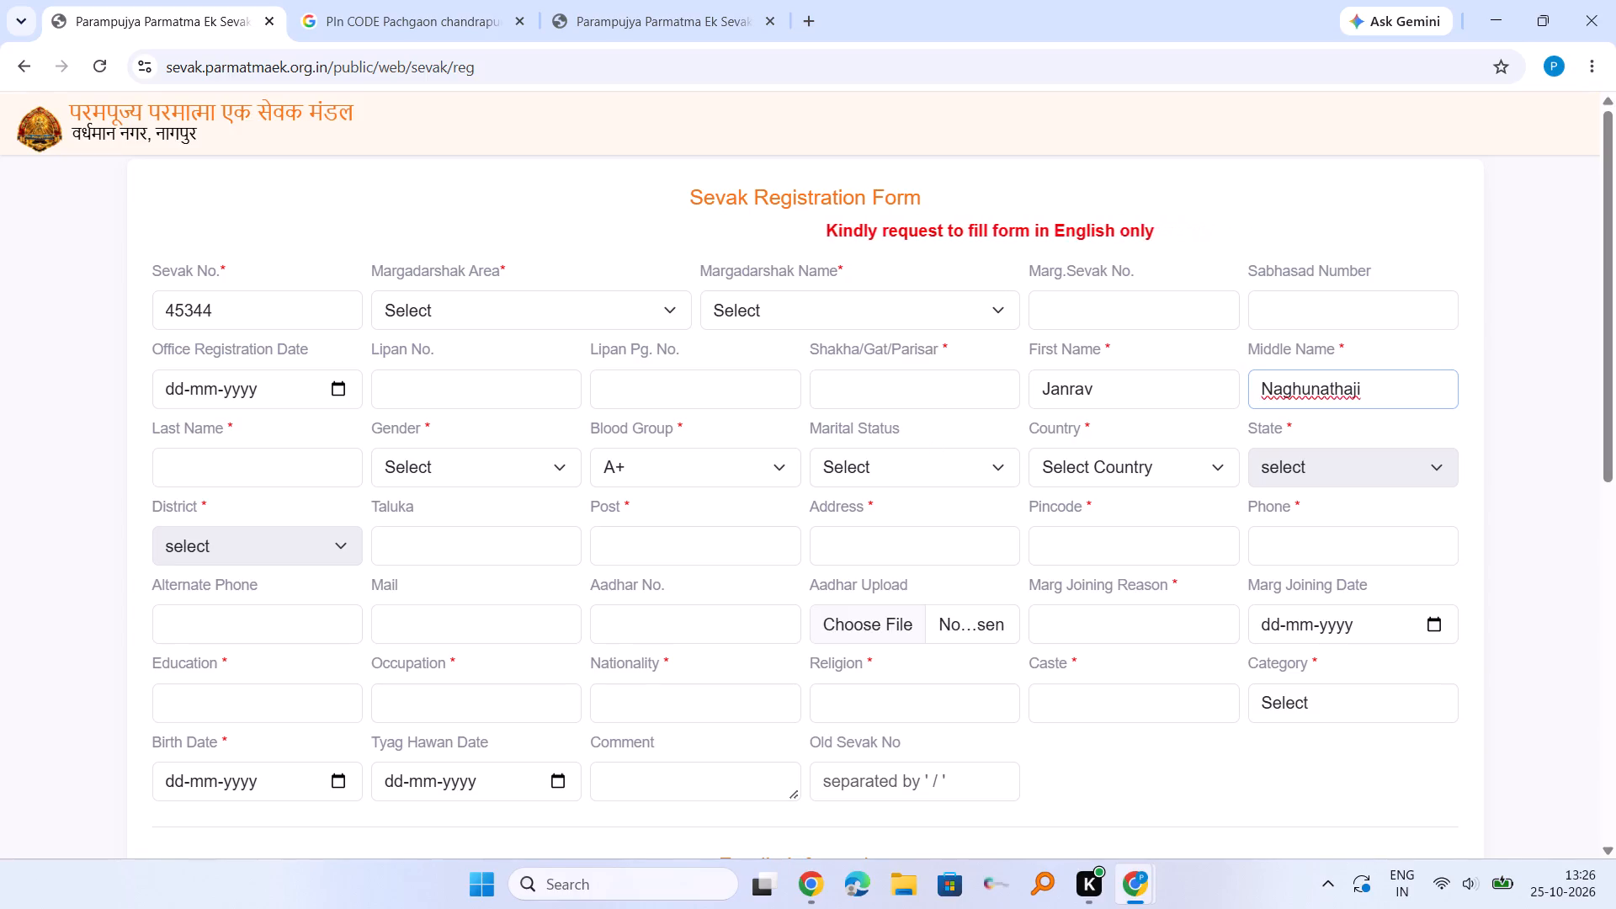
left_click(294, 456)
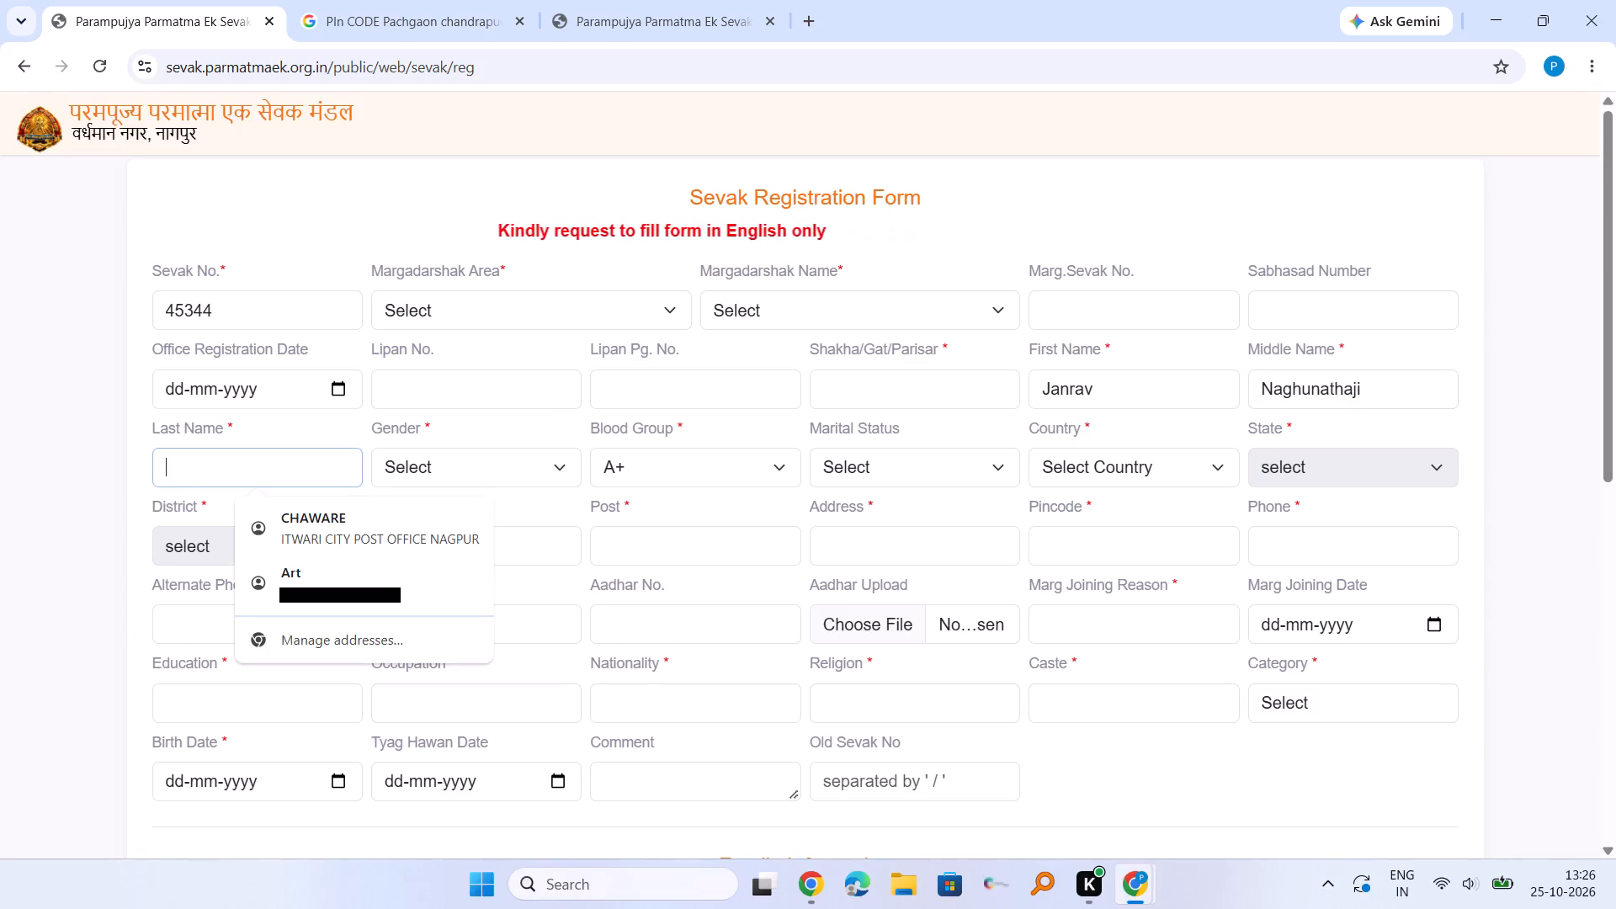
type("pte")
Set the Sevak's gender to Male and the blood group to NA.
left_click(429, 471)
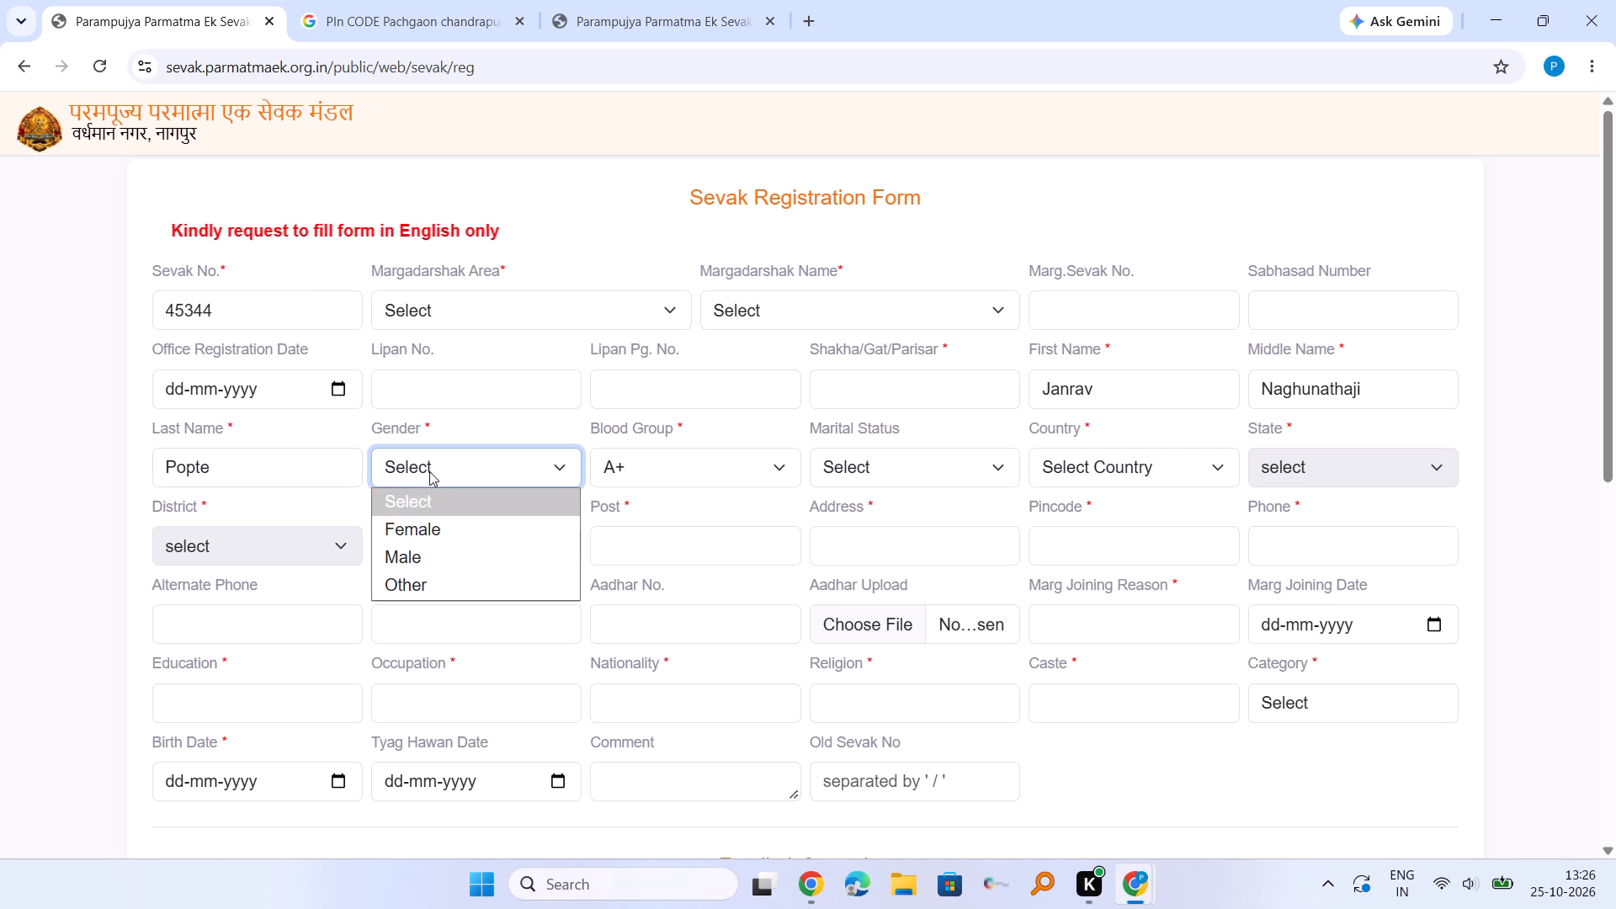
left_click(402, 546)
left_click(625, 473)
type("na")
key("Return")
Set the Sevak's country to India, state to Maharashtra and district to Nagpur.
left_click(1068, 474)
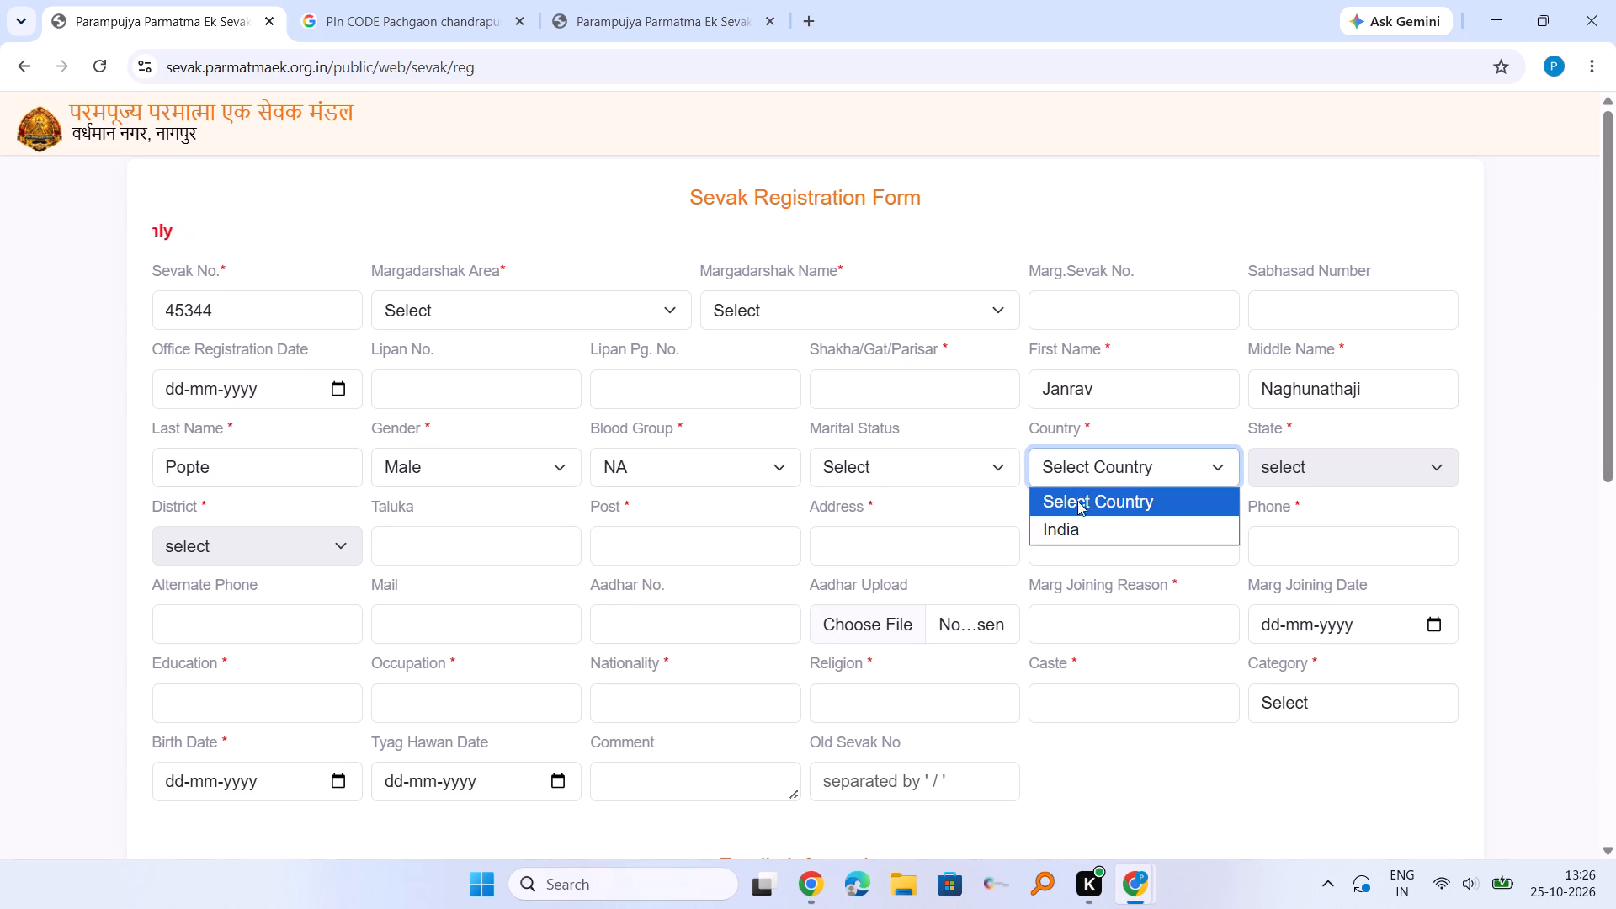
left_click(1071, 518)
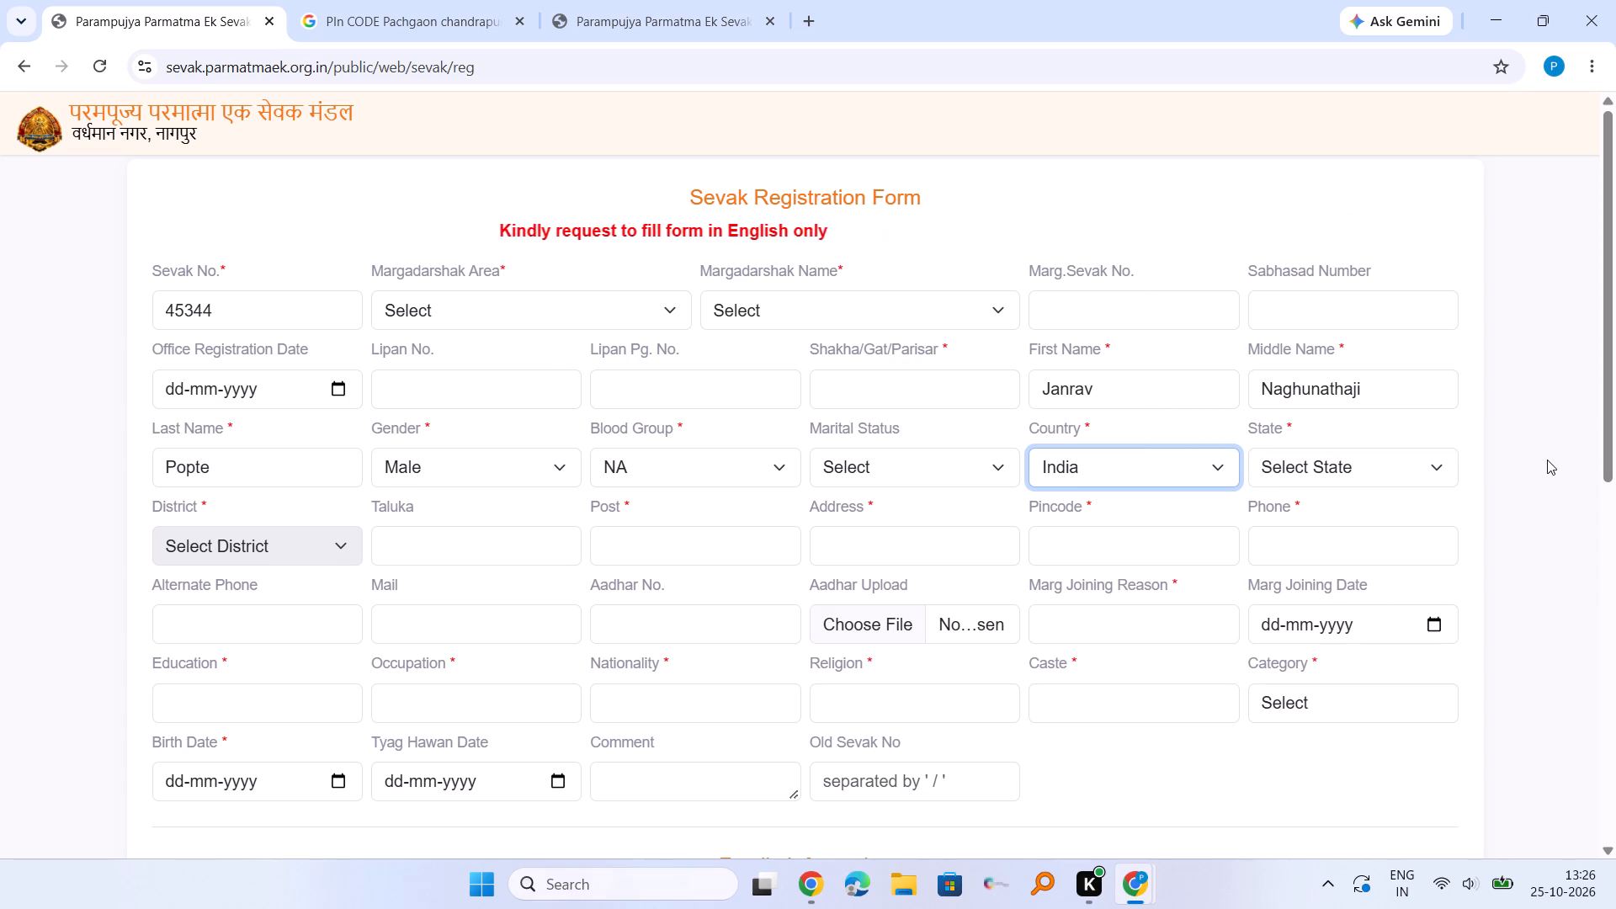
left_click(1398, 465)
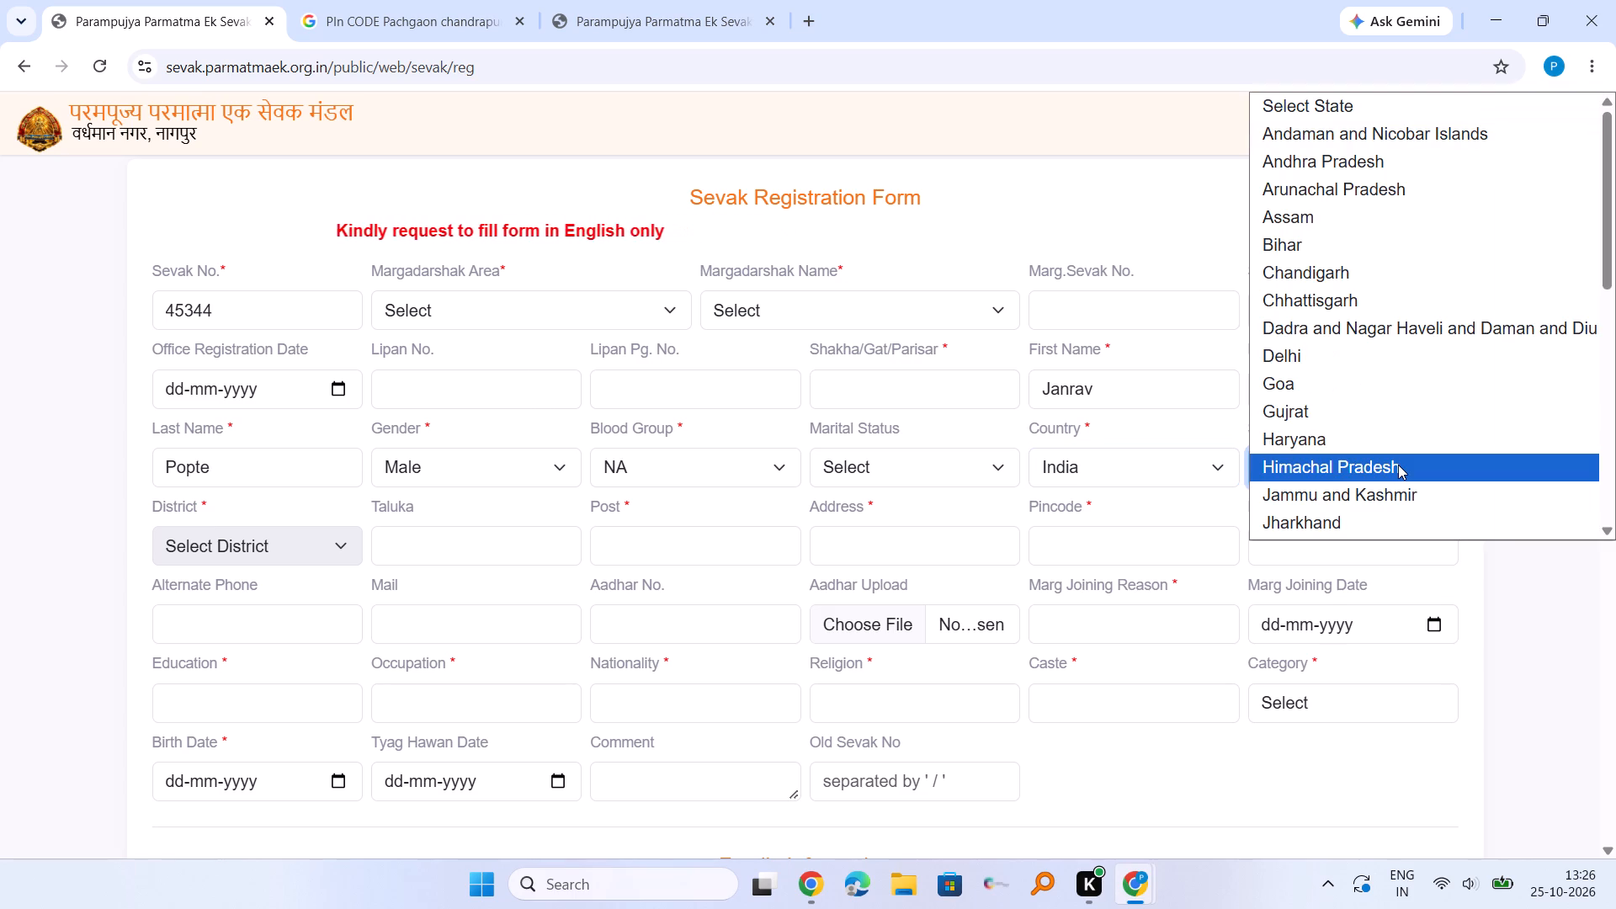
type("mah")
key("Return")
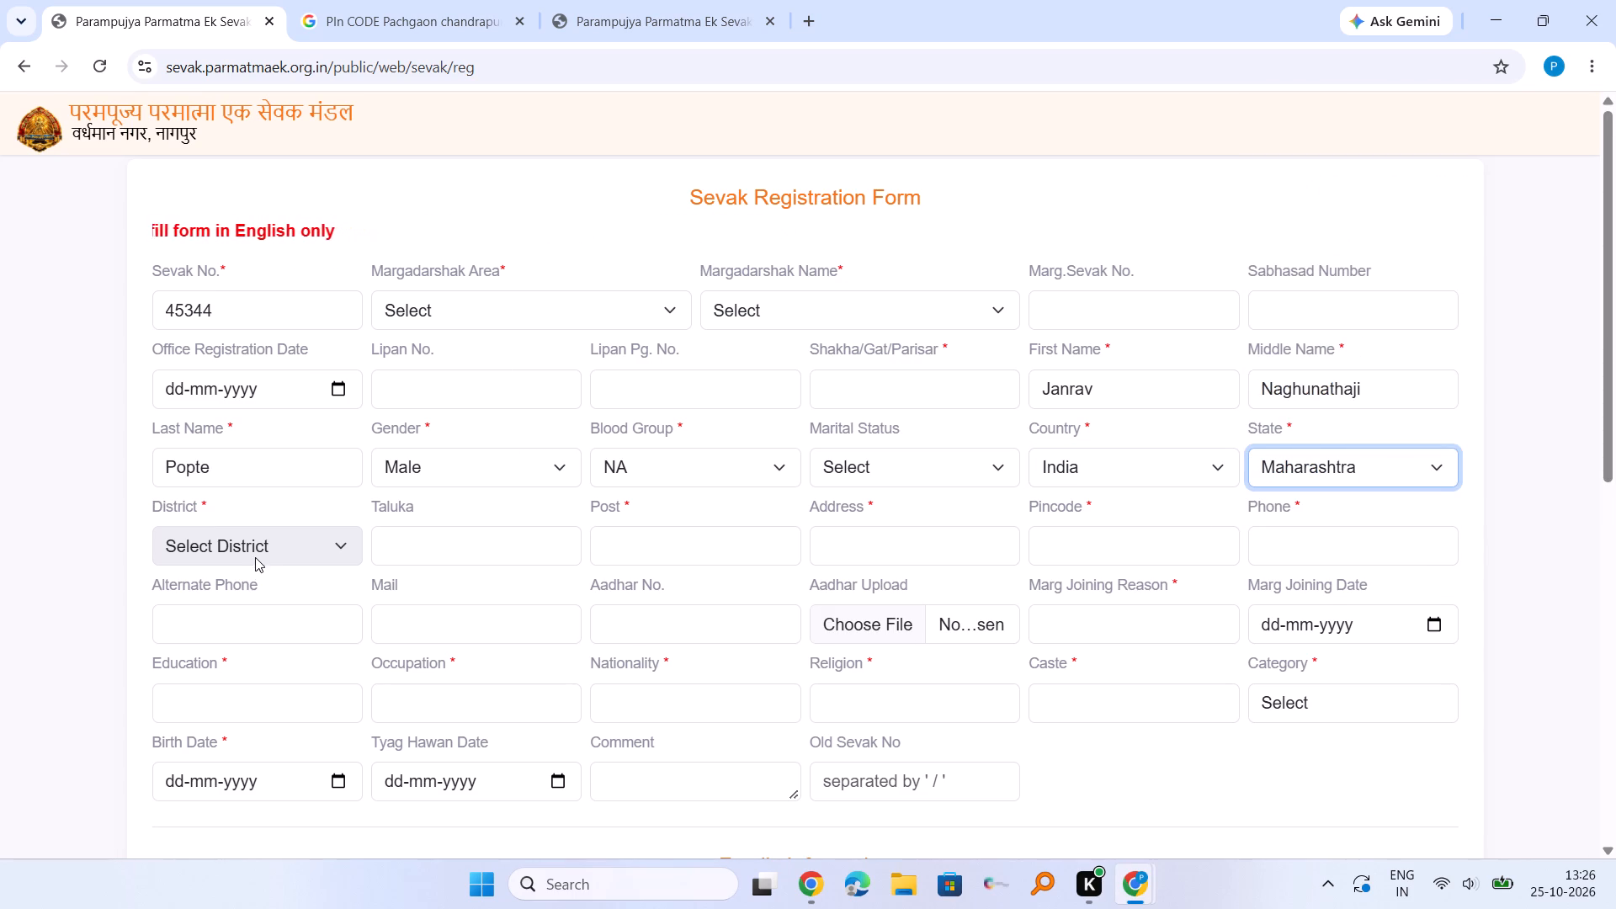
left_click(260, 550)
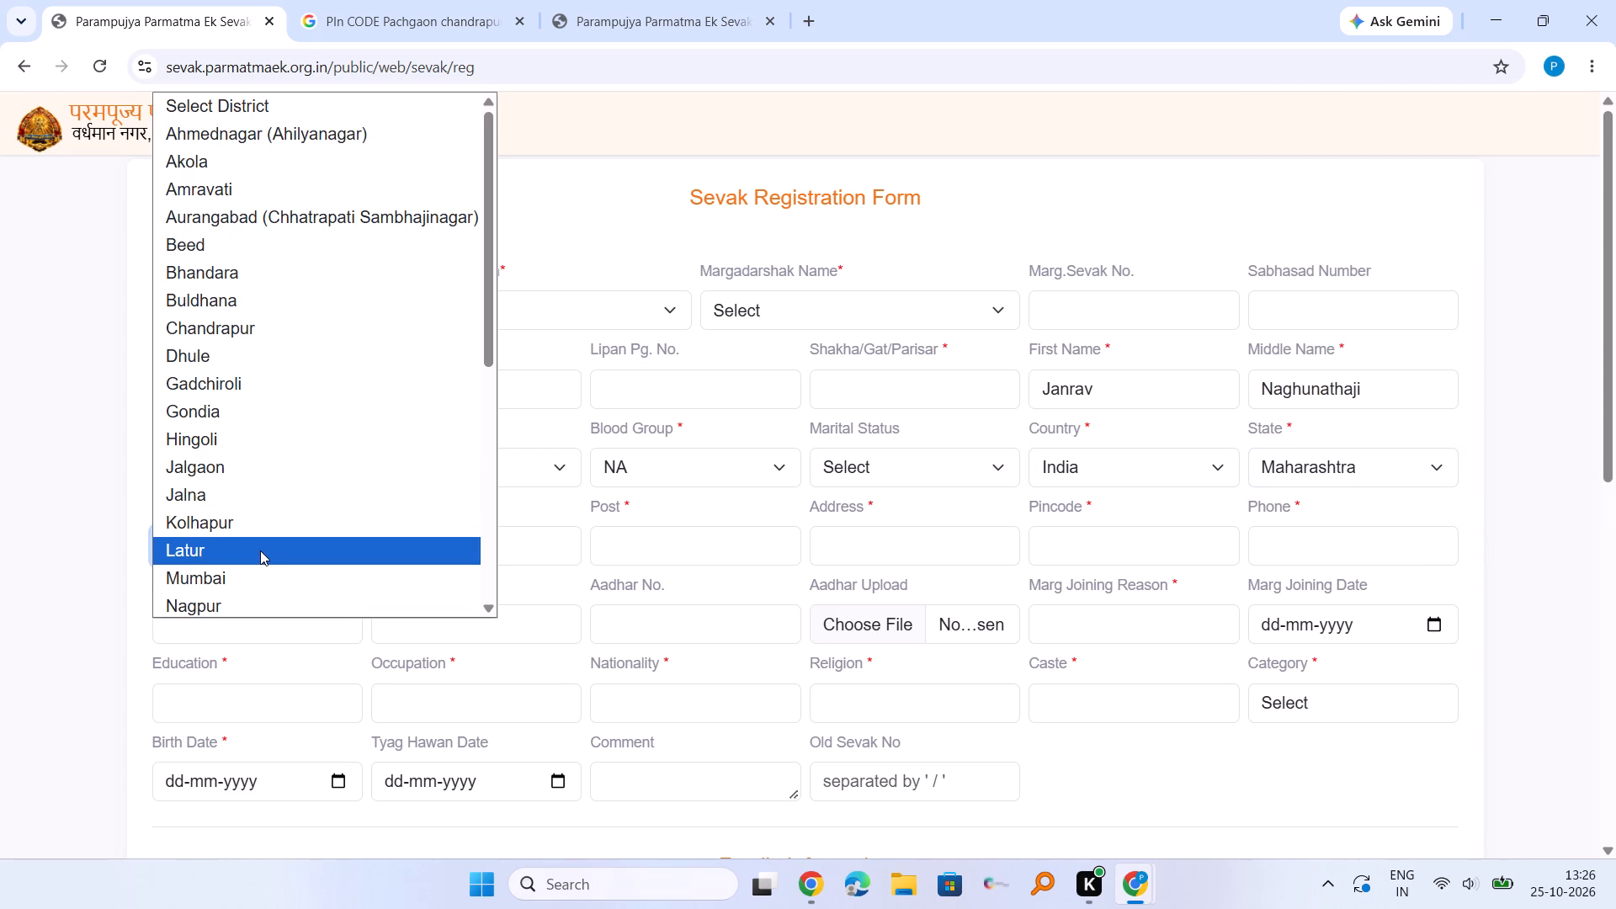
key("Down")
key("Down")
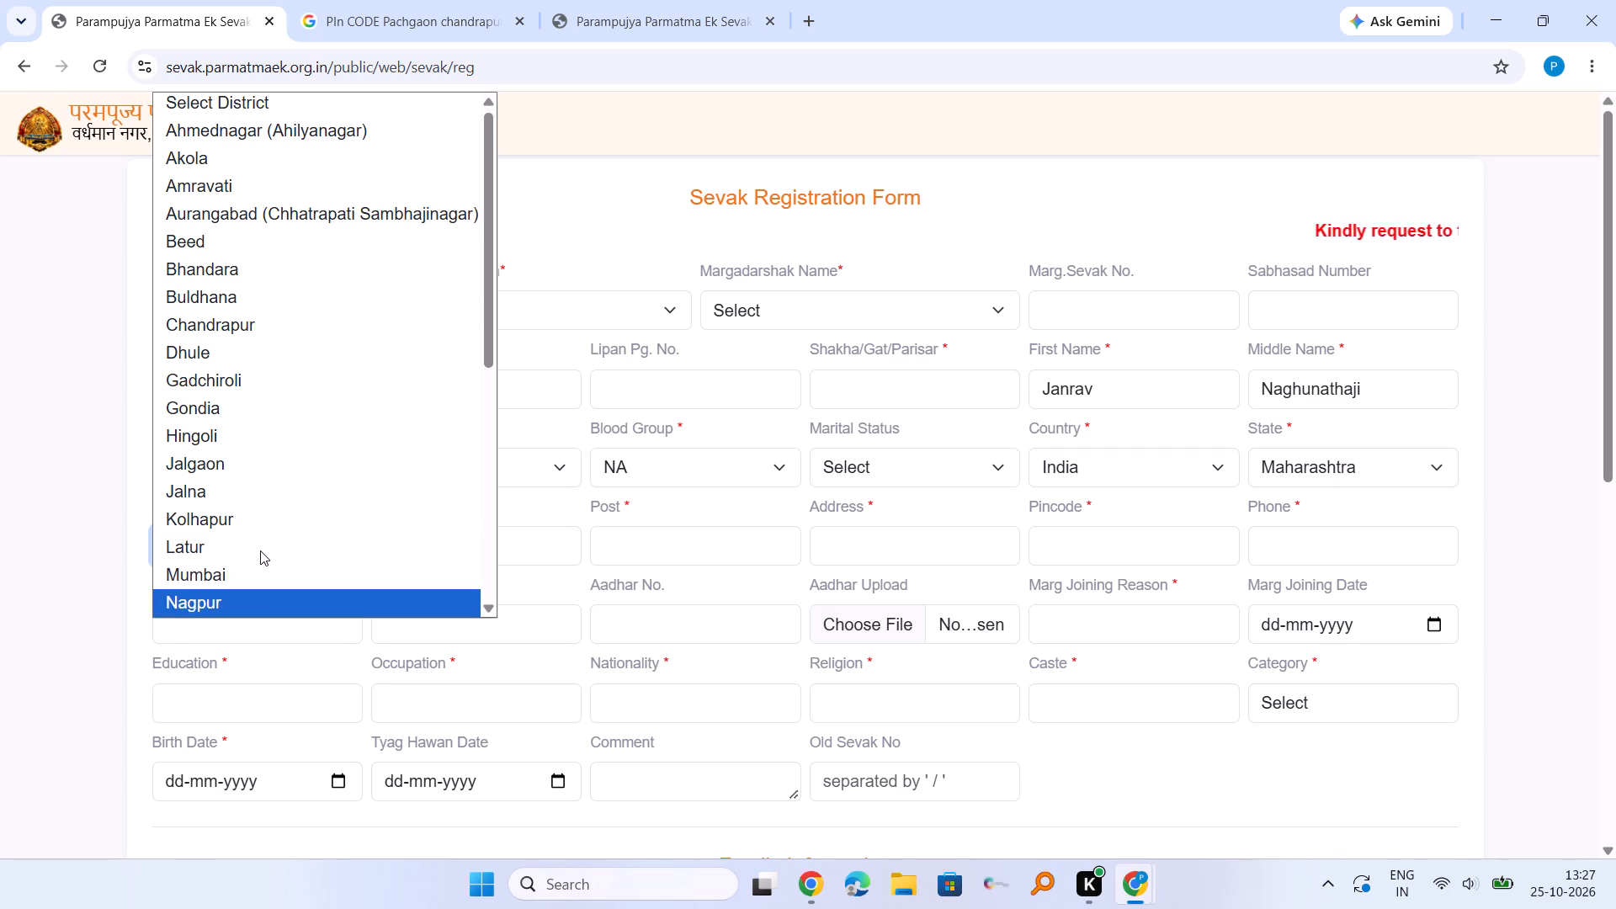
key("Return")
Enter Saoner as the taluka and Wadegaon as the post, and fill in the village in the Address field.
left_click(401, 549)
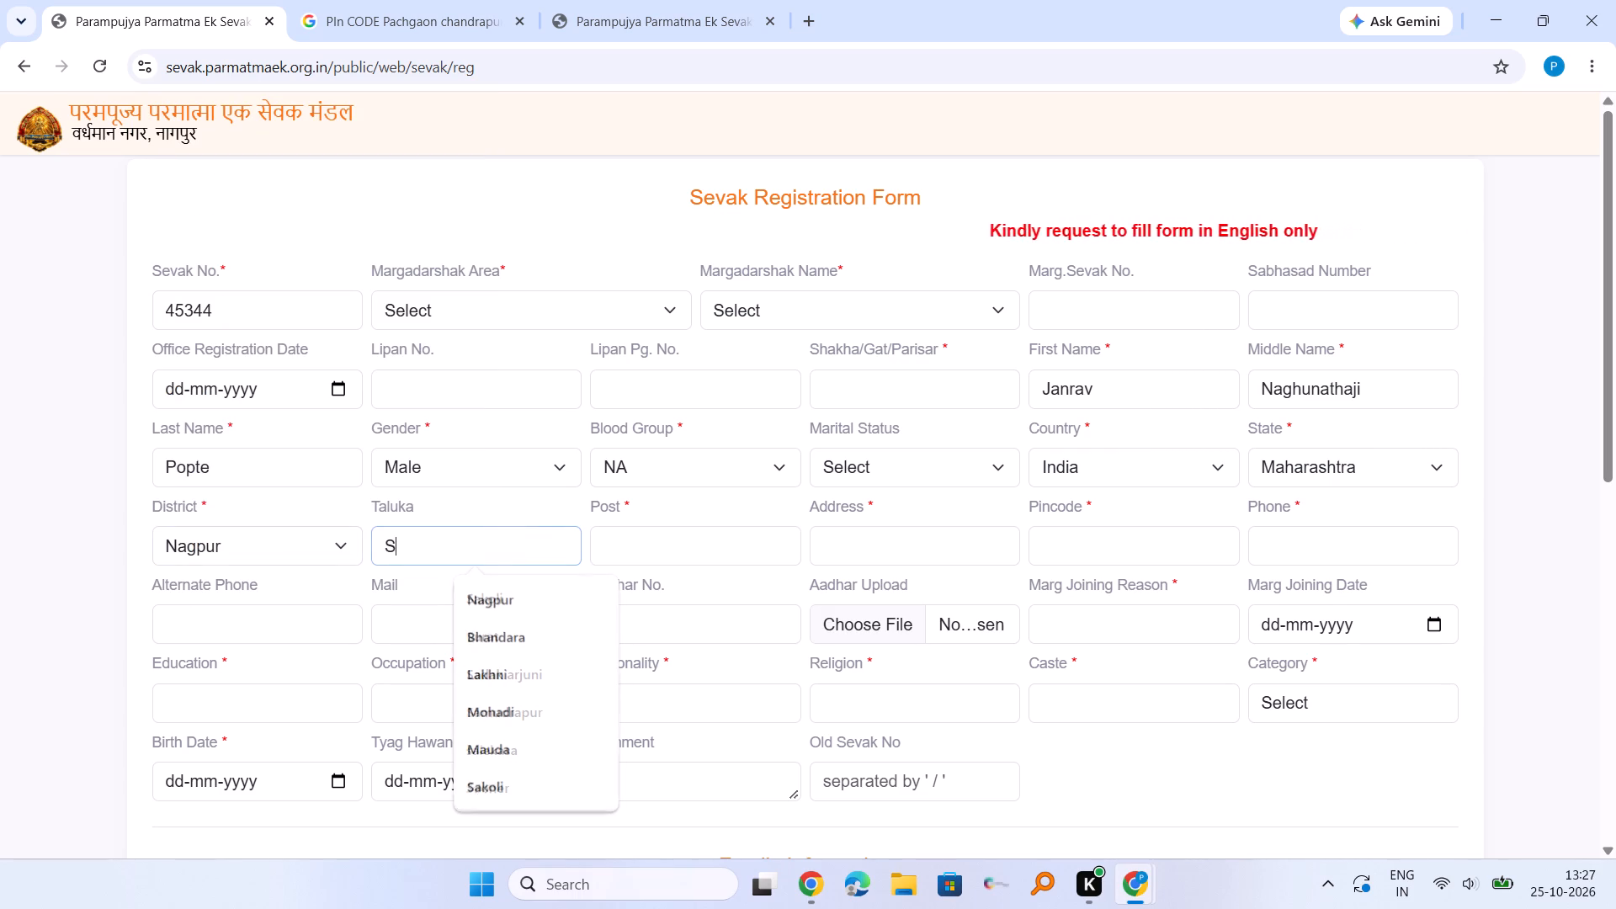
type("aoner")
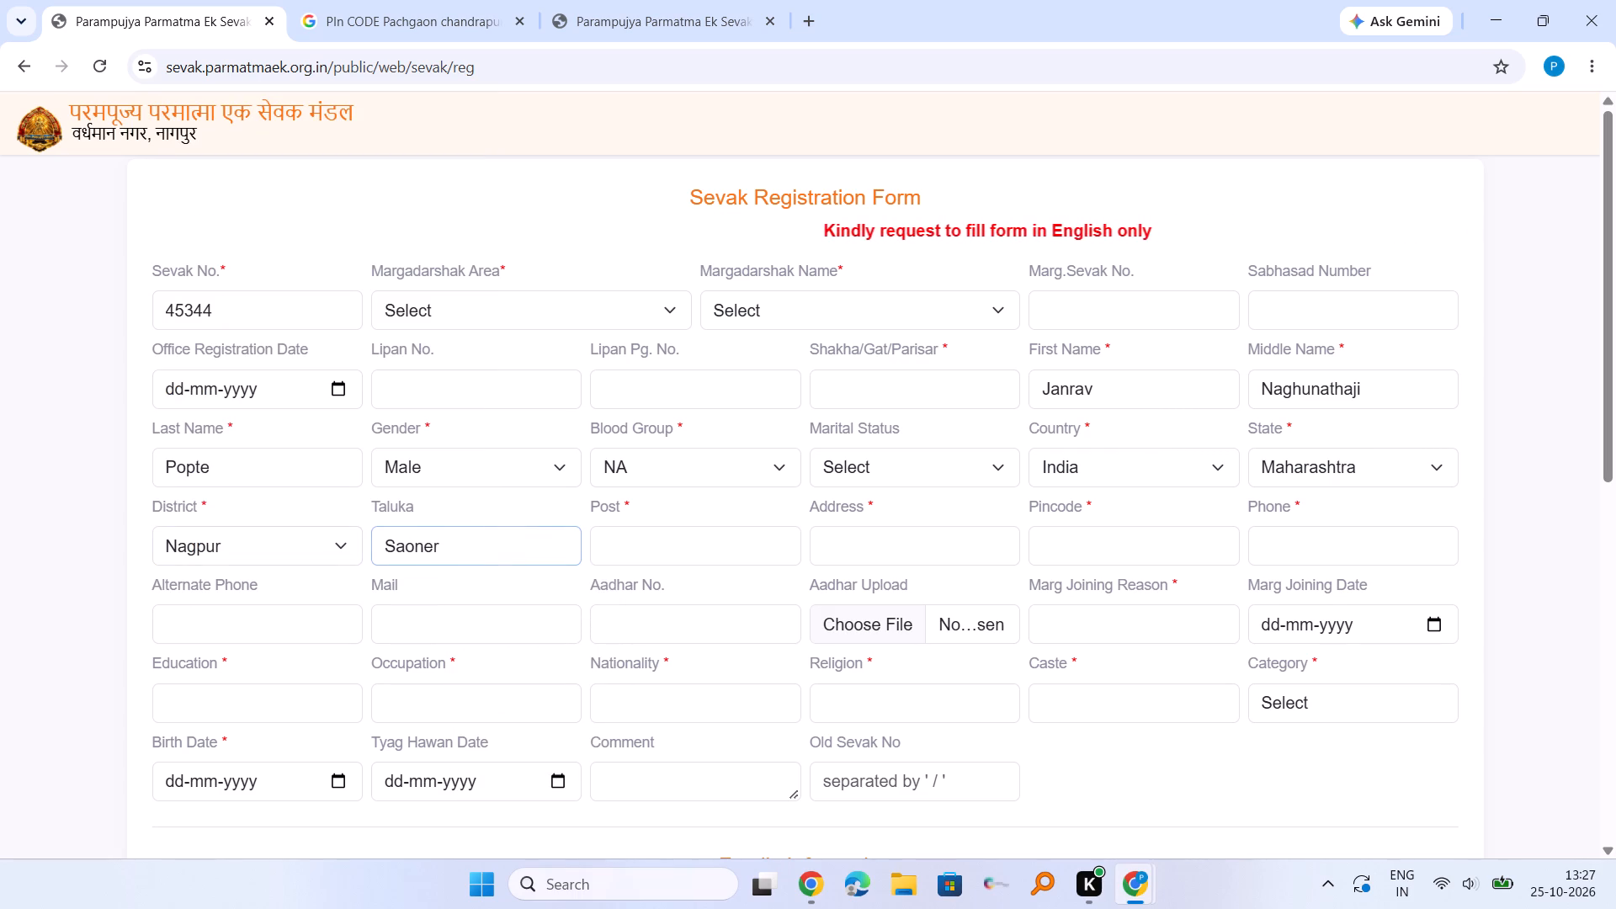
left_click(642, 553)
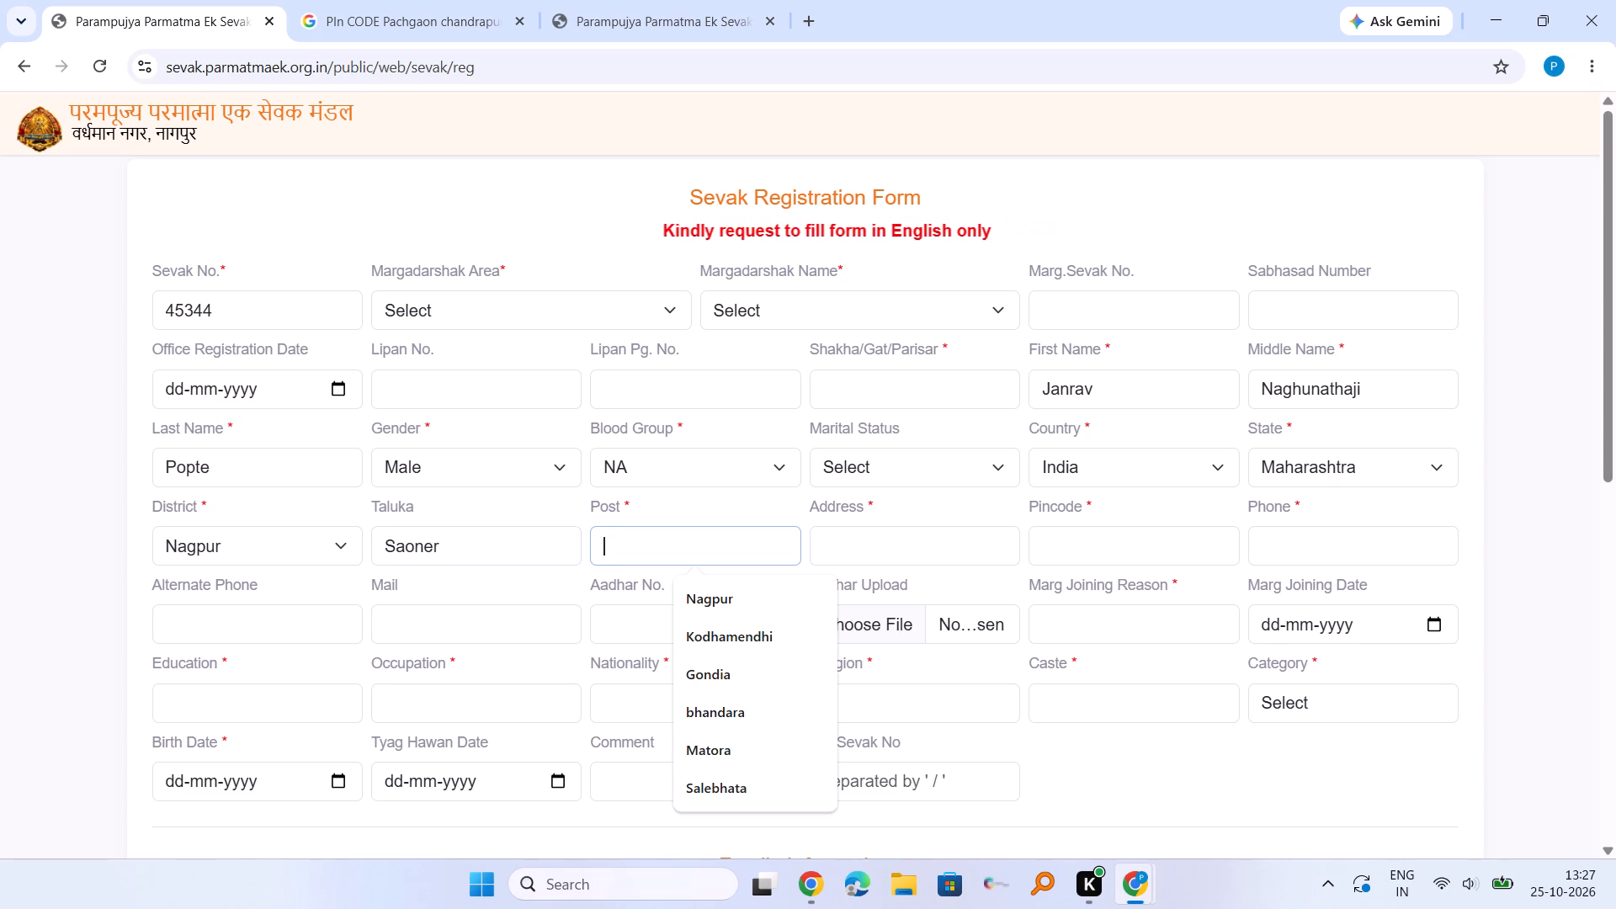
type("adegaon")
left_click(915, 552)
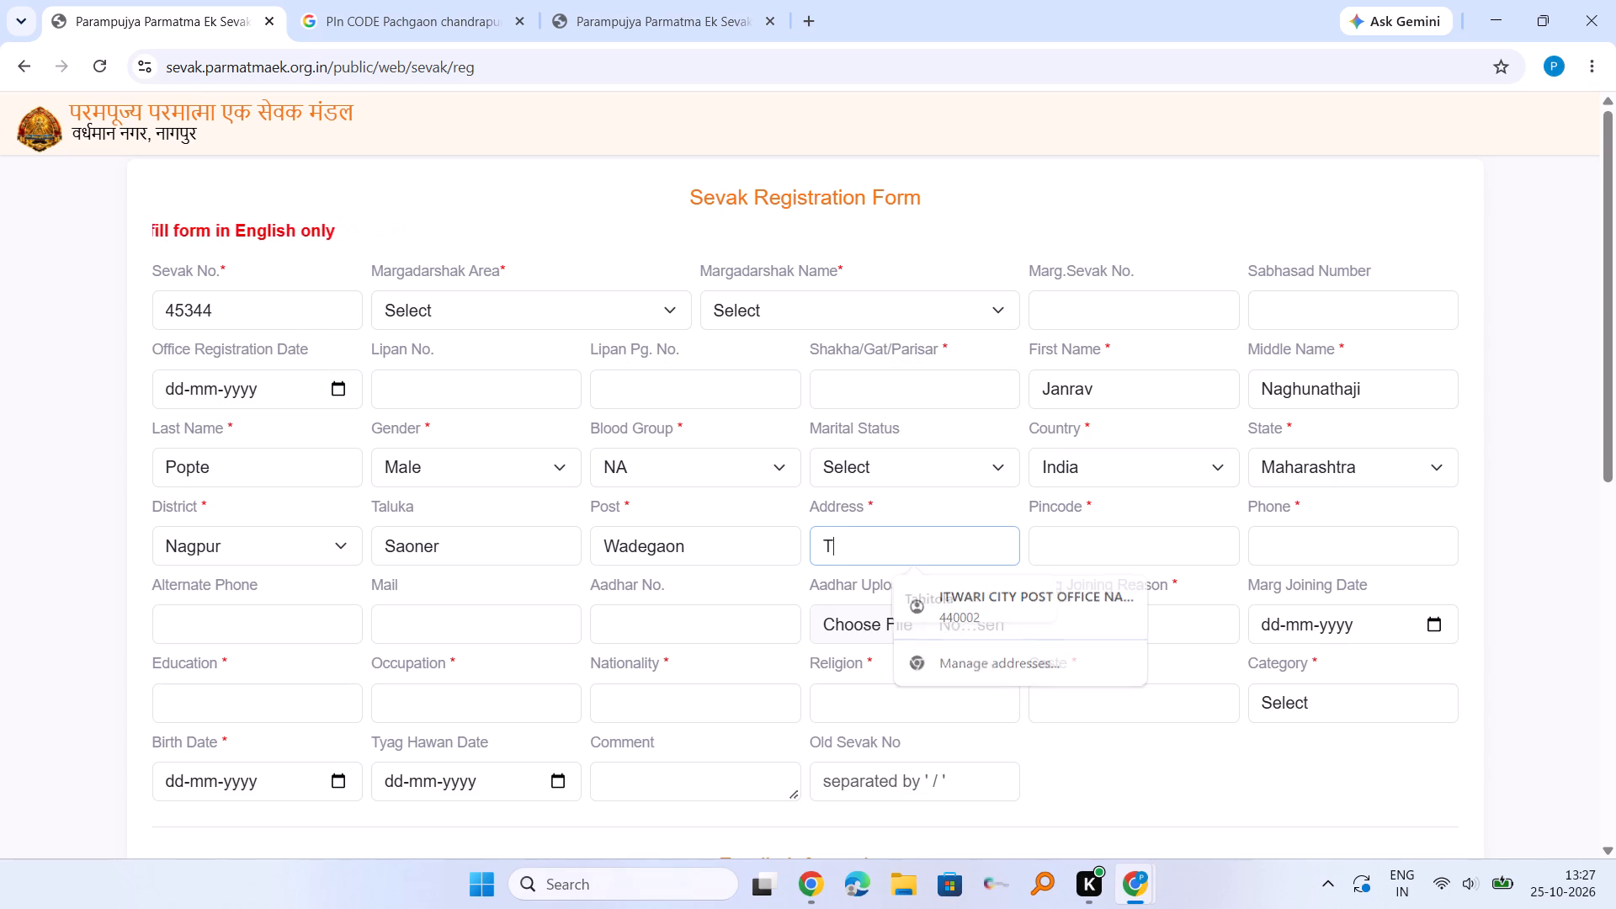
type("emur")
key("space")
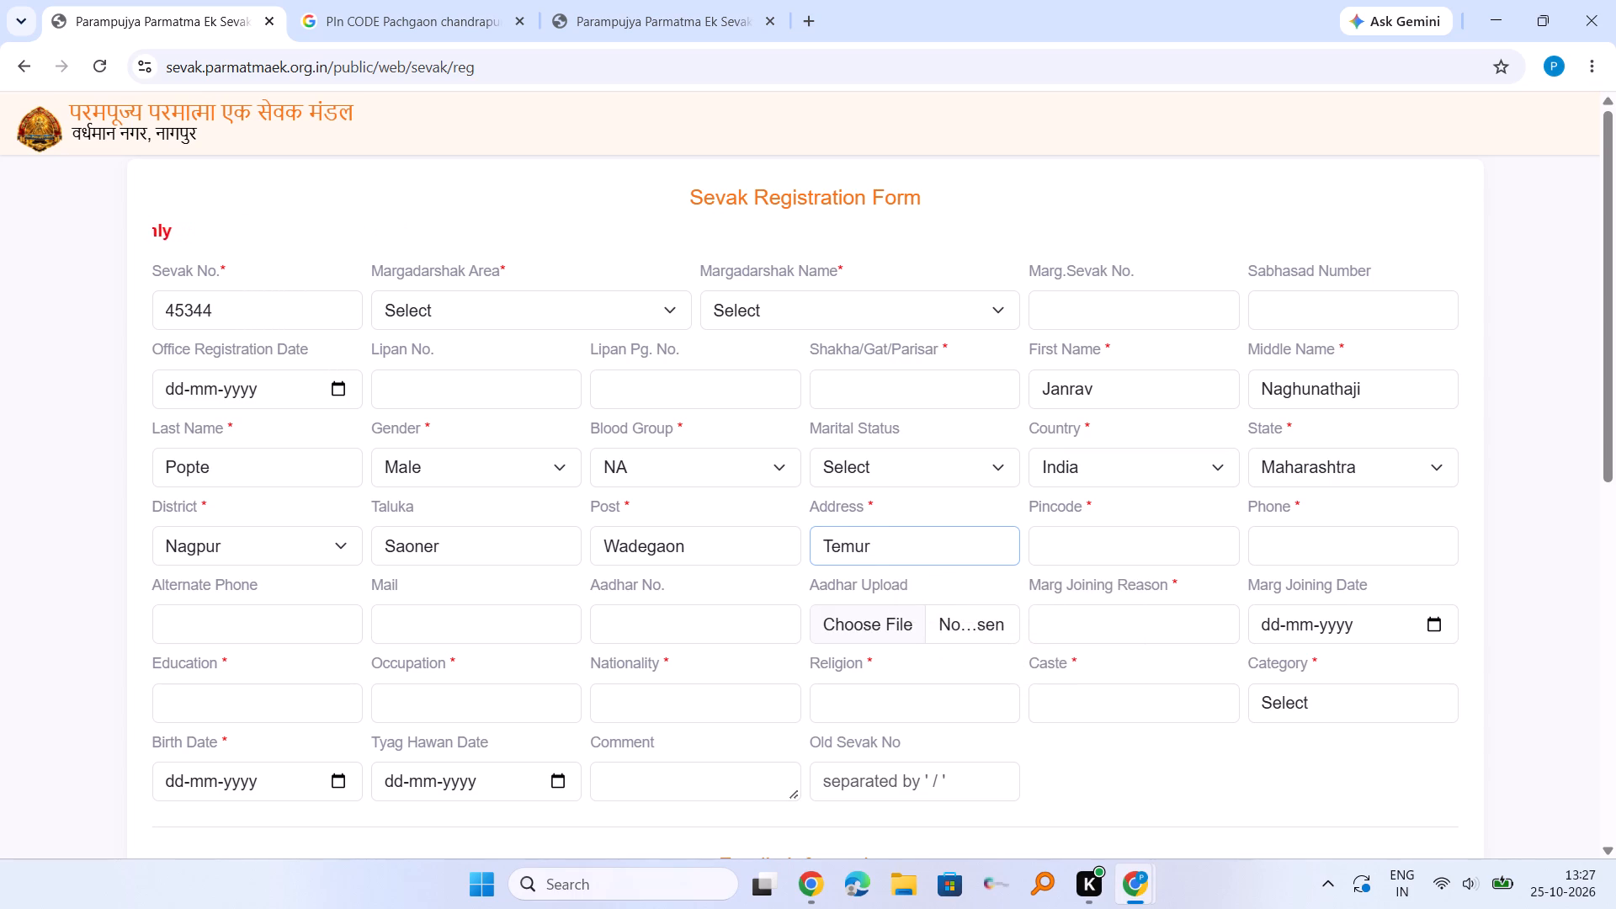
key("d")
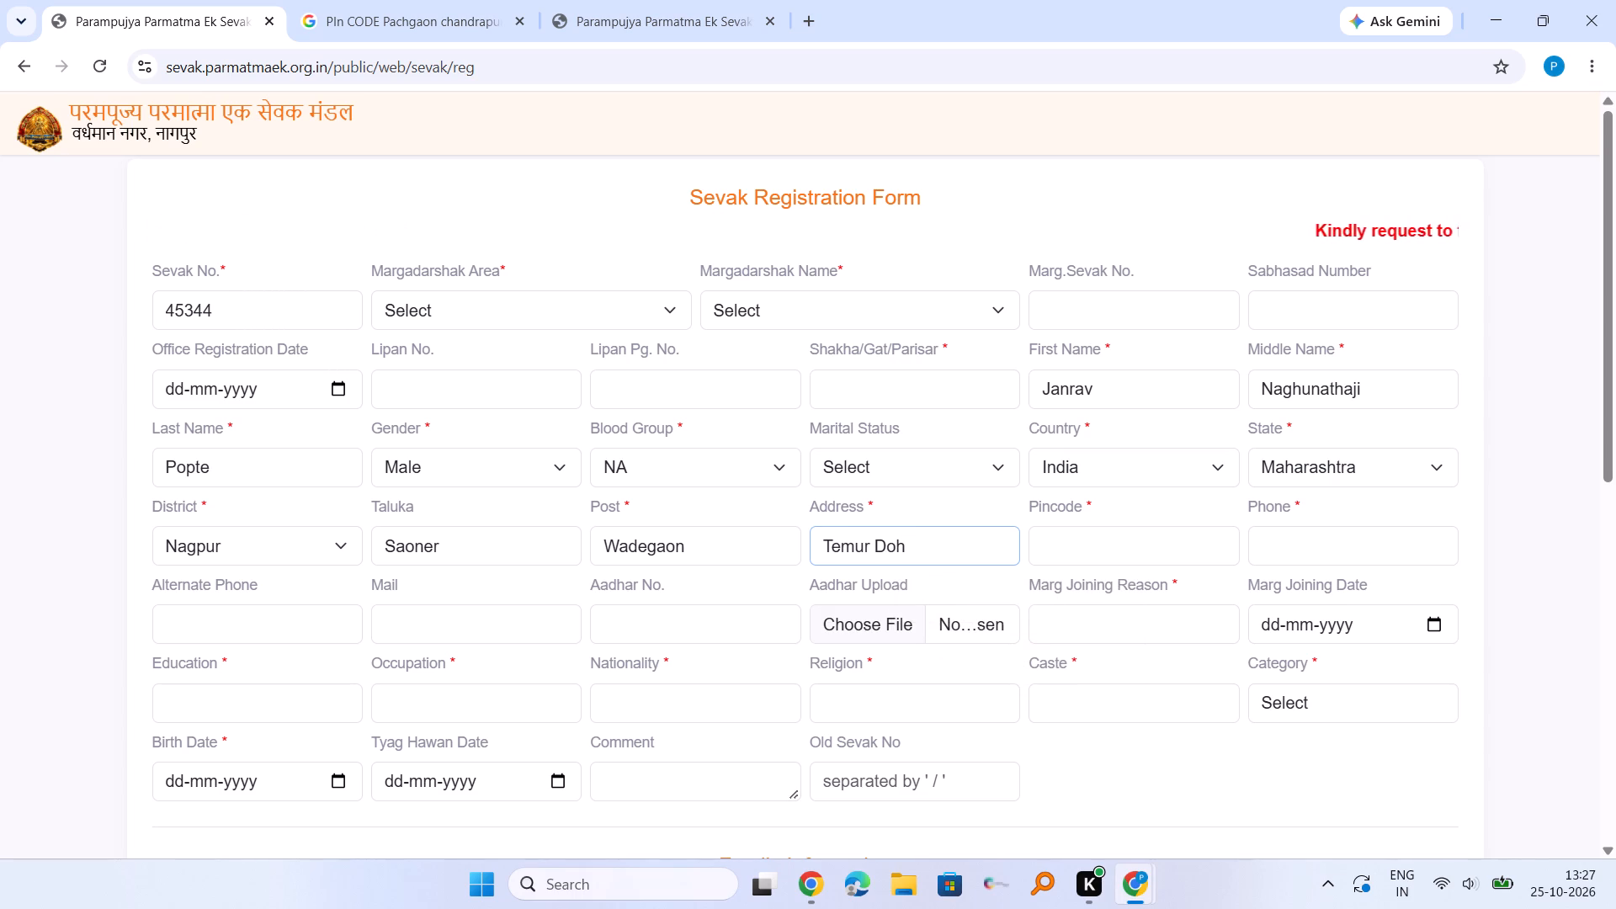
Search Google for the PIN code of the village from the Address field, adding Nagpur to the query.
left_click_drag(938, 554, 813, 540)
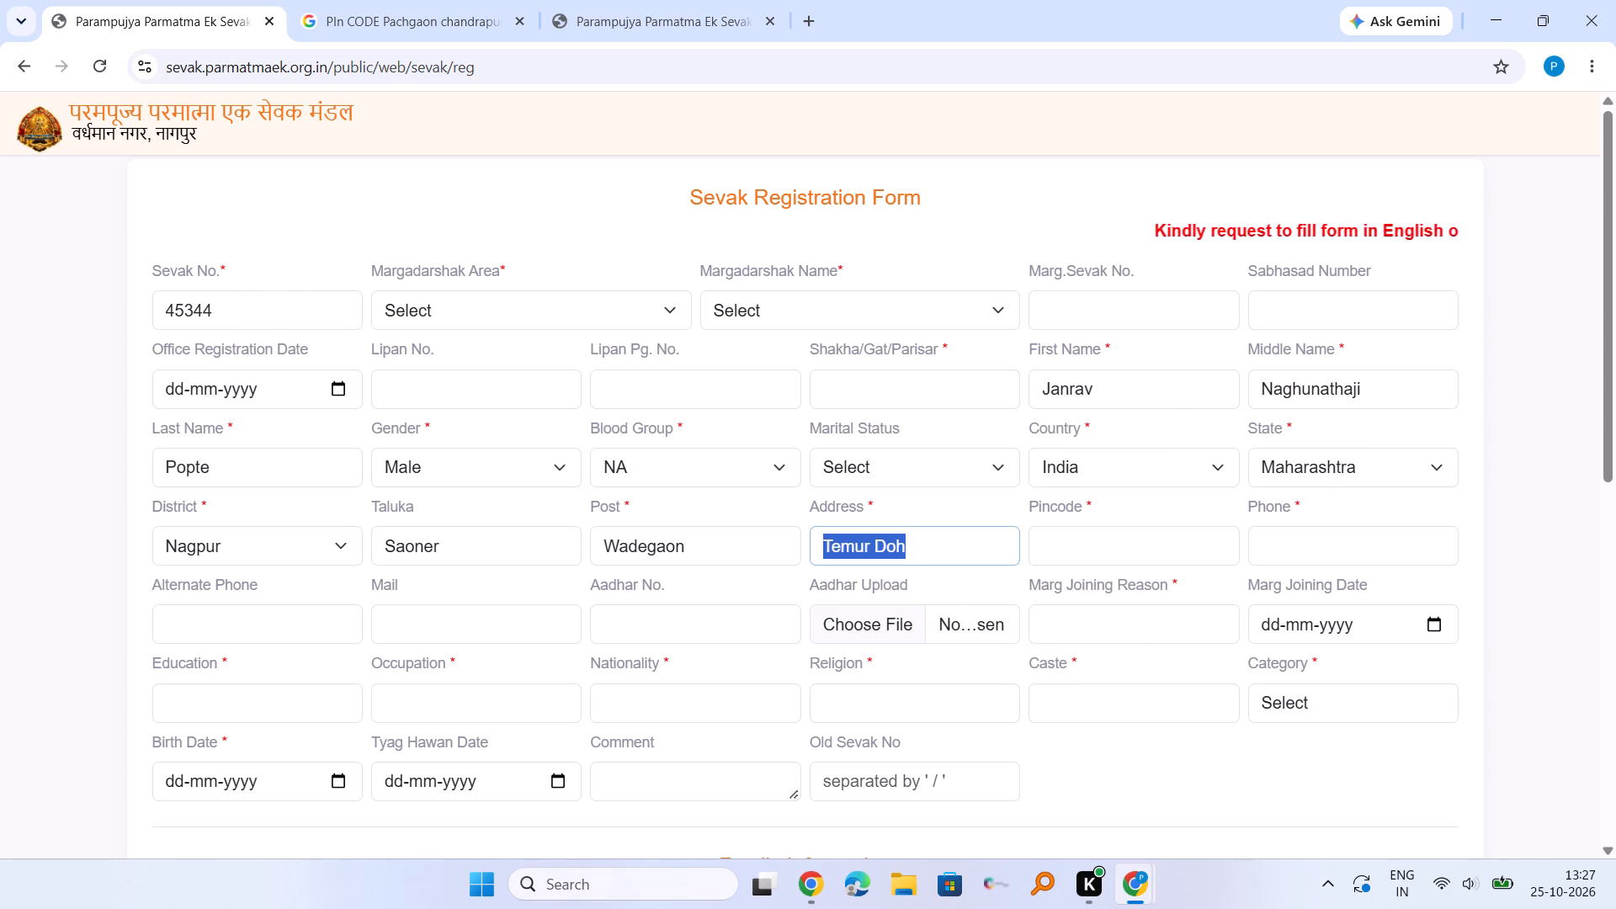
key("ctrl+c")
left_click(479, 0)
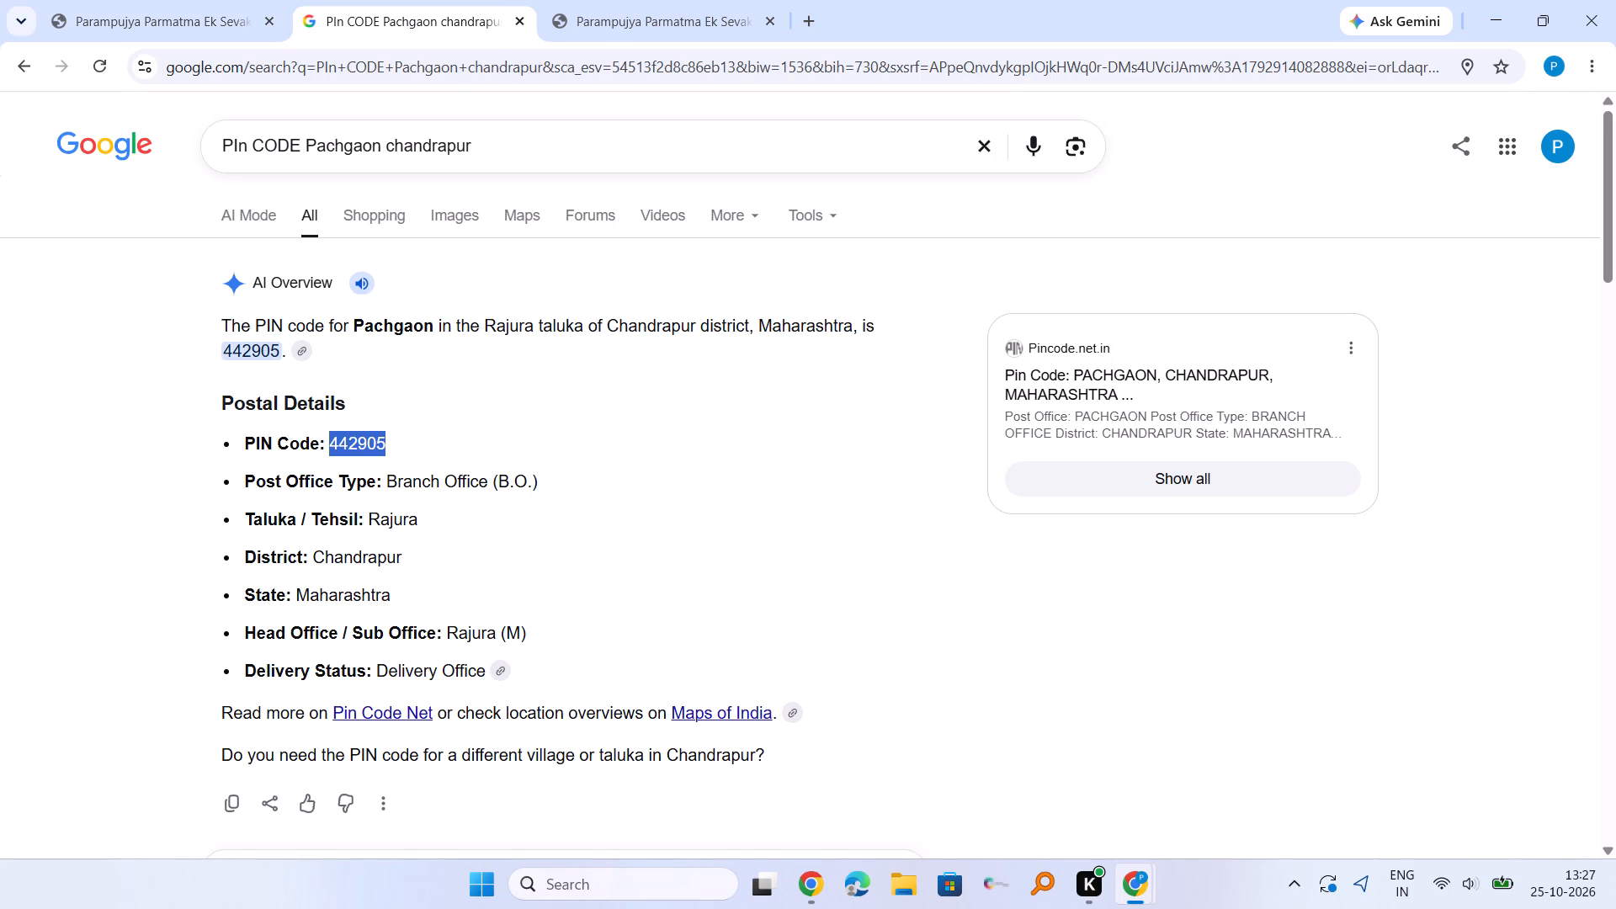
left_click_drag(484, 151, 308, 114)
key("ctrl+BackSpace")
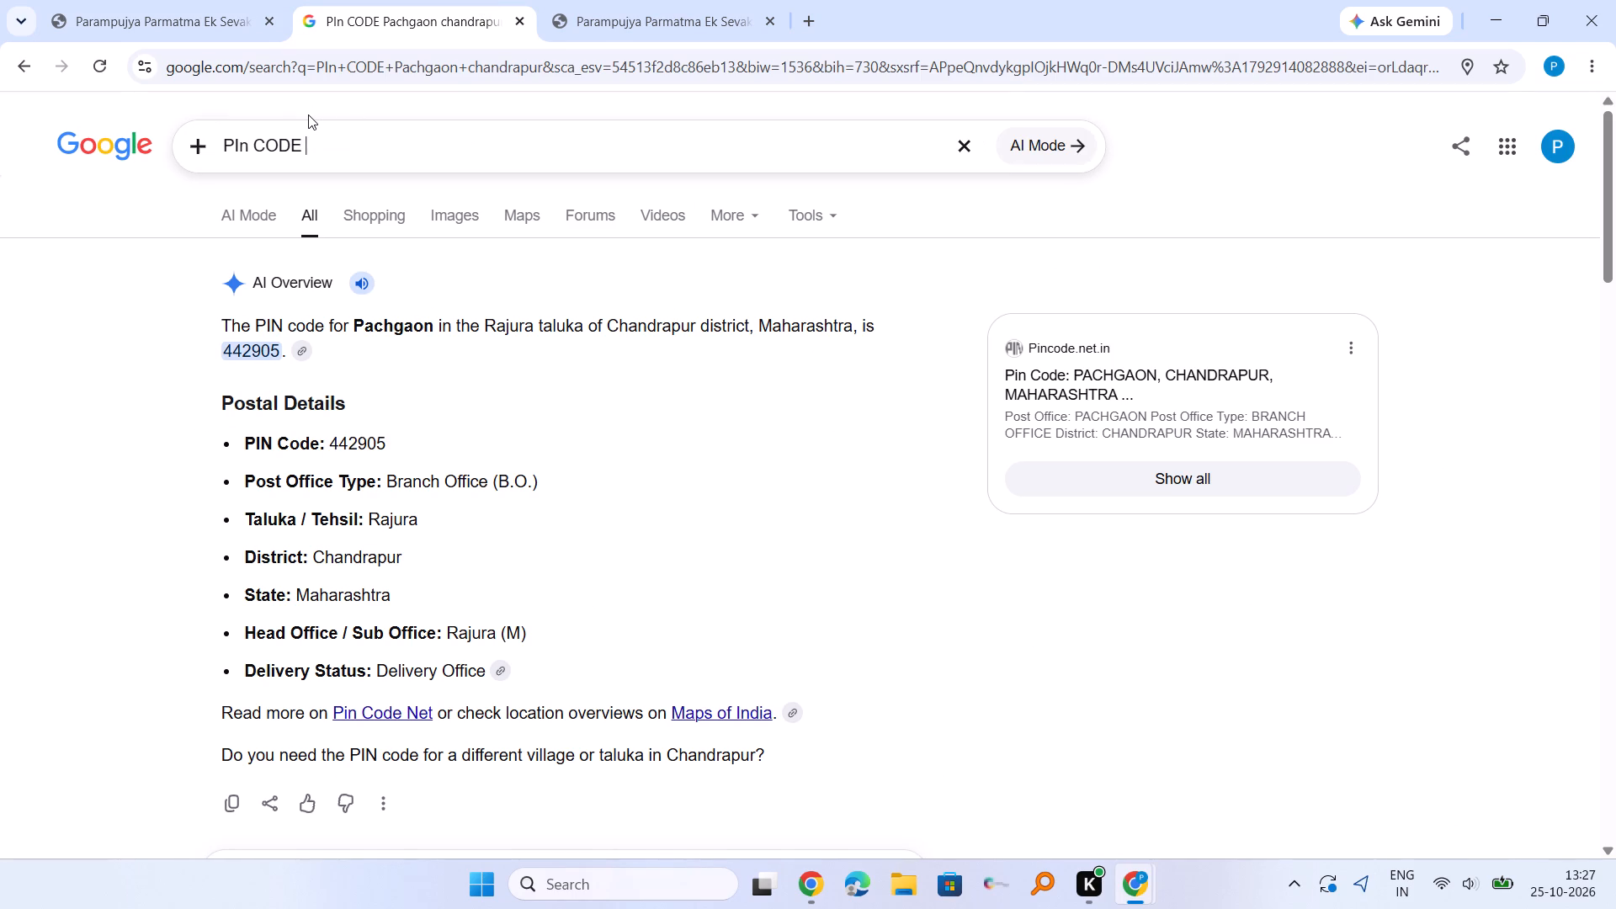
key("ctrl+v")
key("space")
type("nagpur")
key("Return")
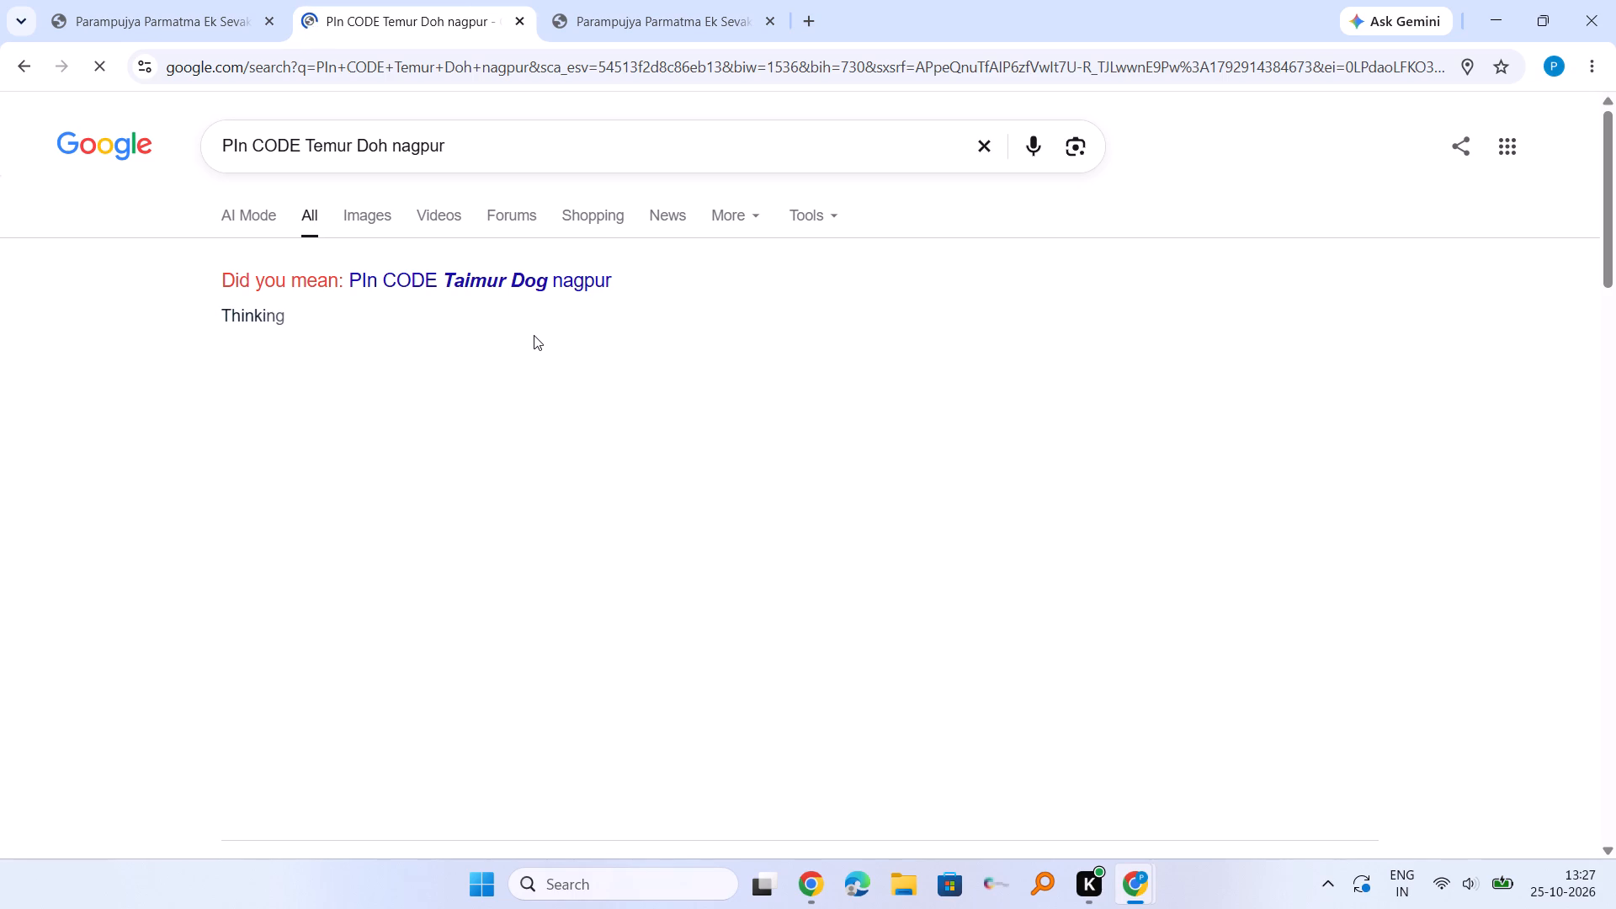
Replace the village name in the form's Address field with the spelling suggested by the Google search.
left_click(223, 24)
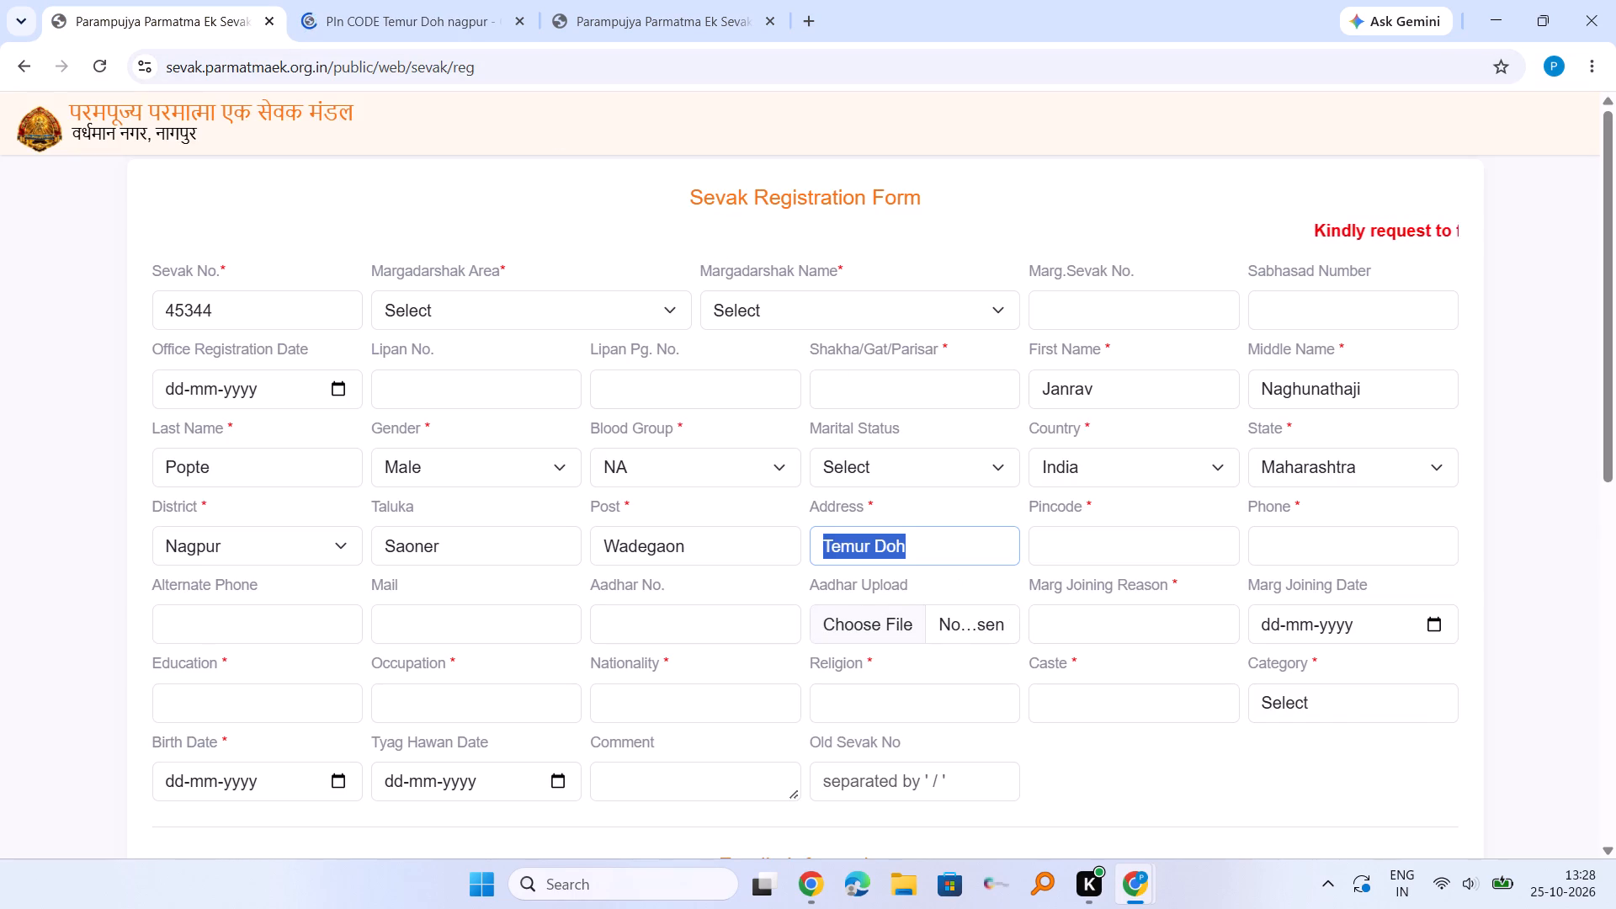
left_click_drag(933, 551, 800, 550)
left_click_drag(800, 550, 840, 550)
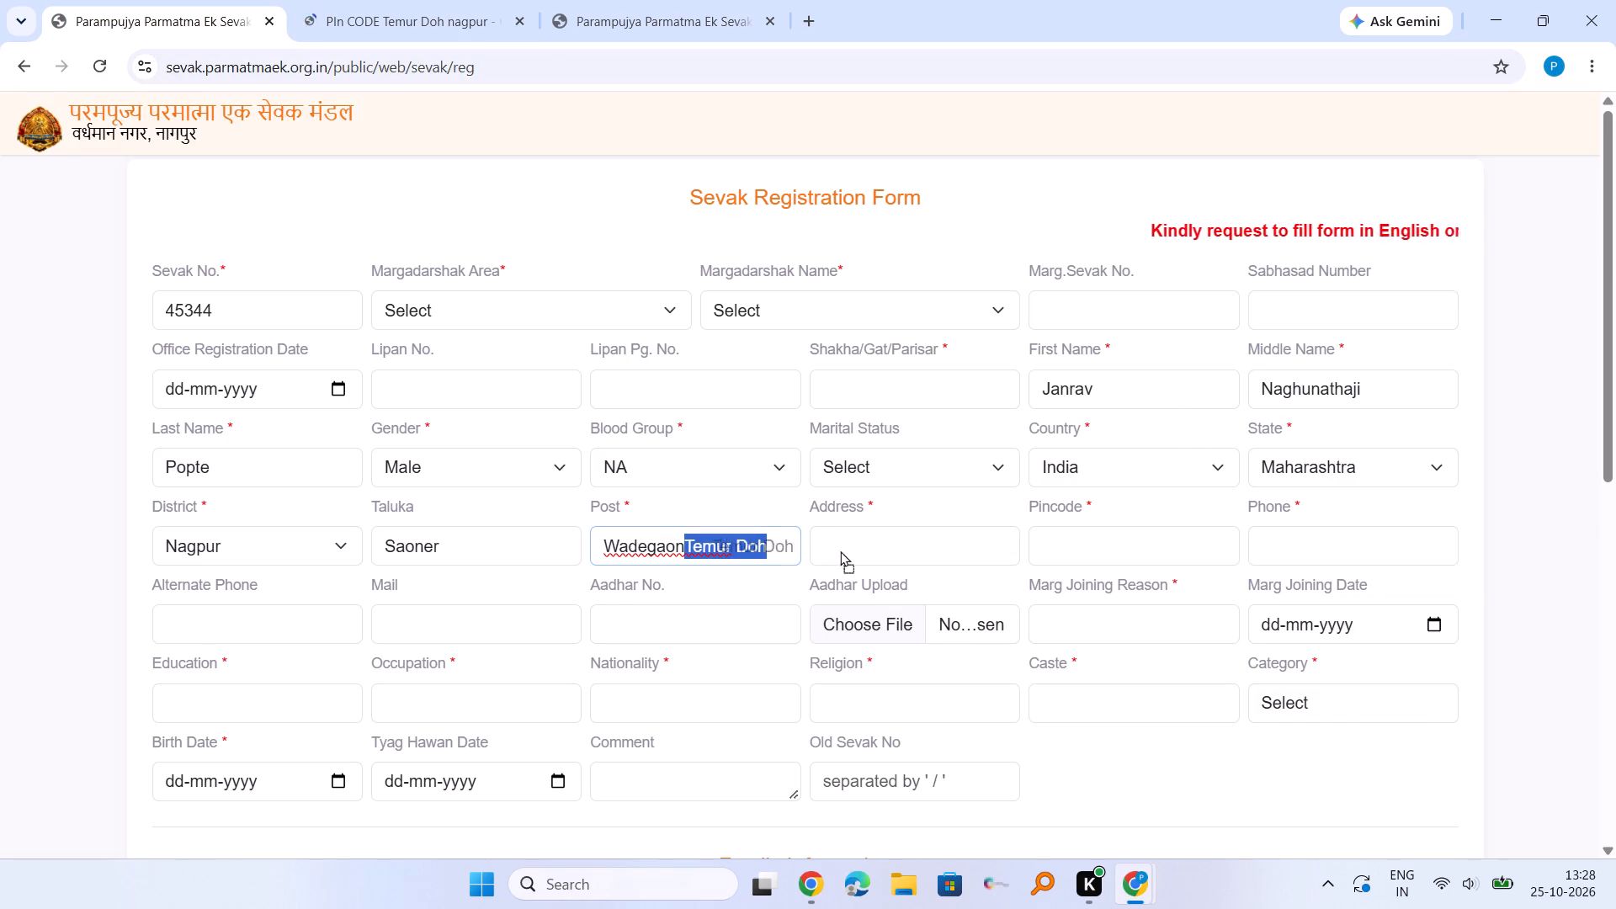
left_click_drag(840, 550, 896, 551)
key("BackSpace")
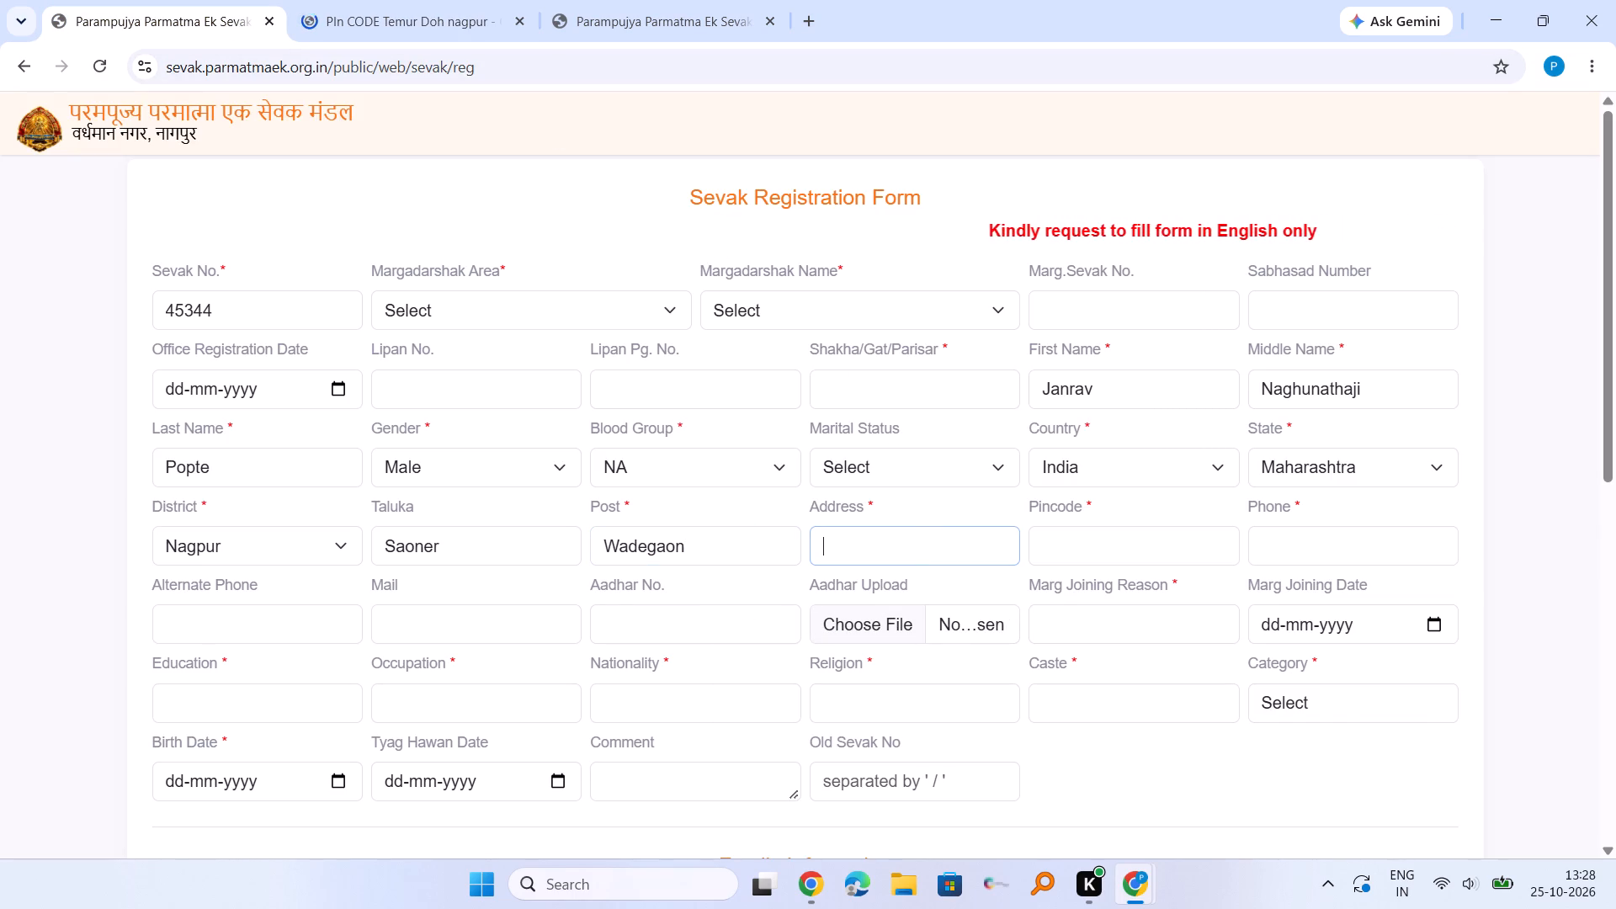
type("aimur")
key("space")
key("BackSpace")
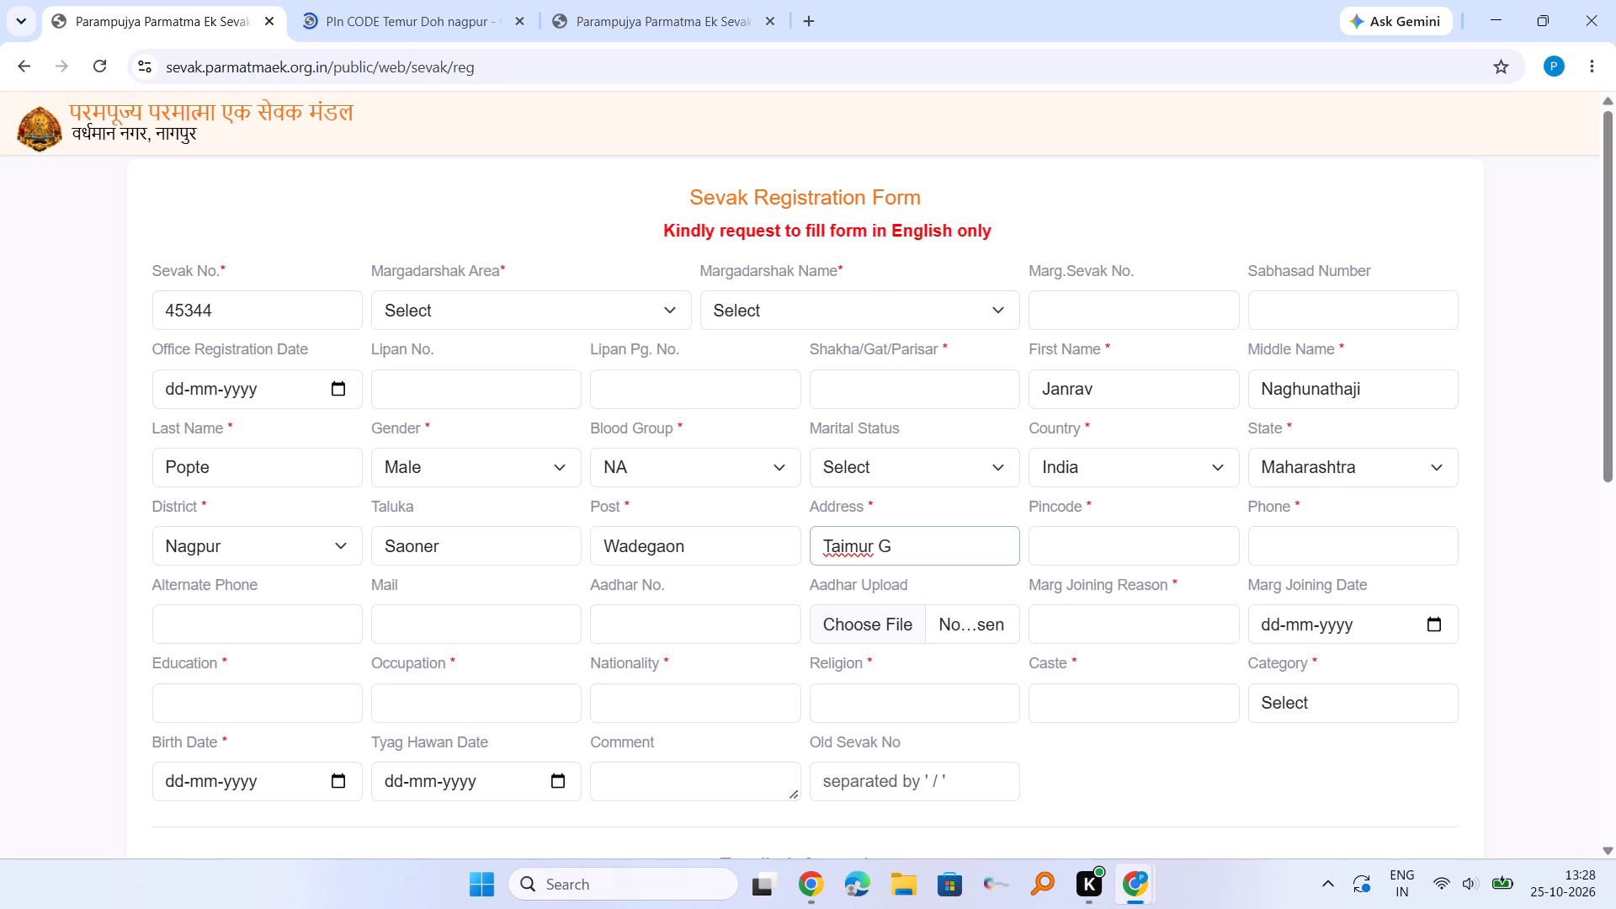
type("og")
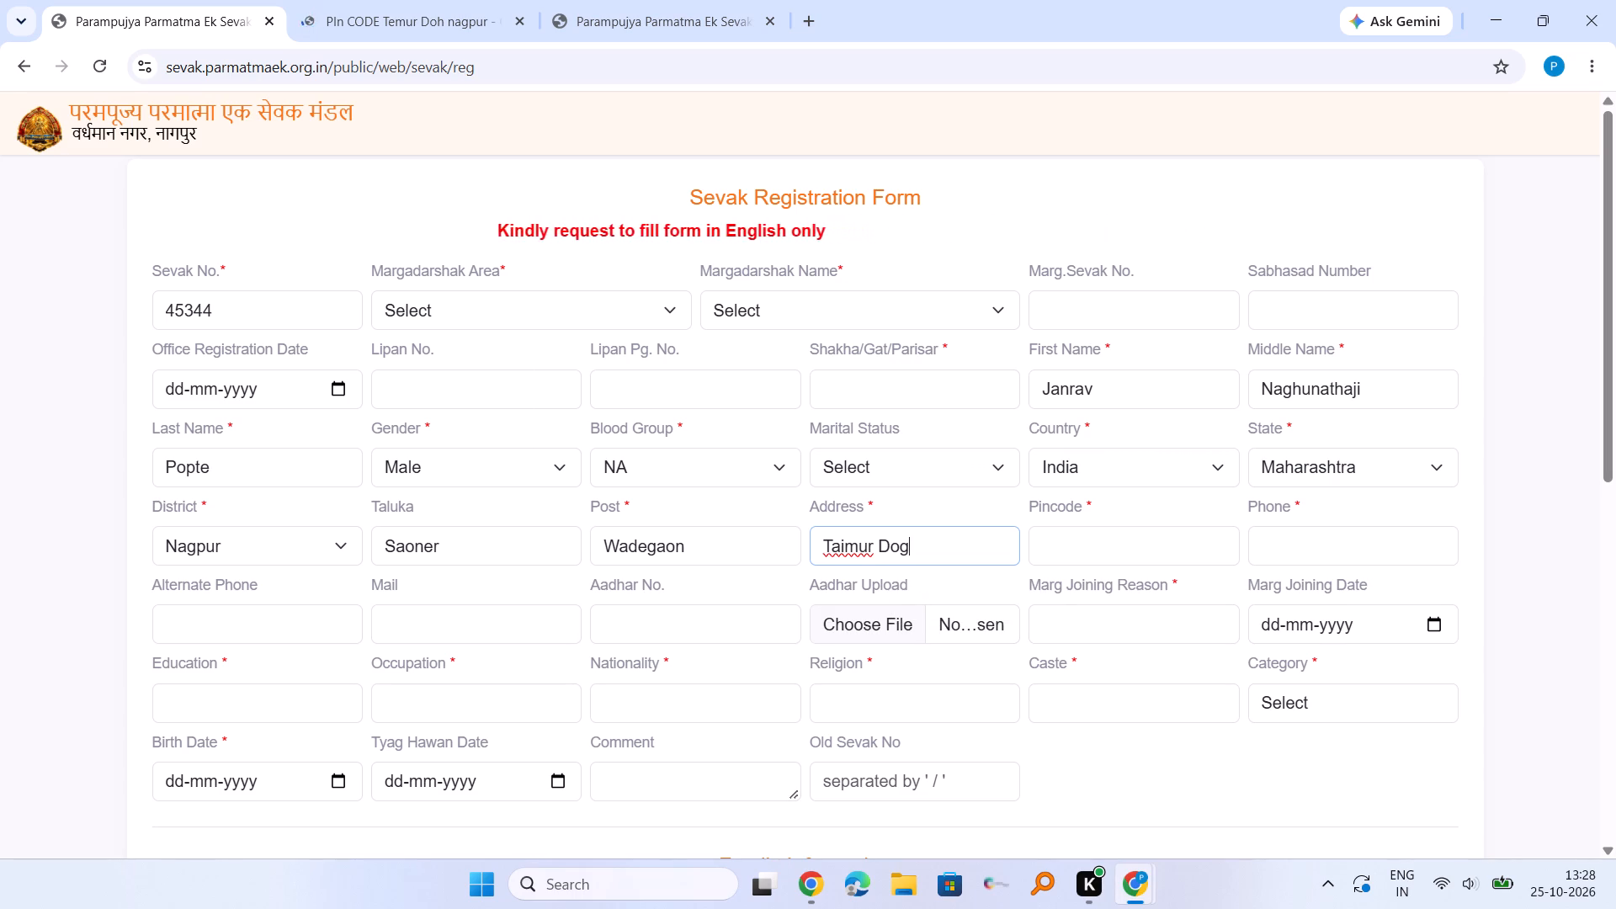
Copy the PIN code 441101 from the Google search result into the form's Pincode field.
left_click(1083, 552)
left_click(449, 0)
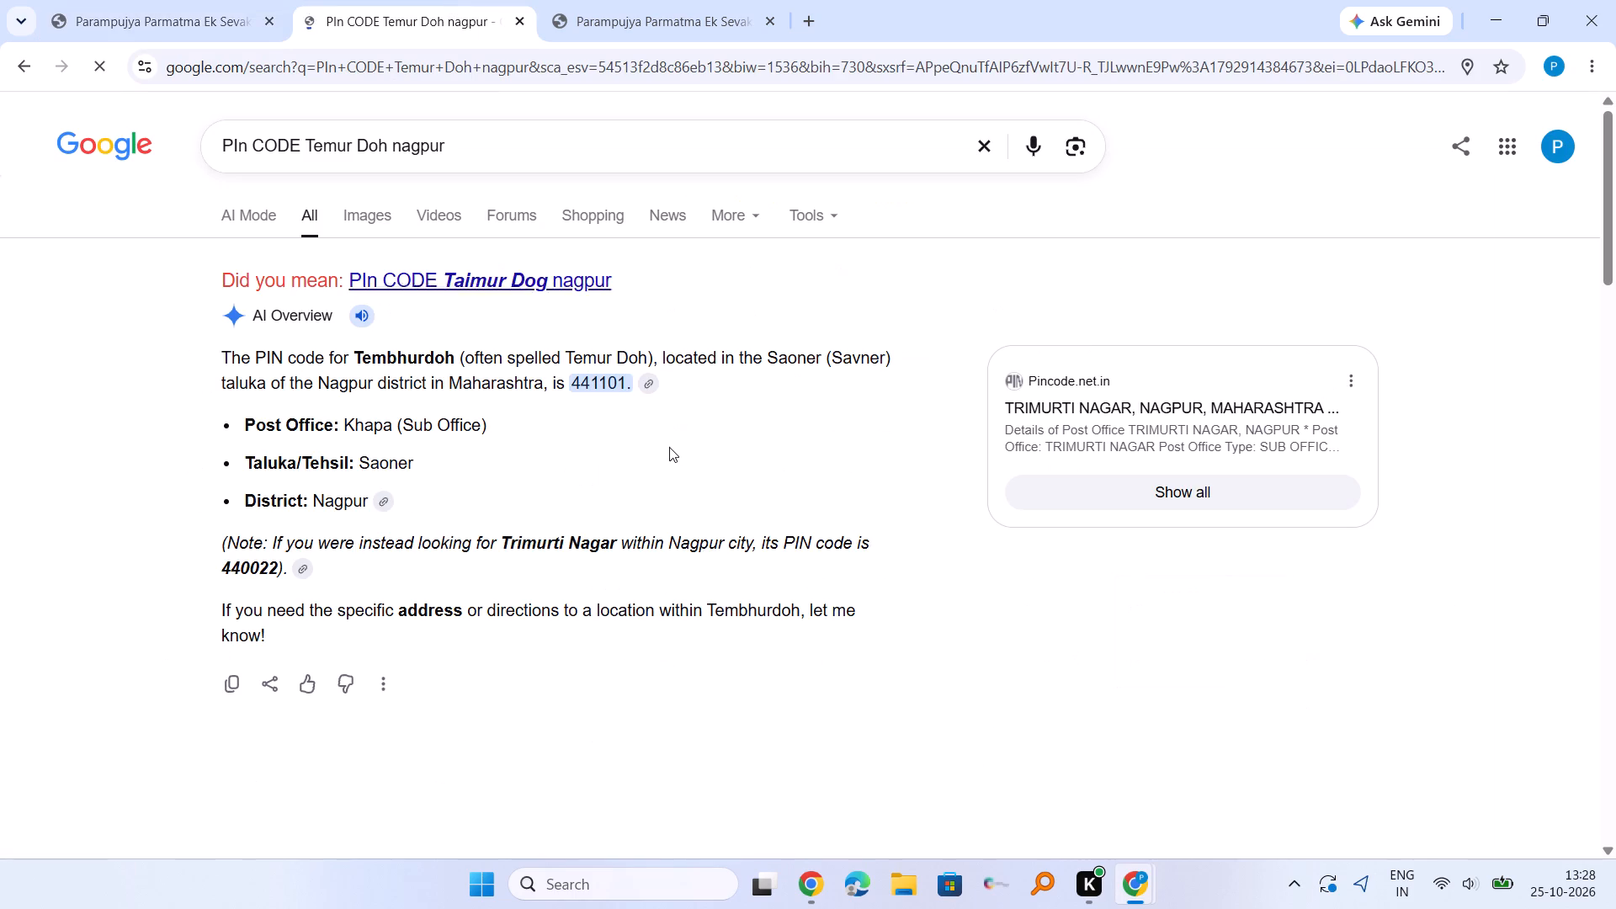
double_click(601, 380)
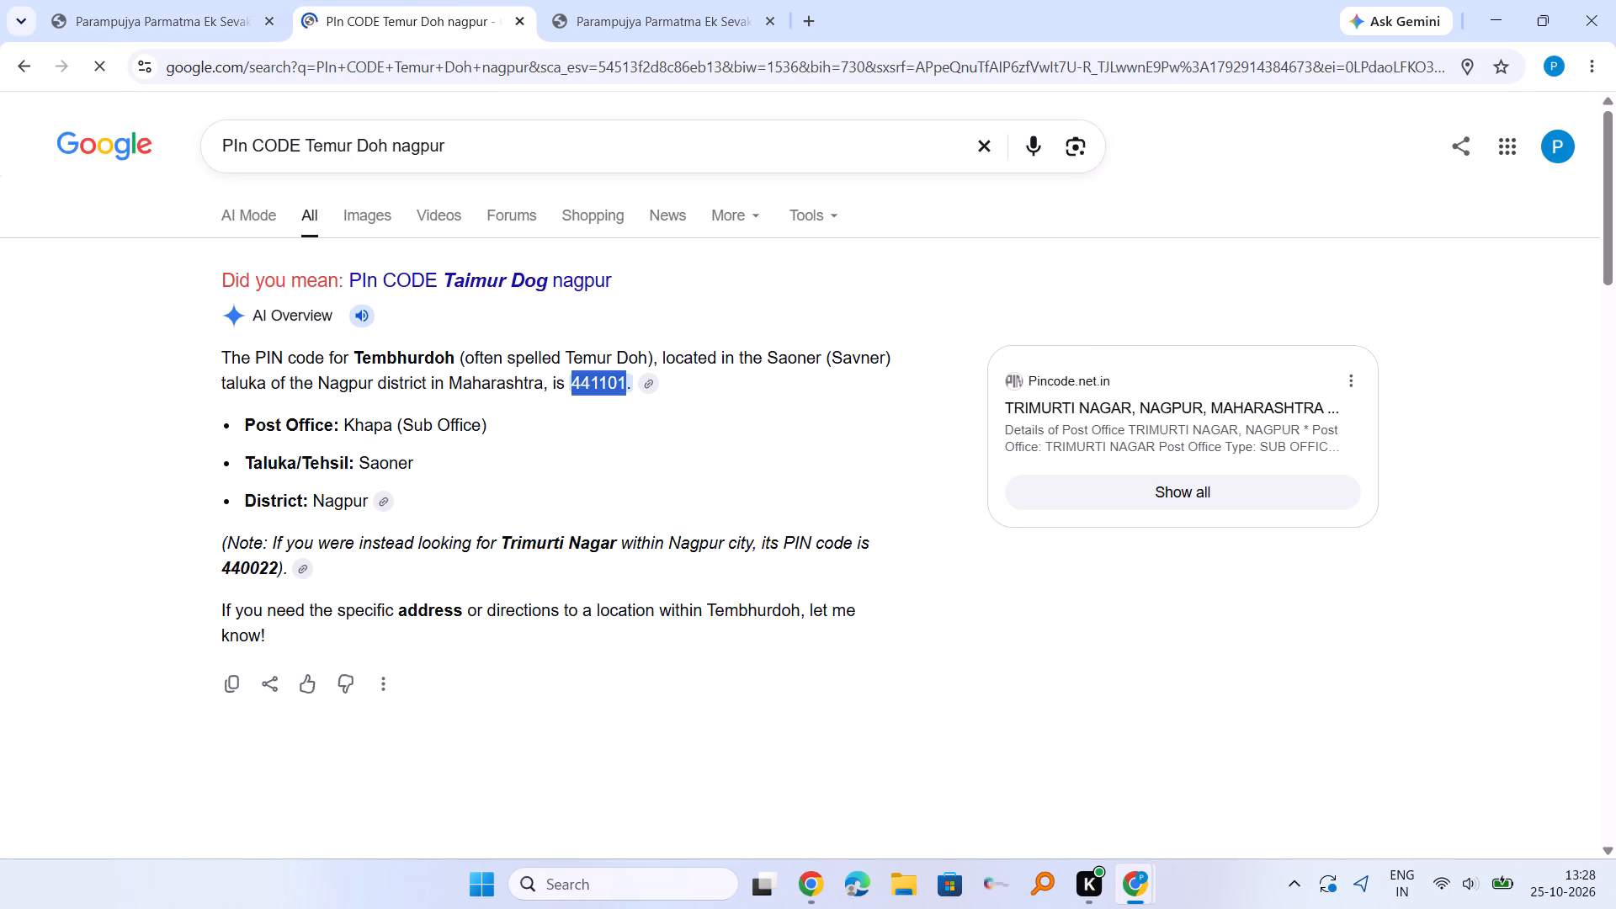
key("ctrl+c")
left_click(131, 25)
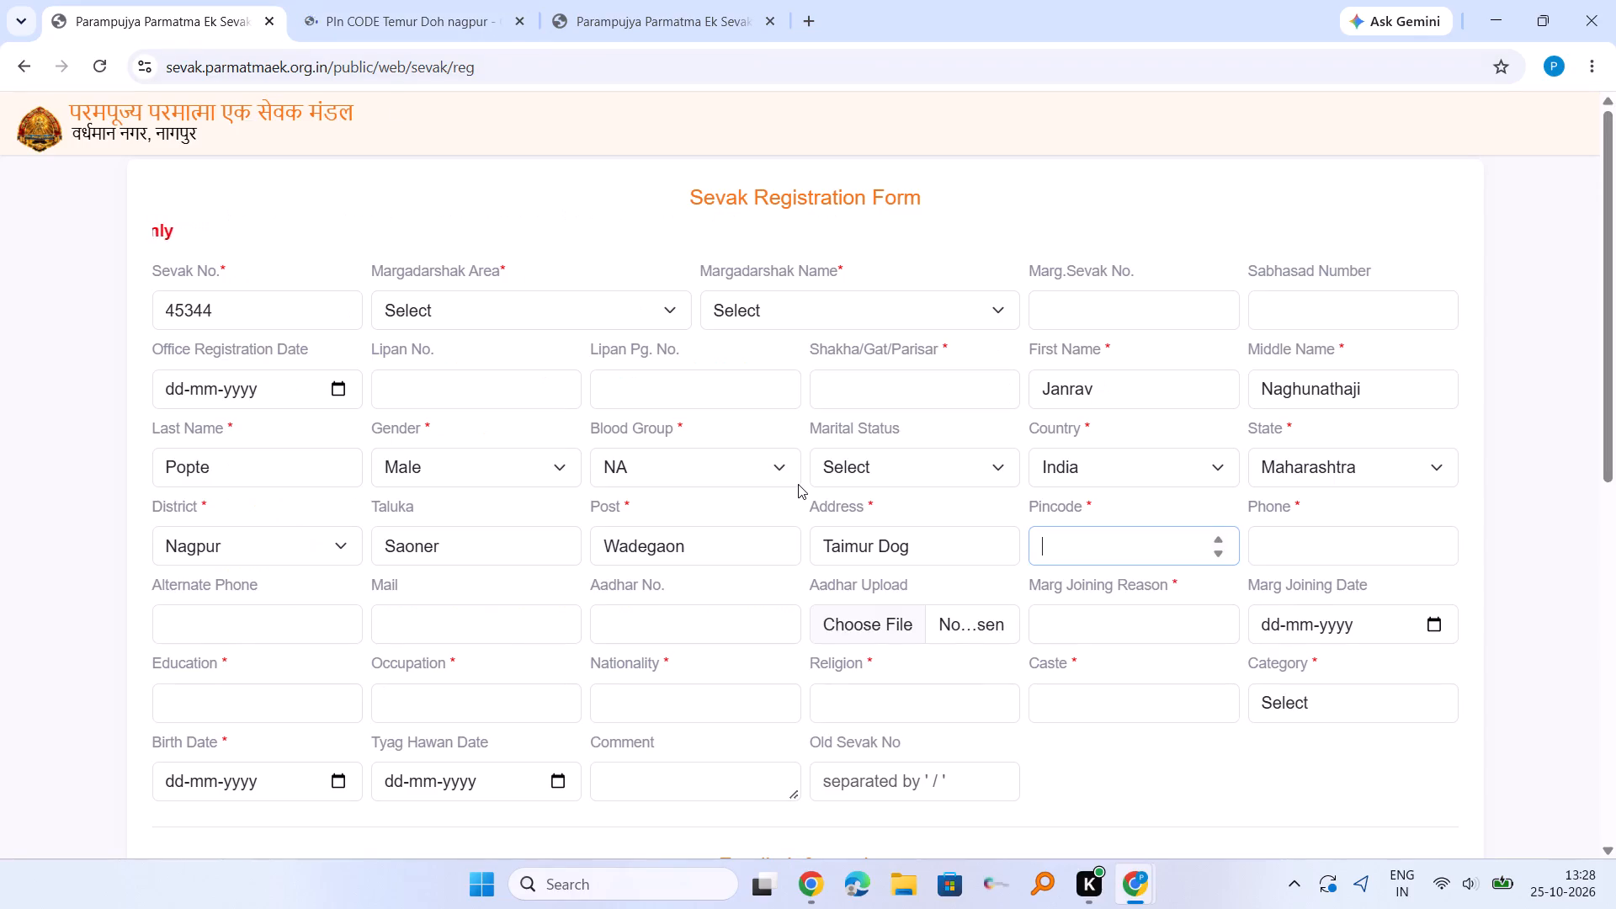
key("ctrl+v")
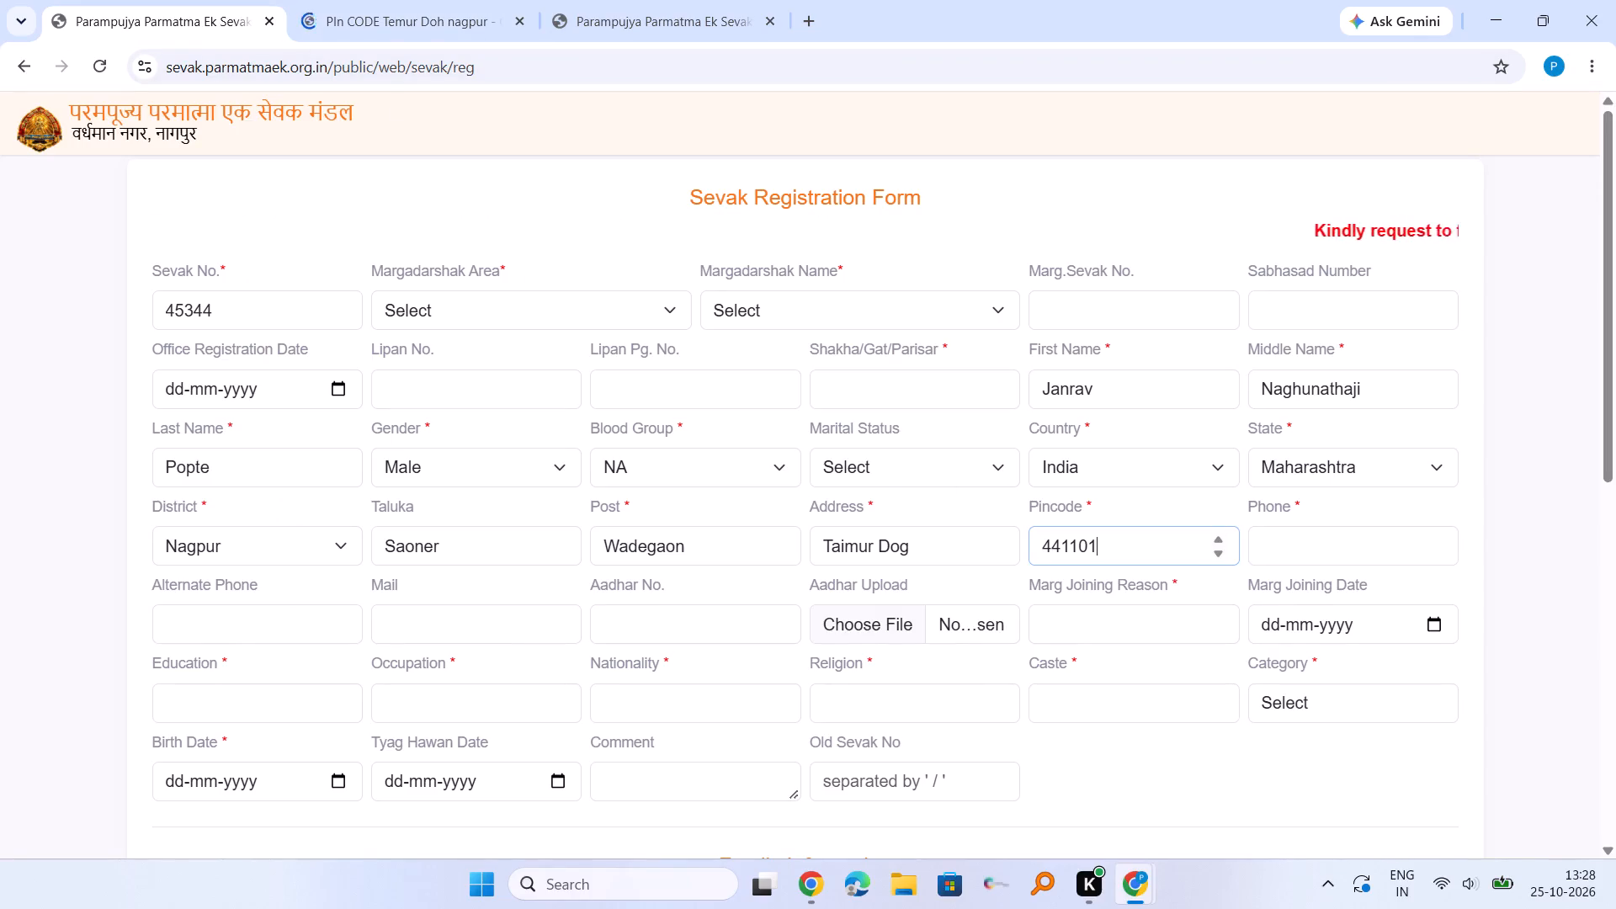
left_click(1279, 537)
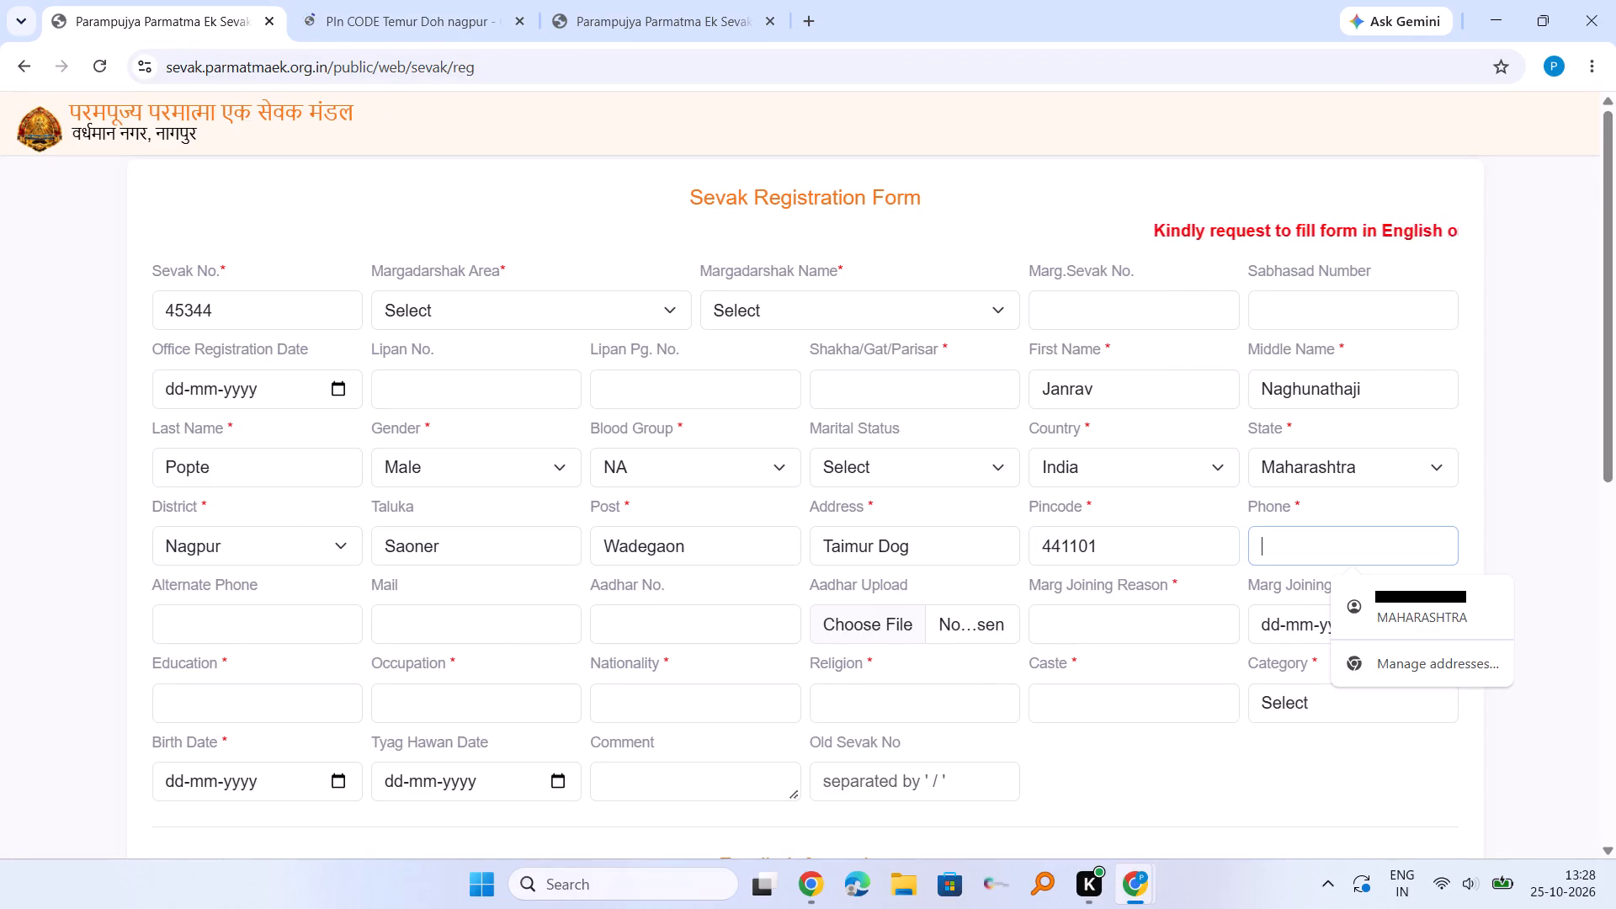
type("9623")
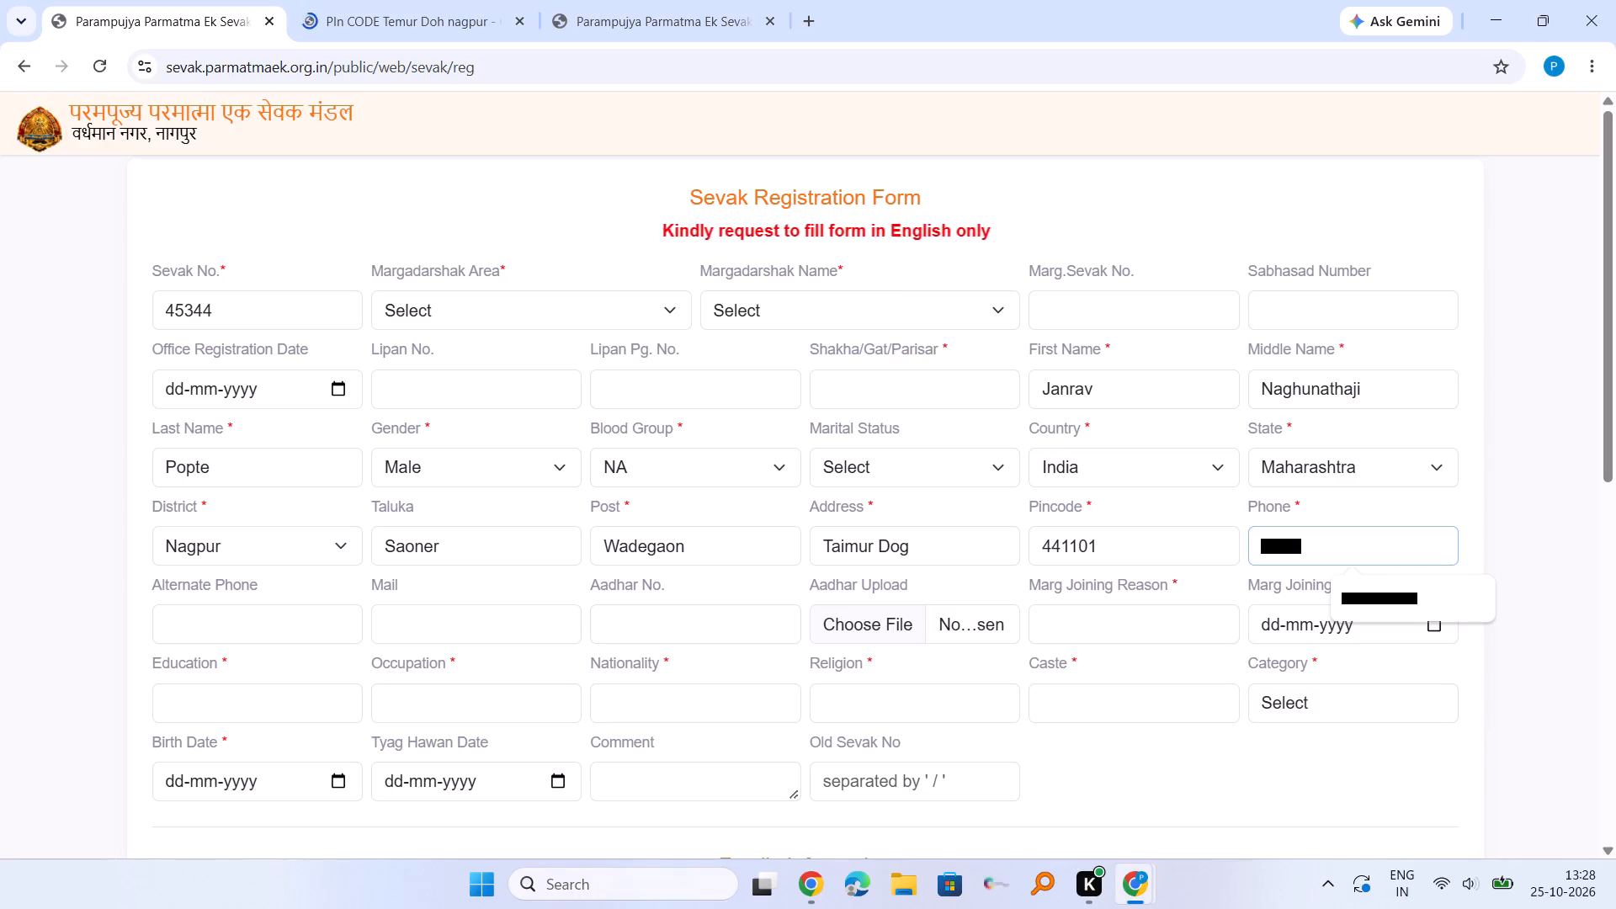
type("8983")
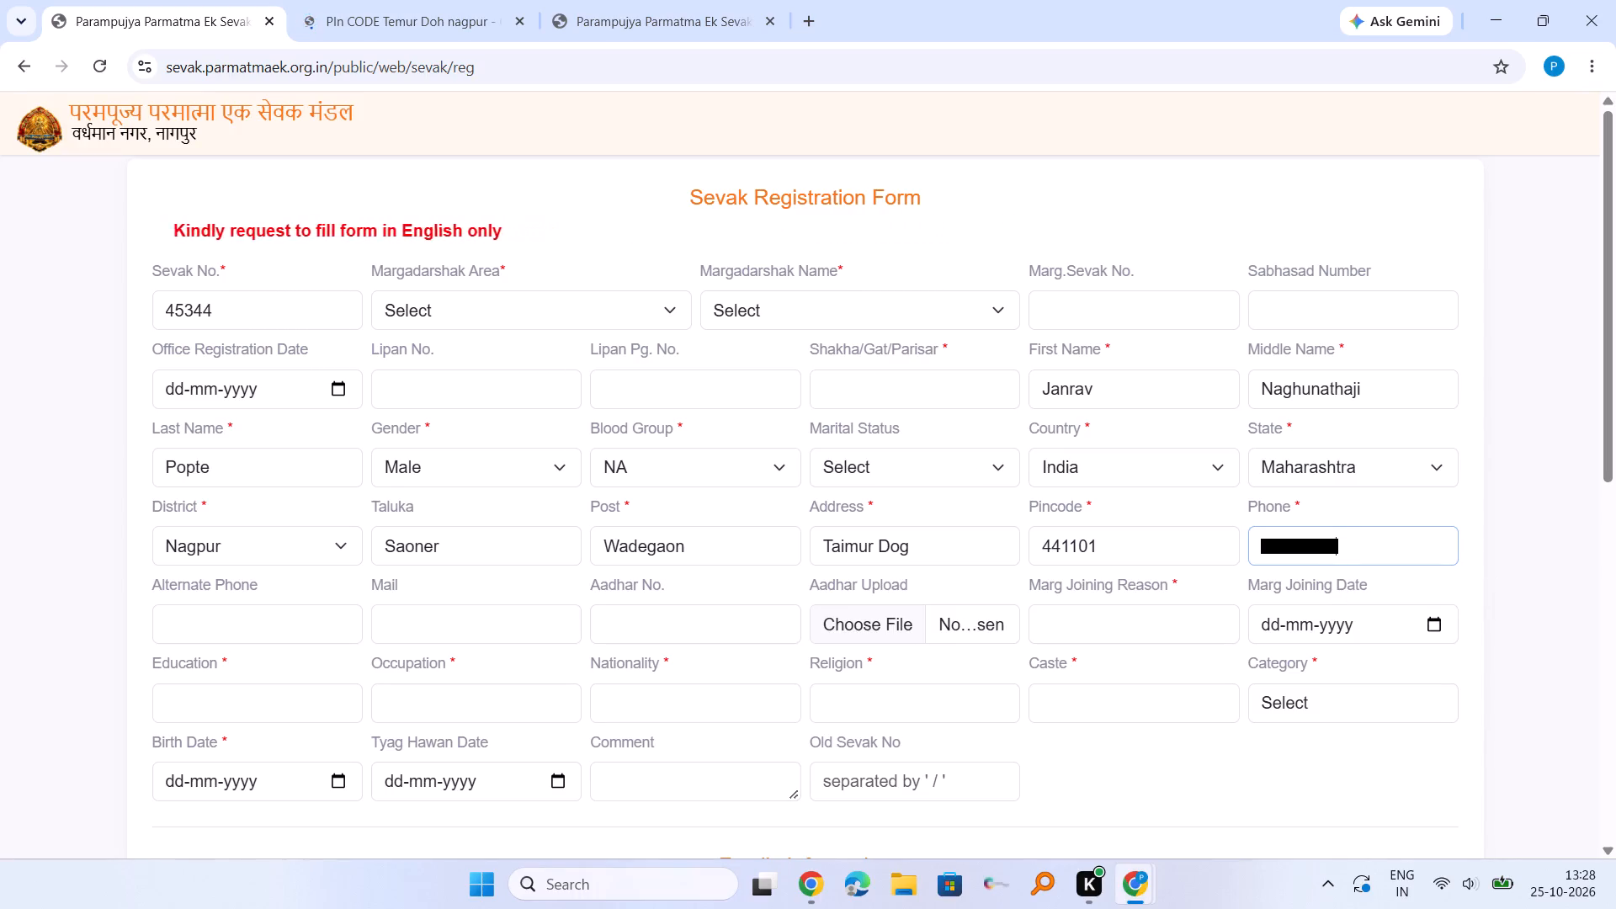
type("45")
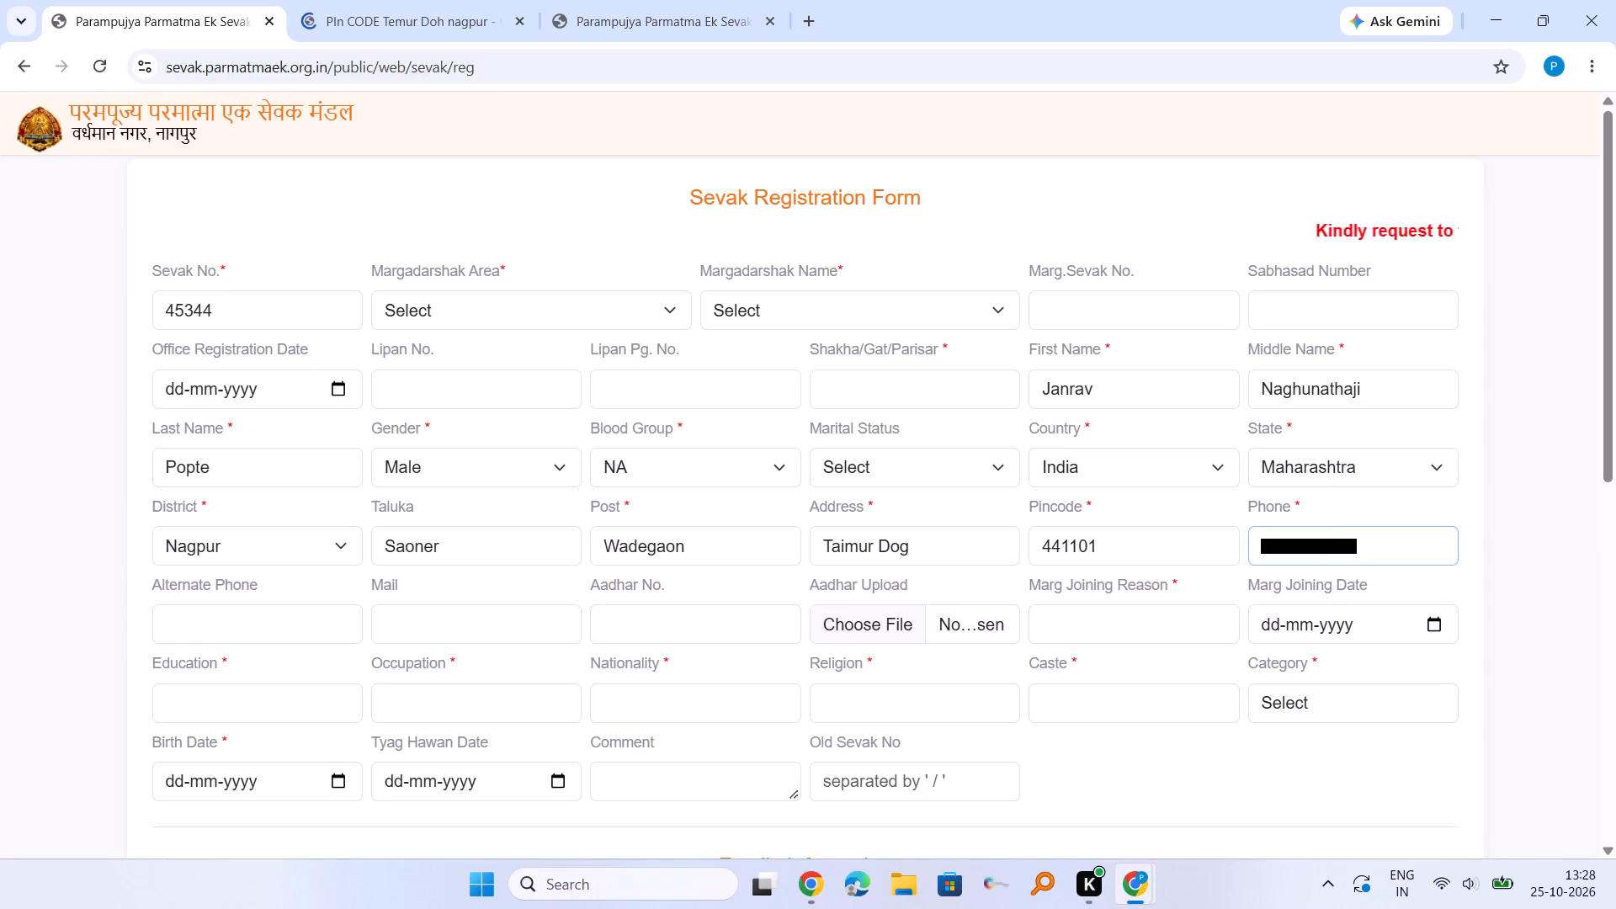
left_click(471, 610)
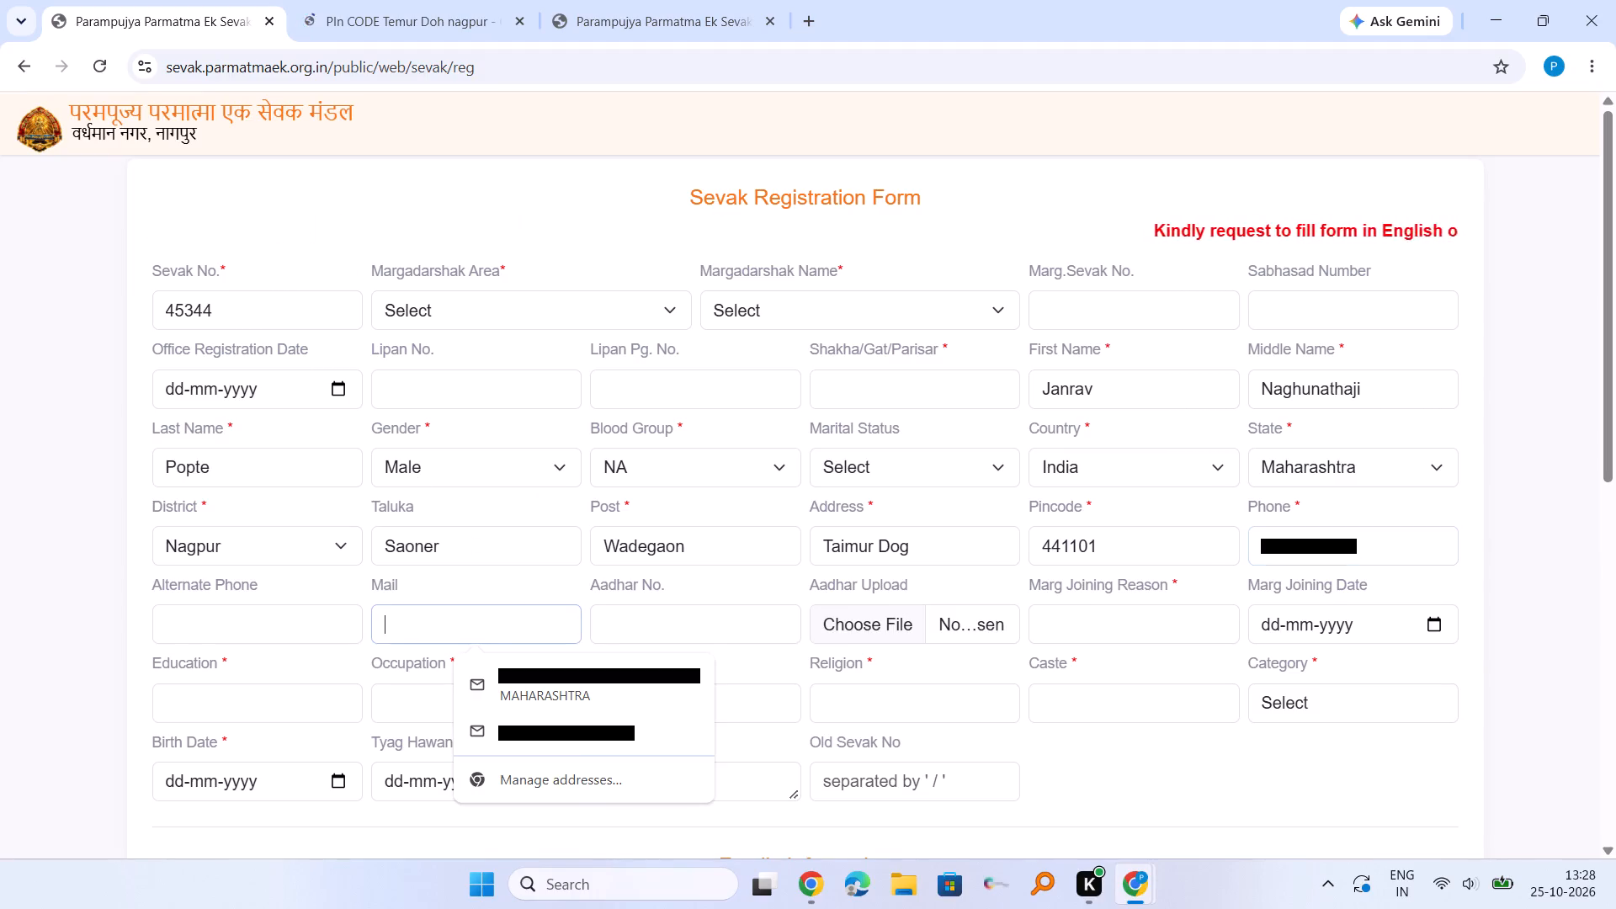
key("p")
left_click(504, 682)
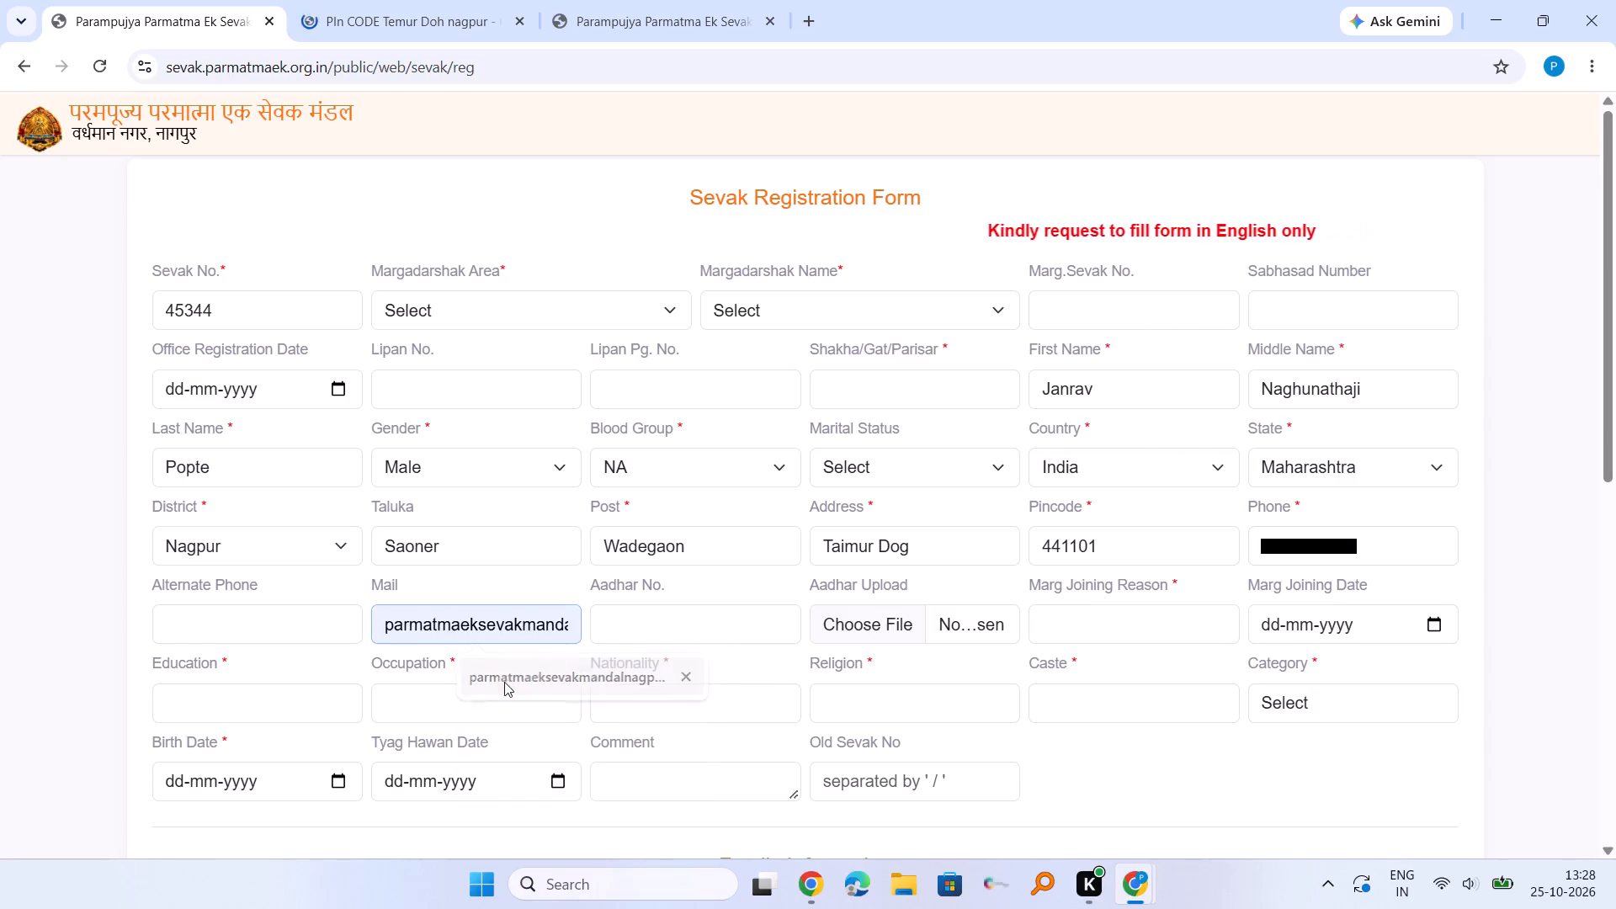
Enter Bhut bhada as the Marg joining reason, 1st as the education and Majuri as the occupation.
left_click(1076, 635)
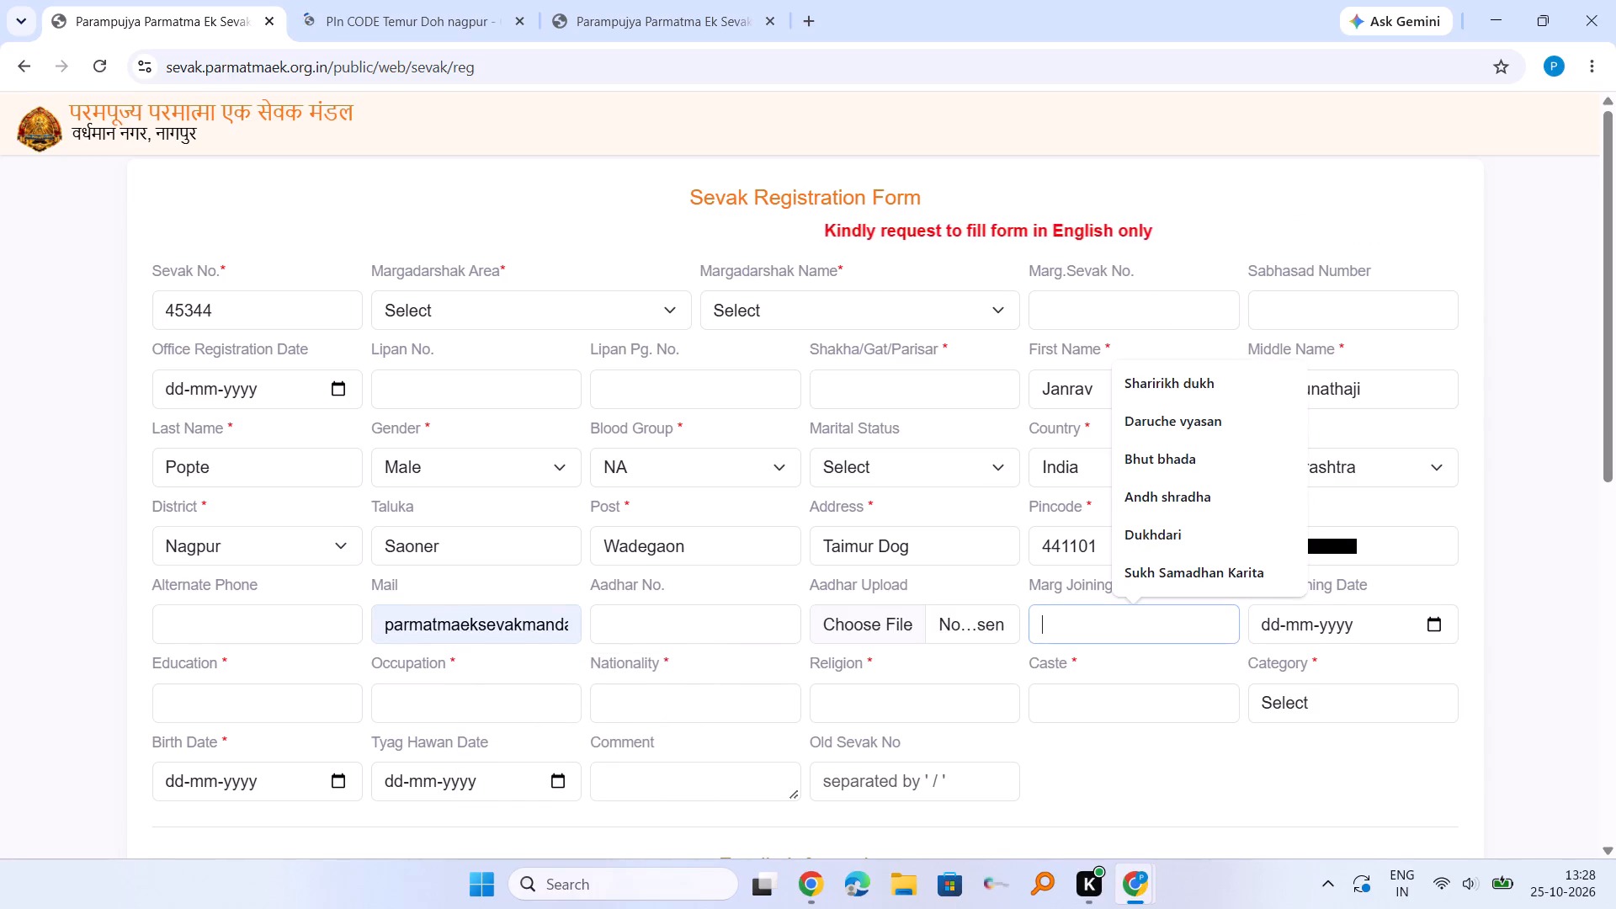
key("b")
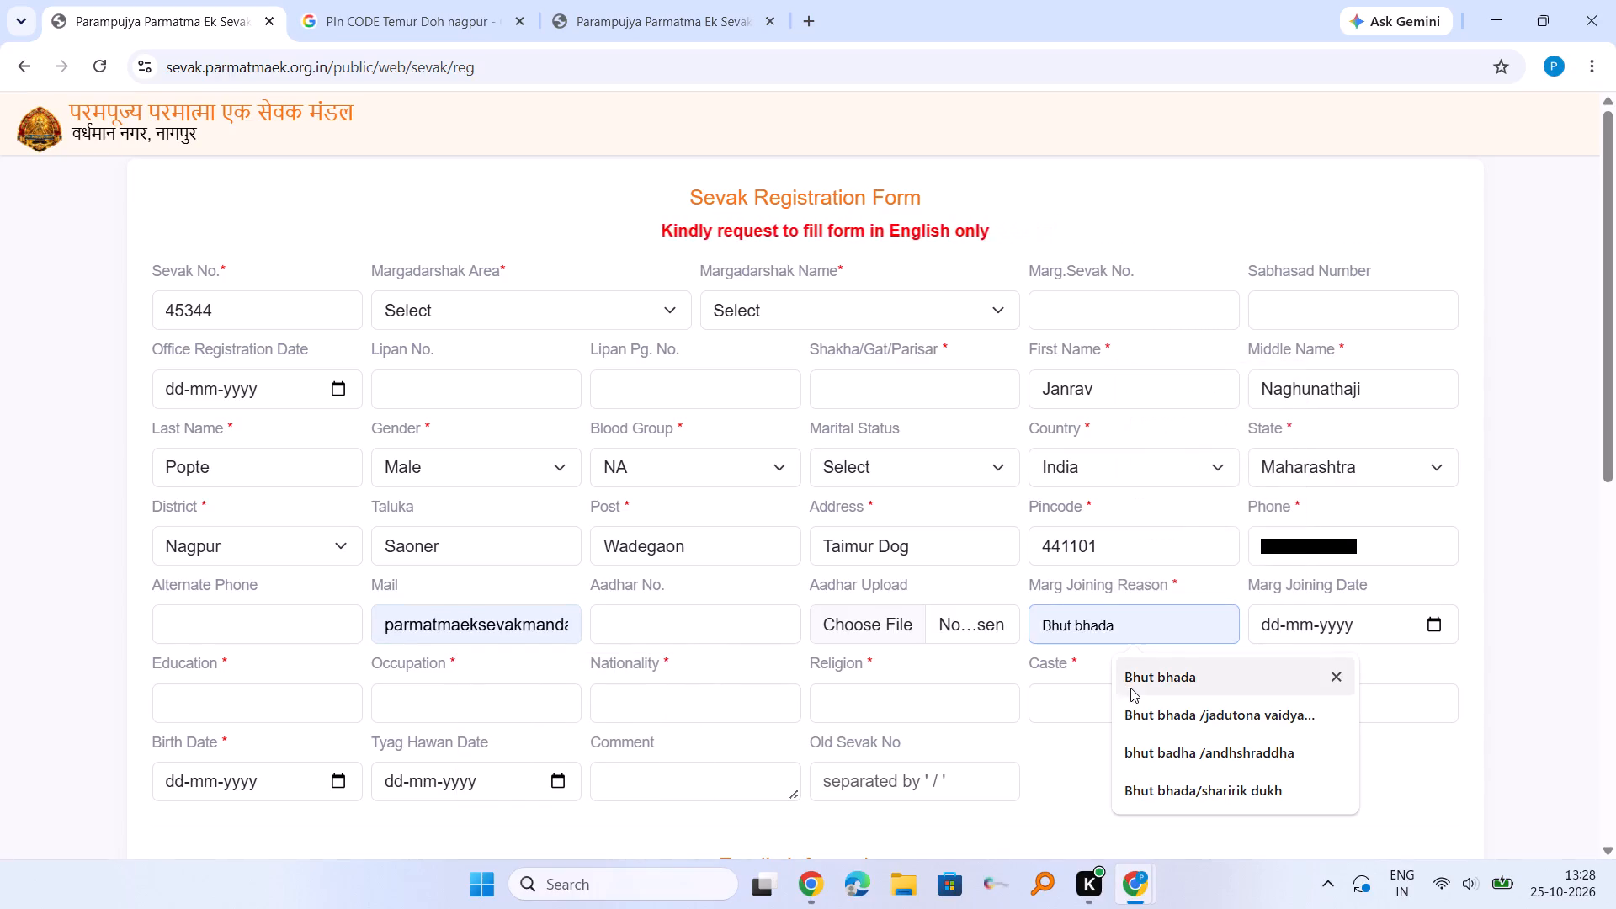
left_click(1131, 688)
left_click(186, 719)
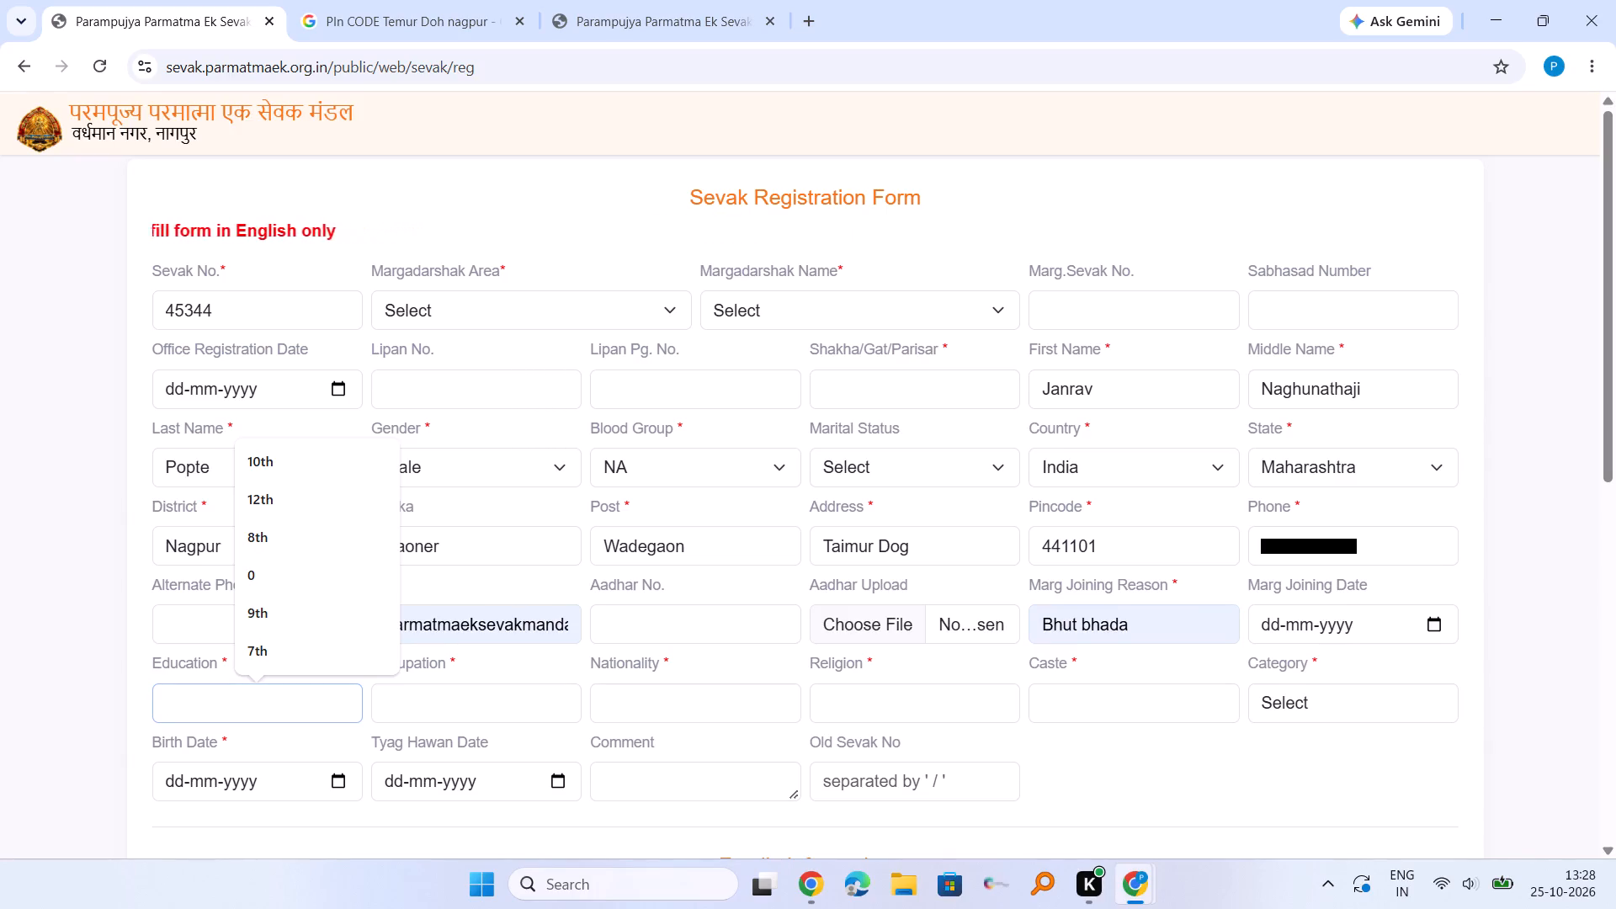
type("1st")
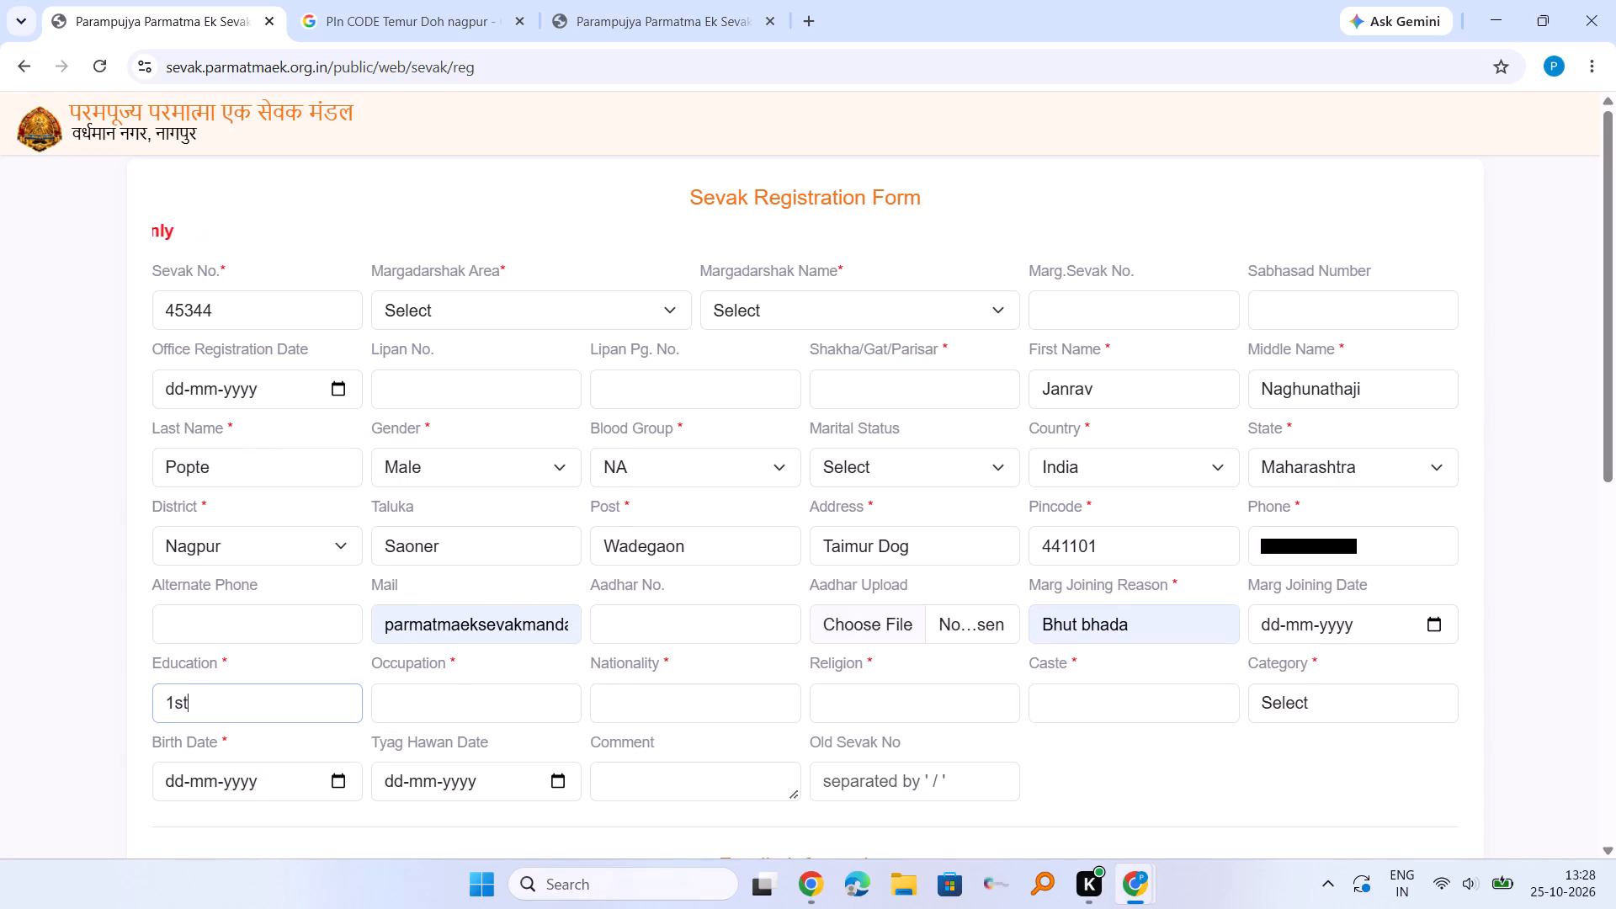
left_click(450, 703)
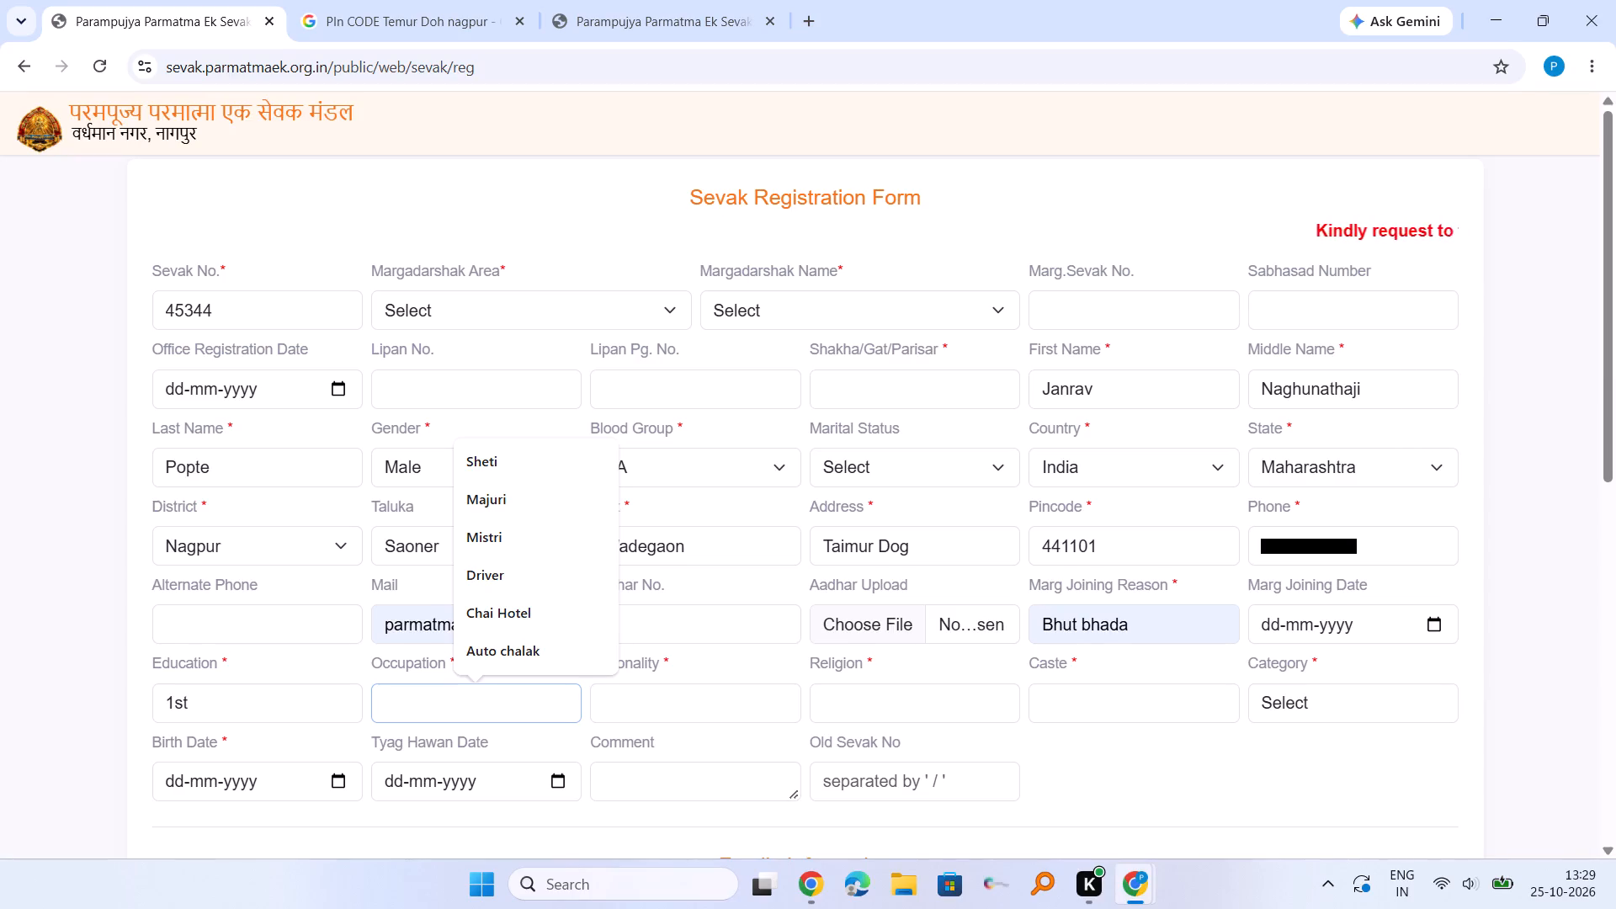
double_click(497, 513)
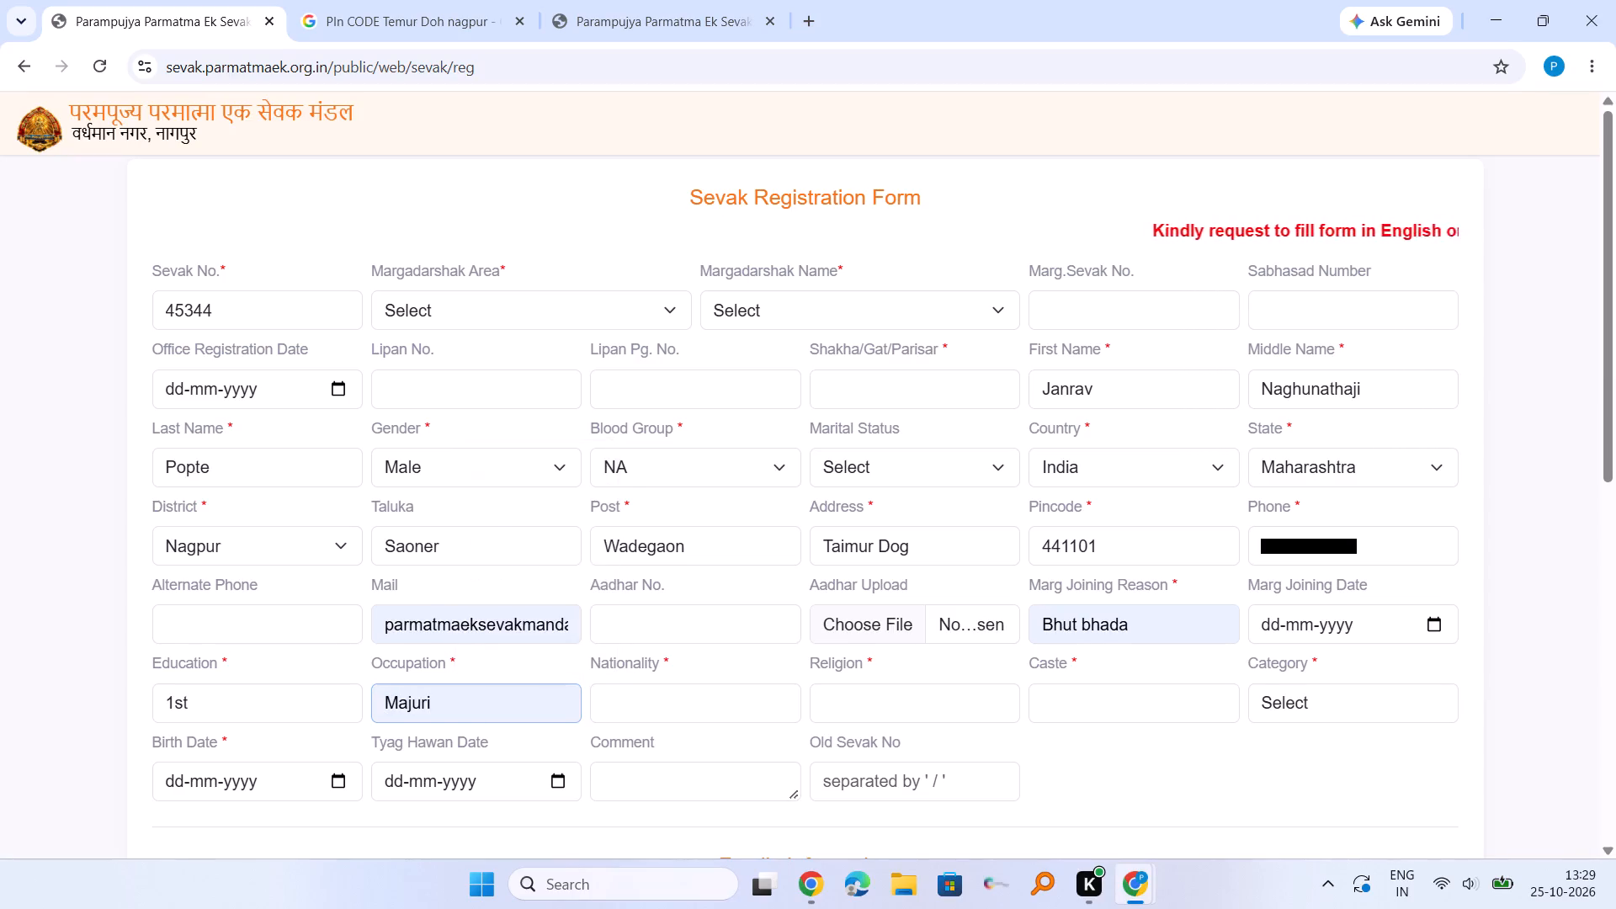
Set the nationality to Indian, religion to Hindu, caste to Kunbhi and category to OBC.
left_click(631, 685)
left_click(719, 755)
left_click(876, 709)
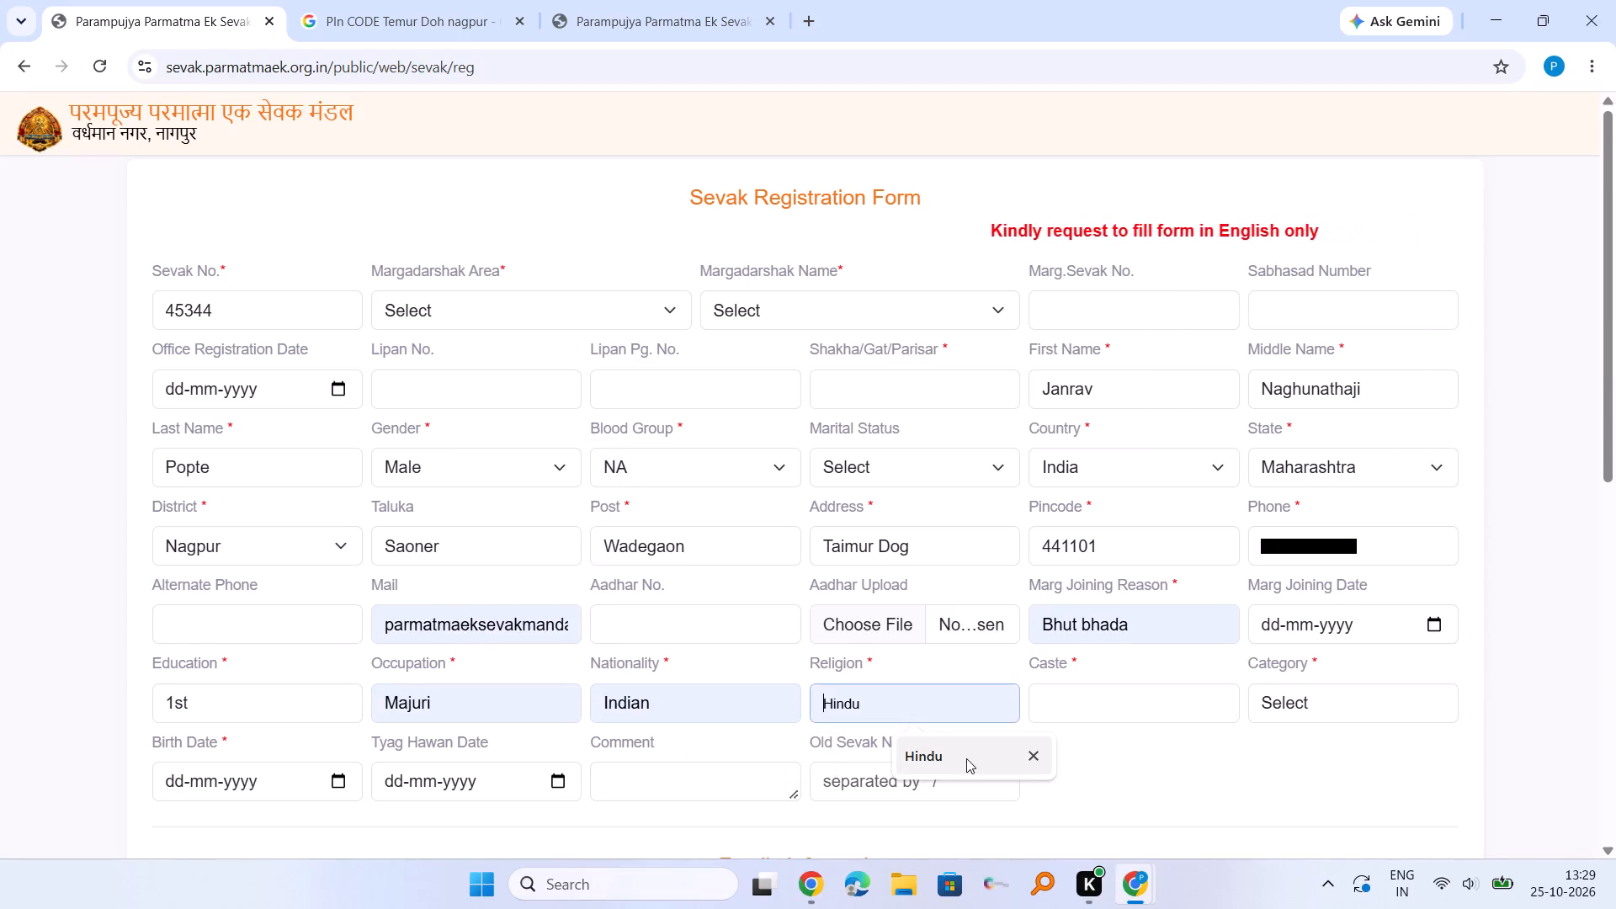
left_click(966, 758)
left_click(1066, 698)
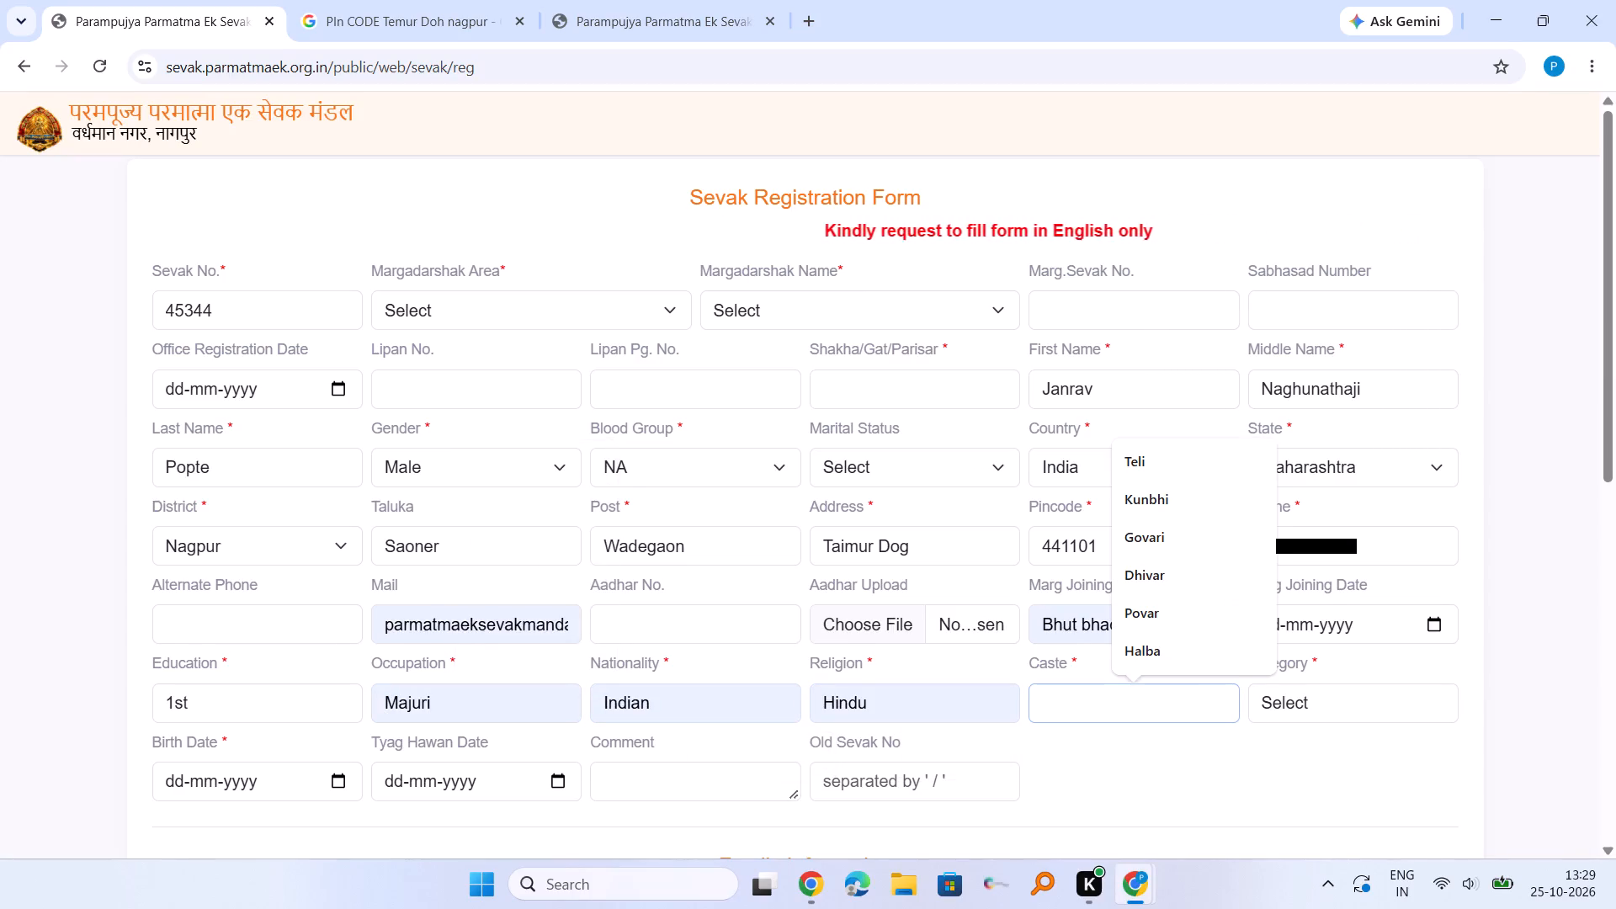
left_click(1127, 483)
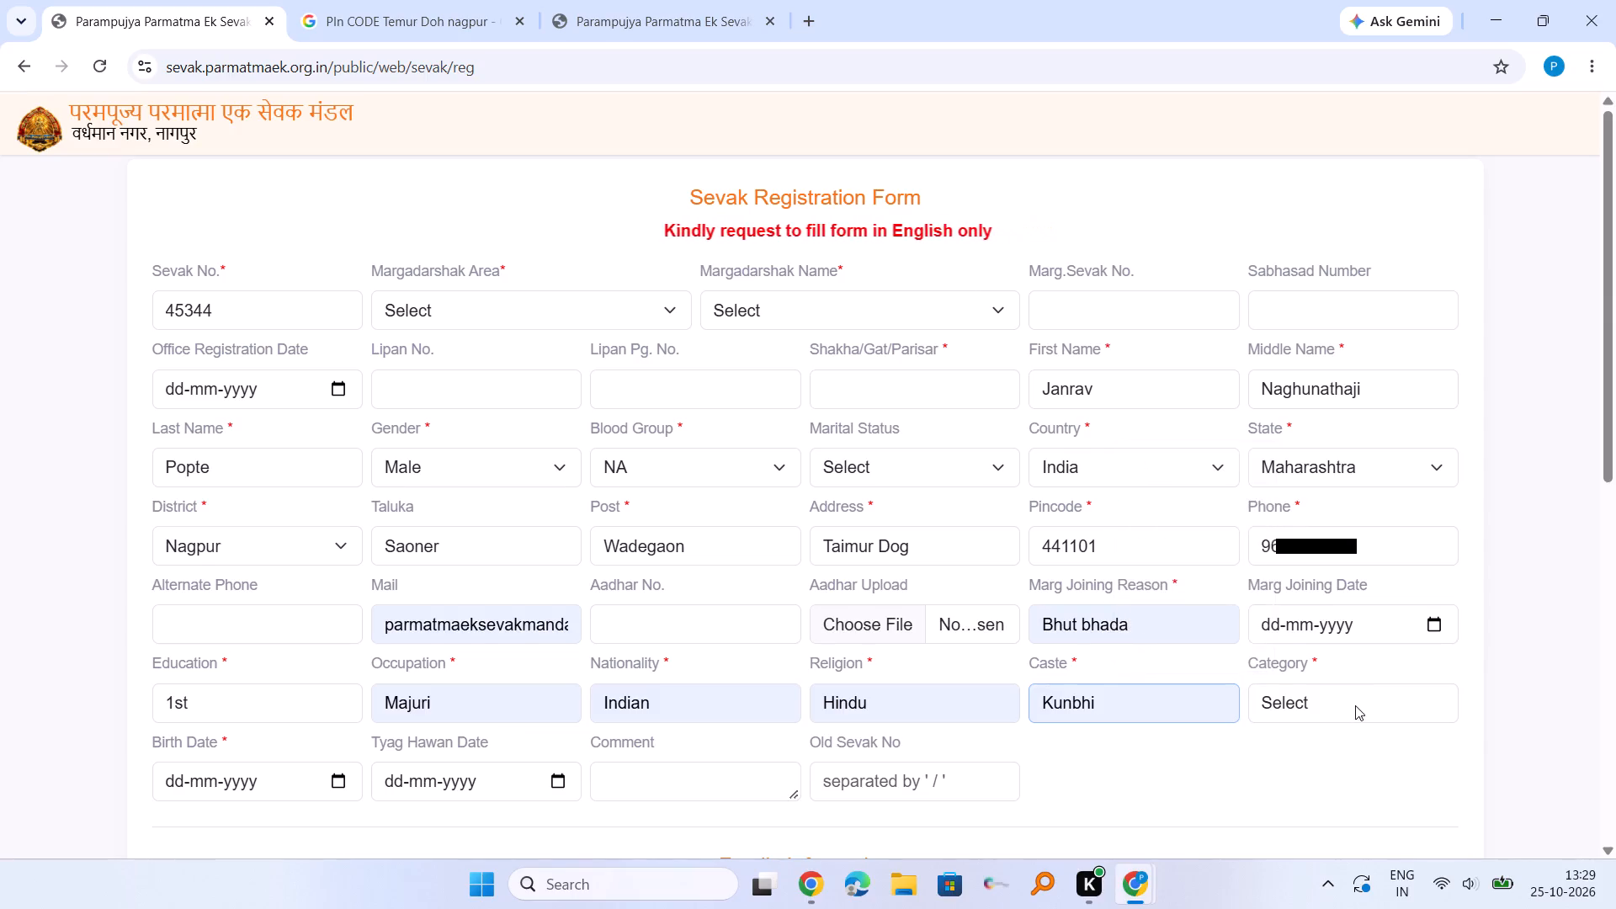
left_click(1354, 704)
left_click(1305, 507)
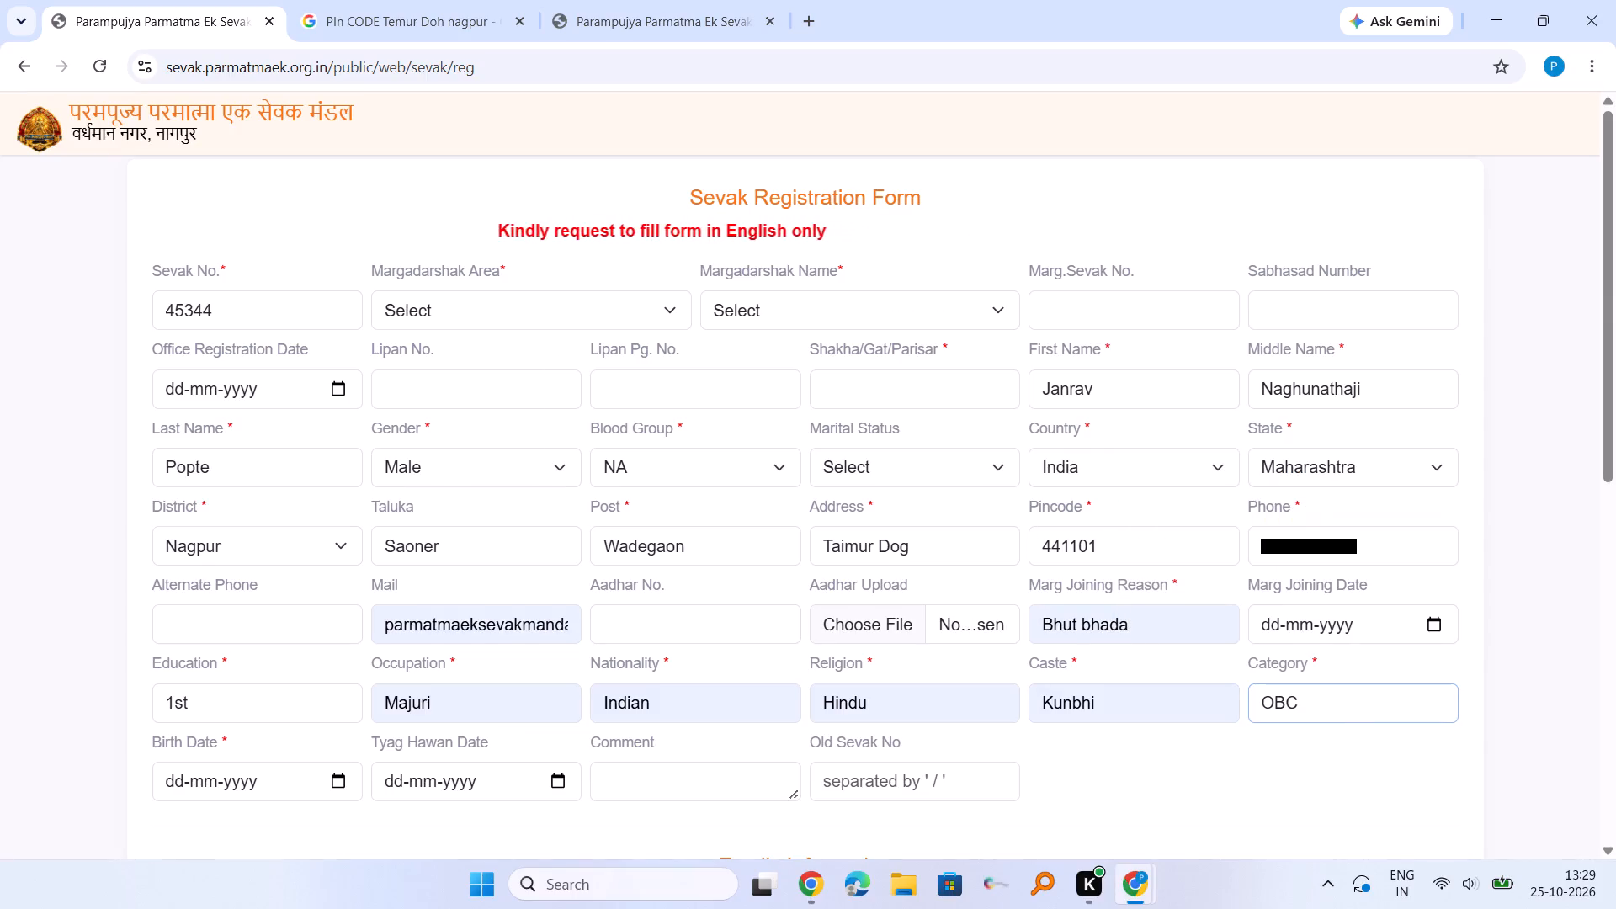
Enter the Sevak's birth date and set Shakha/Gat/Parisar to Nagpur.
left_click(177, 792)
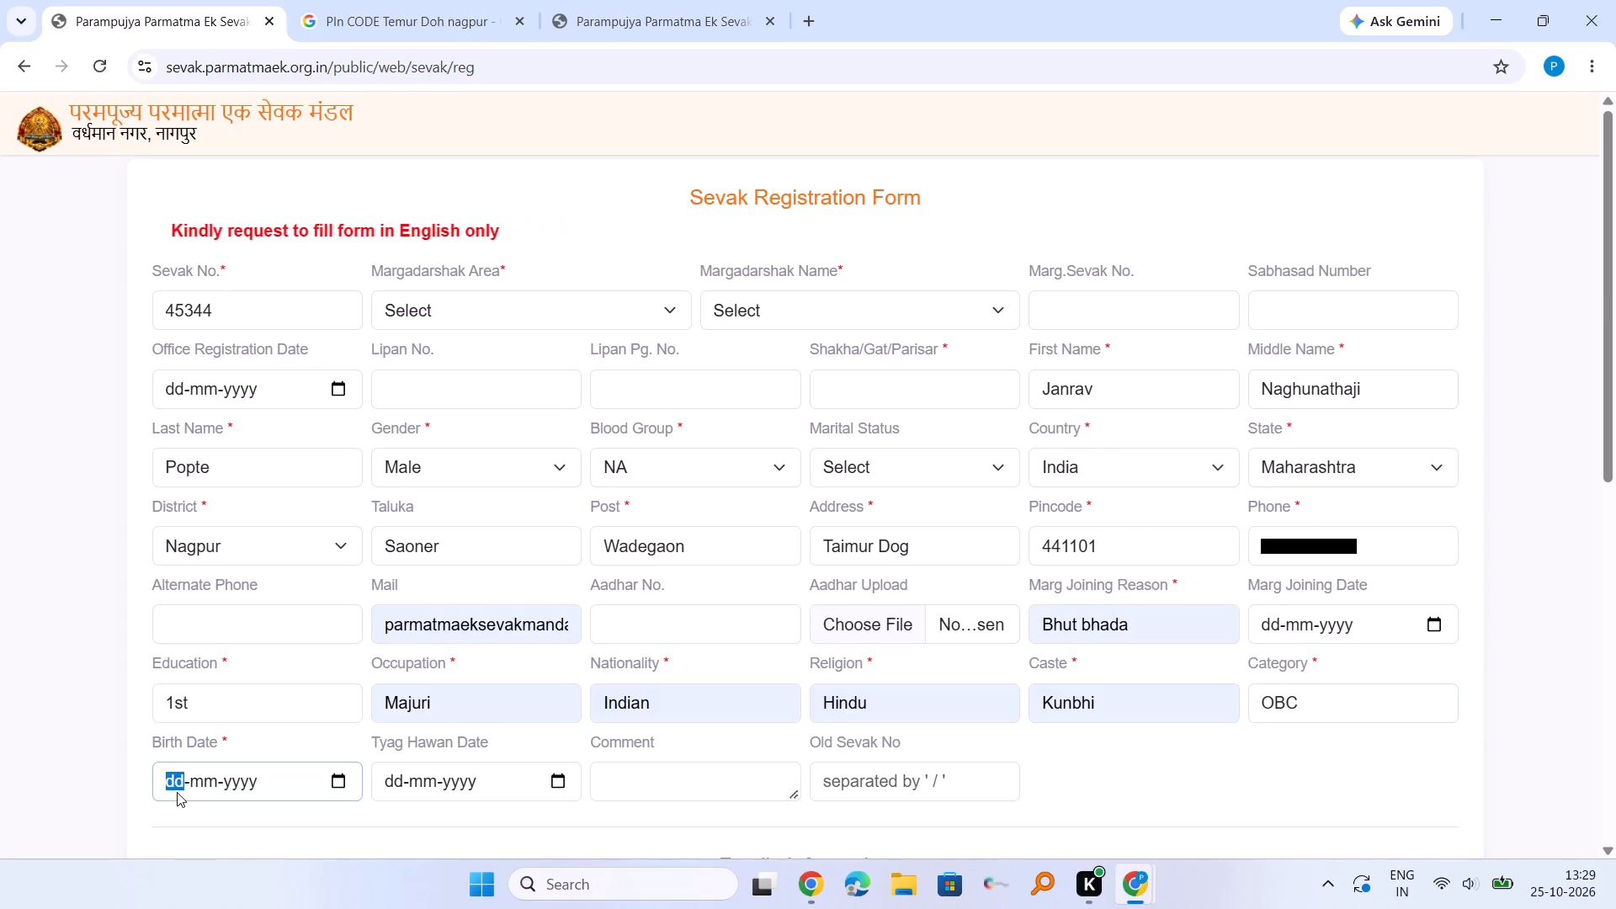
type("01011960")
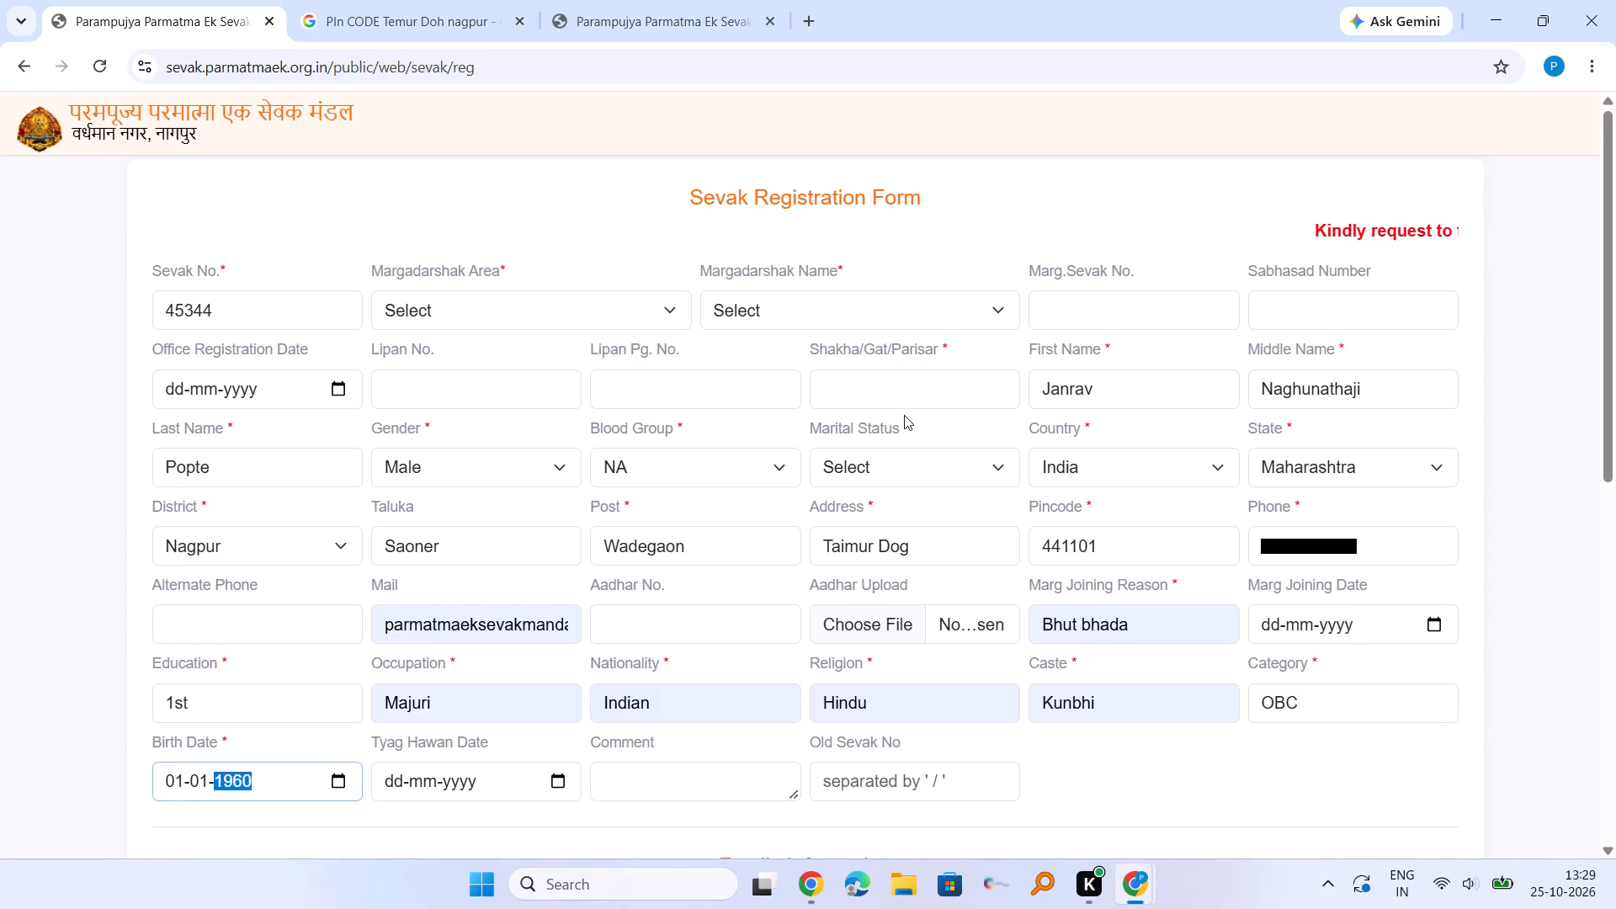
left_click(890, 389)
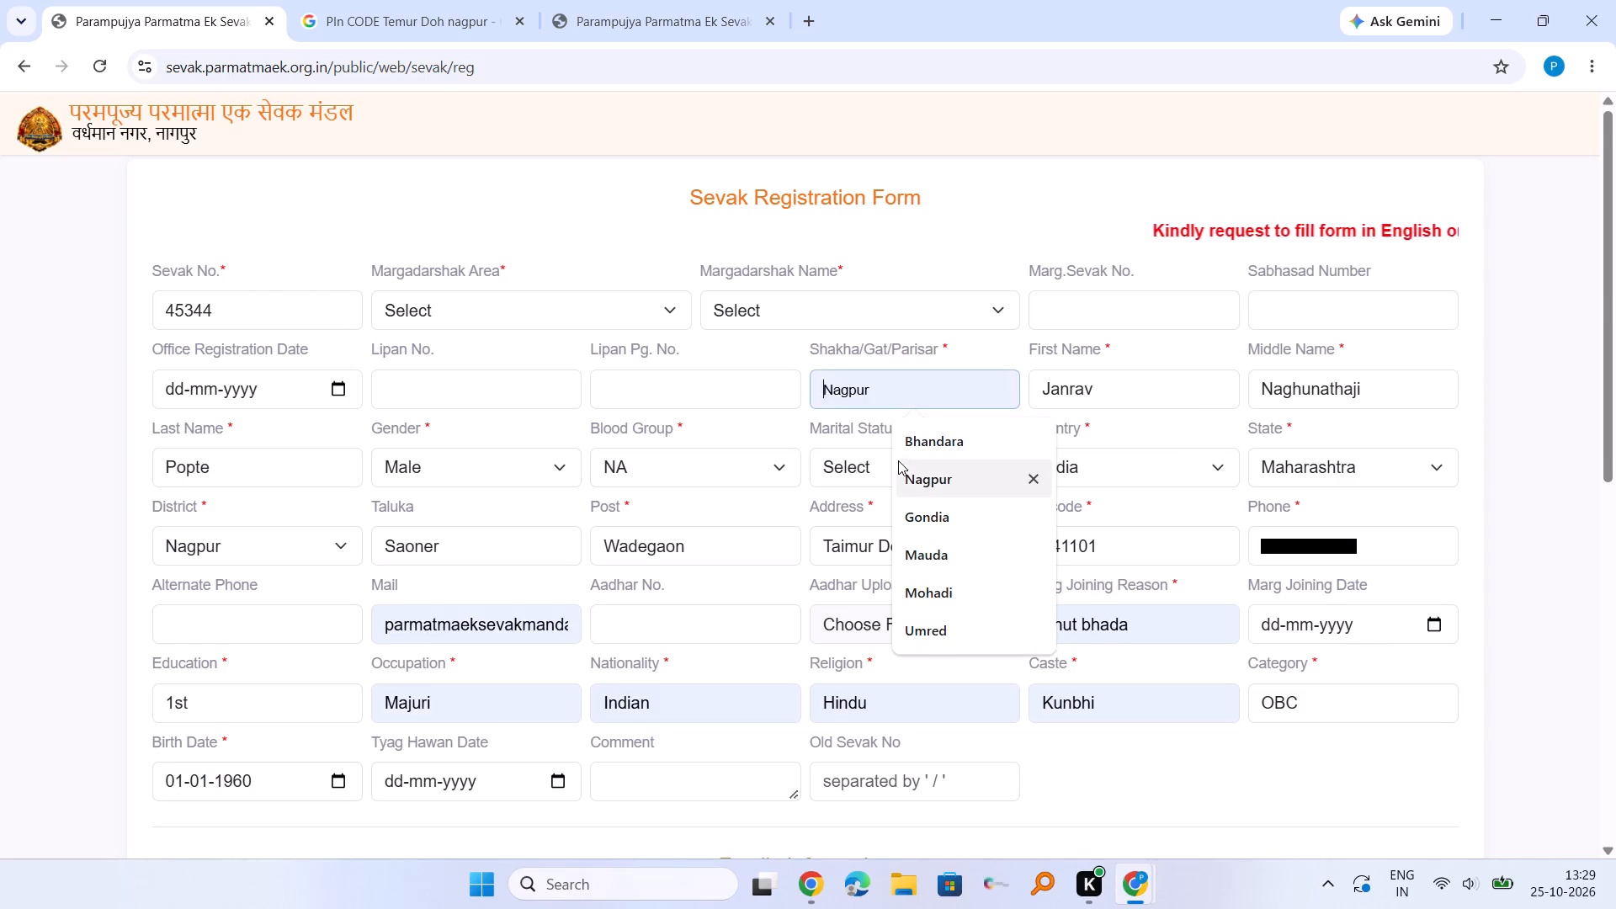
left_click(917, 466)
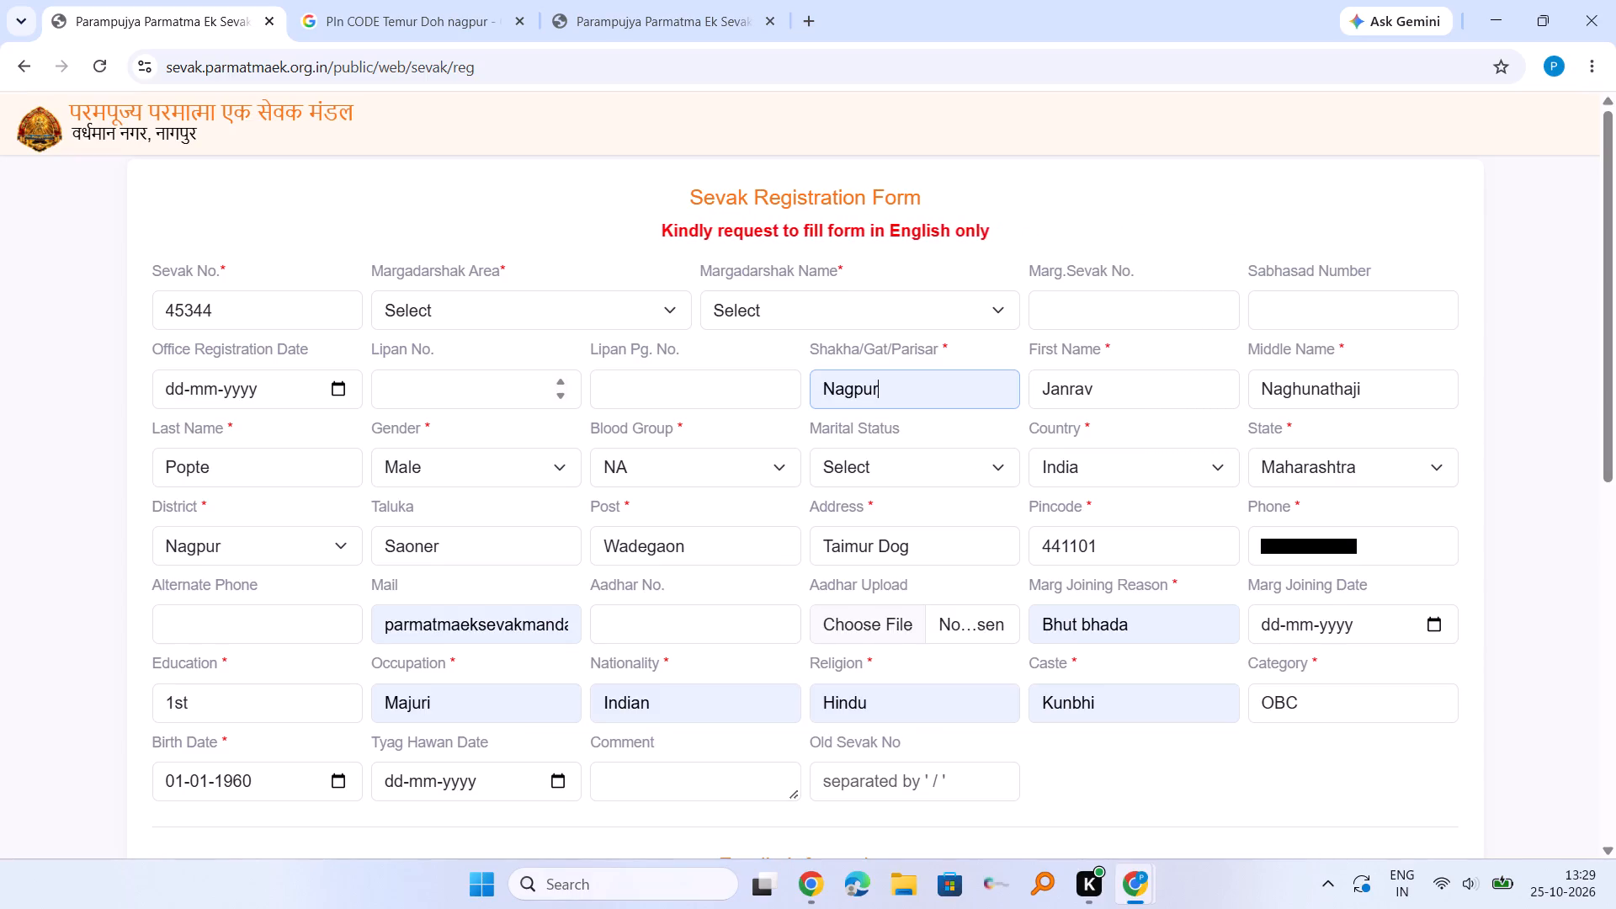
Look through the Margadarshak Area options from Kalmeshwar to Lakhani for the Margadarshak's area.
left_click(439, 295)
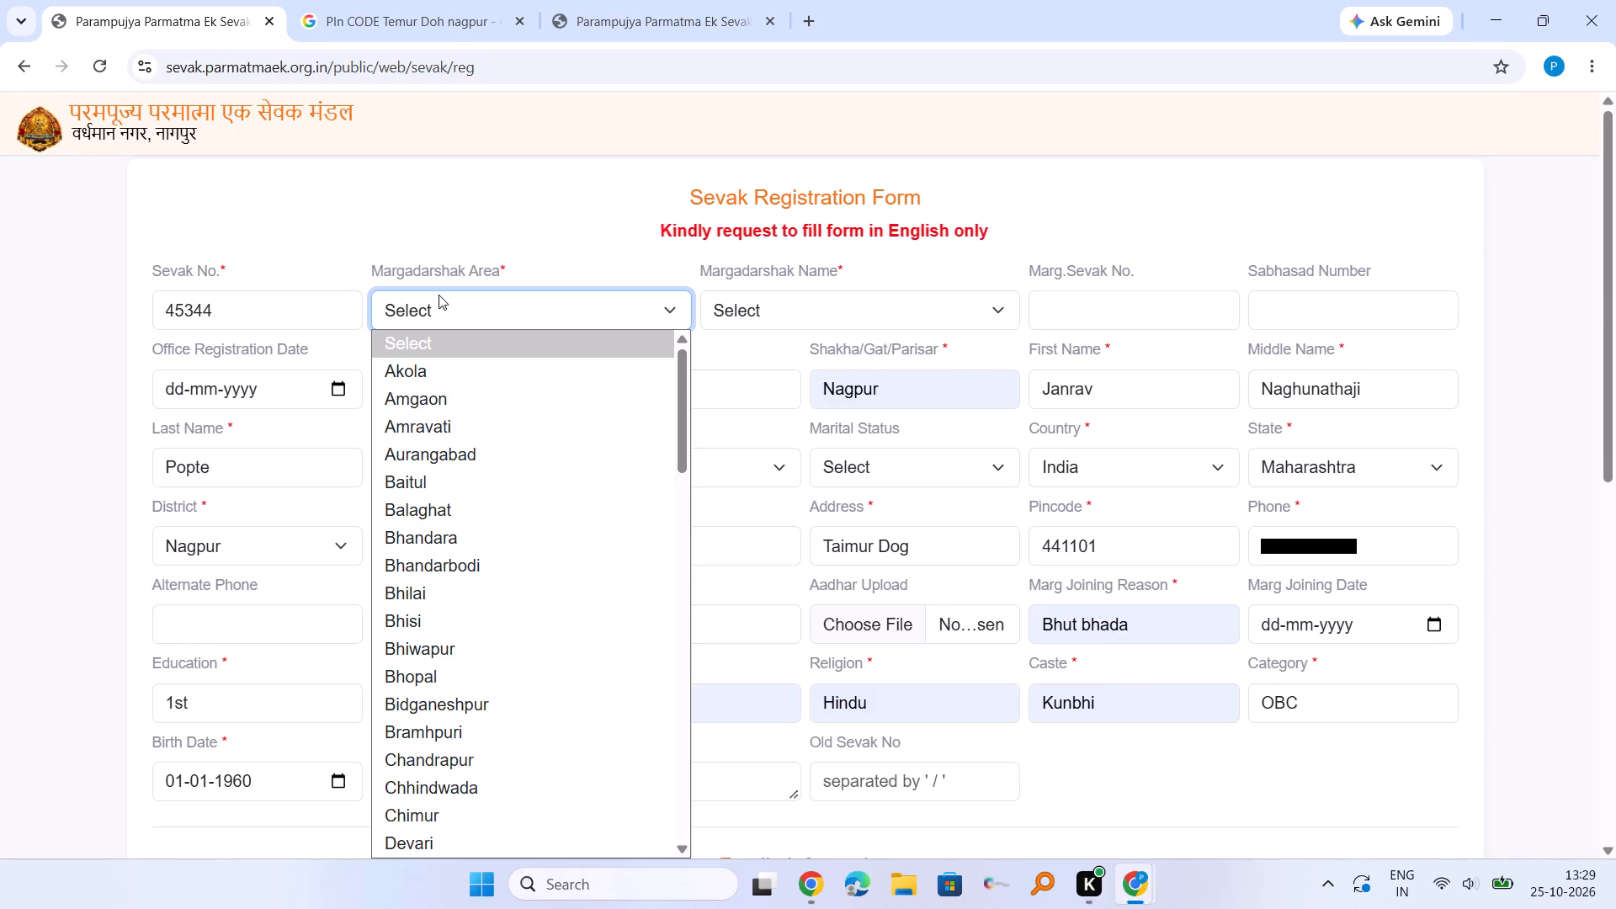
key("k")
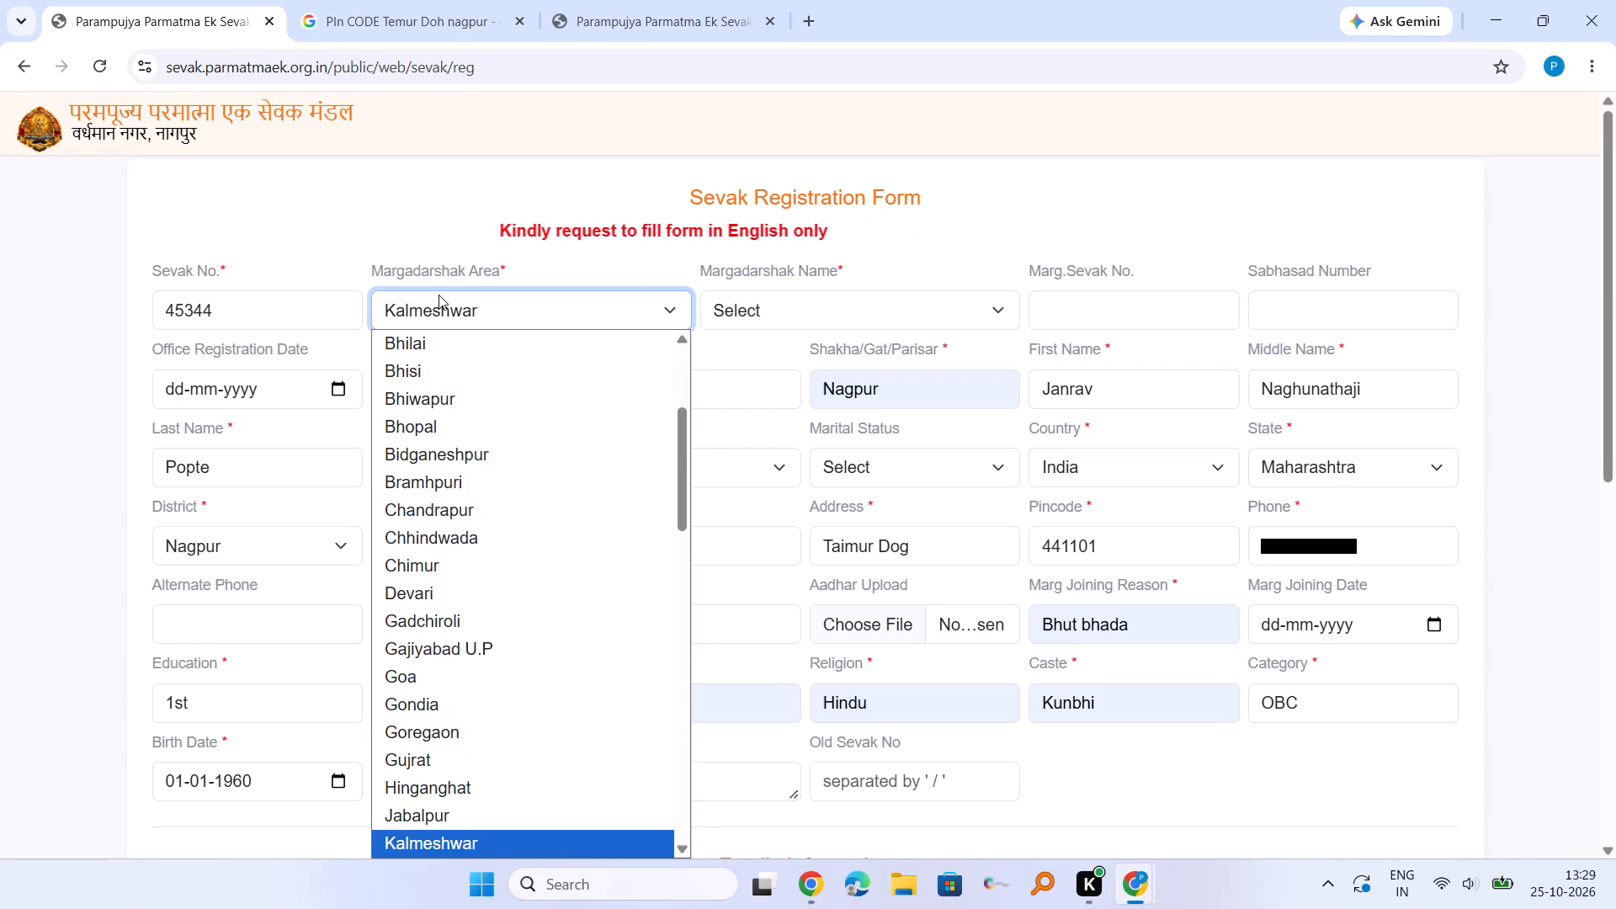
key("Down")
key("Down")
key("Down")
key("Down")
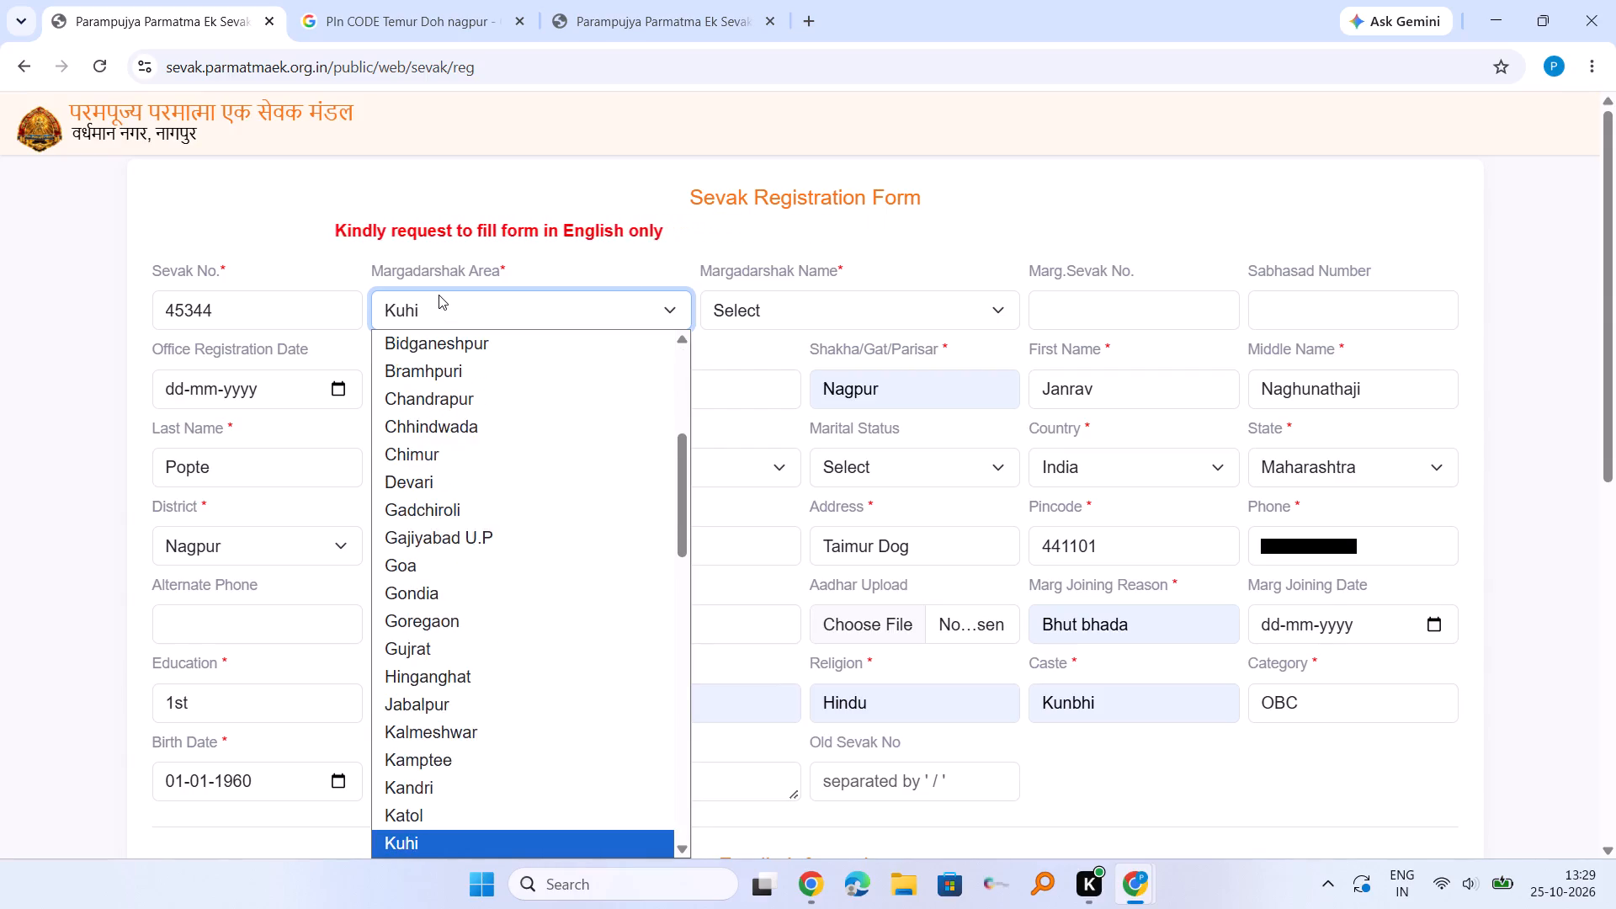
key("Down")
key("Down")
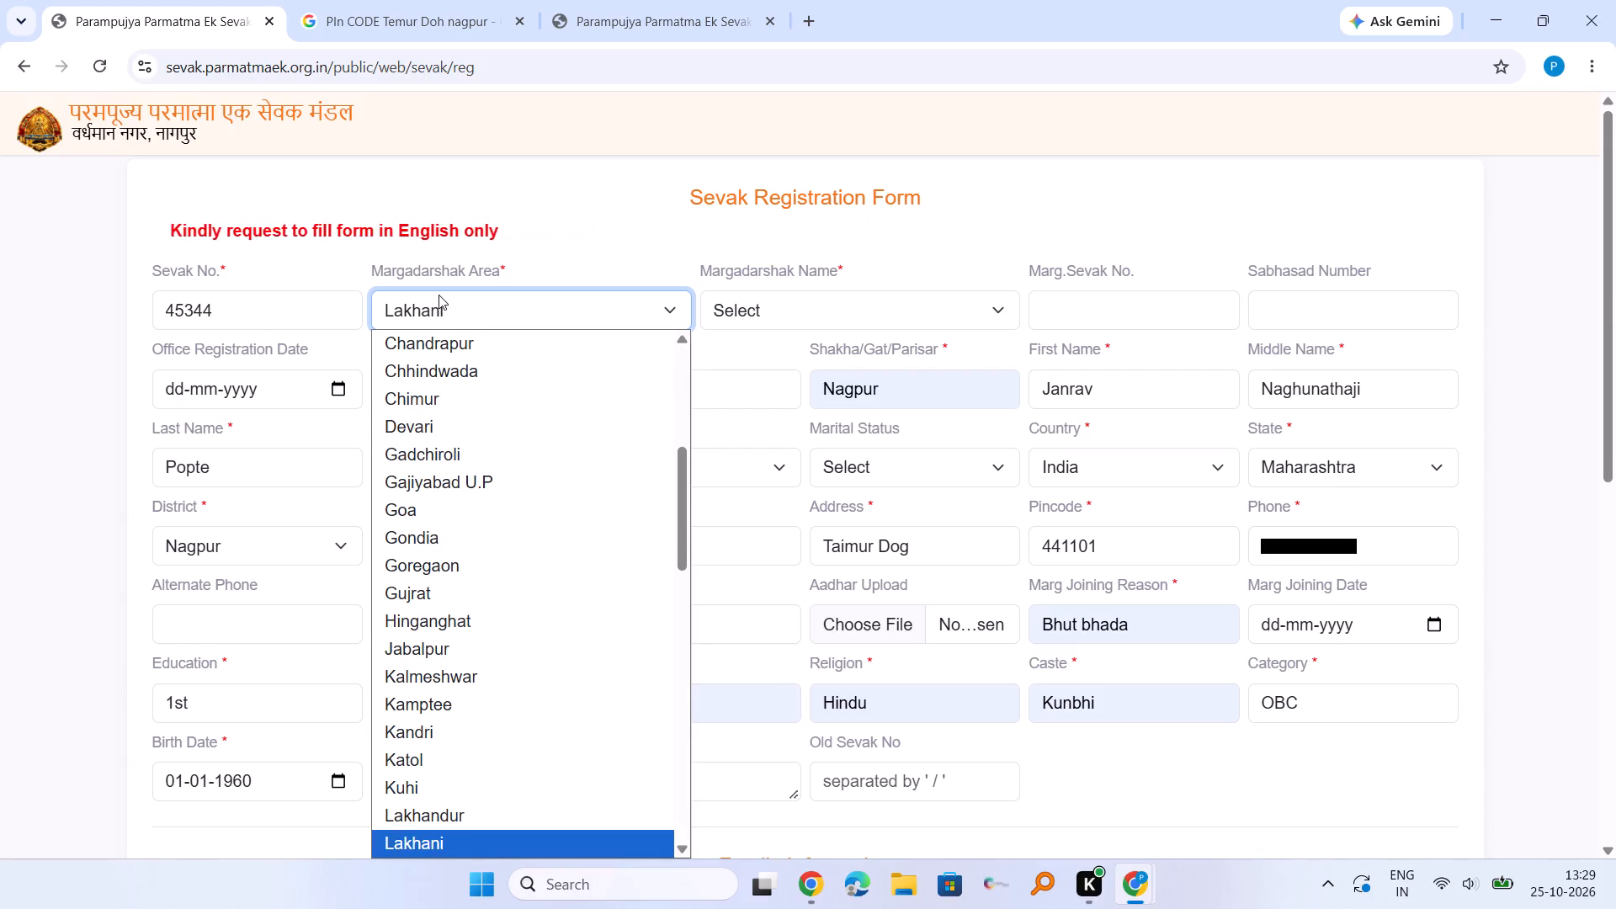
Search the Existing Margadarshak List for the Sevak's Margadarshak by first name and surname.
left_click(631, 0)
double_click(755, 306)
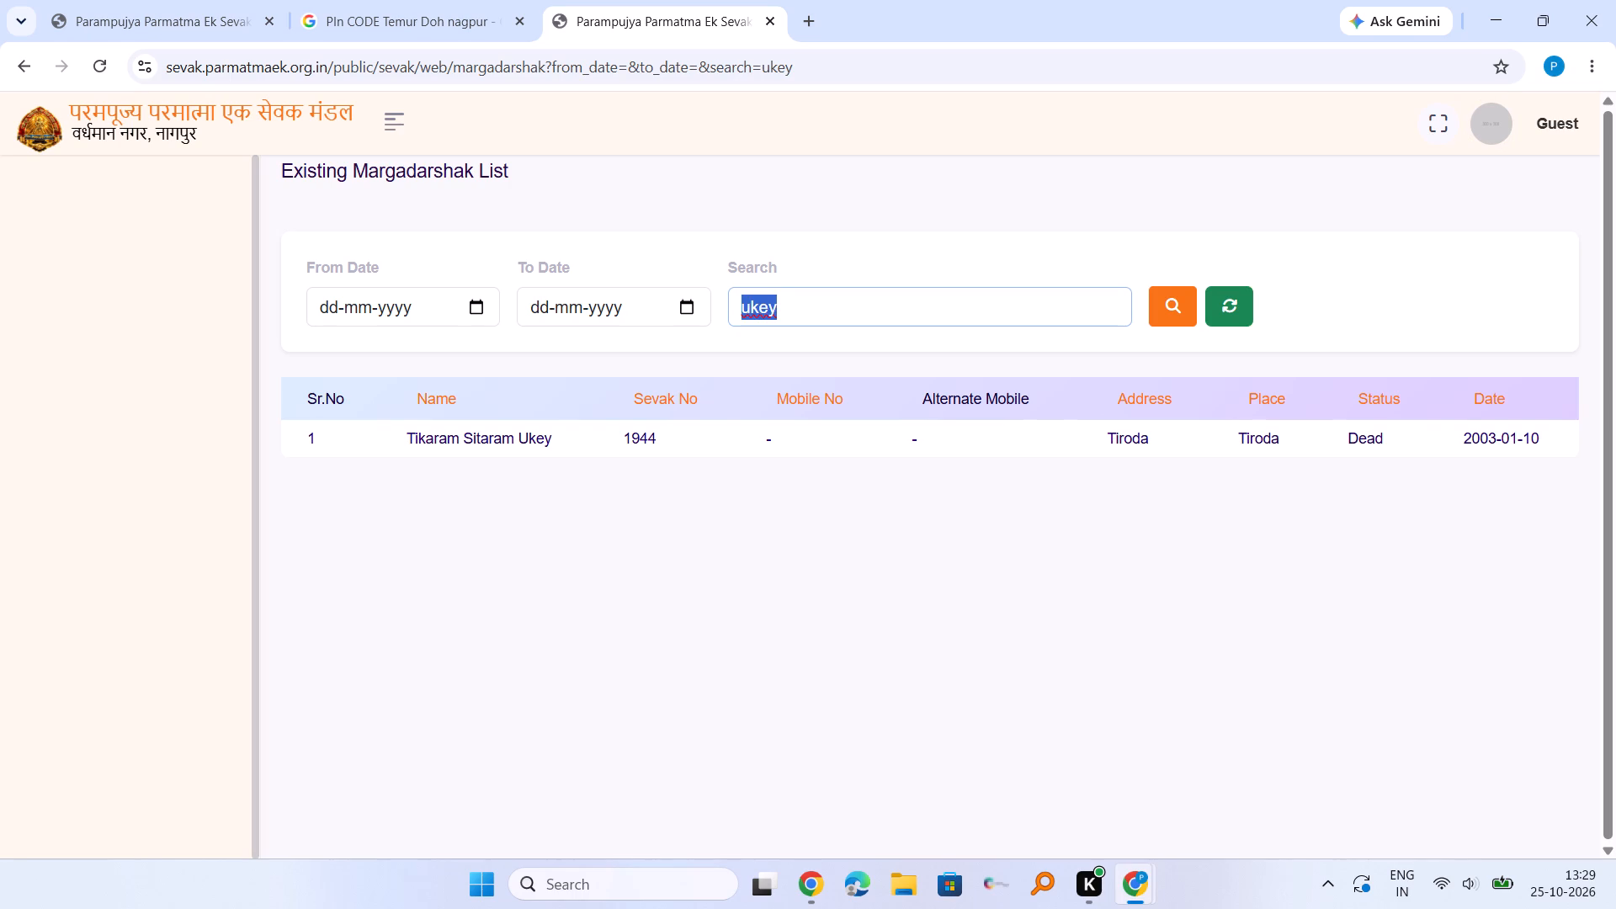
key("BackSpace")
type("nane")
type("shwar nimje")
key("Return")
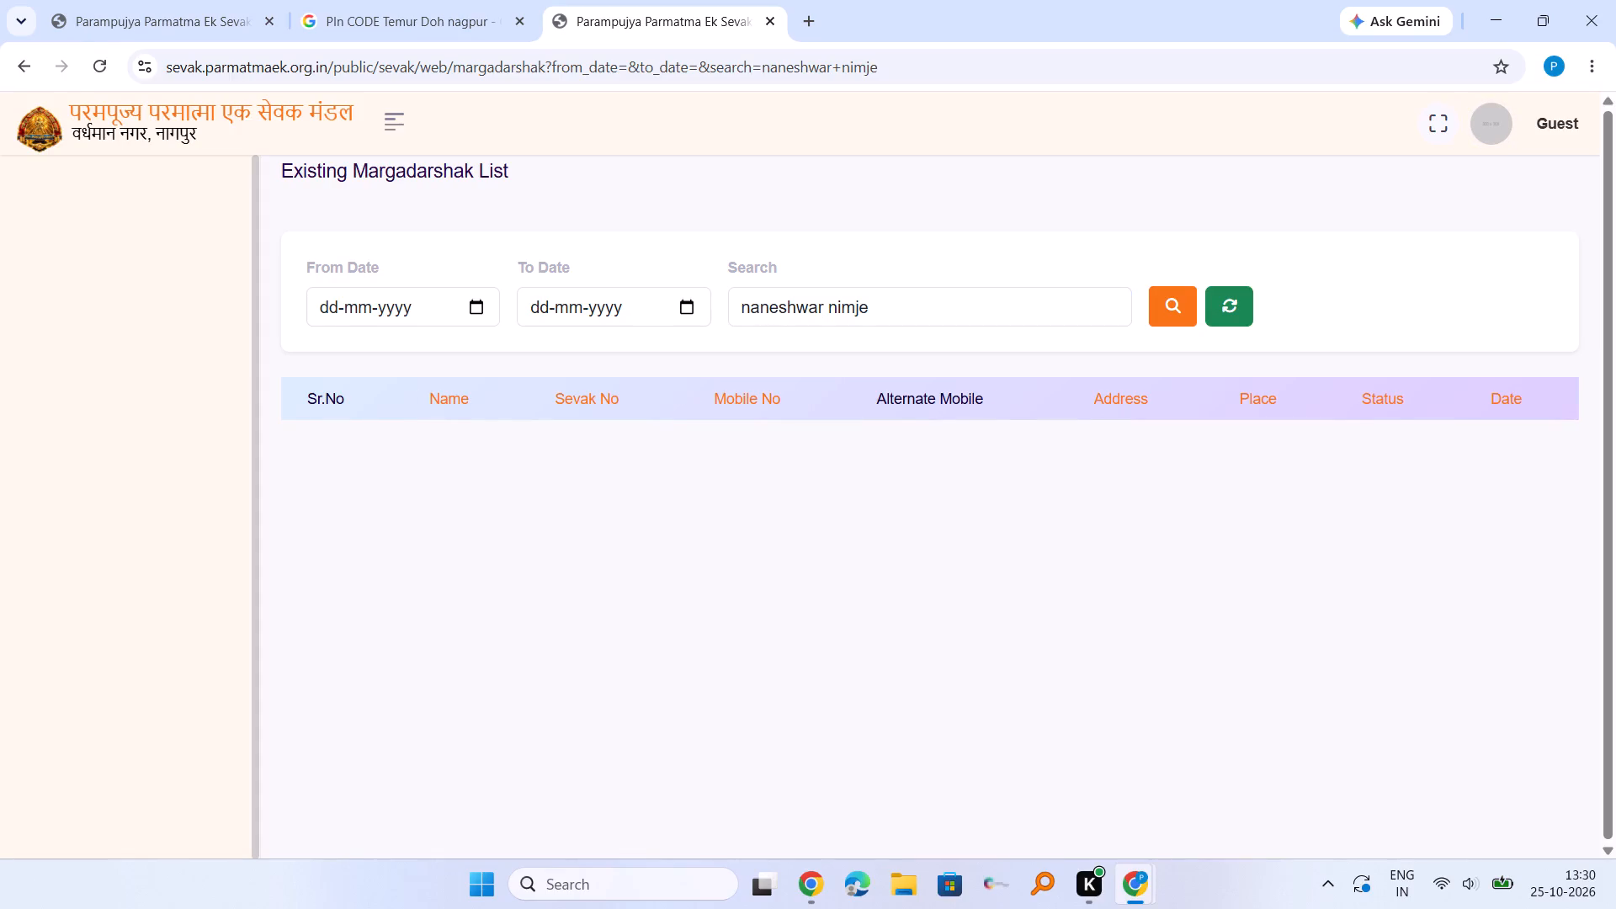
Search the Existing Margadarshak List again using only the Margadarshak's surname.
double_click(796, 304)
key("BackSpace")
key("Return")
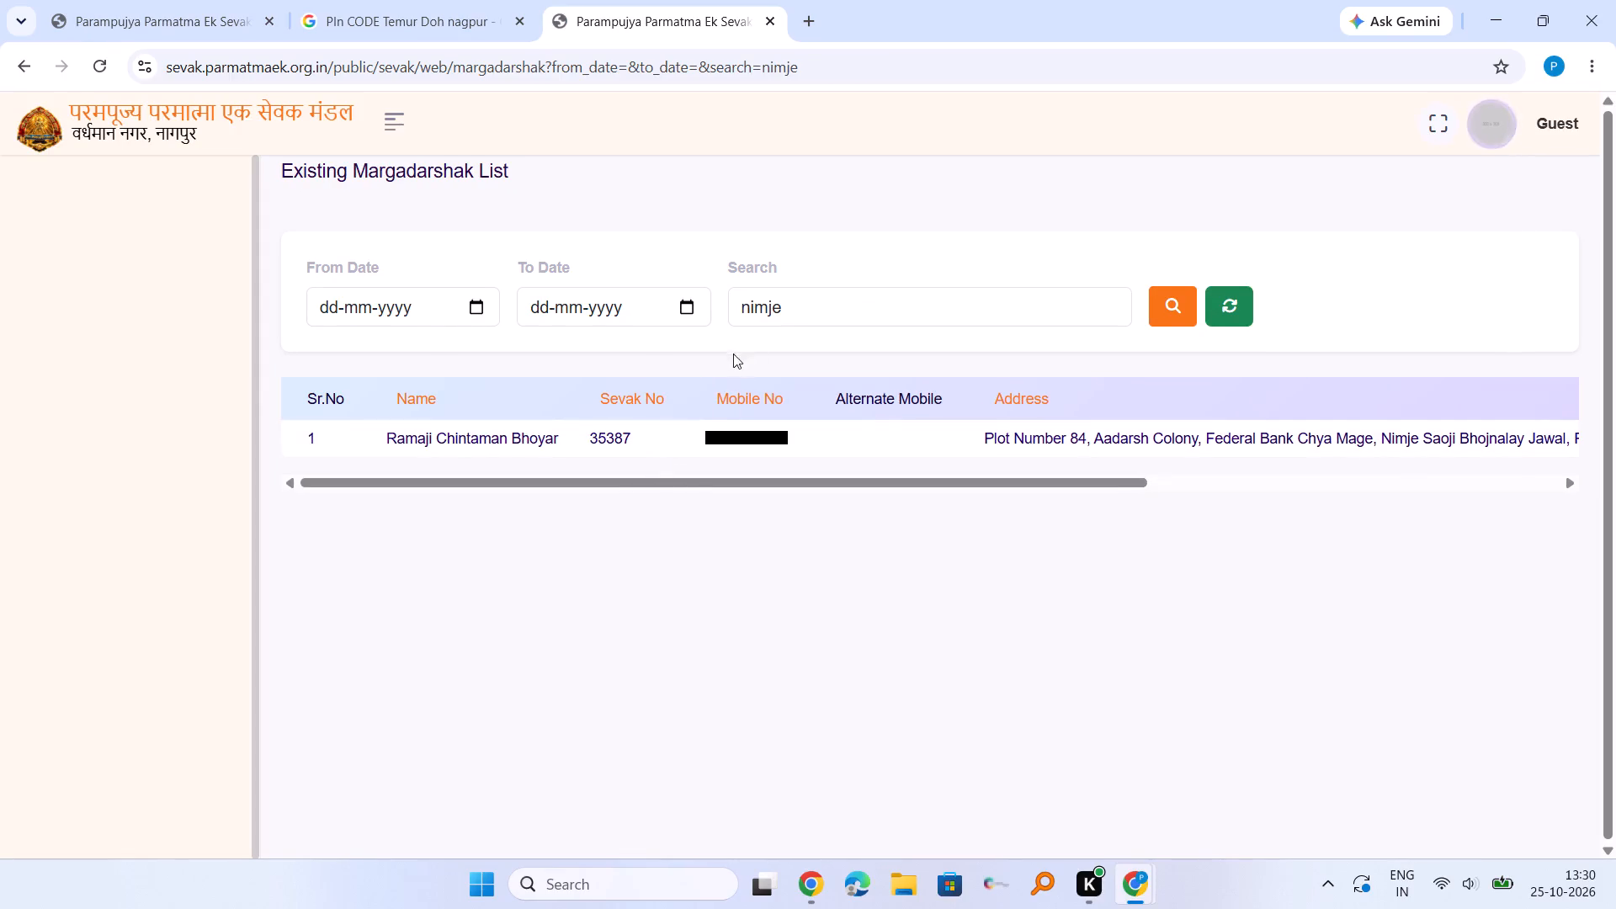
double_click(763, 306)
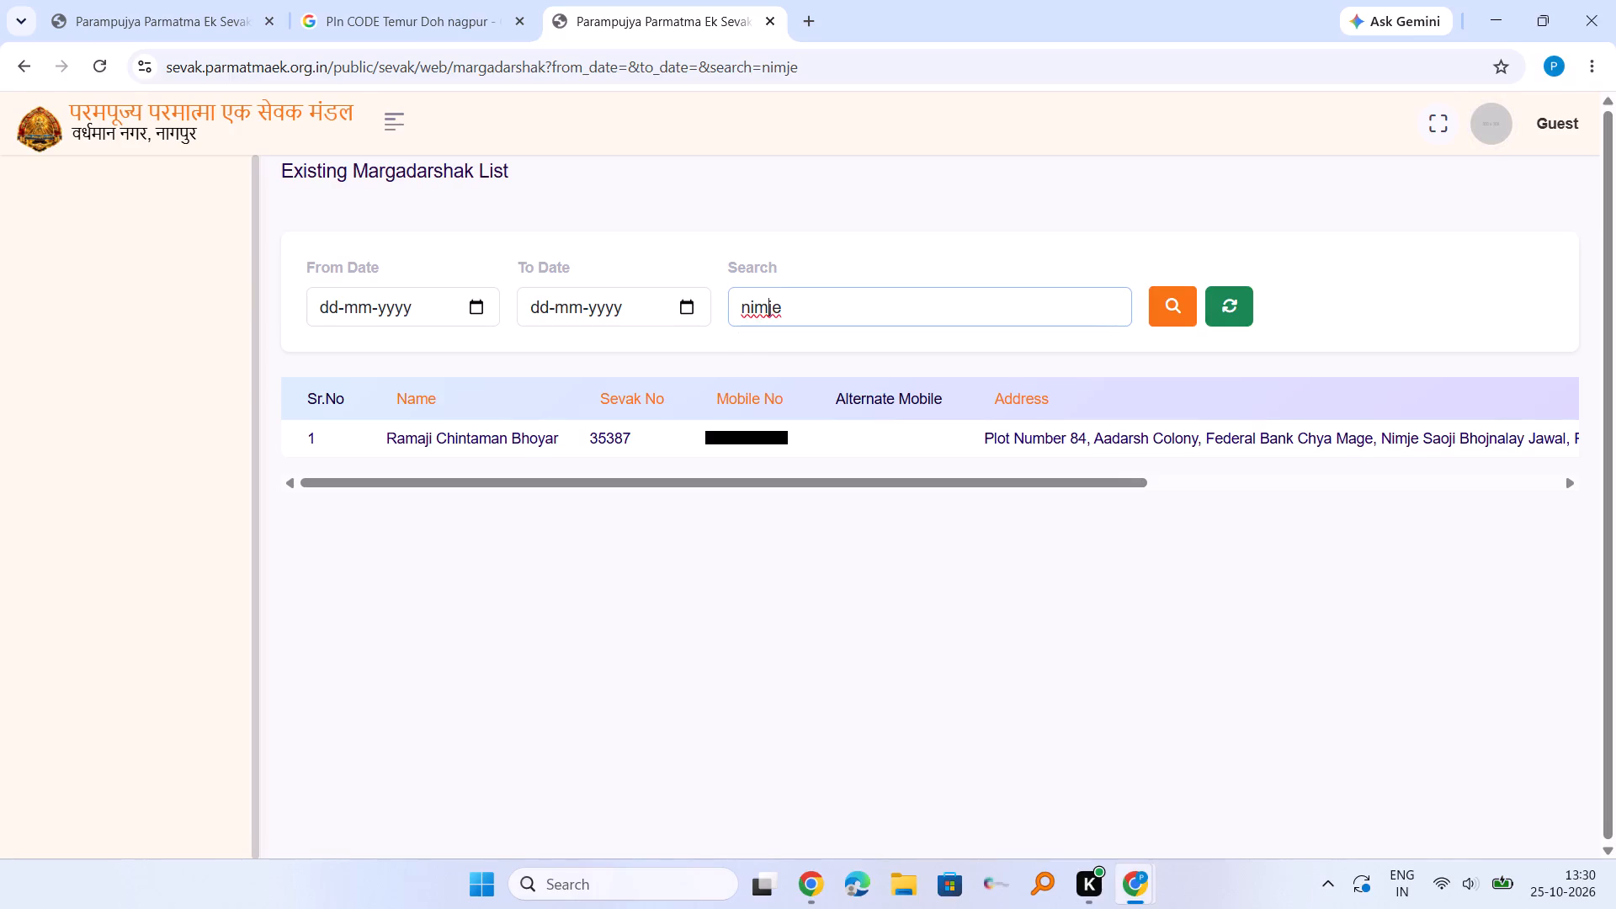
left_click(763, 306)
left_click_drag(763, 306, 1256, 322)
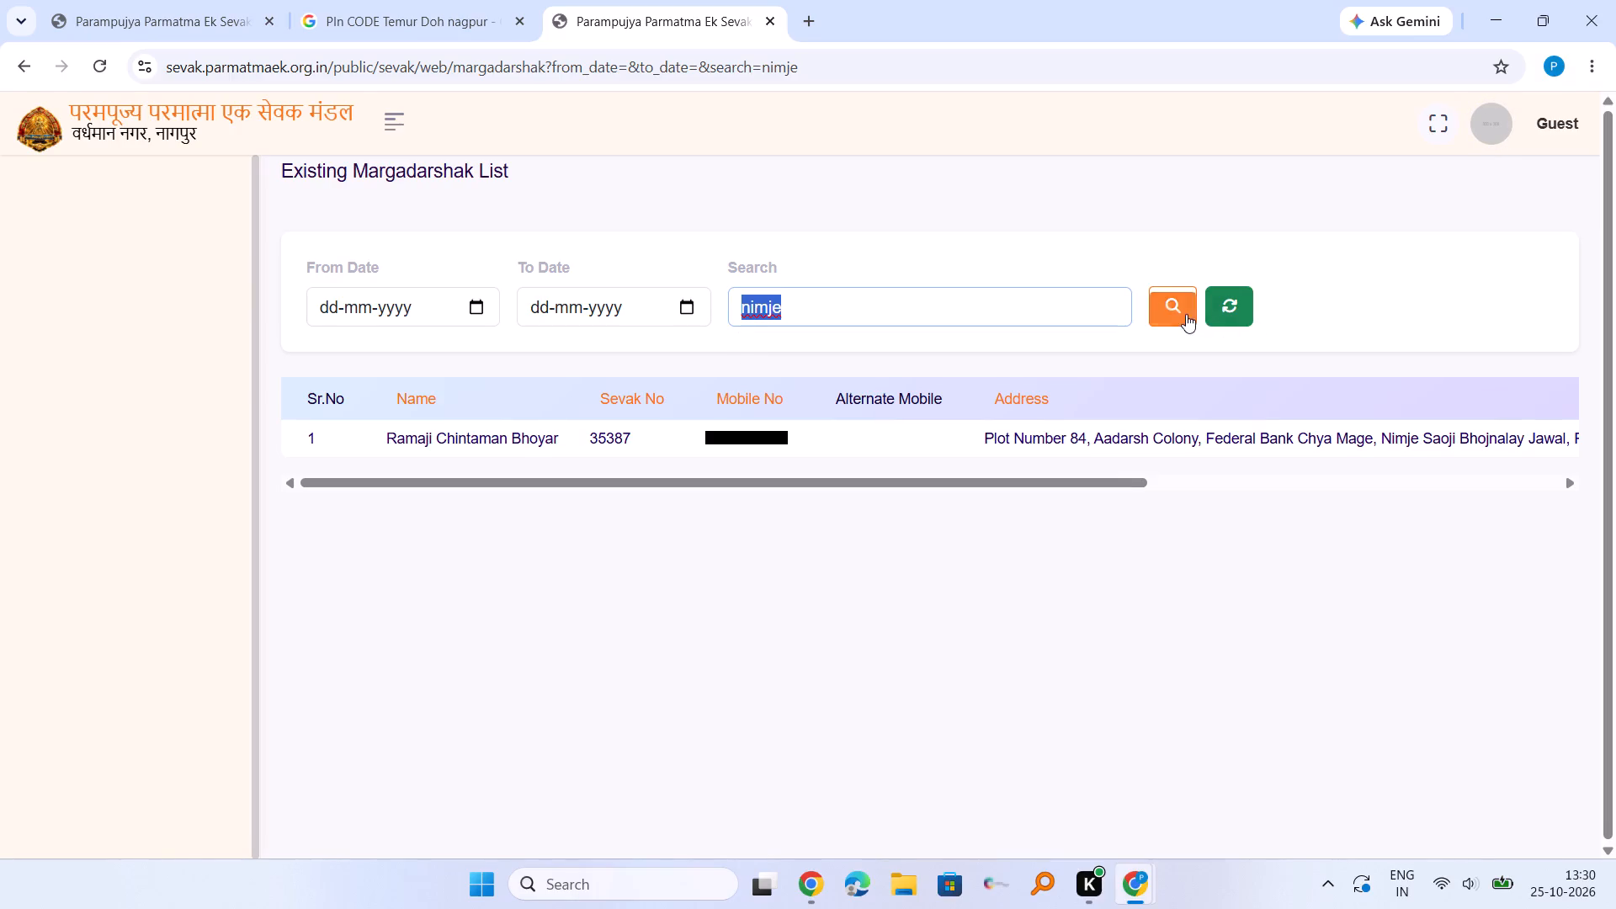
left_click(1186, 314)
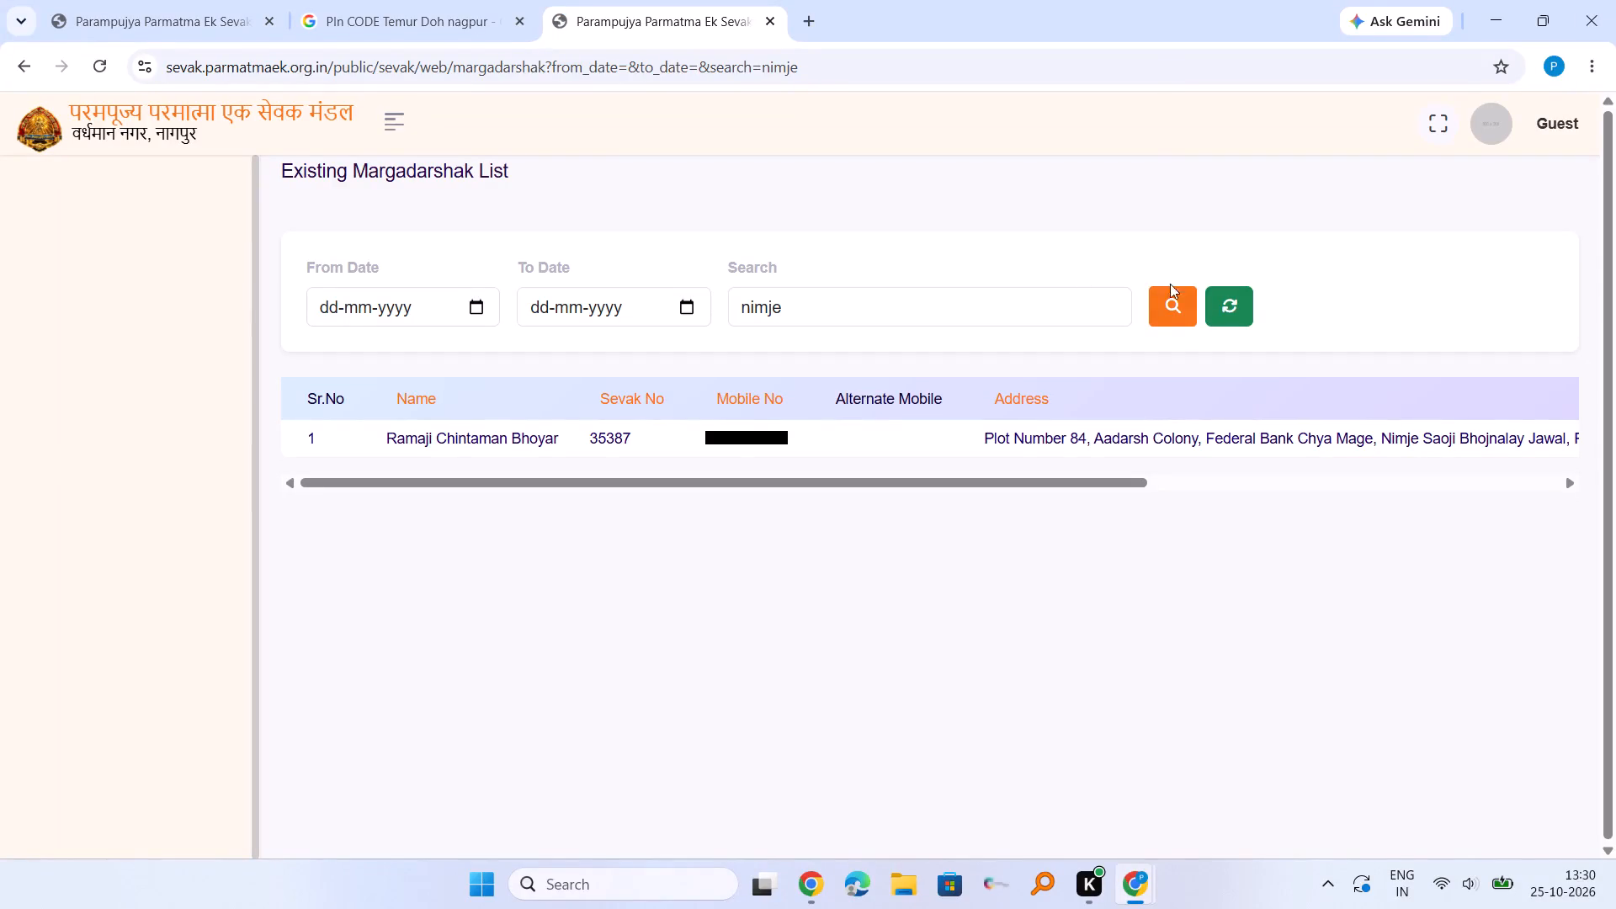
Run the Margadarshak surname search in the Existing Margadarshak List once more.
left_click(1169, 304)
Back in the Sevak Registration Form, set Margadarshak Area to Saoner and check its Margadarshak names beginning with N.
left_click(197, 24)
left_click_drag(518, 277, 520, 299)
left_click(520, 299)
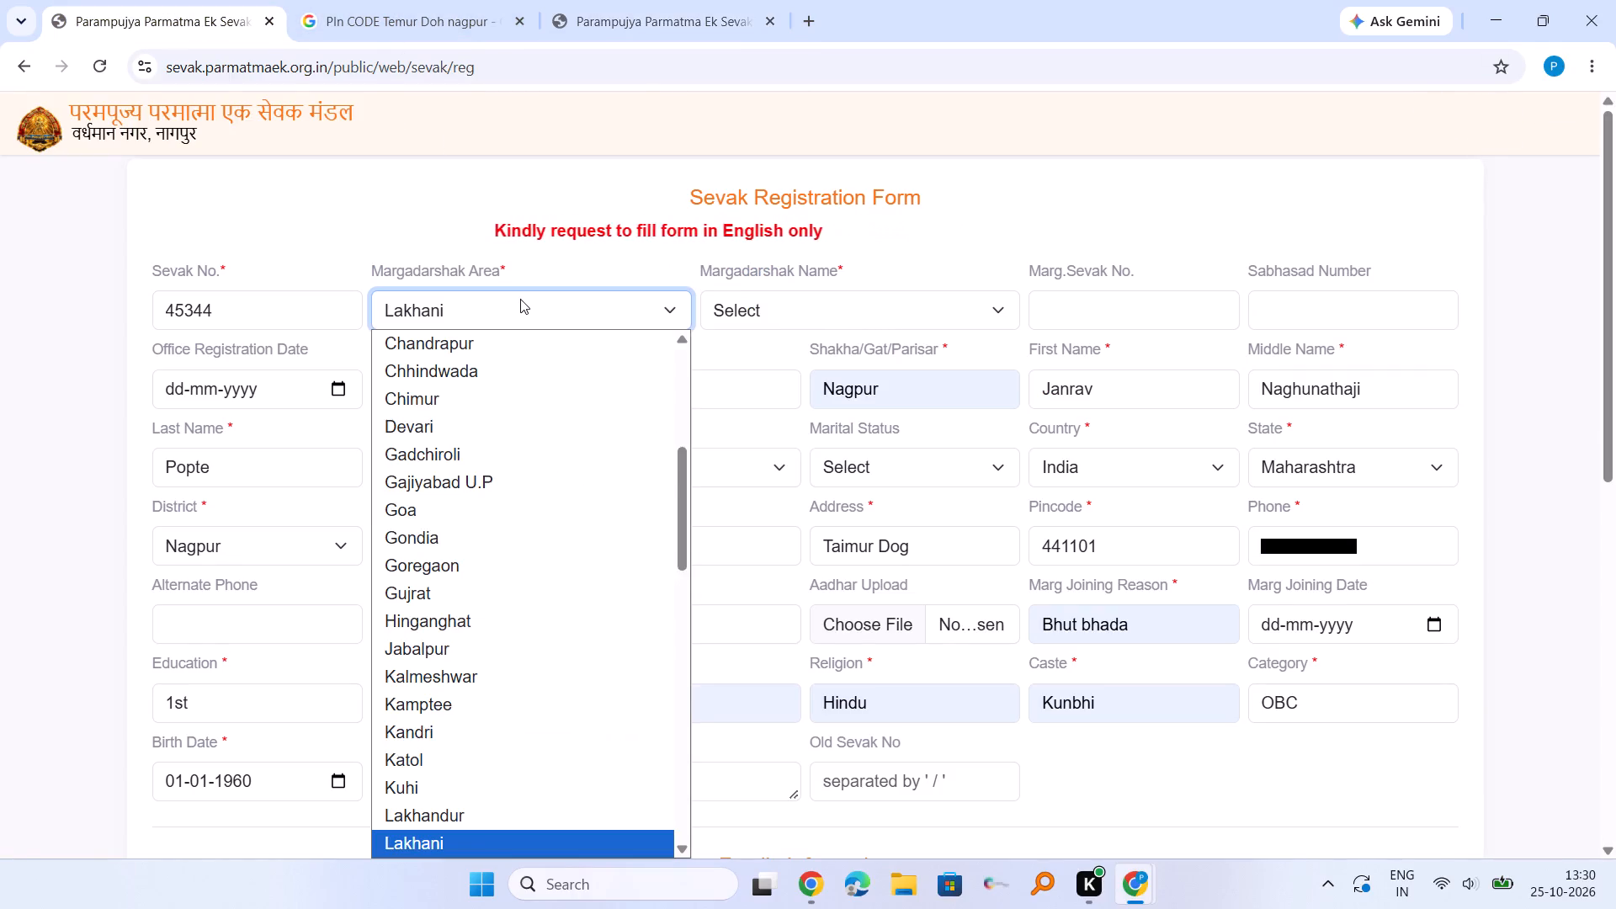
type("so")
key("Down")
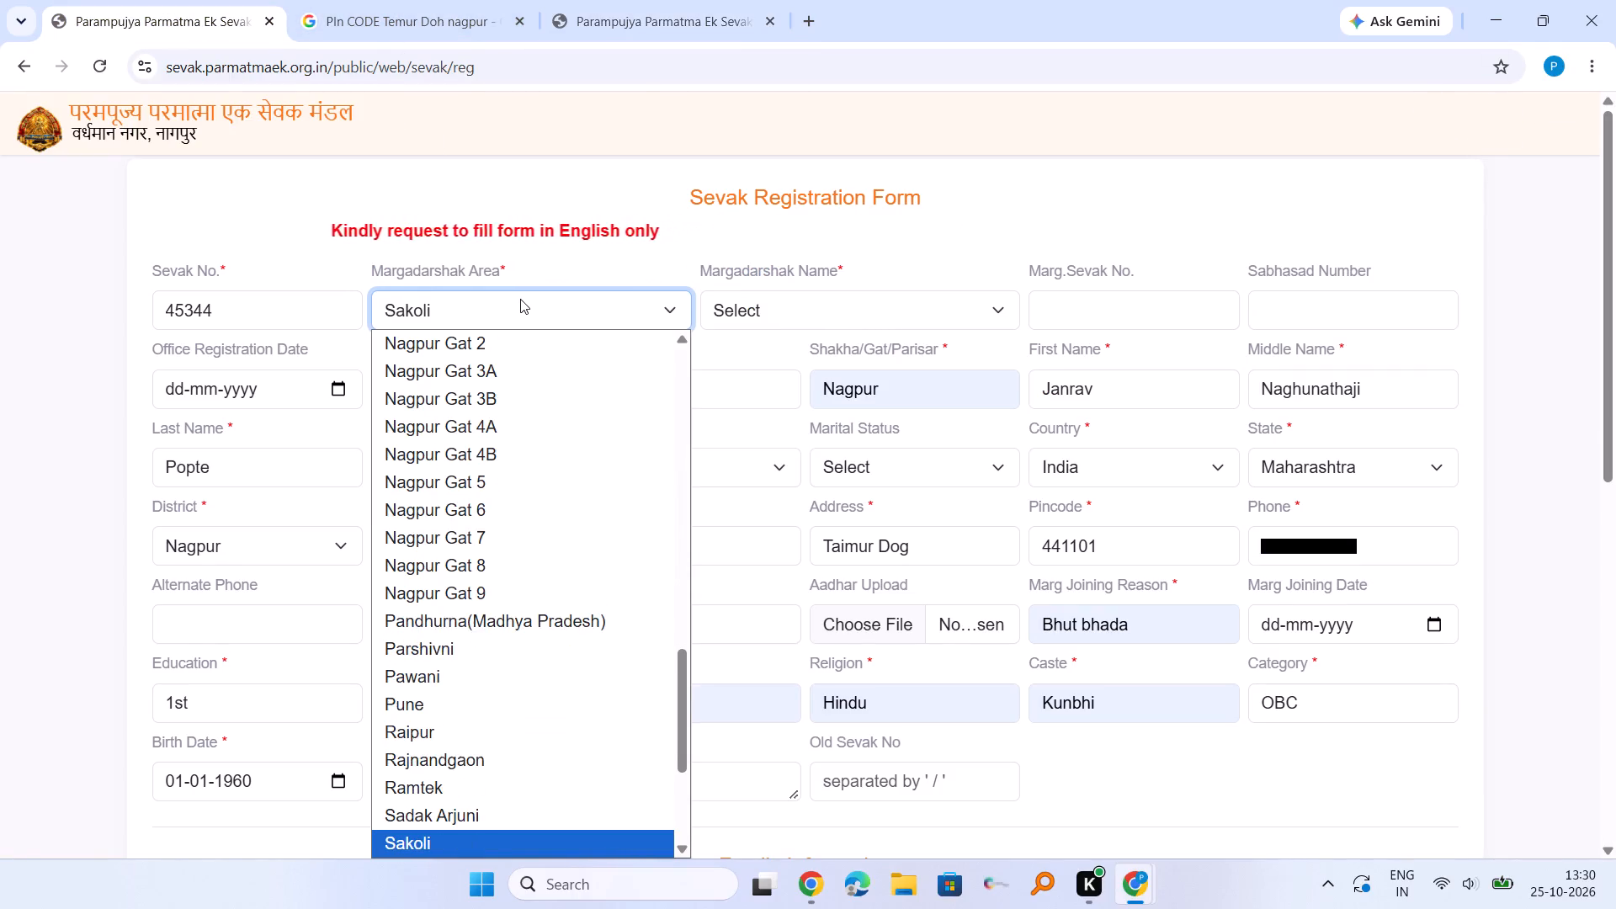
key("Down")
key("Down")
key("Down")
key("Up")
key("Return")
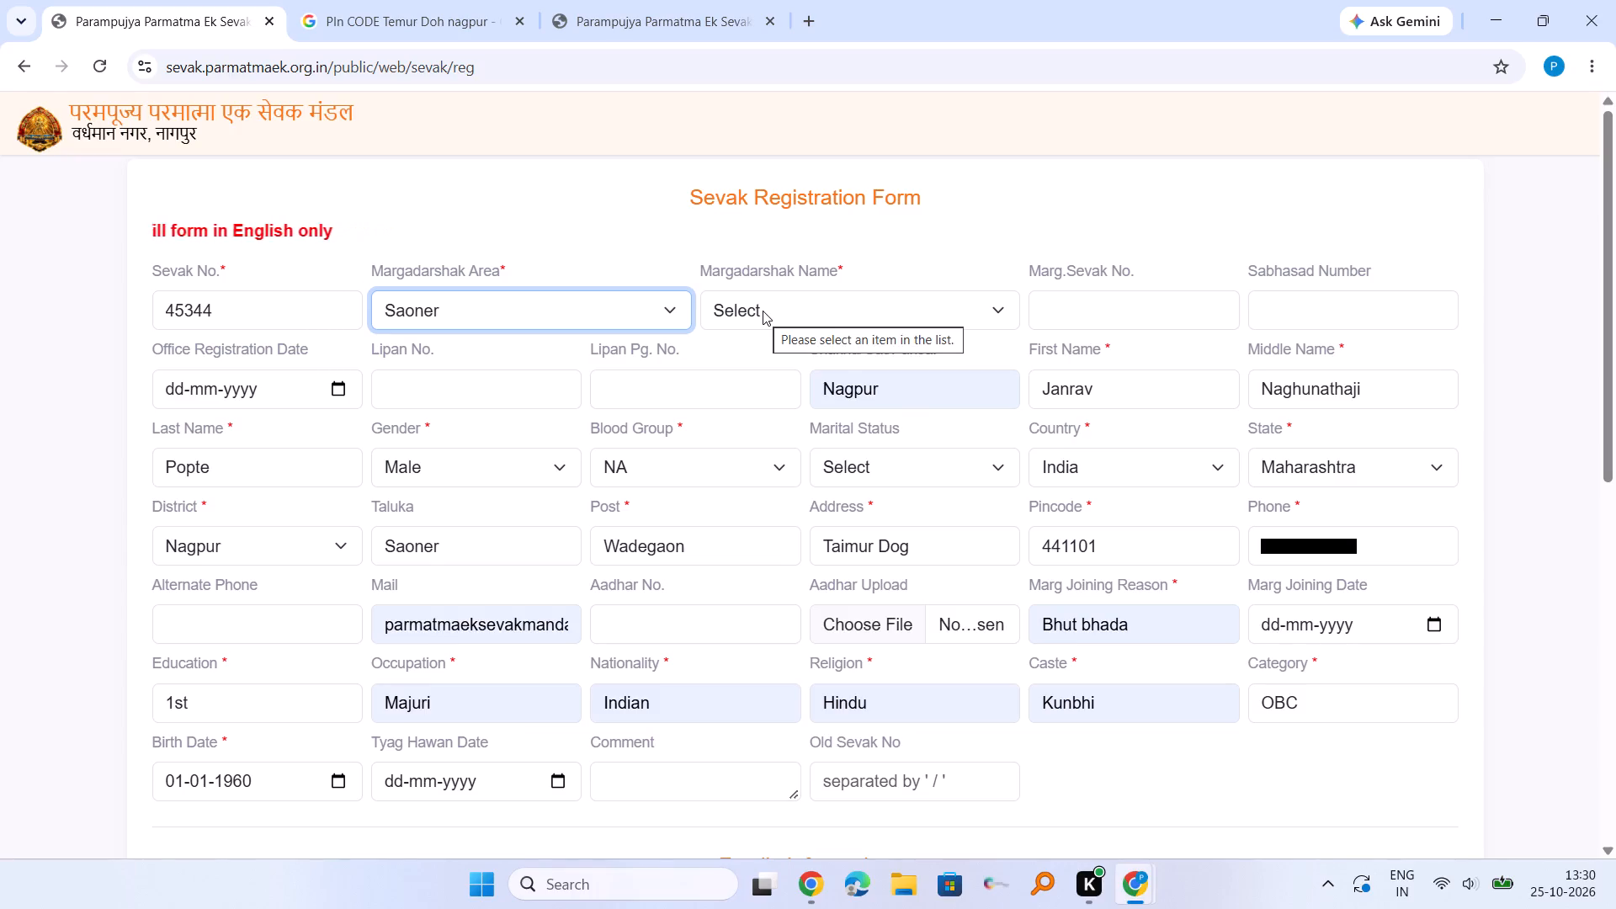
left_click(763, 311)
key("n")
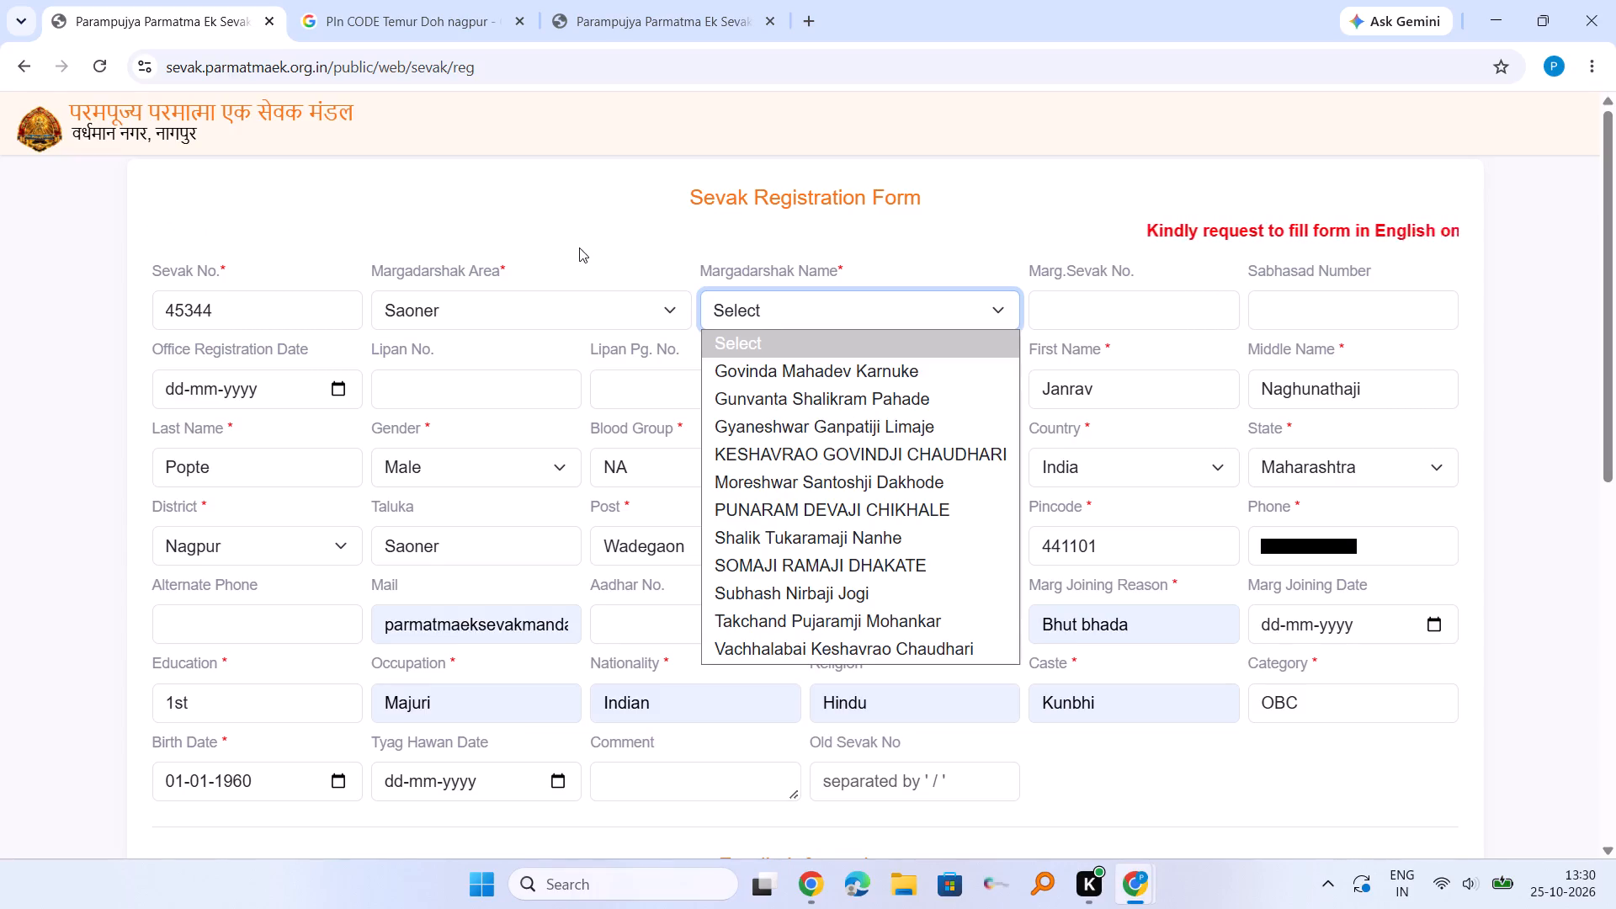
Switch Margadarshak Area to Nagpur Gat 10 and check its Margadarshak names beginning with N.
left_click(497, 316)
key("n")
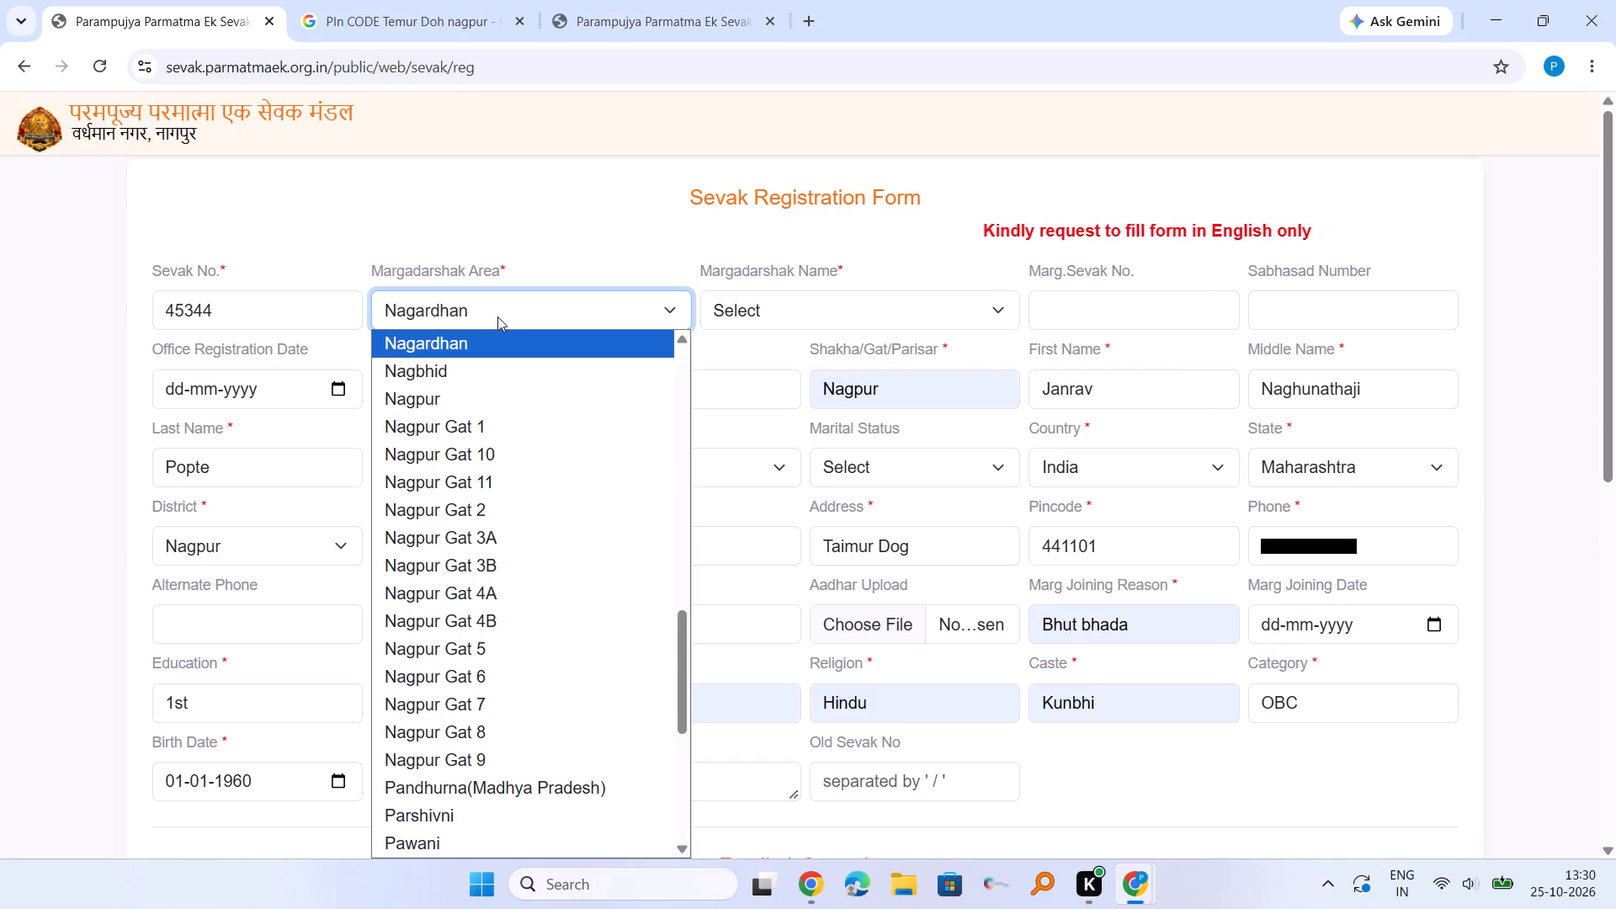
key("Down")
key("Down")
key("Down")
key("Down")
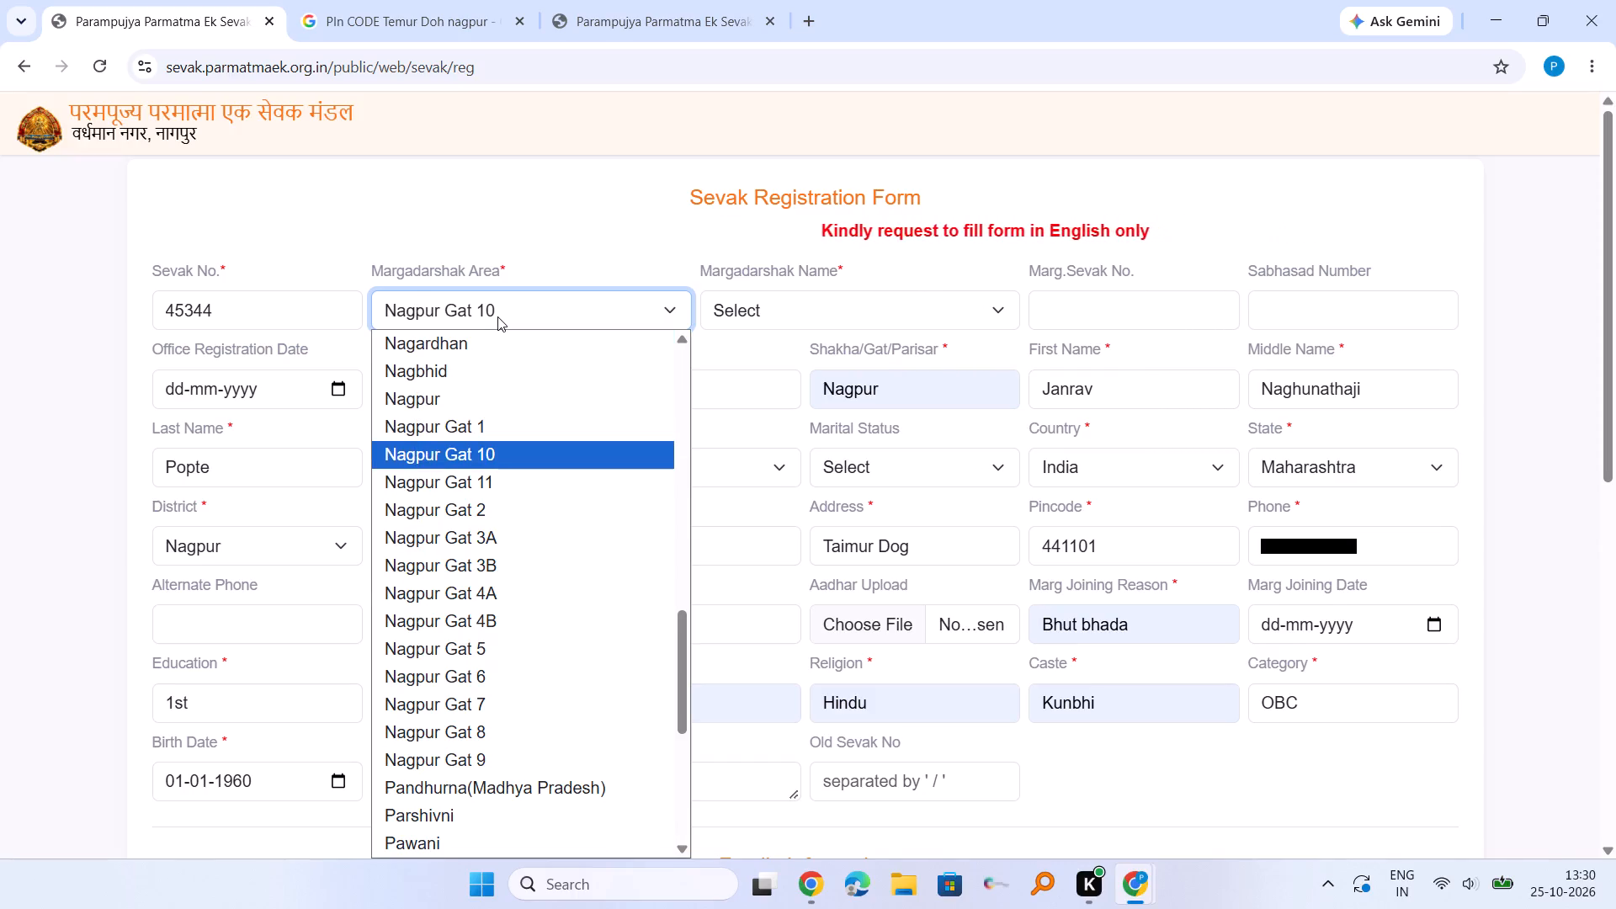
key("Return")
left_click(791, 329)
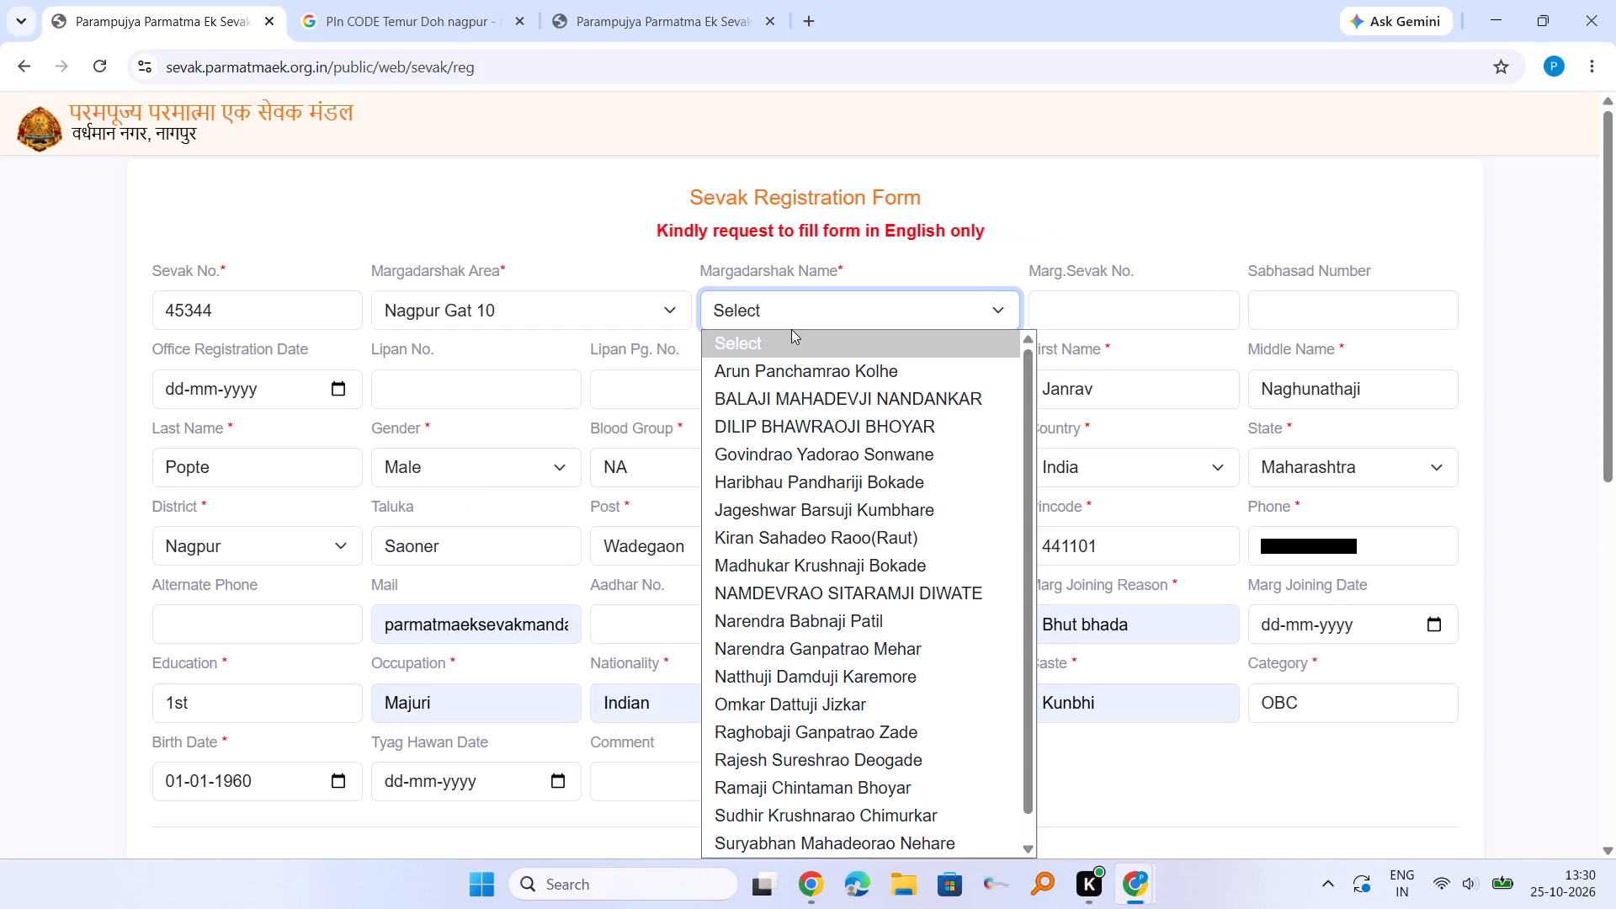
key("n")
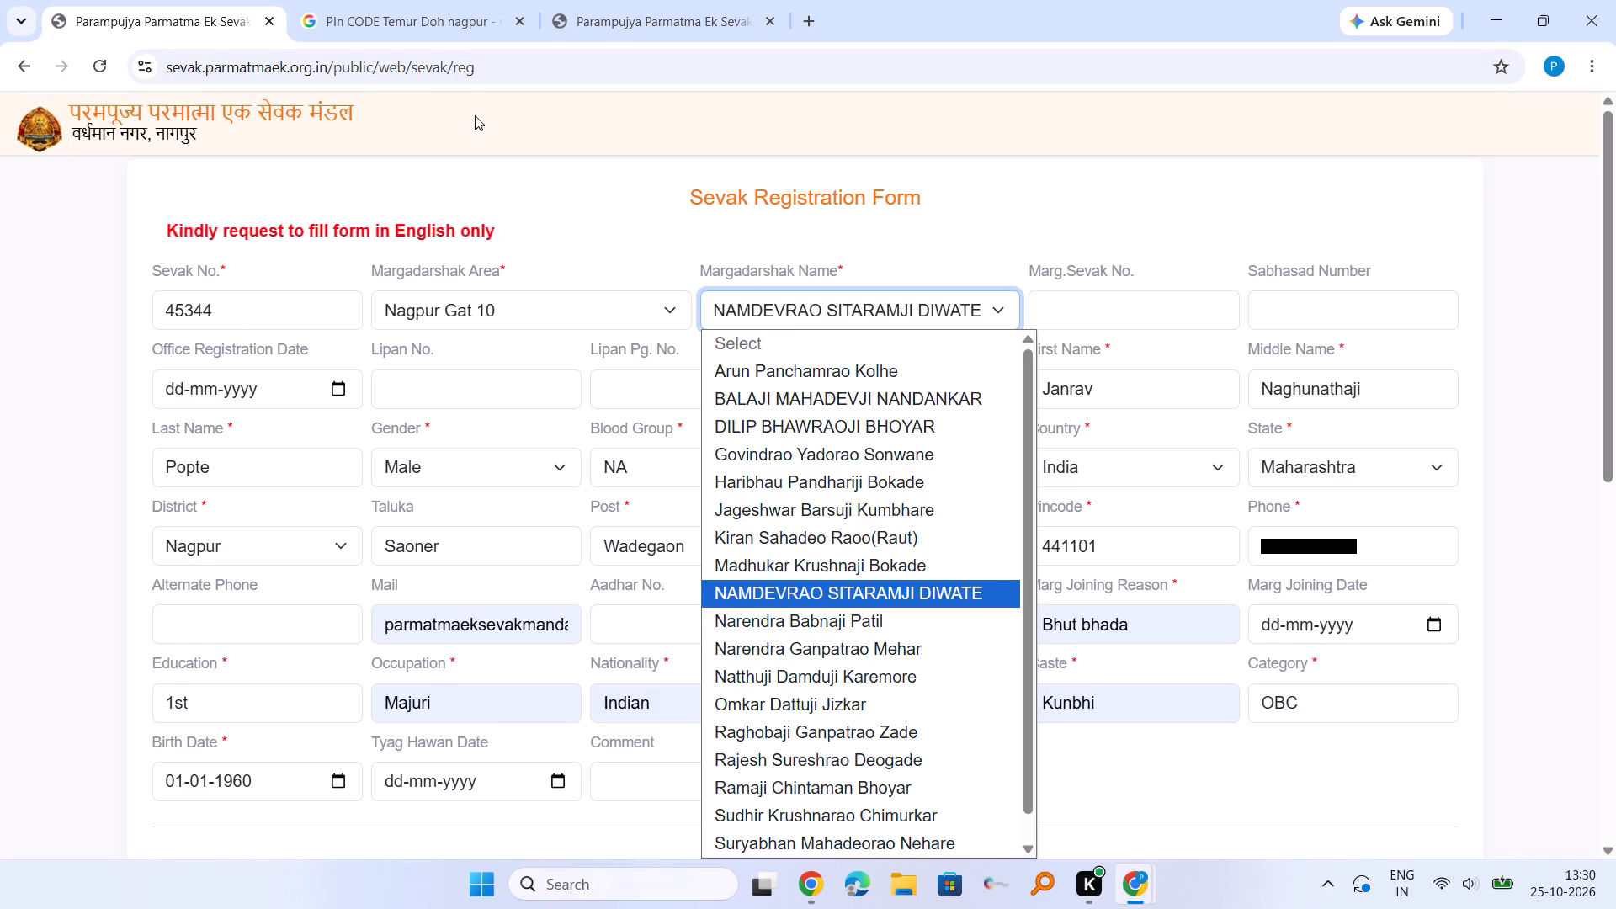
Switch Margadarshak Area to Nagpur Gat 11 and look through its Margadarshak names from N onward.
left_click(534, 301)
key("Down")
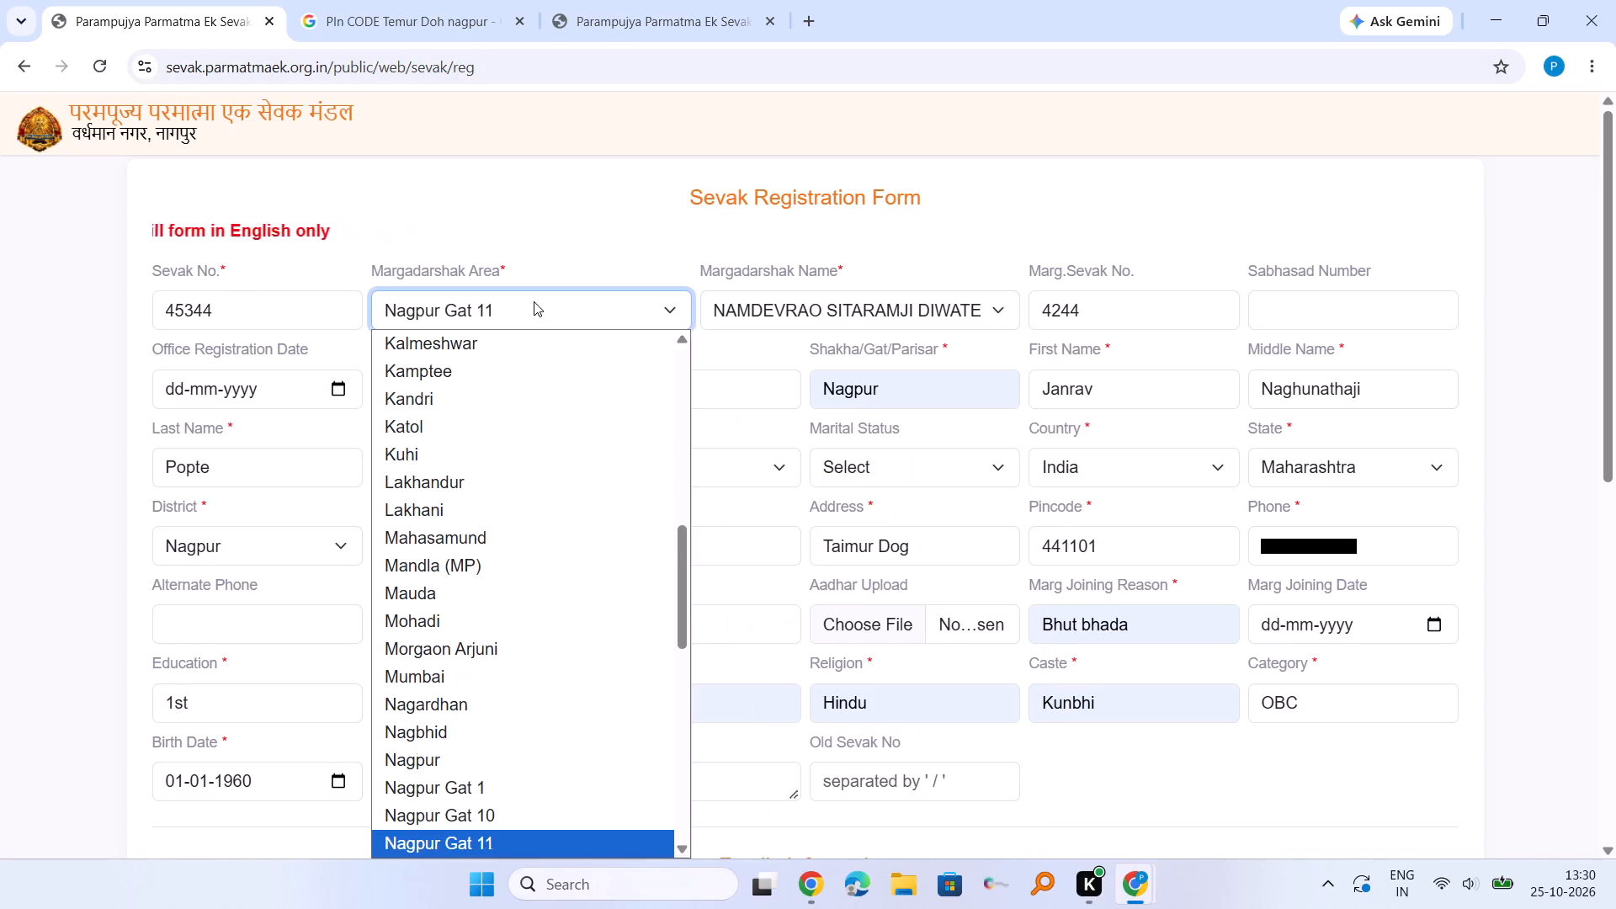
key("Return")
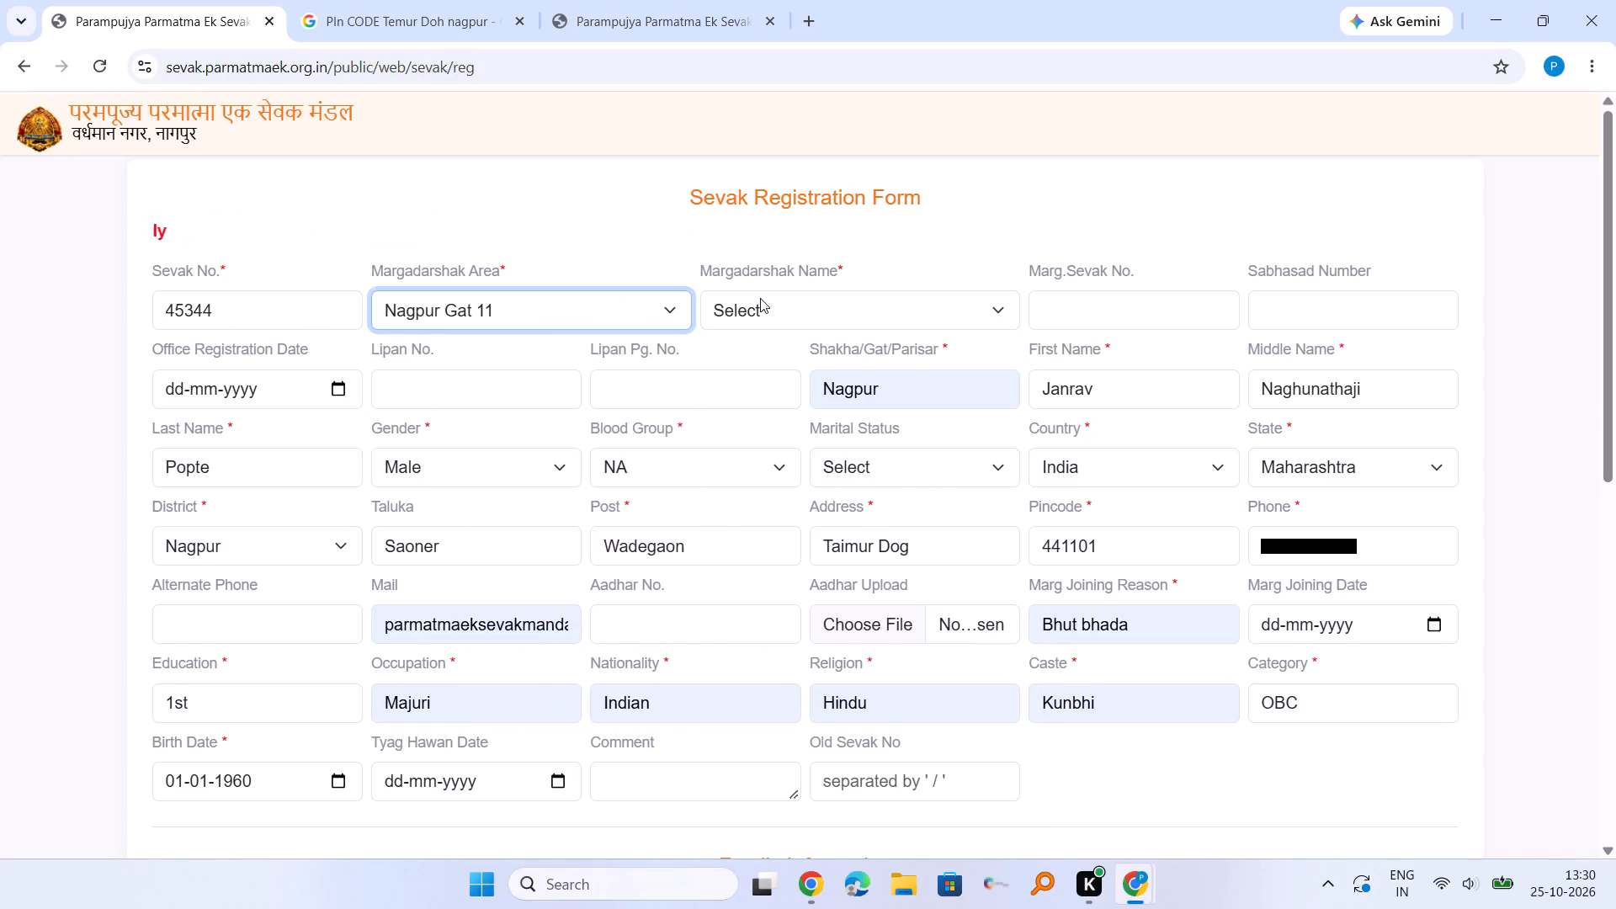
left_click(760, 298)
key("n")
key("Down")
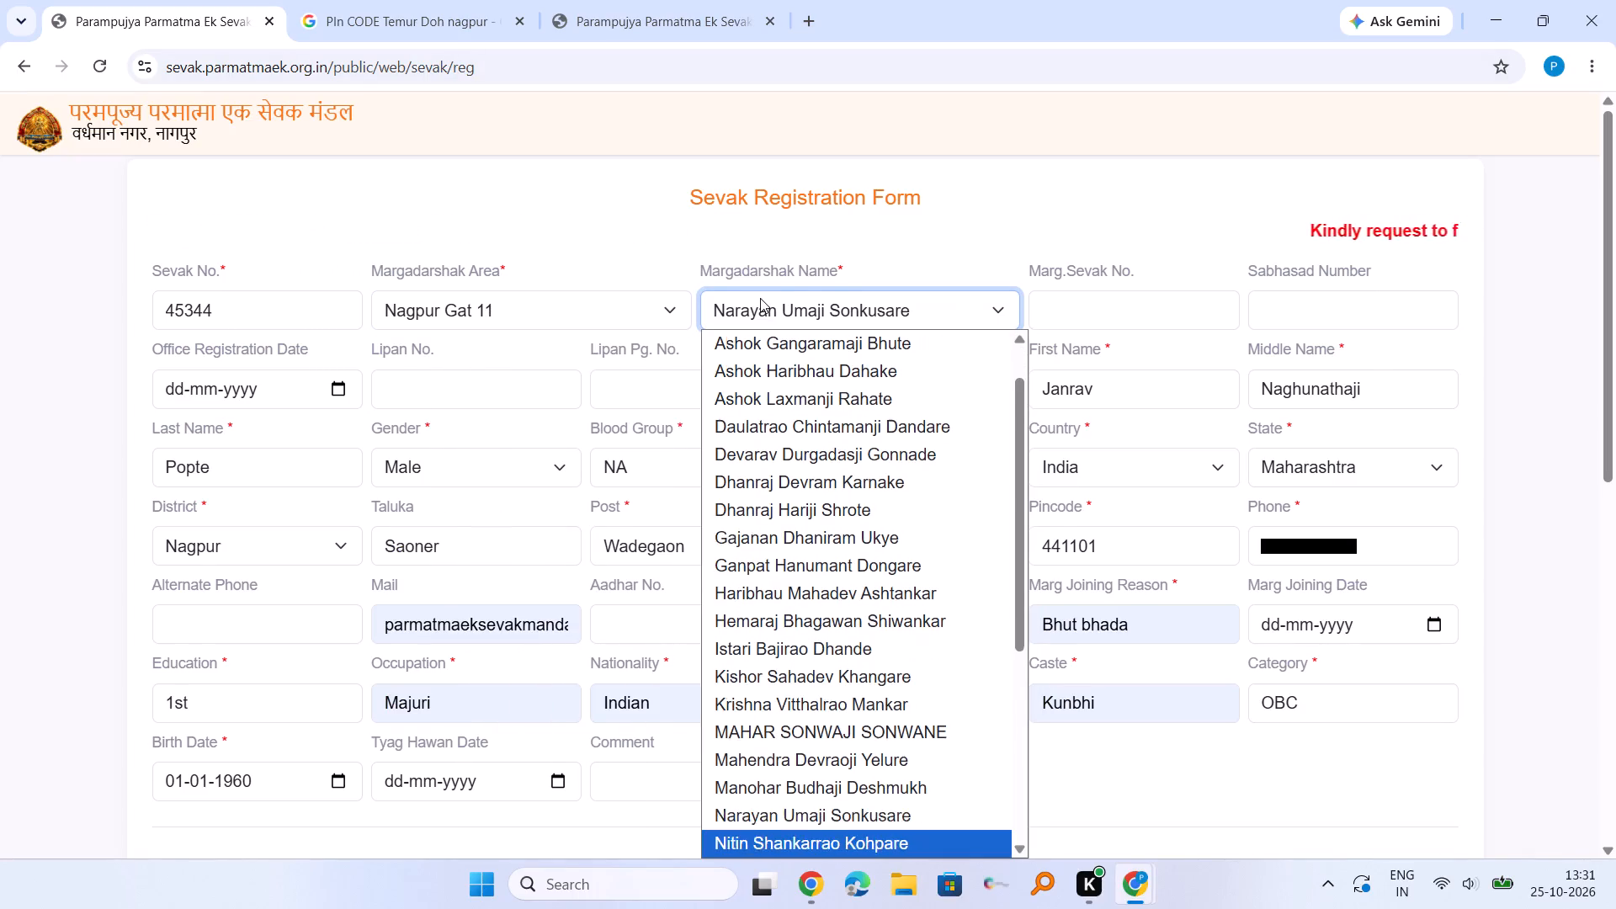
key("Down")
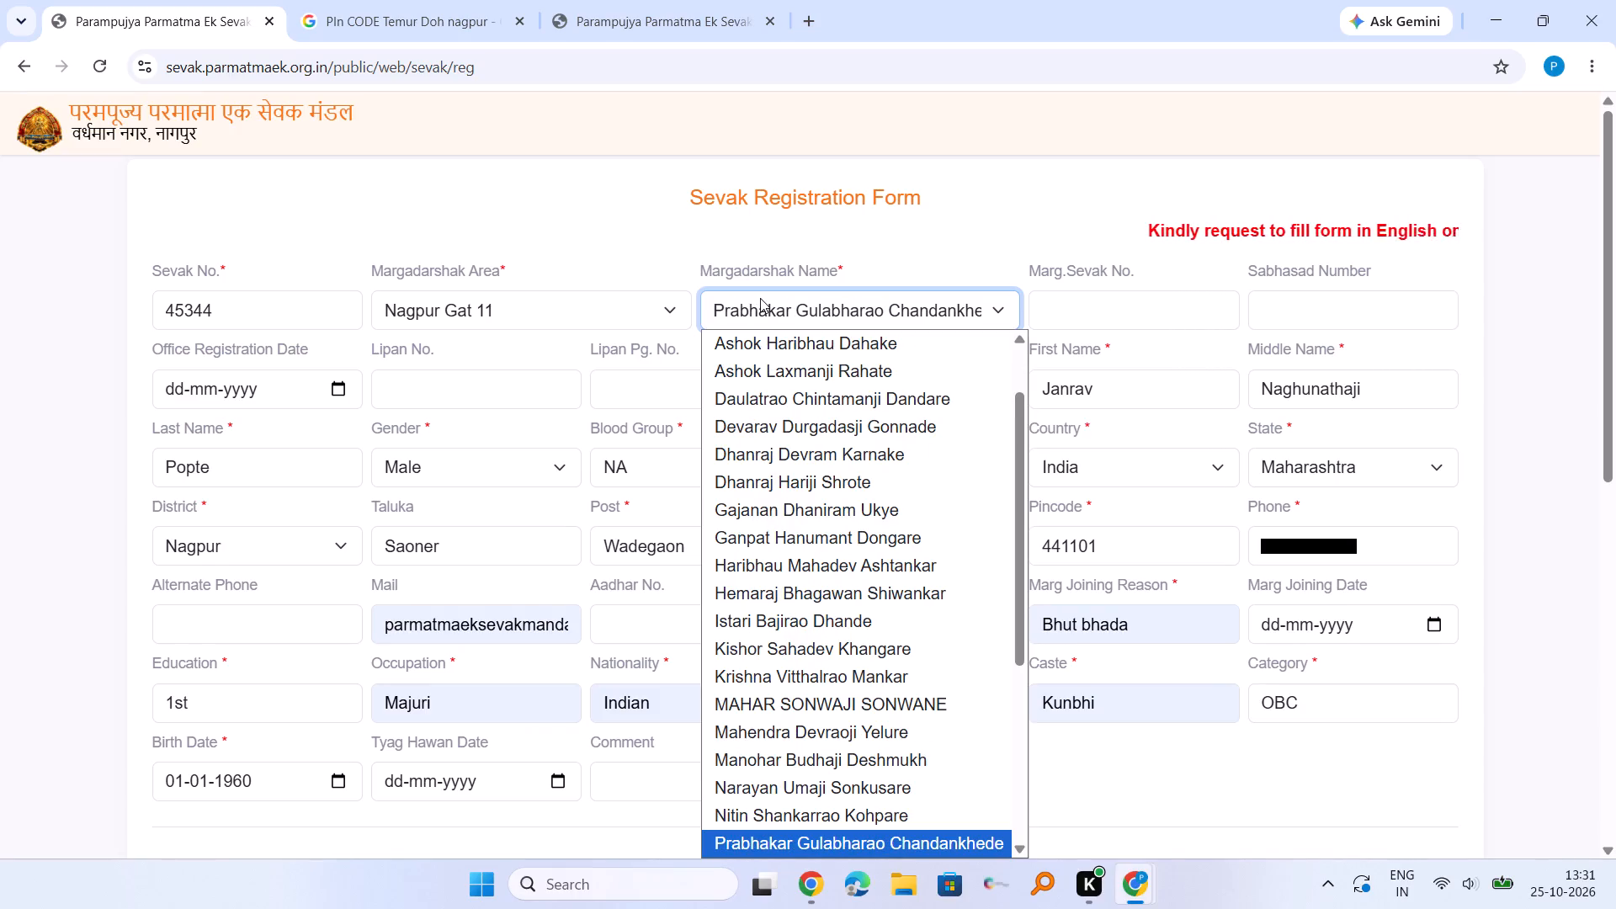
Switch Margadarshak Area to Nagpur Gat 3A and check its Margadarshak names beginning with N.
left_click(578, 314)
key("Down")
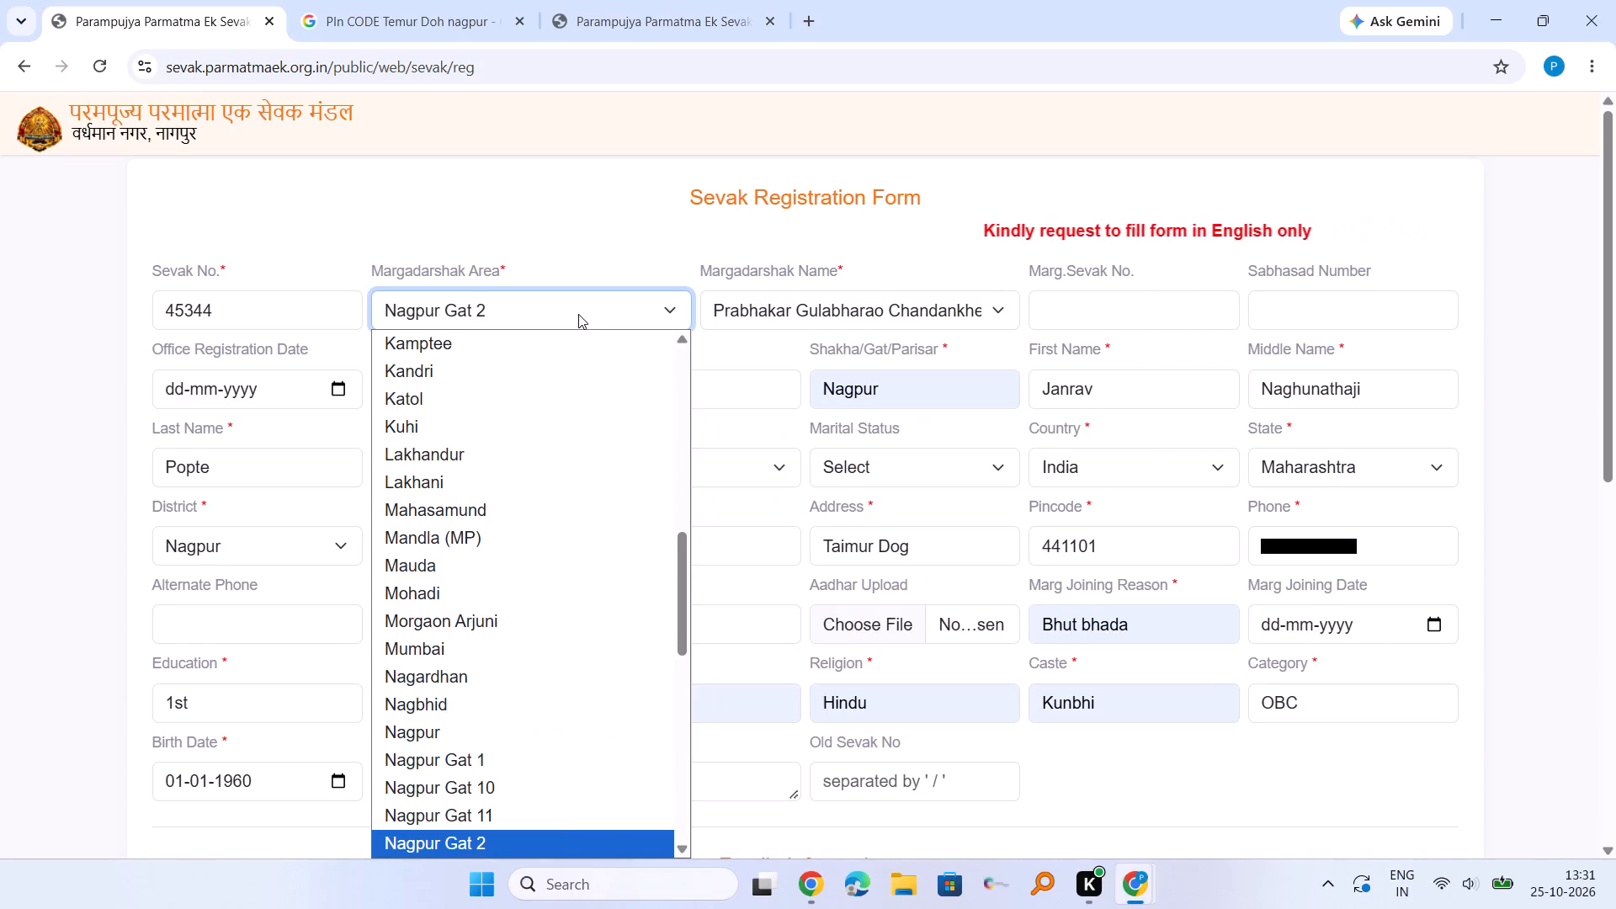
key("Down")
key("Return")
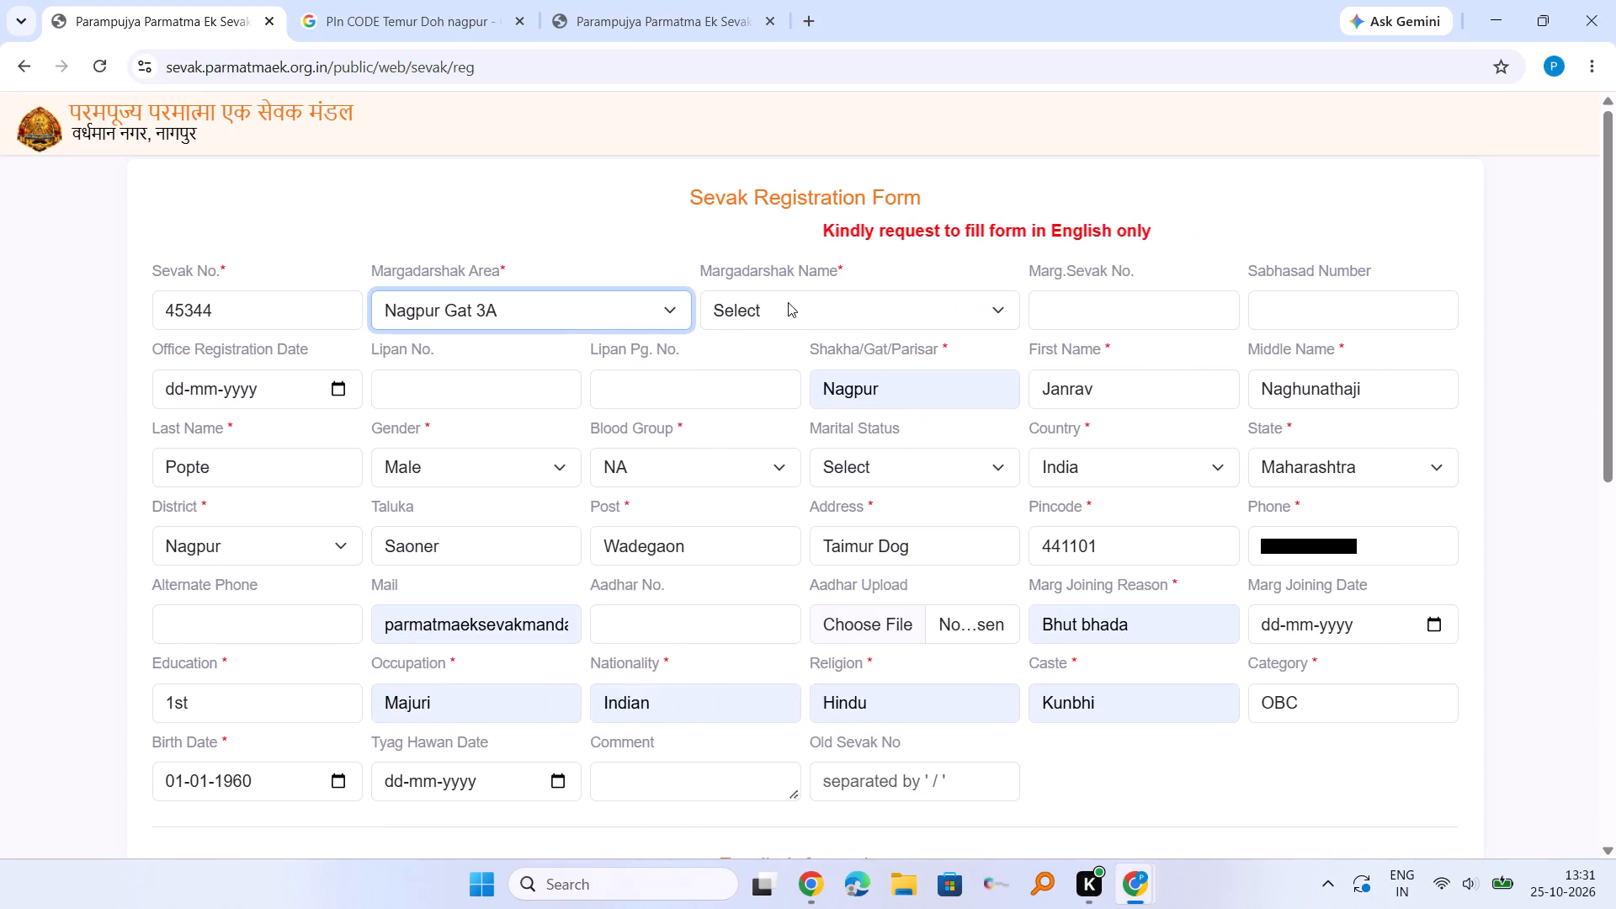
left_click(788, 302)
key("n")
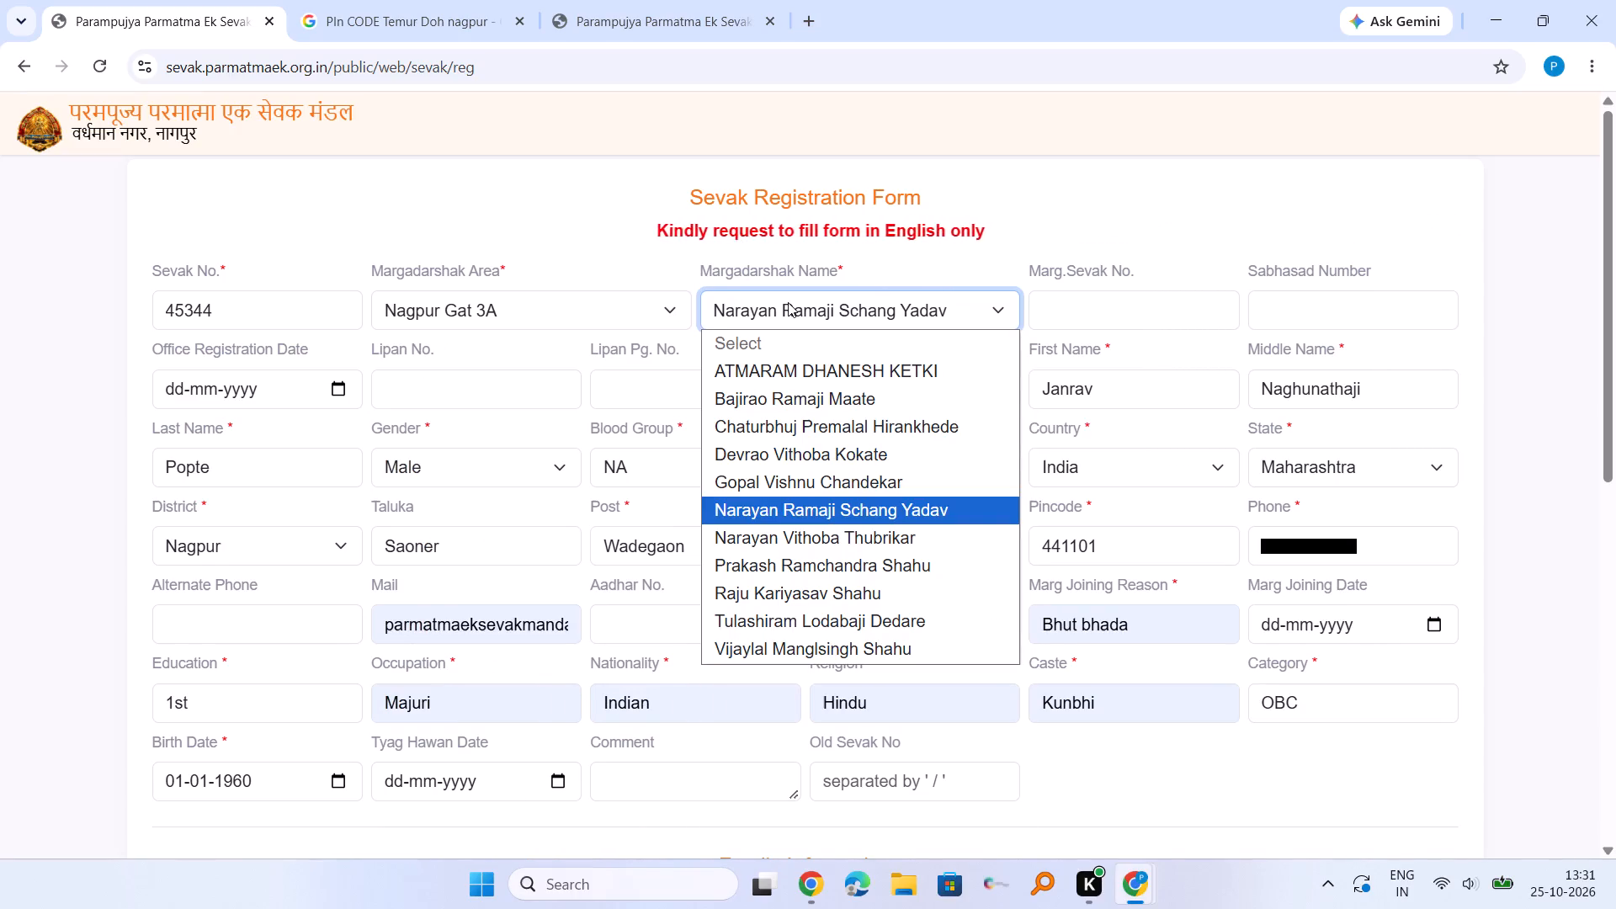
Look through the Margadarshak names for areas Nagpur Gat 3B and Nagpur Gat 4A.
left_click(582, 312)
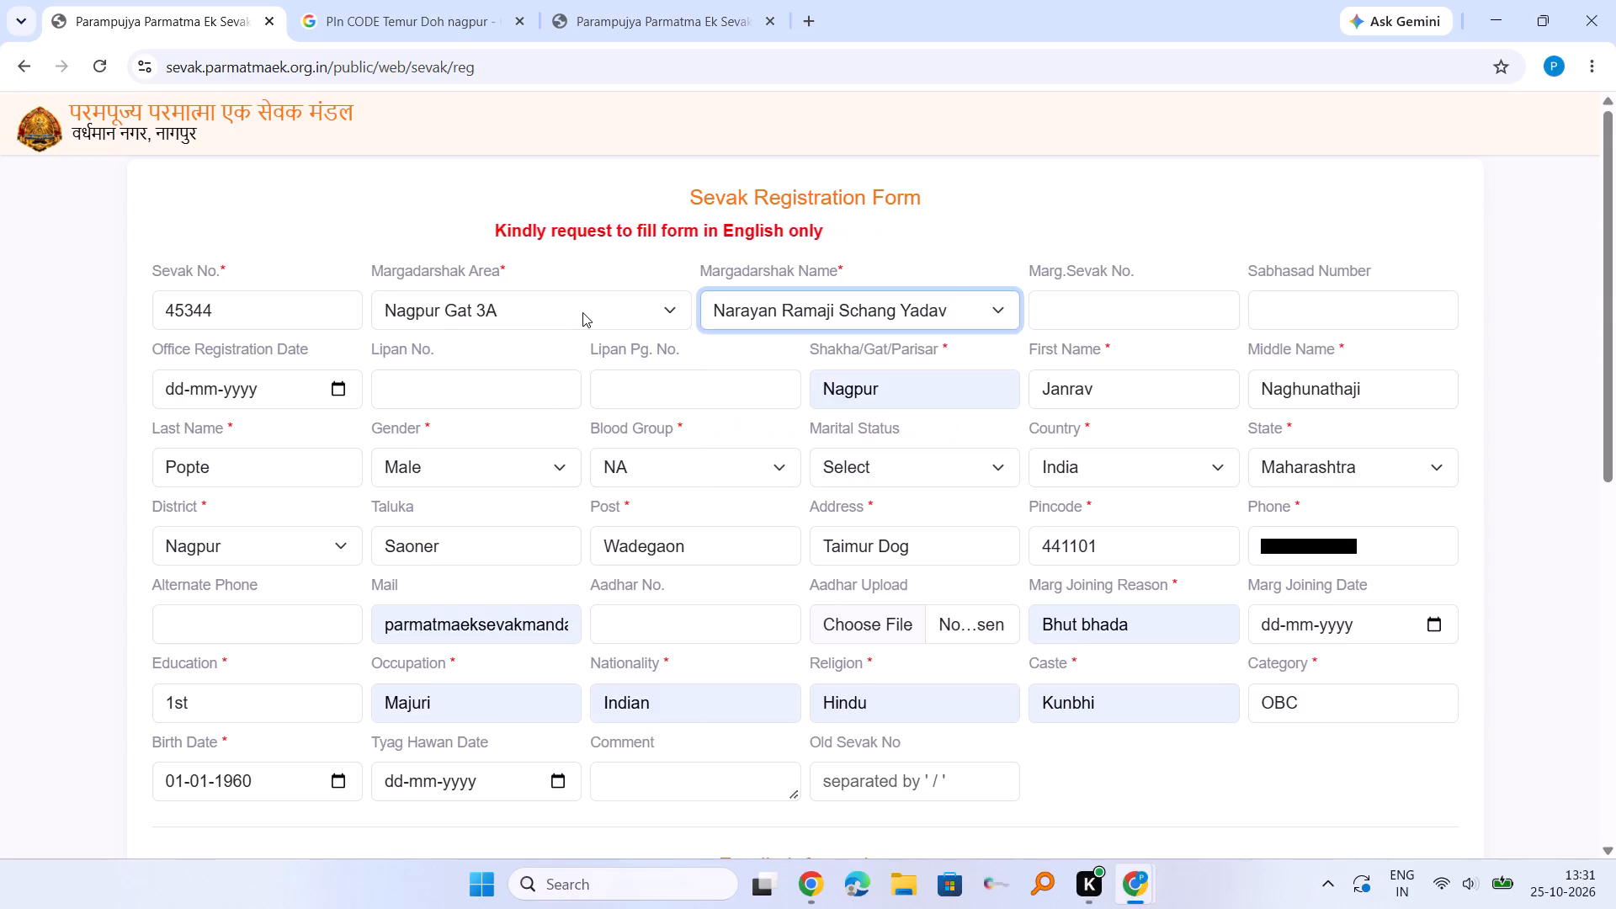
key("Down")
key("Return")
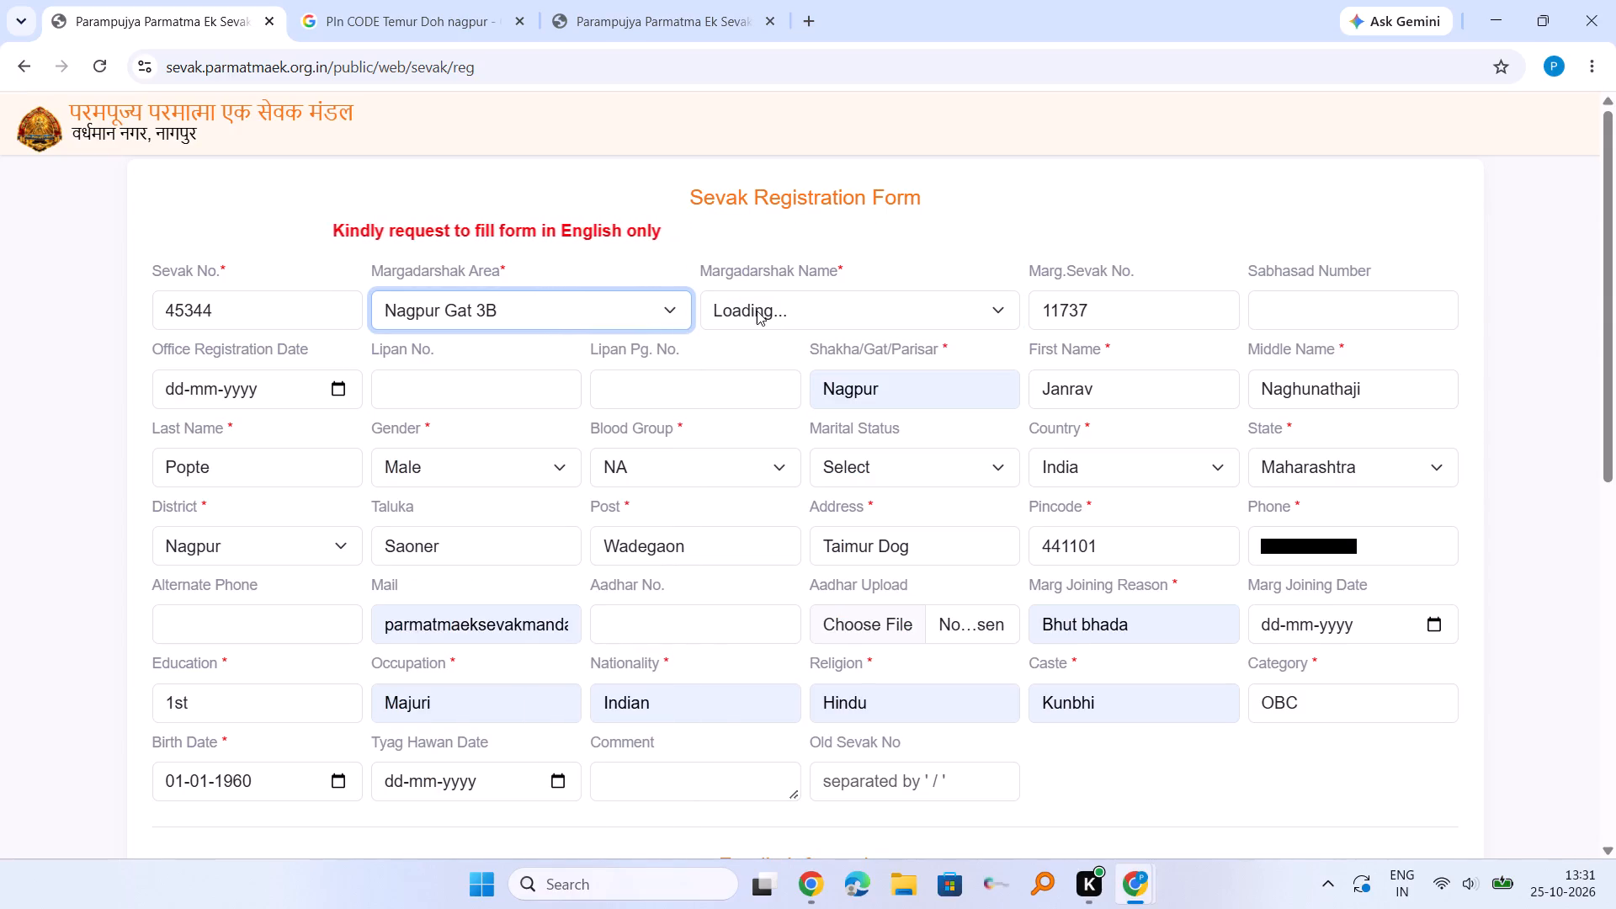
left_click(766, 313)
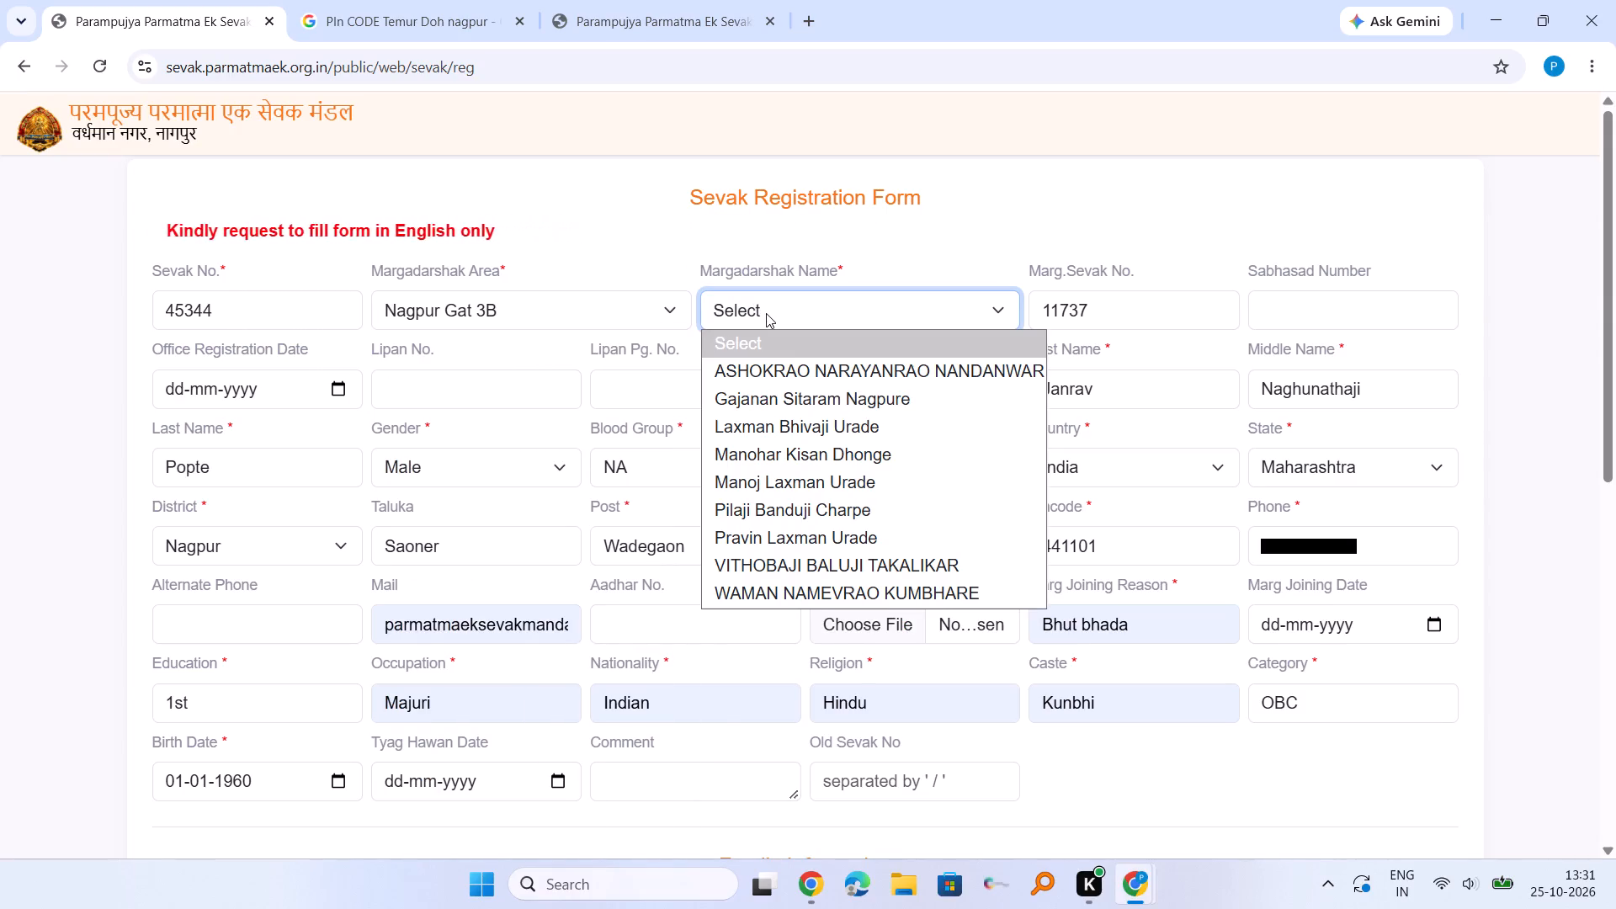
left_click(630, 316)
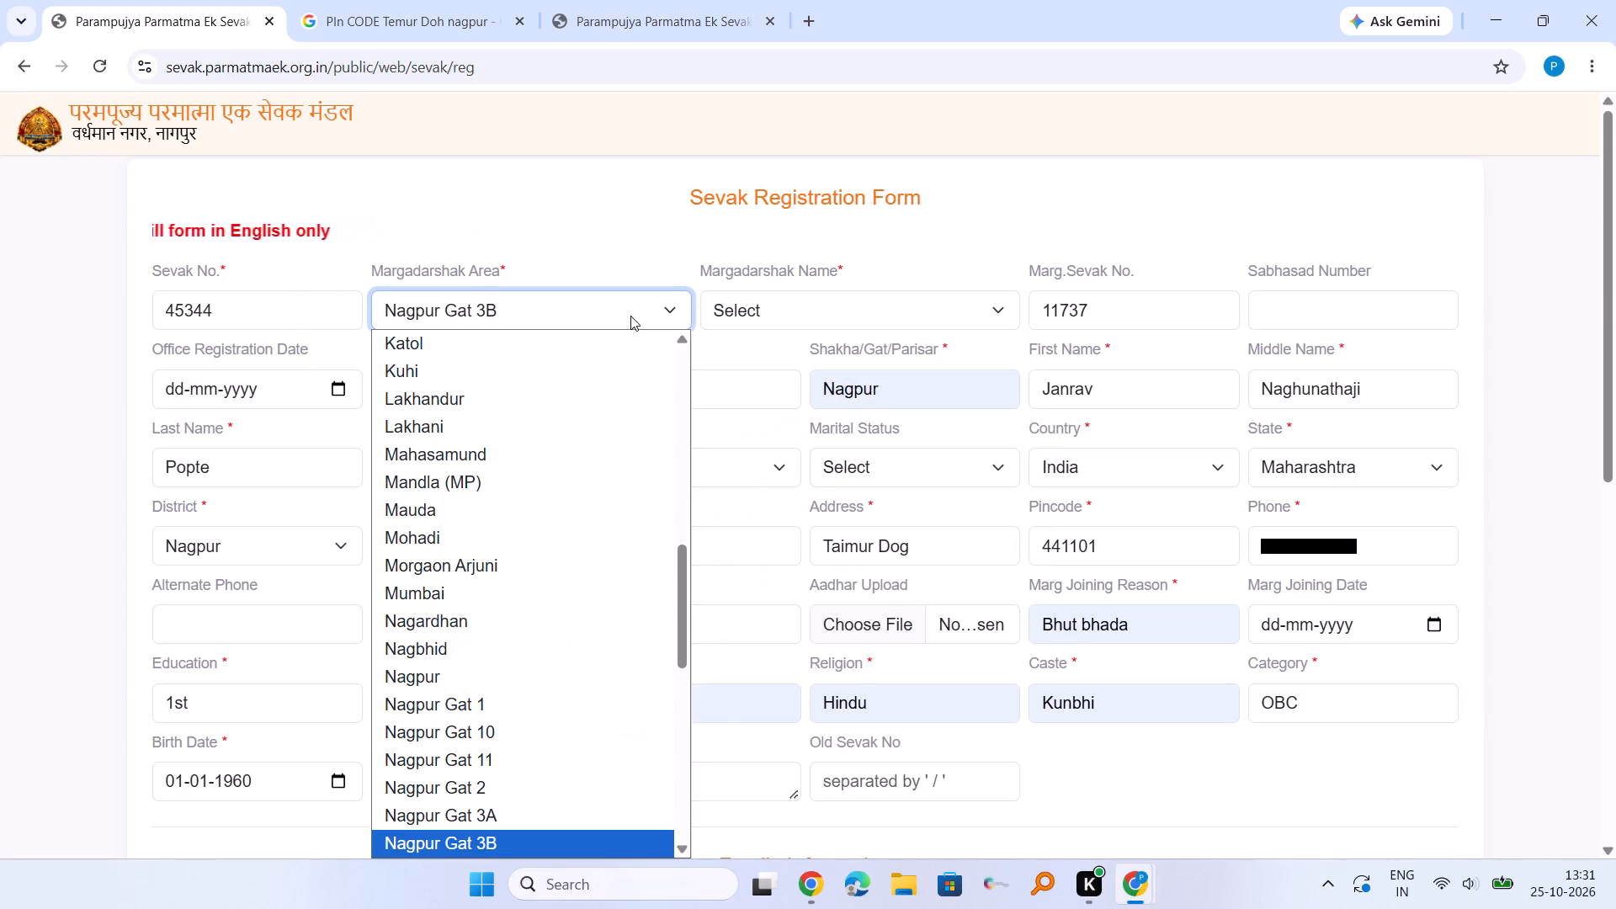
key("Down")
key("Return")
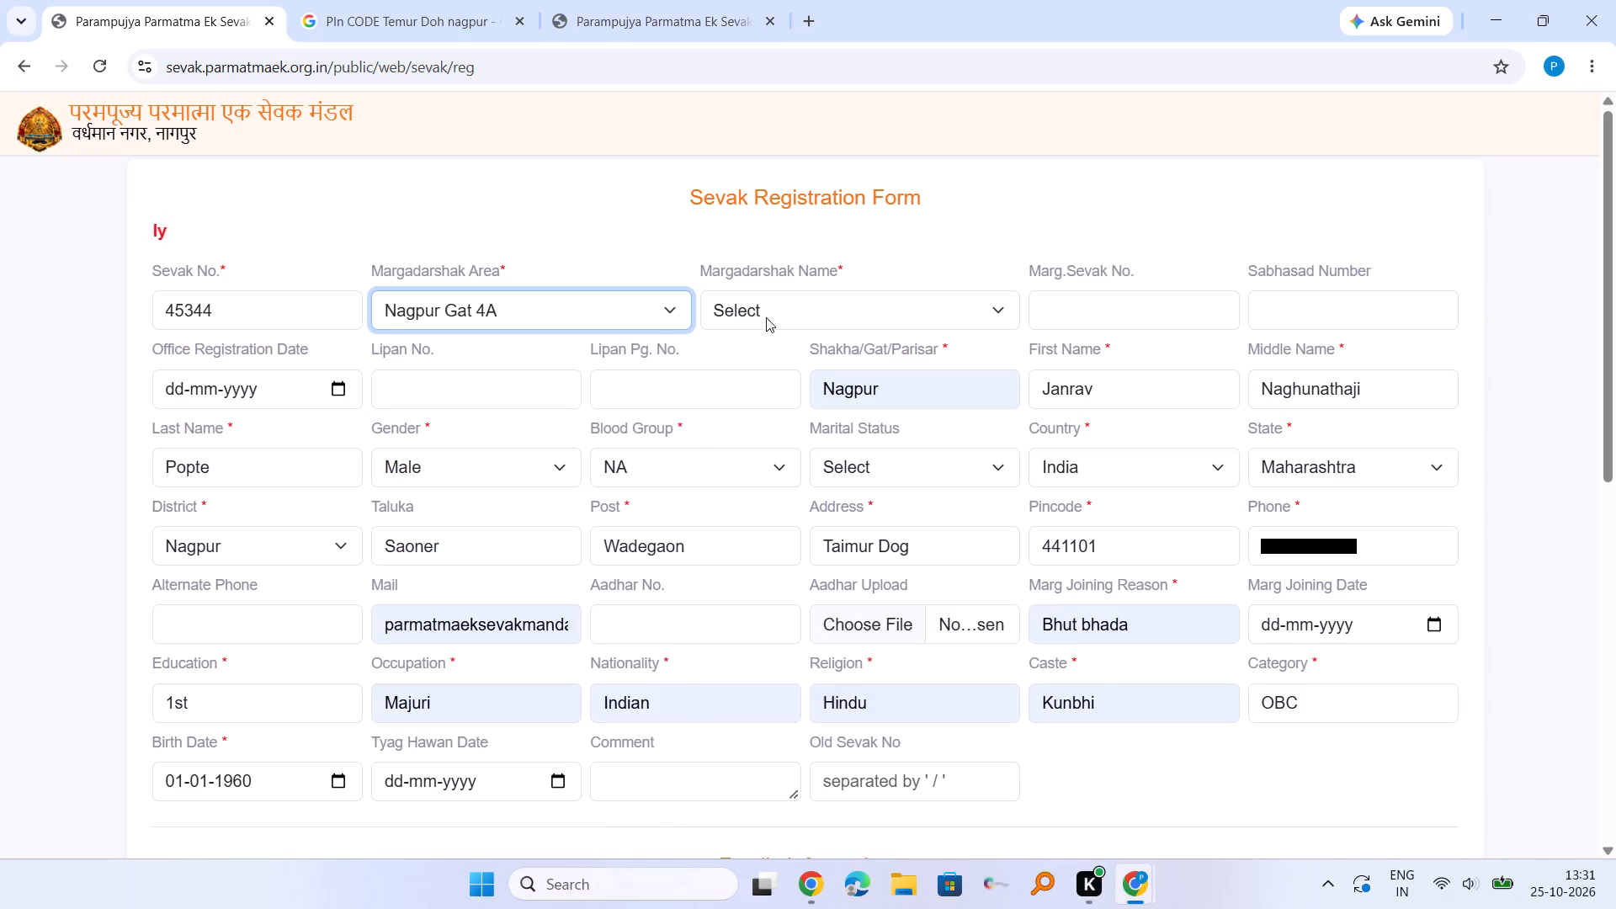
left_click(774, 316)
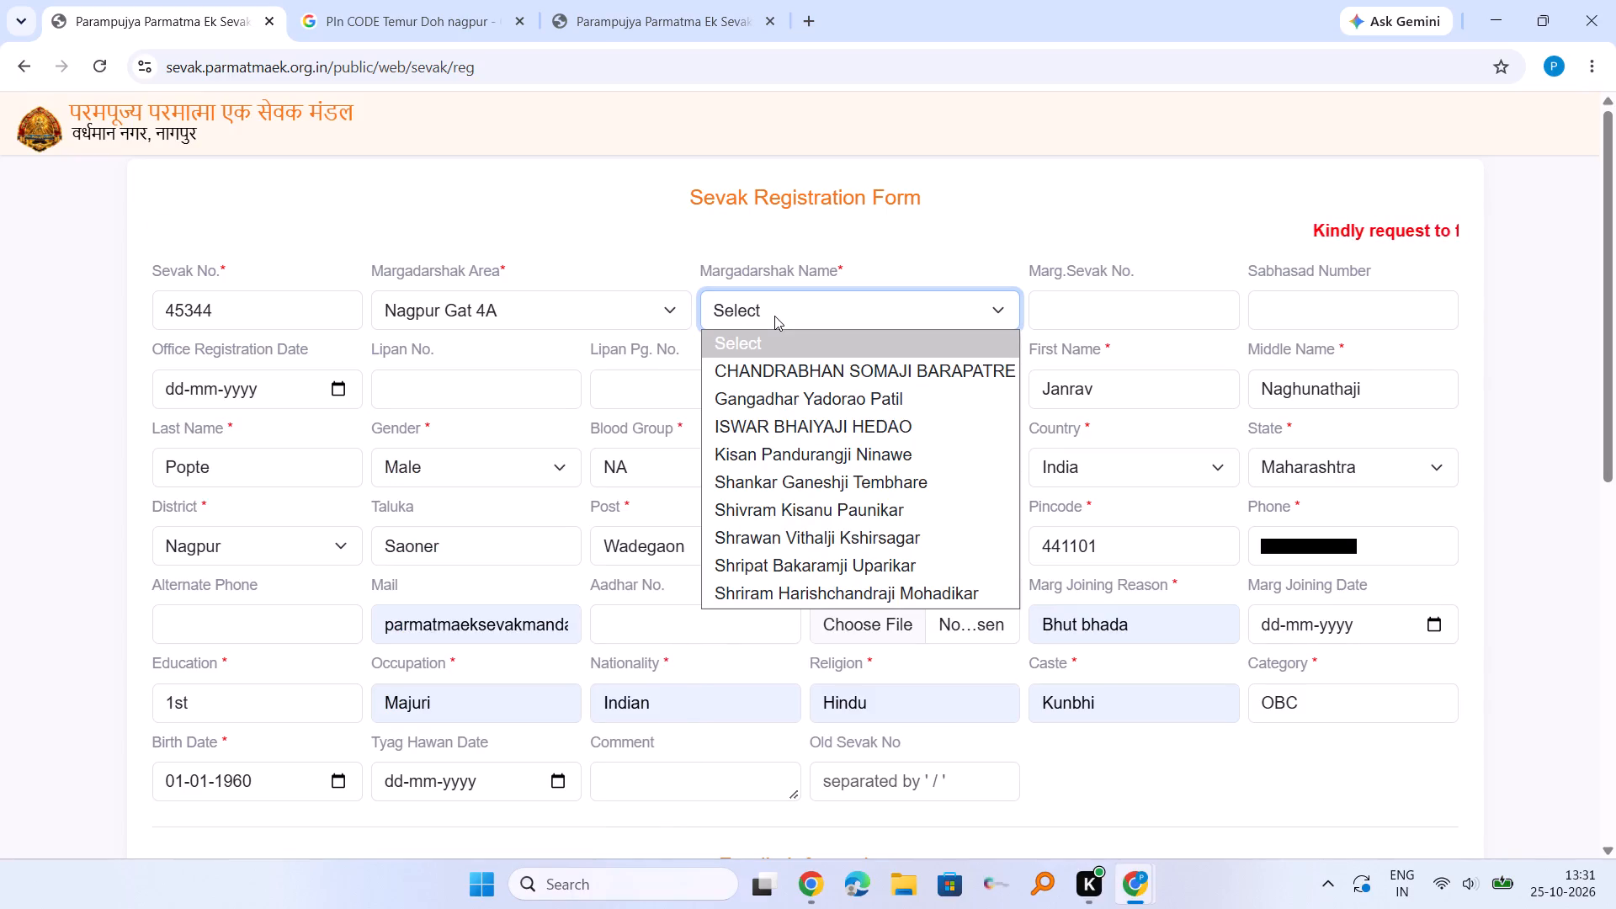
Check the Margadarshak names beginning with N for areas Nagpur Gat 4B and Nagpur Gat 5.
left_click(644, 317)
key("Down")
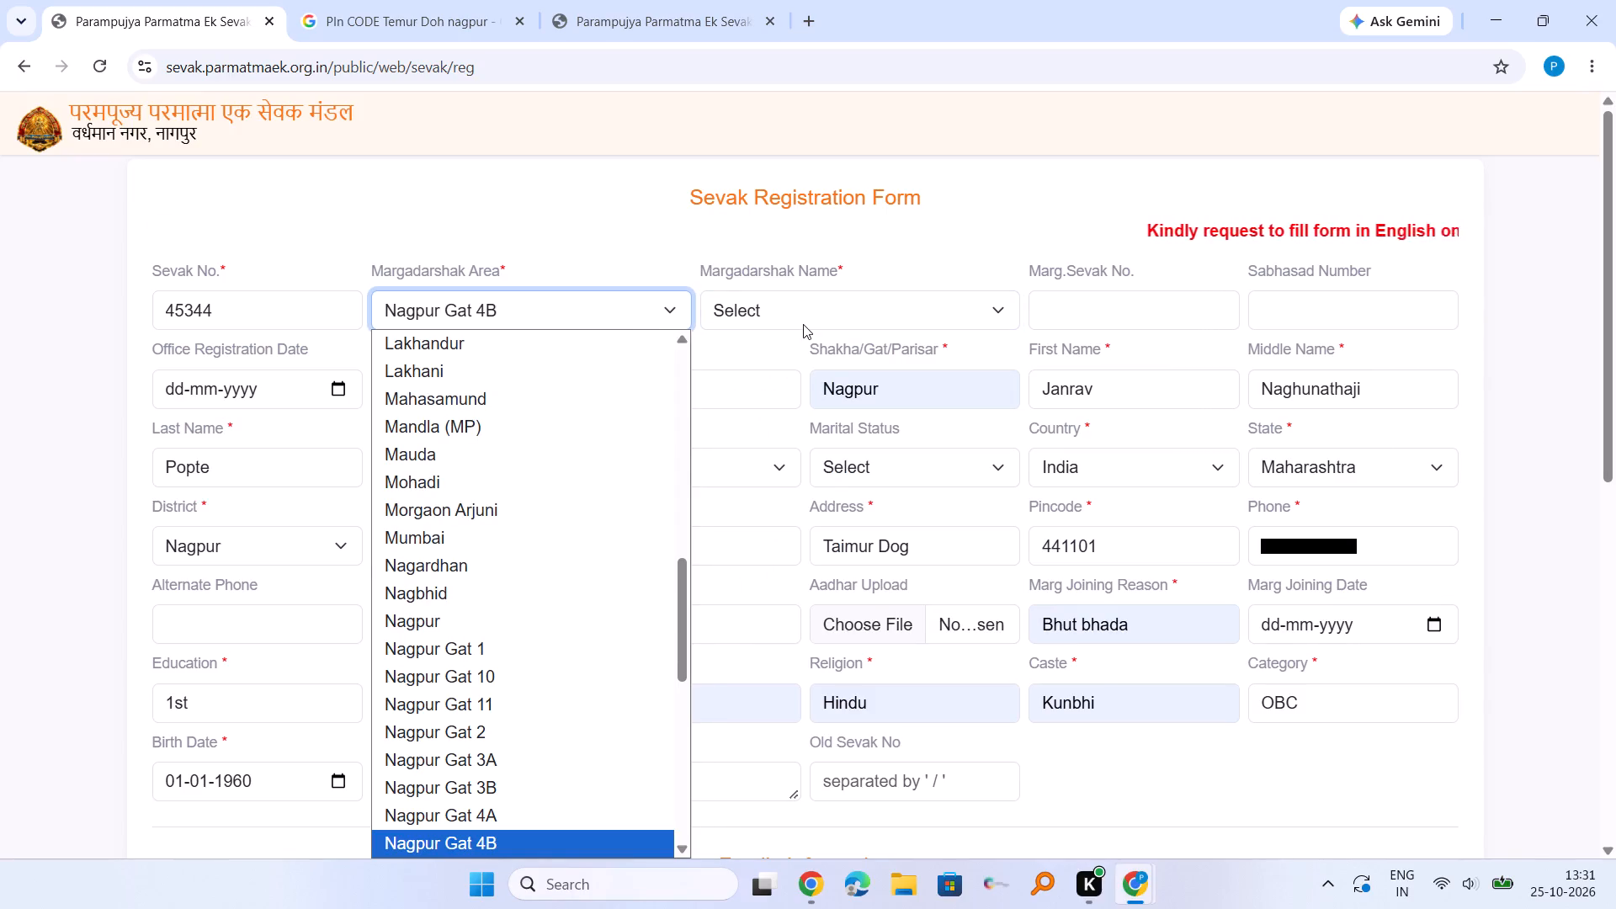
left_click(811, 321)
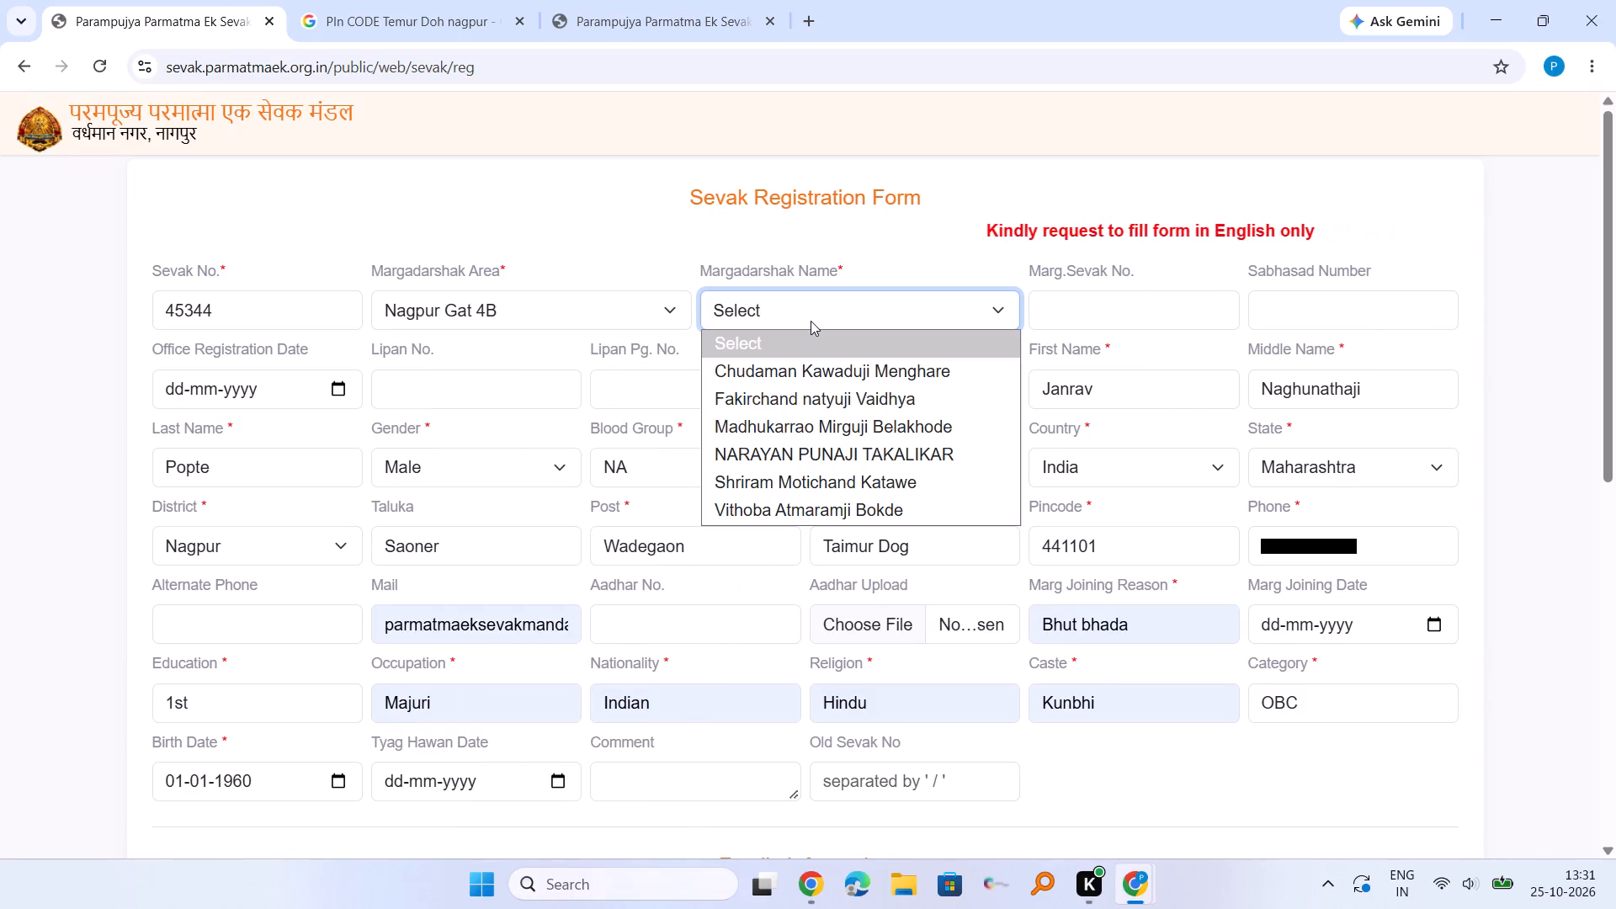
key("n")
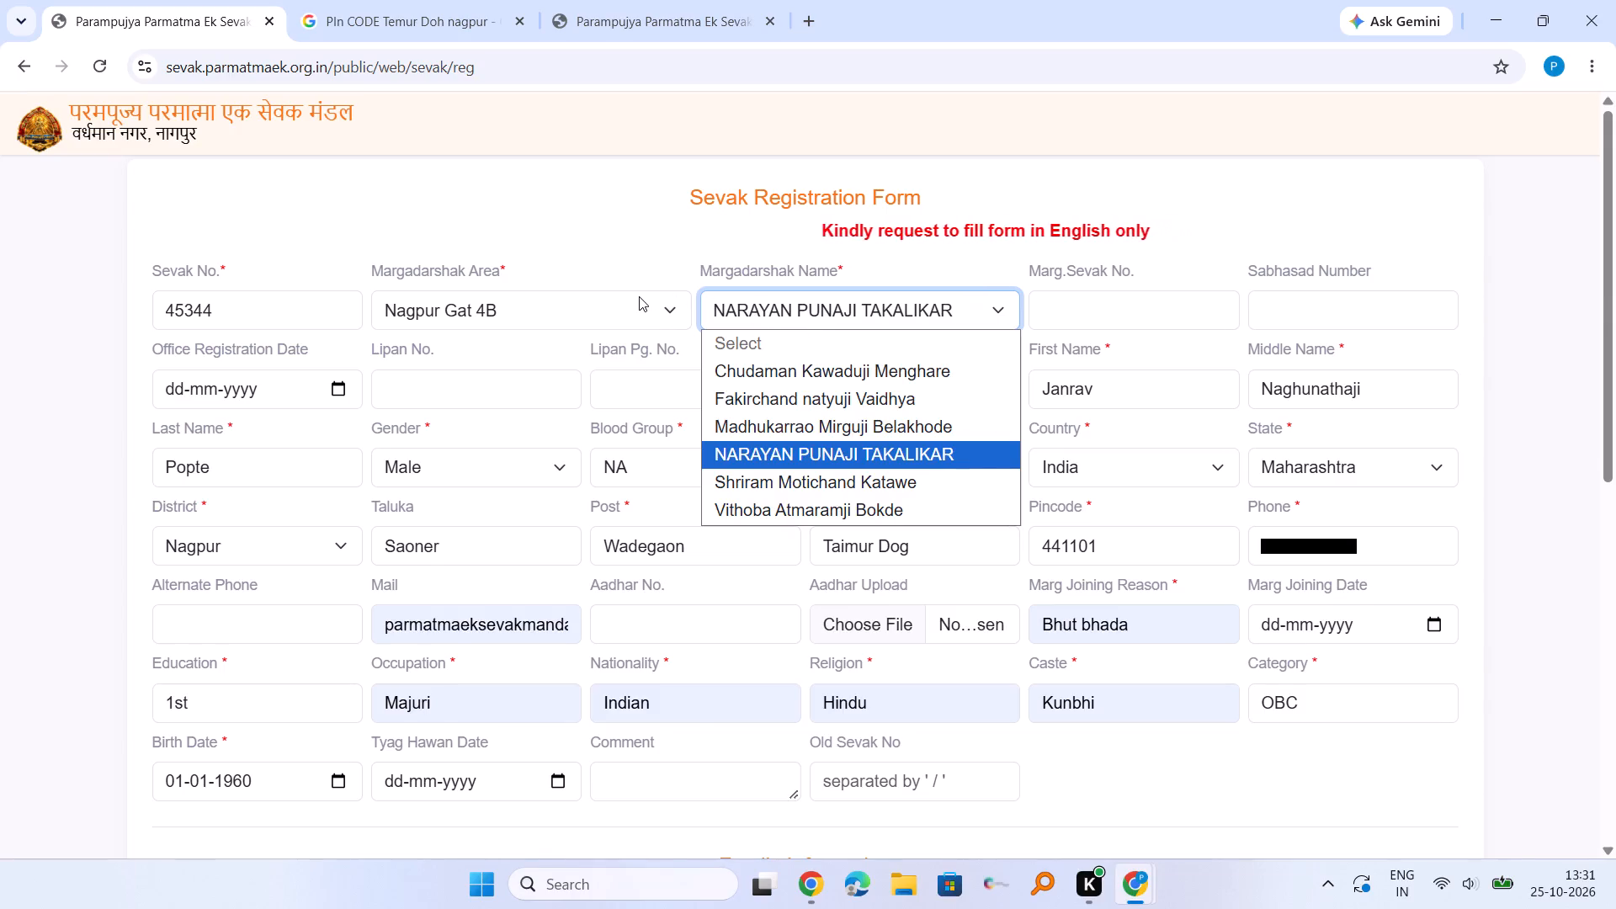
left_click(639, 296)
key("Down")
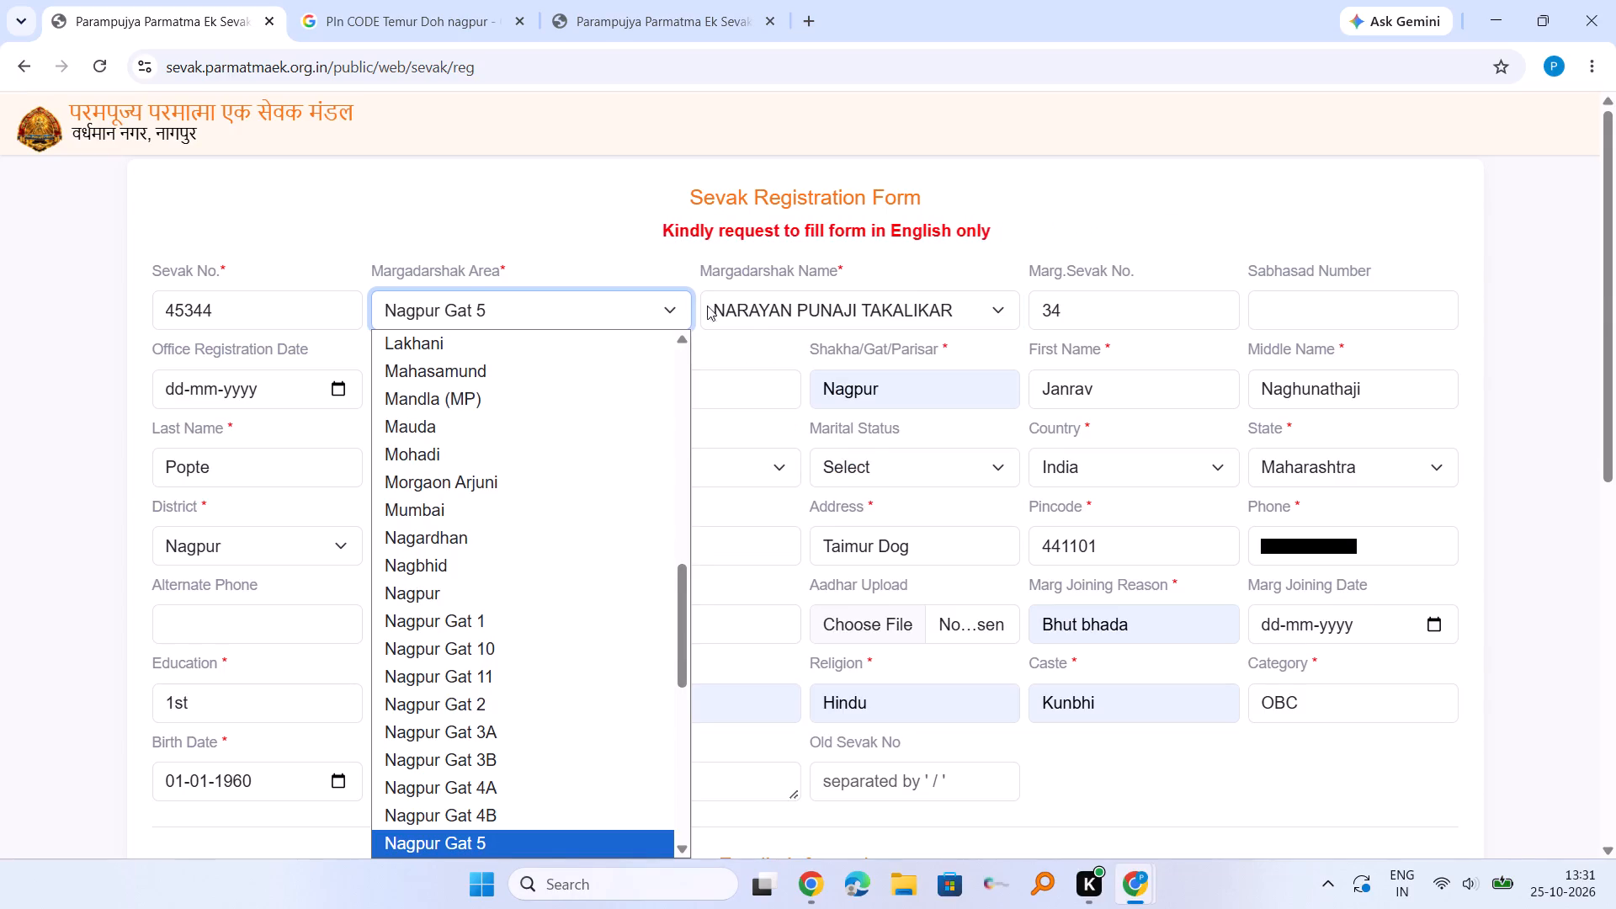
left_click(753, 311)
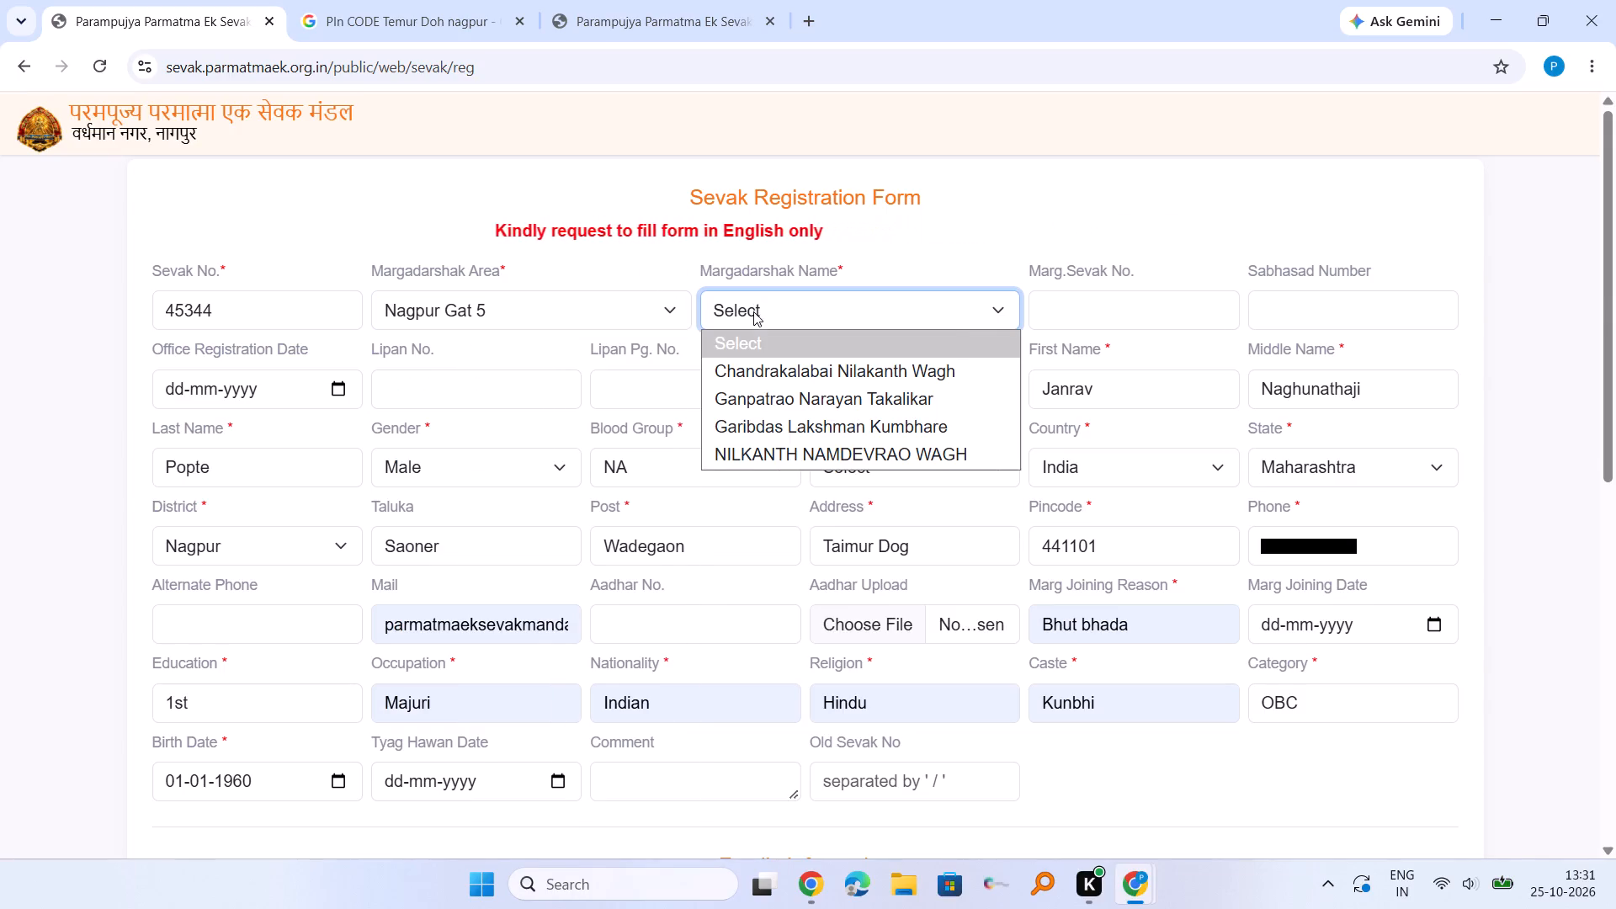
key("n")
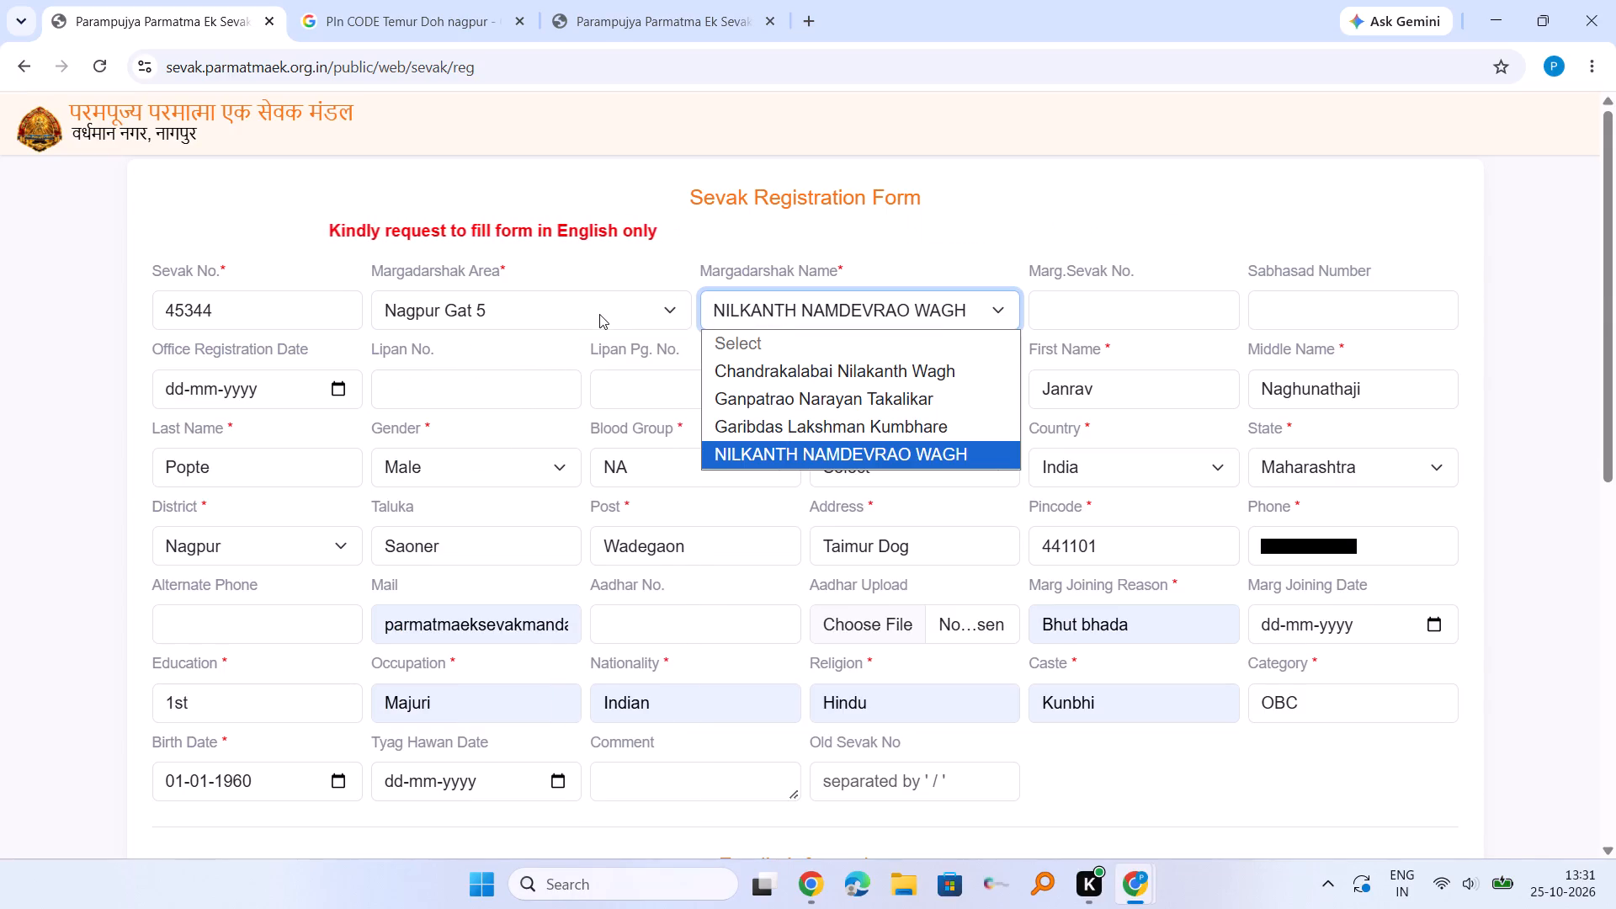
Look through the Margadarshak names for areas Nagpur Gat 6 and Nagpur Gat 7.
left_click(599, 314)
key("Down")
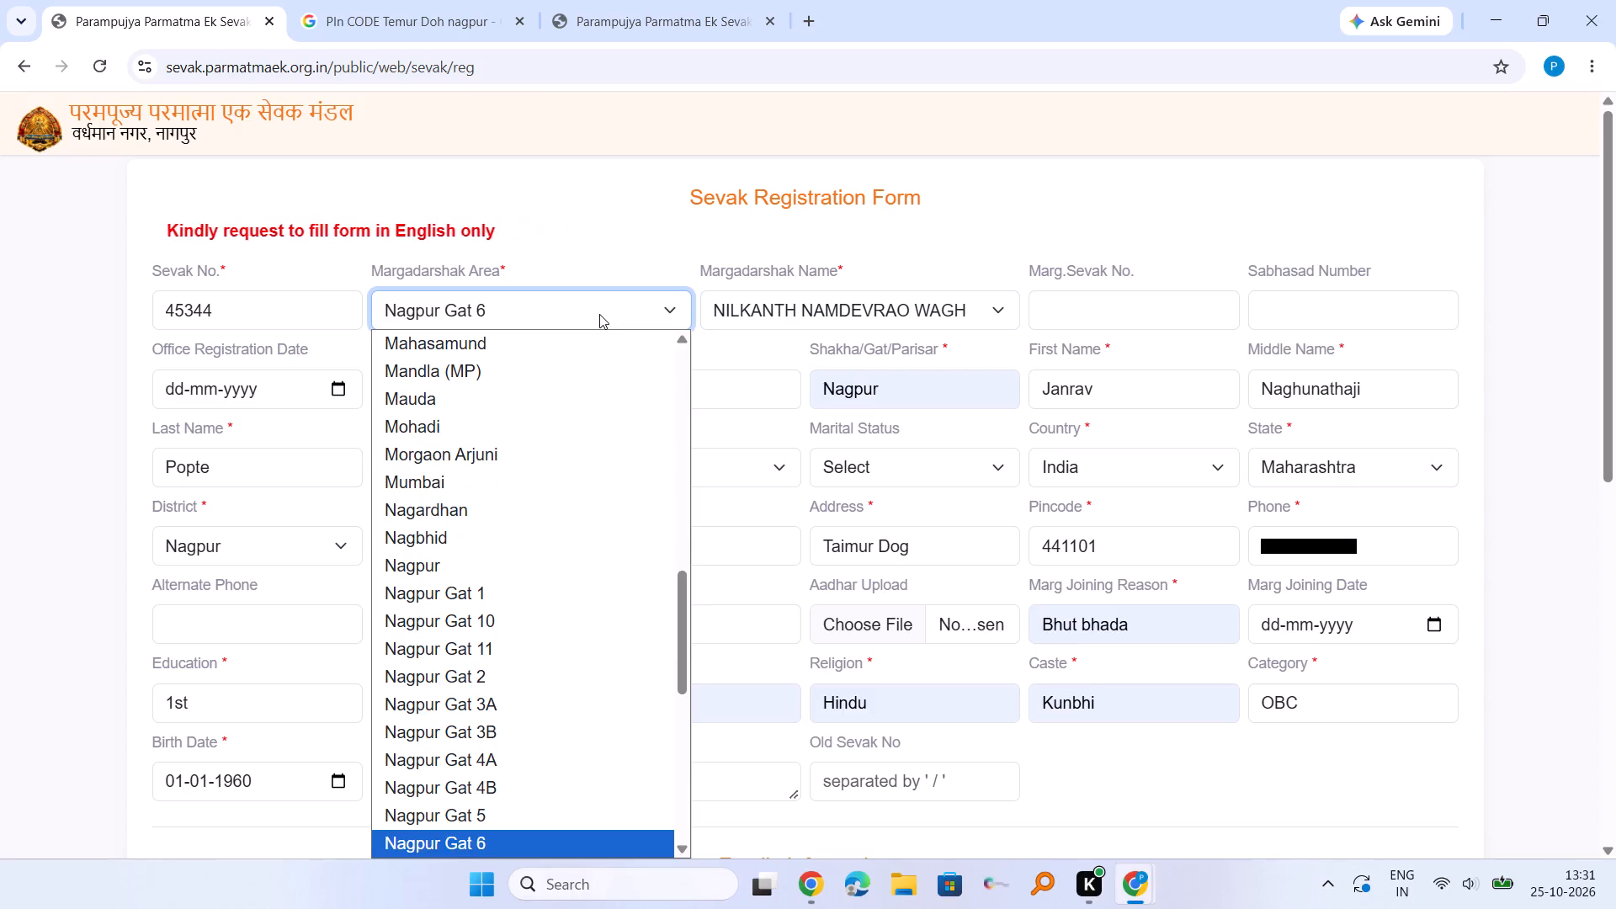
left_click(773, 297)
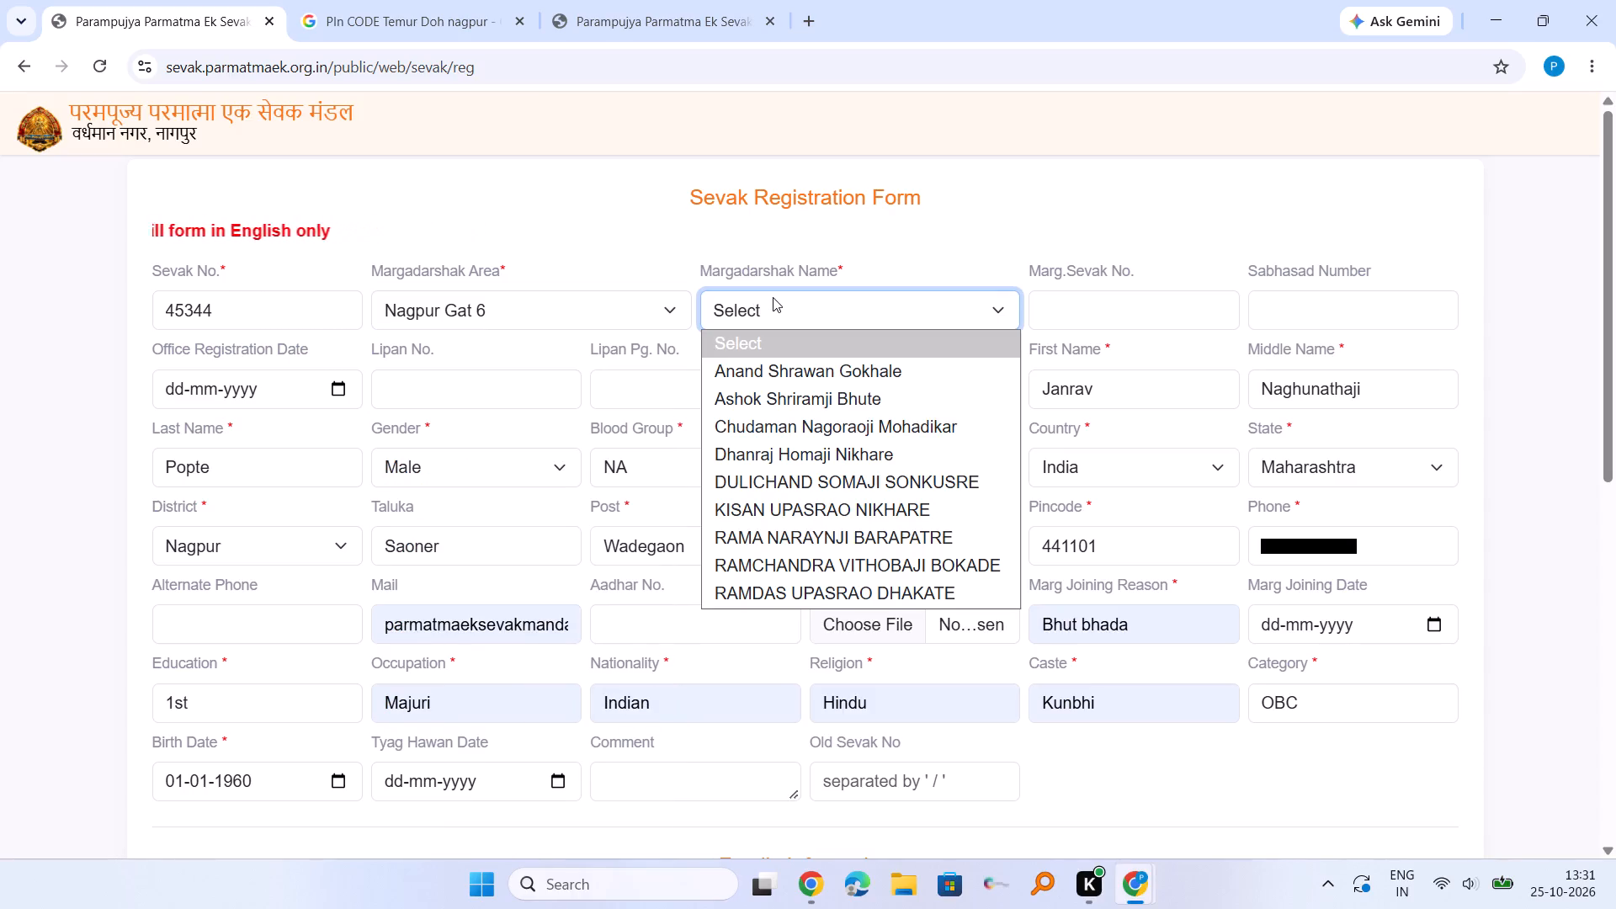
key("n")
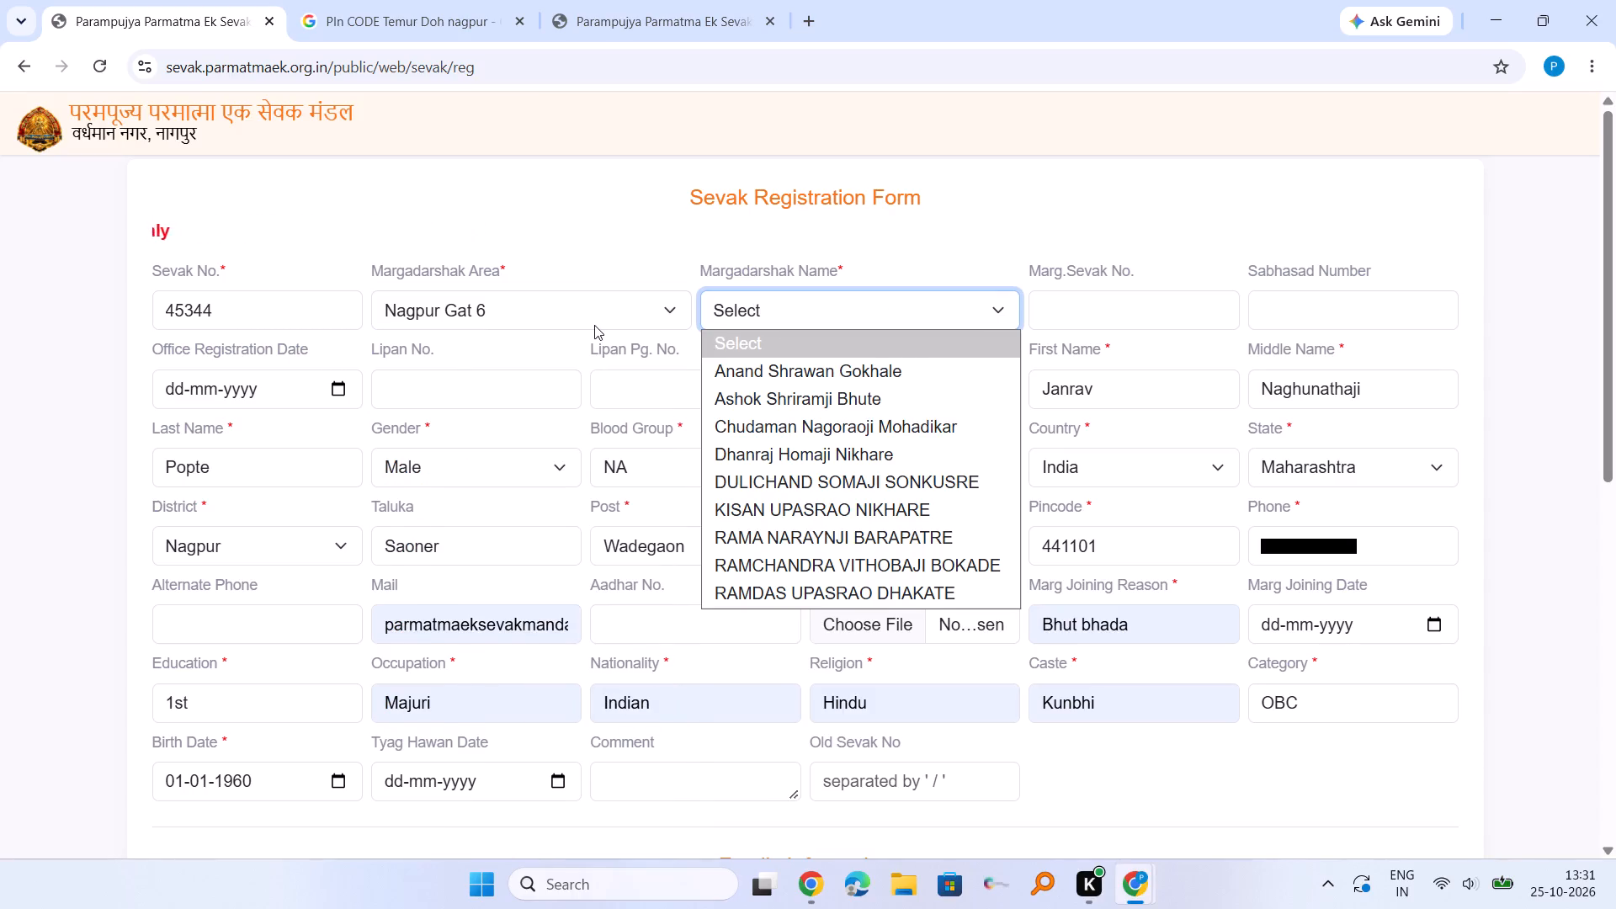
left_click(594, 325)
key("Down")
left_click(741, 311)
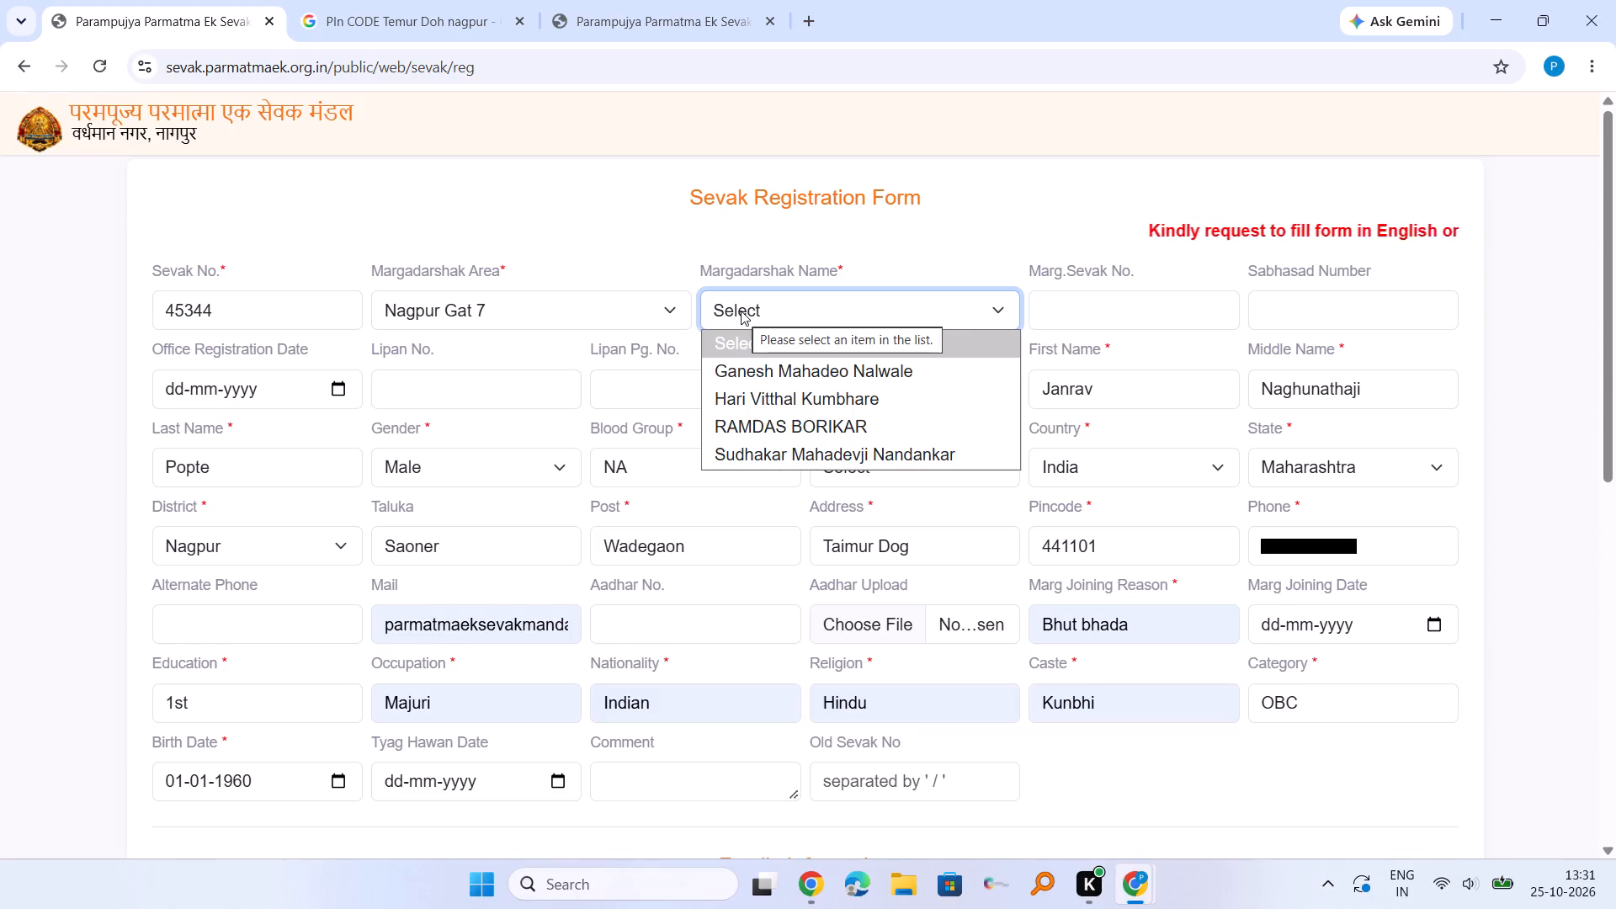
Switch Margadarshak Area to Nagpur Gat 8 and look through its Margadarshak names from those beginning with N onward.
left_click(644, 315)
key("Down")
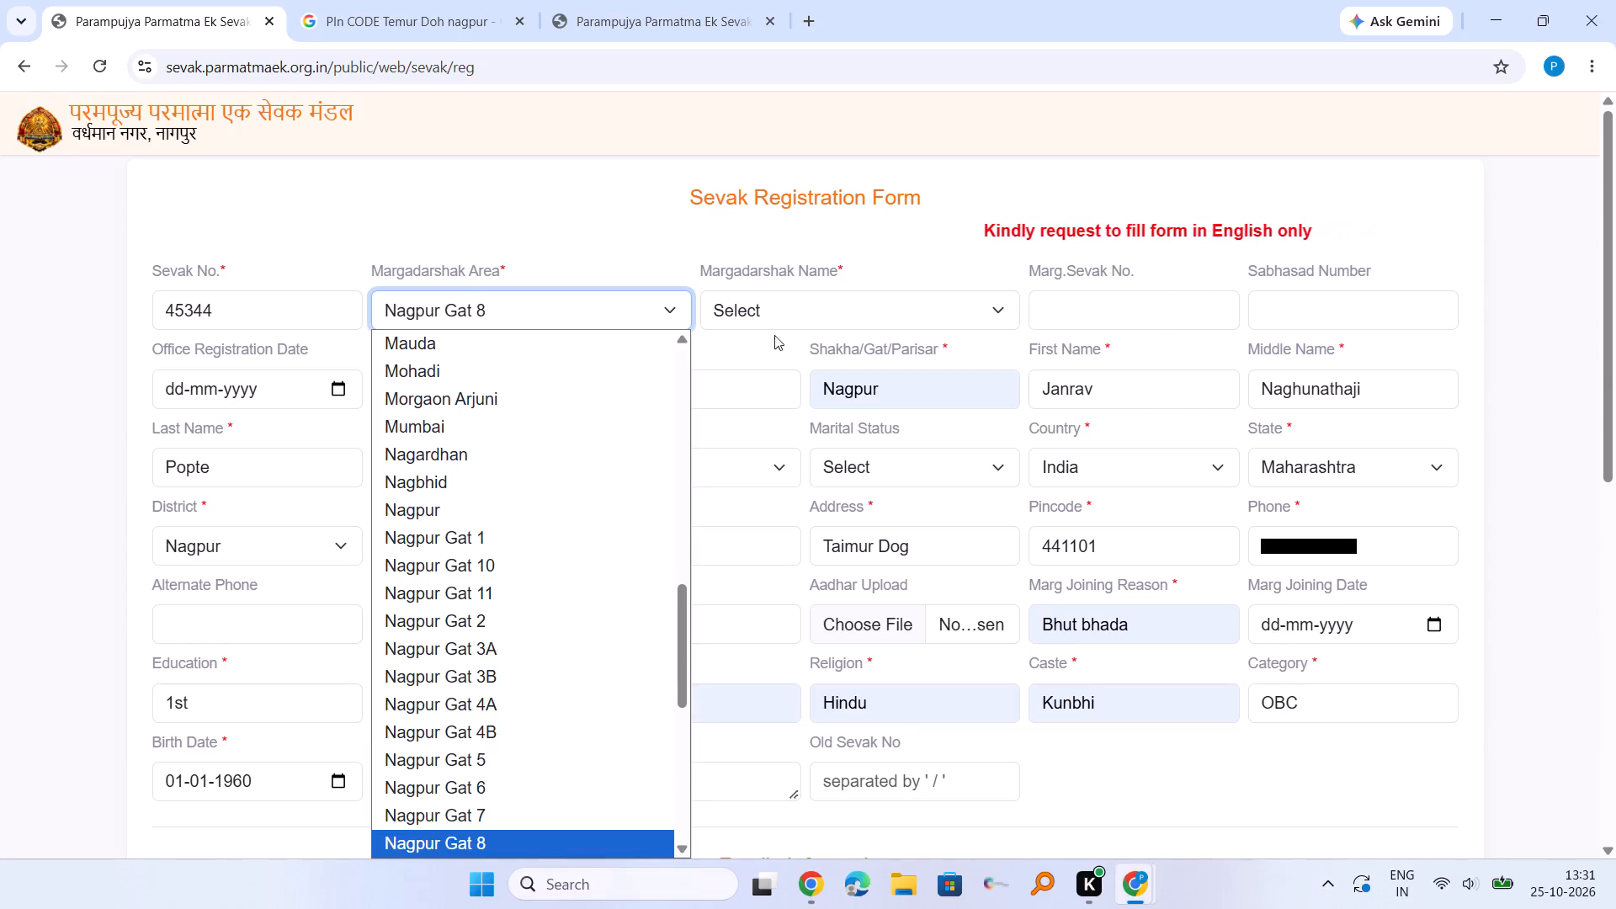
left_click(824, 322)
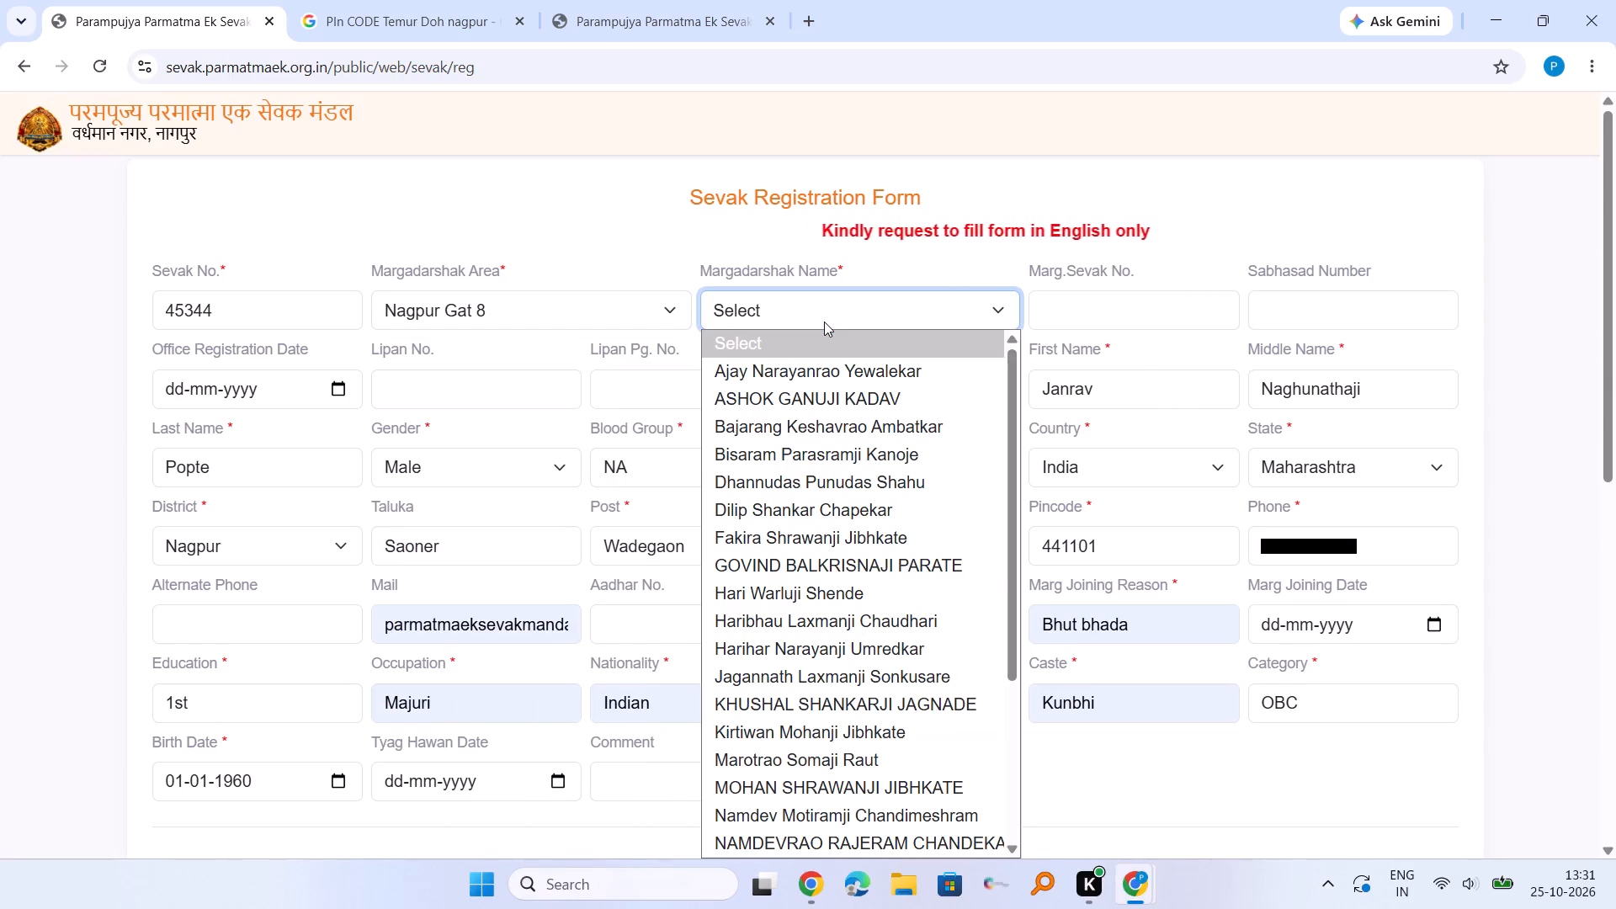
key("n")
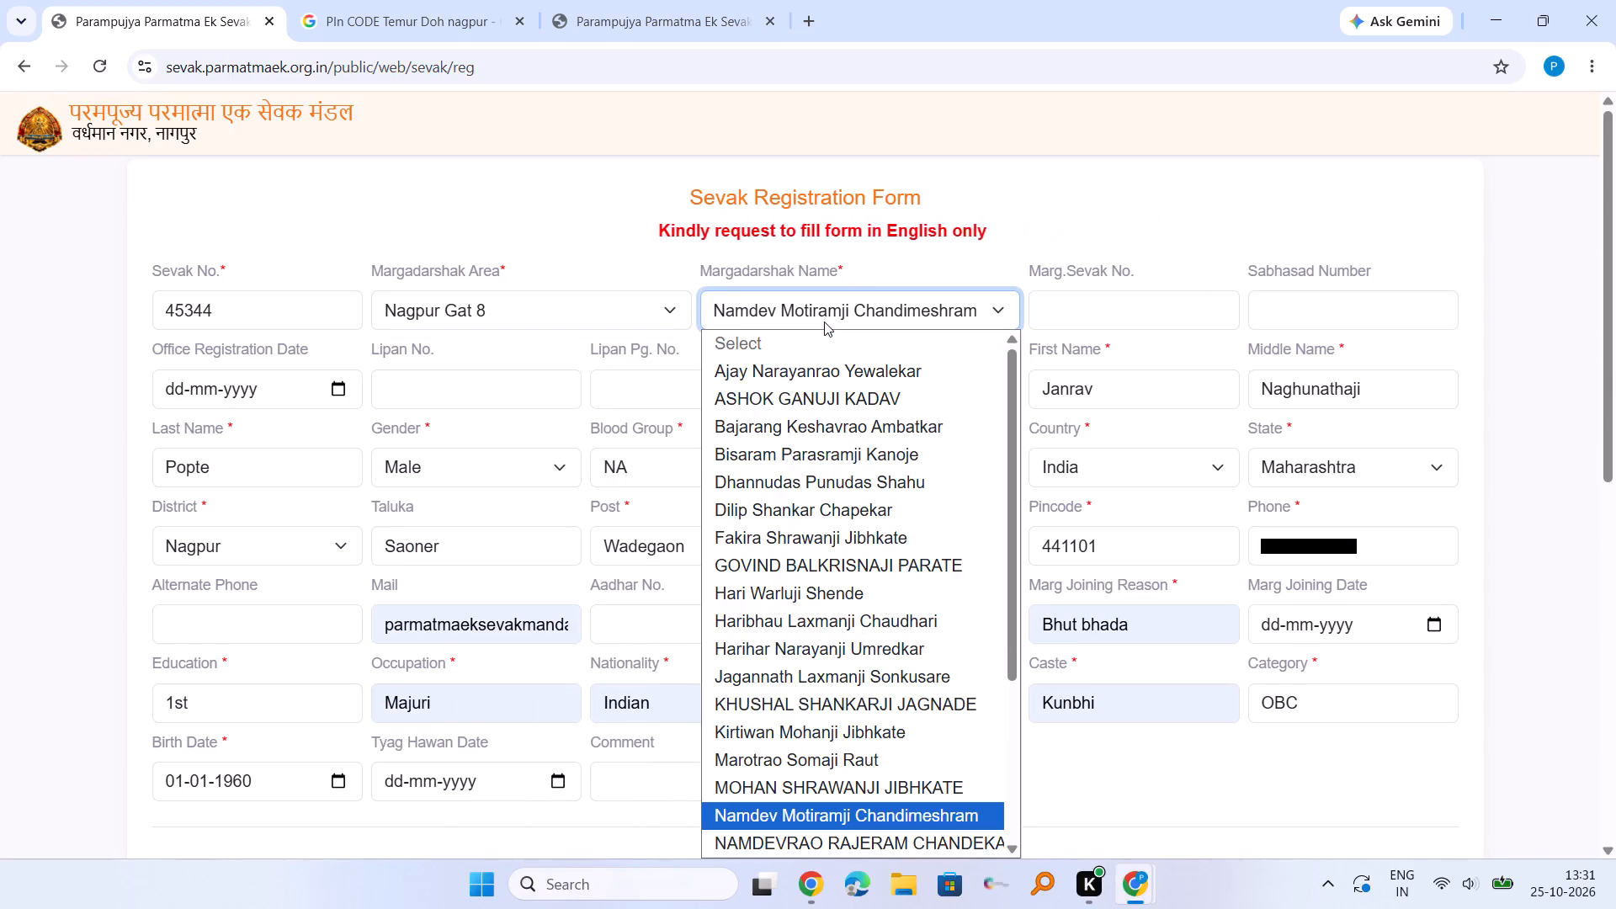
key("Down")
key("Down")
key("Down")
key("Down")
key("Down")
key("Down")
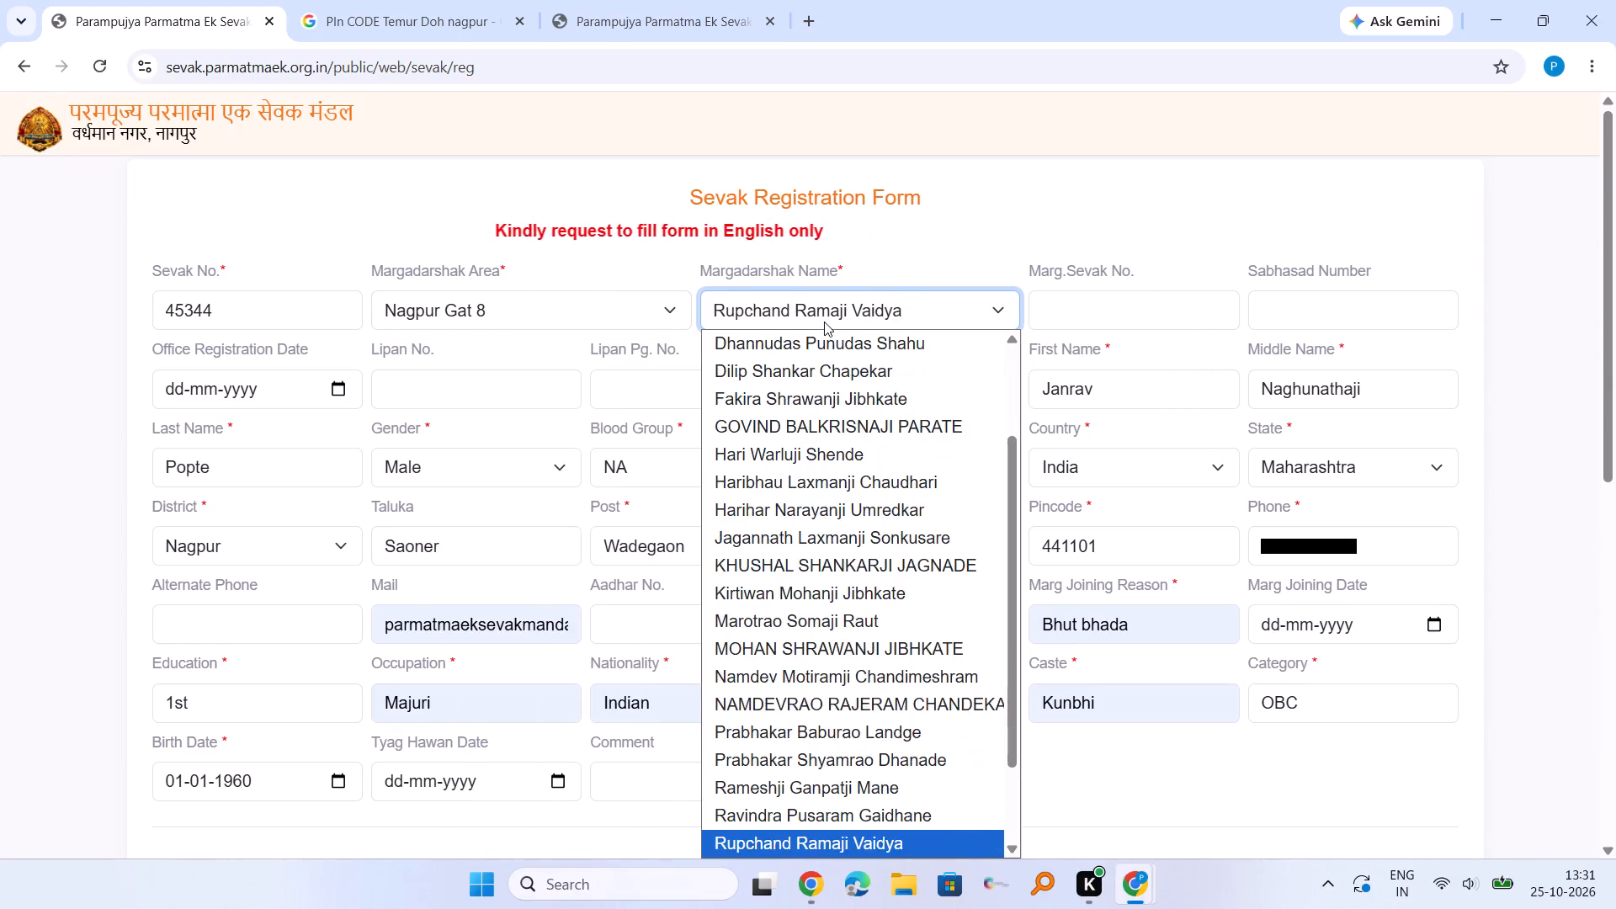
Switch Margadarshak Area to Nagpur Gat 9 and check its Margadarshak names beginning with N.
left_click(523, 306)
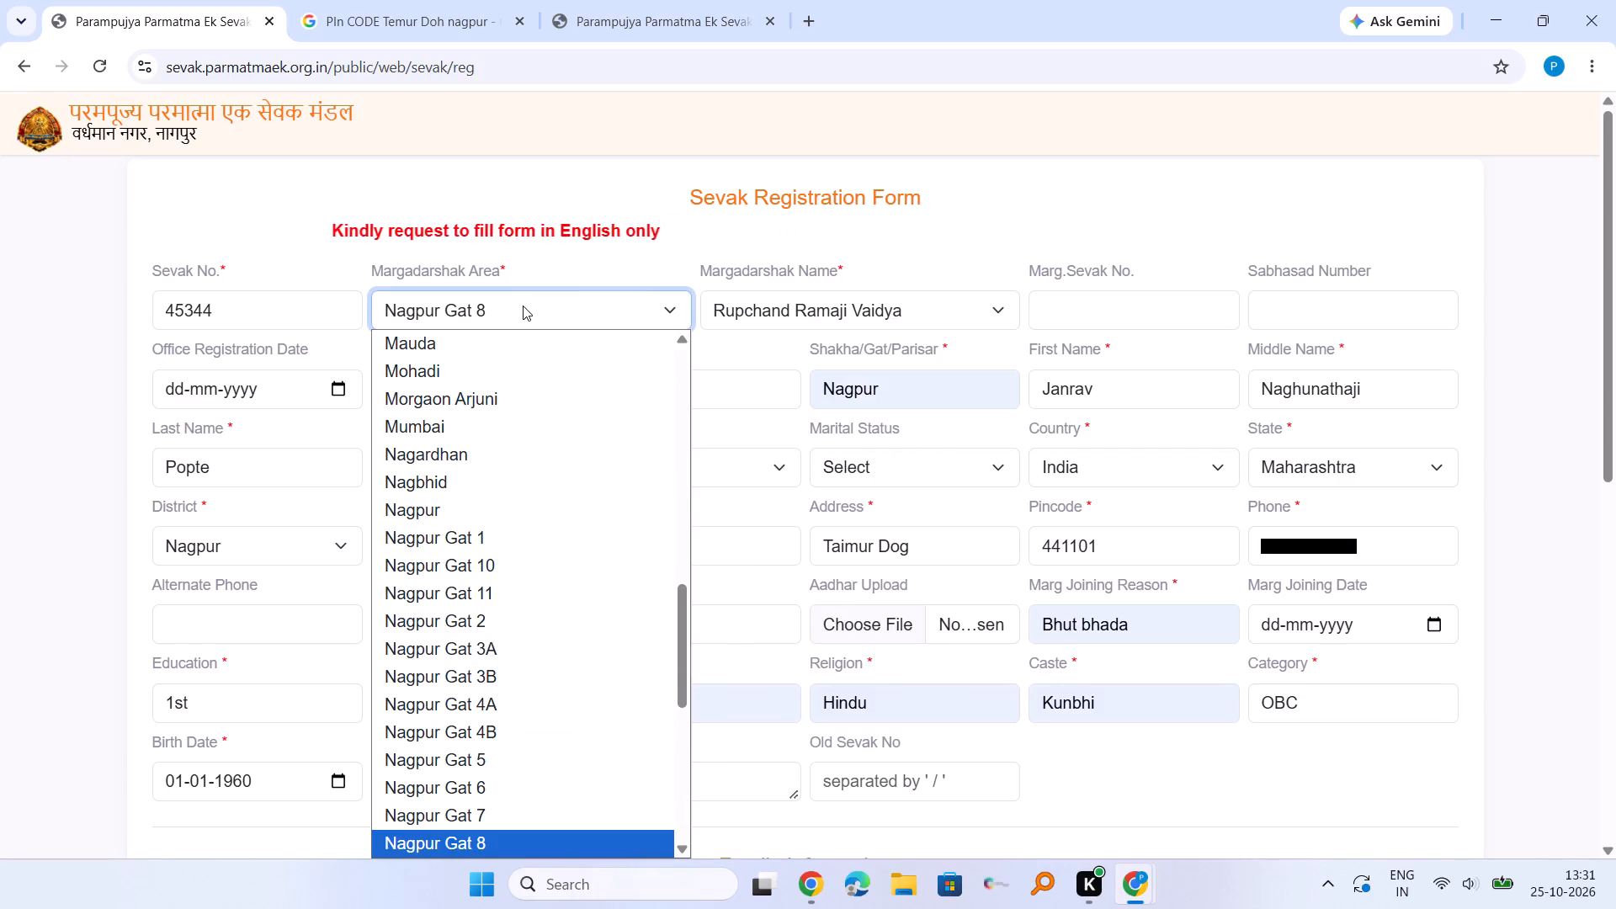
key("Down")
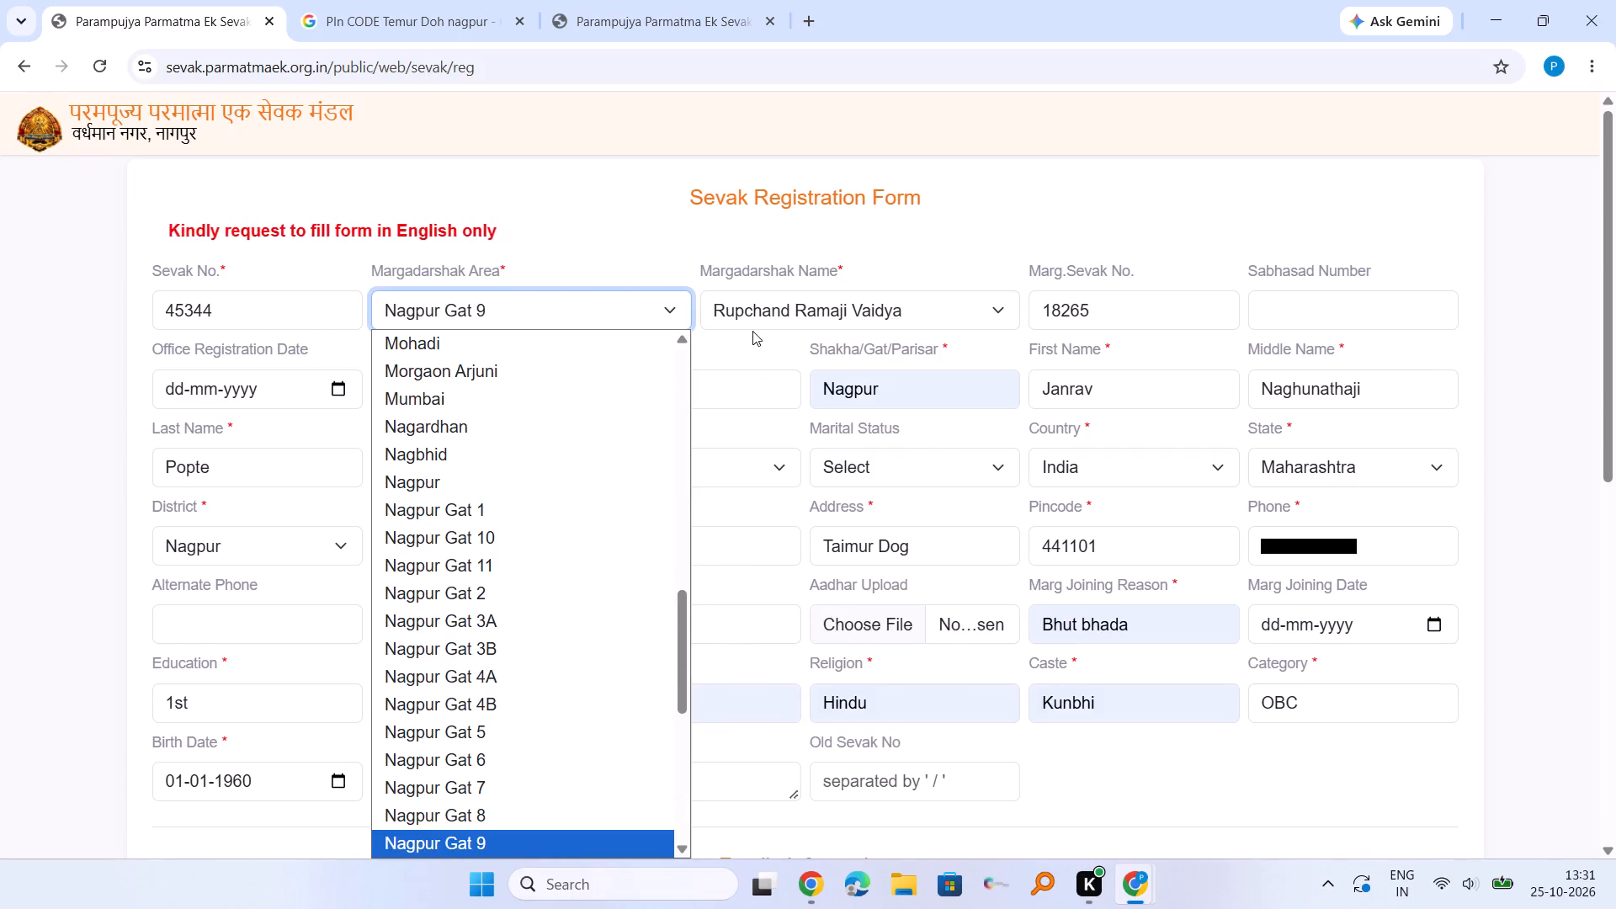
left_click(752, 331)
left_click(764, 315)
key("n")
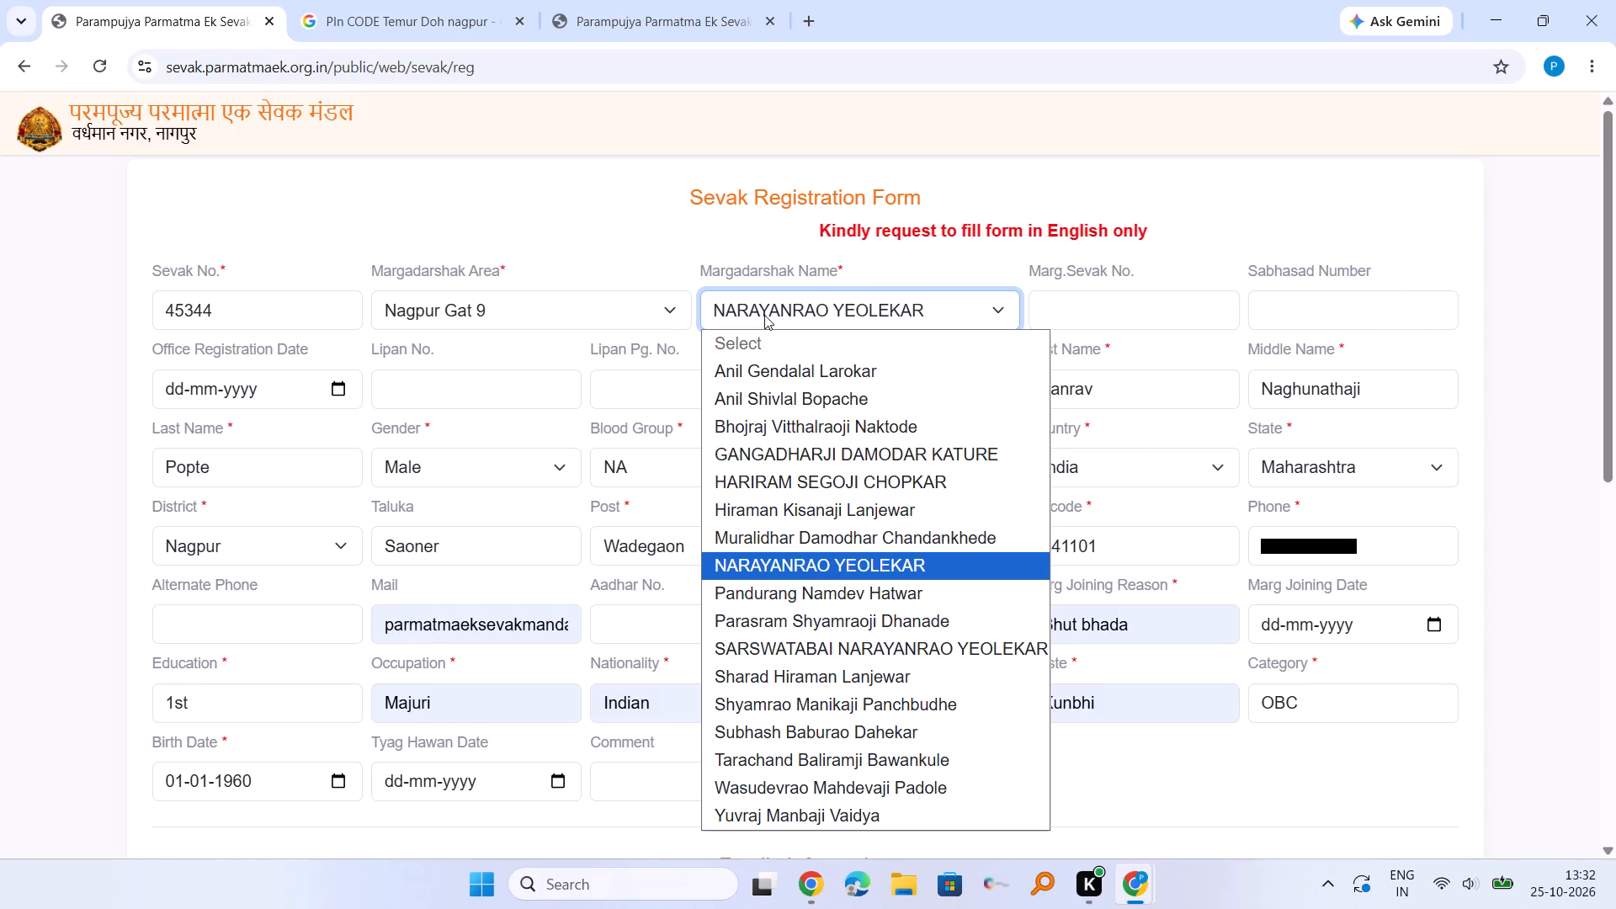
Search the Existing Margadarshak List for "naneshwar".
left_click(748, 5)
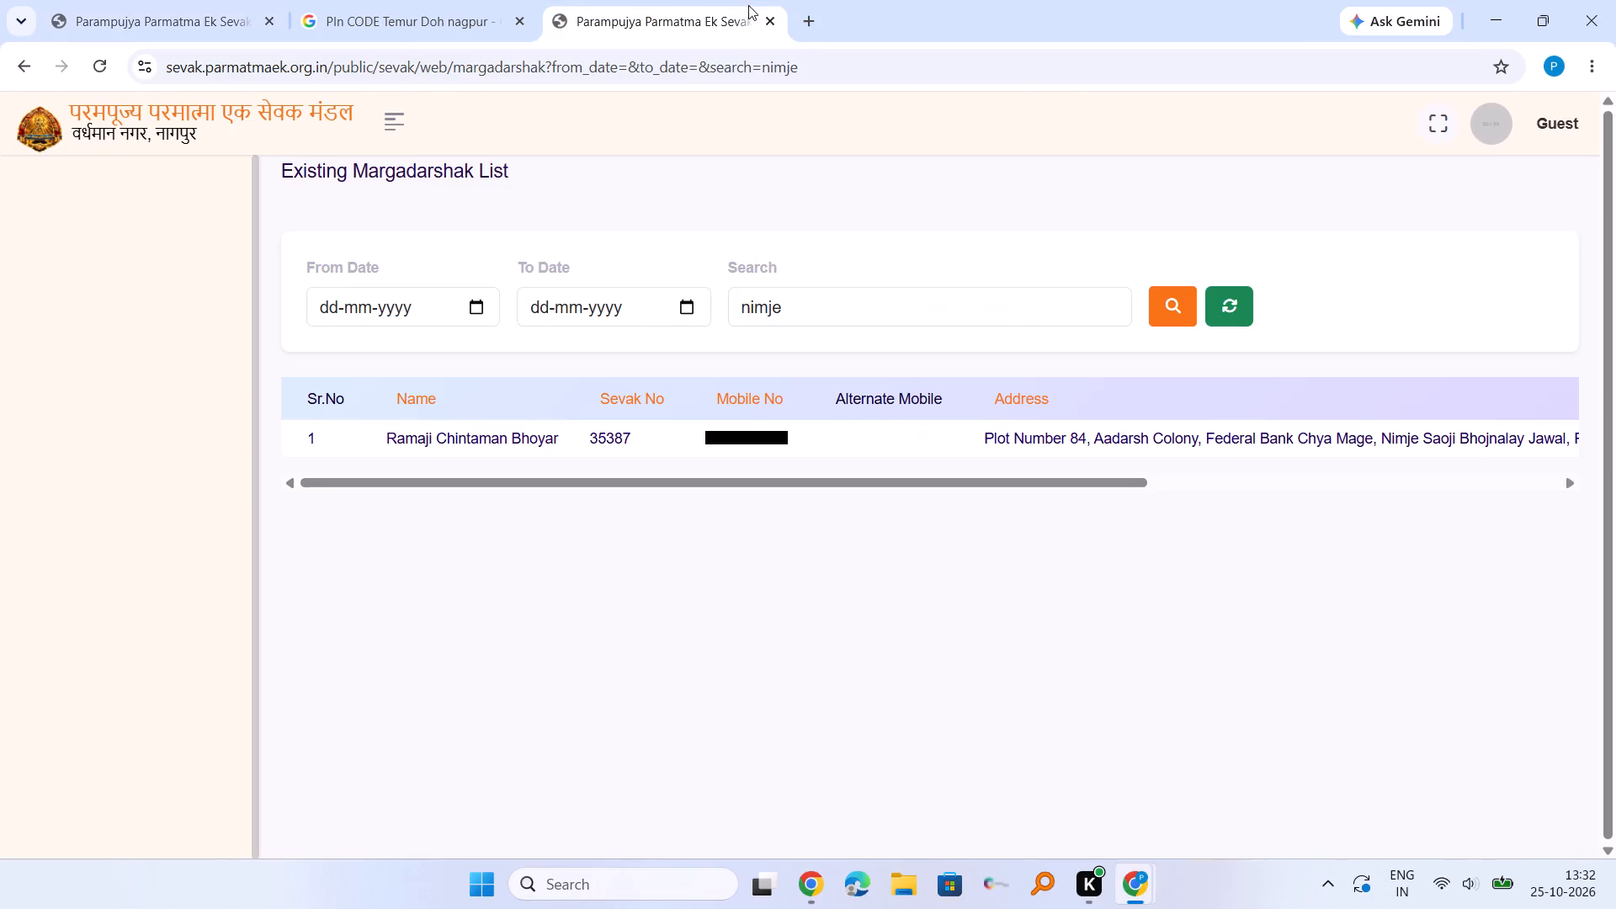
double_click(794, 309)
key("BackSpace")
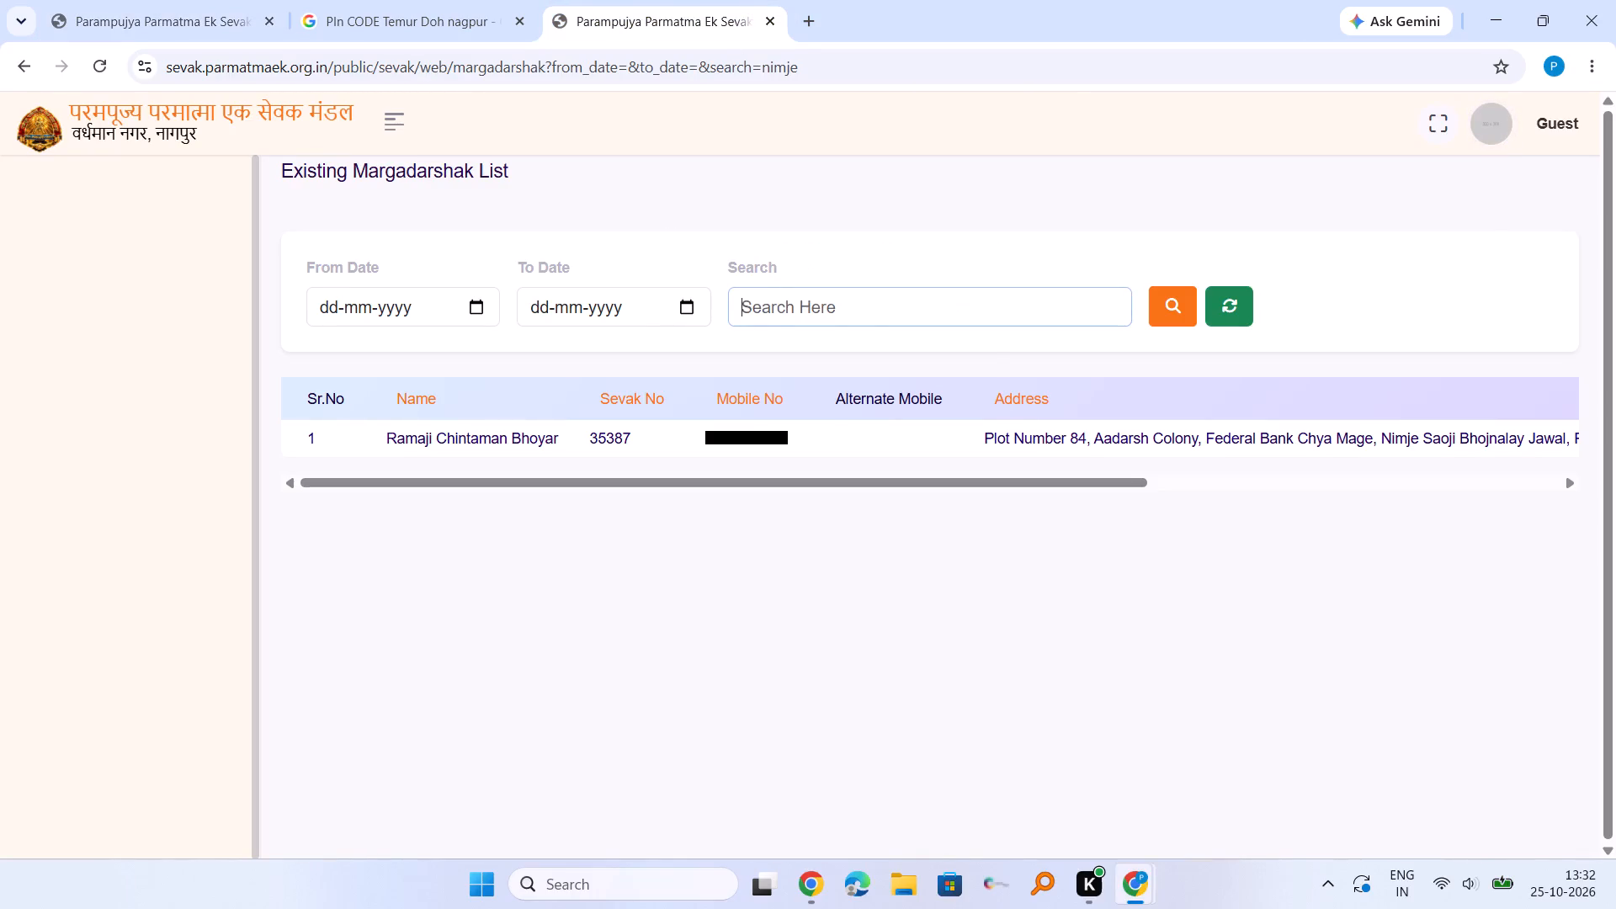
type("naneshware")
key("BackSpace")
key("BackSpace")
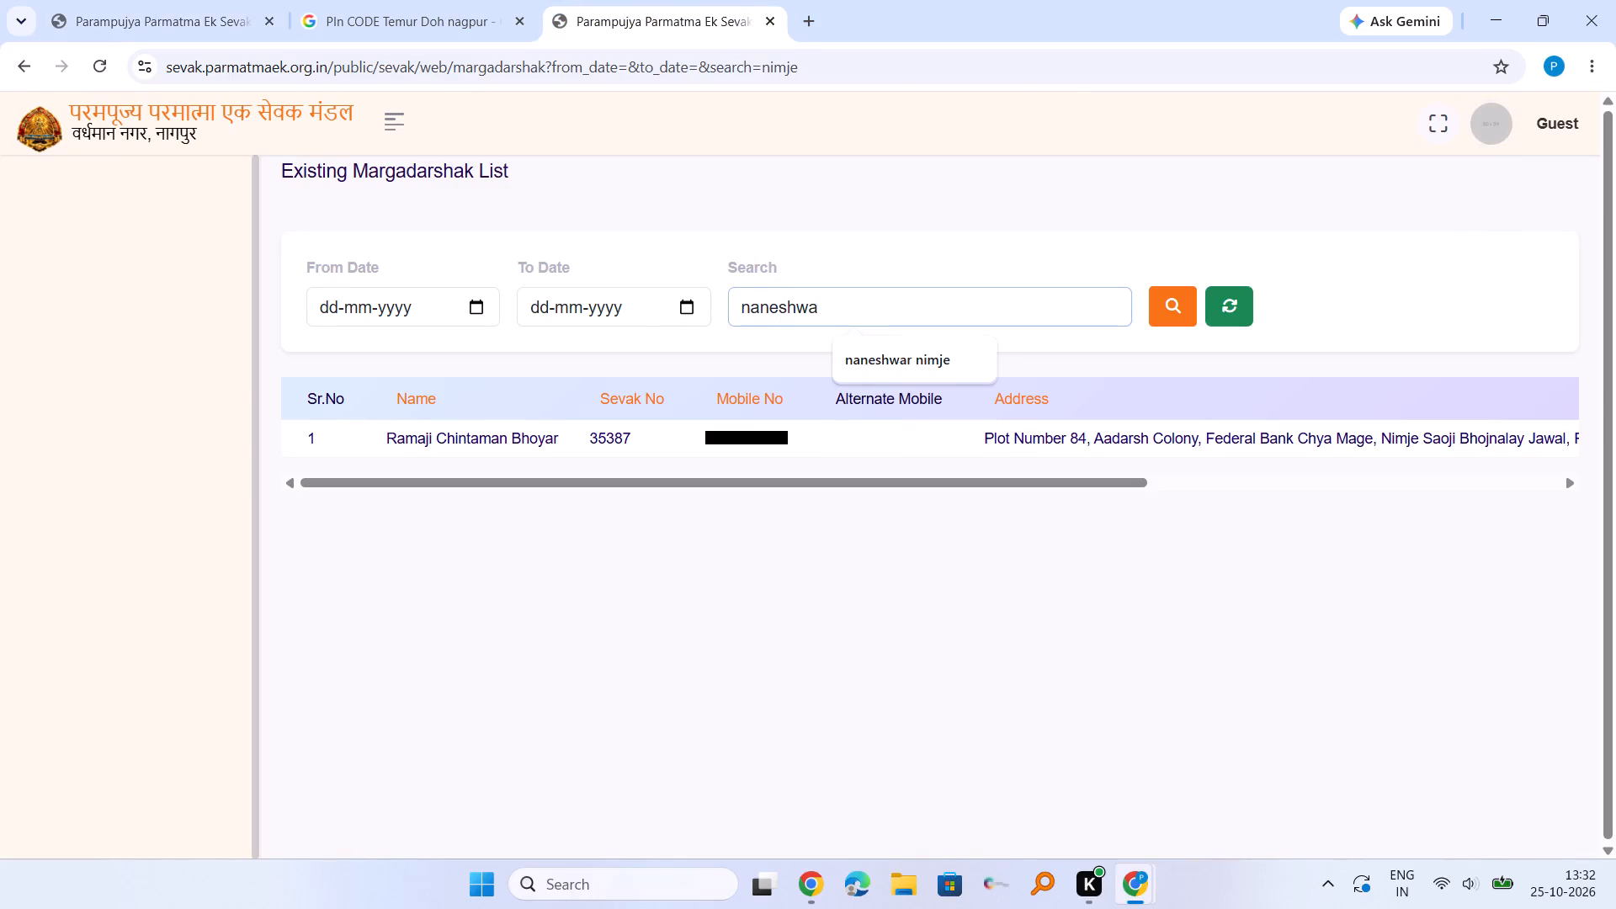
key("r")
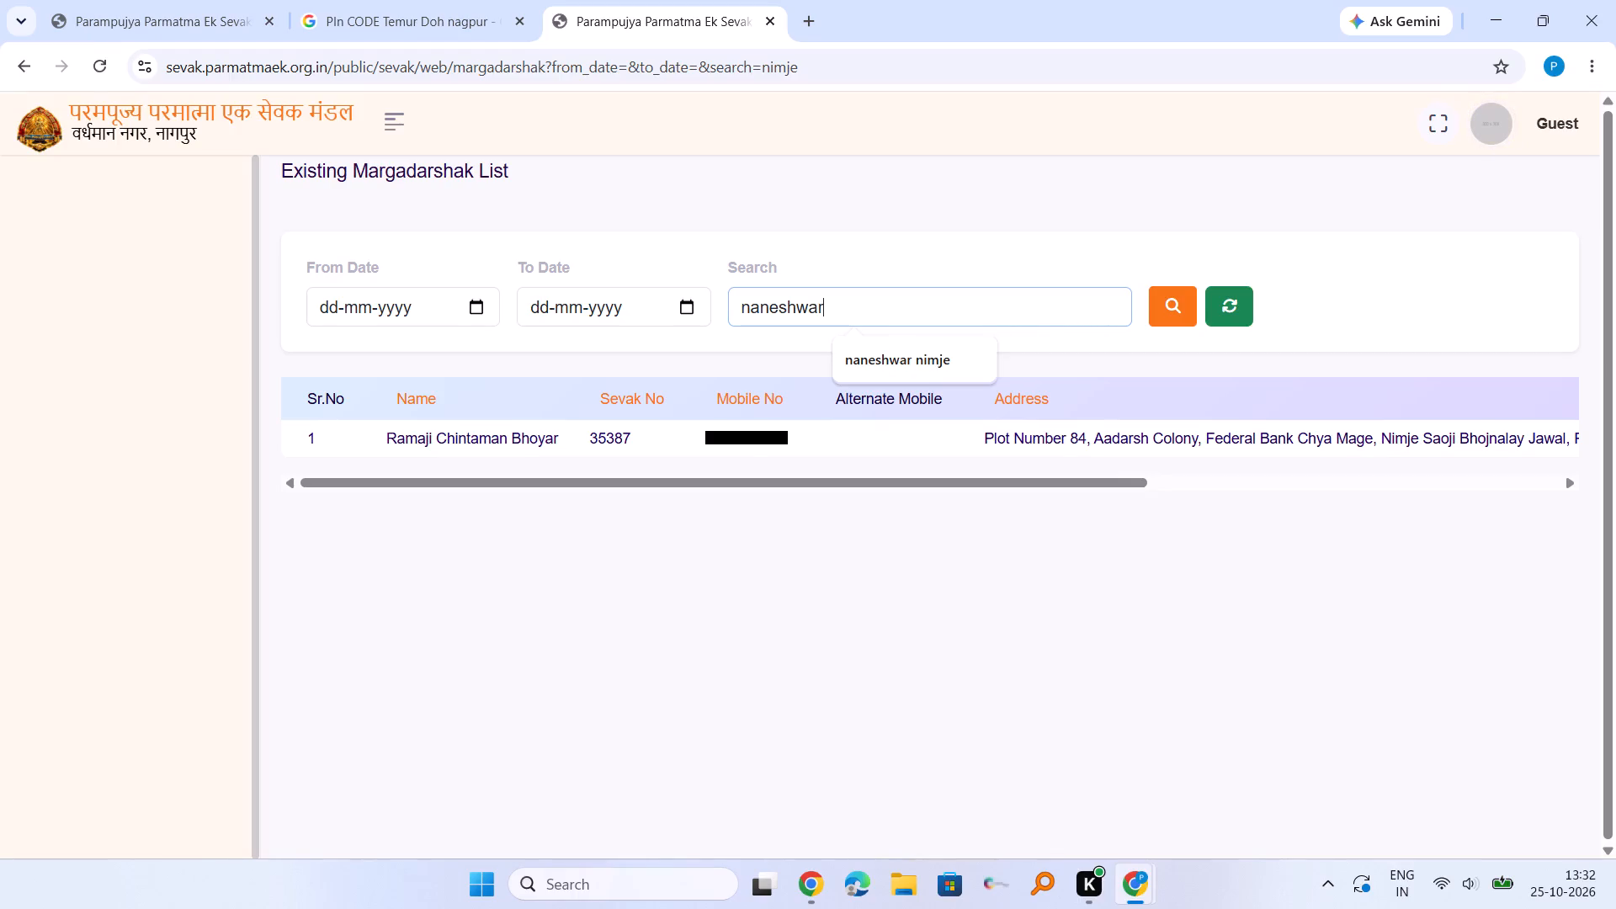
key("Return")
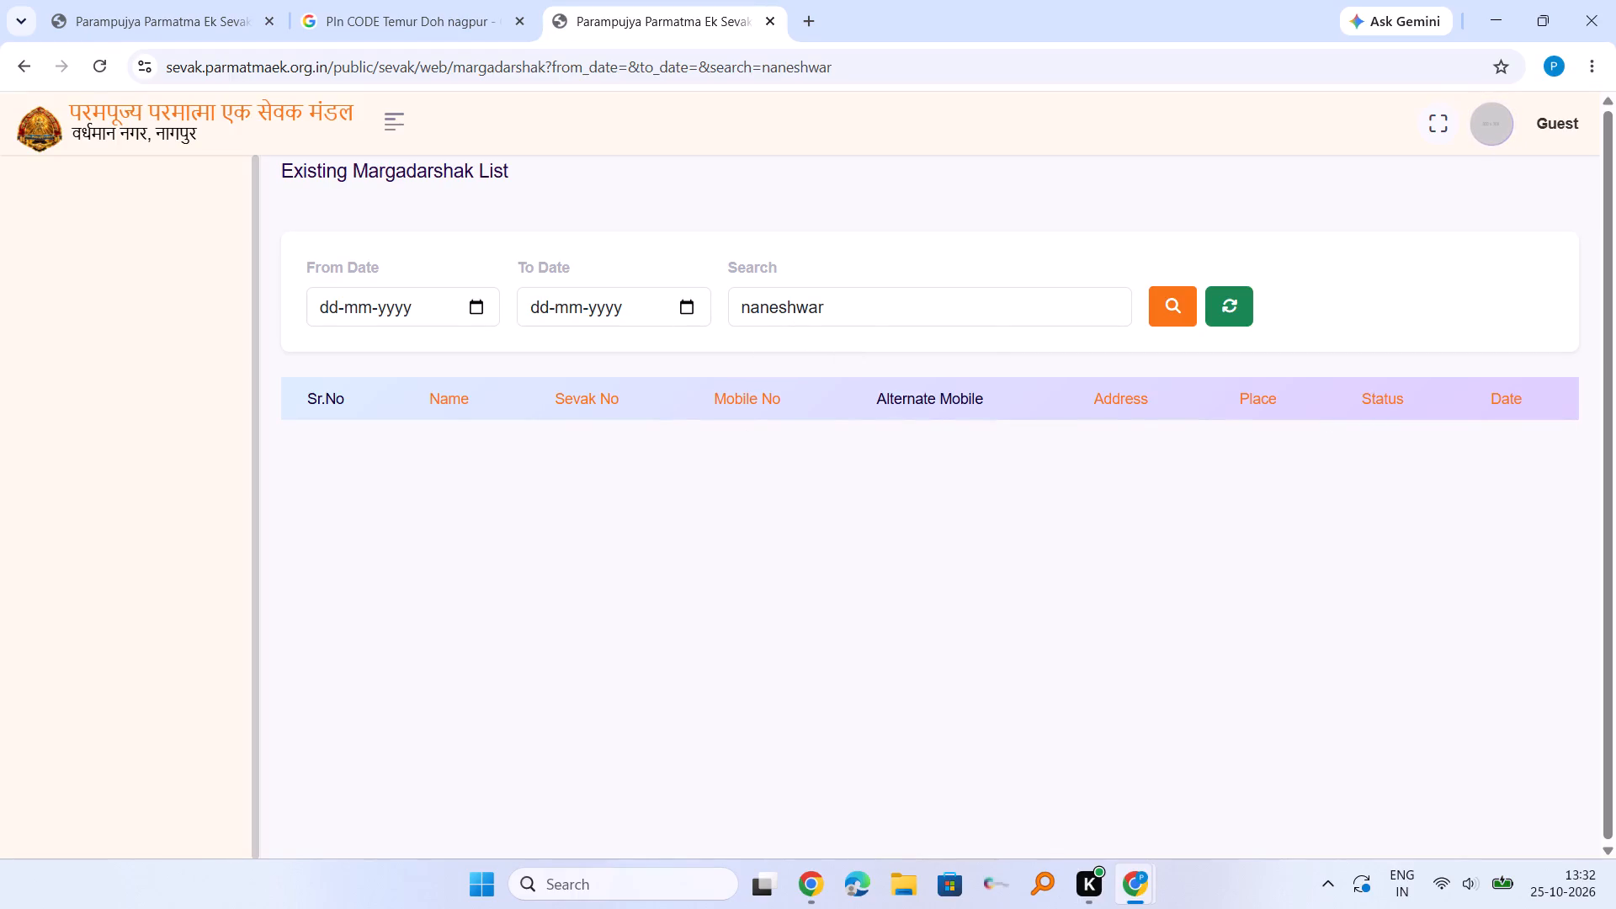
Search the Existing Margadarshak List for "limje".
double_click(805, 309)
key("BackSpace")
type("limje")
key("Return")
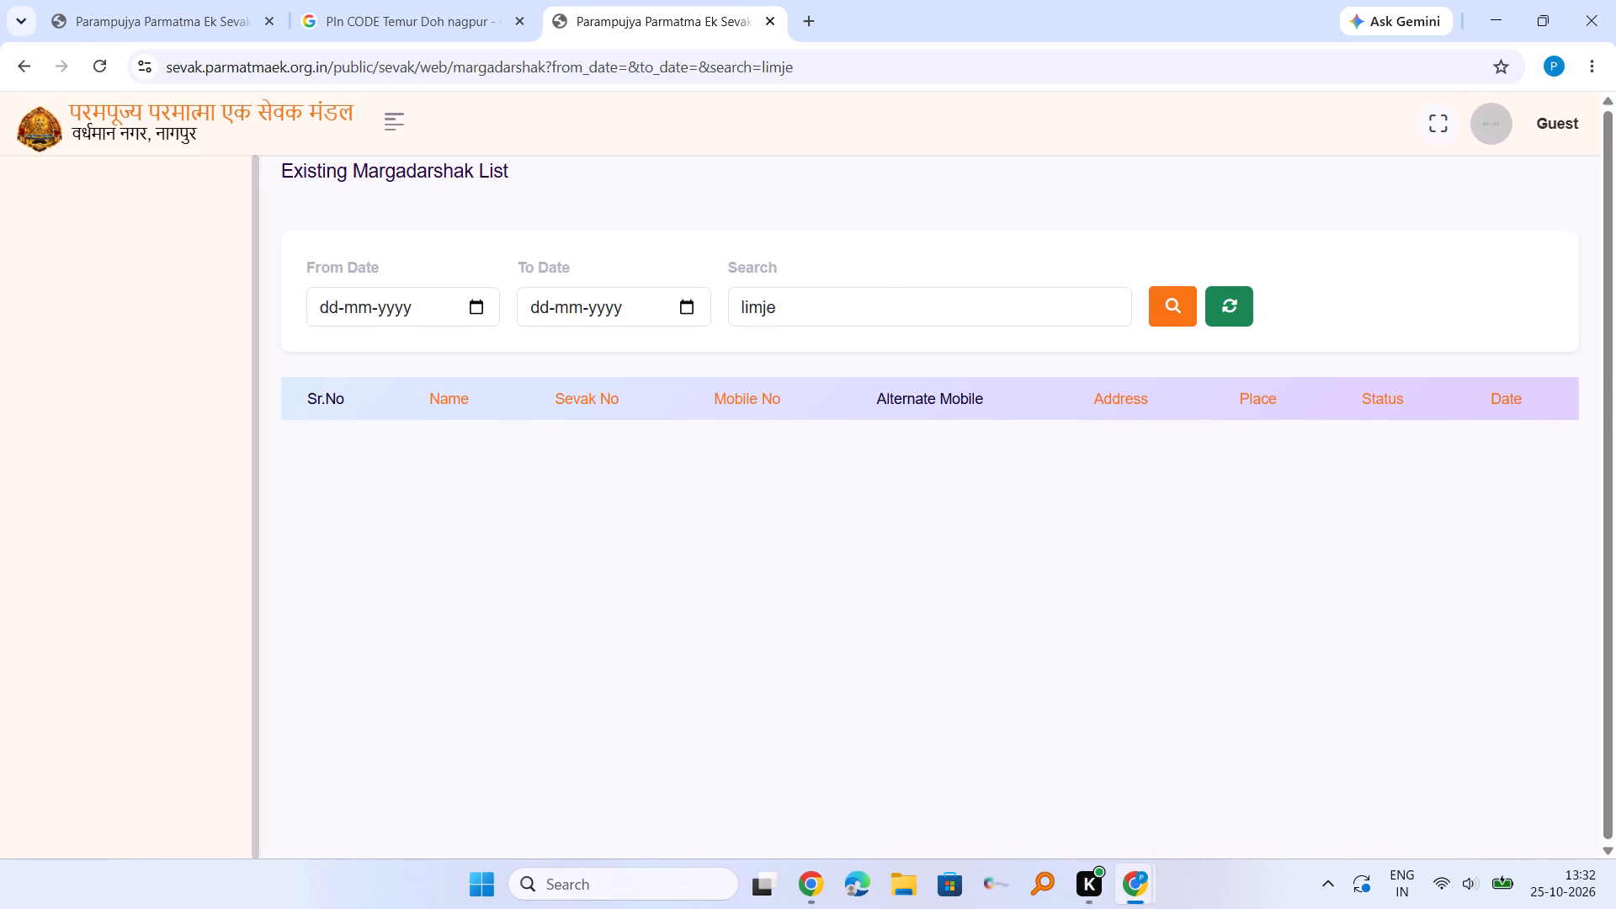
Search the Existing Margadarshak List for "nimje" and examine the full record, including its address and place.
left_click(746, 306)
key("BackSpace")
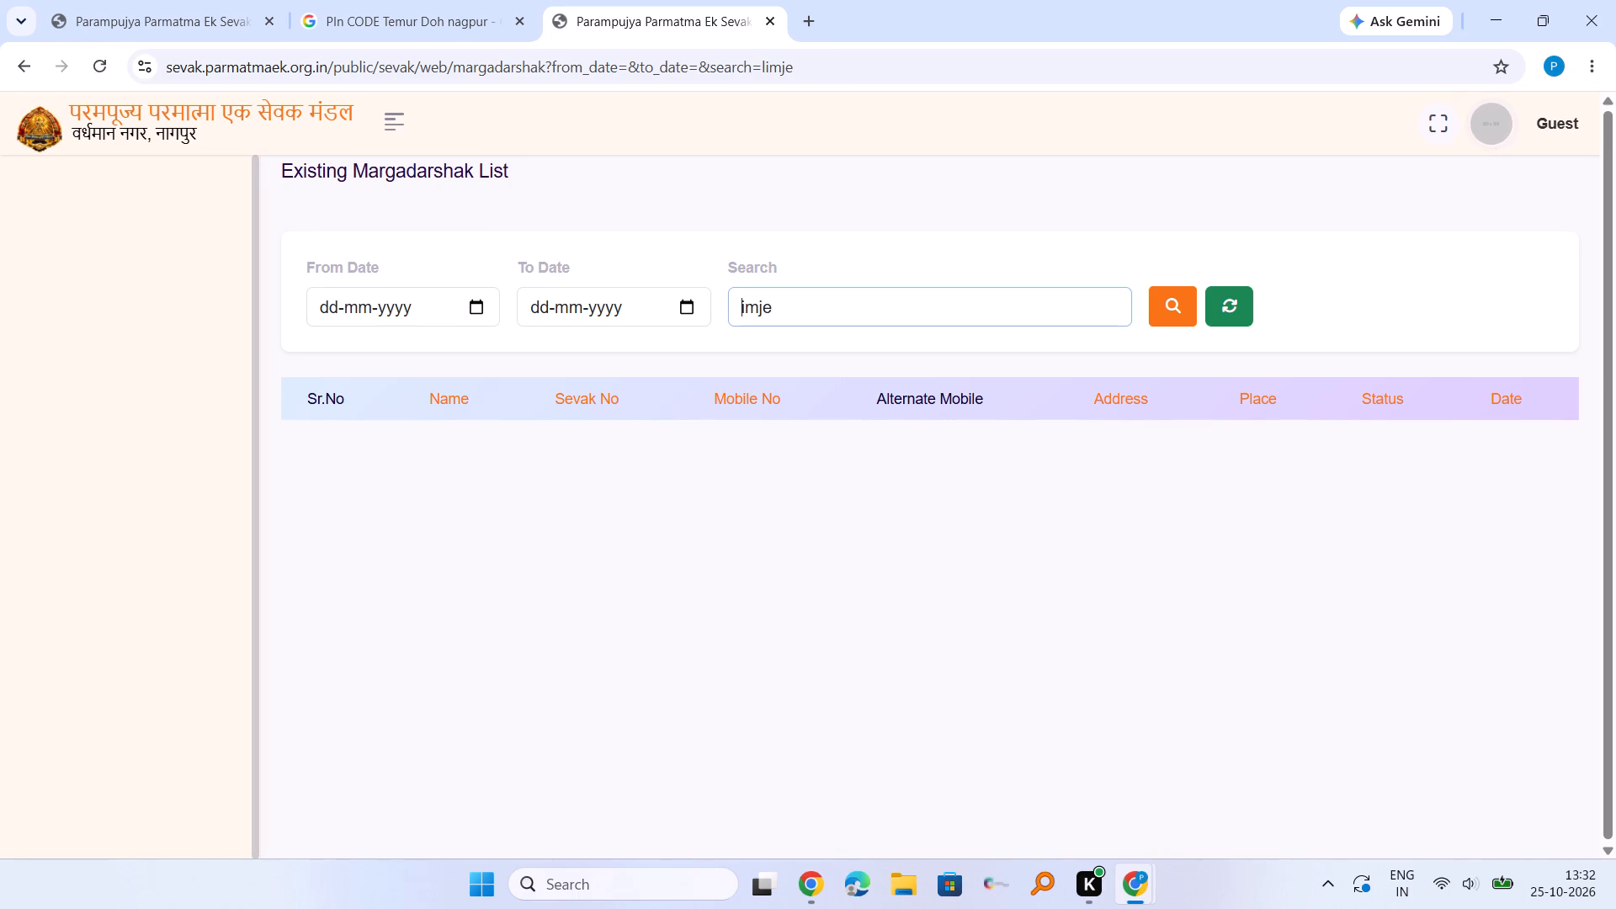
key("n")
key("Return")
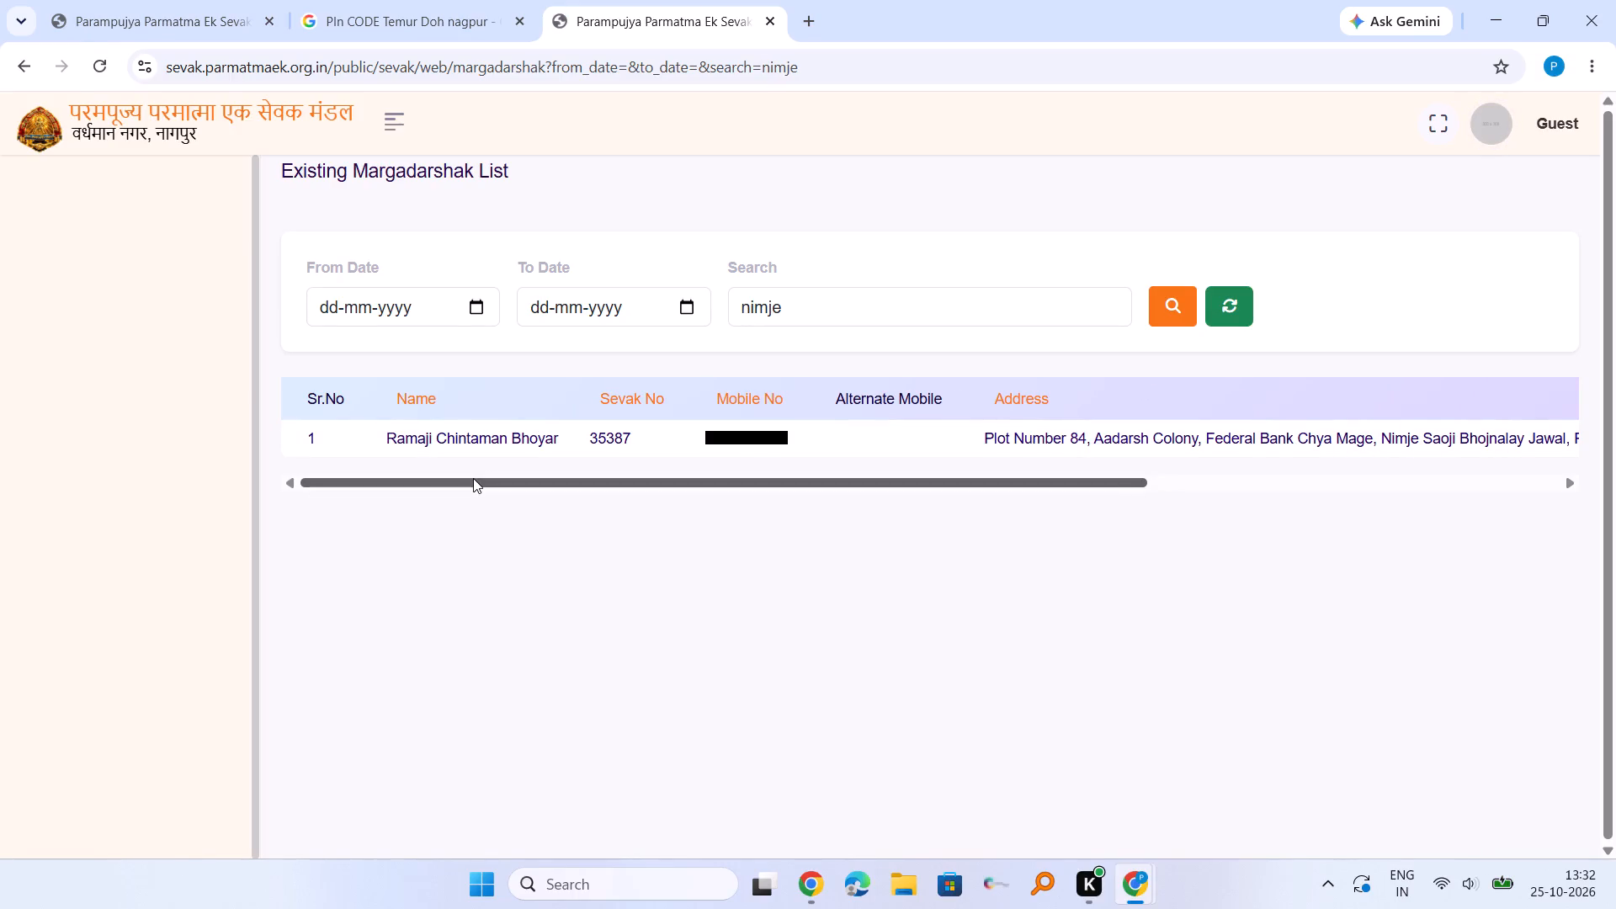
left_click_drag(473, 478, 860, 528)
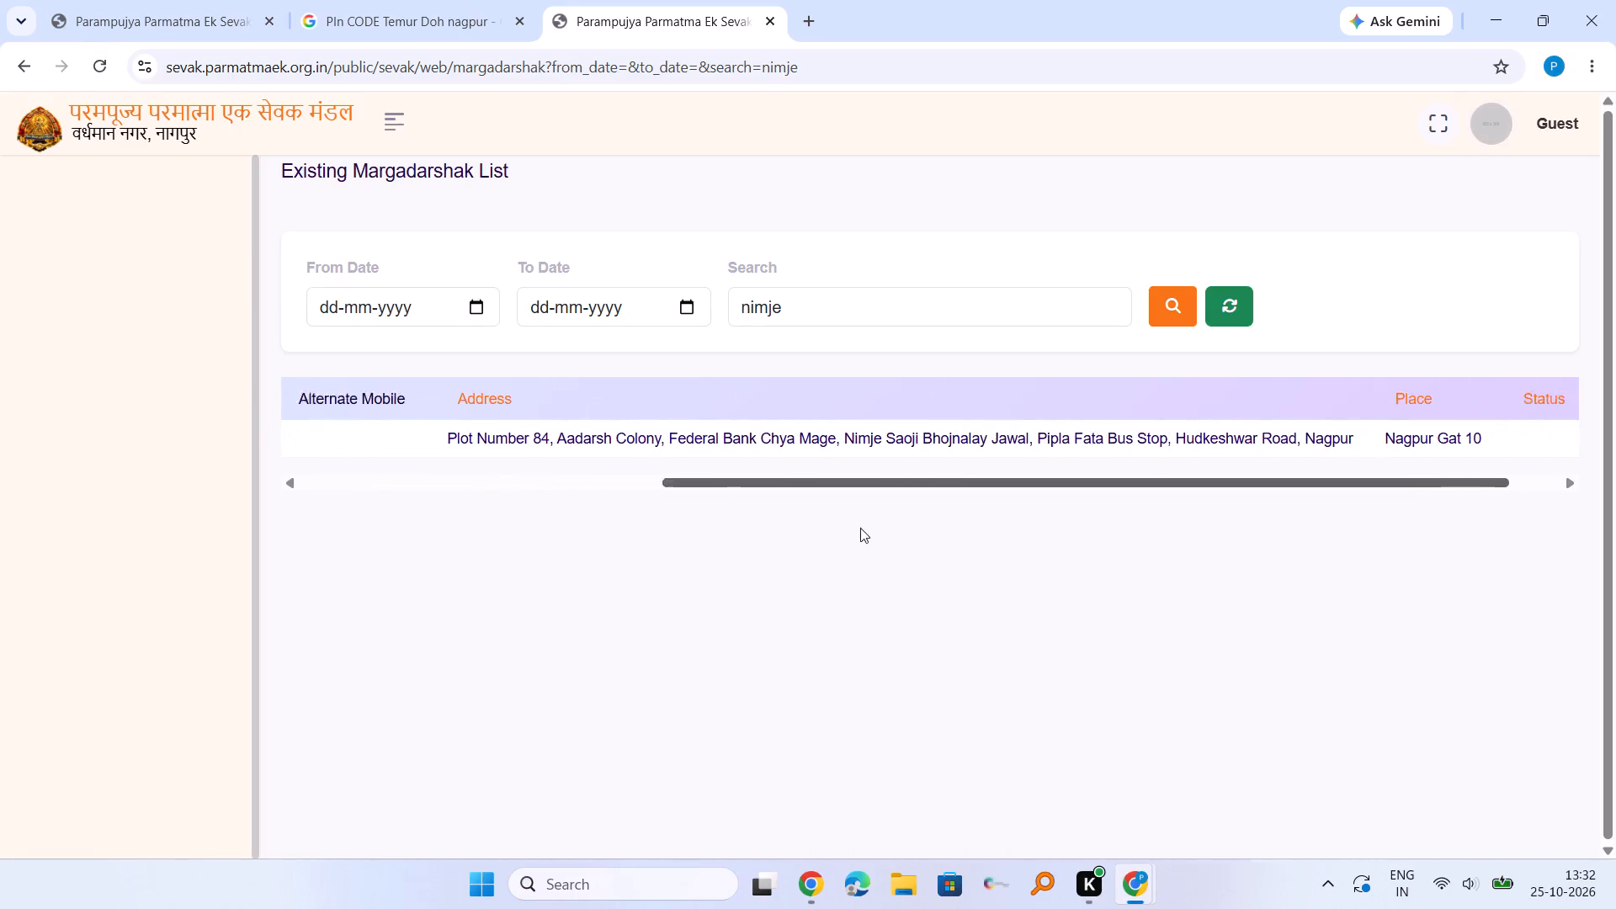
left_click_drag(860, 528, 379, 499)
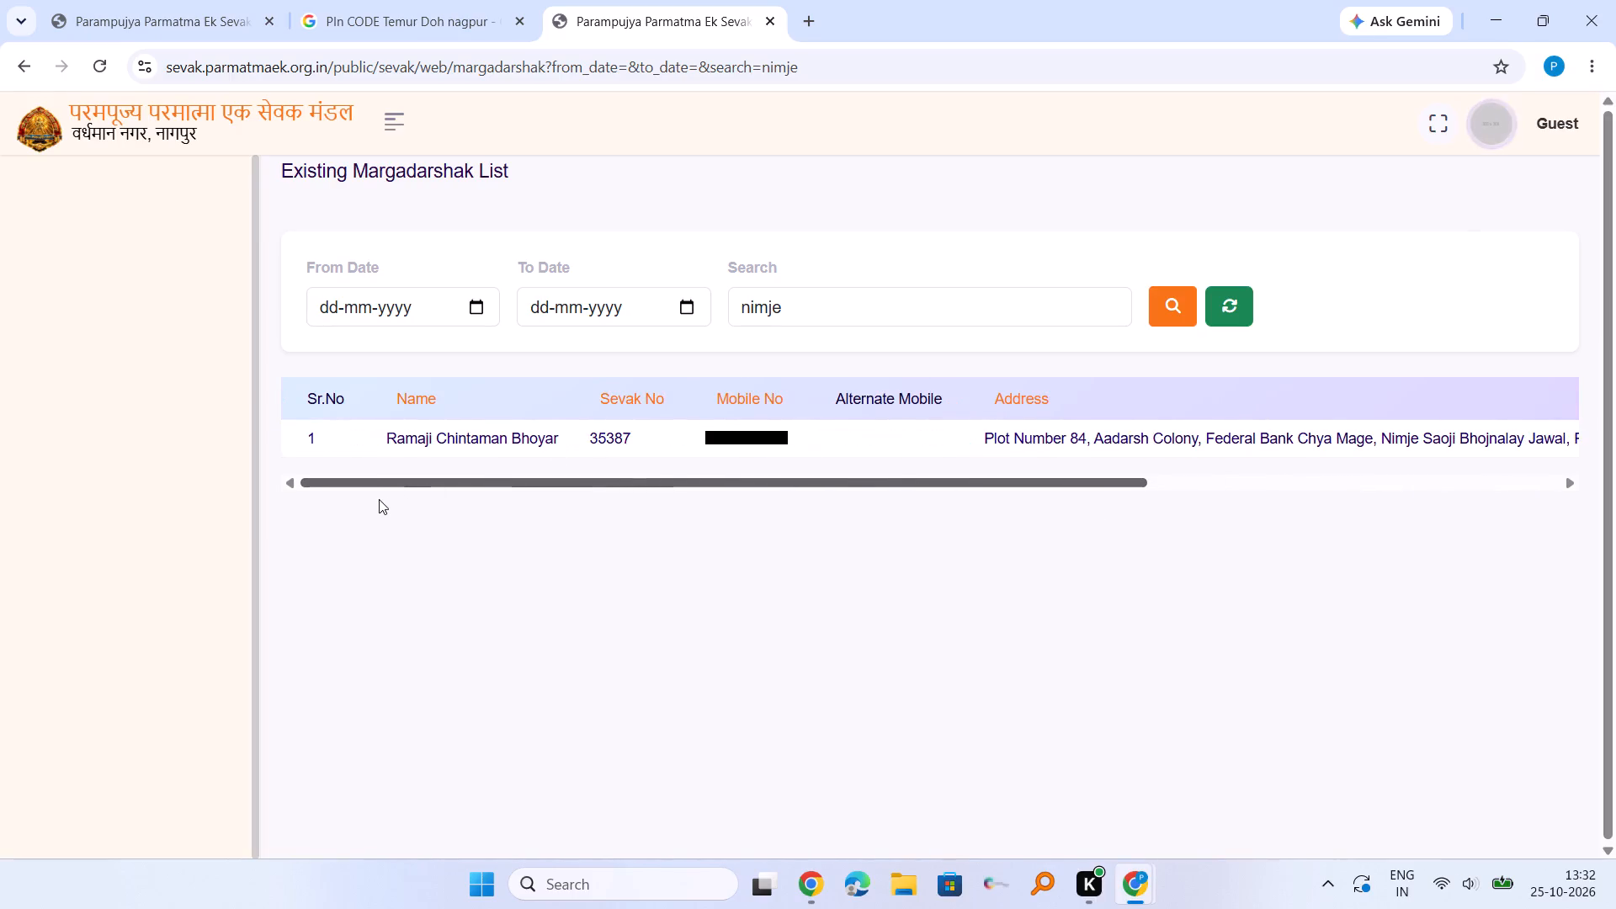
left_click_drag(379, 499, 380, 500)
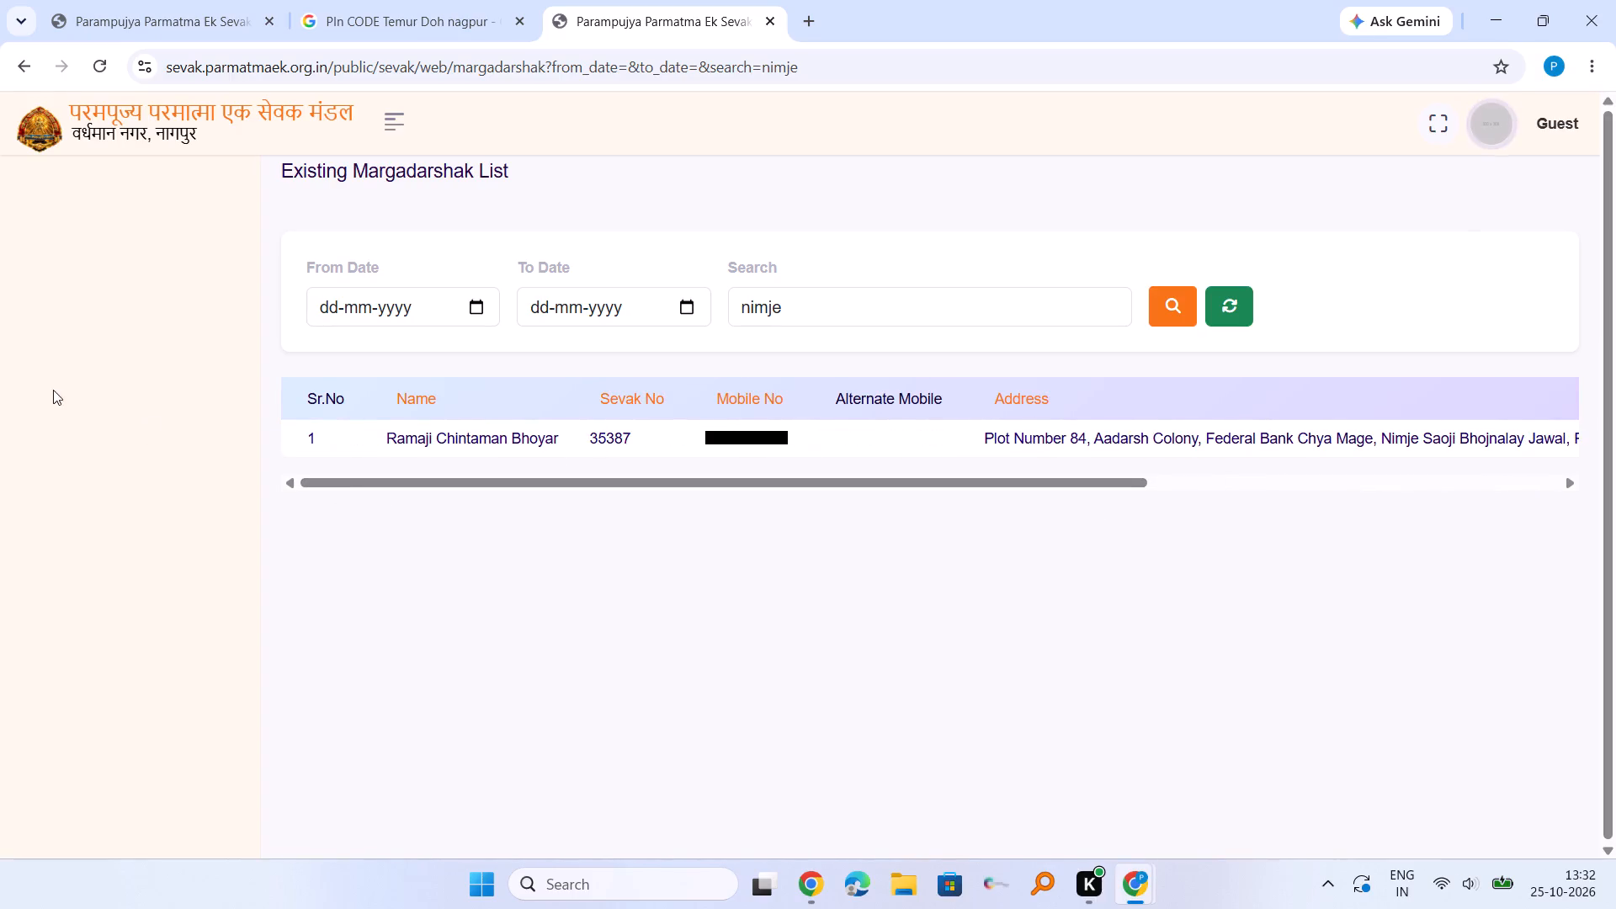
Return to the Sevak Registration Form and look through the Margadarshak areas beginning with K.
left_click(215, 12)
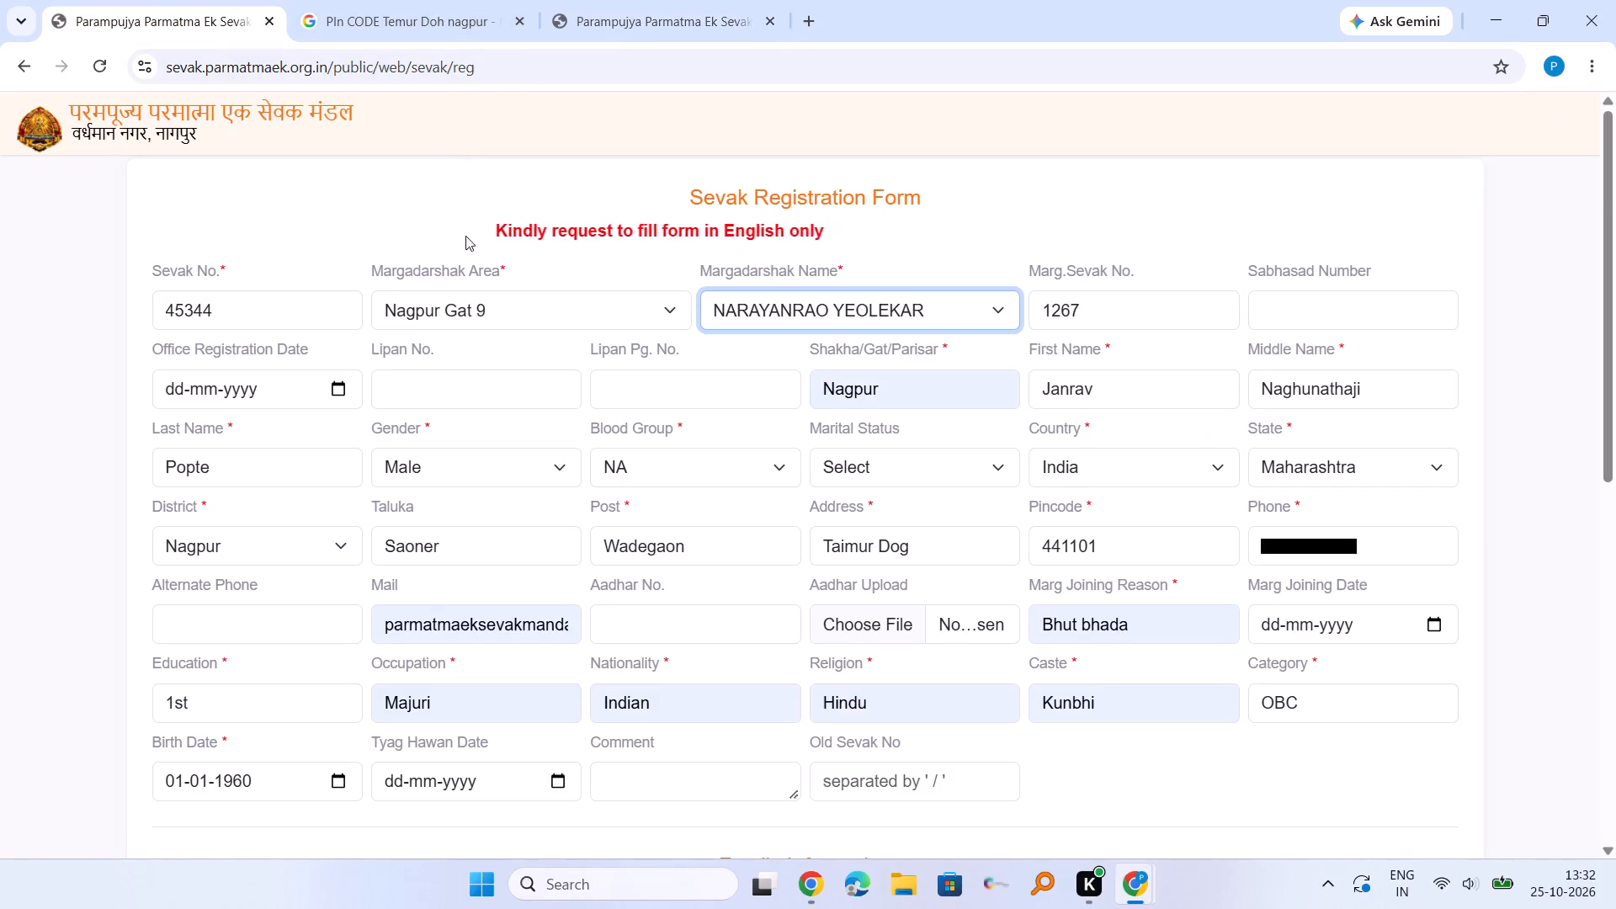
left_click(482, 306)
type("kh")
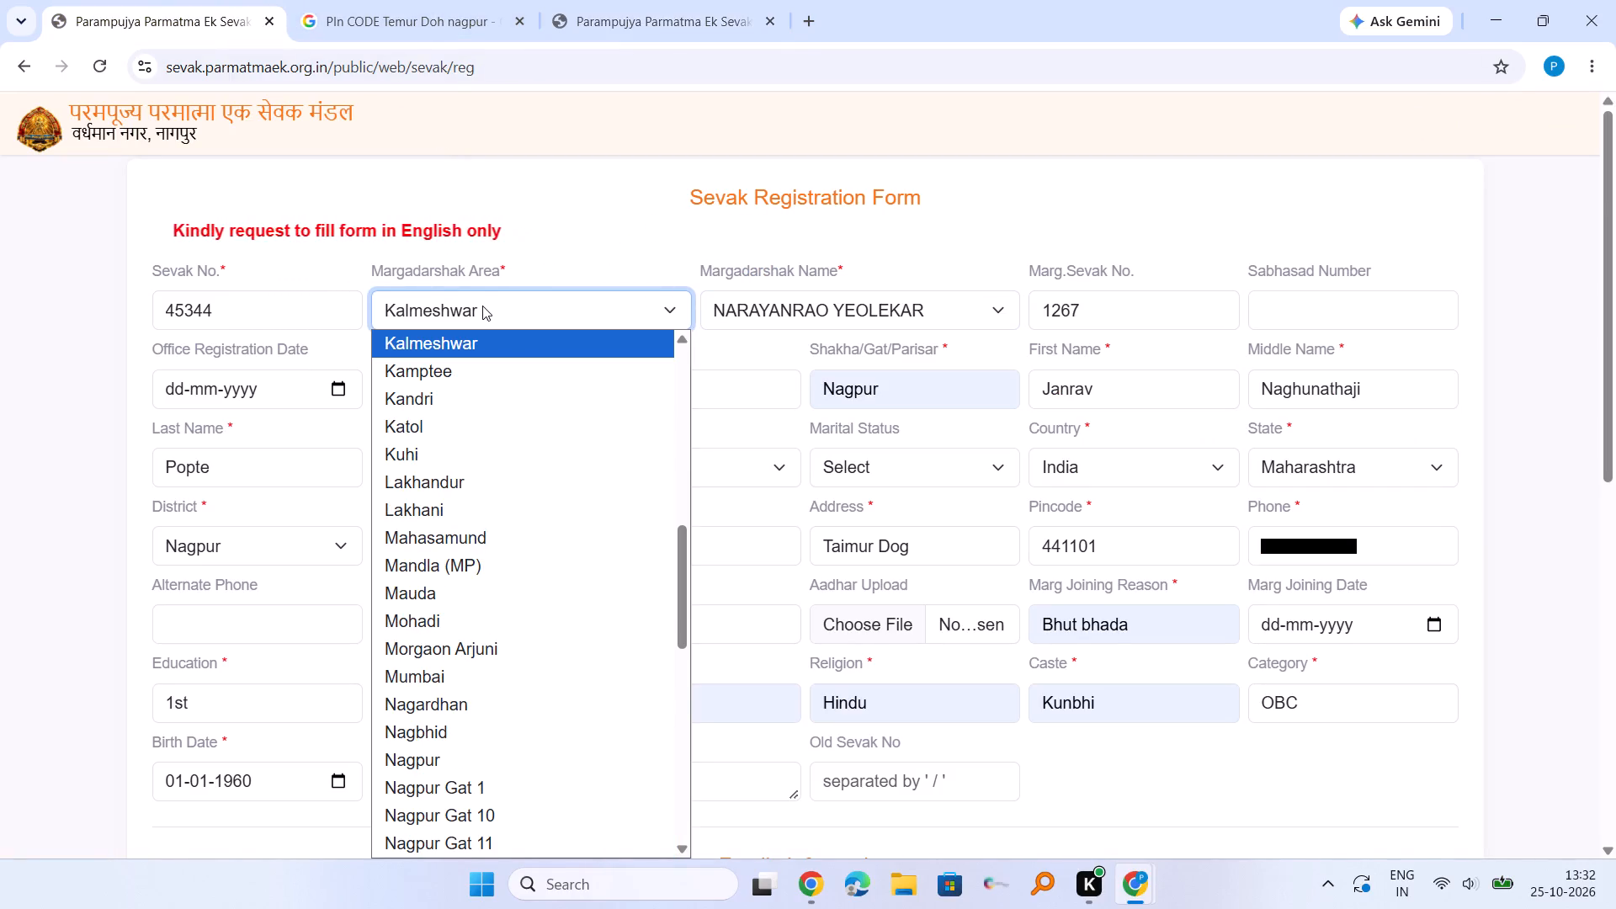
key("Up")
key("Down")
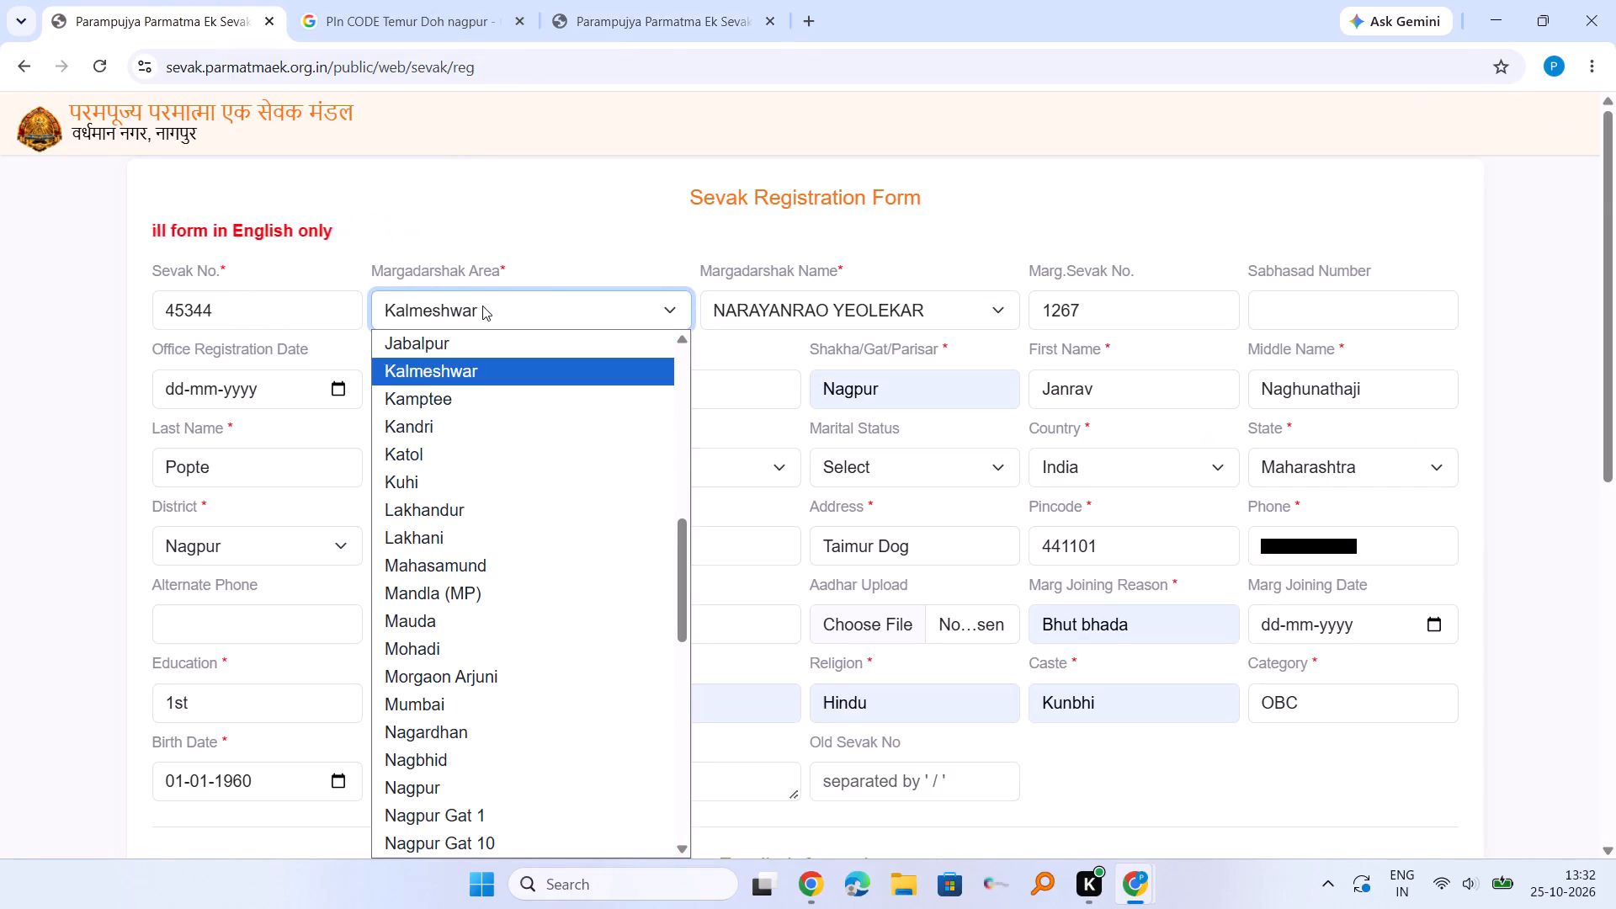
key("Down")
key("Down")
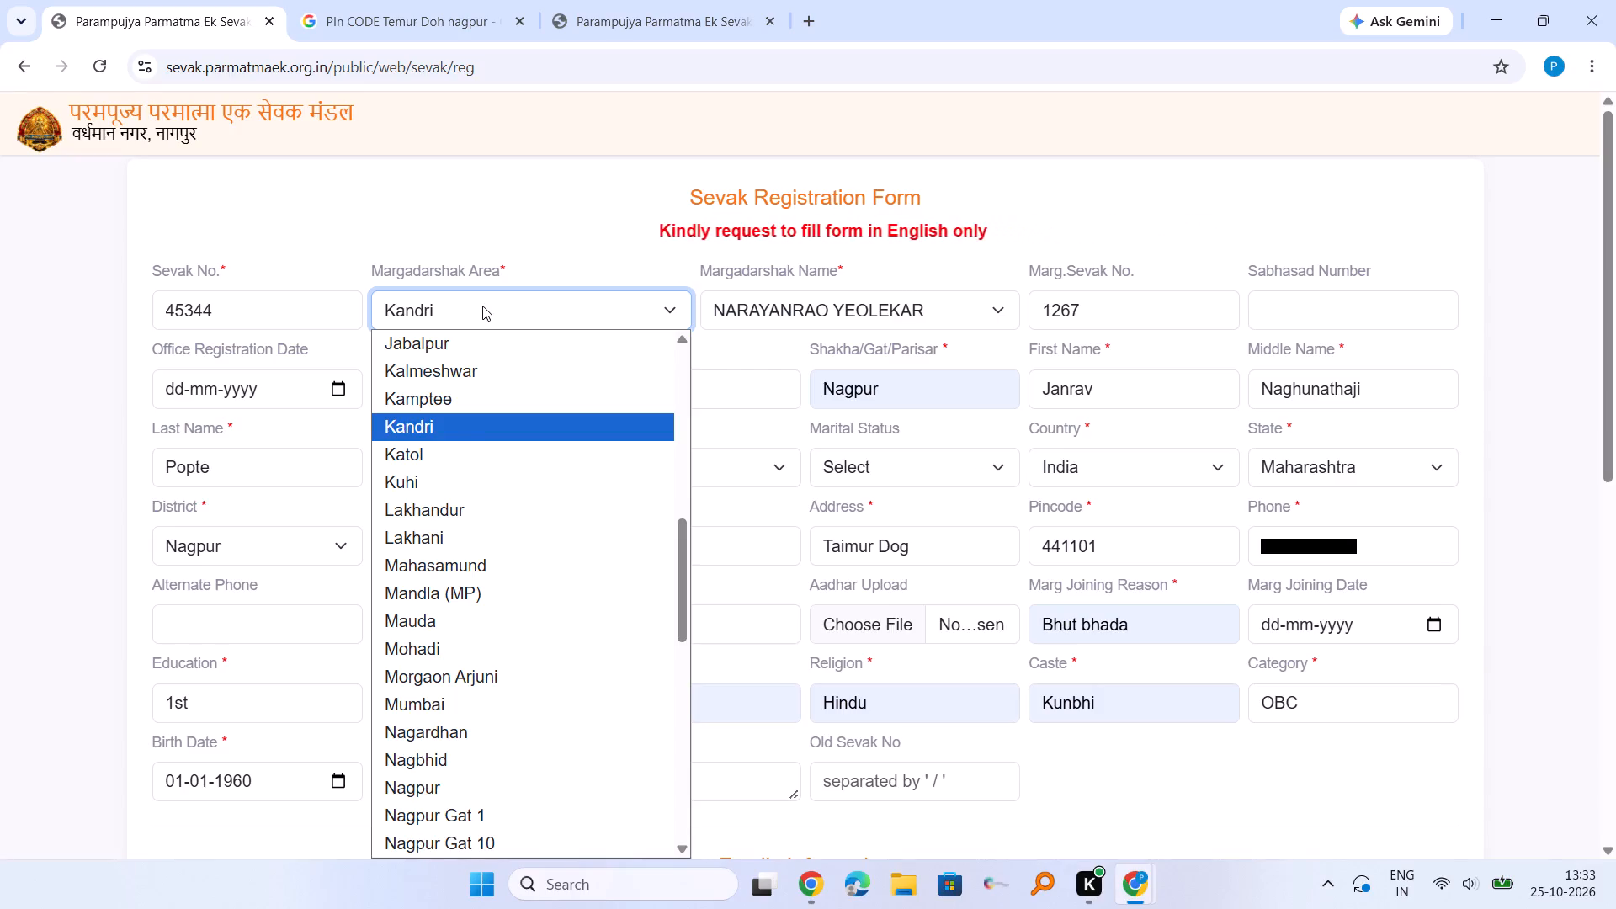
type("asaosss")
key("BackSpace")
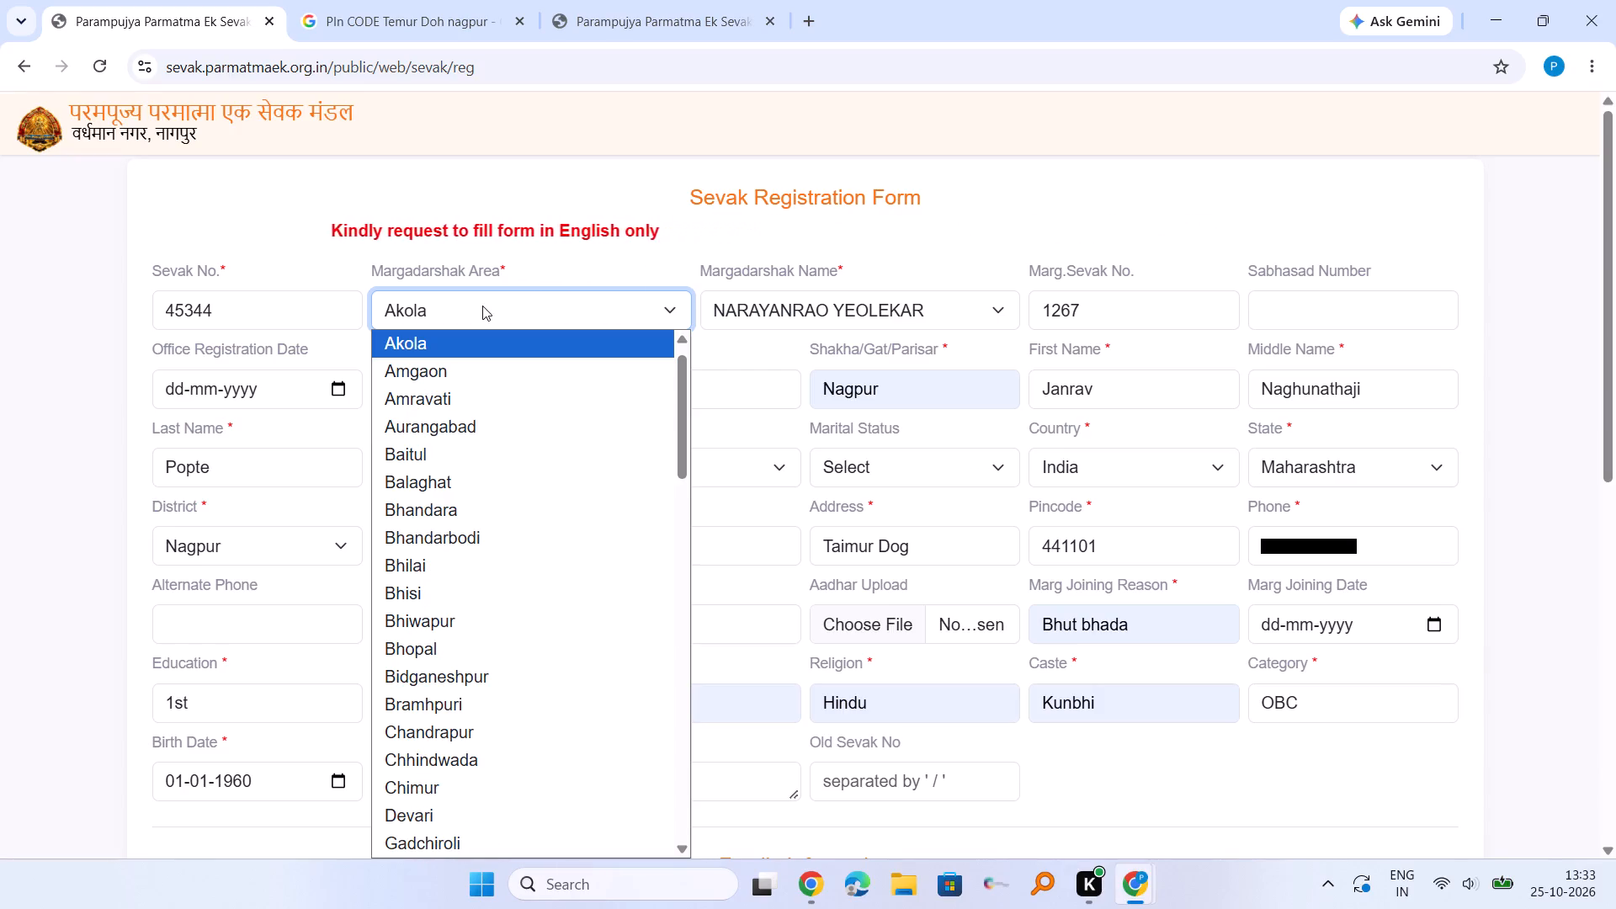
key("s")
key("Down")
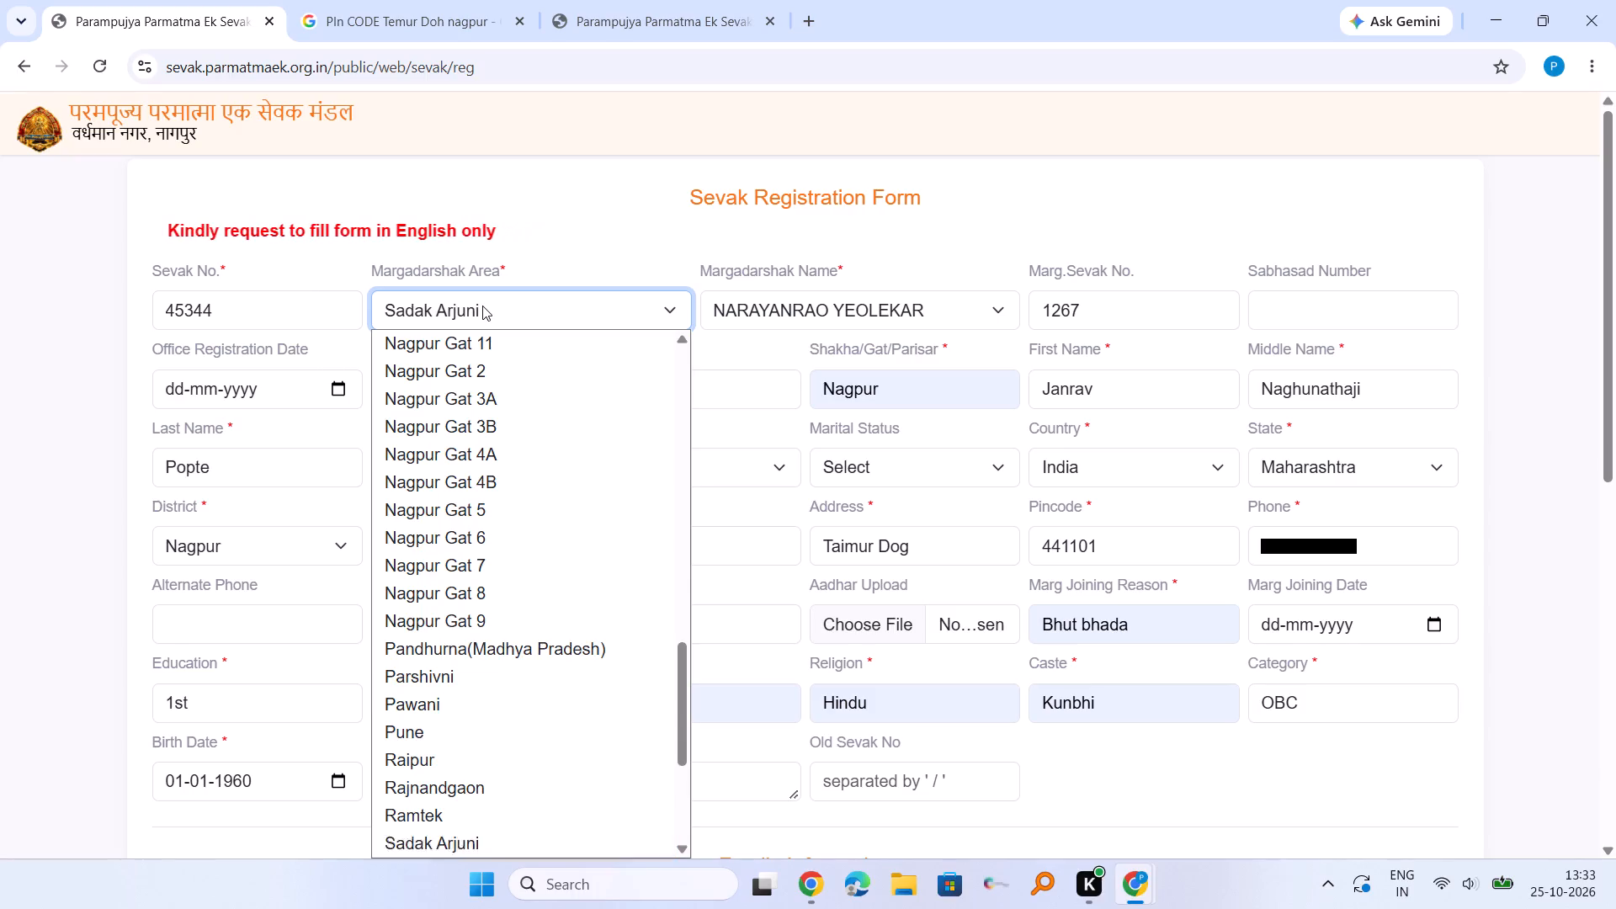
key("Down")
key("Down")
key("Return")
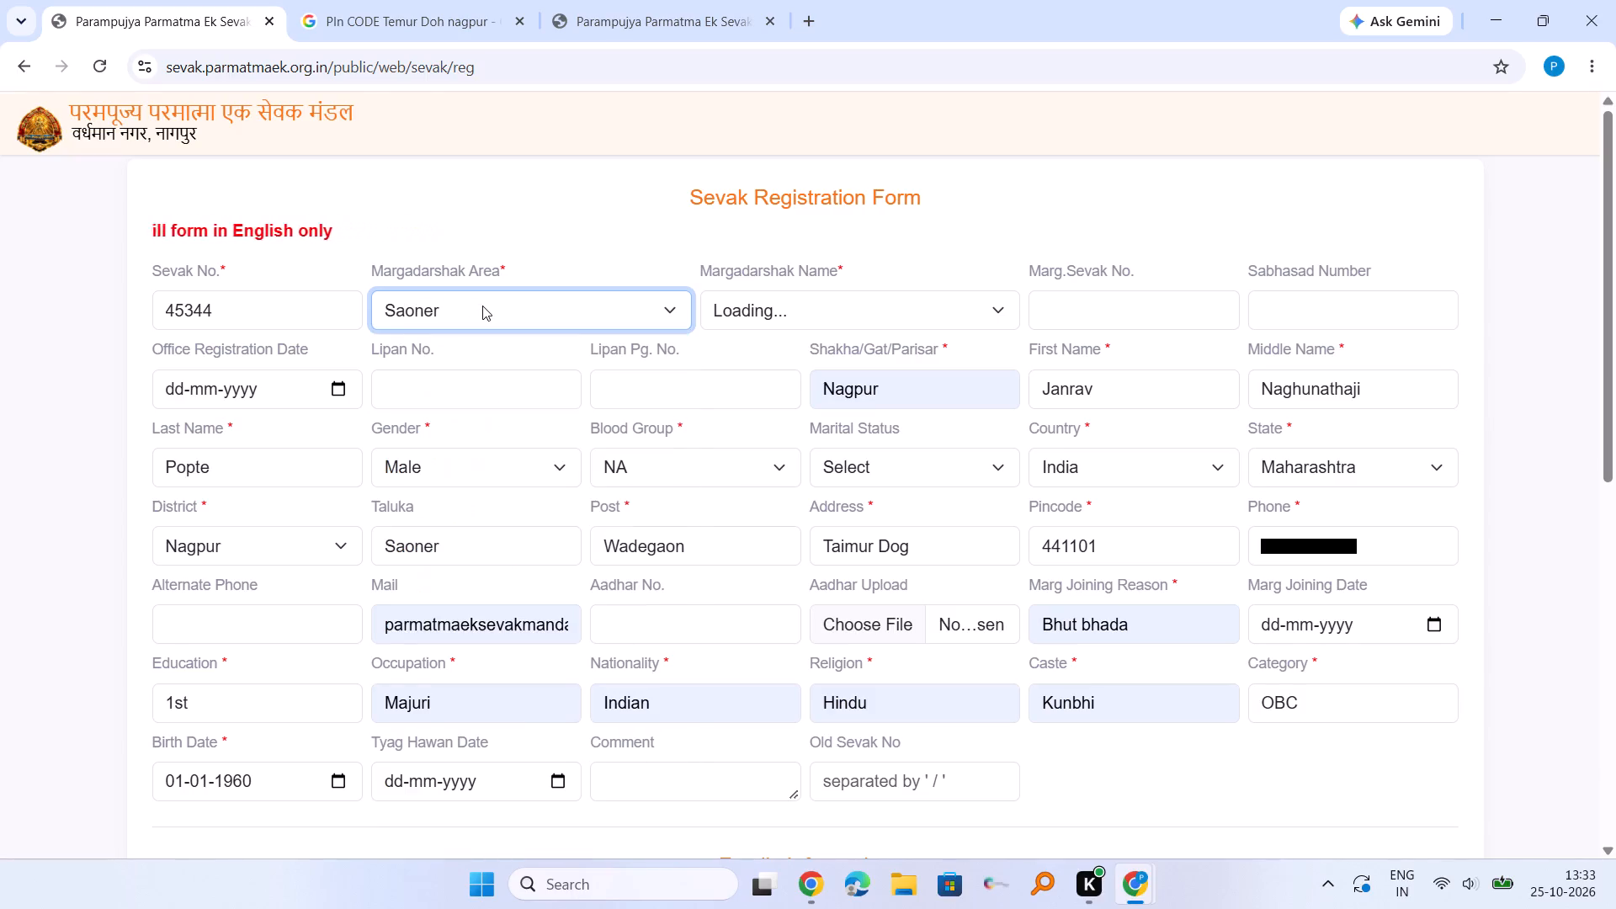
left_click(716, 305)
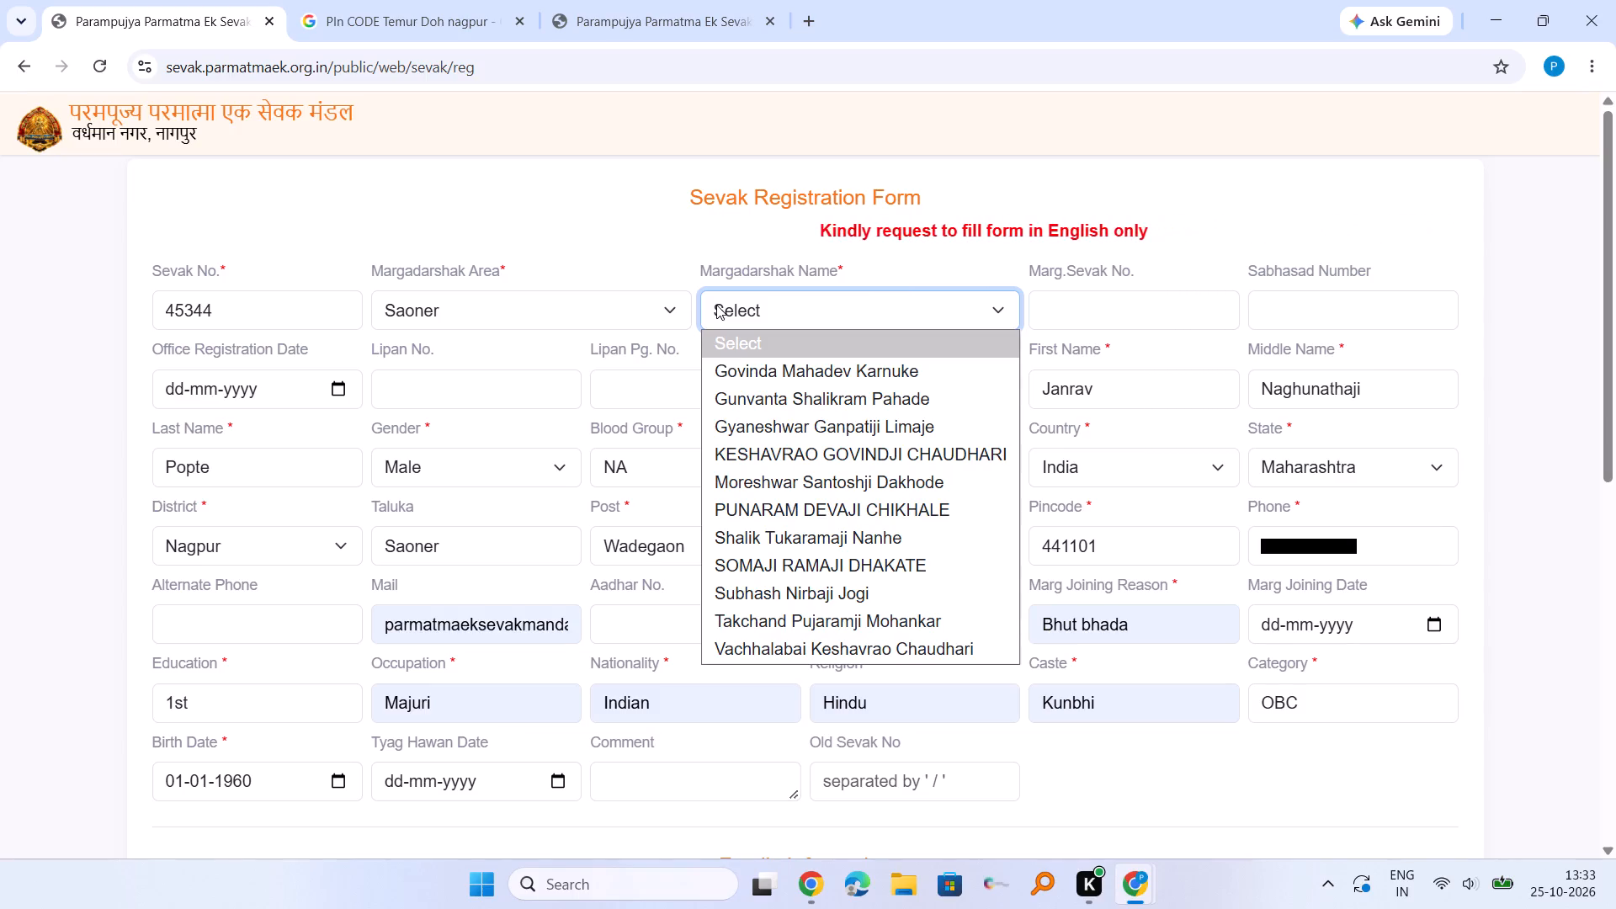
left_click(819, 423)
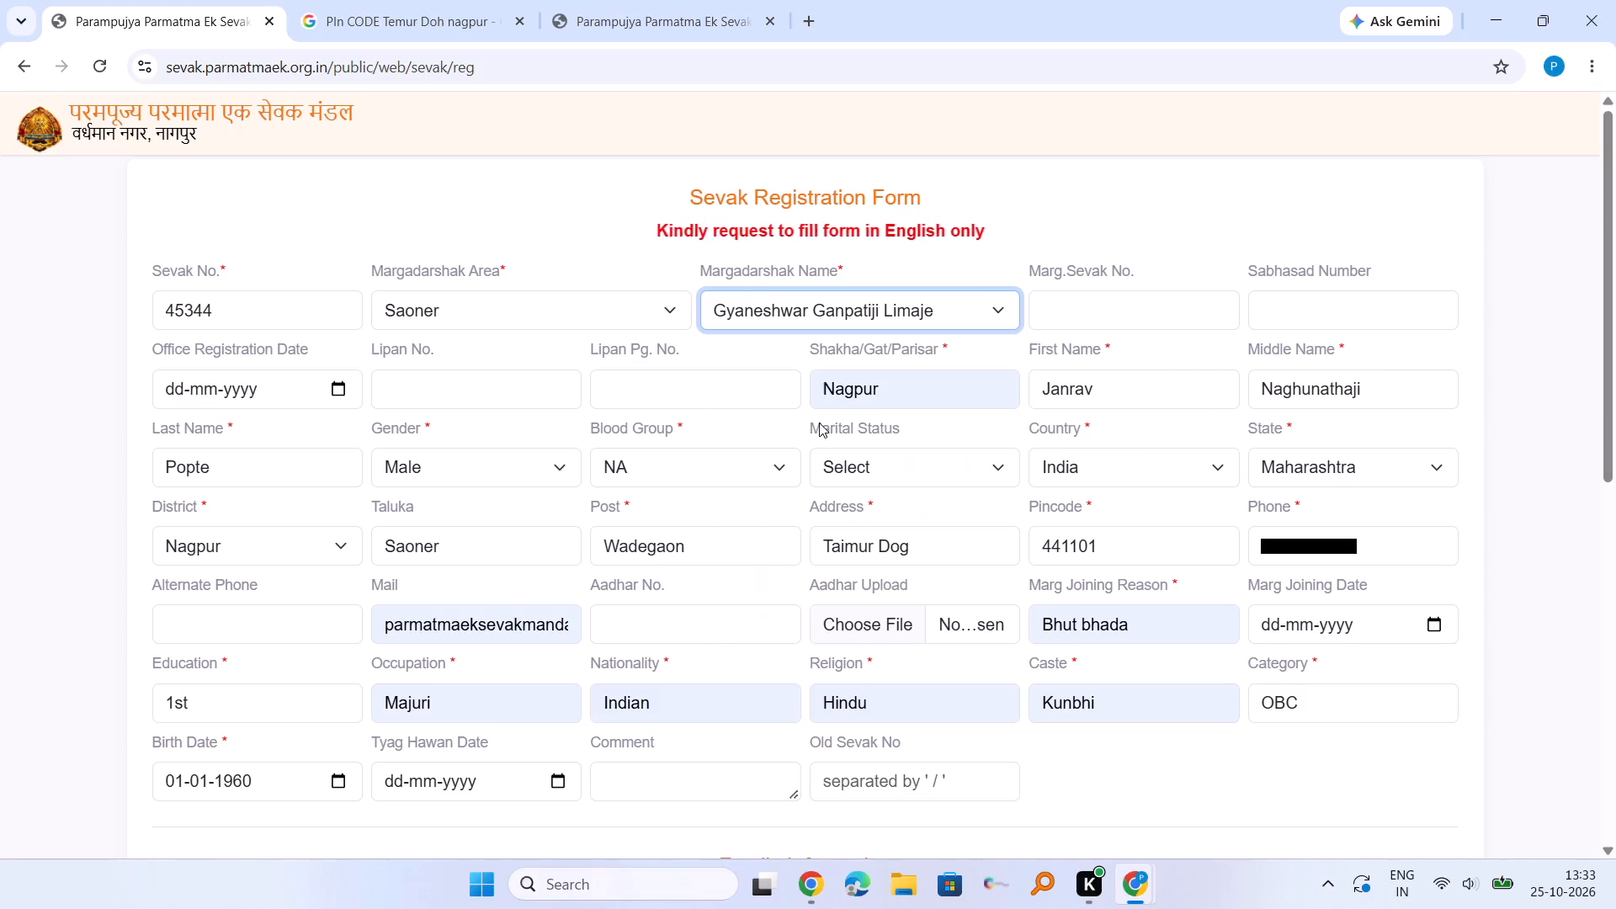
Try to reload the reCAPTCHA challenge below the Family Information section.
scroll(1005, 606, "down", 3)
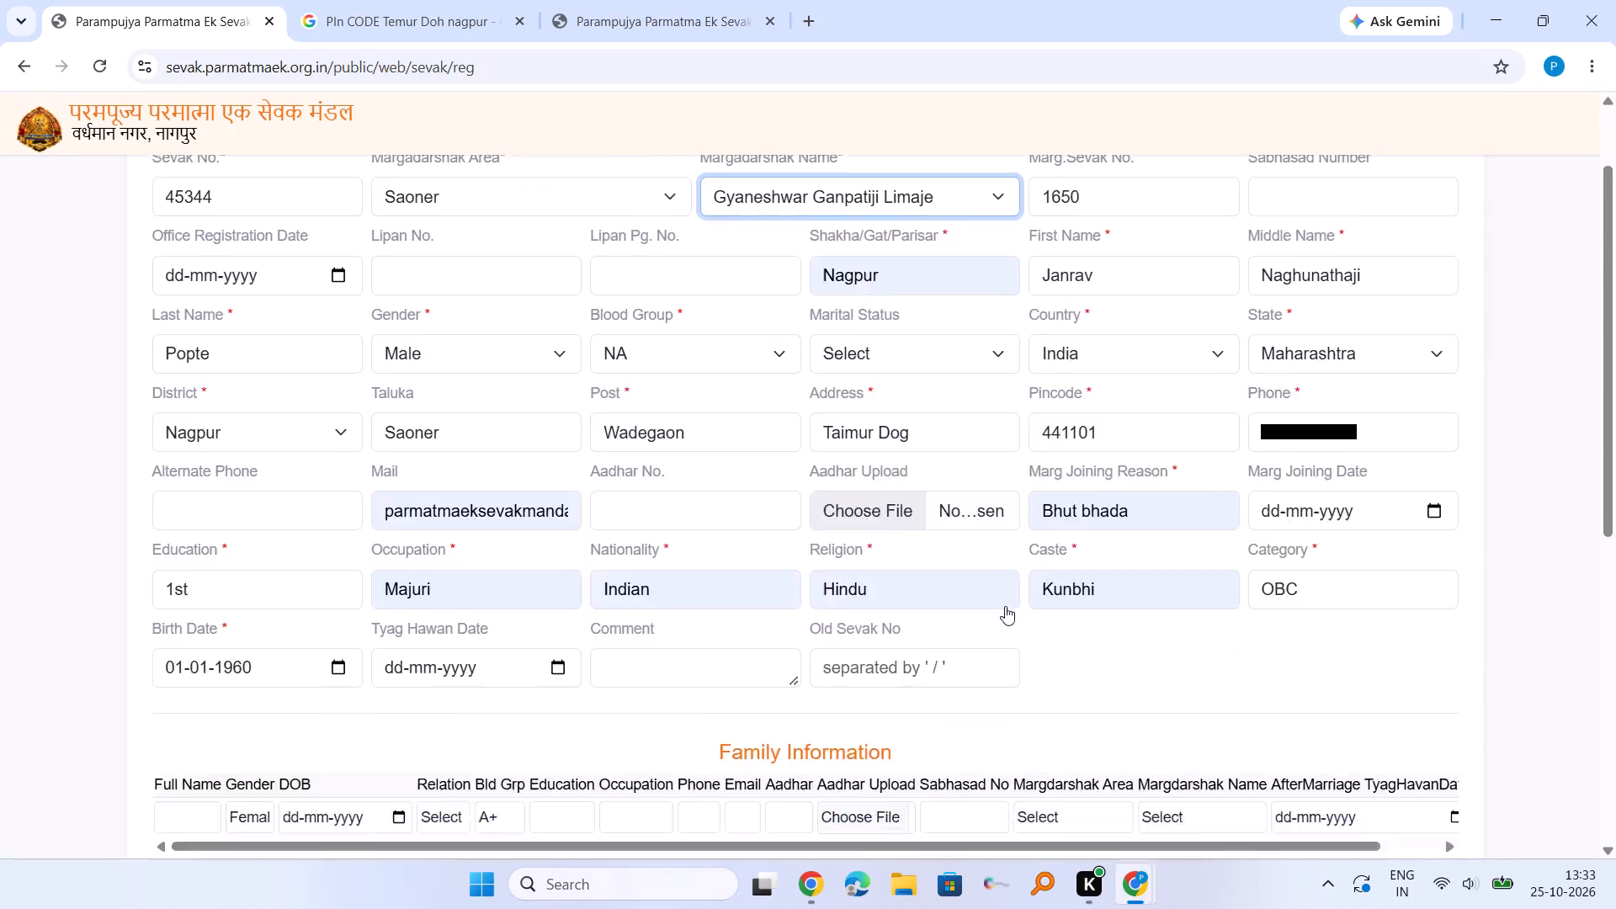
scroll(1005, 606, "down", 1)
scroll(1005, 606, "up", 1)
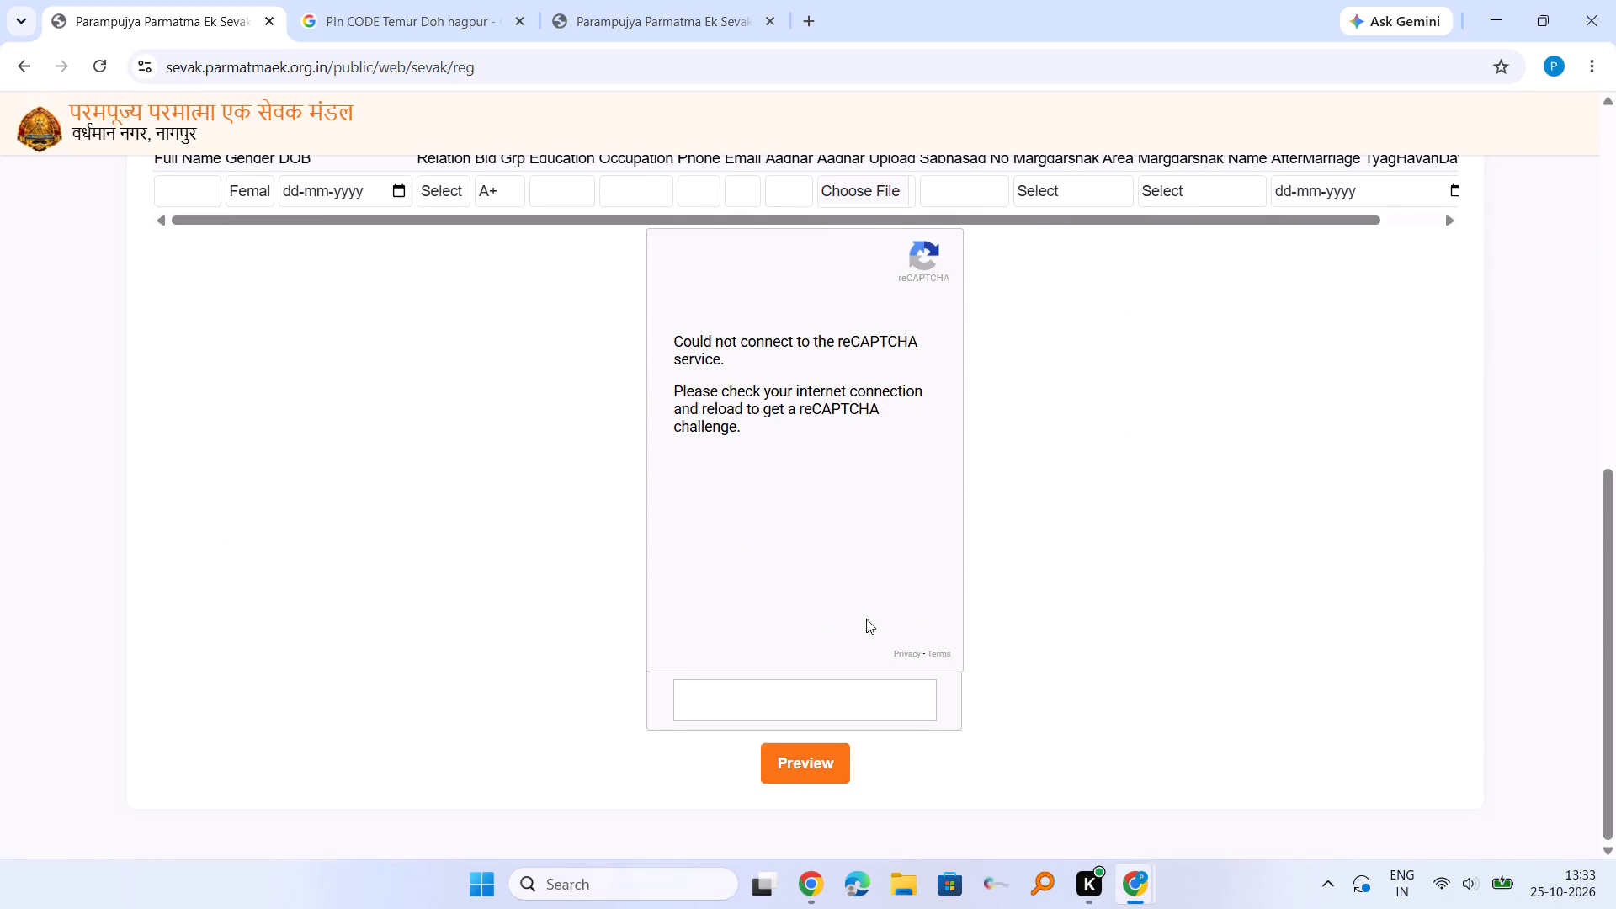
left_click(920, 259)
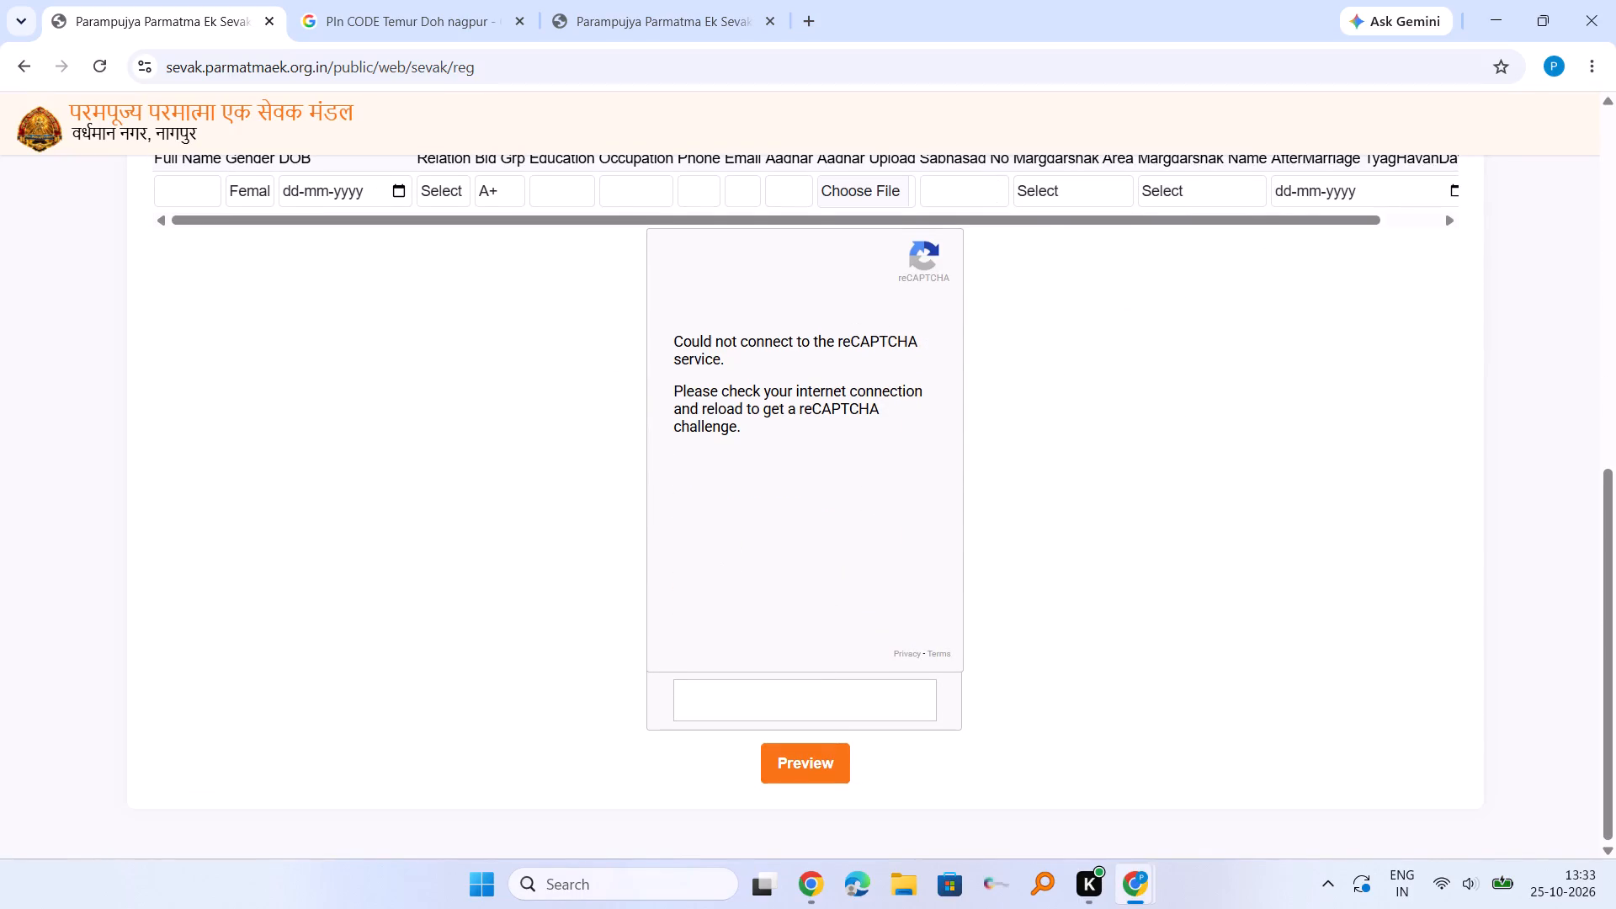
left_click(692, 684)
left_click(784, 779)
scroll(920, 495, "down", 4)
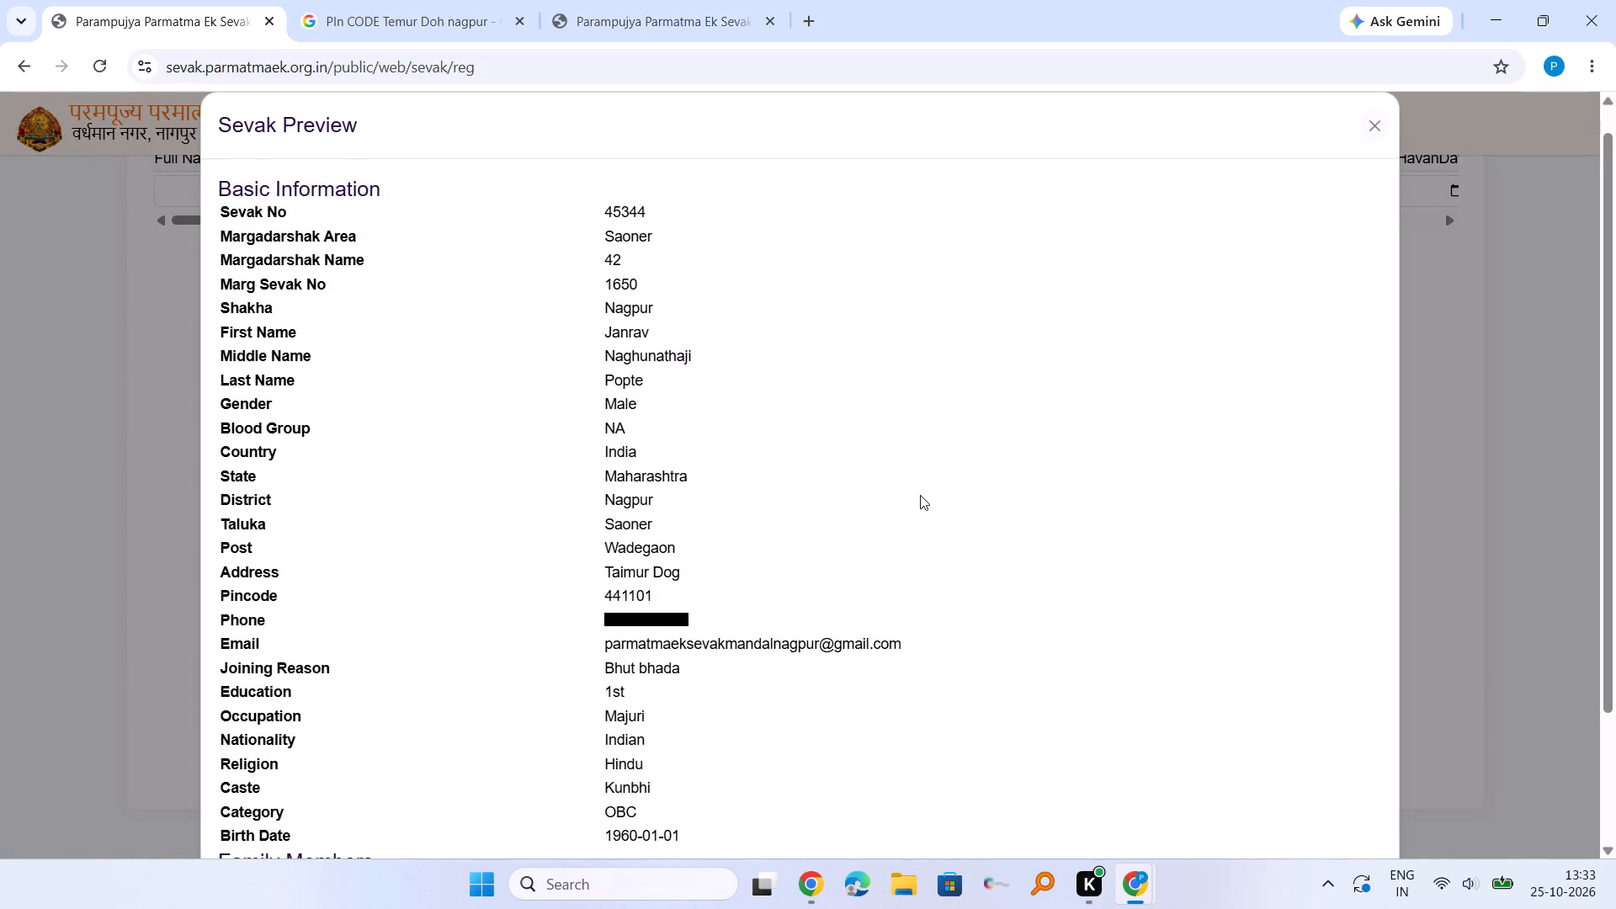
left_click(1247, 776)
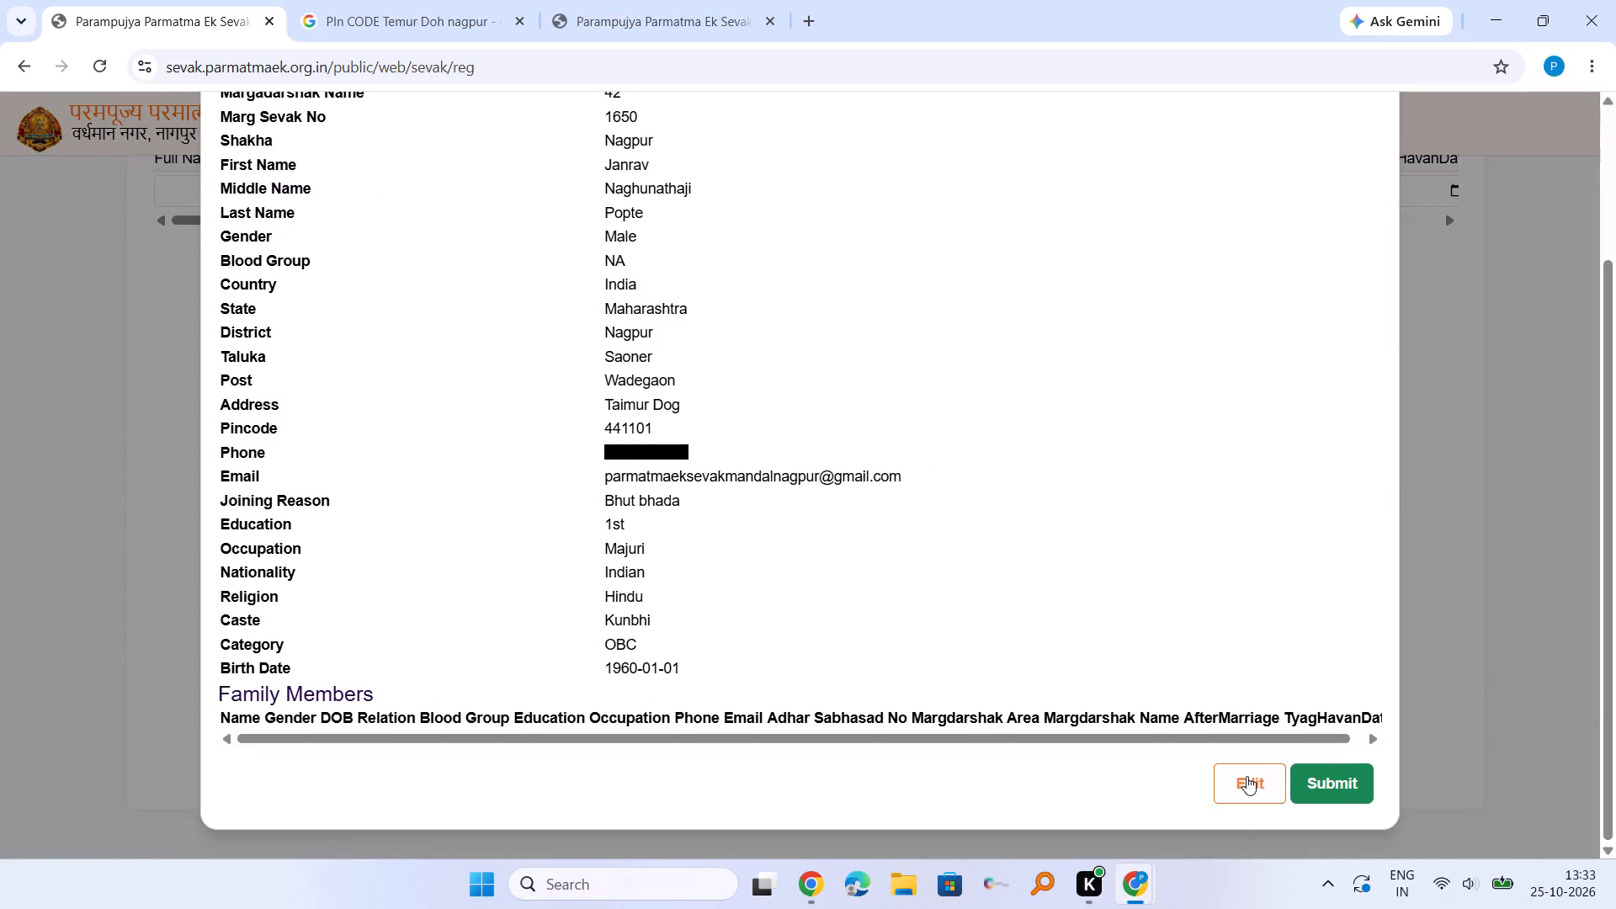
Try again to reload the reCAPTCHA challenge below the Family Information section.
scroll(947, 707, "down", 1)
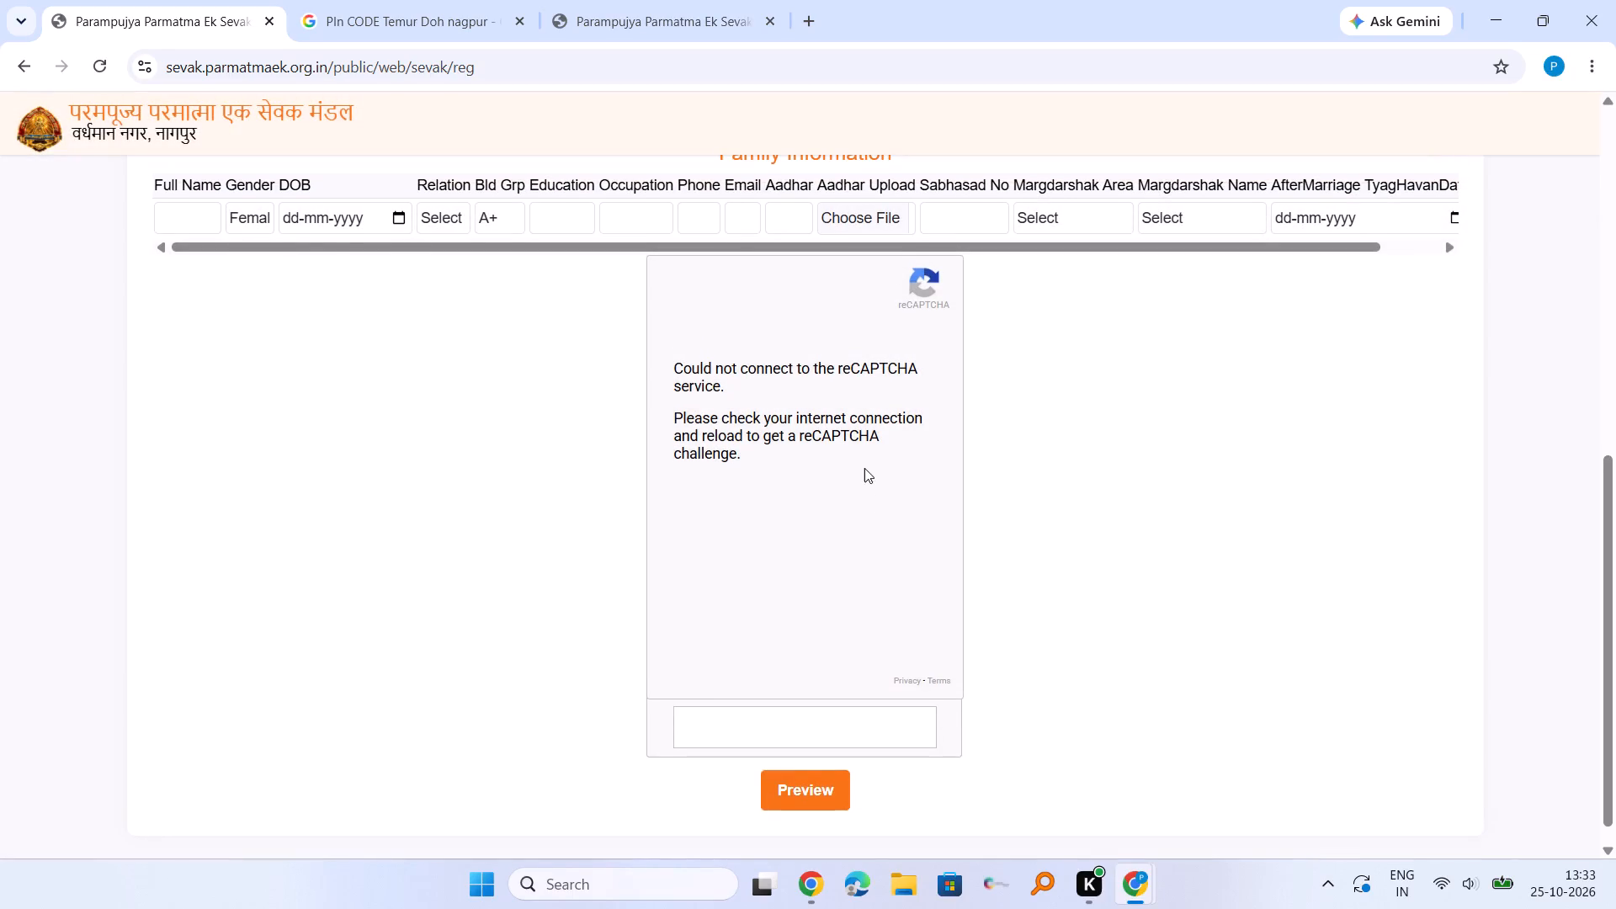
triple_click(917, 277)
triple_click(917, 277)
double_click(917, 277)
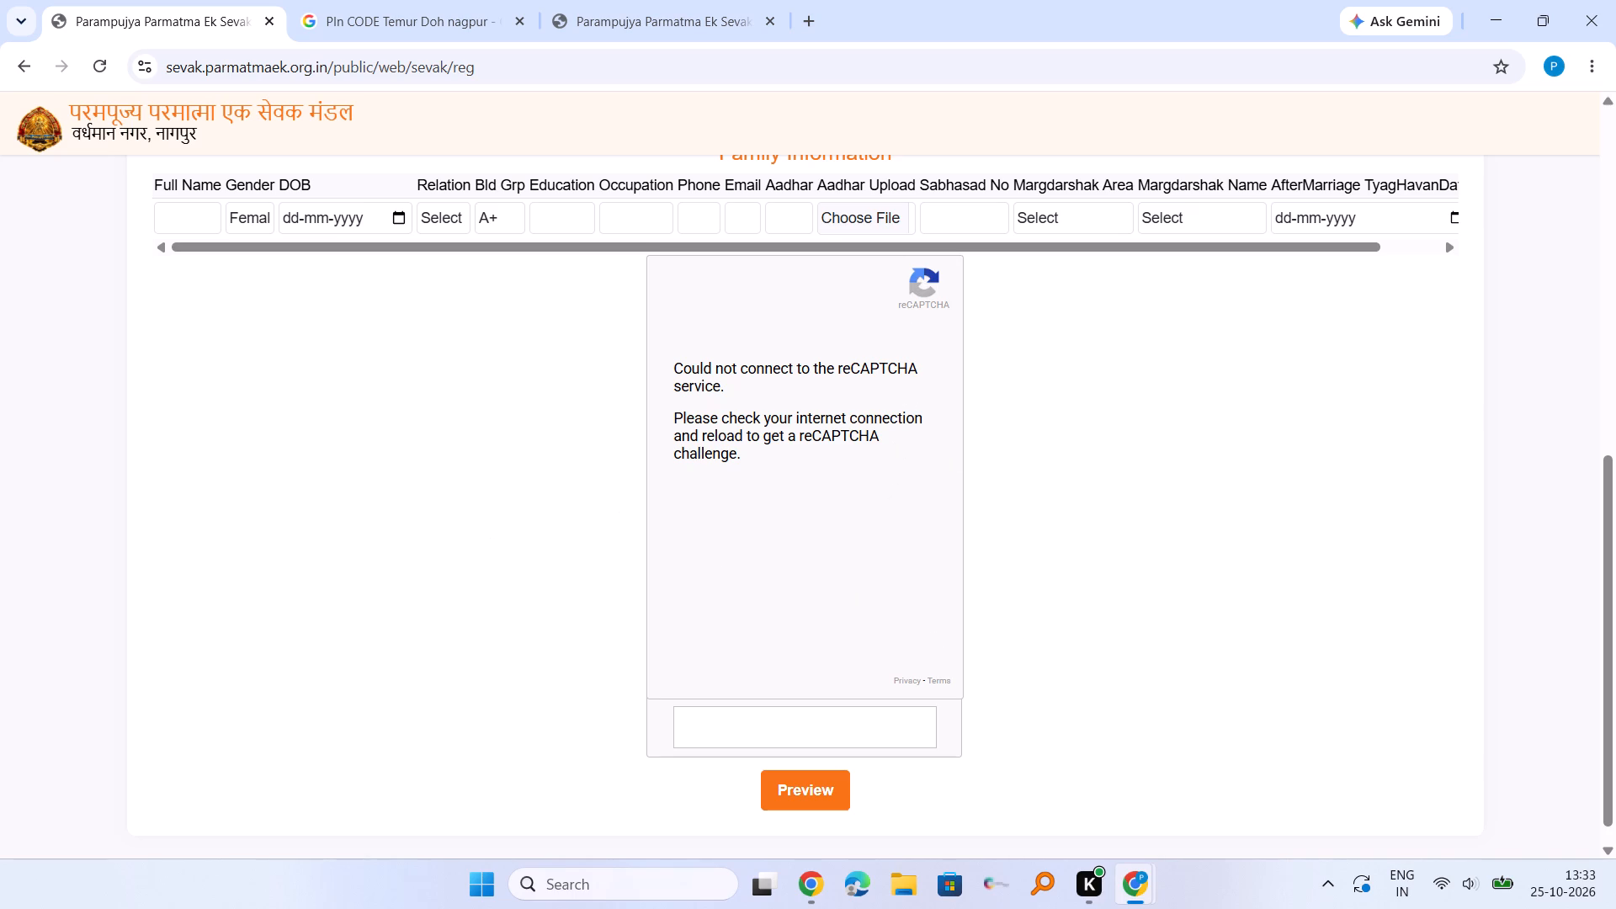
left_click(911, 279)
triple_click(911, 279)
Check the computer's Wi-Fi connection in the system quick settings and return to the registration form.
left_click(1456, 871)
left_click(1493, 890)
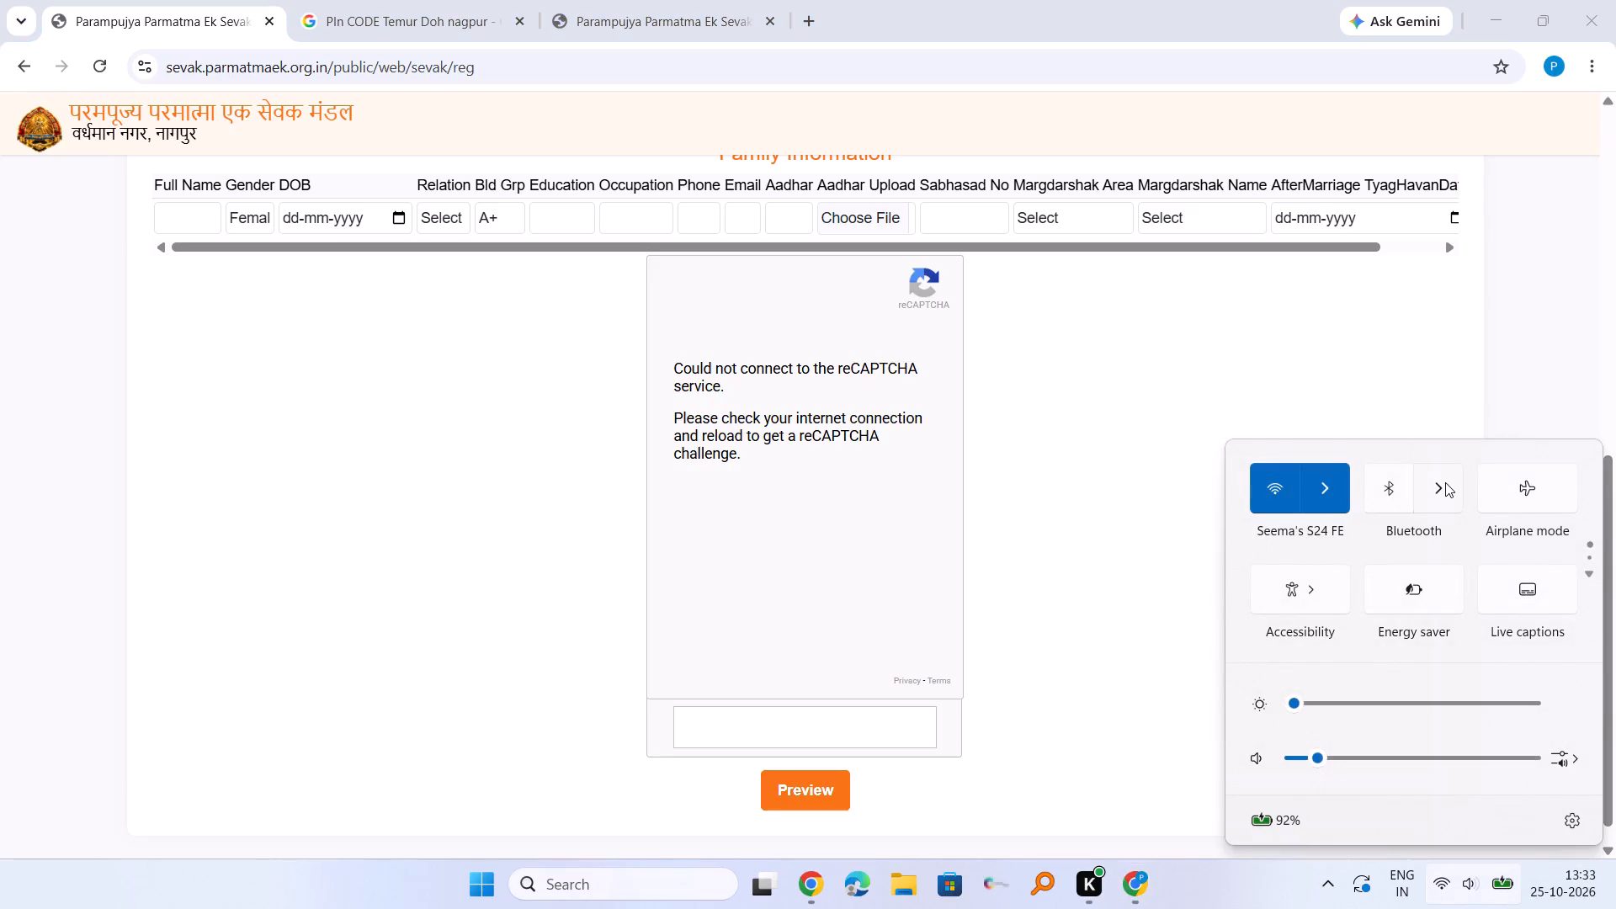
left_click(1438, 396)
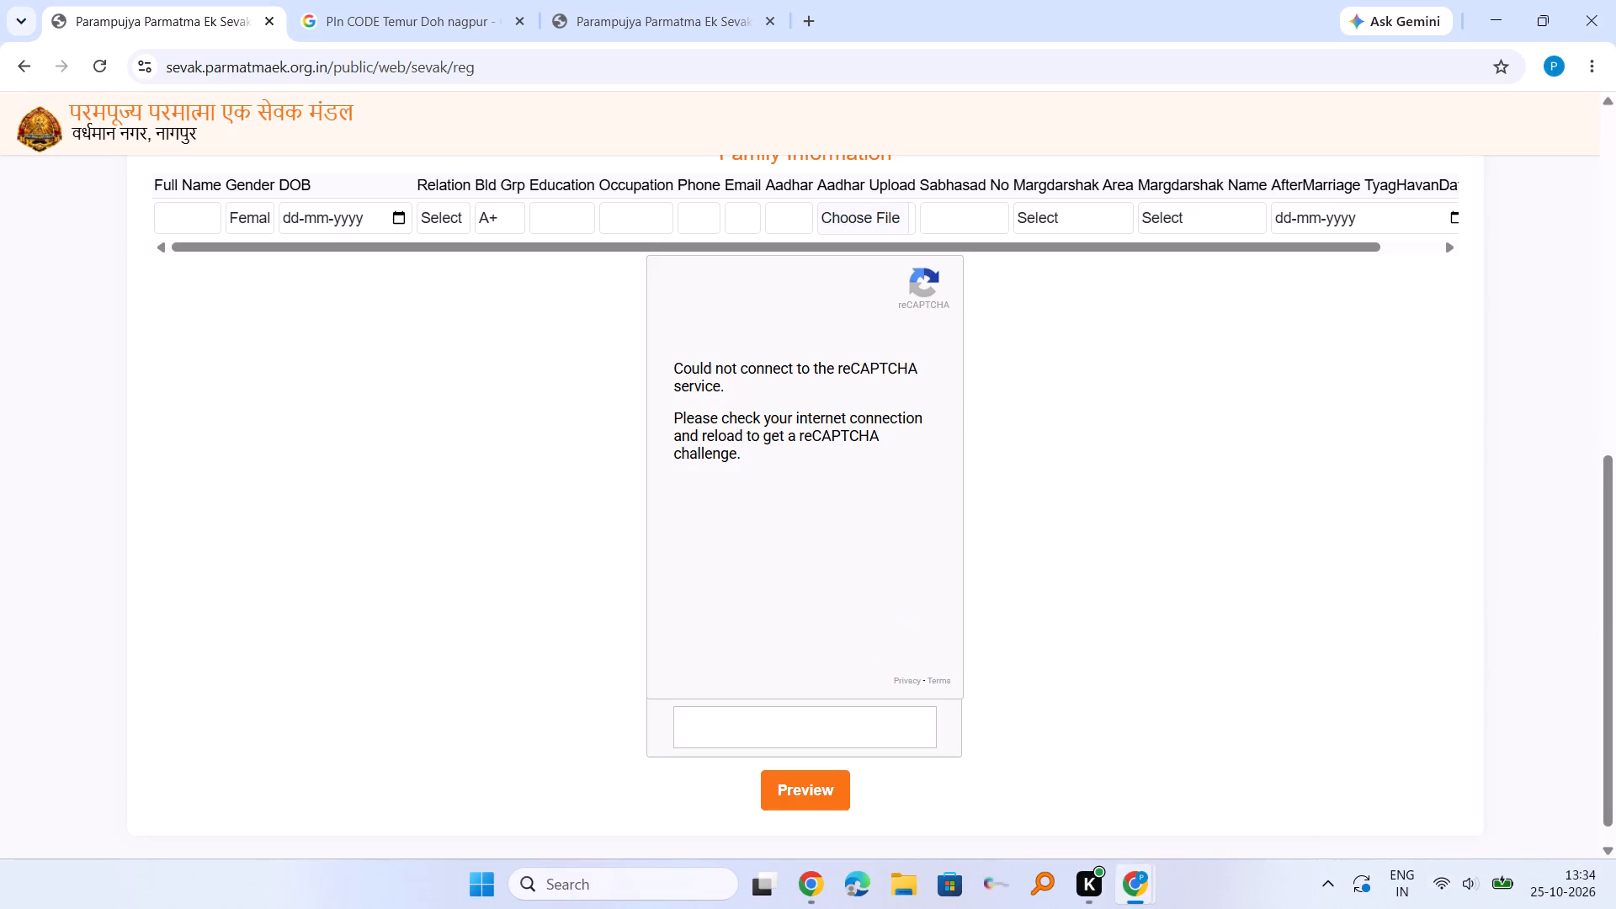
left_click(806, 784)
scroll(806, 784, "down", 3)
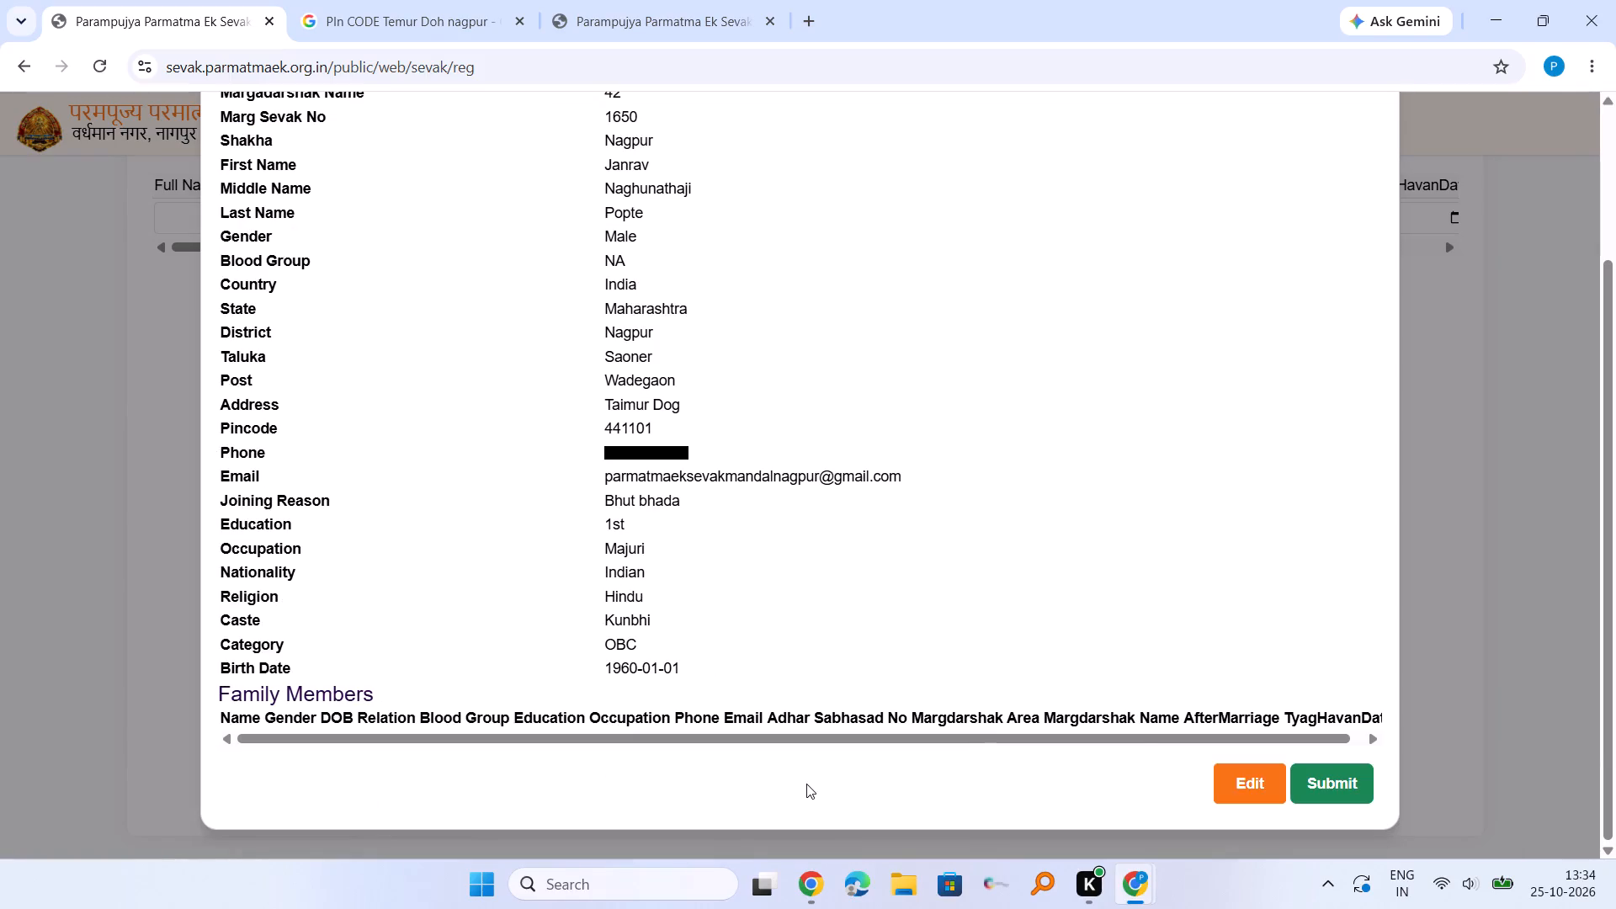
left_click(1343, 792)
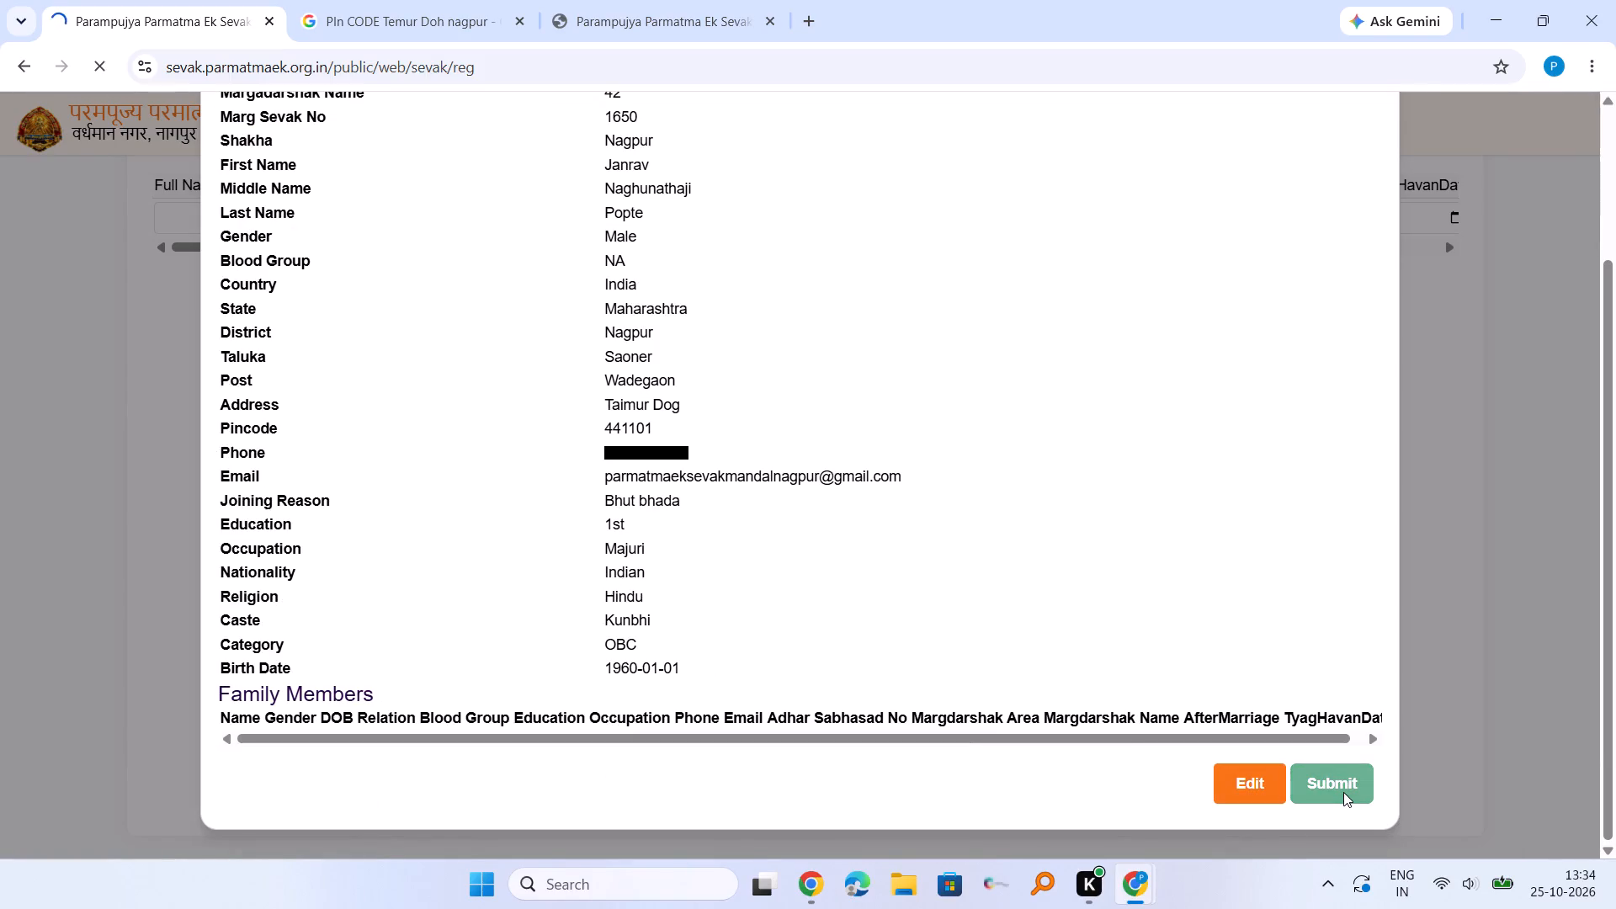
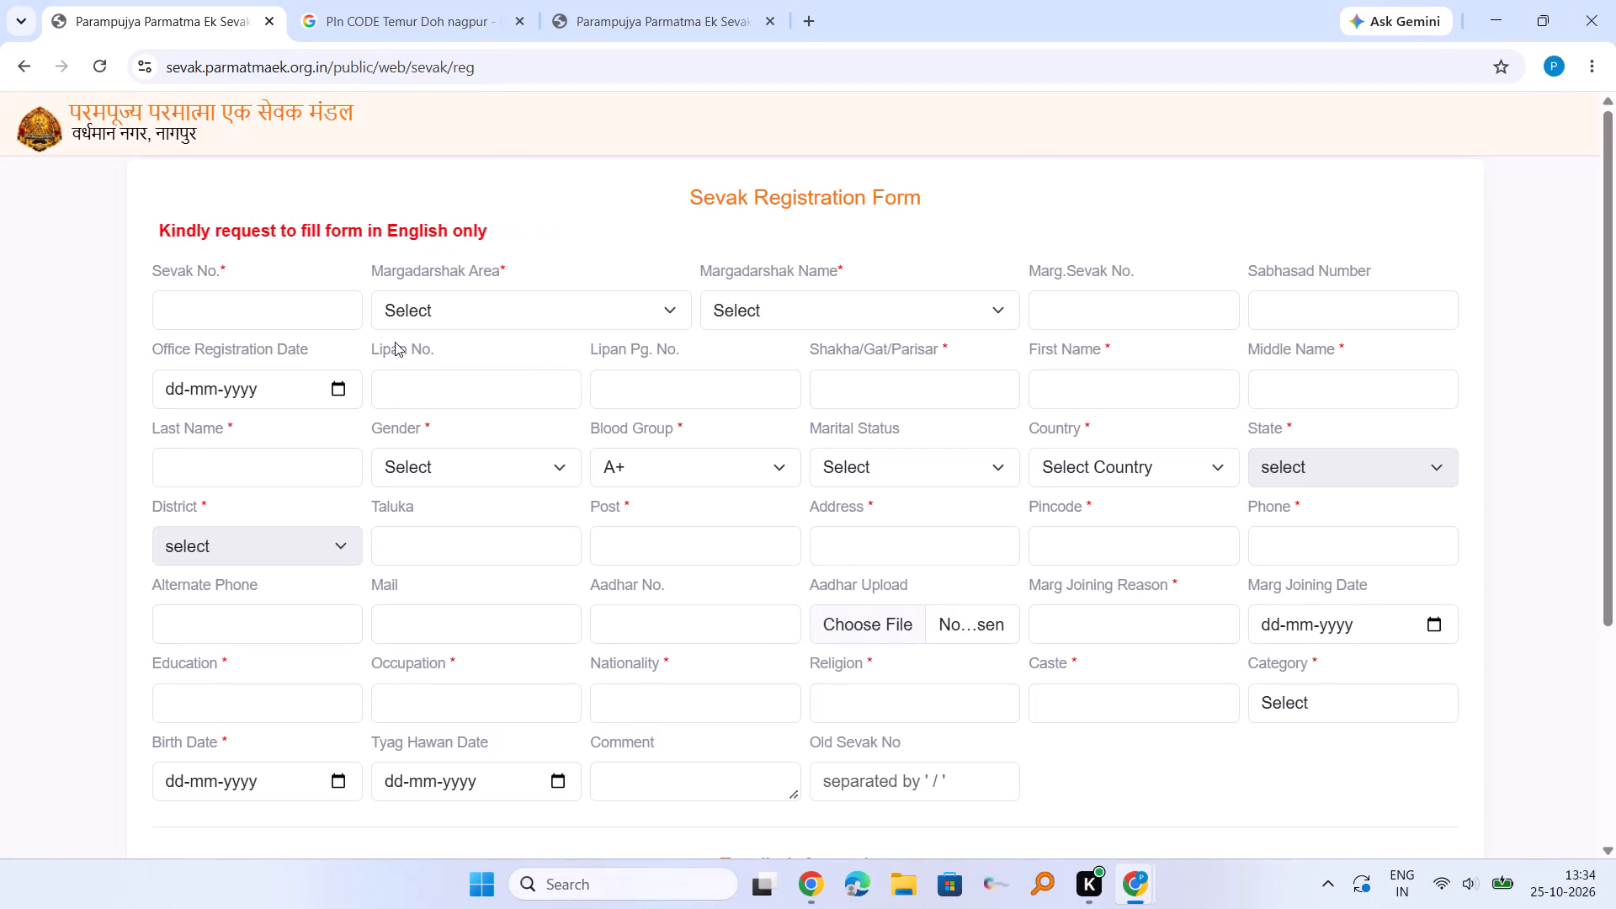
left_click(252, 297)
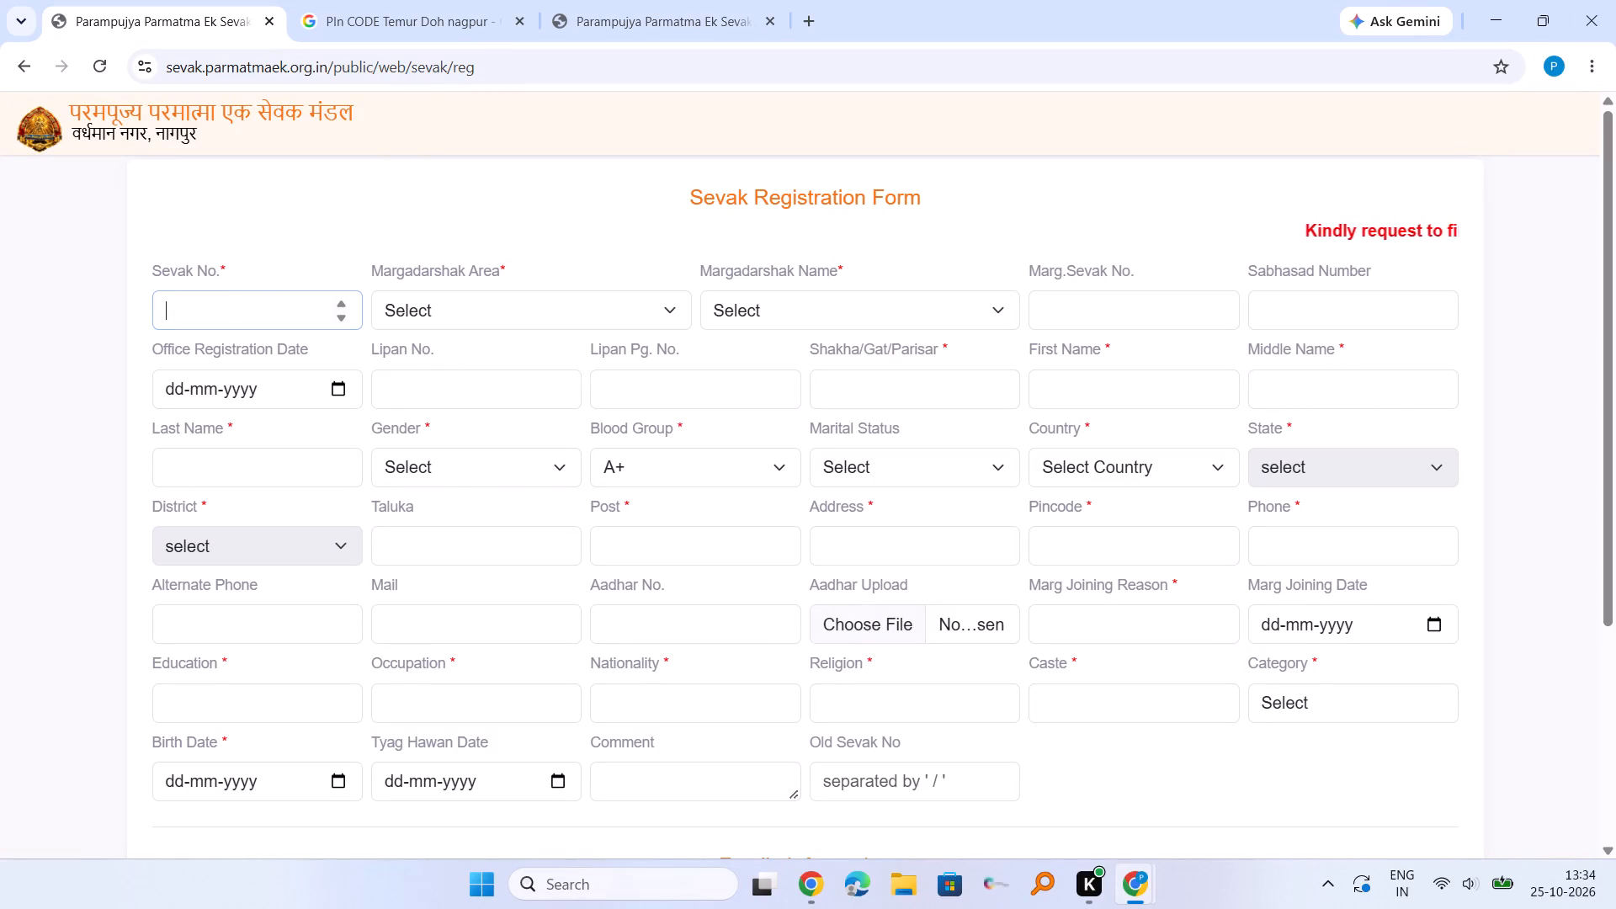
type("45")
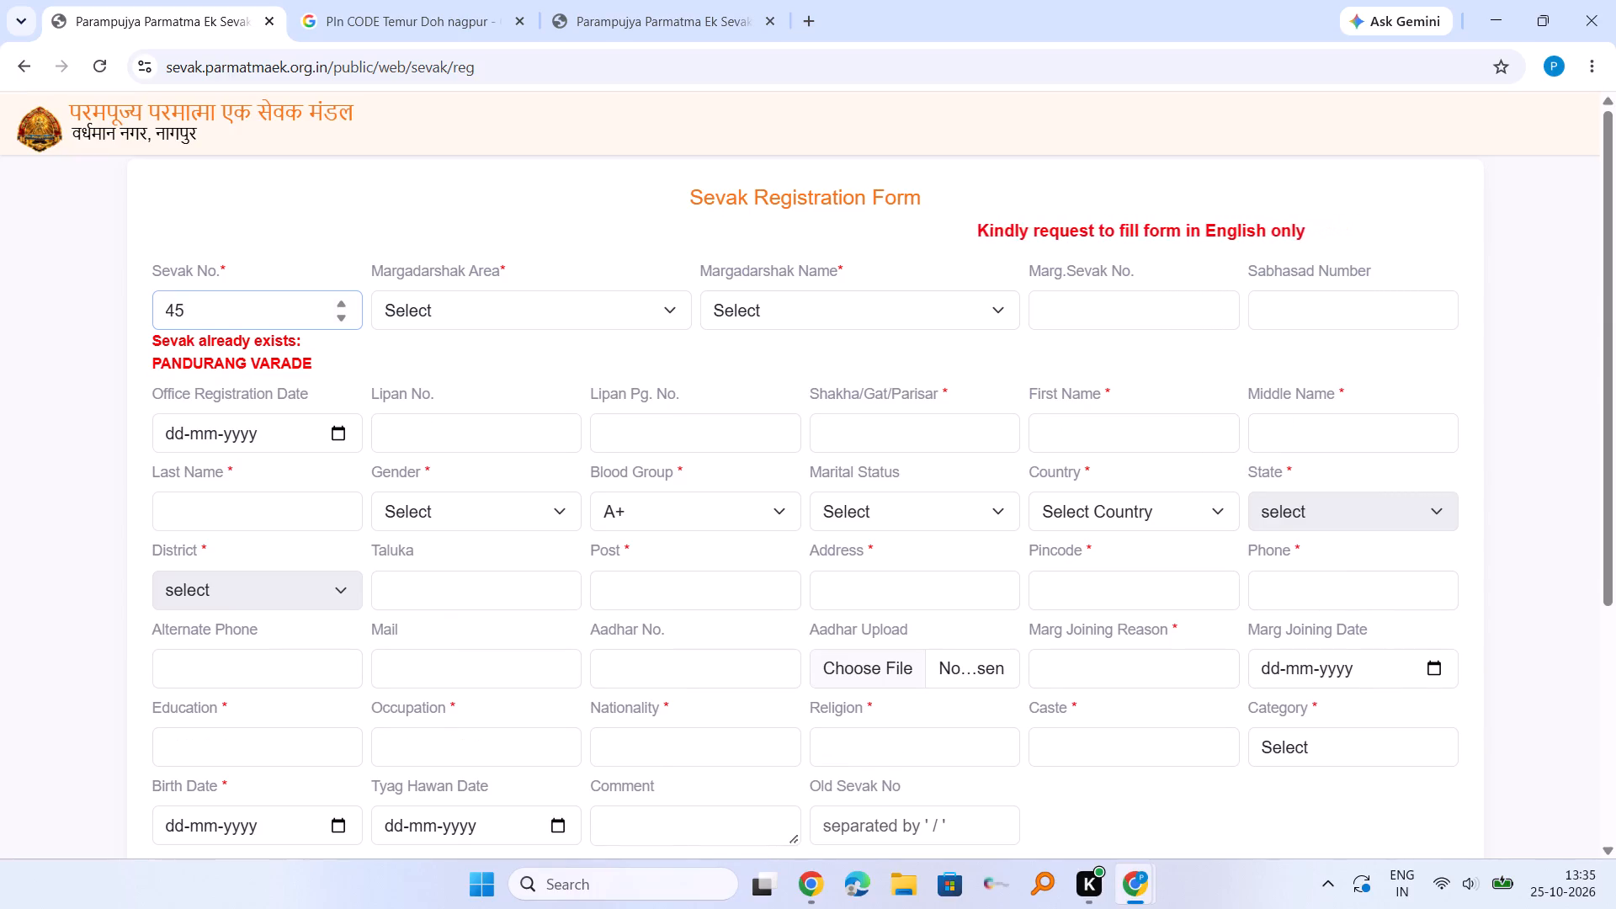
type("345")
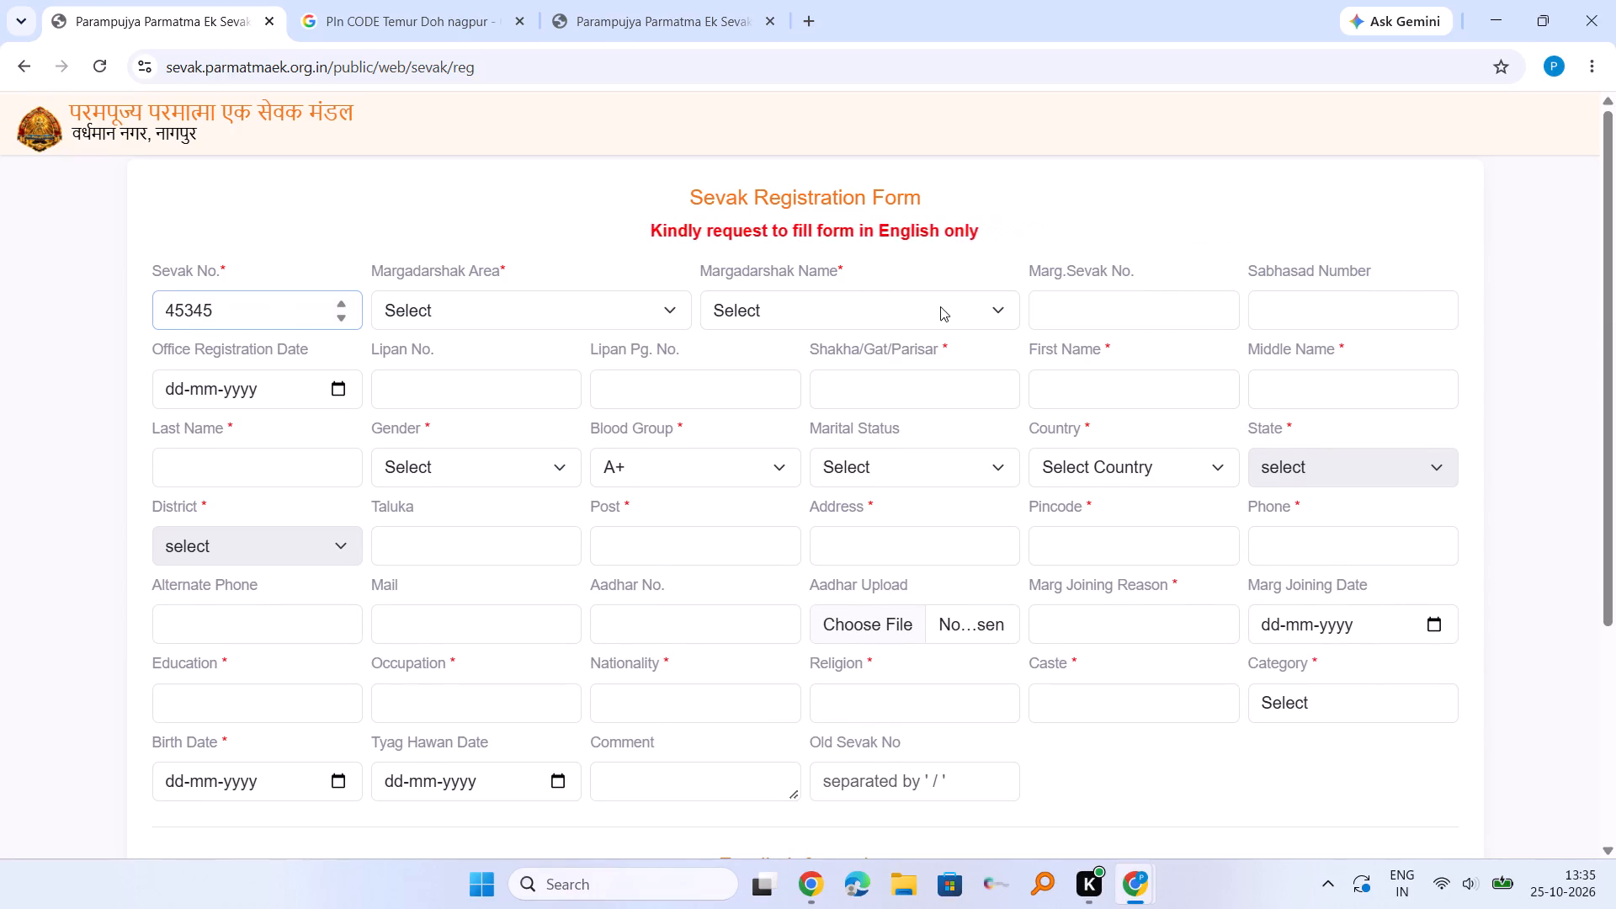
Fill in the Sevak's first, middle and last names, correcting the misspelled ending of the first name.
left_click(1087, 407)
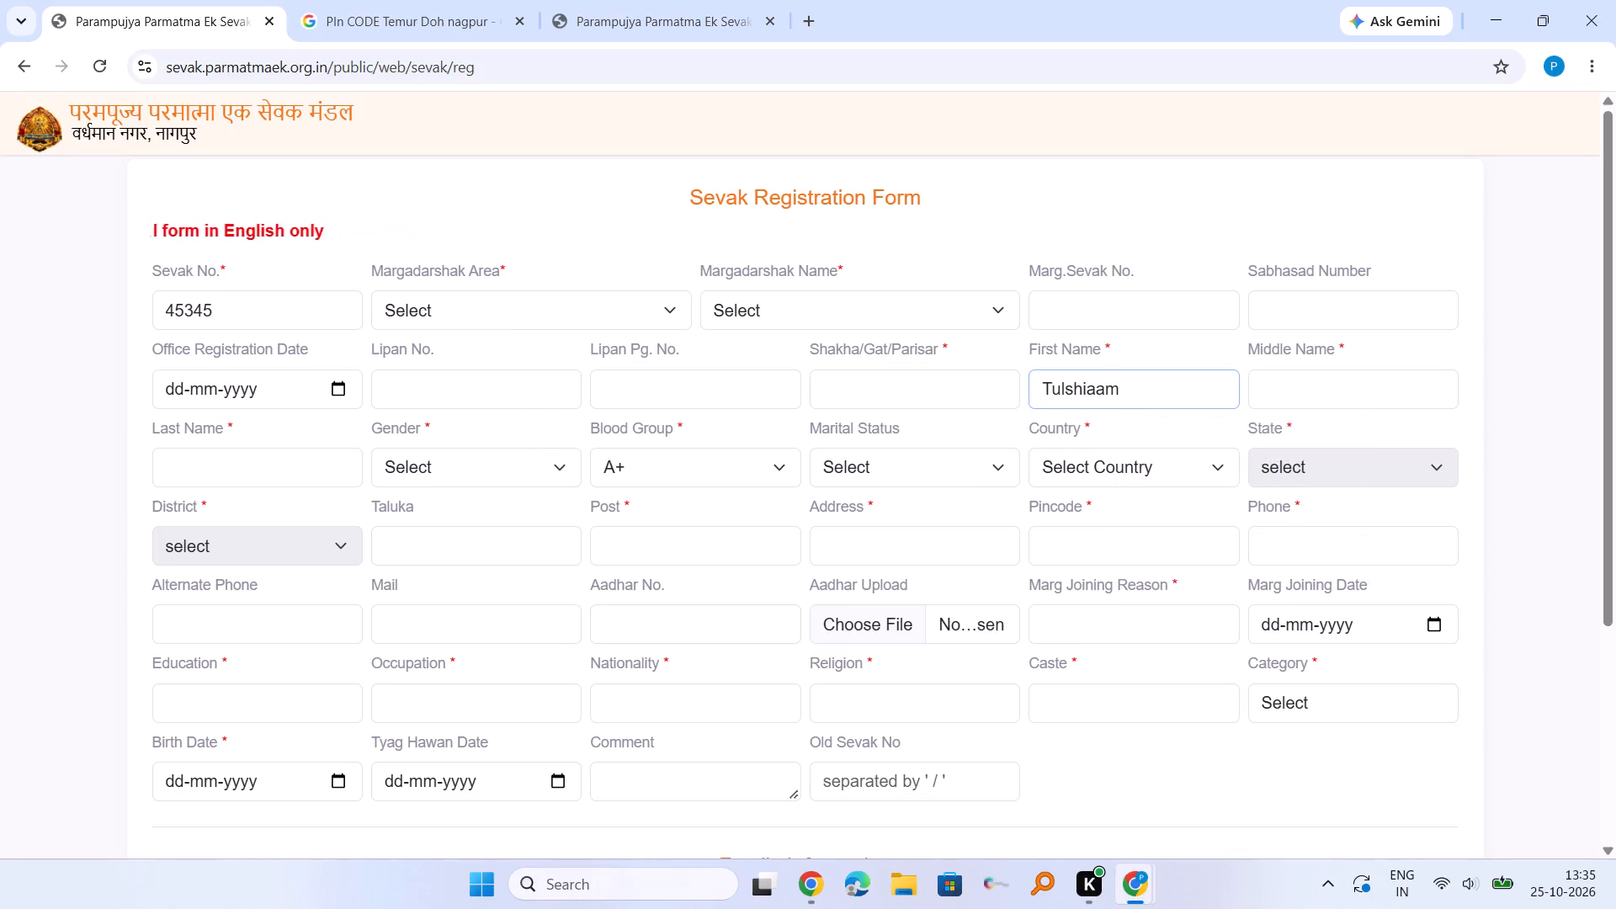
key("BackSpace")
key("BackSpace")
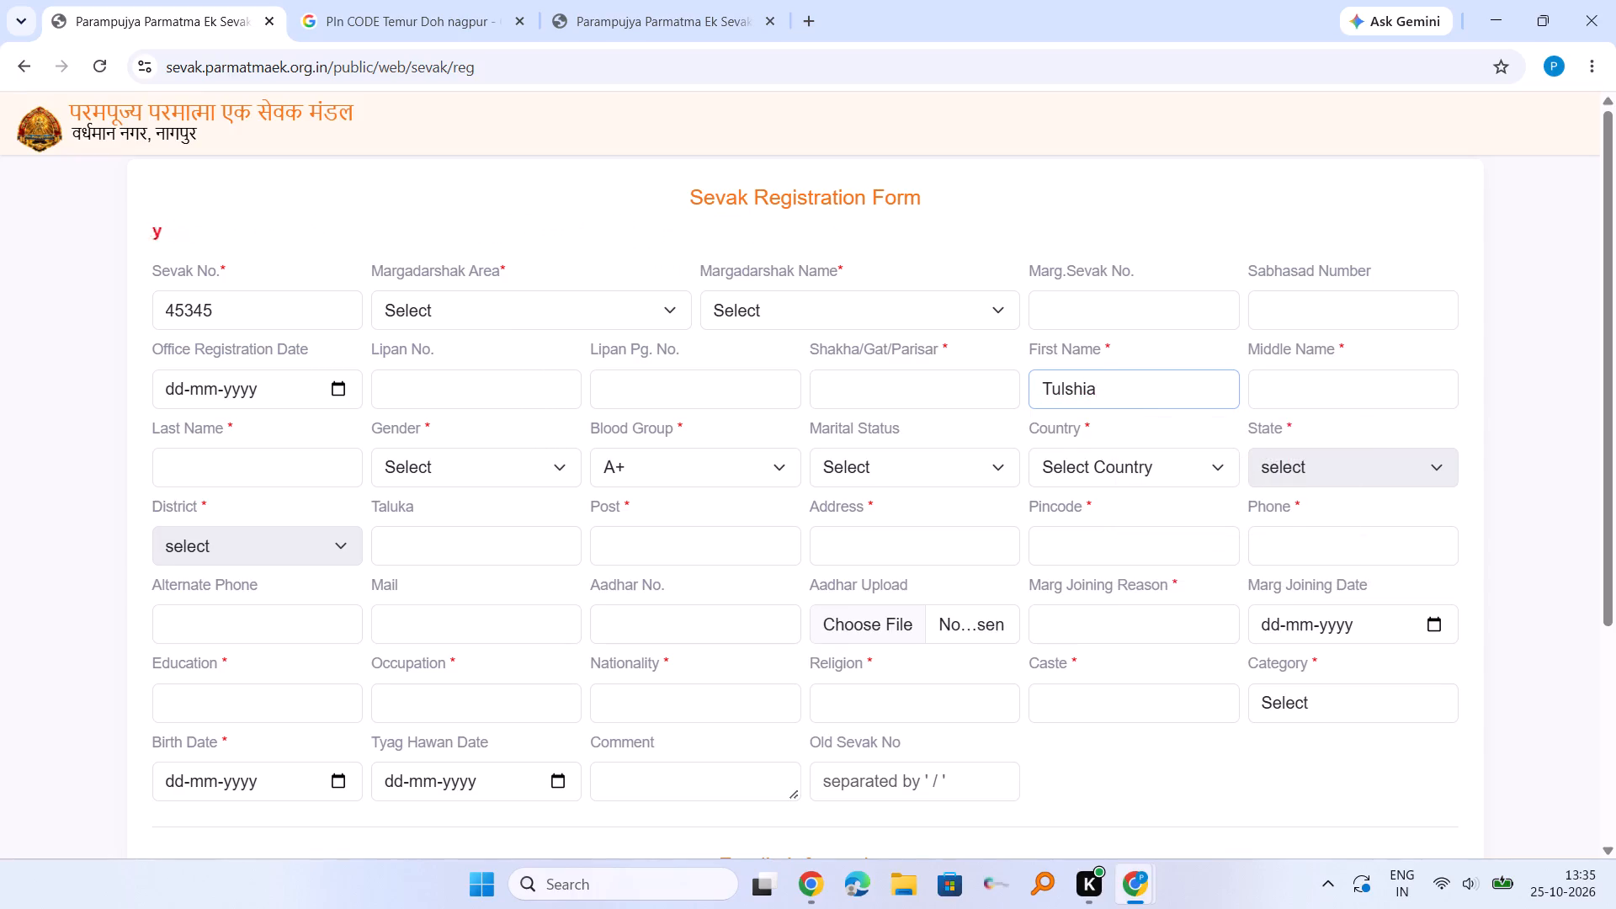
key("BackSpace")
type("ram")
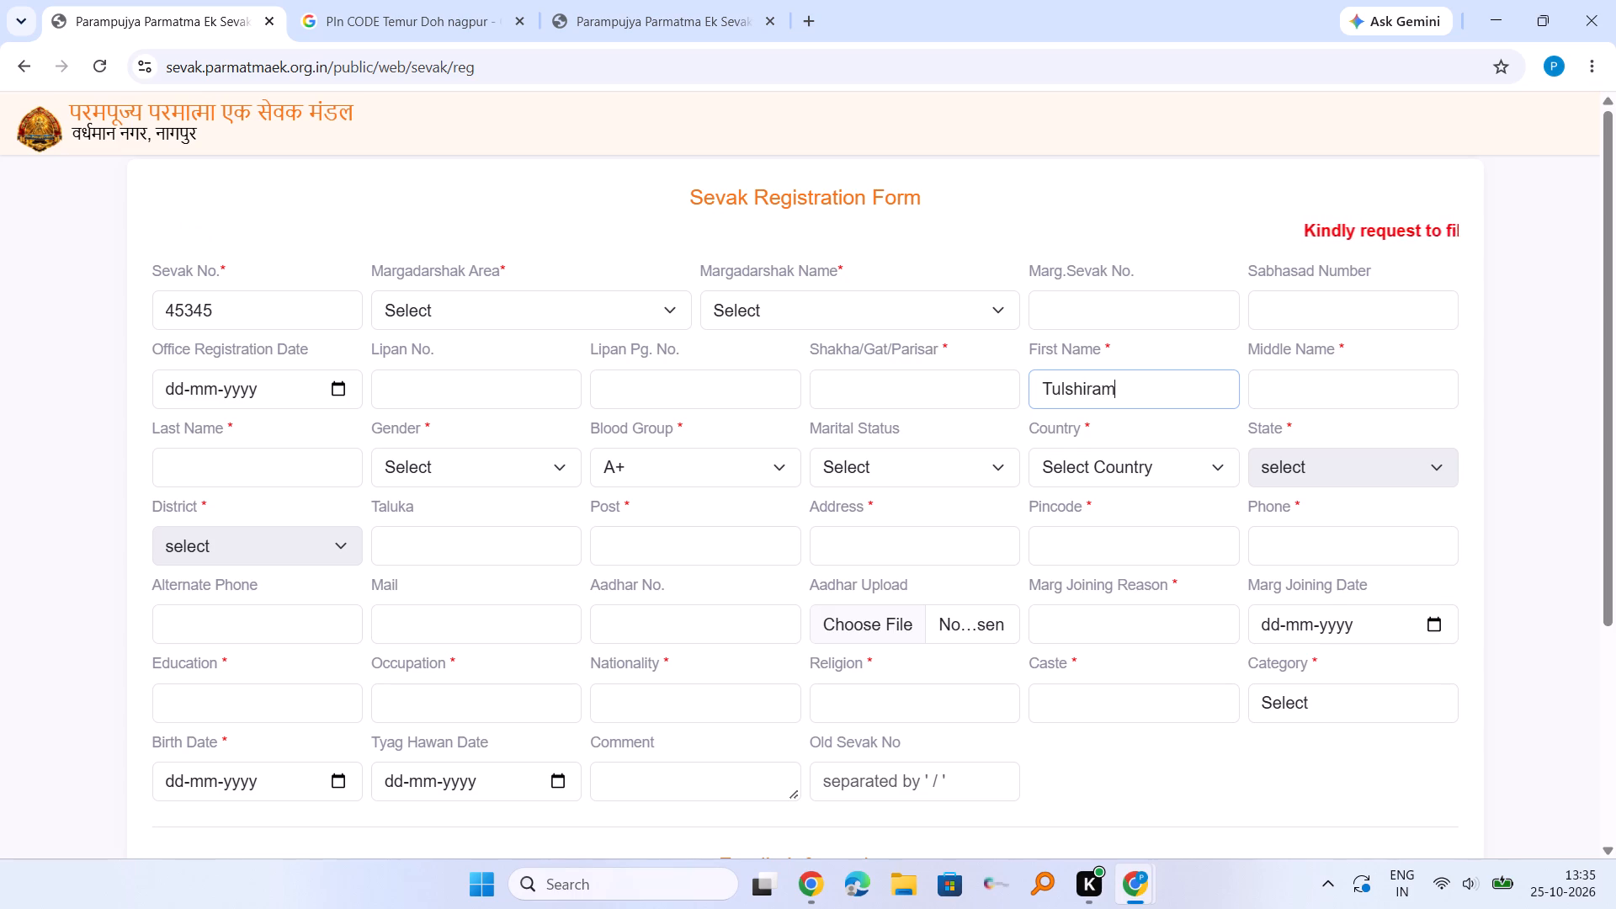
left_click(1262, 397)
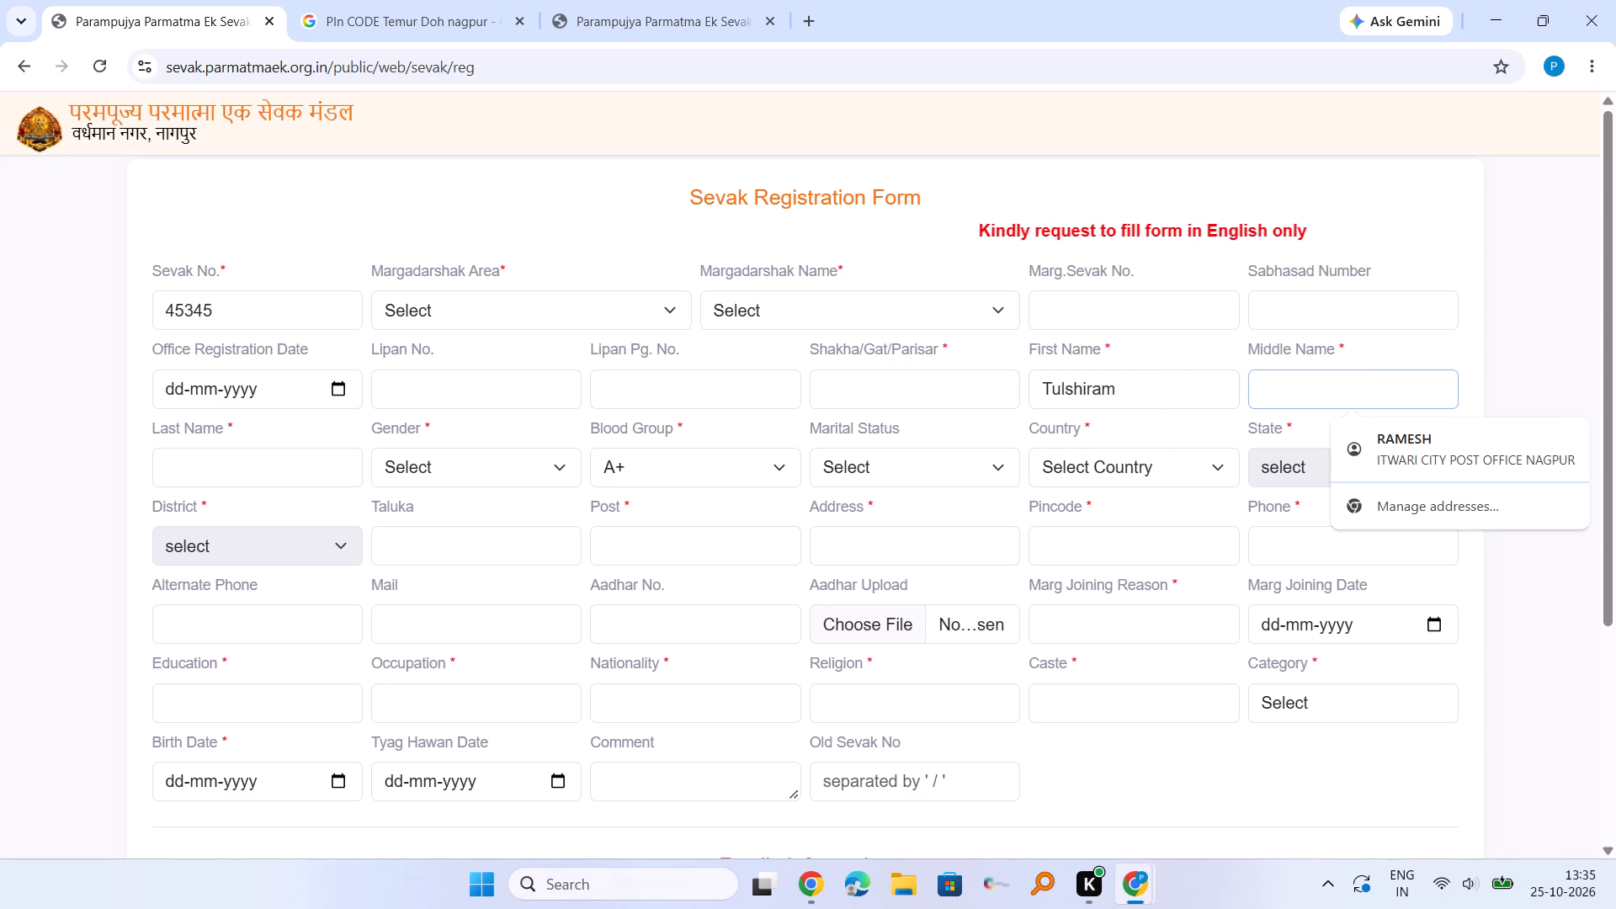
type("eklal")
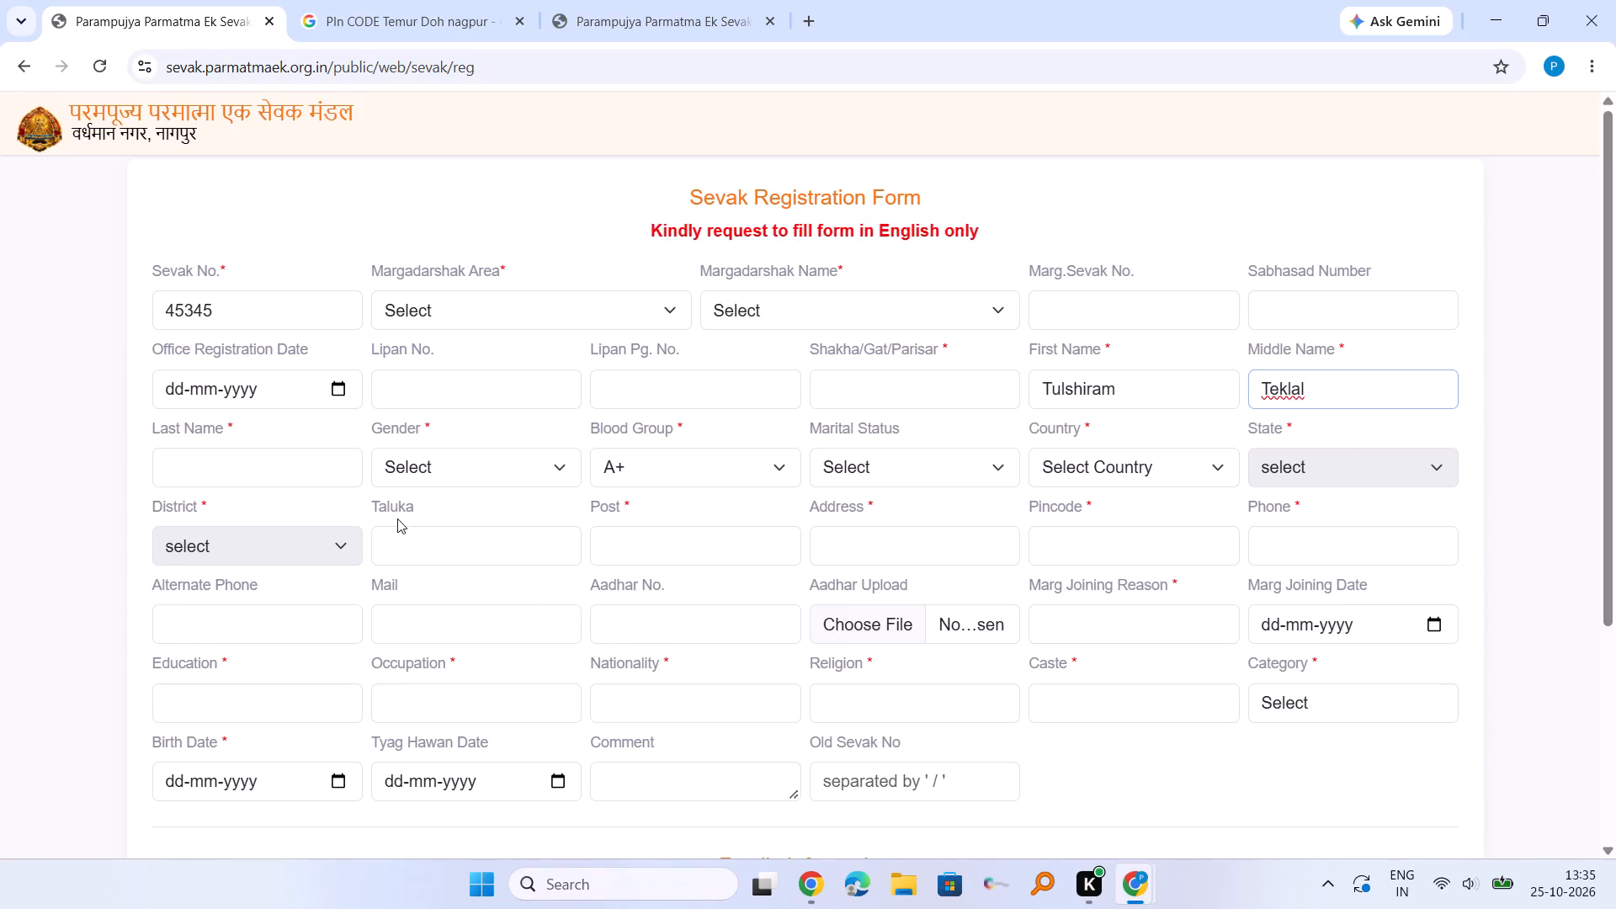
left_click(281, 470)
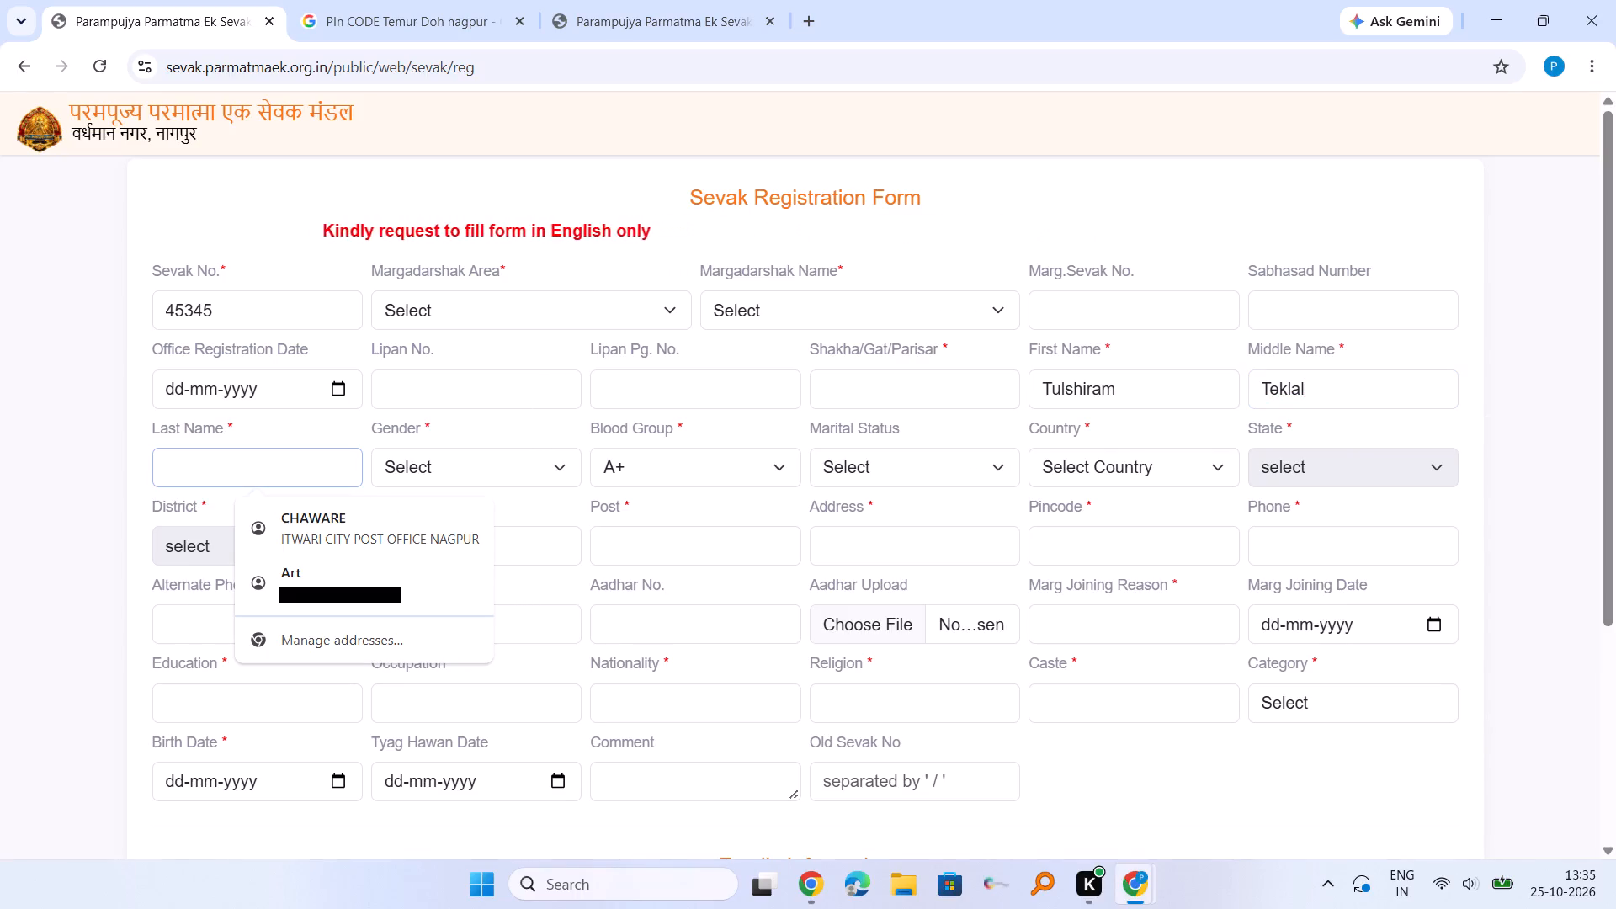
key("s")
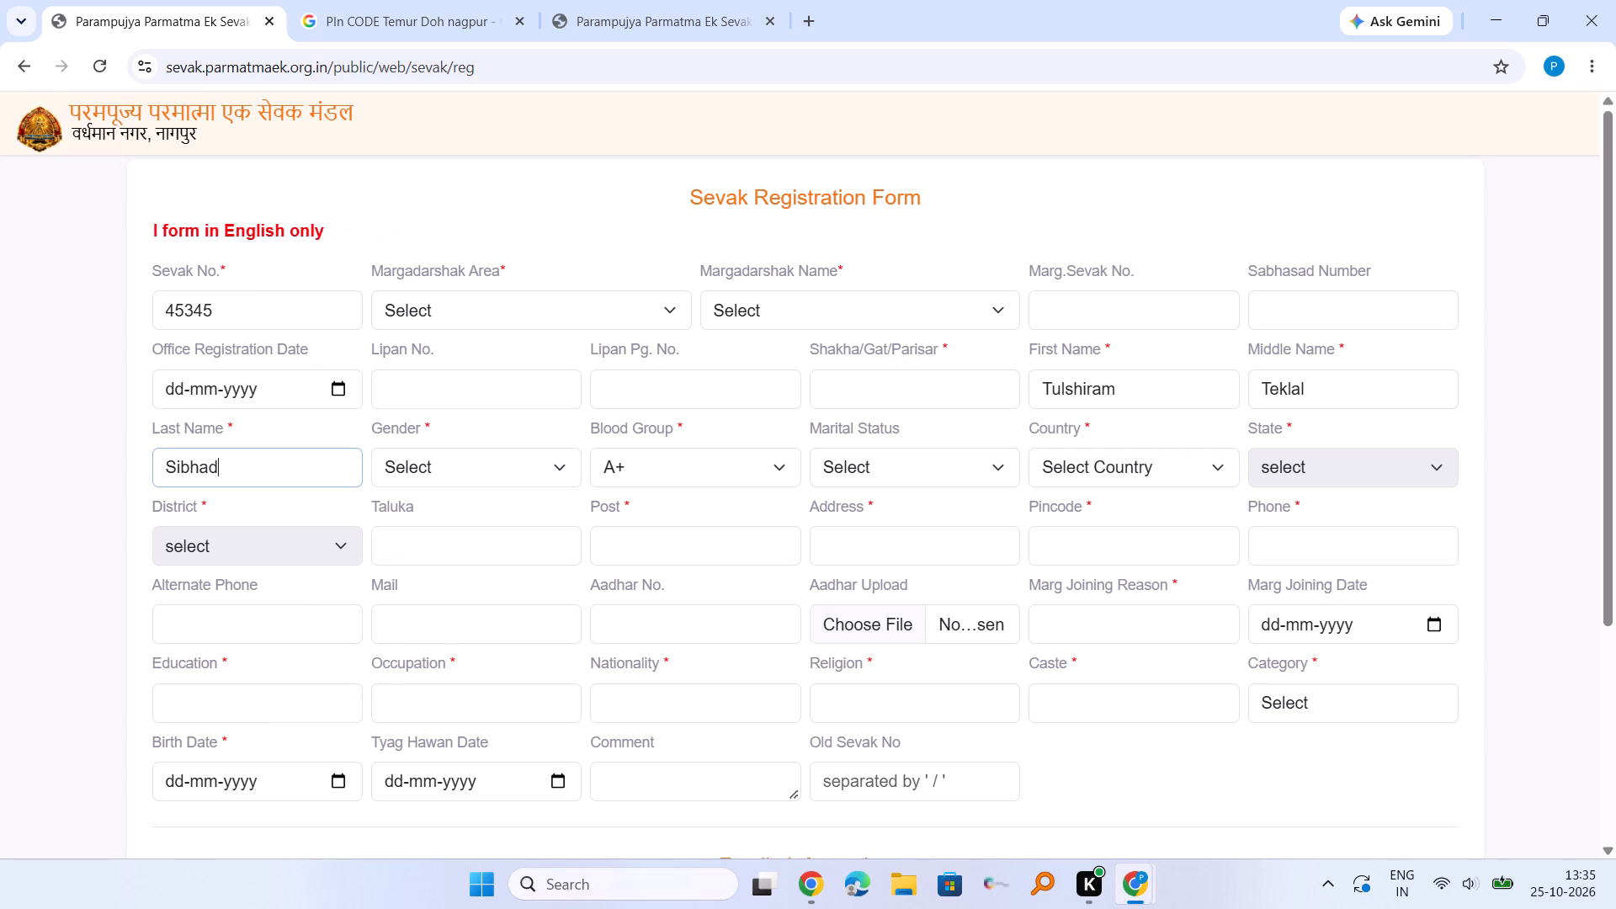
Set the Sevak's gender to Male and the blood group to NA.
left_click(524, 464)
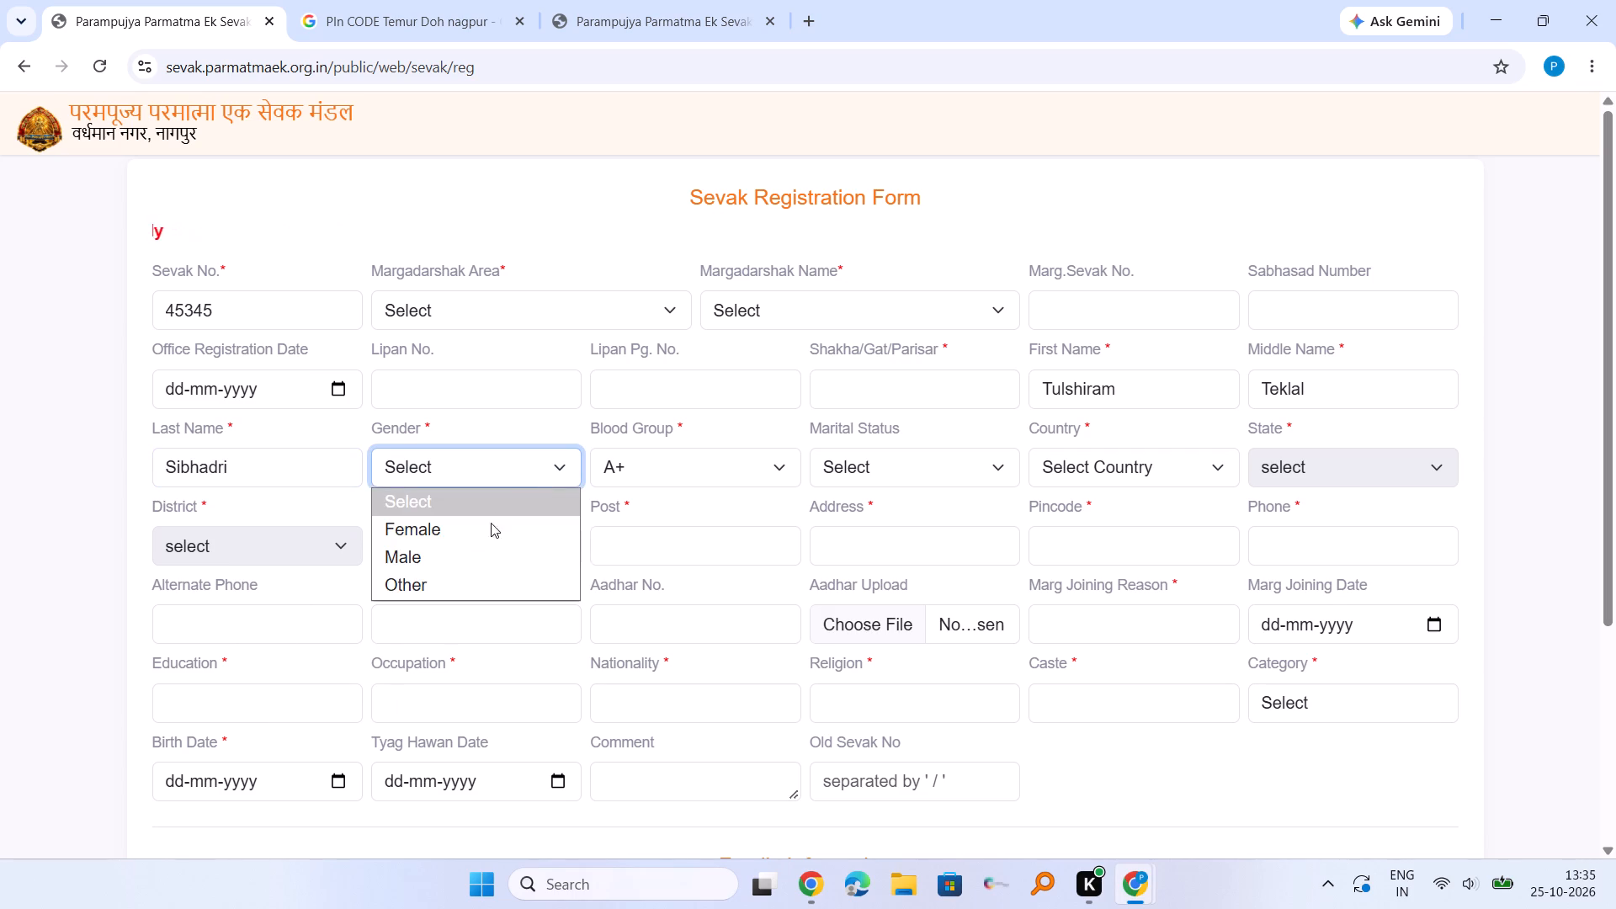
left_click(469, 554)
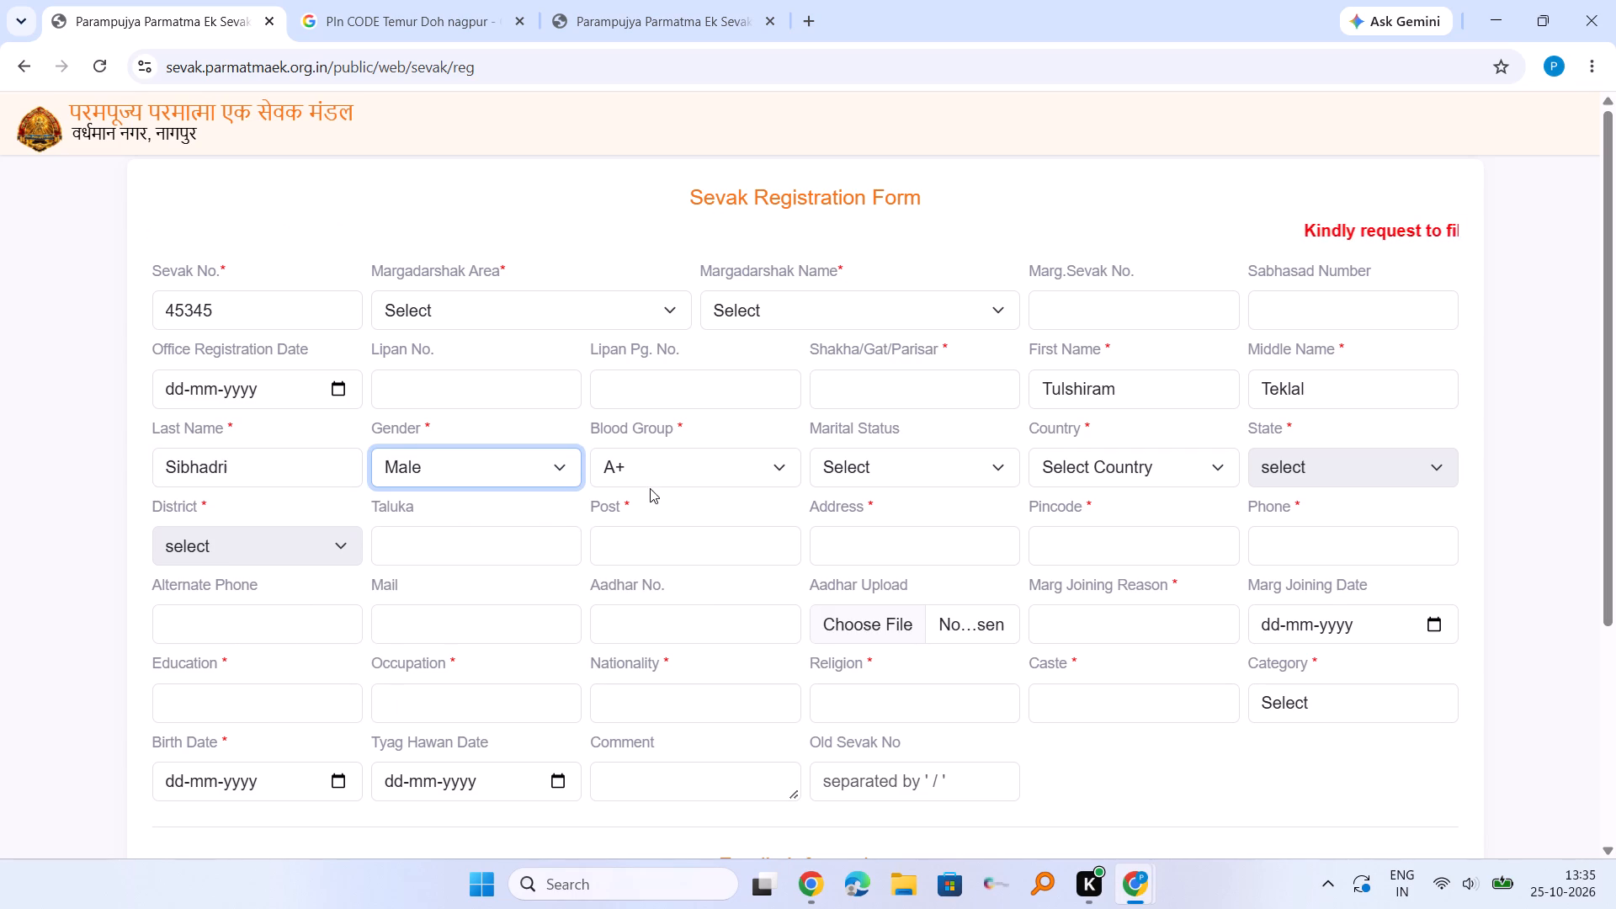
left_click(656, 484)
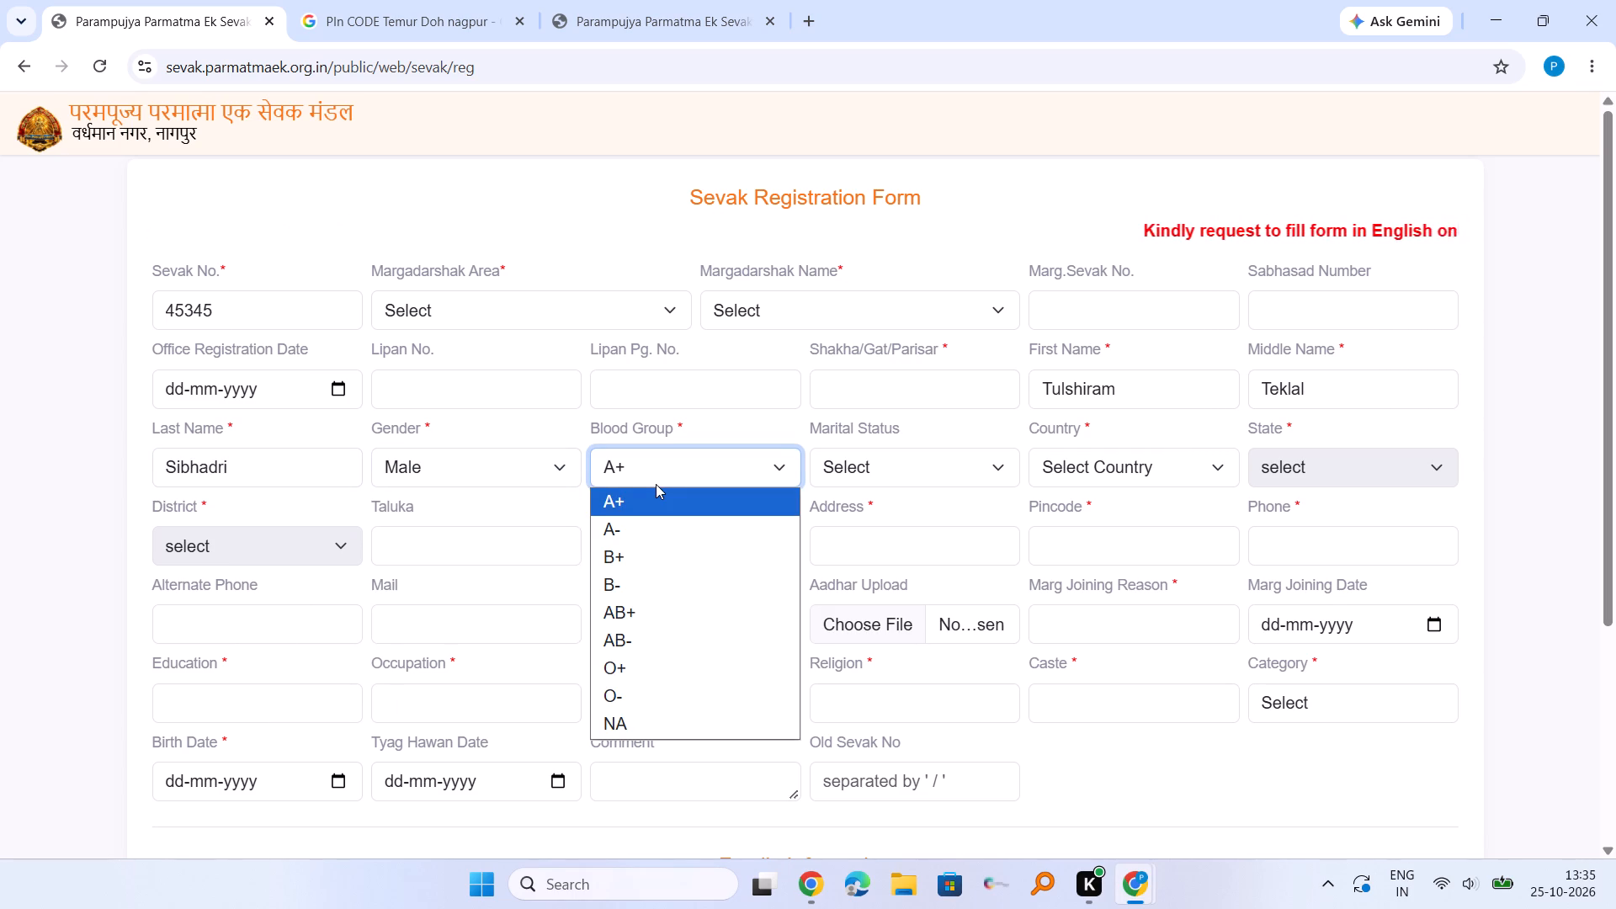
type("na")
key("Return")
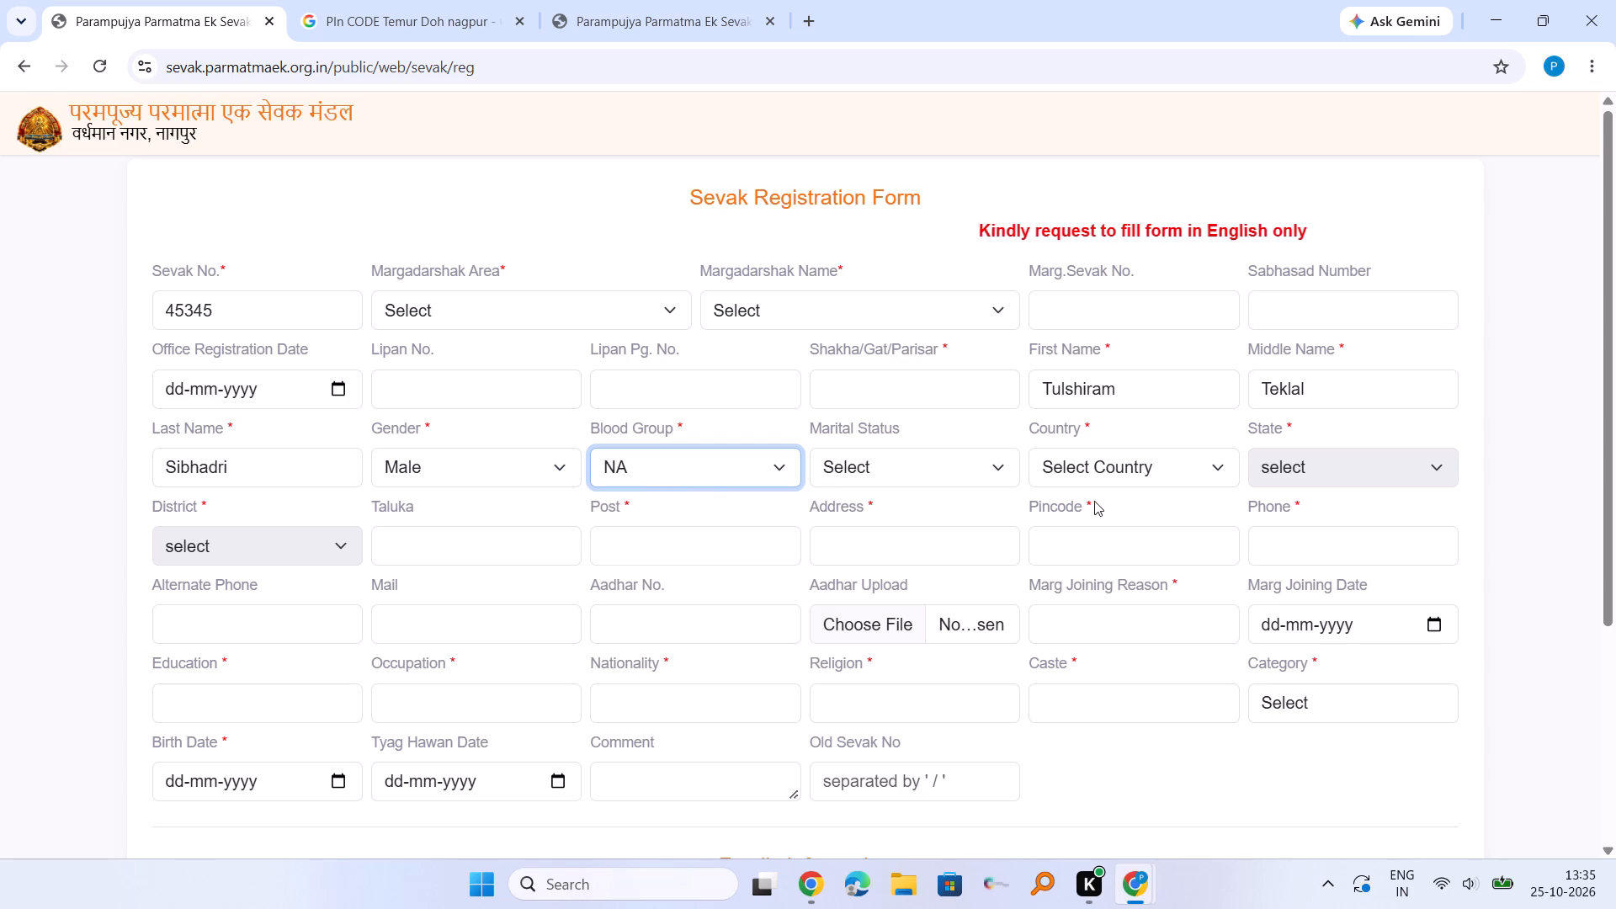
Set the Sevak's location to country India, state Maharashtra and district Gondia.
left_click(1125, 473)
left_click(1107, 526)
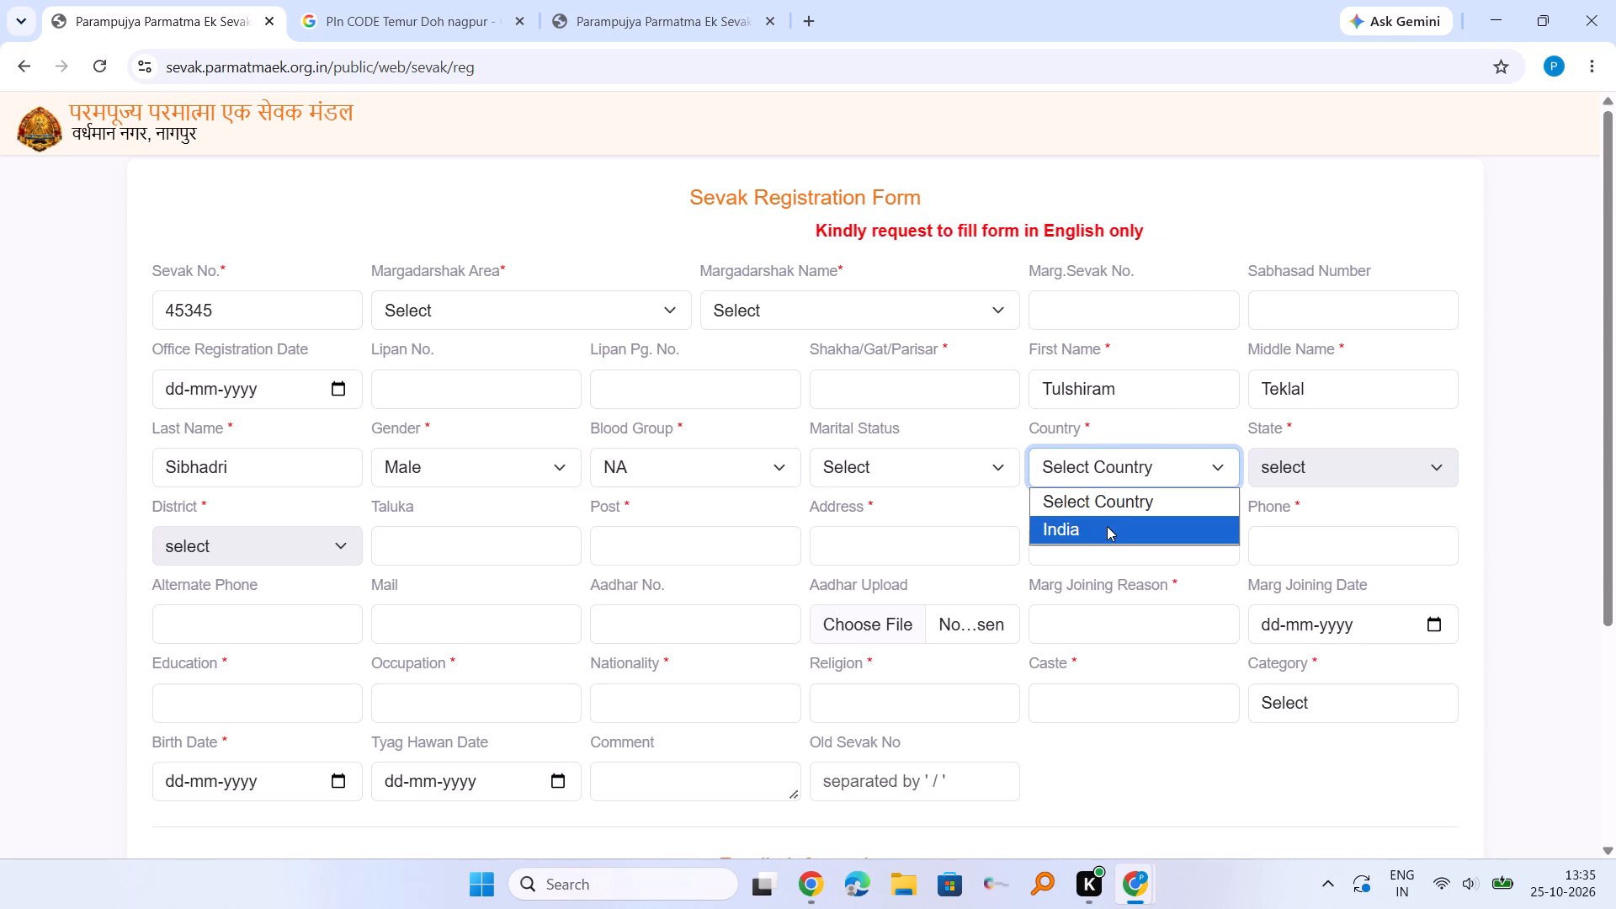
left_click(1310, 466)
left_click(1310, 466)
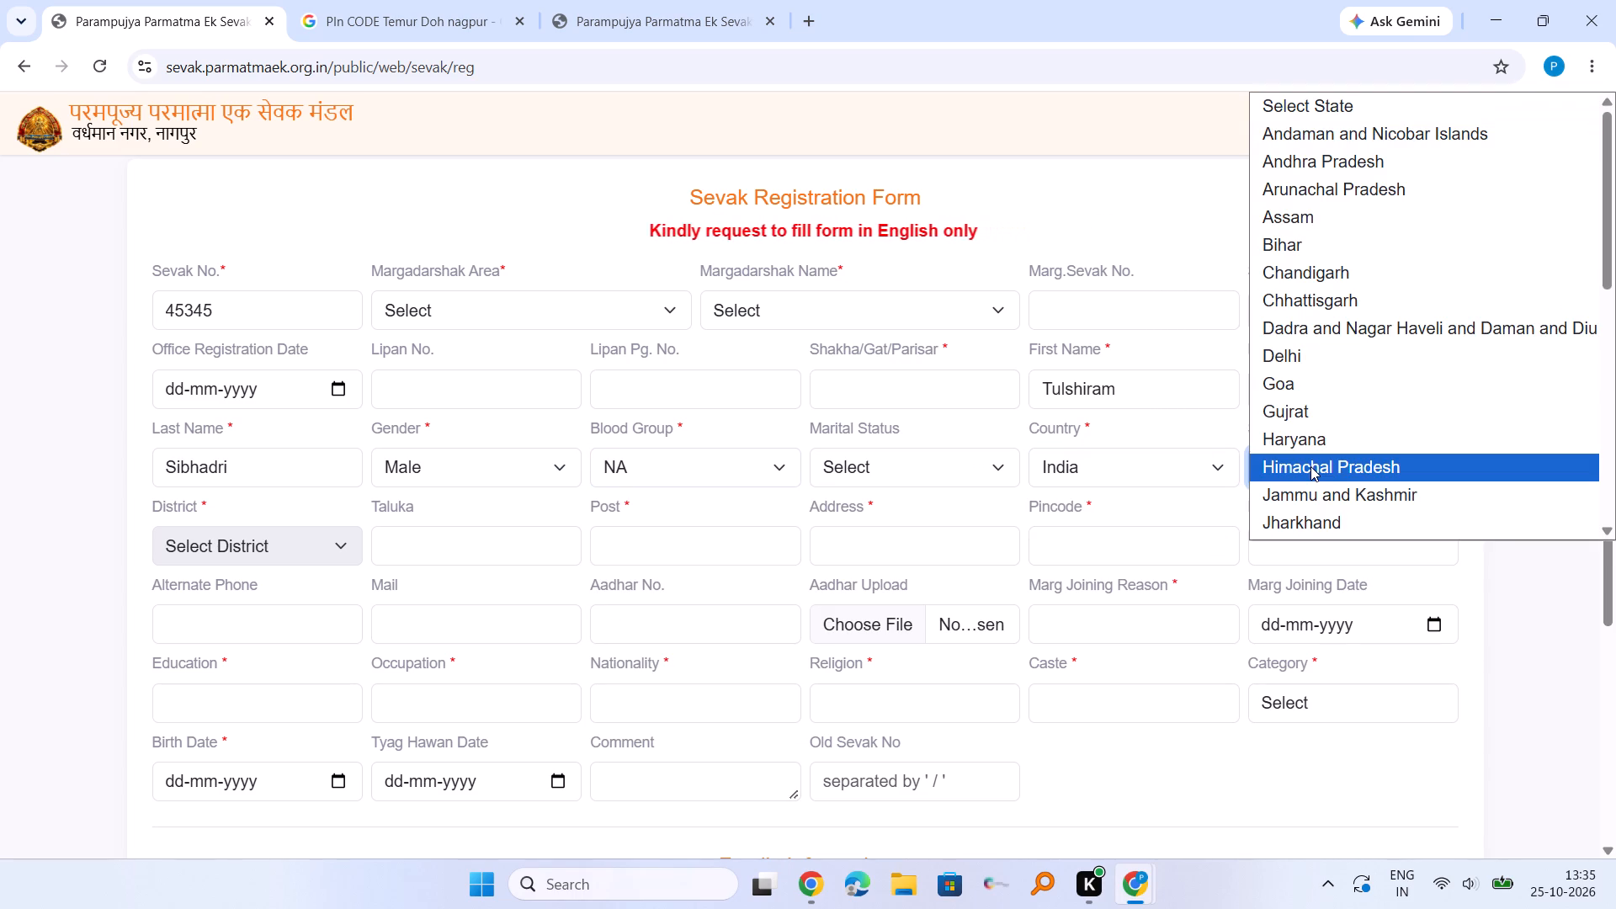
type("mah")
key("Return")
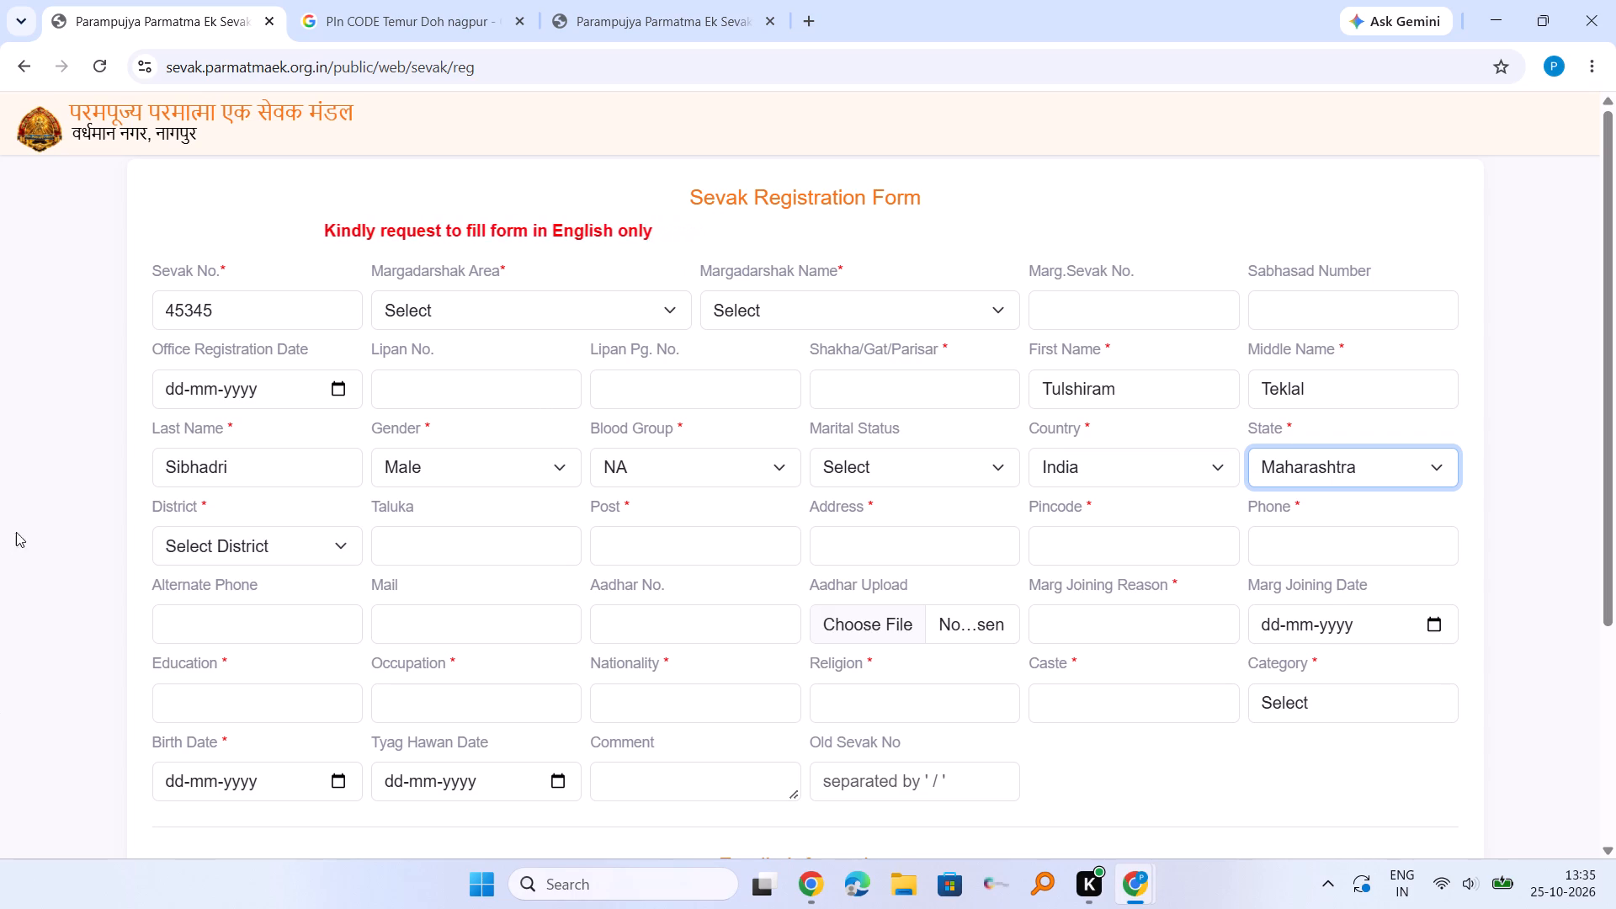
left_click(231, 557)
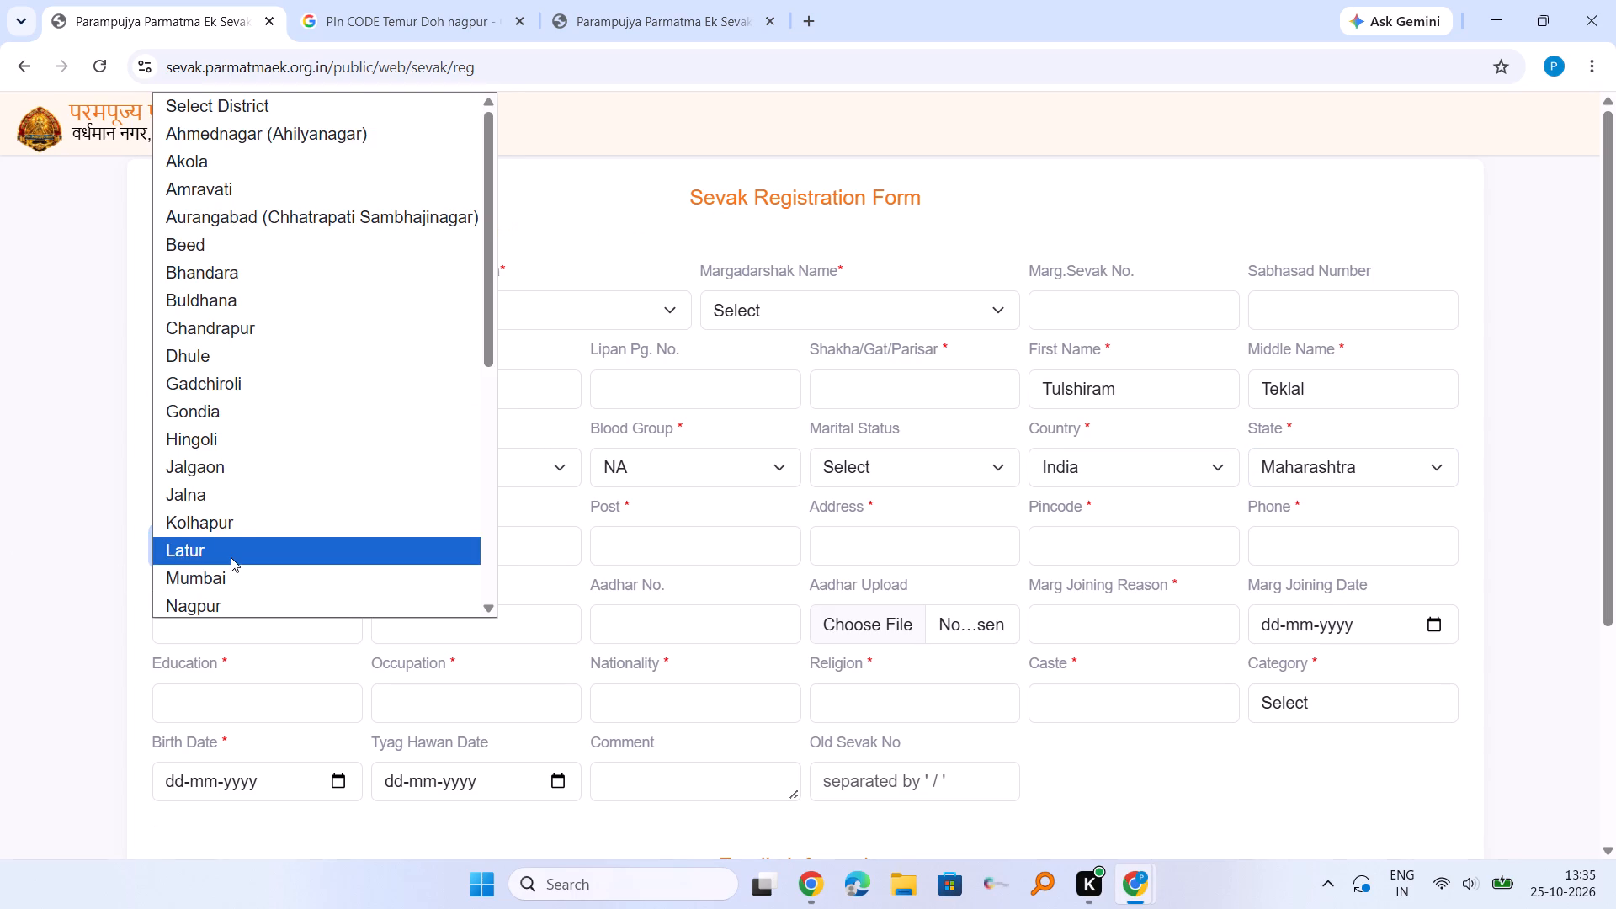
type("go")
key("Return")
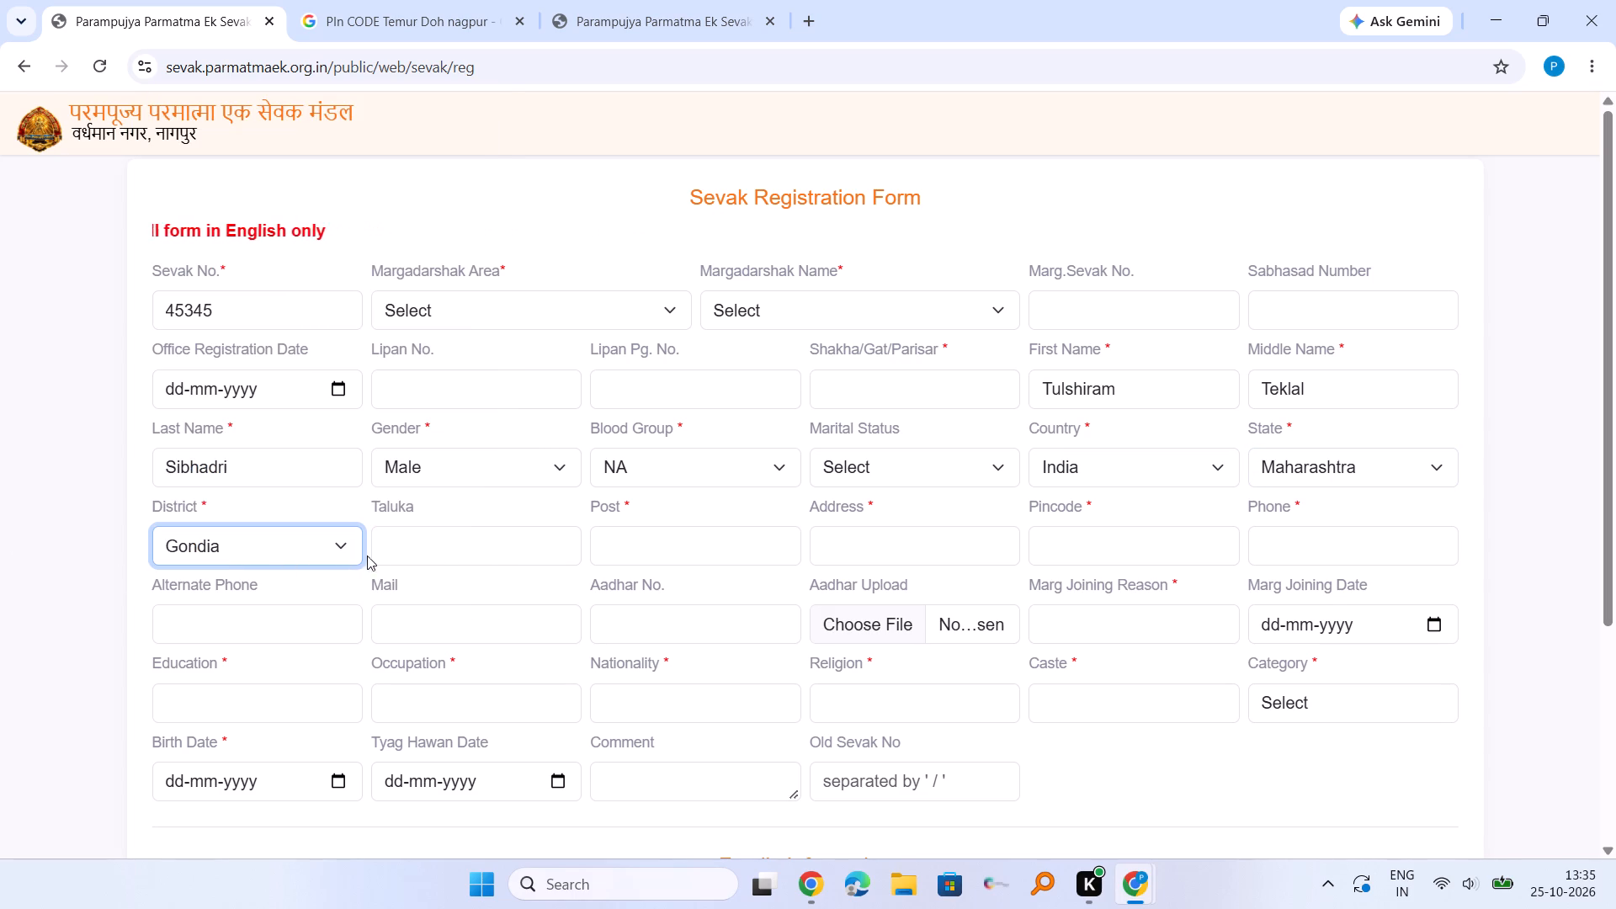
Fill in taluka Gondia and post Dasgaon, with the same village name as the address.
left_click(414, 553)
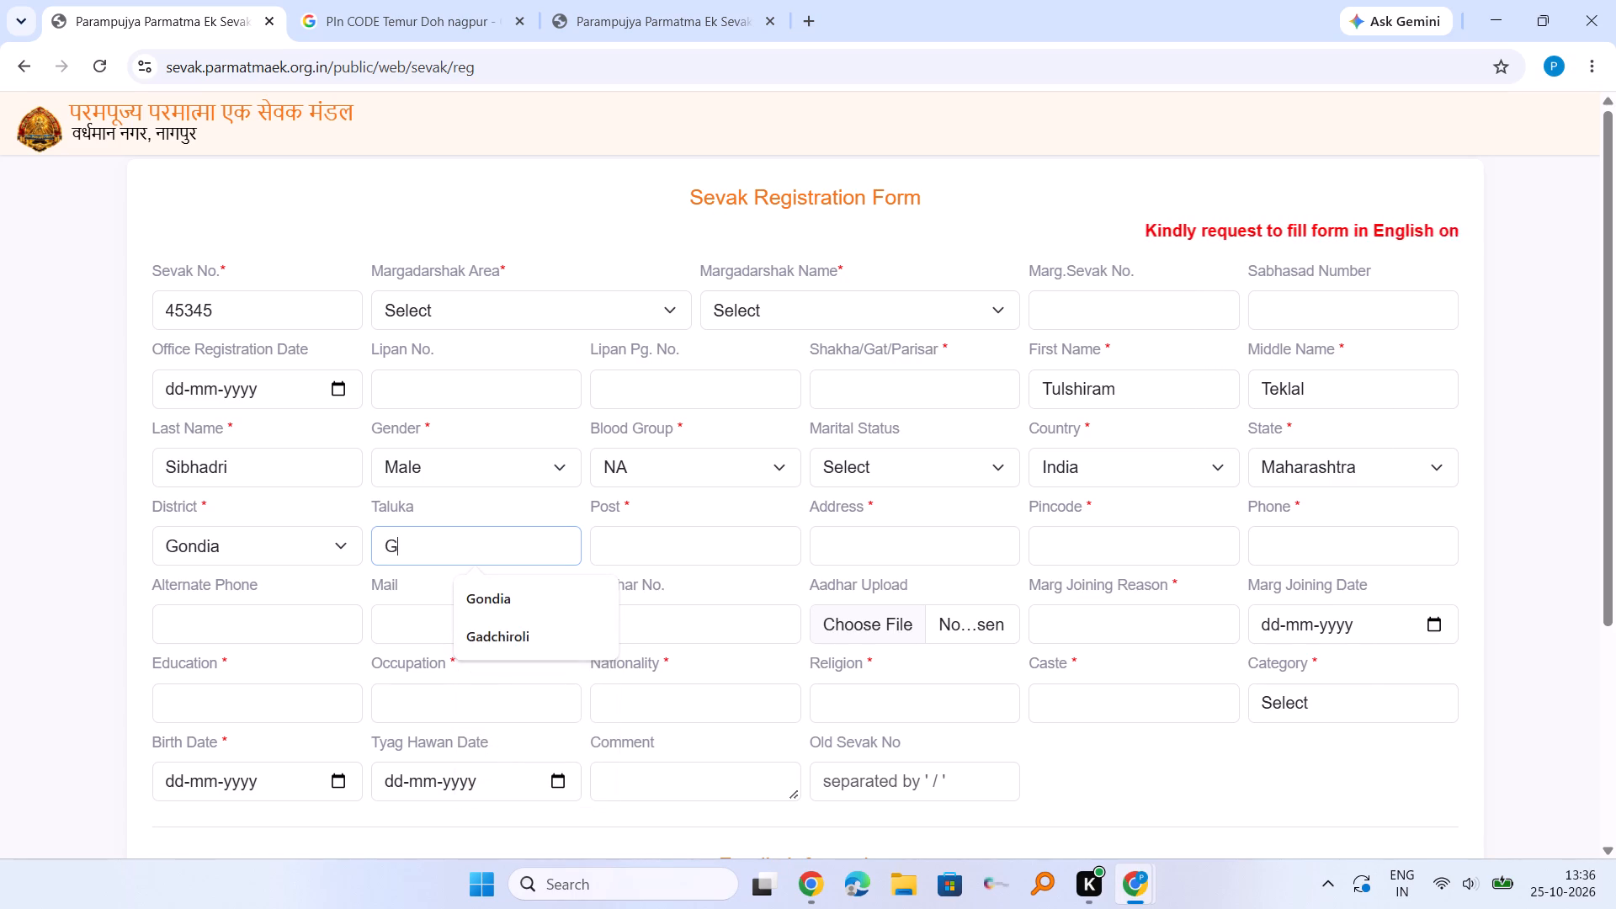
left_click(518, 613)
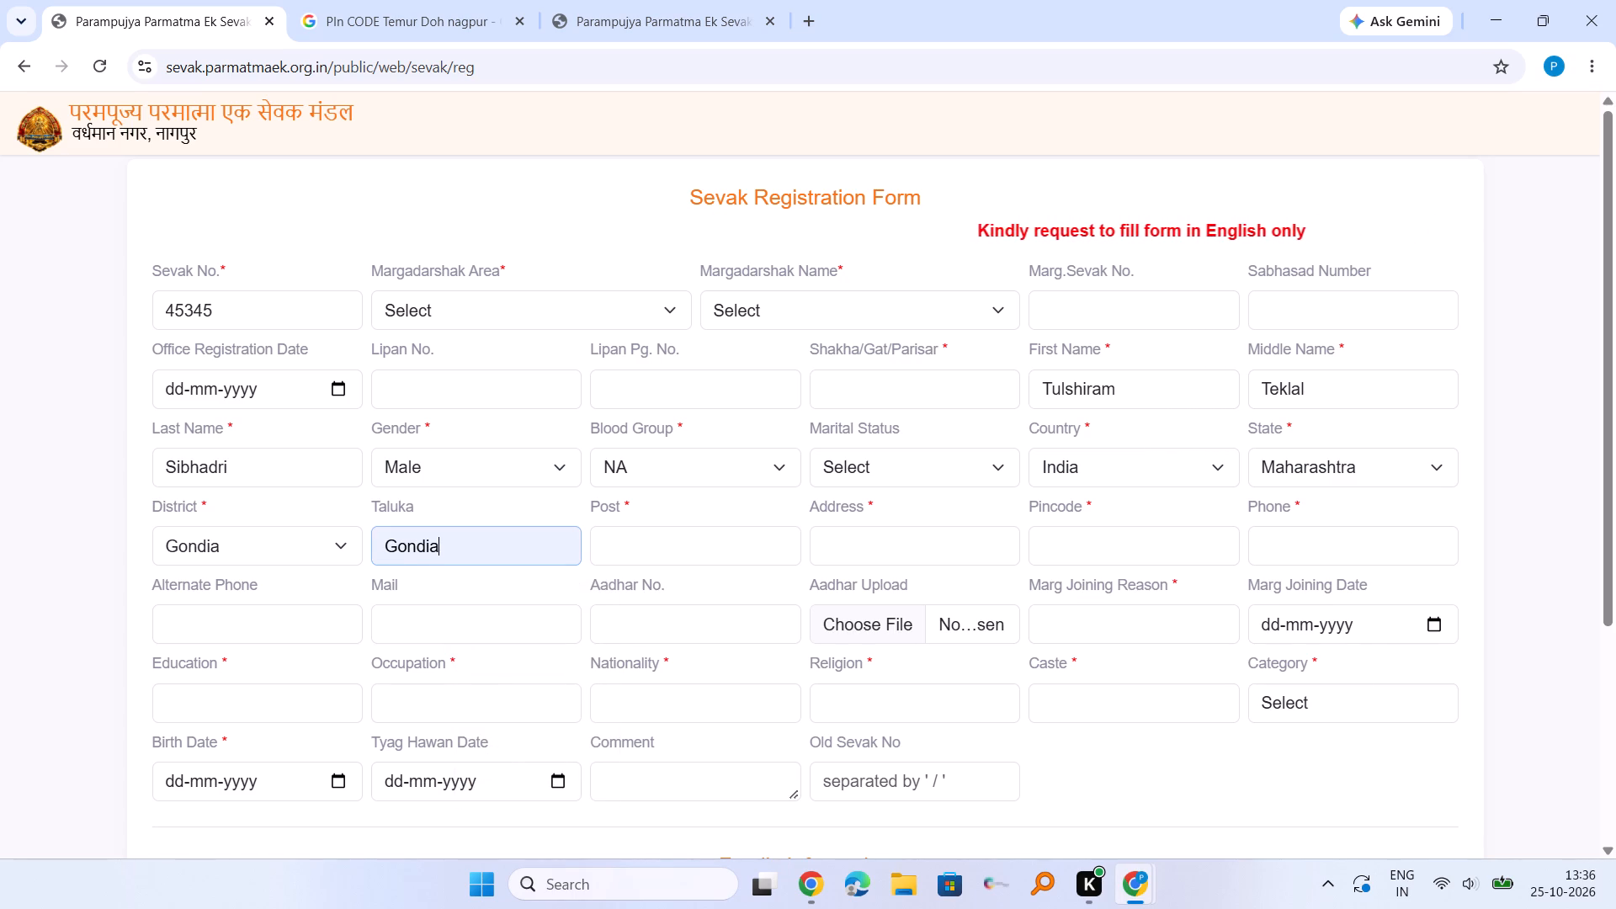
left_click(656, 540)
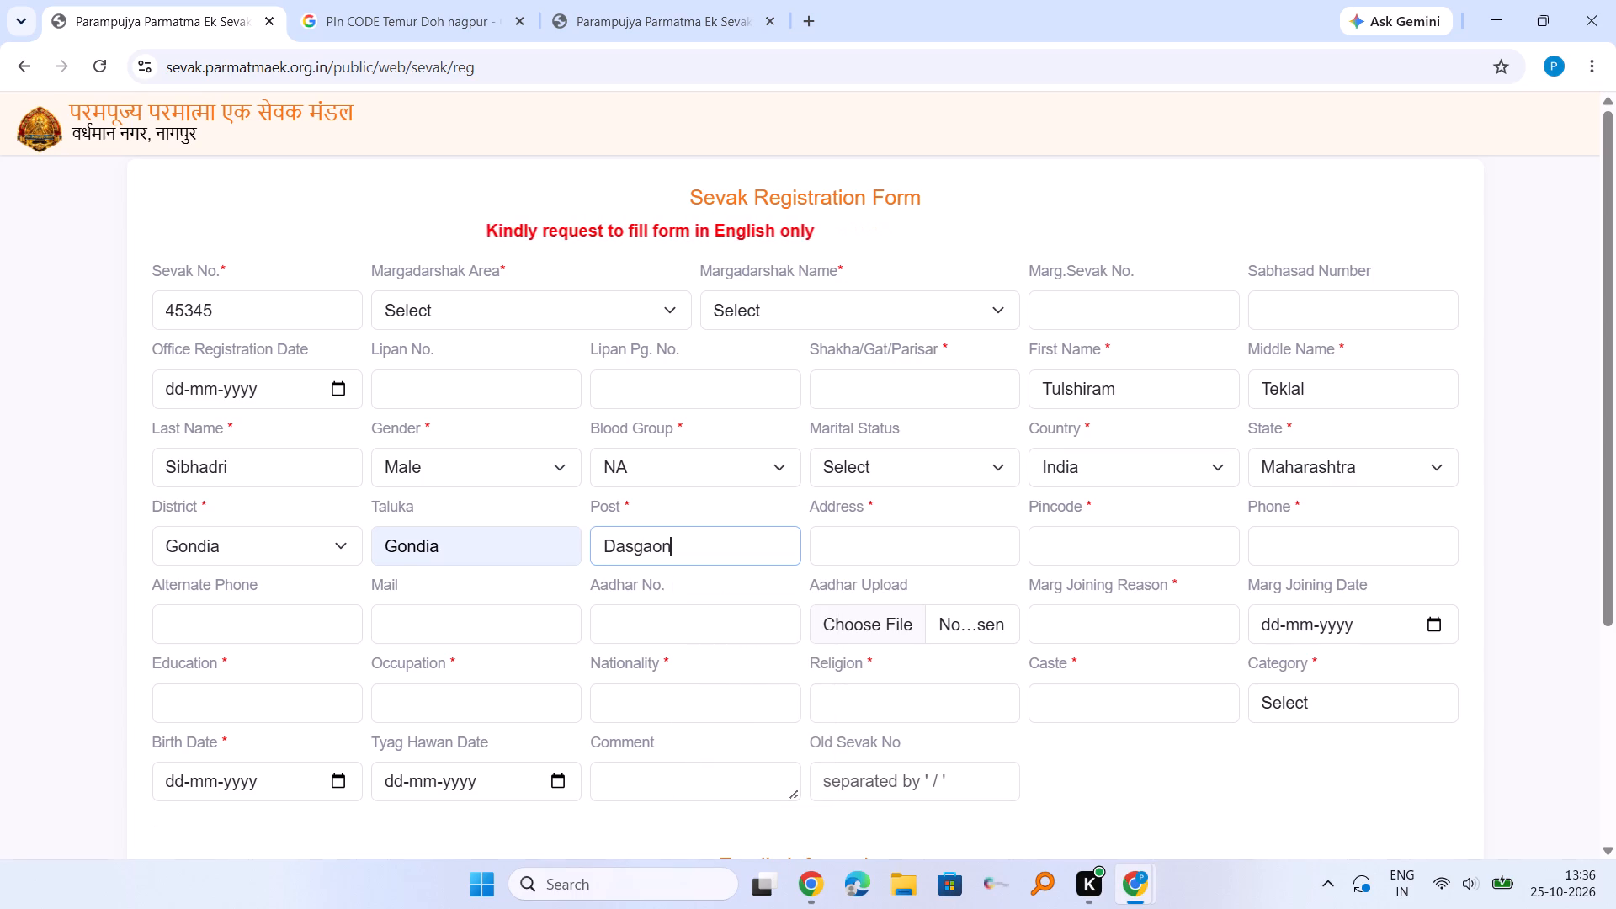
left_click(827, 541)
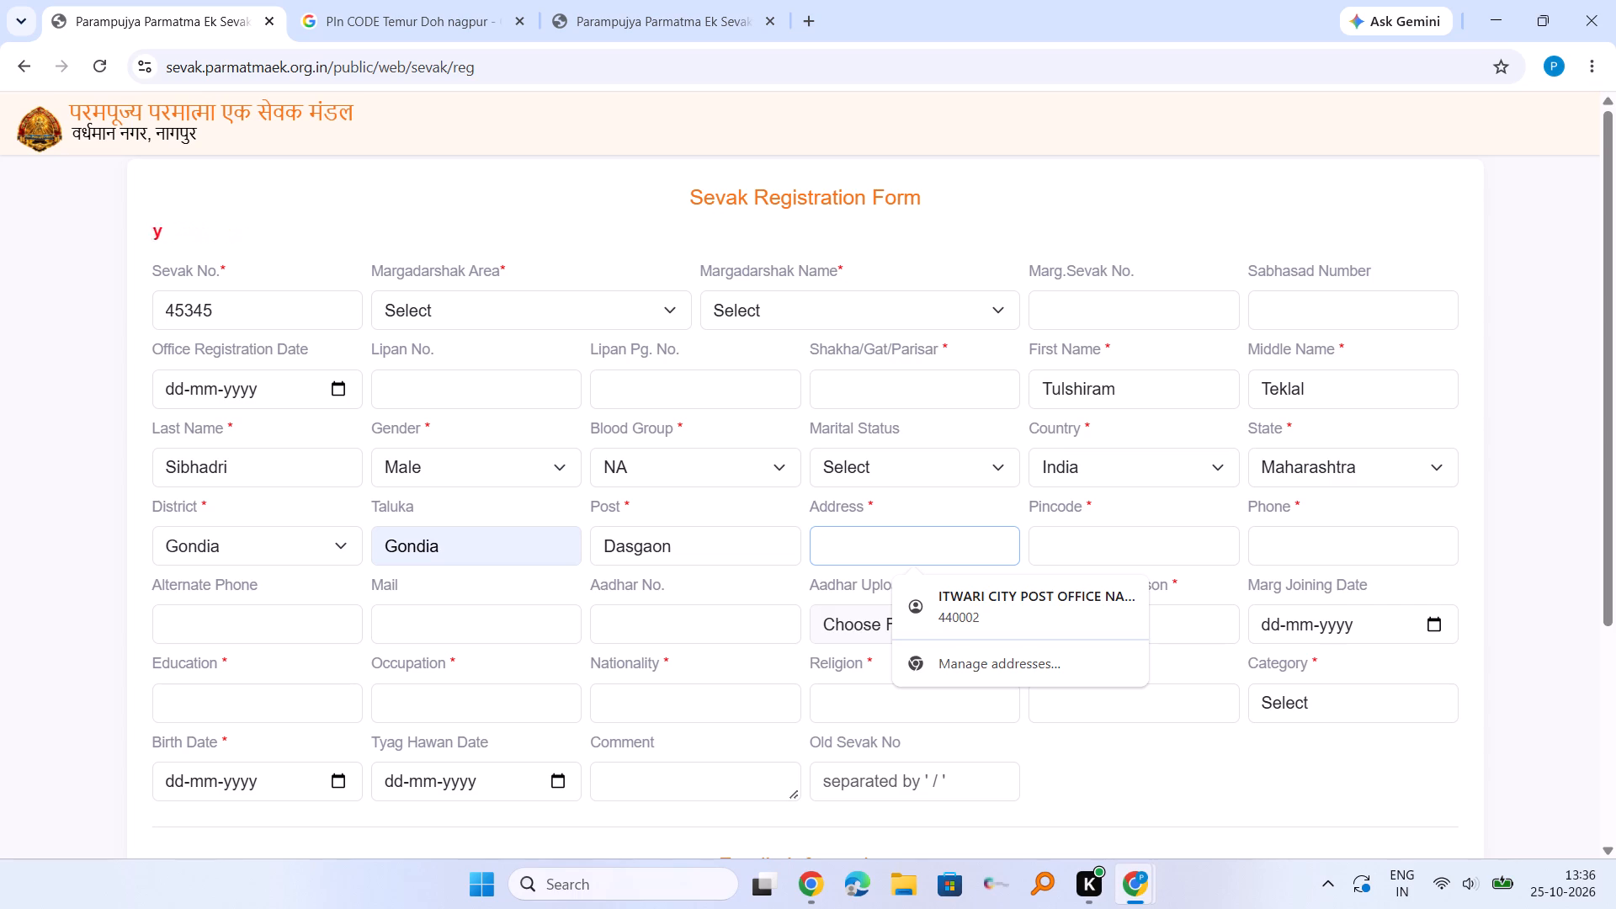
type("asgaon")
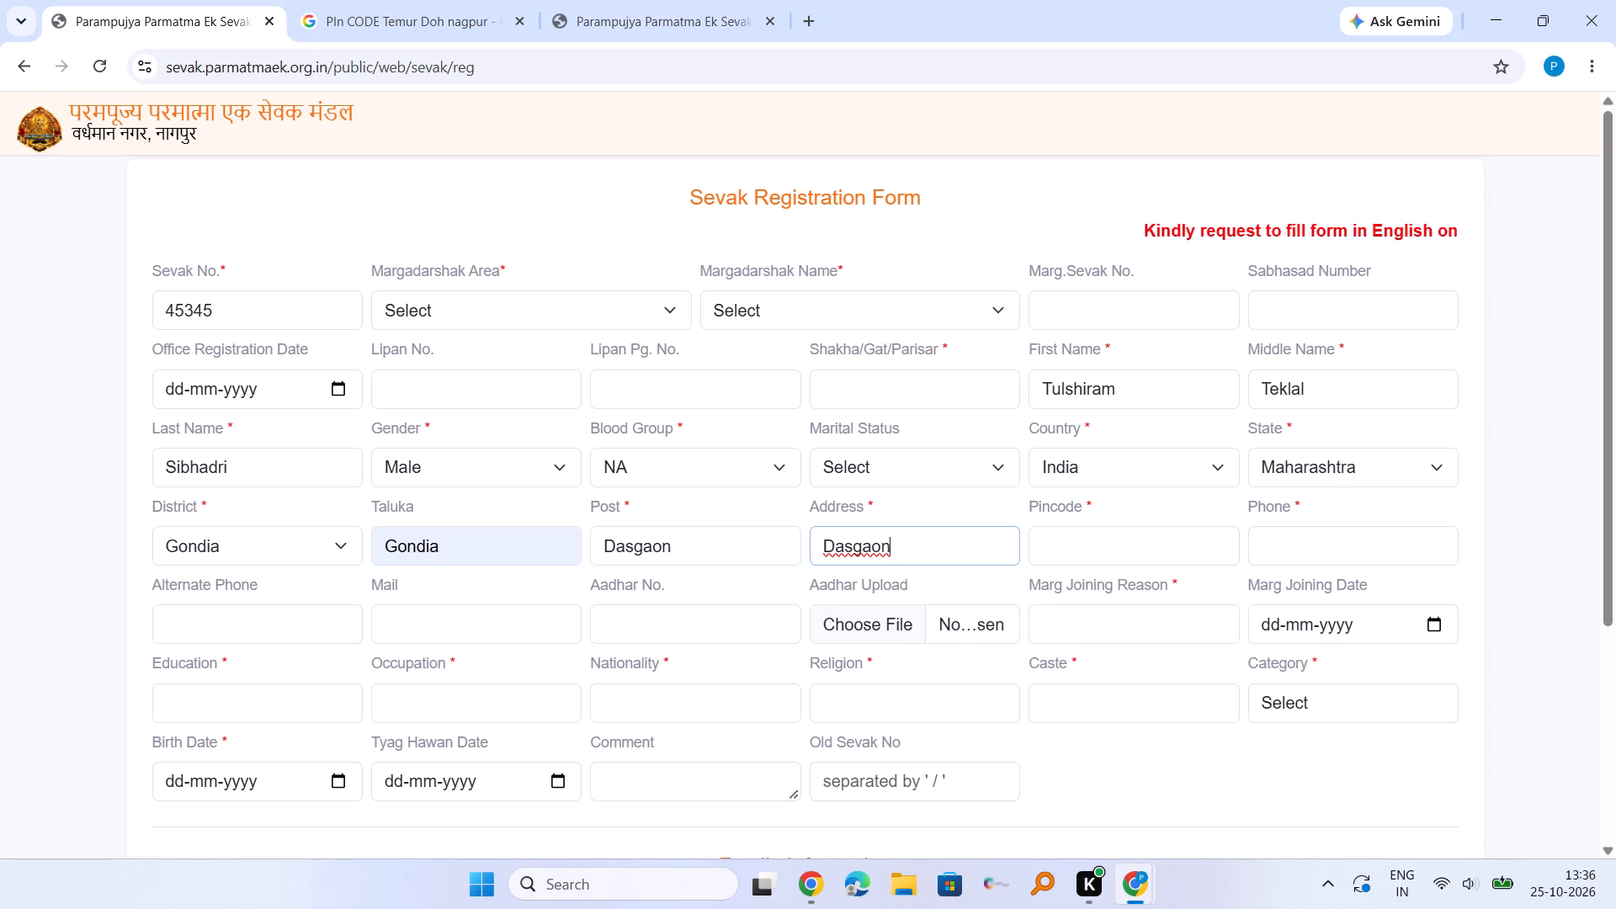
Copy the village name from the address and search Google for "PIn CODE Dasgaon gondia".
double_click(874, 548)
key("ctrl+c")
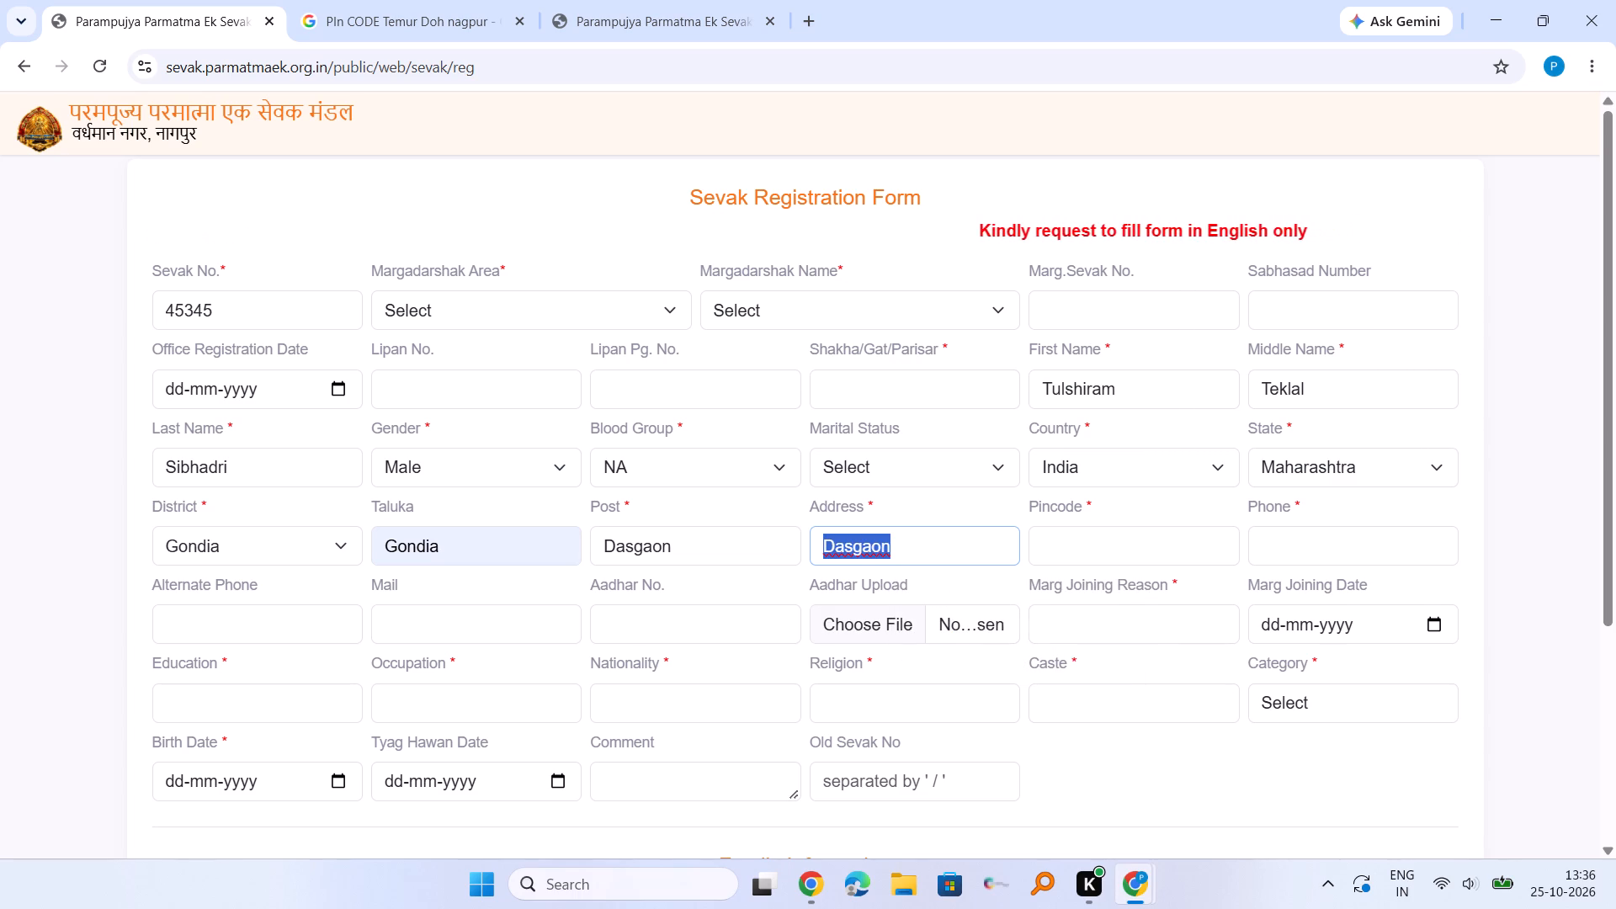
left_click(468, 0)
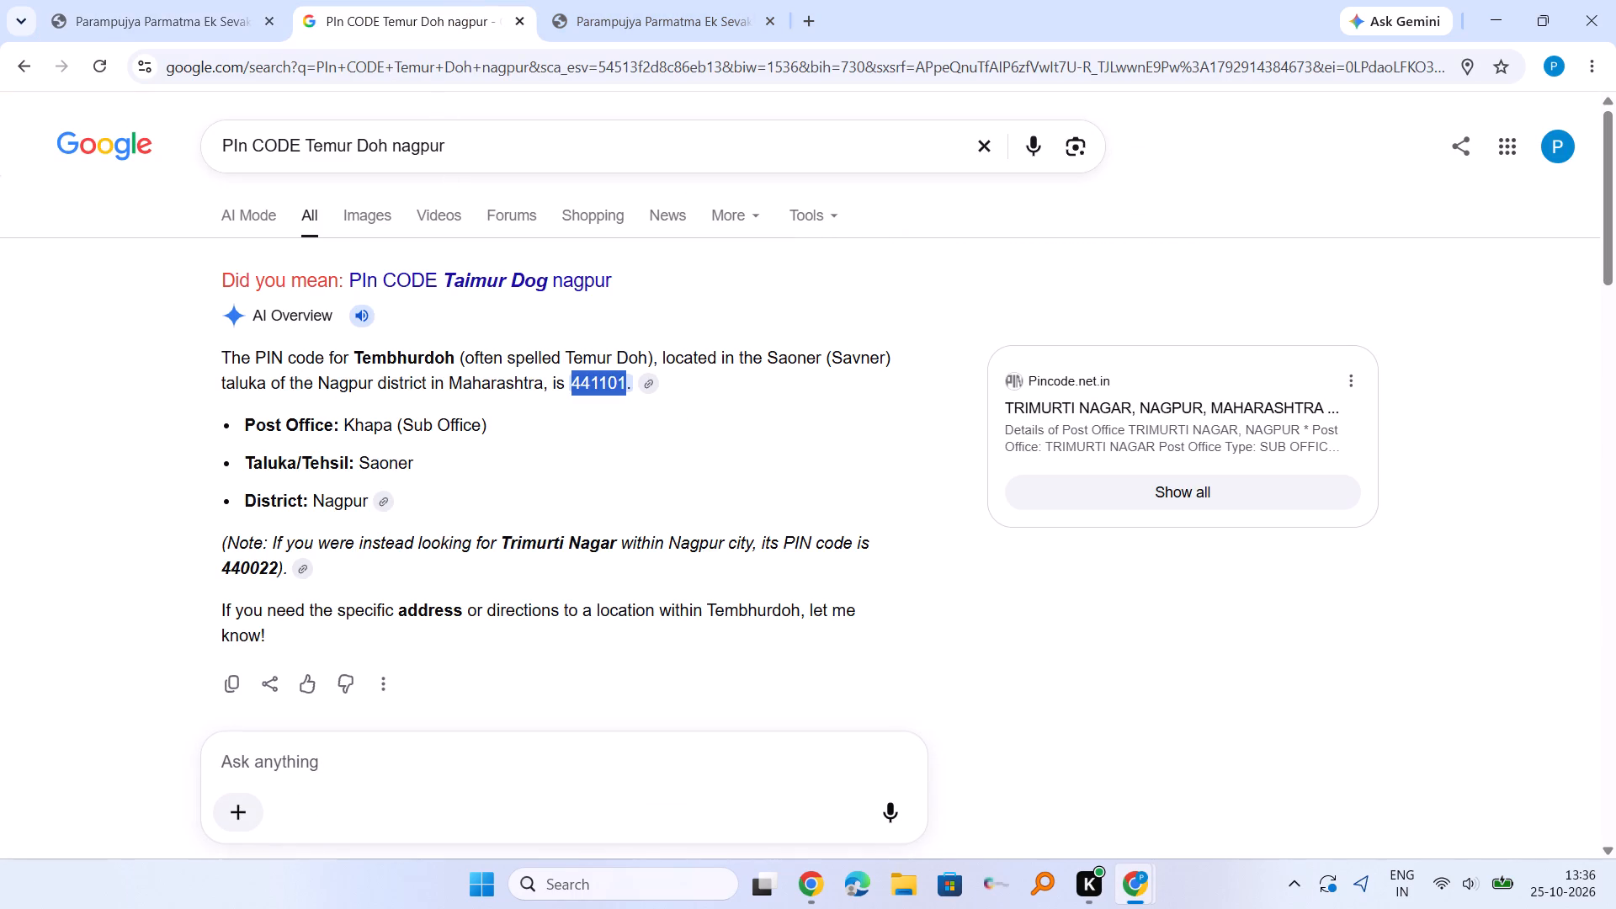
left_click_drag(454, 152, 313, 151)
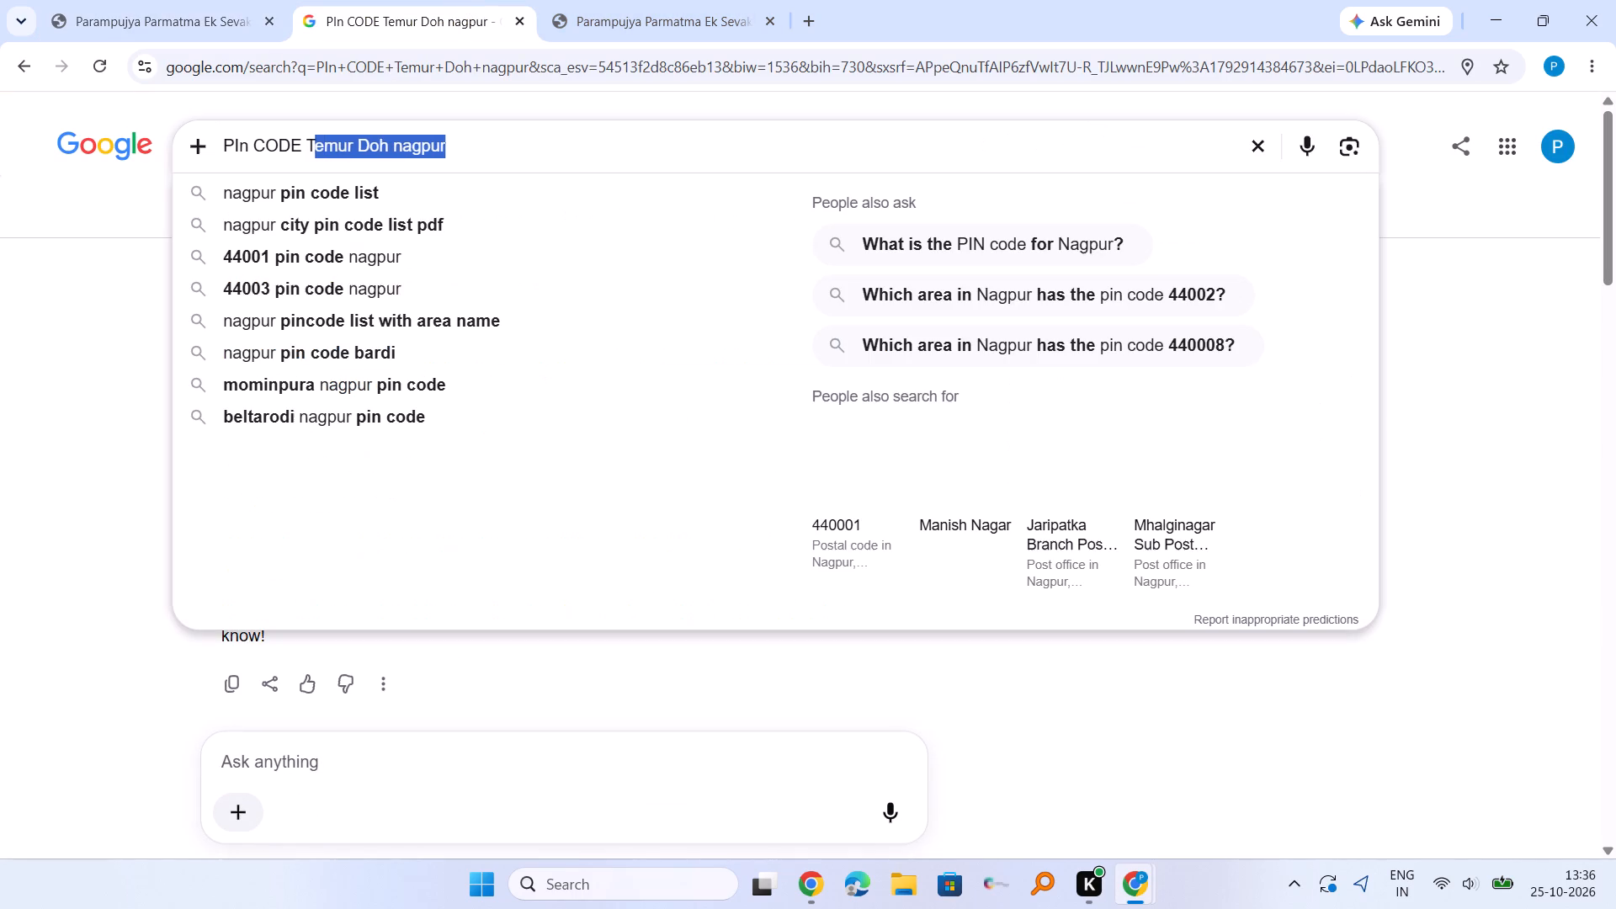
key("BackSpace")
key("BackSpace")
key("ctrl+v")
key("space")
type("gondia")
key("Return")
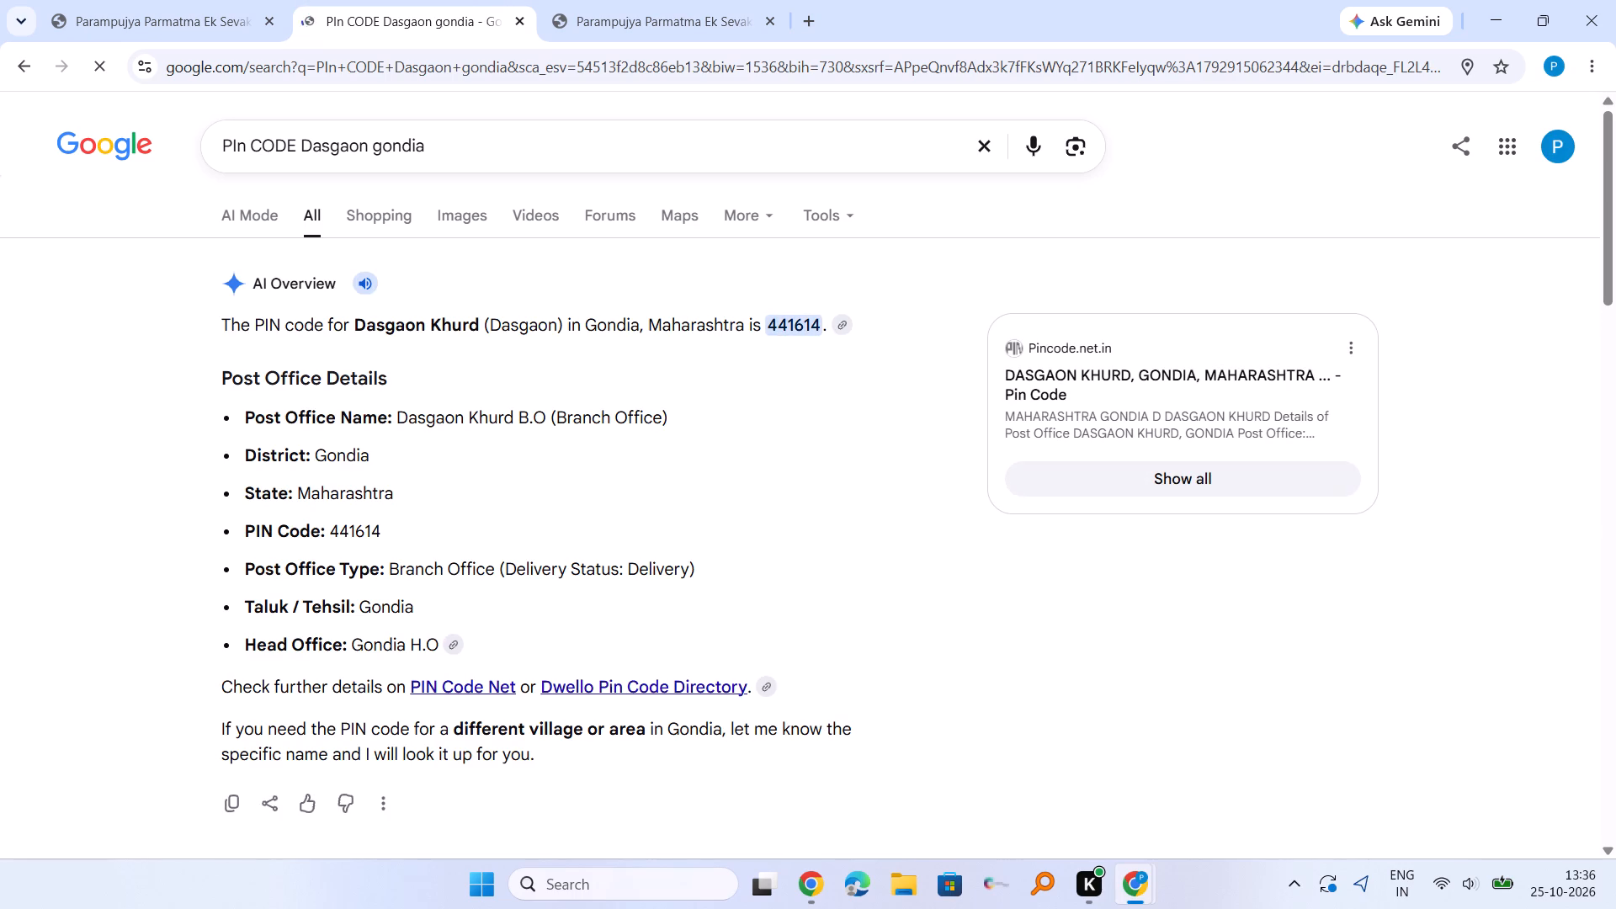
Copy the PIN code 441614 from the search answer into the registration form's Pincode field.
double_click(796, 333)
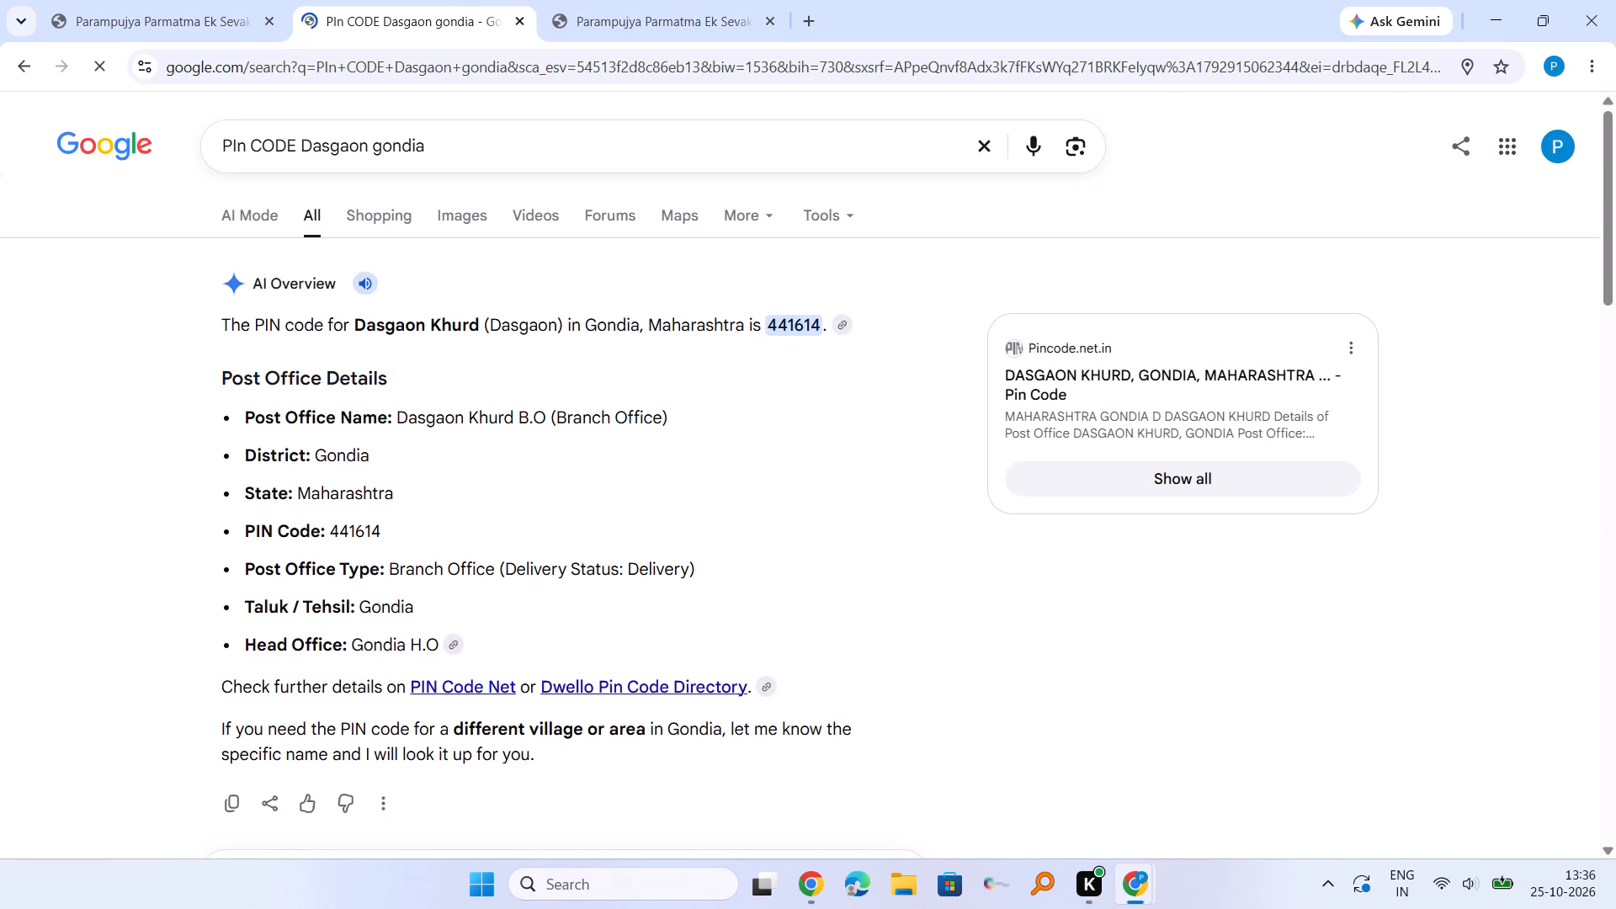
key("ctrl+c")
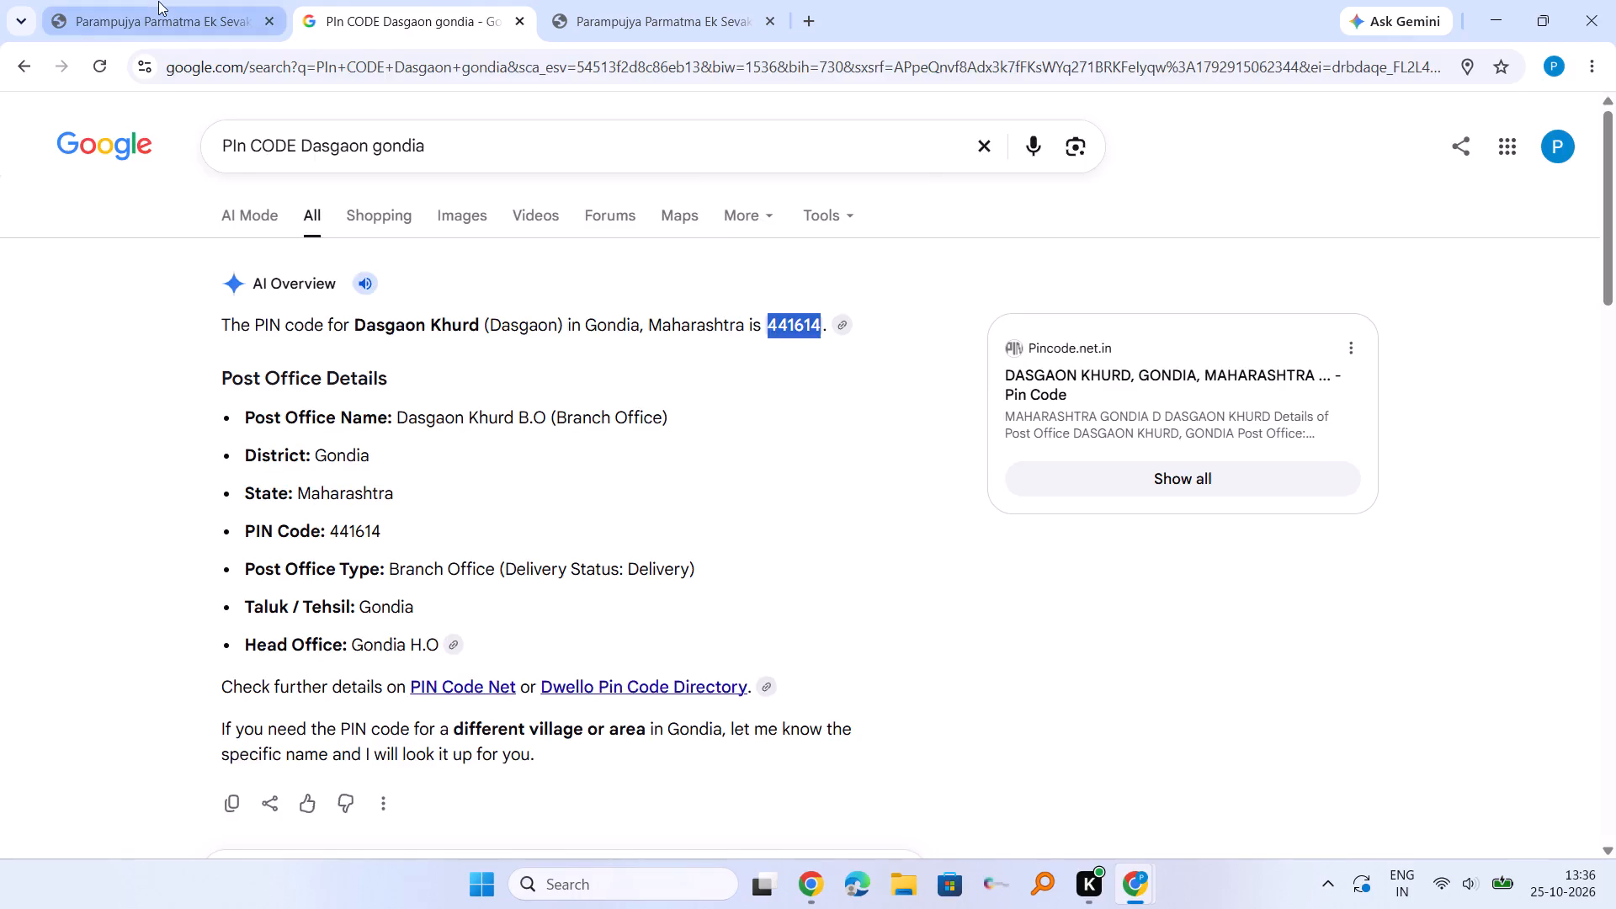
left_click(158, 1)
left_click(1122, 541)
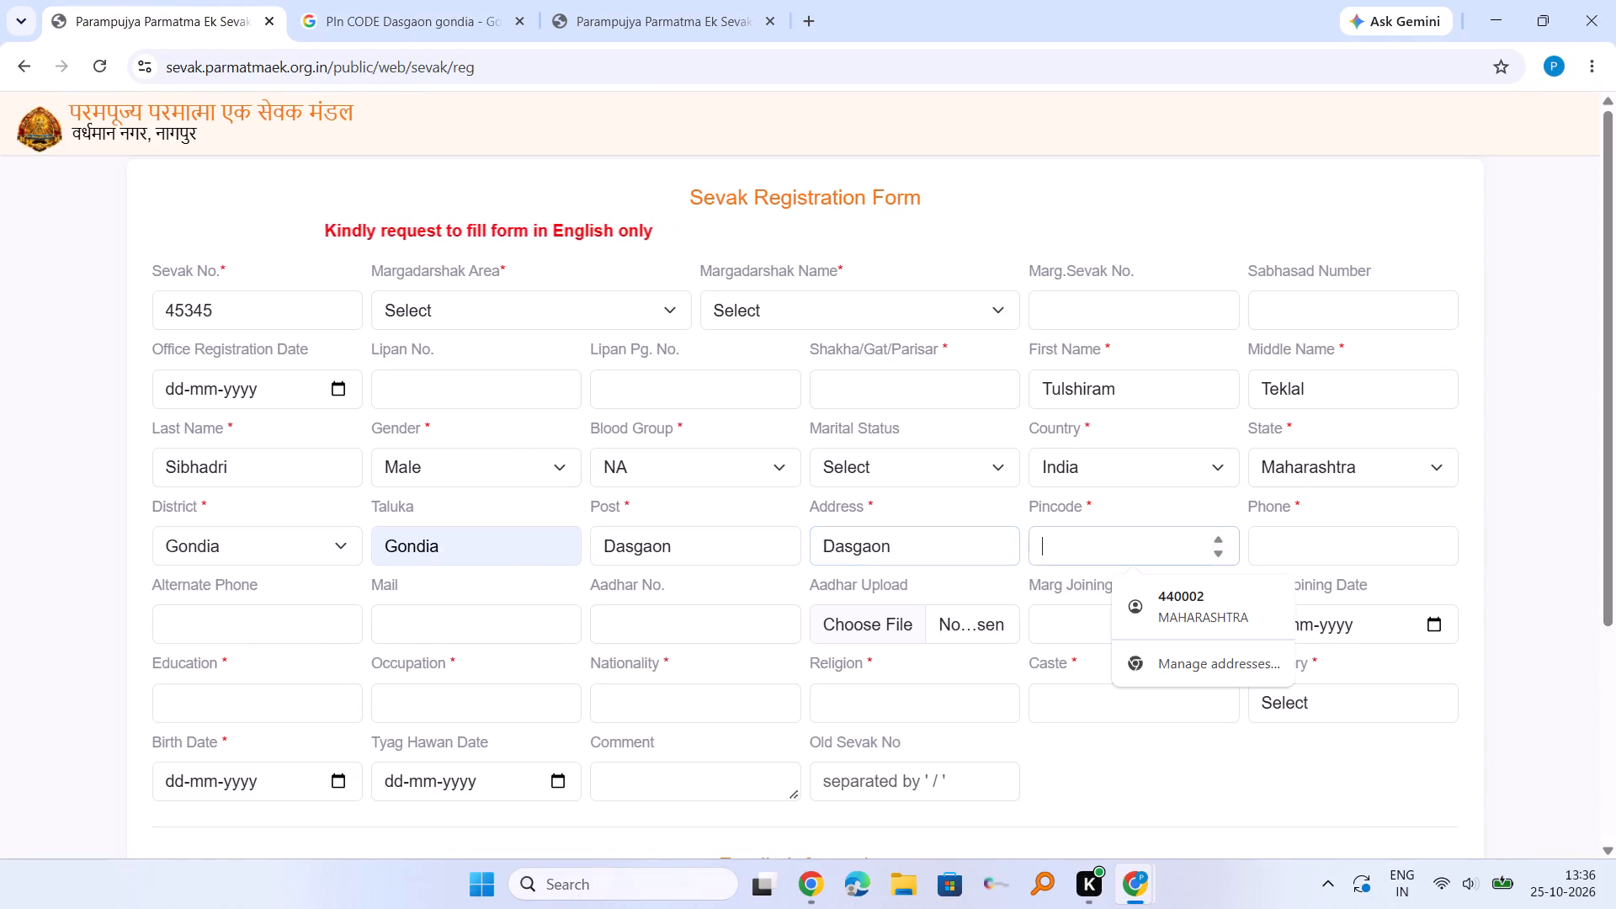
key("ctrl+v")
Fill in the phone number and the organisation's e-mail address using the saved suggestions.
left_click(1335, 545)
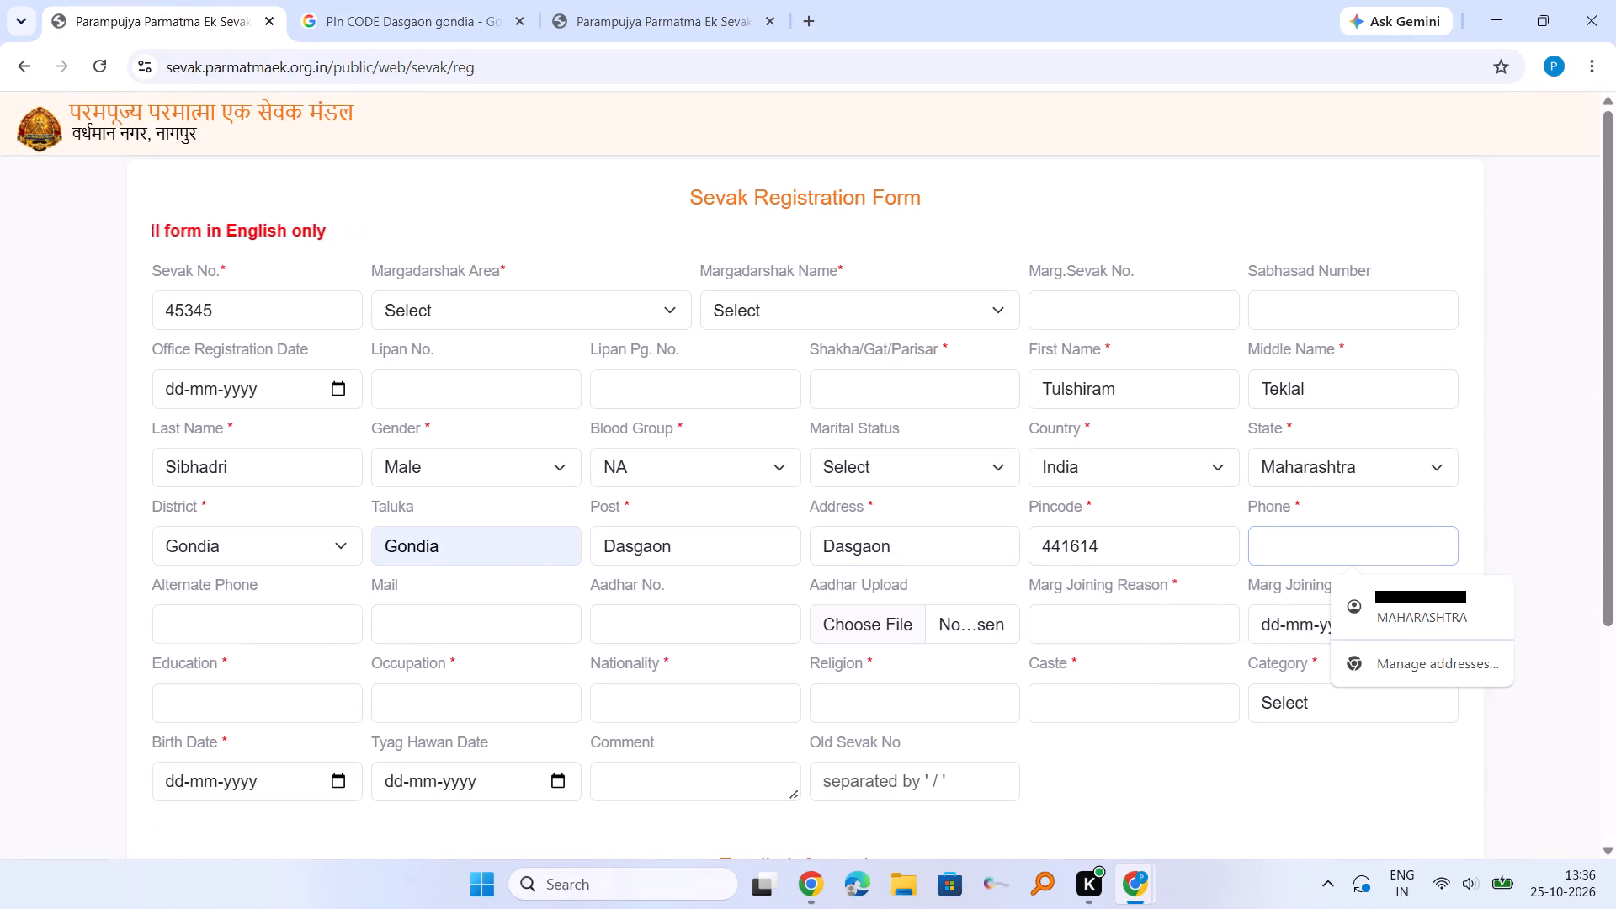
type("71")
left_click(1385, 603)
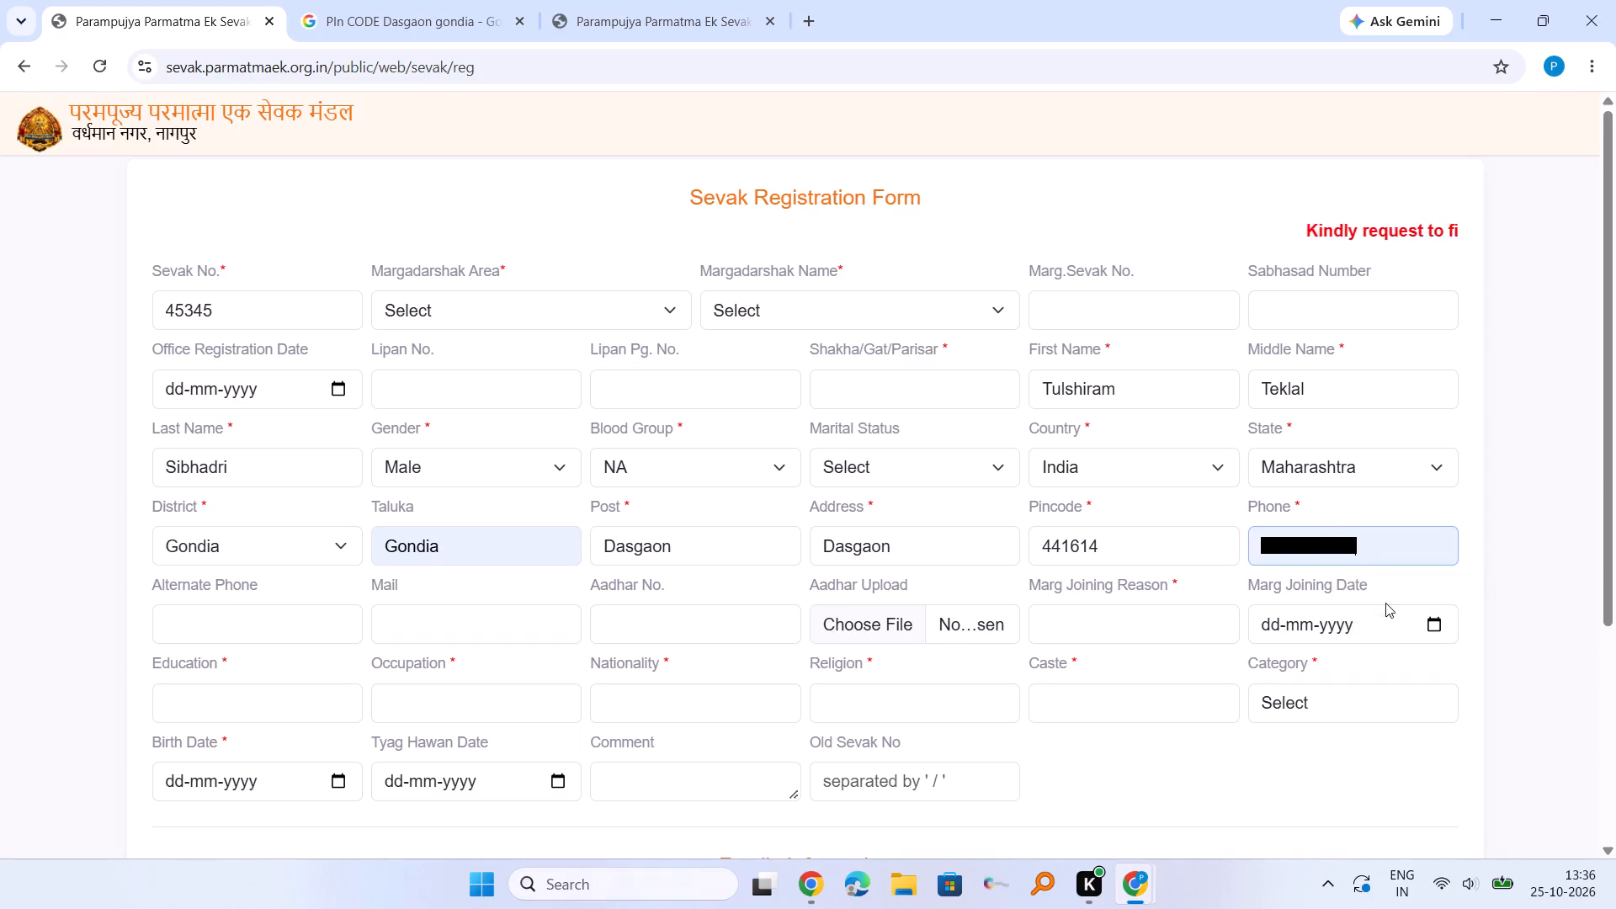
left_click(411, 630)
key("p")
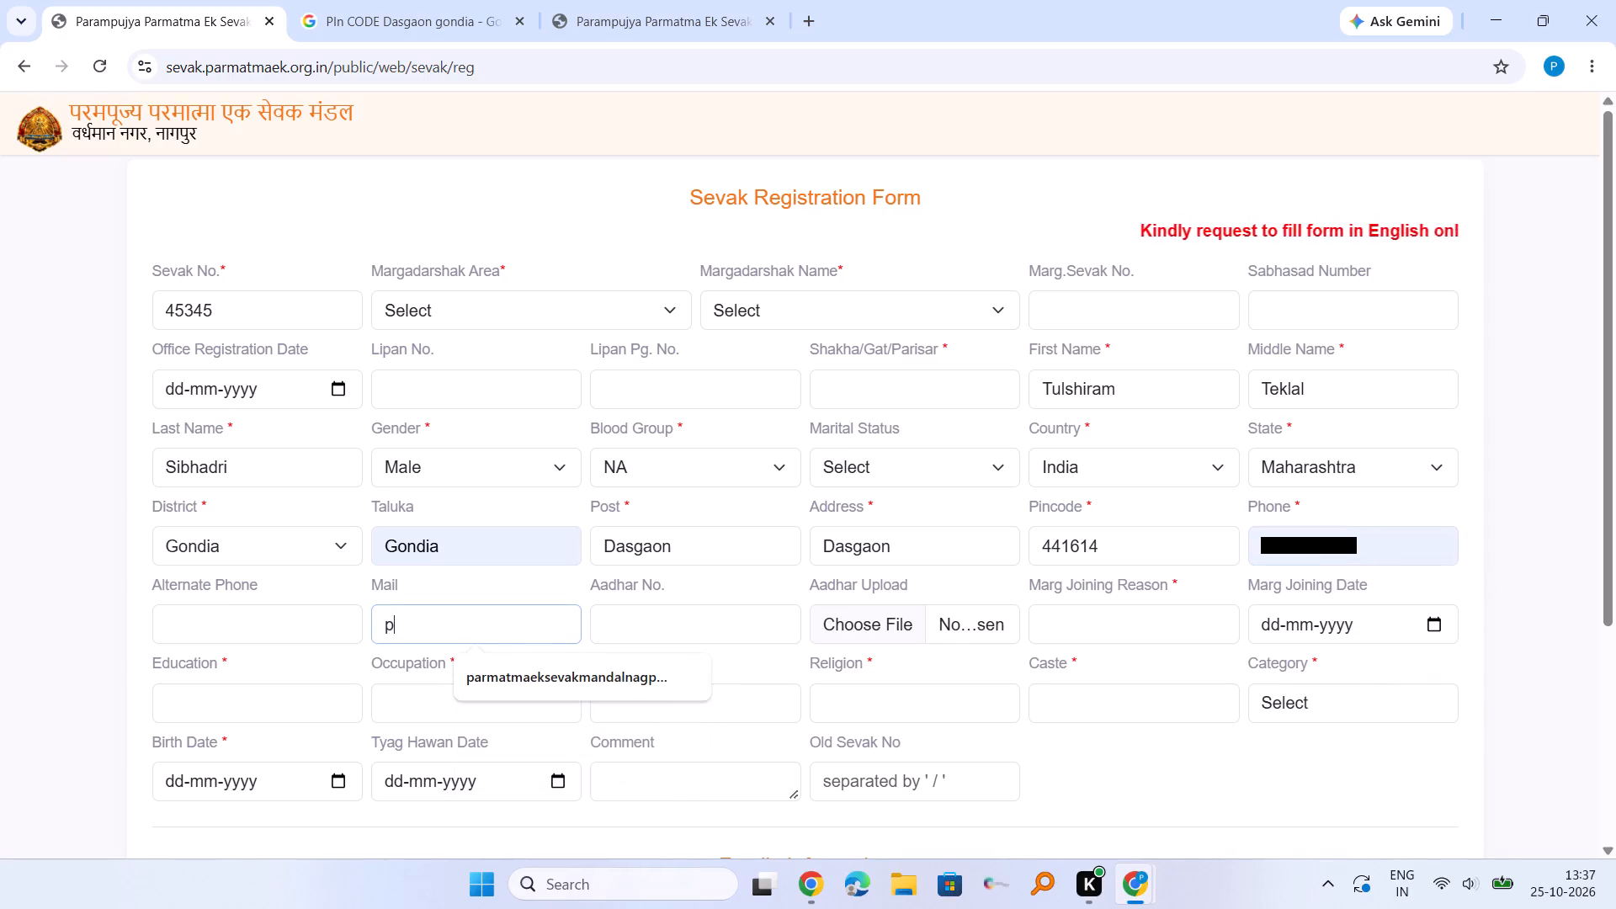
left_click(522, 671)
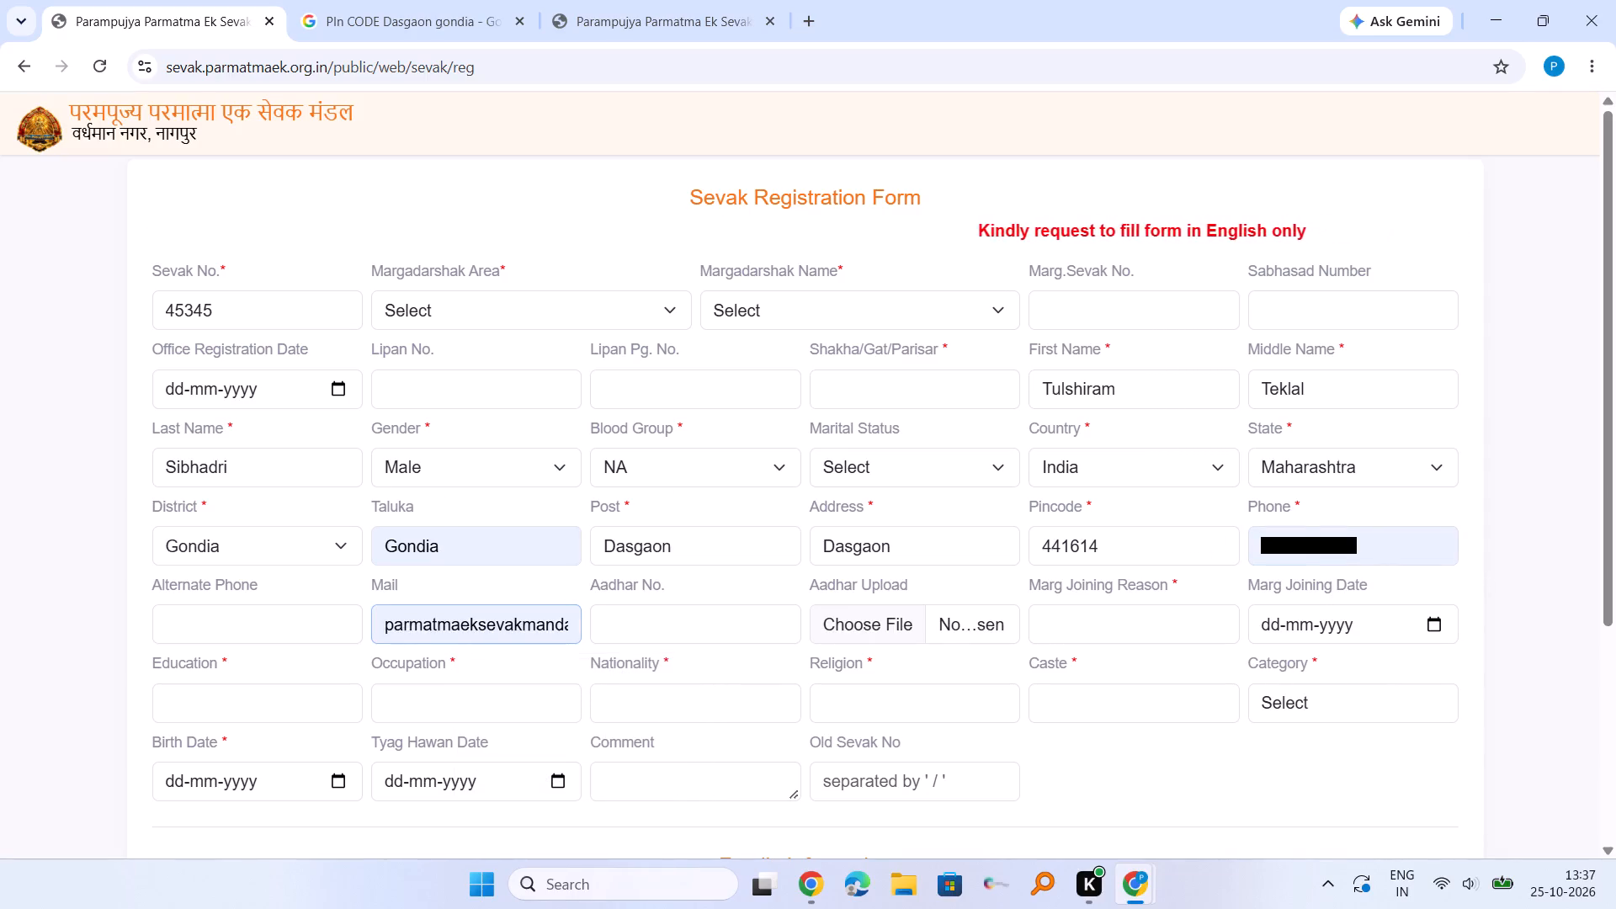
Fill in Marg Joining Reason as Prakurti Kharab, Education as 10th and Occupation as Majuri.
left_click(1058, 625)
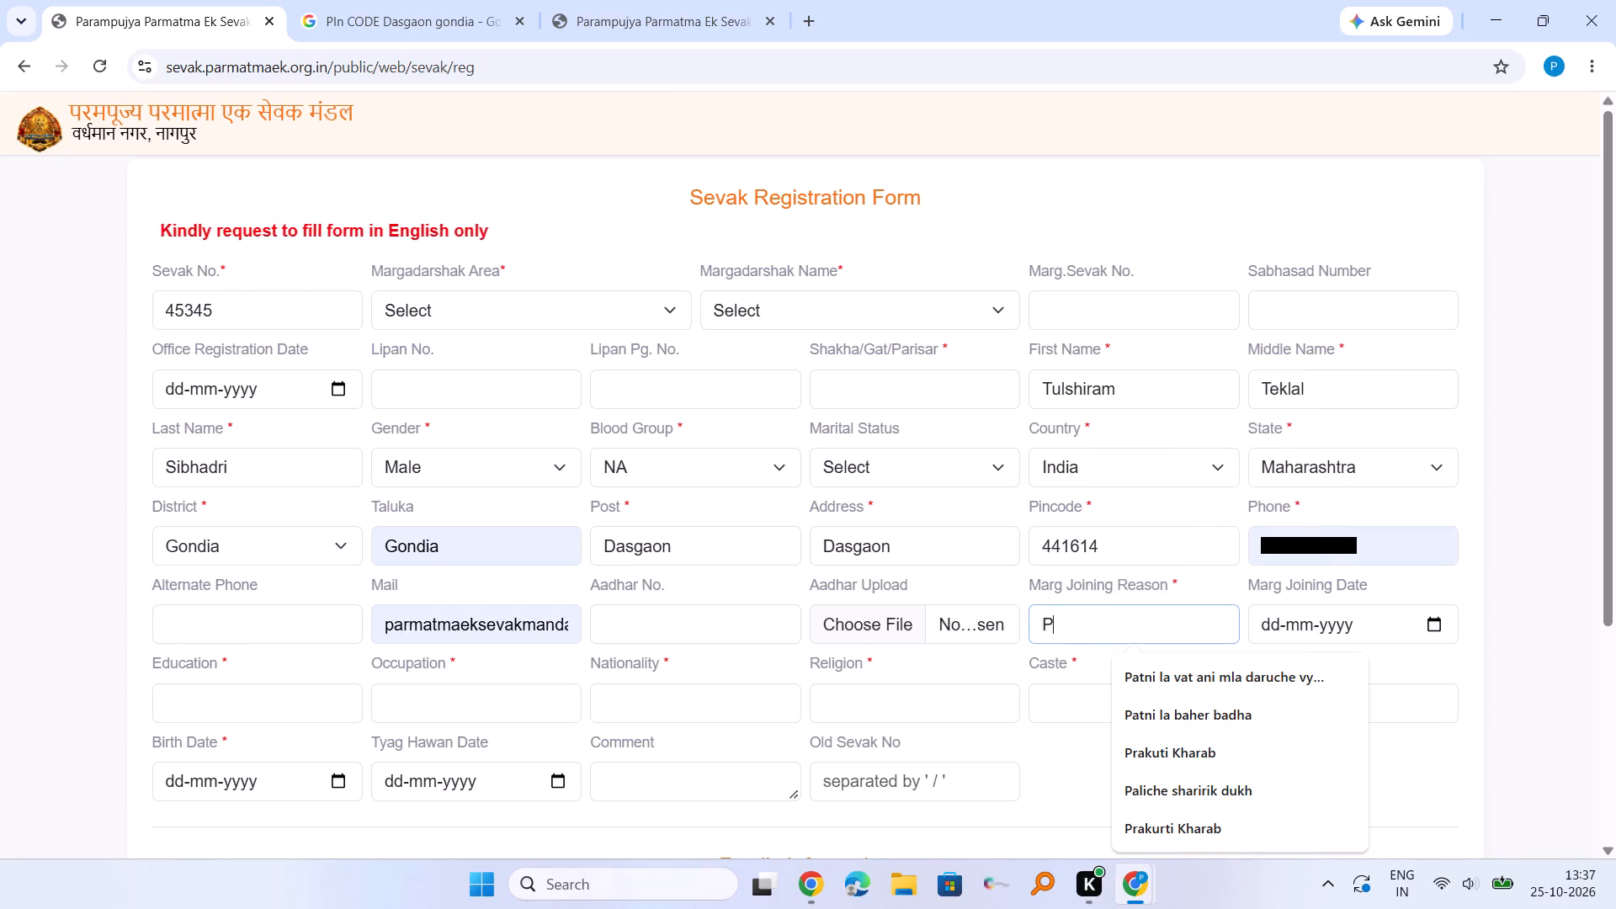
left_click(1146, 829)
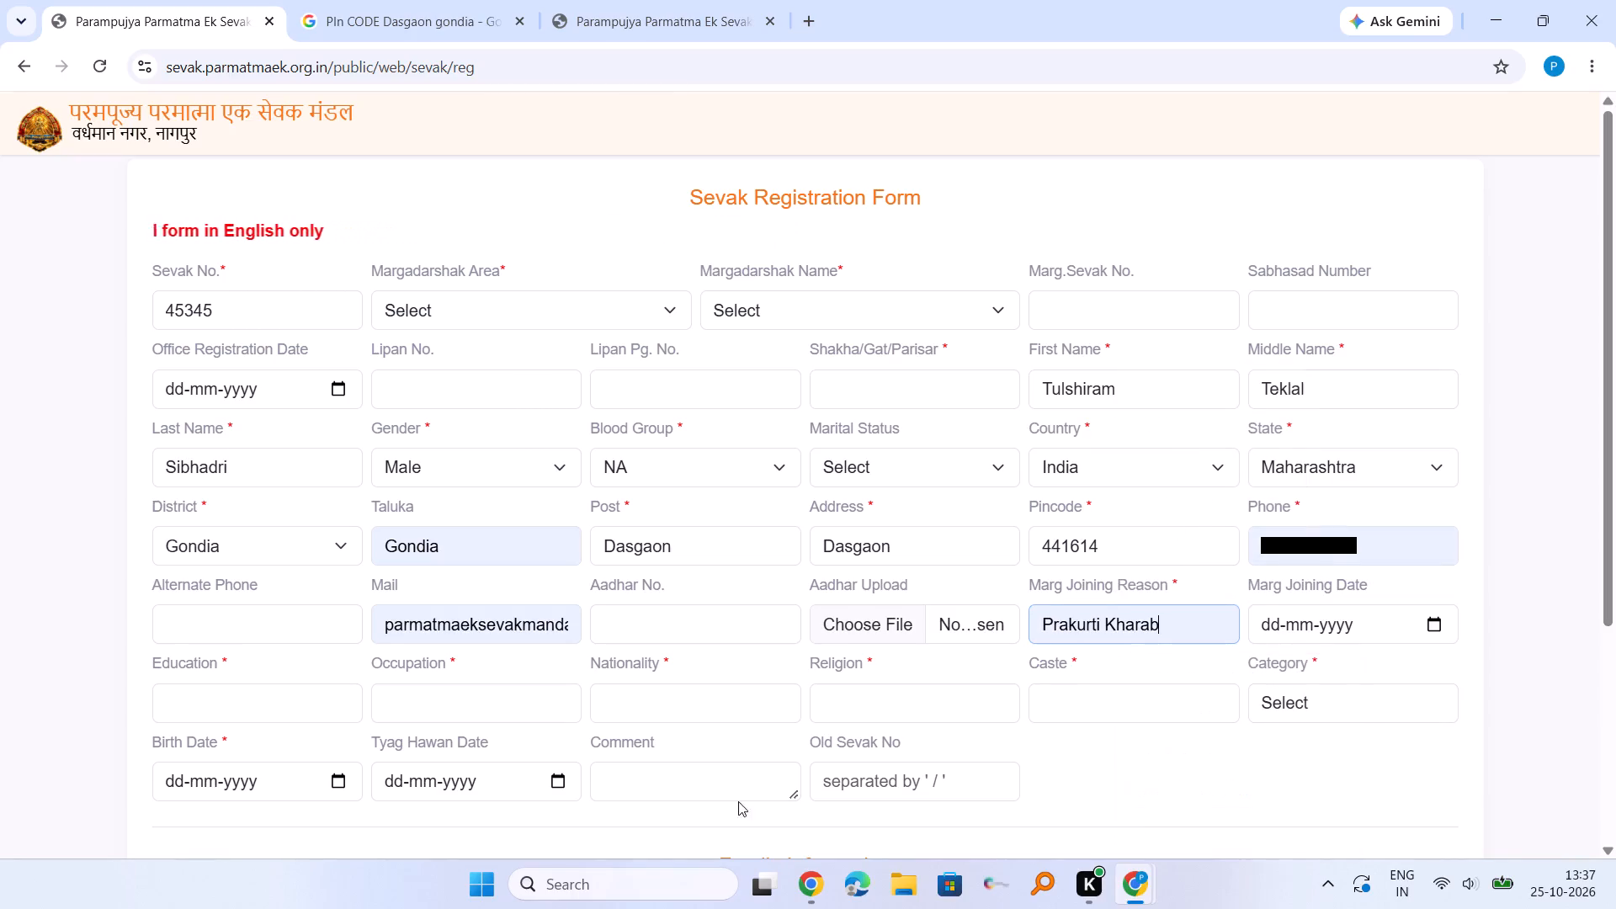
left_click(175, 708)
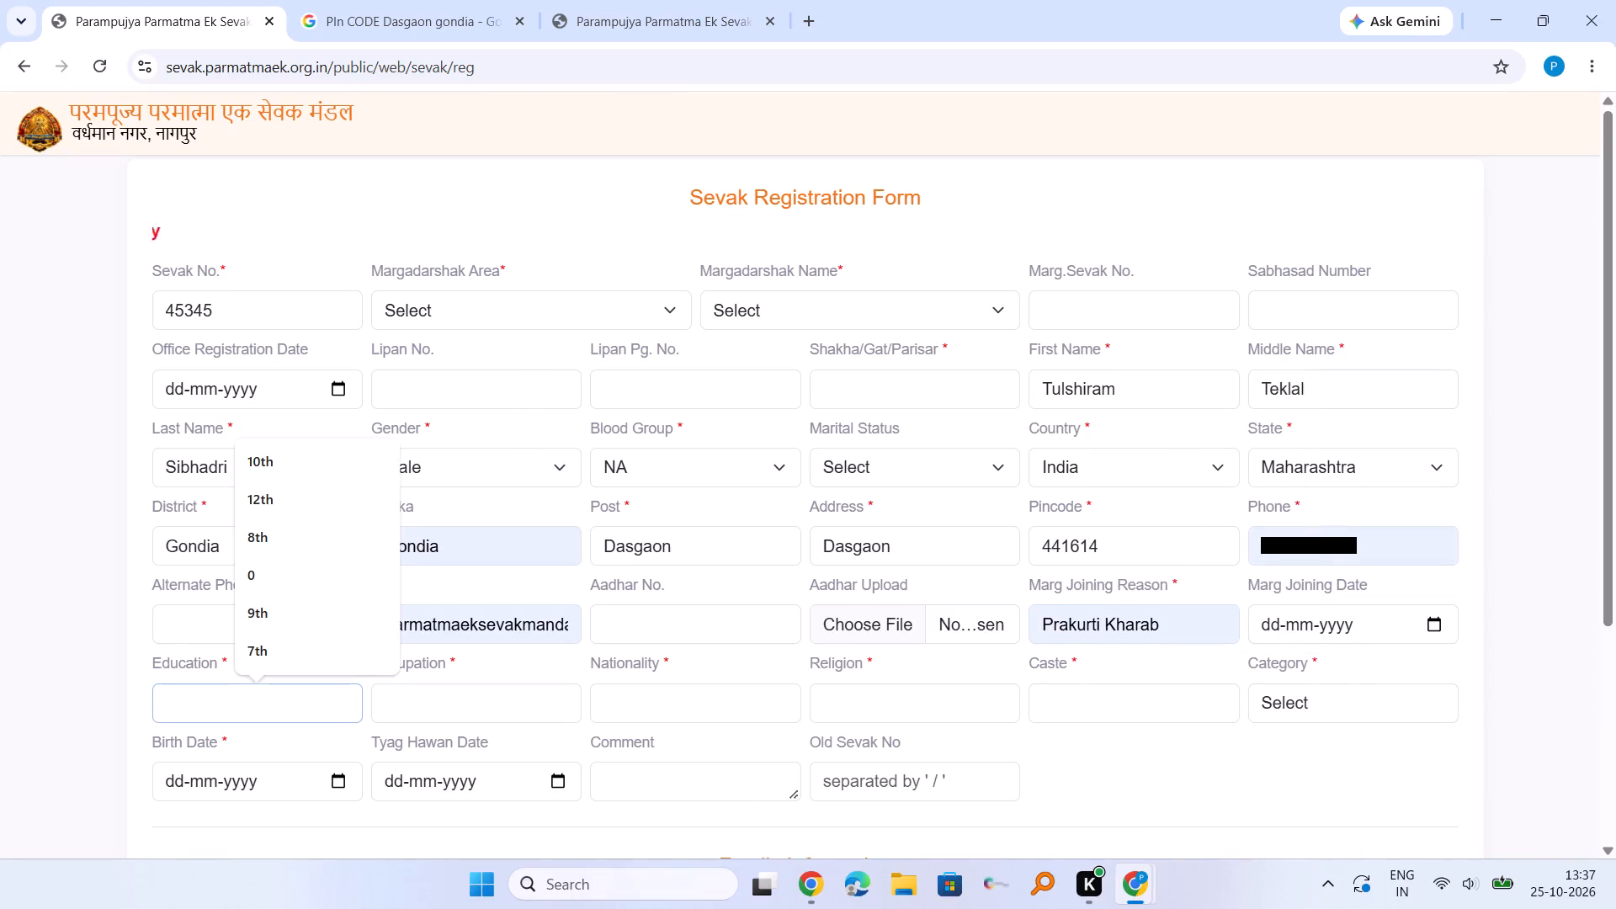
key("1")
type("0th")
left_click(454, 699)
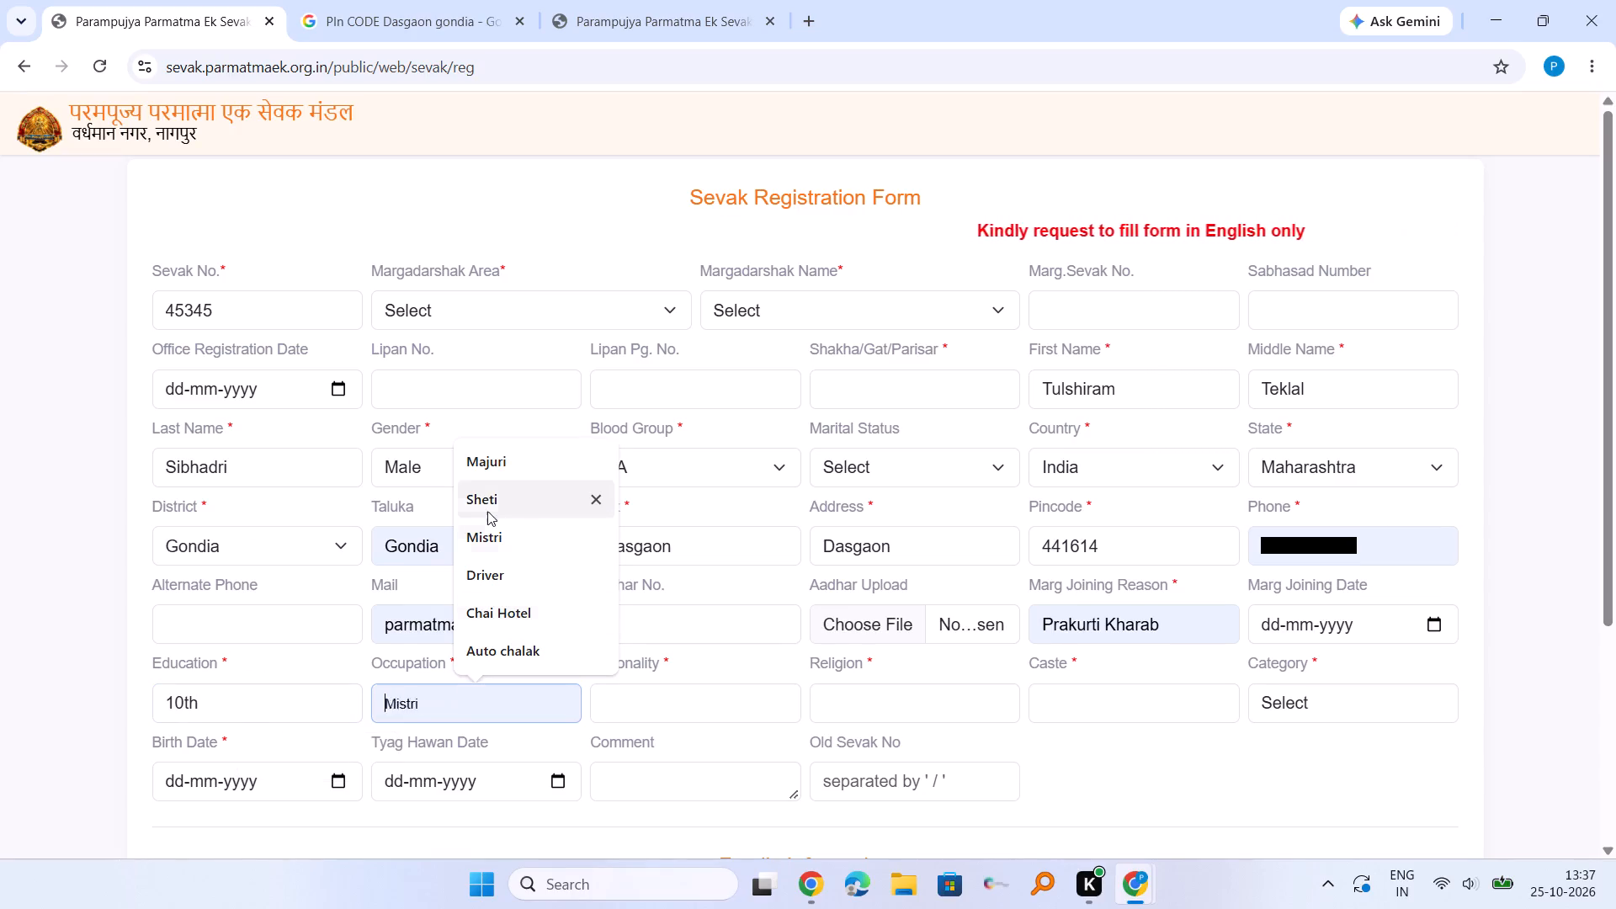
double_click(487, 479)
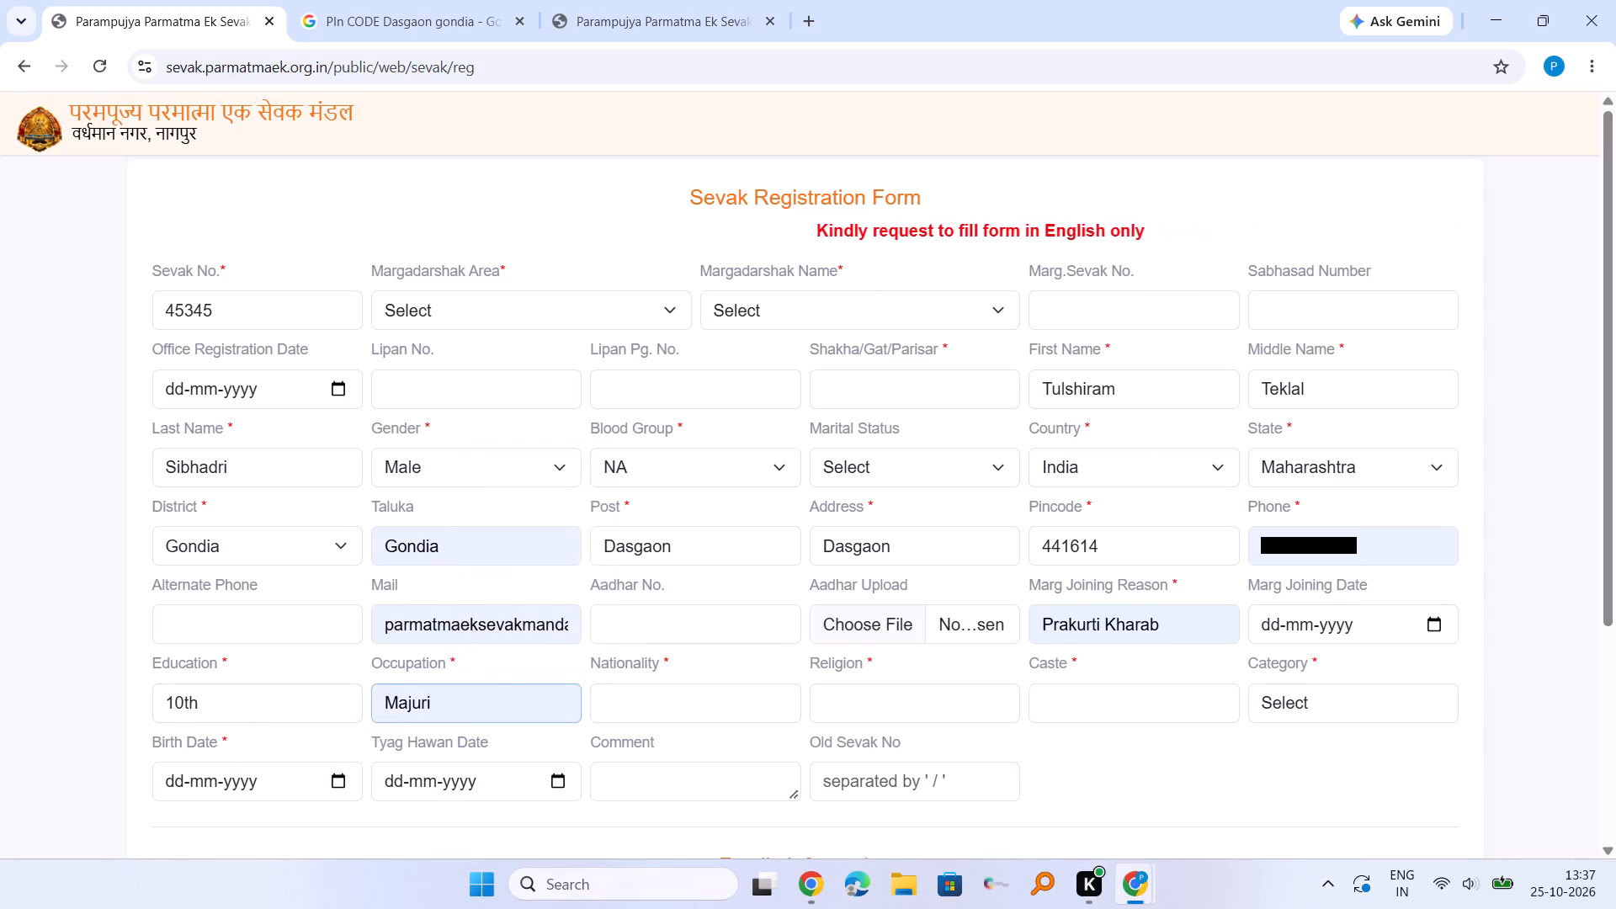
Fill in Nationality as Indian, Religion as Hindu and Caste as Dhobi.
left_click(656, 692)
left_click(738, 759)
left_click_drag(854, 692, 934, 752)
left_click(934, 752)
left_click(1045, 715)
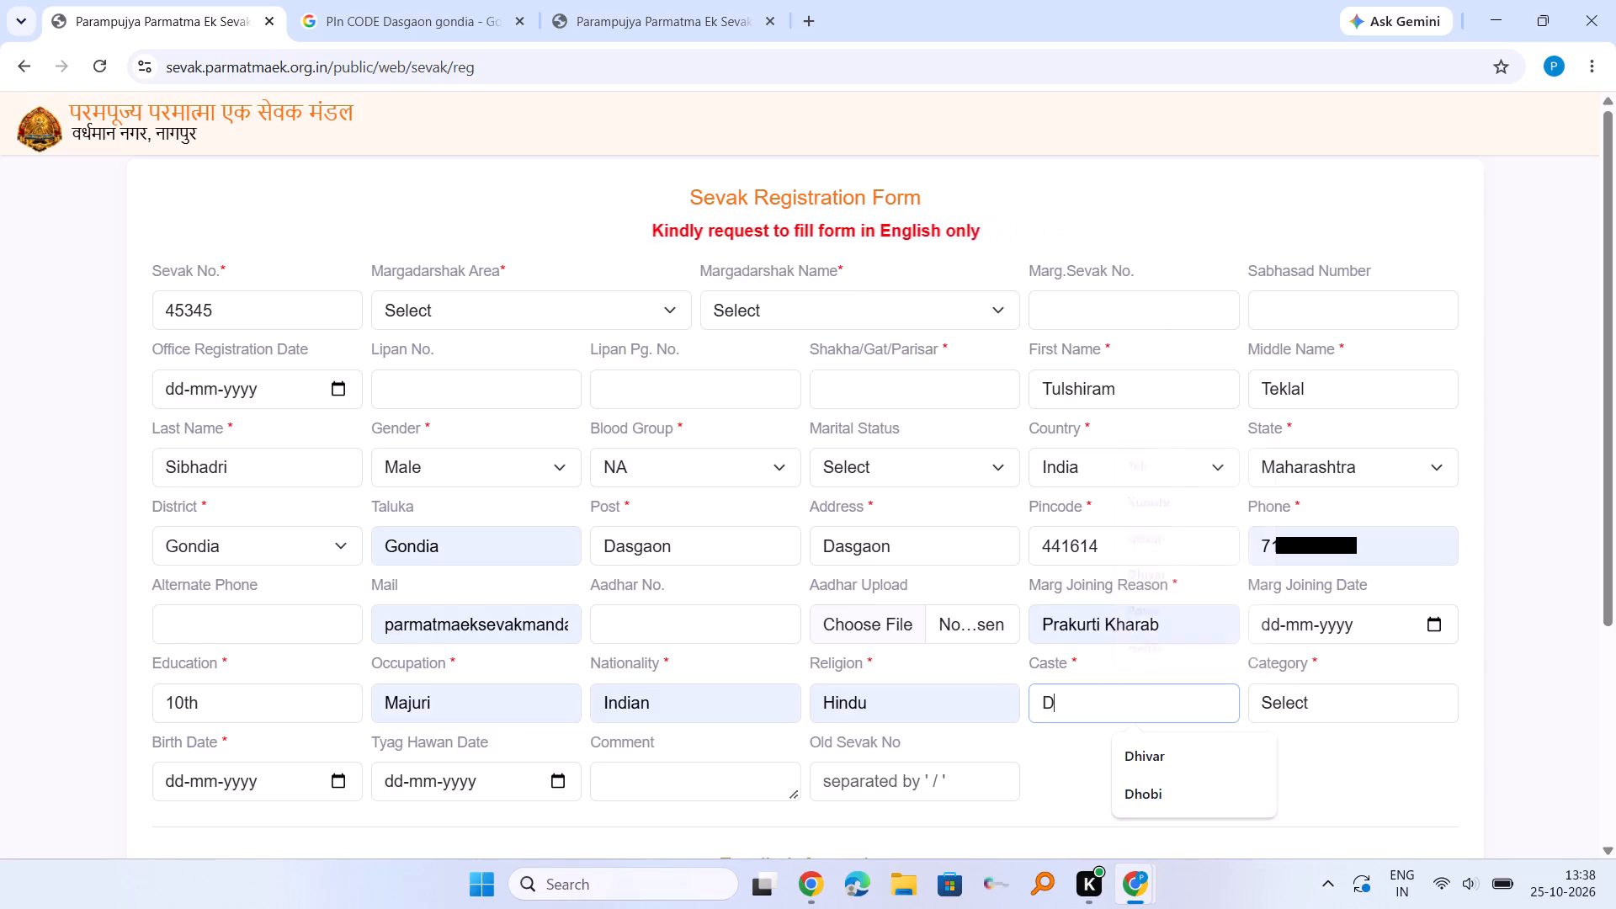
key("BackSpace")
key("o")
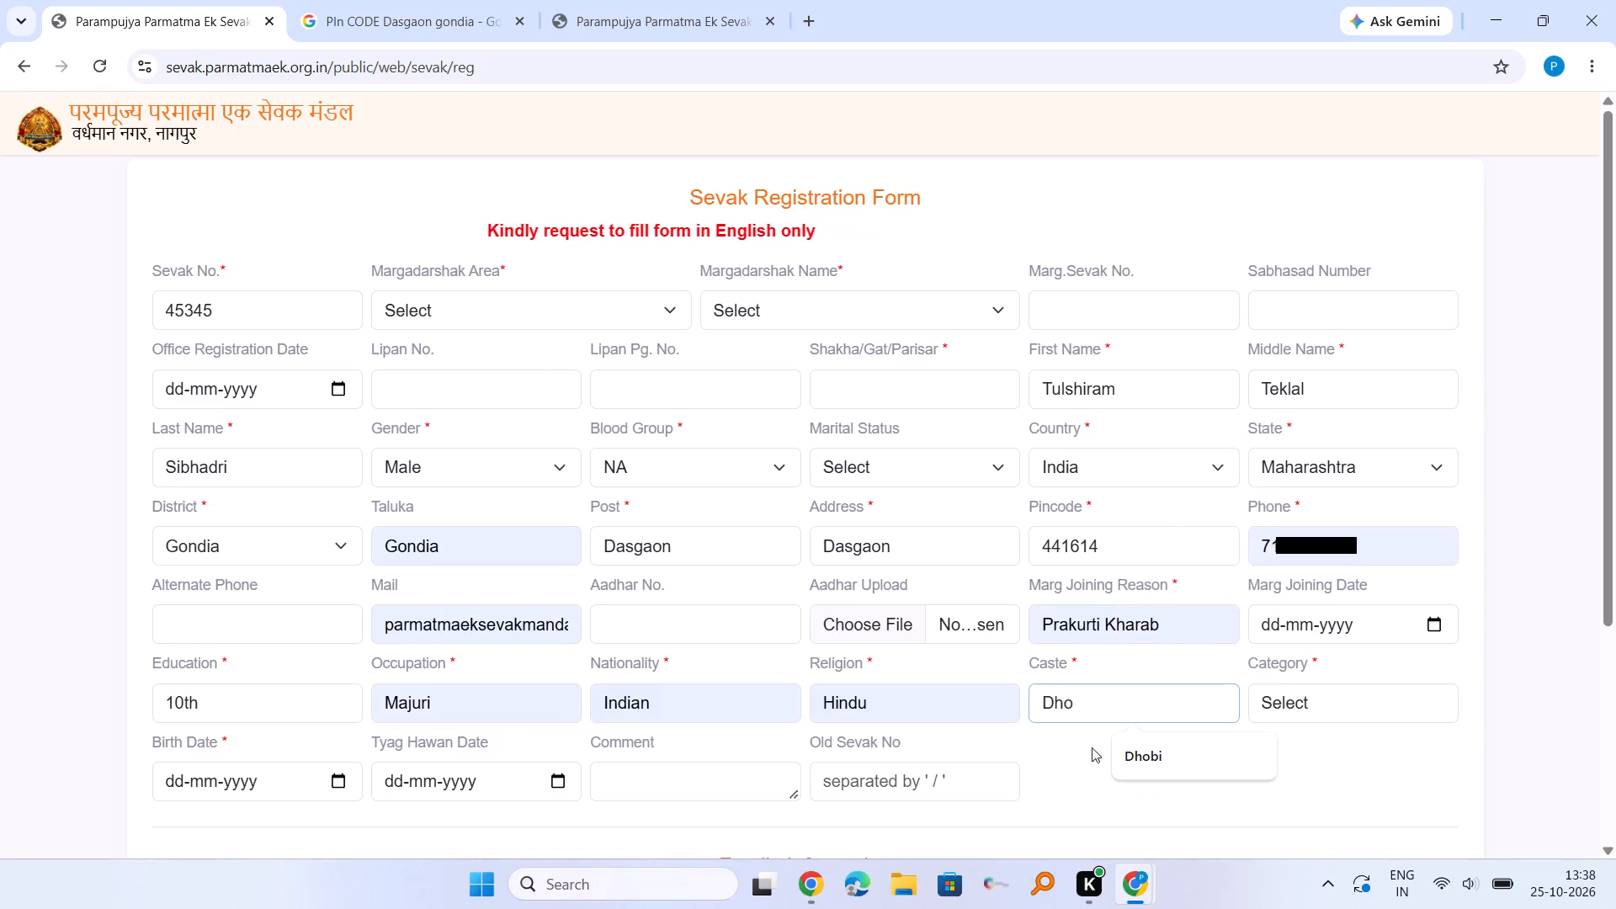
left_click(1149, 762)
Set the Category to OBC and enter the Sevak's birth date.
left_click(1299, 698)
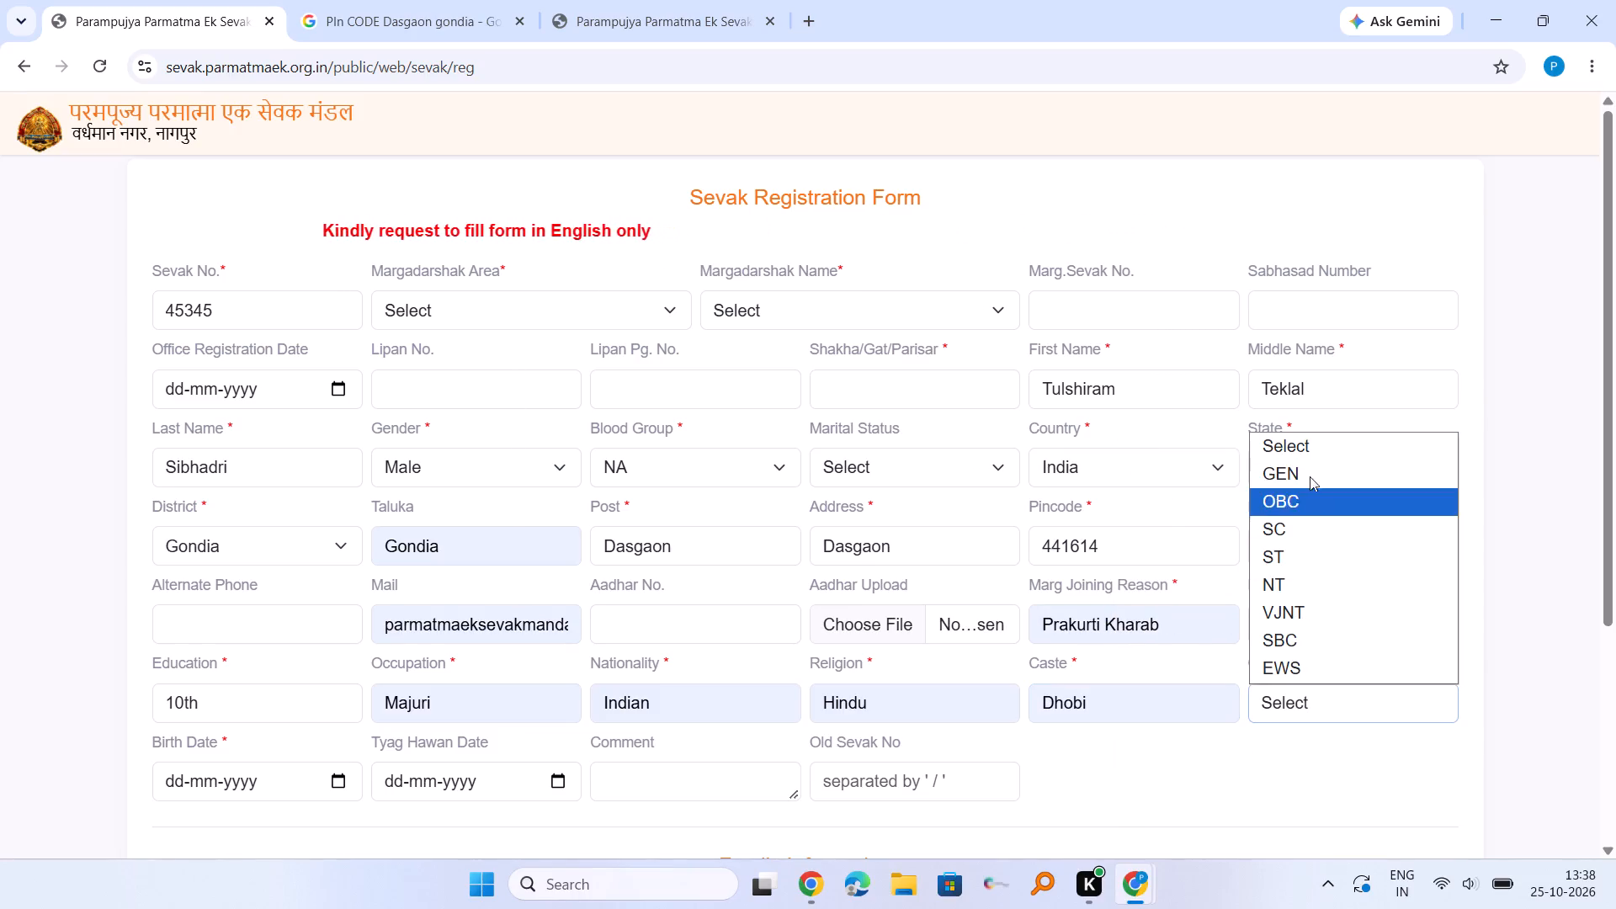
left_click(1294, 492)
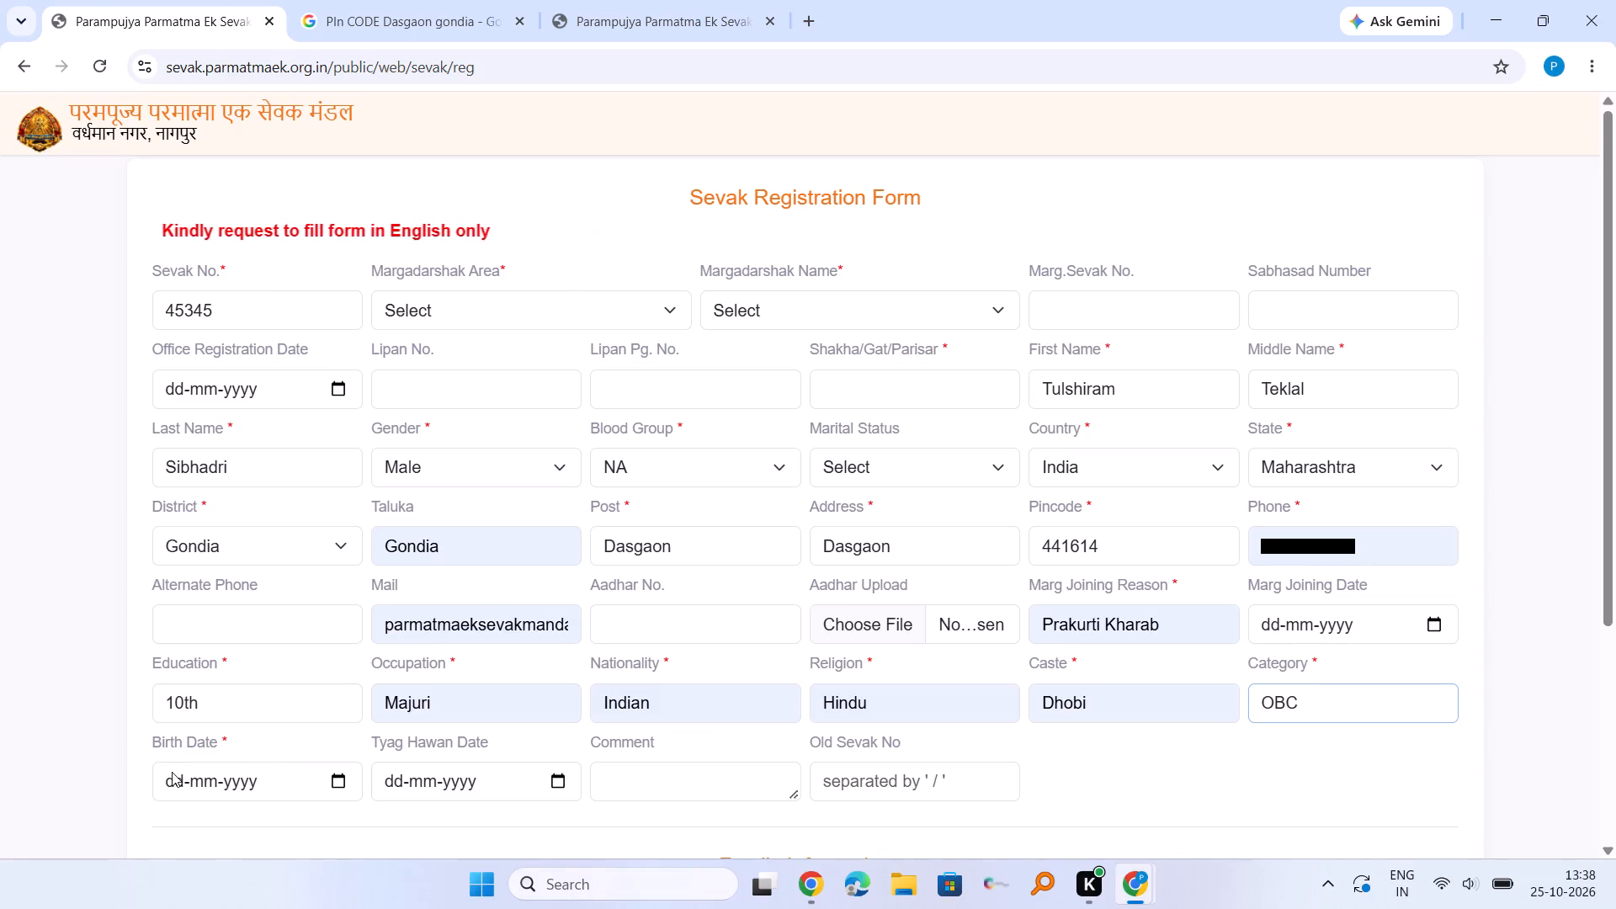
left_click(172, 772)
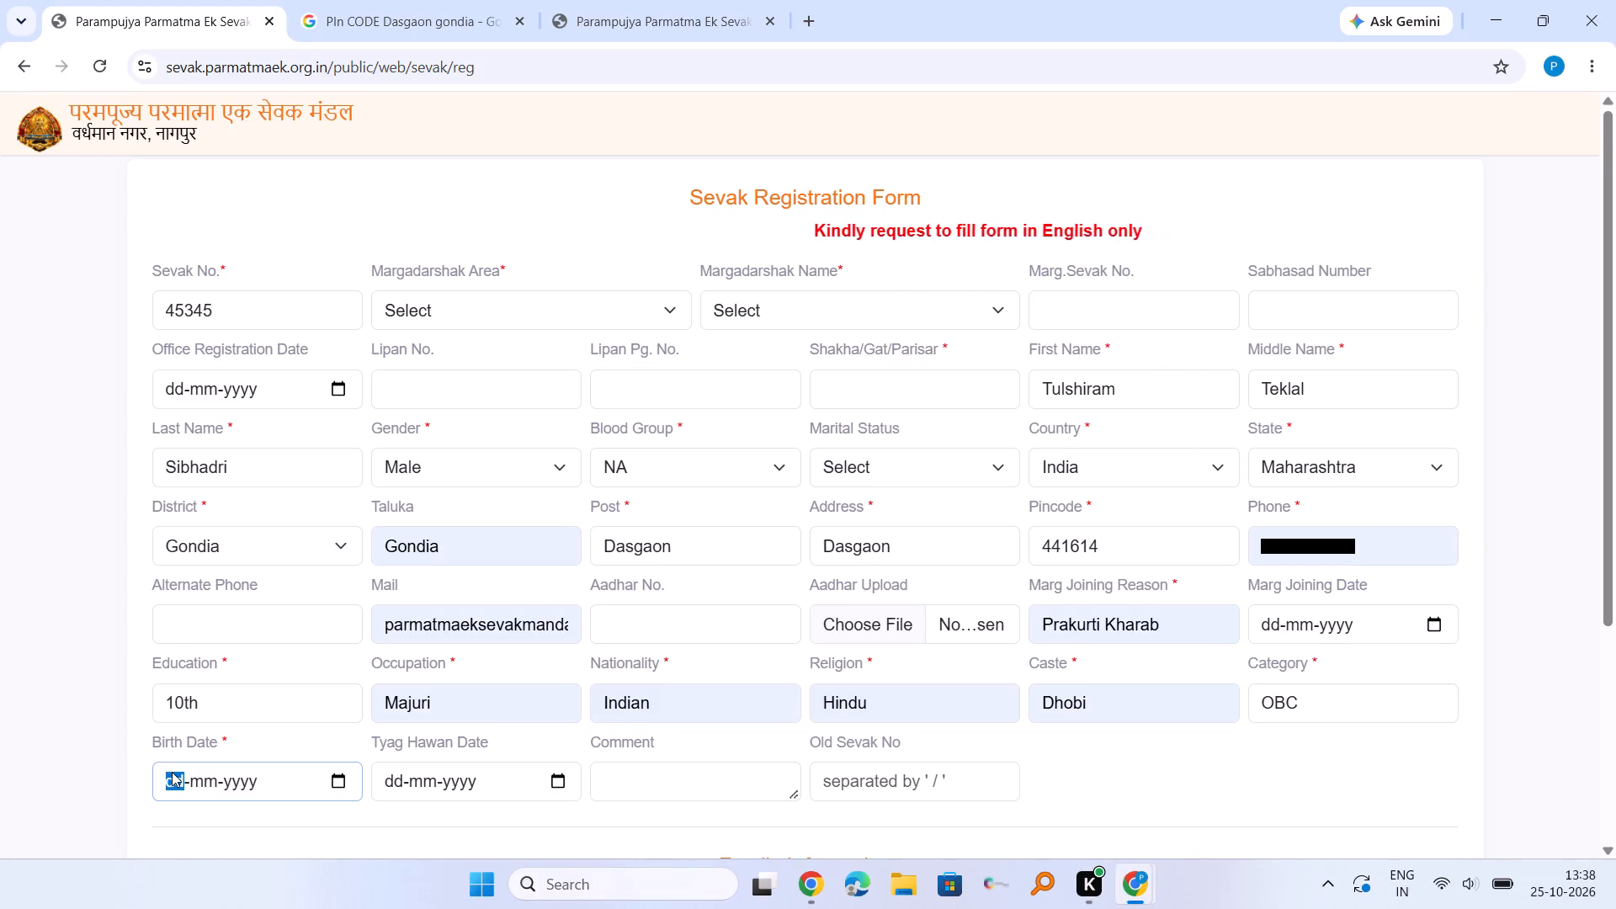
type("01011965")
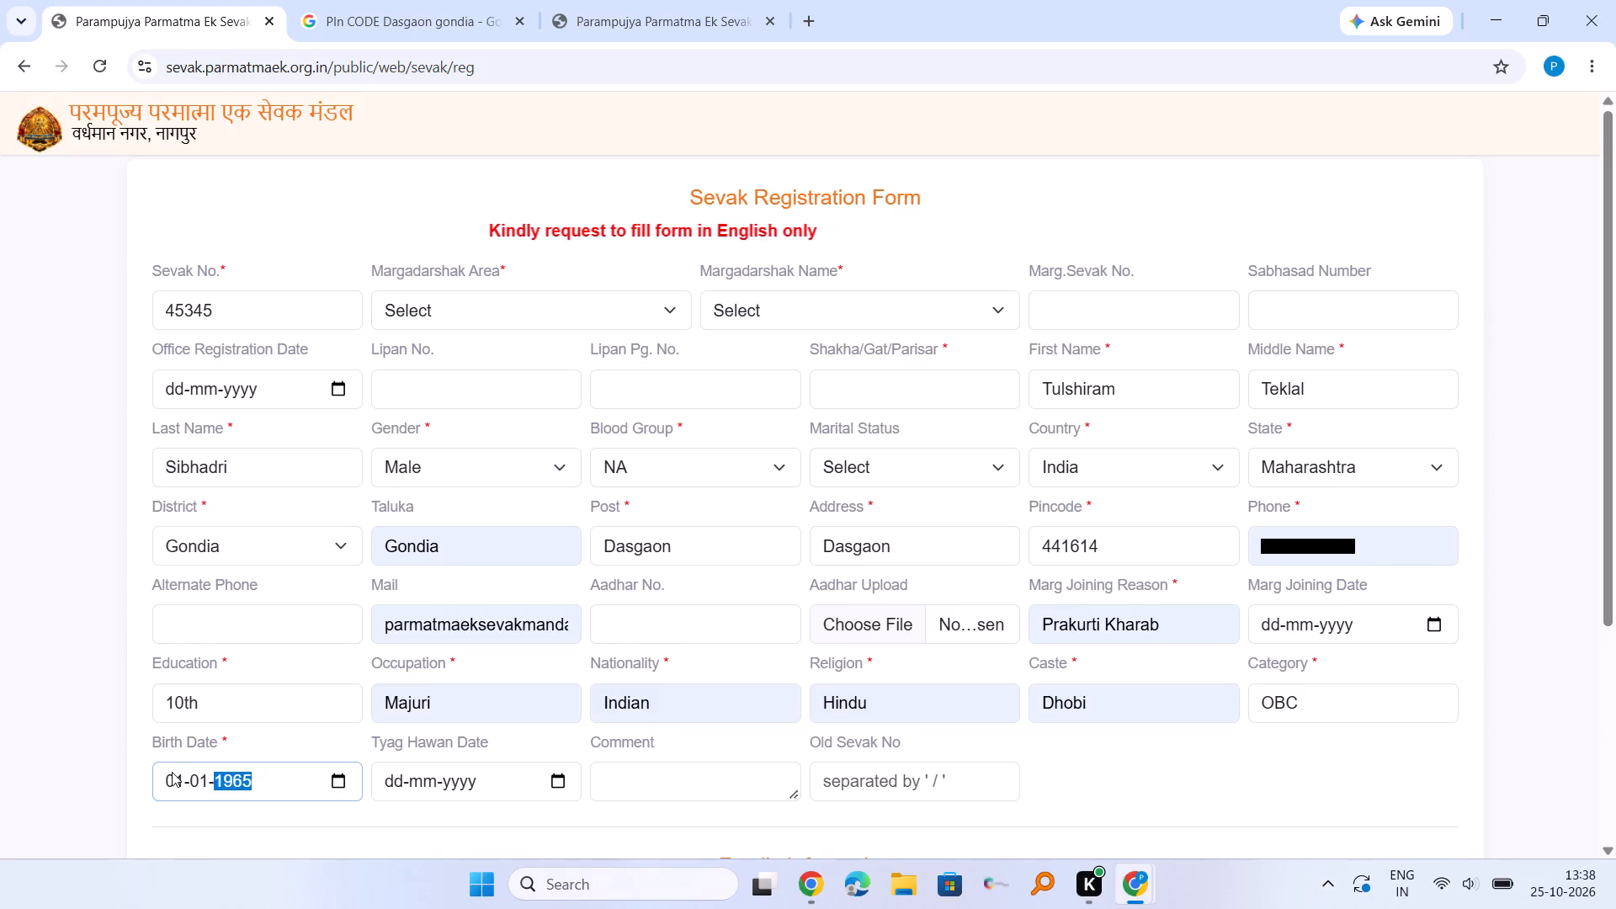
Set both the Shakha/Gat/Parisar and the Margadarshak Area to Gondia.
left_click(816, 391)
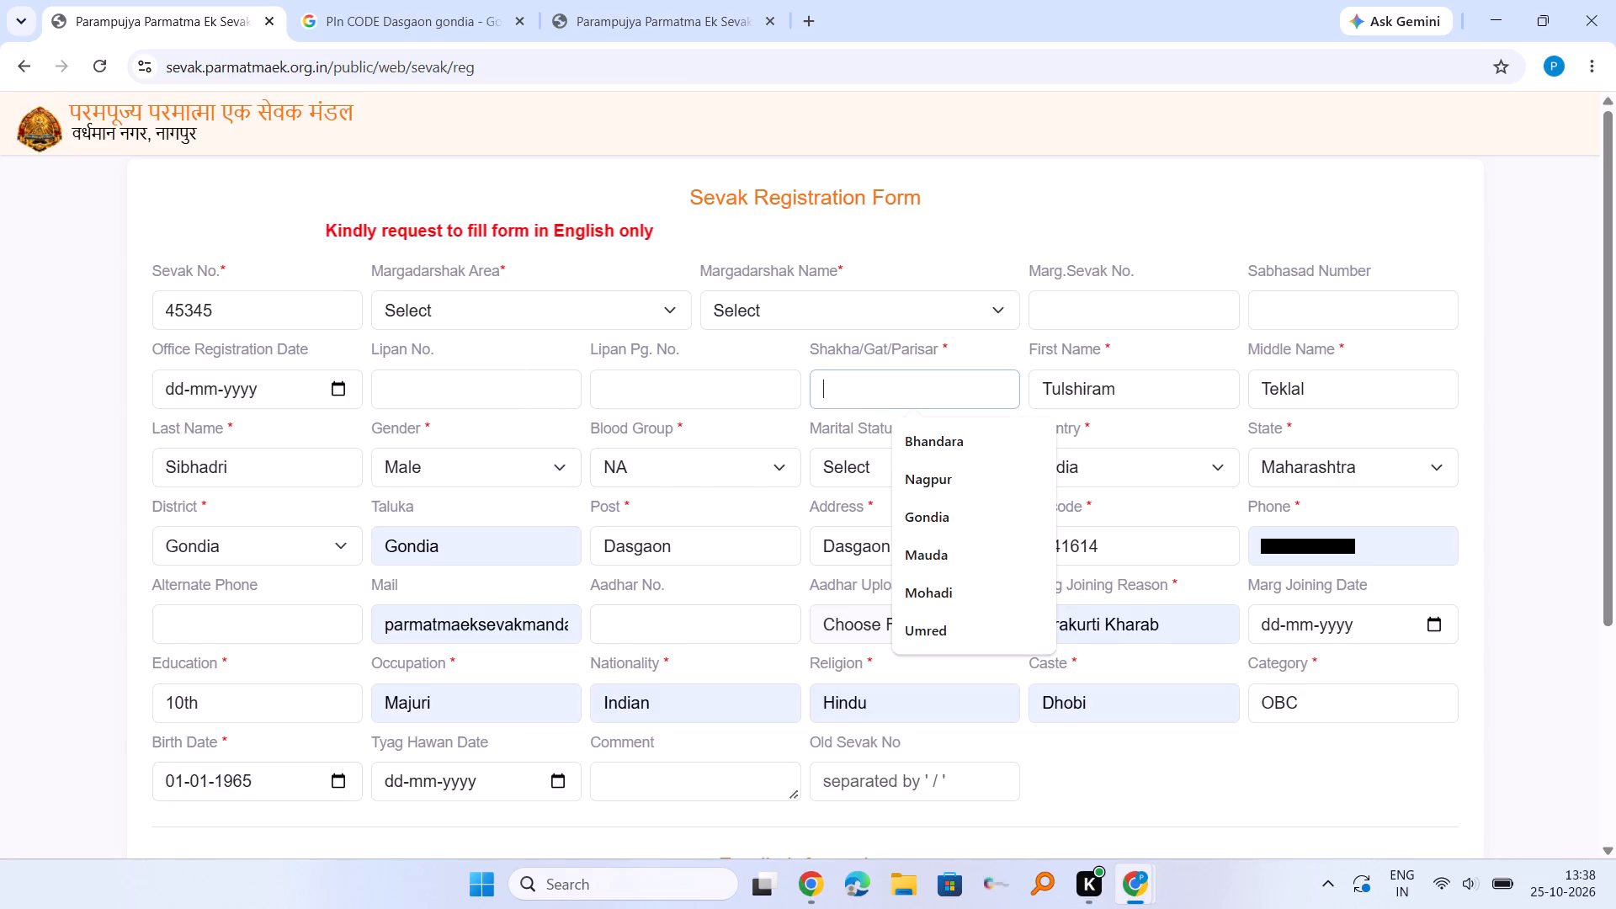
left_click(920, 518)
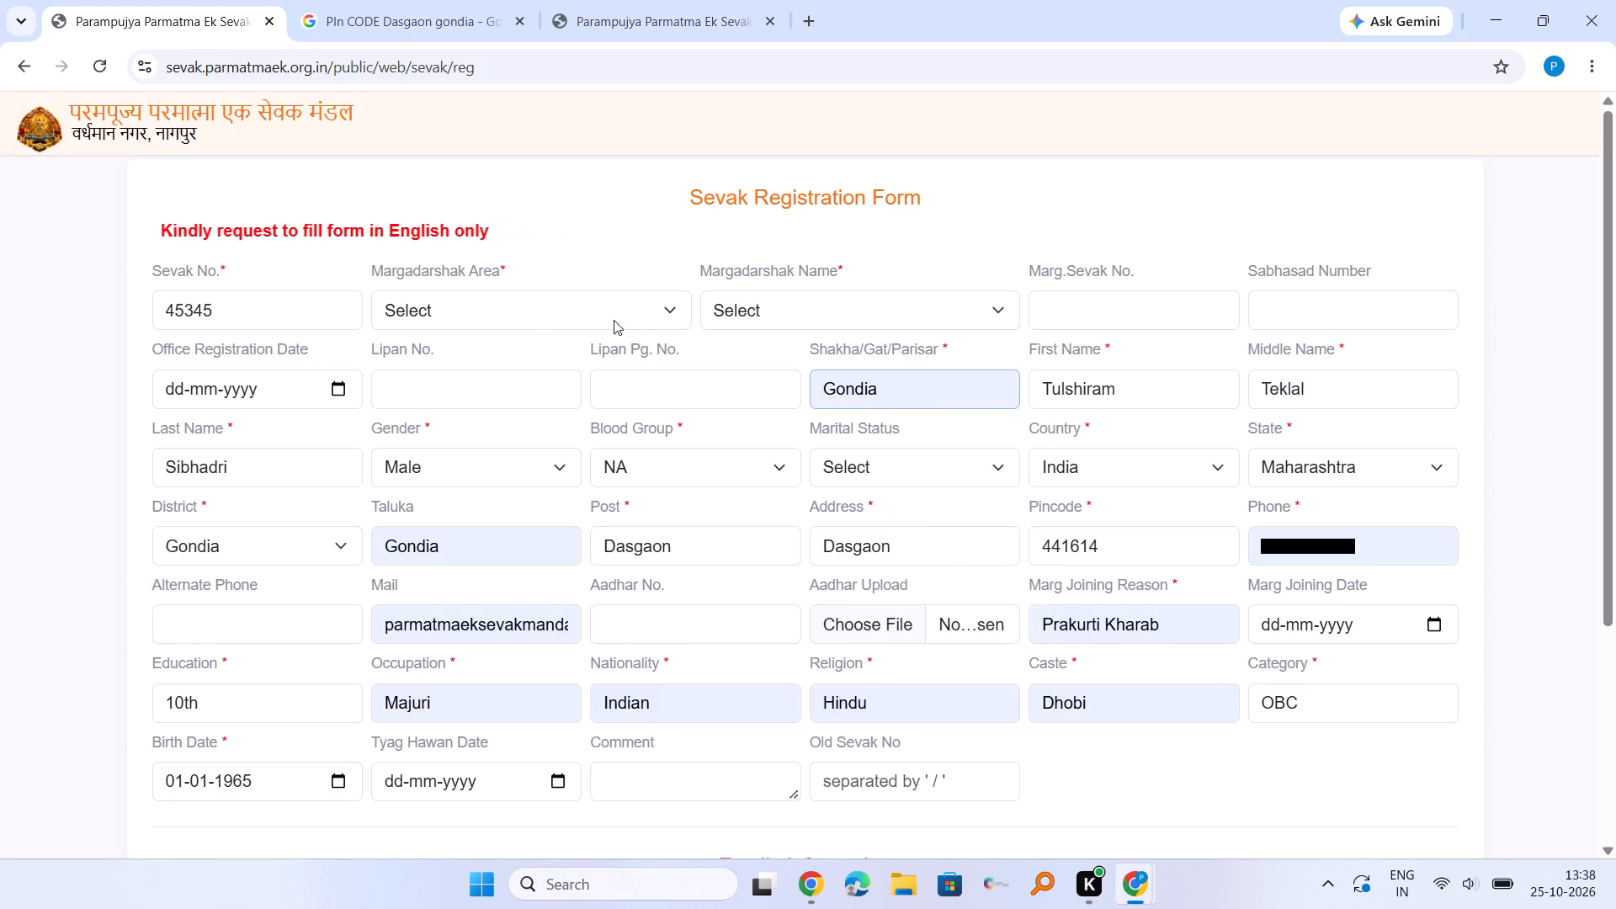
left_click(607, 312)
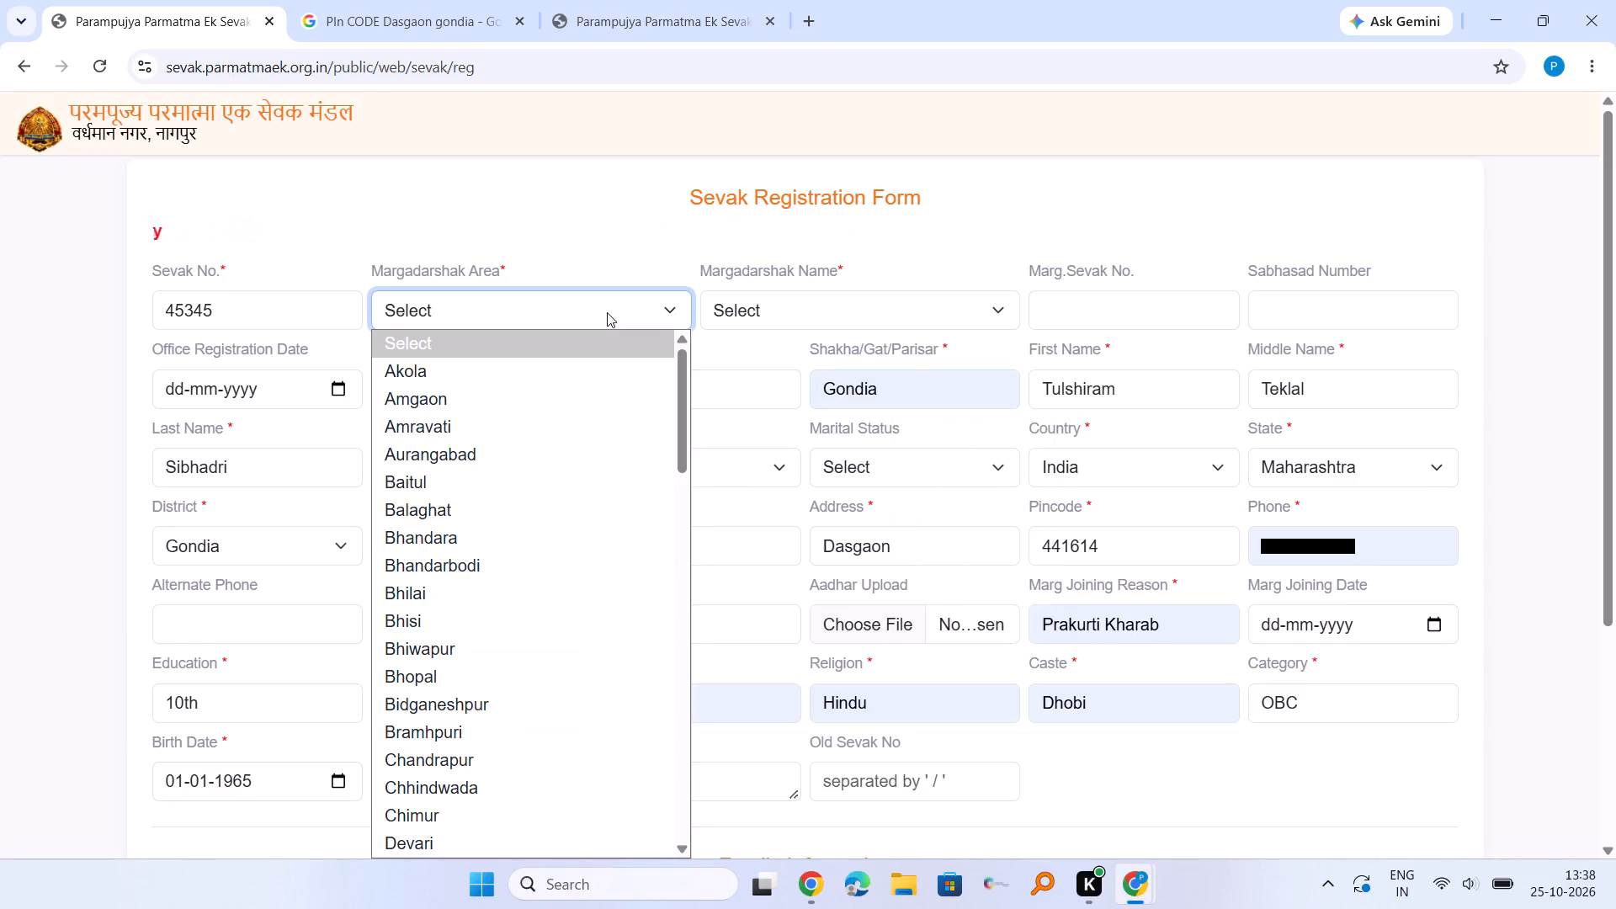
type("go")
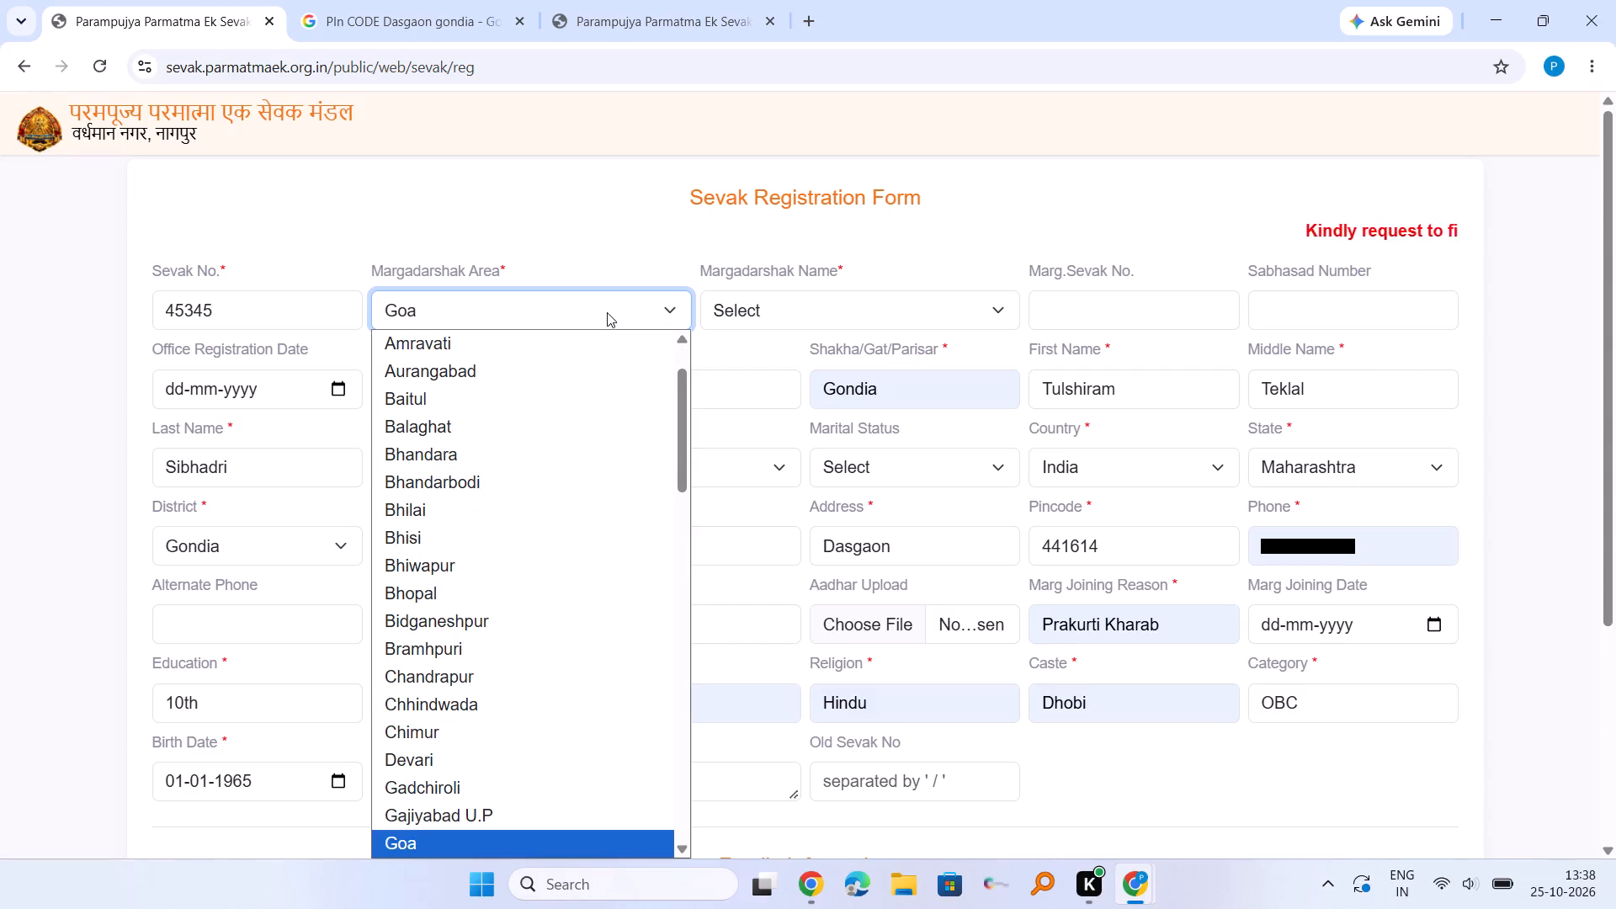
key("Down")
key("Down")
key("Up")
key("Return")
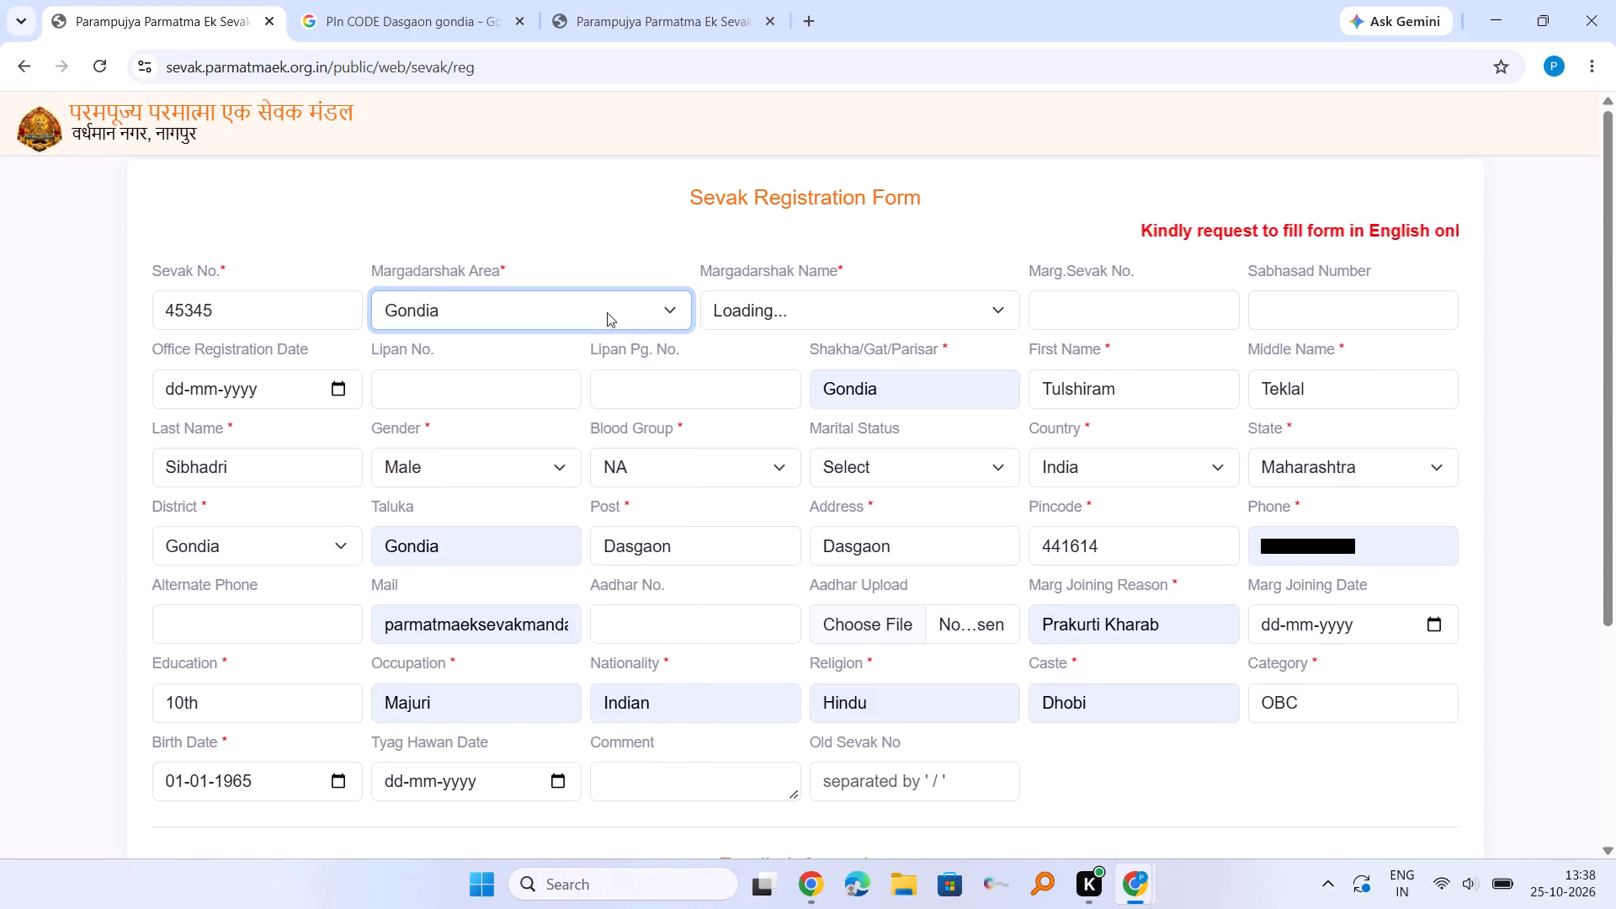
Choose the Margadarshak with the first name Narendrasing as the Margadarshak Name.
left_click(761, 302)
left_click(761, 302)
left_click(761, 302)
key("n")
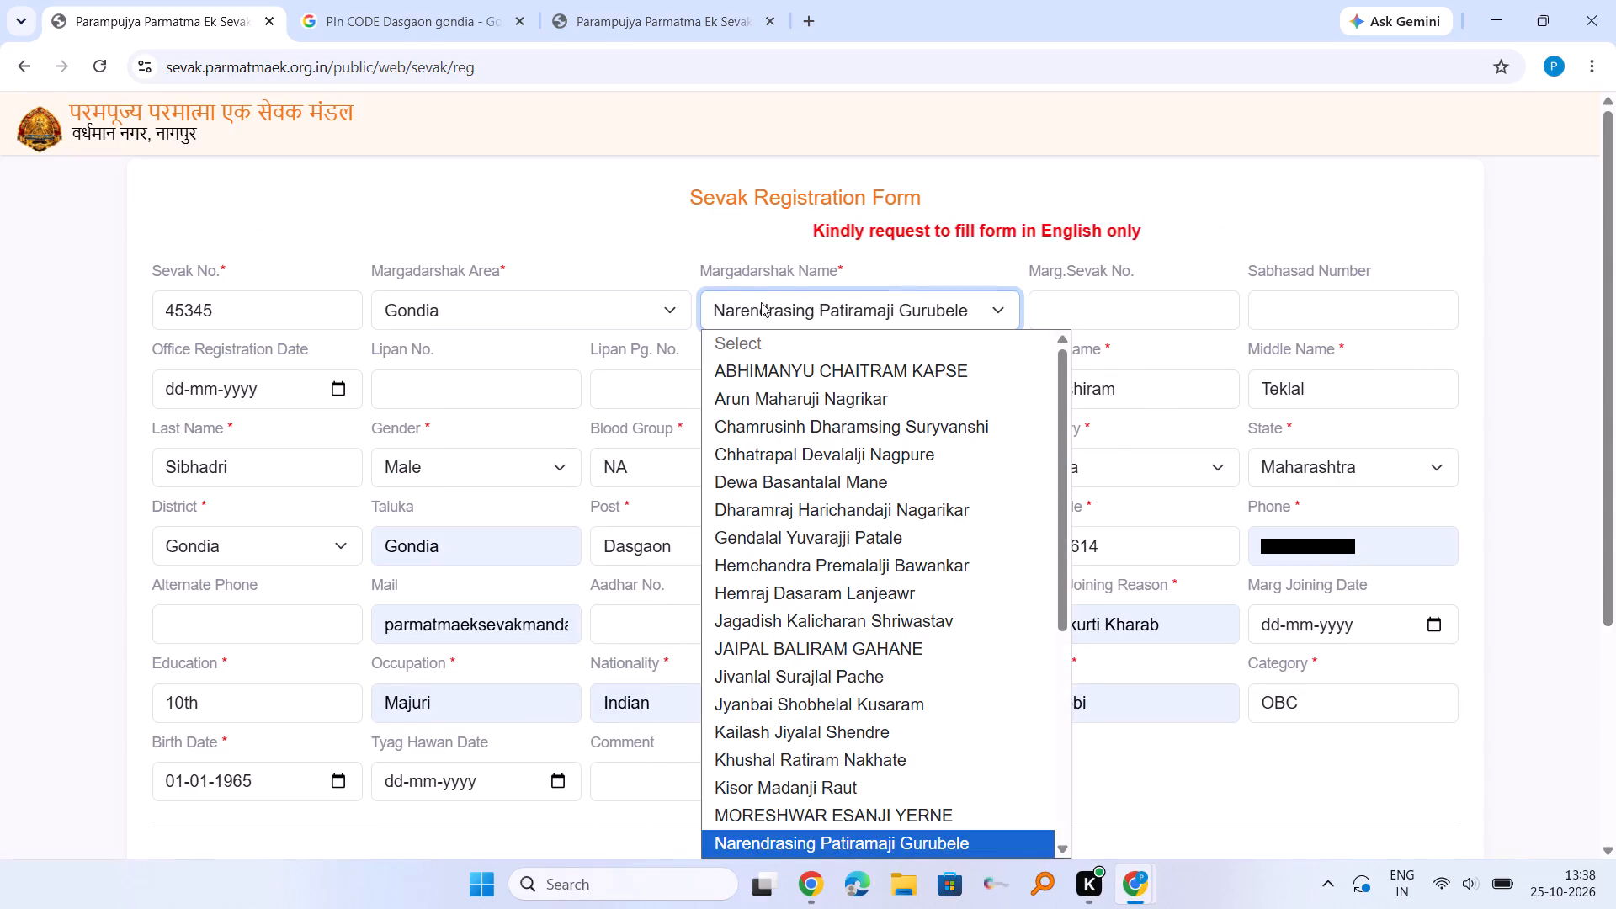
key("Down")
key("Down")
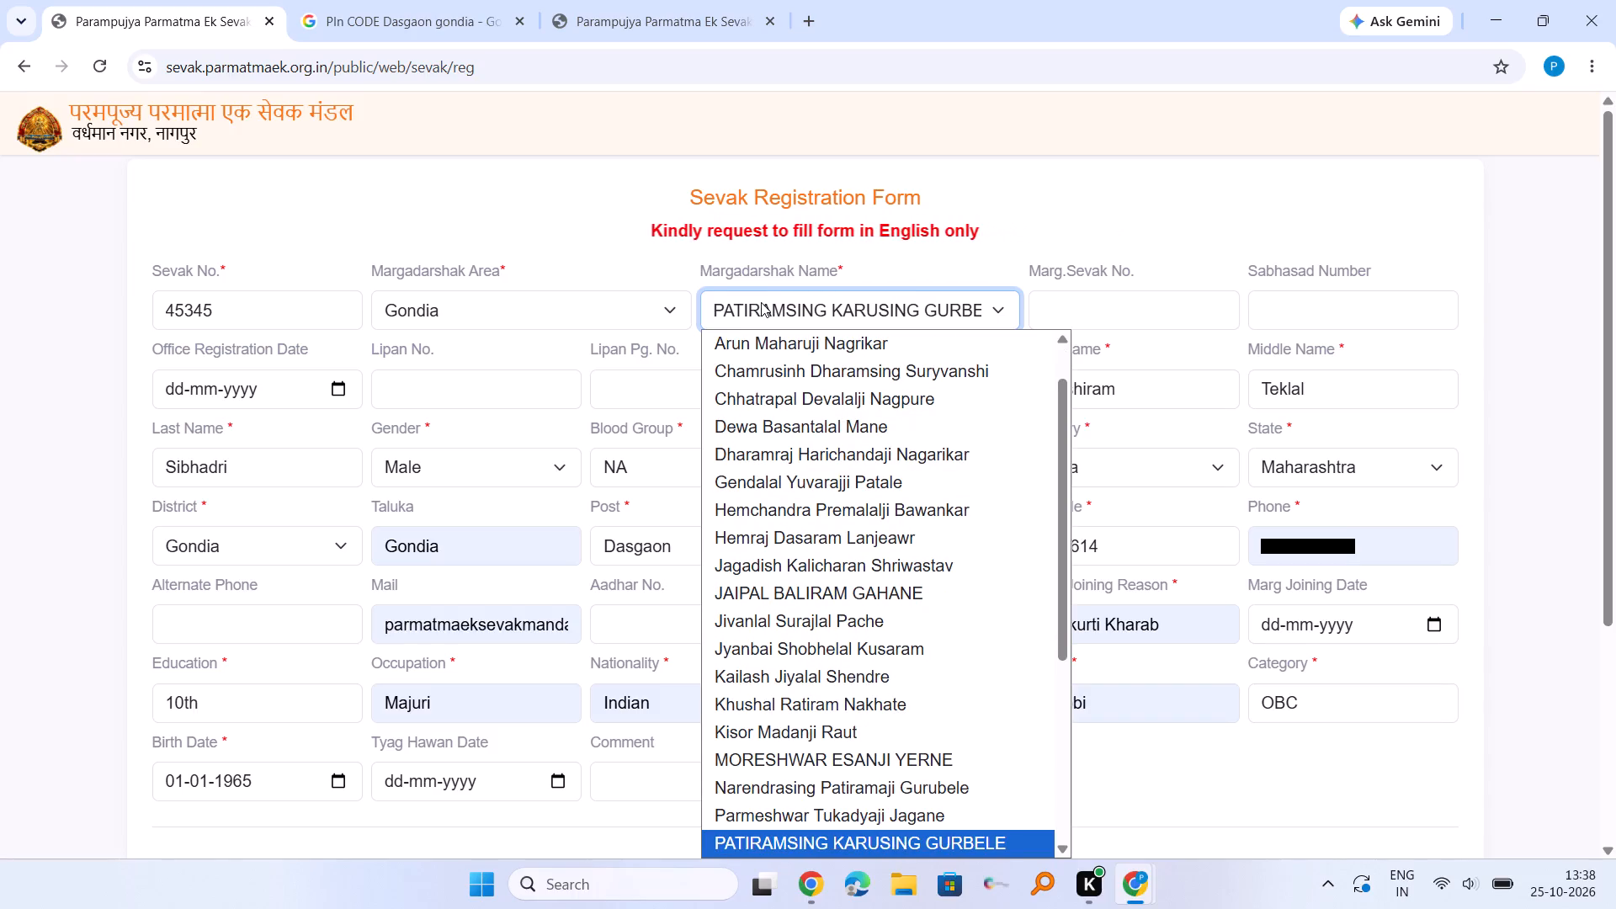
key("Up")
key("Up")
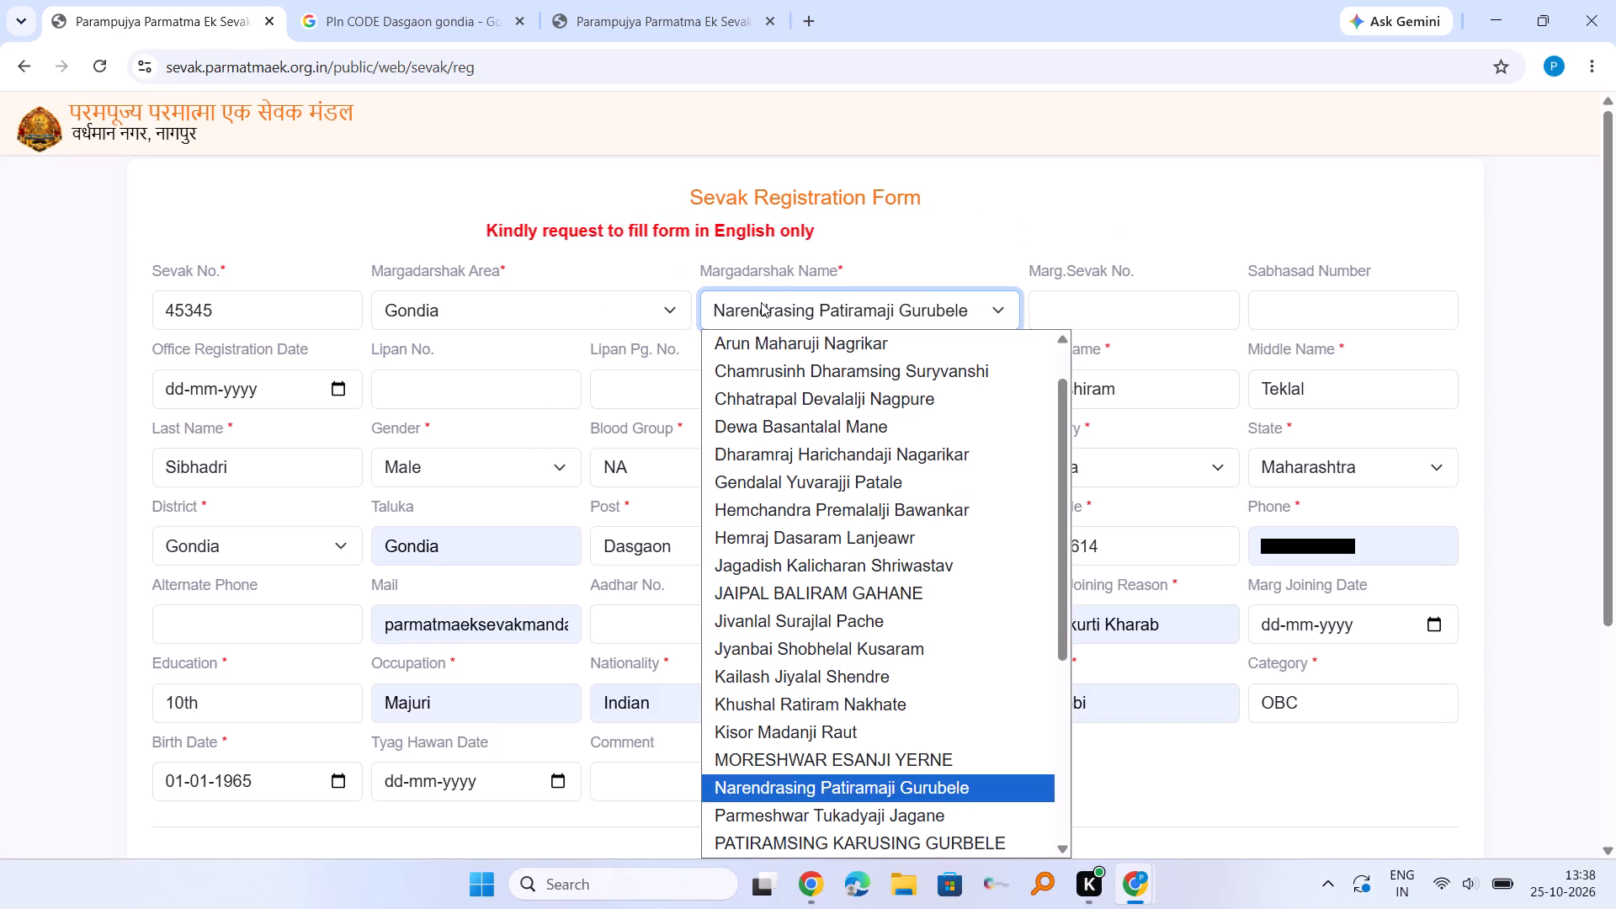
key("Return")
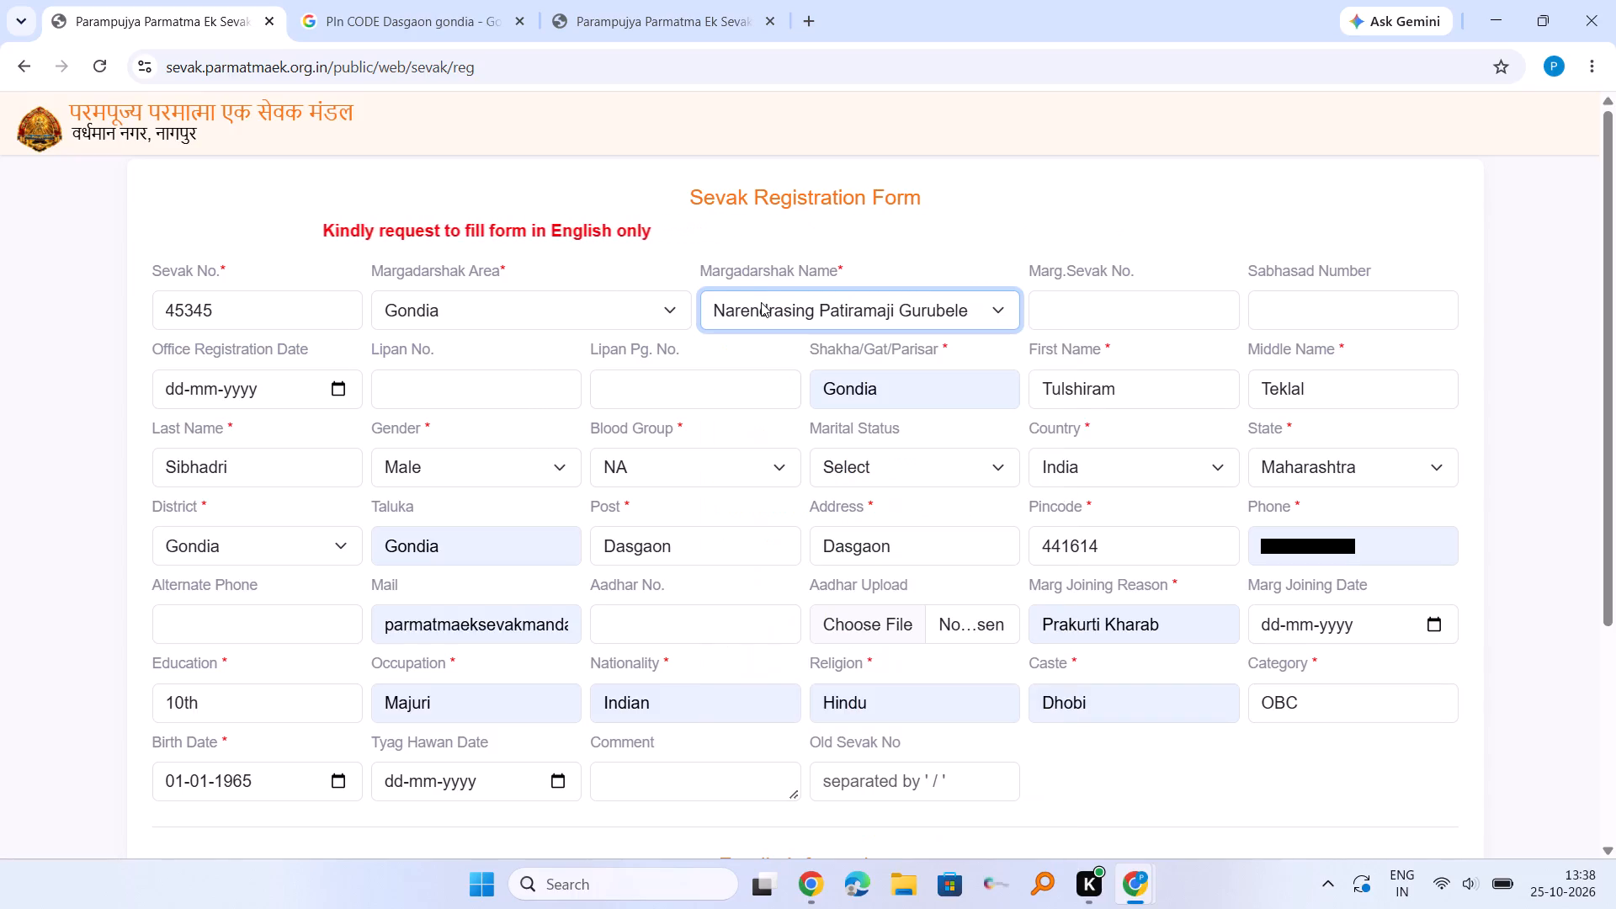
Complete the reCAPTCHA check below the family information, selecting the squares with motorcycles.
scroll(761, 302, "down", 3)
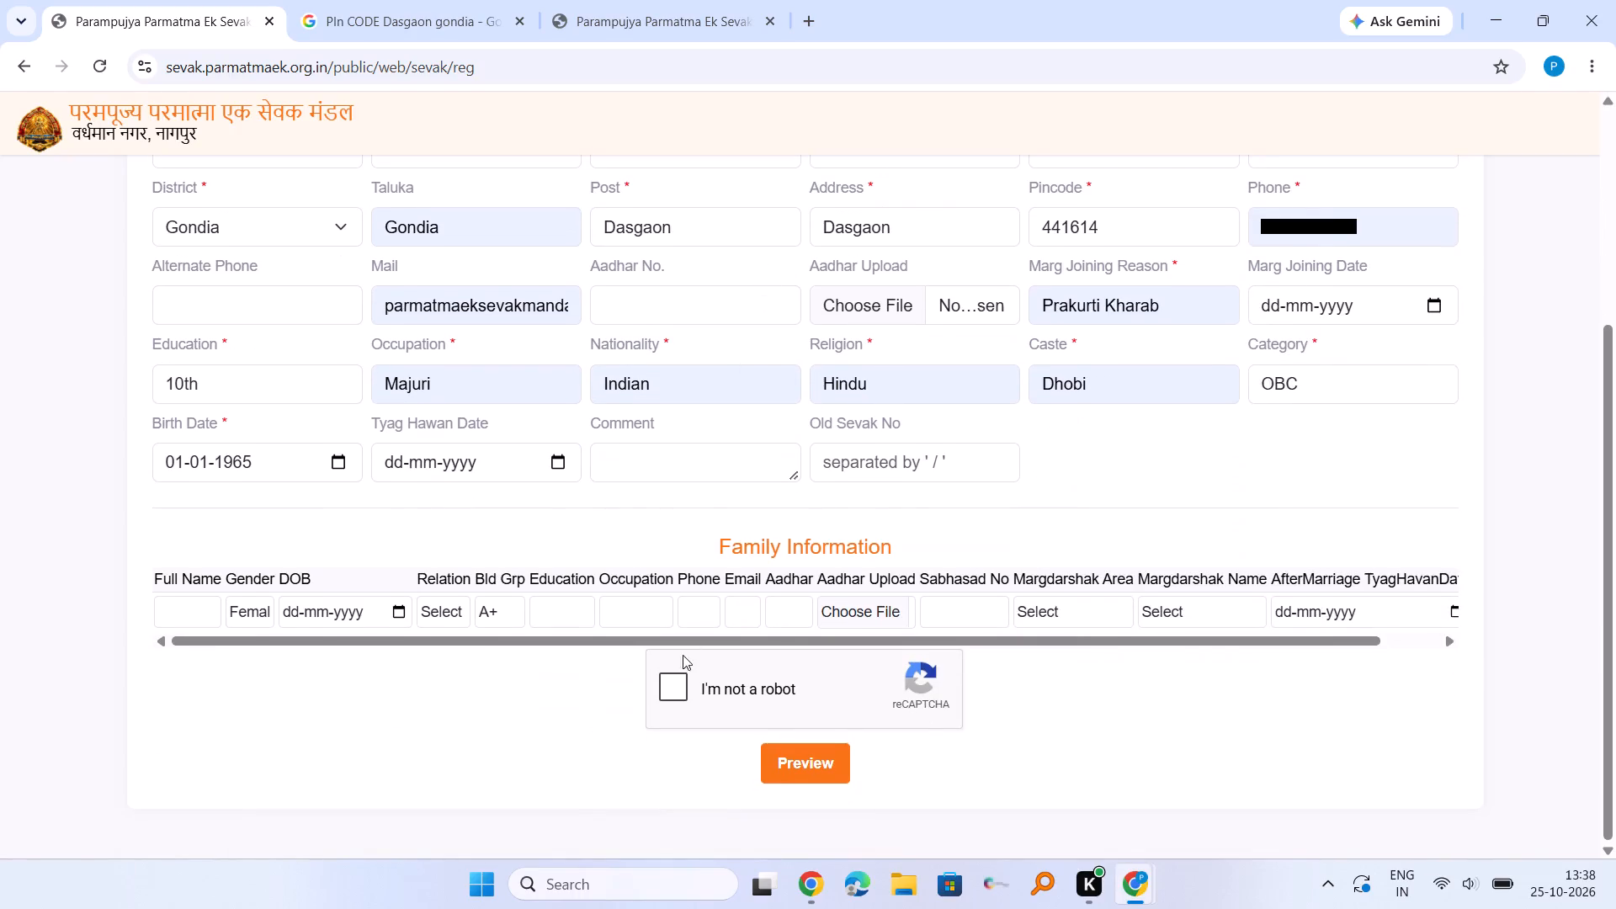
left_click(676, 682)
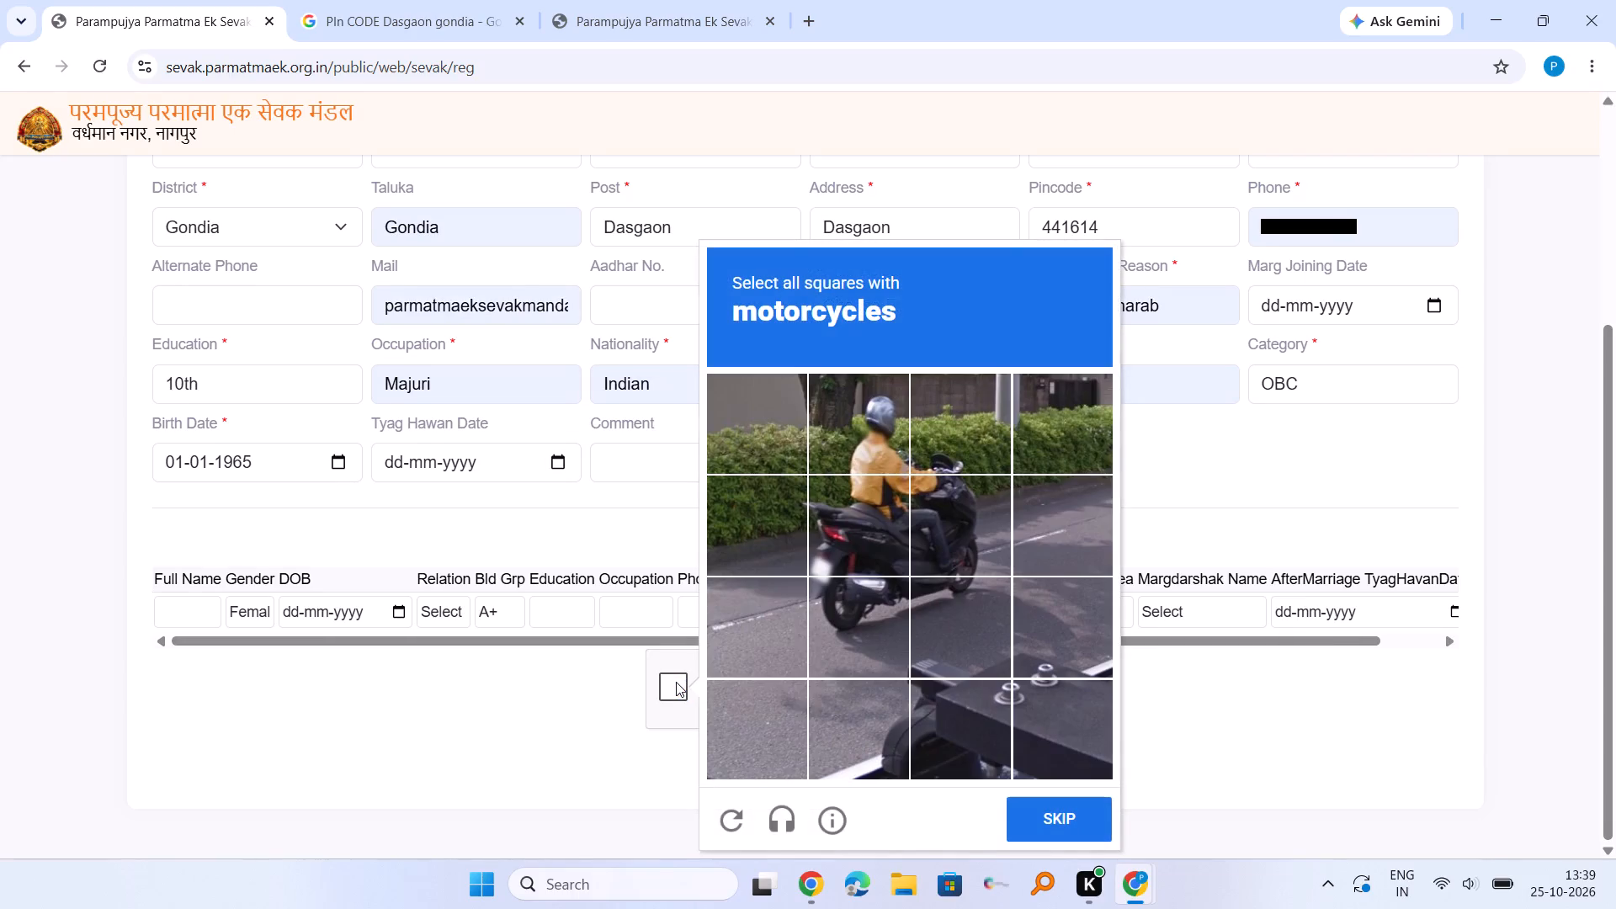
left_click(896, 550)
left_click(874, 607)
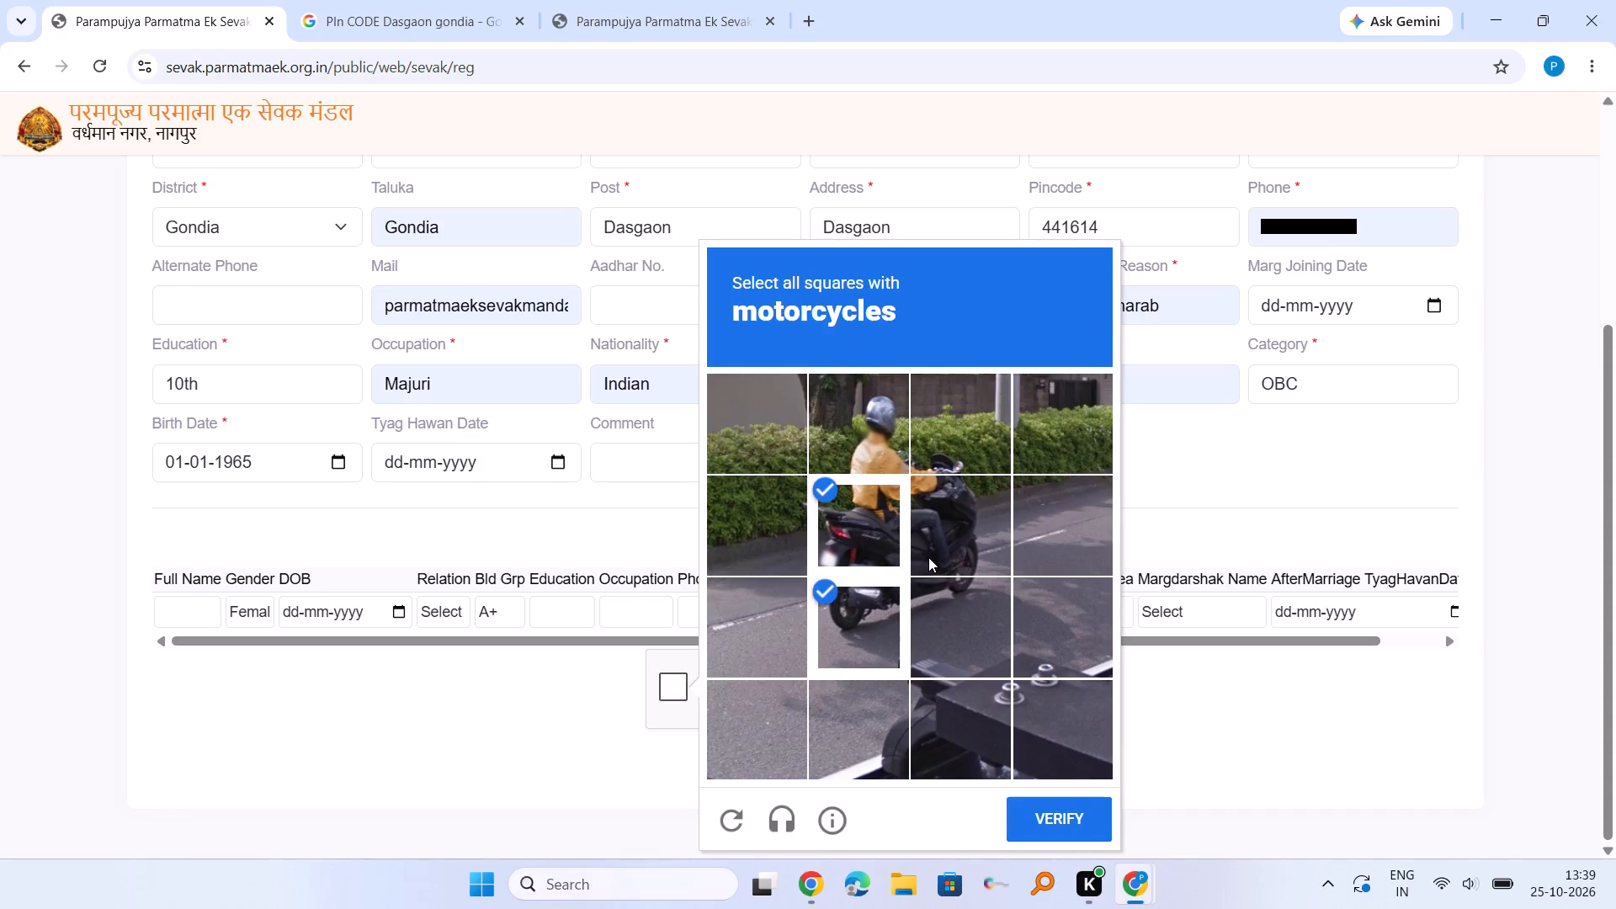
left_click(928, 557)
left_click(932, 598)
left_click(1040, 828)
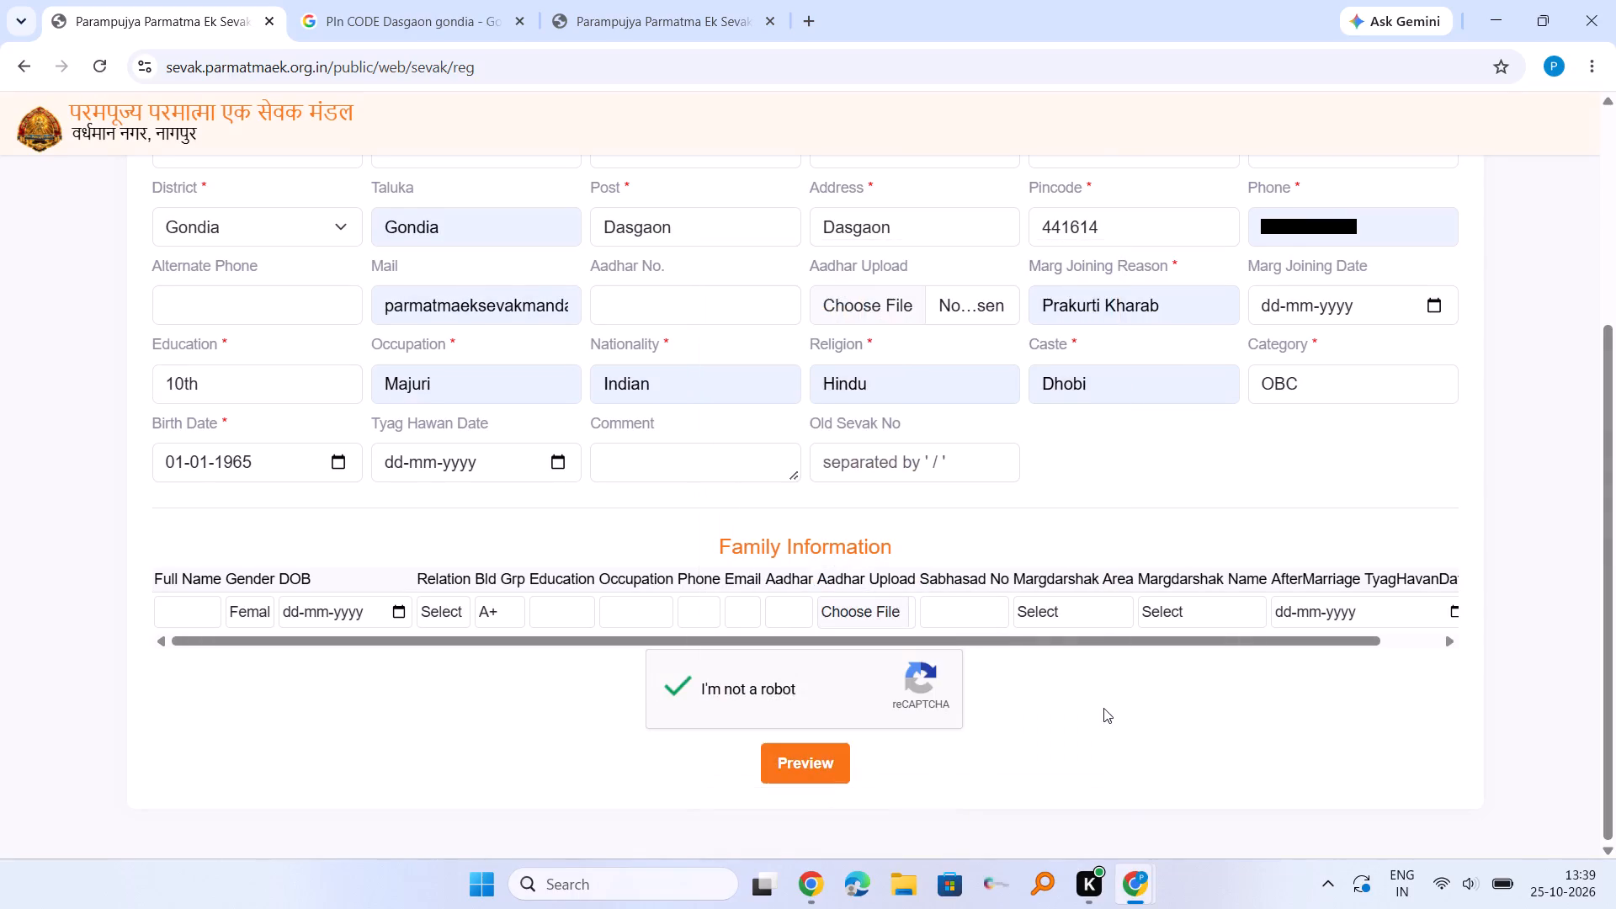
left_click(771, 752)
scroll(979, 684, "down", 3)
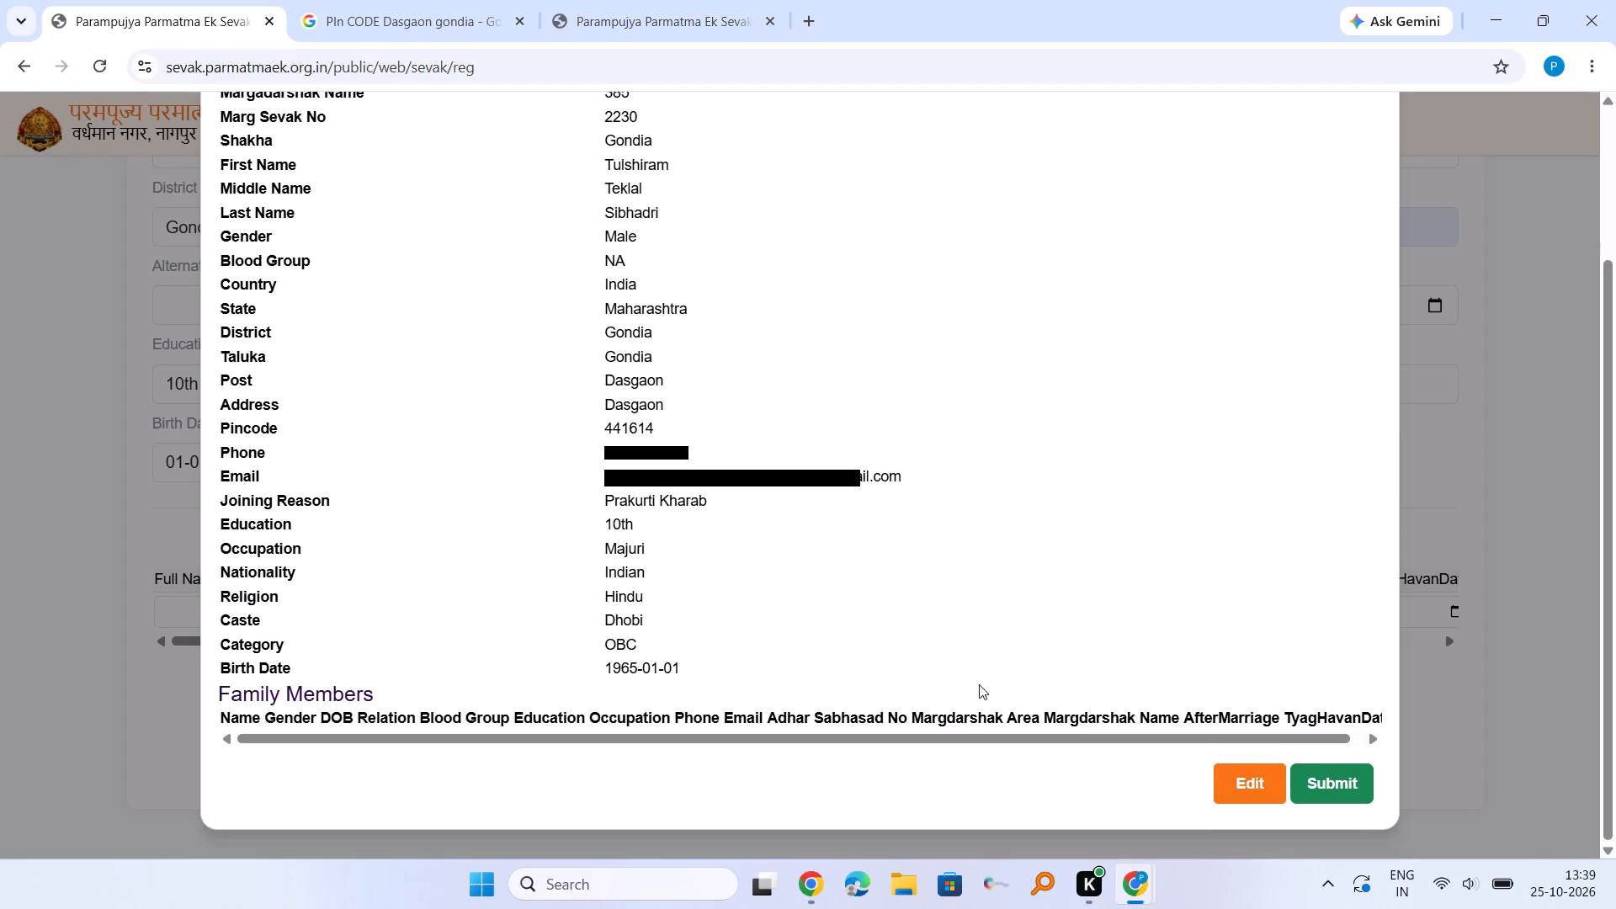
left_click(1335, 795)
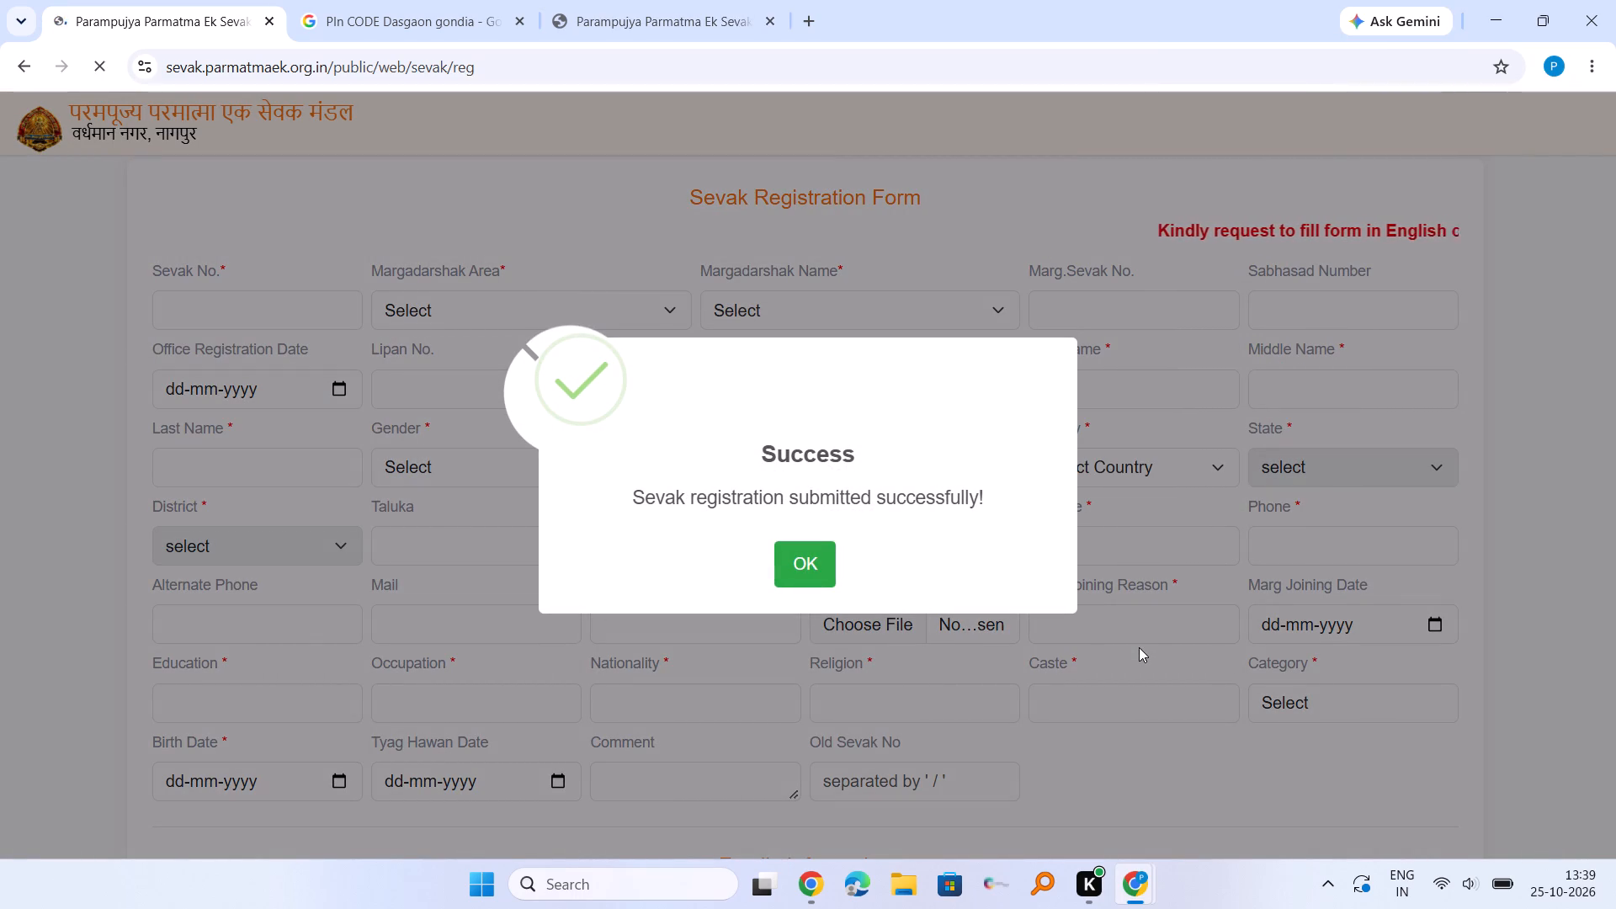
left_click(821, 562)
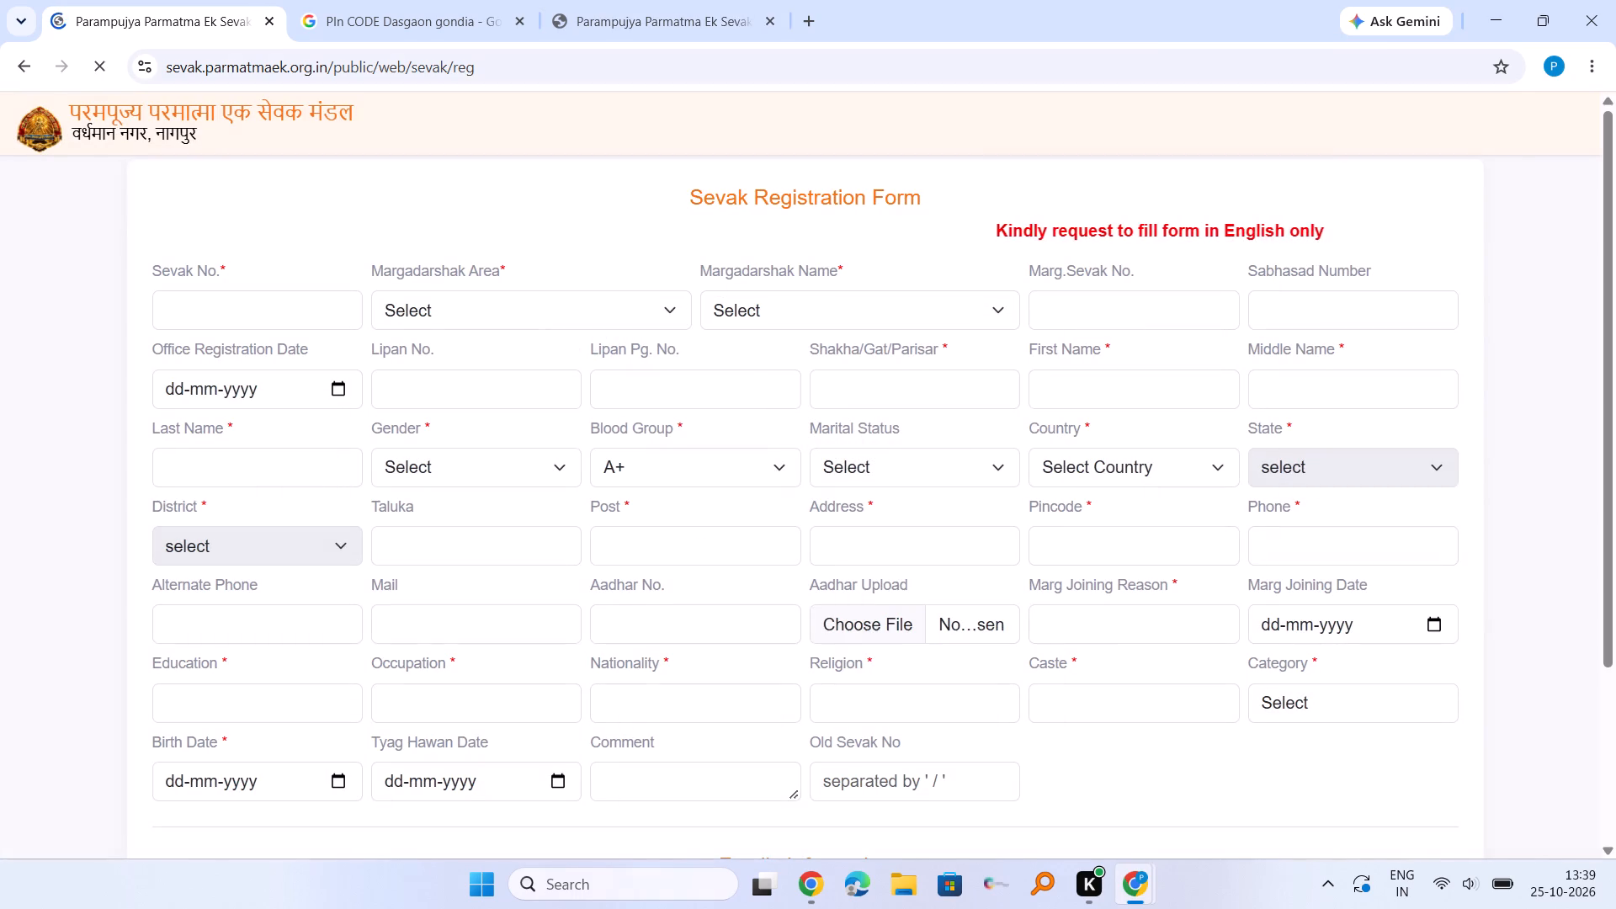
left_click(180, 306)
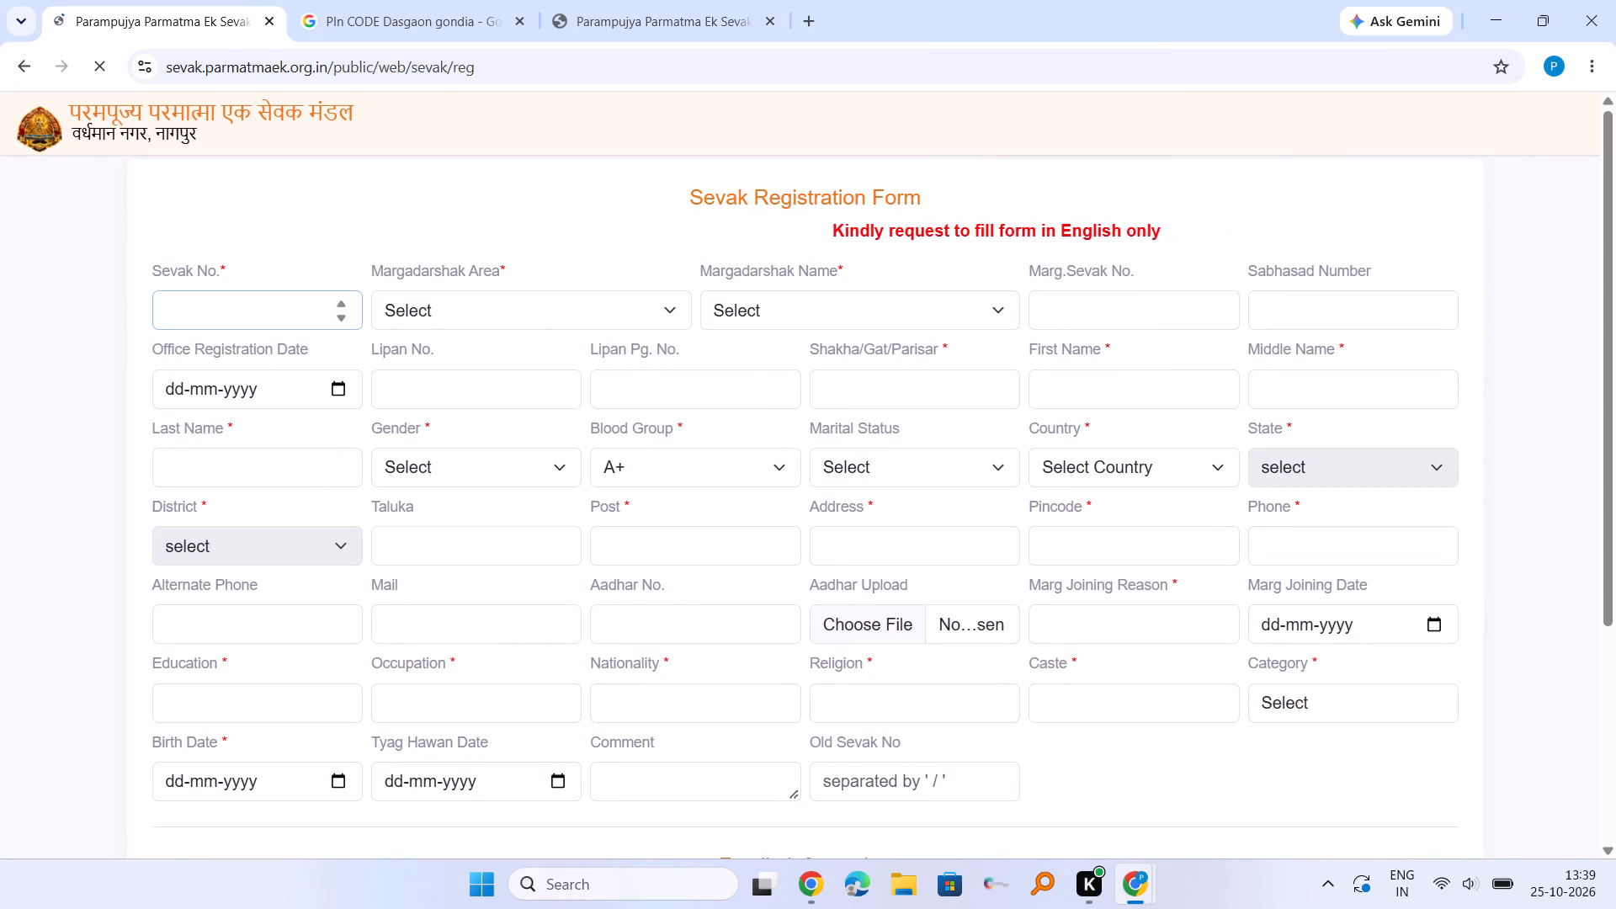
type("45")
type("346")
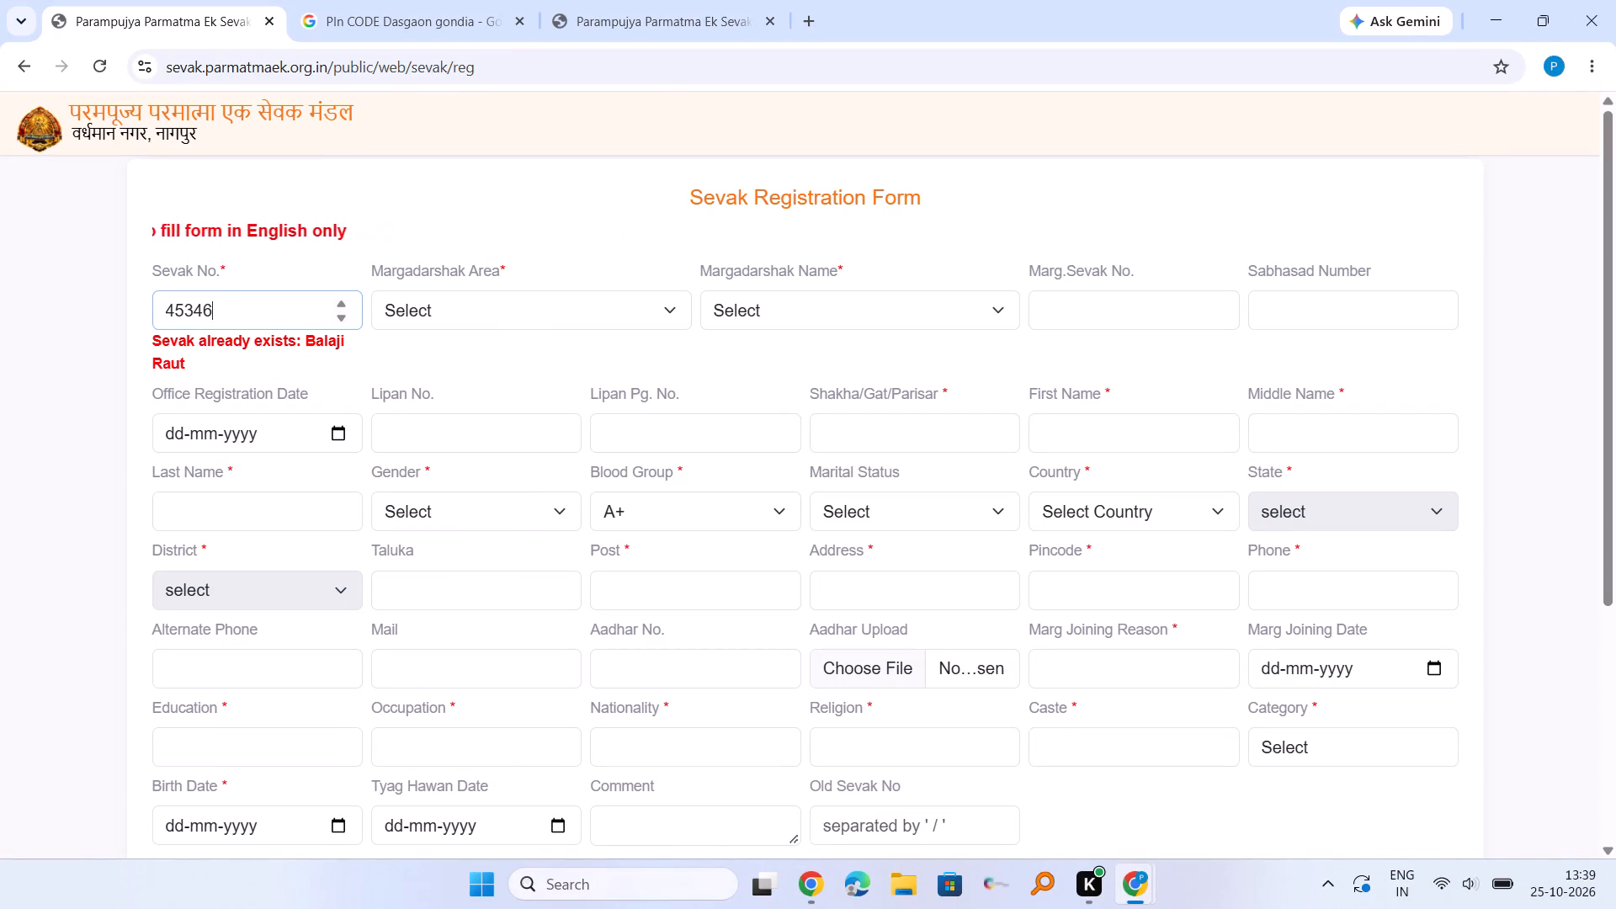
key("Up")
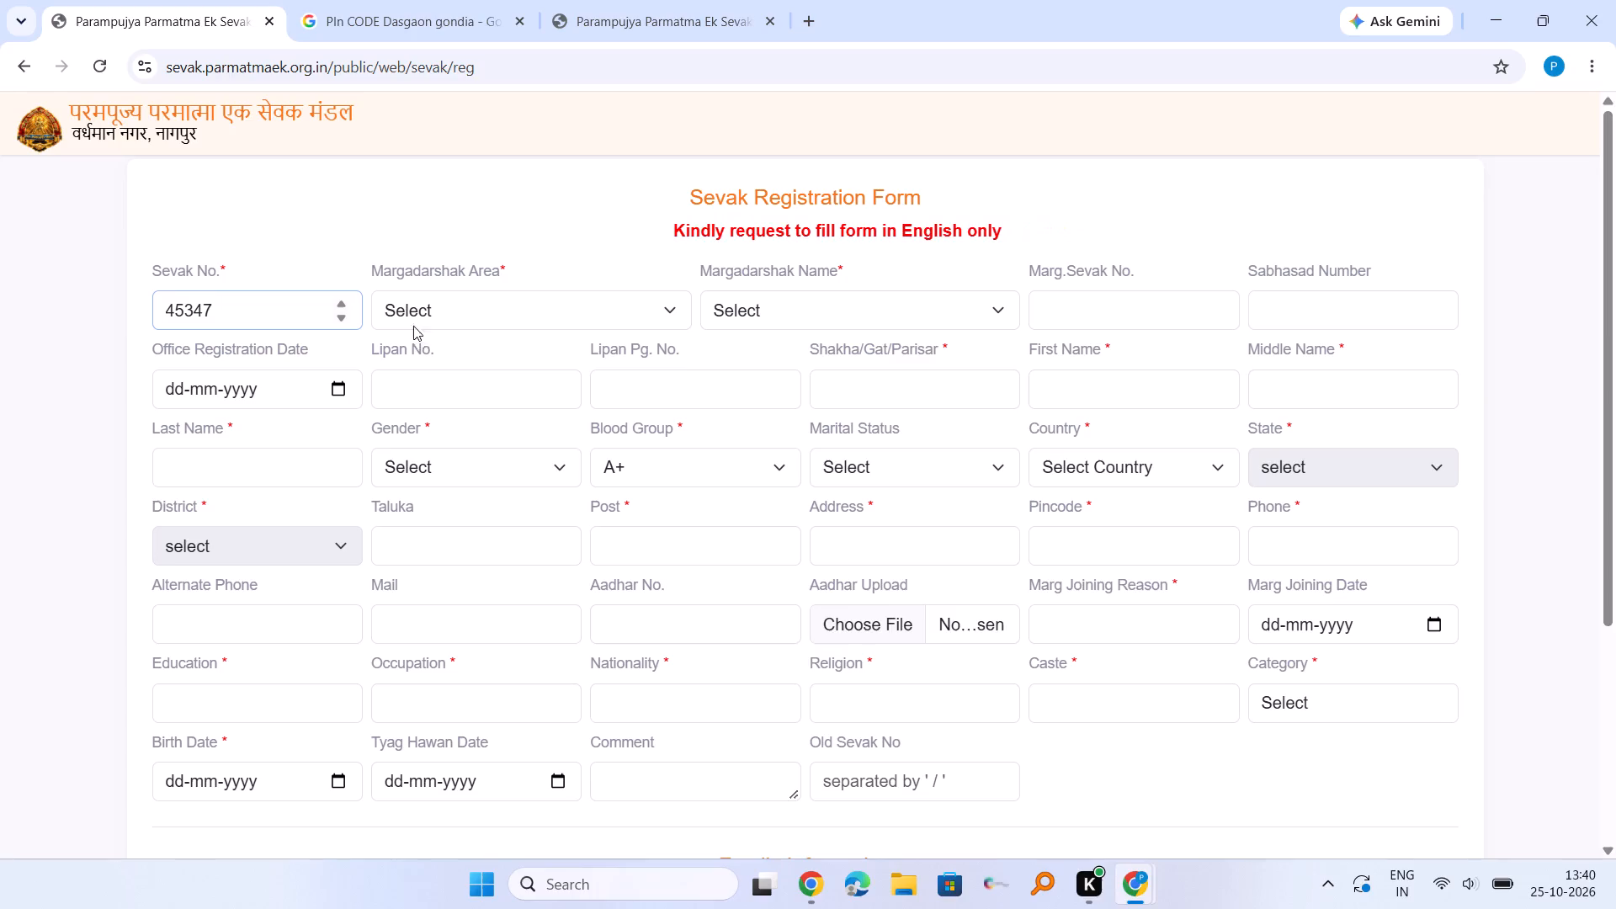
left_click(1047, 393)
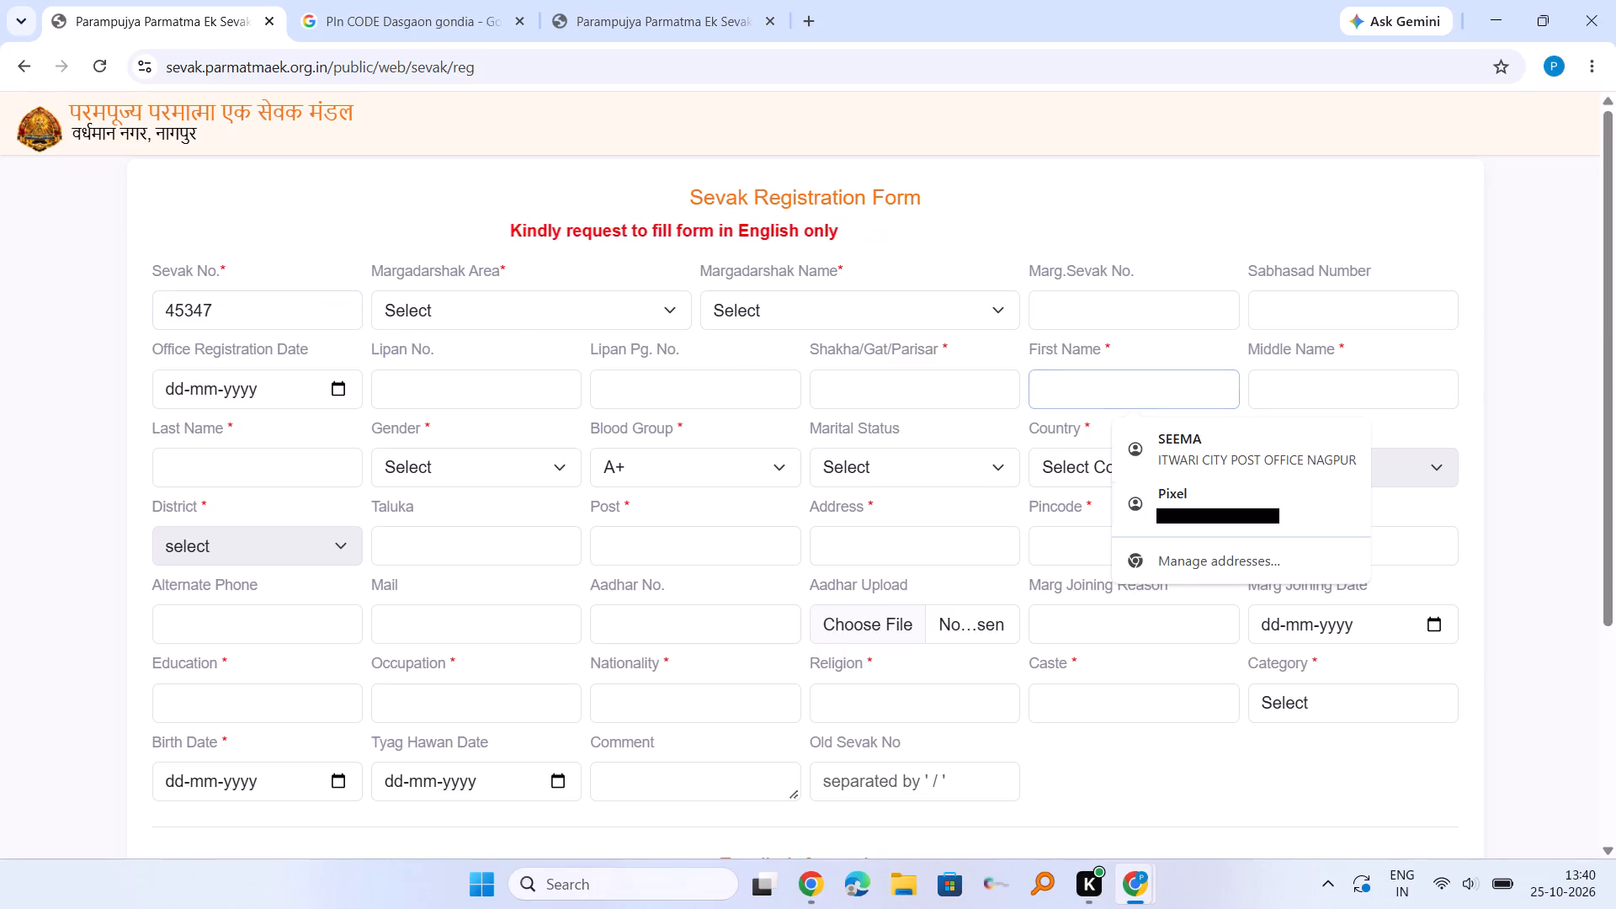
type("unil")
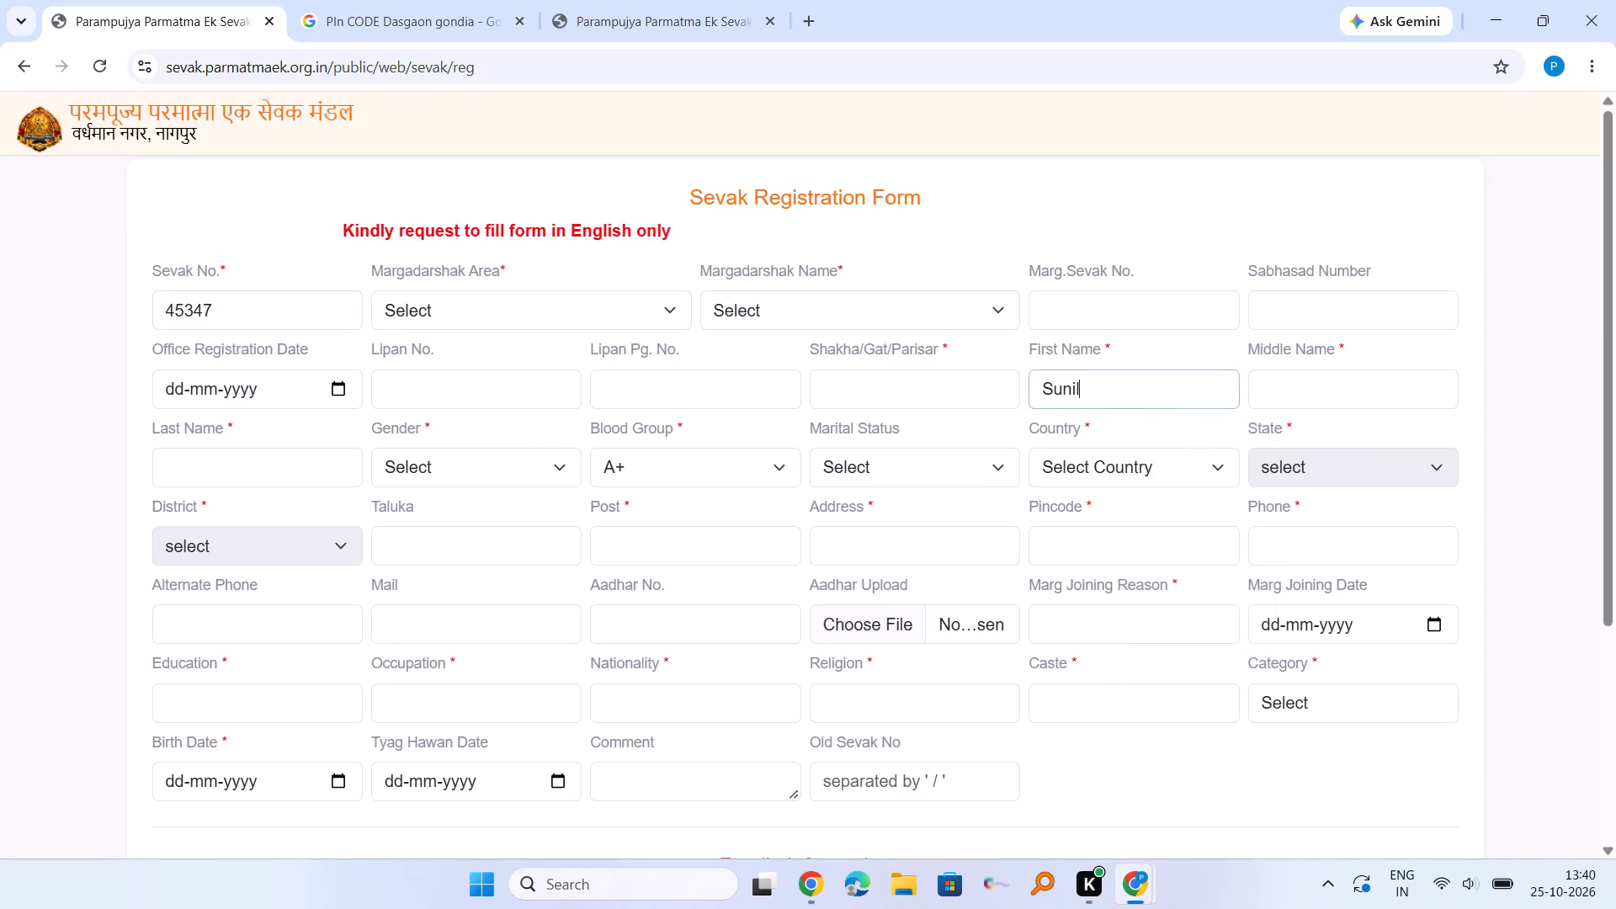
left_click(1322, 401)
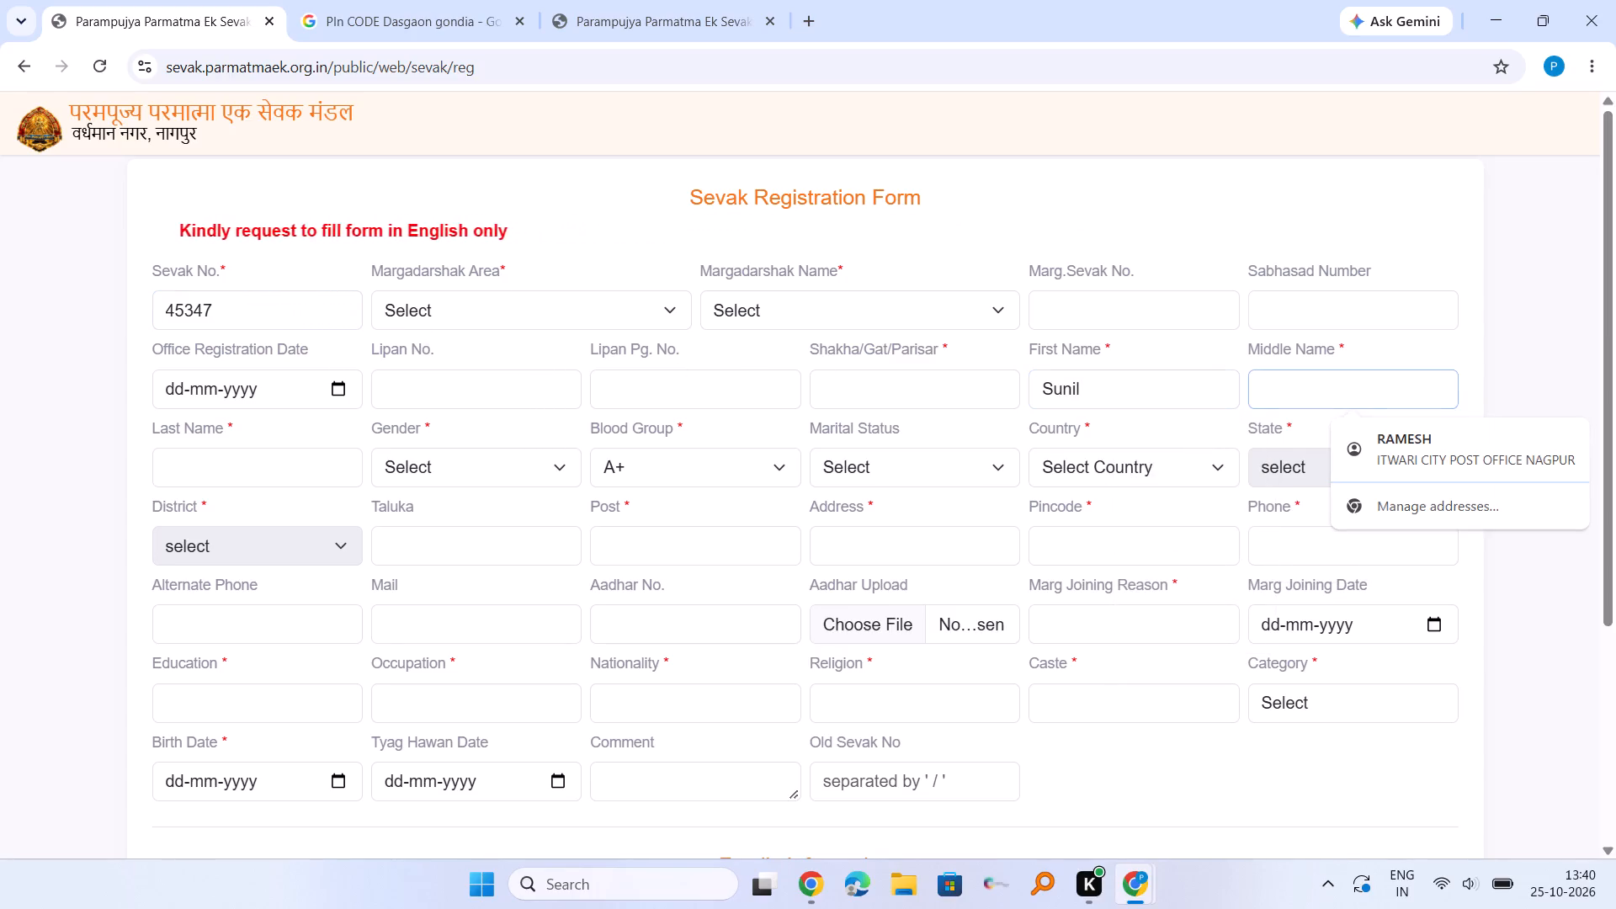
key("BackSpace")
key("BackSpace")
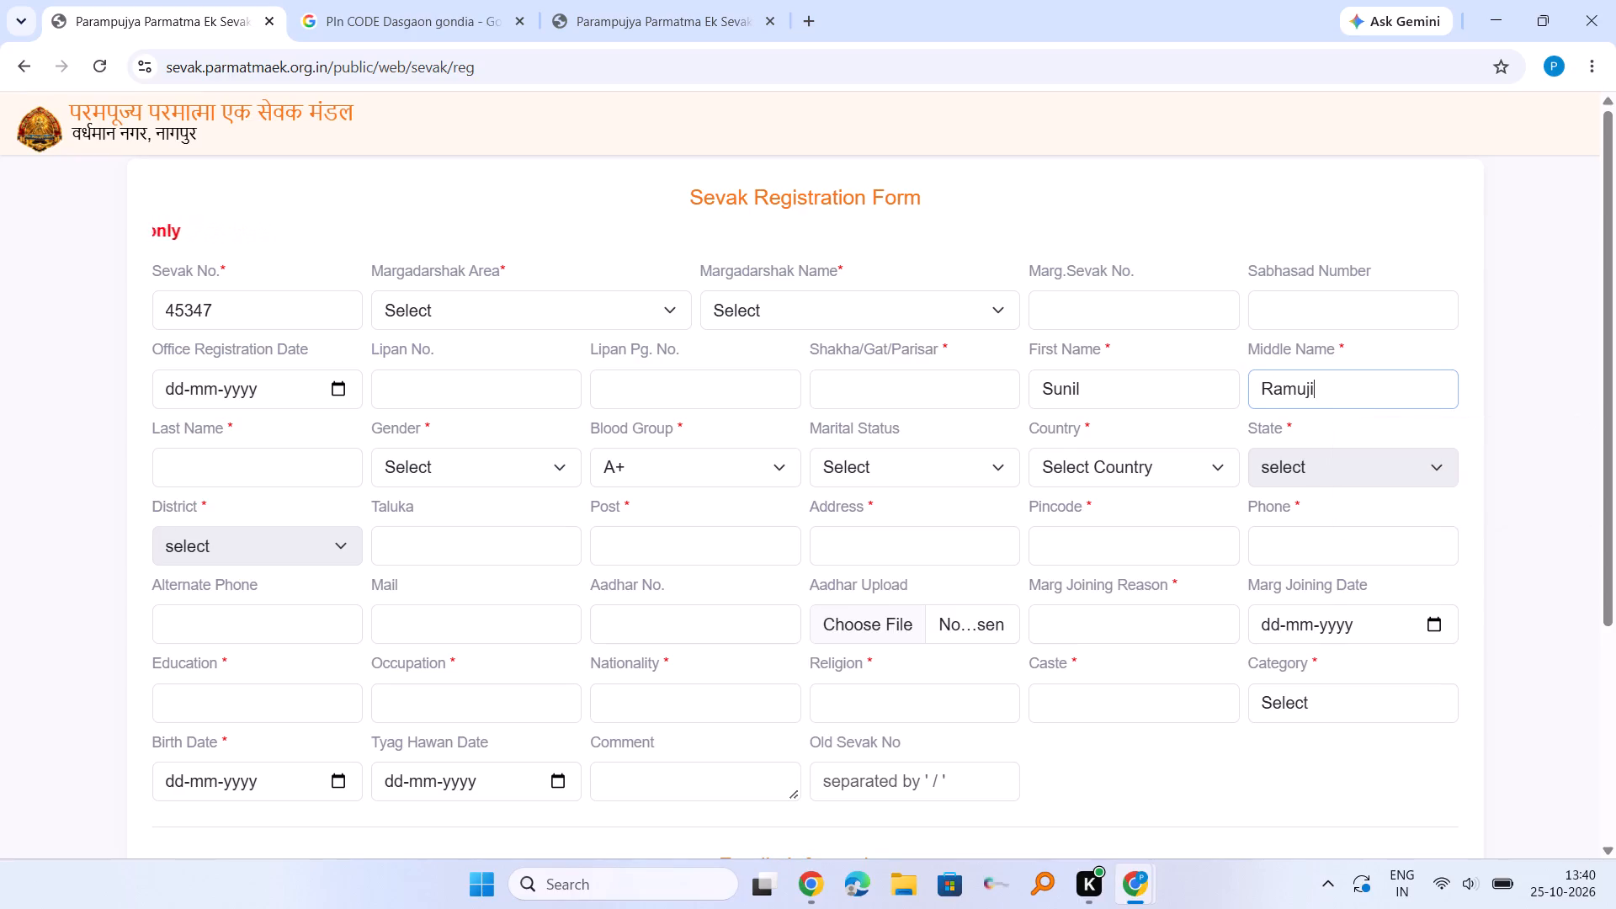
left_click(290, 454)
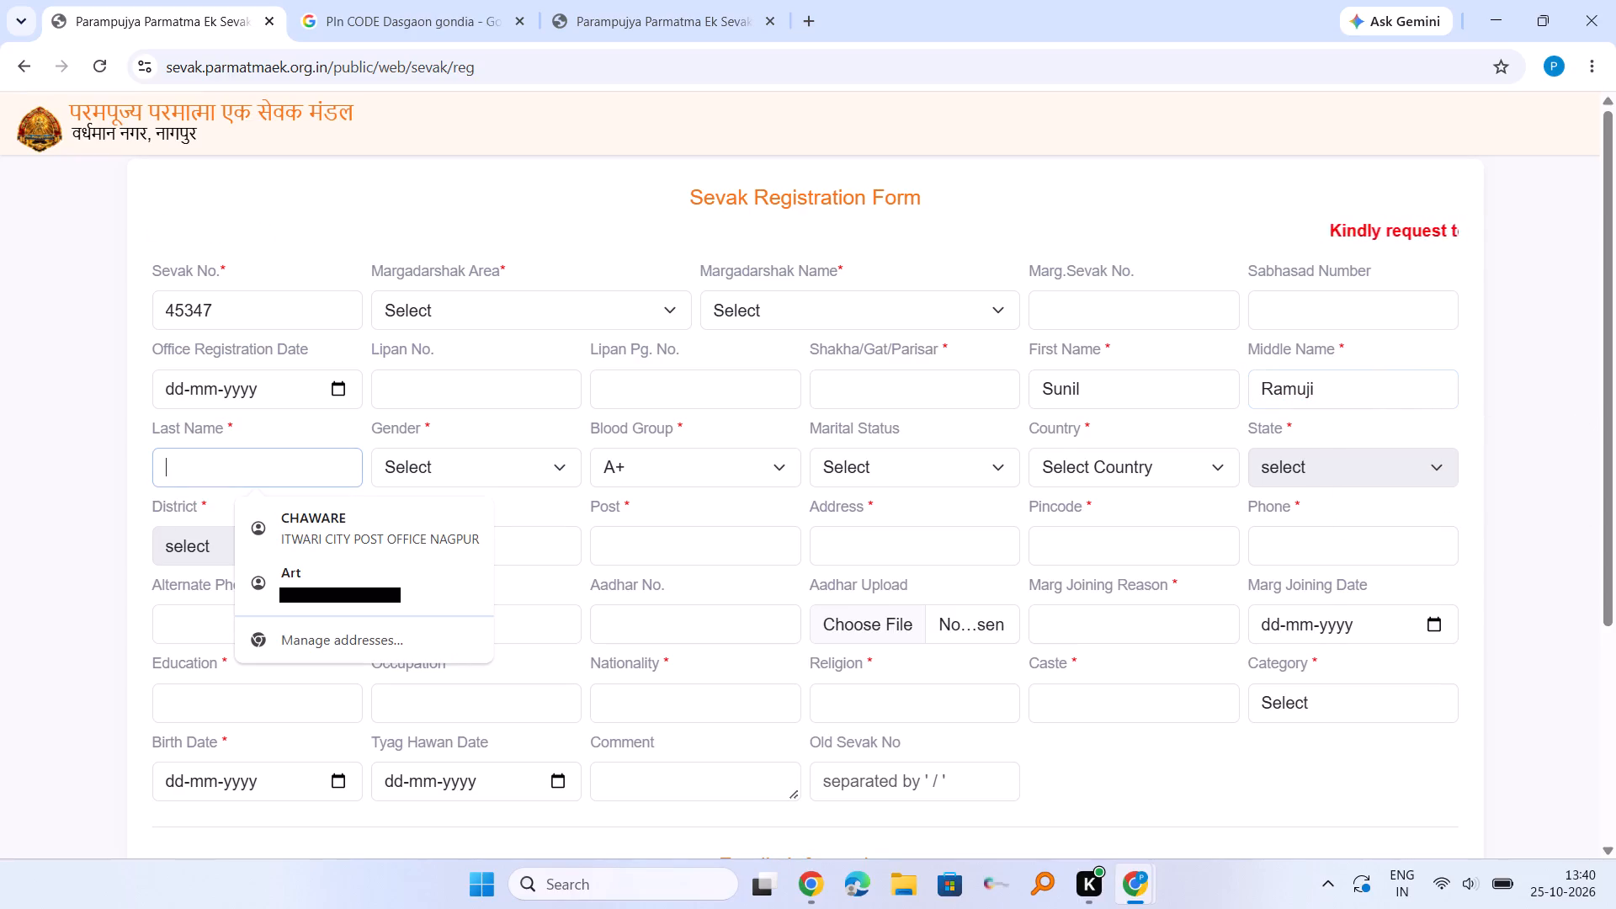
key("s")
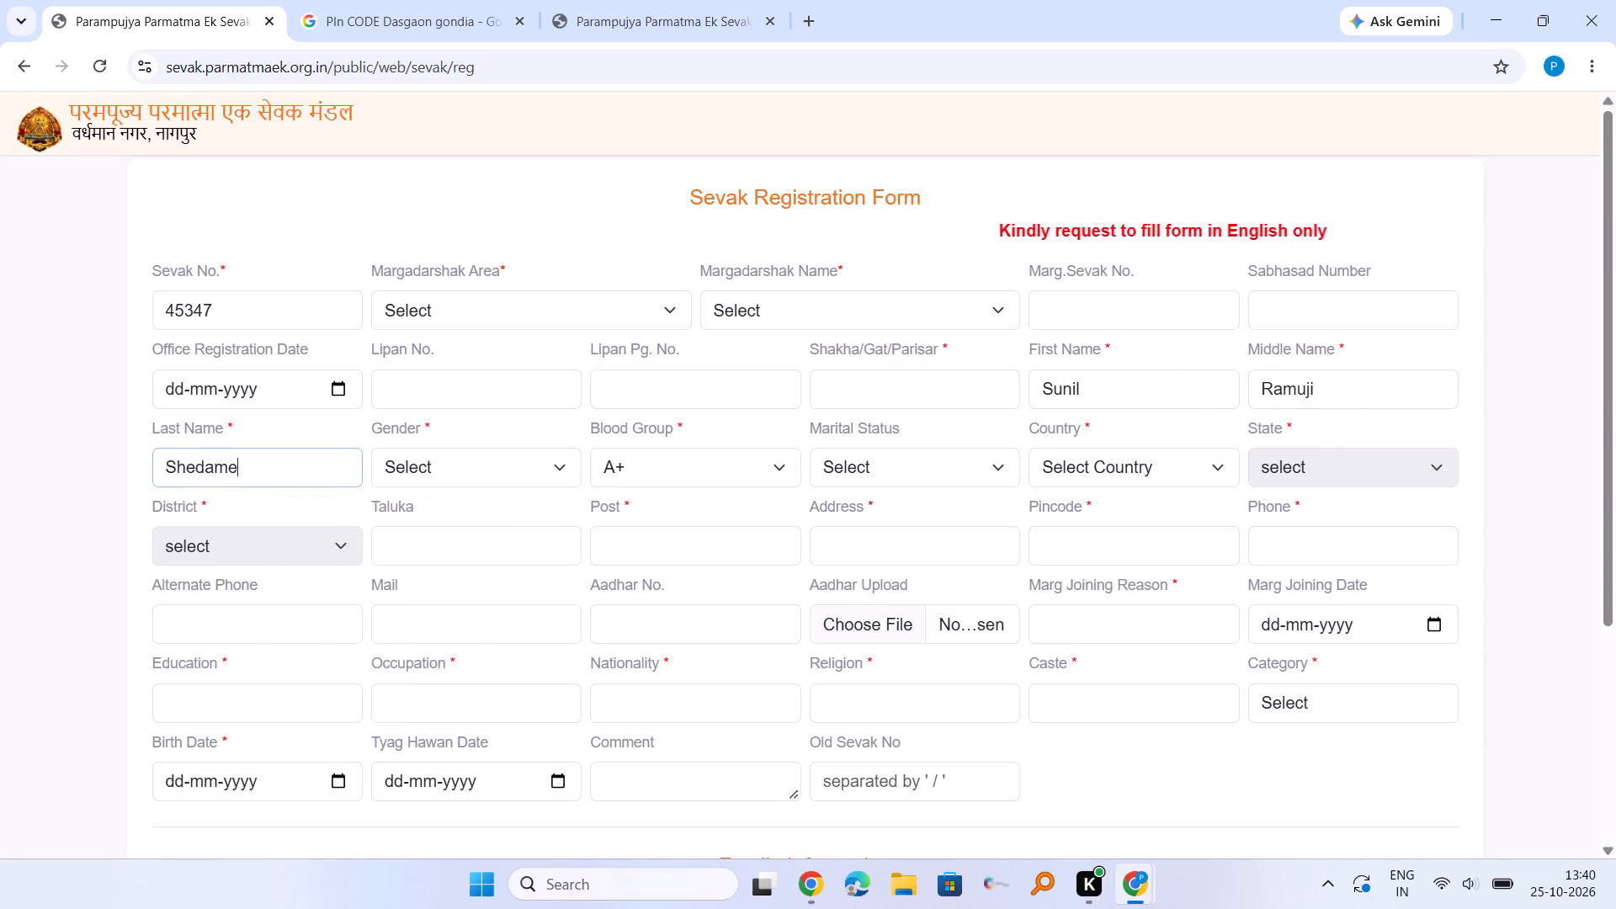
Set the Sevak's Taluka to Nagpur and the Post to Dhabha.
left_click(447, 555)
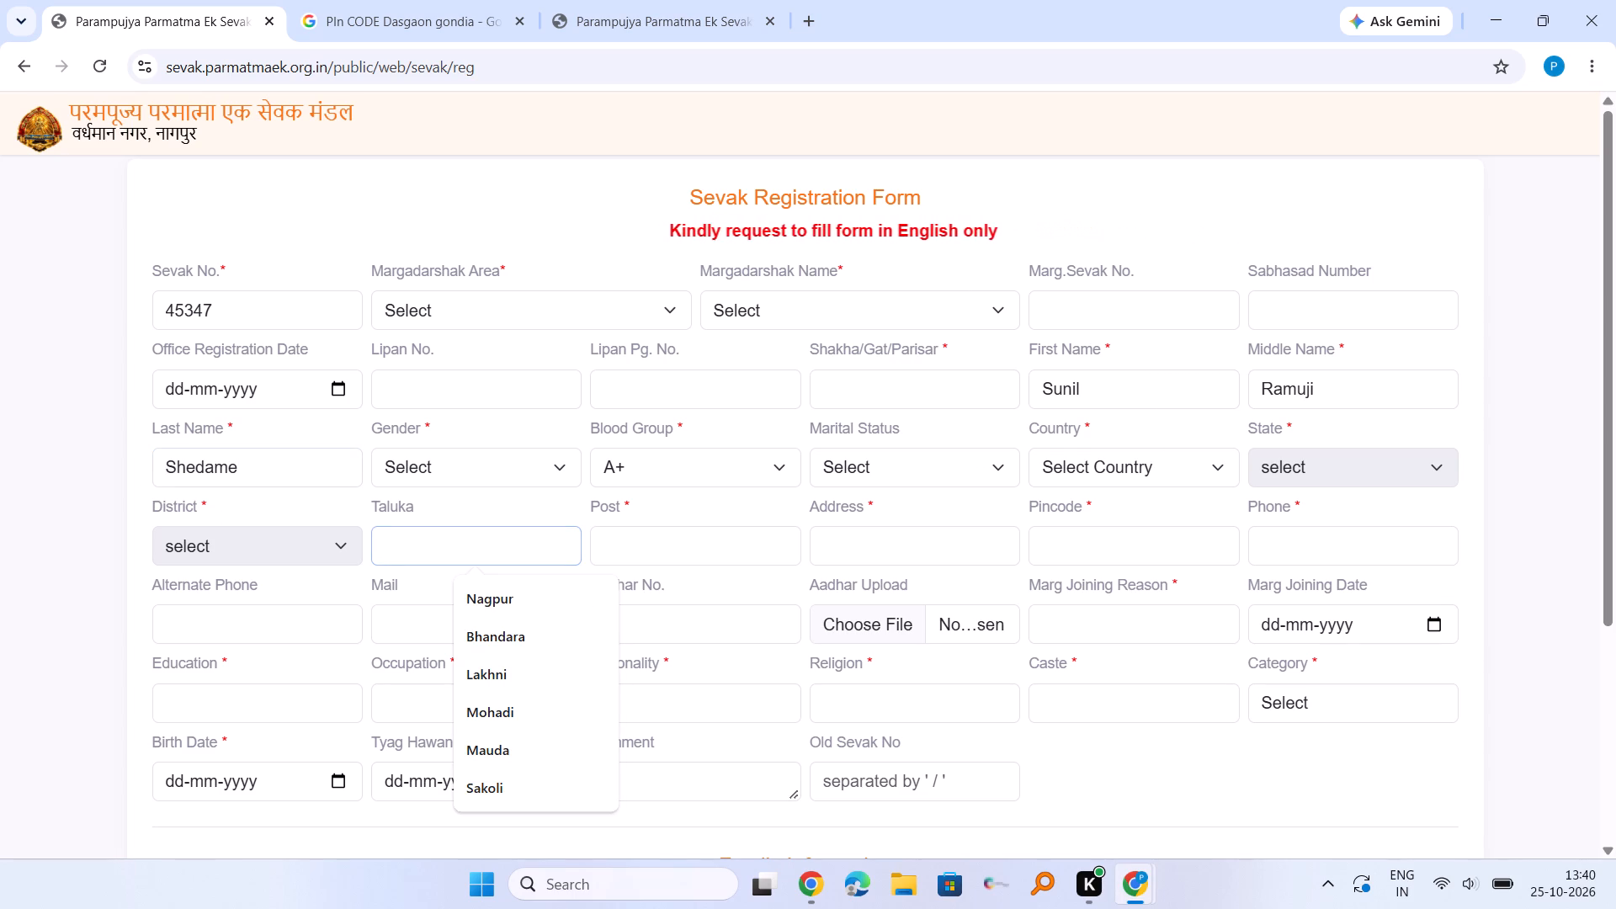
left_click(514, 597)
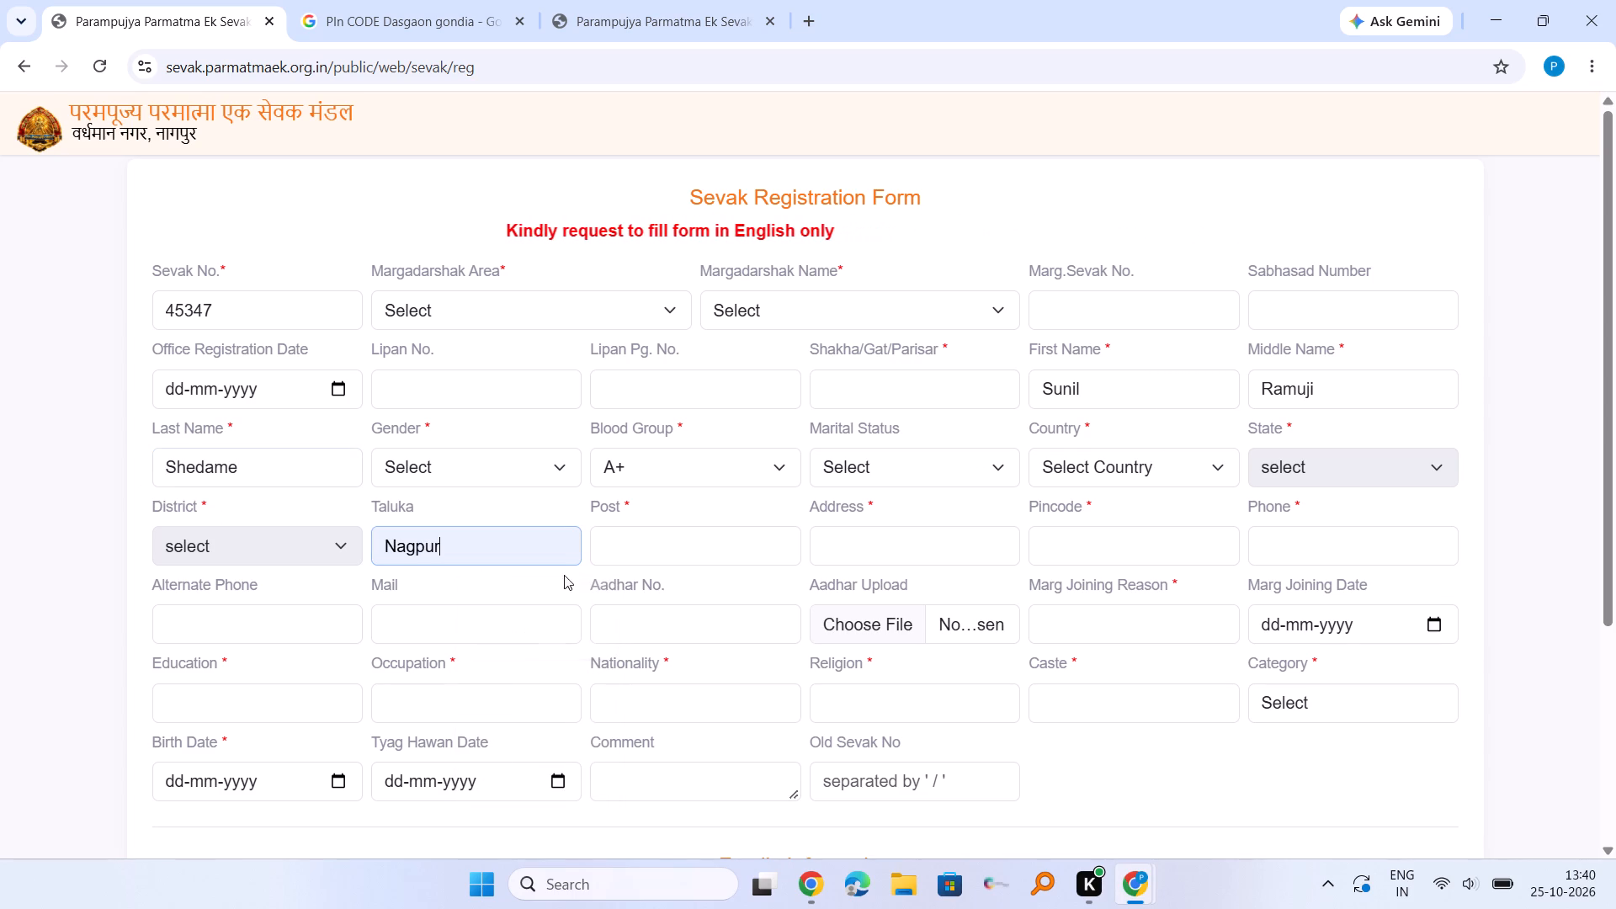
left_click(621, 548)
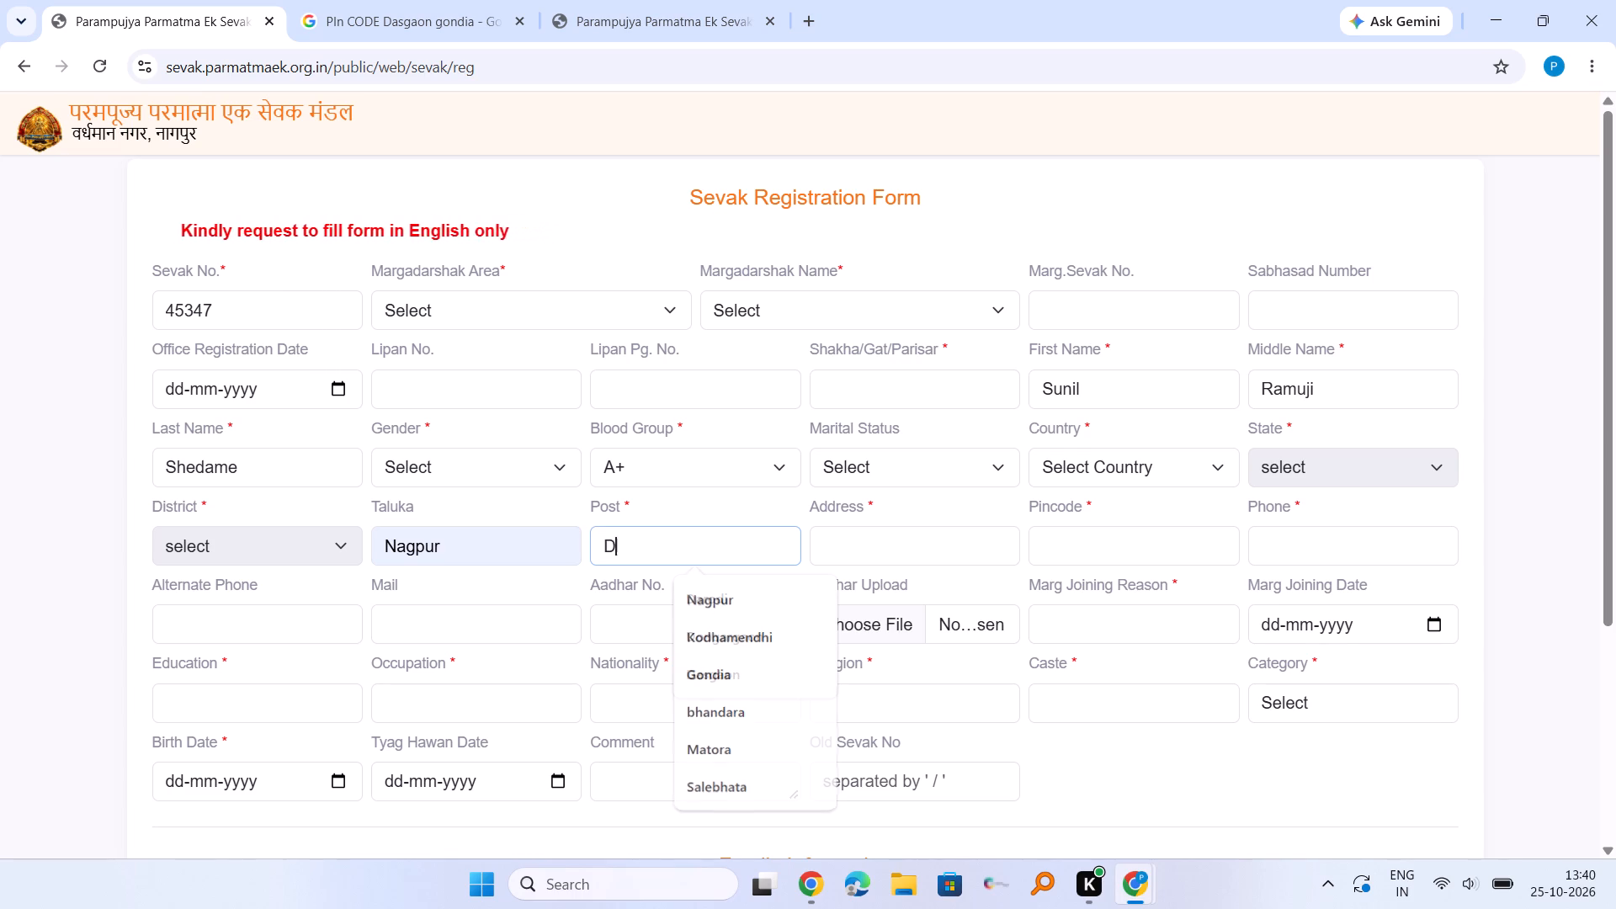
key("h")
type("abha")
left_click(868, 554)
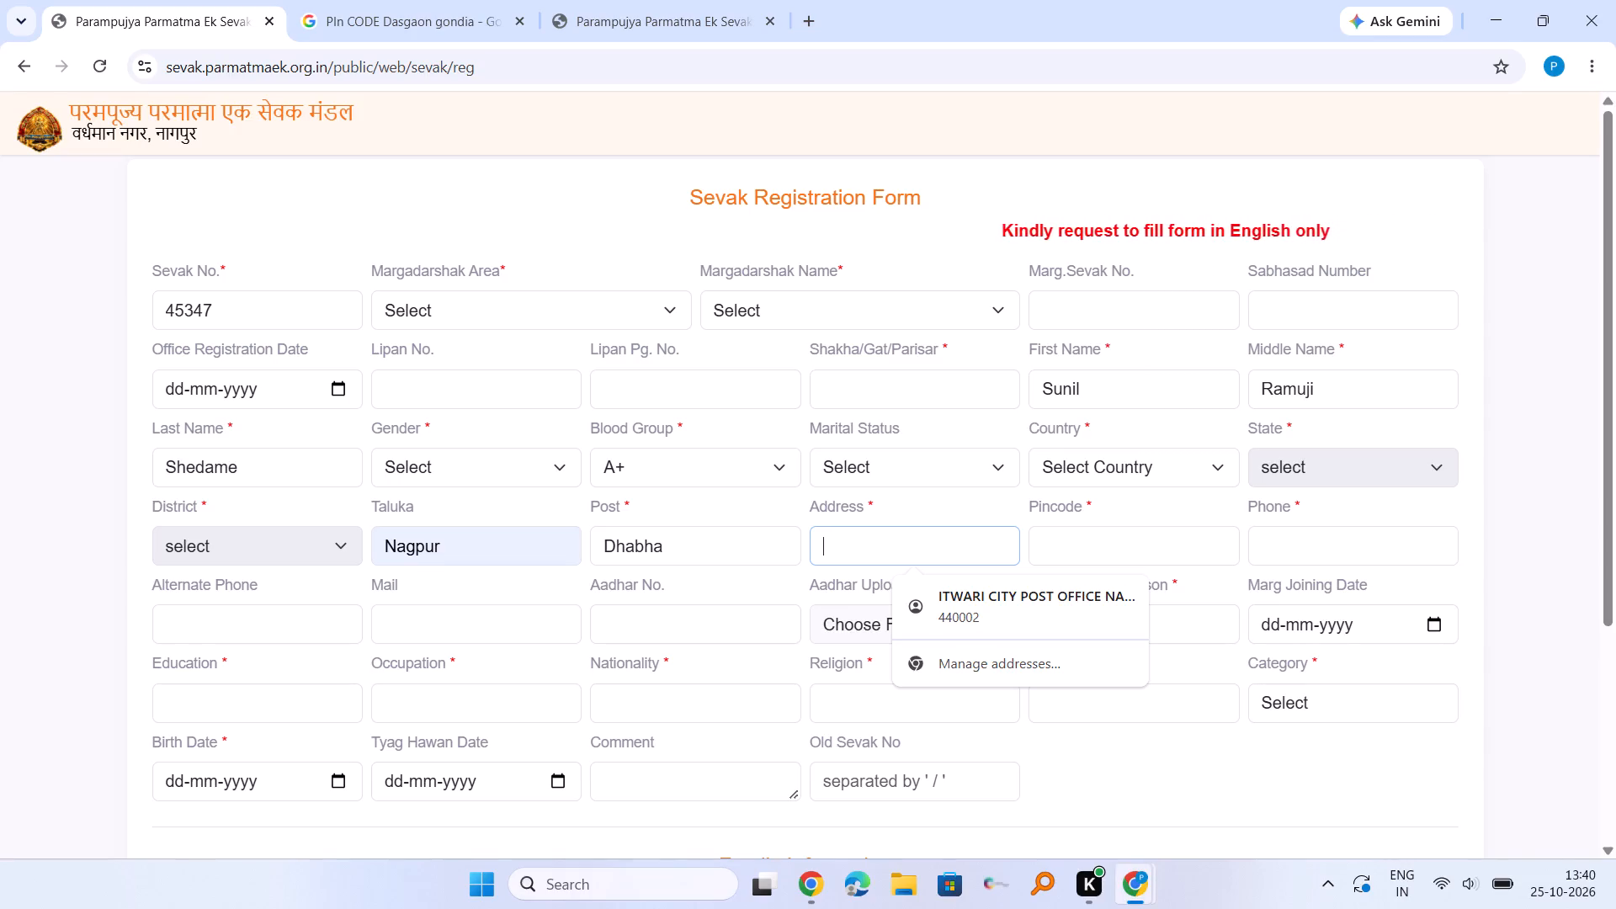
Search the Existing Margadarshak List for shivcharan and examine the matching entries' Sevak numbers, addresses and places, ending back at the registration form.
left_click(630, 3)
double_click(751, 311)
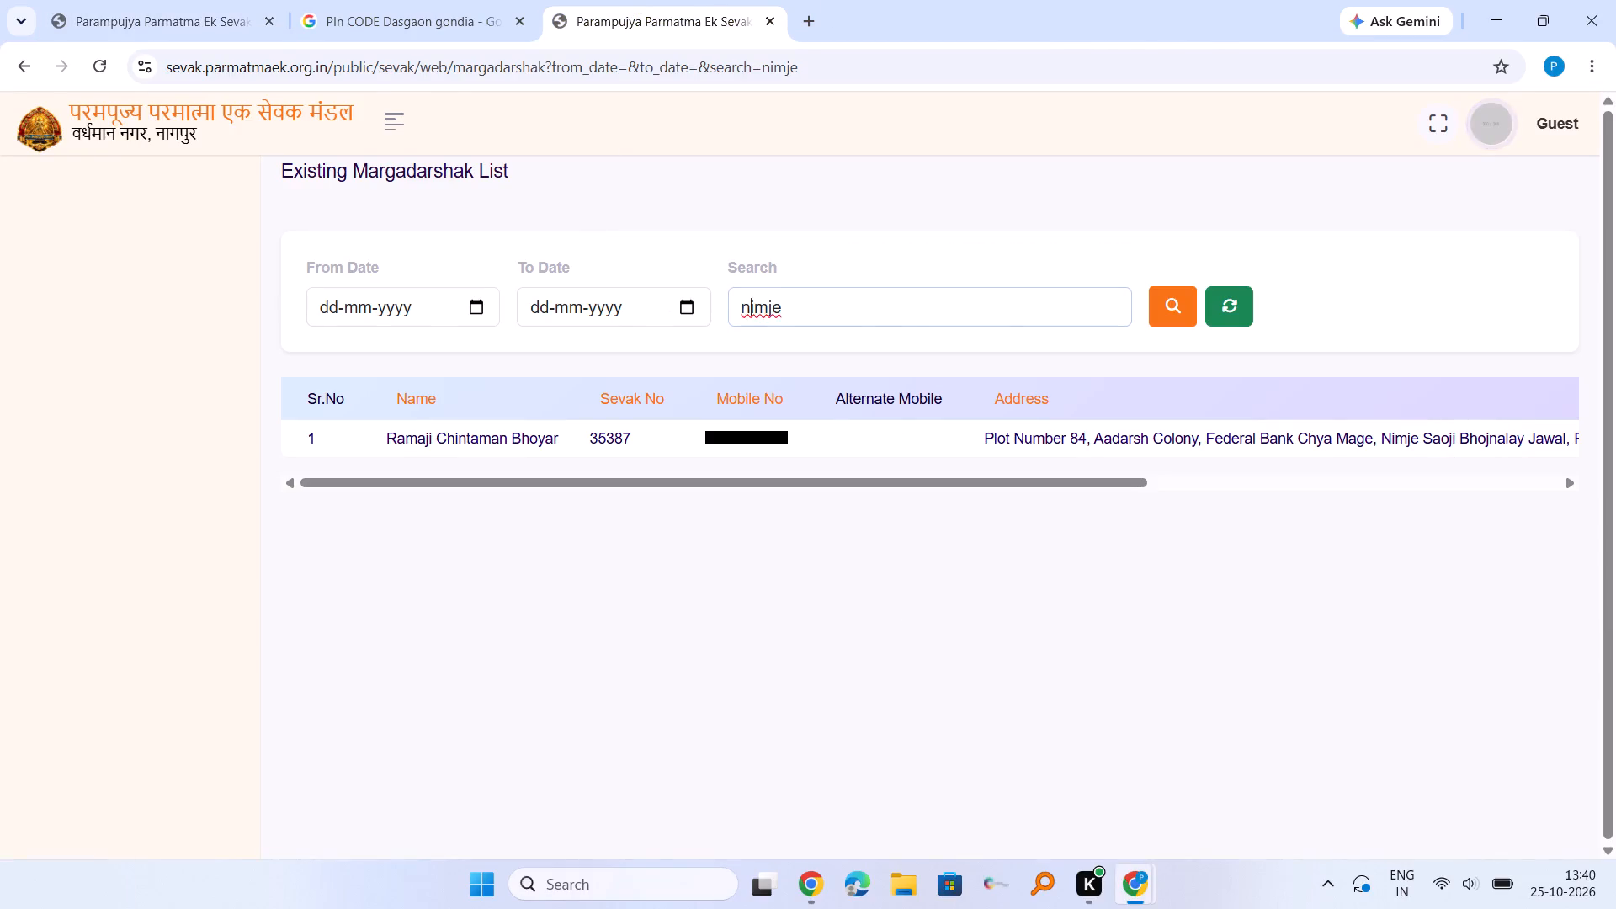
key("BackSpace")
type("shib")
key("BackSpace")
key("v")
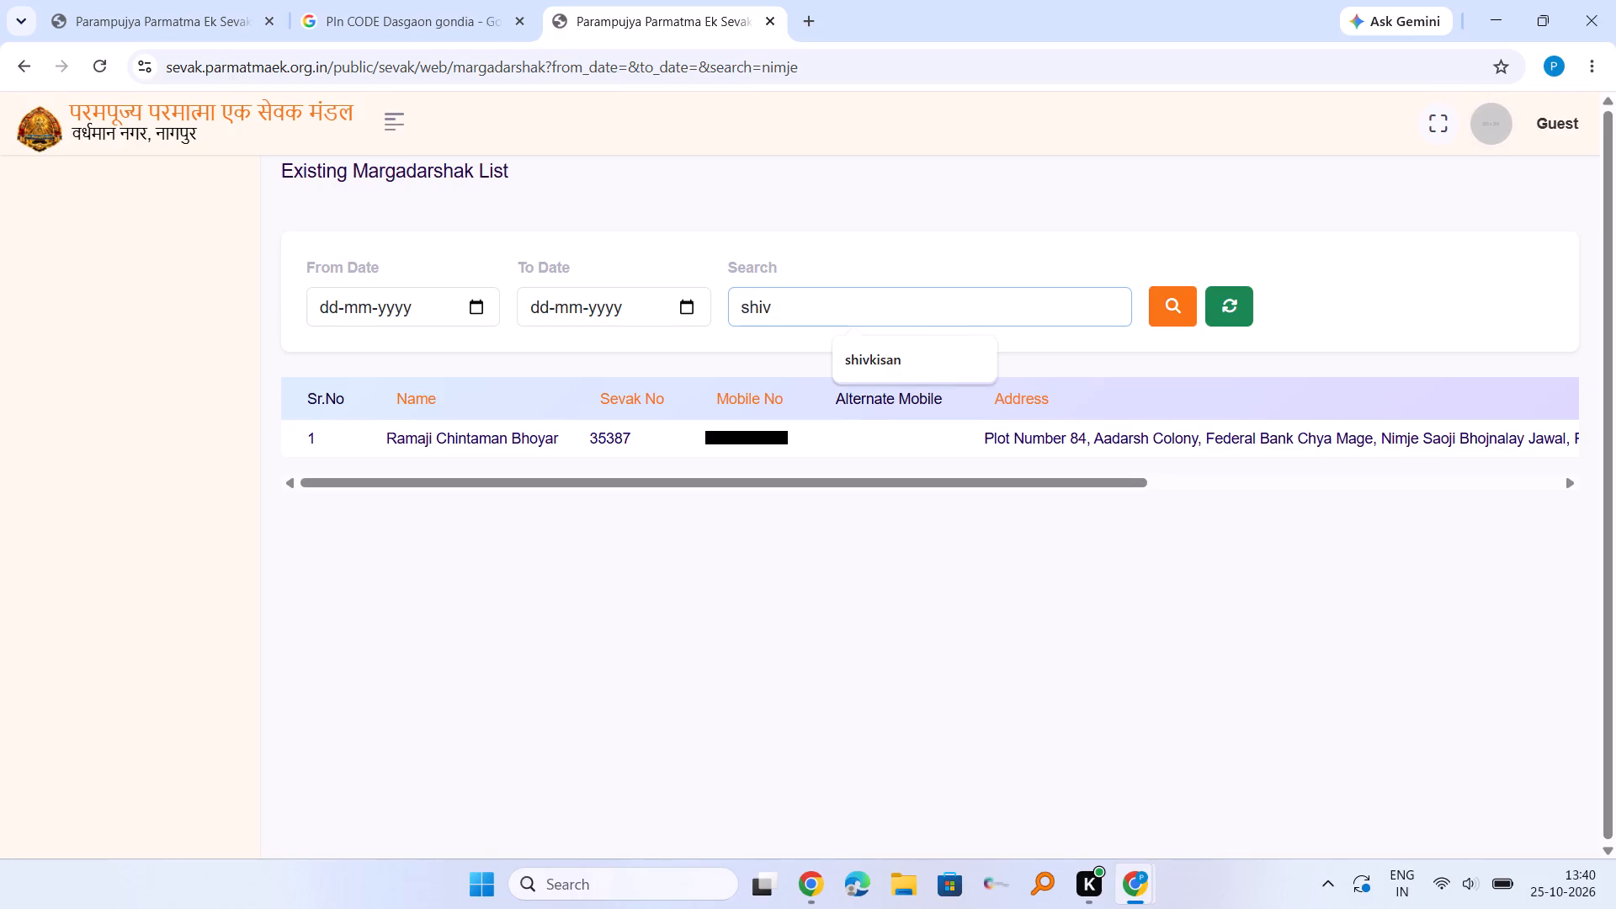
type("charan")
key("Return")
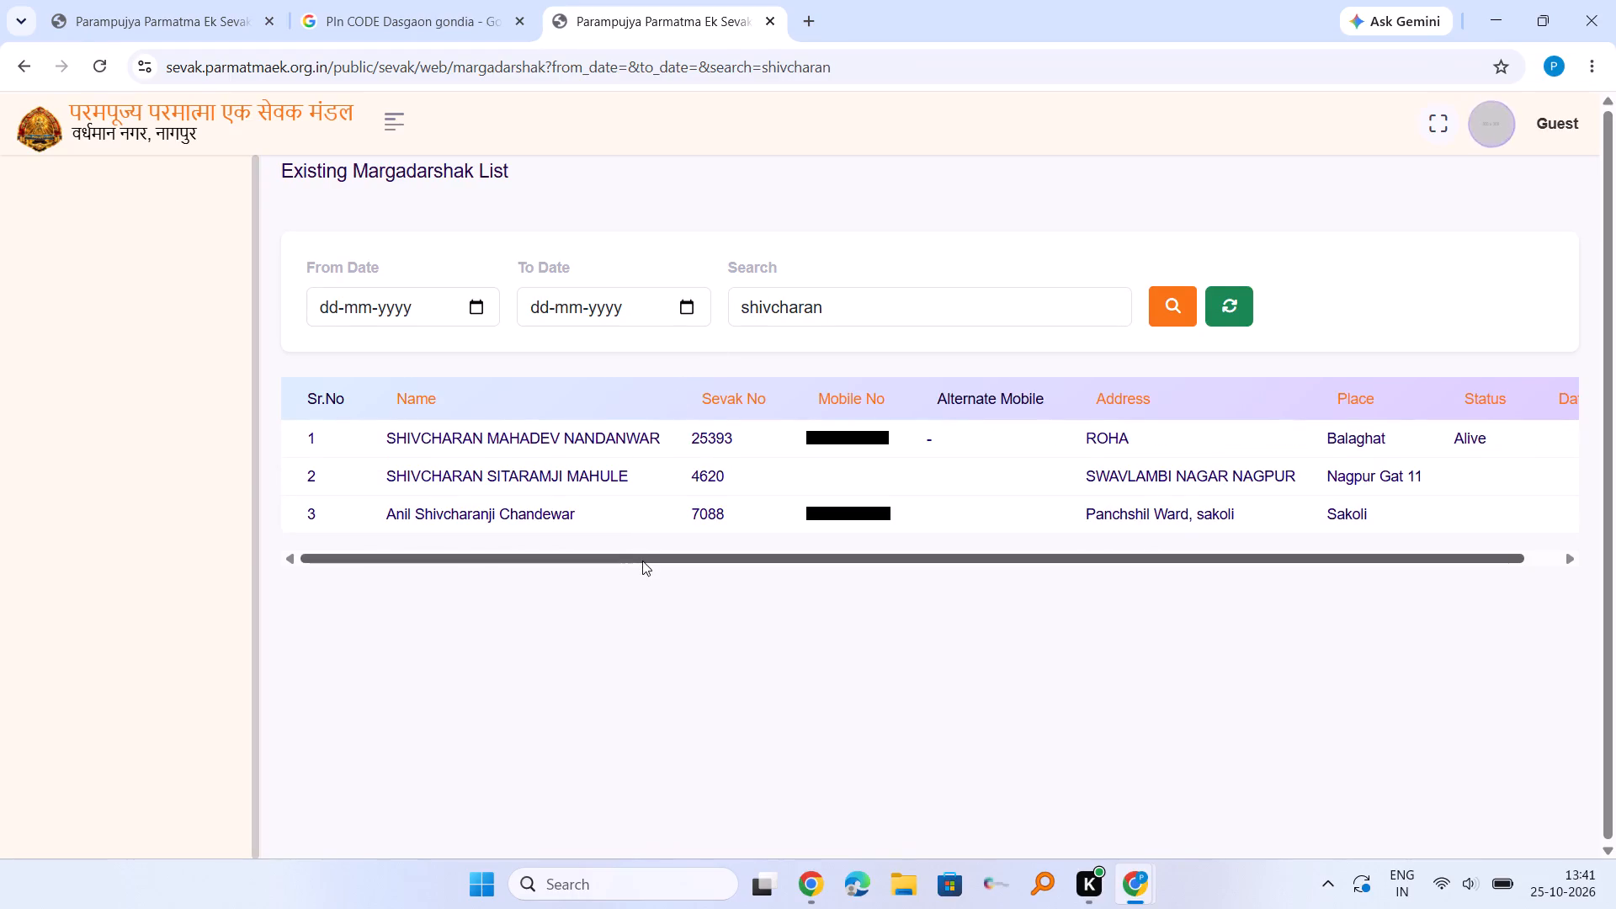
left_click_drag(642, 561, 858, 555)
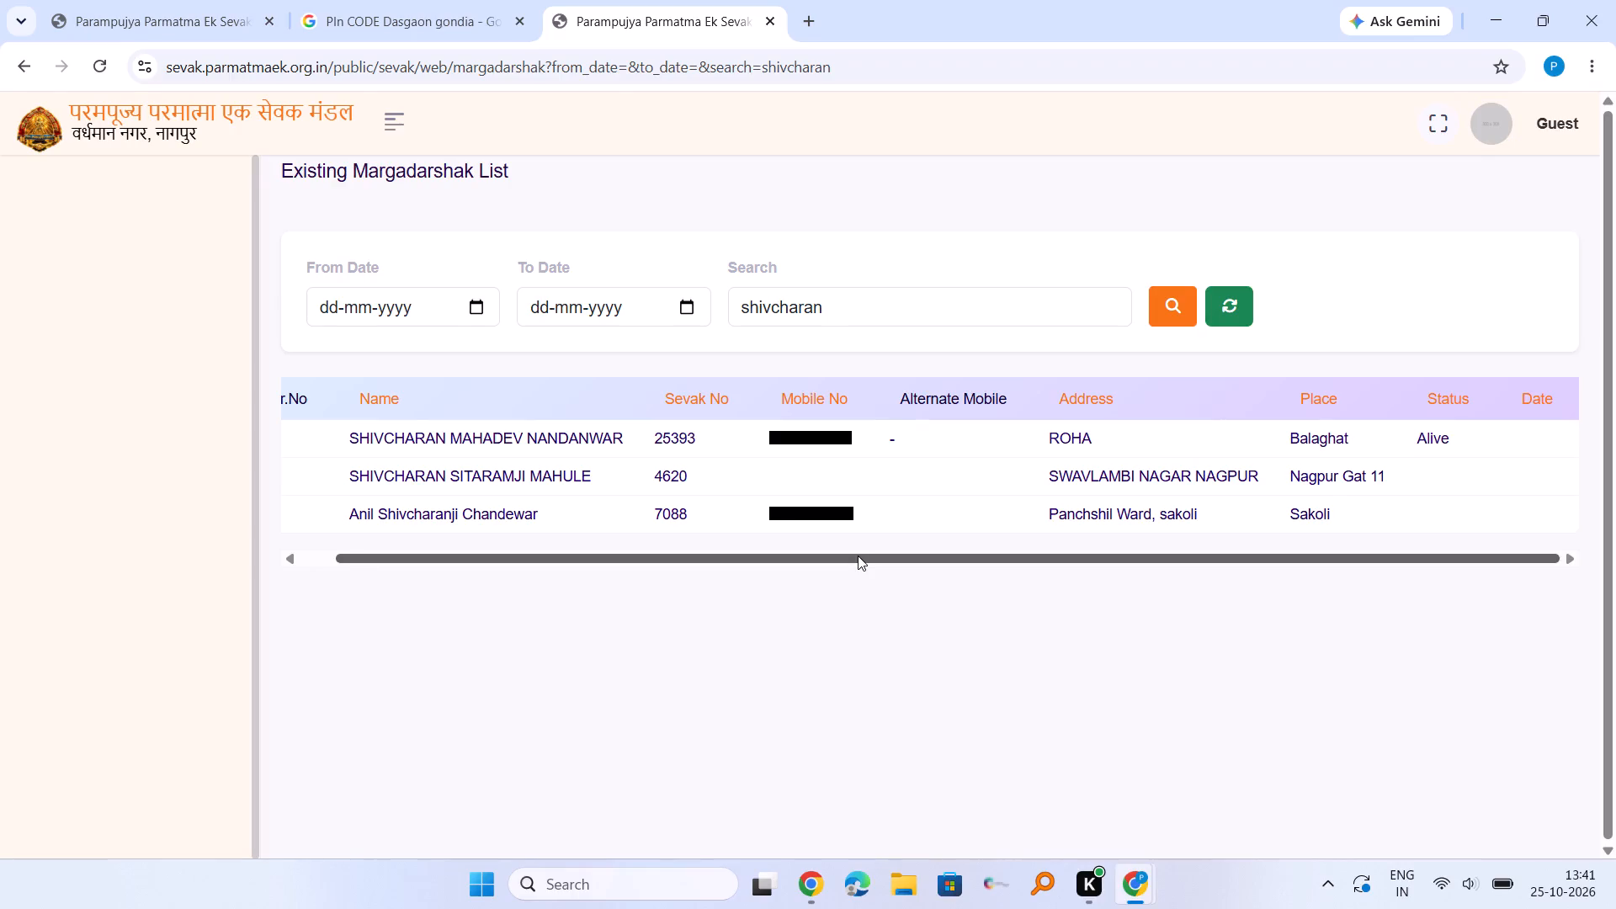
left_click_drag(877, 560, 766, 578)
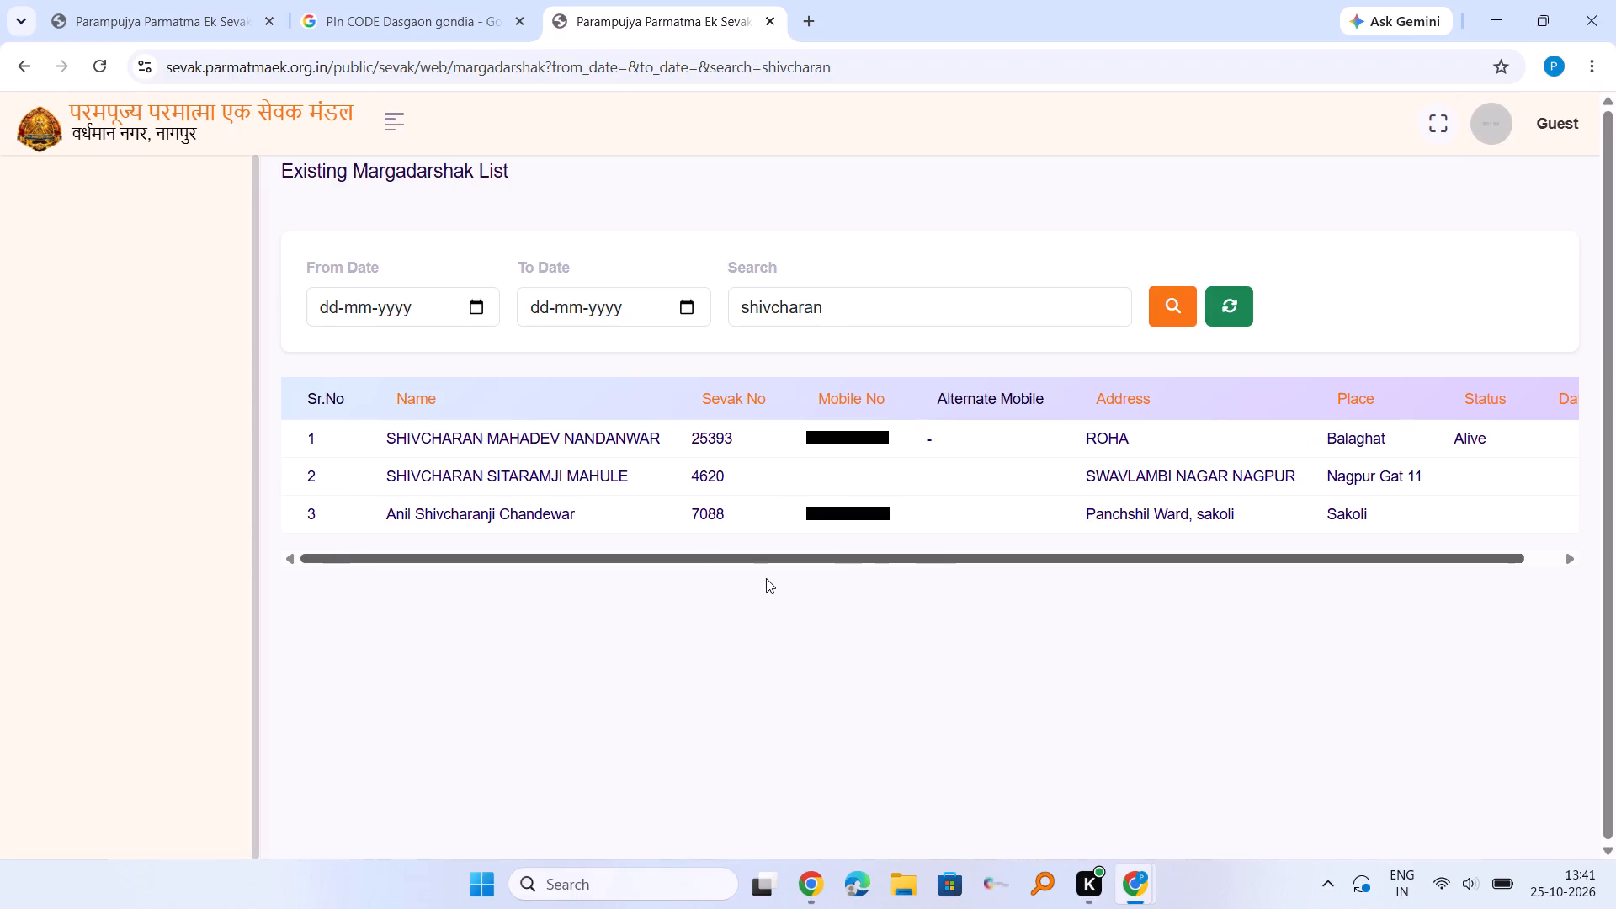
left_click_drag(766, 578, 750, 579)
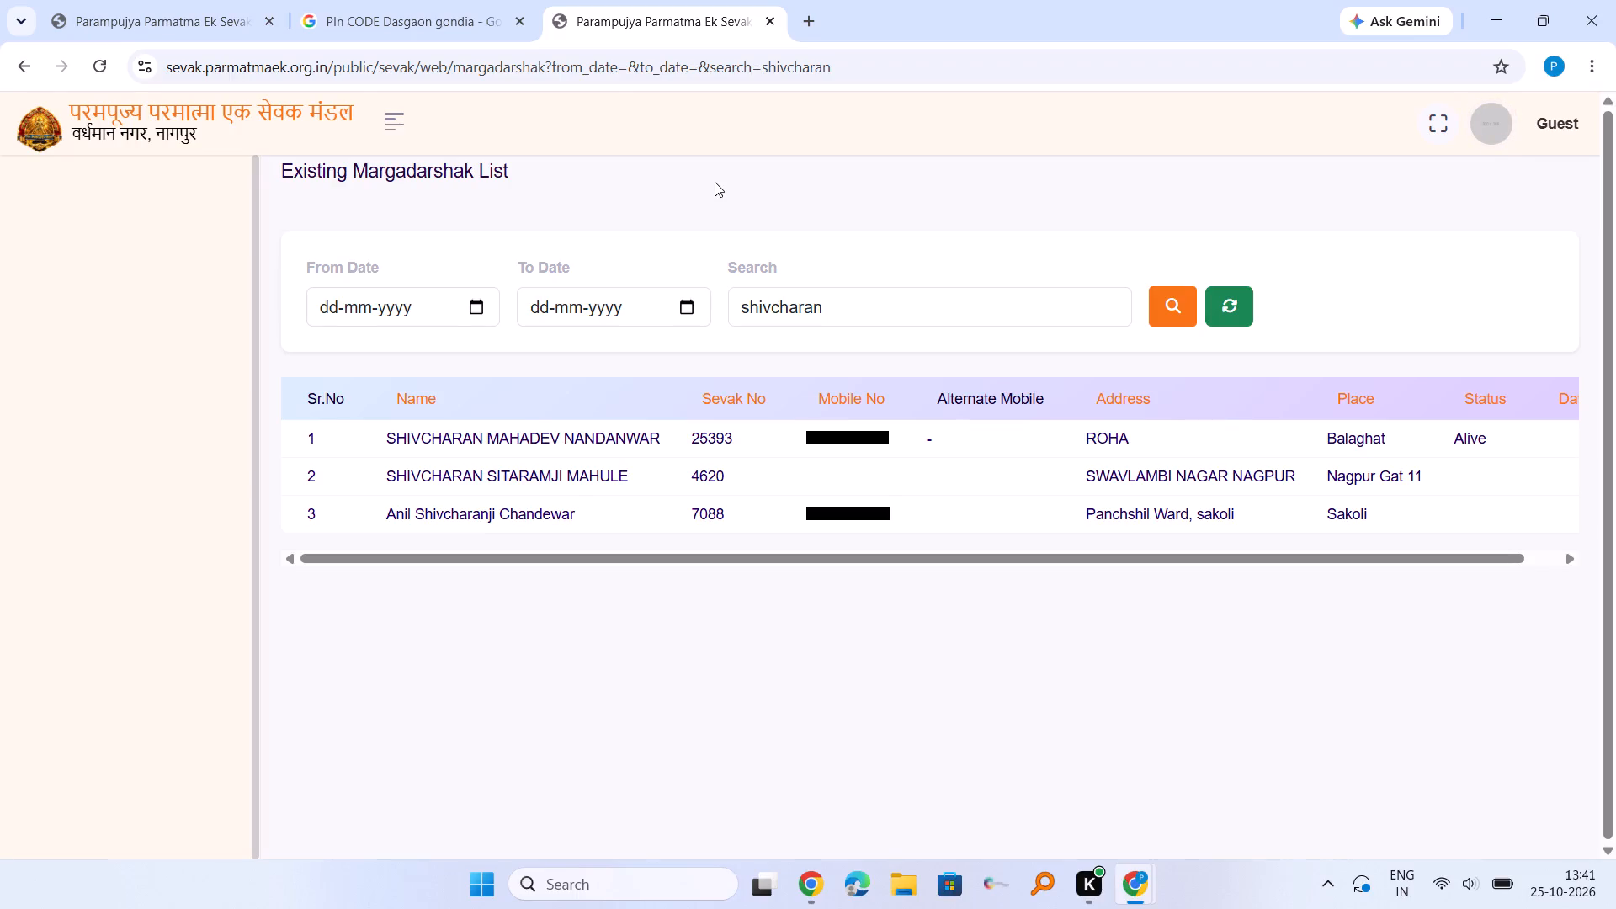
left_click(171, 25)
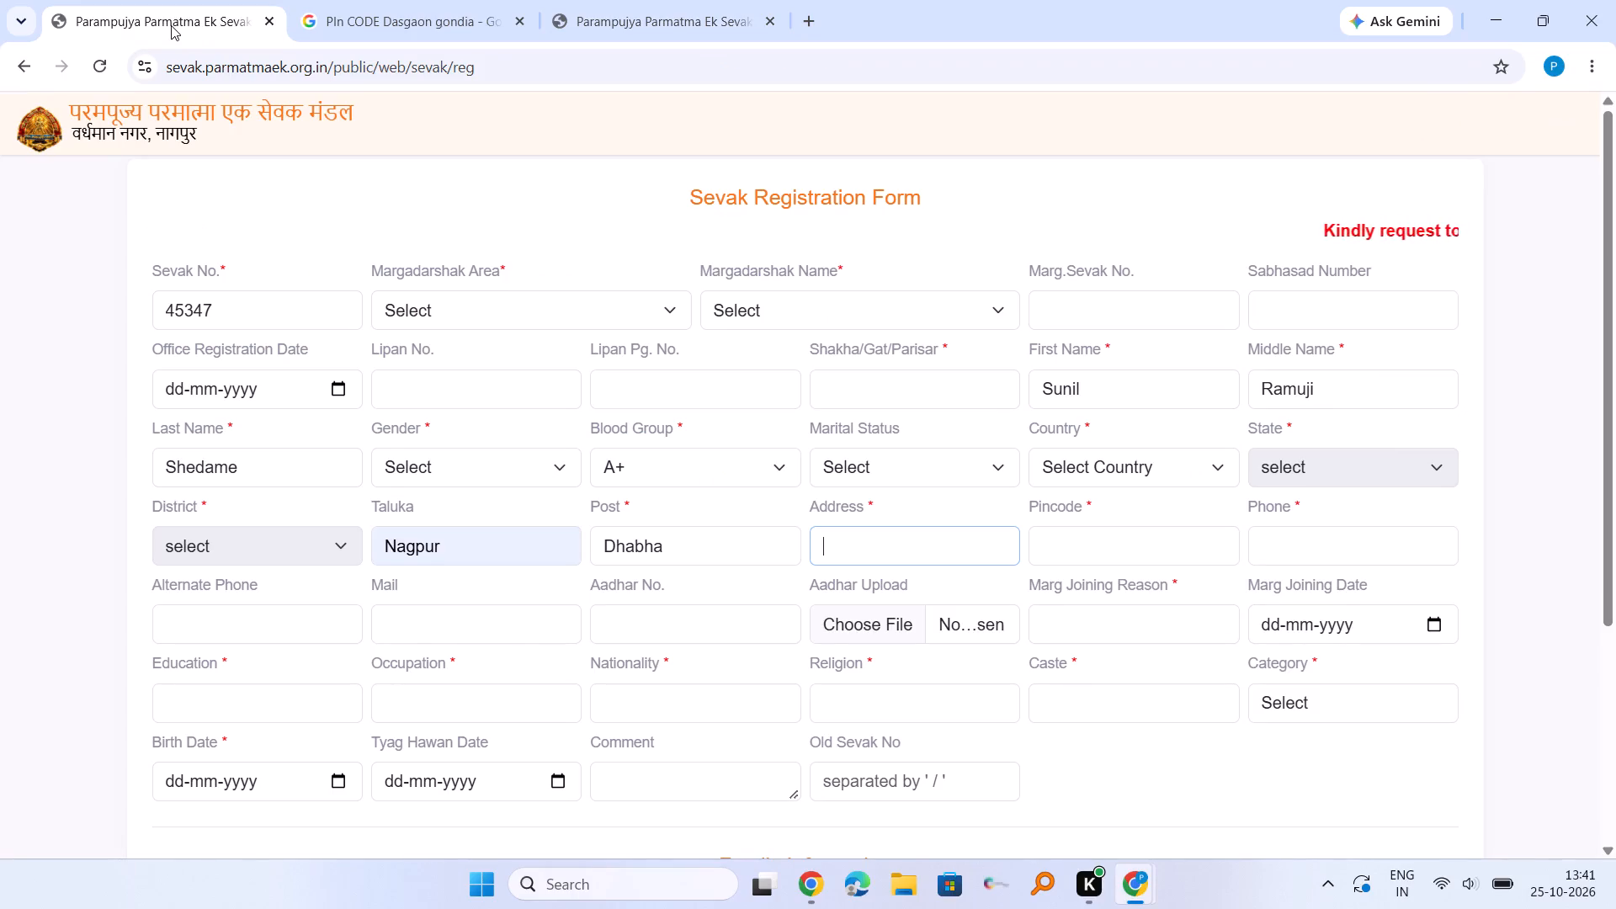
left_click(641, 24)
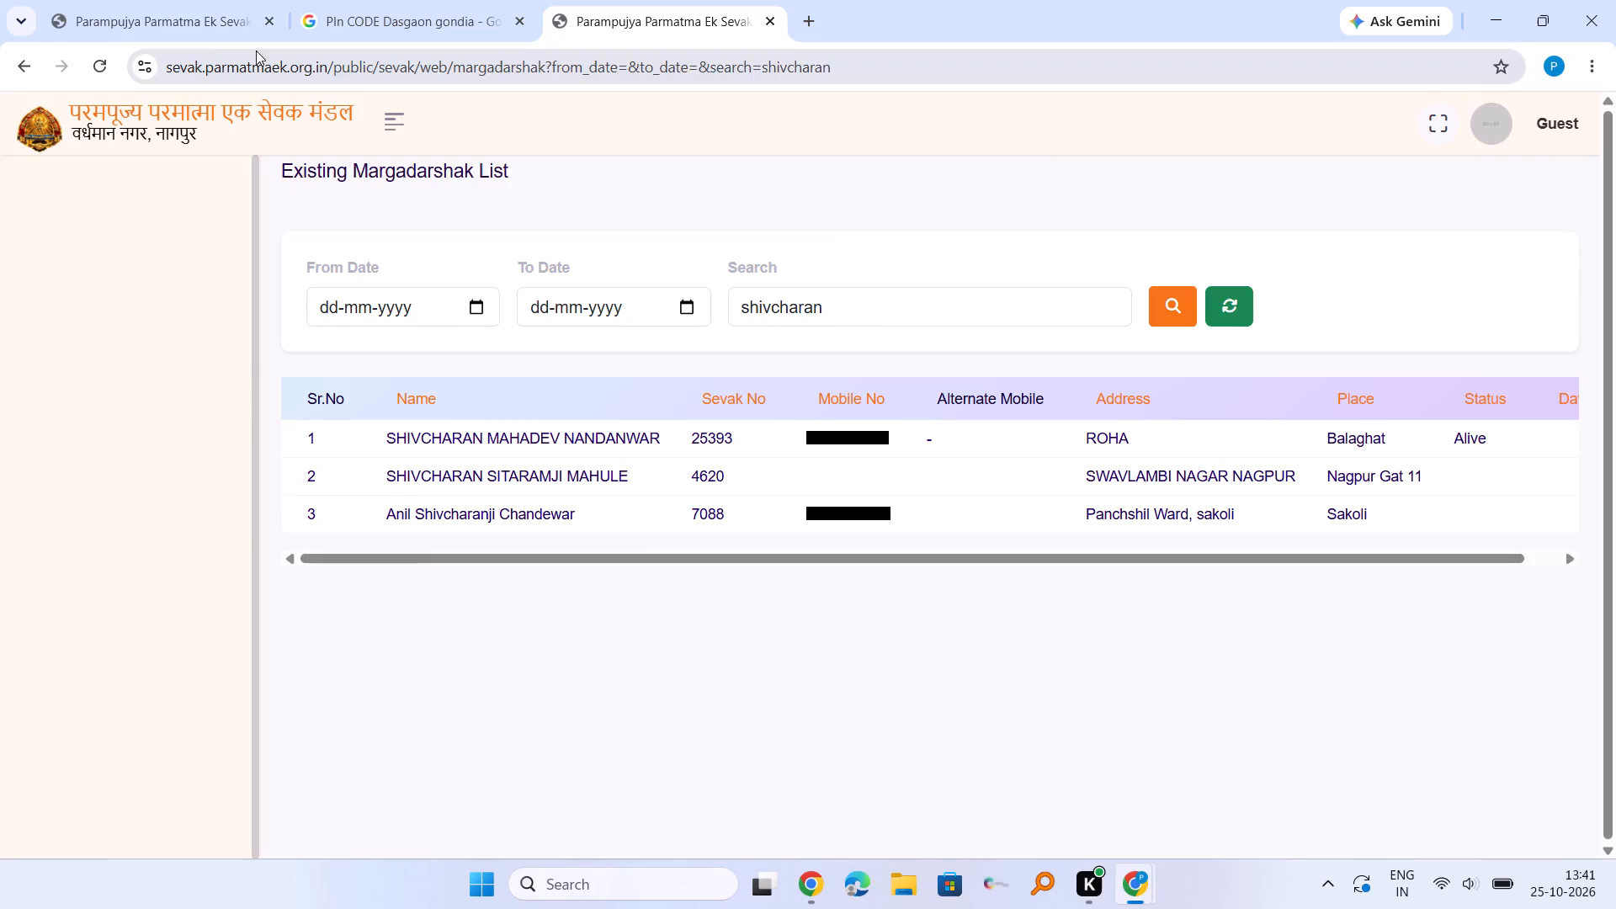
left_click(213, 28)
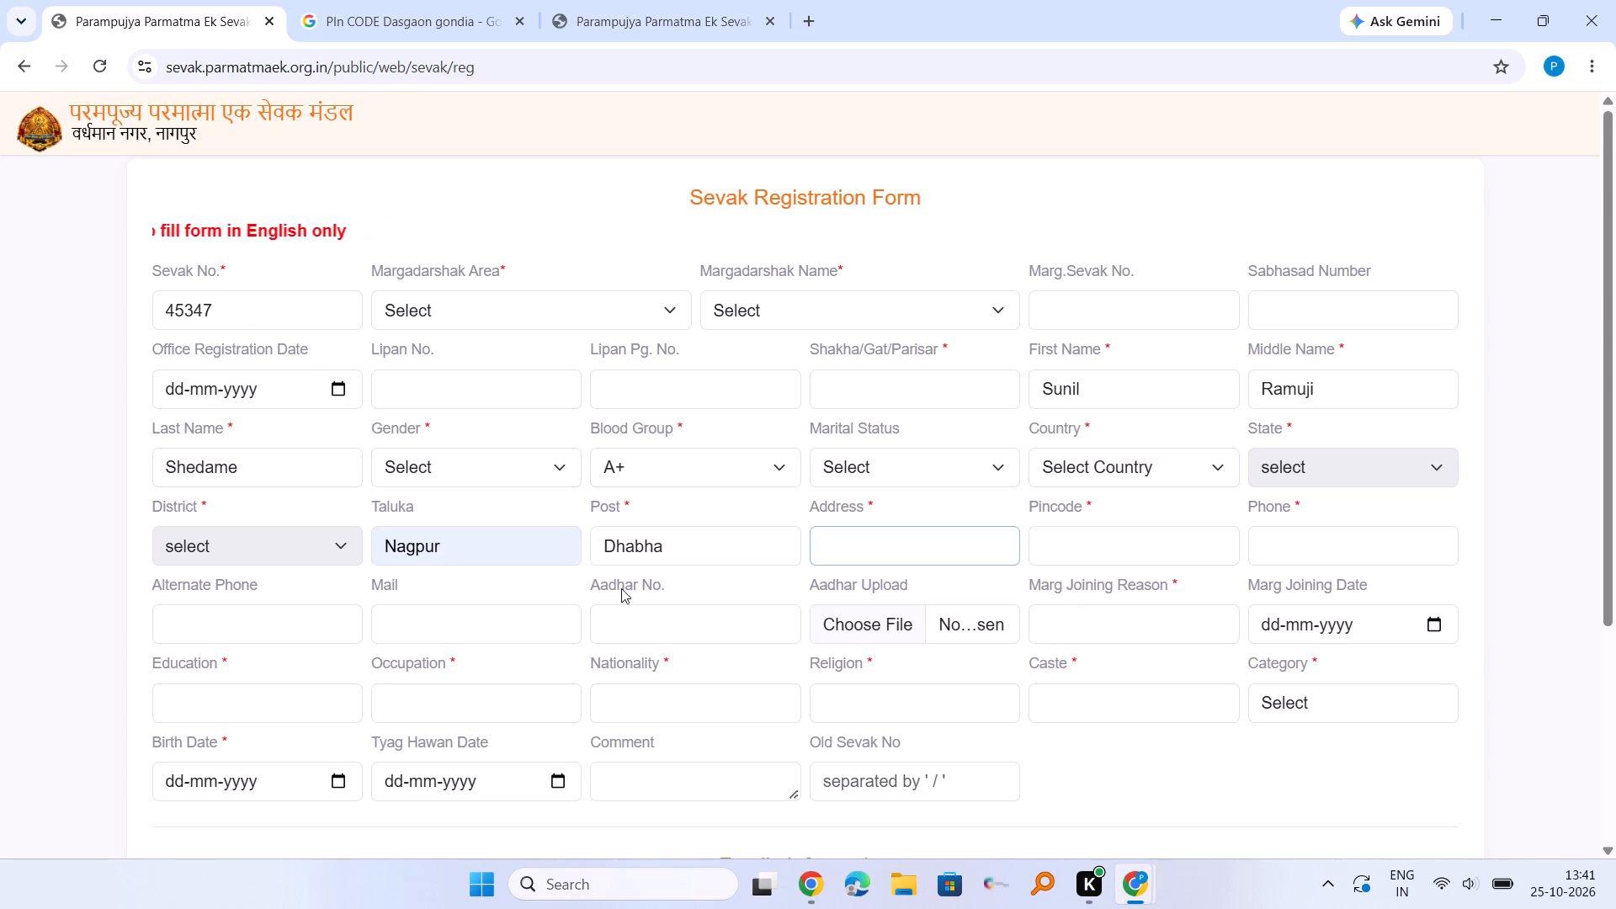
Copy the Post value Dhabha into the Address field.
double_click(633, 543)
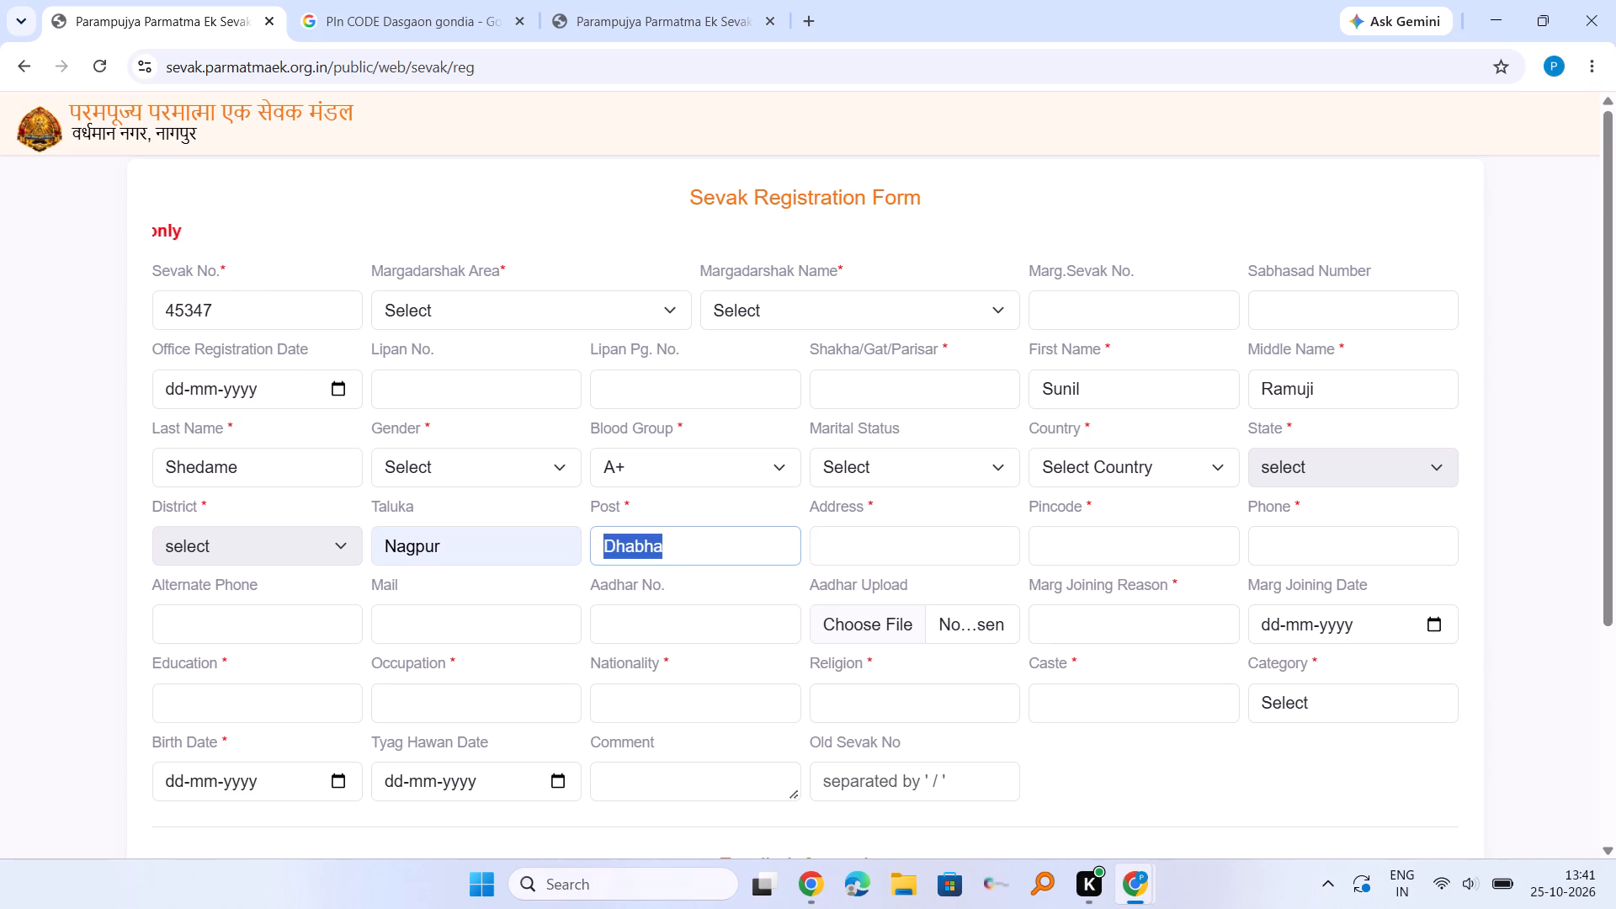
key("ctrl+c")
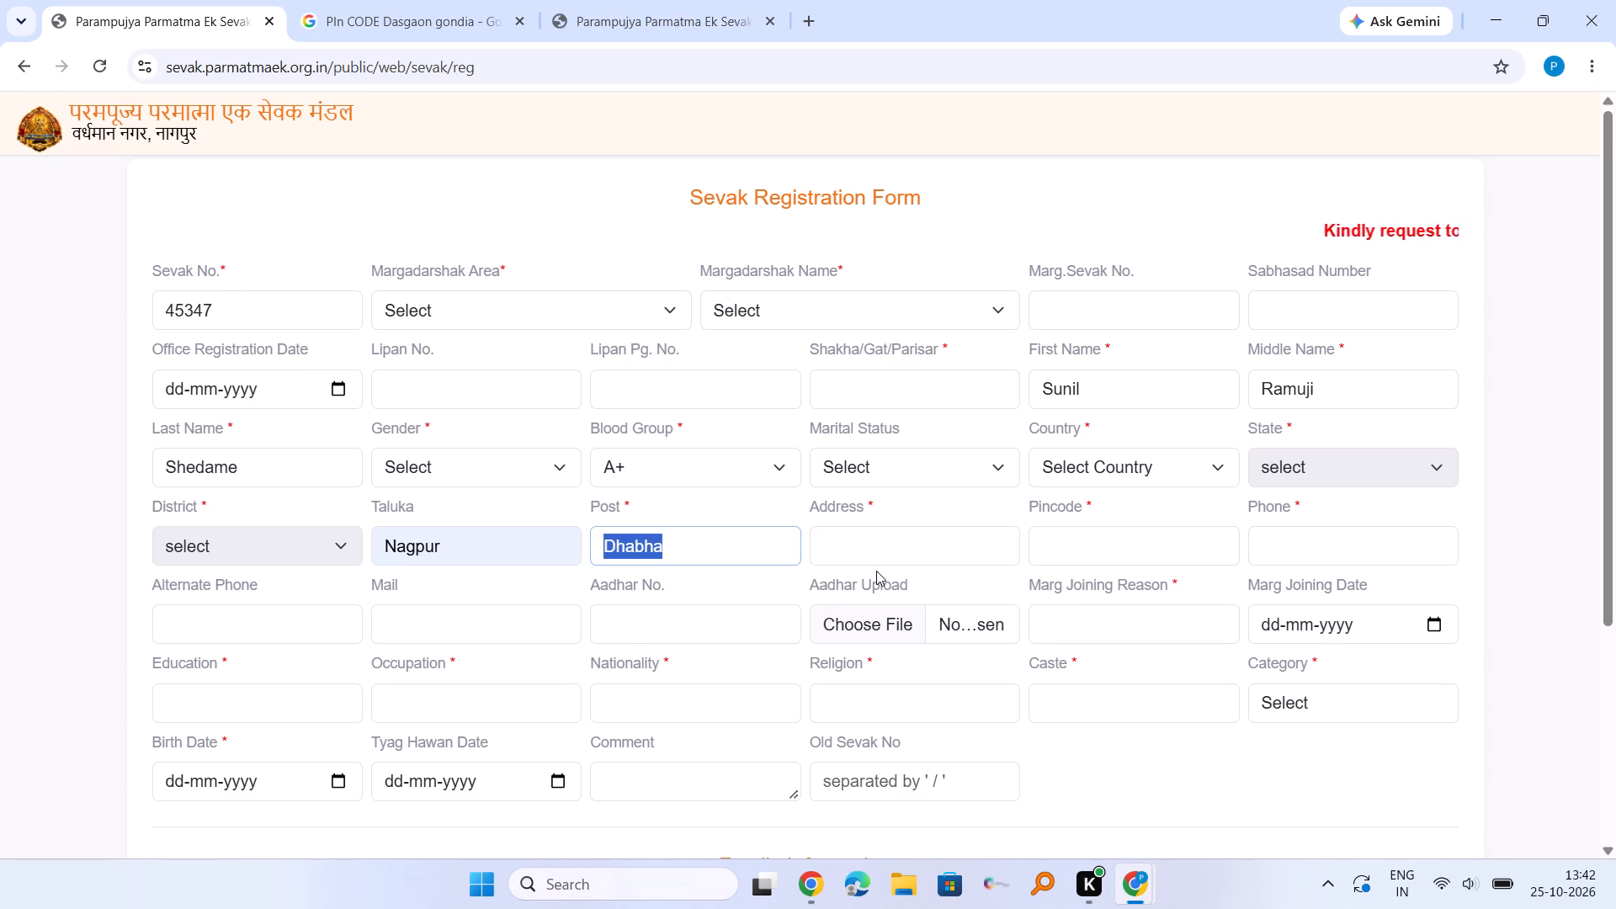
left_click(876, 571)
left_click(869, 557)
key("ctrl+v")
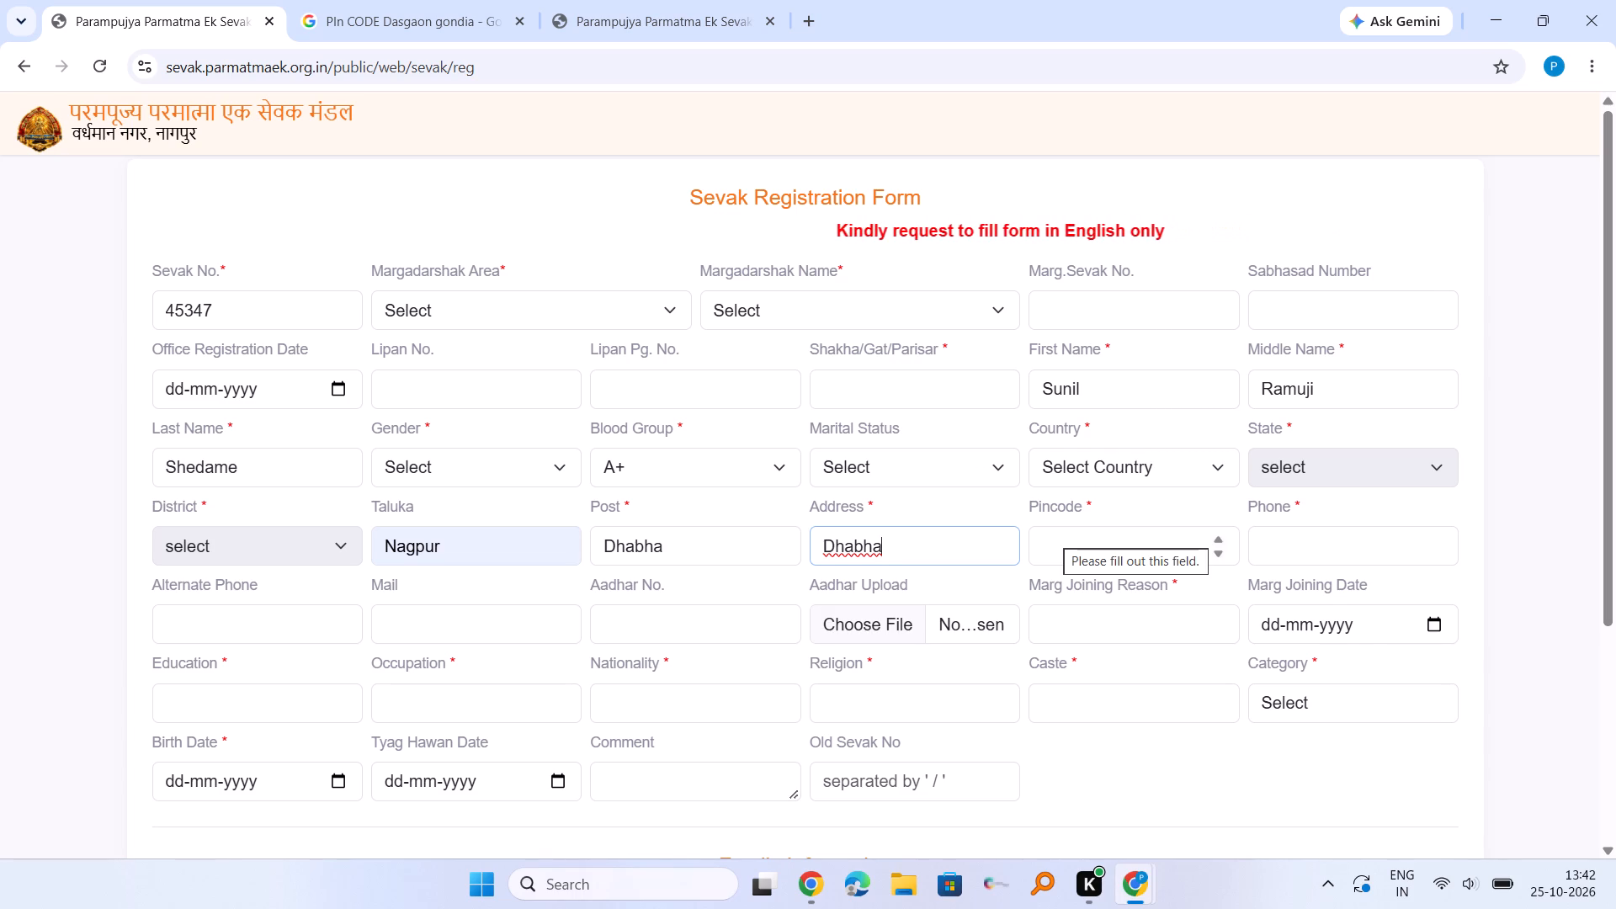
Look up the PIN code of Dhabha, Nagpur on Google and copy 440023 into the form's Pincode field.
left_click(335, 13)
left_click_drag(433, 140, 302, 126)
key("BackSpace")
key("ctrl+v")
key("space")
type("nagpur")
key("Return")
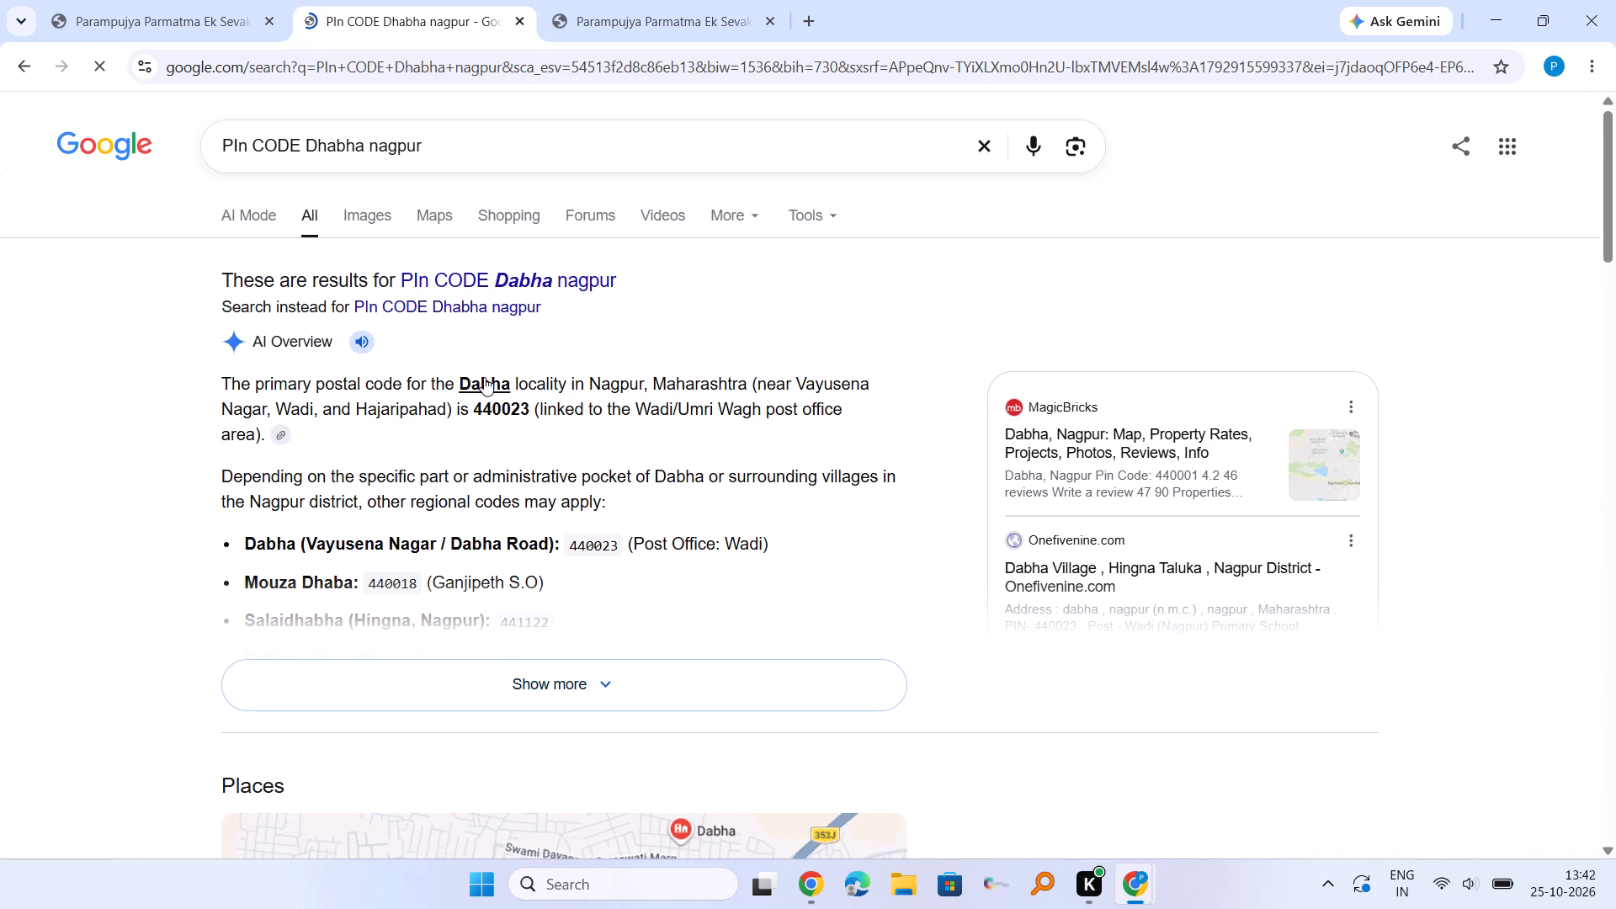
double_click(497, 401)
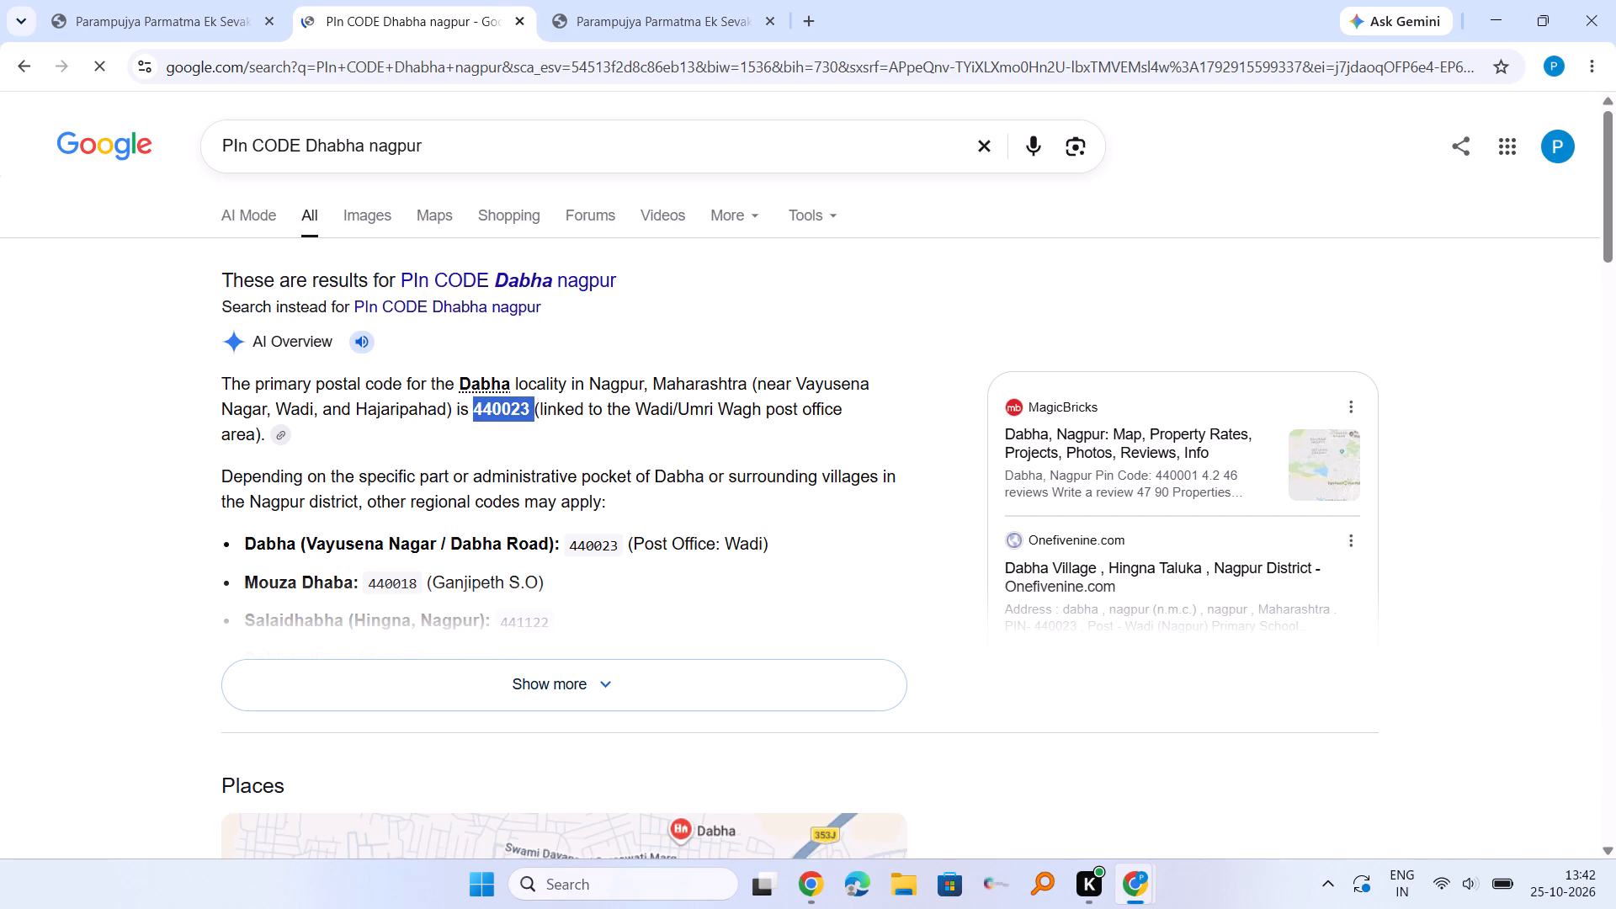
key("ctrl+c")
left_click(184, 15)
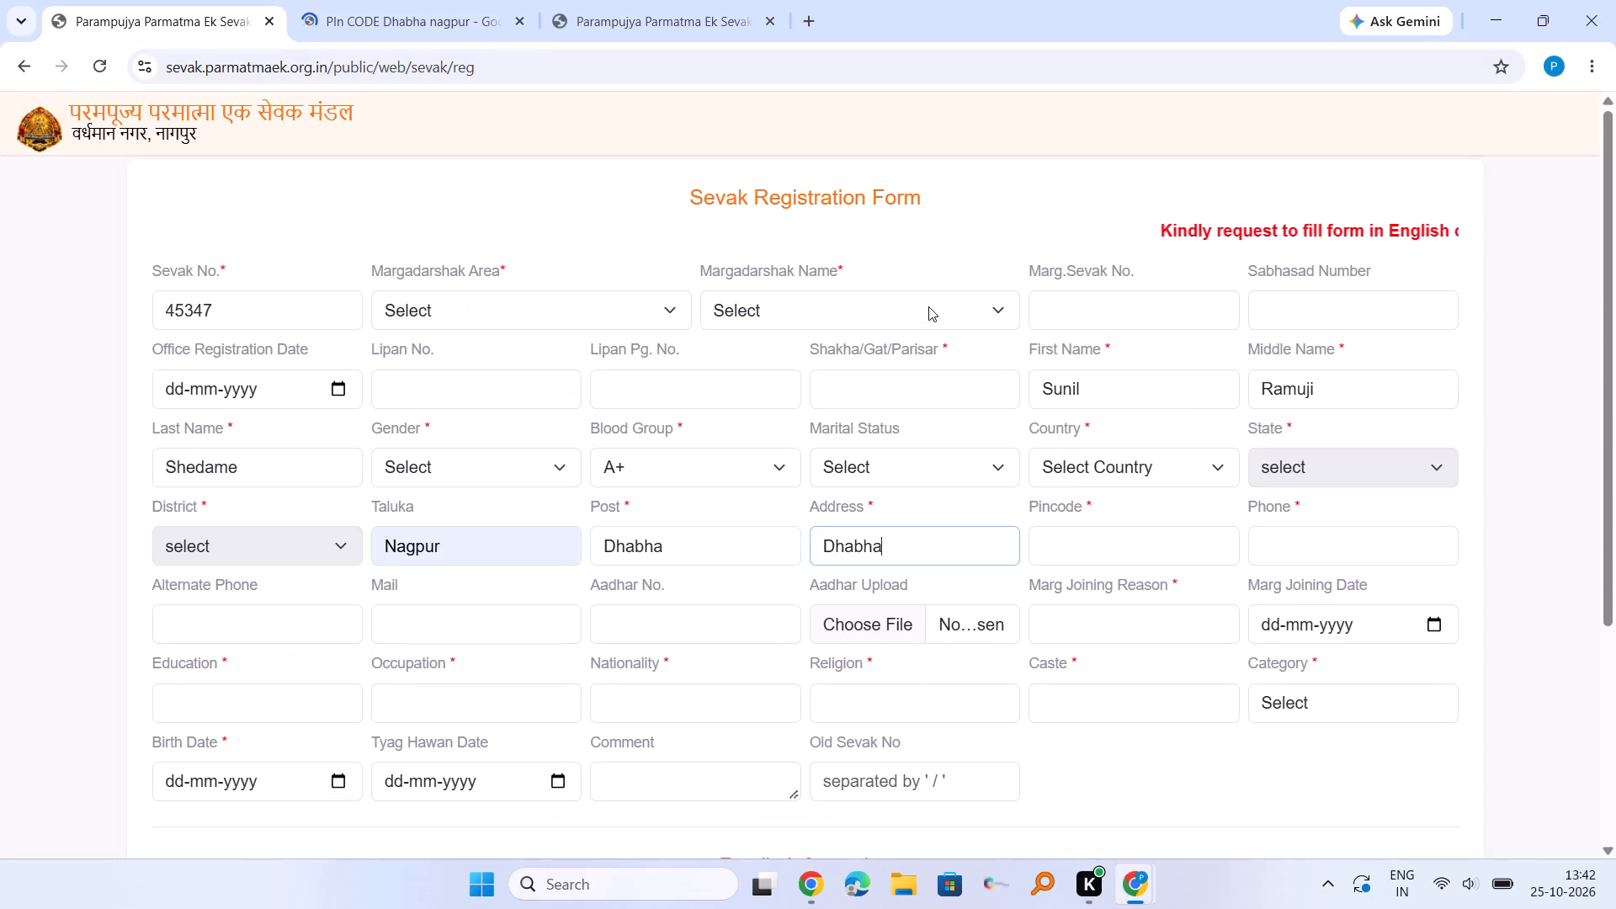
left_click(1095, 529)
key("ctrl+v")
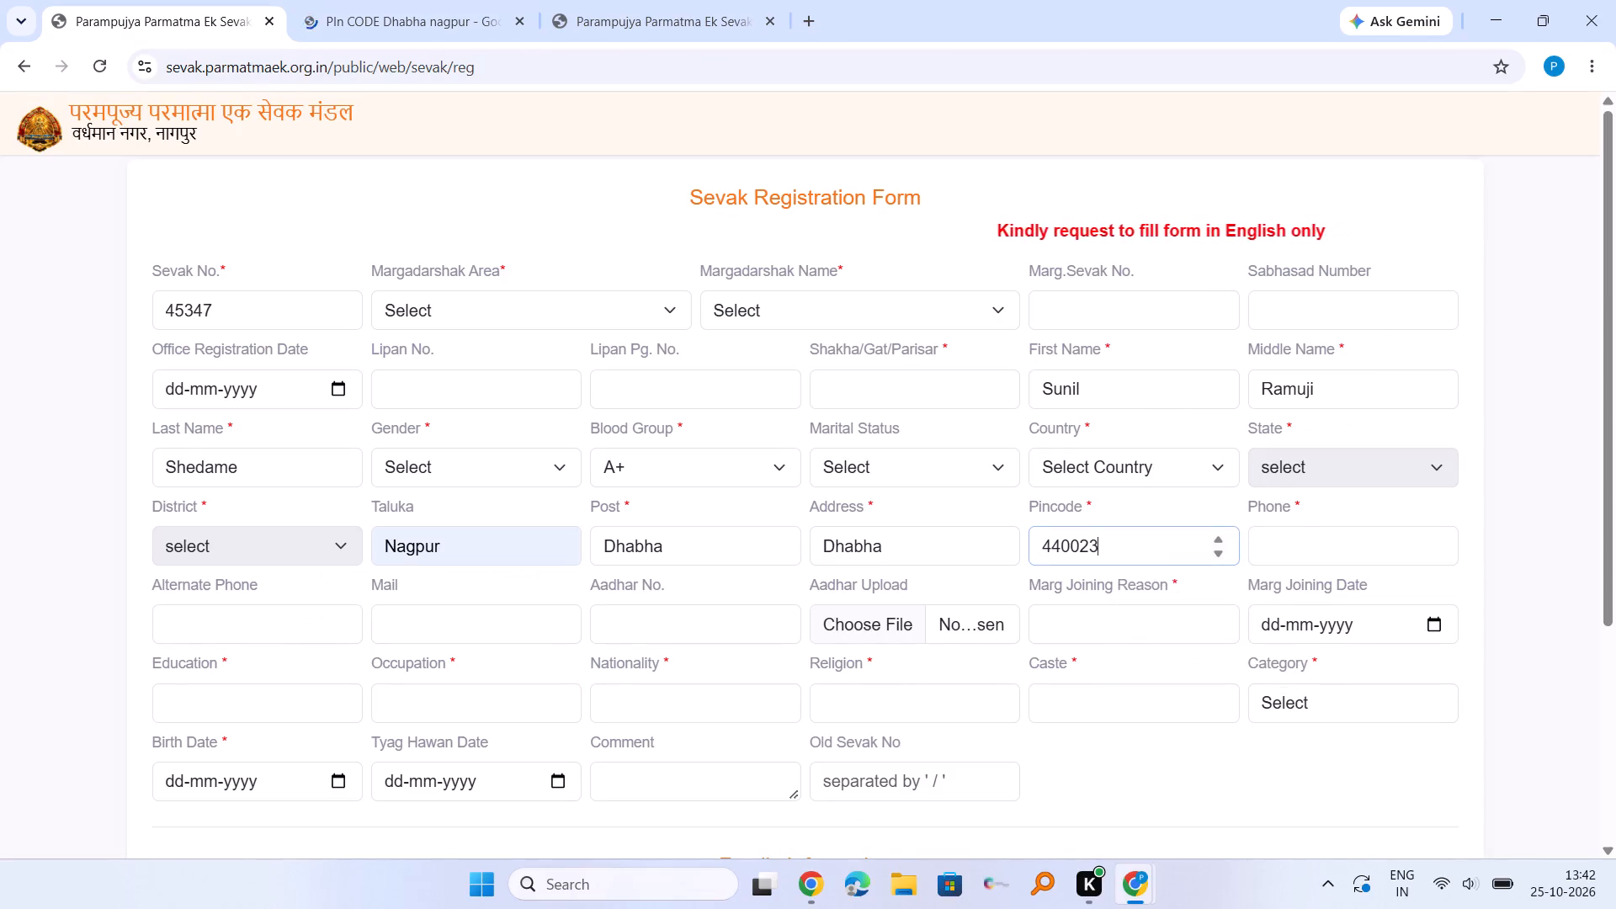
left_click(1347, 532)
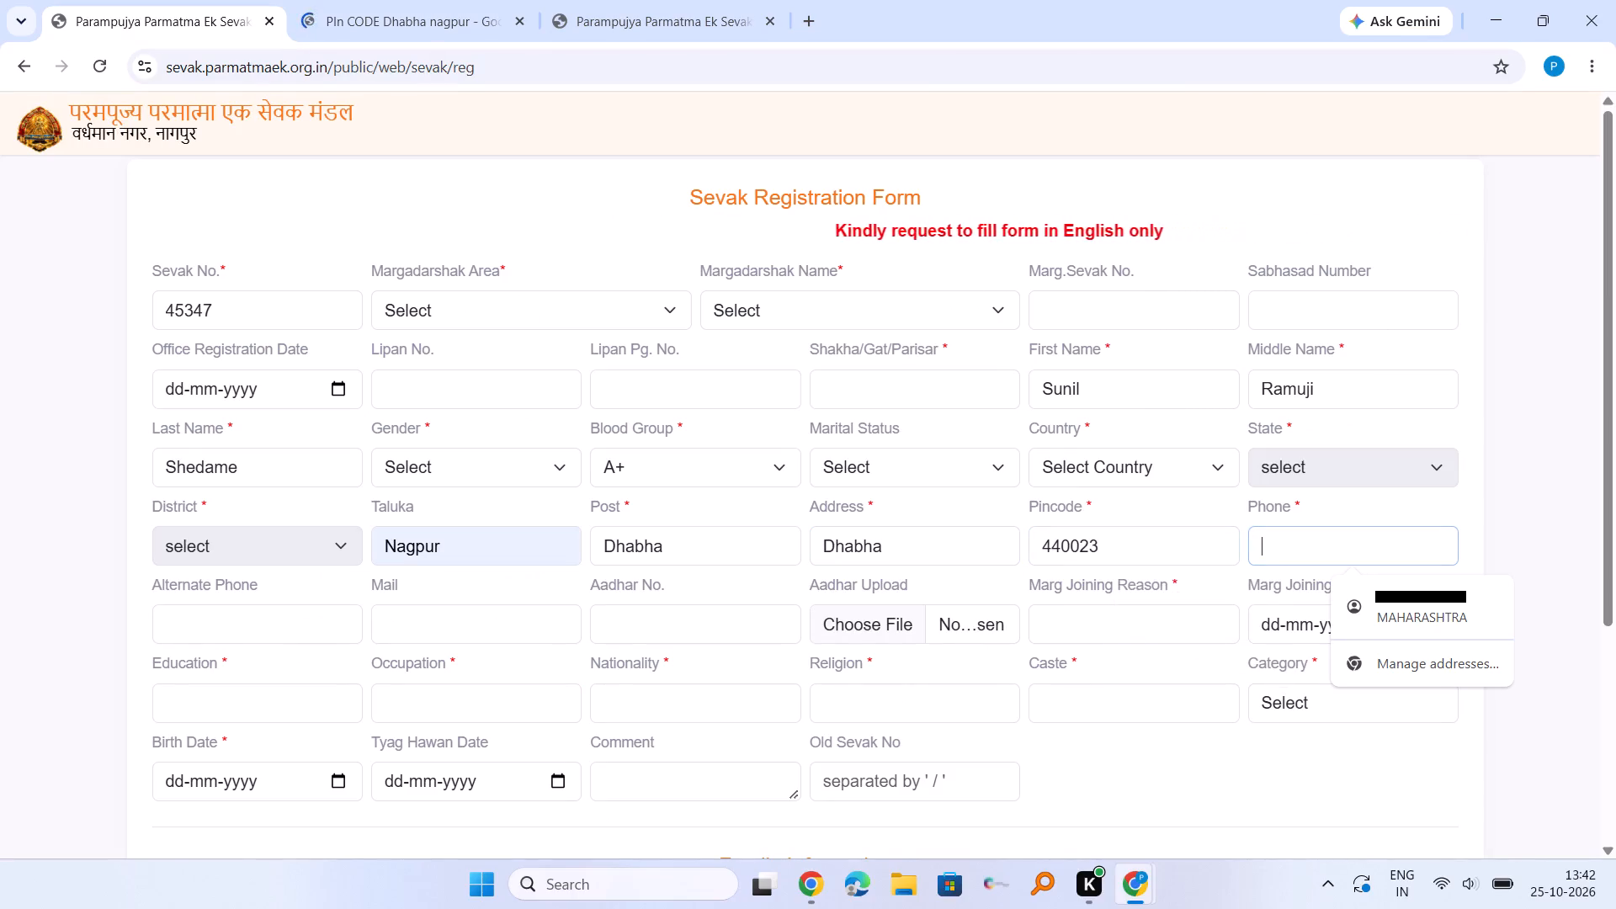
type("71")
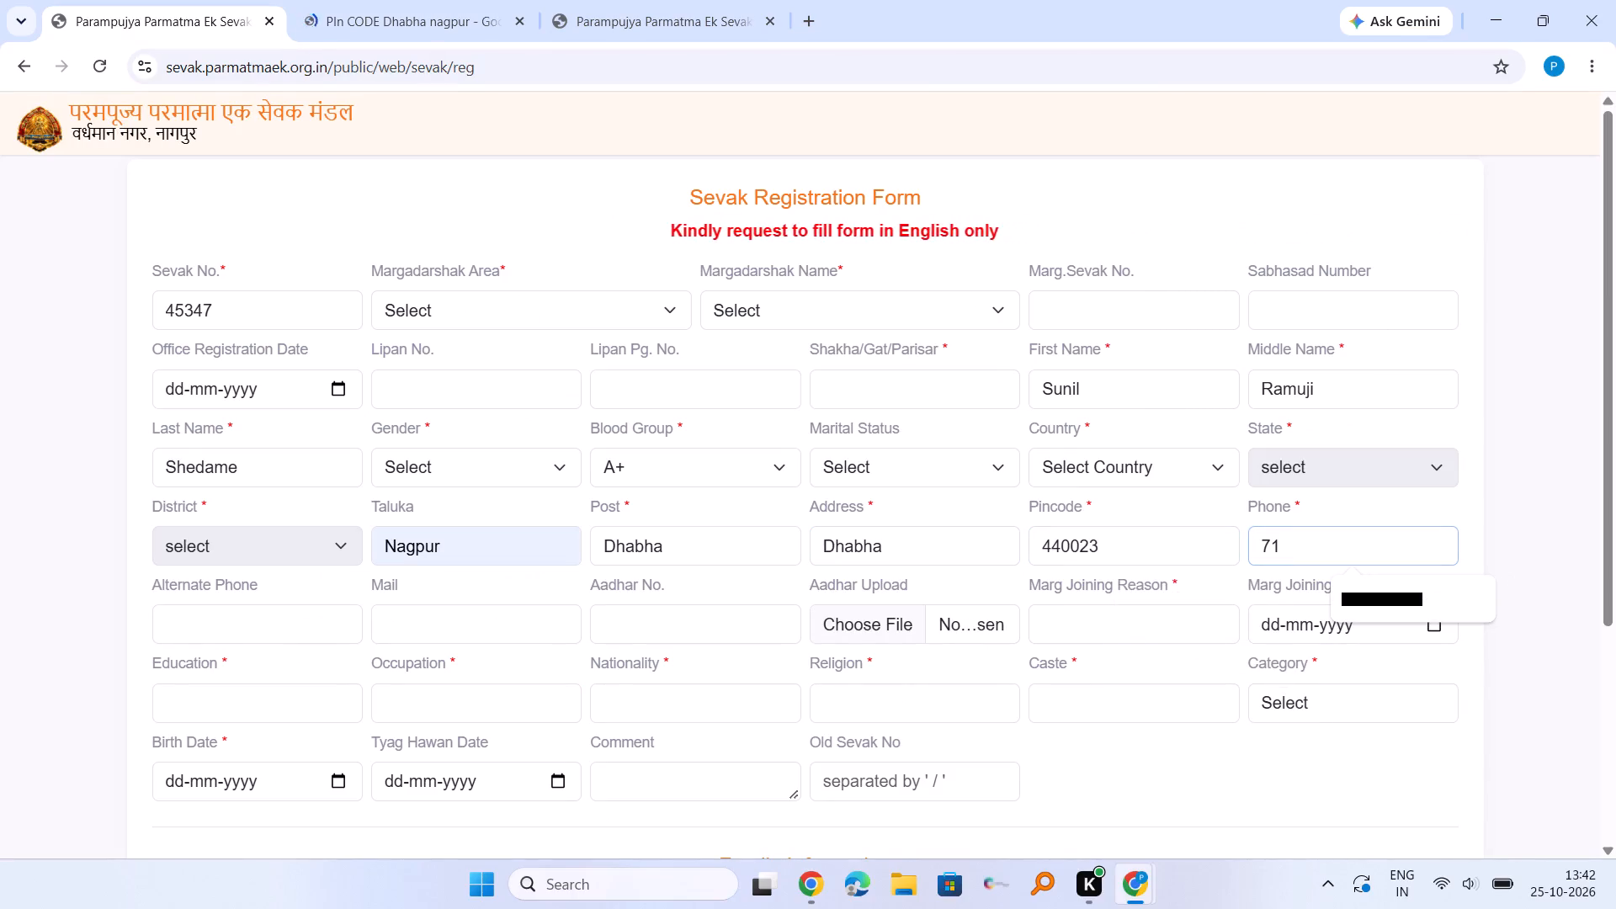
left_click(1369, 603)
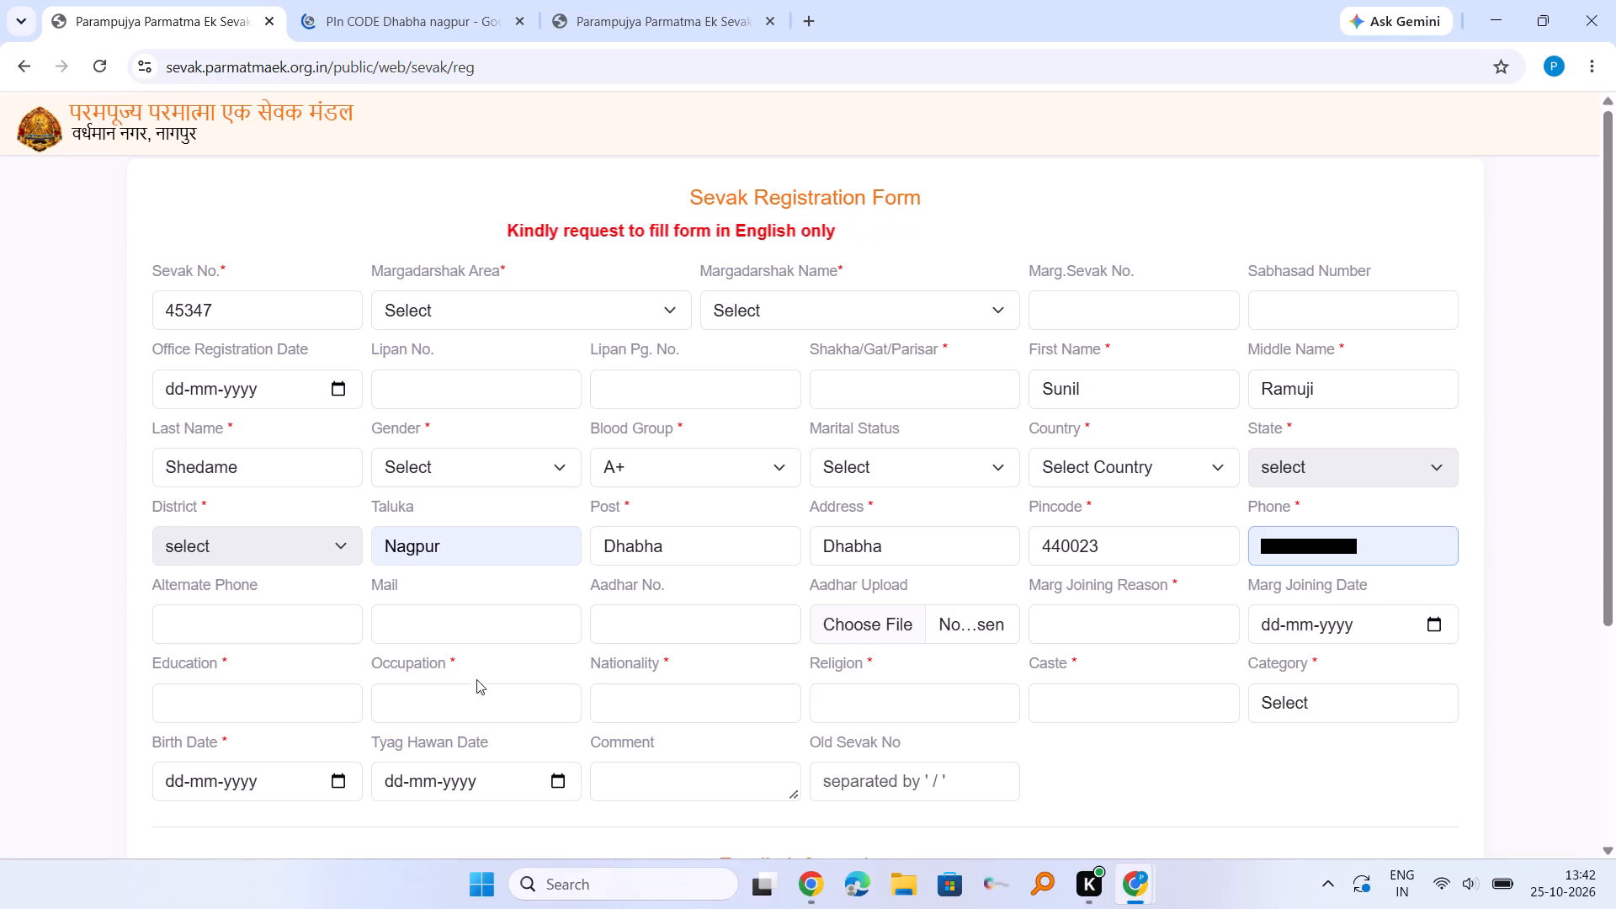
left_click(477, 641)
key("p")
left_click(555, 688)
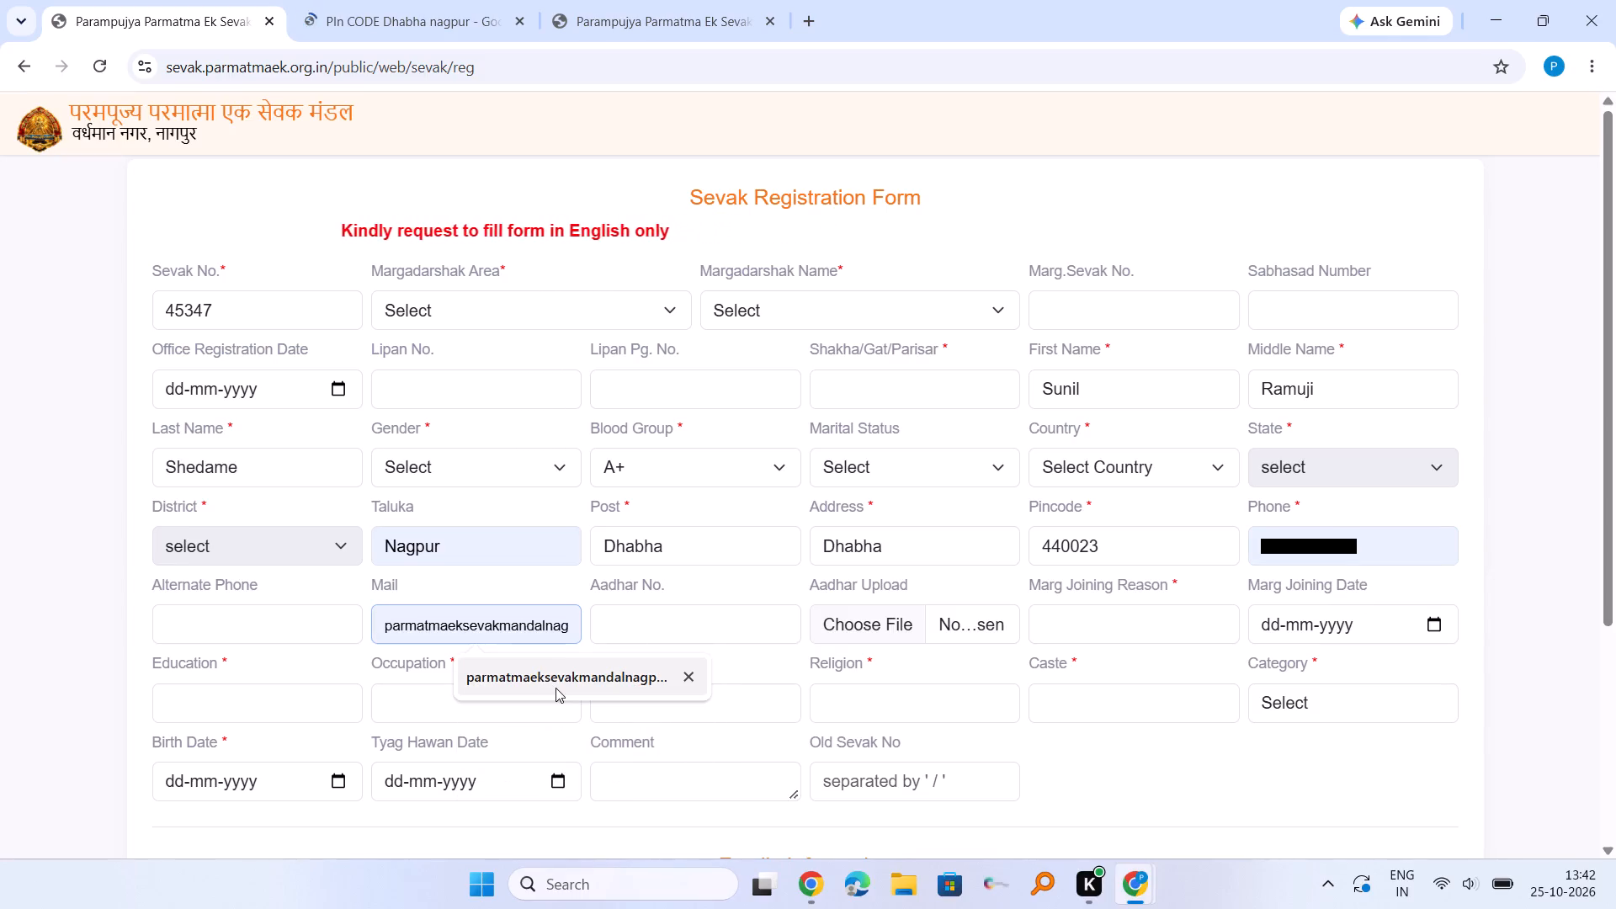
Set the Marg Joining Reason to Wait Veshan and the Education to 10th.
left_click(1081, 616)
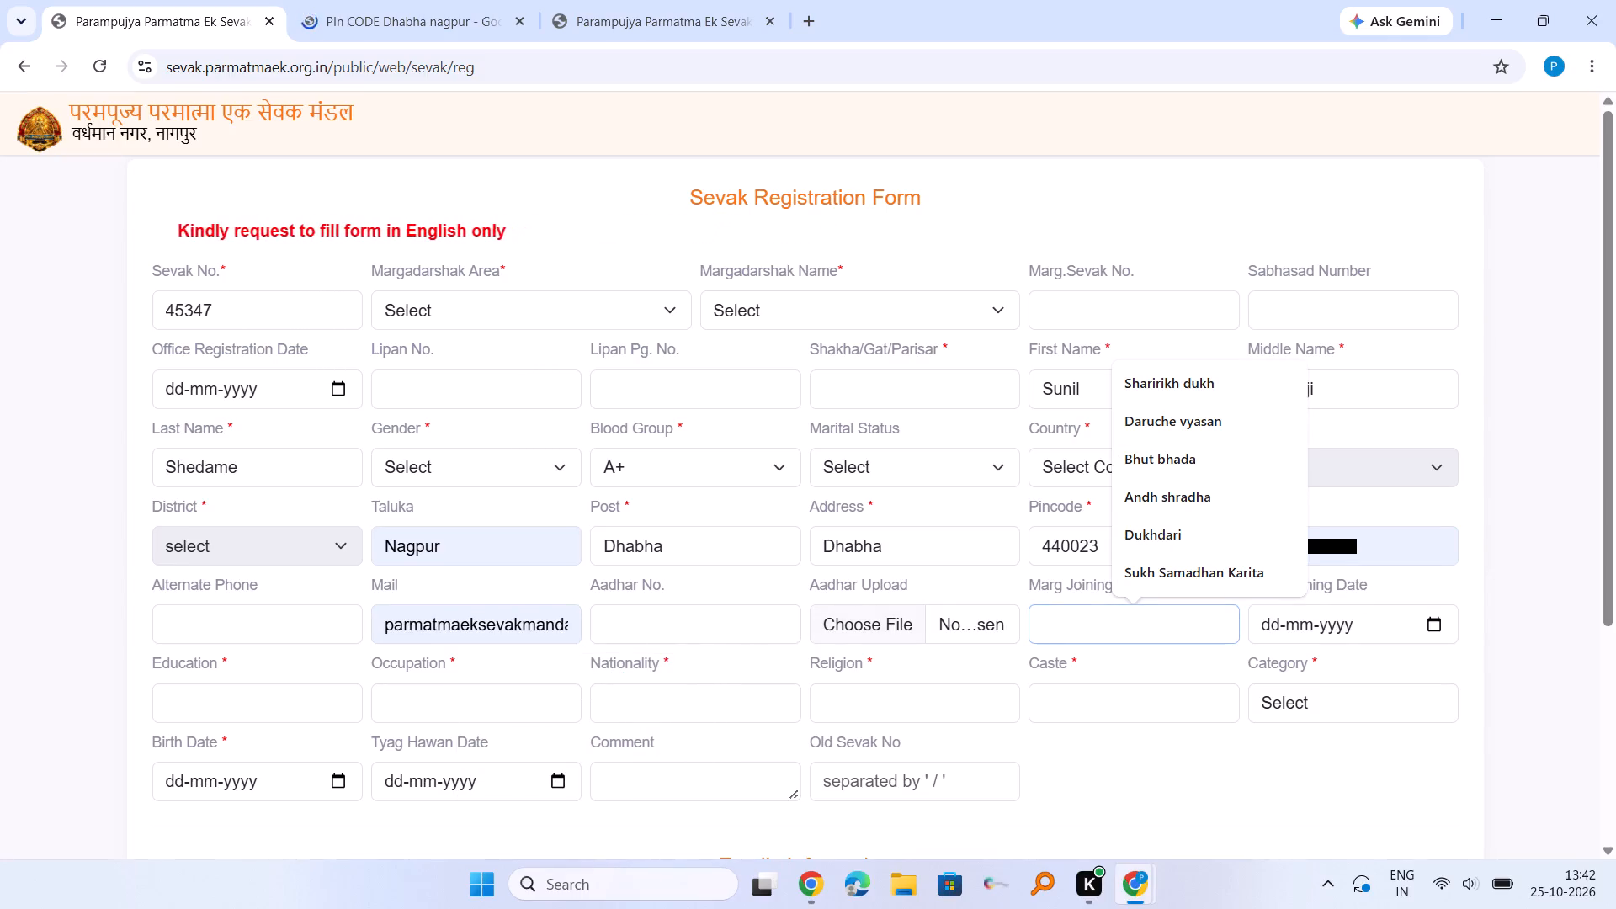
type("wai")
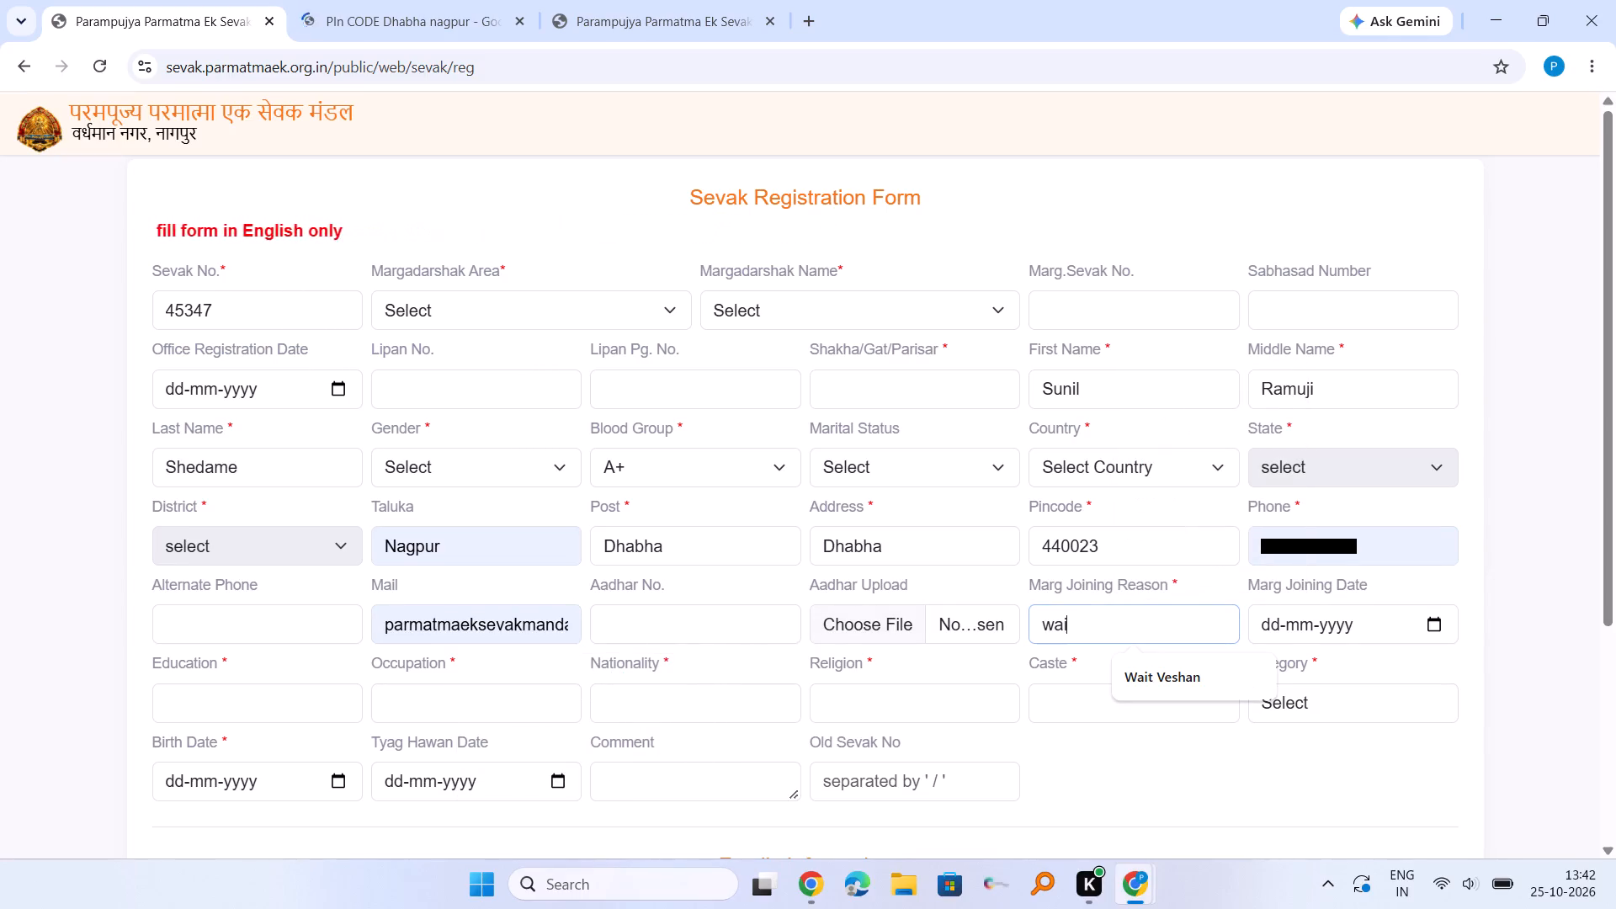
left_click(1174, 670)
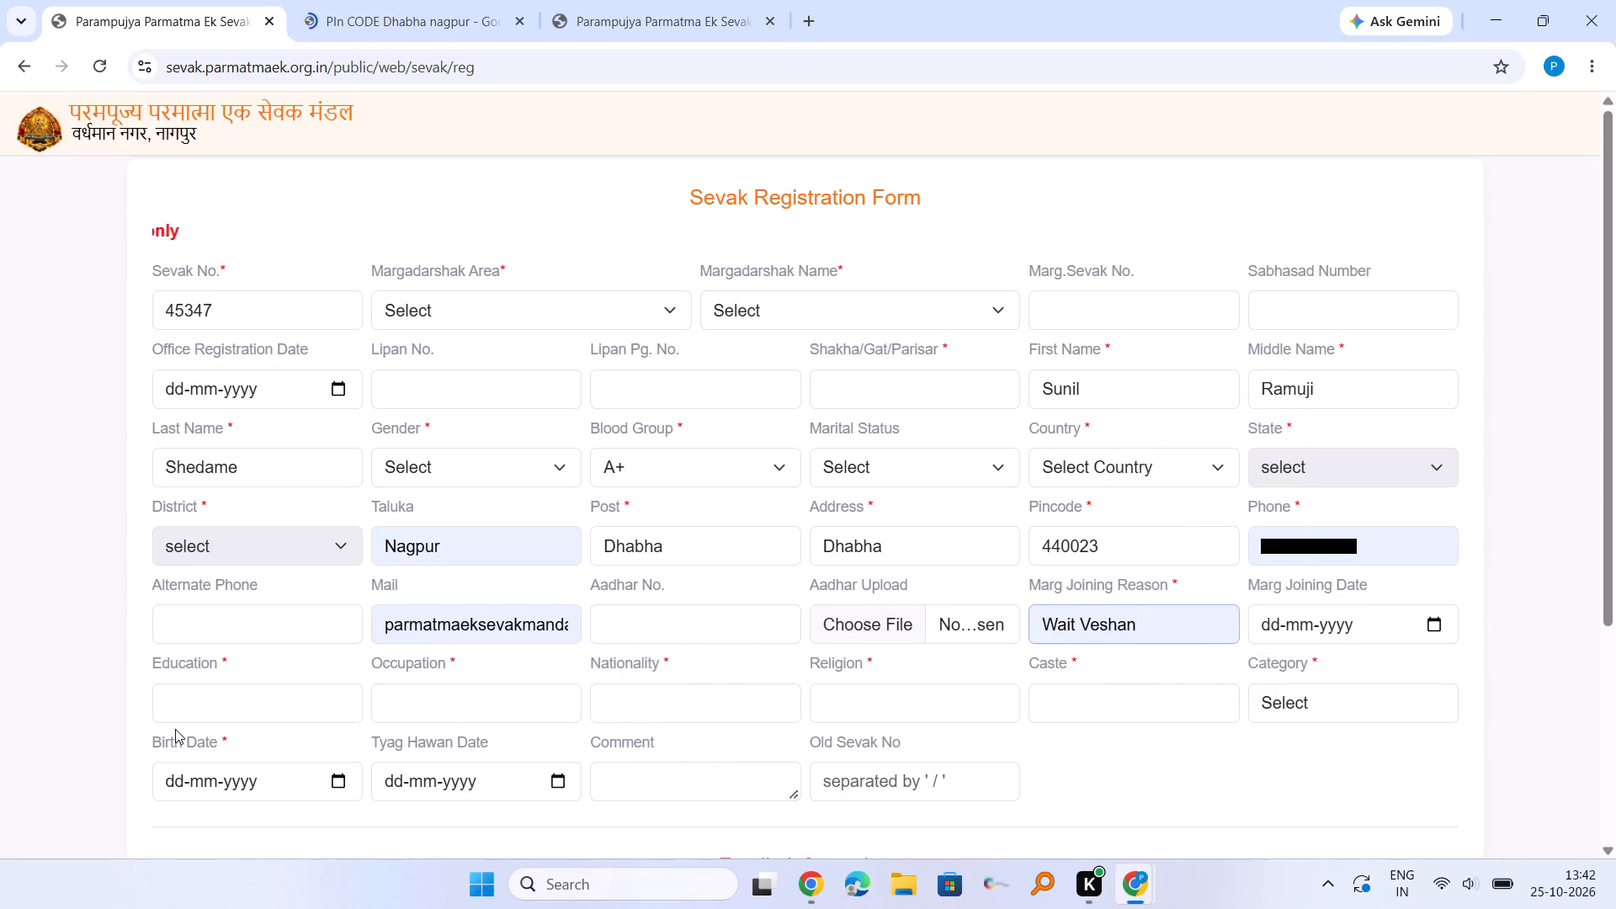
left_click(199, 715)
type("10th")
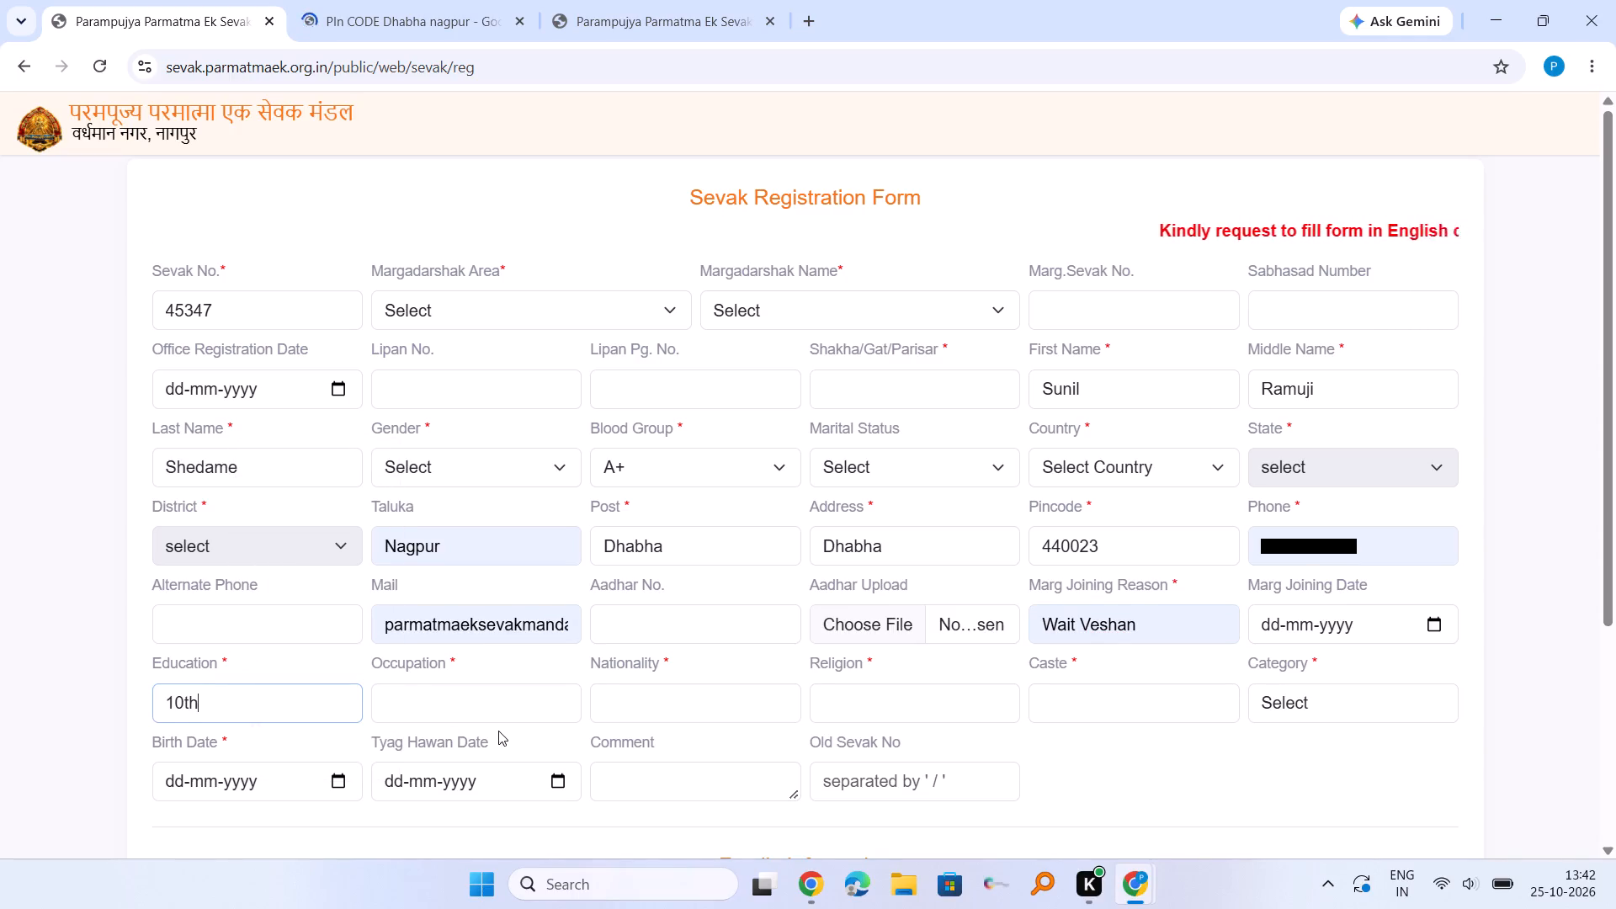
Set the Occupation to Majuri and the Nationality to Indian, using the saved suggestions.
left_click(502, 715)
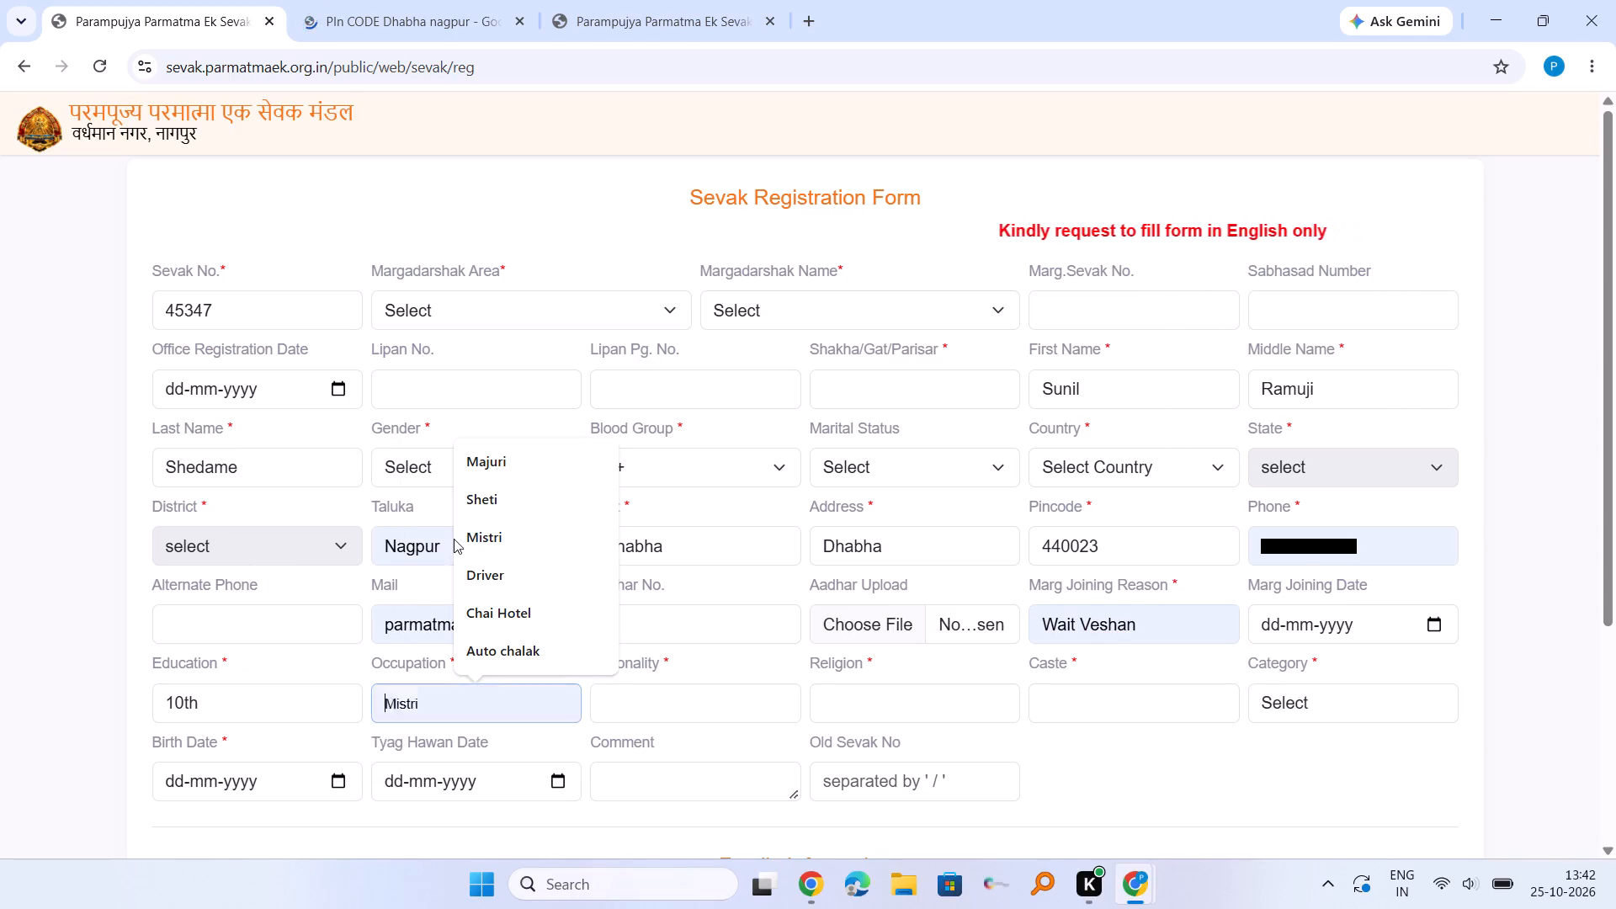
left_click(524, 465)
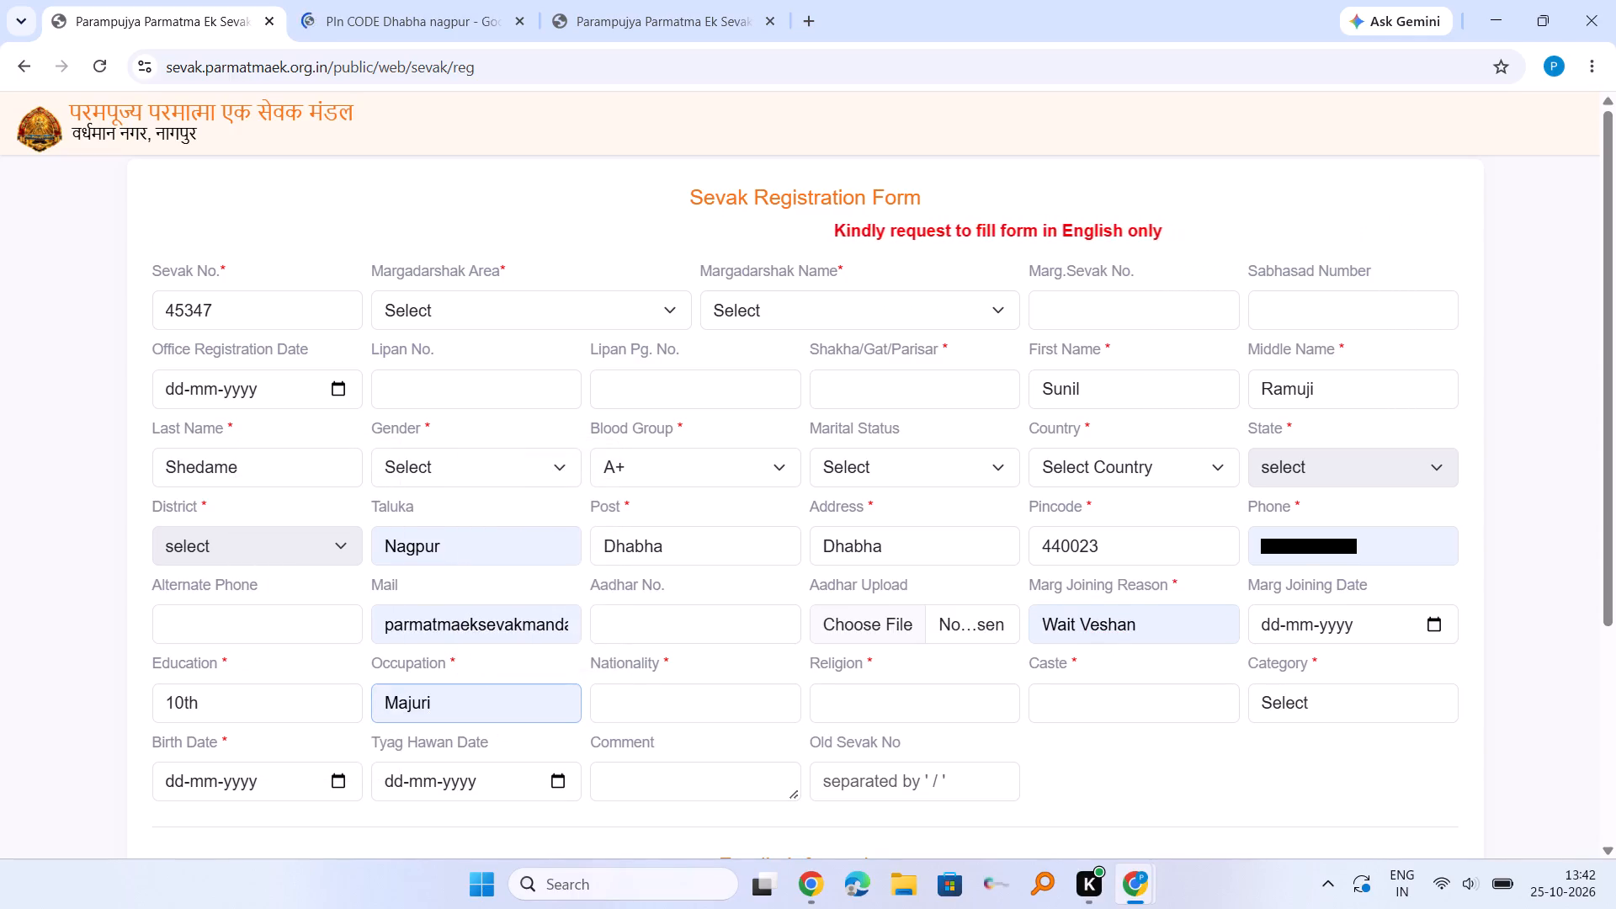
left_click(638, 715)
left_click(717, 750)
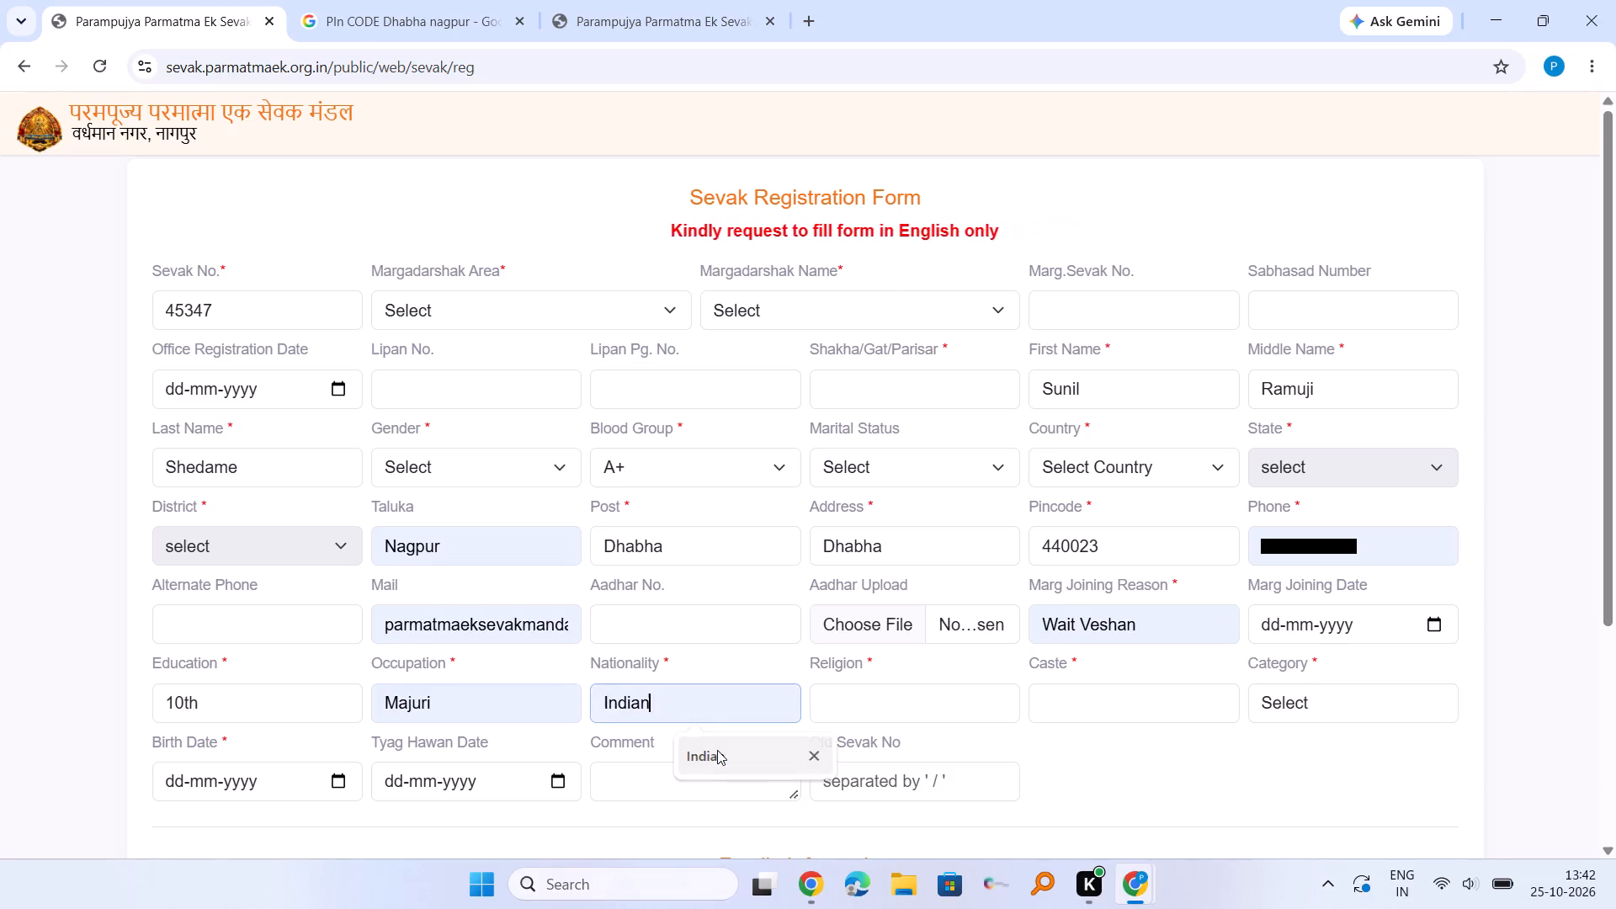
Fill in the Religion as Hindu, the Caste as Kunbhi and the Category as OBC.
left_click(896, 682)
left_click(897, 688)
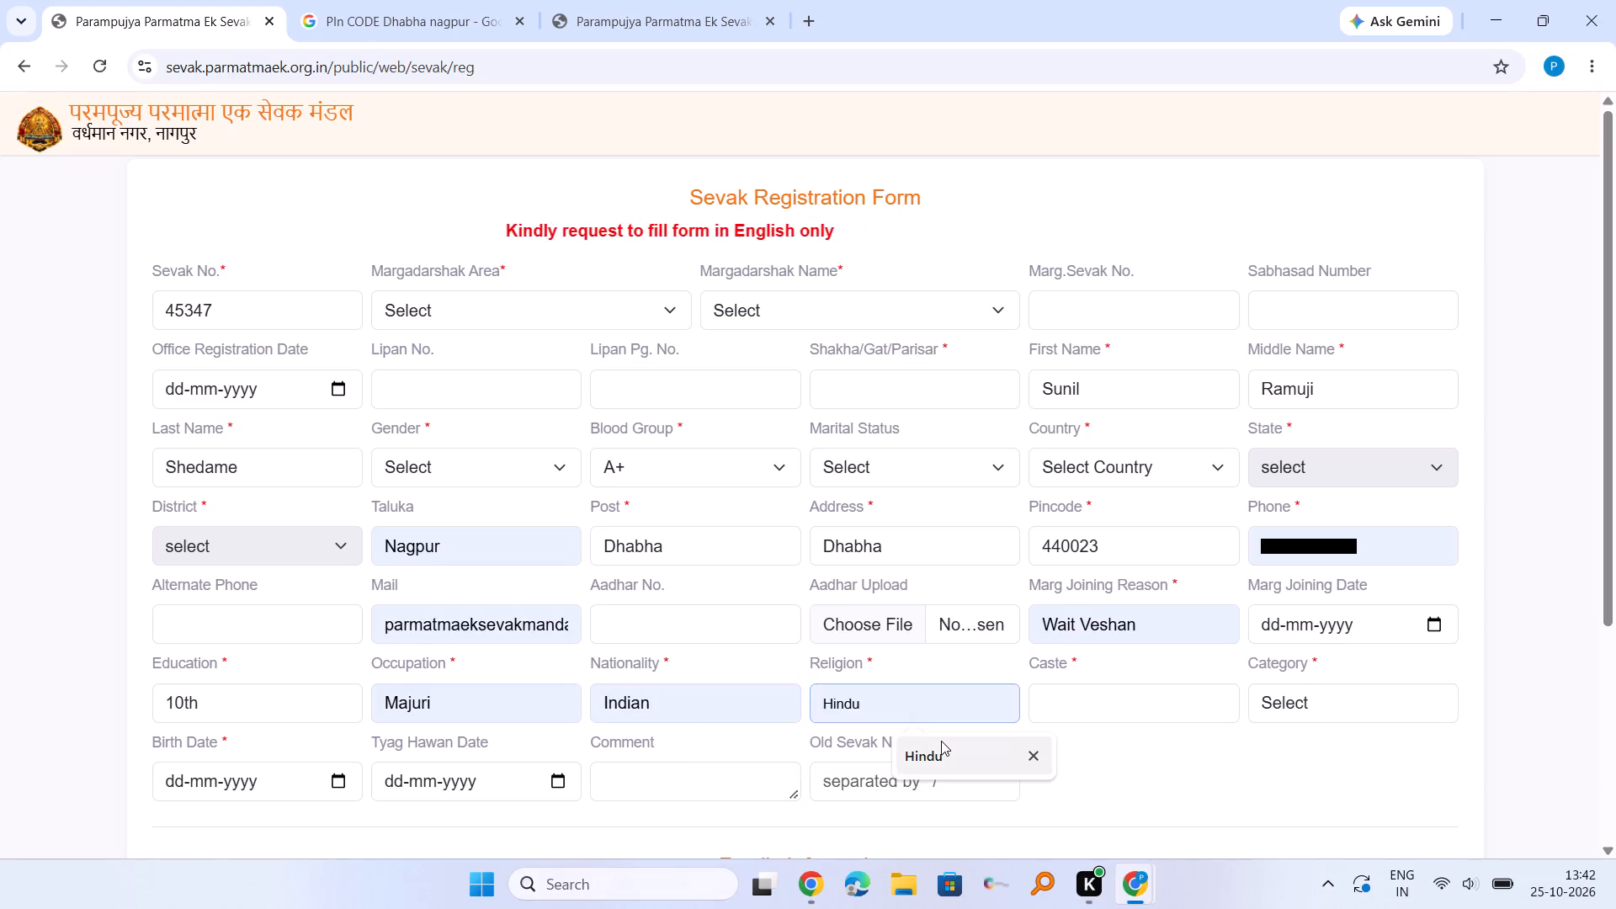
left_click(941, 741)
left_click(1077, 708)
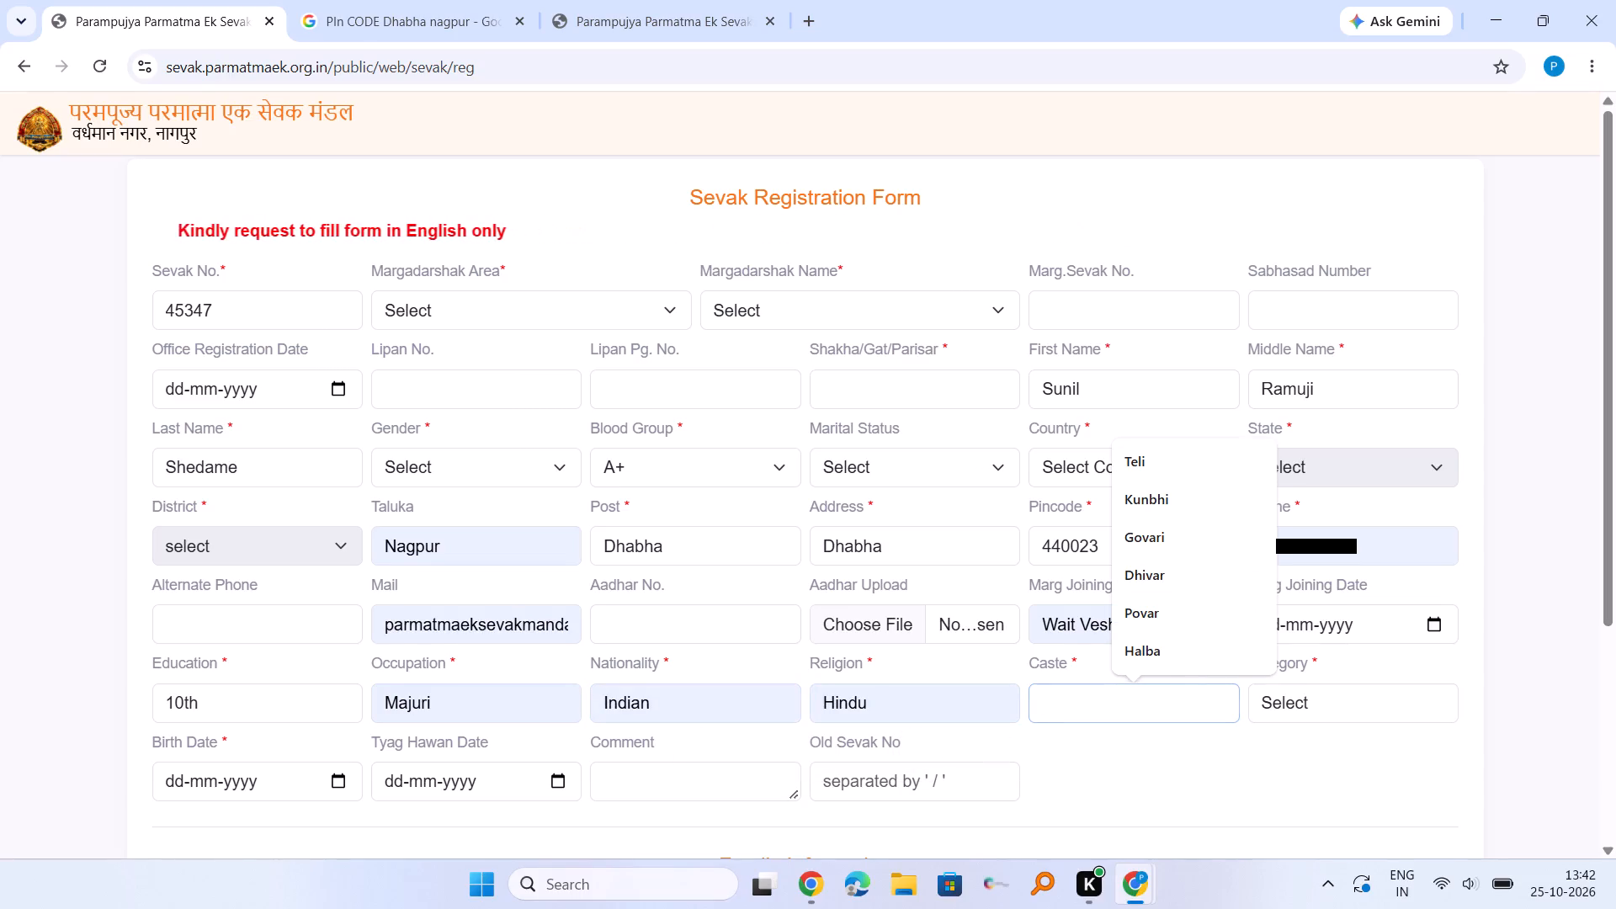
left_click(1148, 488)
left_click(1294, 697)
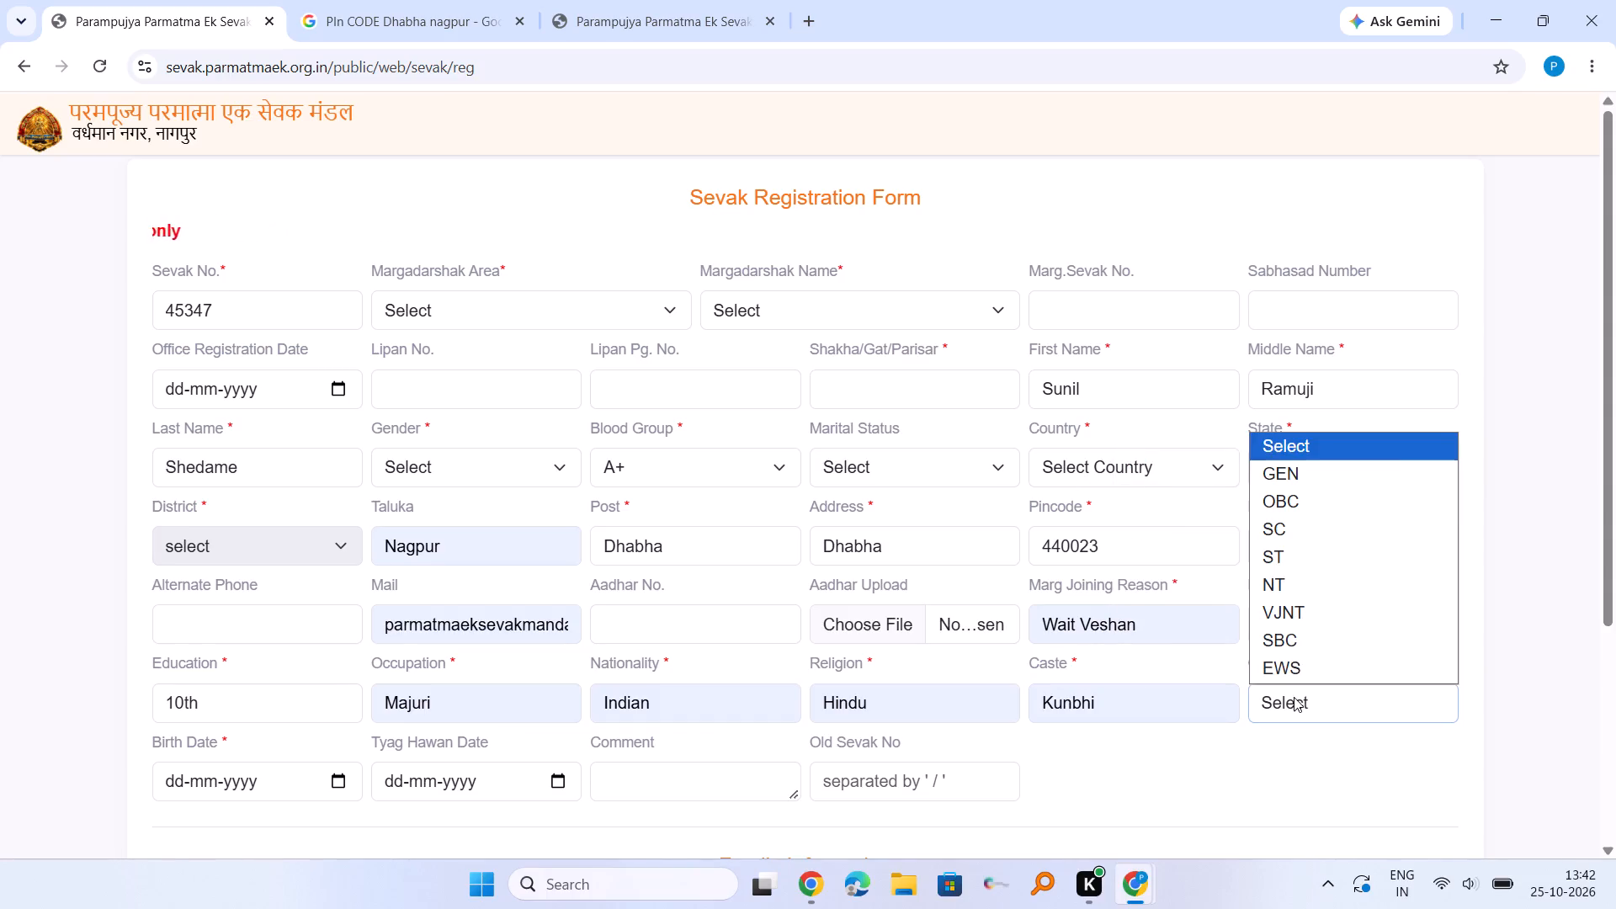
left_click(1283, 511)
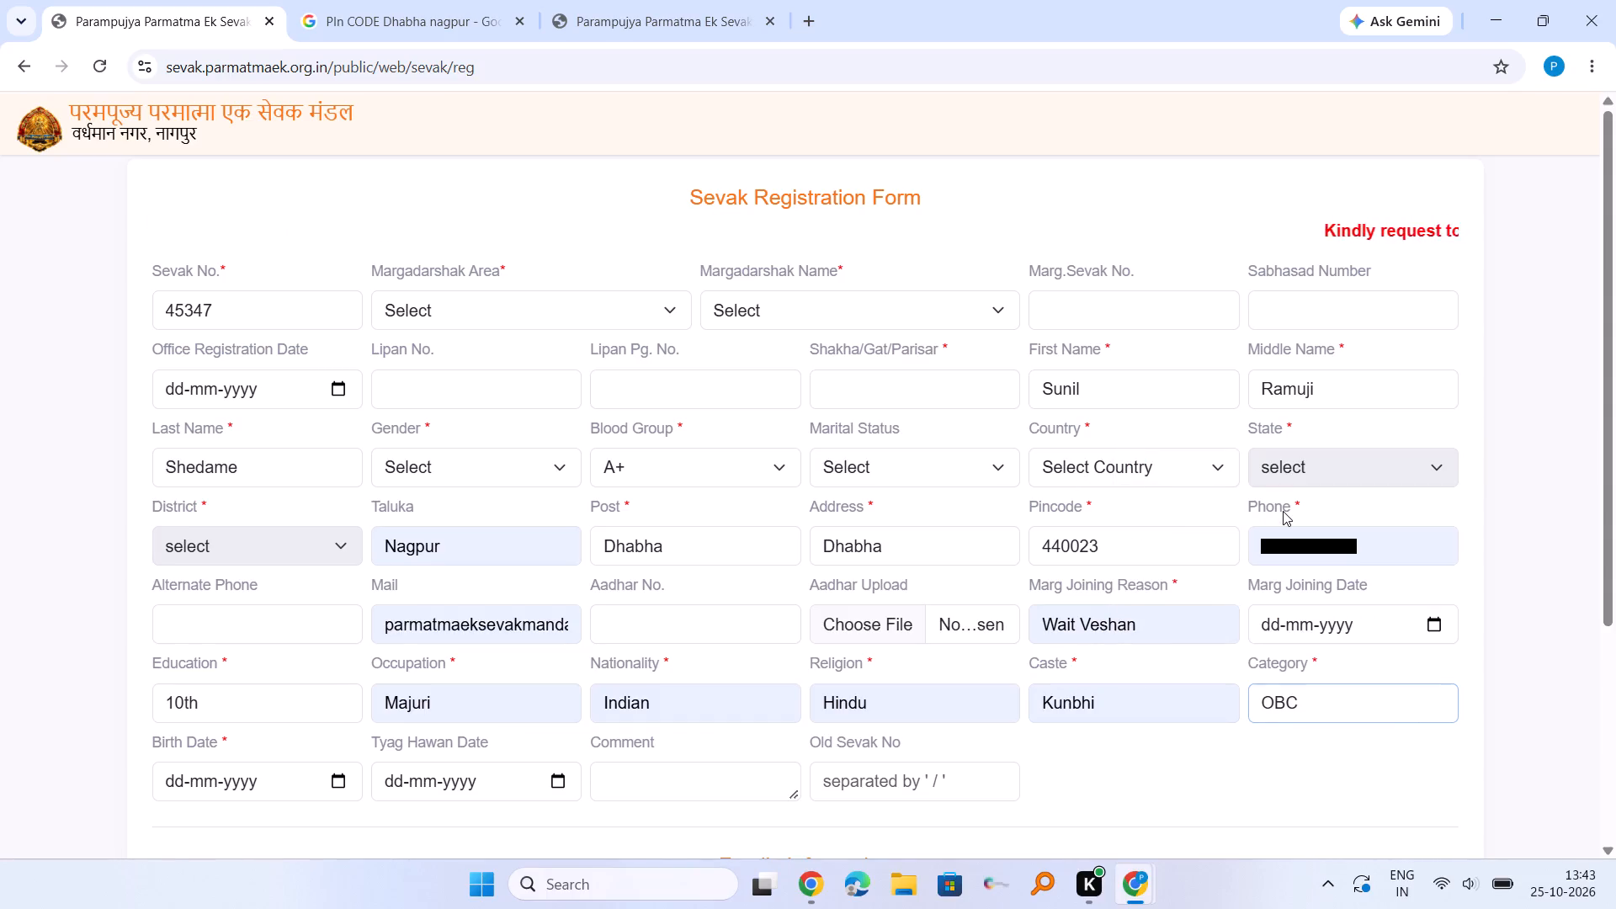
Enter the Sevak's date of birth in the Birth Date field.
left_click(175, 778)
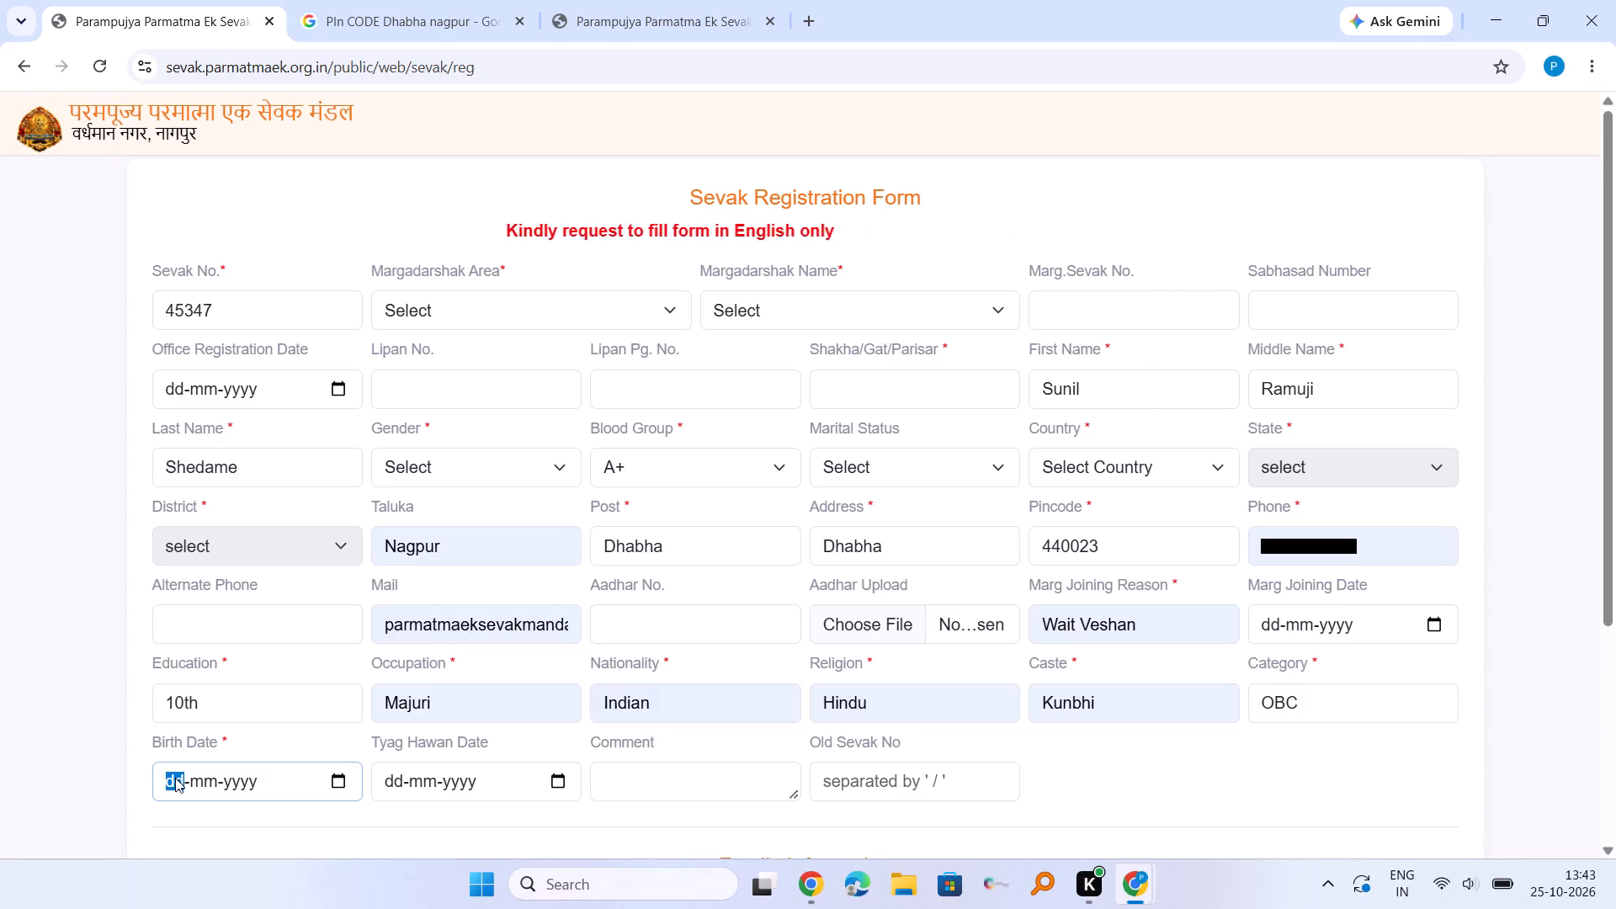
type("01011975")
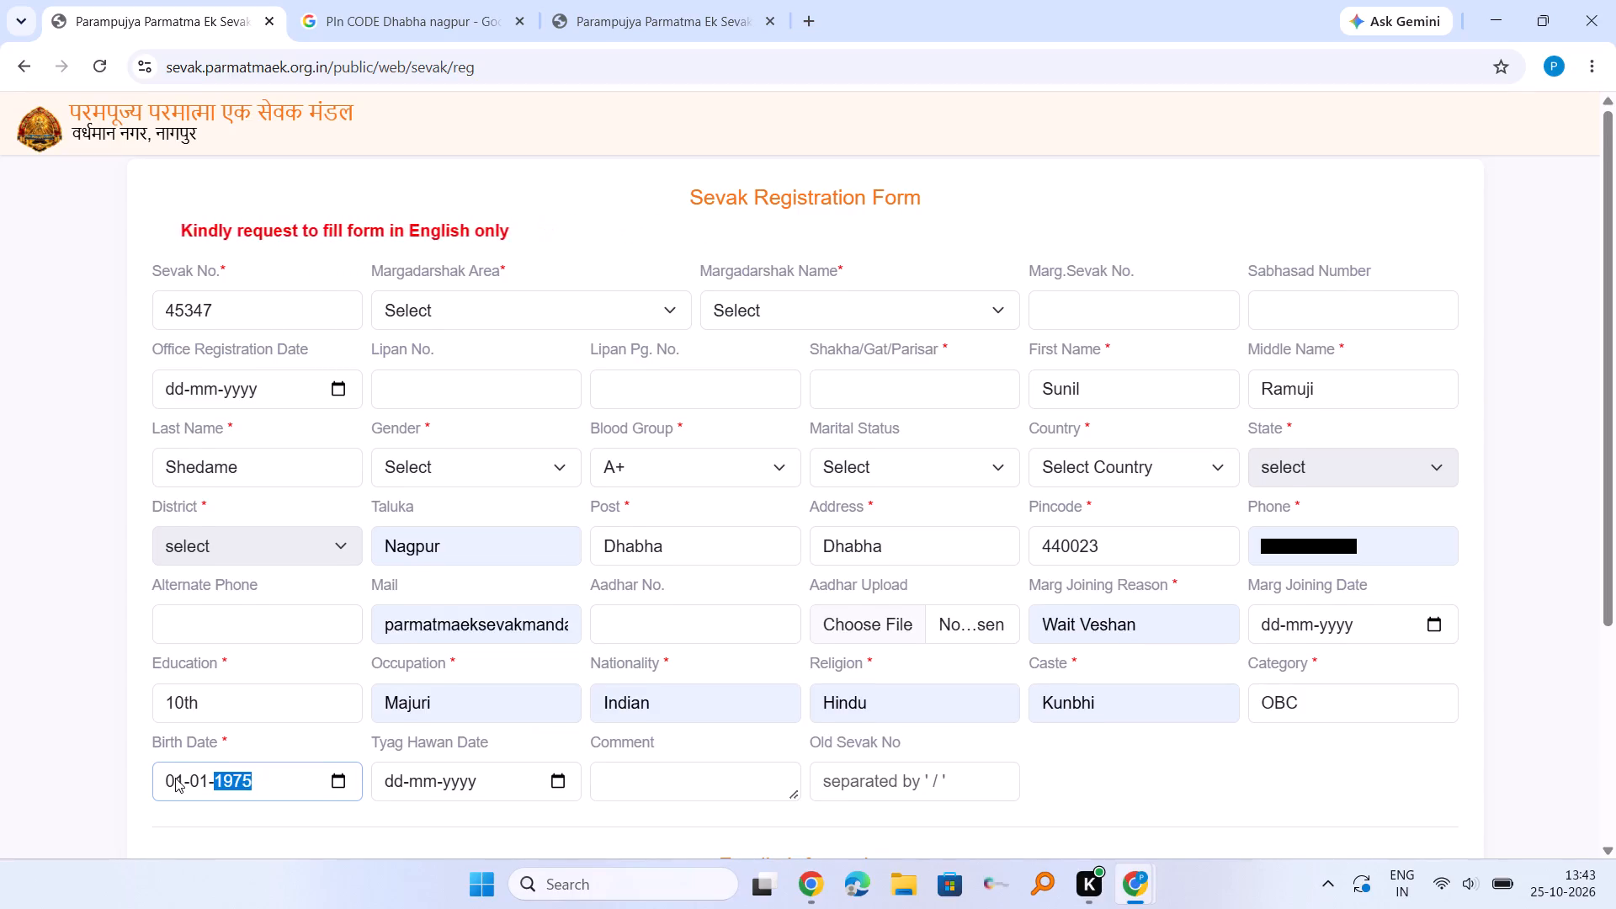
Set the Shakha/Gat/Parisar field to Nagpur, using the saved suggestion.
scroll(175, 778, "down", 1)
left_click(877, 348)
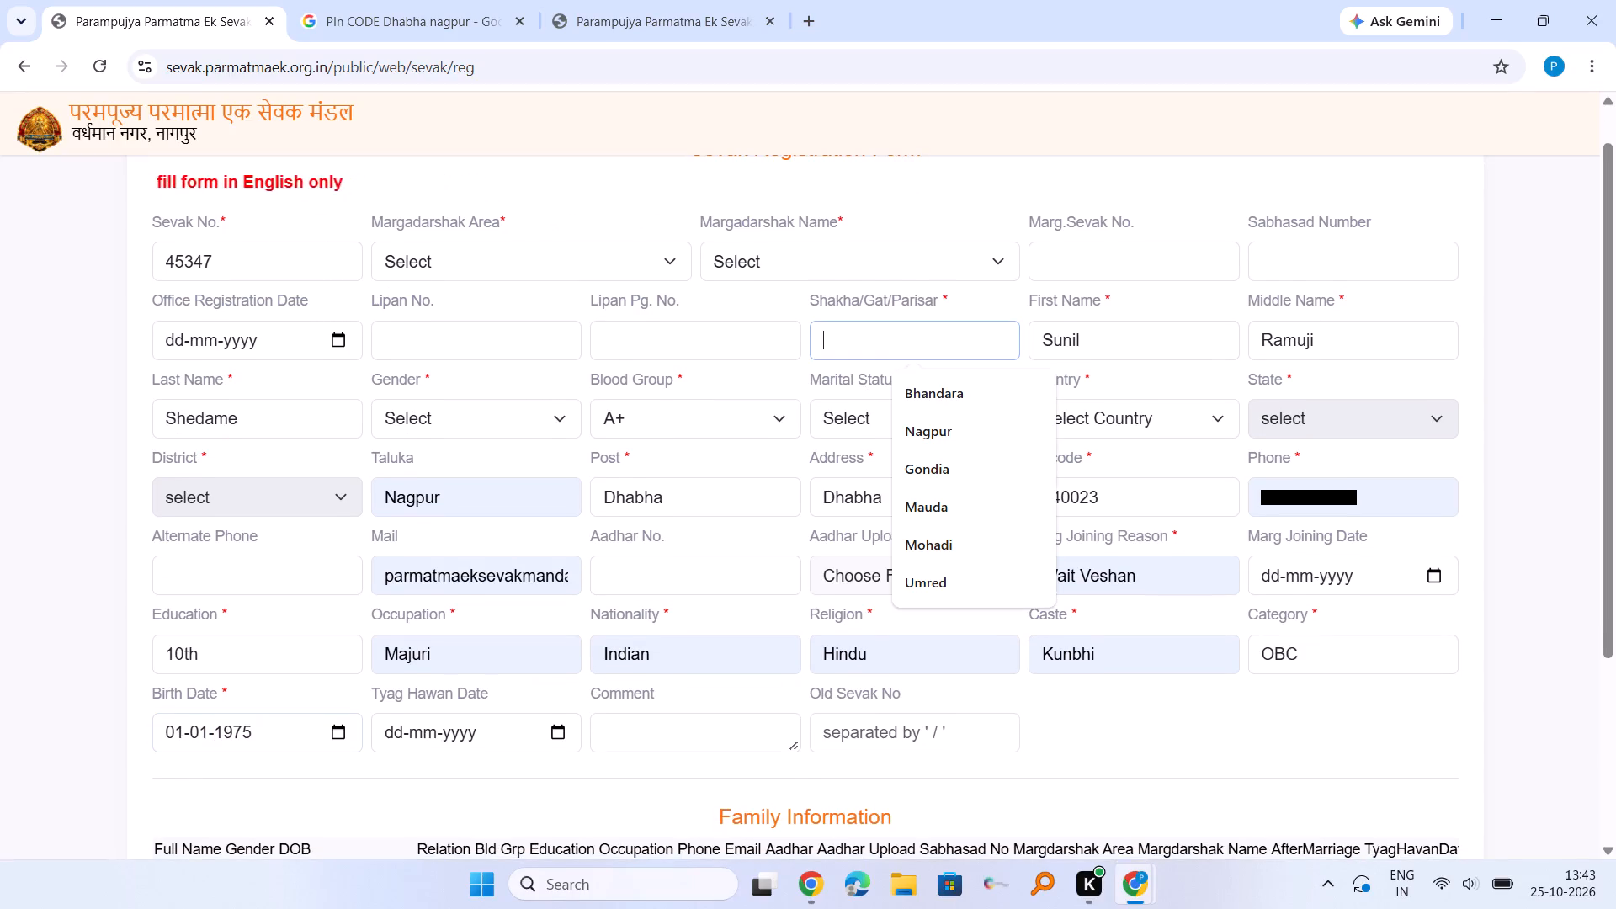
left_click(918, 422)
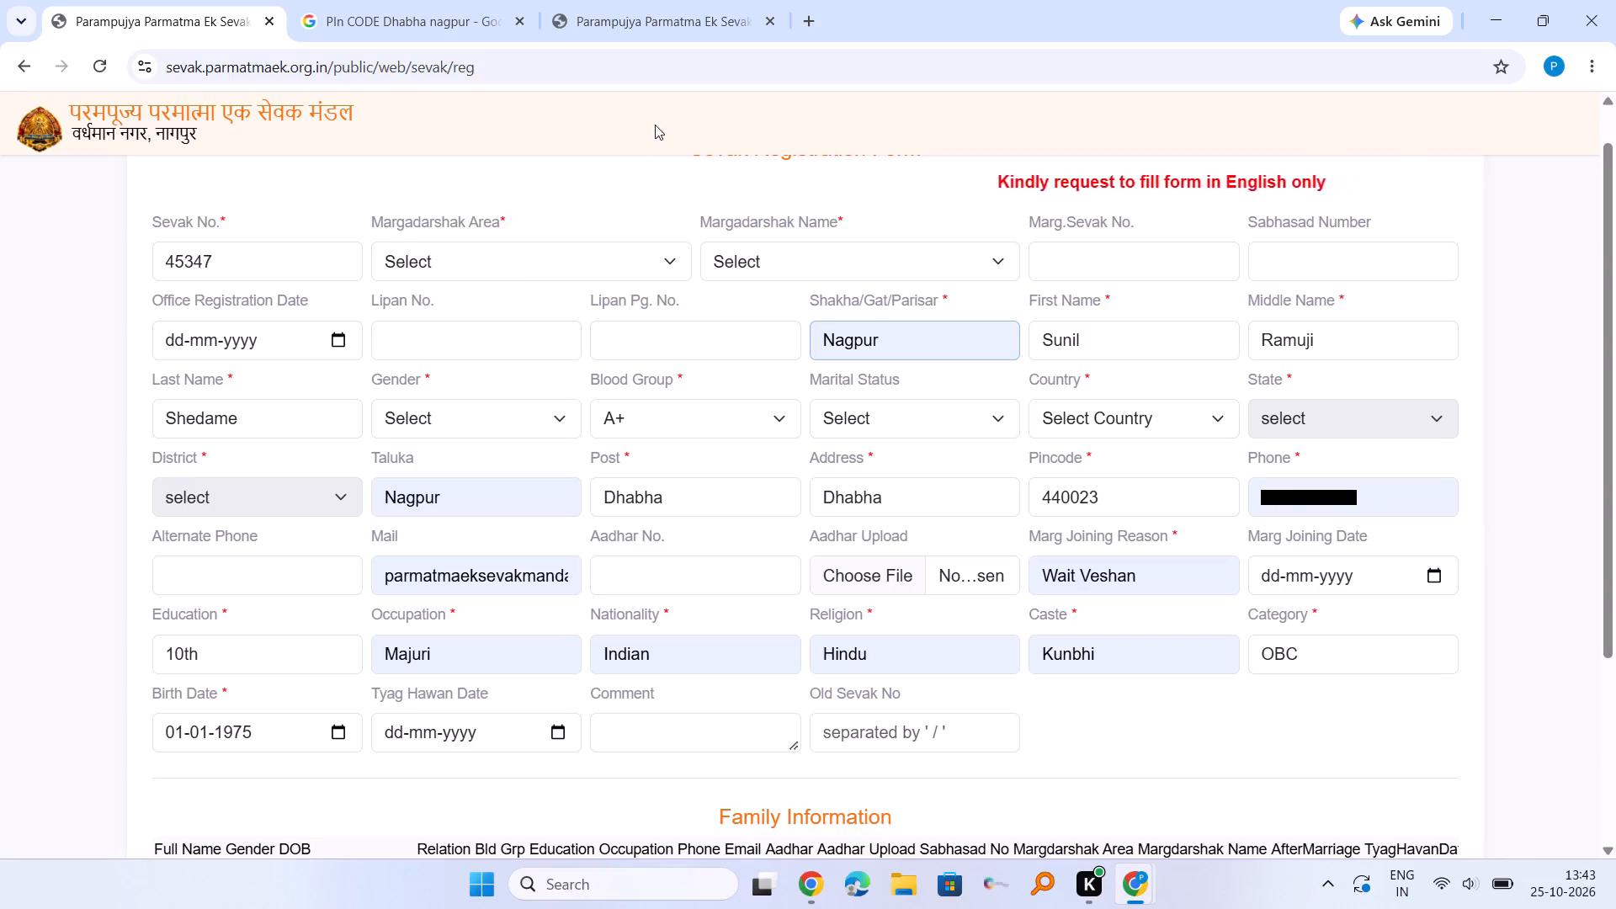
Search the Existing Margadarshak List for raut and widen the list to examine the Place column.
left_click(587, 21)
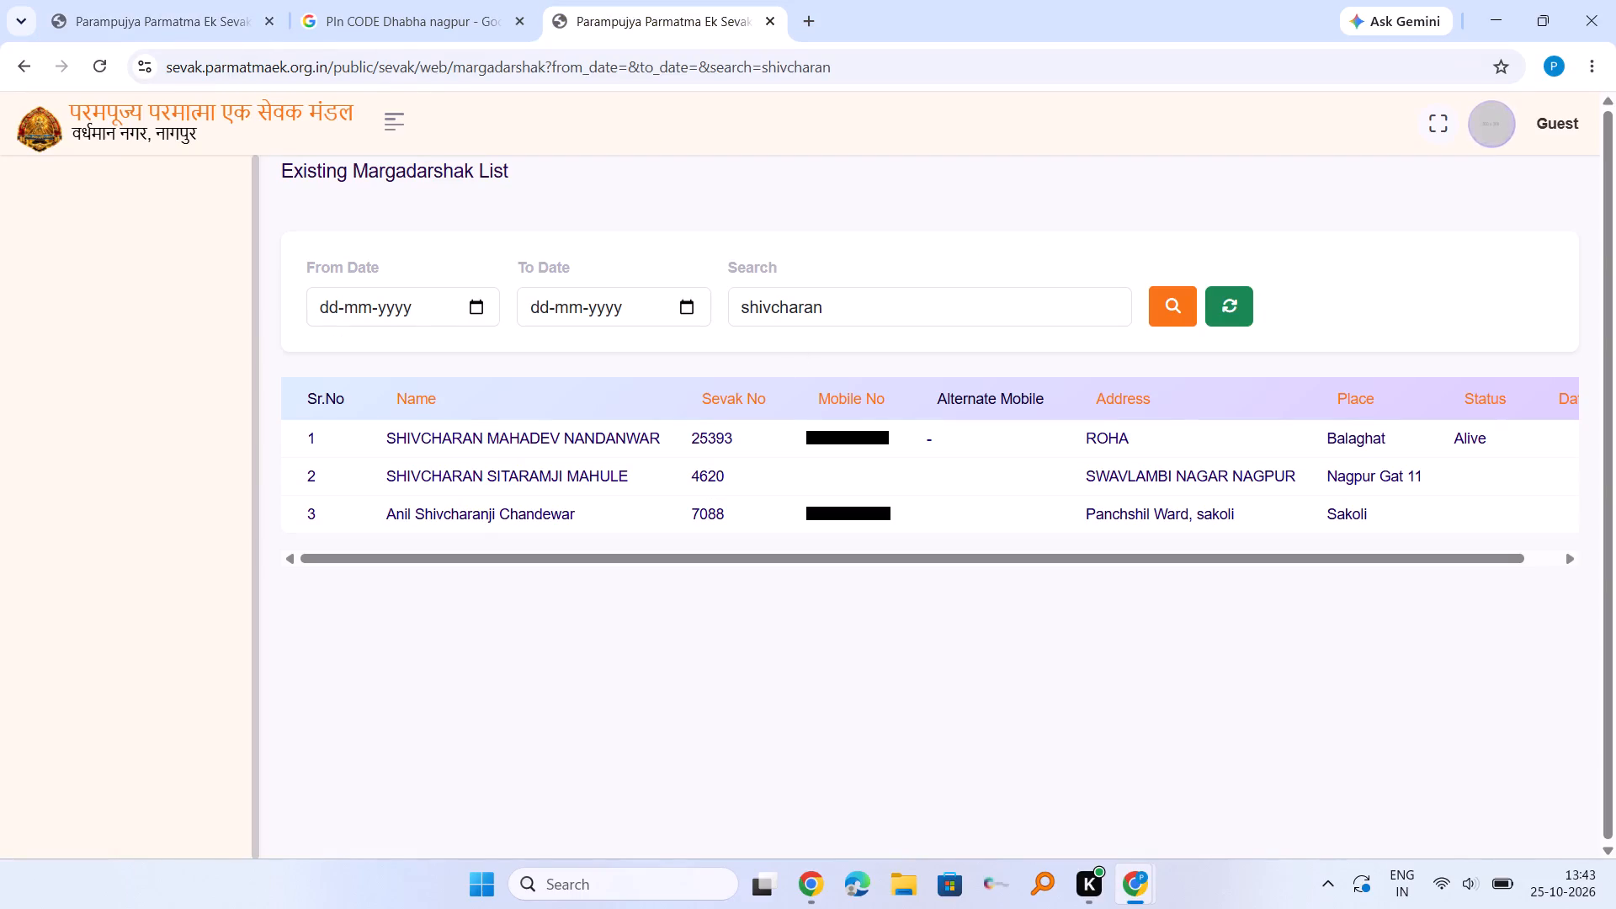
double_click(784, 312)
key("BackSpace")
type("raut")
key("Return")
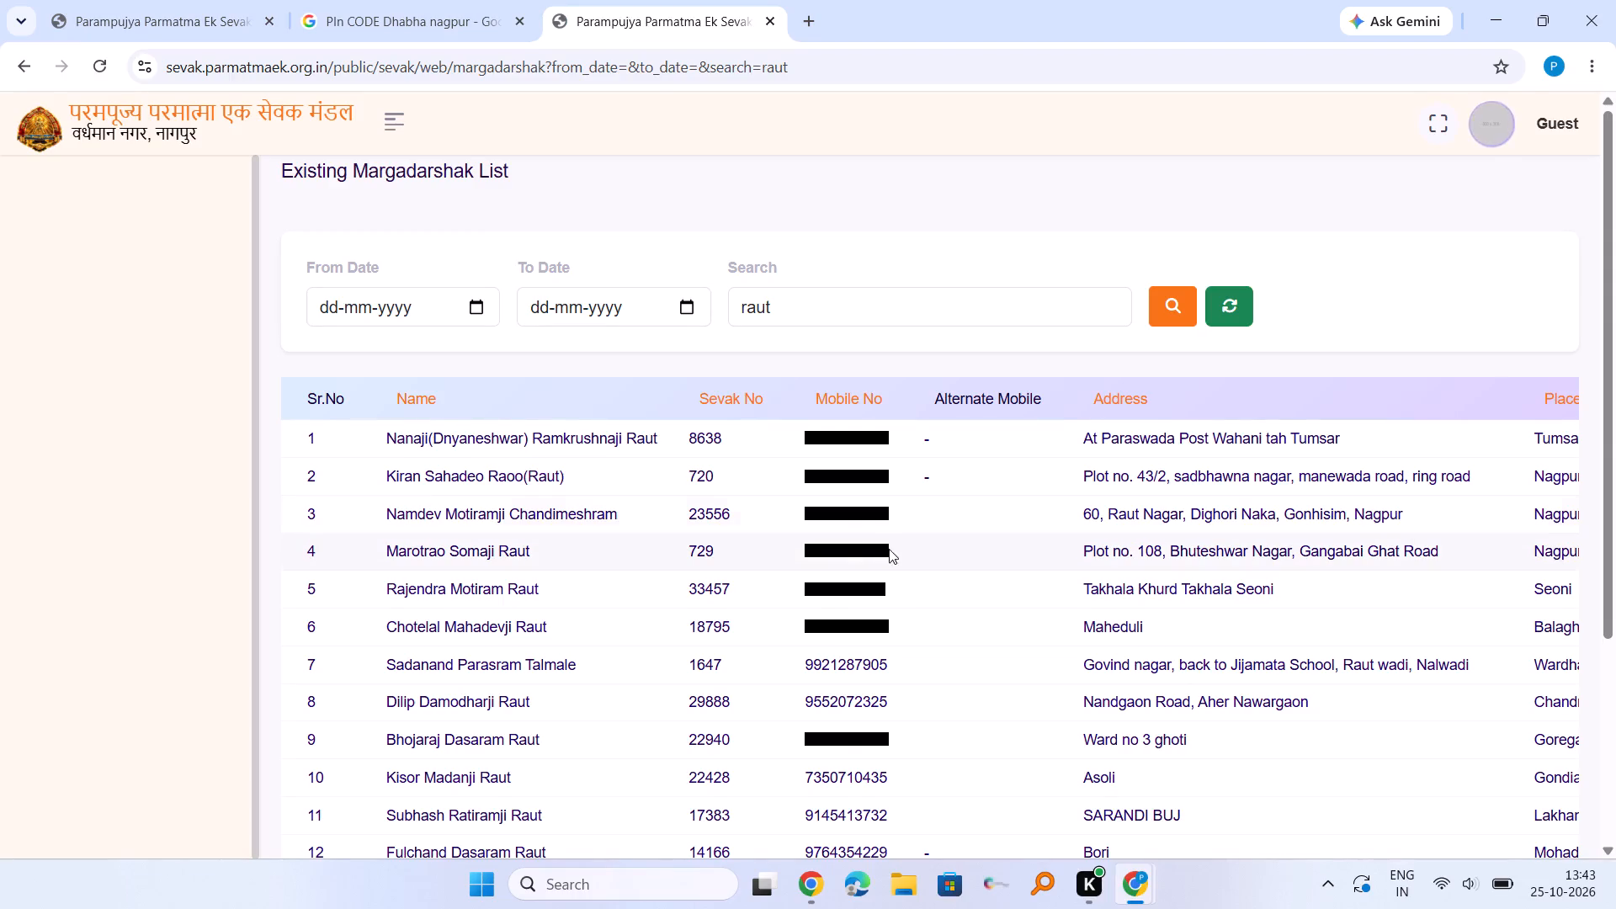
right_click(550, 549)
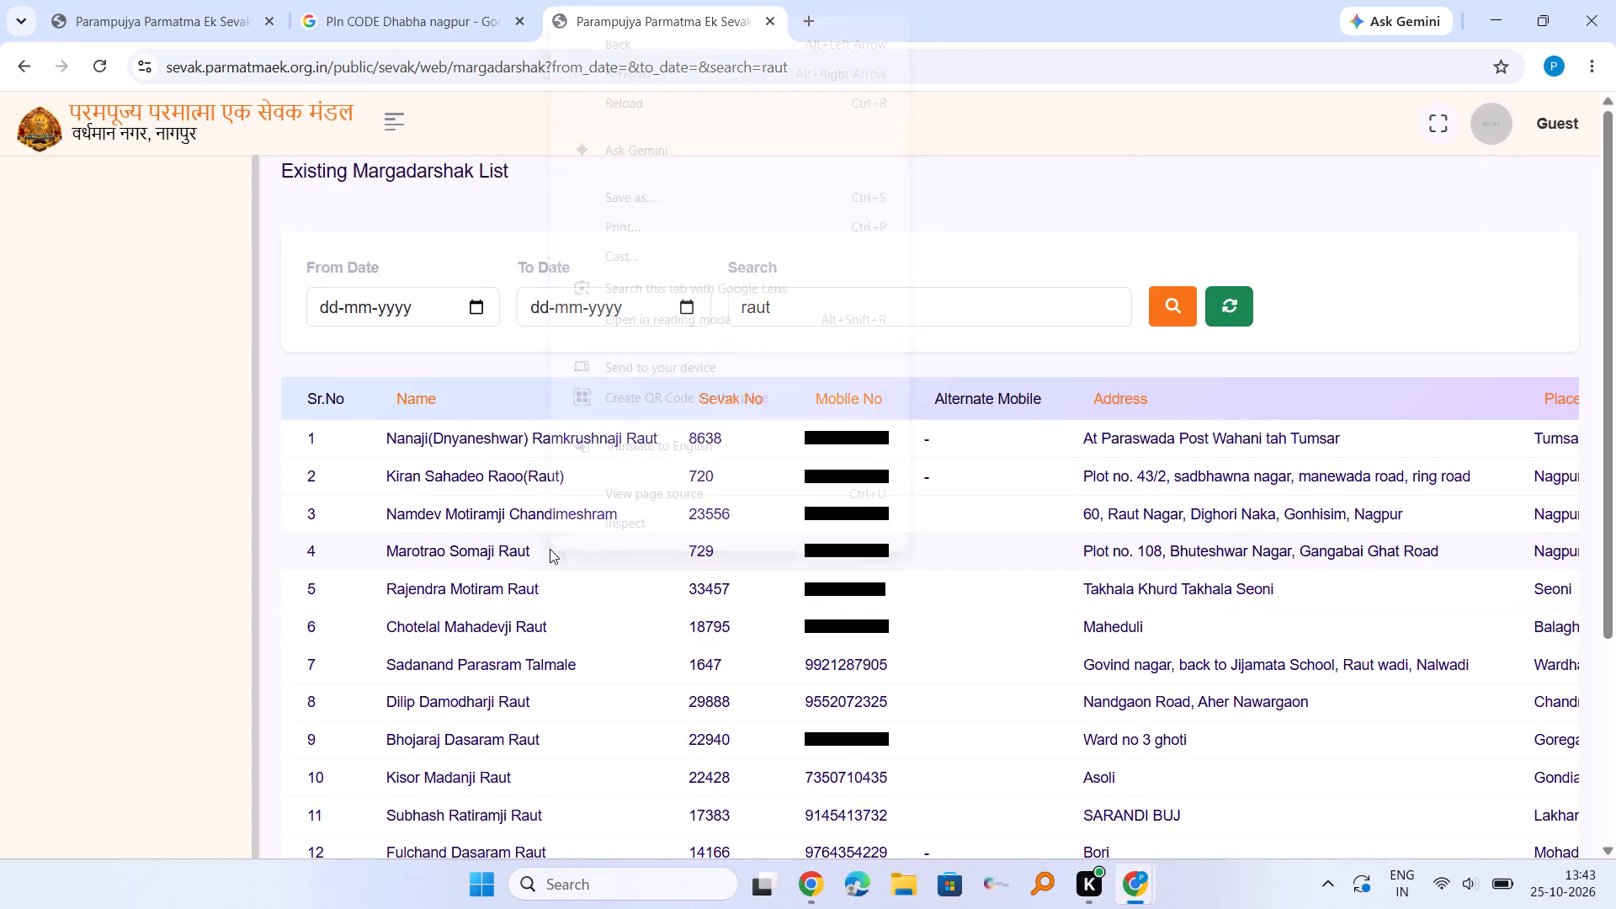
scroll(550, 549, "left", 1)
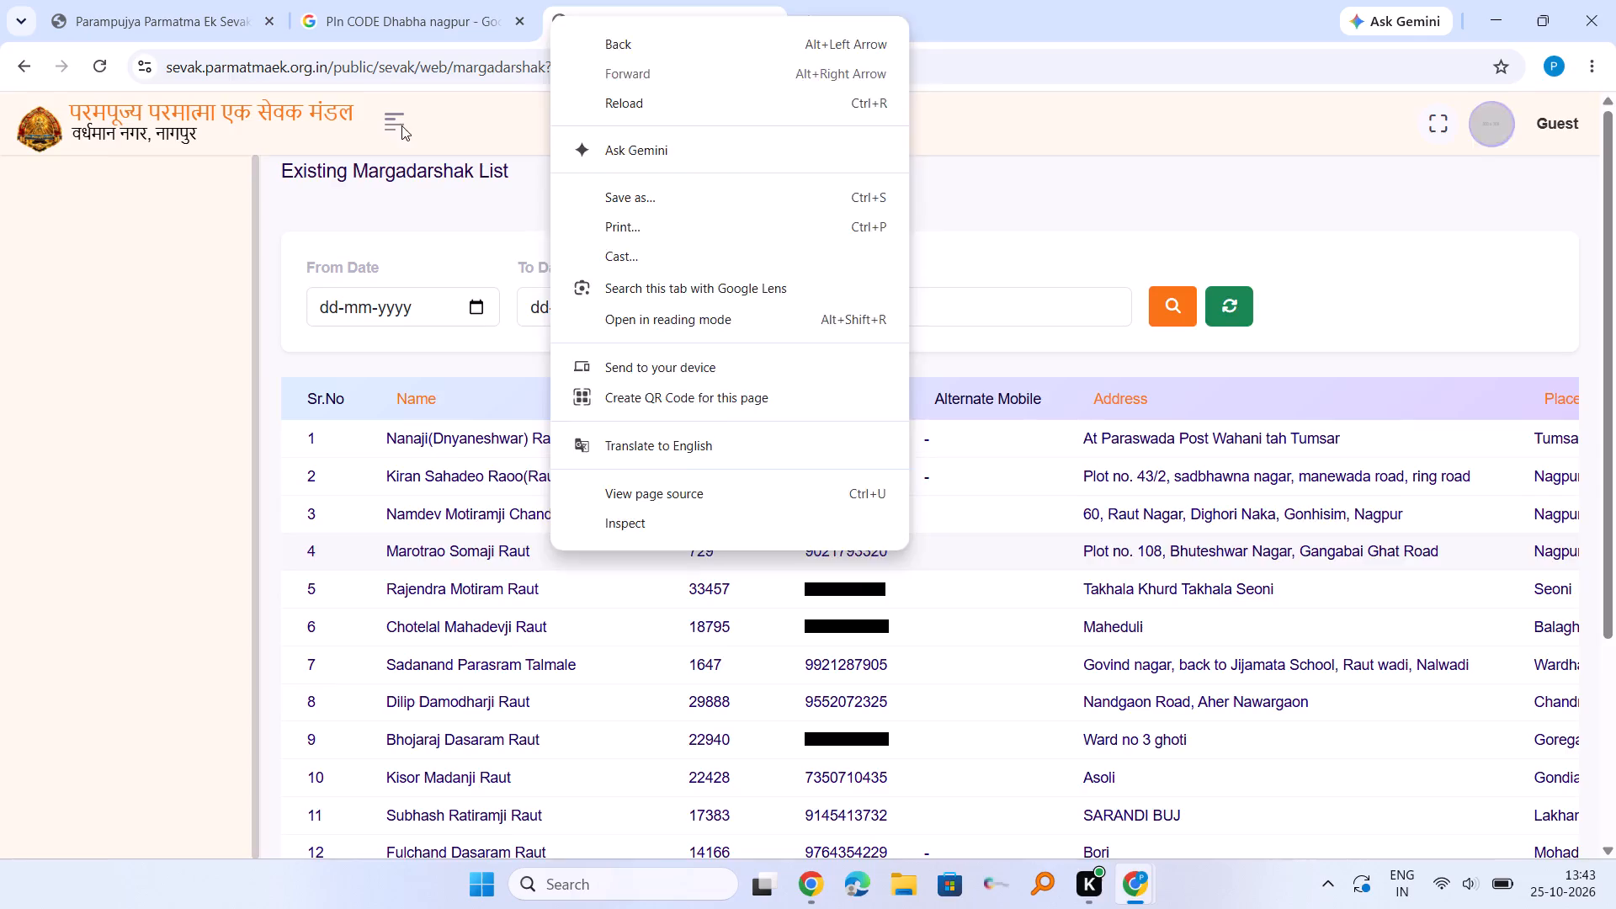
left_click(401, 125)
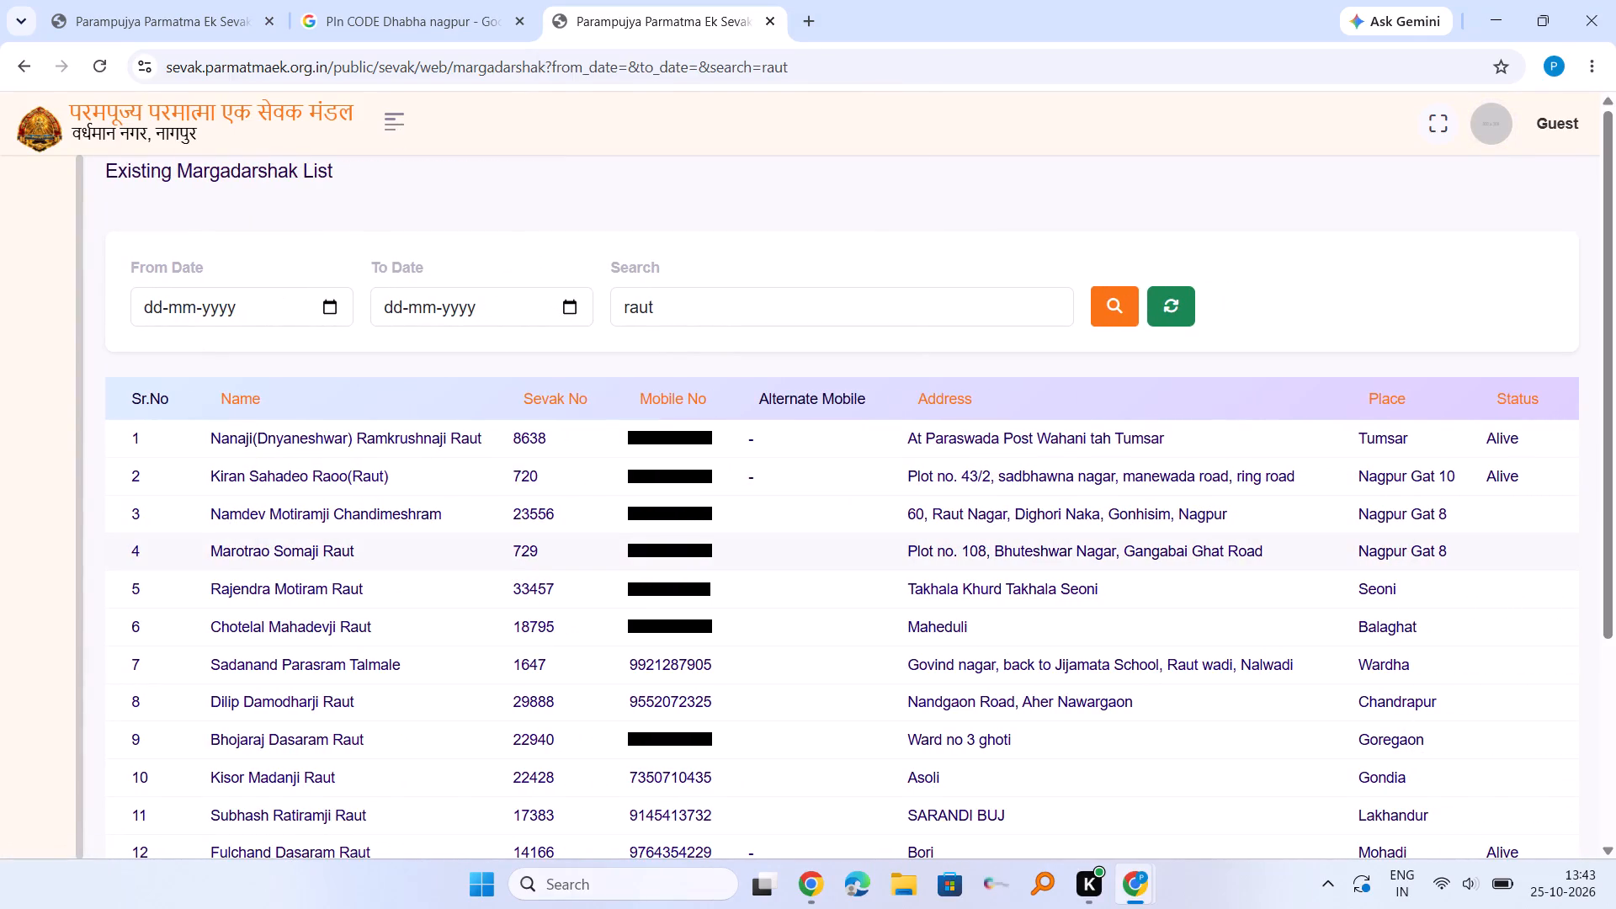
Set the Margadarshak Area in the registration form to Nagpur Gat 8.
left_click(169, 2)
left_click(537, 268)
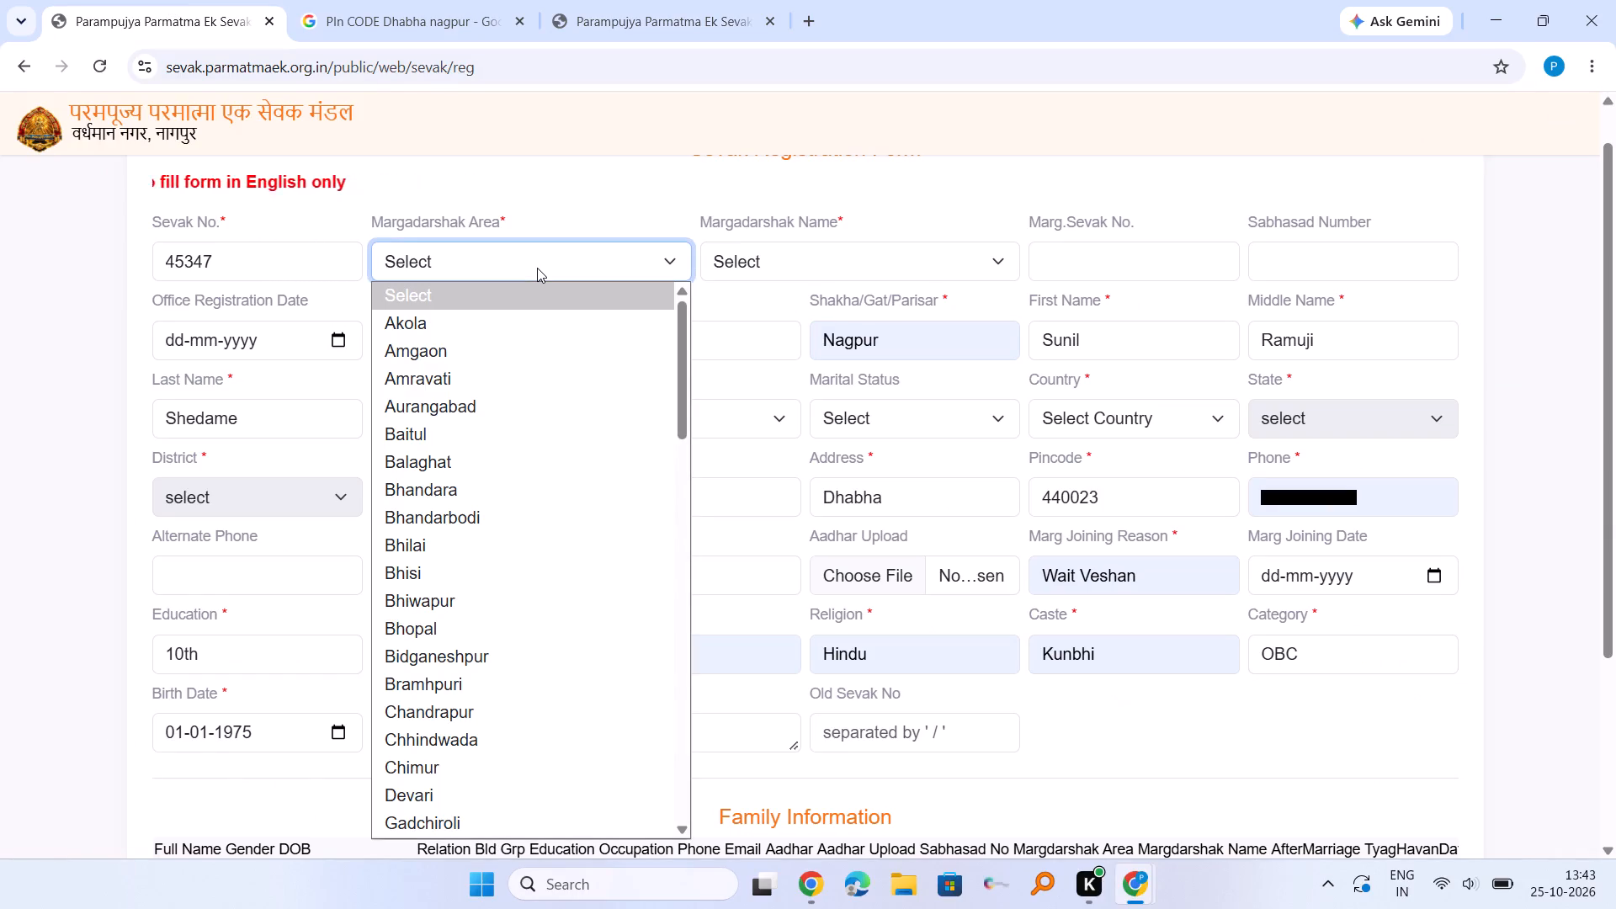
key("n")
key("Down")
key("Down")
key("Down")
key("Down")
key("Down")
key("Down")
key("Down")
key("Down")
key("Down")
key("Down")
key("Down")
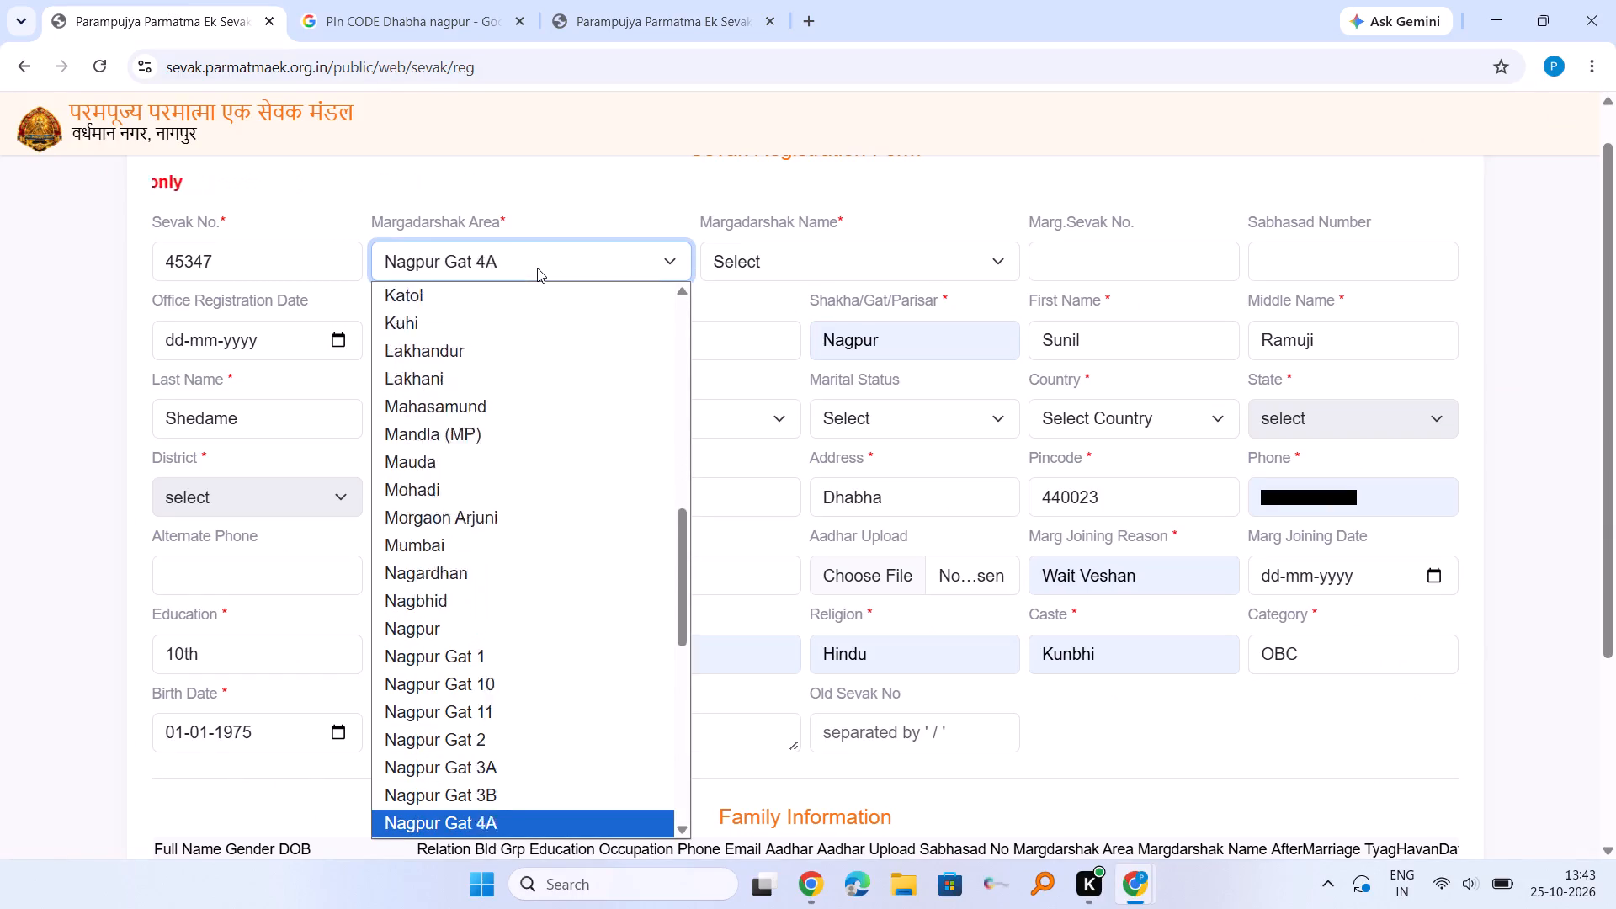
key("Down")
key("Down")
key("Down")
key("Down")
key("Up")
key("Return")
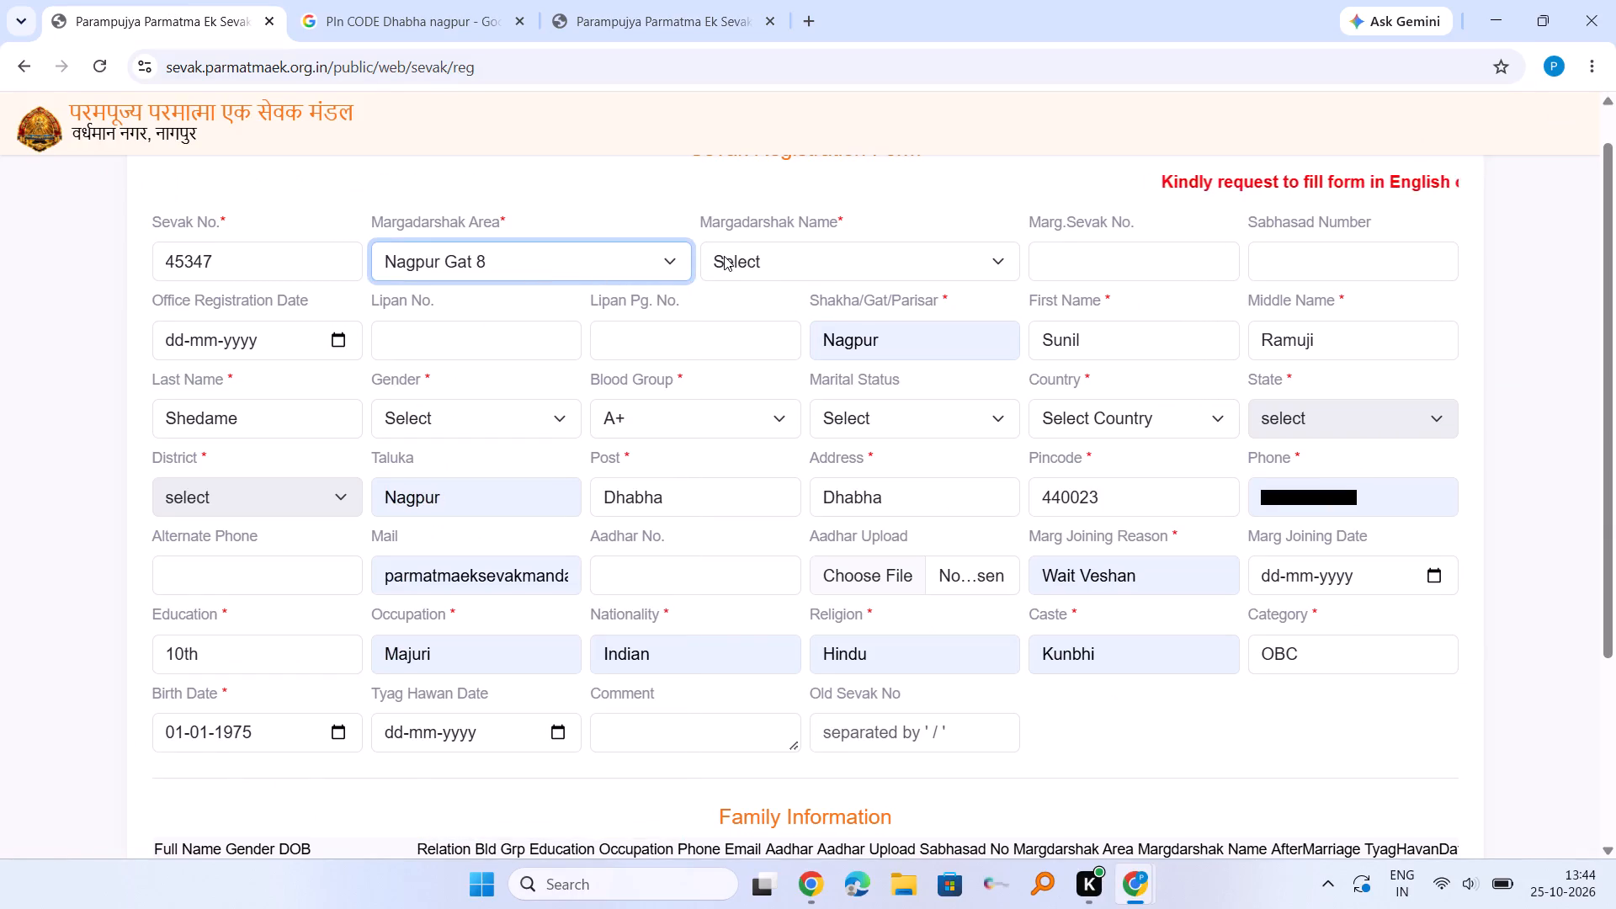
Choose the Margadarshak with the surname Raut as the Margadarshak Name.
left_click(724, 256)
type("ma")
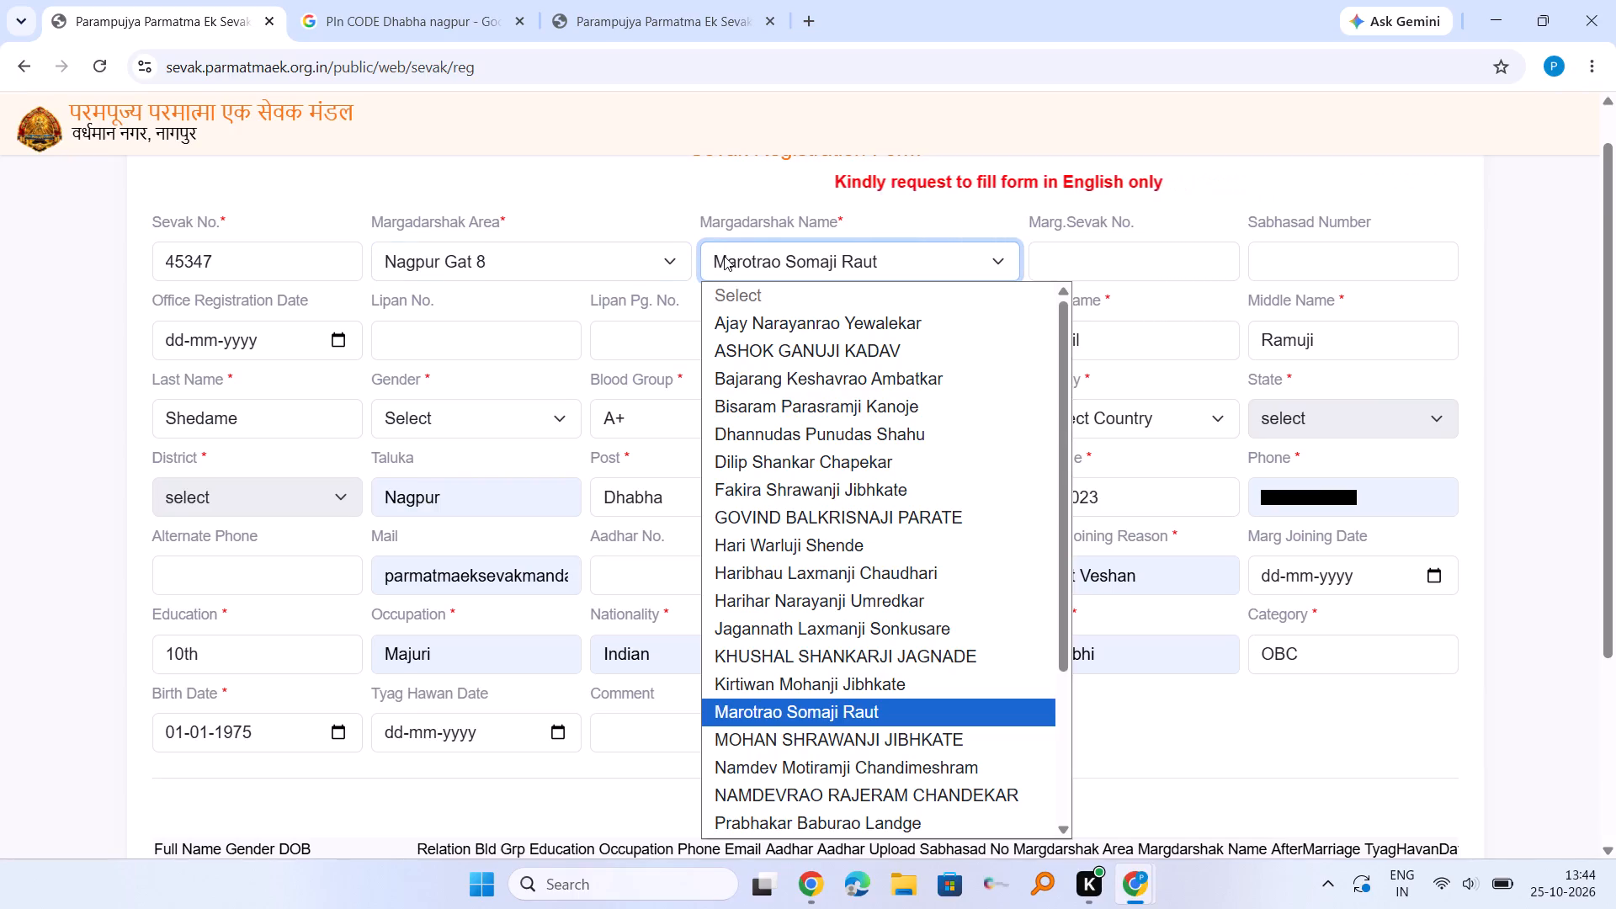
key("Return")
Complete the reCAPTCHA check below the form by picking all the images with traffic lights.
scroll(724, 256, "down", 3)
left_click(672, 687)
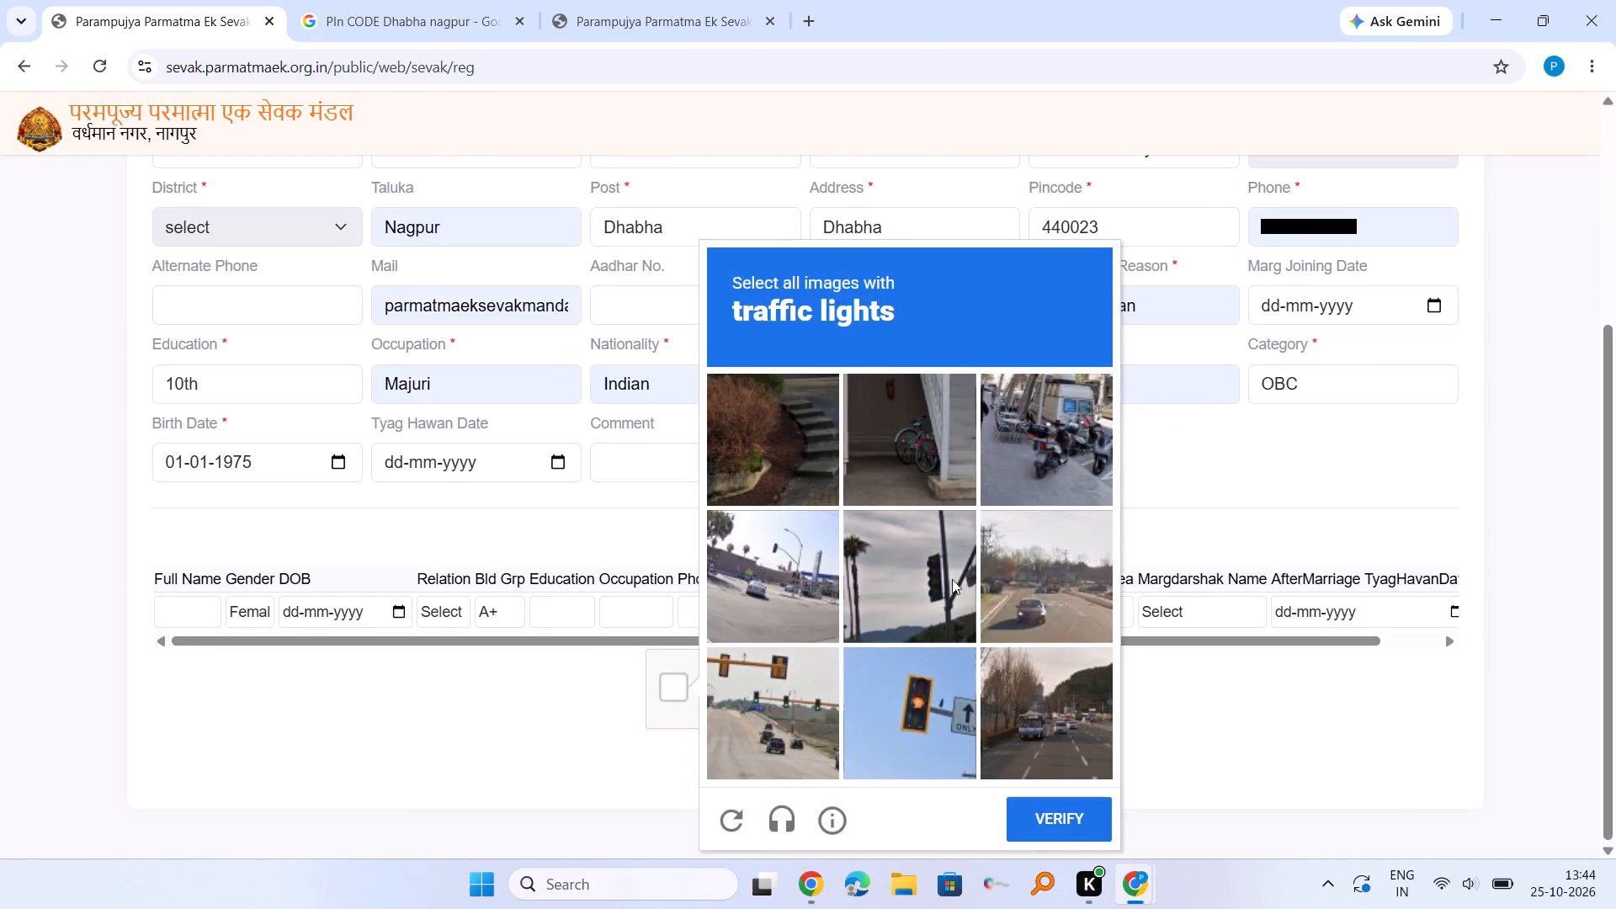
left_click(858, 558)
left_click(751, 586)
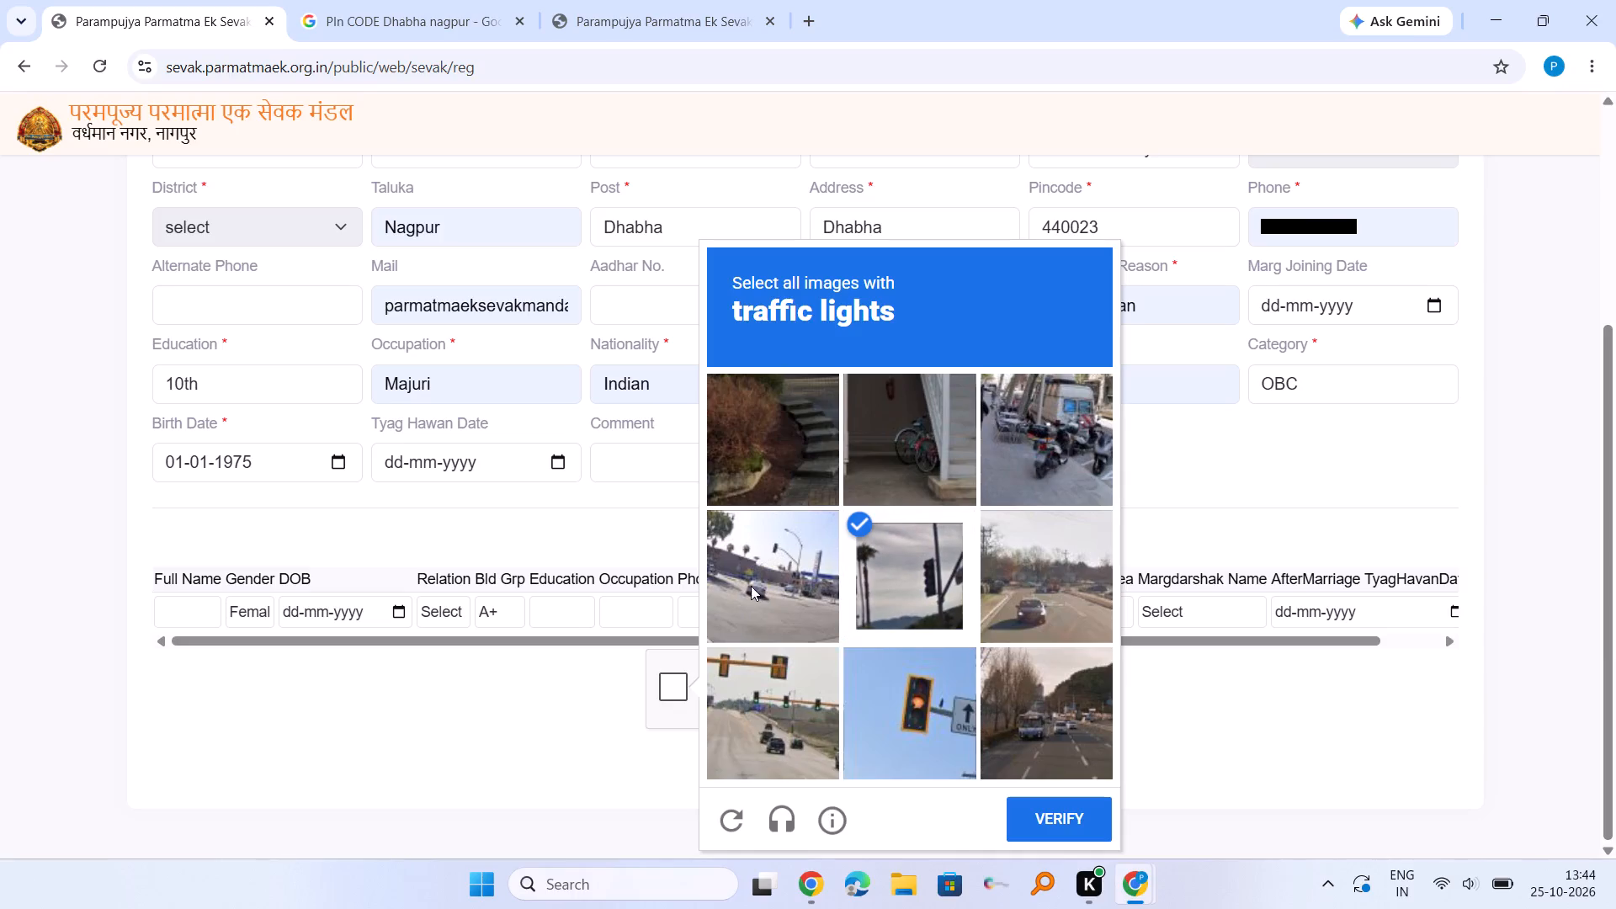
left_click(782, 736)
left_click(918, 735)
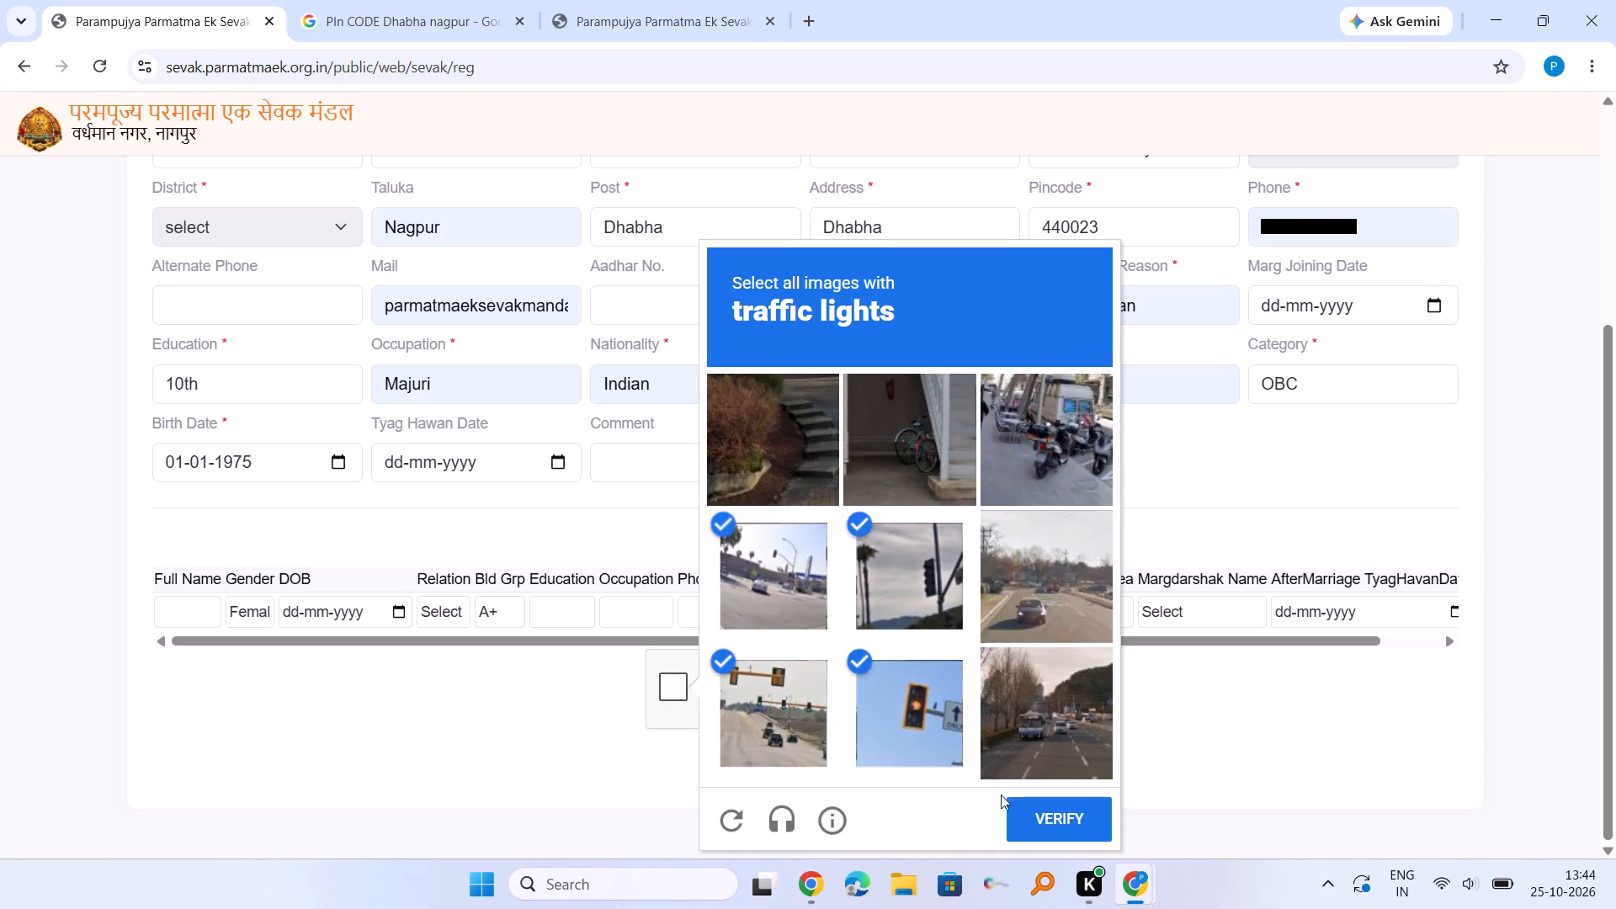
left_click(1033, 820)
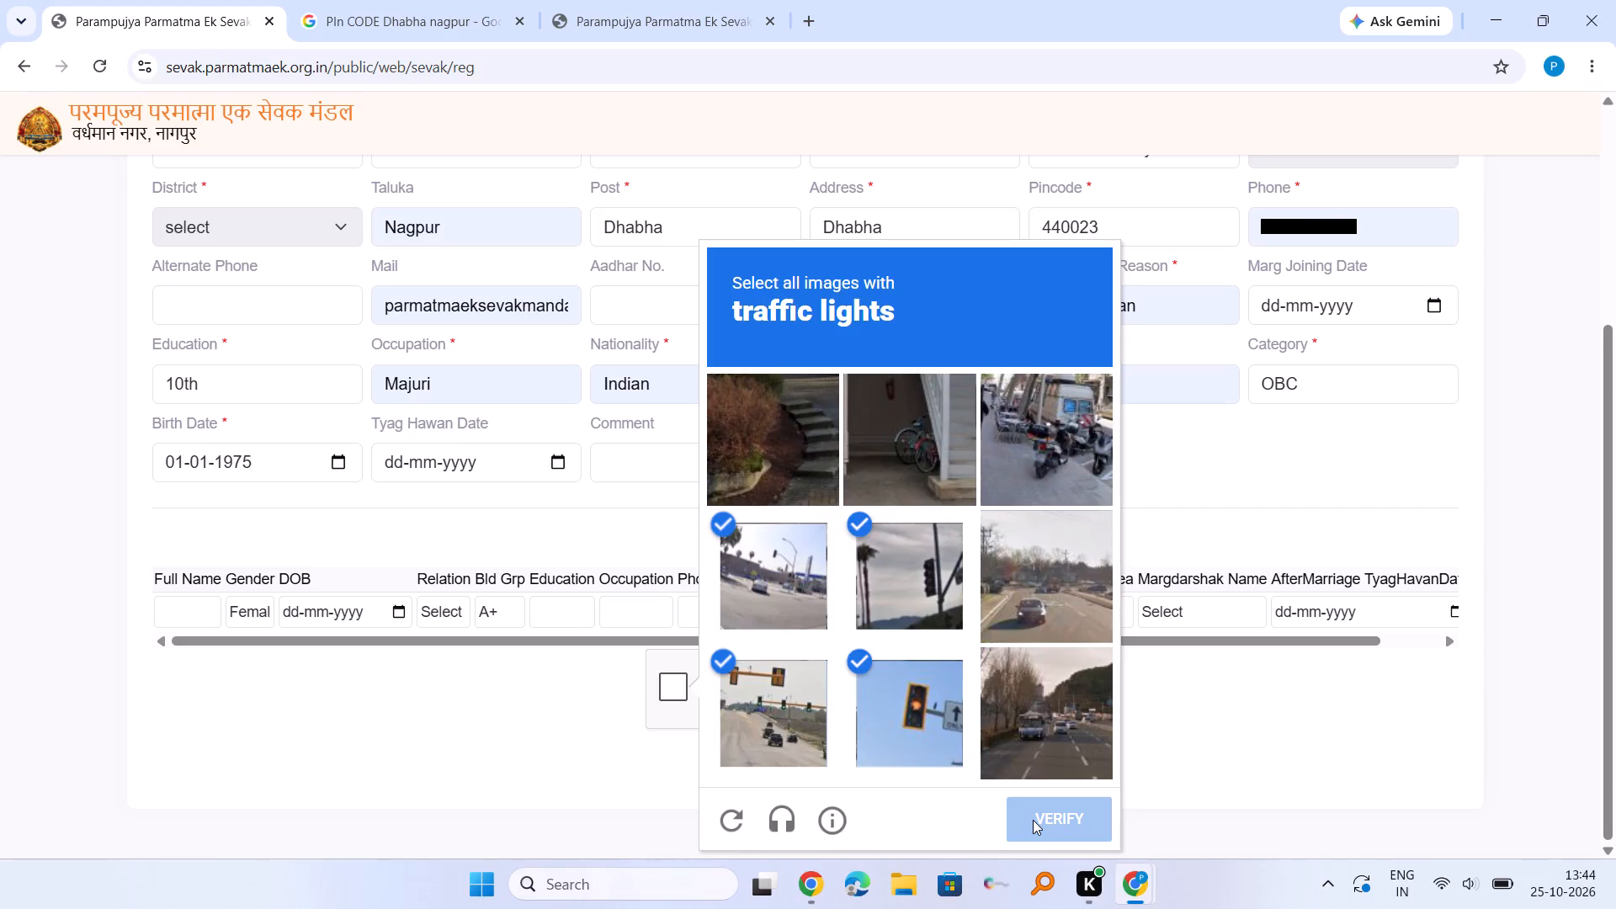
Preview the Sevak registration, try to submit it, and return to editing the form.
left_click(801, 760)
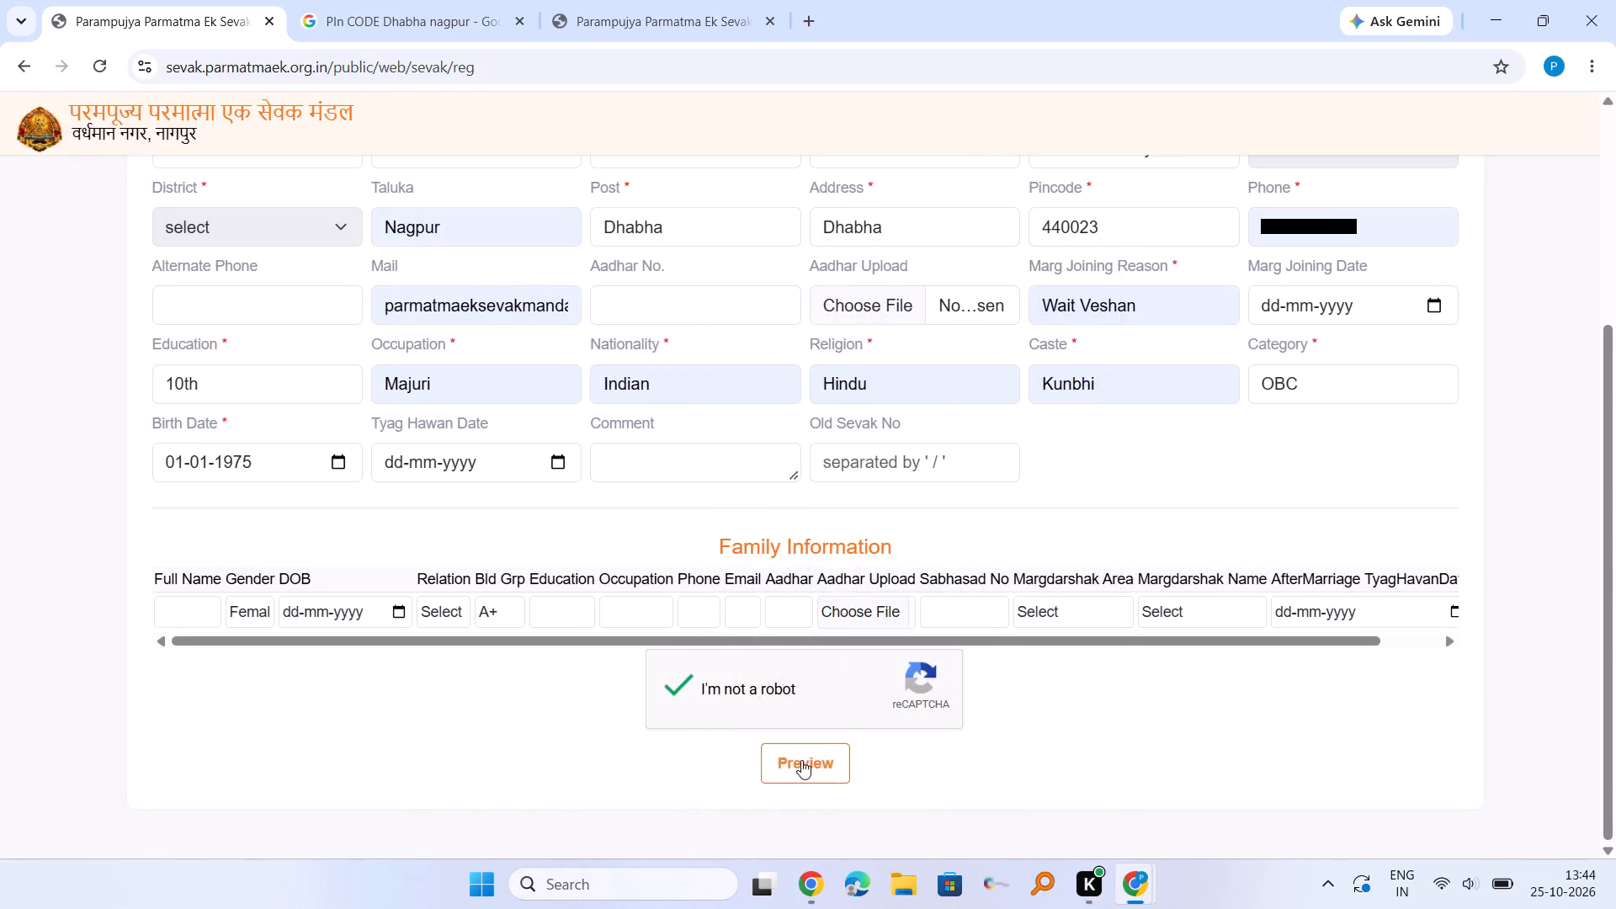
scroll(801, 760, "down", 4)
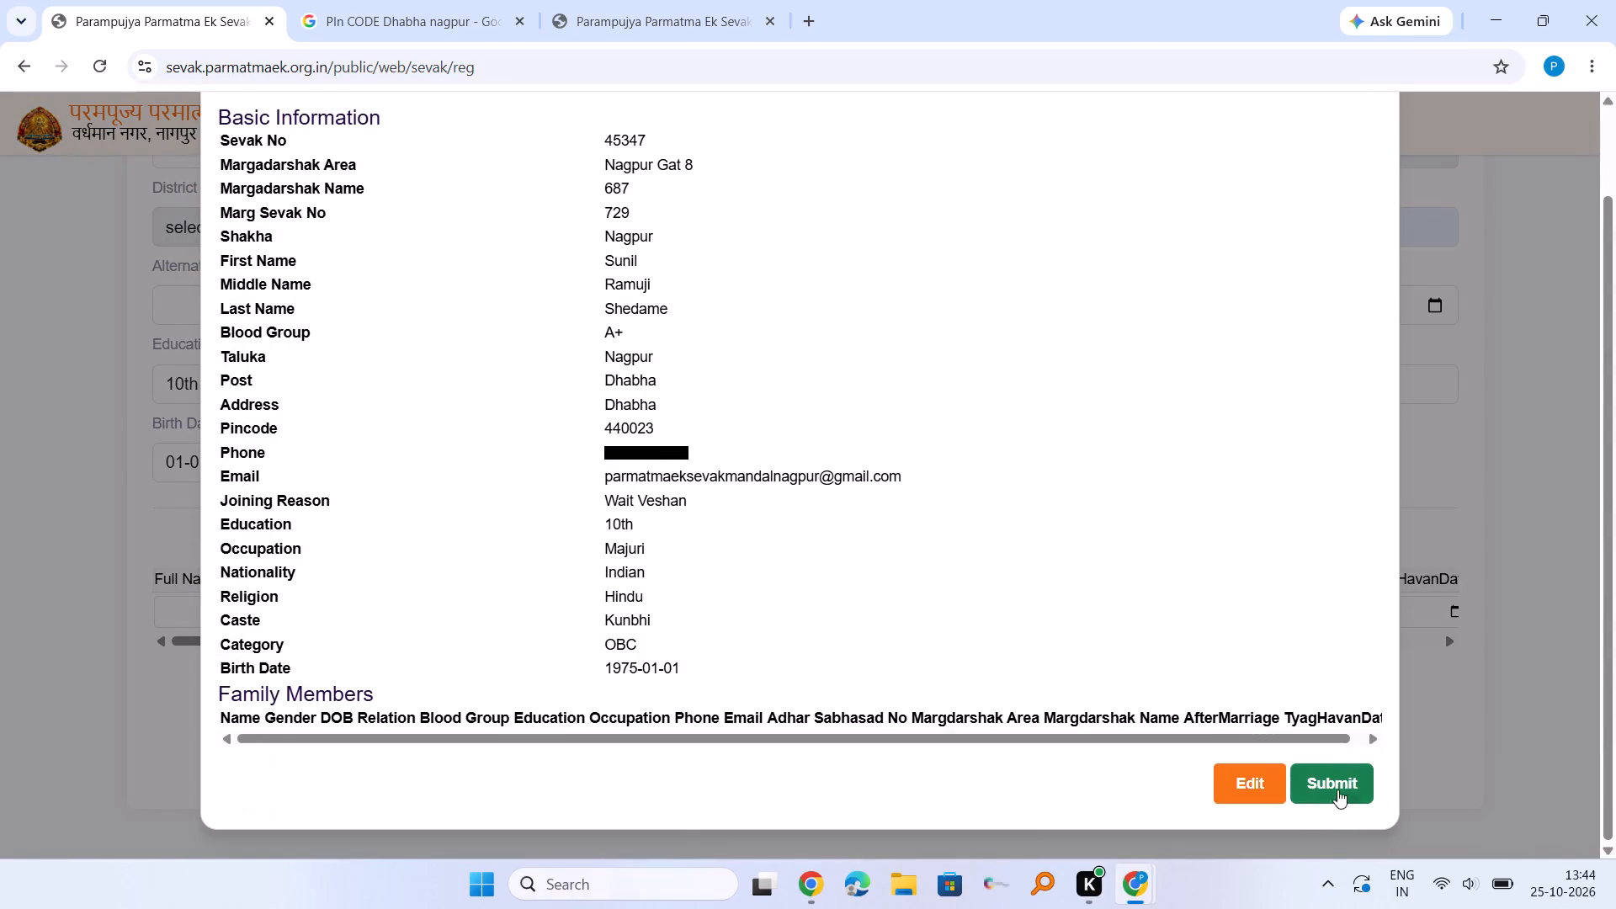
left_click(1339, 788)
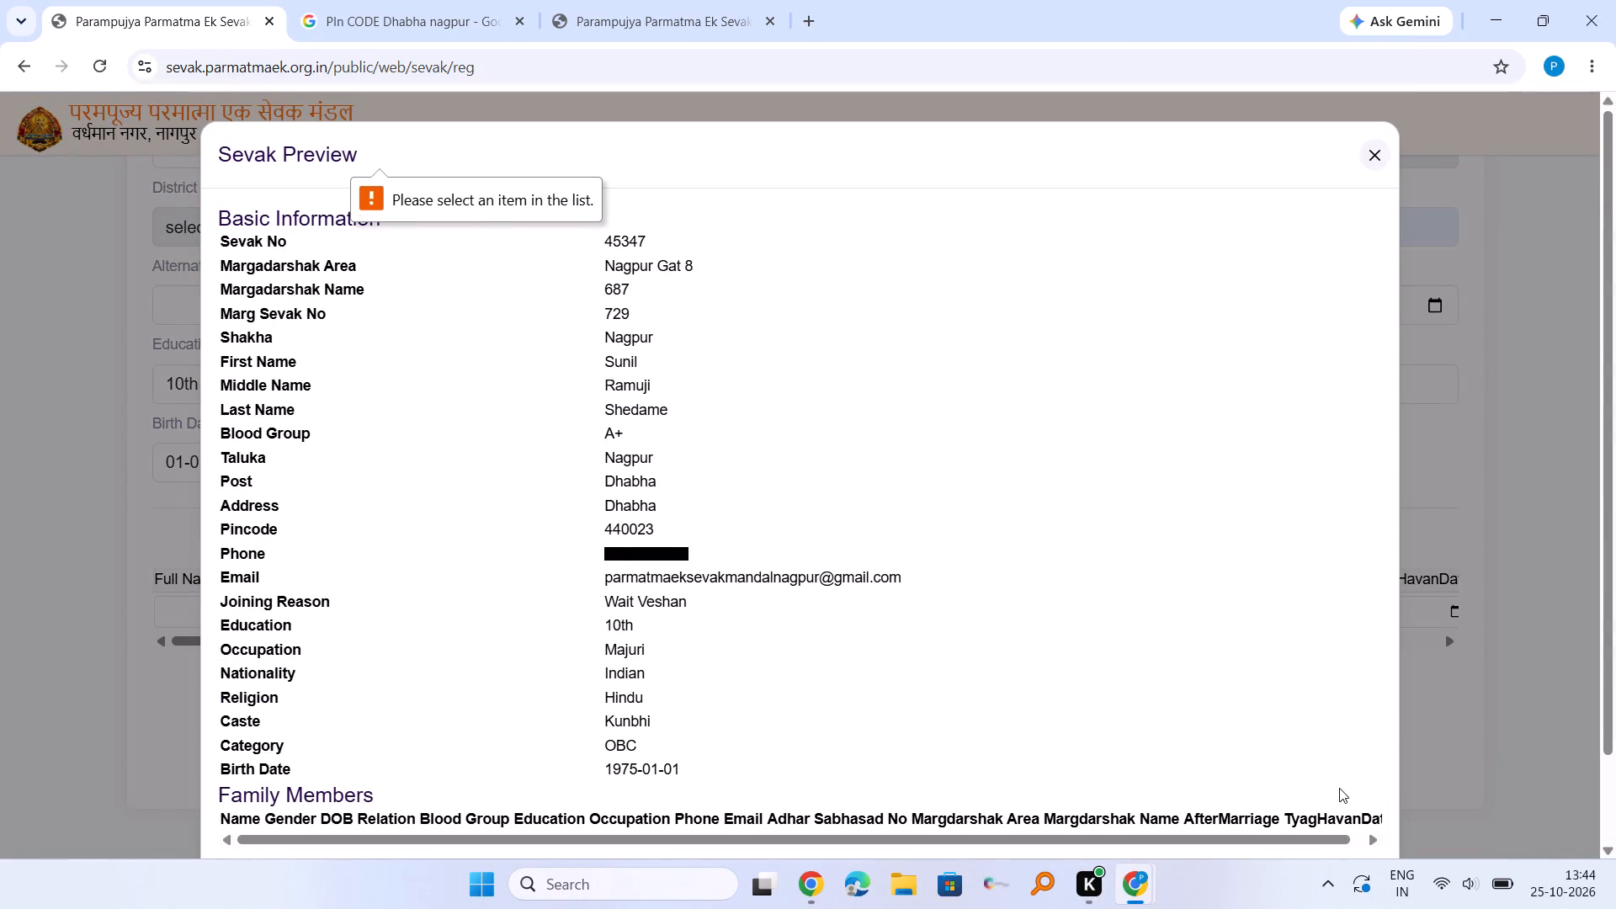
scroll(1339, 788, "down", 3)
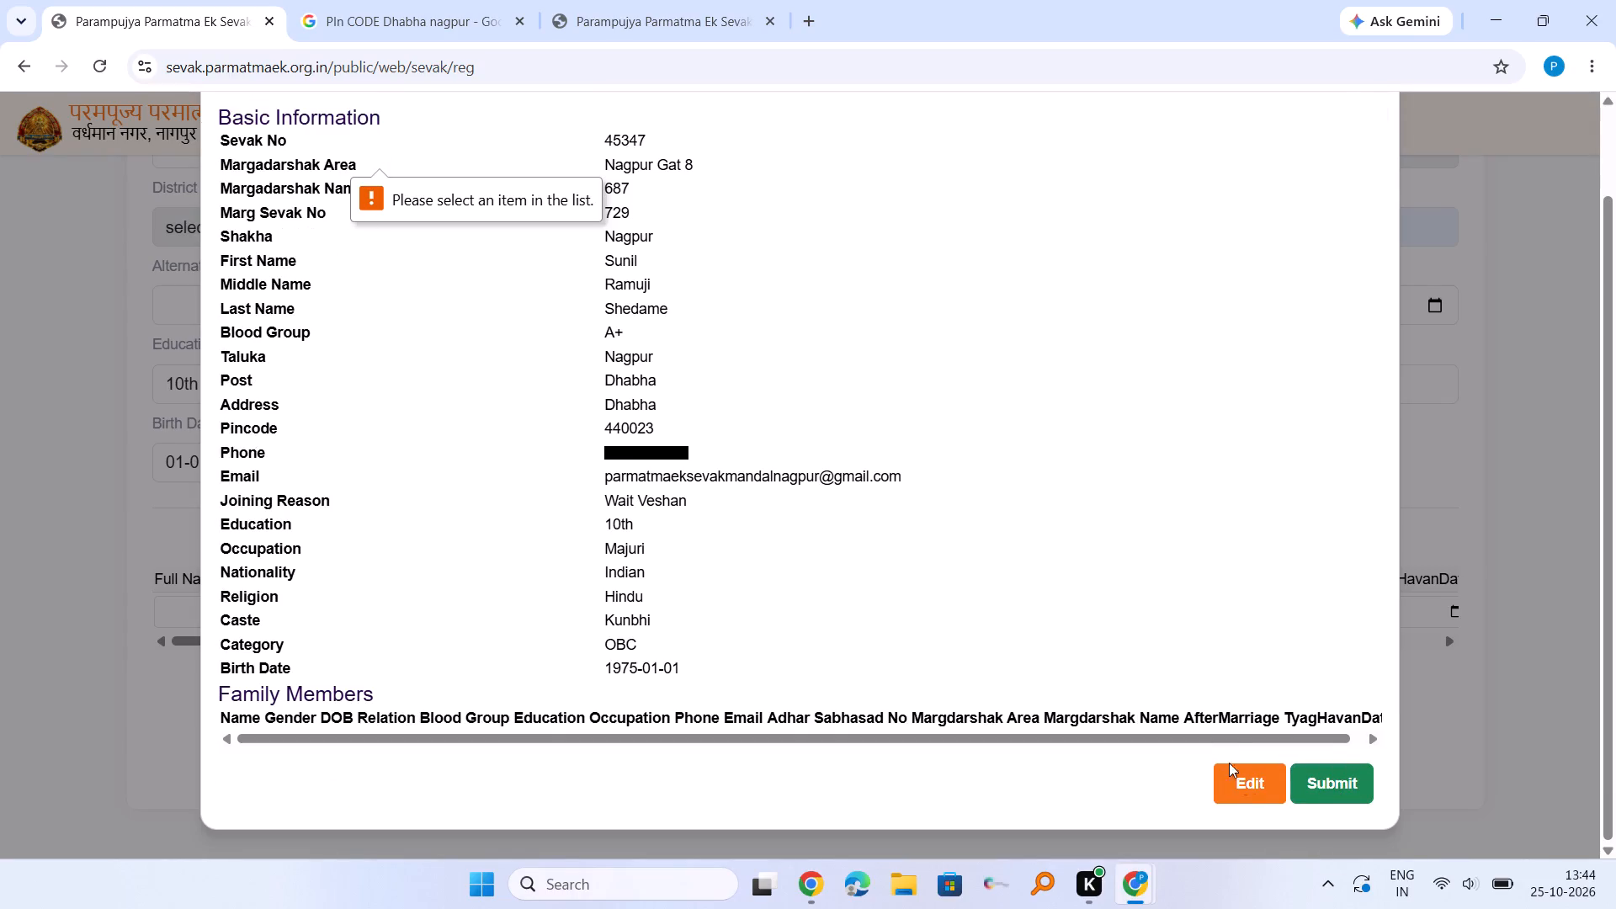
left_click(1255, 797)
Set the Sevak's Gender to Male and the Blood Group to NA.
scroll(482, 397, "up", 5)
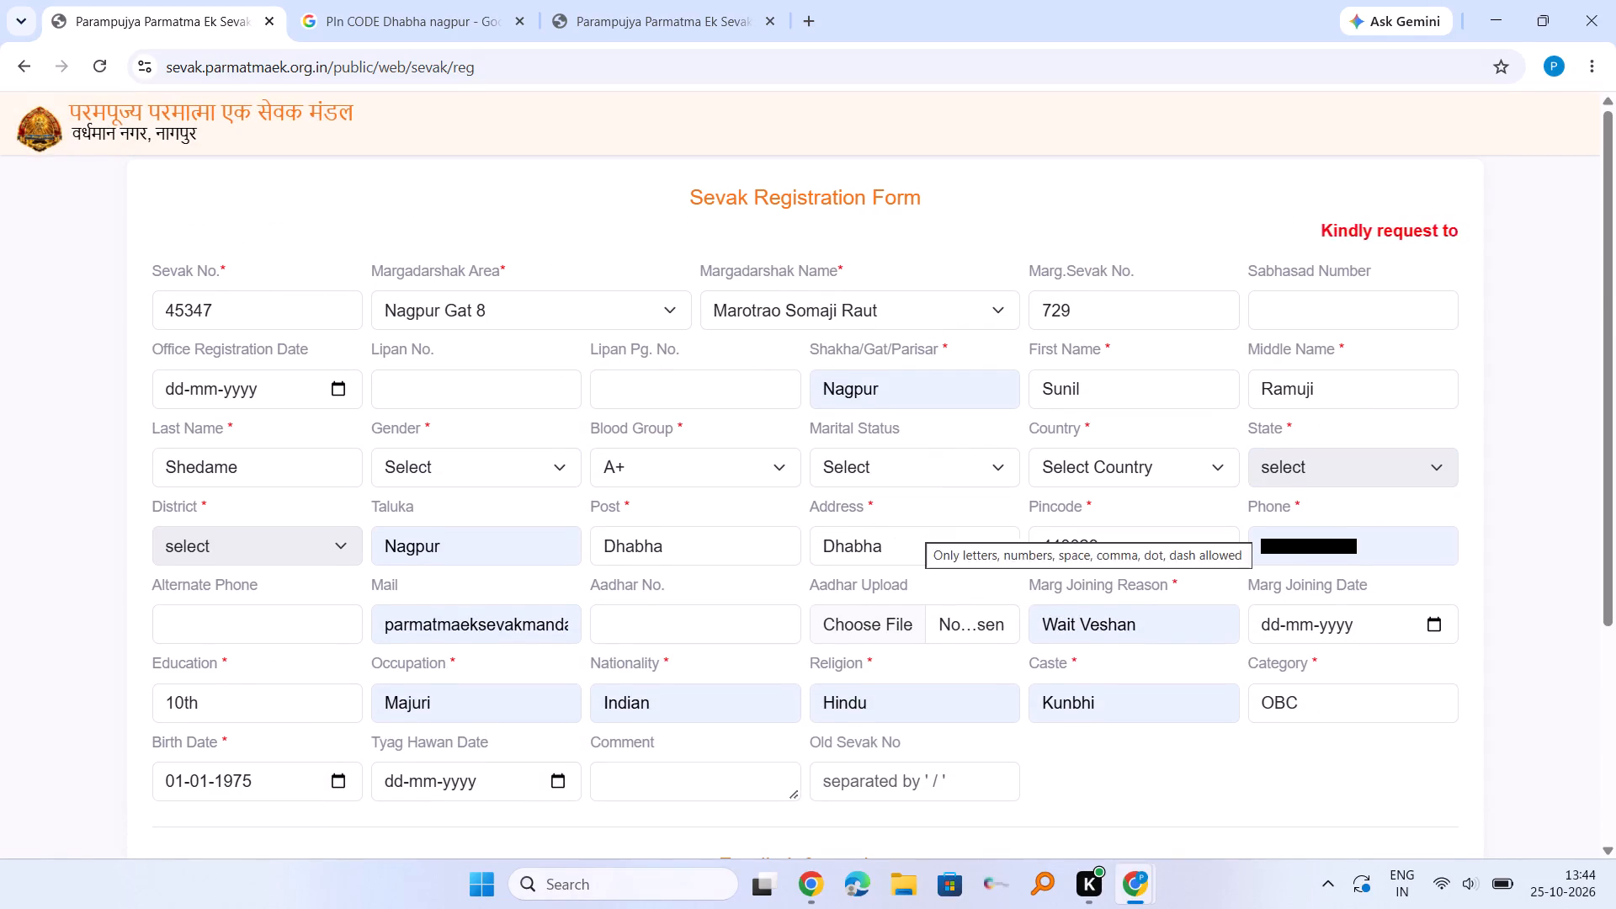
scroll(915, 527, "down", 1)
left_click(411, 446)
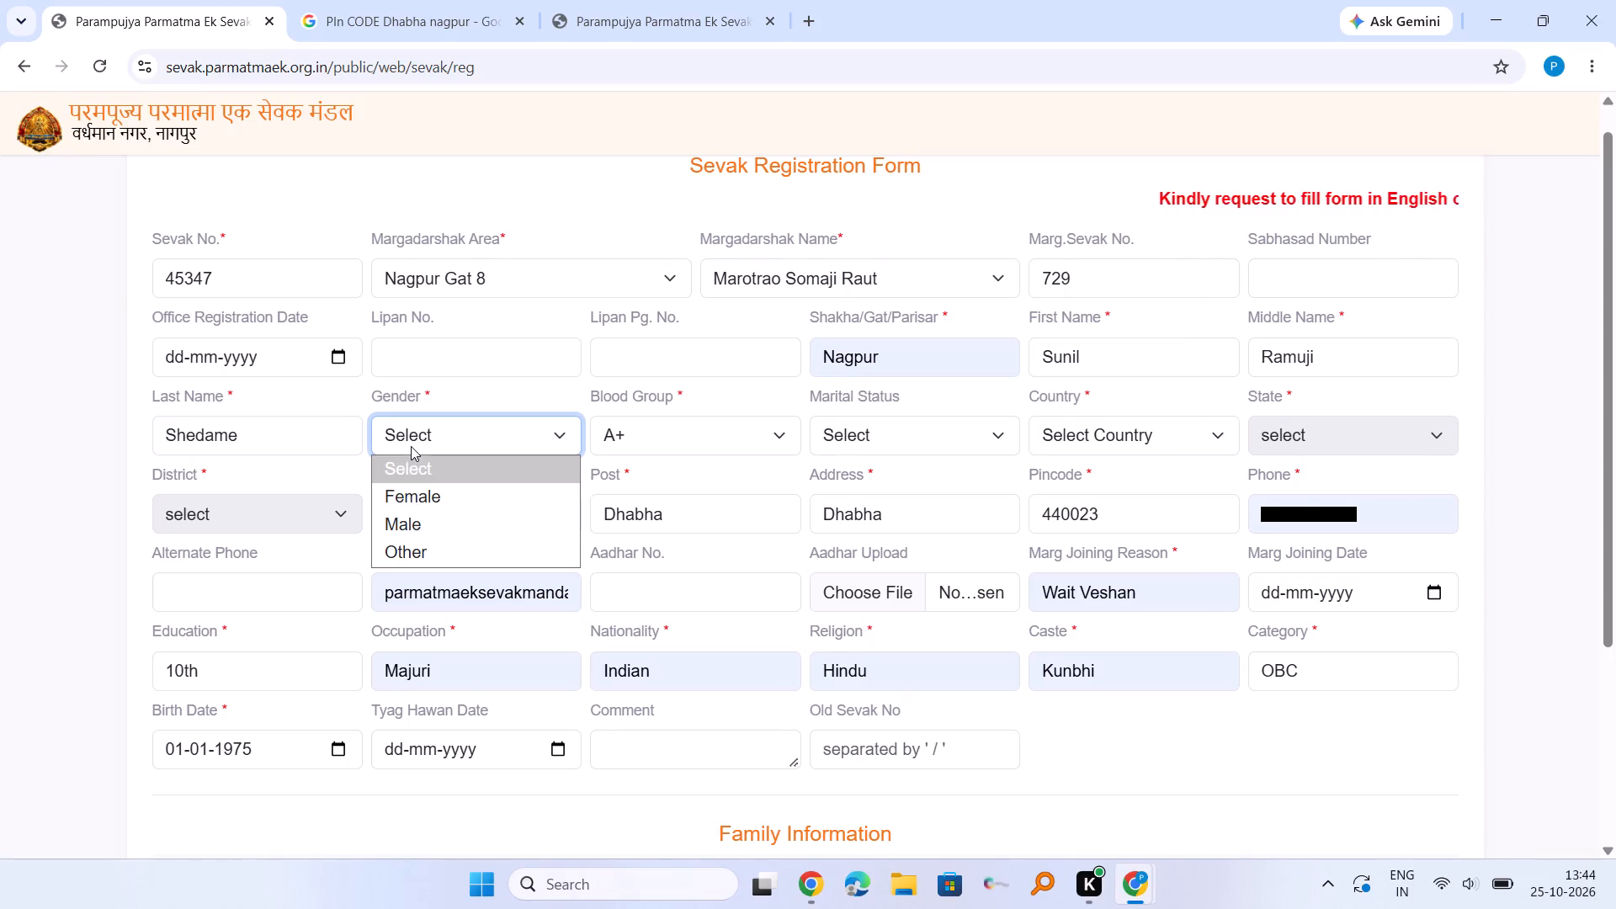
left_click(401, 520)
left_click(726, 440)
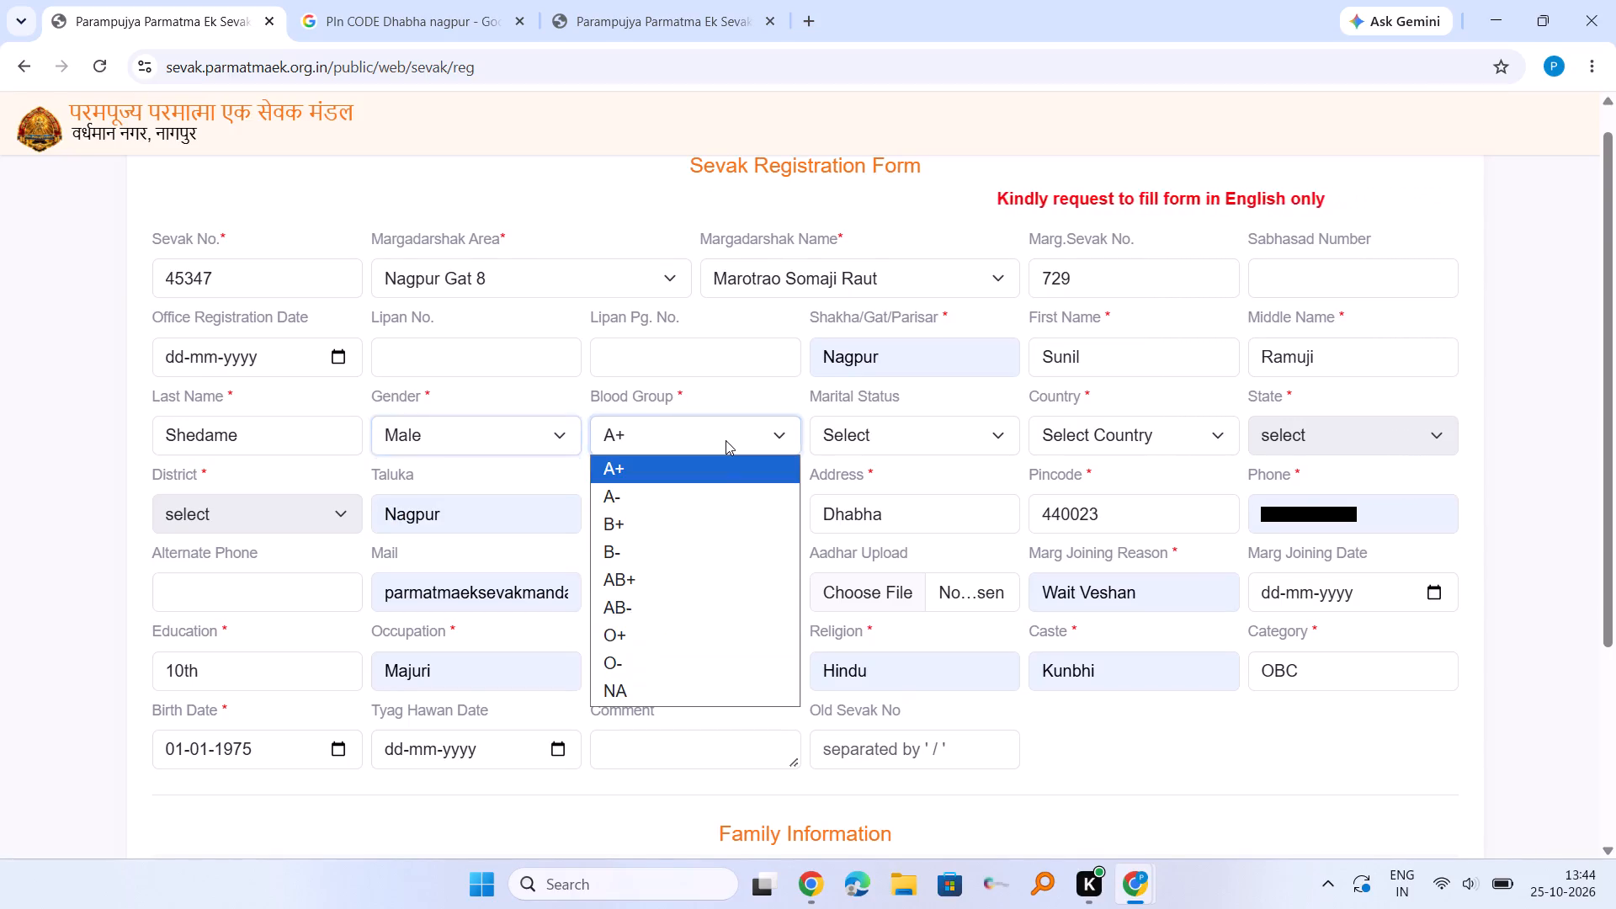
left_click(614, 688)
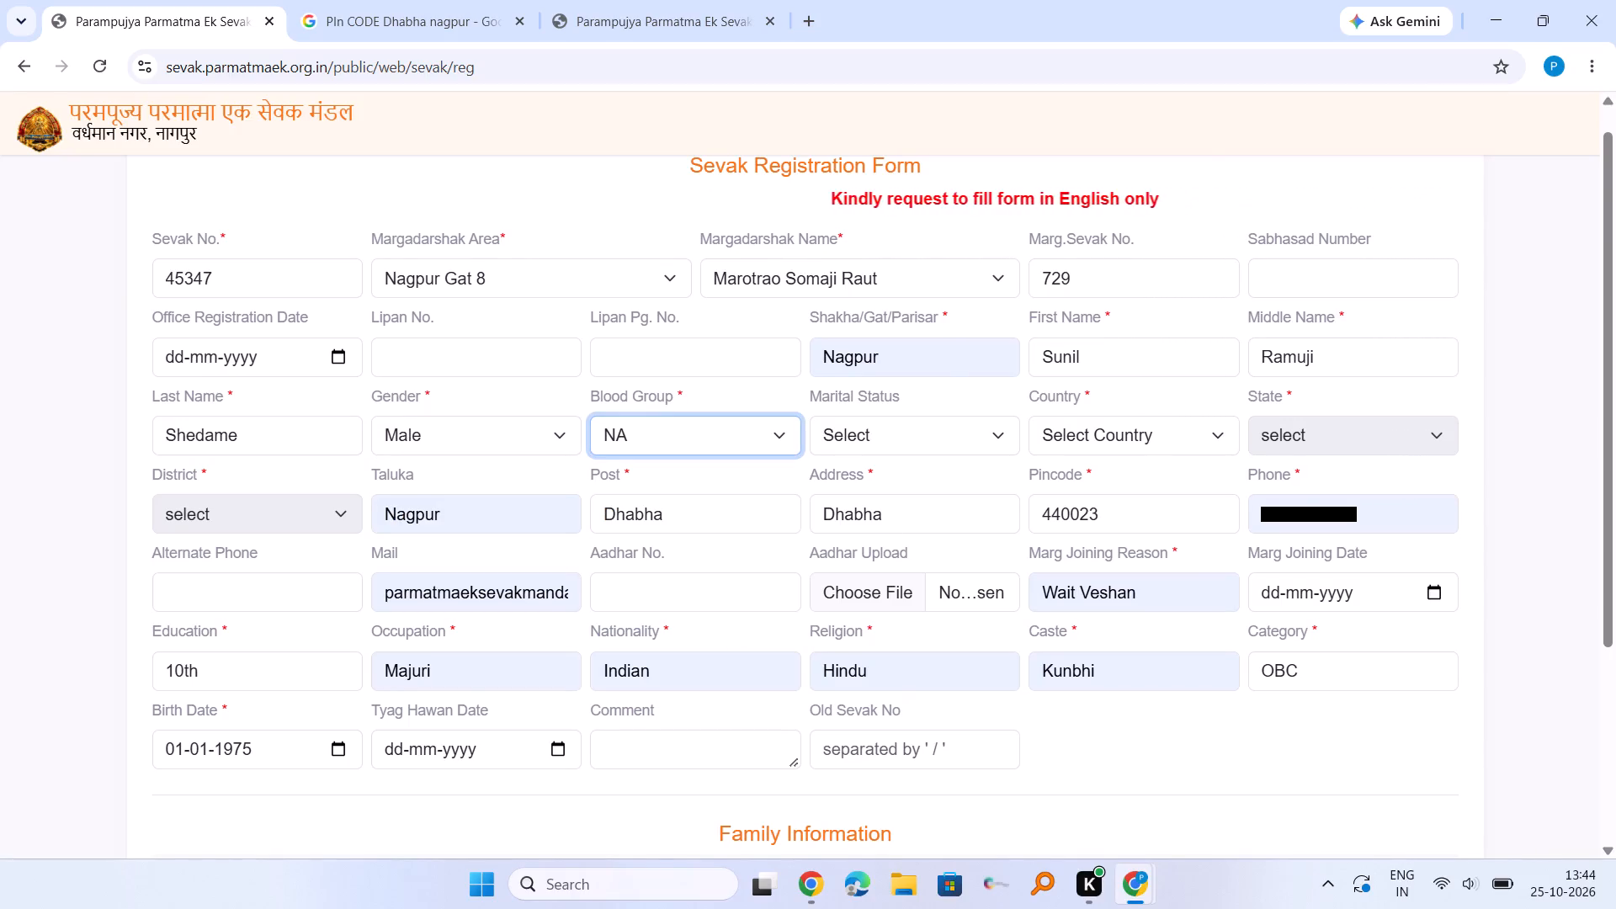
Set the Country to India and the State to Maharashtra.
left_click(1060, 426)
left_click(1076, 488)
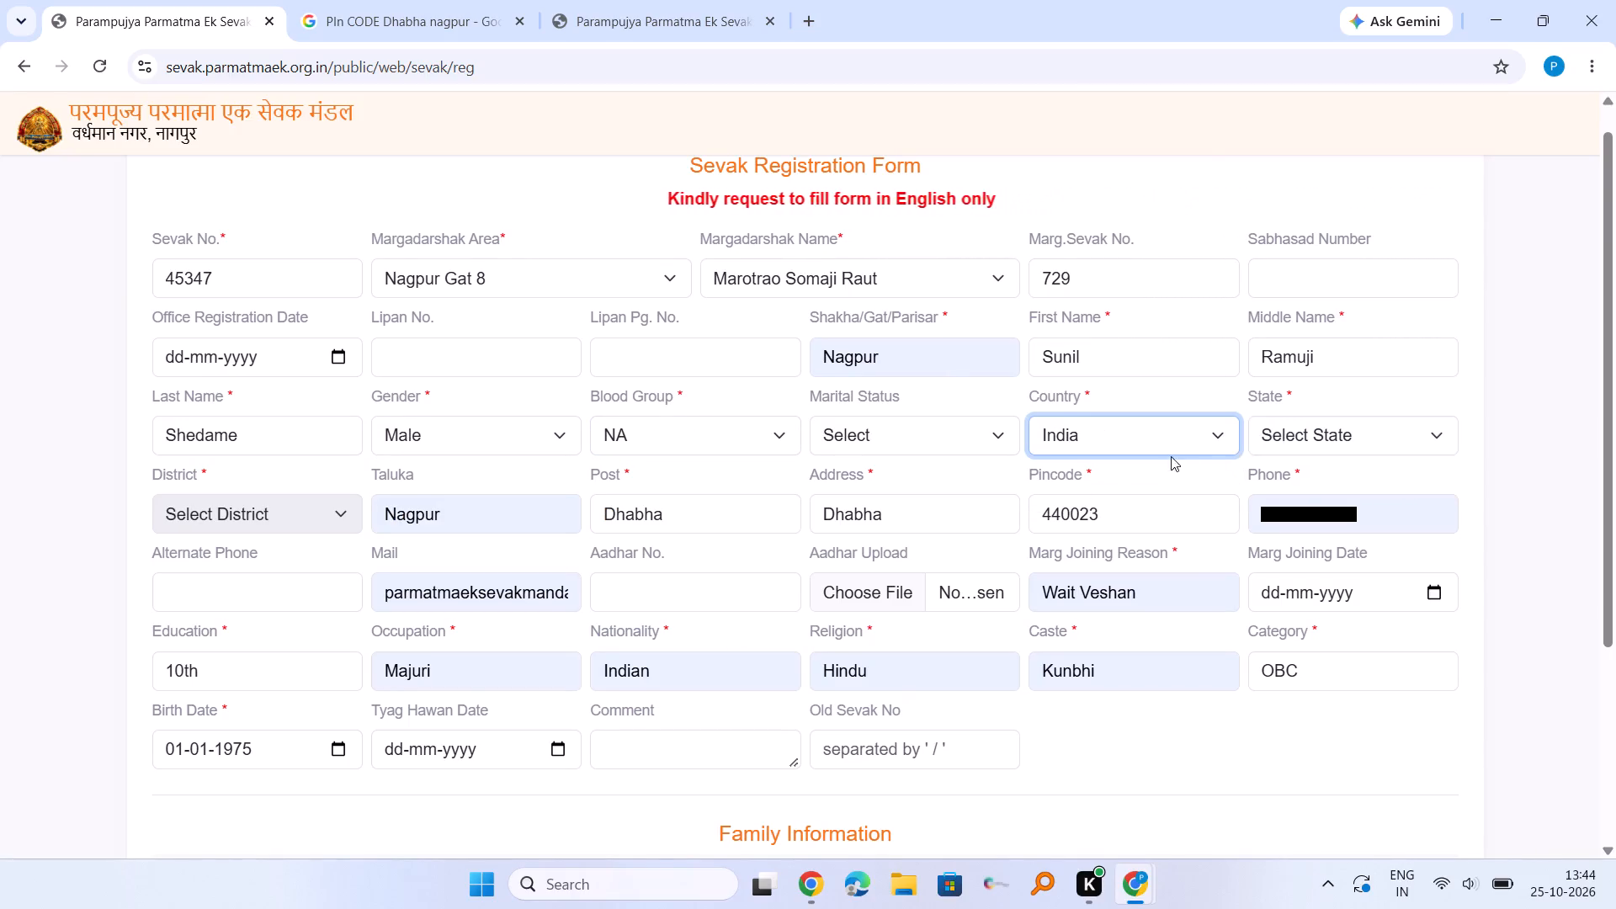
left_click(1276, 435)
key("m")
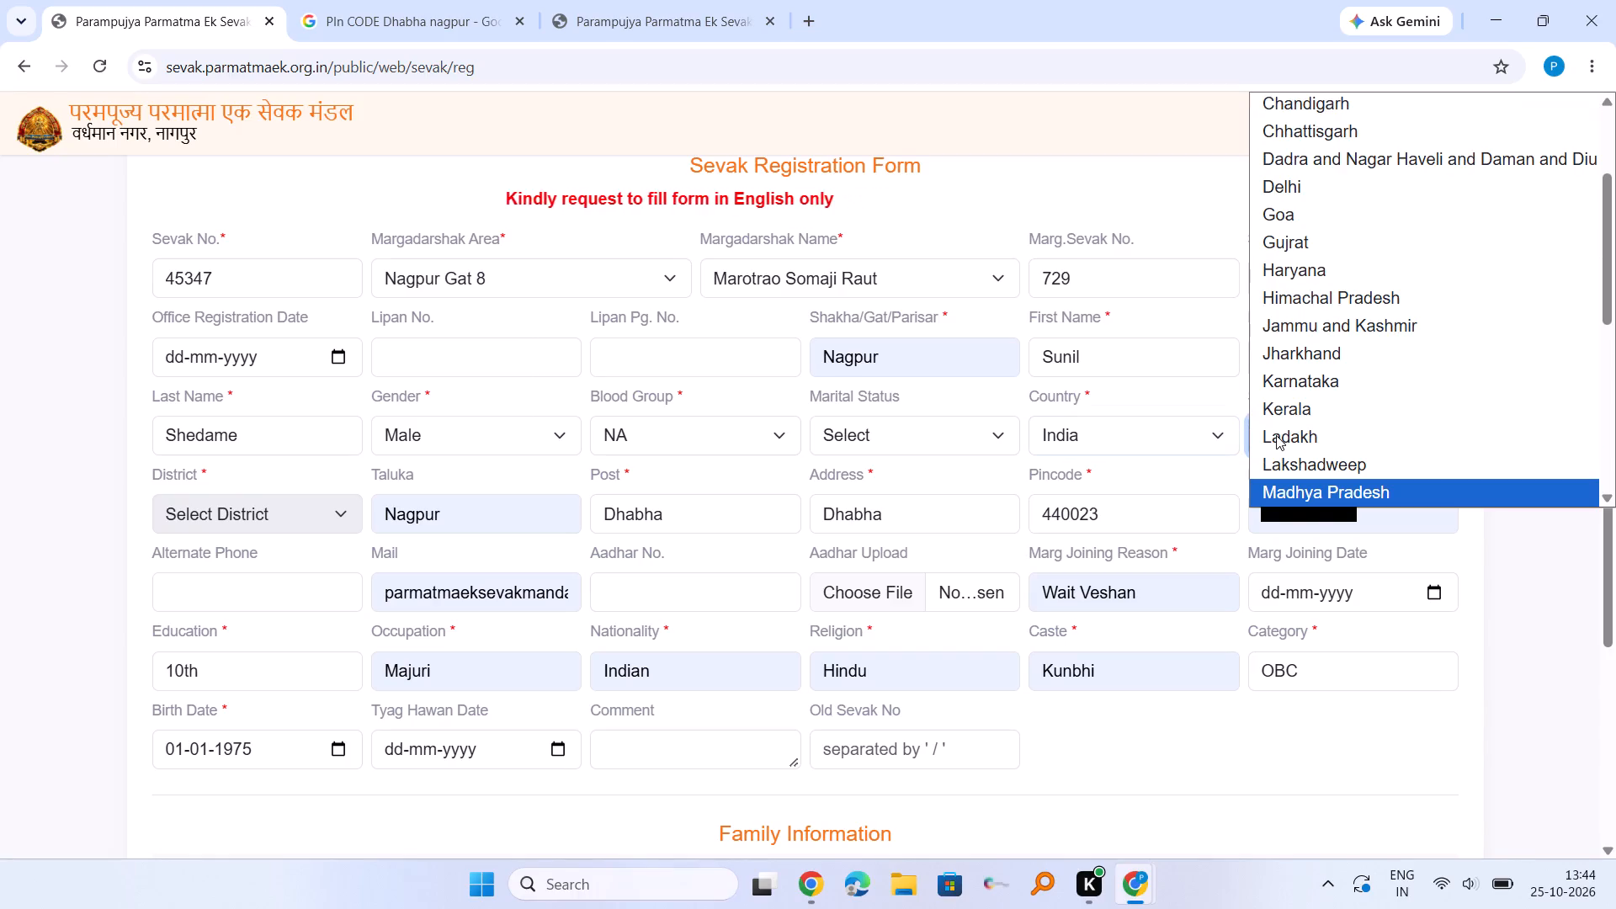
key("Down")
key("Return")
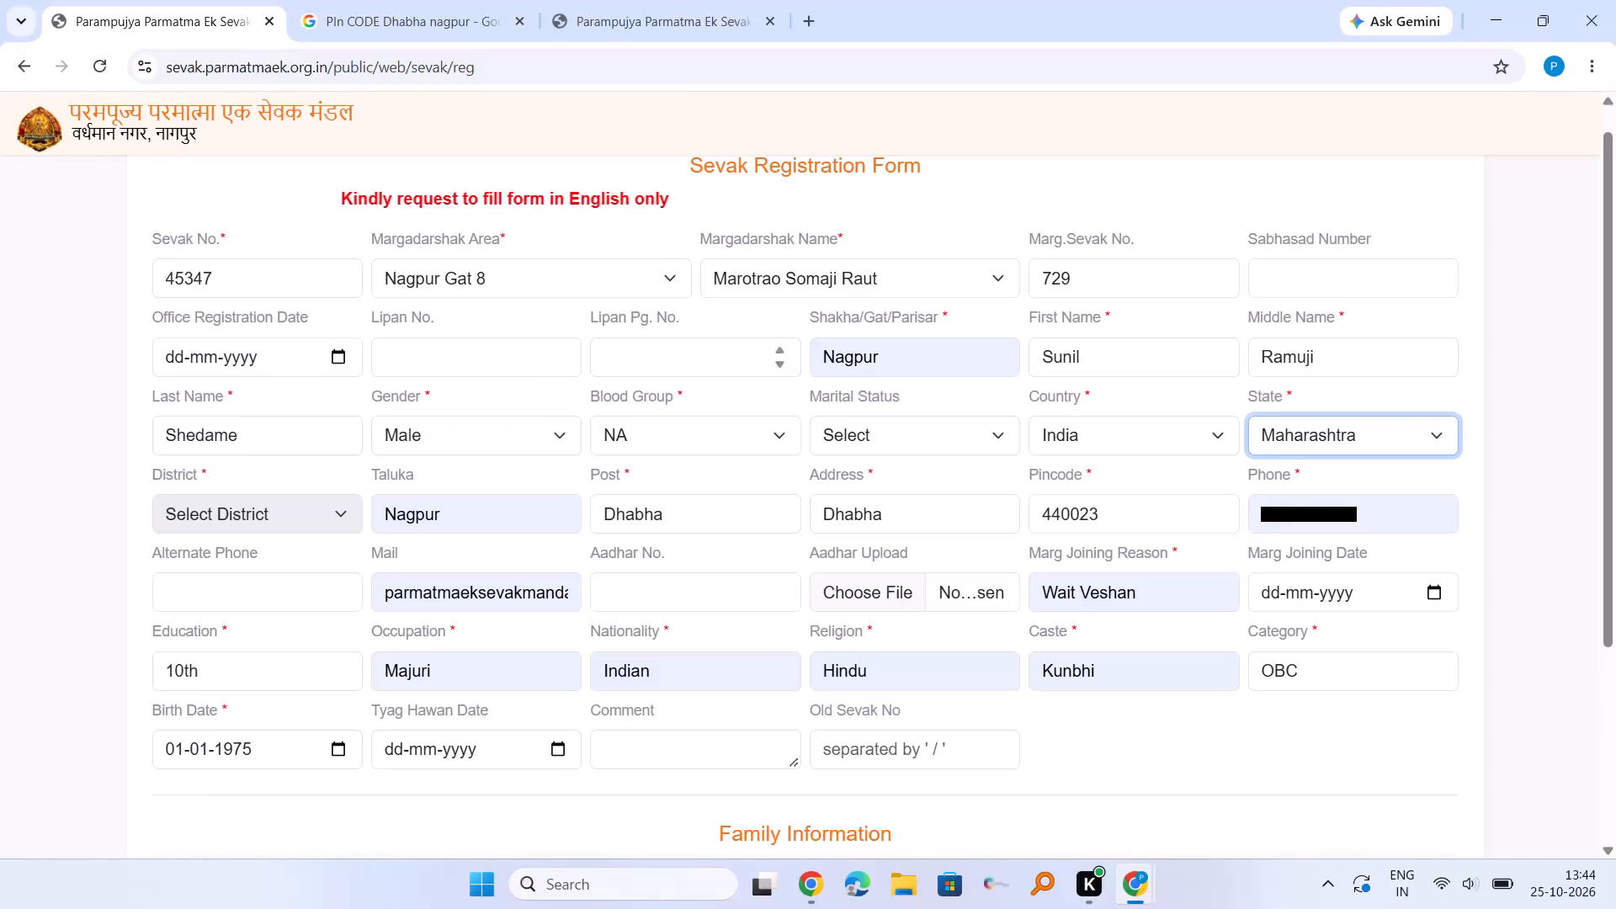
Set the Sevak's District to Nagpur.
left_click(167, 524)
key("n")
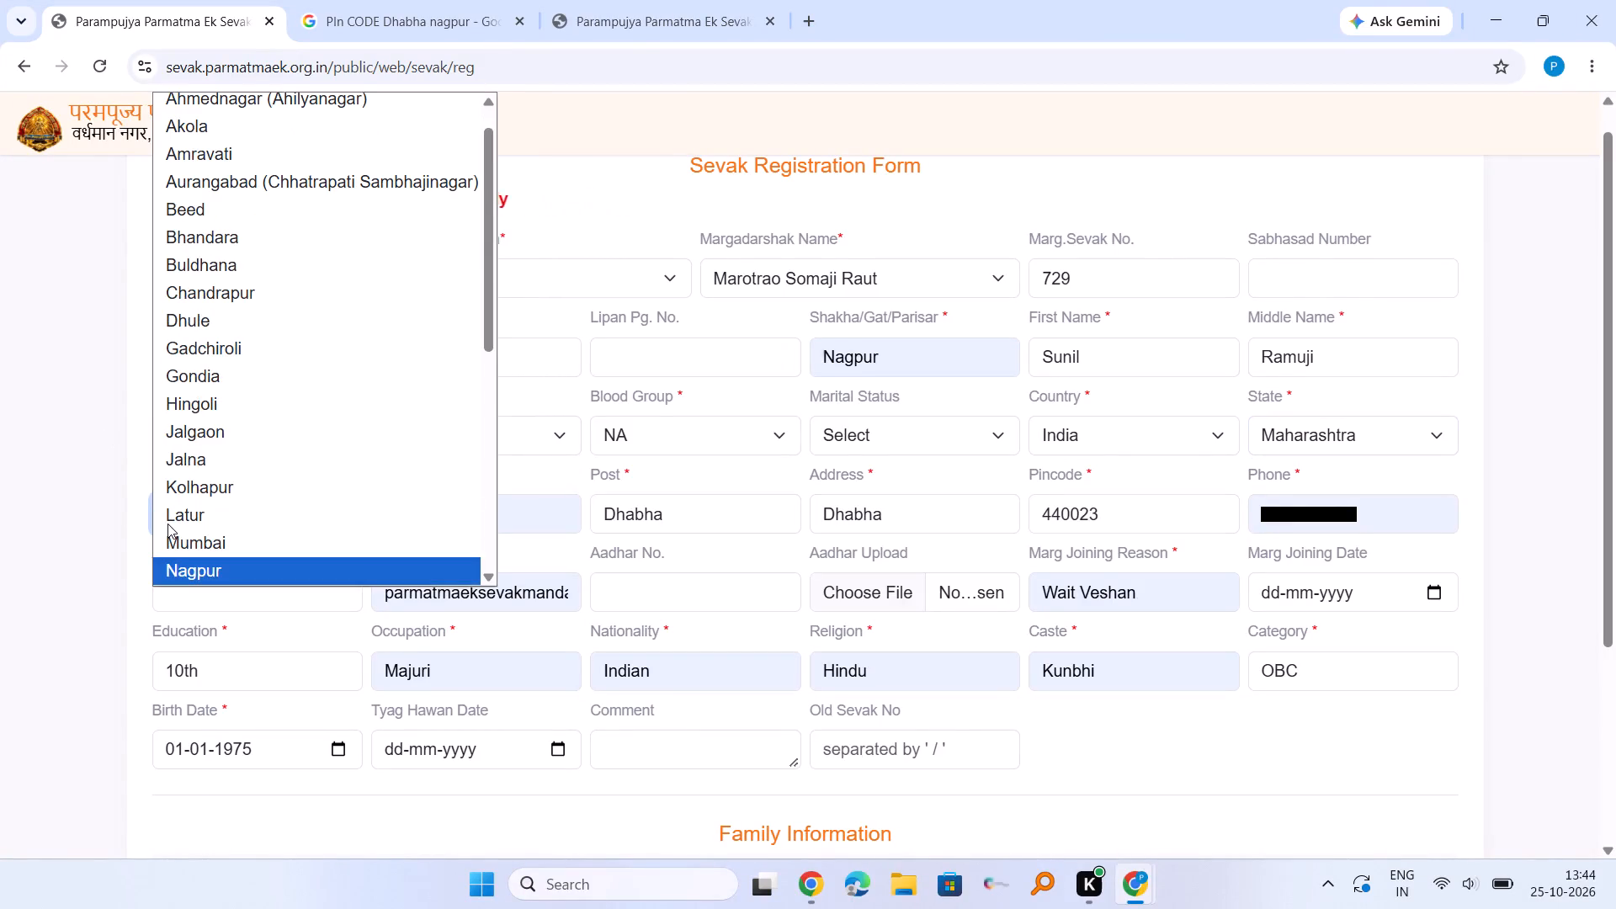
key("Return")
scroll(672, 606, "down", 1)
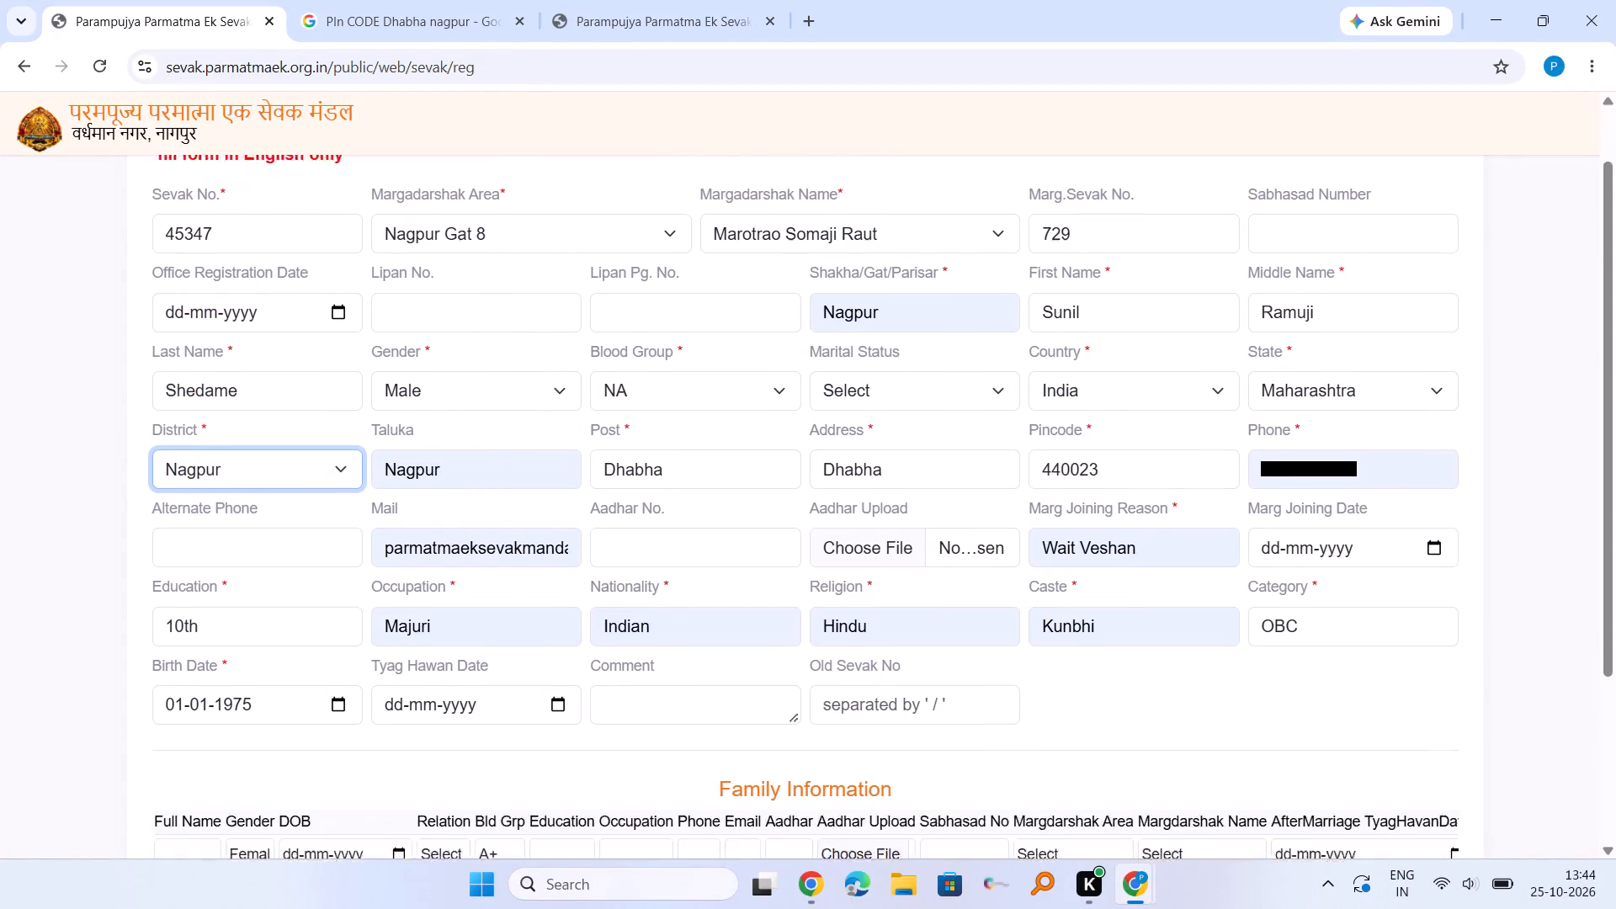
scroll(672, 606, "down", 1)
scroll(877, 709, "down", 3)
left_click(822, 752)
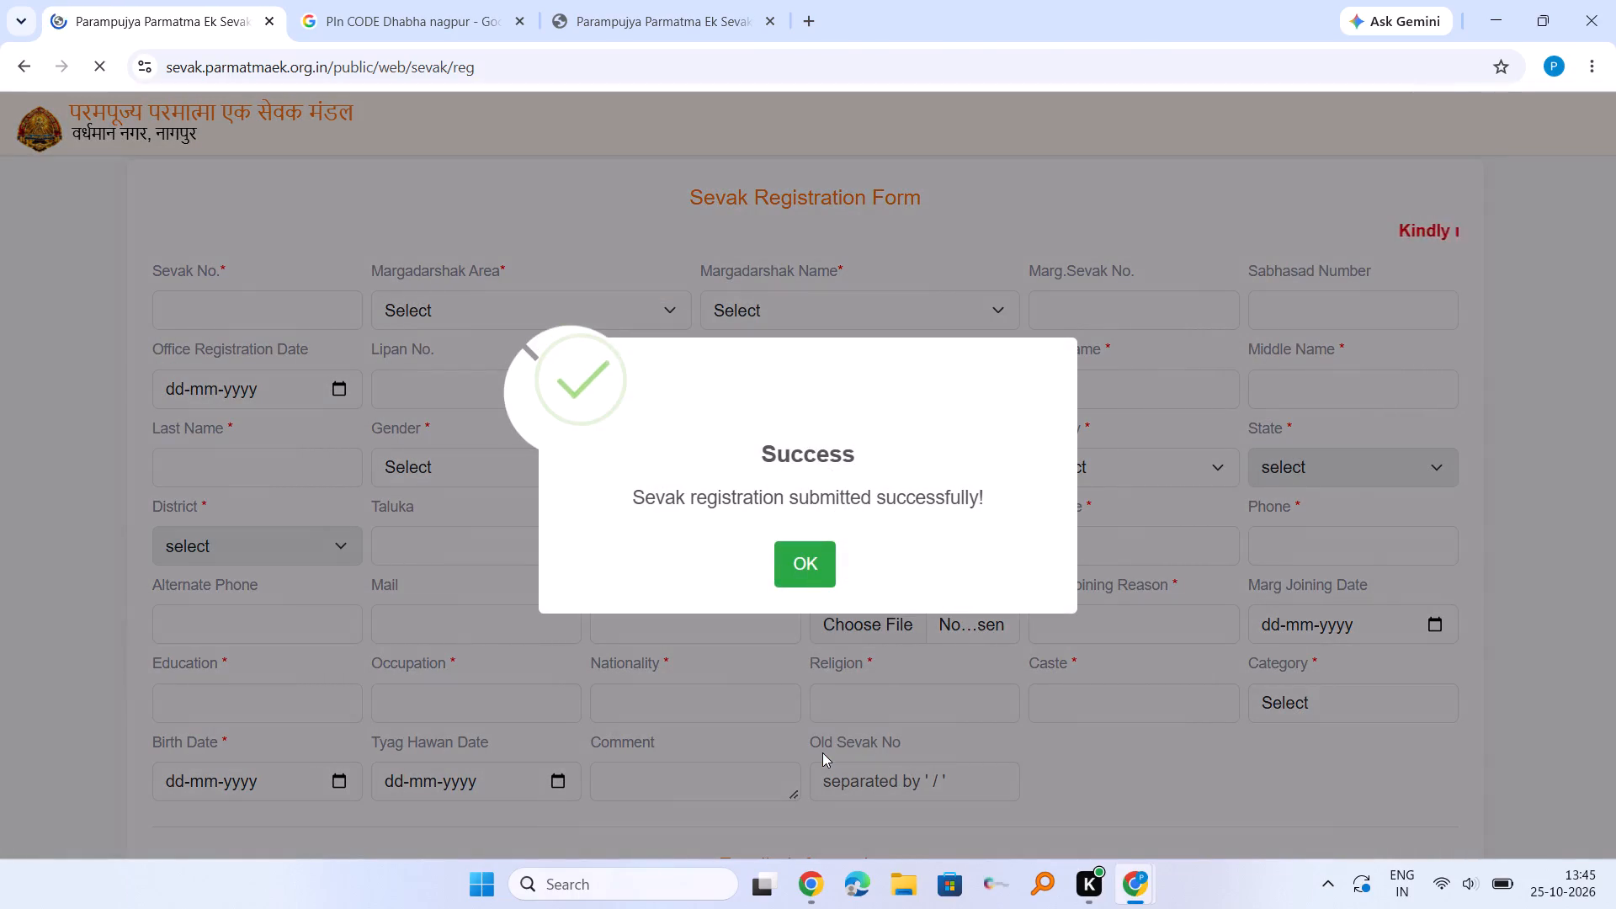
left_click(796, 547)
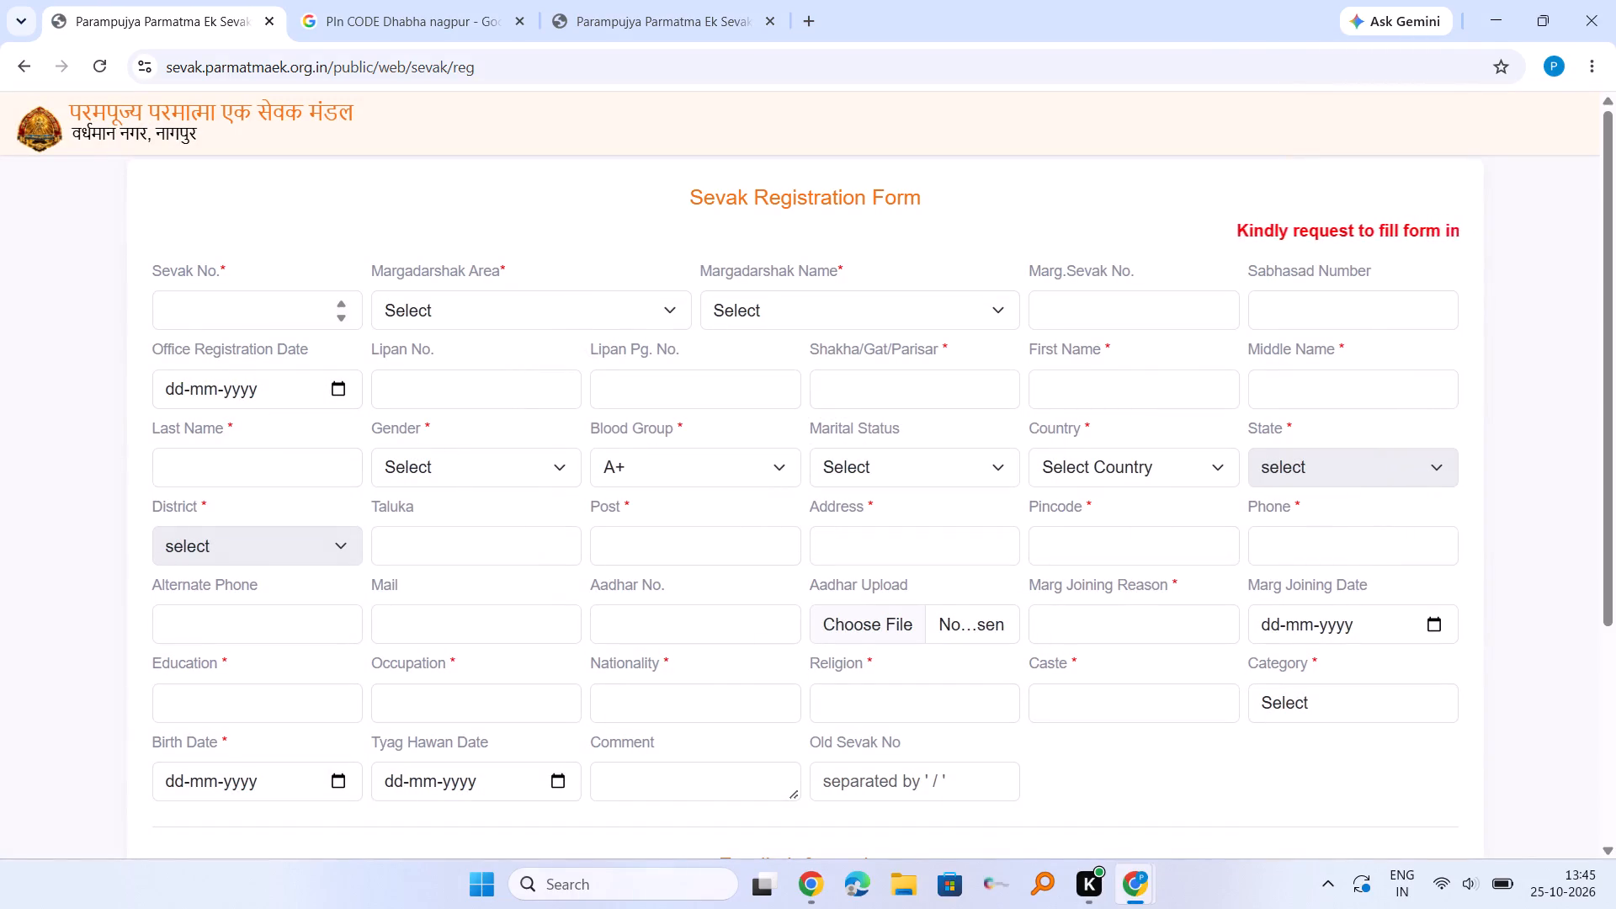
left_click(205, 310)
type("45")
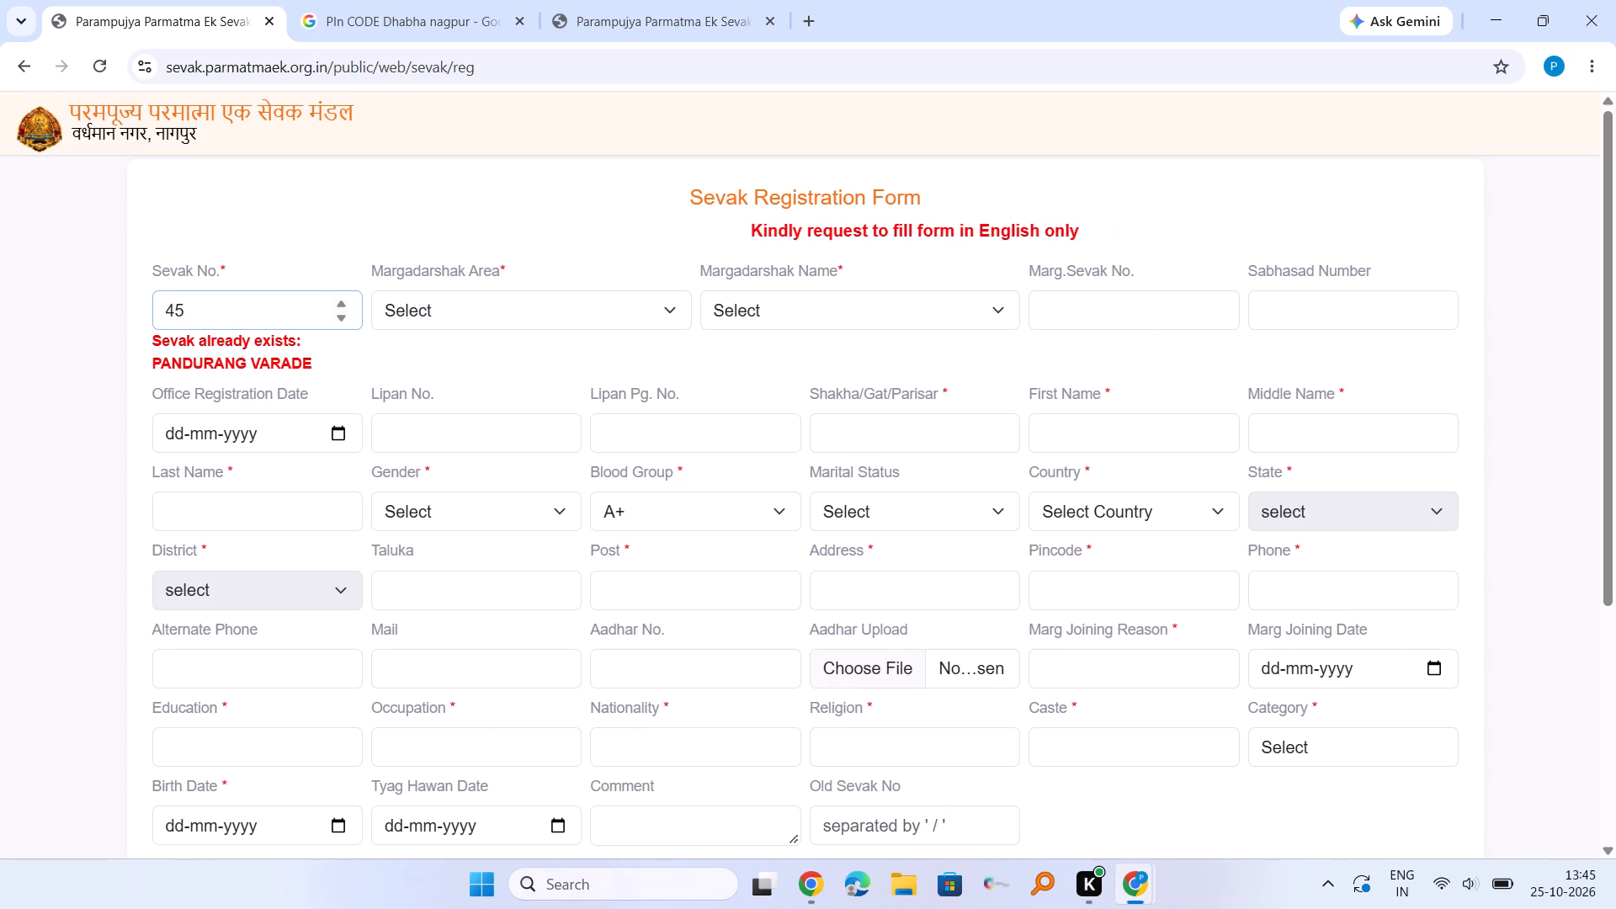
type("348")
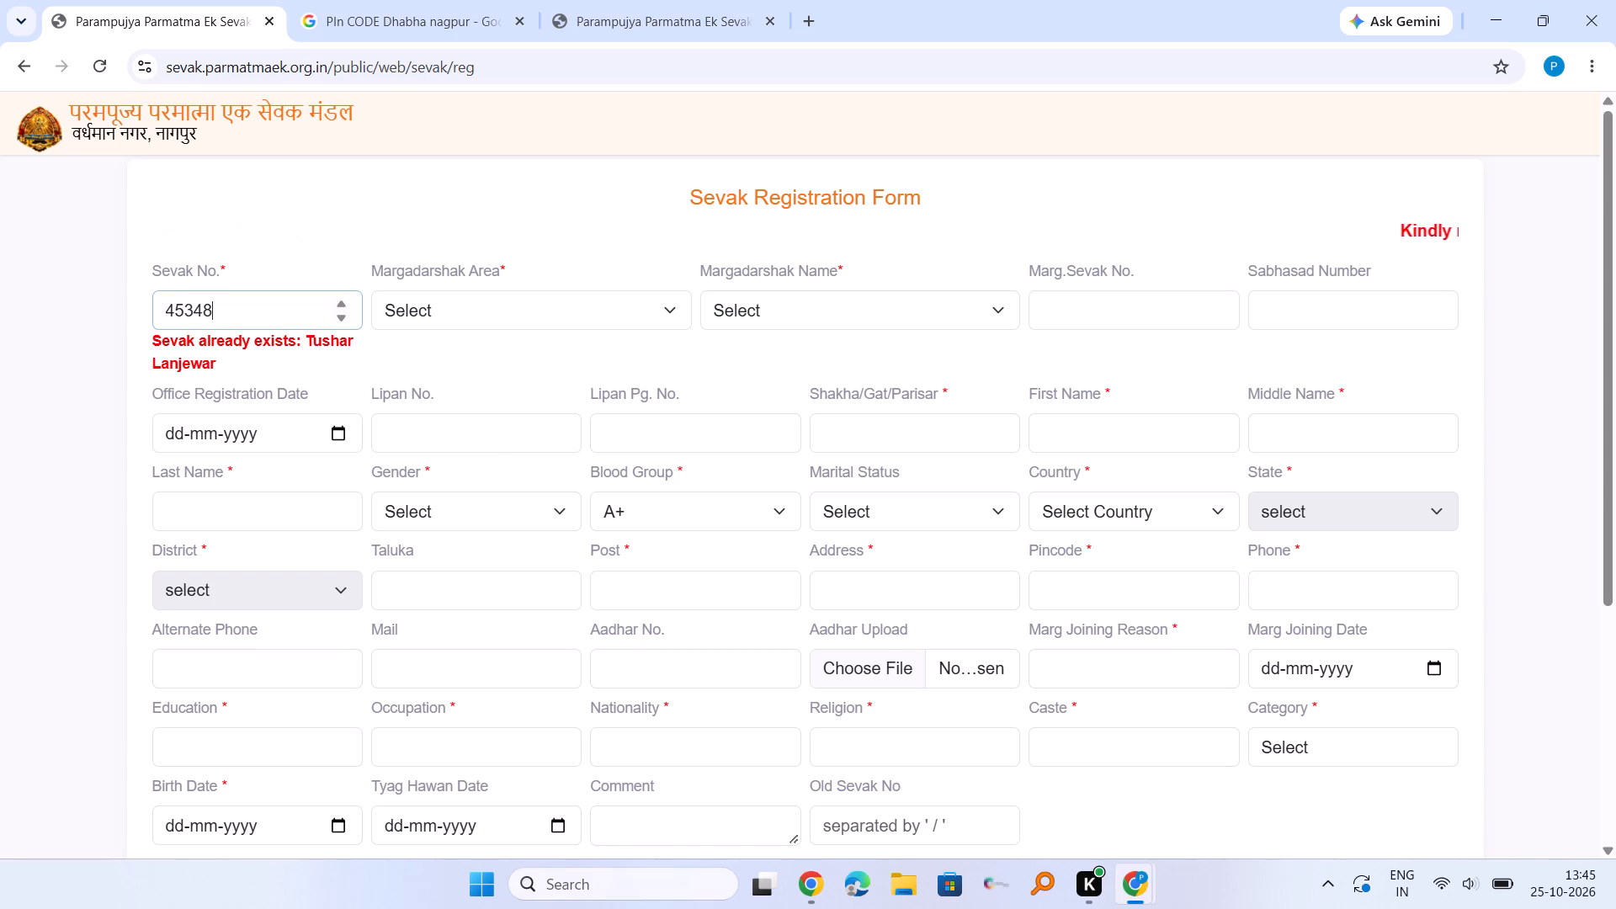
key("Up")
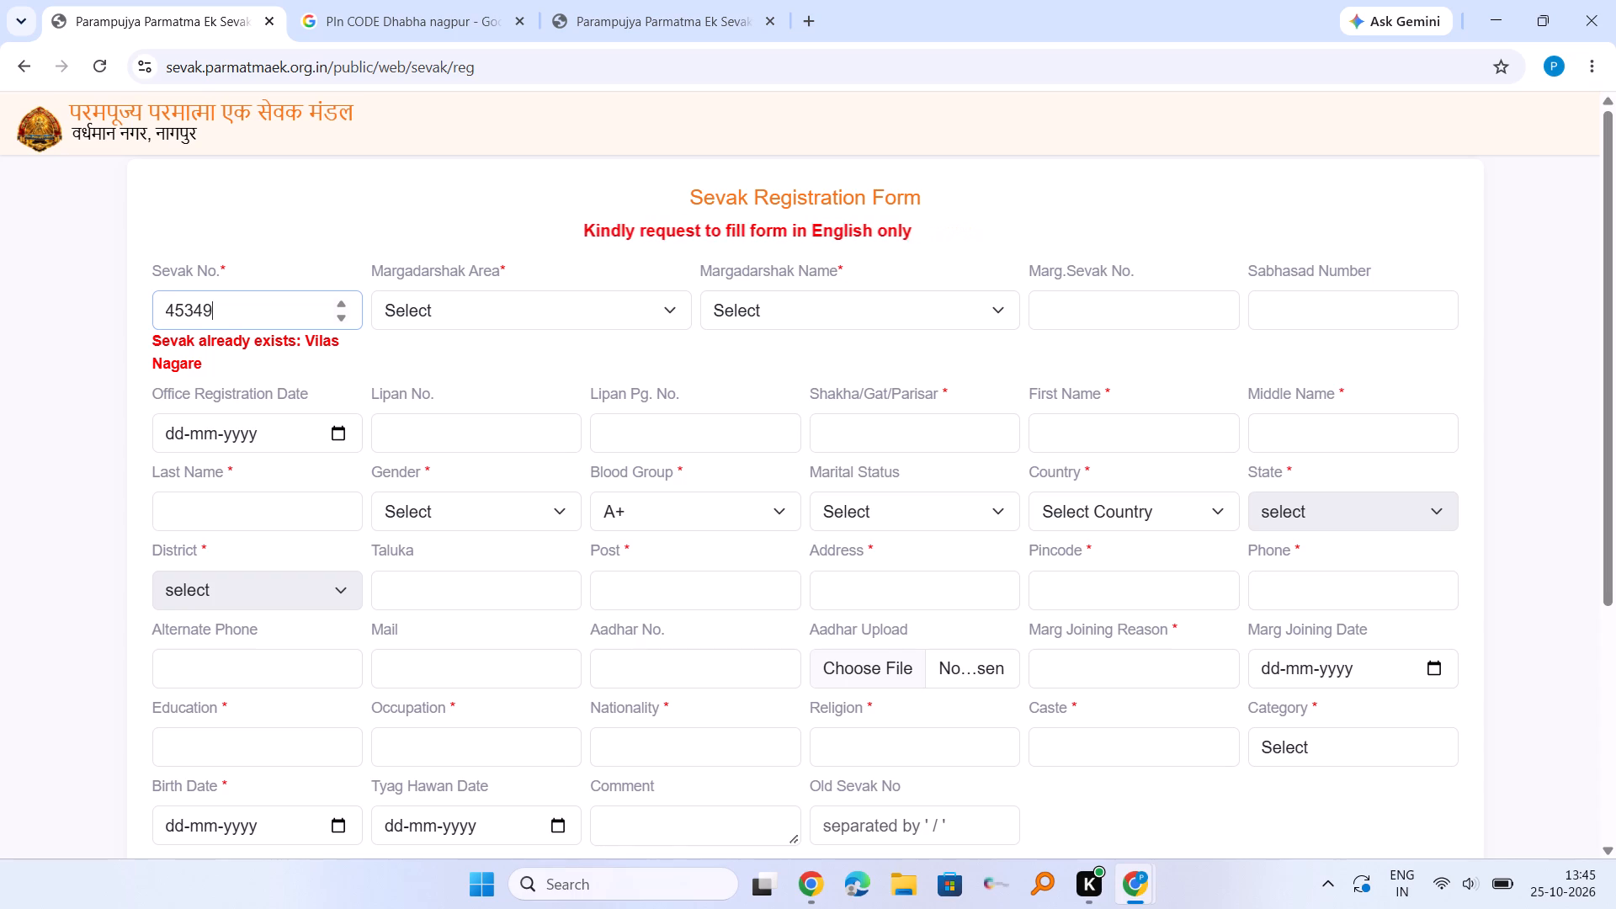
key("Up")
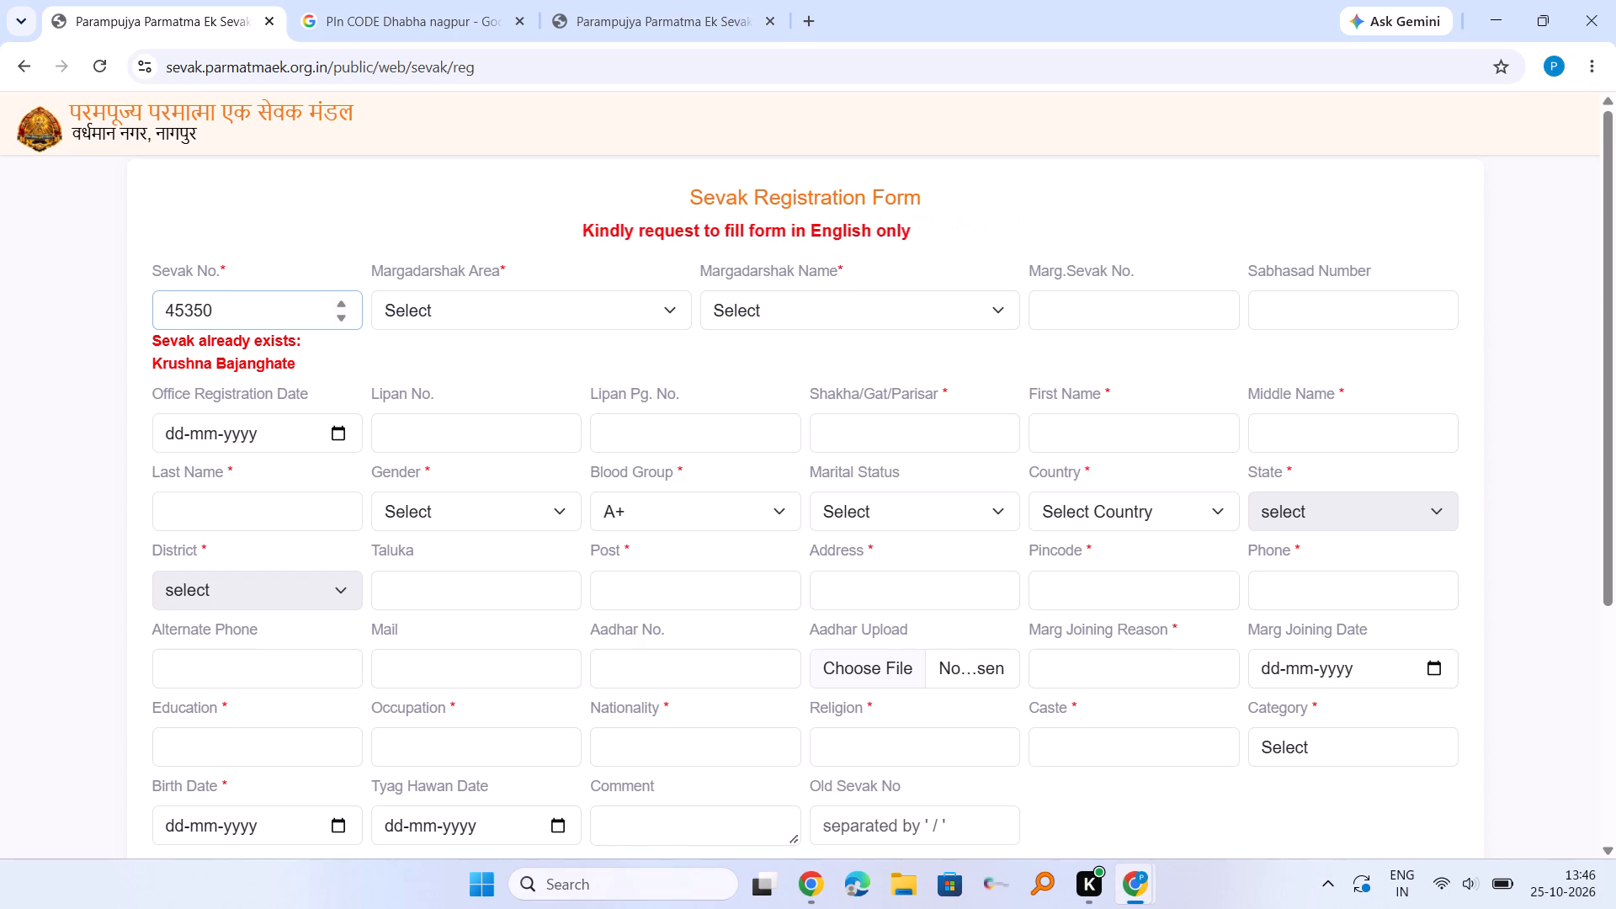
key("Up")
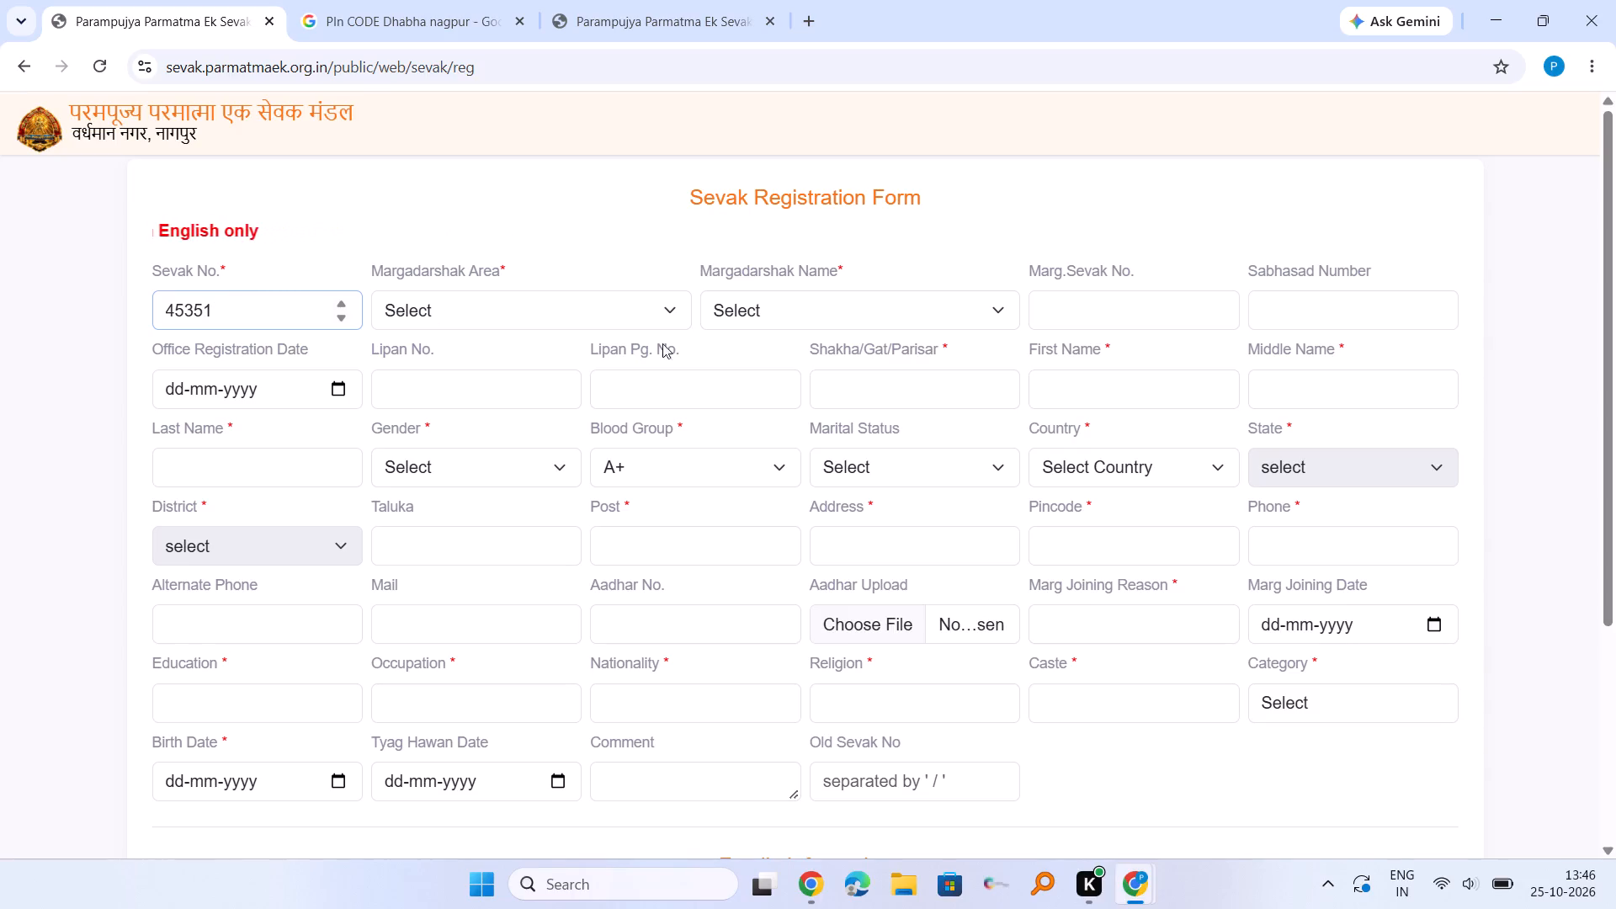
Enter the new Sevak's first, middle and last names.
left_click(1038, 391)
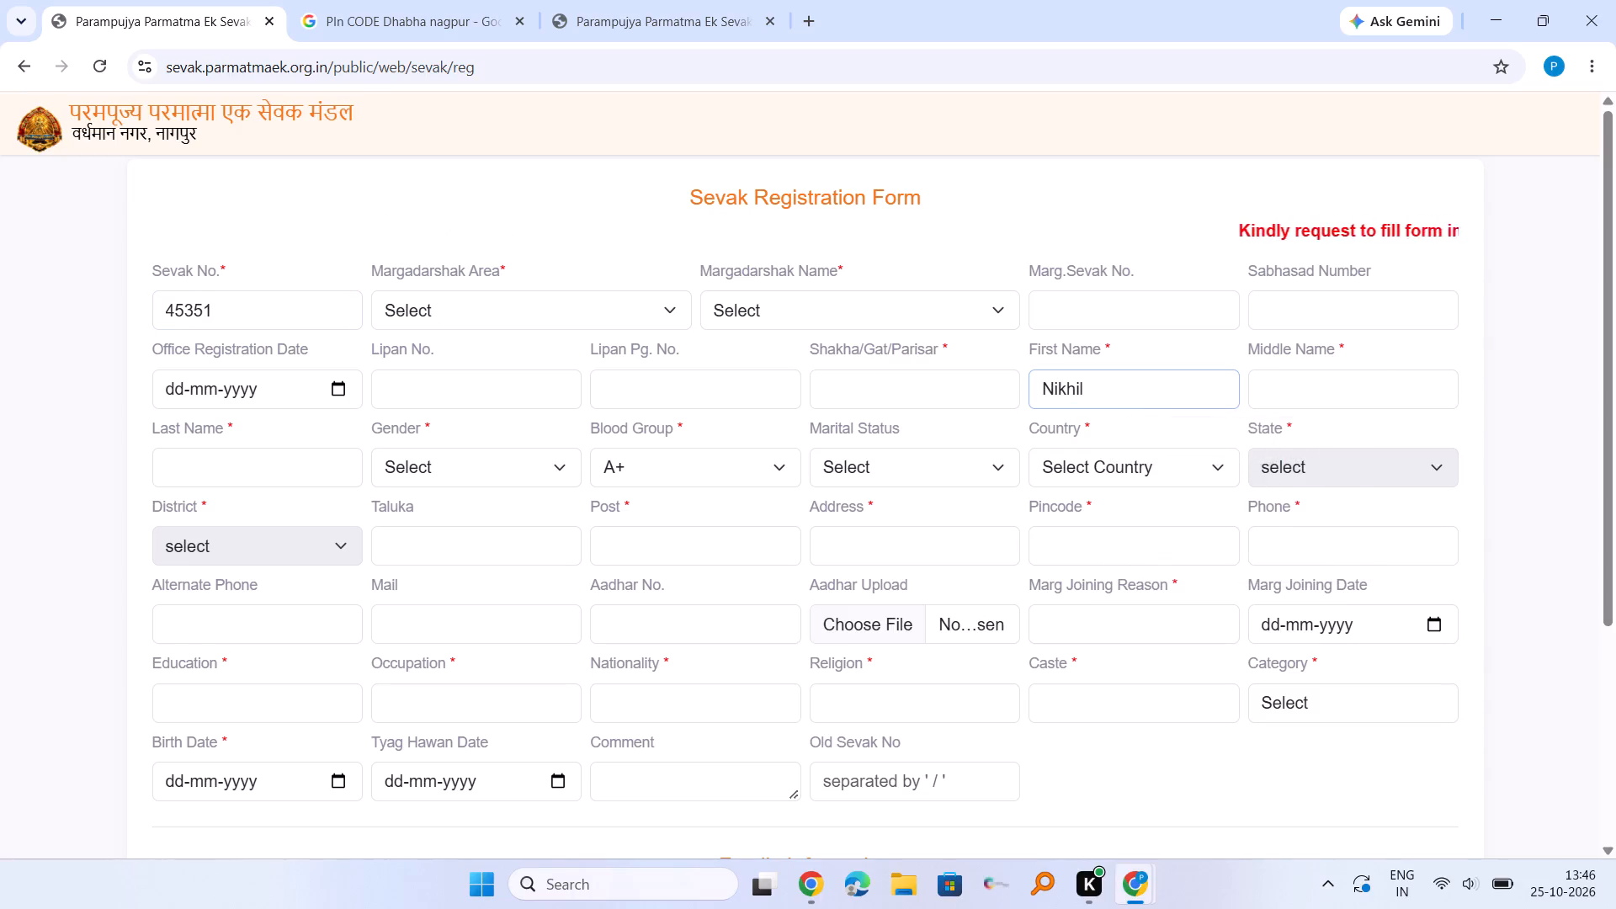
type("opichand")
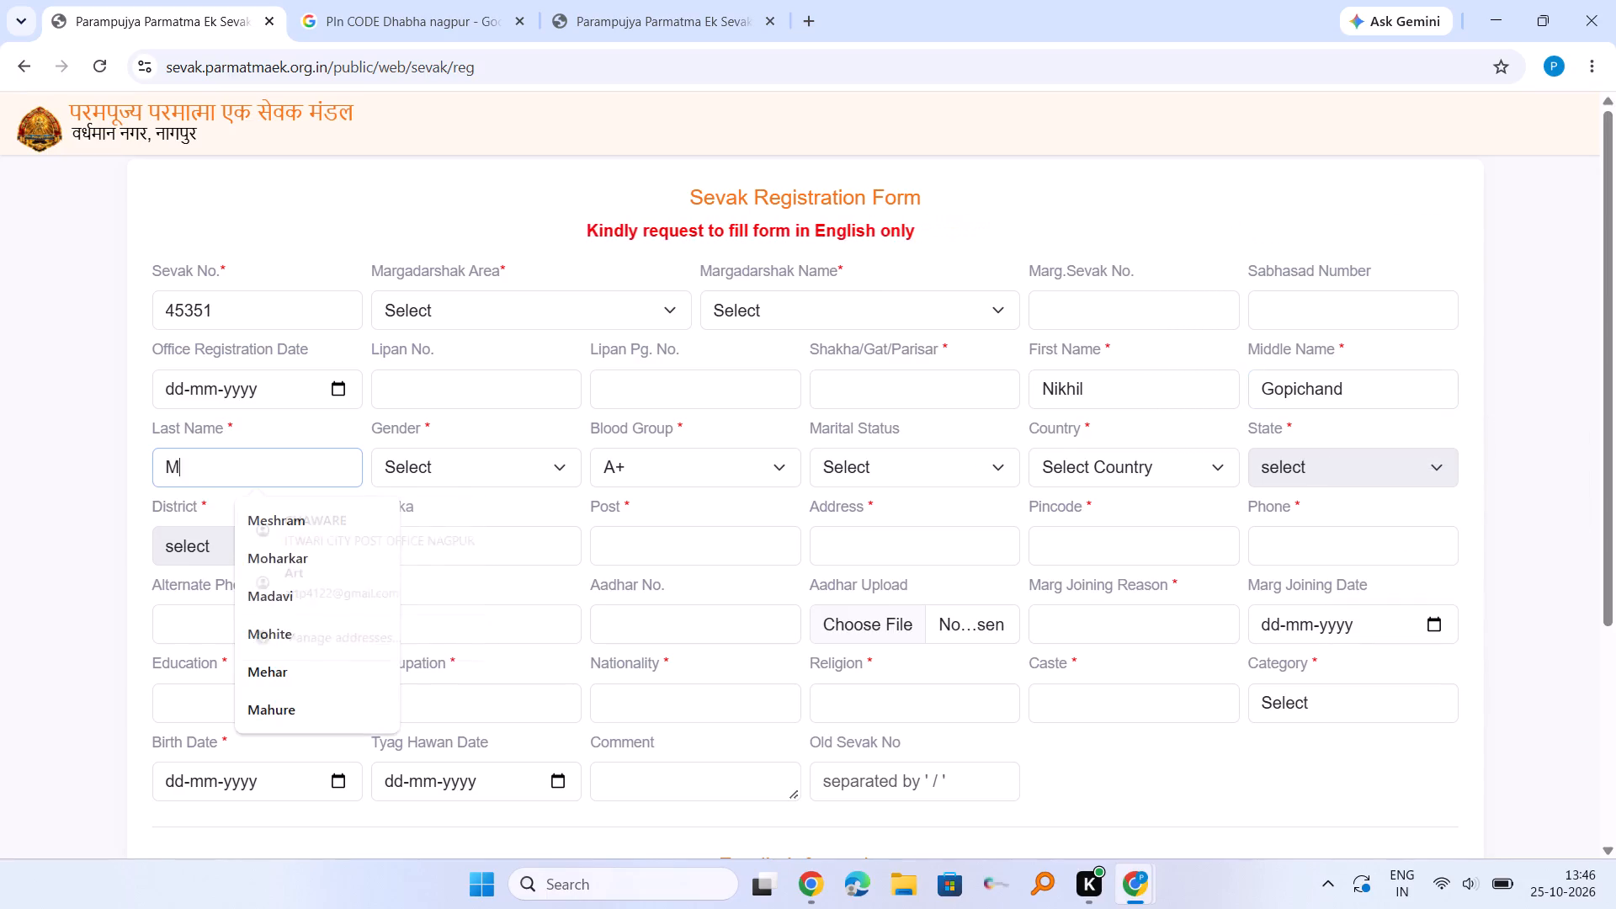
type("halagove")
Set the Gender to Male and the Blood Group to NA.
left_click(476, 460)
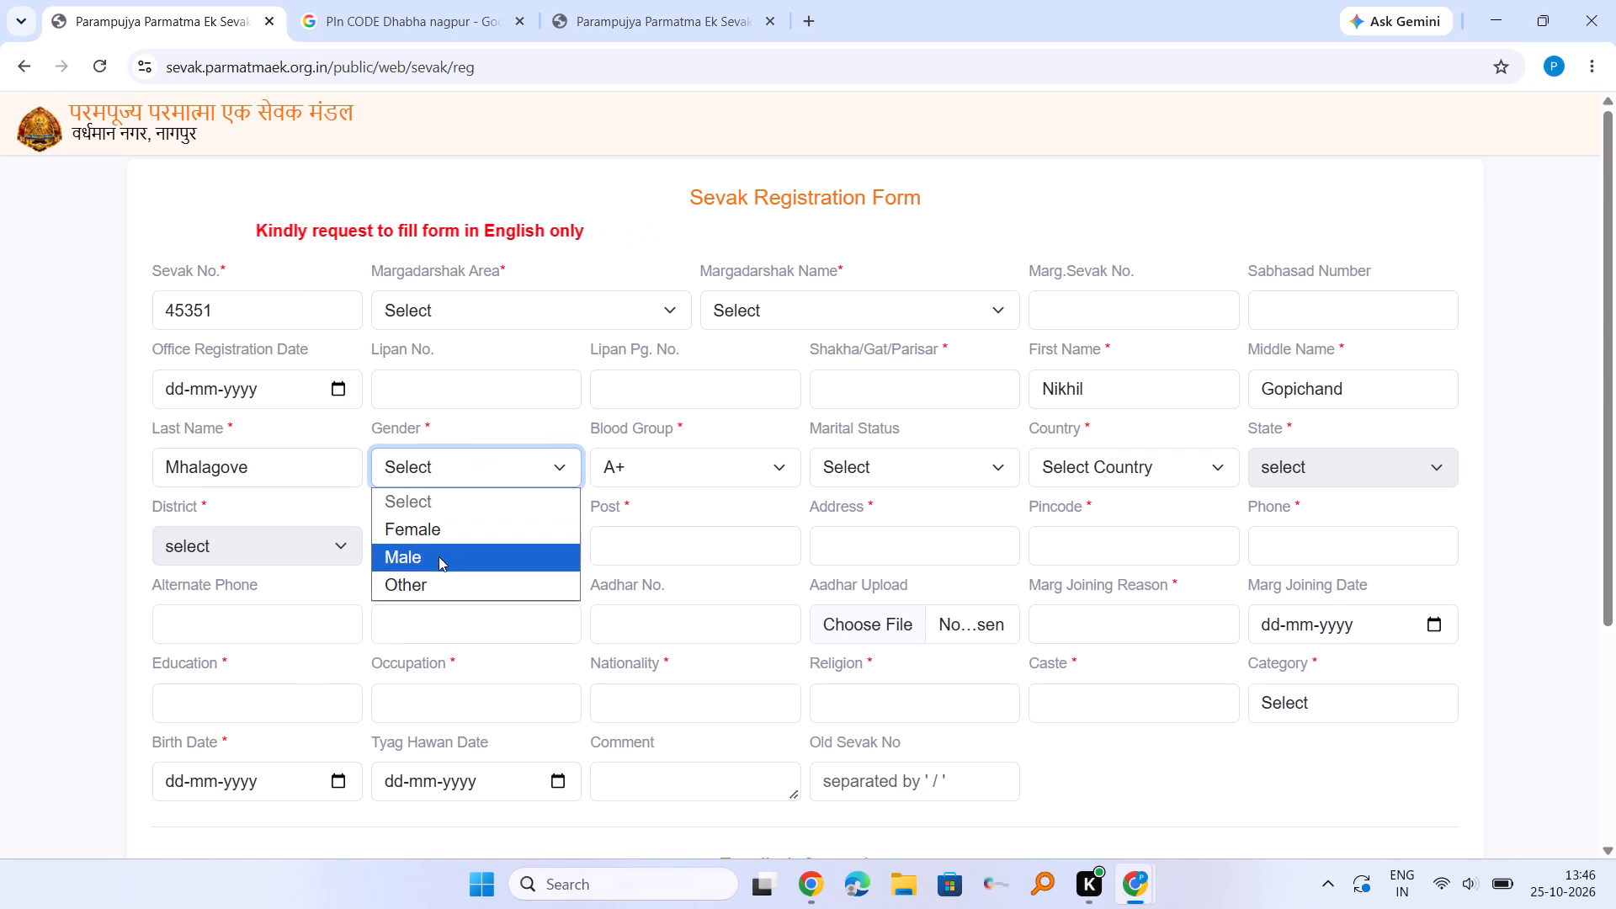
left_click(437, 560)
left_click(678, 460)
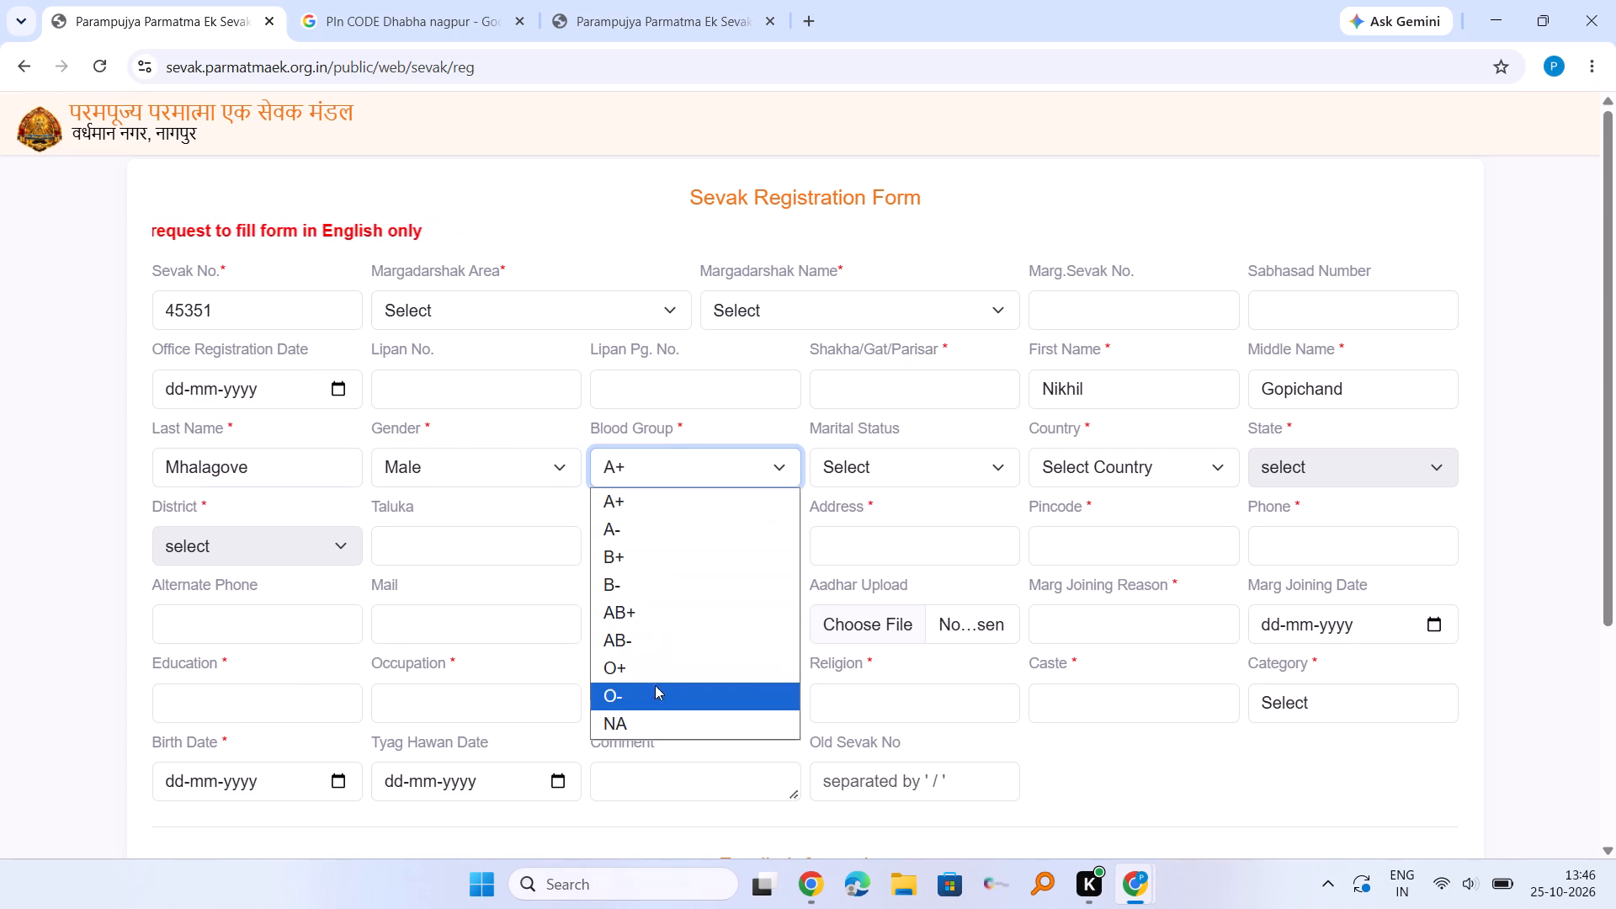
left_click(651, 720)
Set the Country to India, the State to Maharashtra and the District to Bhandara.
left_click(1108, 471)
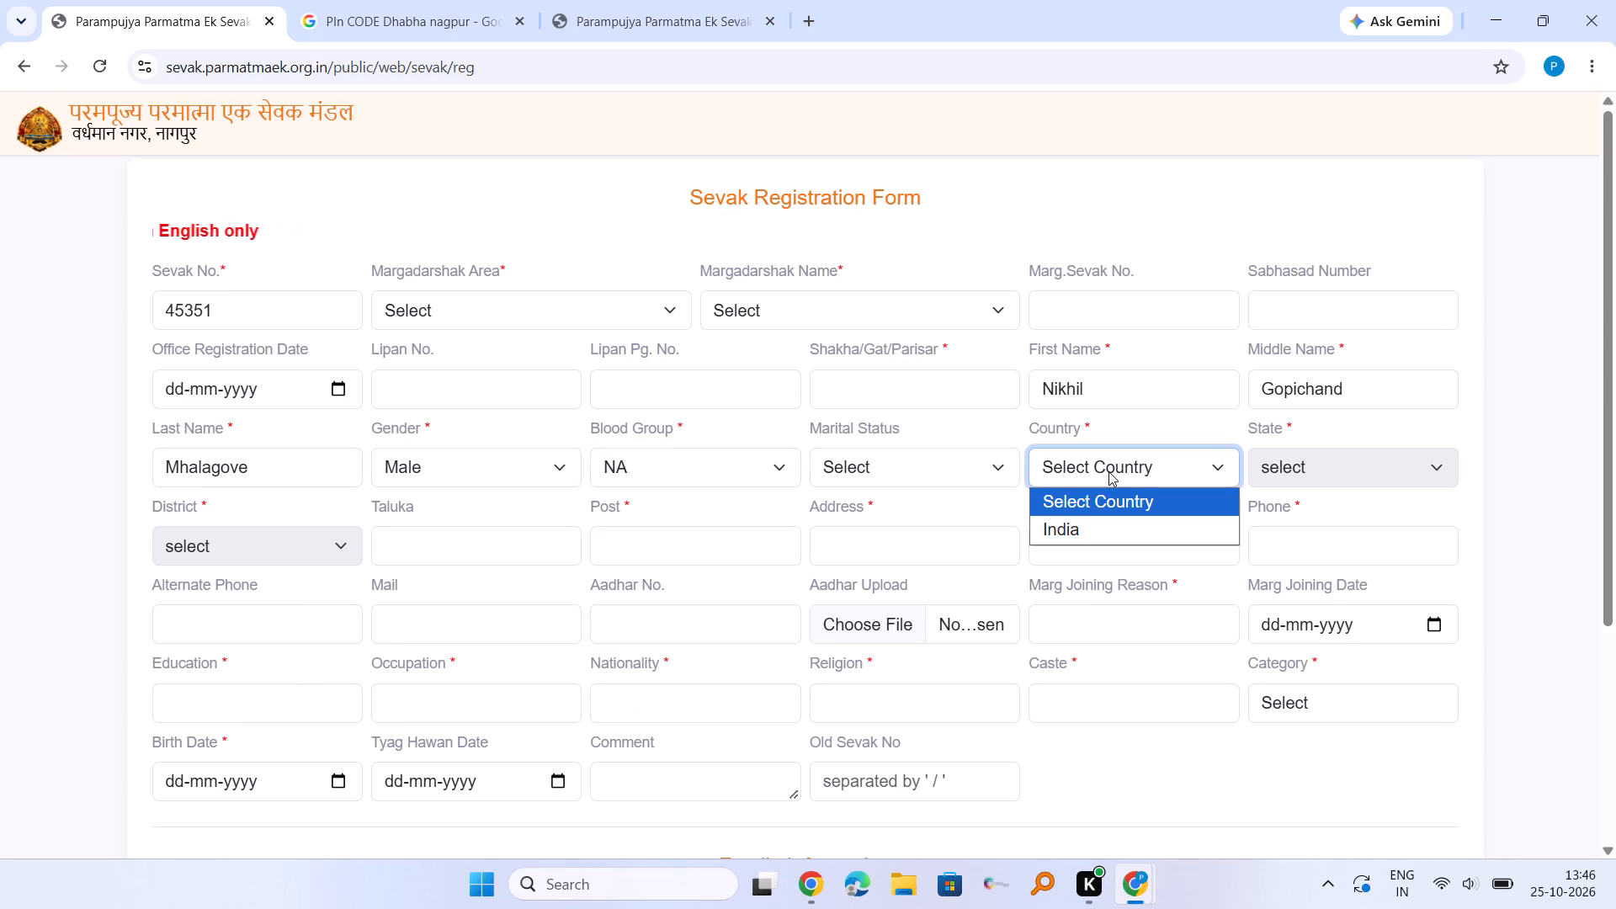
left_click(1079, 518)
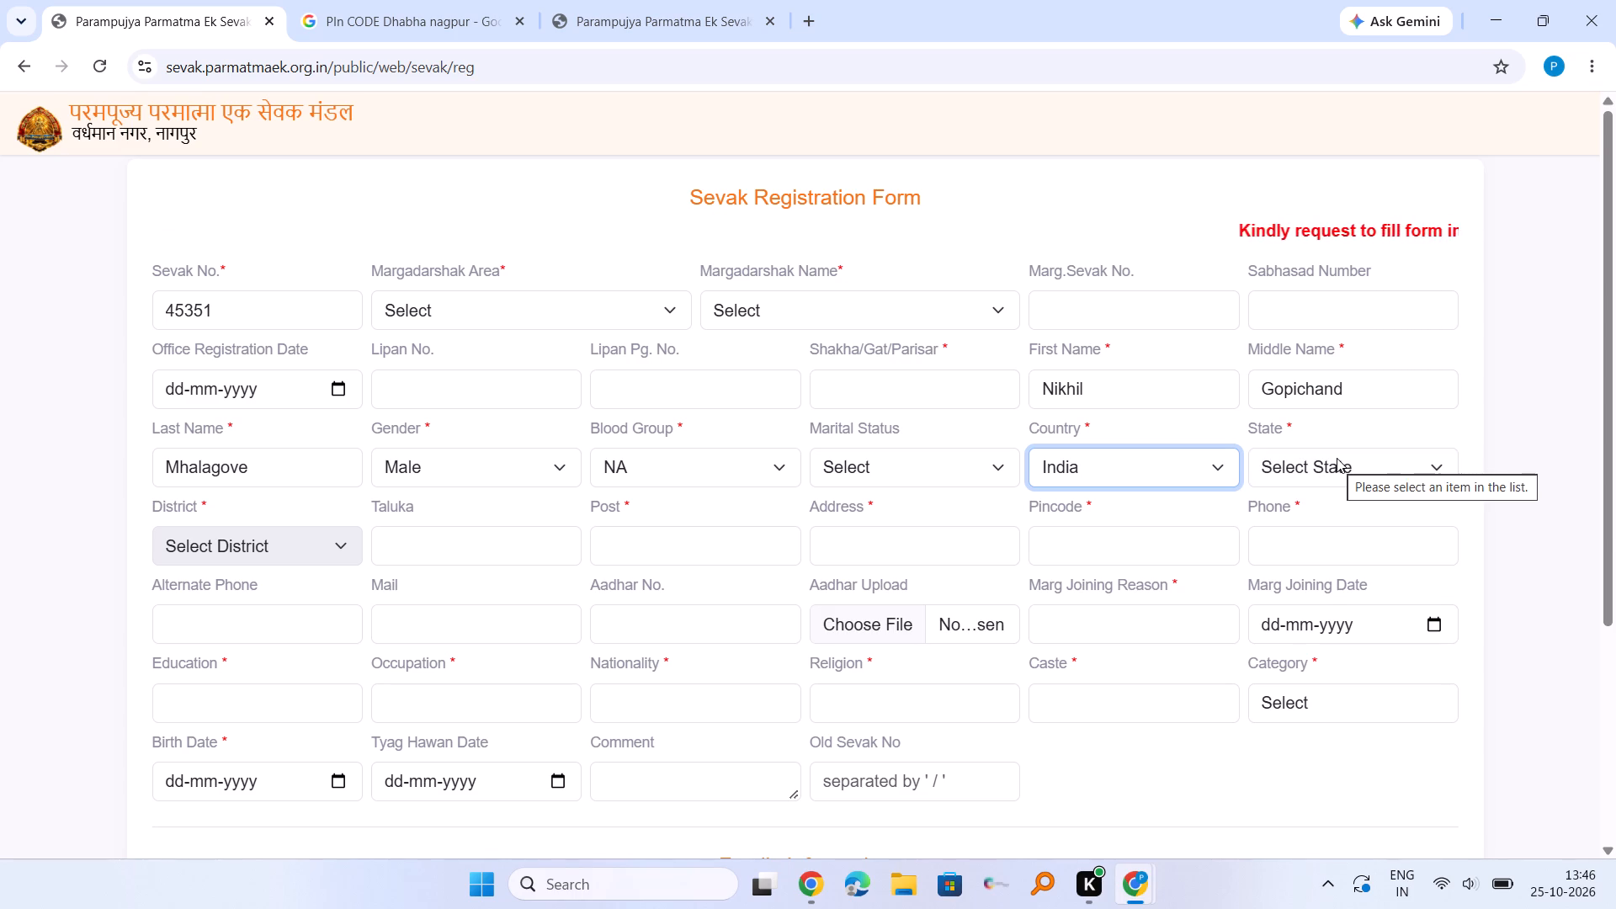
left_click(1337, 458)
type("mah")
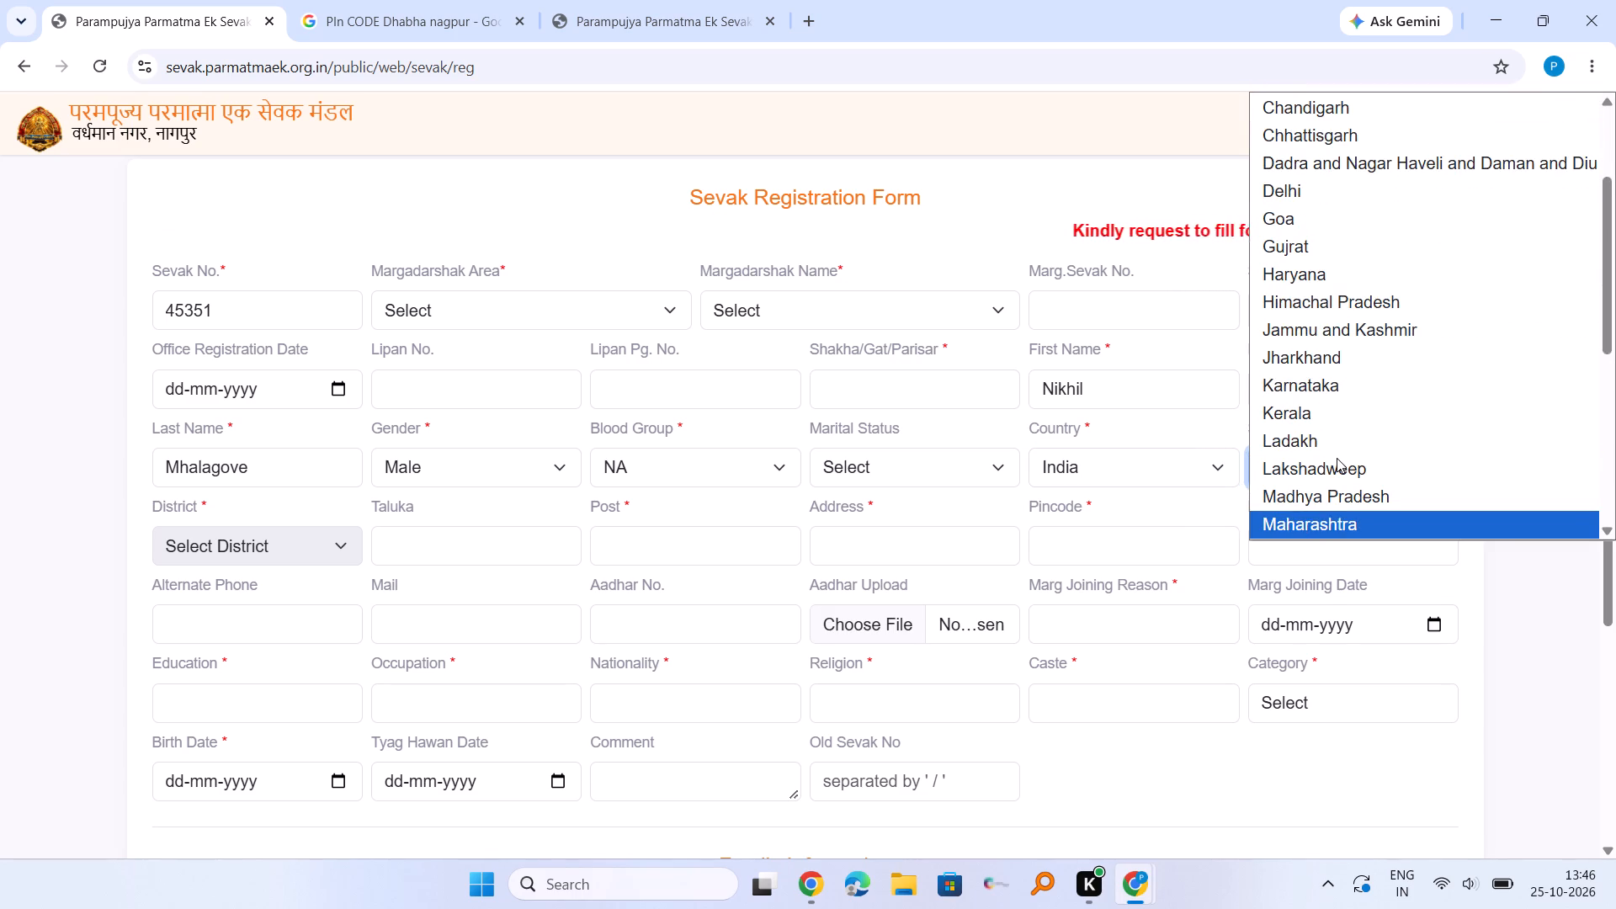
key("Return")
left_click(279, 543)
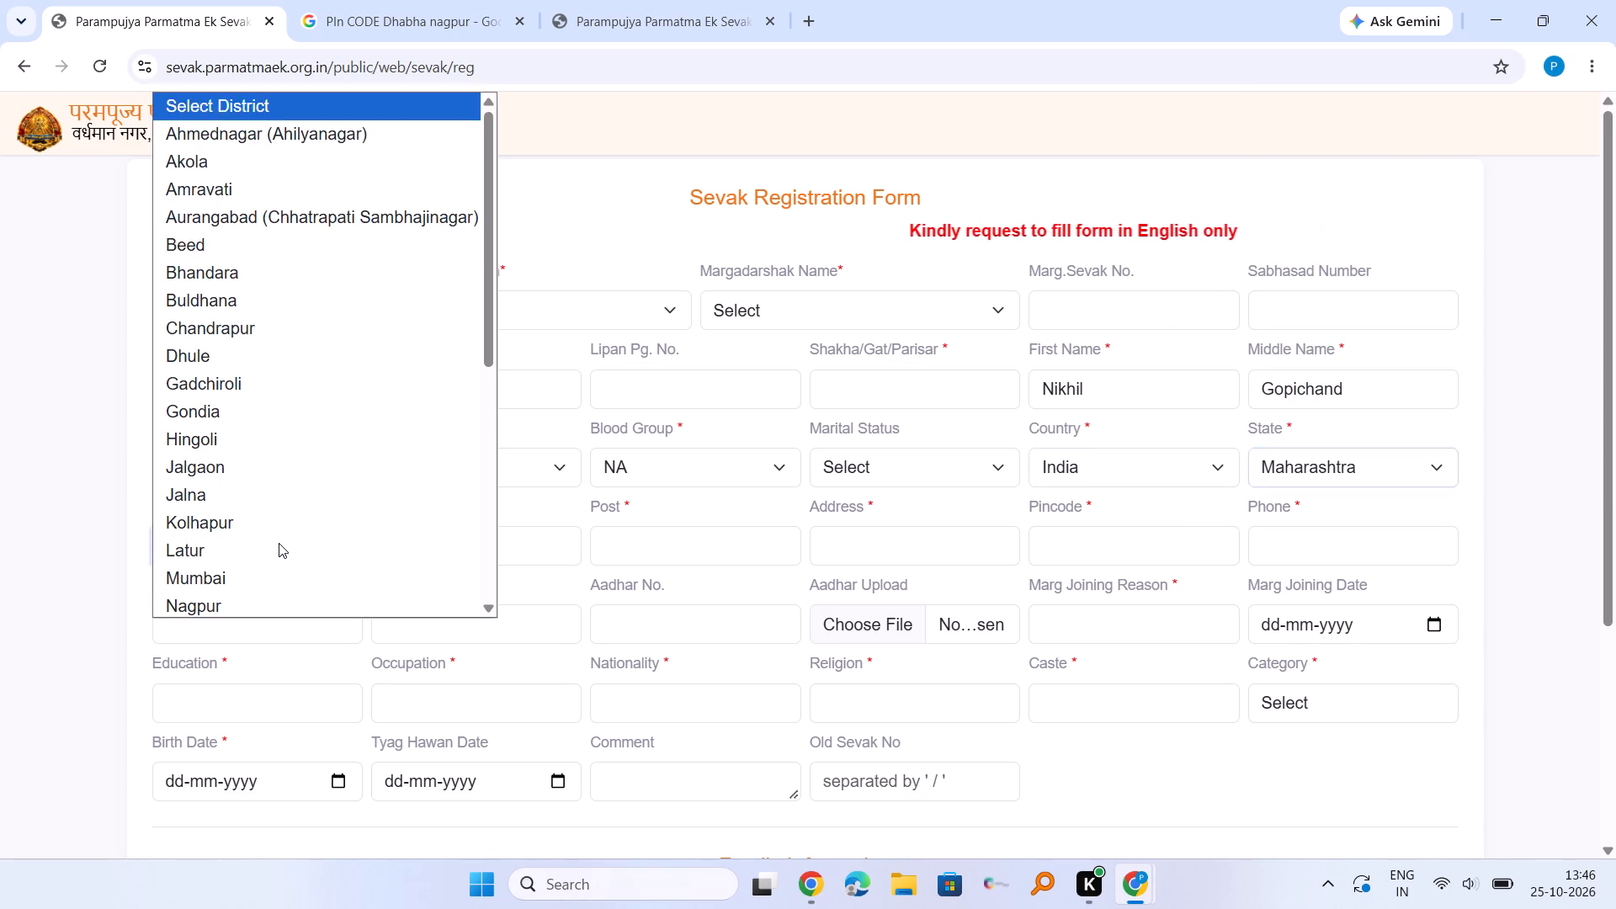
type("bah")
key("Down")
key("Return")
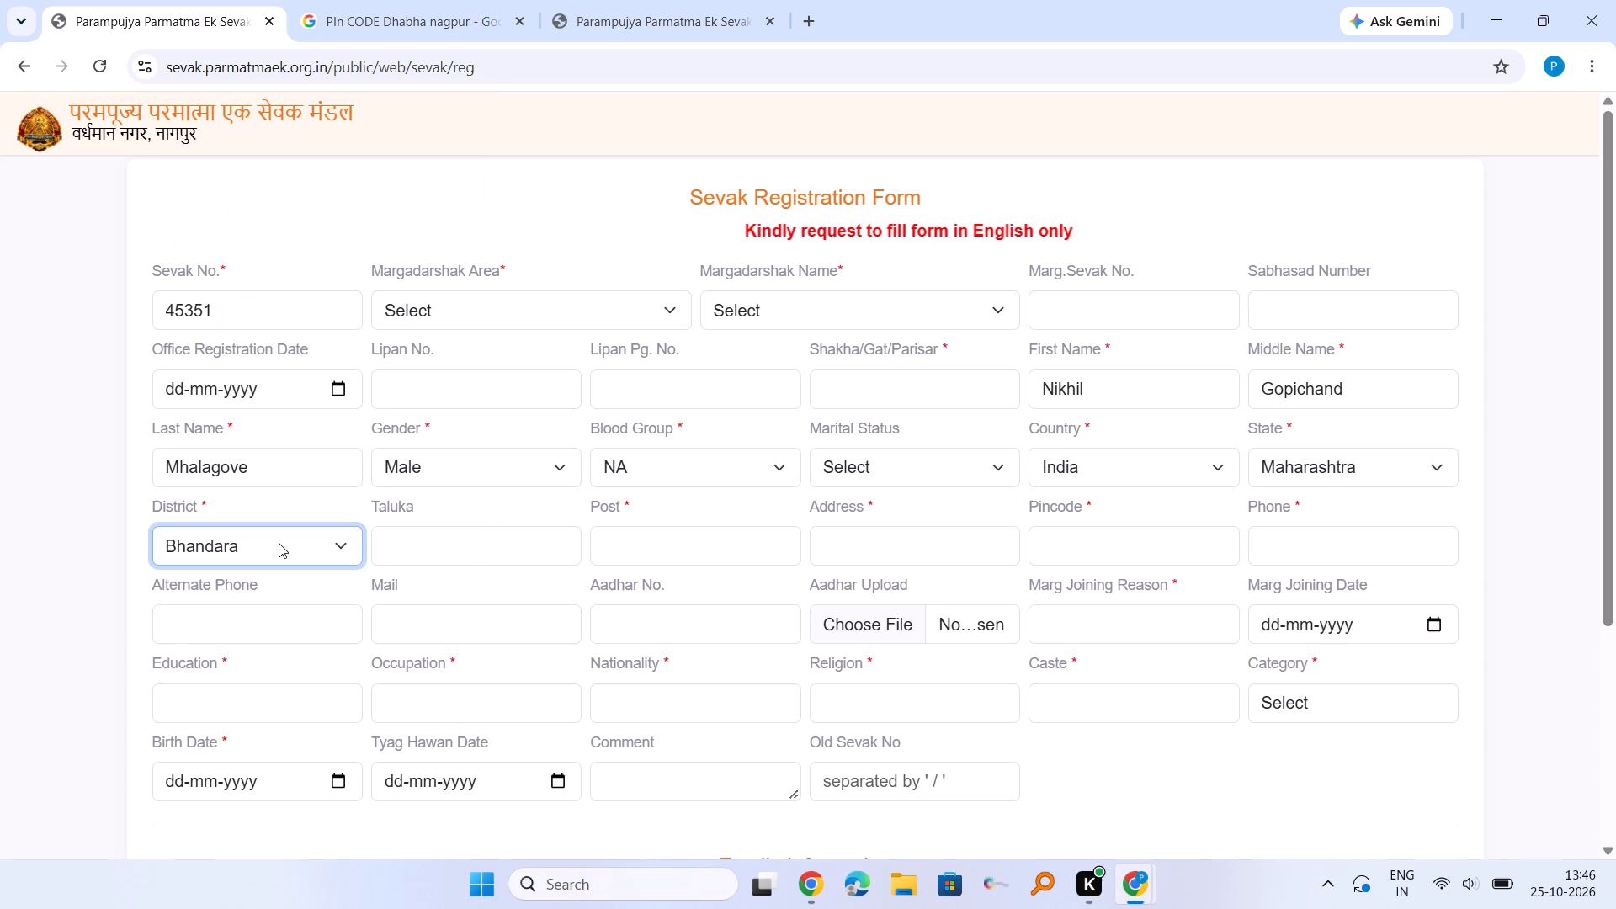
Fill in the Taluka, Post and Address fields with Bhandara.
left_click(449, 534)
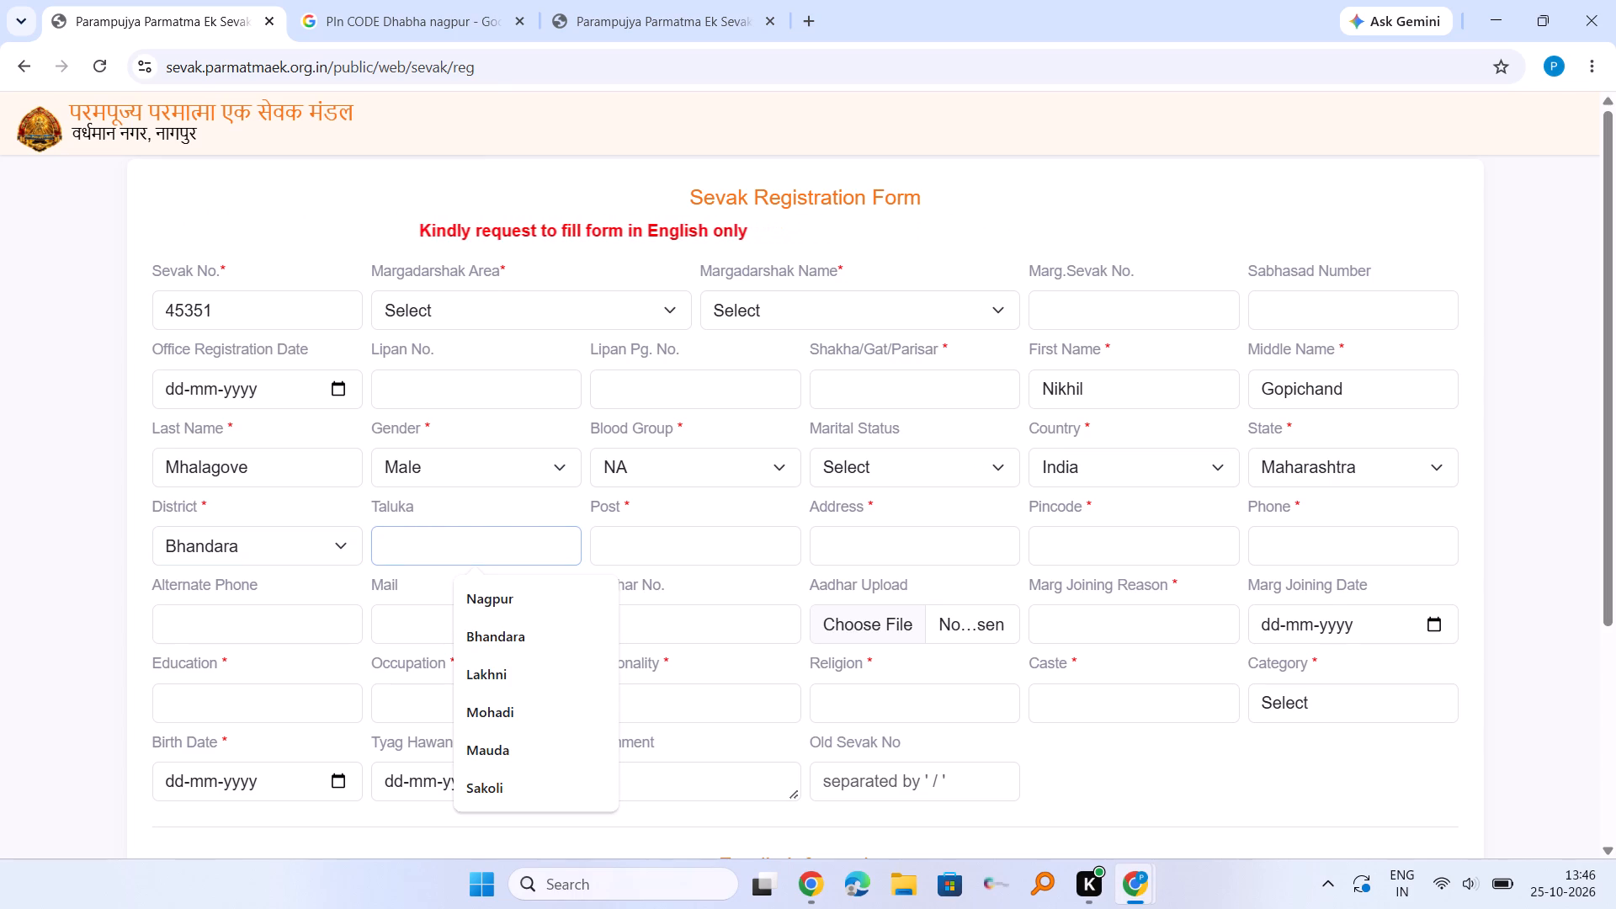
left_click(486, 635)
left_click(668, 542)
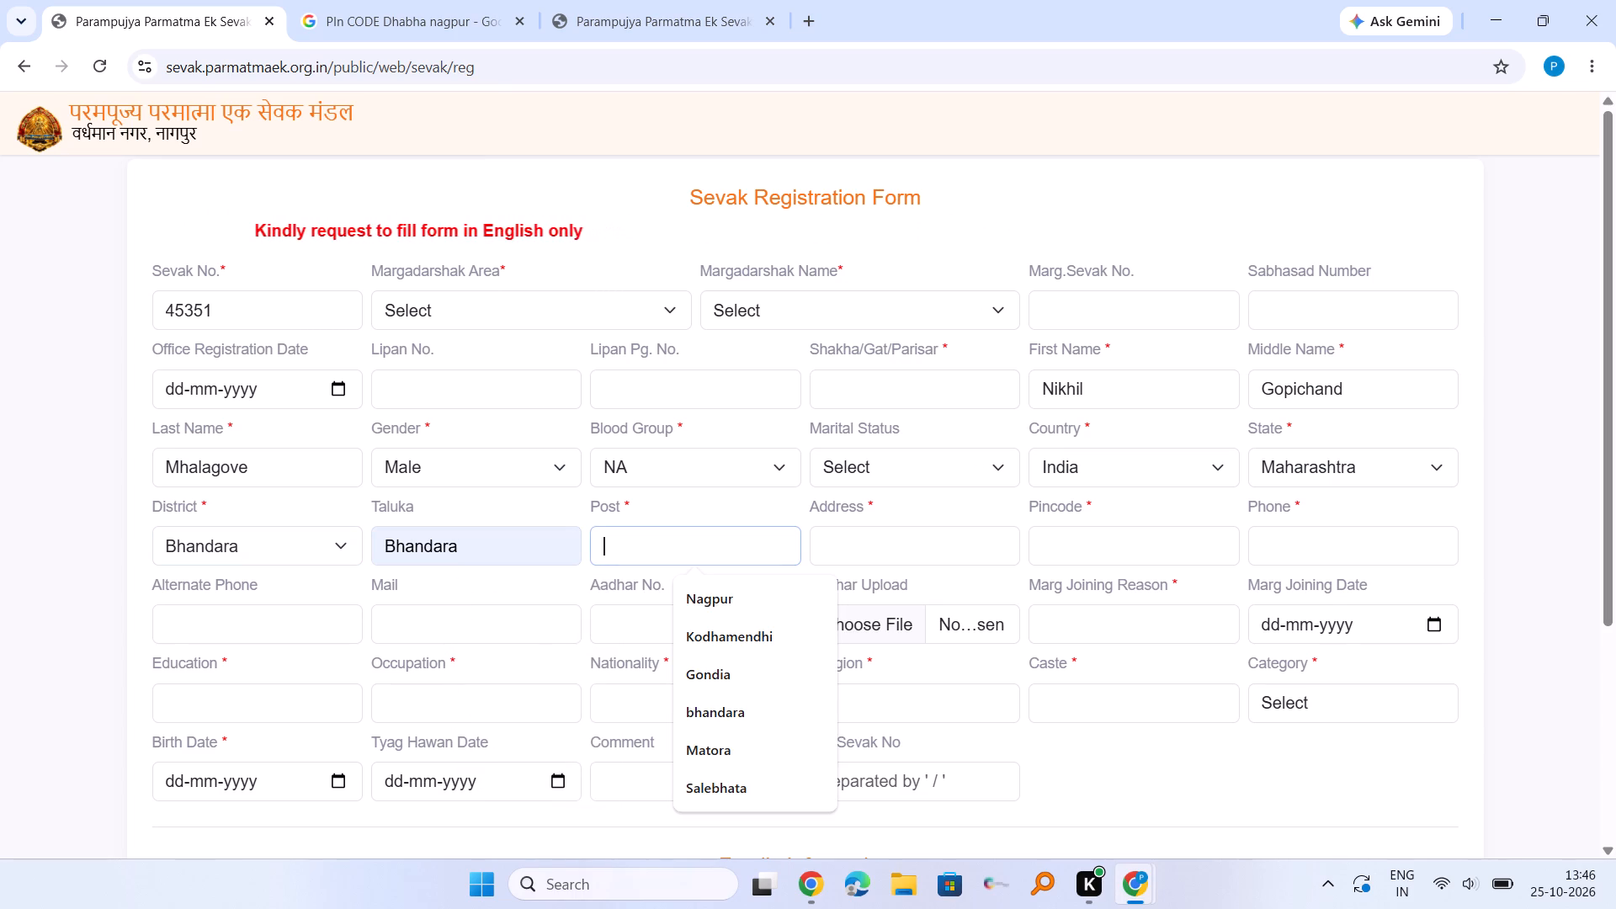
left_click(715, 710)
left_click(891, 538)
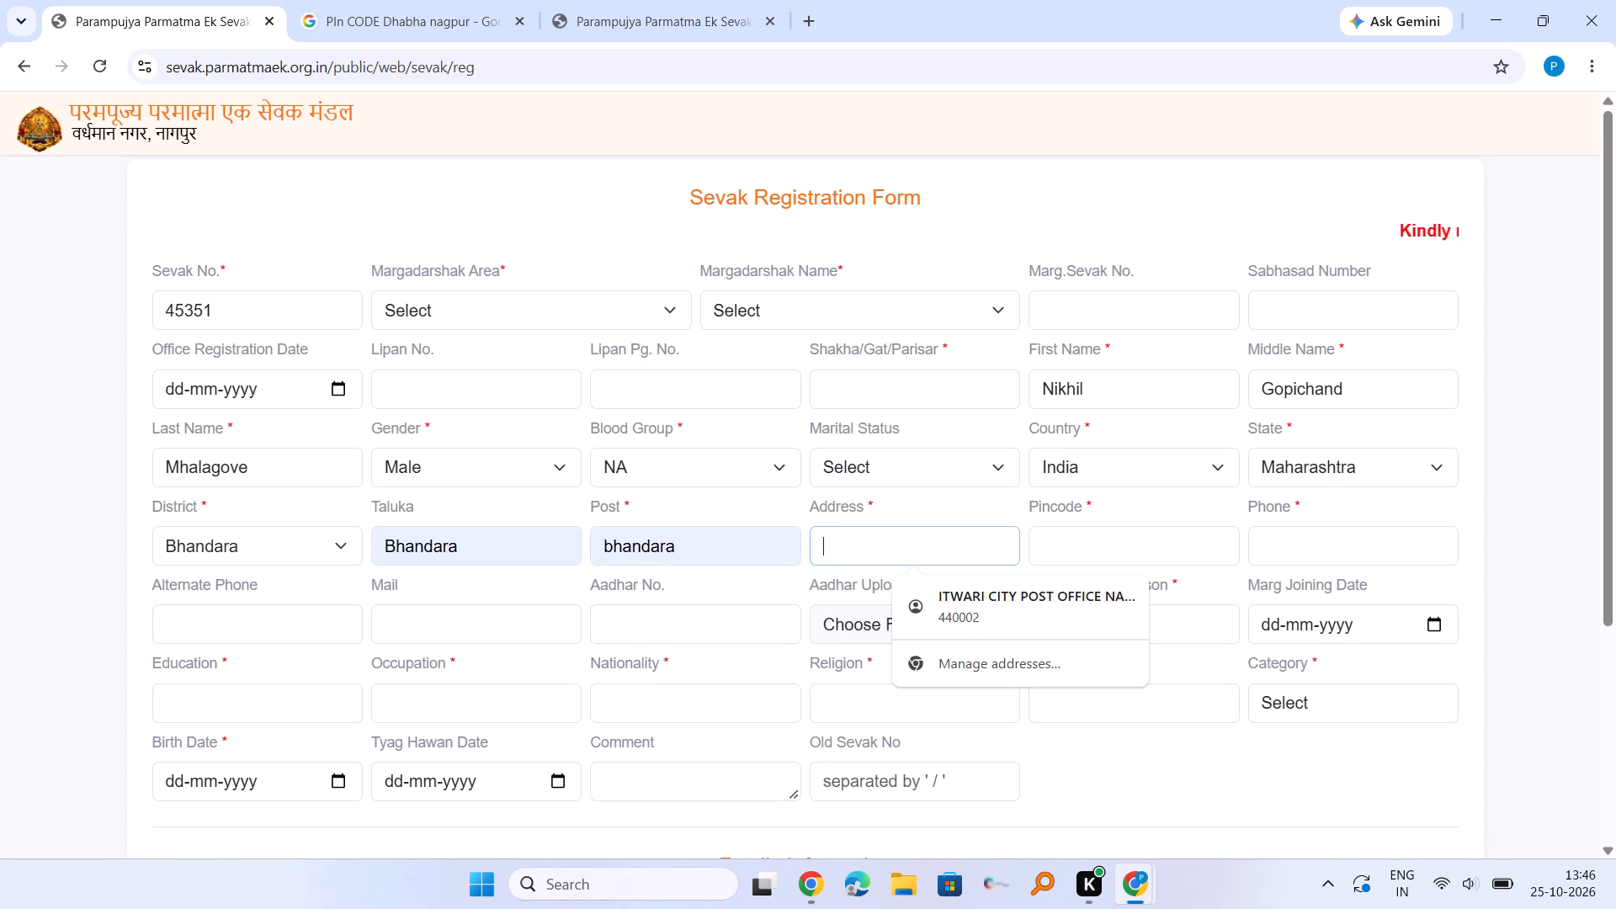
left_click(950, 598)
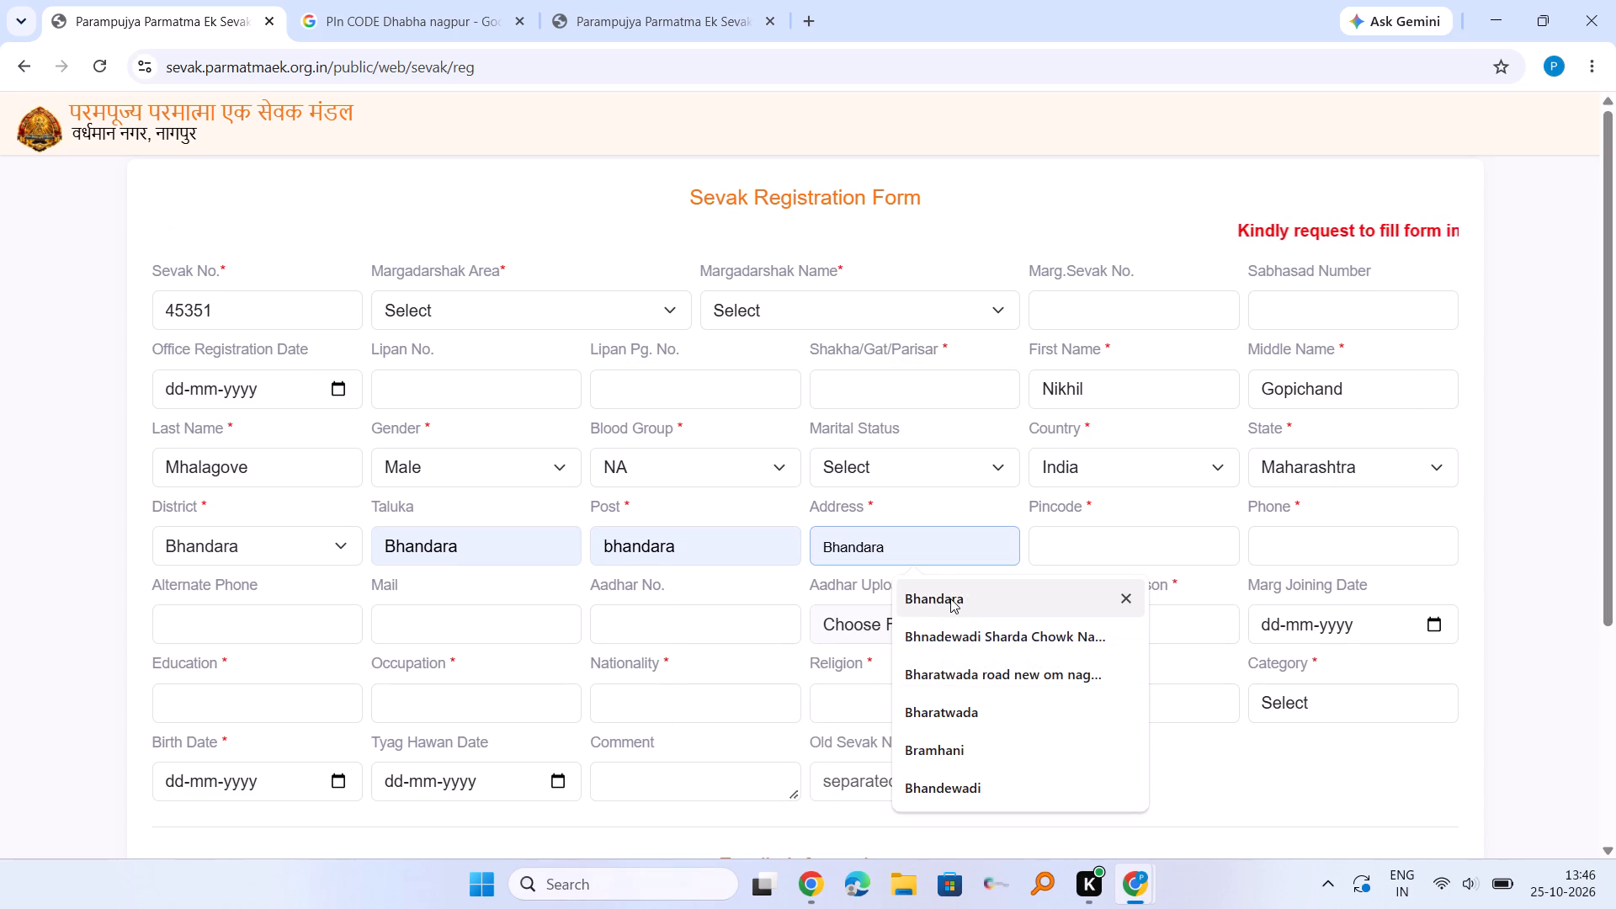
Change the Google search to "PIn CODE bhandara" to look up the town's postal code.
left_click(383, 34)
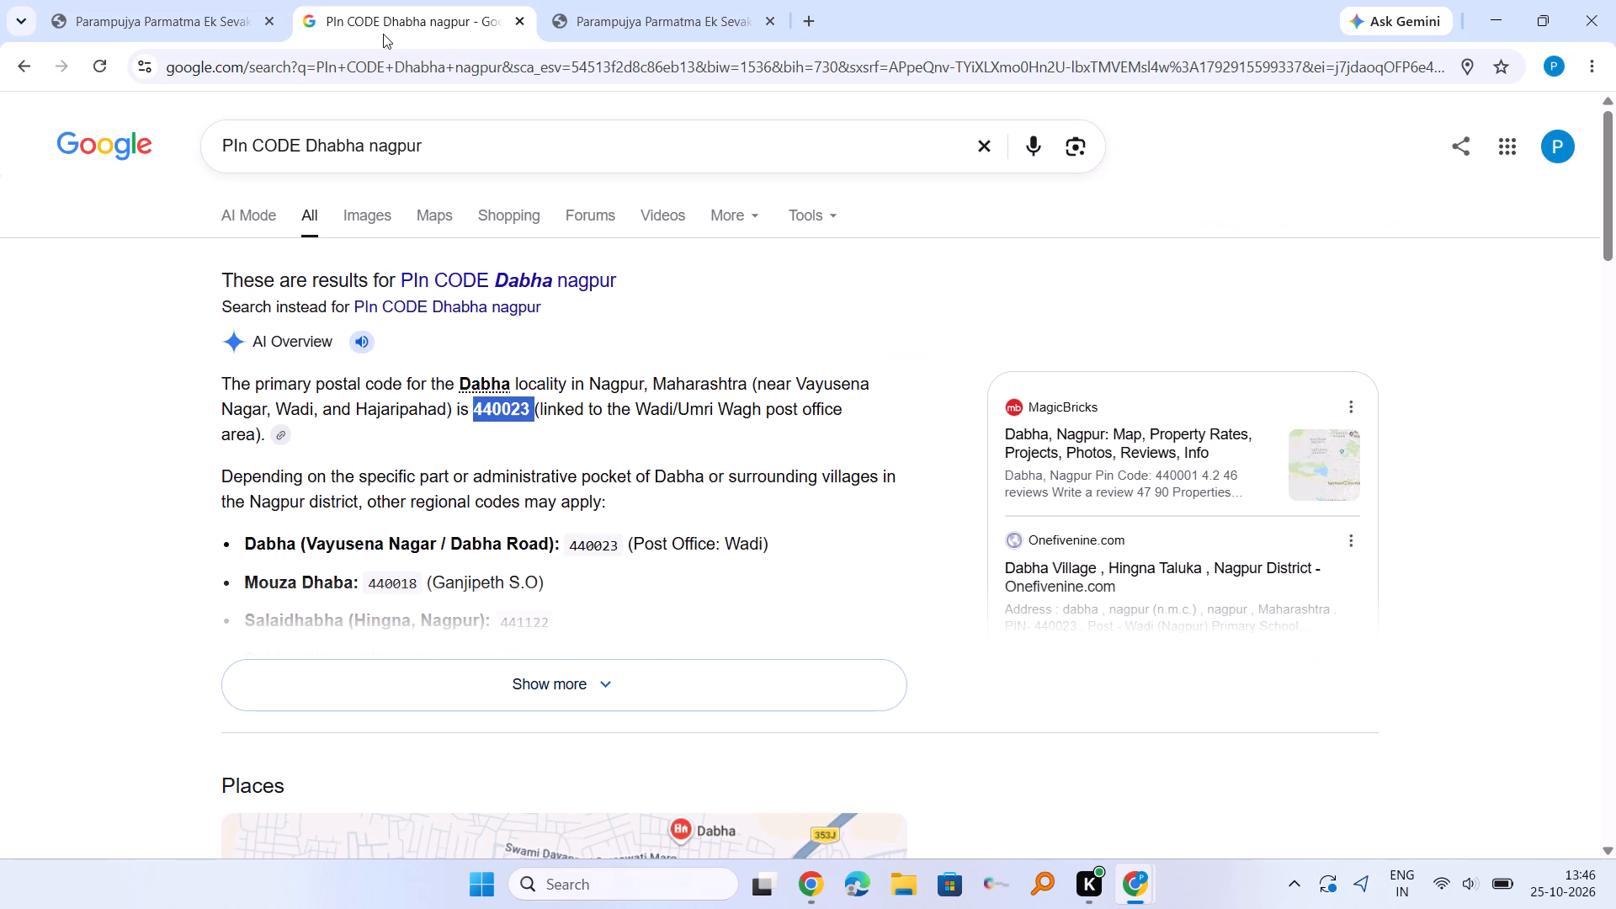
left_click_drag(439, 148, 307, 140)
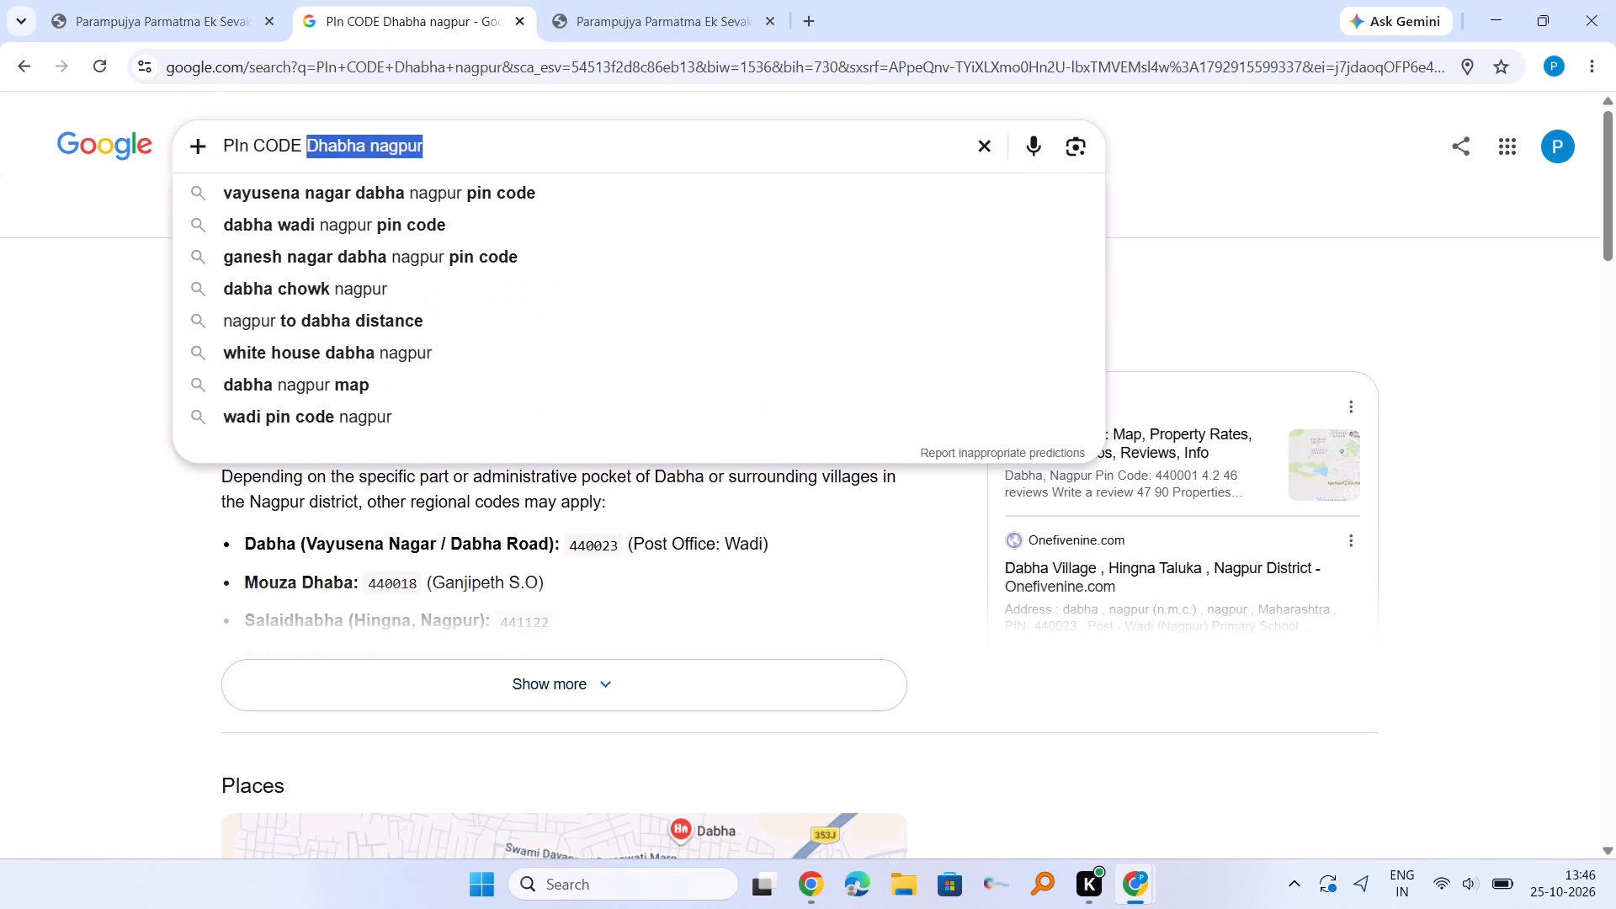
key("BackSpace")
key("ctrl+v")
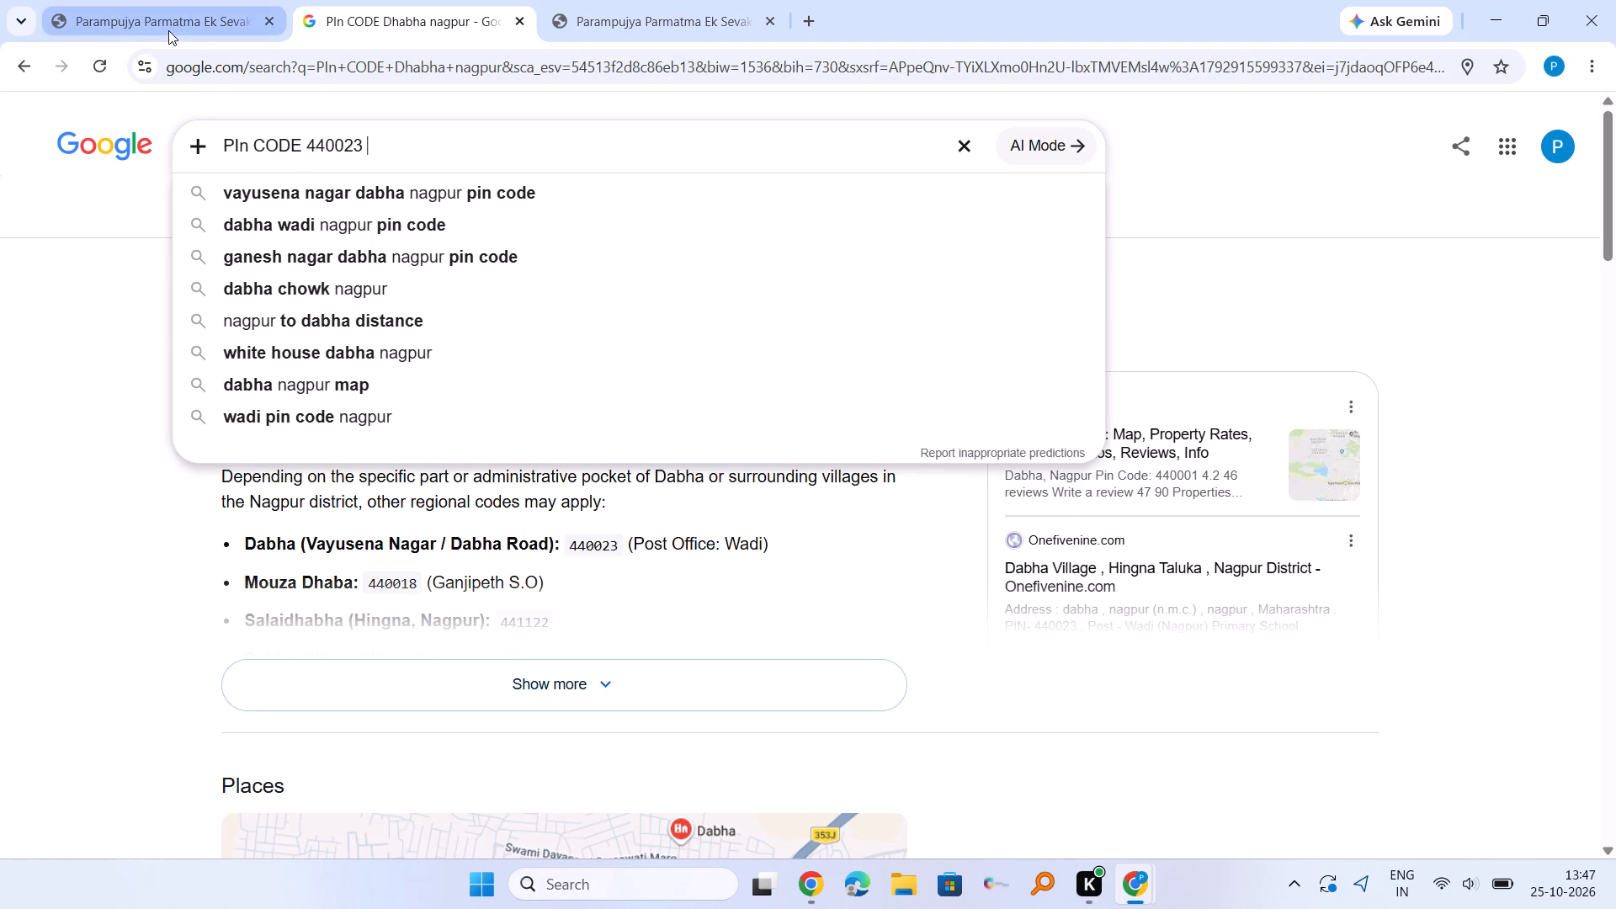
left_click_drag(365, 136, 308, 145)
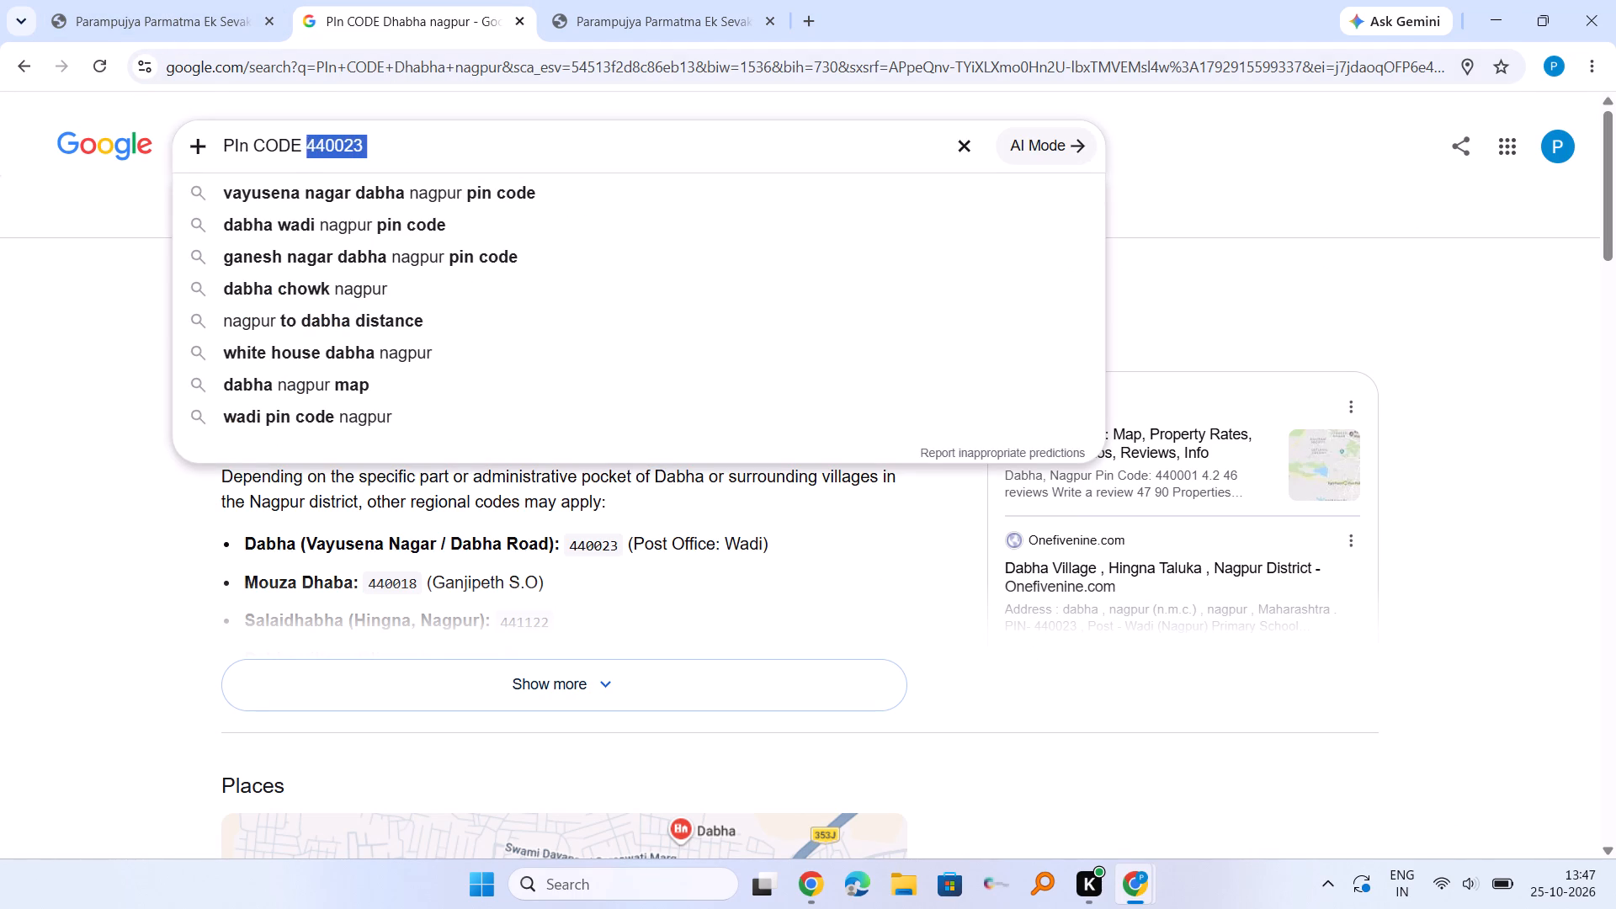
left_click_drag(308, 145, 304, 146)
key("BackSpace")
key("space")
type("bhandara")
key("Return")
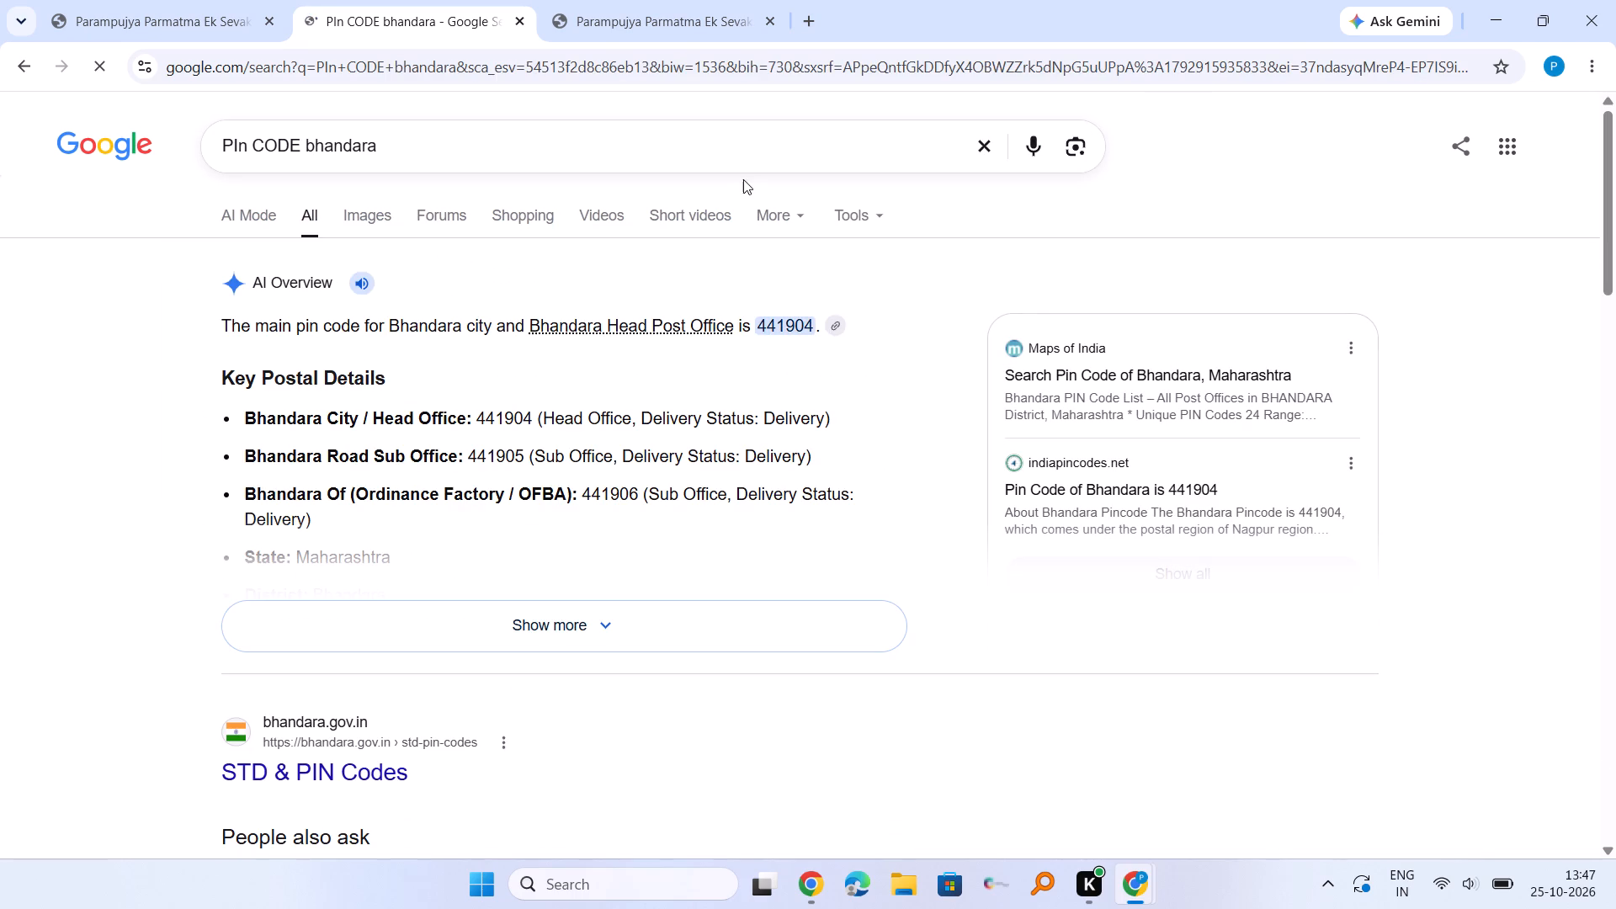
Copy Bhandara's main PIN code, 441904, into the Pincode field of the registration form.
double_click(782, 320)
key("ctrl+c")
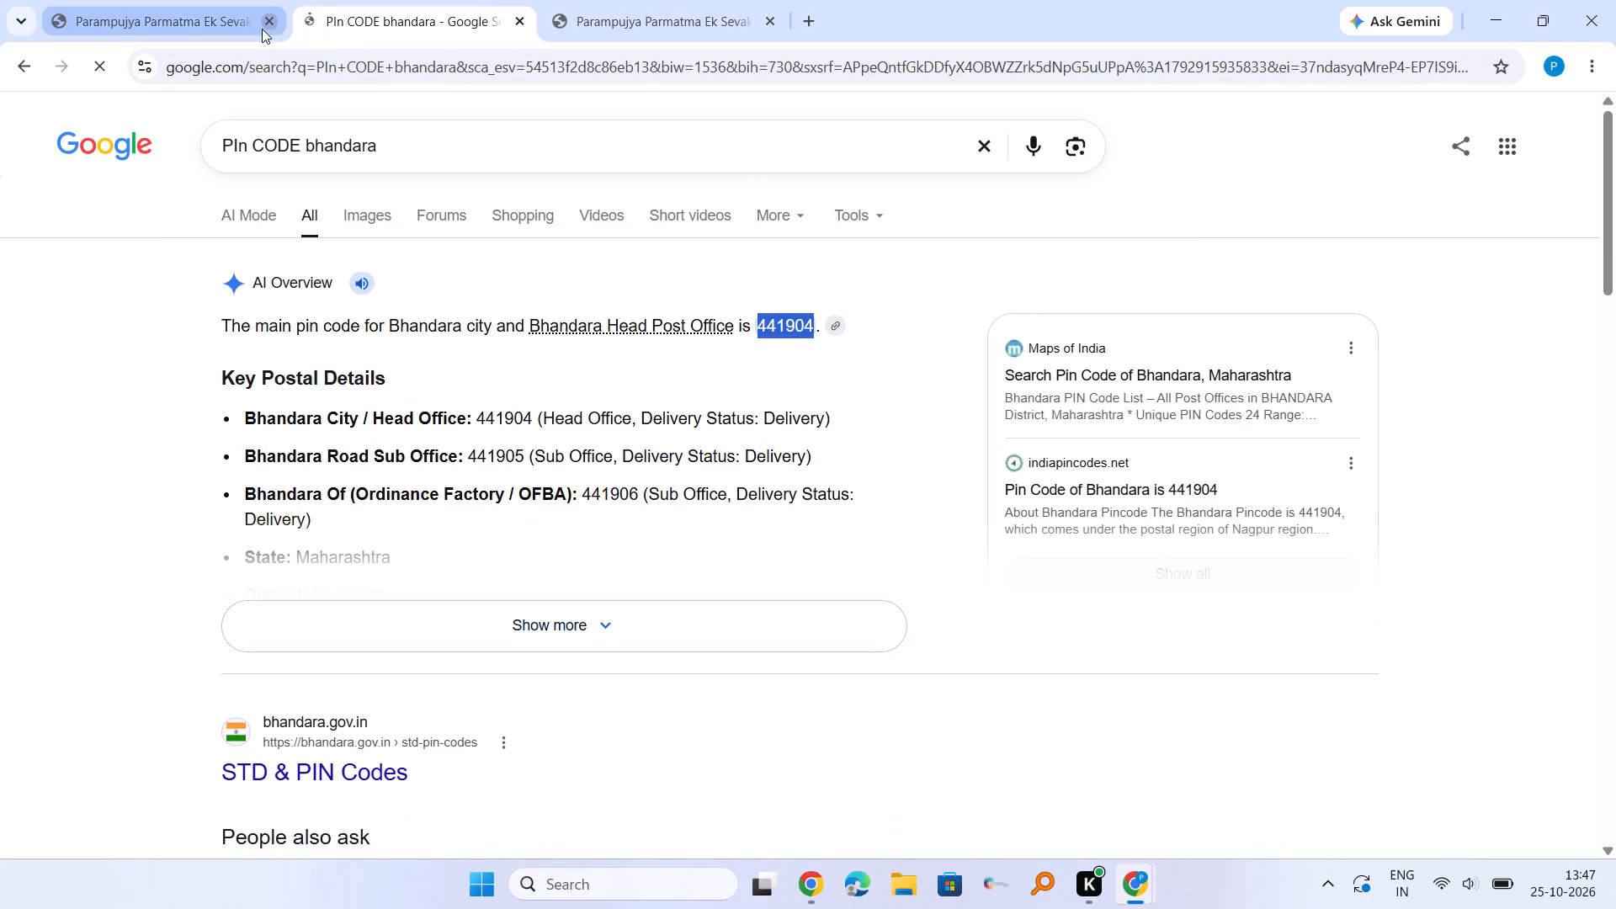
left_click(174, 13)
left_click(1047, 540)
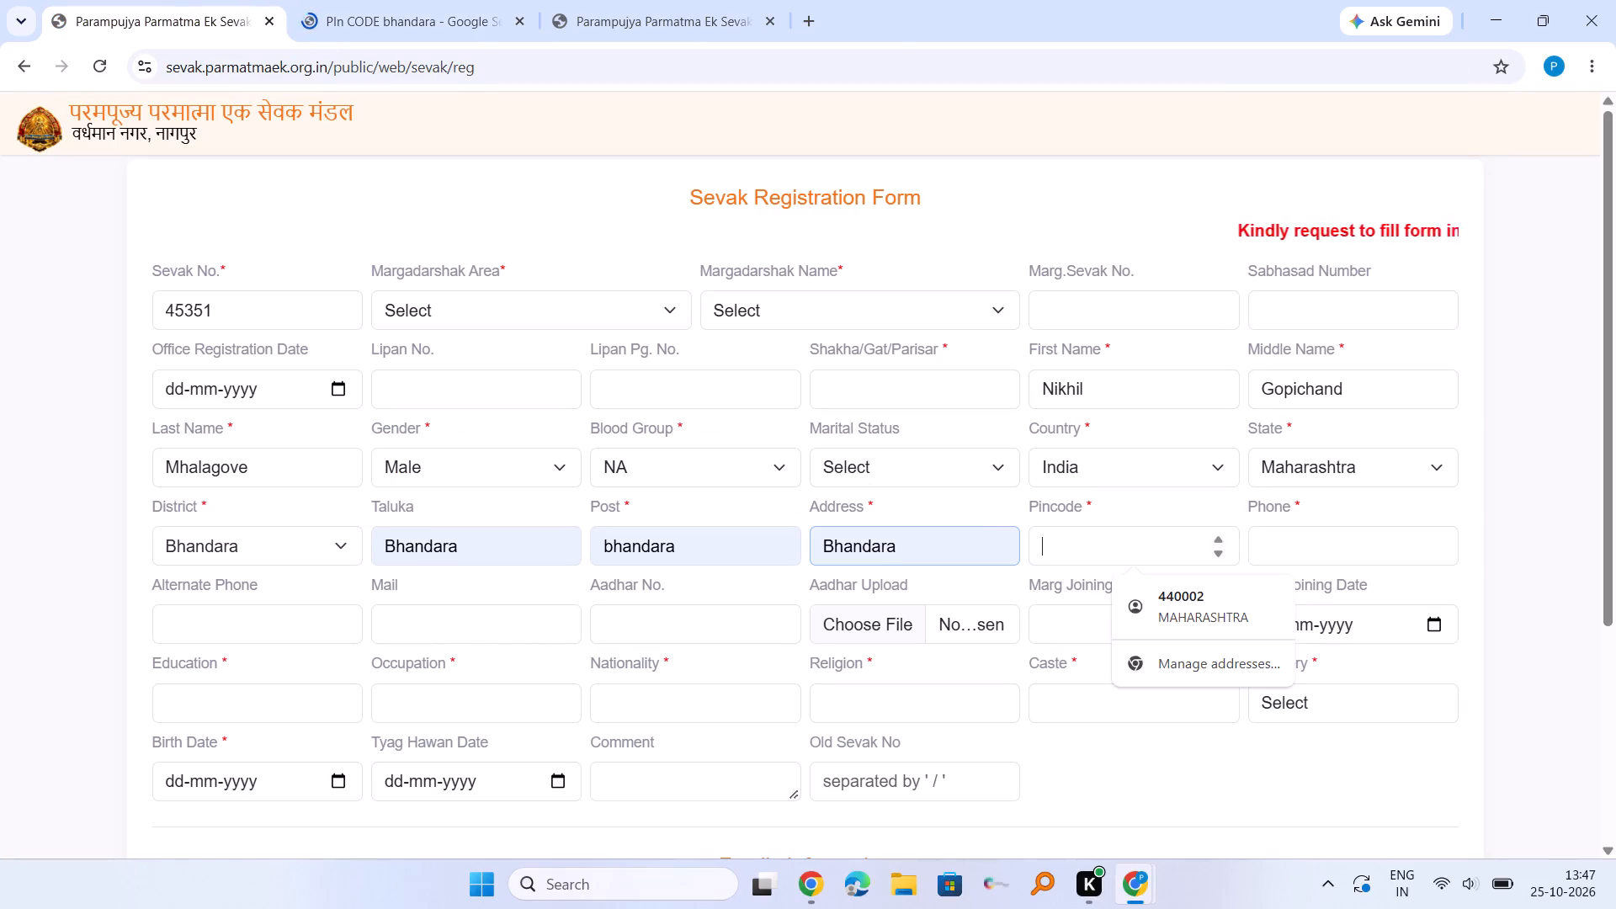
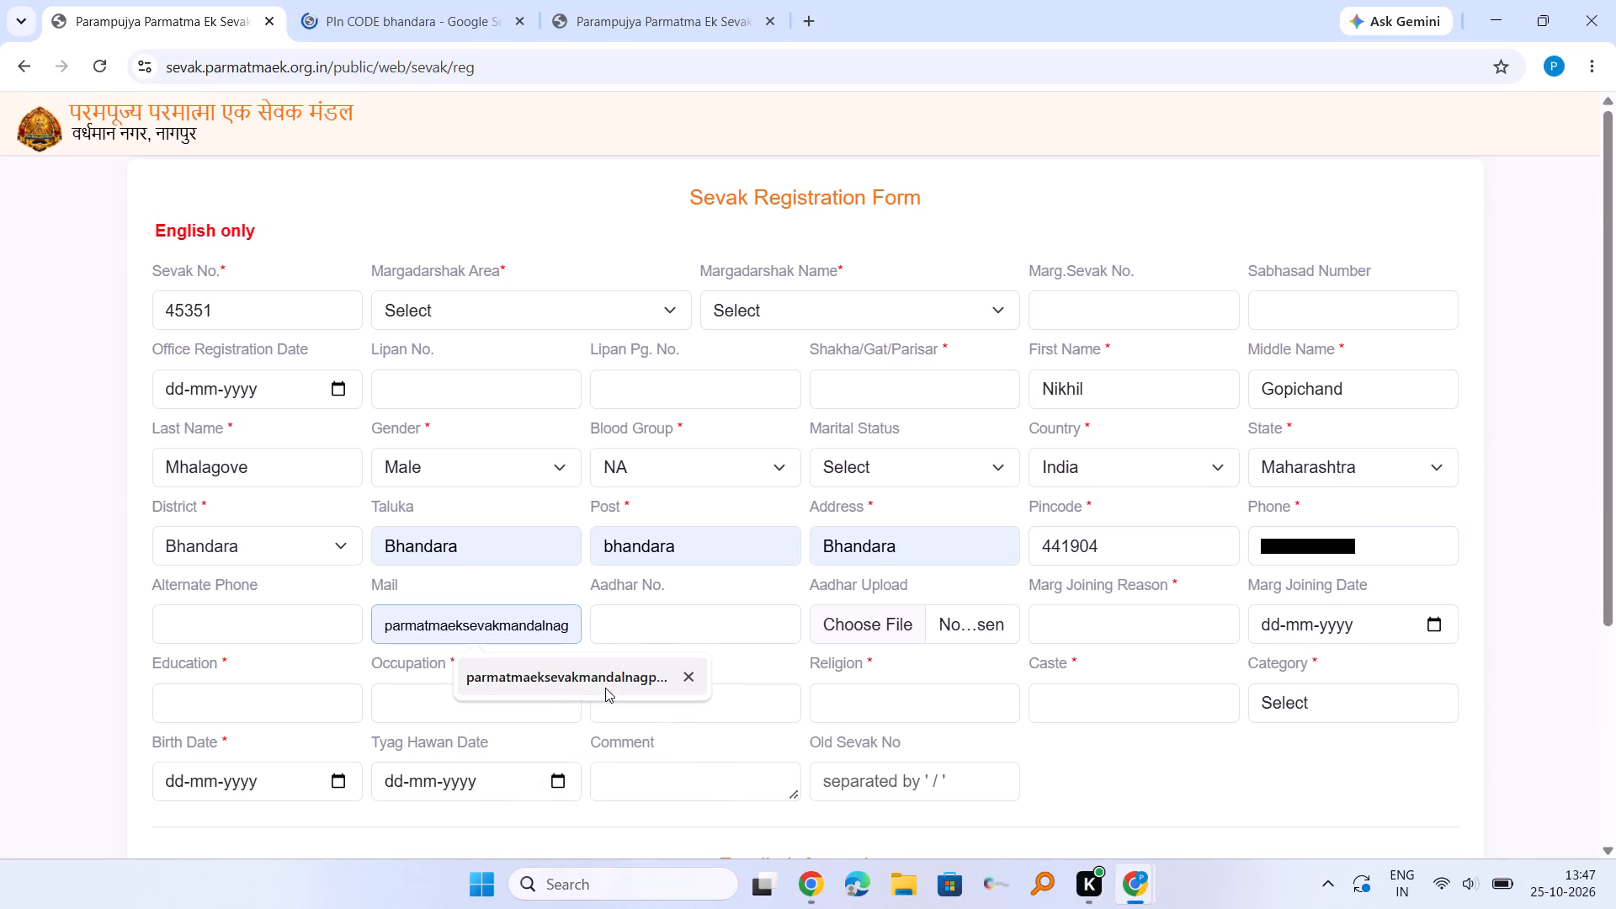
Fill the Mail field with the saved mandal e-mail address and set Marg Joining Reason to Prakurti Kharab.
left_click(605, 688)
left_click(1094, 622)
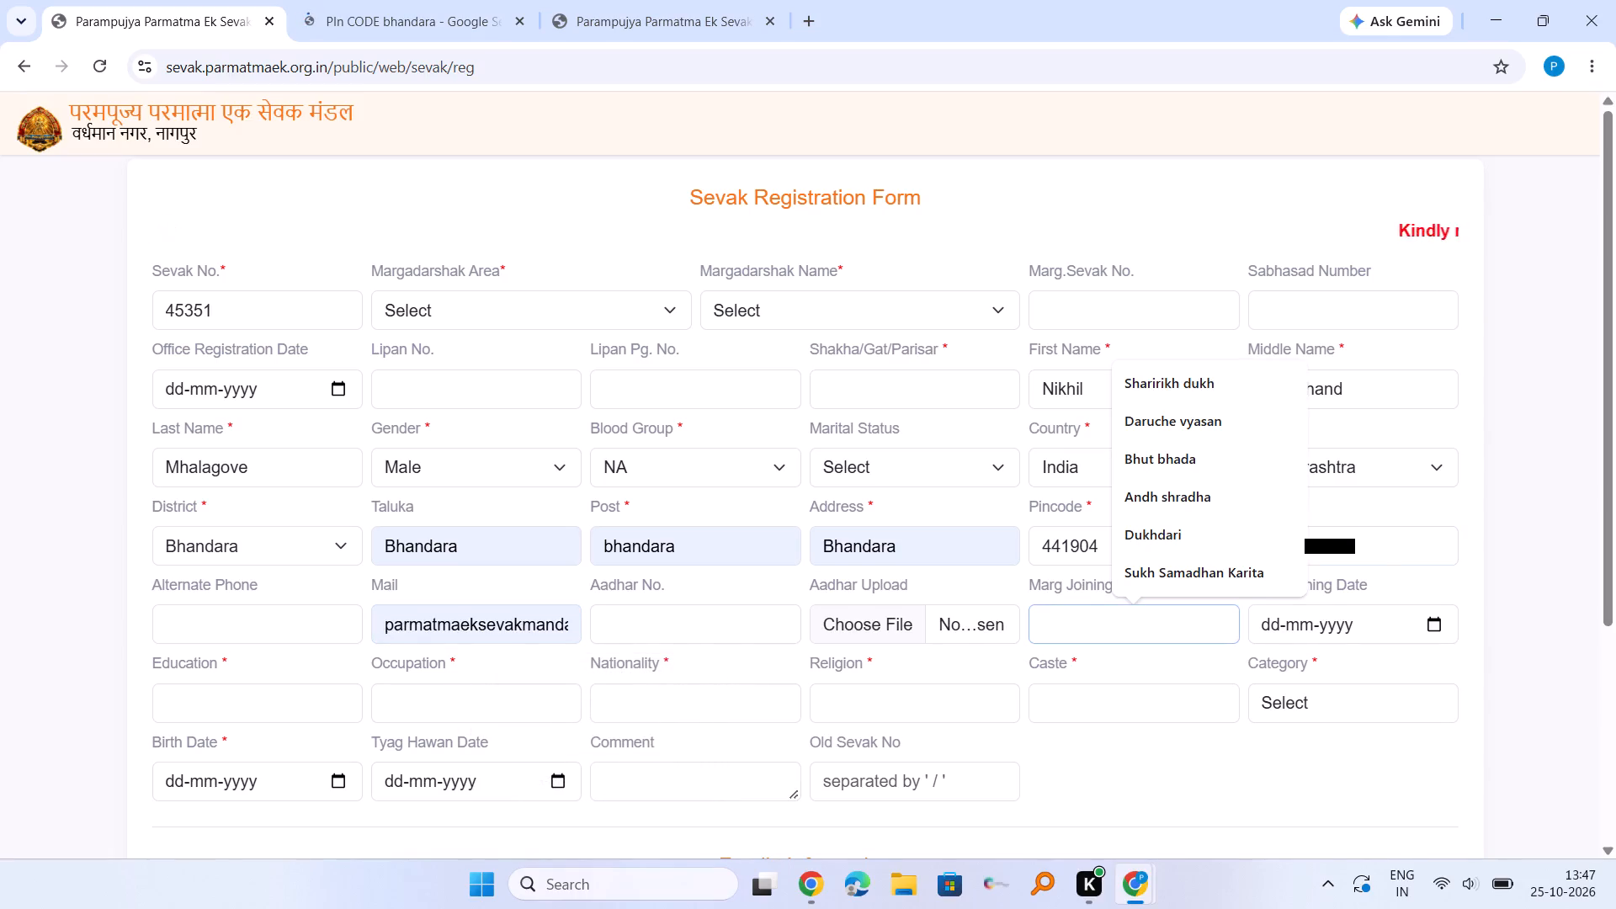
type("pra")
left_click(1164, 667)
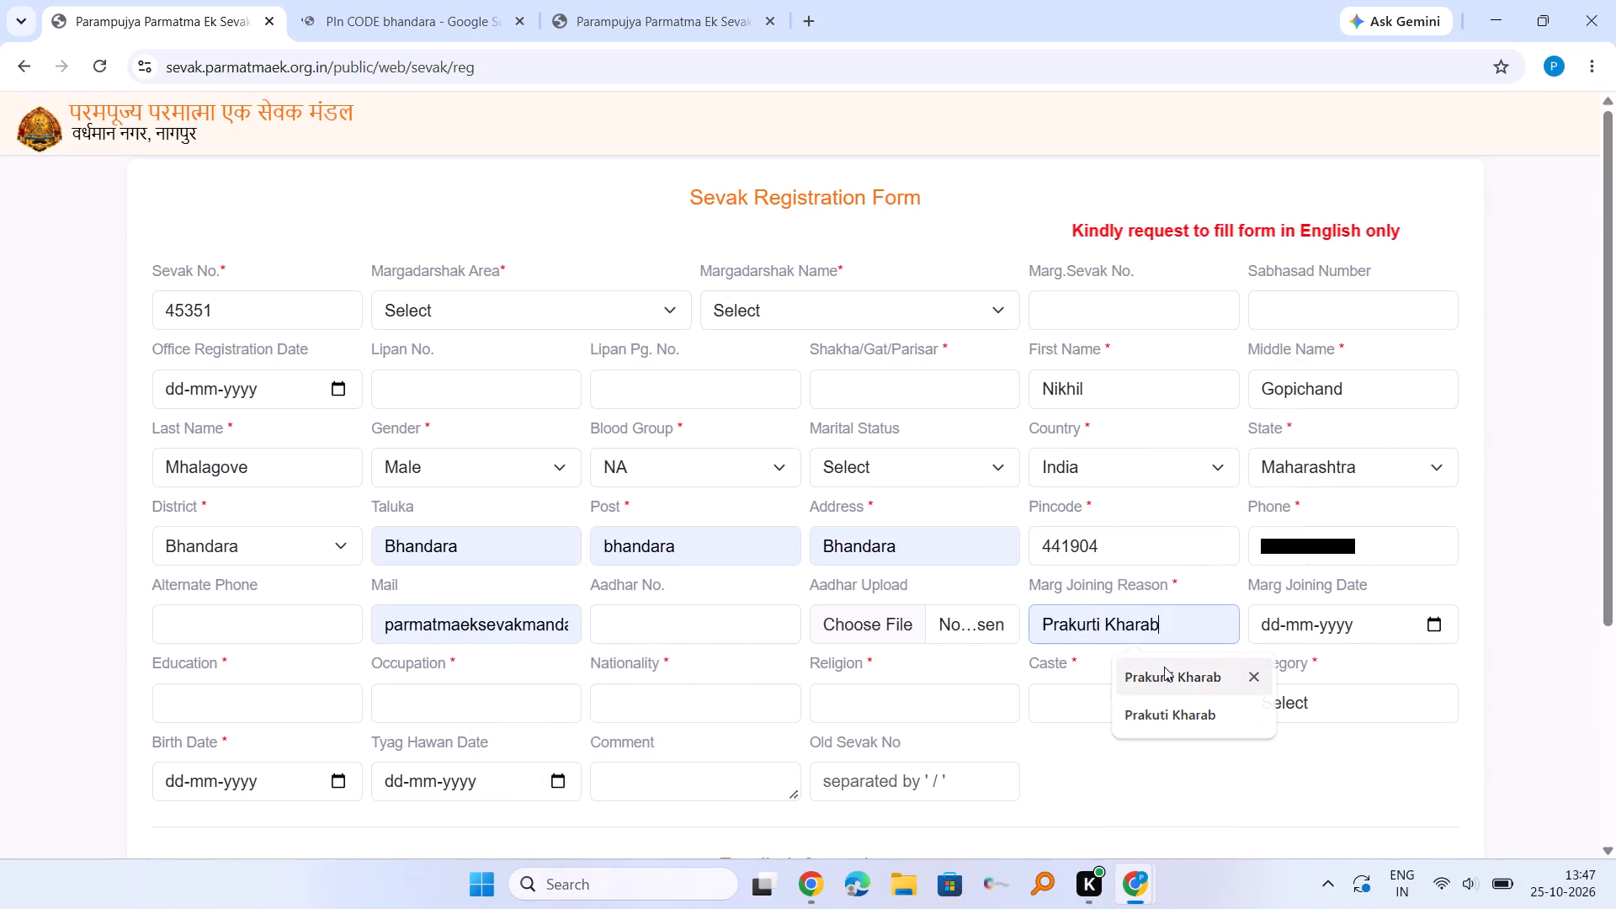
Enter education 8th, occupation Majuri, nationality Indian and religion Hindu in the registration form.
left_click(228, 693)
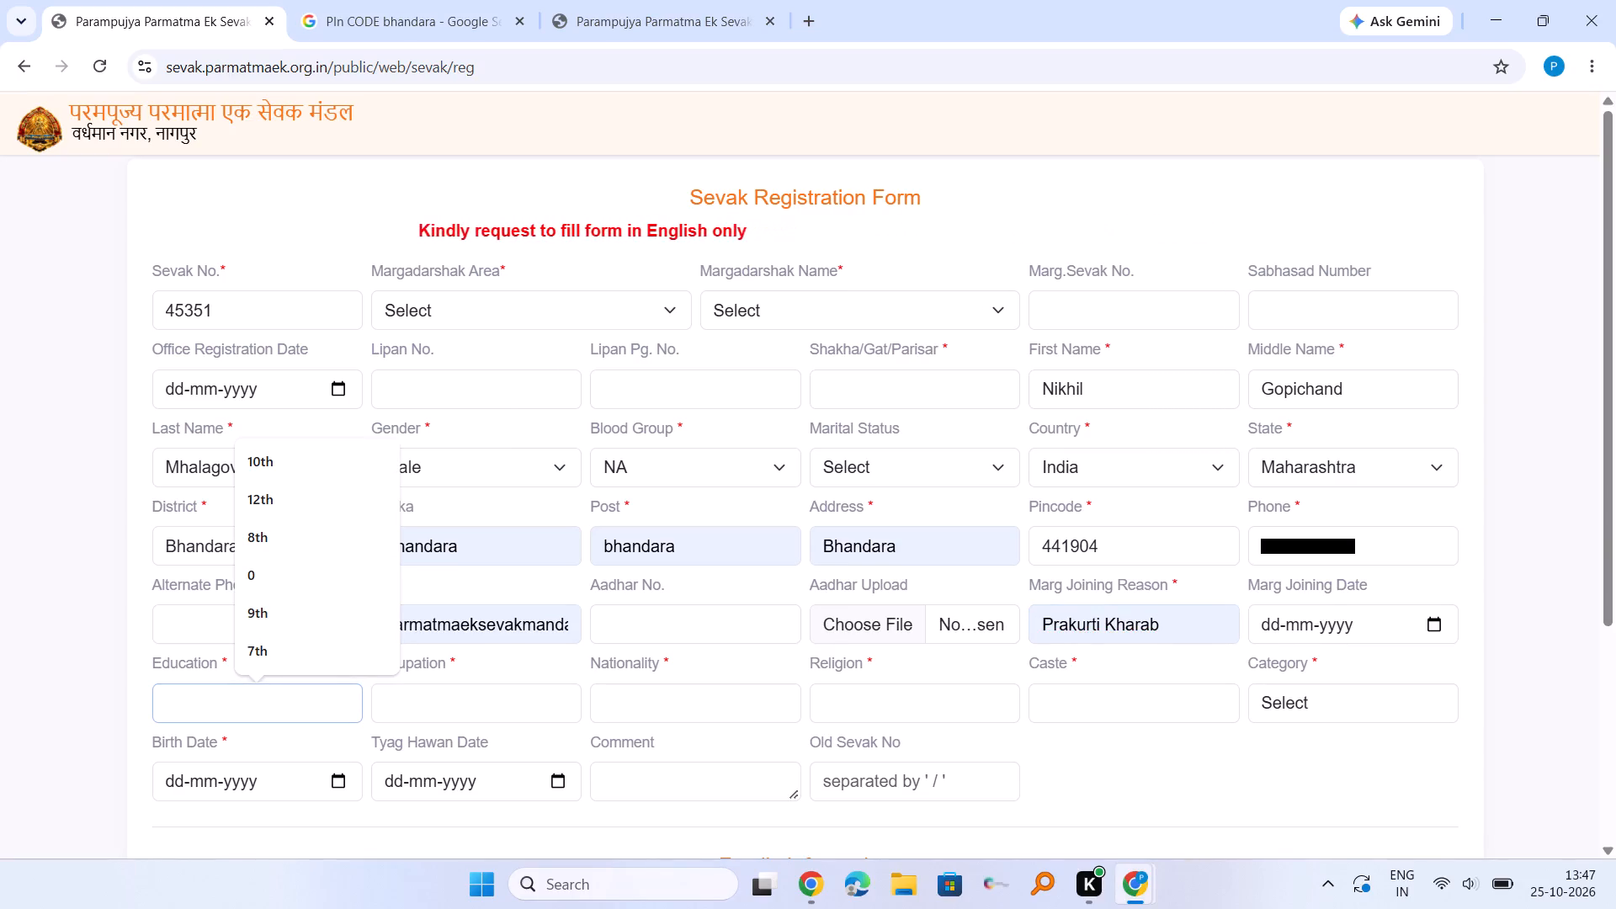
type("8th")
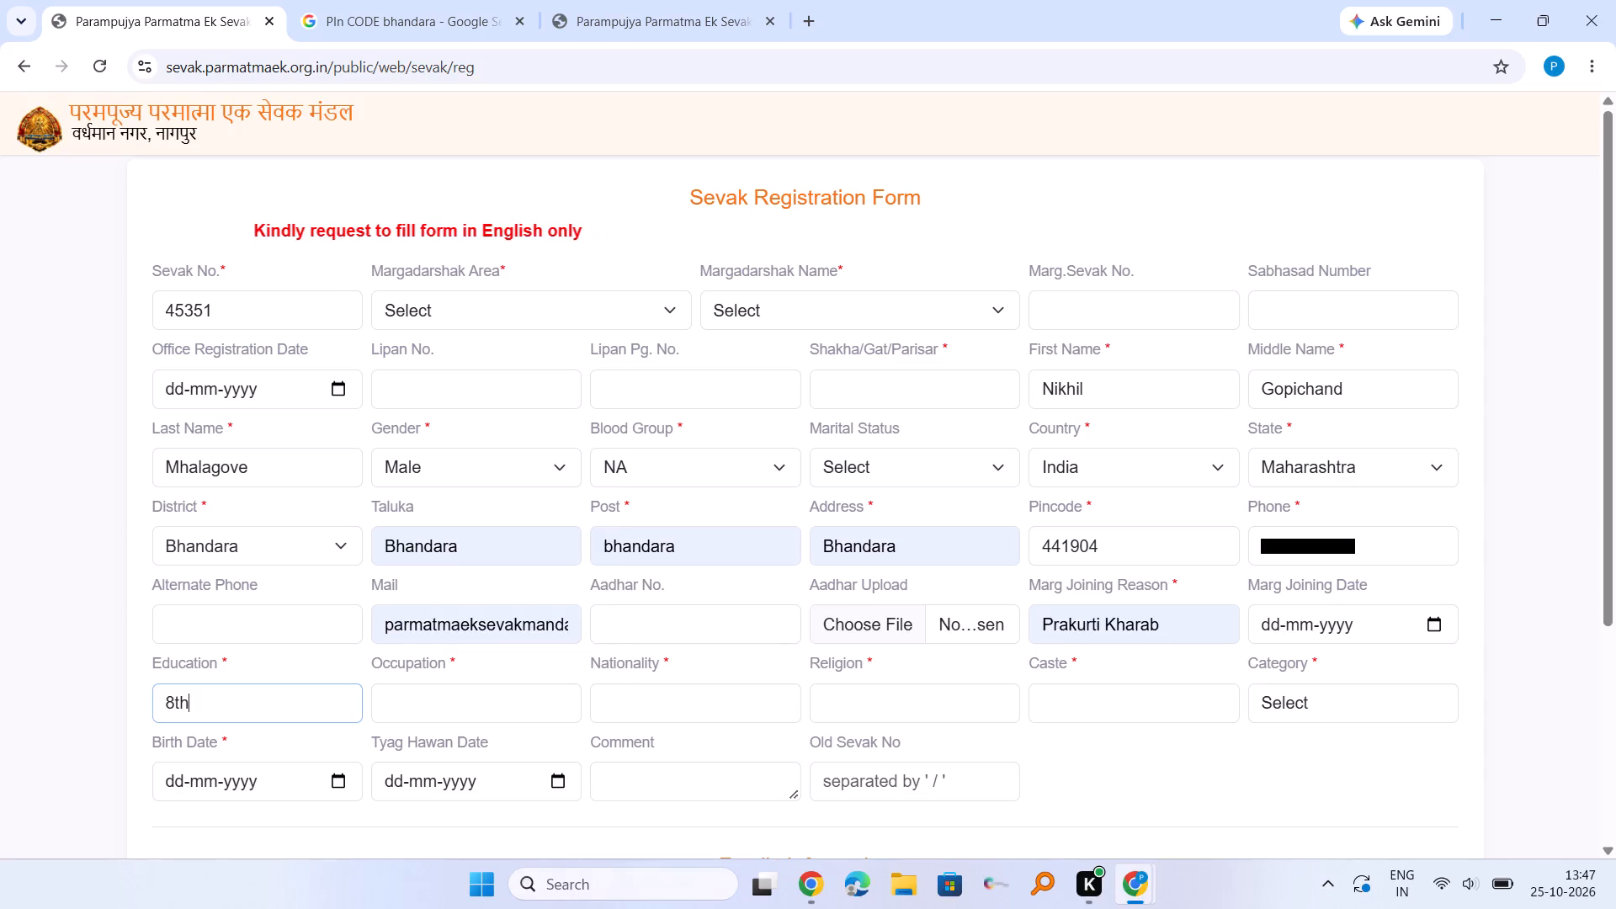
left_click(441, 696)
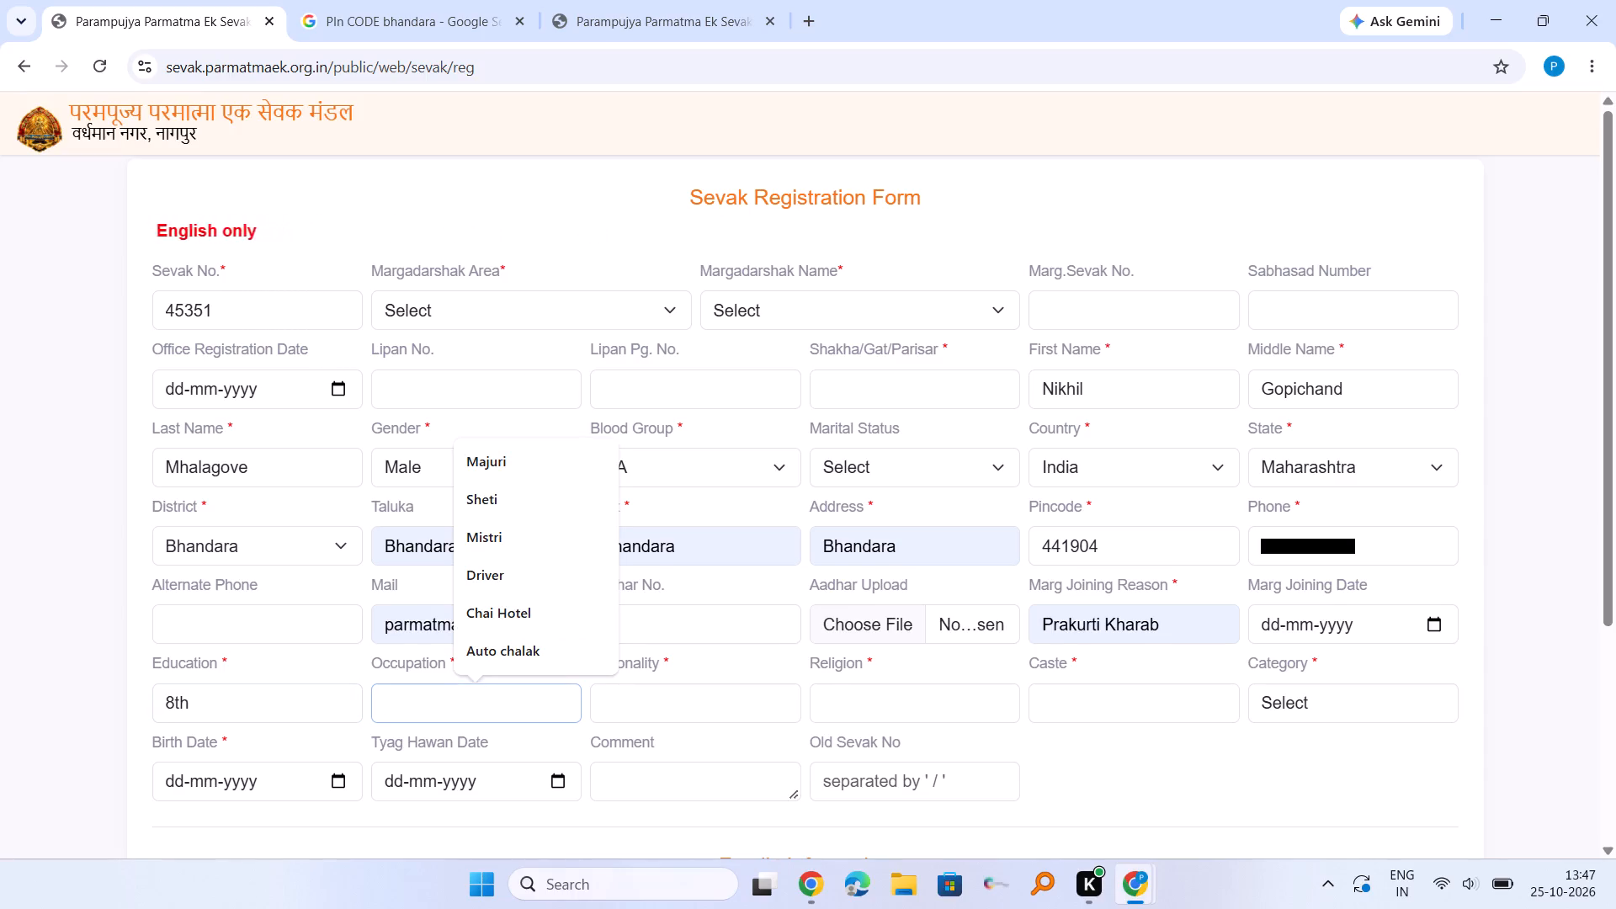
left_click(485, 476)
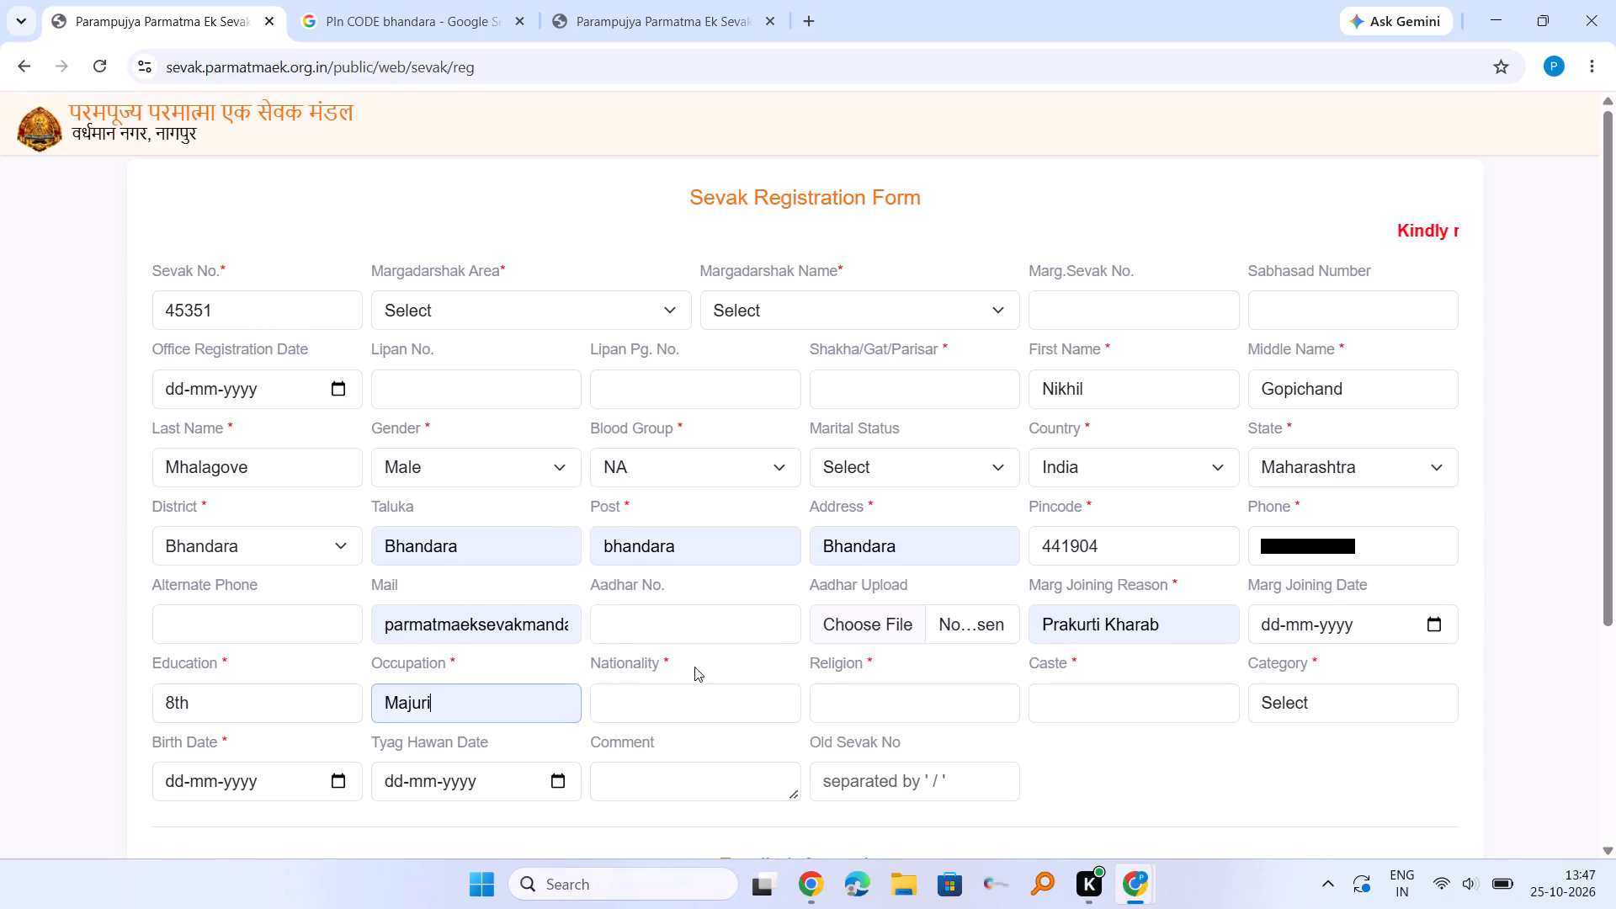
left_click_drag(694, 715, 736, 764)
left_click(736, 764)
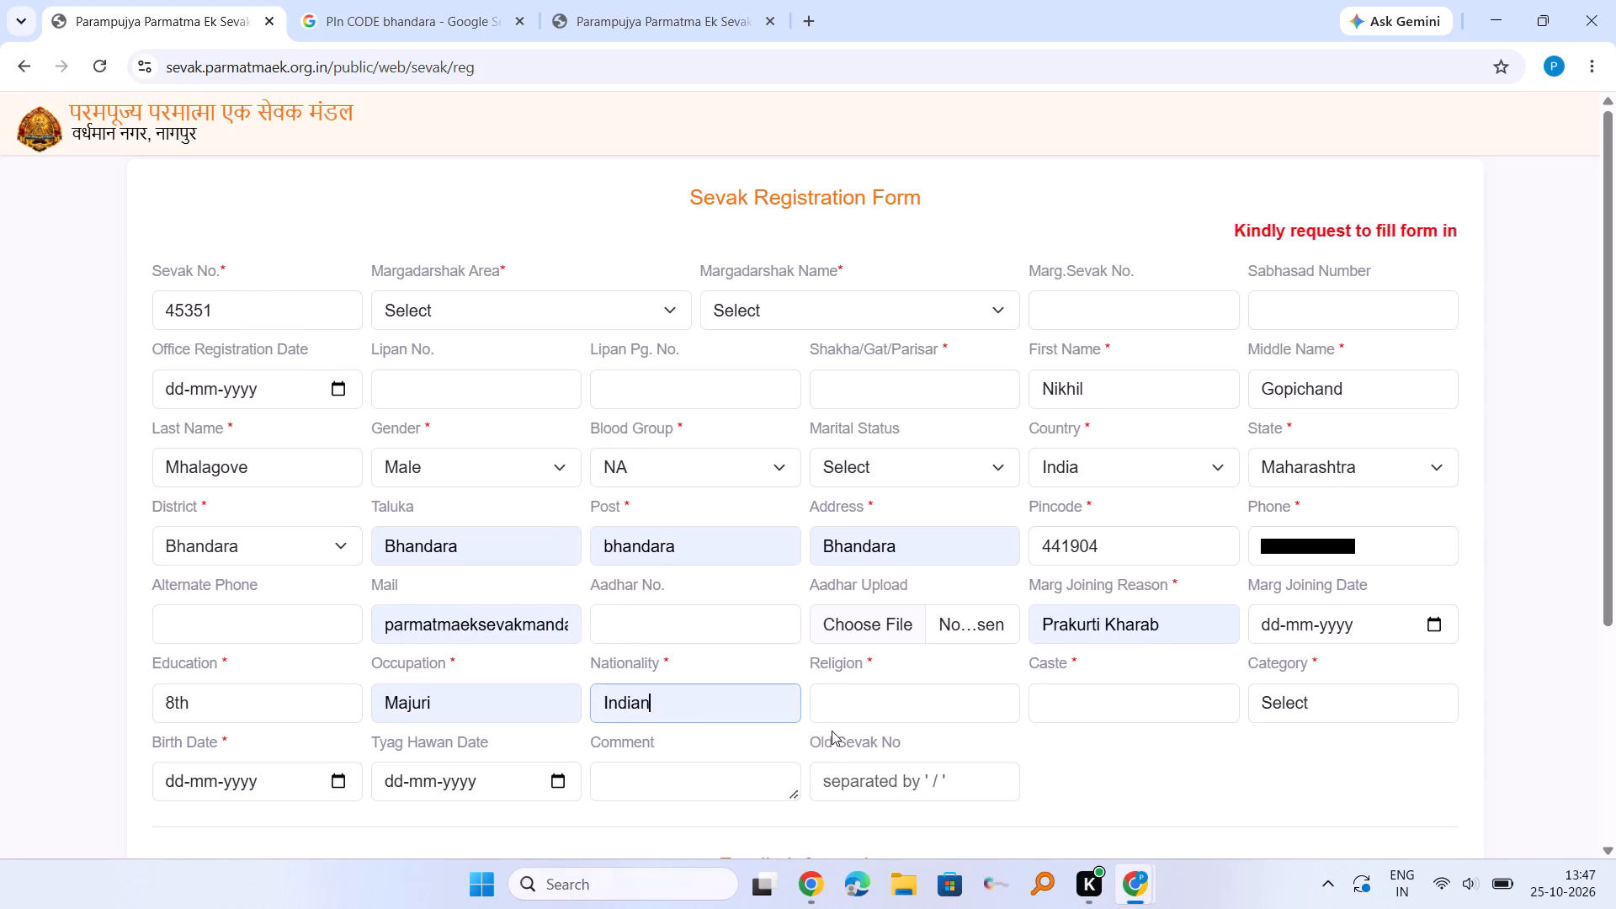
left_click(842, 715)
left_click(926, 763)
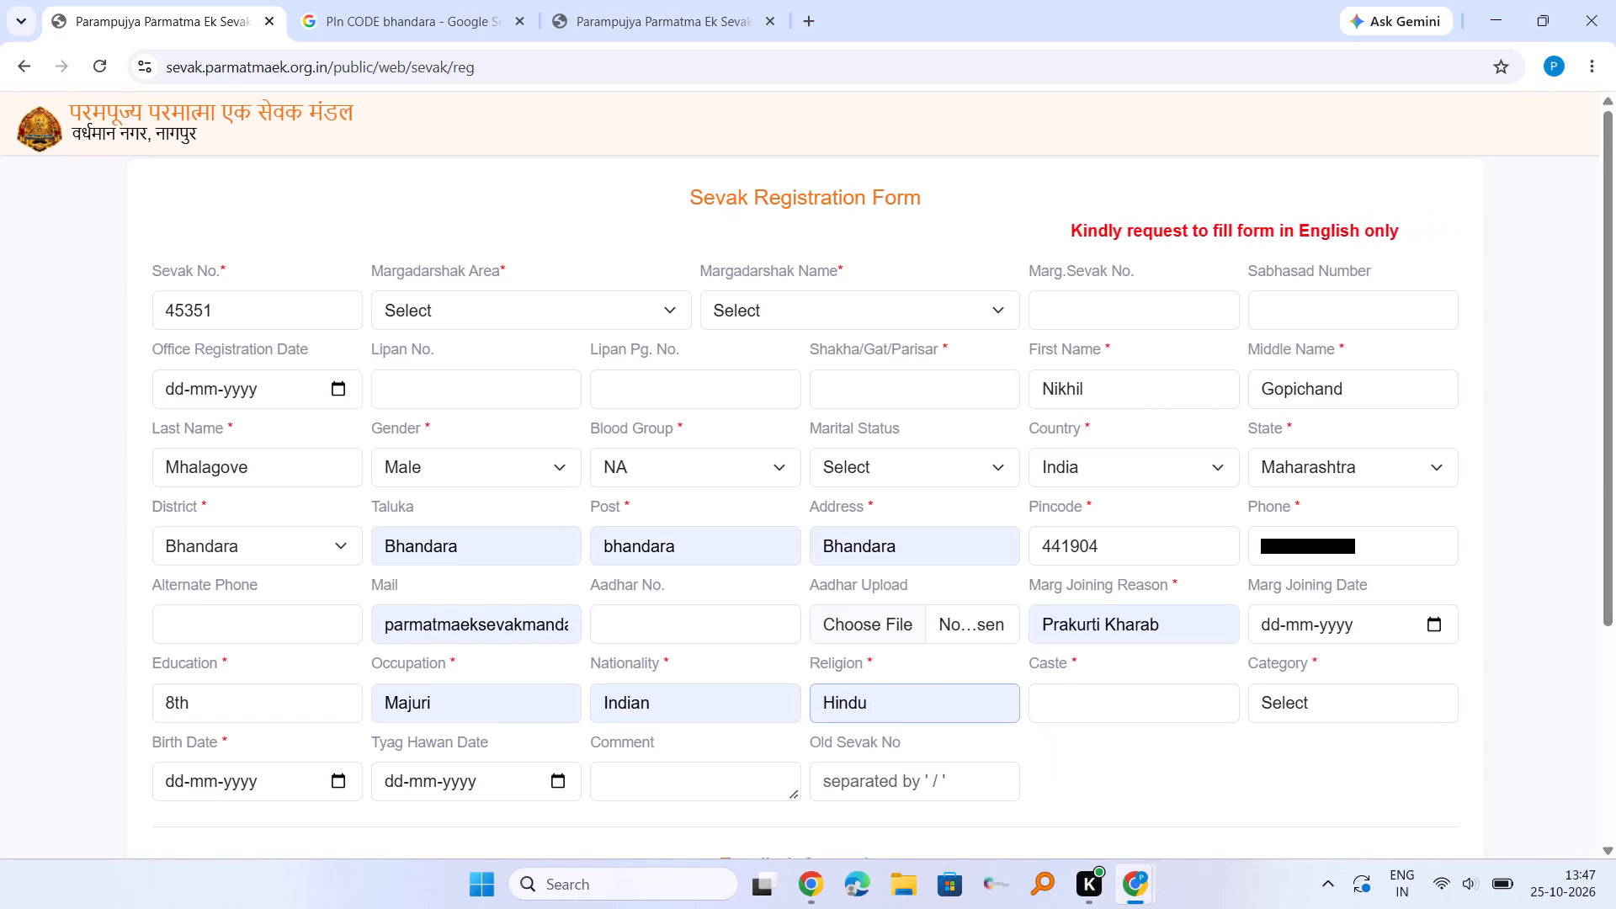
Set the sevak's caste to Dhivar and the category to ST.
left_click(1064, 711)
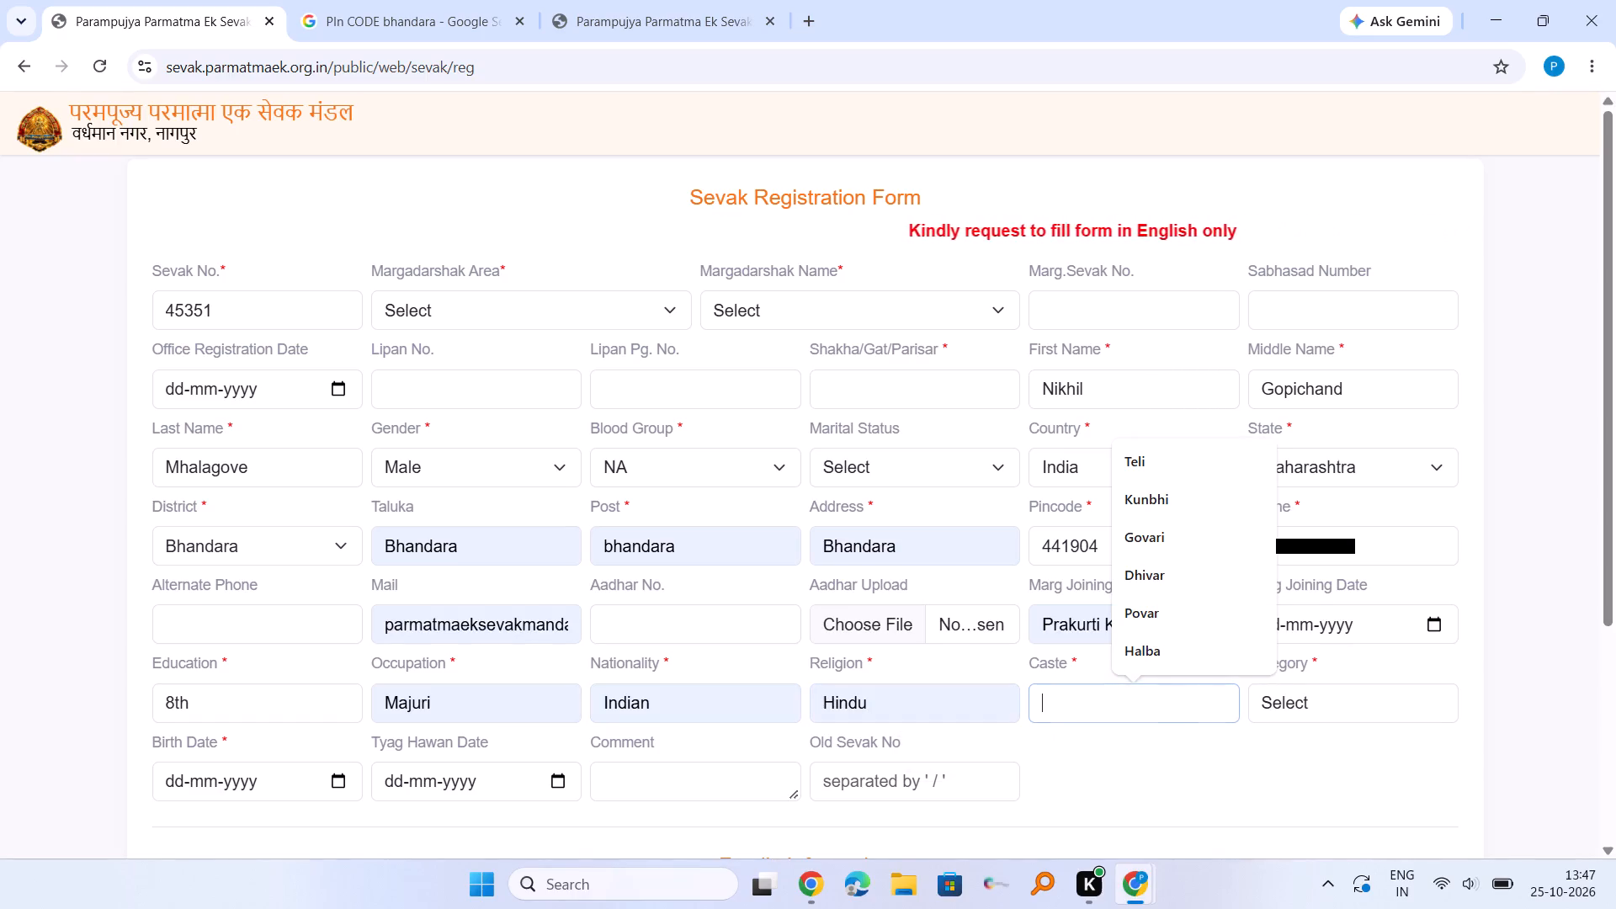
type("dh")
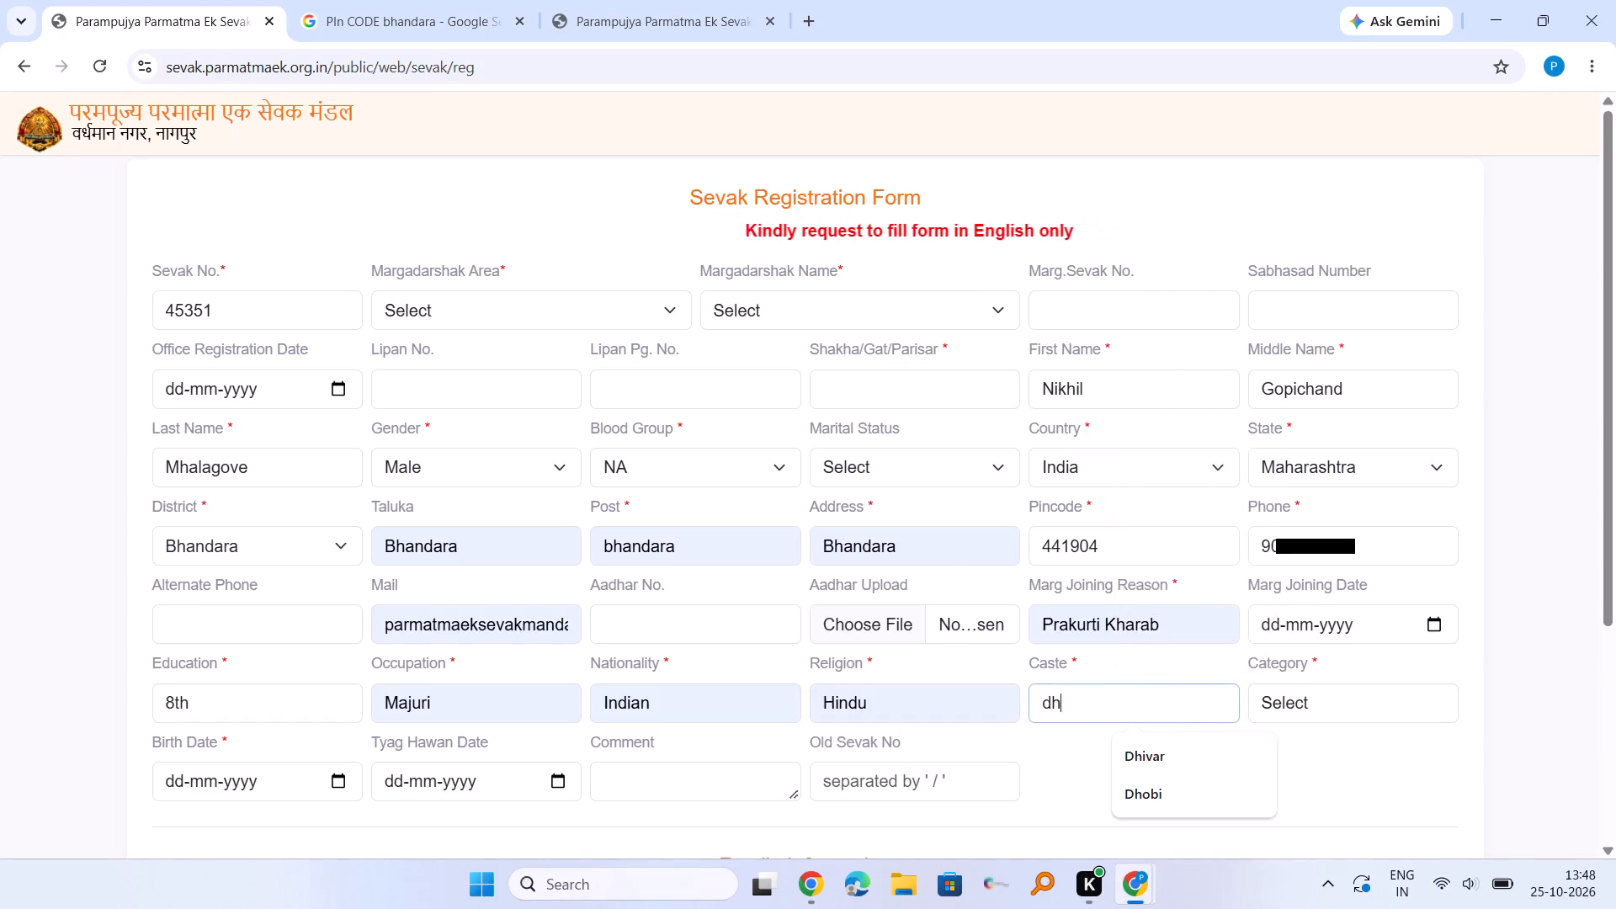
left_click(1132, 744)
left_click(1326, 701)
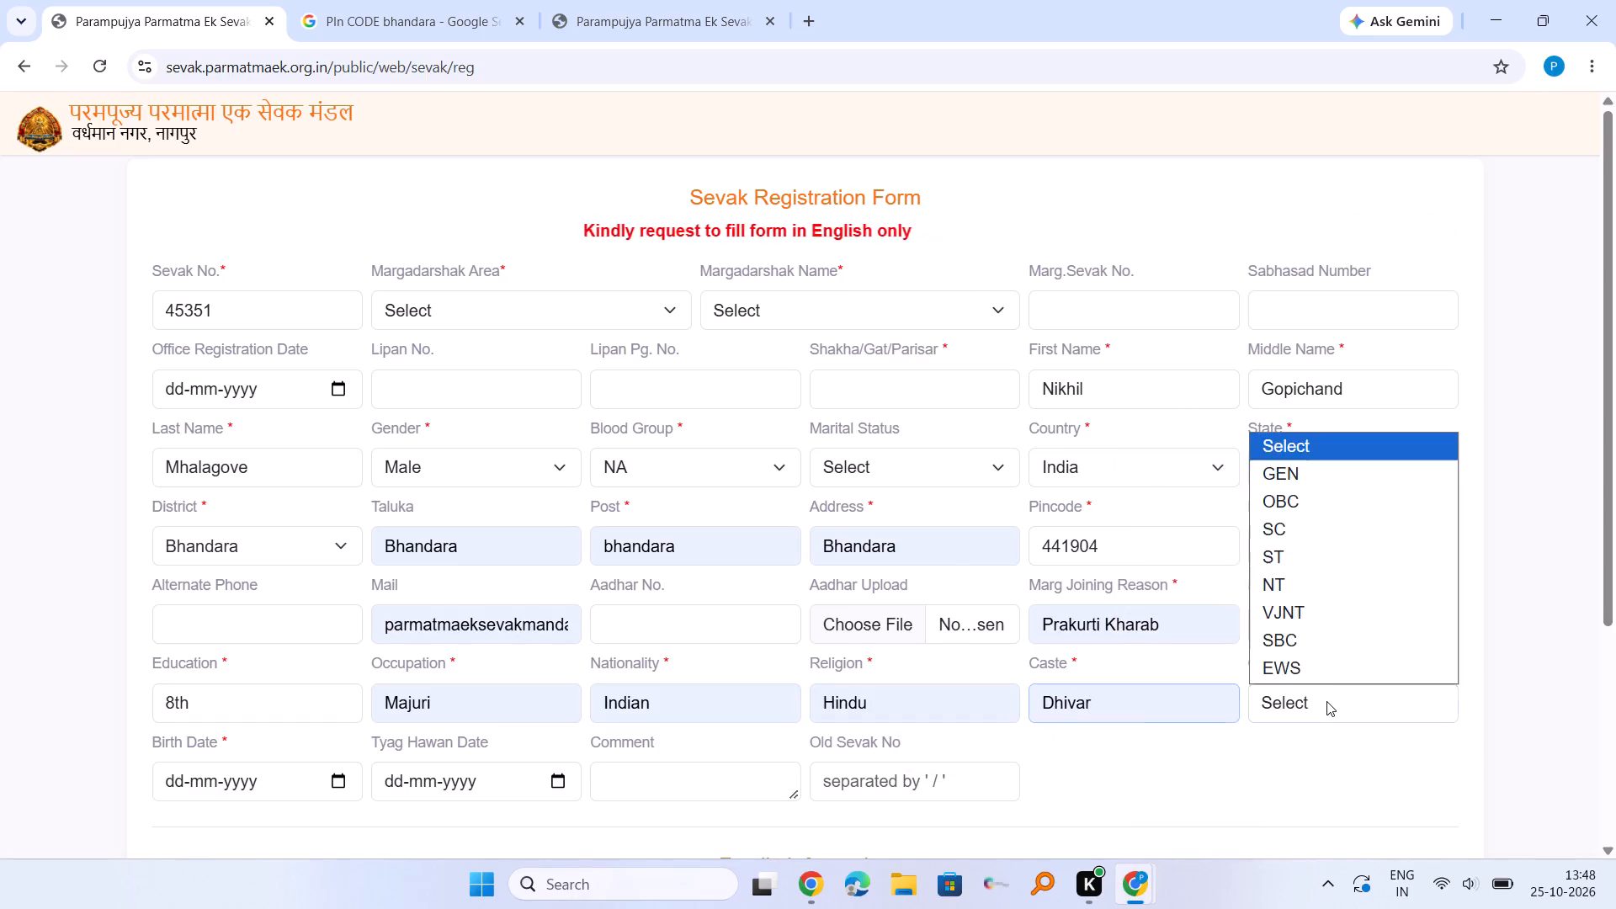
left_click(1316, 555)
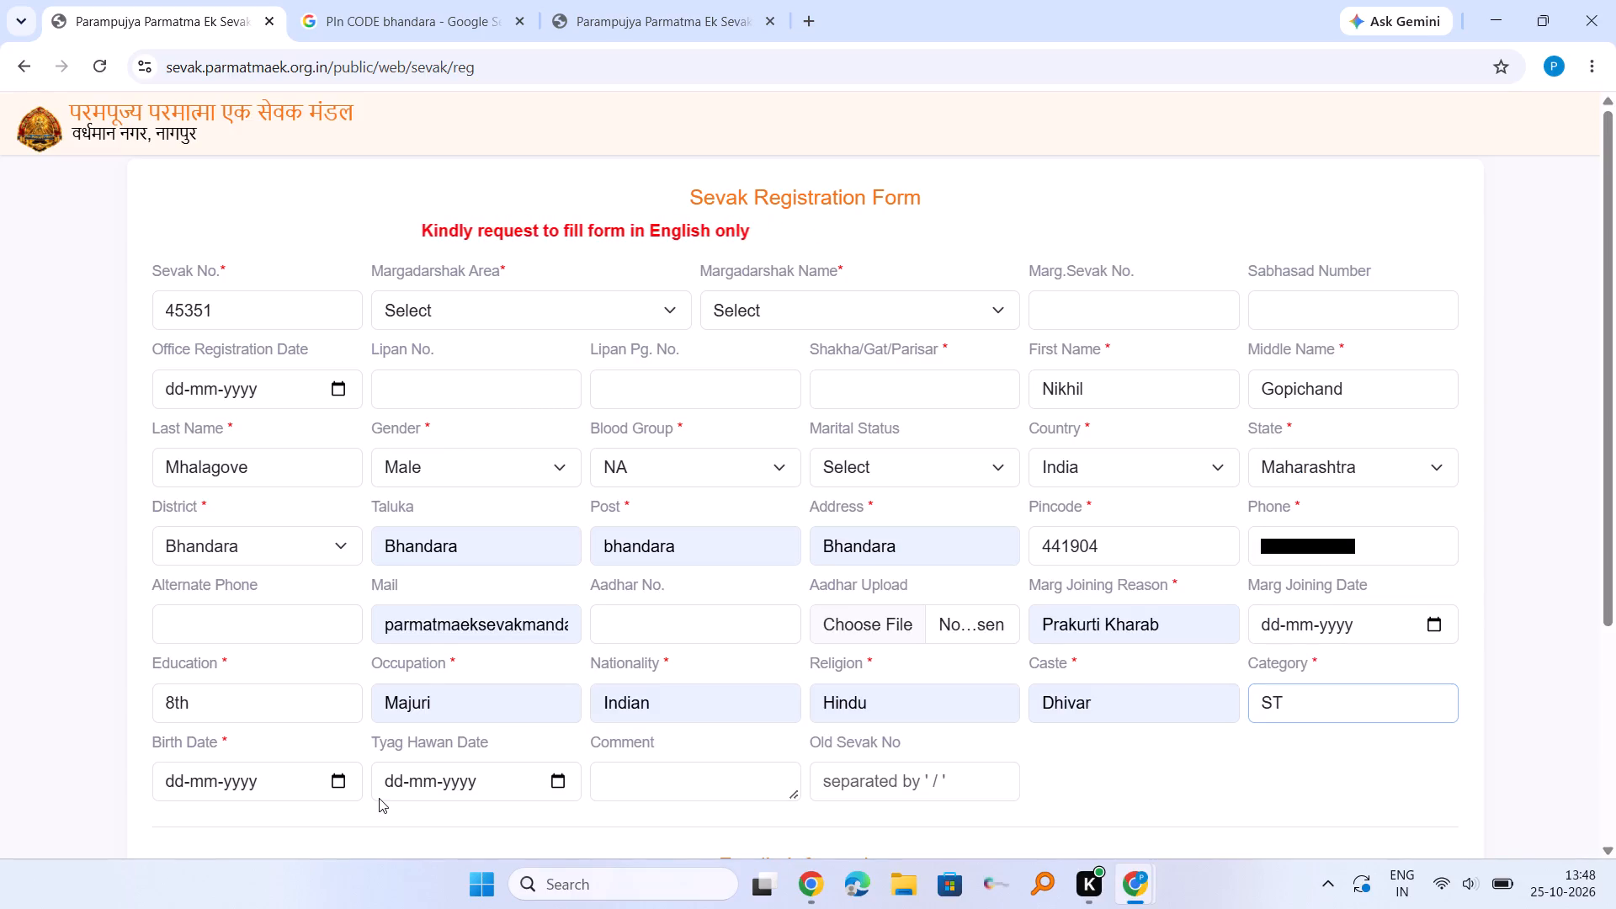
Enter the sevak's date of birth in the Birth Date field.
left_click(172, 773)
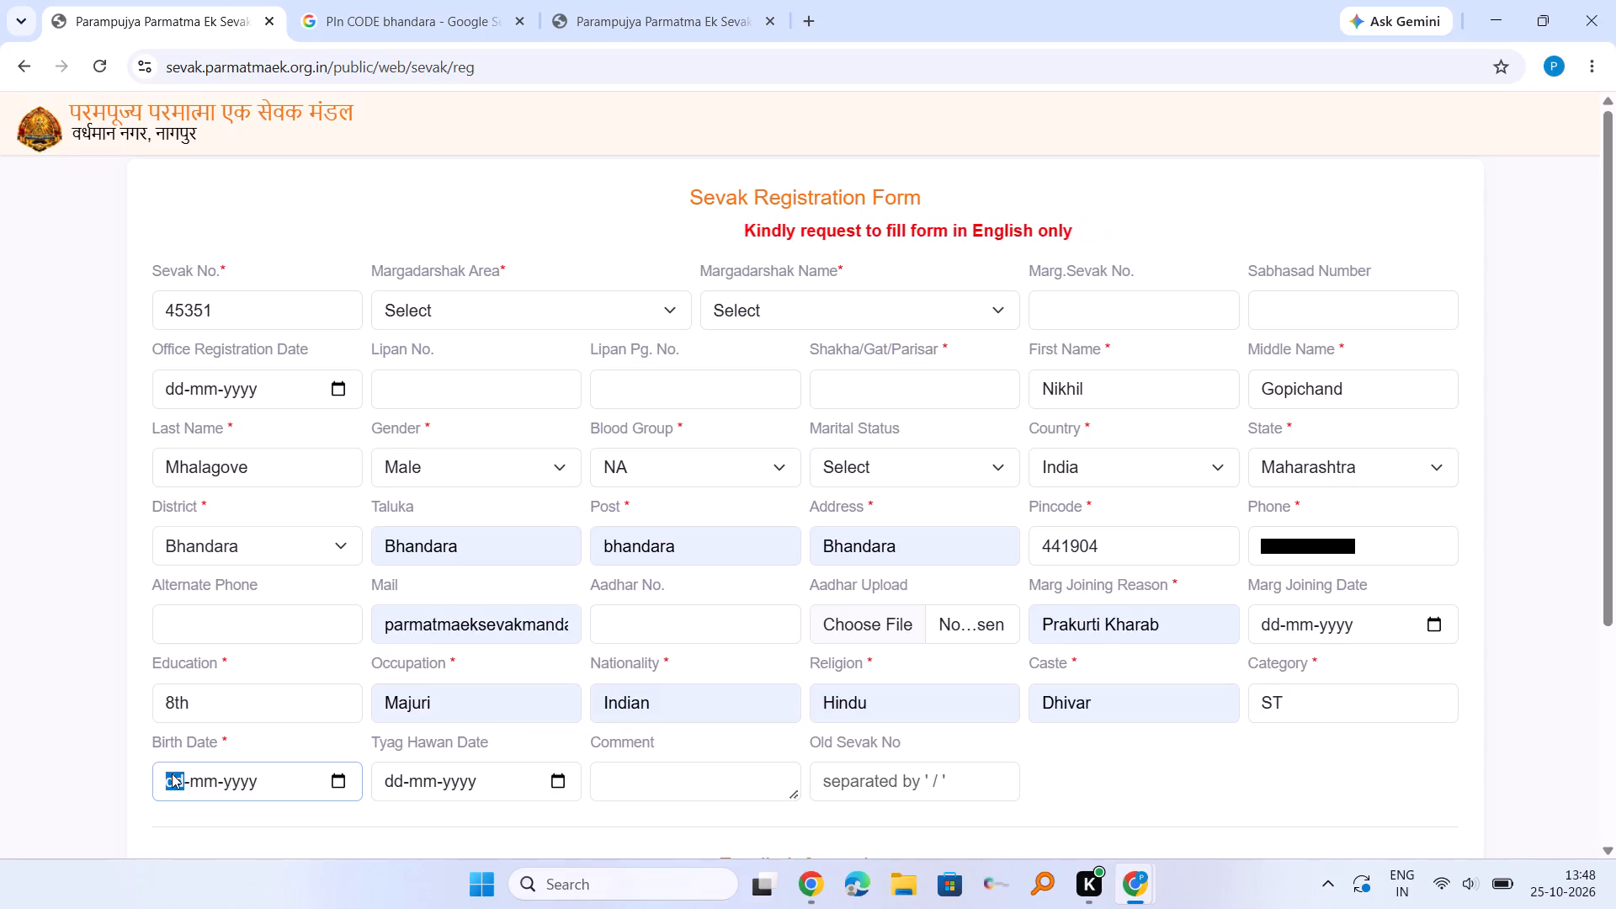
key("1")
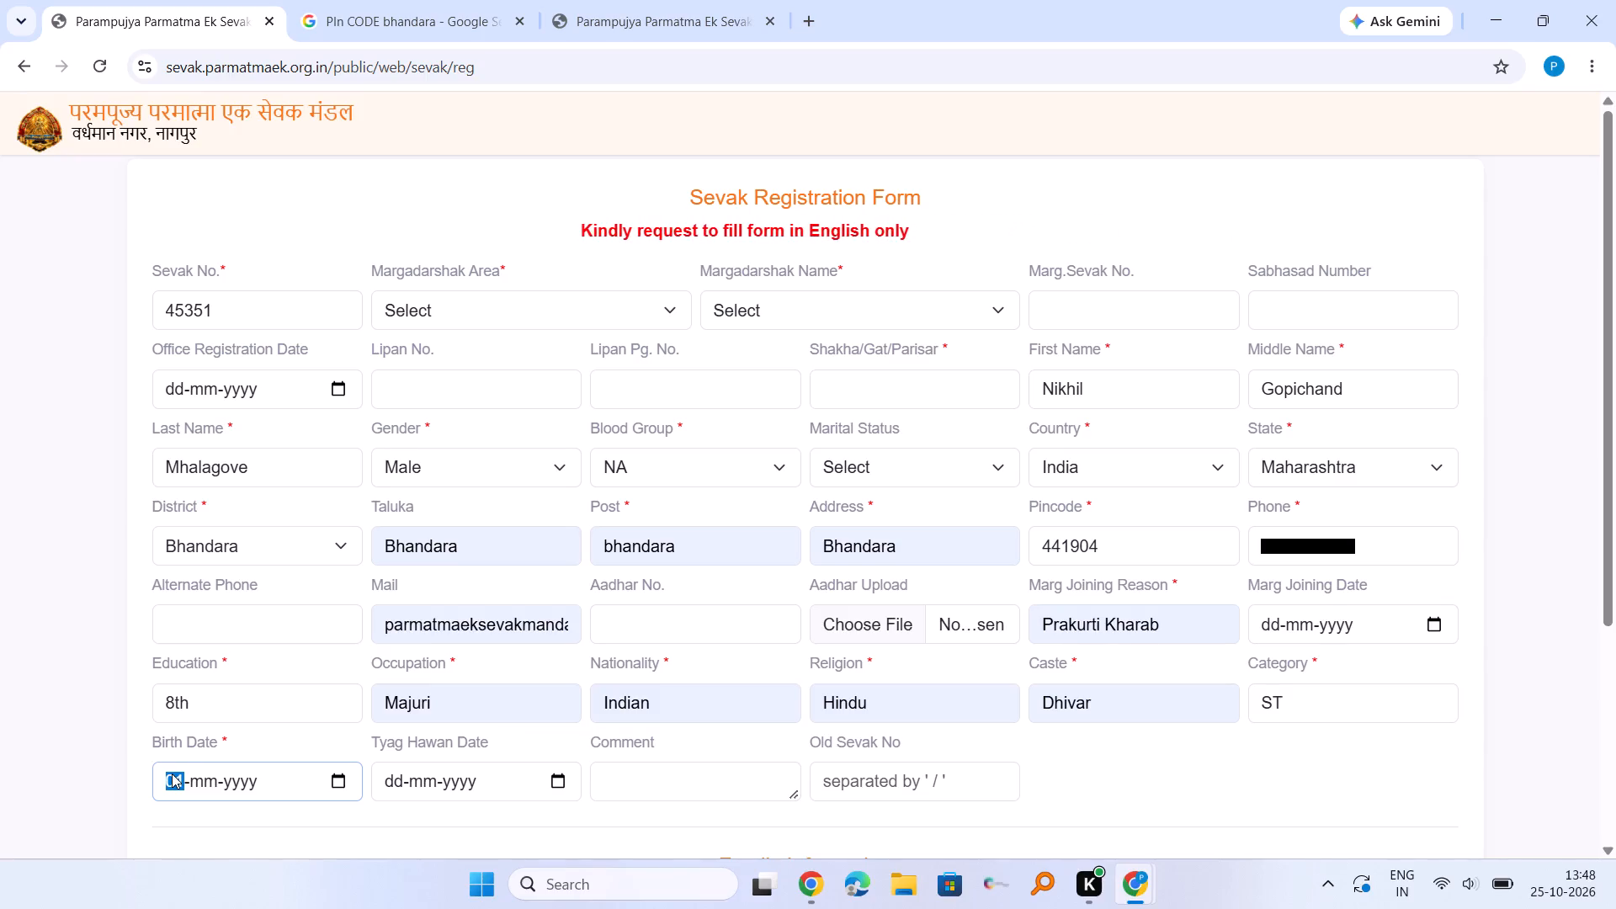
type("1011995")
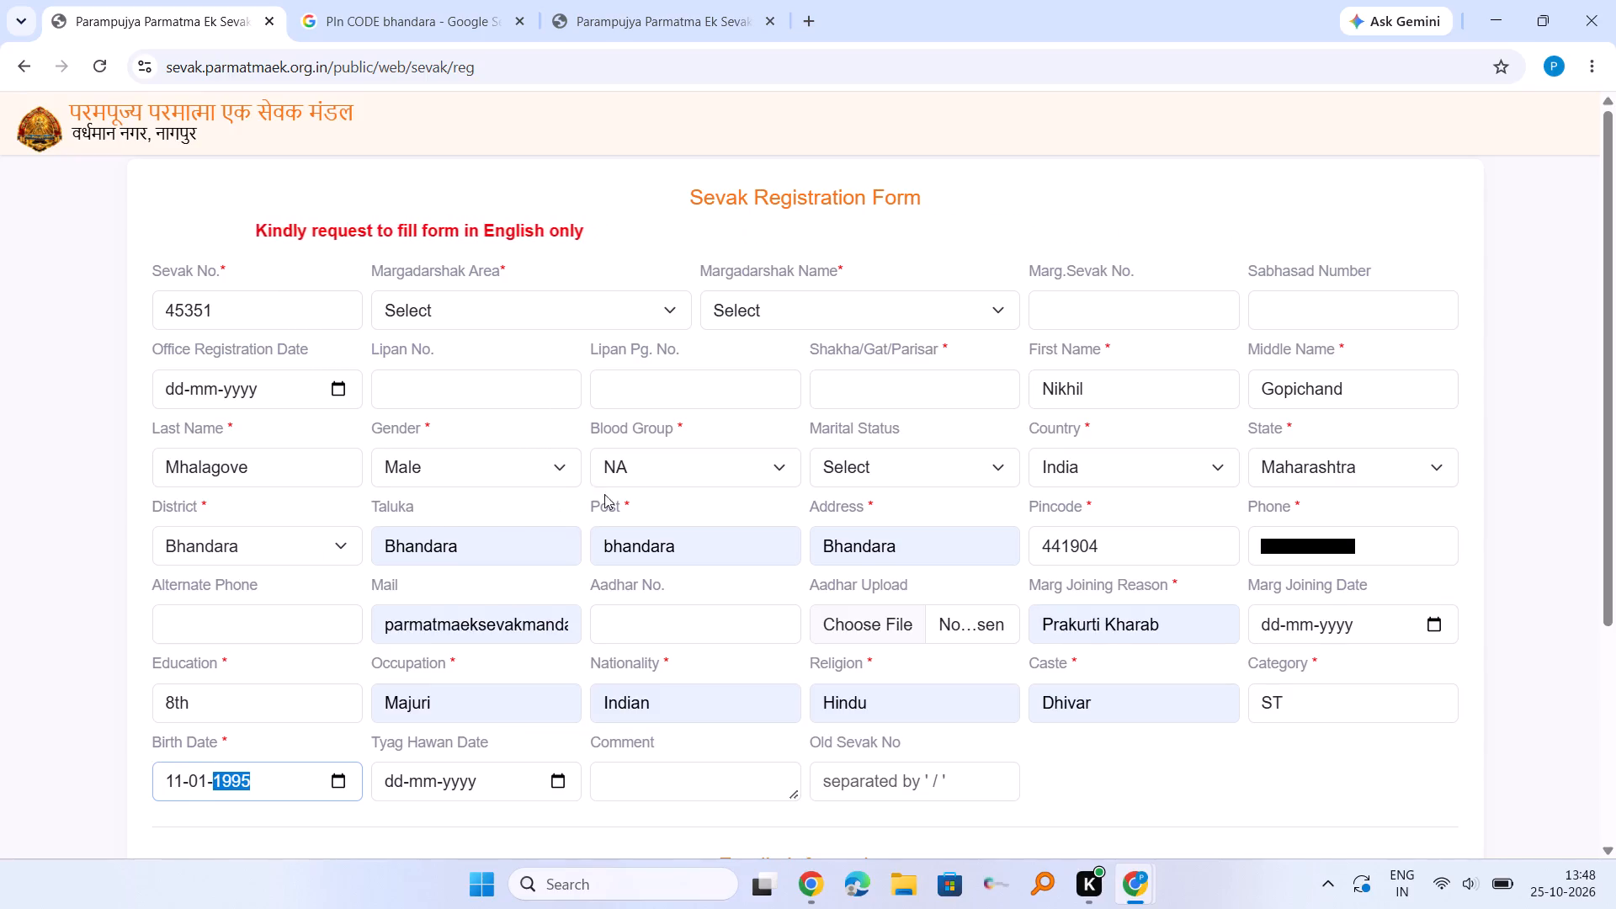
Set both Shakha/Gat/Parisar and Margadarshak Area to Bhandara.
left_click(895, 390)
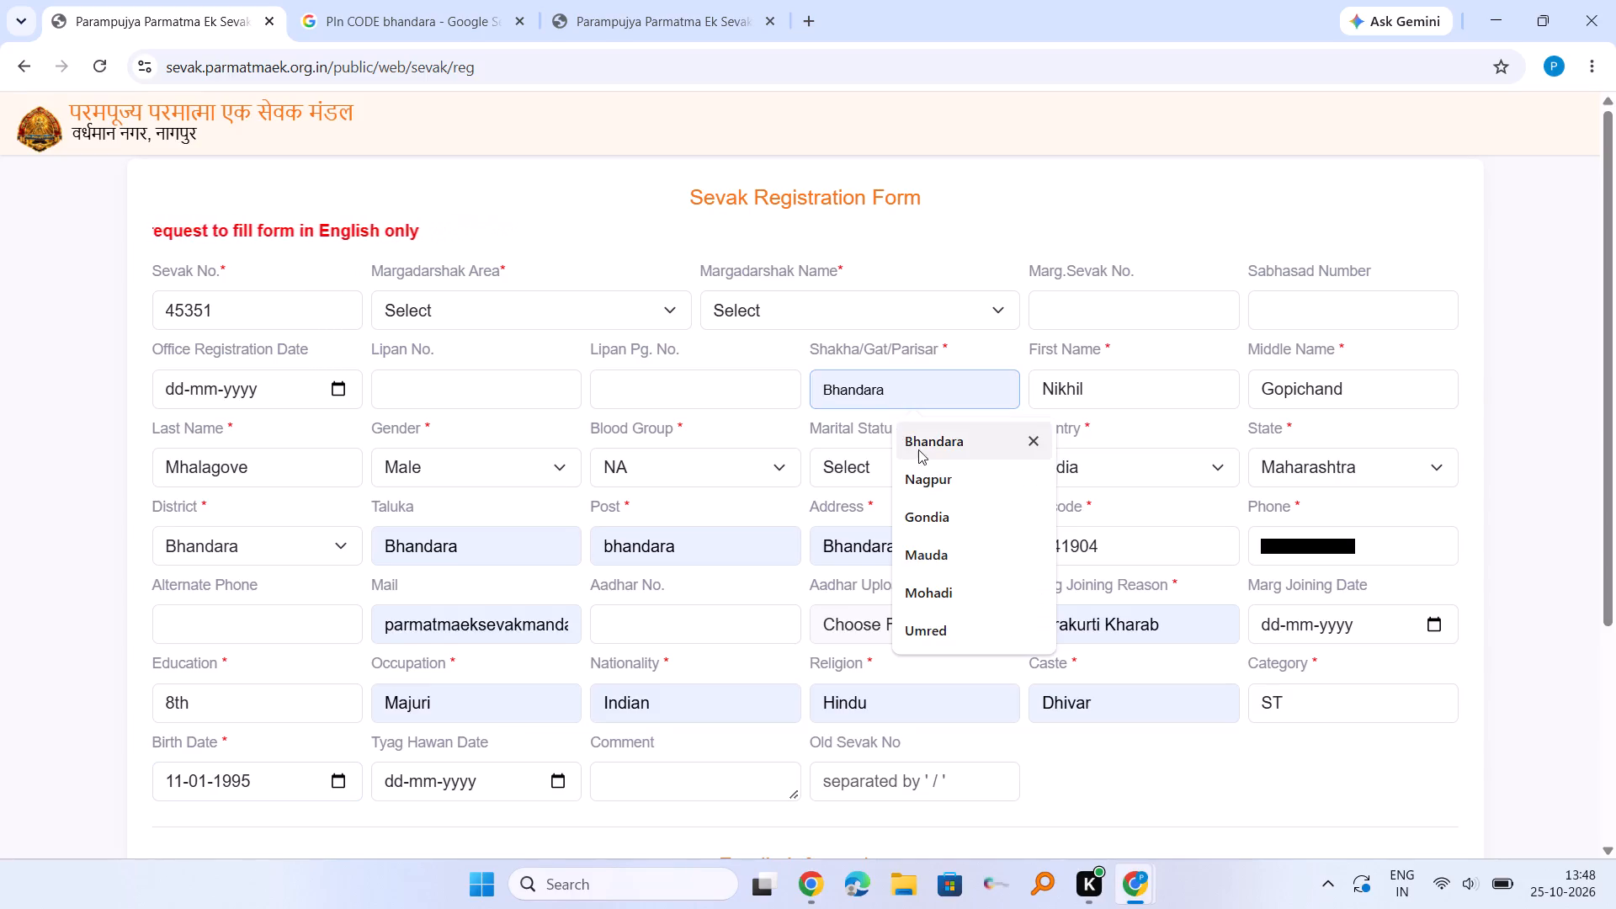
left_click(918, 449)
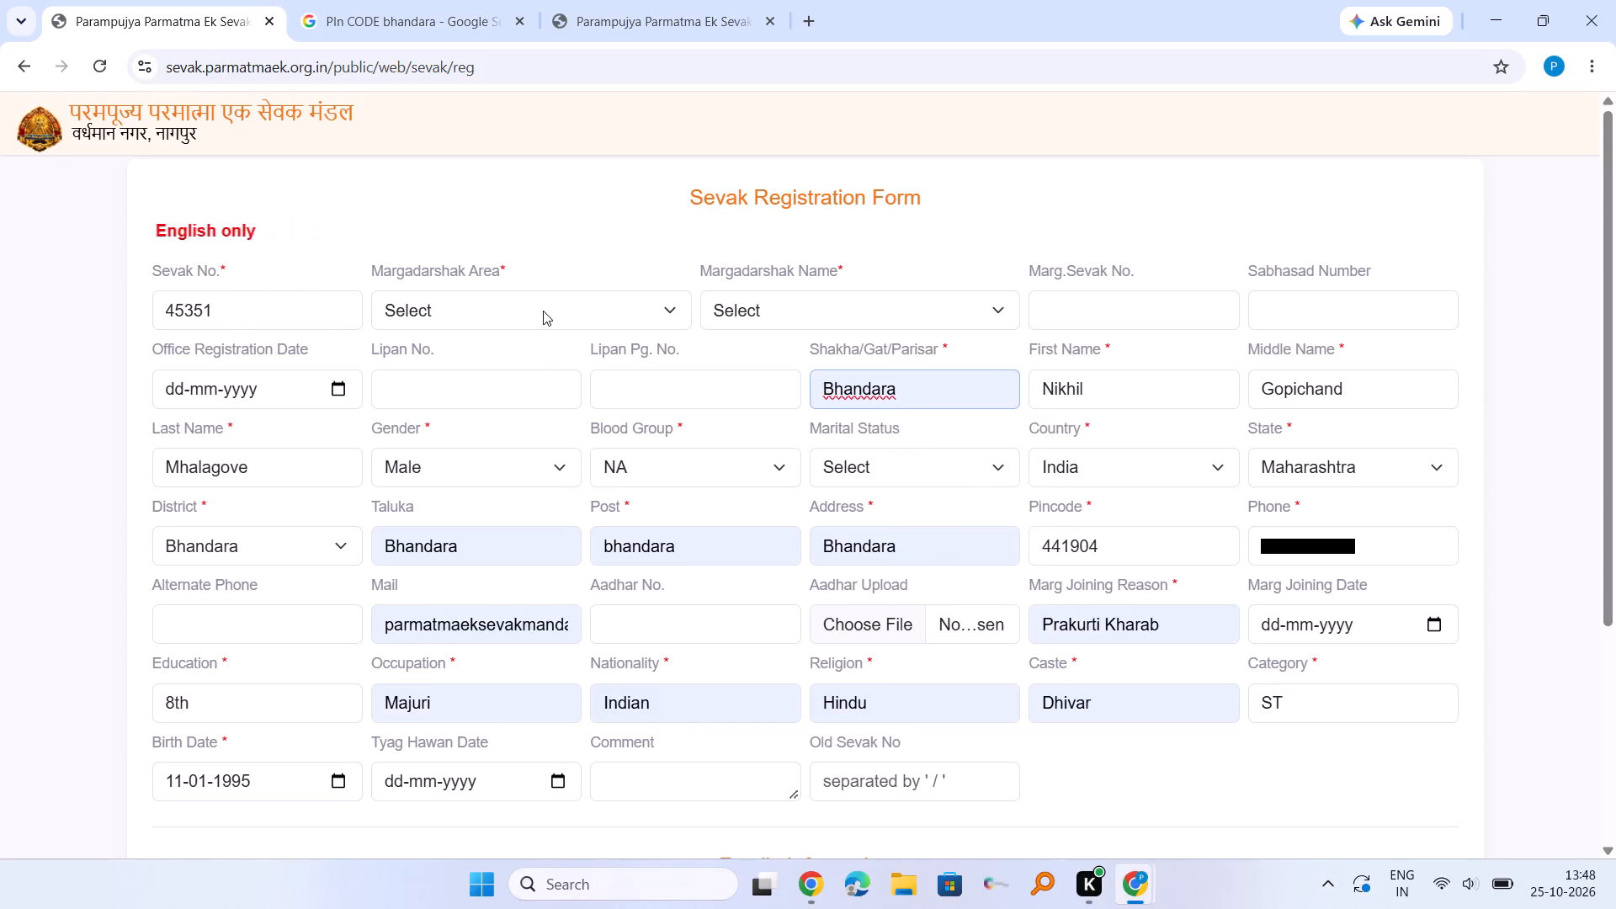
left_click(543, 311)
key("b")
key("Down")
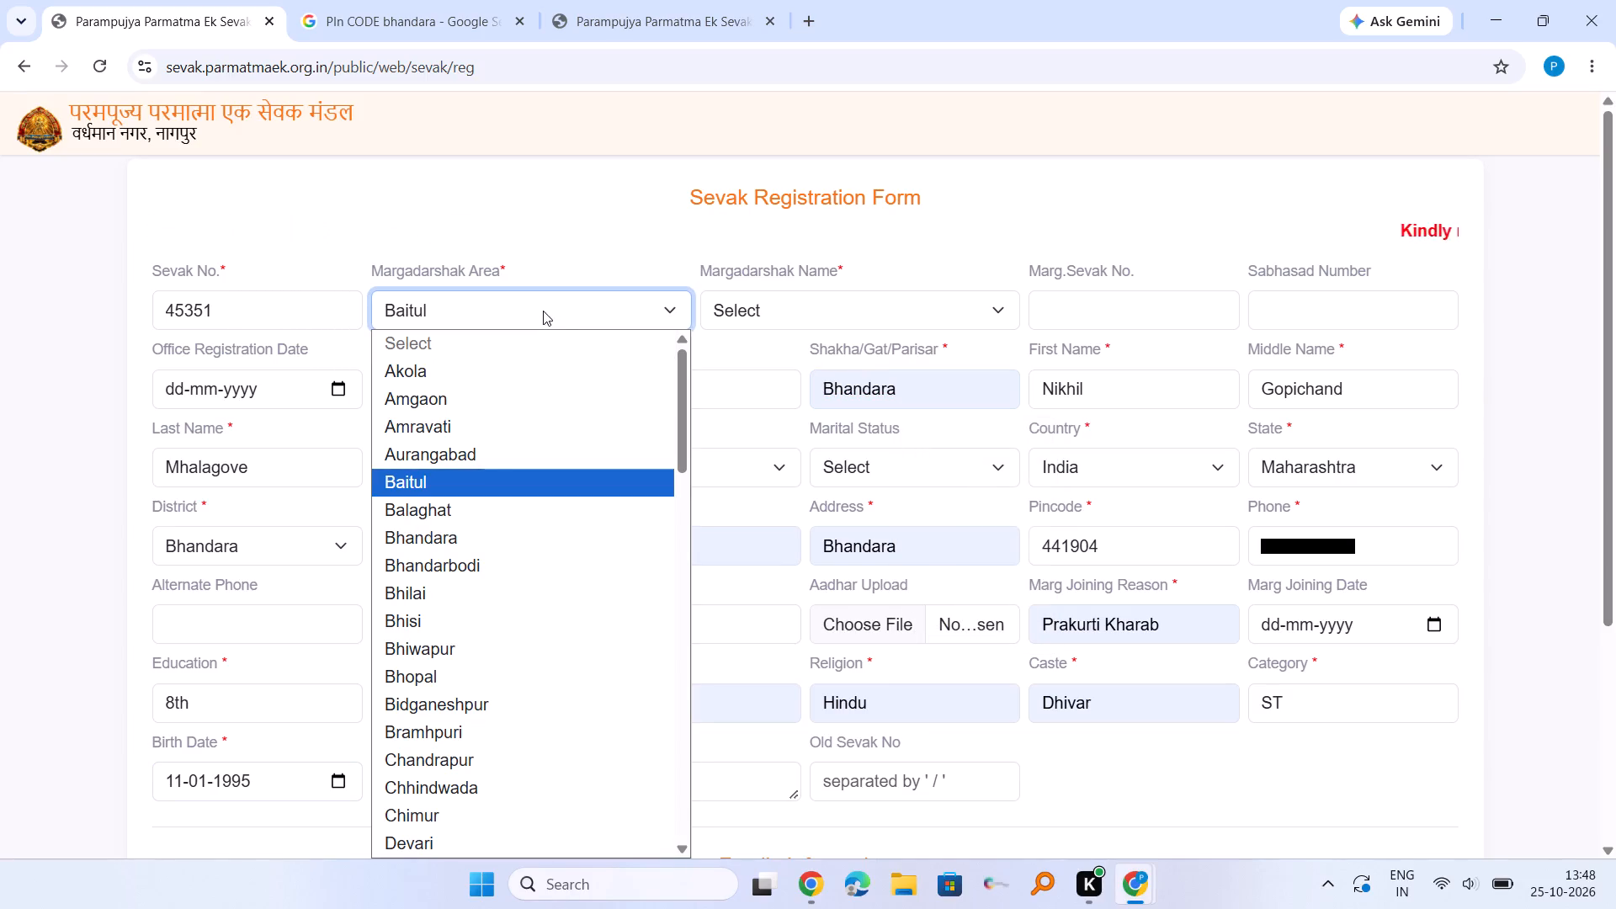
key("Down")
key("Return")
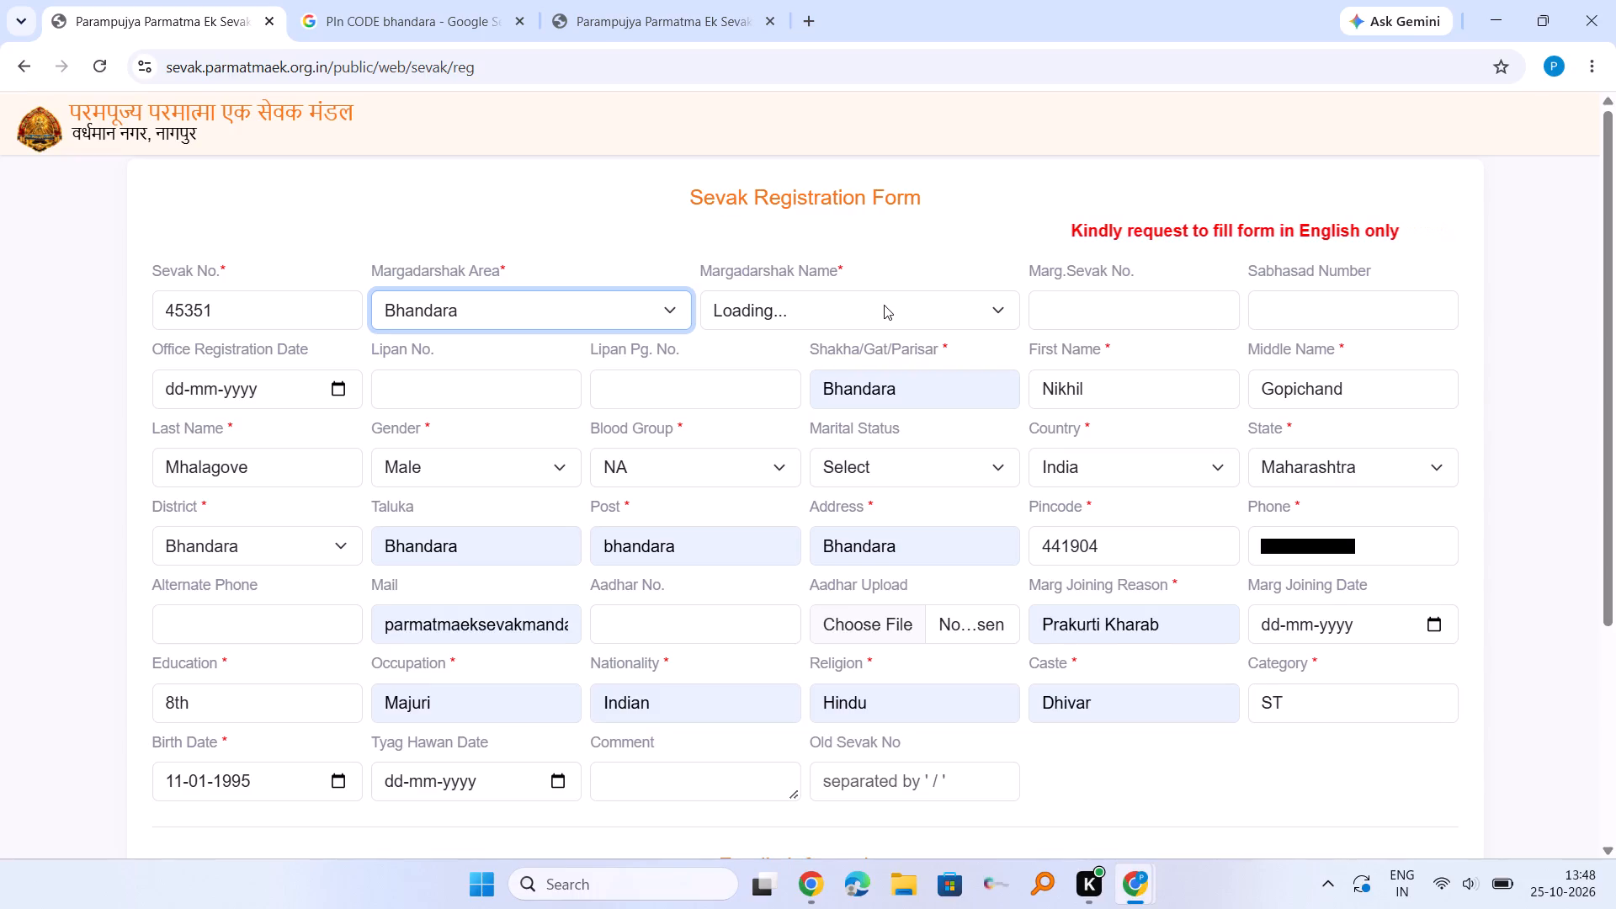
Choose the sevak's guide in the Margadarshak Name field from the names listed for the Bhandara area.
left_click(884, 305)
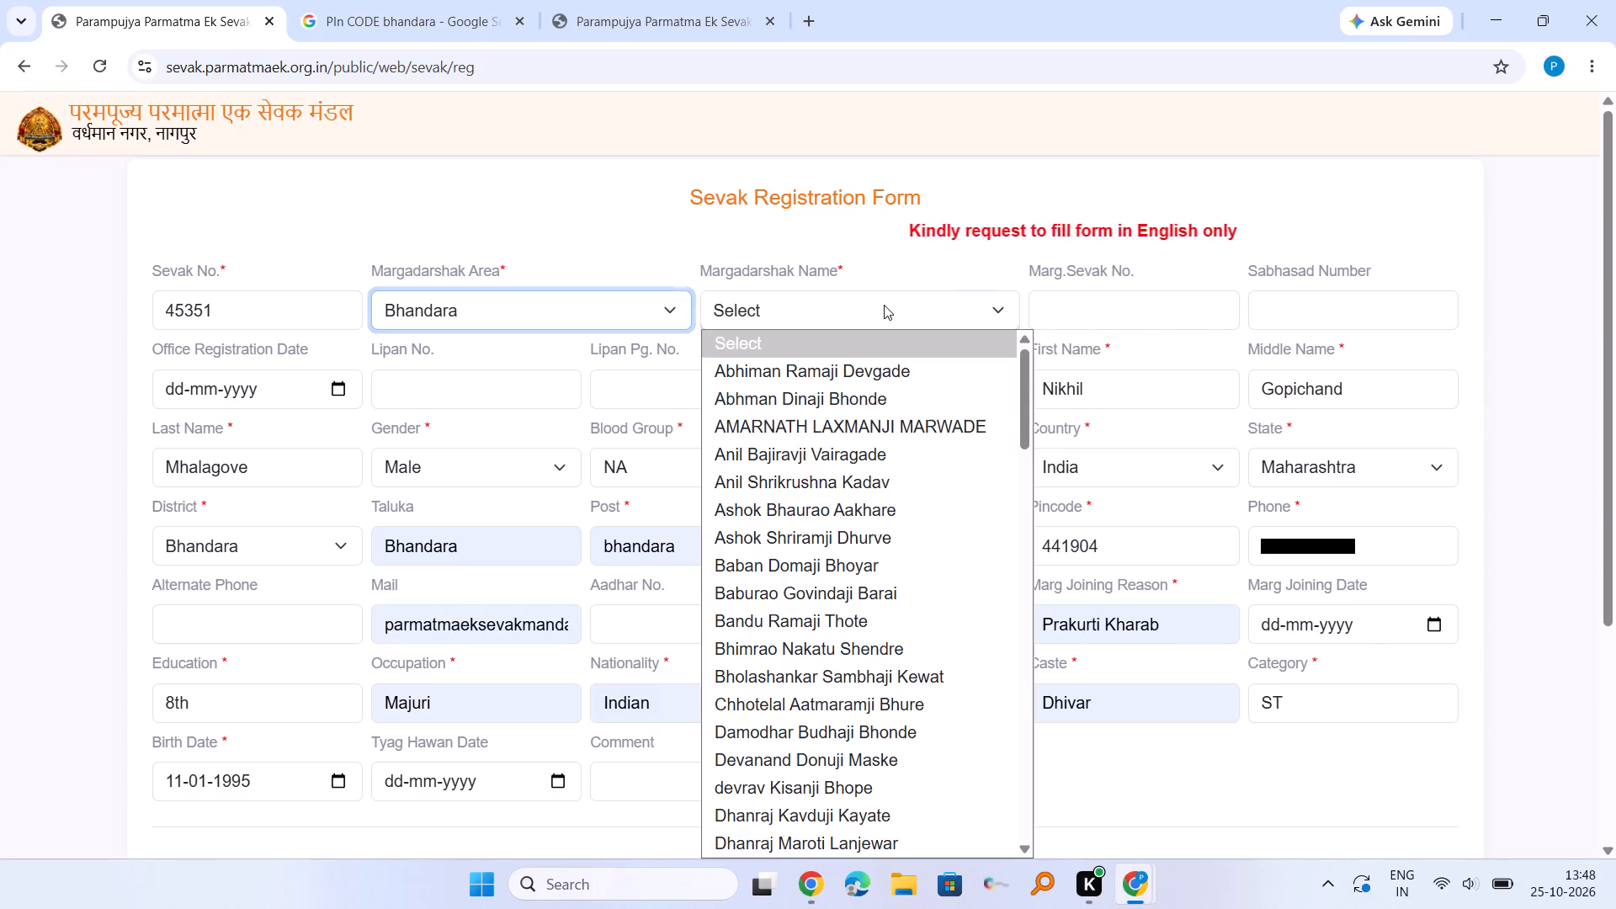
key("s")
key("Down")
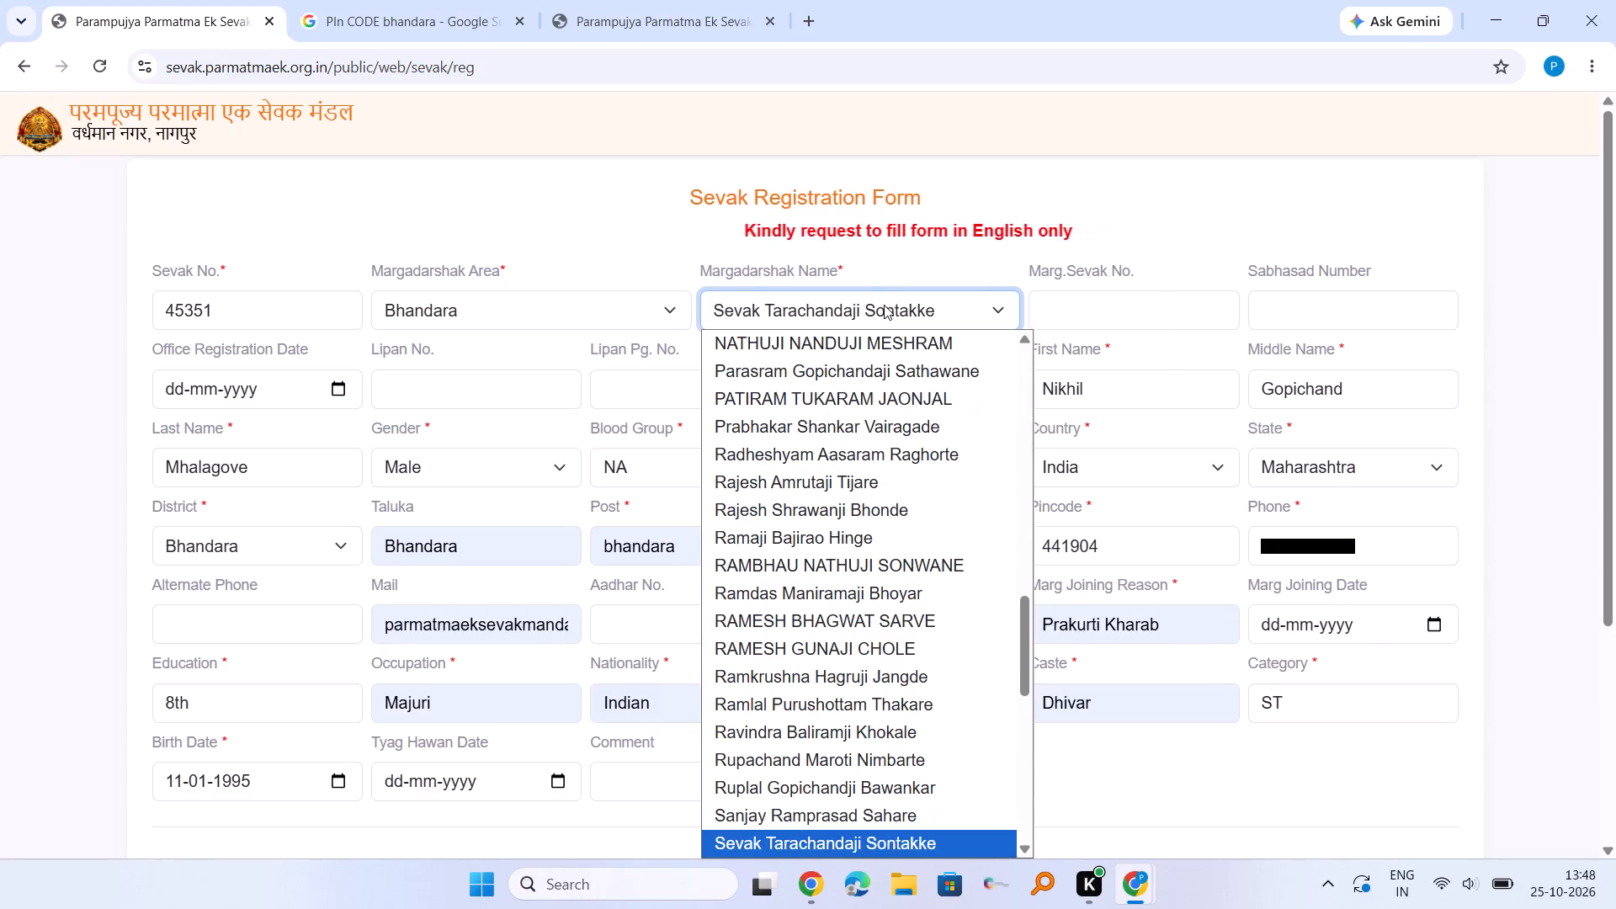
key("Down")
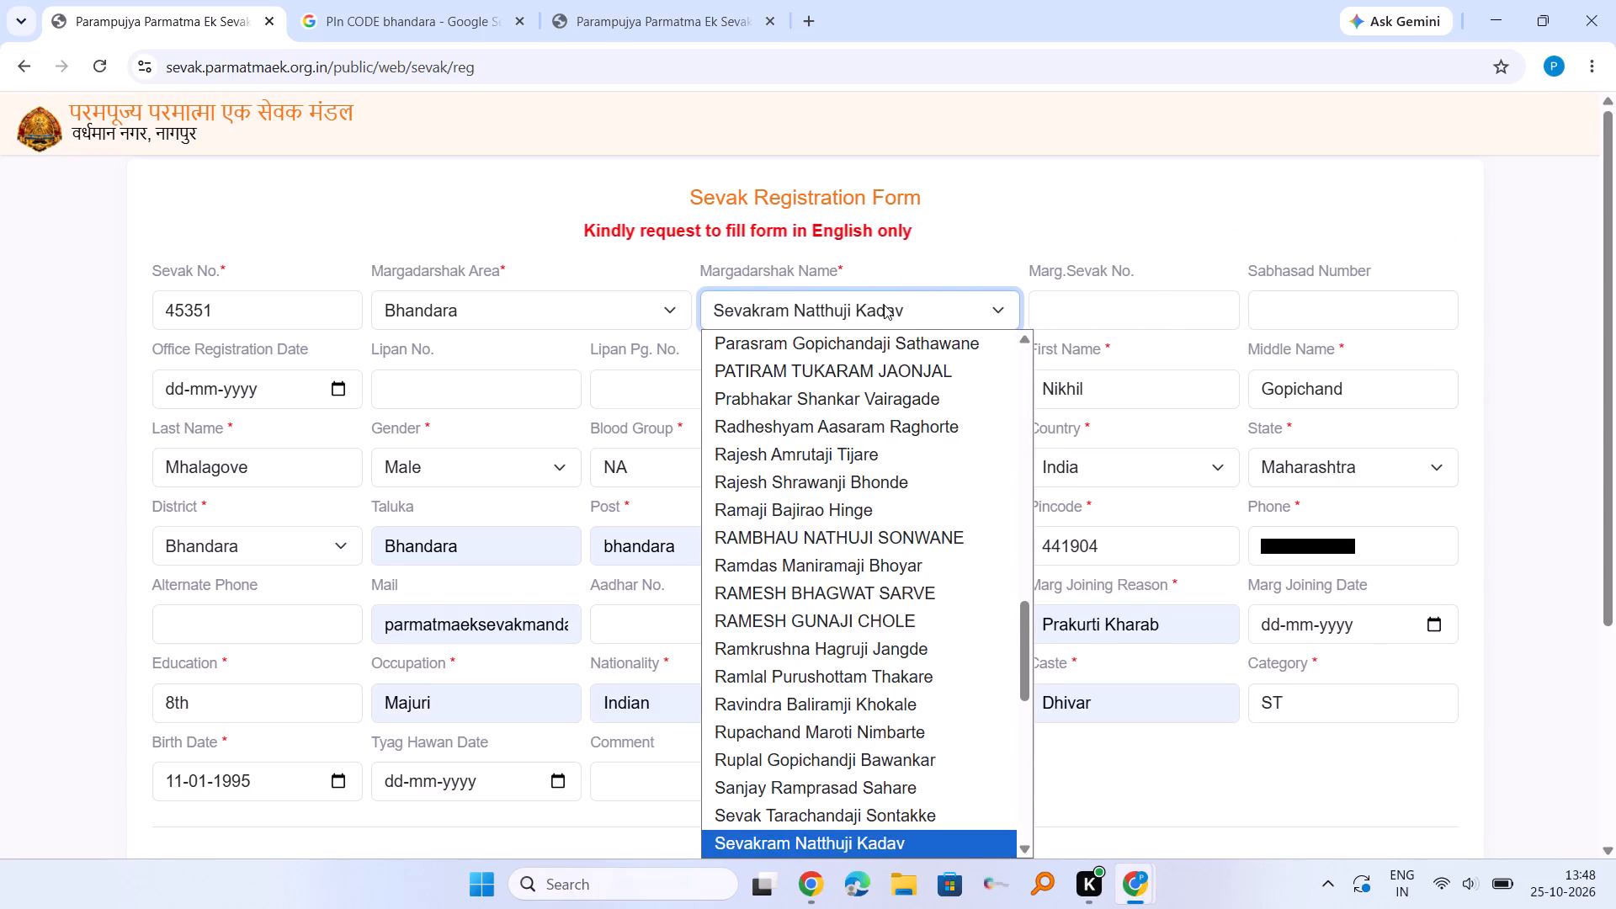
key("Down")
key("Down")
key("Down")
key("Down")
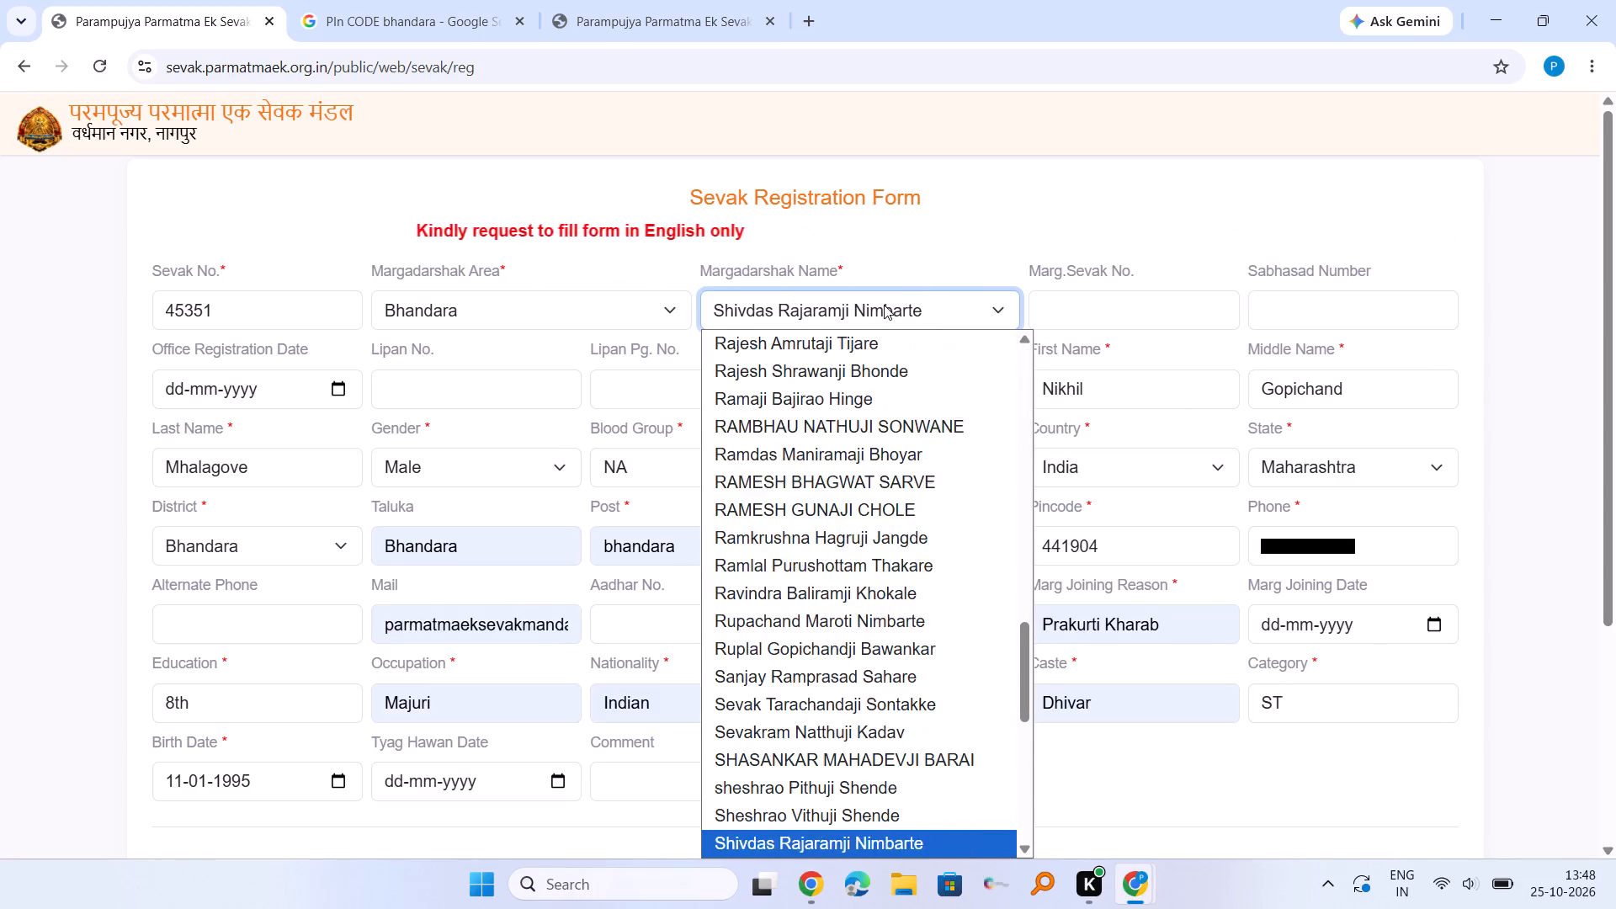
key("Down")
key("Down")
key("Down")
key("Down")
key("Down")
key("Down")
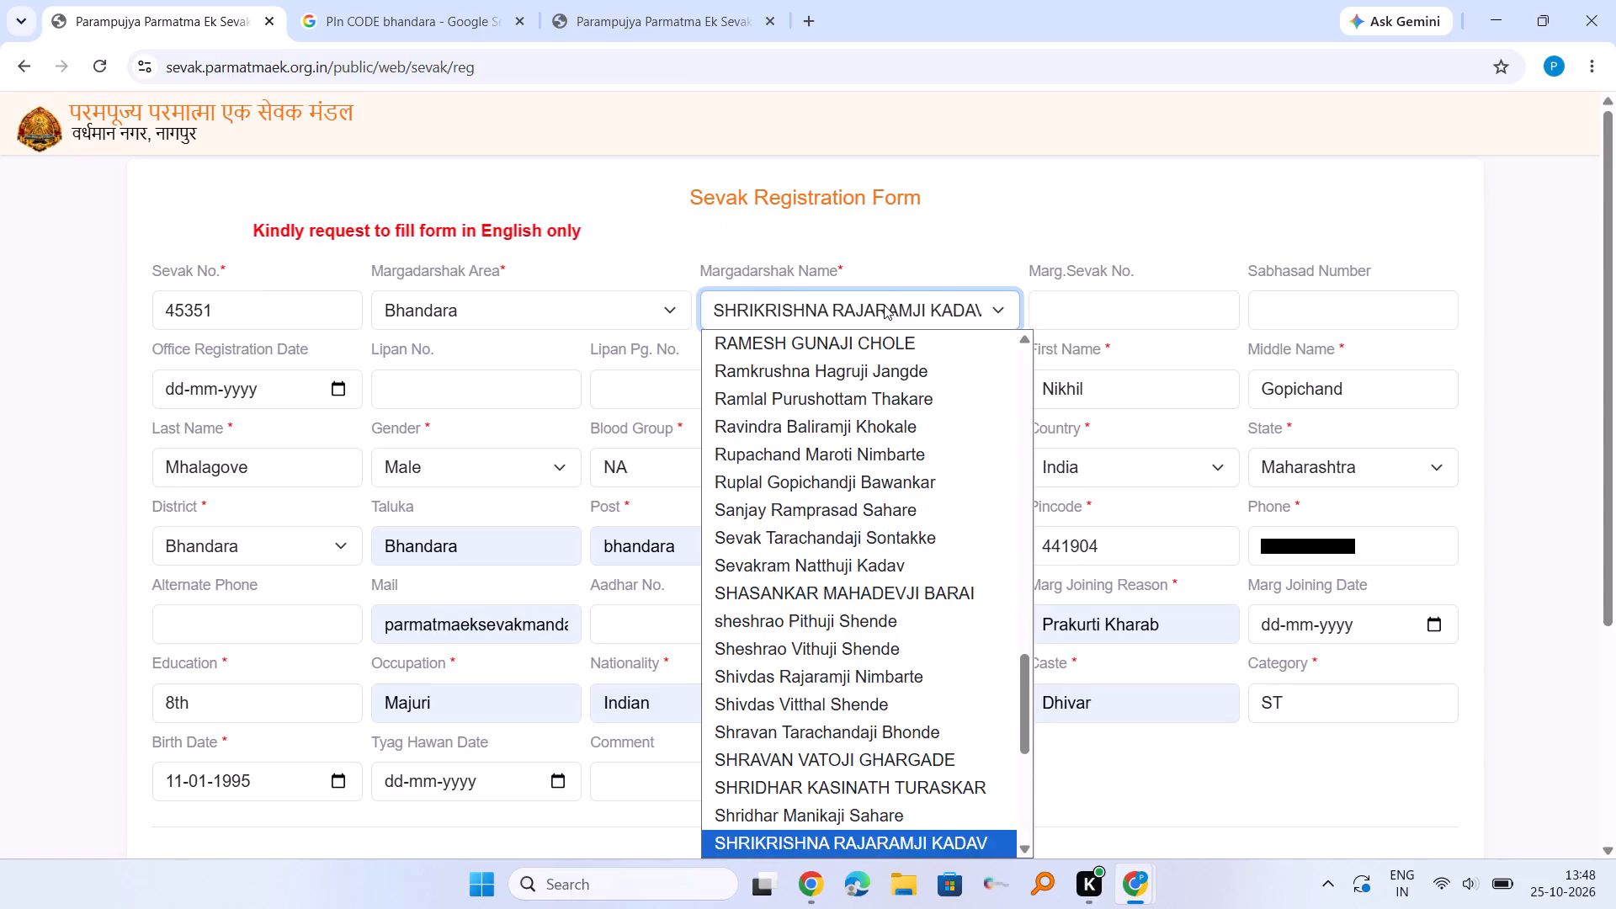
key("Down")
key("Down")
key("Down")
key("Down")
key("Down")
key("Down")
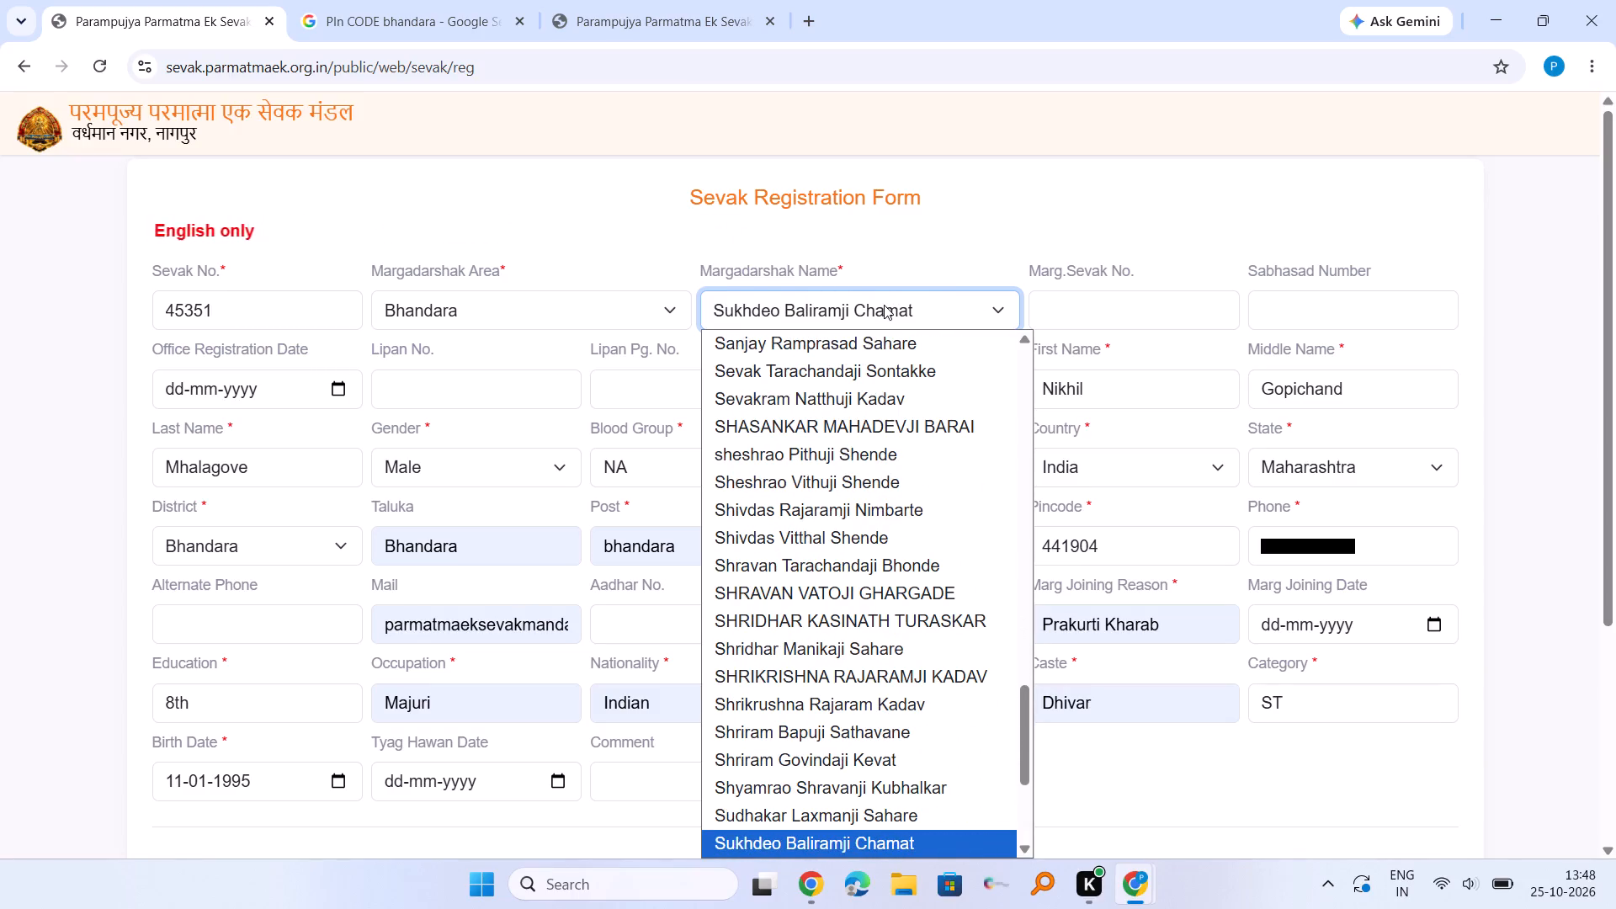
key("Down")
key("Down")
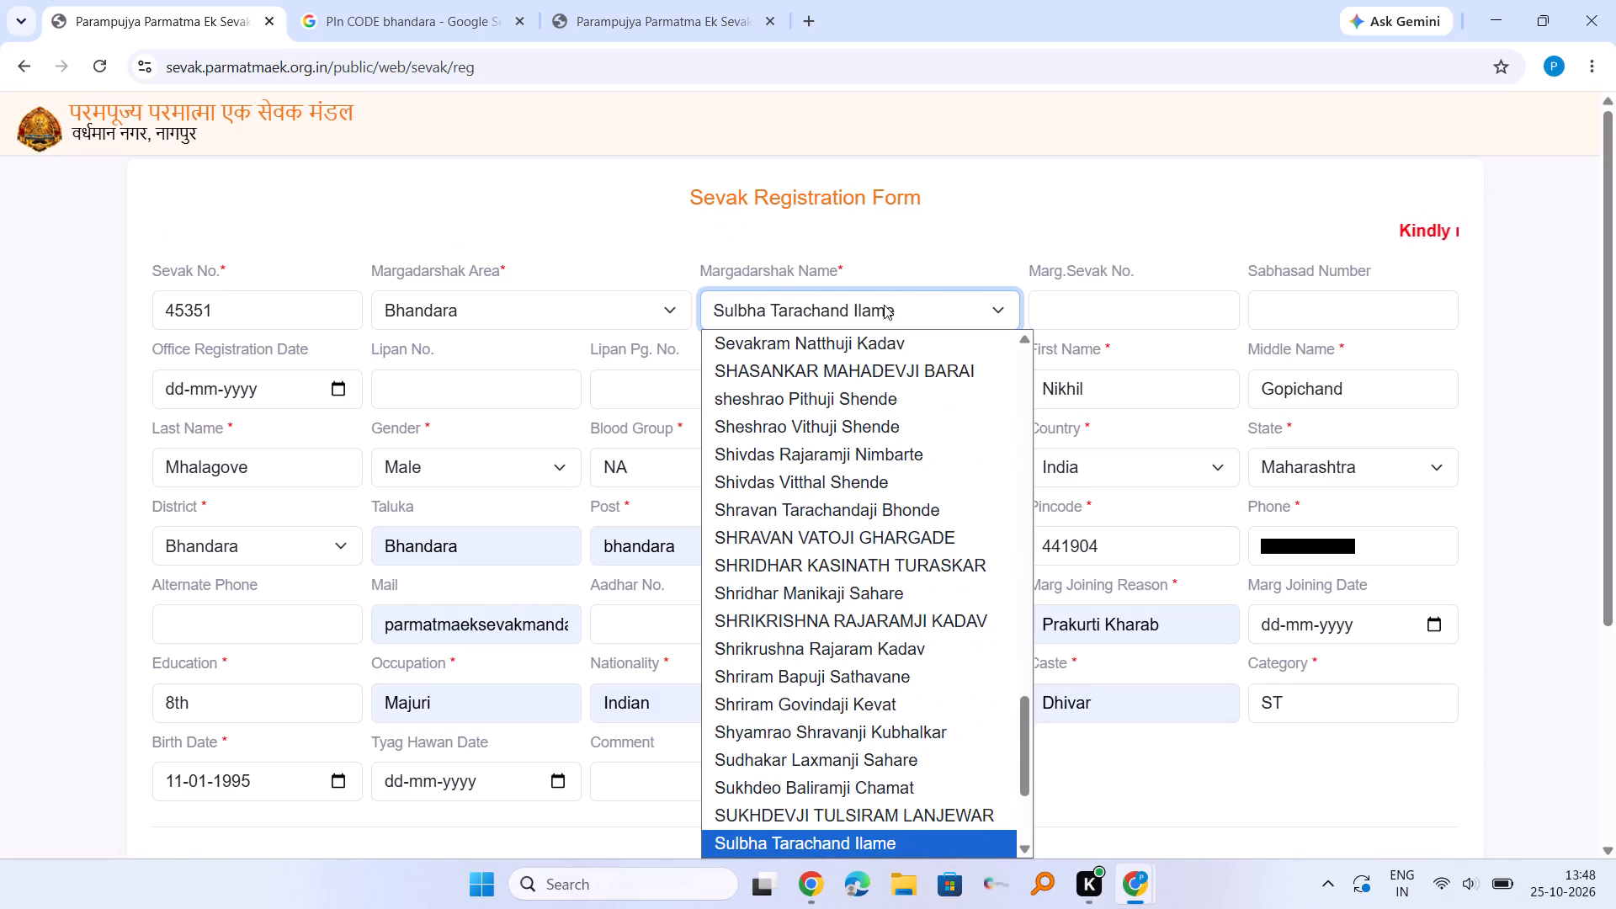
key("Return")
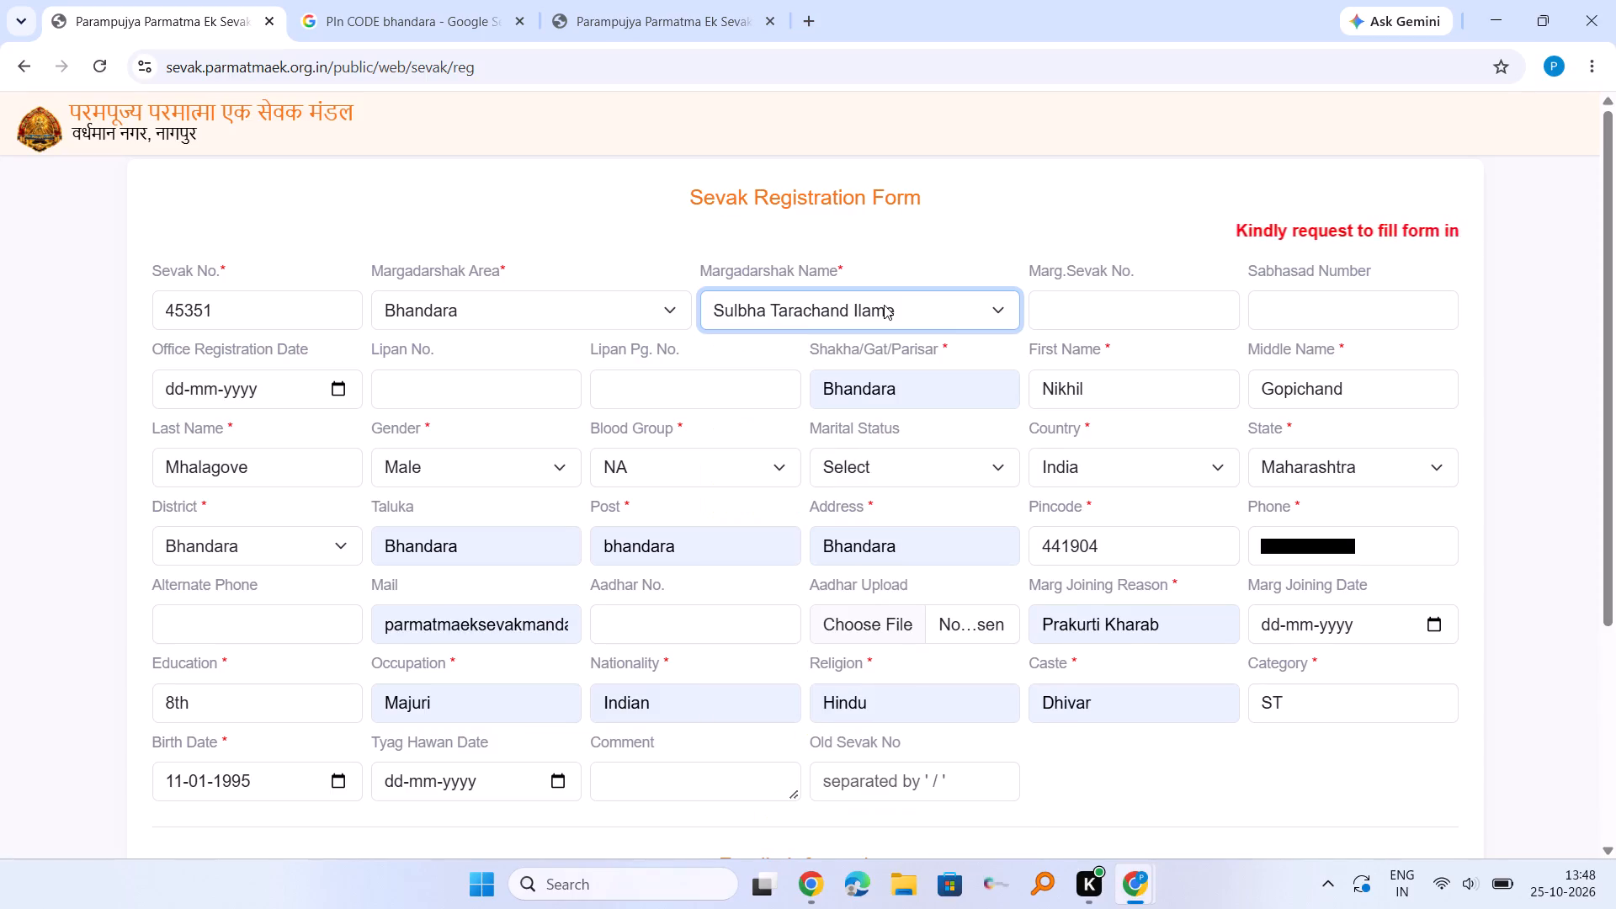
Complete the reCAPTCHA check below the family information by marking all squares with buses and verifying.
scroll(965, 462, "down", 5)
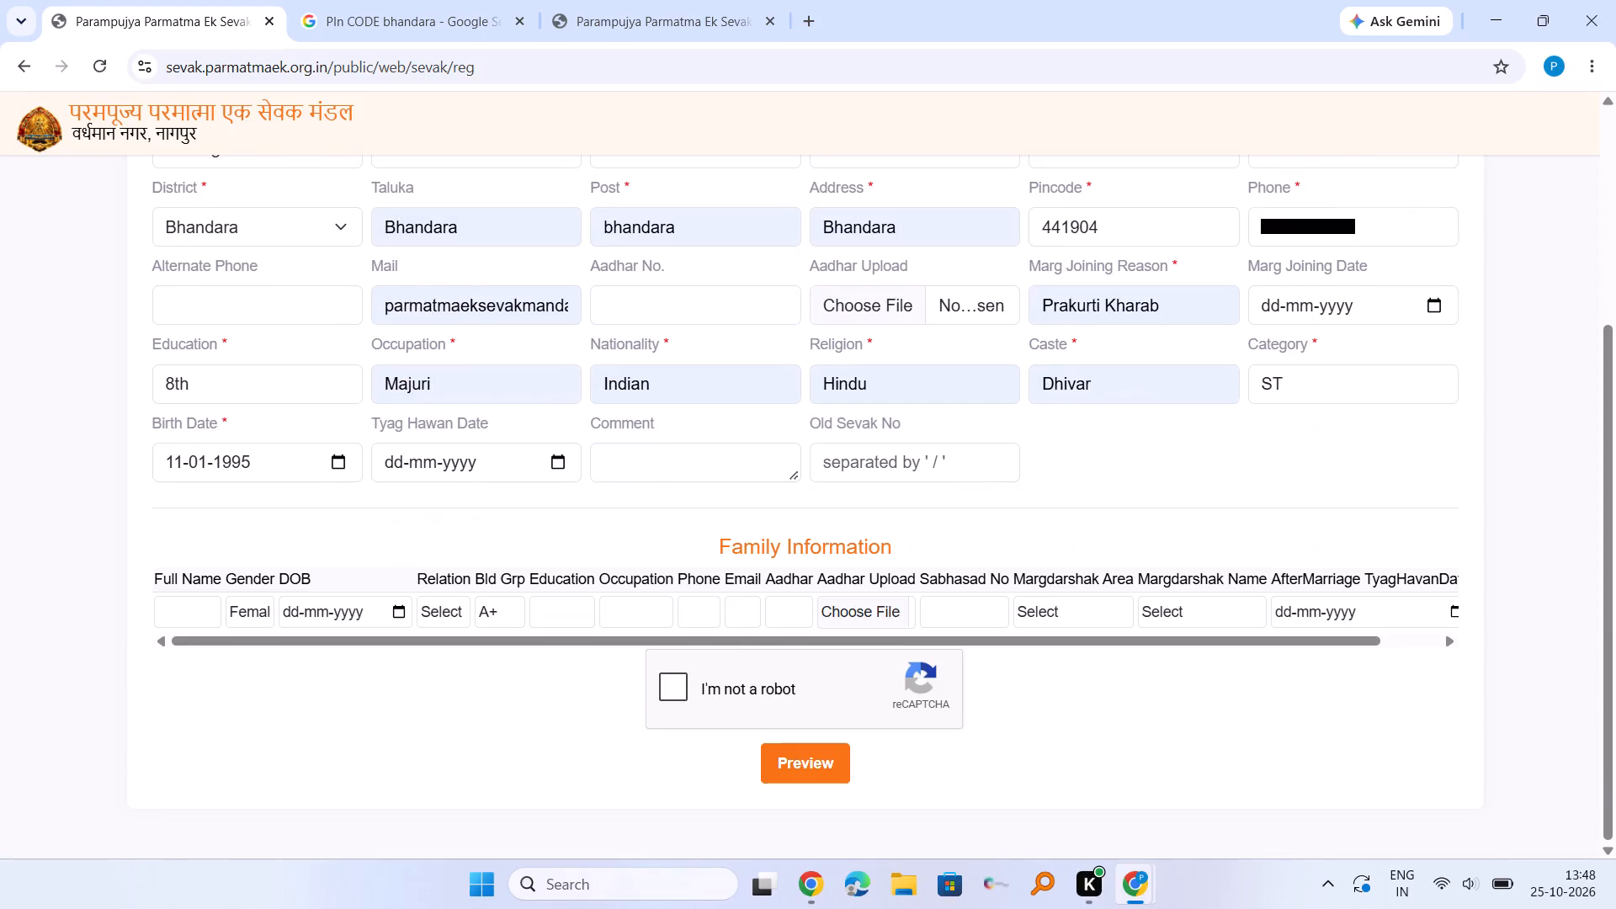
left_click(673, 694)
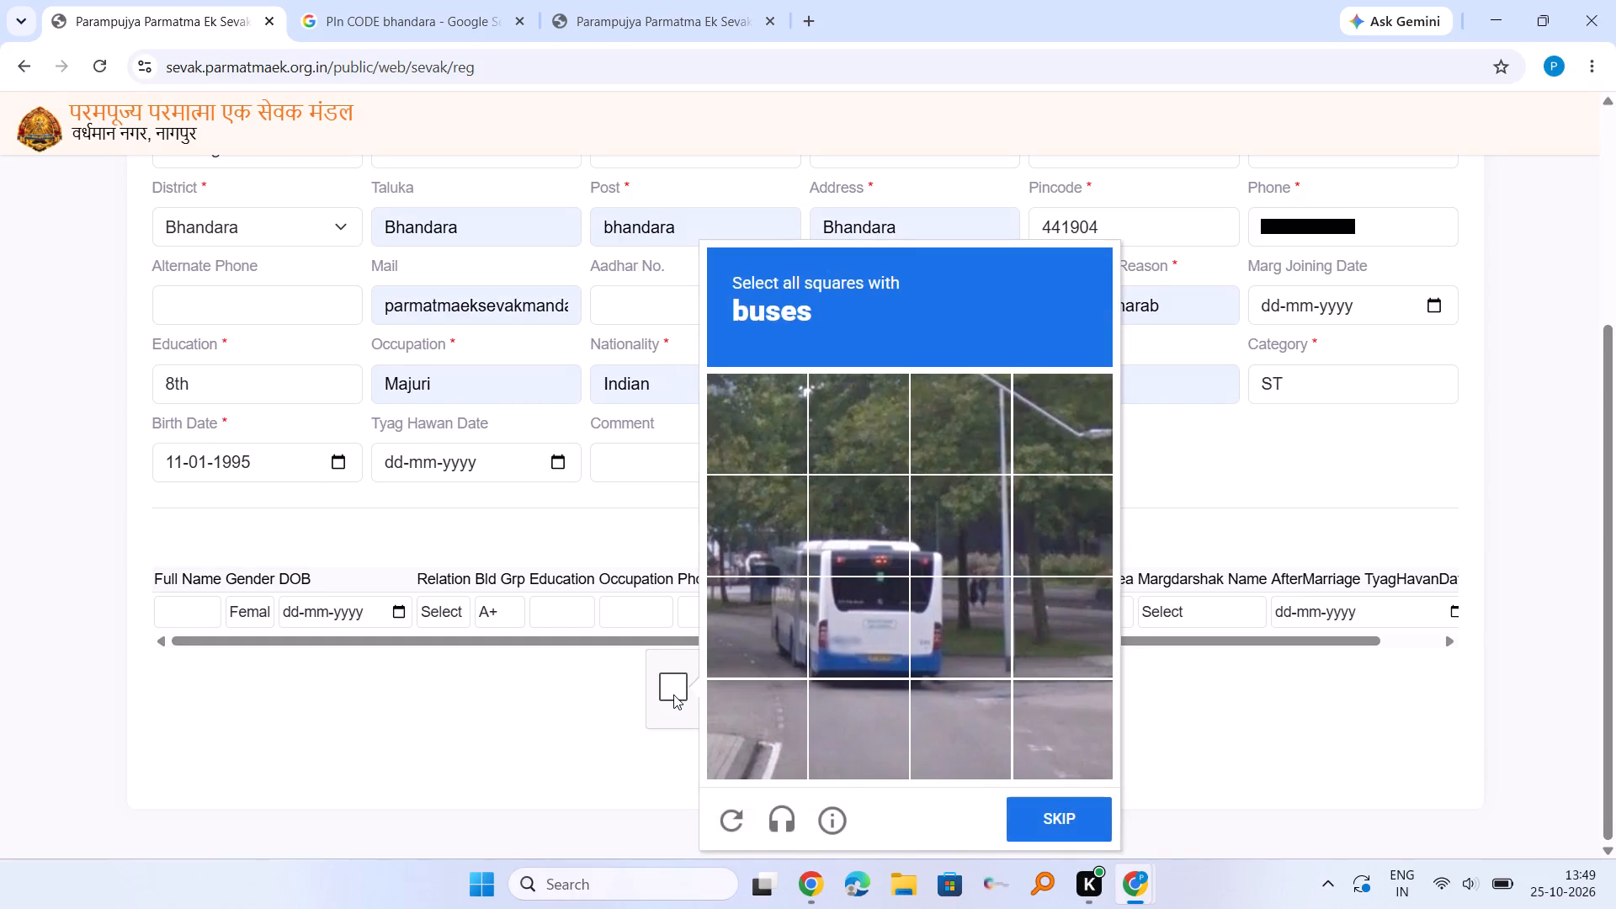
left_click(879, 592)
left_click(917, 614)
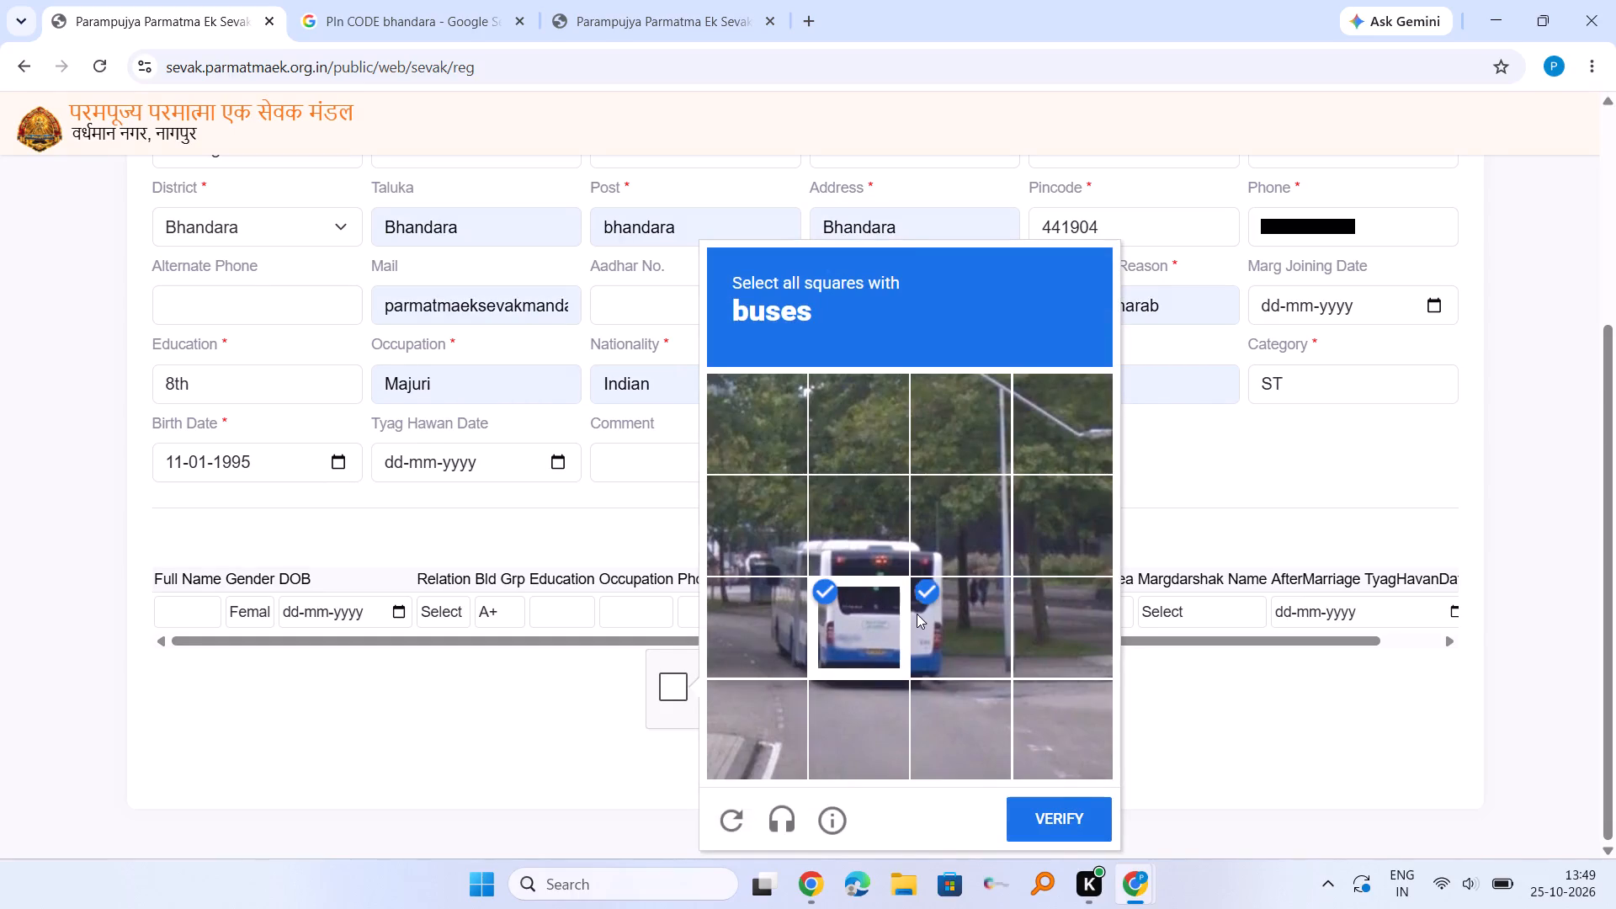
left_click(937, 545)
left_click(854, 545)
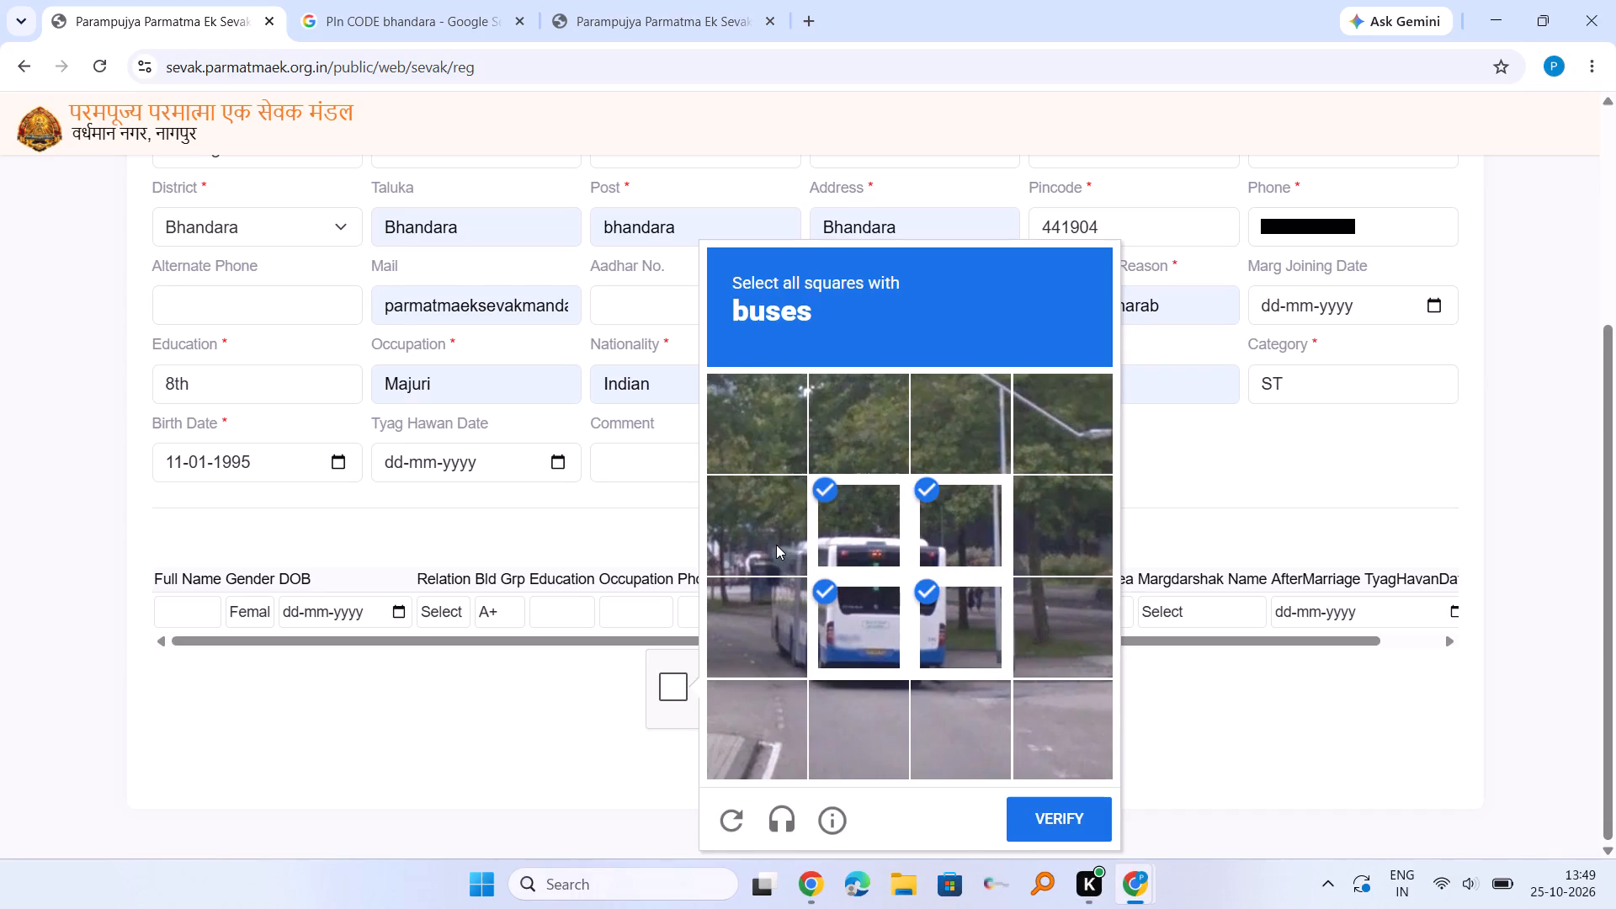
left_click(776, 545)
left_click(784, 618)
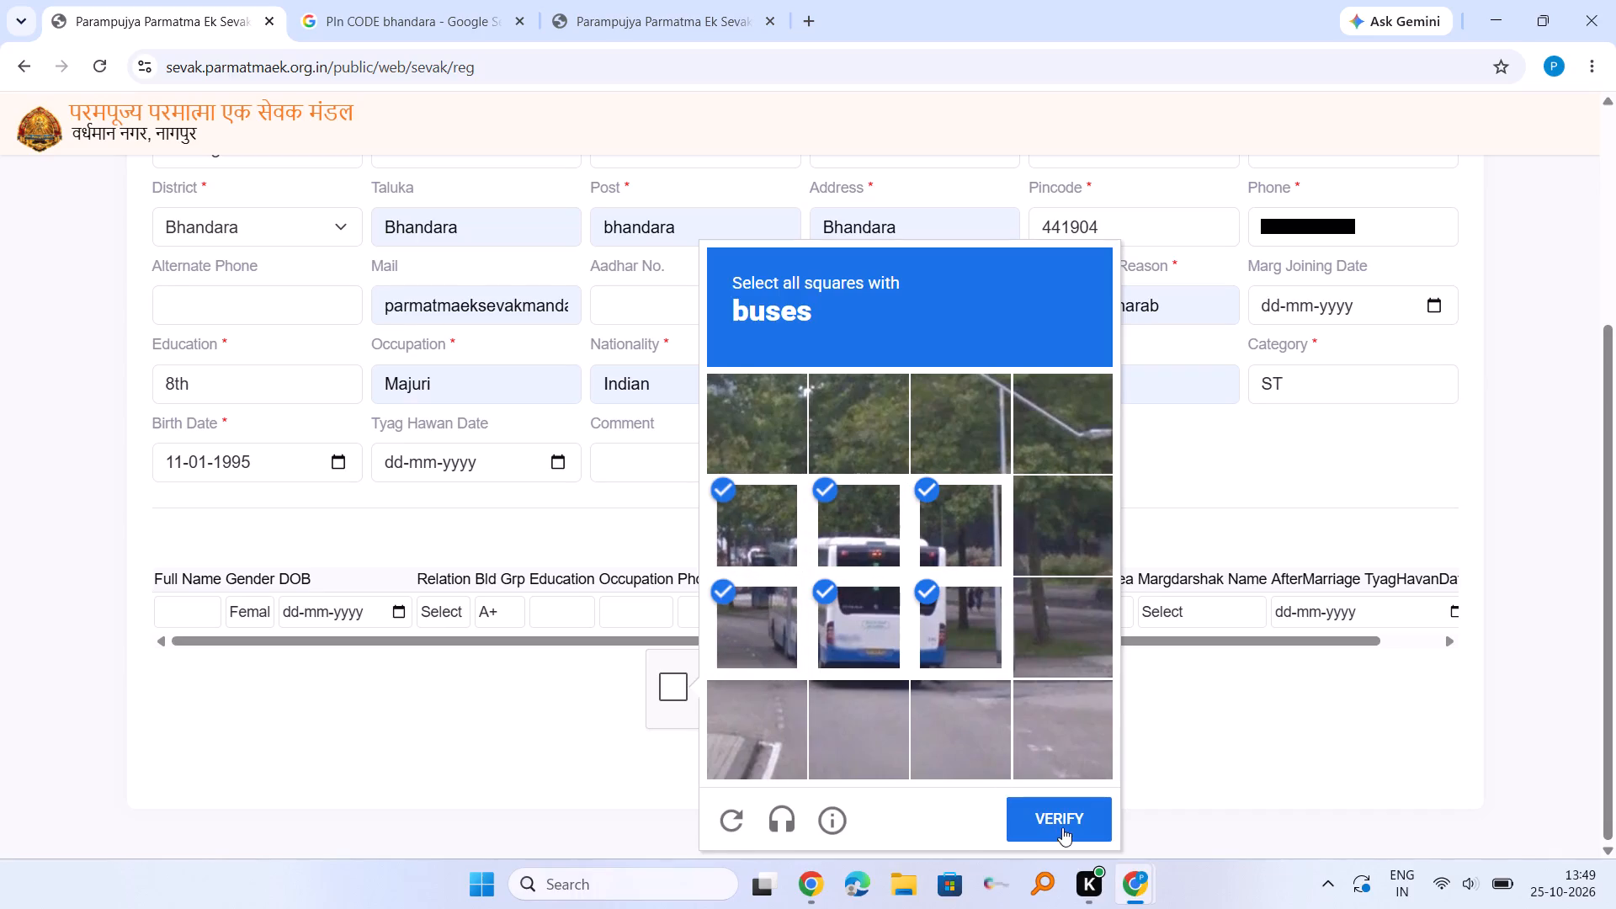
left_click(1064, 829)
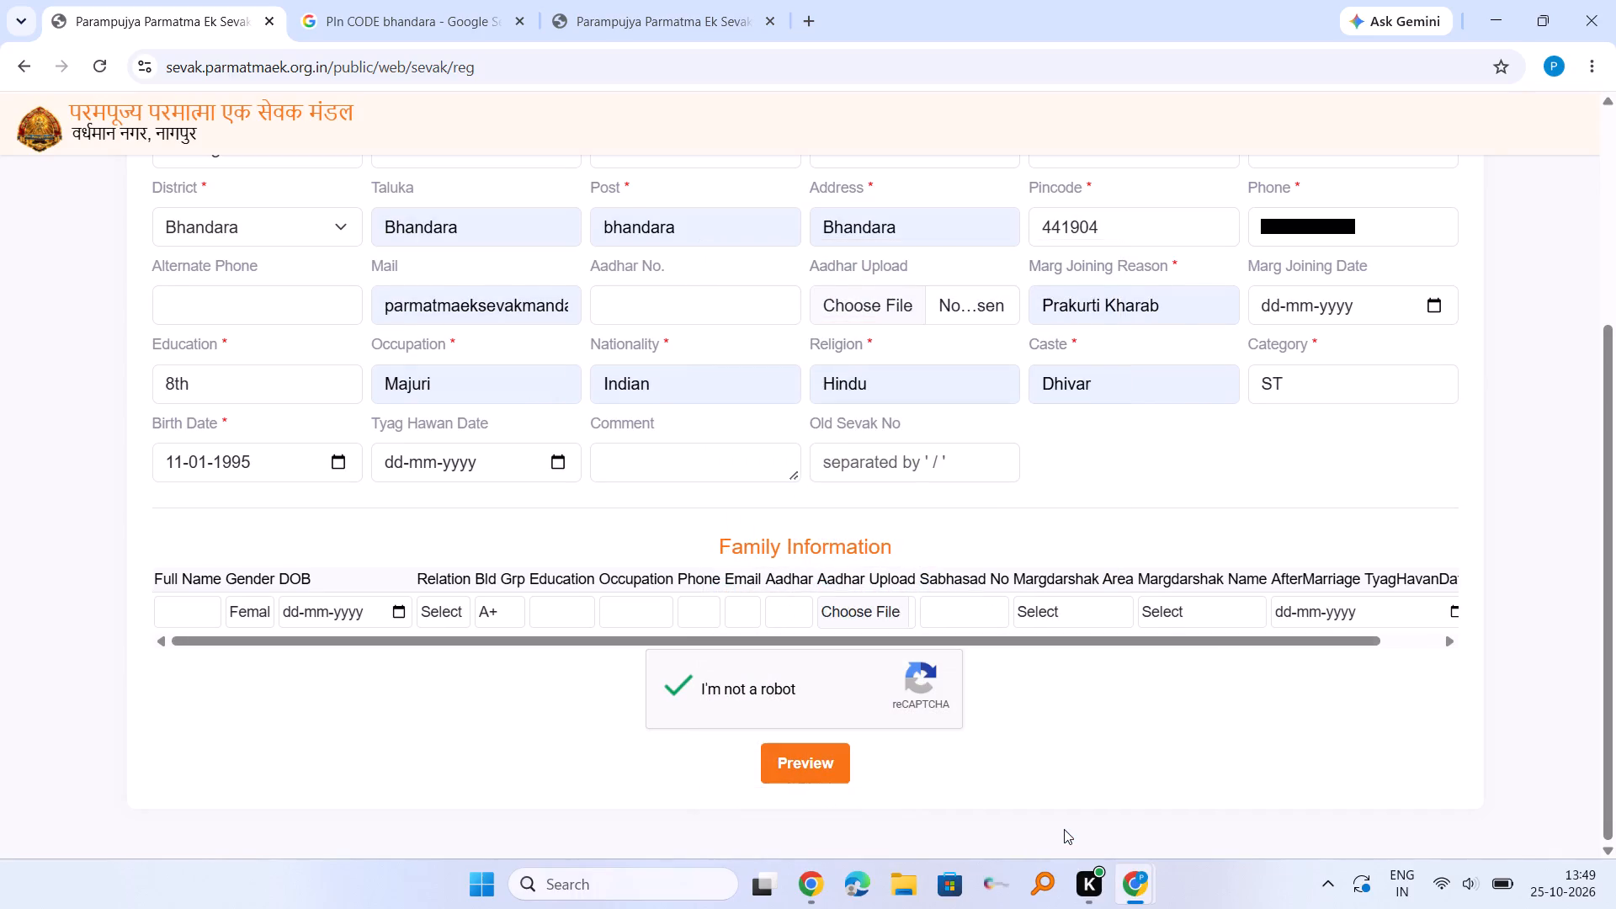
Preview the completed registration, submit it, and dismiss the confirmation.
left_click(792, 758)
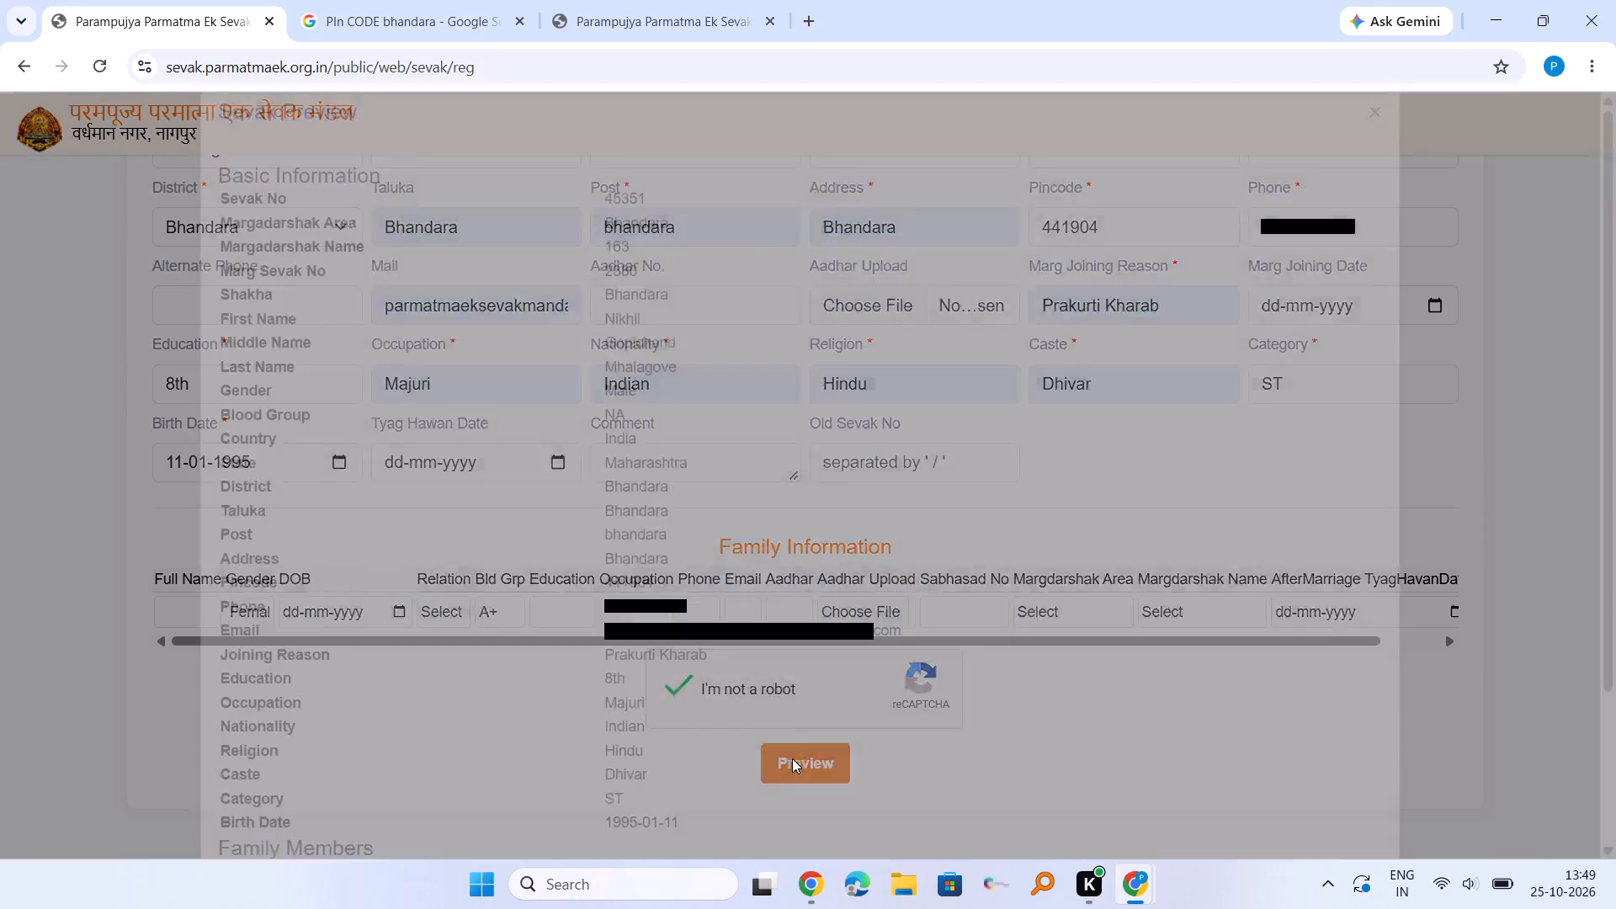
scroll(919, 757, "down", 4)
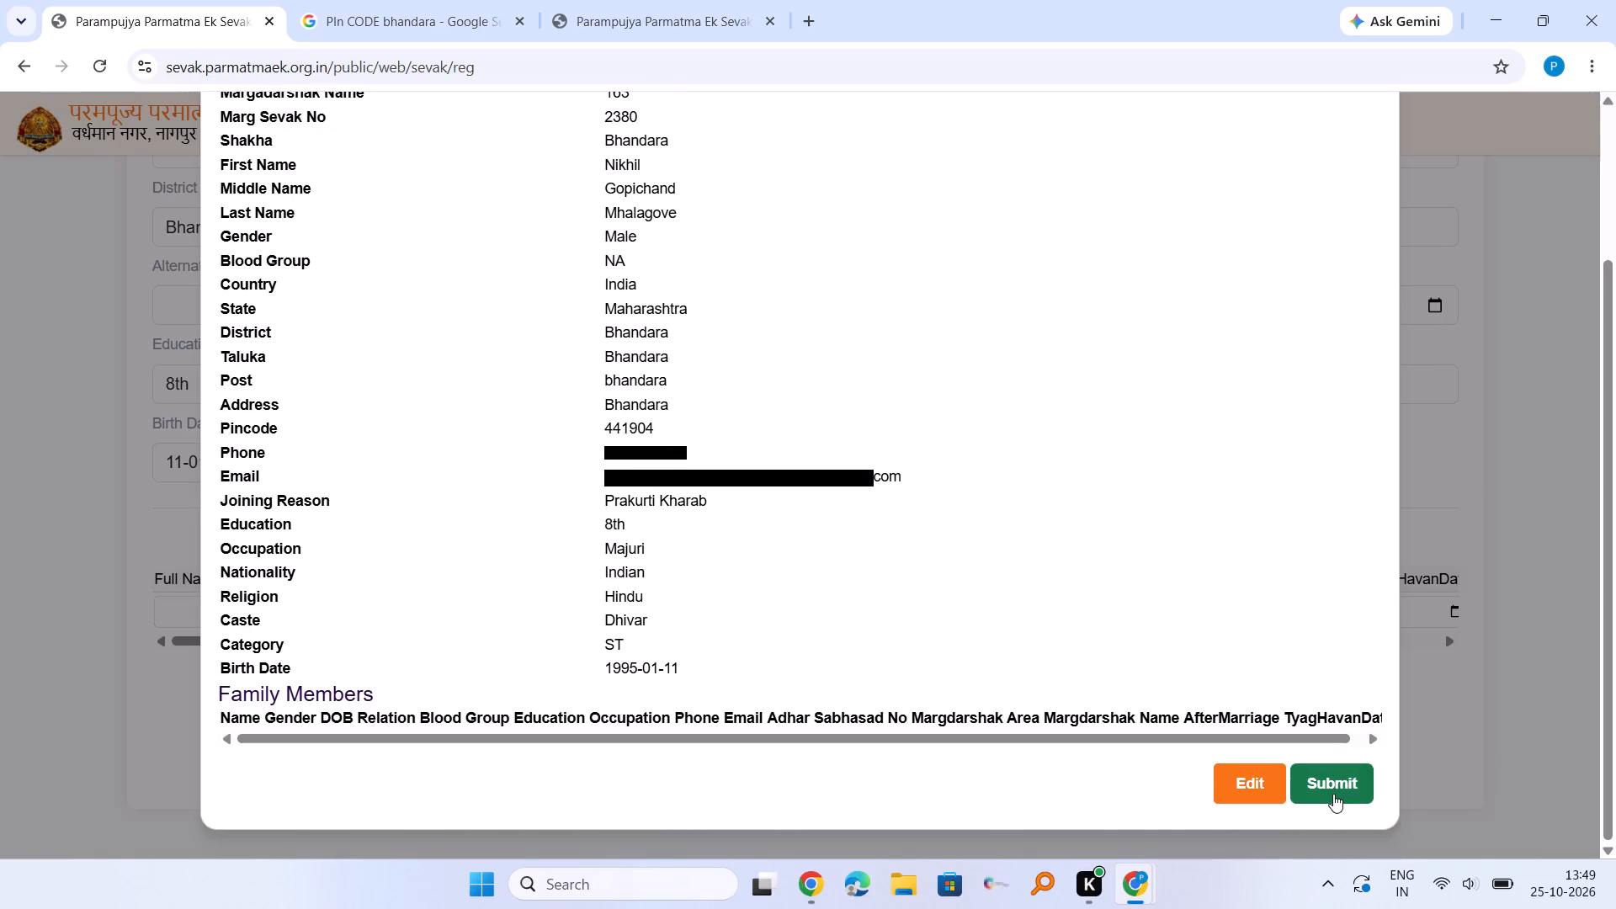
left_click(1333, 794)
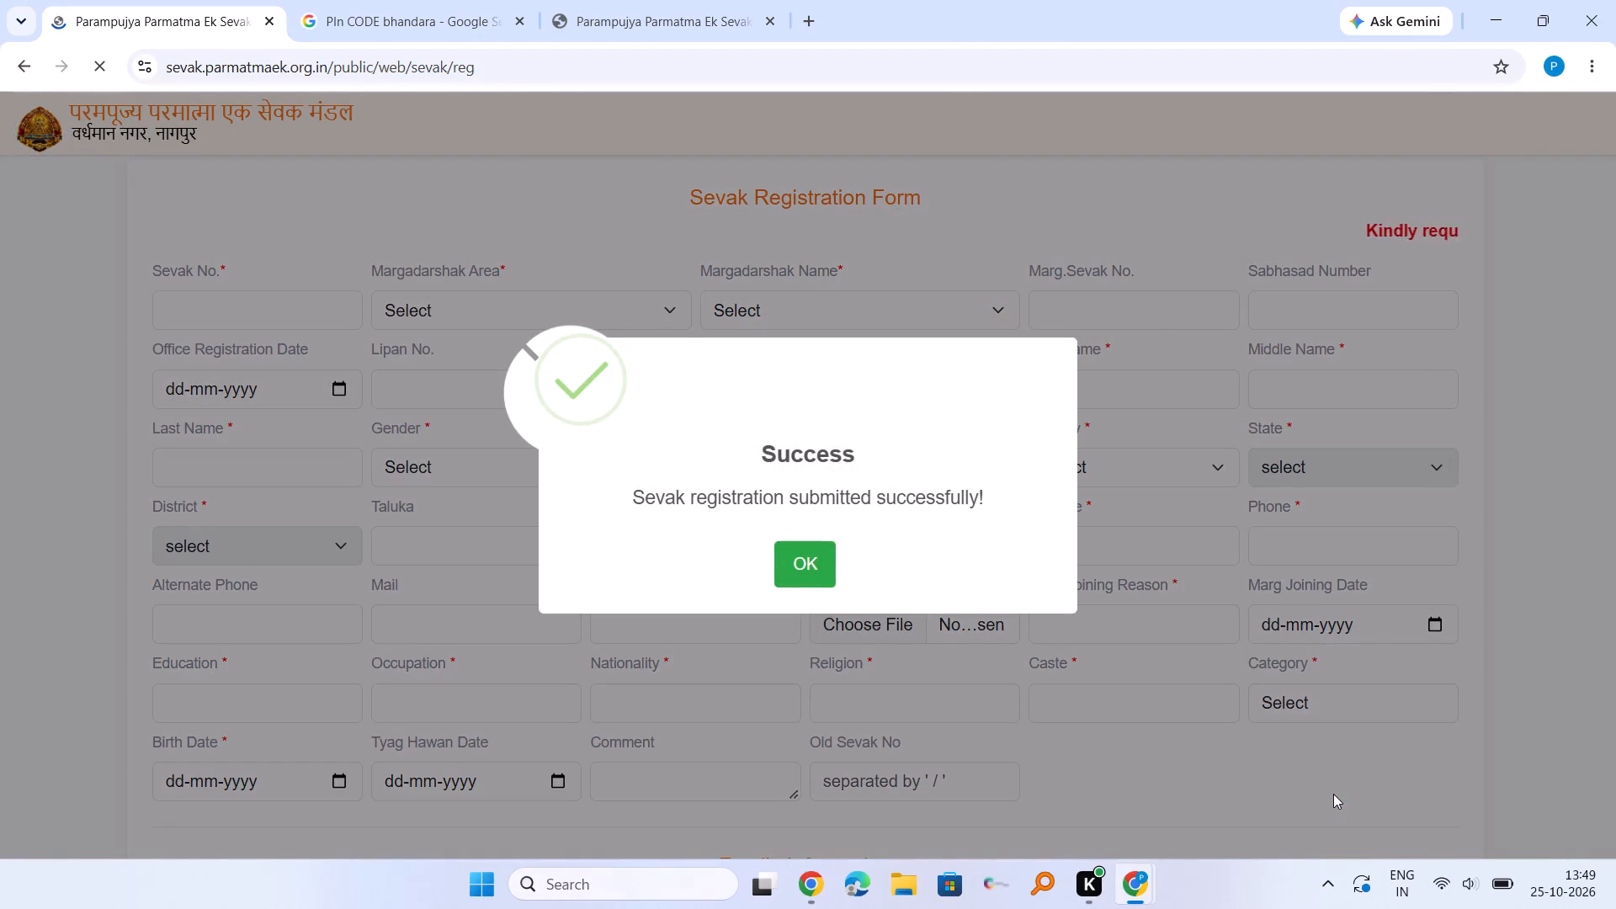
left_click(803, 563)
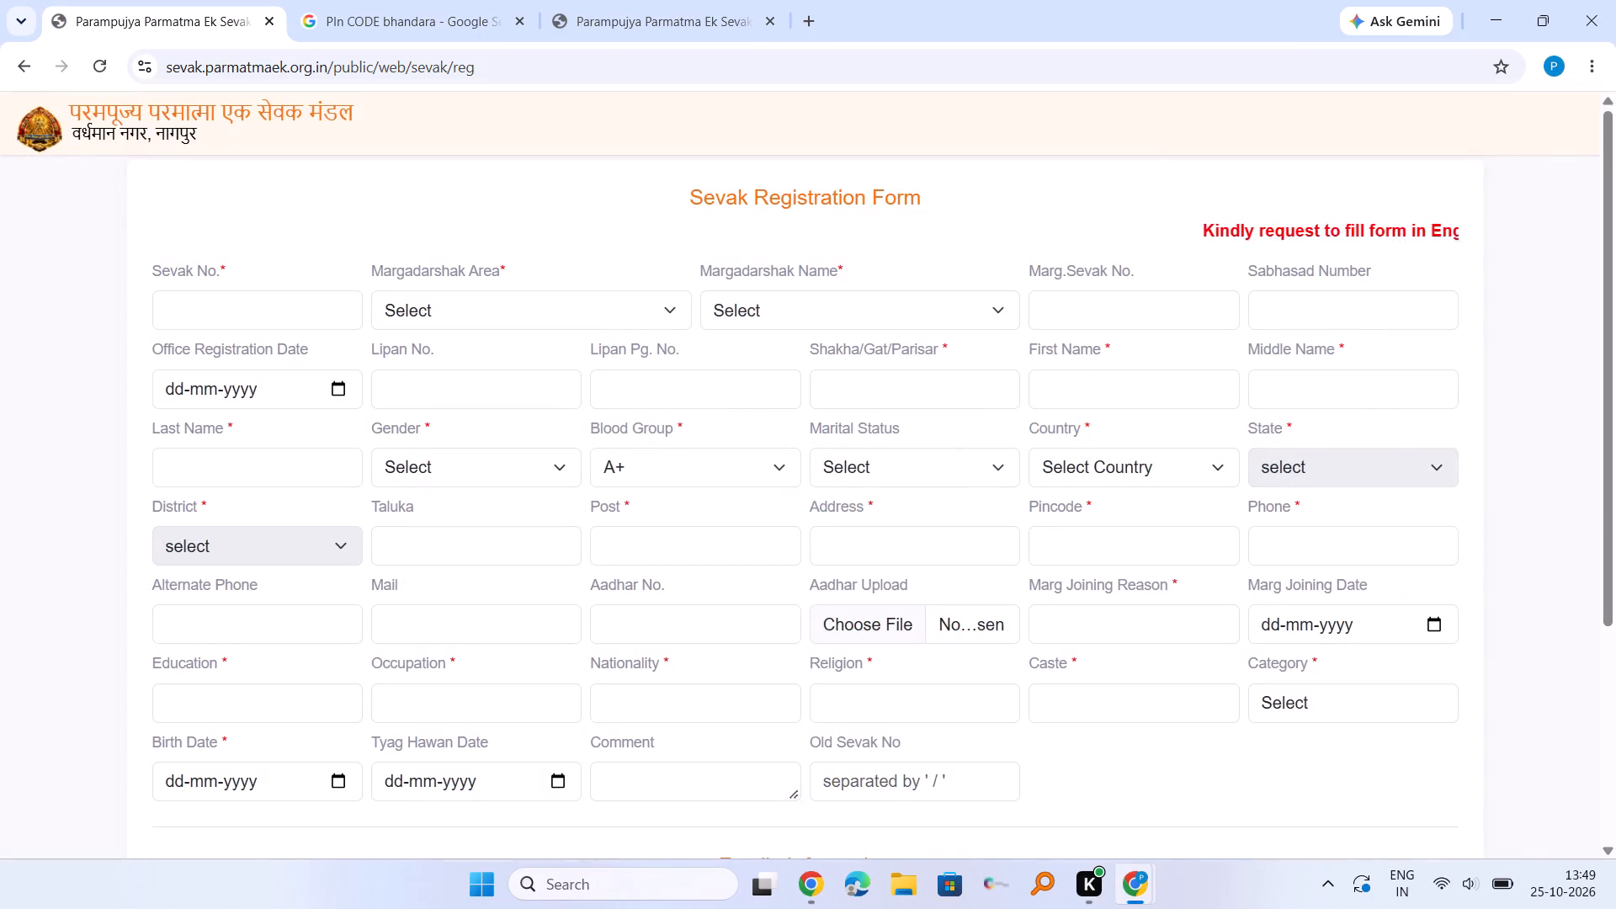
left_click(216, 308)
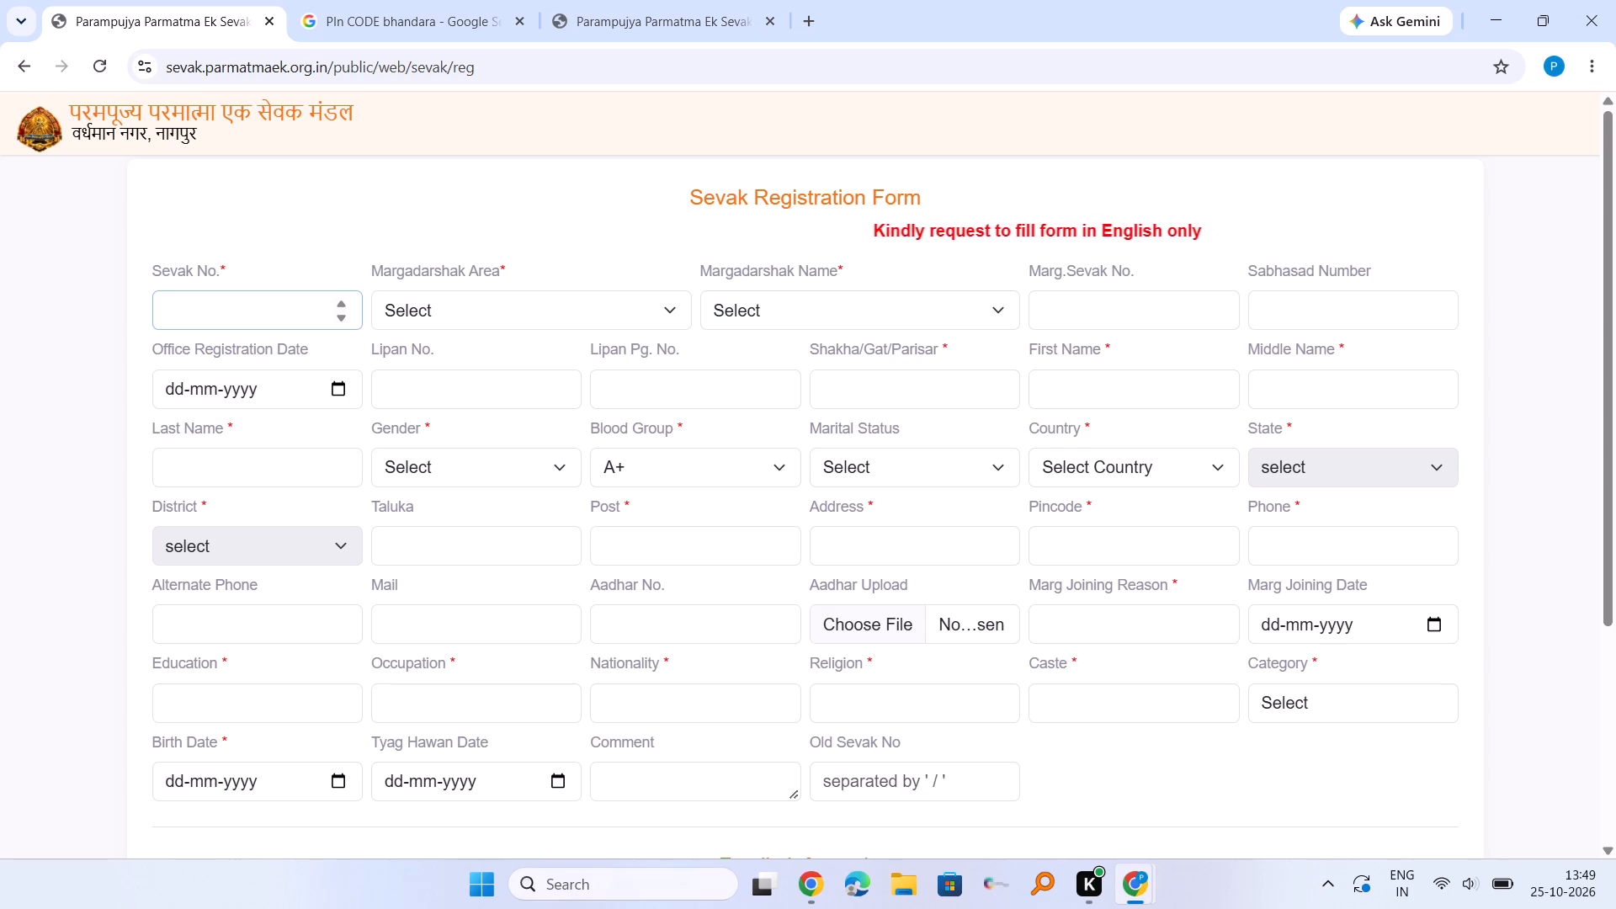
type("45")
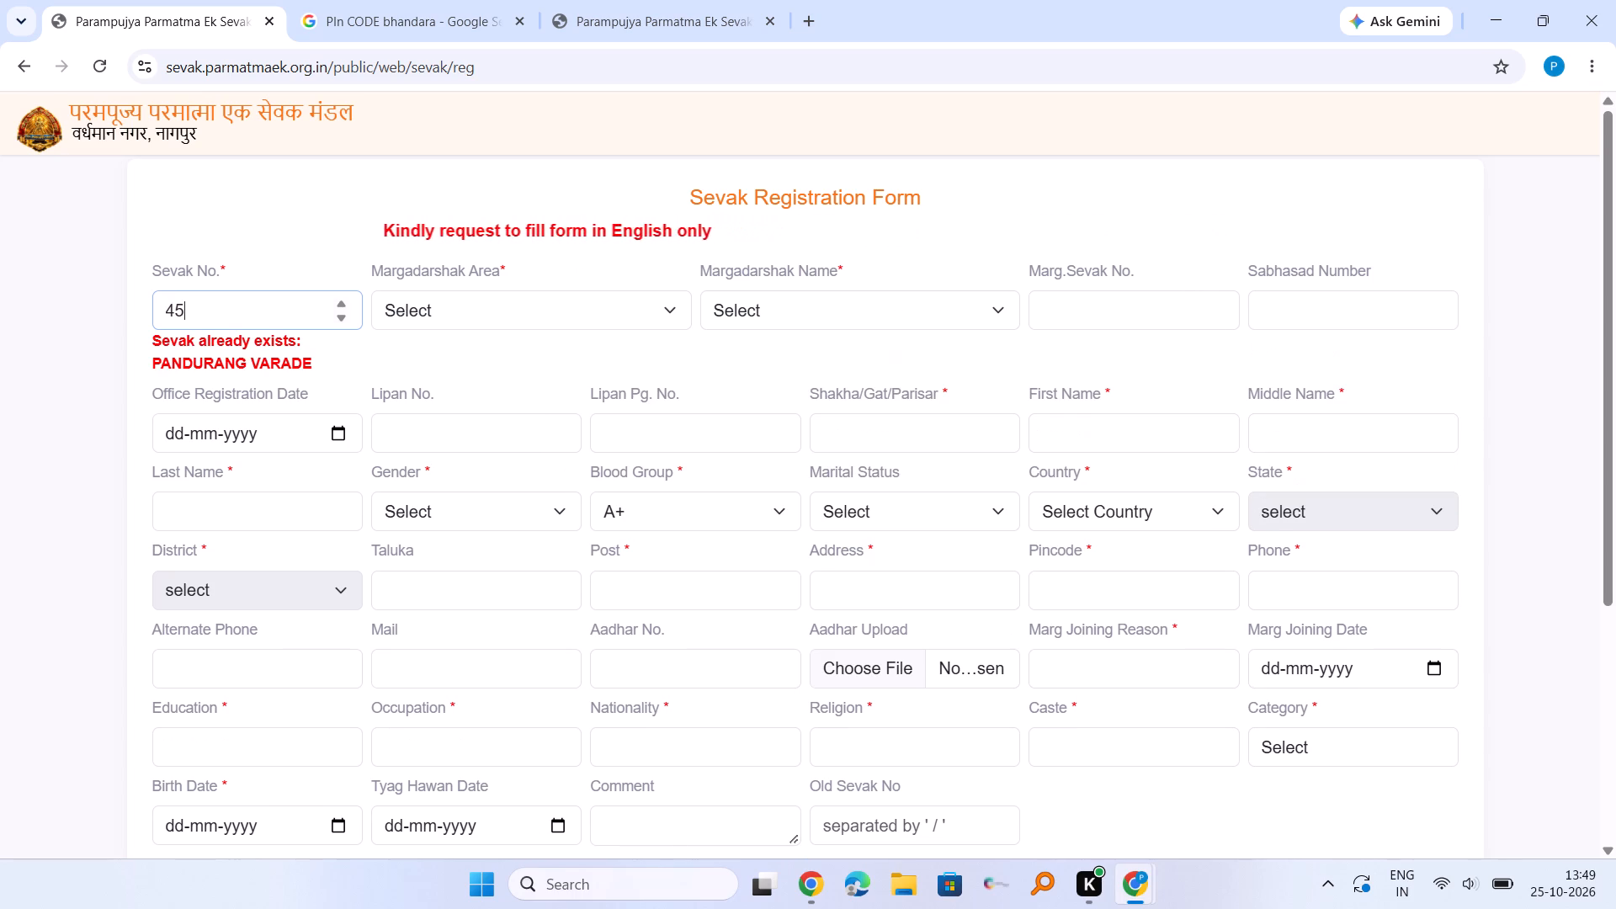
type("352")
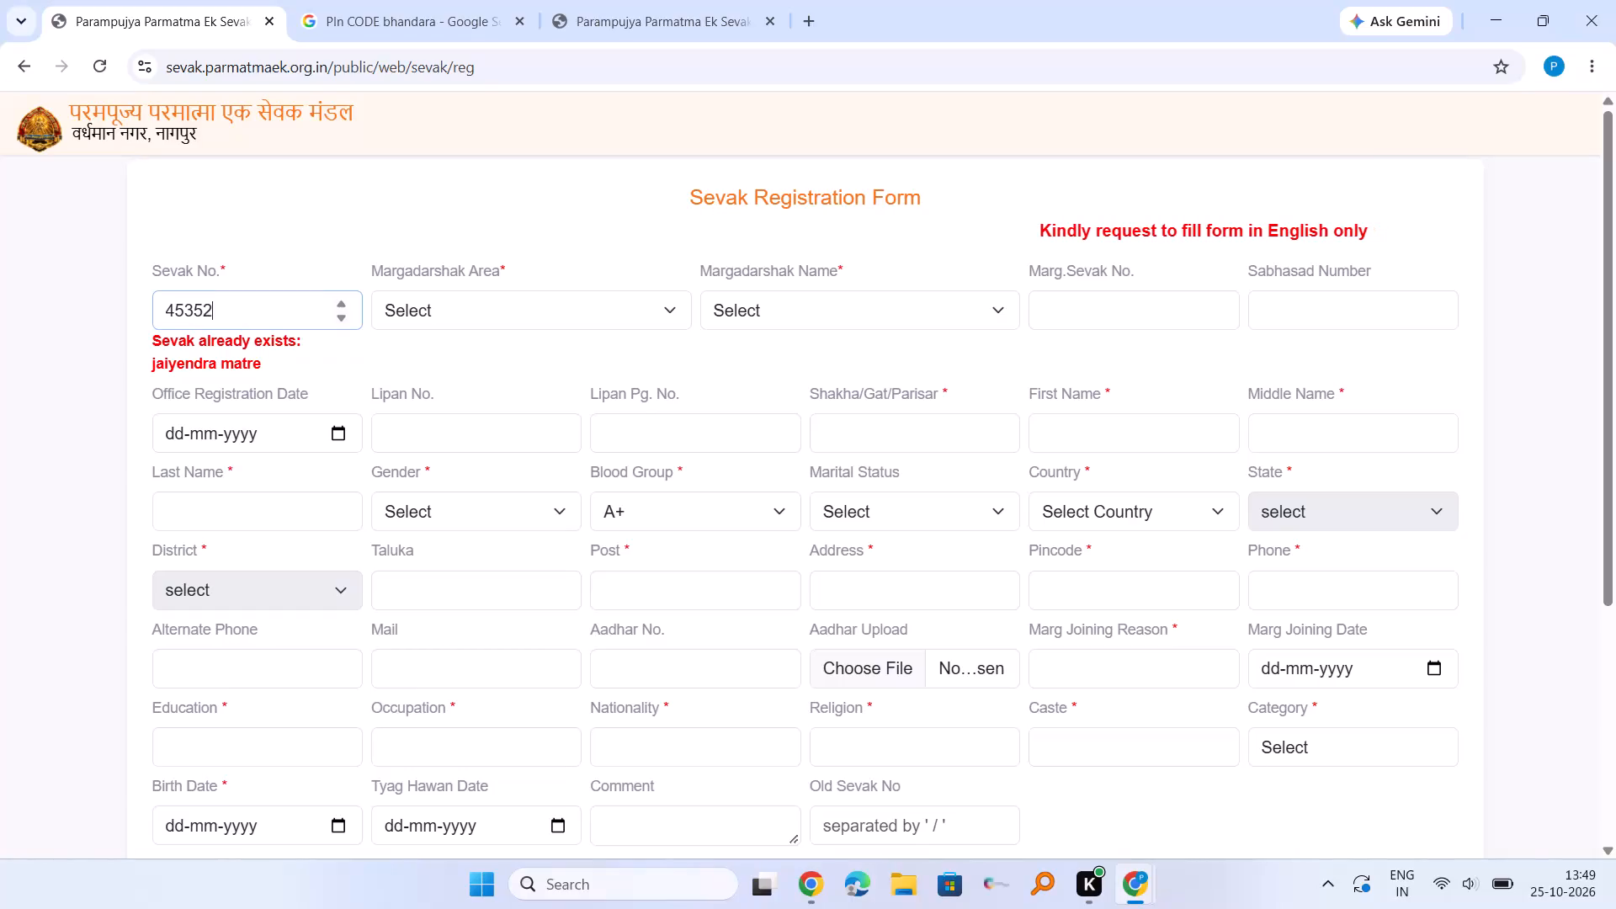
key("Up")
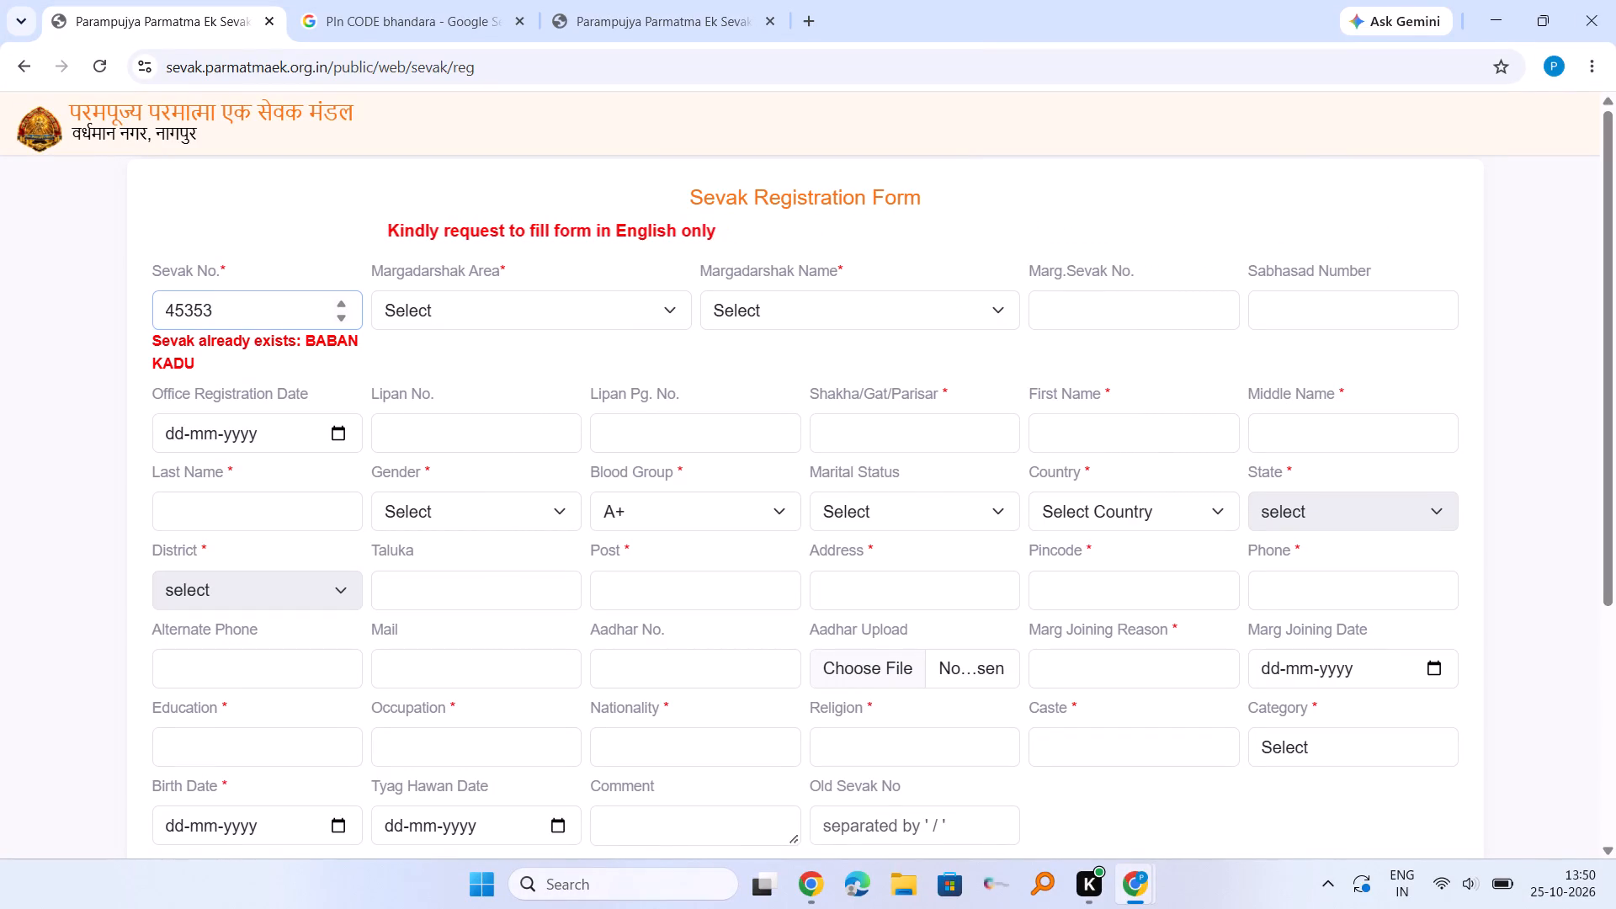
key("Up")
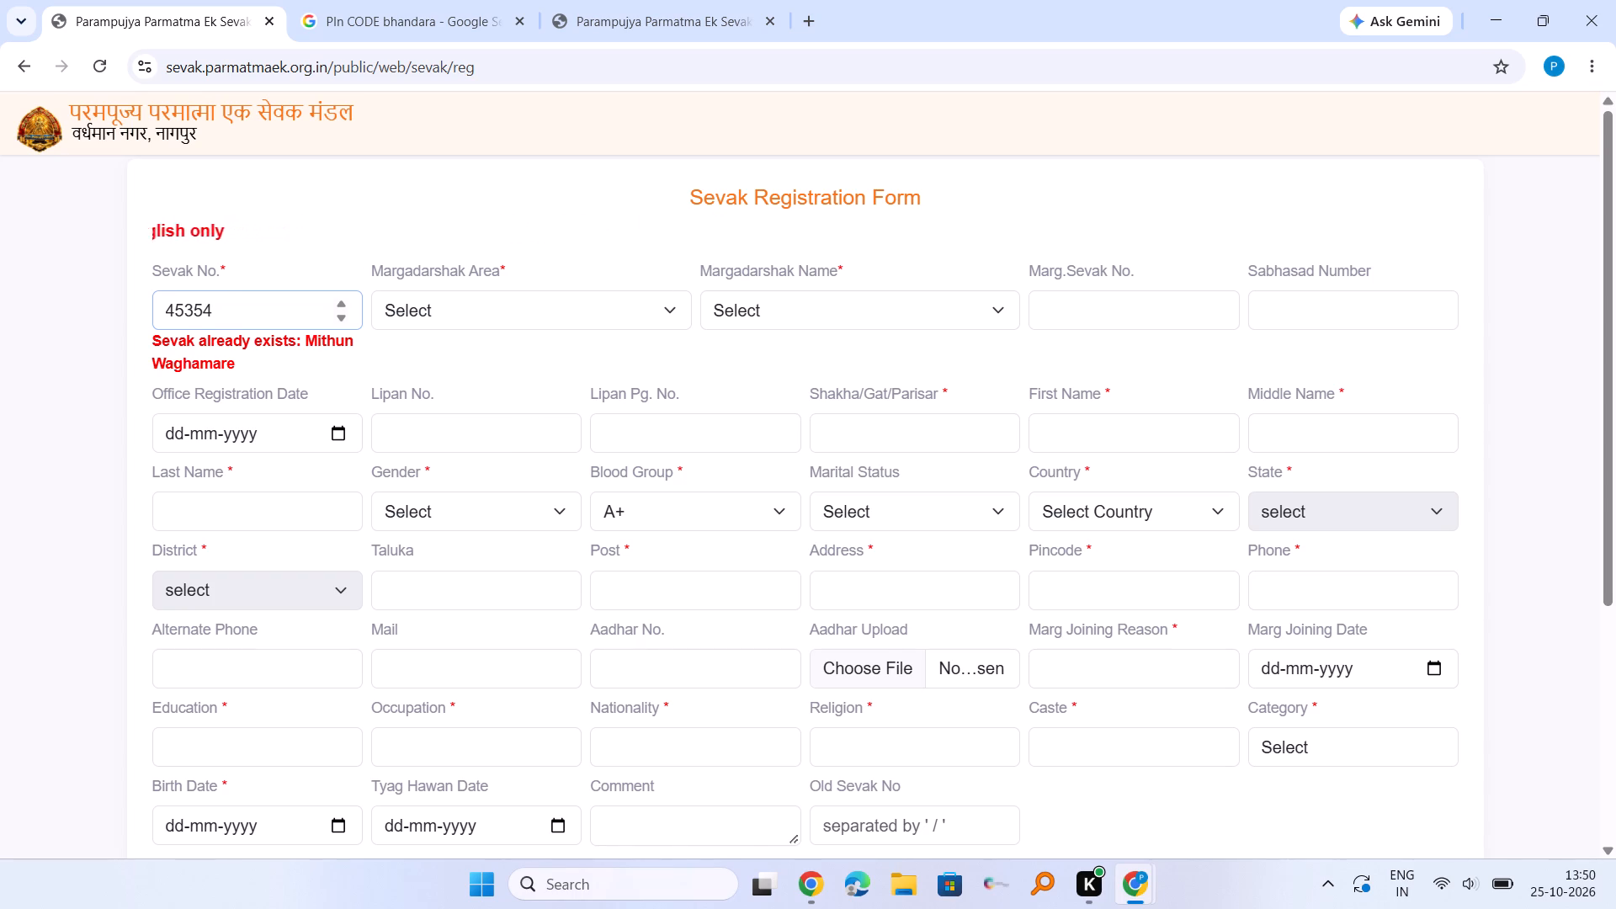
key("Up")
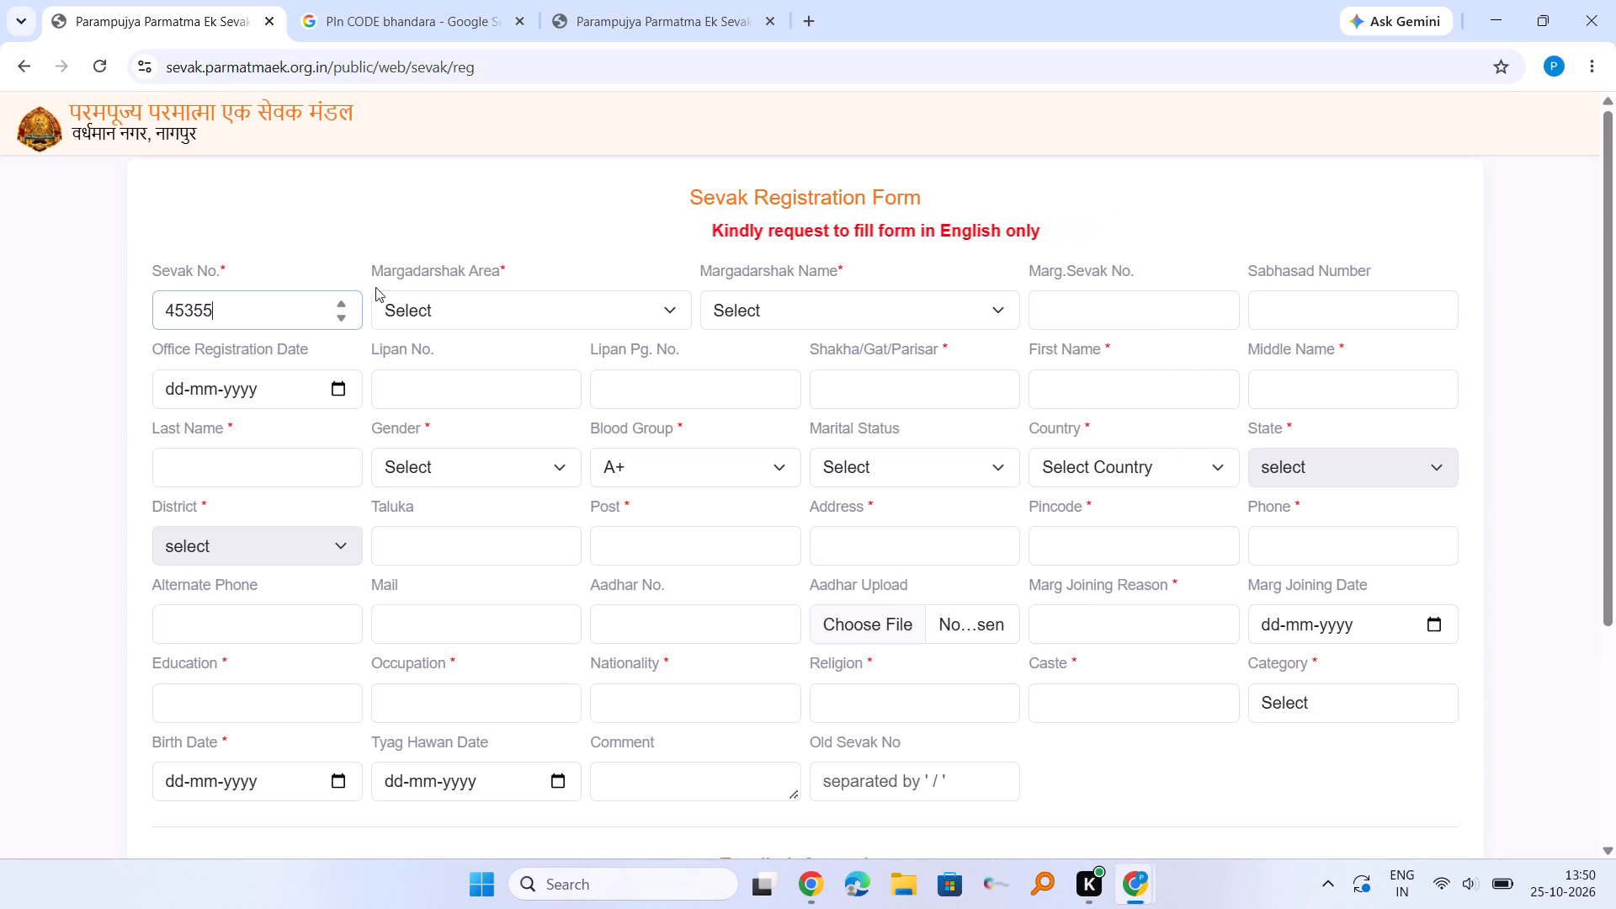
Enter the new sevak's first, middle and last names in their respective name fields.
left_click(1069, 414)
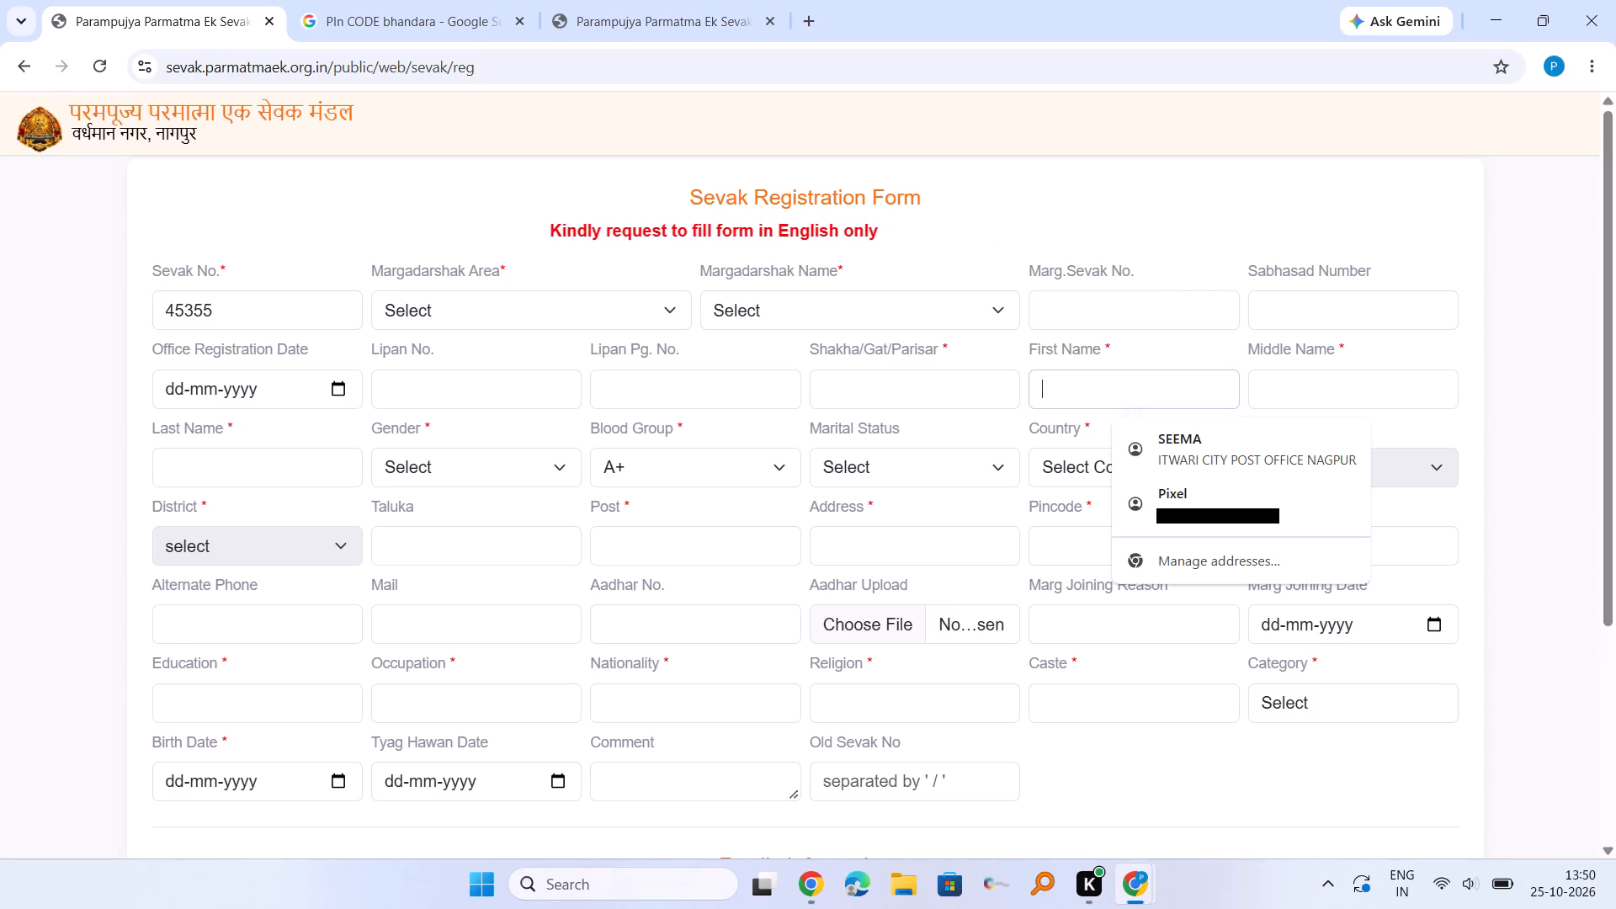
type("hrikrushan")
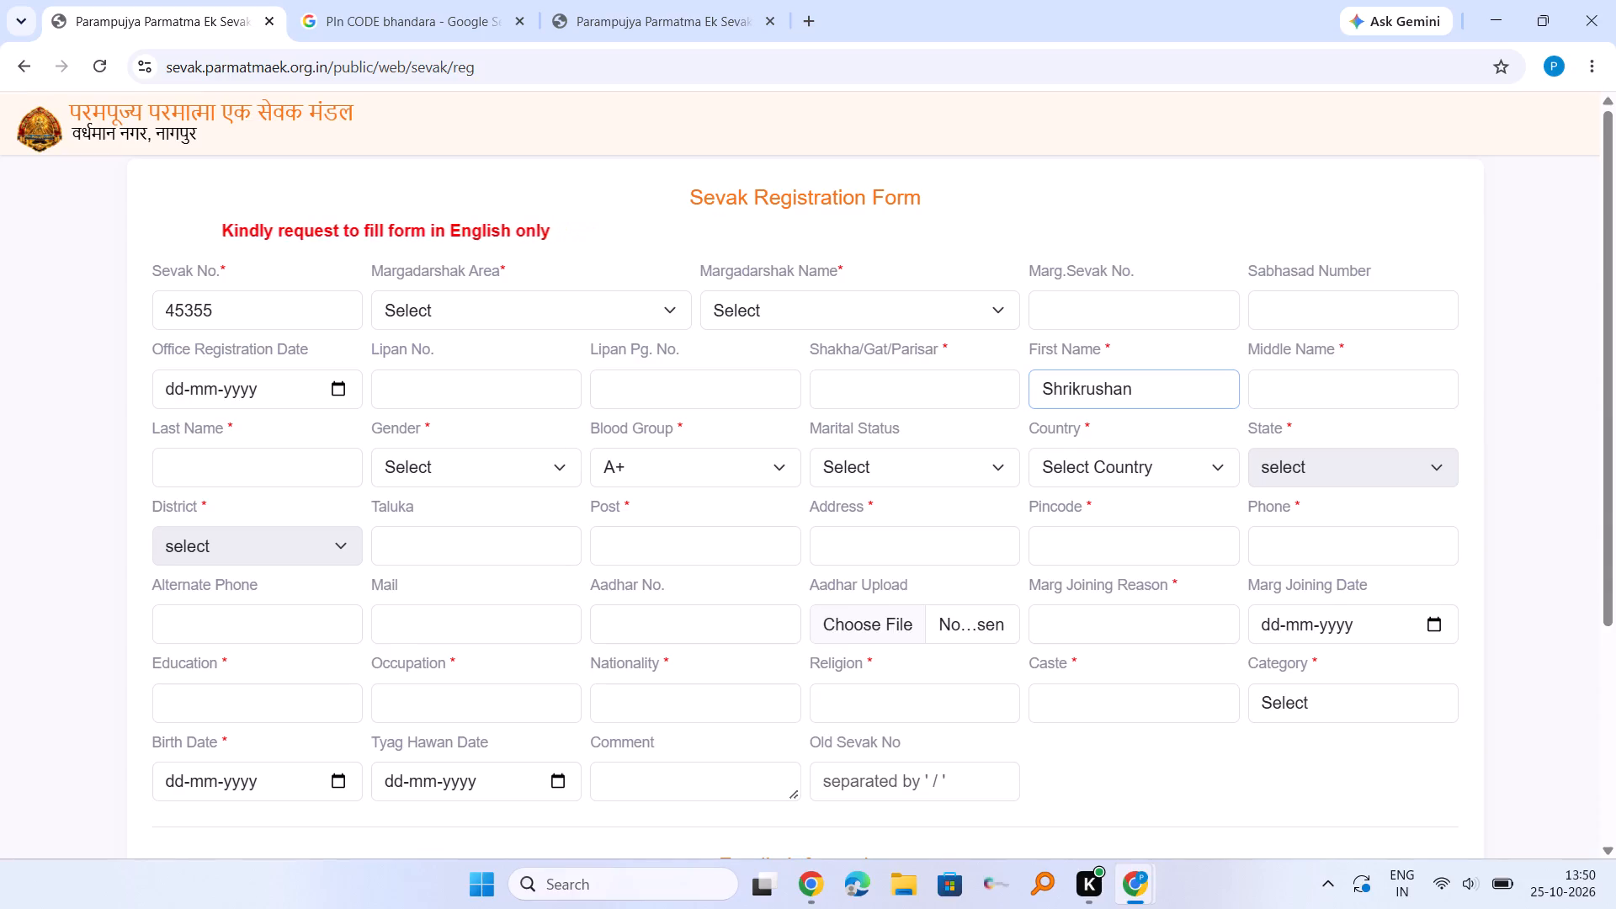
left_click(1310, 391)
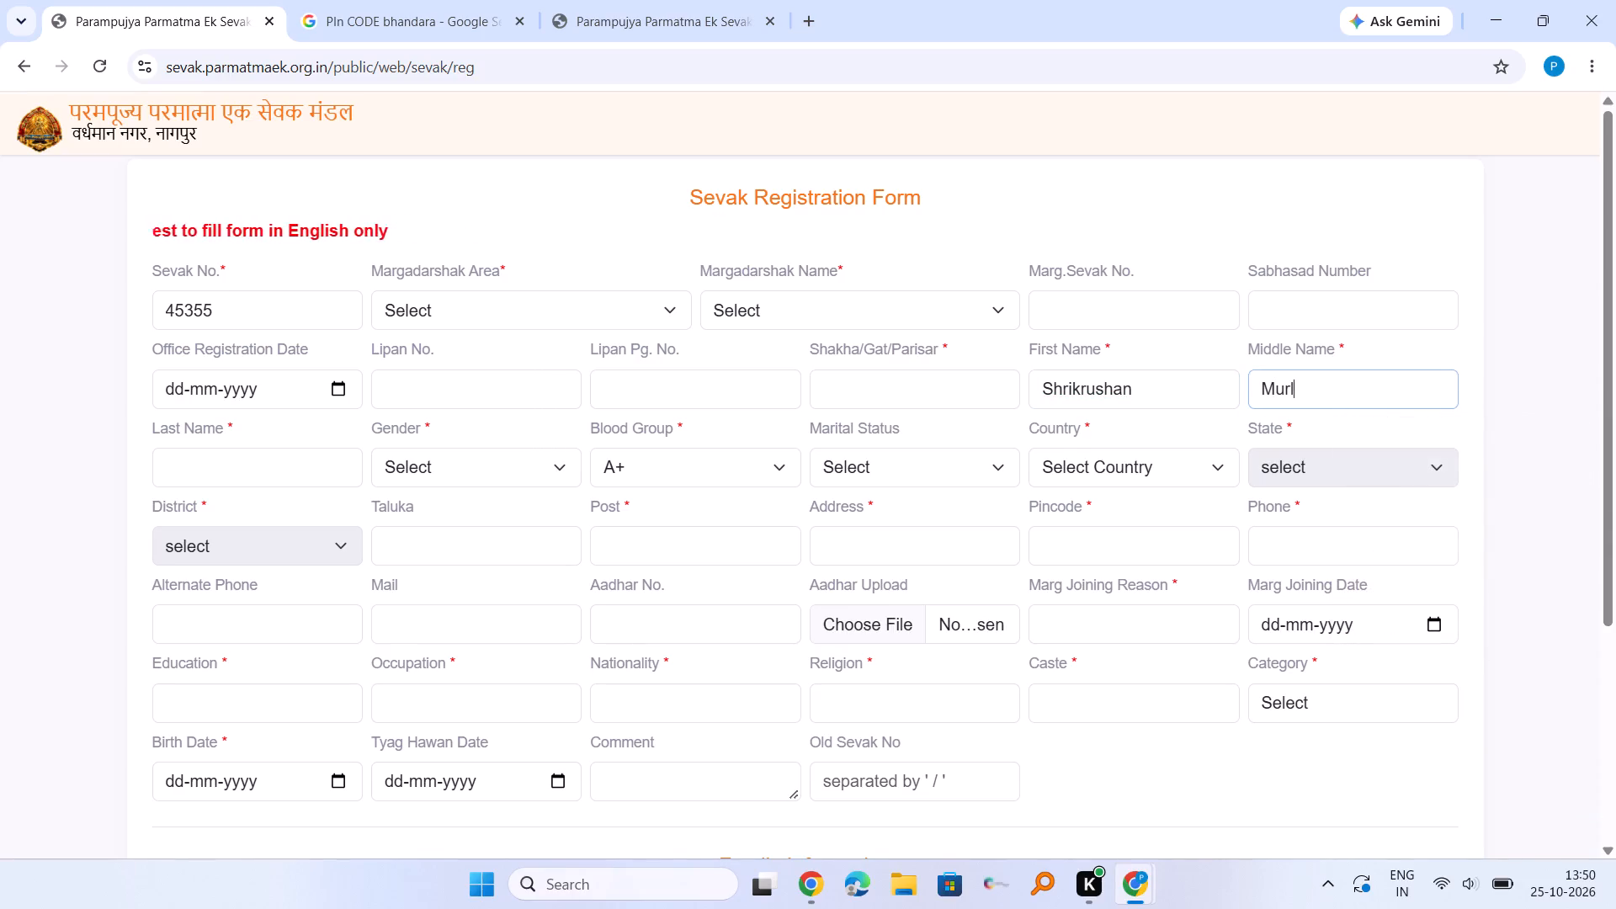
key("BackSpace")
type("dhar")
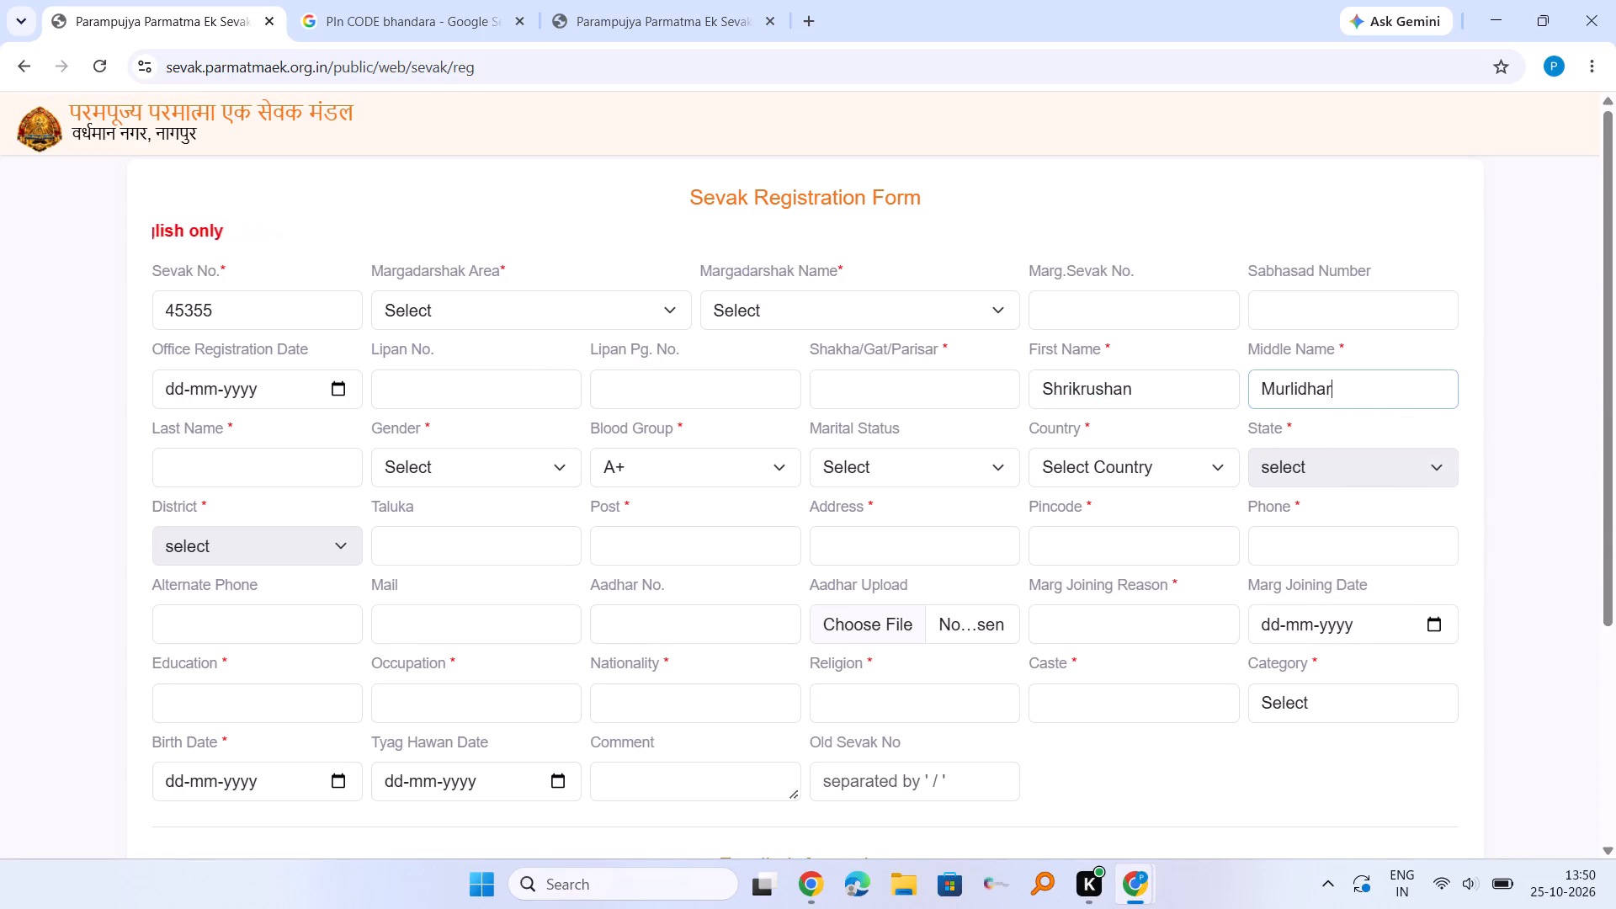
left_click(295, 464)
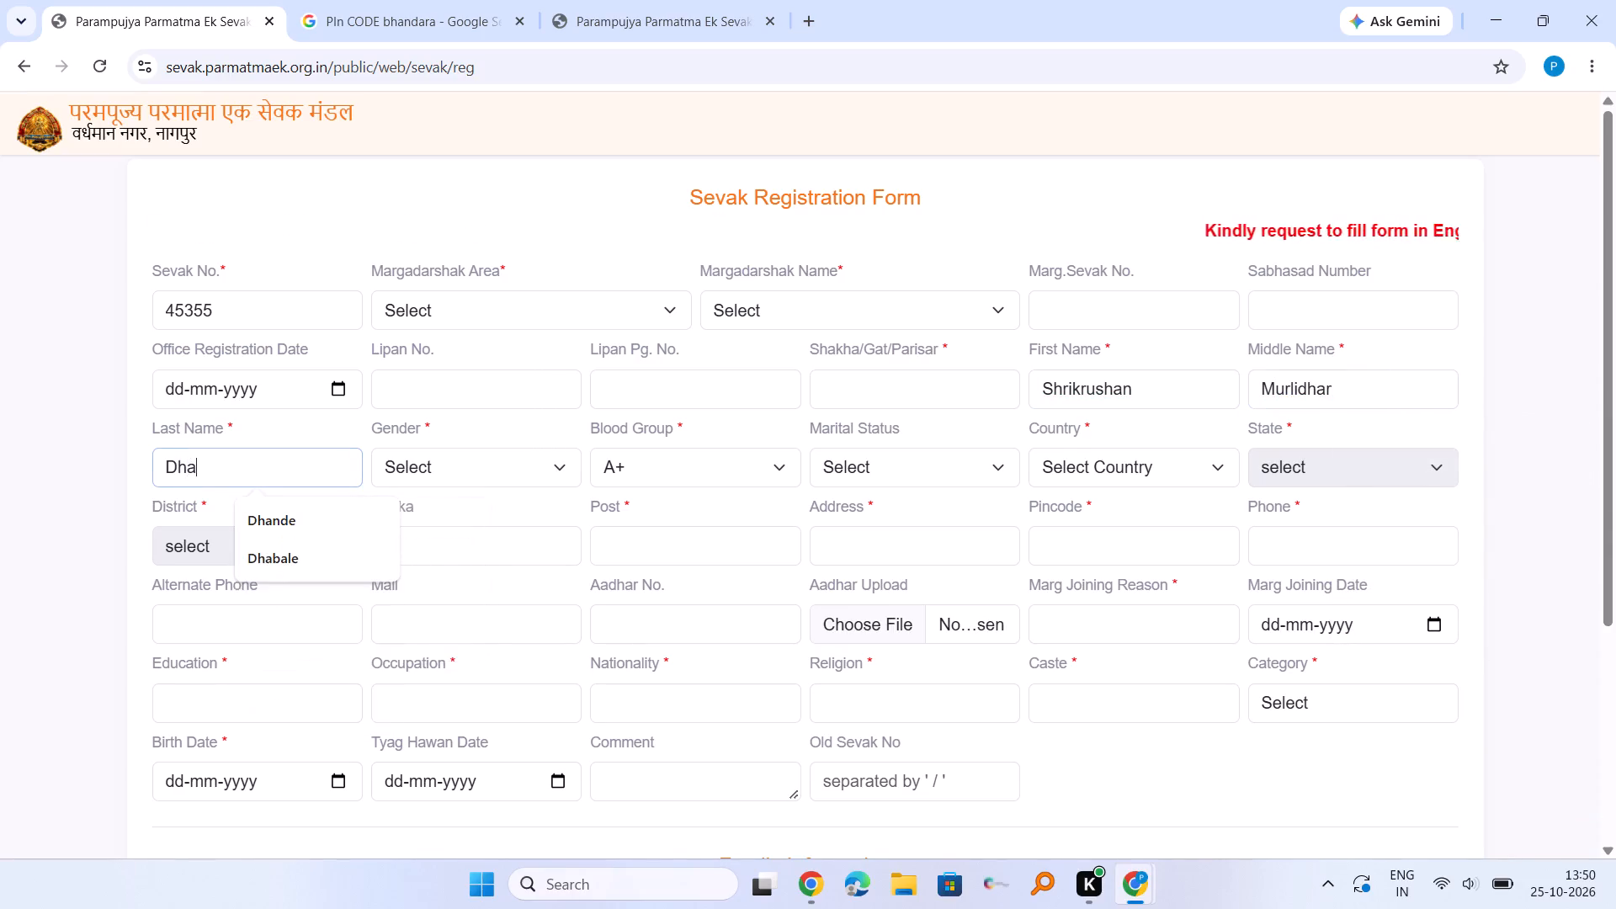
Set the sevak's gender to Male and the blood group to NA.
left_click_drag(509, 469, 460, 553)
left_click(460, 553)
left_click(662, 470)
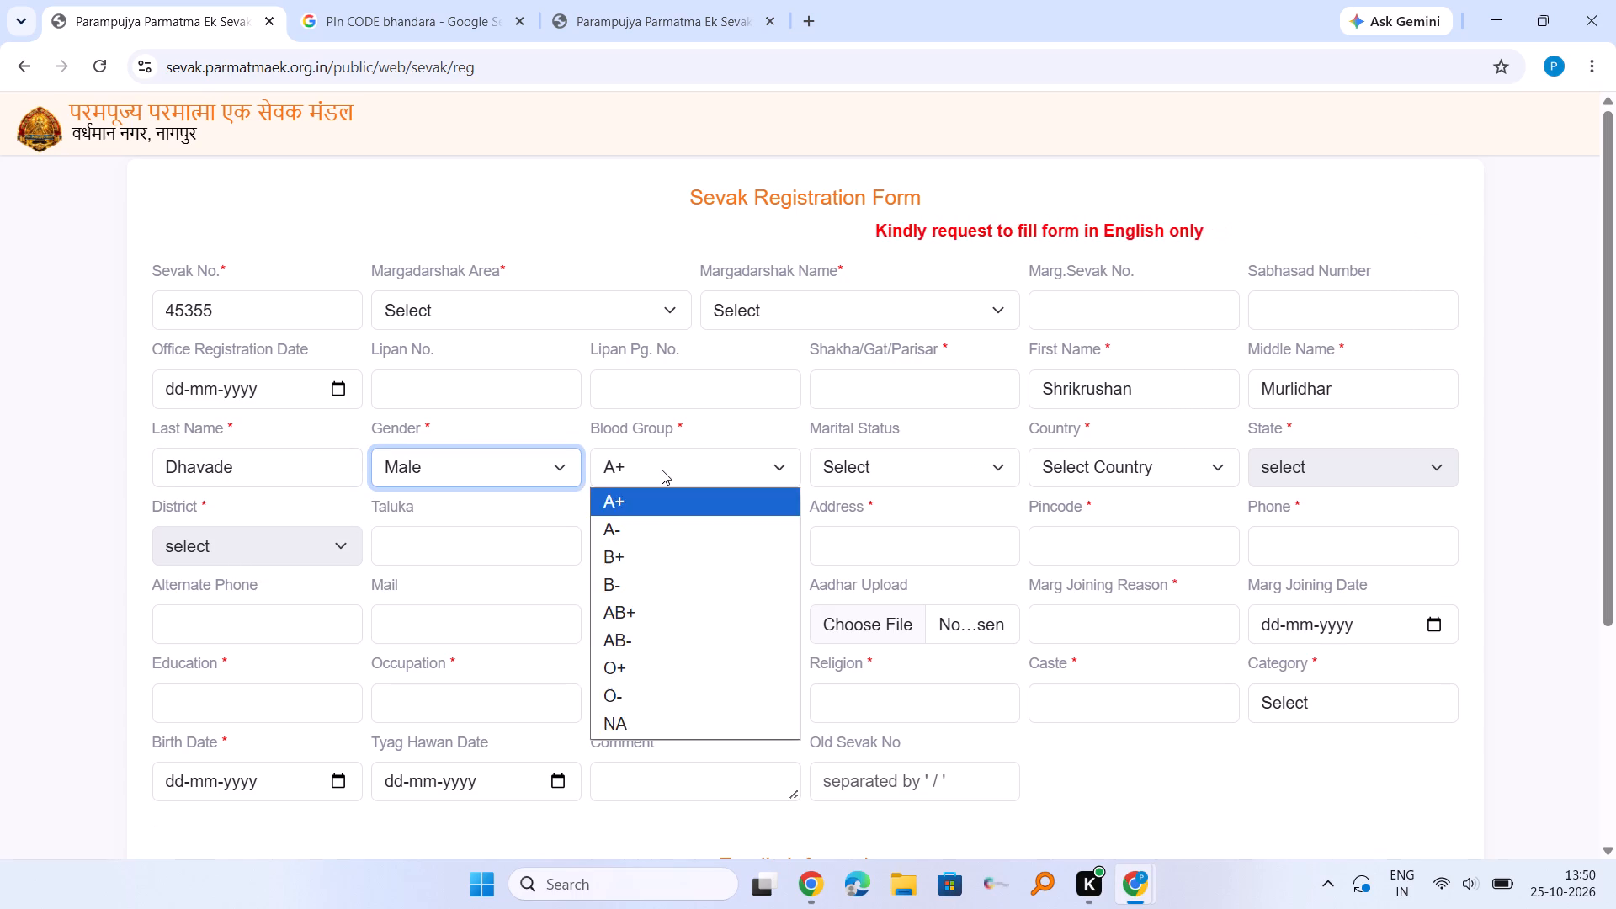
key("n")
key("Return")
Set the sevak's country to India, state to Maharashtra and district to Bhandara.
left_click(1091, 456)
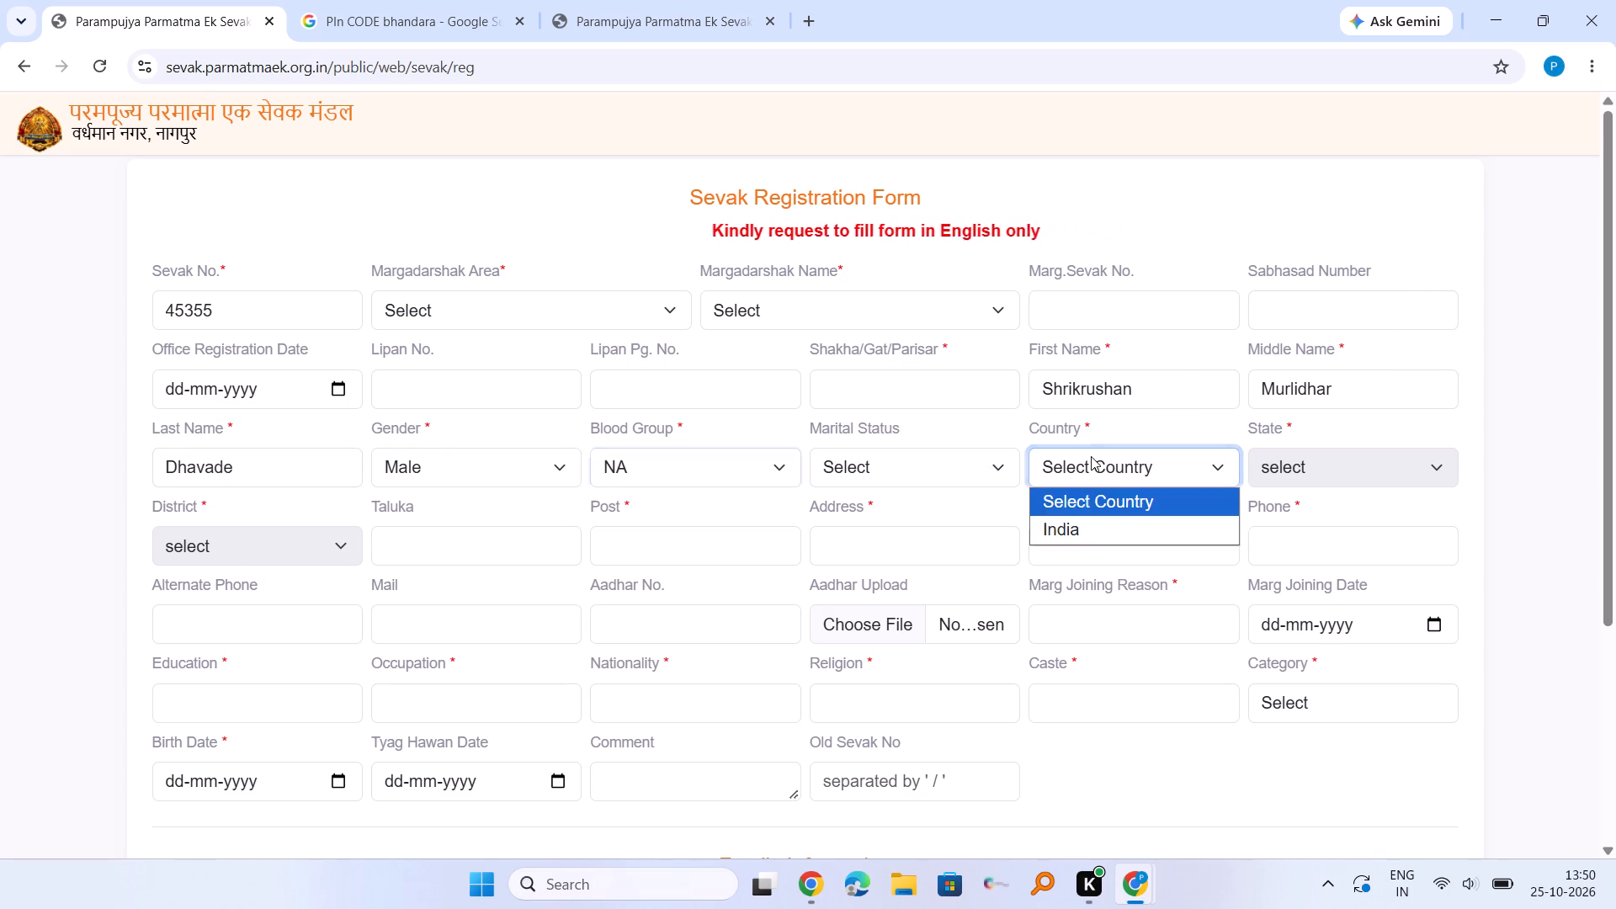
left_click(1071, 540)
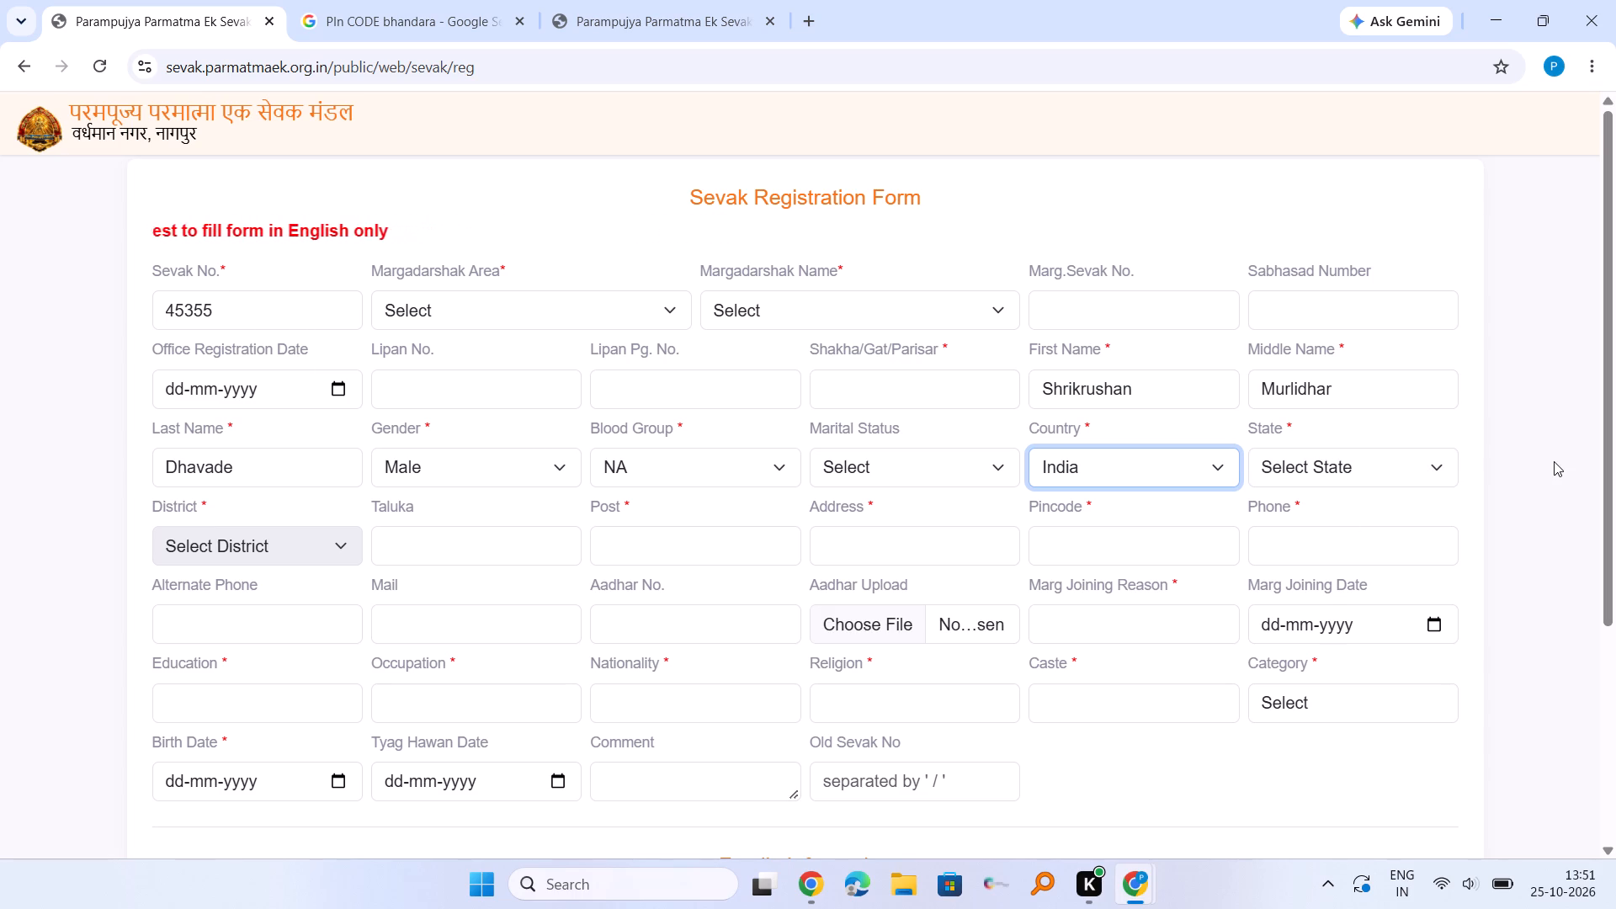
left_click(1429, 480)
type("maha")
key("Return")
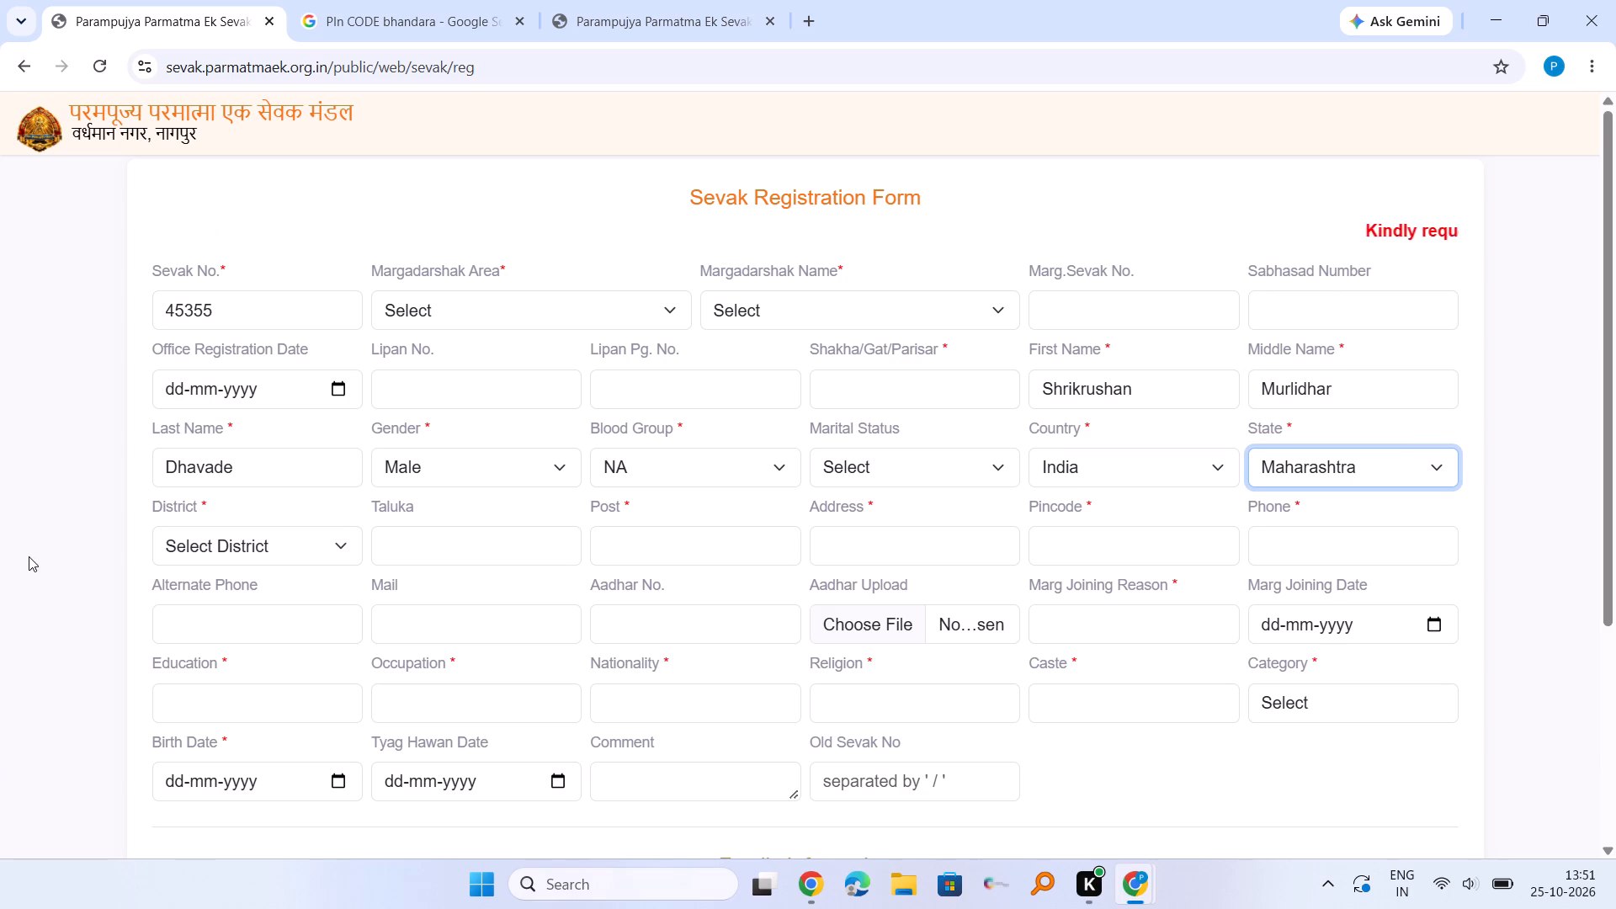
left_click(275, 563)
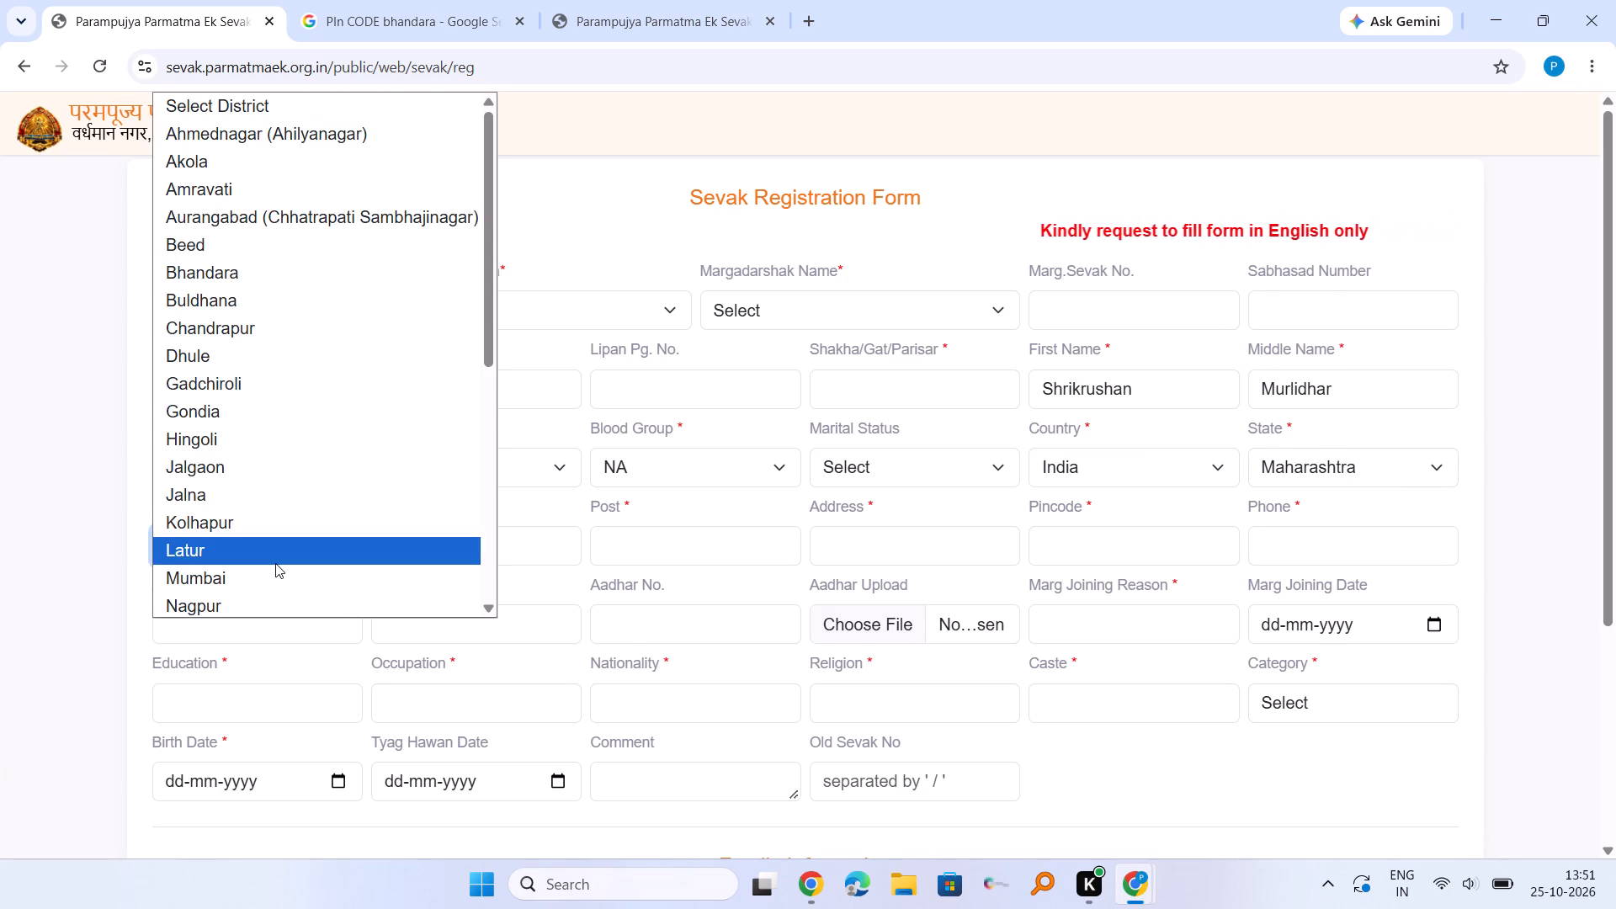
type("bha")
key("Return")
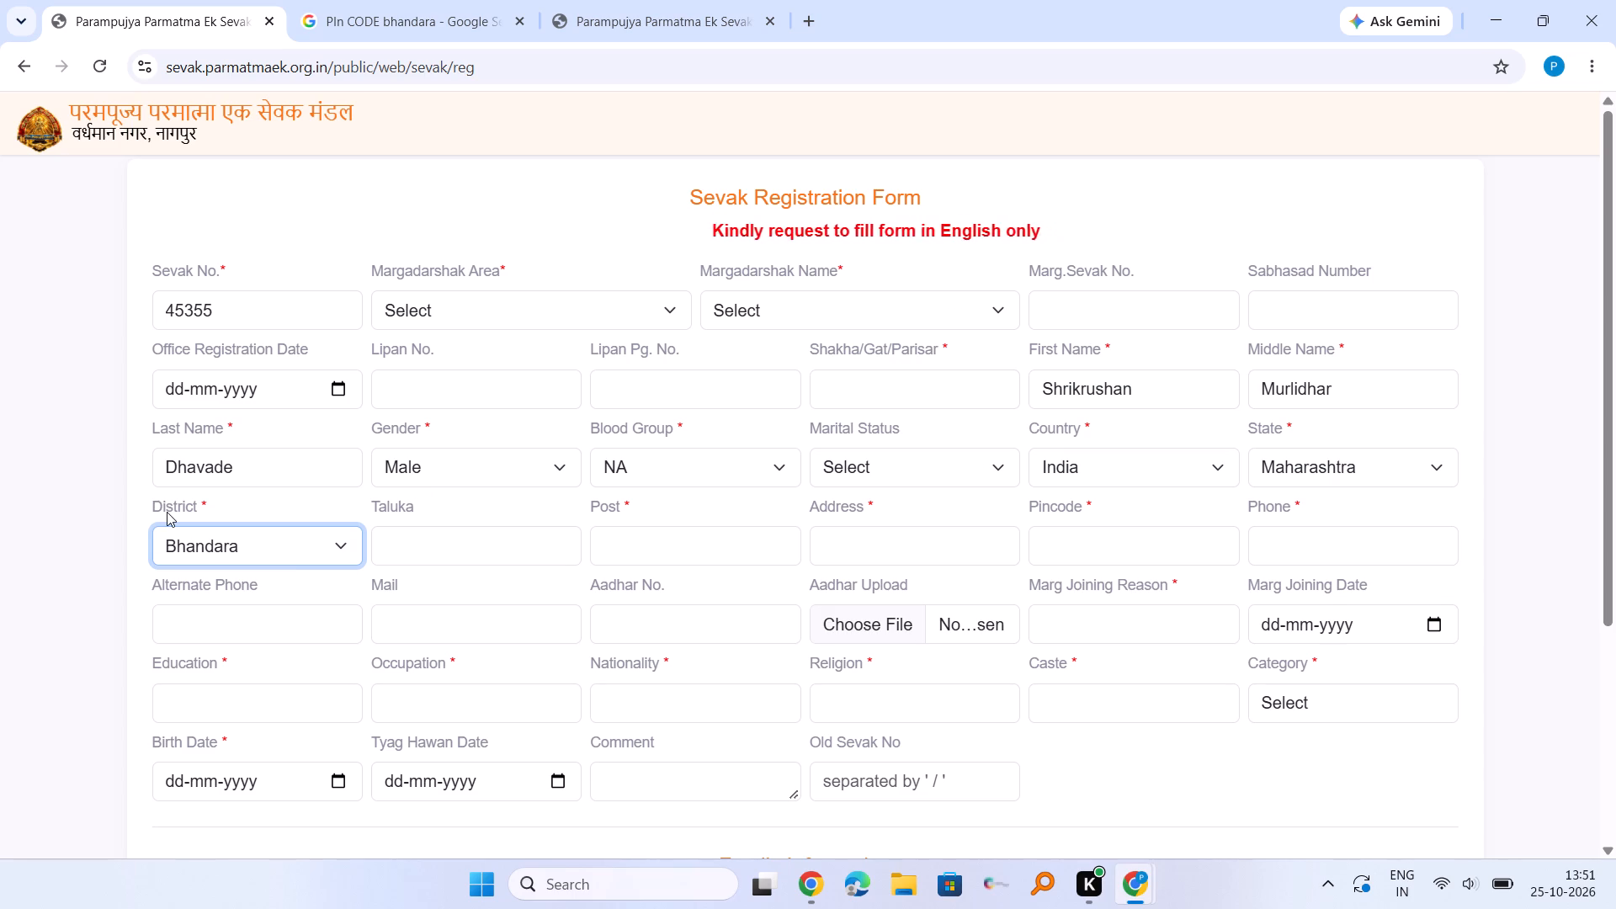
Enter Pauni as the Taluka, Post and Address of the sevak.
left_click(407, 537)
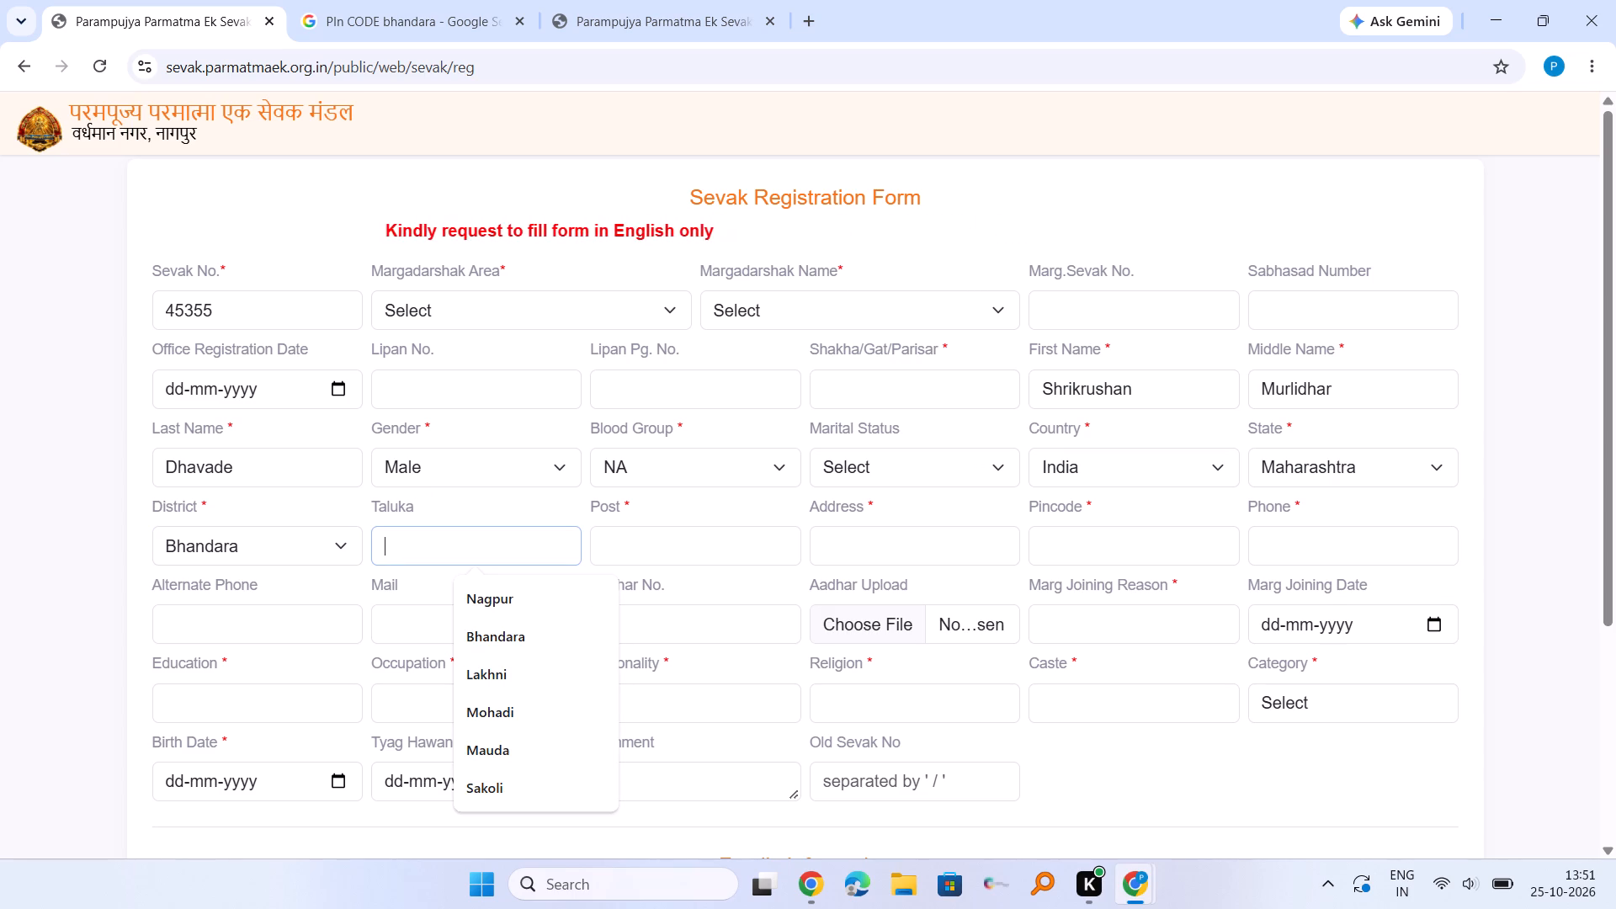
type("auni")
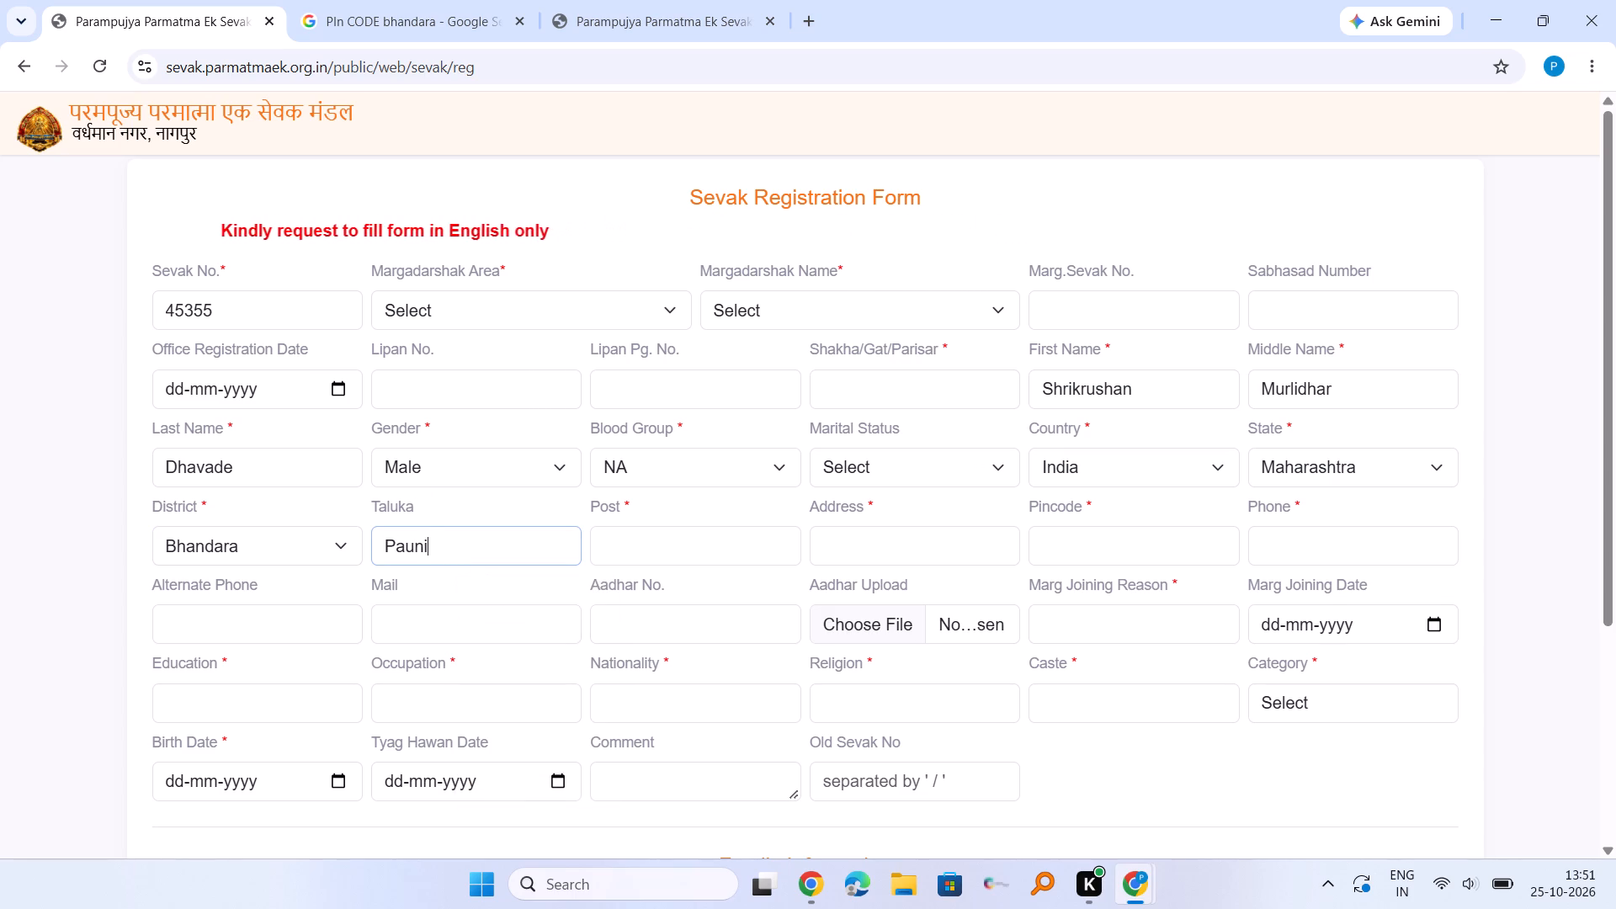
left_click(619, 555)
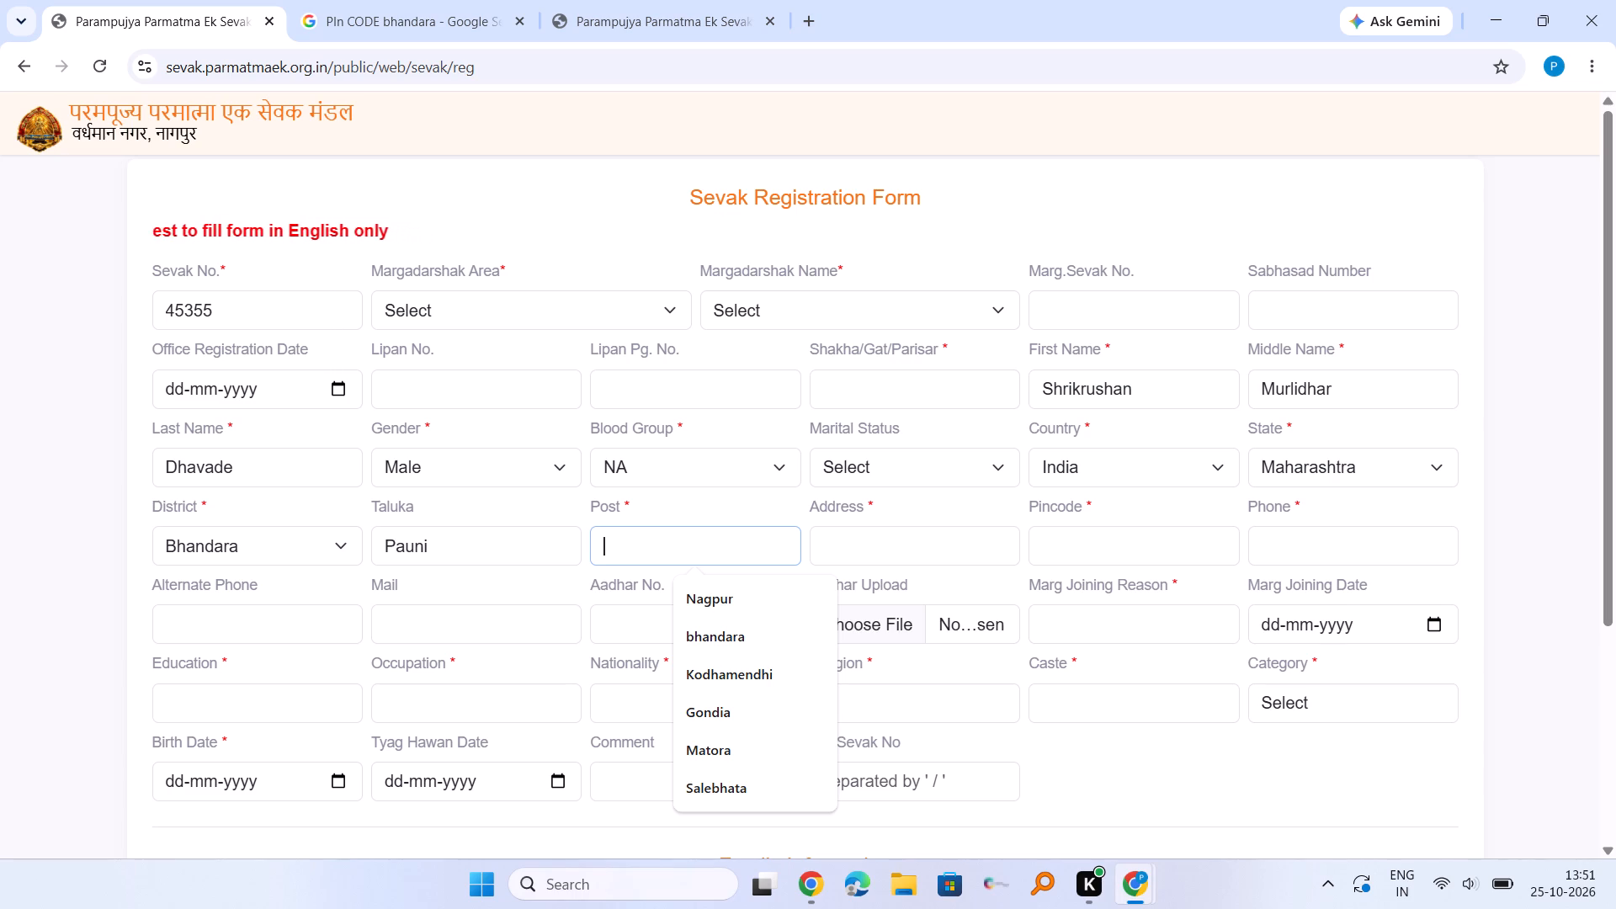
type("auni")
left_click(874, 551)
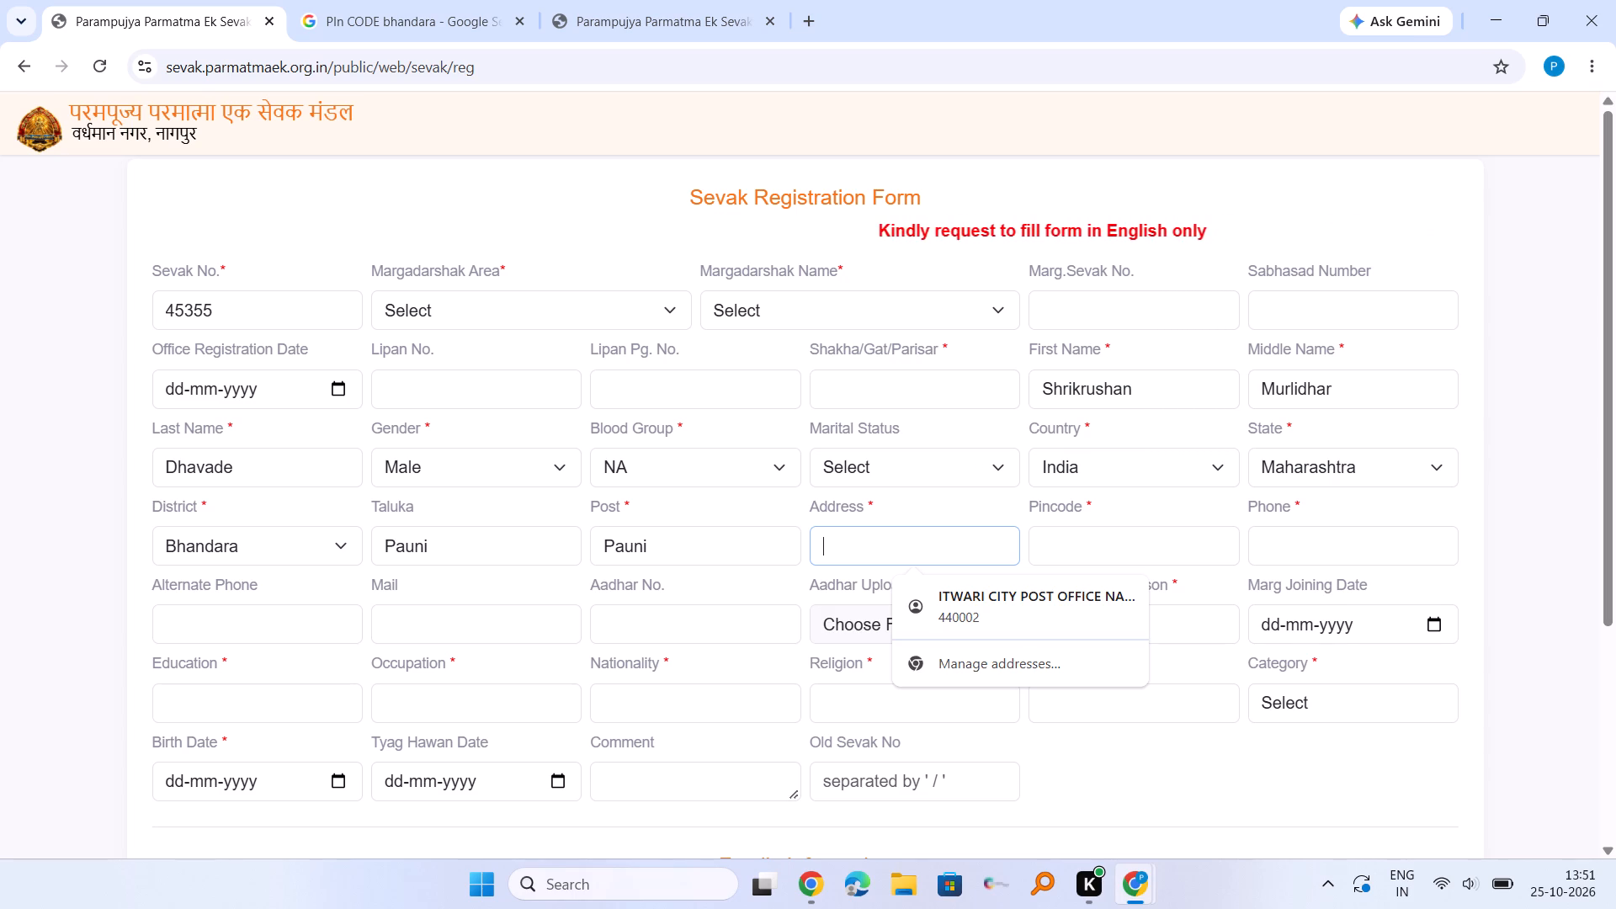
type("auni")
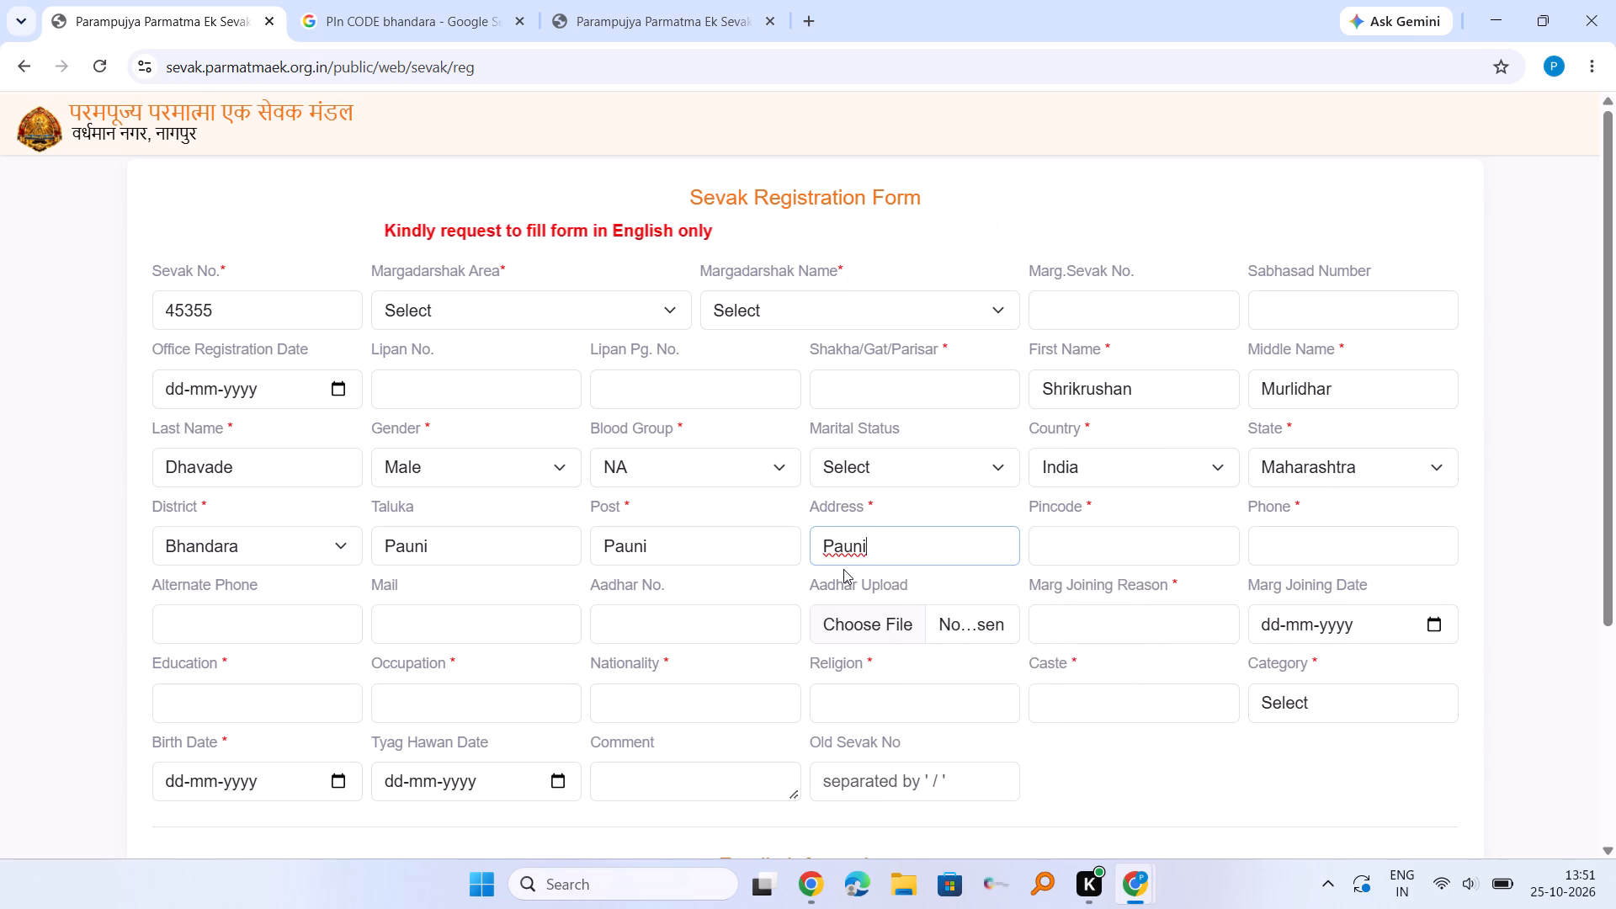
Look up the PIN code for Pauni, Bhandara on Google and copy 441910 into the form's Pincode field.
double_click(843, 547)
key("ctrl+c")
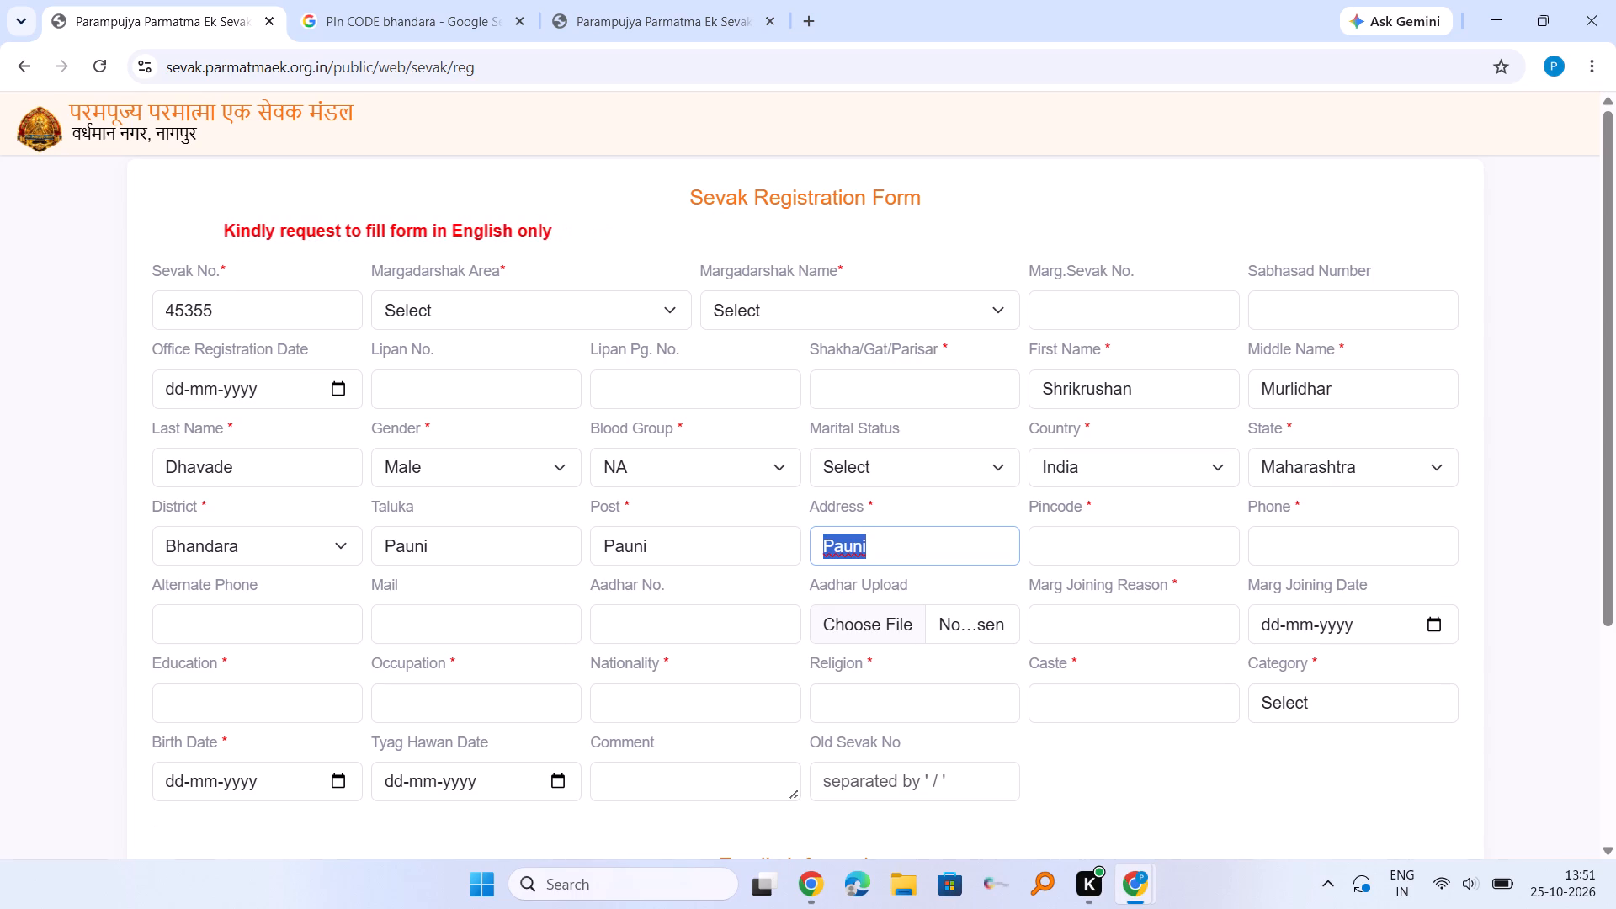
left_click(441, 8)
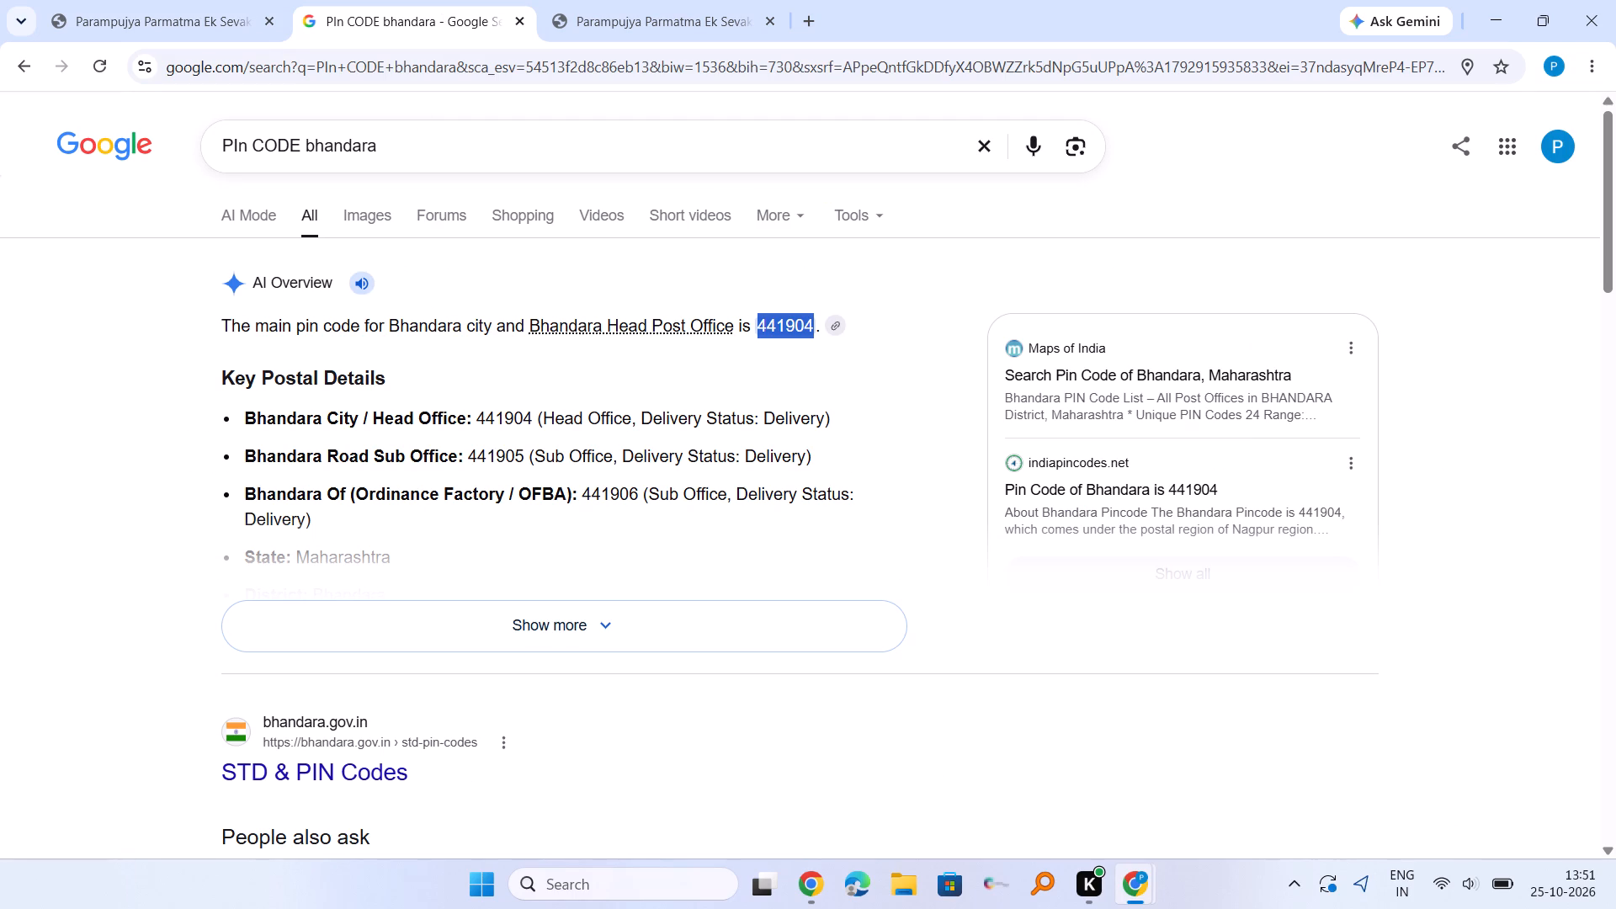
left_click(301, 136)
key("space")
key("ctrl+v")
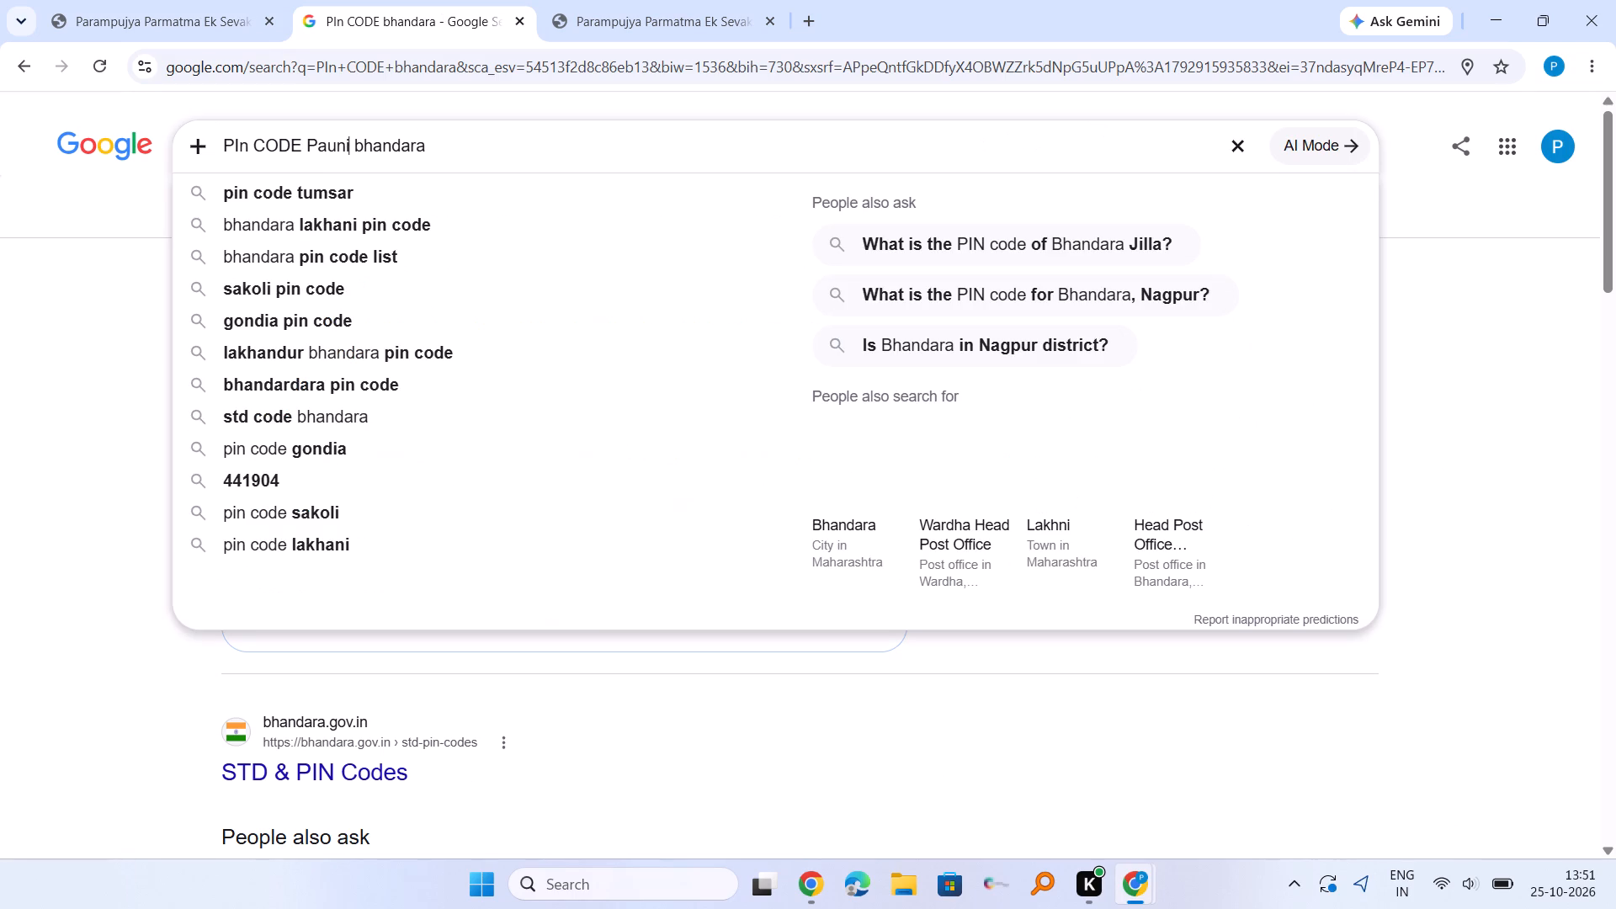
key("Return")
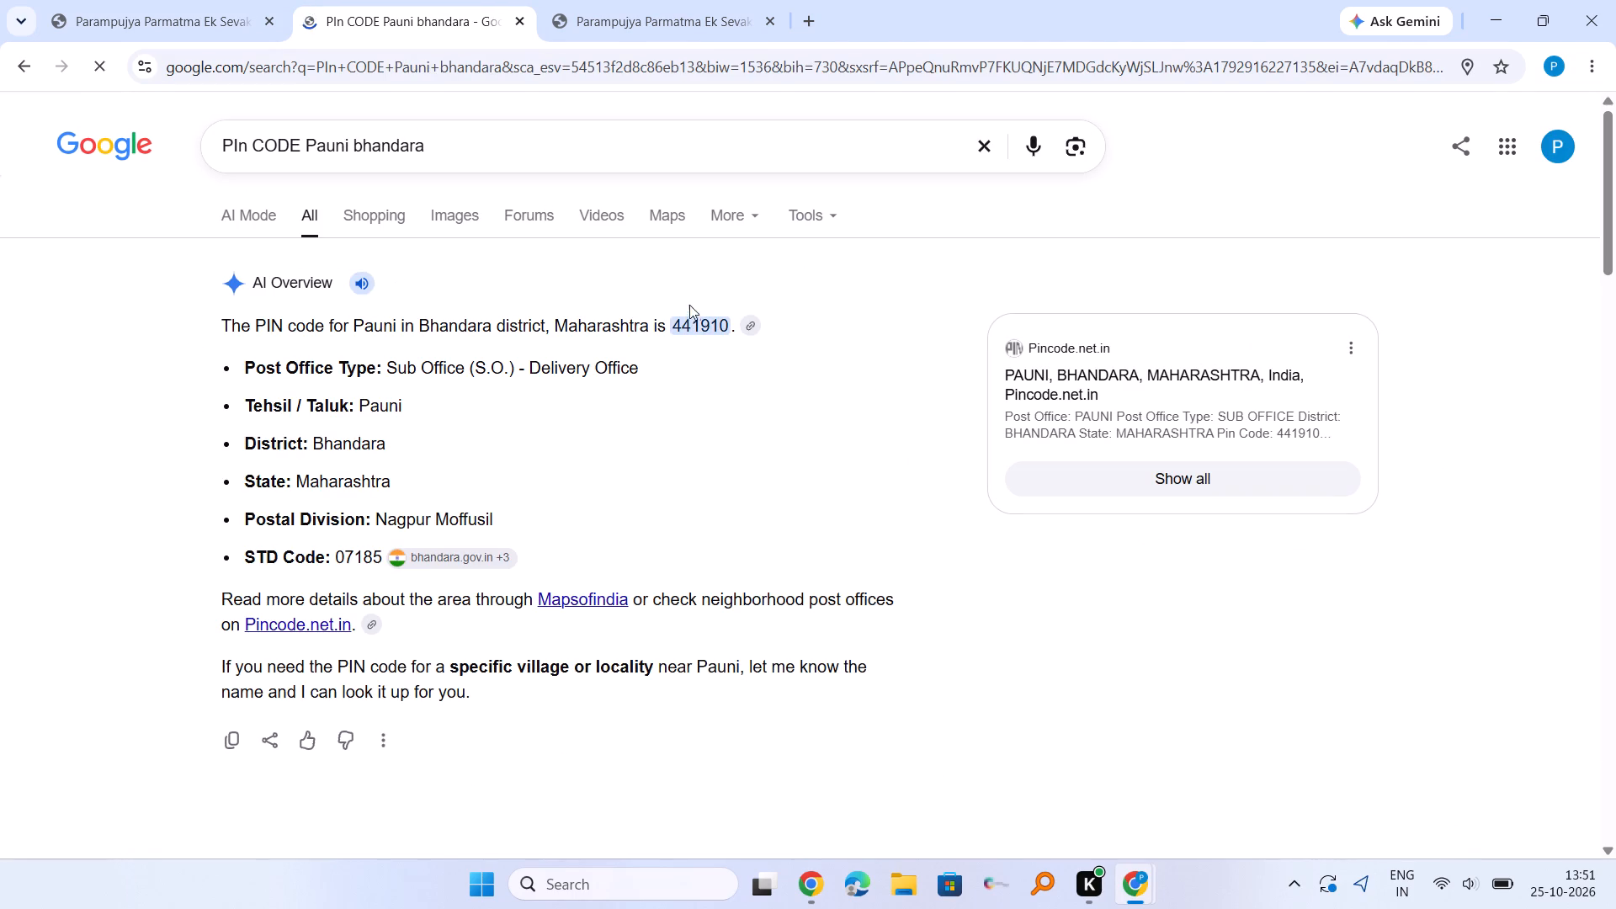
double_click(694, 322)
key("ctrl+c")
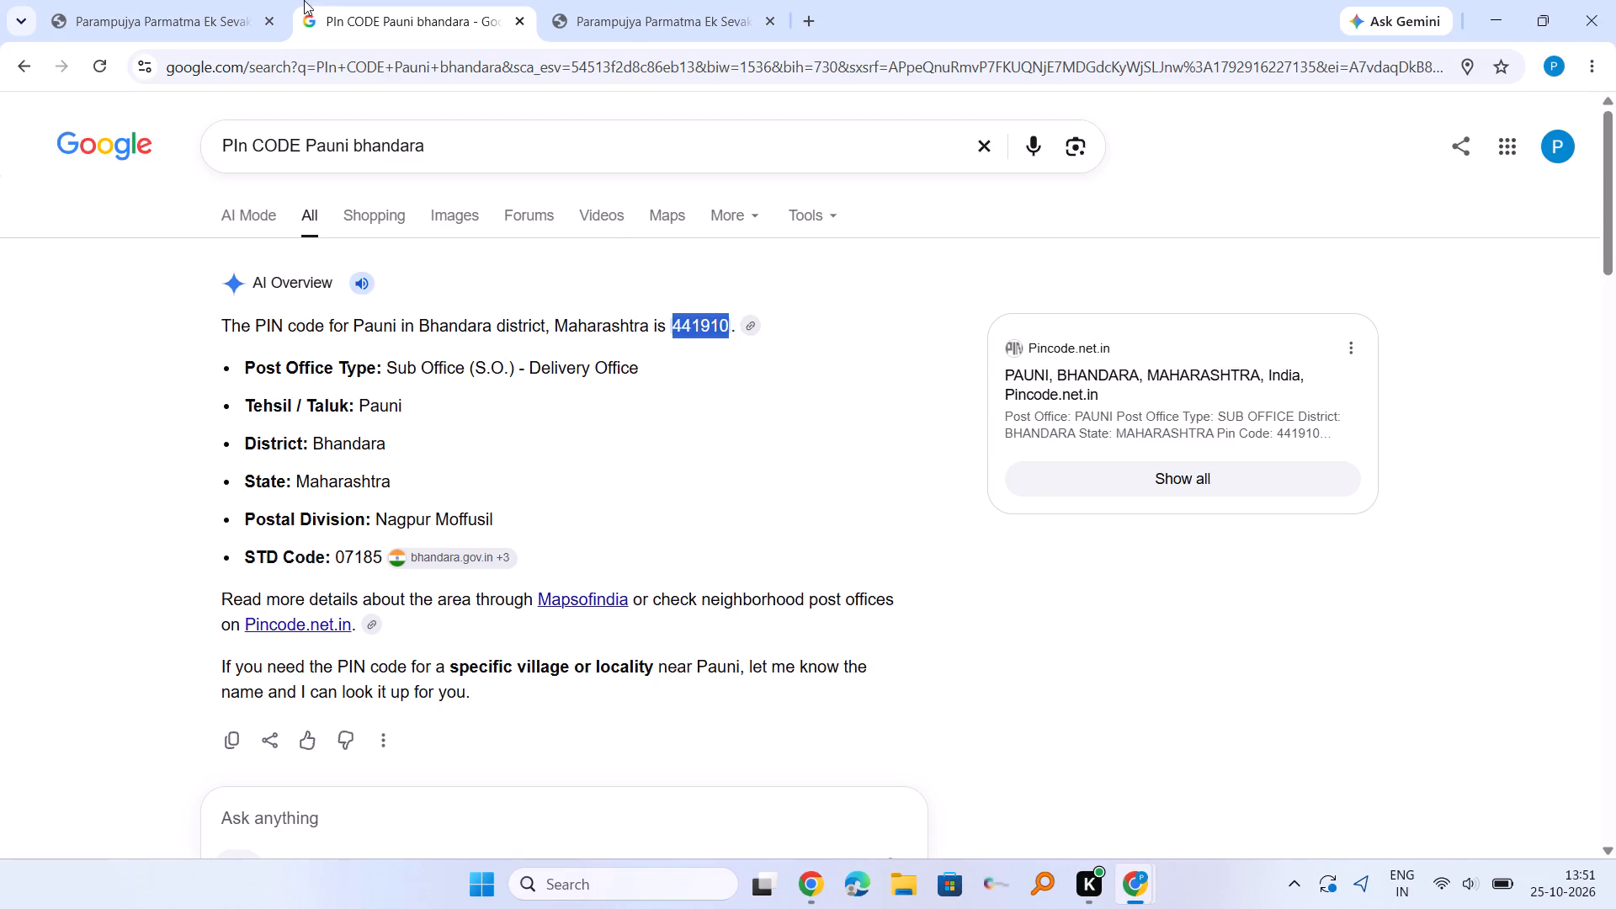
left_click(200, 28)
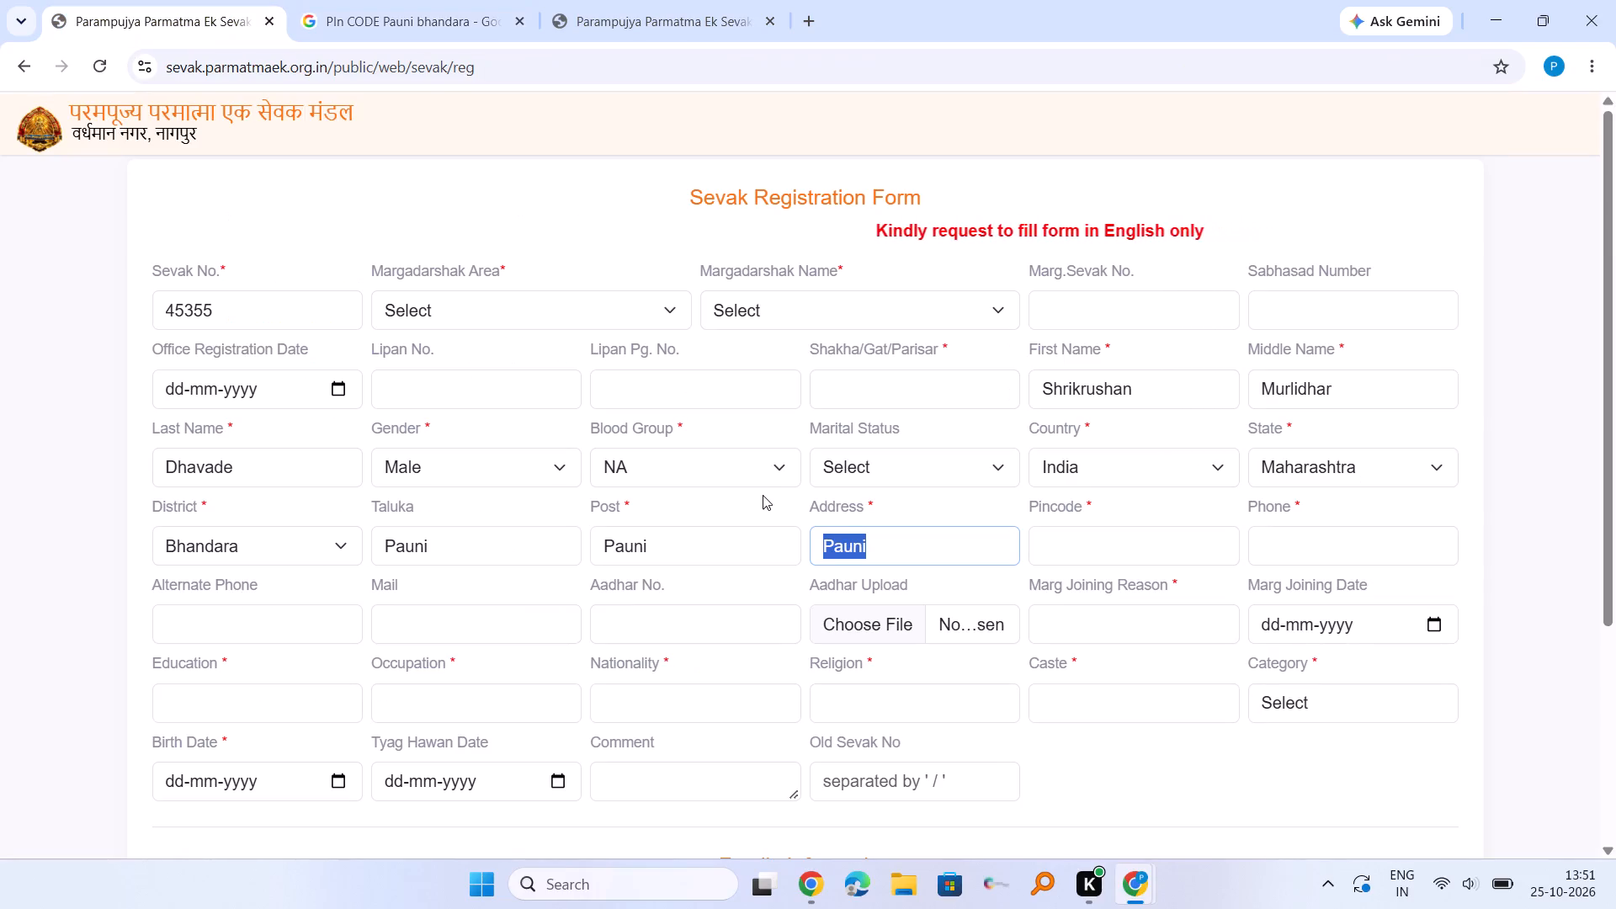
left_click(1072, 550)
key("ctrl+v")
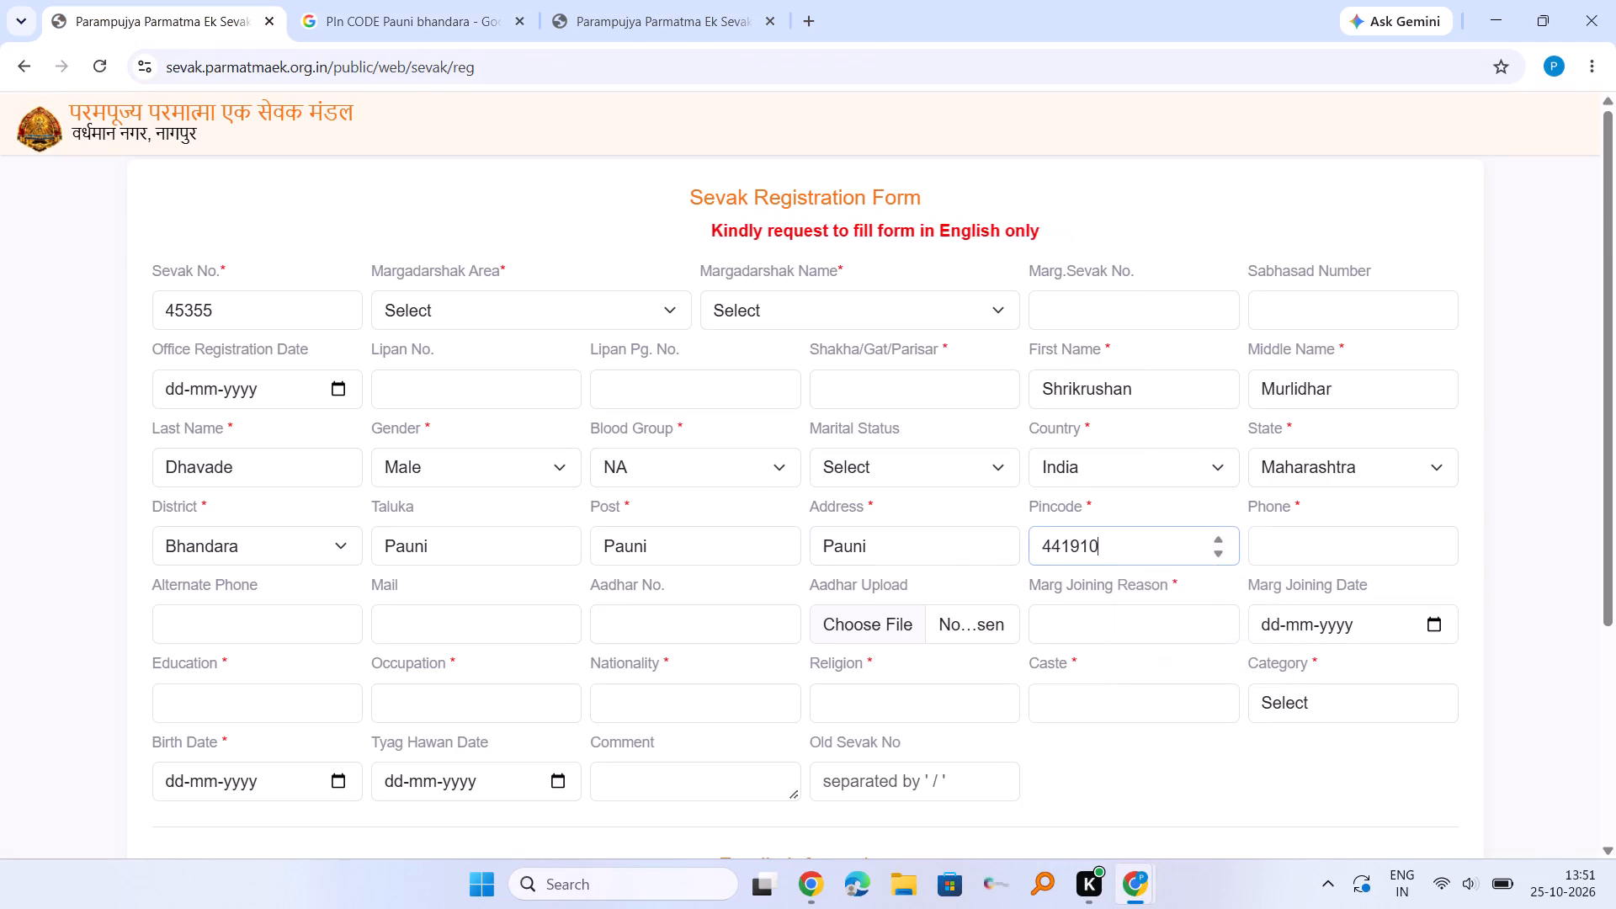
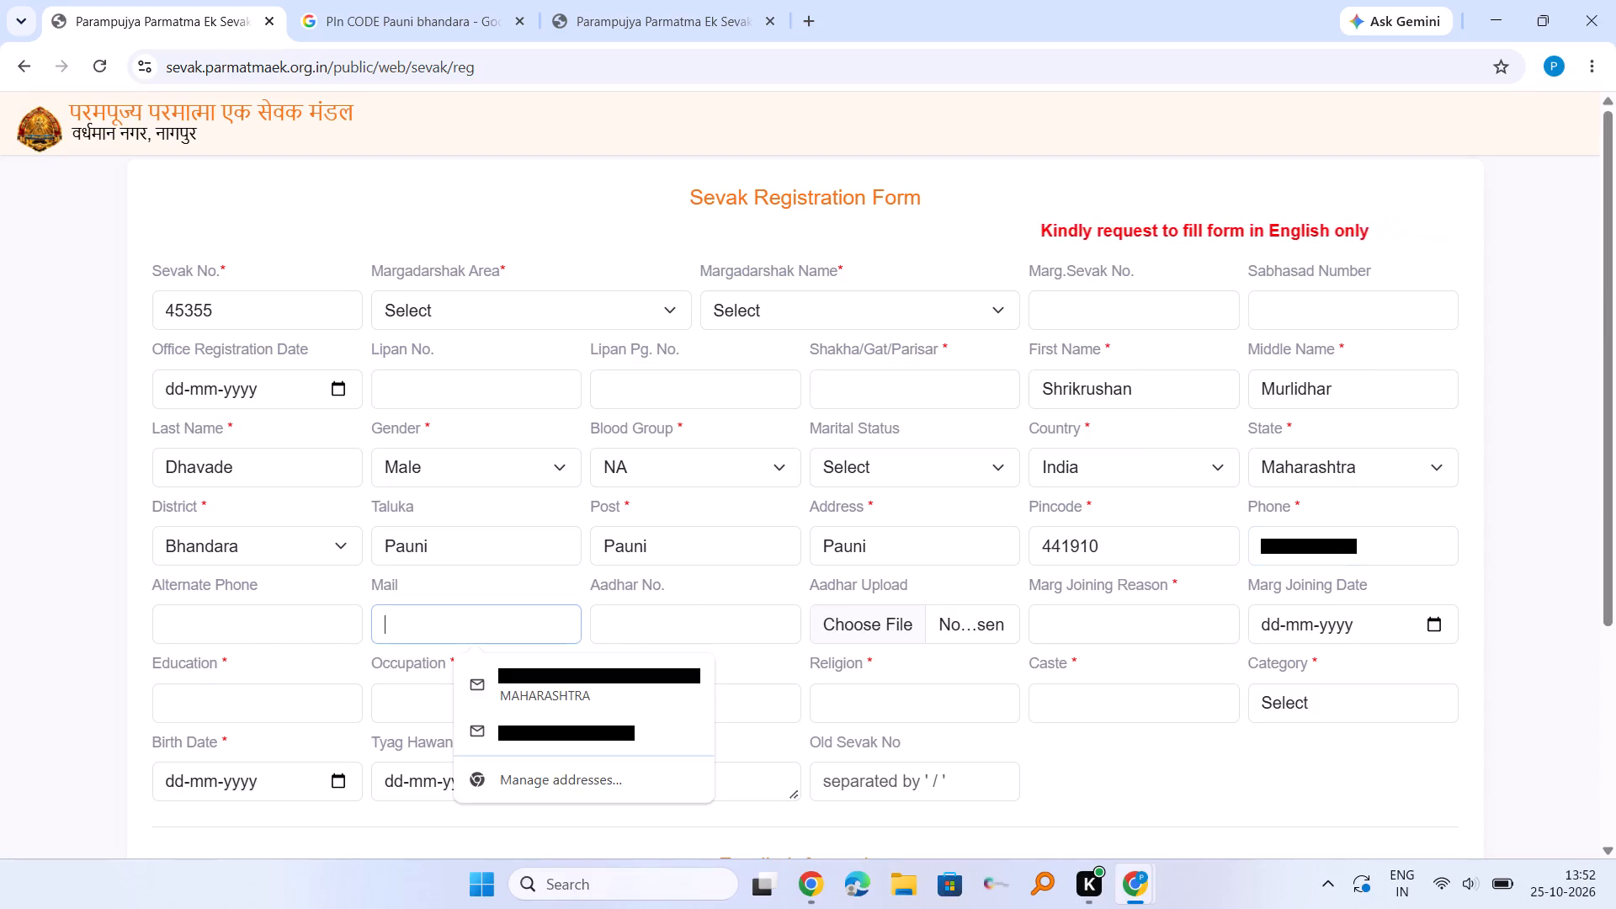
Fill the Mail field with the mandal's saved e-mail address and set the Marg Joining Reason to Andh shradha.
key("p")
left_click(511, 676)
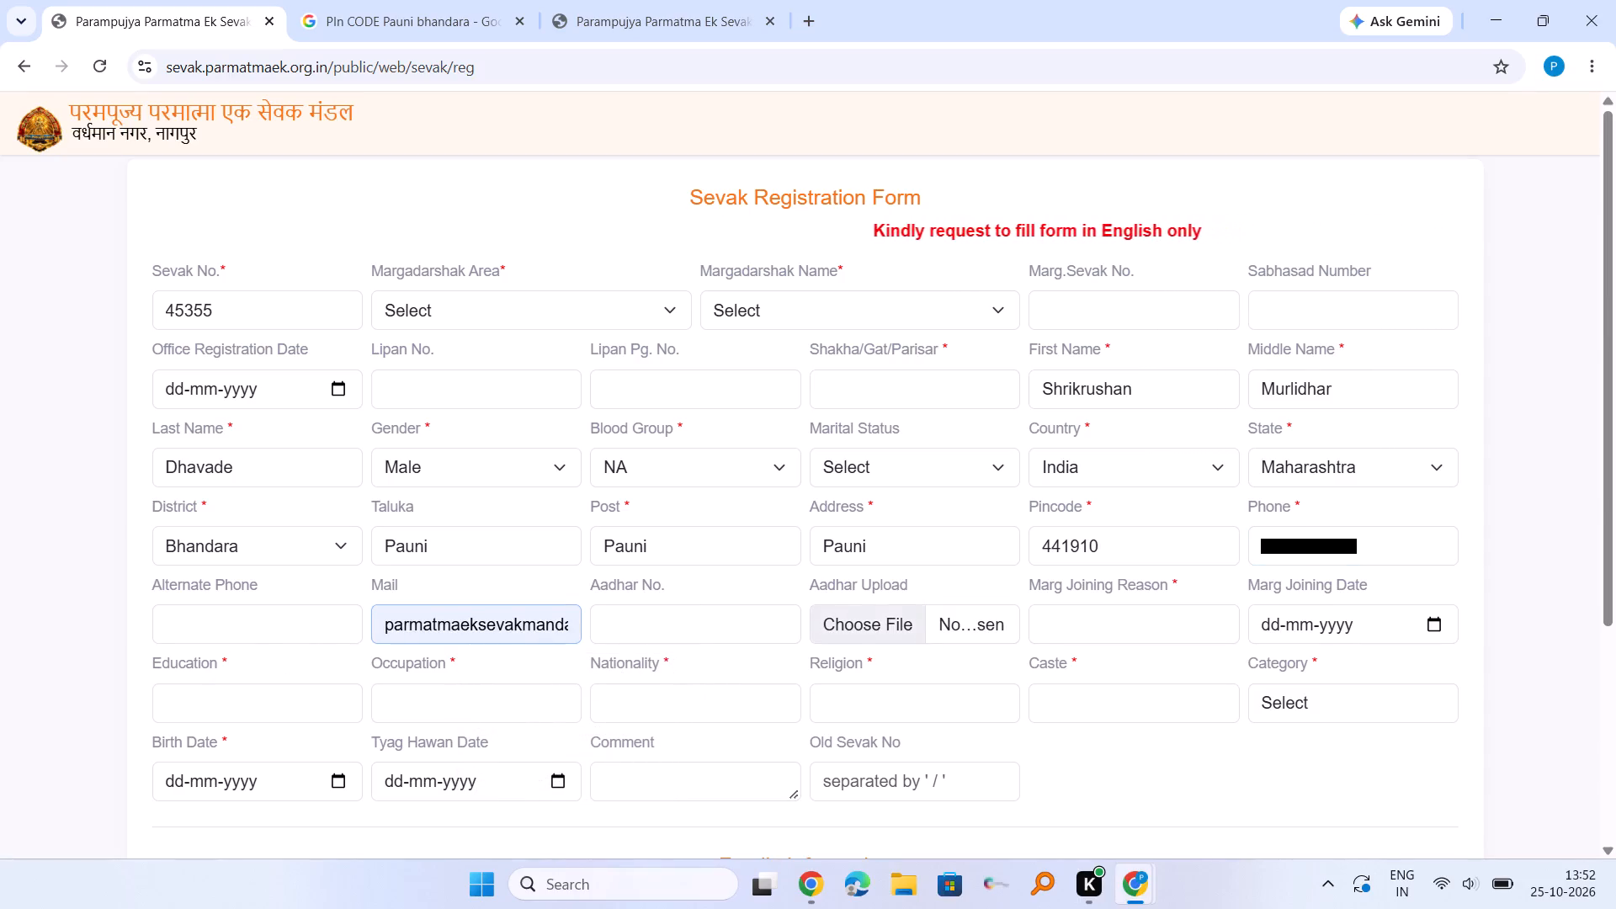
left_click(1115, 624)
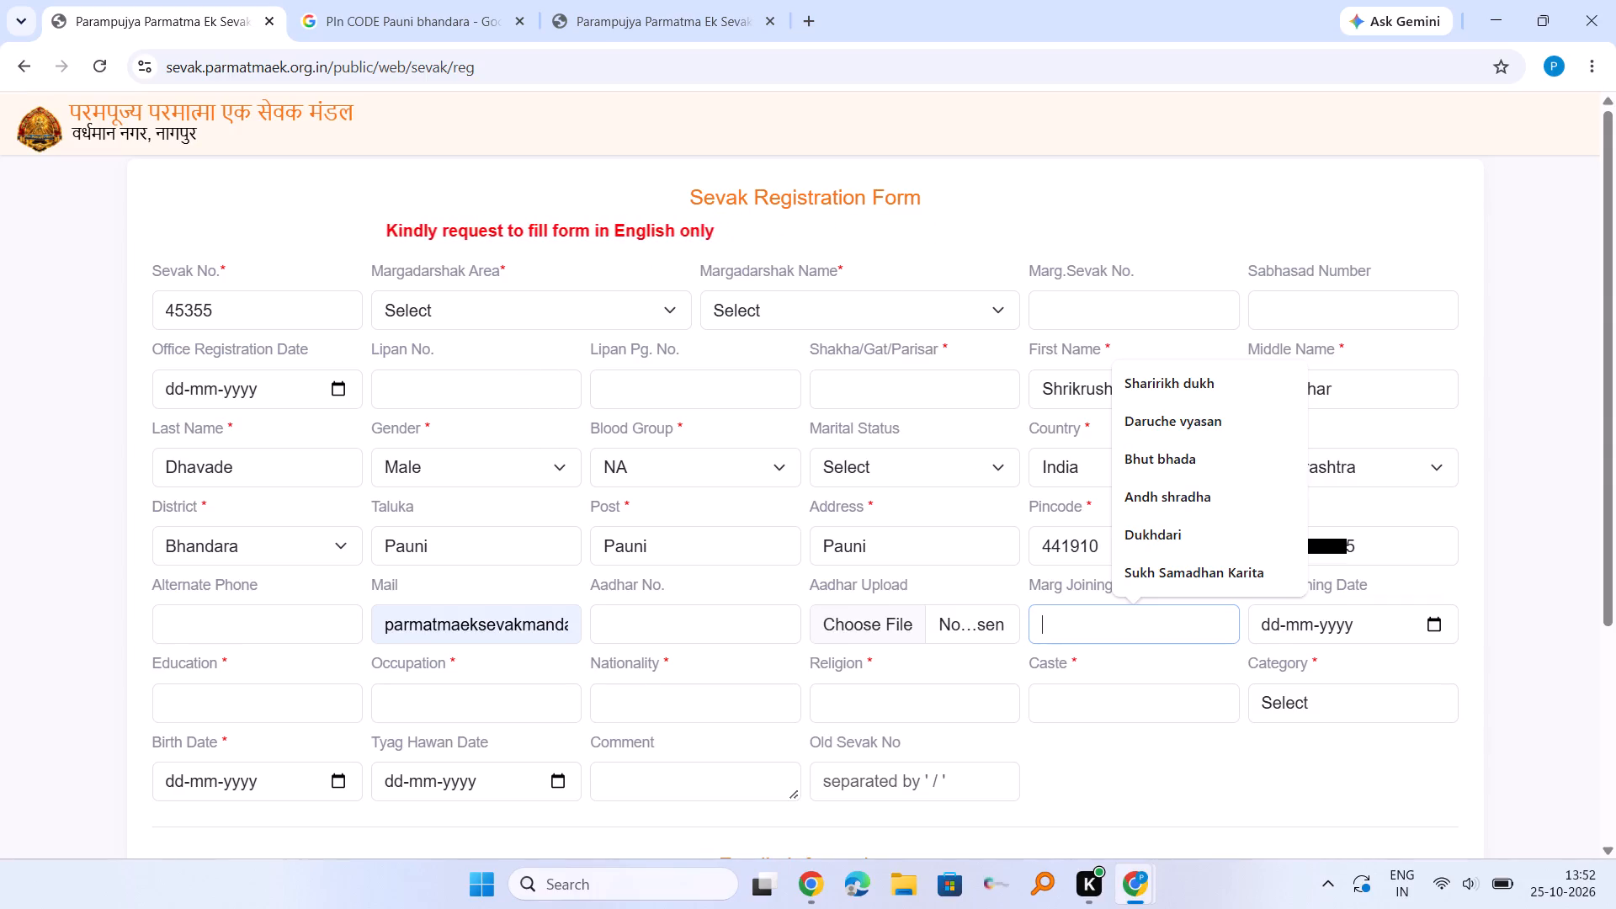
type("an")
left_click(1169, 666)
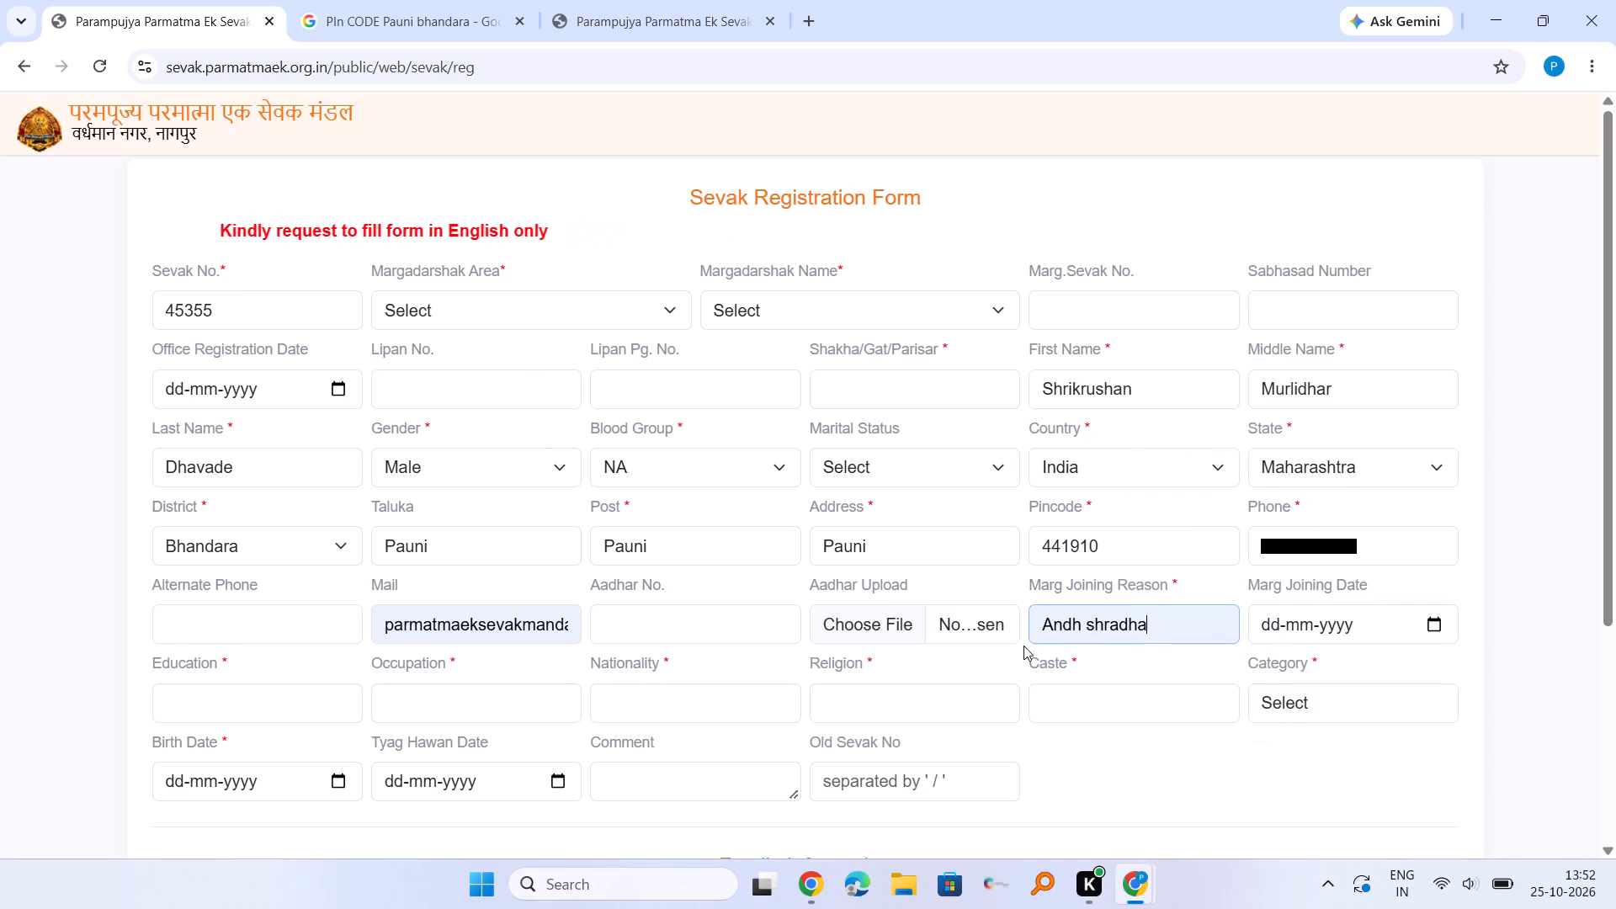
Enter 6th as the sevak's education and Majuri as the occupation.
left_click(279, 703)
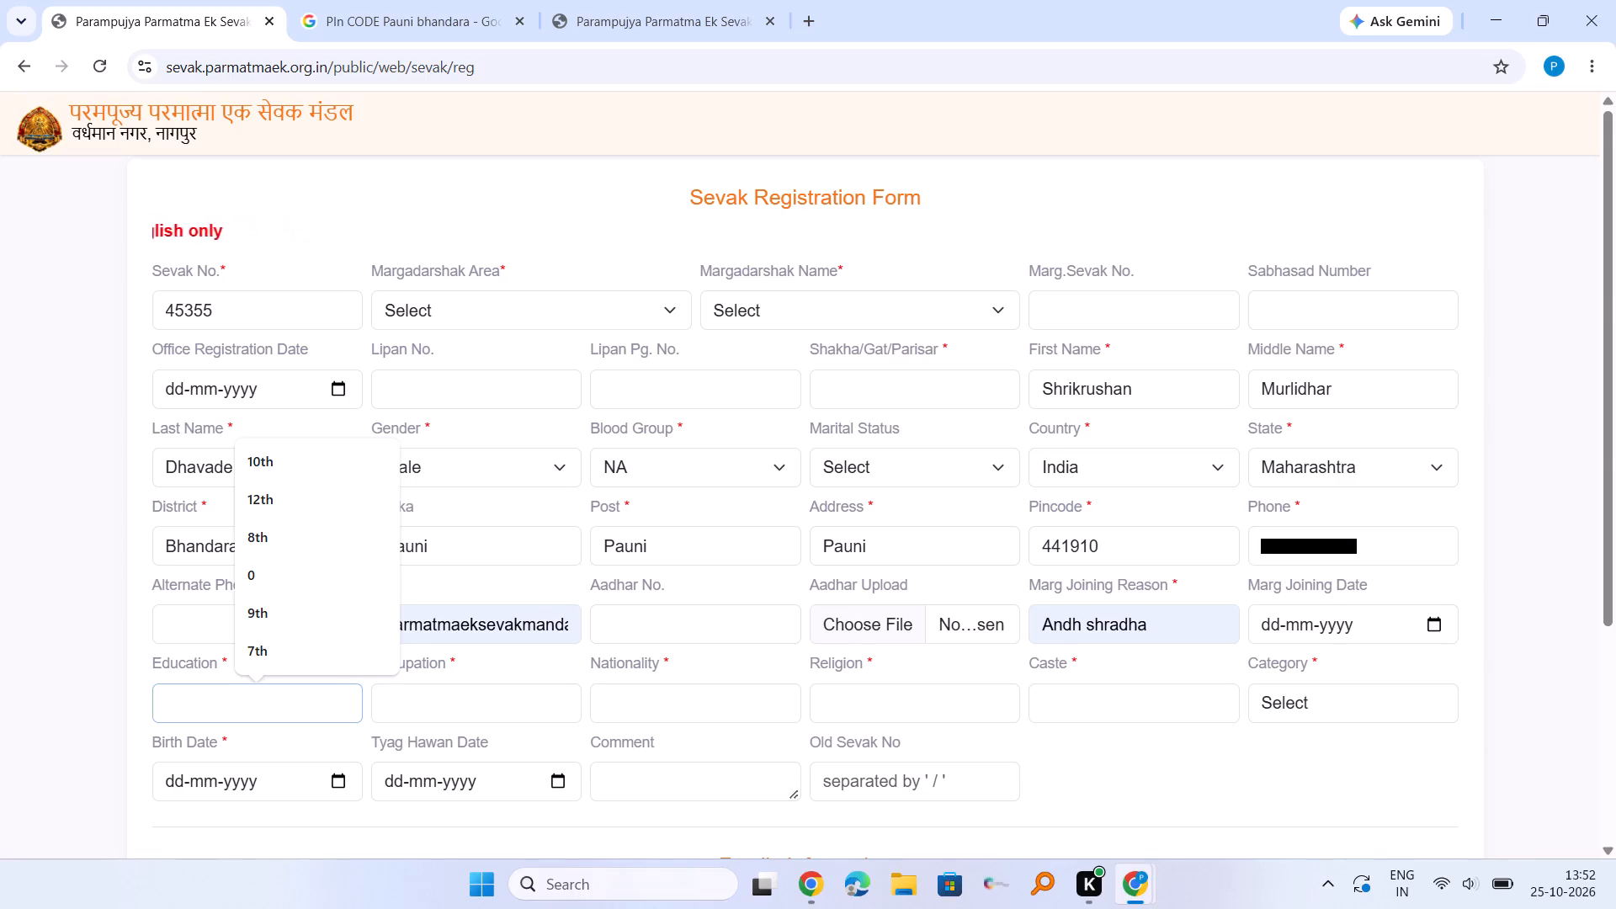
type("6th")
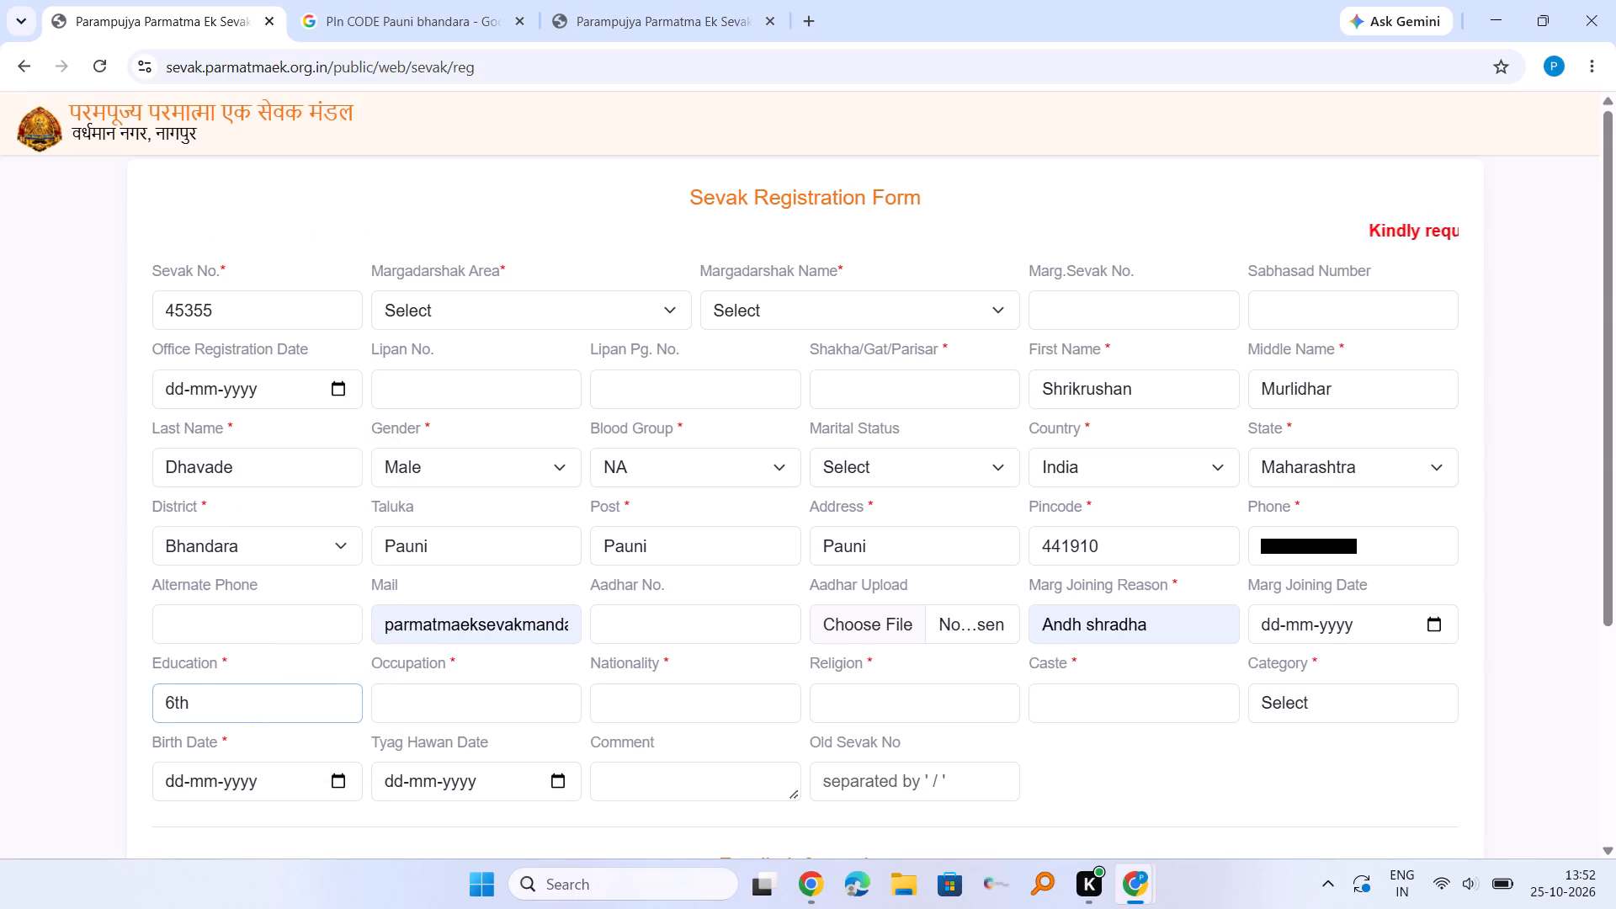
left_click(518, 695)
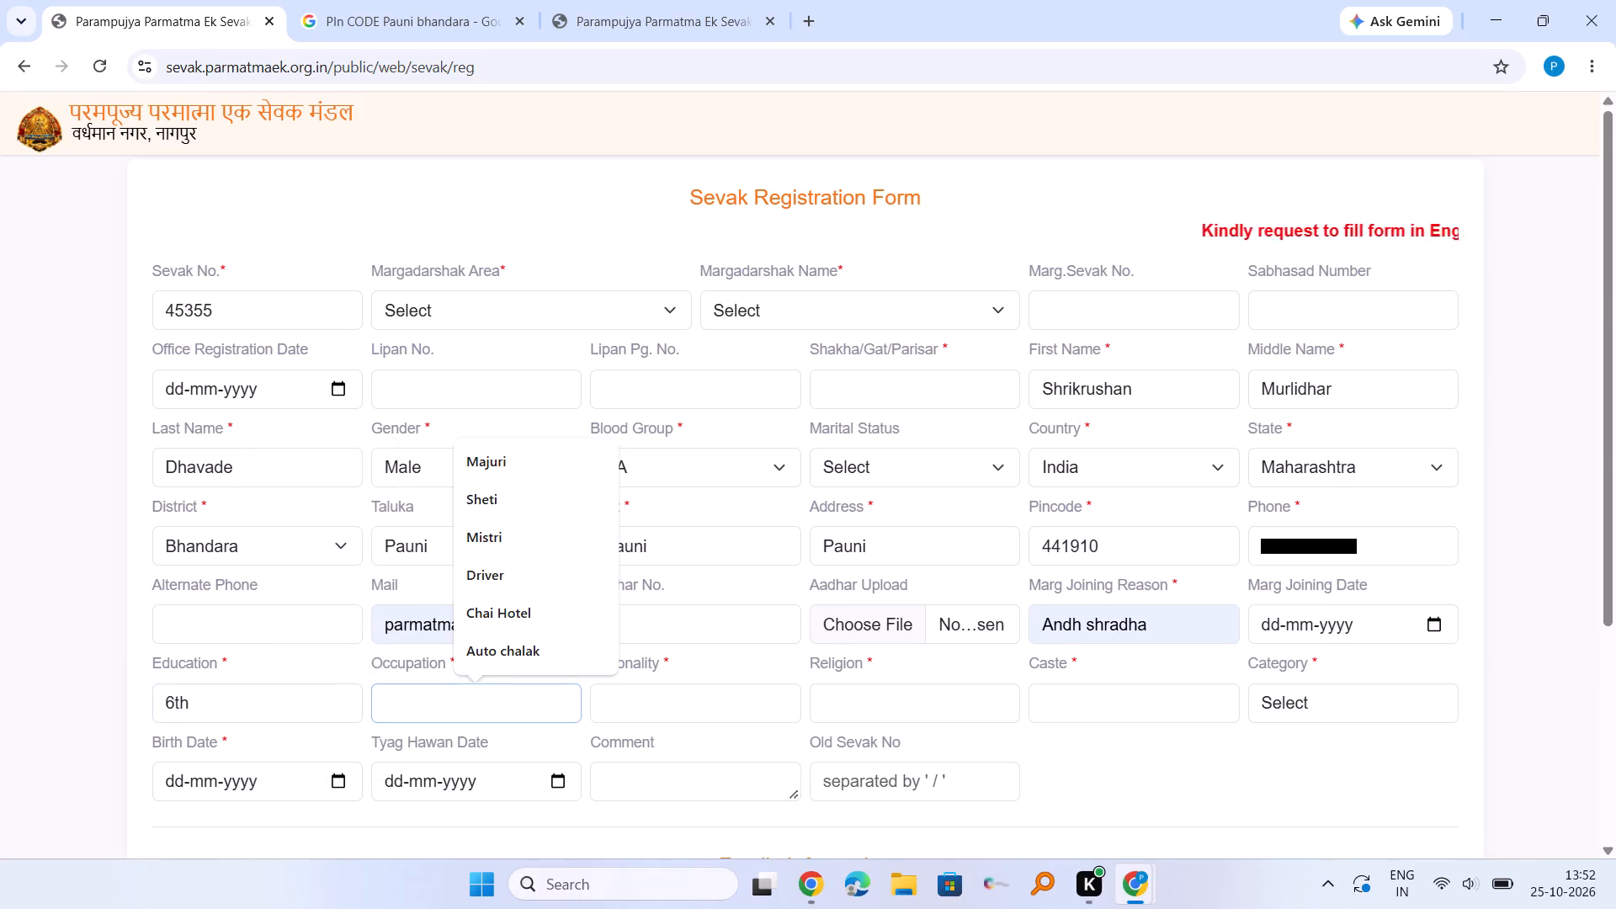
left_click(520, 460)
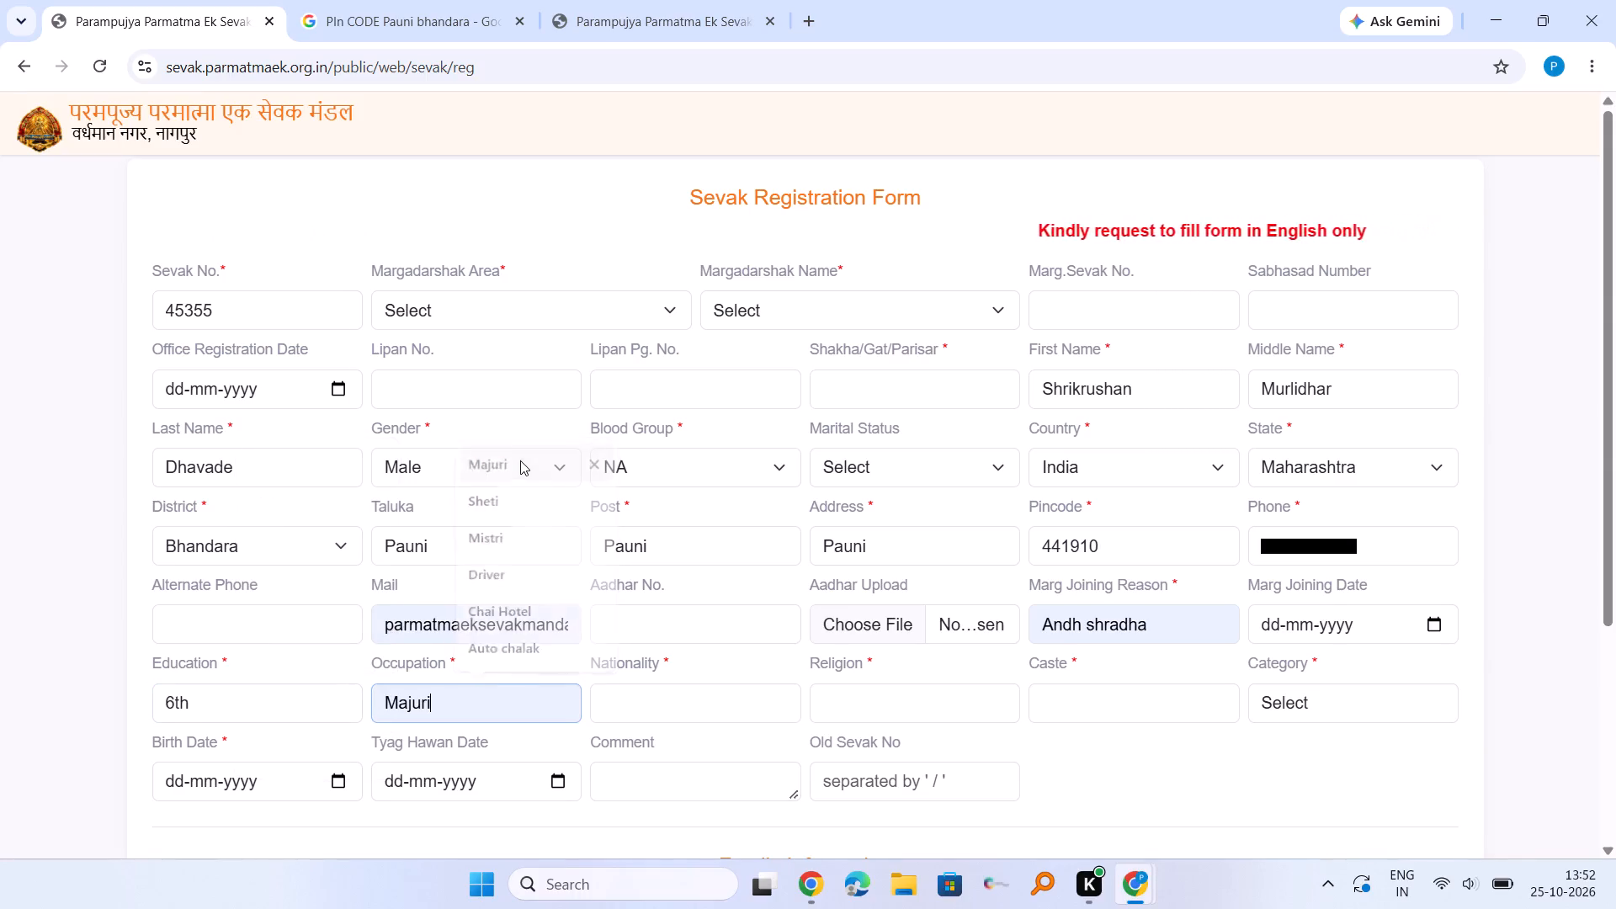
Set the sevak's nationality to Indian, religion to Hindu, caste to Teli and category to OBC.
left_click_drag(629, 710, 721, 757)
left_click(721, 757)
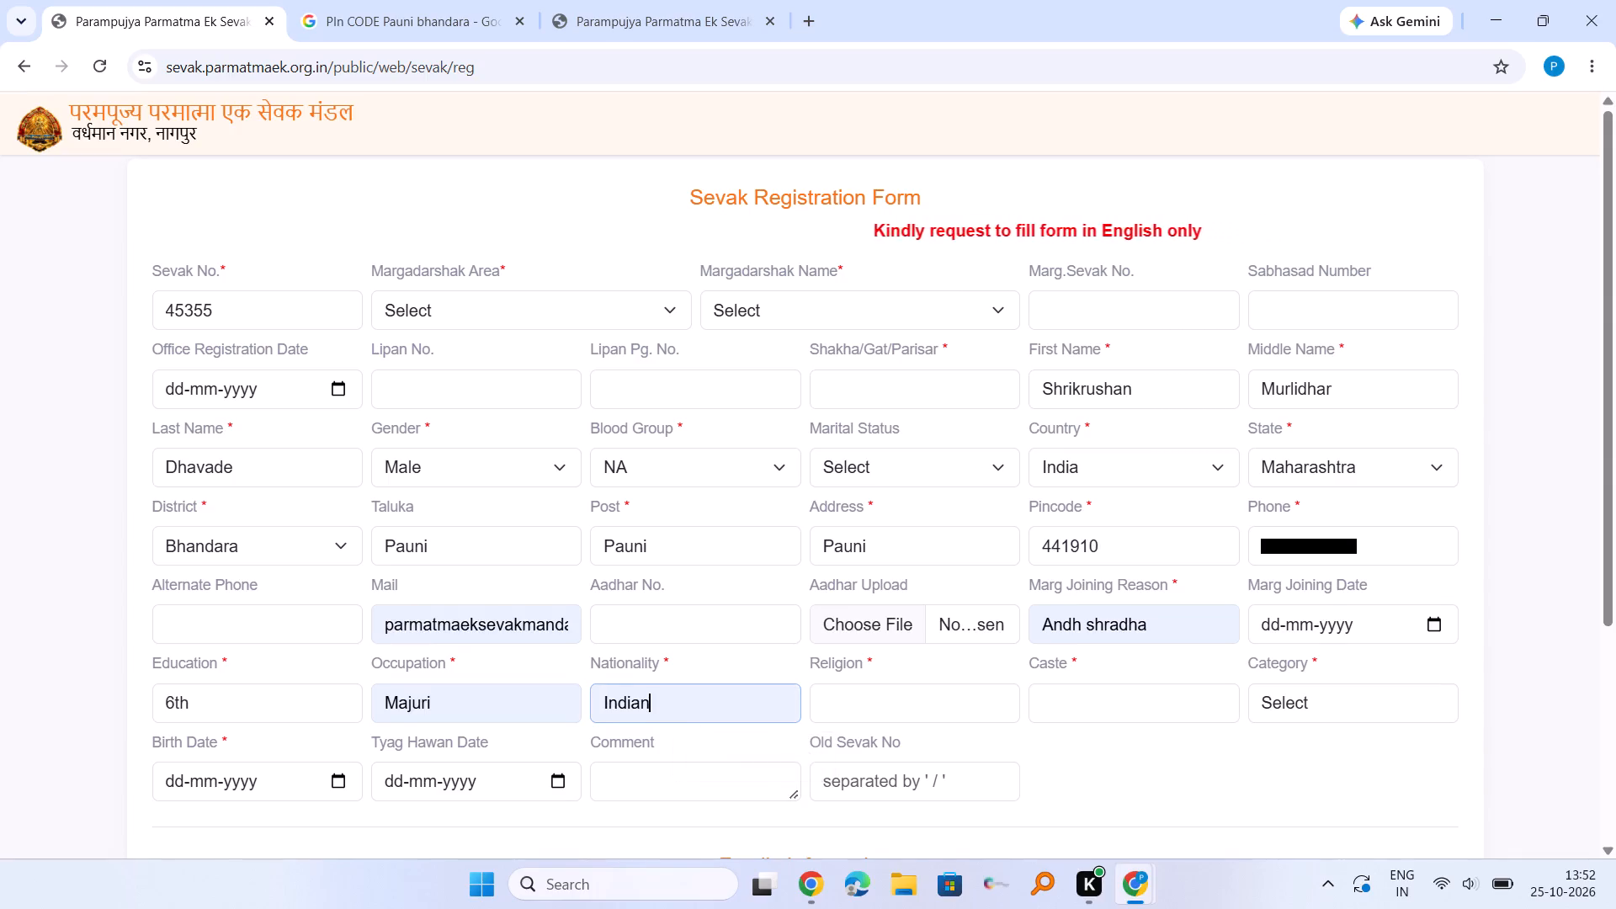
left_click_drag(849, 710, 966, 767)
left_click(966, 767)
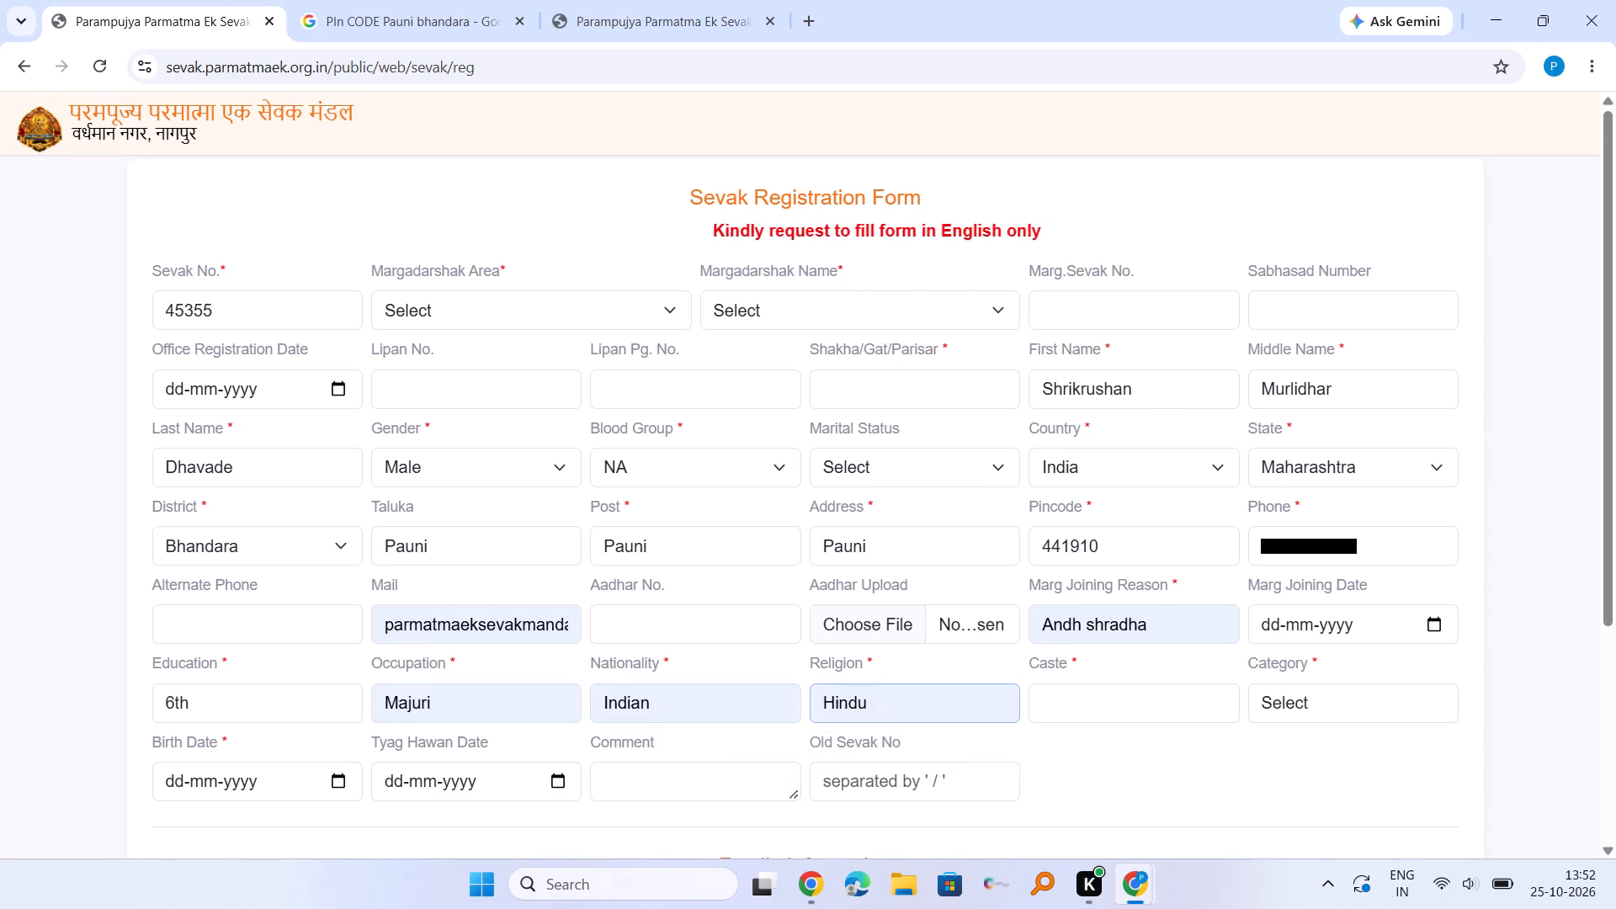
left_click(1076, 699)
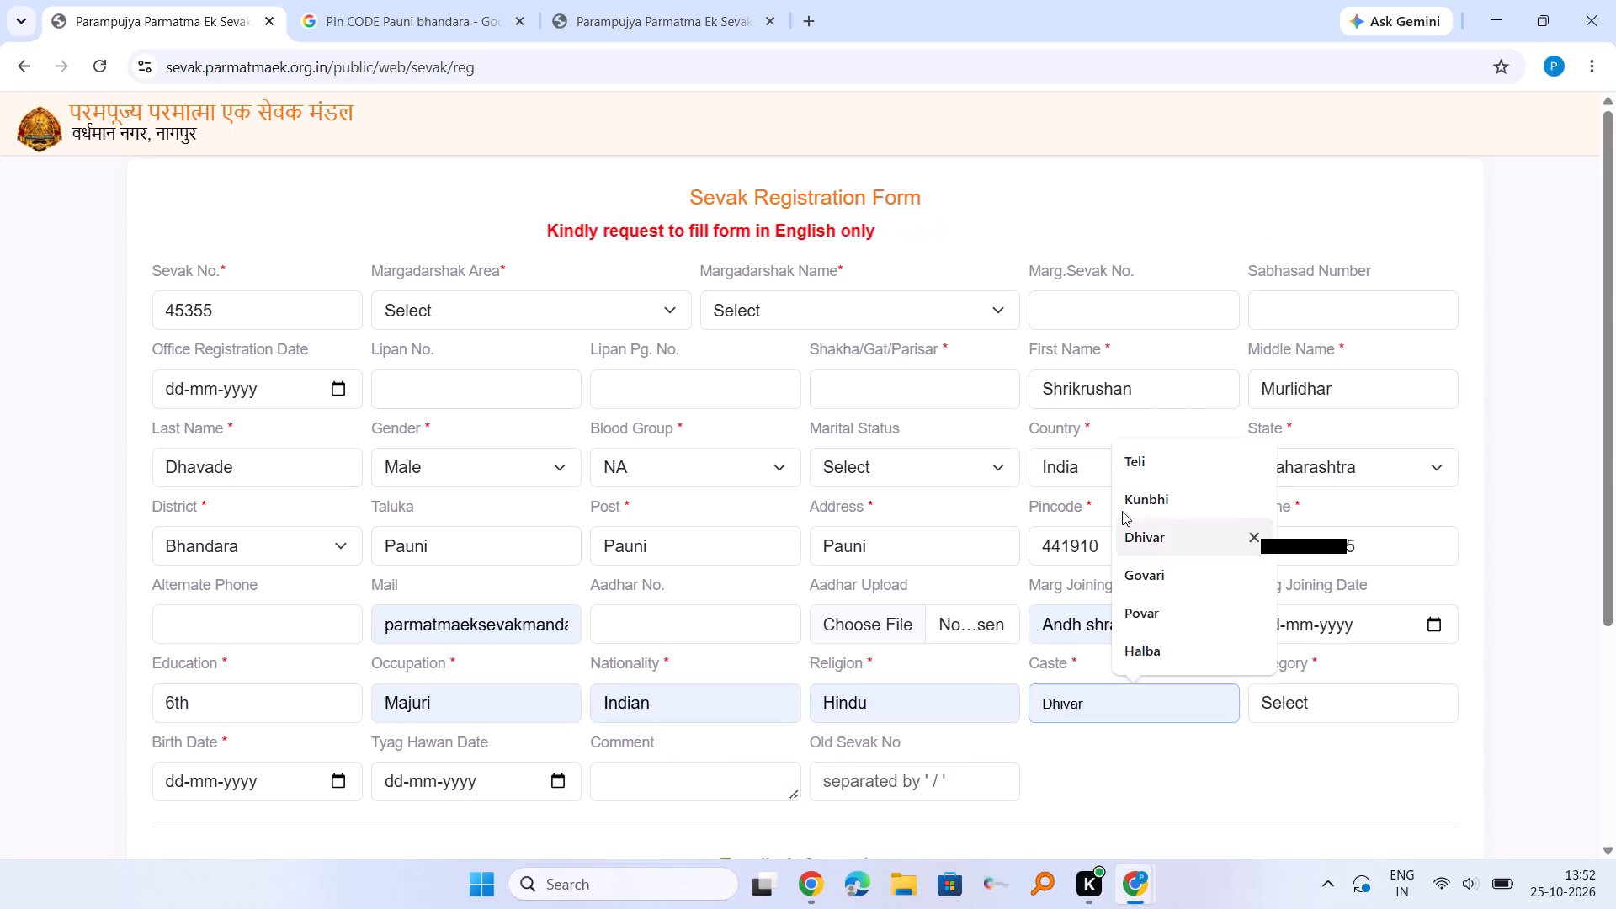
left_click(1131, 473)
left_click(1273, 704)
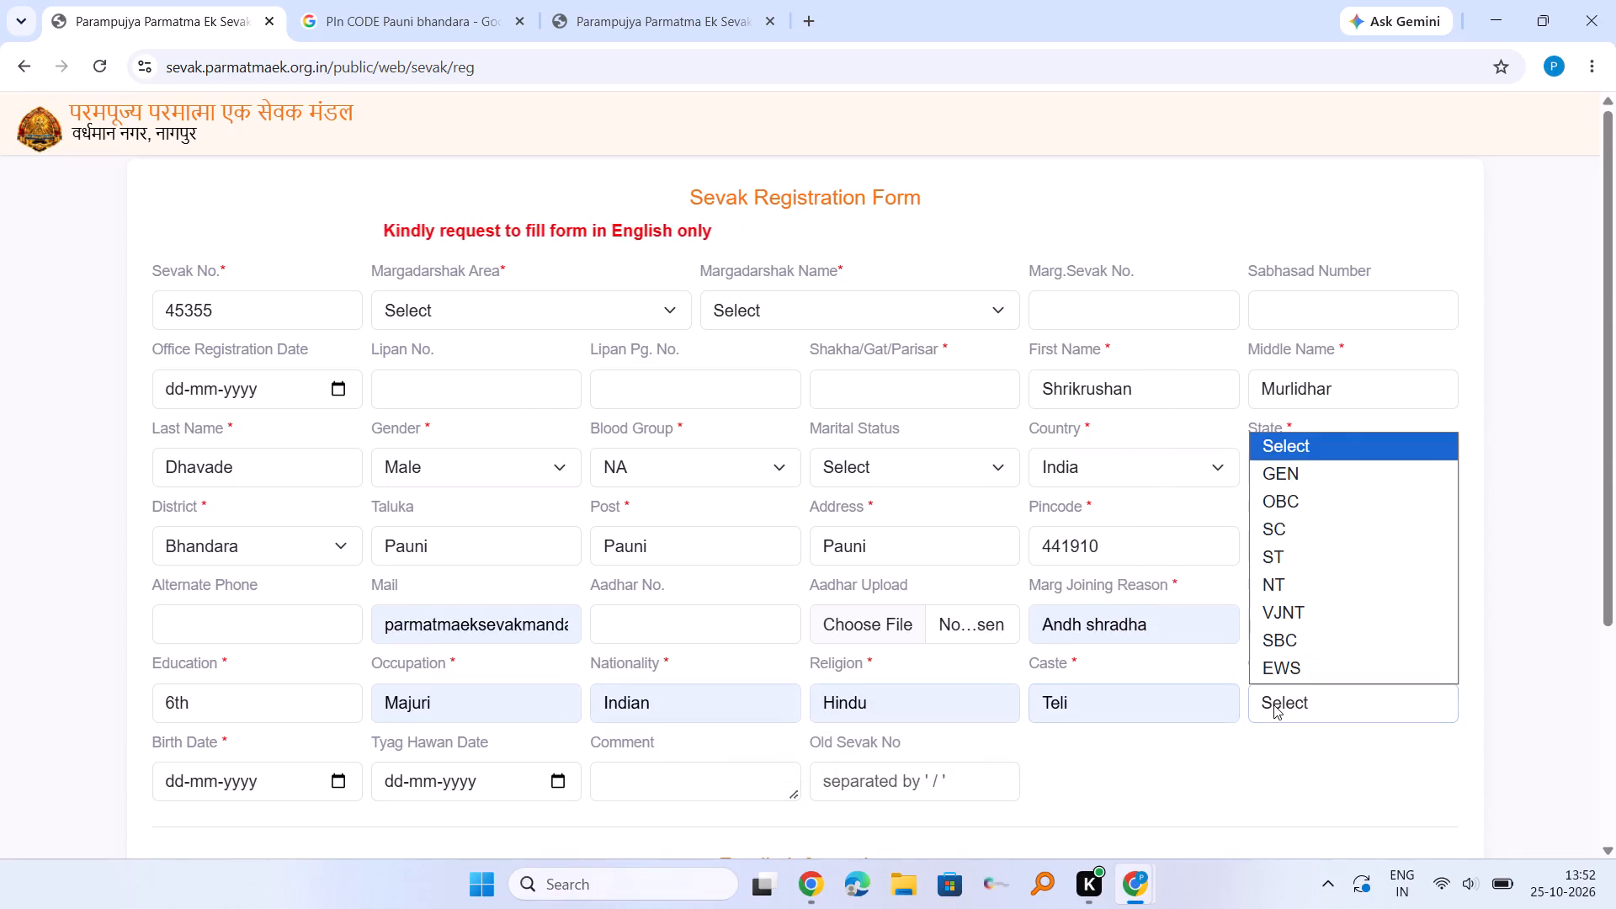
left_click(1283, 495)
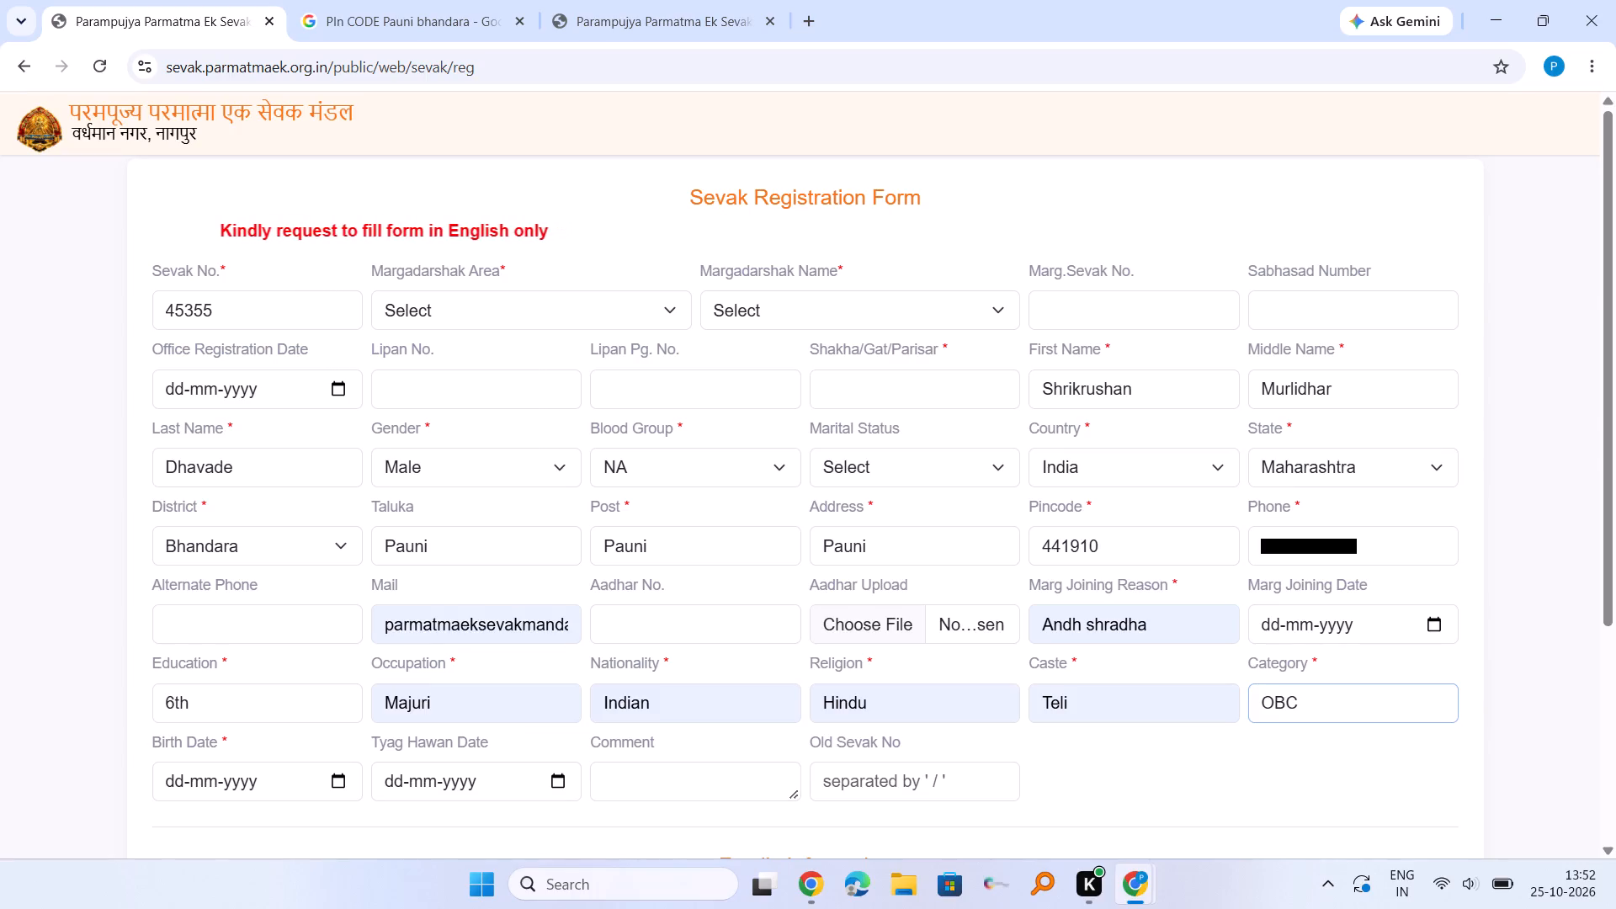
Enter the sevak's date of birth in the Birth Date field.
left_click(173, 772)
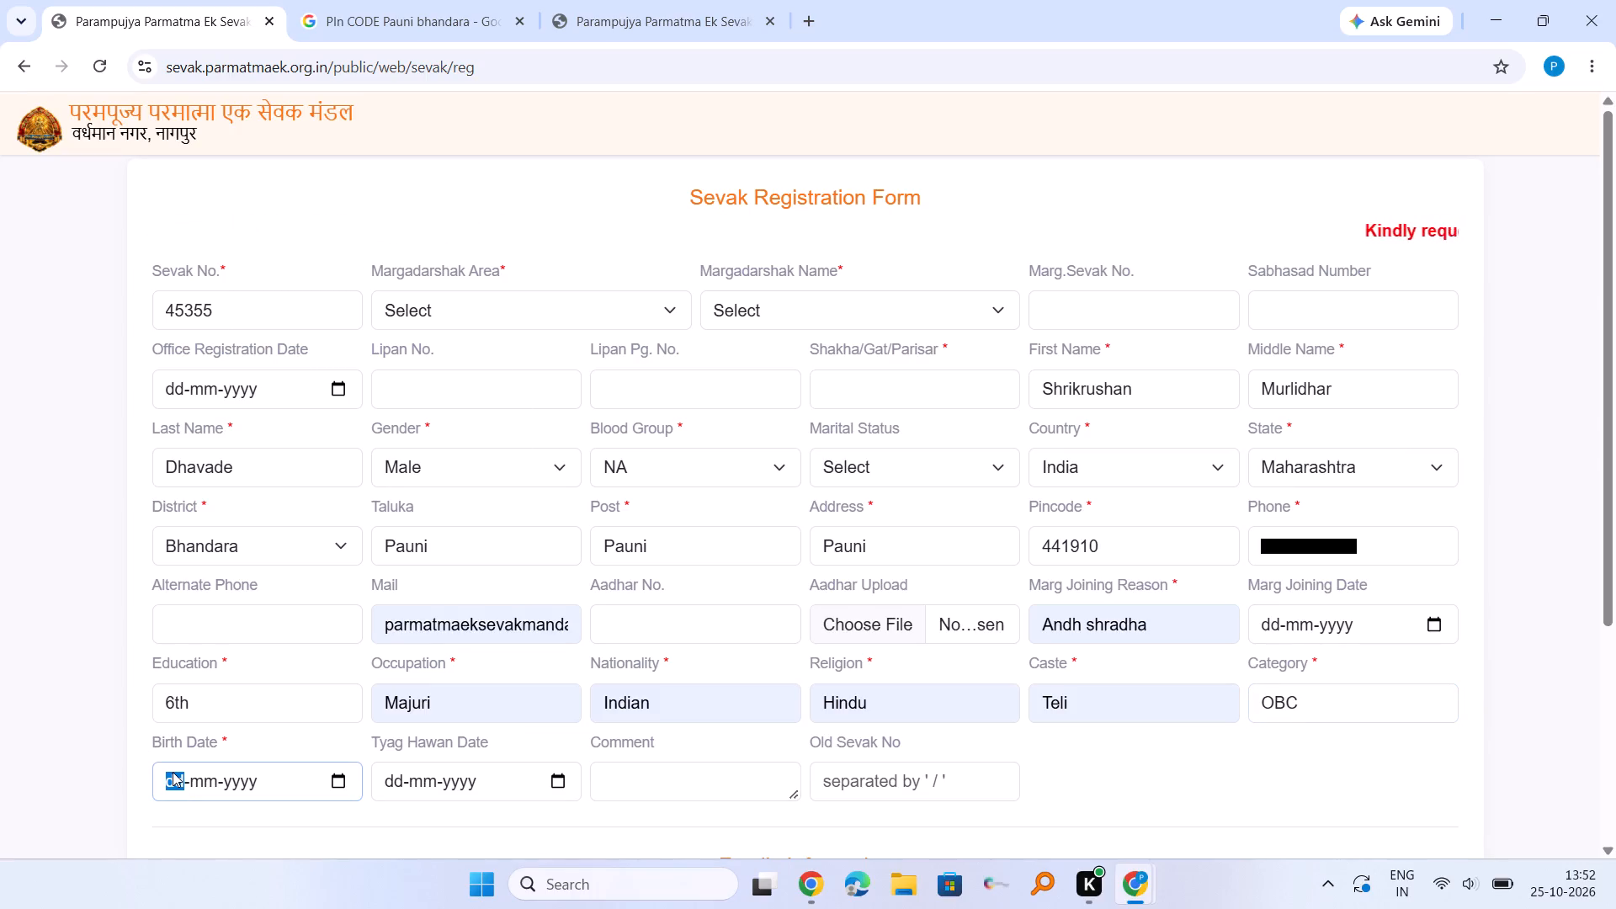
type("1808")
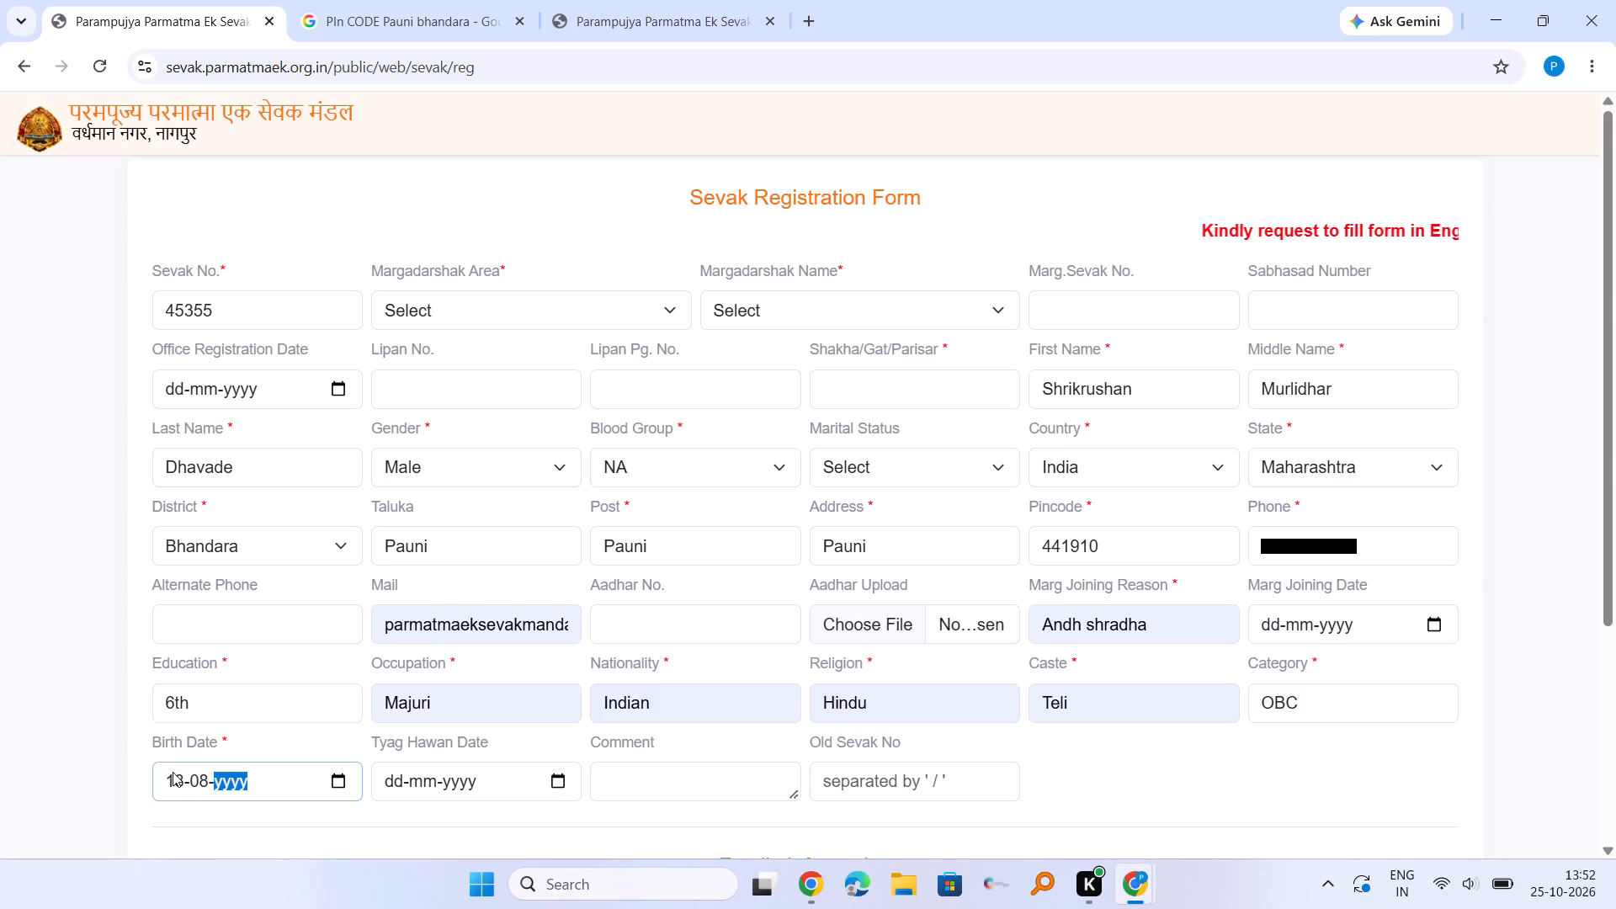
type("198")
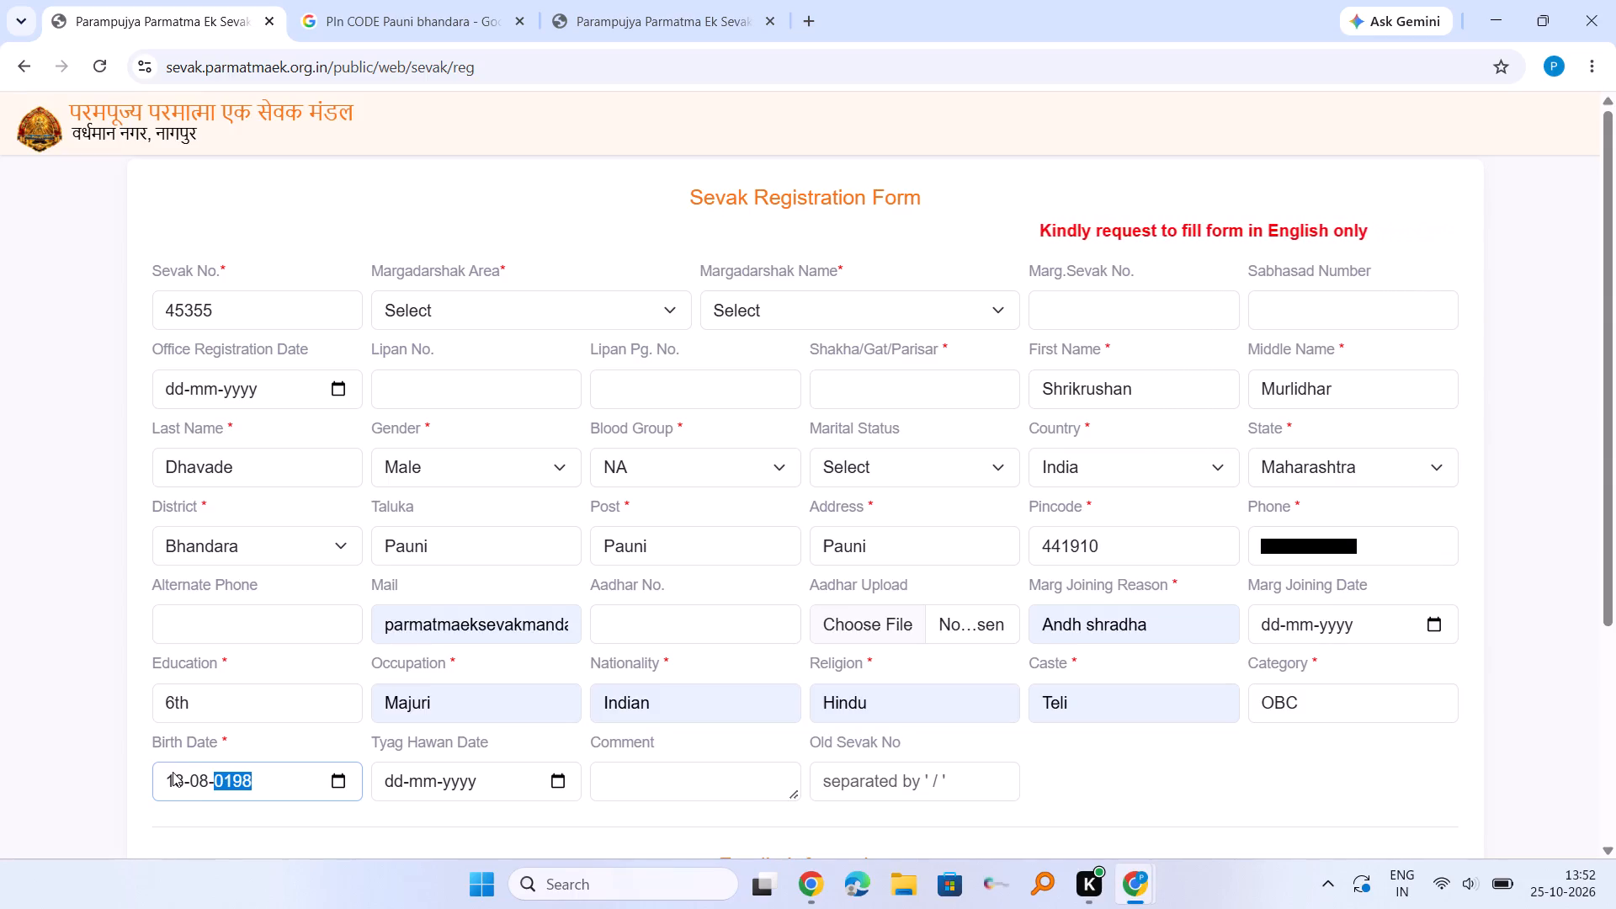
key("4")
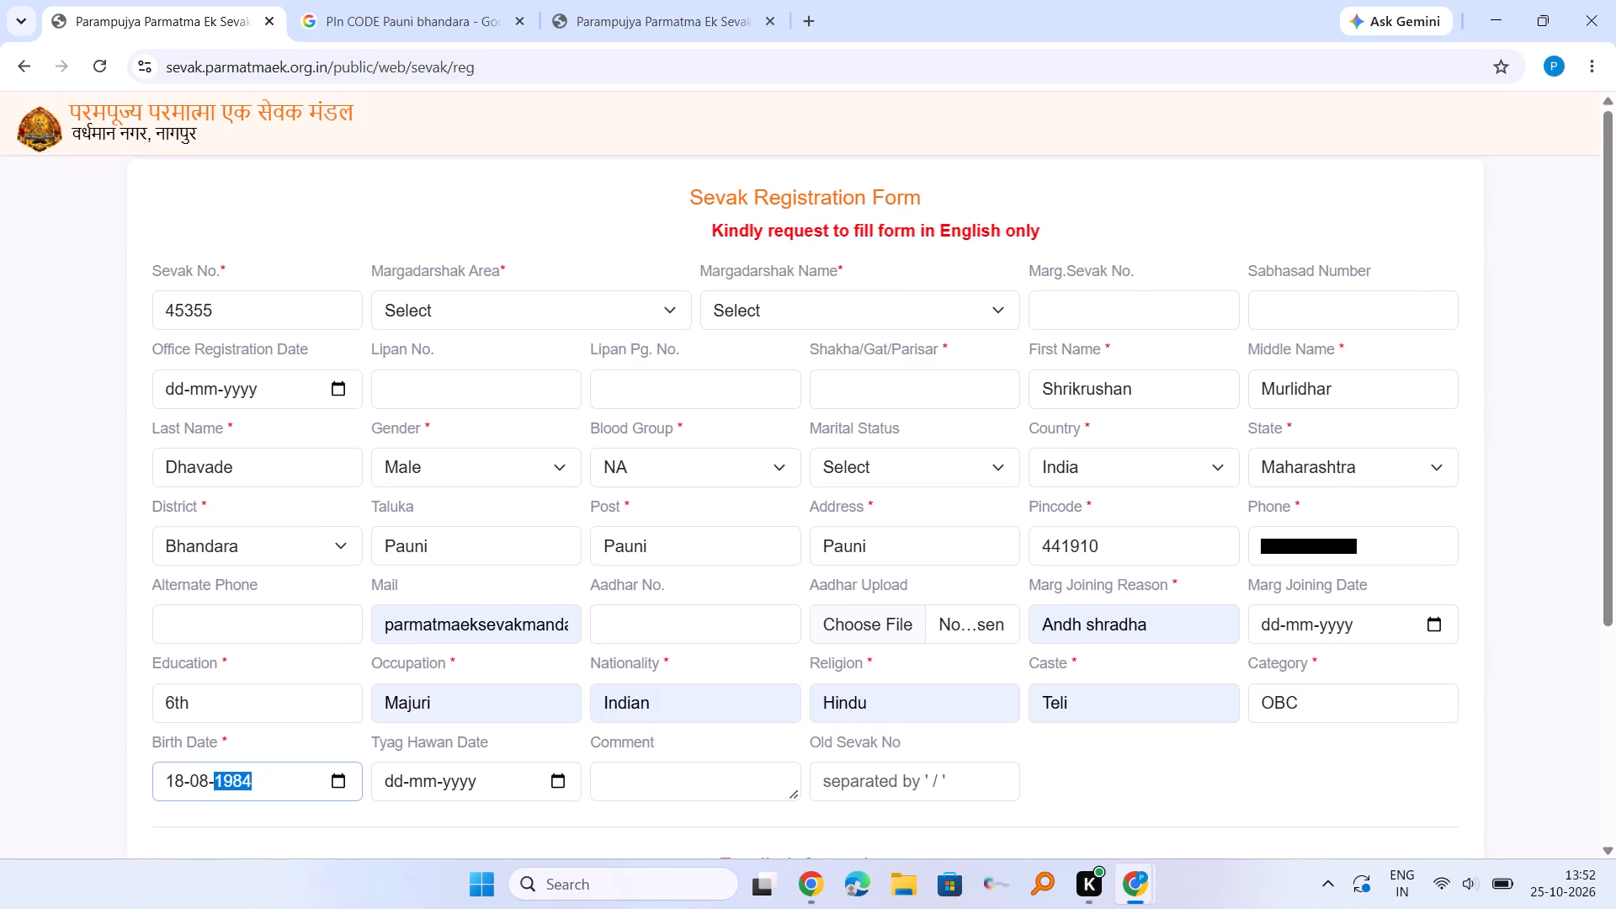
Set the Shakha/Gat/Parisar to Bhandara and the Margadarshak Area to Pawani.
left_click(883, 387)
left_click(901, 443)
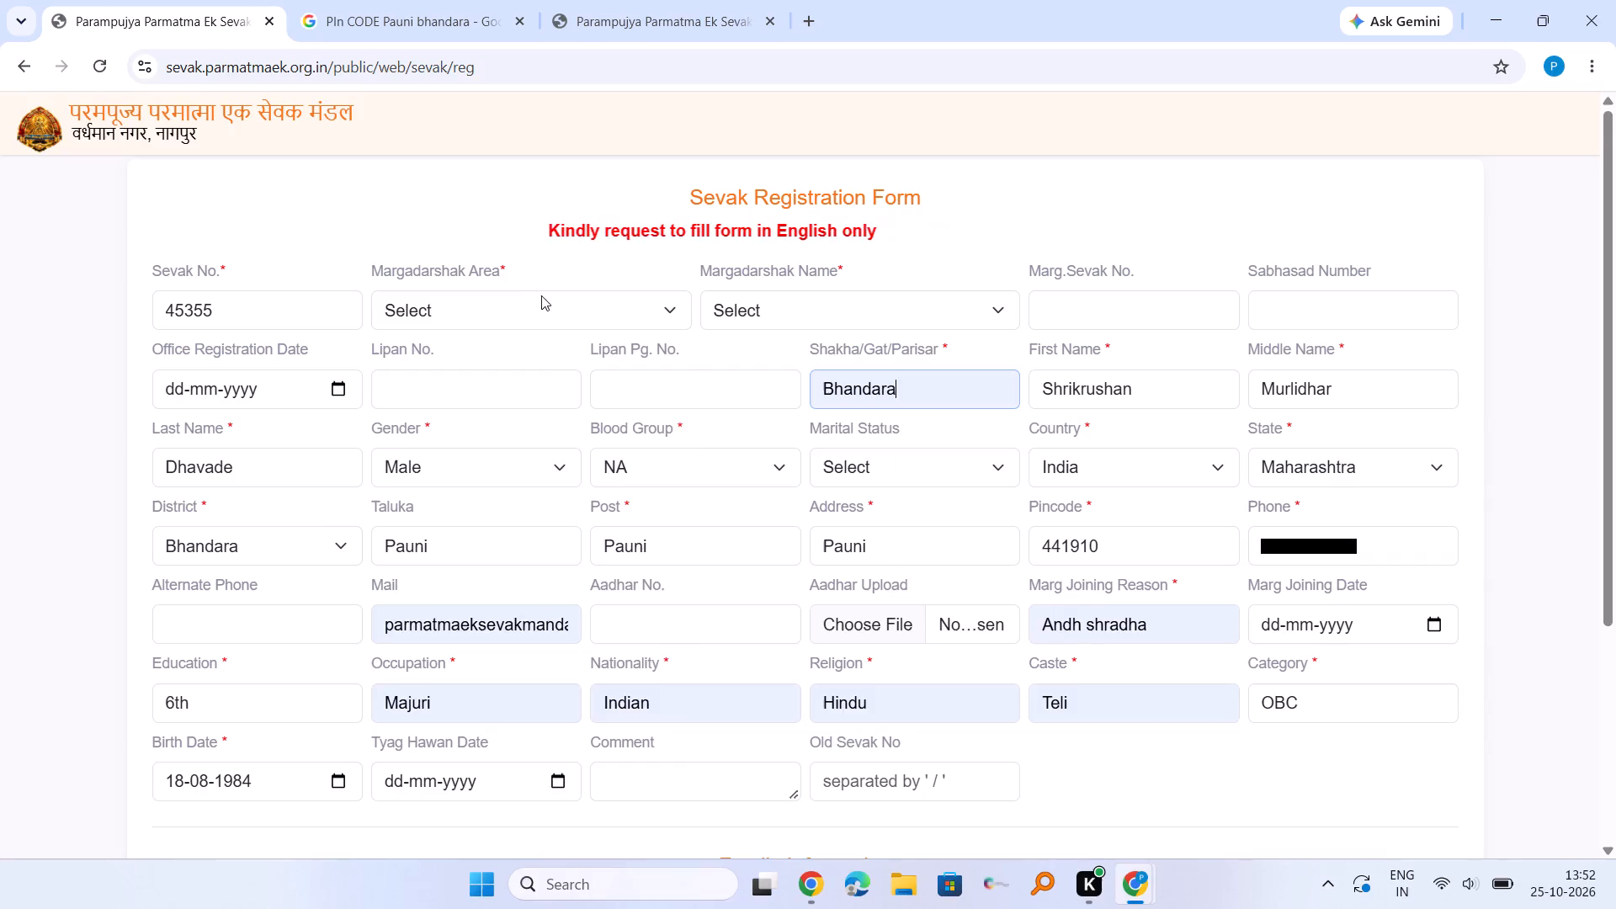
left_click(535, 297)
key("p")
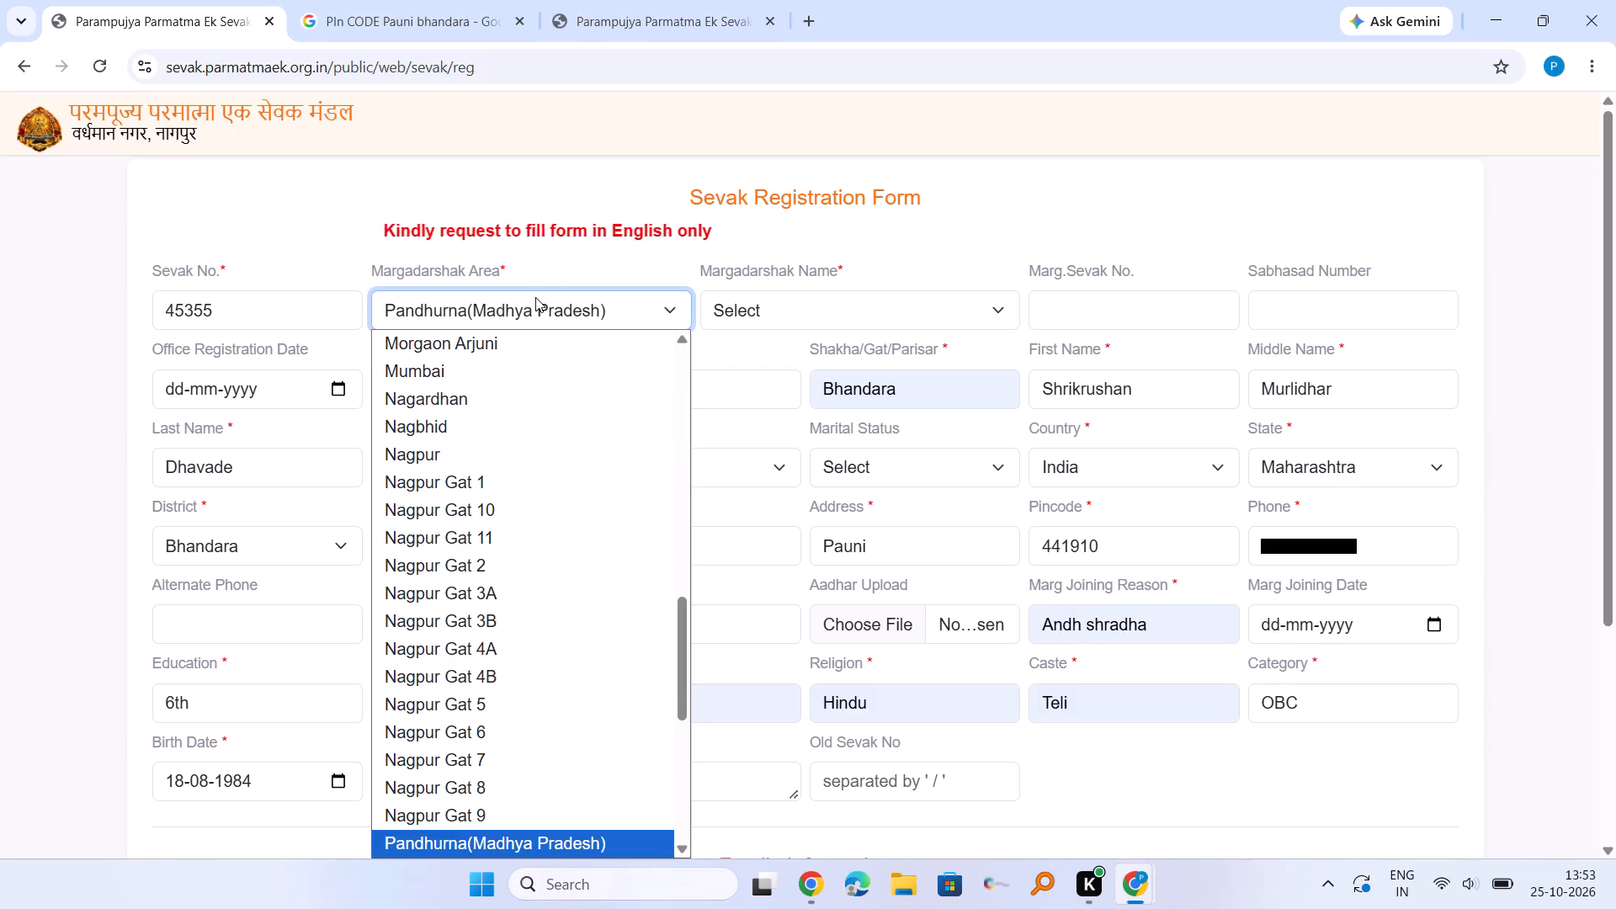
key("Down")
key("Down")
key("Return")
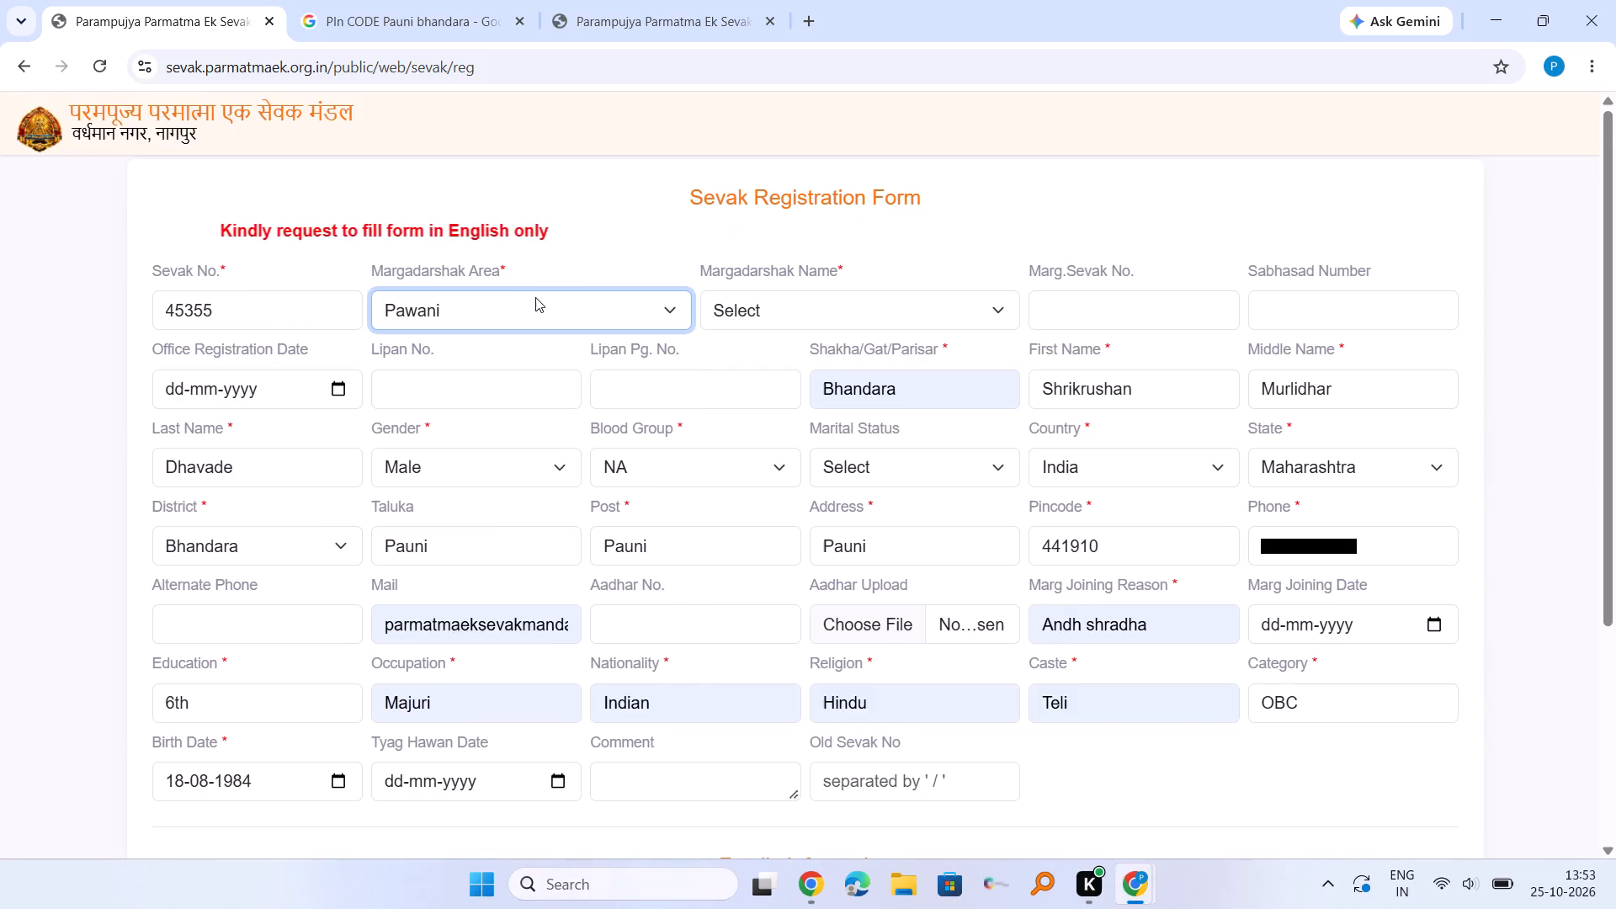
Choose the second Namdev listed for the Pawani area as the Margadarshak Name.
left_click(758, 305)
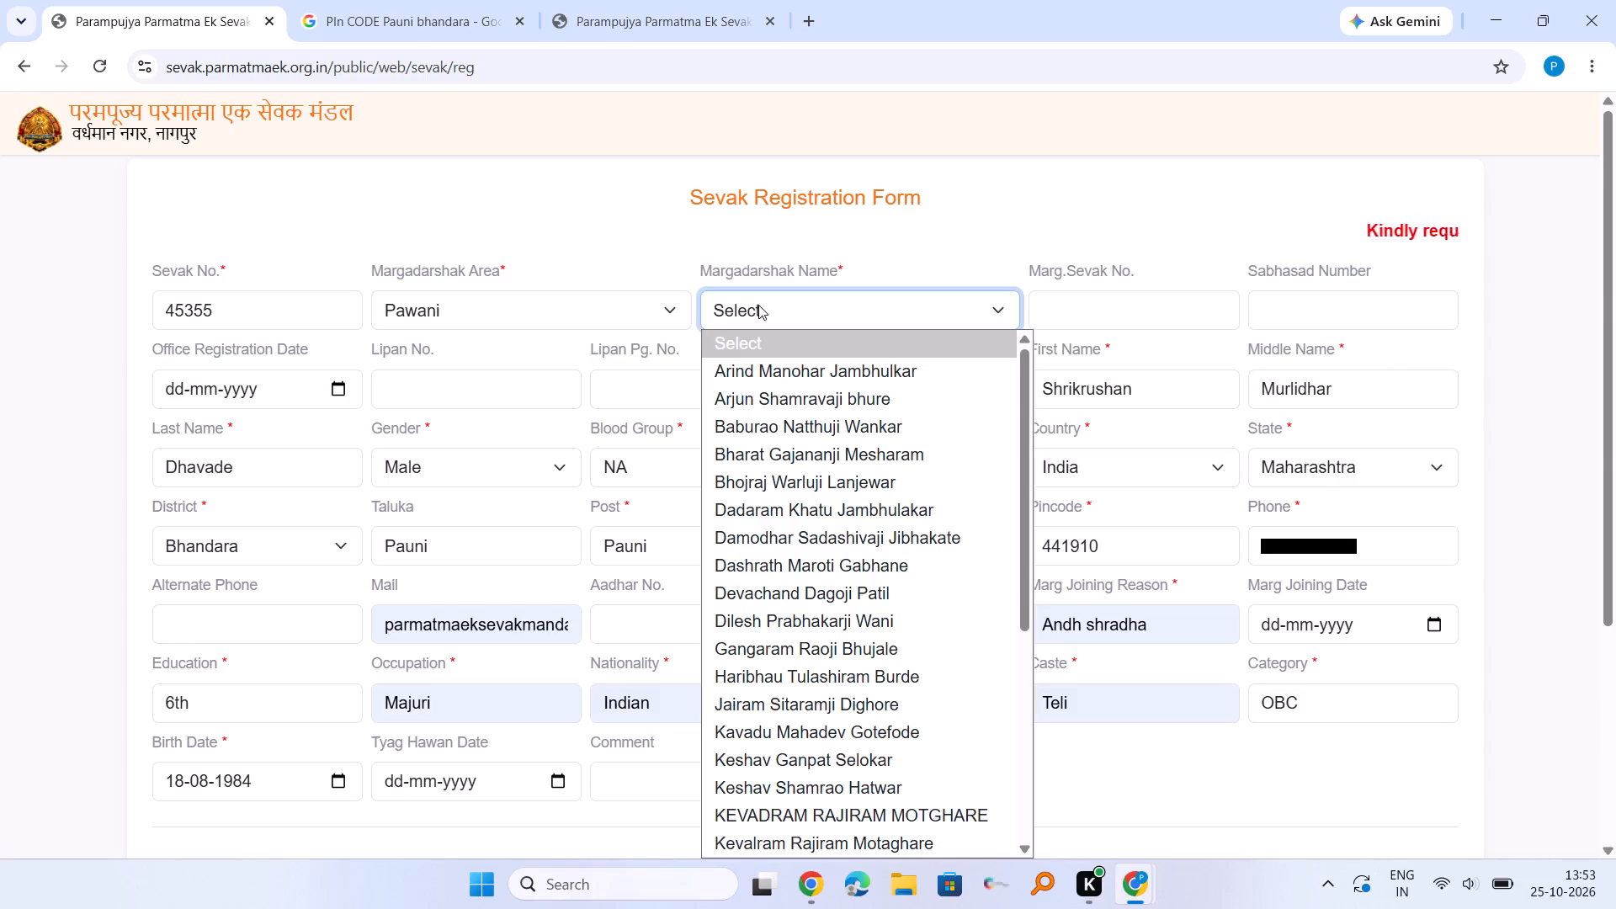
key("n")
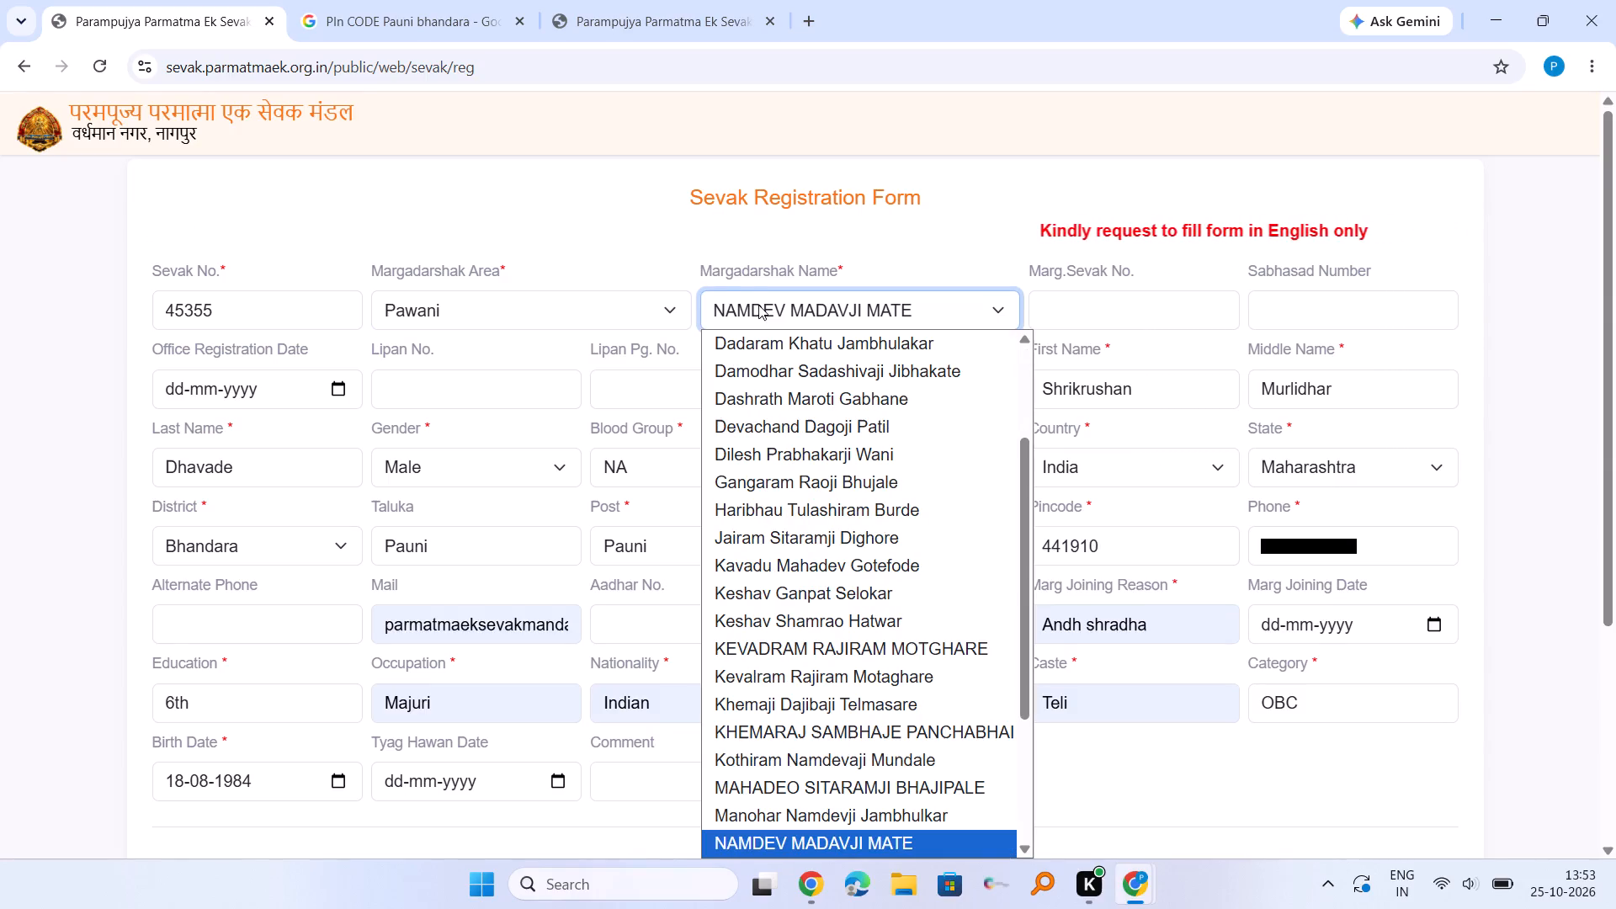
key("Down")
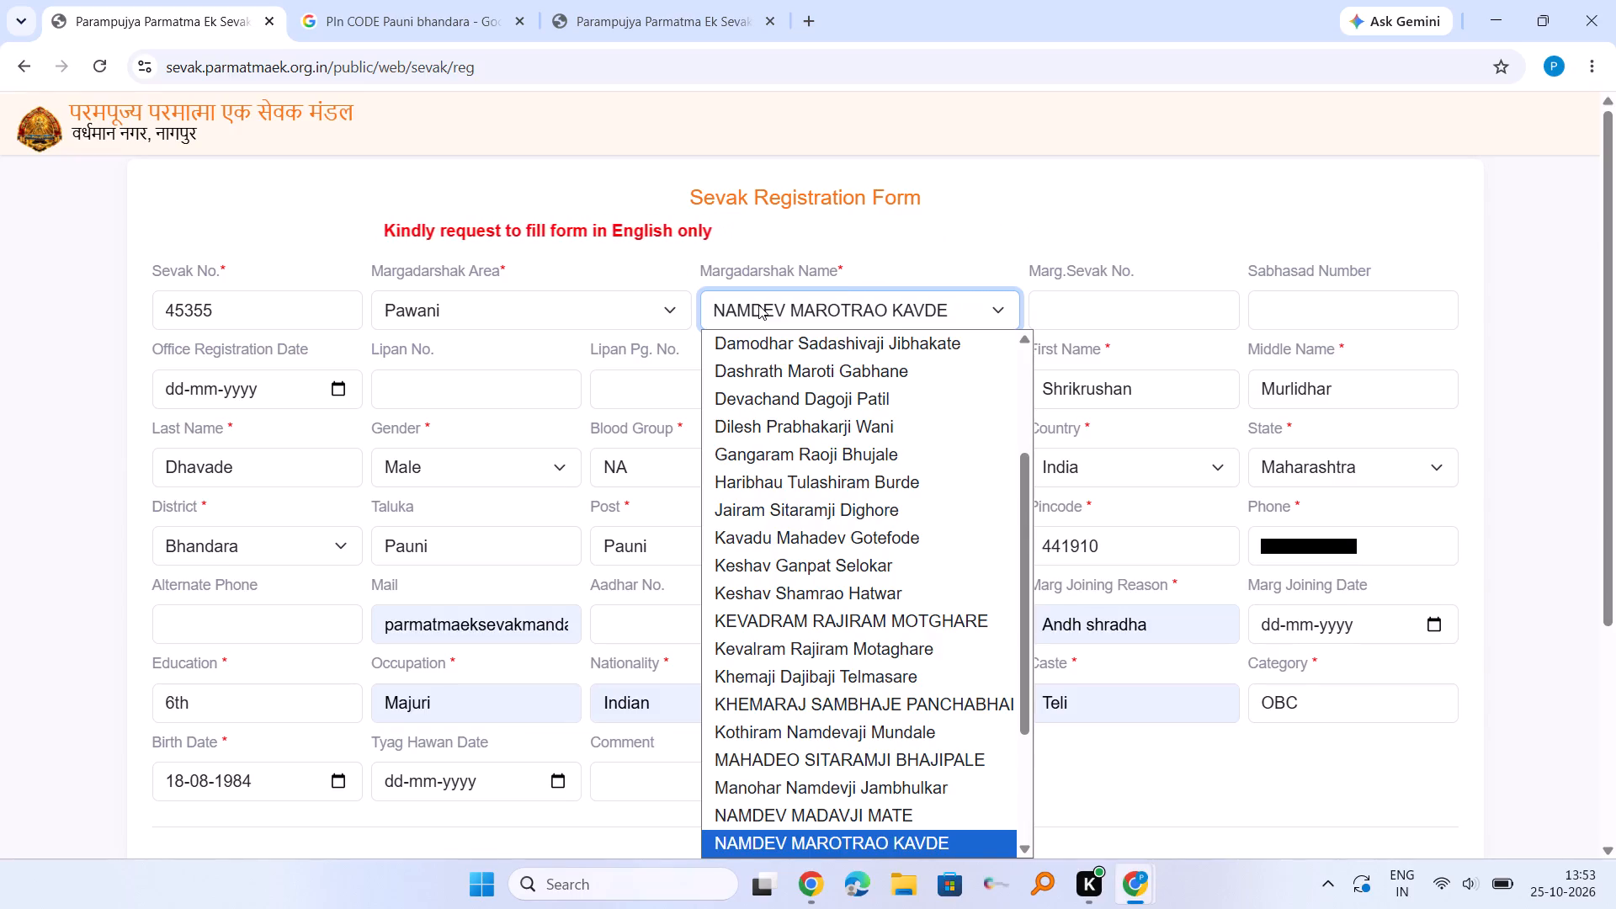
key("Return")
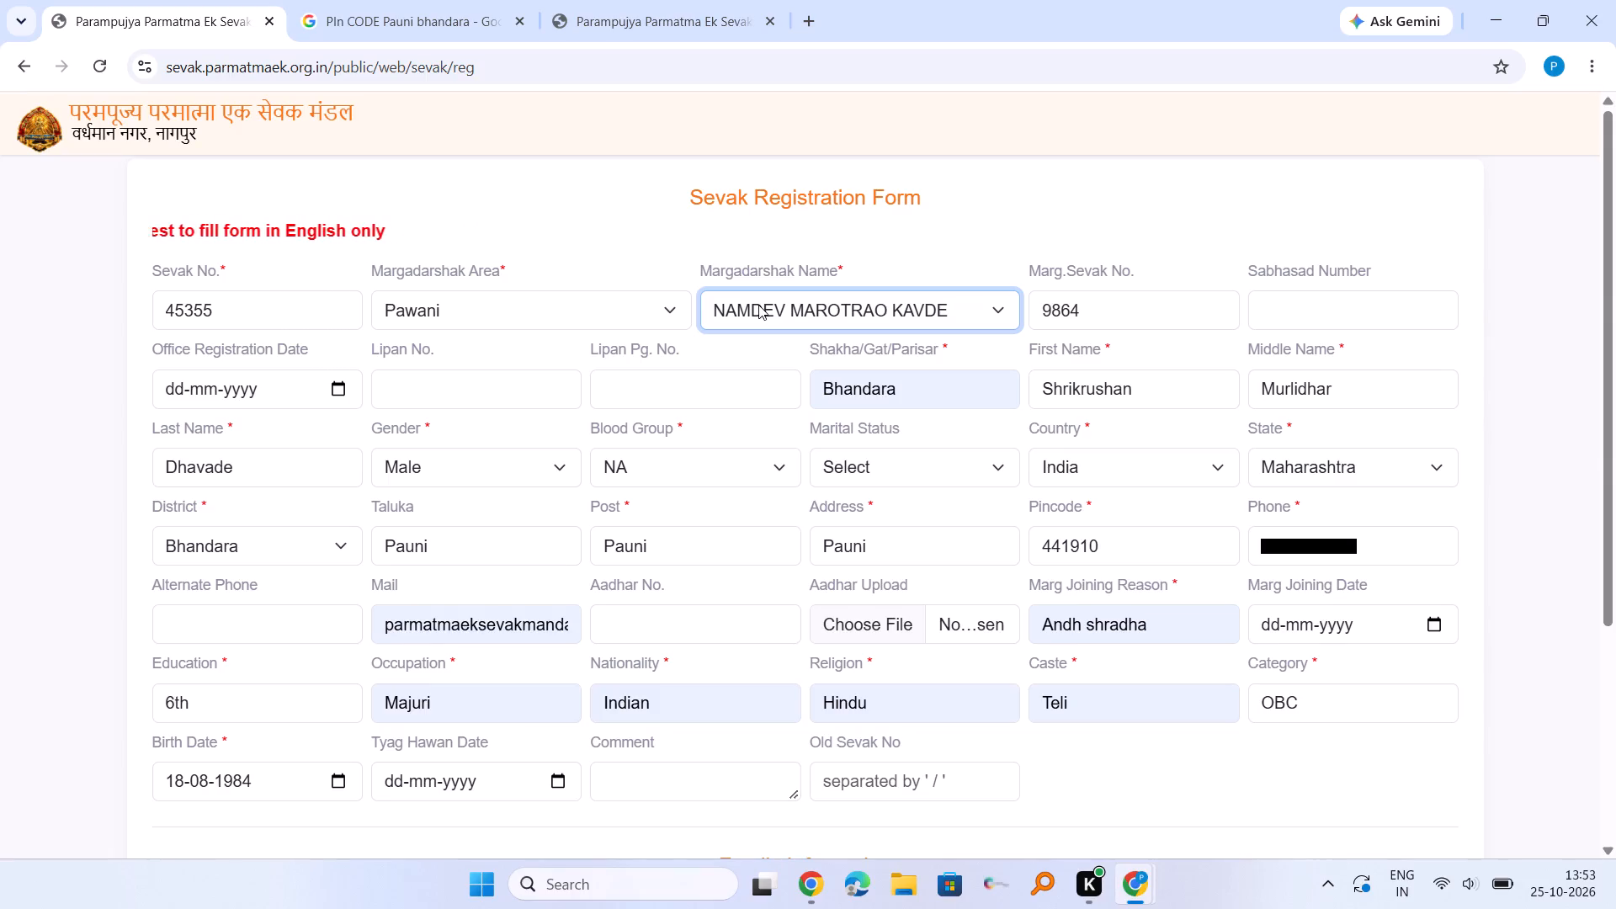
Complete the reCAPTCHA check below the Family Information by selecting the traffic light images and verifying them.
scroll(758, 305, "down", 3)
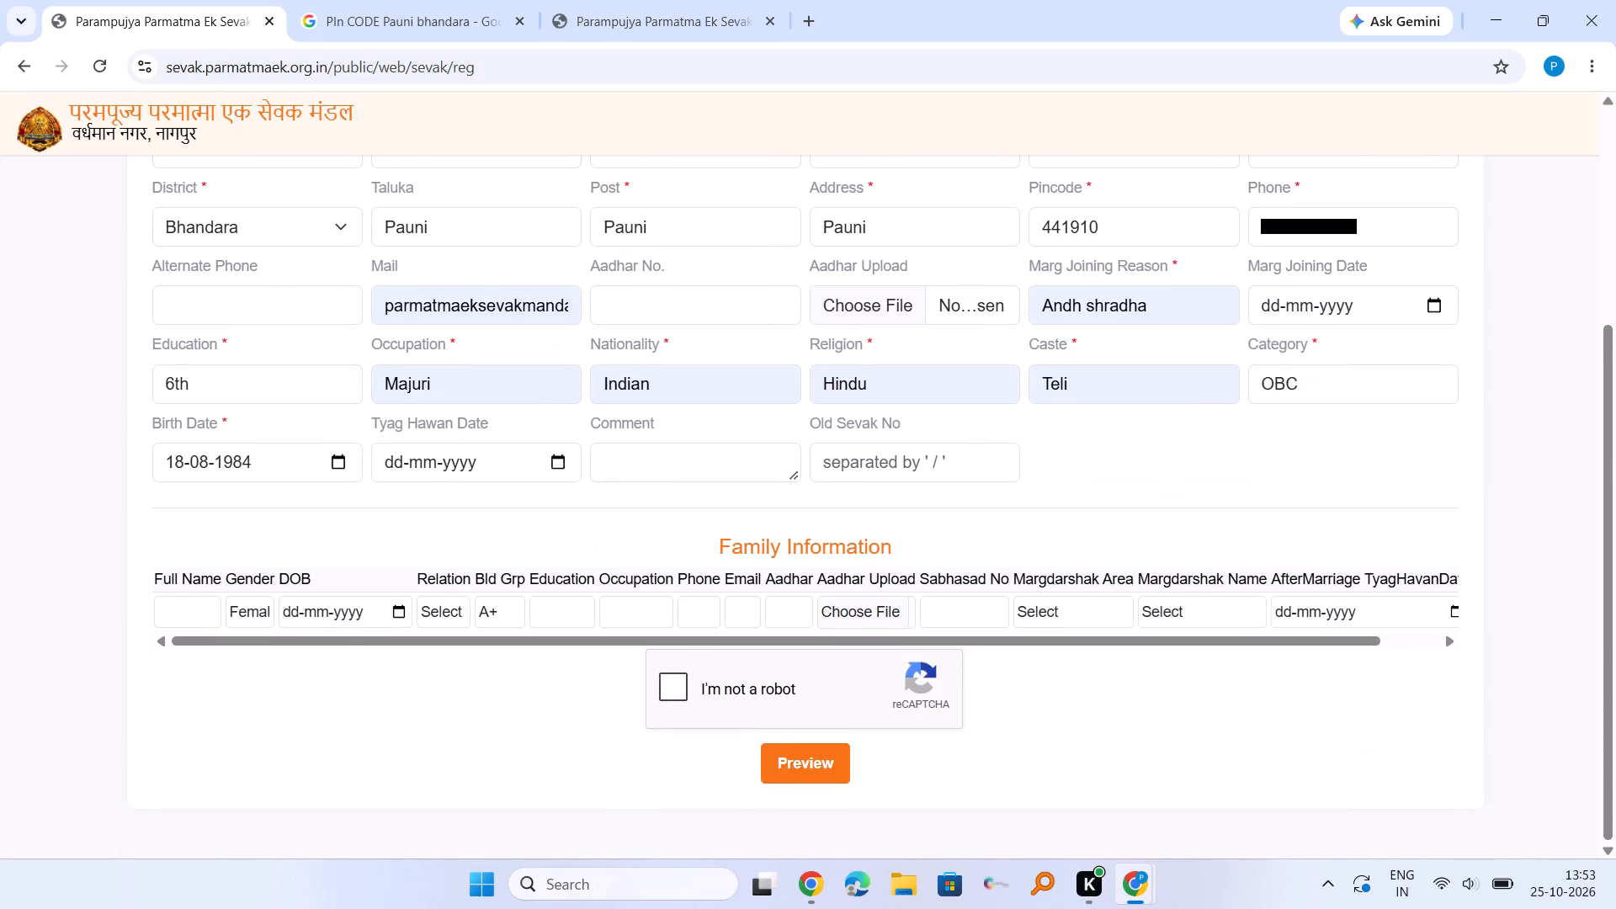
left_click(672, 681)
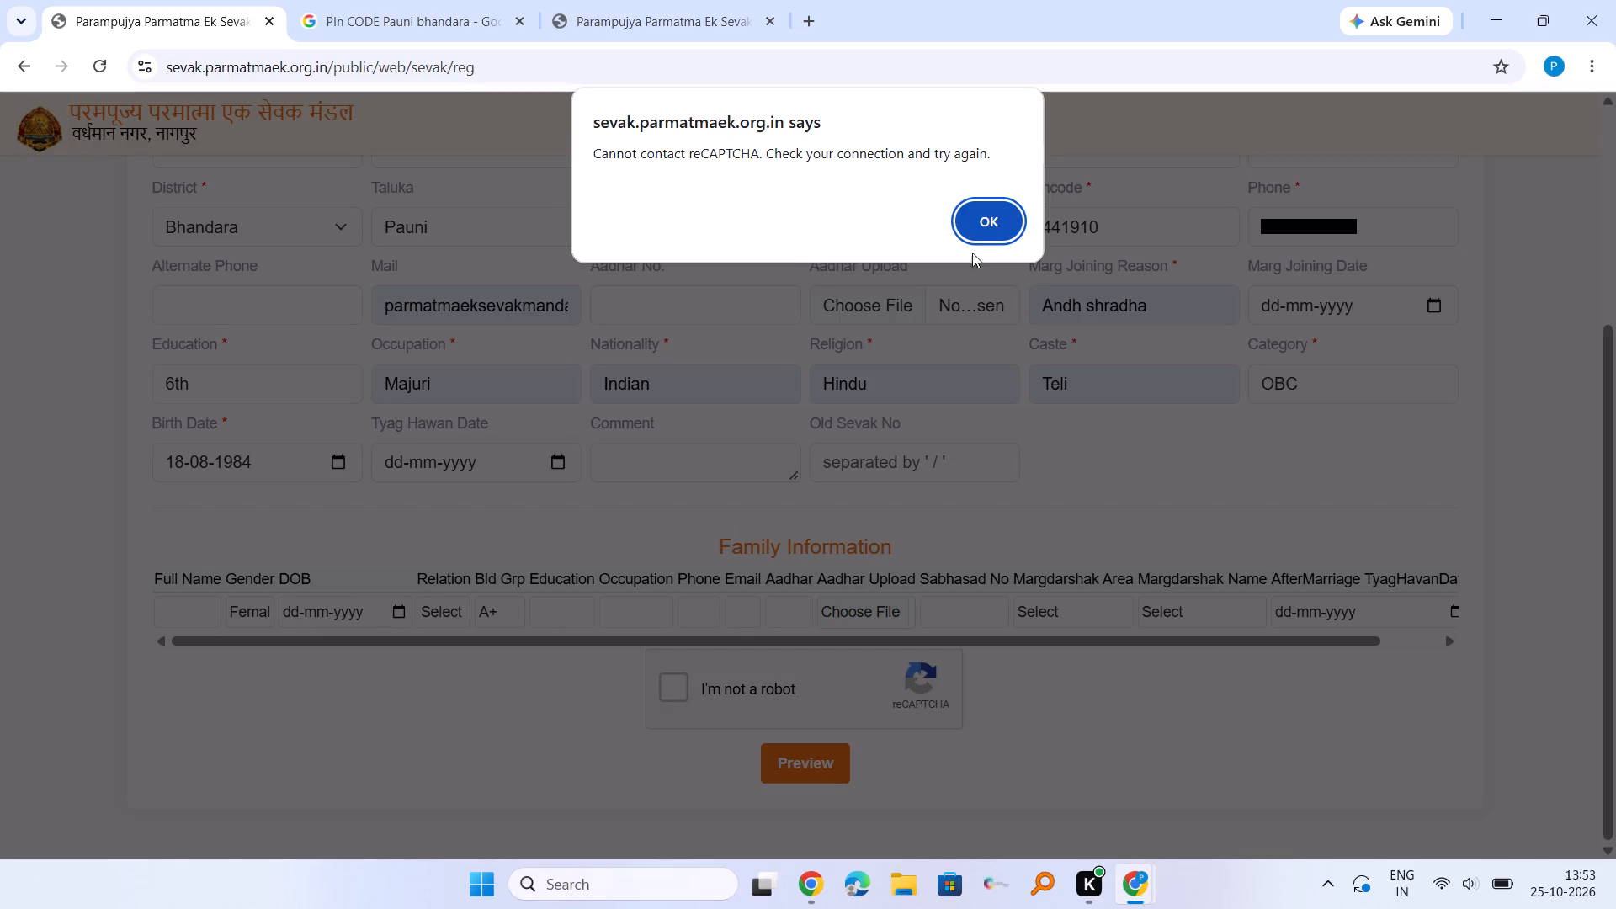
left_click(987, 221)
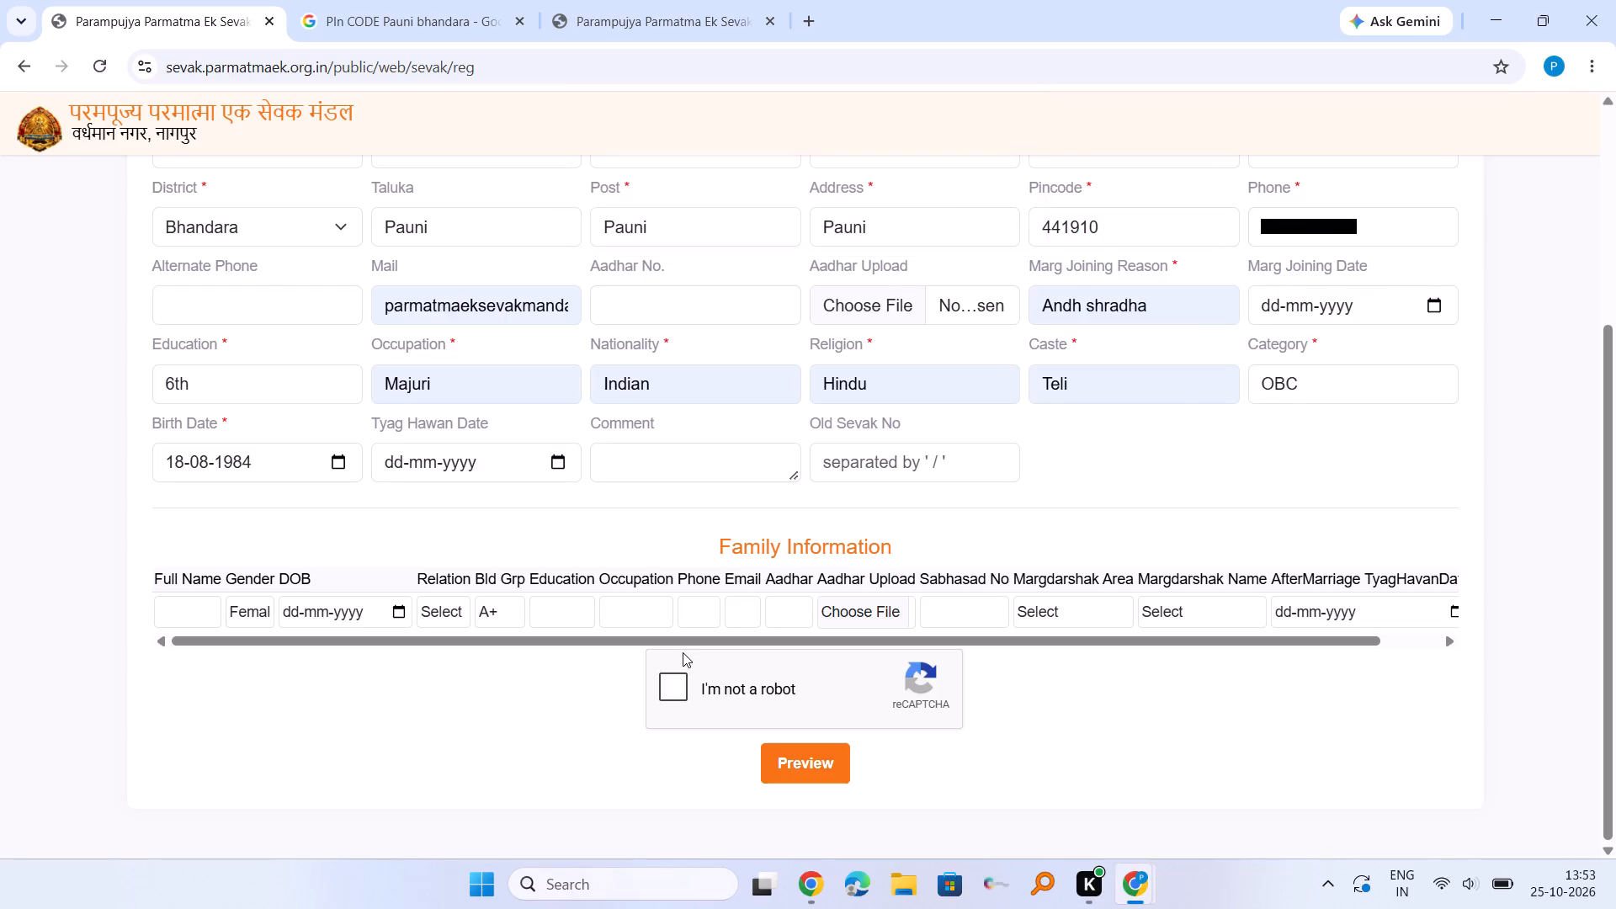
left_click(673, 679)
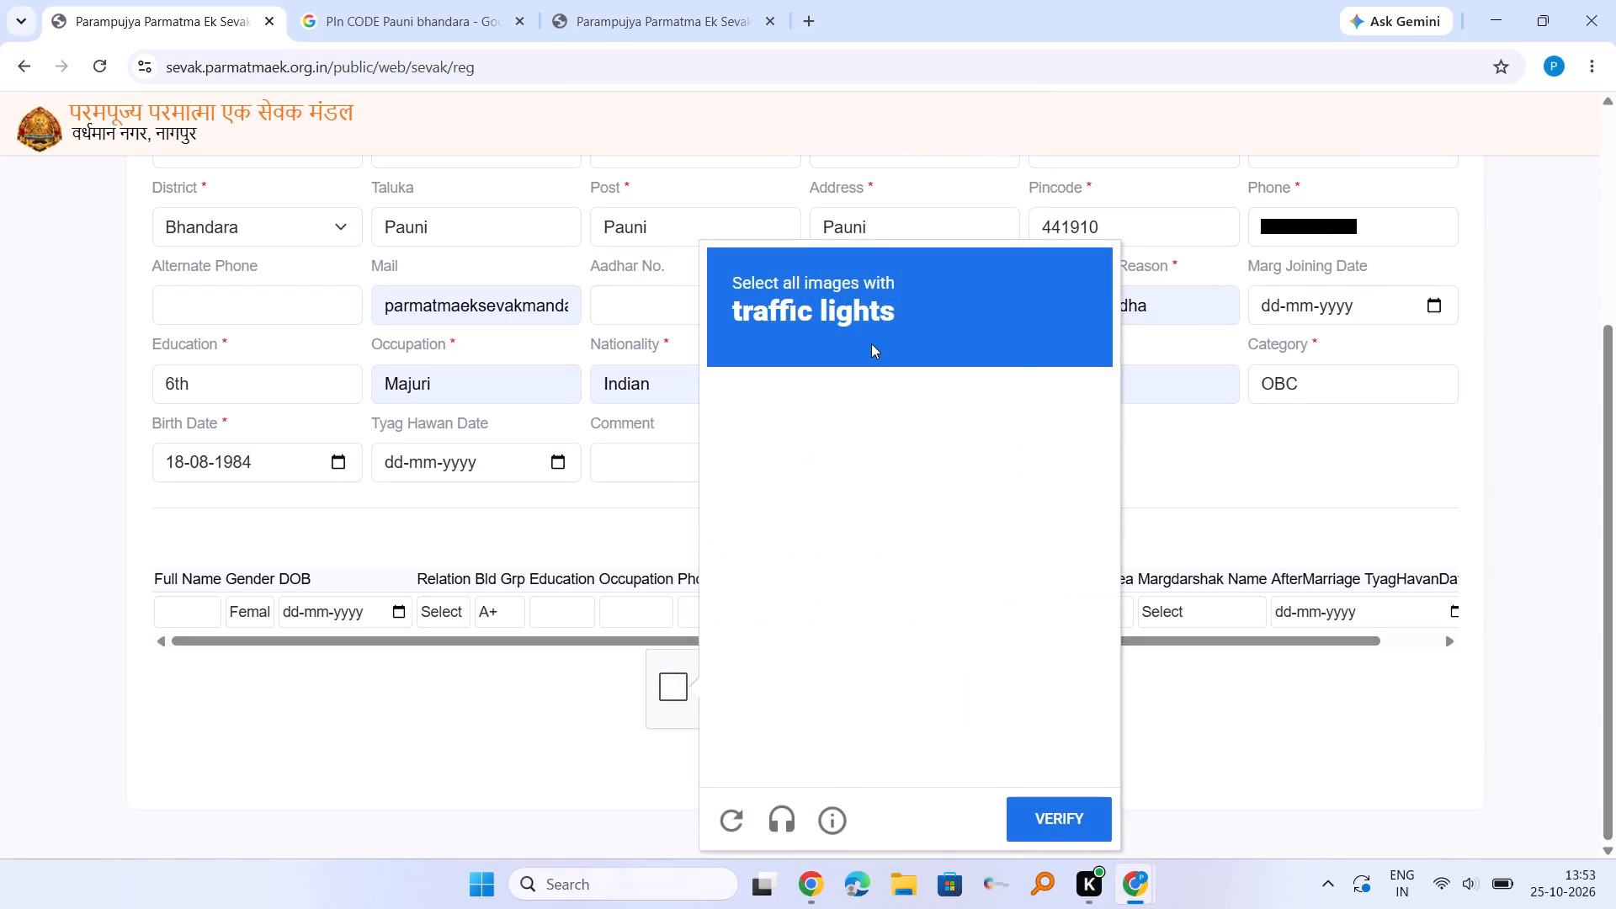
left_click(782, 455)
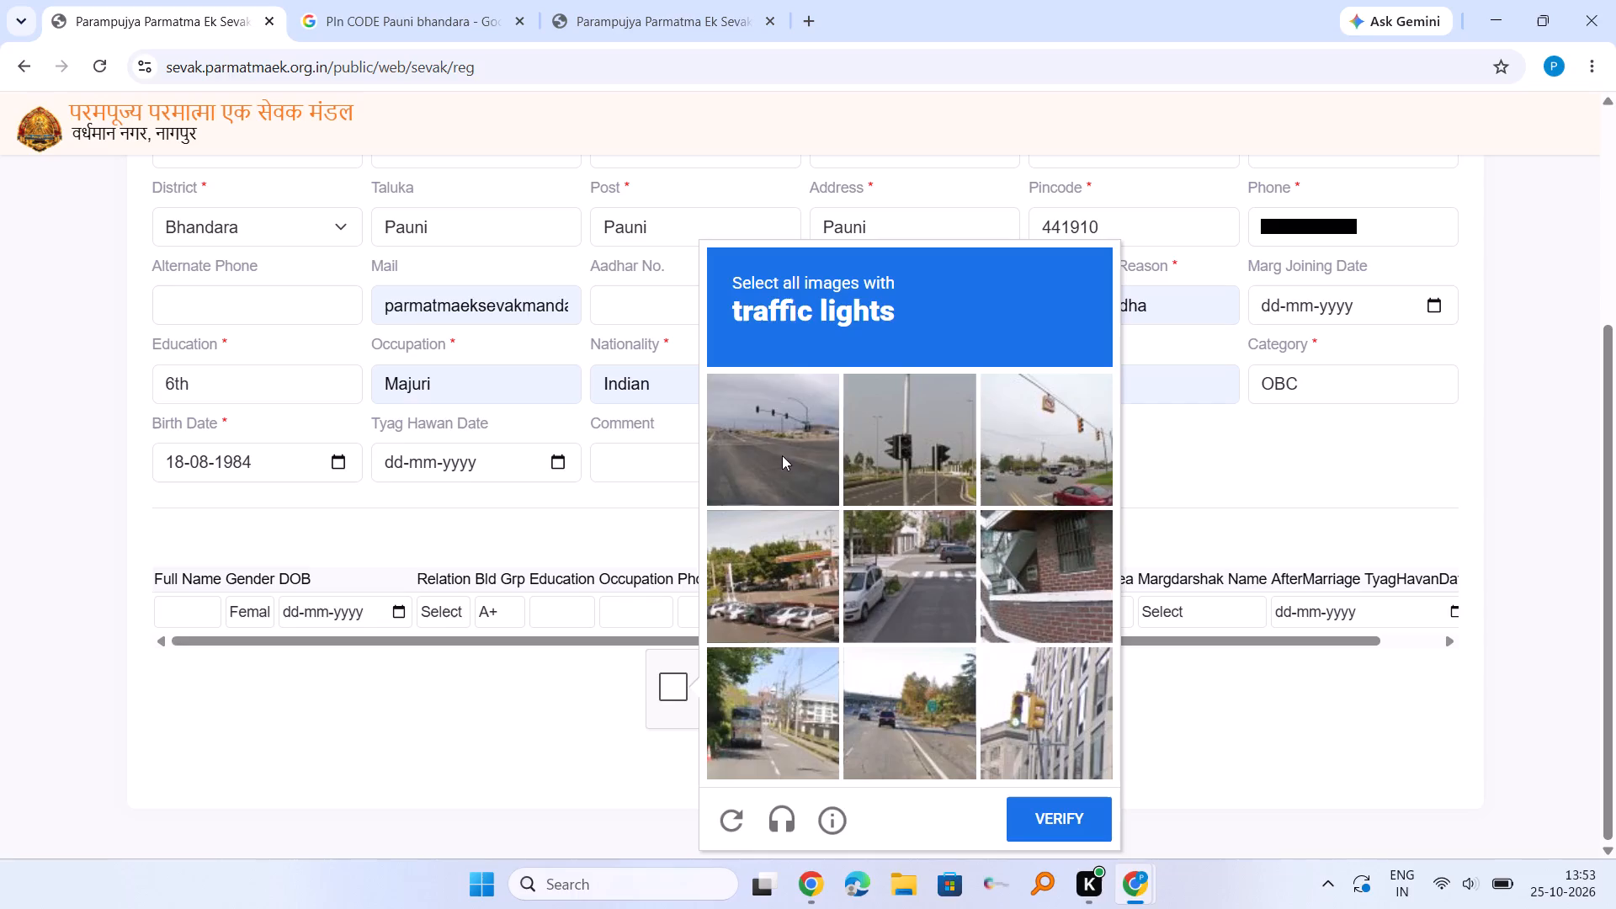
left_click(1033, 439)
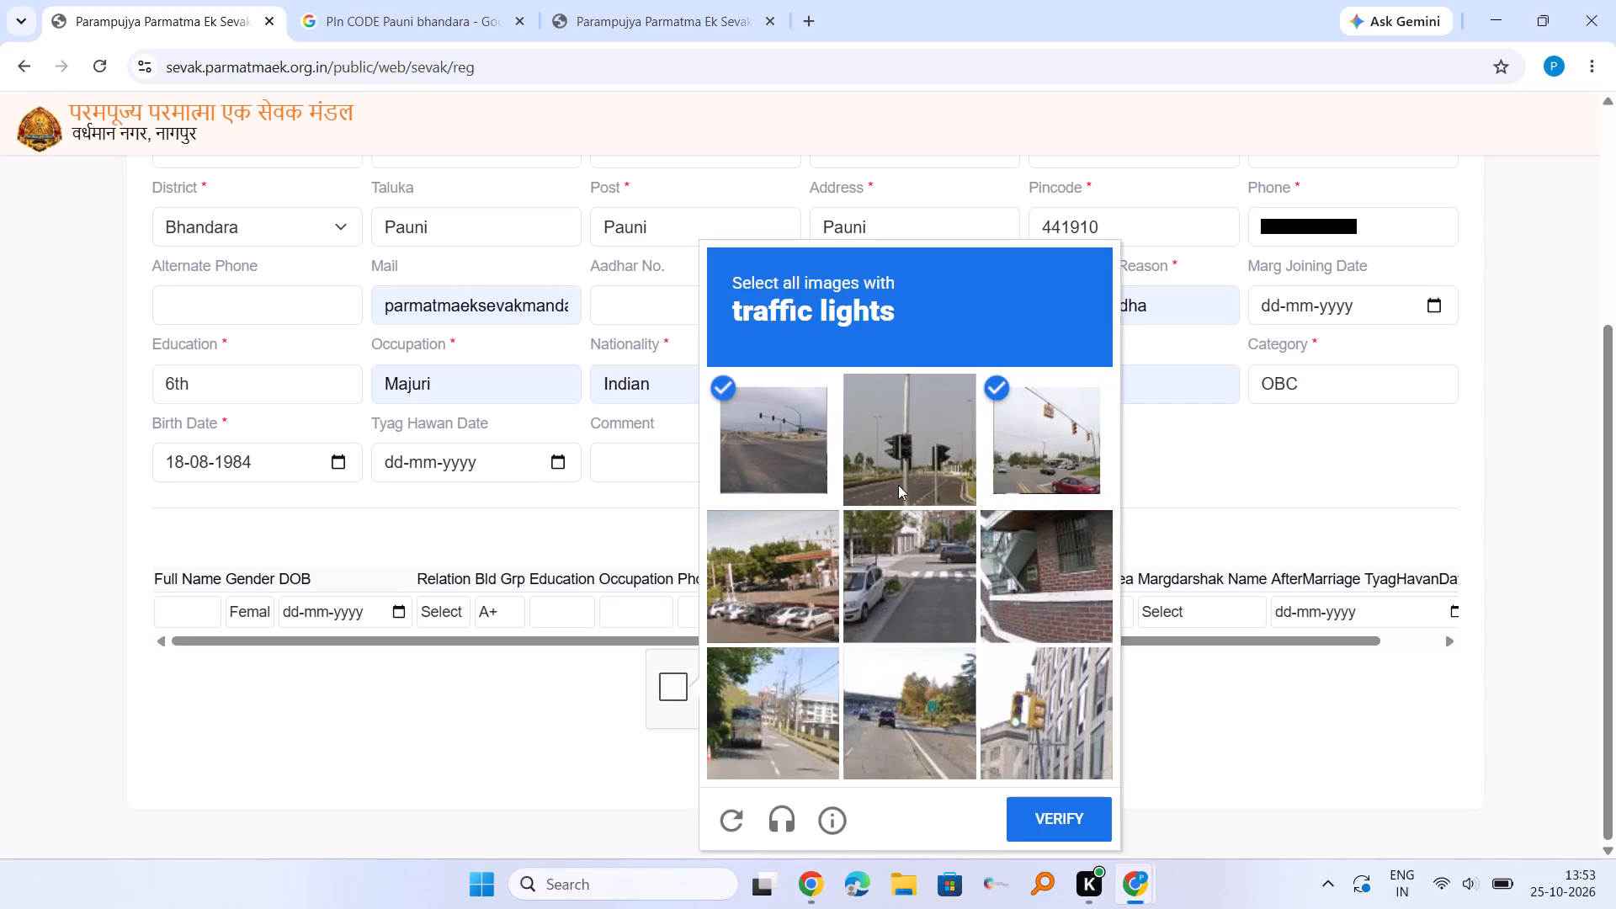
left_click(898, 485)
left_click(1041, 816)
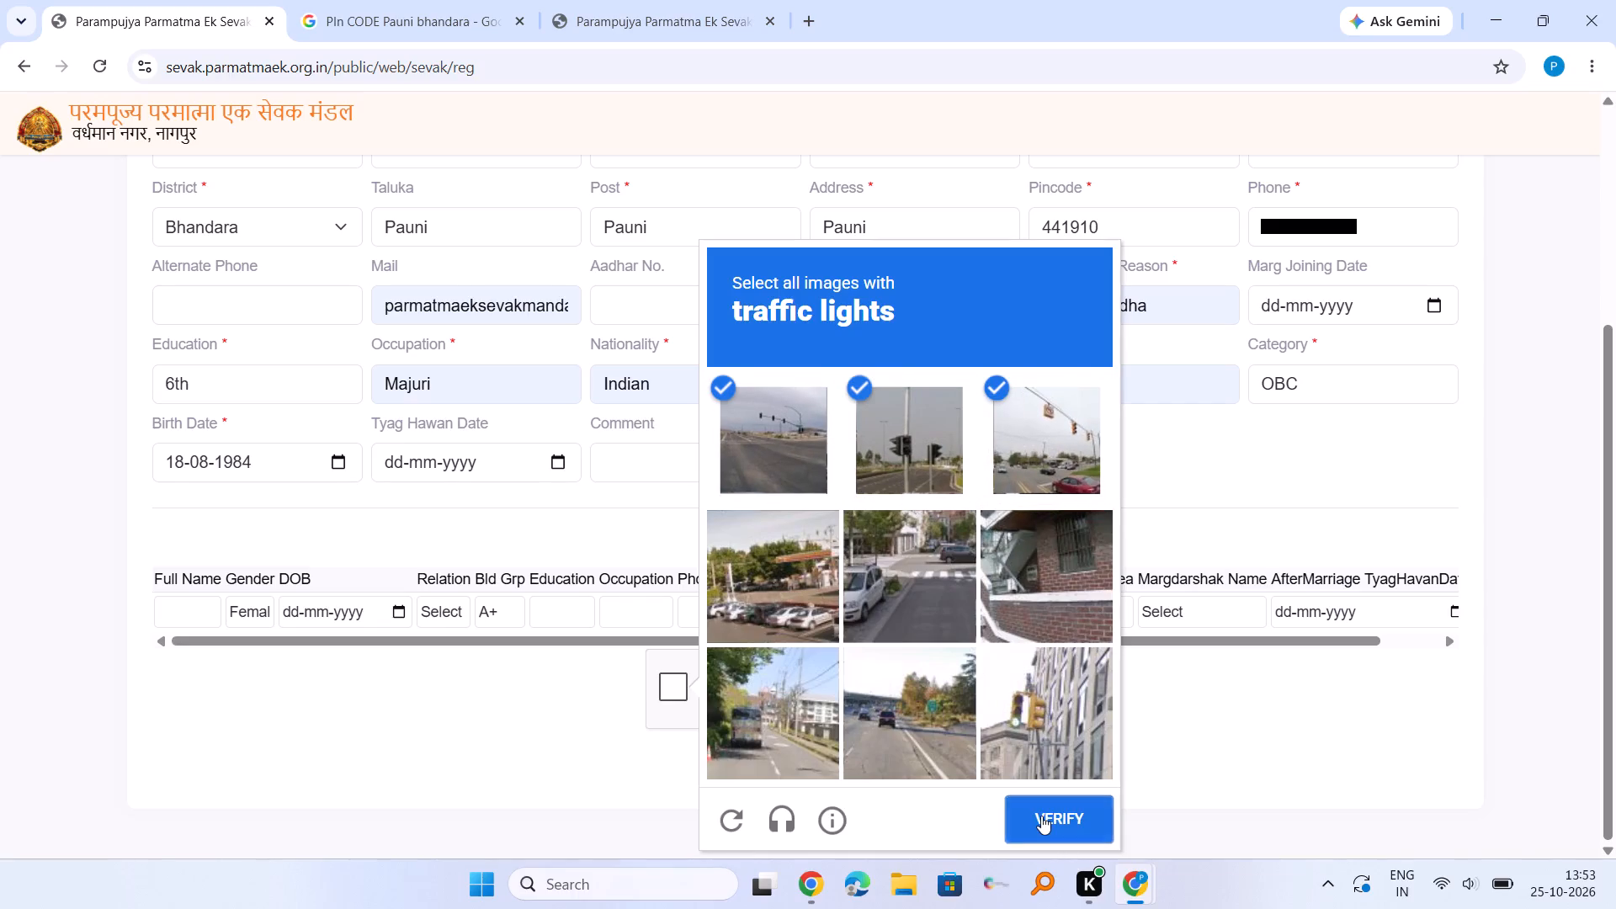
left_click(817, 752)
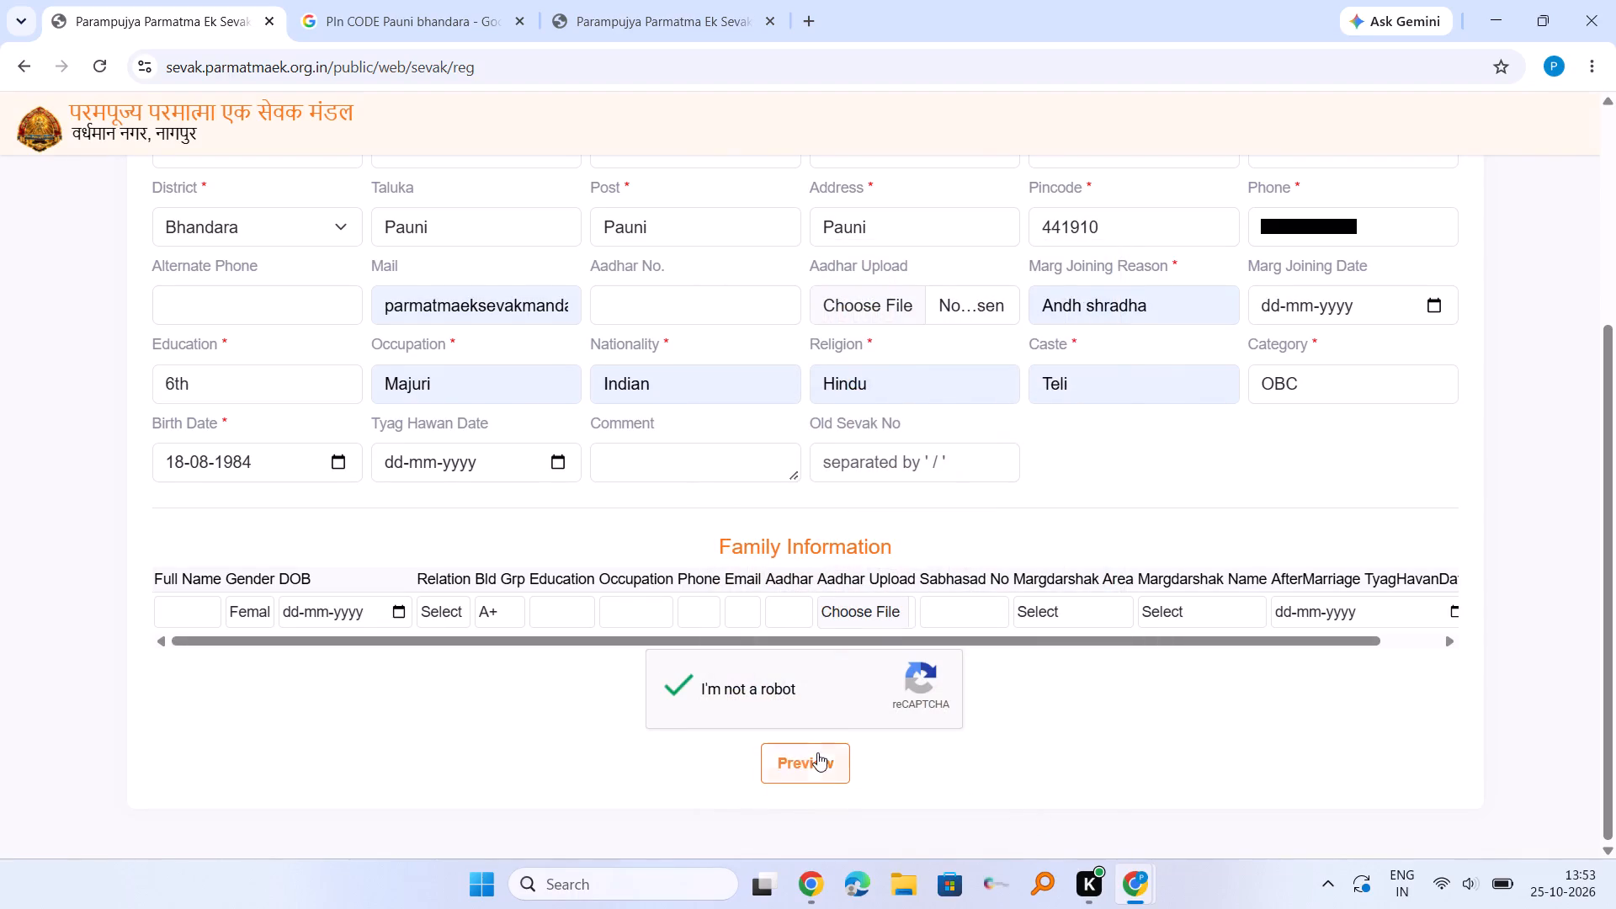
scroll(817, 752, "down", 6)
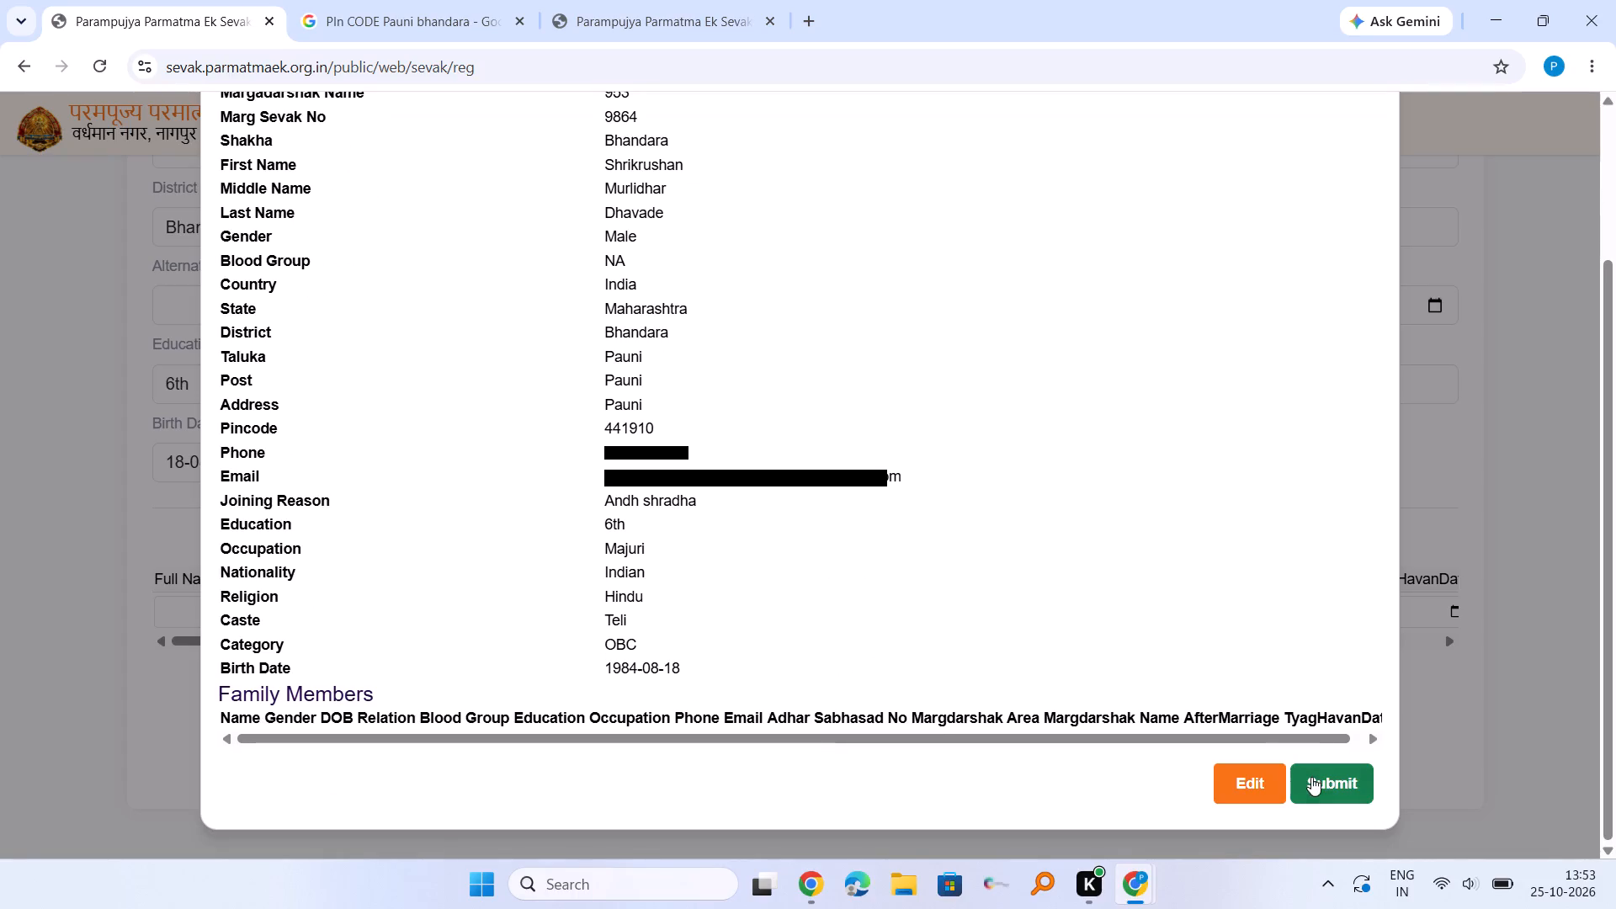
left_click(1311, 777)
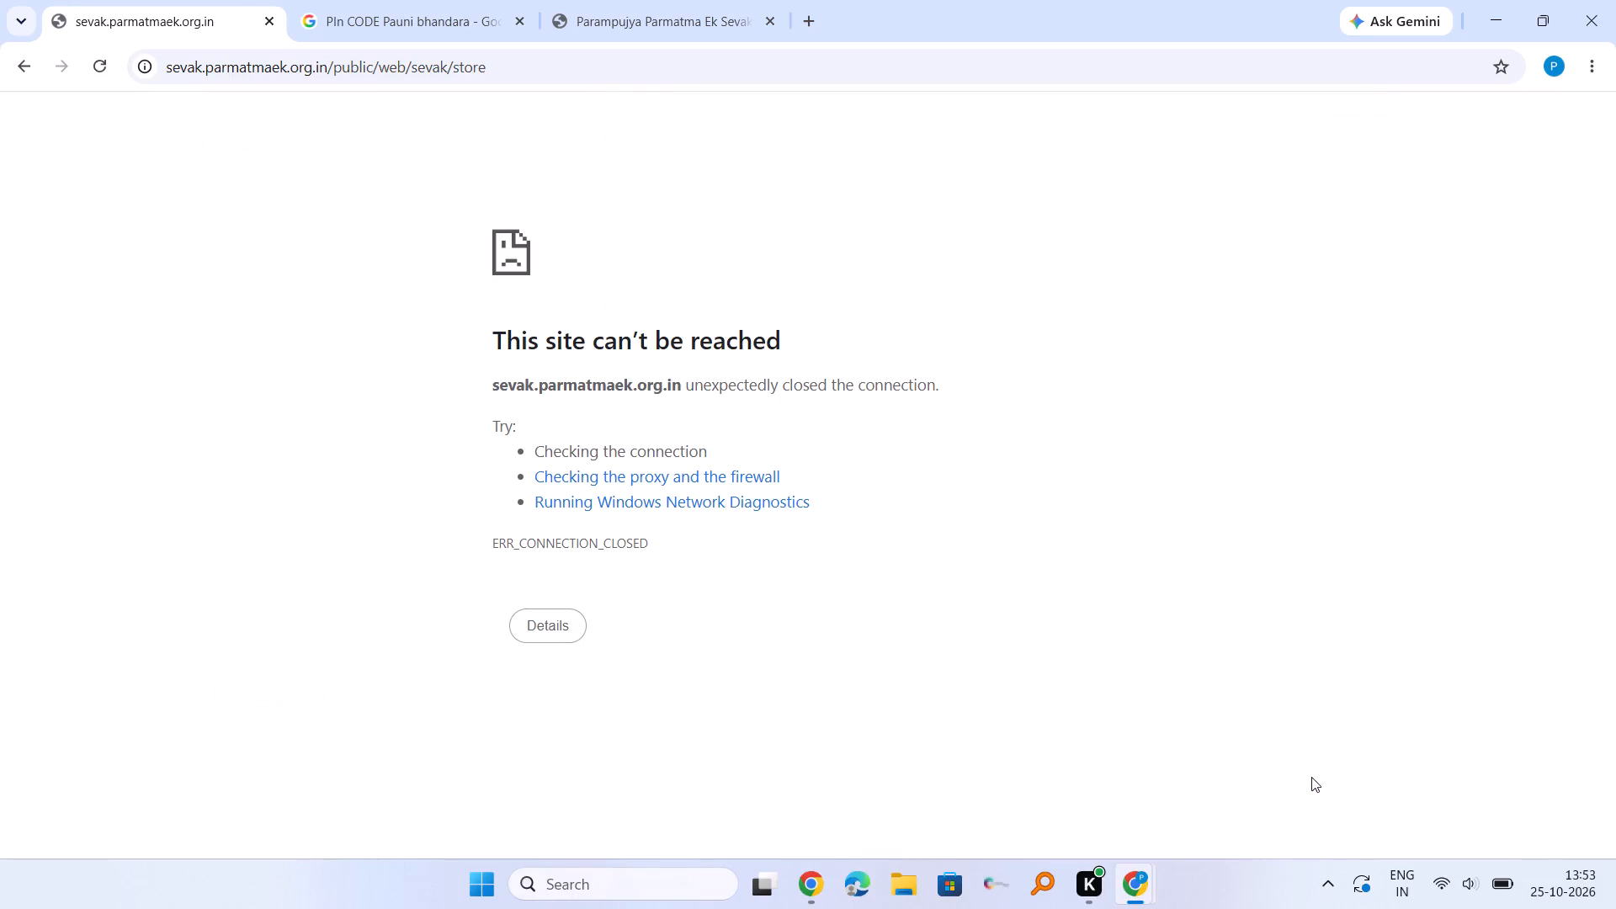
Go back to the registration preview, try submitting it again, and return to editing the filled-in form.
left_click(19, 76)
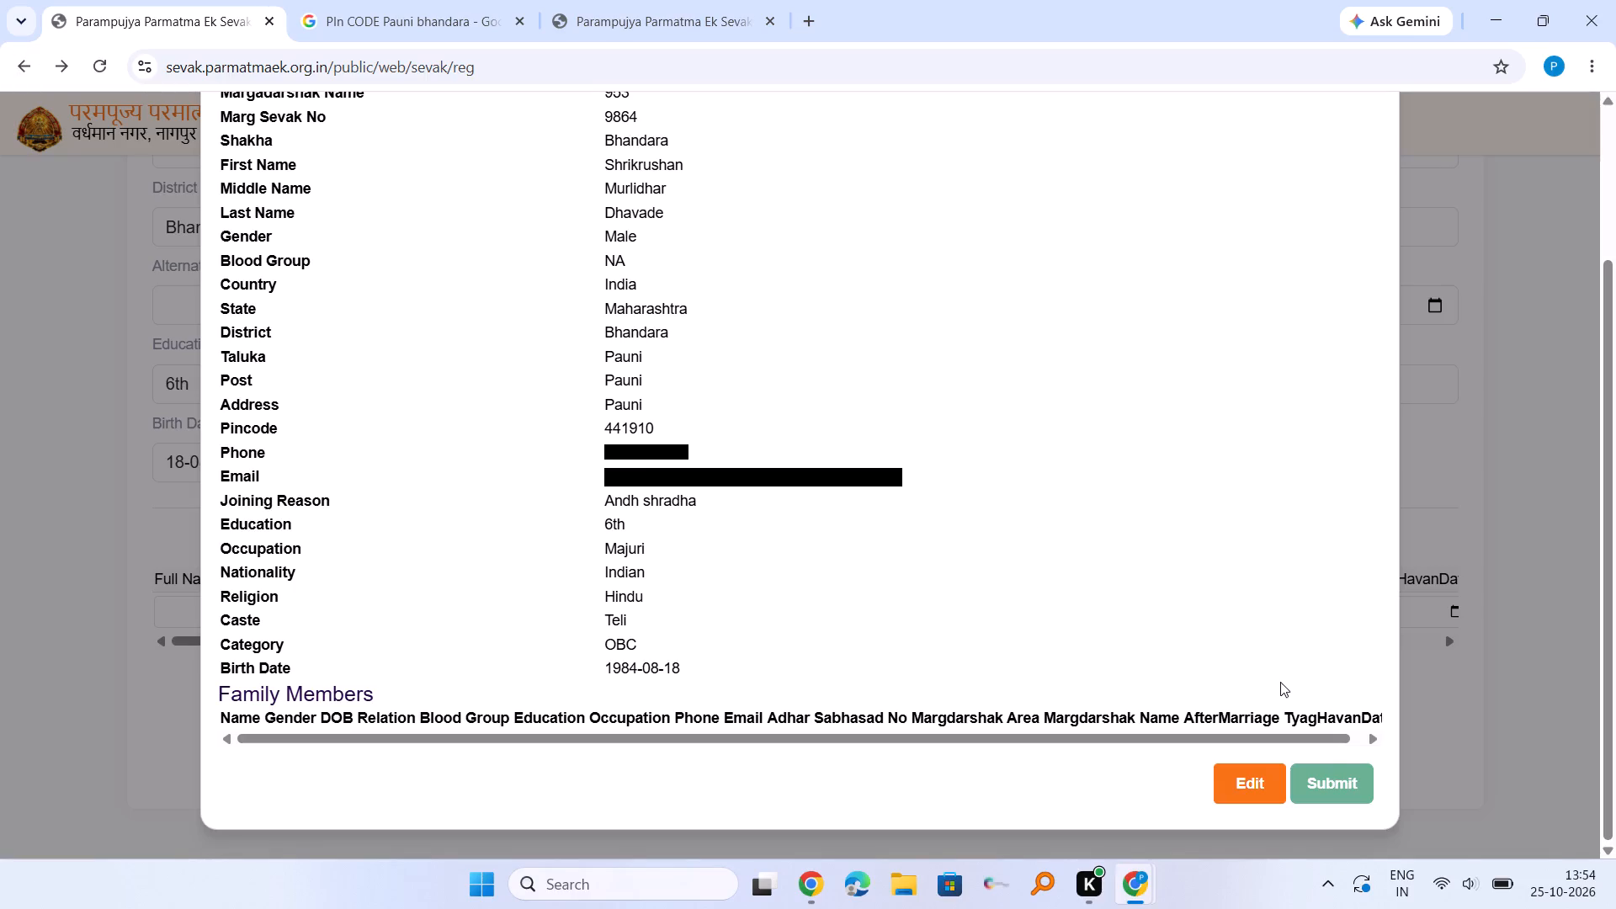
left_click(1322, 774)
scroll(863, 341, "up", 6)
scroll(863, 341, "down", 6)
left_click(1227, 784)
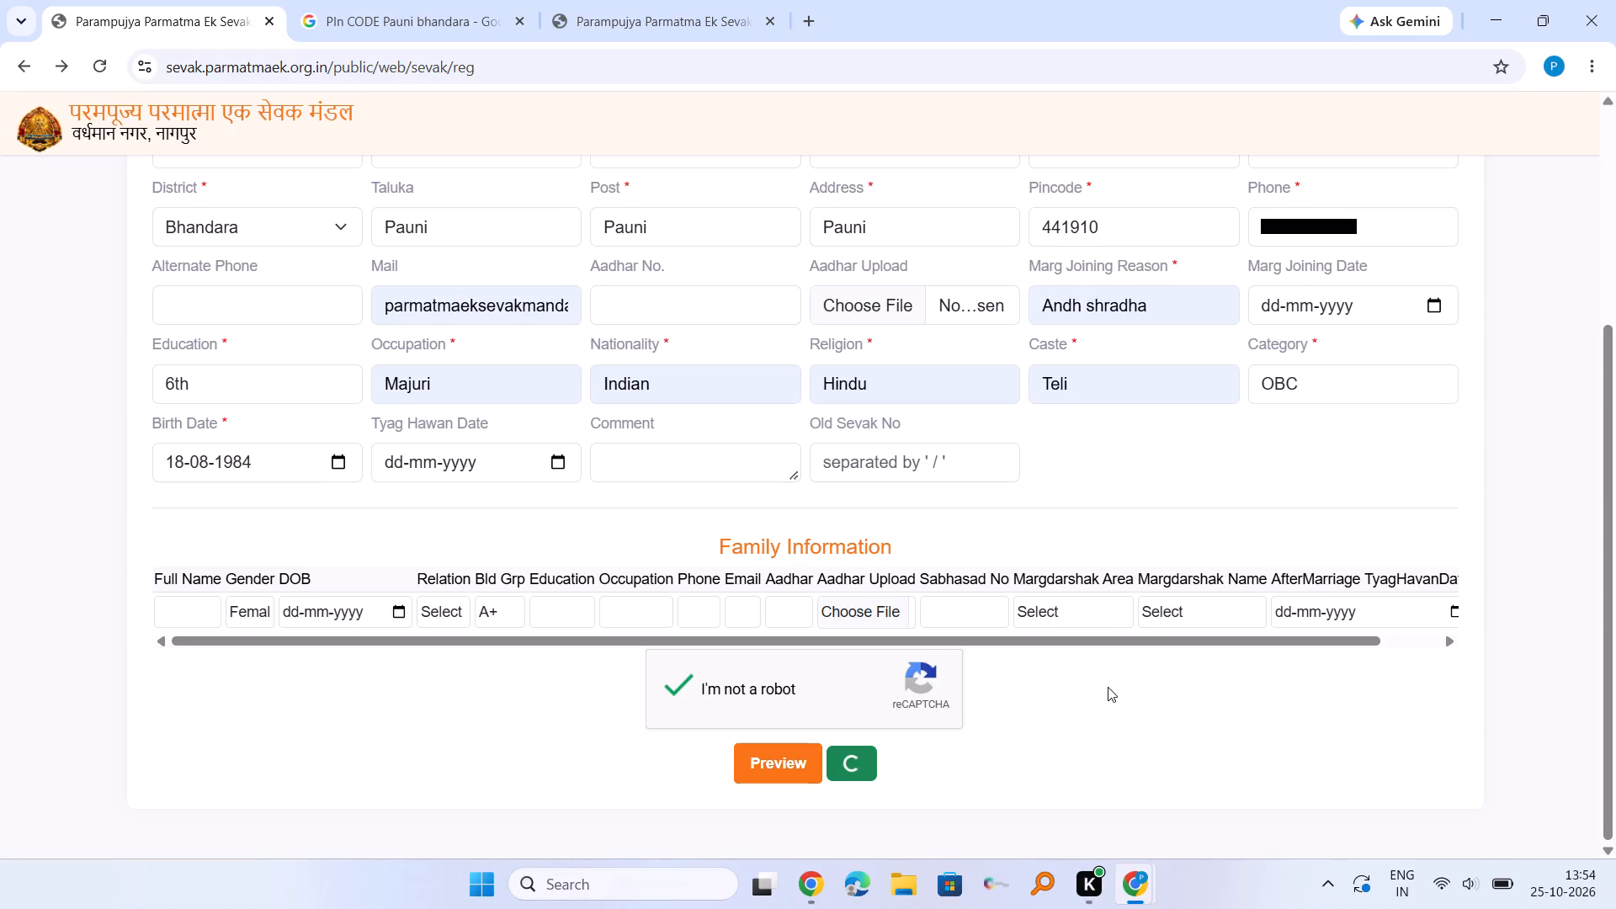
scroll(1108, 687, "down", 3)
scroll(1108, 687, "up", 1)
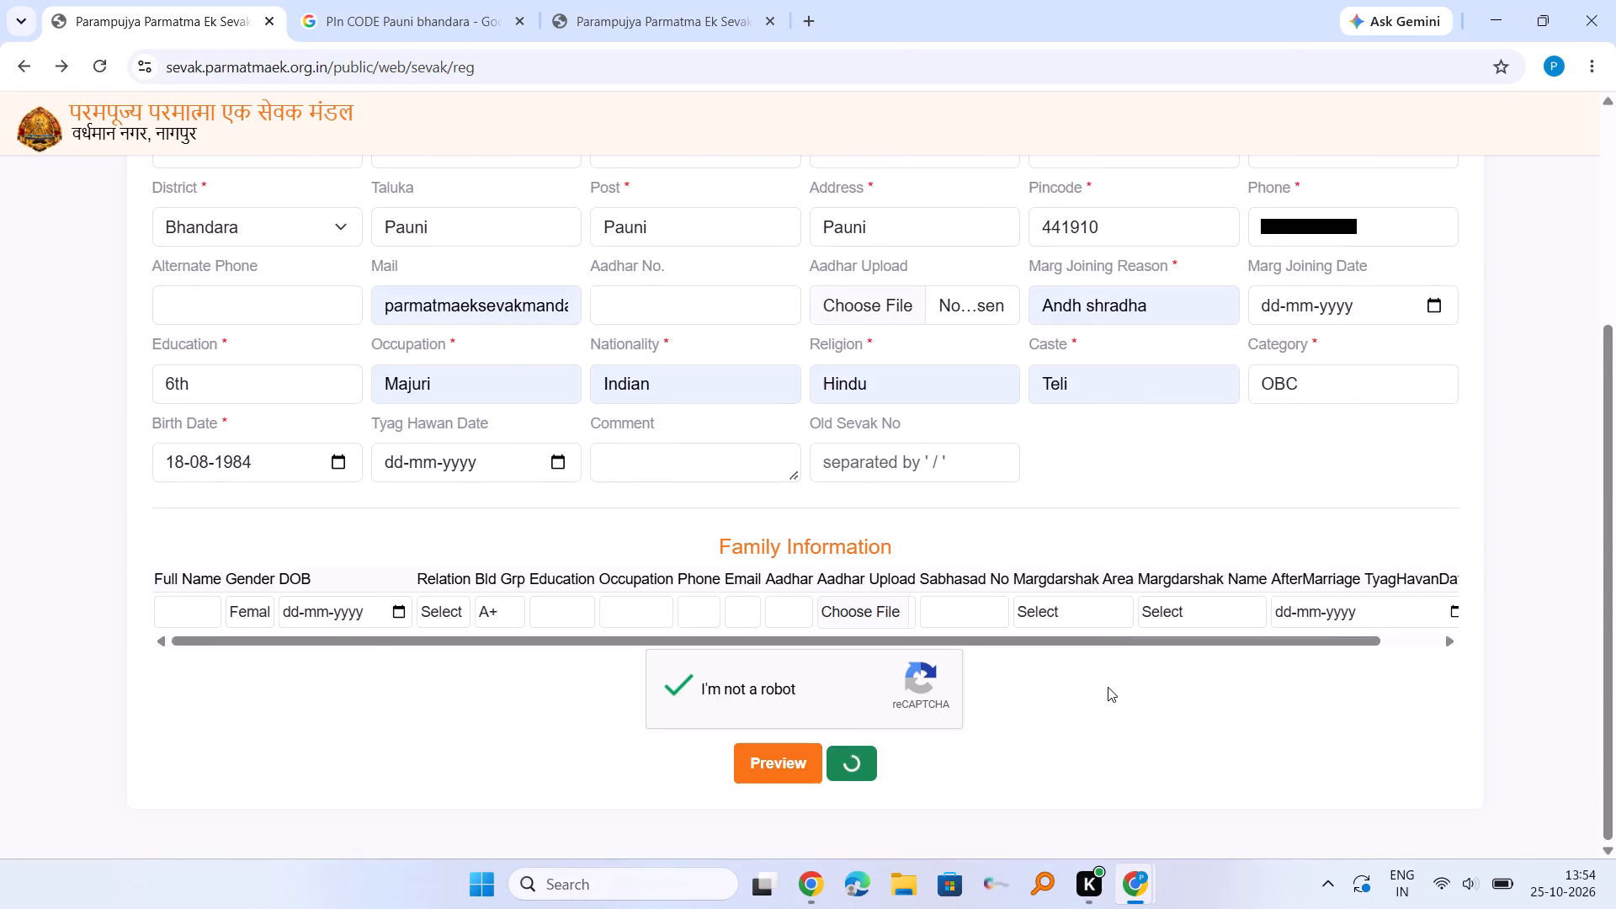
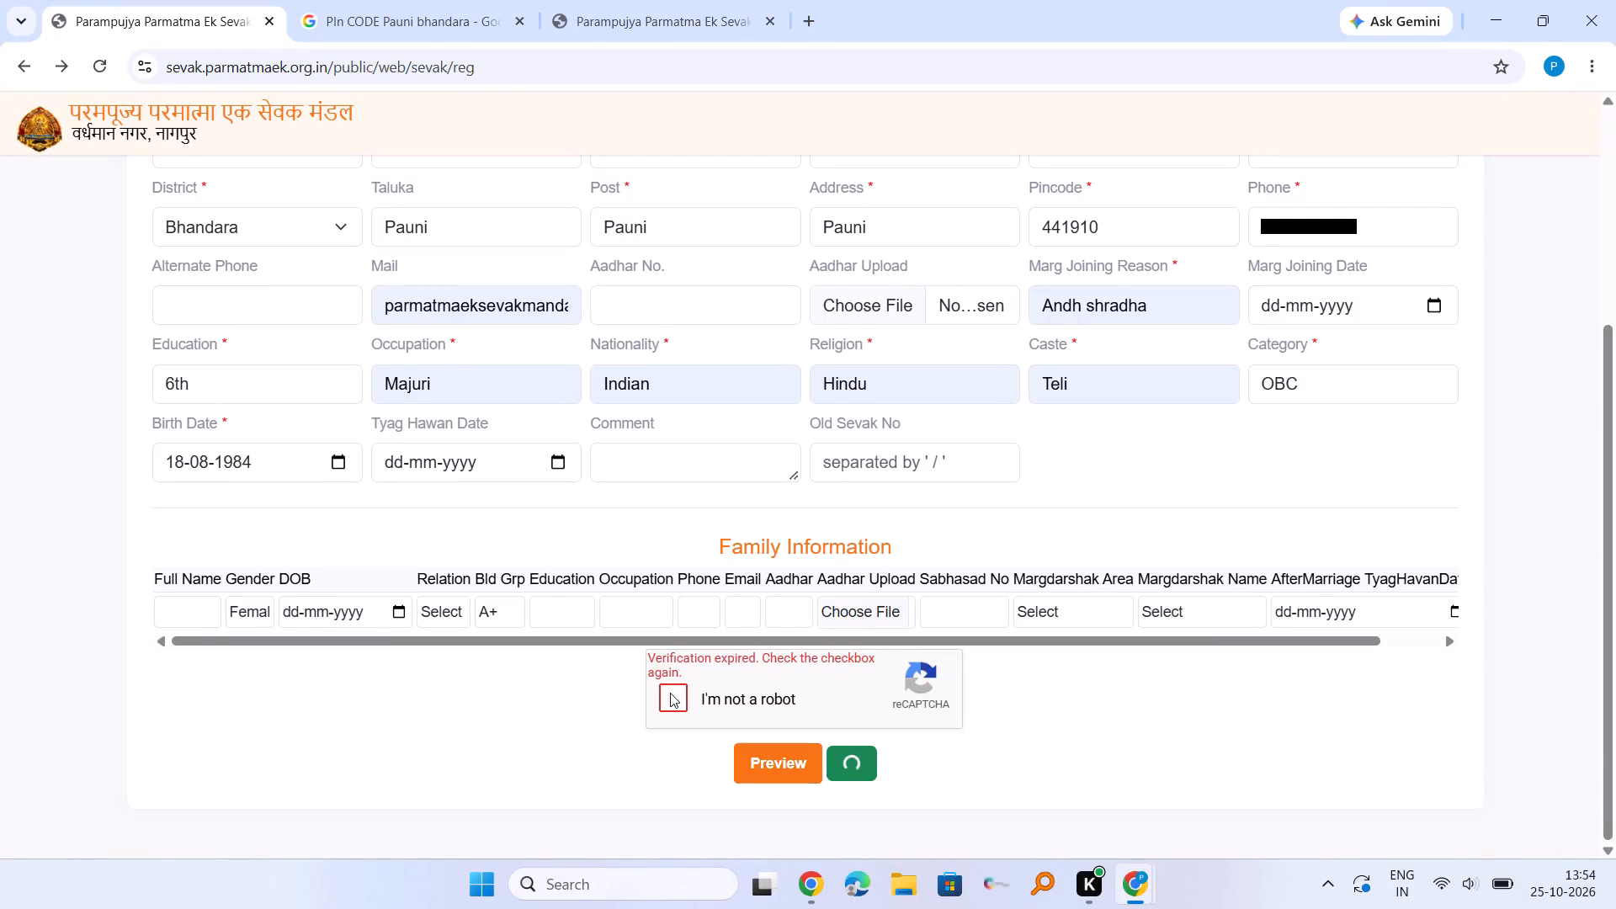
Complete the expired reCAPTCHA check again by selecting all images with cars and verifying them.
left_click(670, 693)
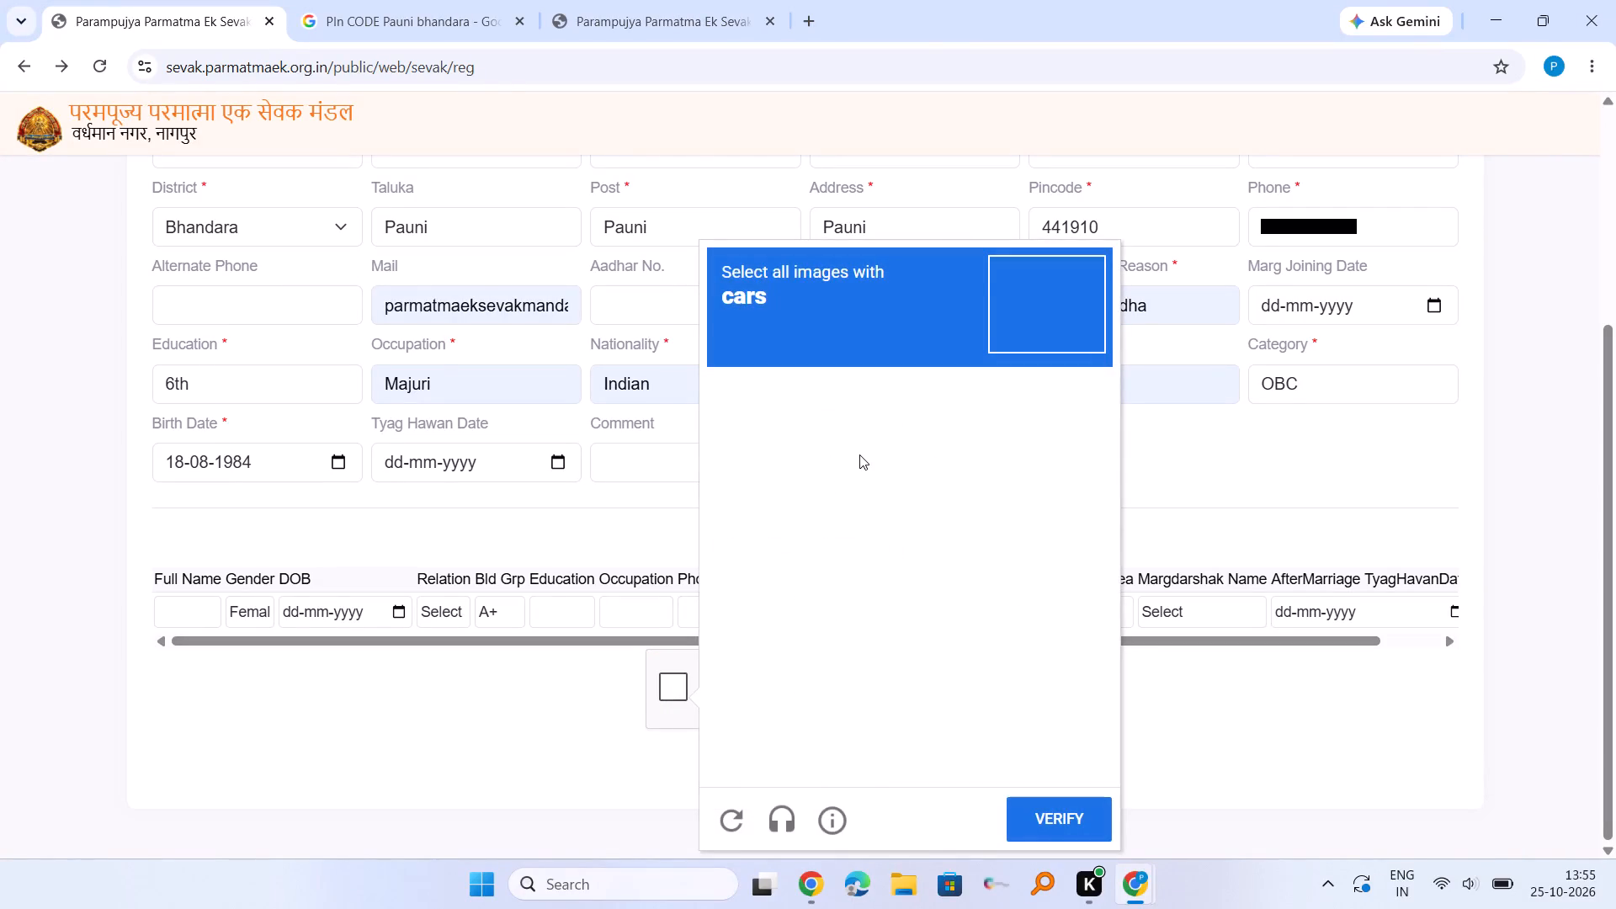
left_click(795, 432)
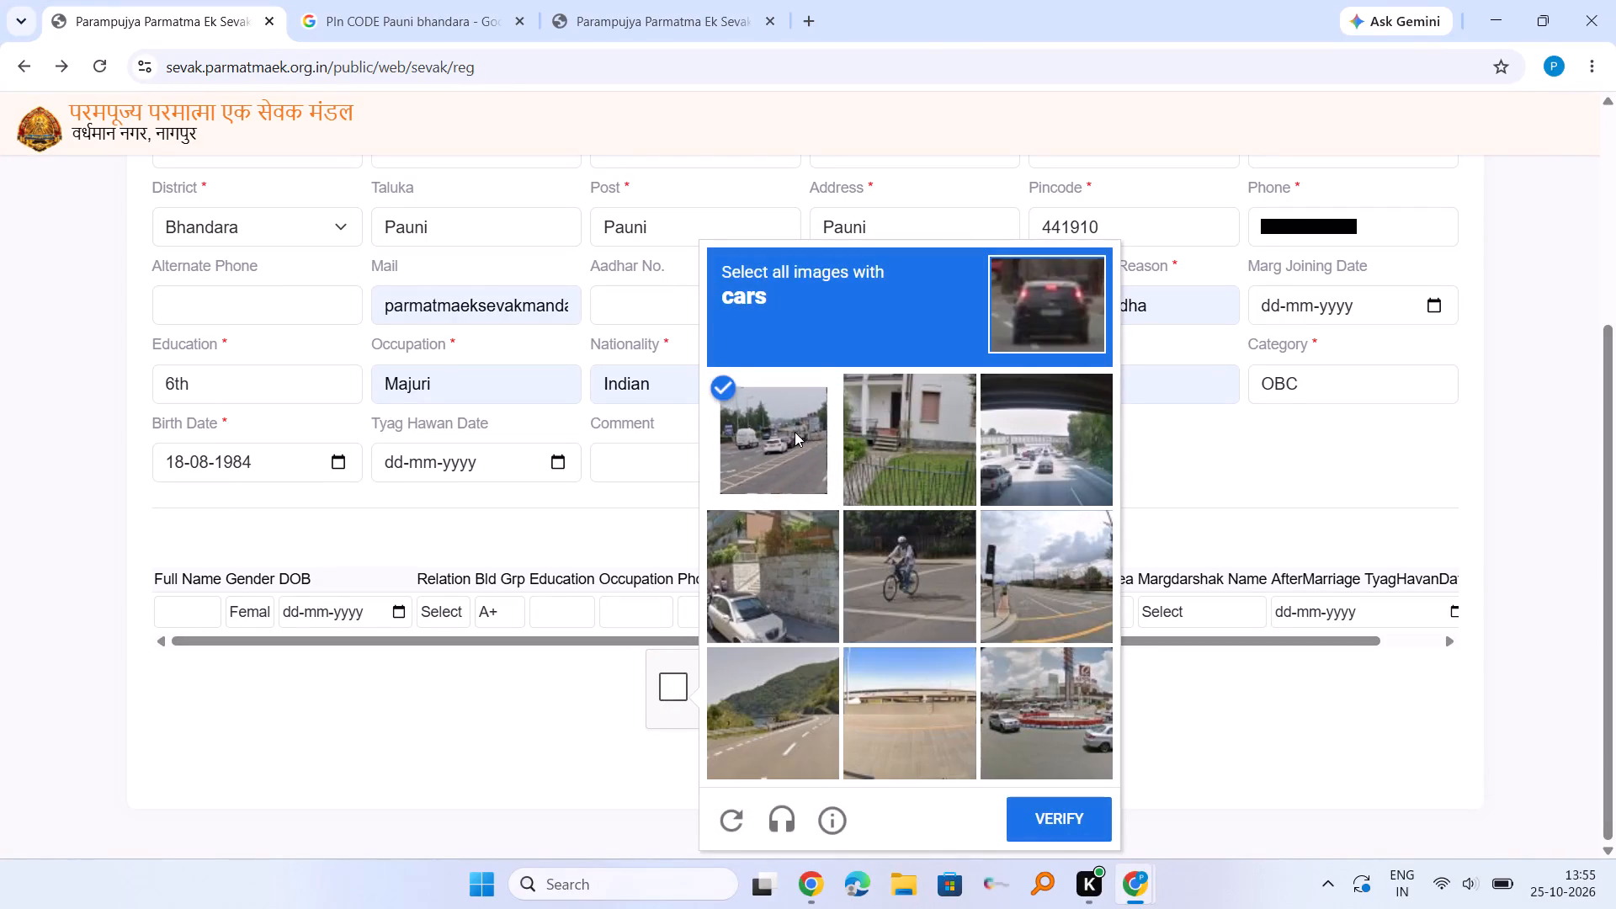
left_click(781, 613)
left_click(1055, 731)
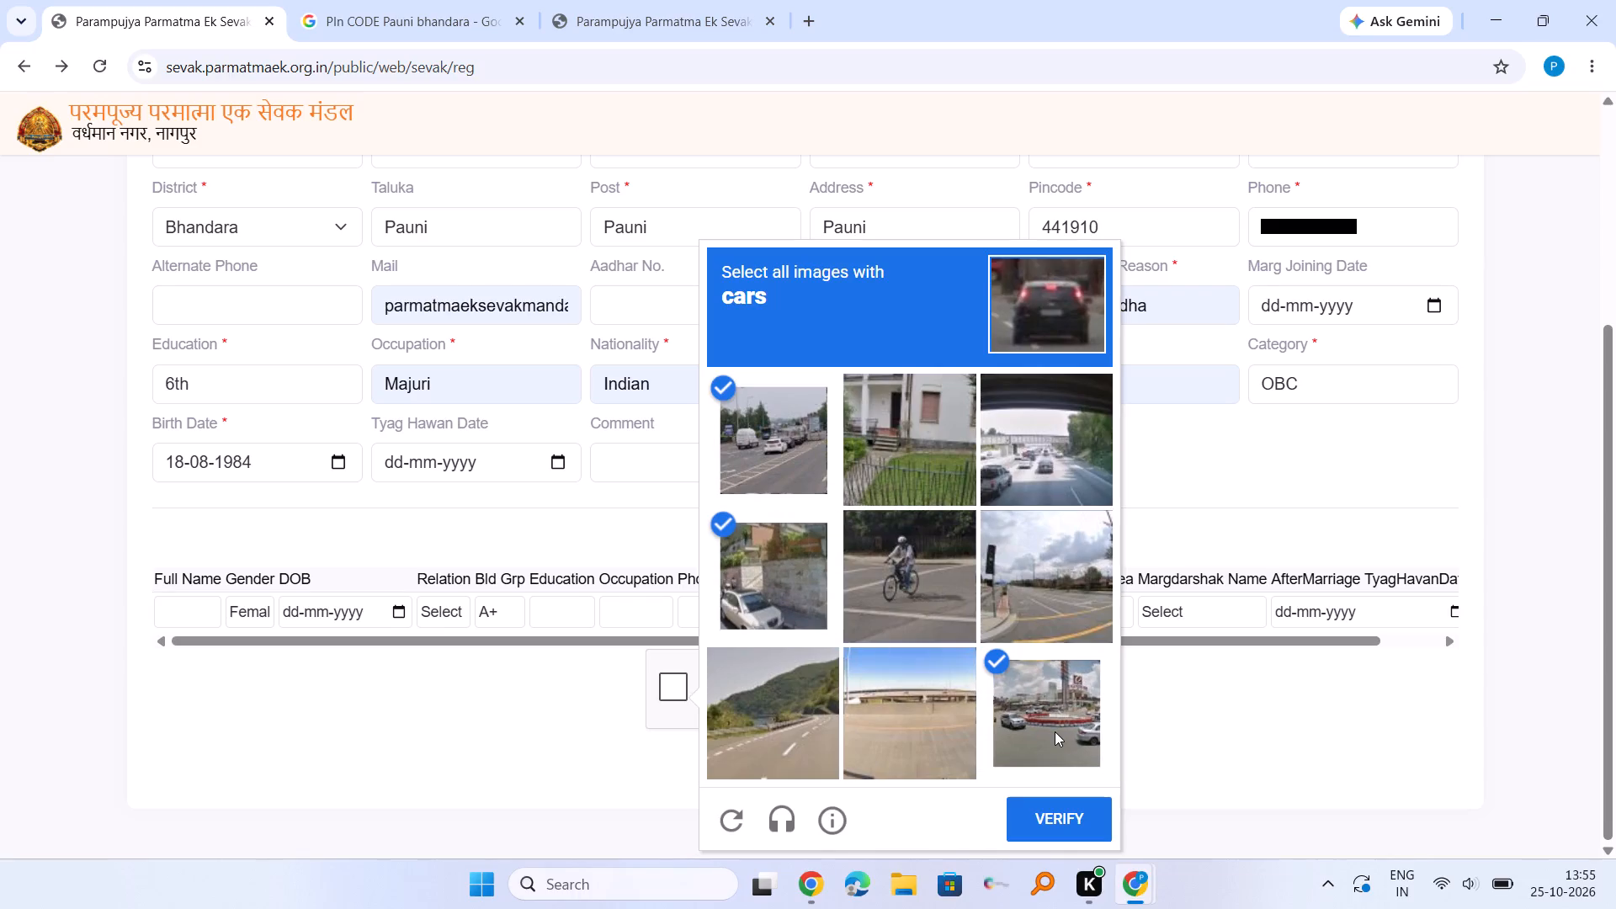
left_click(1039, 454)
left_click(1037, 821)
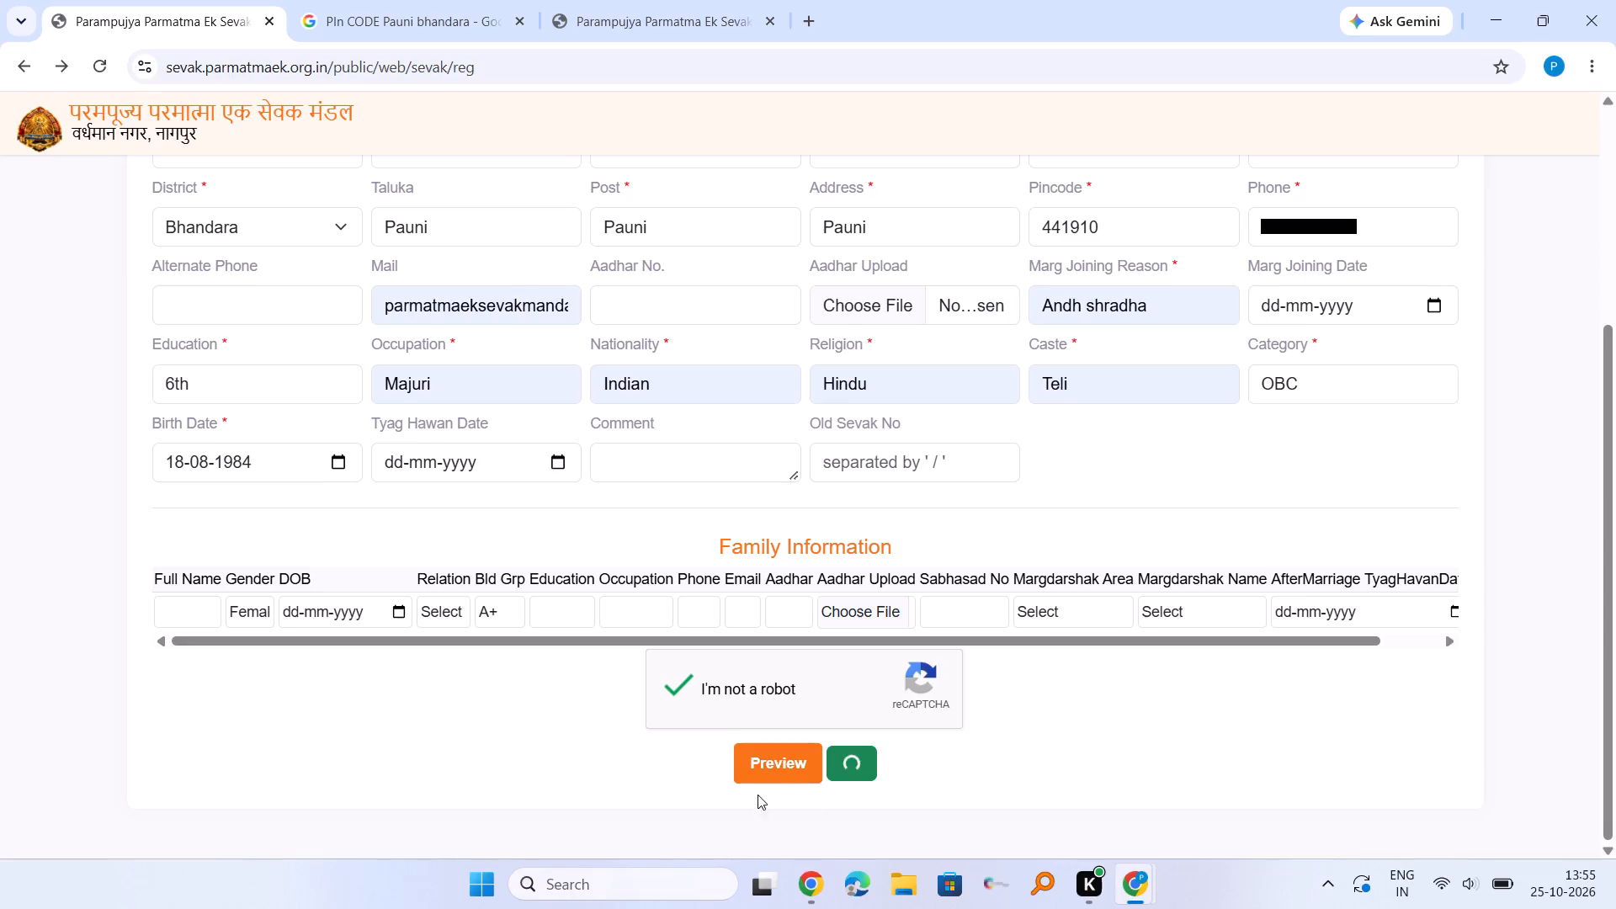
left_click(765, 773)
scroll(1022, 743, "down", 5)
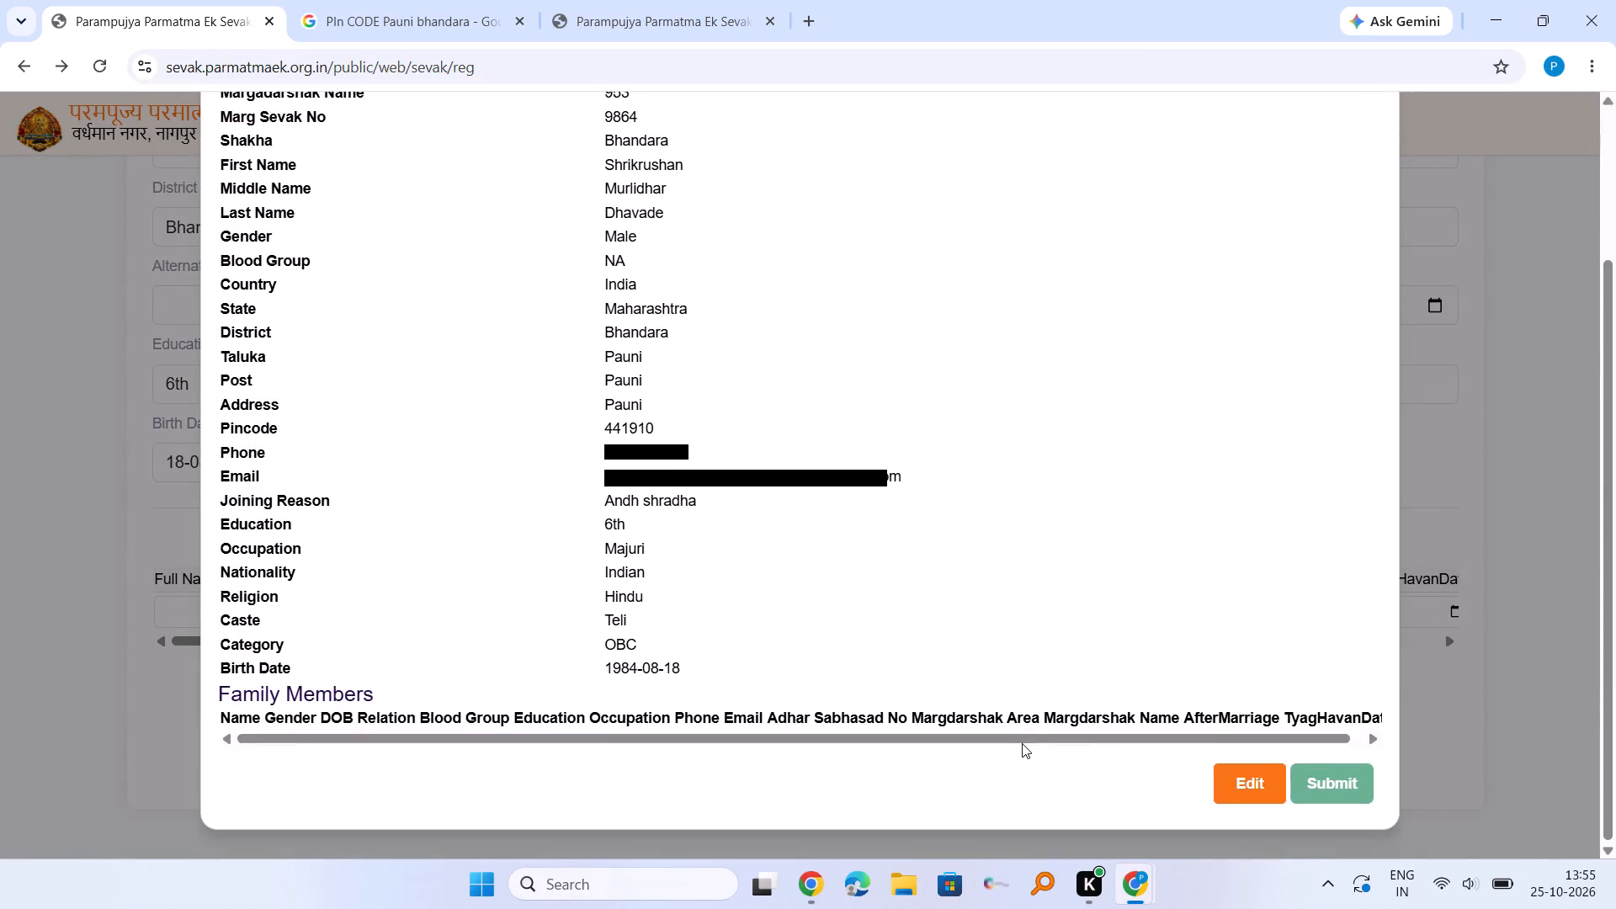
triple_click(1319, 775)
triple_click(1319, 775)
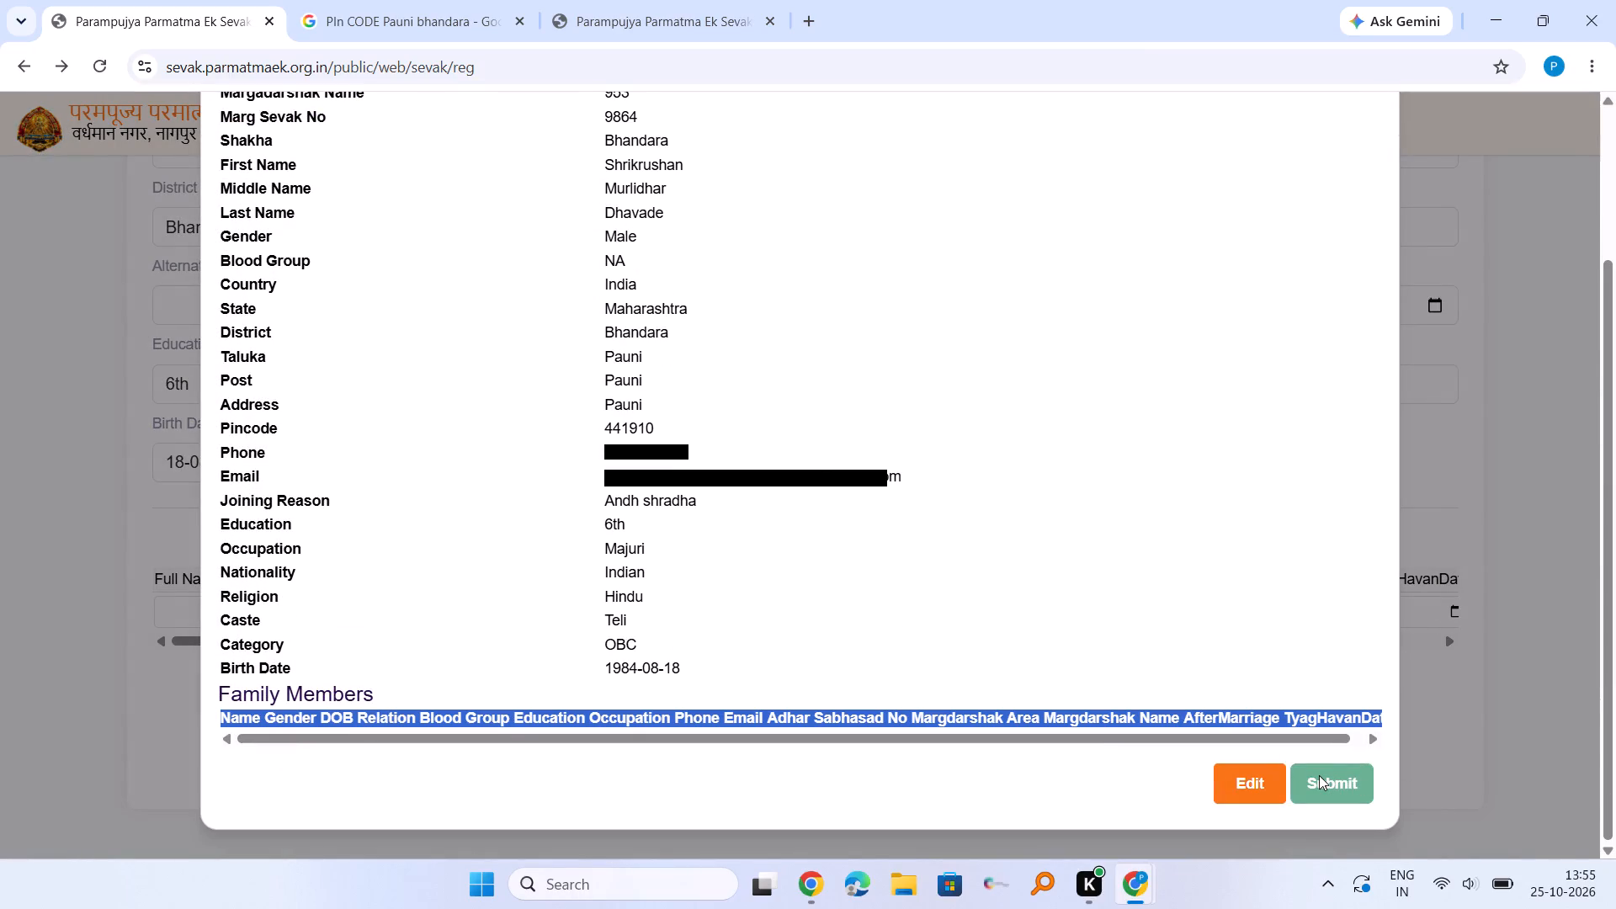
triple_click(1319, 775)
left_click(1319, 775)
left_click(1196, 441)
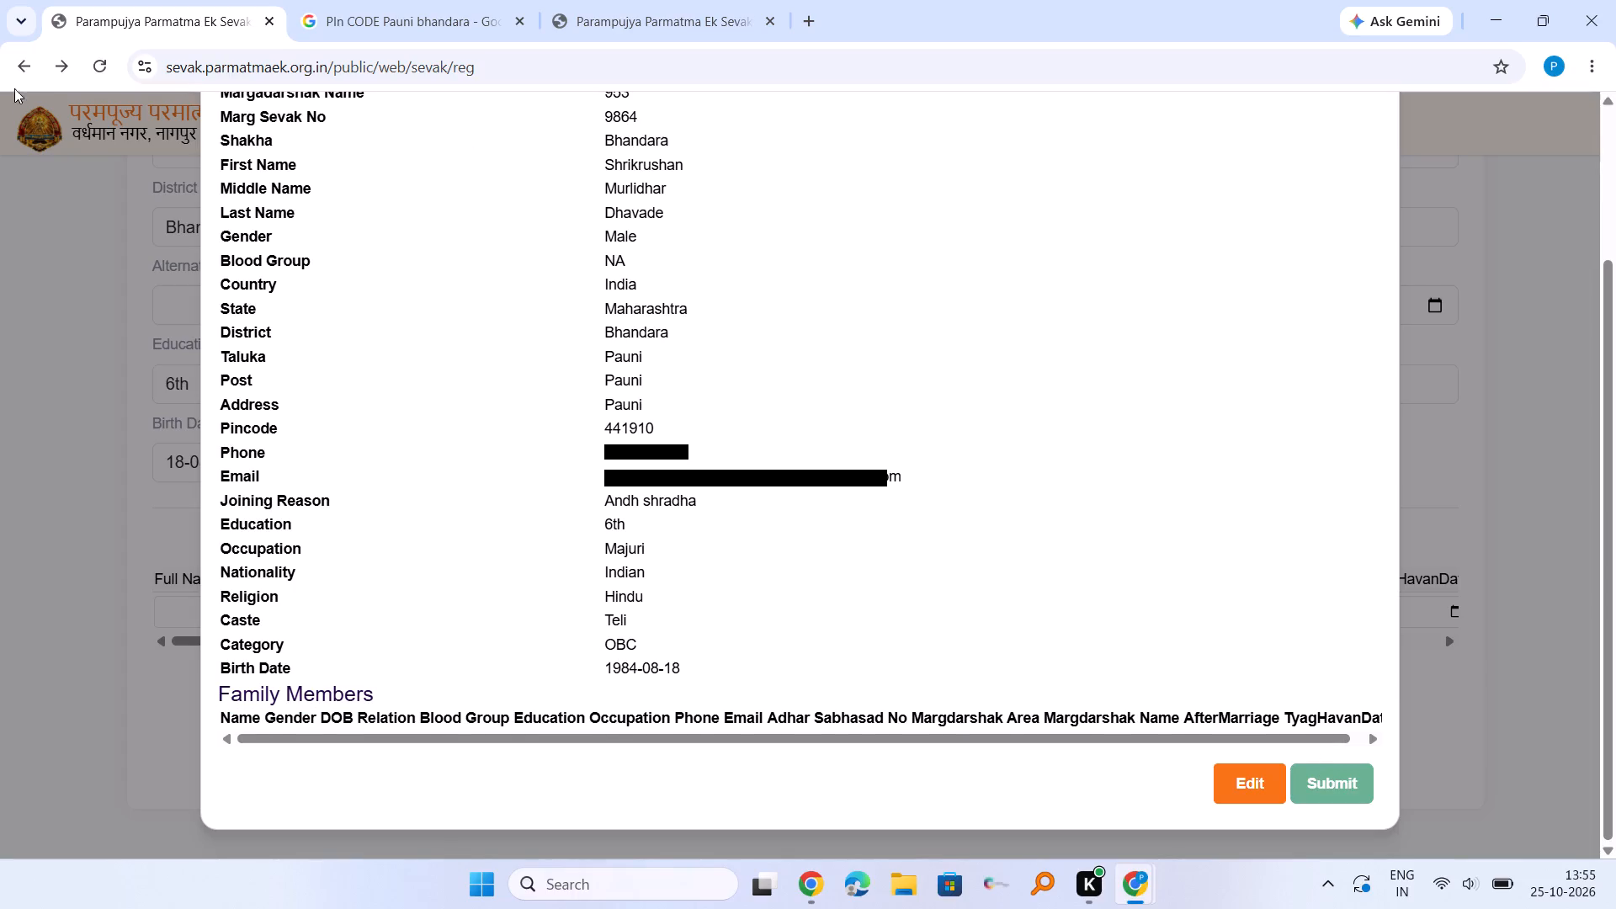
Leave the preview for the previous page, dismiss its success message, and reload the page for a blank registration form.
left_click(15, 68)
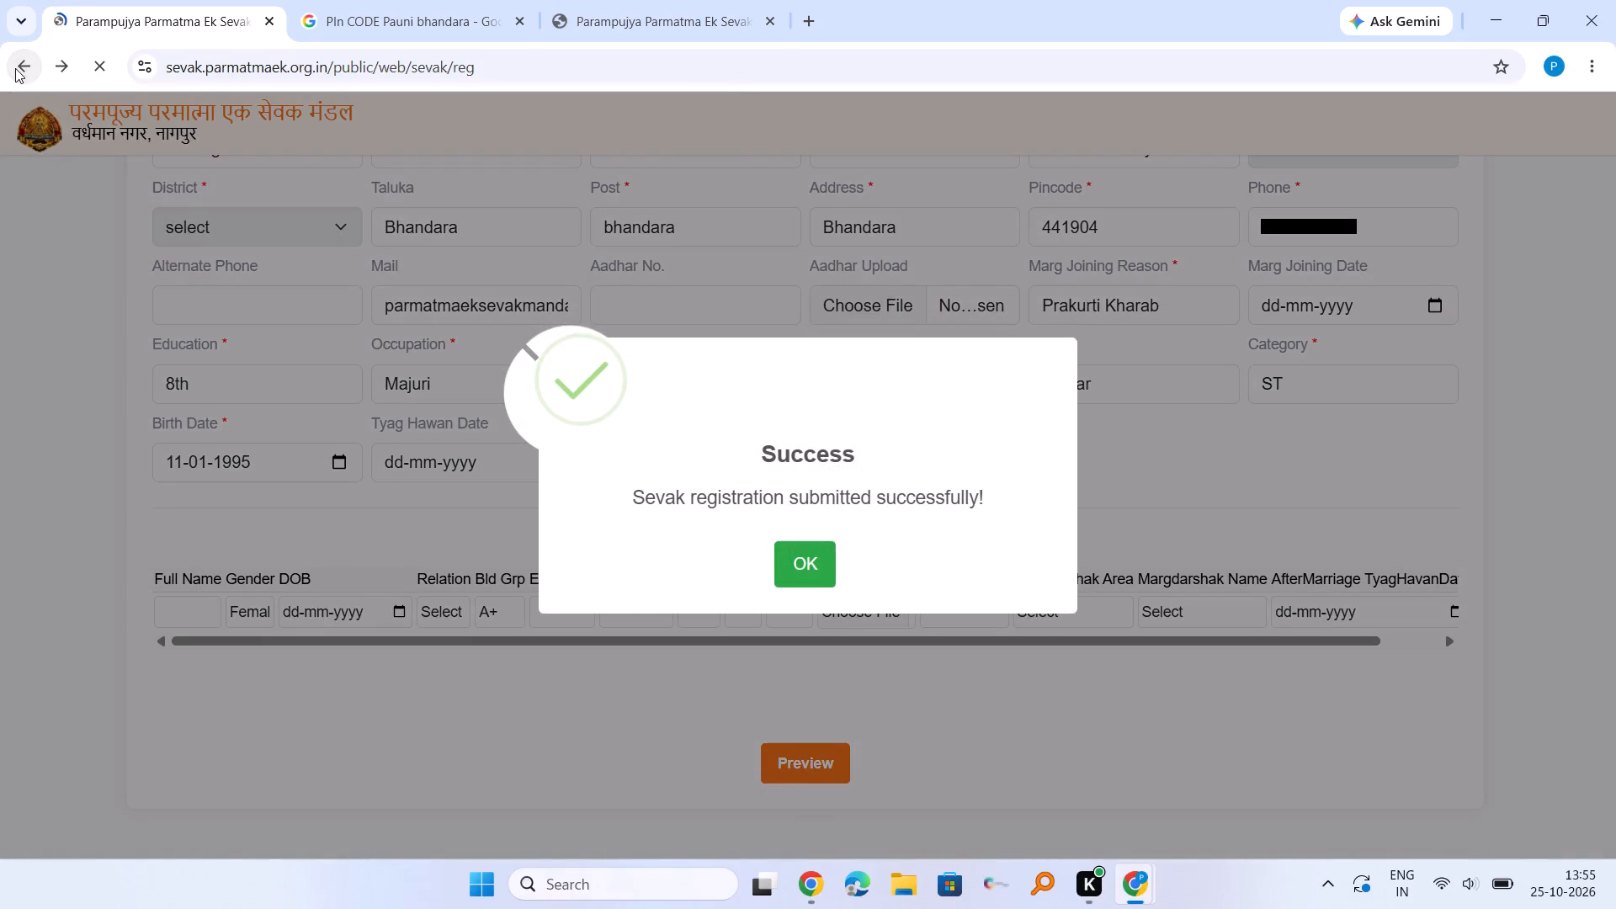
left_click(818, 561)
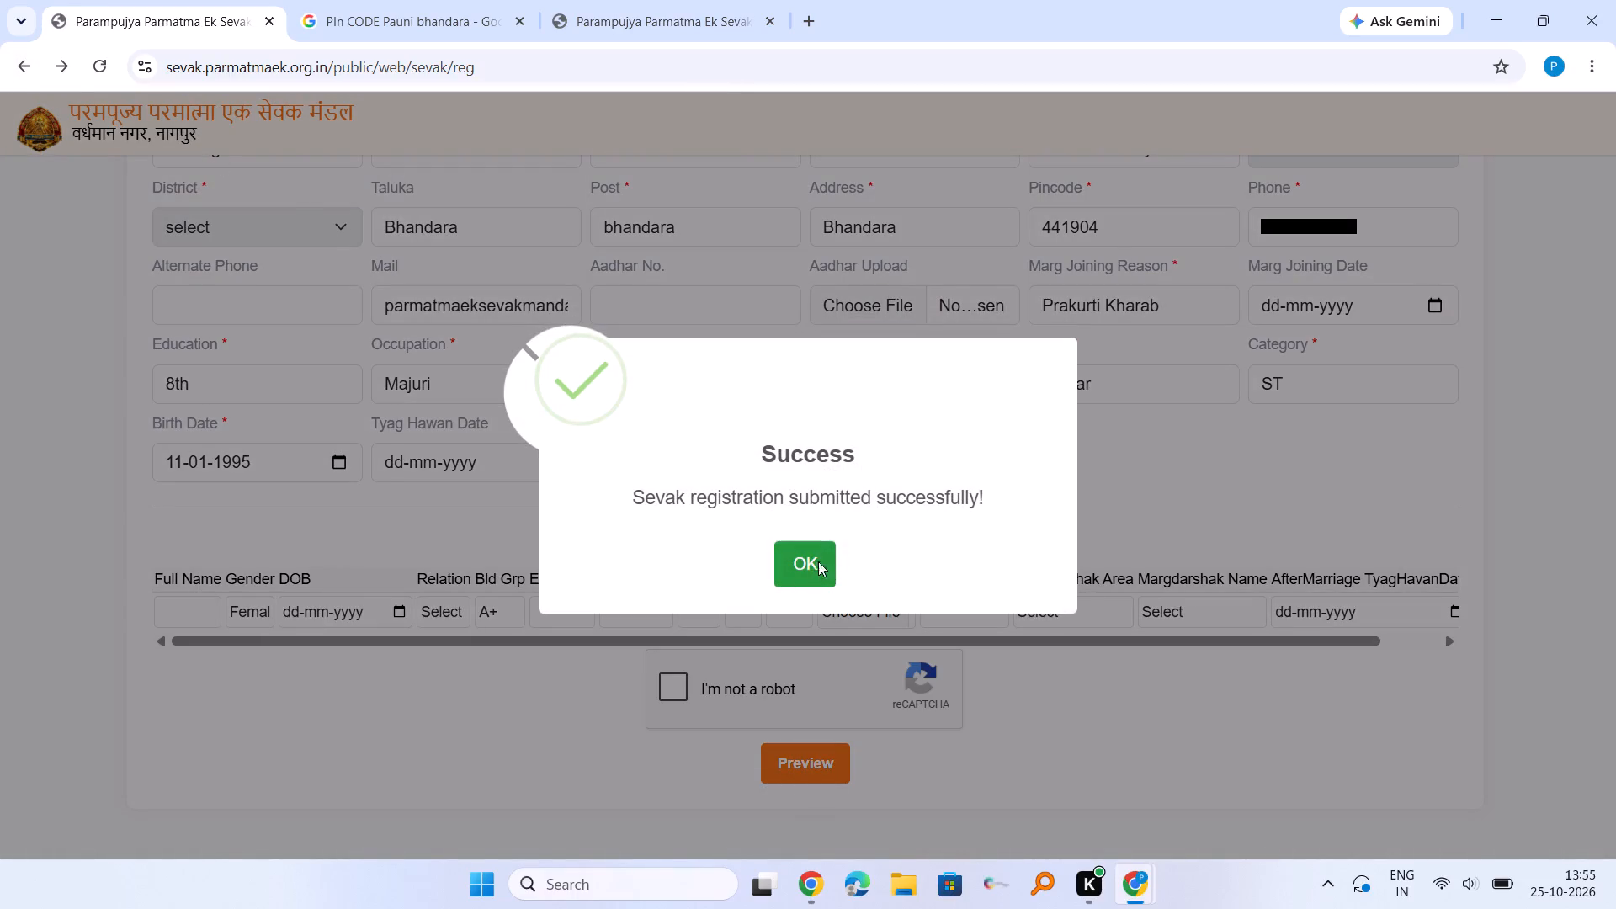
scroll(532, 389, "up", 6)
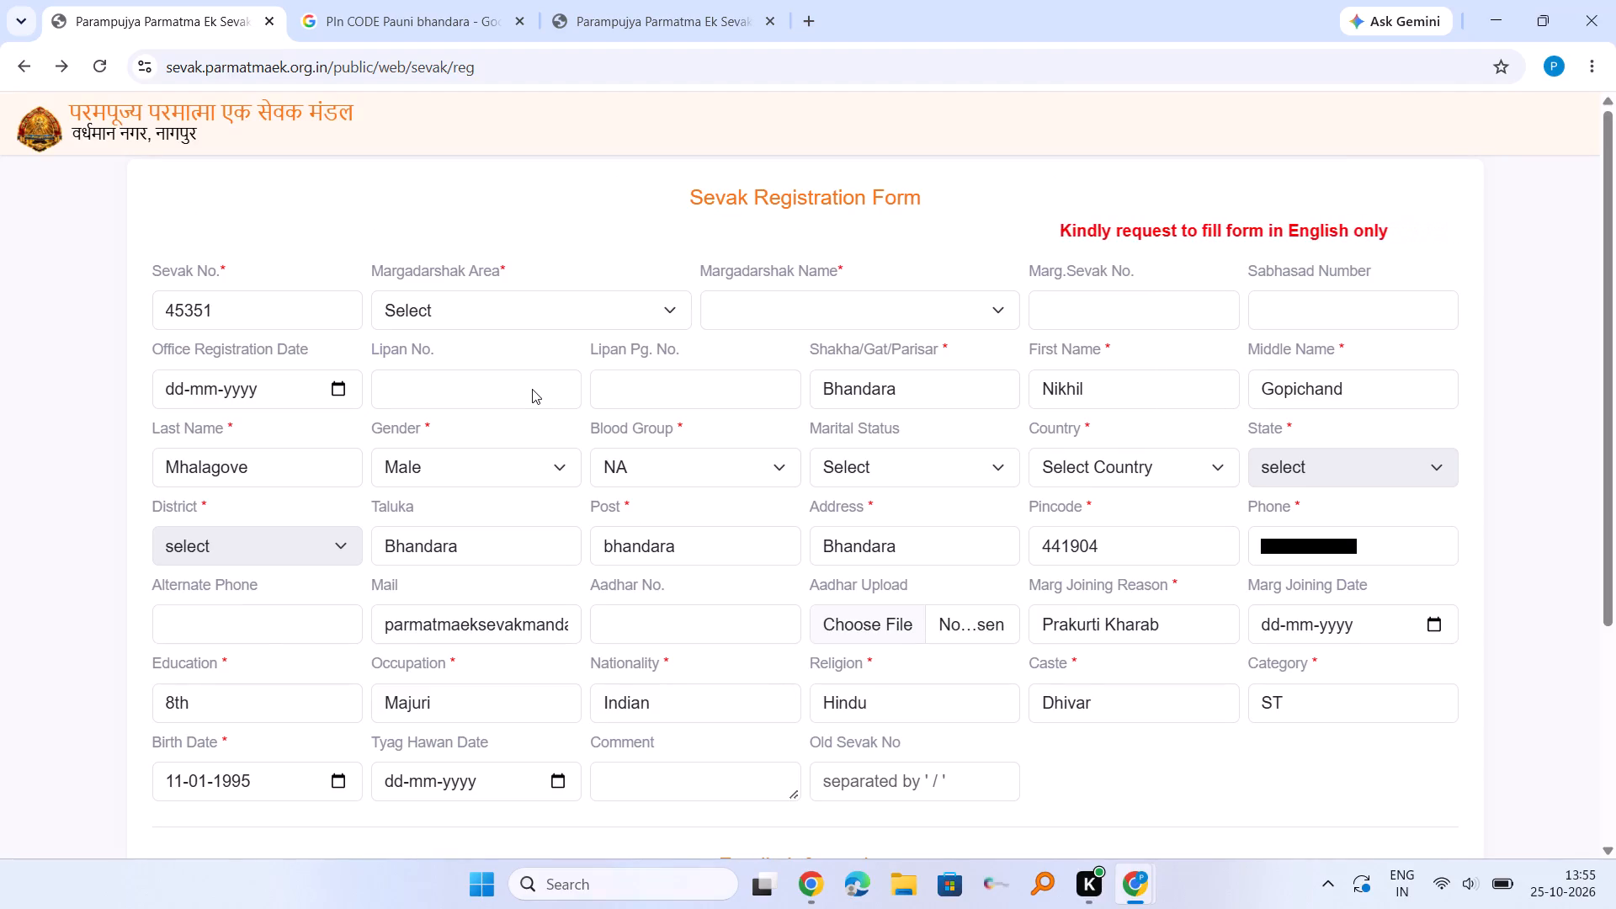
scroll(532, 389, "down", 1)
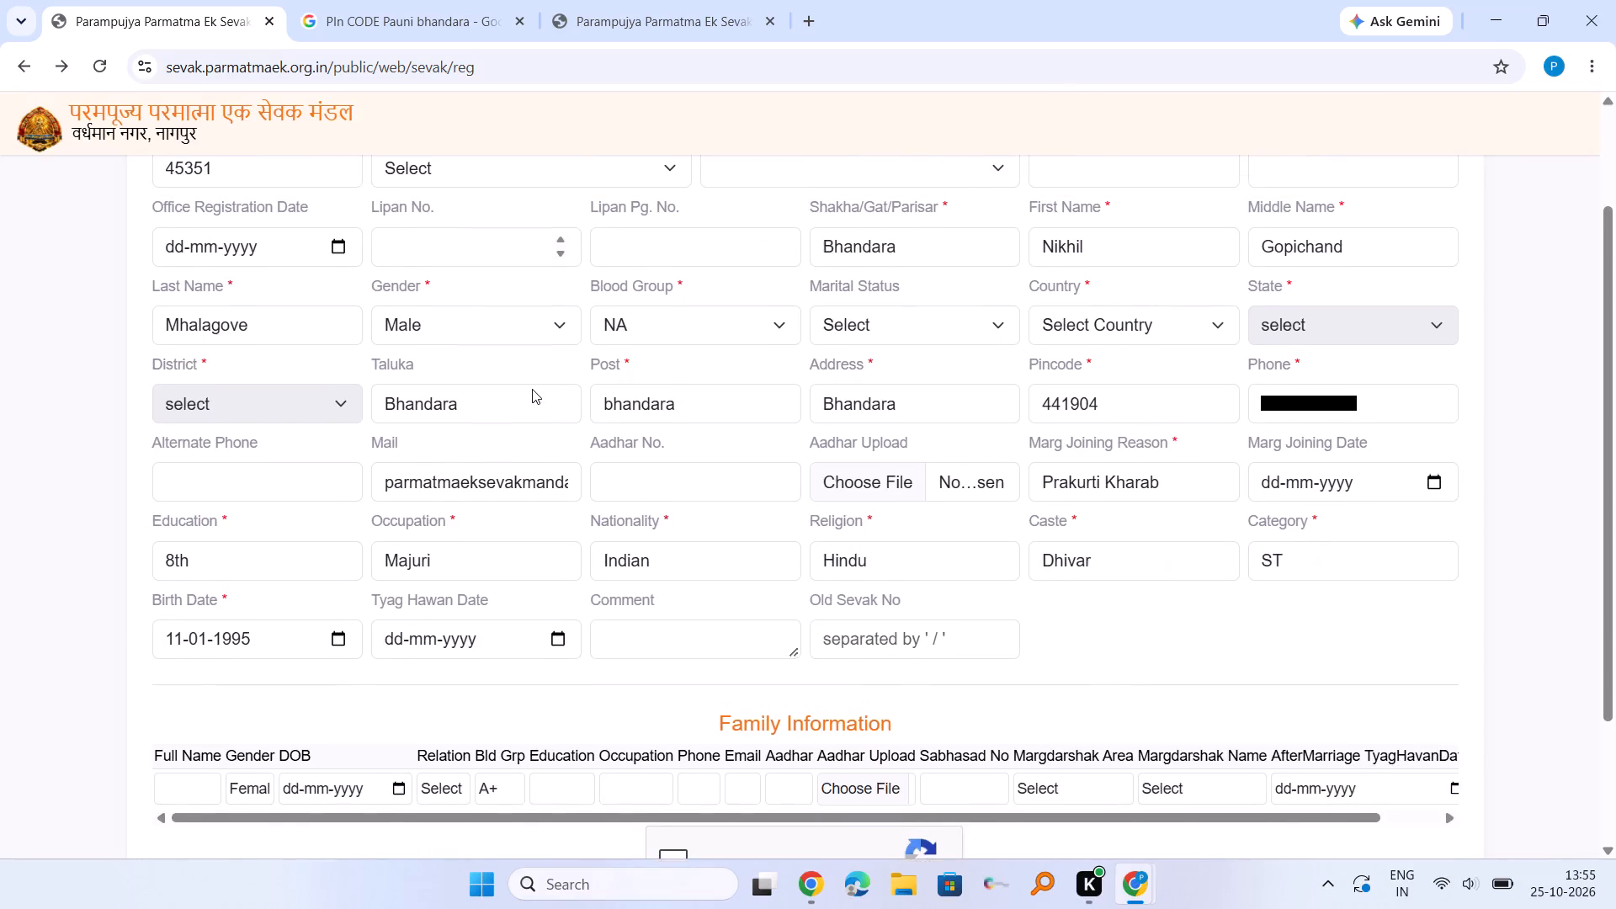
scroll(532, 389, "down", 2)
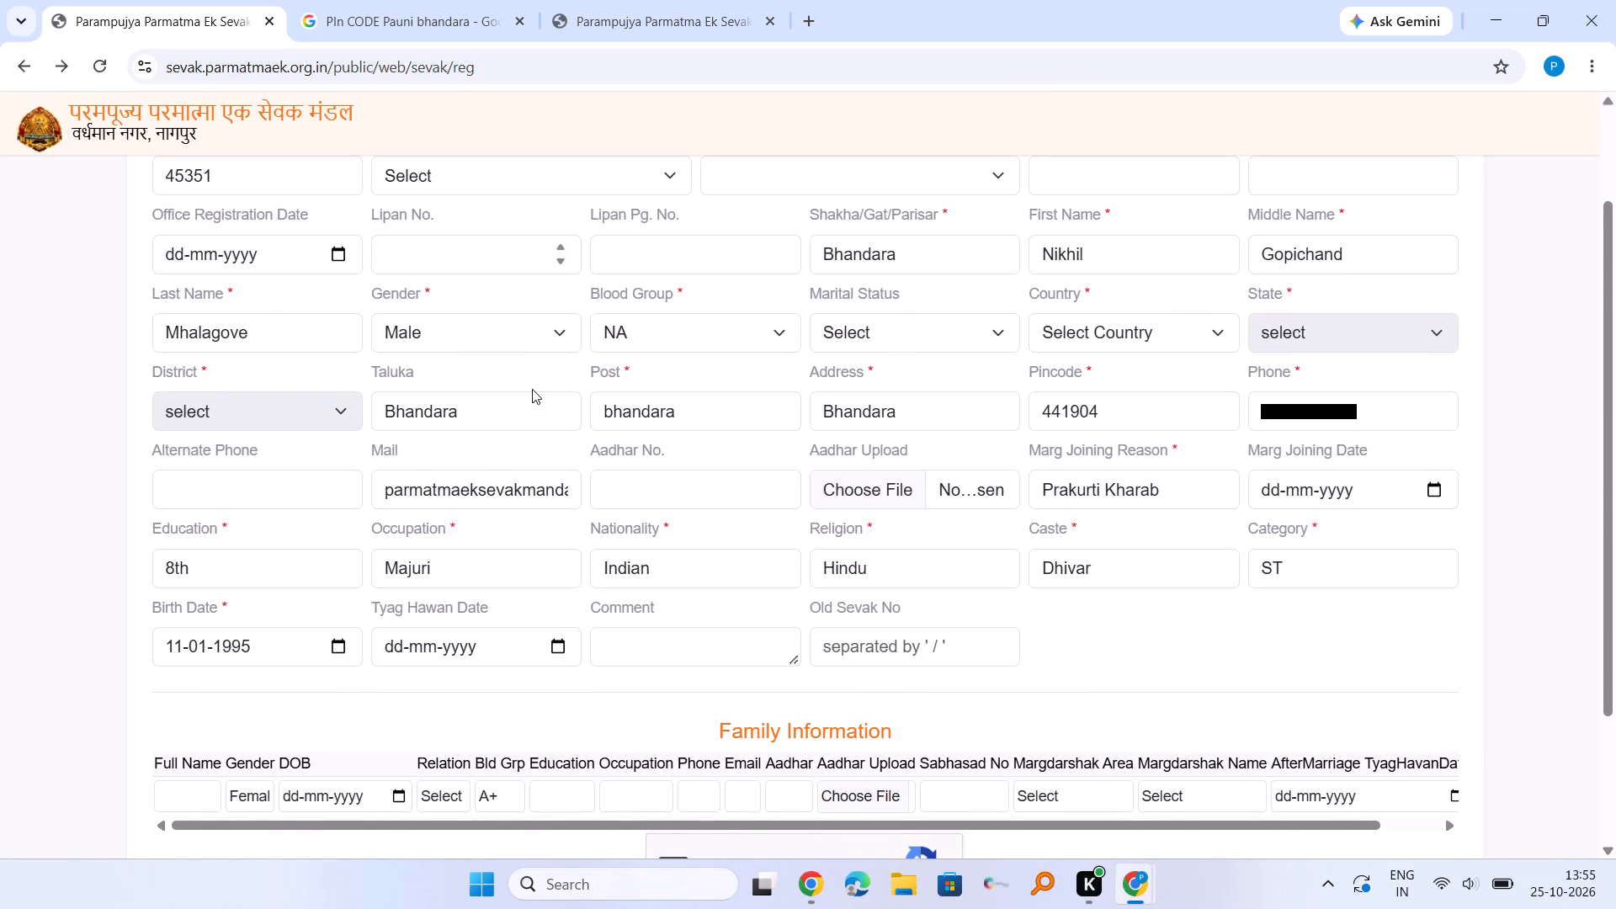
scroll(532, 389, "down", 1)
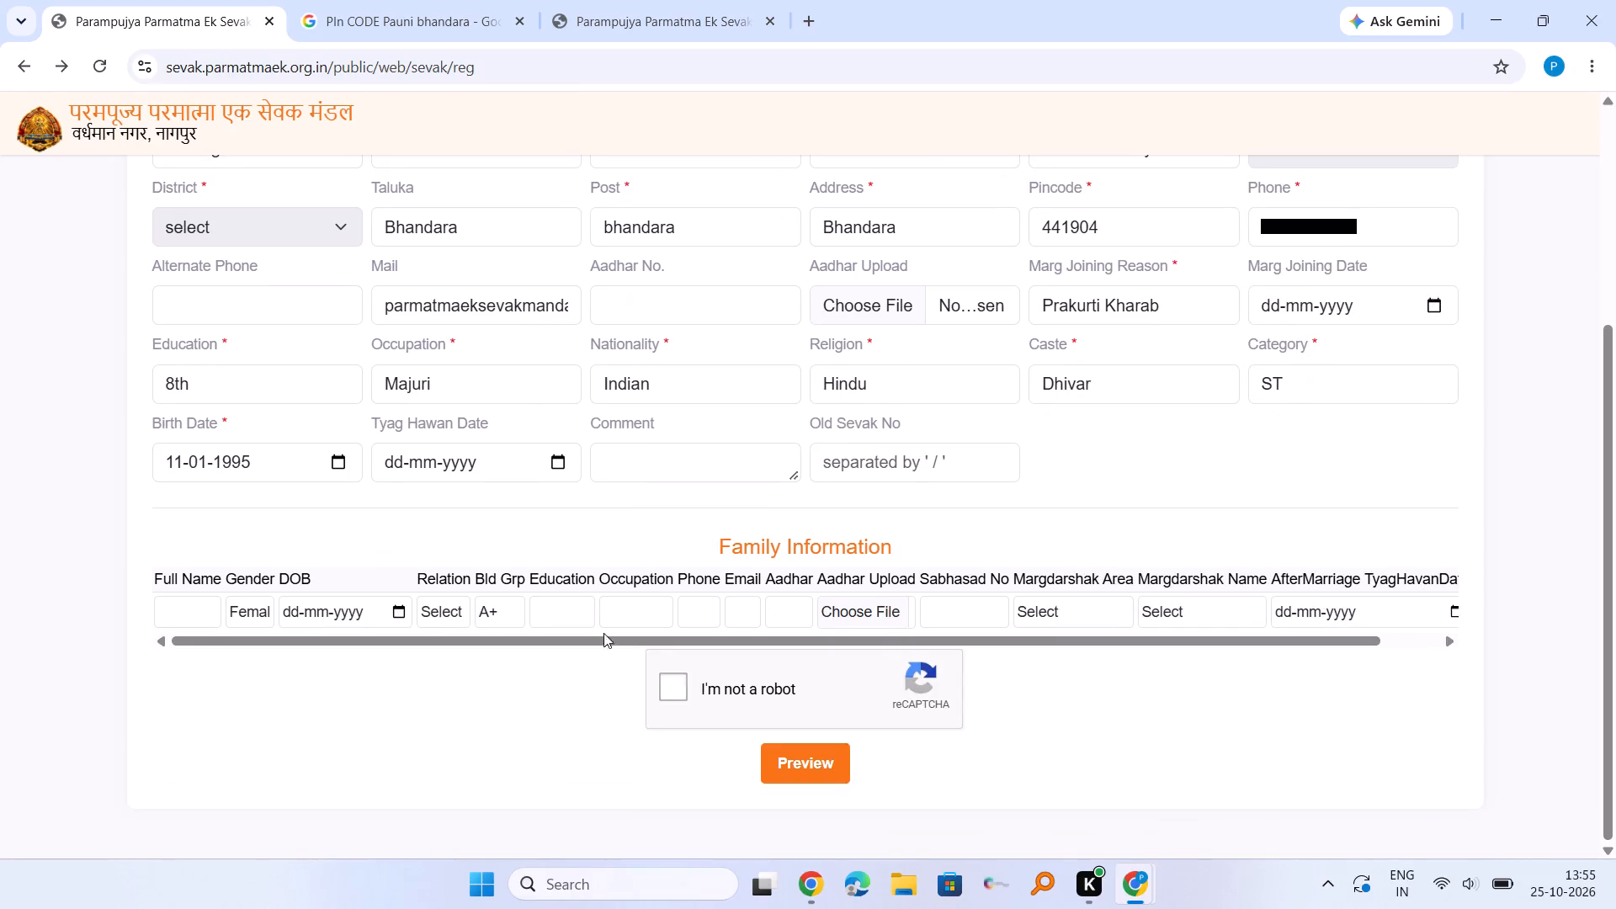
scroll(429, 558, "up", 4)
left_click(106, 56)
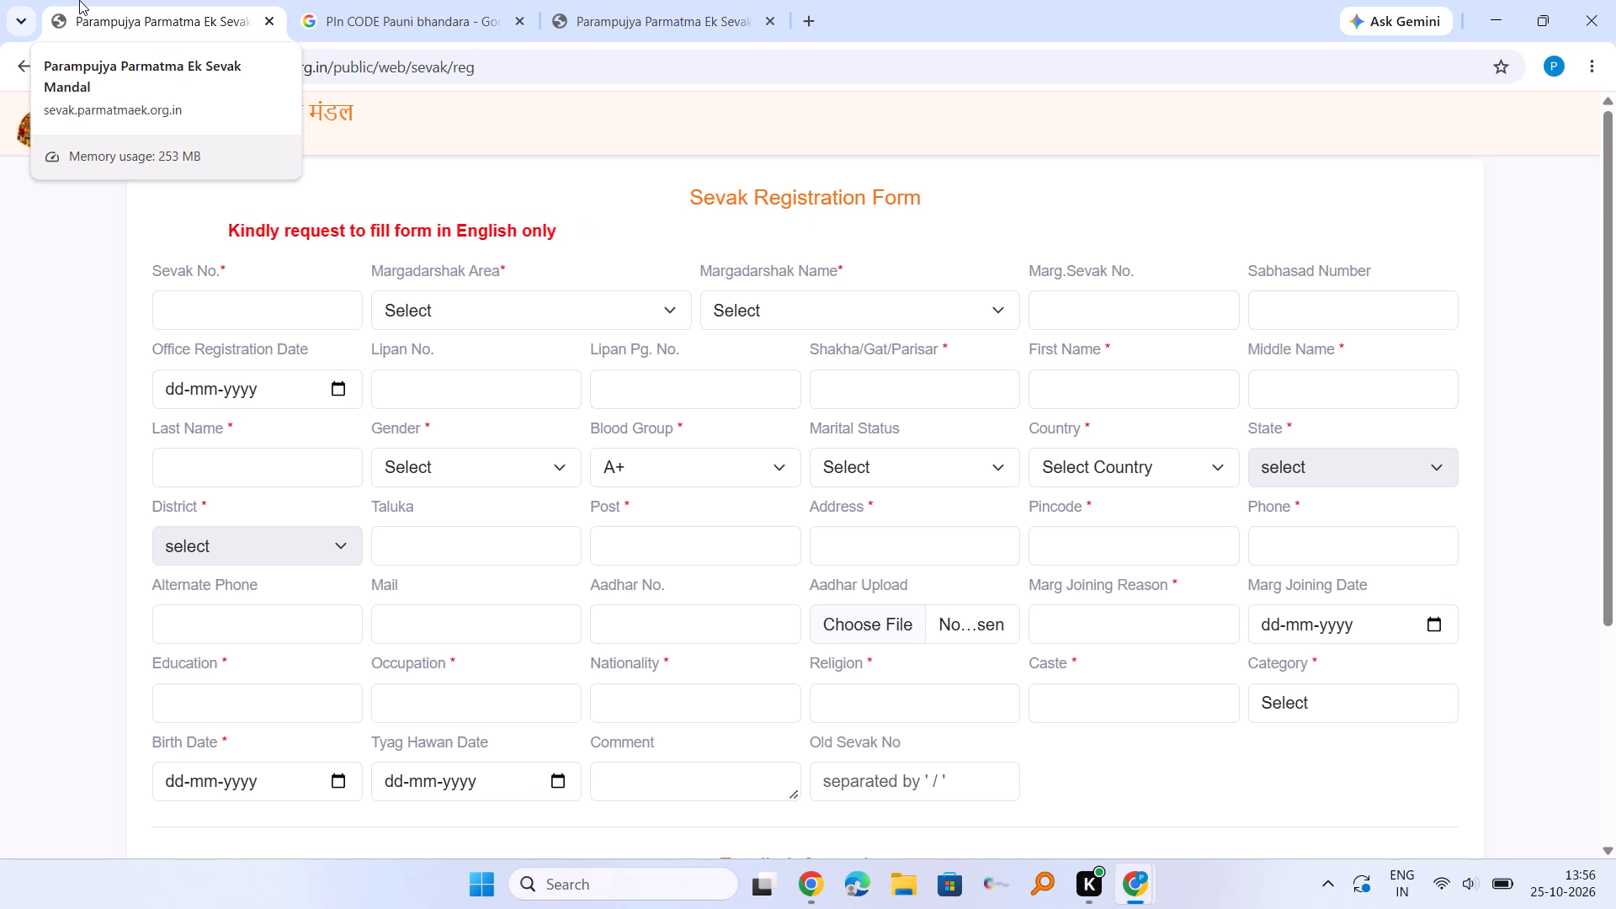
left_click(216, 320)
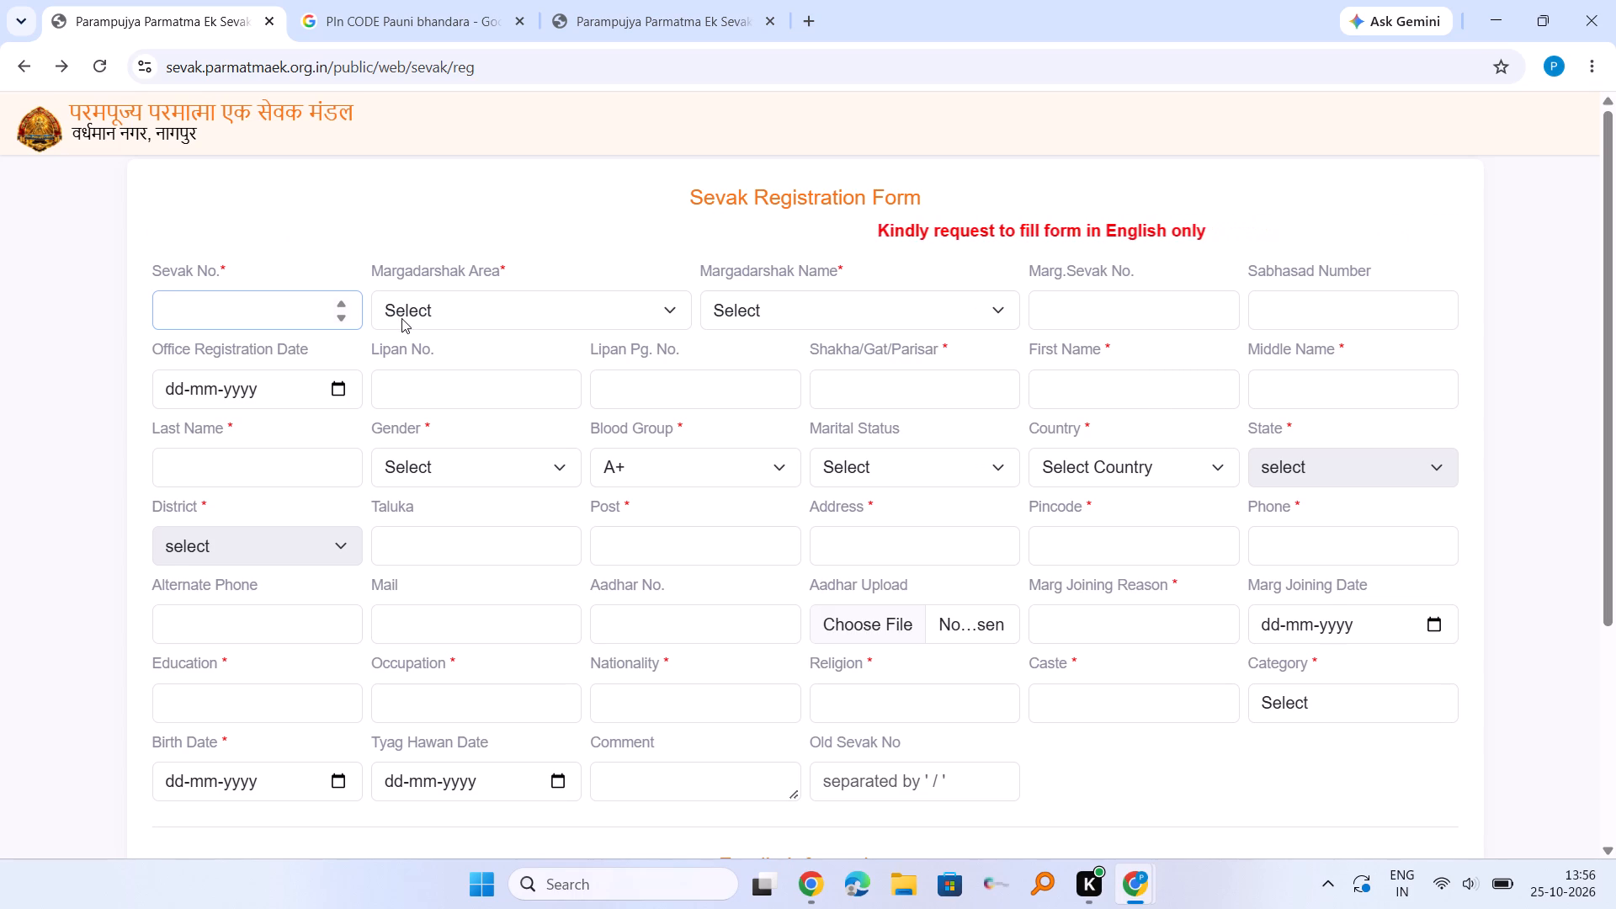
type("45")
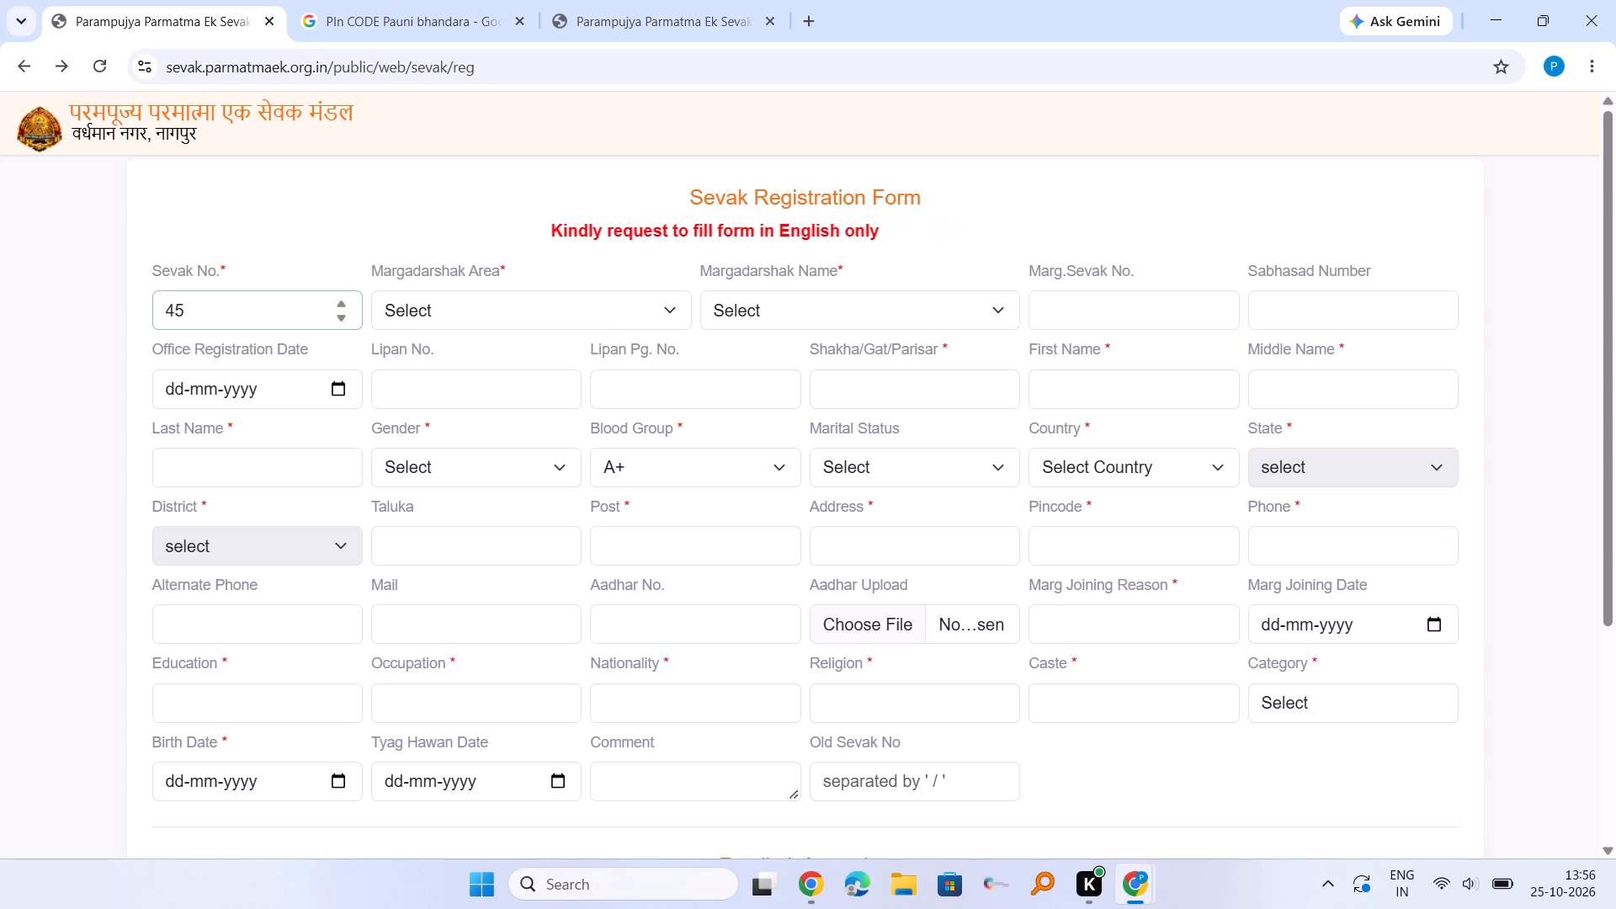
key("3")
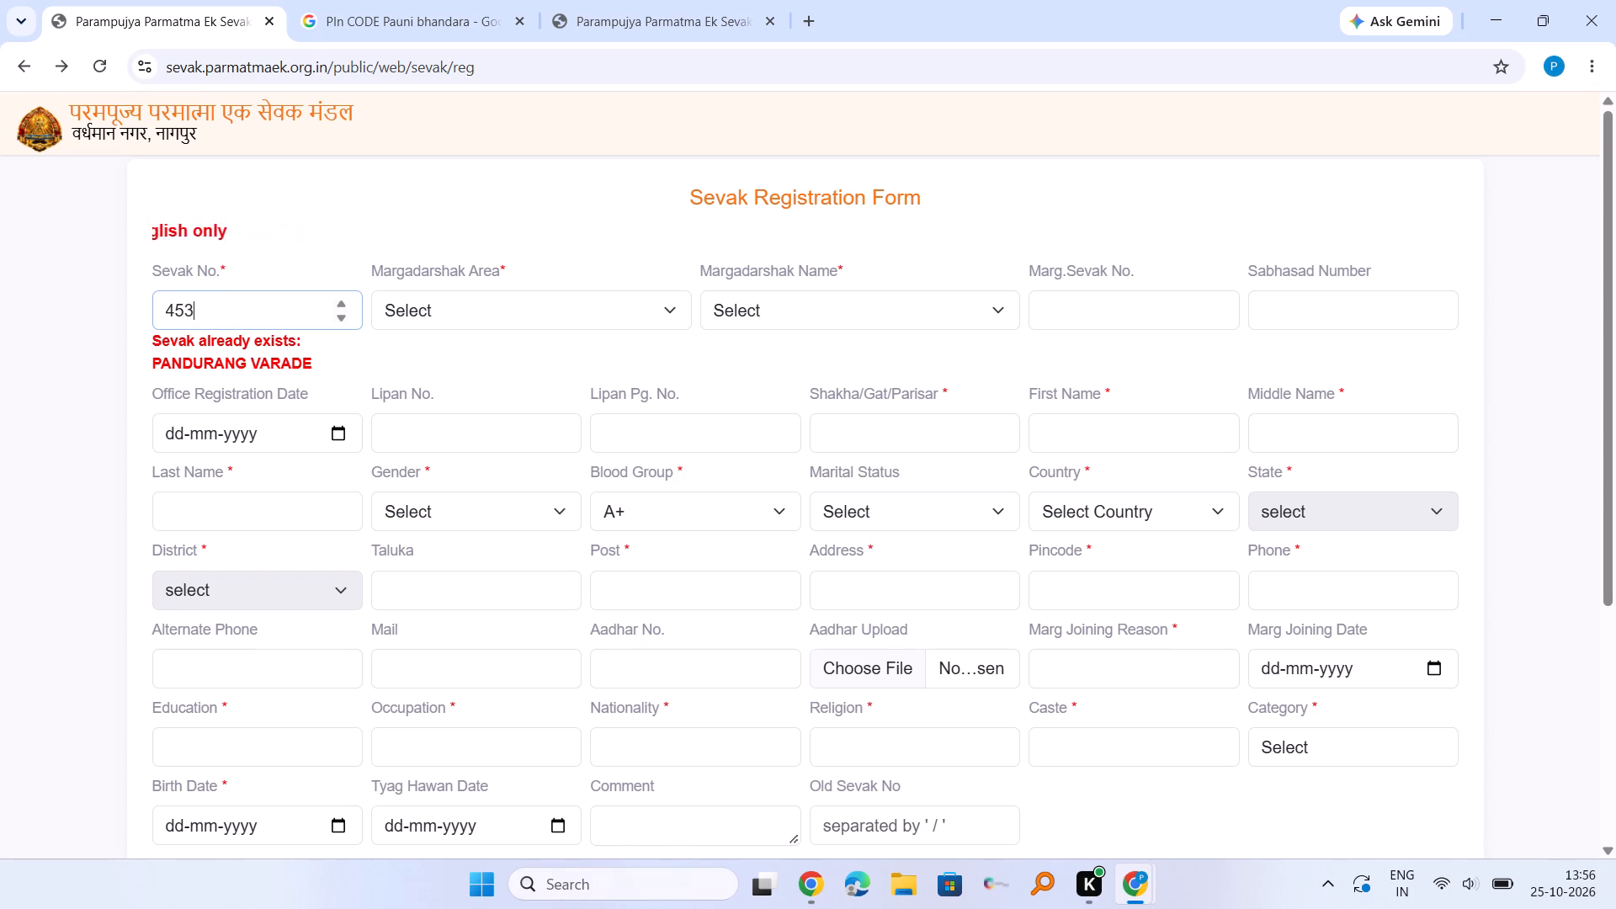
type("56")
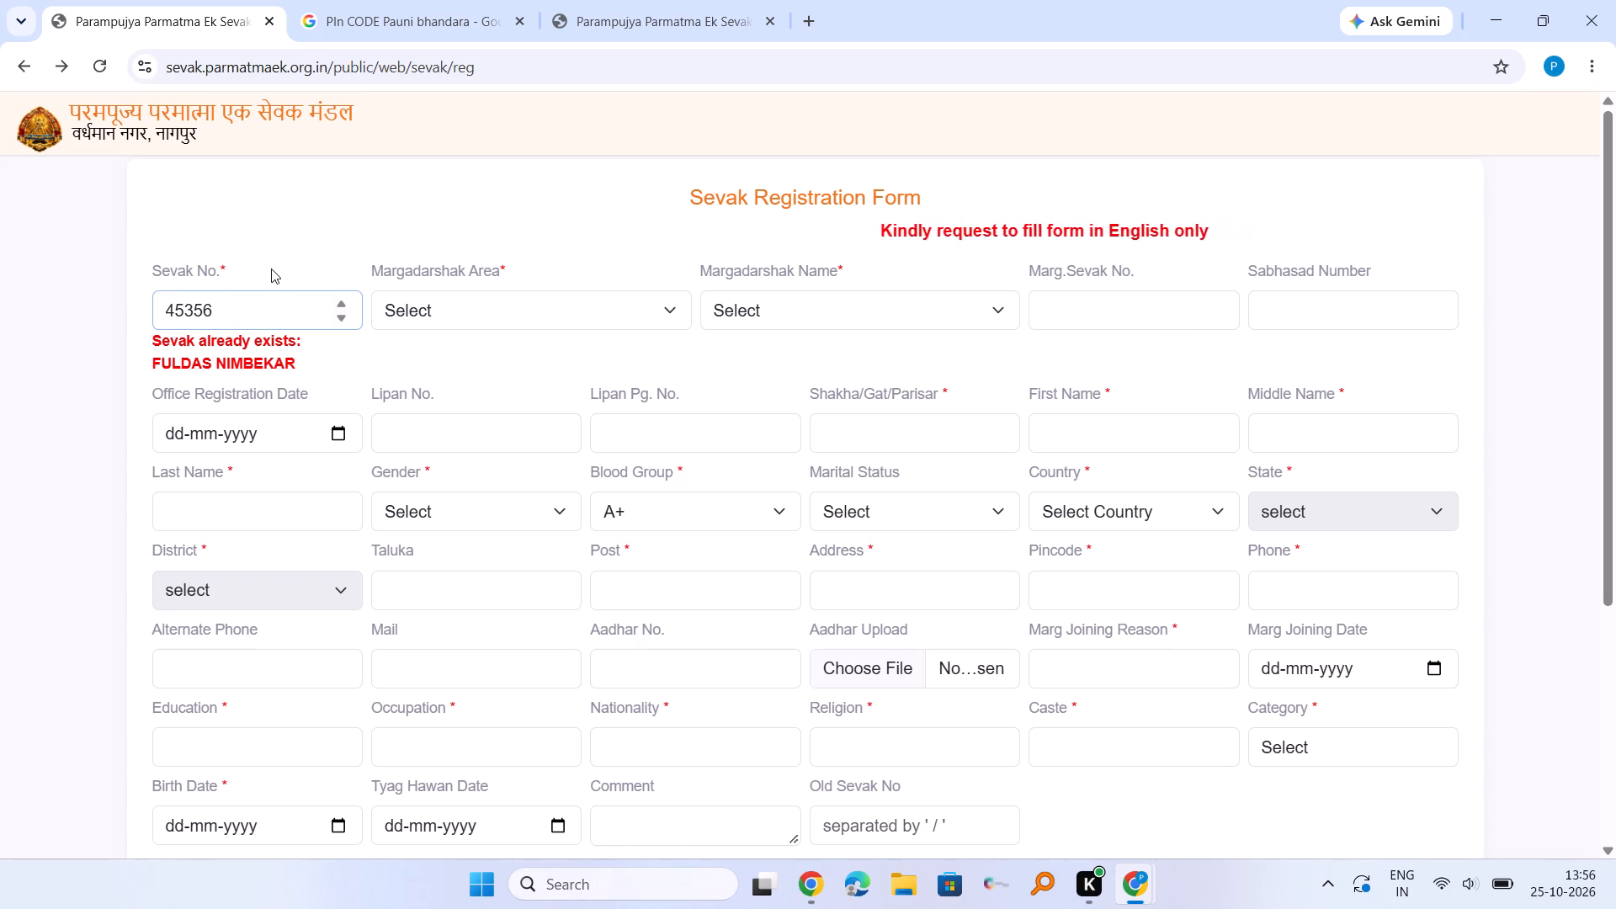
left_click_drag(212, 303, 151, 321)
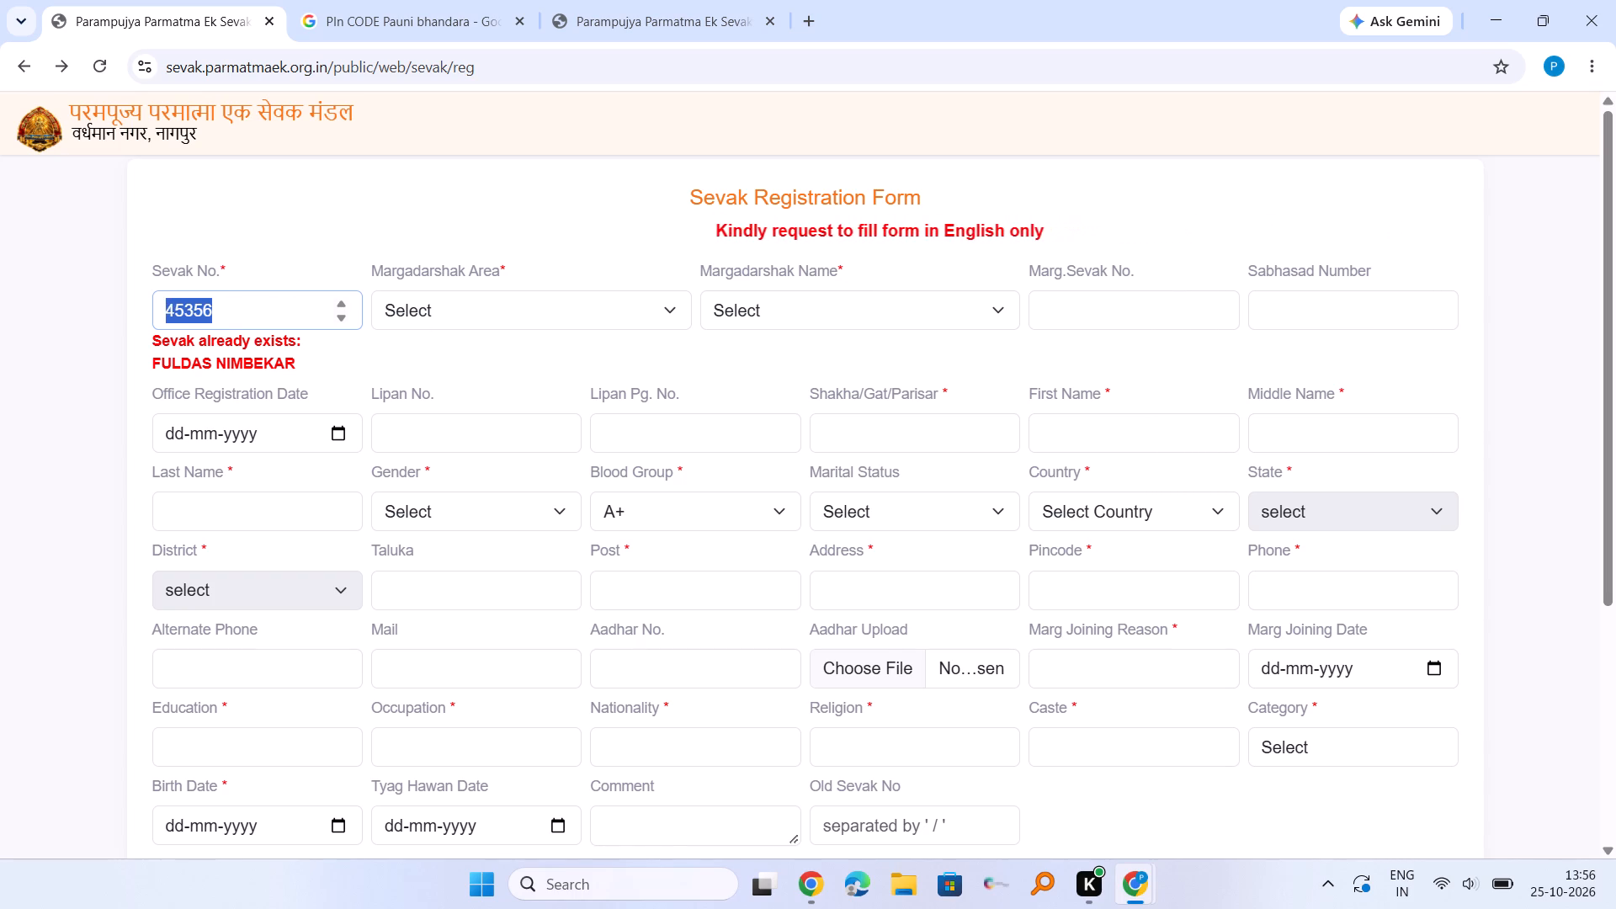
key("ctrl+c")
key("BackSpace")
key("ctrl+v")
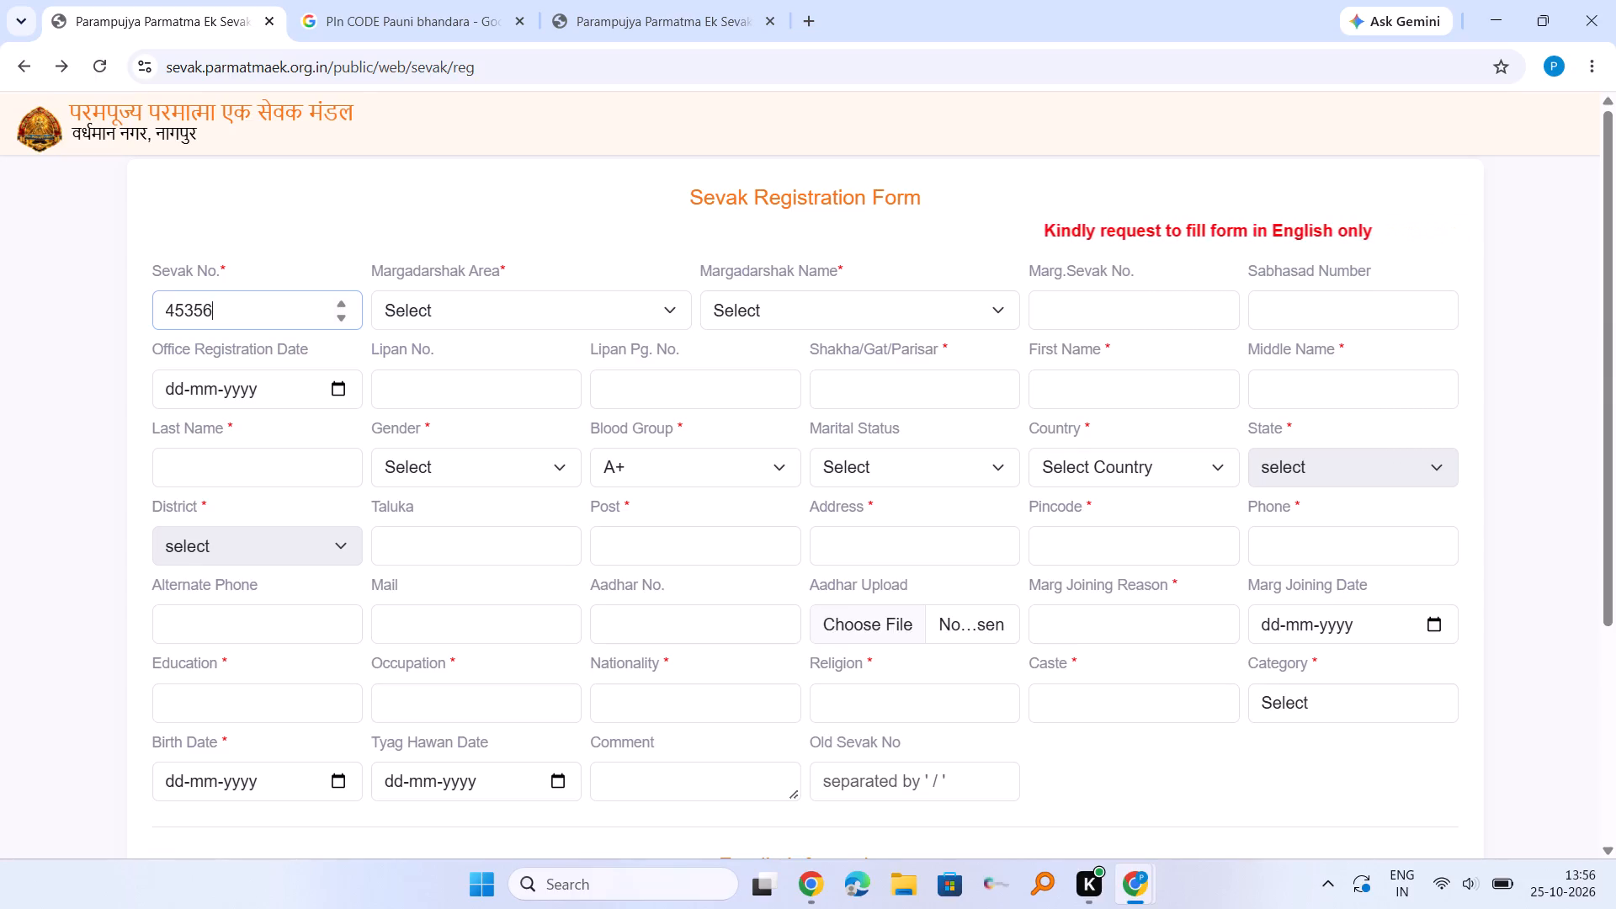
Fill in the sevak's first, middle and last names, with gender Male and blood group NA.
double_click(1031, 378)
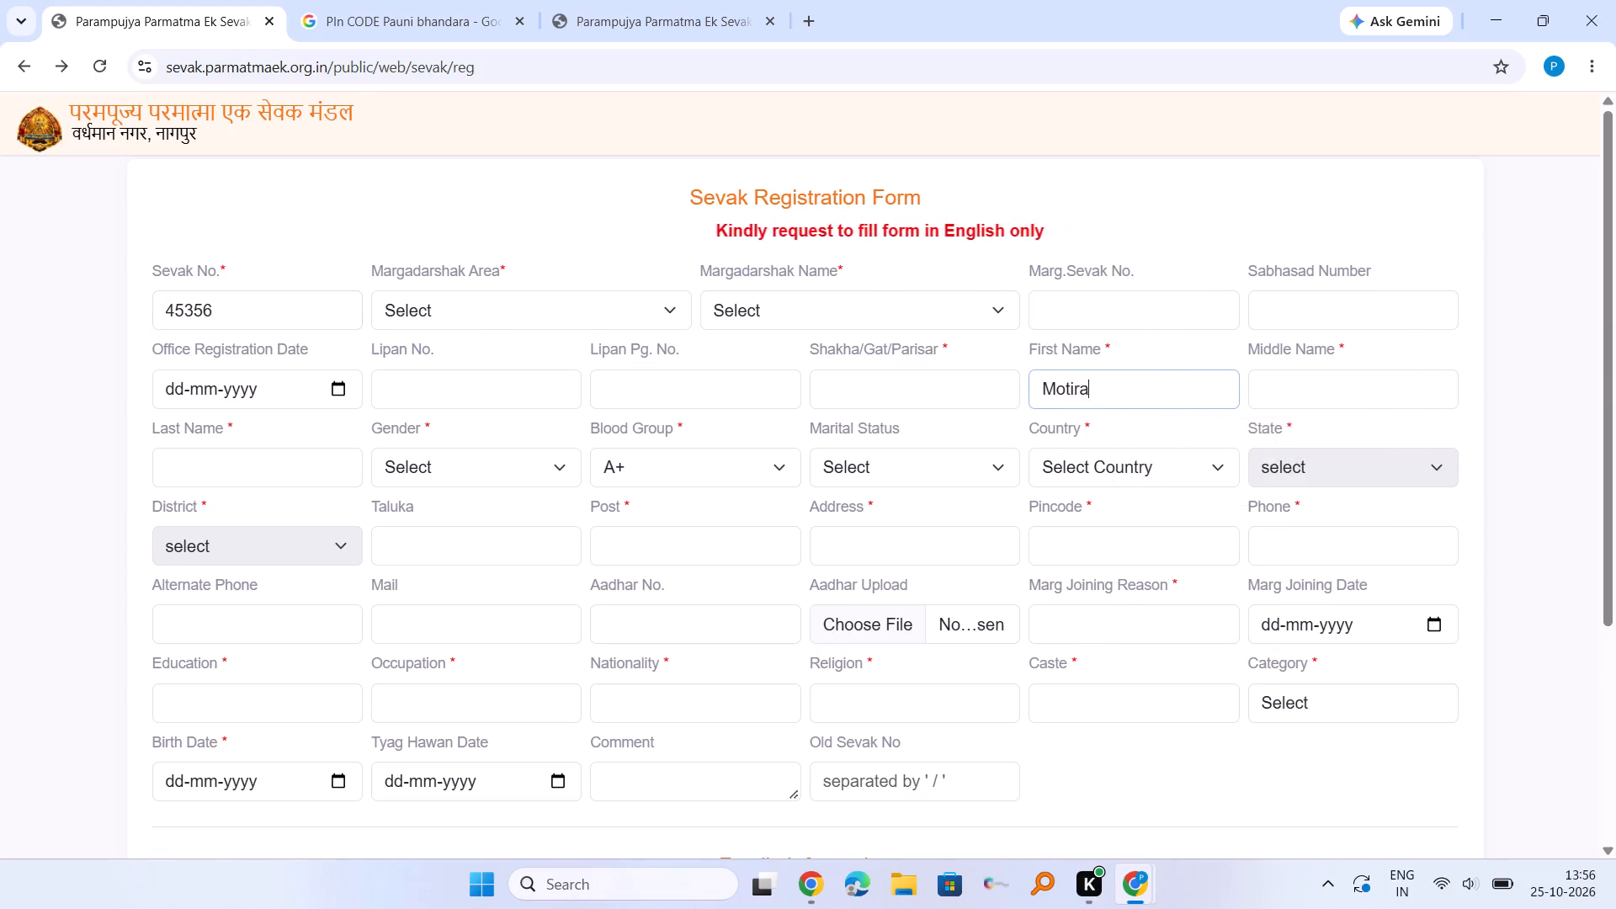
left_click(1333, 388)
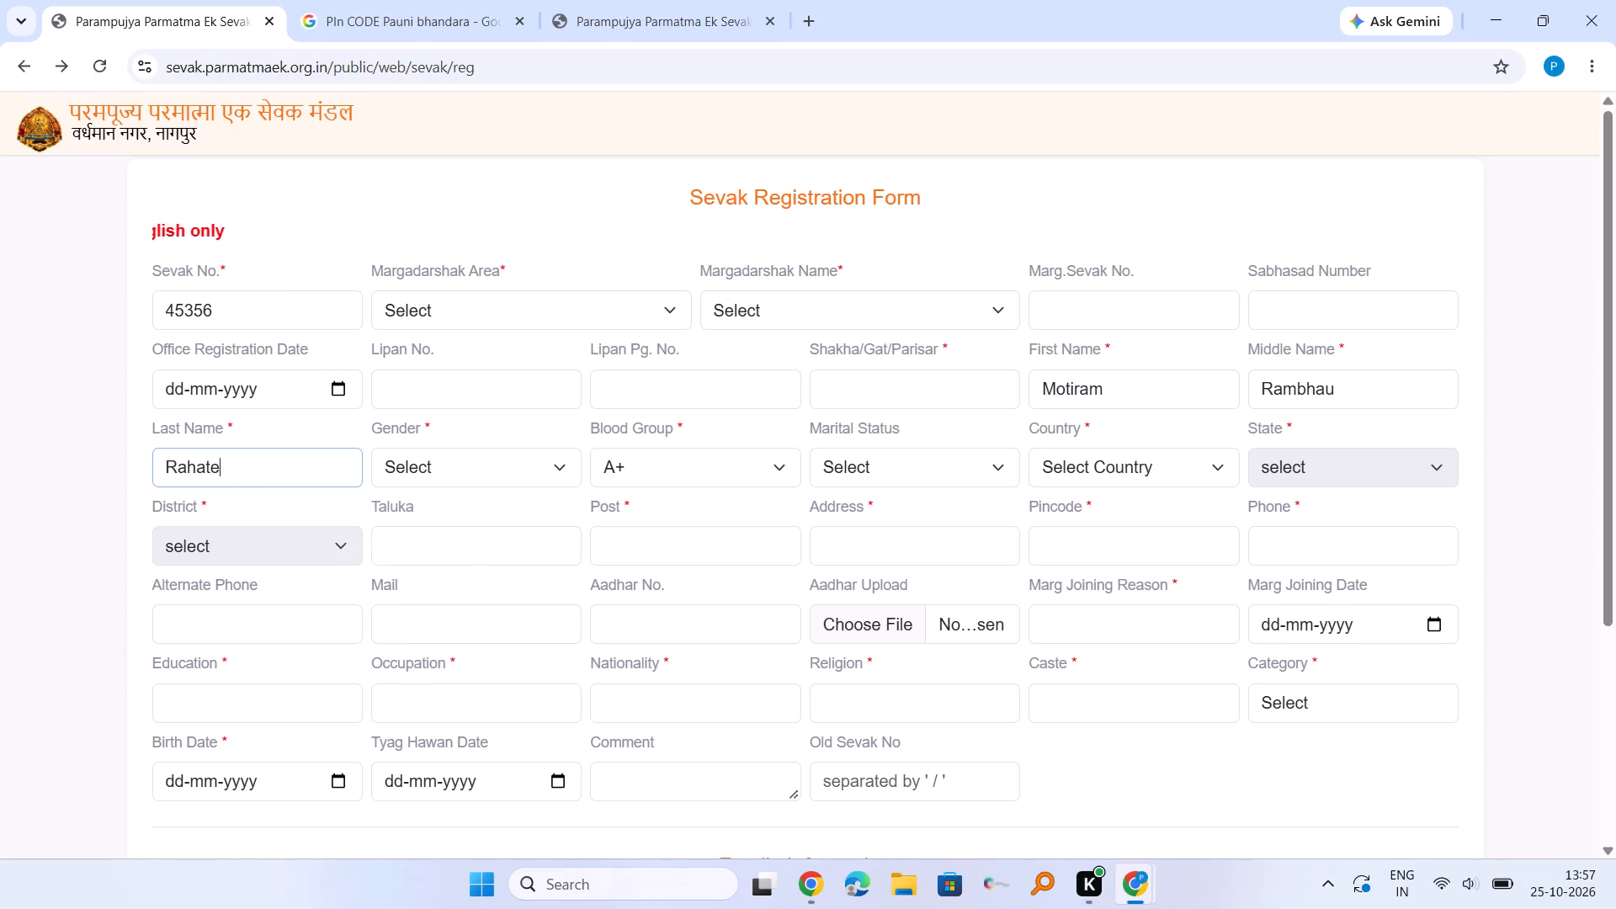
left_click_drag(559, 457, 449, 563)
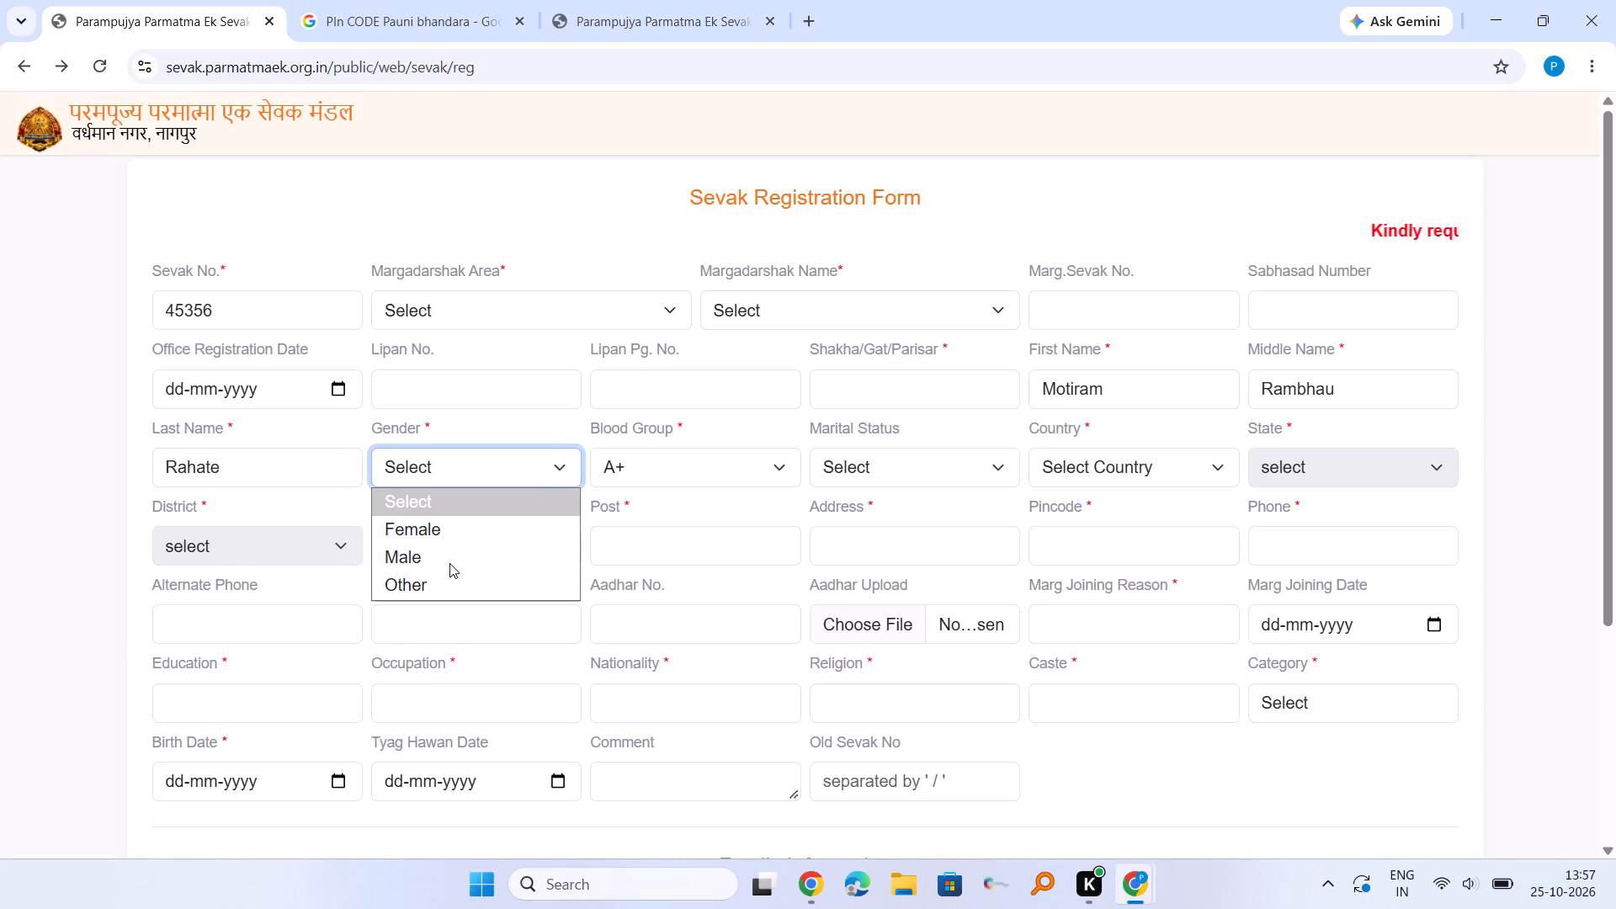
left_click_drag(449, 563, 449, 562)
left_click(449, 562)
left_click(663, 478)
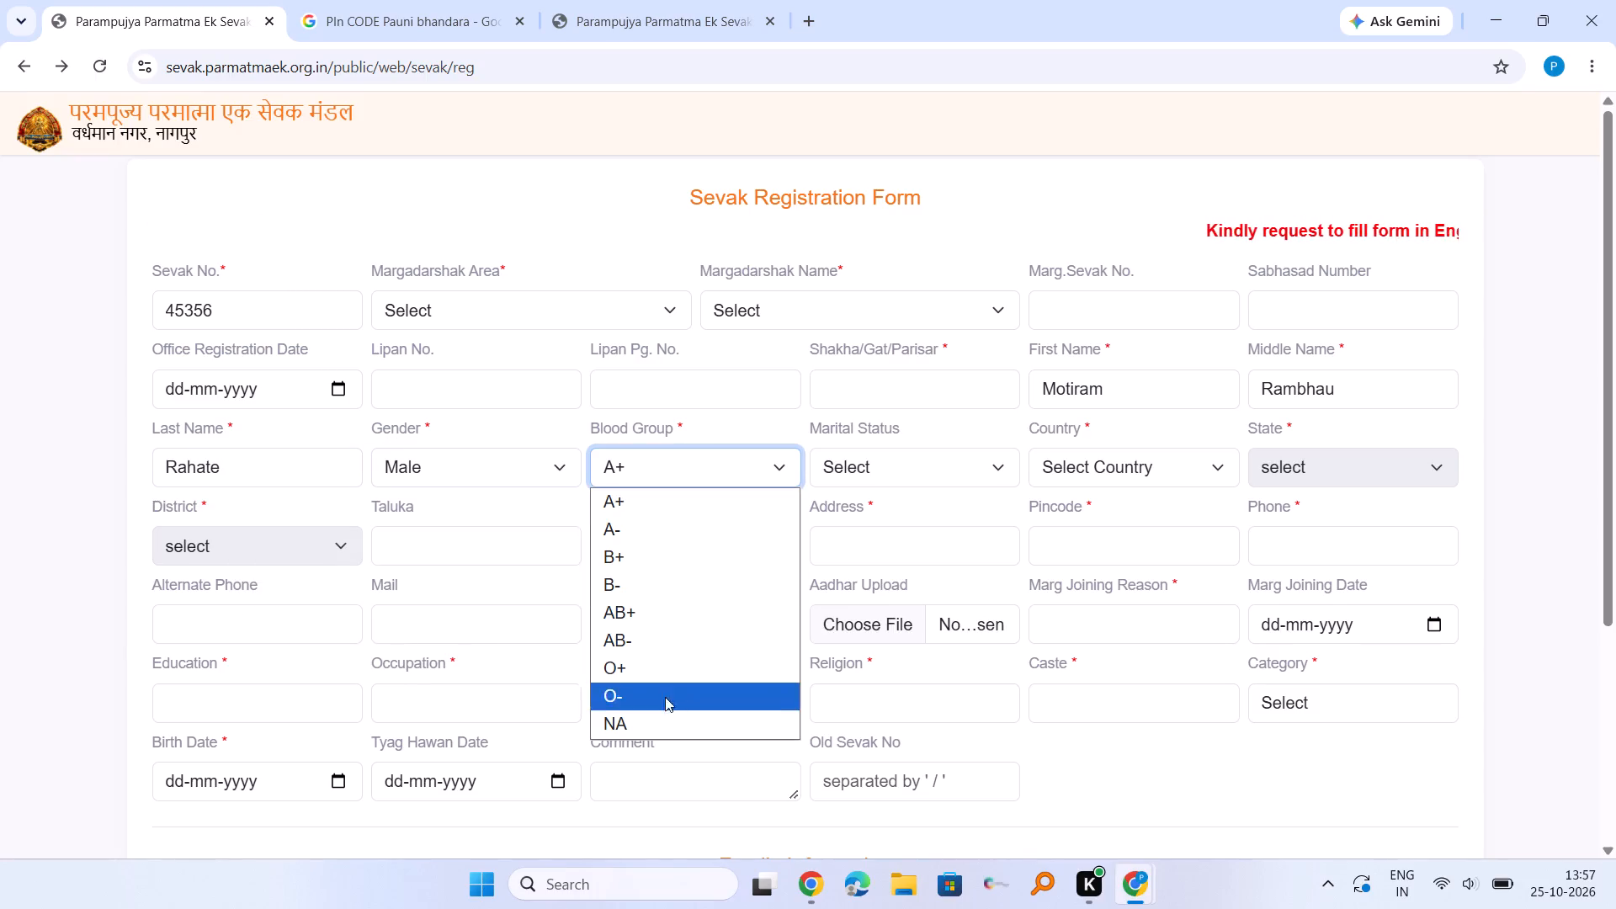
left_click(659, 712)
Set the sevak's location to country India, state Maharashtra and district Gadchiroli.
left_click(1165, 475)
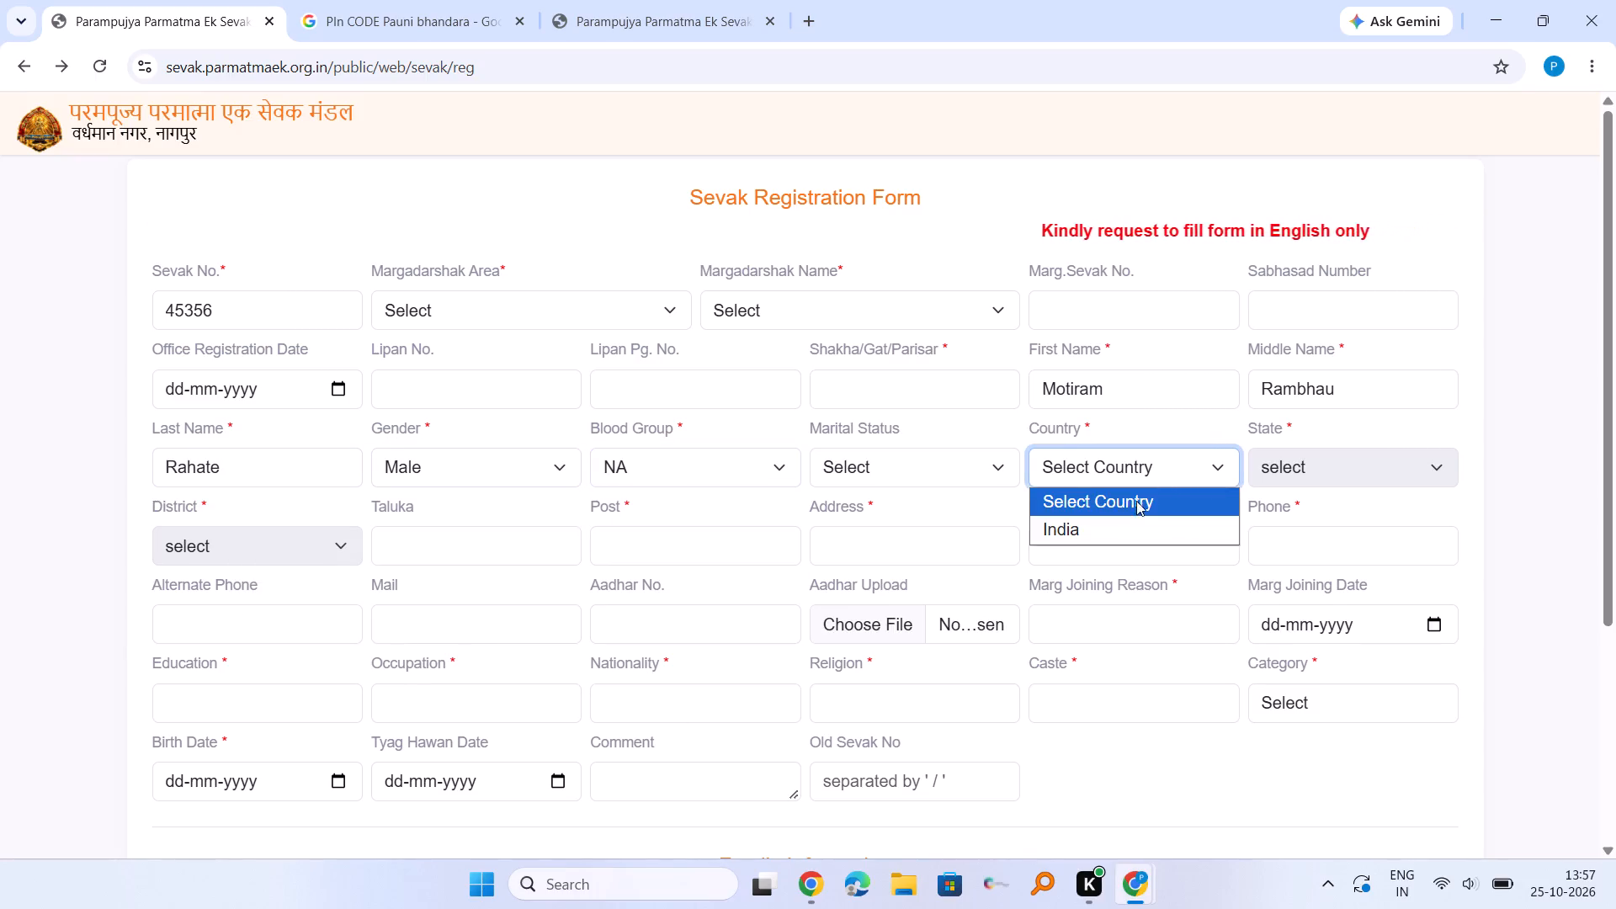
left_click(1110, 528)
left_click(1325, 465)
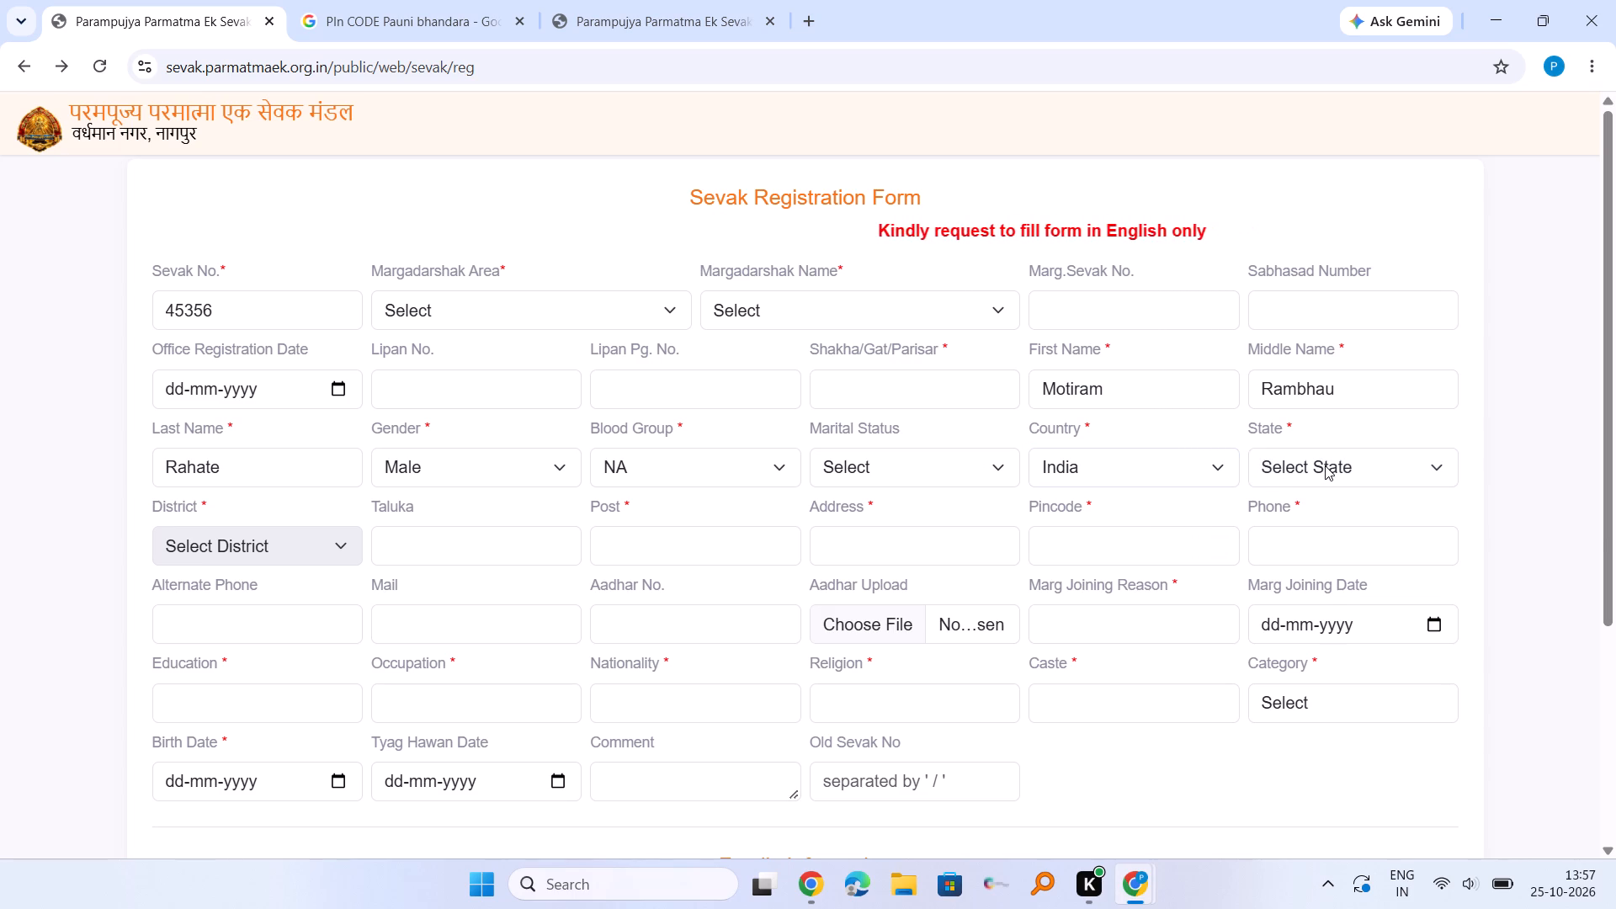
left_click(1325, 465)
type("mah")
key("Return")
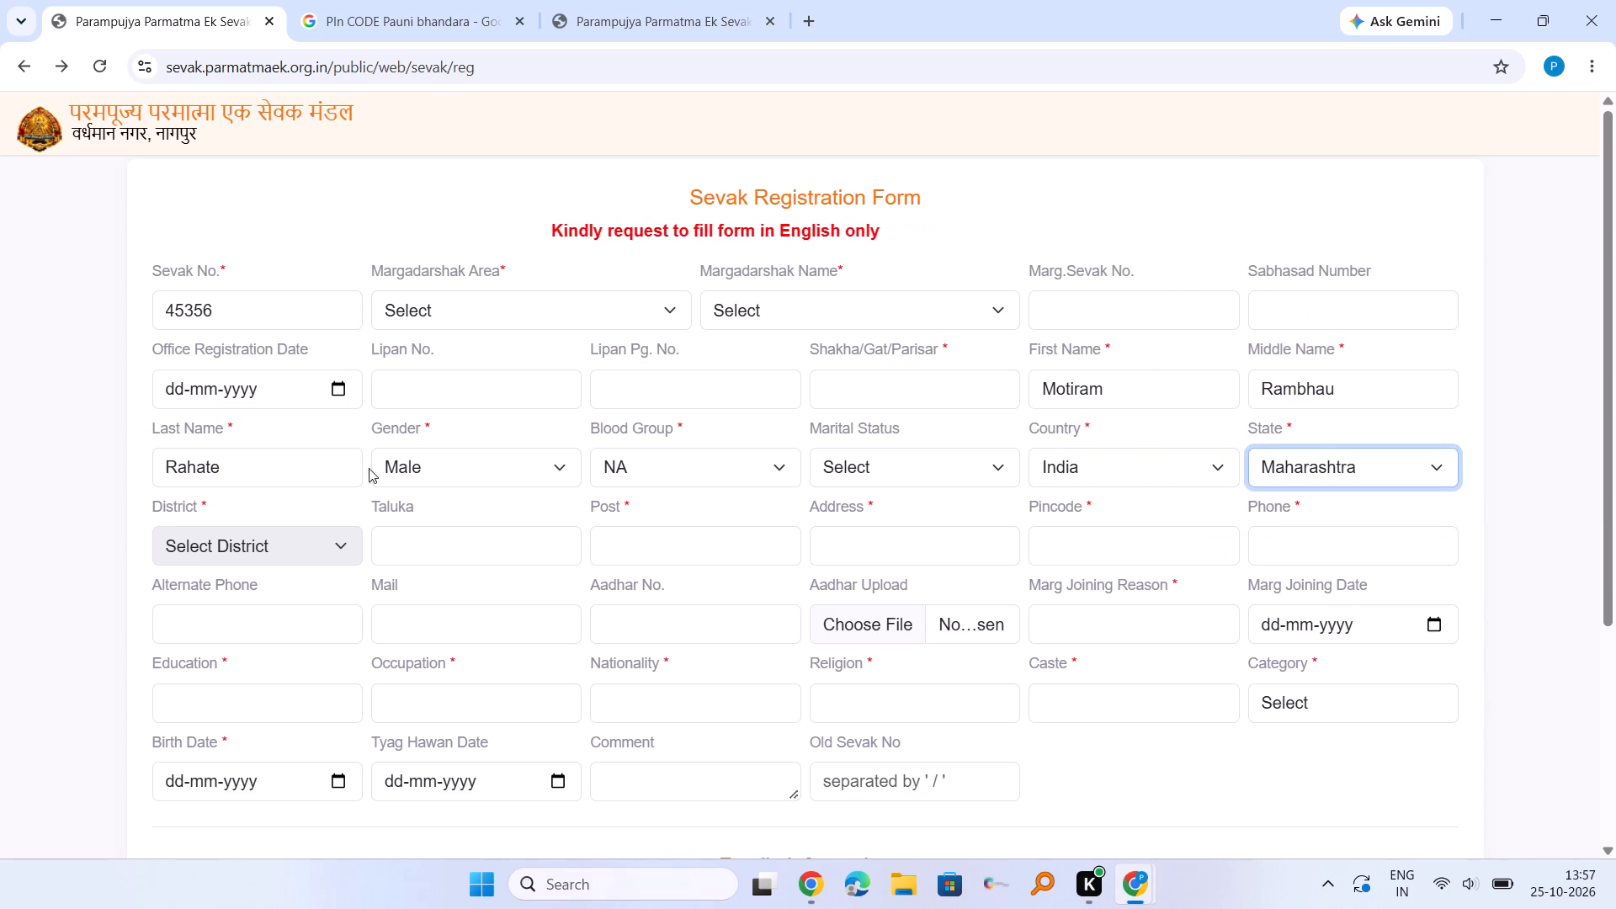
left_click(271, 537)
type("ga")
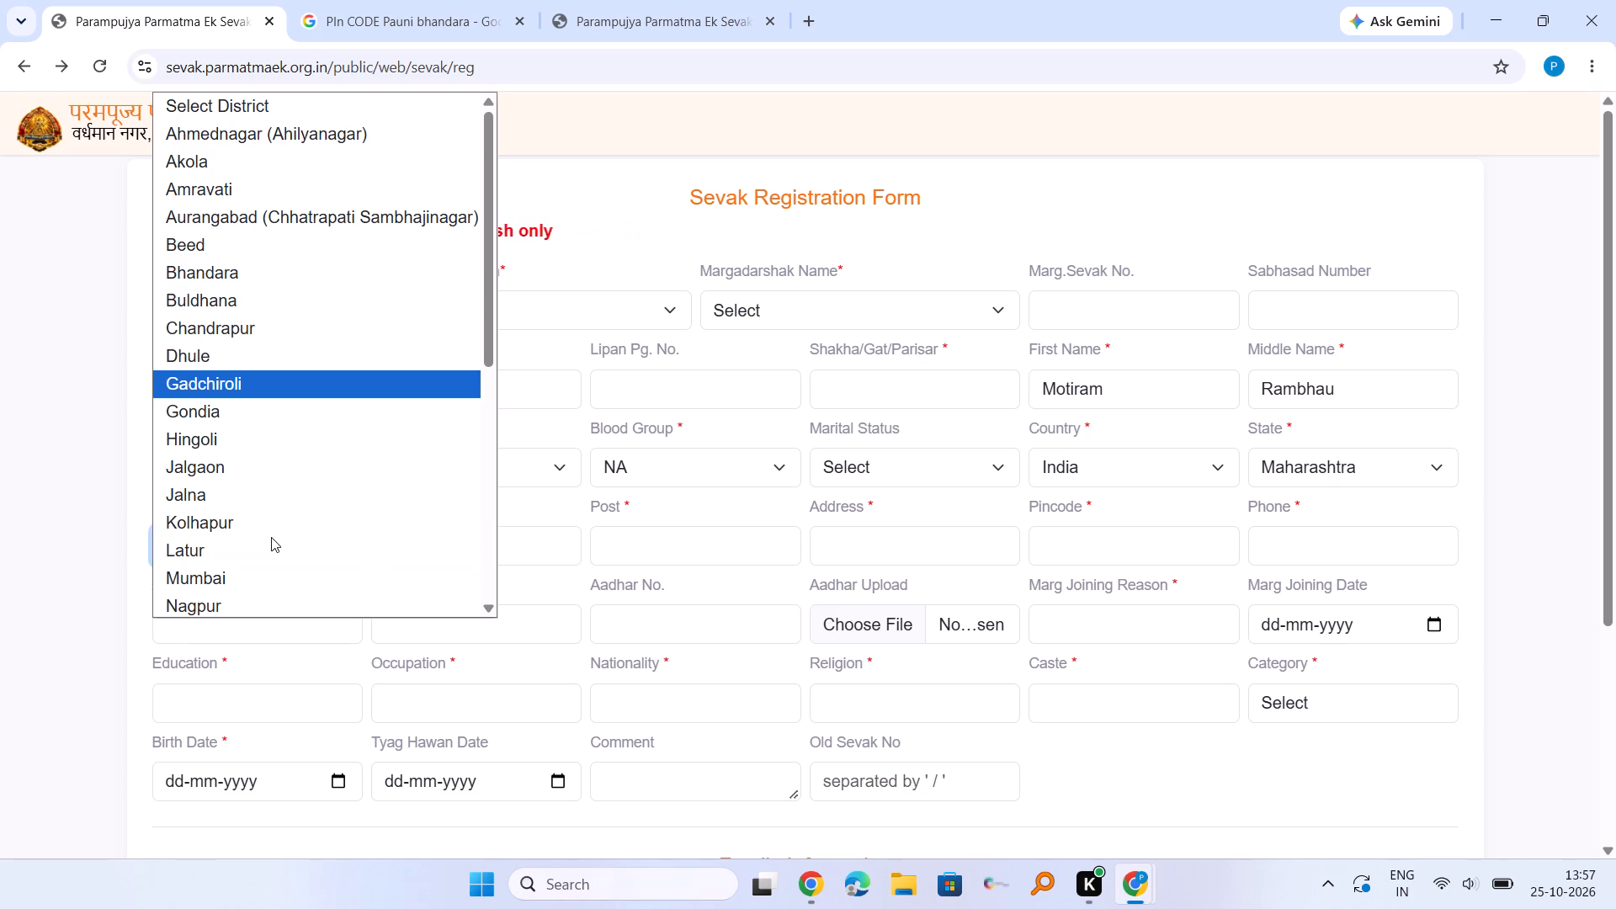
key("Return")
Enter "Gadchiiroli" as the Taluka and copy it into the Post field.
left_click(452, 527)
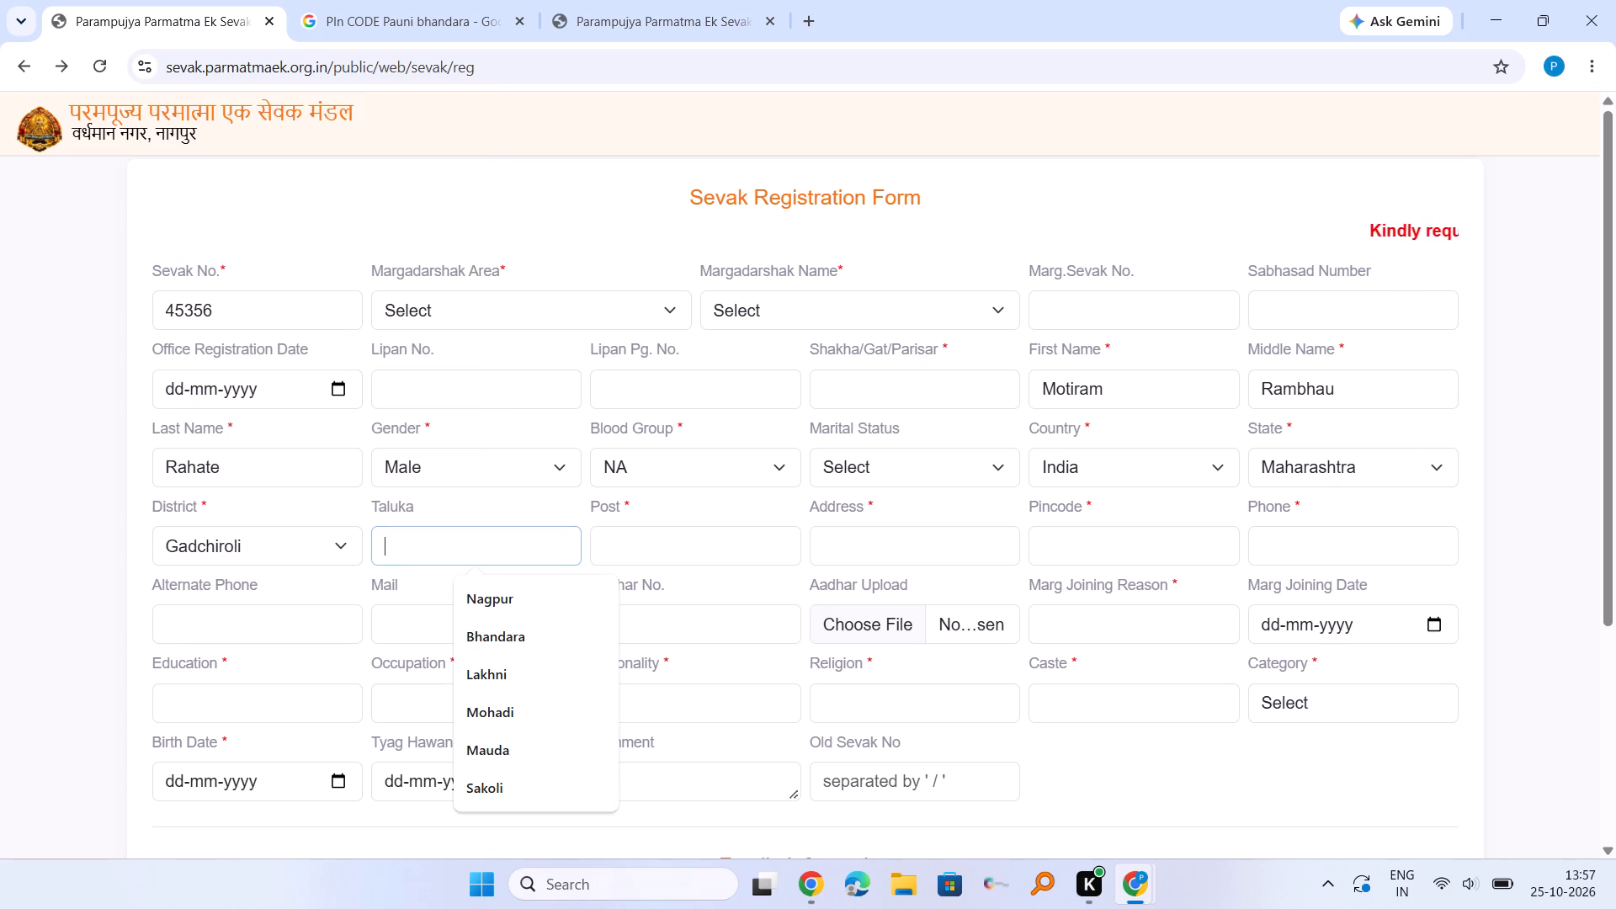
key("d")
key("BackSpace")
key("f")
key("BackSpace")
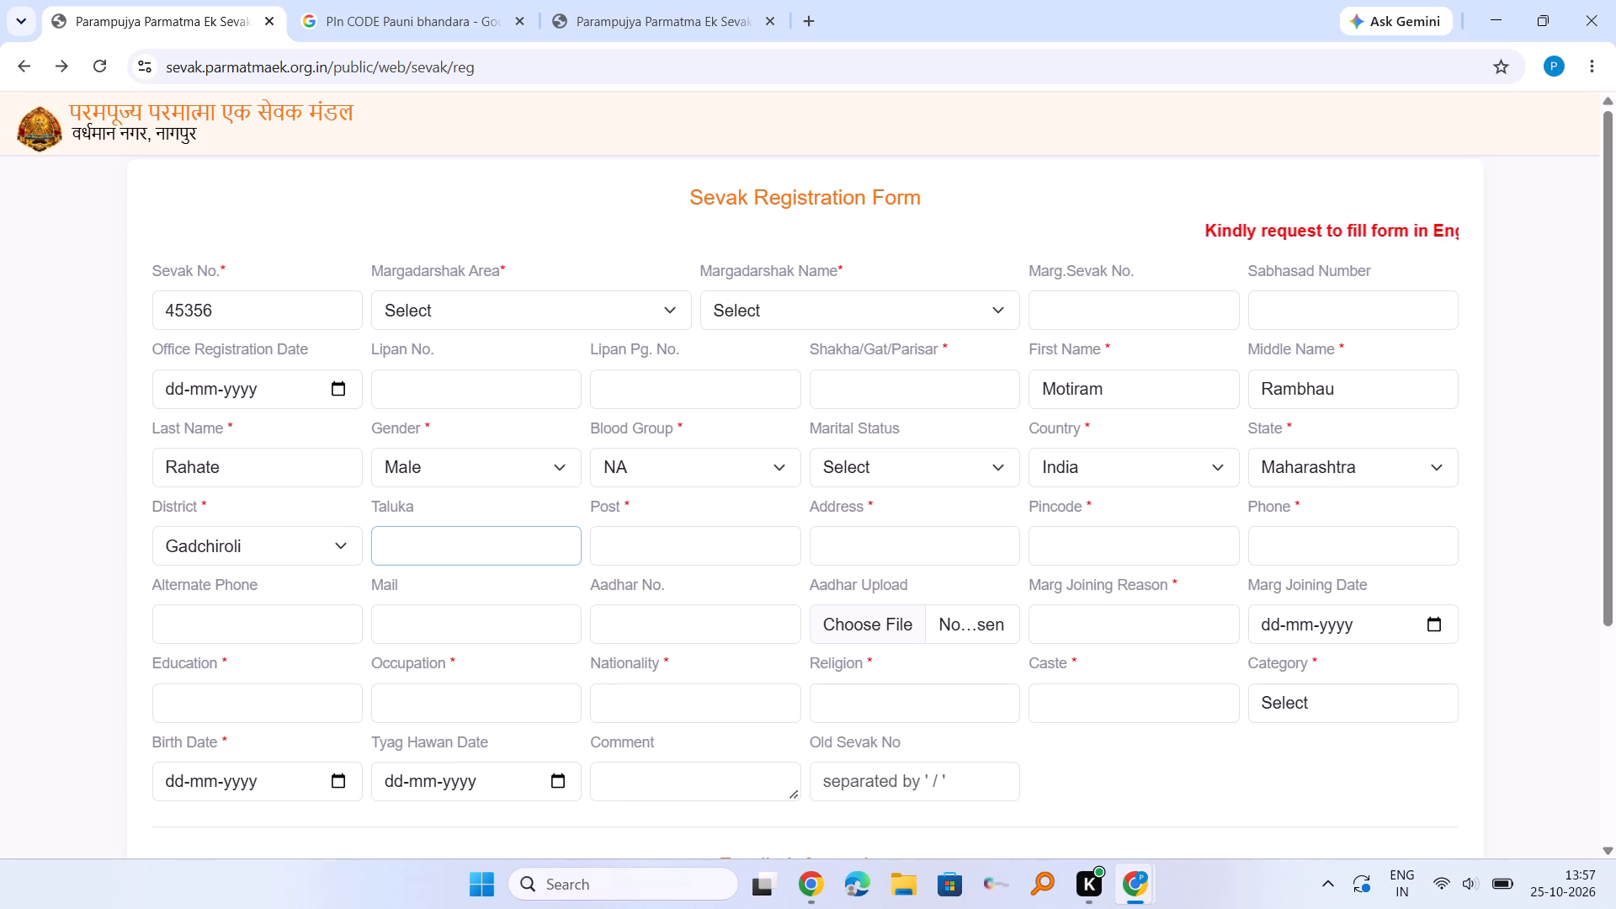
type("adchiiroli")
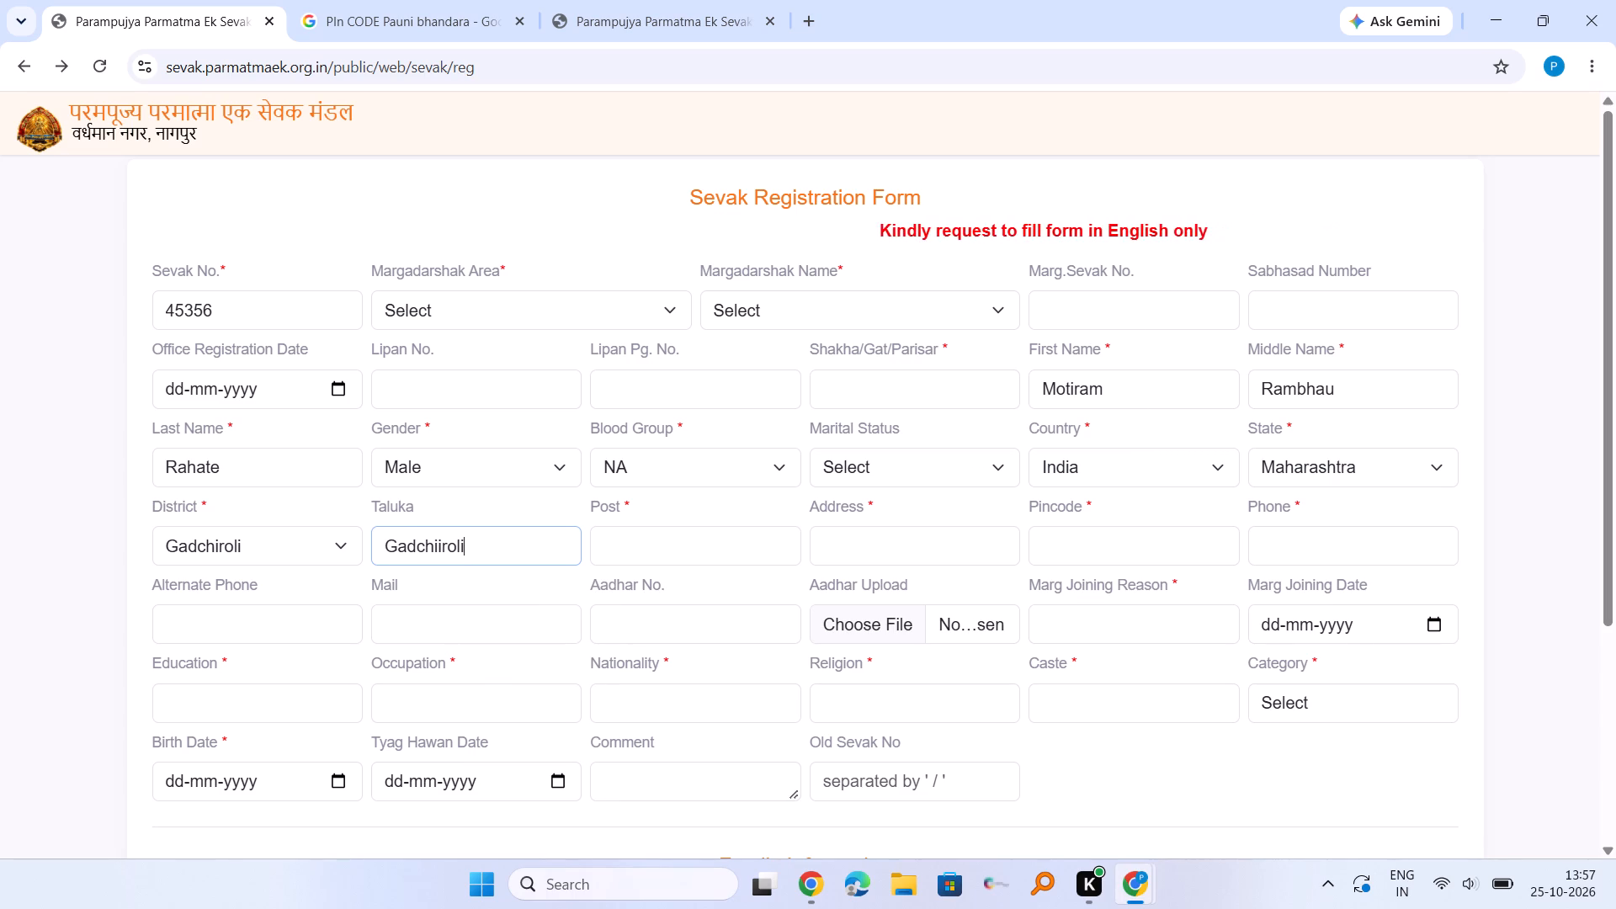
double_click(450, 552)
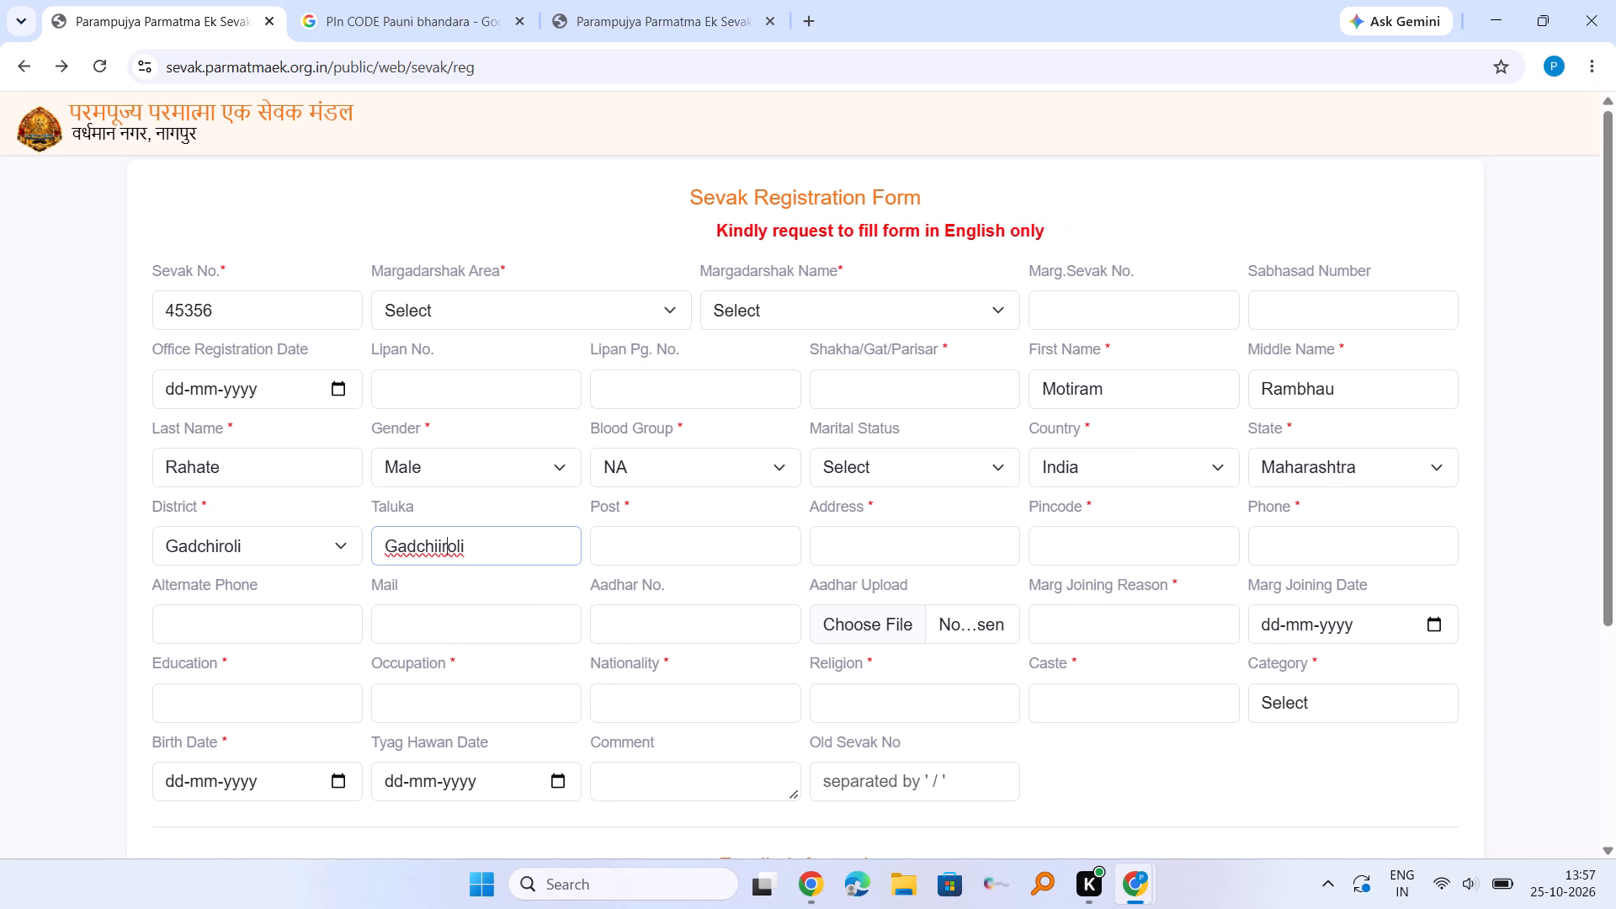
key("ctrl+c")
left_click(631, 551)
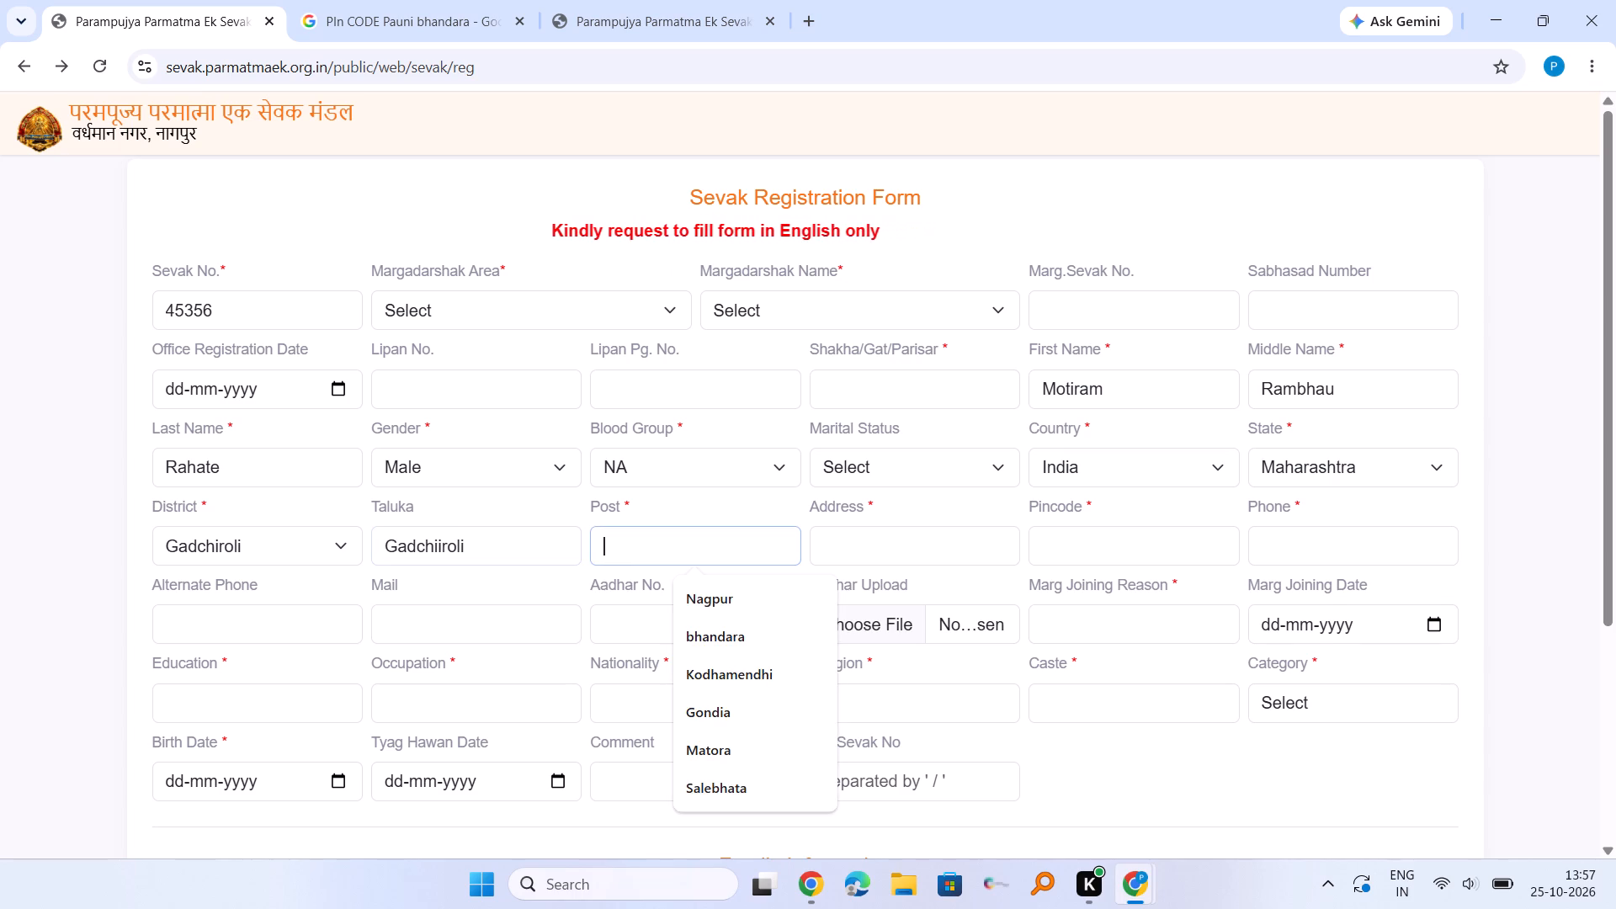
key("ctrl+v")
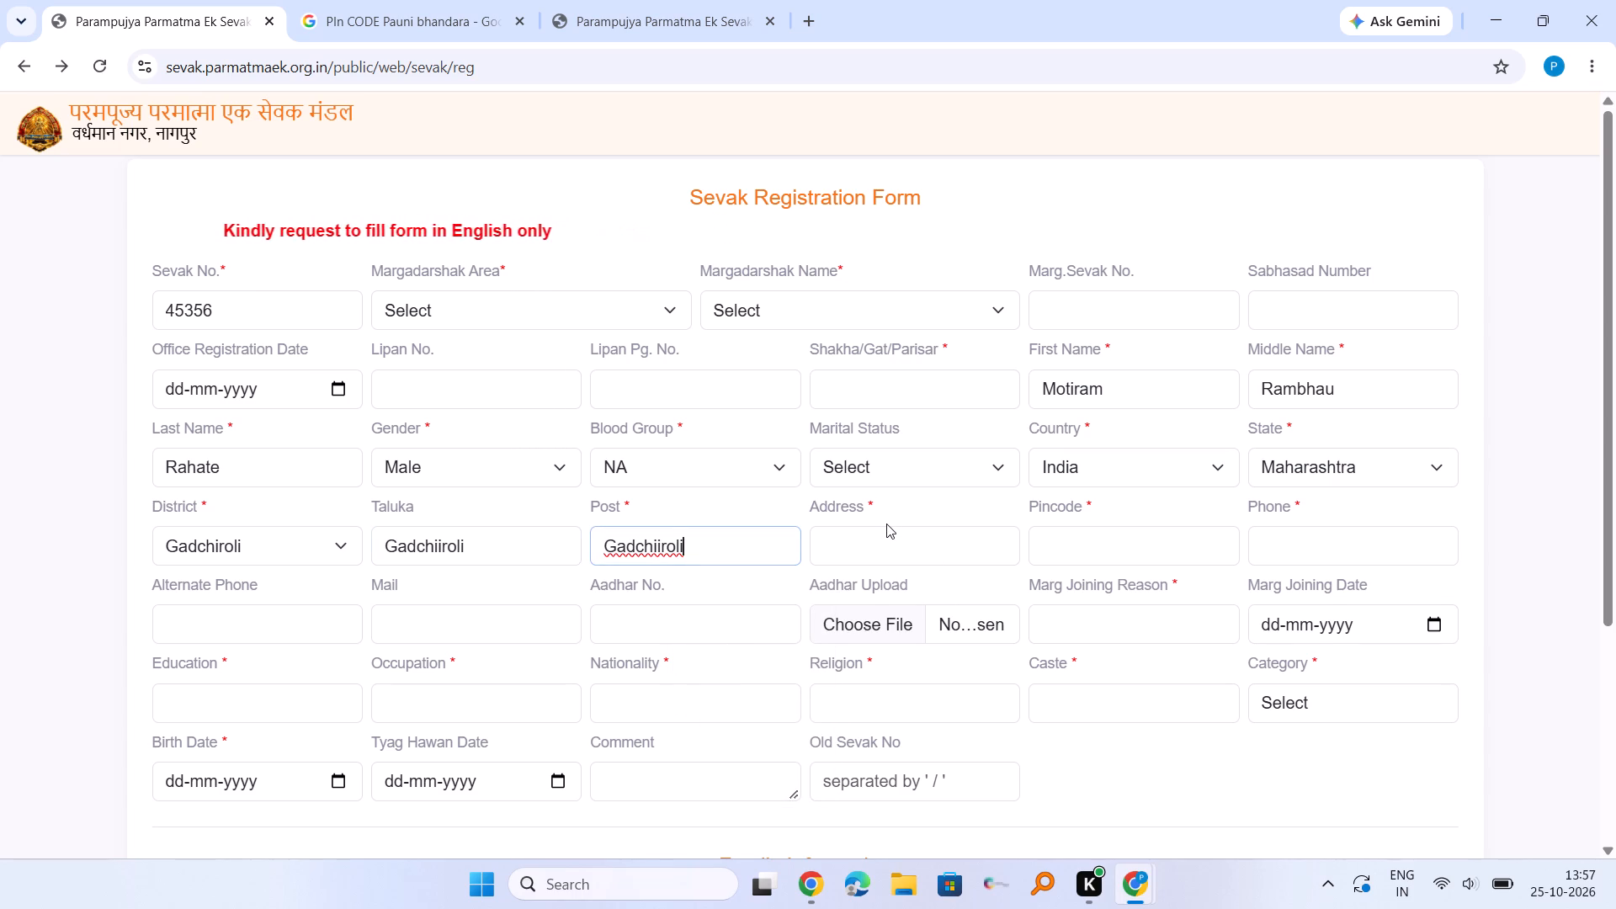
Fill the Address field with the same place name, "Gadchiiroli".
left_click(902, 532)
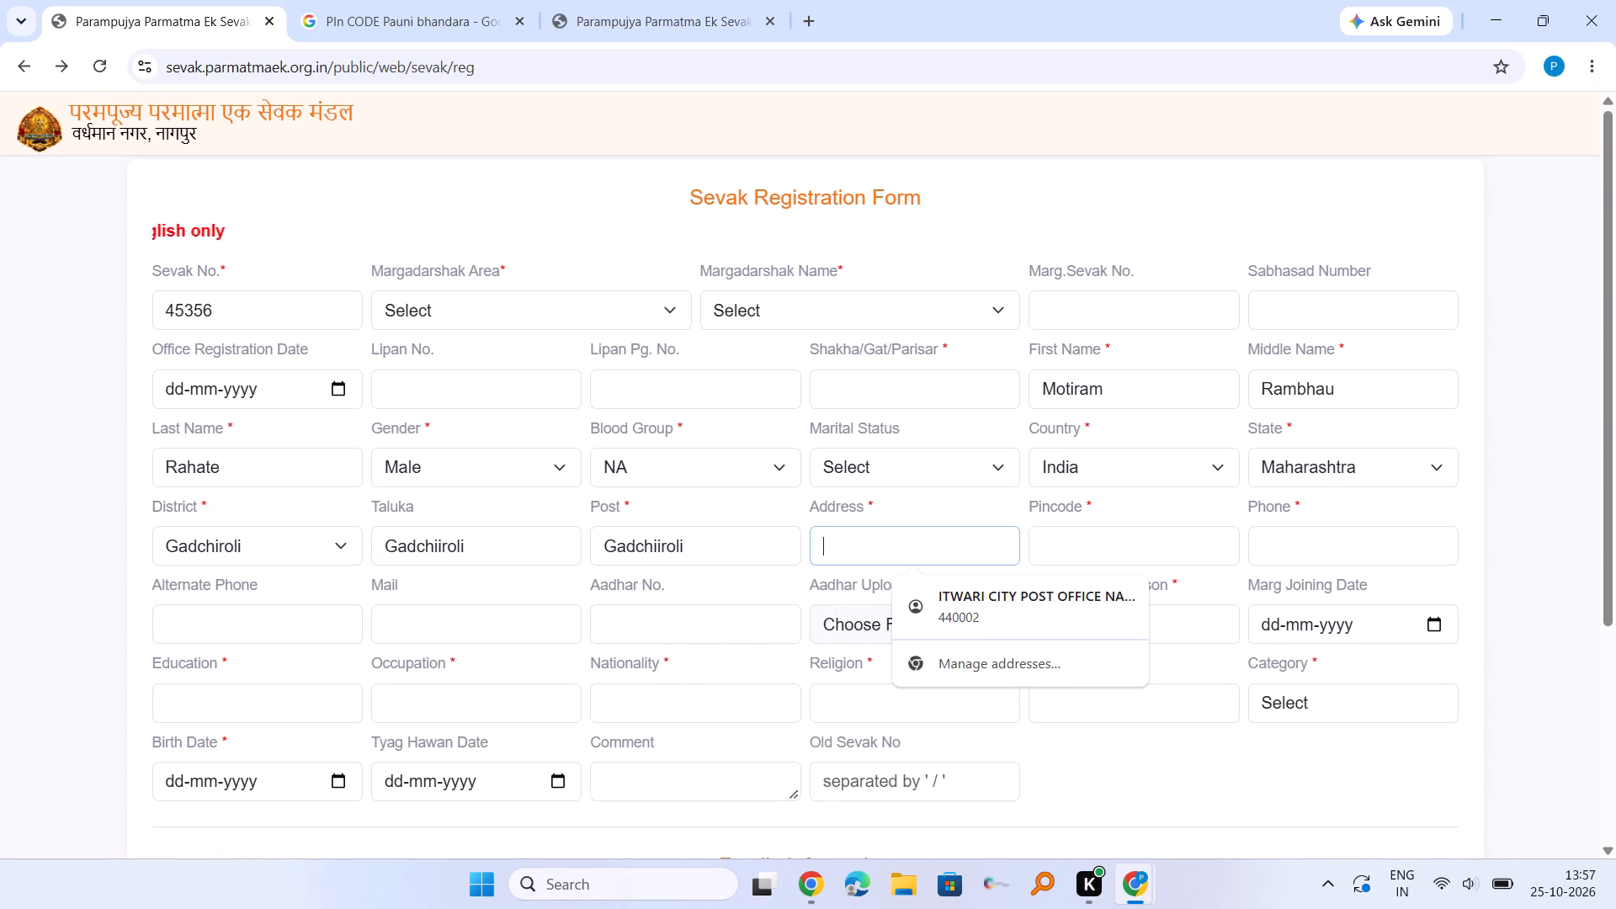
key("ctrl+v")
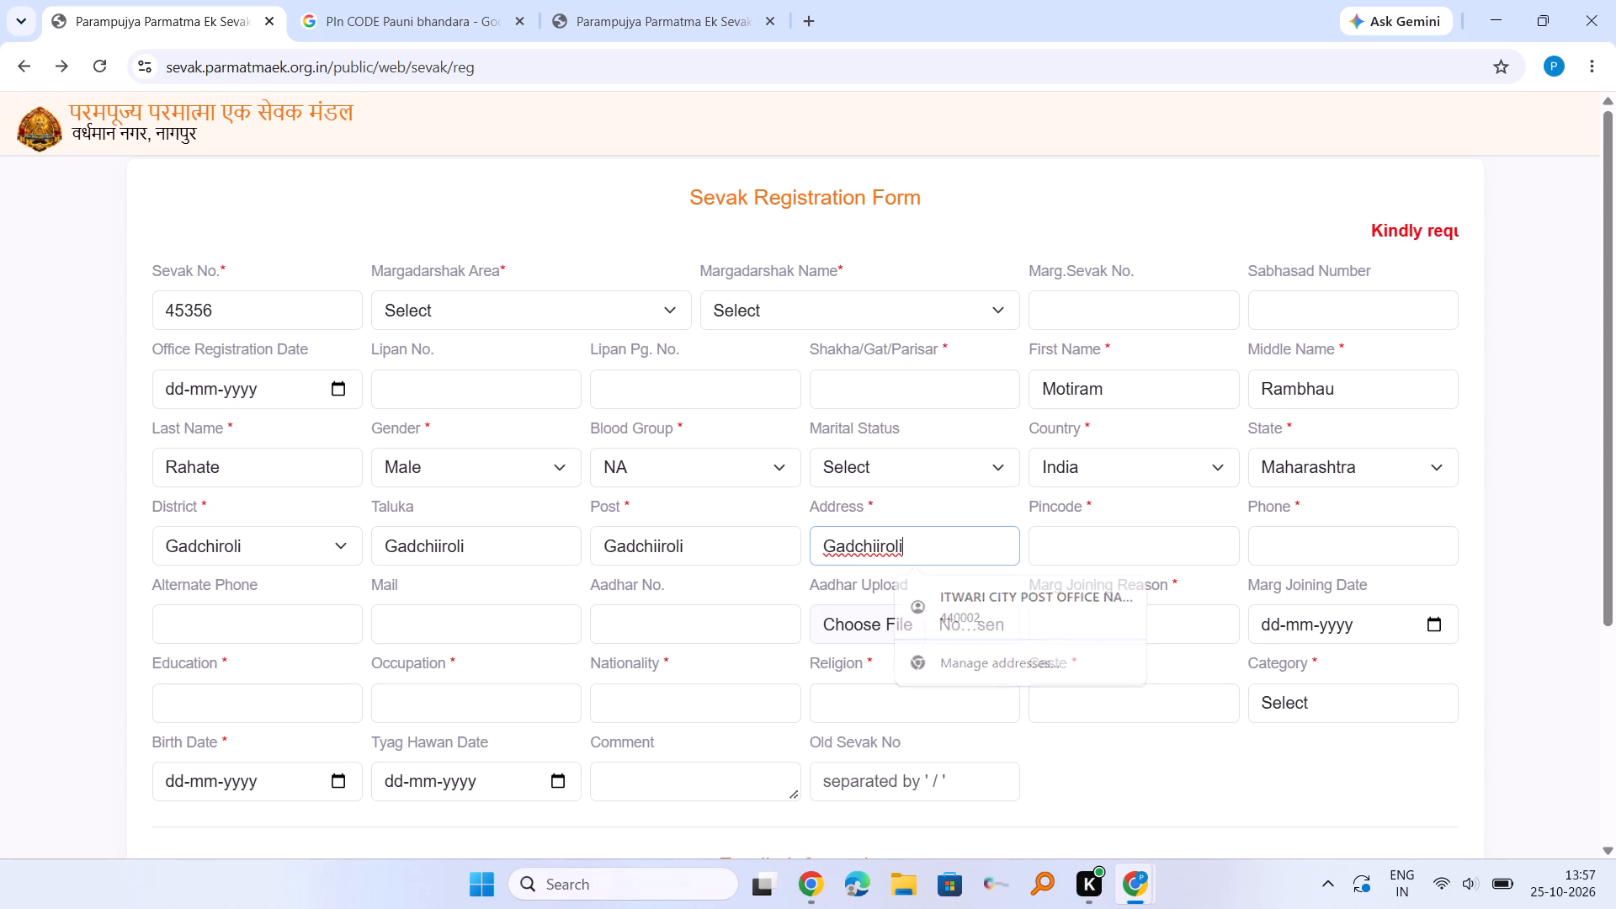
Search Google for the PIN code of "Gadchiiroli" and copy 442605 into the form's Pincode field.
left_click(458, 0)
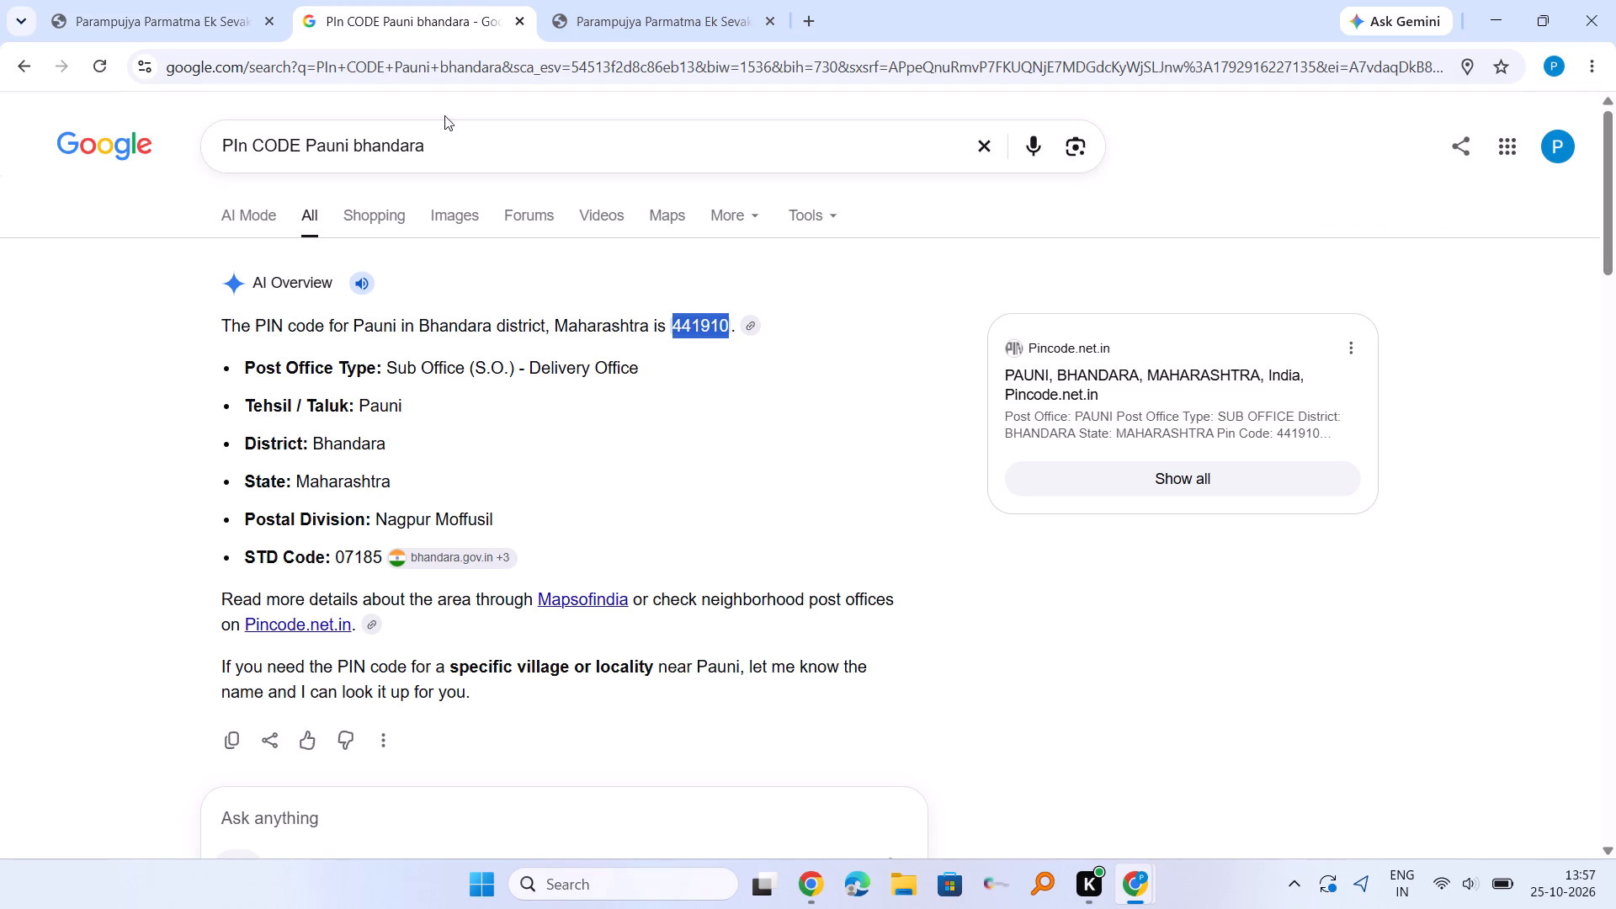
left_click_drag(441, 139, 306, 139)
key("BackSpace")
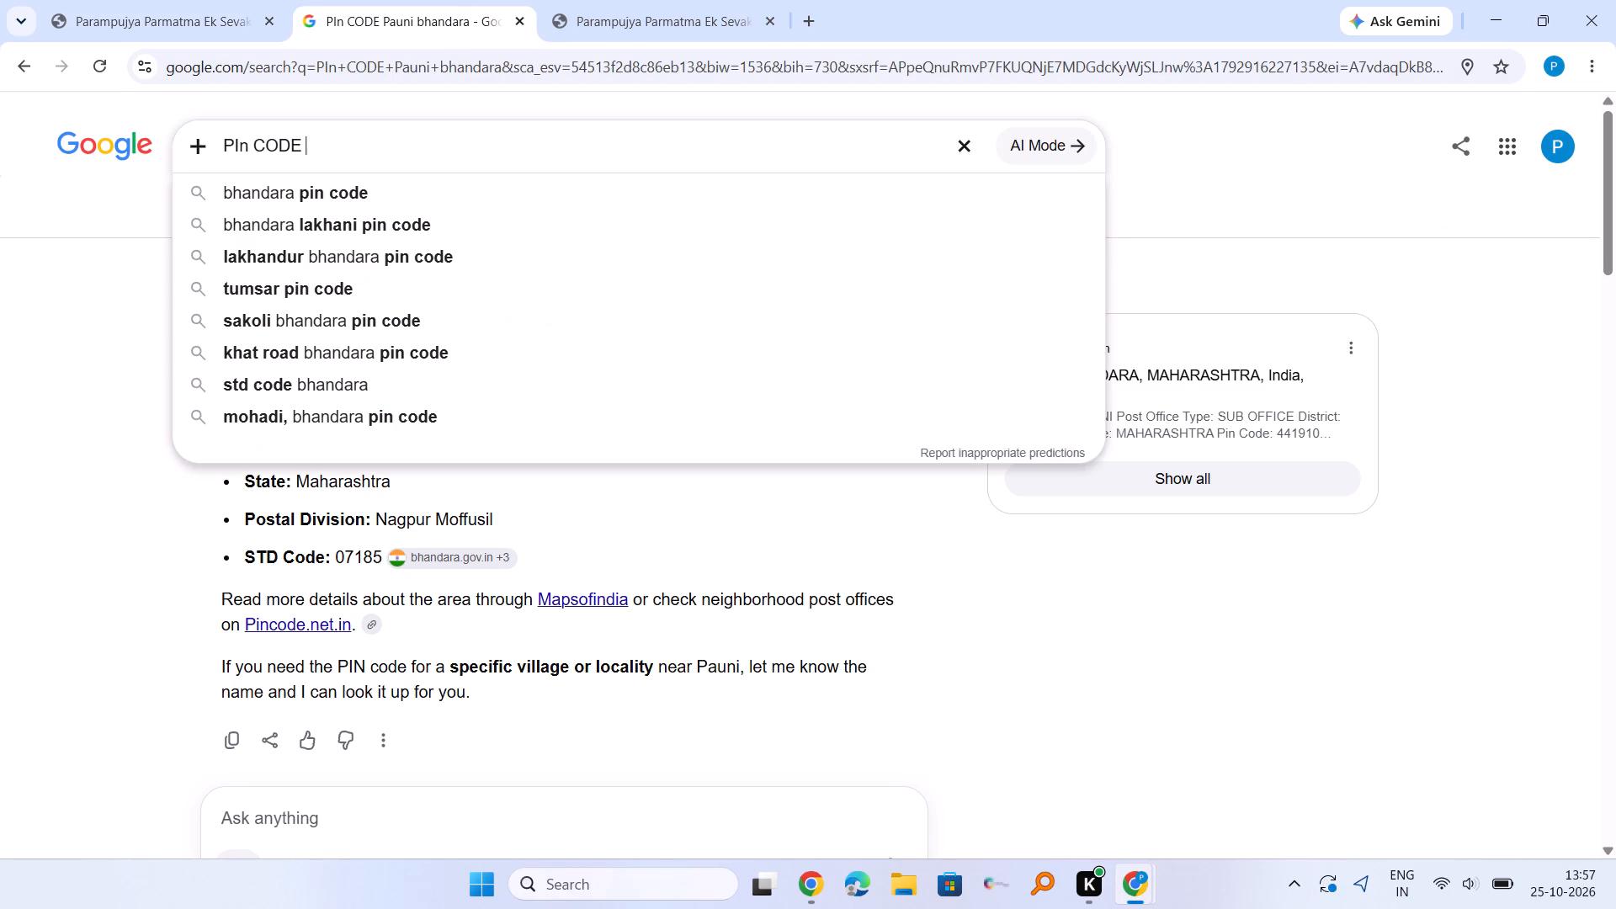
key("ctrl+v")
key("Return")
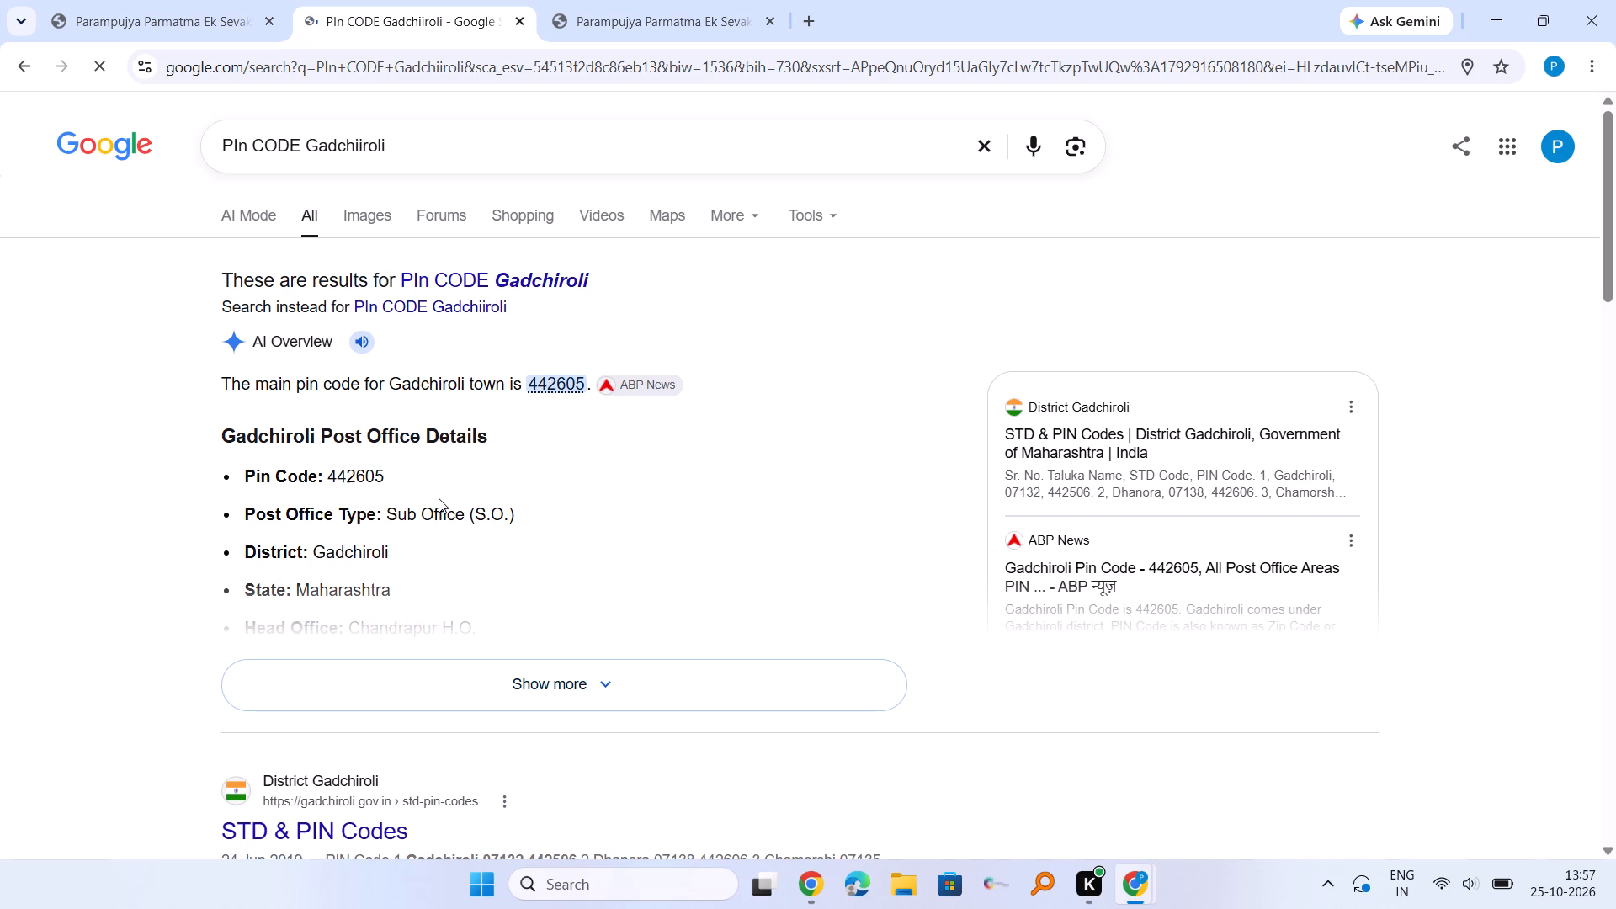
double_click(364, 474)
key("ctrl+c")
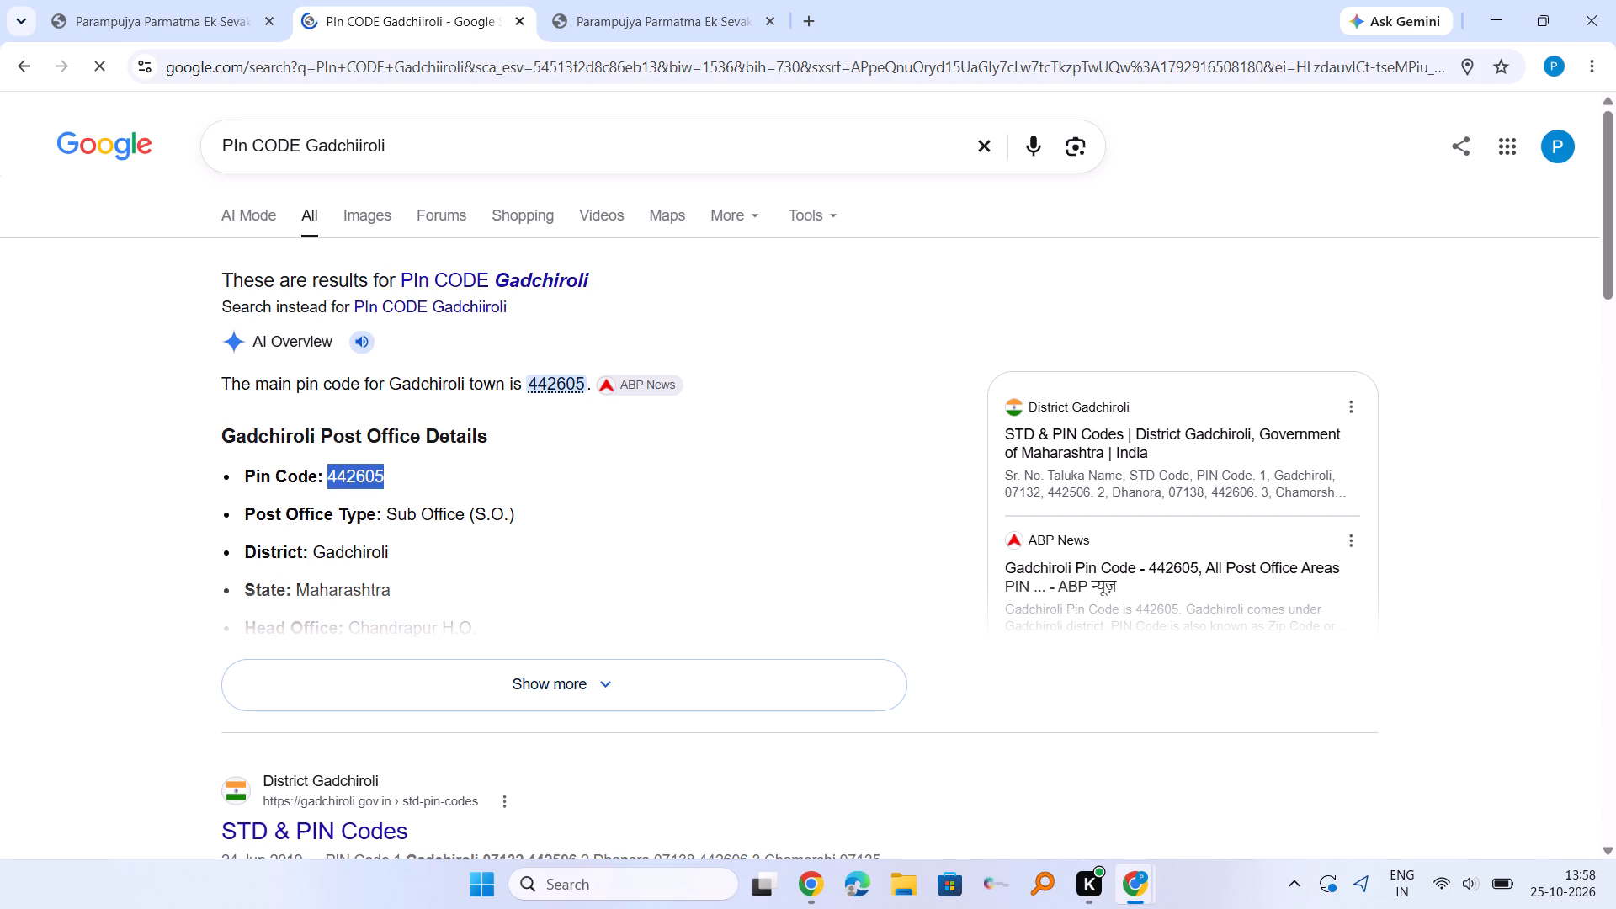
left_click(93, 20)
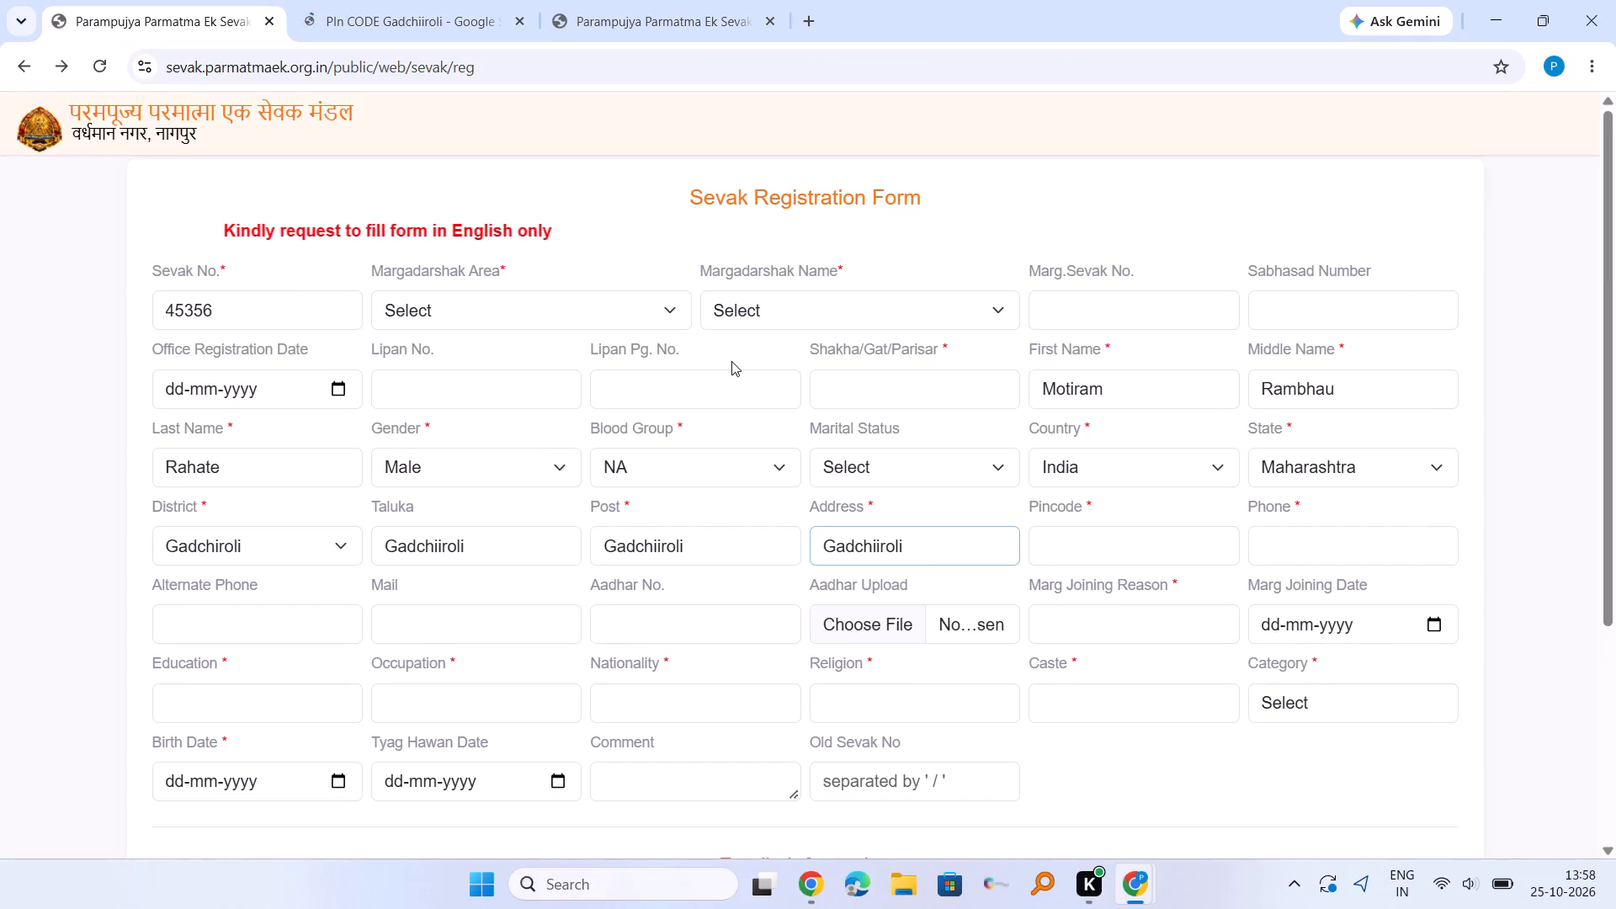
left_click(1081, 532)
key("ctrl+v")
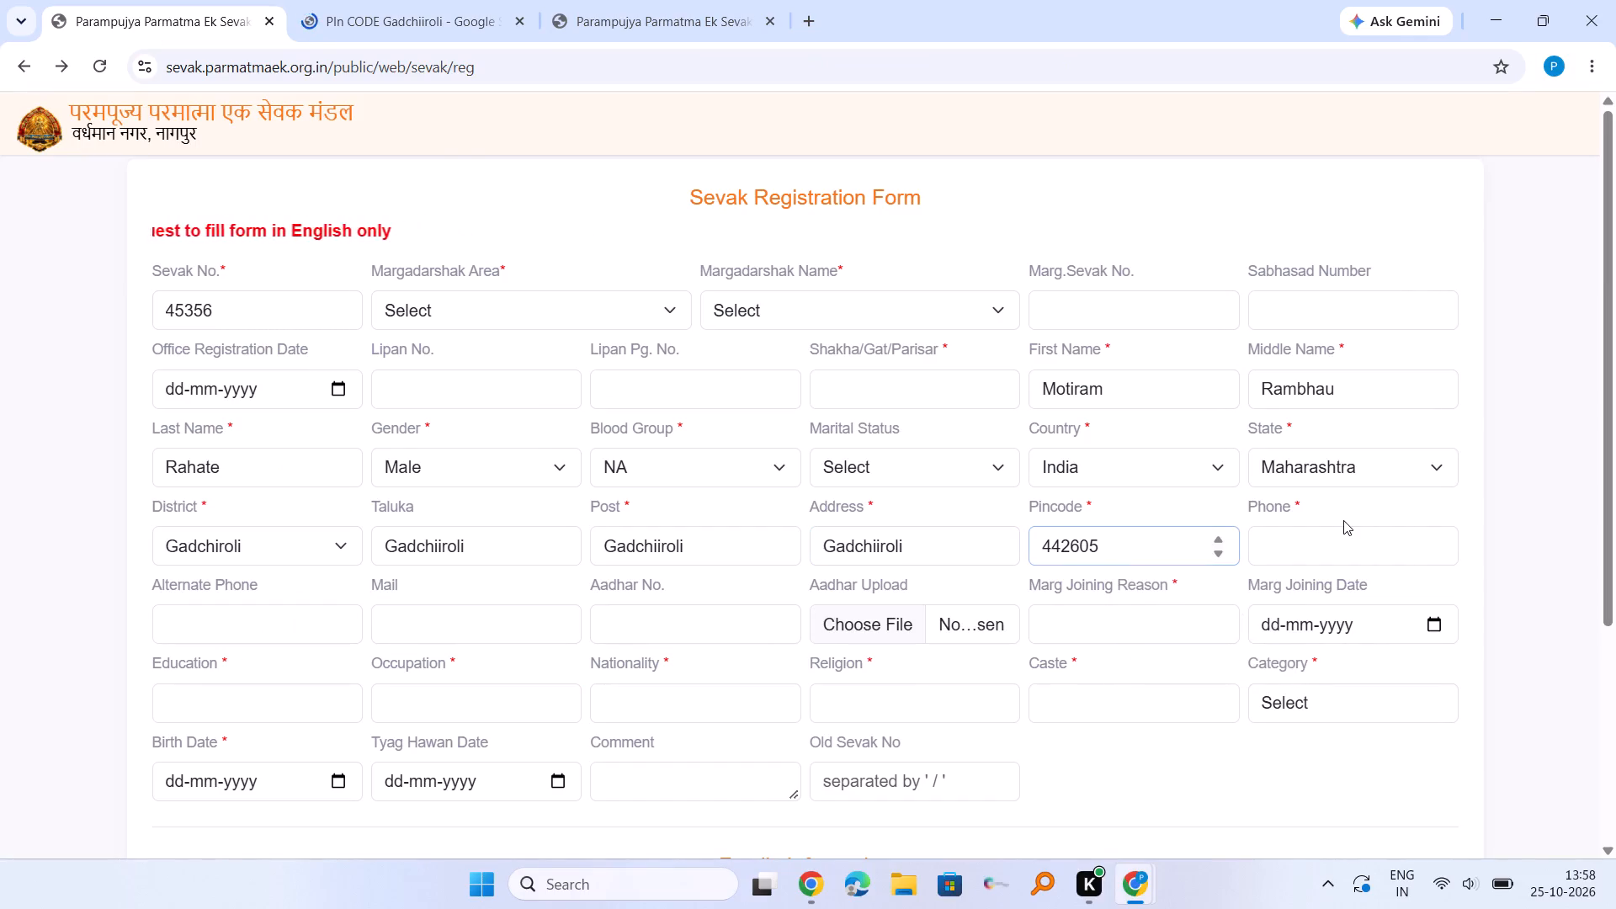
Enter the sevak's phone number and fill Mail with the saved mandal e-mail address.
left_click(1343, 520)
left_click(1315, 543)
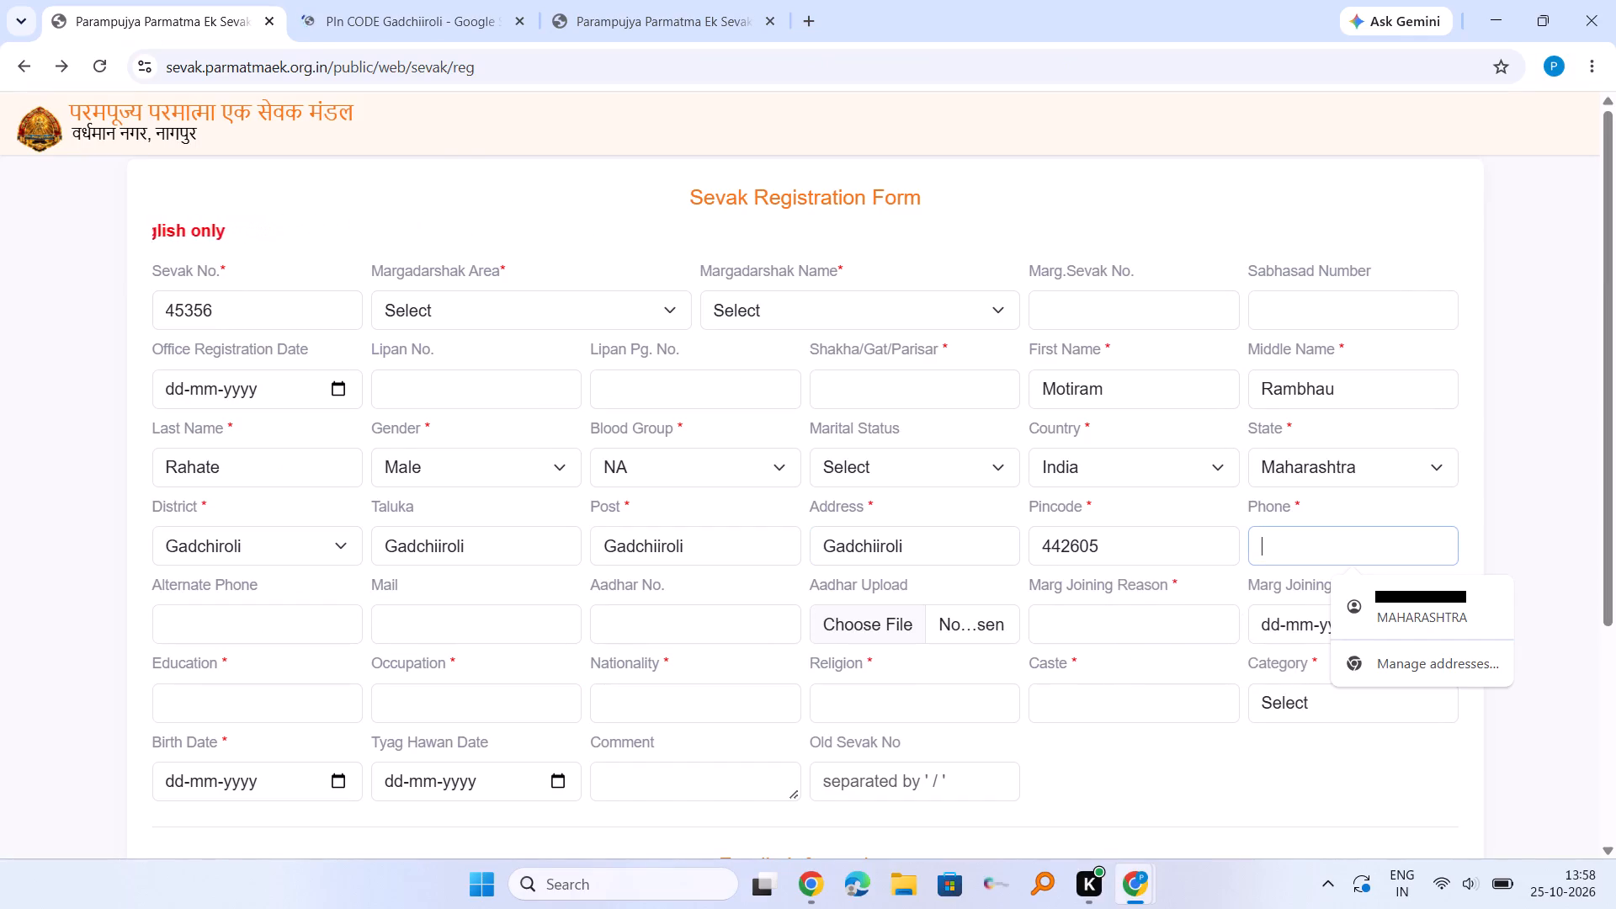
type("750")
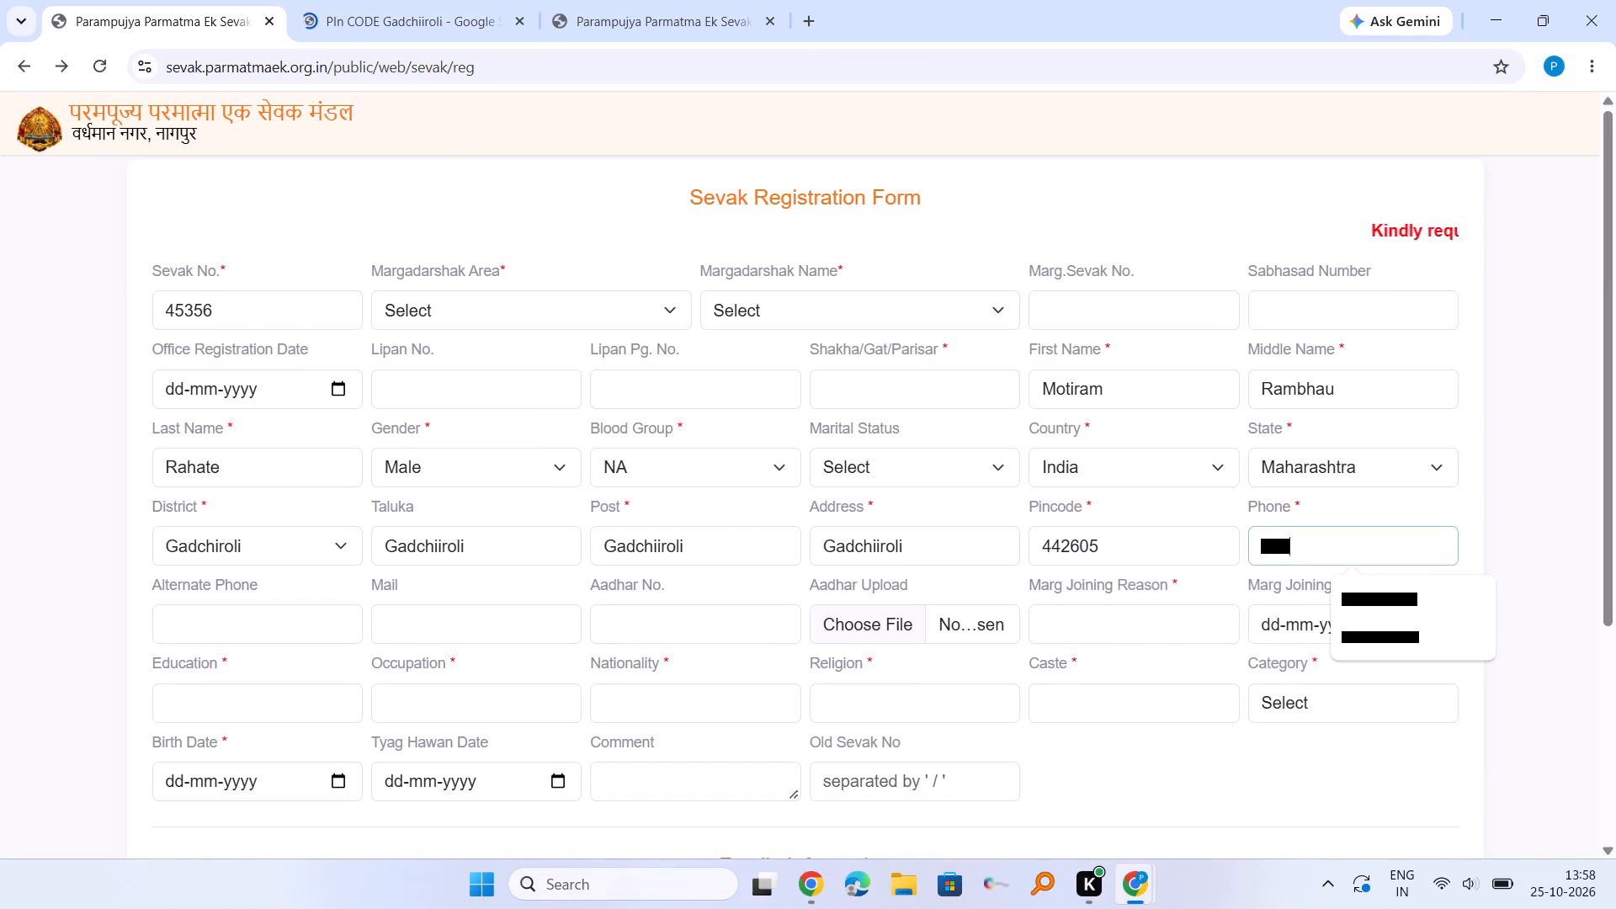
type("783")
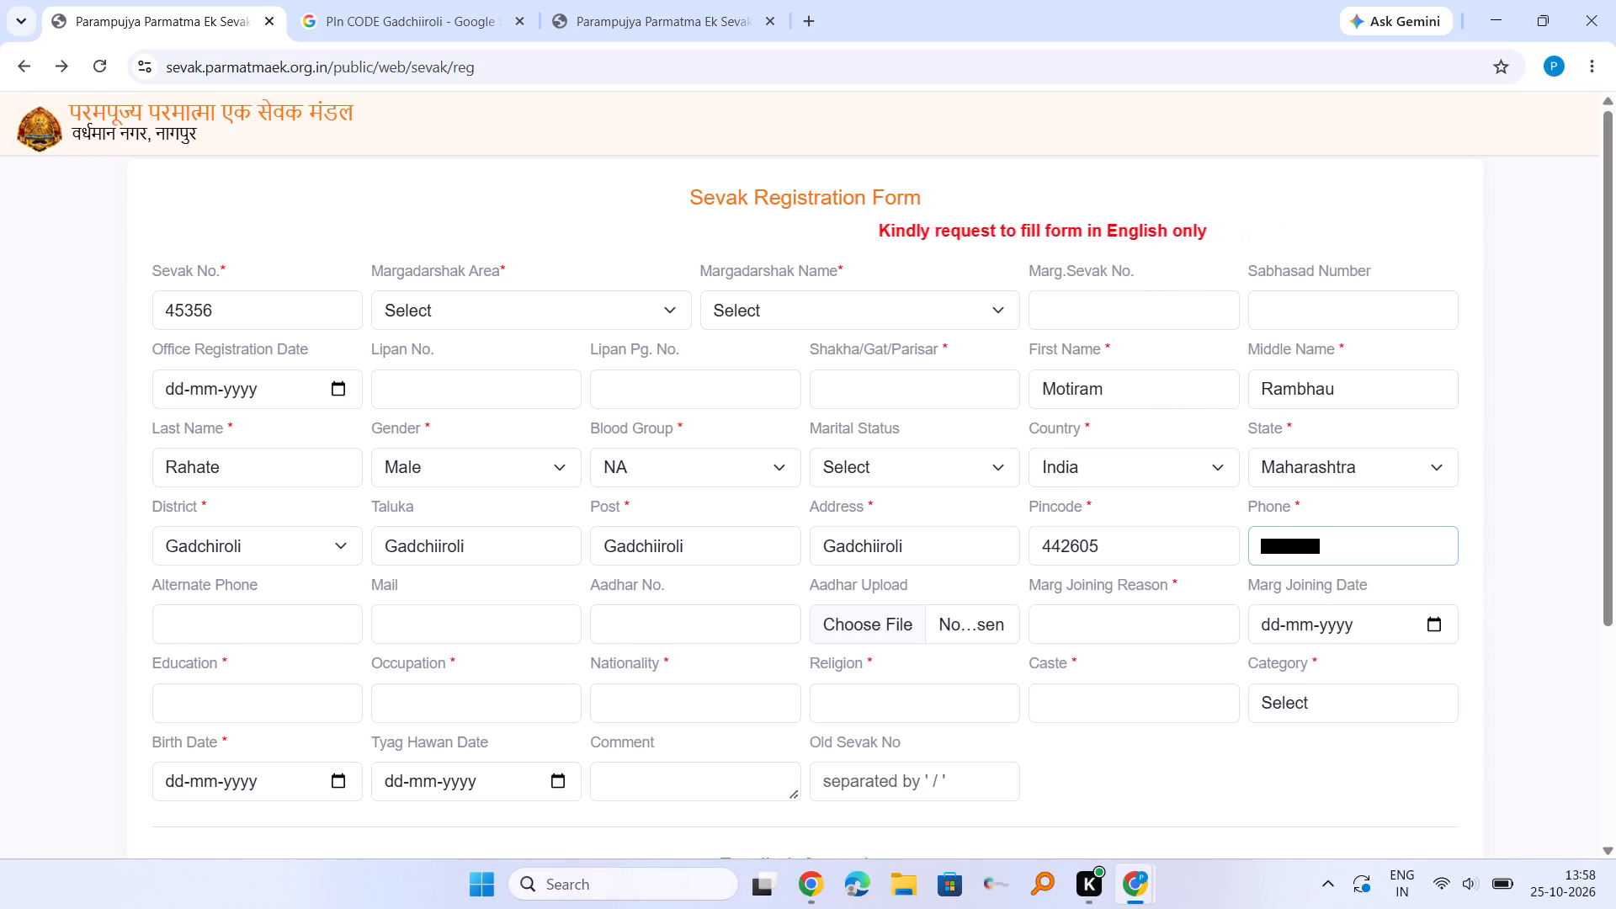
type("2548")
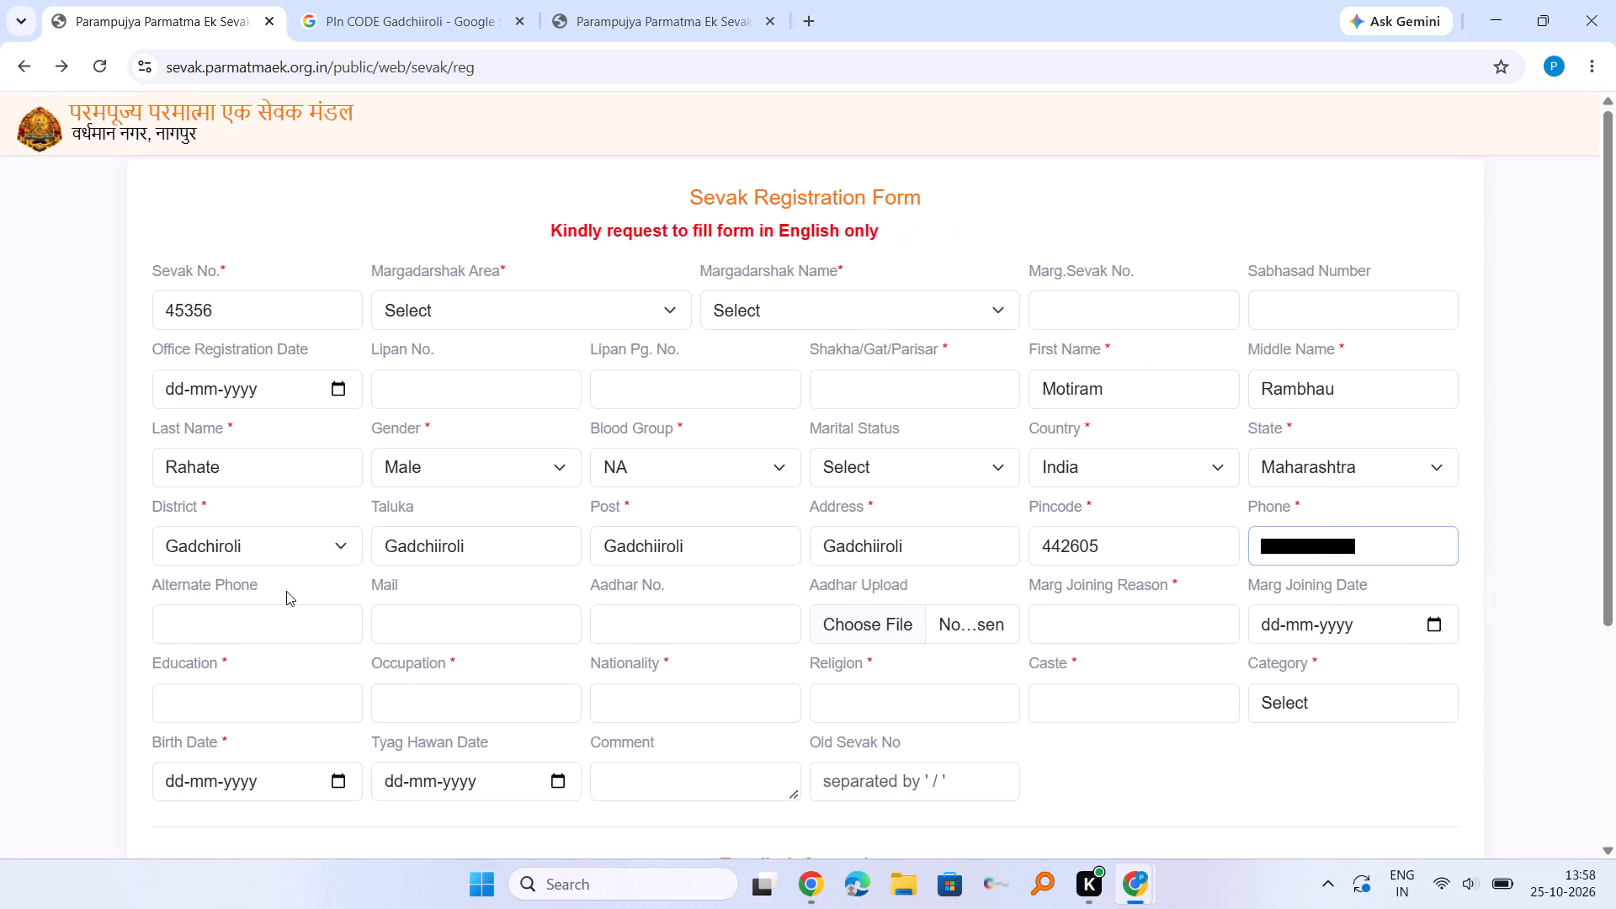
left_click(417, 637)
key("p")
left_click(531, 678)
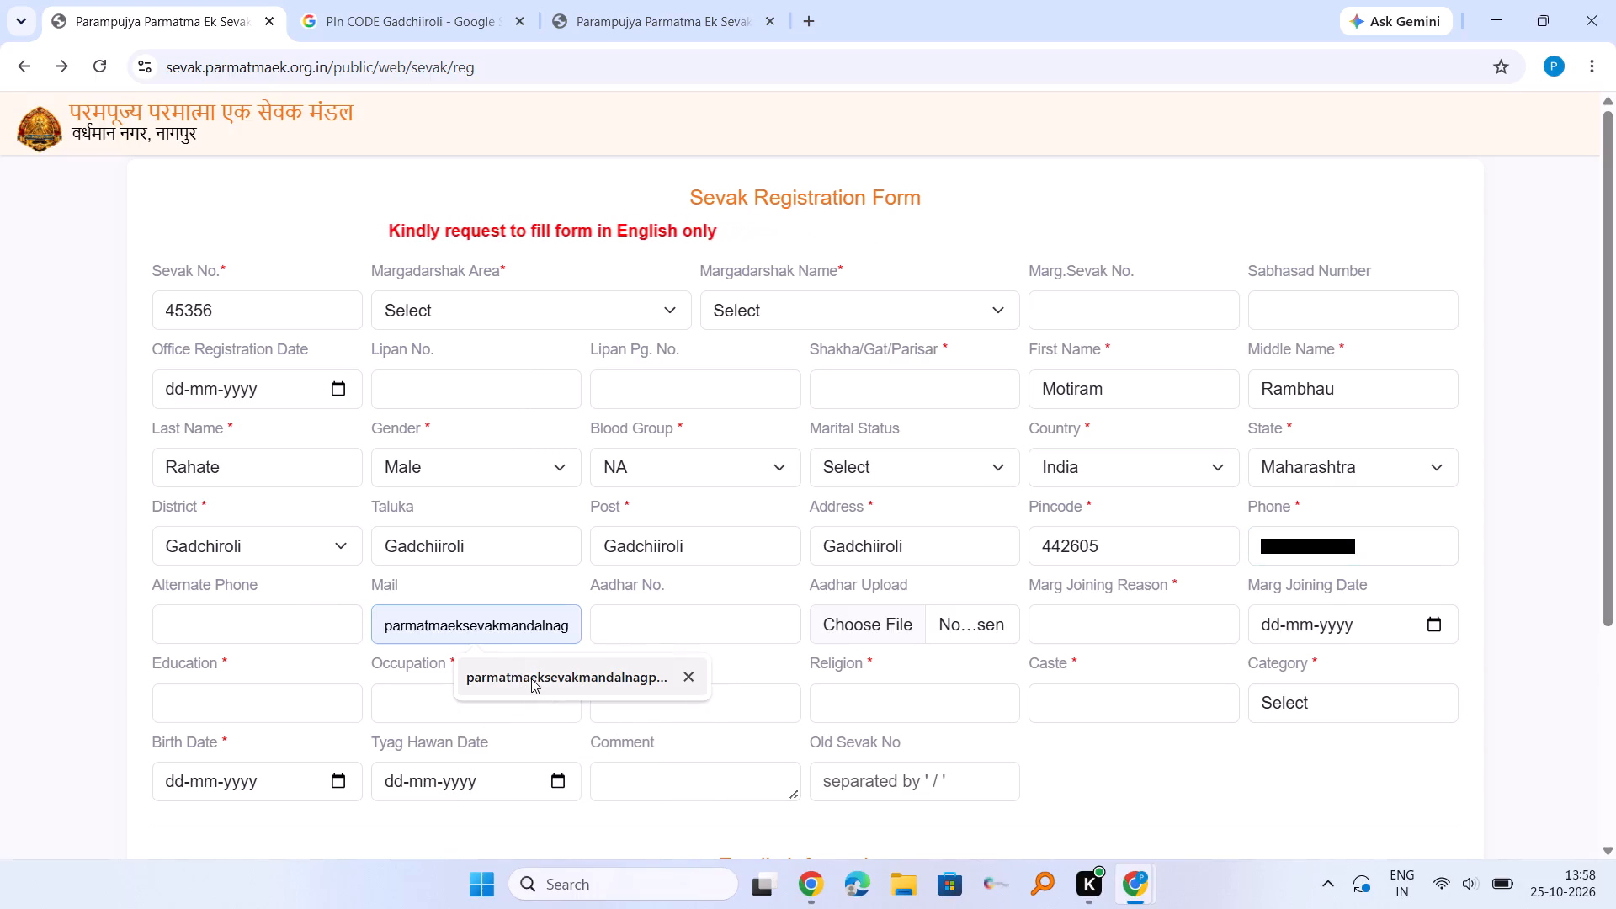
Set Marg Joining Reason to "Sharirikh dukh", Education to 7th and Occupation to "Panthela".
left_click(1075, 629)
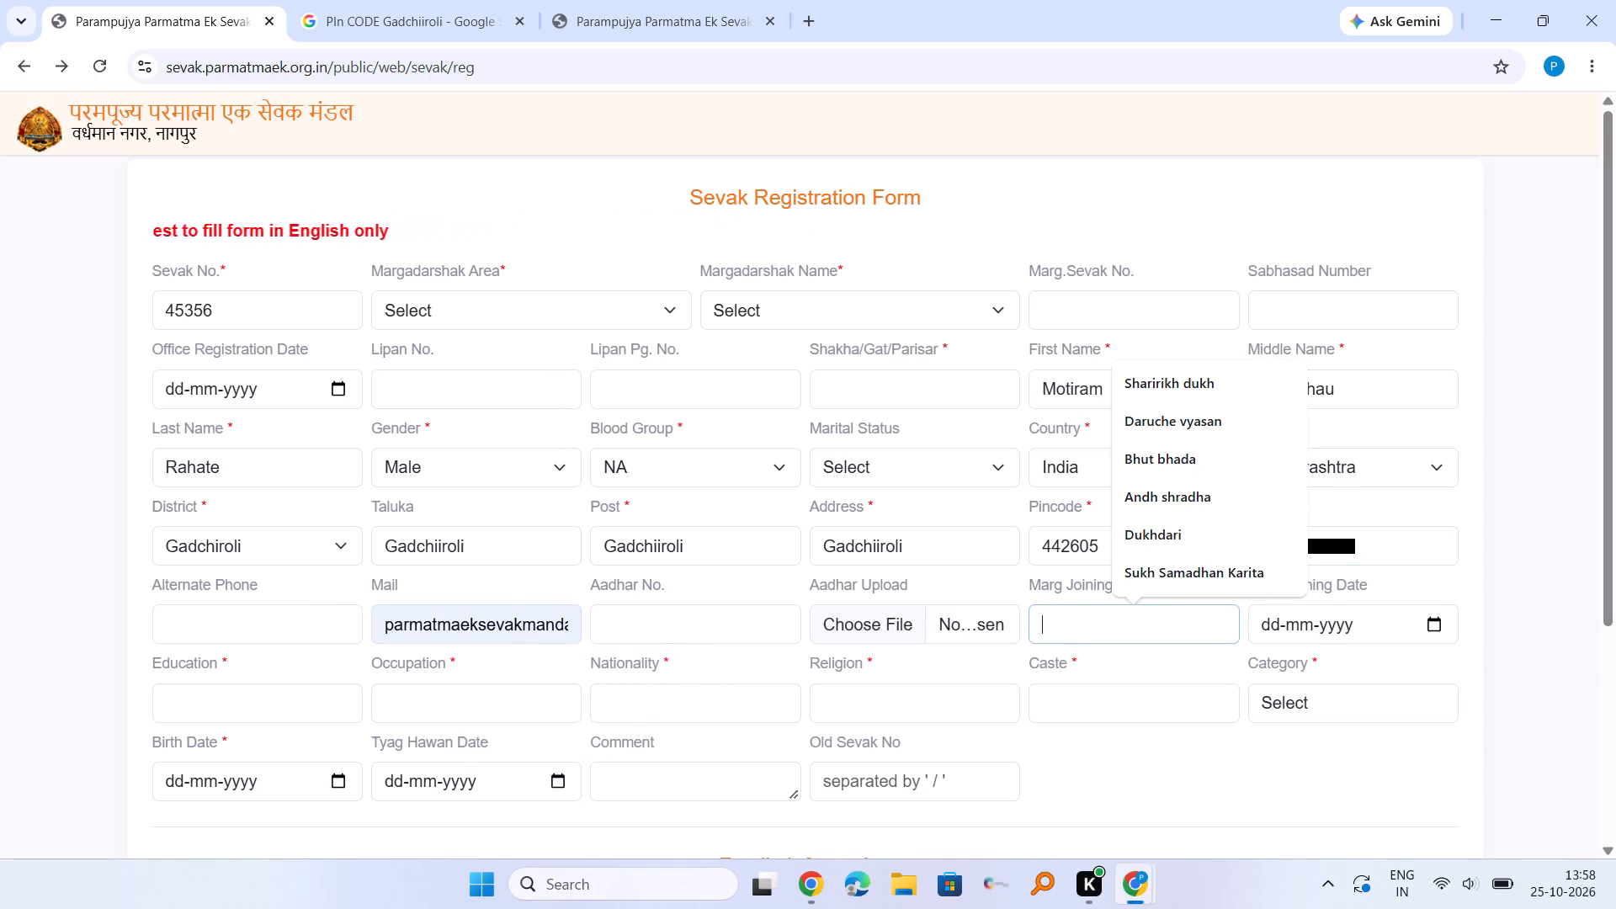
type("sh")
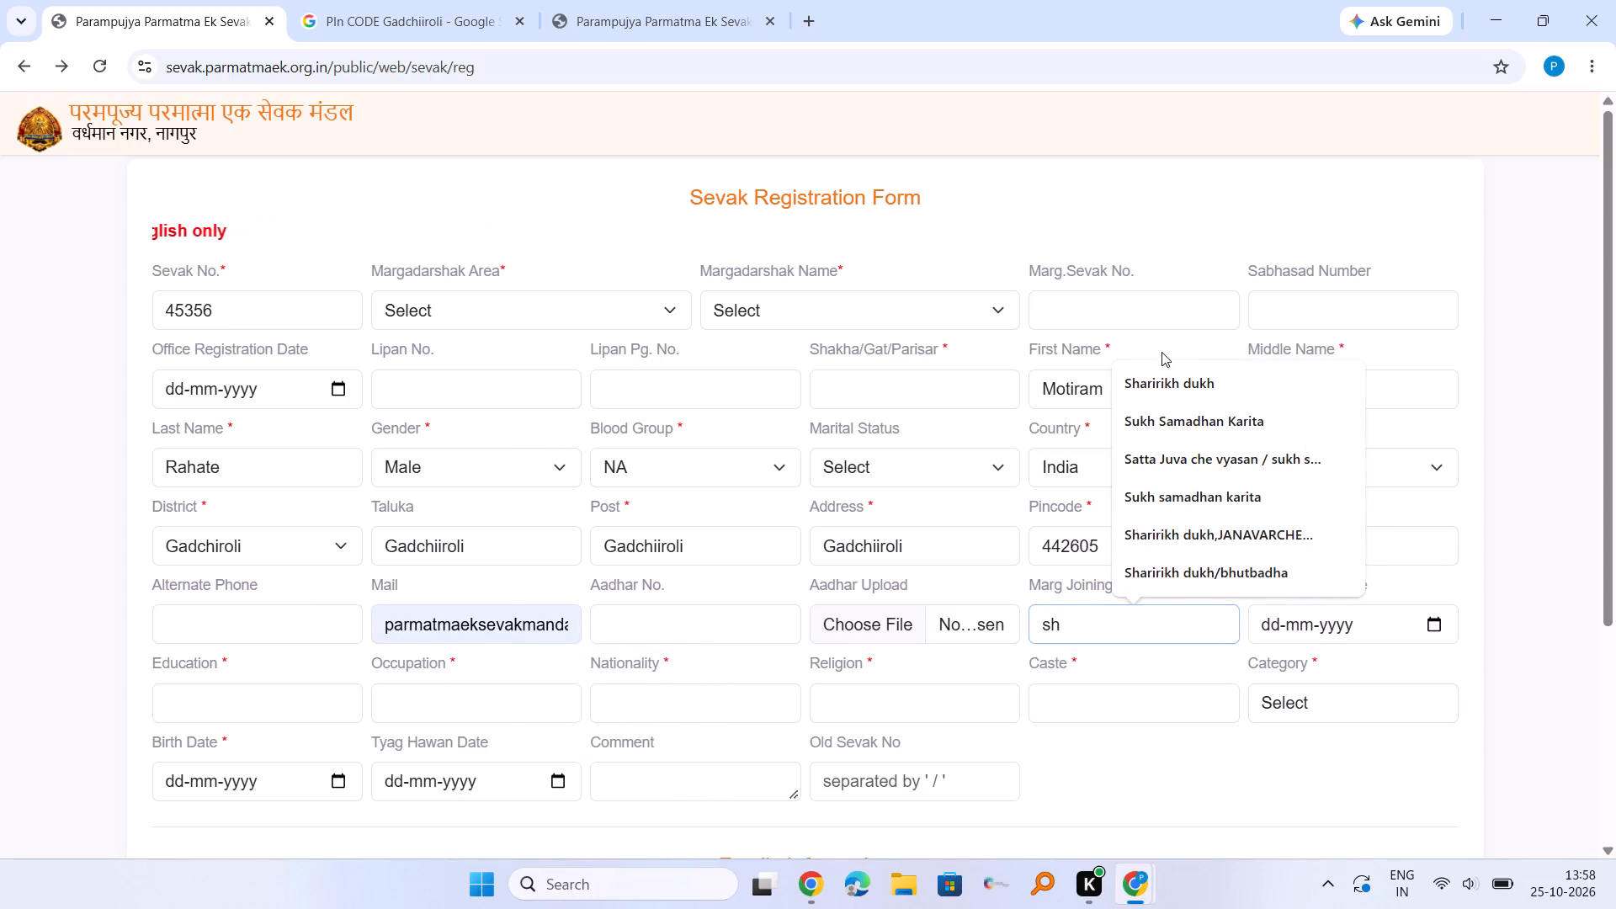
left_click(1147, 393)
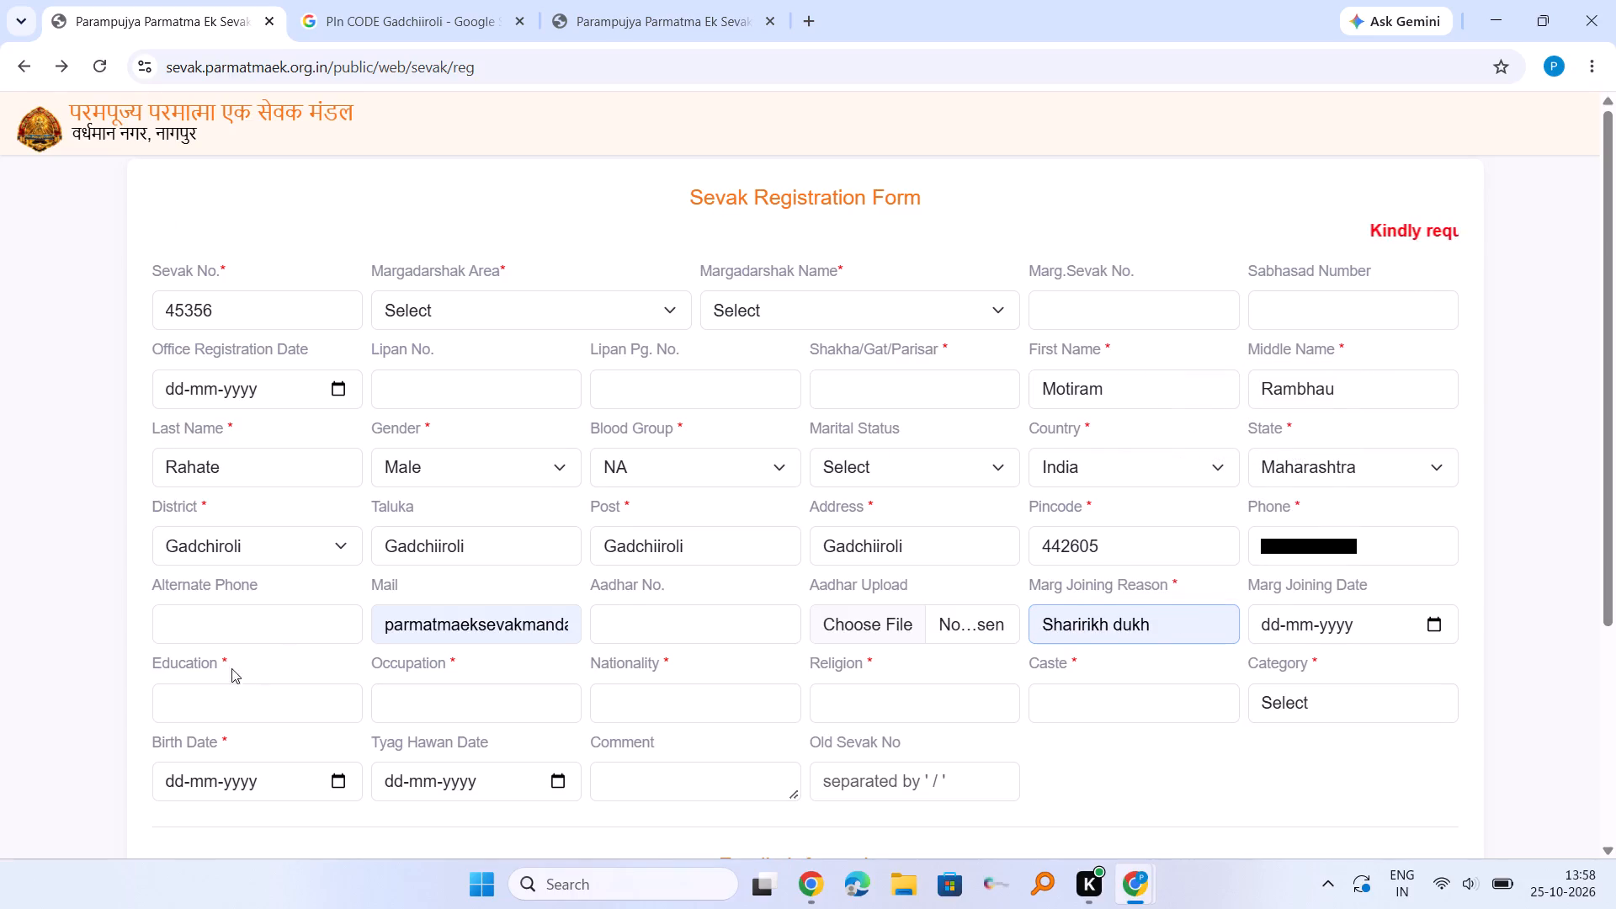
left_click(193, 687)
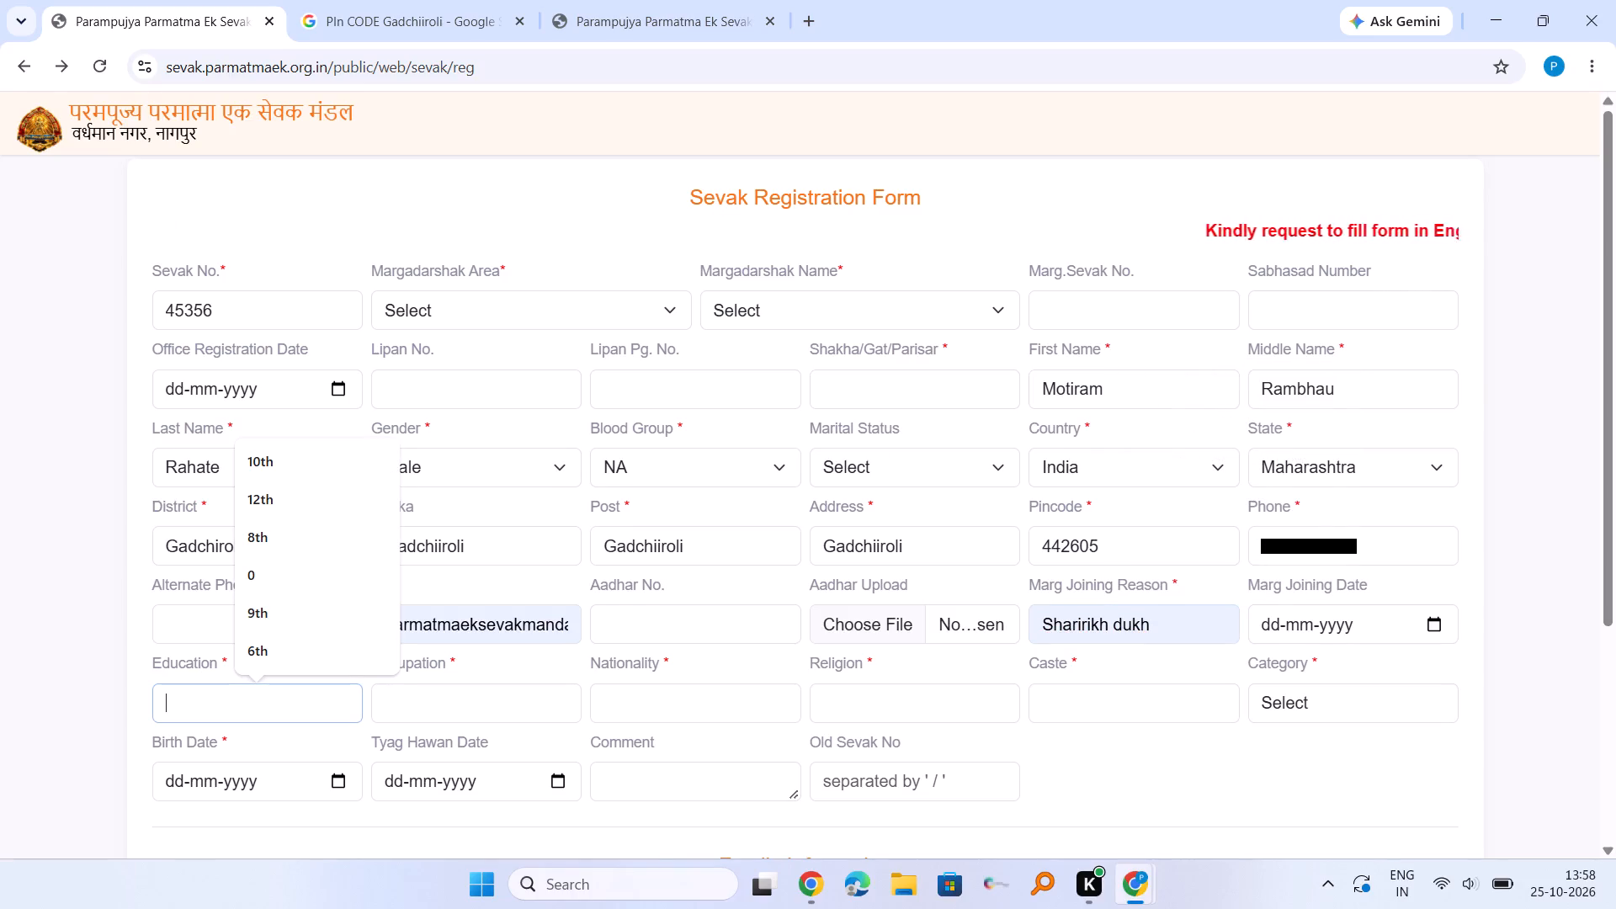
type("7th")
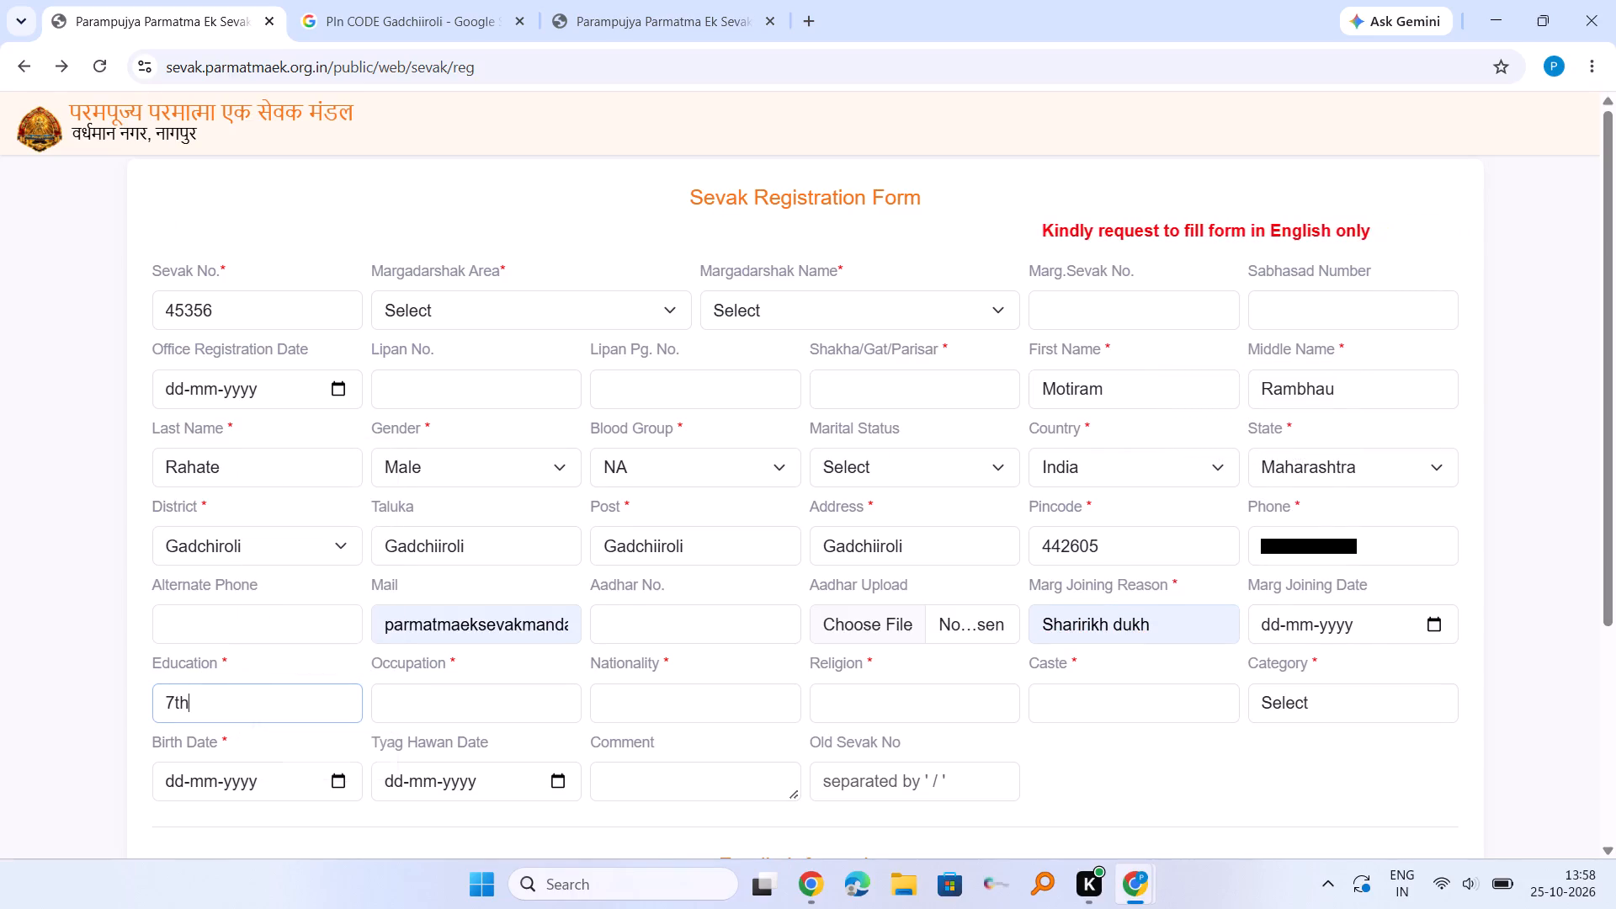
left_click(406, 696)
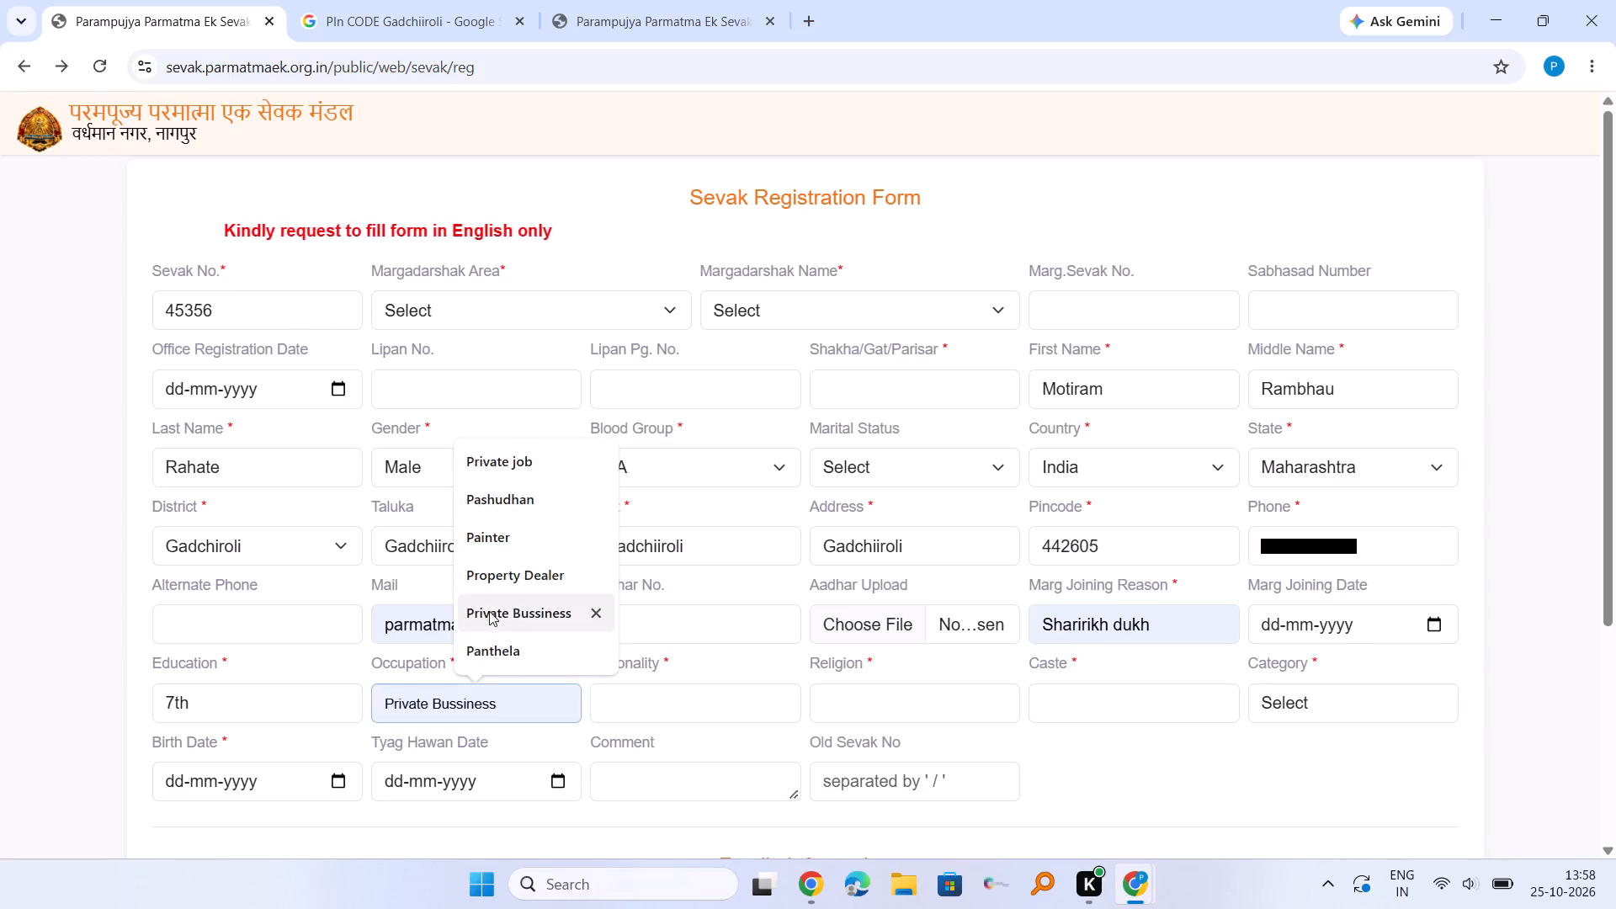
left_click(486, 646)
Set Nationality to Indian, Religion to Hindu, Caste to Kunbhi and Category to OBC.
left_click(613, 697)
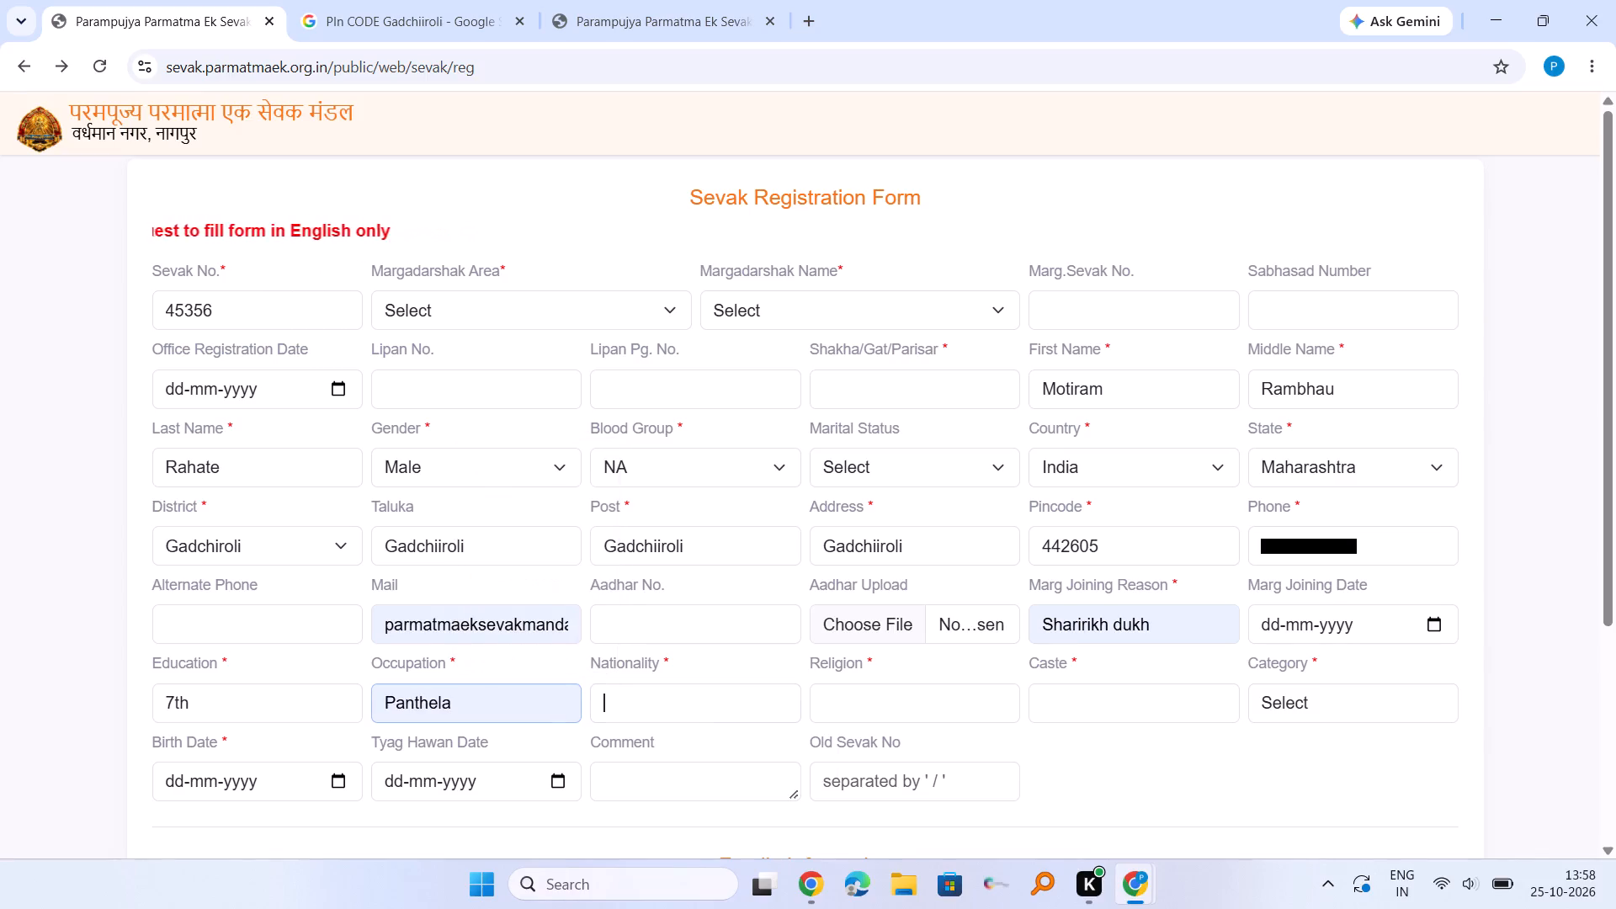
left_click(706, 761)
left_click(862, 702)
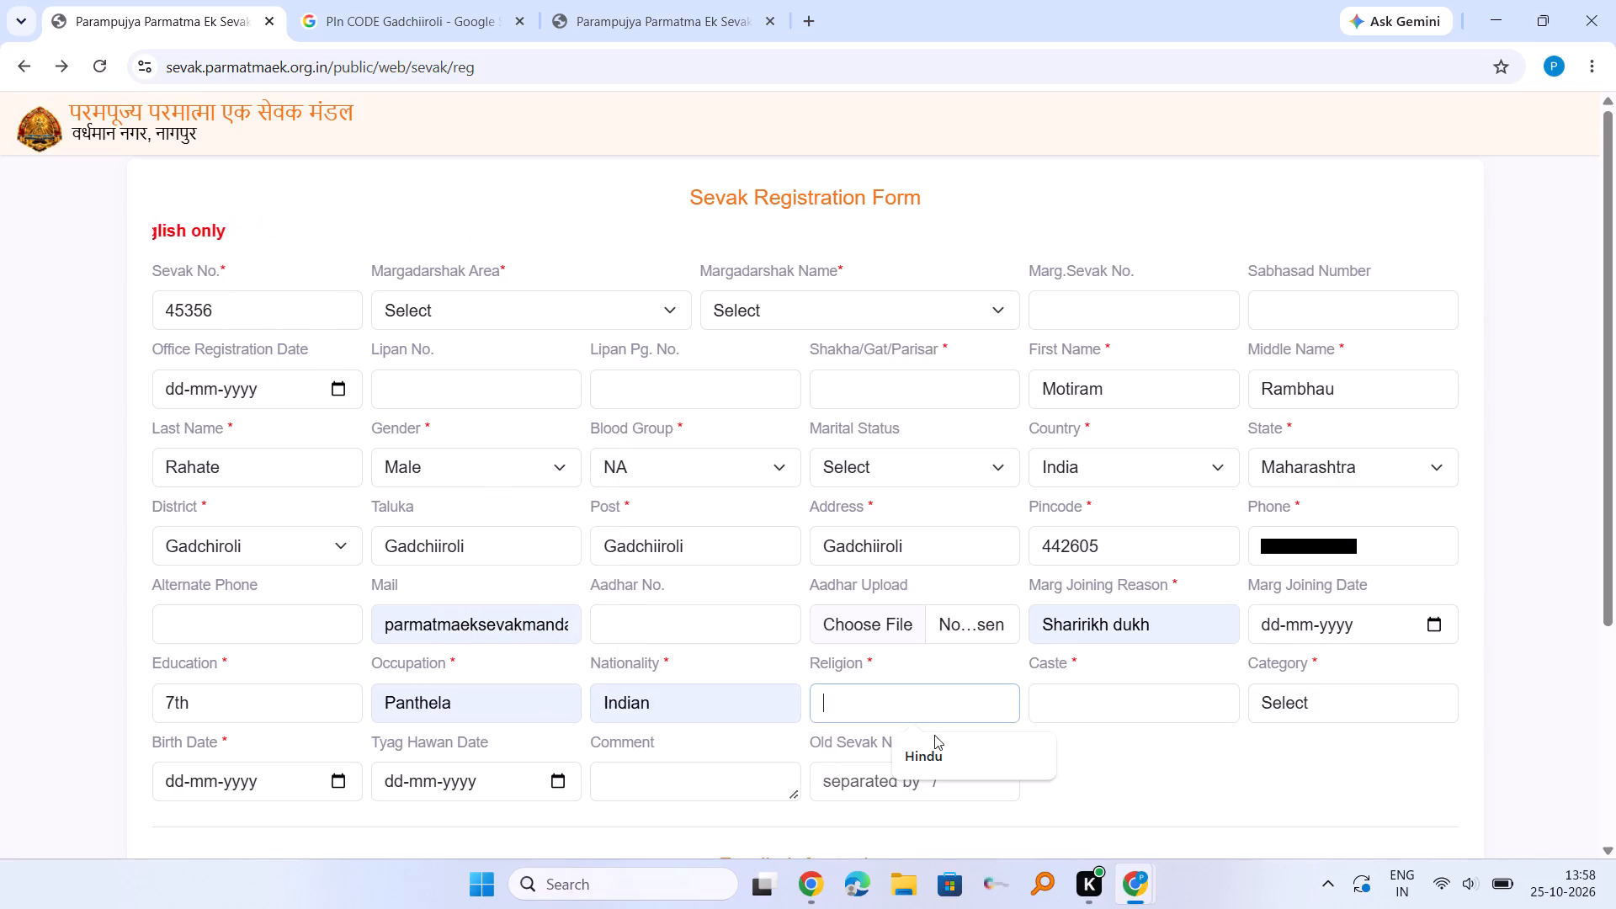
left_click(934, 748)
left_click(1141, 687)
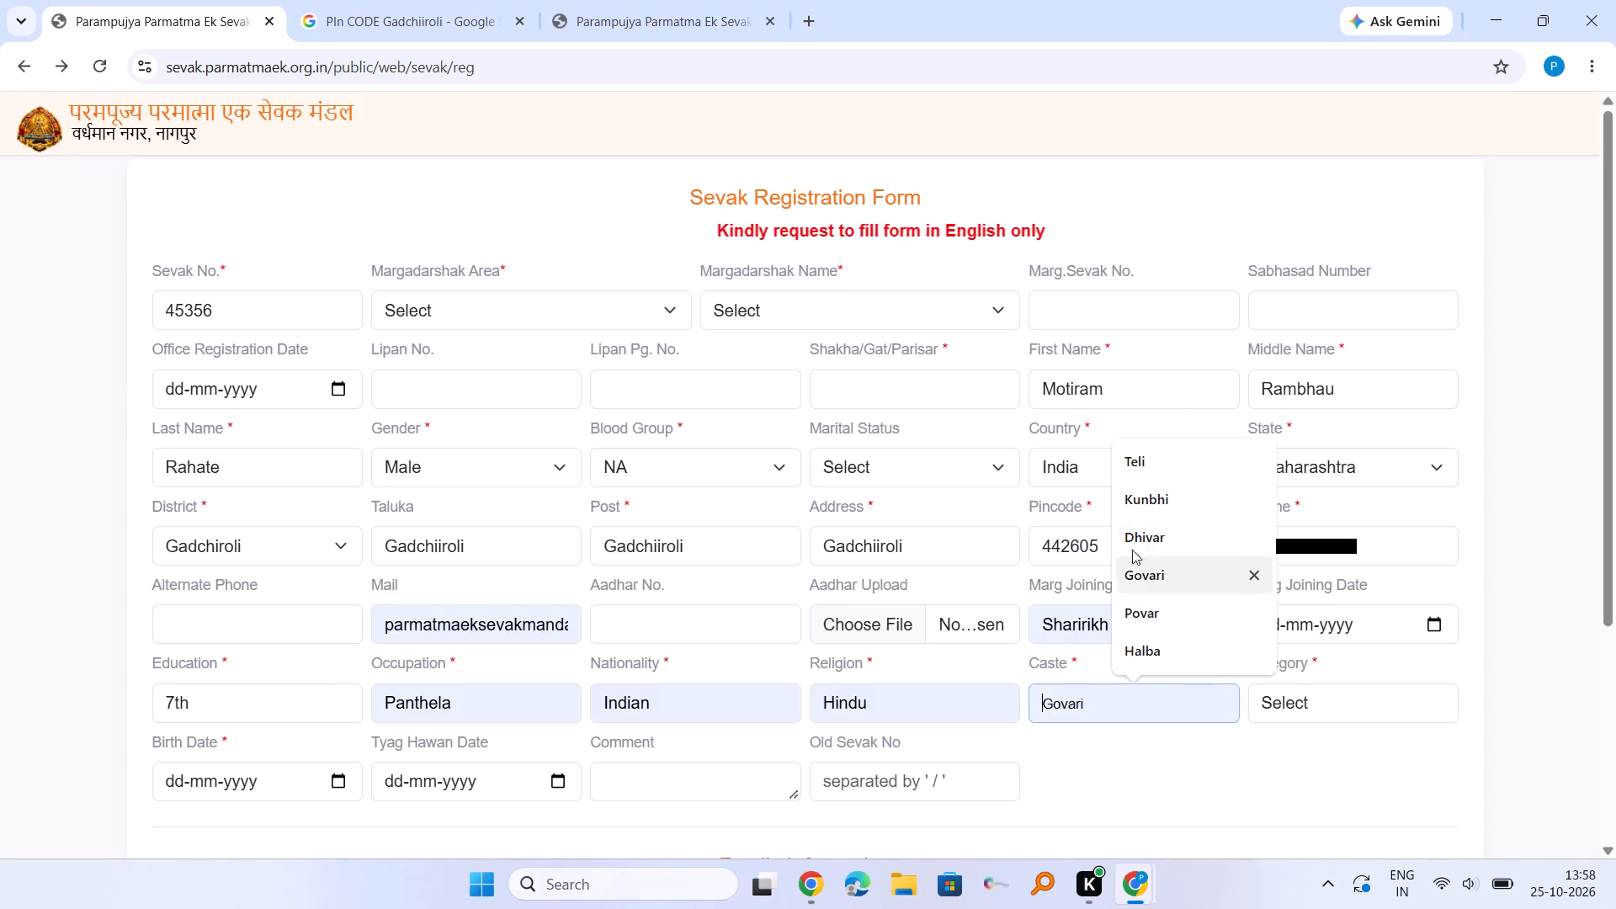
left_click(1136, 509)
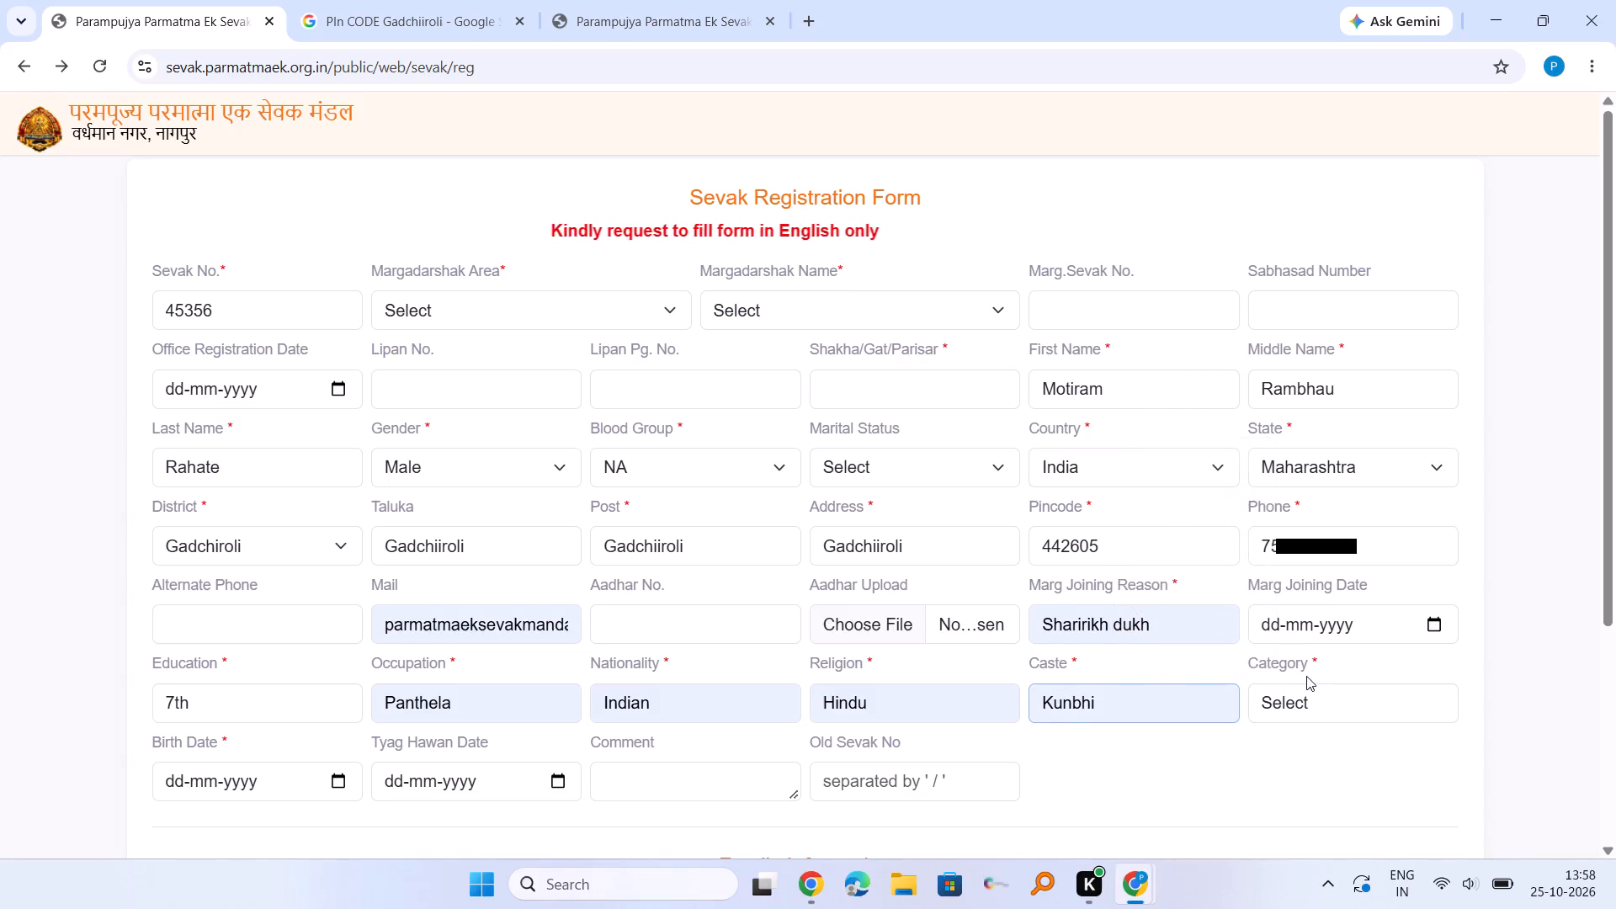
left_click(1302, 698)
left_click(1298, 515)
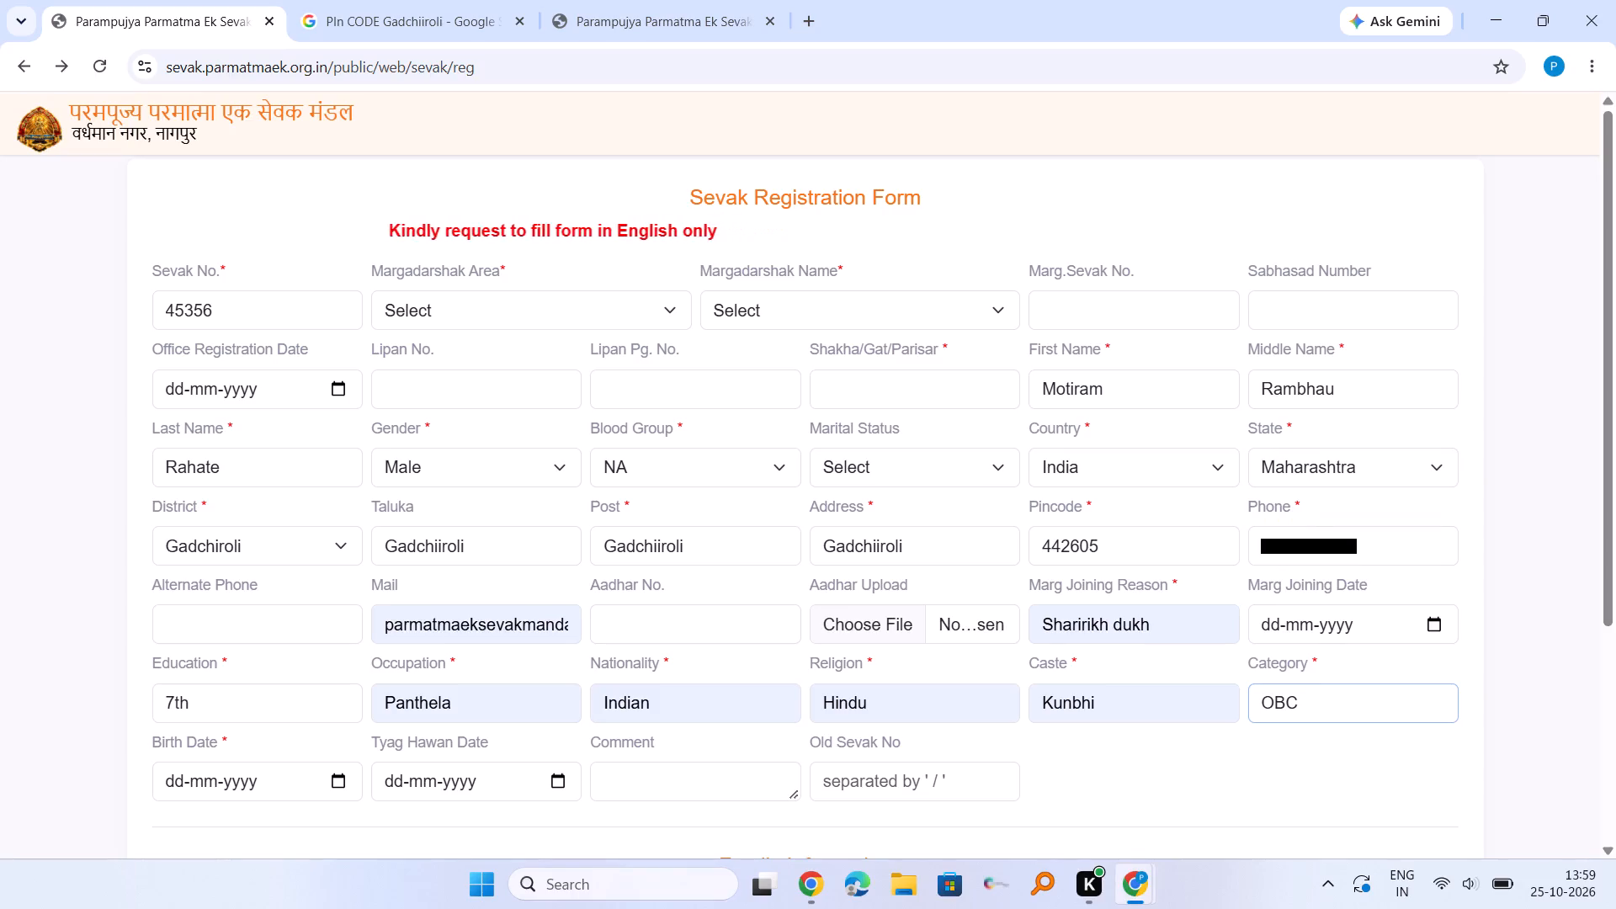
Enter the sevak's date of birth in the Birth Date field.
left_click(173, 773)
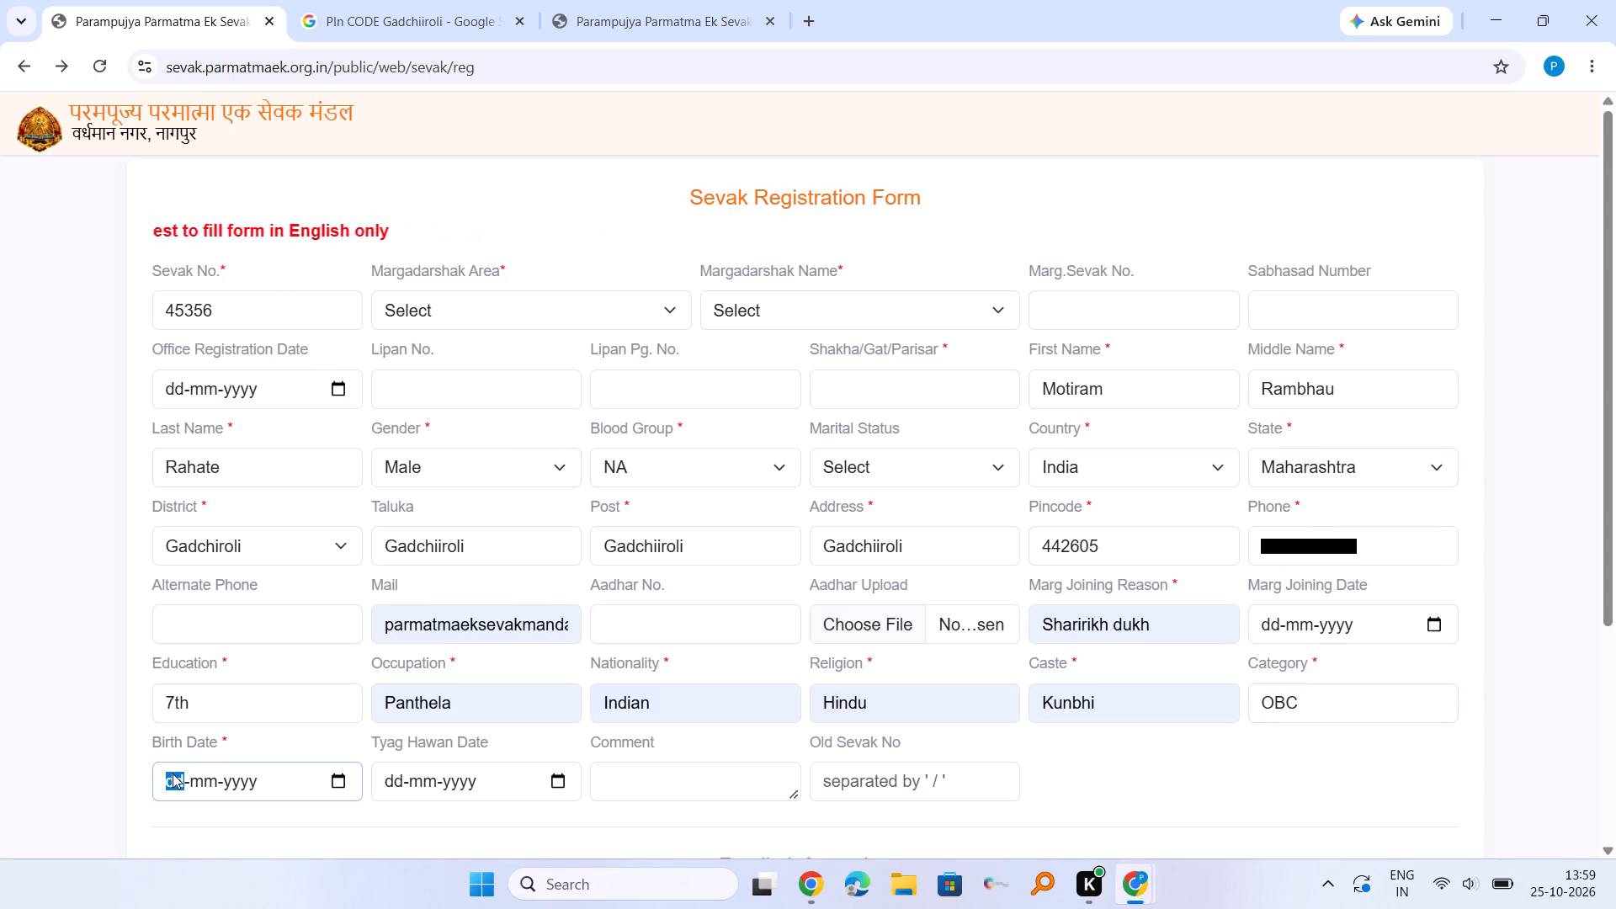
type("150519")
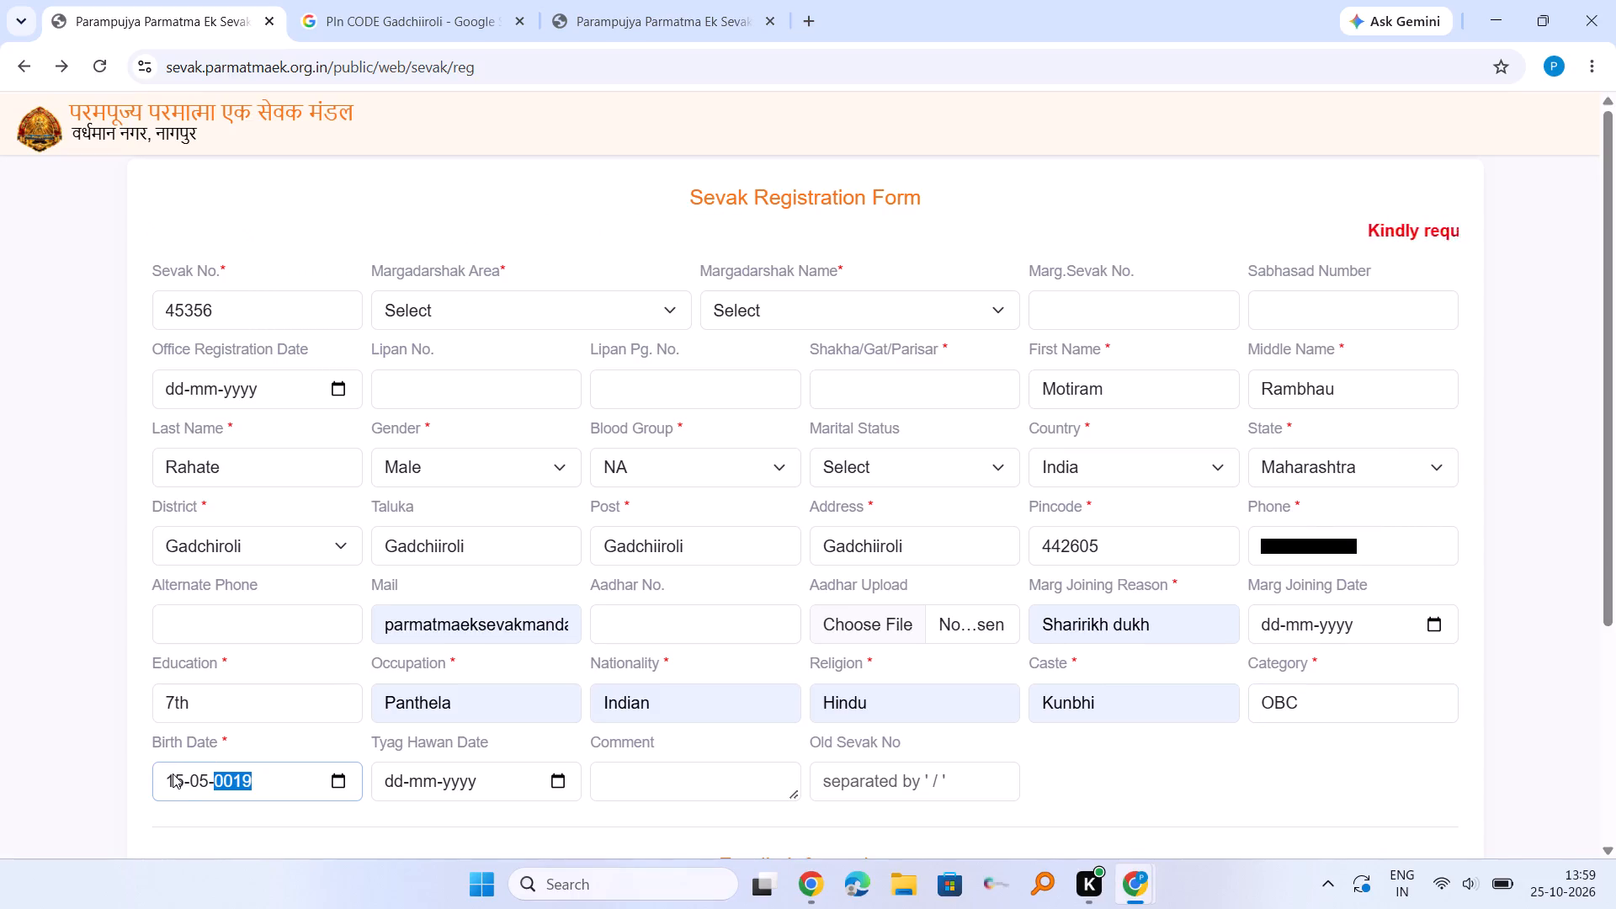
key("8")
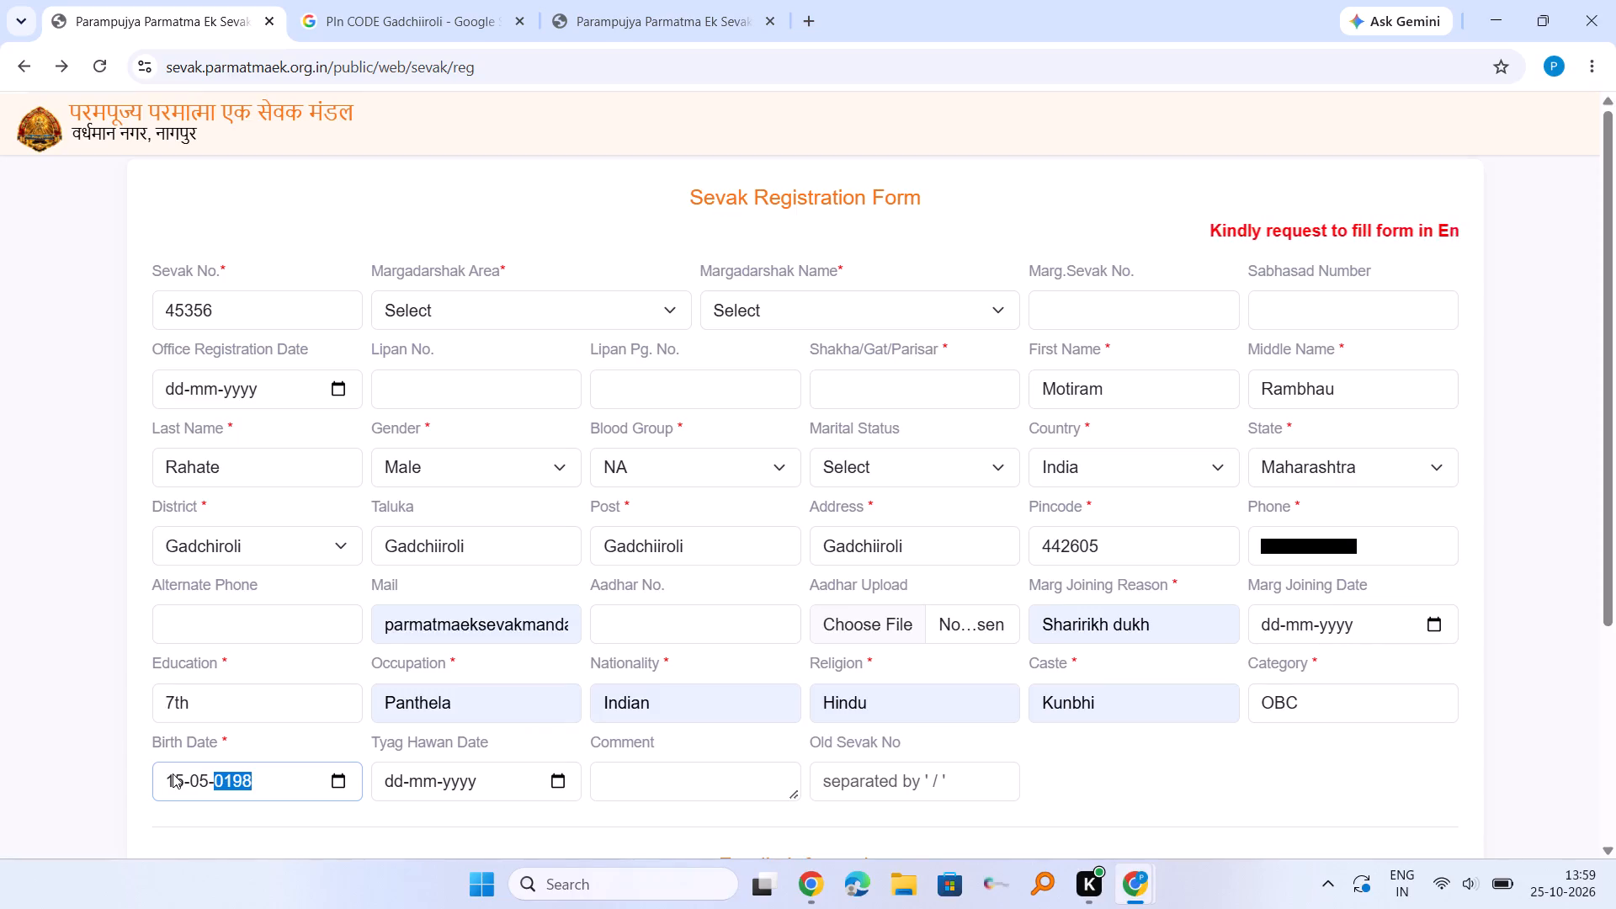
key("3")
Copy "Gadchiiroli" from the Post field into the Shakha/Gat/Parisar field.
scroll(173, 773, "down", 1)
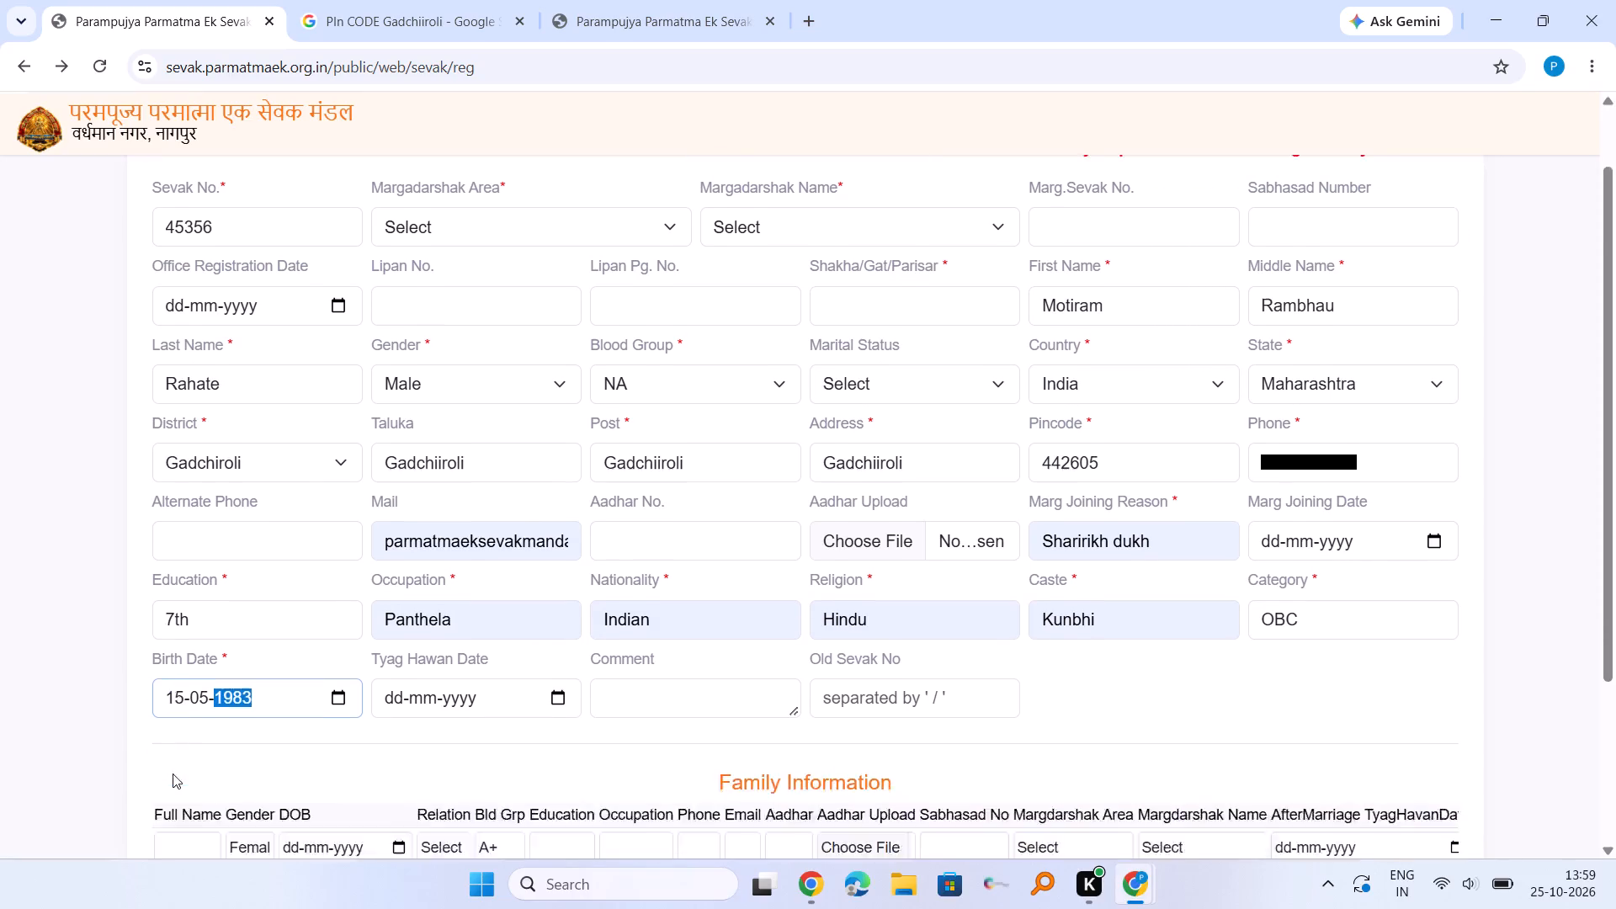
scroll(173, 773, "down", 1)
scroll(634, 451, "up", 3)
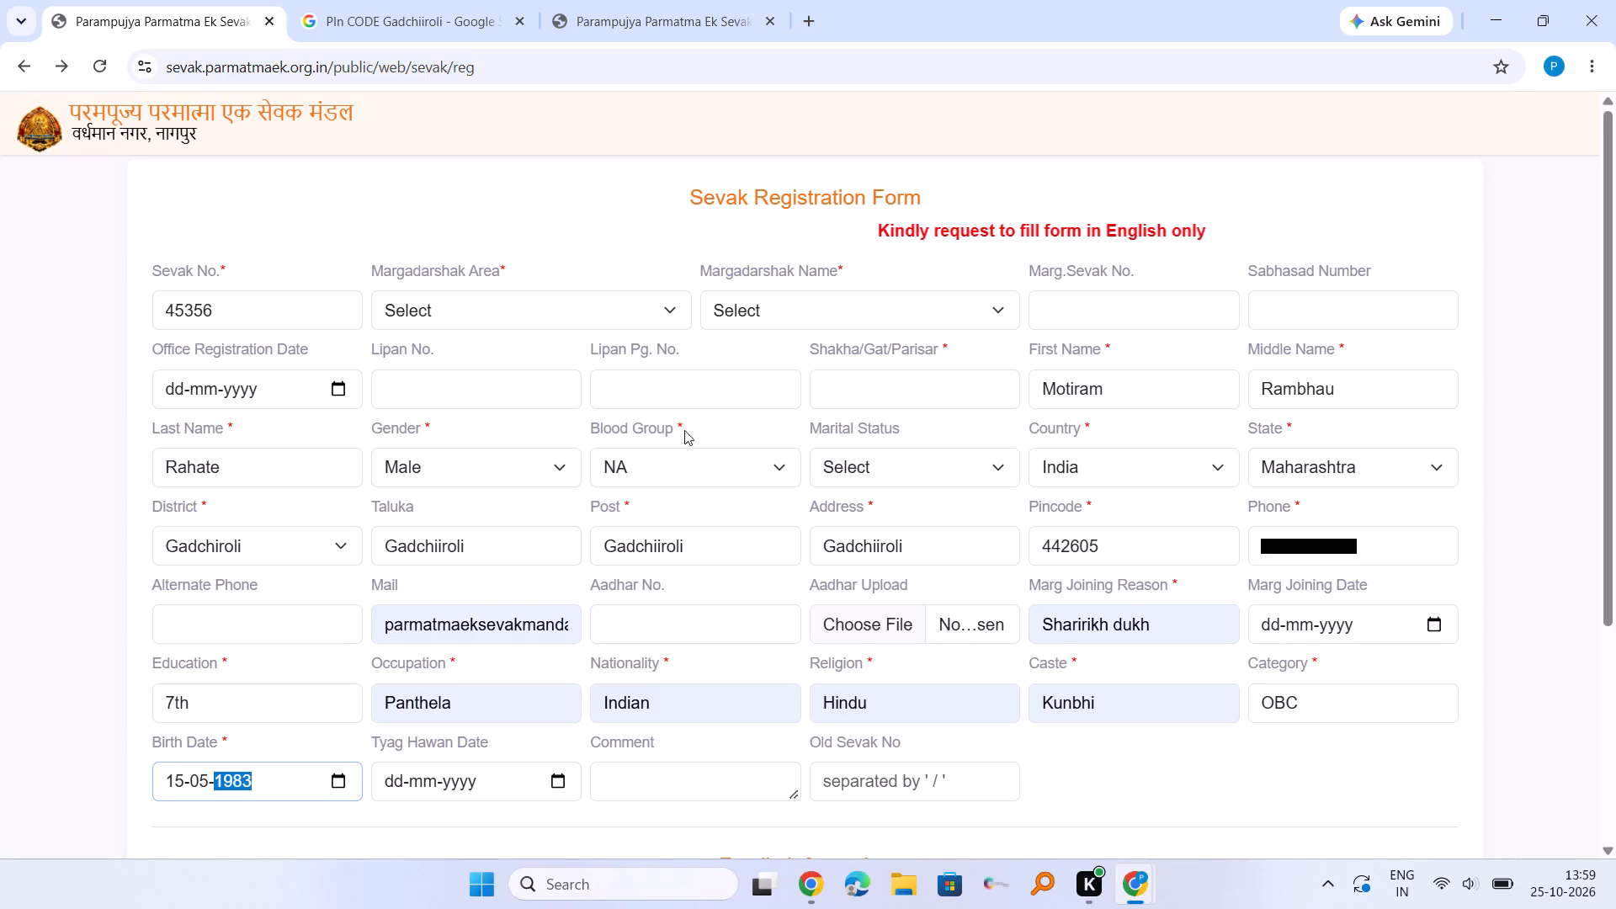
left_click(899, 380)
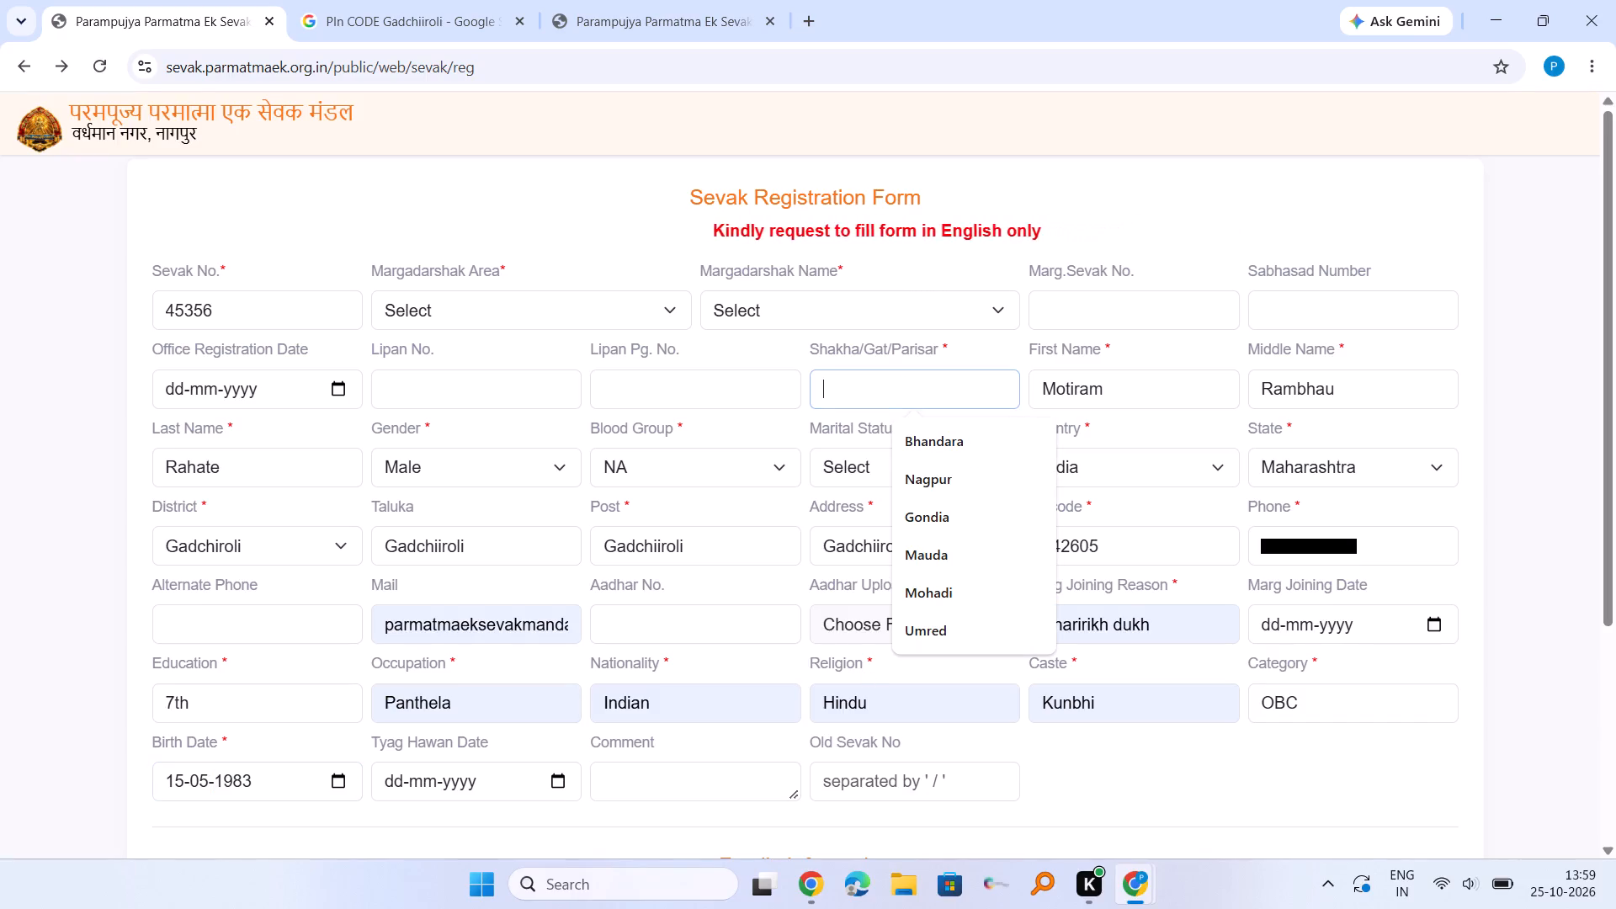
double_click(657, 540)
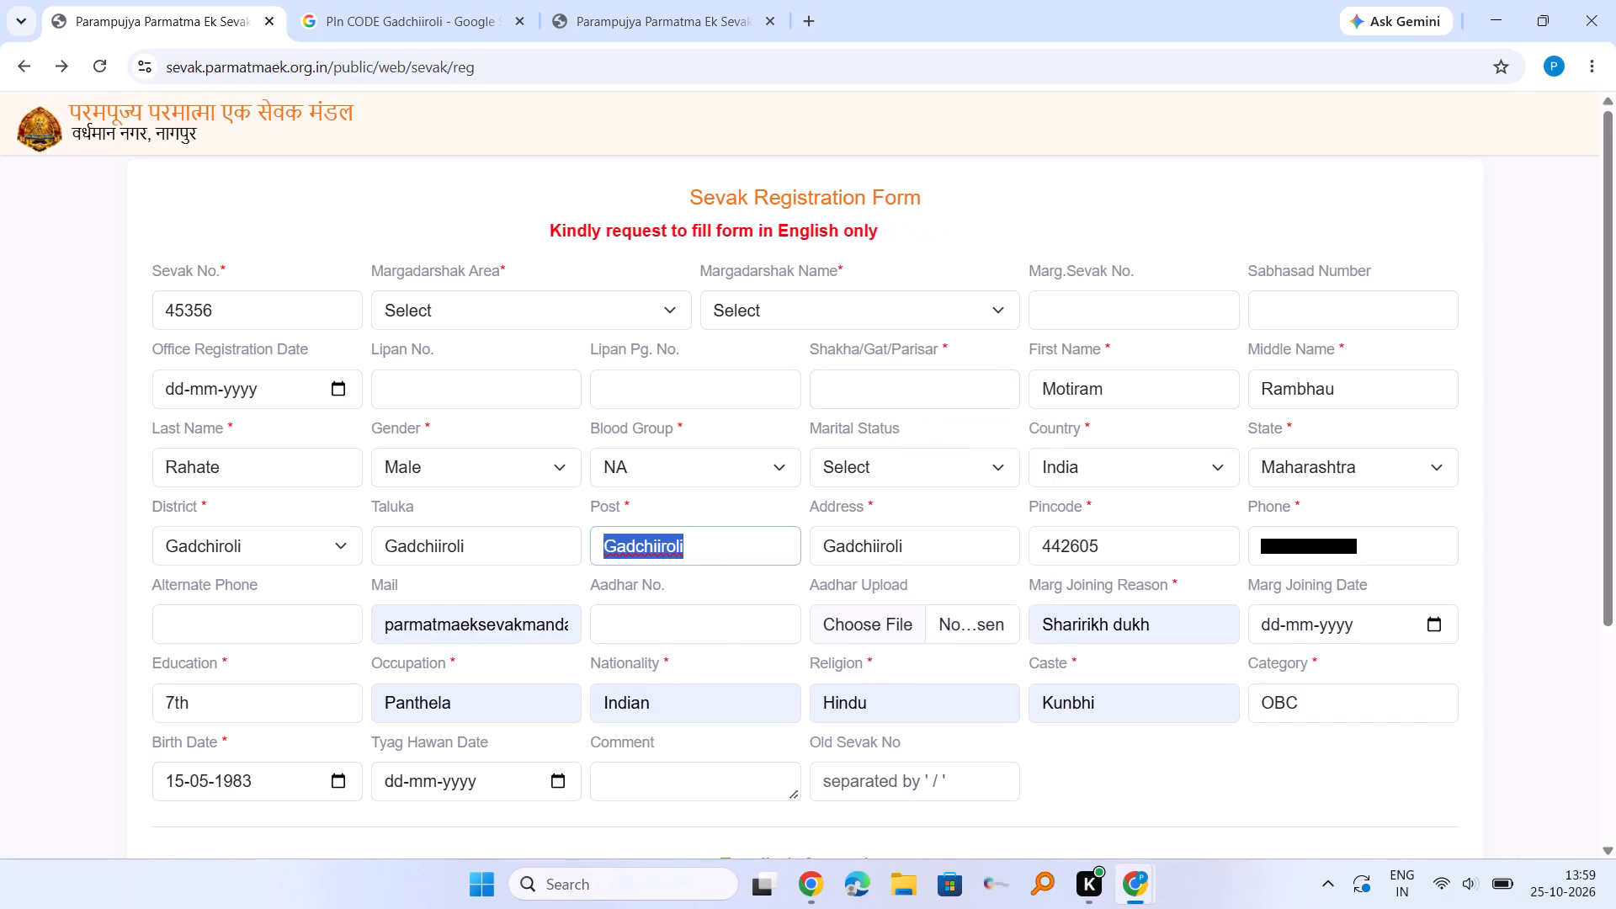
key("ctrl+c")
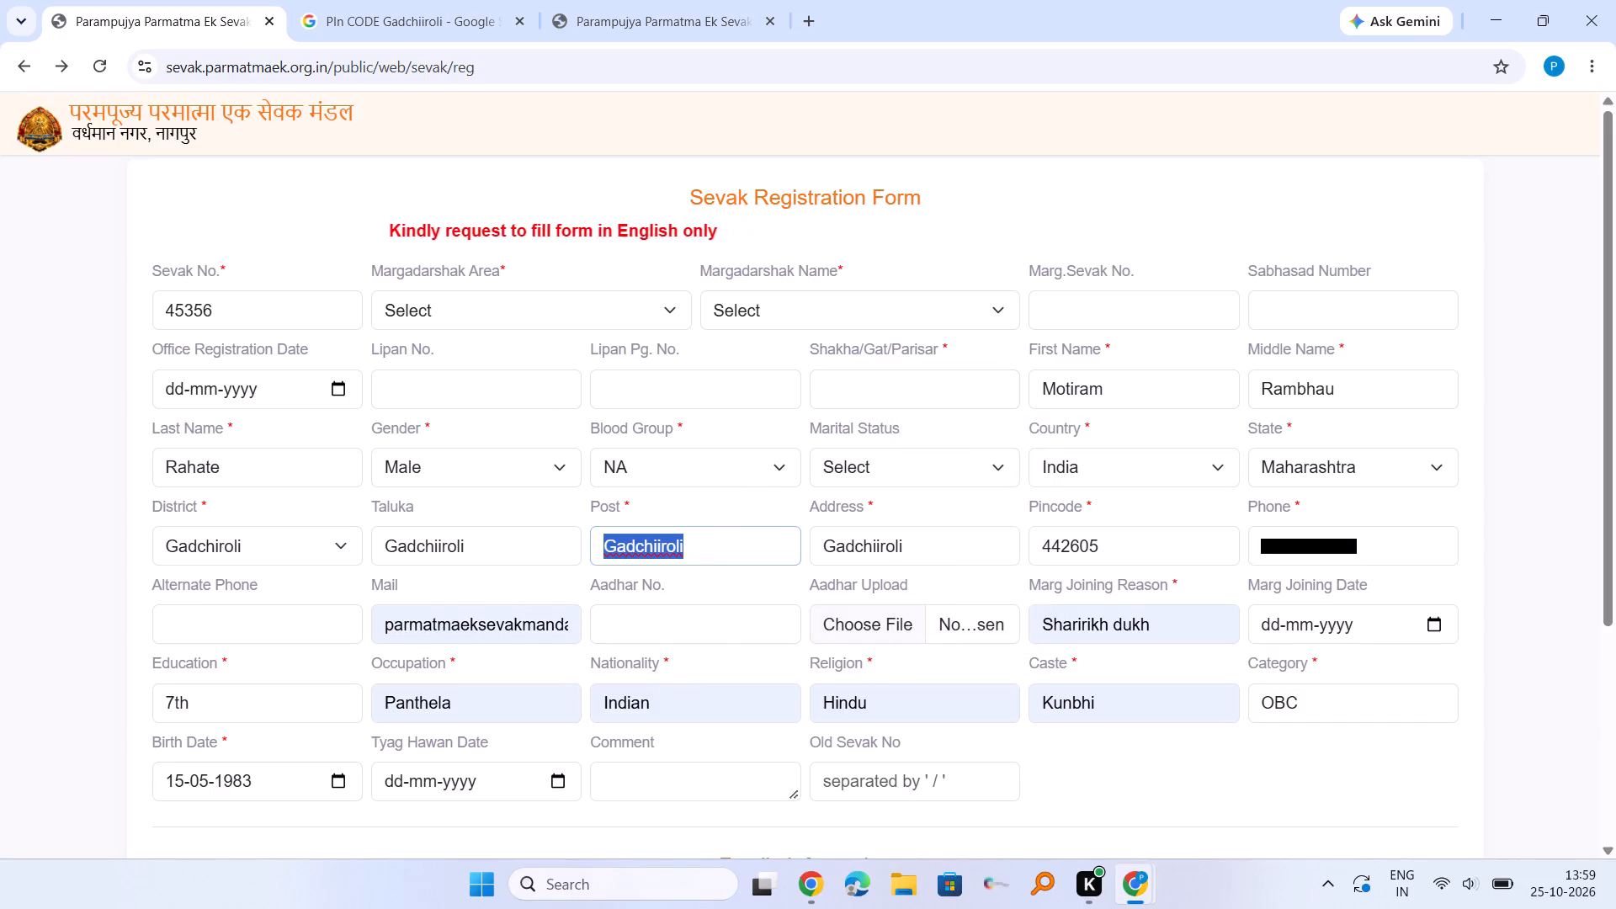
left_click(871, 396)
key("ctrl+v")
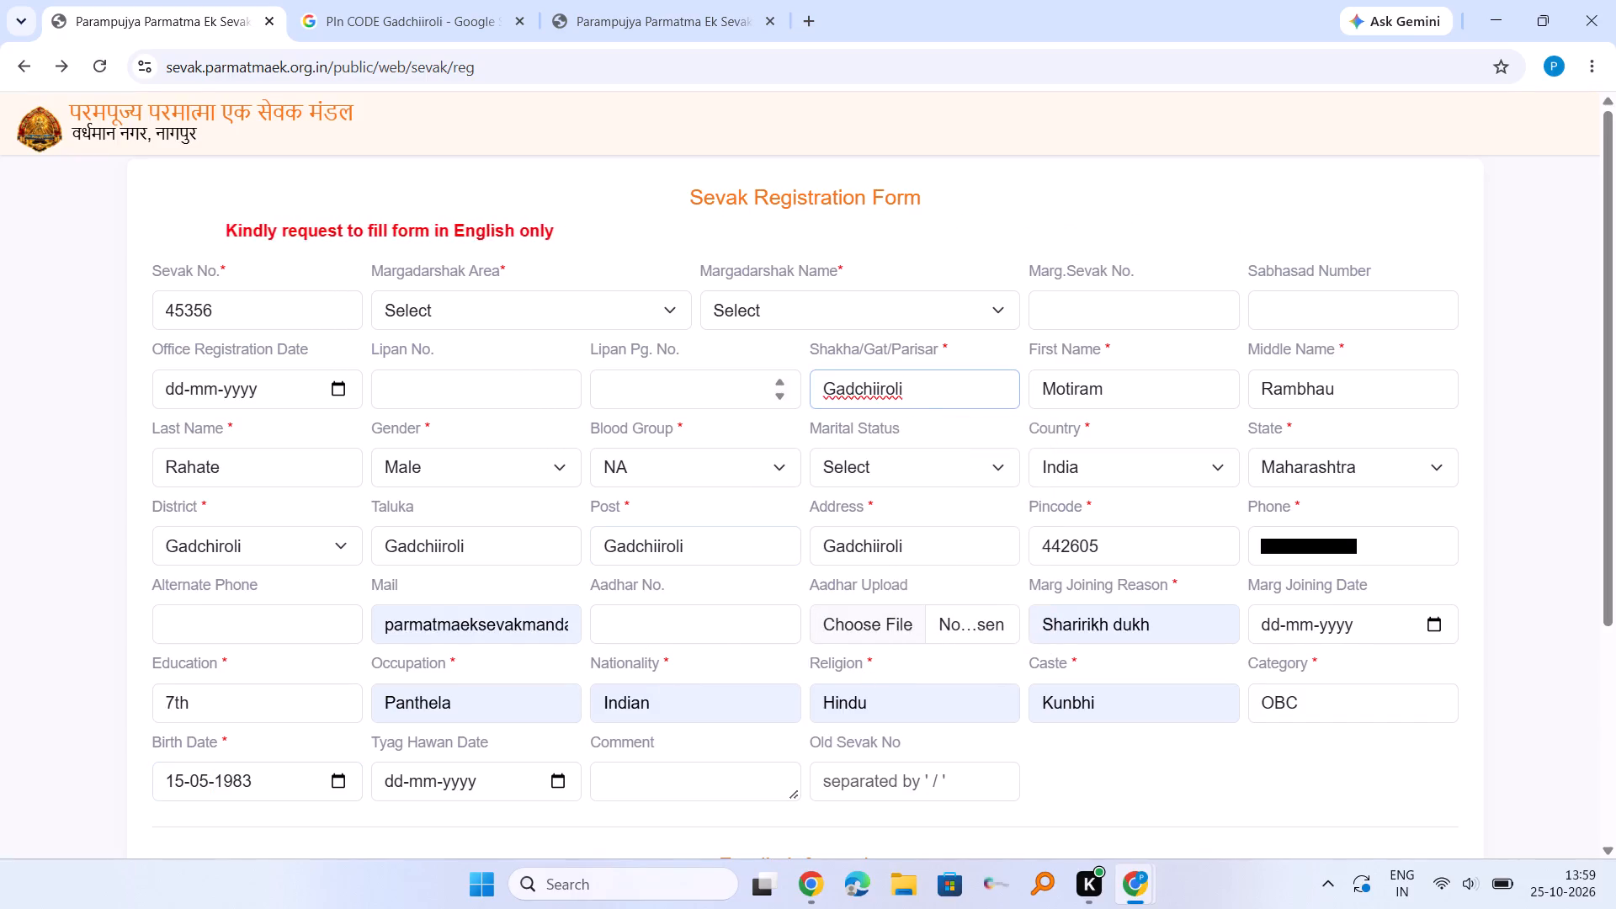
left_click(623, 407)
Set Margadarshak Area to Gadchiroli and choose the Margadarshak whose first name is Divakar.
left_click(624, 306)
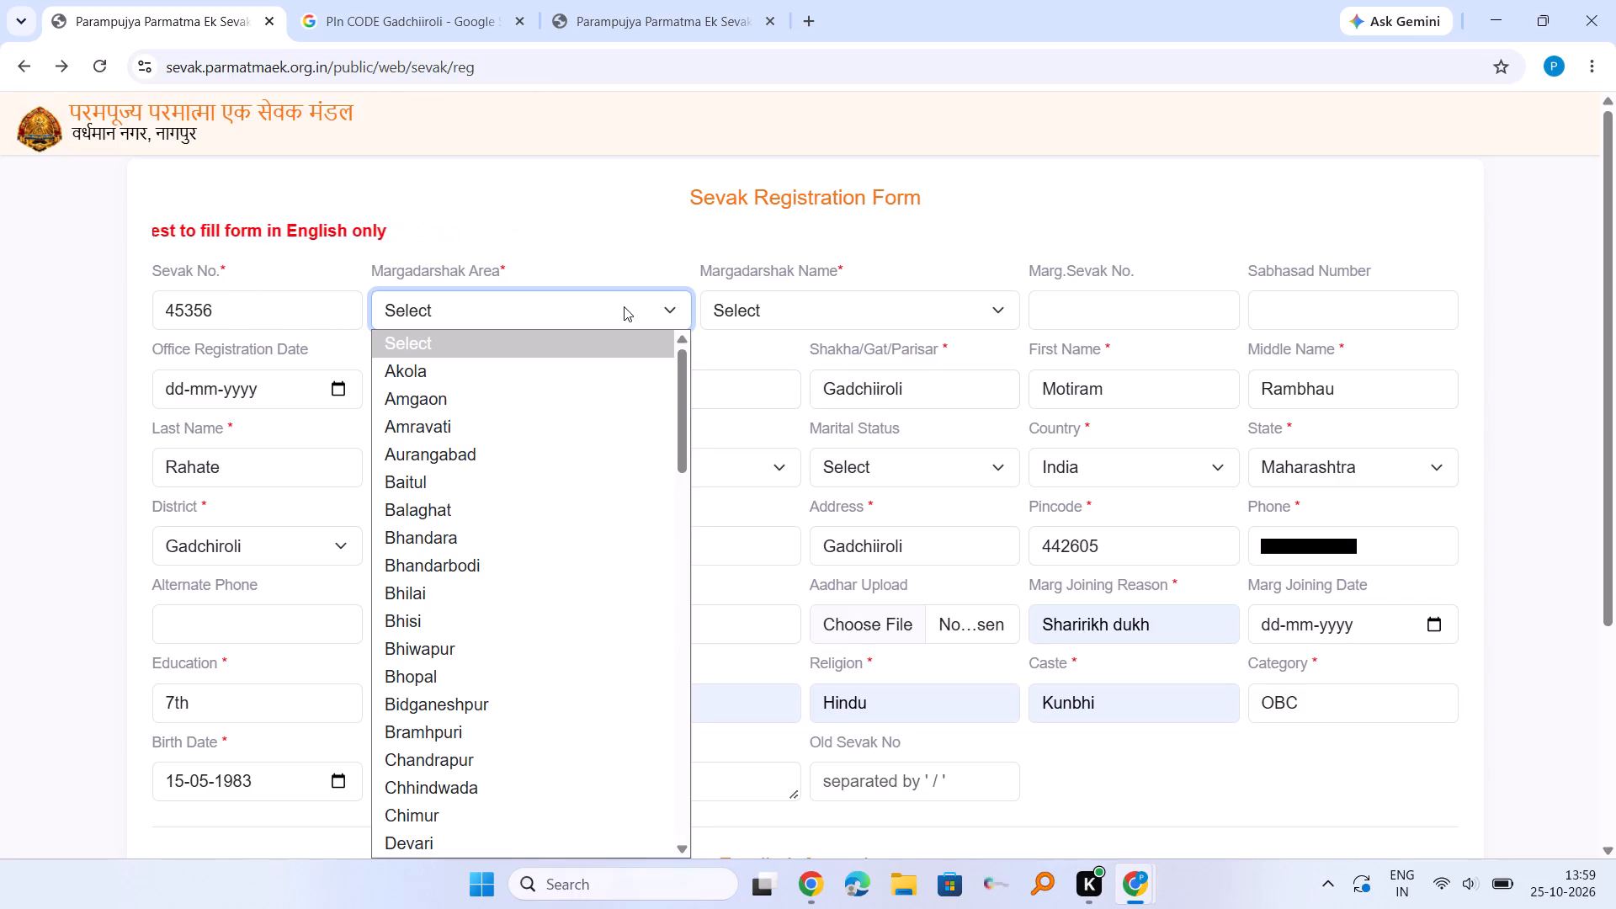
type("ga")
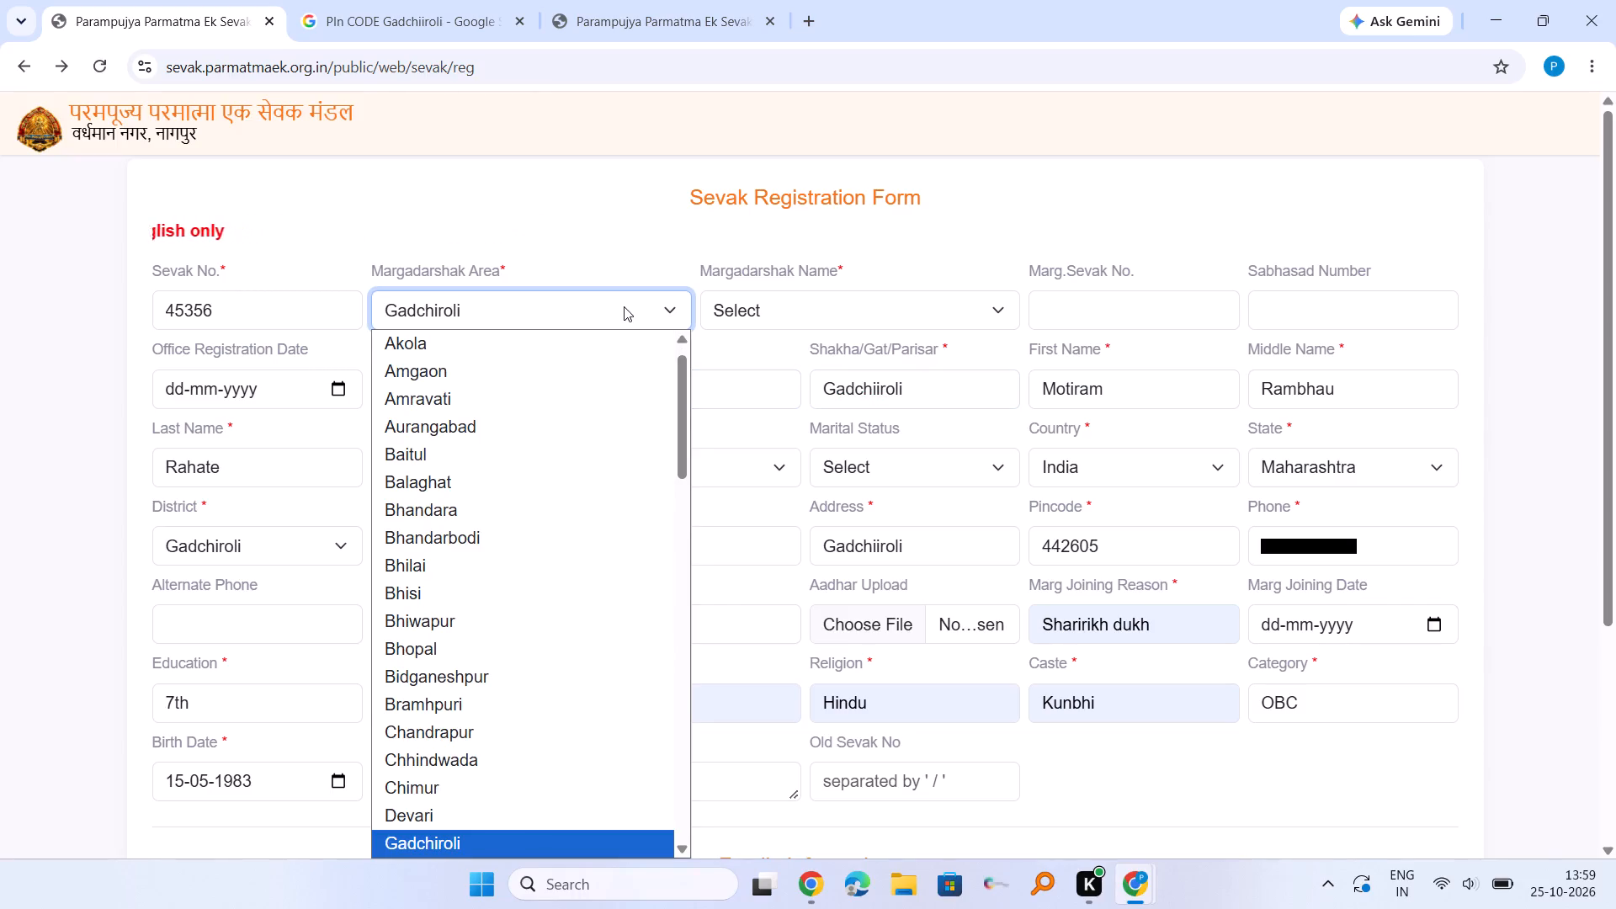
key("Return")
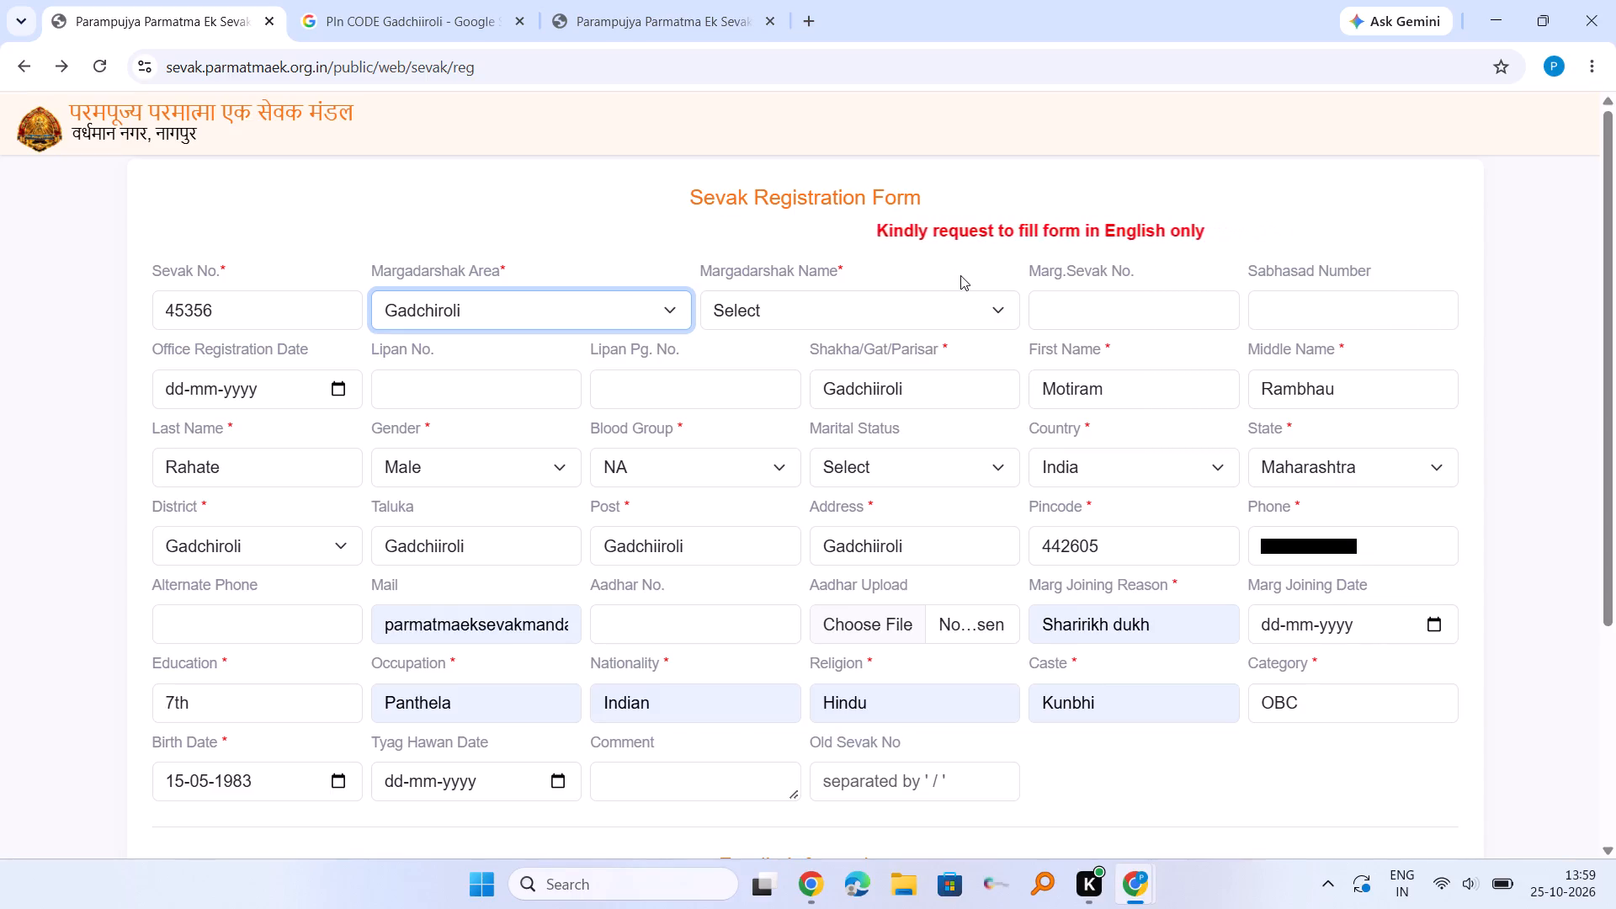
left_click(875, 301)
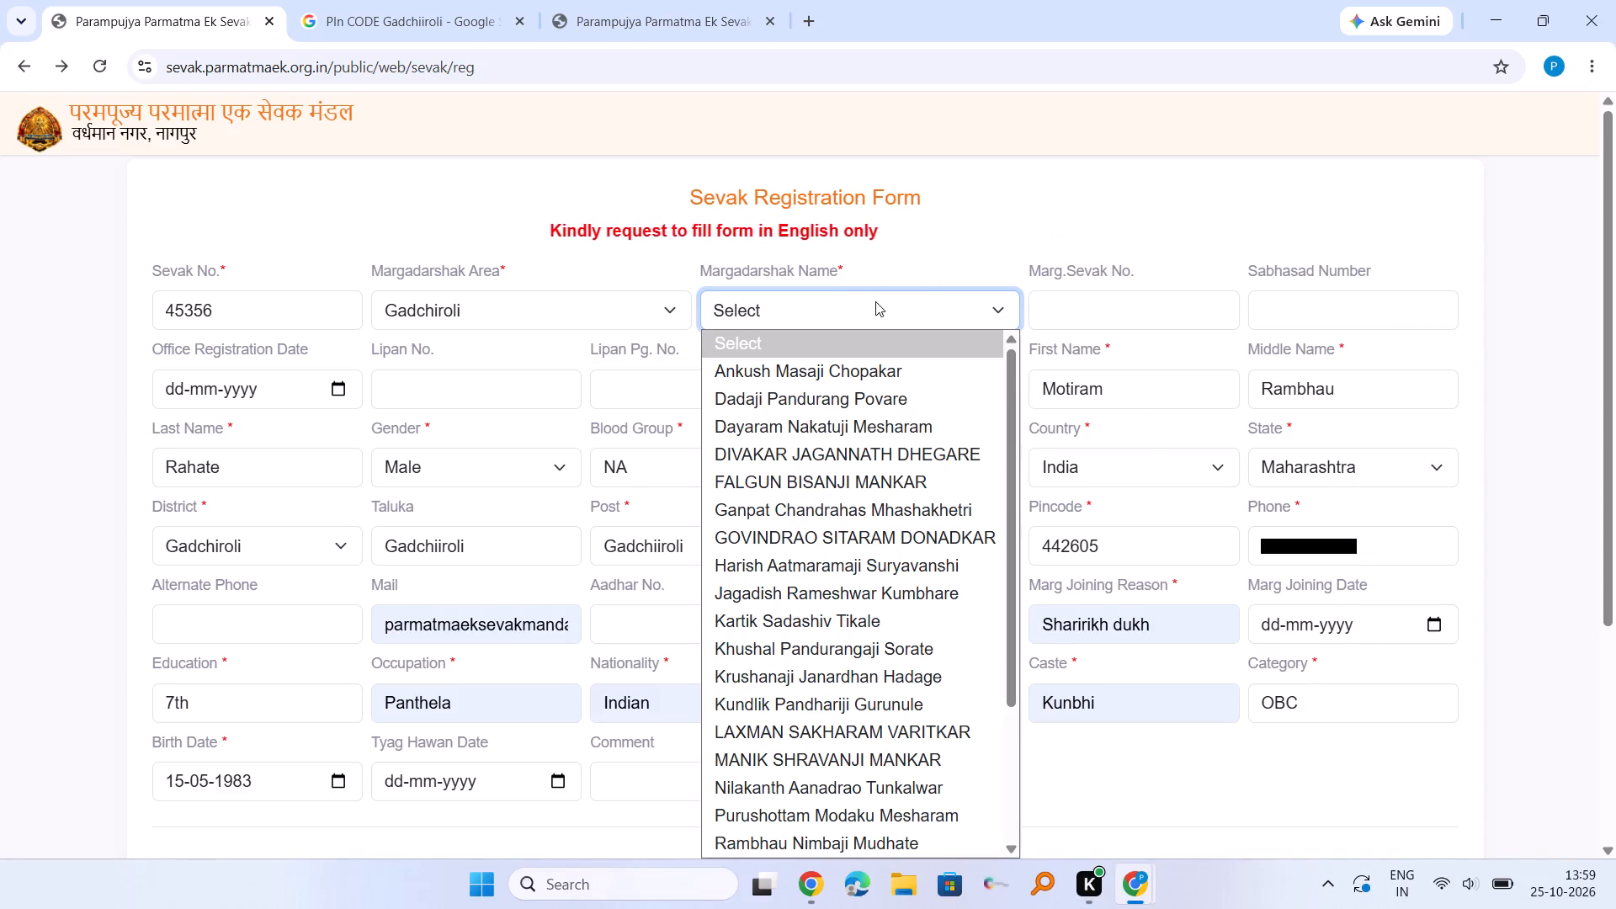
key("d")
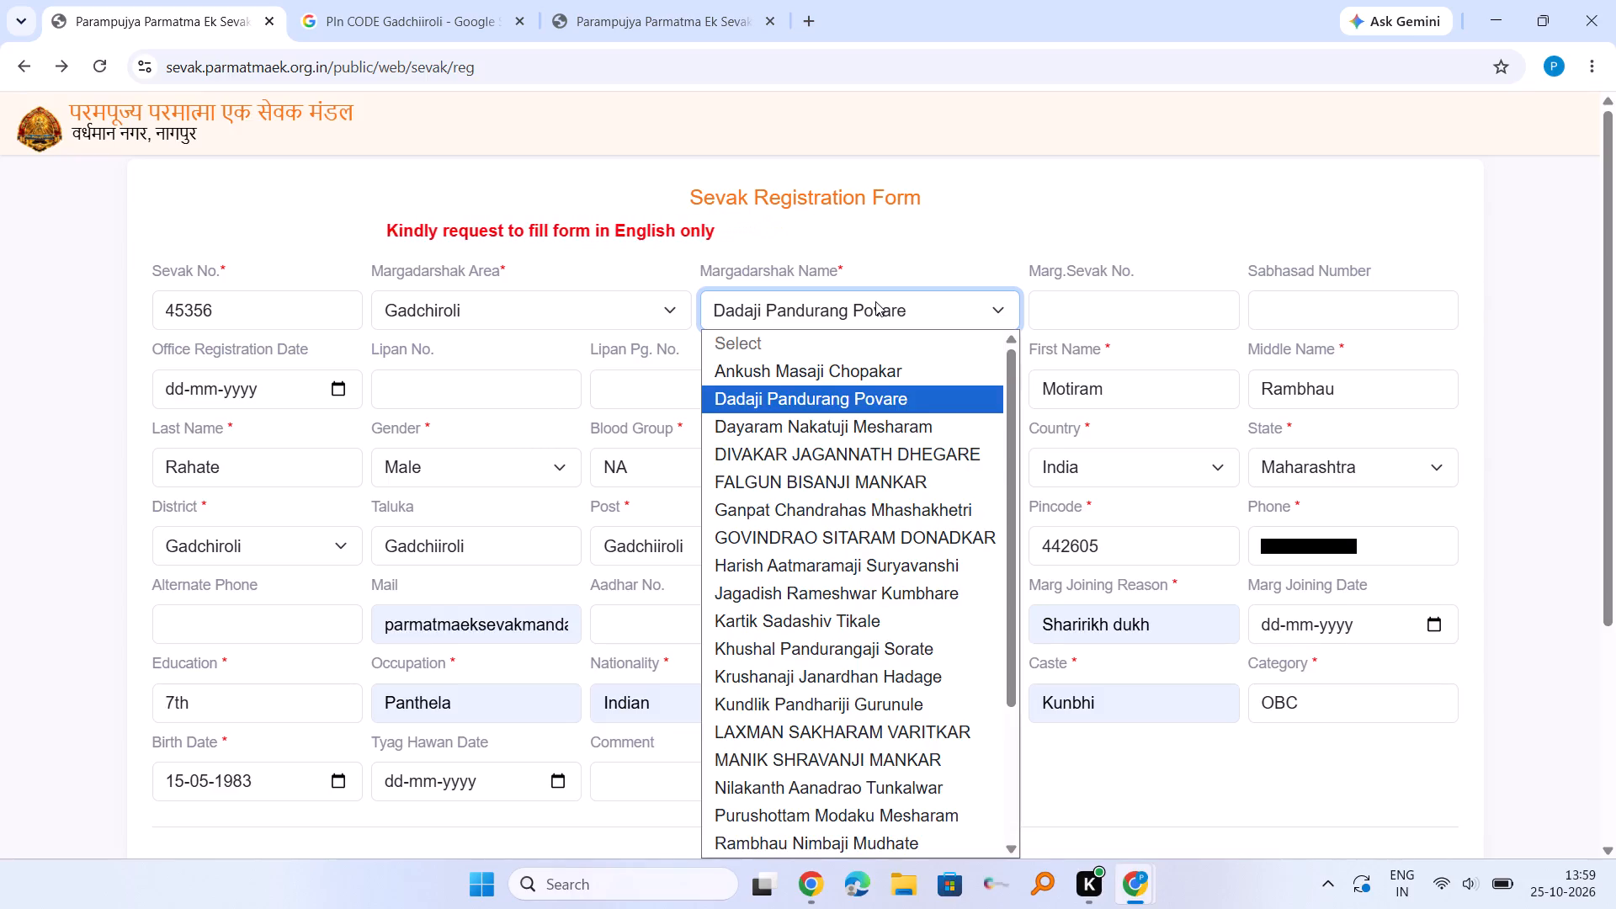
key("Down")
key("Down")
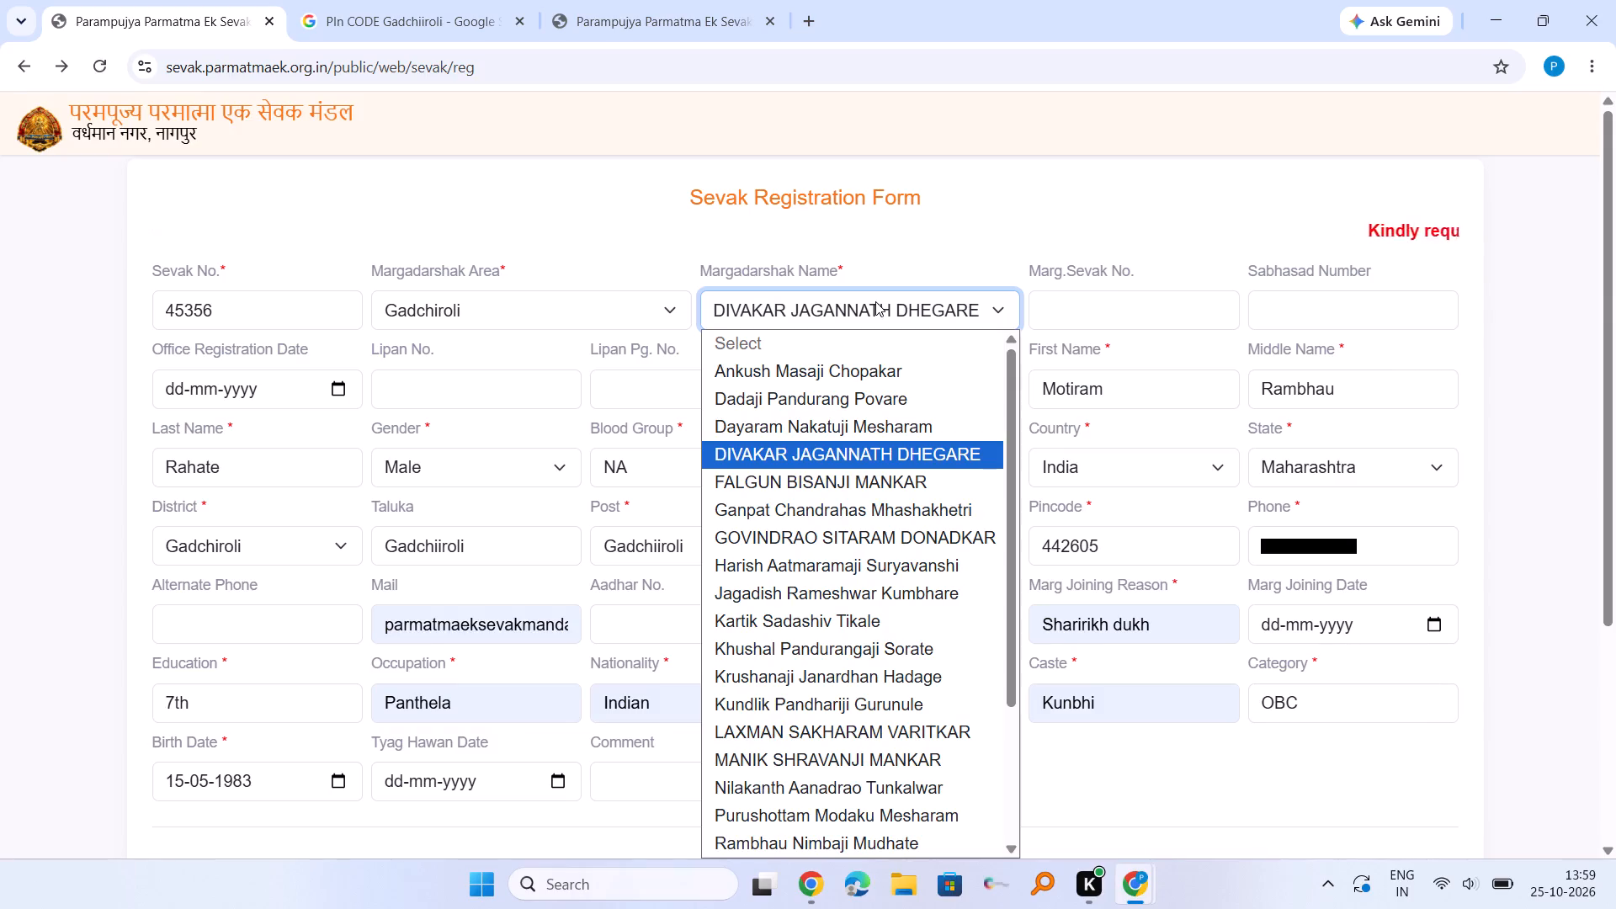
key("Return")
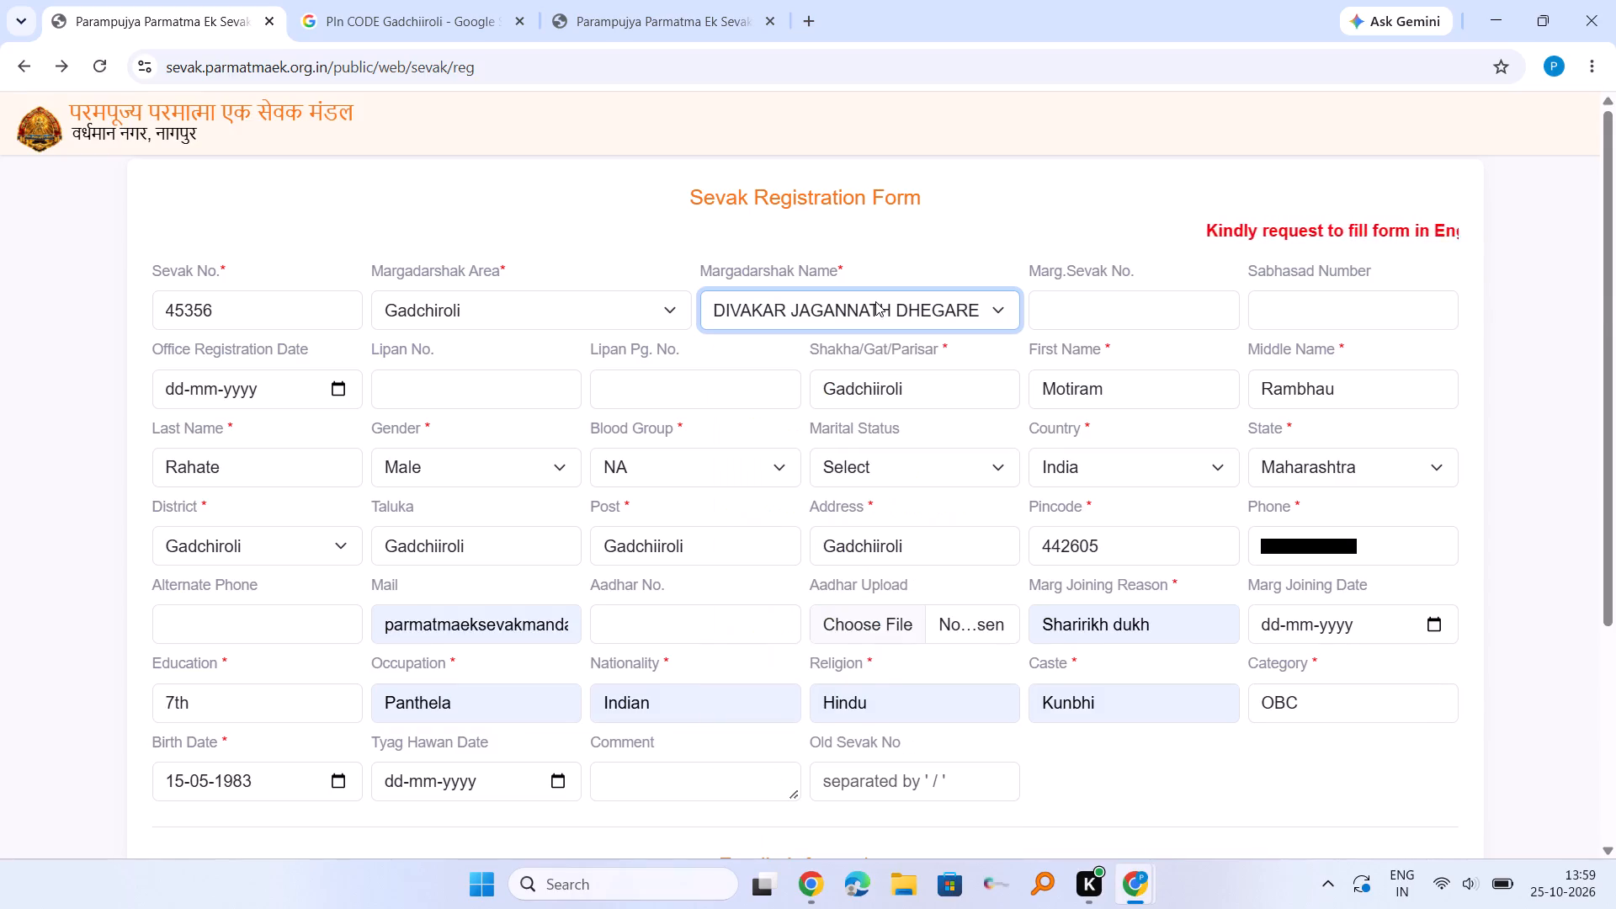
Complete the reCAPTCHA check below the family information by selecting the images with a bus.
scroll(875, 301, "down", 4)
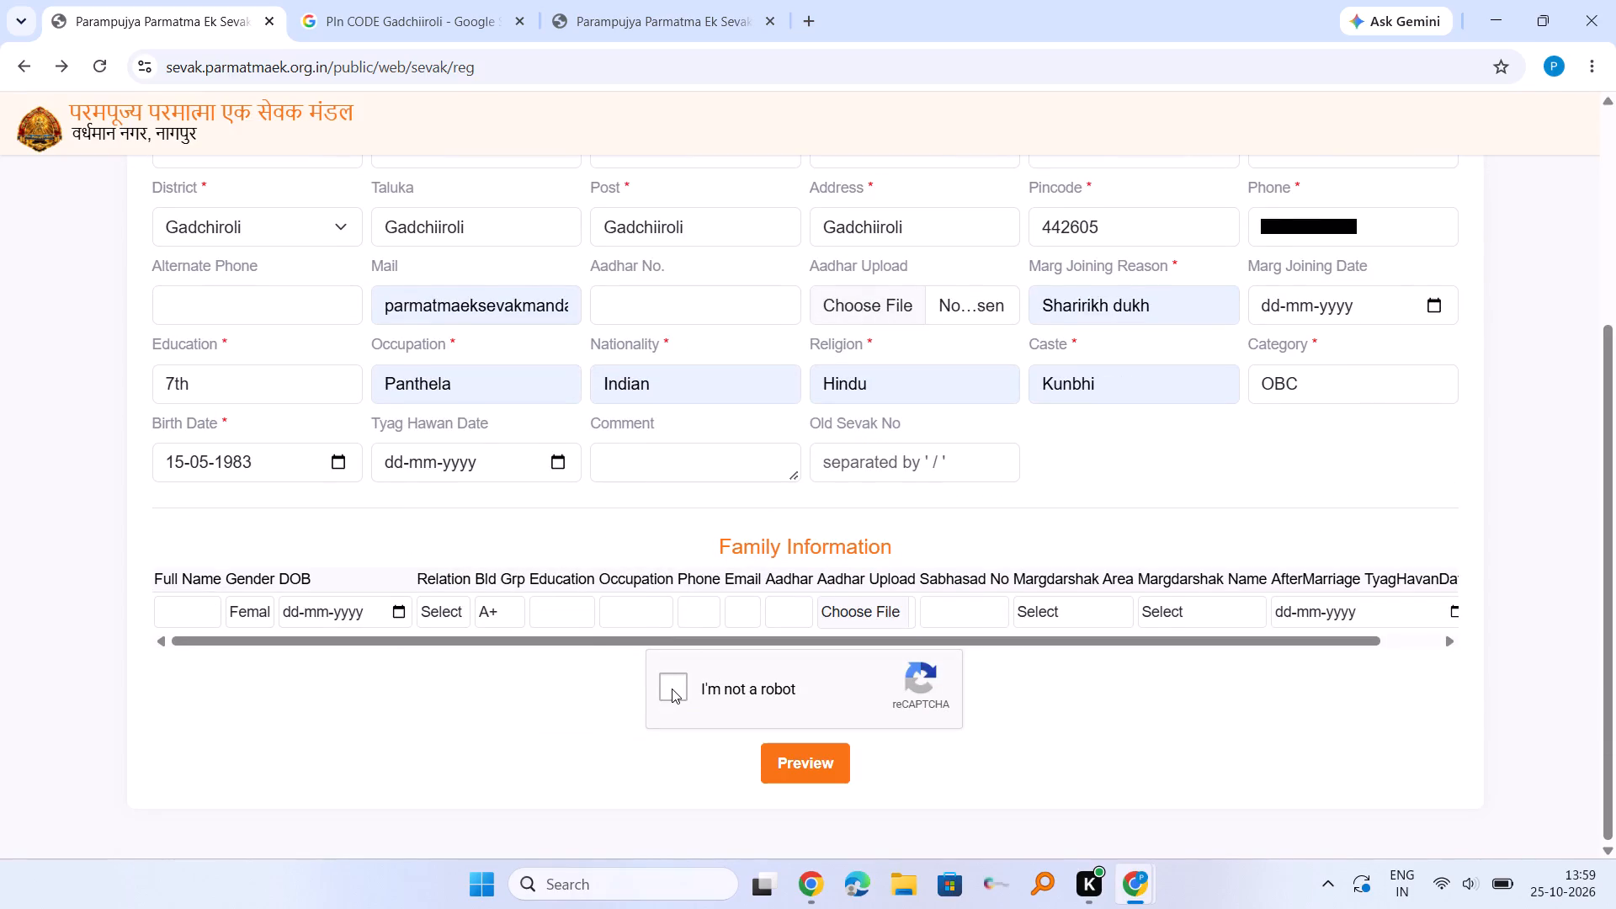
left_click(672, 688)
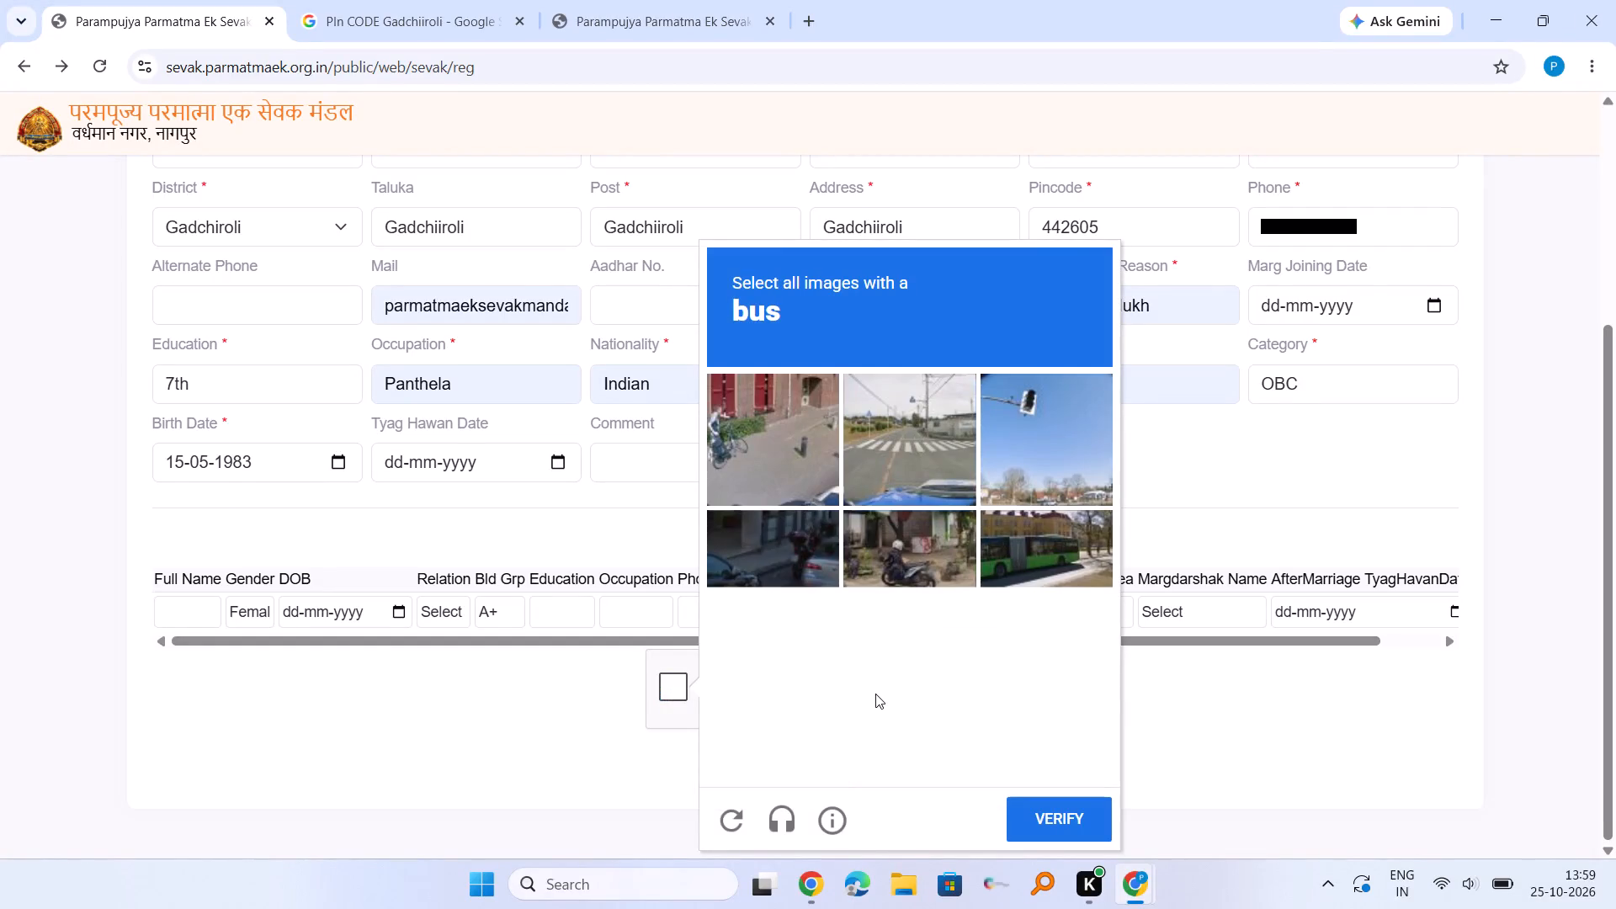
left_click(1012, 571)
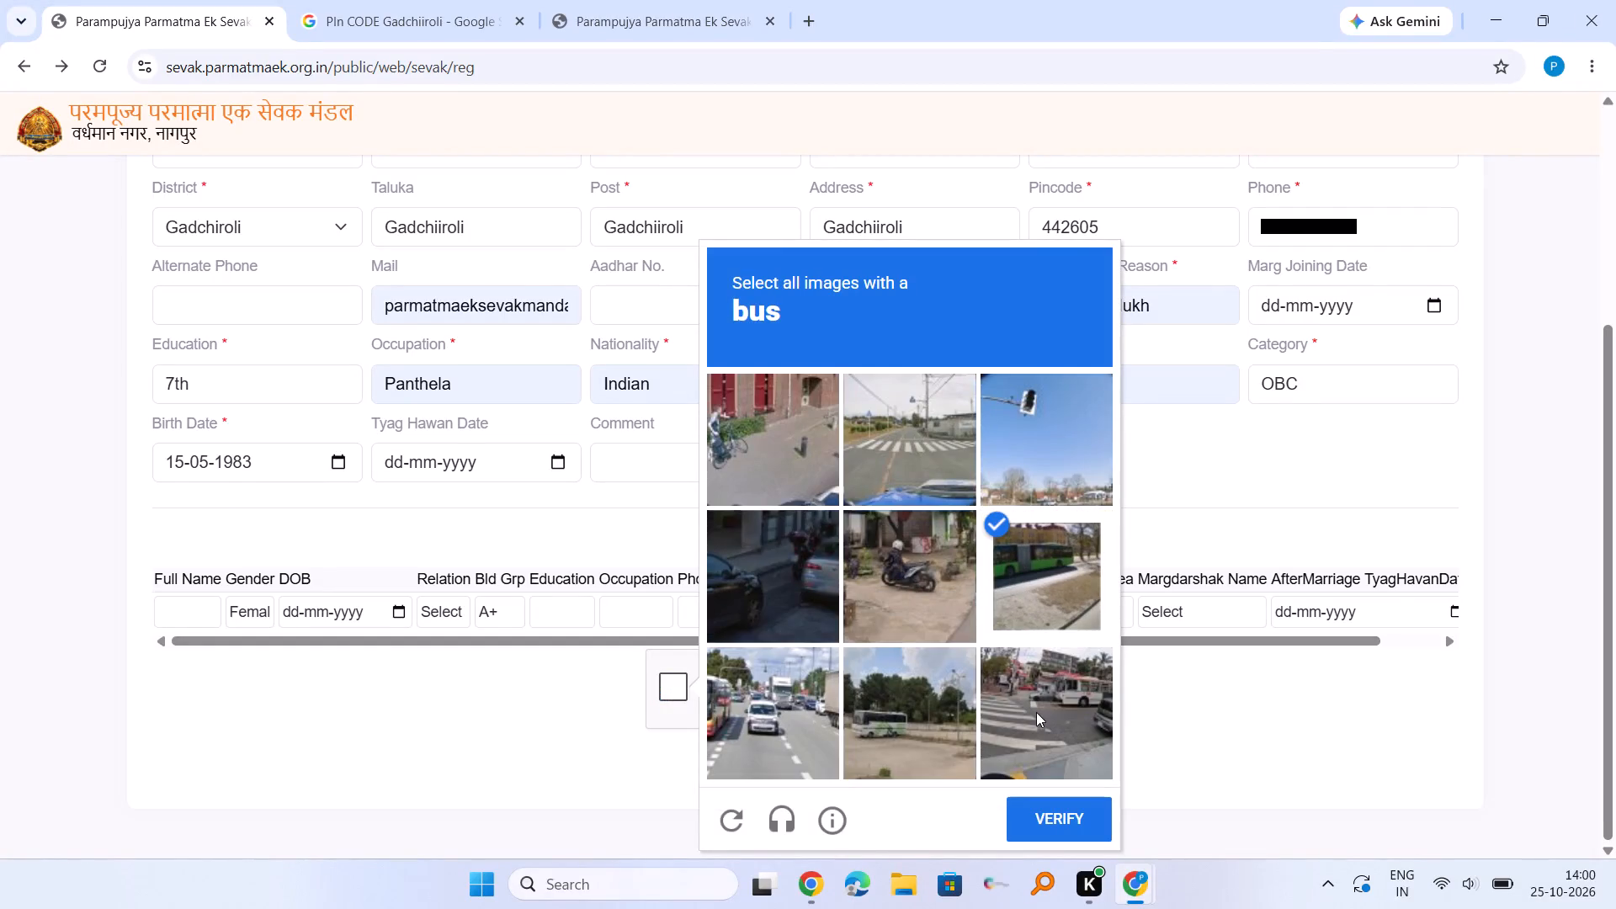
left_click(1036, 712)
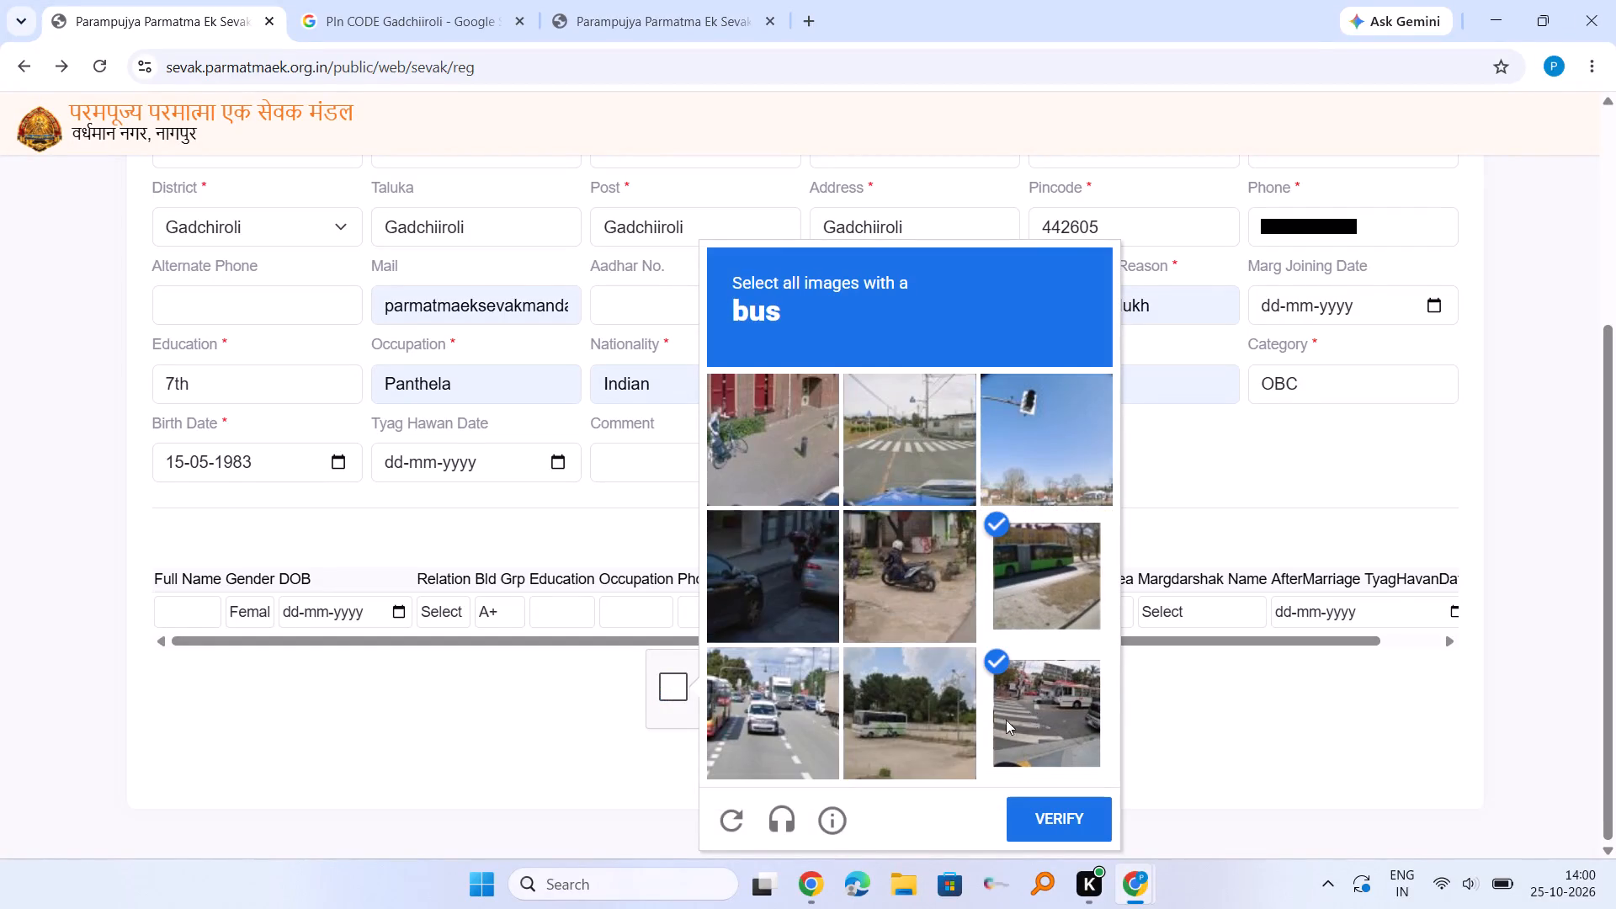
left_click(928, 741)
left_click(1058, 821)
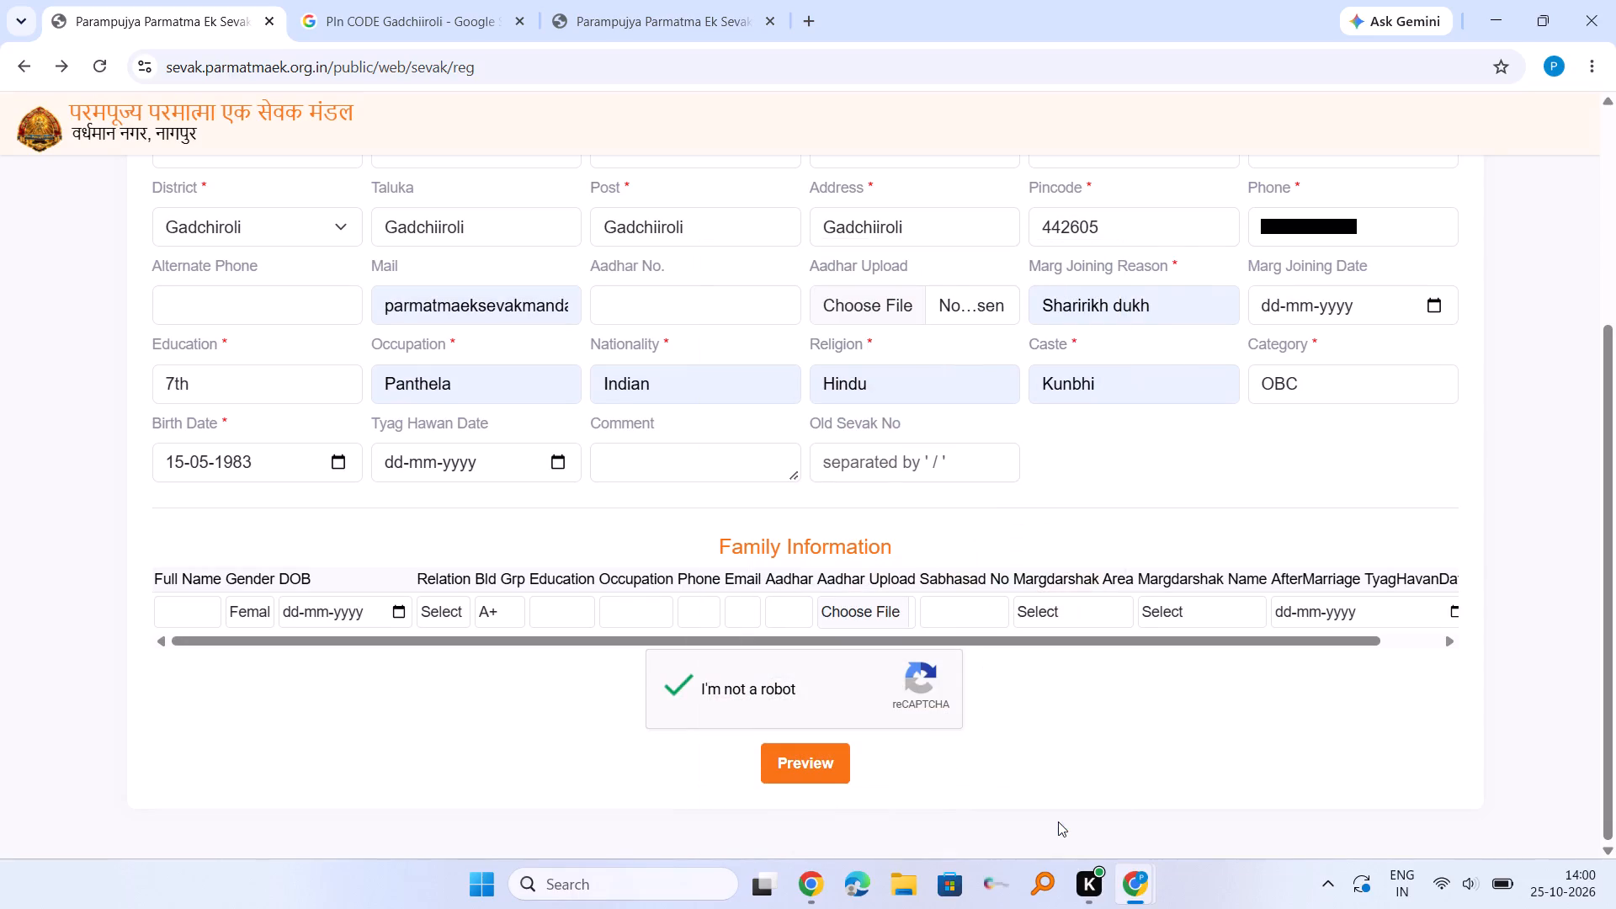
left_click(811, 763)
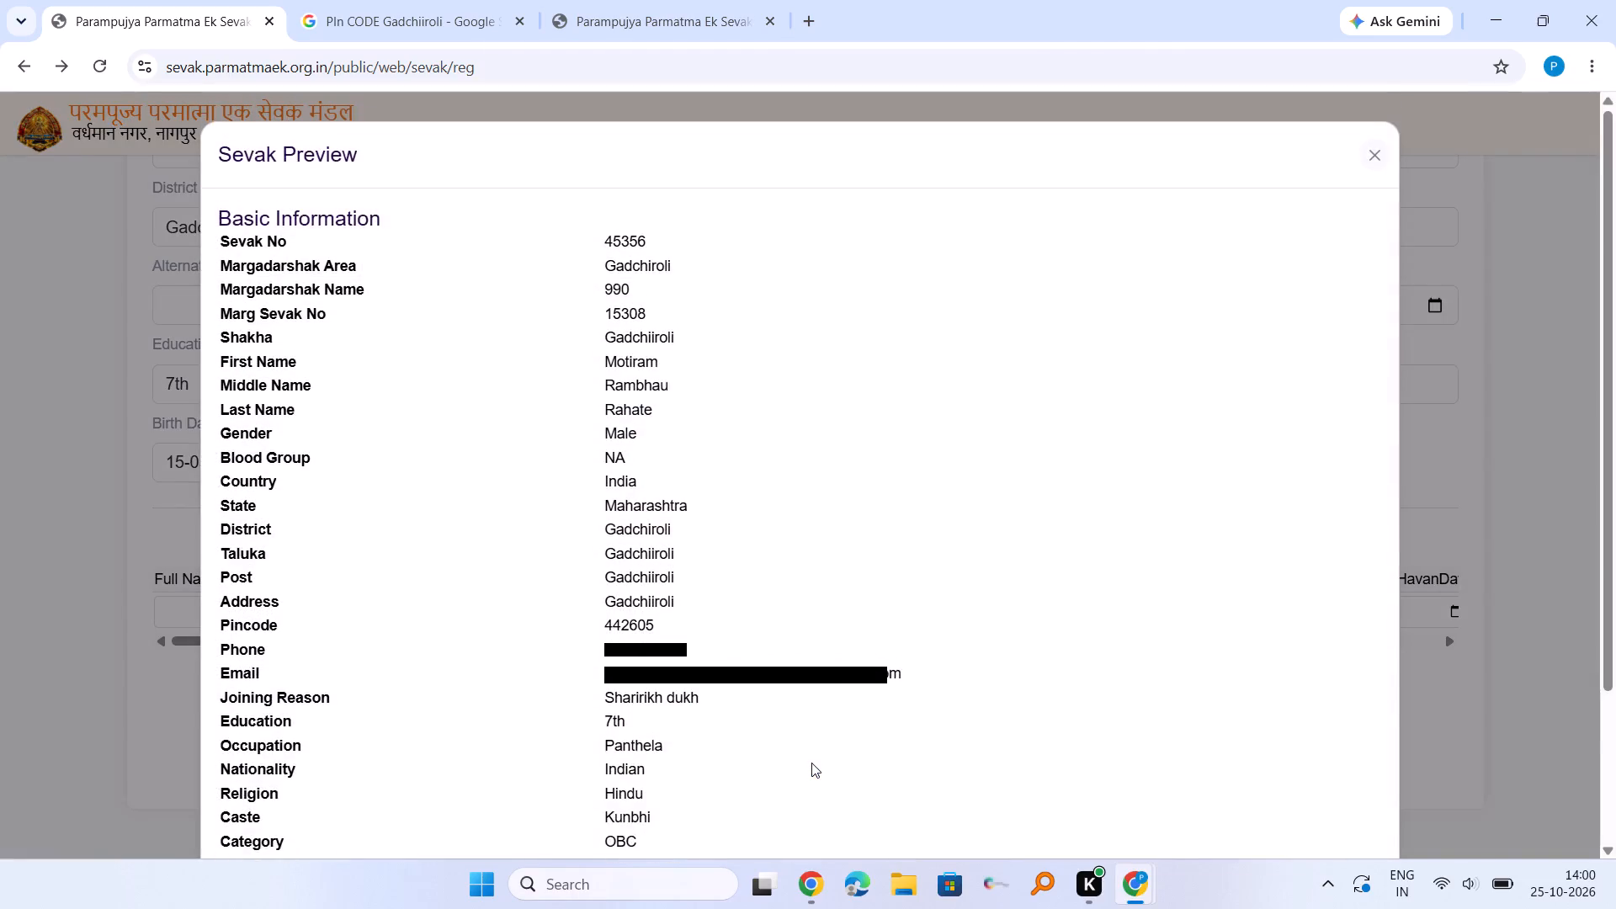
scroll(811, 763, "down", 4)
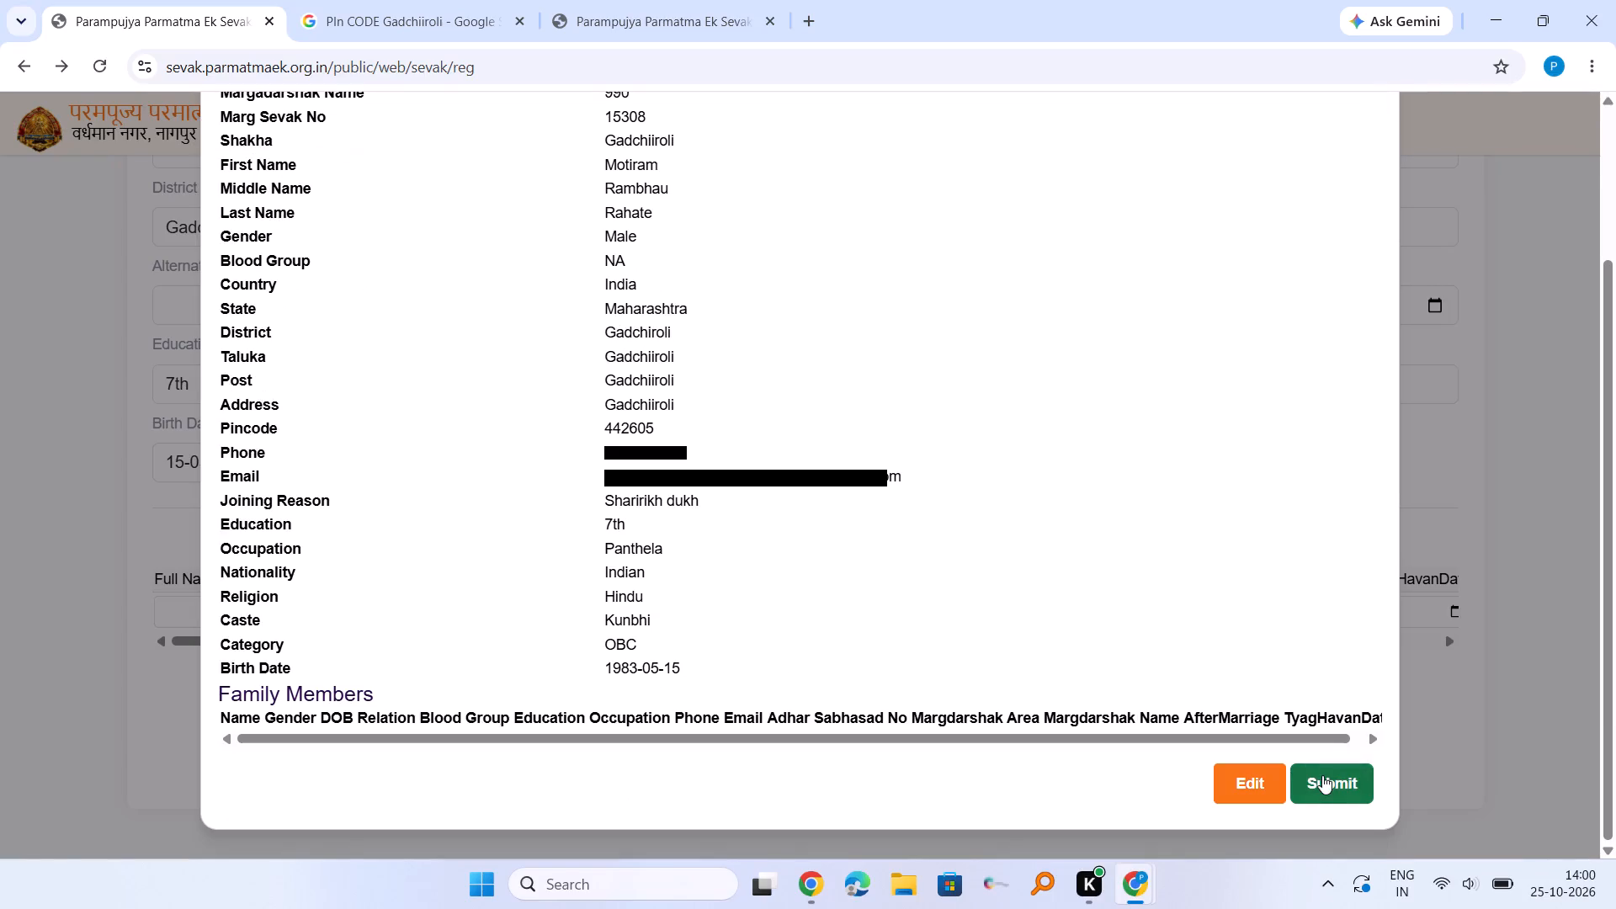
left_click(1322, 775)
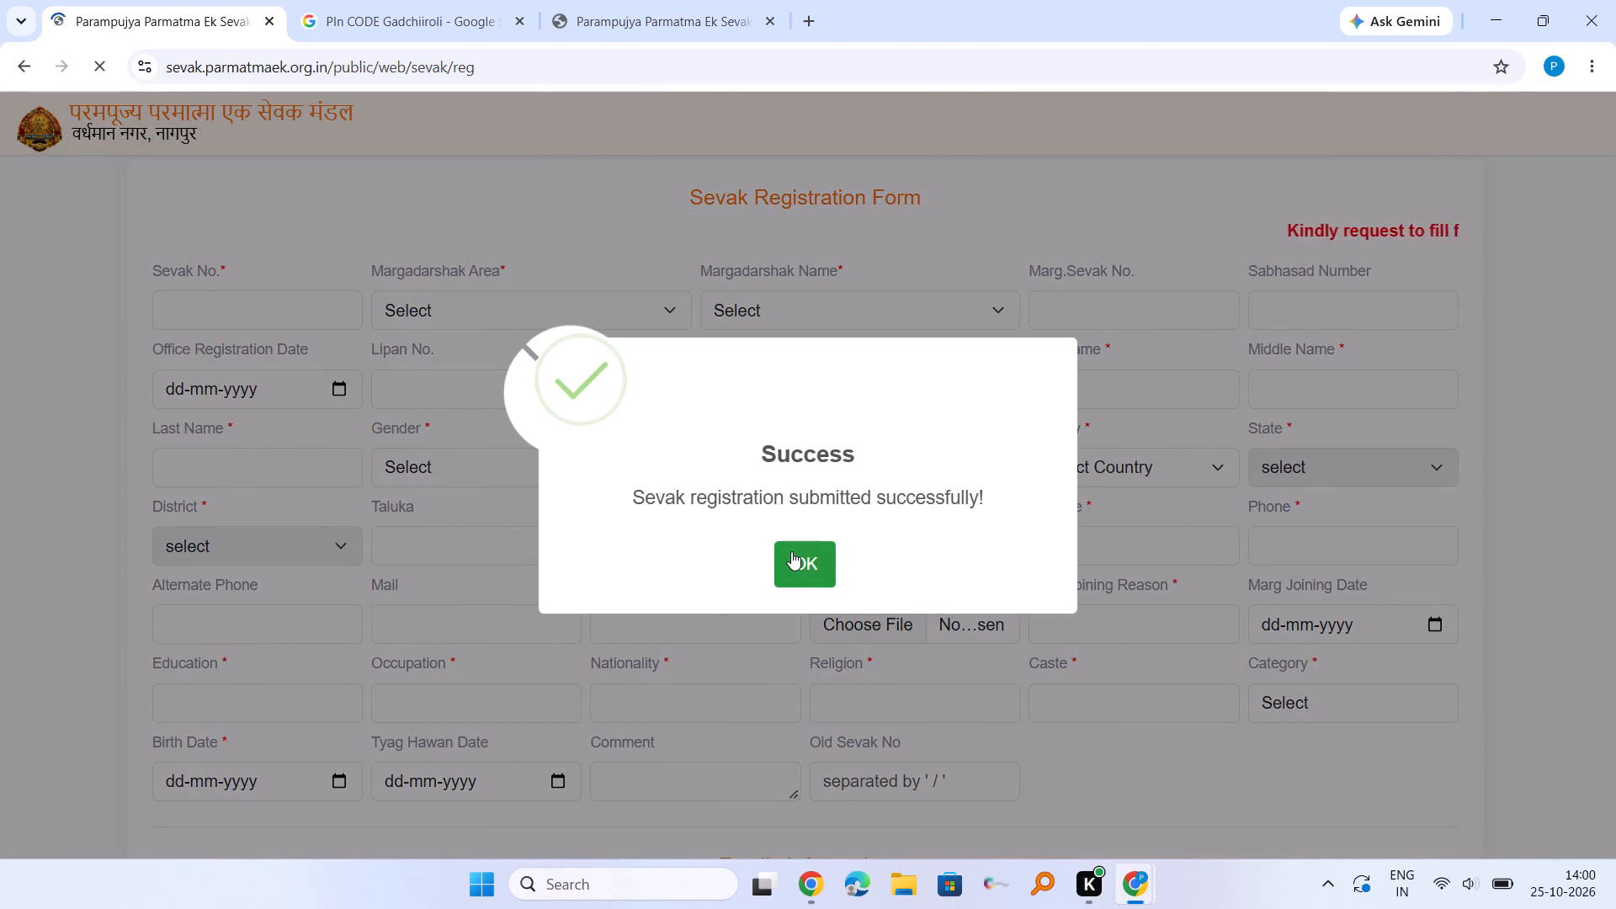
left_click(791, 551)
left_click(232, 305)
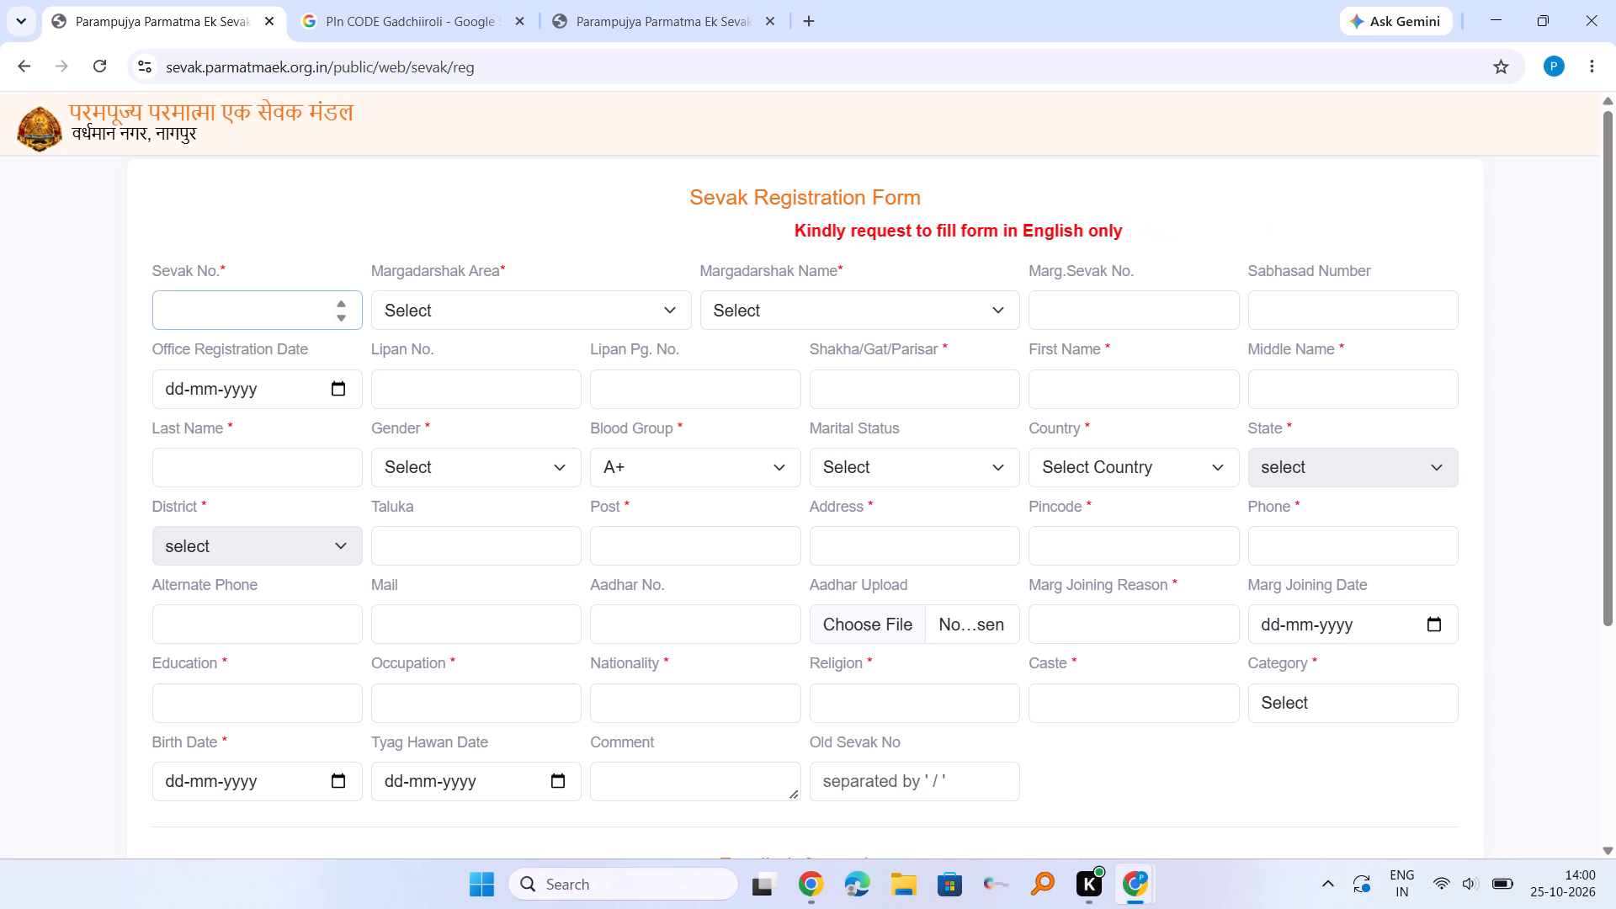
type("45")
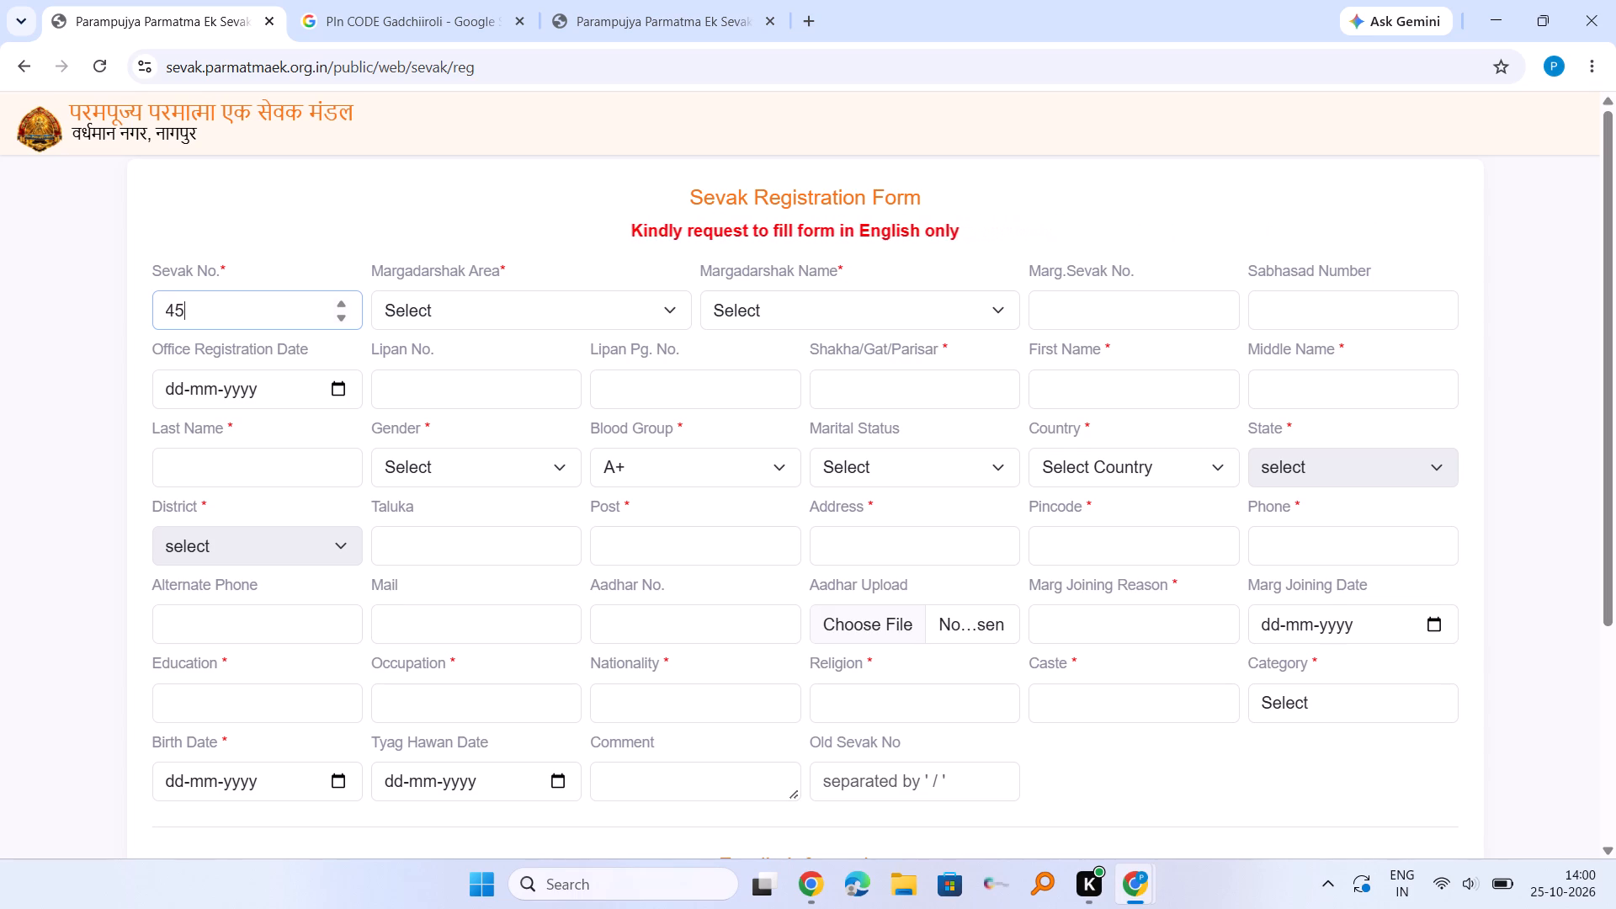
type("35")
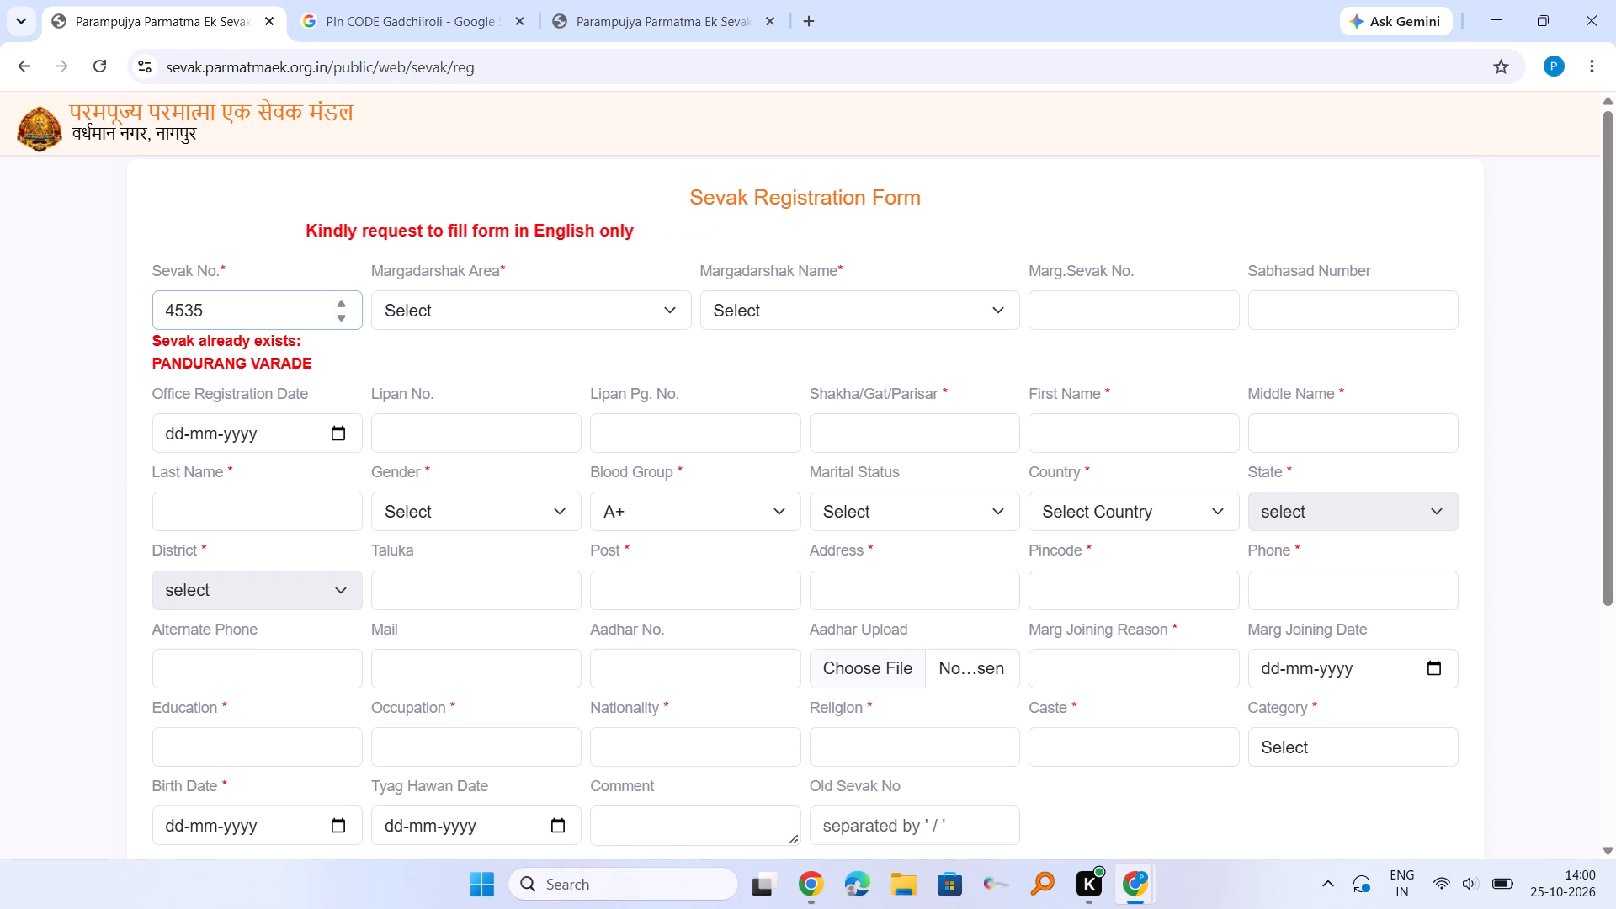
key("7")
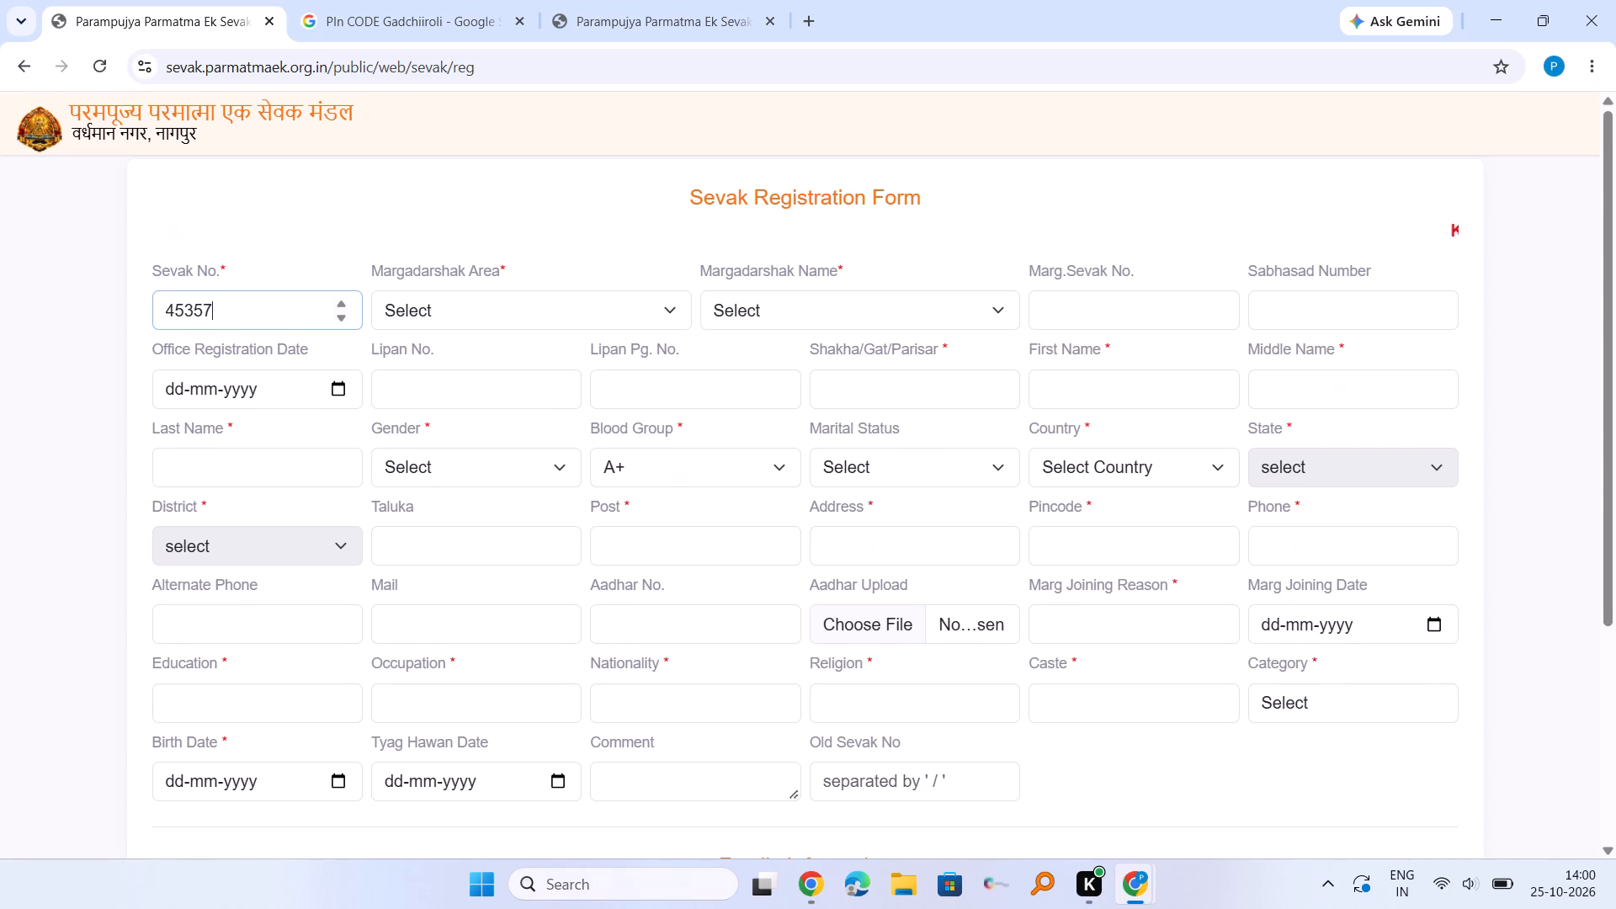
left_click(179, 341)
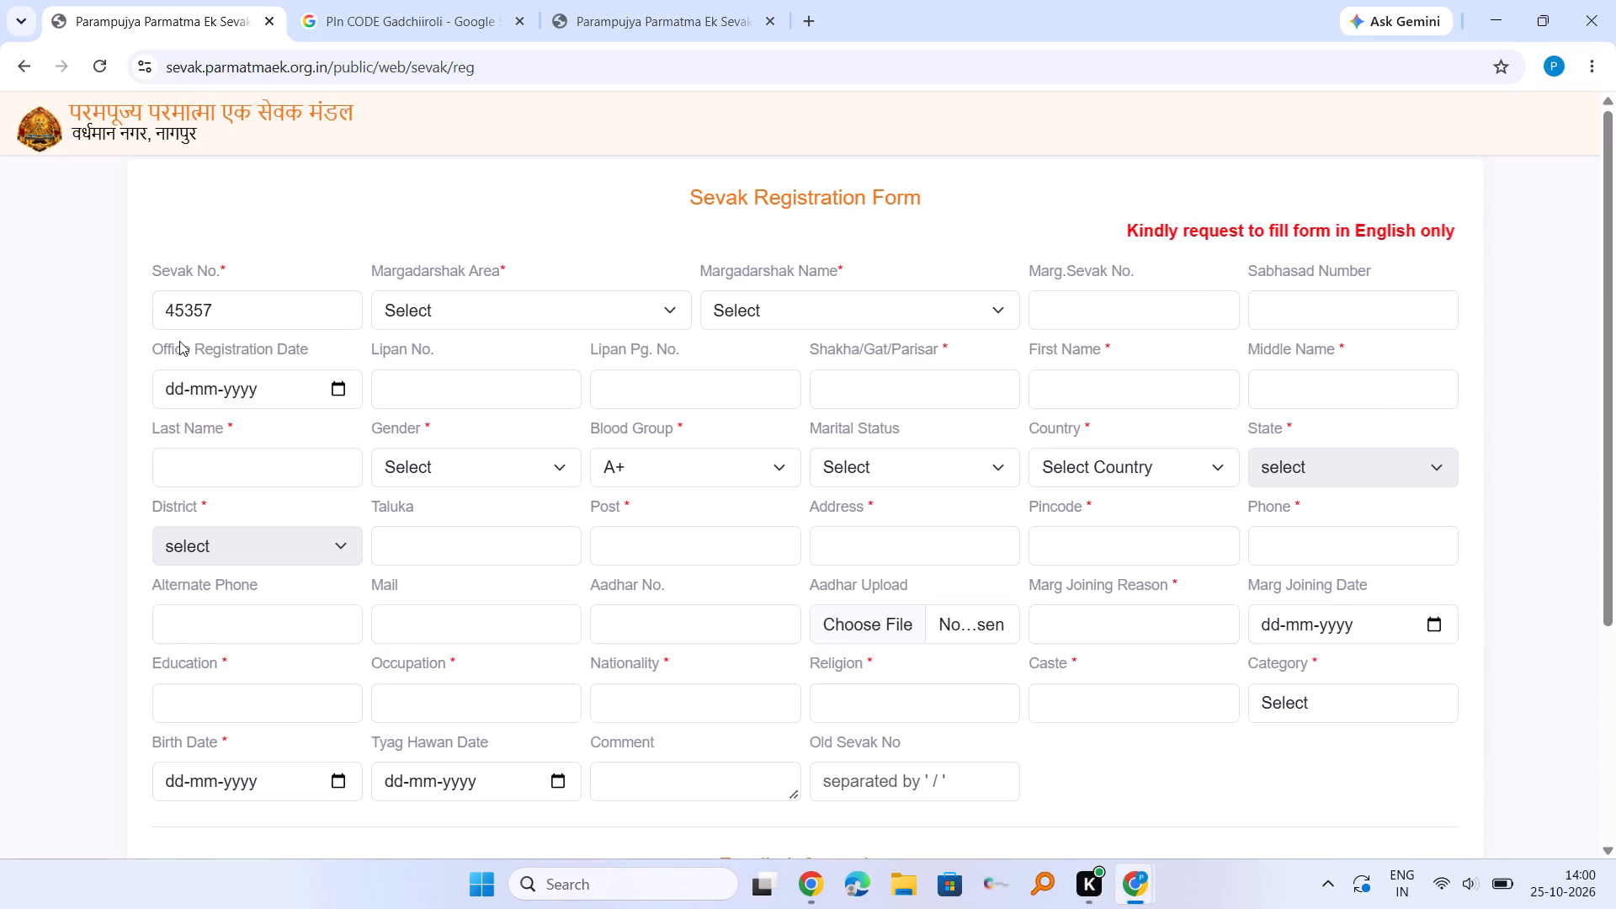
Enter the sevak's first, middle and last names in their name fields.
left_click(1056, 383)
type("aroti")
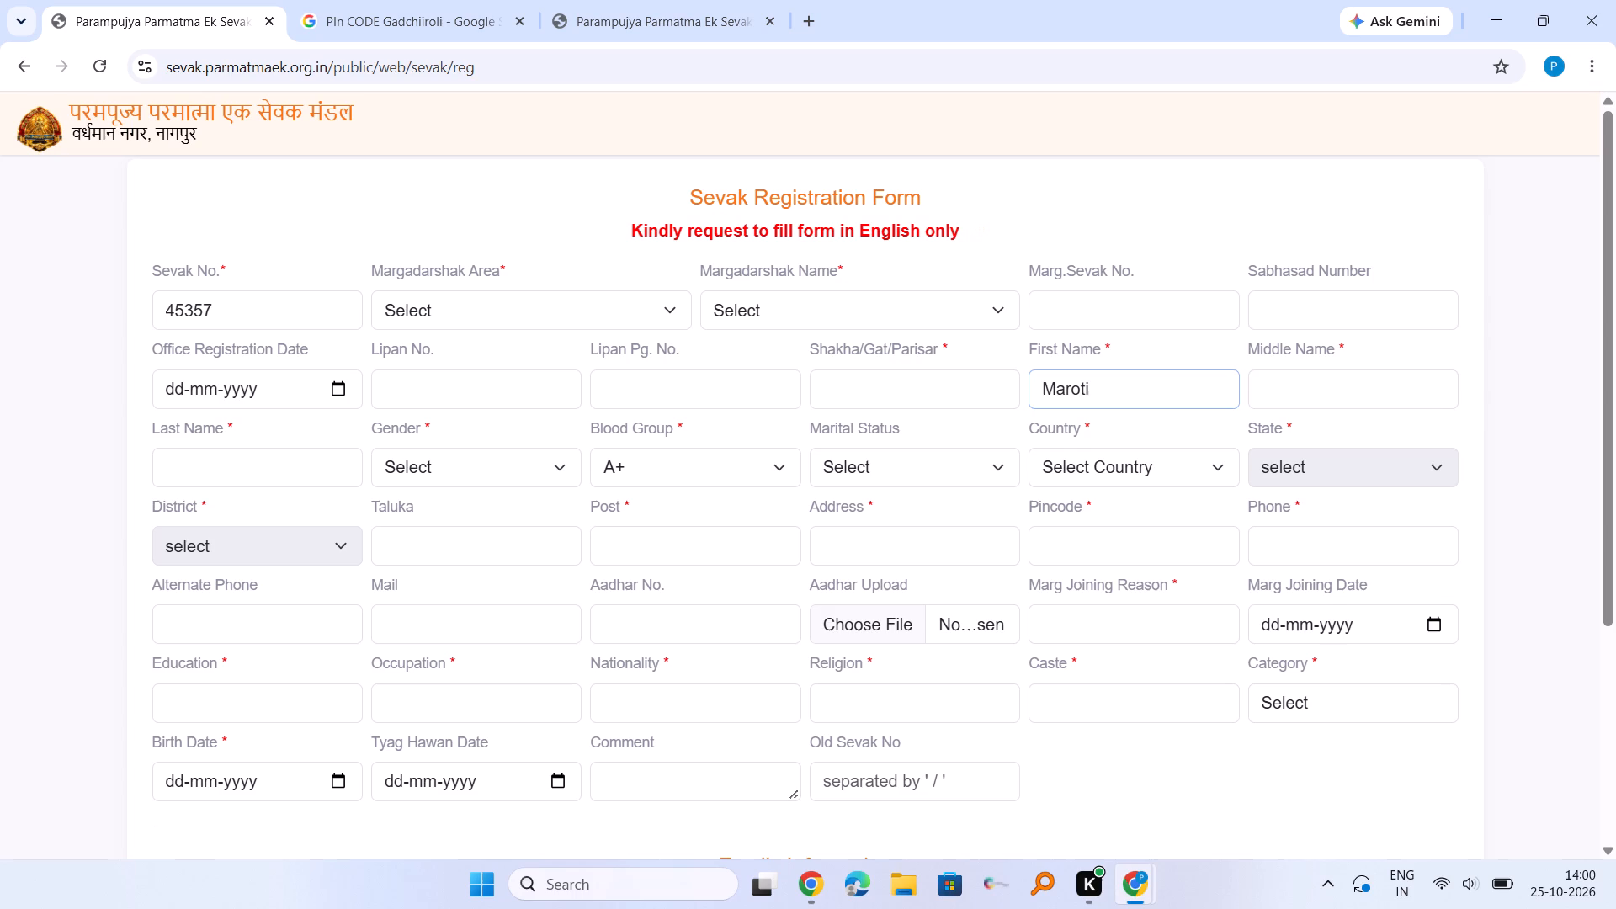
left_click(1349, 391)
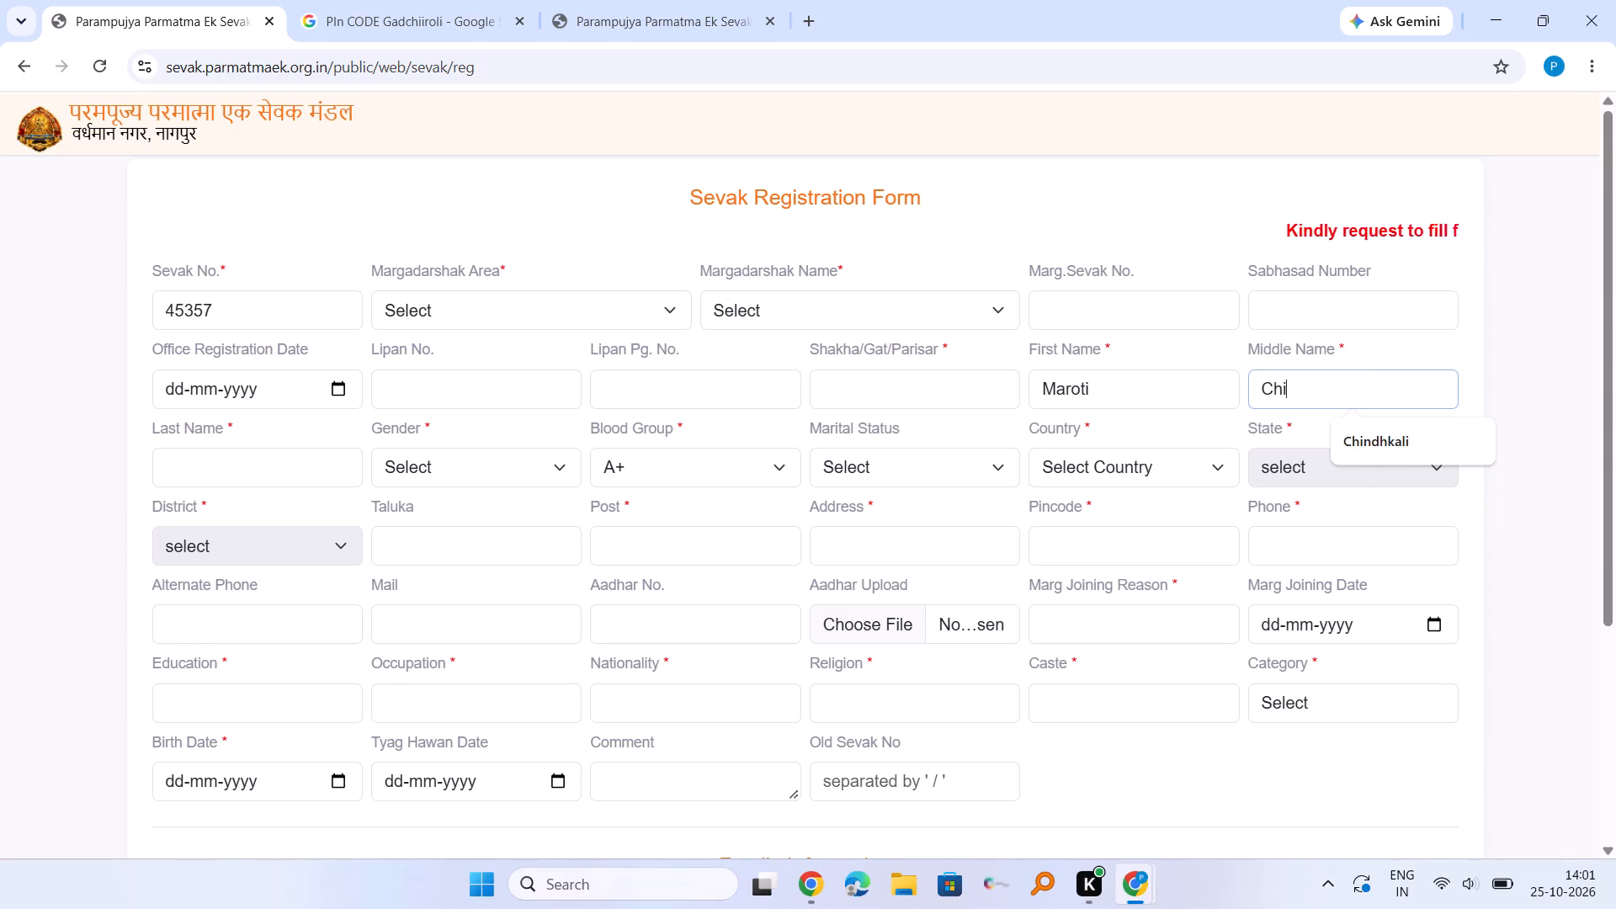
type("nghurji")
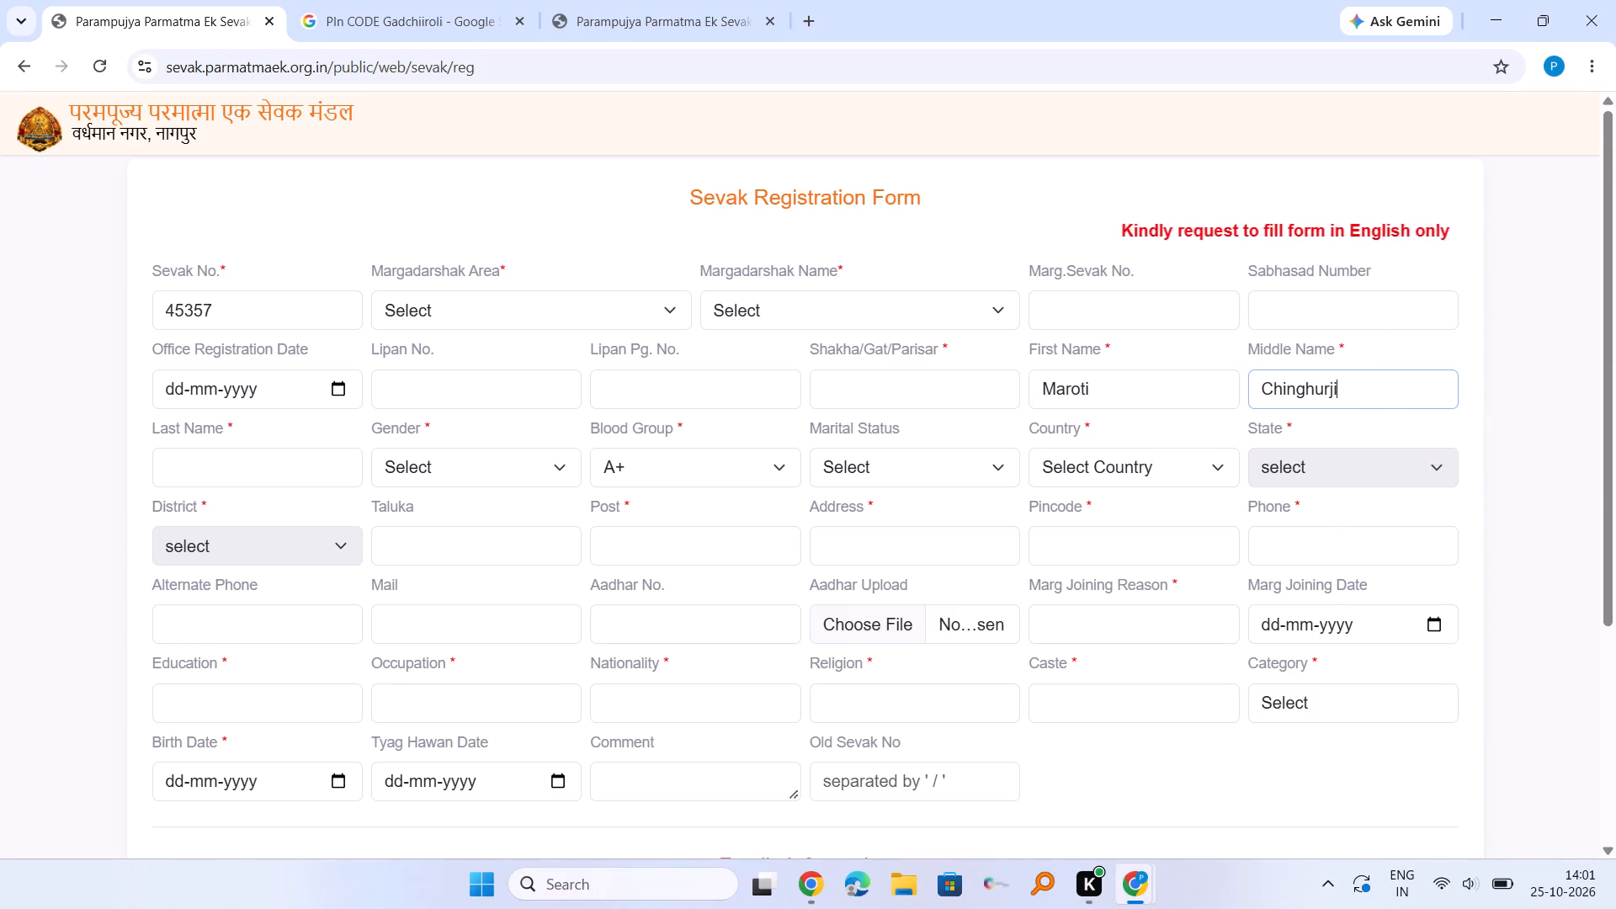
left_click(237, 444)
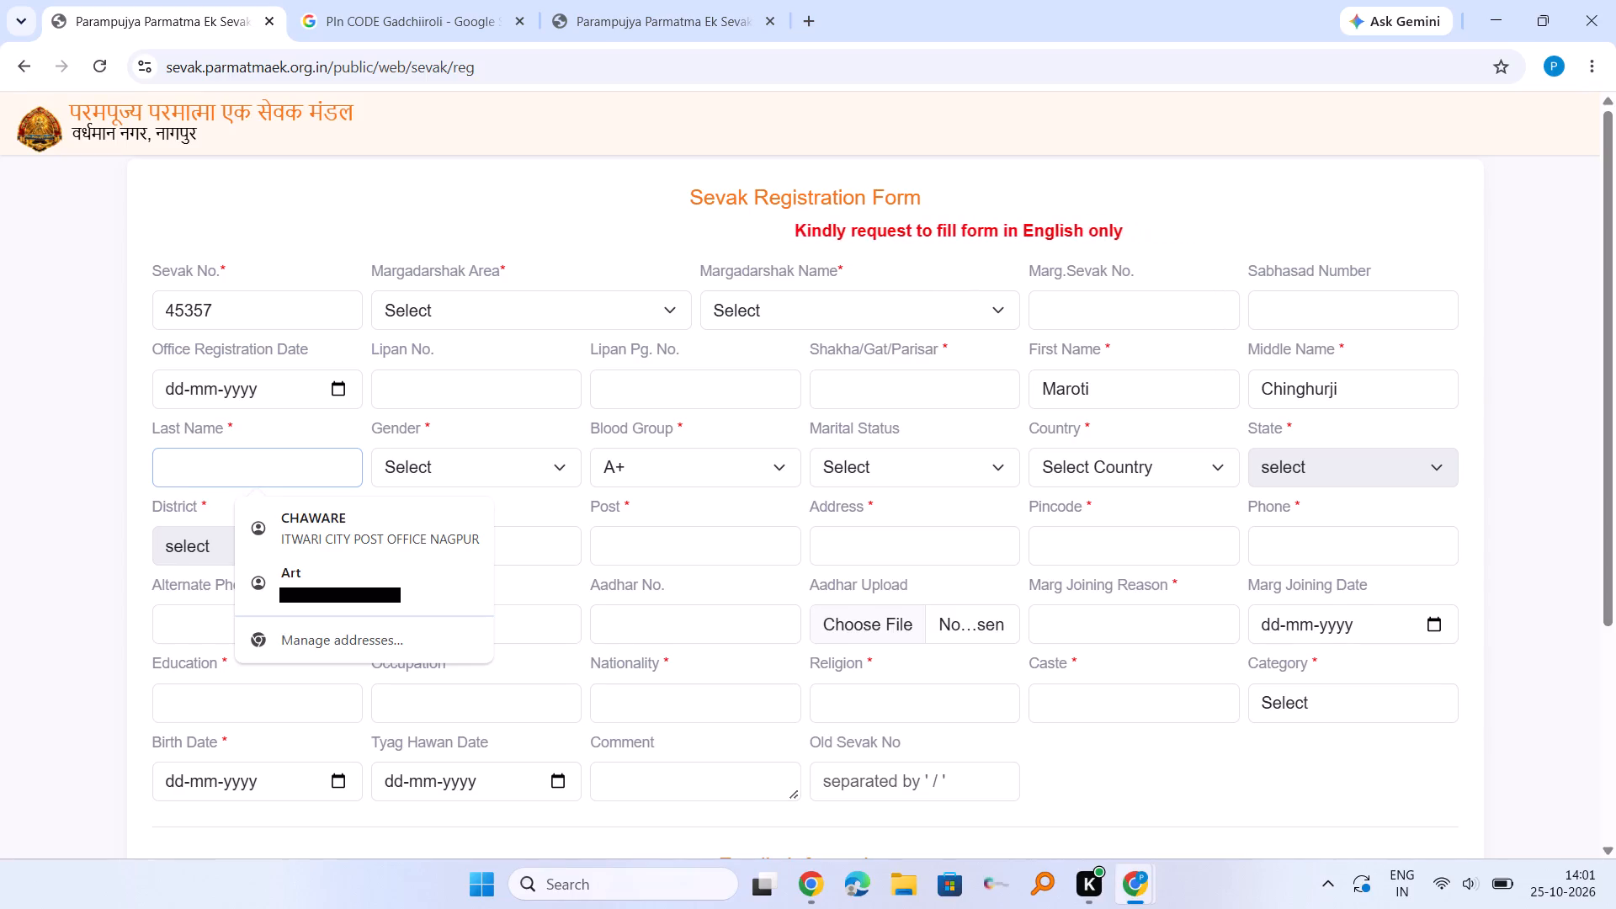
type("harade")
Set Gender to Male and Blood Group to NA.
left_click_drag(466, 472, 430, 566)
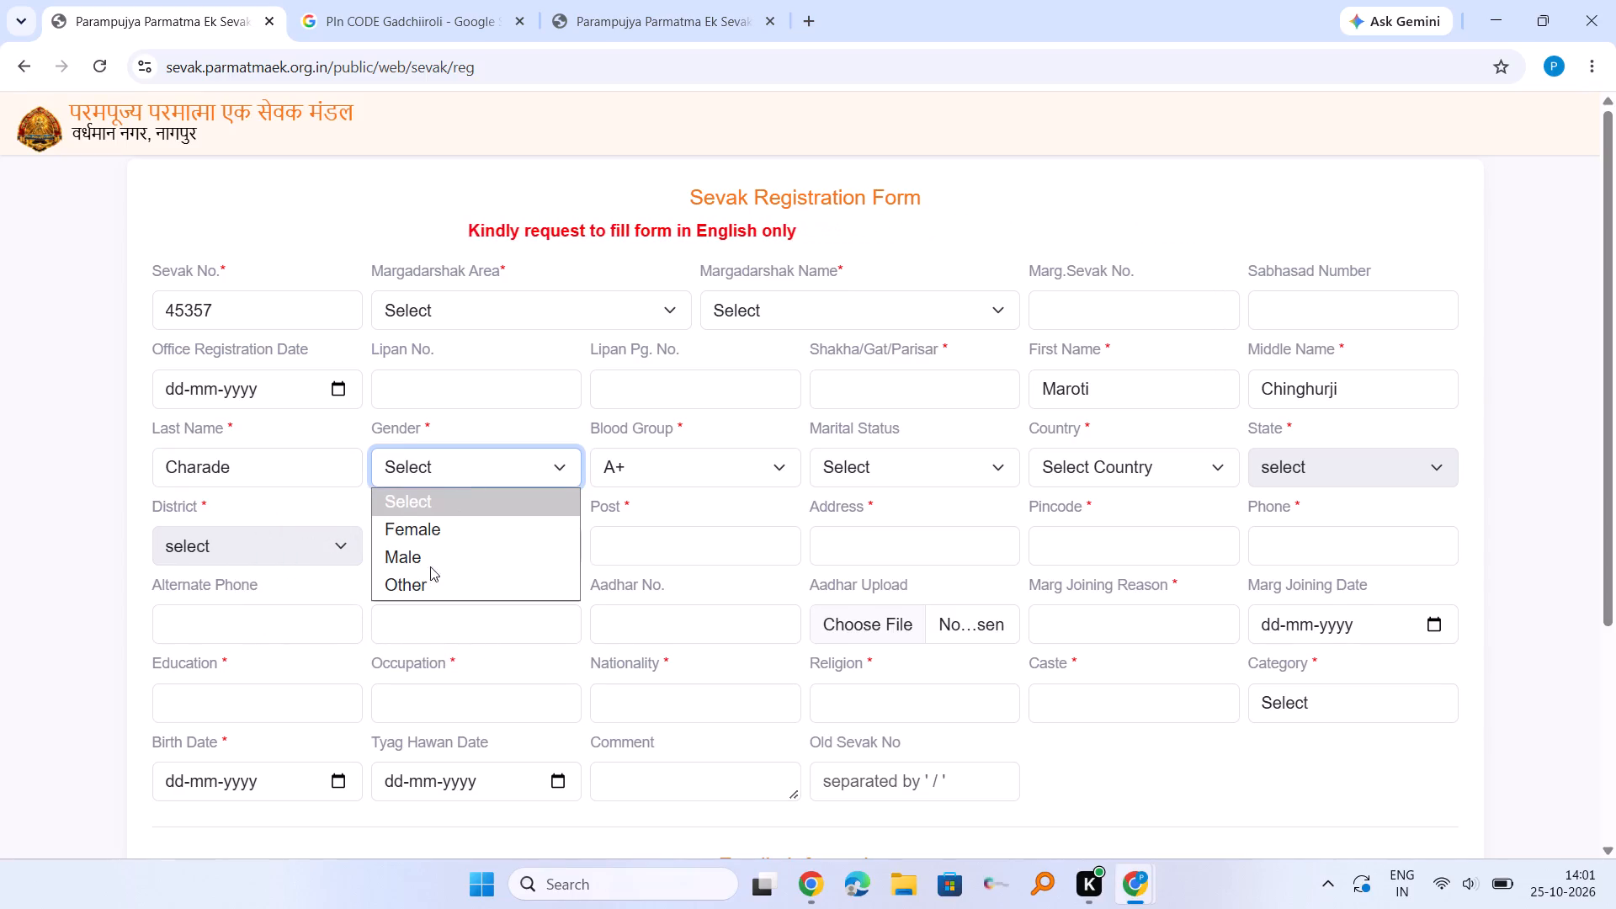
left_click_drag(430, 566, 430, 563)
left_click(430, 563)
left_click(667, 466)
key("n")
key("Return")
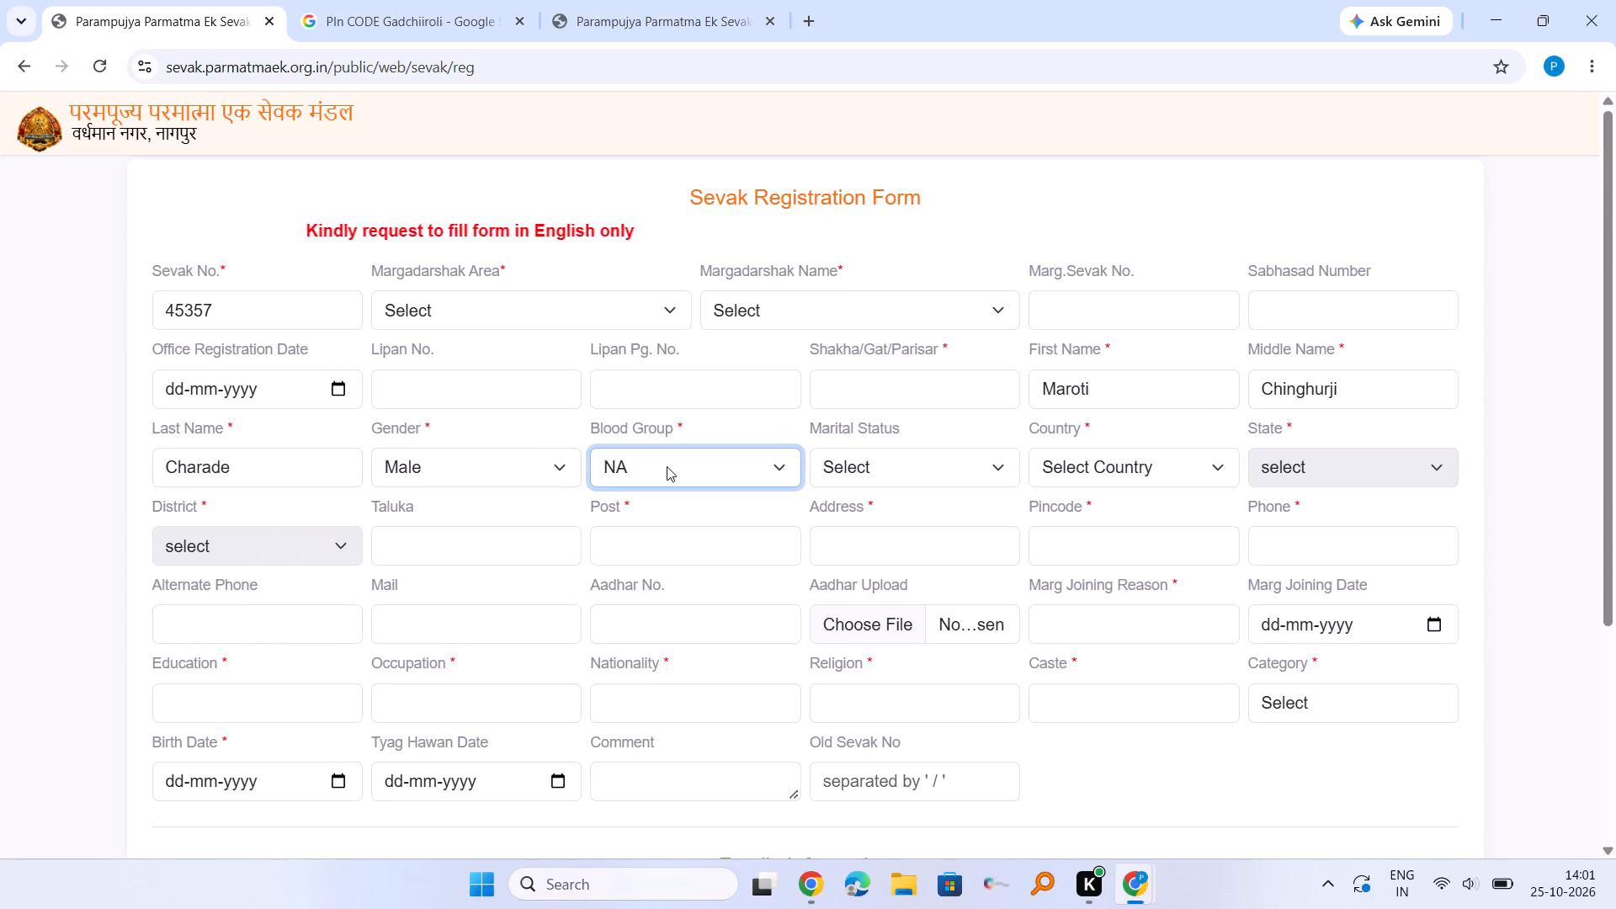
Set Country to India, State to Maharashtra and District to Nagpur.
left_click(1086, 470)
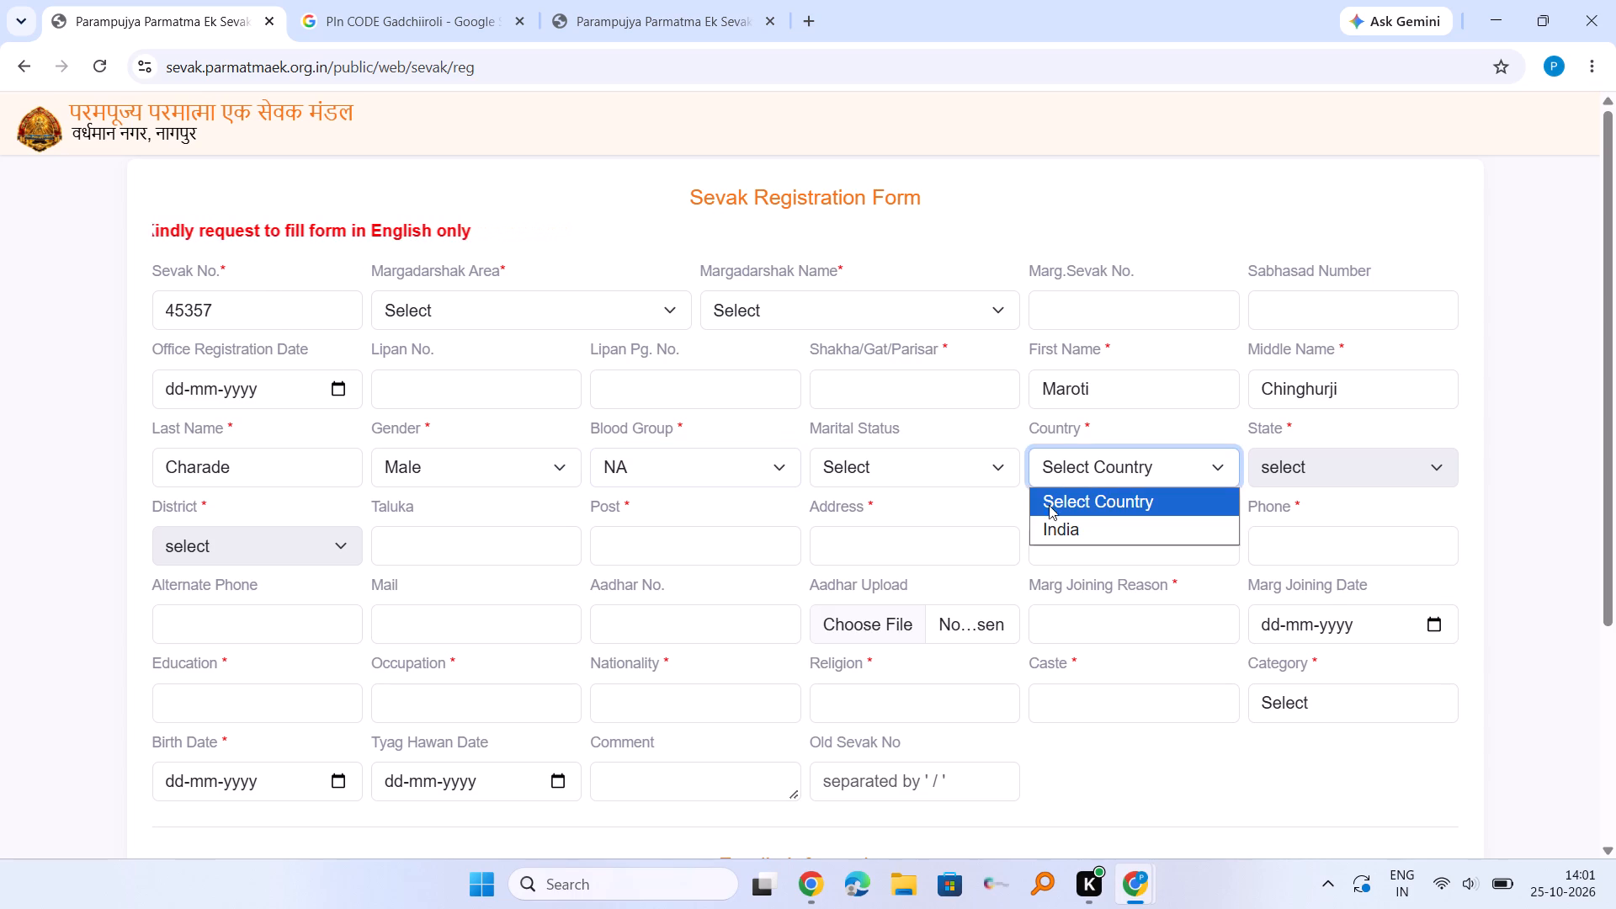
left_click(1035, 534)
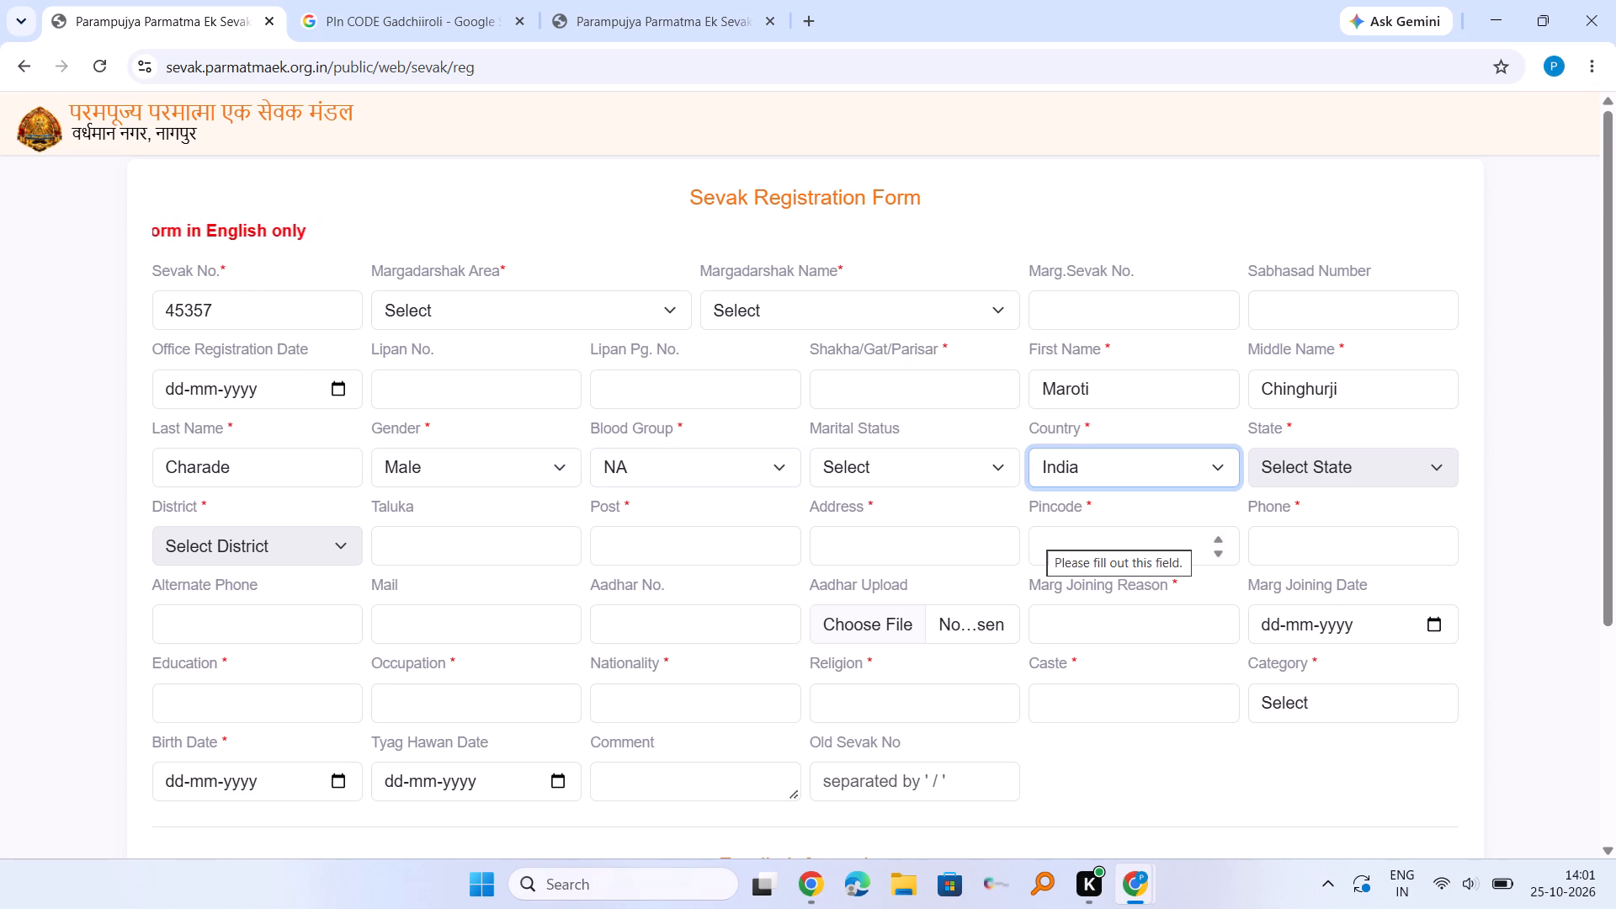
left_click(1346, 468)
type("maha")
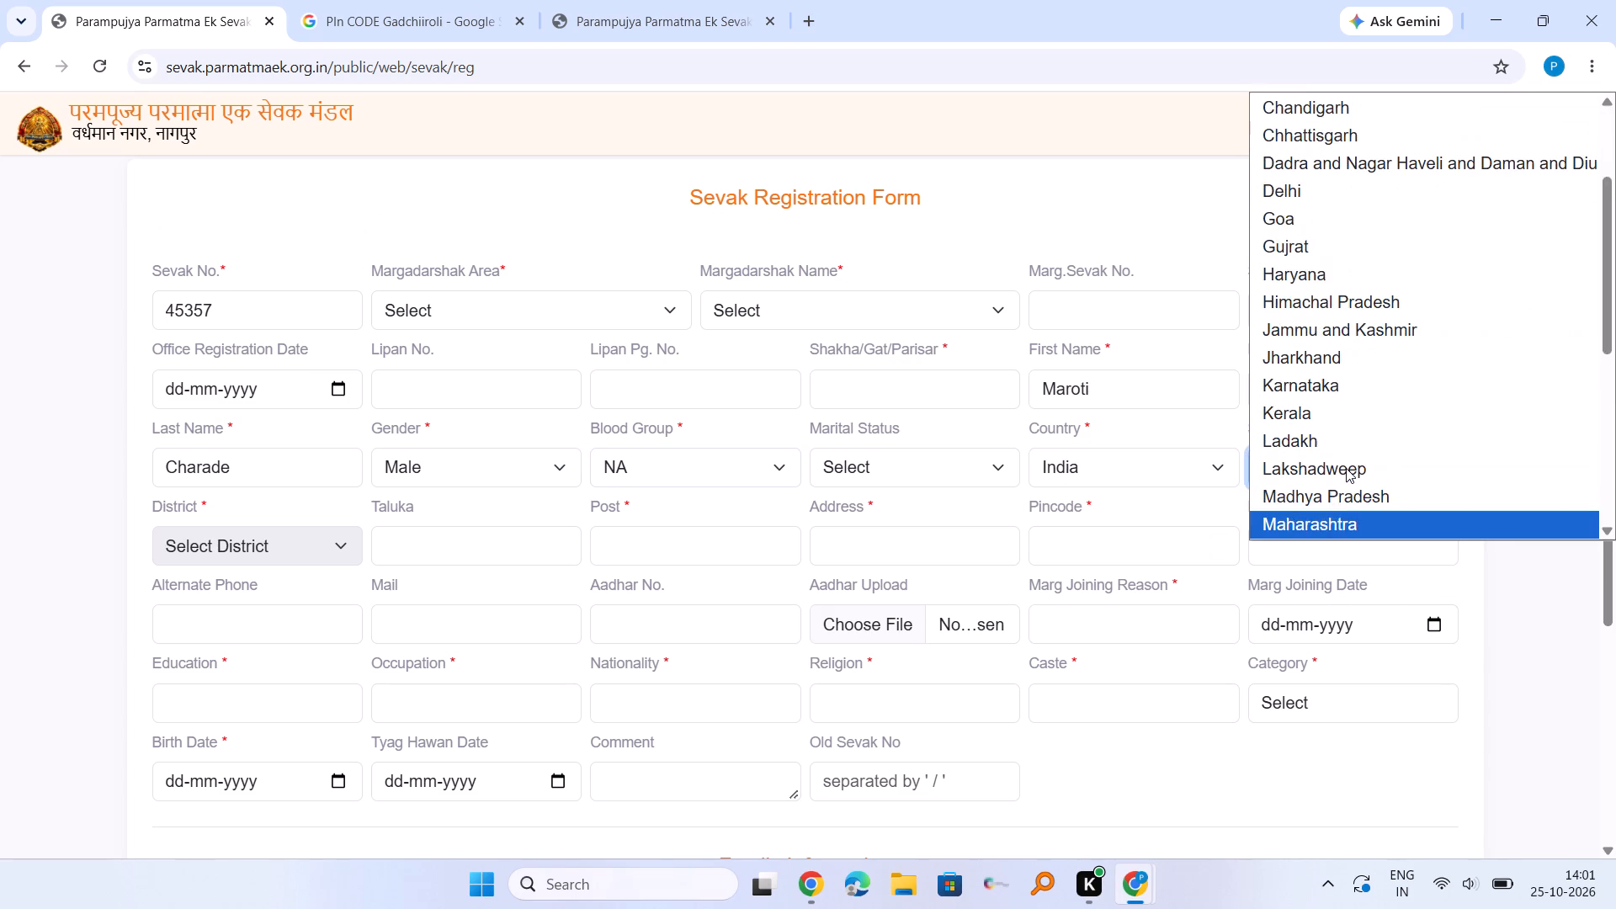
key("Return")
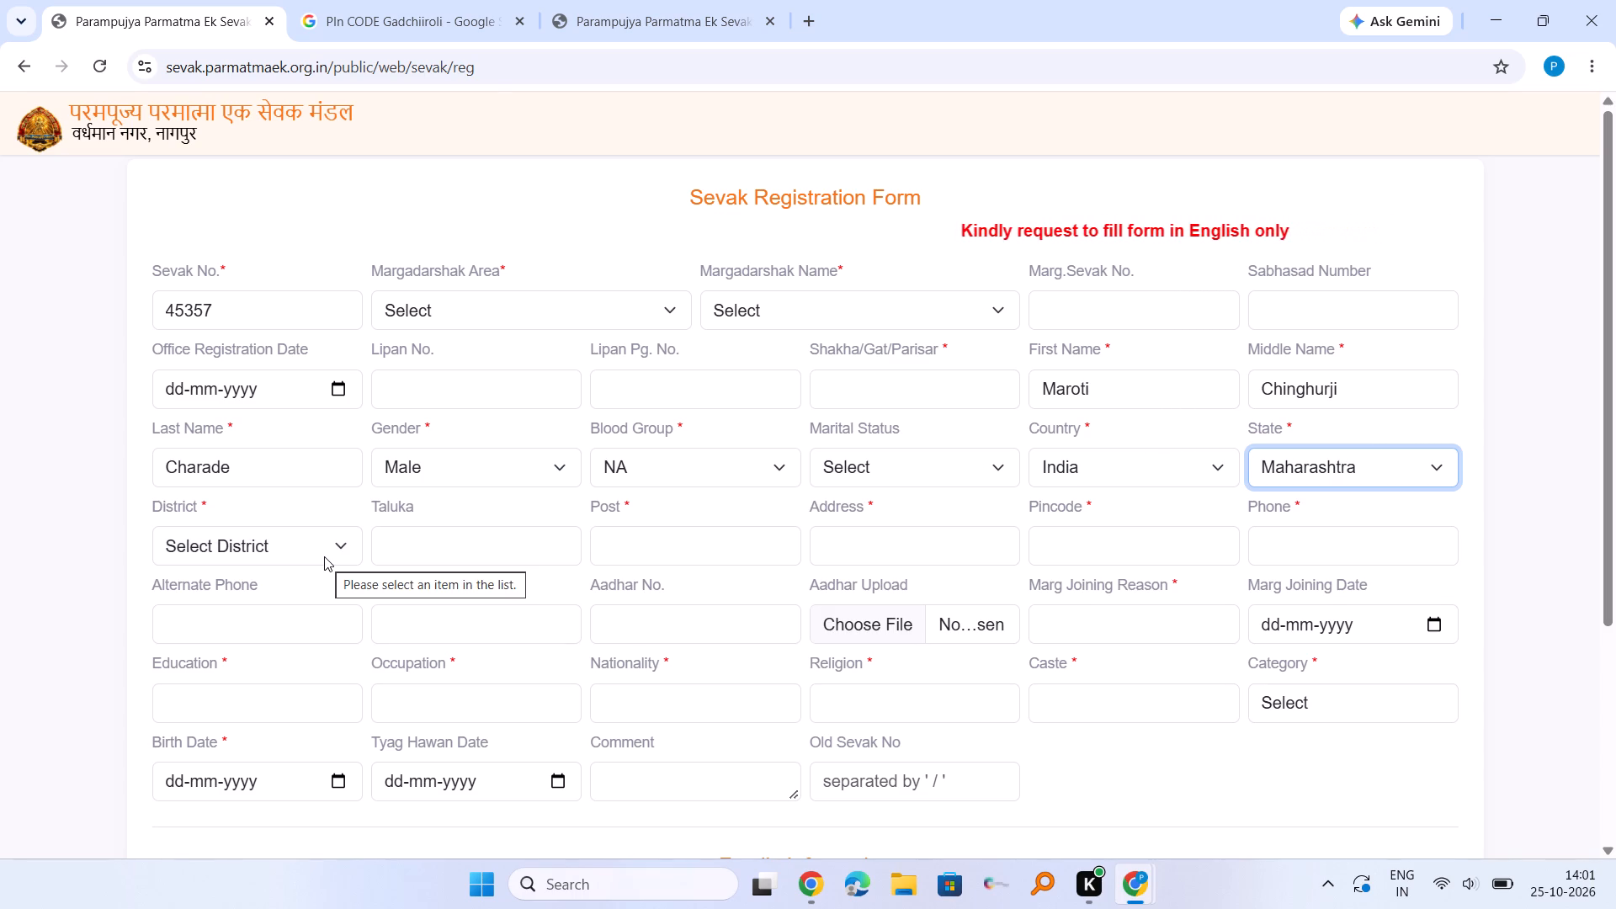
left_click(324, 556)
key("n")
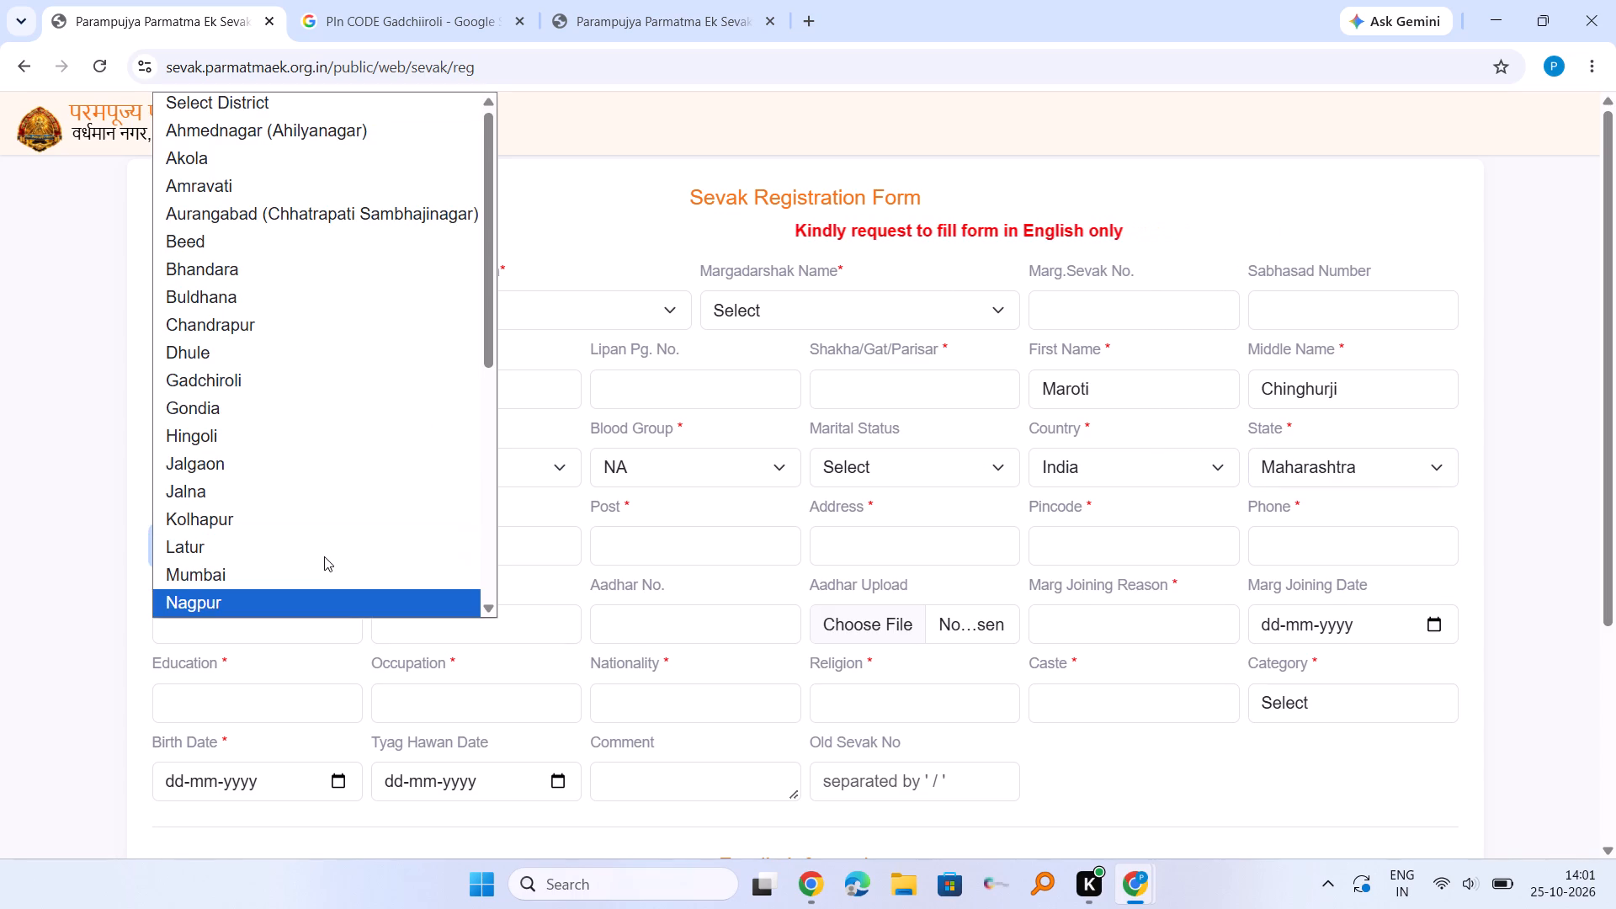
key("Return")
Enter "Parshivni" as the Taluka and "Kanhan" as the Post.
left_click(392, 536)
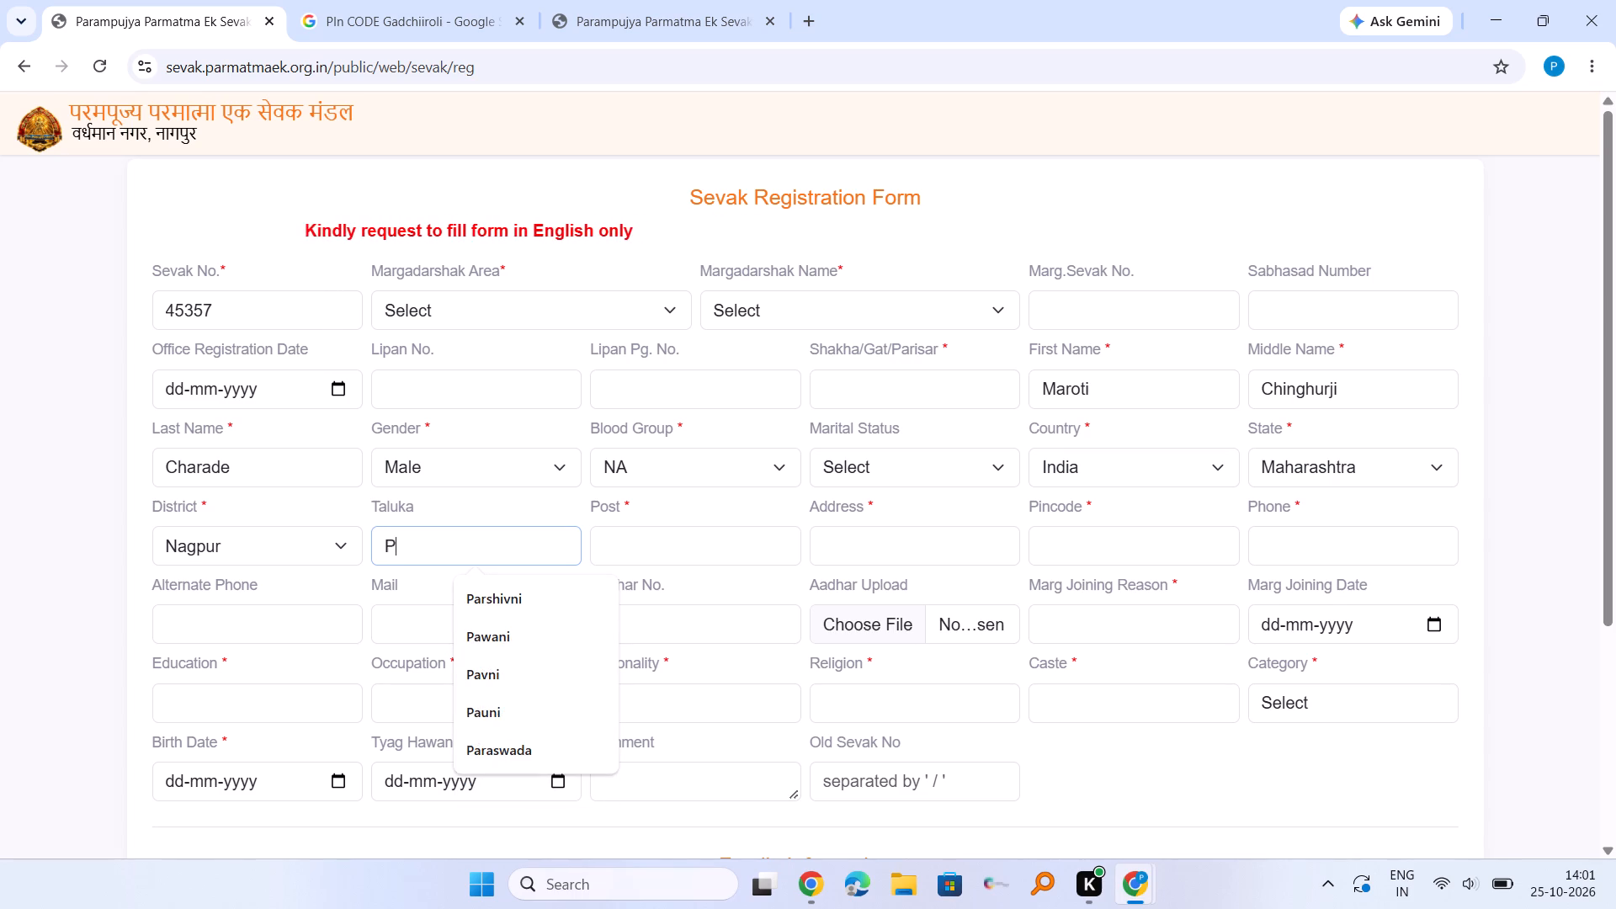
key("BackSpace")
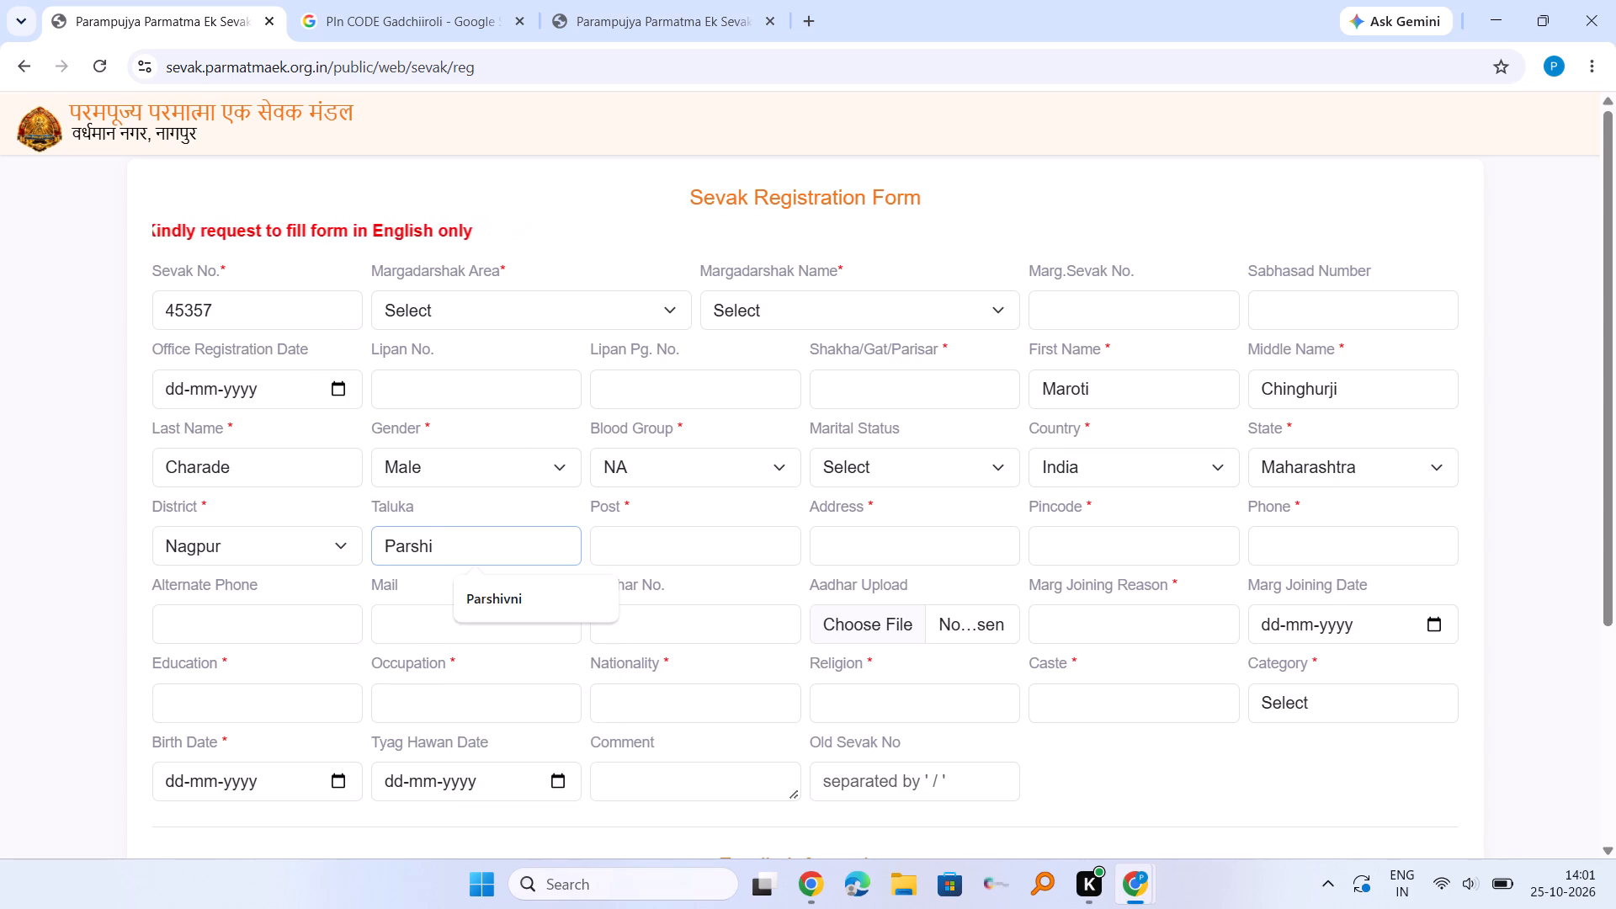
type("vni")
left_click(610, 546)
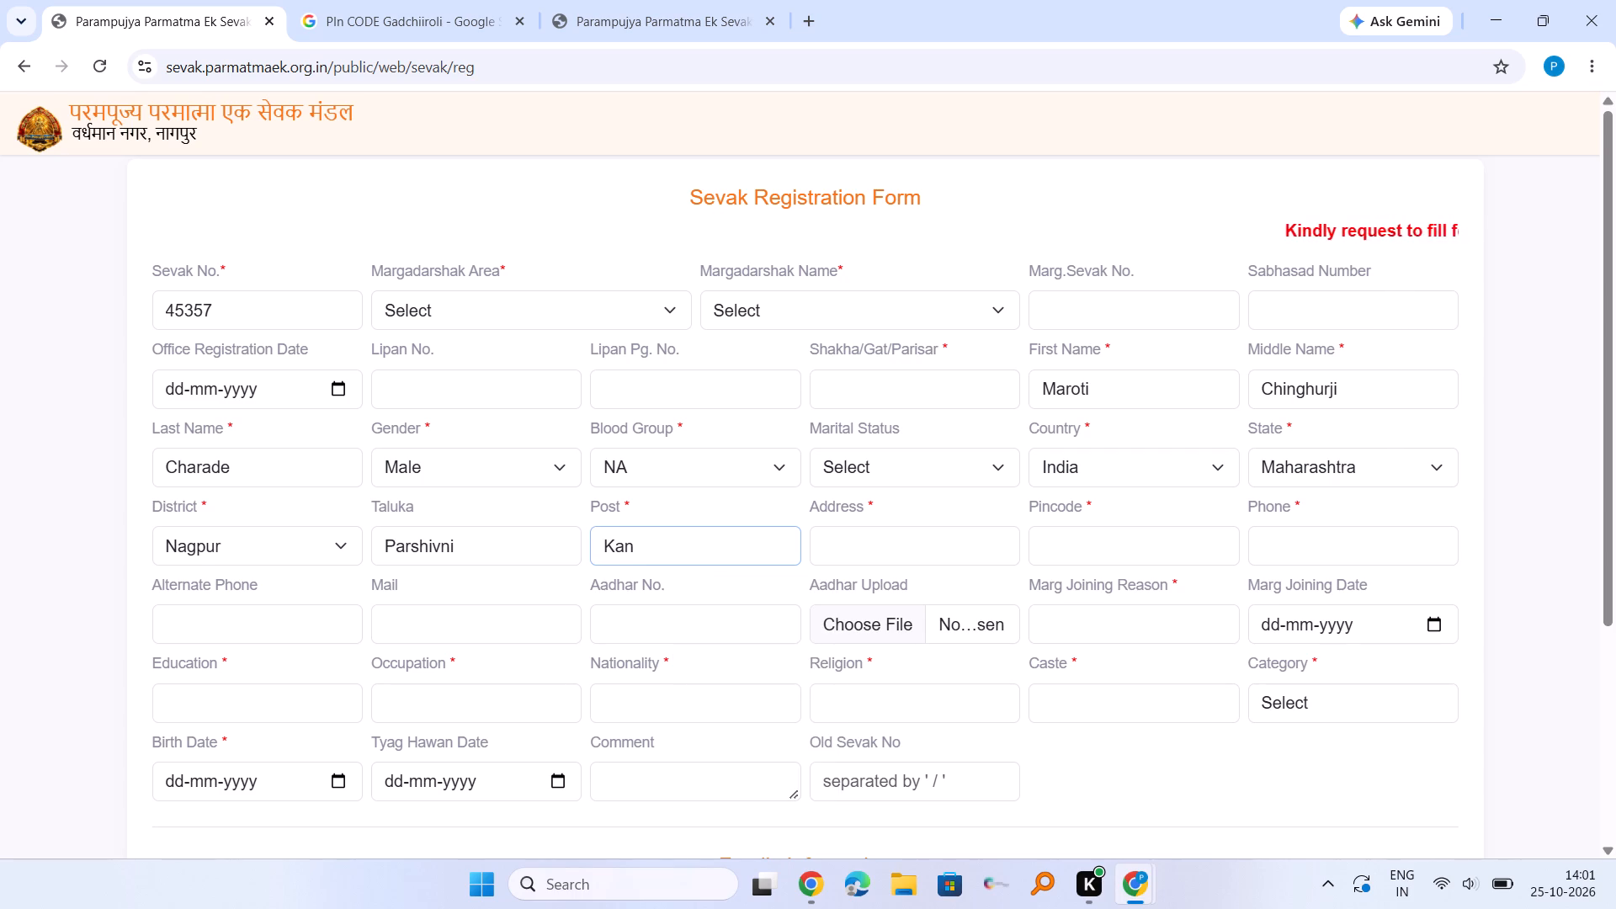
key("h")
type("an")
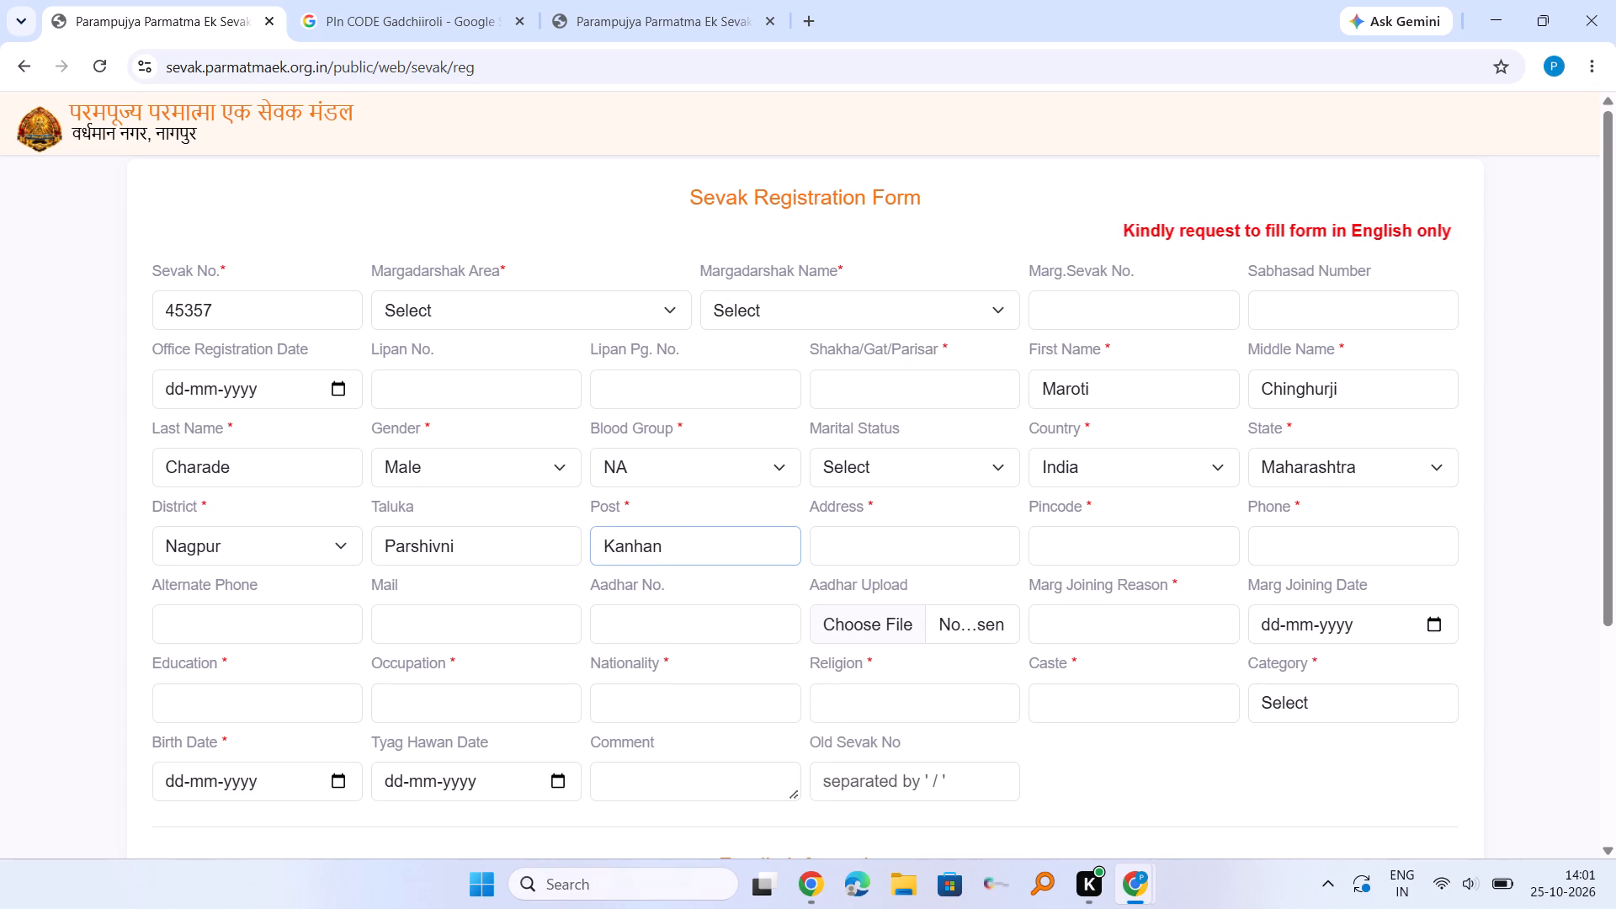
Enter "Nilaj" as the Address in the registration form.
left_click(838, 533)
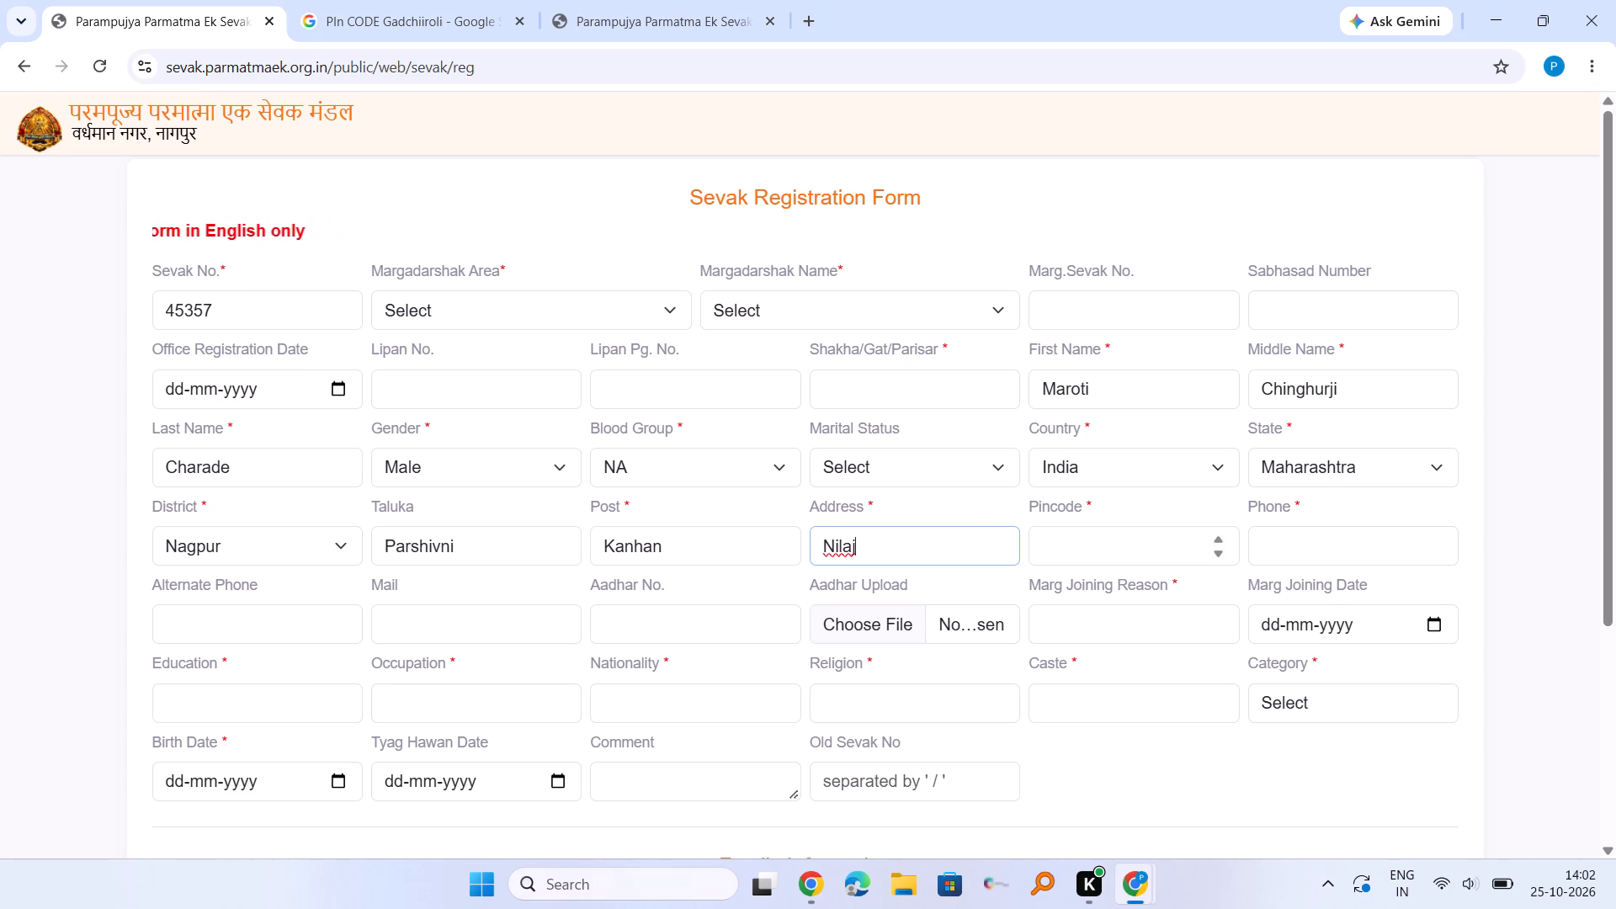
Copy the village name from the Address and search Google for "PIn CODE Nilaj nagpur".
double_click(839, 550)
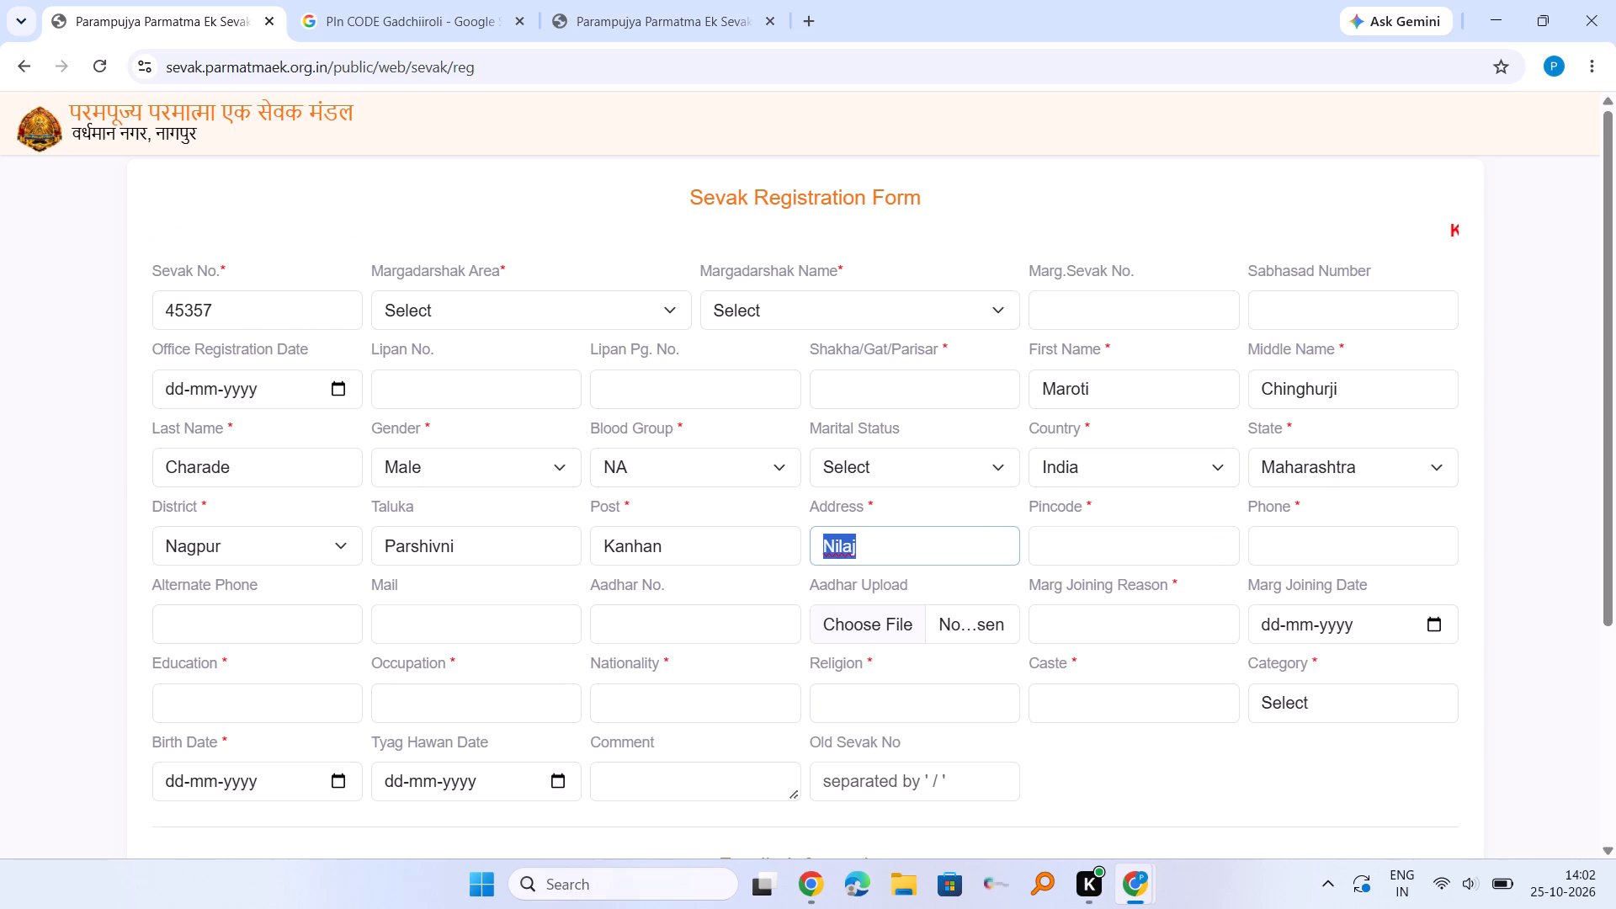
key("ctrl+c")
left_click(460, 8)
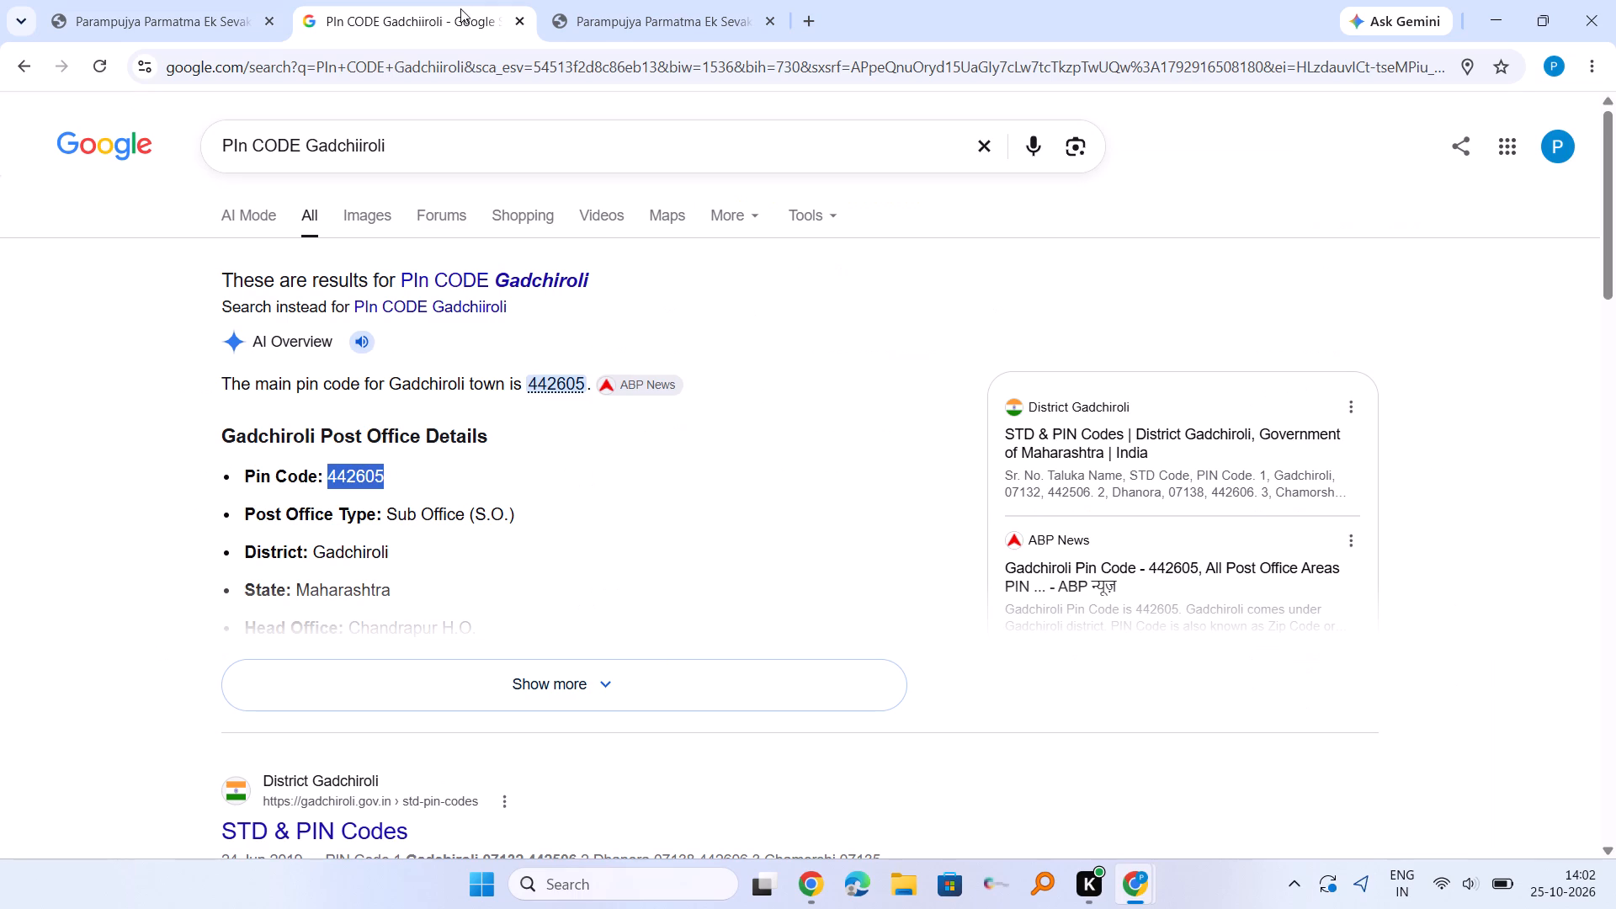
left_click_drag(399, 156, 295, 140)
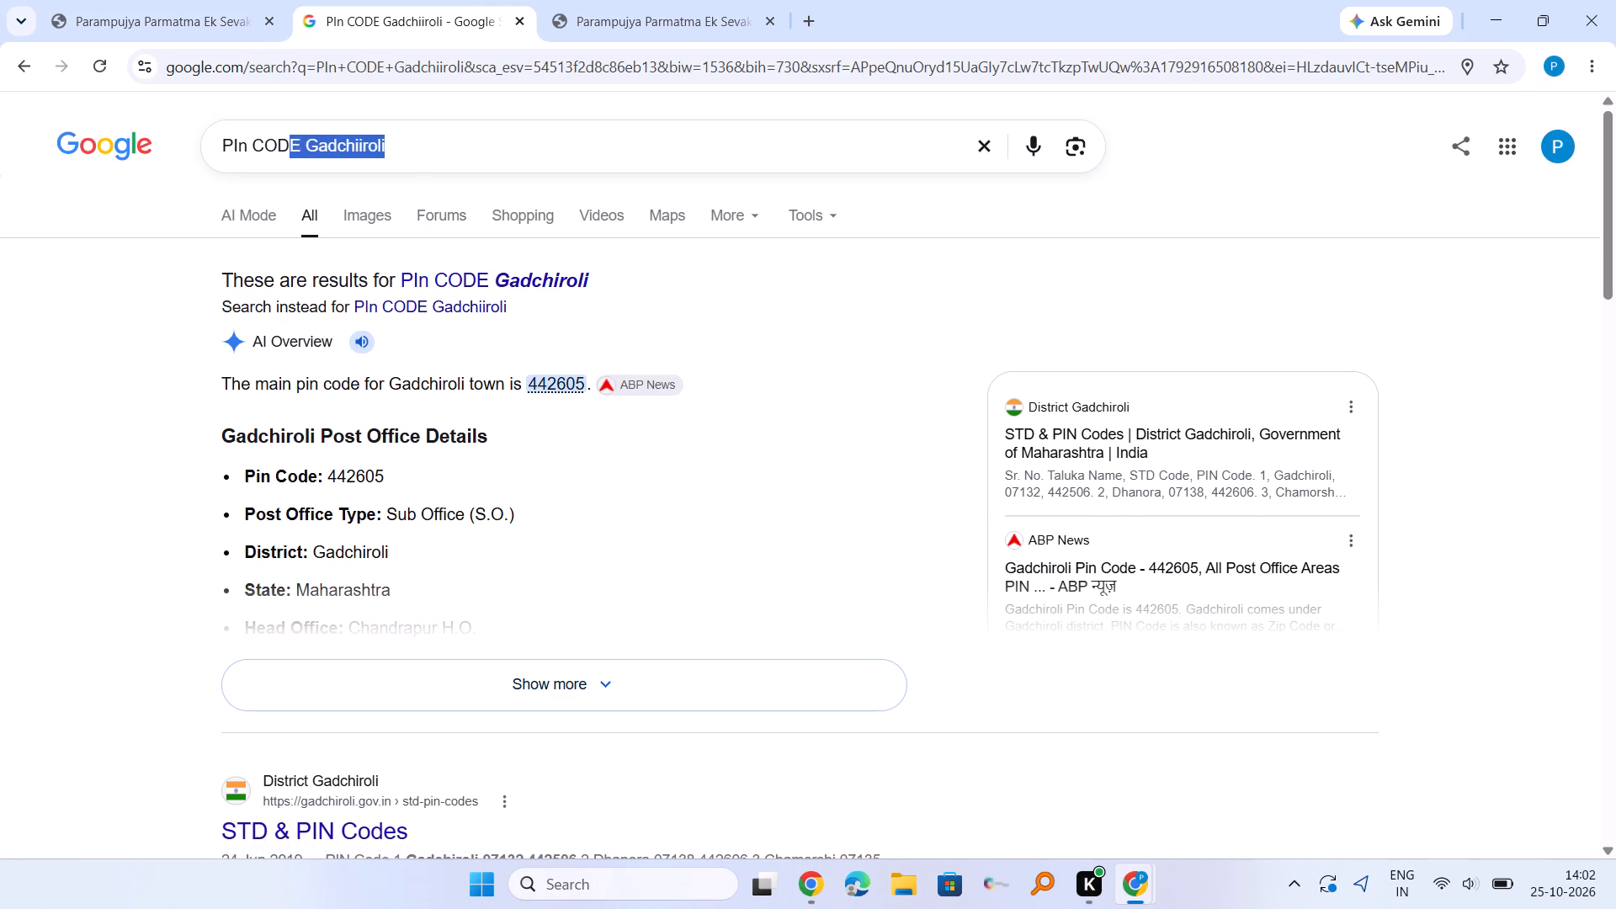
left_click_drag(295, 140, 311, 140)
key("BackSpace")
key("ctrl+v")
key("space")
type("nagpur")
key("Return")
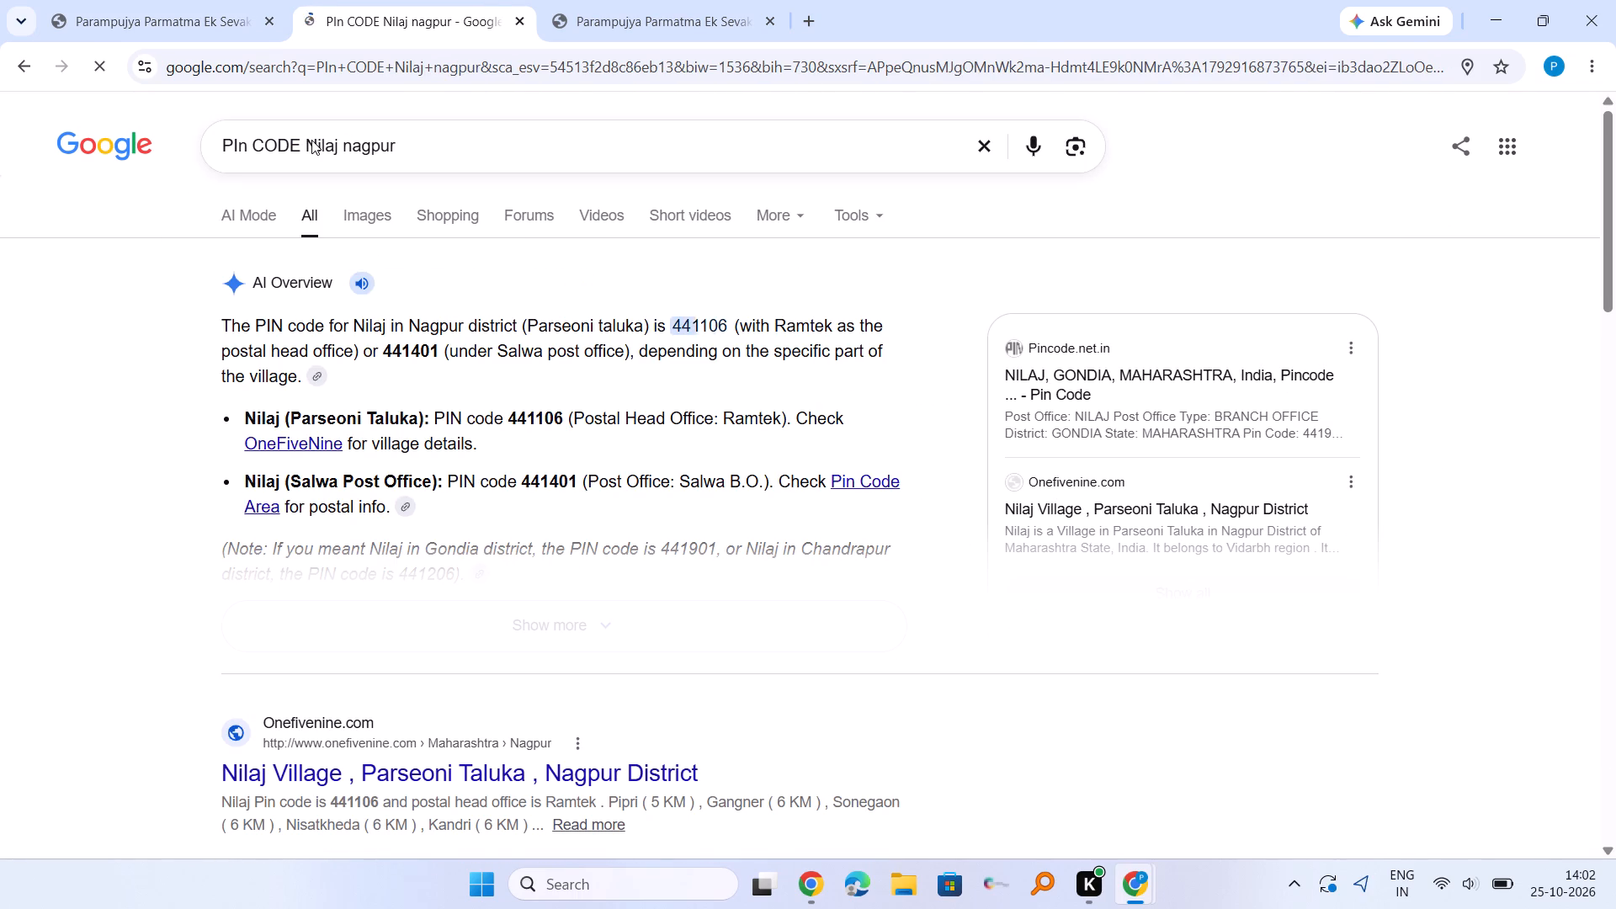
Copy the PIN code 441106 from the search results into the registration form's Pincode field.
double_click(690, 318)
key("ctrl+c")
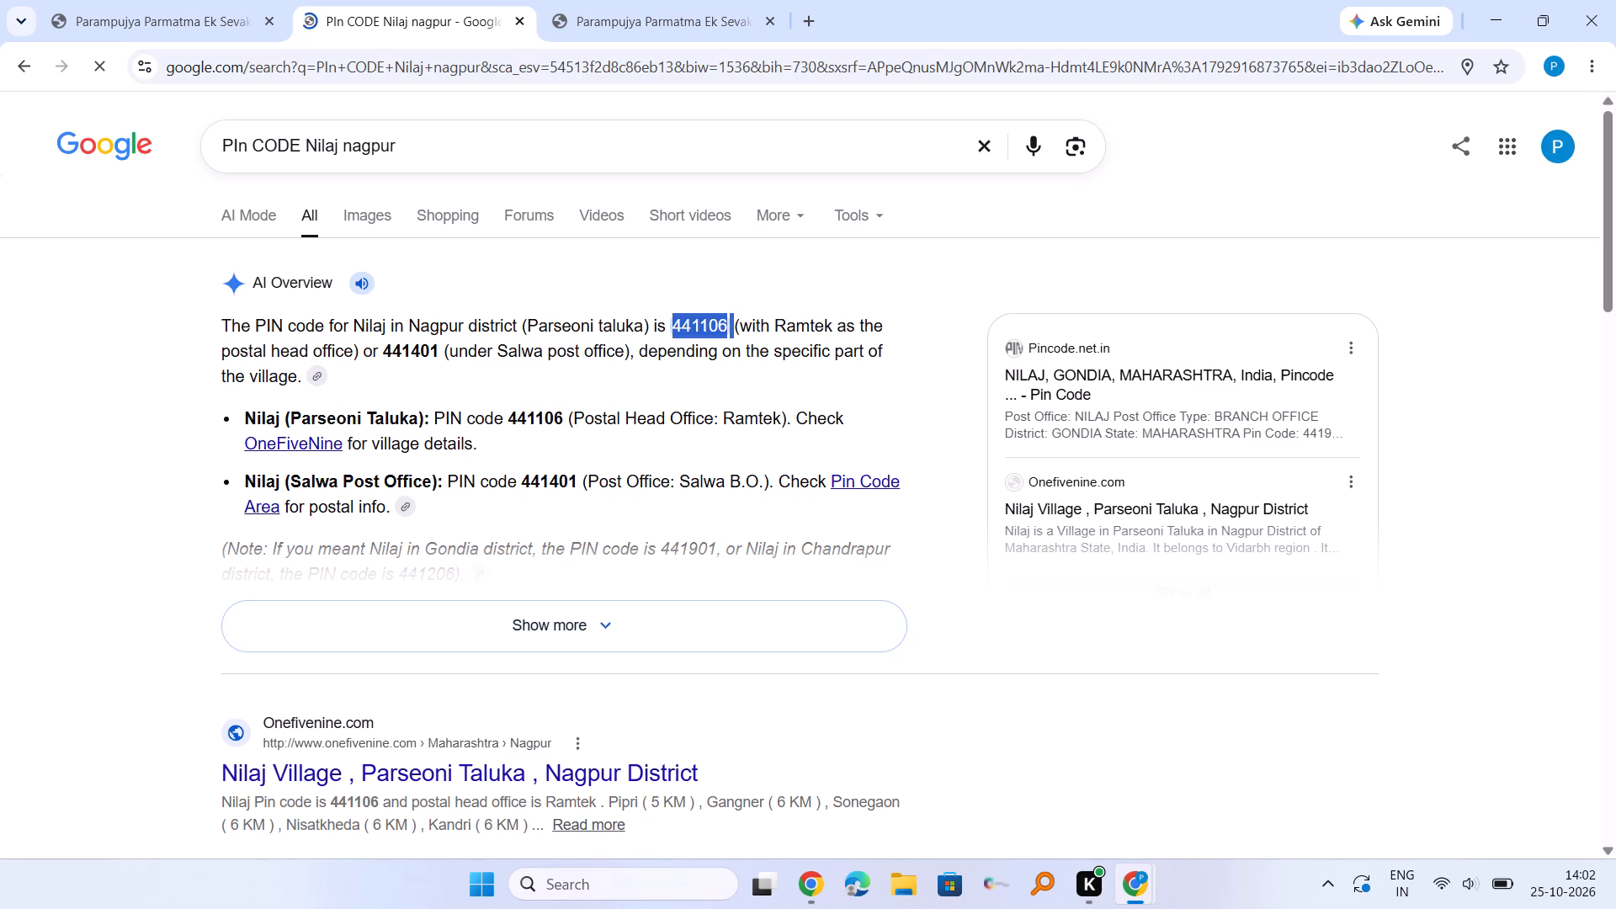
left_click(145, 0)
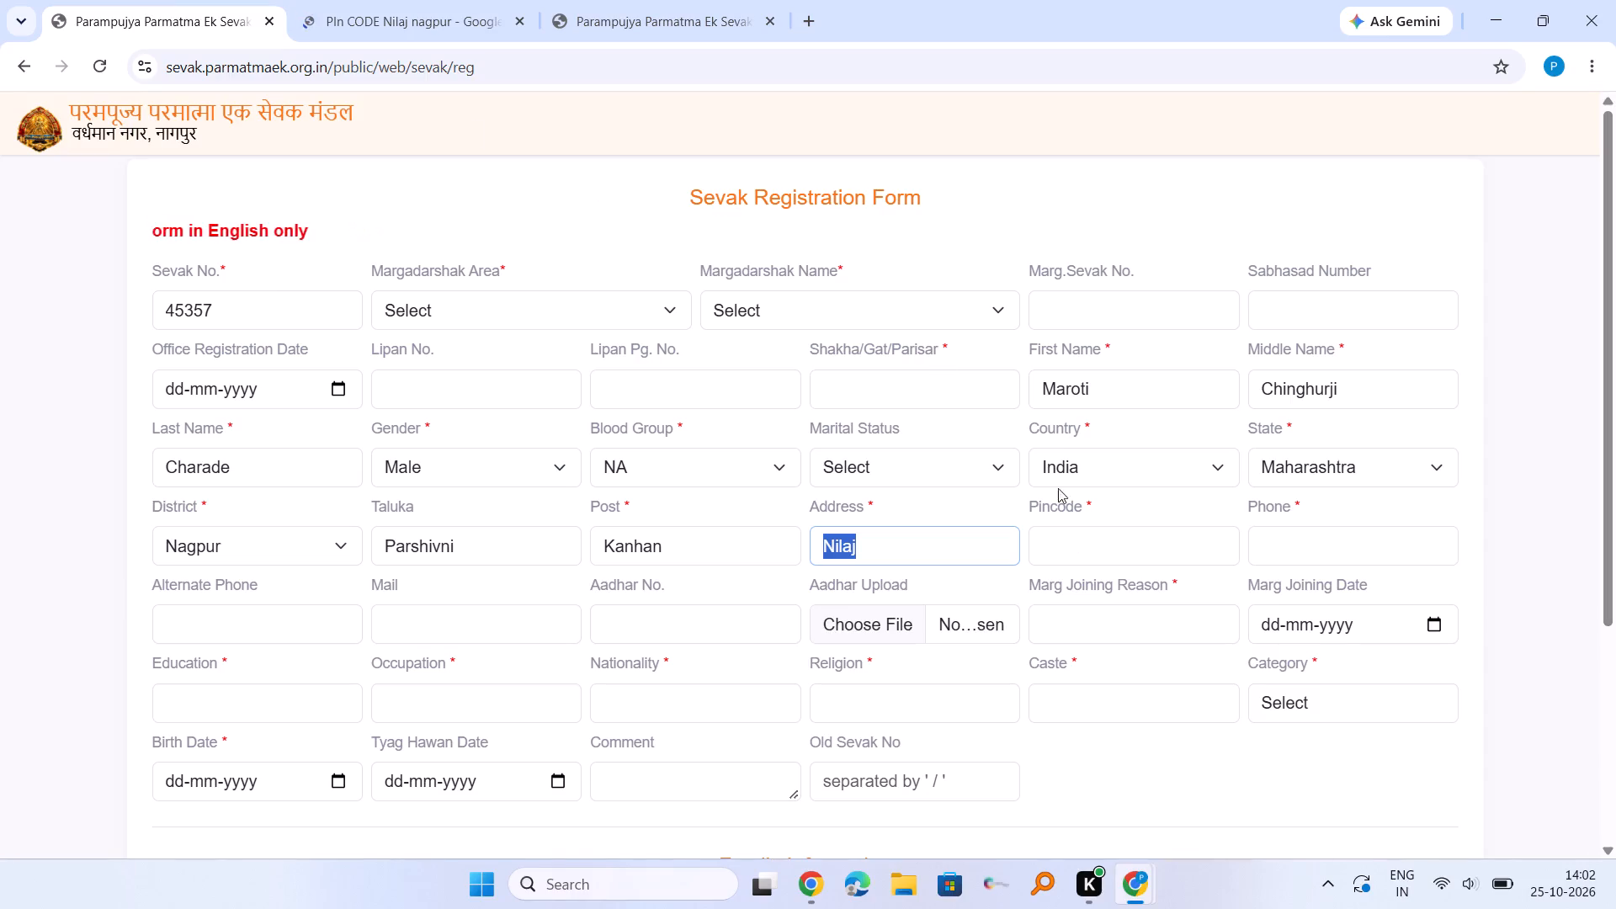
left_click(1080, 550)
key("ctrl+v")
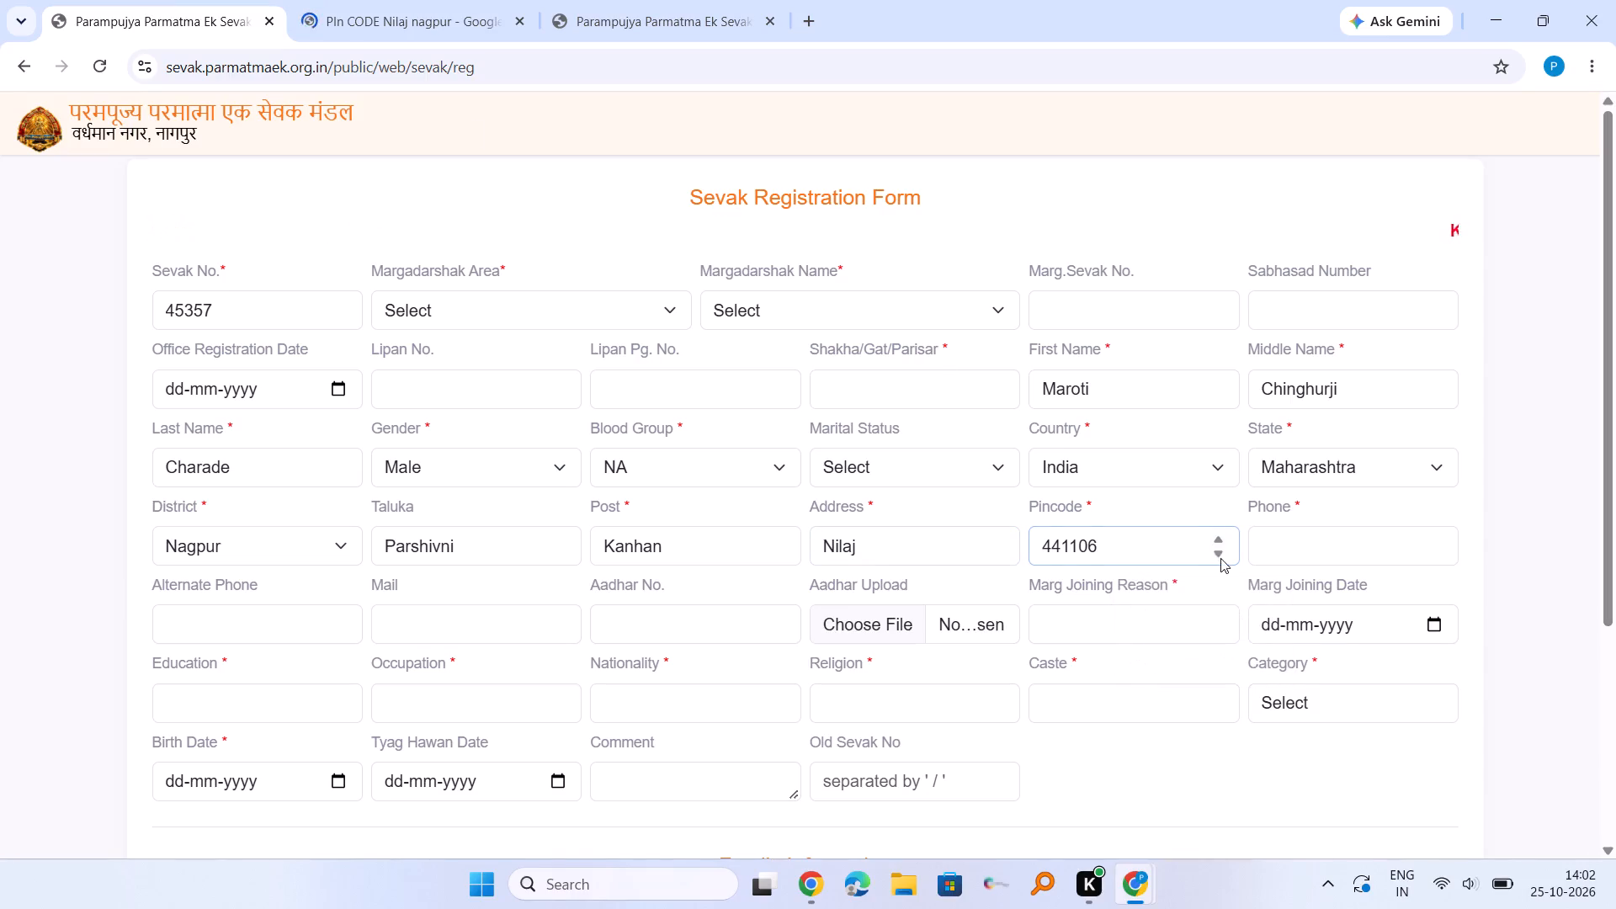
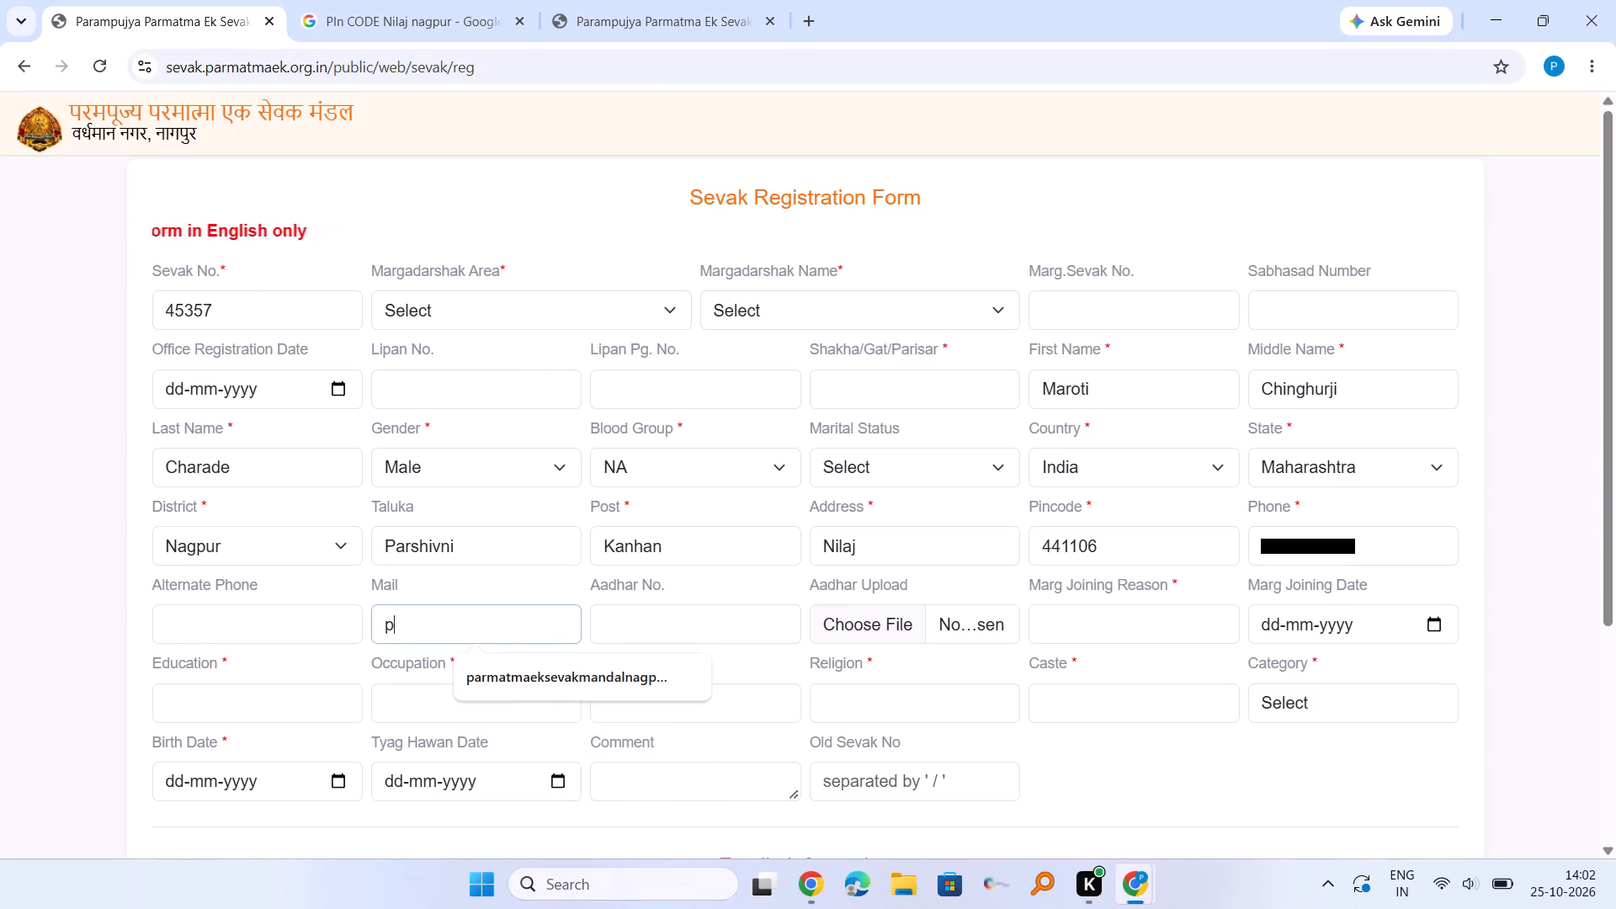
Fill in the mandal's e-mail address under Mail and set the Marg Joining Reason to "Sharirikh dukh".
left_click(513, 685)
left_click(1063, 620)
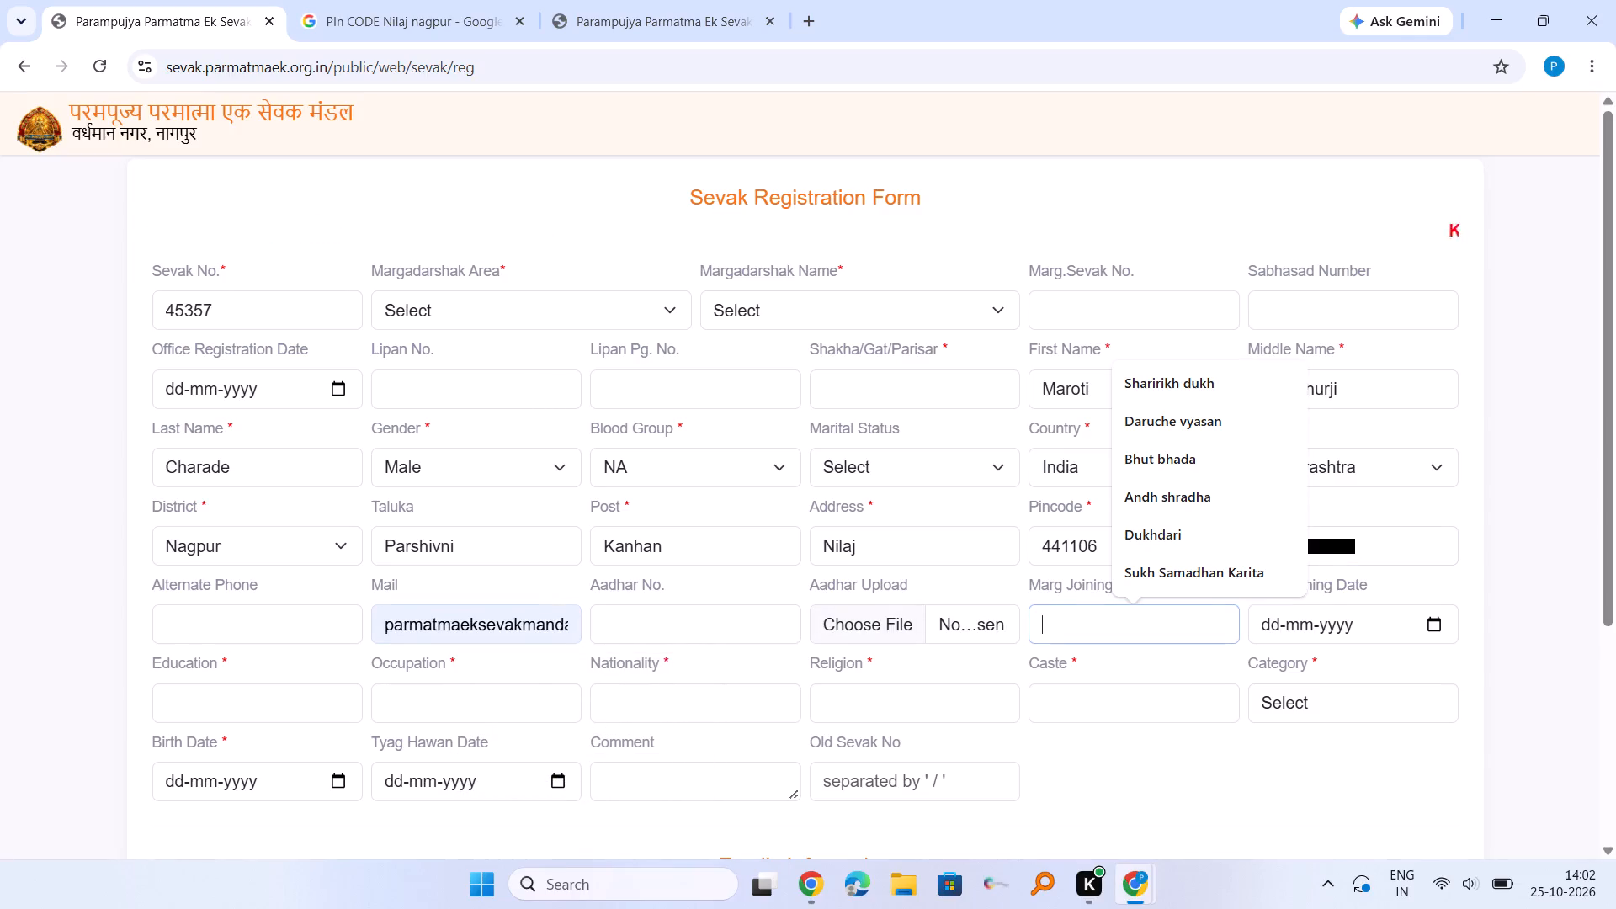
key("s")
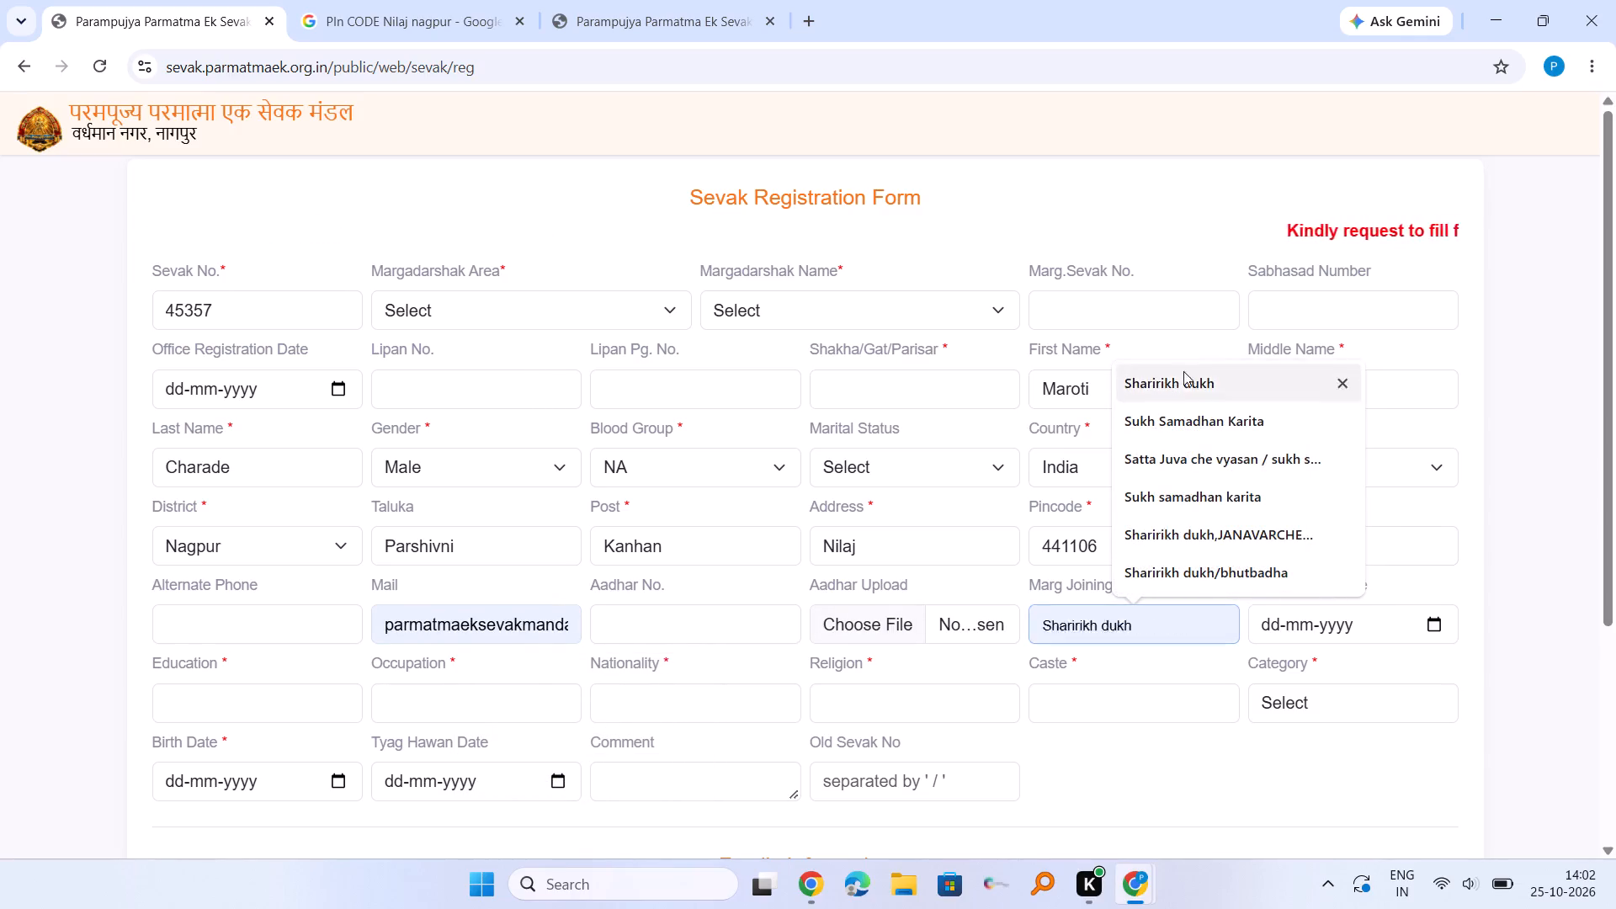
left_click(1183, 371)
Enter "10th" as the Education and "Sheti" as the Occupation.
left_click(245, 688)
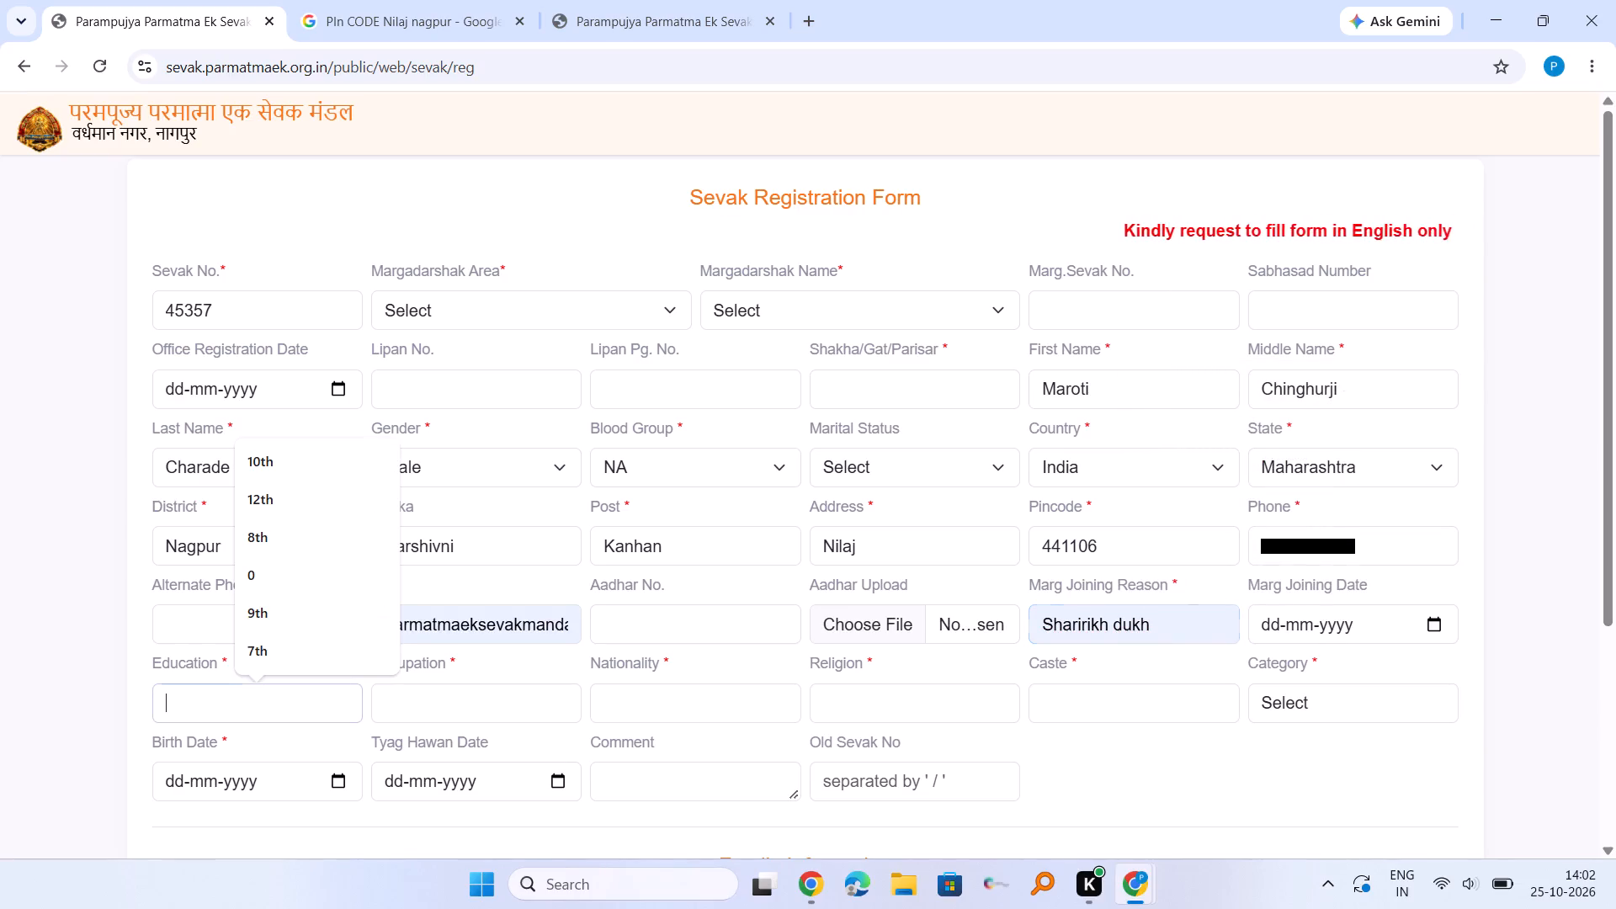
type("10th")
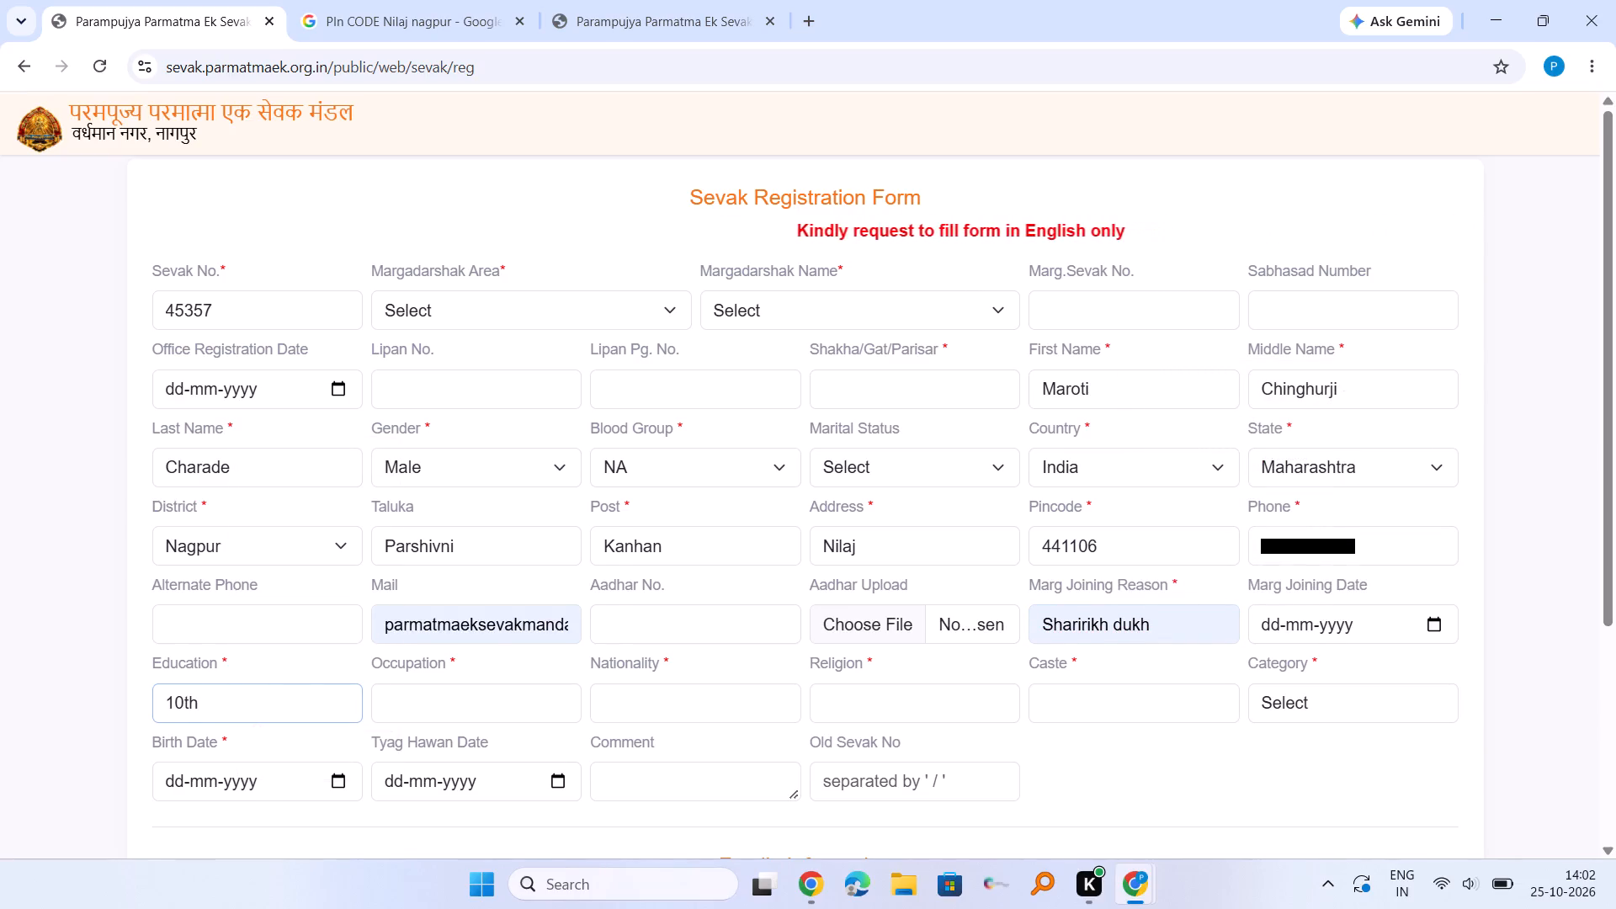
left_click(486, 707)
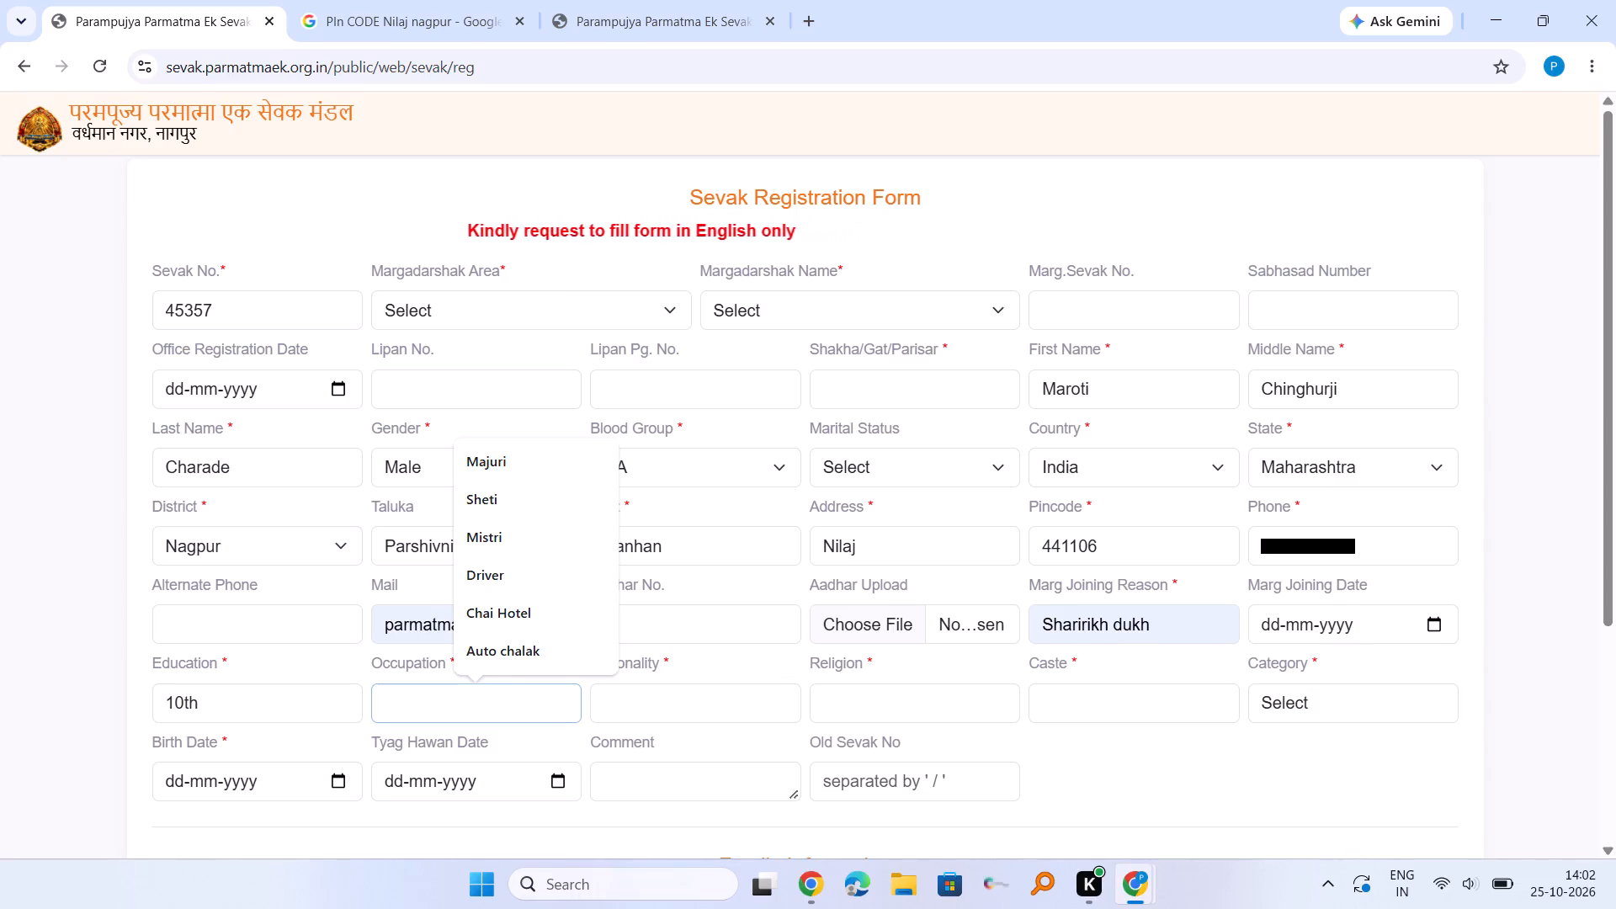
scroll(480, 551, "down", 1)
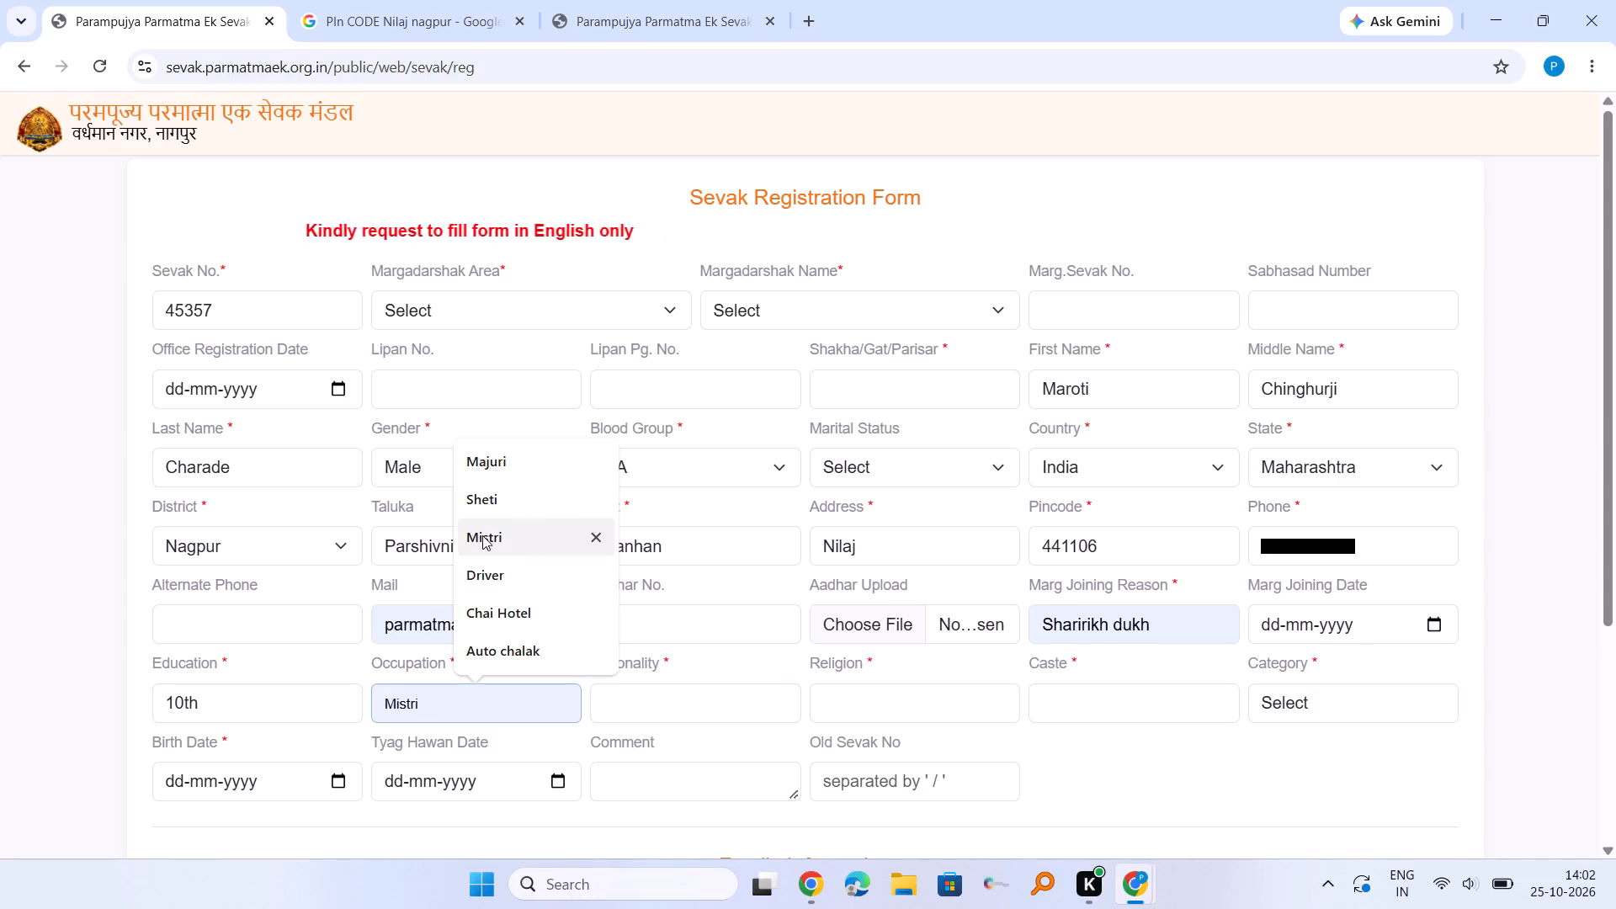
left_click(491, 503)
Fill in "Indian" as the Nationality and "Hindu" as the Religion.
left_click_drag(625, 704, 686, 751)
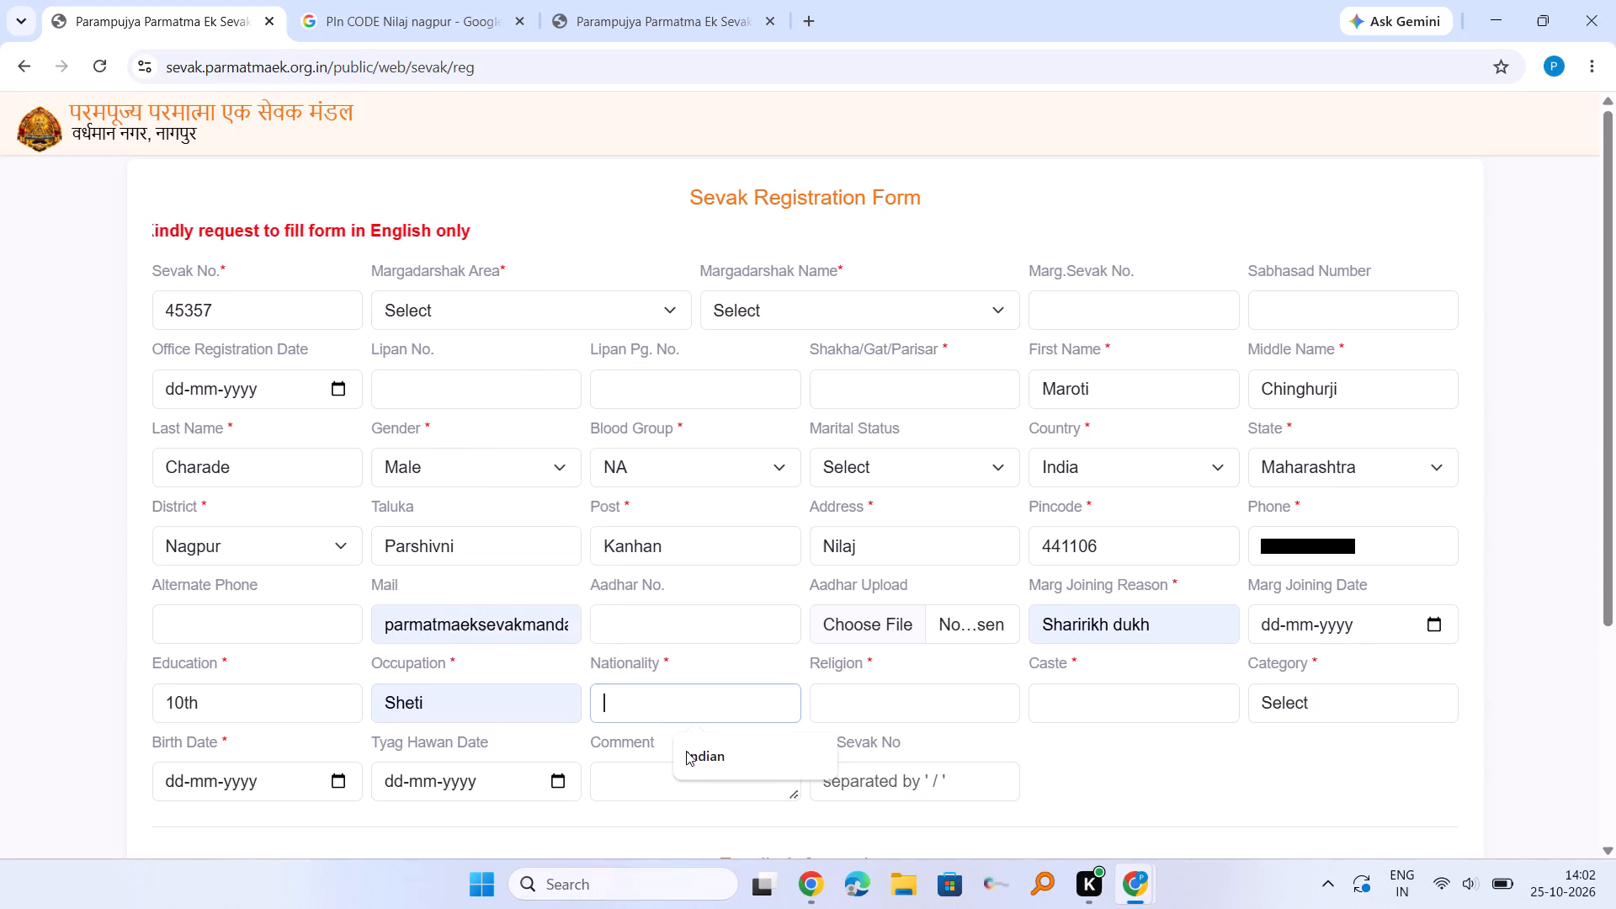
left_click_drag(686, 751, 687, 751)
left_click(687, 751)
left_click(873, 726)
left_click(881, 715)
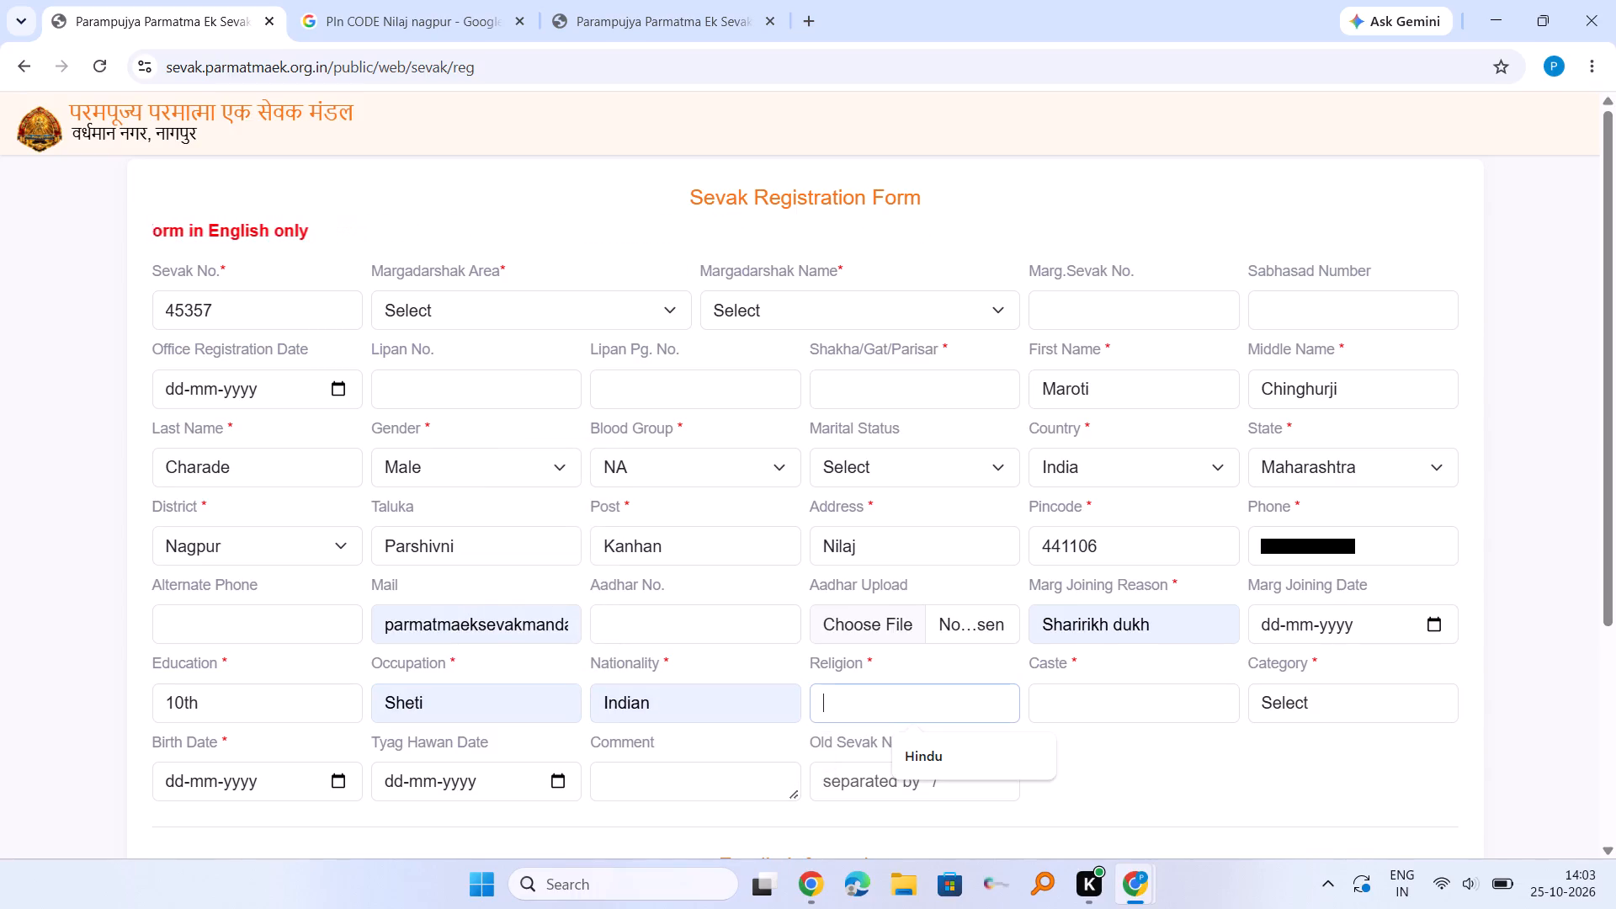
left_click(945, 745)
Set the Caste to "Teli" and the Category to "OBC".
left_click(1084, 691)
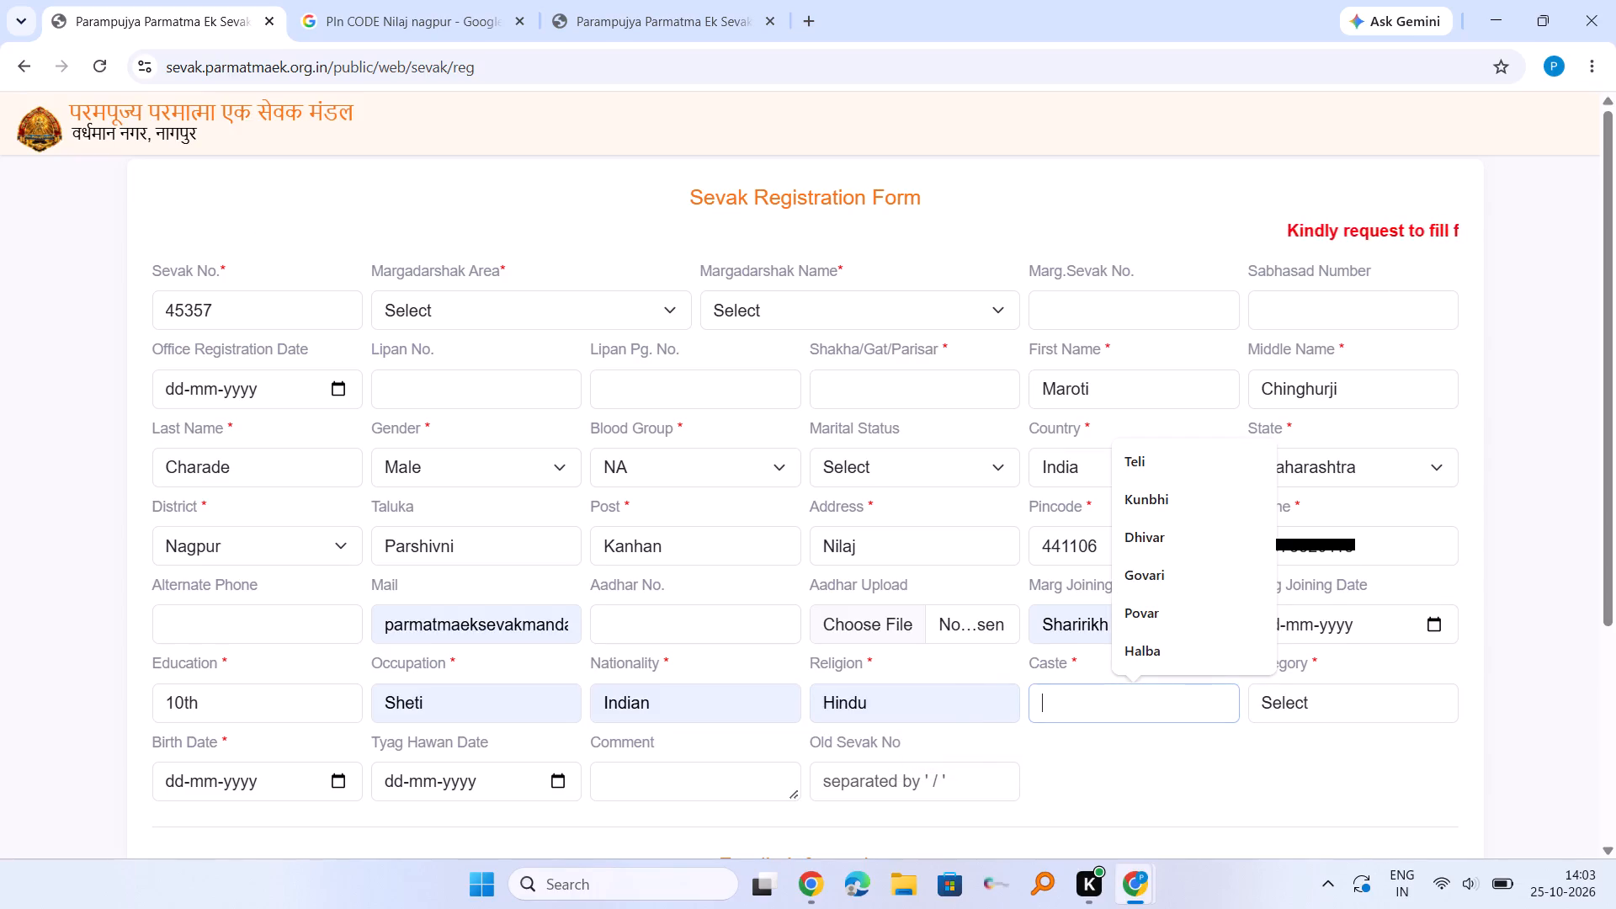
left_click(1156, 468)
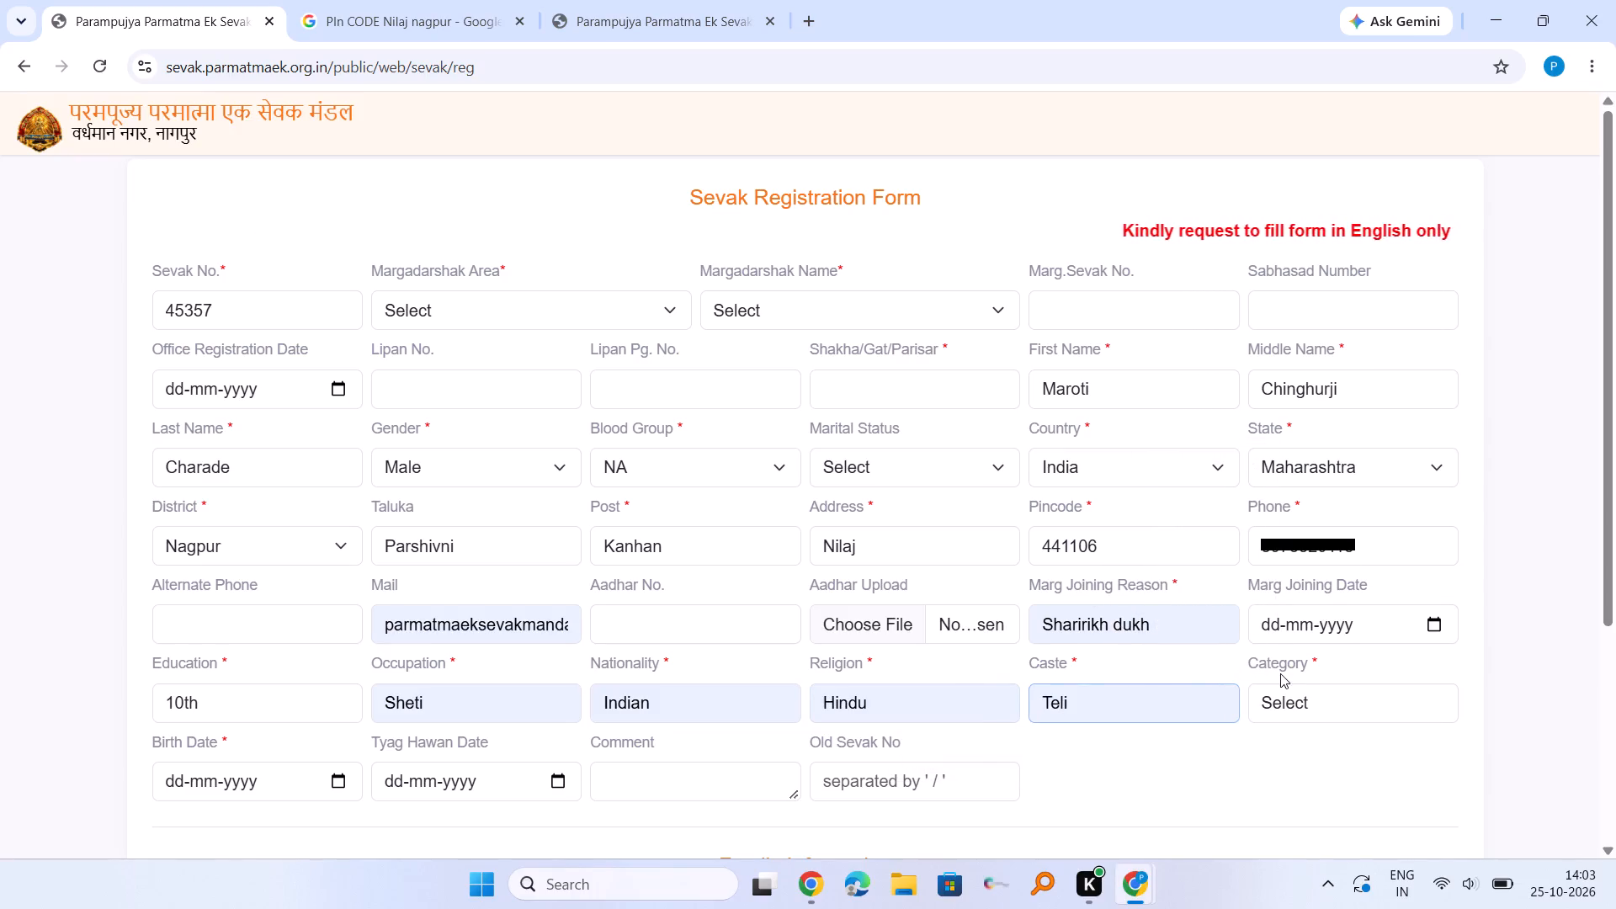
left_click(1308, 709)
left_click(1273, 502)
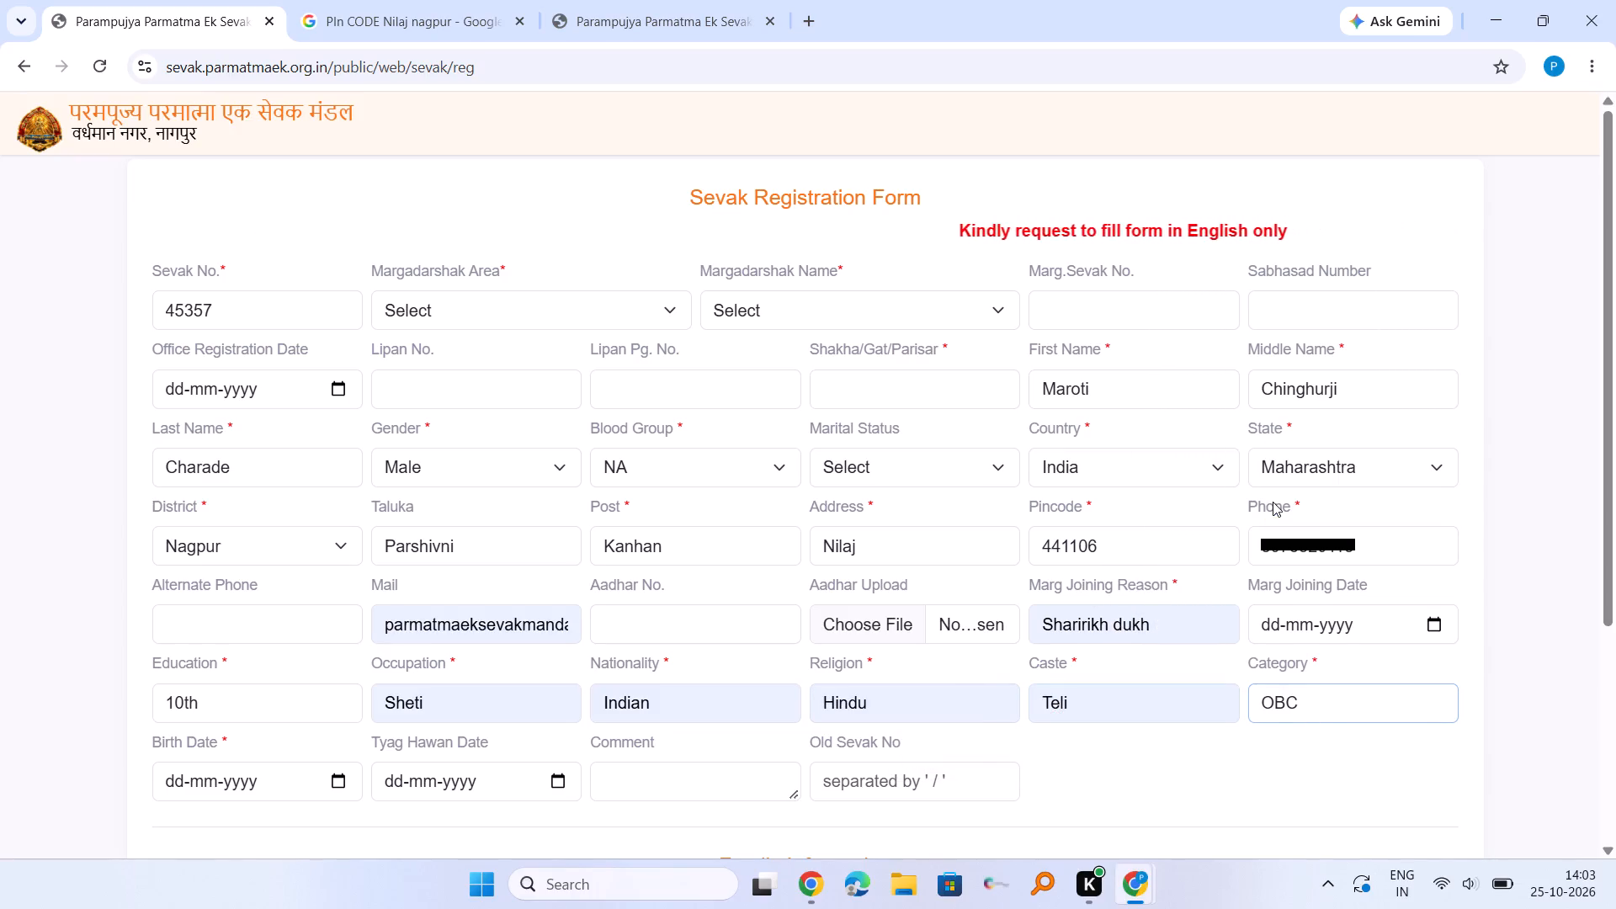
Enter the sevak's birth date and set Shakha/Gat/Parisar to "Nagpur".
left_click(162, 788)
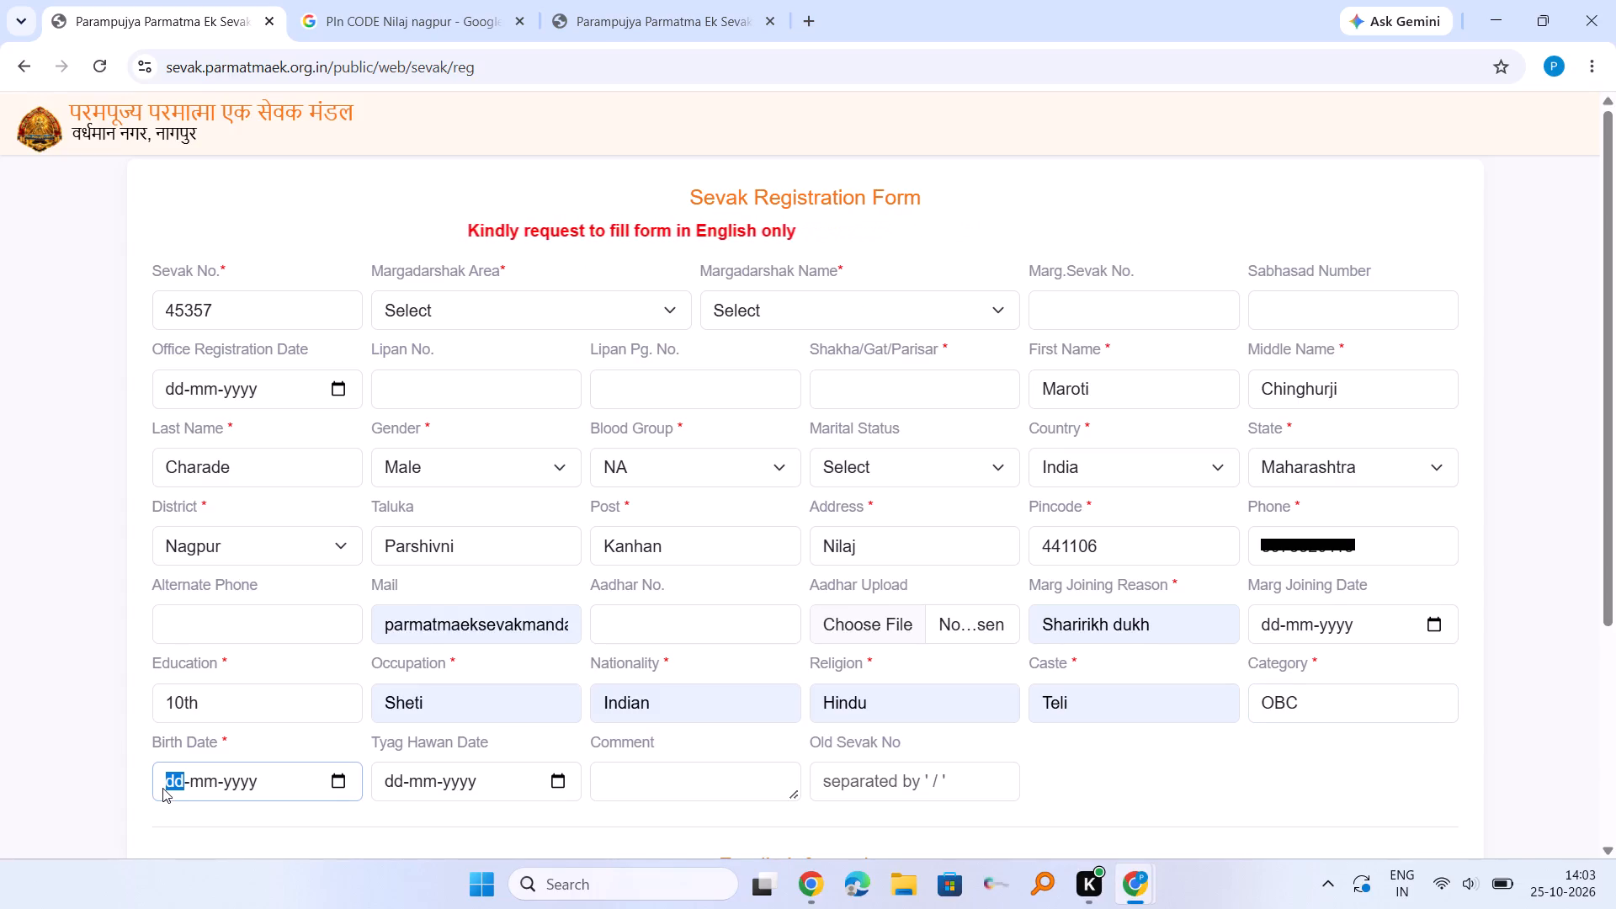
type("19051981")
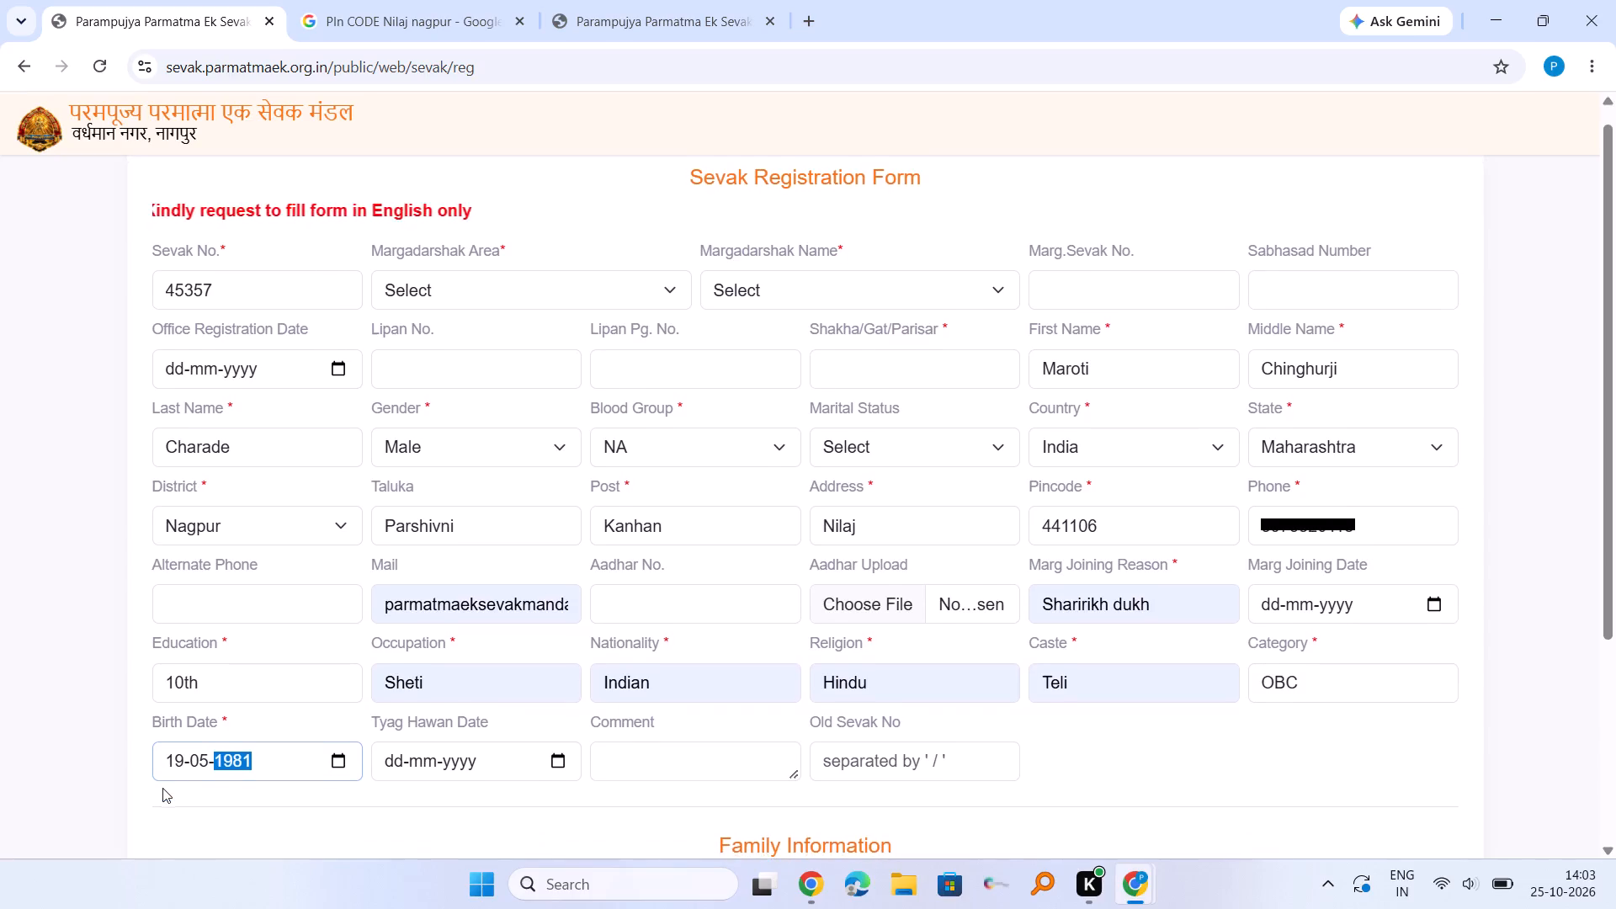
left_click(869, 367)
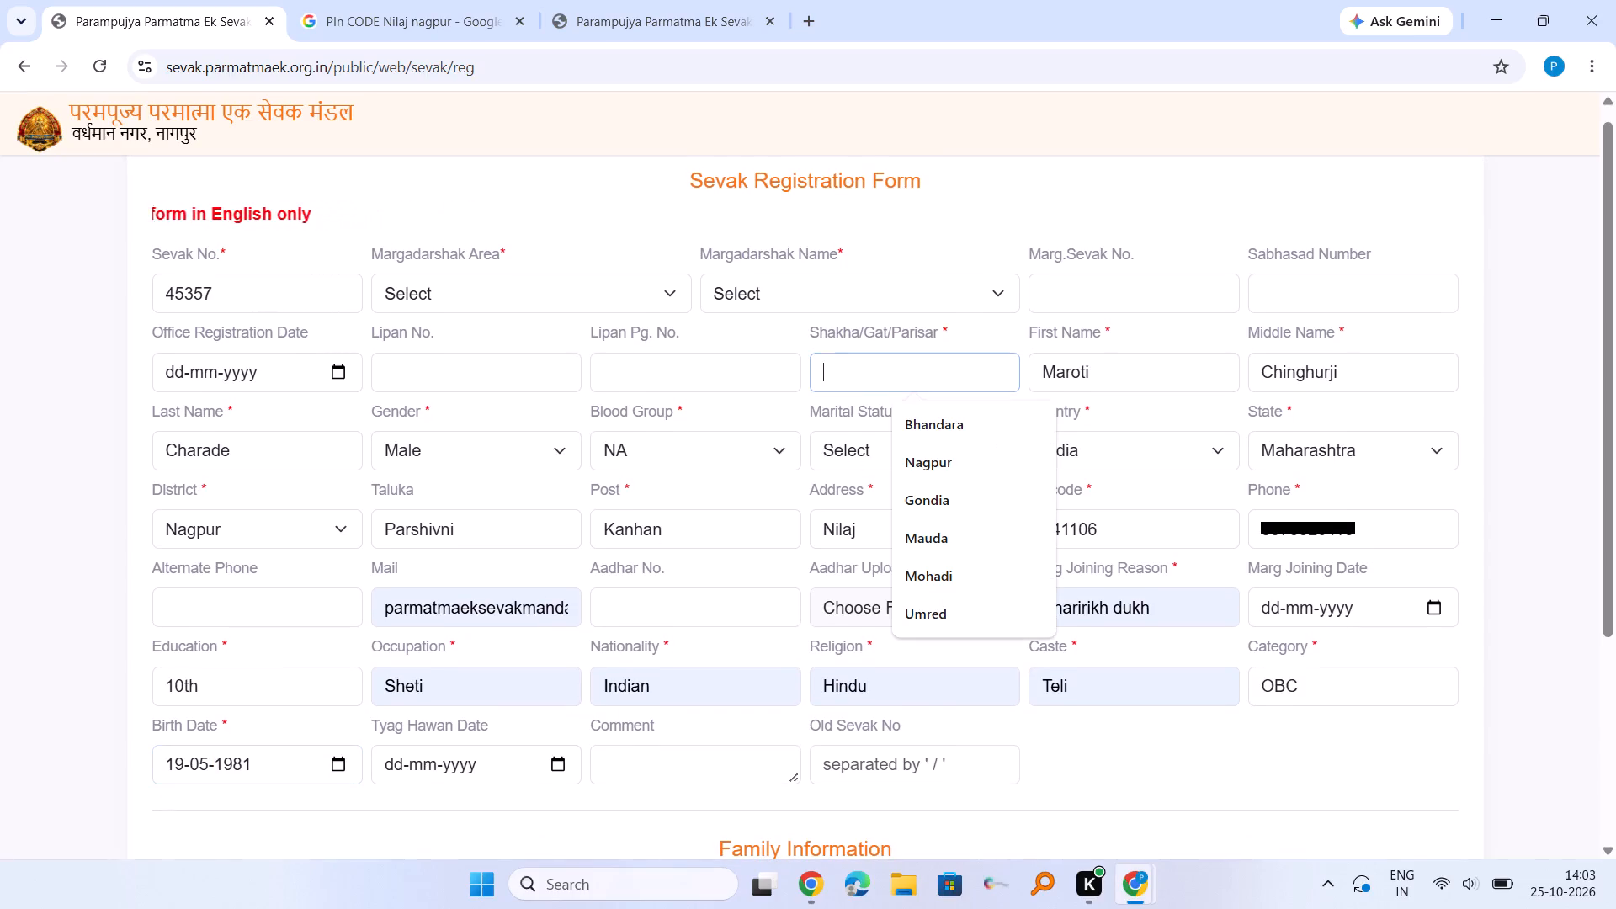
left_click(927, 458)
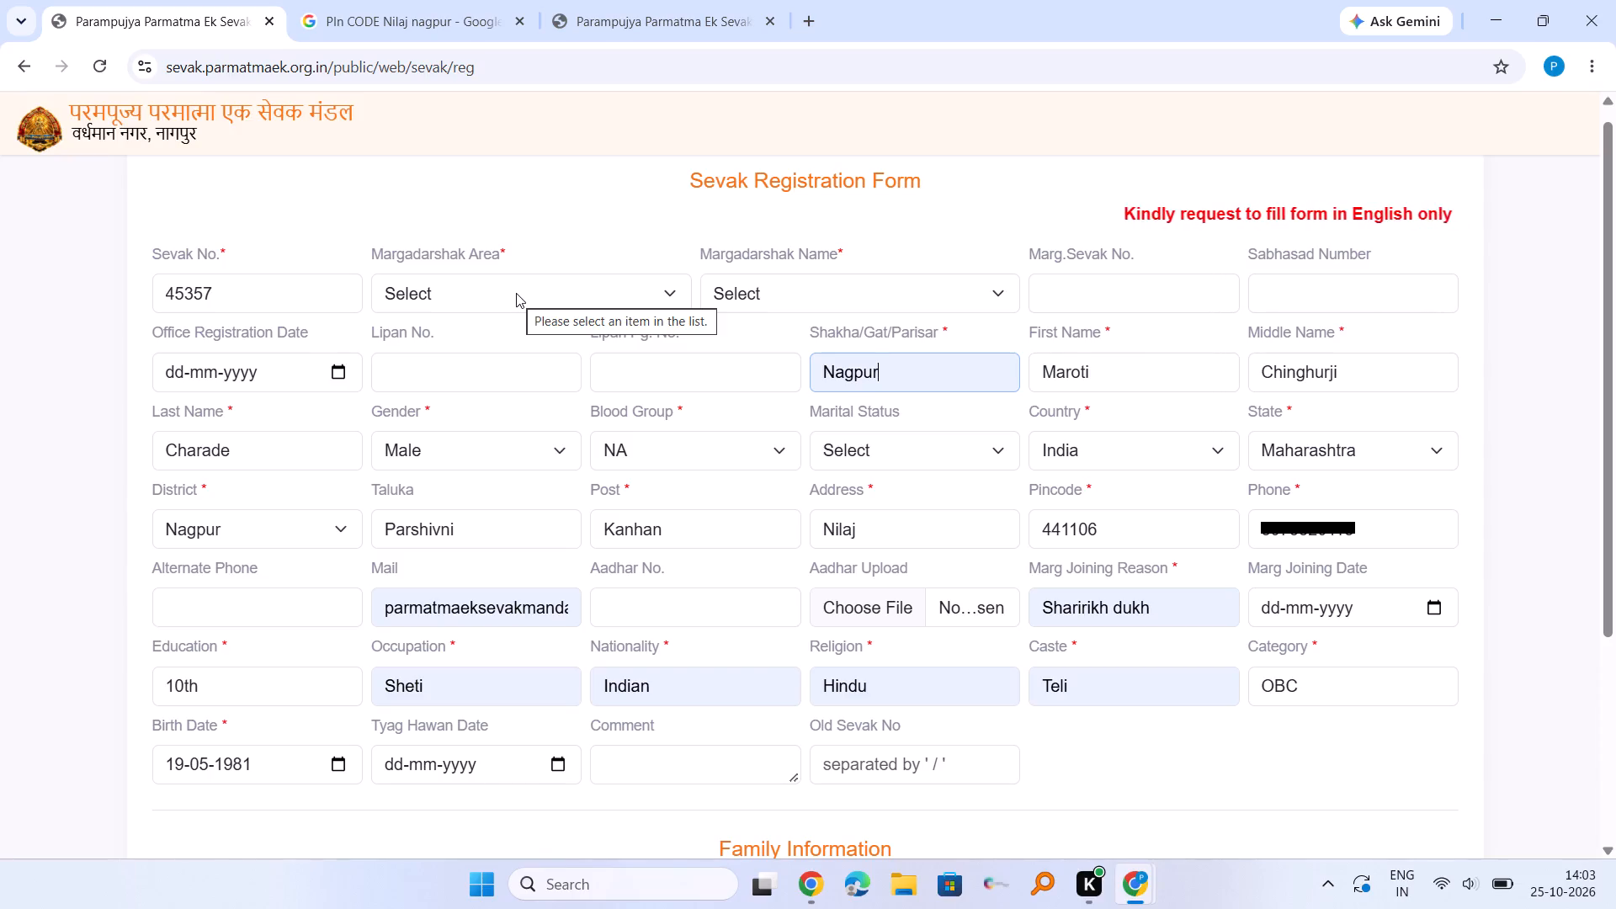
Search the Existing Margadarshak List for "ganpat" and look through the entries for the sevak's margadarshak.
left_click(691, 18)
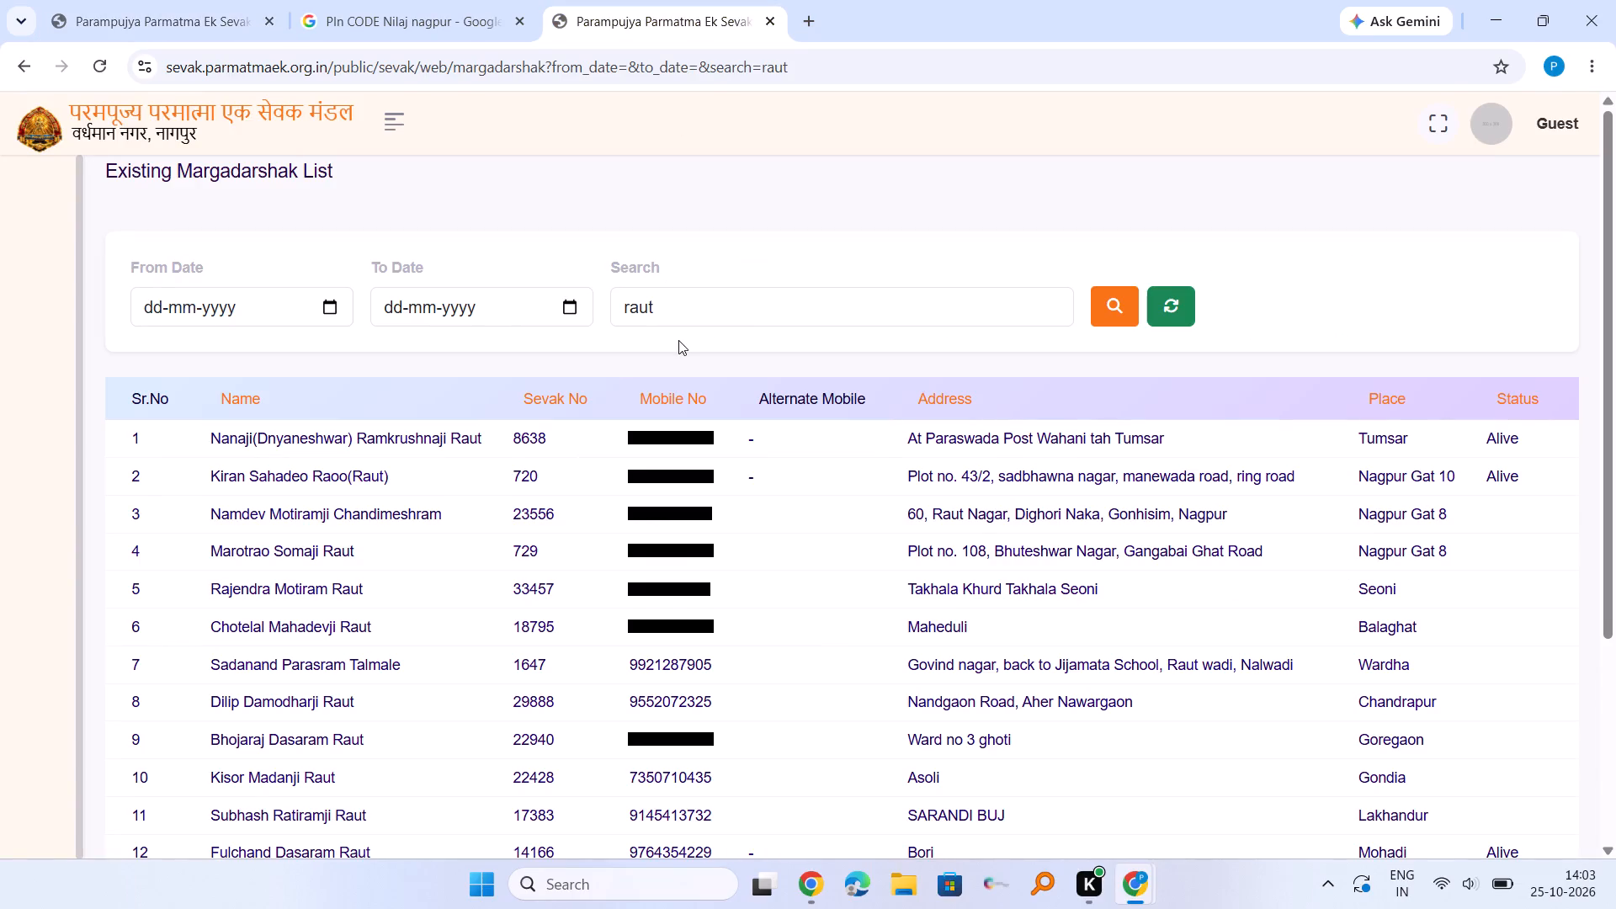
double_click(633, 312)
key("BackSpace")
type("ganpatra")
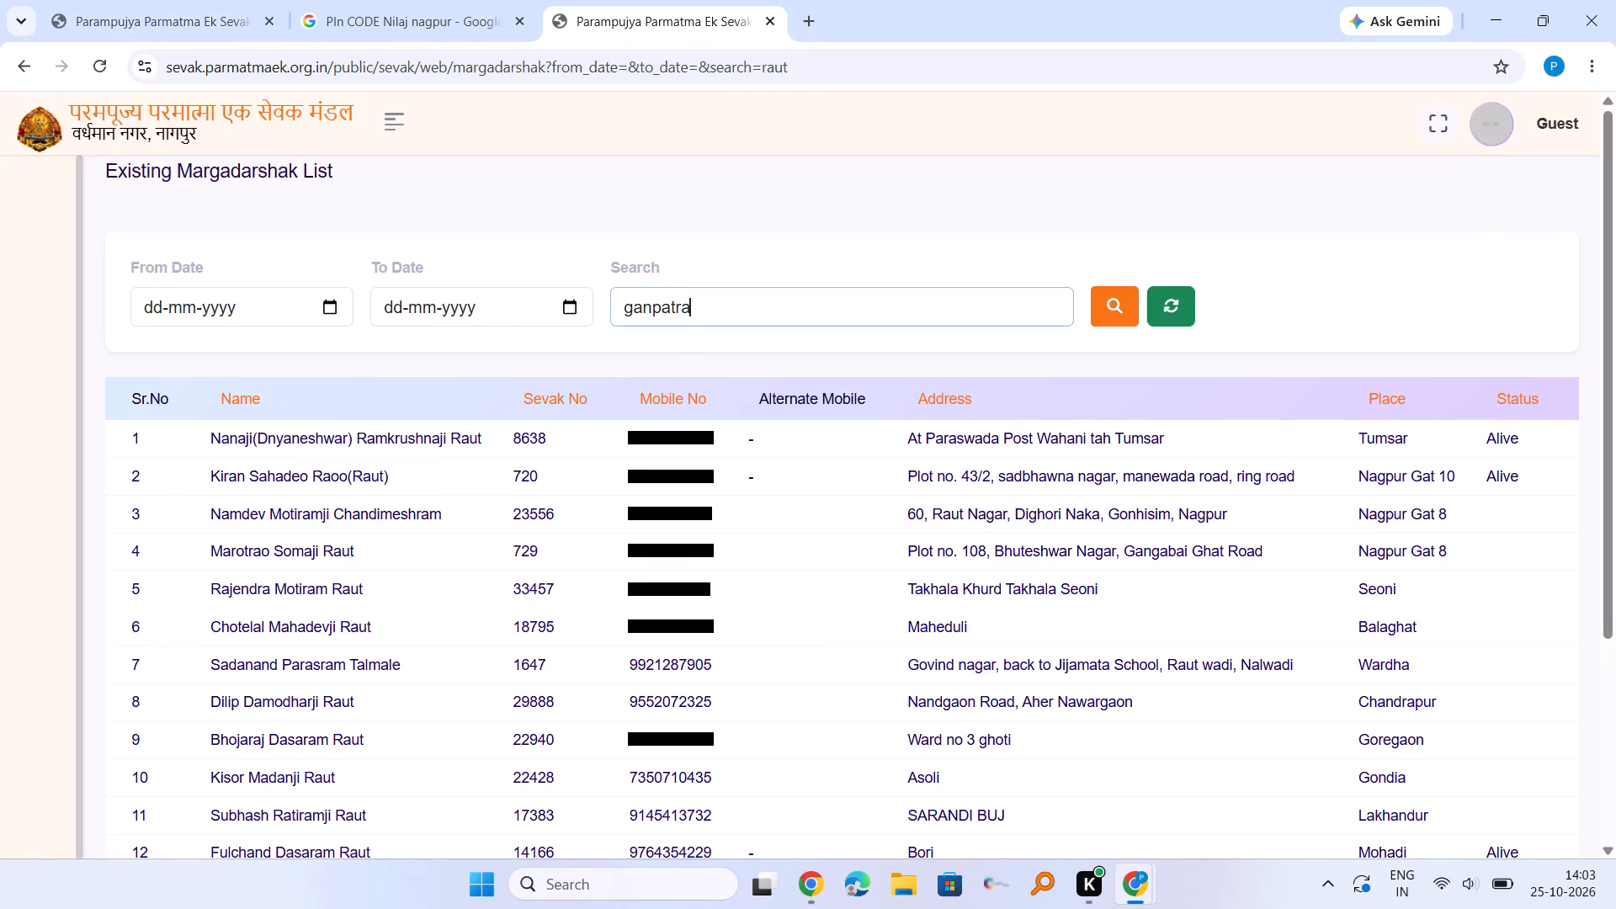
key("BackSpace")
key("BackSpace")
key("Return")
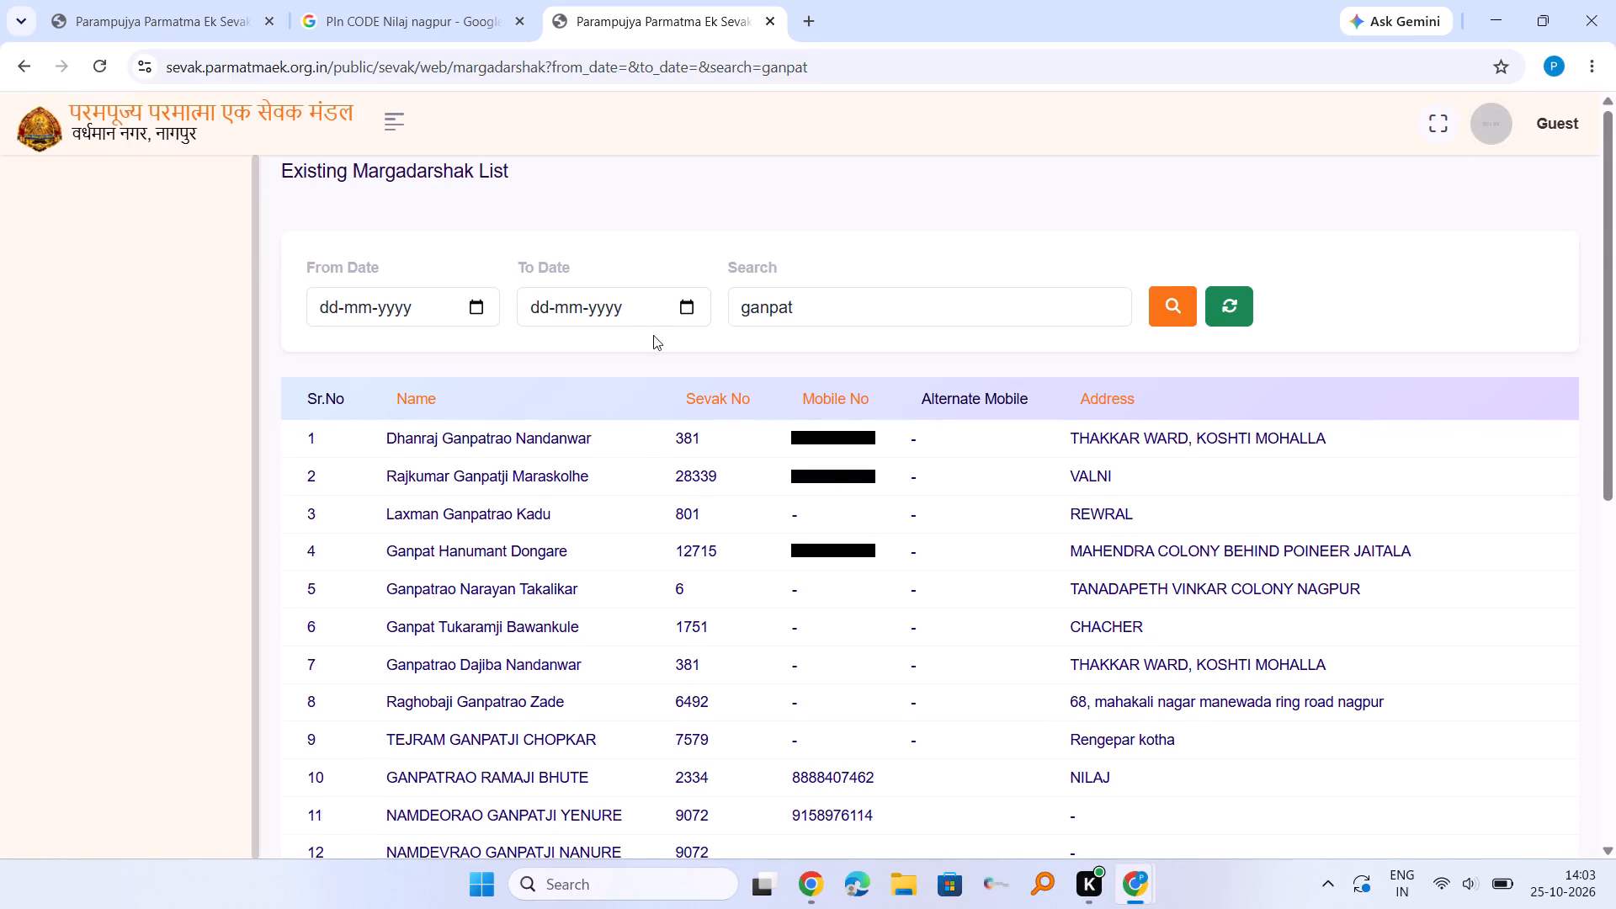
scroll(805, 607, "down", 2)
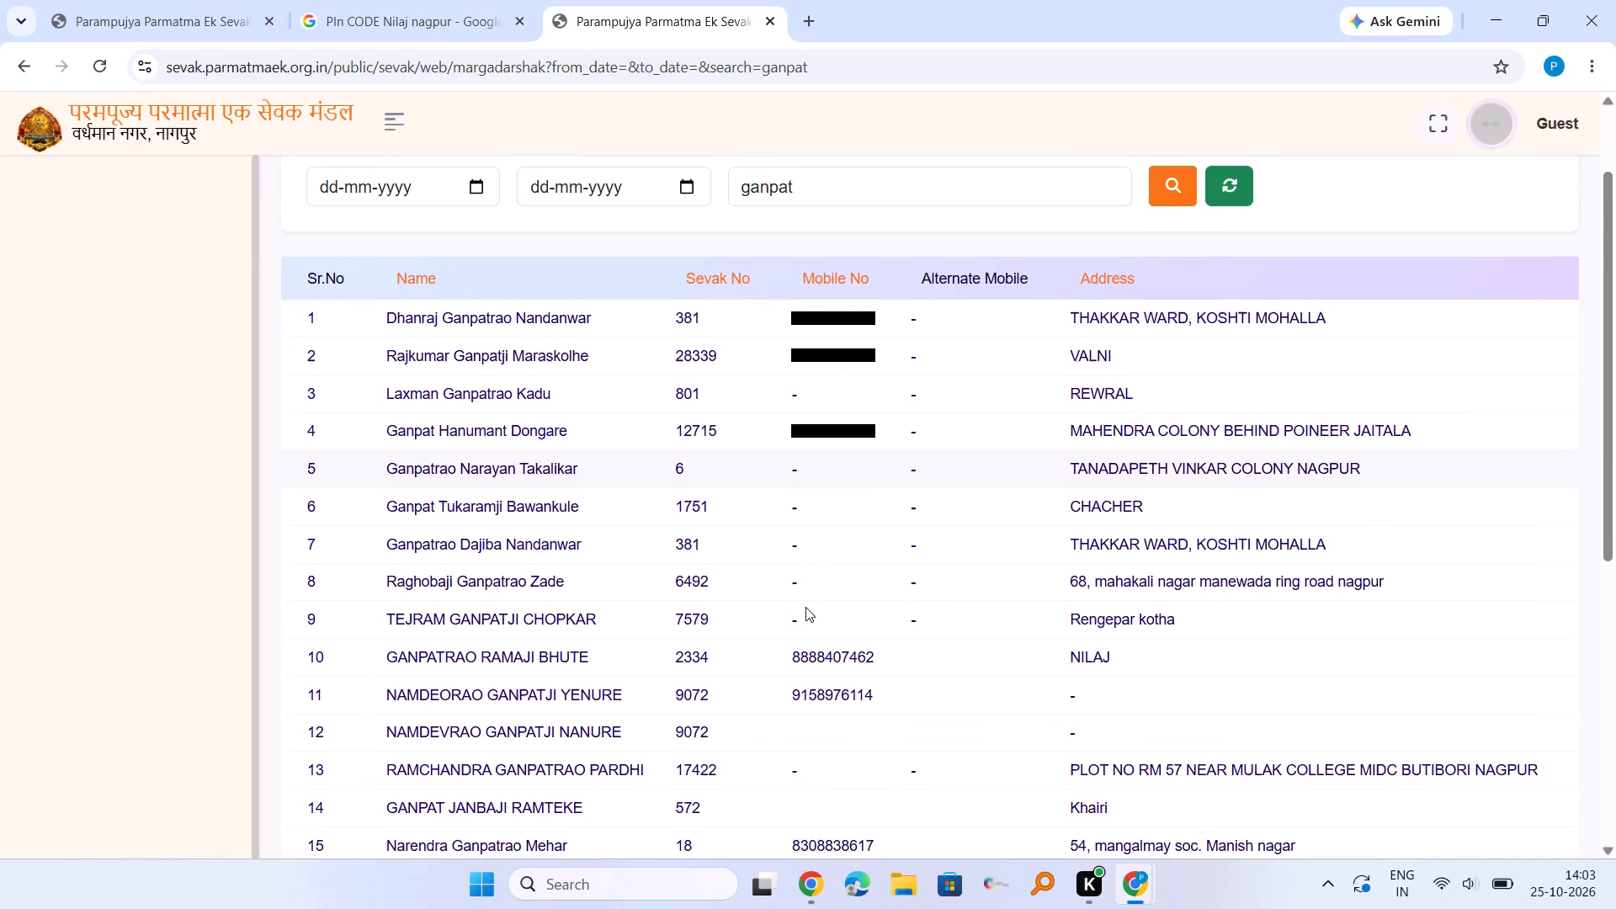
scroll(805, 607, "down", 4)
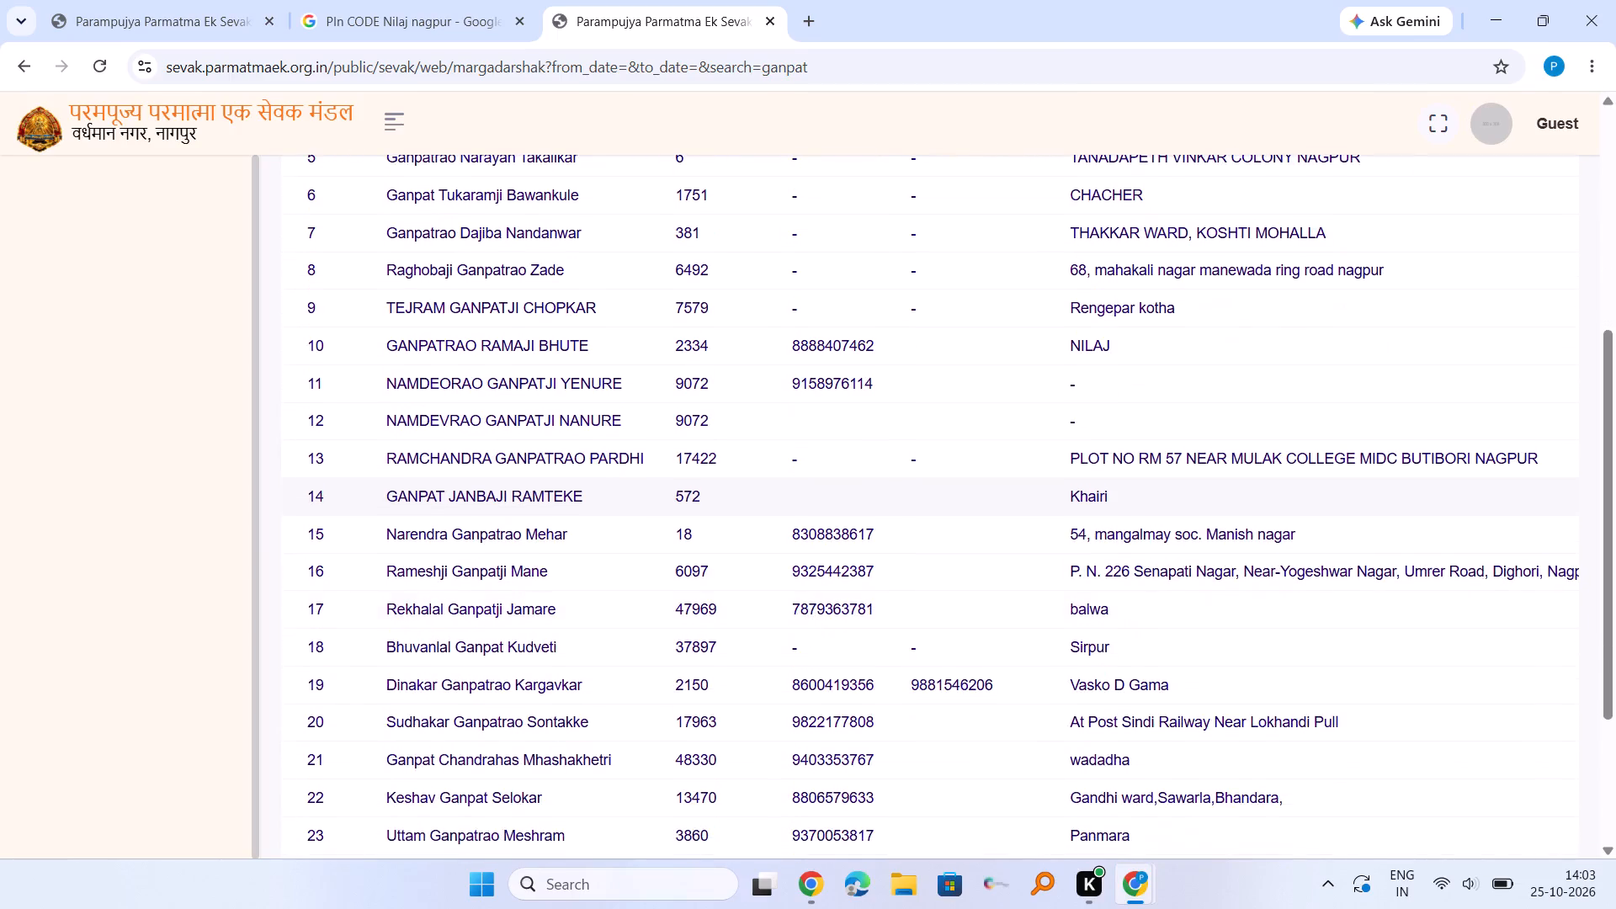
scroll(805, 607, "down", 4)
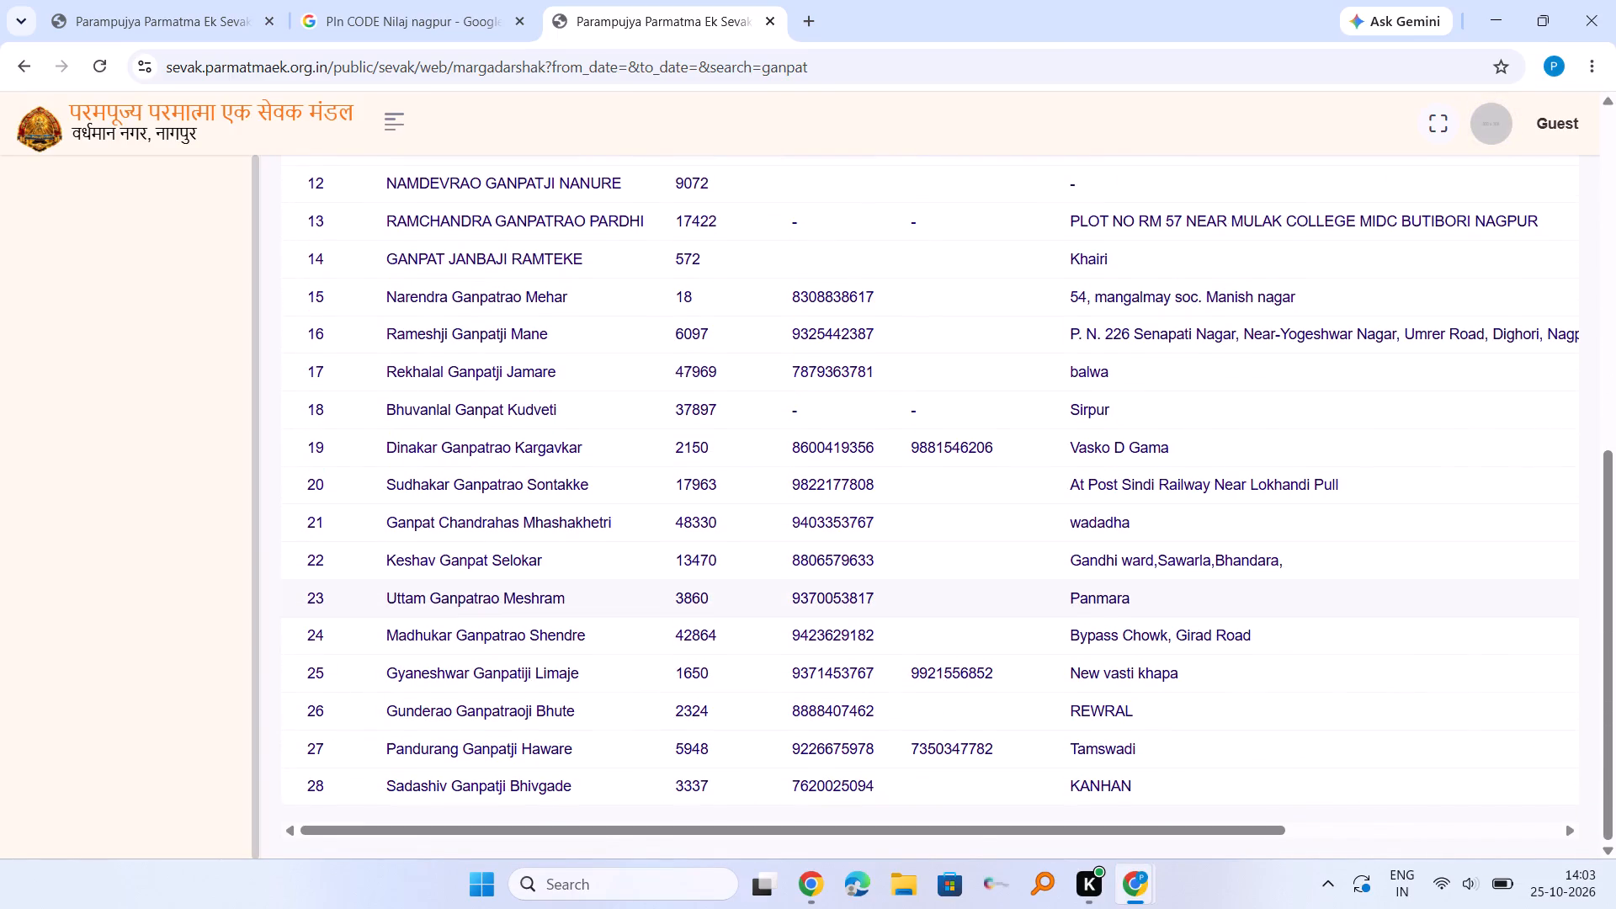
scroll(810, 589, "up", 8)
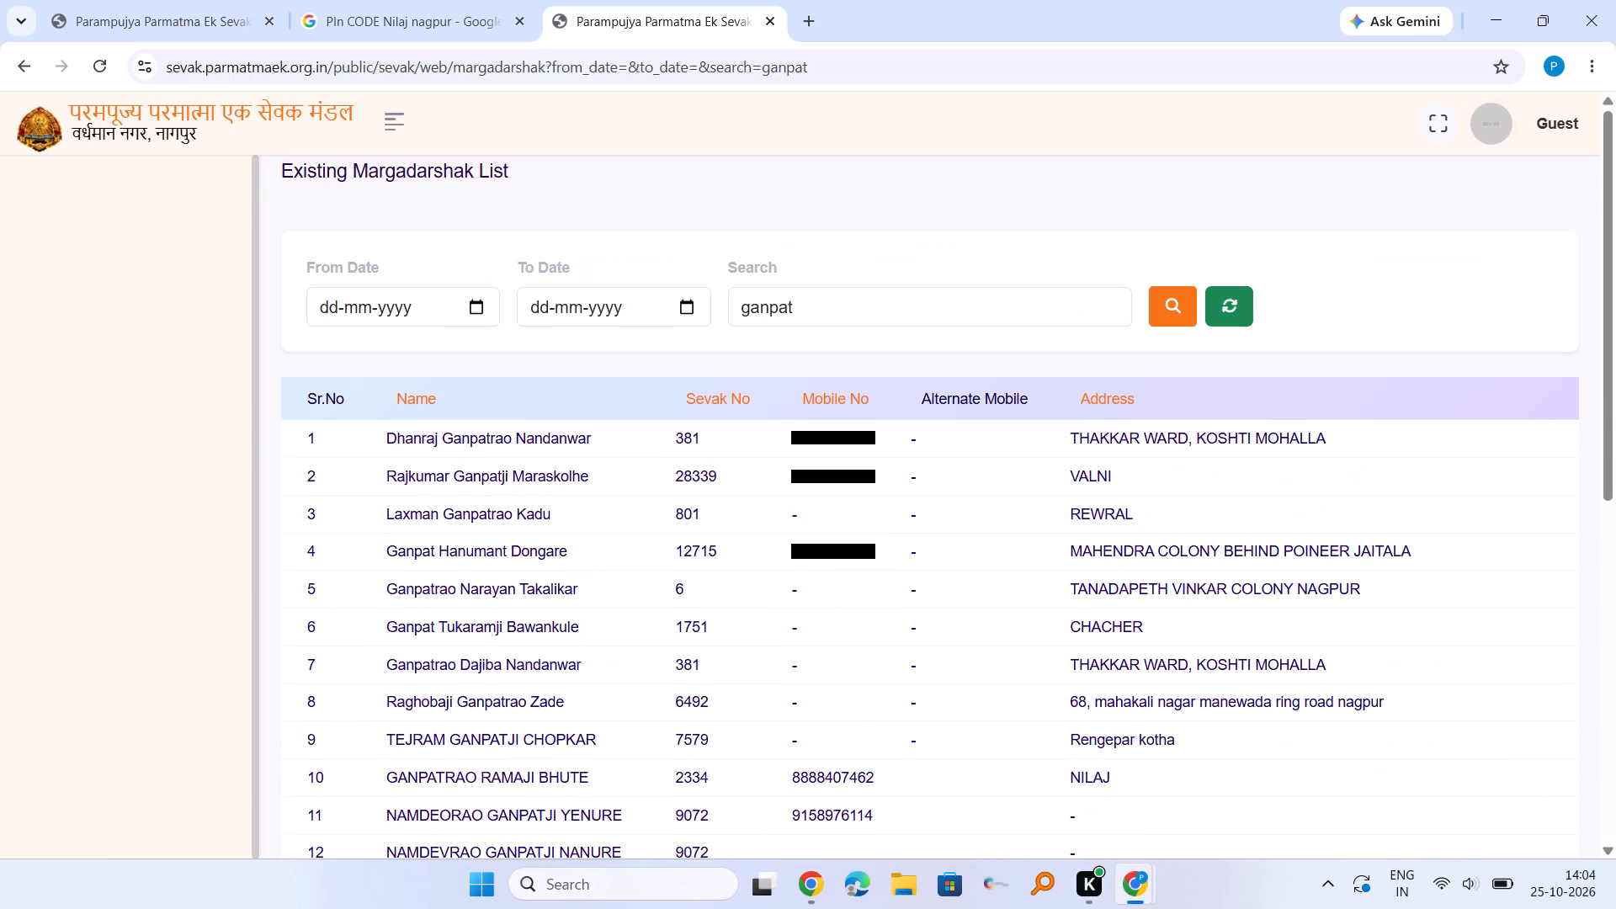
Extend the Margadarshak List search to "ganpatraoji" followed by the margadarshak's surname.
left_click(809, 305)
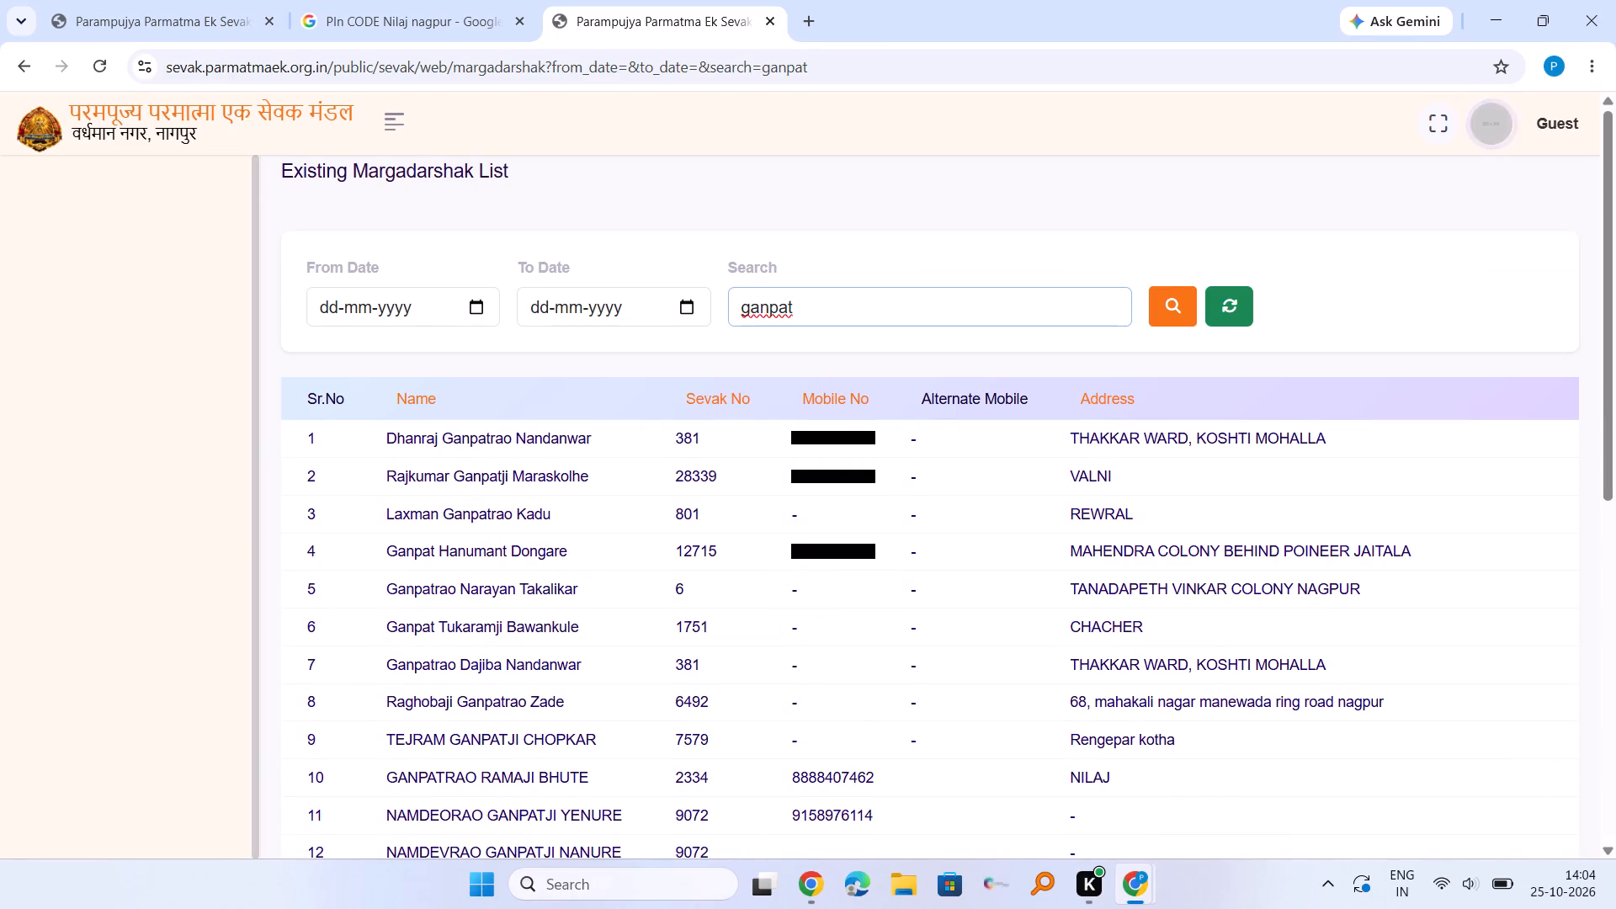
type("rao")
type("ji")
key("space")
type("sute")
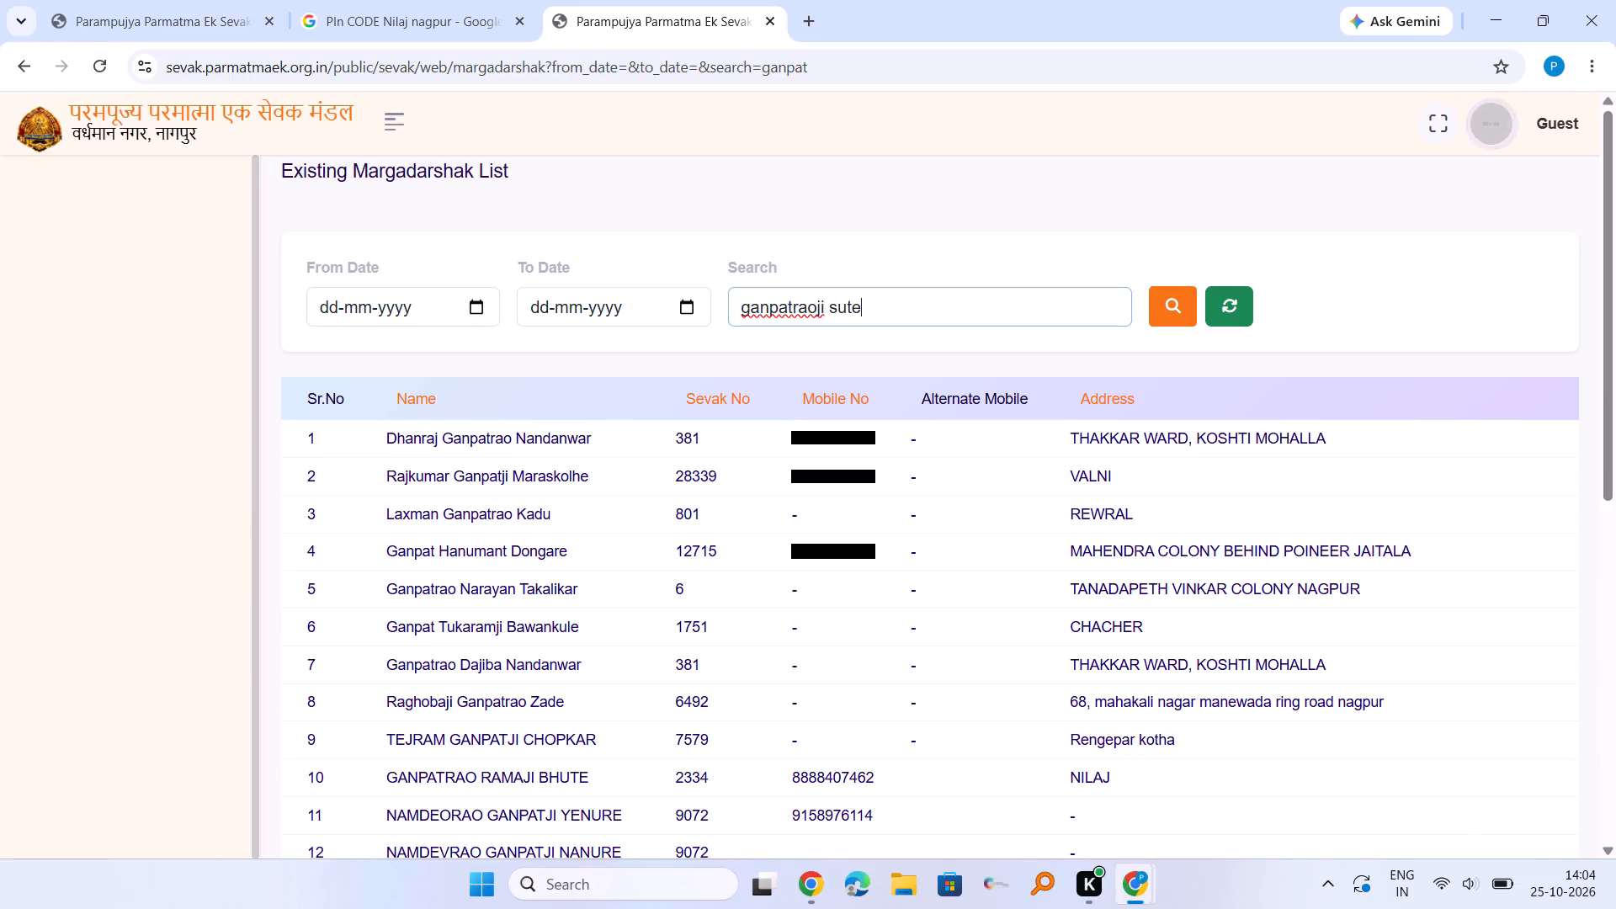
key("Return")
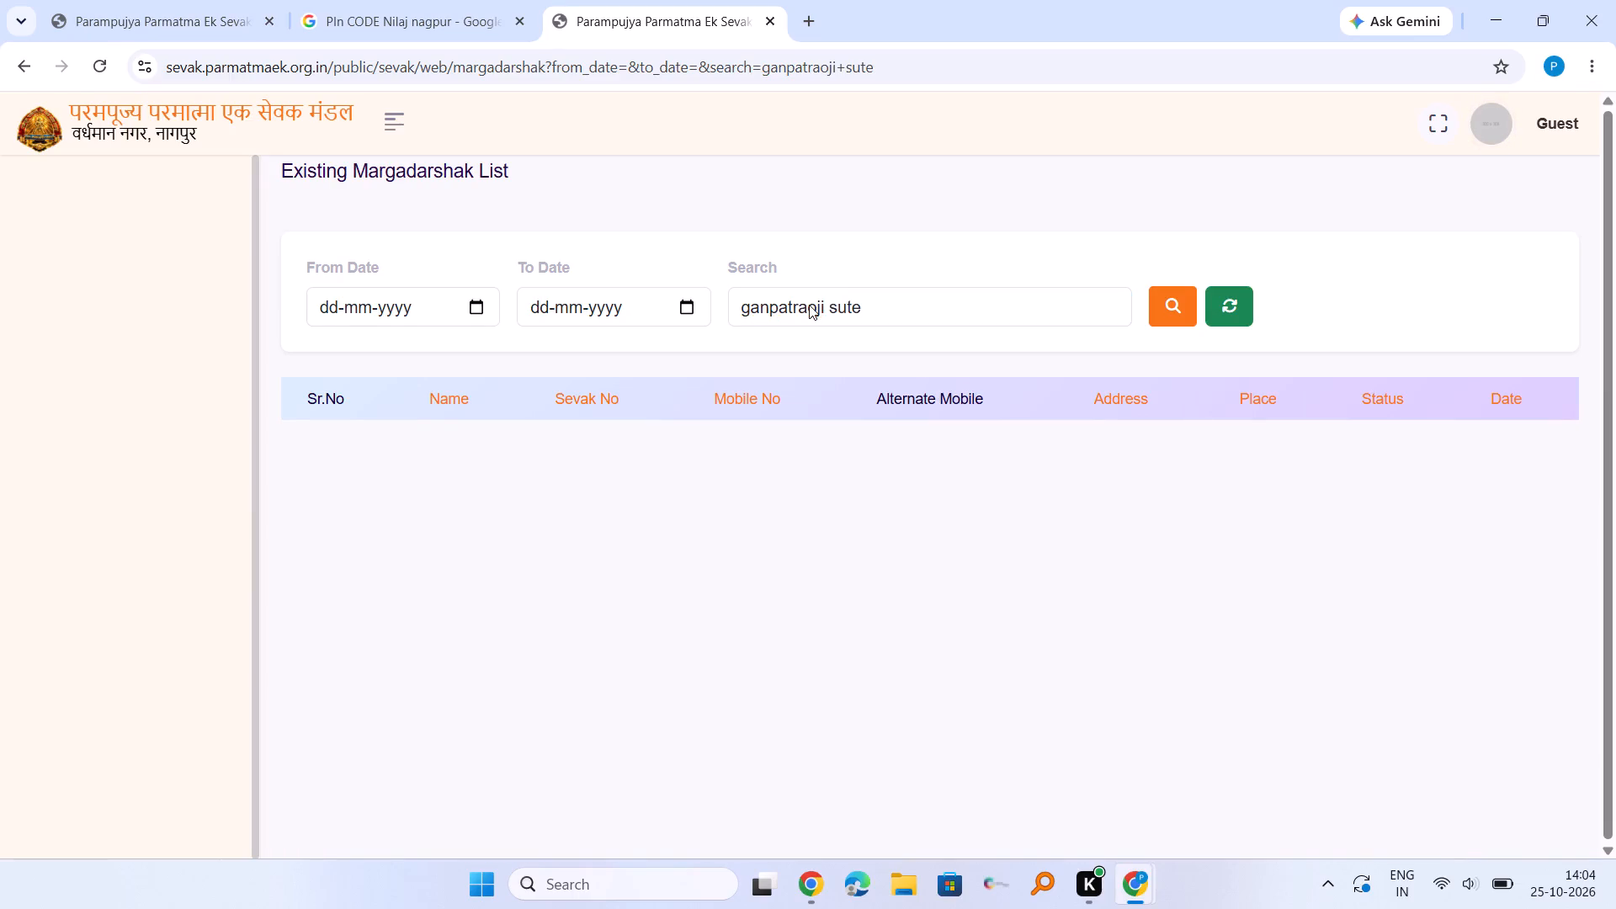
Replace the surname in the Margadarshak List search with "bhute" and run the search again.
double_click(863, 296)
key("BackSpace")
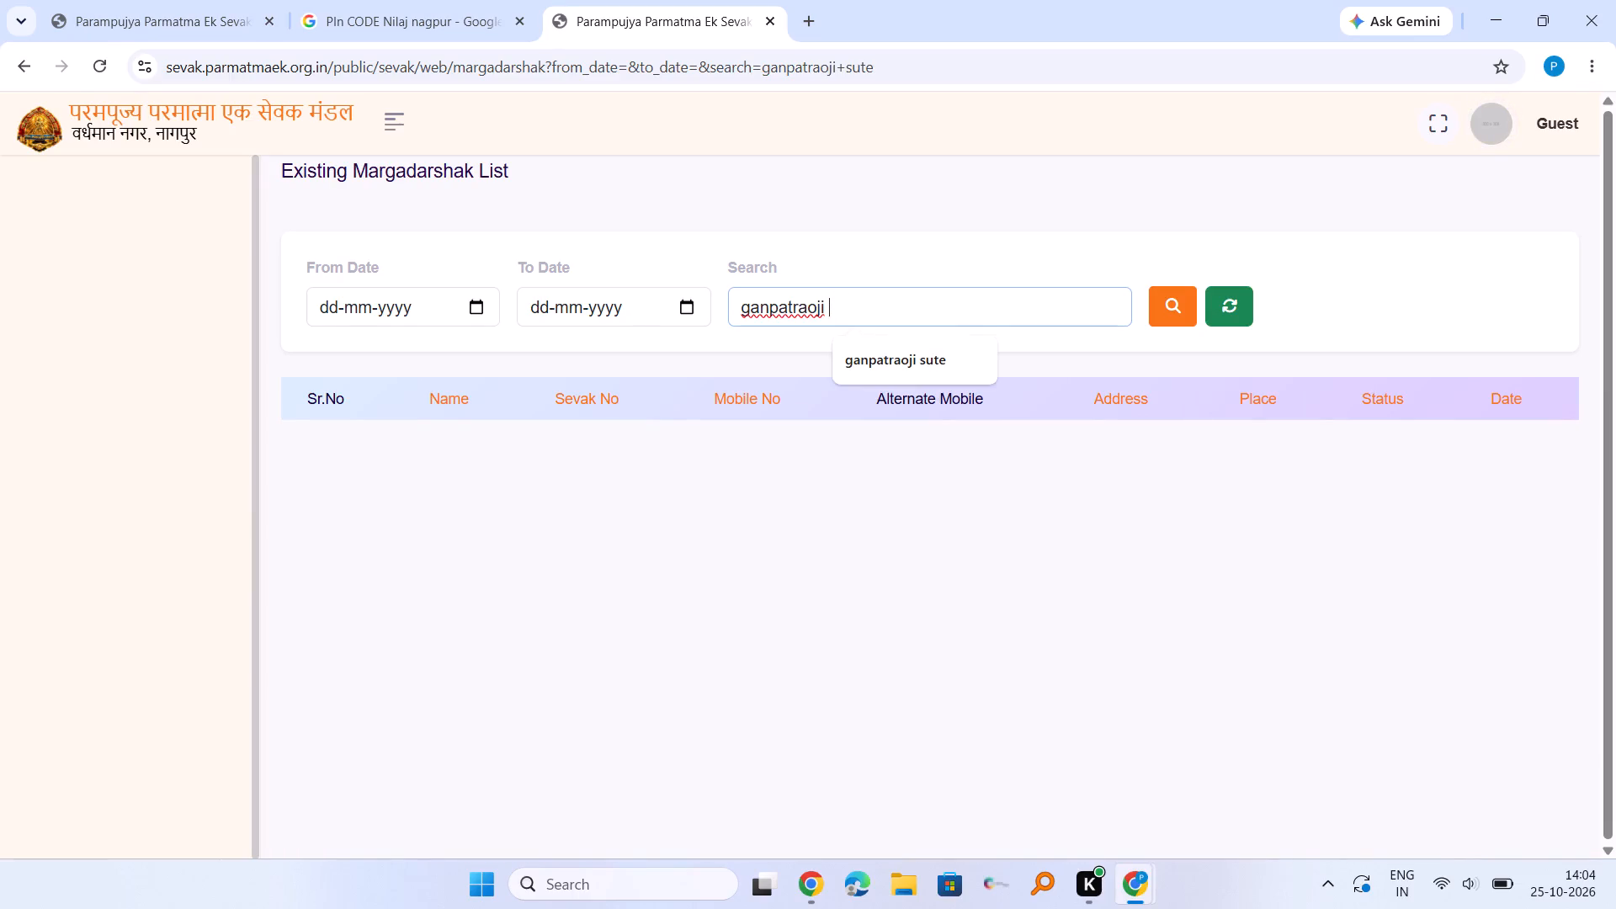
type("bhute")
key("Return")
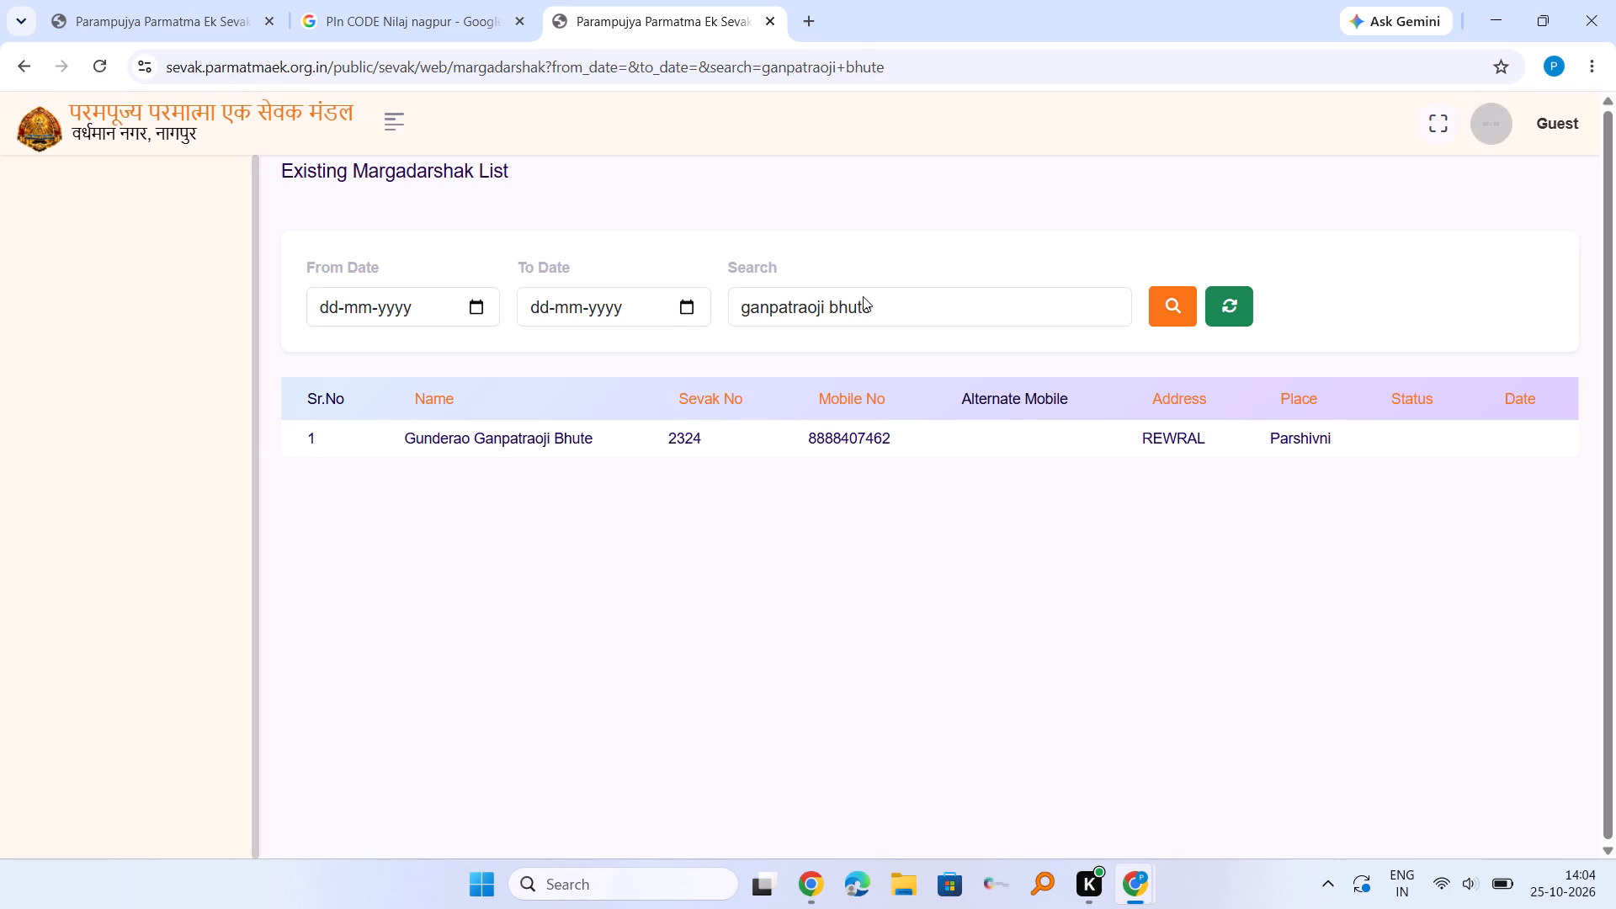
left_click(383, 129)
Back in the registration form, set the Margadarshak Area to "Parshivni" and choose the Margadarshak Name whose first name is Ganpatrao.
left_click(197, 21)
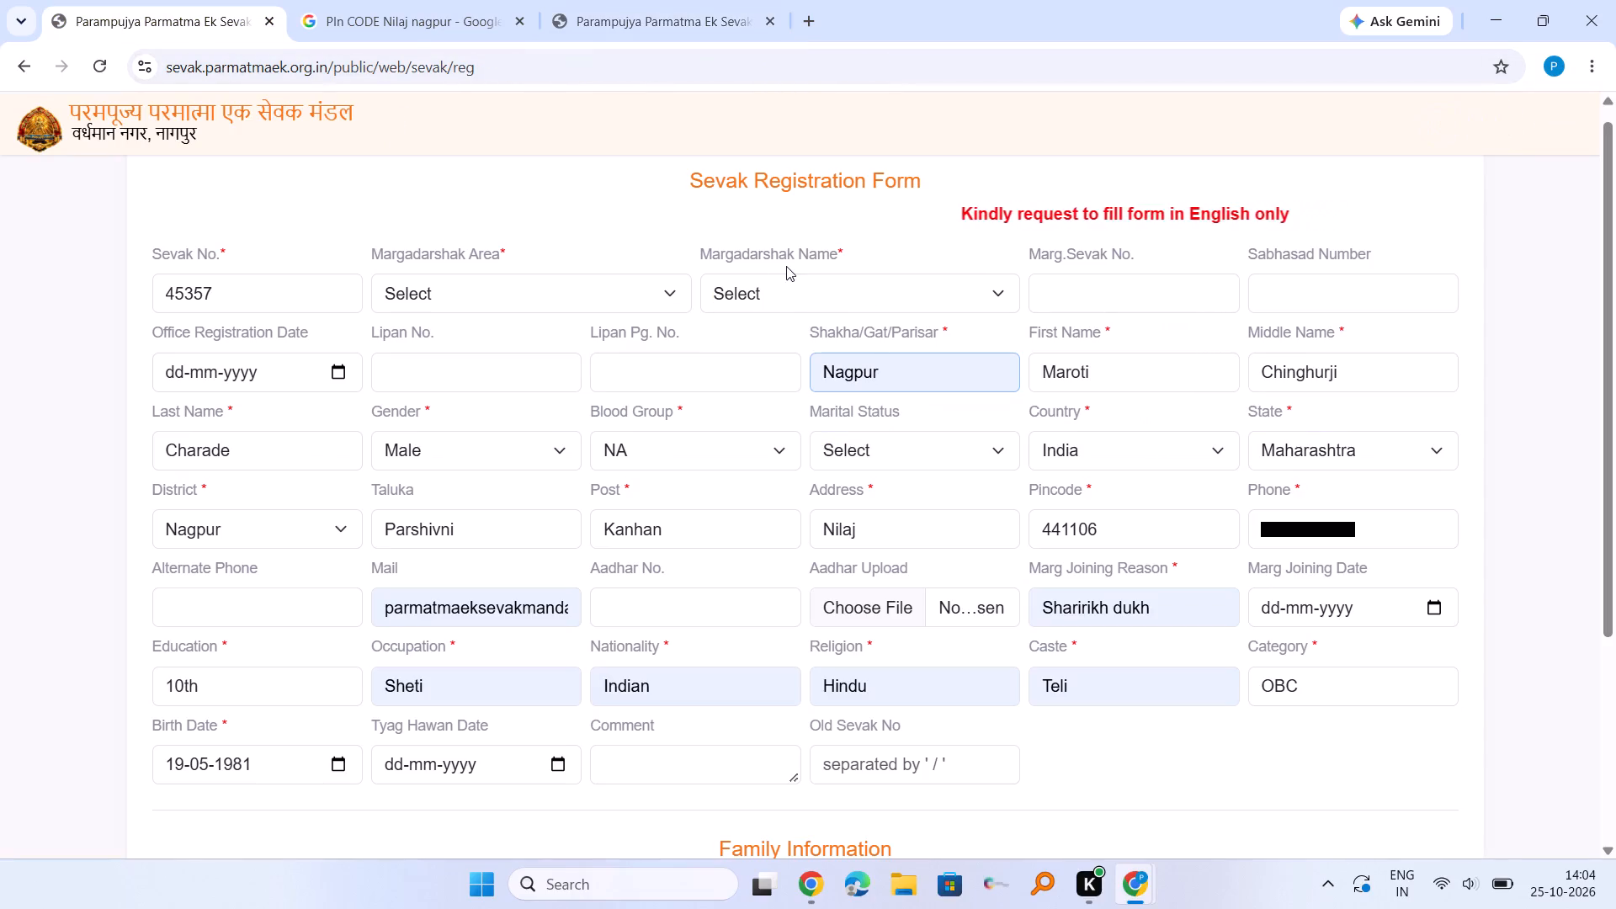
left_click(599, 290)
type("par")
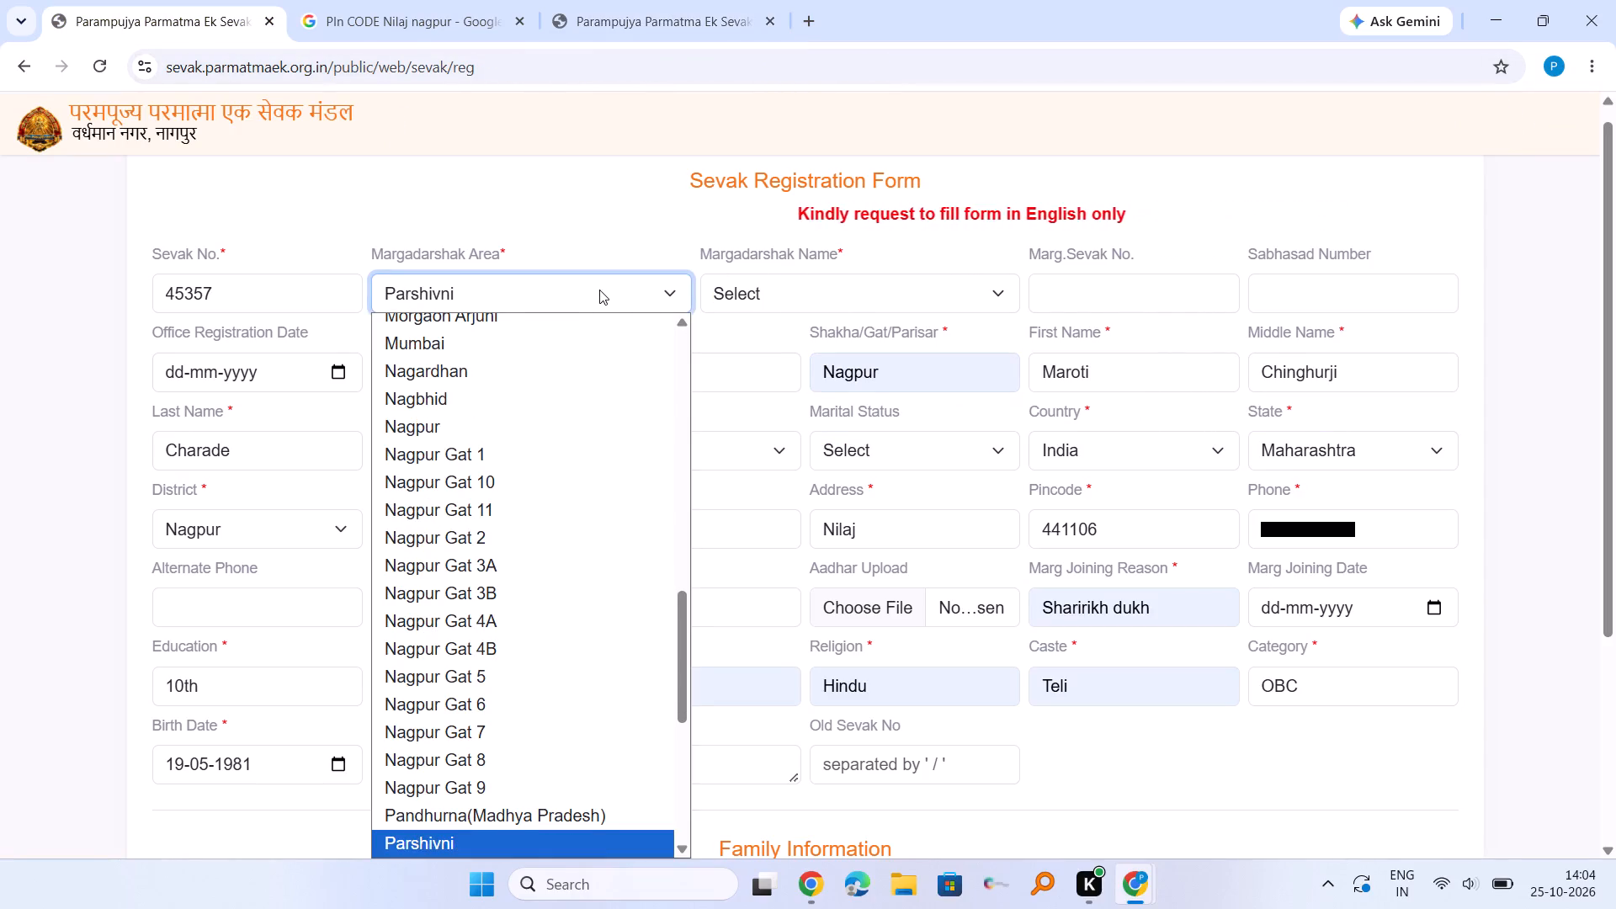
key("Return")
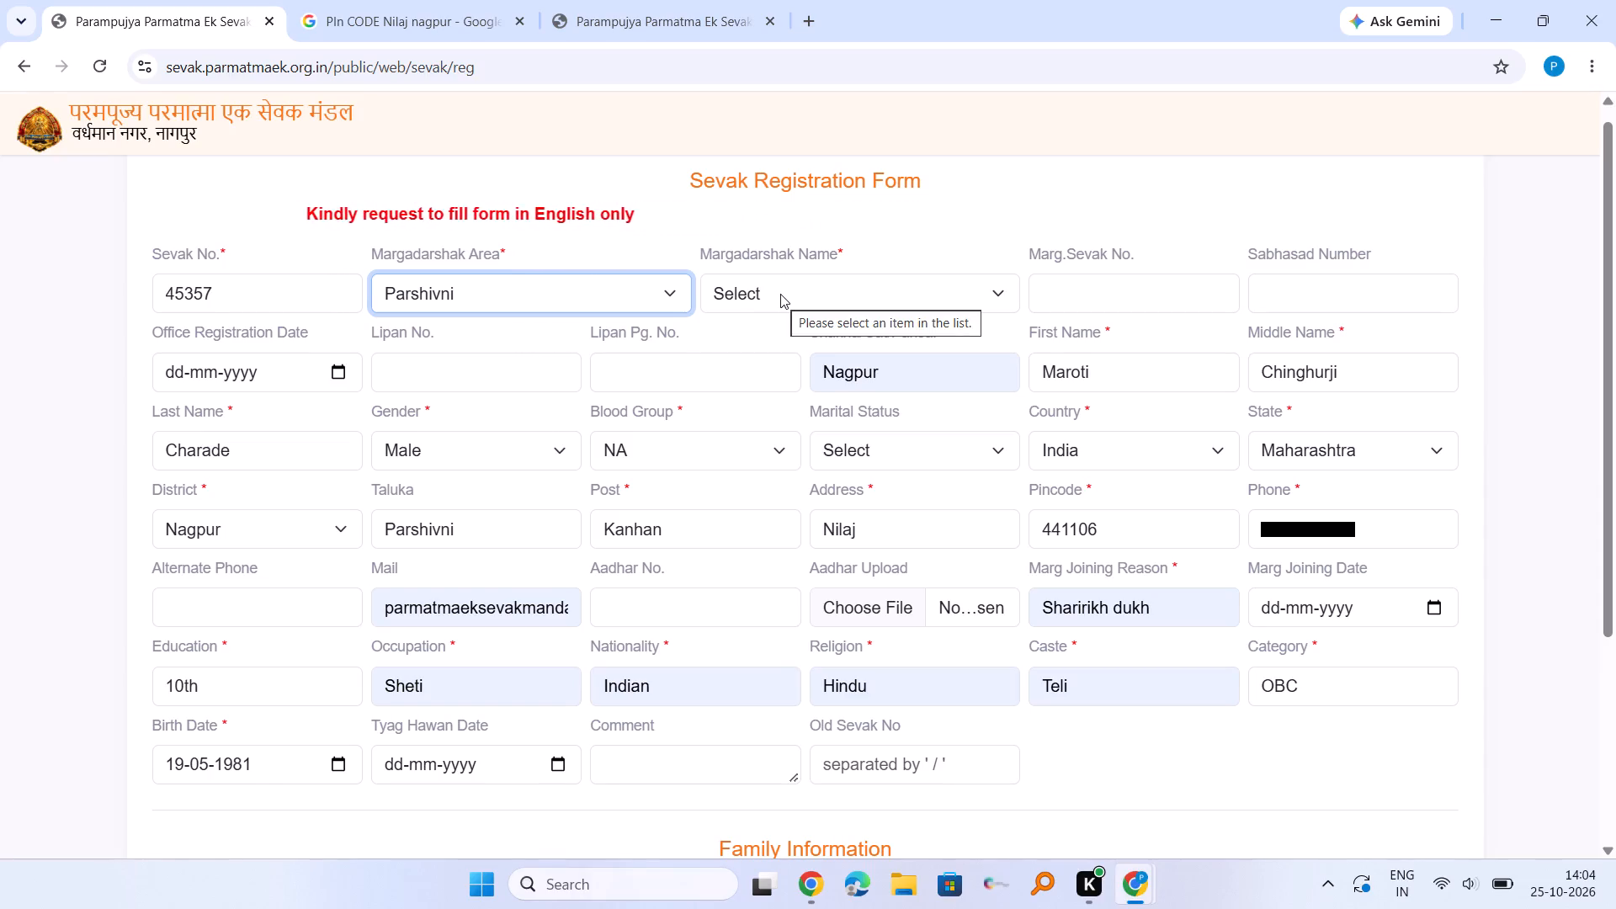
left_click(780, 294)
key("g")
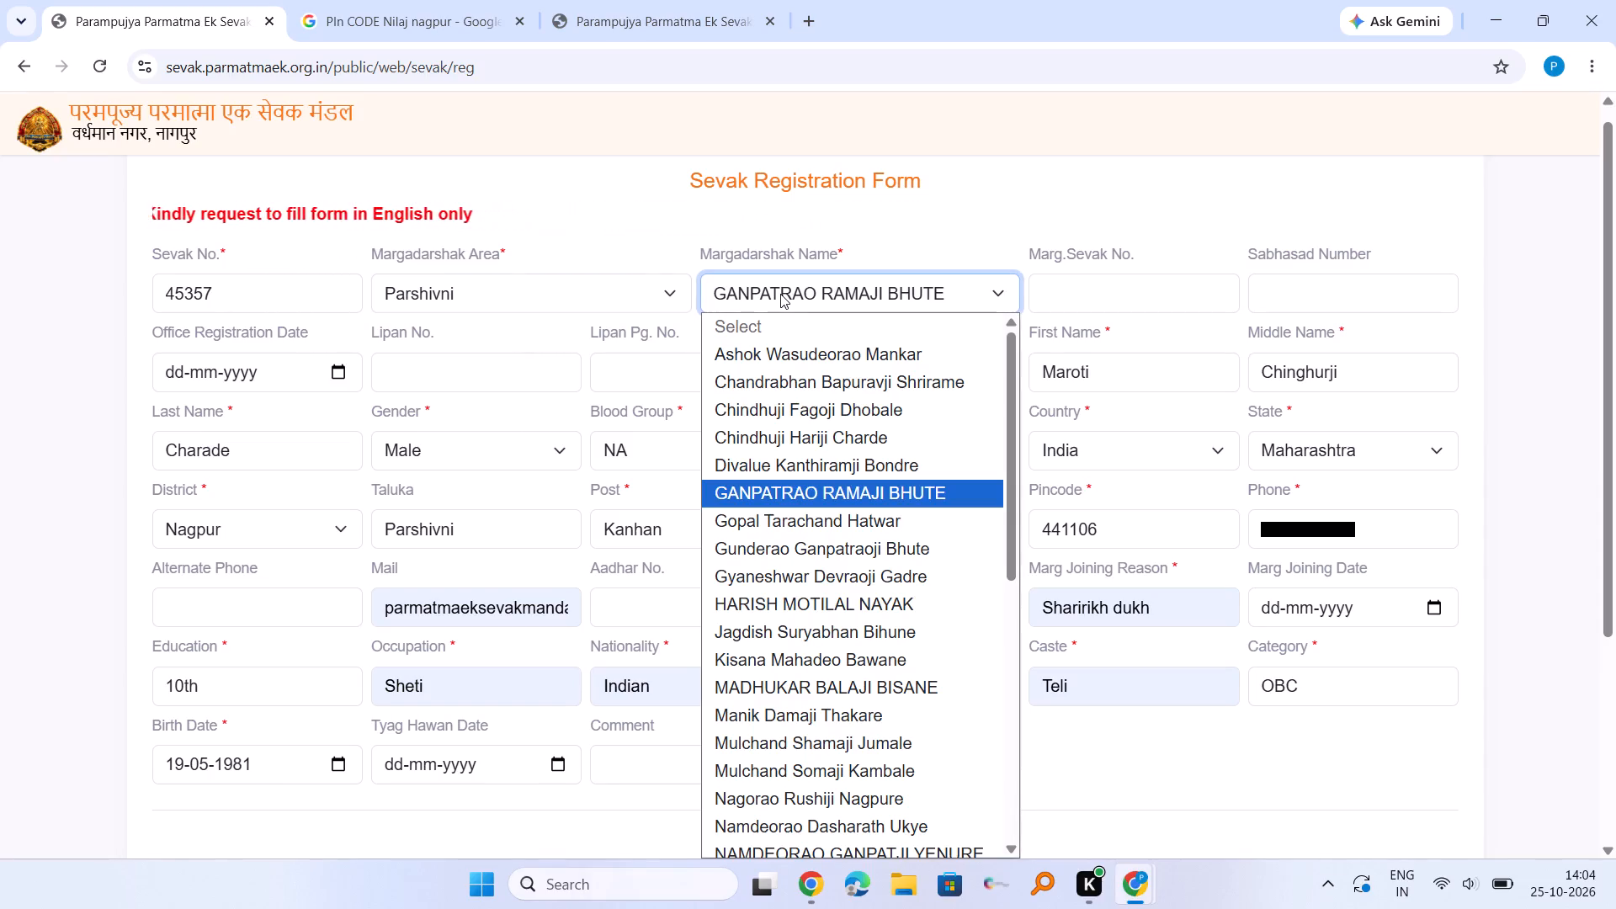
key("Return")
Complete the "I'm not a robot" check below the family information by selecting and verifying all squares with buses.
scroll(780, 294, "down", 2)
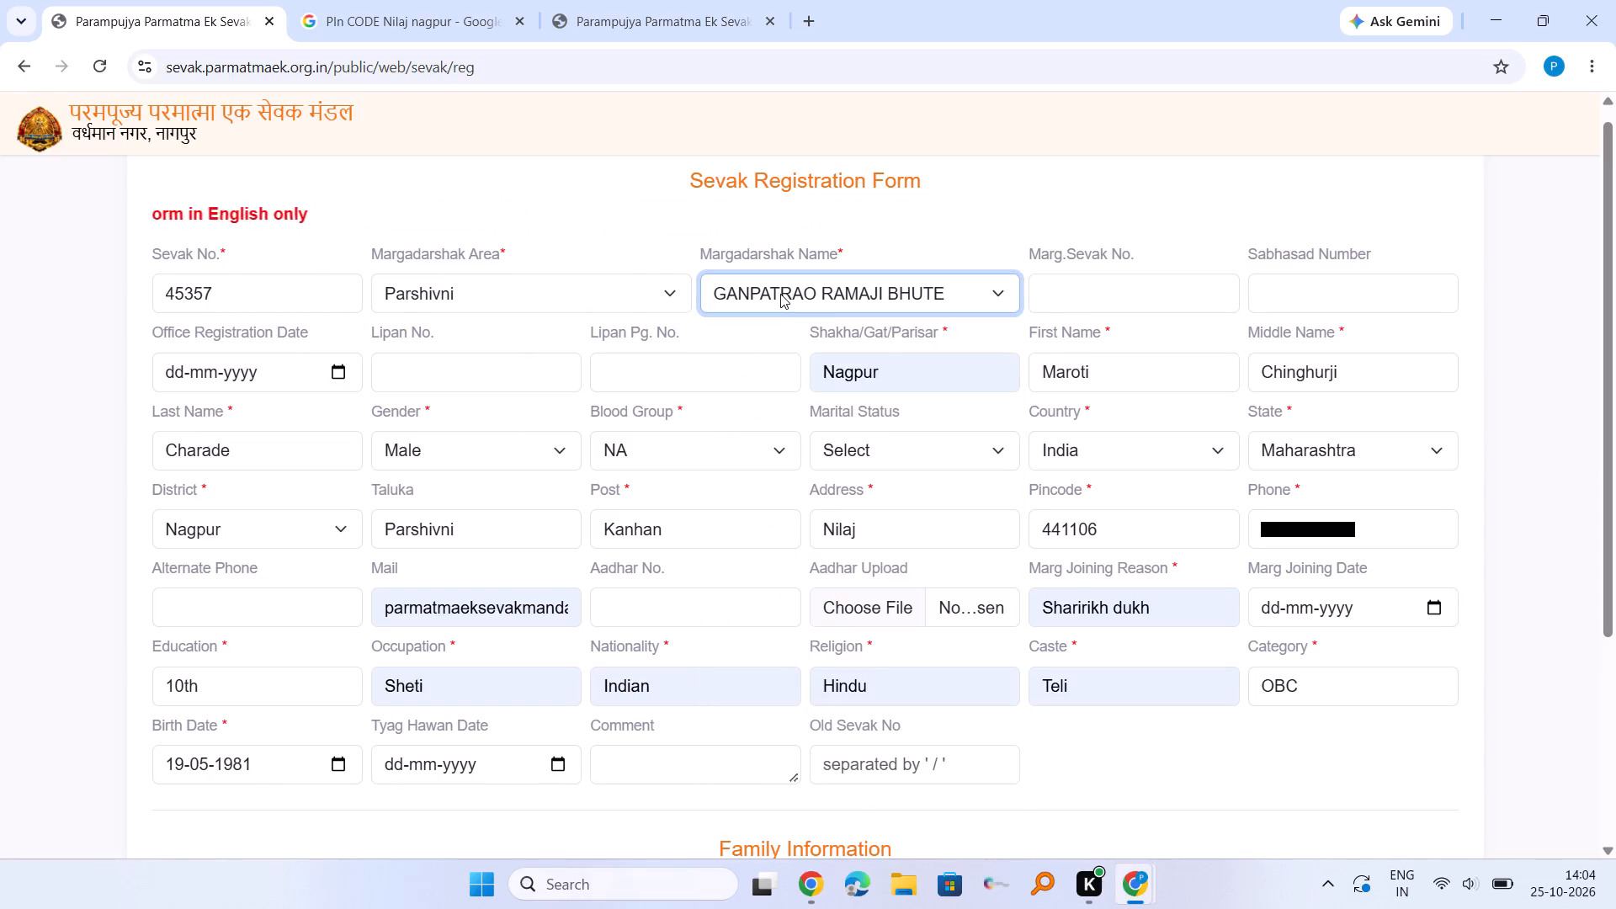
scroll(780, 294, "down", 4)
left_click(674, 687)
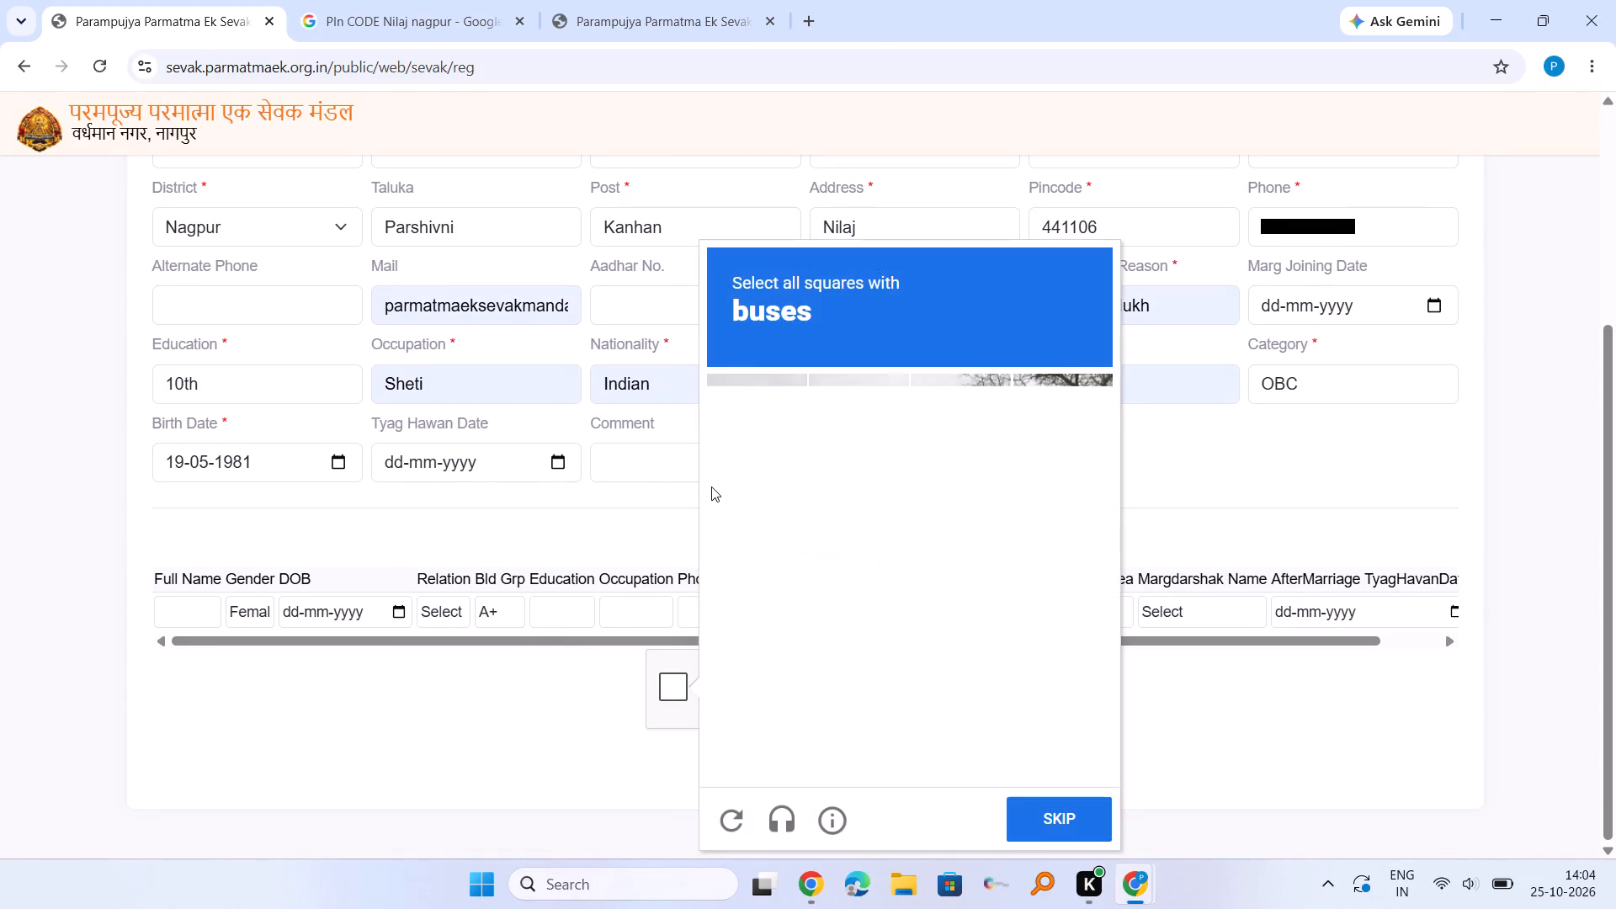
left_click(859, 556)
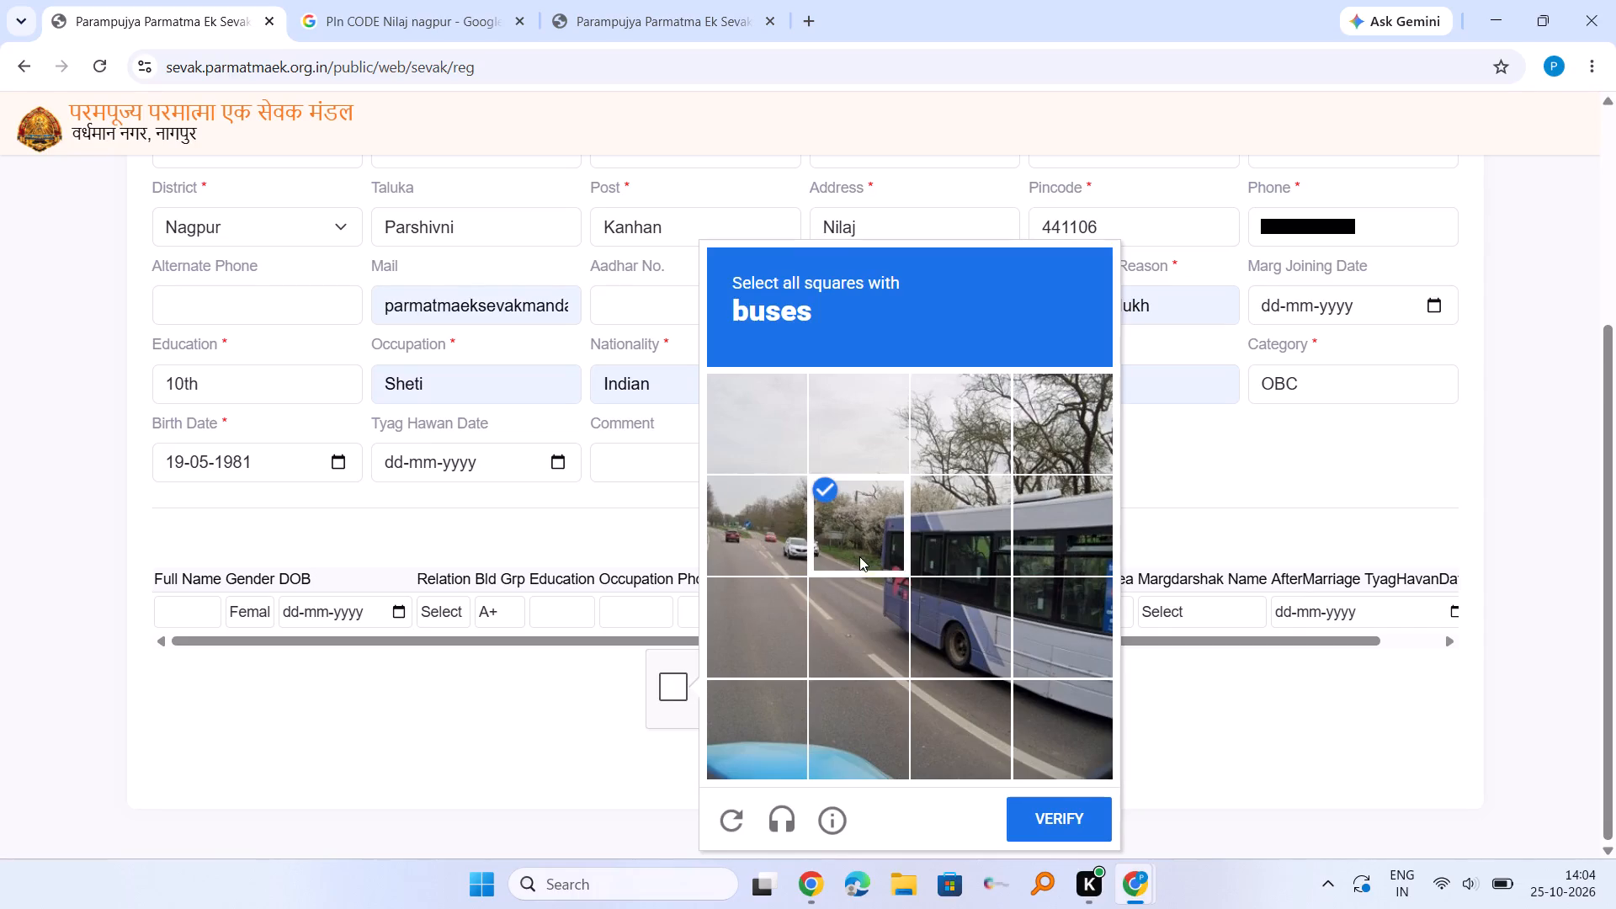
left_click(869, 625)
left_click(930, 631)
left_click(950, 570)
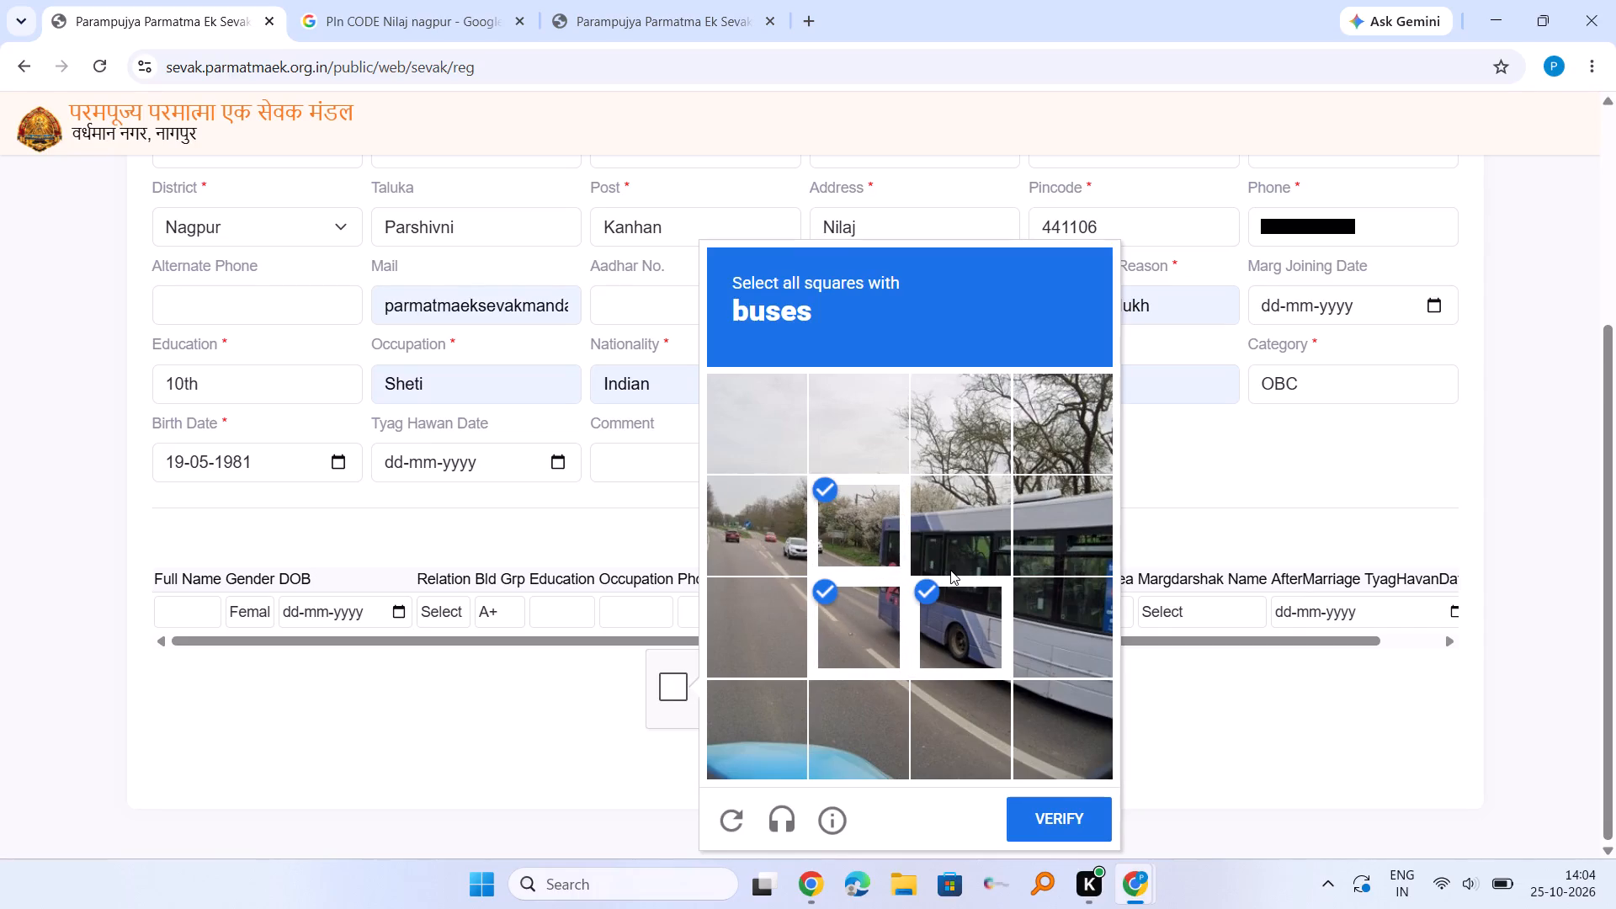
left_click(1039, 547)
left_click(1052, 646)
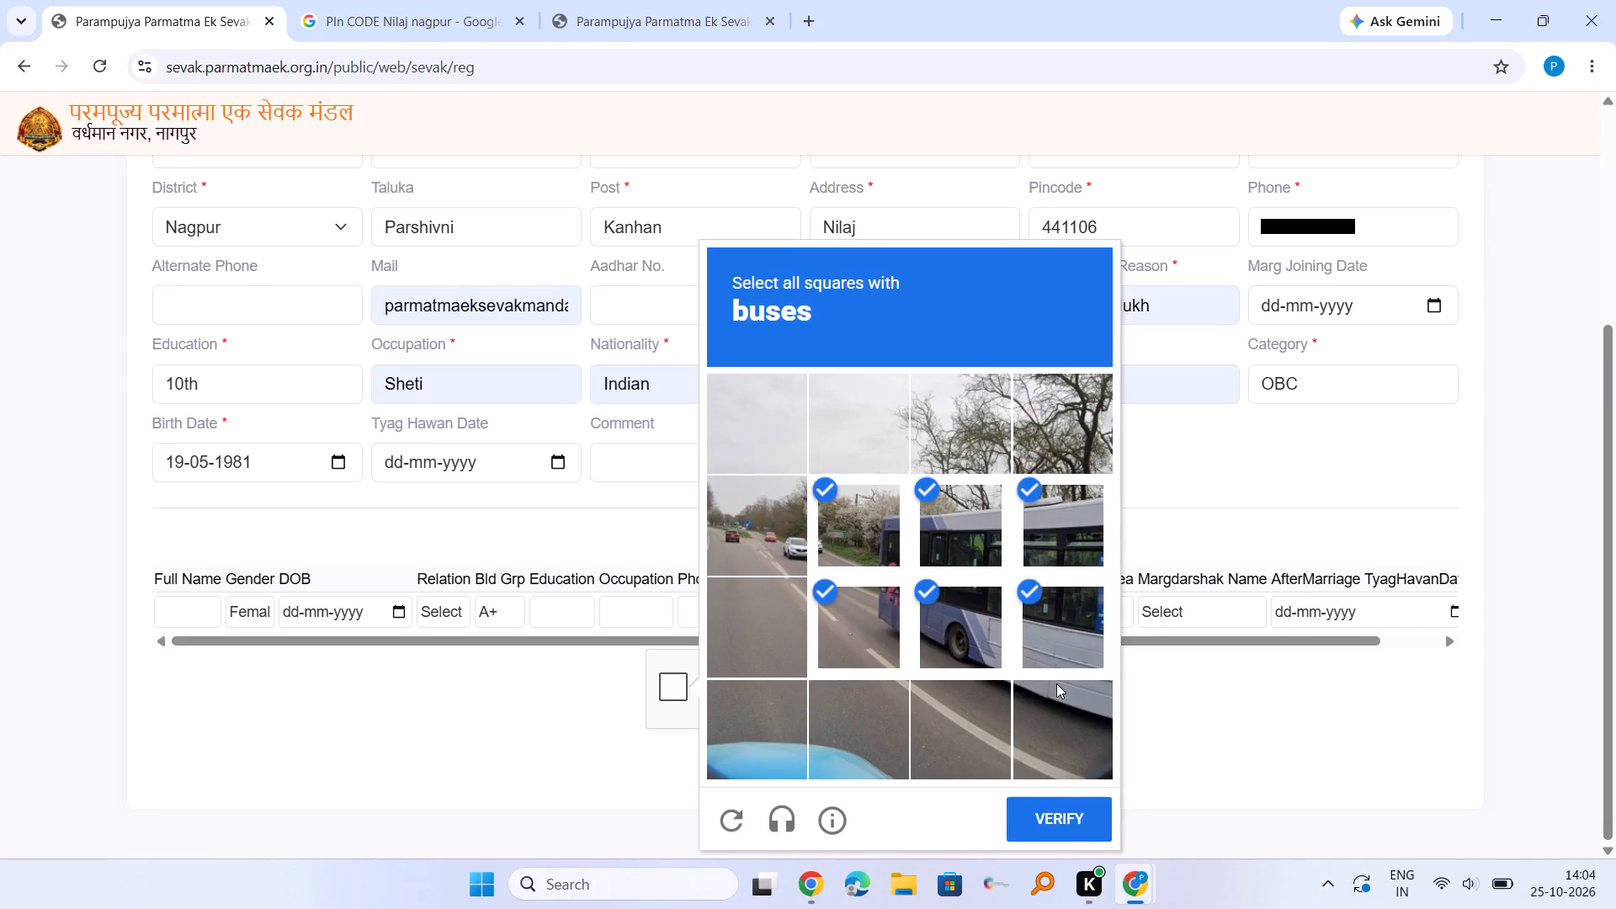
left_click(1057, 811)
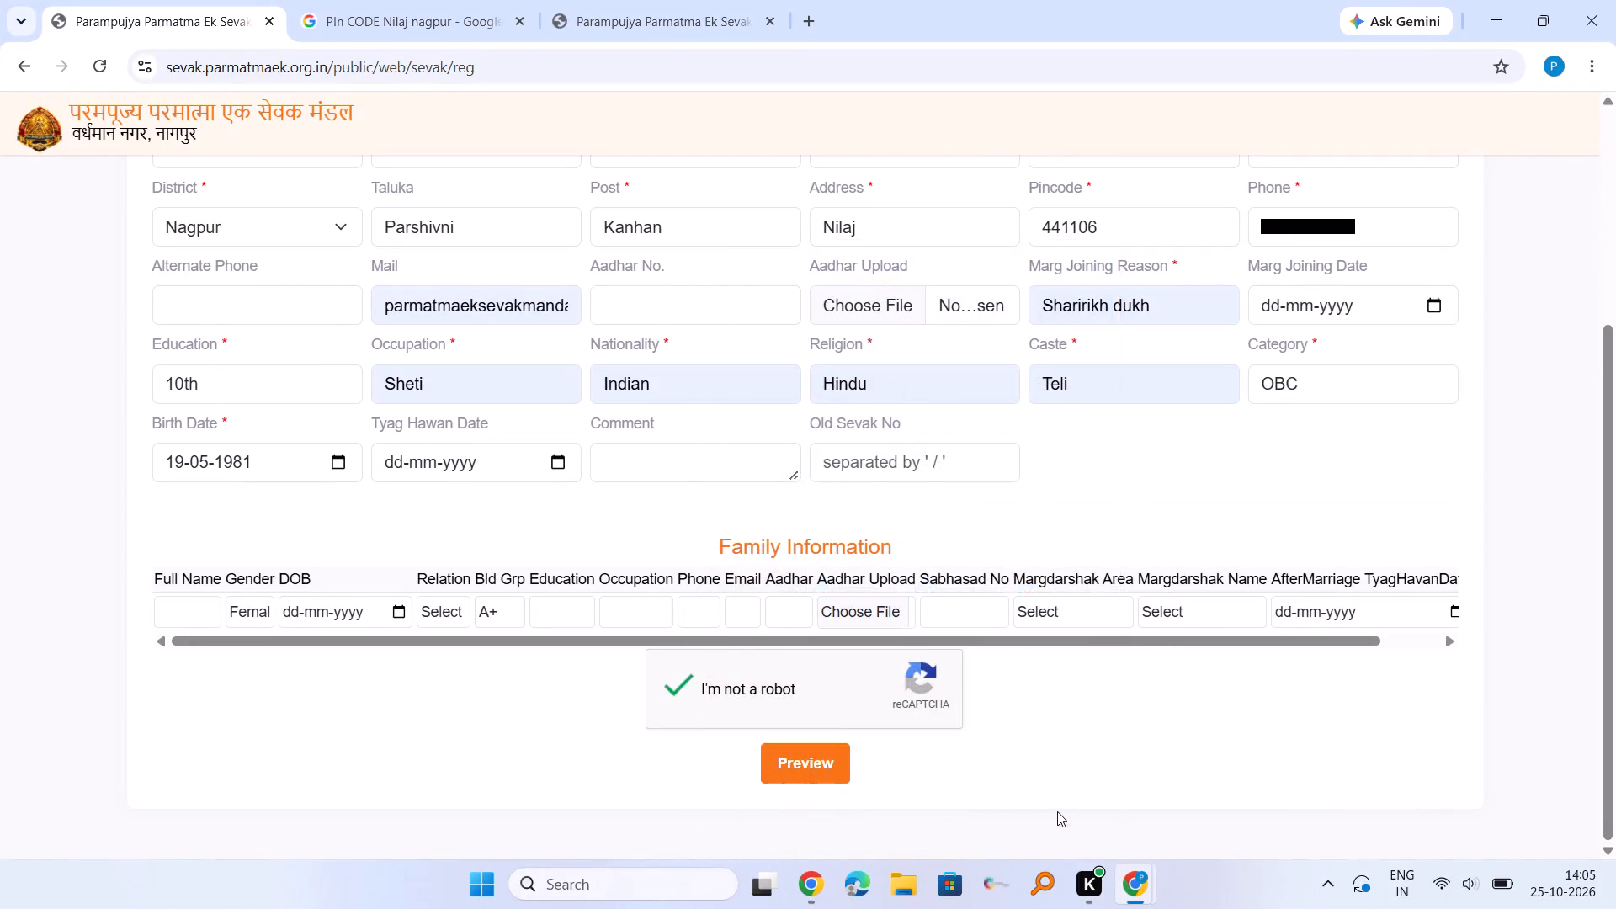
left_click(817, 765)
scroll(817, 765, "down", 4)
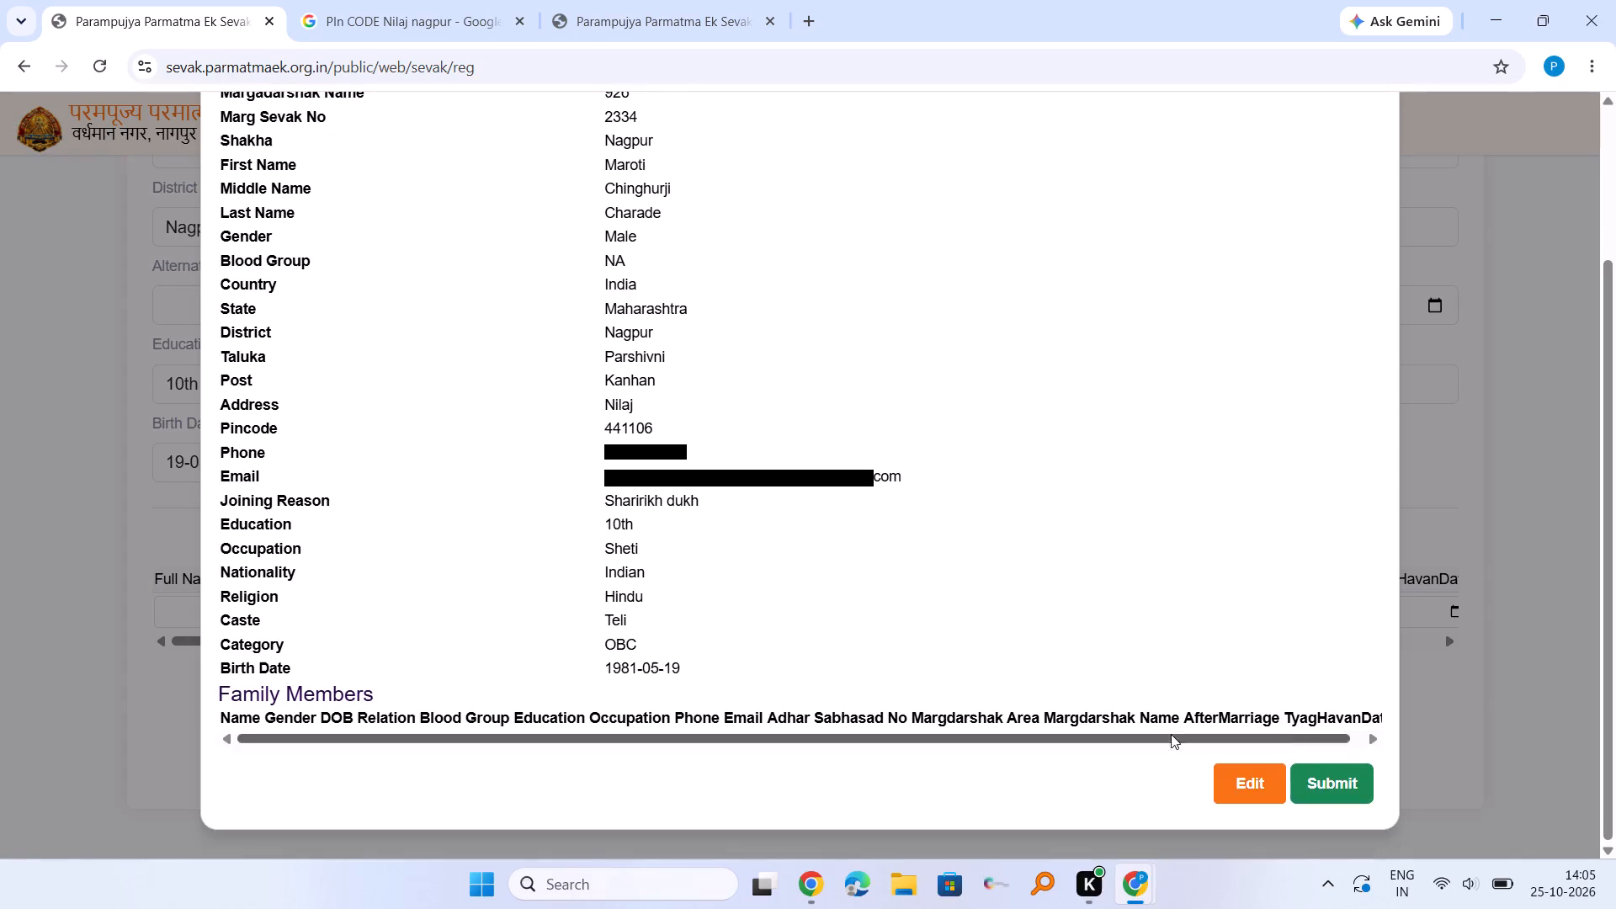
left_click(1321, 783)
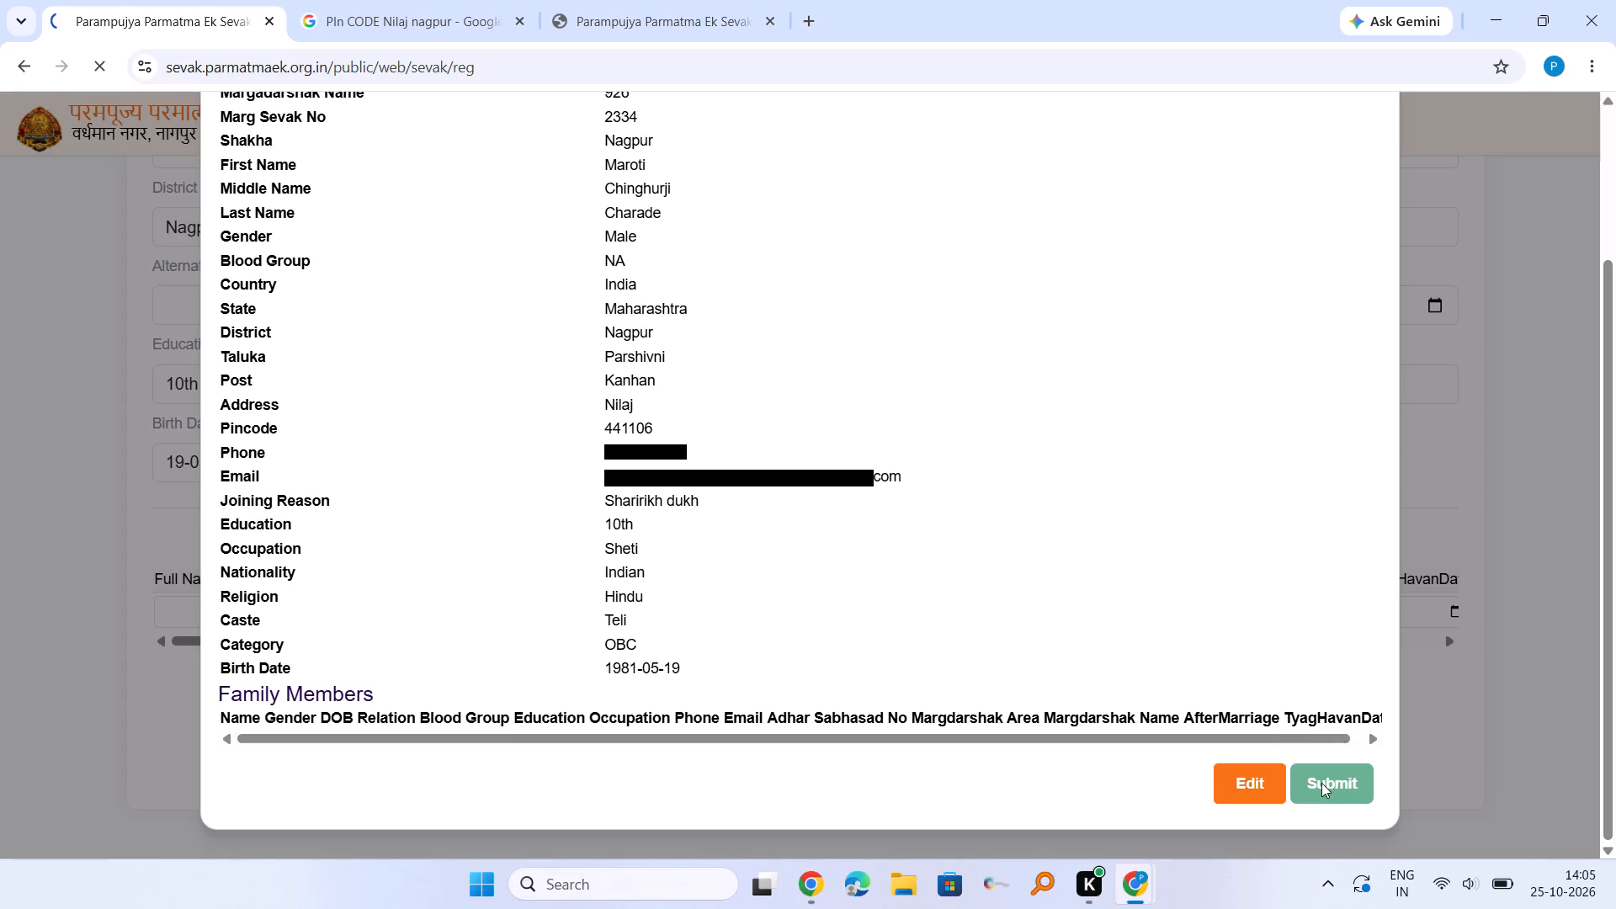
left_click(782, 555)
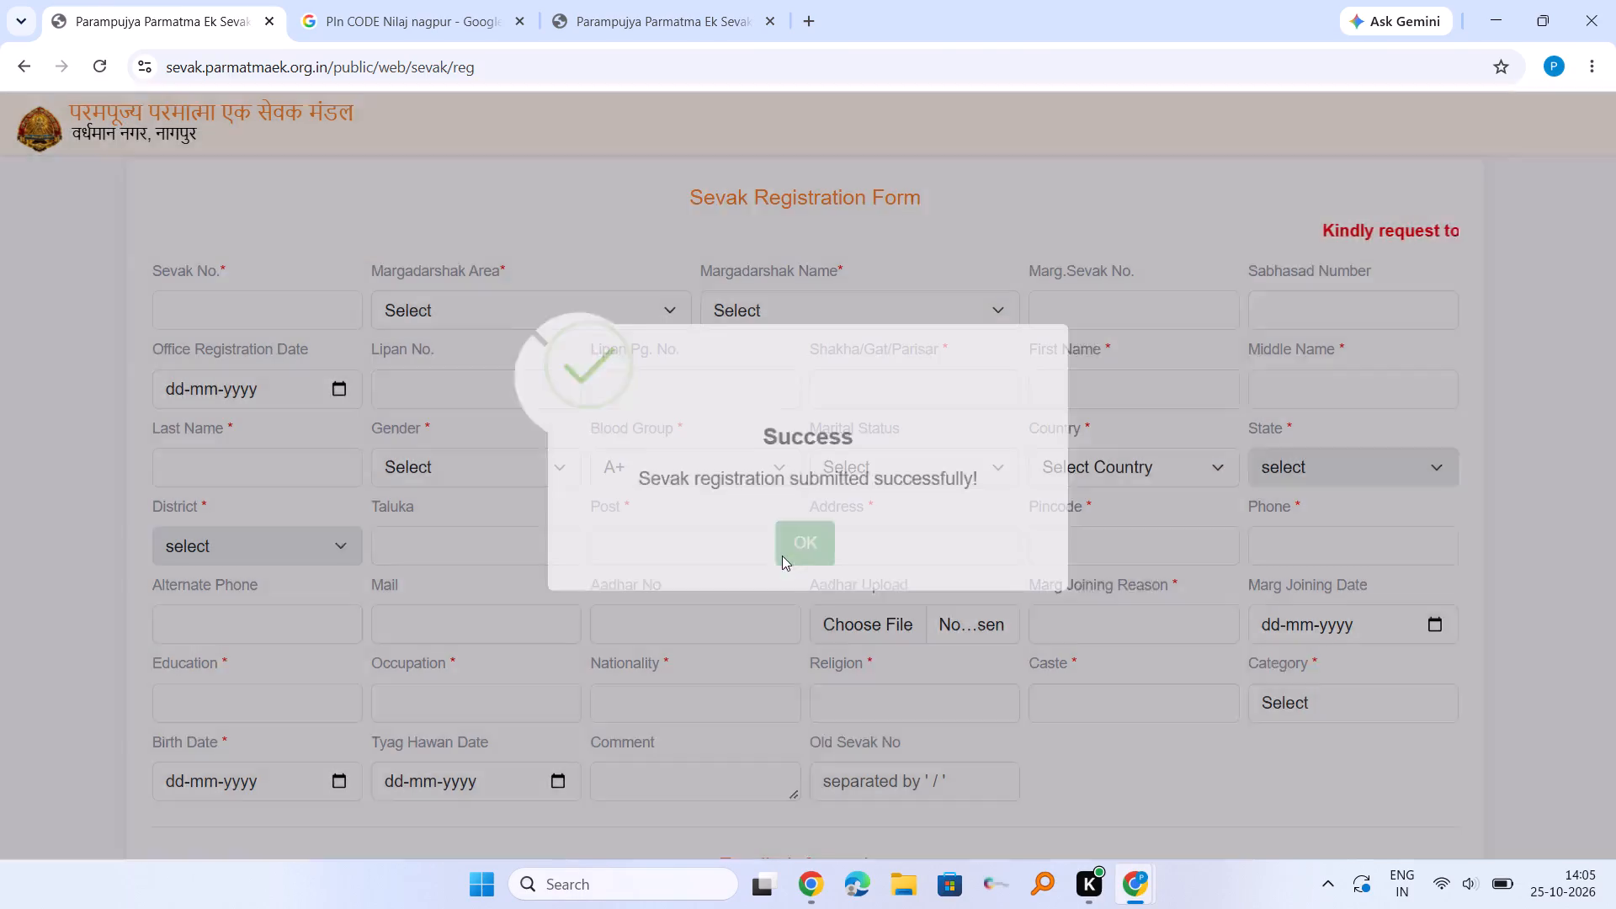
left_click(193, 309)
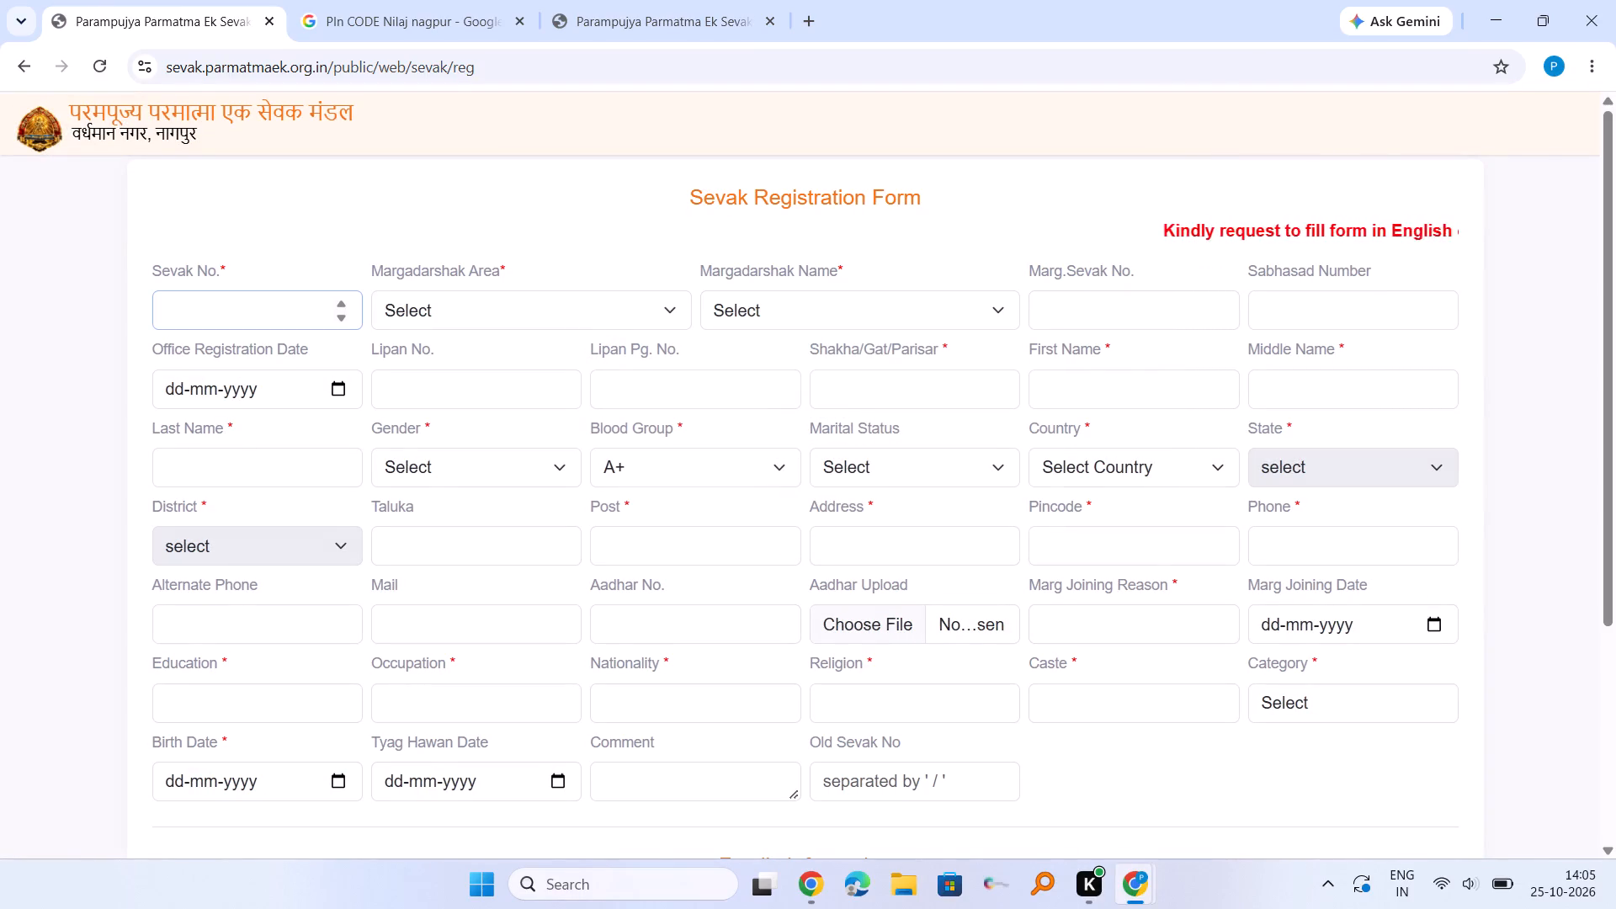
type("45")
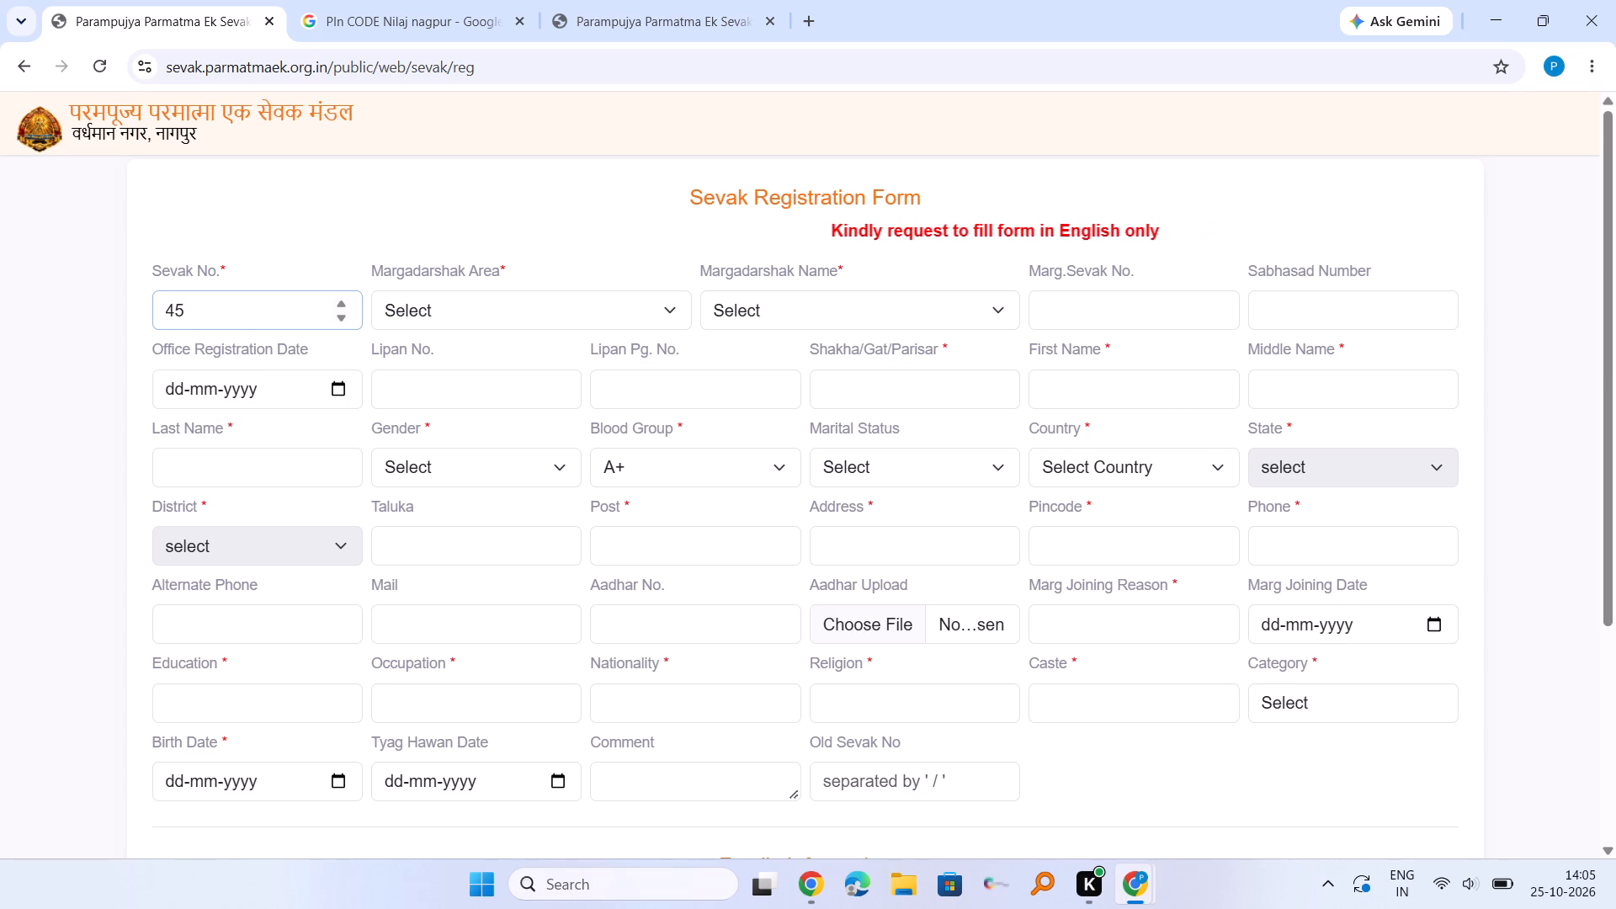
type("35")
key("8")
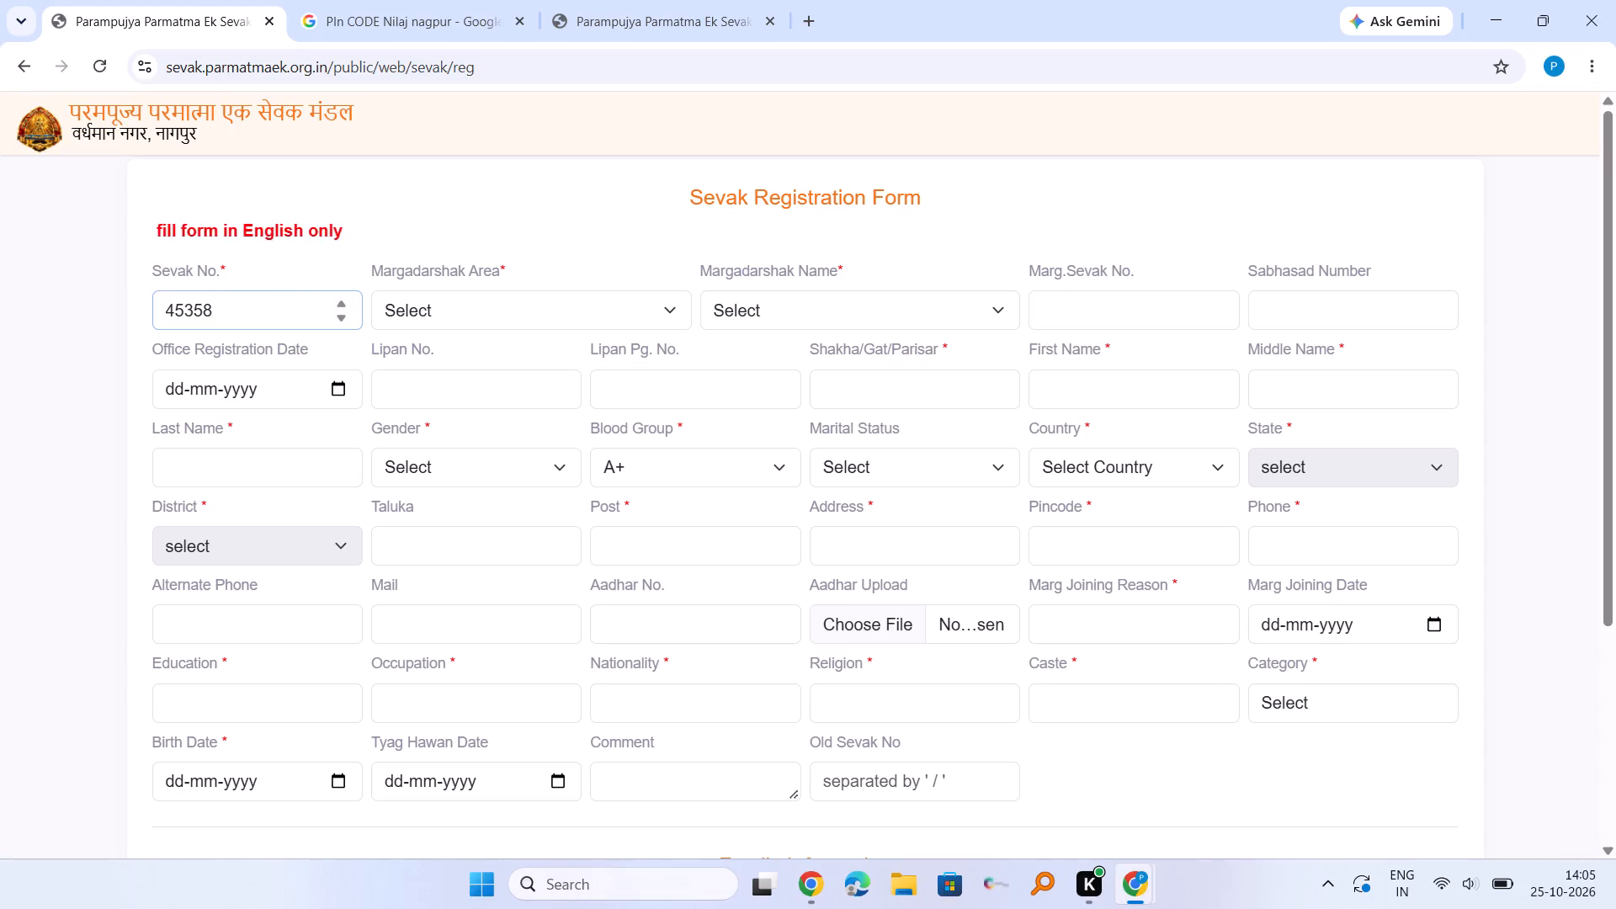
left_click(1065, 401)
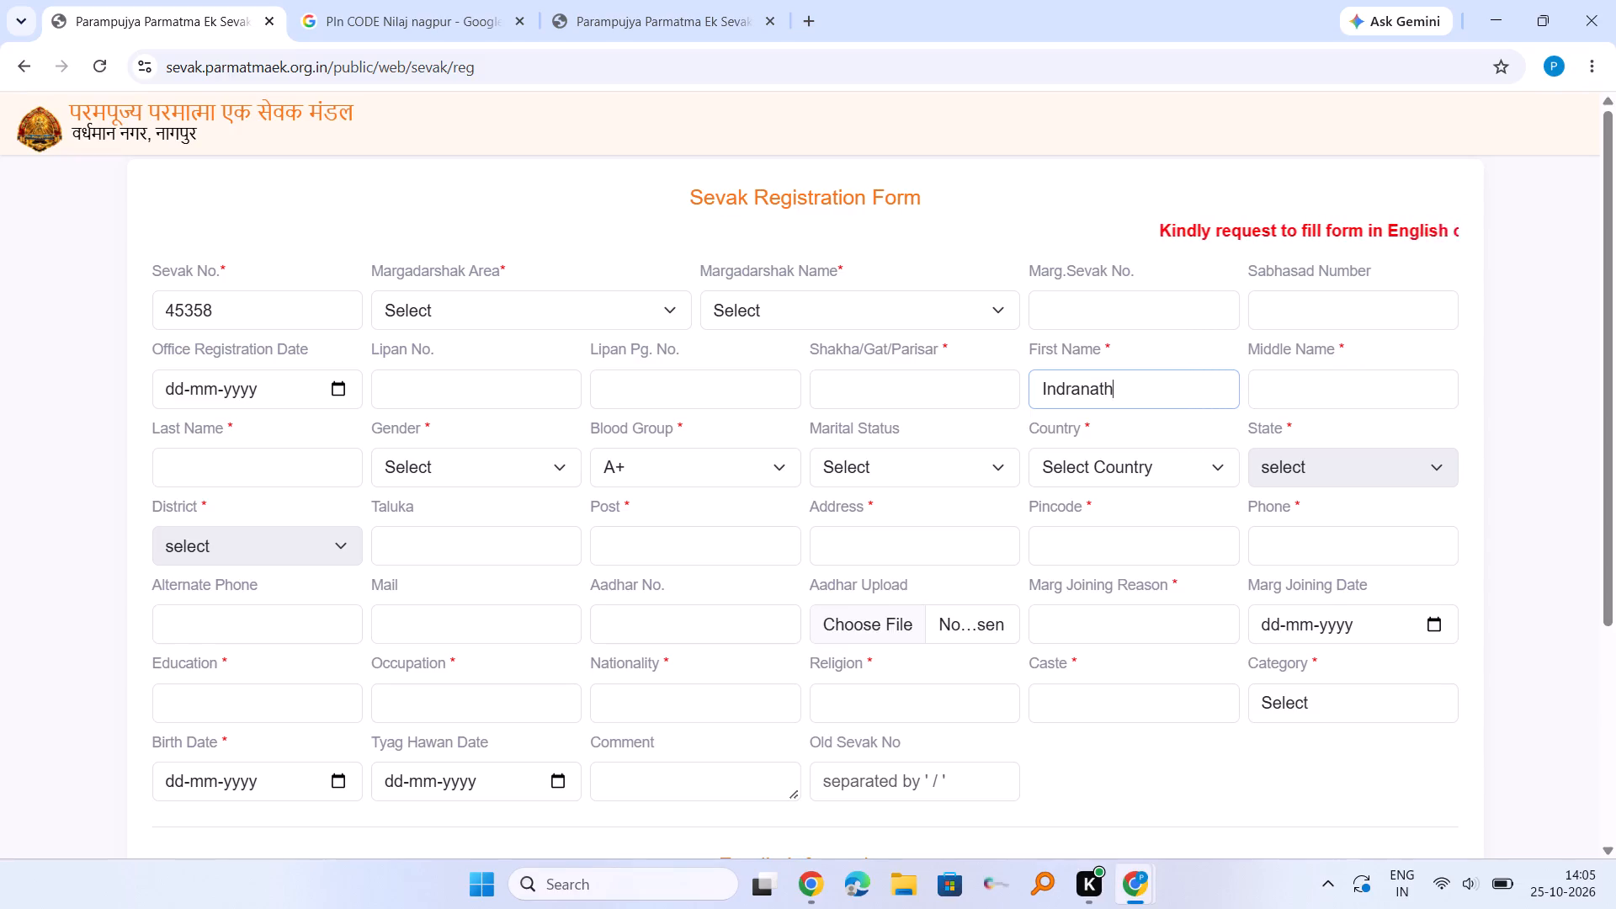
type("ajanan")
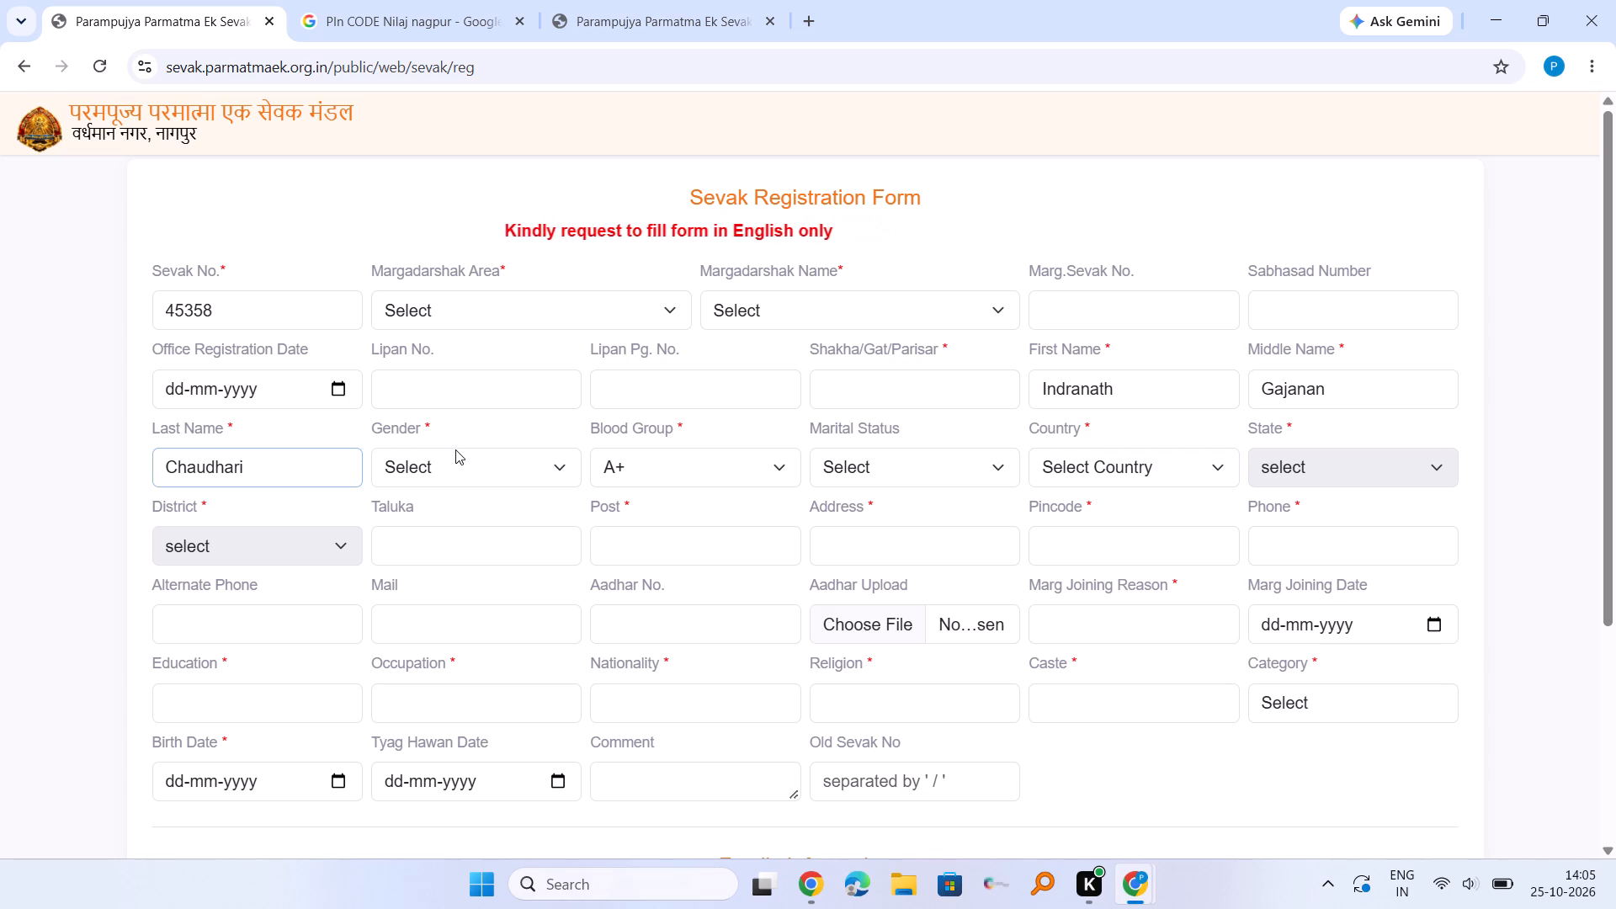
Set the sevak's Gender to Male and Blood Group to NA.
left_click_drag(462, 454, 423, 571)
left_click(423, 562)
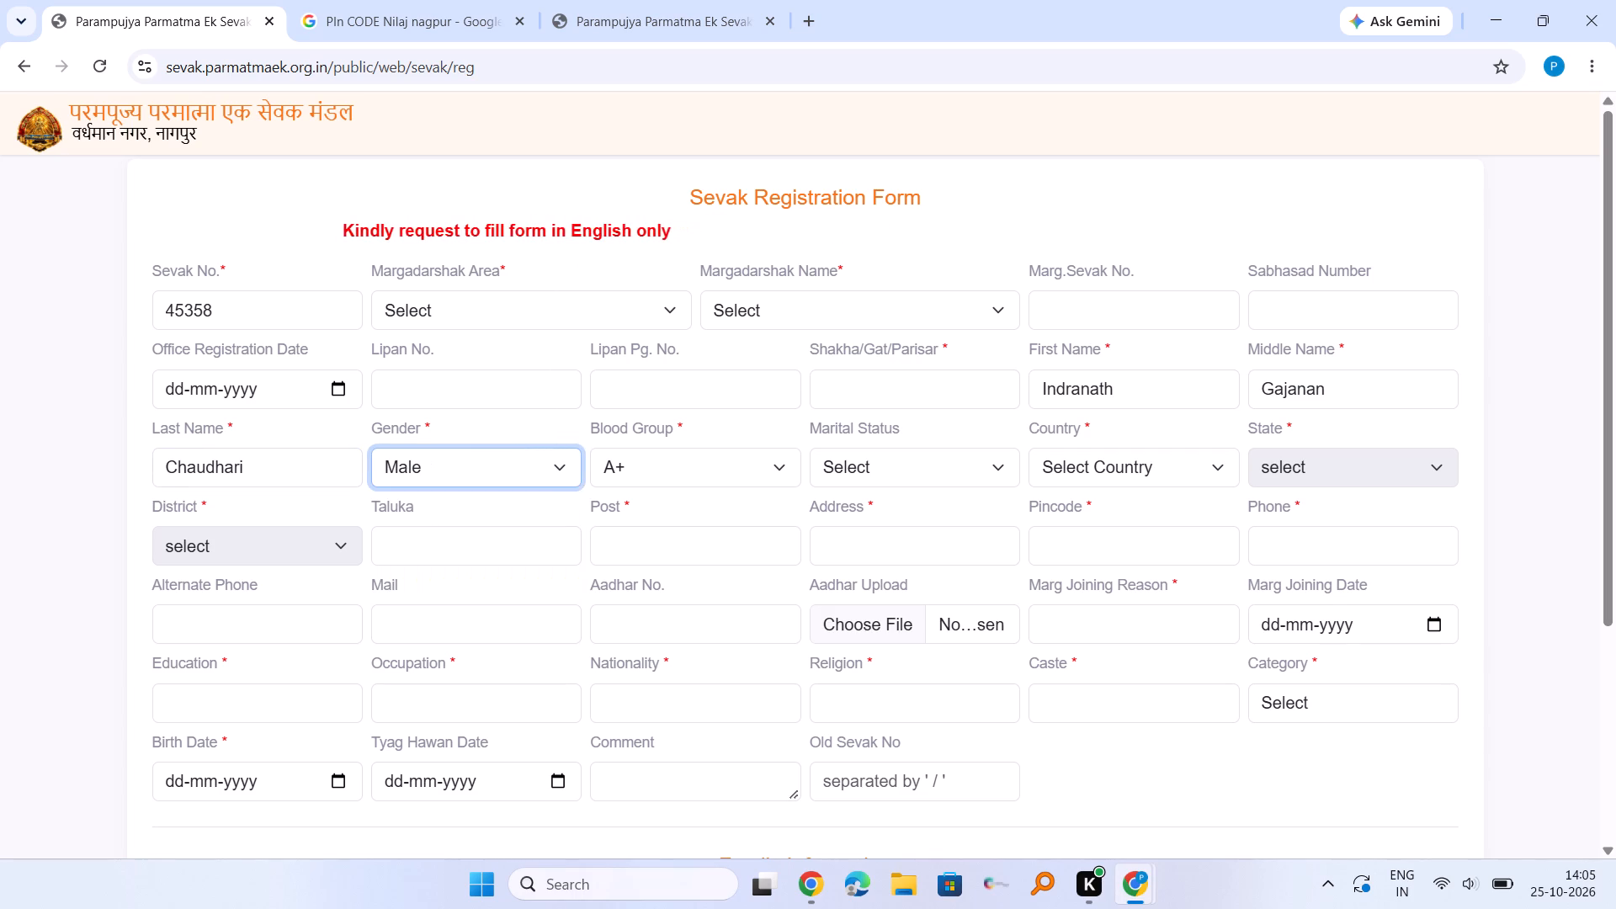
left_click(620, 459)
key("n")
key("Return")
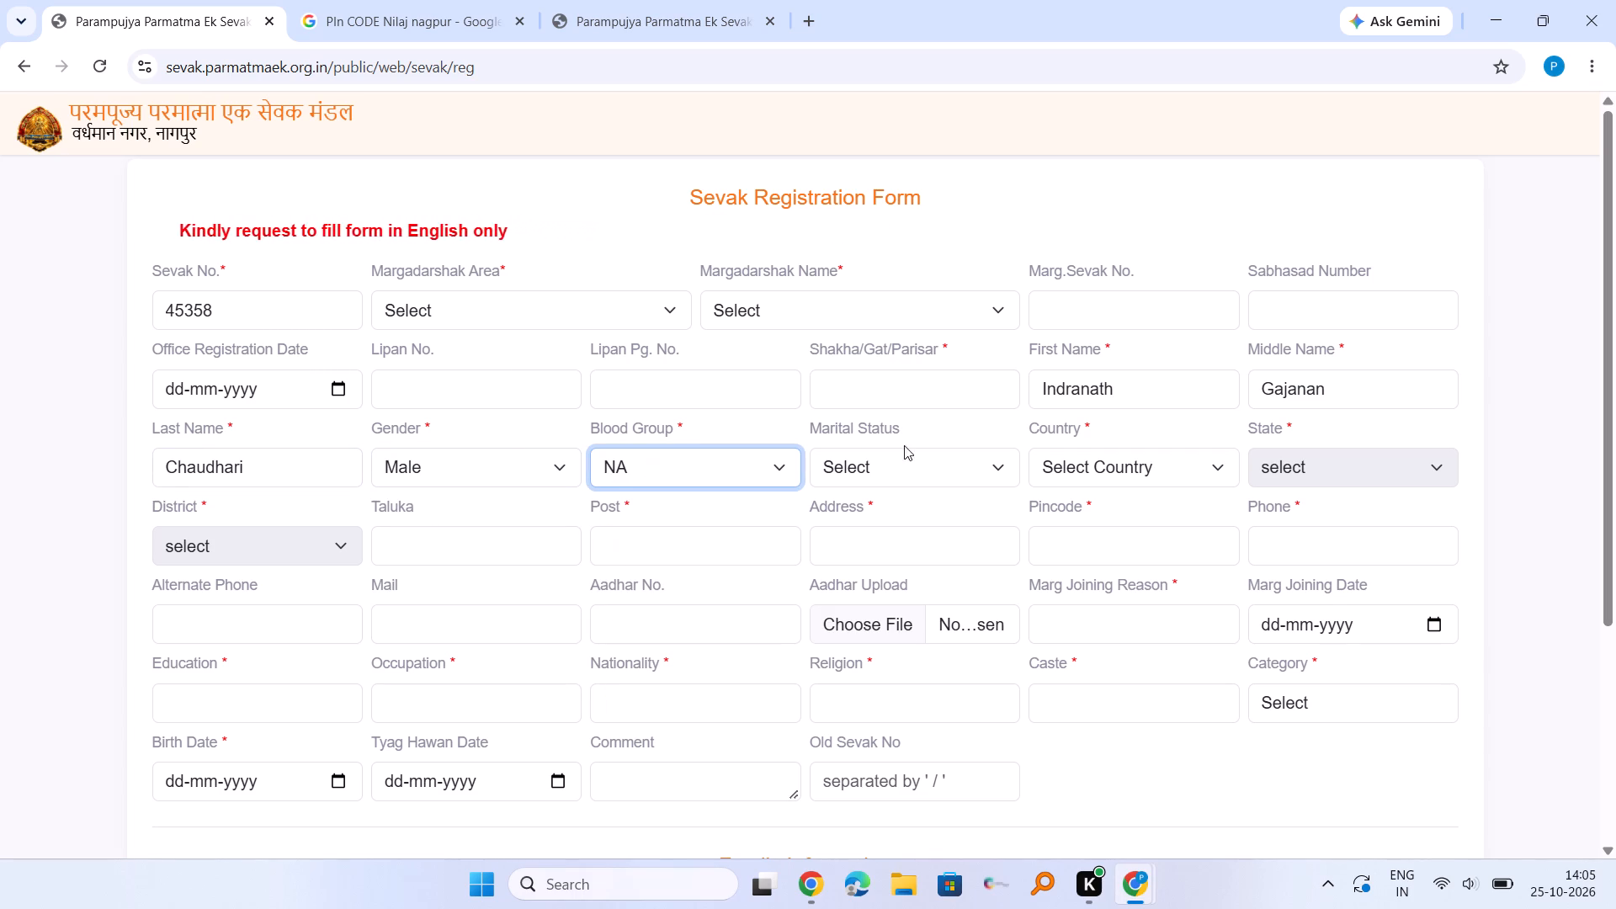
Set the Country to India, the State to Maharashtra and the District to Bhandara.
left_click(1061, 476)
left_click(1063, 529)
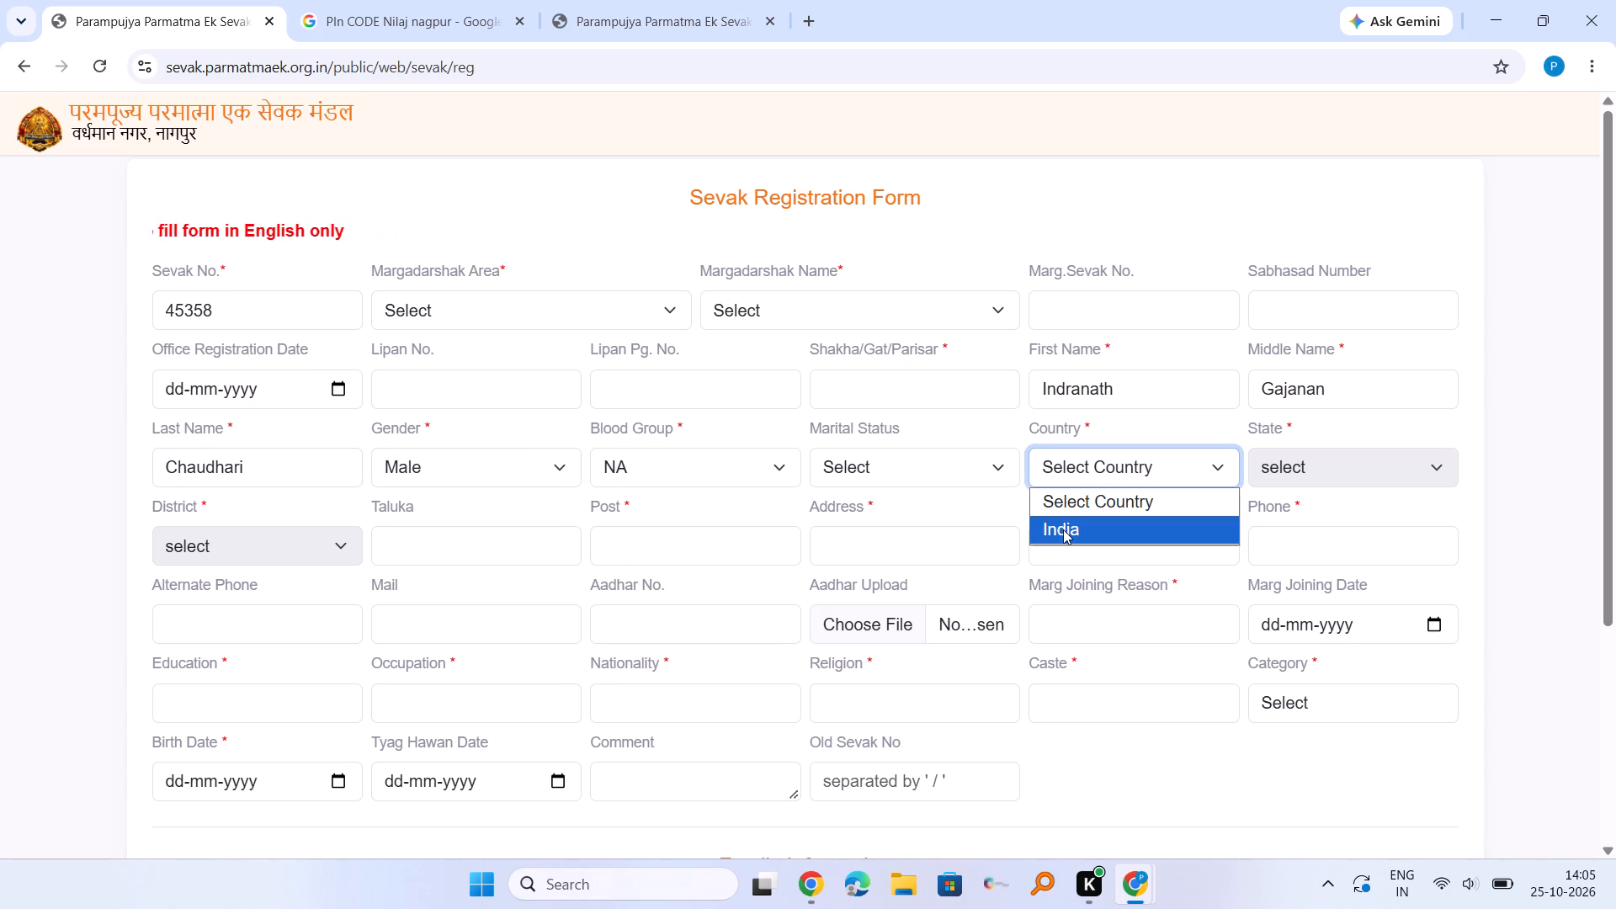
left_click(1326, 457)
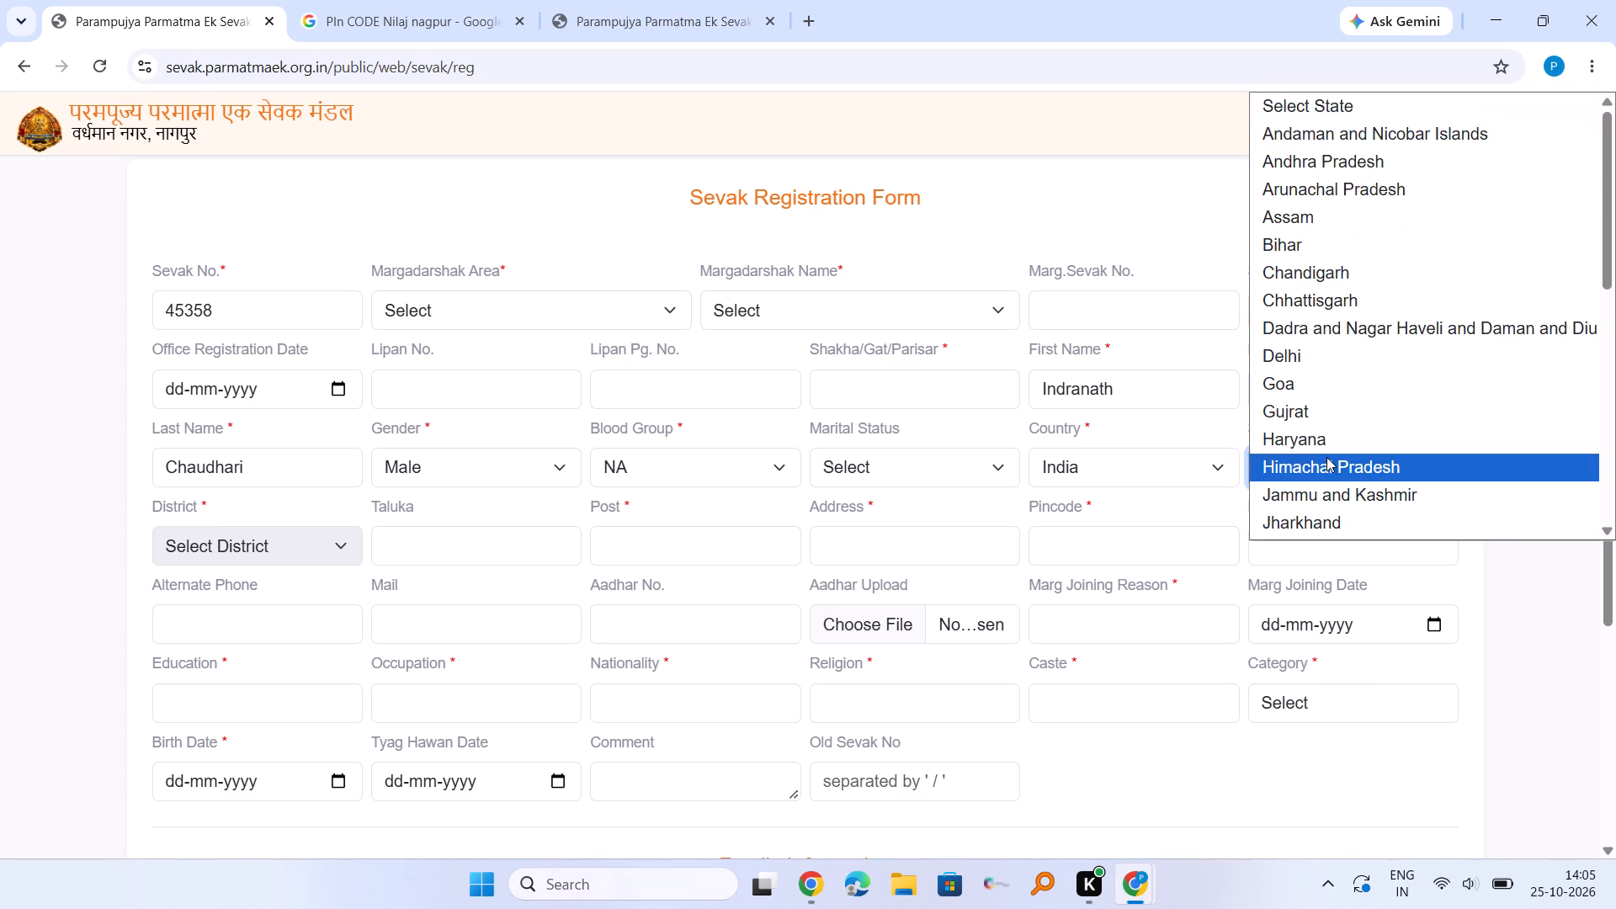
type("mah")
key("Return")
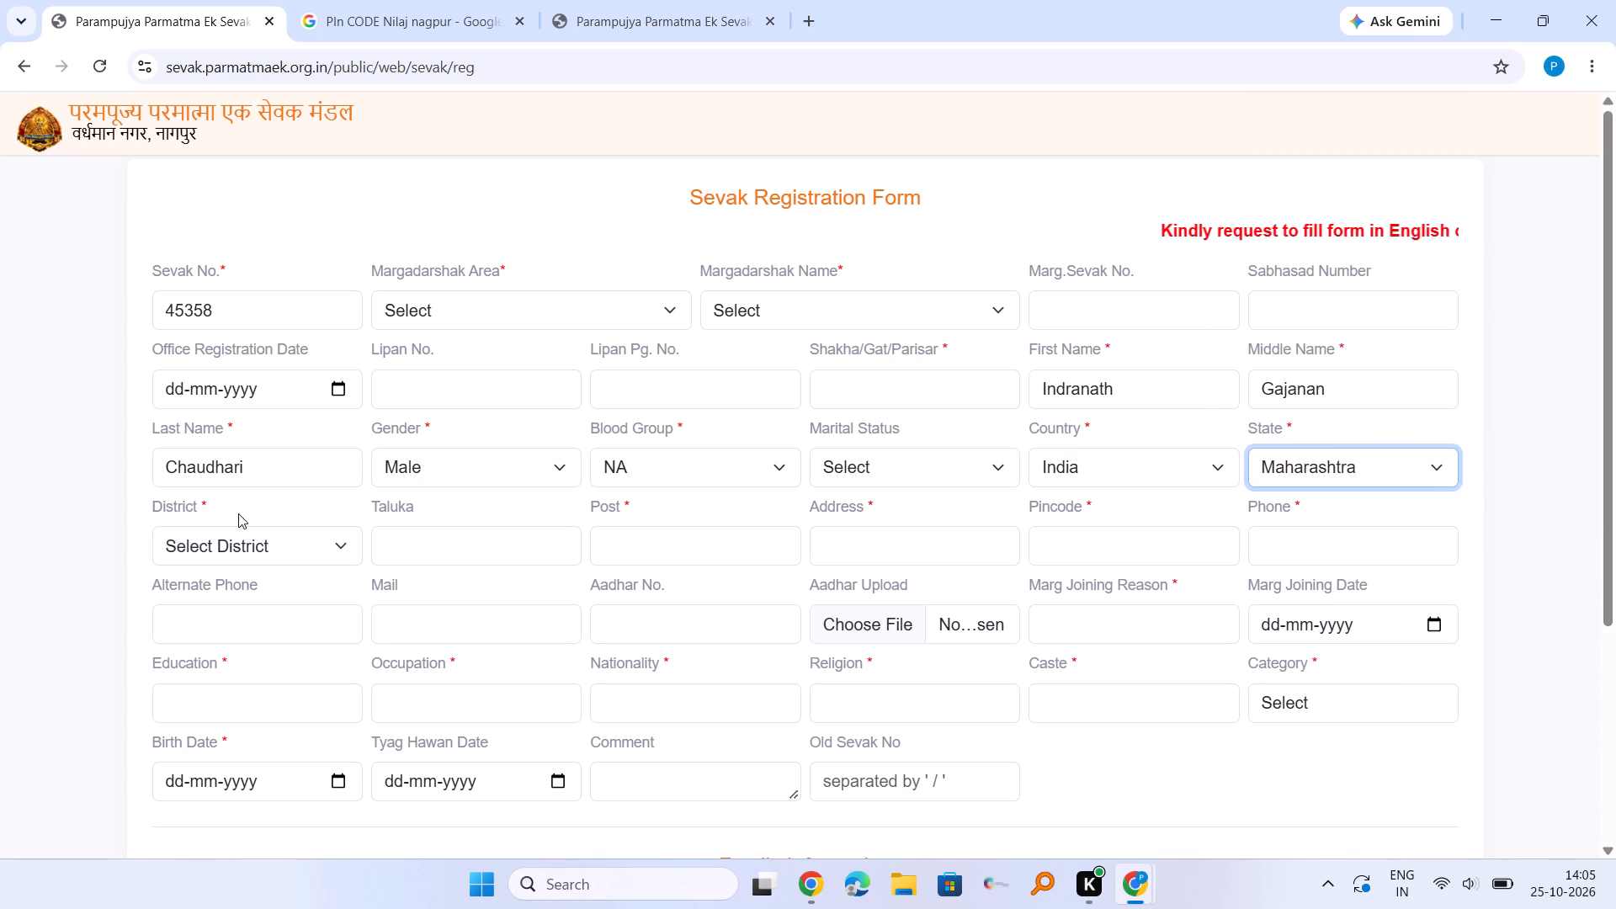
left_click(242, 540)
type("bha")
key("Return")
Enter "Lambait" as the Taluka and "Sarangi" as the Post, and fill the Address with the sevak's village.
left_click(412, 540)
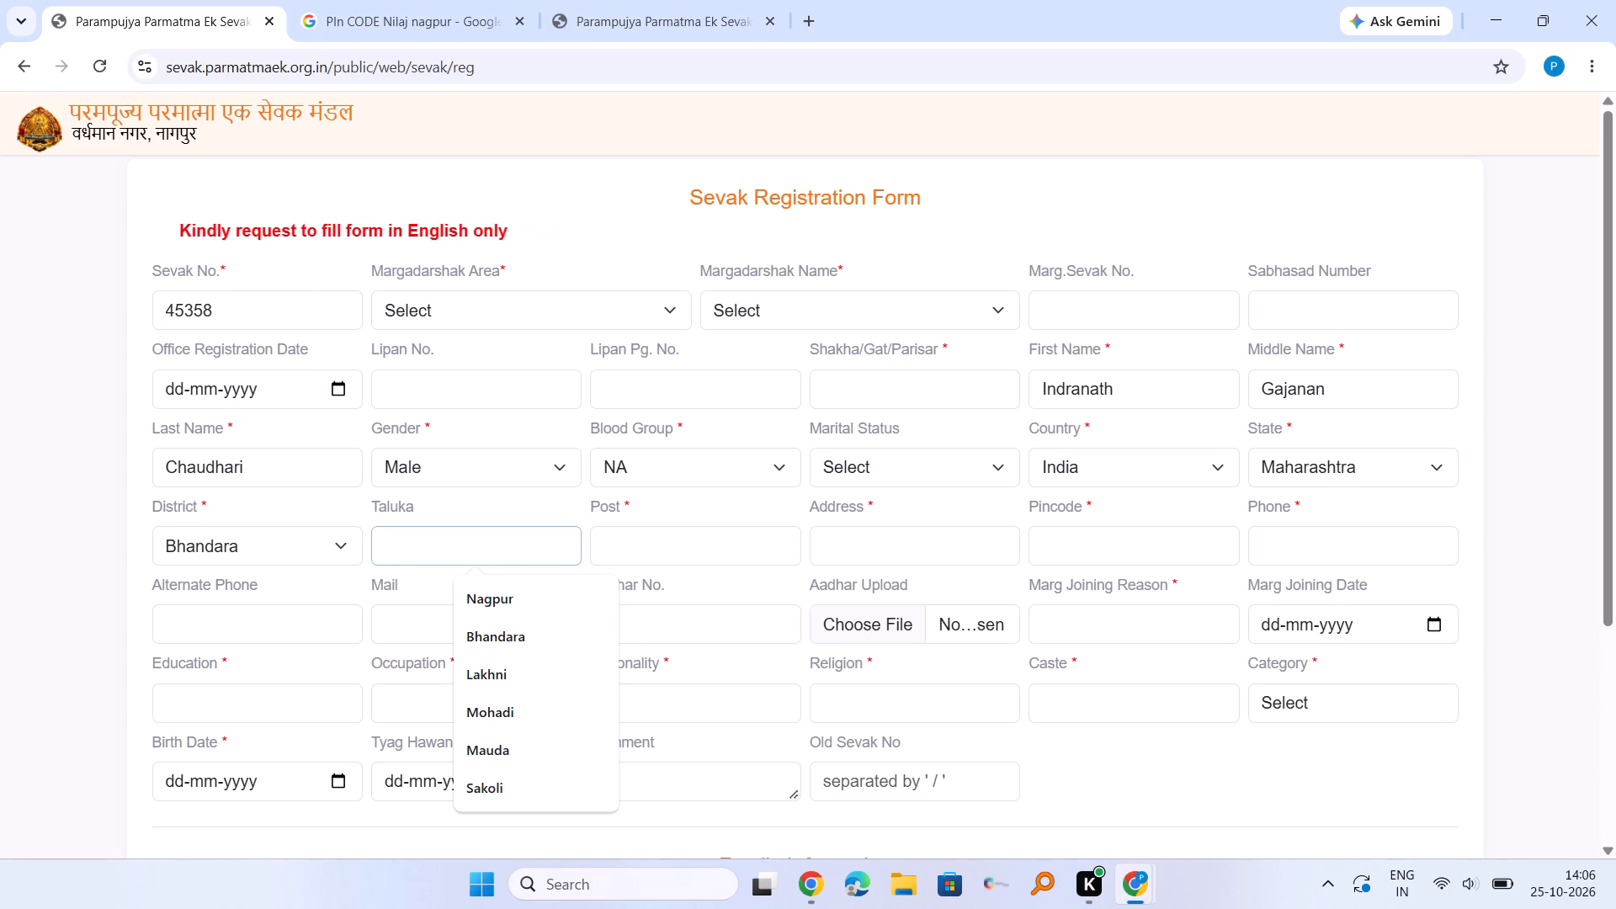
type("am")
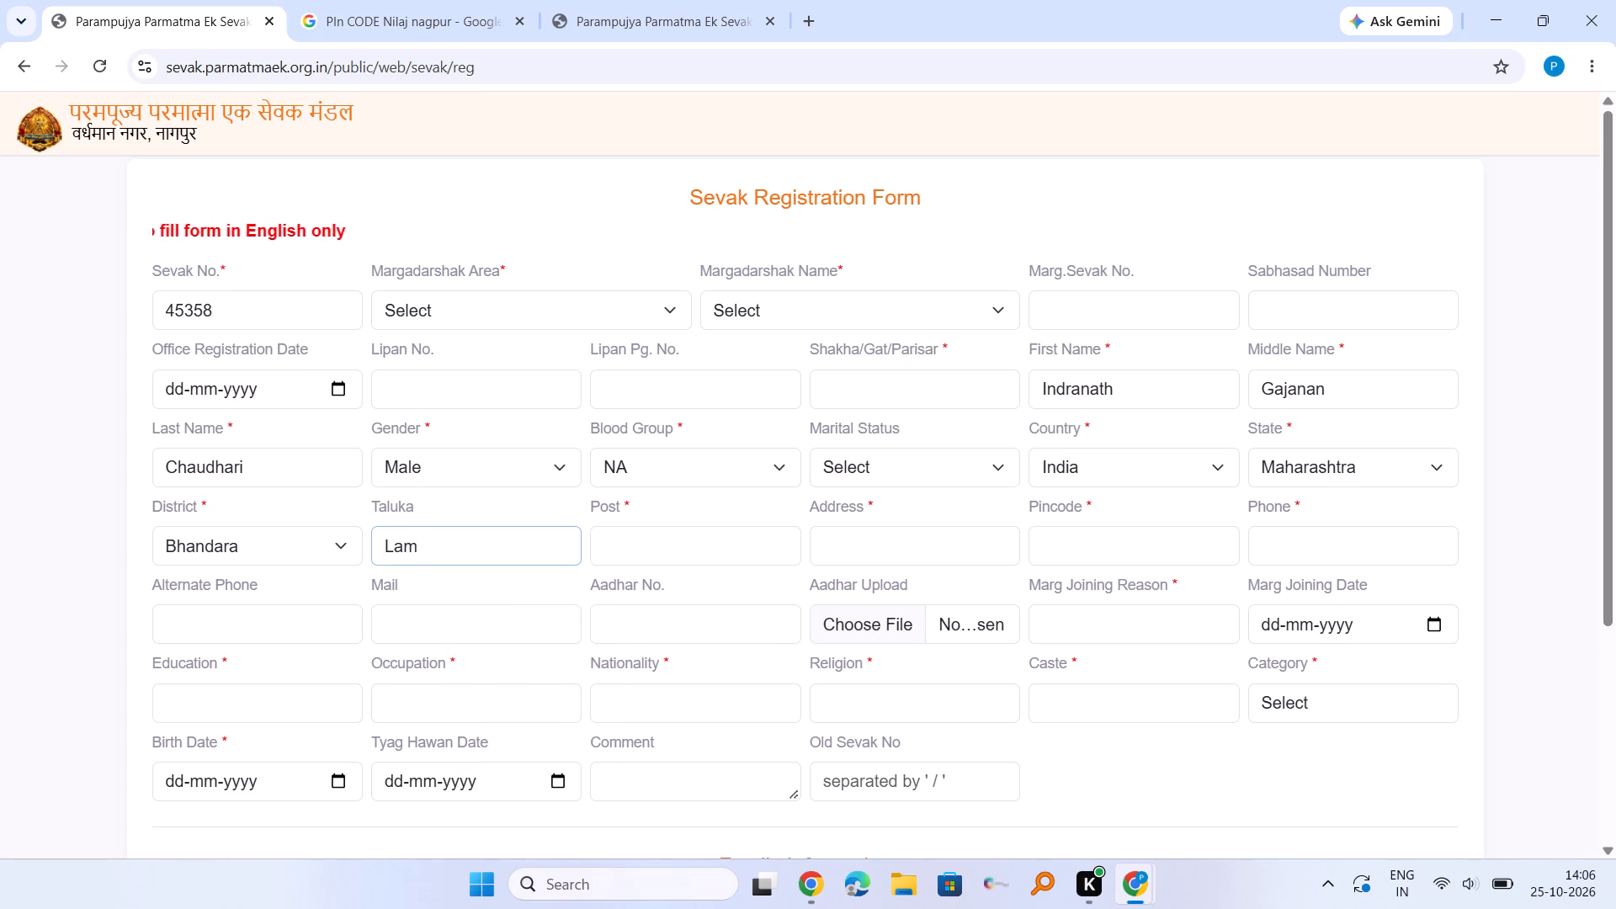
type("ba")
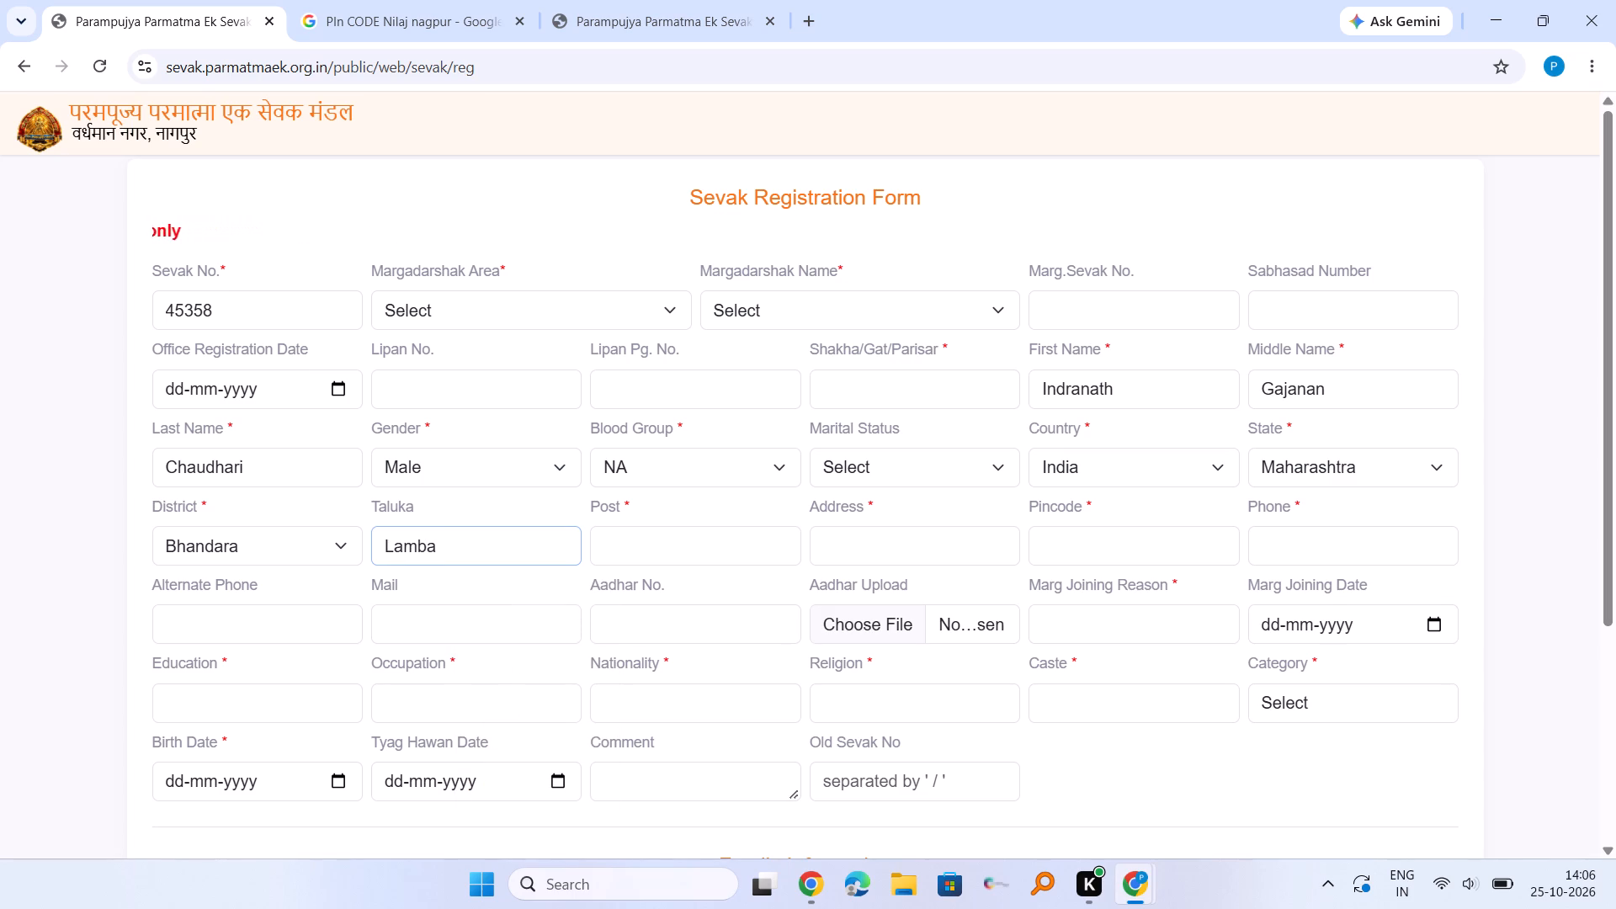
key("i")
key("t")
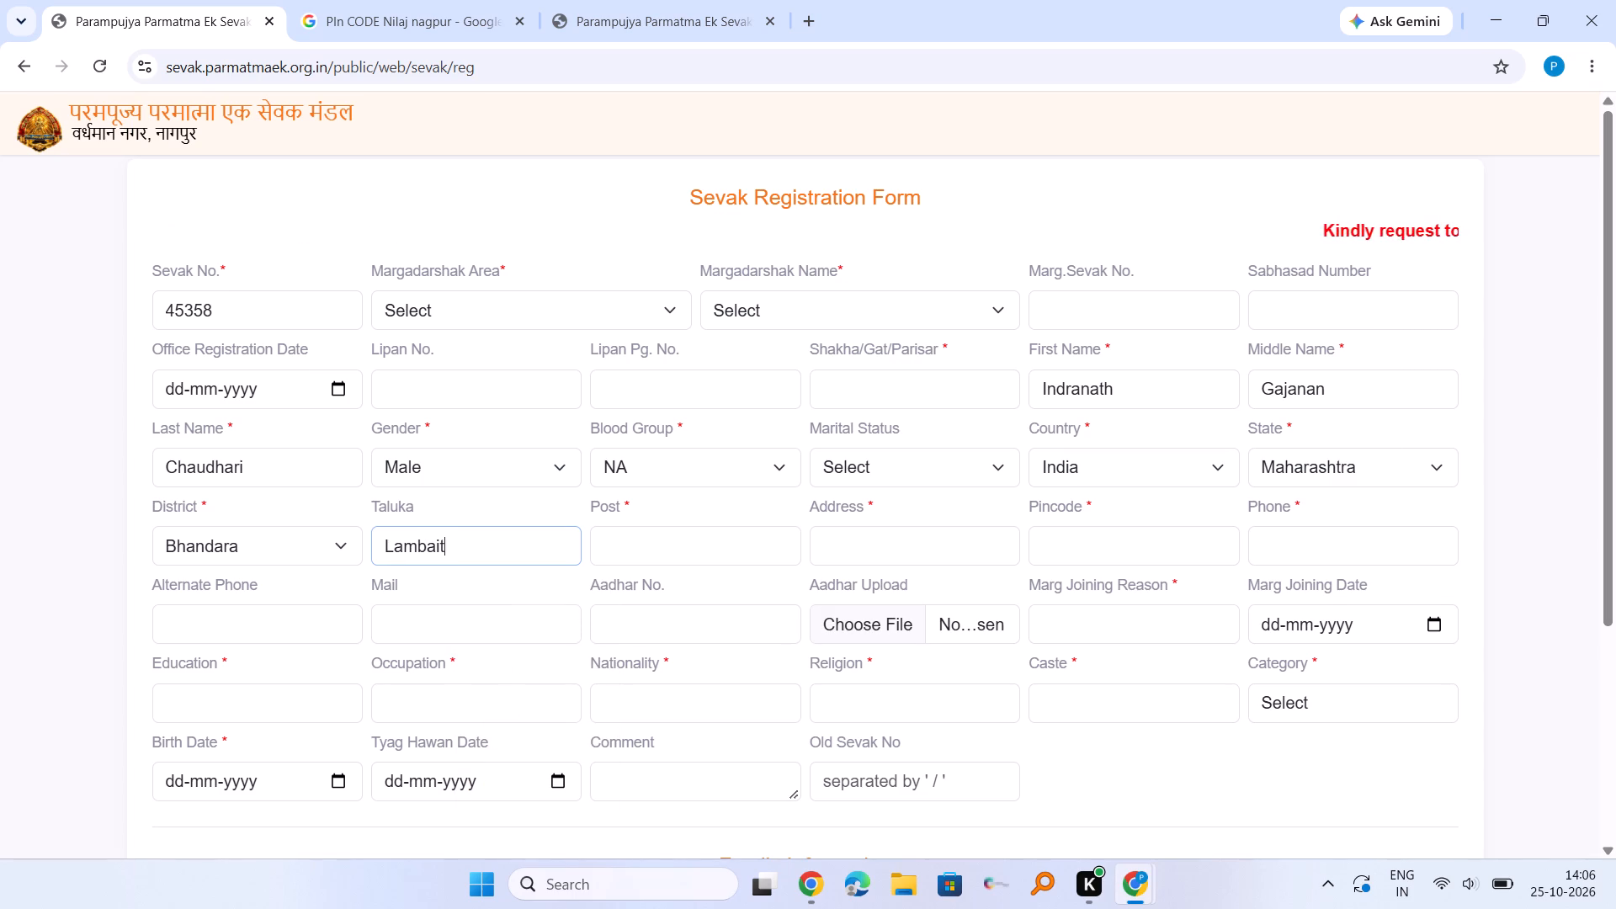
left_click(584, 551)
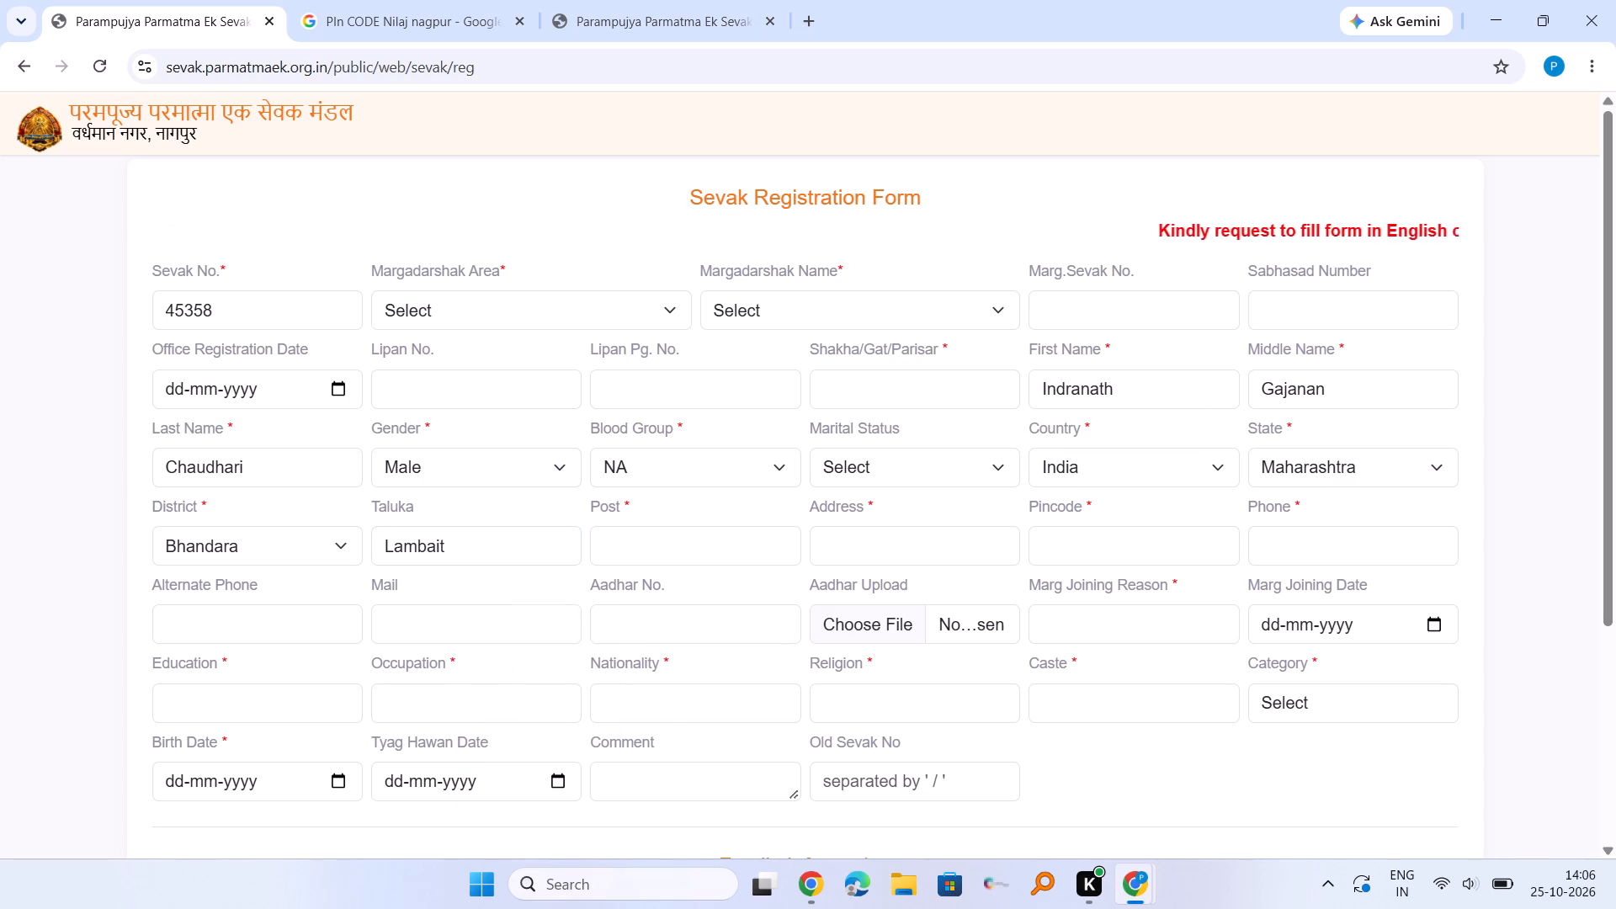
left_click(630, 551)
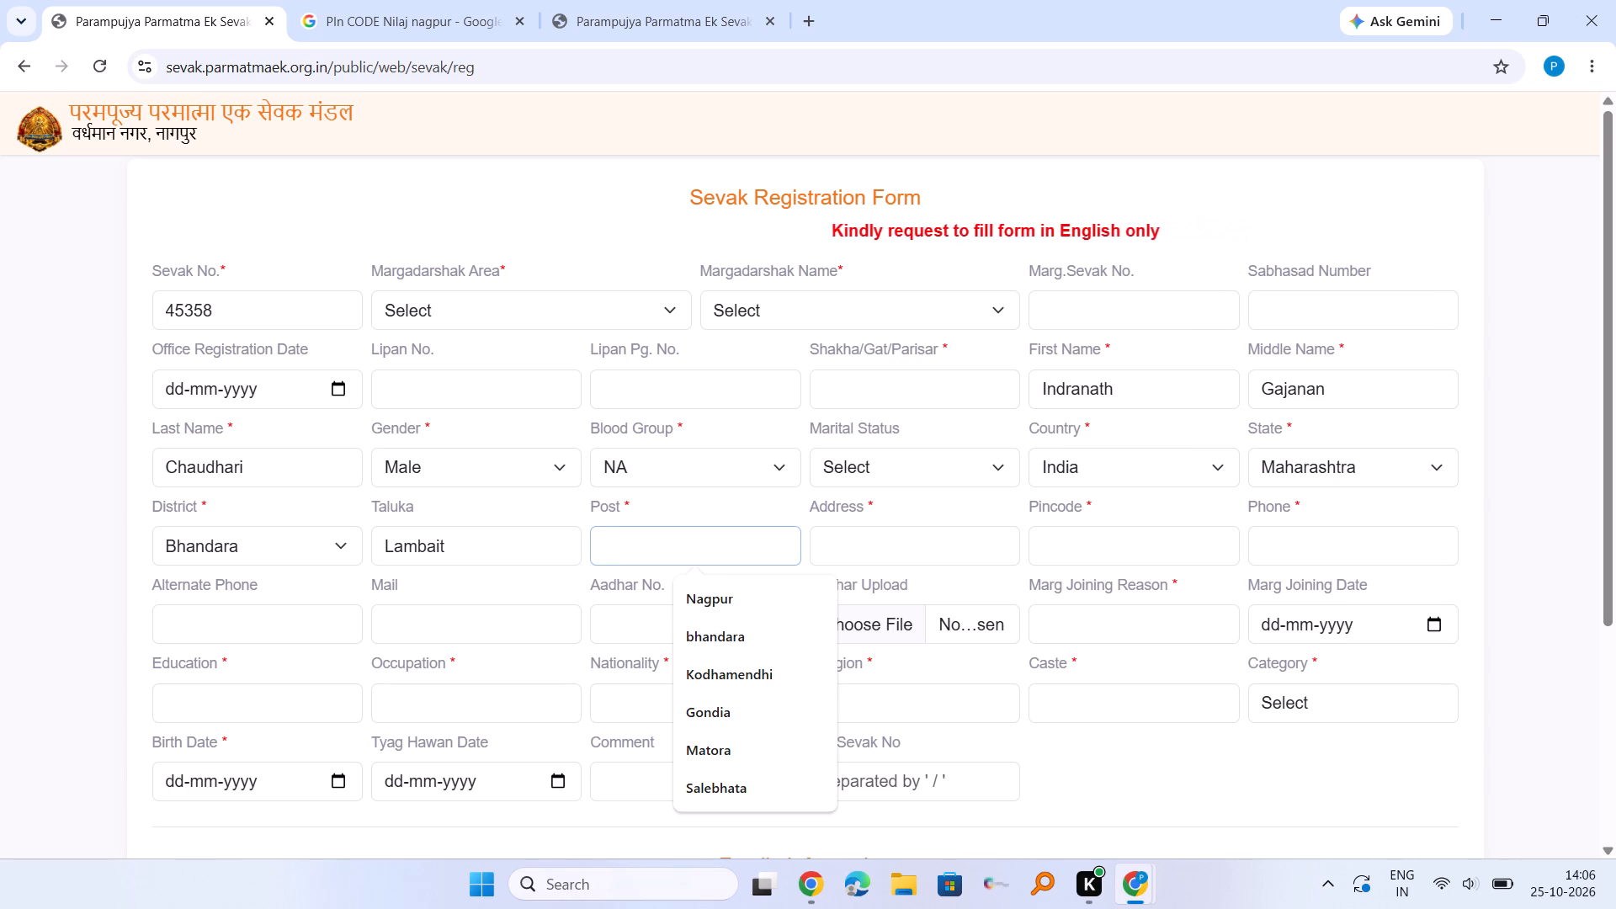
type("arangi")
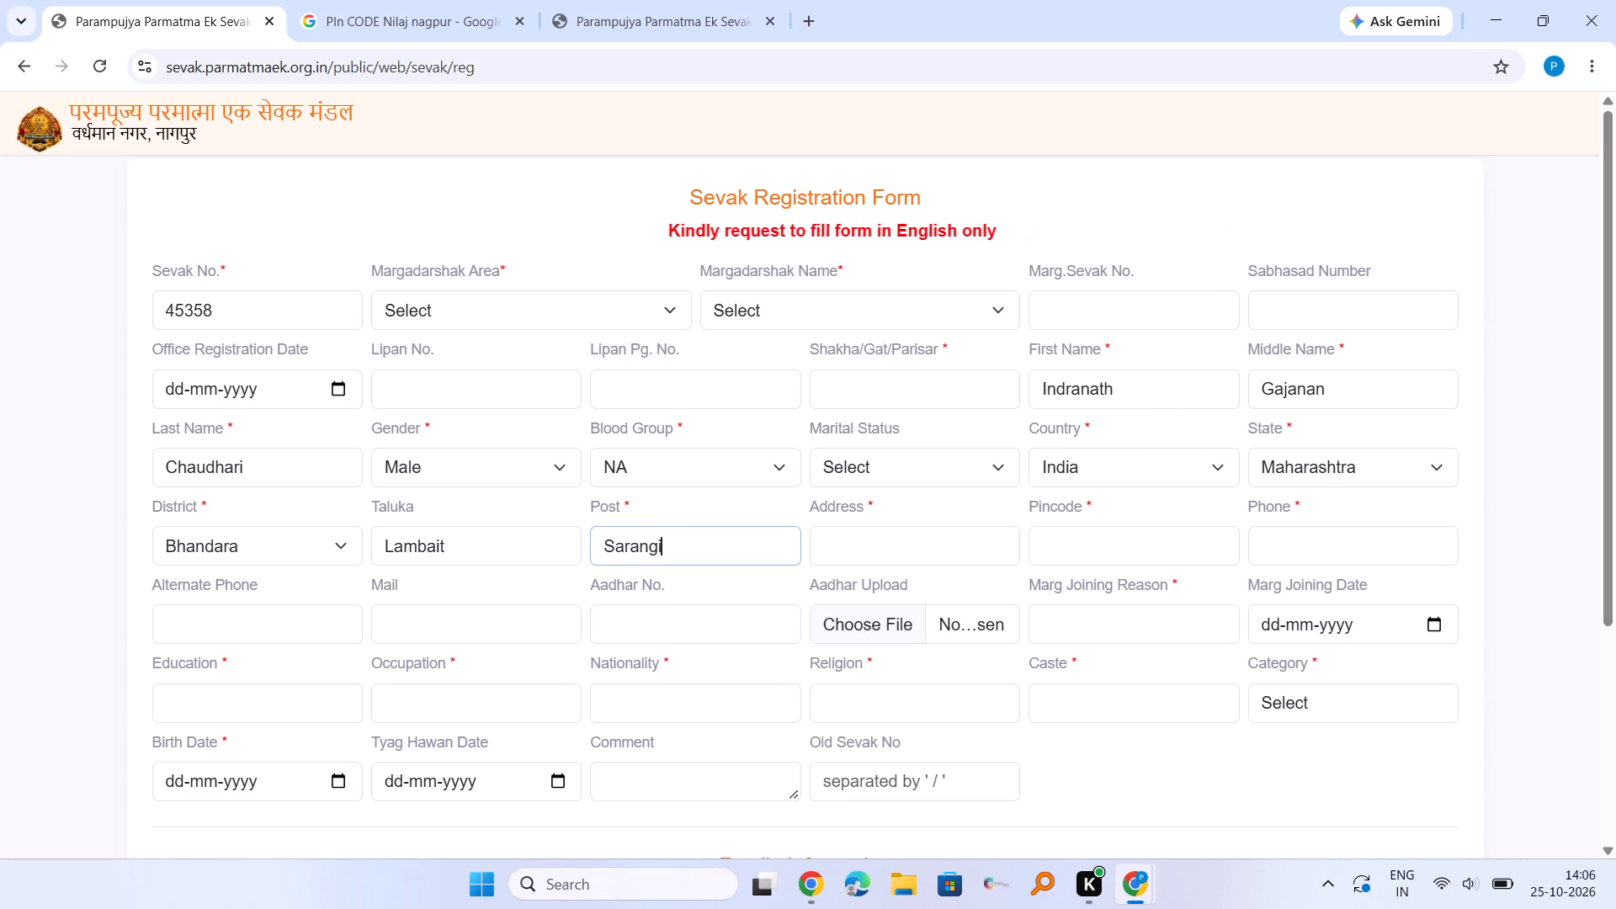
left_click(836, 552)
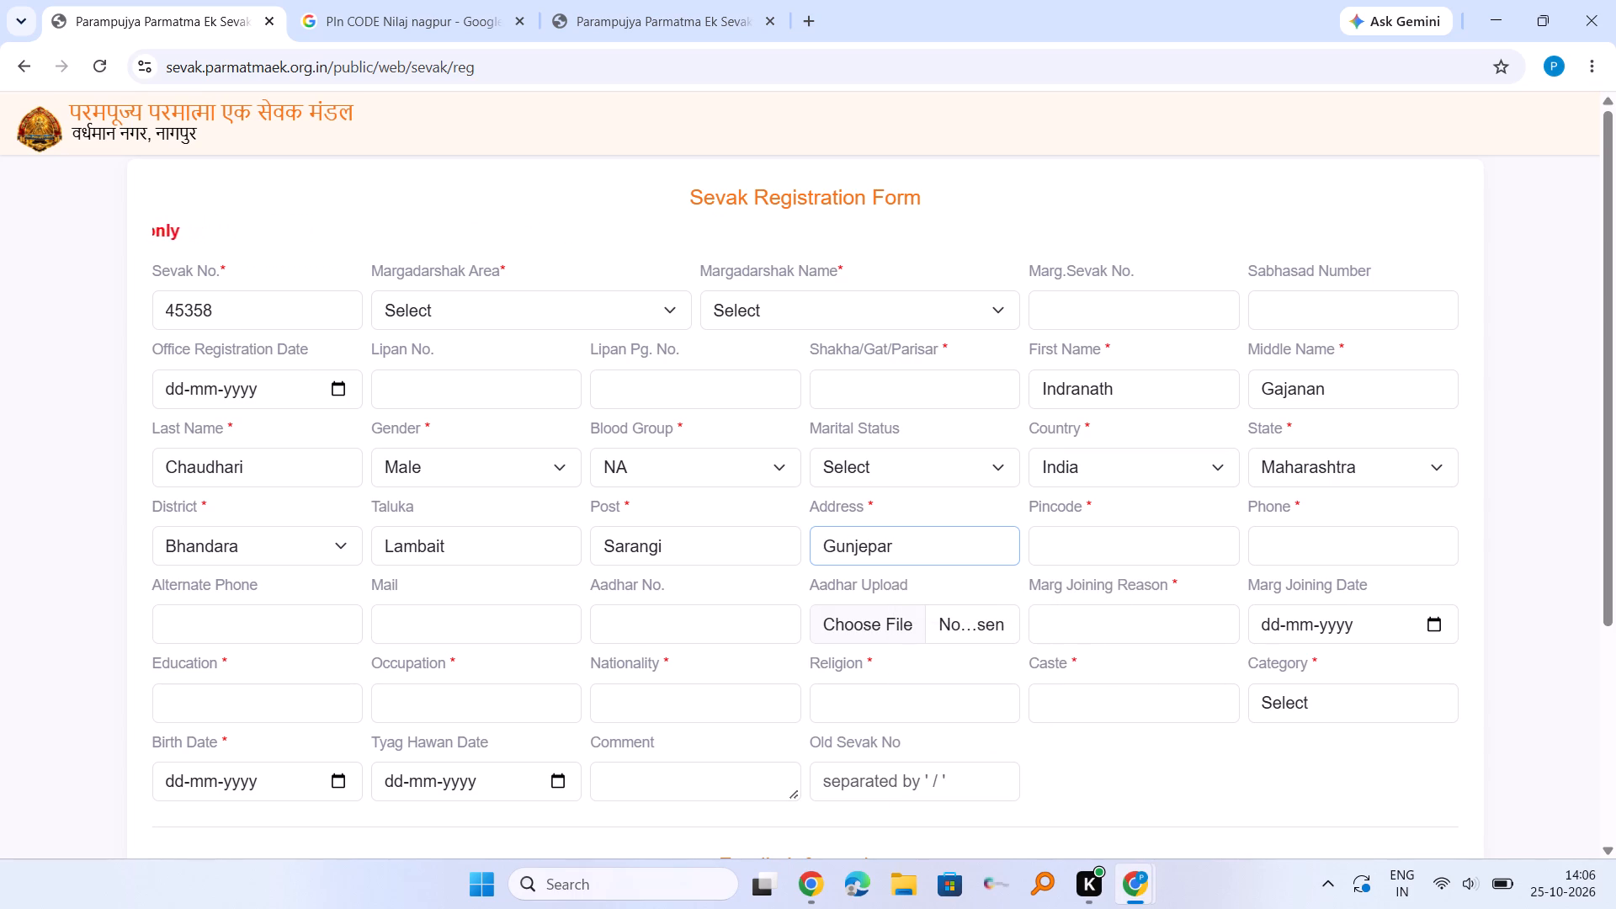
Copy the village from the Address and search Google for its PIN code, replacing the previous place with the village and "bhandar".
double_click(851, 555)
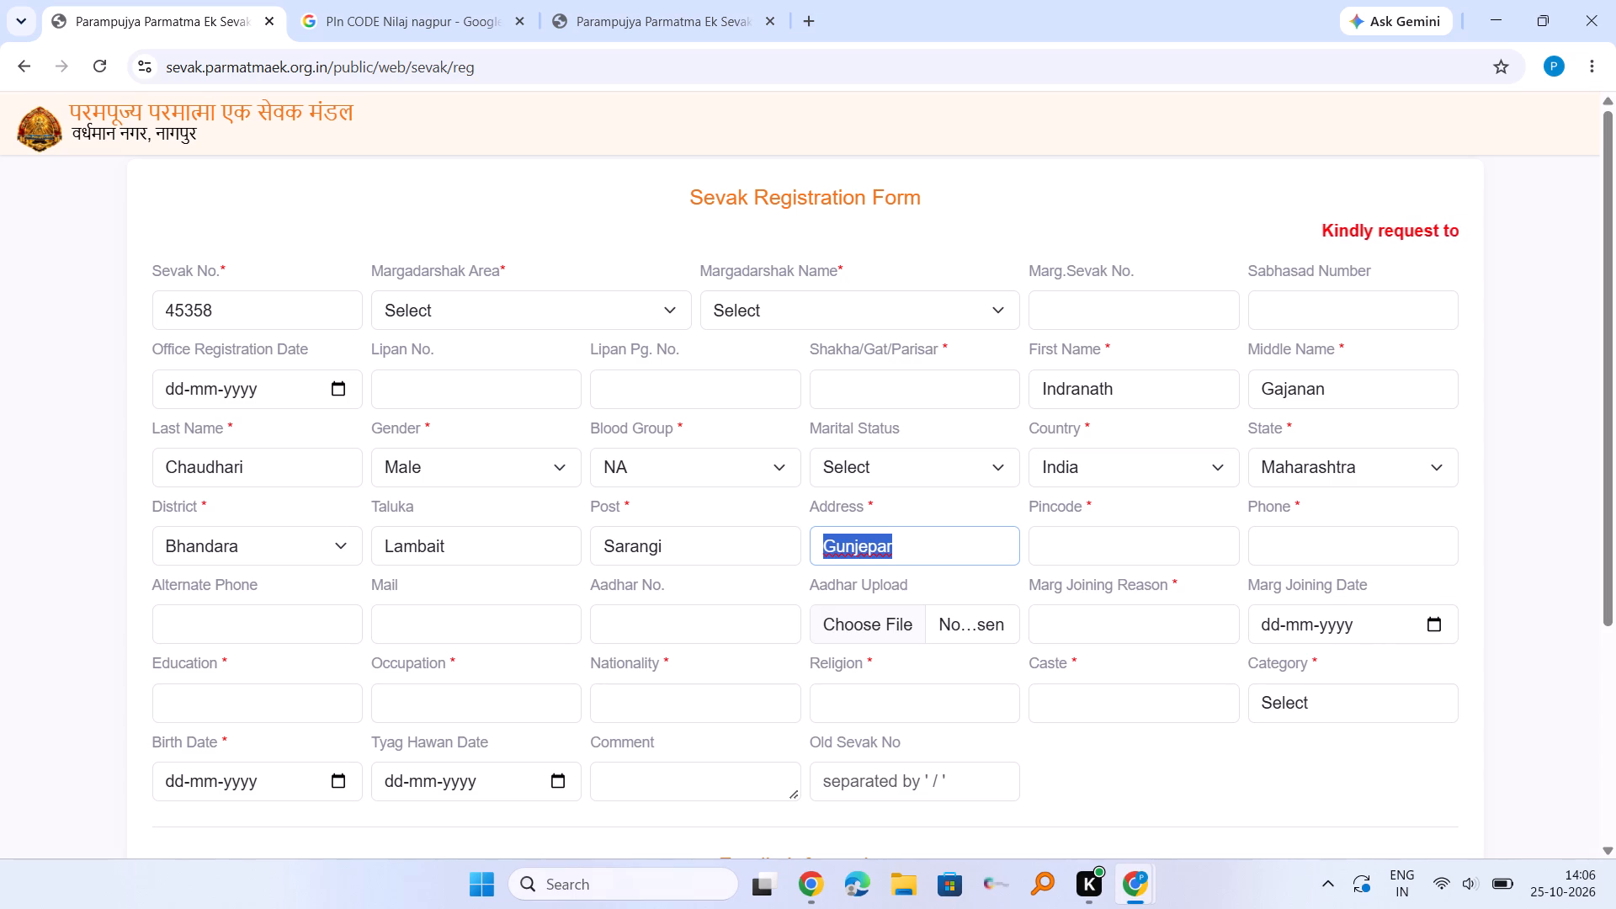
key("ctrl+c")
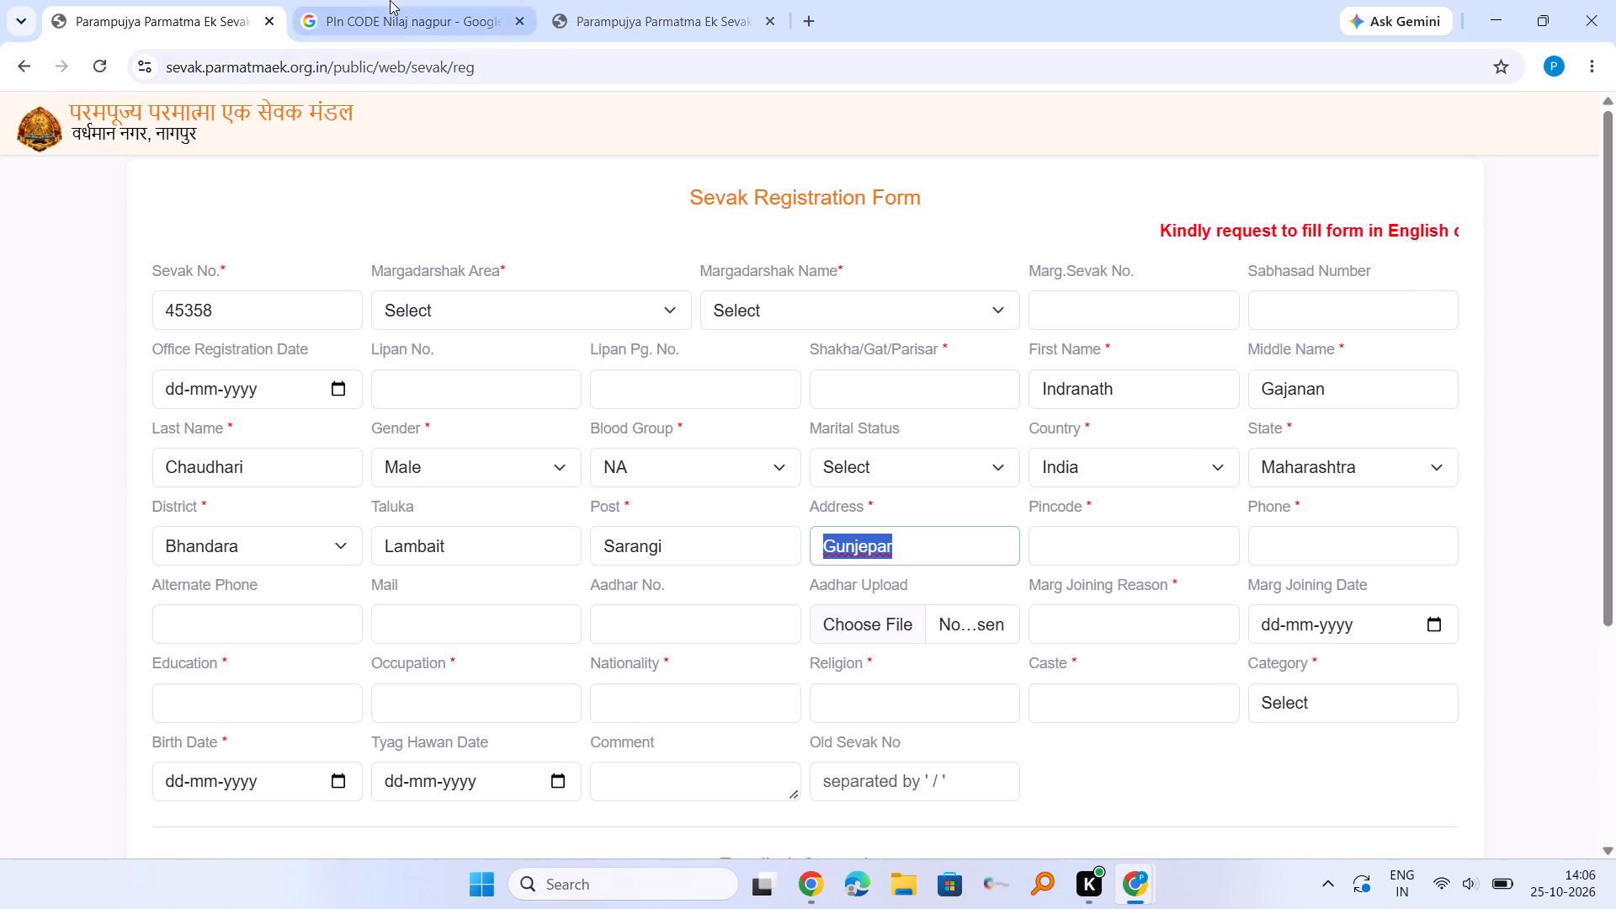
left_click(390, 0)
left_click_drag(399, 154, 312, 139)
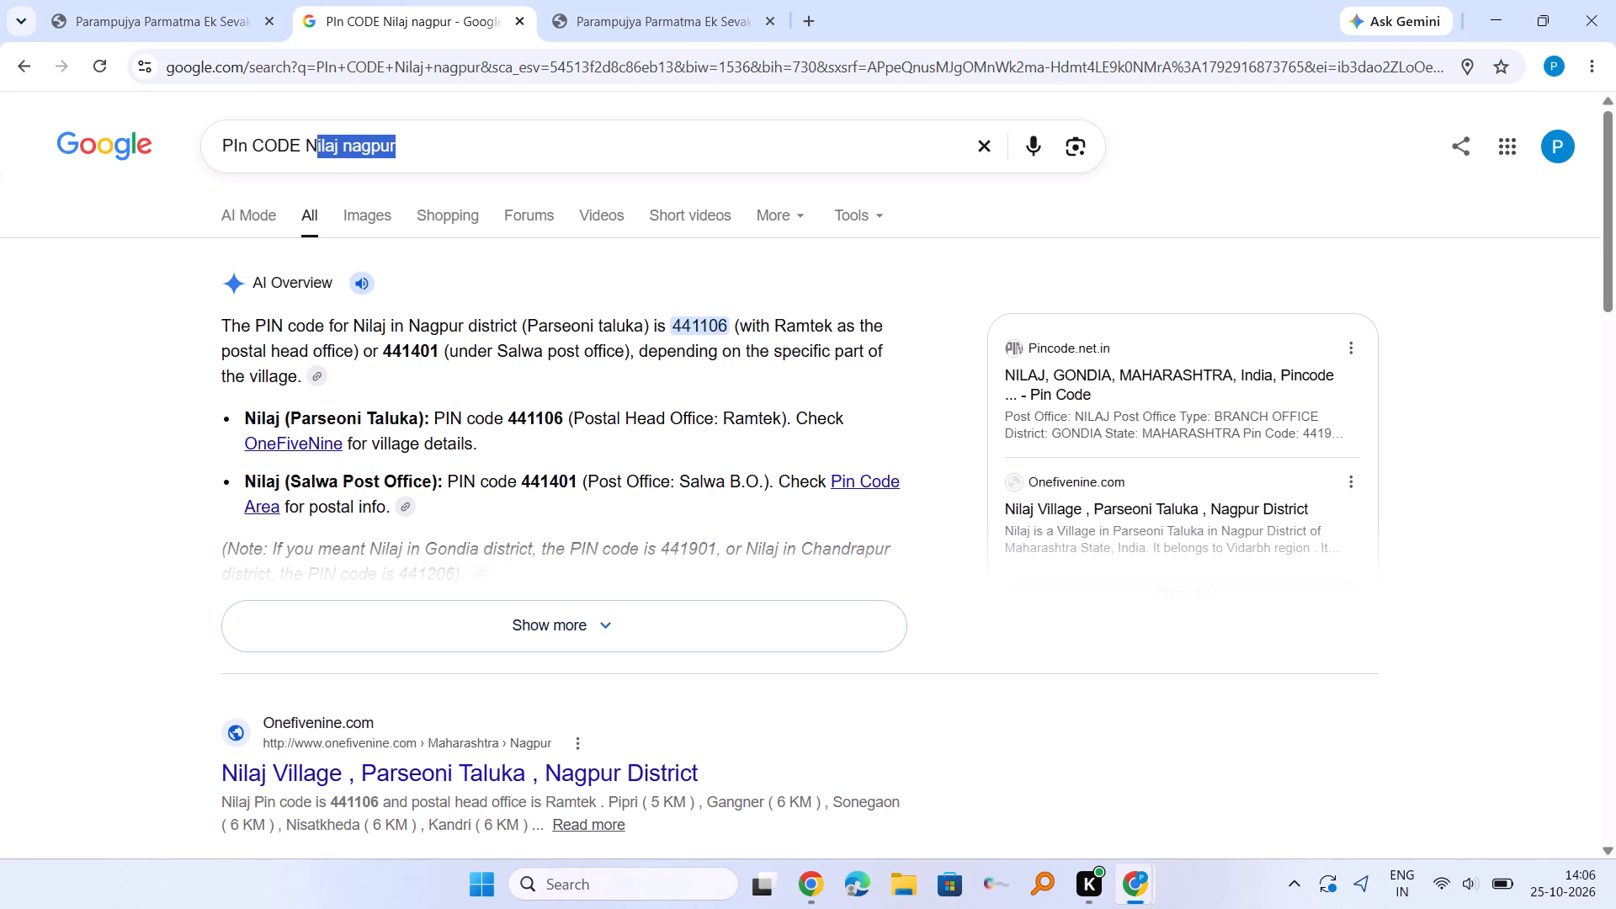
left_click_drag(312, 139, 303, 136)
key("BackSpace")
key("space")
key("ctrl+v")
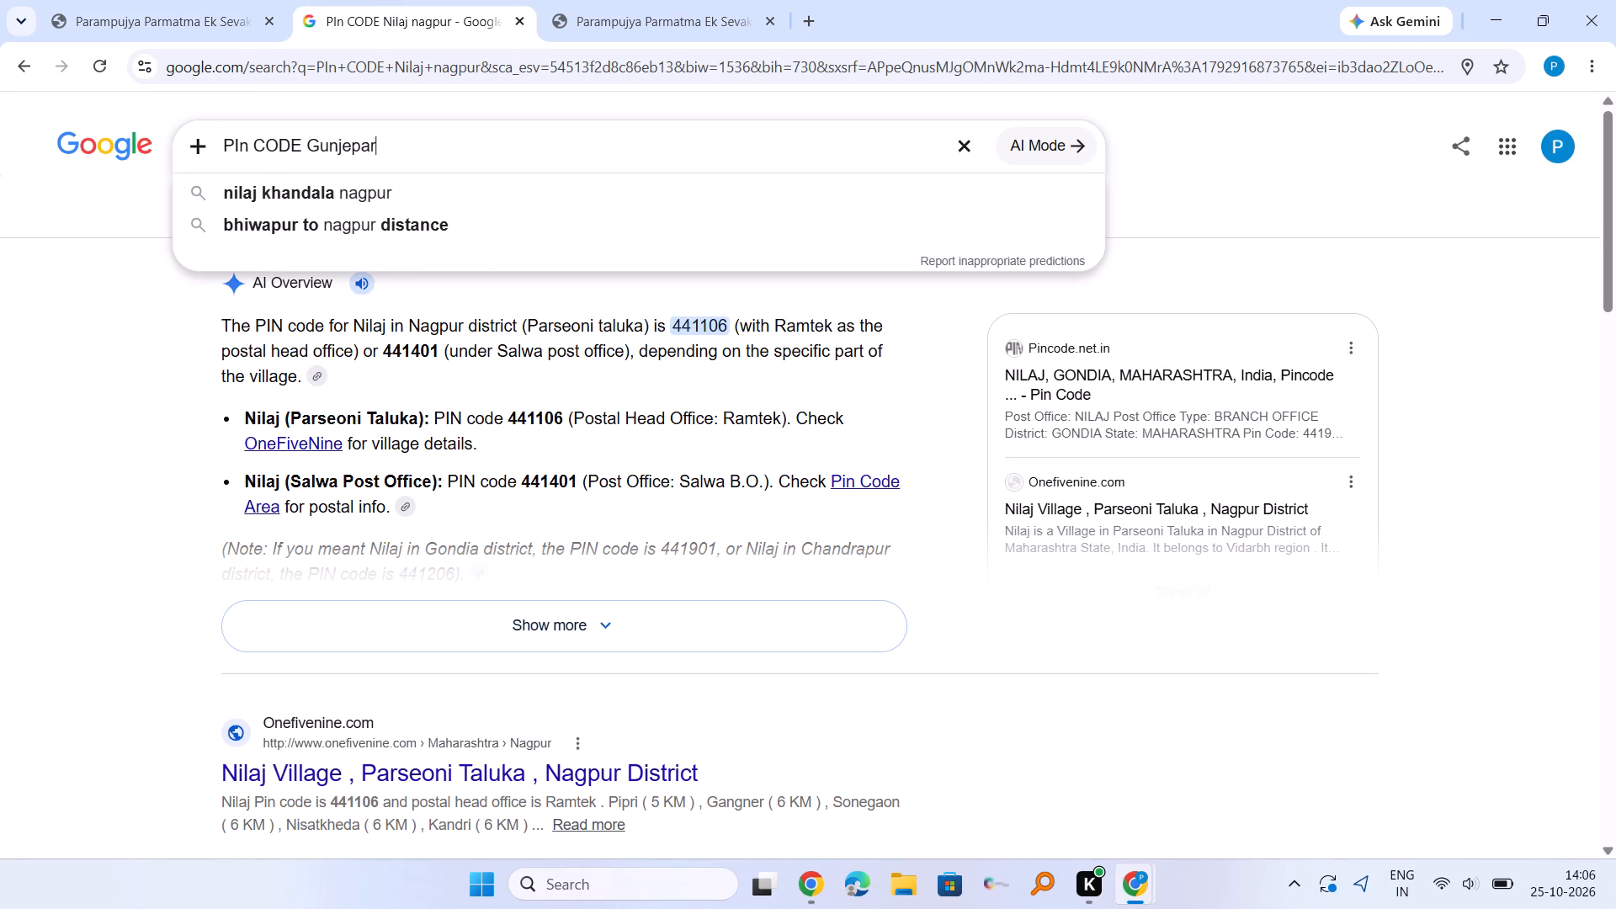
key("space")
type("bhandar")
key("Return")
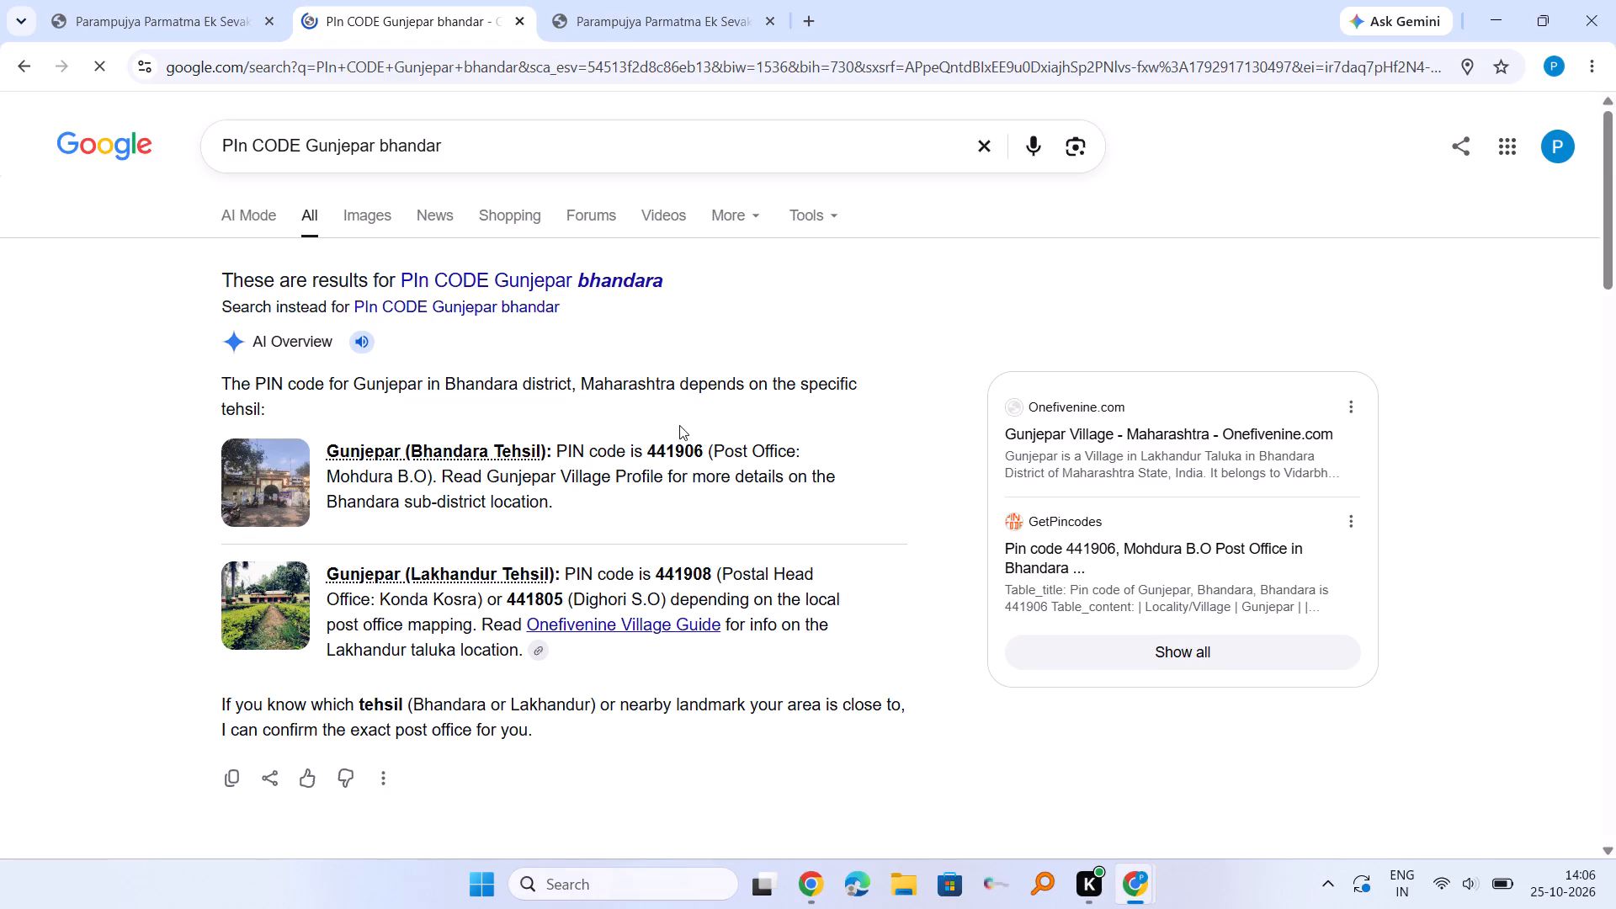
Back in the registration form, enter 441906 as the Pincode.
left_click(175, 5)
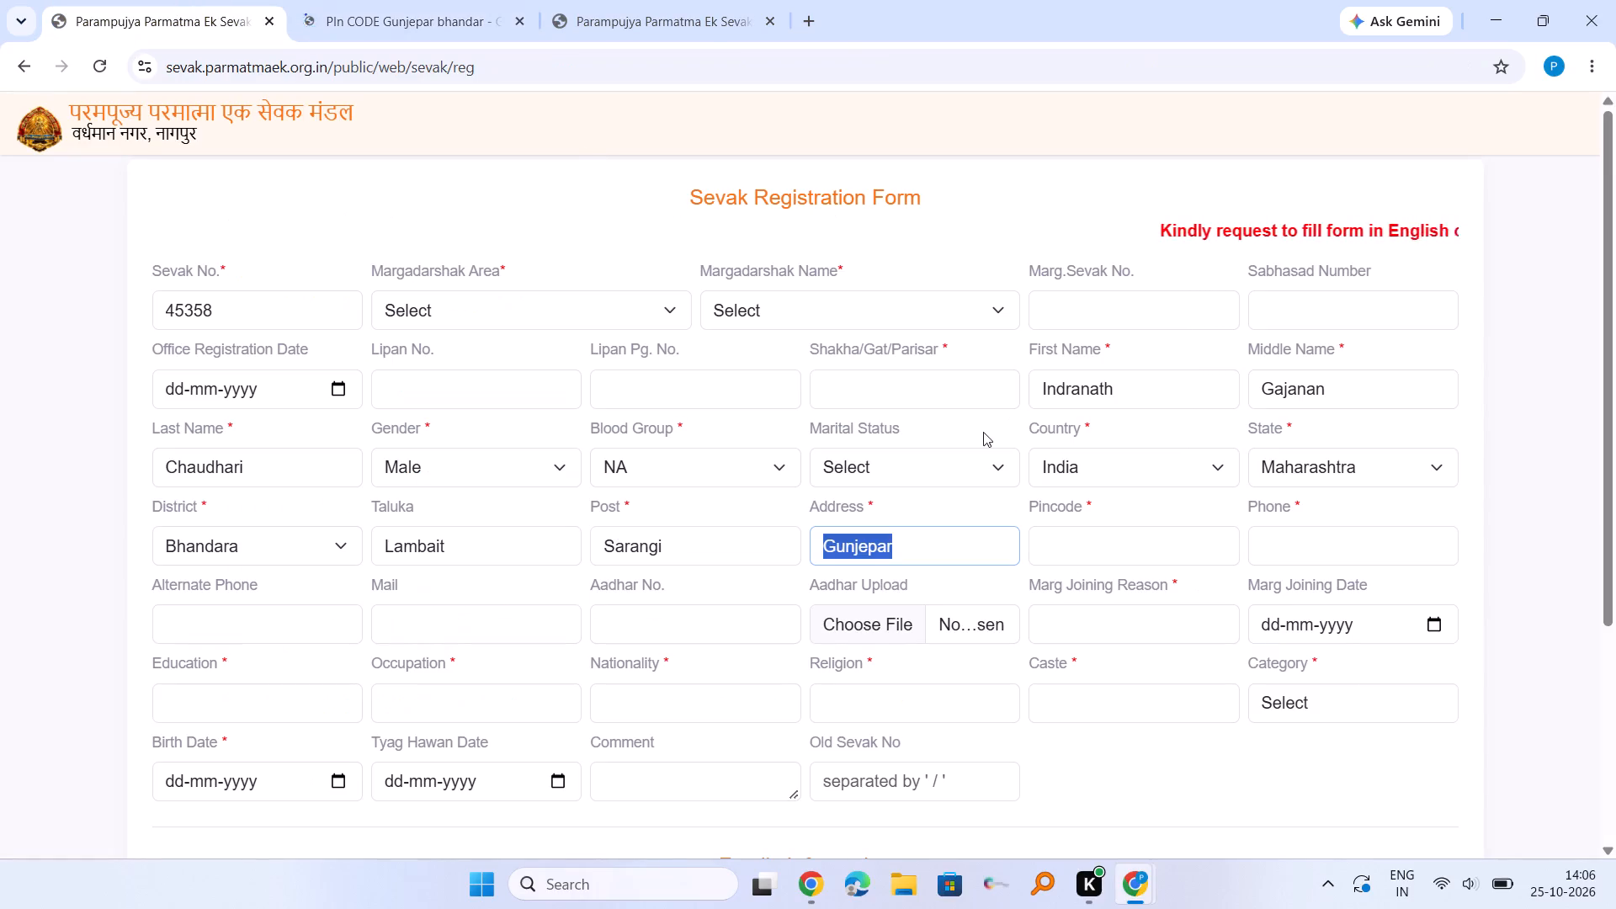
left_click(1076, 536)
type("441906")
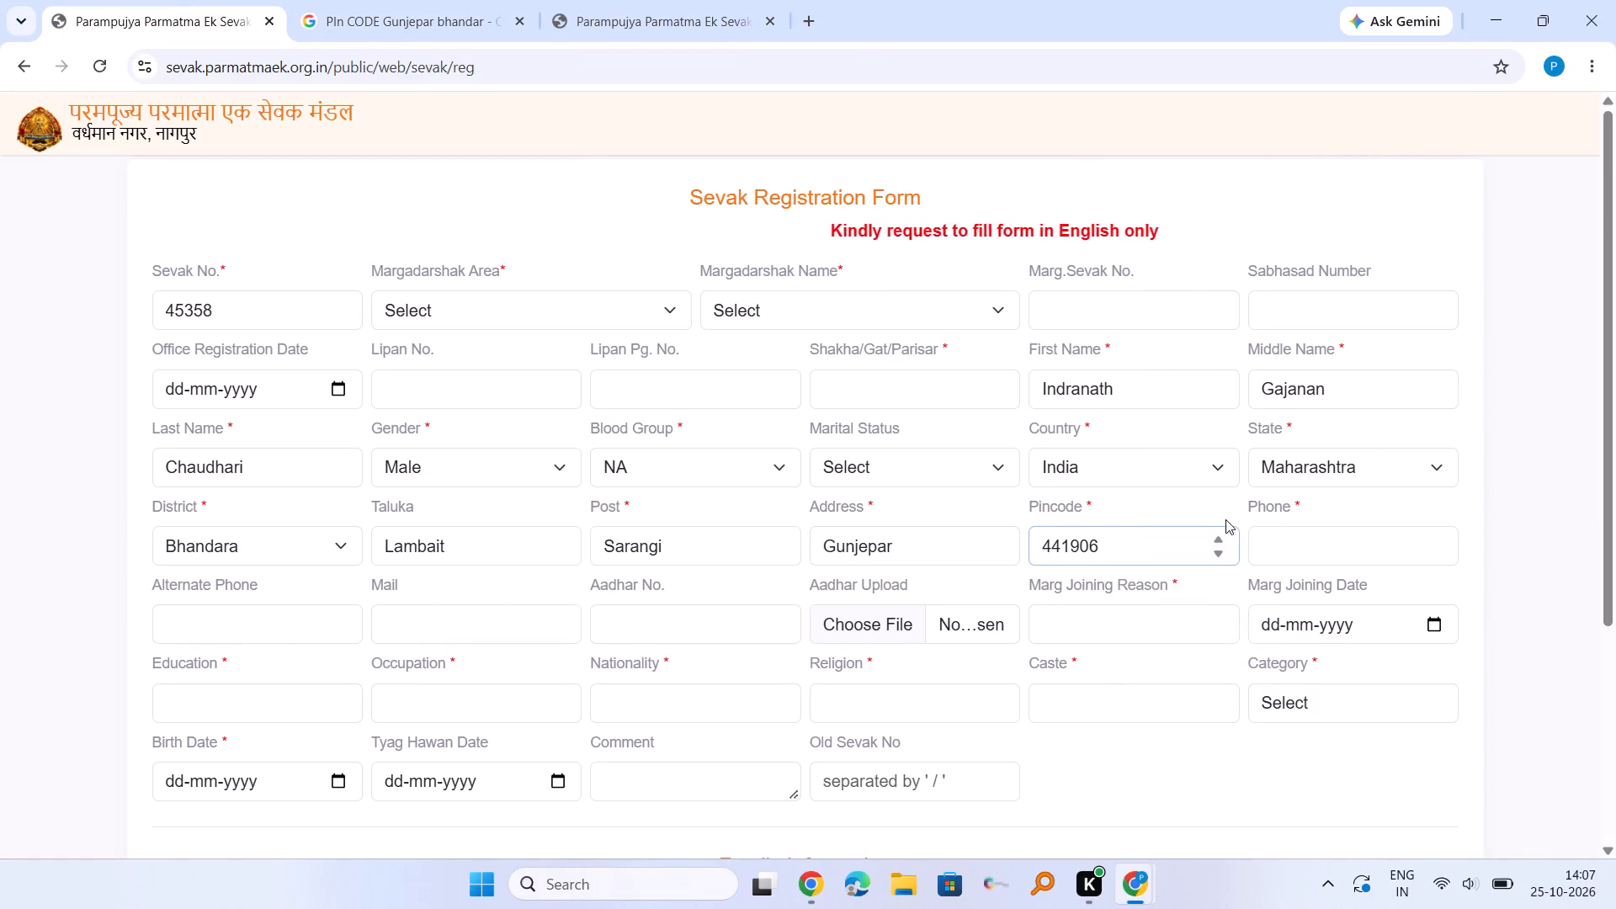
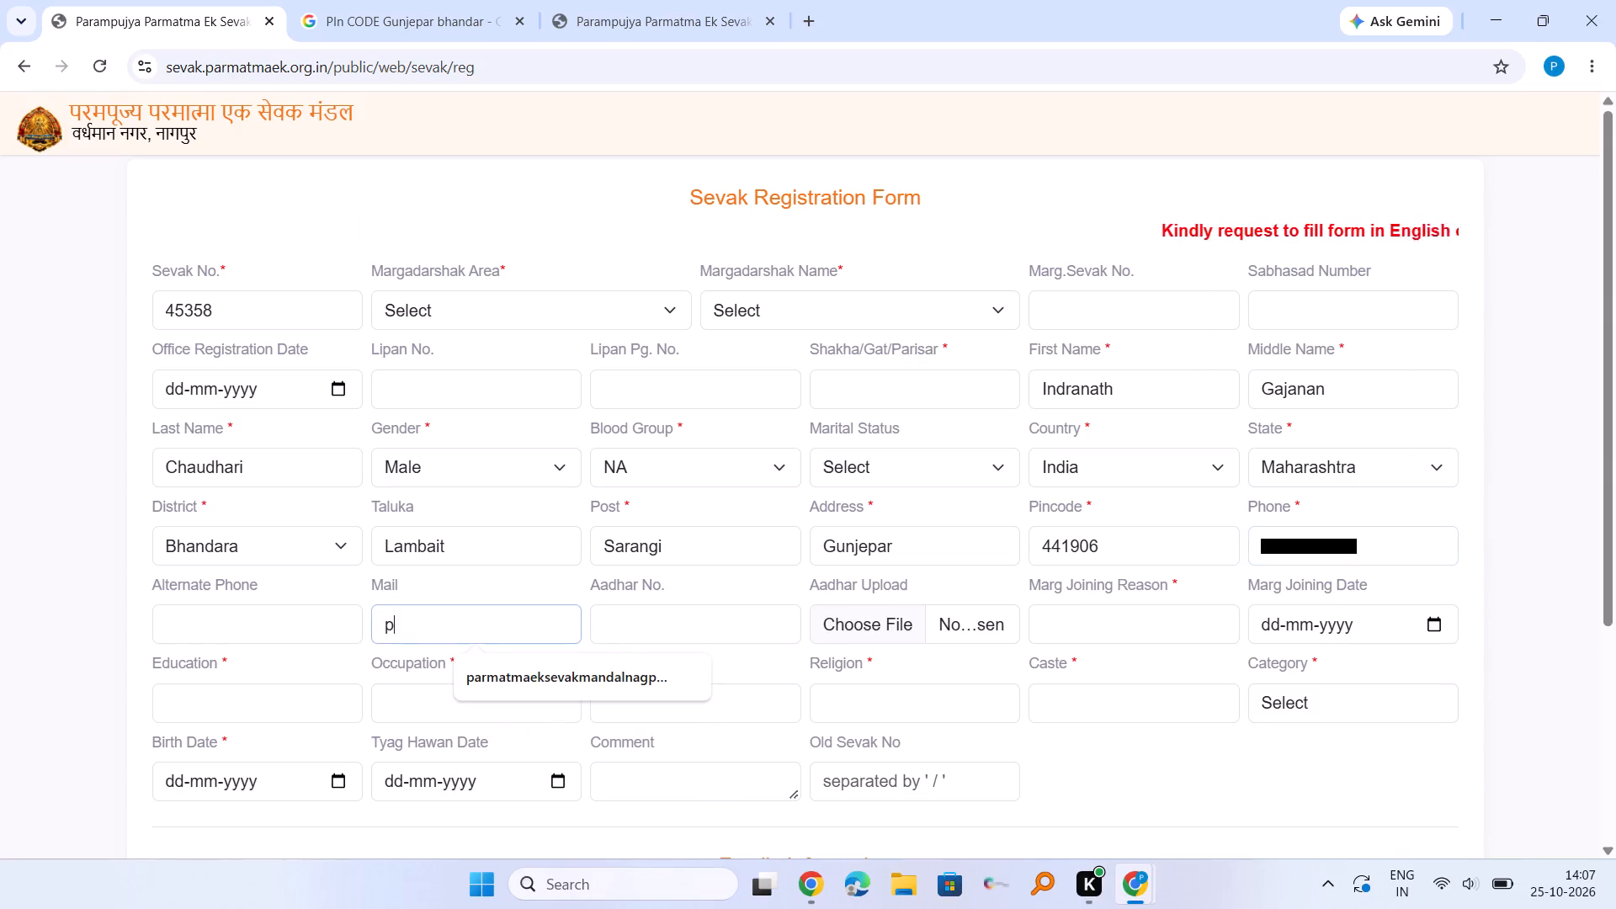
Fill the Mail with the mandal's saved e-mail address and set the Marg Joining Reason to "Sharirikh dukh".
left_click(513, 682)
left_click(1118, 637)
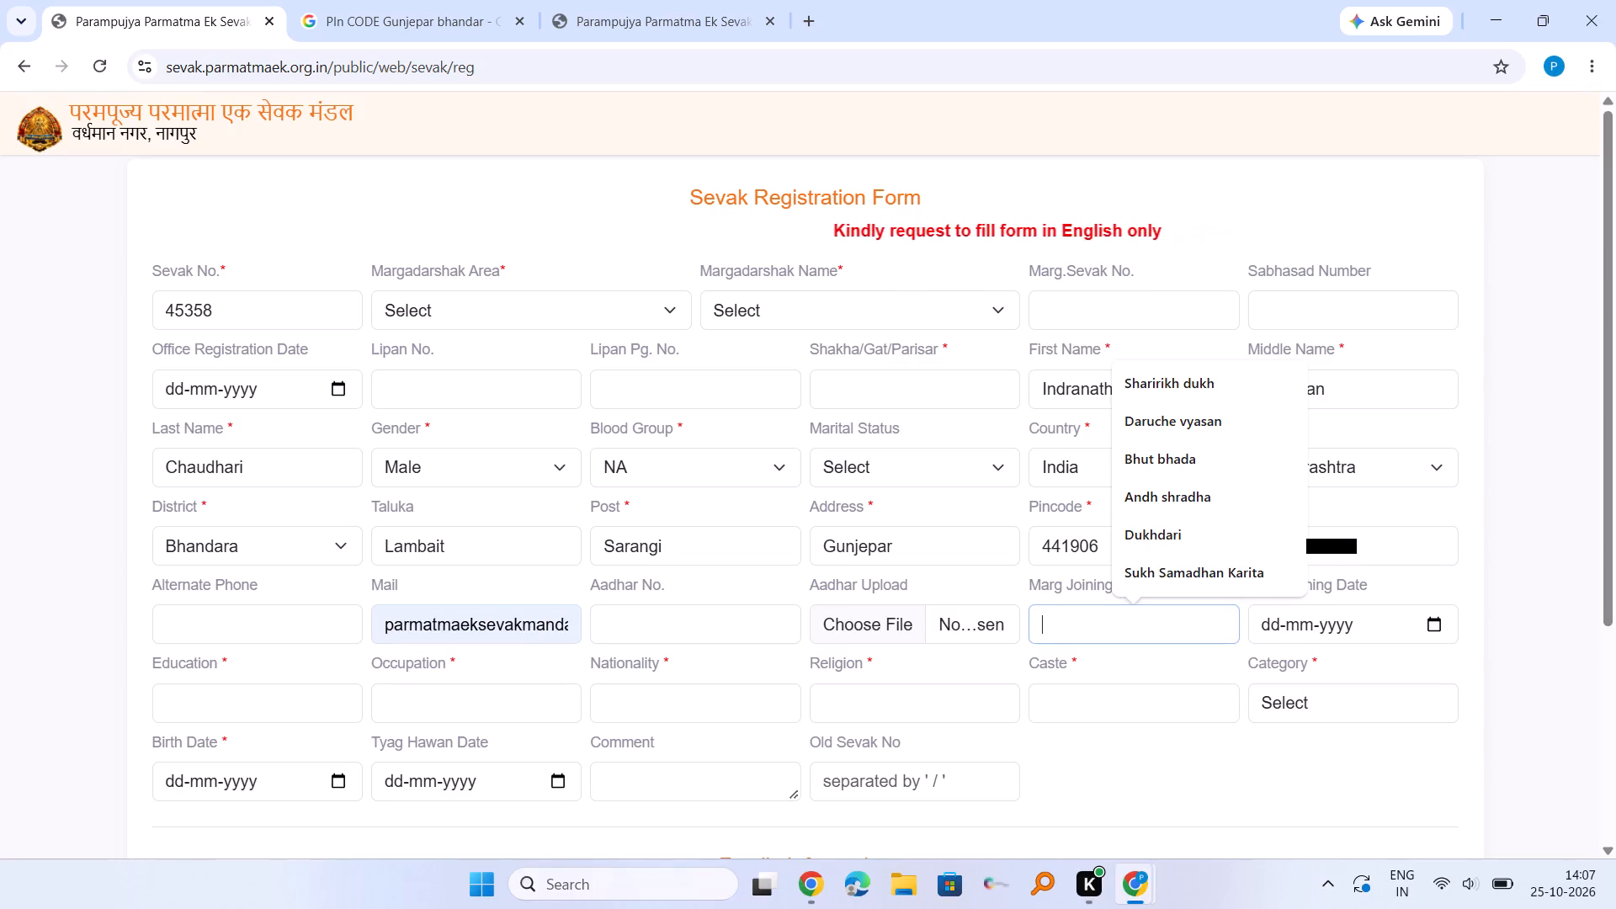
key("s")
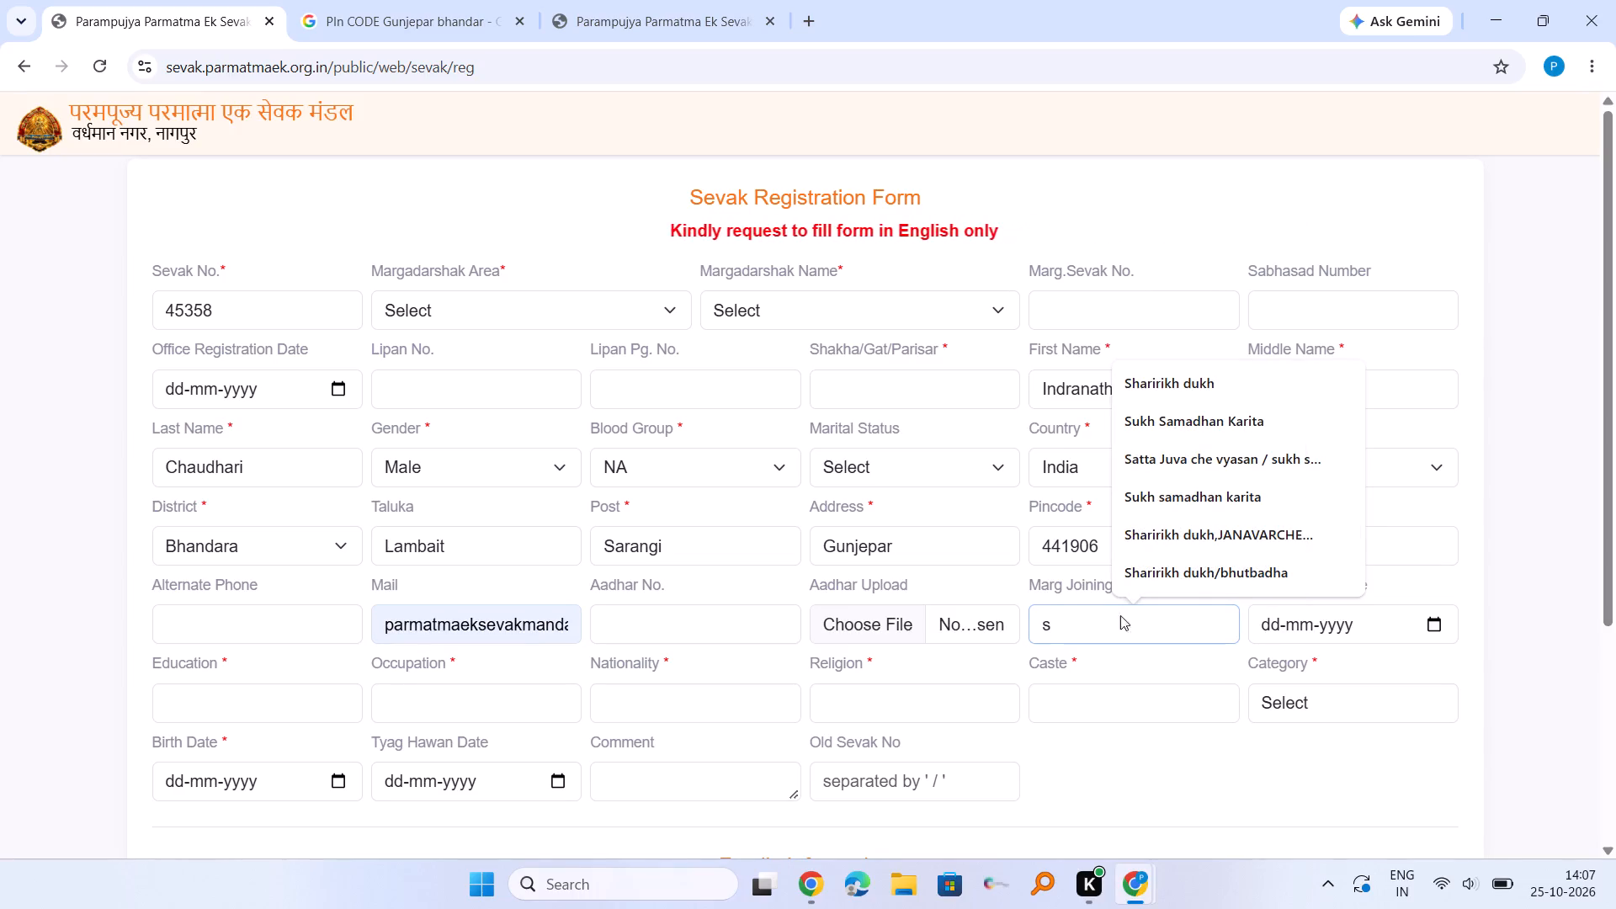
left_click(1151, 401)
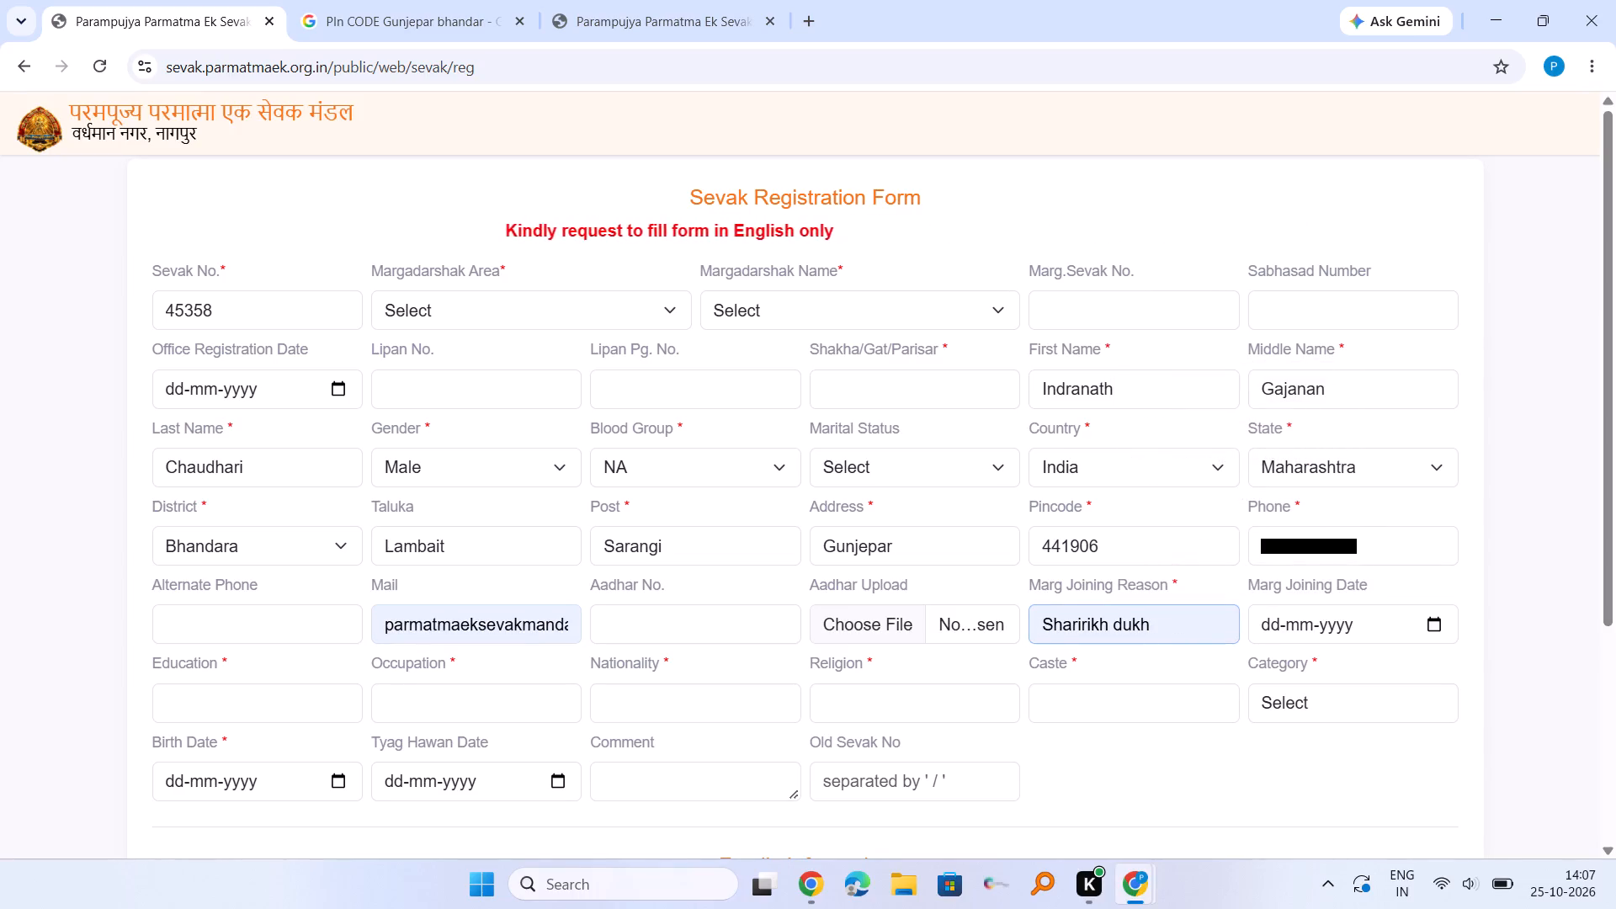
Enter "10th" as the Education and "Sheti" as the Occupation.
left_click(199, 717)
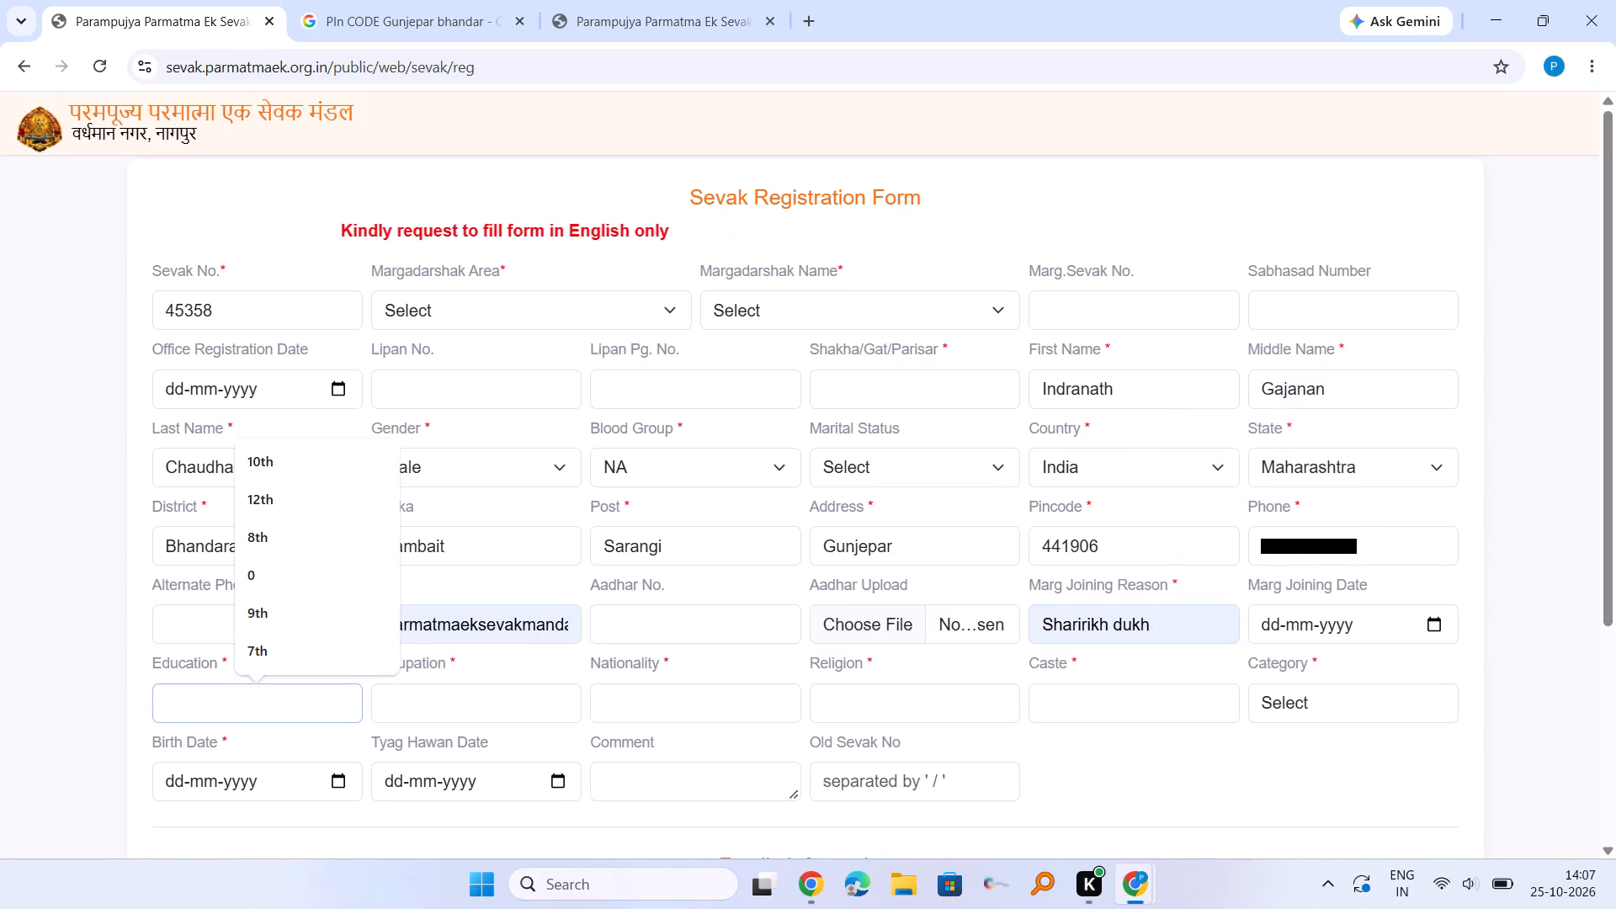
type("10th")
left_click(441, 684)
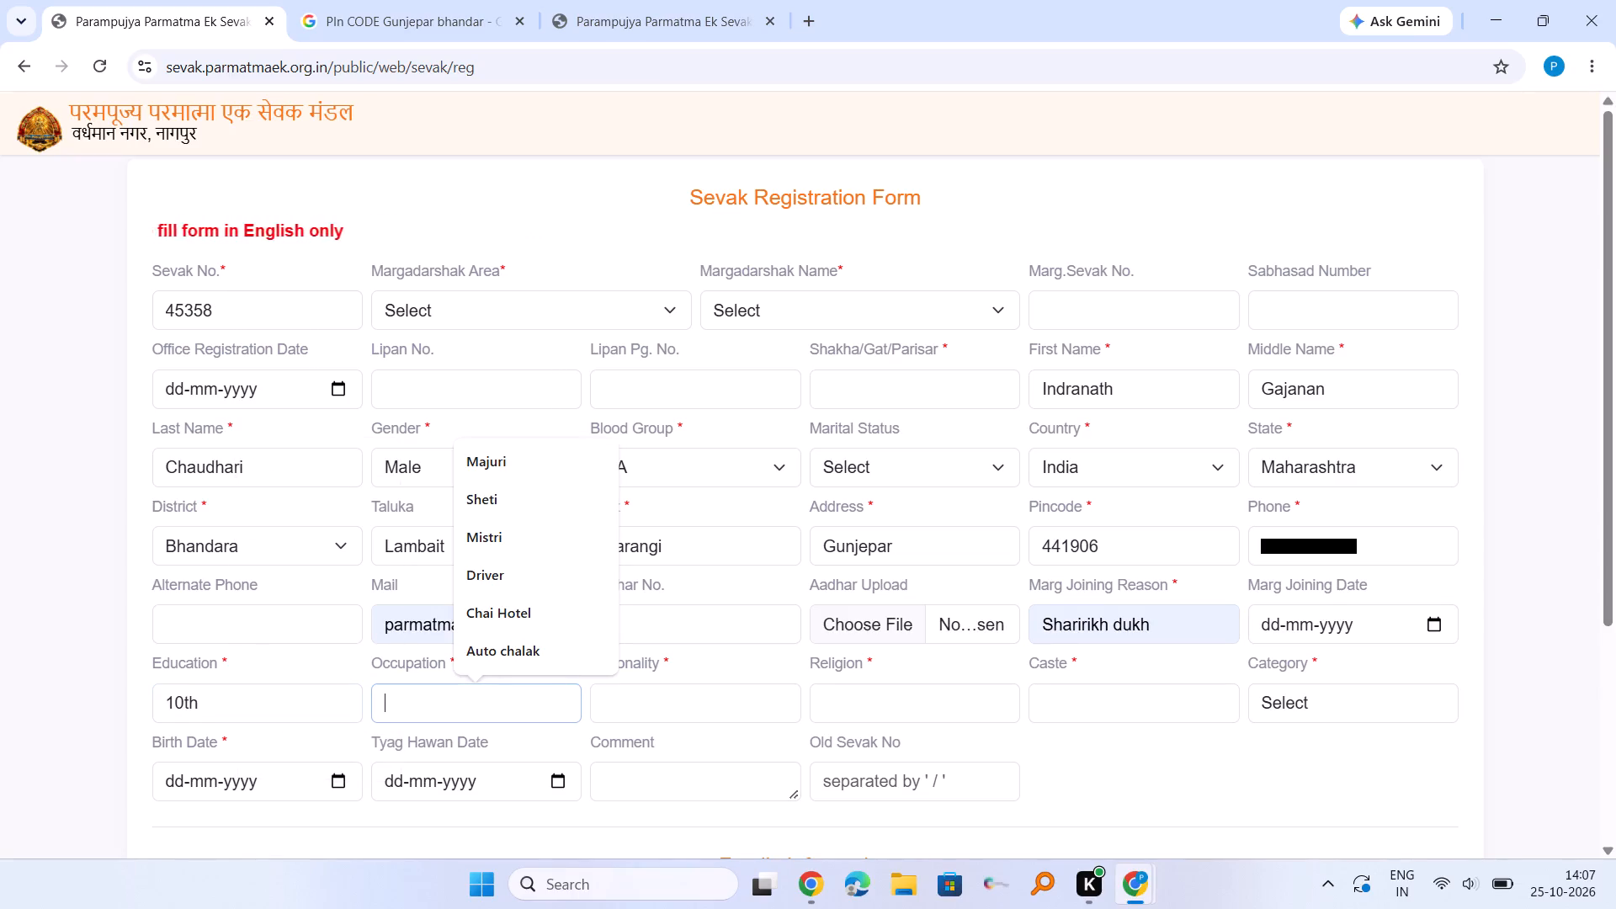
left_click(478, 506)
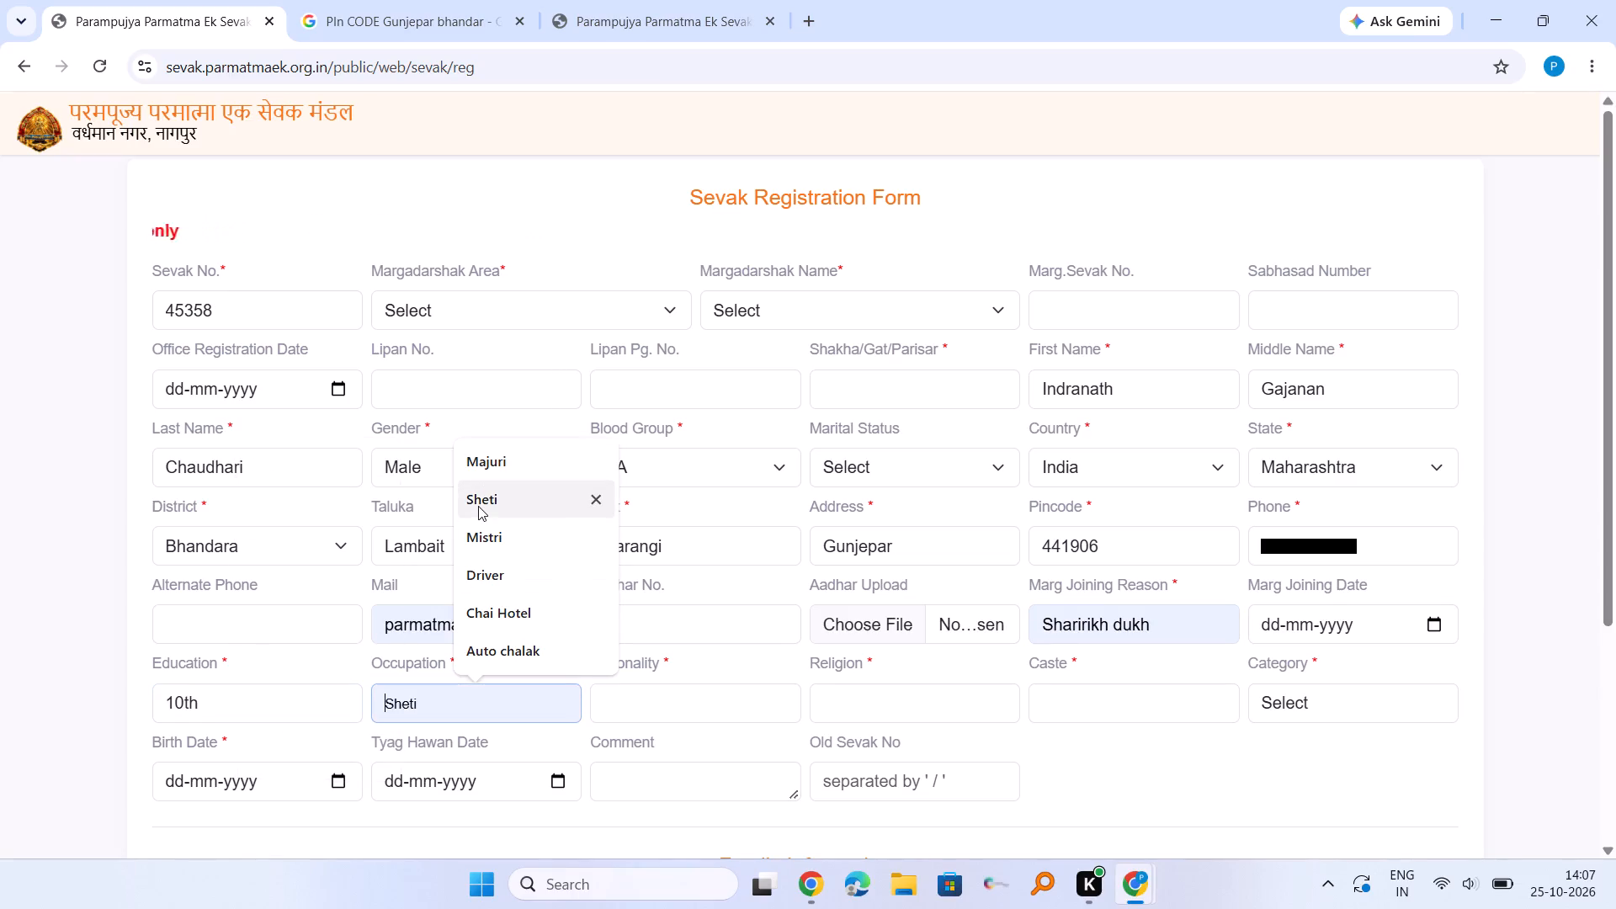
Set the Nationality to Indian, the Religion to Hindu, the Caste to "Kunbhi" and the Category to OBC.
left_click(652, 721)
left_click(701, 746)
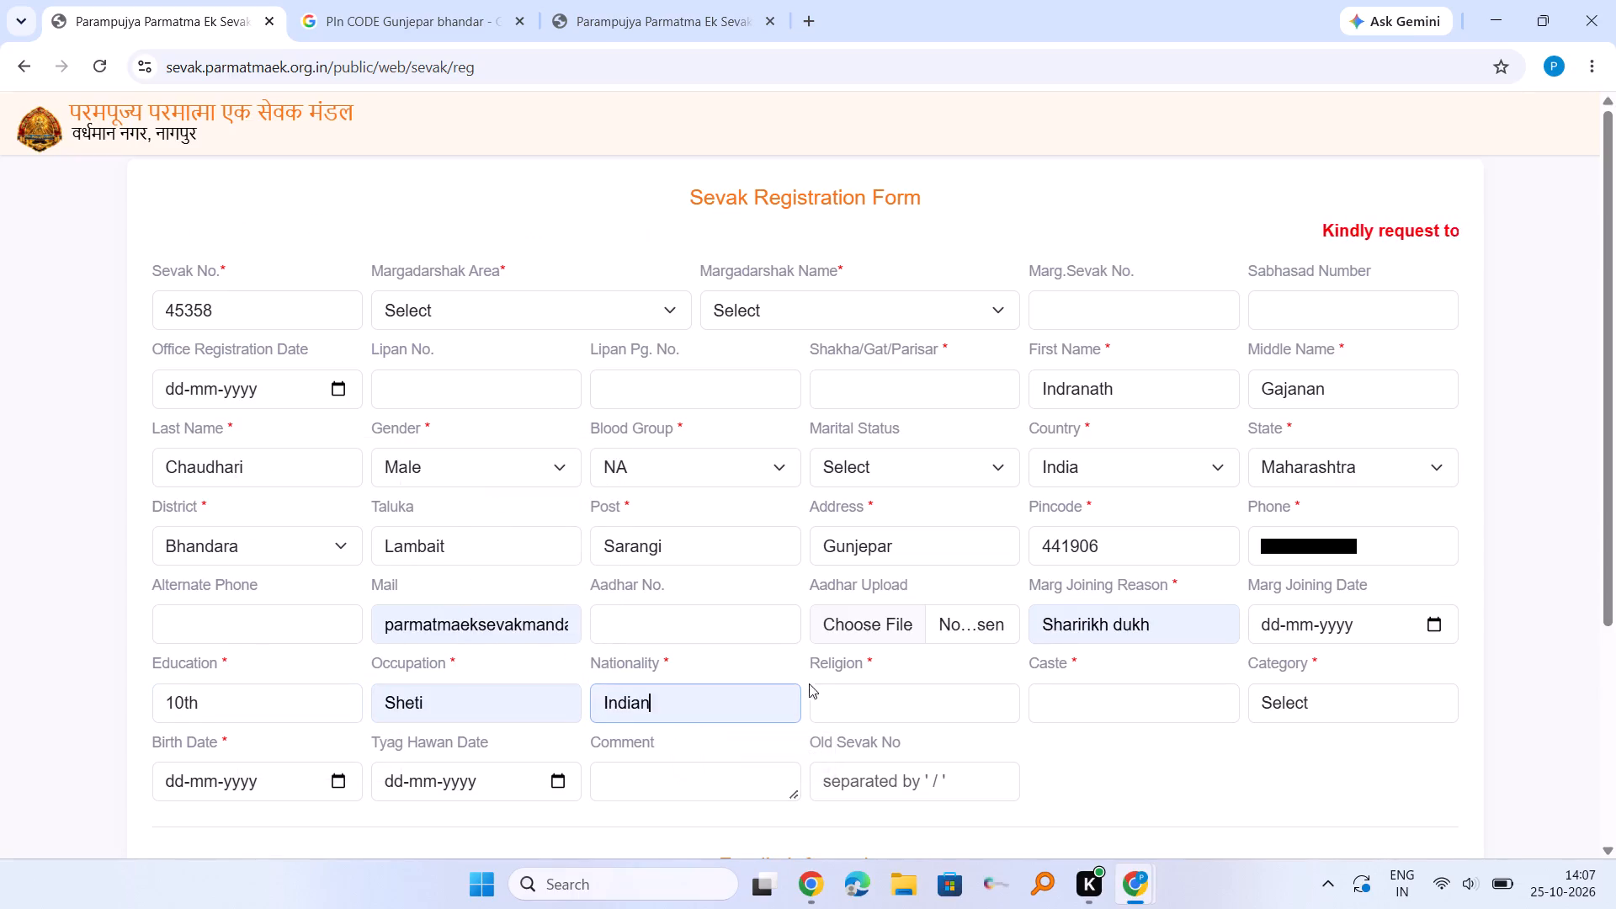
left_click(833, 691)
left_click(934, 771)
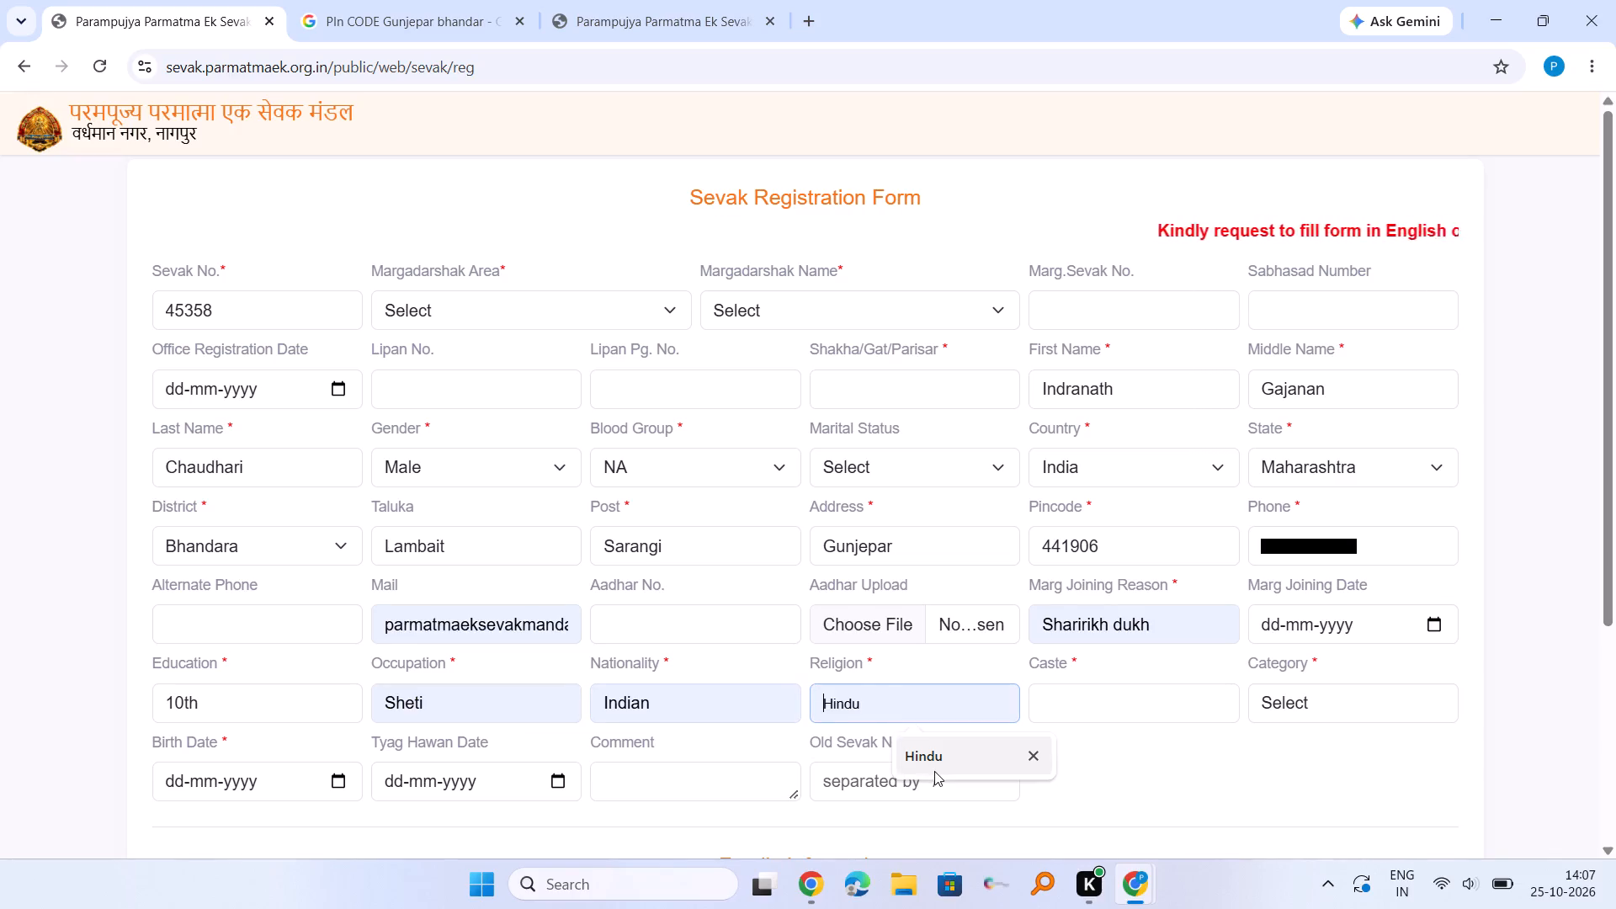
left_click(1075, 698)
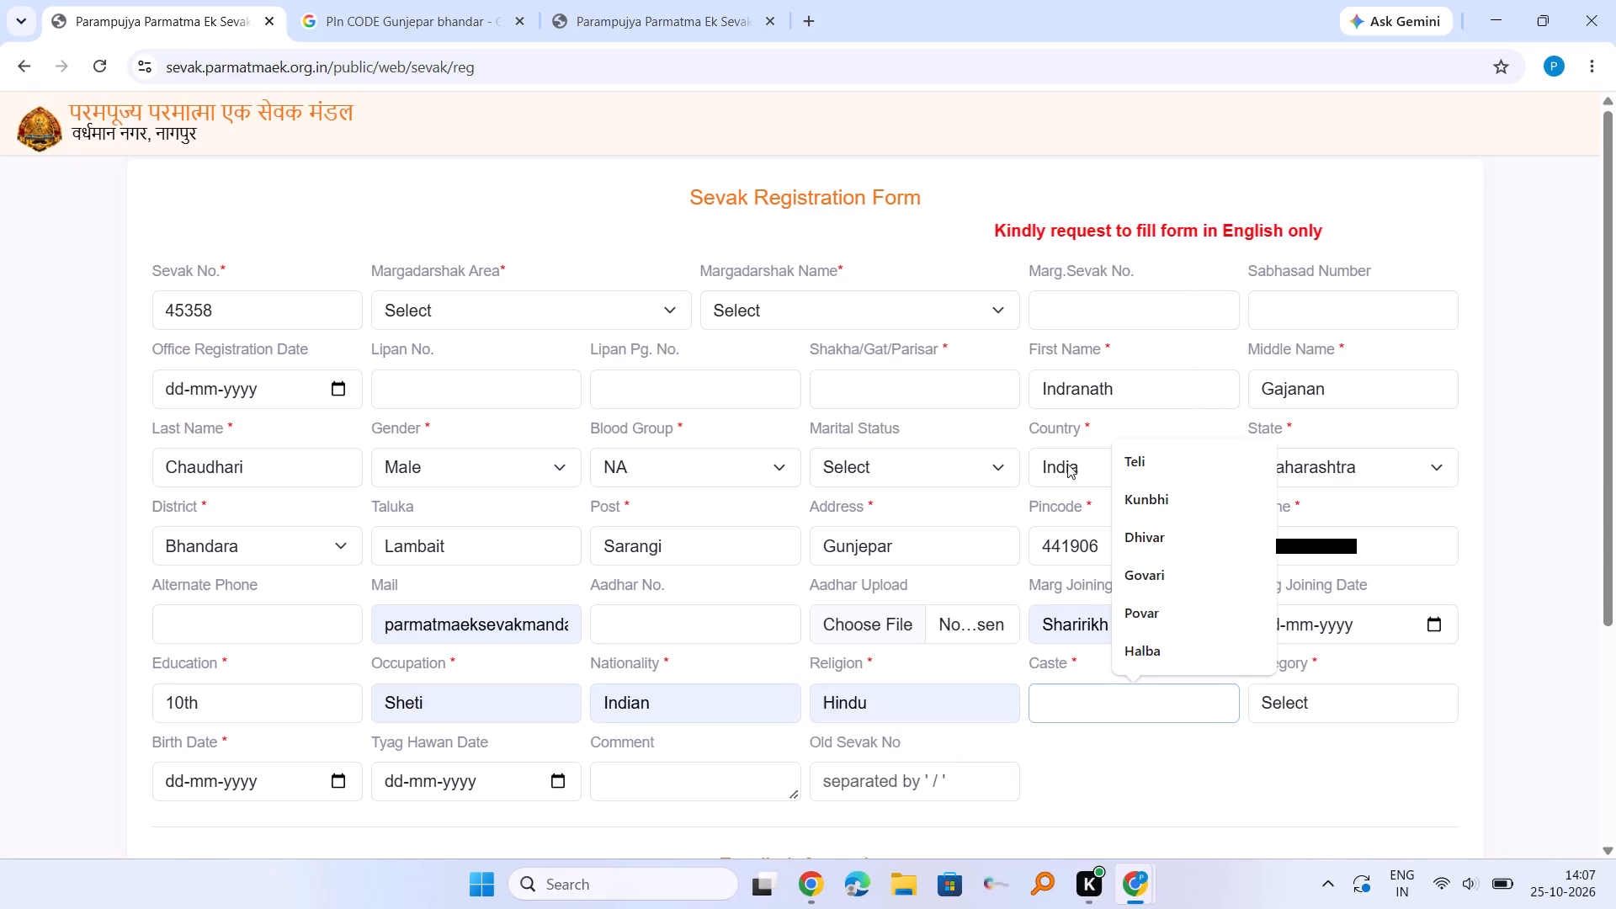
left_click(1132, 504)
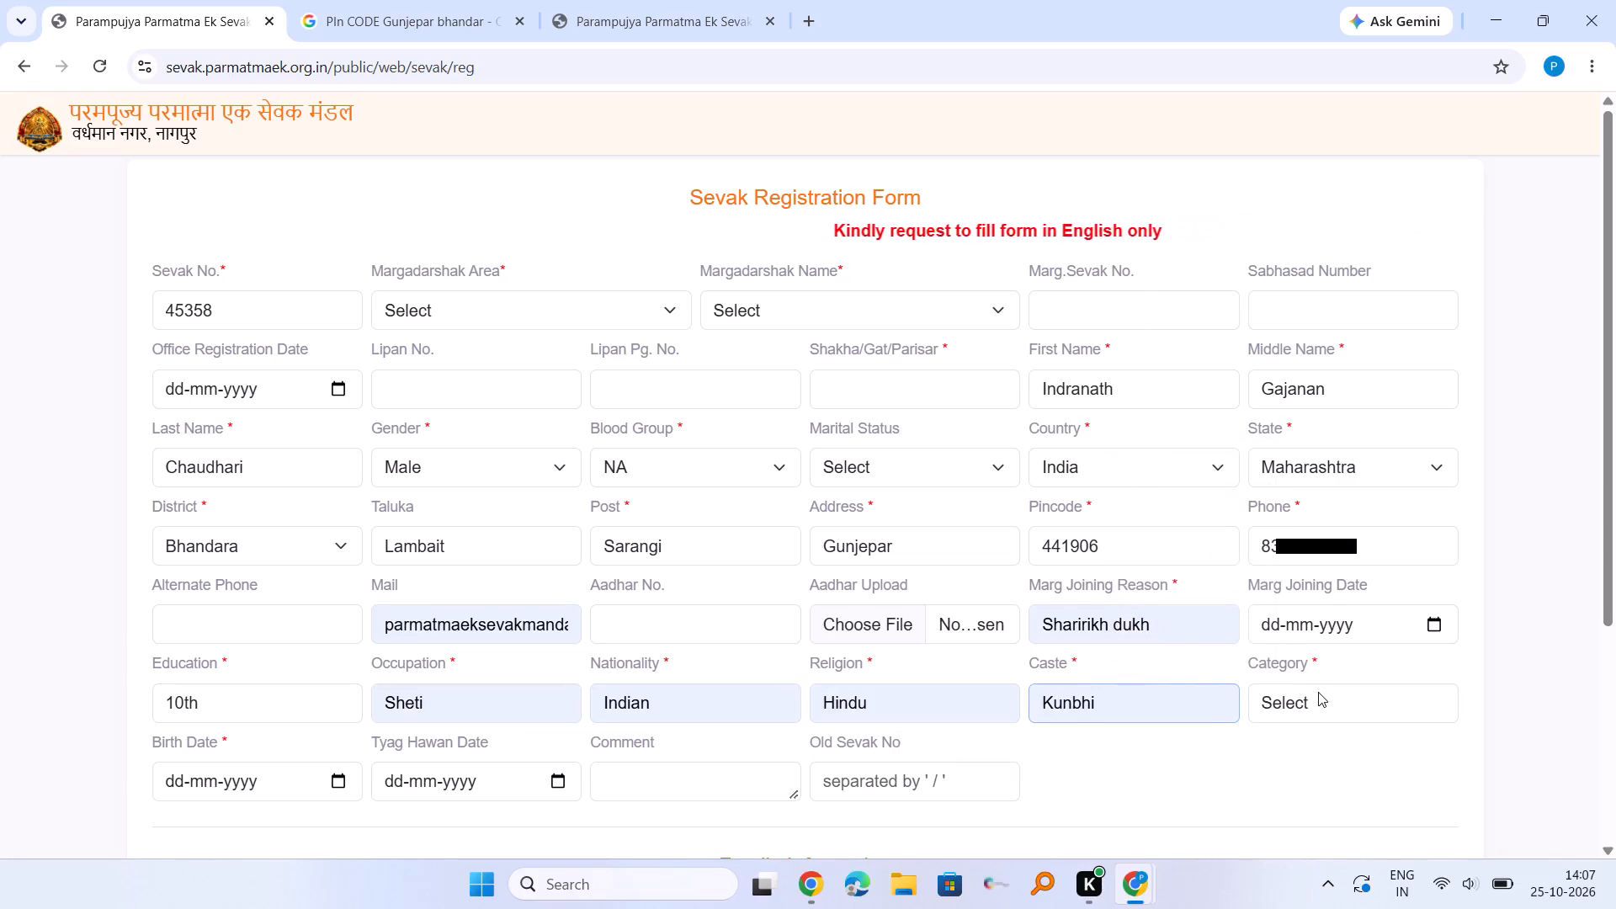
left_click(1318, 692)
left_click(1310, 493)
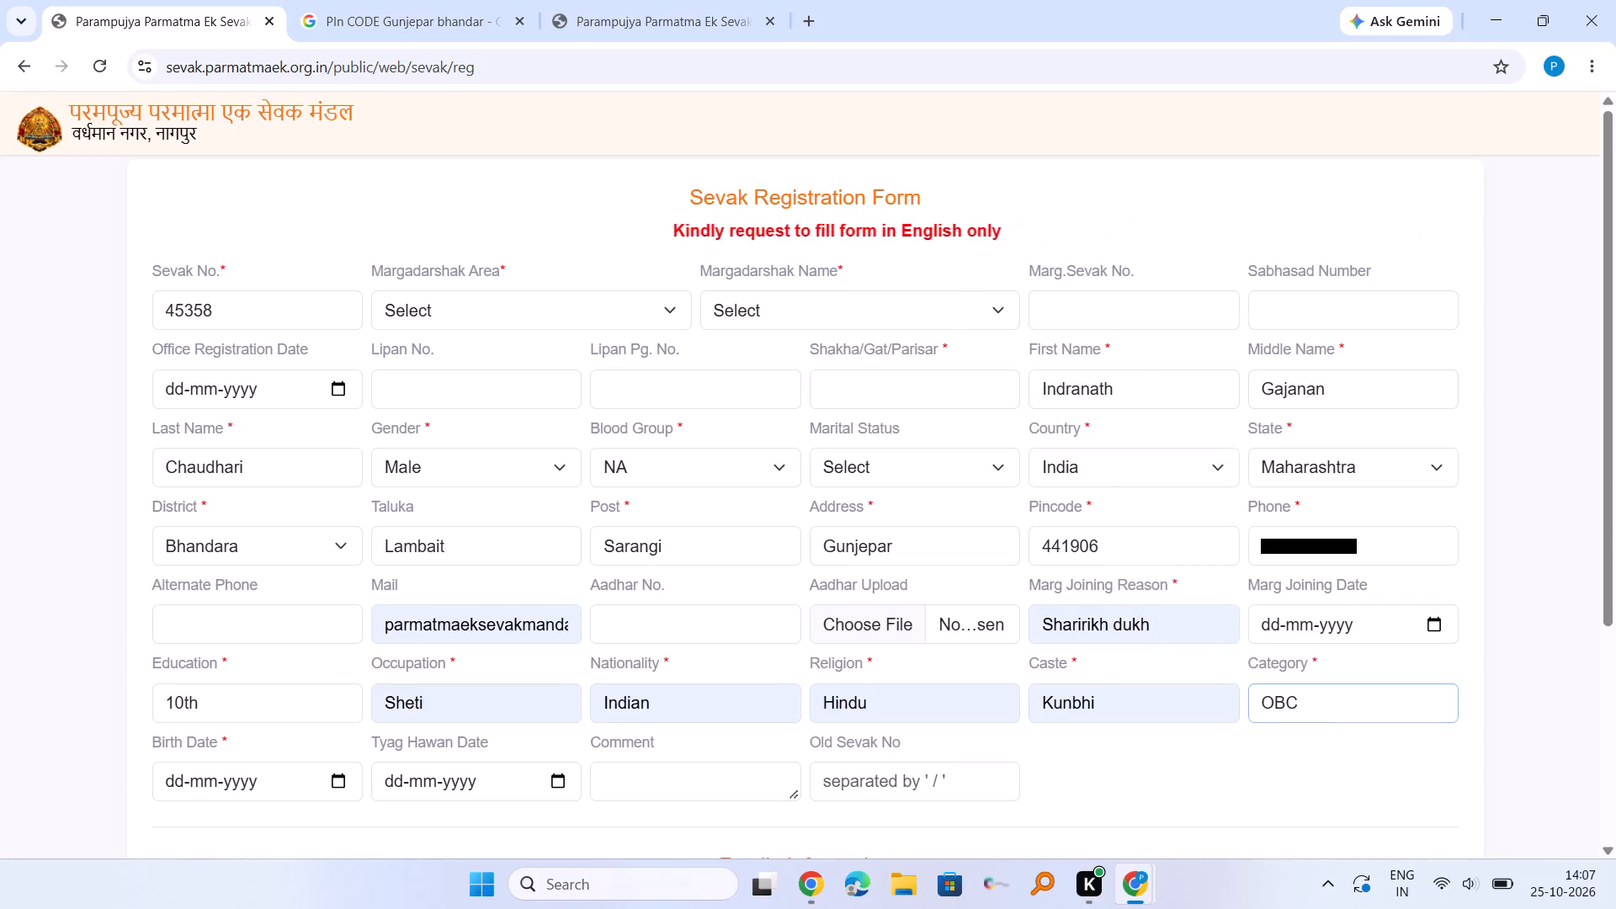
Enter the sevak's date of birth in the Birth Date field.
left_click(164, 779)
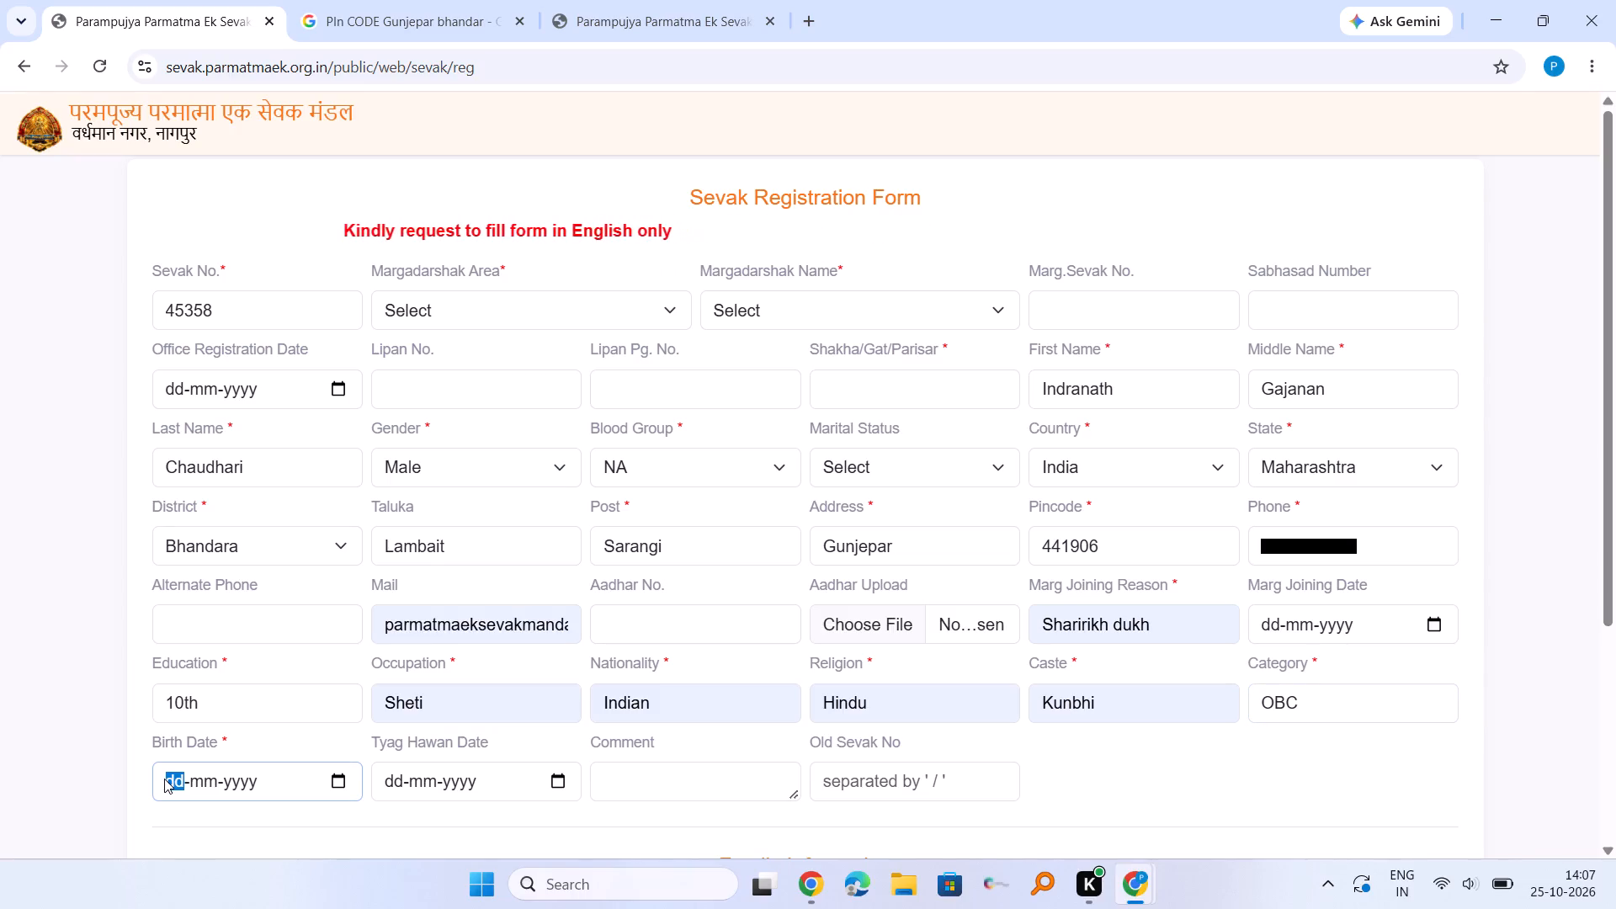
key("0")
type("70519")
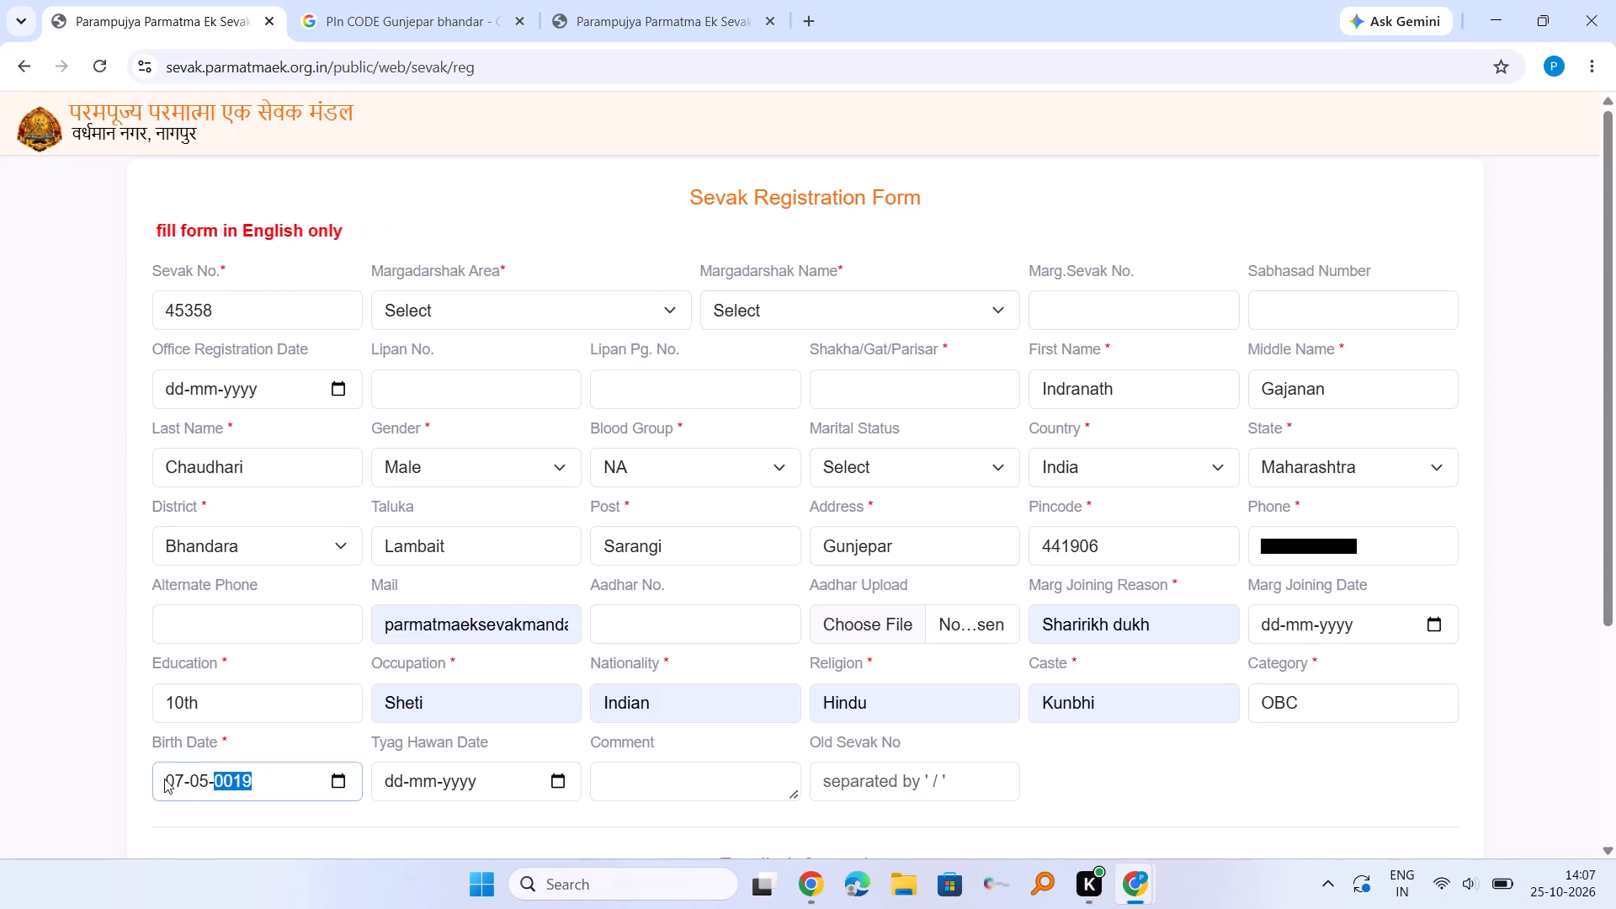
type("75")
Fill the Shakha/Gat/Parisar with "Bhandara".
scroll(164, 779, "up", 1)
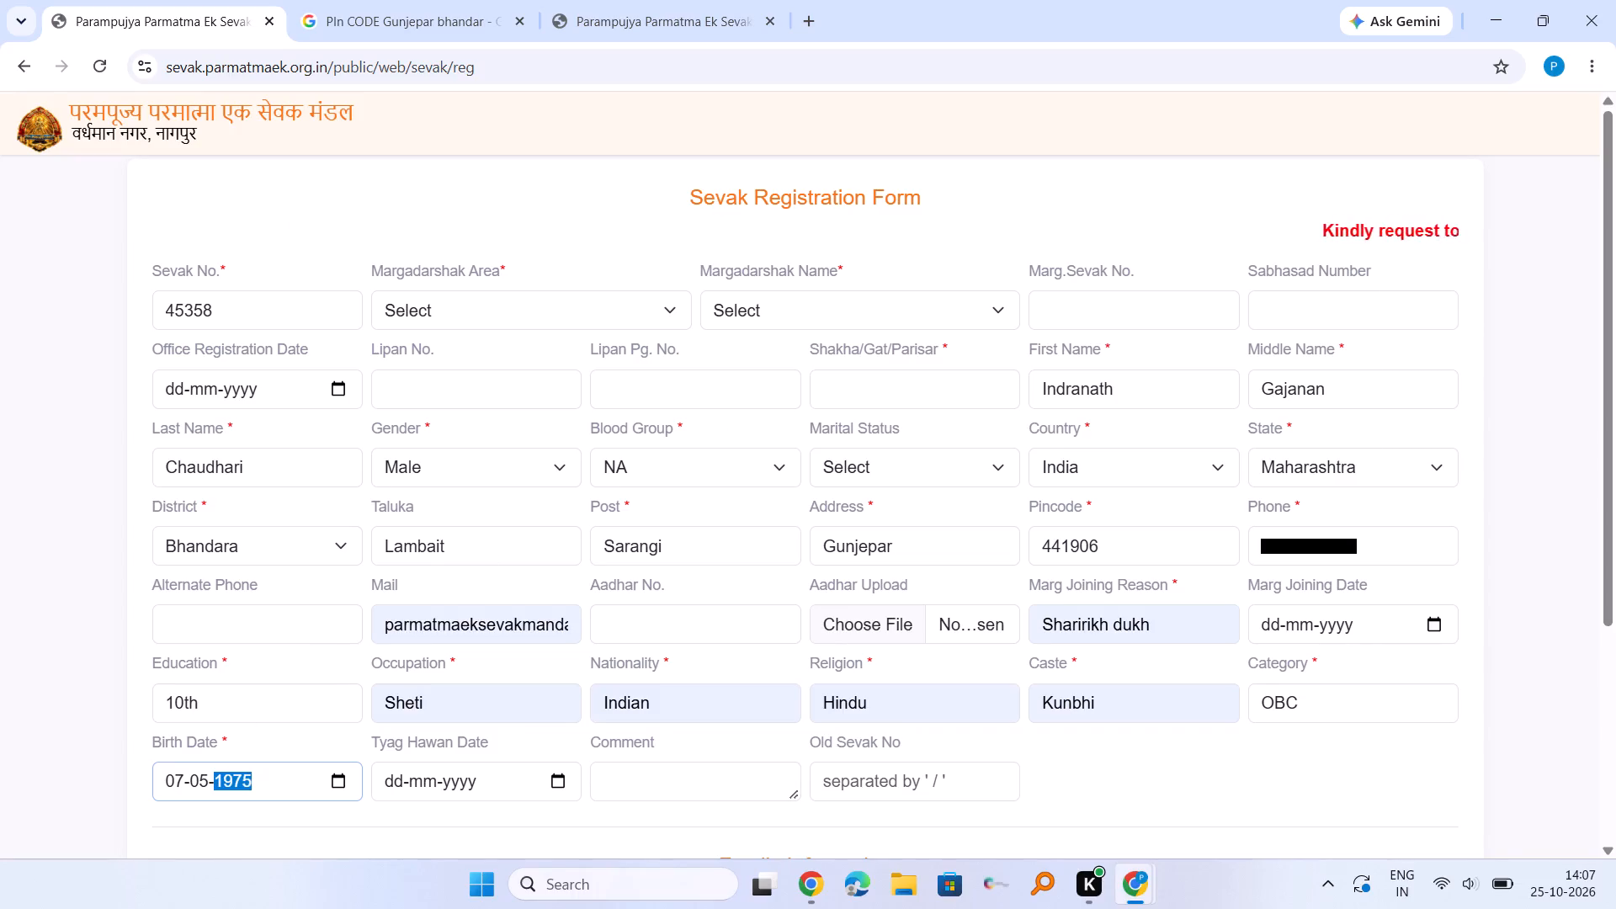
left_click(868, 382)
left_click(913, 451)
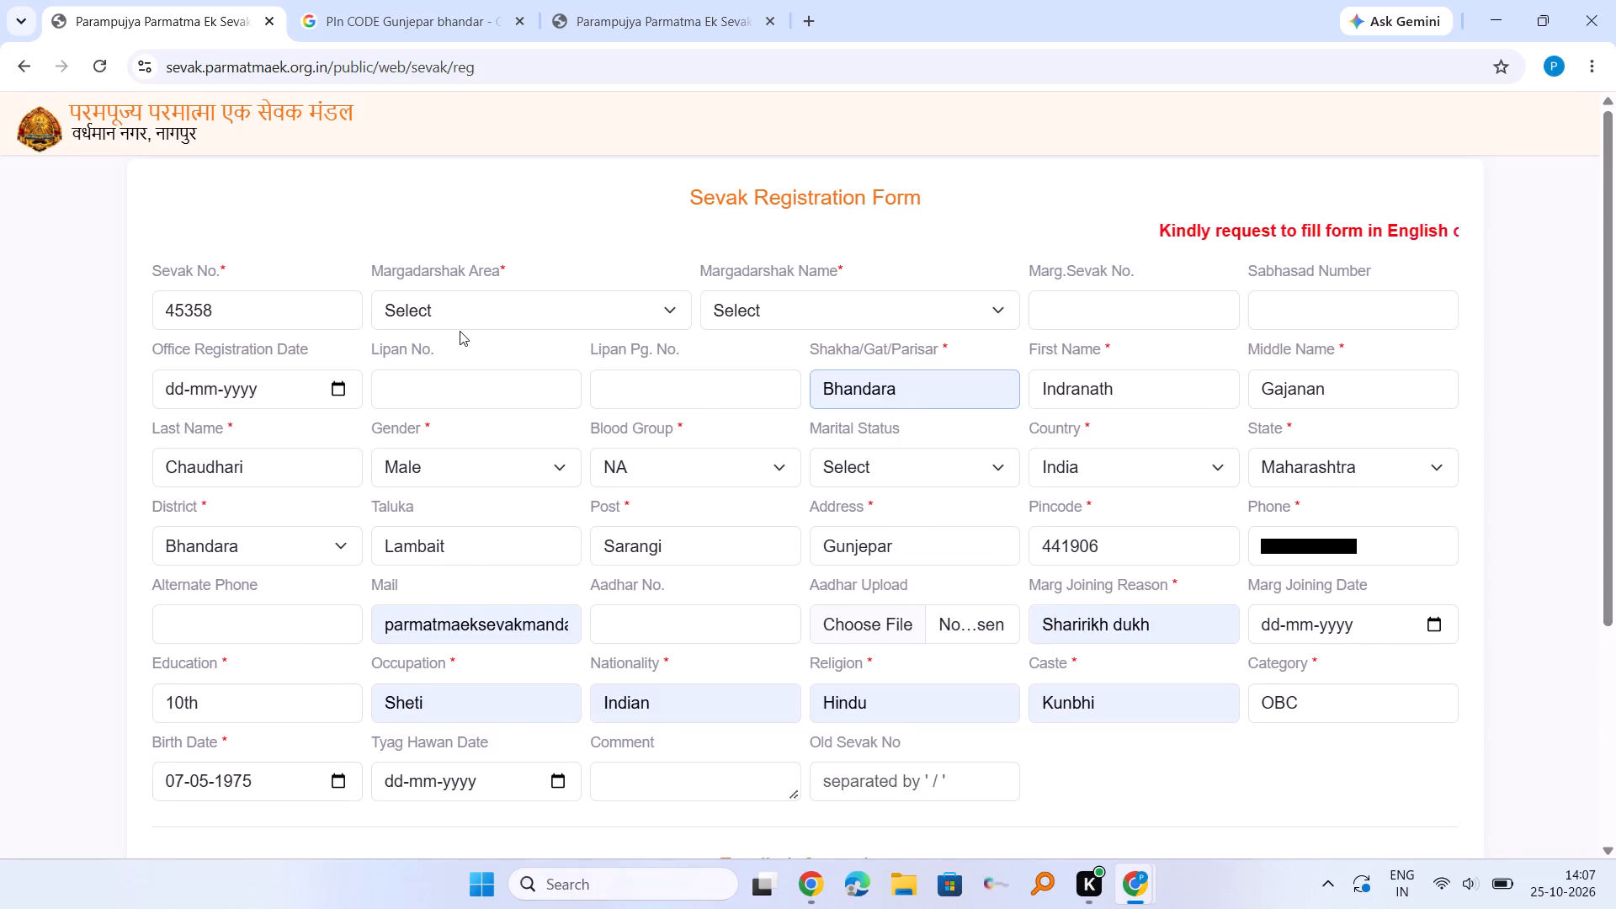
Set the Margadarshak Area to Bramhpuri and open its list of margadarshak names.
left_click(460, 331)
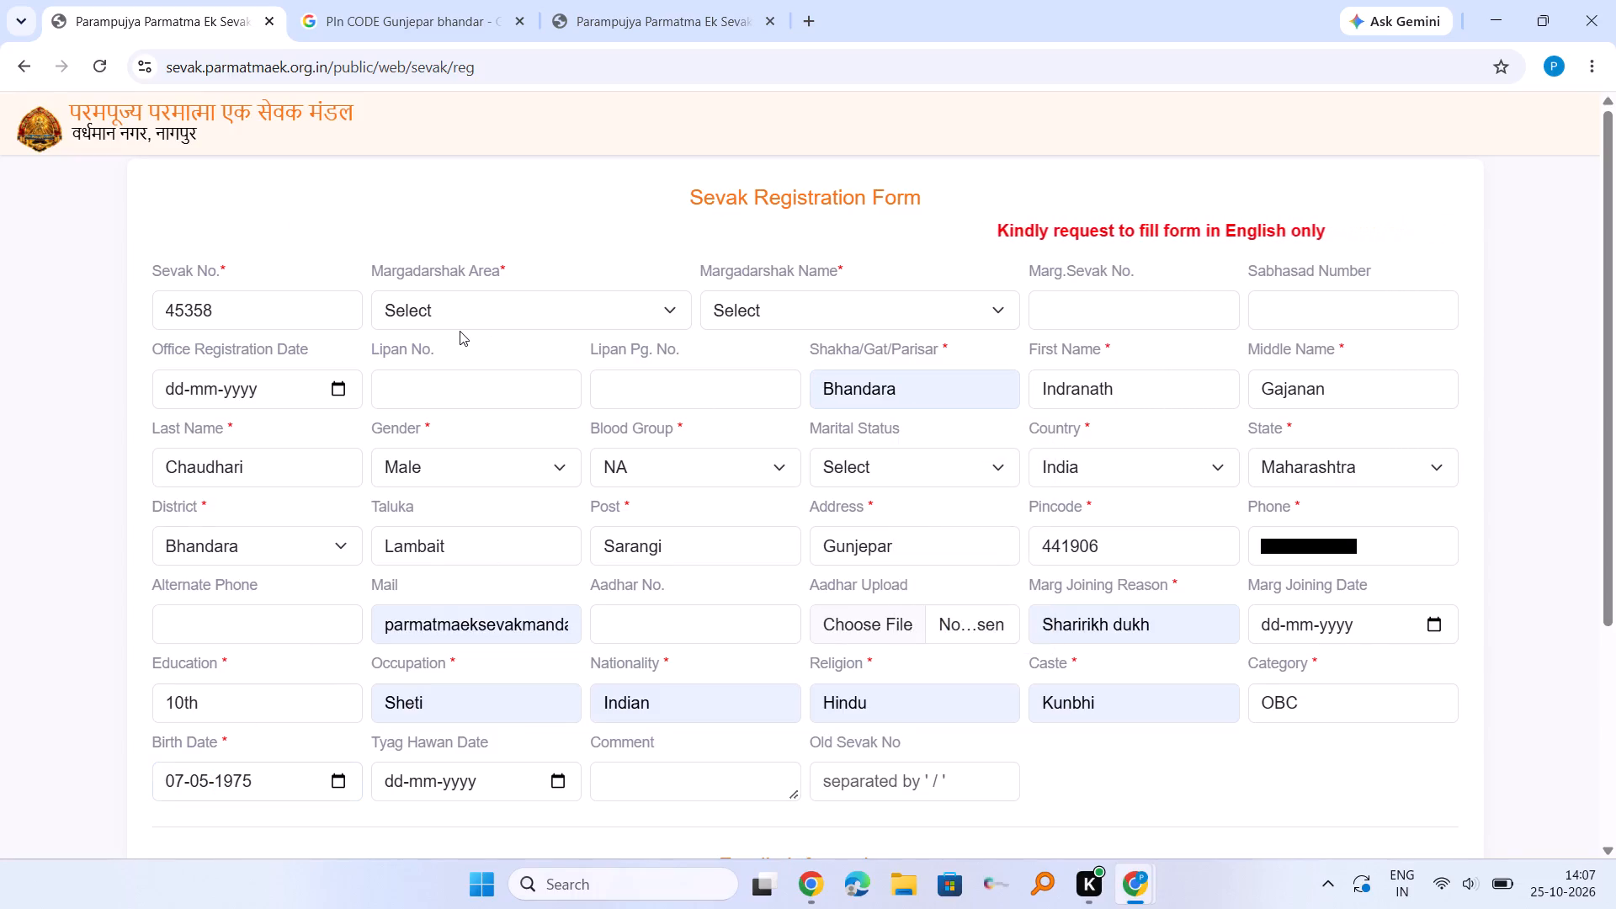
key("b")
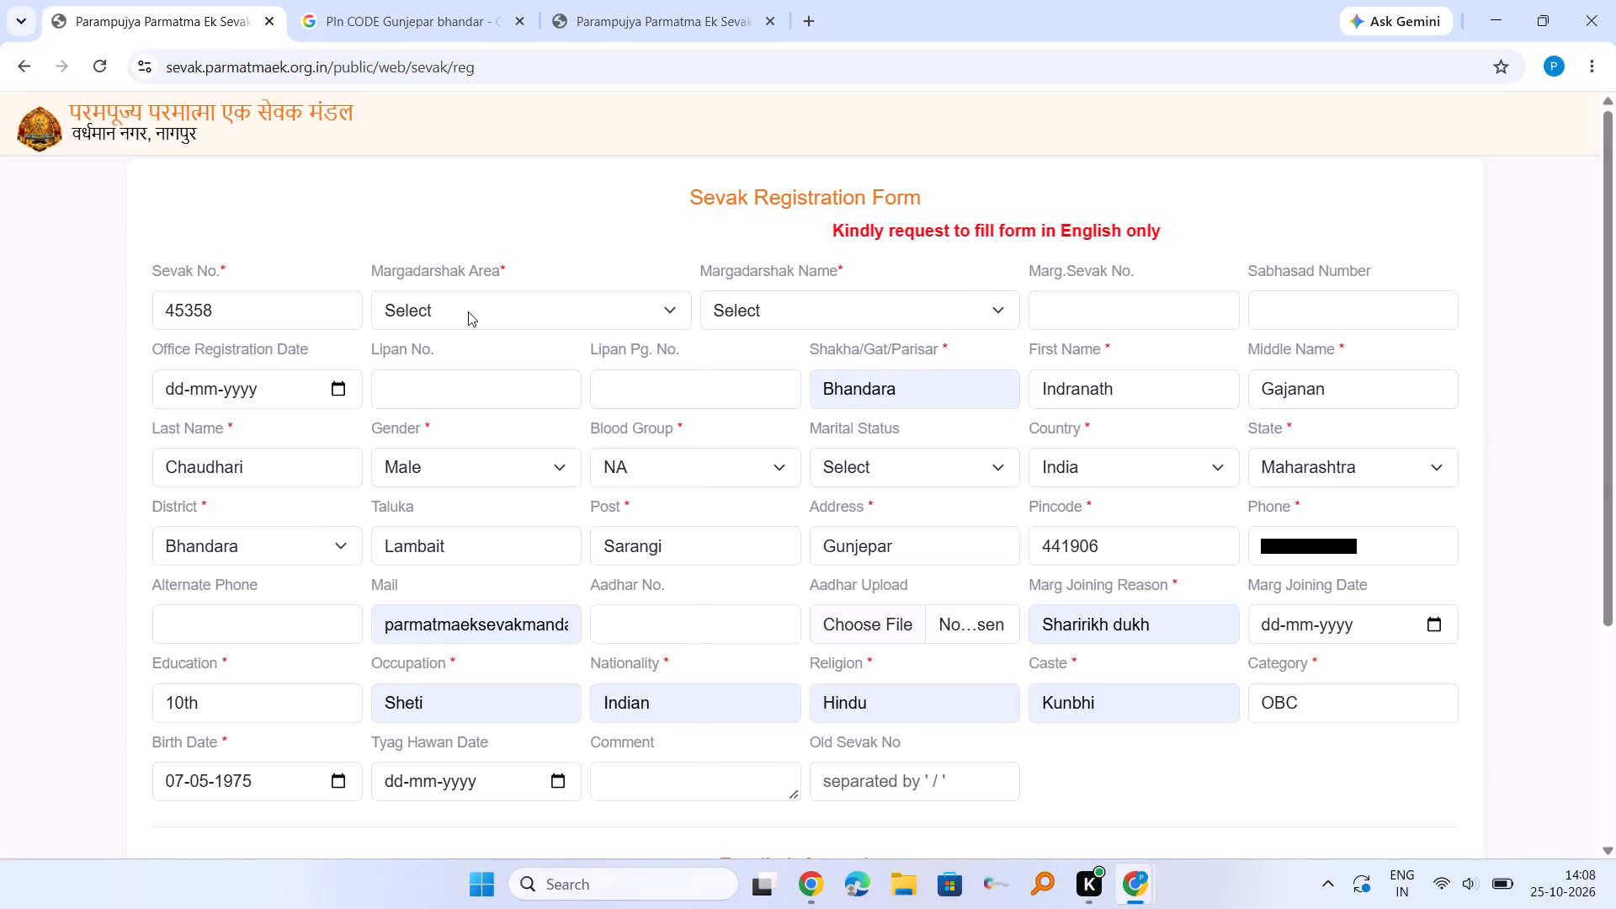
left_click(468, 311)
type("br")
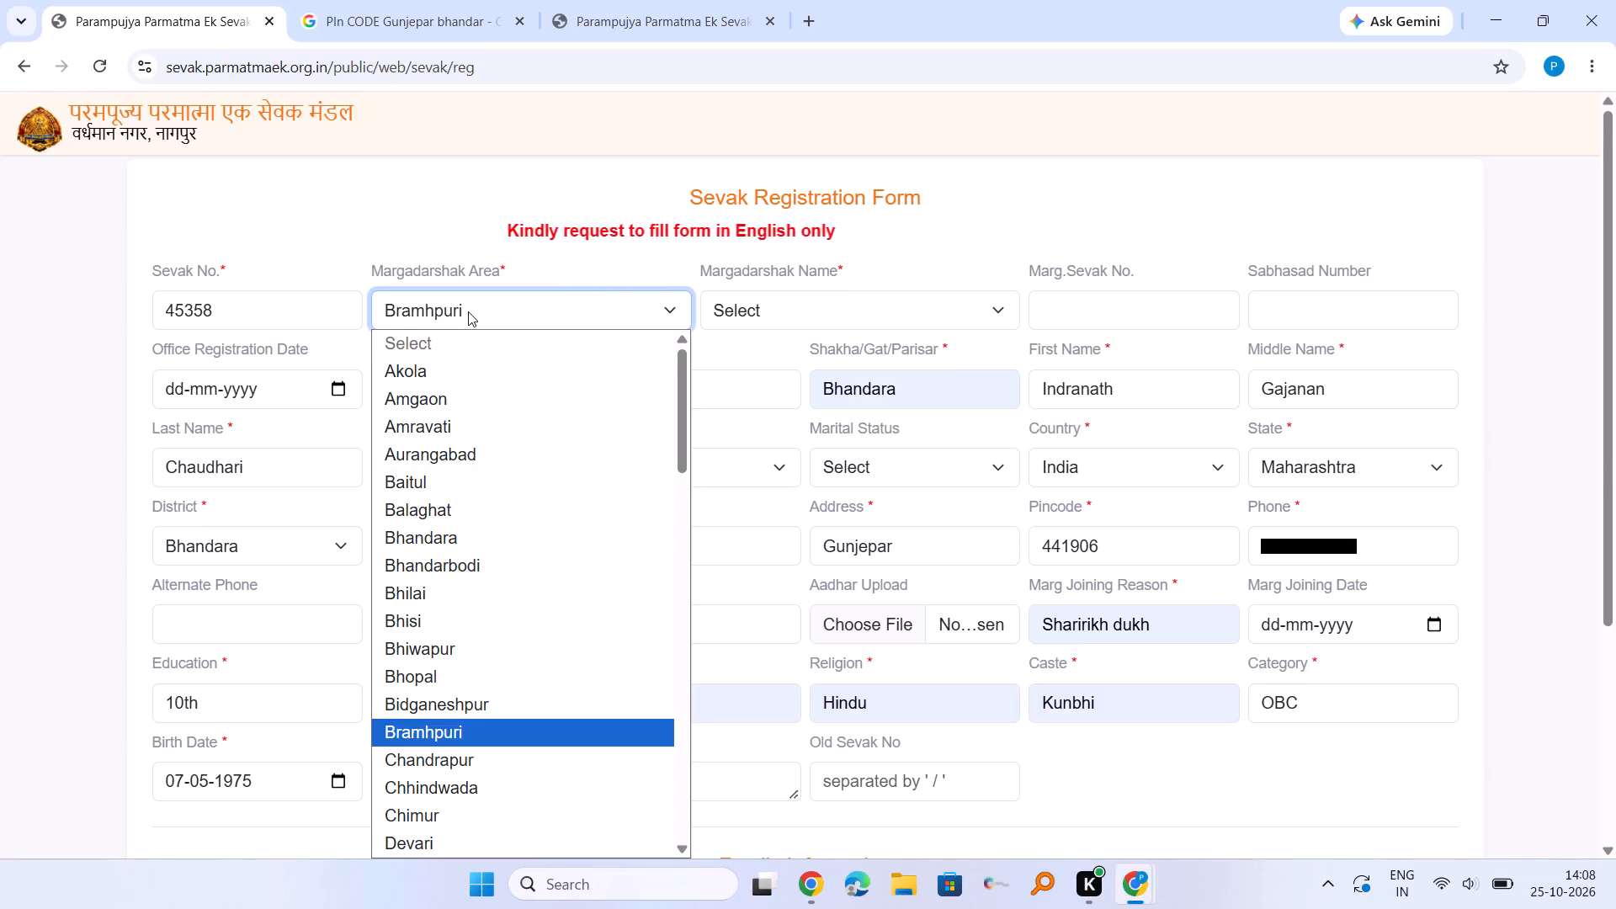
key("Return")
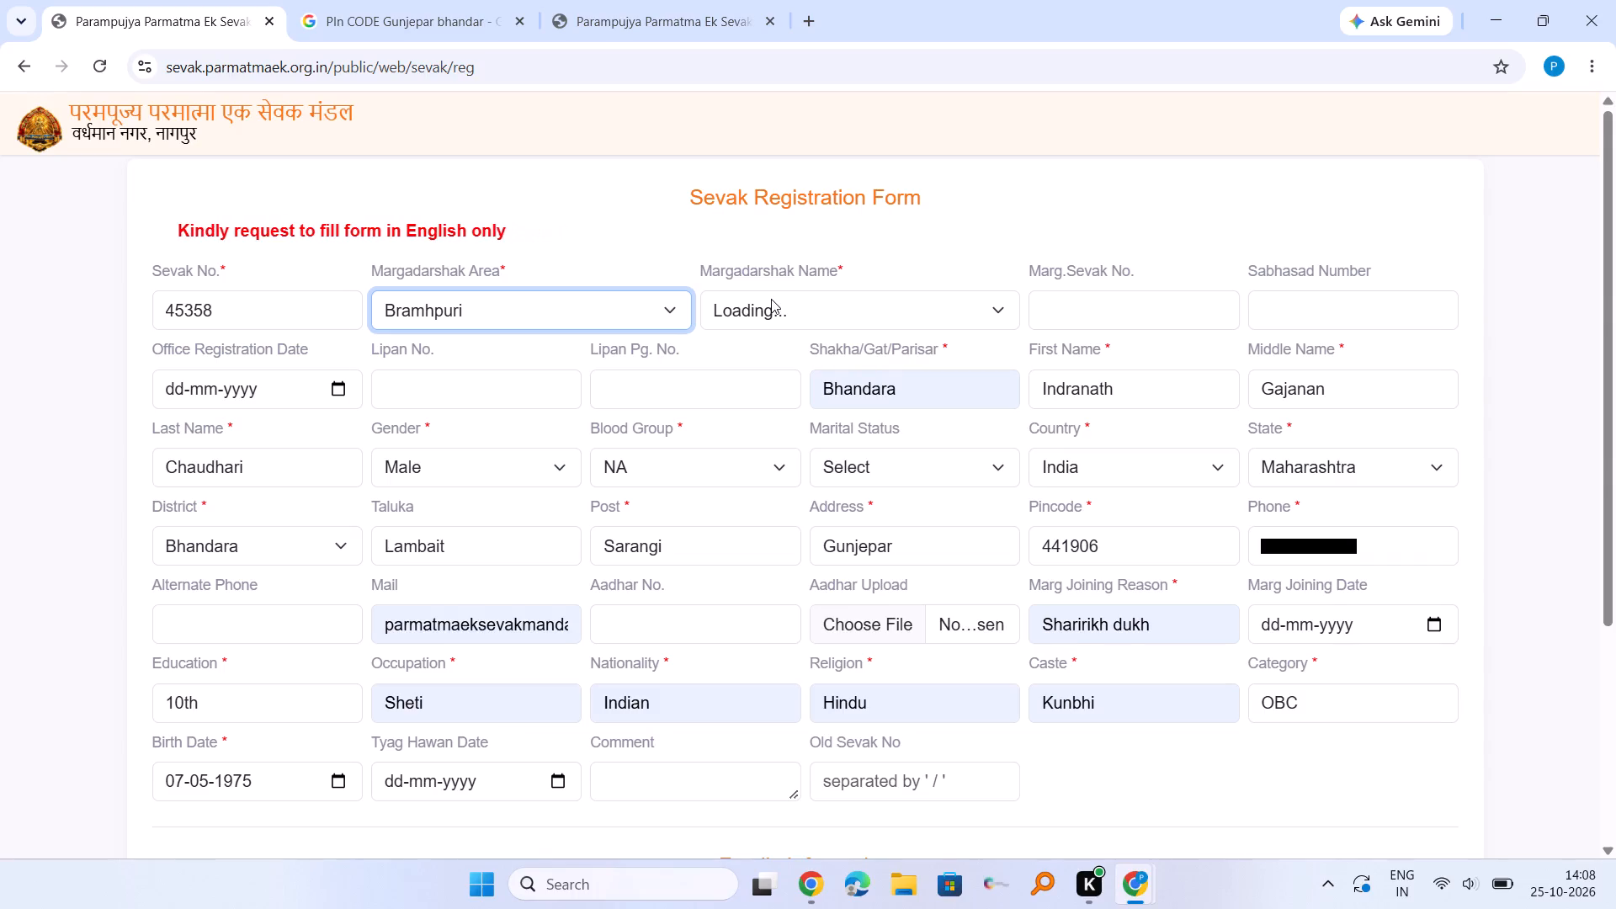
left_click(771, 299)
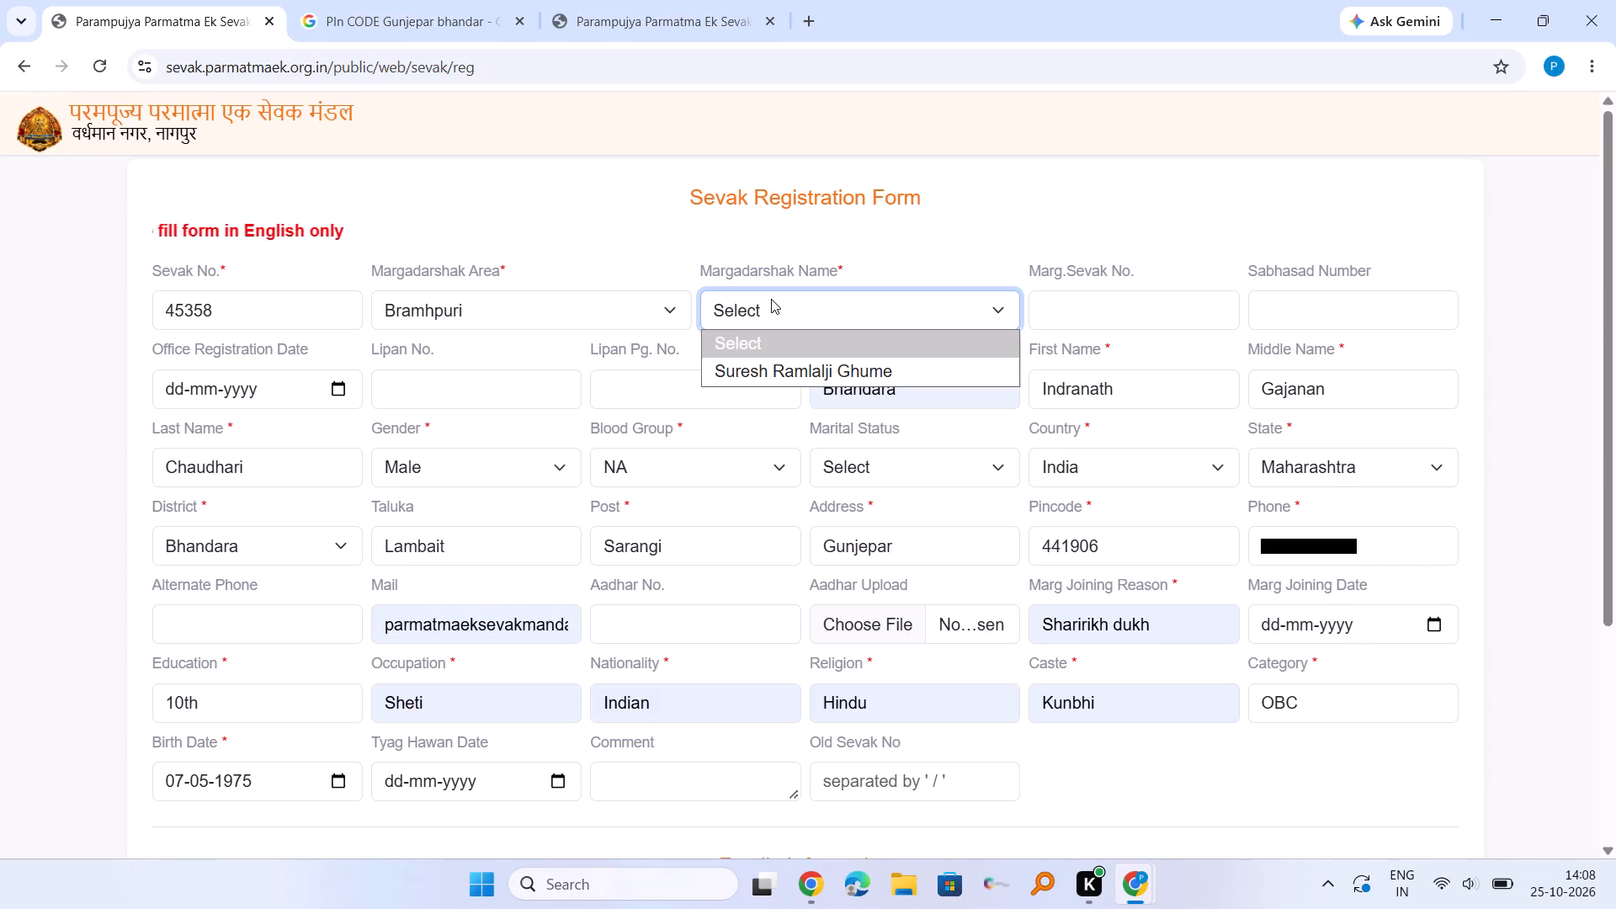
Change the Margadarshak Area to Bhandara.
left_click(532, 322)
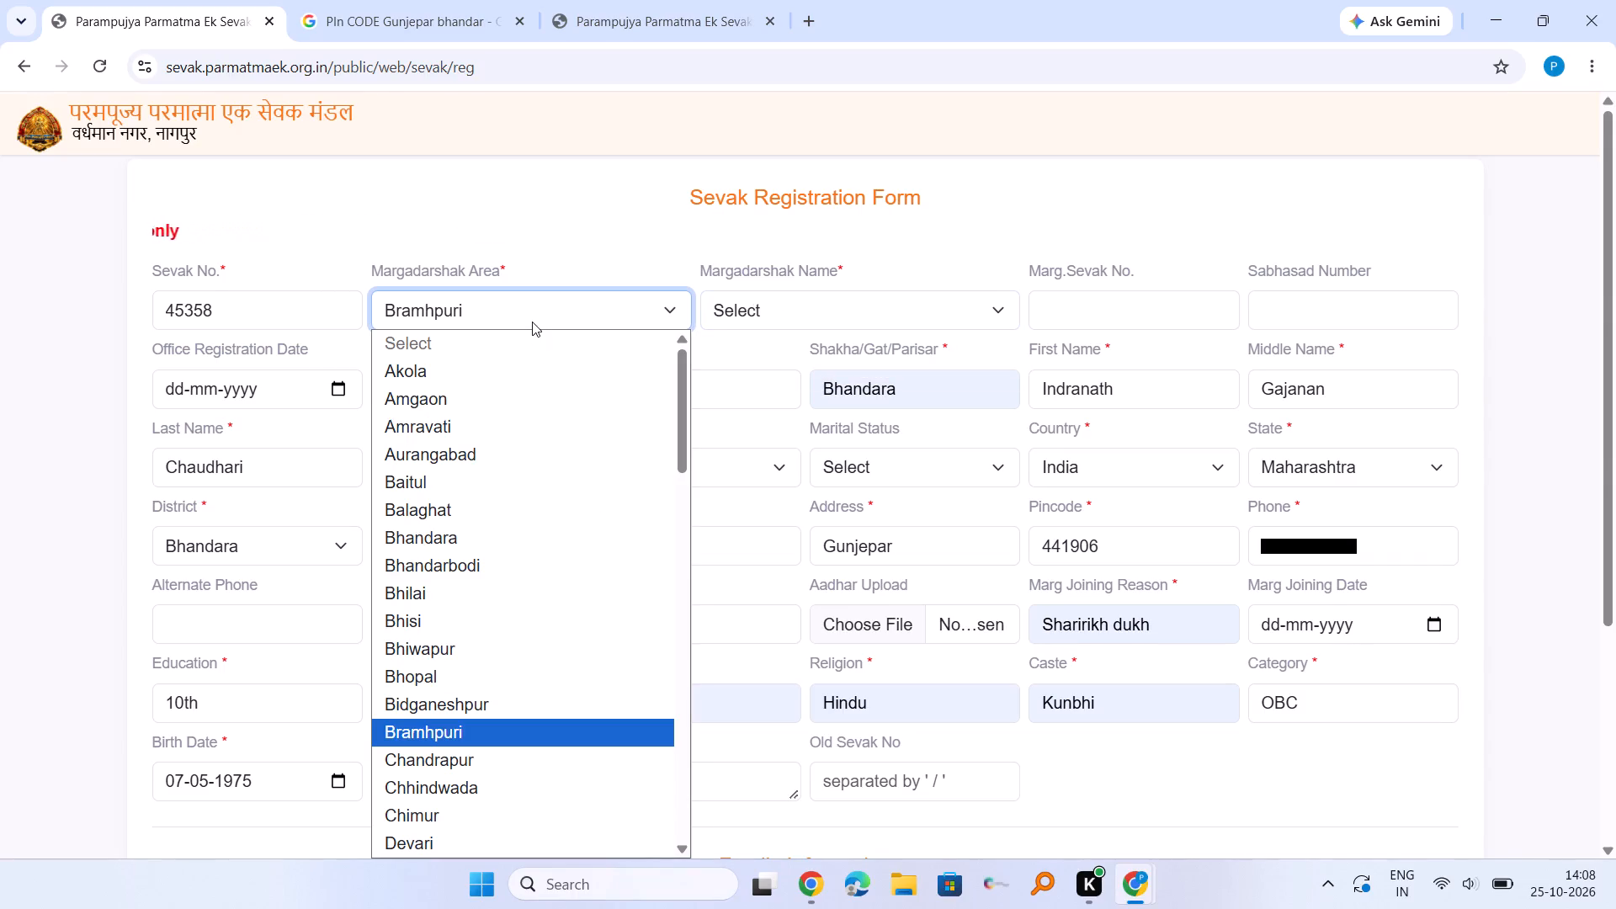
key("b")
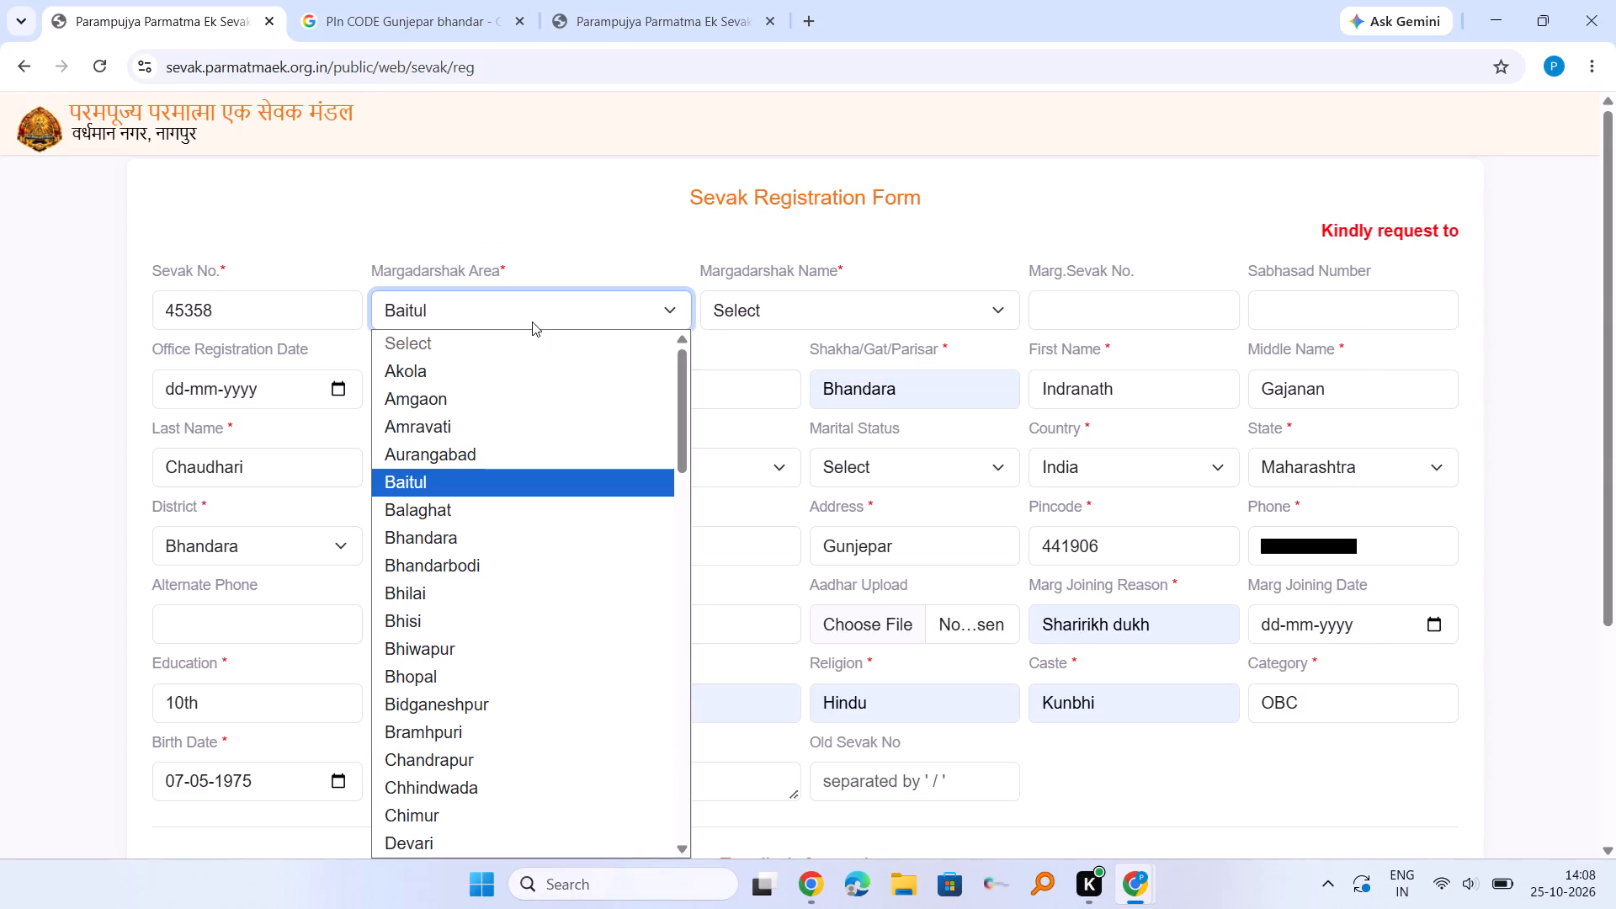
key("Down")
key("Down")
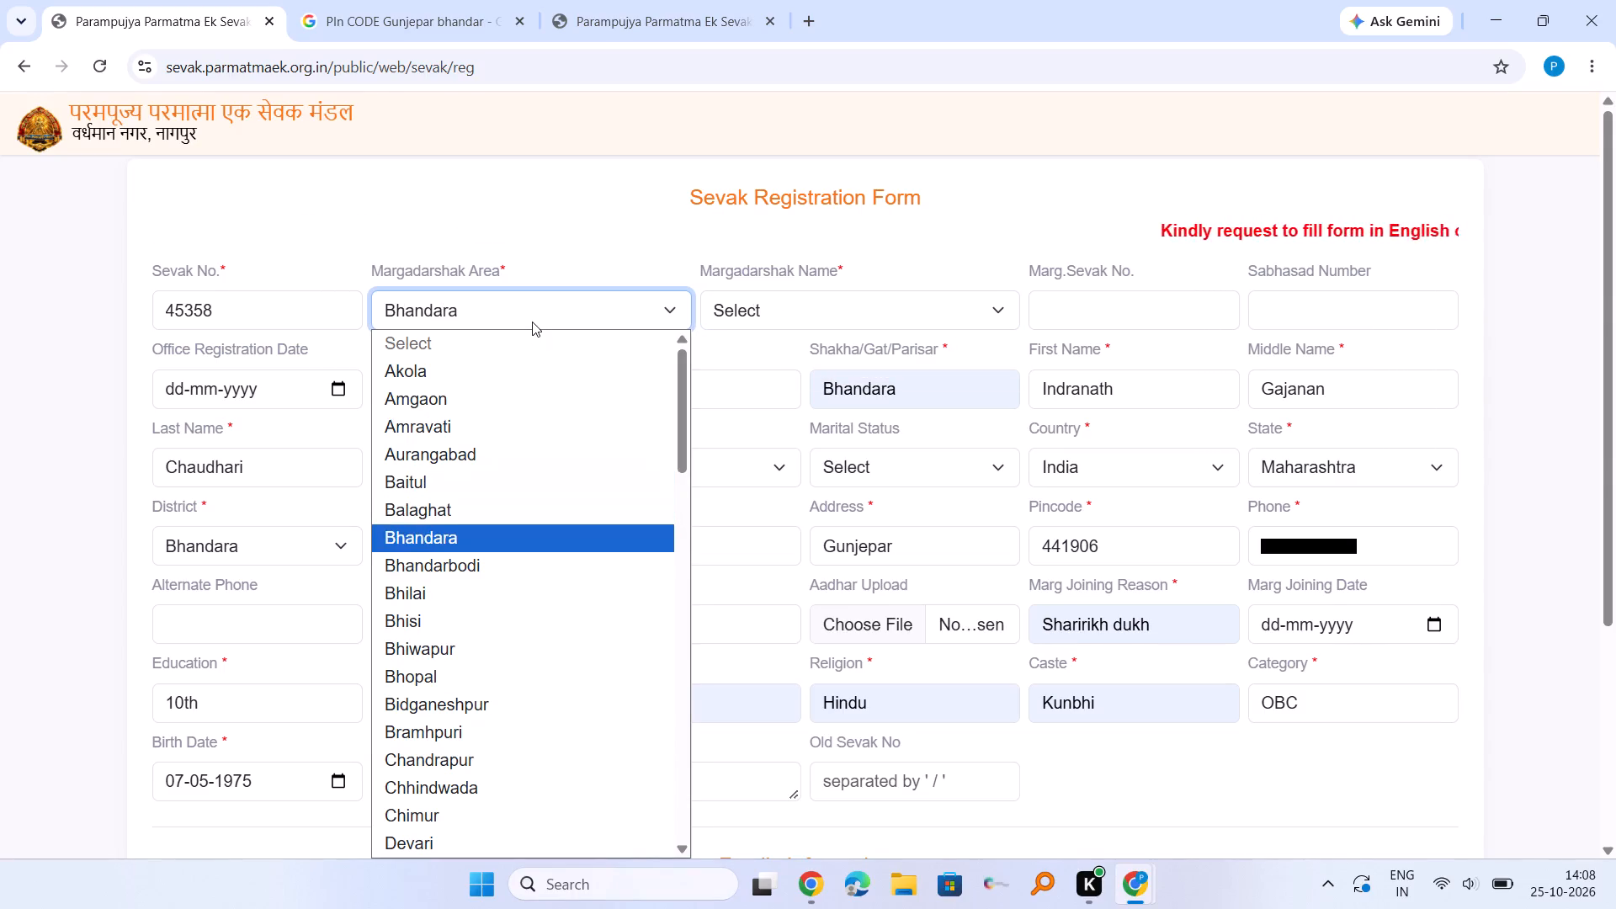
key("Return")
Look through the margadarshak names starting with R in the Bhandara area for the sevak's margadarshak.
left_click(763, 306)
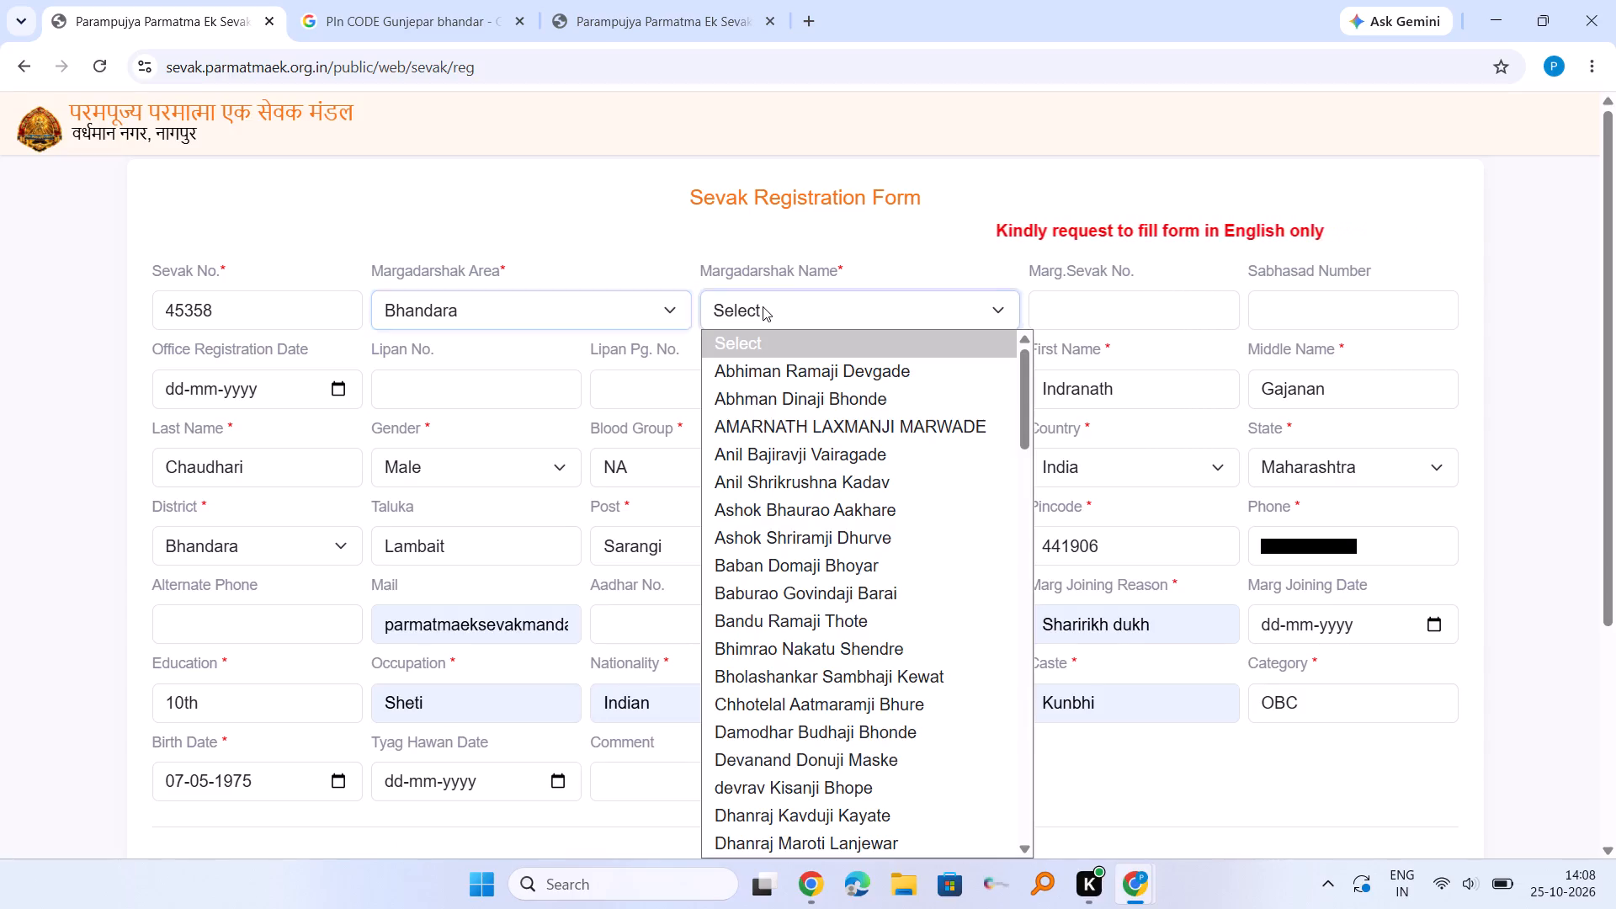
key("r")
key("Down")
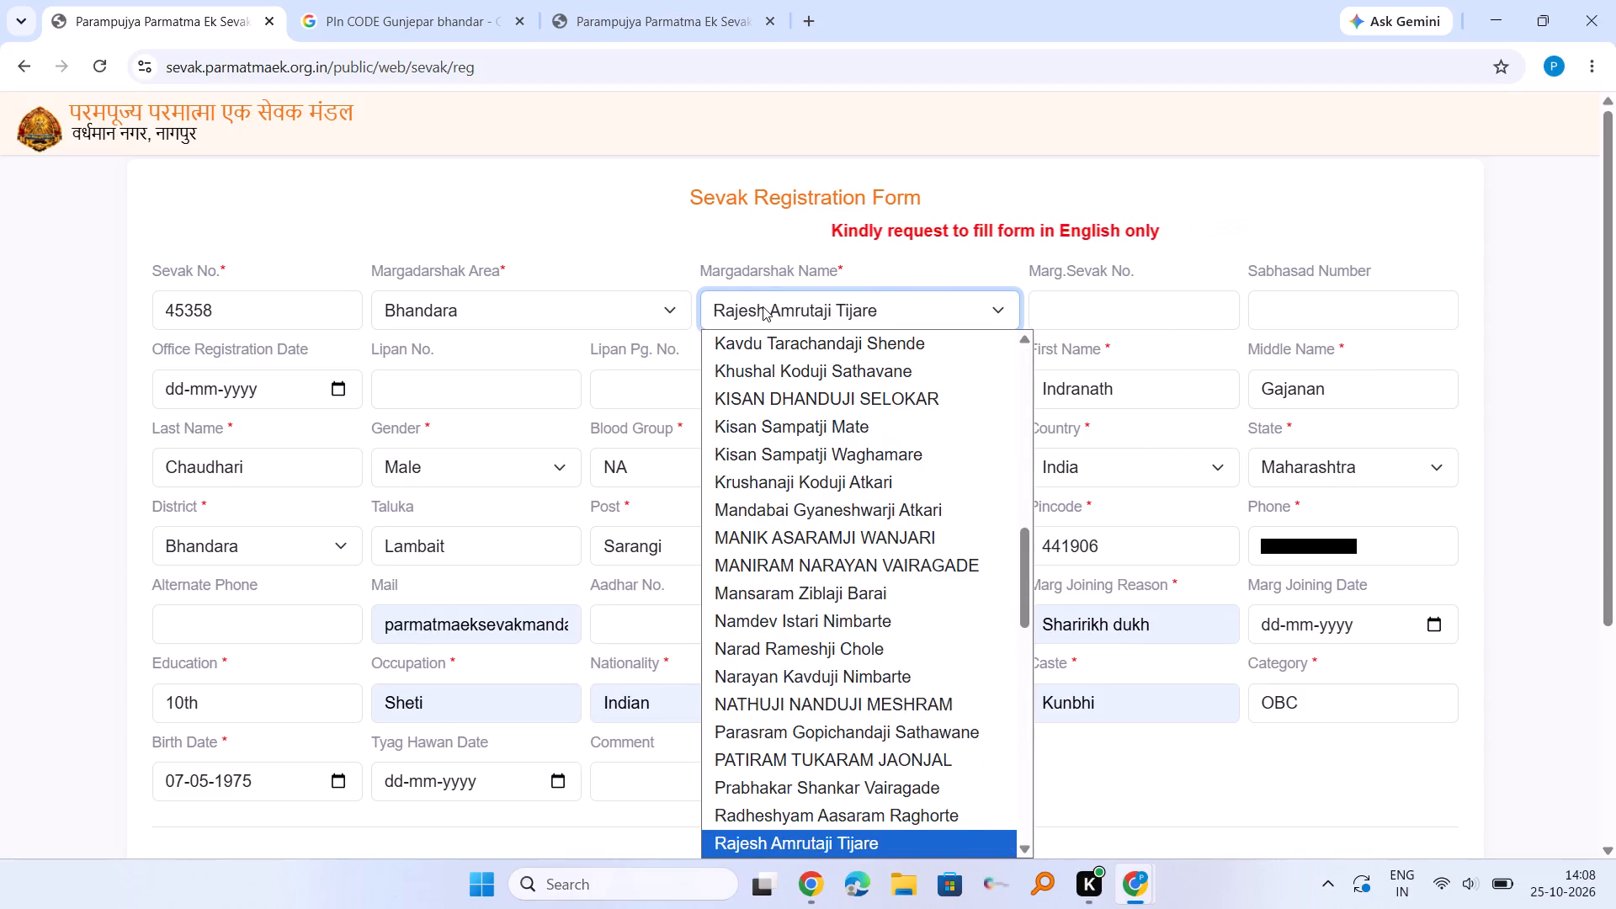
key("Down")
key("Down")
key("Down")
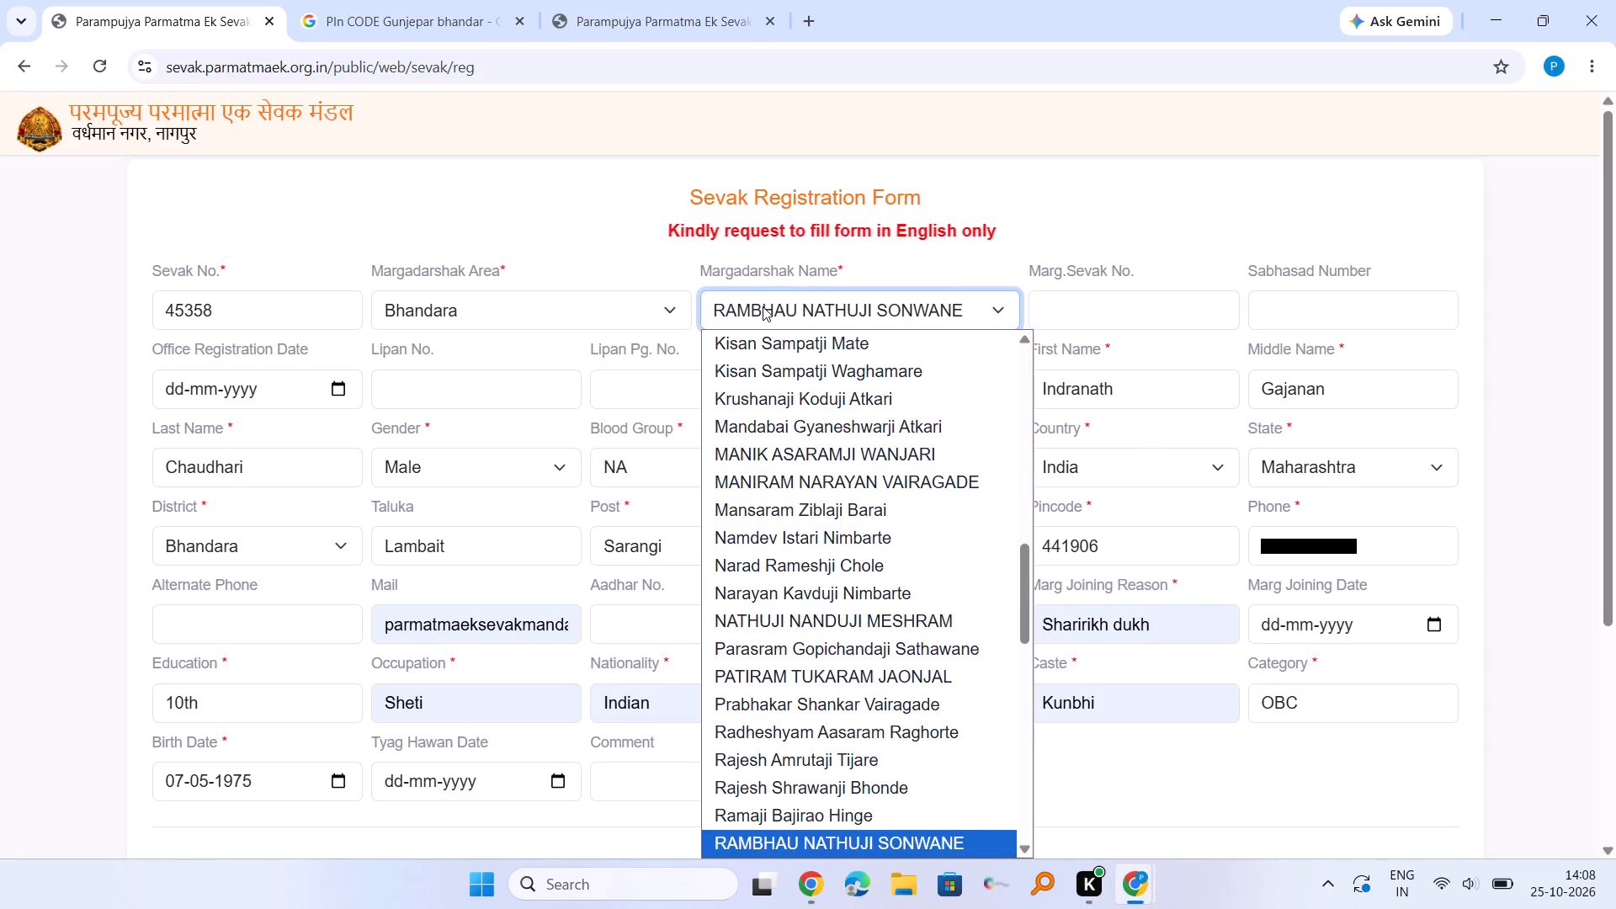
key("Down")
key("Down")
key("Down")
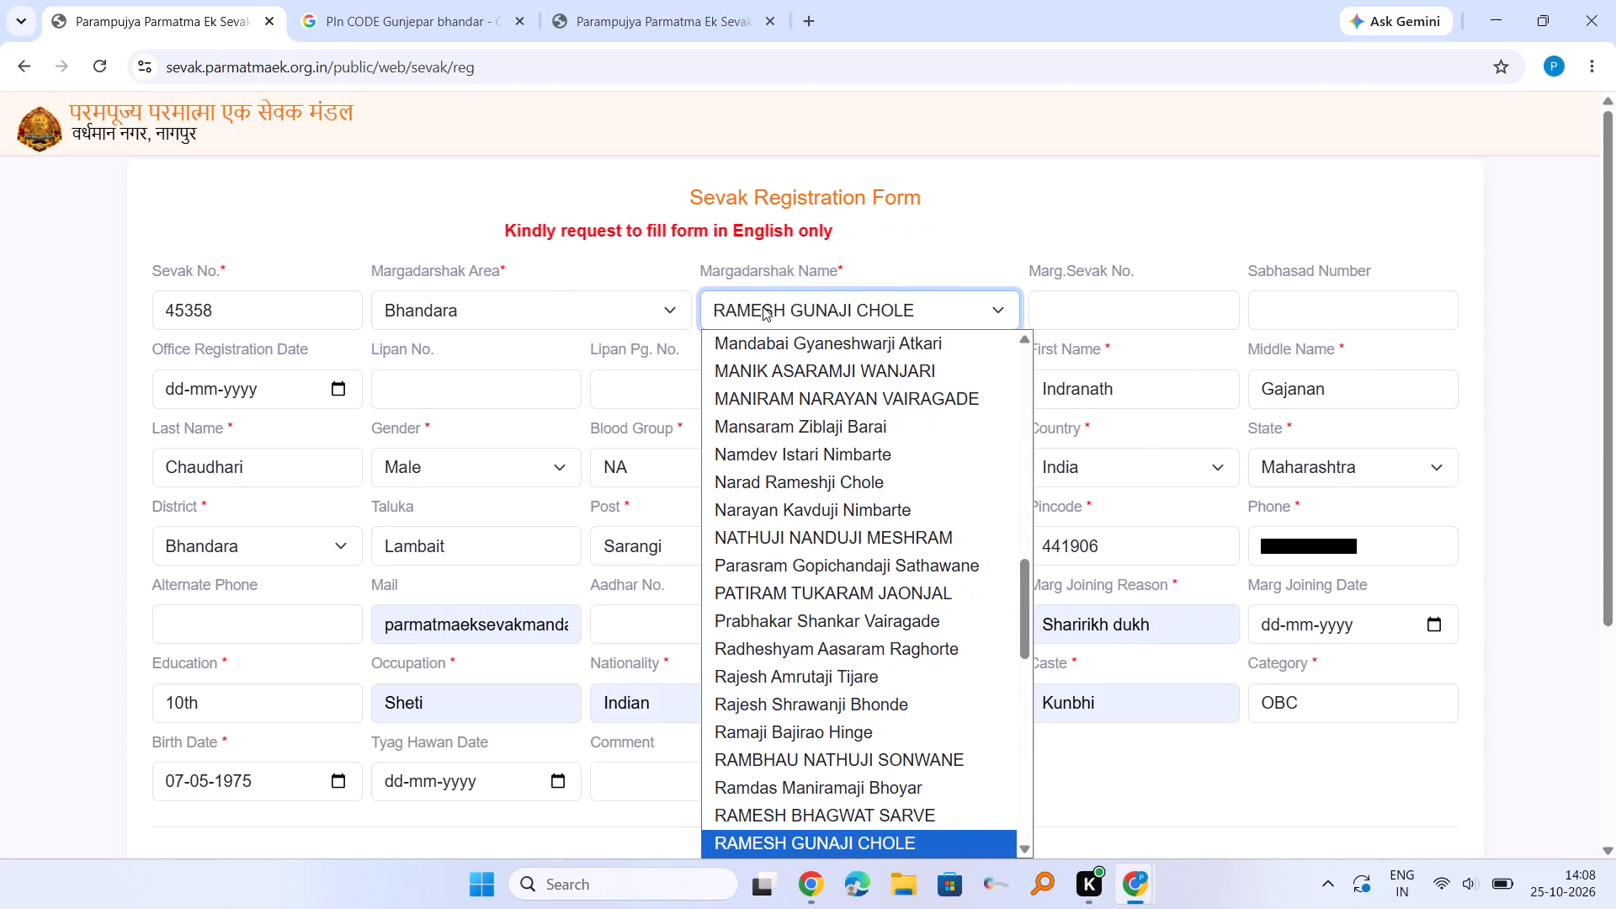
key("Down")
key("Down")
key("Down")
key("Down")
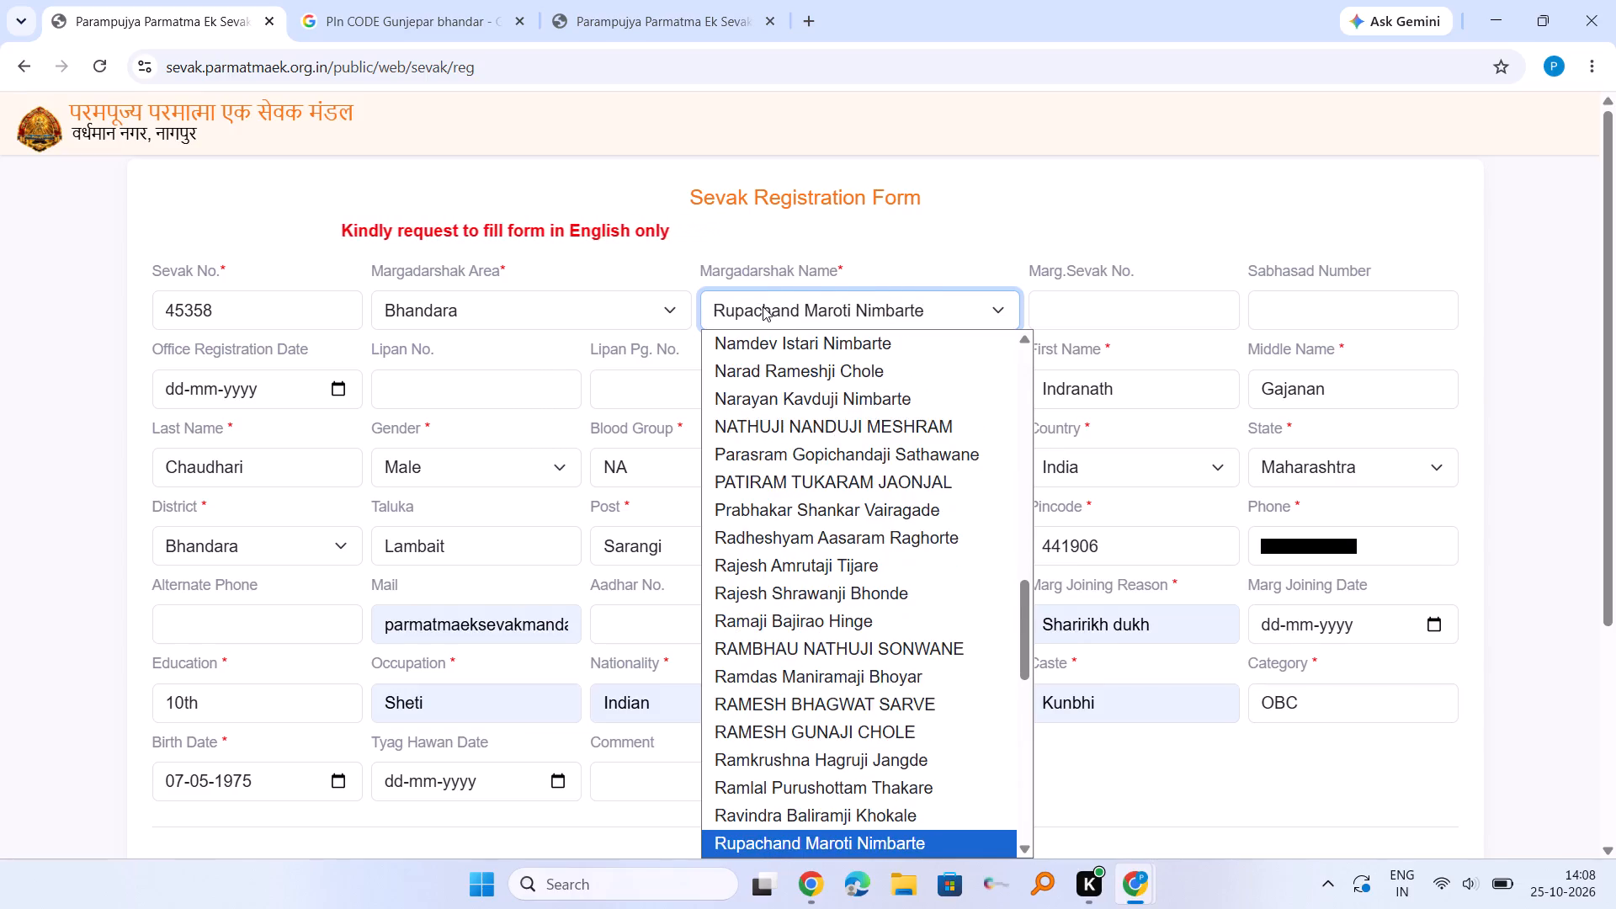
key("Down")
key("Down")
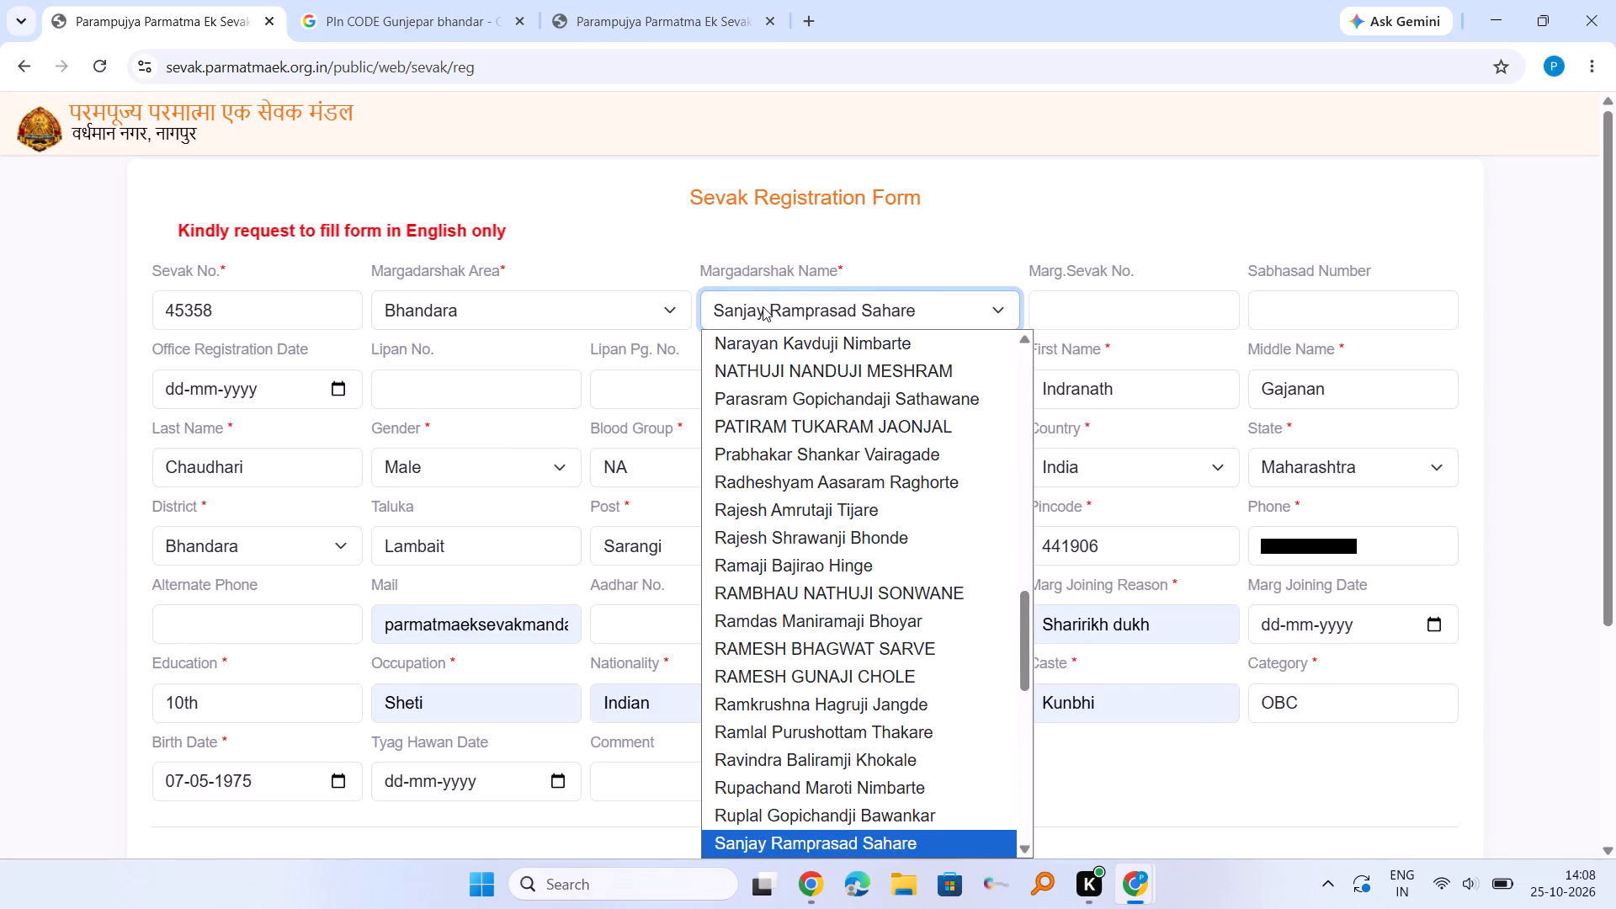
Search the Existing Margadarshak List for "dhanjode" and examine the matching margadarshaks' sevak numbers and places.
left_click(618, 13)
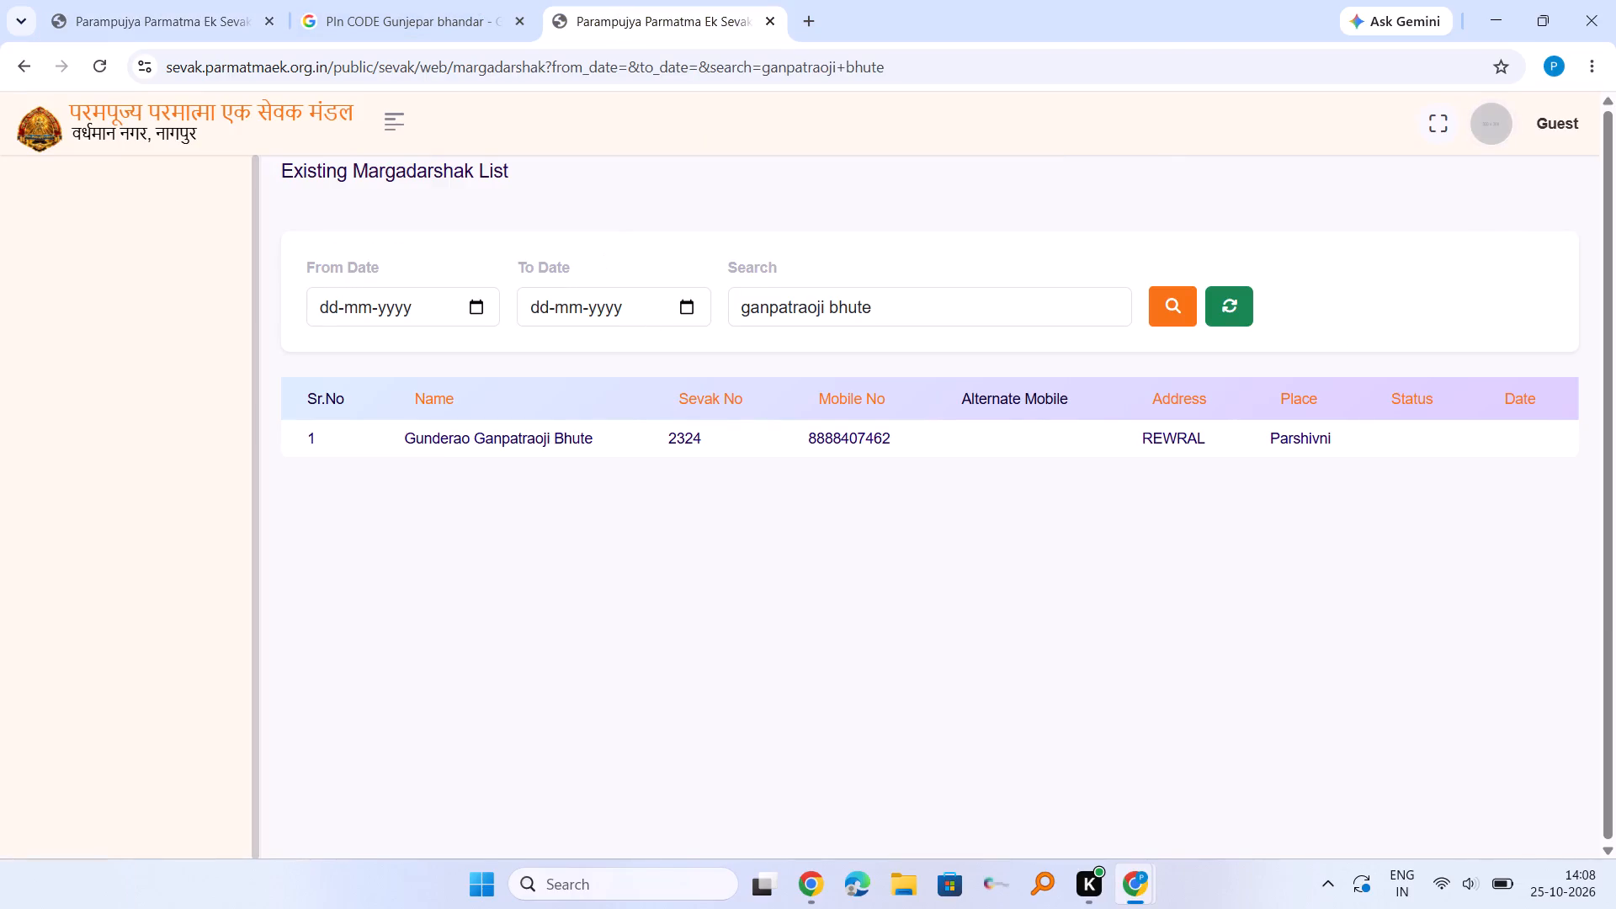
triple_click(806, 302)
left_click(806, 302)
key("BackSpace")
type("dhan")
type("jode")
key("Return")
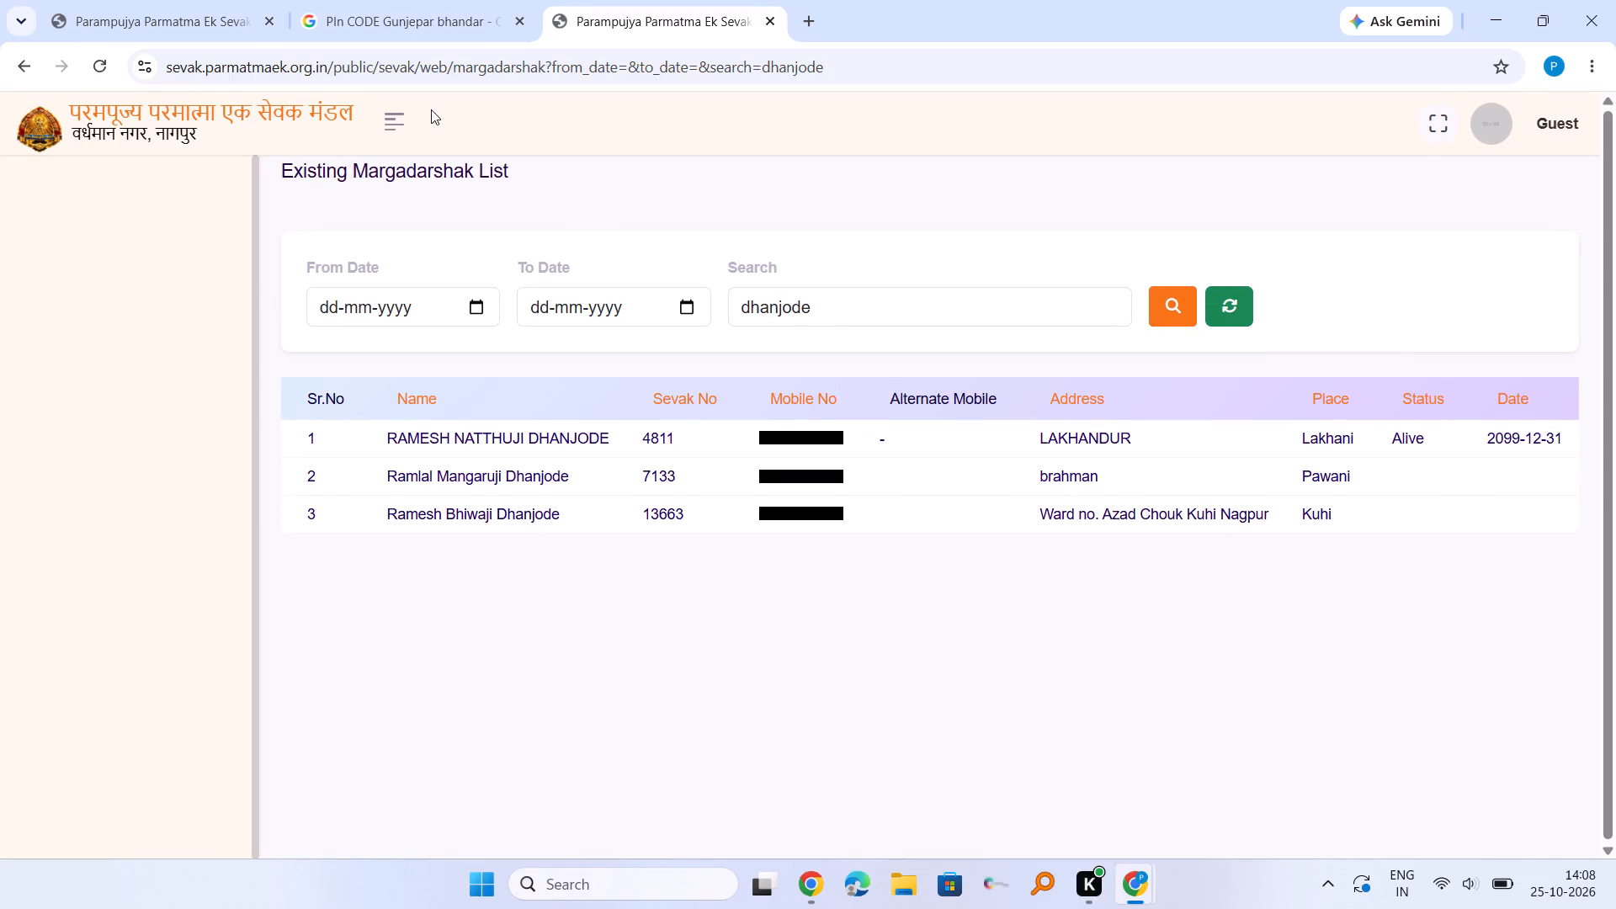
left_click(389, 125)
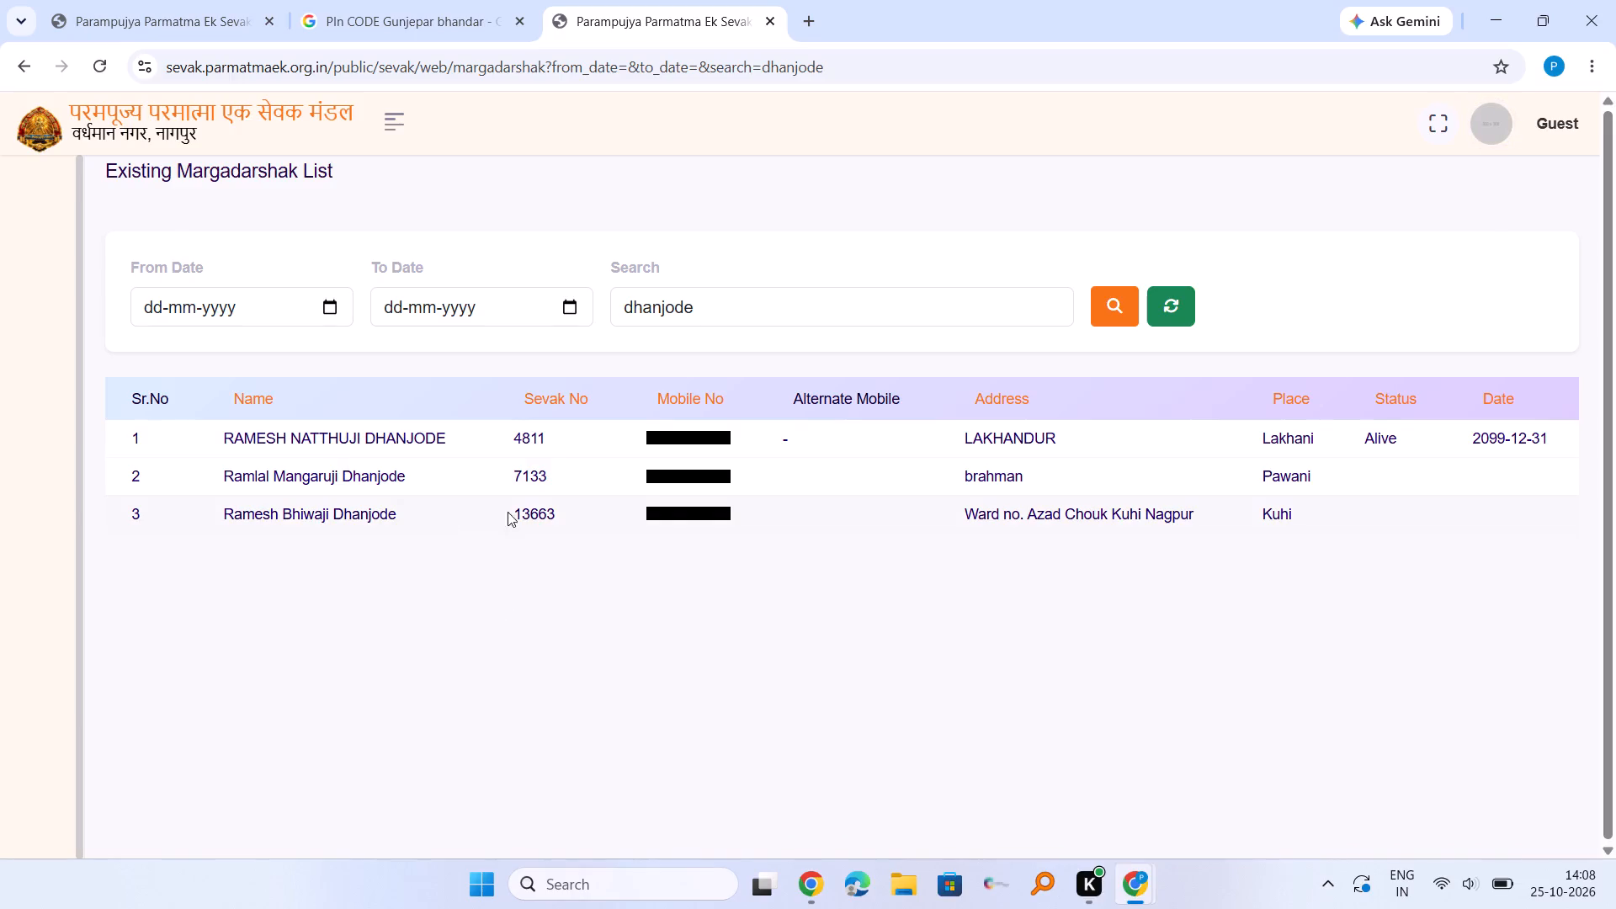
scroll(745, 716, "down", 1)
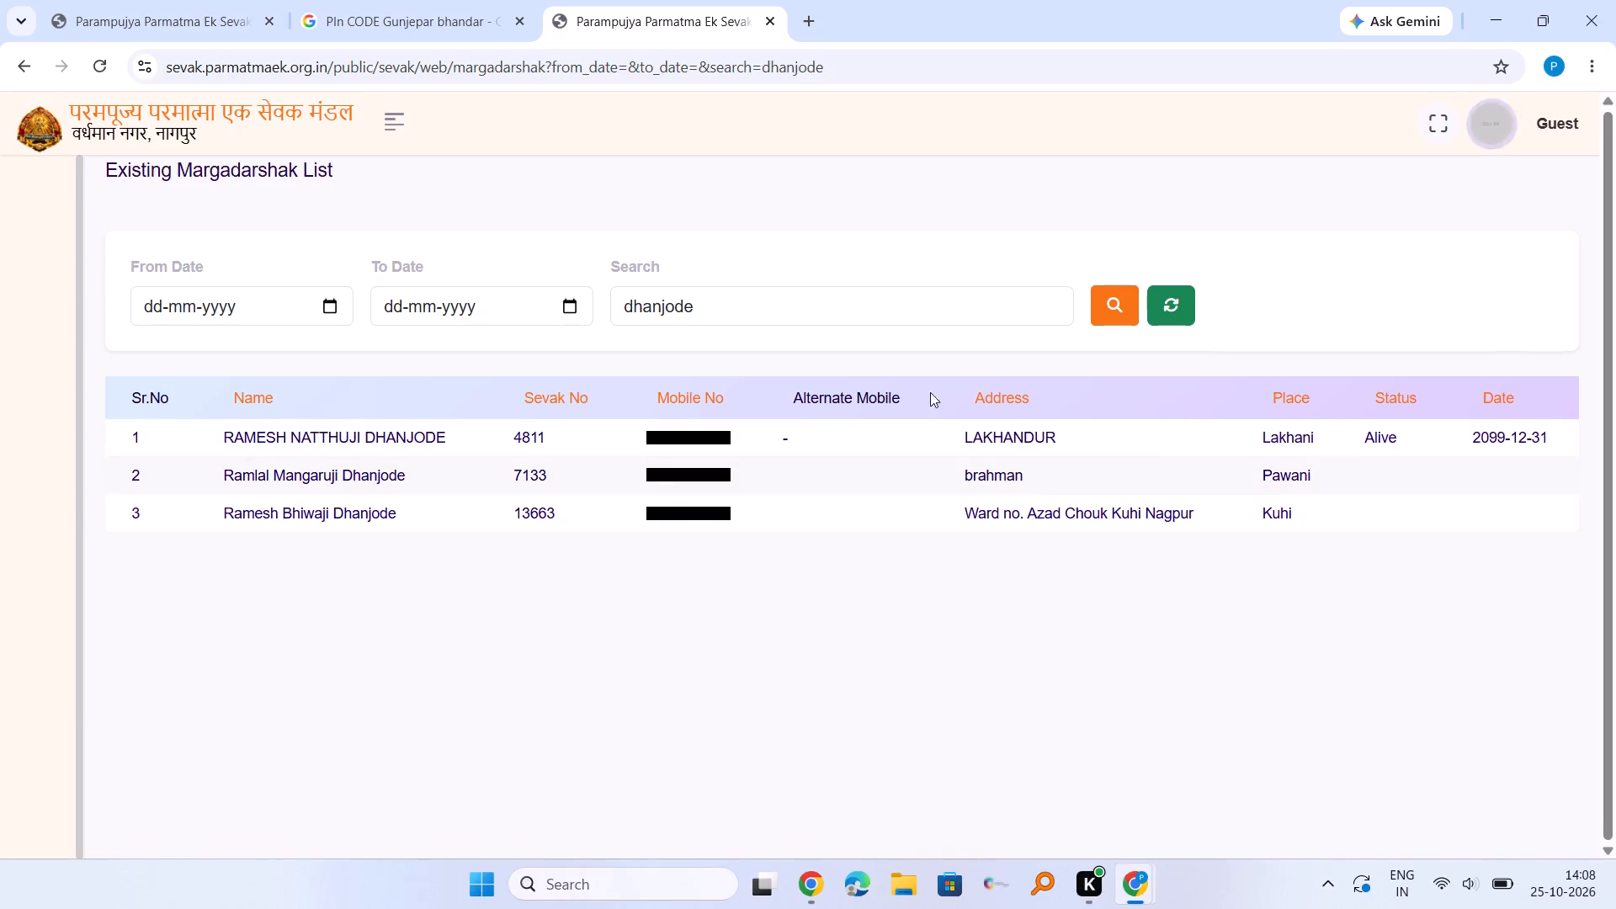
left_click(208, 0)
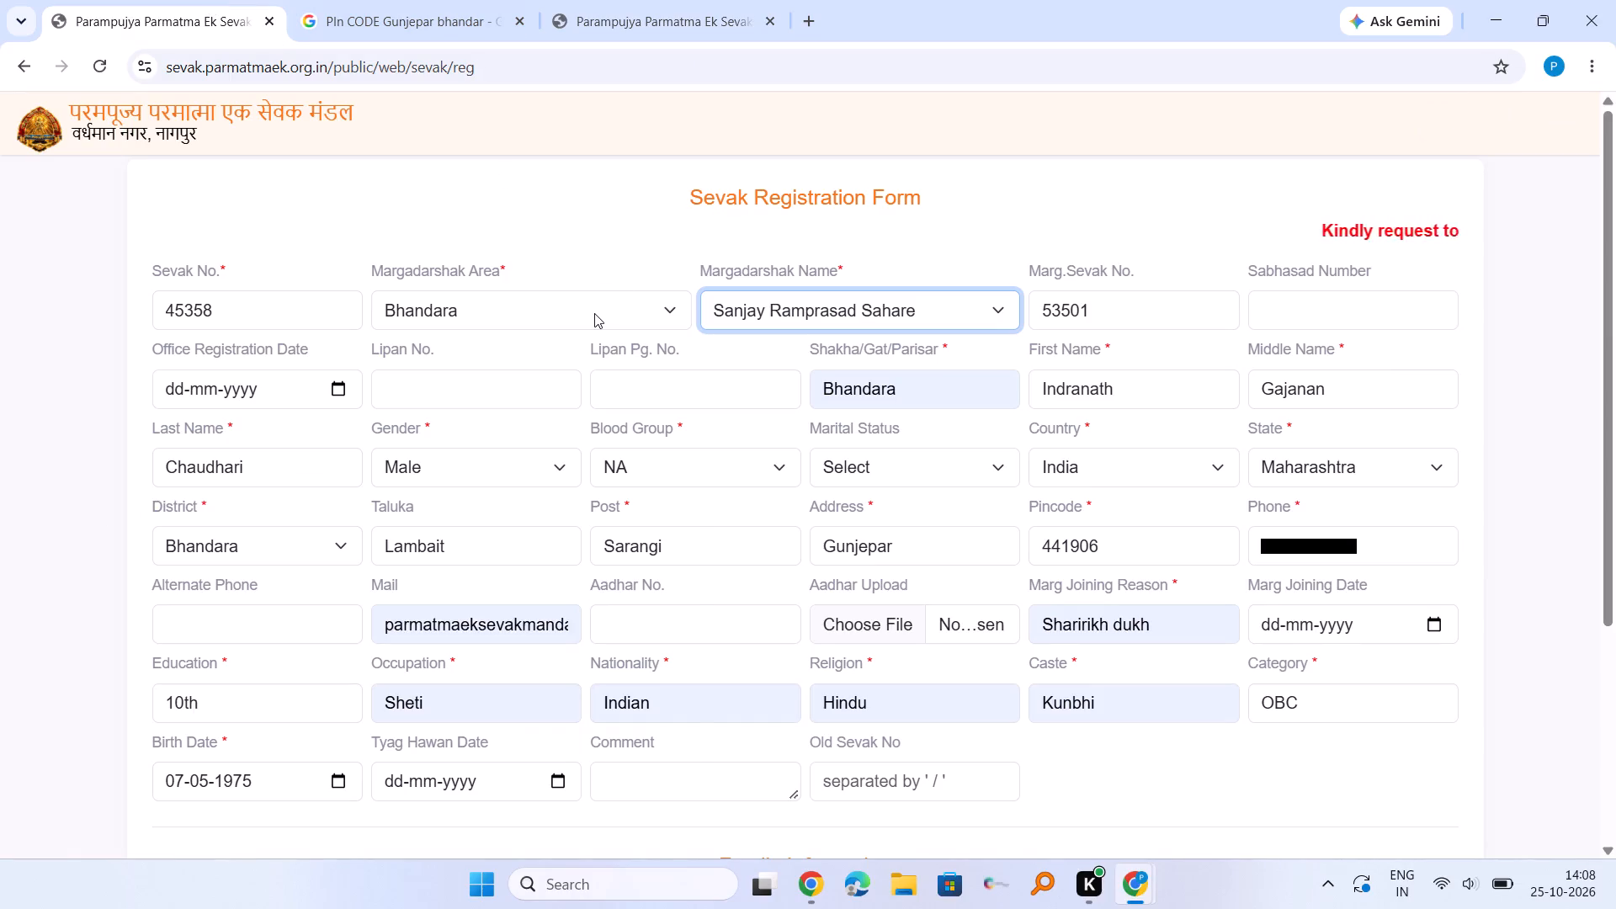
left_click(594, 313)
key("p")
key("Down")
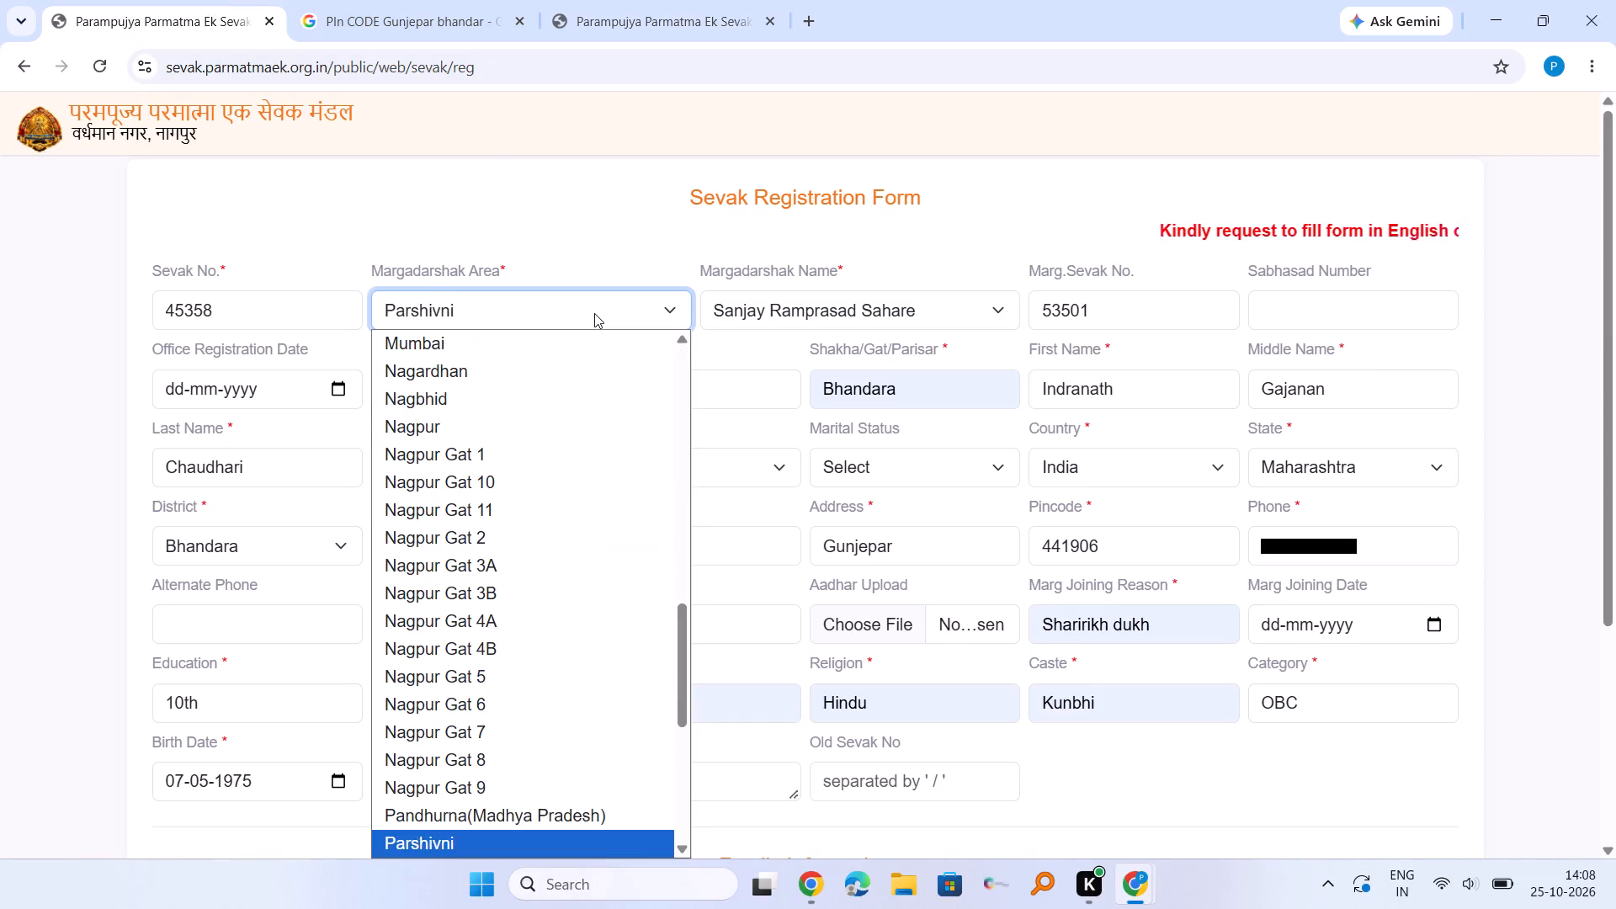
key("Down")
key("Return")
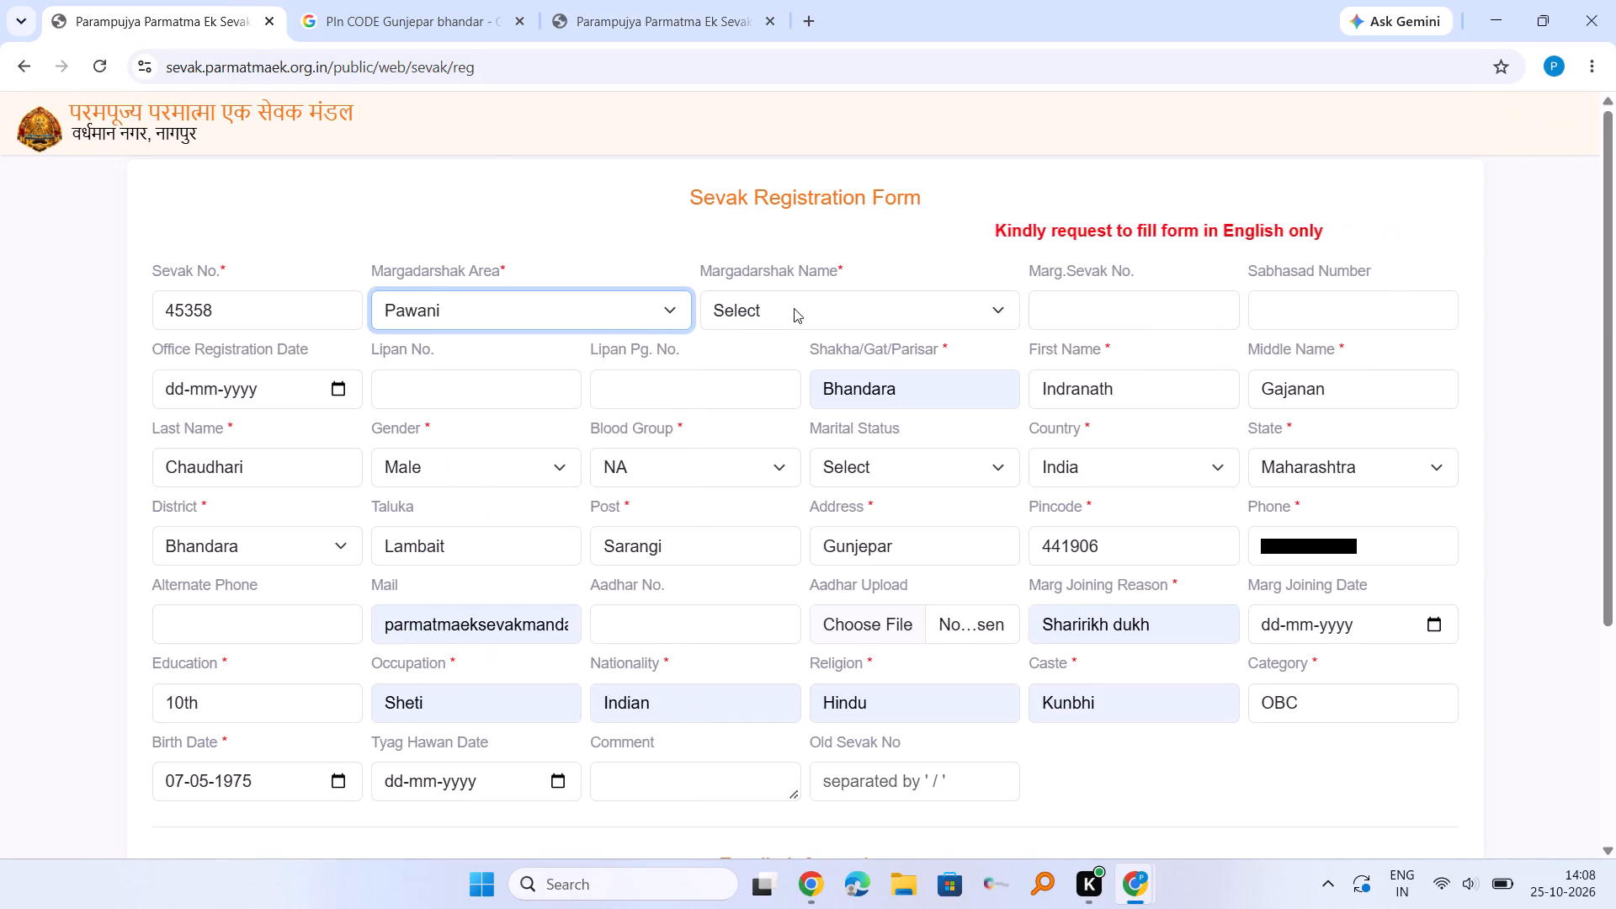
left_click(794, 308)
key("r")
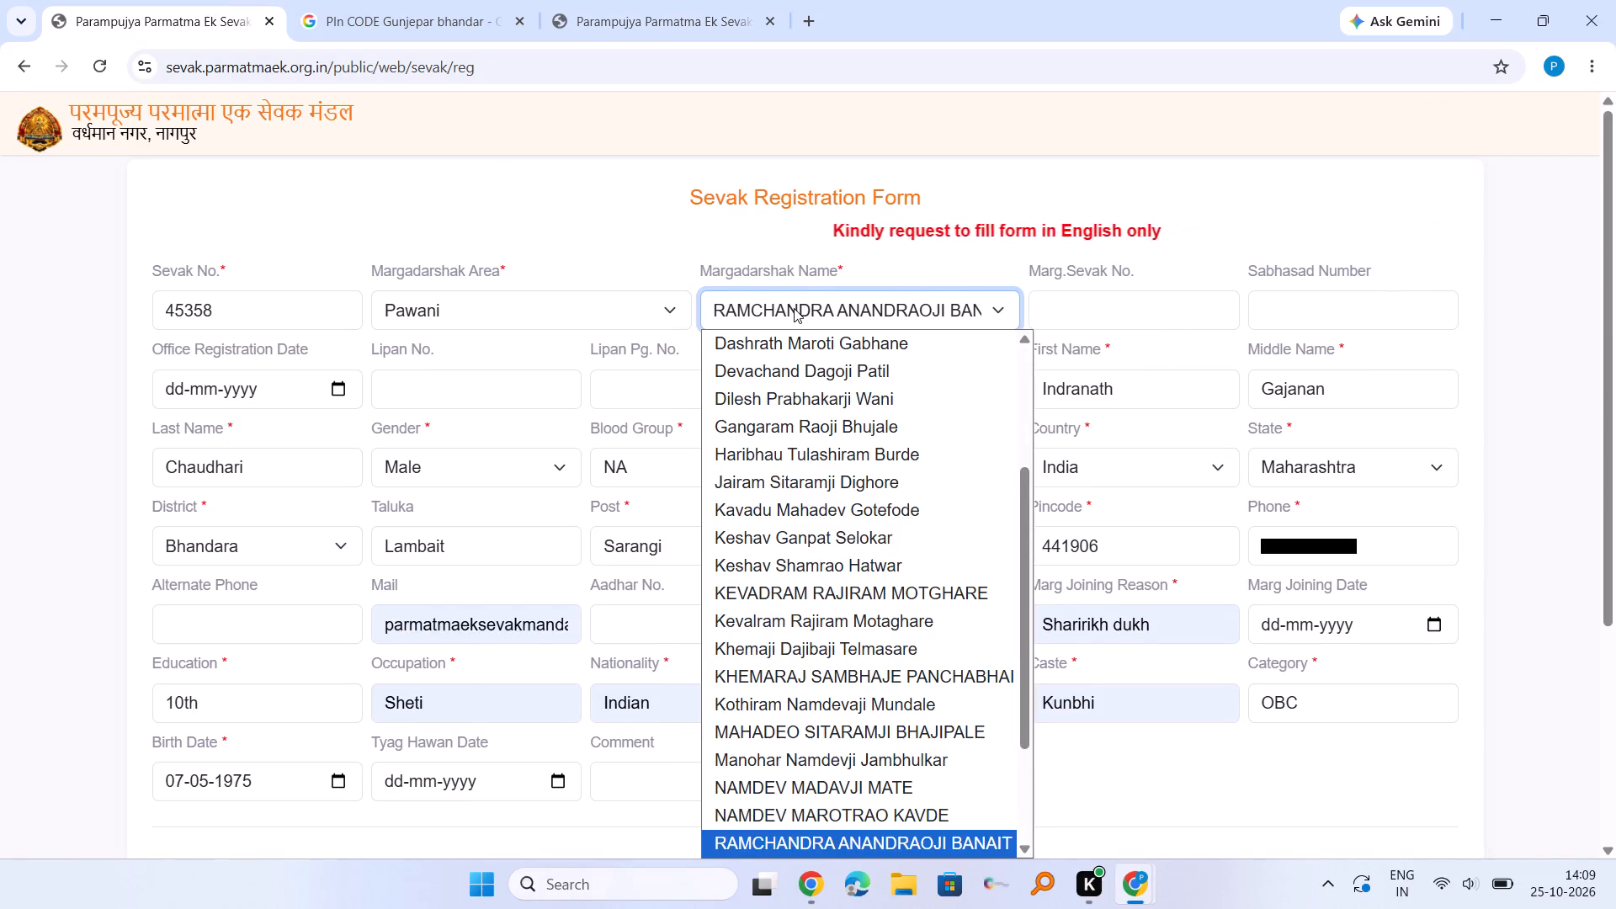
key("Down")
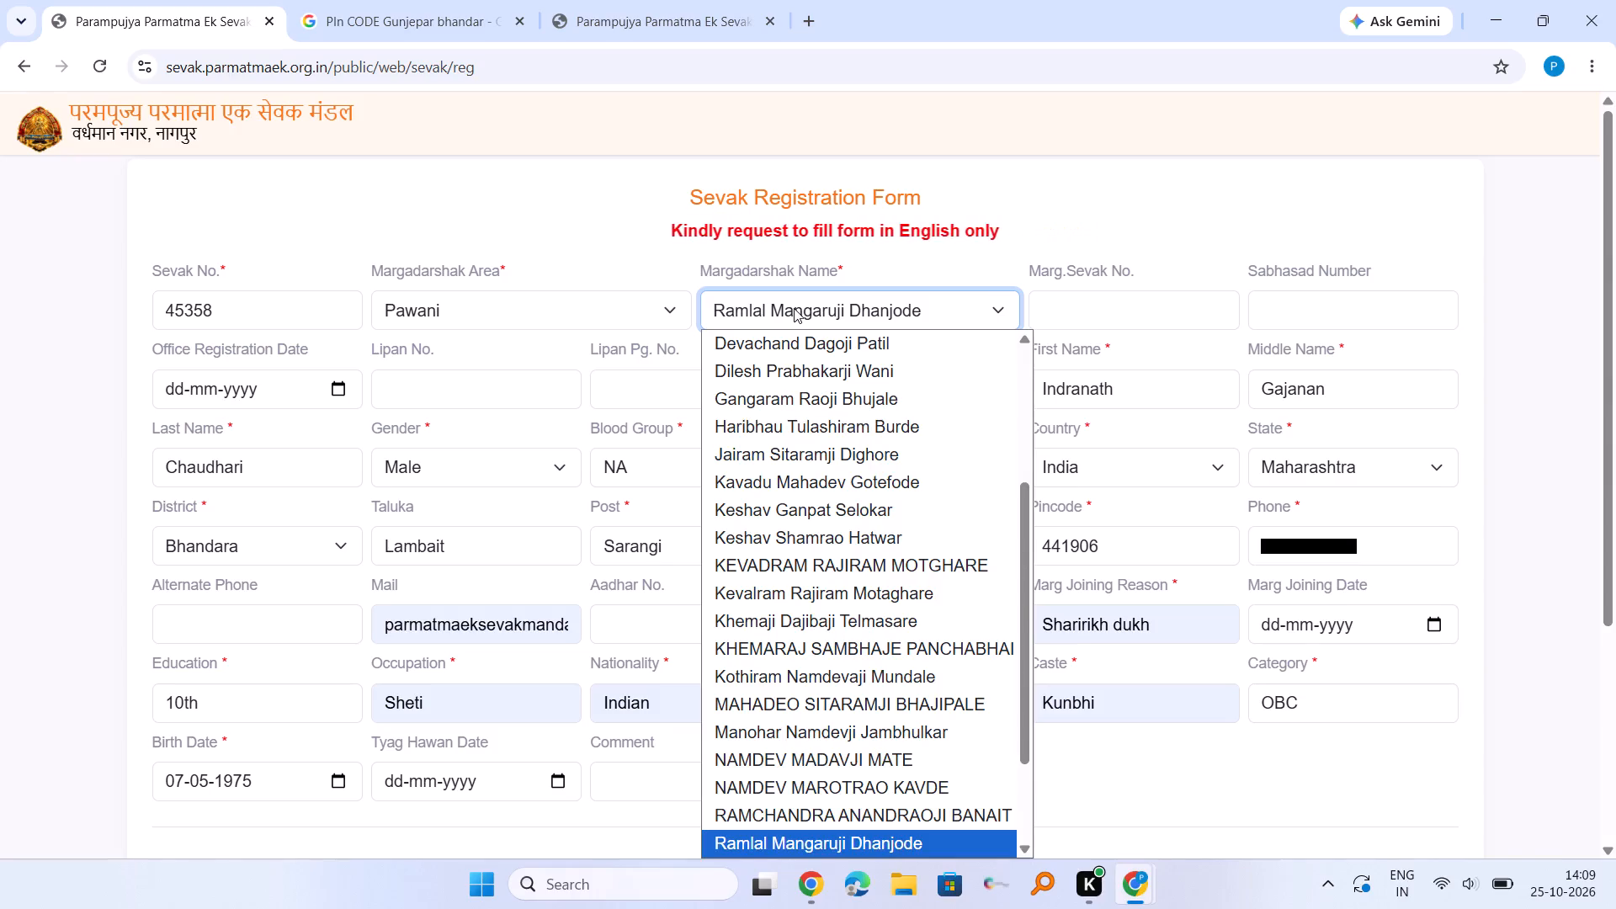
key("Return")
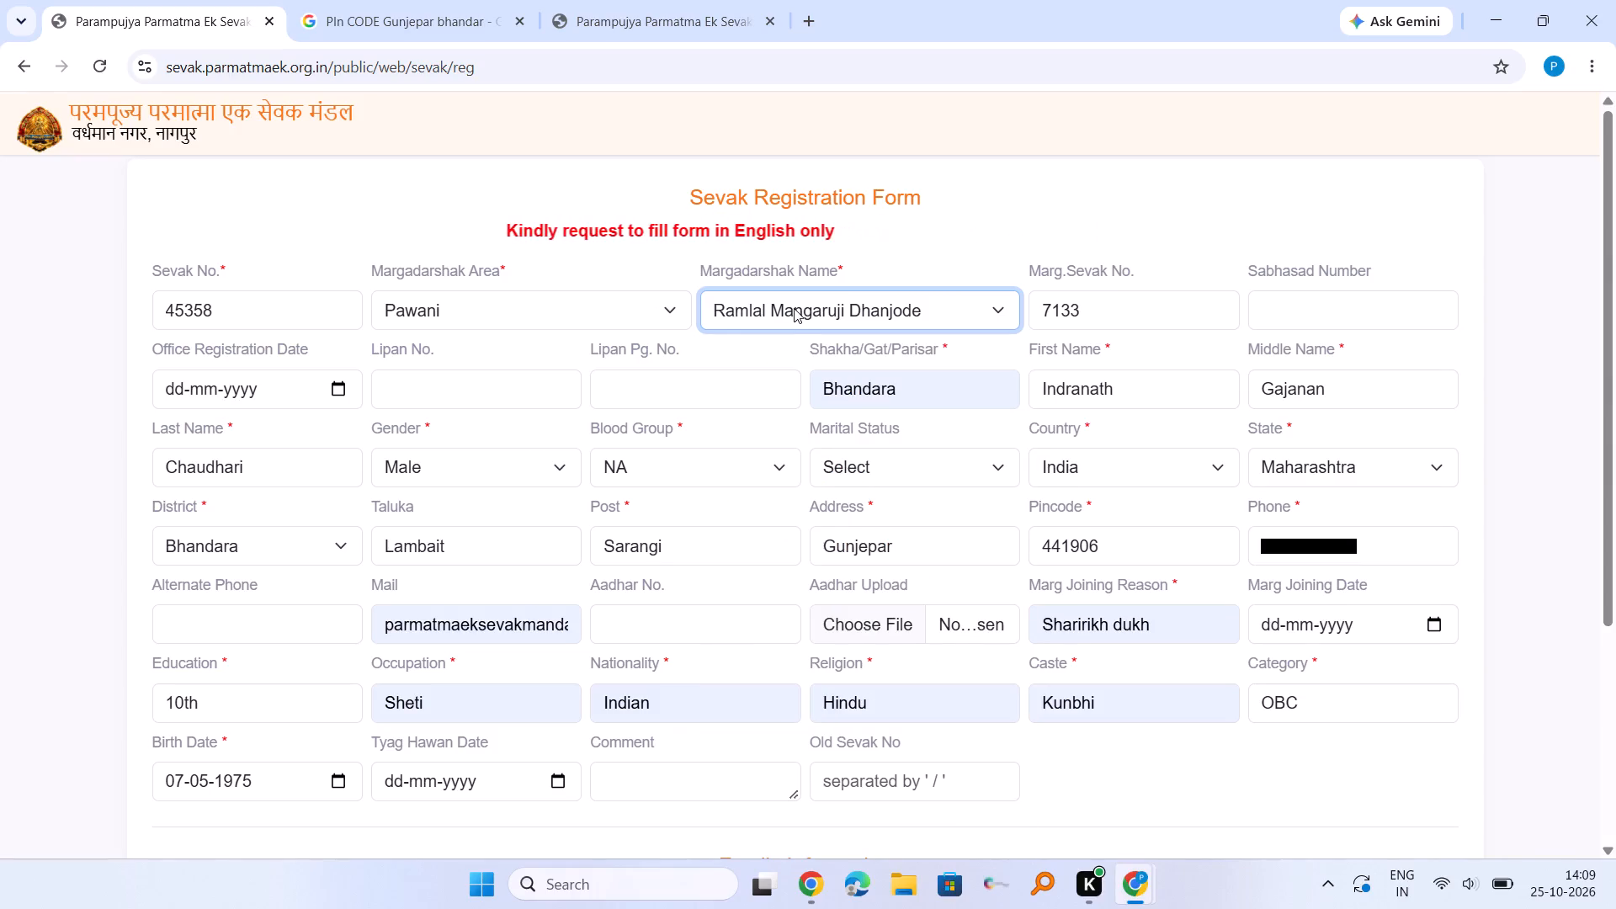
Complete the reCAPTCHA check below the form by marking the squares with motorcycles and verifying.
scroll(794, 308, "down", 5)
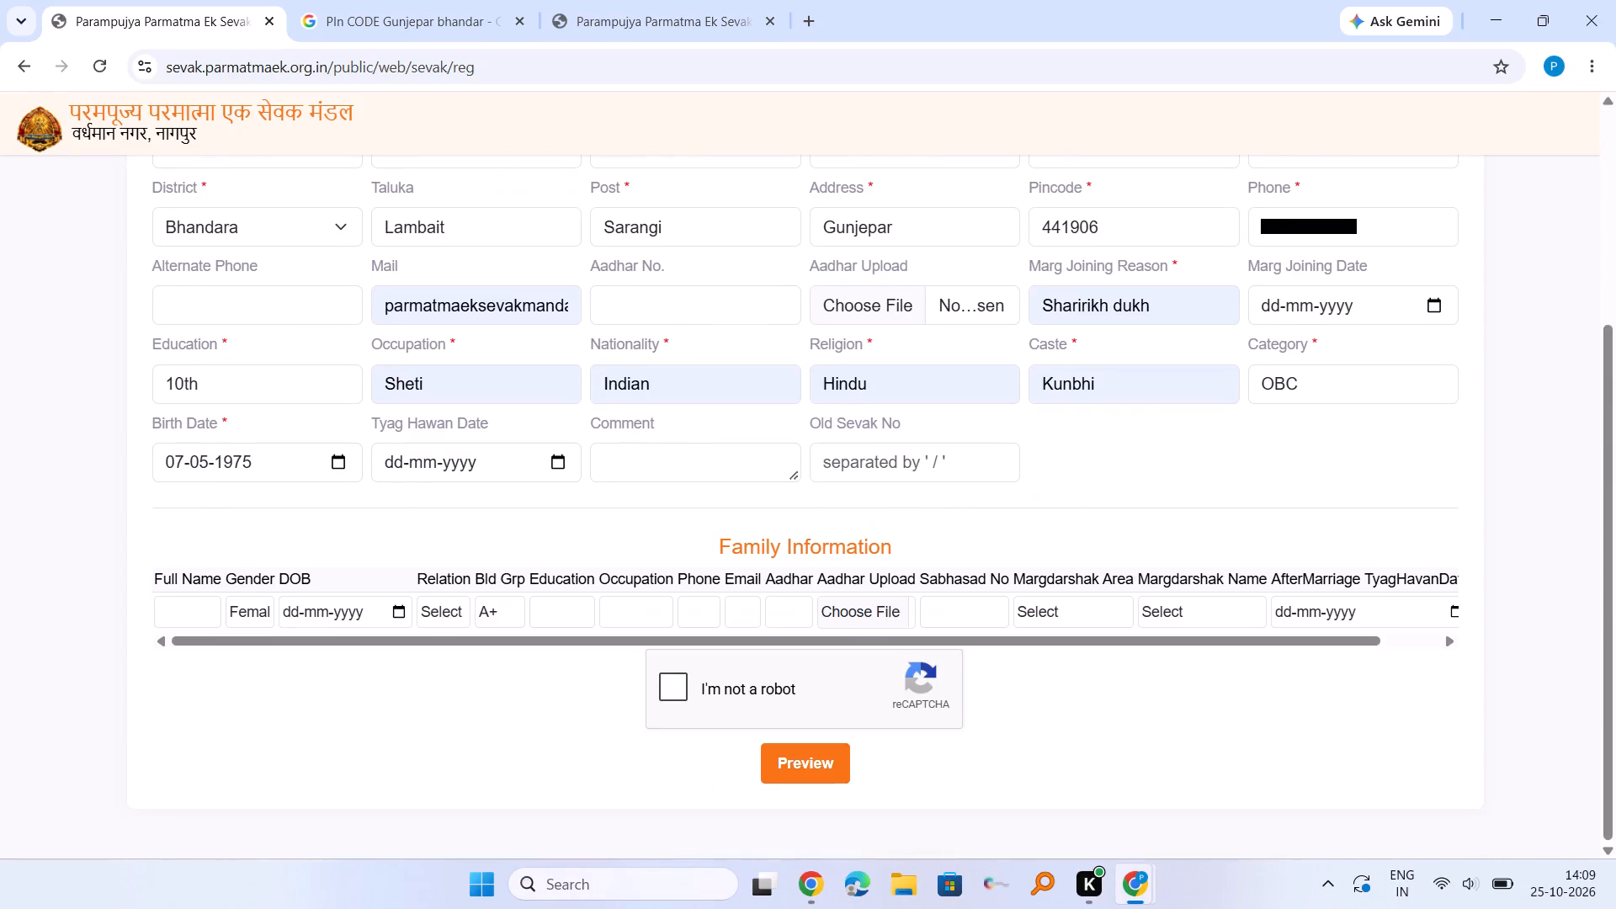
left_click(669, 684)
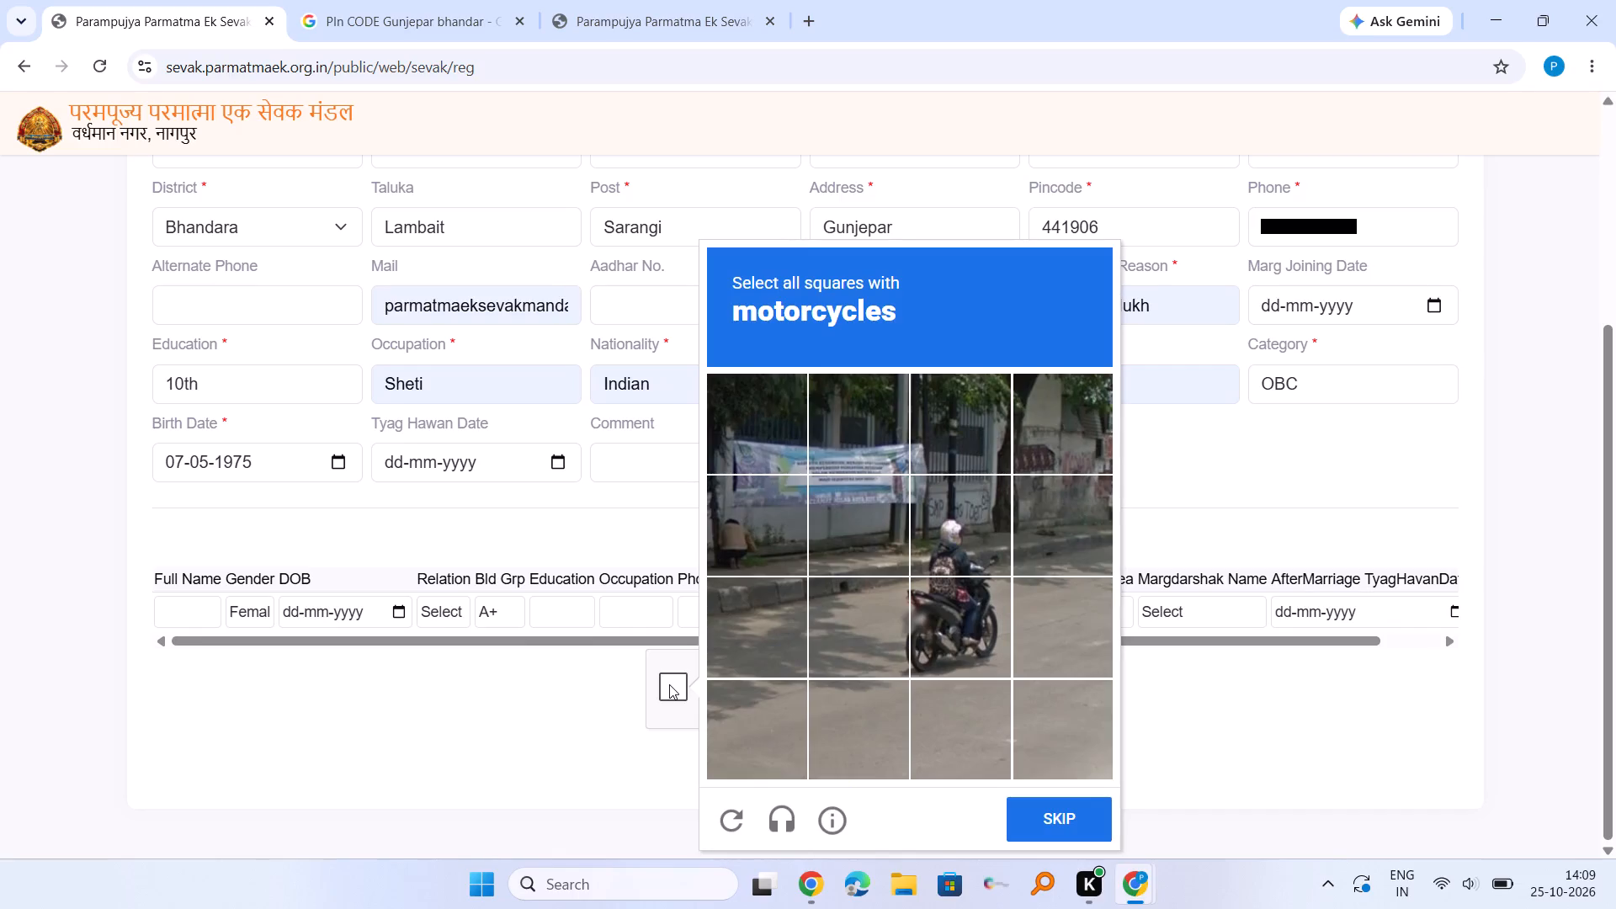
left_click(1018, 624)
left_click(1018, 624)
left_click(991, 627)
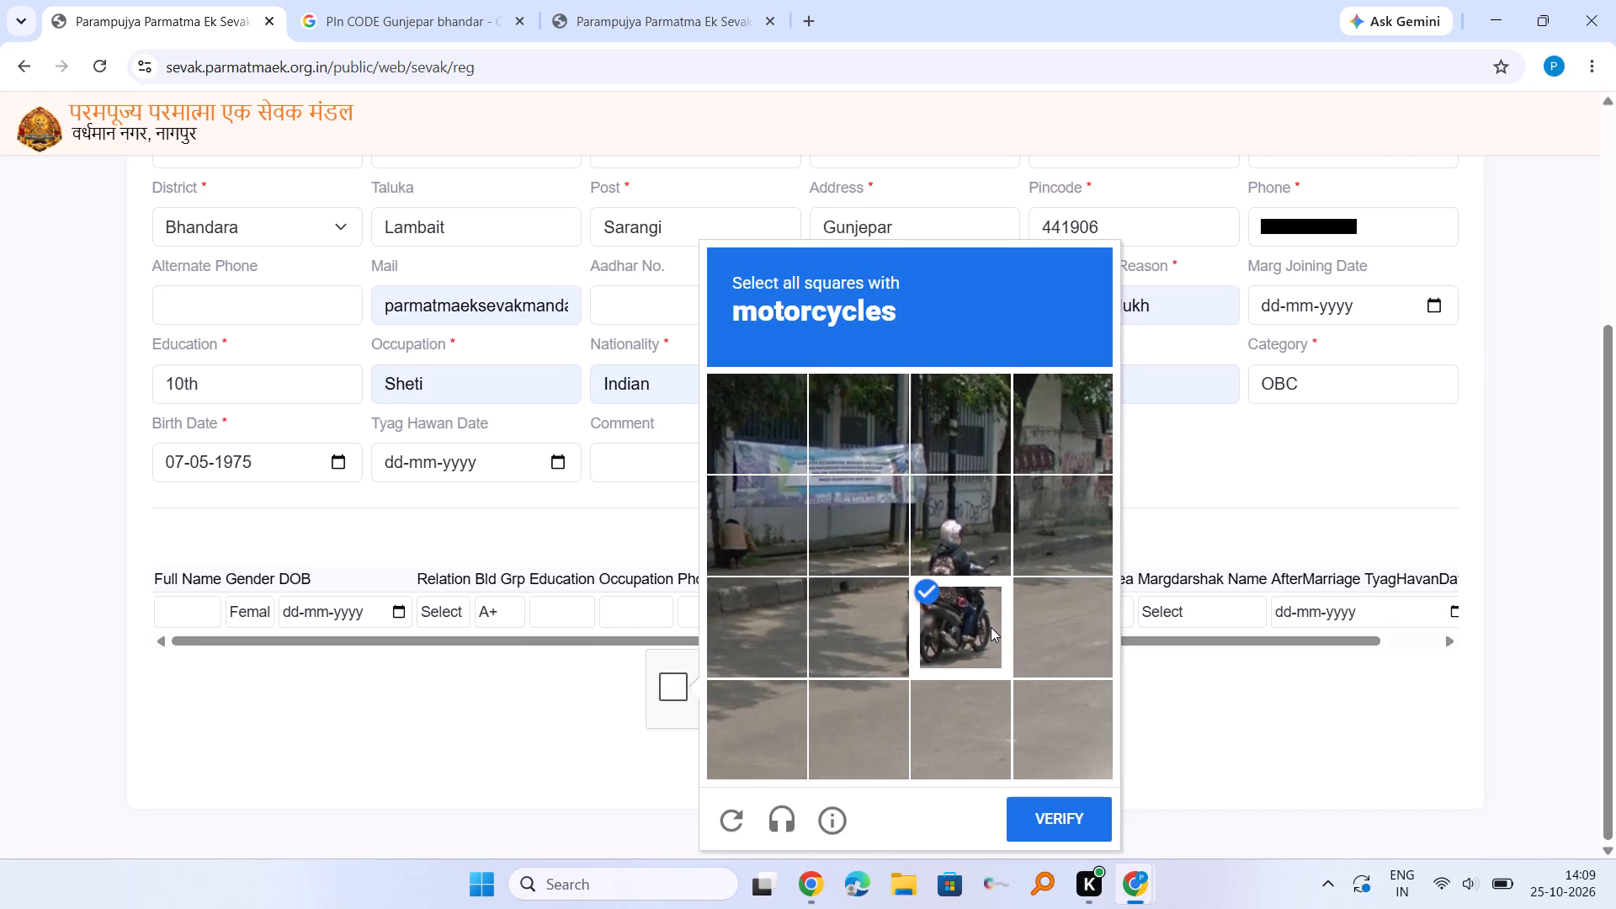
left_click(971, 571)
left_click(887, 661)
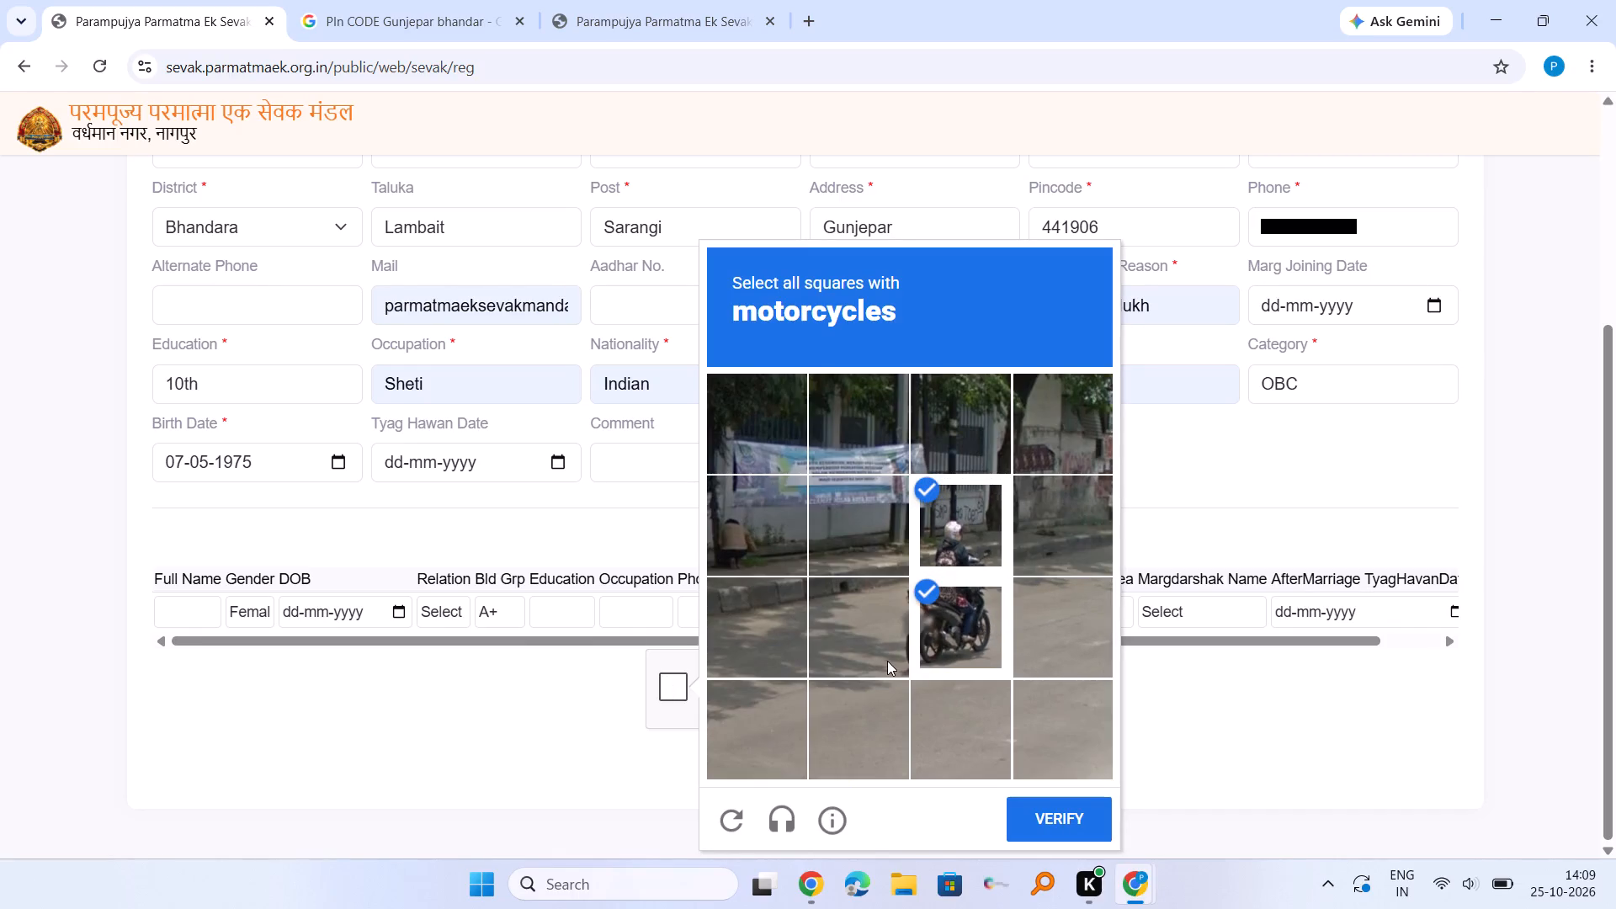
left_click(1060, 819)
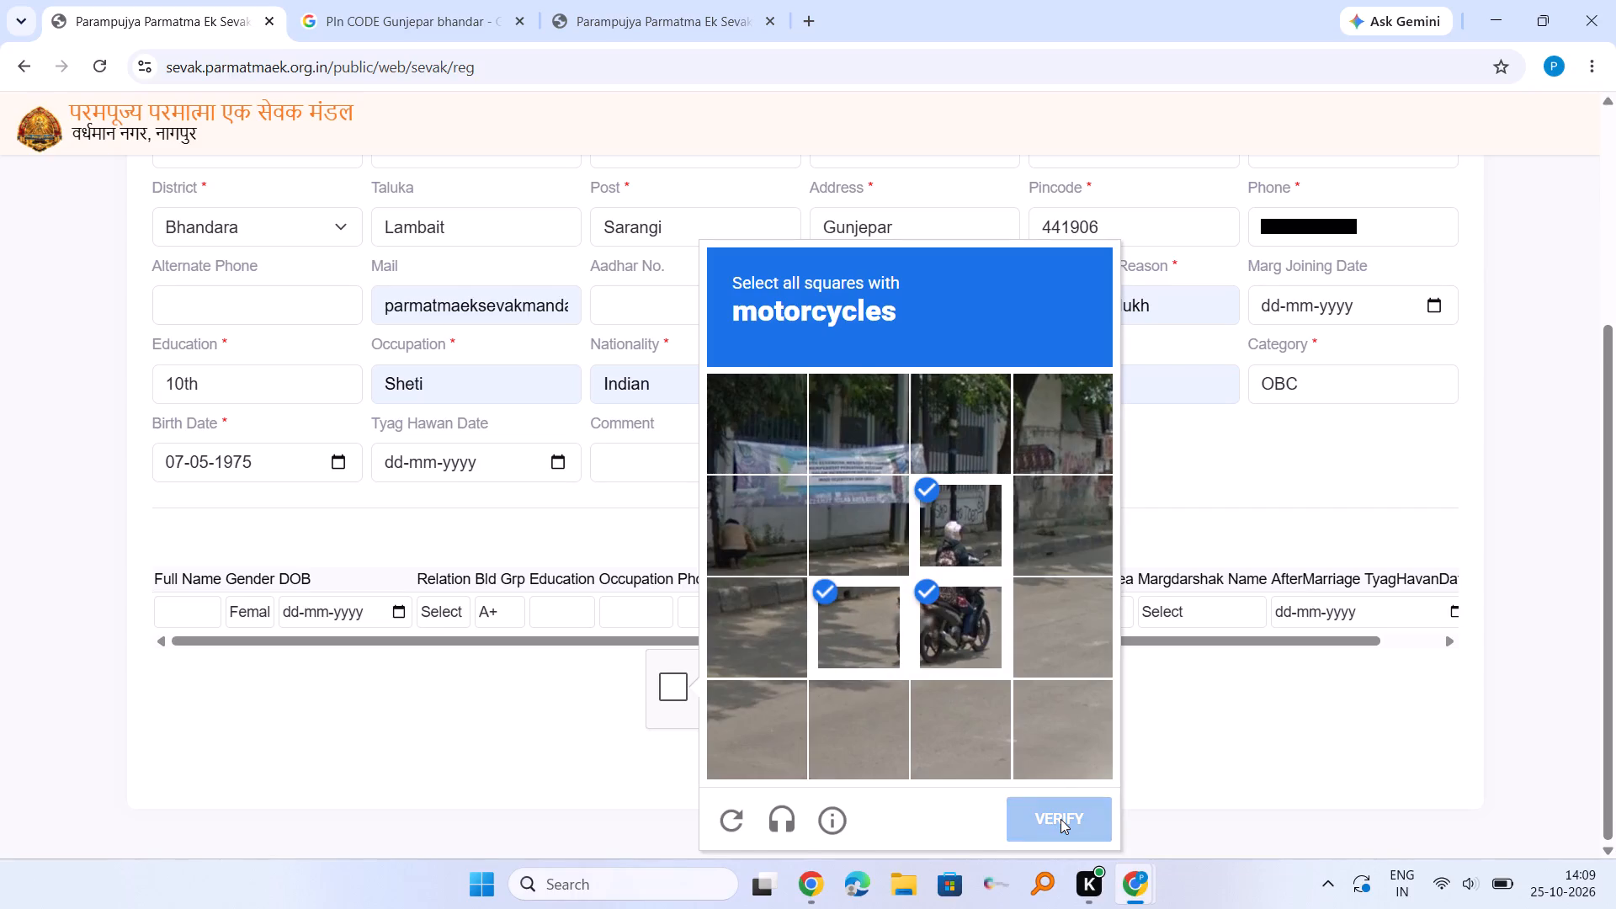
left_click(794, 760)
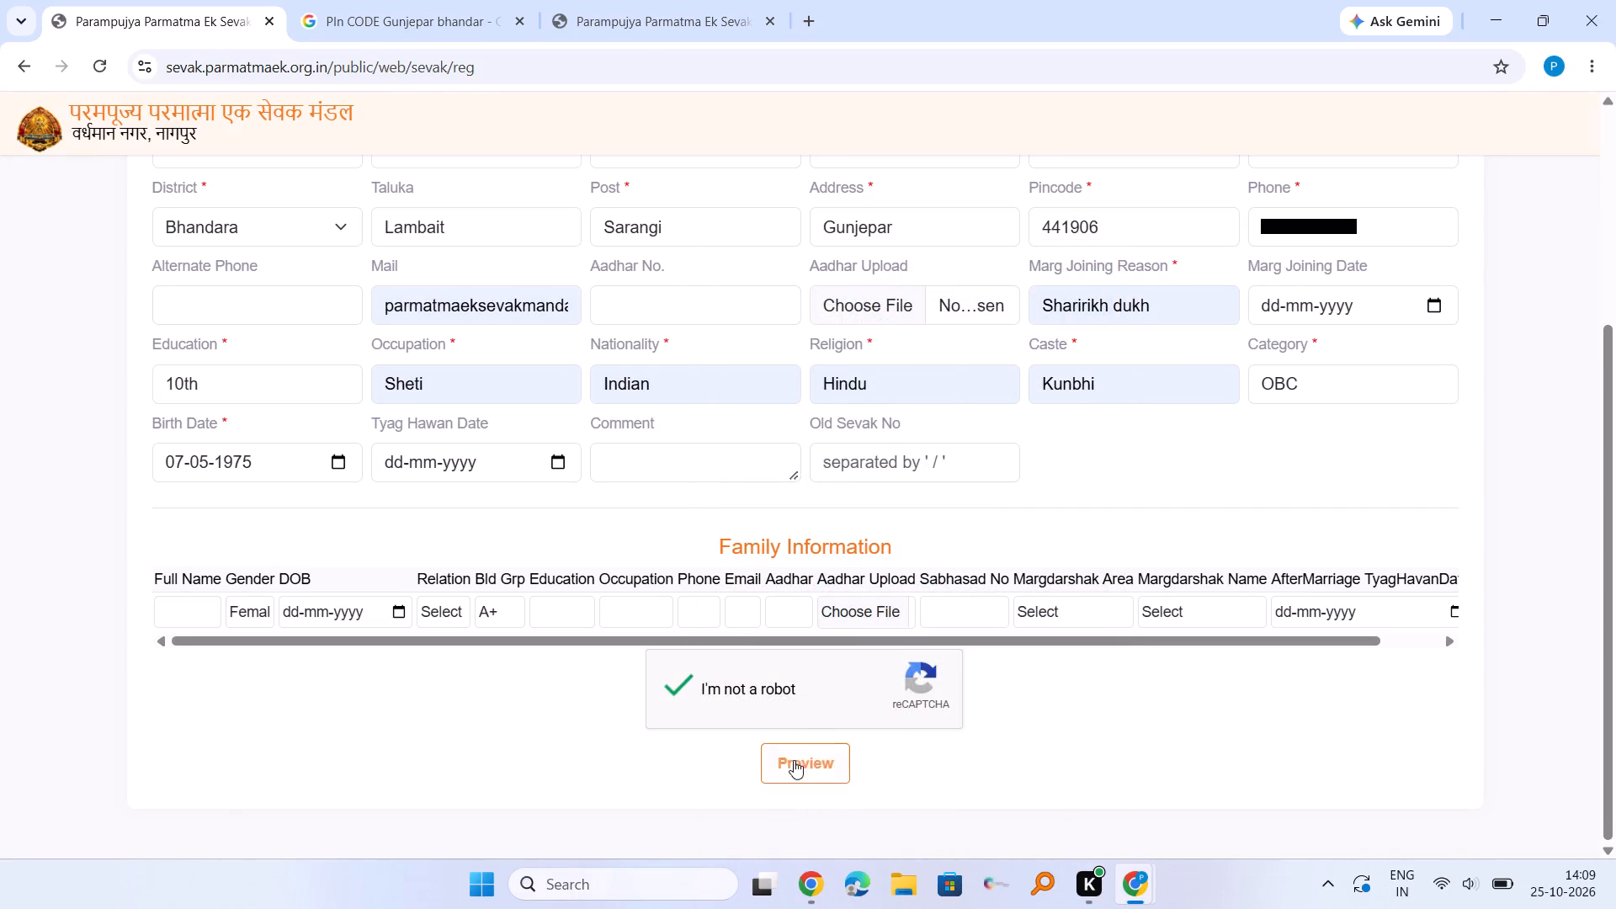
scroll(994, 701, "down", 2)
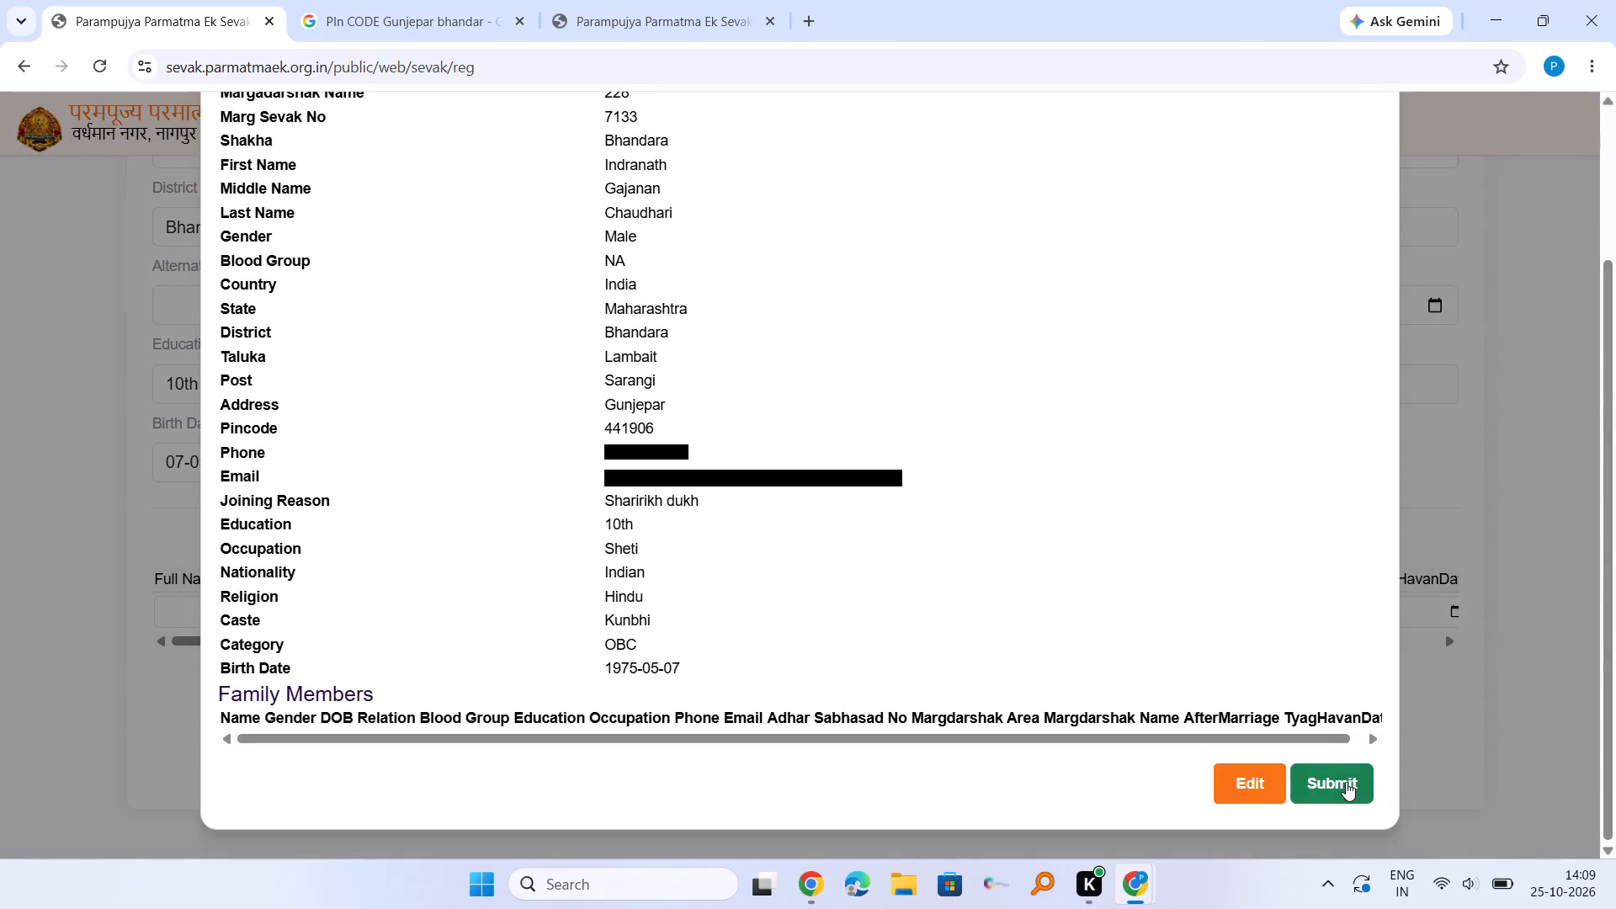
left_click(1346, 782)
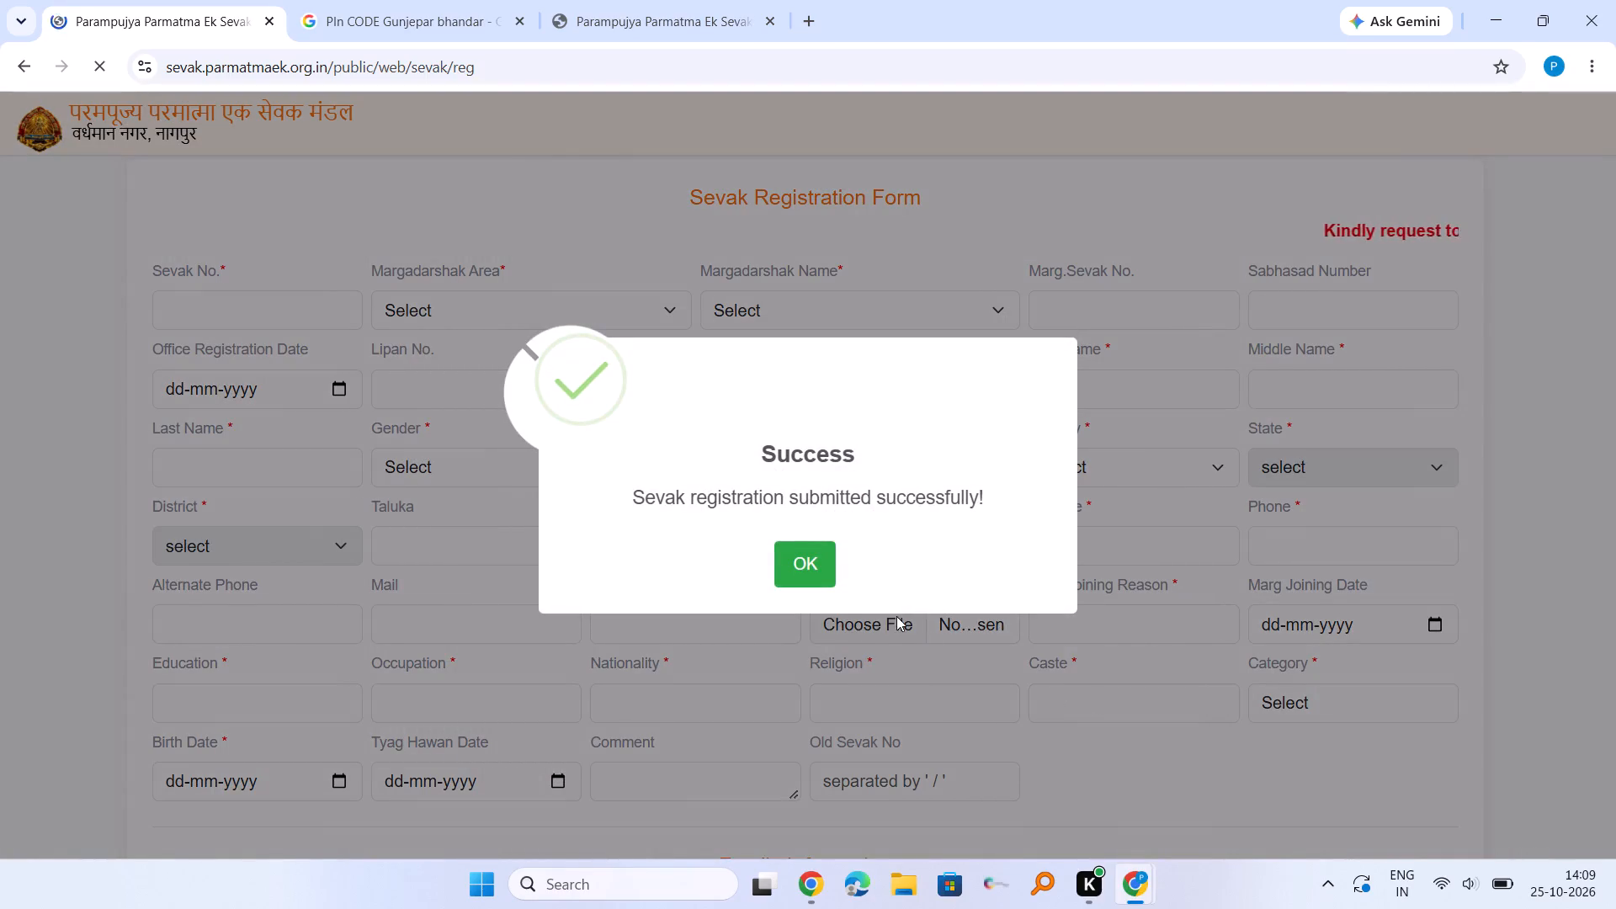
left_click(796, 558)
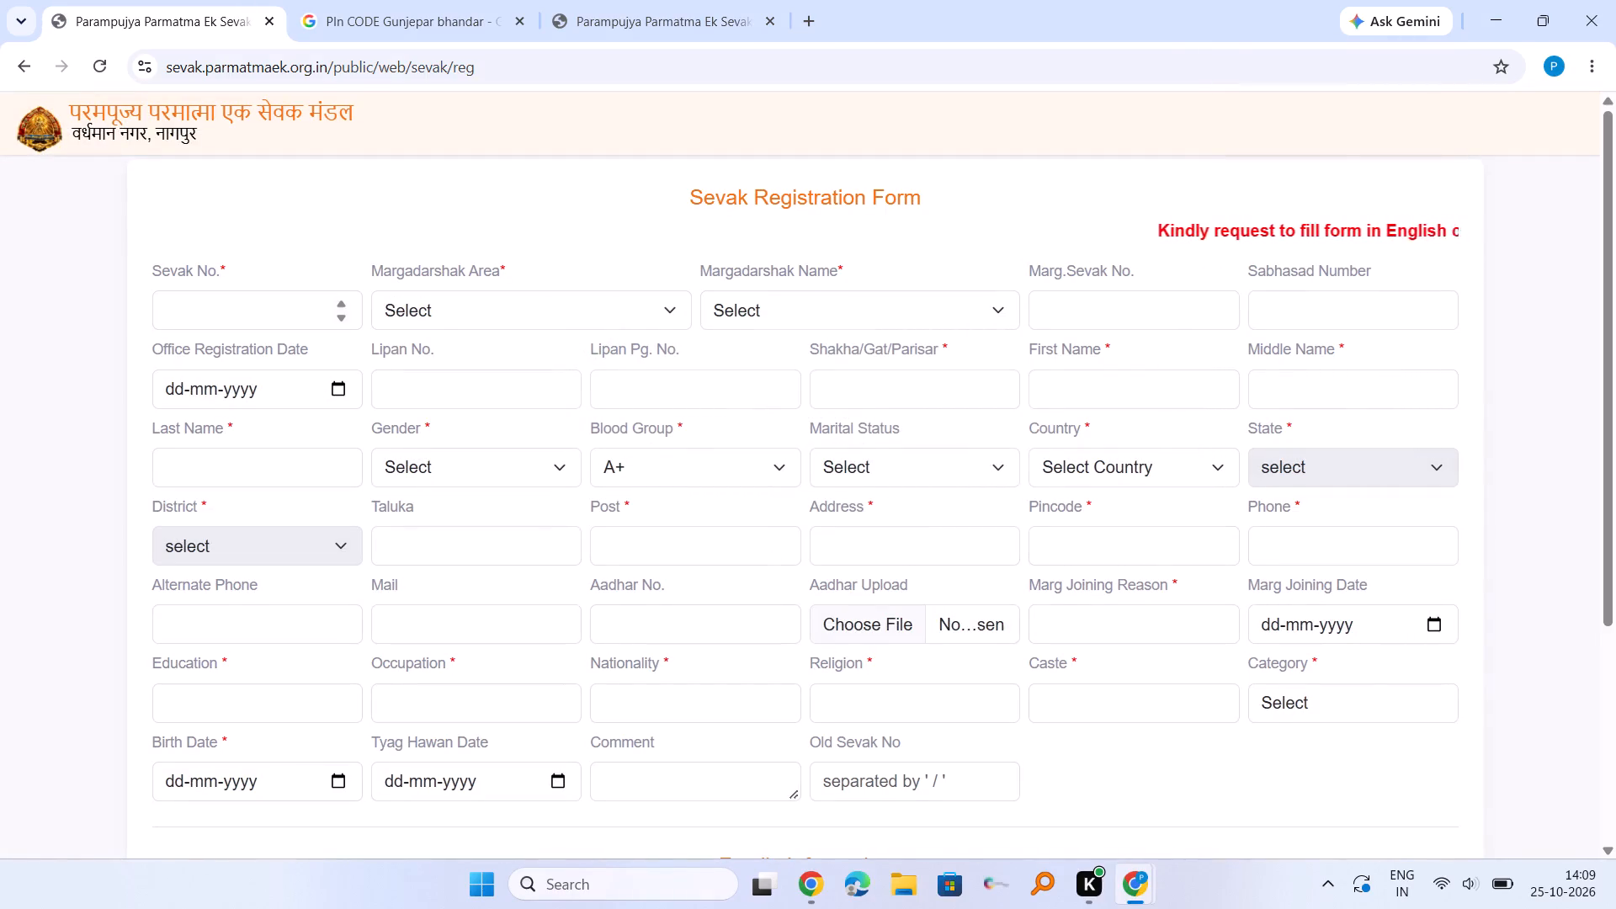
left_click(322, 315)
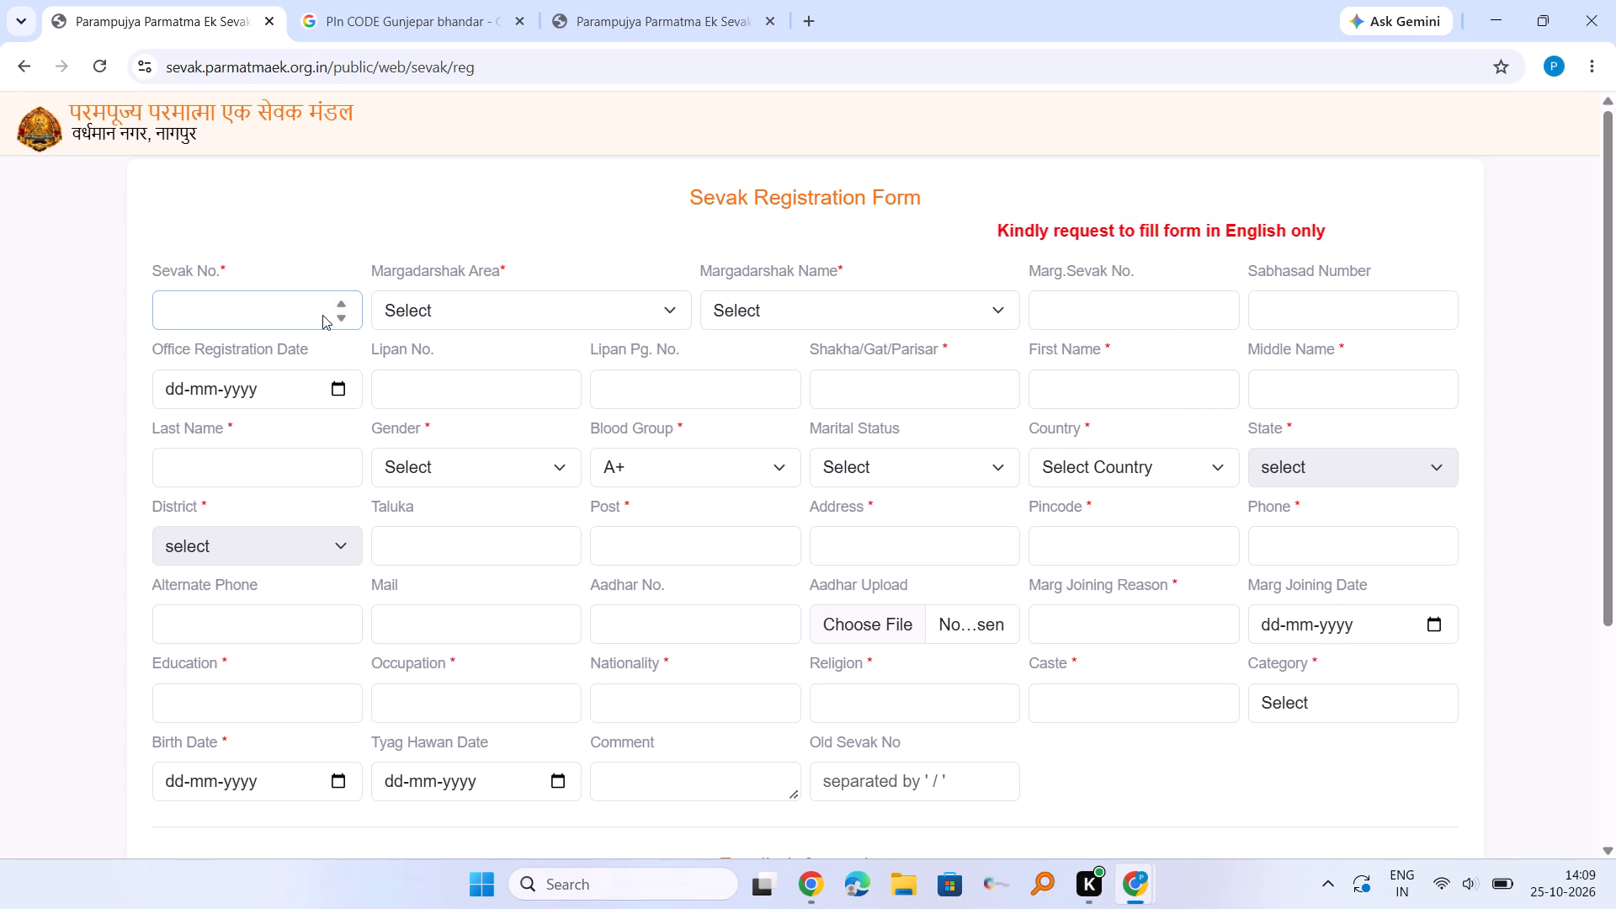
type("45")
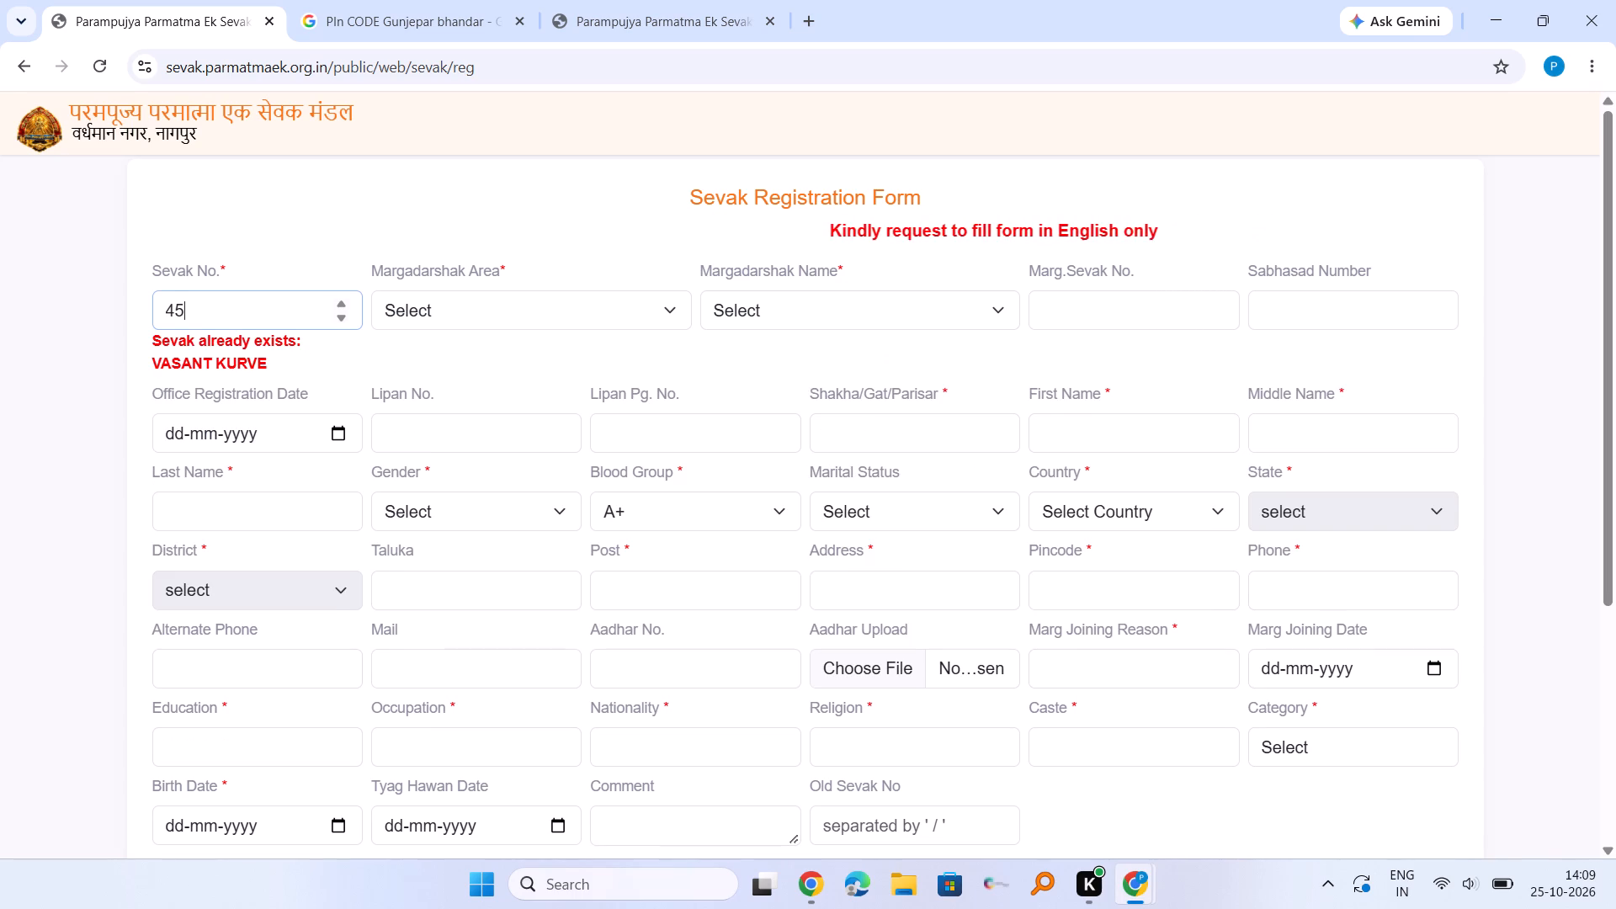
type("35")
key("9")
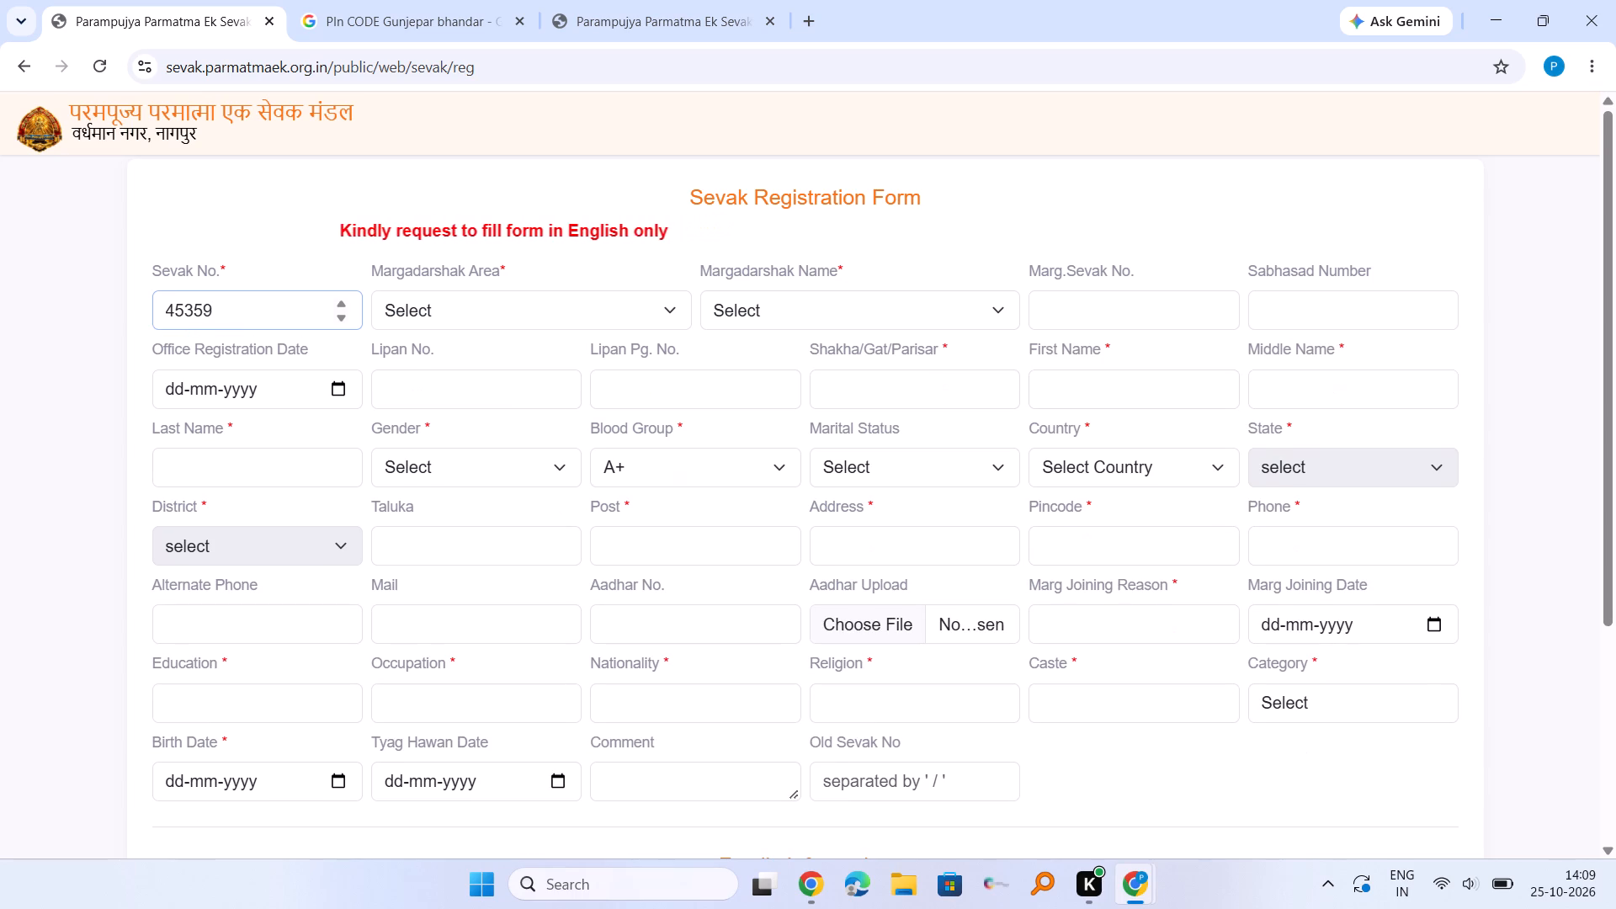
left_click(921, 400)
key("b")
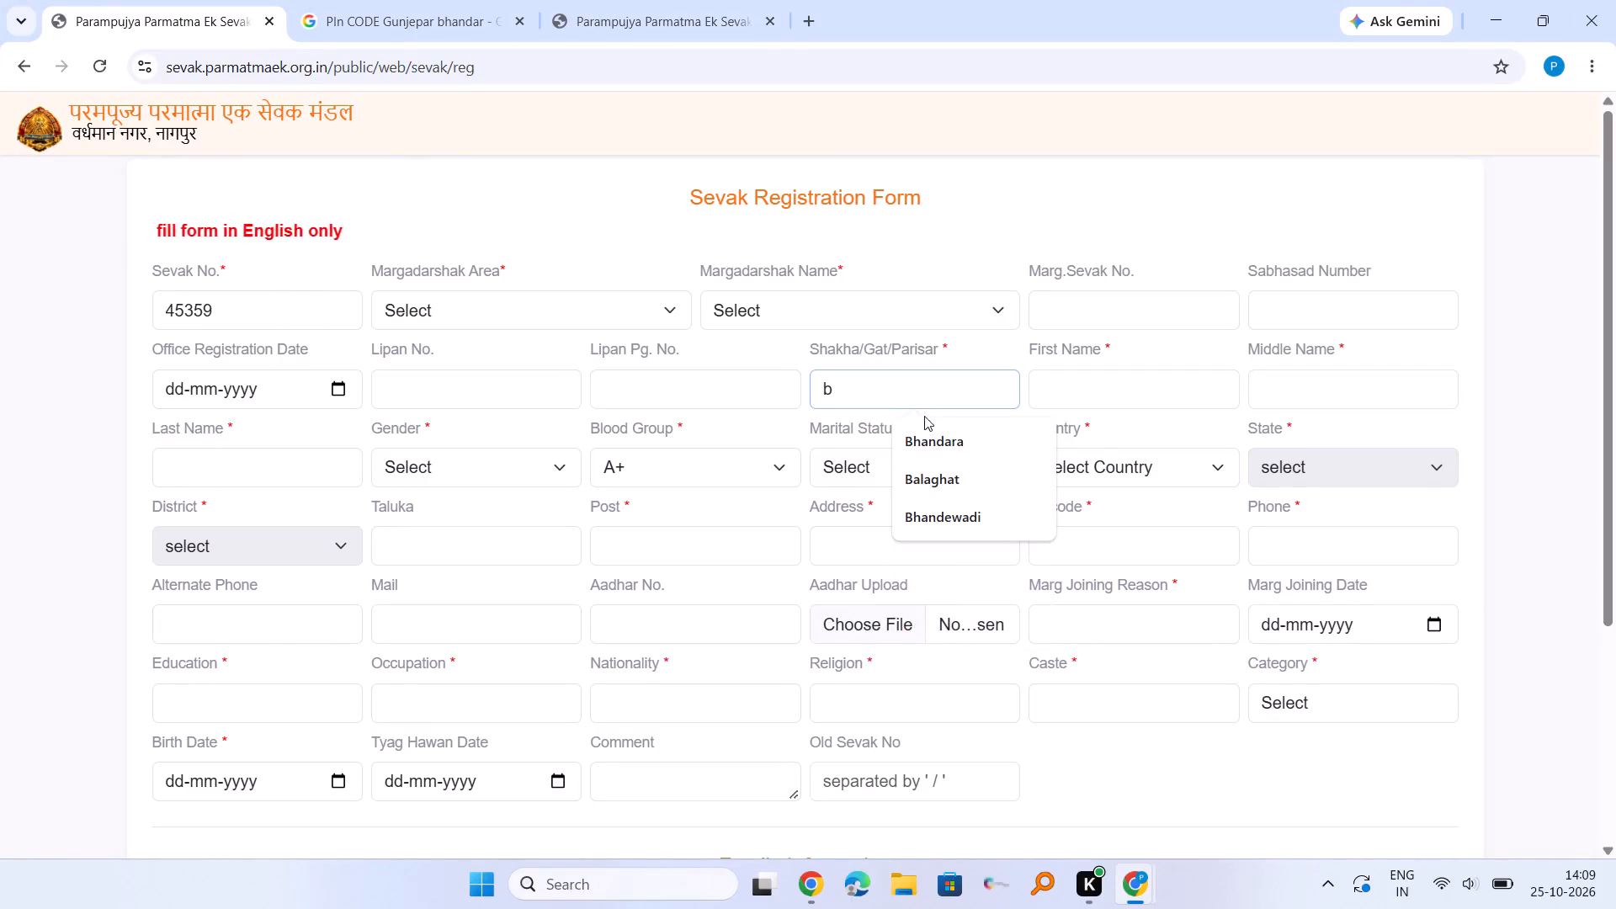
left_click(922, 433)
Enter the new sevak's first, middle and last names in their respective fields.
left_click(1093, 382)
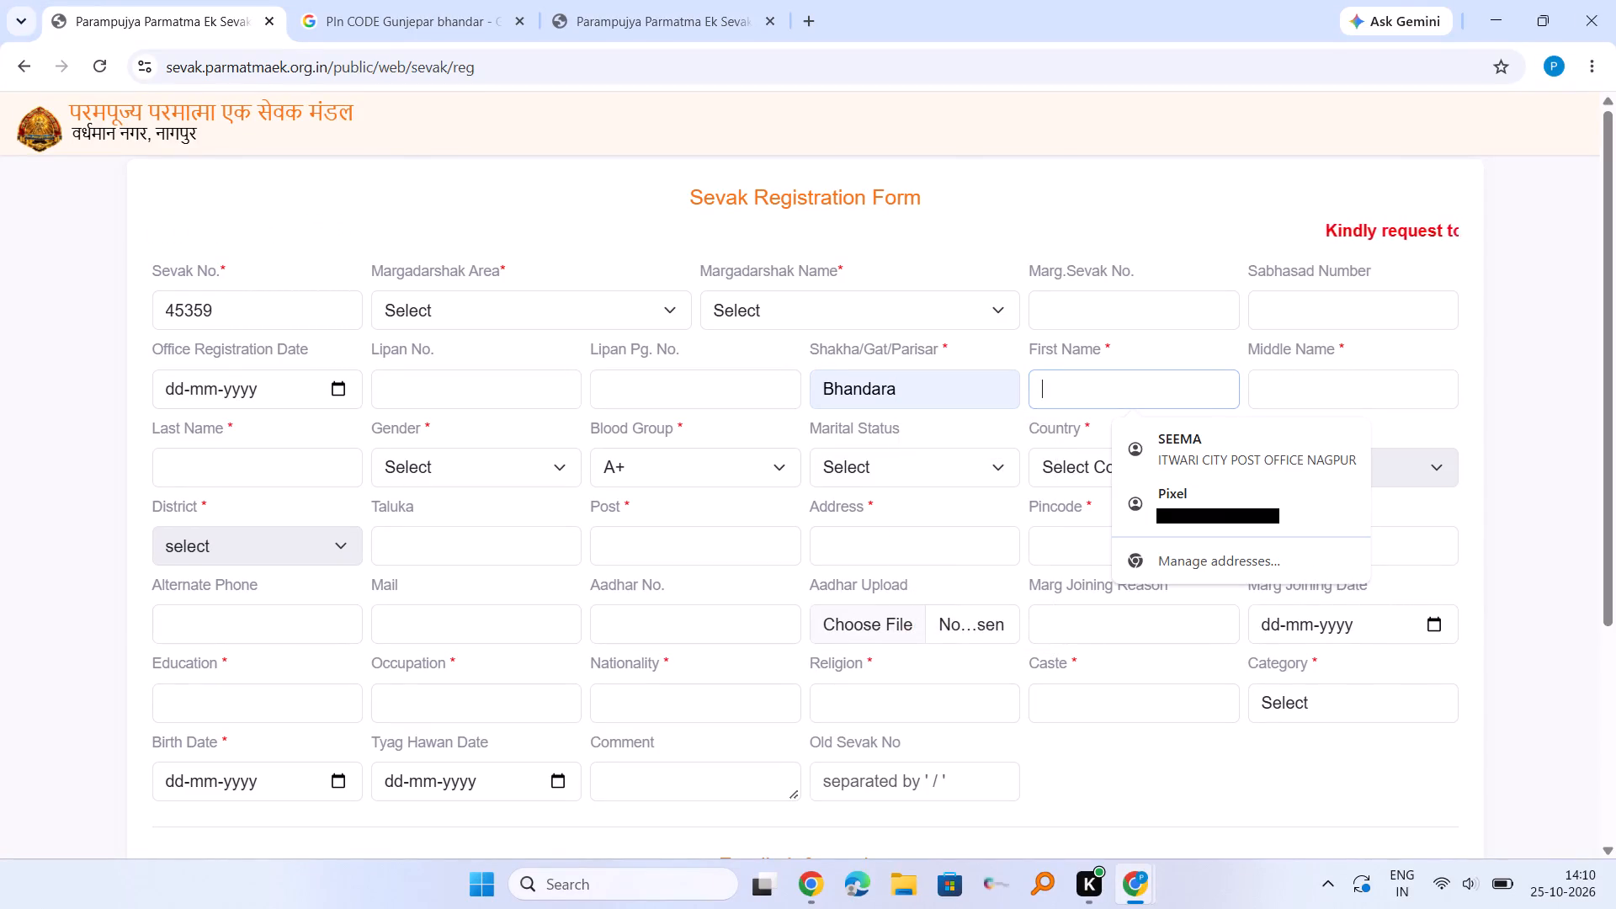
key("BackSpace")
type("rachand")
left_click(1316, 408)
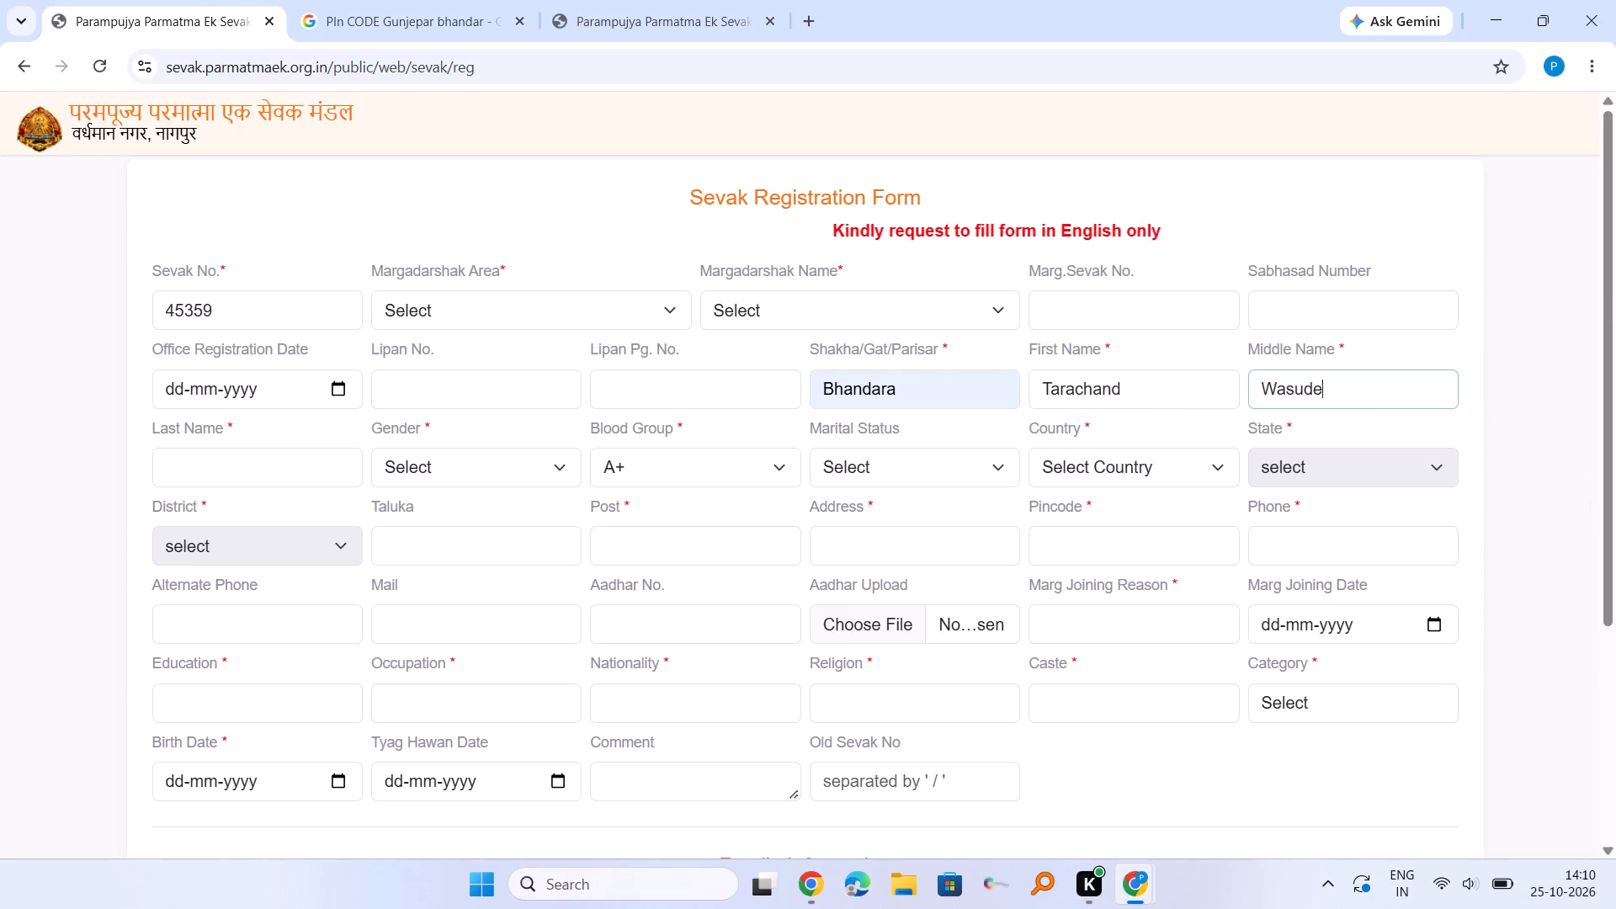
left_click(234, 473)
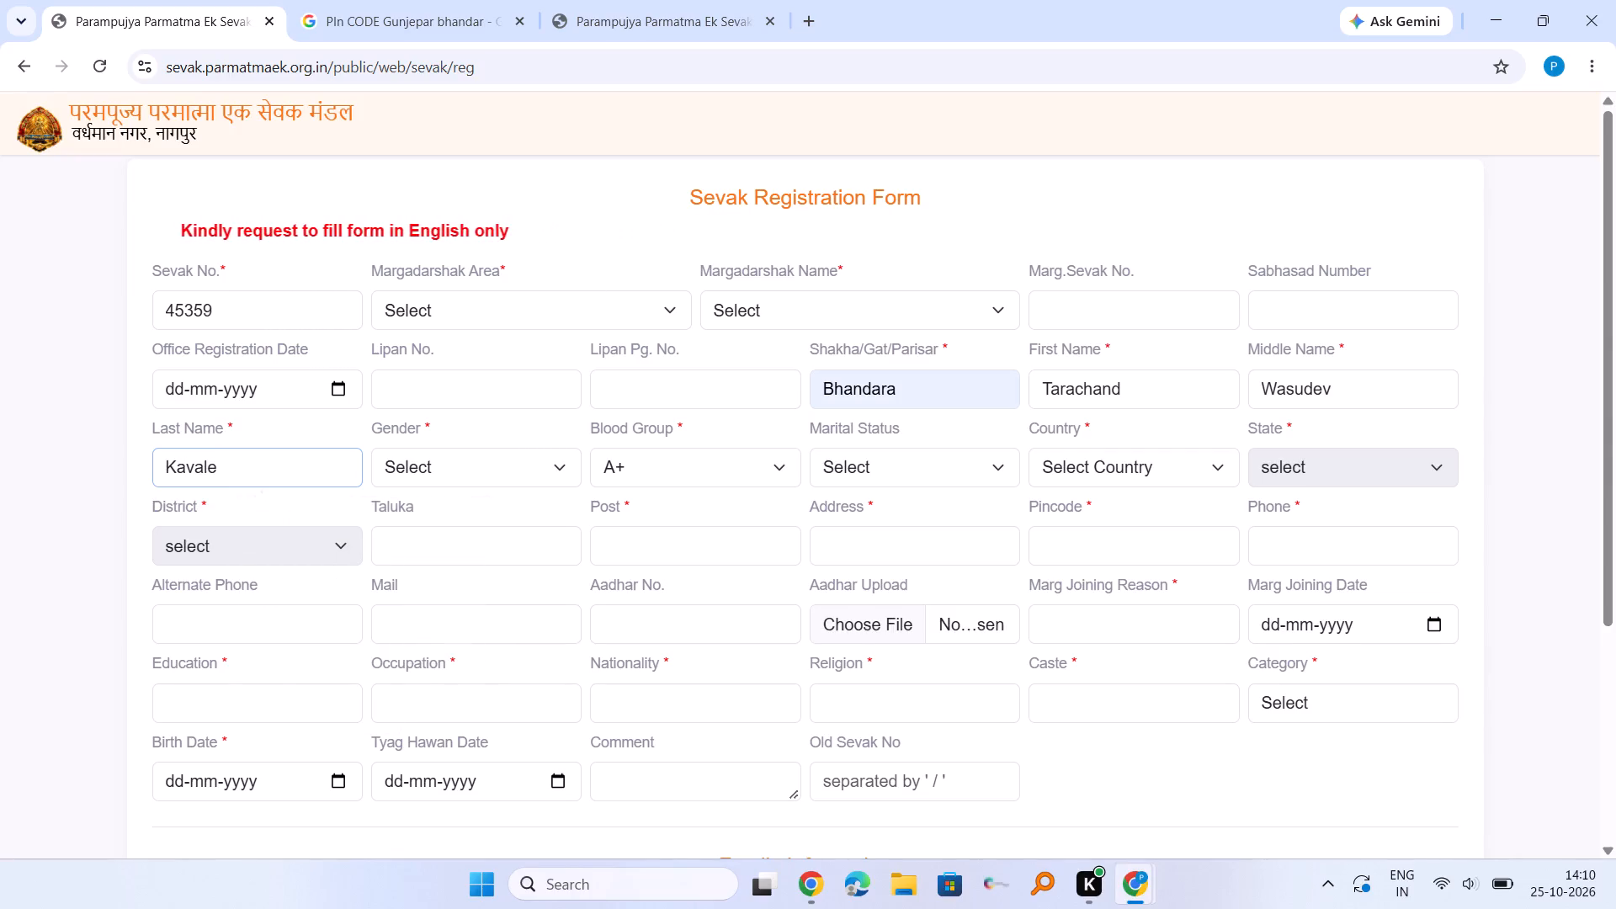
Set the sevak's Gender to Male and Blood Group to NA.
left_click(404, 476)
left_click(412, 551)
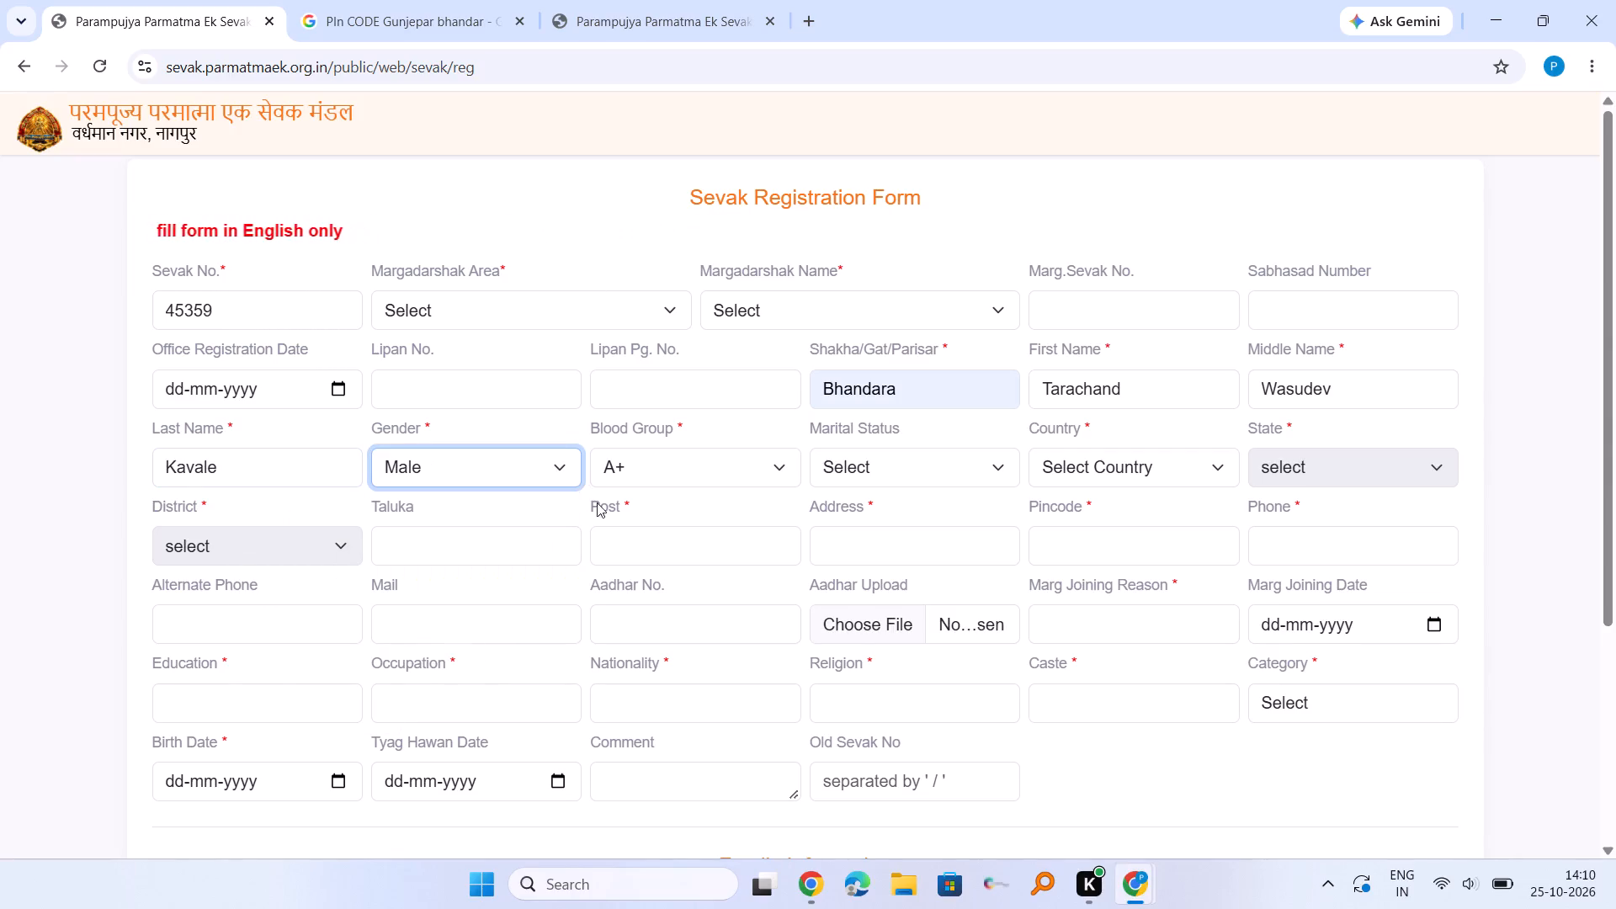
left_click(710, 478)
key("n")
key("Return")
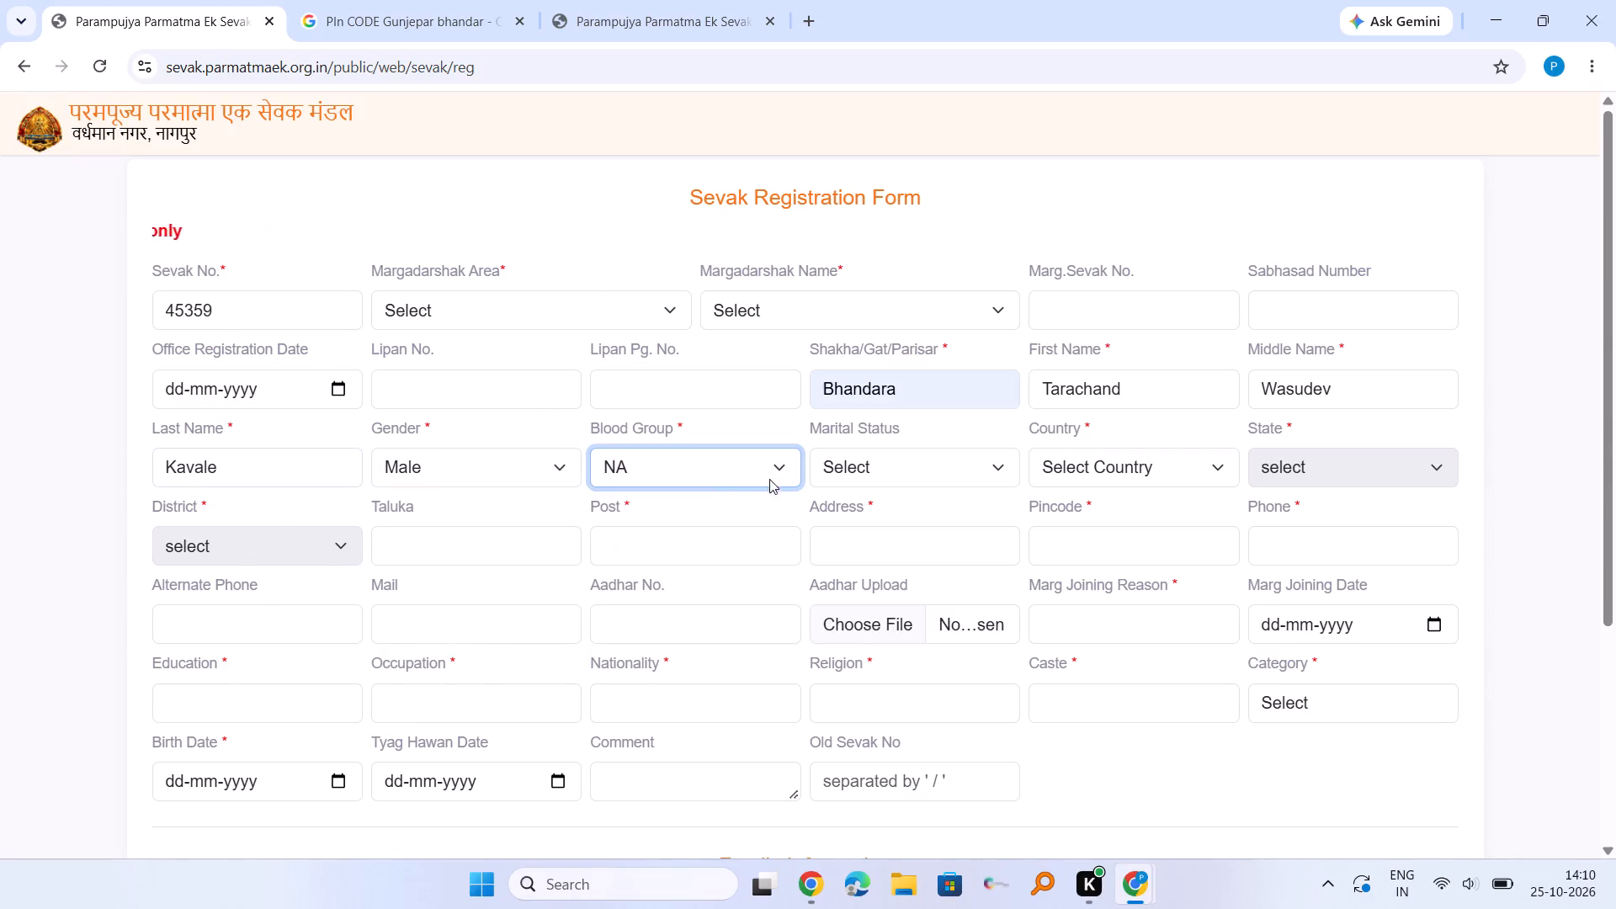
Set the sevak's Country to India, State to Maharashtra and District to Bhandara.
left_click(1032, 459)
left_click(1065, 531)
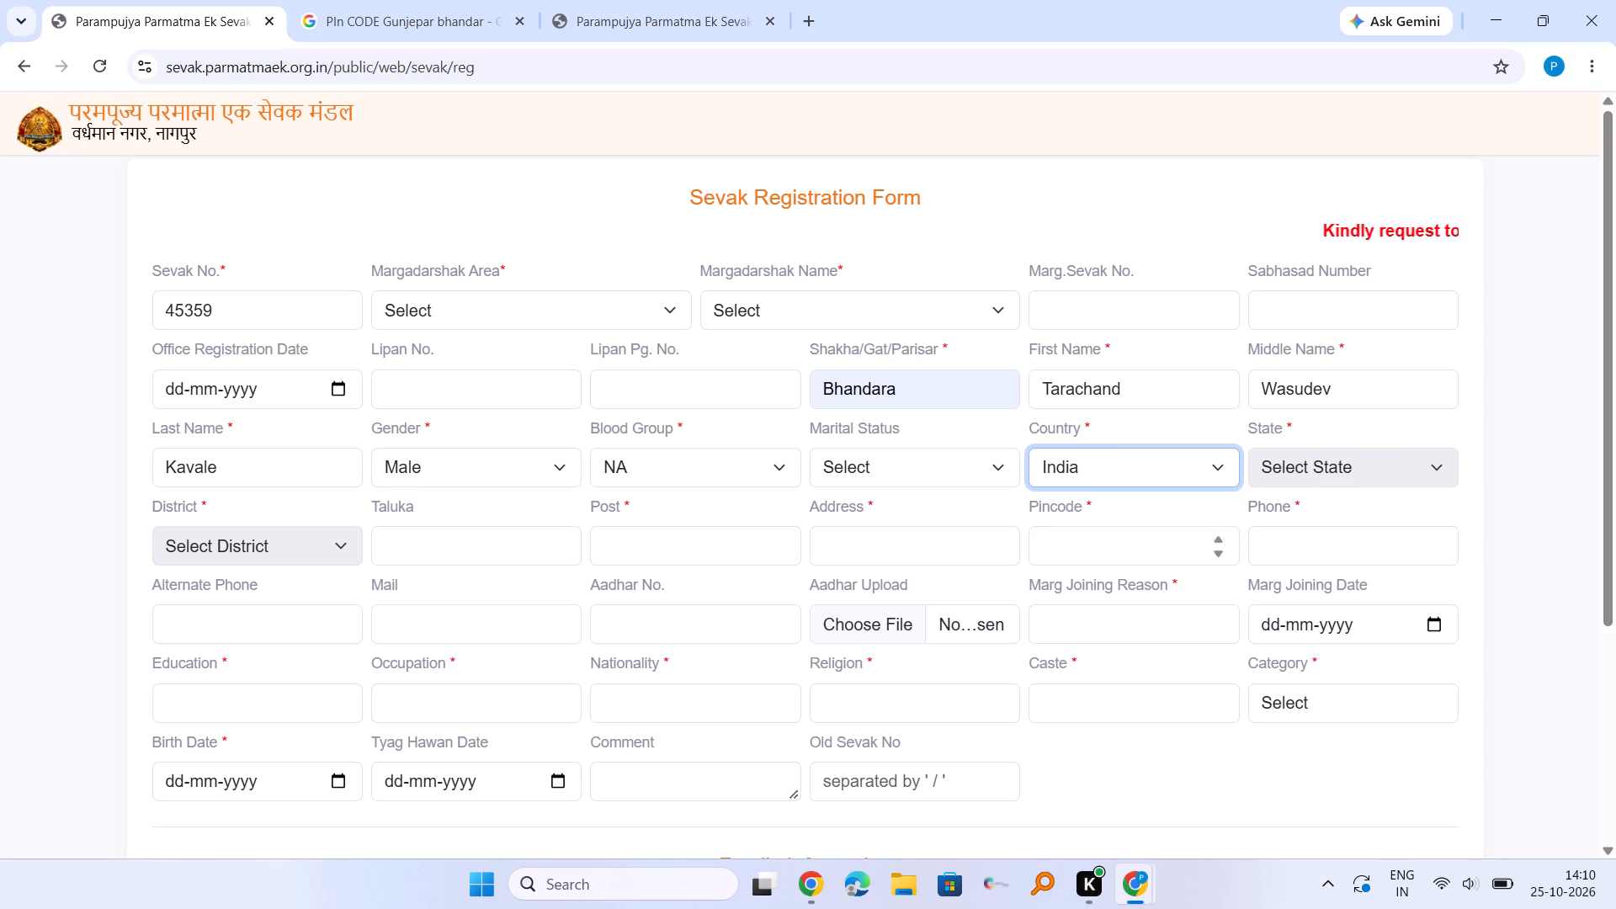
left_click(1388, 463)
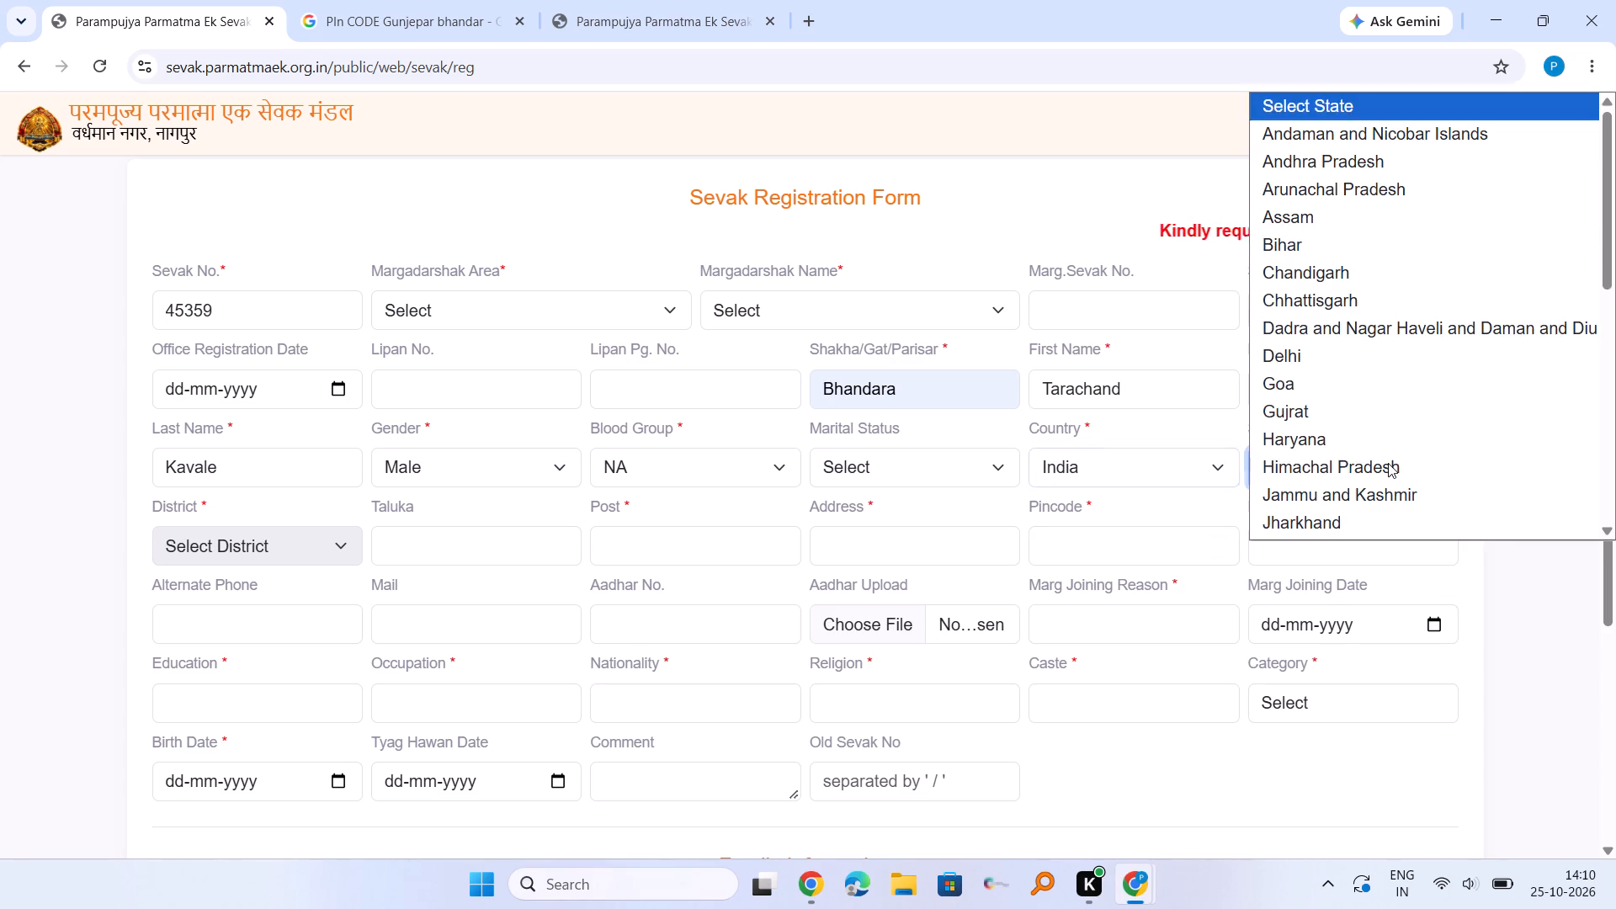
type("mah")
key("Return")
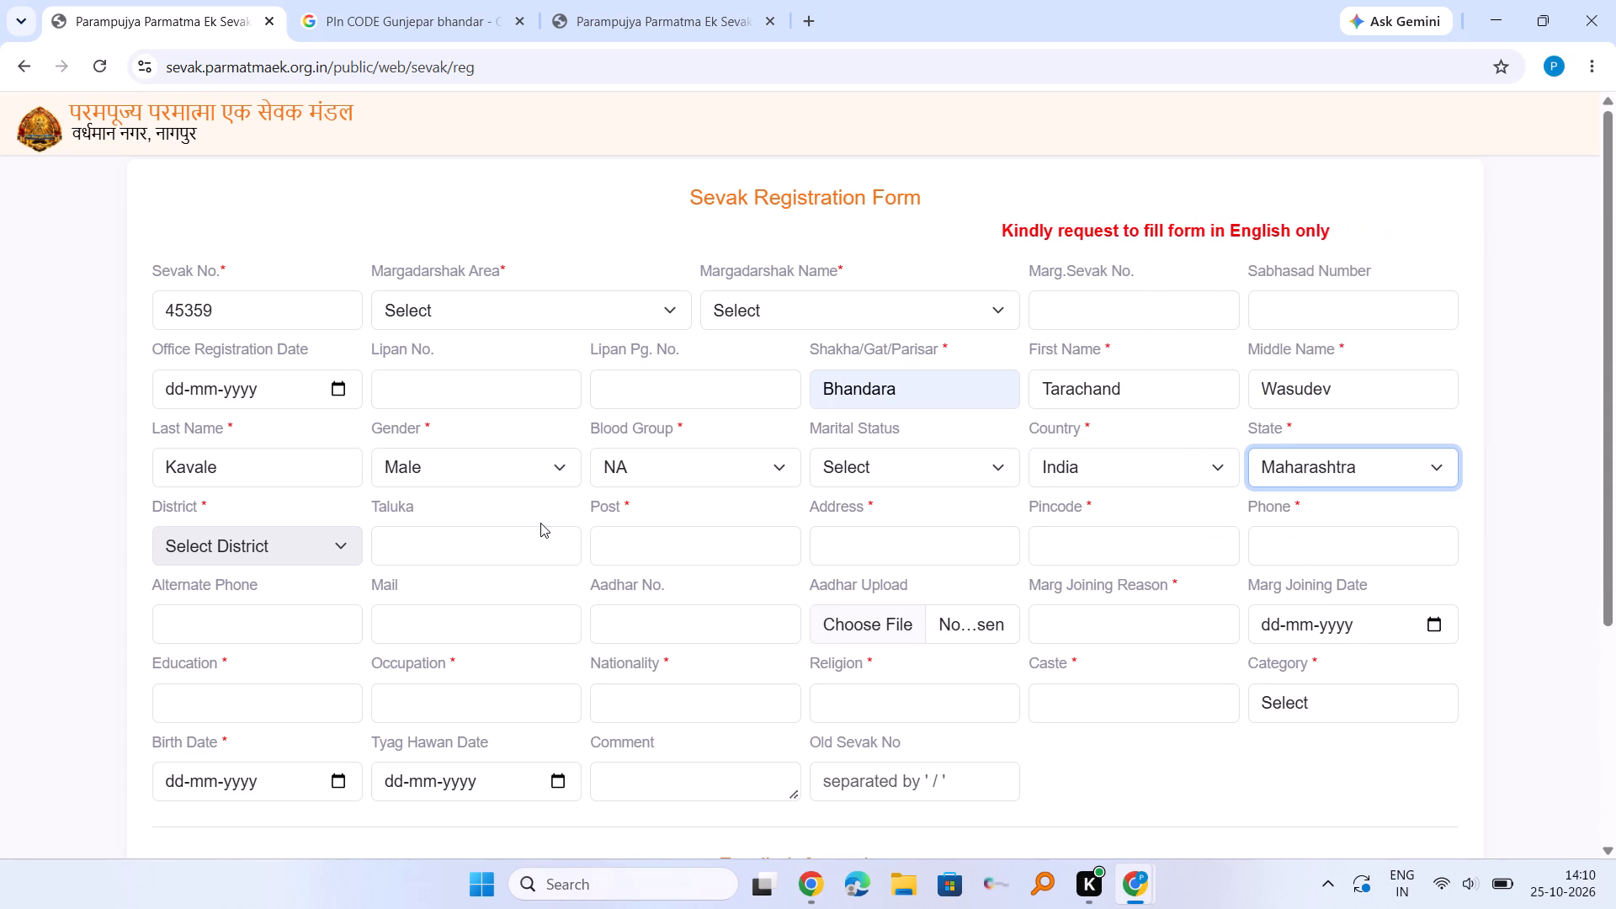
left_click(231, 548)
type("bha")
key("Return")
Fill in the sevak's Taluka as Pawani and Post as Pauni.
left_click(432, 552)
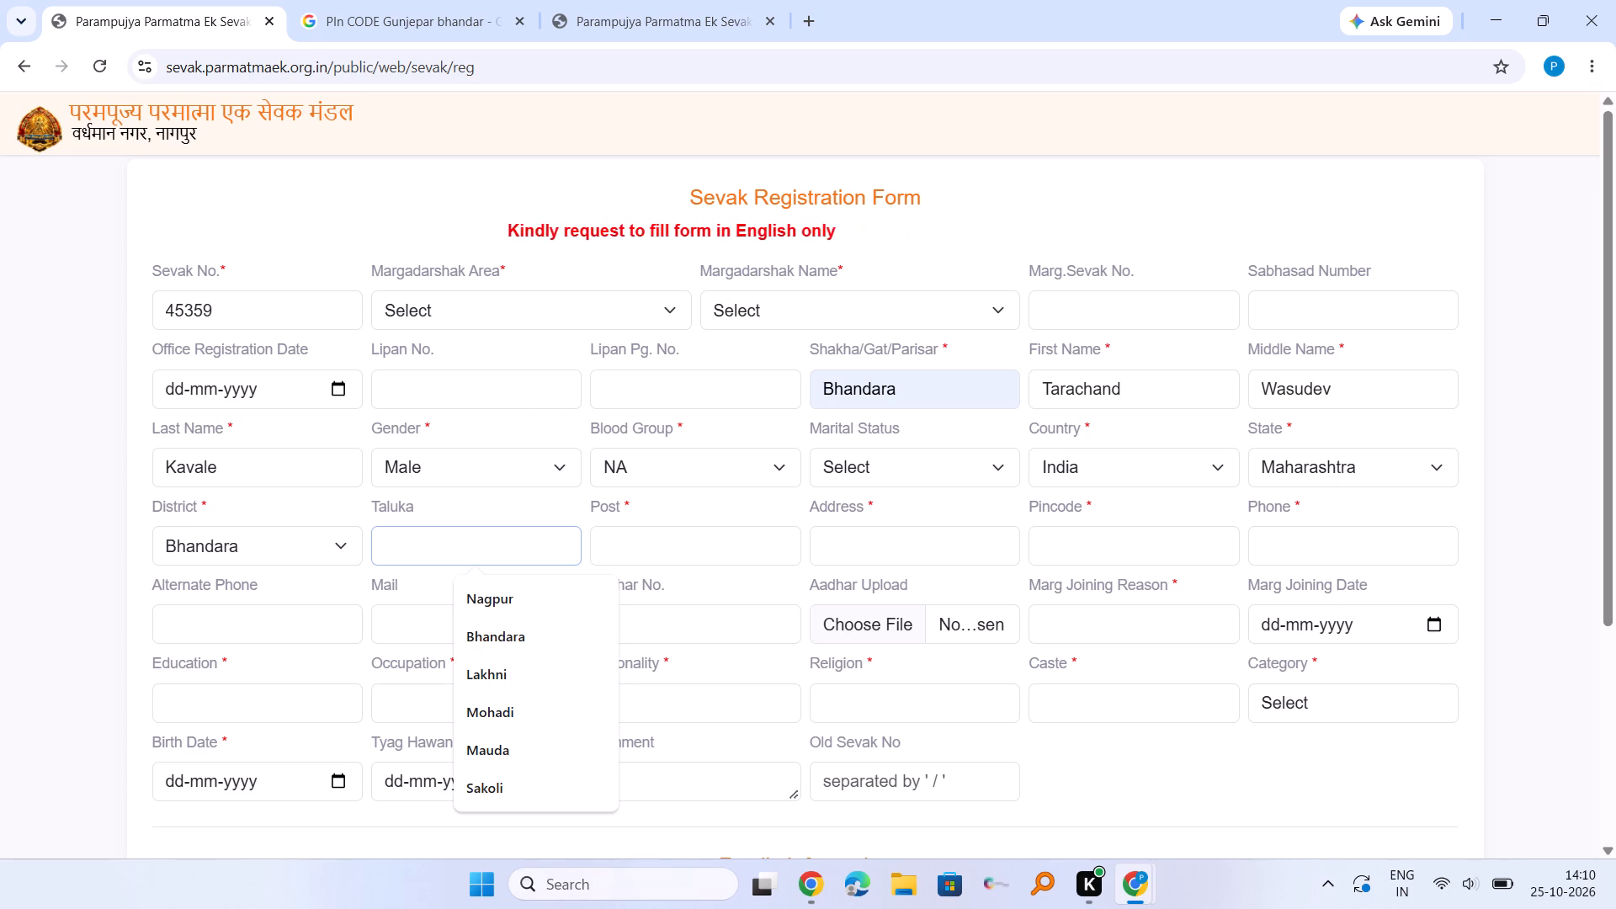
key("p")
key("BackSpace")
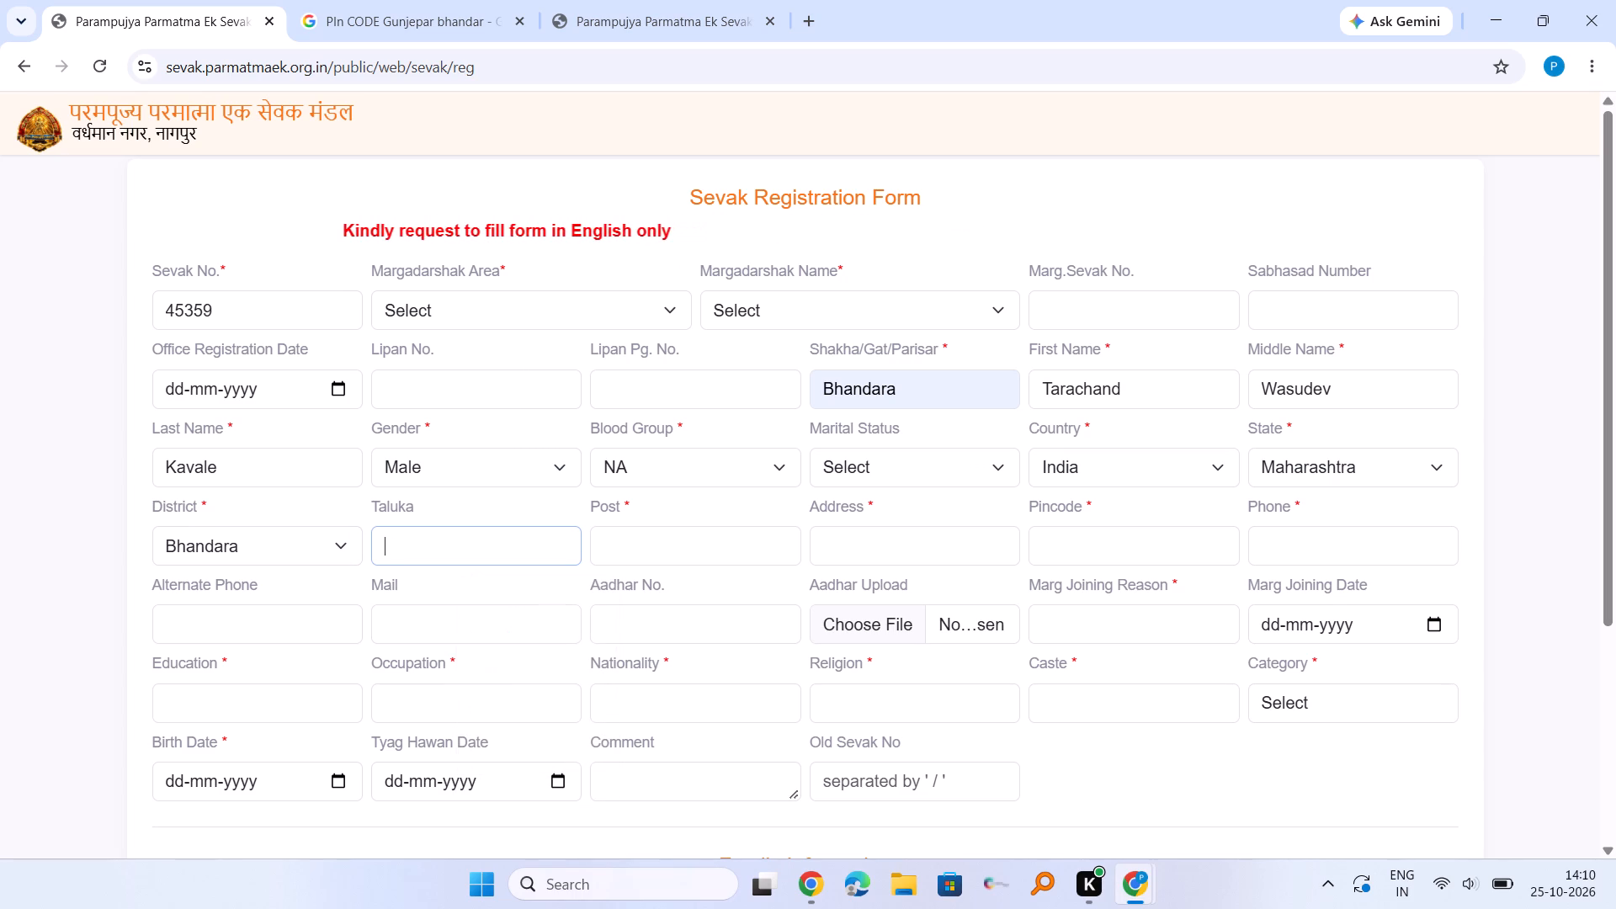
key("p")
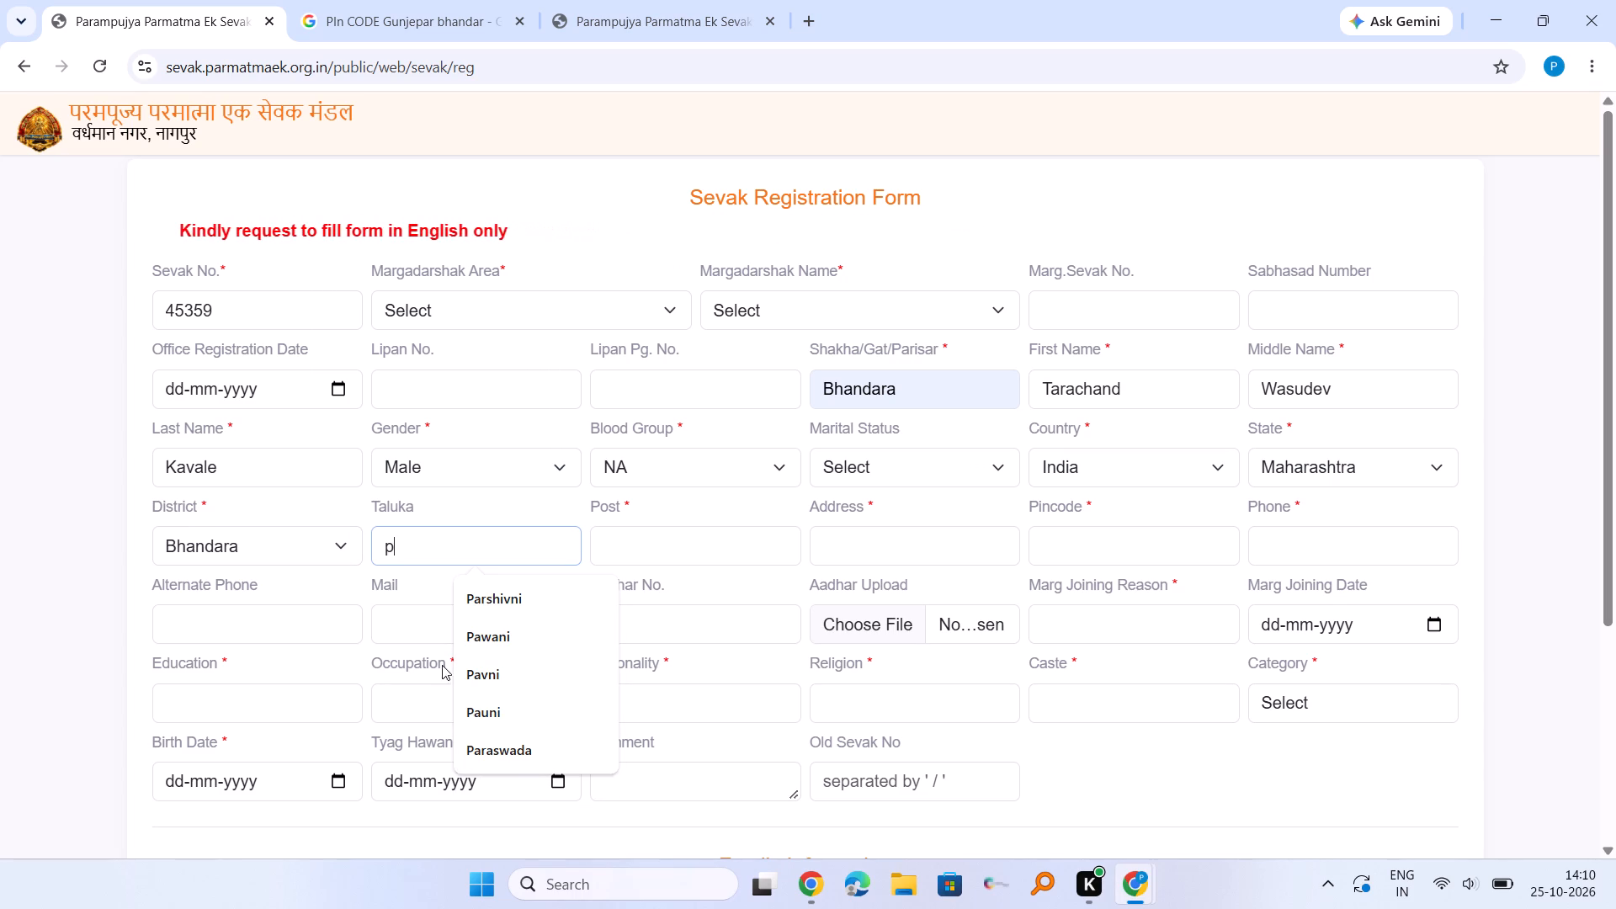
left_click(510, 649)
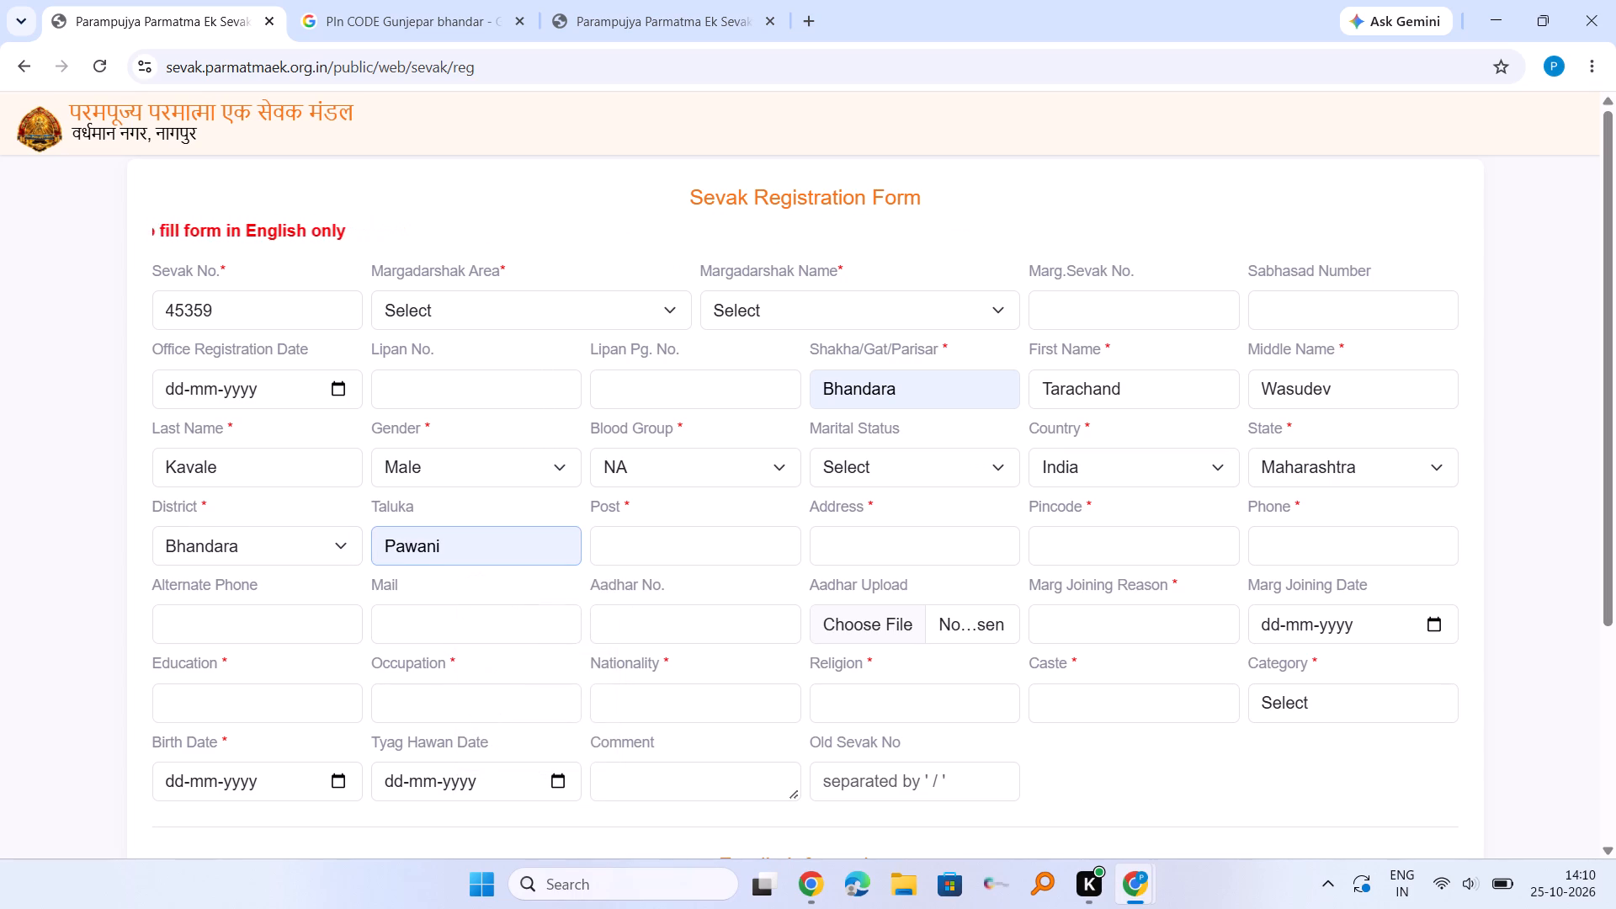
left_click(669, 541)
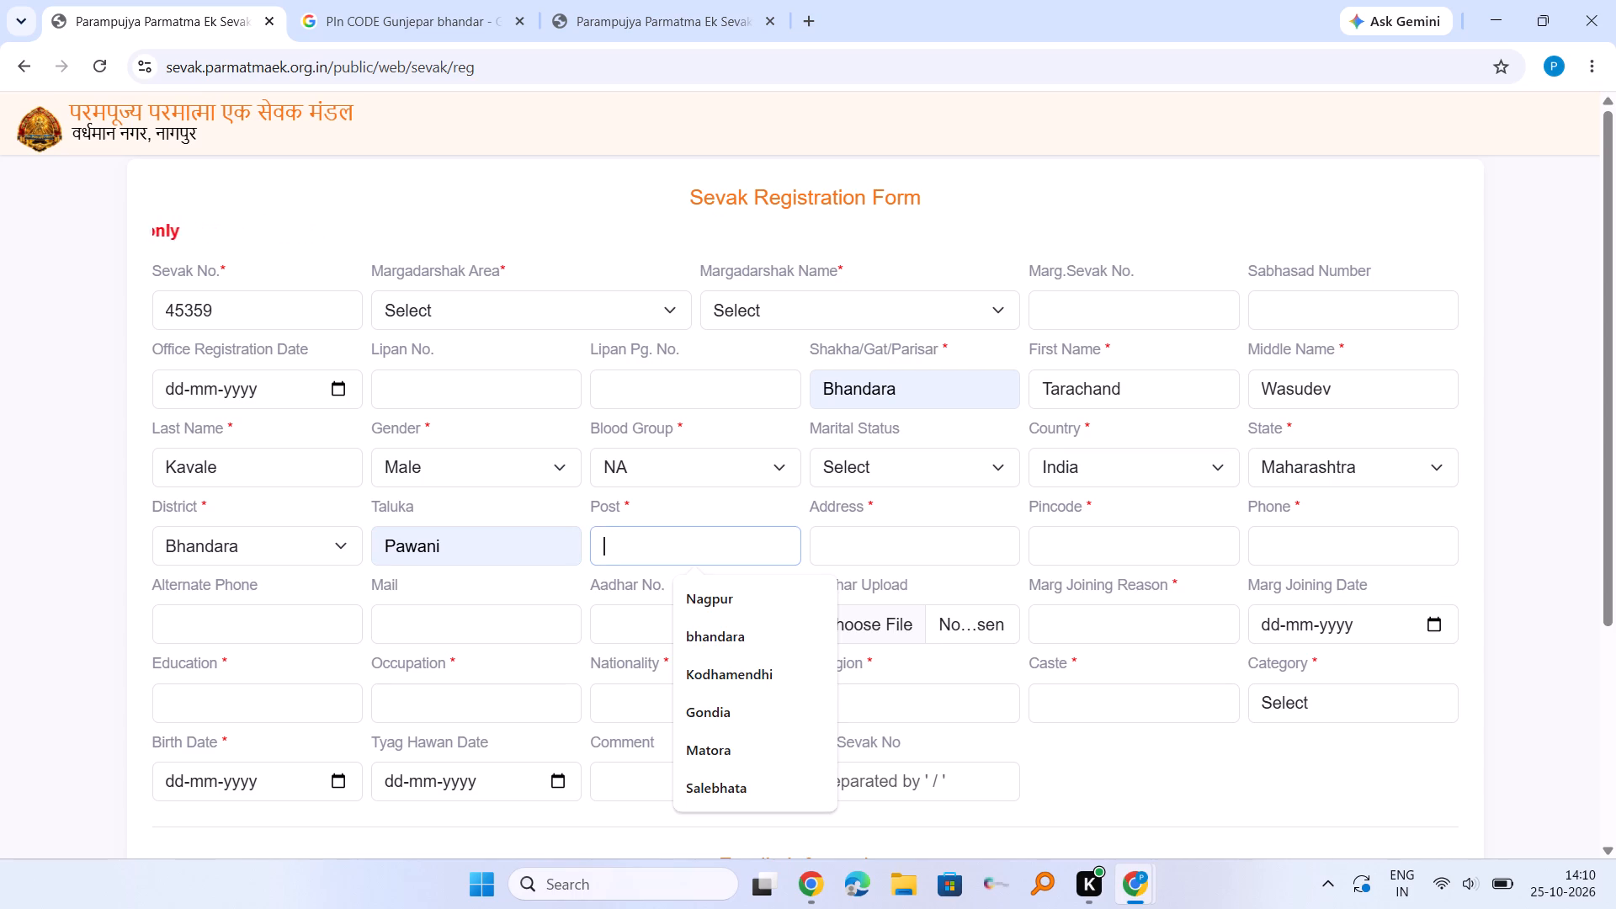
left_click(669, 541)
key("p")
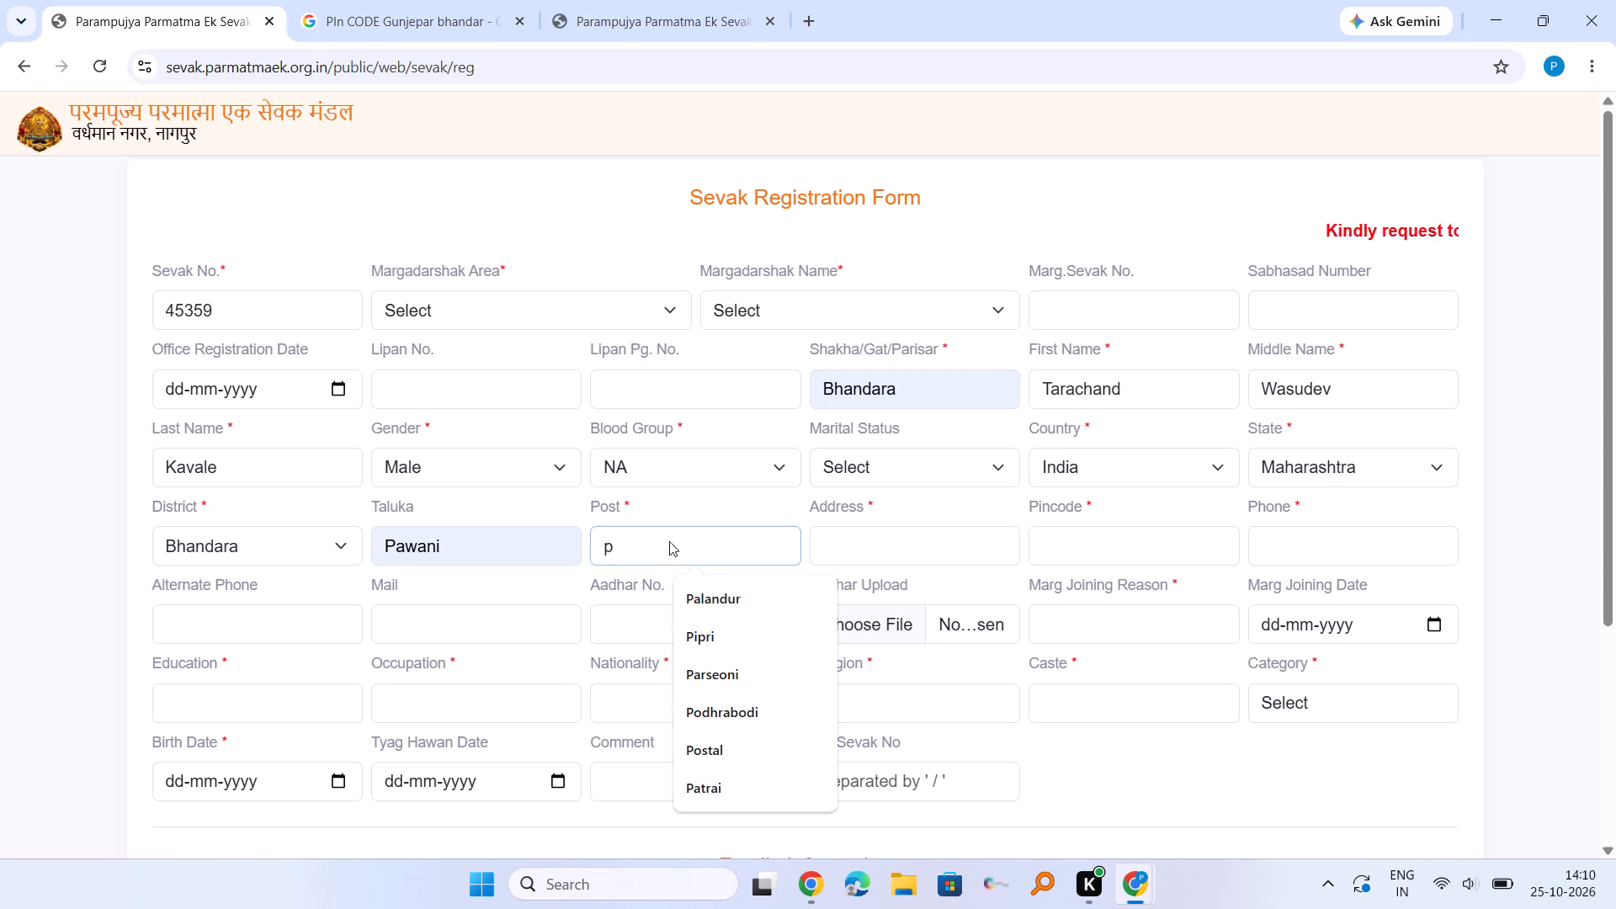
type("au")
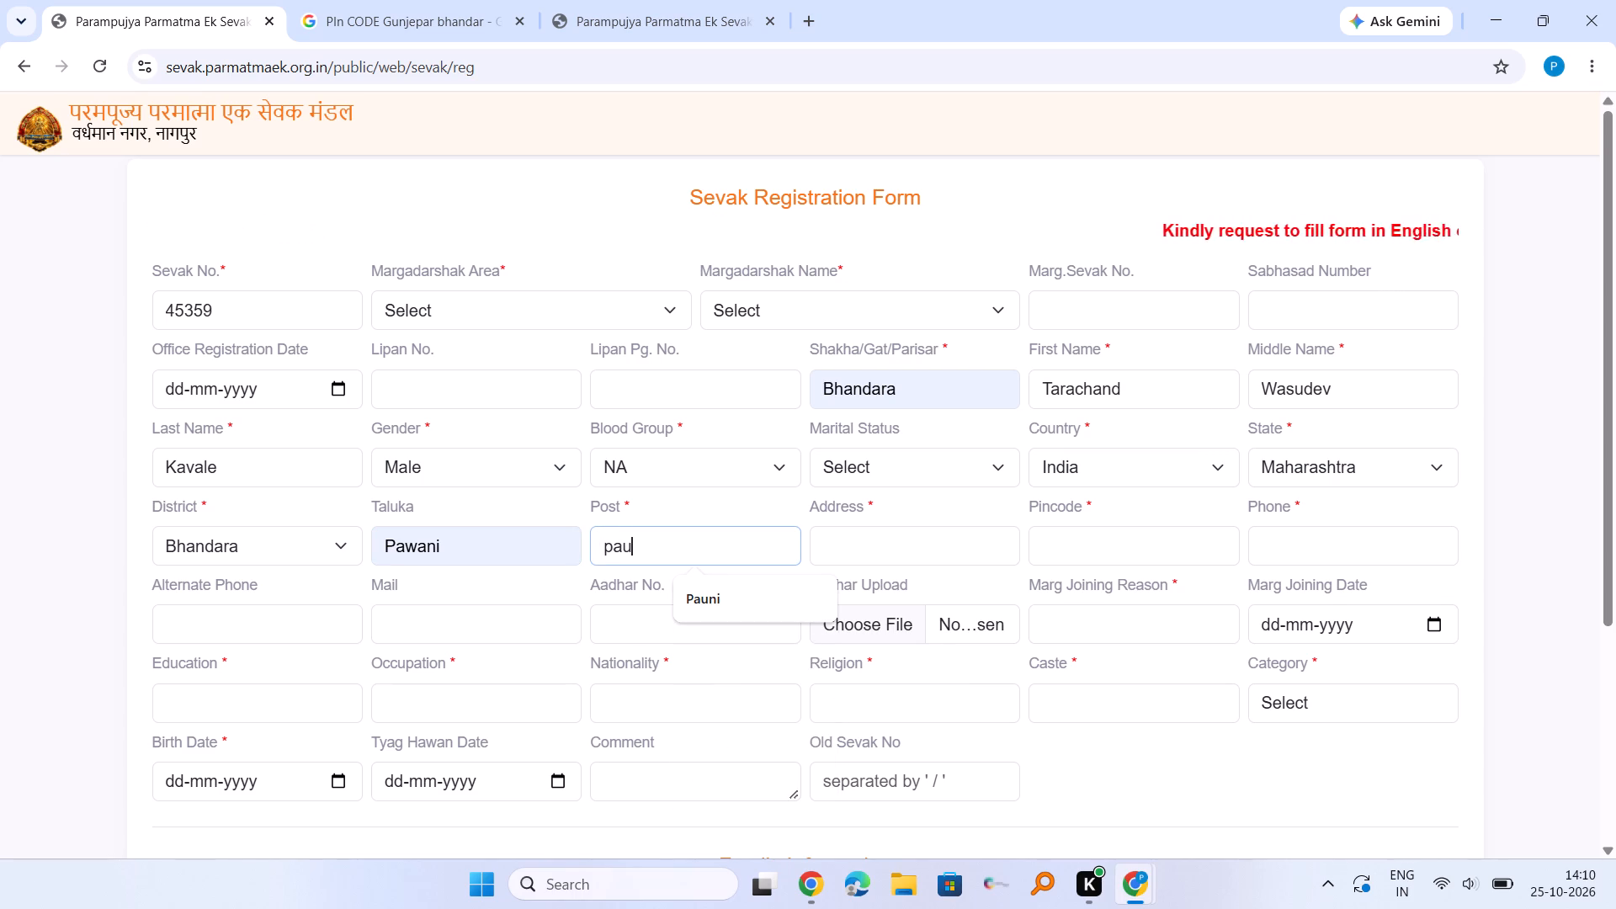
left_click(710, 614)
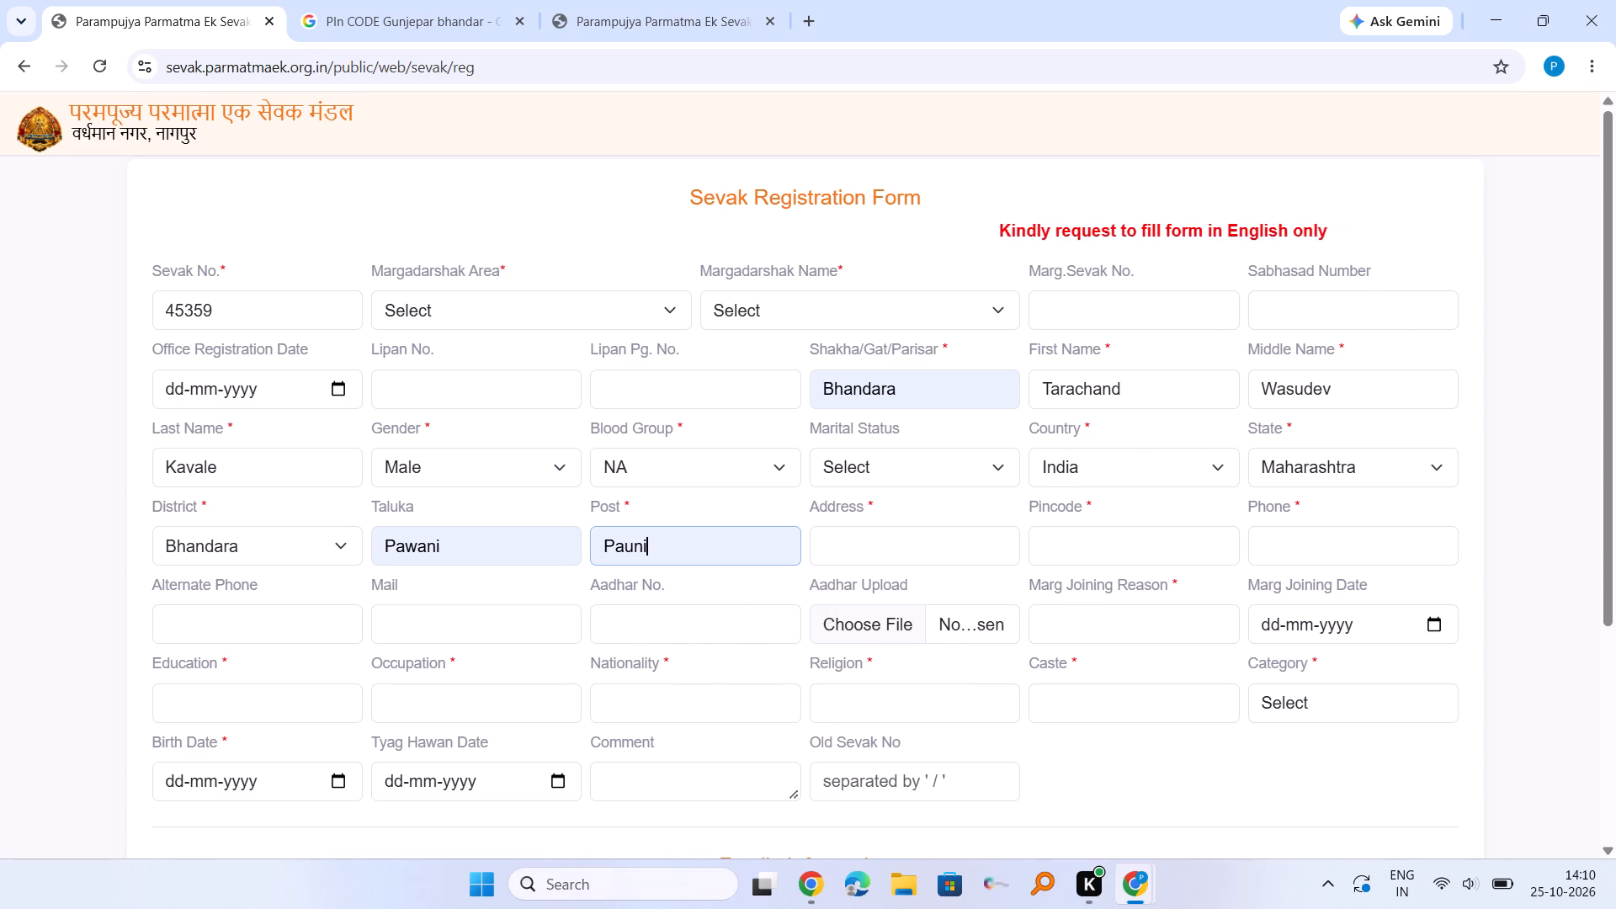
Fill in the sevak's Address as Pauni.
left_click(837, 555)
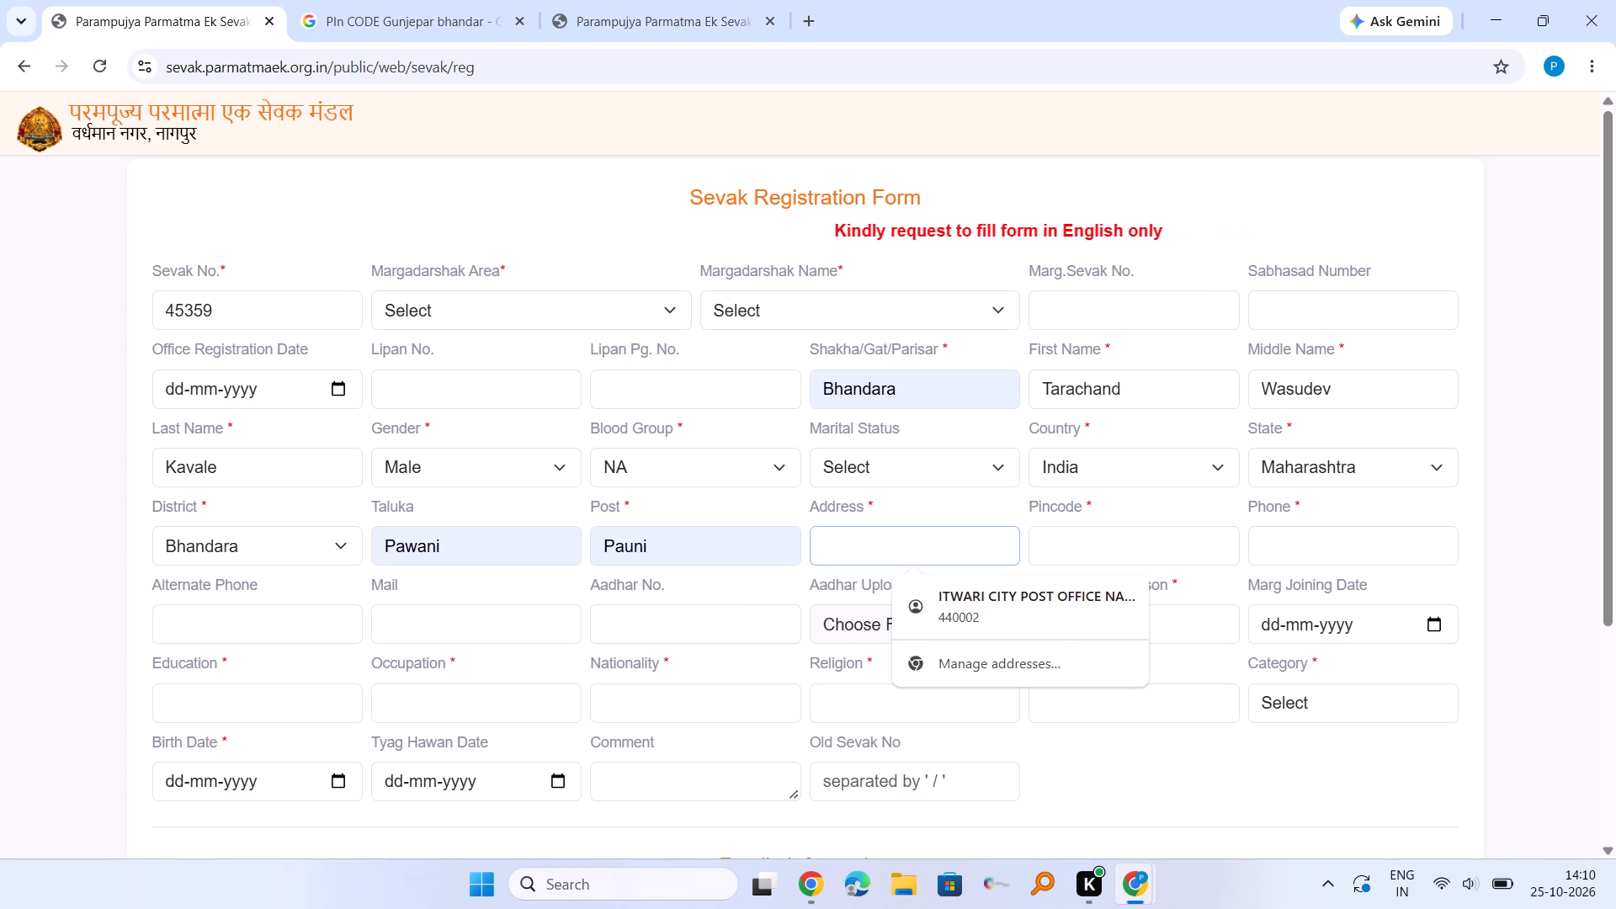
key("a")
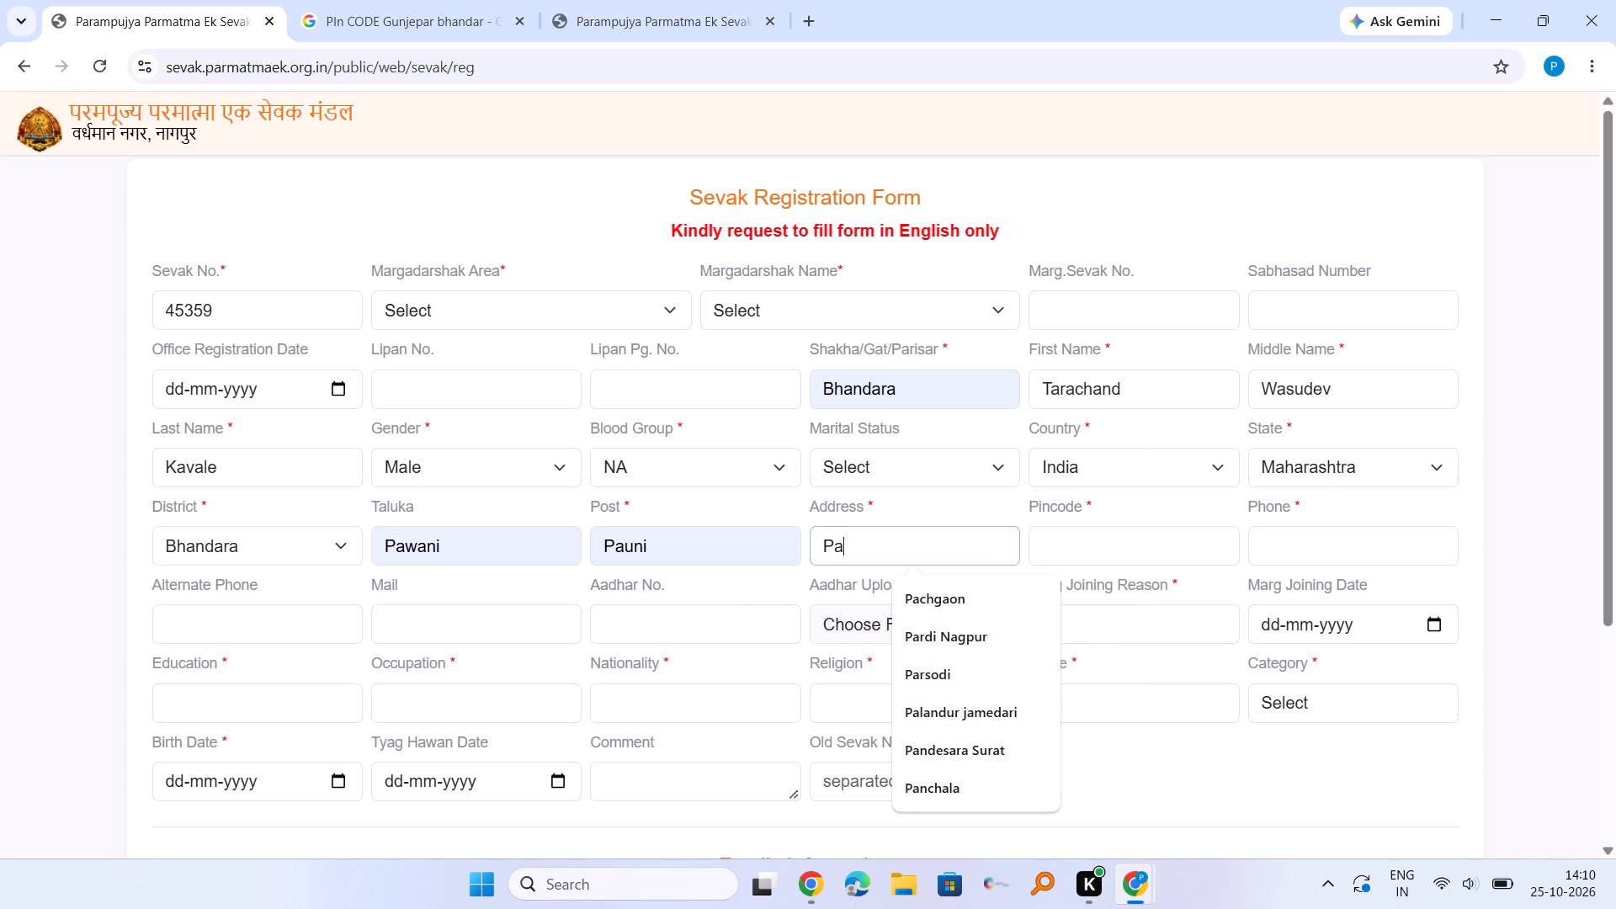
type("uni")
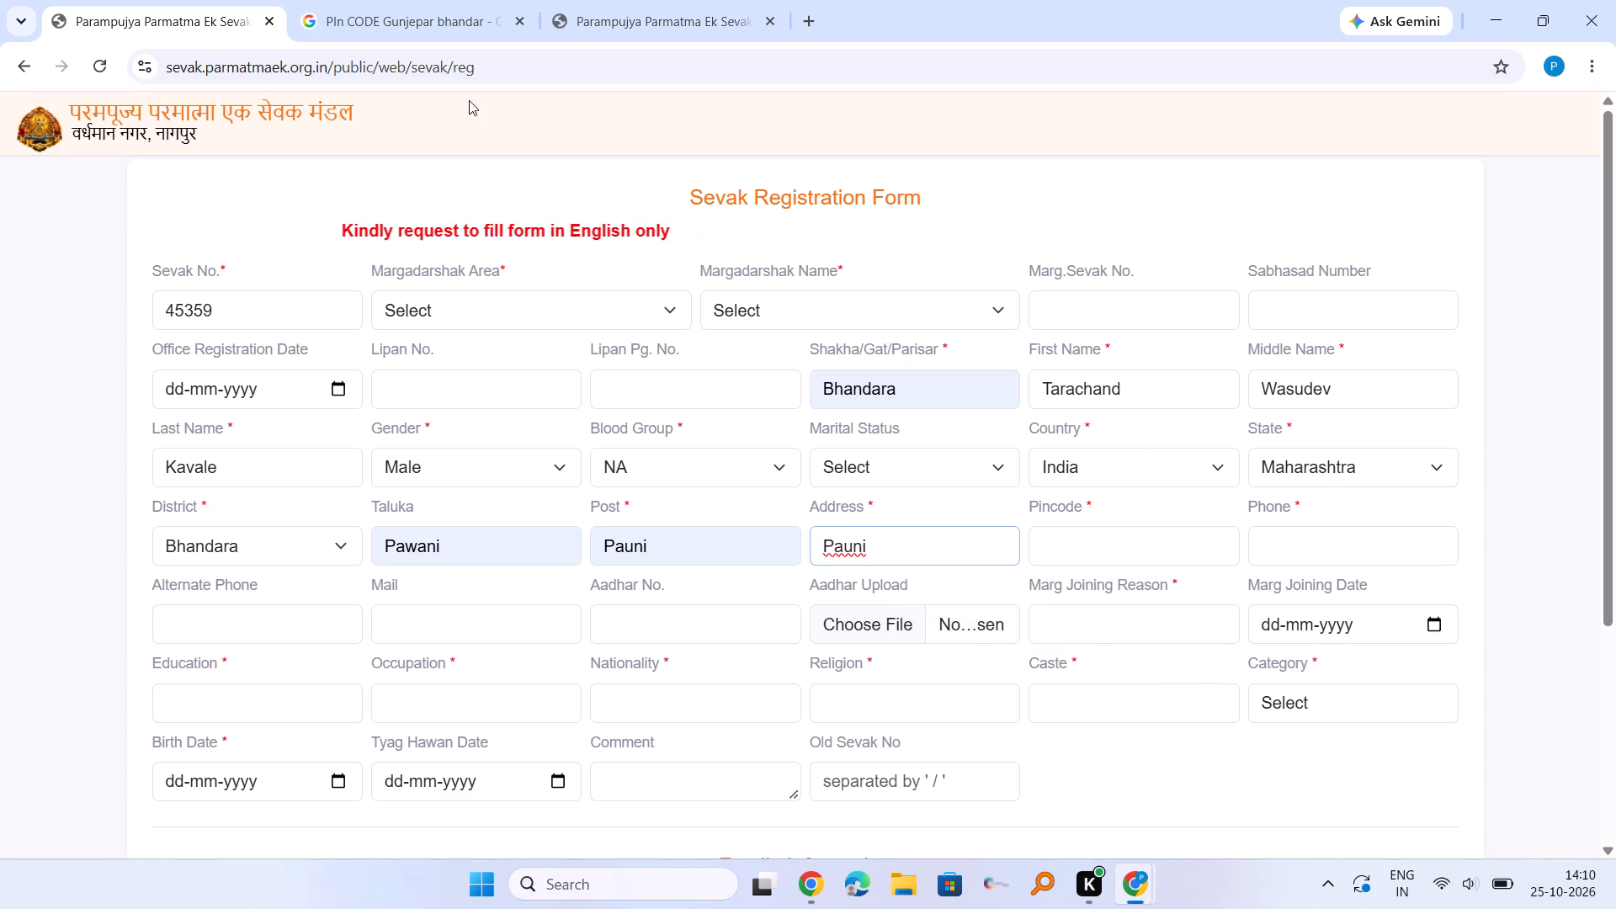
Replace the place name in the existing Google search to look up "PIn CODE pauni bhandar".
left_click(383, 3)
left_click_drag(444, 140, 369, 141)
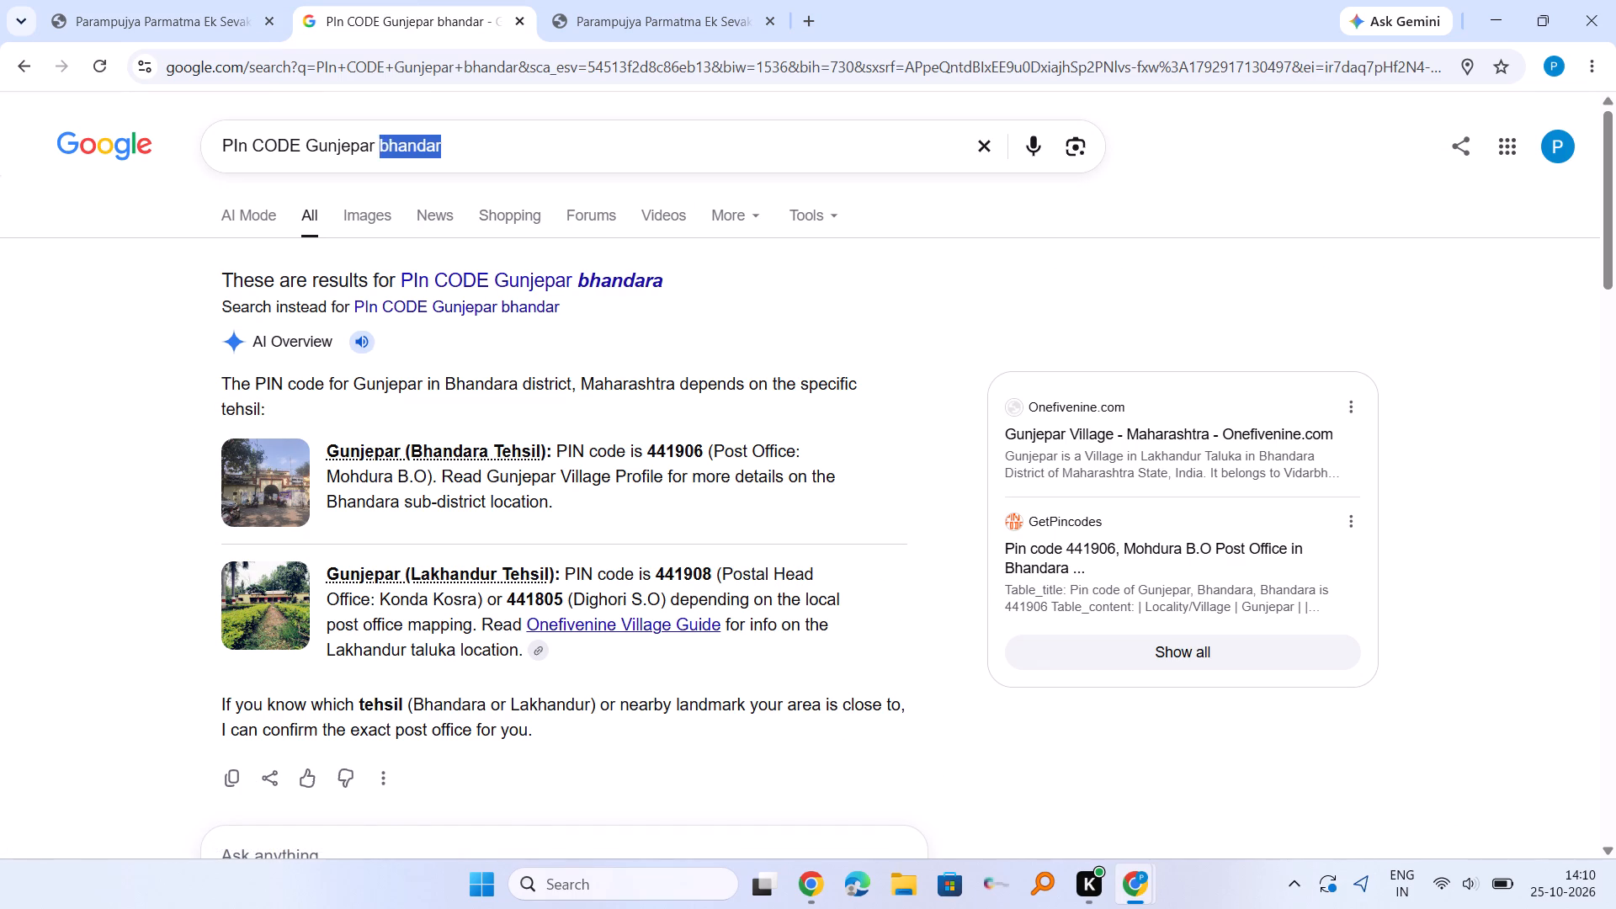
left_click_drag(369, 141, 309, 146)
key("BackSpace")
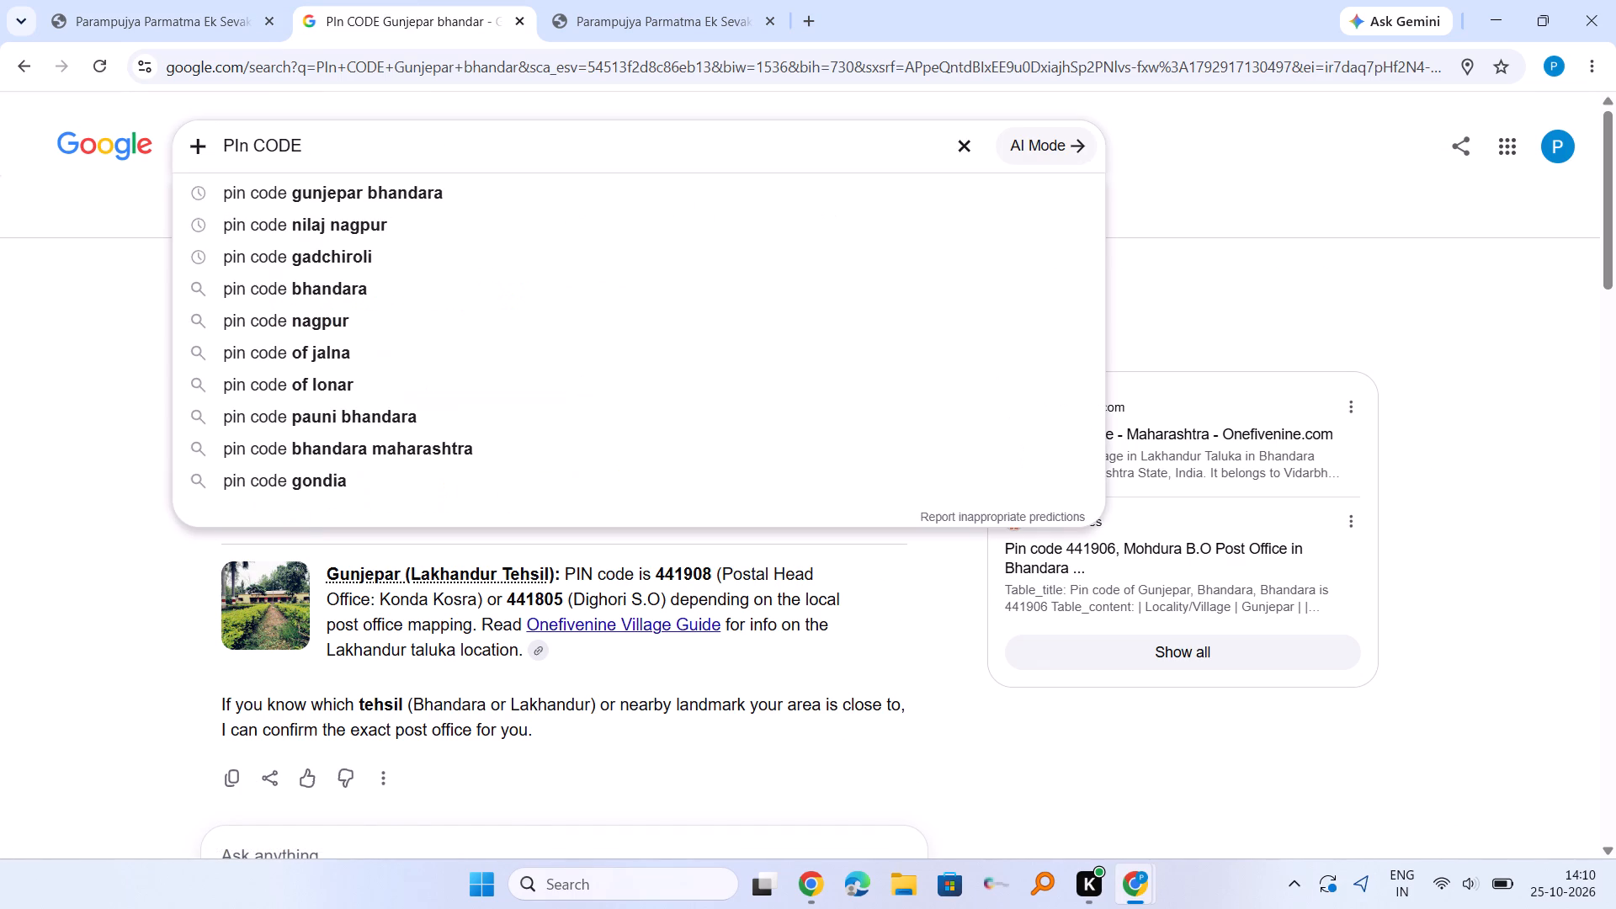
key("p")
key("BackSpace")
key("ctrl+v")
key("BackSpace")
key("BackSpace")
key("BackSpace")
key("BackSpace")
key("BackSpace")
key("BackSpace")
key("BackSpace")
key("BackSpace")
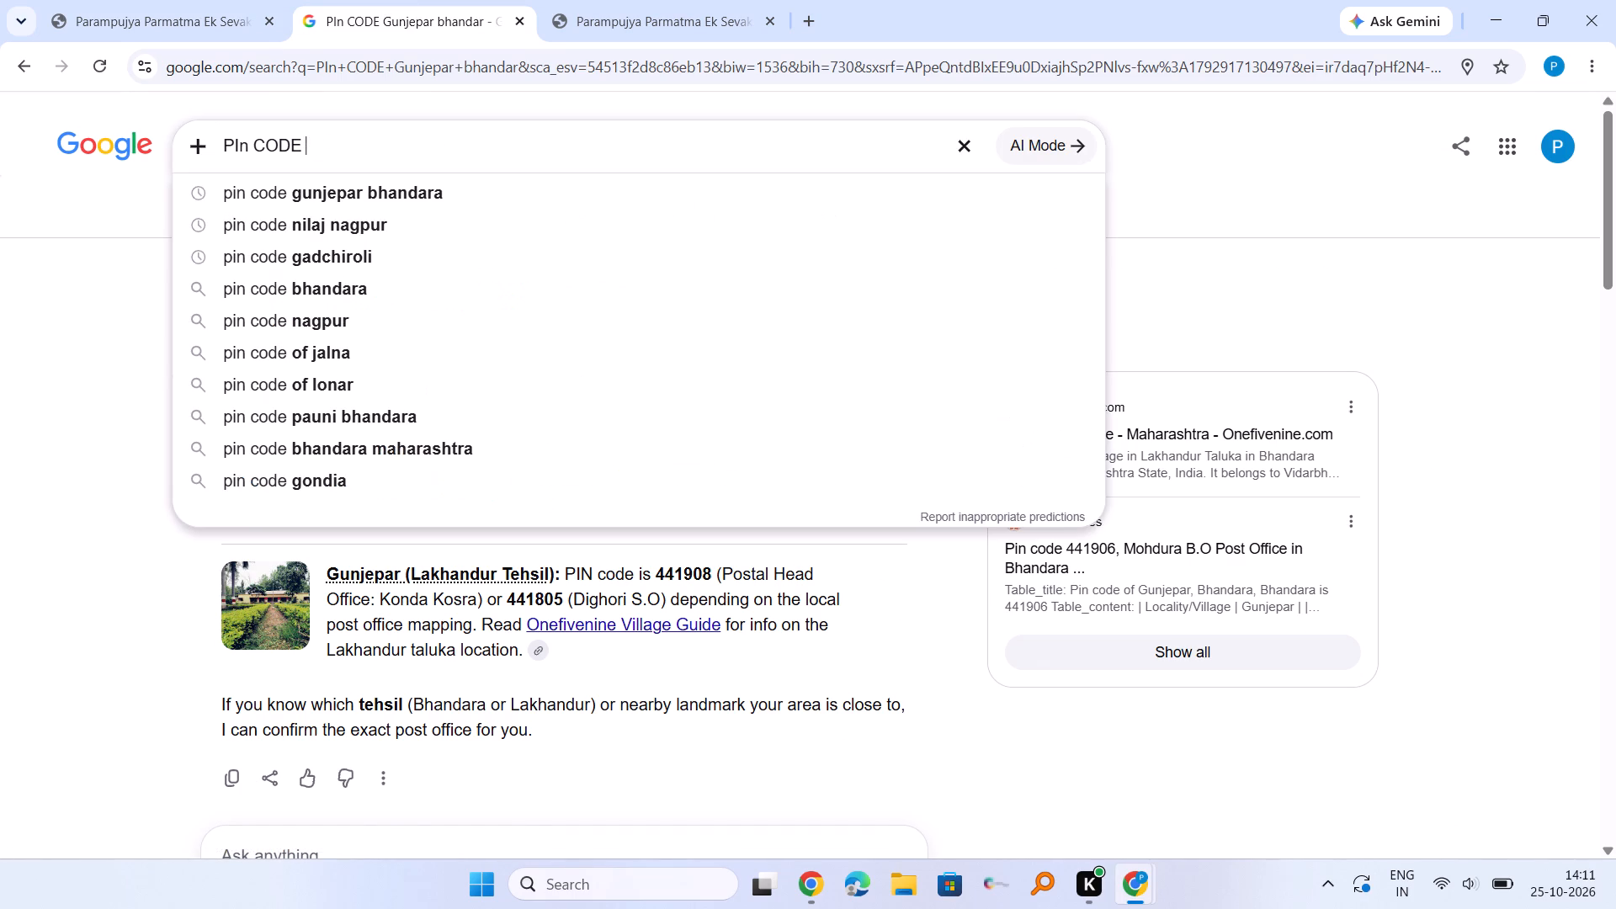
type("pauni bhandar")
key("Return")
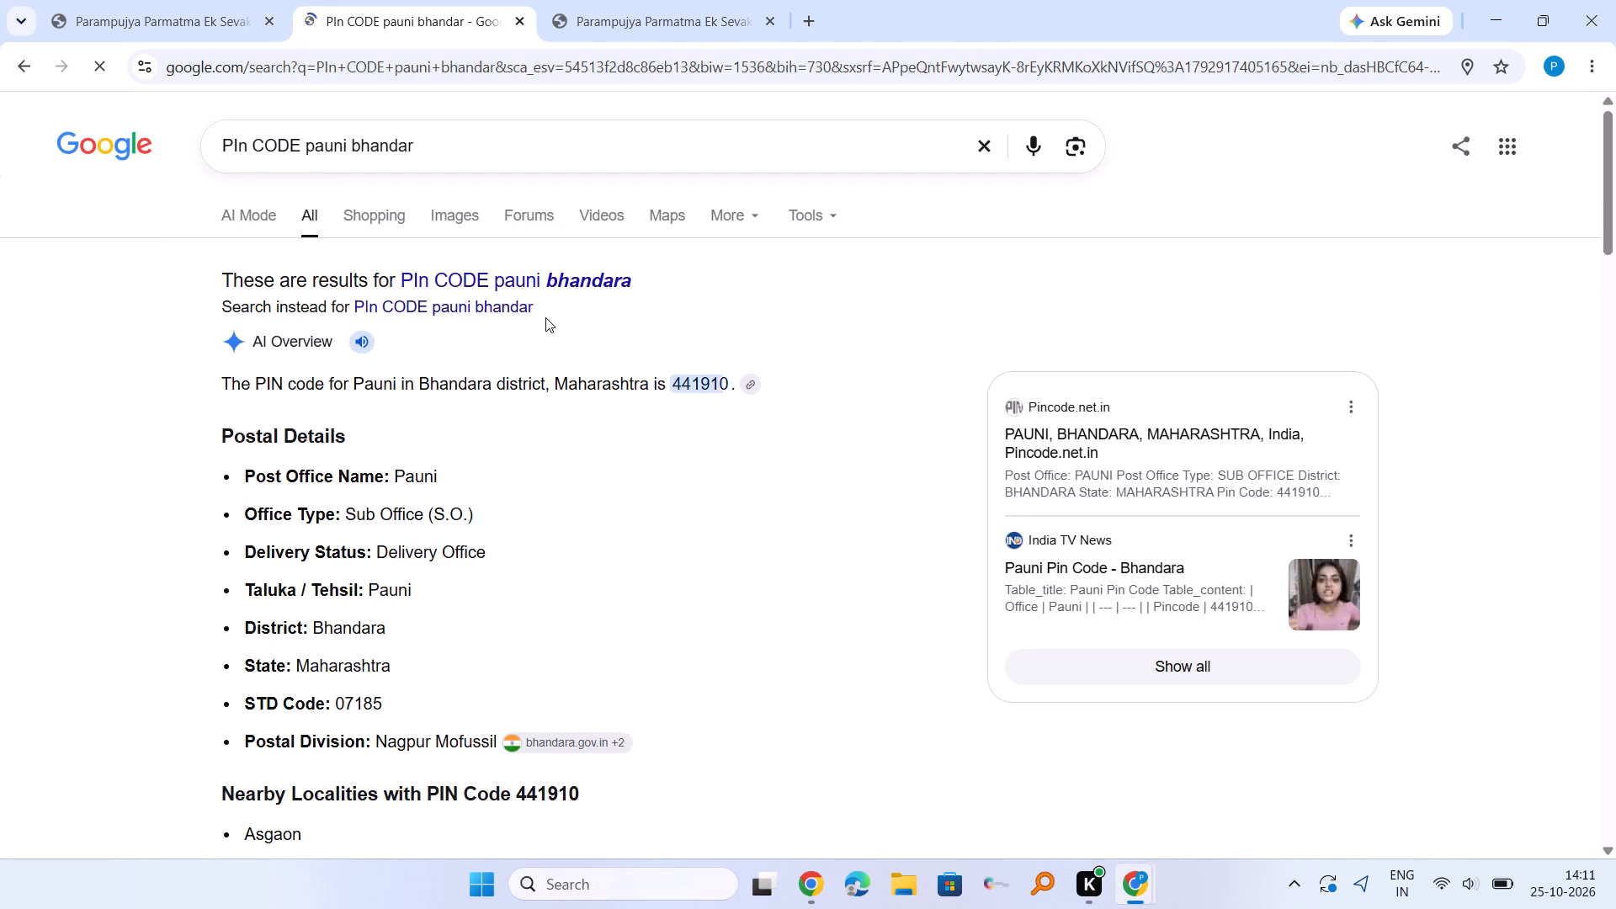
Copy Pauni's PIN code 441910 from the search results into the registration form's Pincode field.
double_click(699, 386)
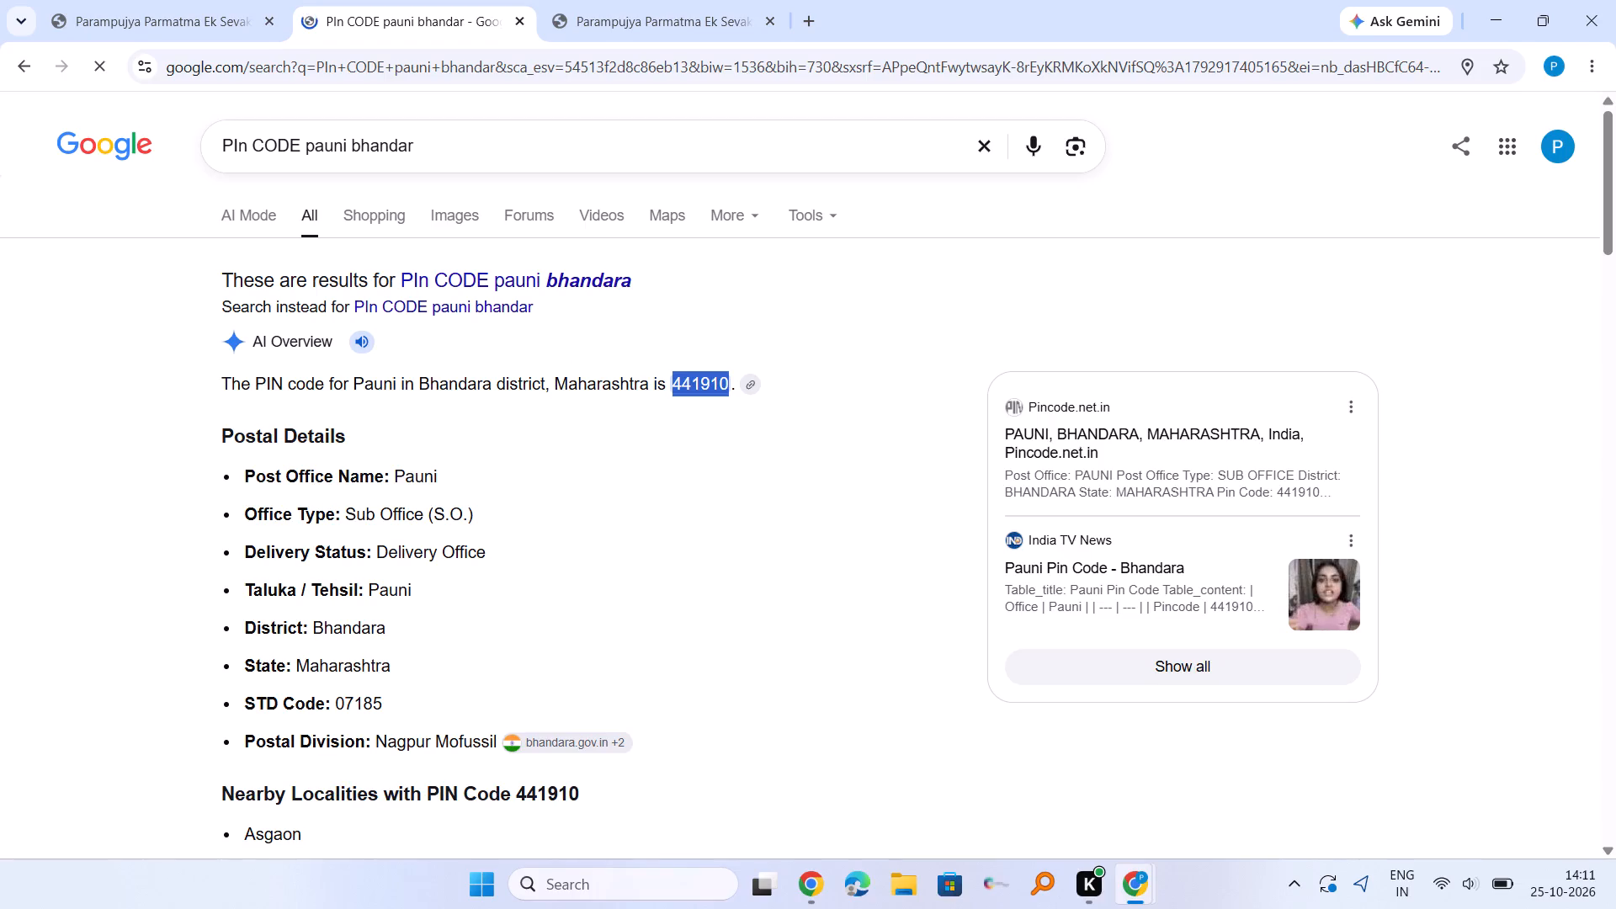
key("ctrl+c")
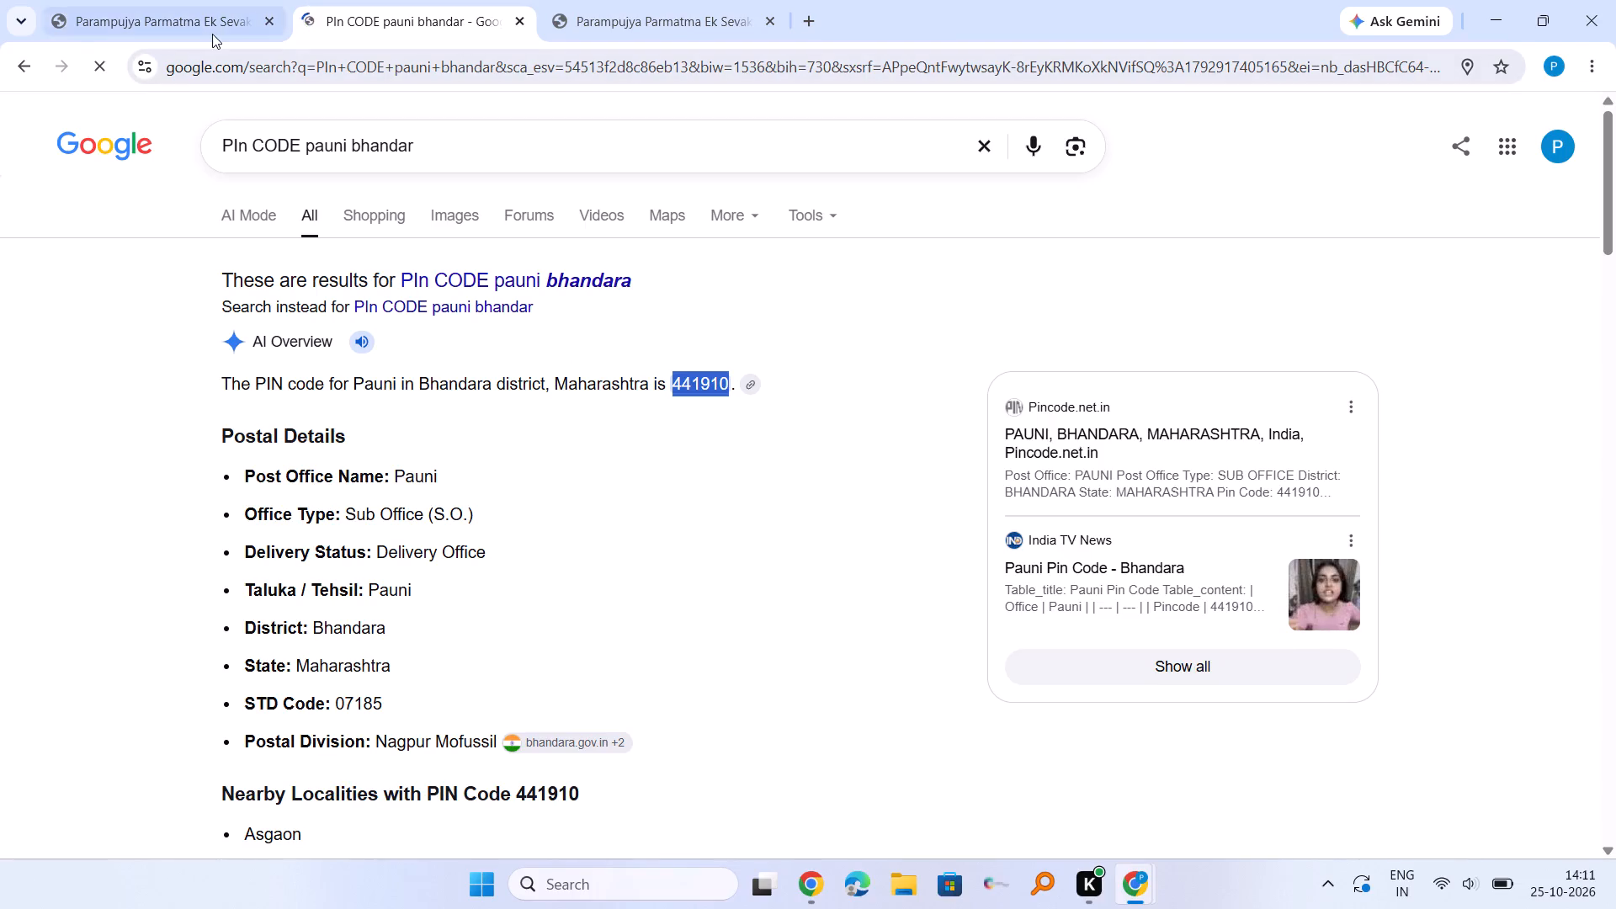
left_click(212, 34)
left_click(1039, 567)
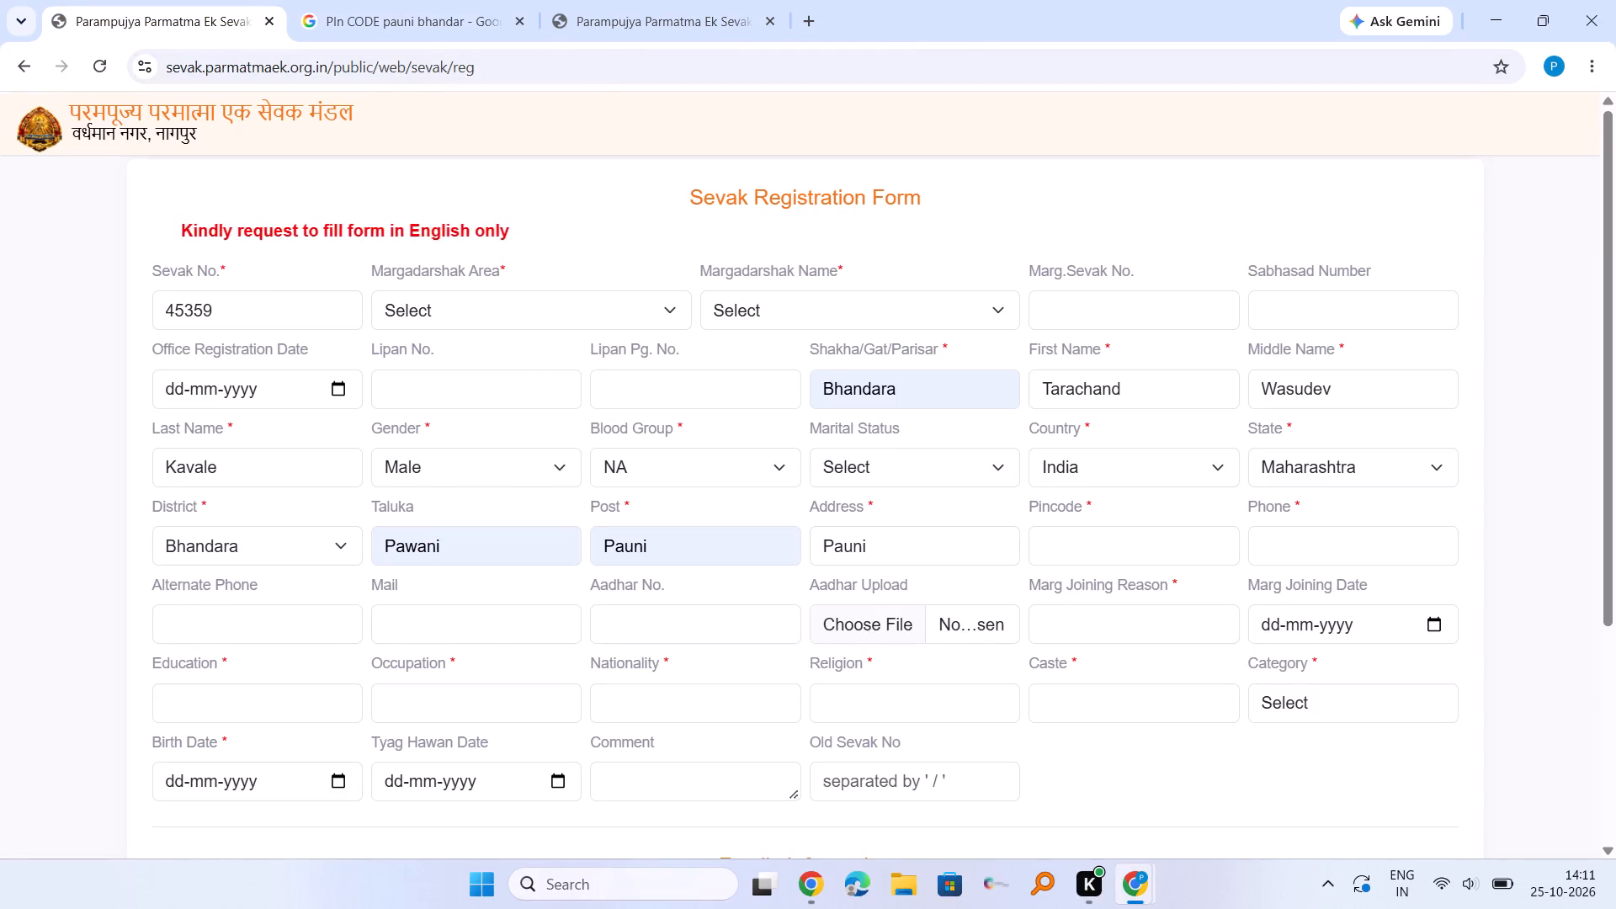
left_click(1050, 560)
key("ctrl+v")
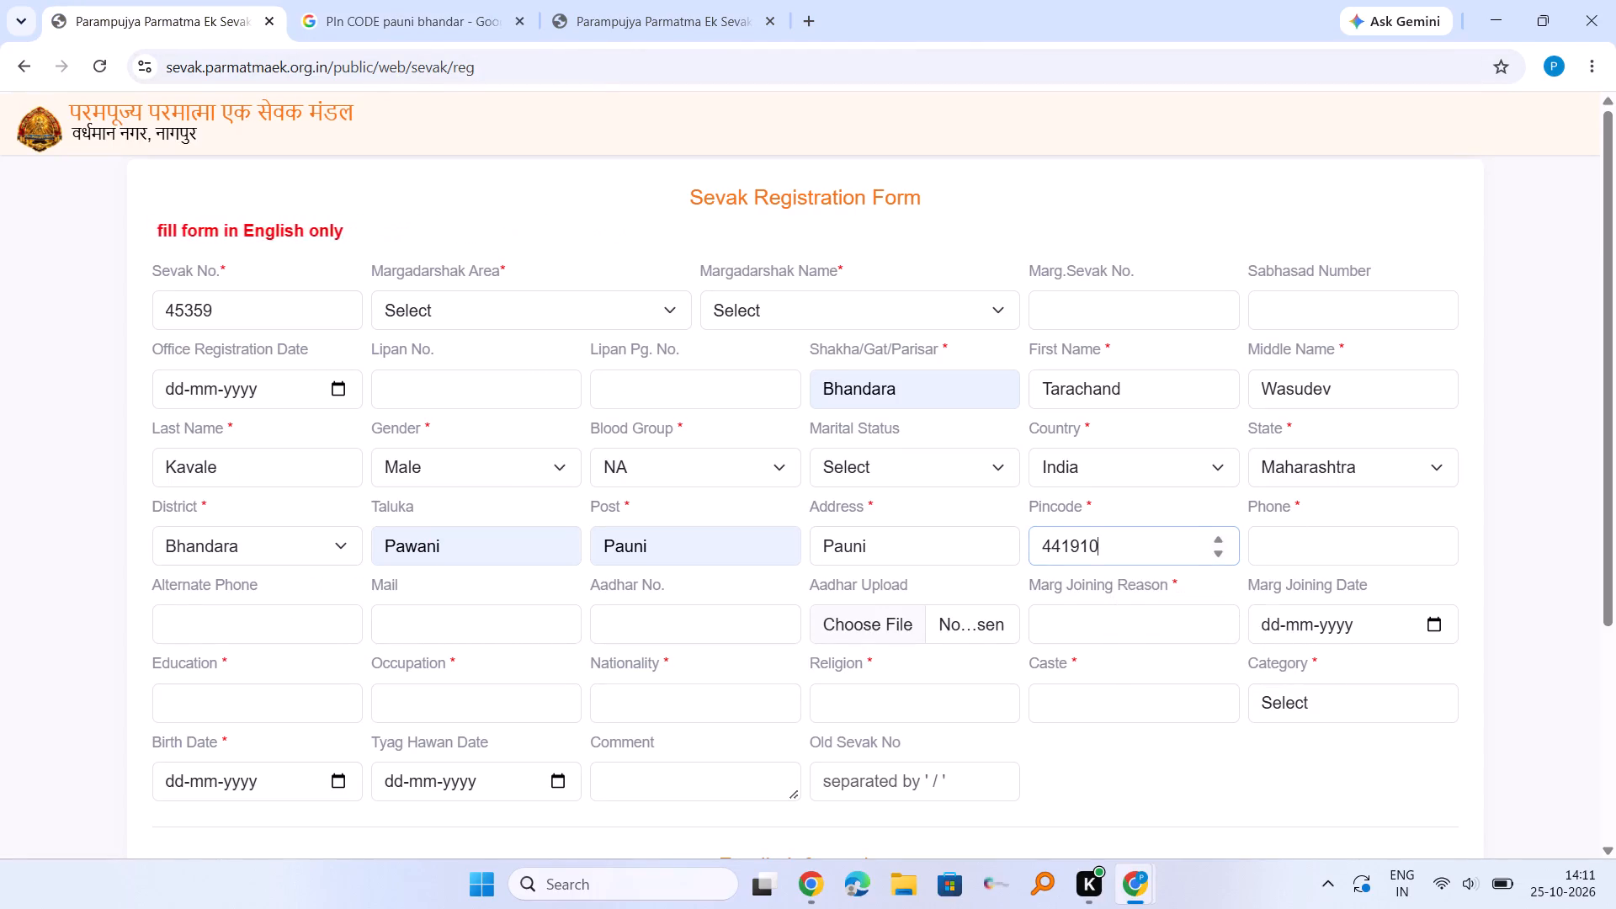
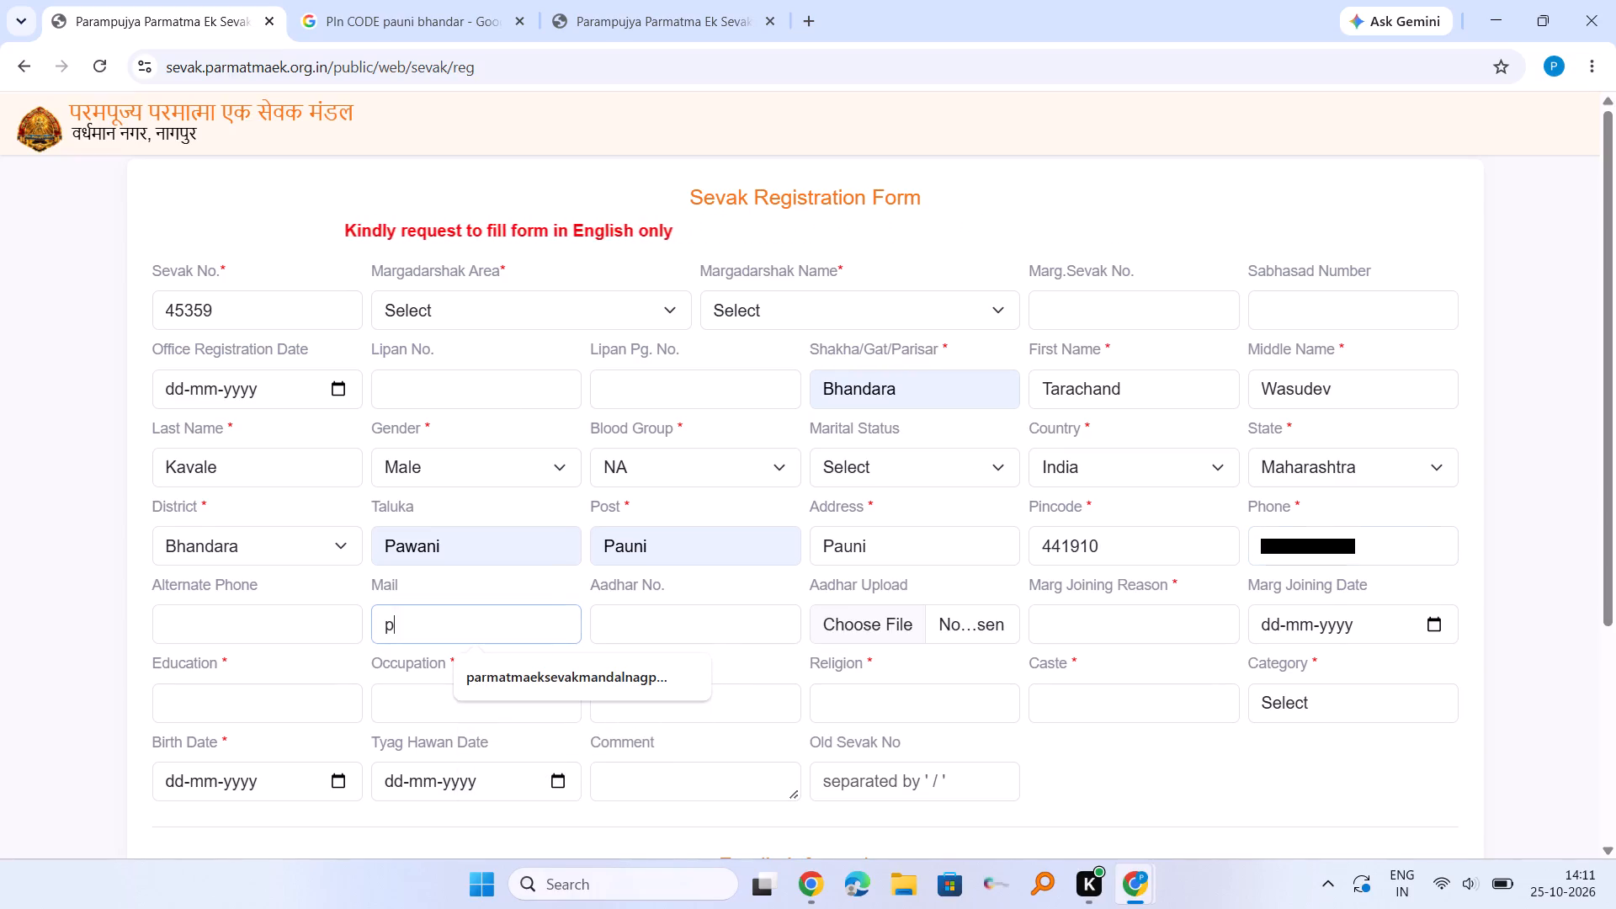
Fill in the Mail field with the suggested mandal e-mail address and set Marg Joining Reason to Sharirikh dukh.
left_click(567, 667)
left_click(1146, 618)
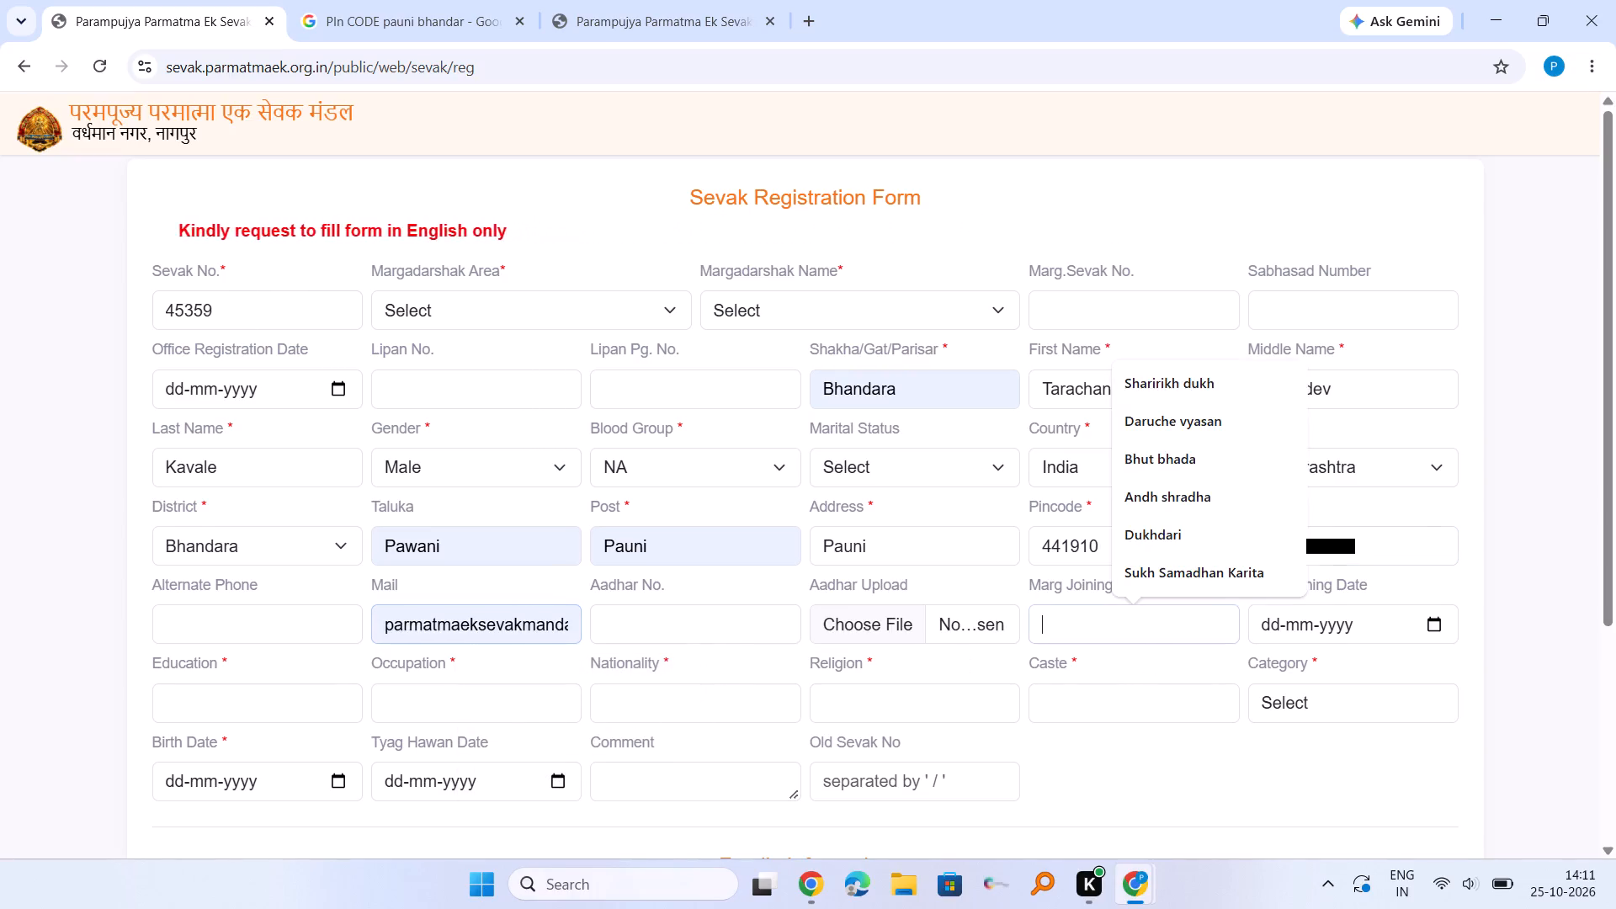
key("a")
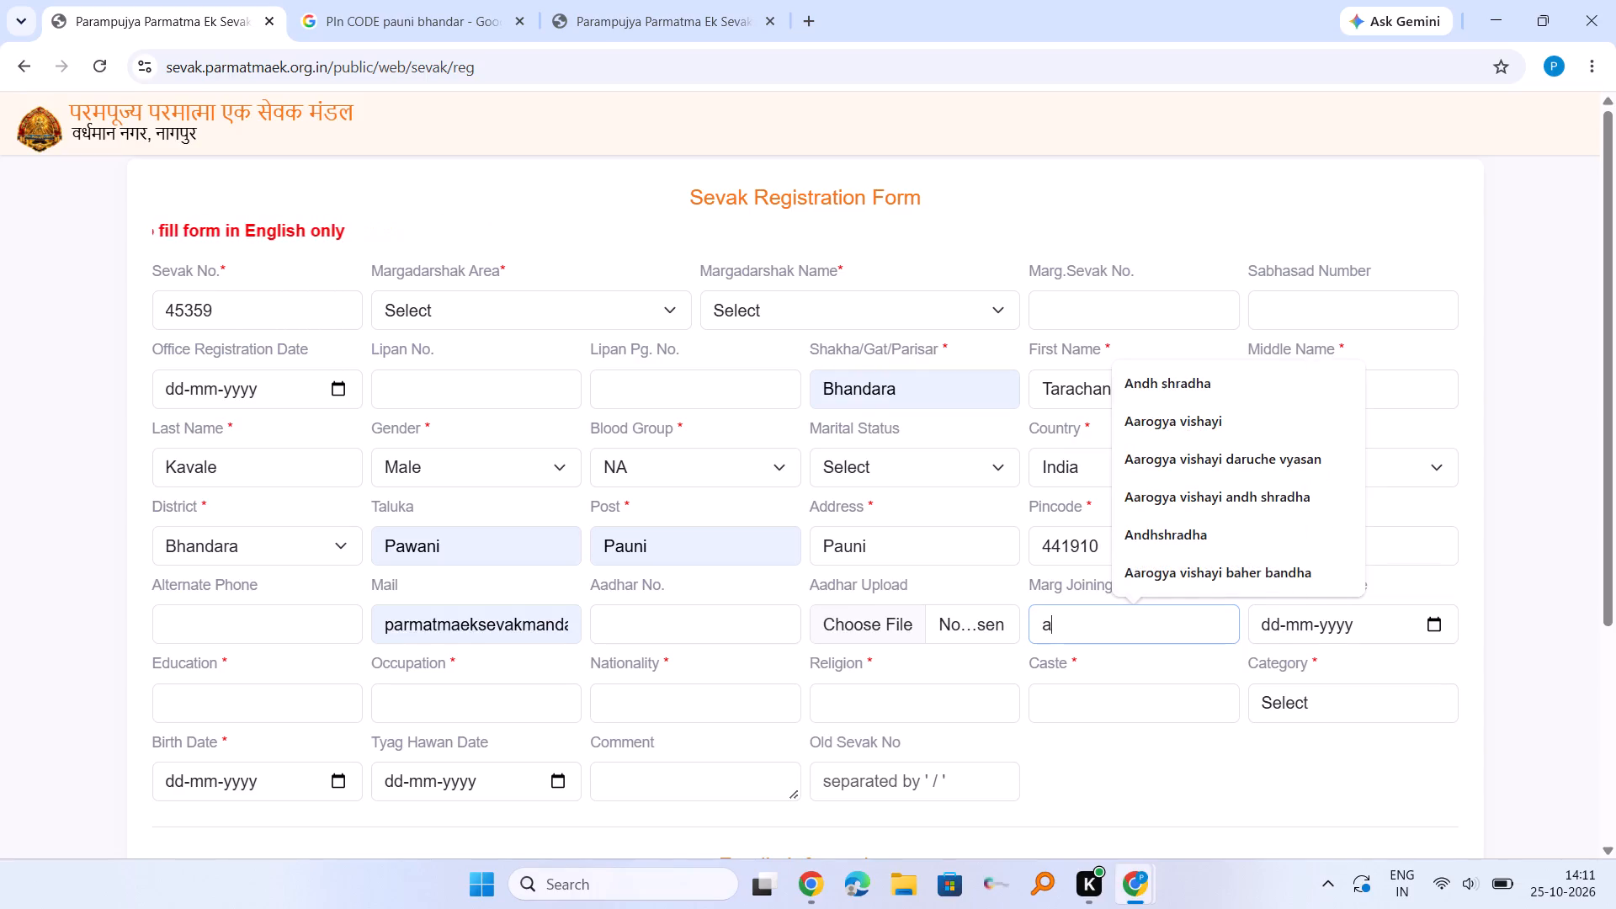
key("BackSpace")
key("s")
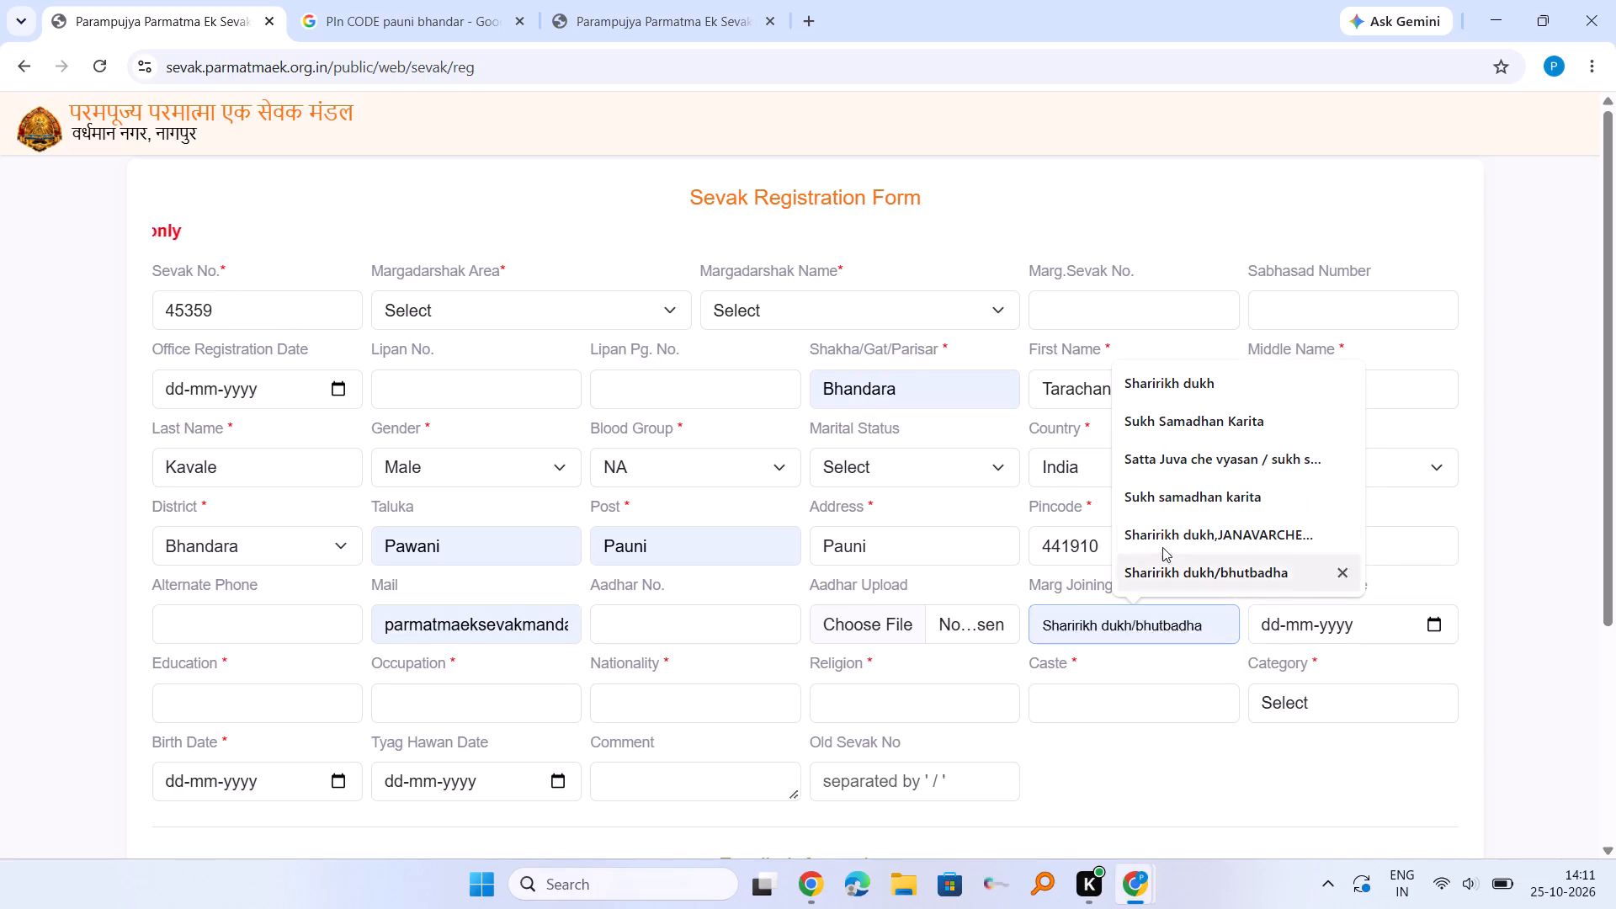
left_click(1151, 384)
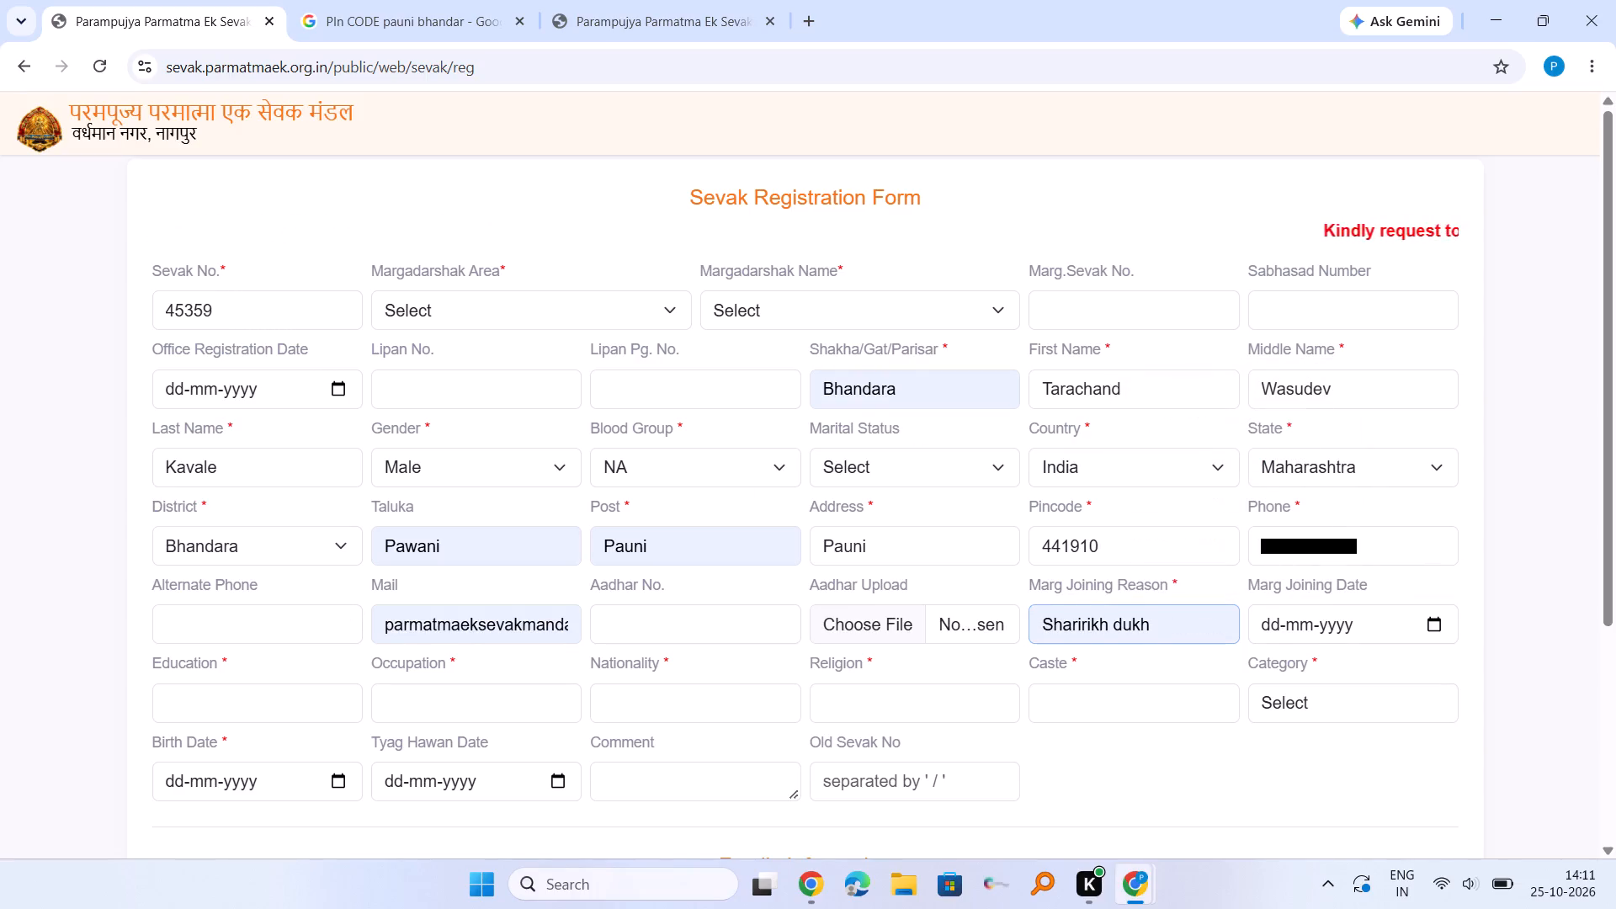
Fill in the sevak's Education as 1st and Occupation as Sheti.
left_click(193, 715)
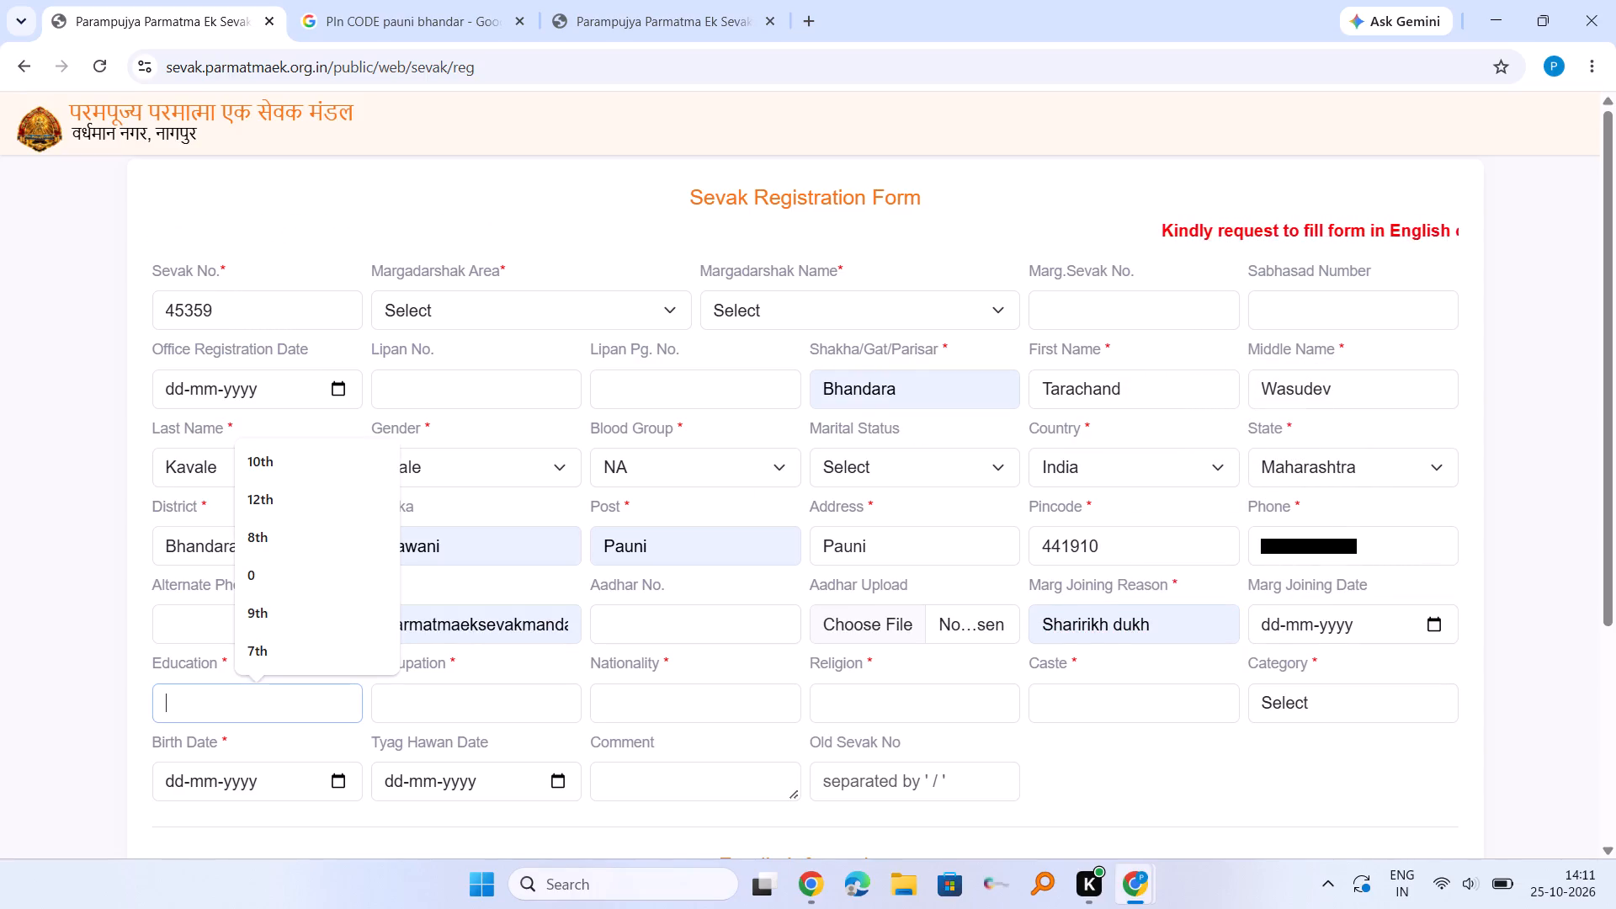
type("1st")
left_click(450, 700)
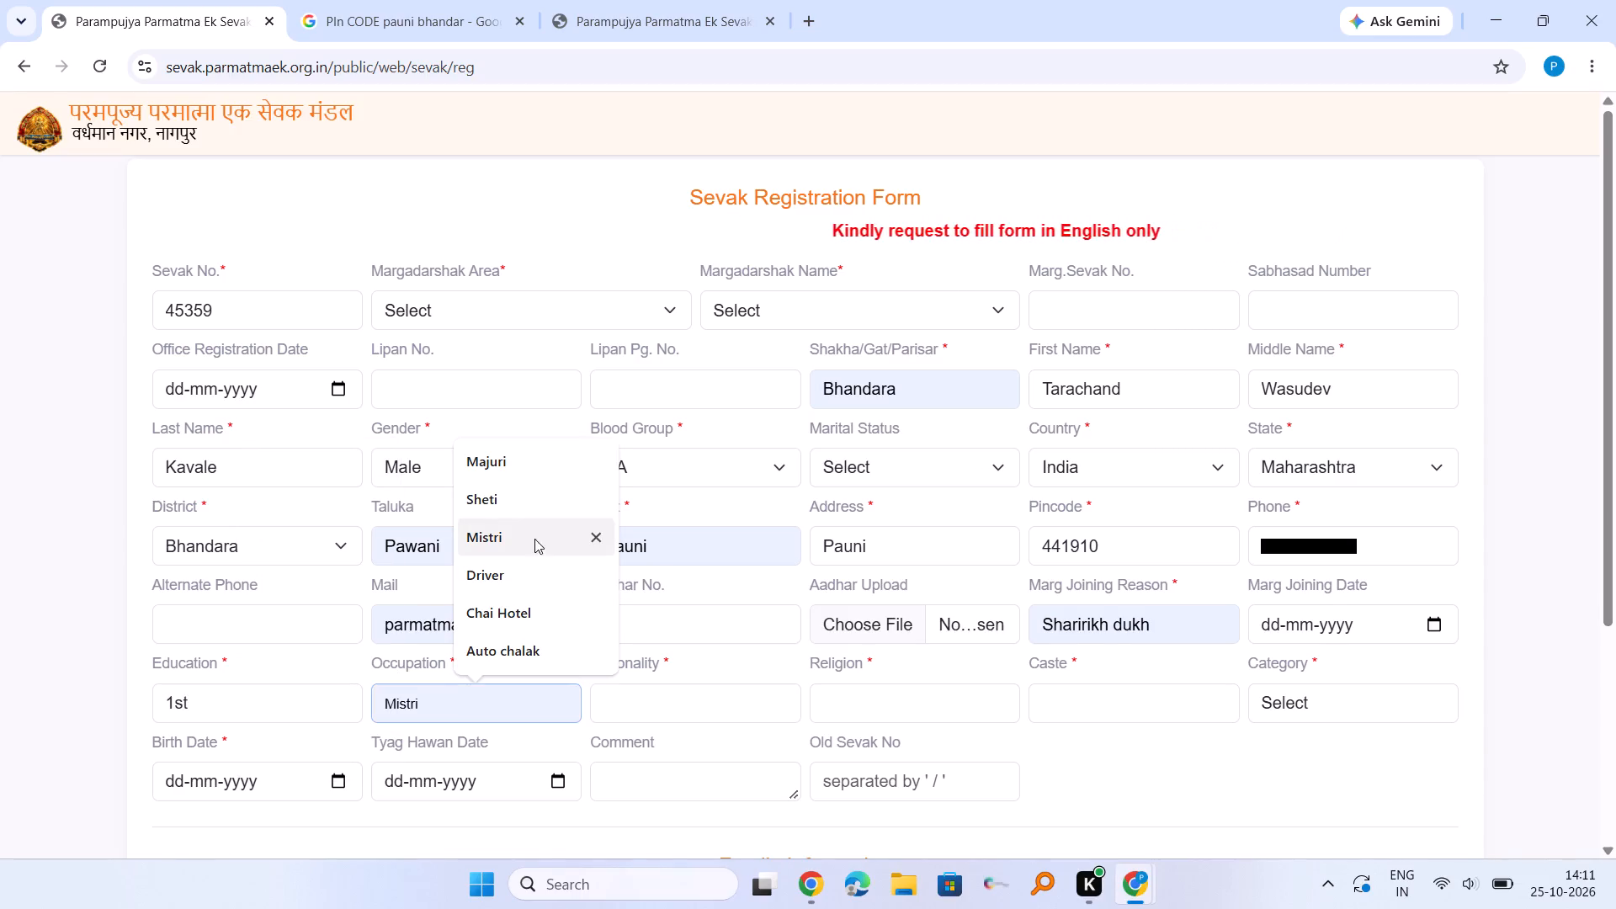
left_click(529, 497)
Set the sevak's Nationality to Indian, Religion to Hindu, Caste to Teli and Category to OBC.
left_click(695, 689)
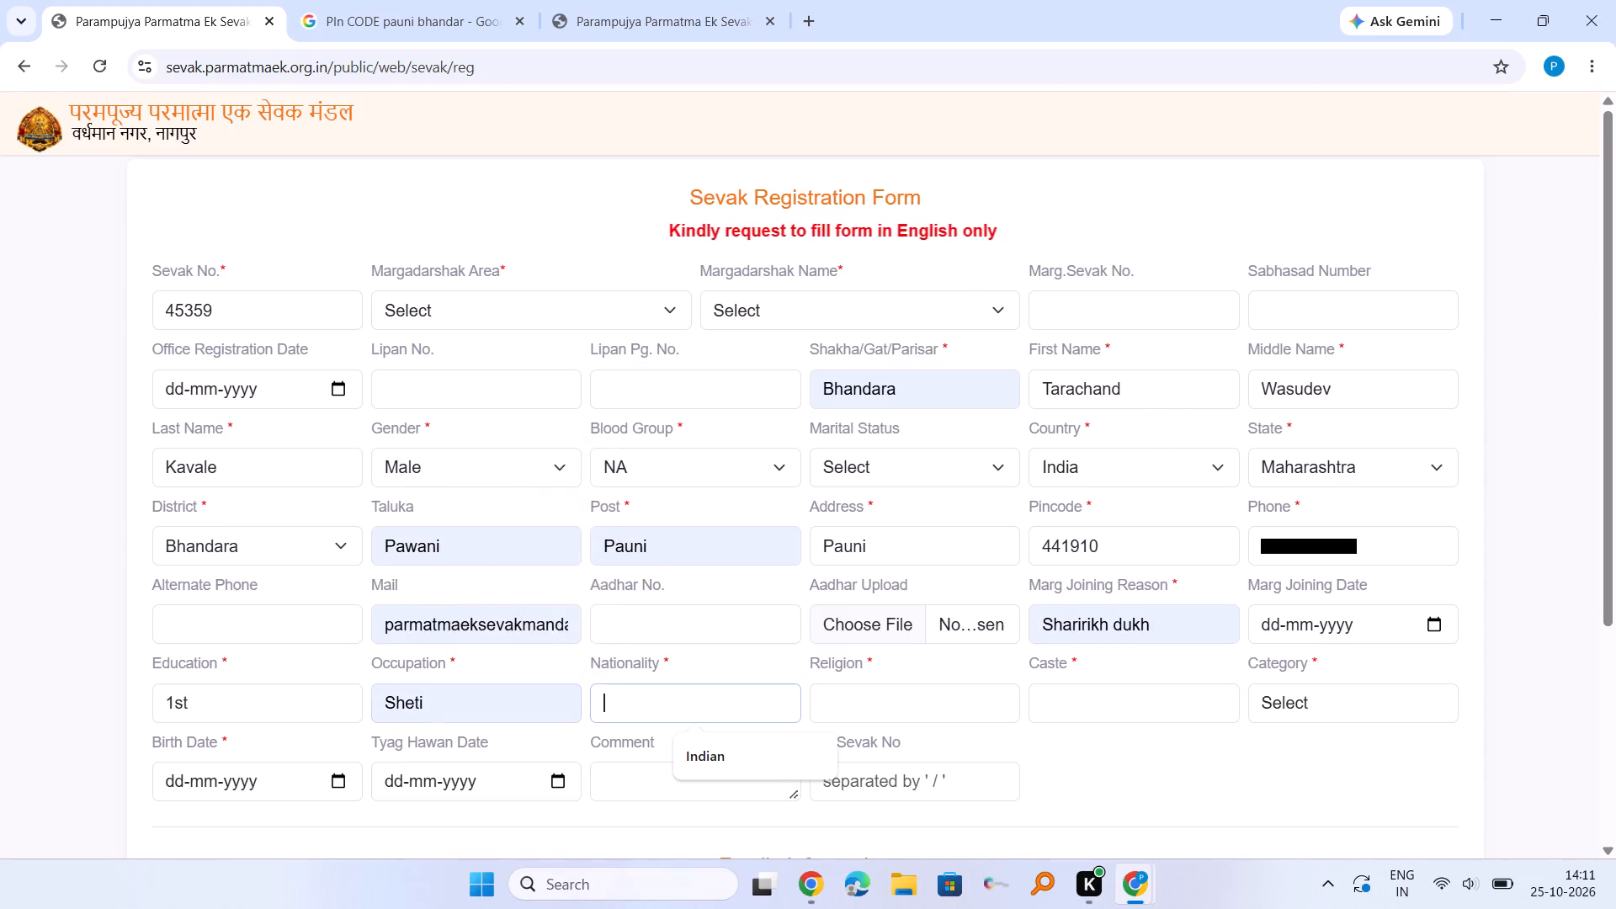
left_click(724, 757)
left_click(858, 689)
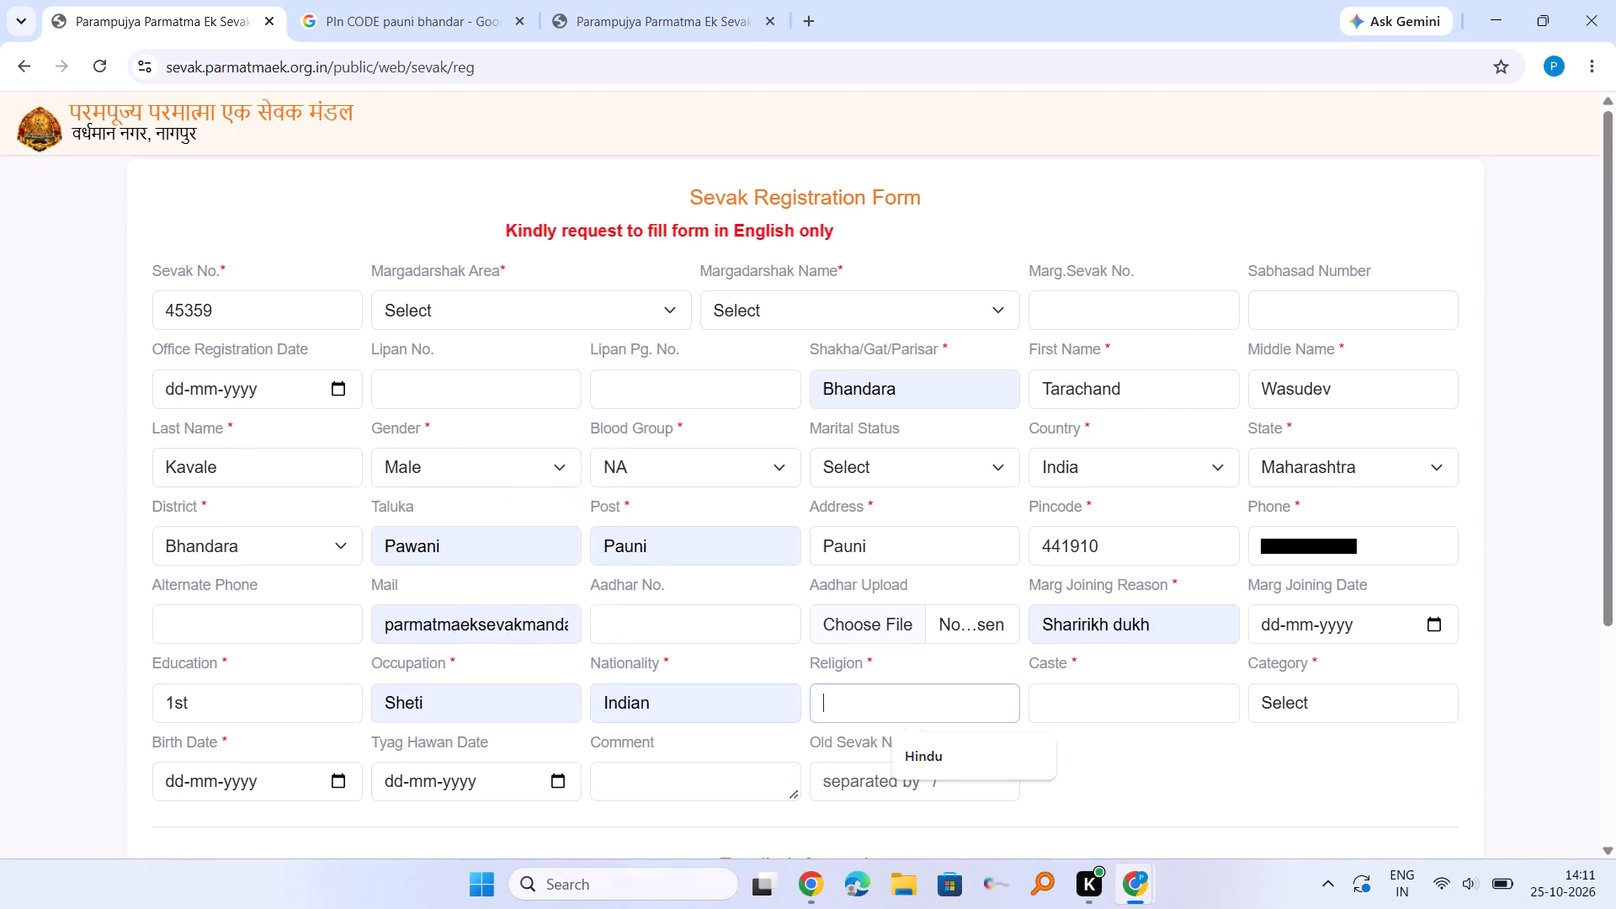
left_click(956, 754)
left_click(1072, 711)
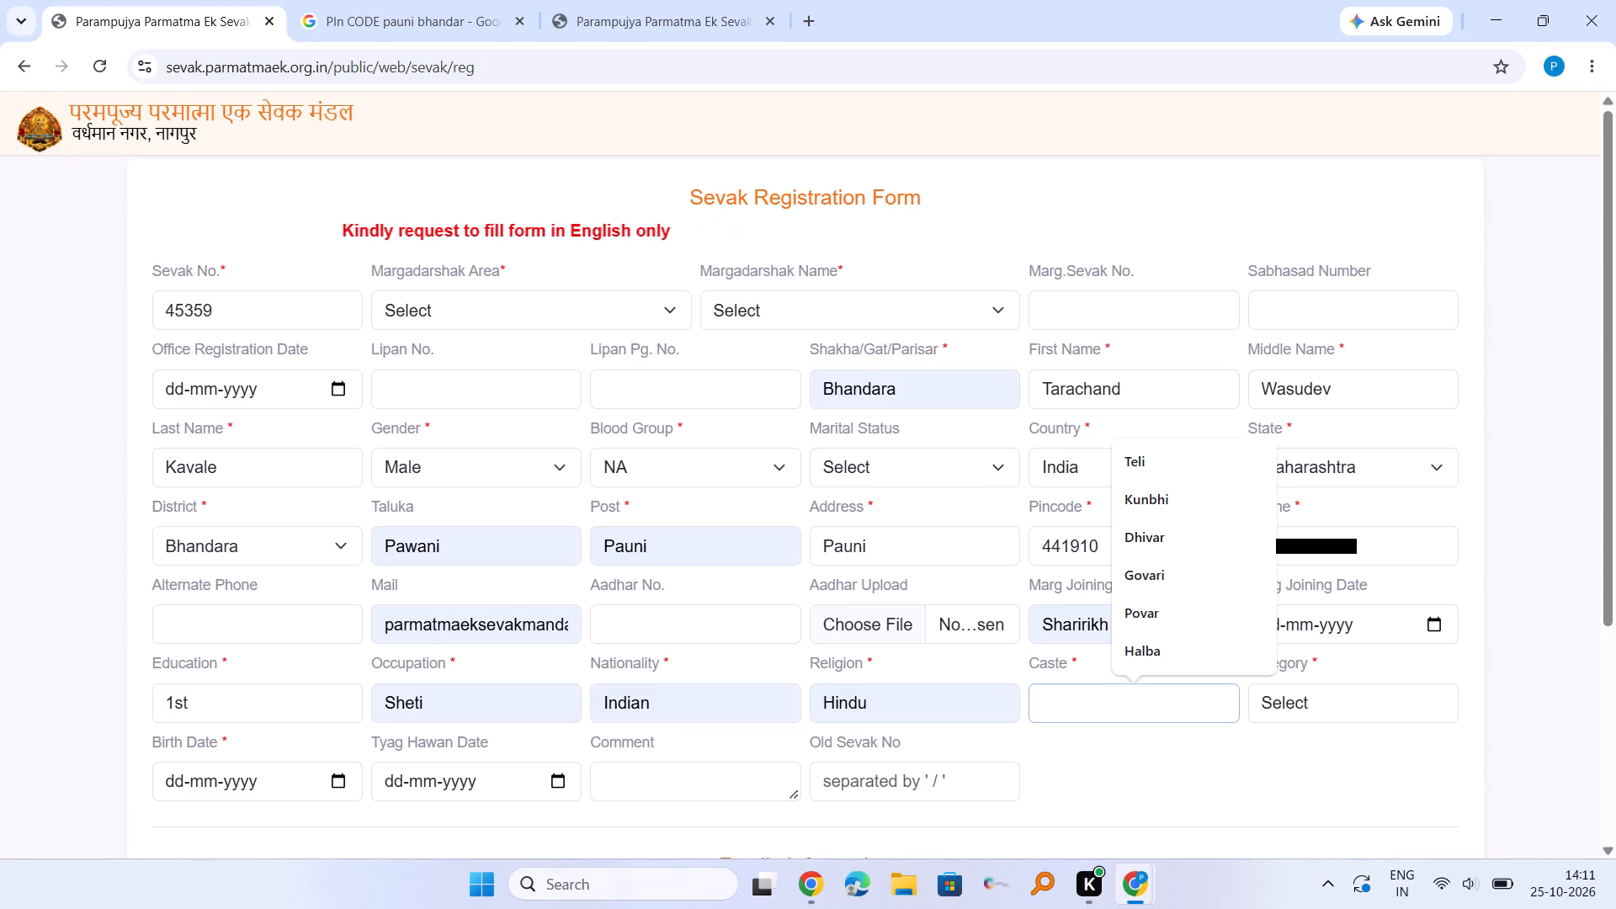
left_click(1158, 455)
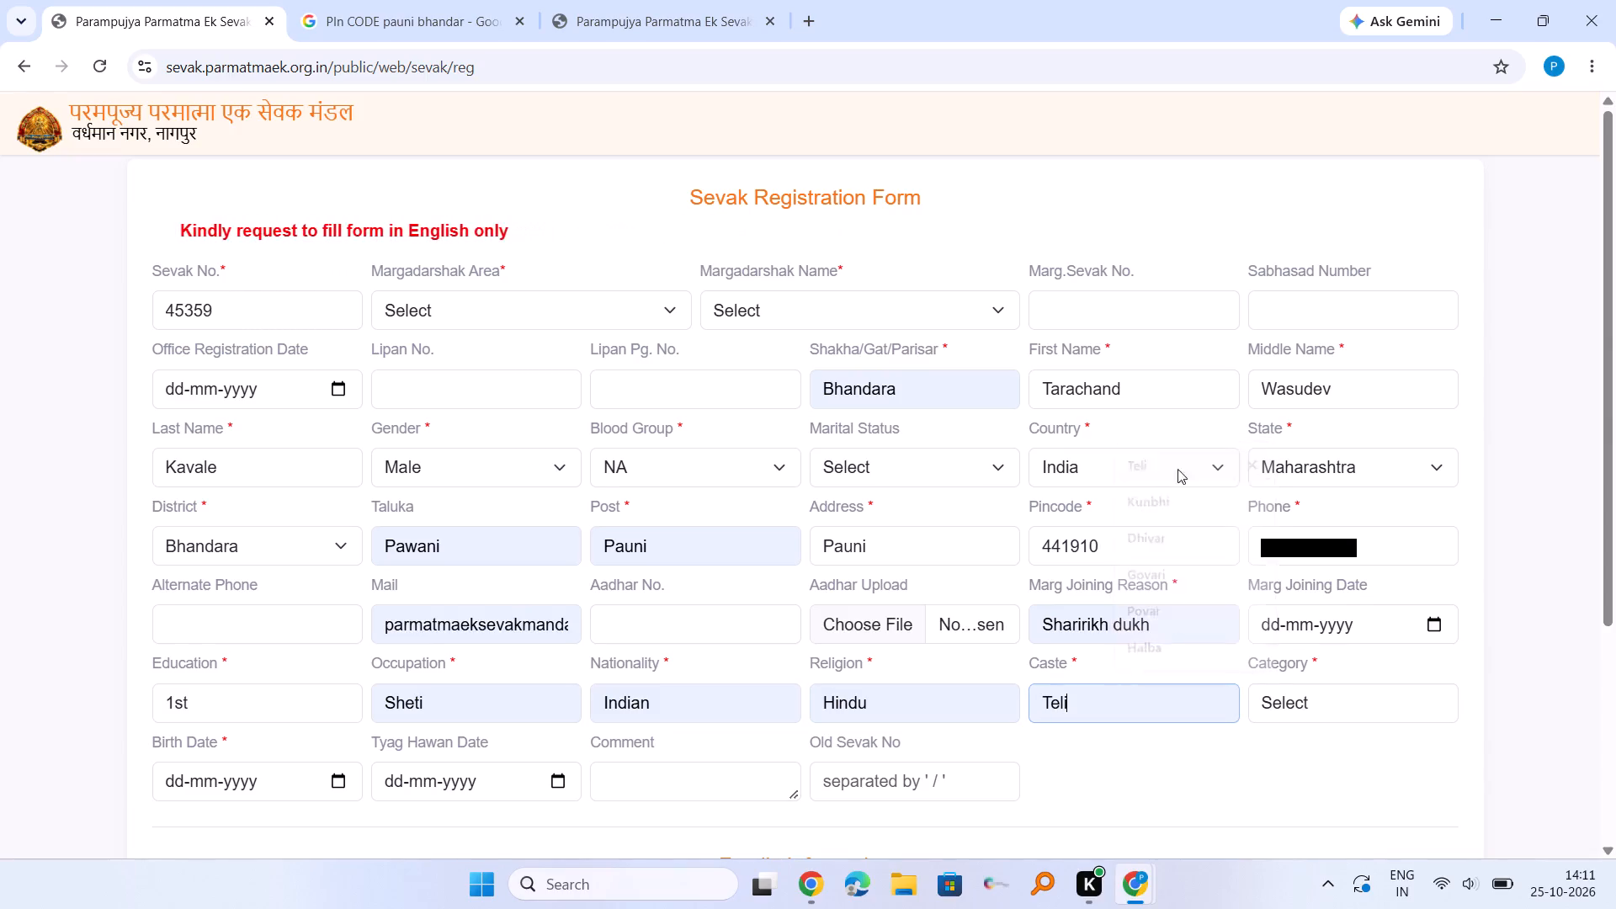
left_click(1360, 703)
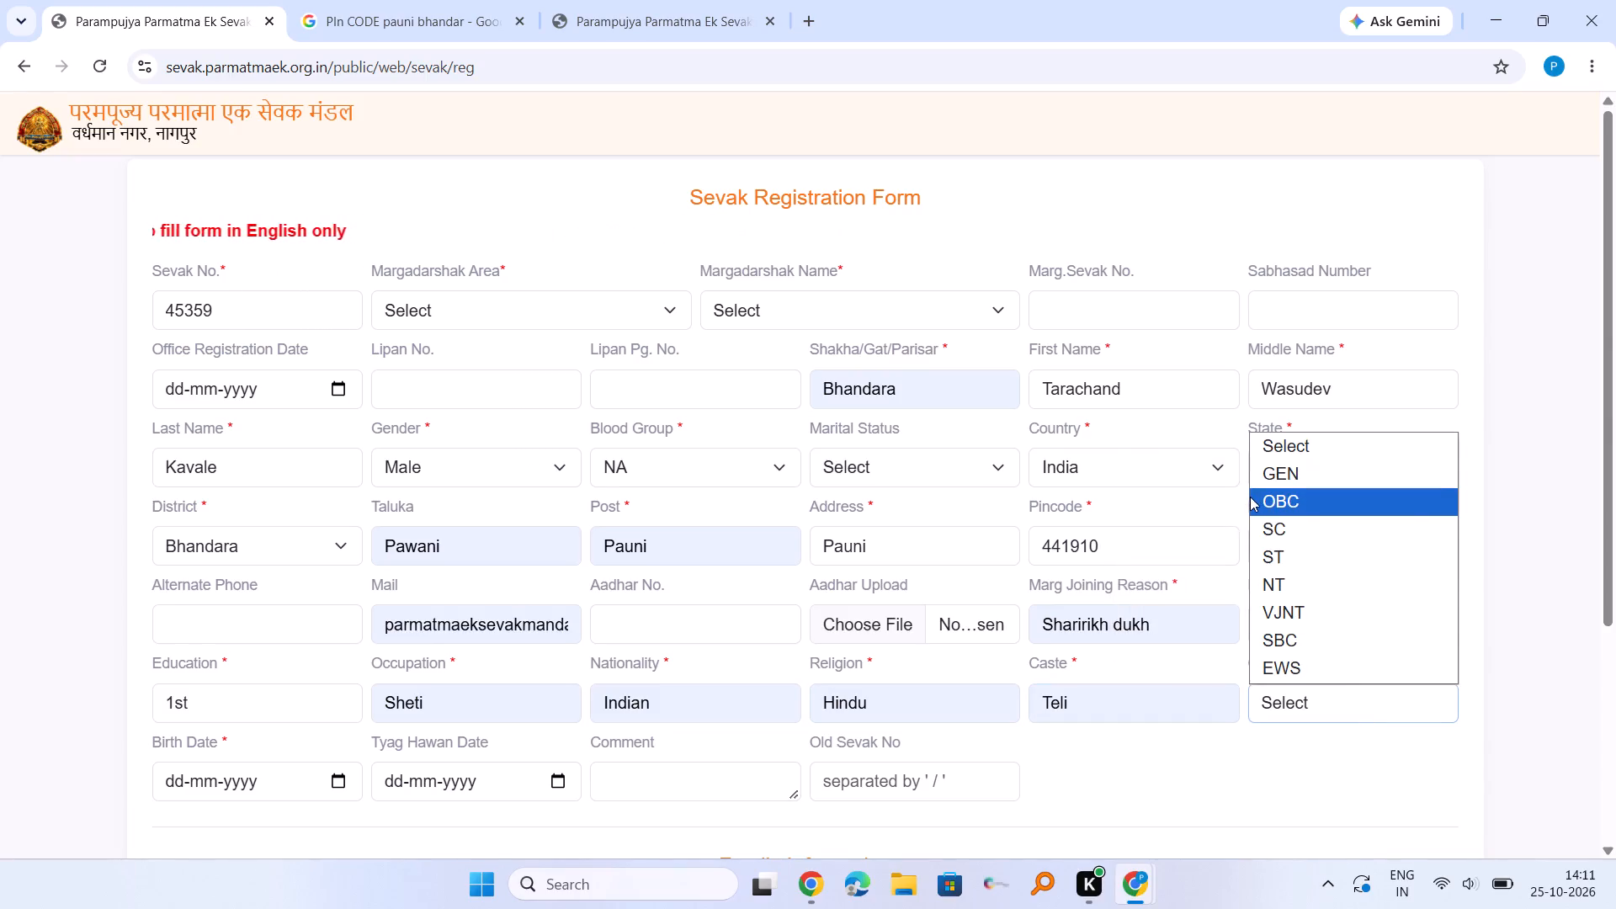
left_click(1250, 497)
Enter the sevak's date of birth in the Birth Date field.
left_click(173, 779)
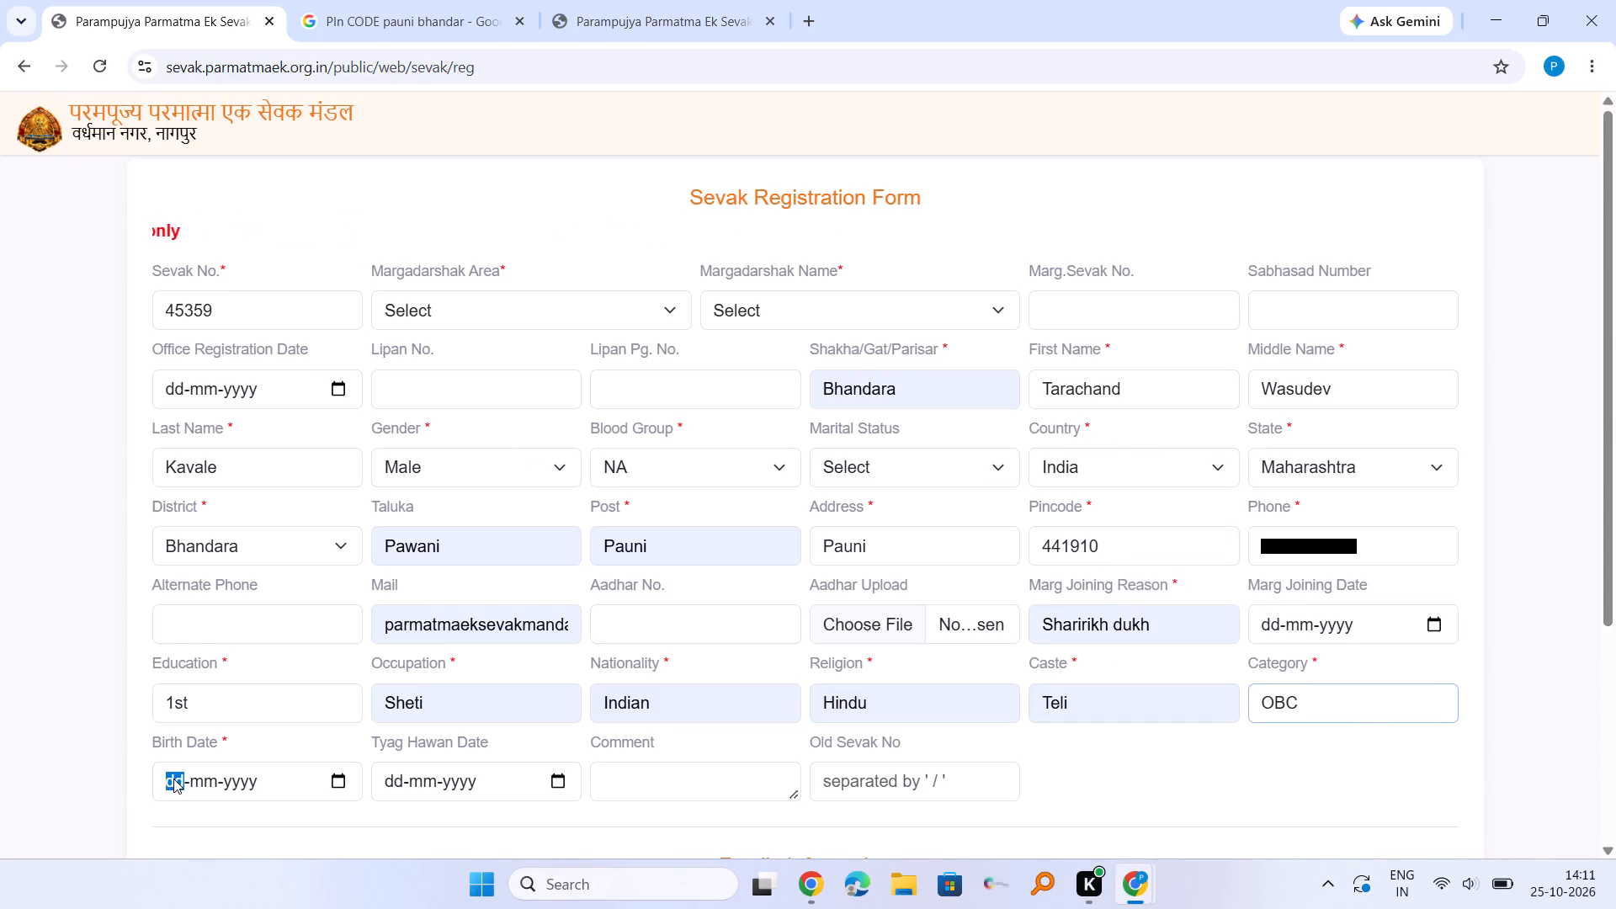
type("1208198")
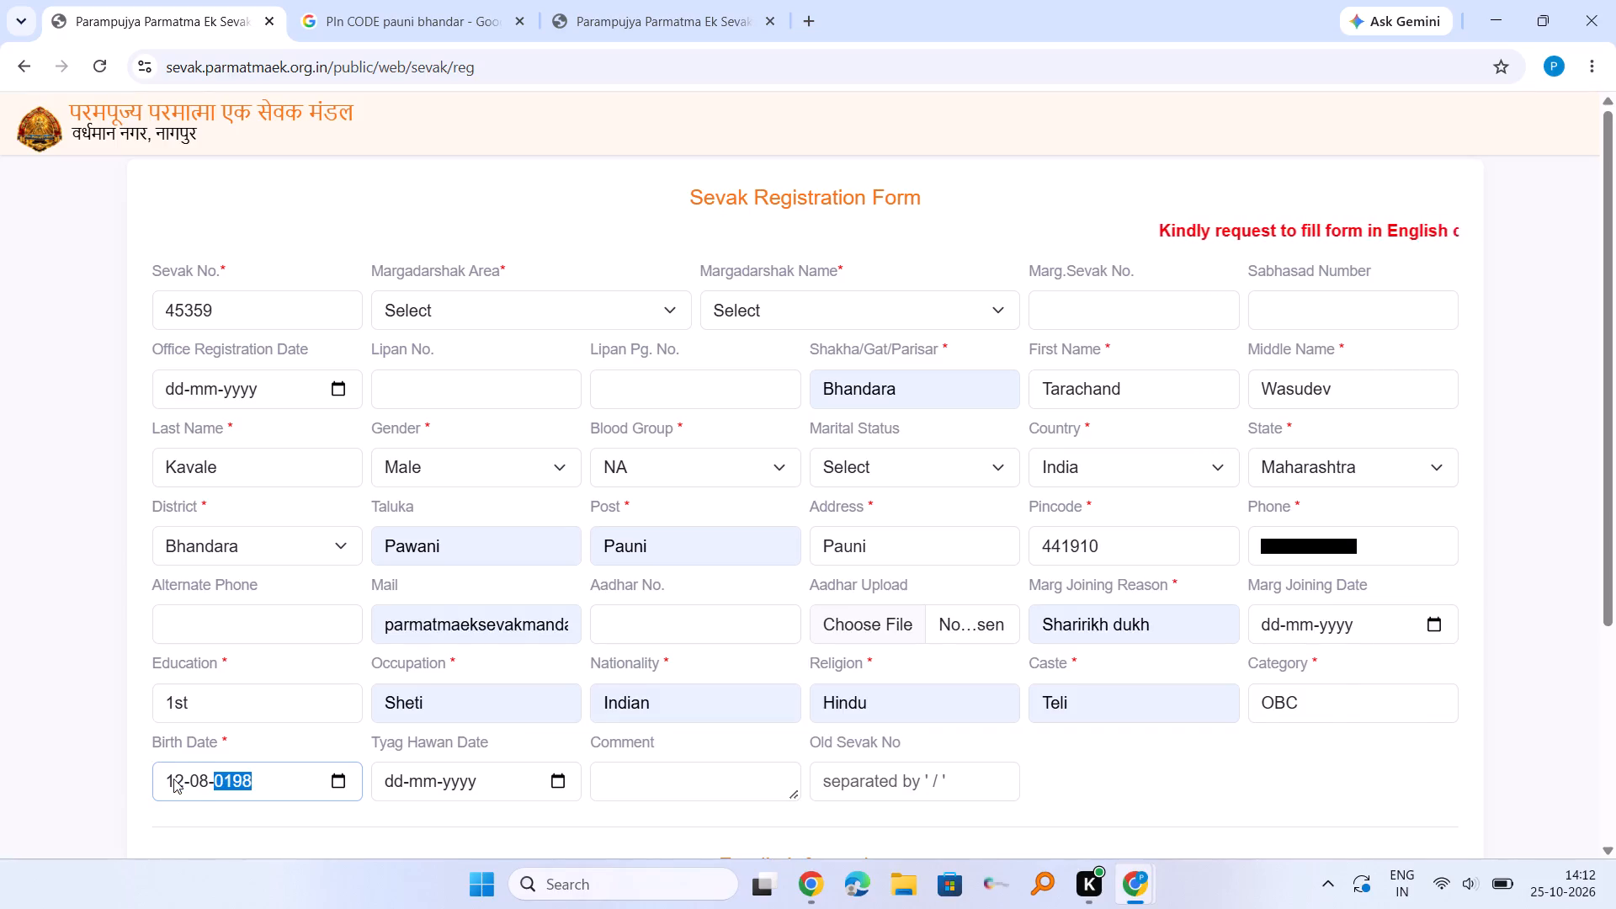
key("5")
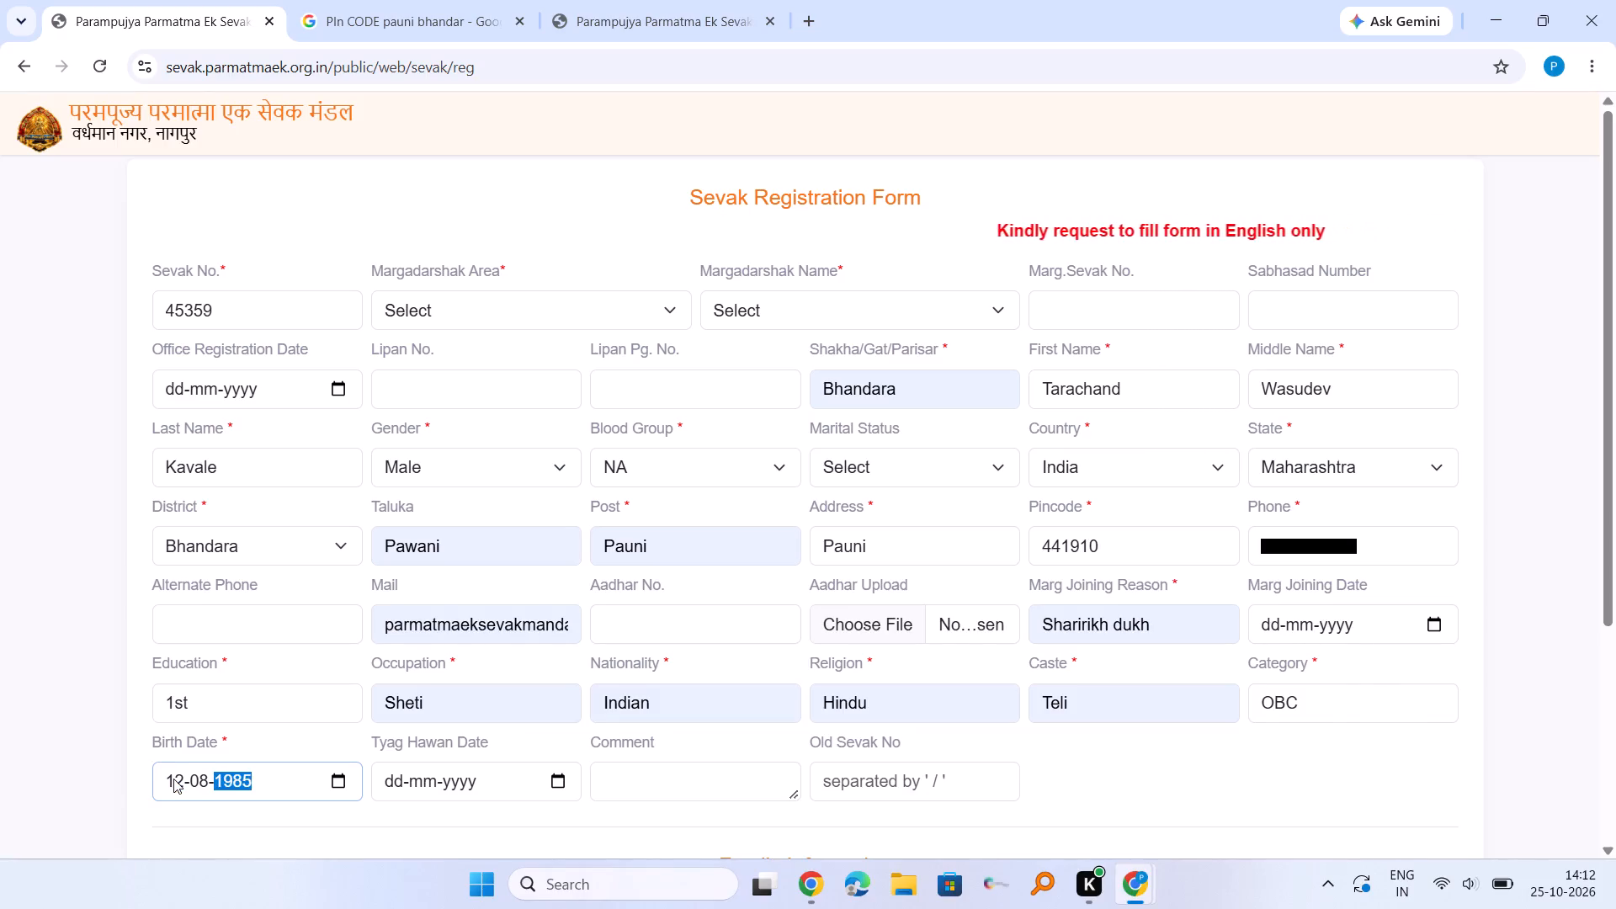
Set the Margadarshak Area to Pawani.
left_click(481, 327)
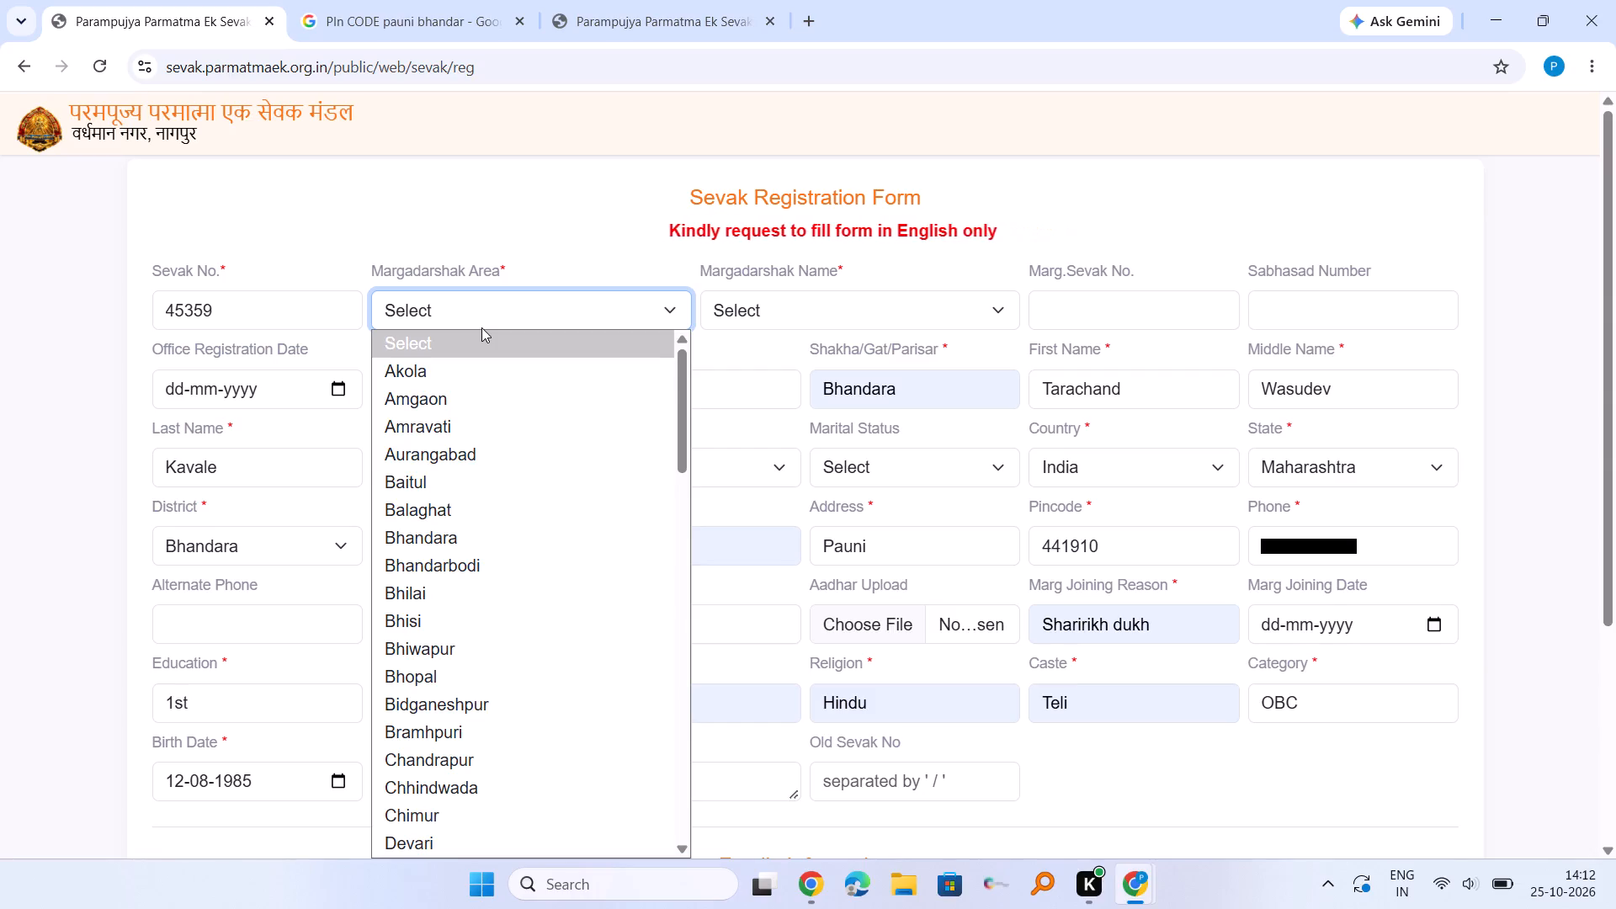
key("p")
key("Down")
key("Down")
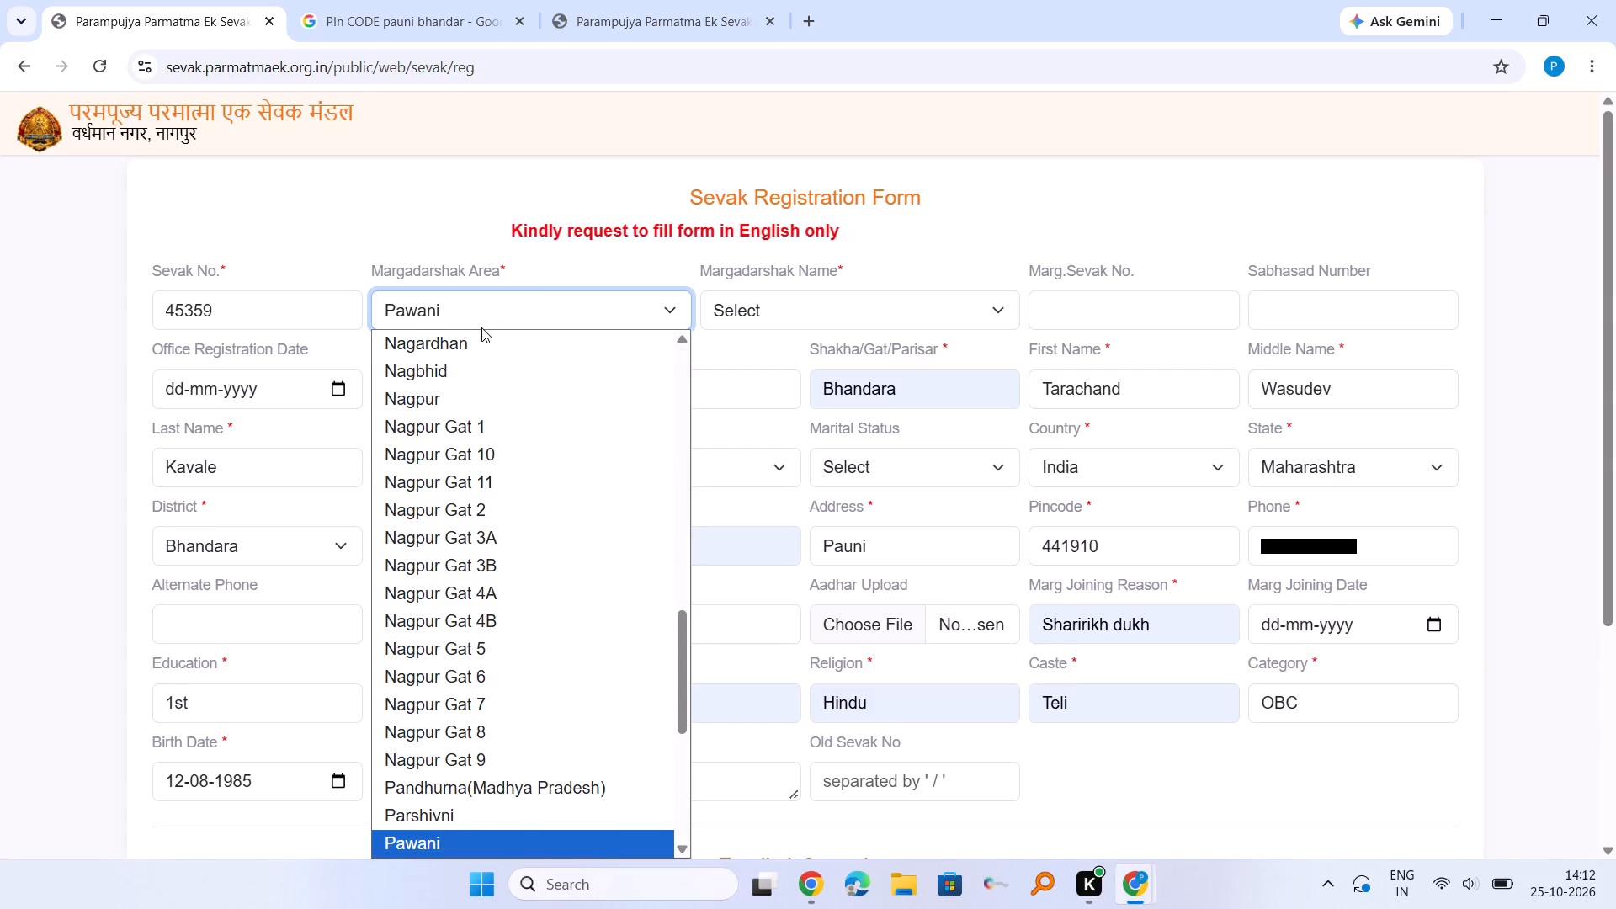
key("Return")
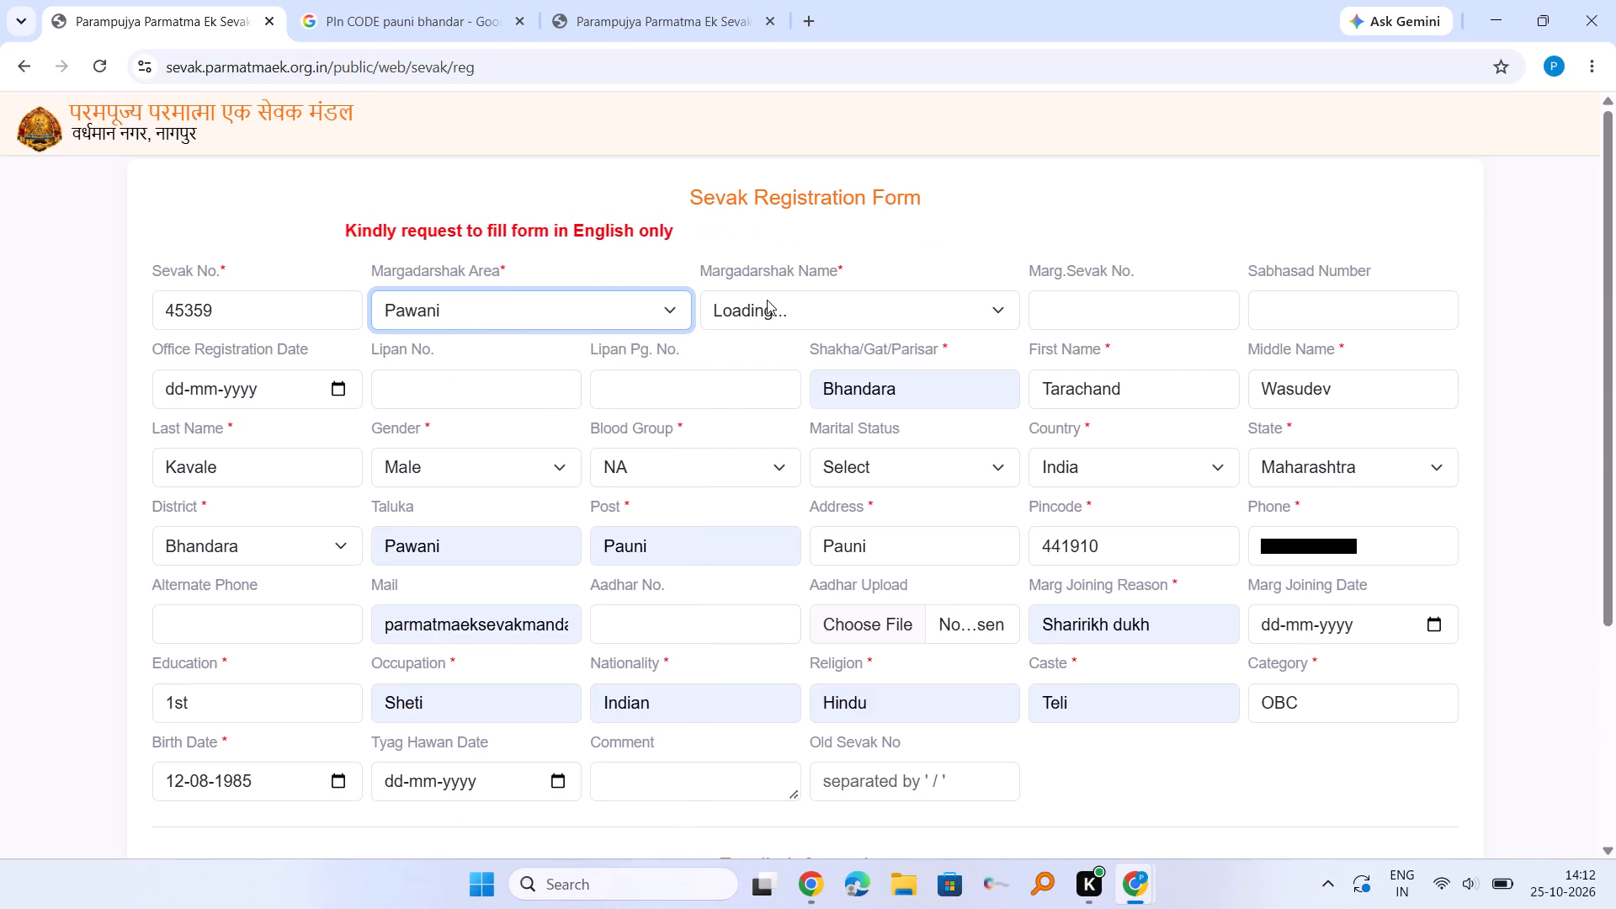
Choose the margadarshak with the surname Kavde as the Margadarshak Name.
left_click(767, 300)
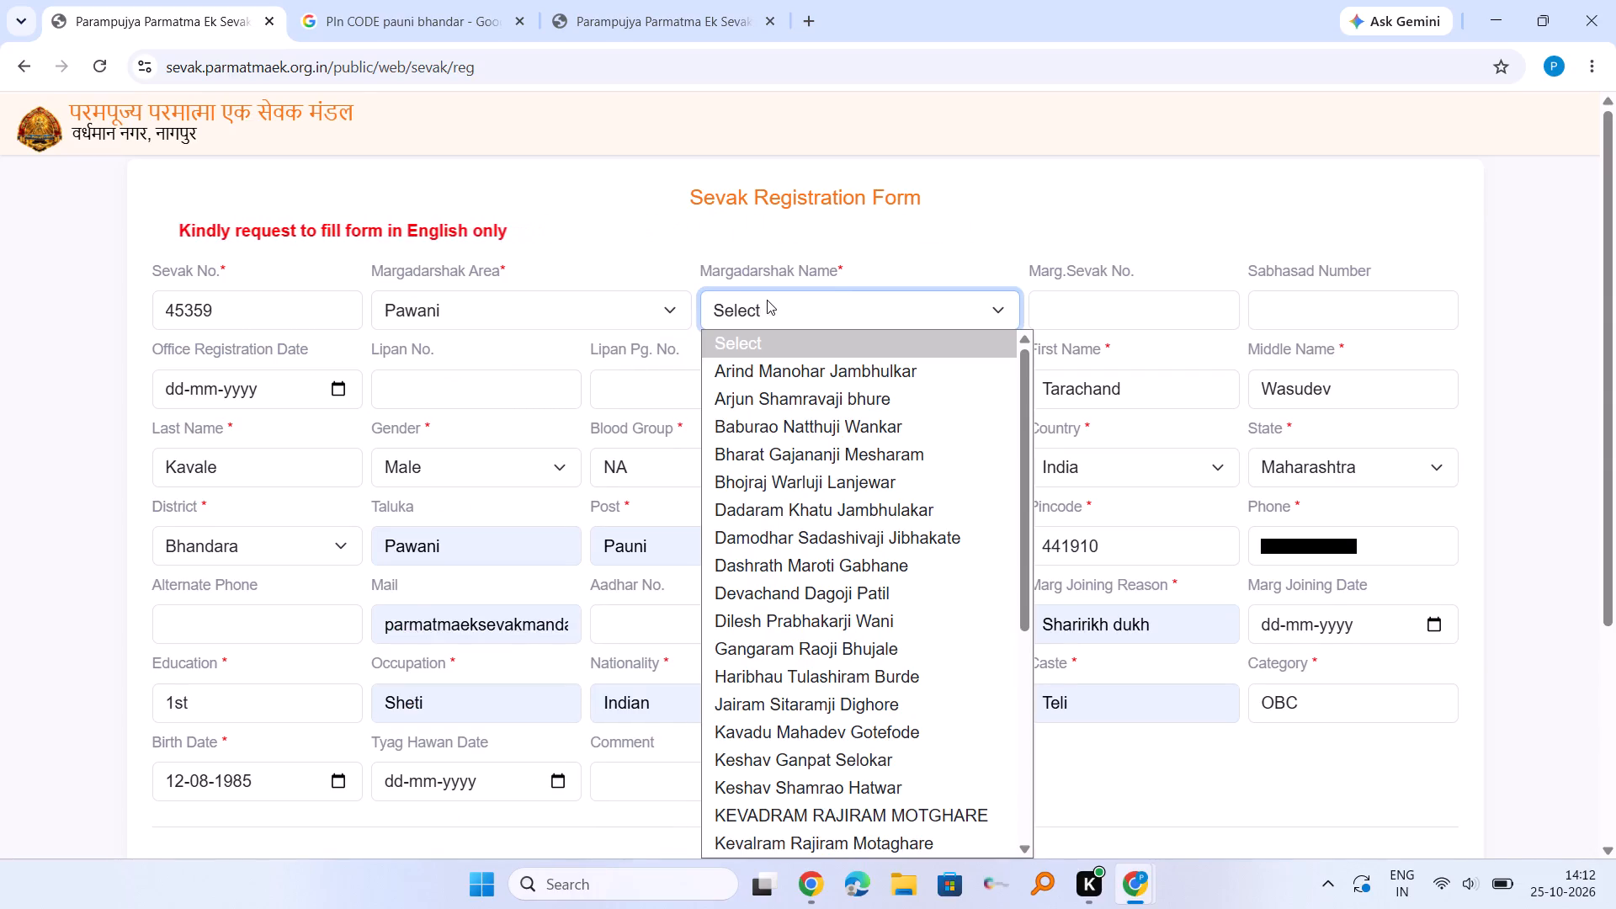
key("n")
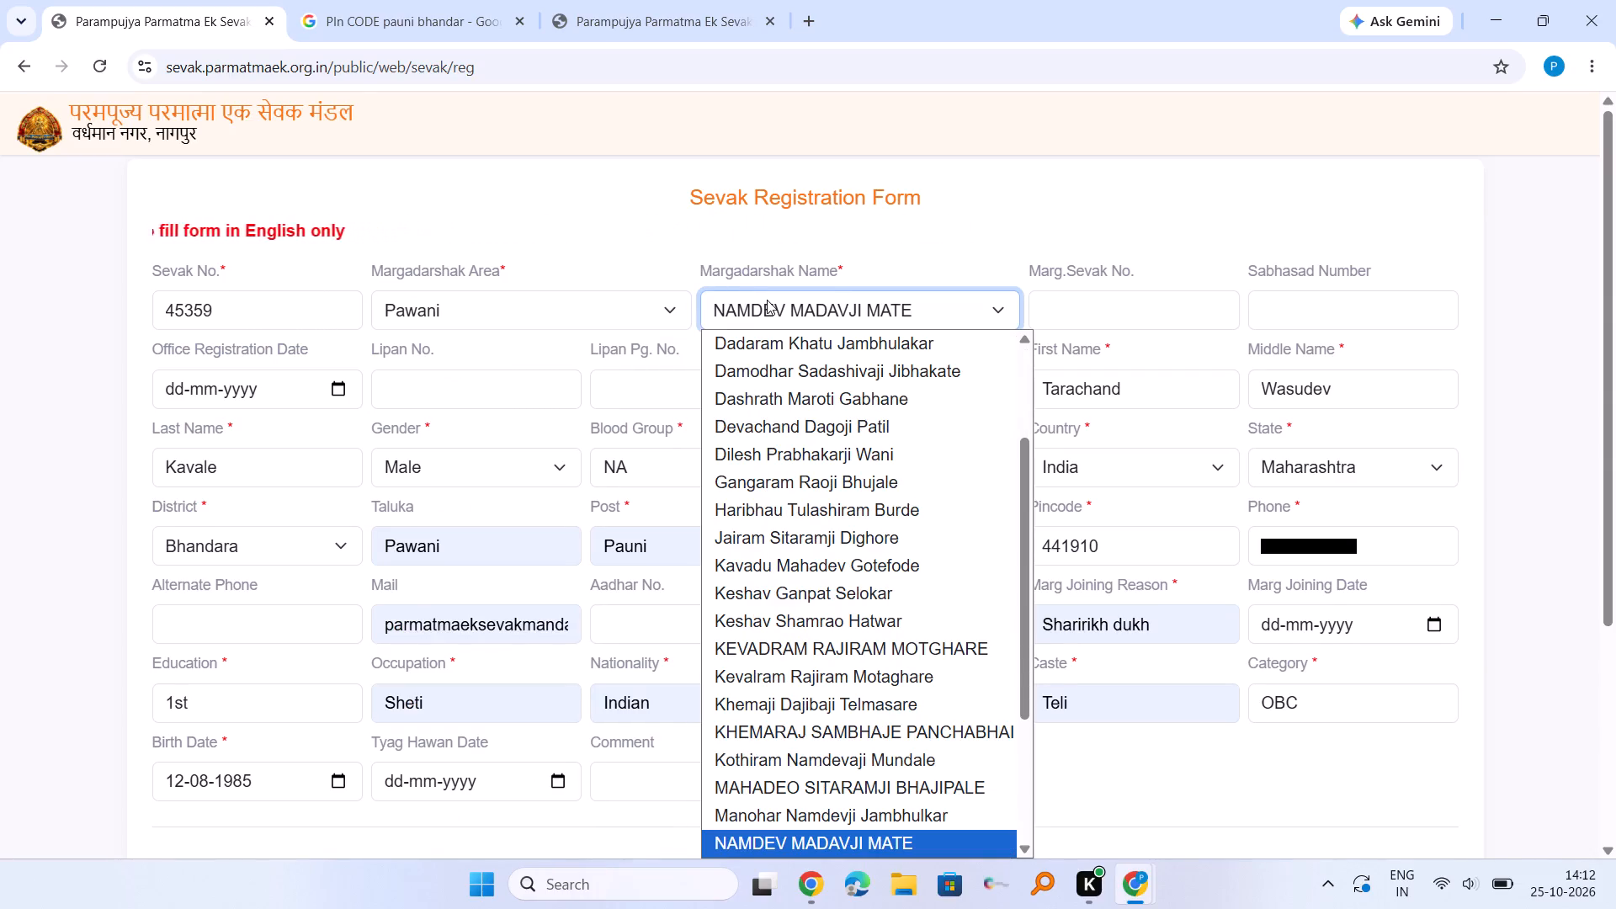
key("Down")
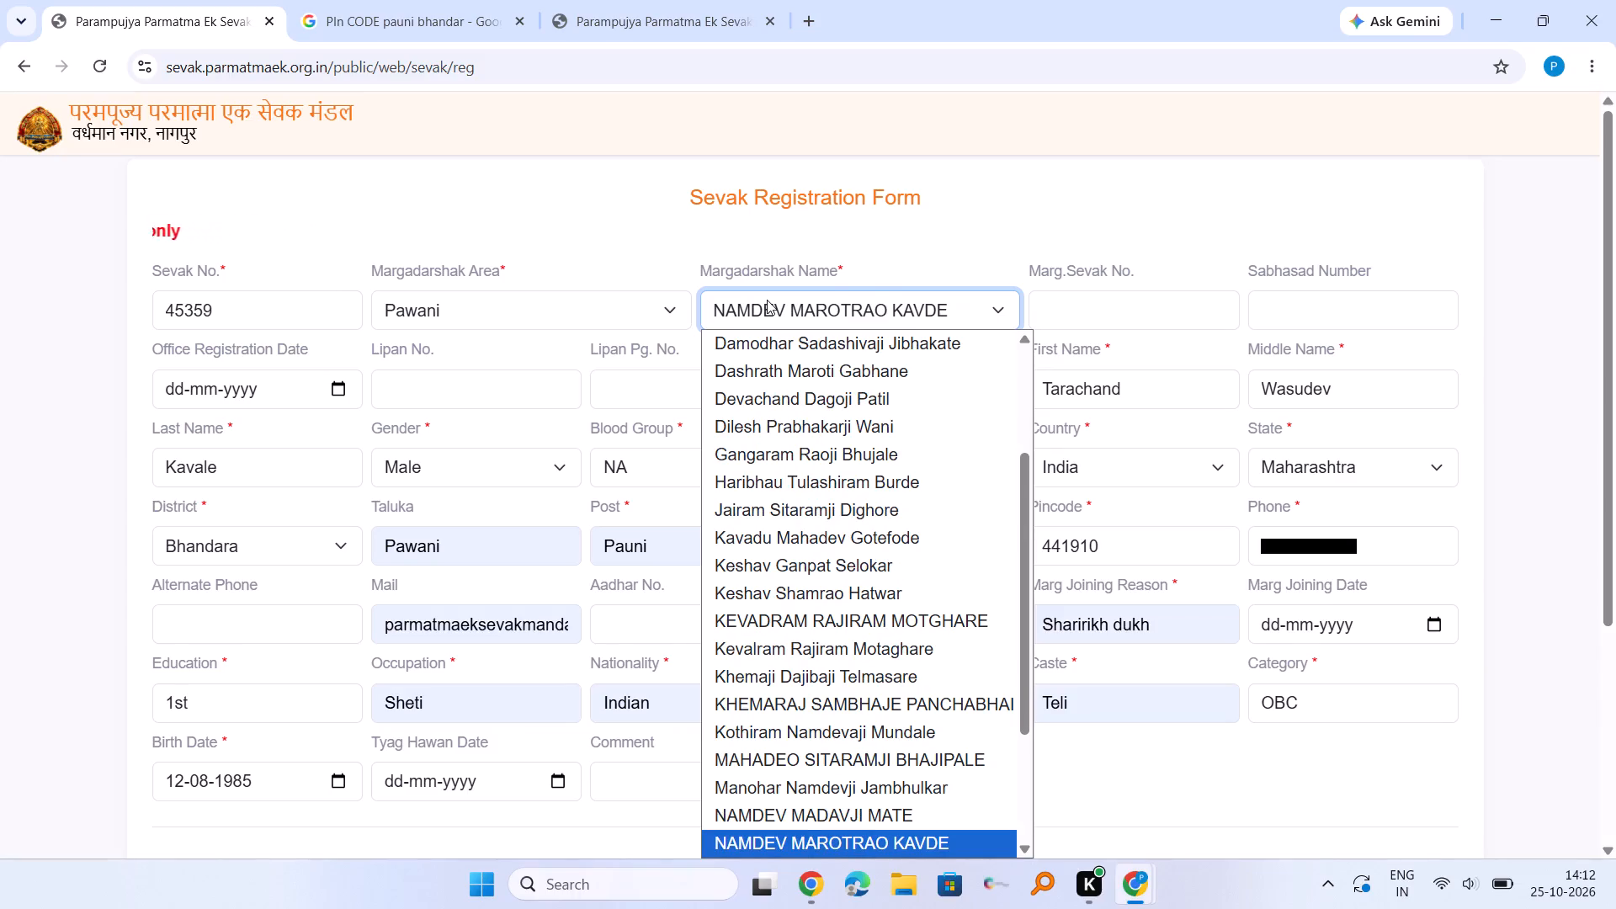
key("Down")
key("Up")
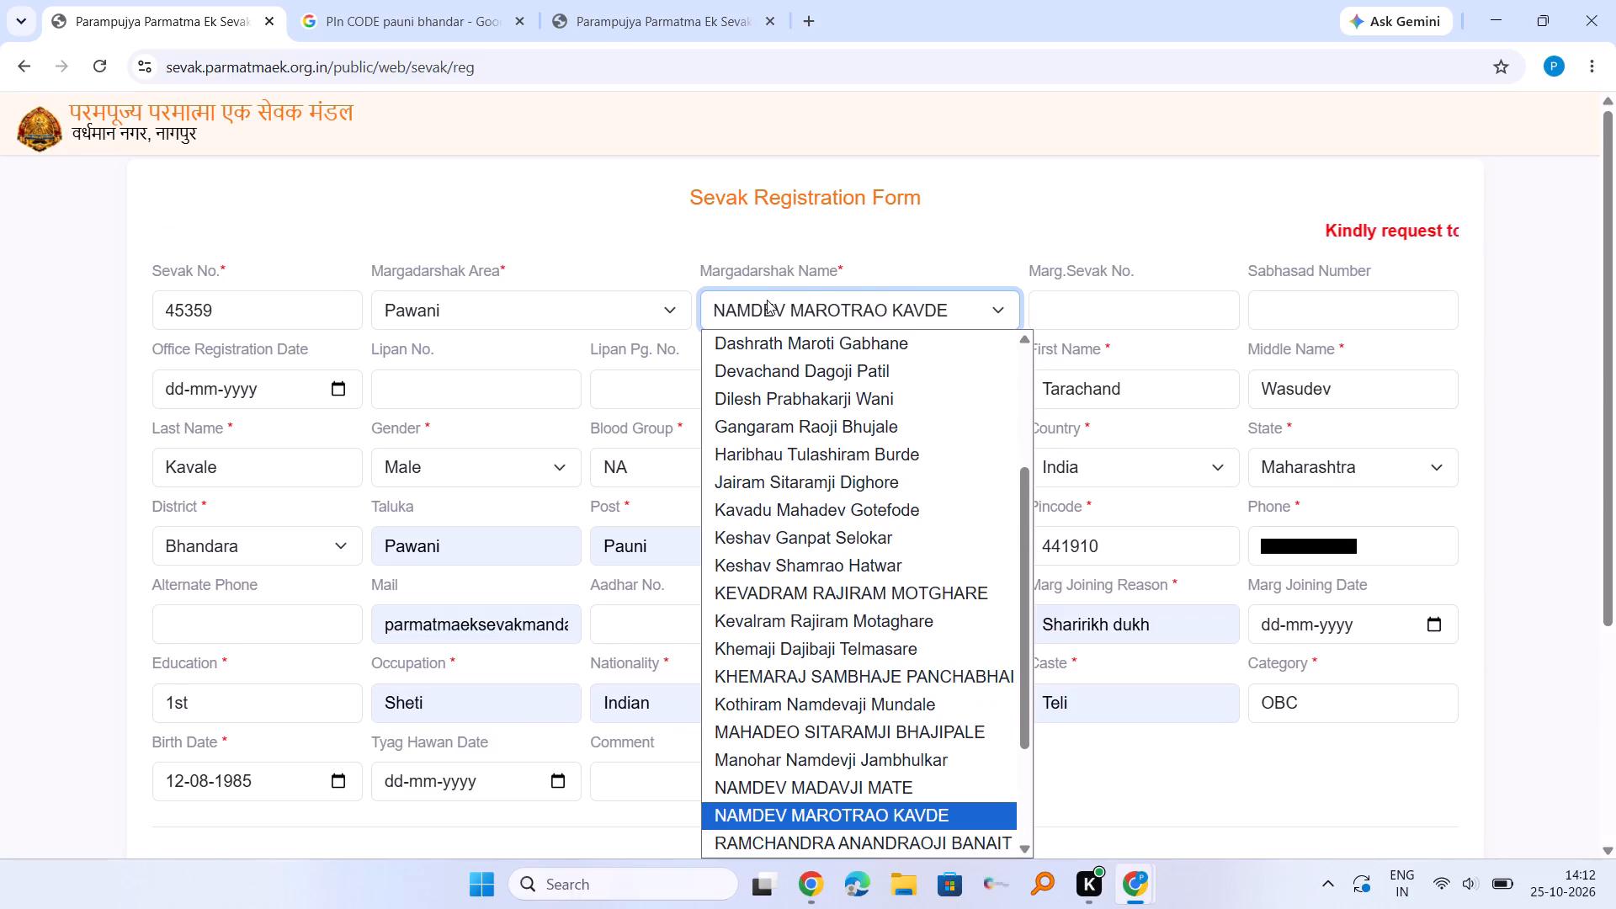
key("Return")
Complete the reCAPTCHA check below the family information by selecting the squares with motorcycles and verifying.
scroll(767, 300, "down", 4)
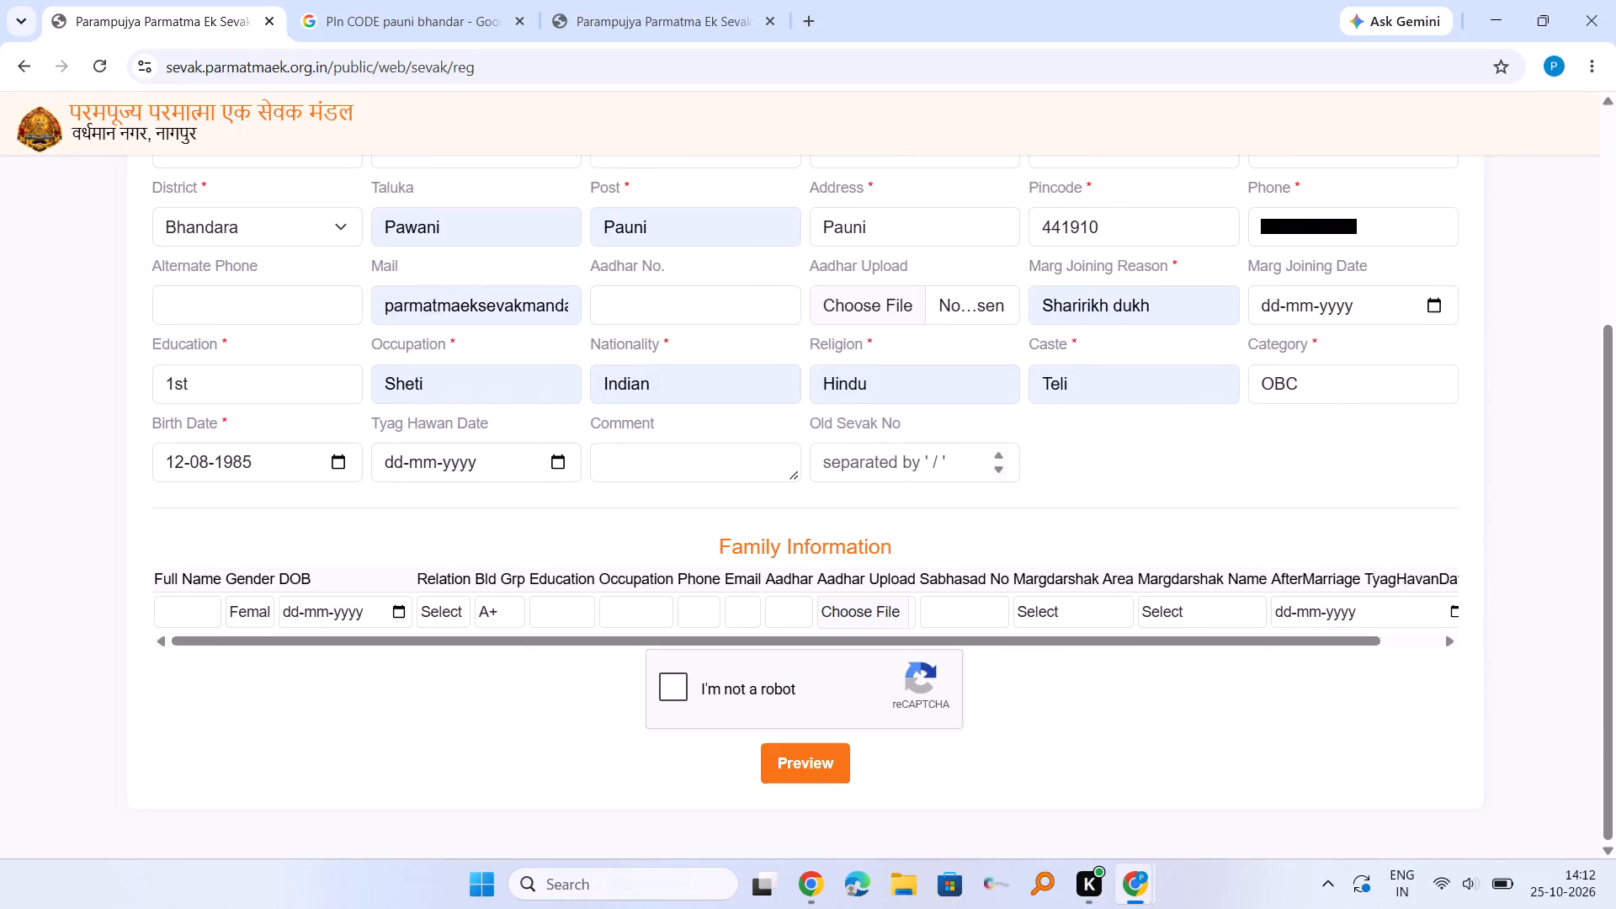
left_click(666, 687)
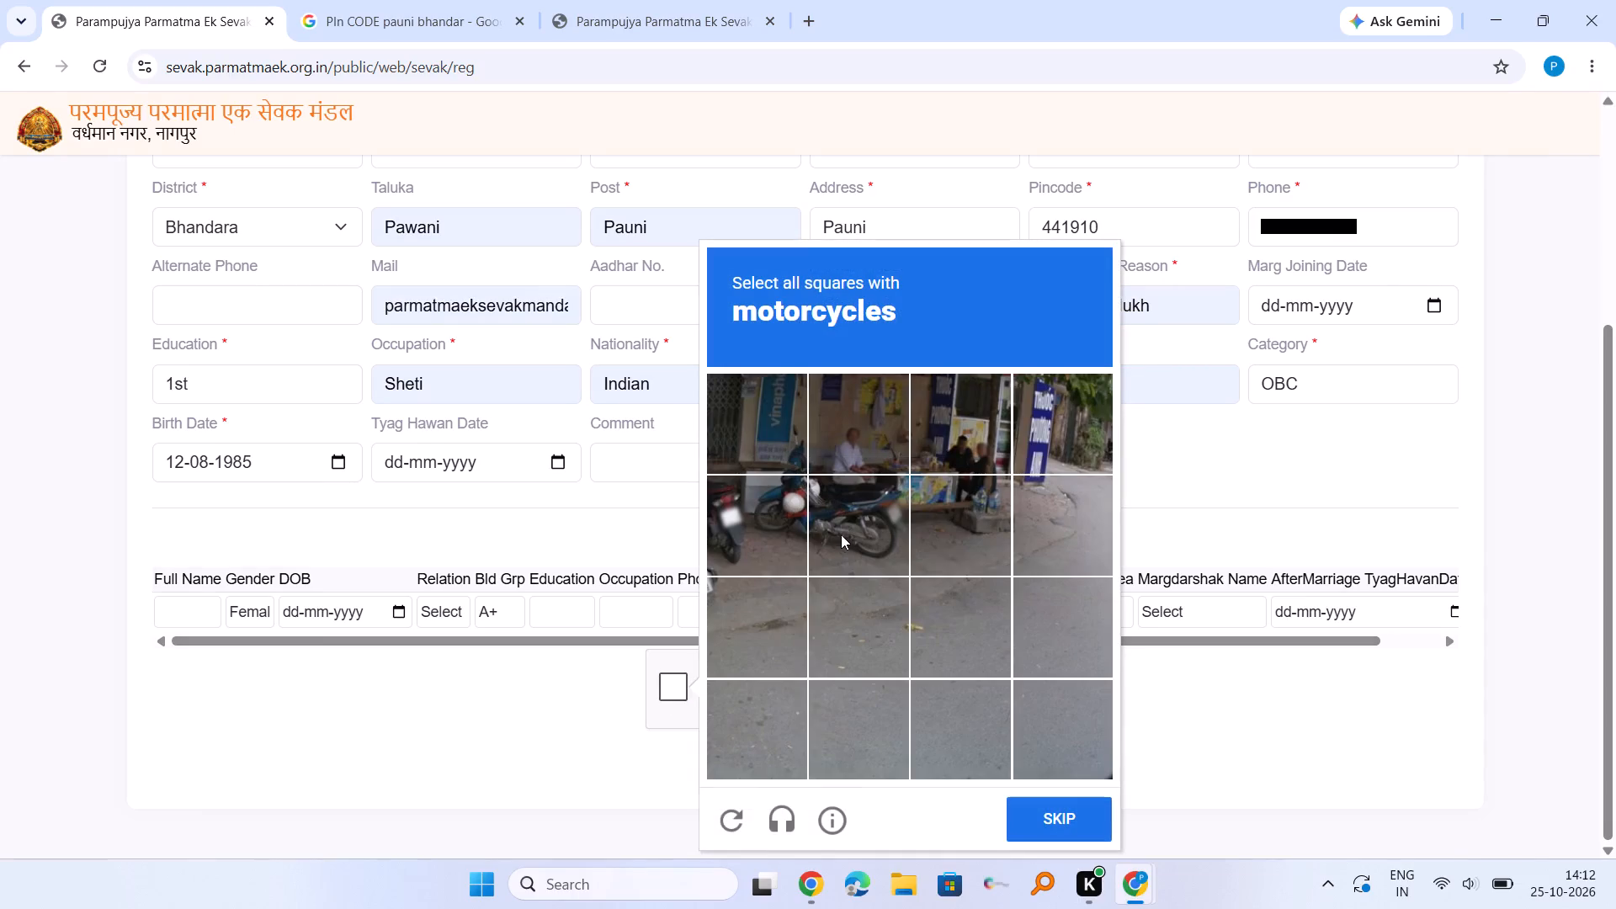
left_click(848, 514)
left_click(754, 535)
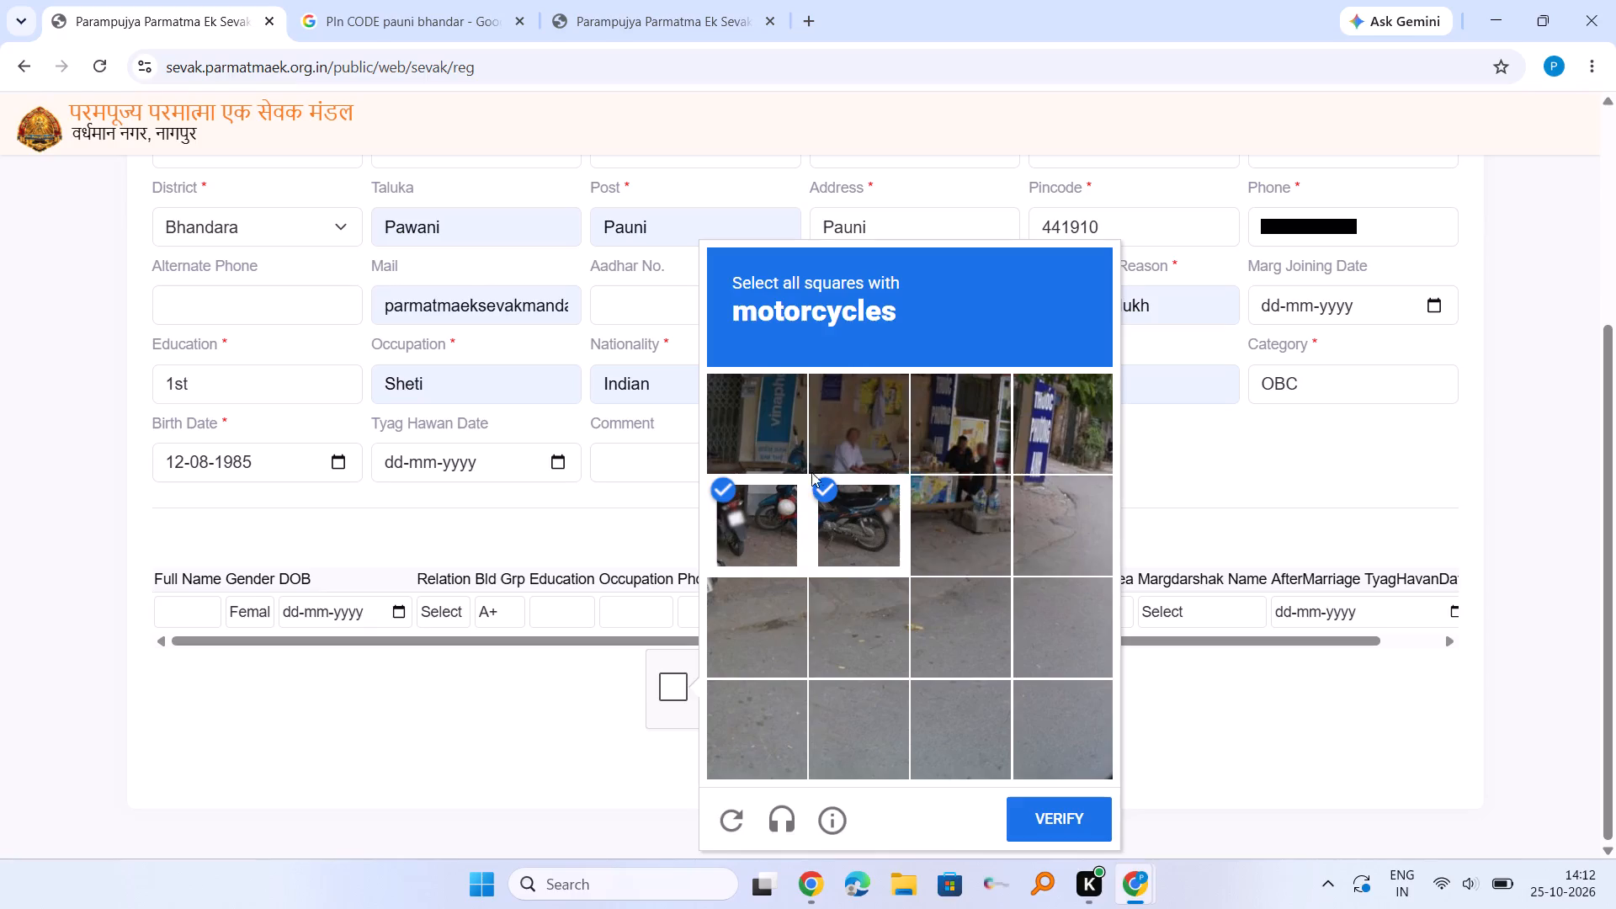
left_click(833, 454)
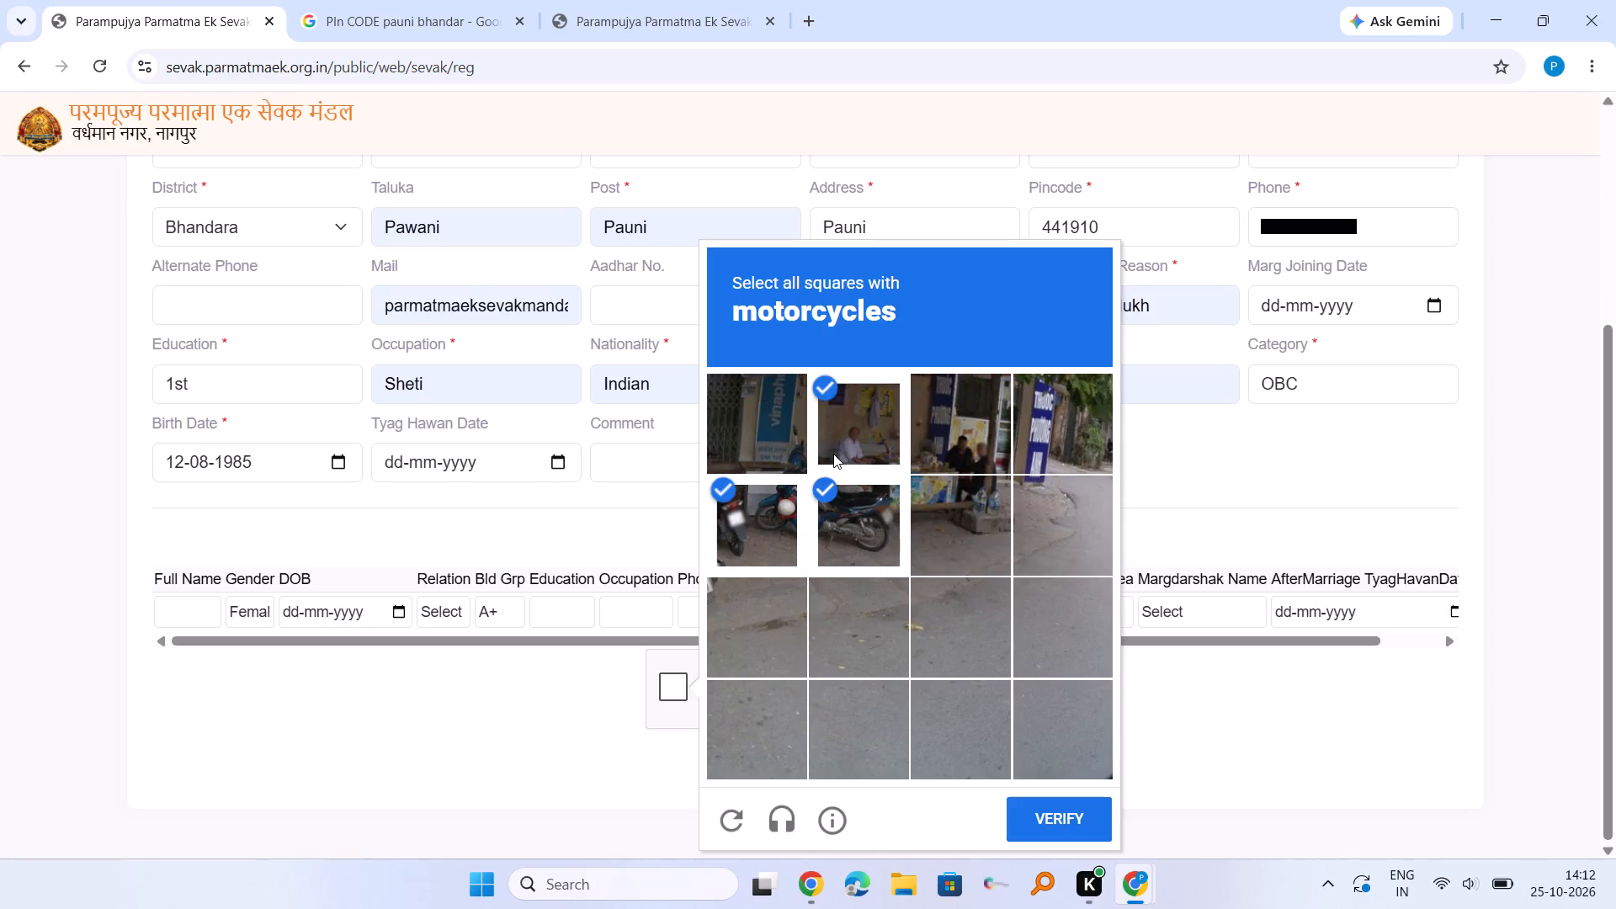
left_click(833, 454)
left_click(741, 444)
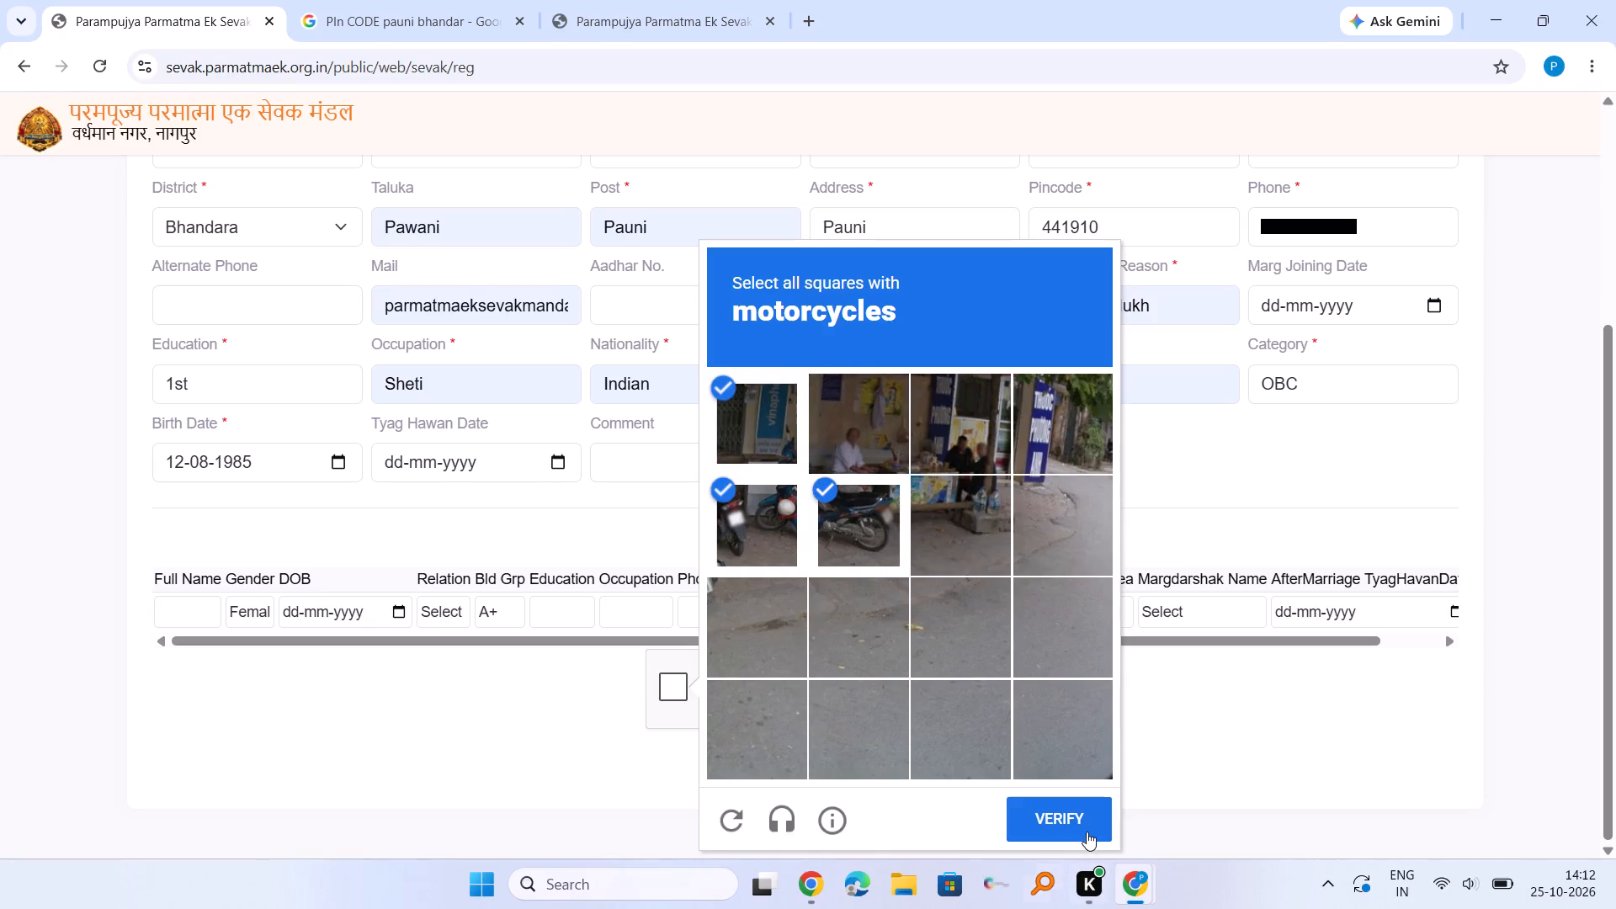
left_click(1082, 823)
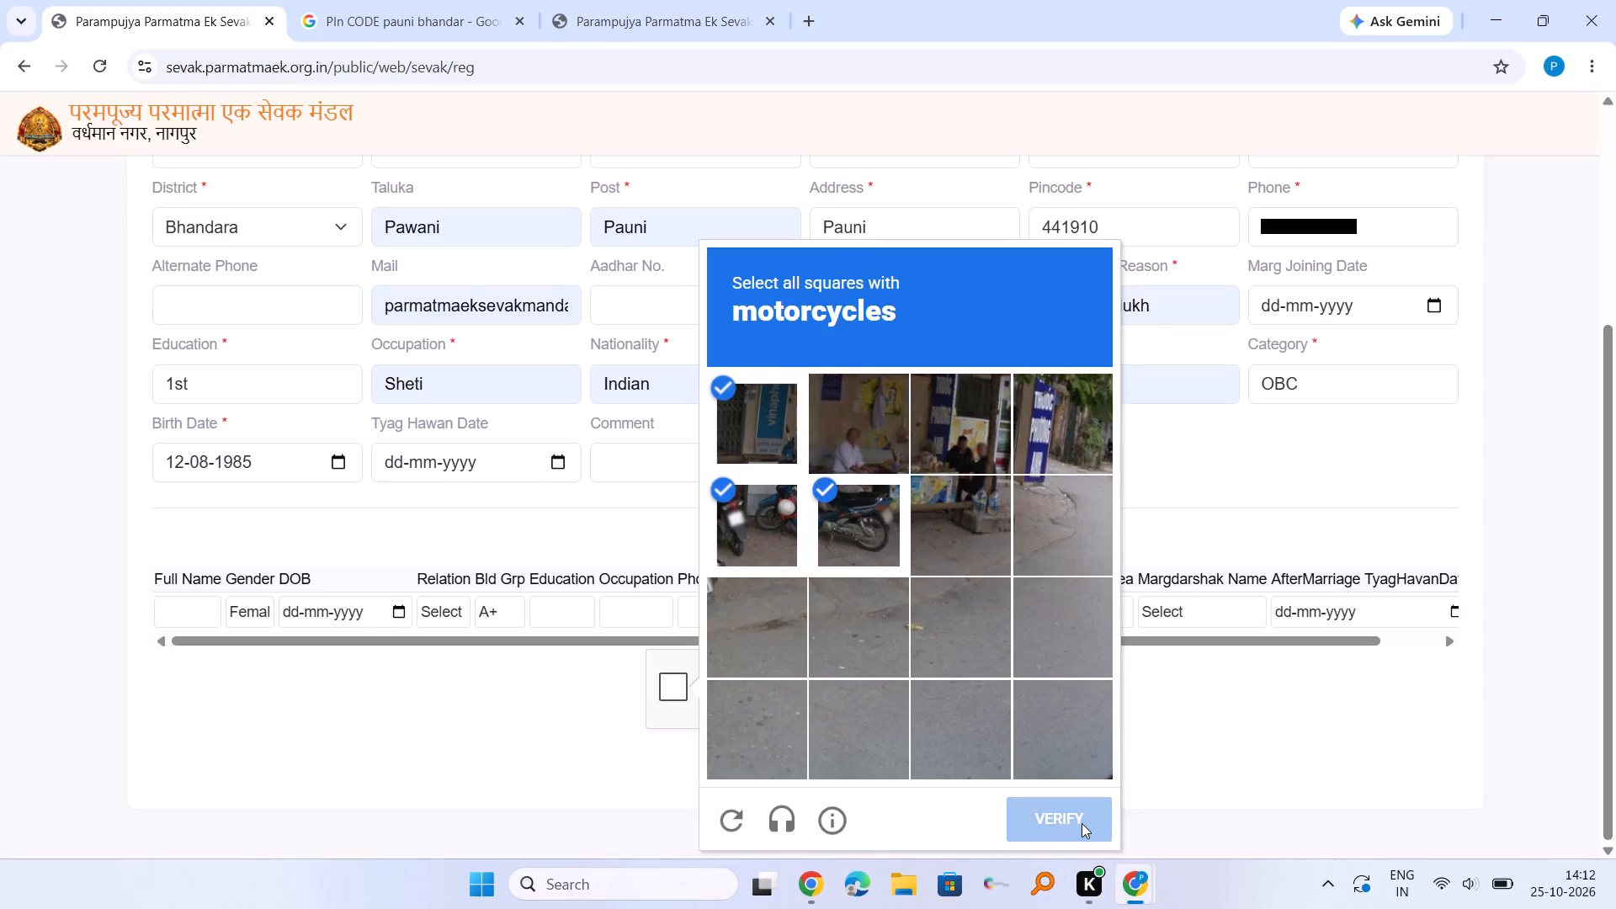
left_click(805, 763)
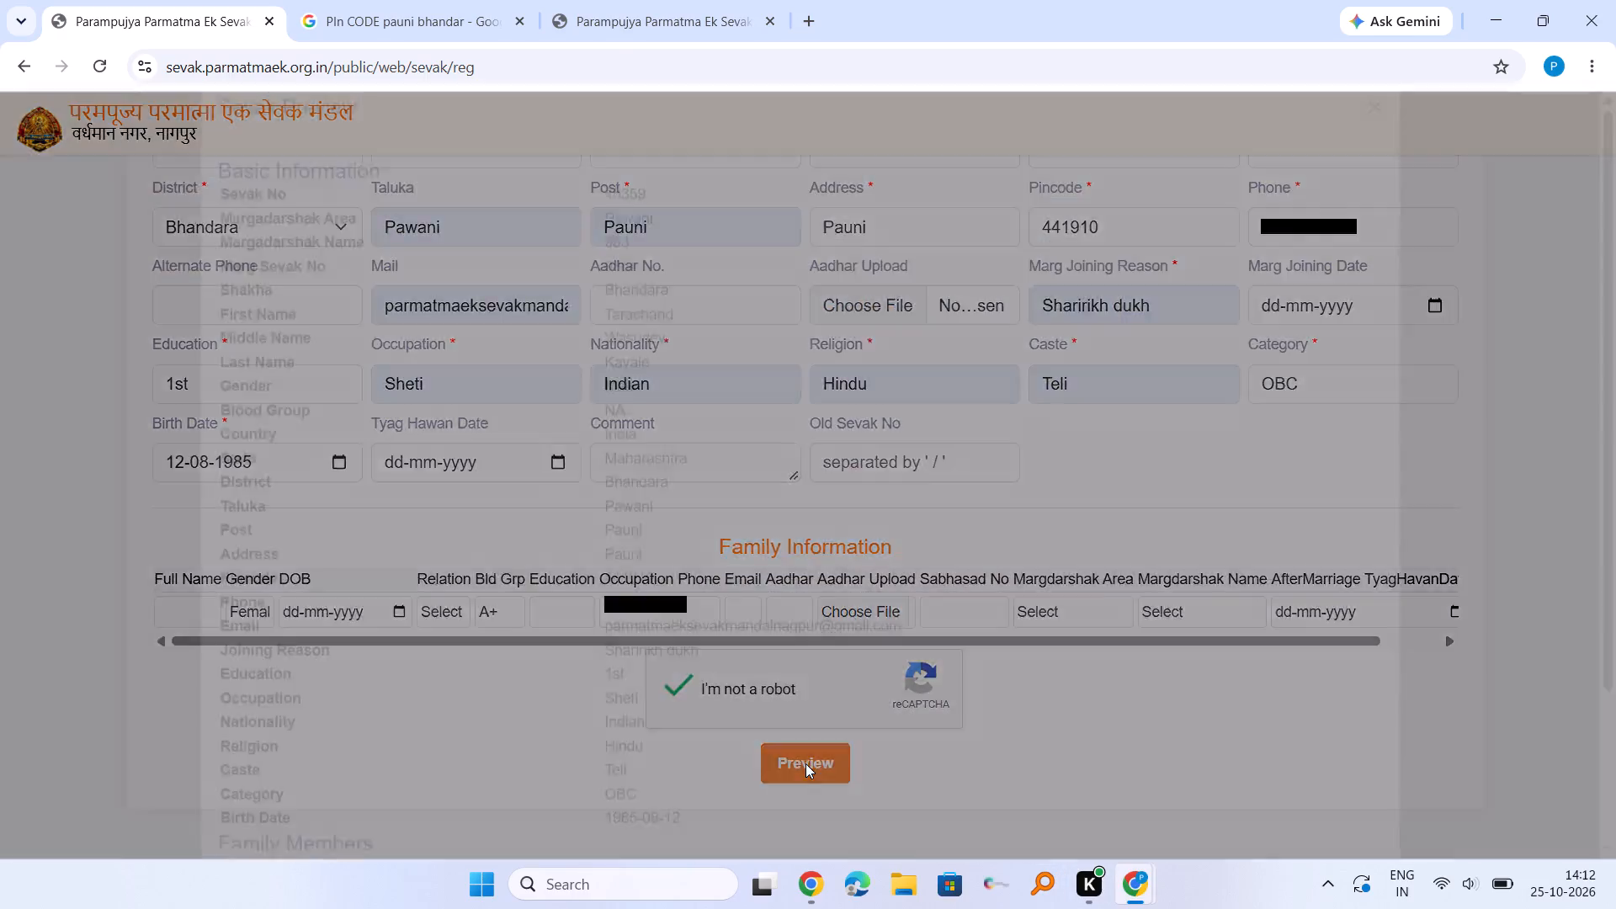
scroll(805, 763, "down", 8)
left_click(1343, 784)
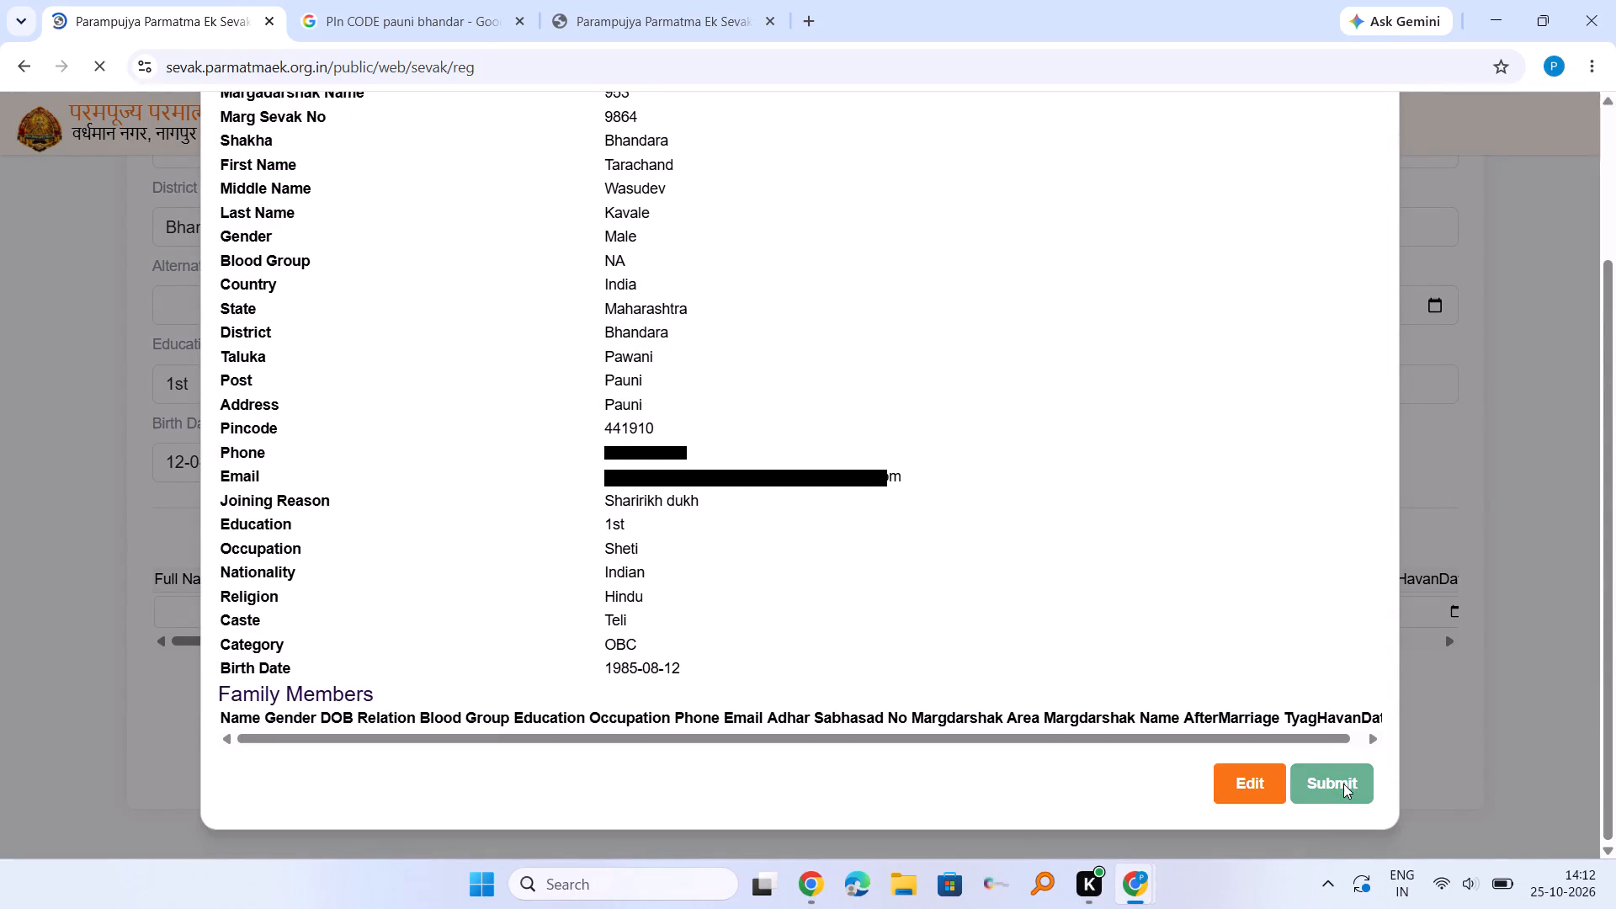
left_click(797, 564)
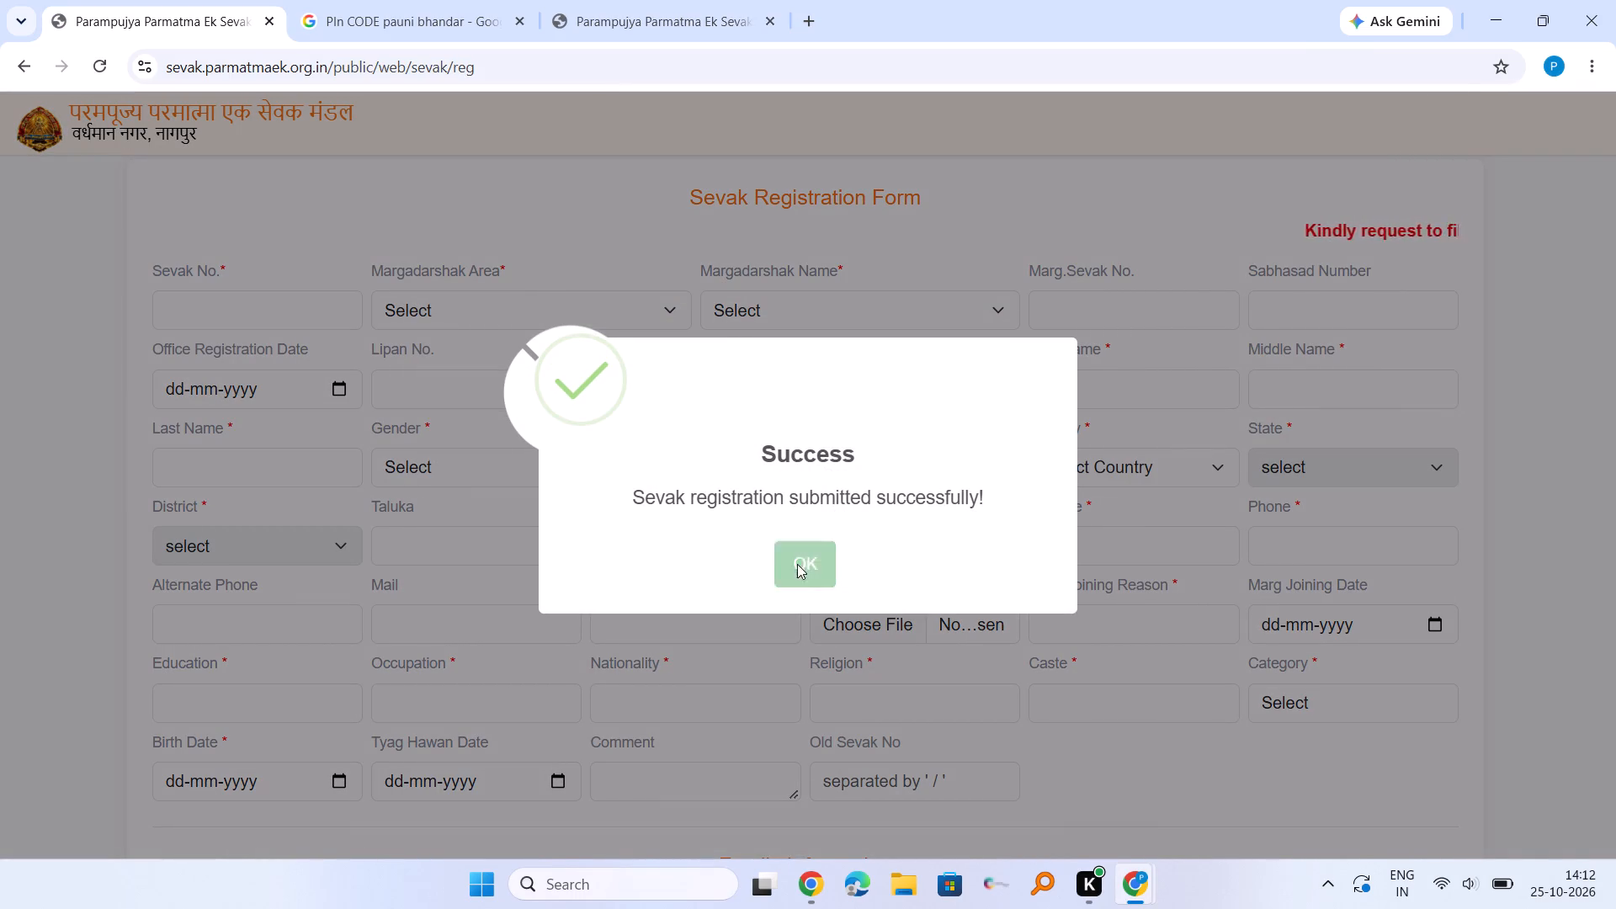
left_click(254, 304)
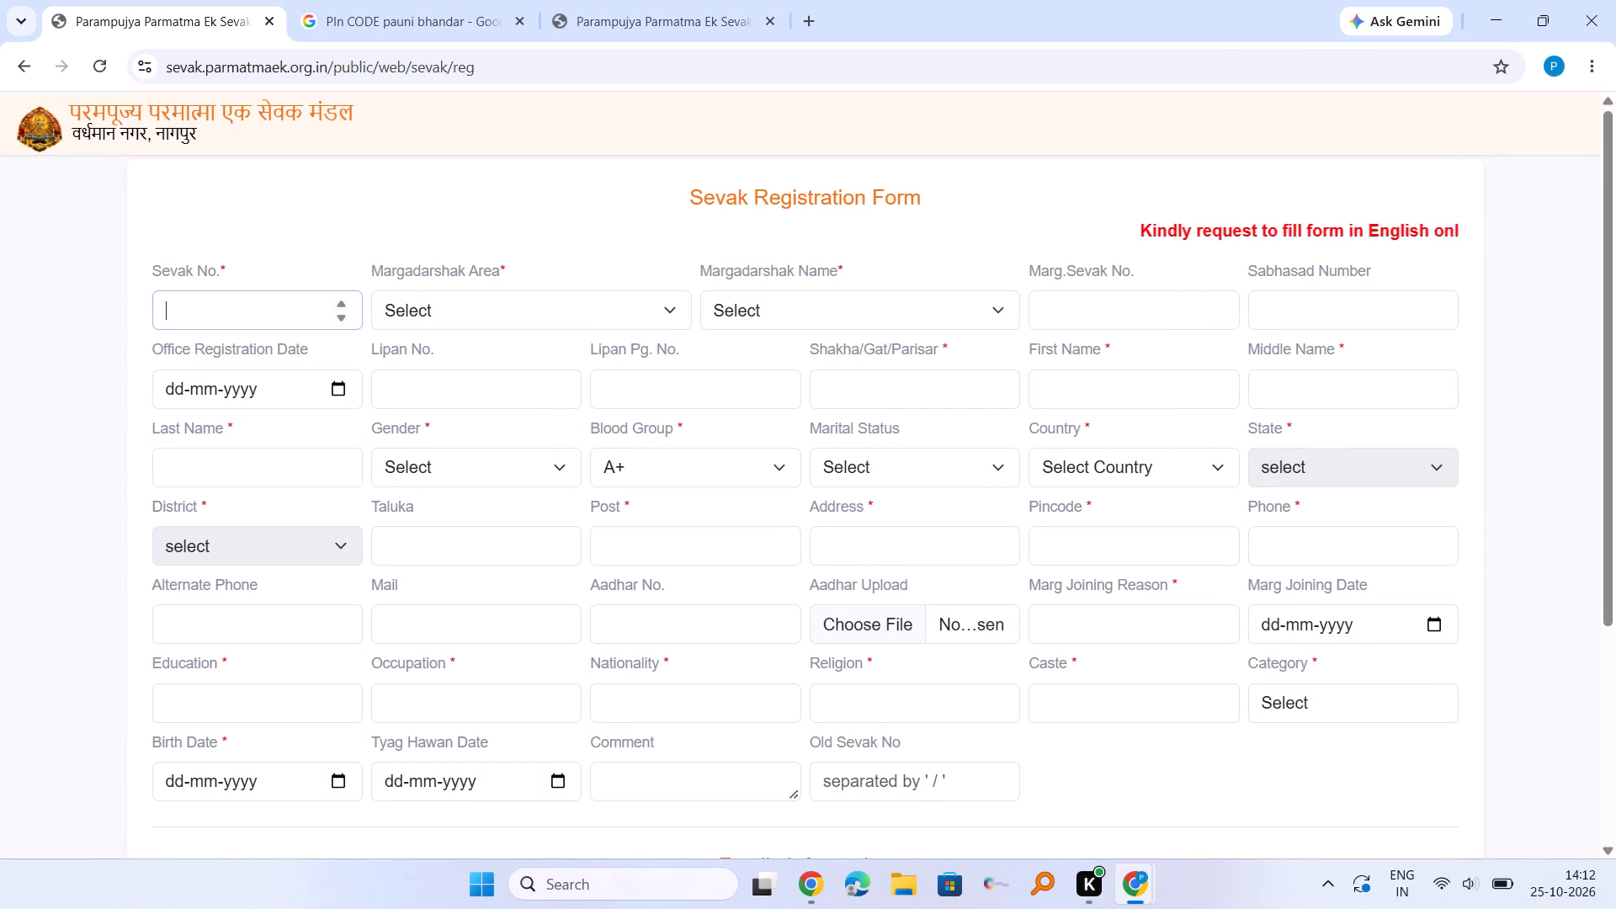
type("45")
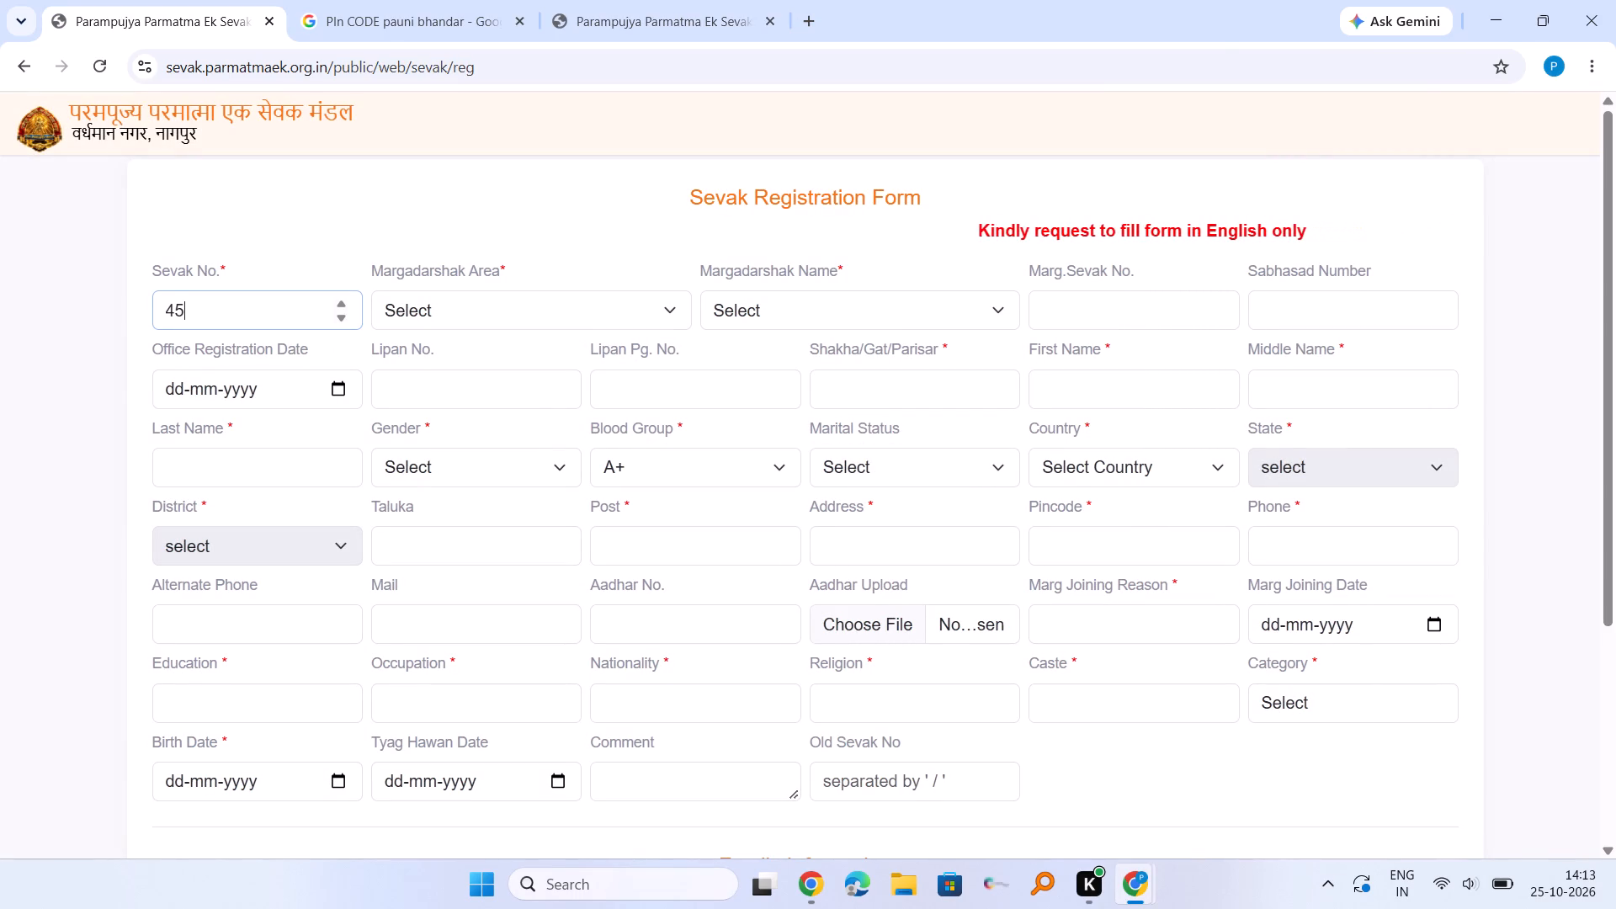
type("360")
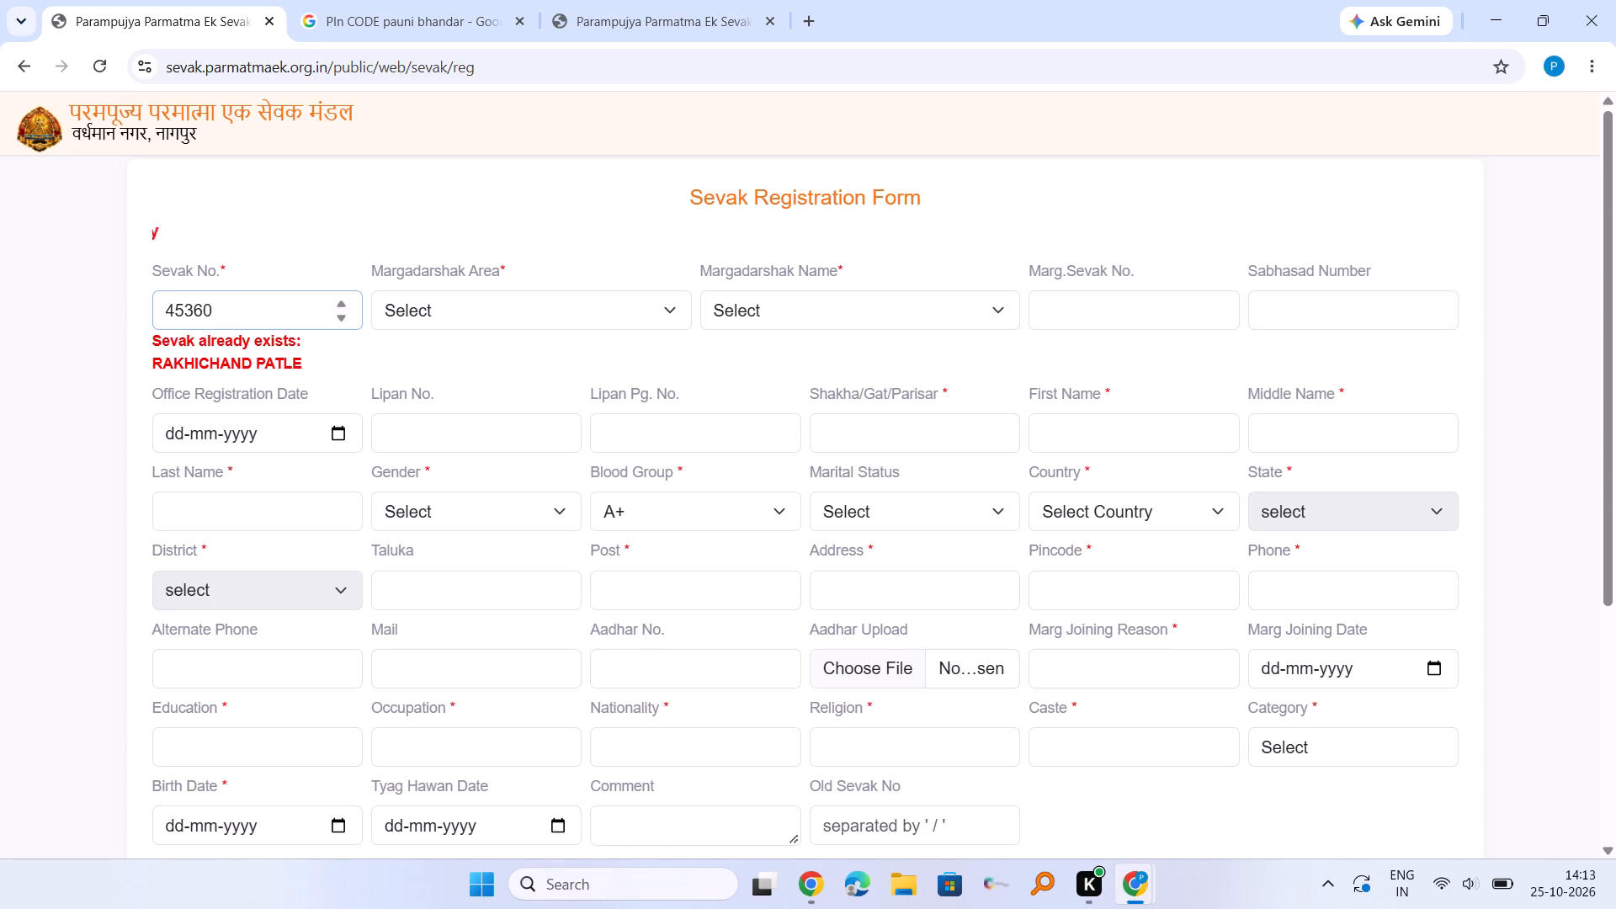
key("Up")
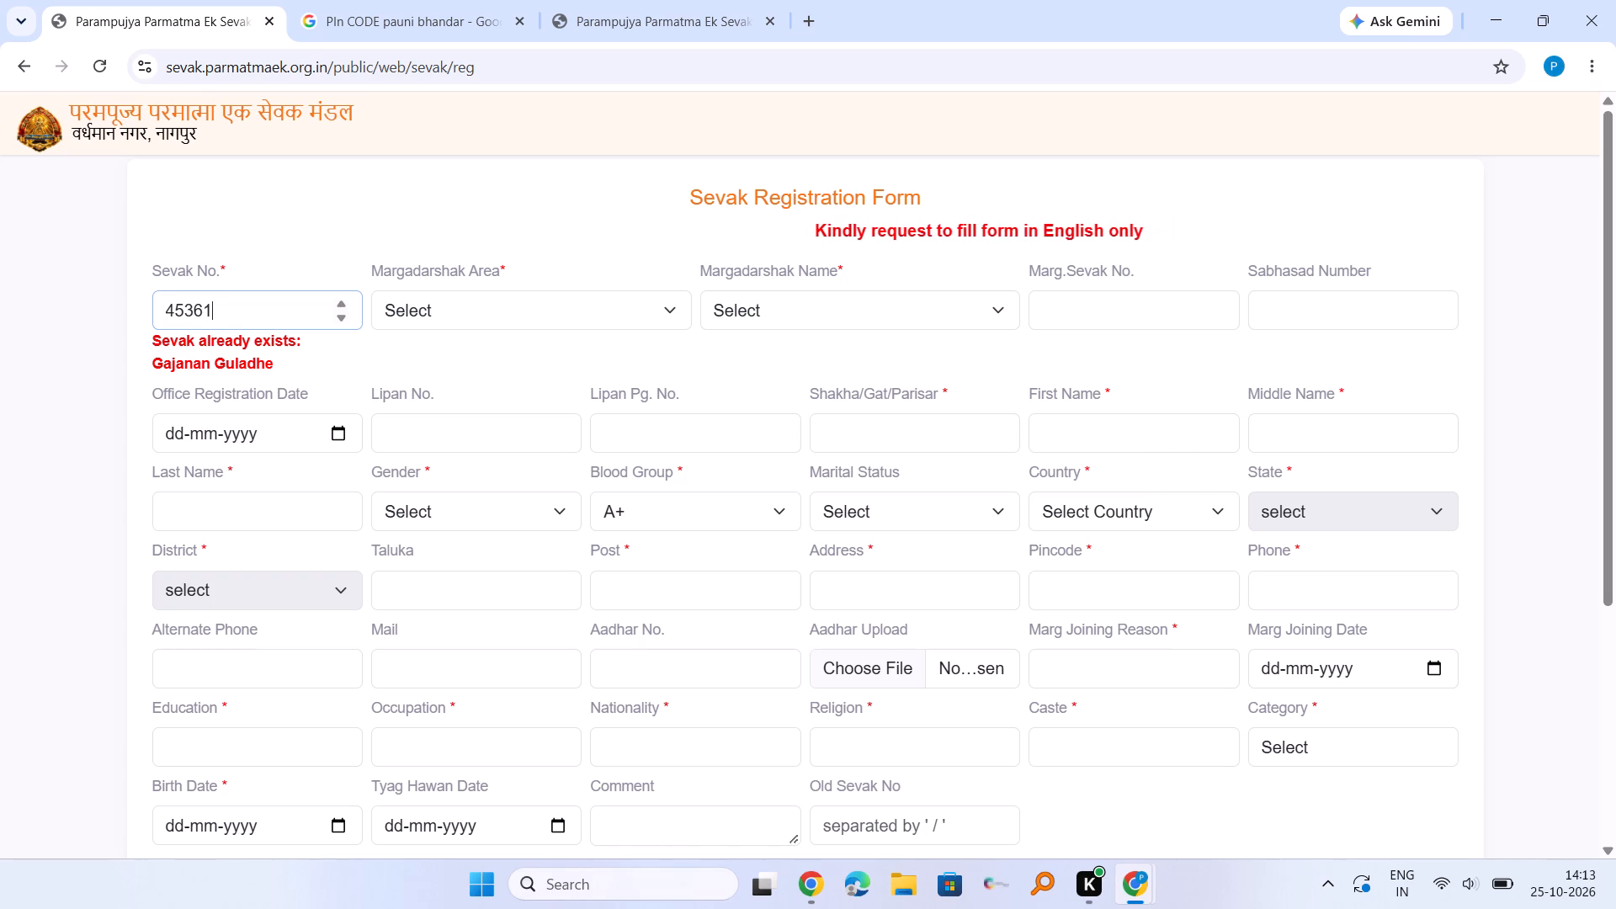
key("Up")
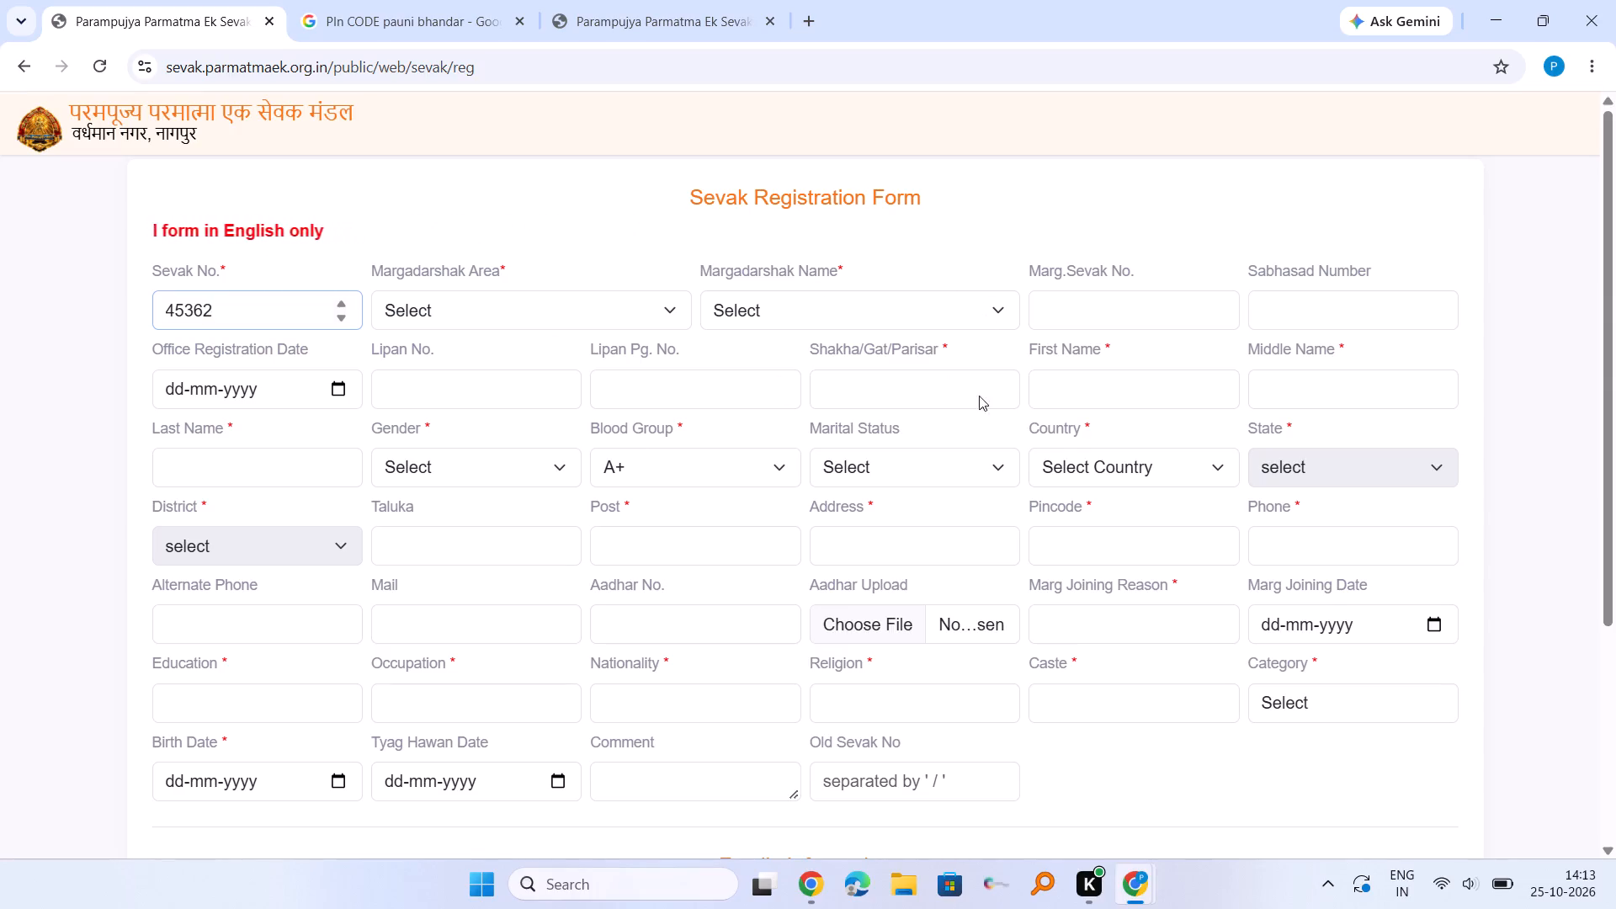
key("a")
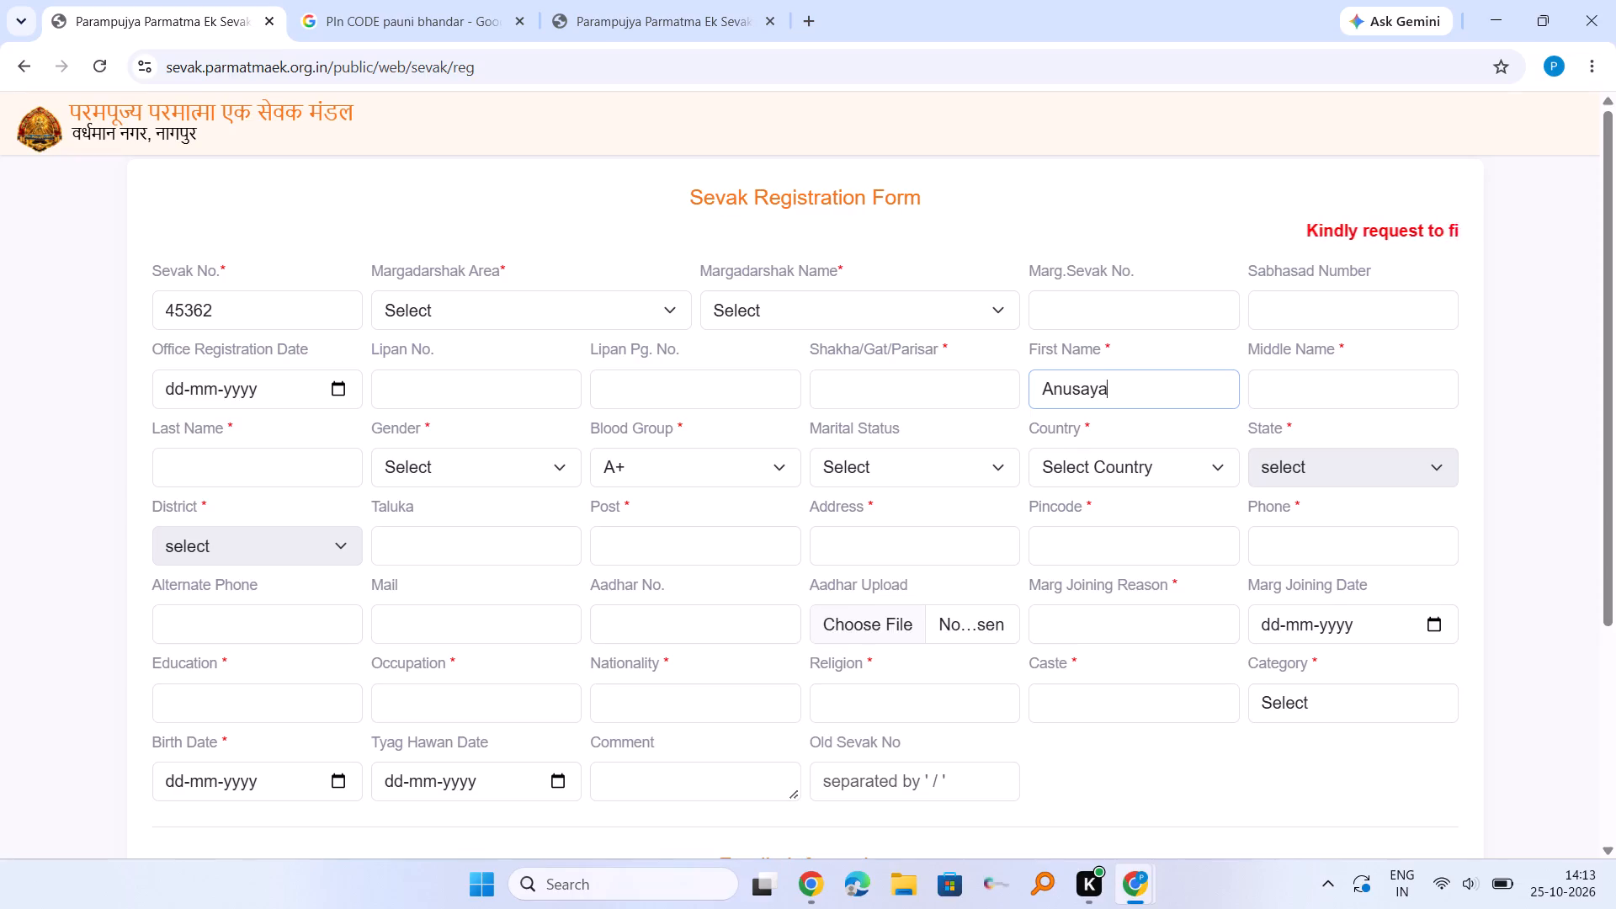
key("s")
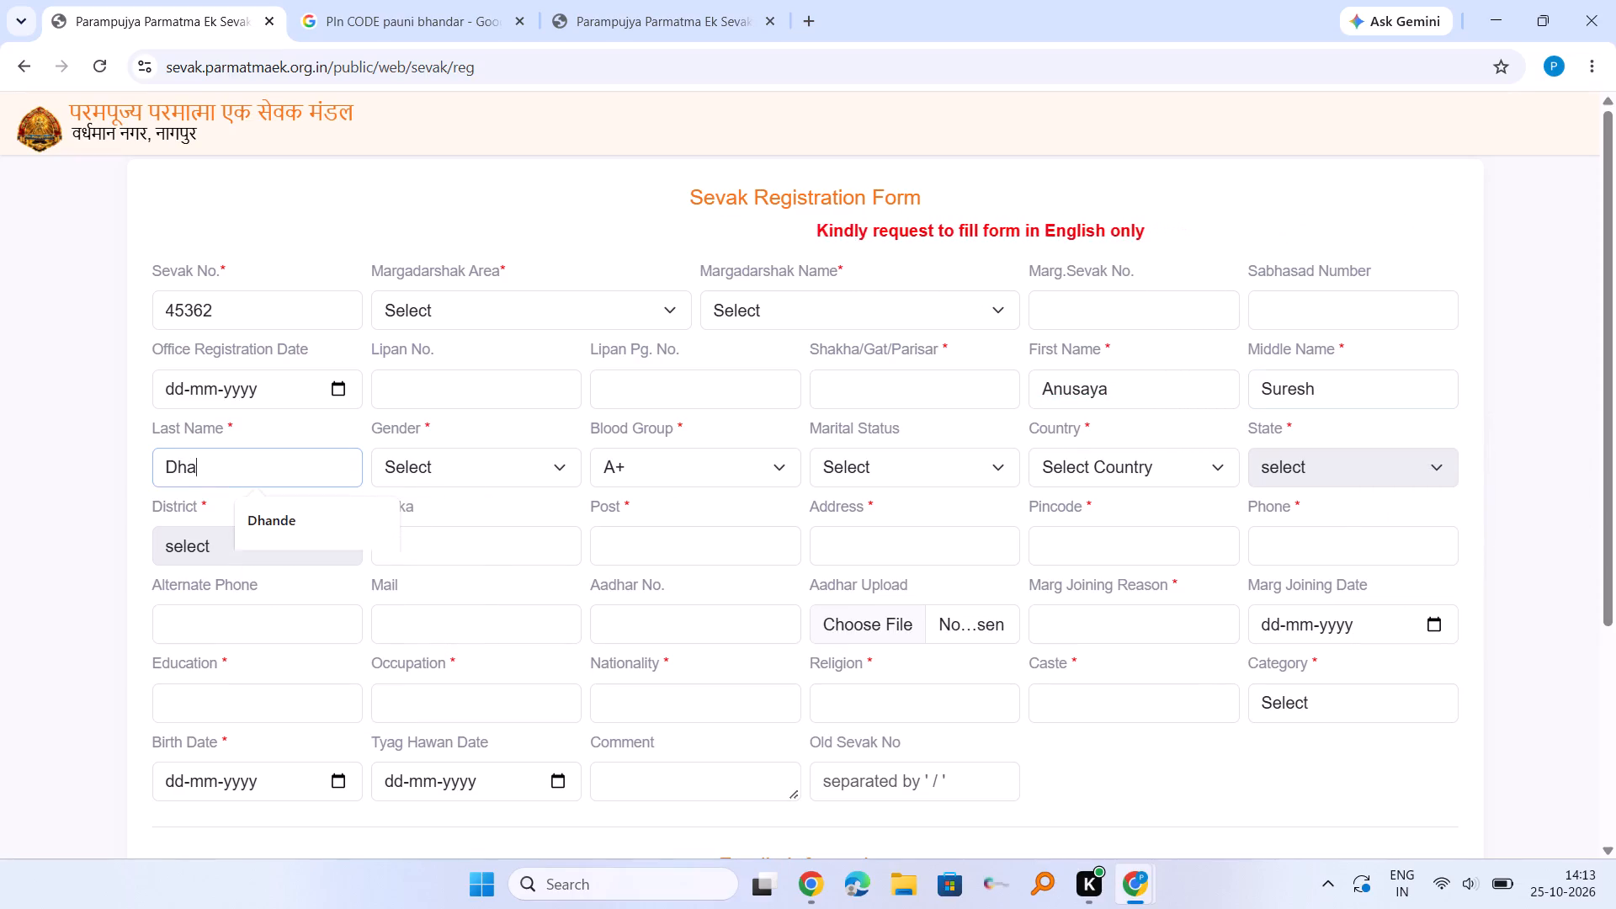
Set the sevak's Gender to Female and Blood Group to NA.
left_click(415, 470)
left_click(417, 563)
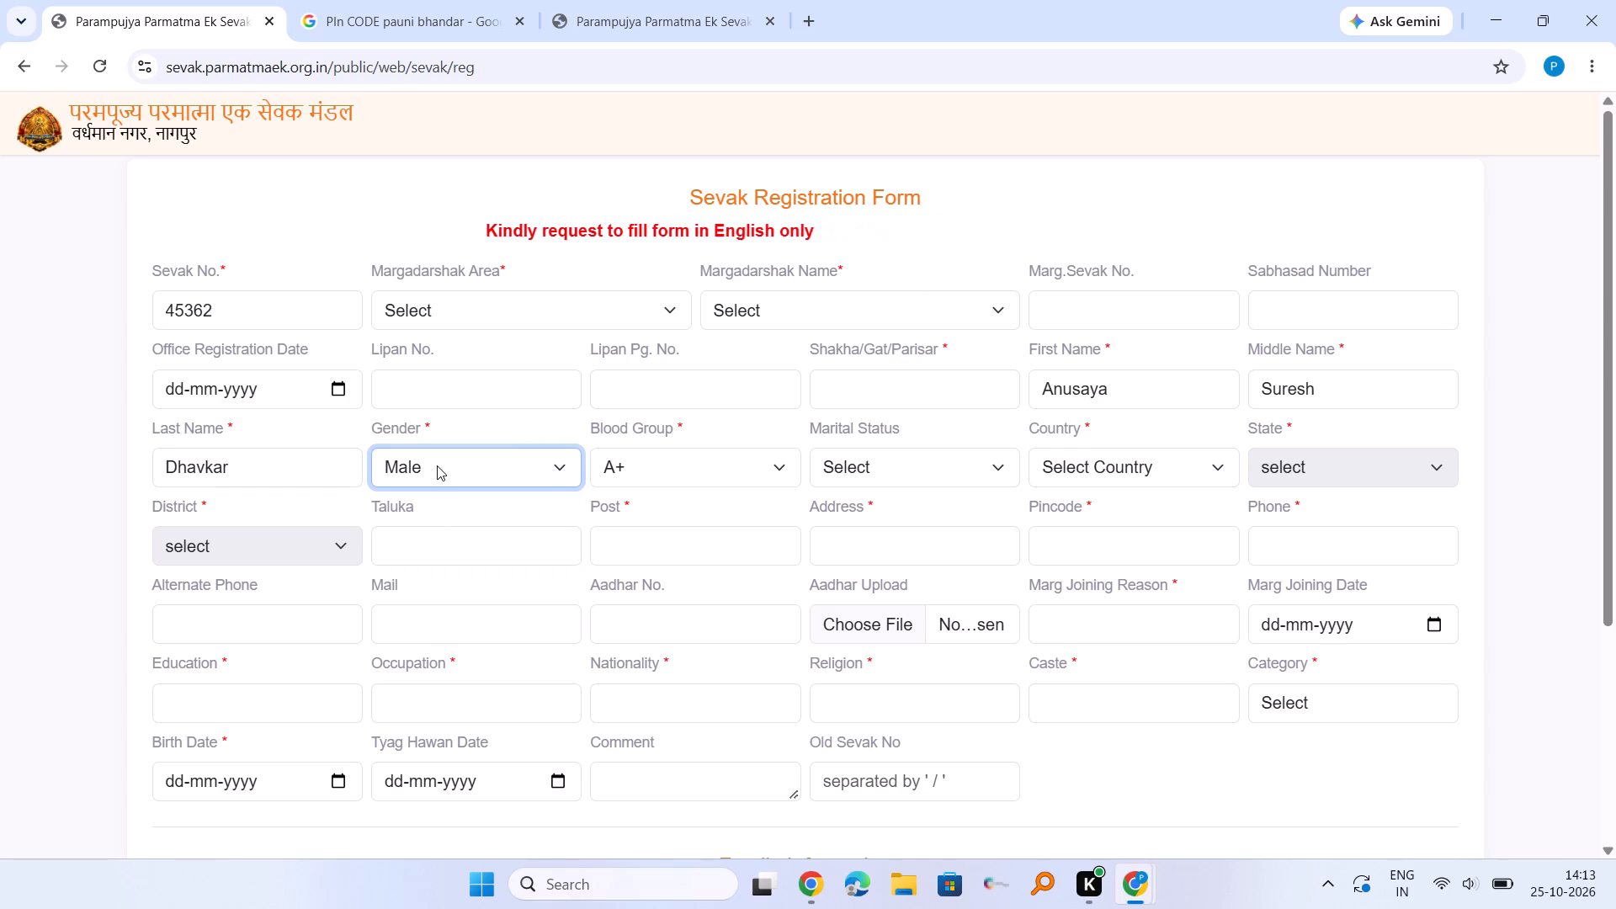
left_click(437, 465)
left_click(414, 524)
left_click(660, 453)
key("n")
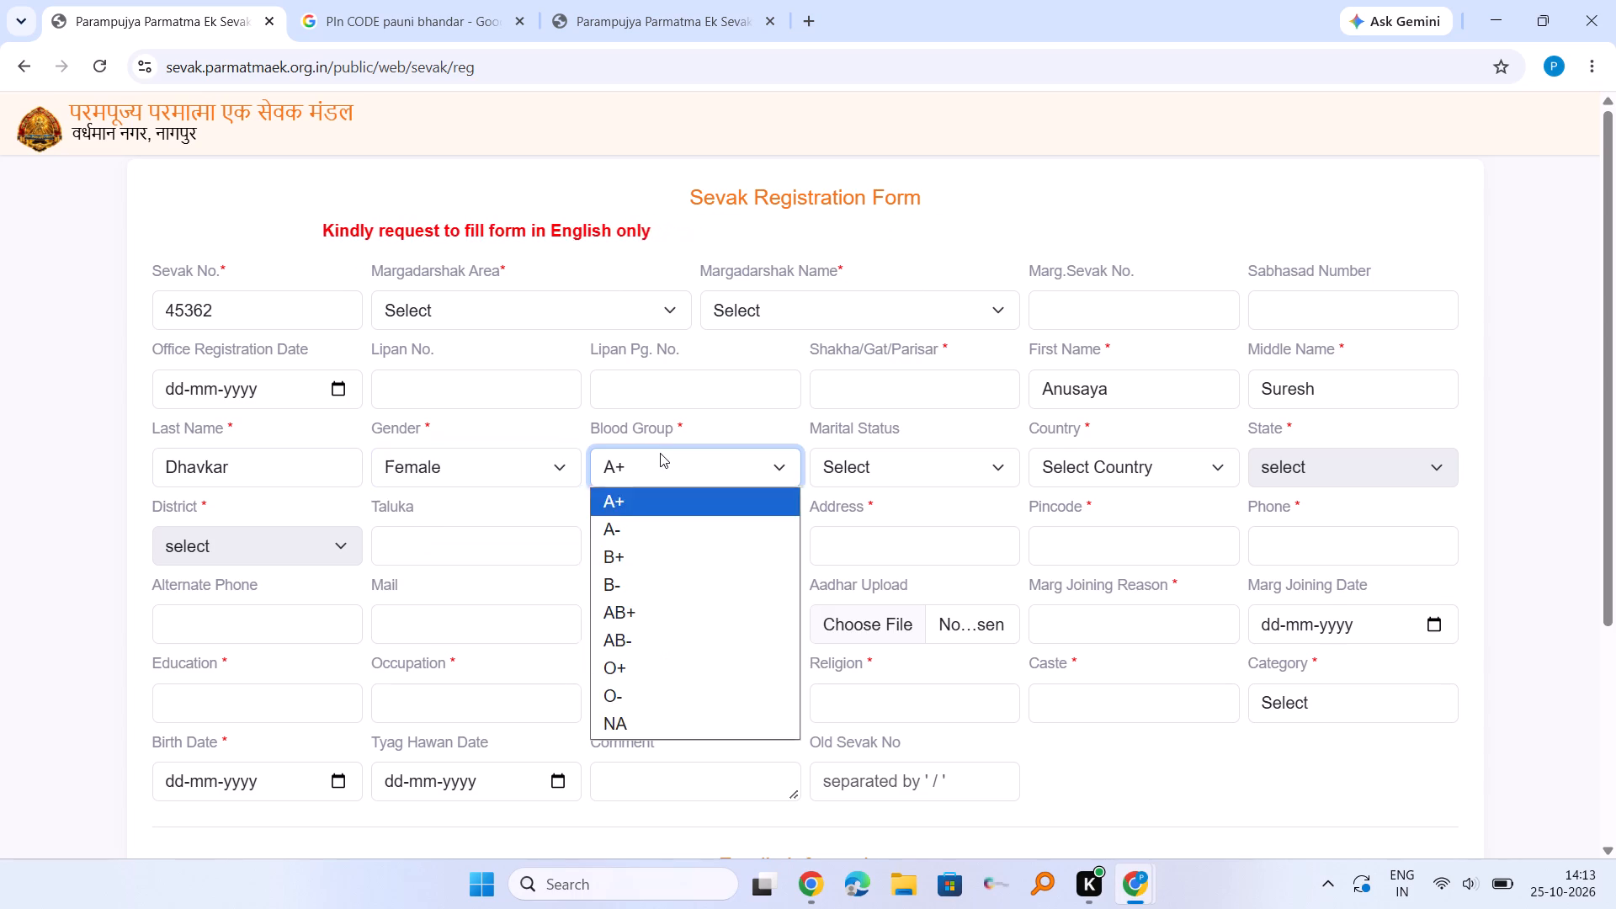
key("Return")
Set the sevak's Country to India, State to Maharashtra and District to Nagpur.
left_click(1114, 461)
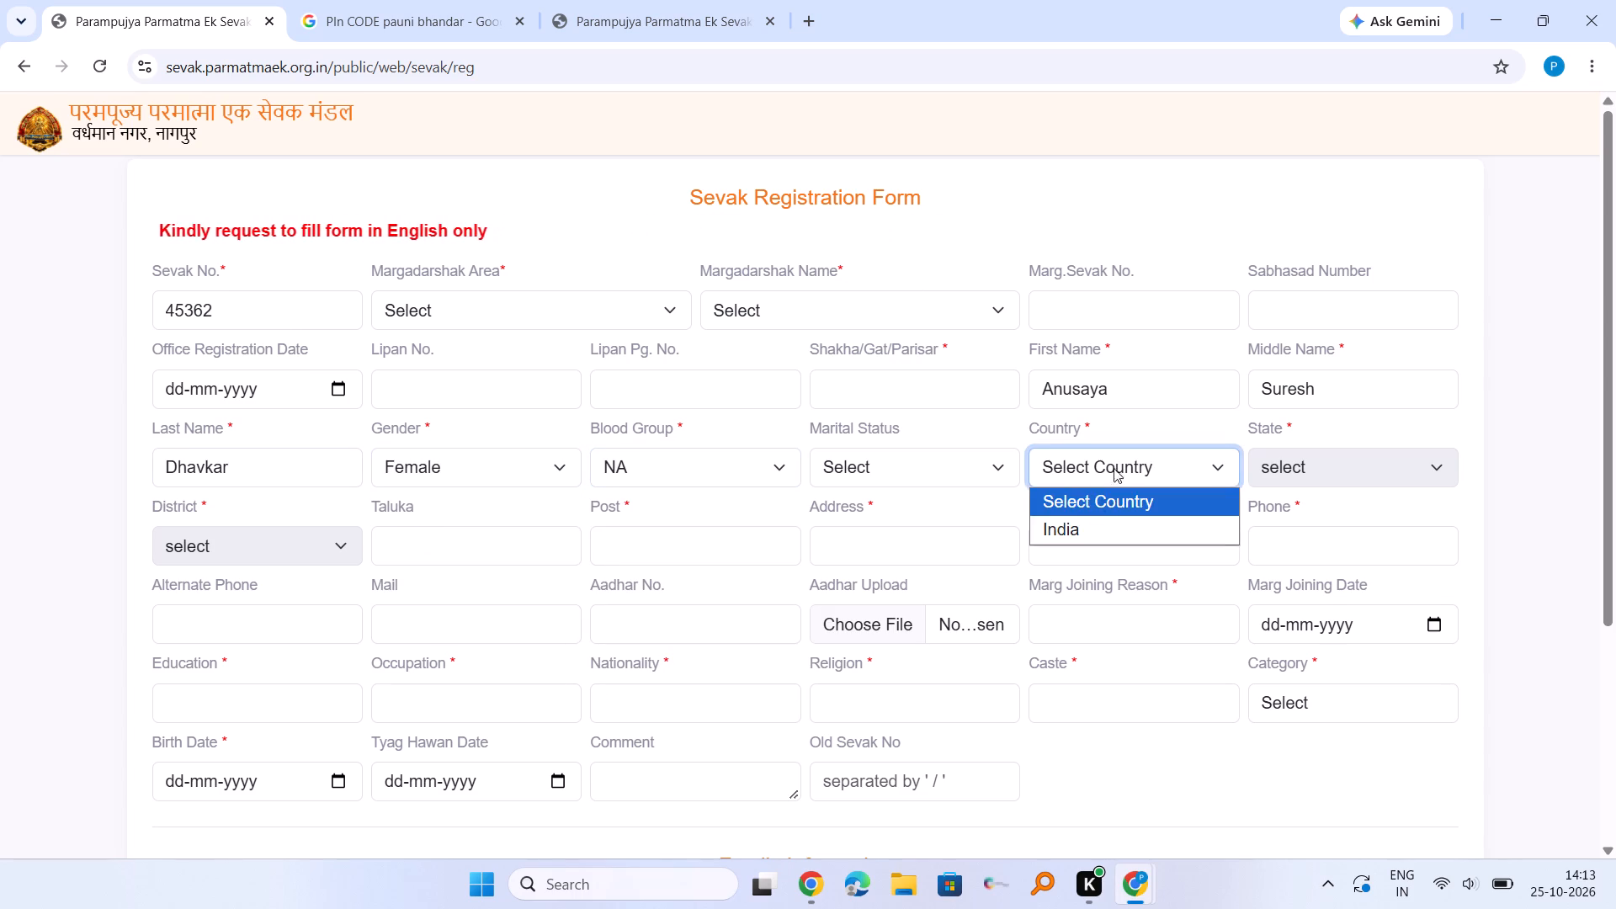
left_click(1096, 527)
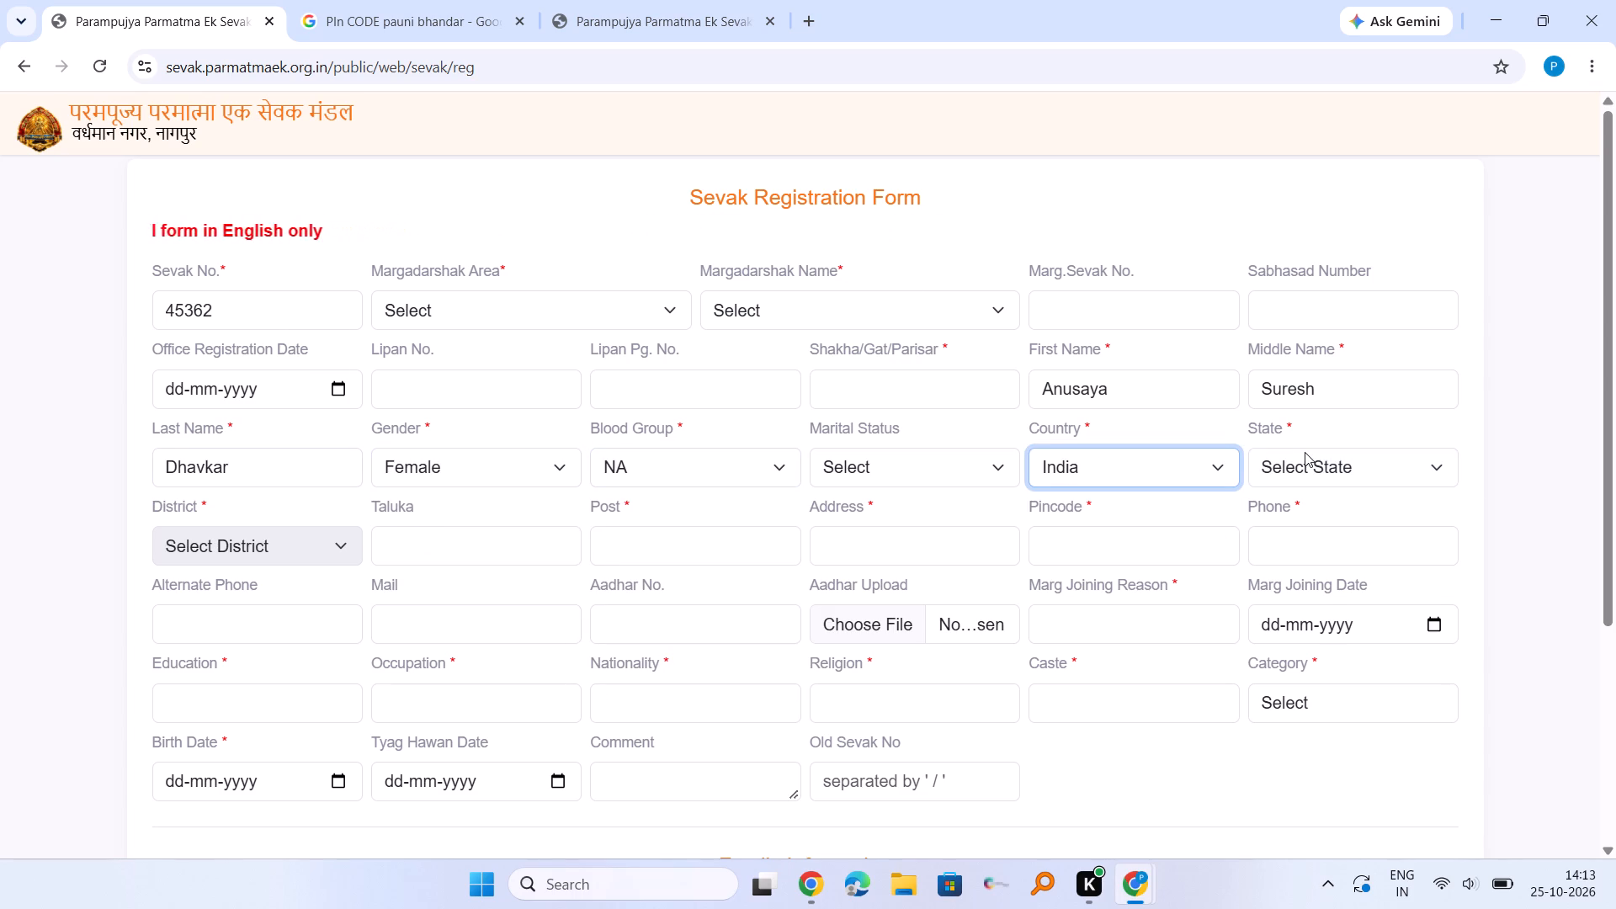
left_click(1305, 452)
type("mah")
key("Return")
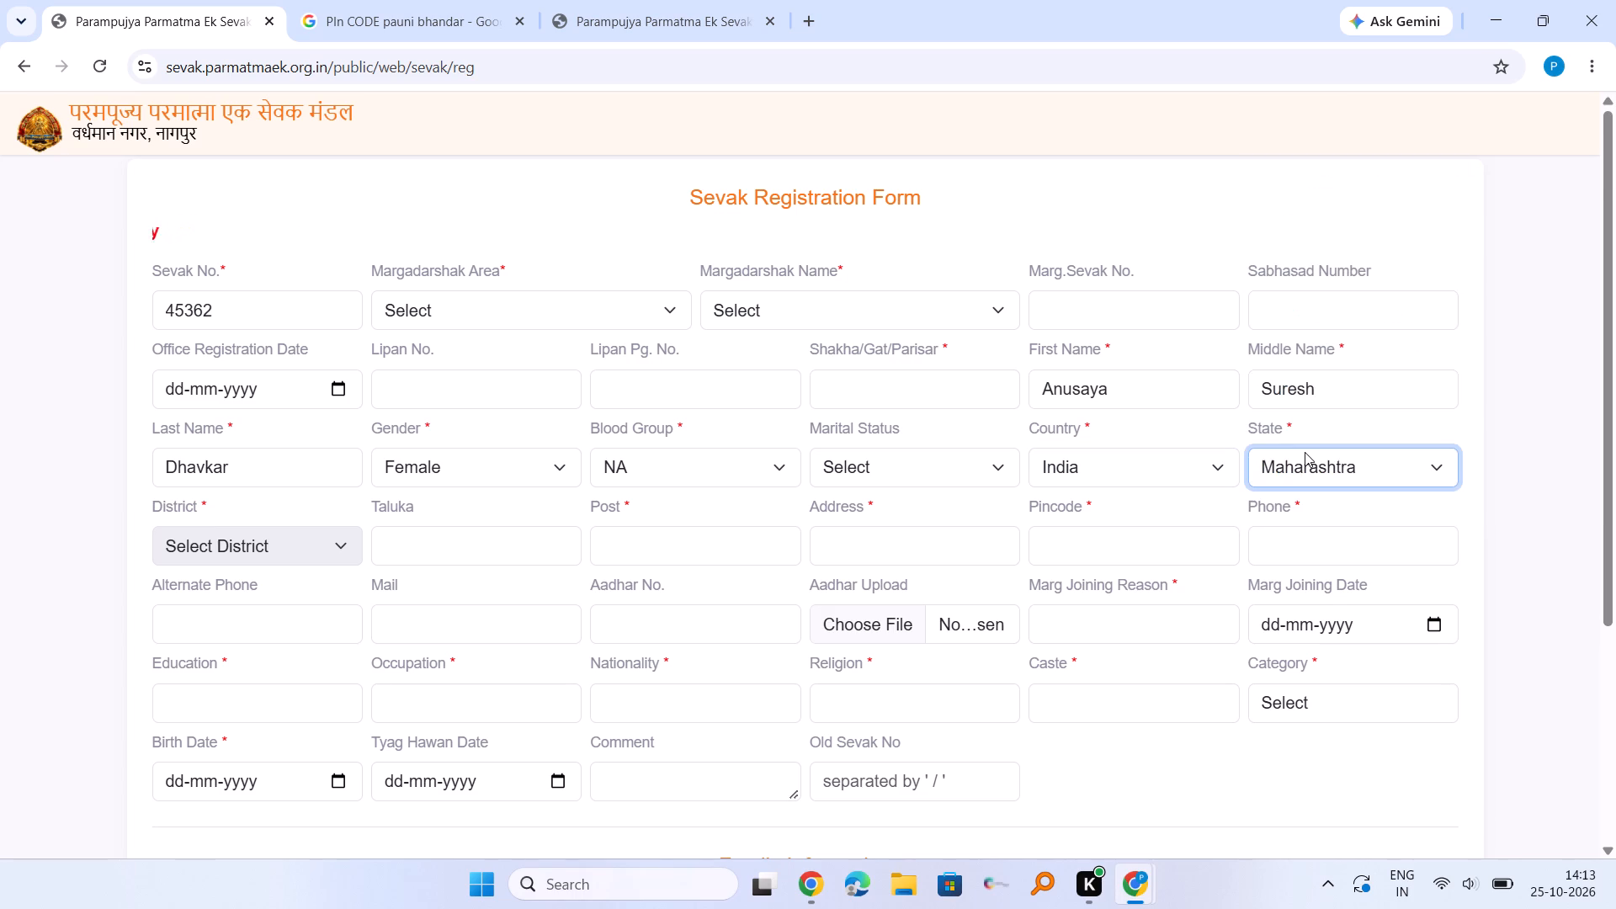
left_click(201, 547)
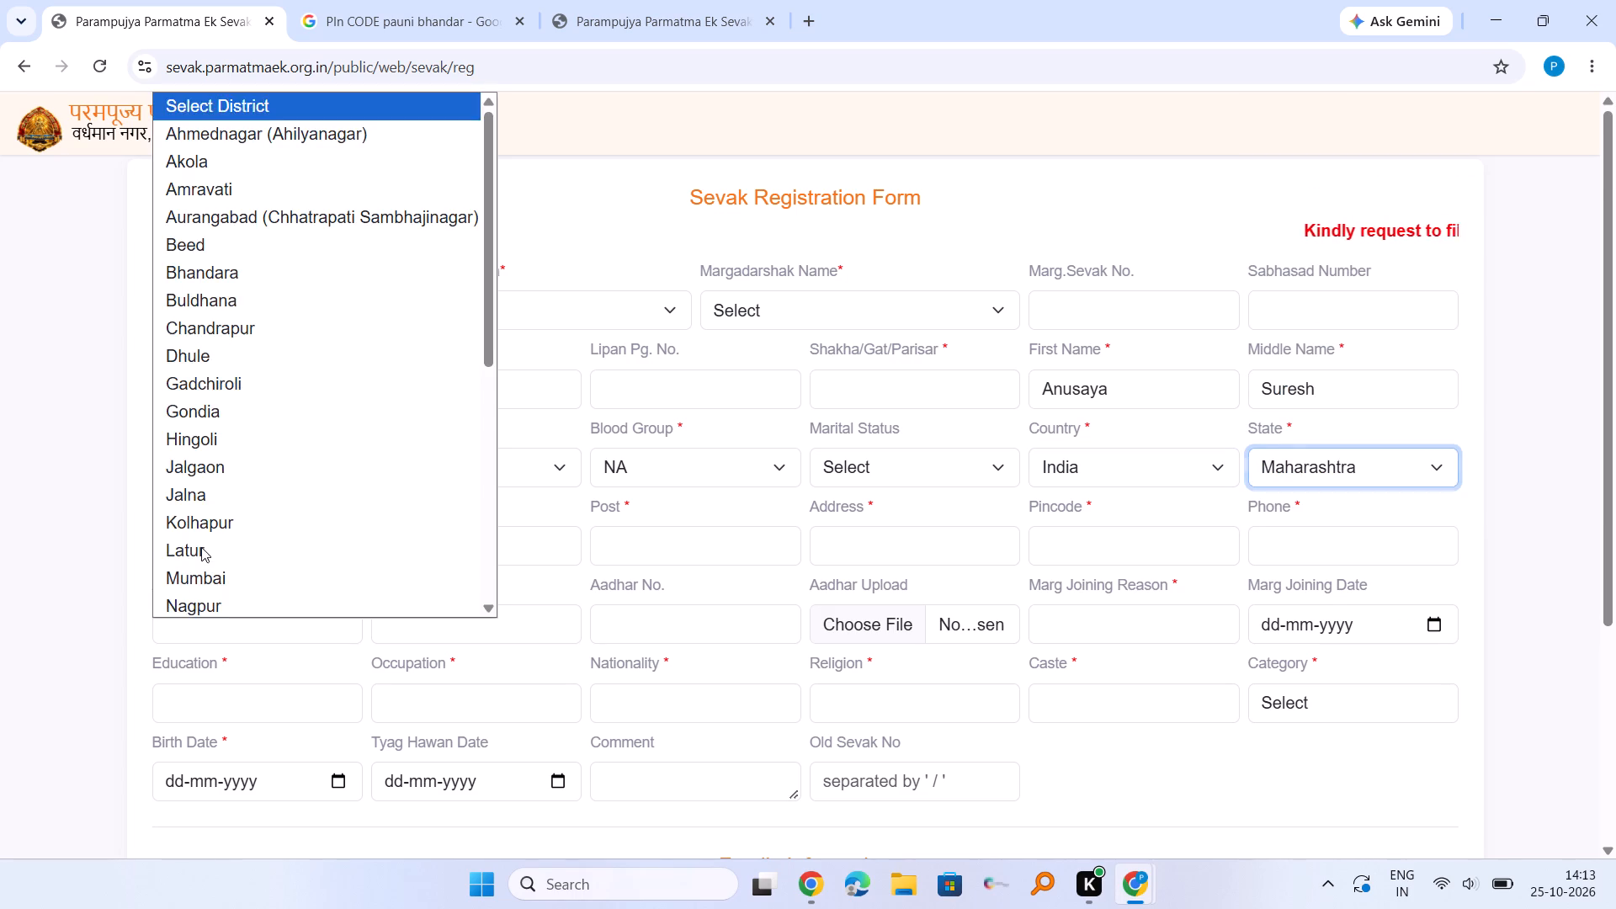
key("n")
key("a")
key("Return")
left_click(362, 539)
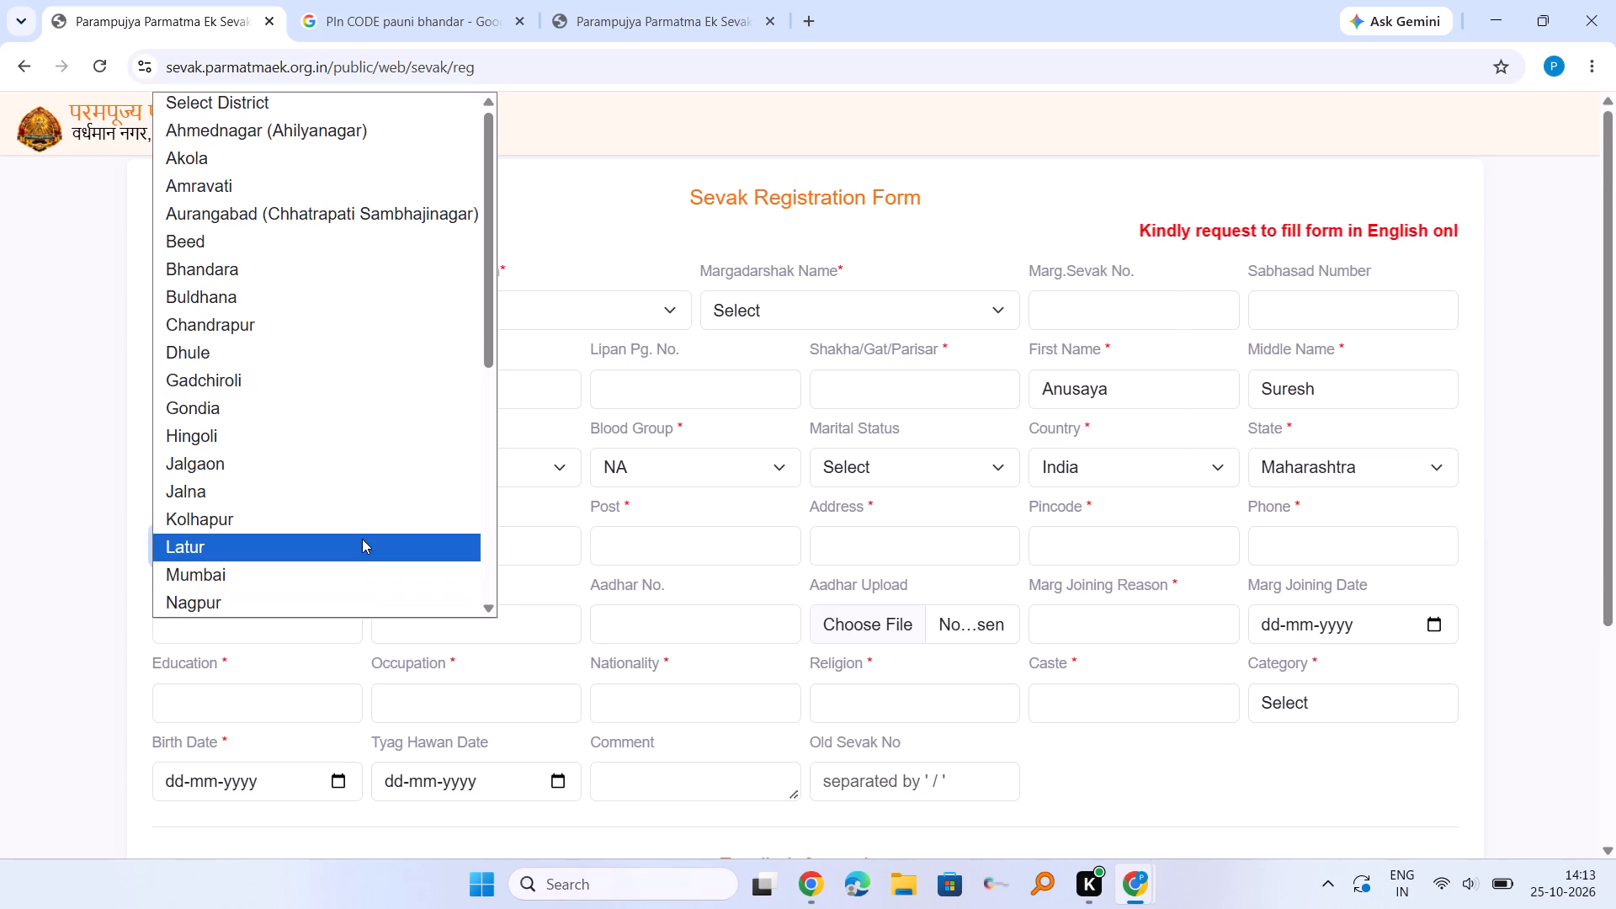
Fill in Mauda as the Taluka and enter the sevak's post office and village in Post and Address.
left_click(548, 547)
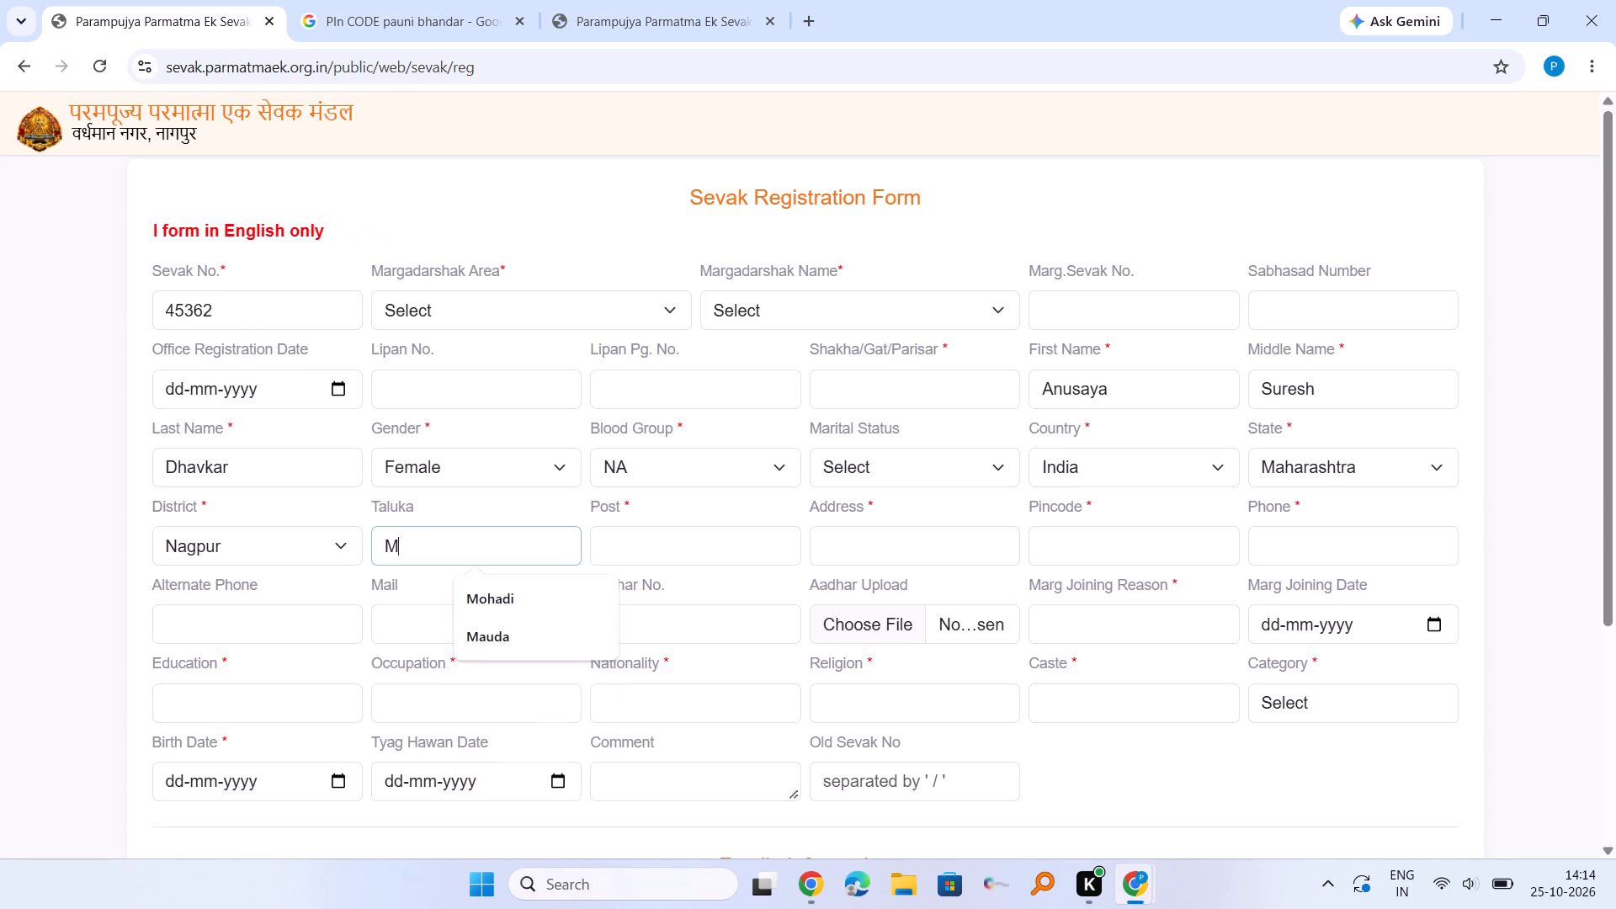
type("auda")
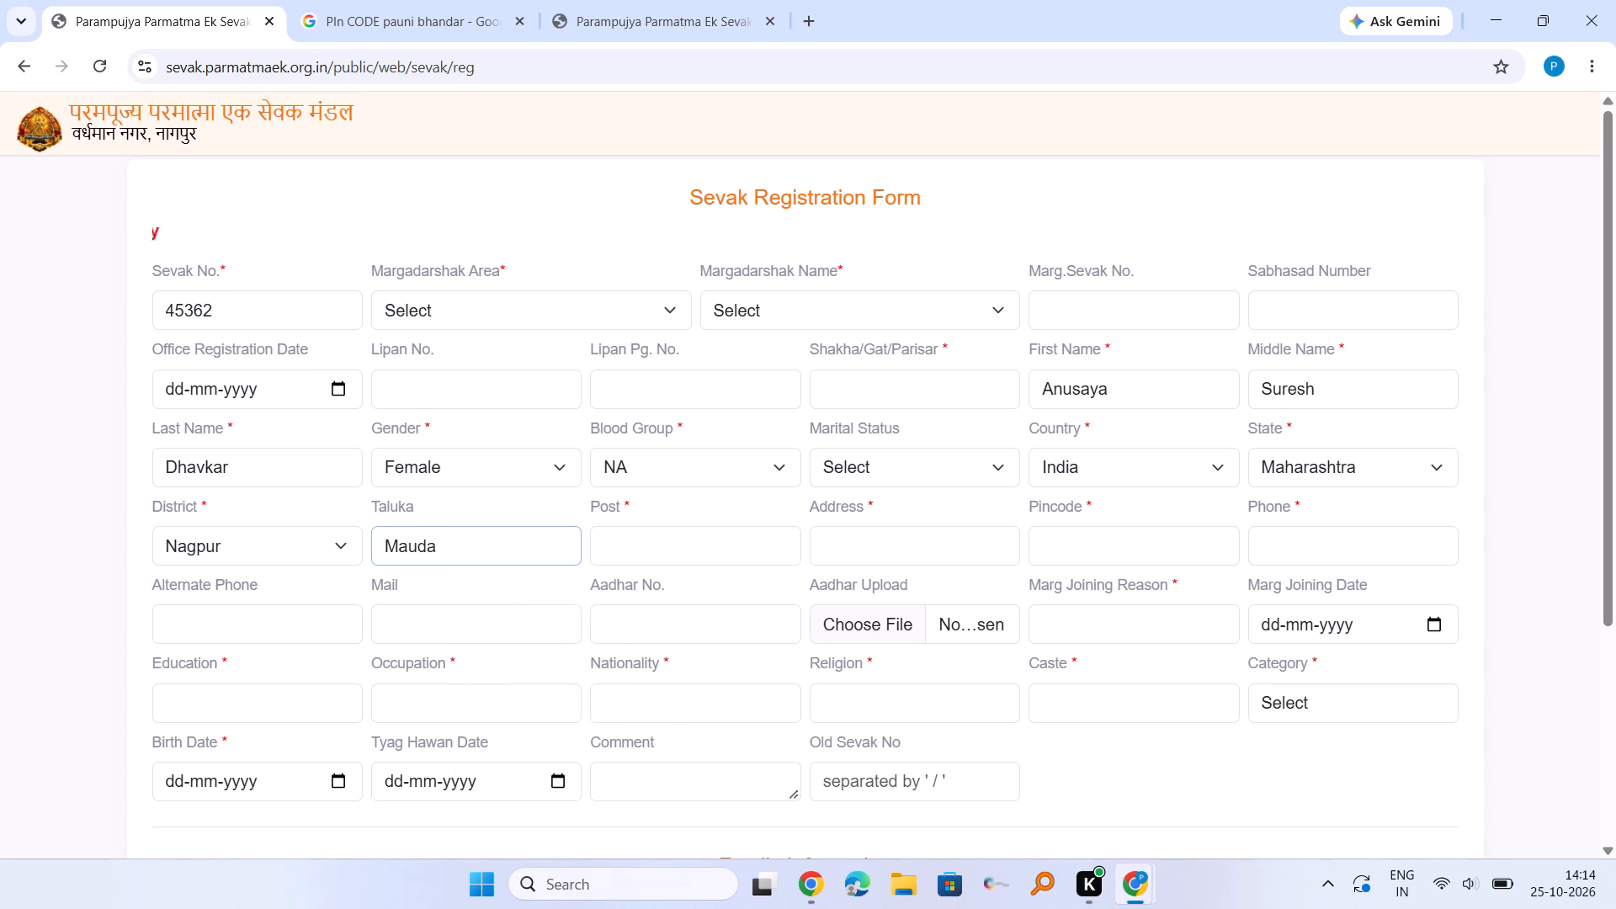
left_click(654, 547)
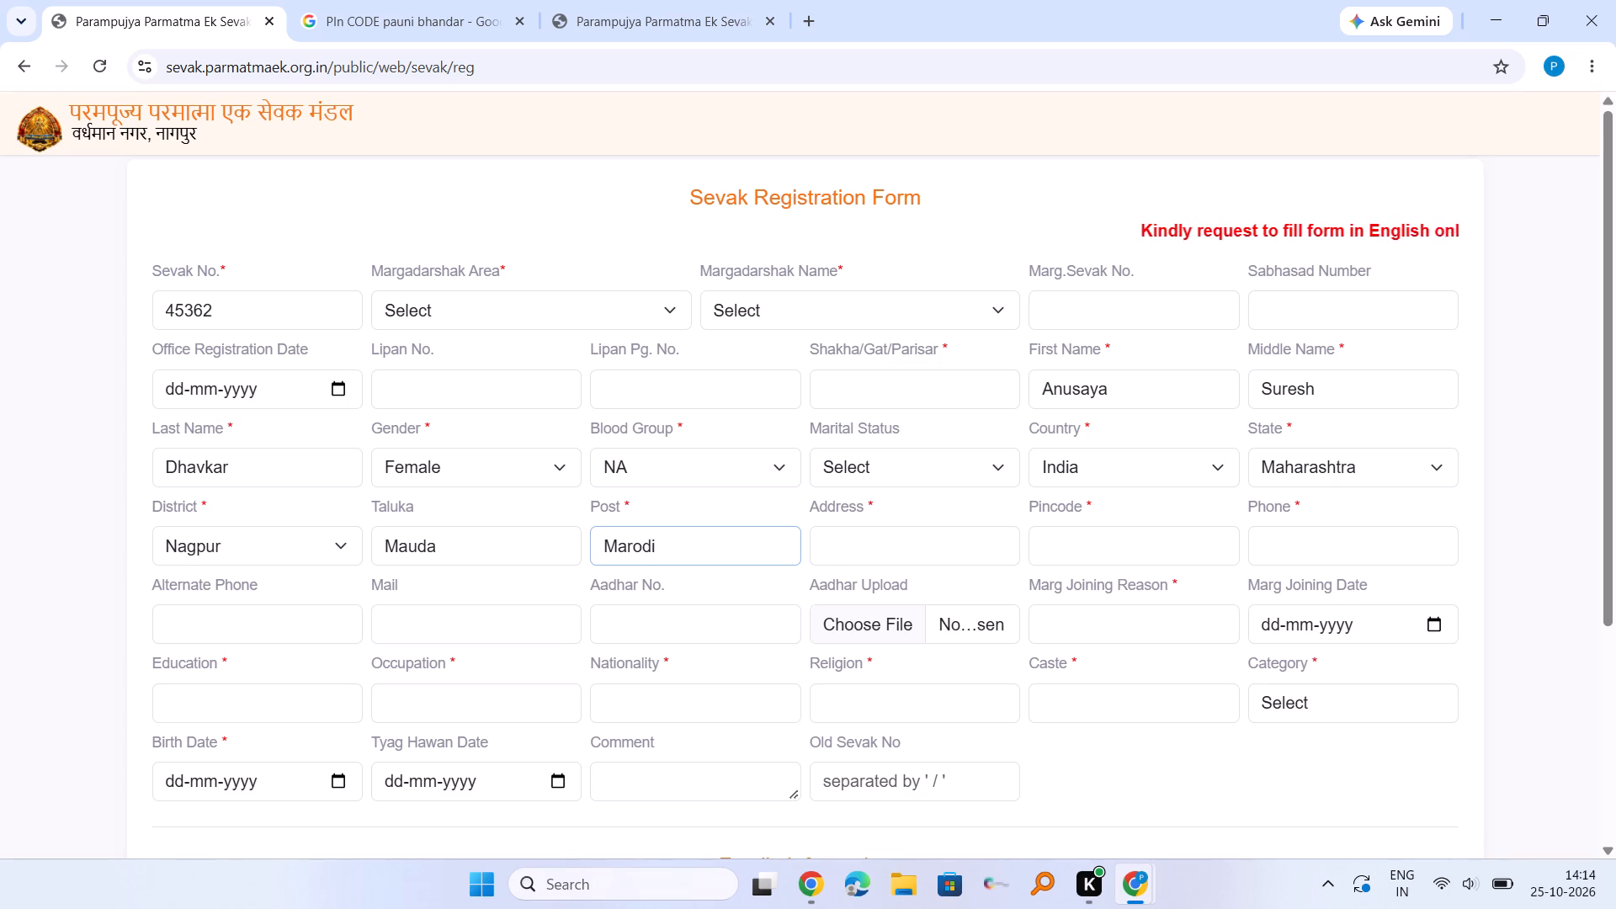
left_click(869, 547)
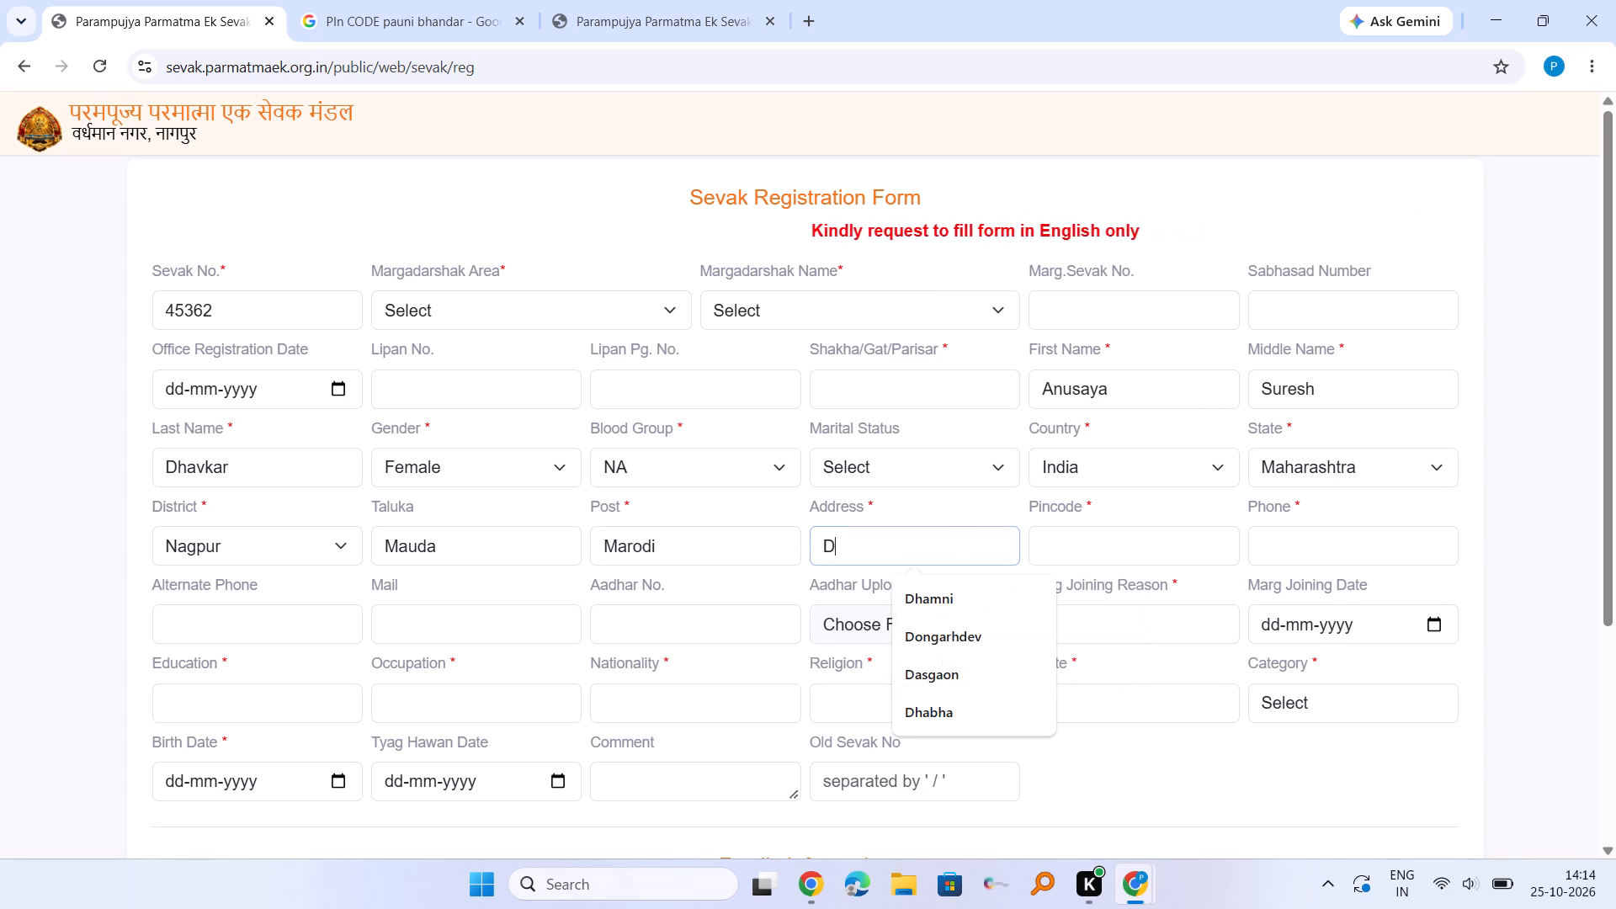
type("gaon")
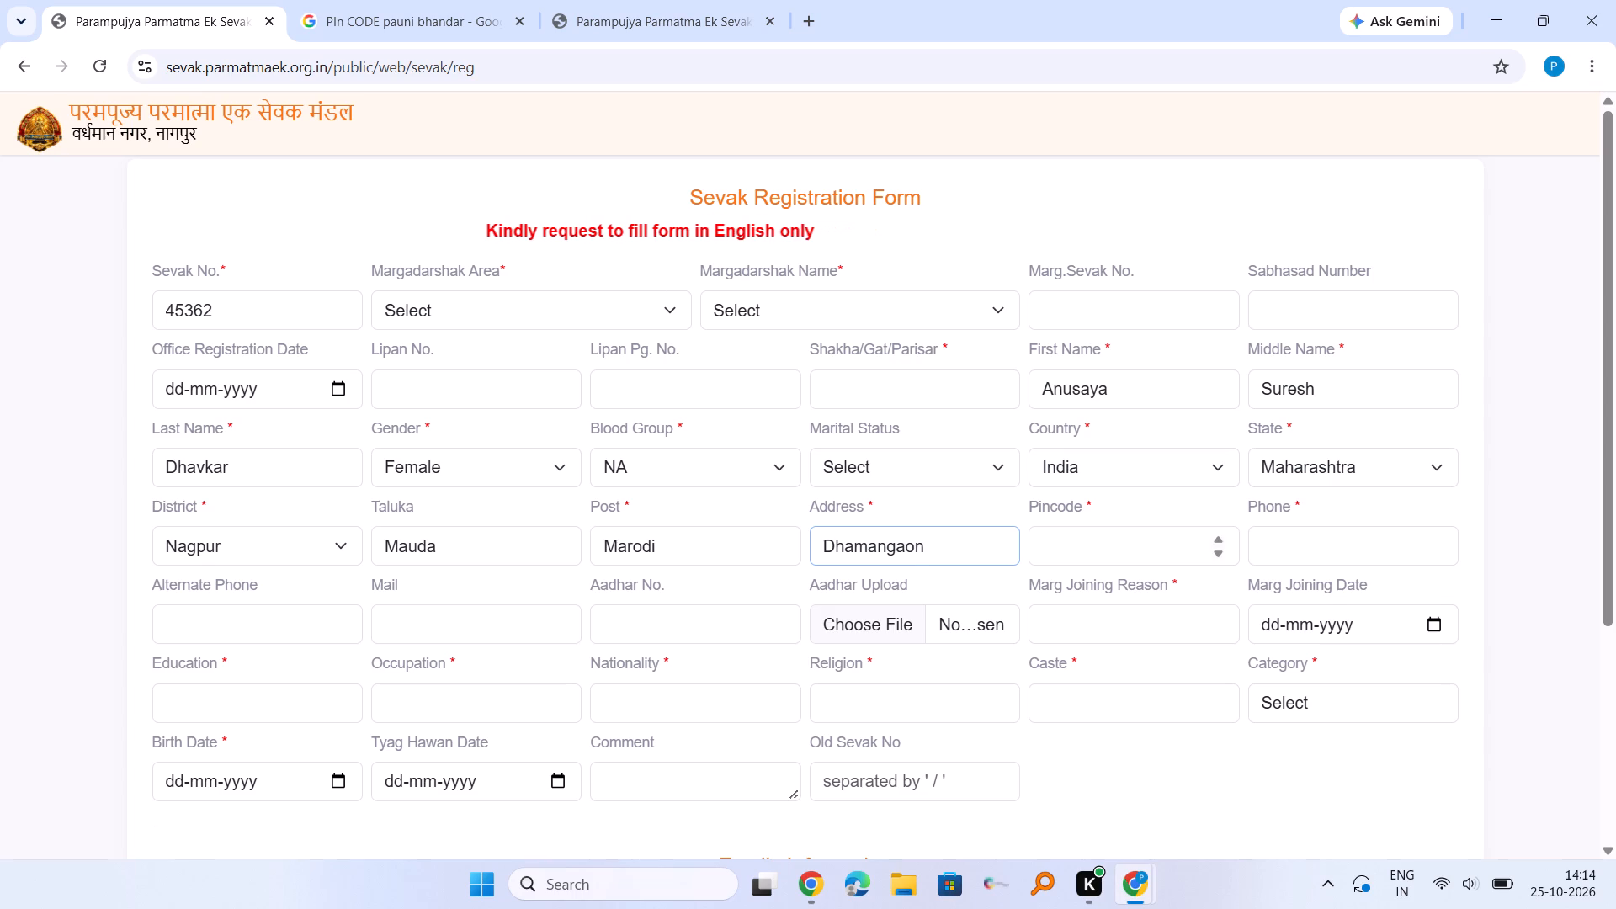
Copy the village name from the Address field and search Google for its PIN code in Nagpur.
double_click(906, 545)
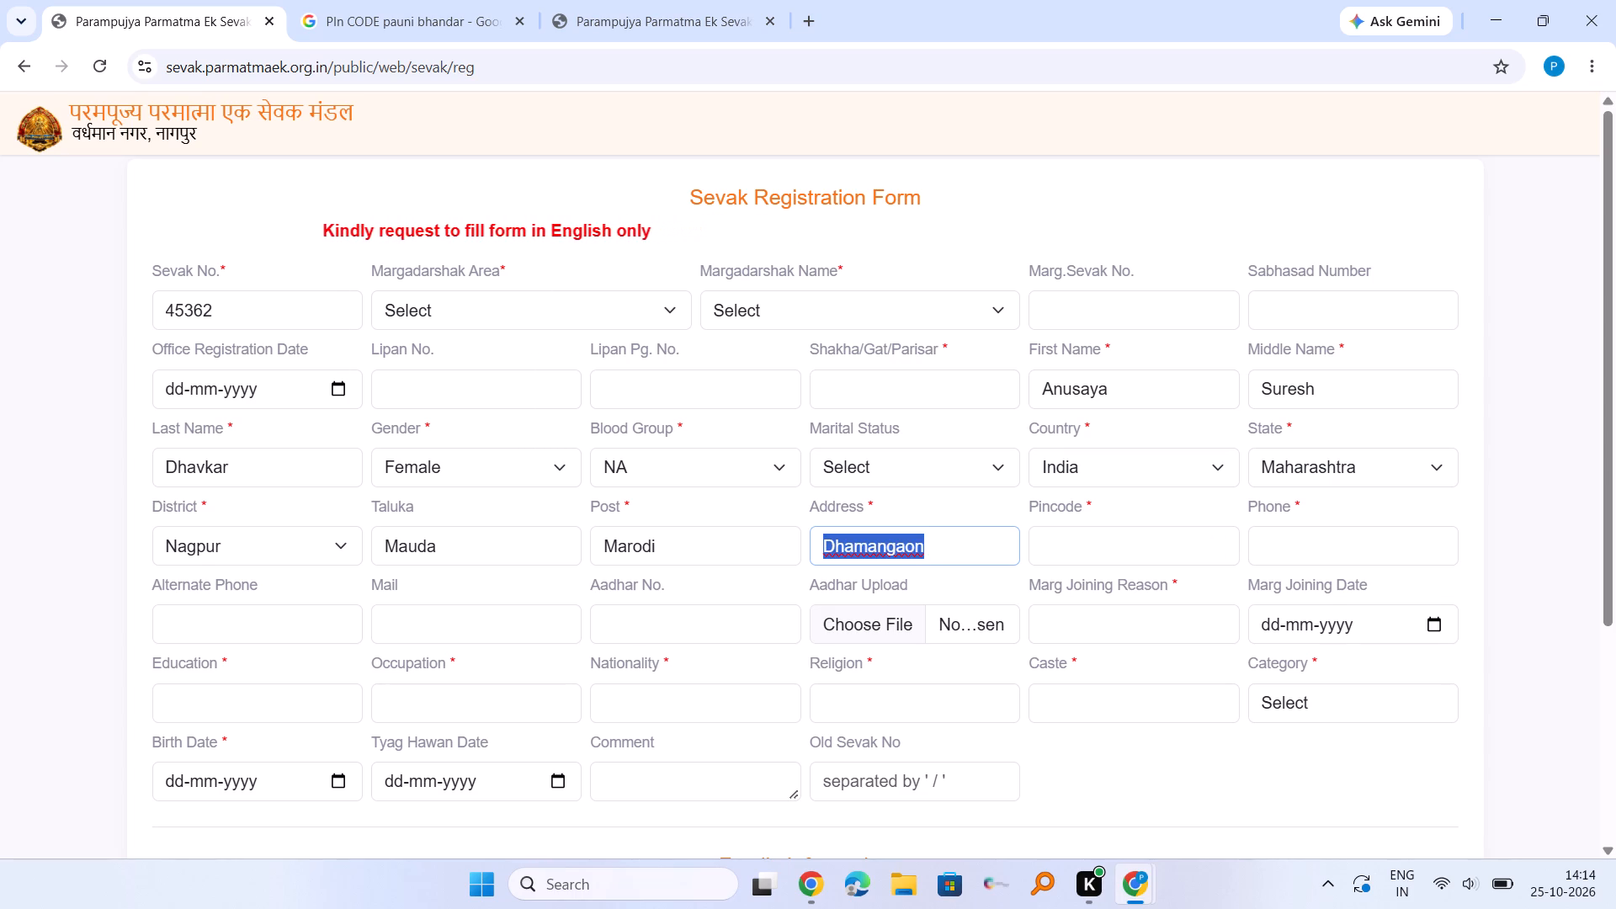
key("ctrl+c")
left_click(435, 23)
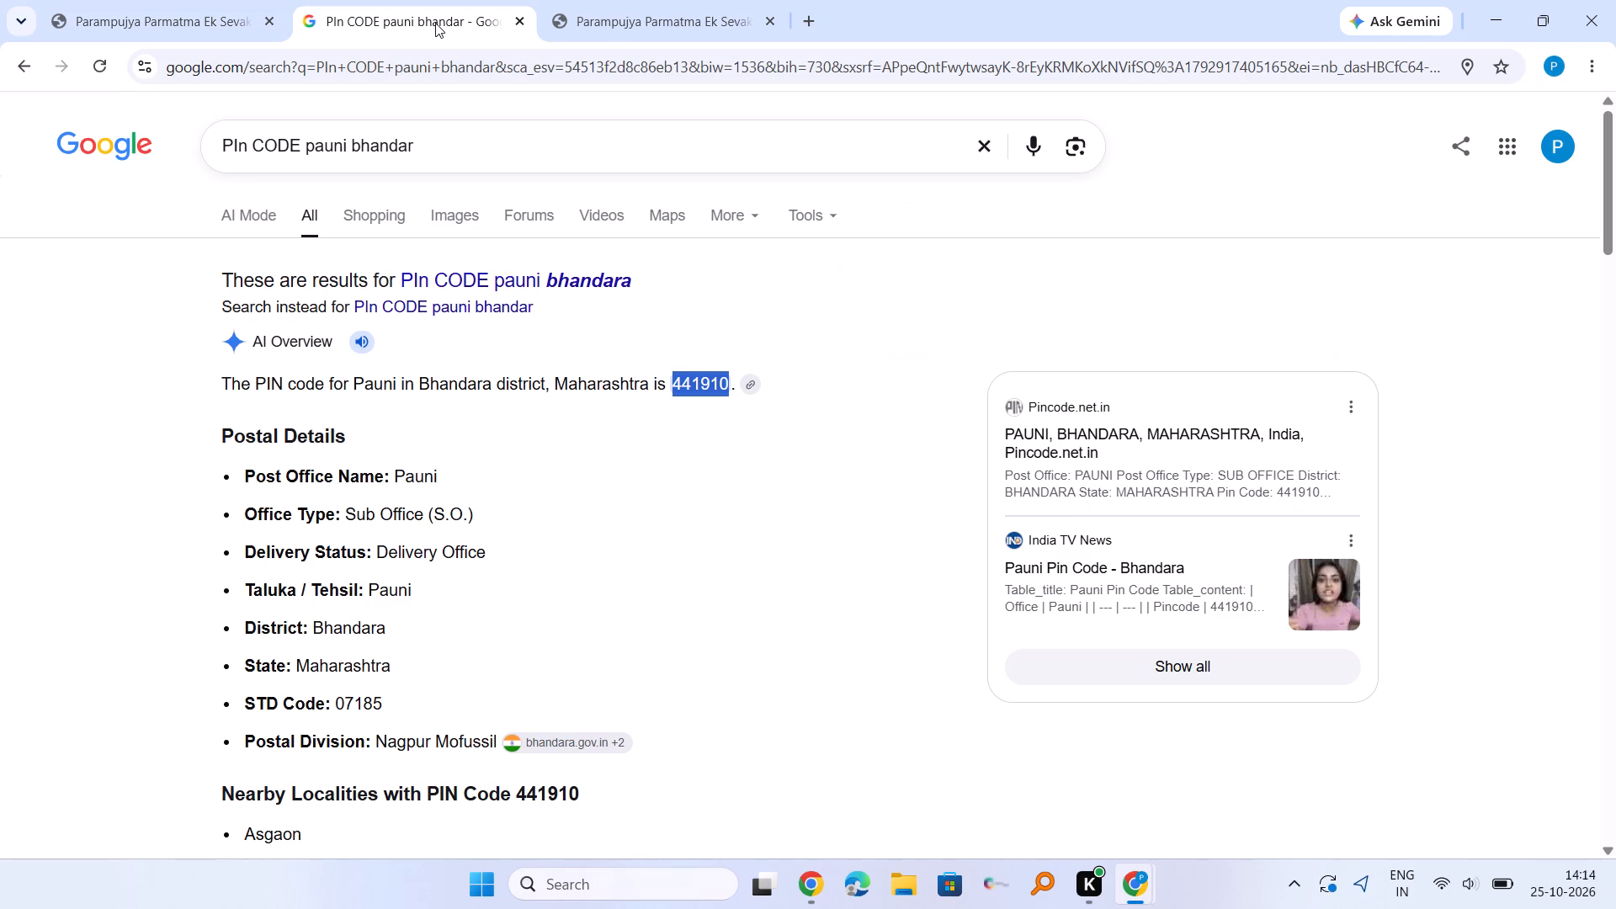
left_click_drag(427, 148, 303, 145)
key("BackSpace")
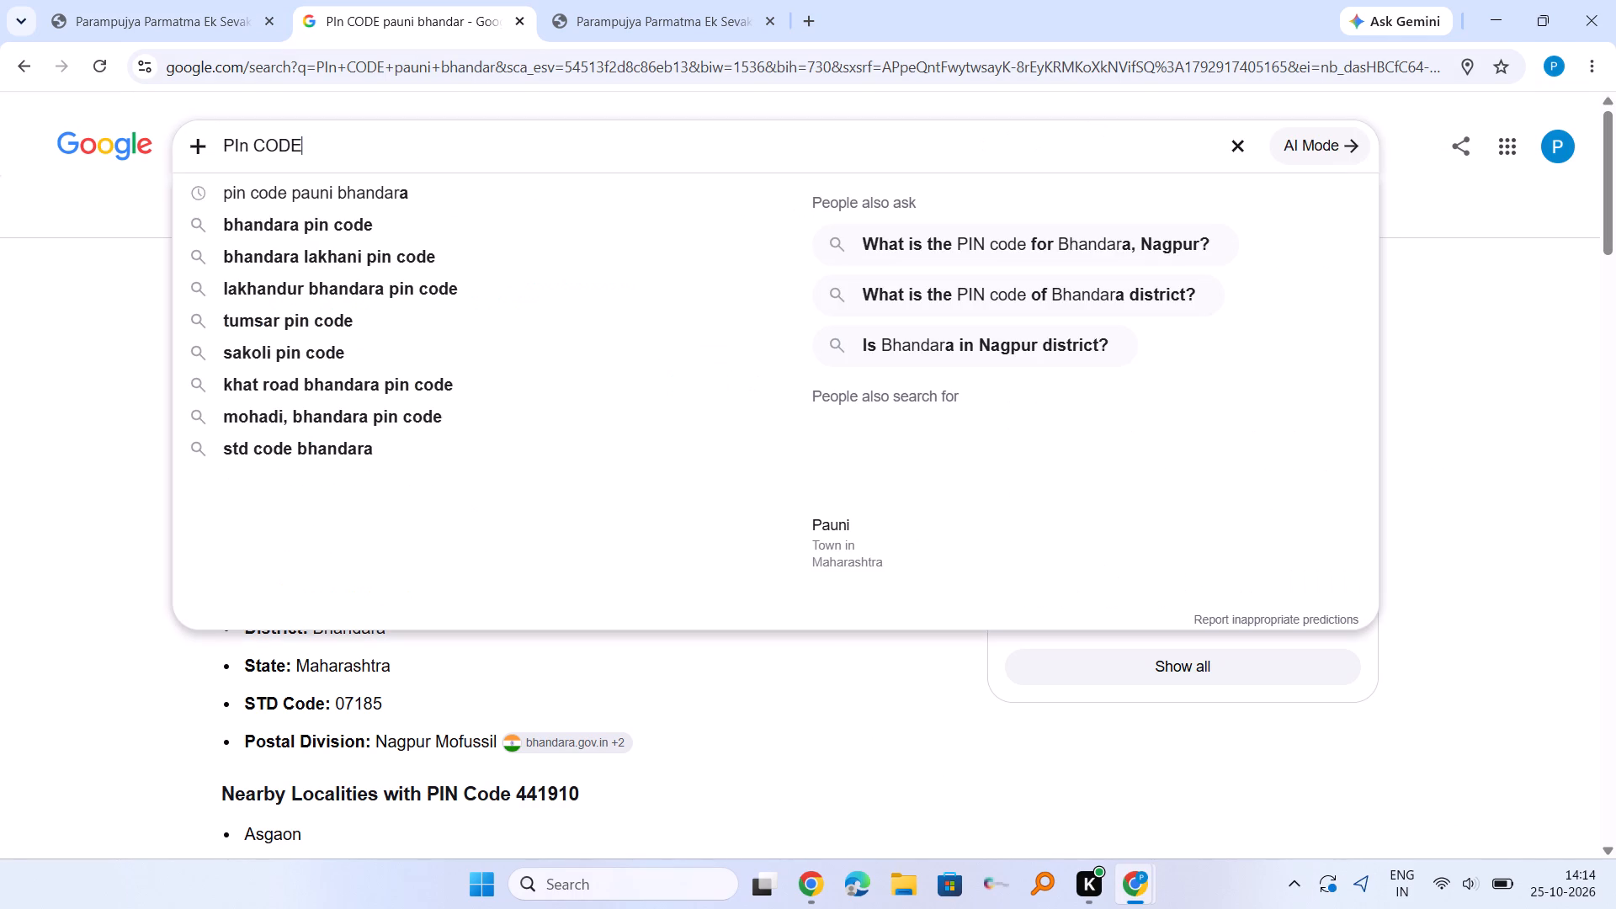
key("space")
key("ctrl+v")
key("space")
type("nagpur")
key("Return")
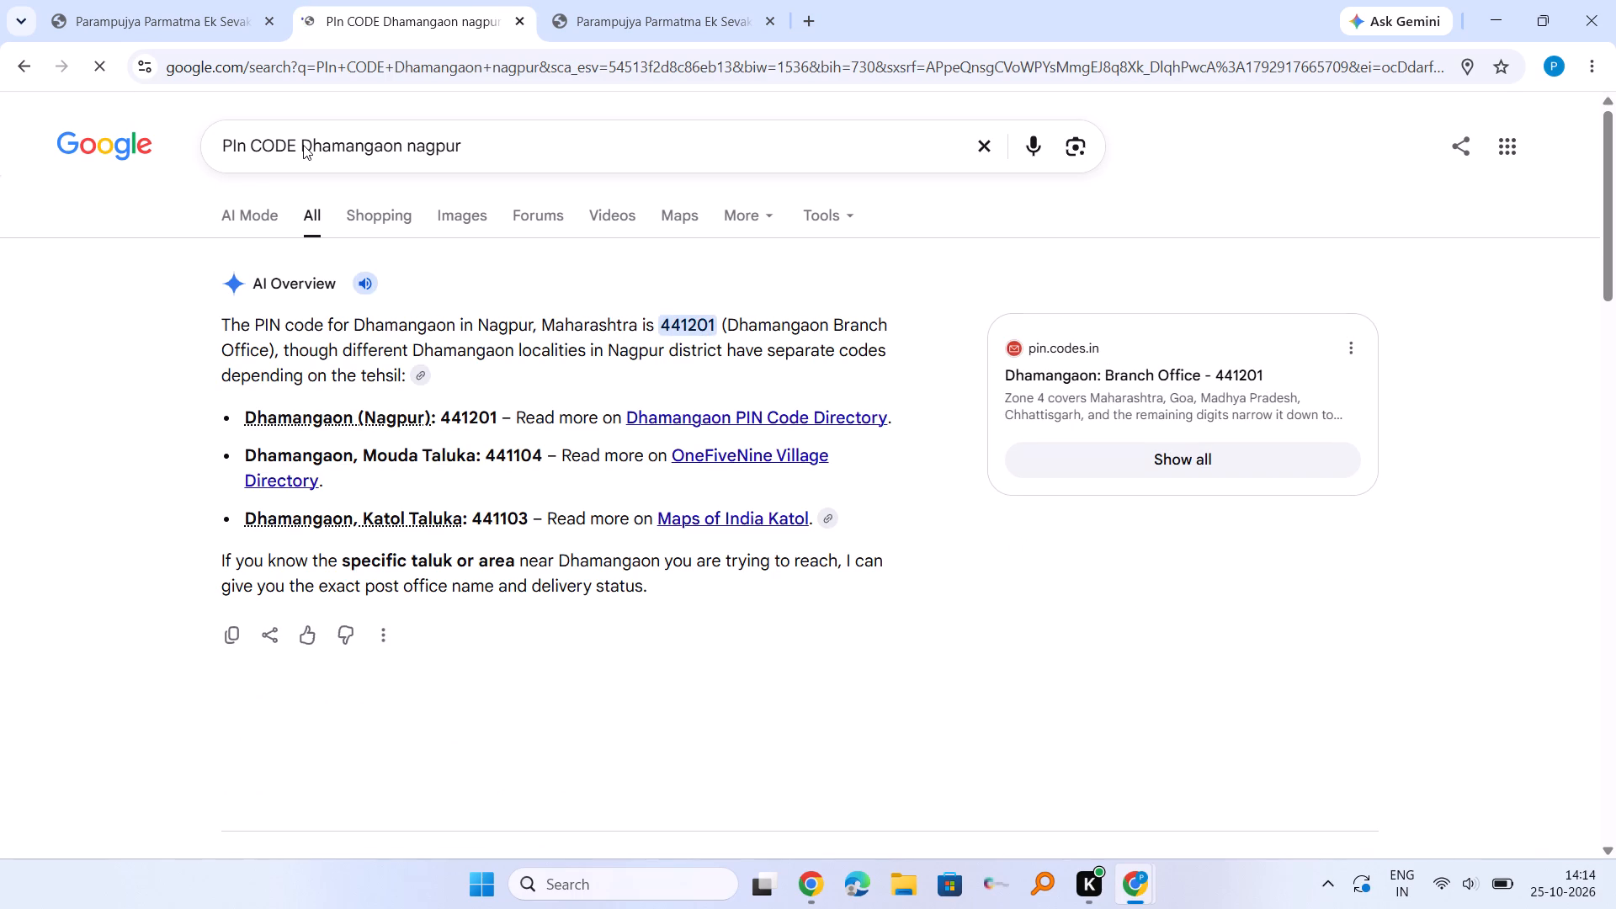
Copy the main PIN code from the AI Overview into the Pincode field of the registration form.
double_click(683, 325)
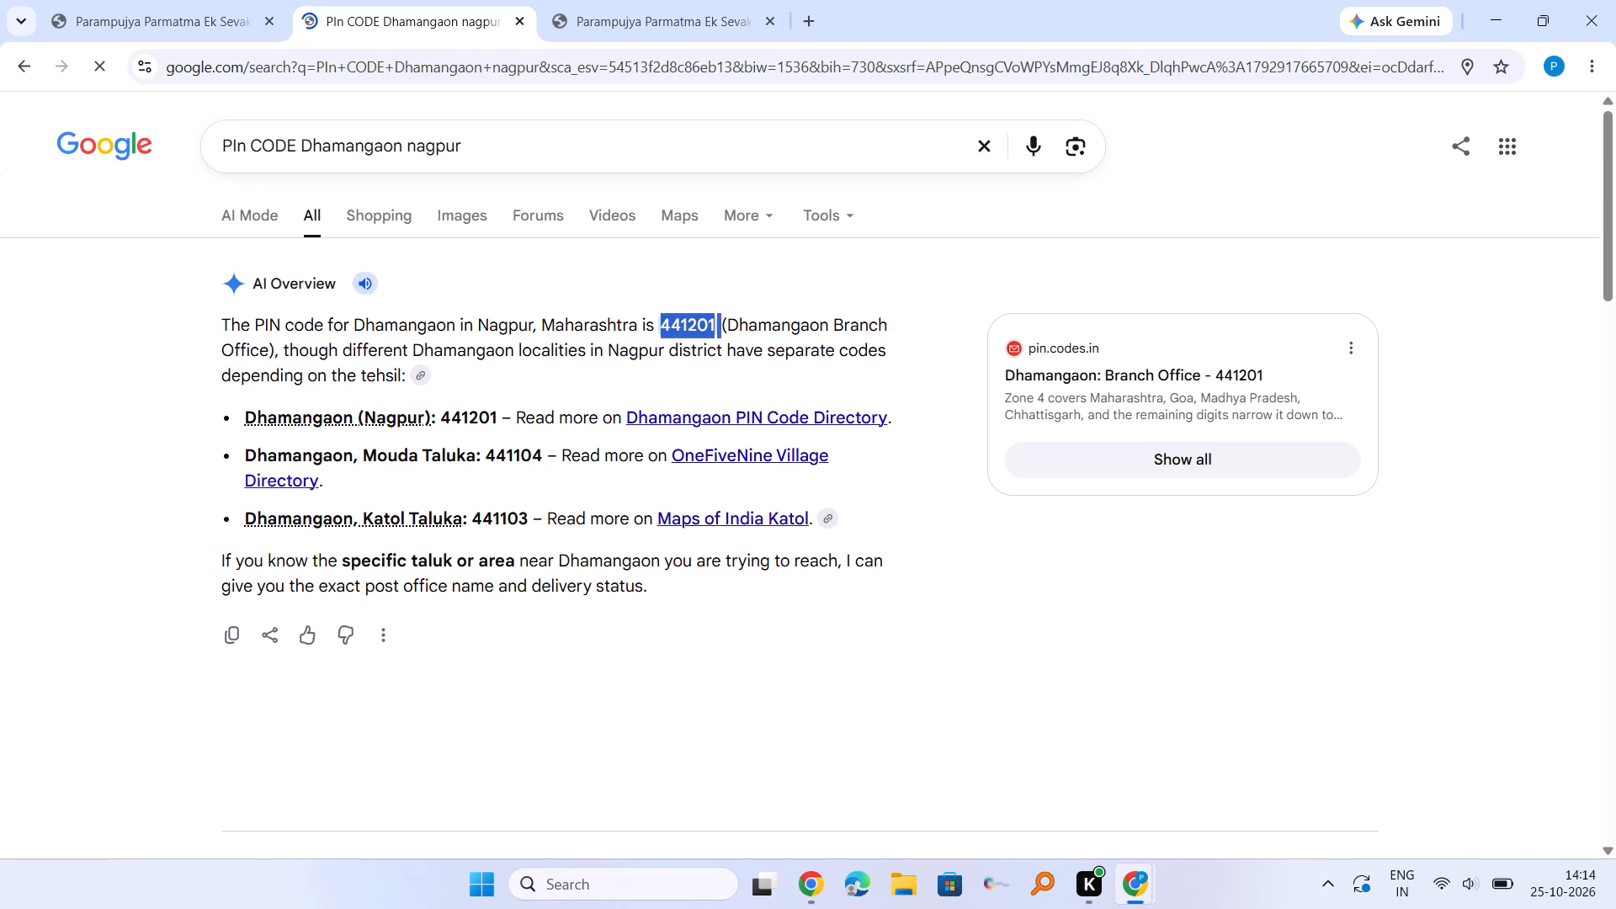
key("ctrl+c")
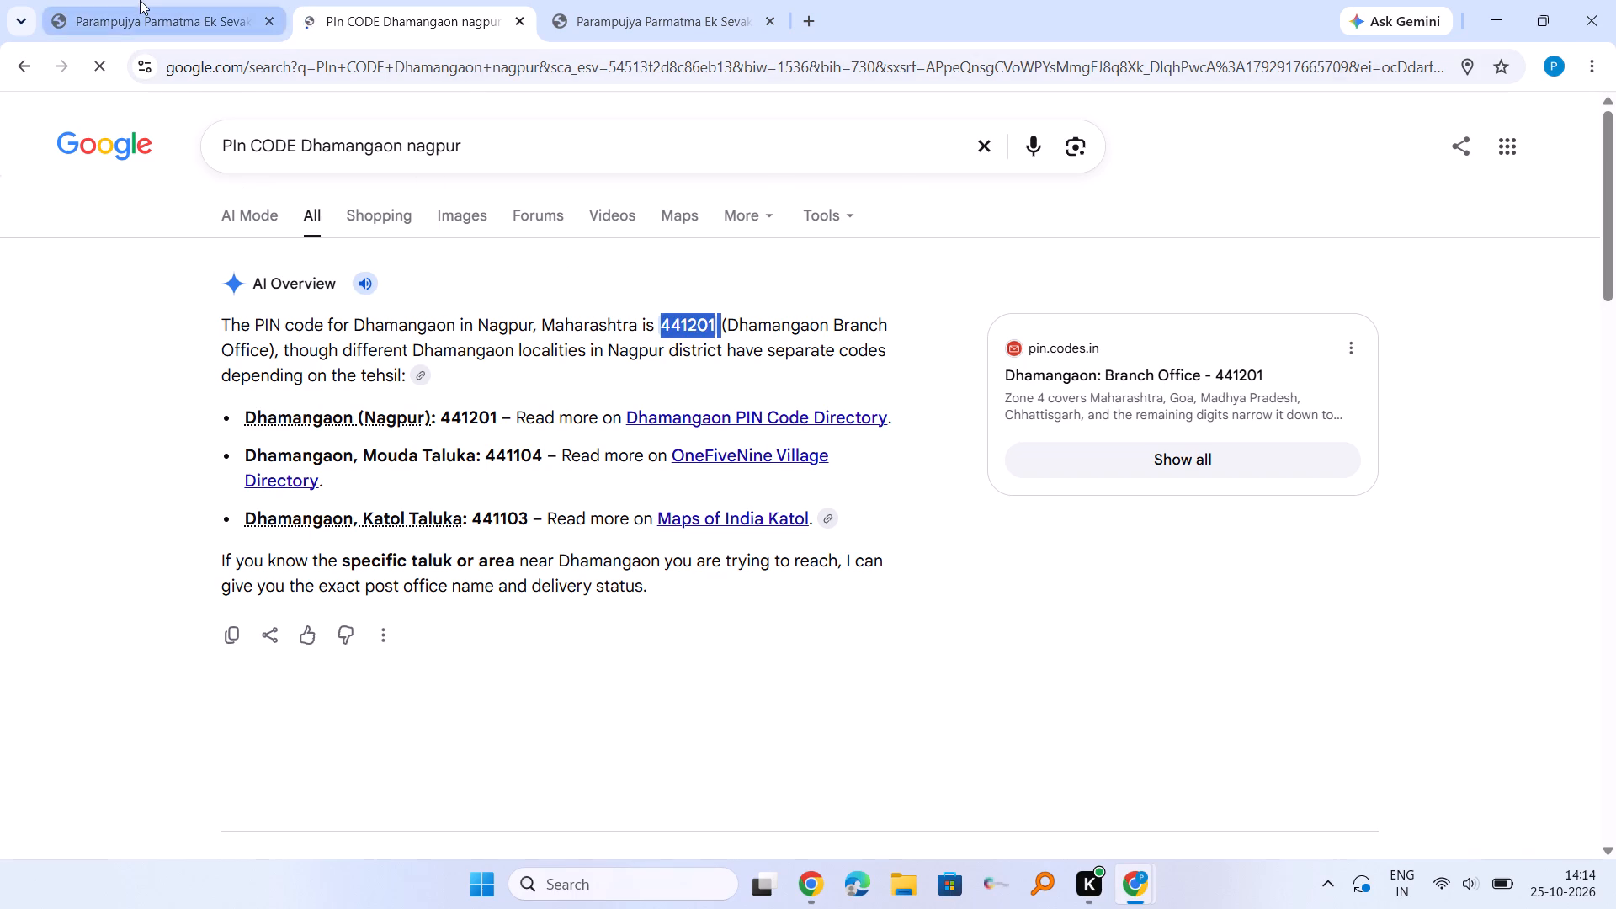
left_click(140, 0)
left_click(1060, 554)
key("ctrl+v")
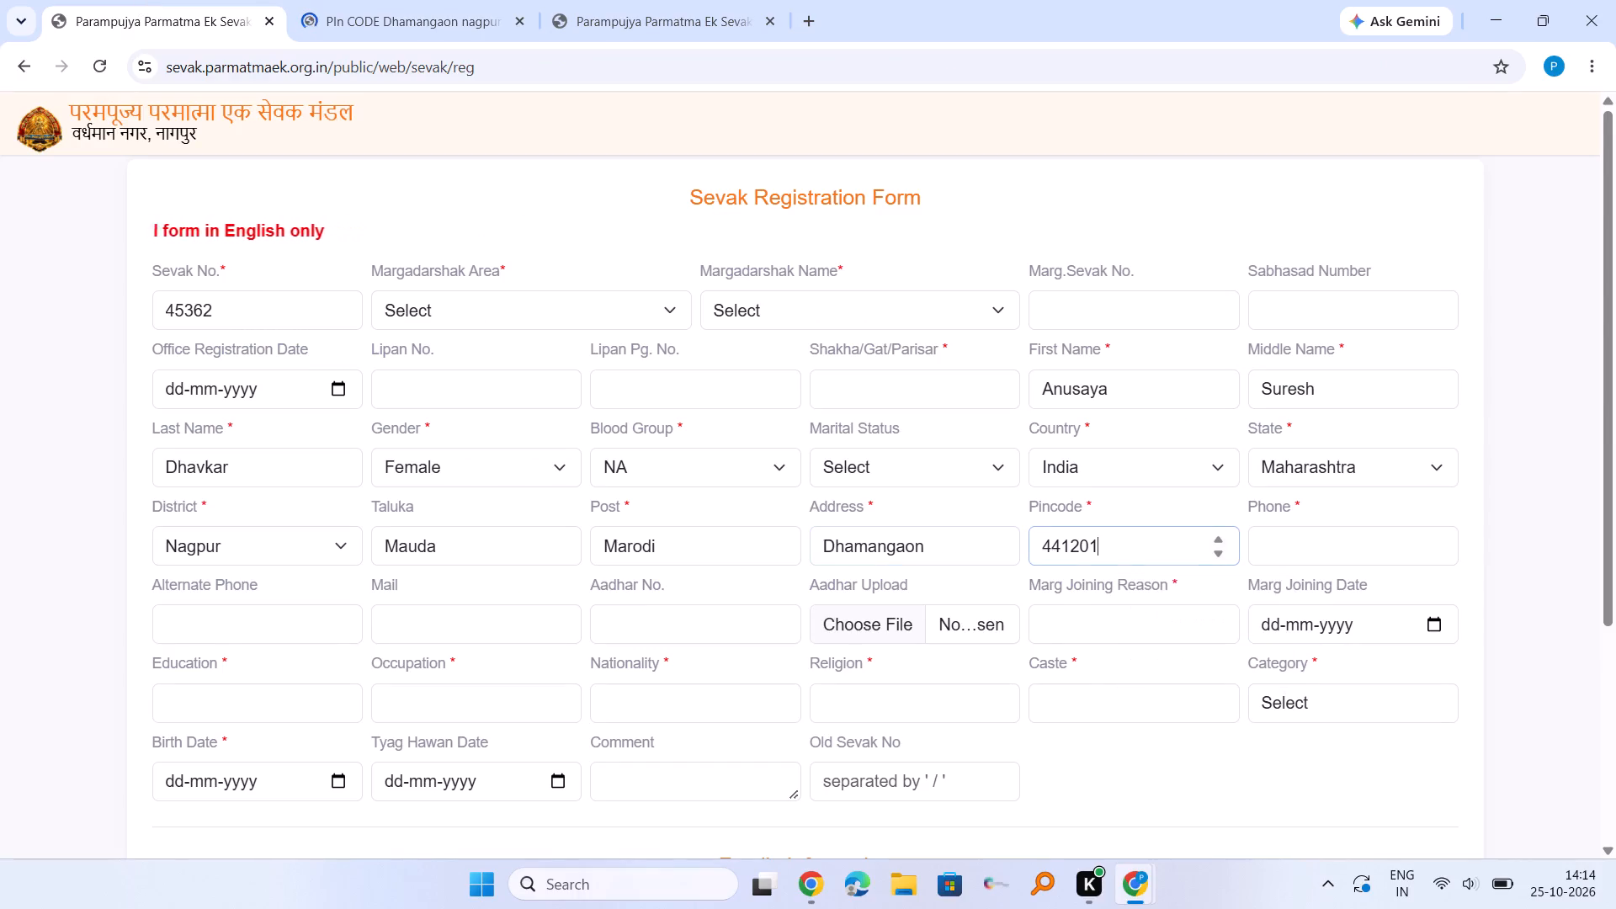
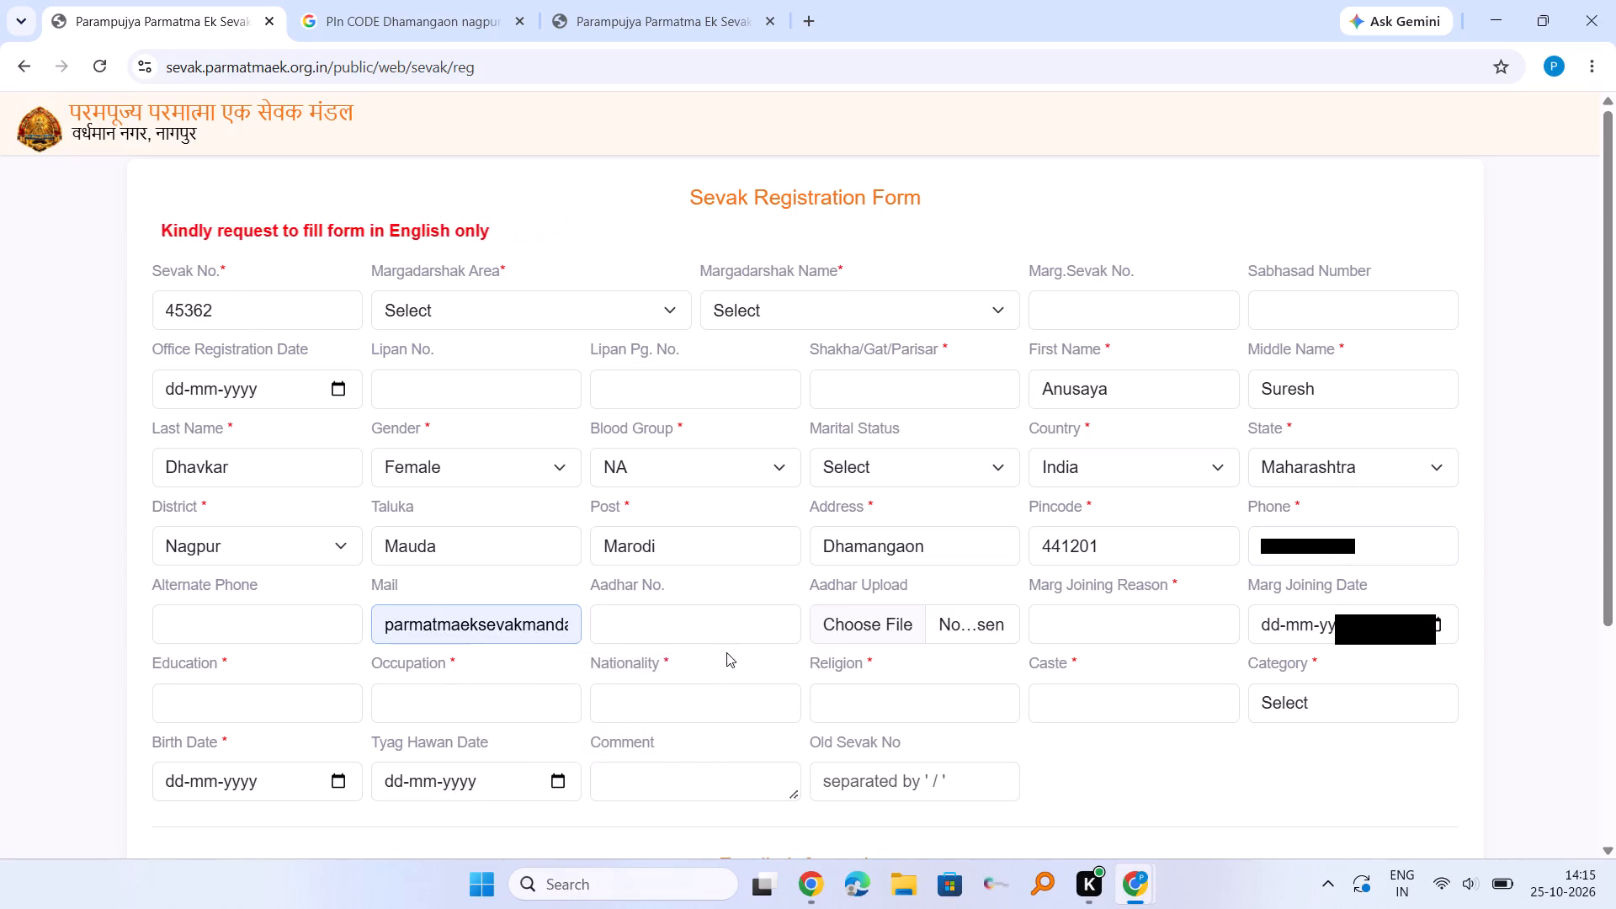
Fill in Sharirikh dukh as the Marg Joining Reason, 0 as Education and Sheti as Occupation.
left_click(1076, 614)
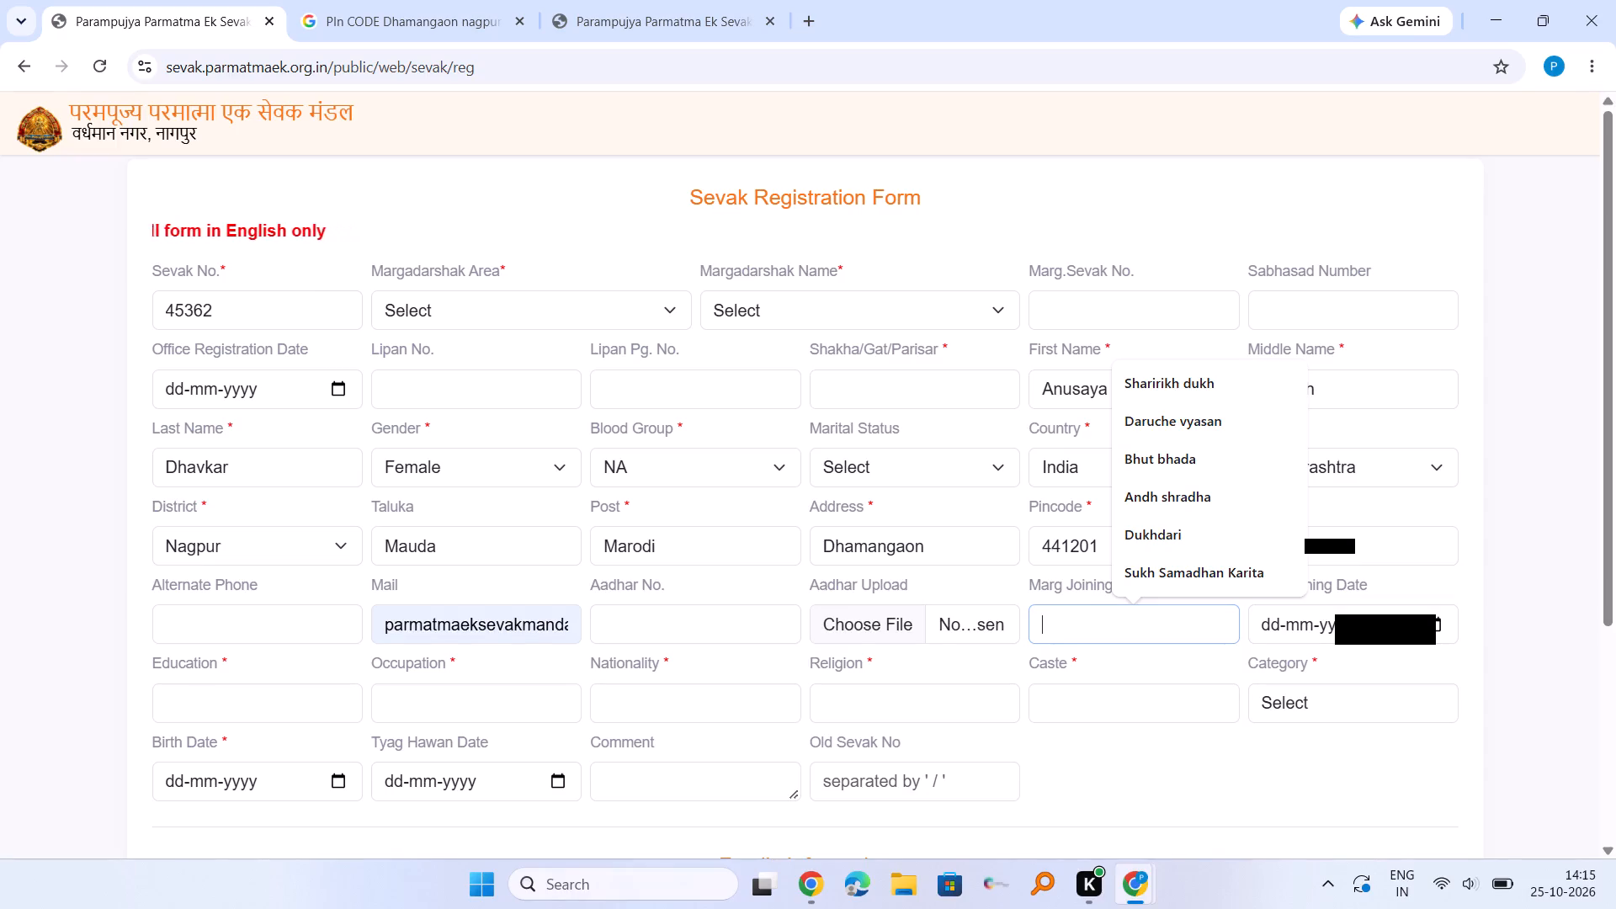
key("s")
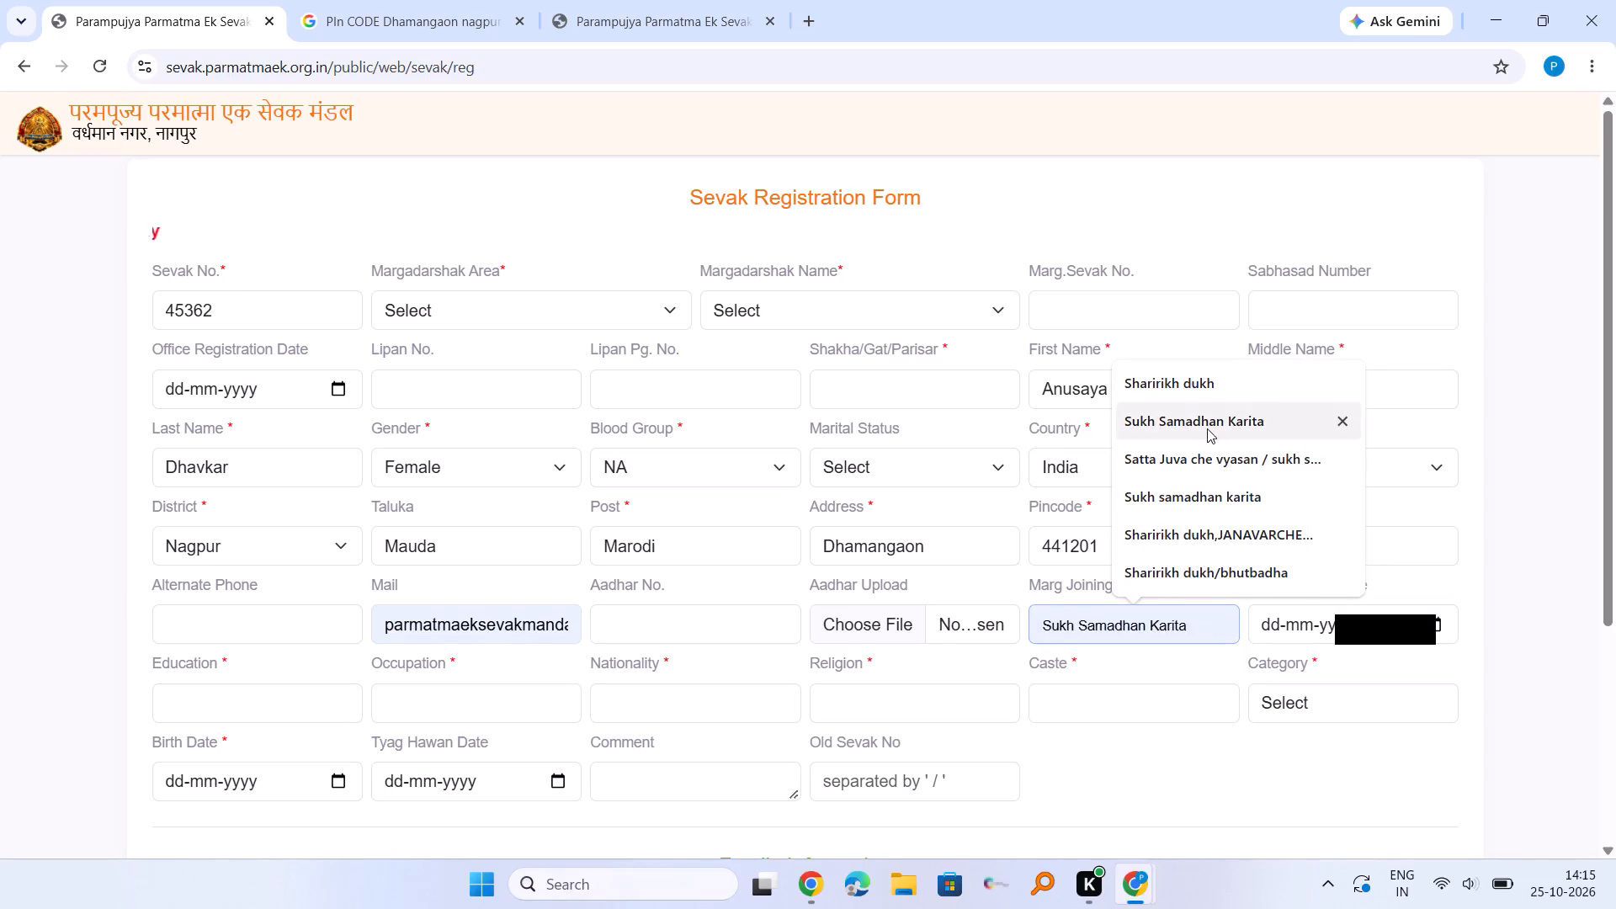
left_click(1184, 398)
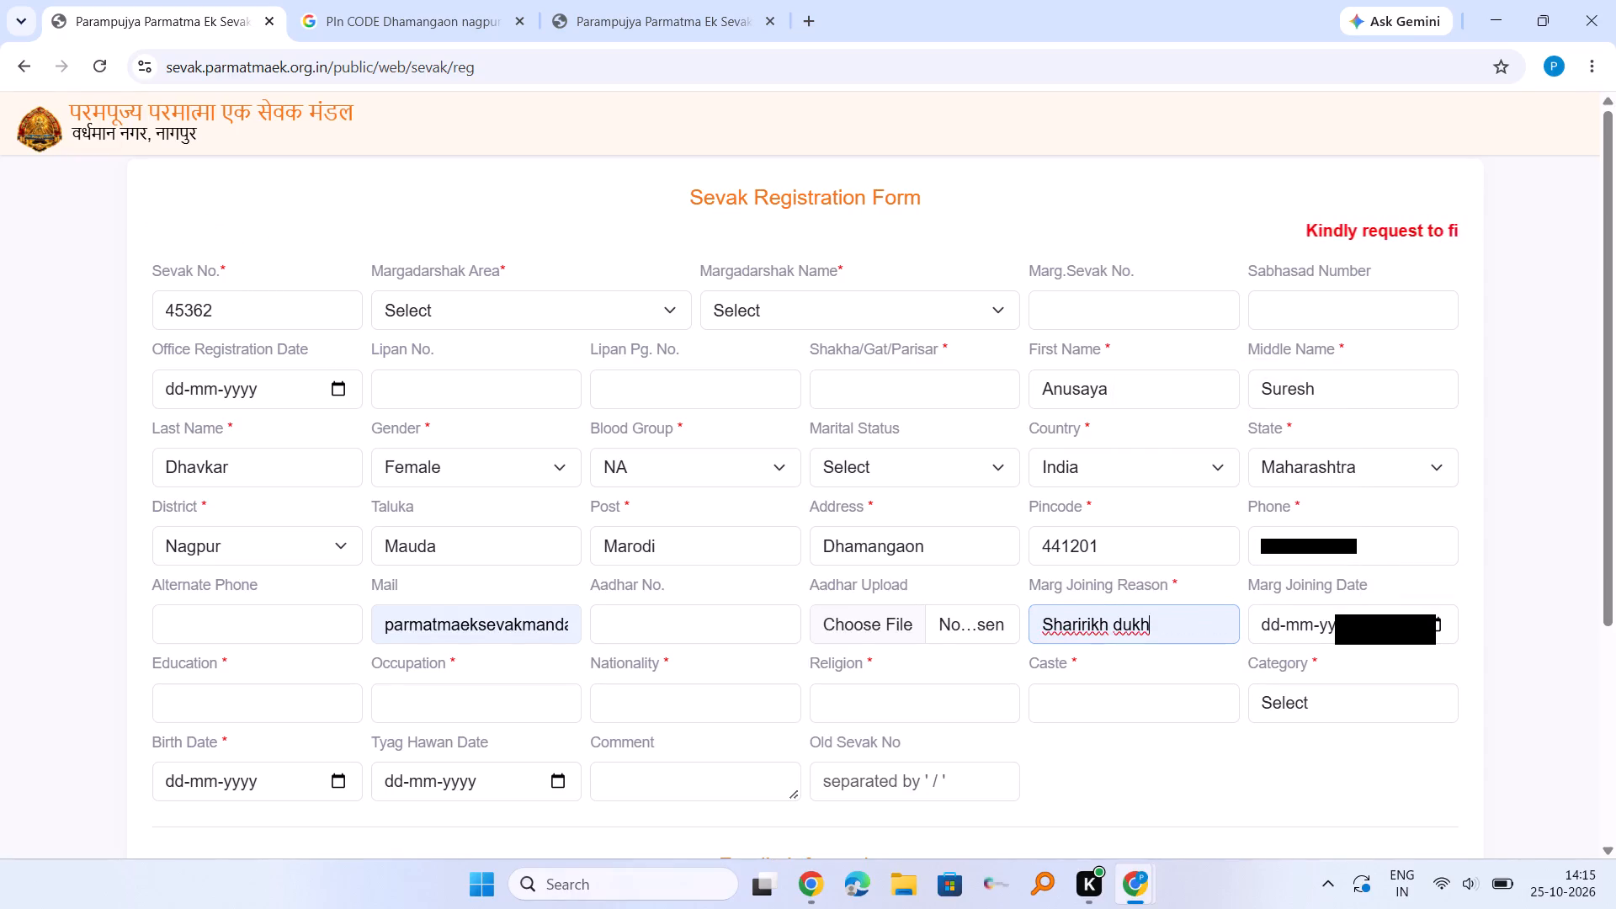
left_click(232, 713)
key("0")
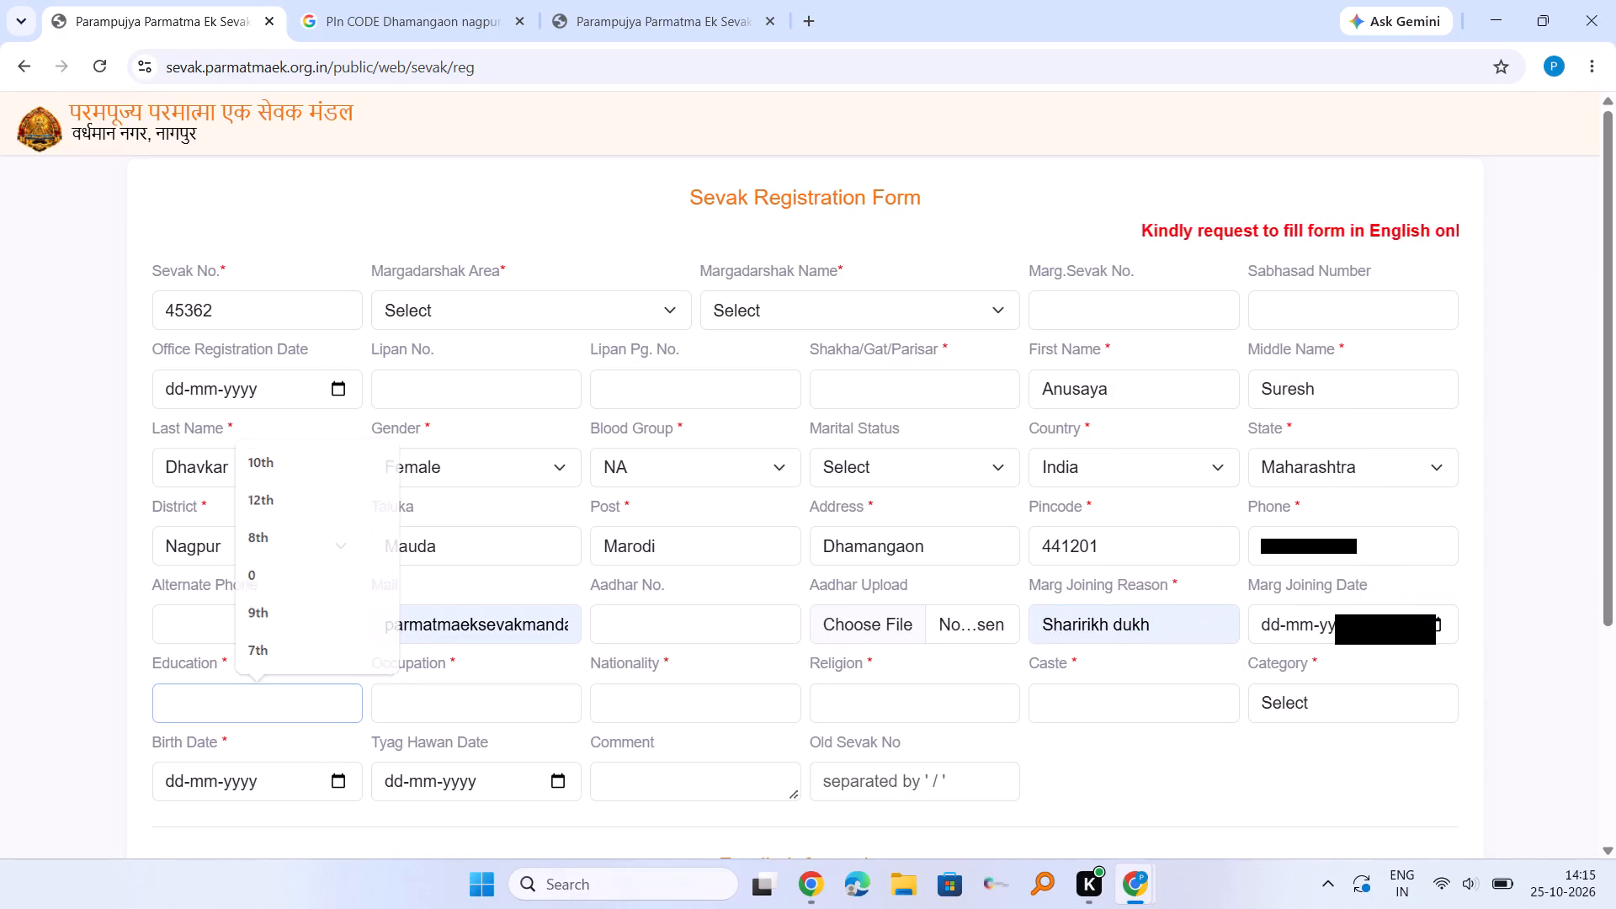
left_click(398, 703)
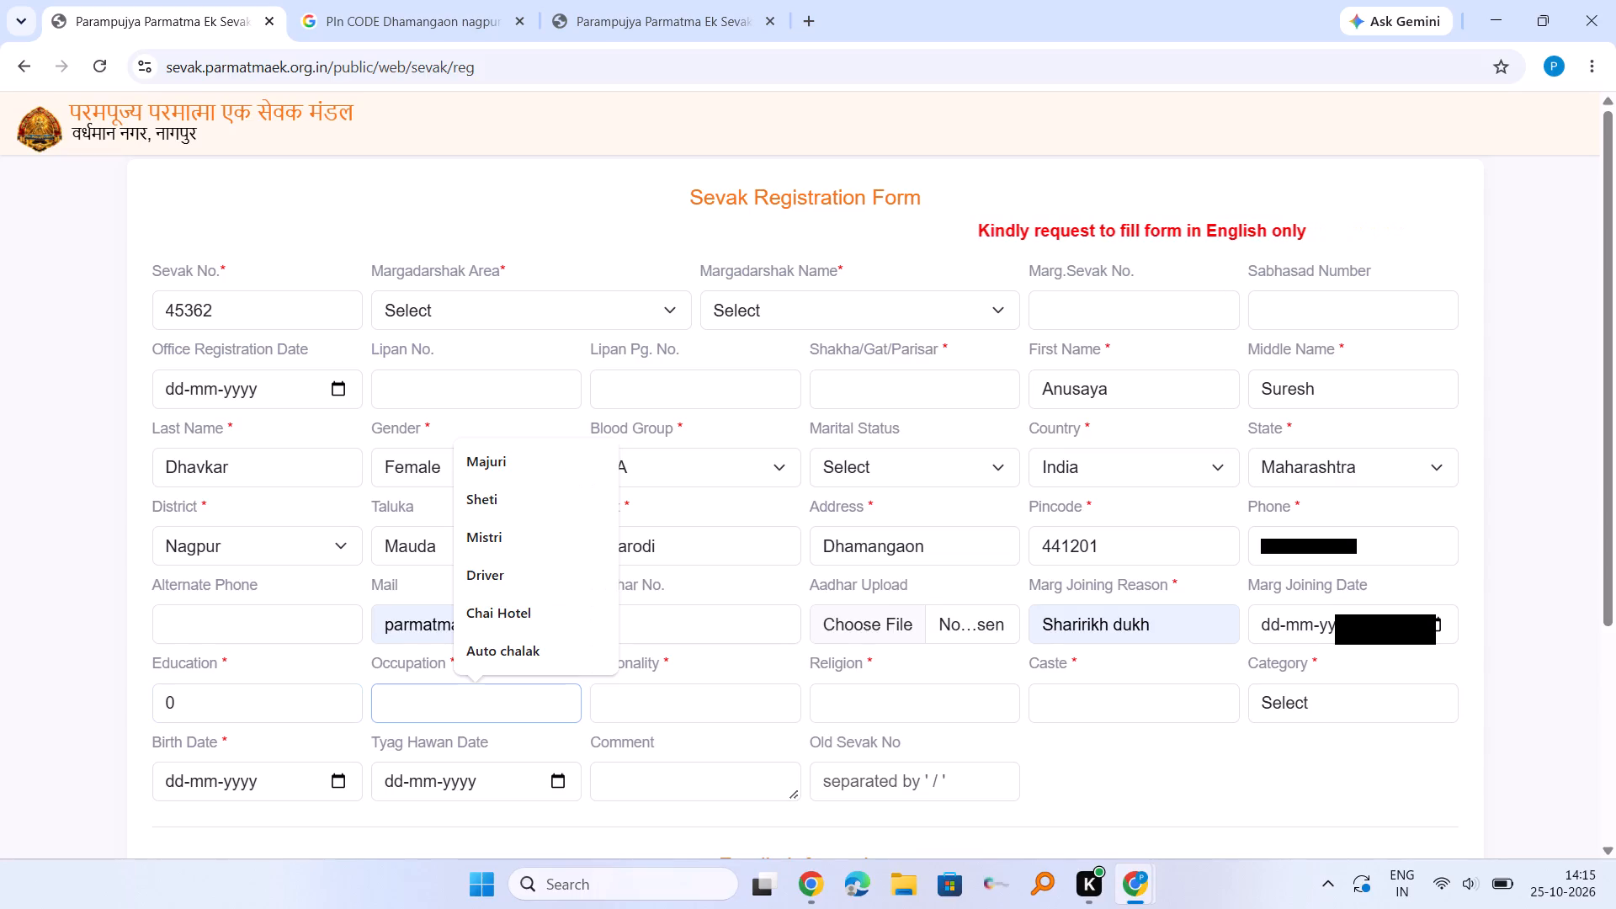
left_click(469, 482)
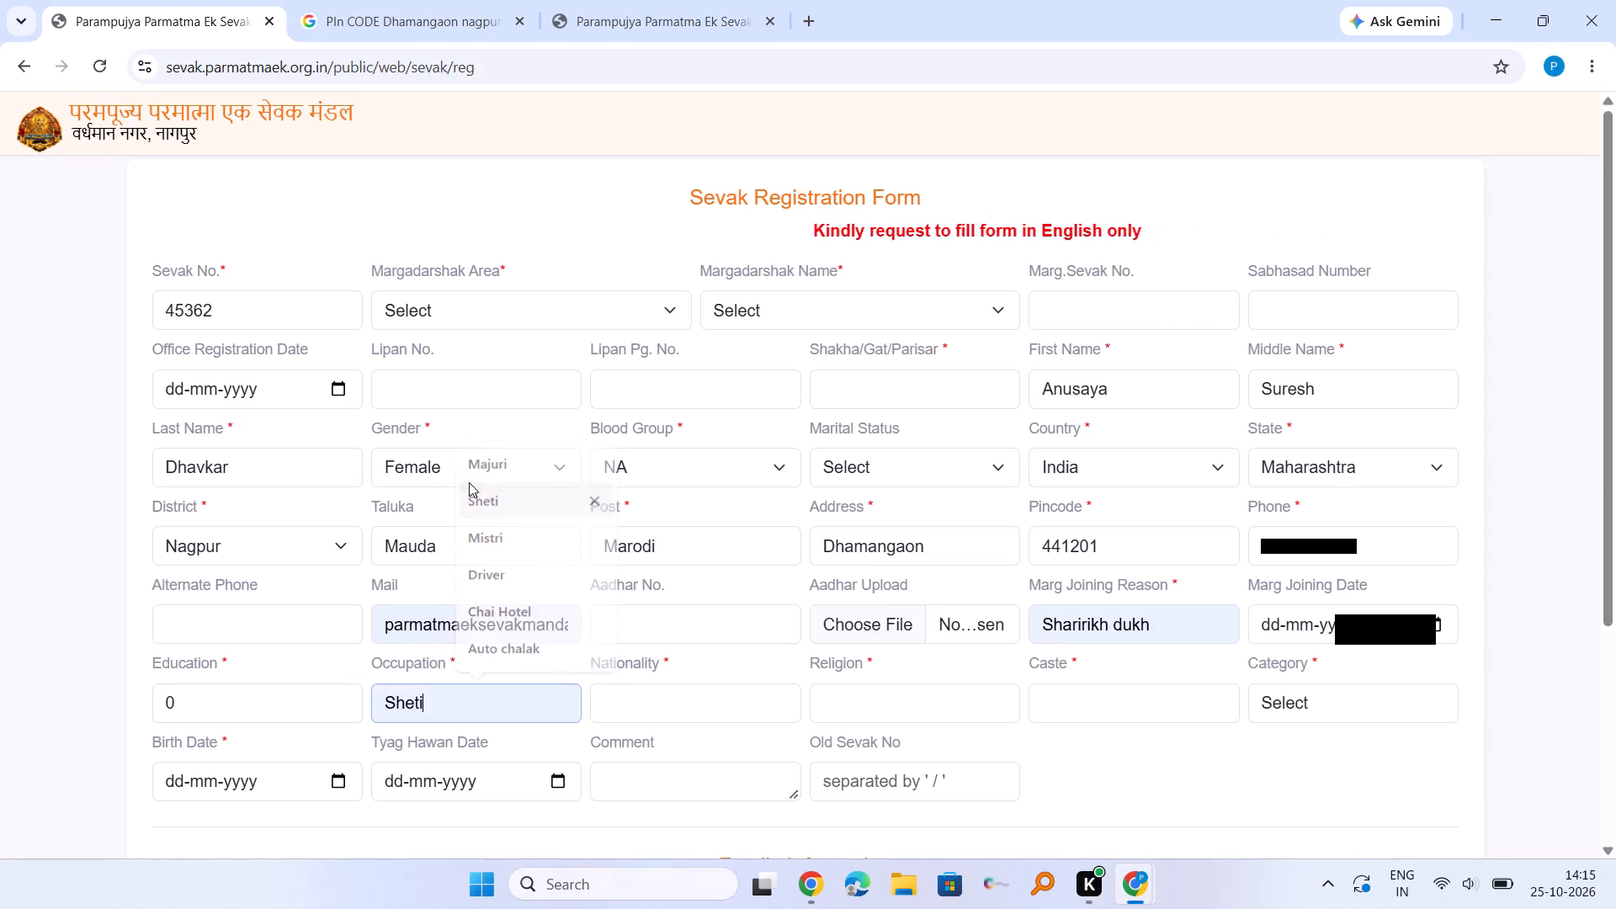
Set Nationality to Indian, Religion to Hindu, Caste to Kunbhi and Category to OBC.
left_click(656, 702)
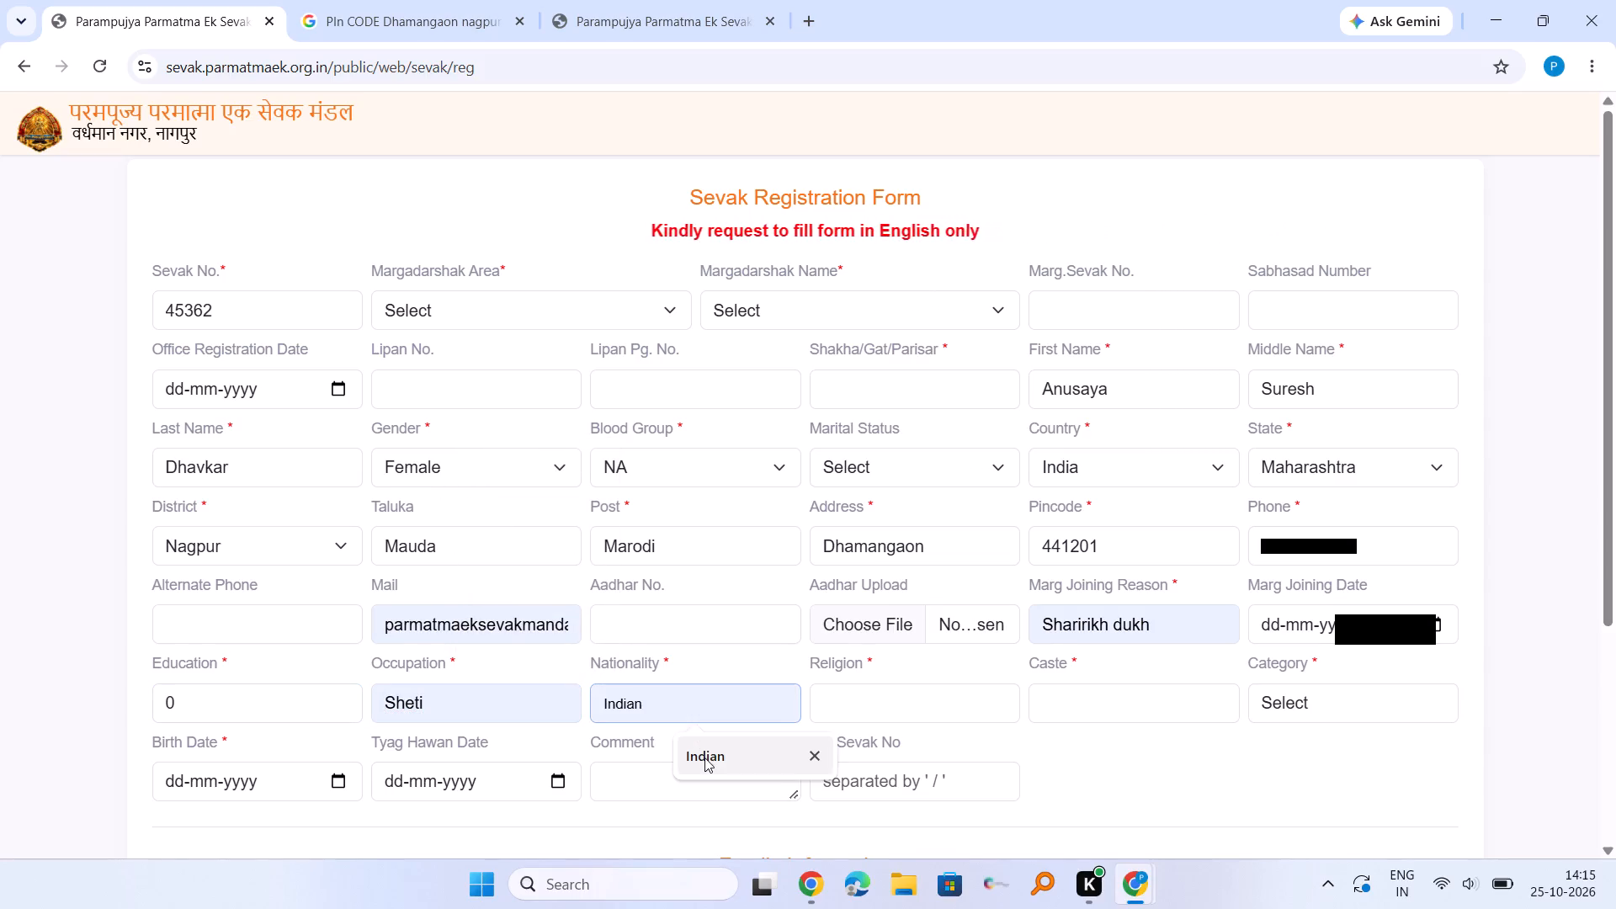
left_click(704, 757)
left_click(904, 698)
left_click(950, 744)
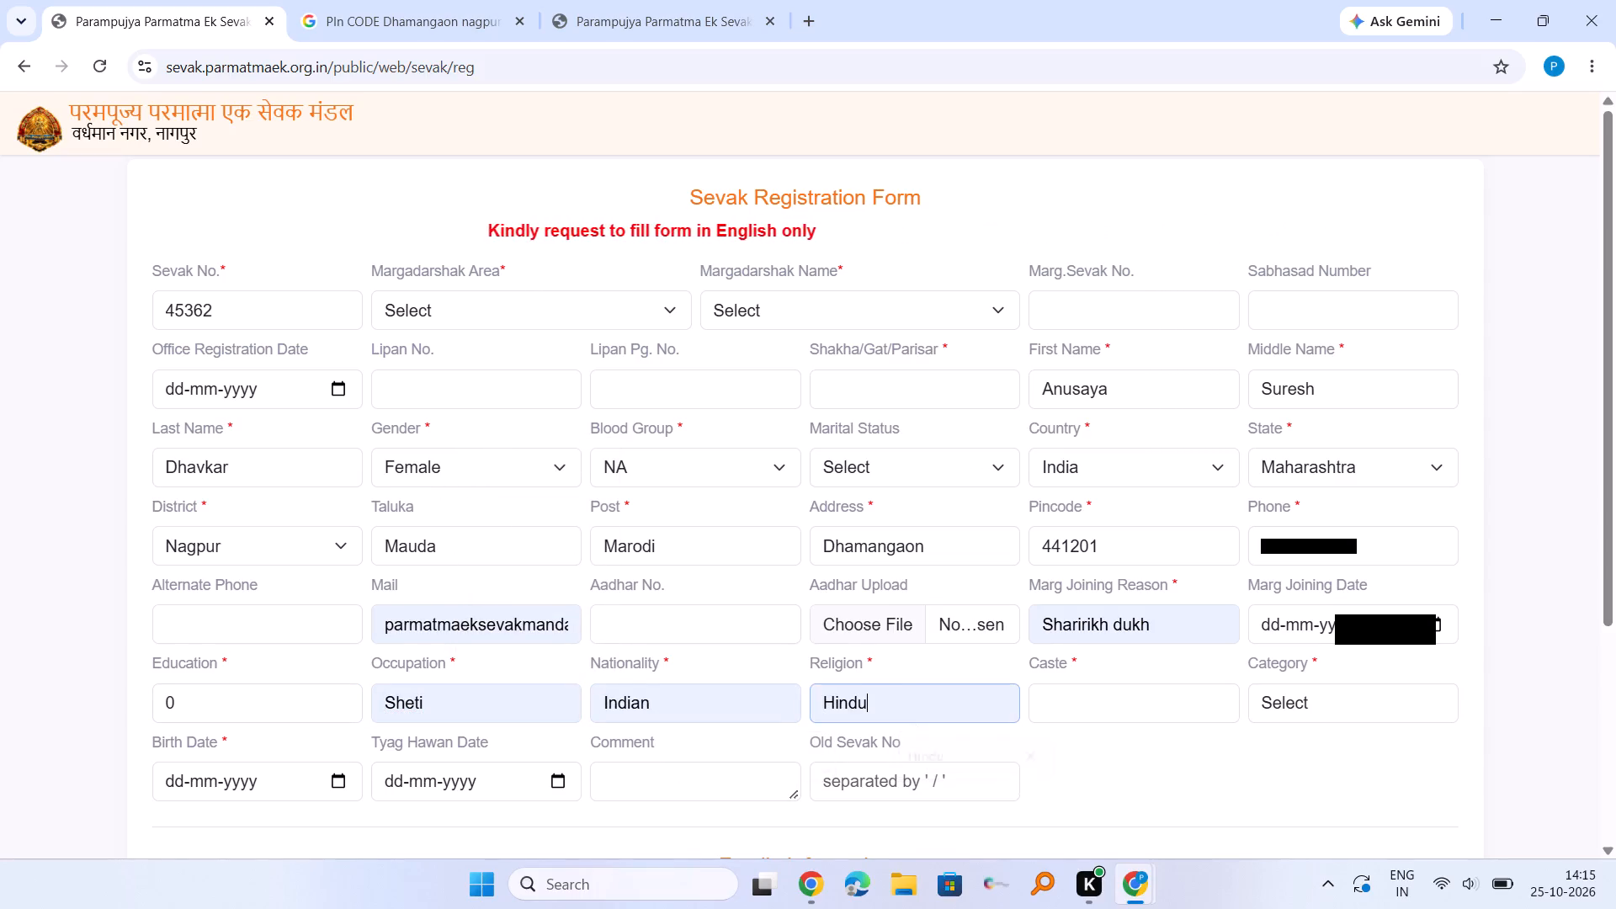
left_click(1063, 712)
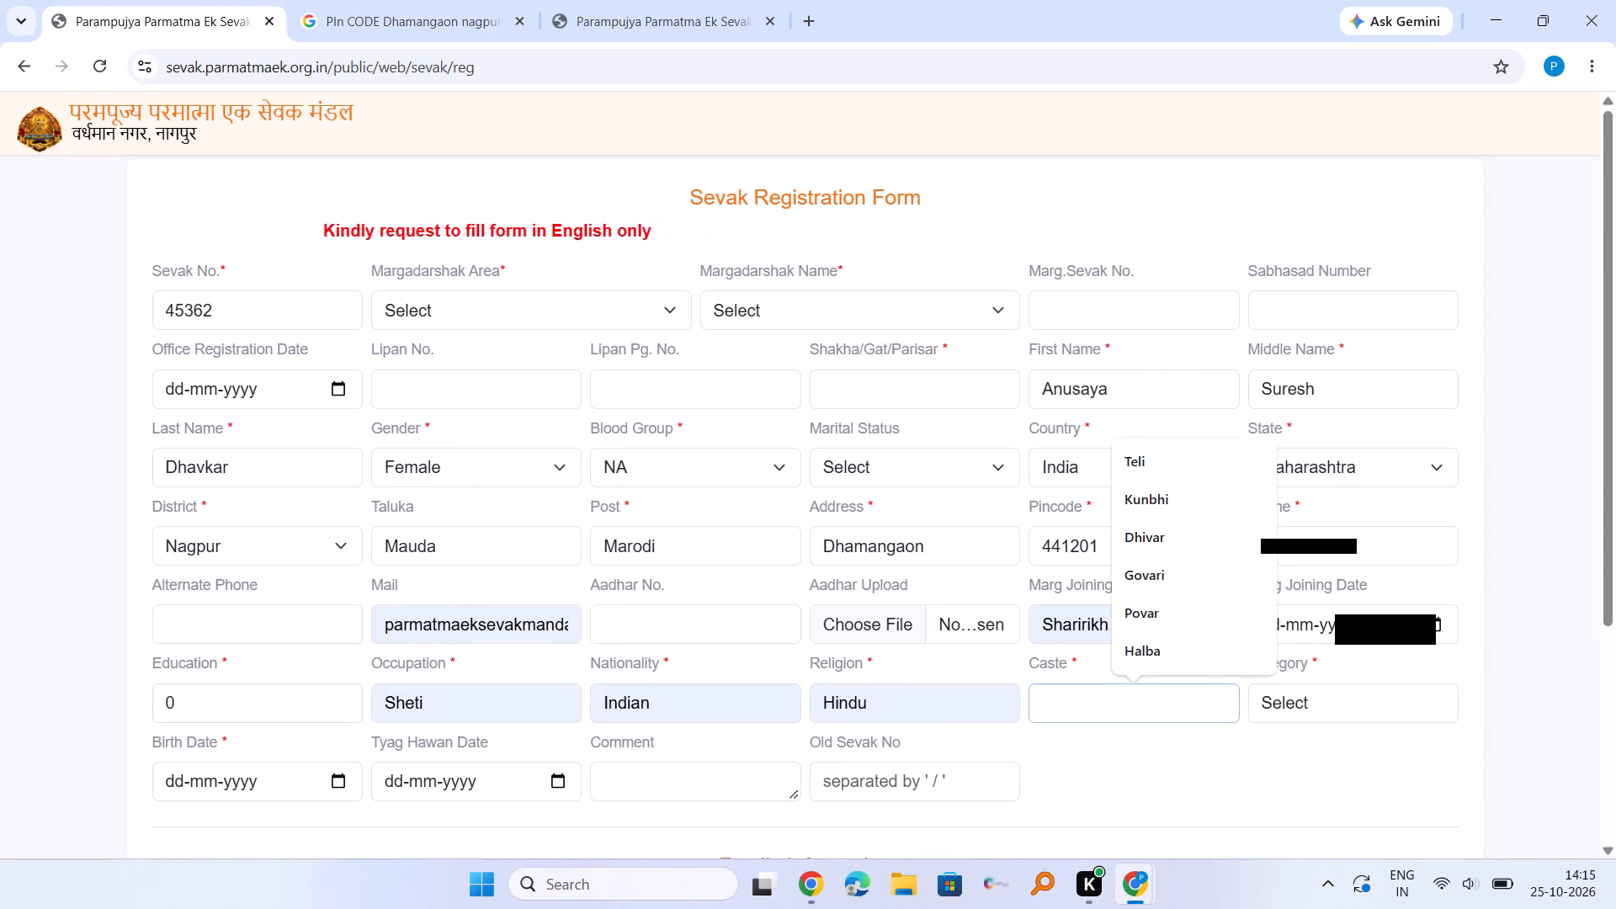
left_click(1152, 496)
left_click(1266, 703)
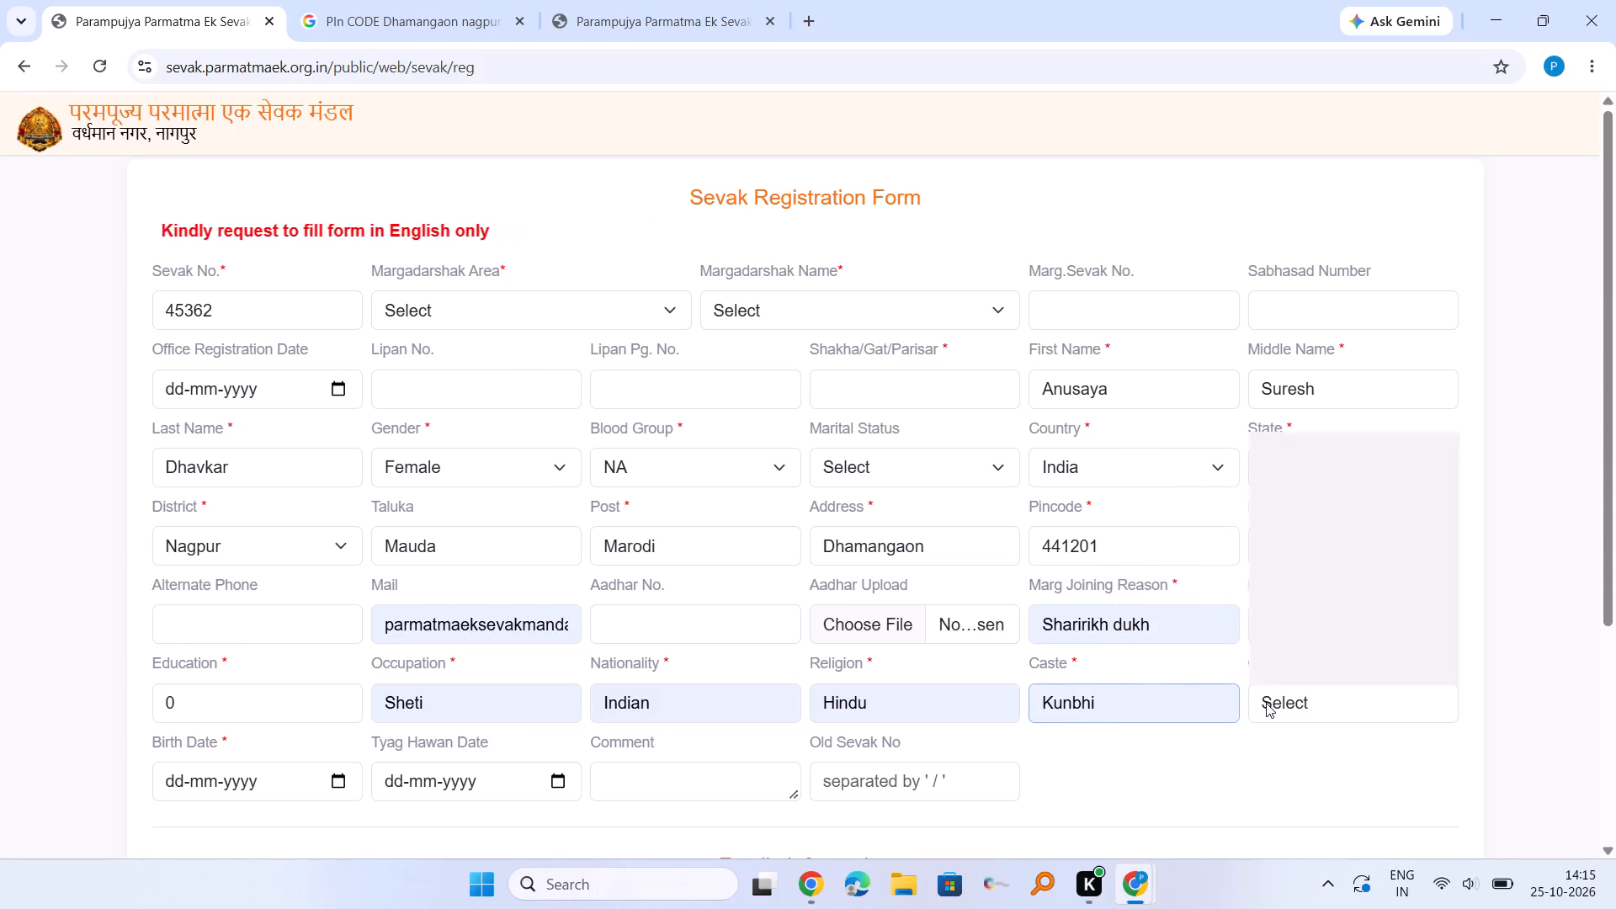
left_click(1284, 512)
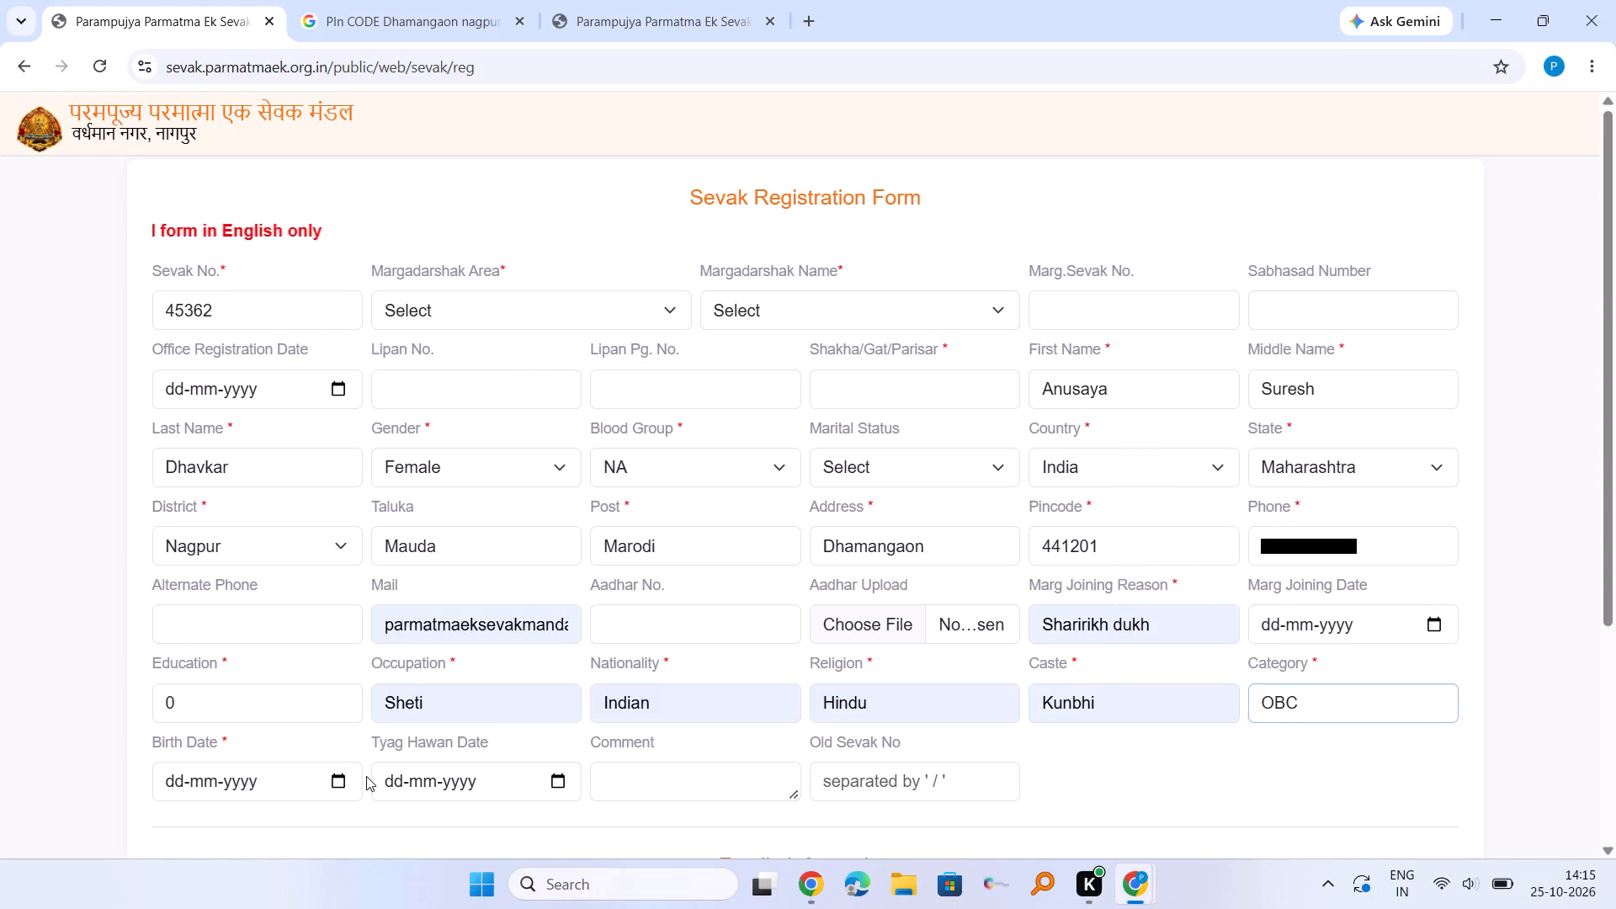
Enter the sevak's date of birth in the Birth Date field.
left_click(168, 791)
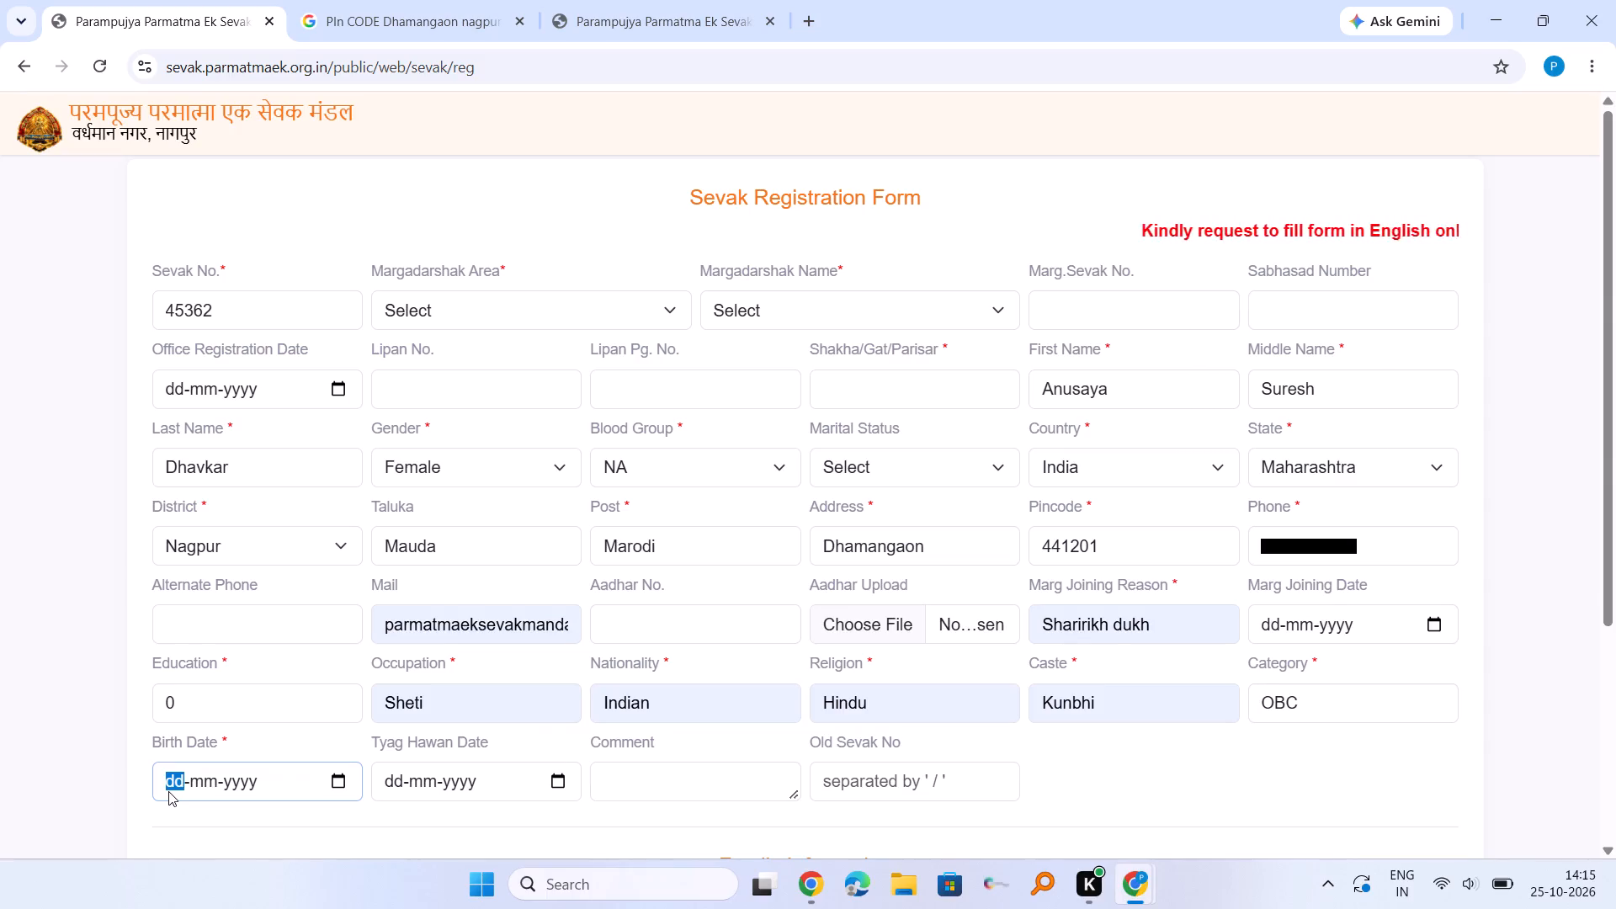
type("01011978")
Fill in Nagpur as the Shakha/Gat/Parisar.
scroll(168, 791, "up", 1)
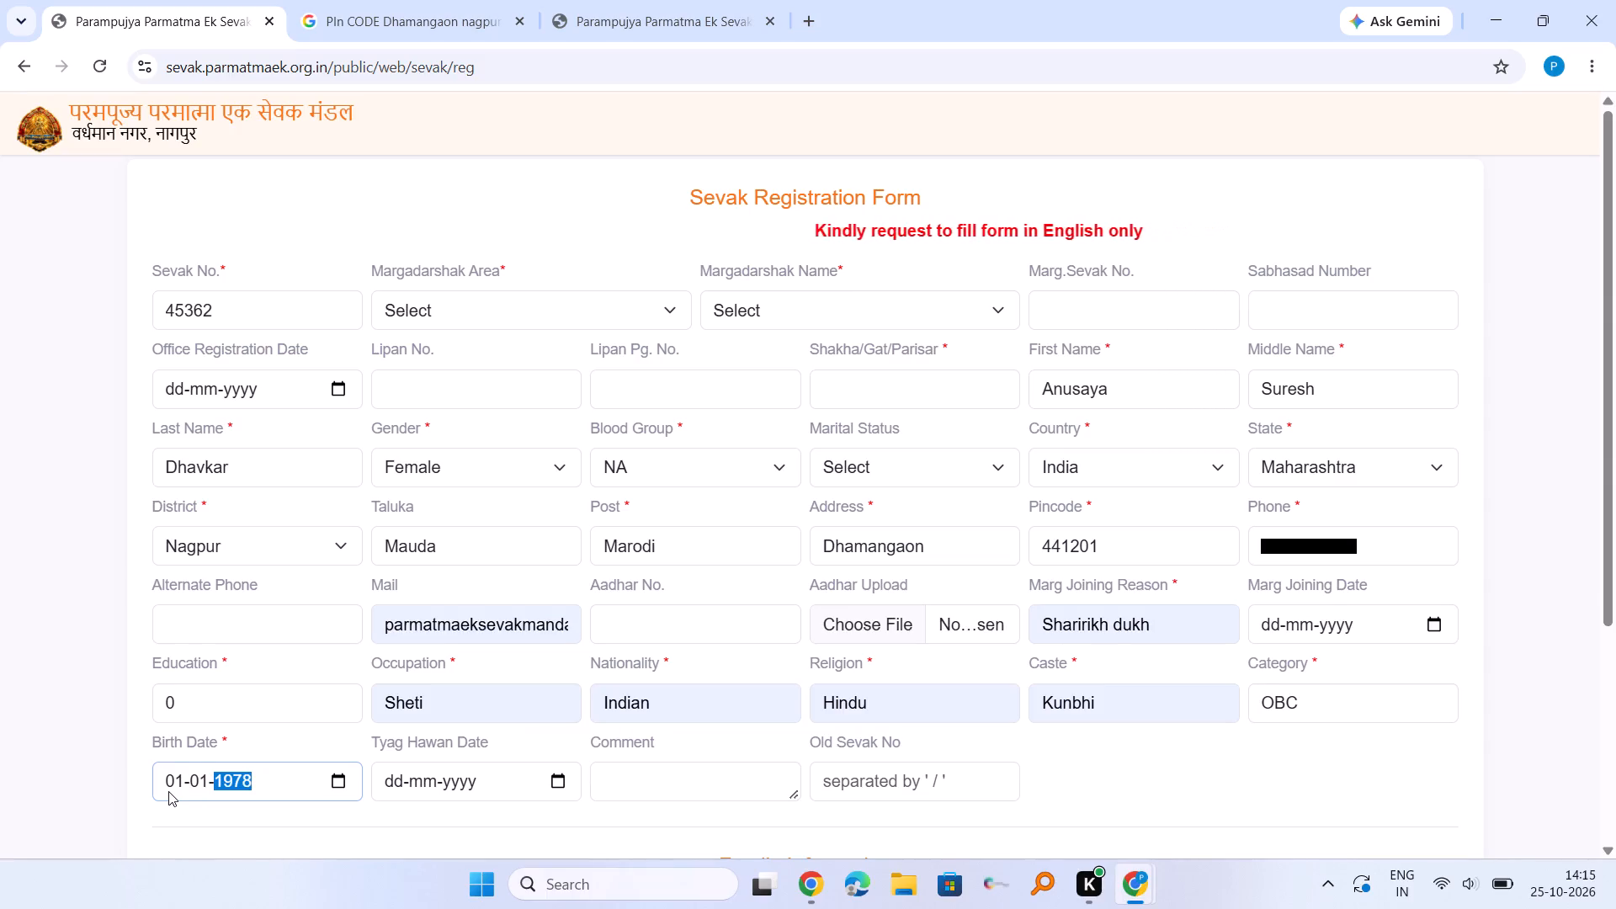
scroll(168, 791, "up", 1)
left_click(853, 387)
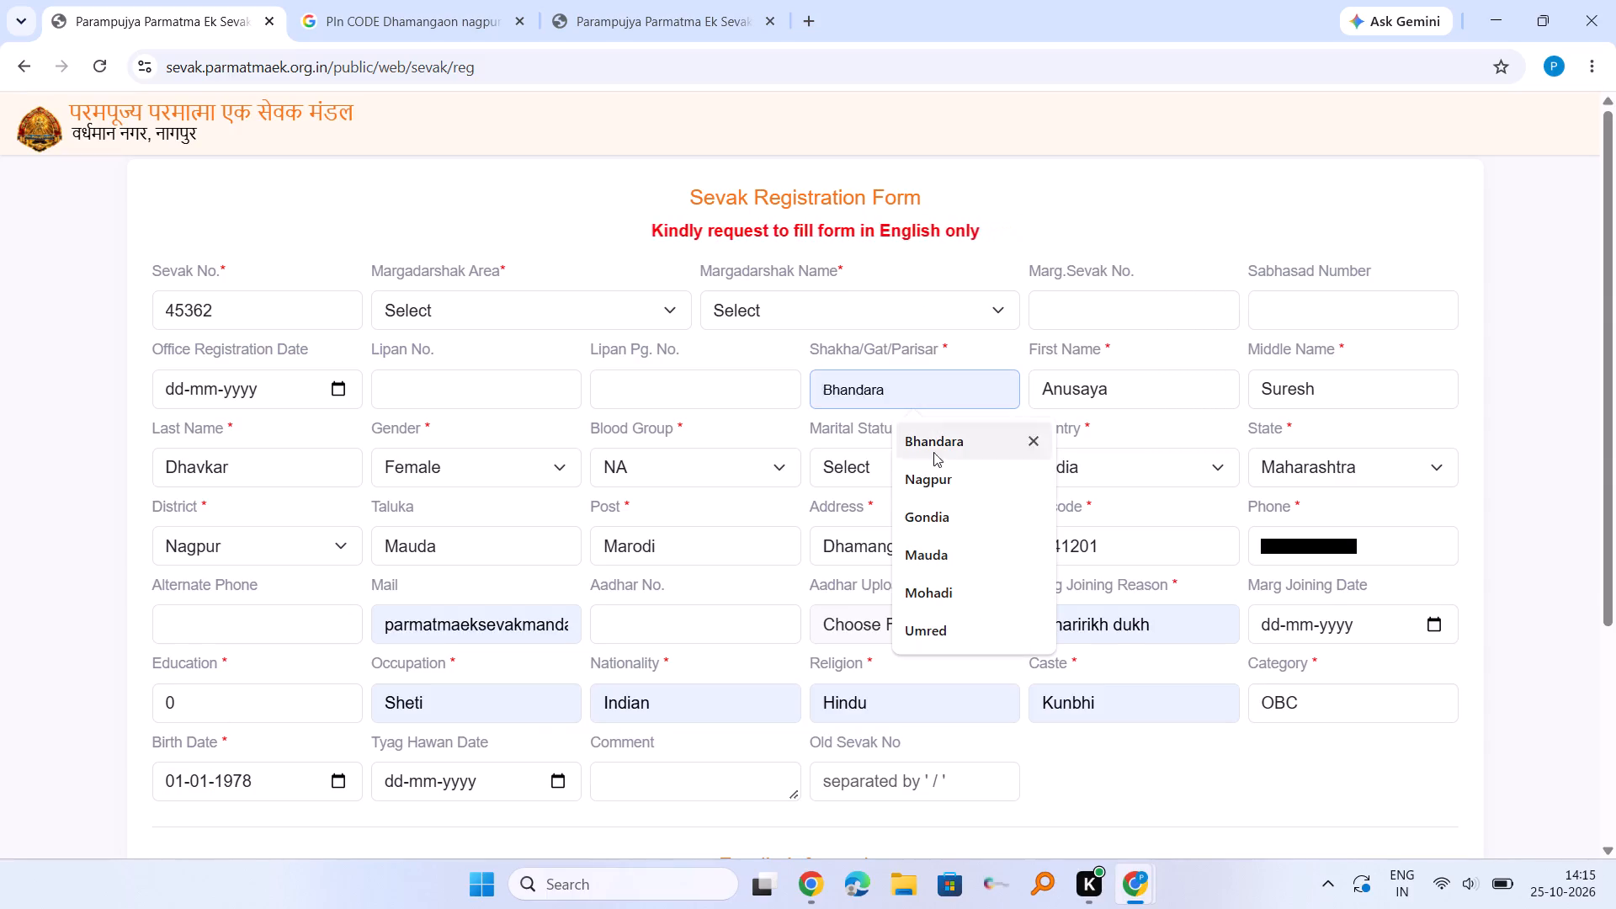
left_click(927, 476)
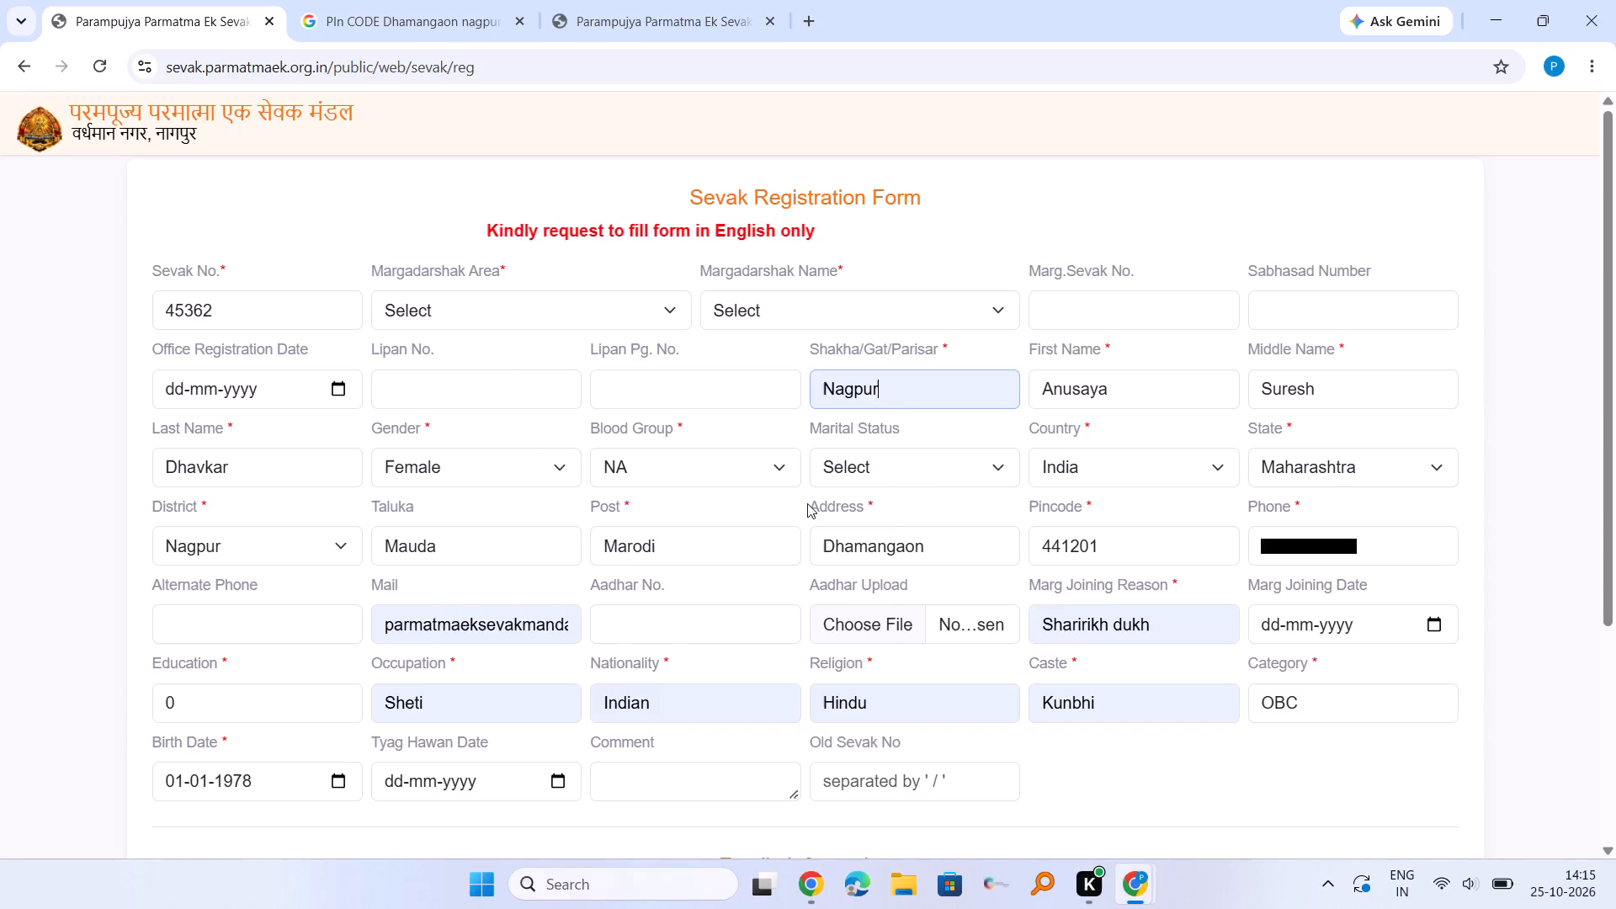
Set the Margadarshak Area to Mauda and choose the margadarshak whose first name is Madan.
left_click(487, 311)
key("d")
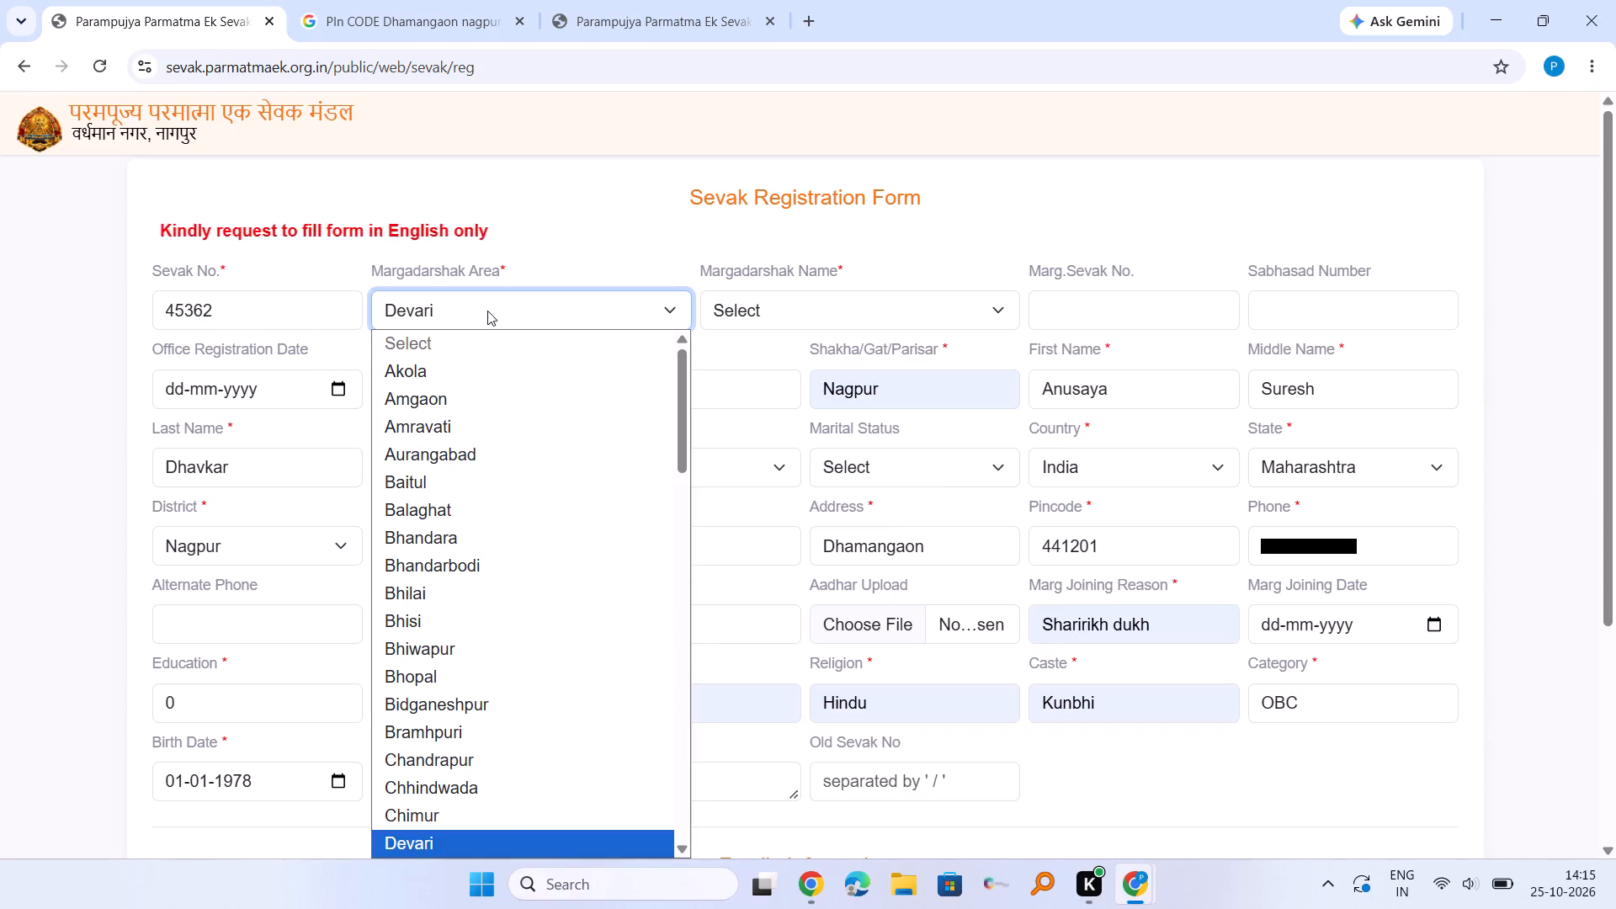
key("Down")
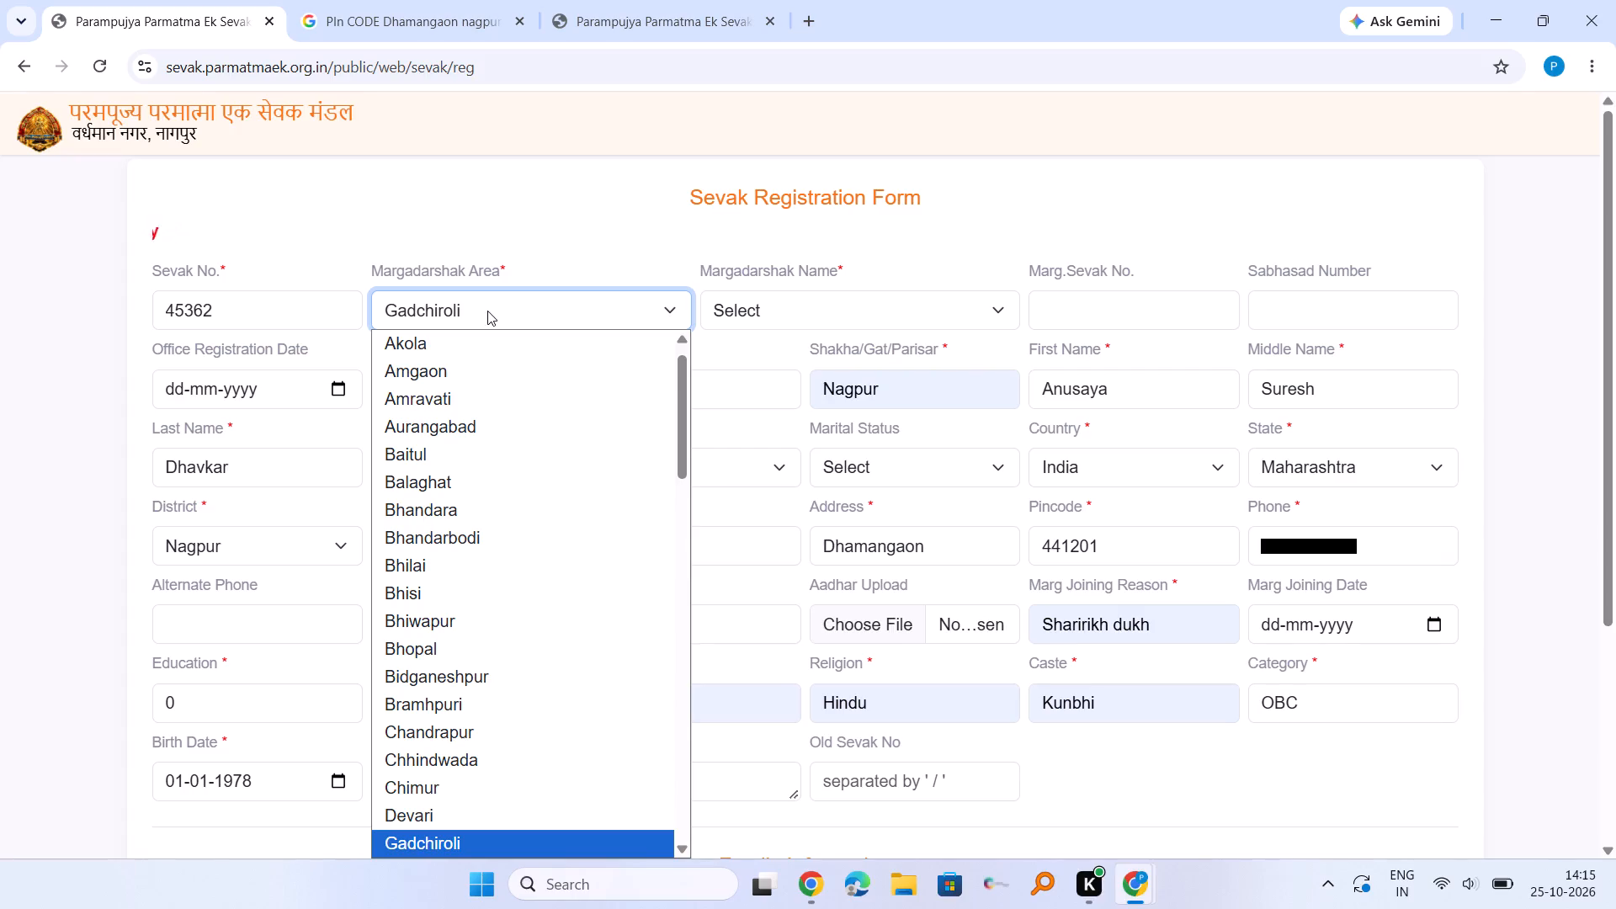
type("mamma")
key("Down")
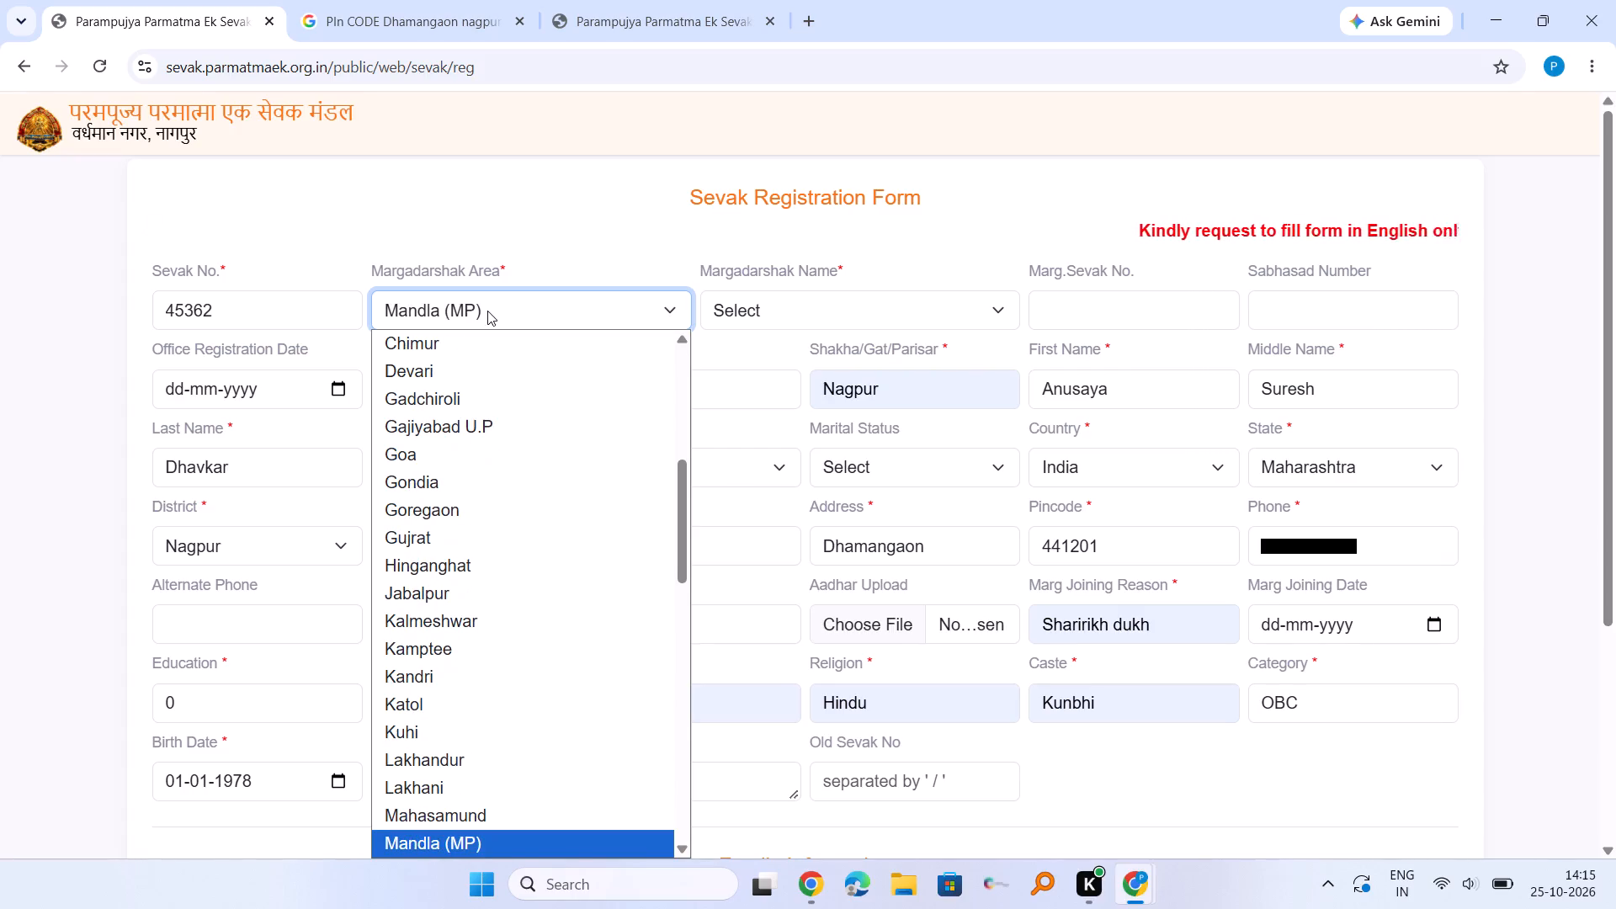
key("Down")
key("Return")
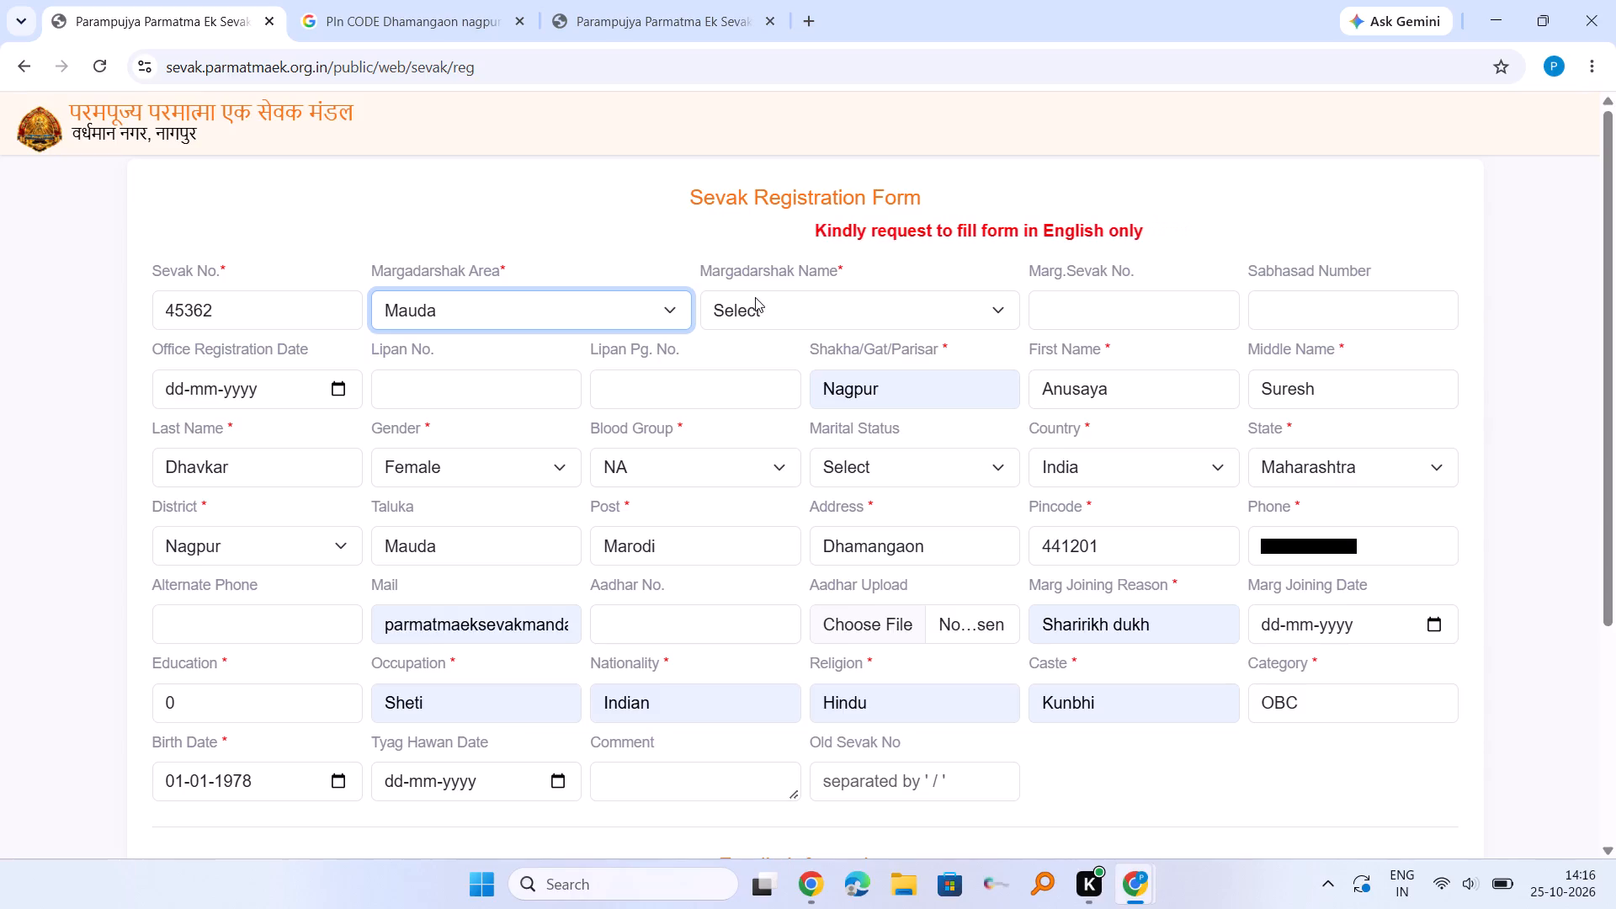
left_click(755, 297)
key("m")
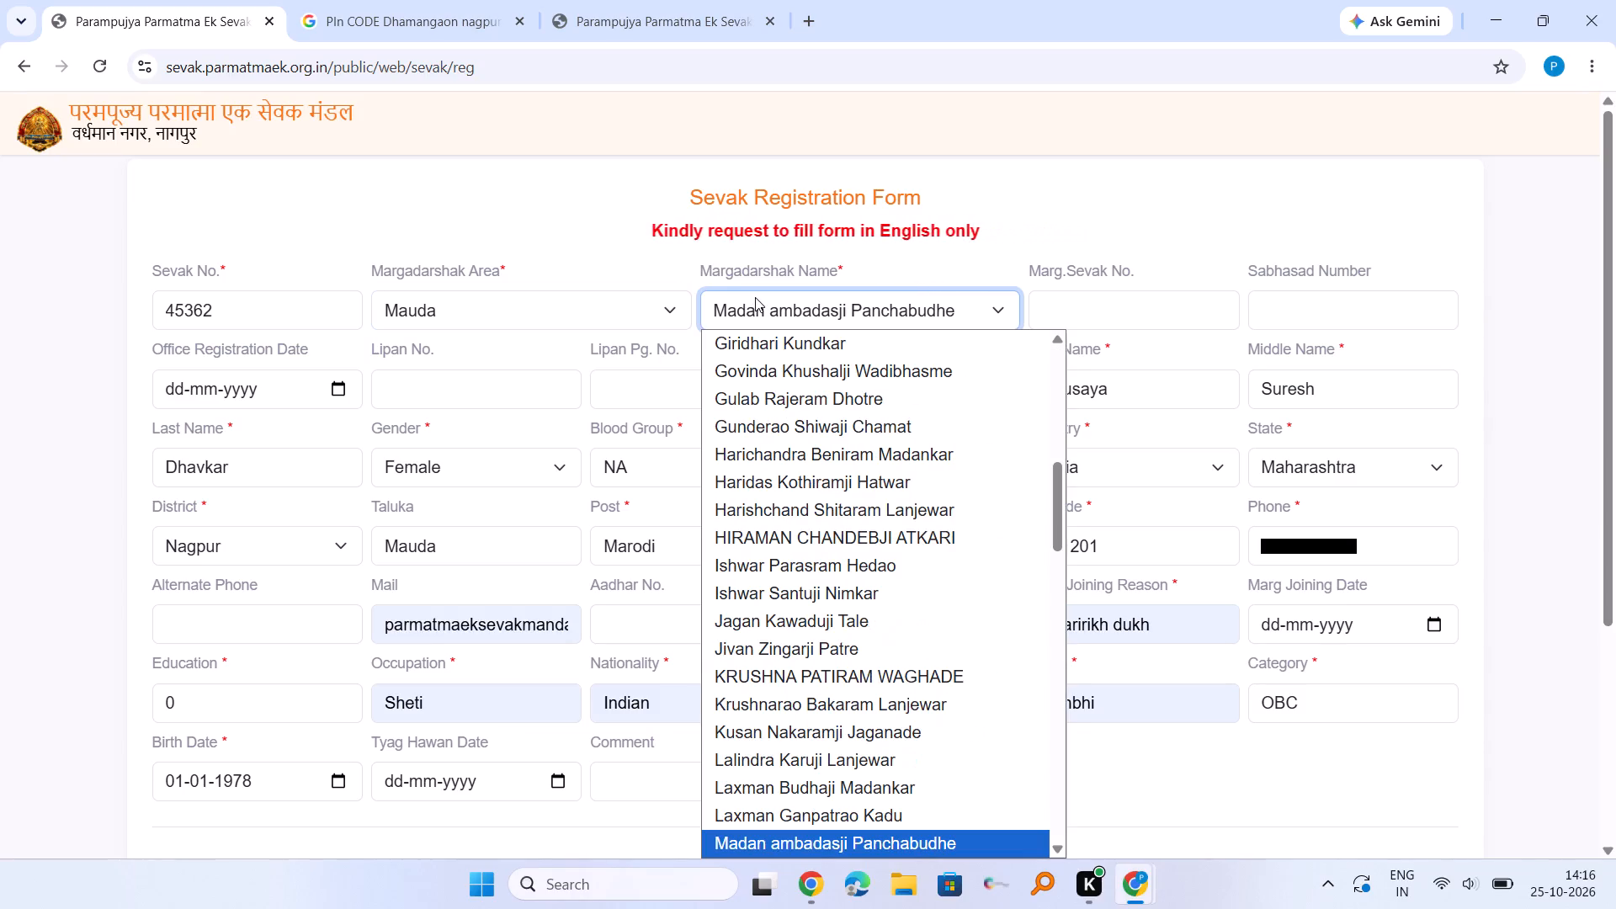
key("Return")
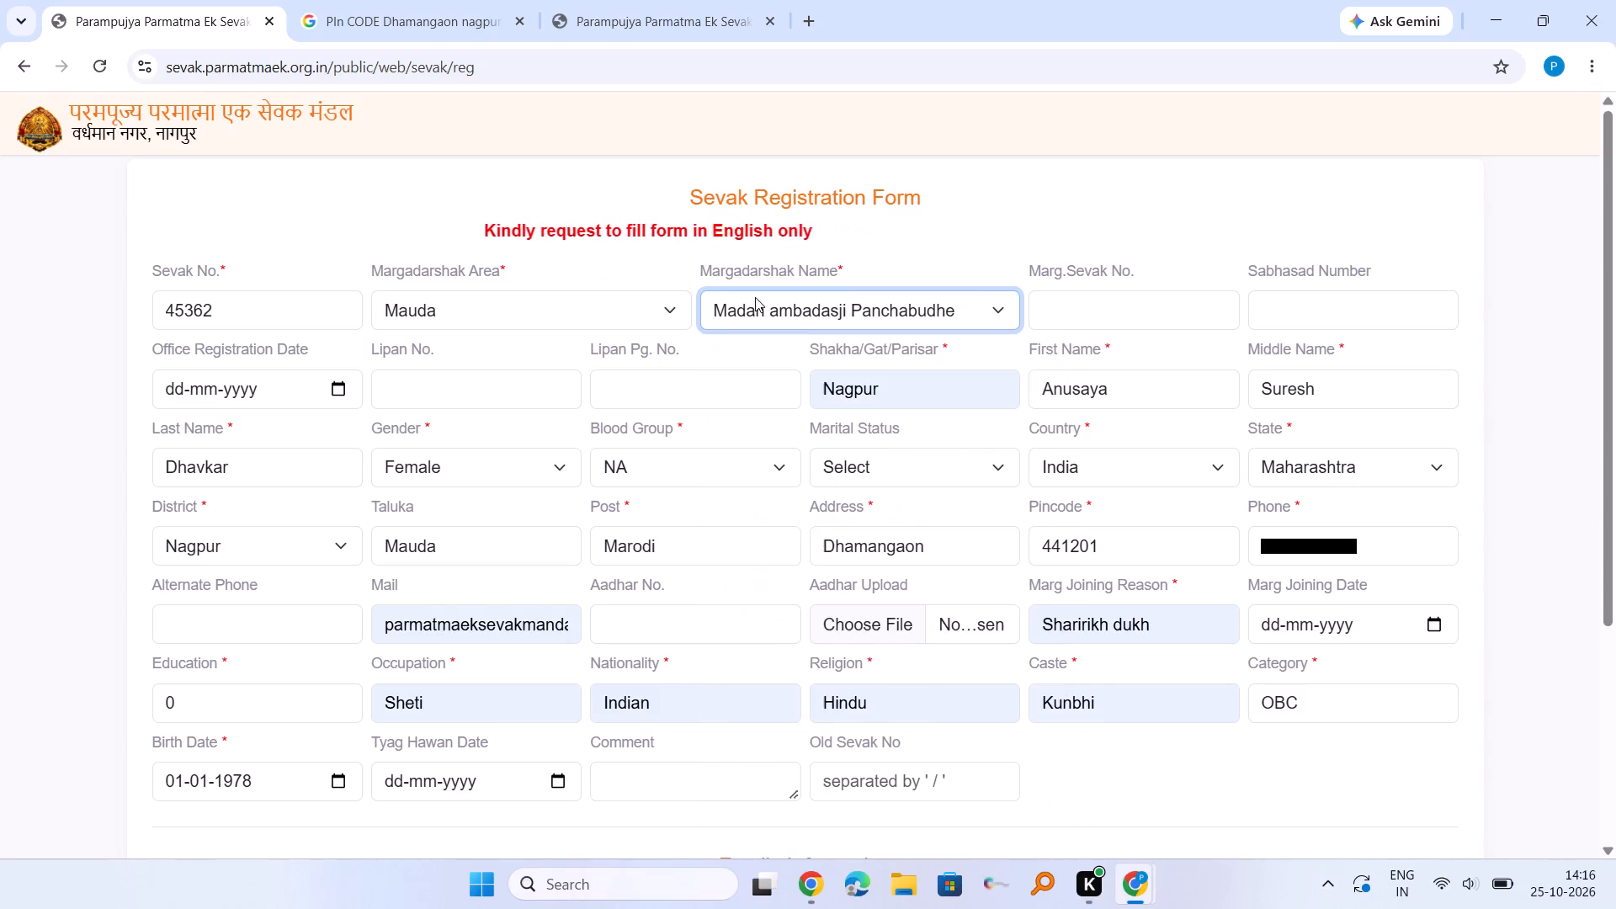
Complete the reCAPTCHA check below Family Information by selecting and verifying all images with cars.
scroll(881, 343, "down", 3)
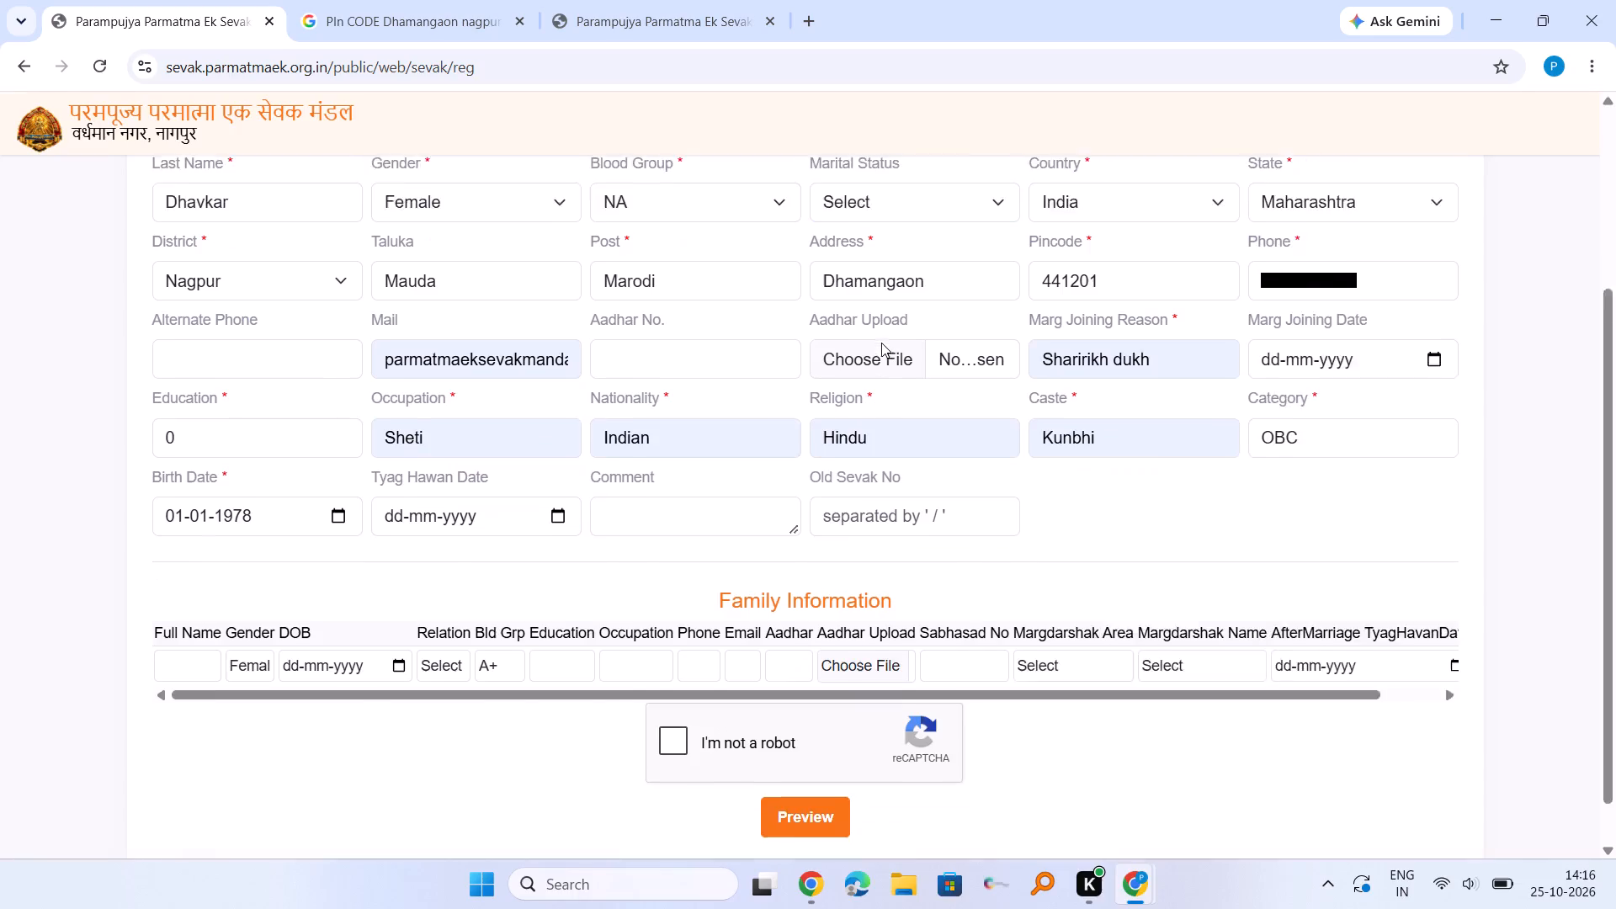
left_click(677, 686)
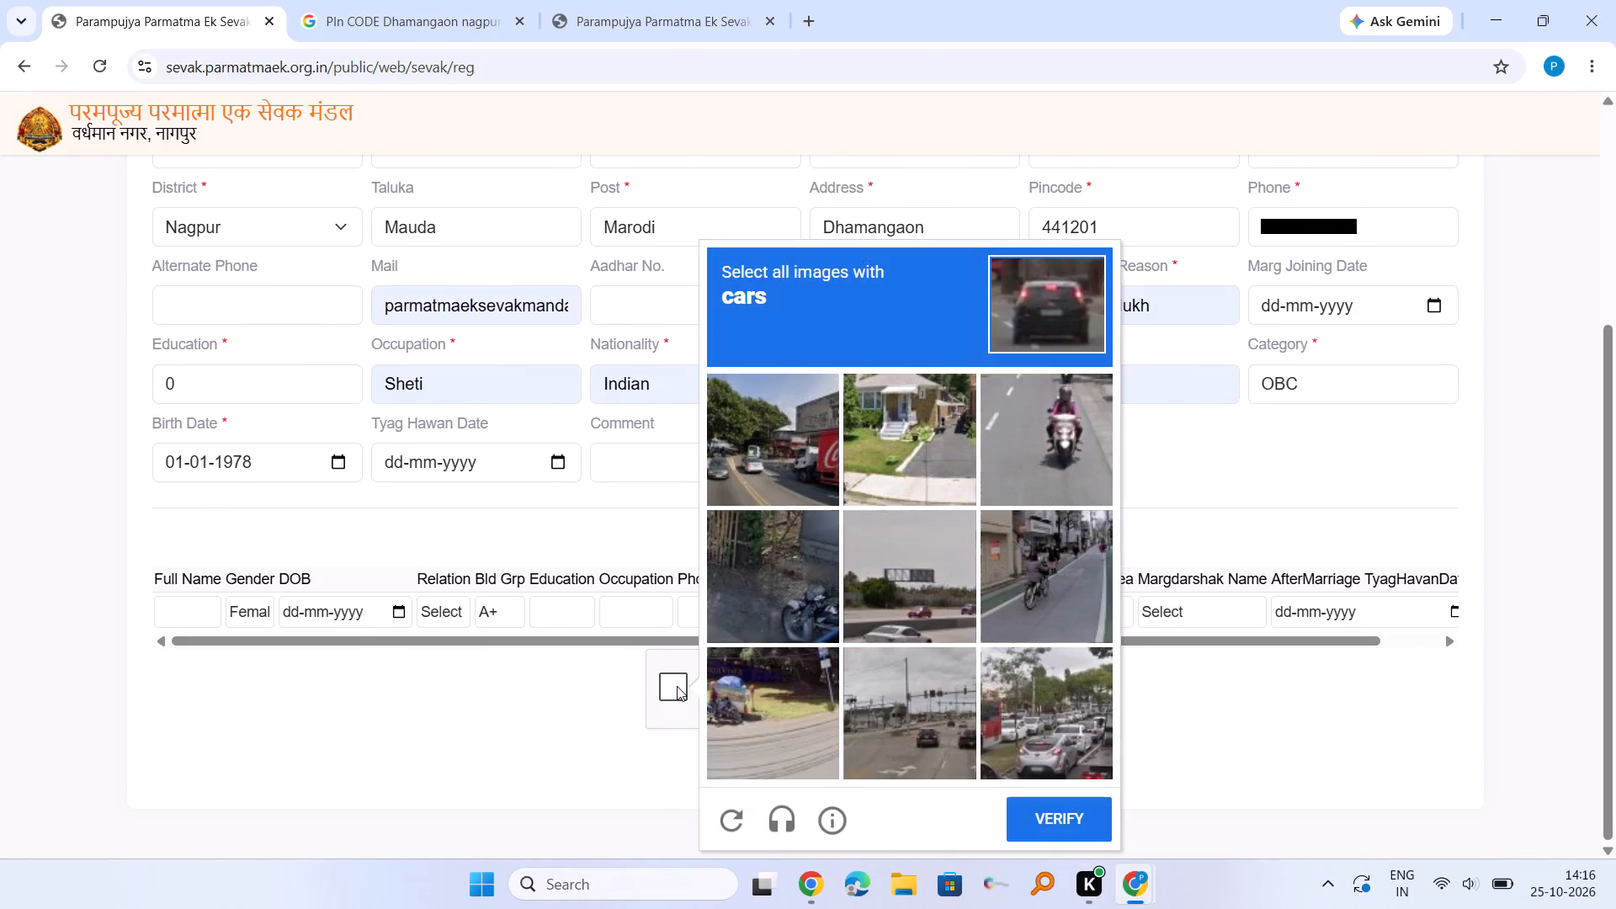
left_click(962, 556)
left_click(767, 436)
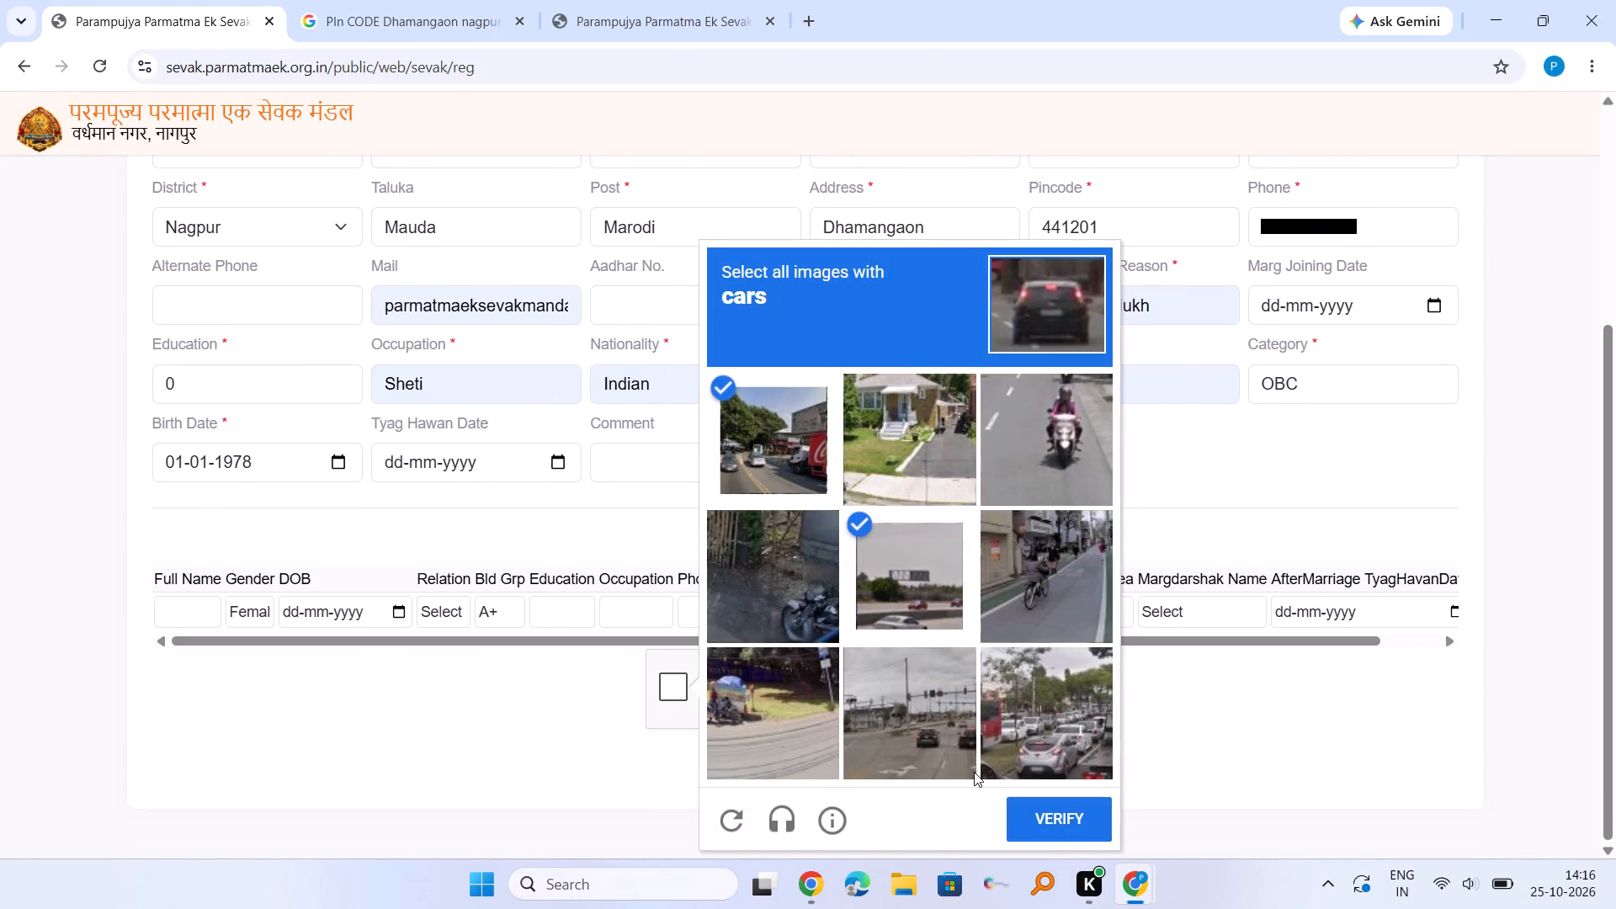
left_click(897, 722)
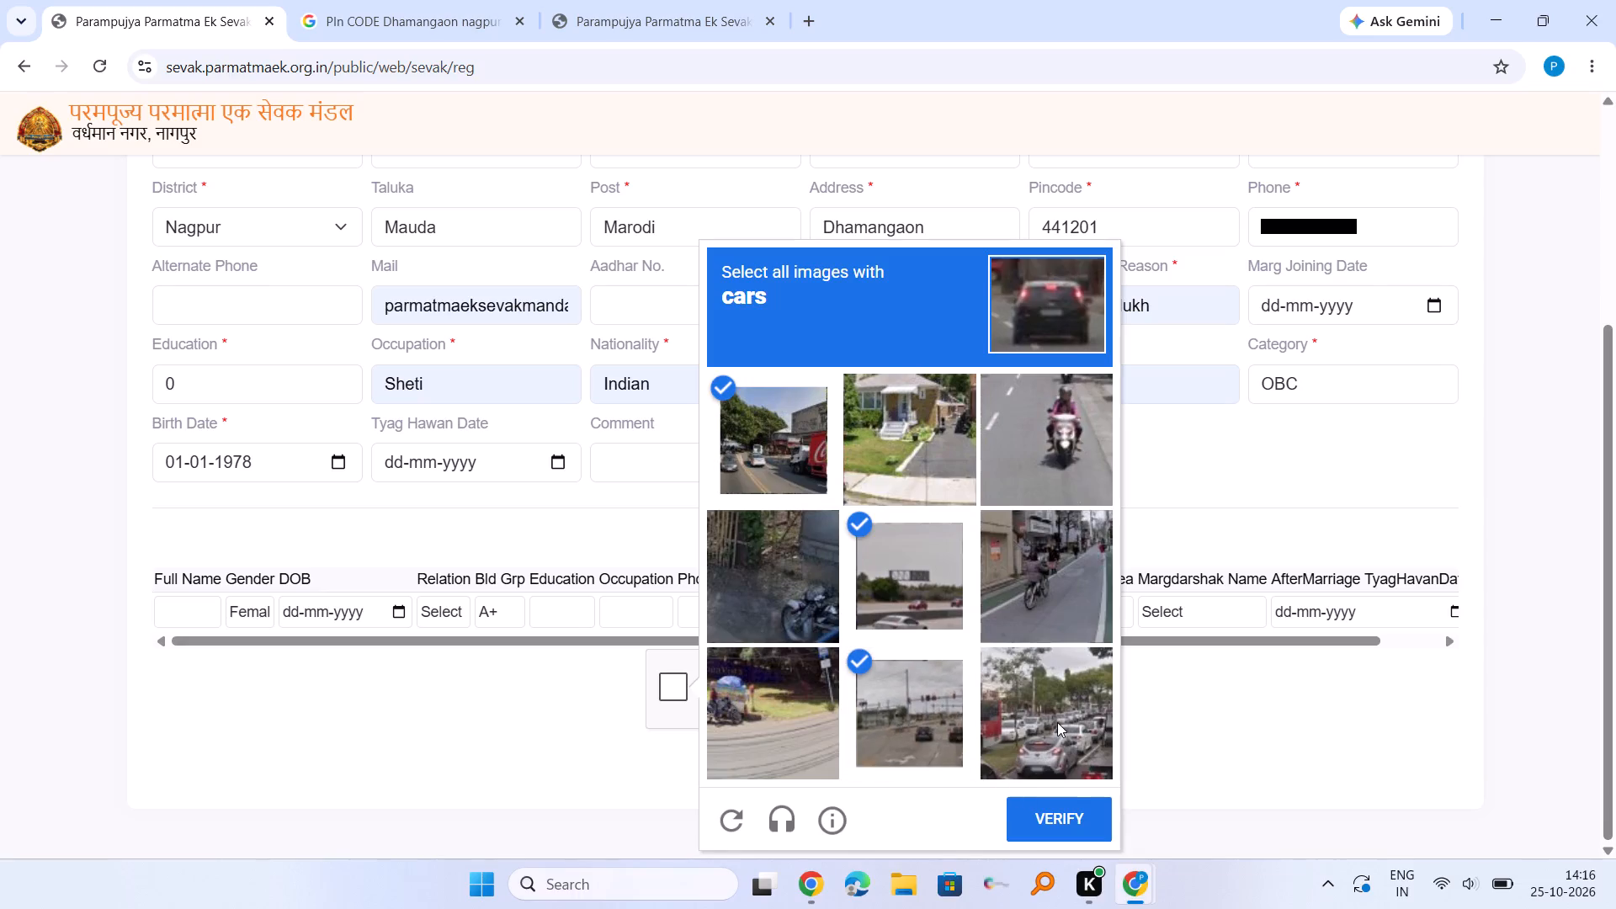
left_click(1057, 722)
left_click(1061, 810)
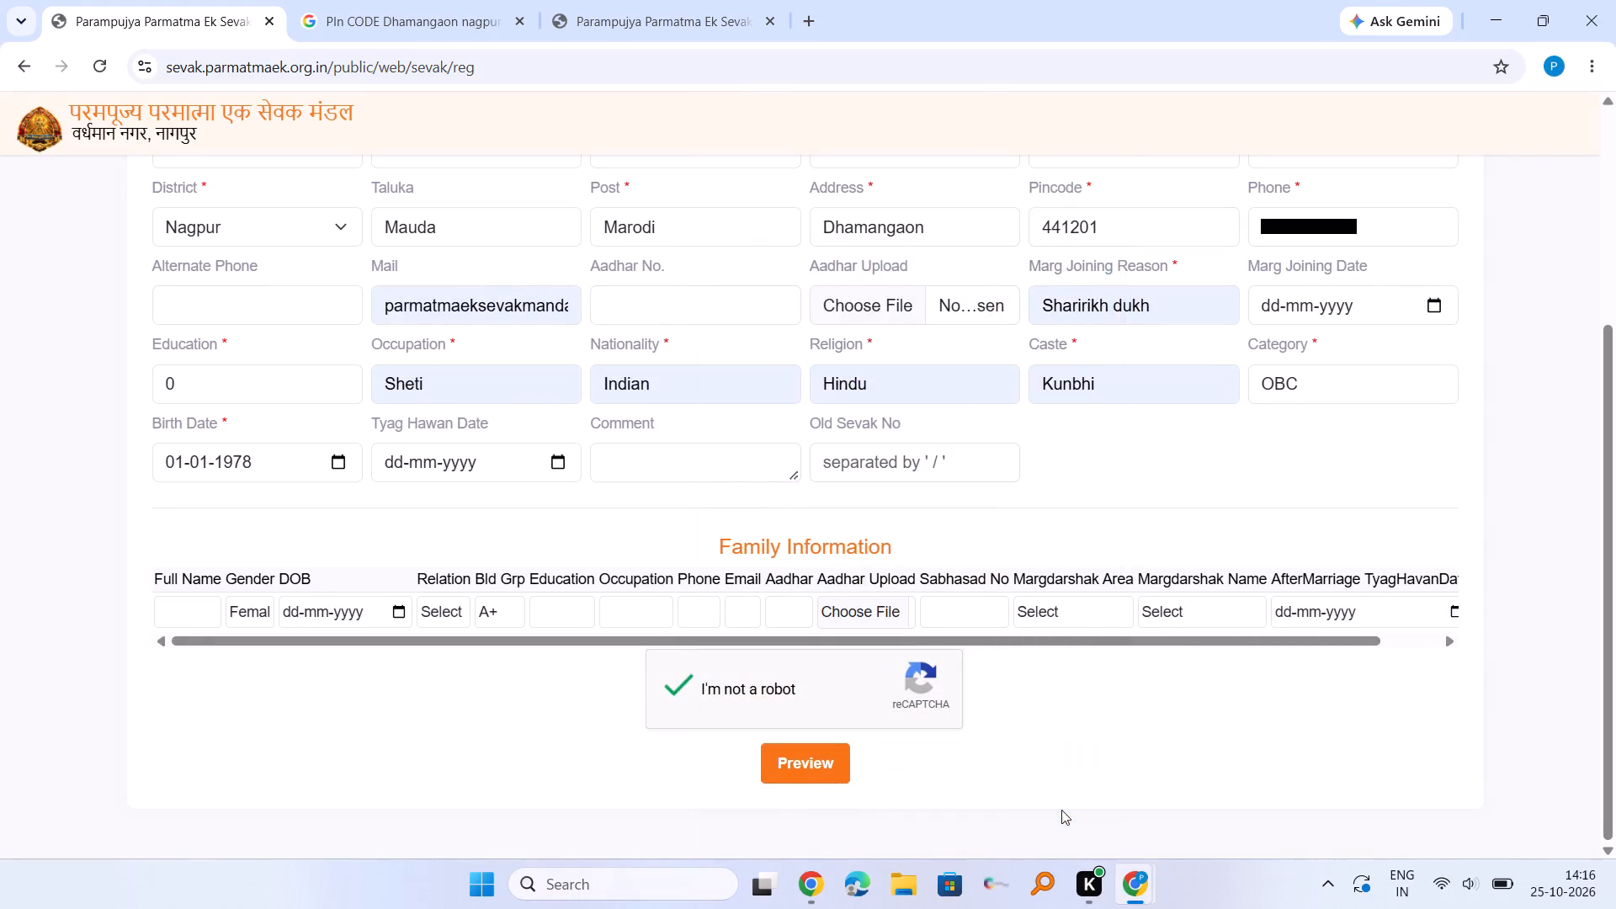
left_click(758, 768)
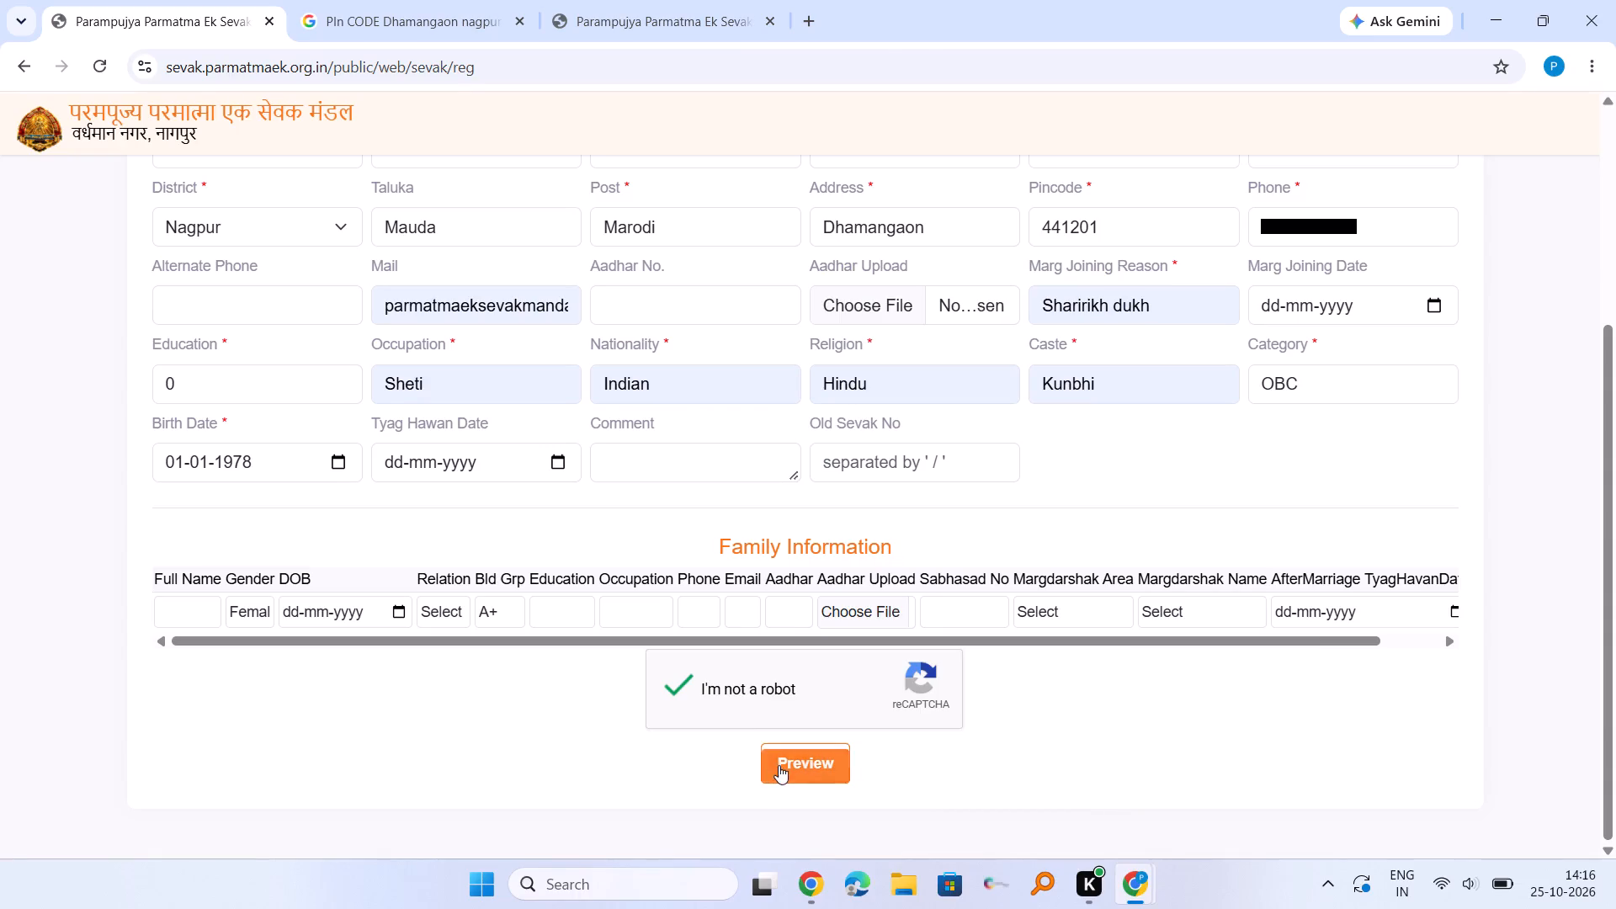
left_click(779, 765)
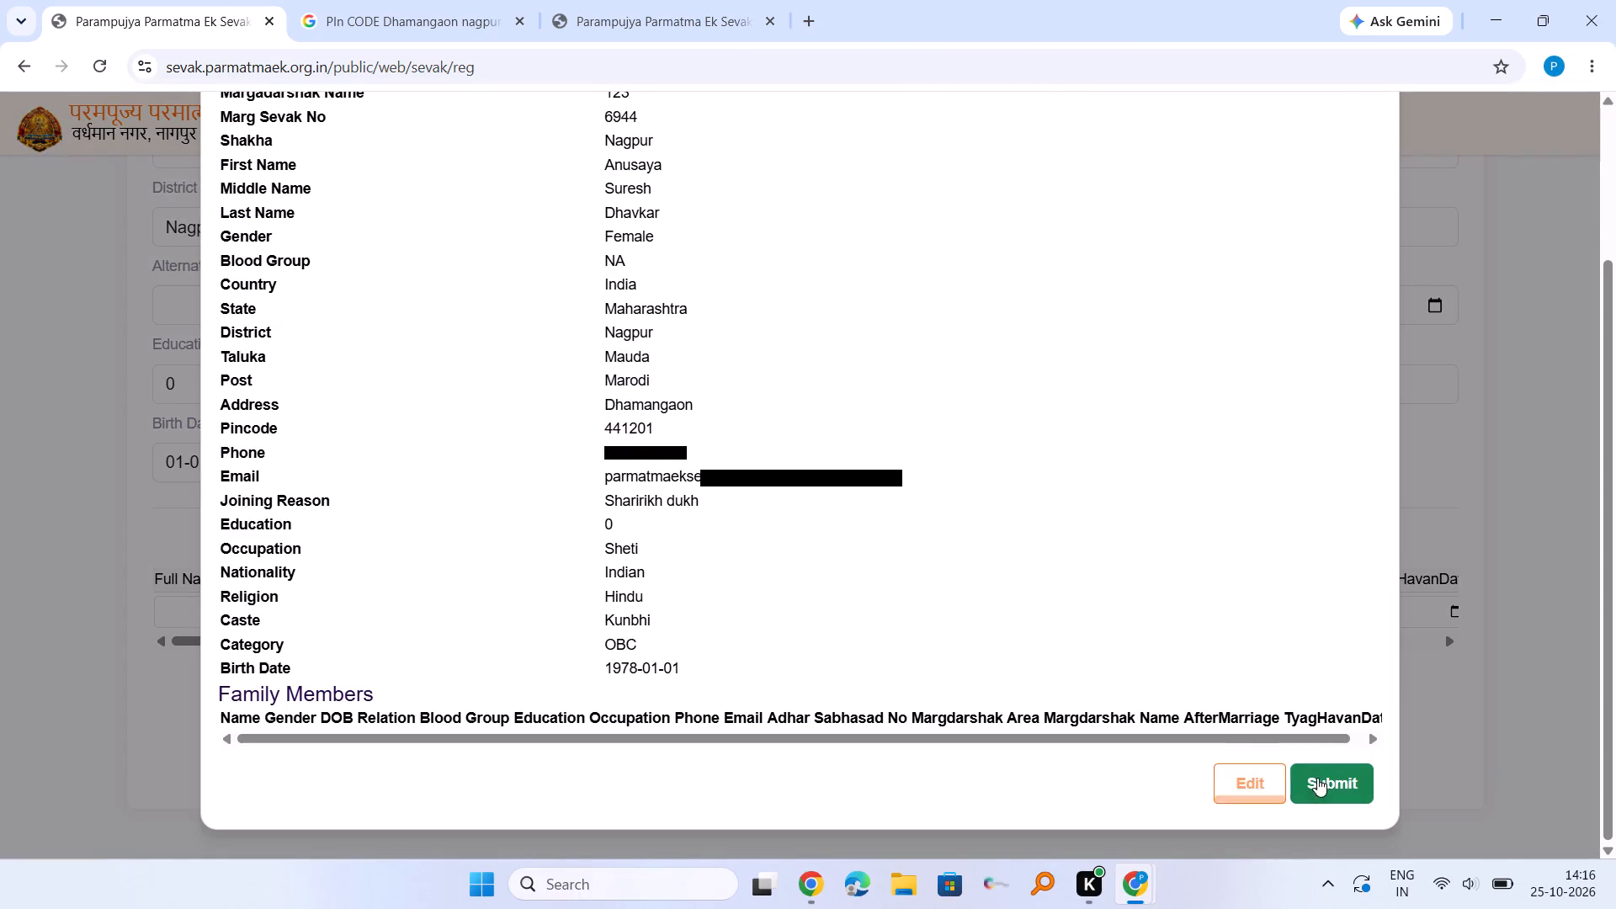
right_click(1317, 778)
left_click(1317, 778)
left_click(1317, 778)
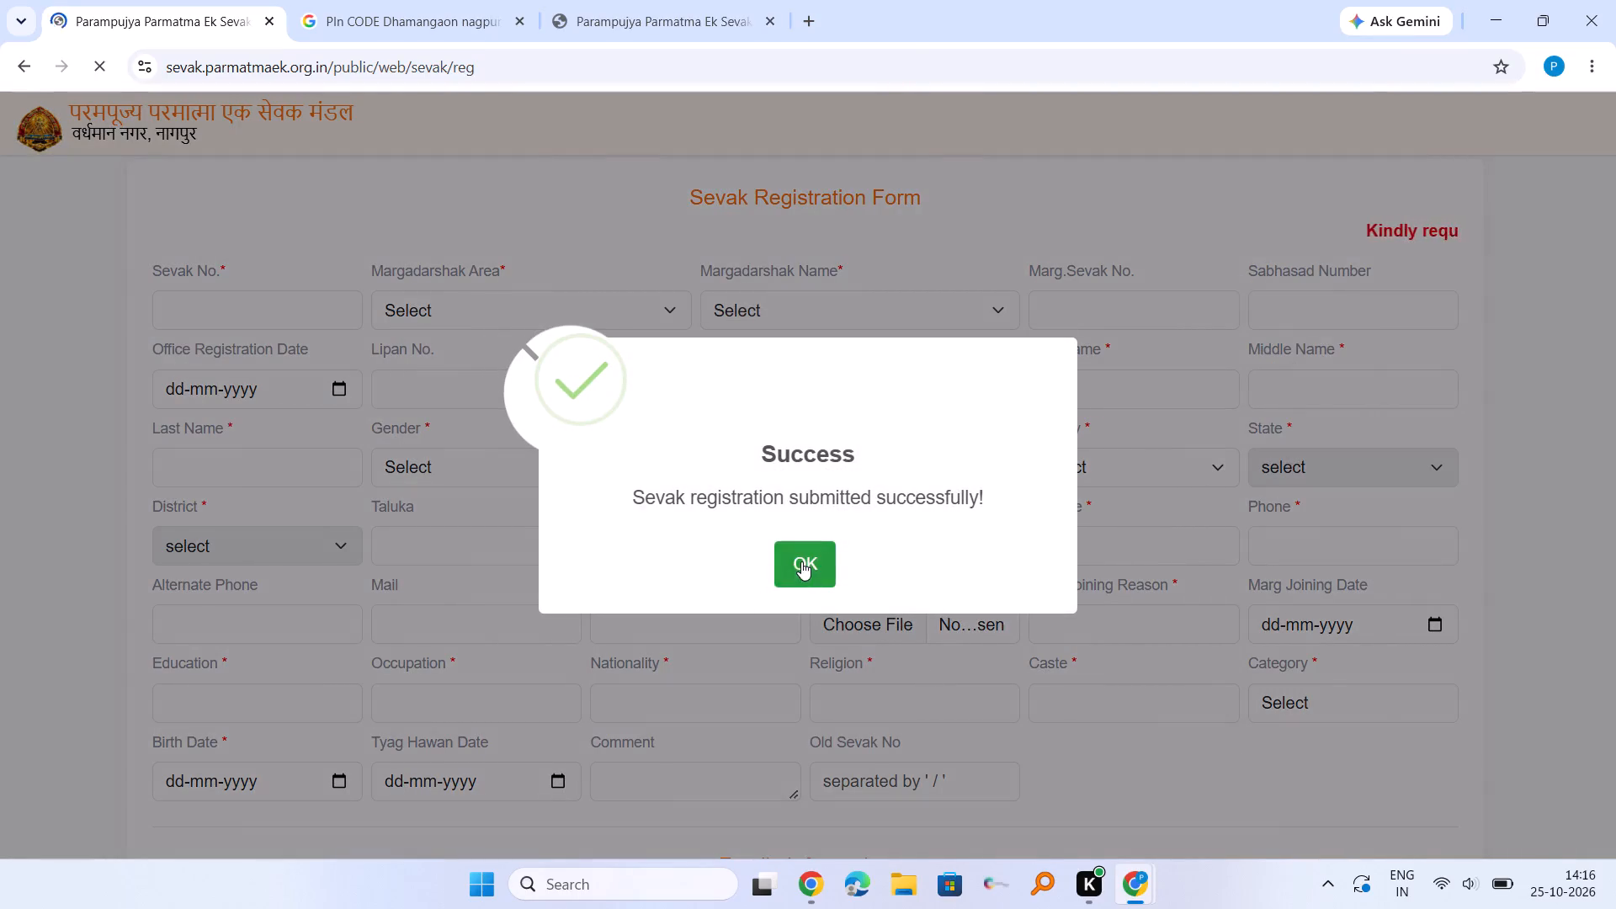
left_click(801, 561)
Enter the next sevak's first and middle names in the blank registration form and go to Last Name.
left_click(1112, 403)
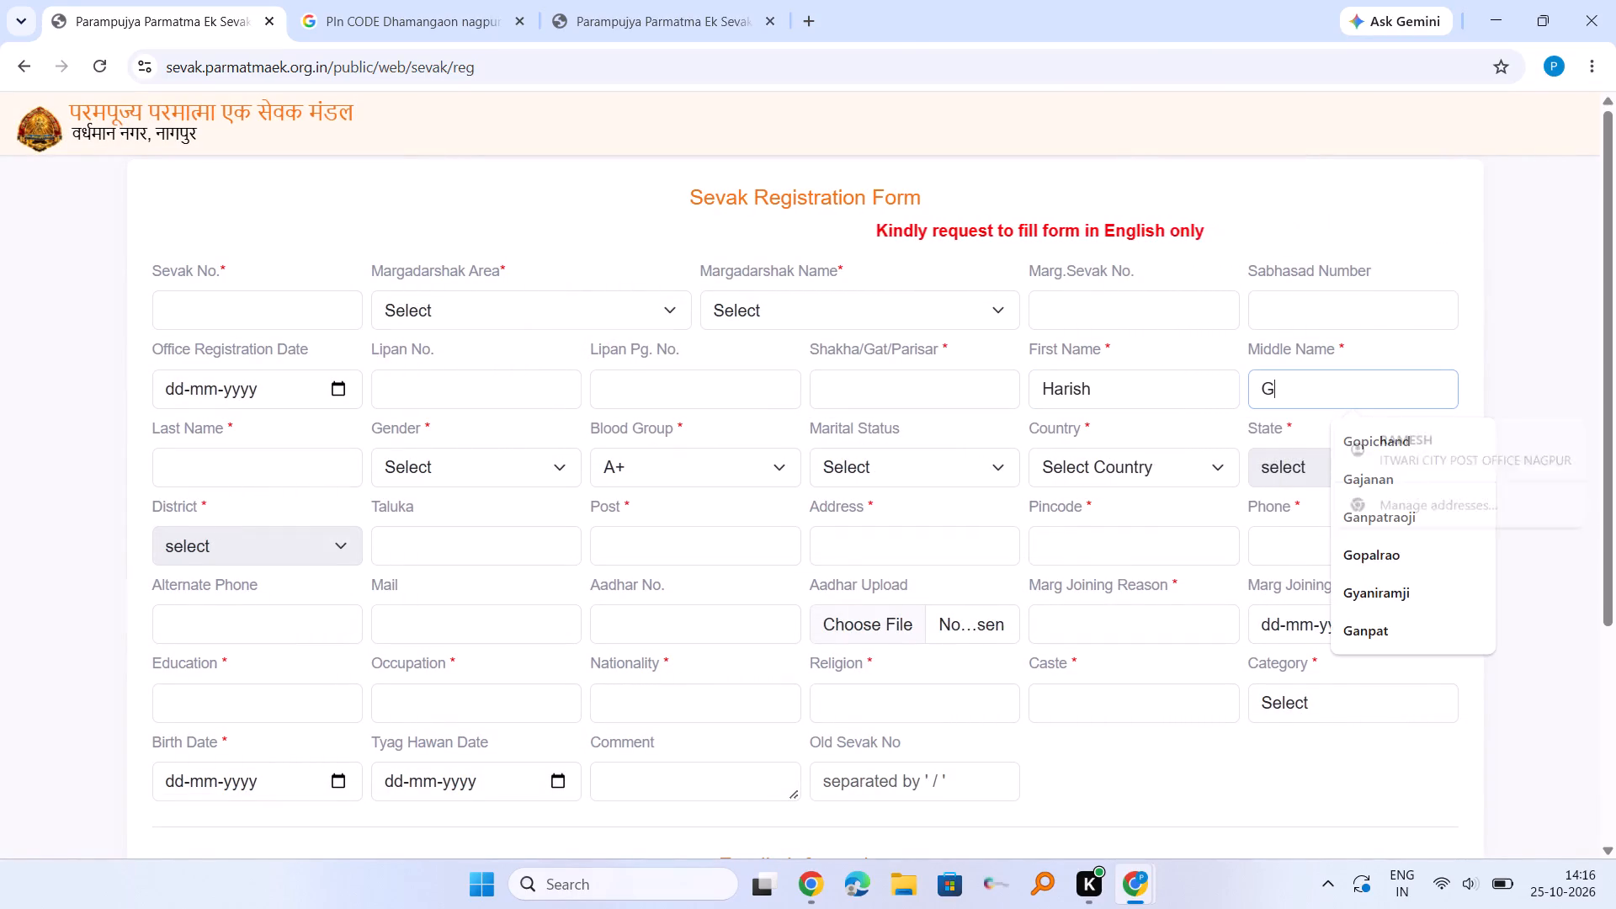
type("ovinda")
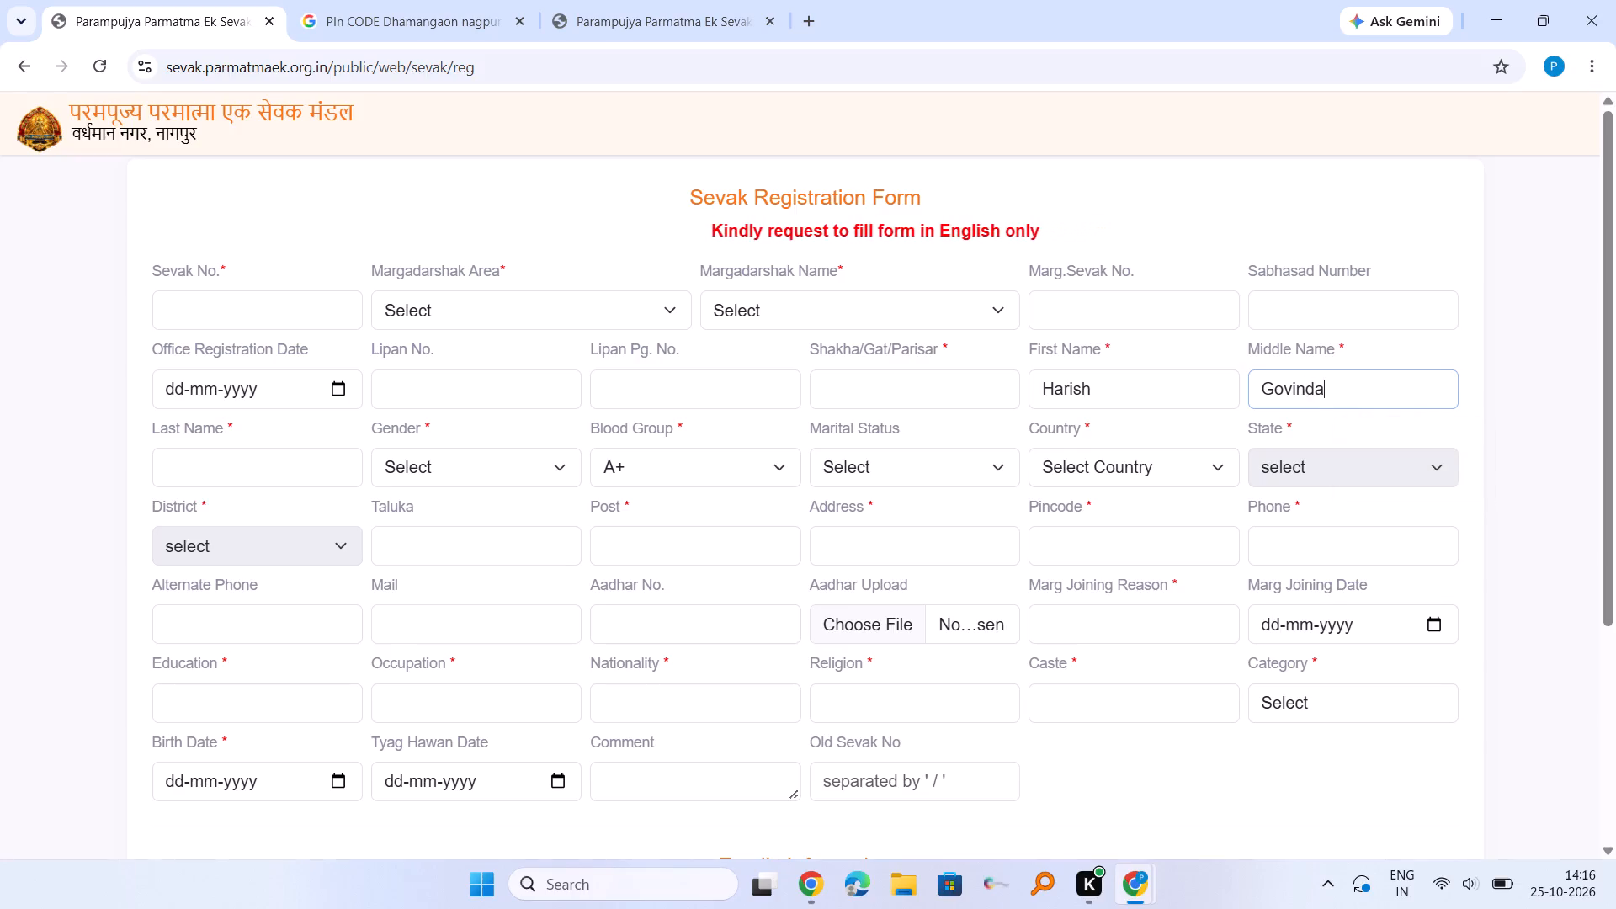
left_click(314, 454)
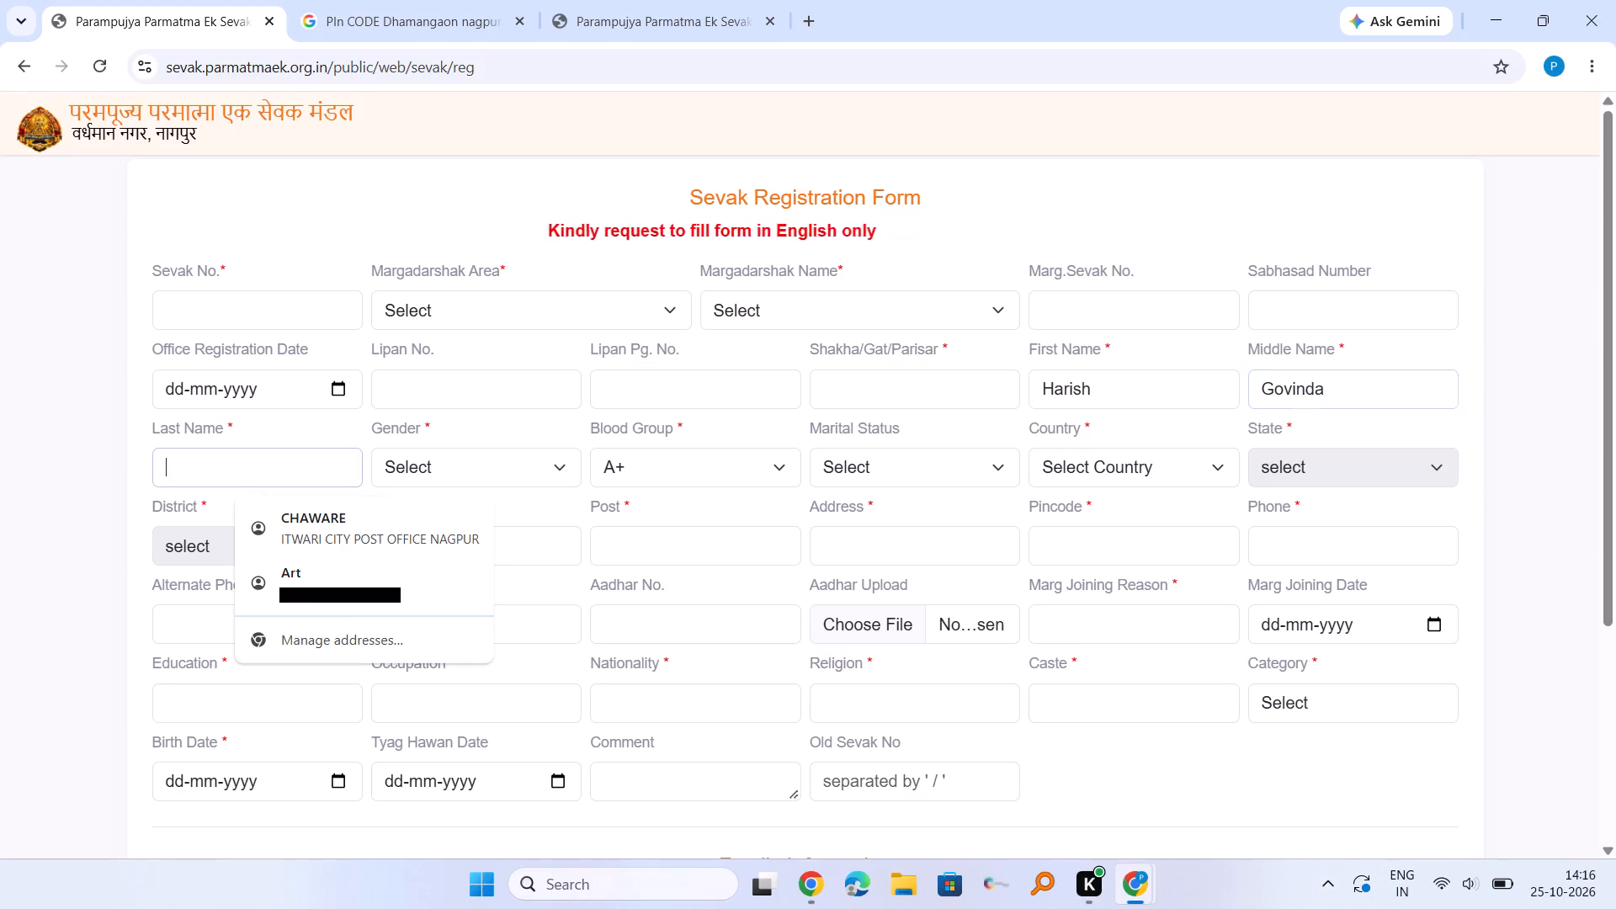
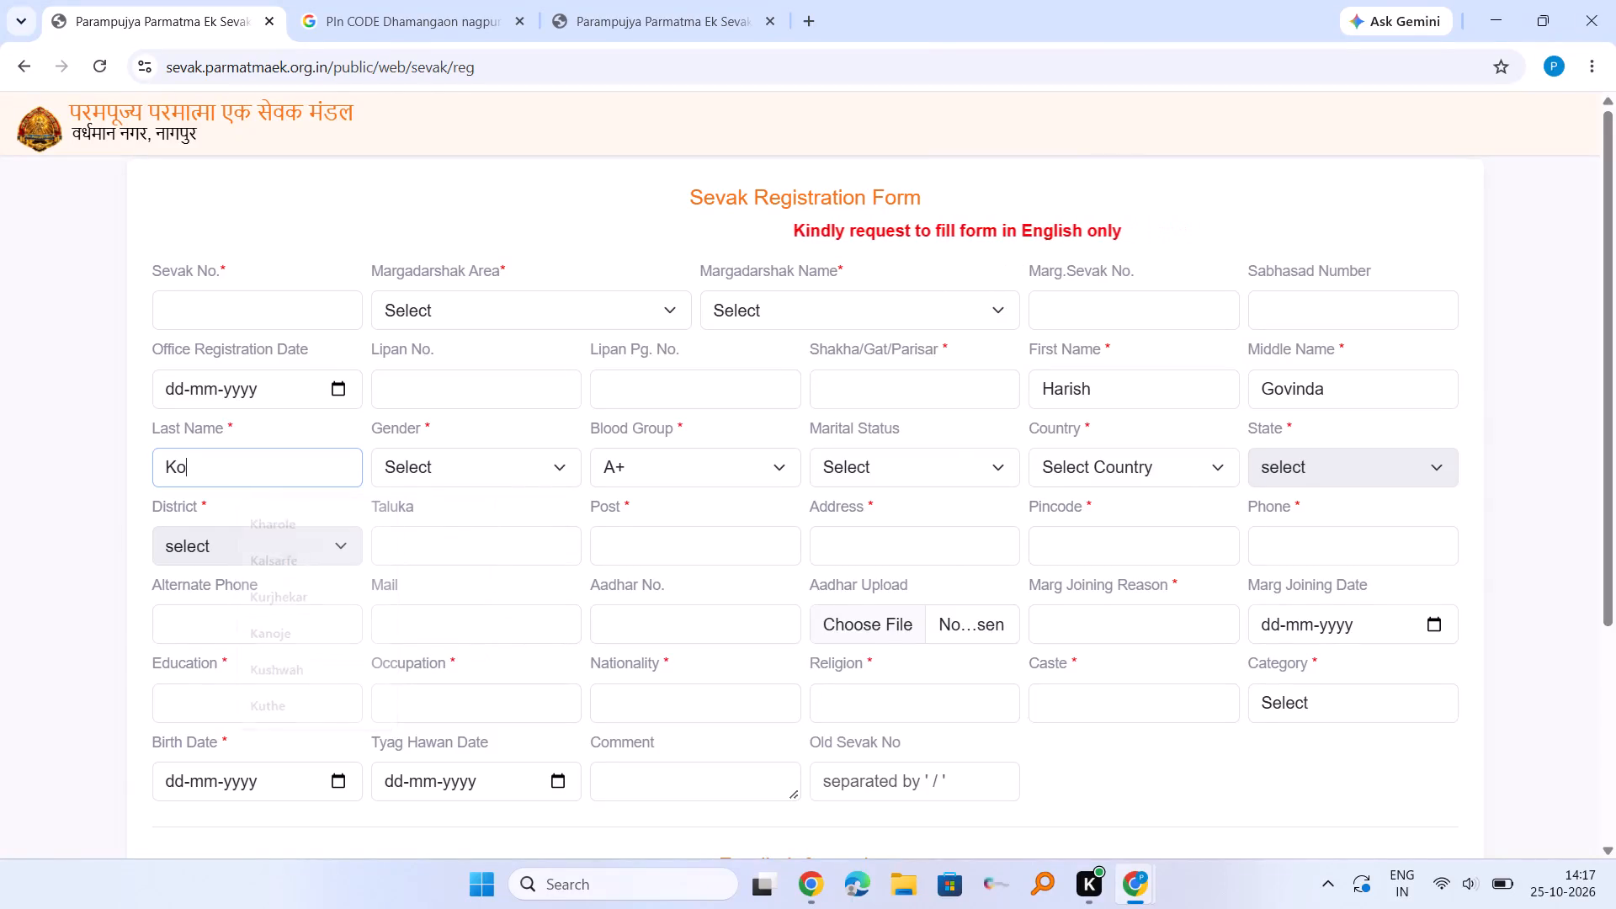
Set the sevak's gender to Male and blood group to NA.
left_click(488, 450)
left_click(467, 552)
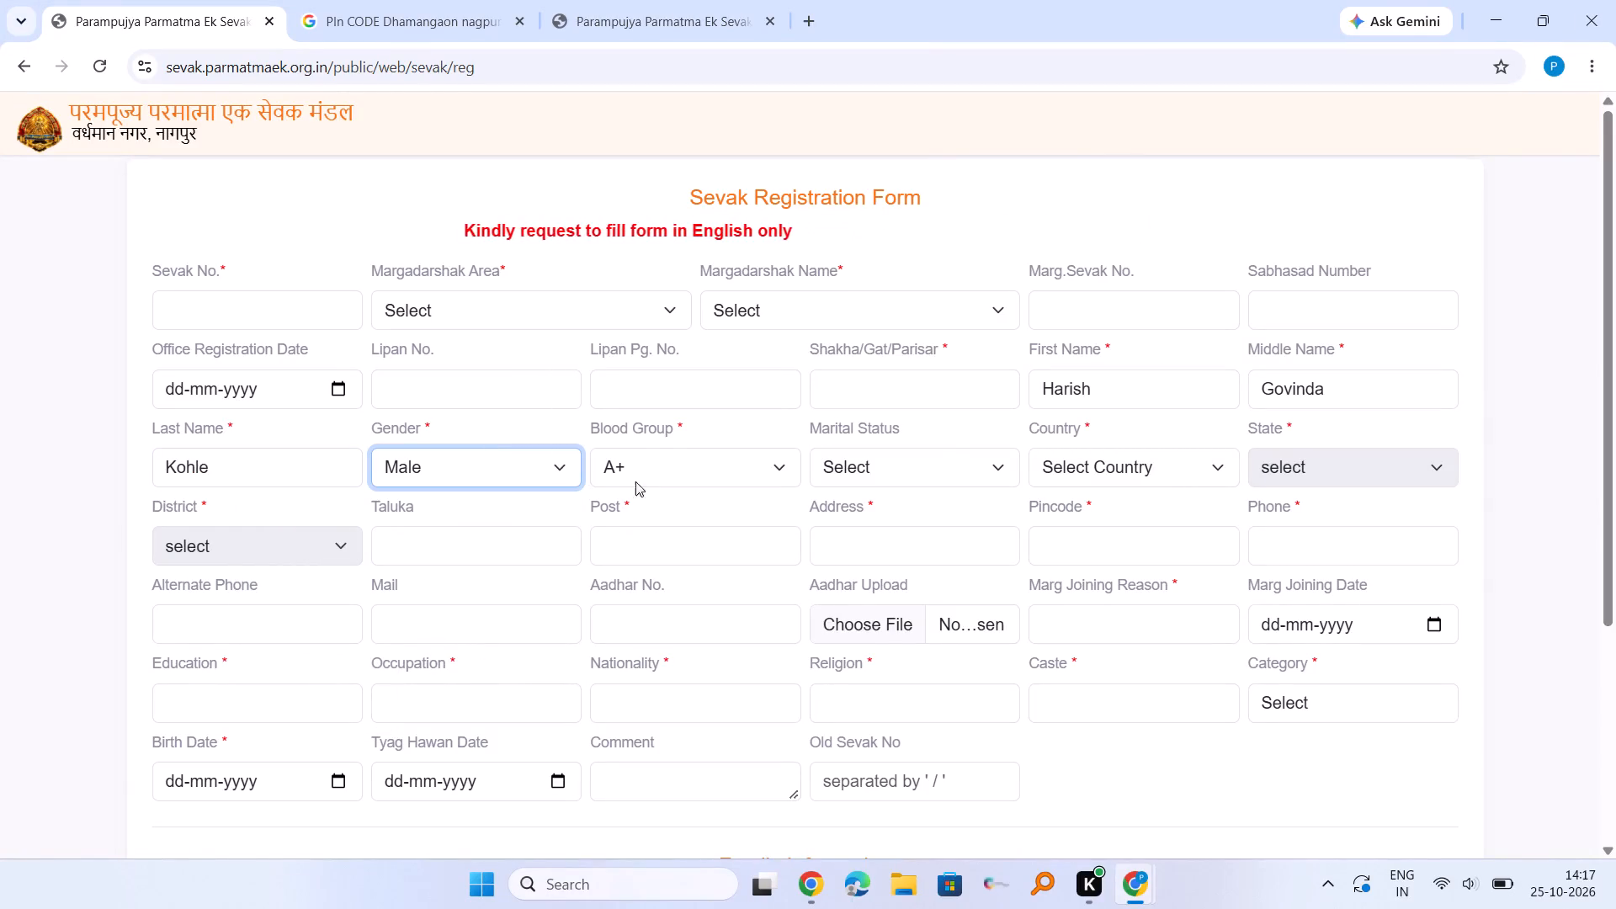
left_click(667, 447)
left_click(662, 453)
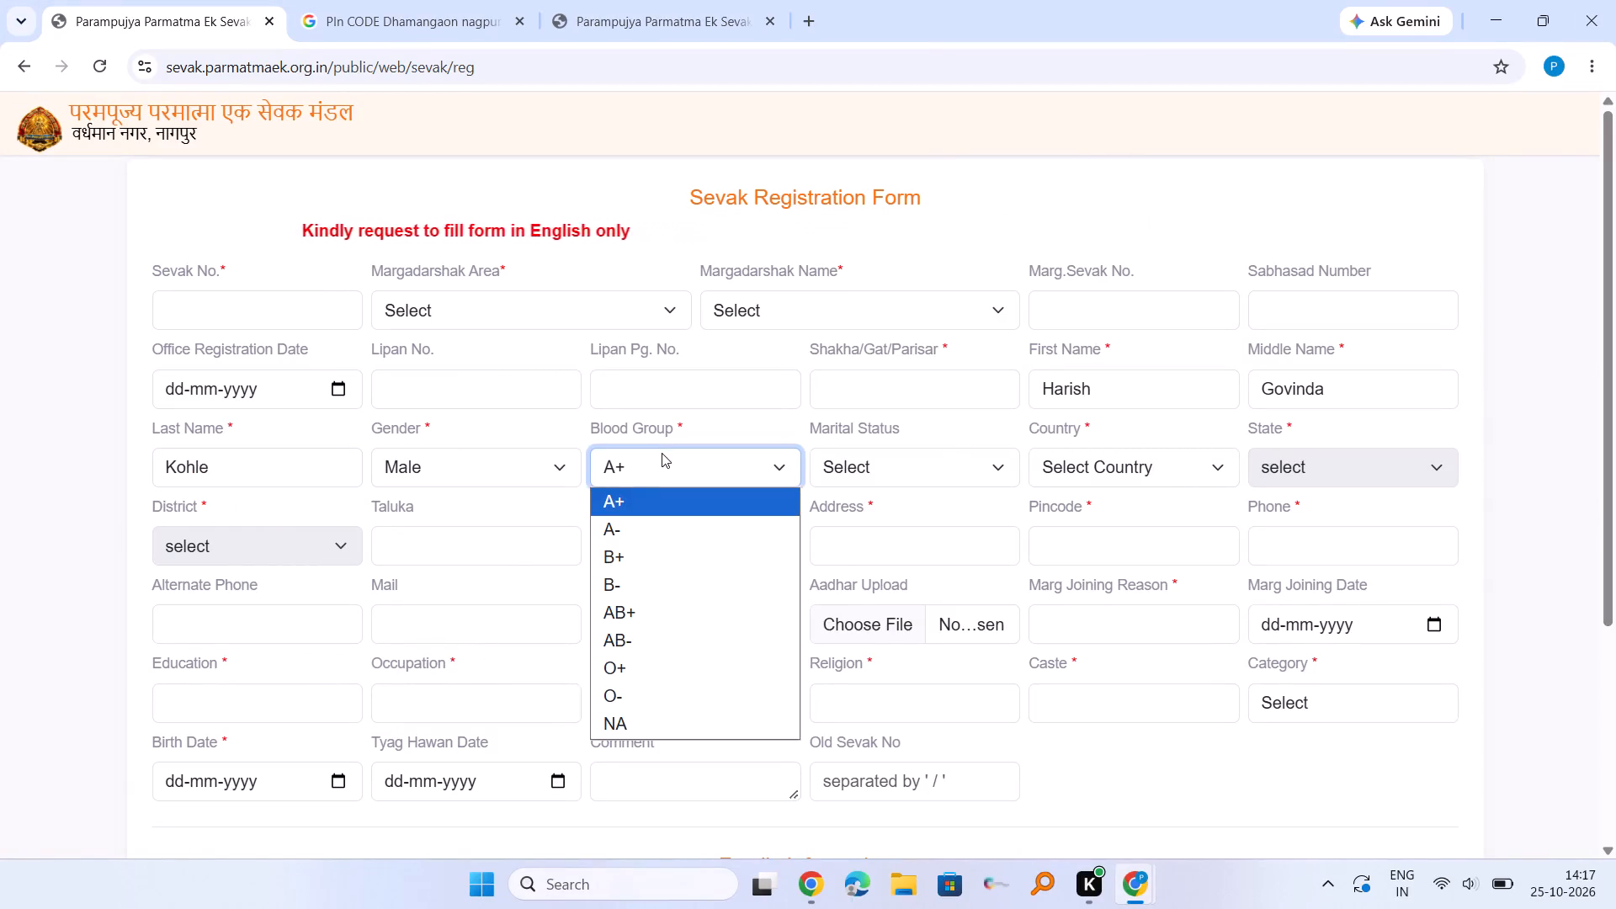
type("na")
key("Return")
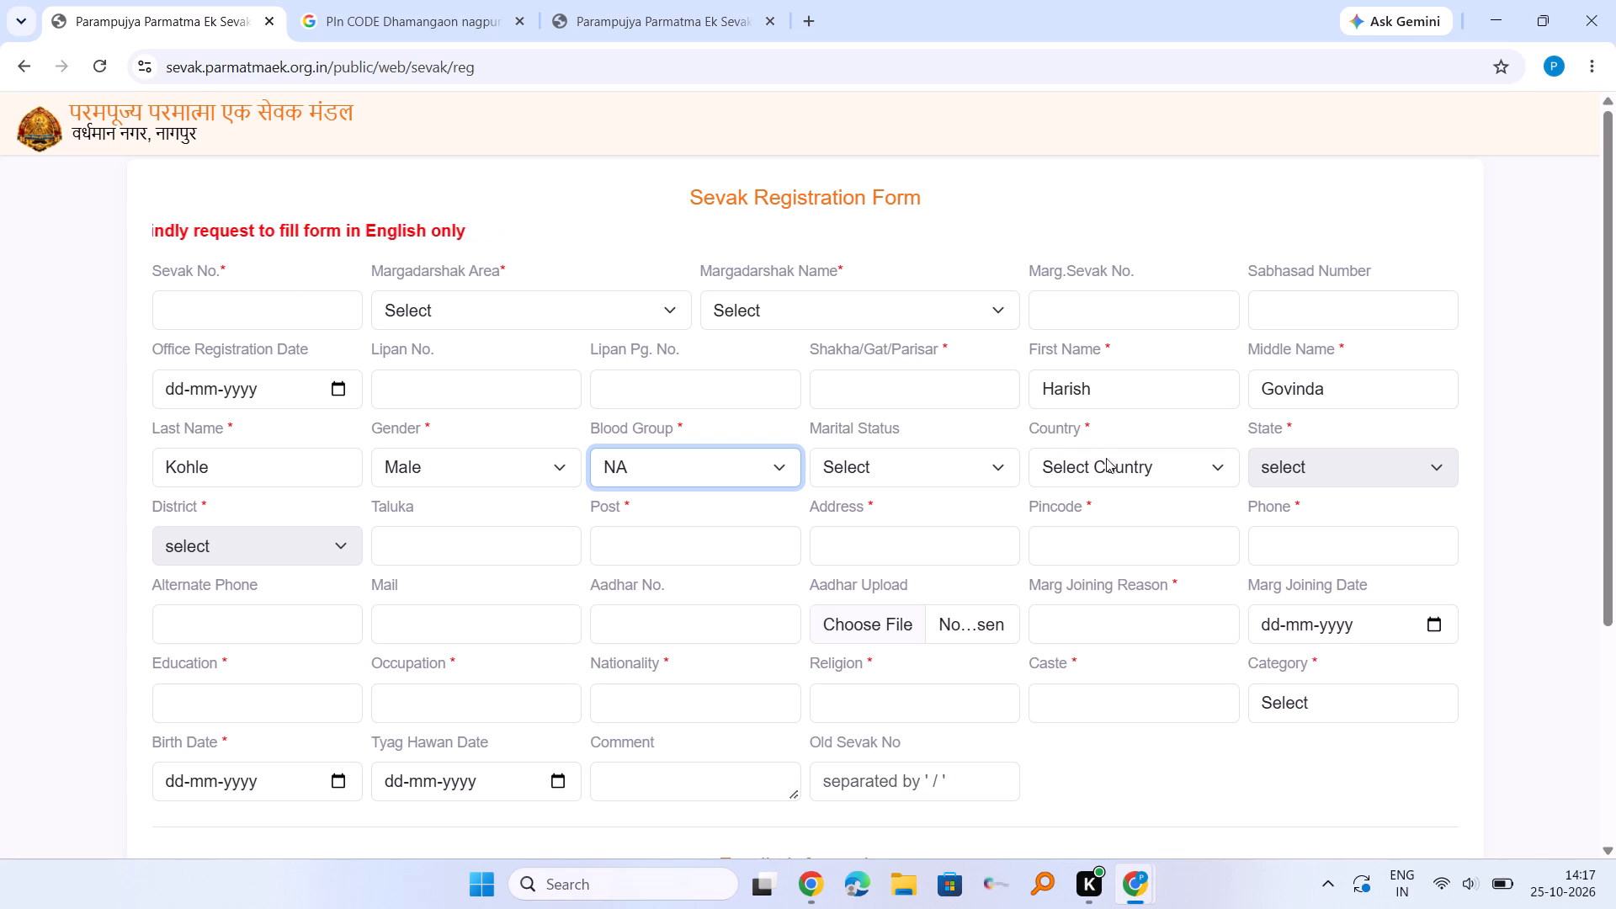
Set the country to India, the state to Maharashtra and the district to Bhandara.
left_click_drag(1109, 472, 1081, 518)
left_click(1081, 518)
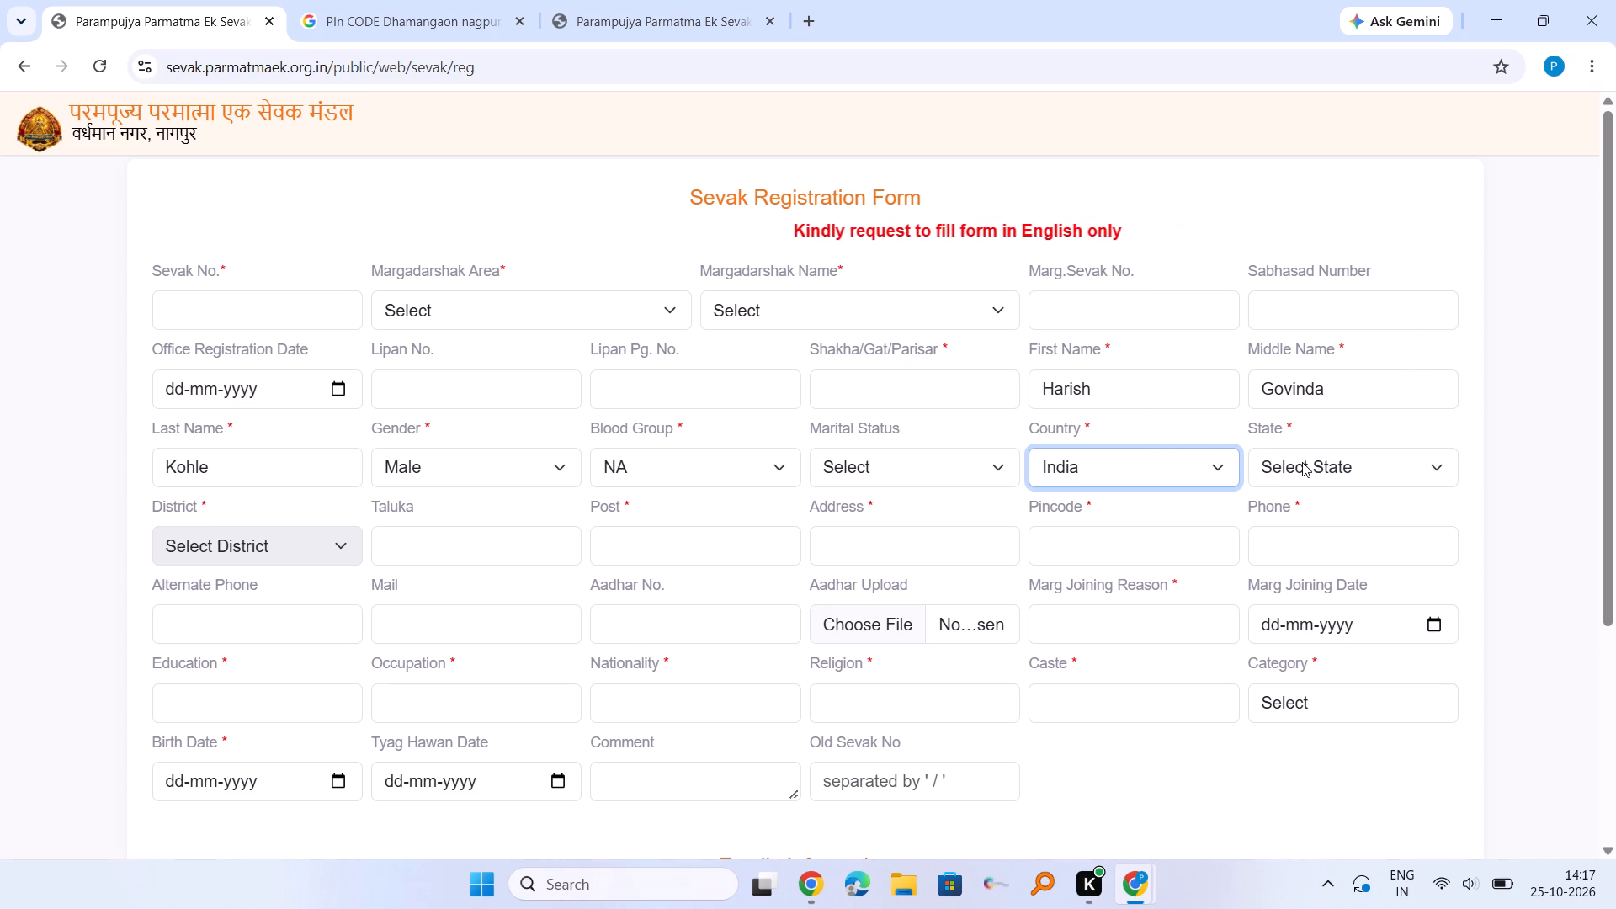
left_click(1302, 462)
type("mah")
key("Return")
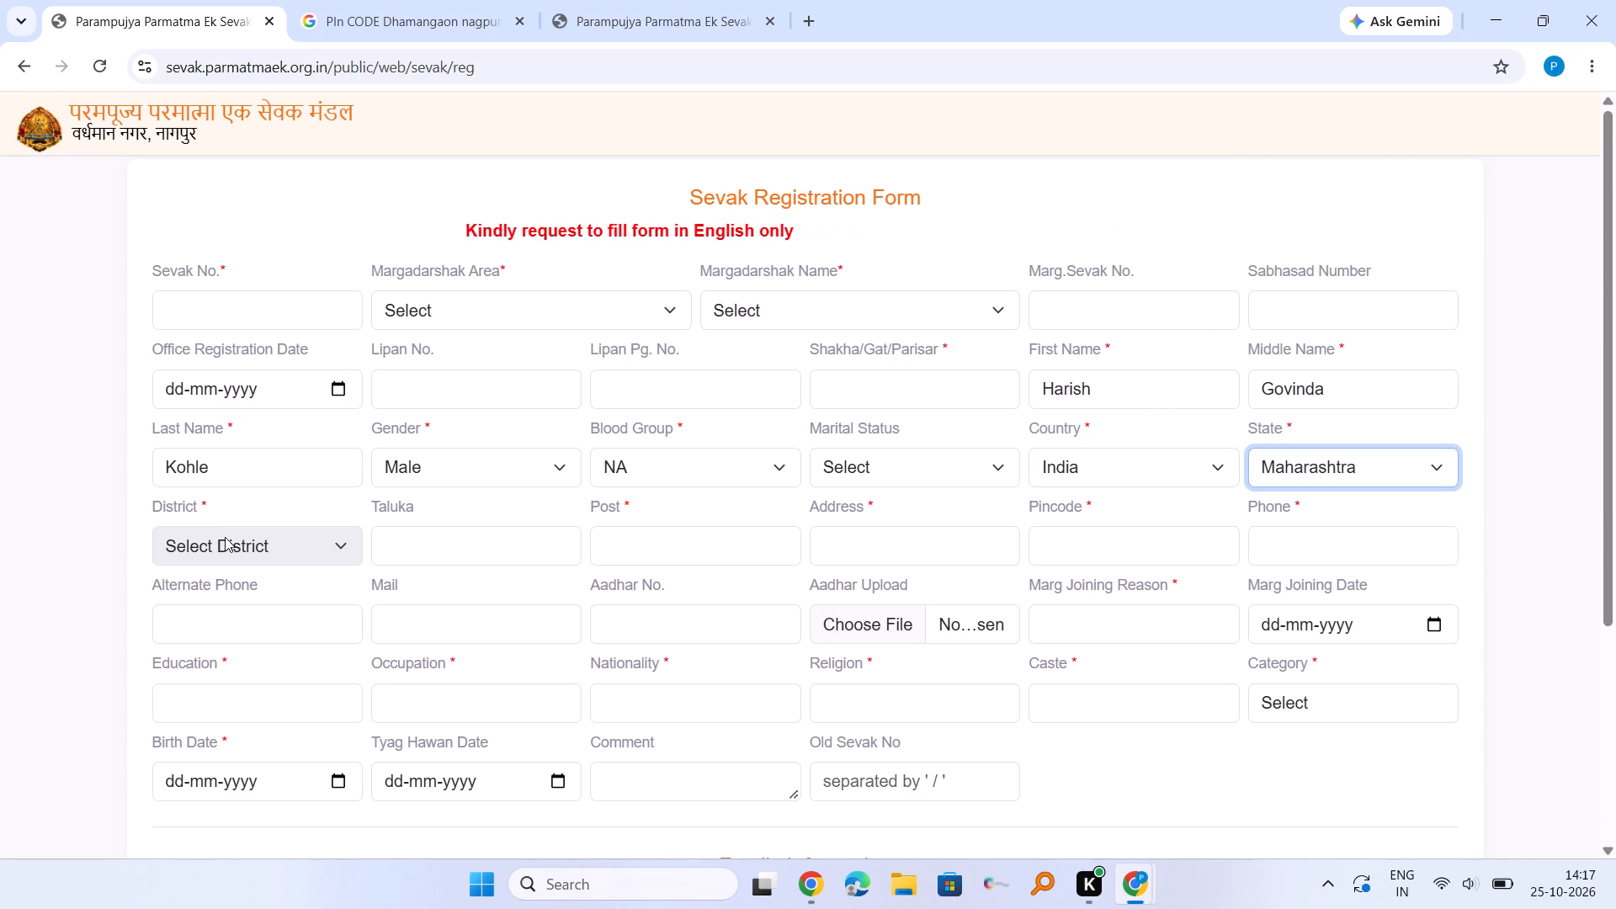
left_click(232, 534)
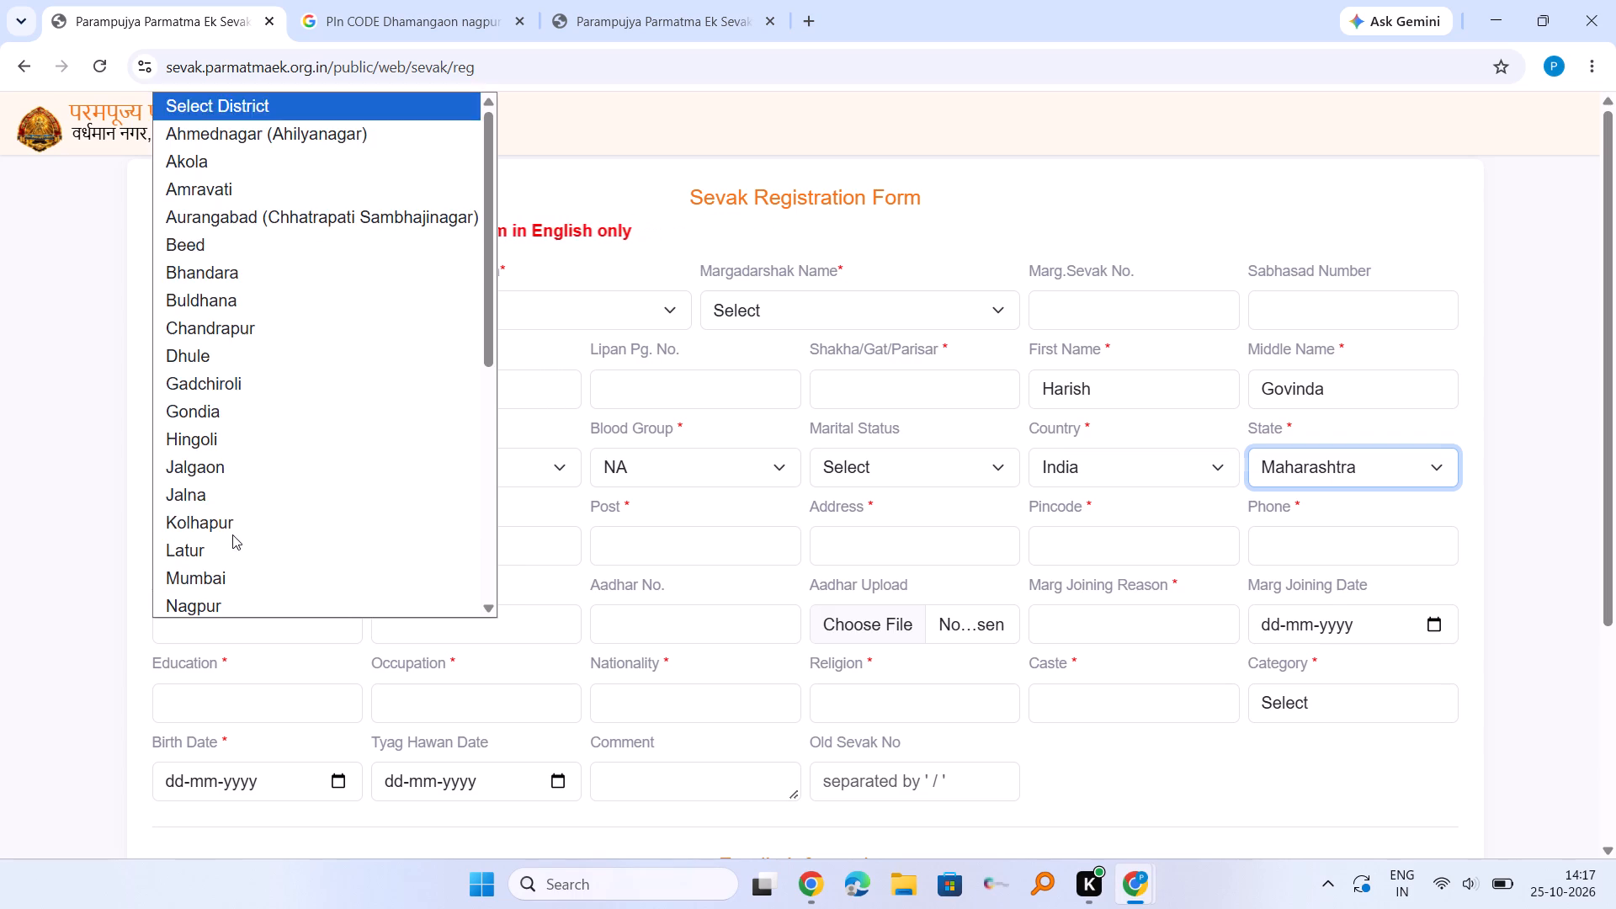
type("bha")
key("Return")
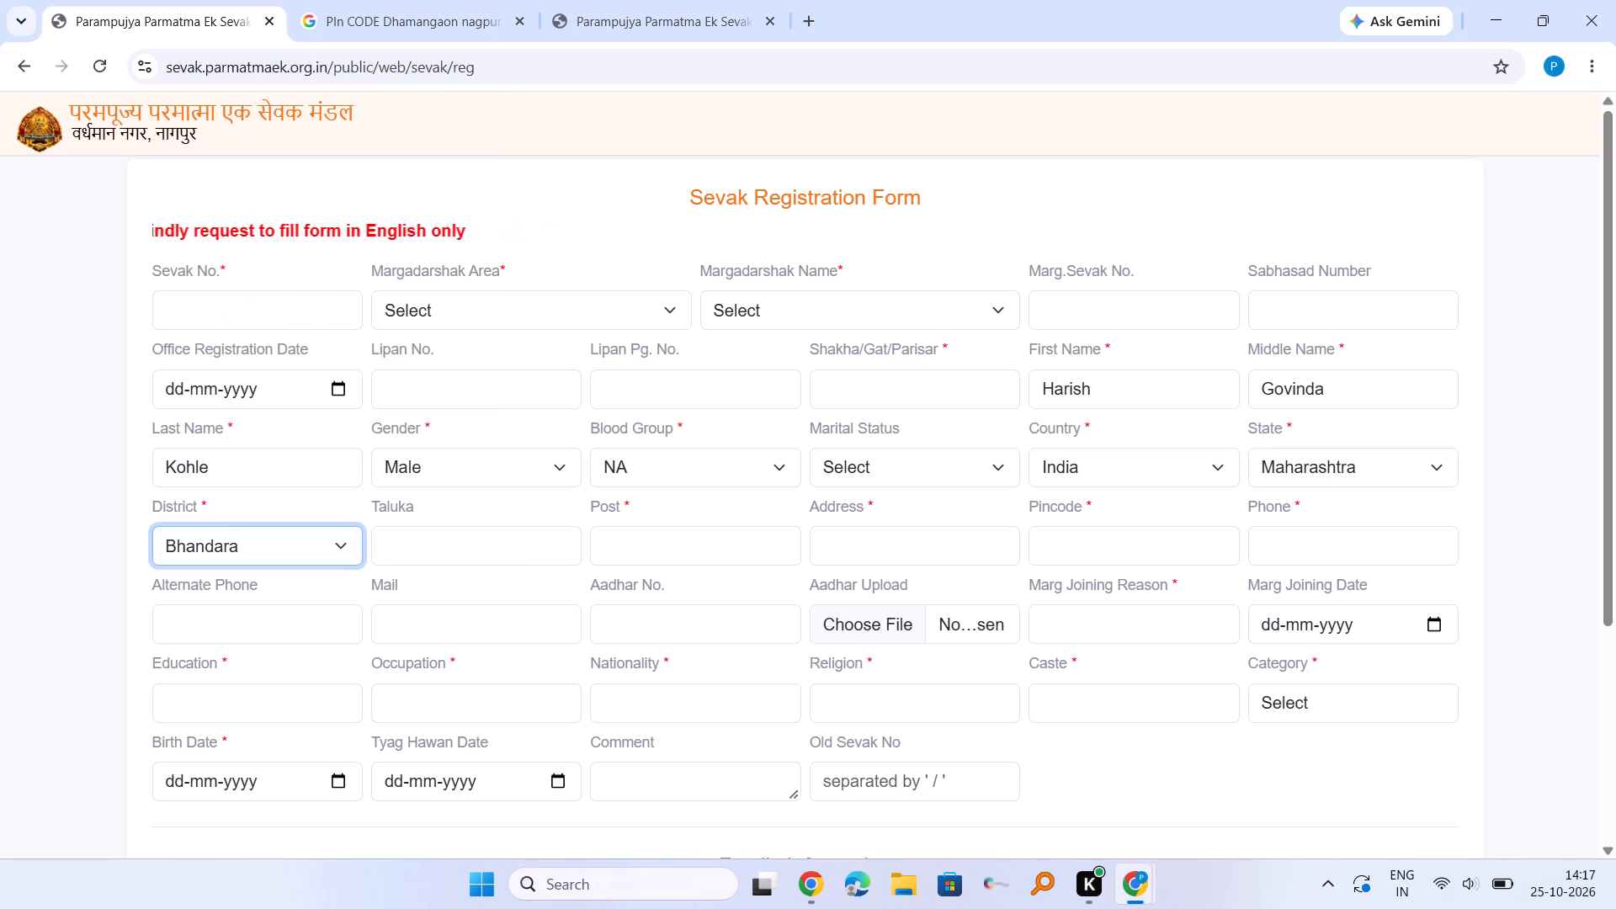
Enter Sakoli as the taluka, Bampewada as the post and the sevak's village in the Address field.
left_click(409, 558)
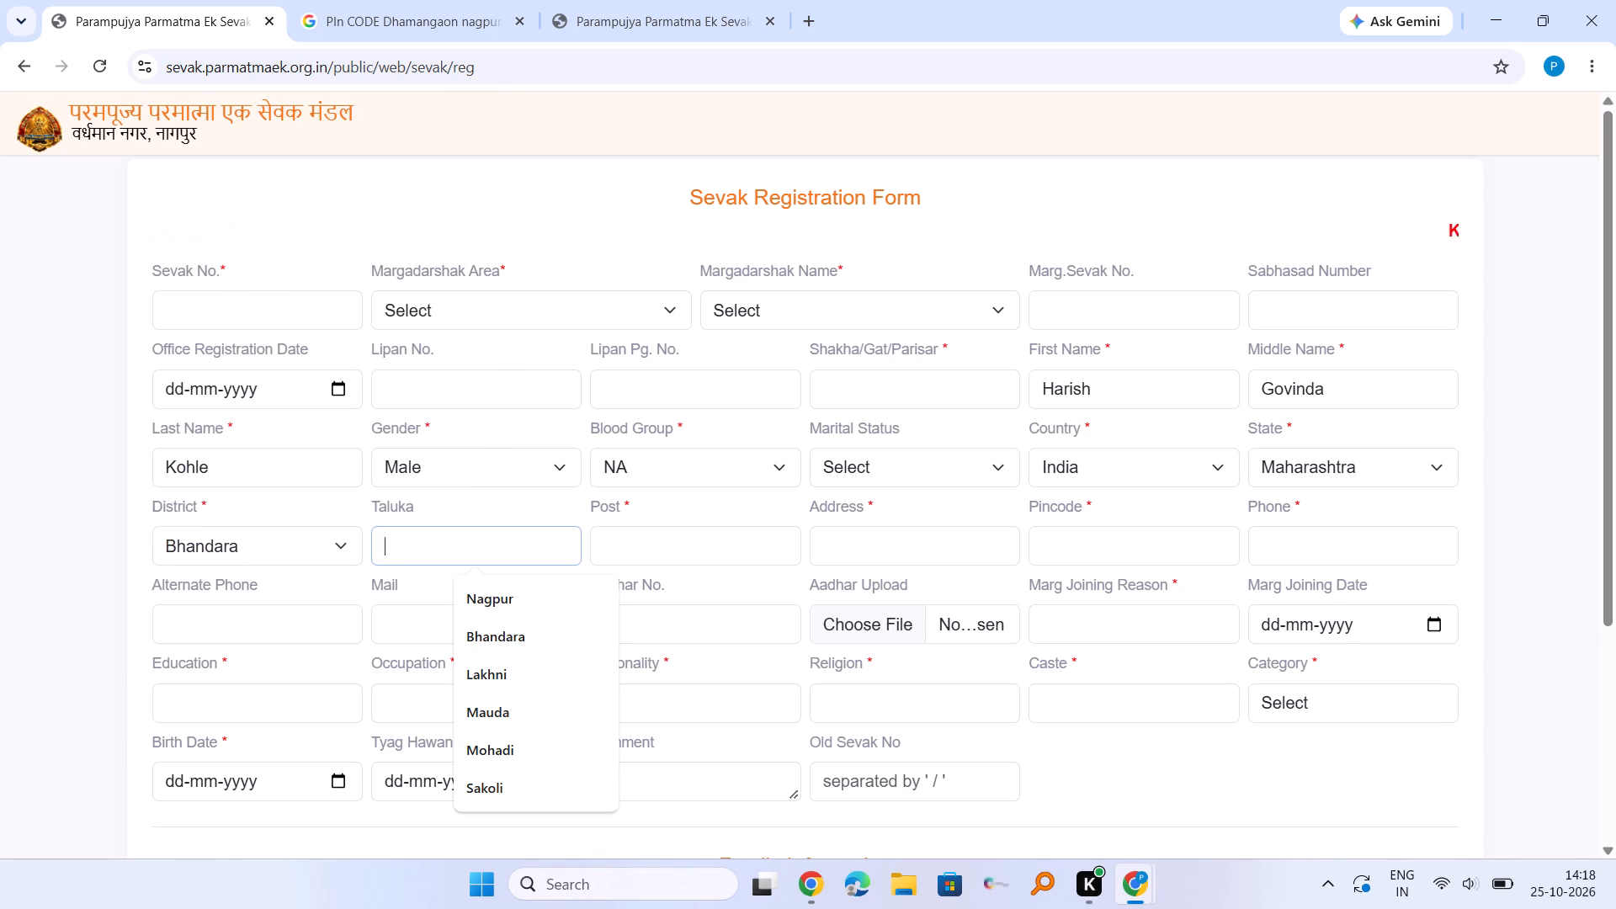
type("akoli")
left_click(624, 559)
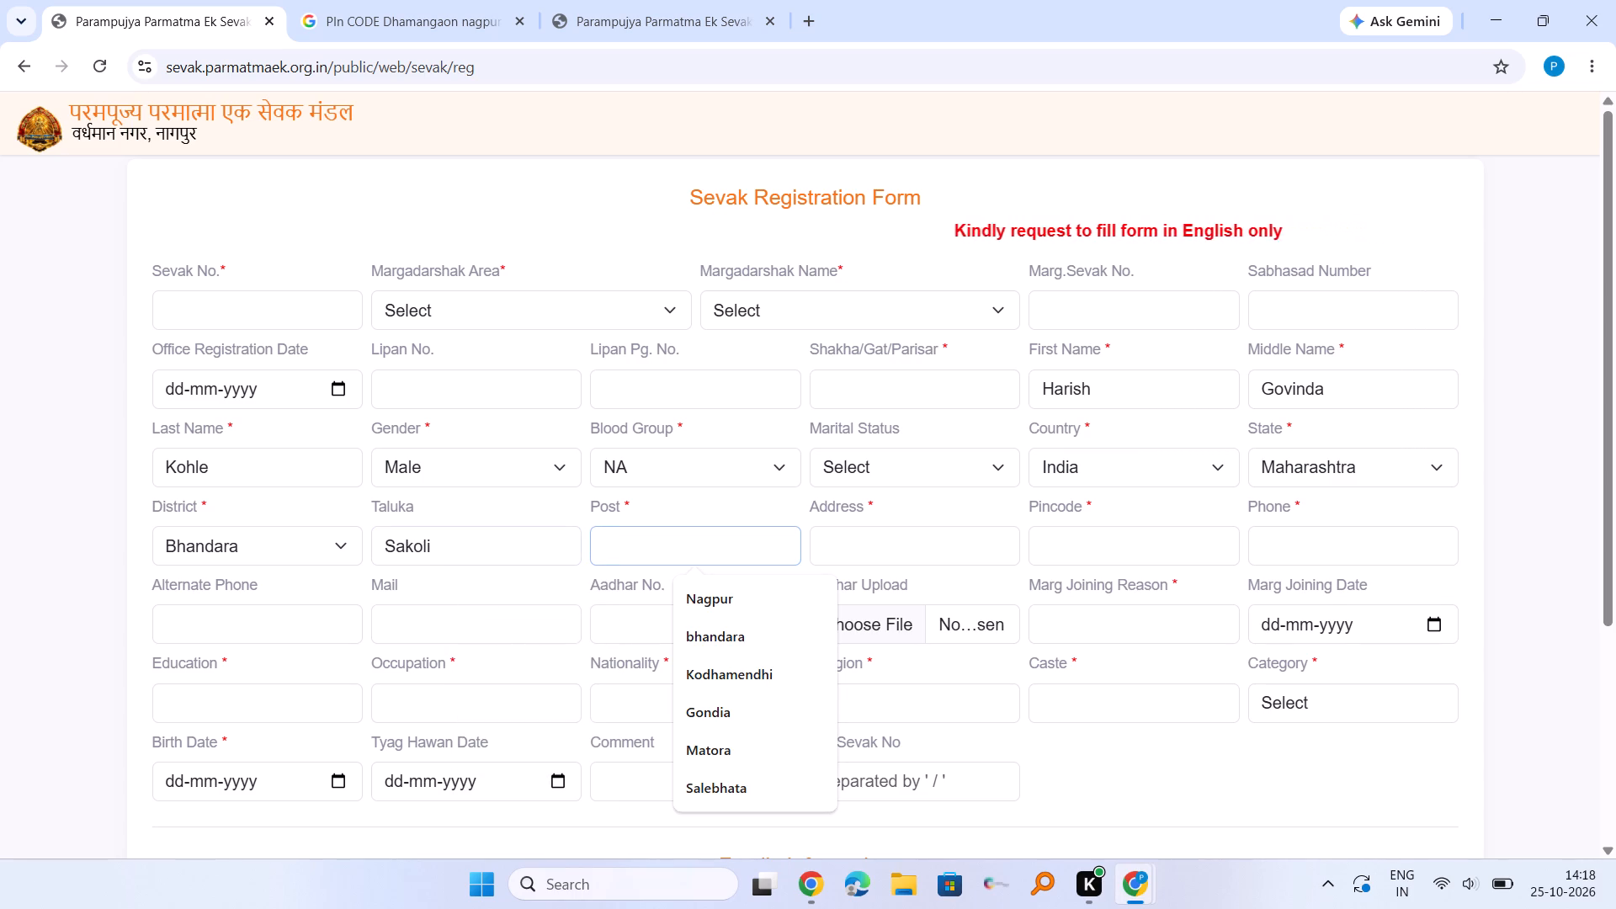
key("b")
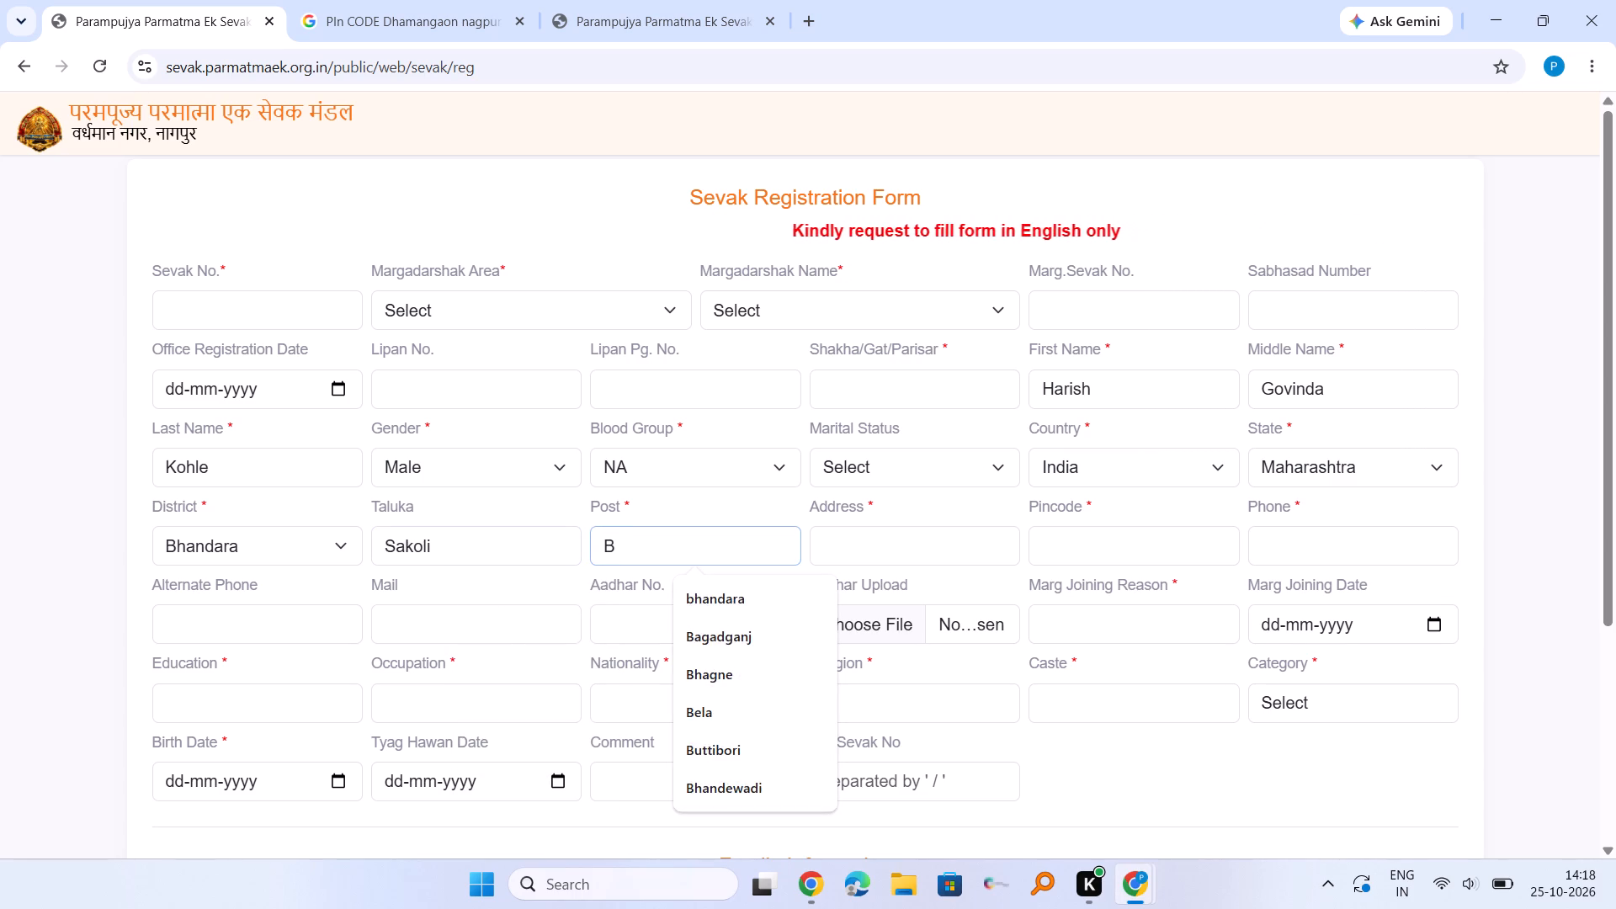
type("ampewada")
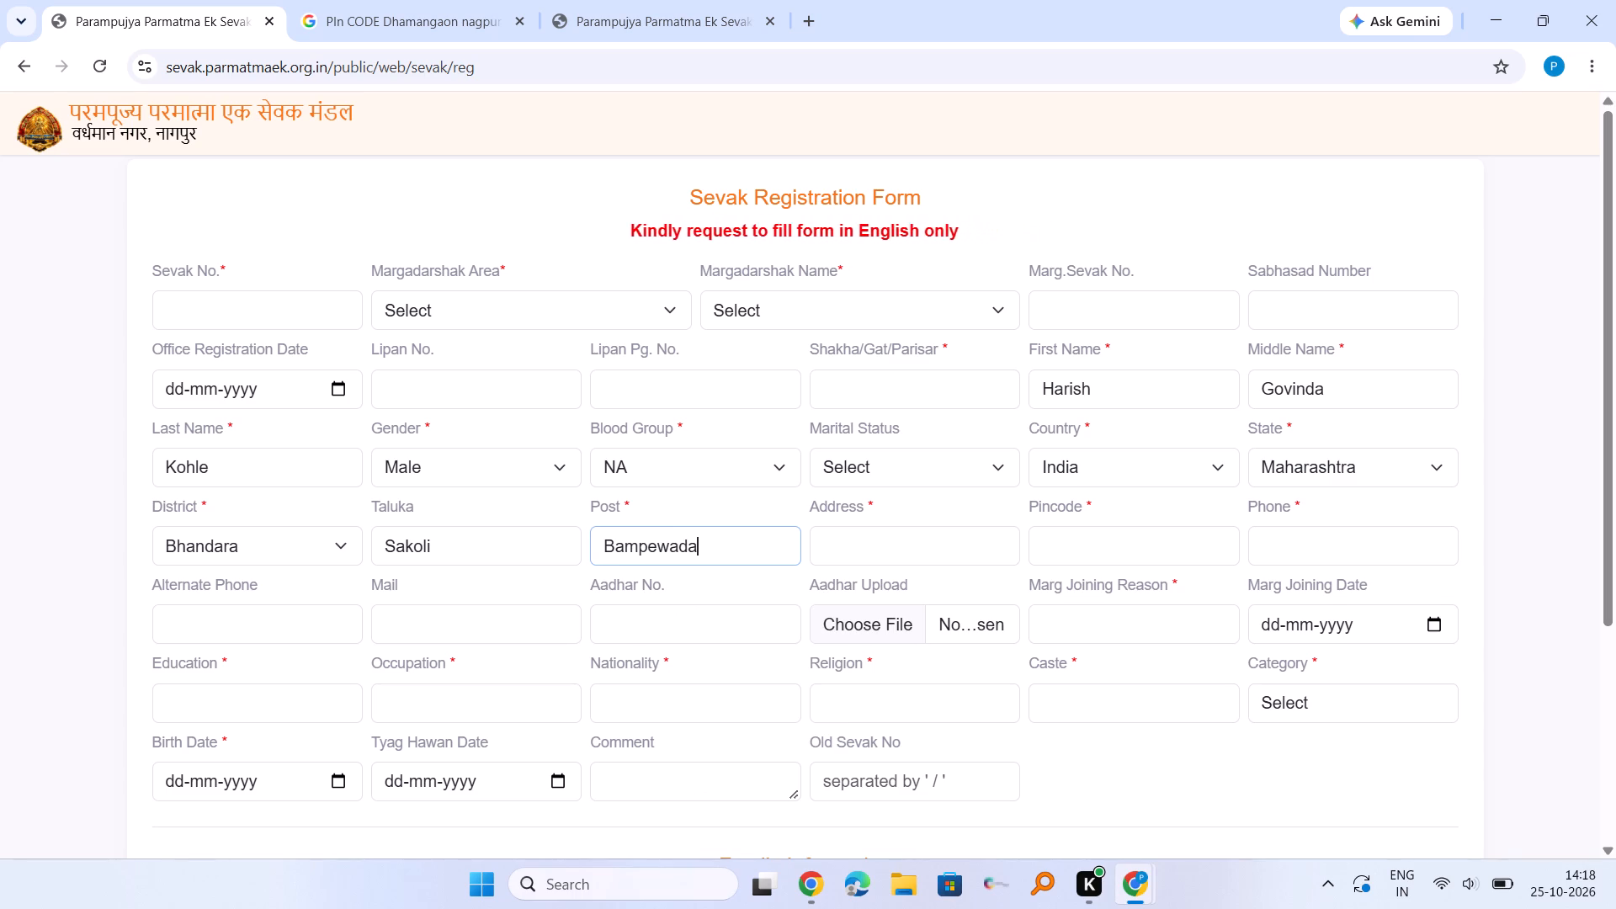
left_click(793, 546)
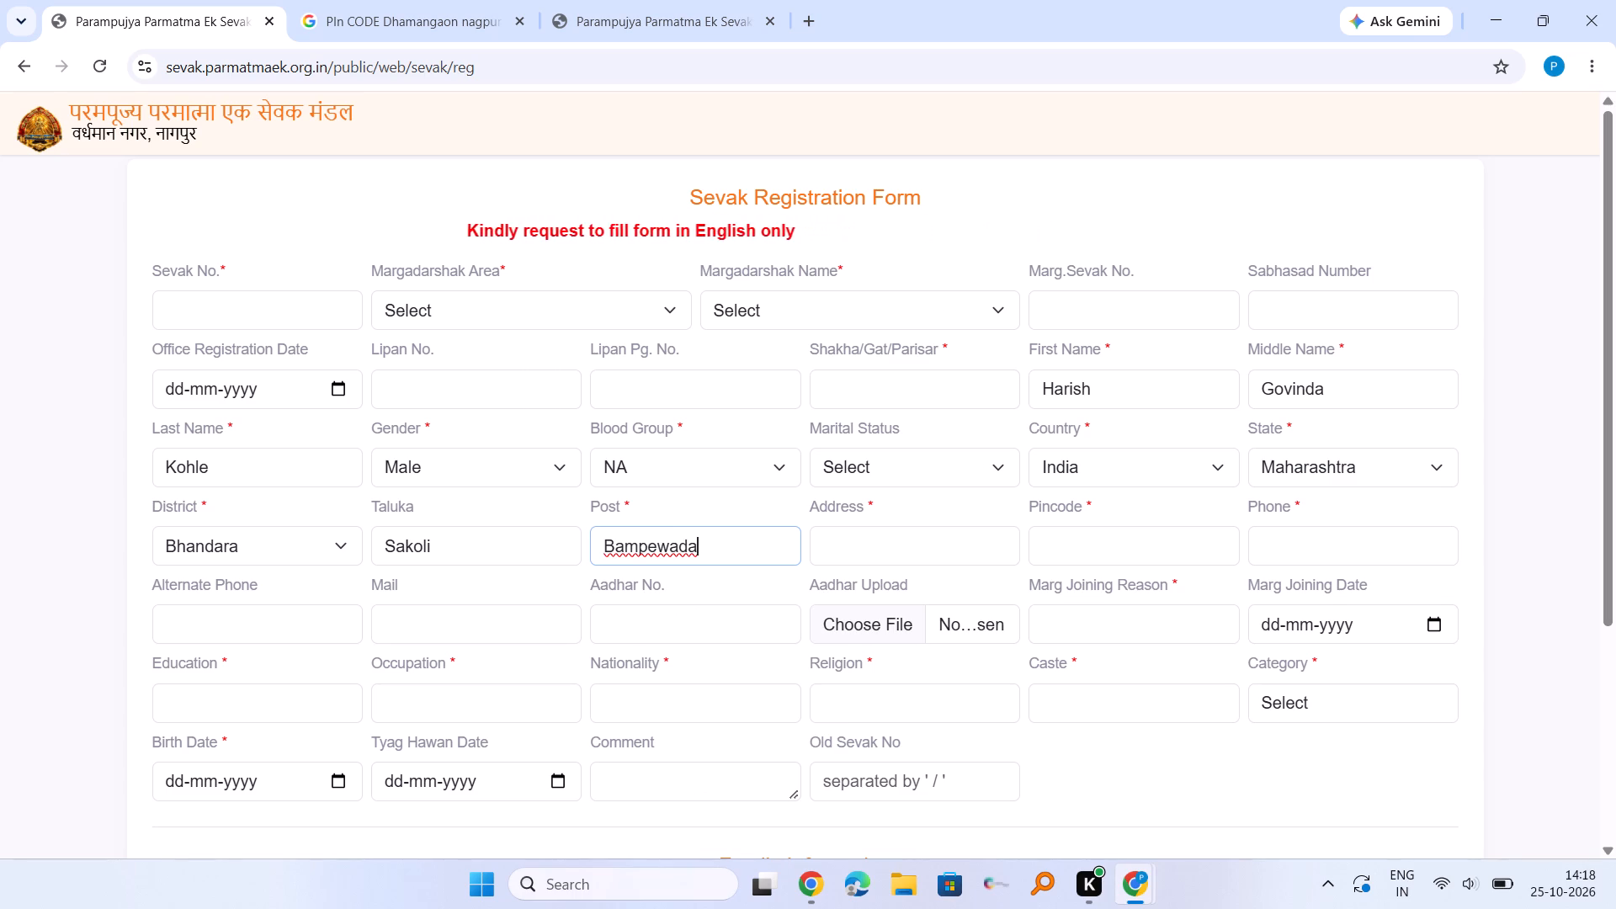
left_click(865, 550)
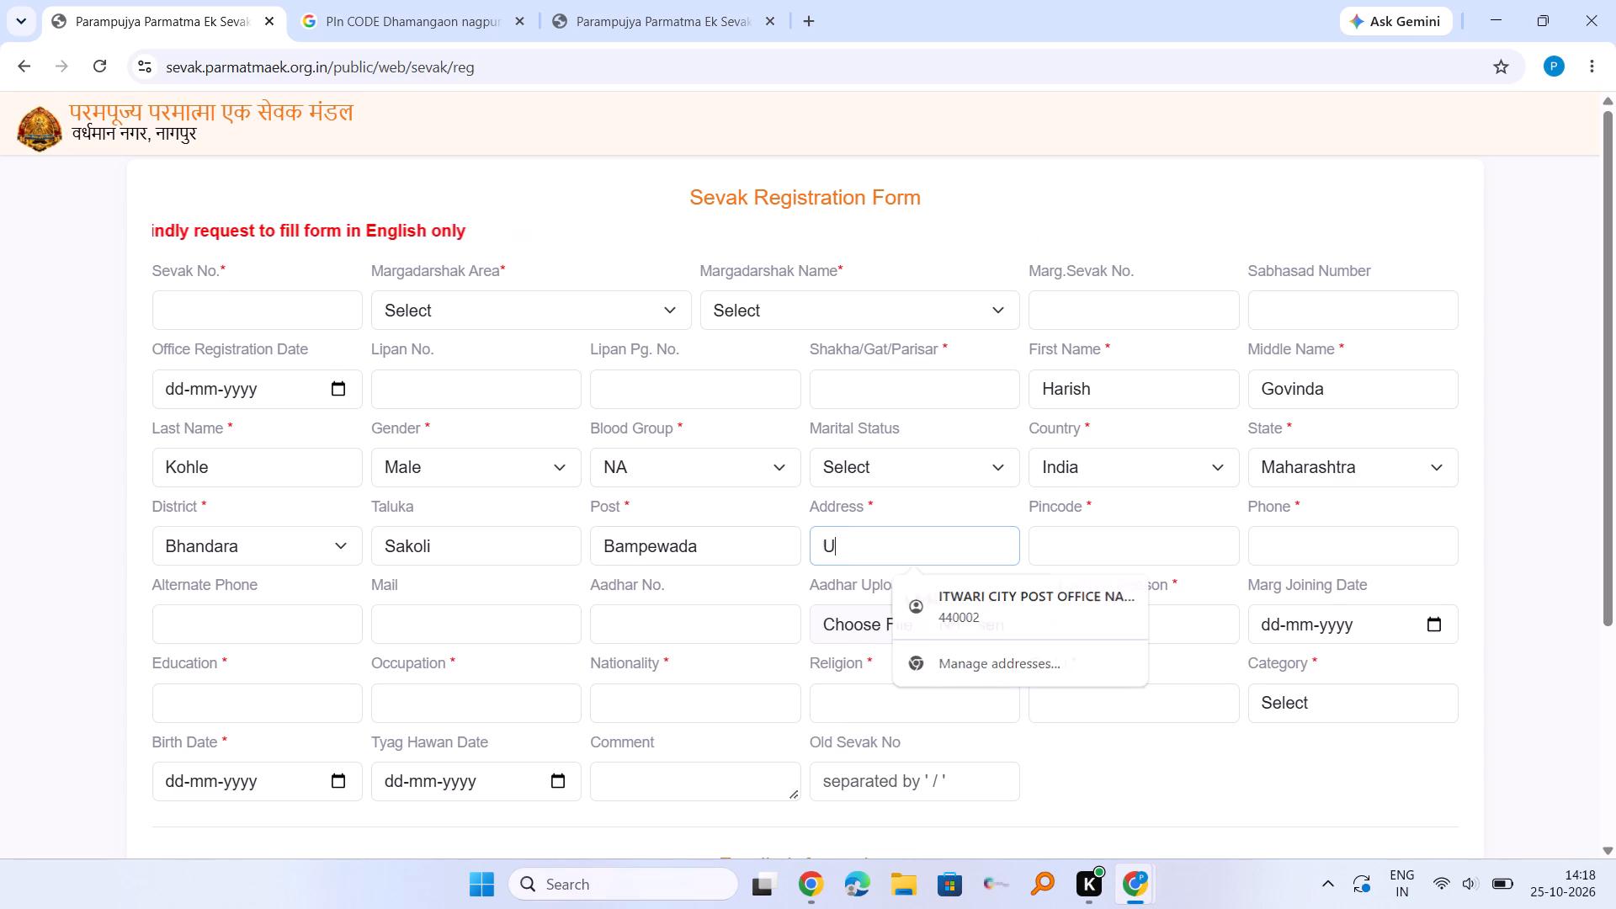
type("arzari")
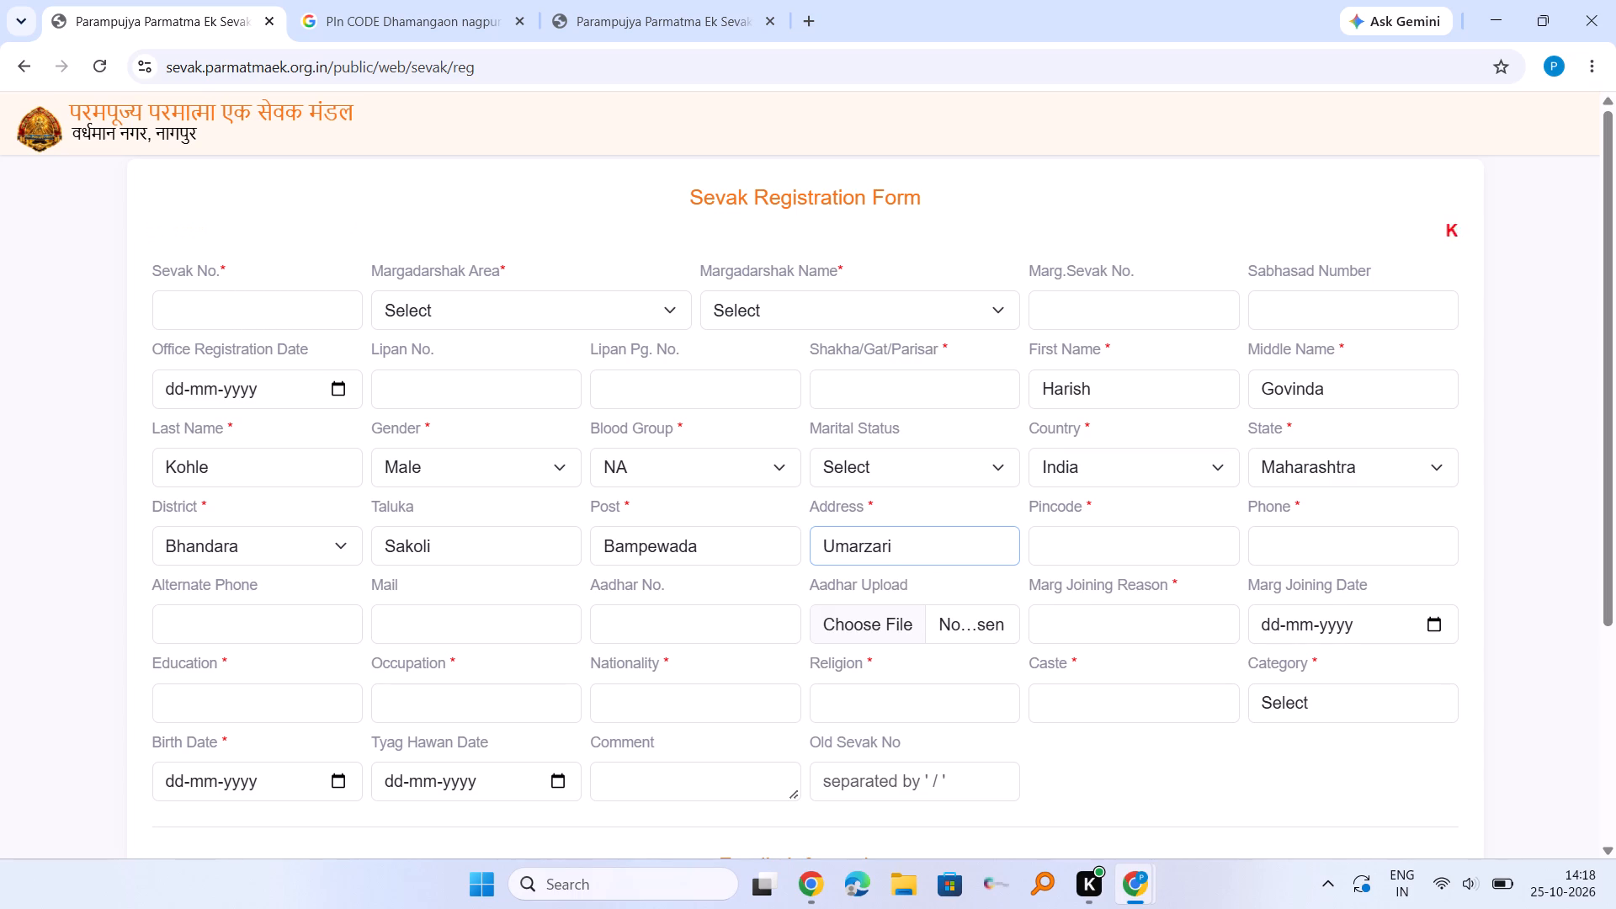
Copy the village name from the Address field and search Google for its PIN code in Bhandara.
left_click(1101, 559)
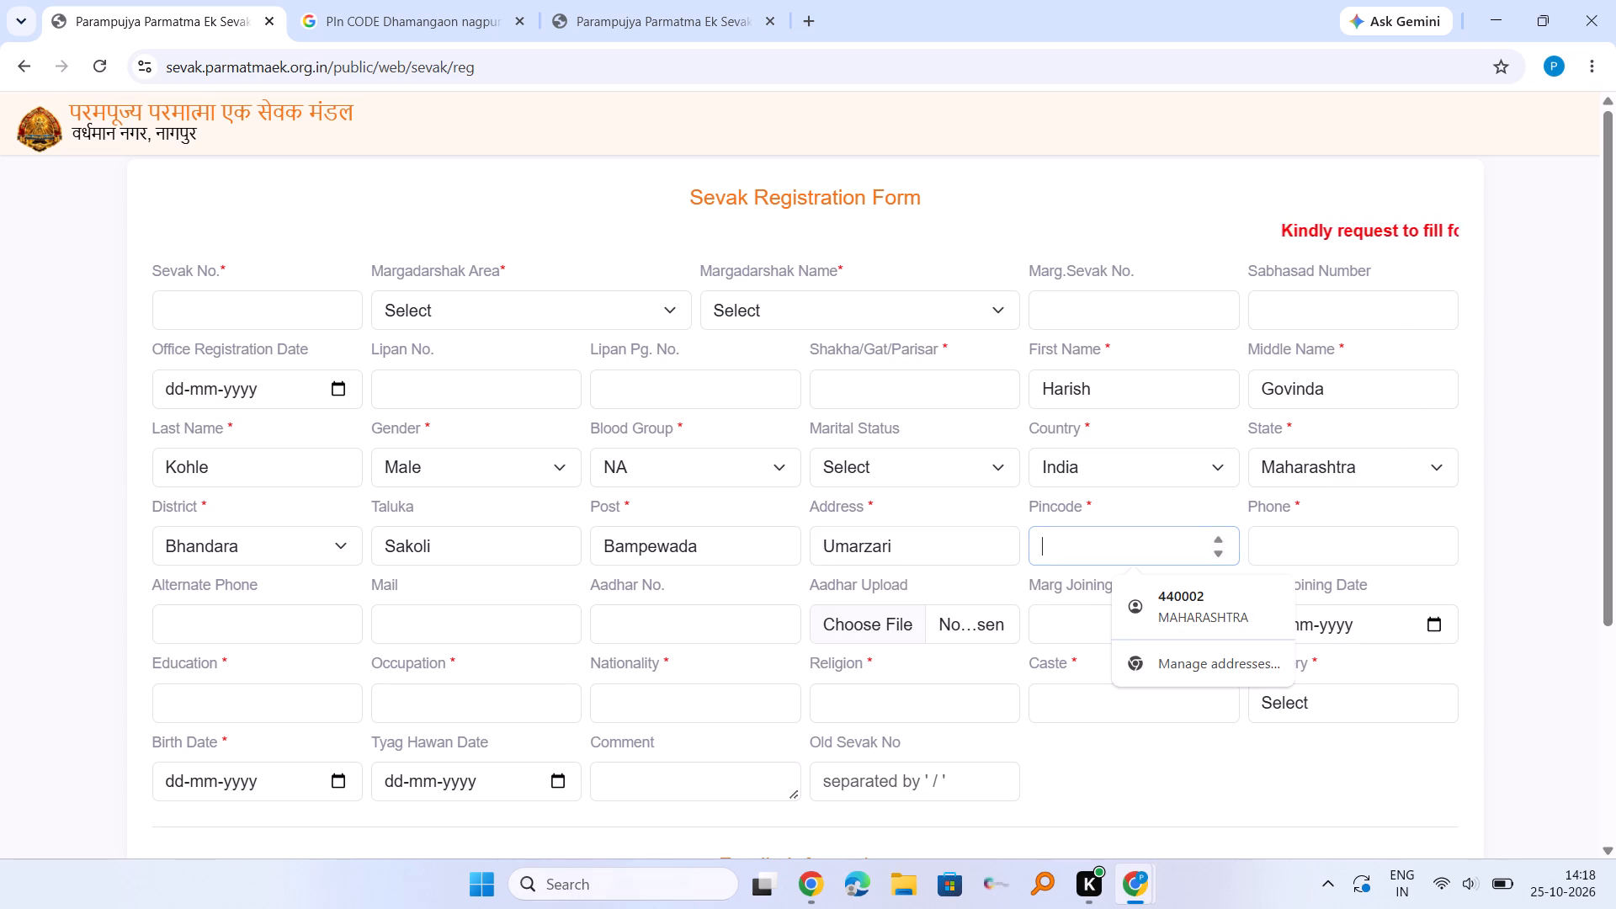
double_click(847, 550)
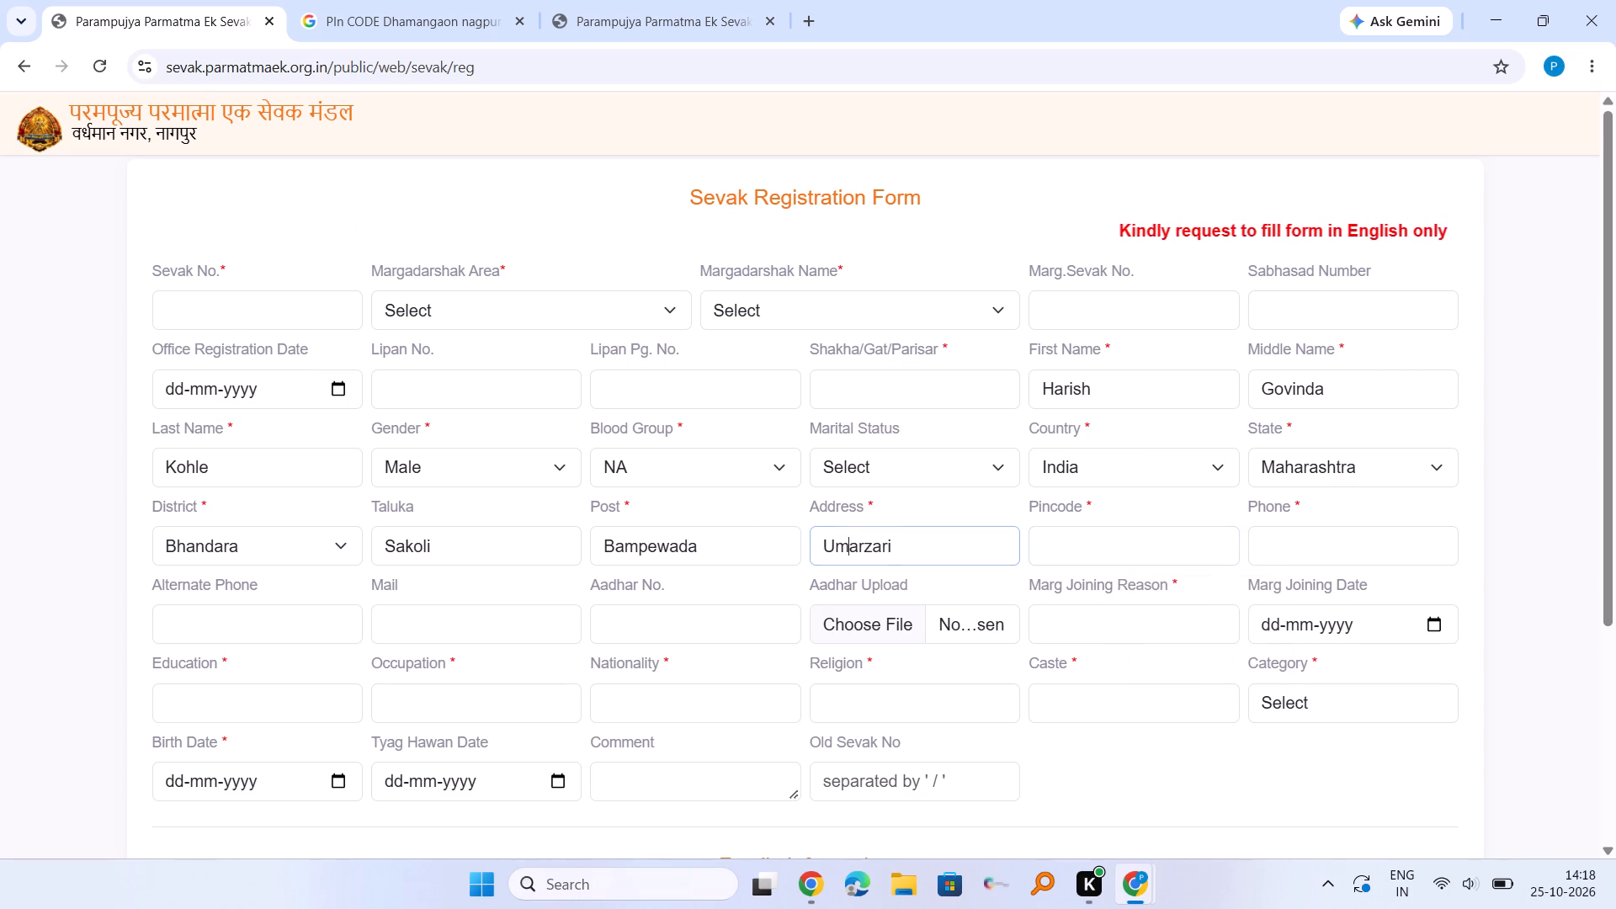
key("ctrl+c")
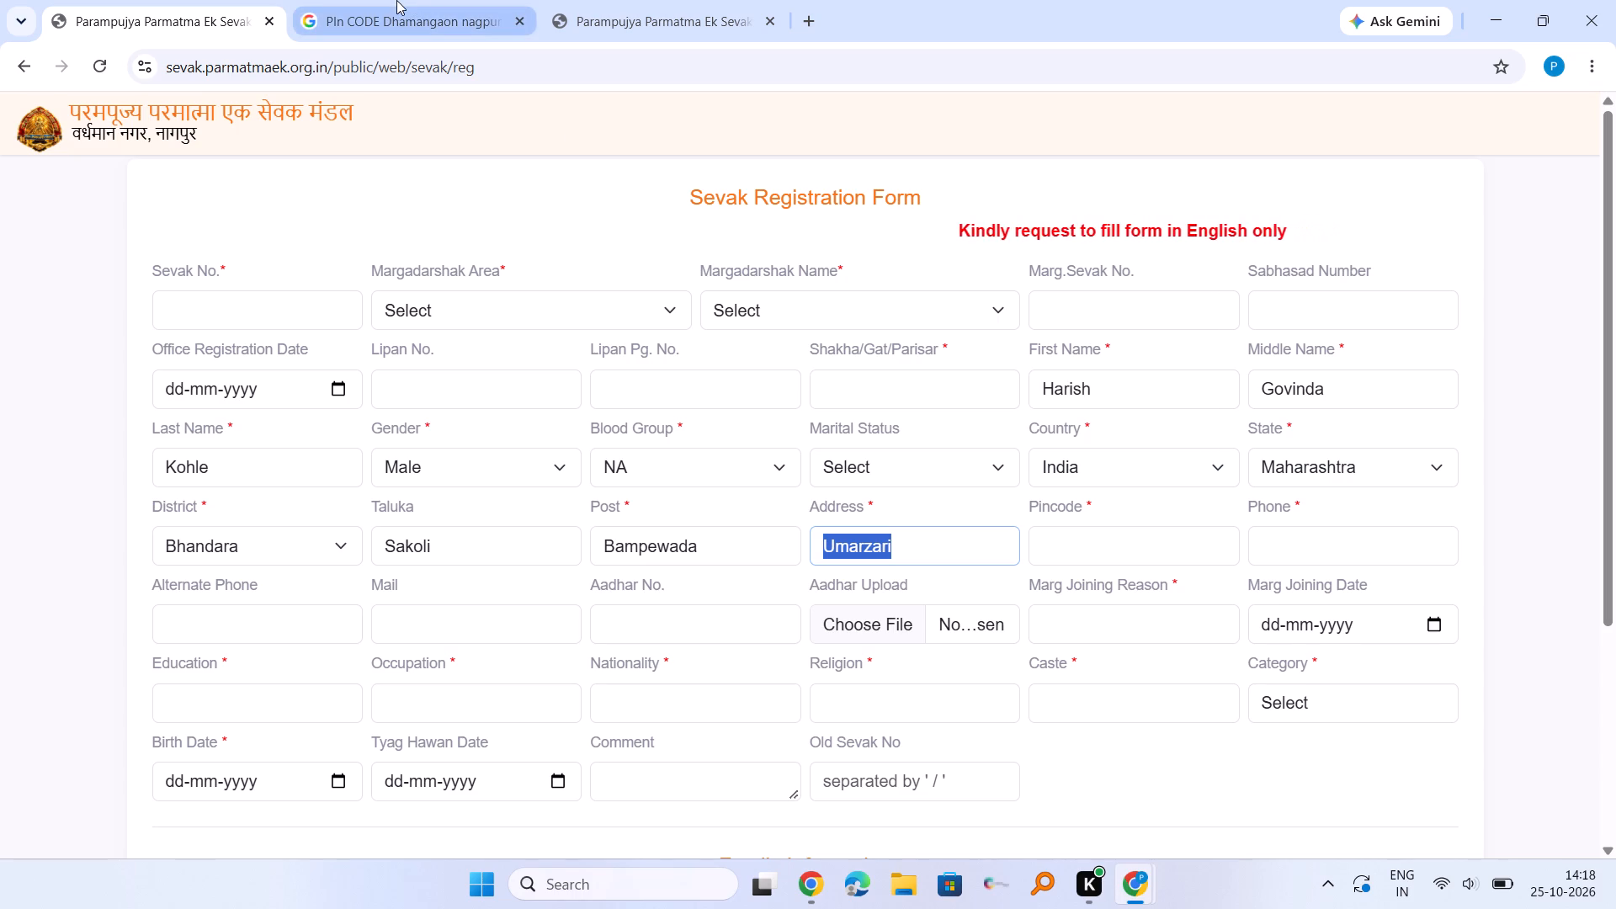
left_click(396, 0)
left_click_drag(483, 145, 332, 130)
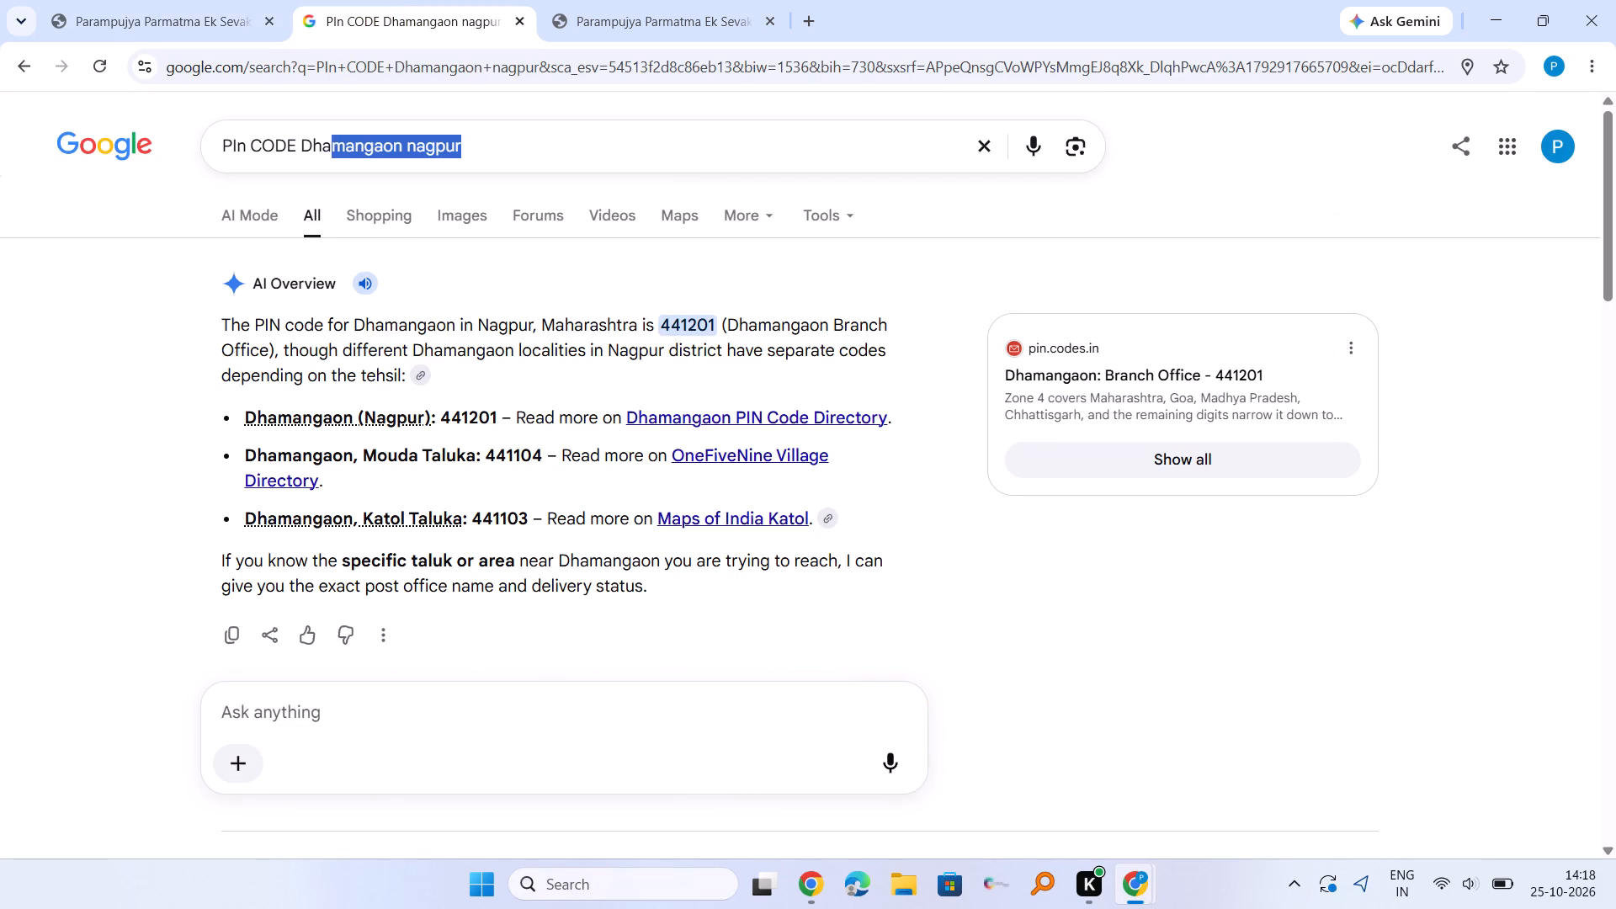
left_click_drag(332, 130, 304, 132)
key("BackSpace")
key("ctrl+v")
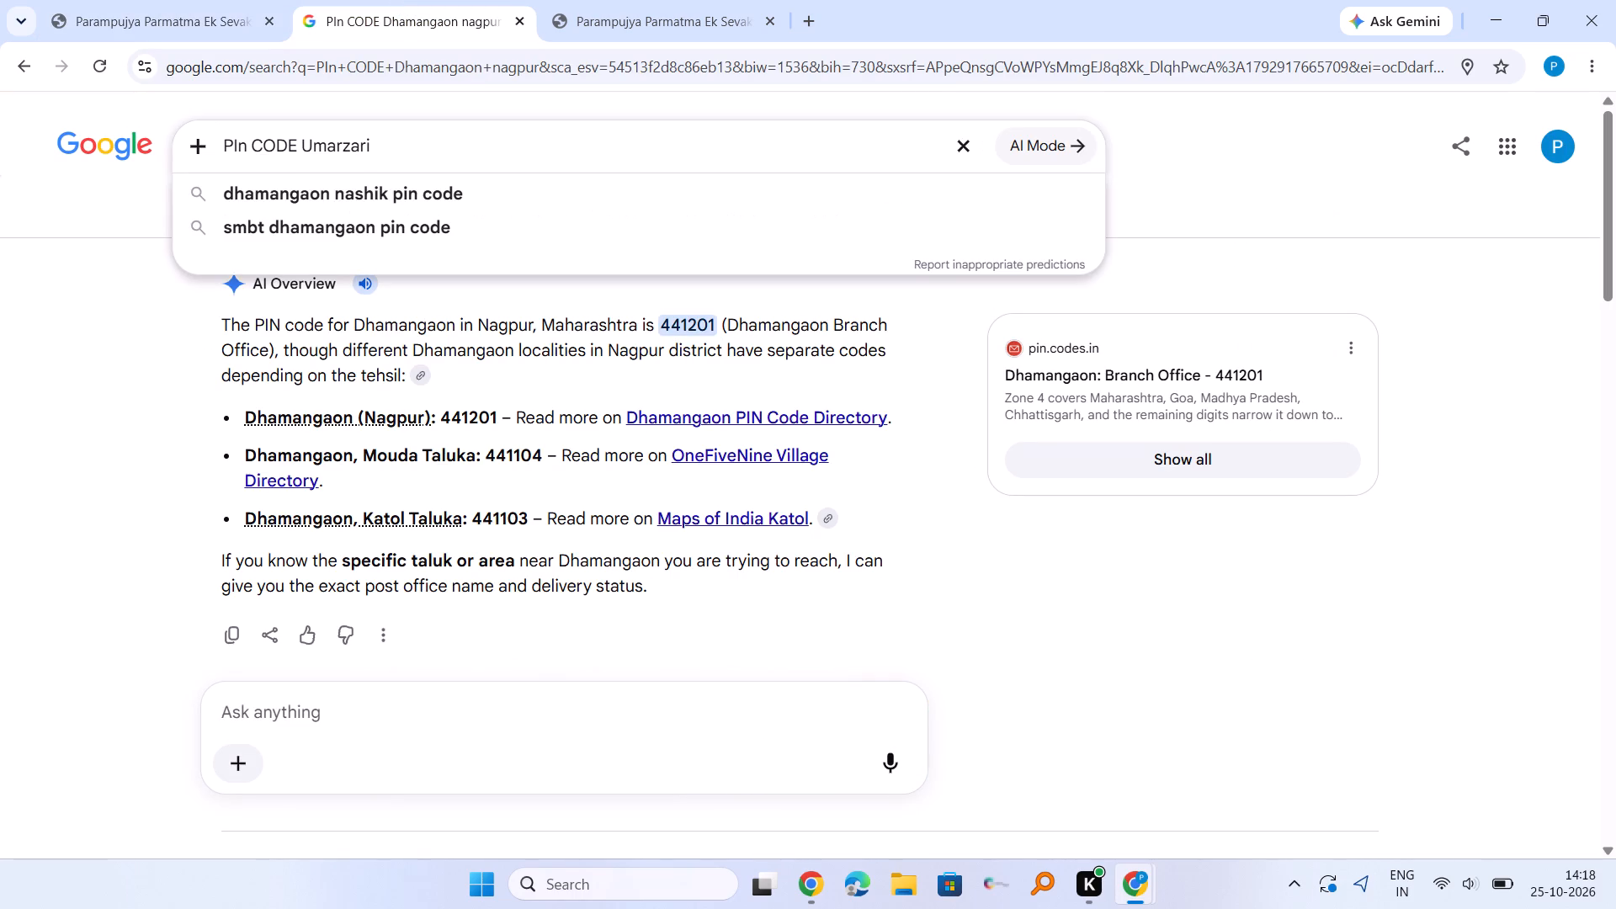
key("space")
type("bhandara")
key("Return")
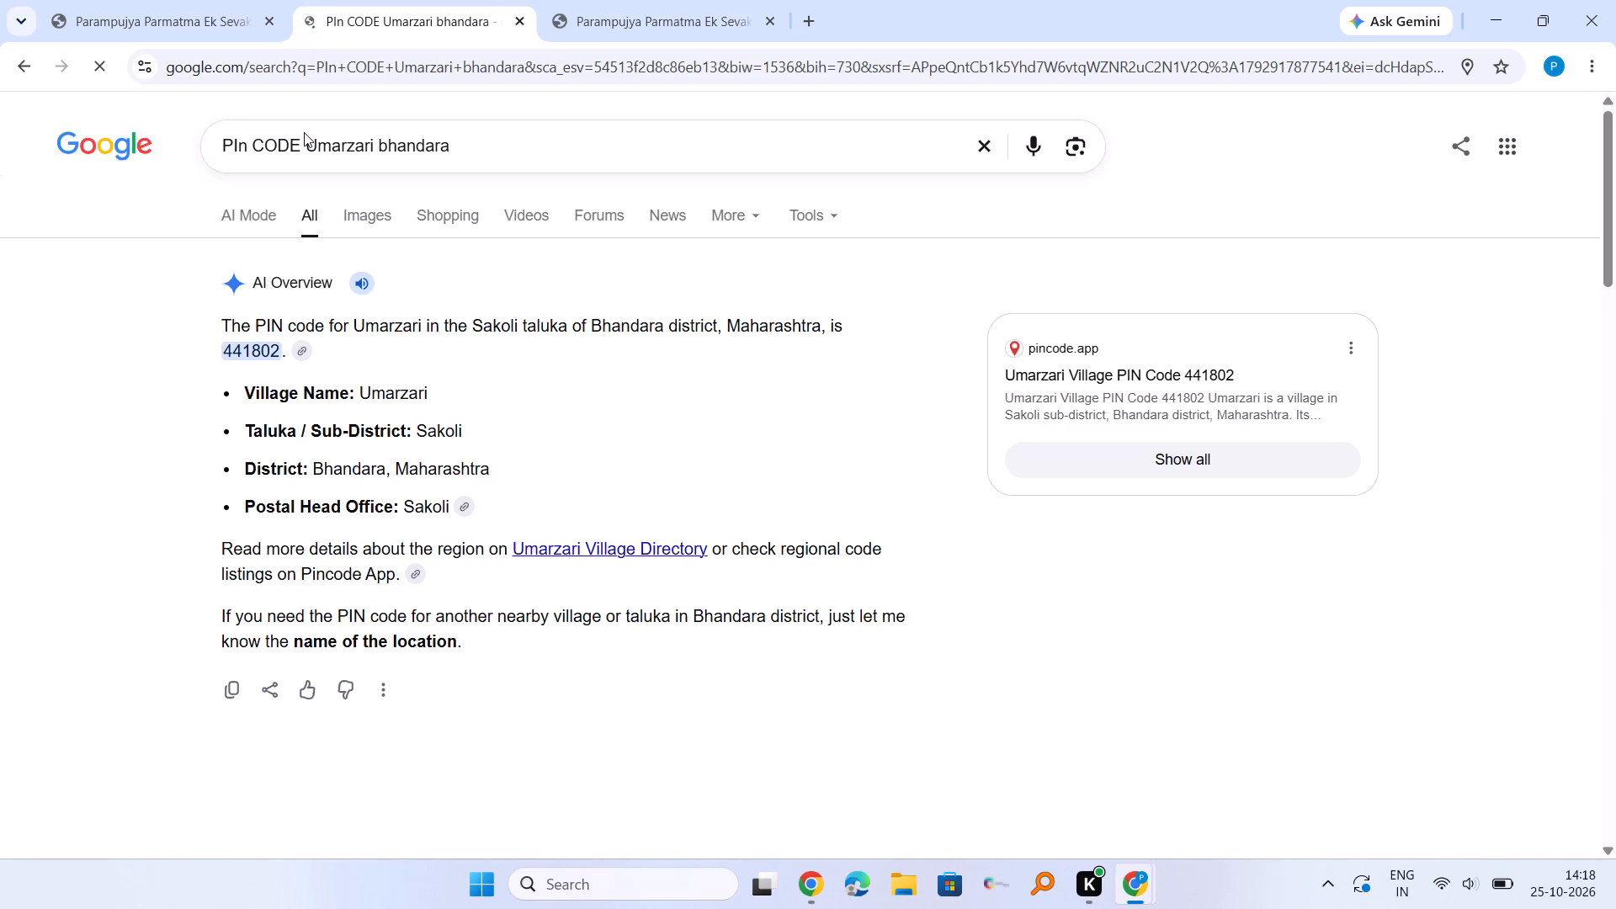
Copy the village's PIN code from the search result and return to the registration form.
double_click(245, 350)
key("ctrl+c")
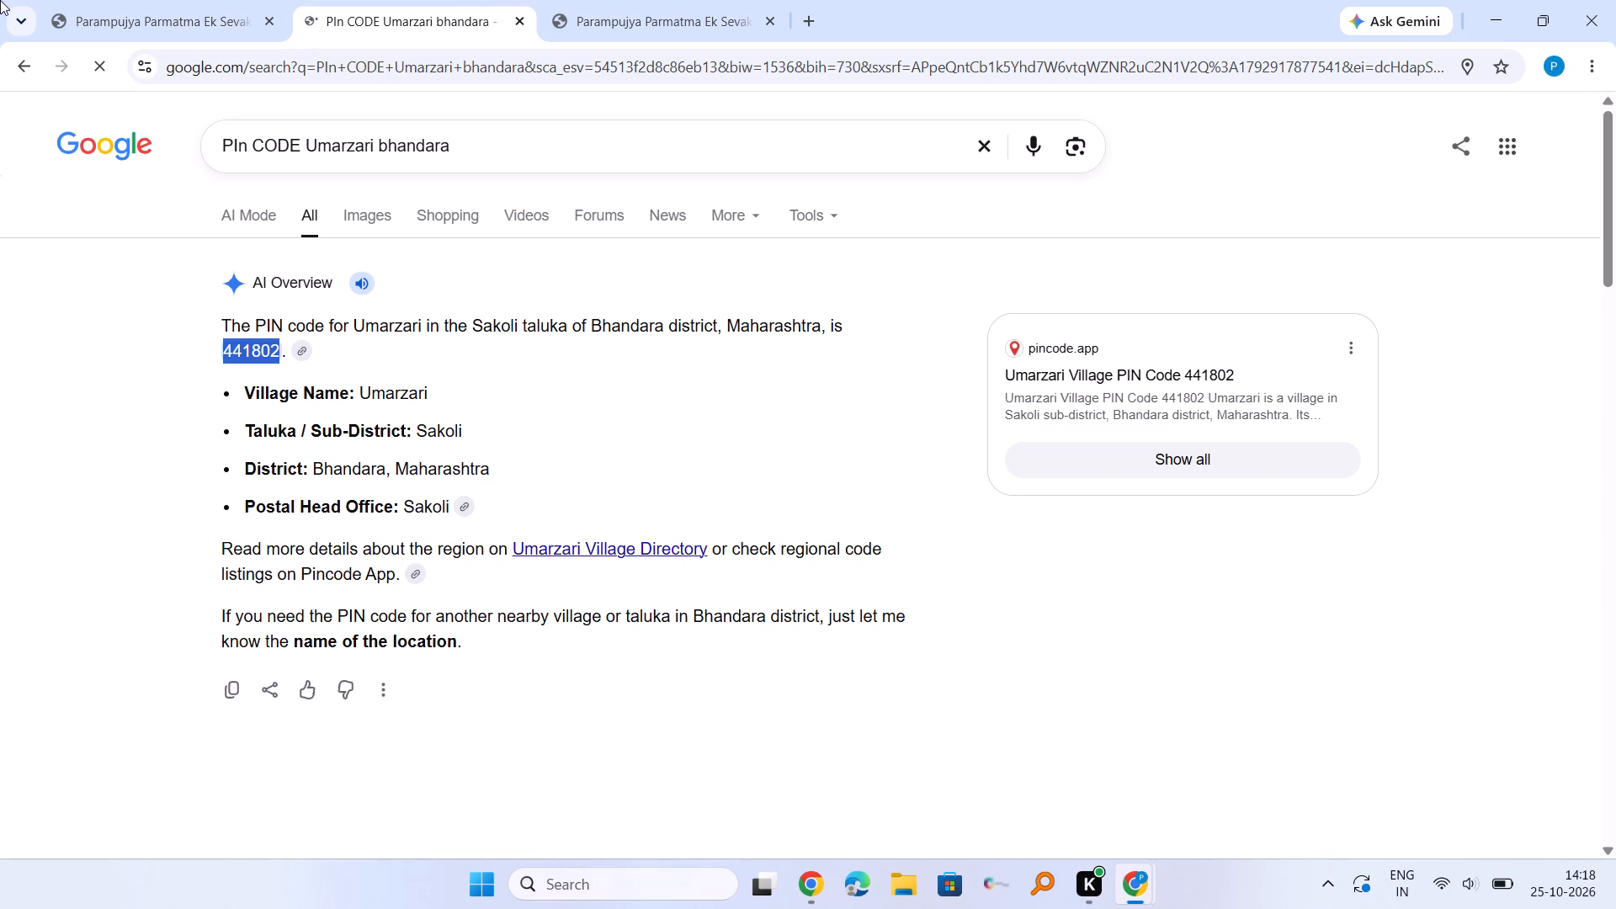
left_click(162, 11)
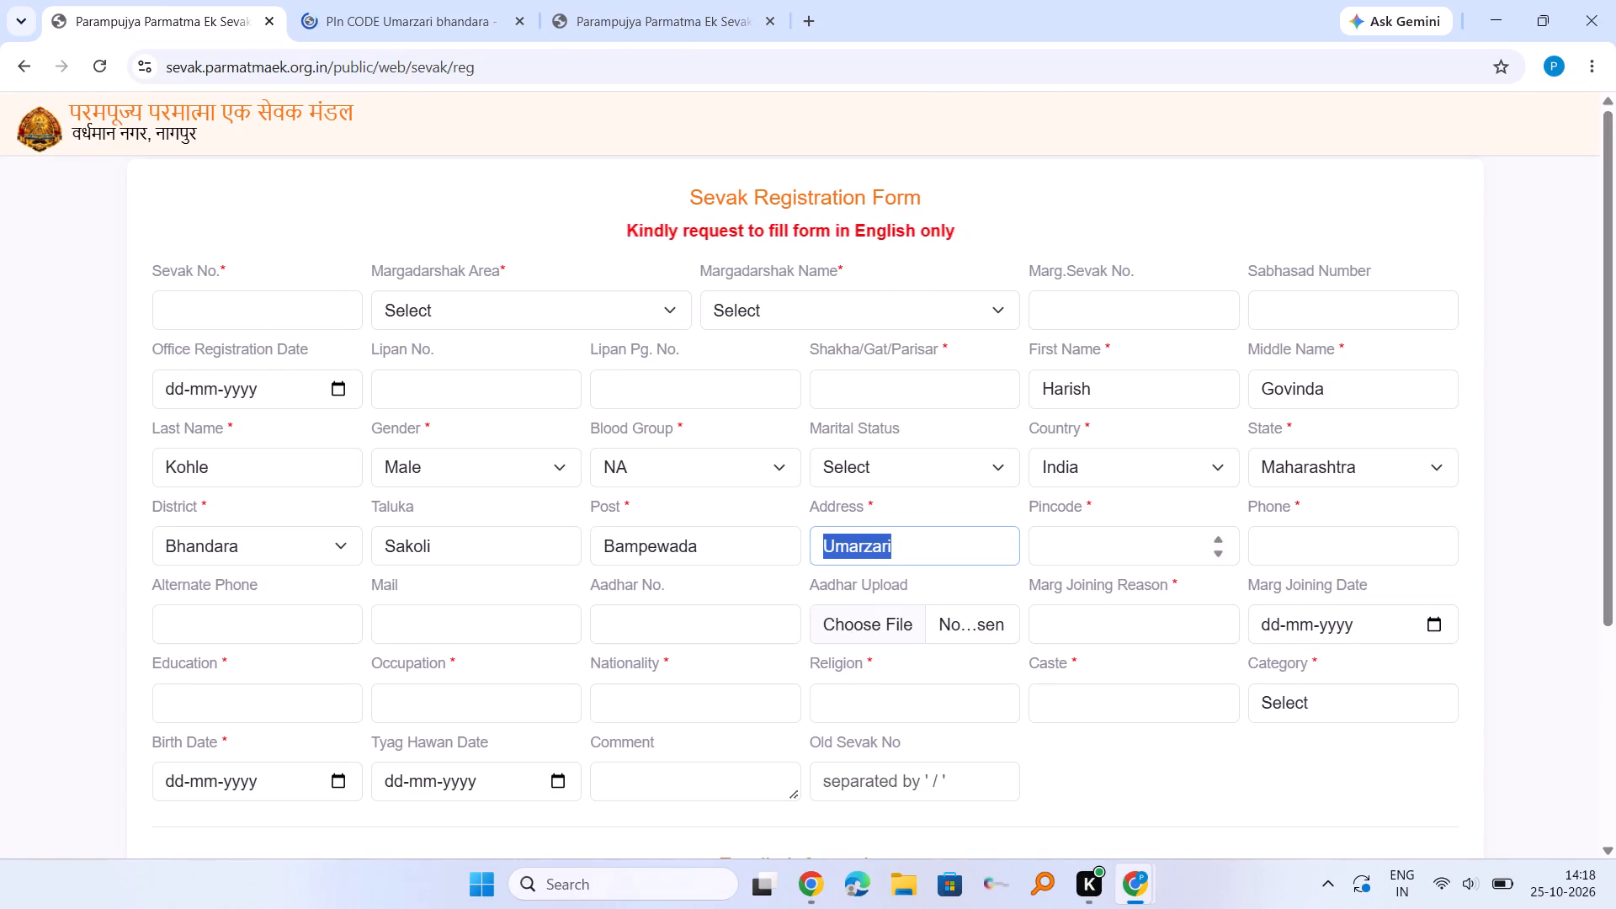
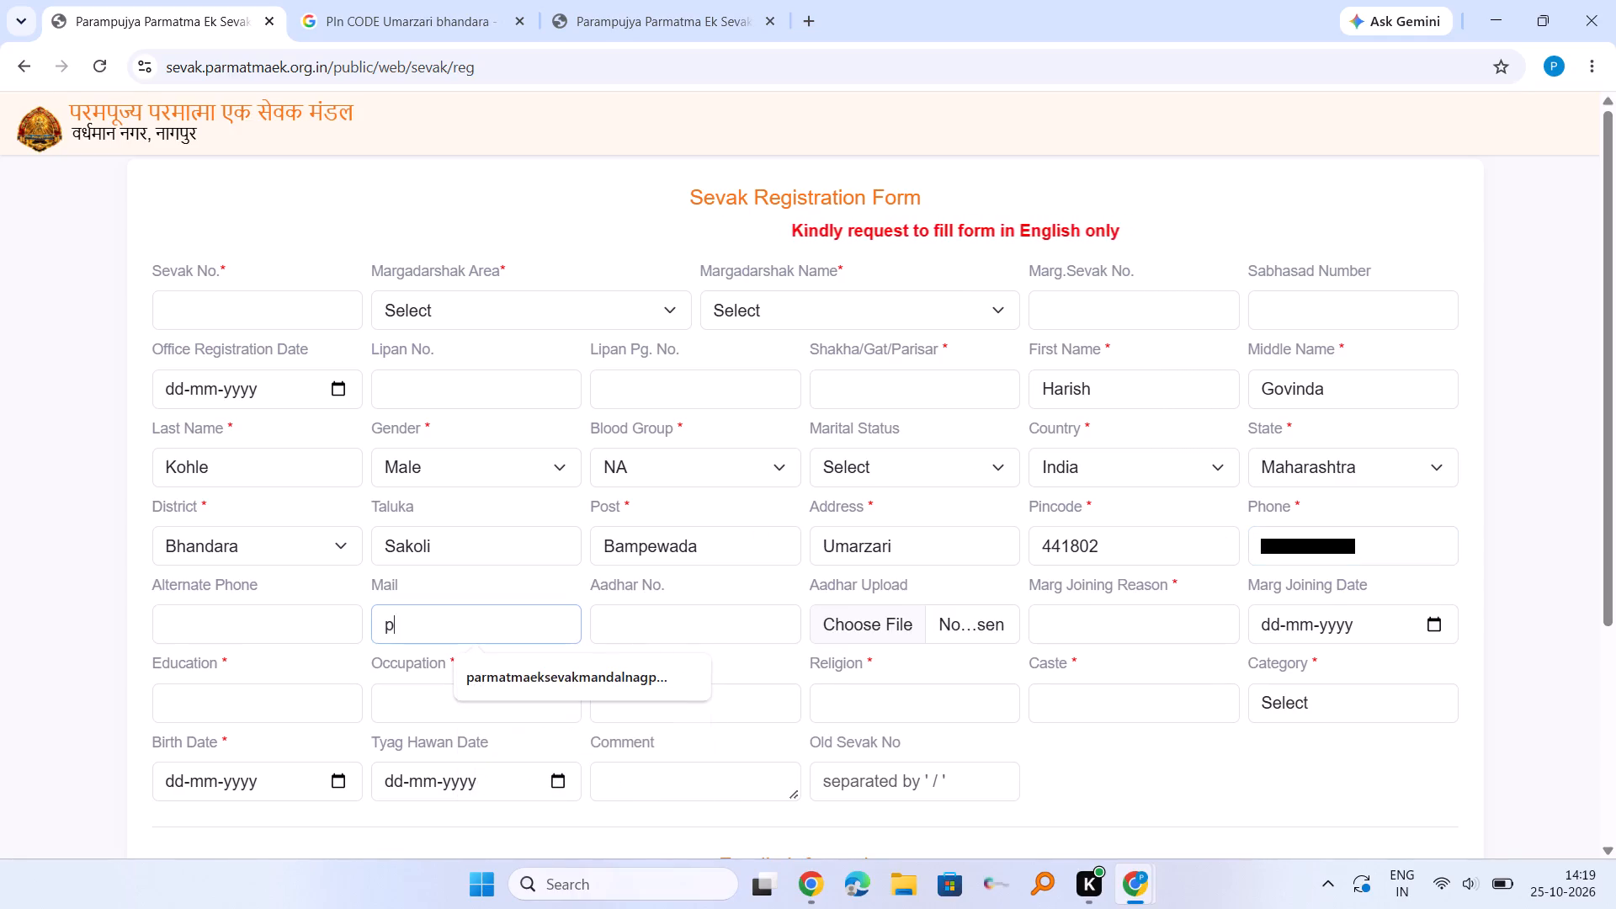
Fill Mail with the mandal's saved e-mail address and set the Marg Joining Reason to Sharirikh dukh.
left_click(534, 684)
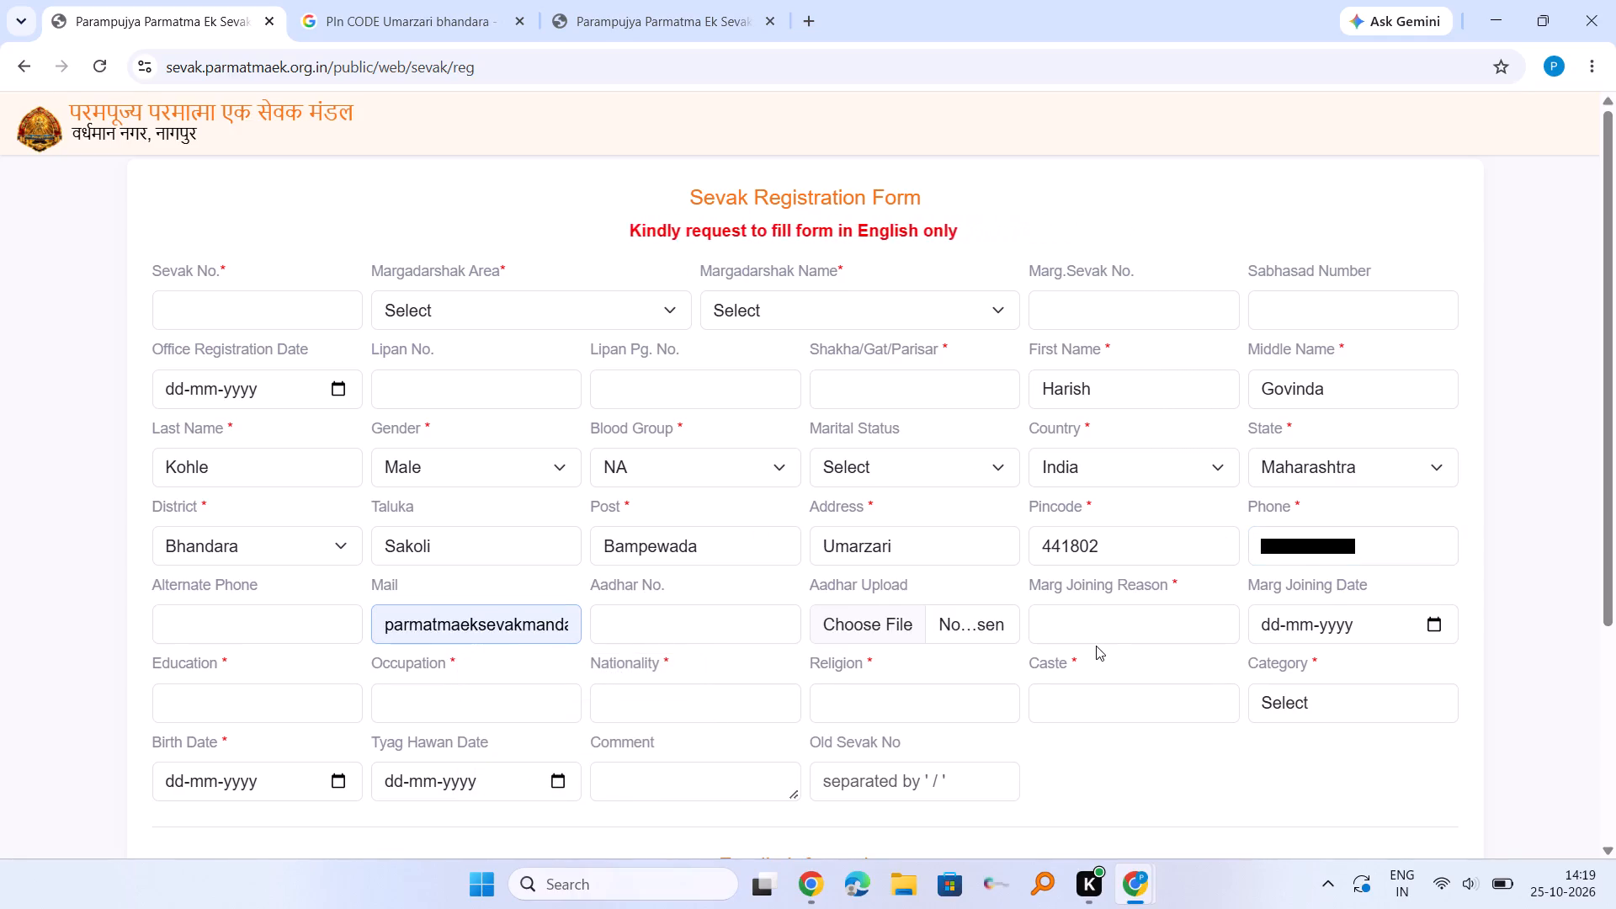
left_click(1098, 638)
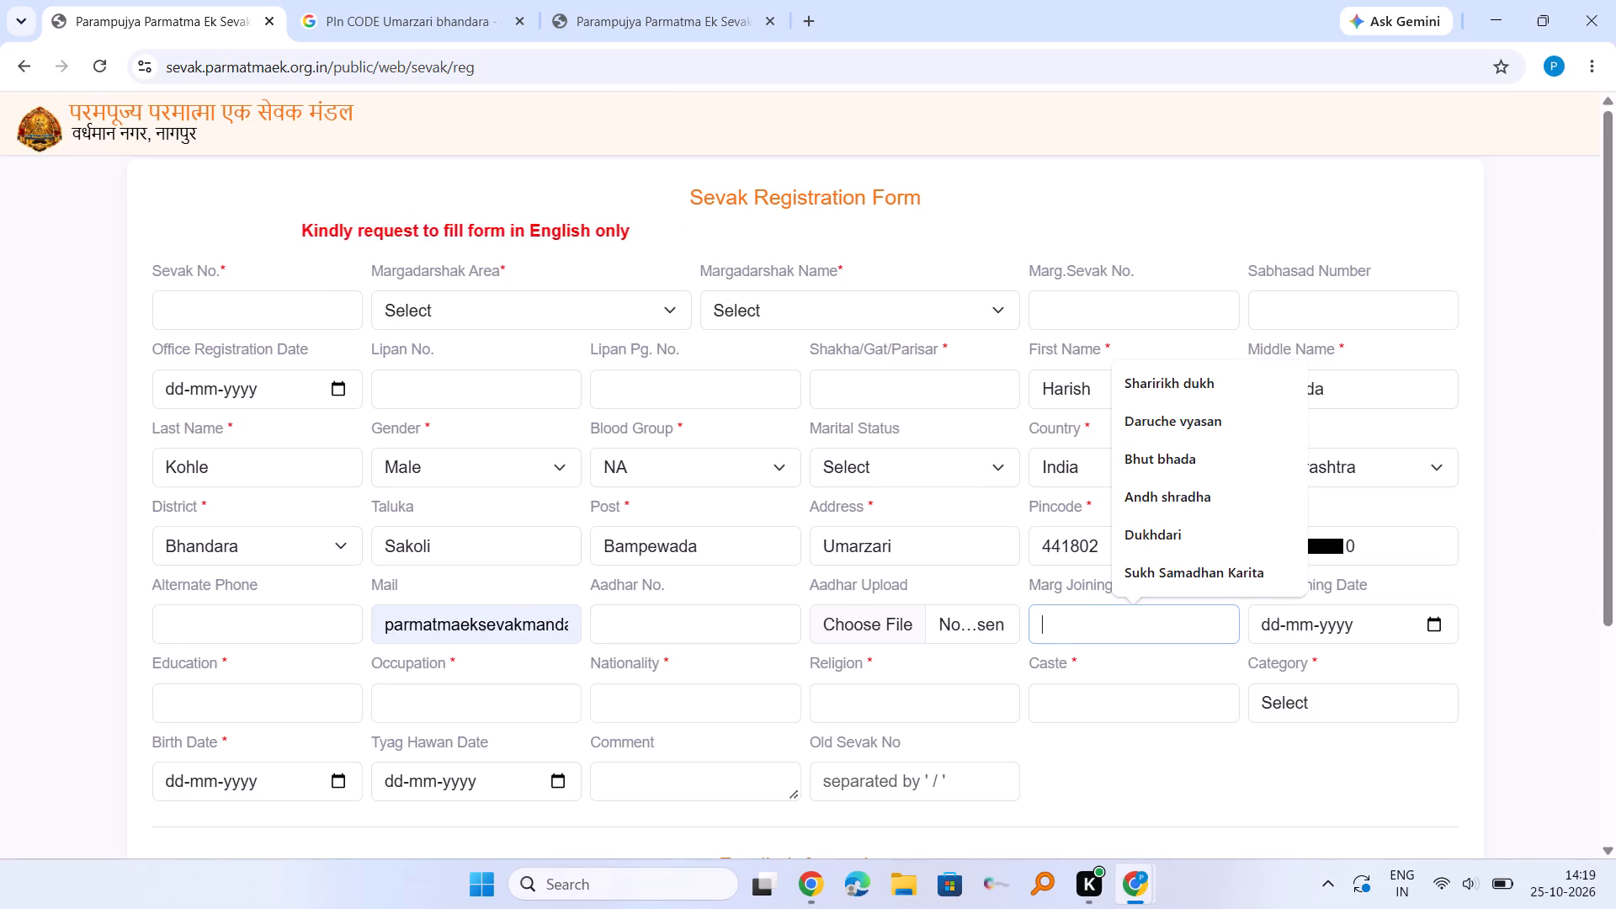
key("s")
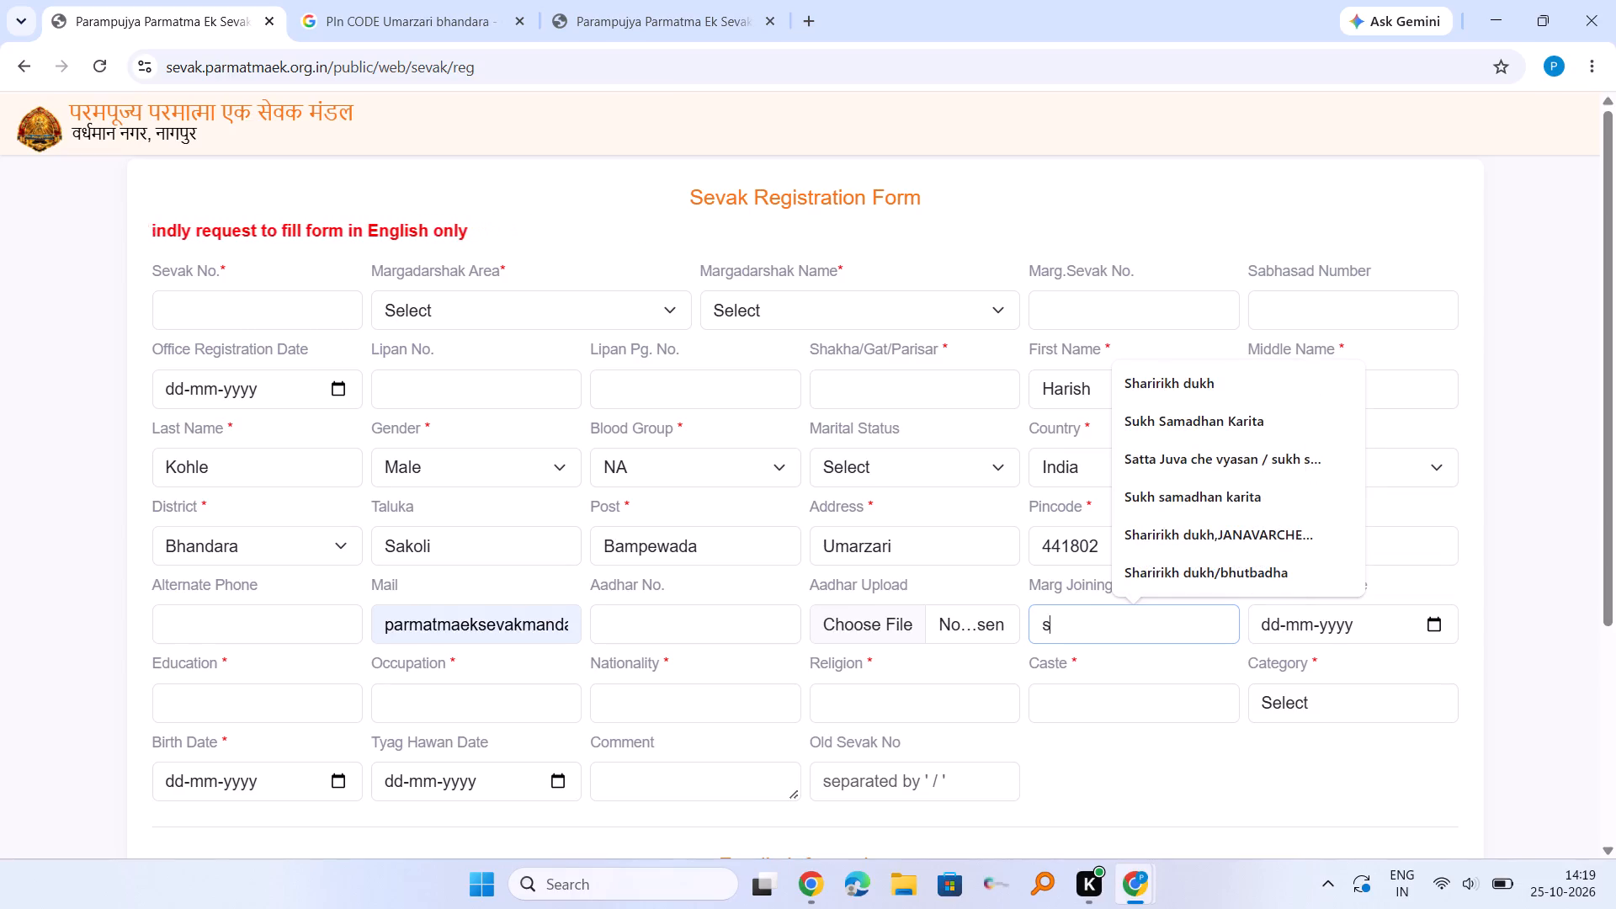
left_click(1187, 371)
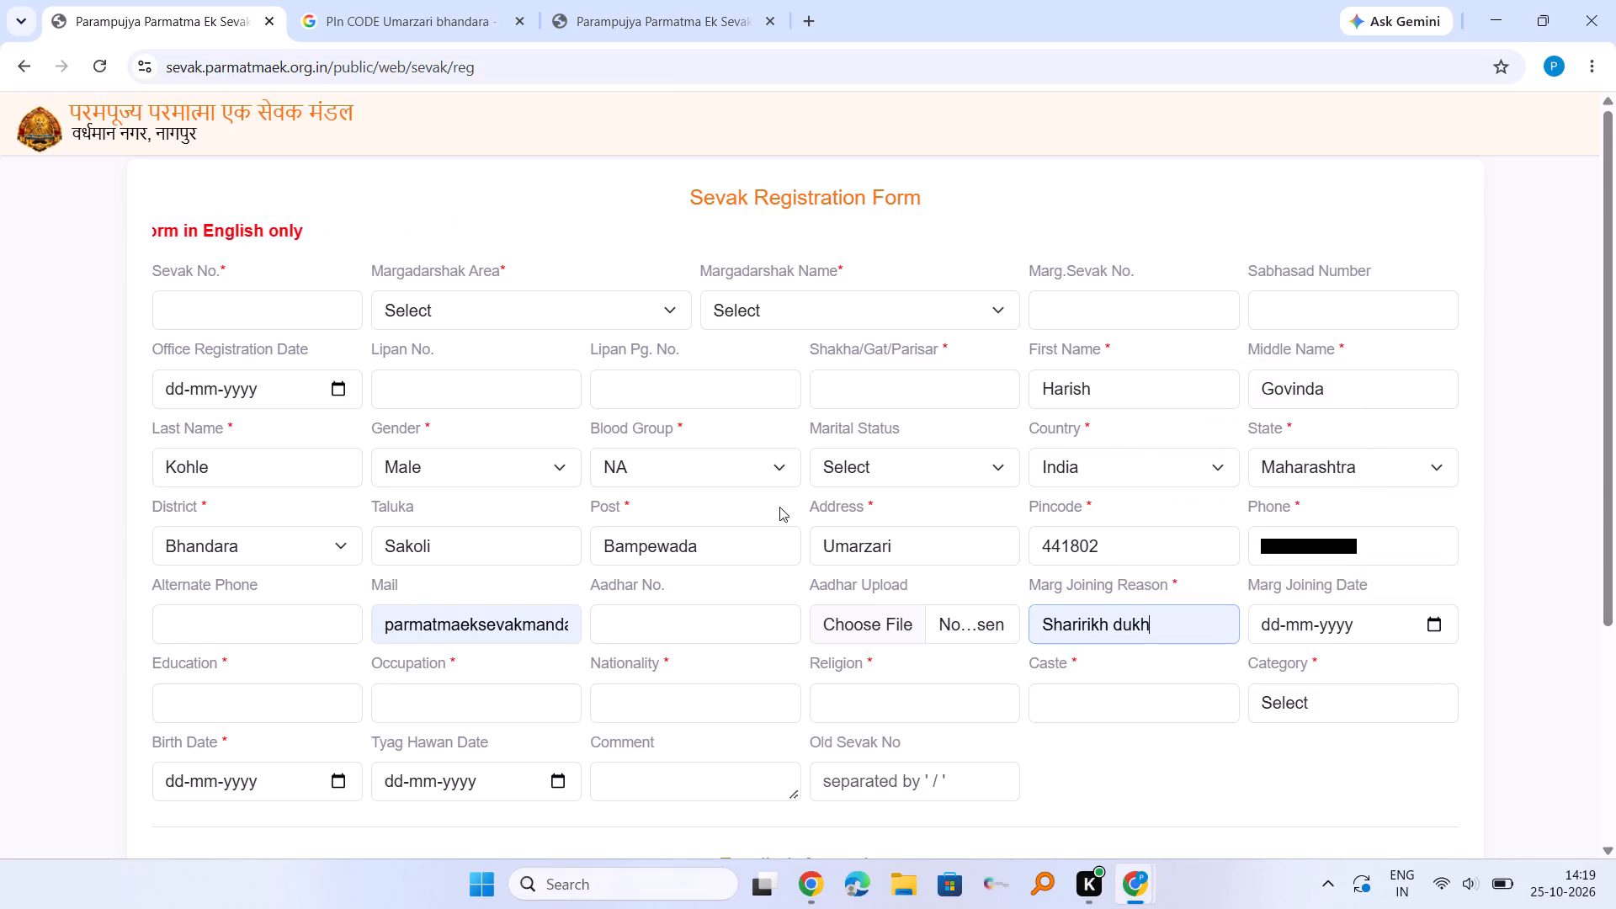
Set the sevak's education to 0 and occupation to Majuri.
left_click(264, 697)
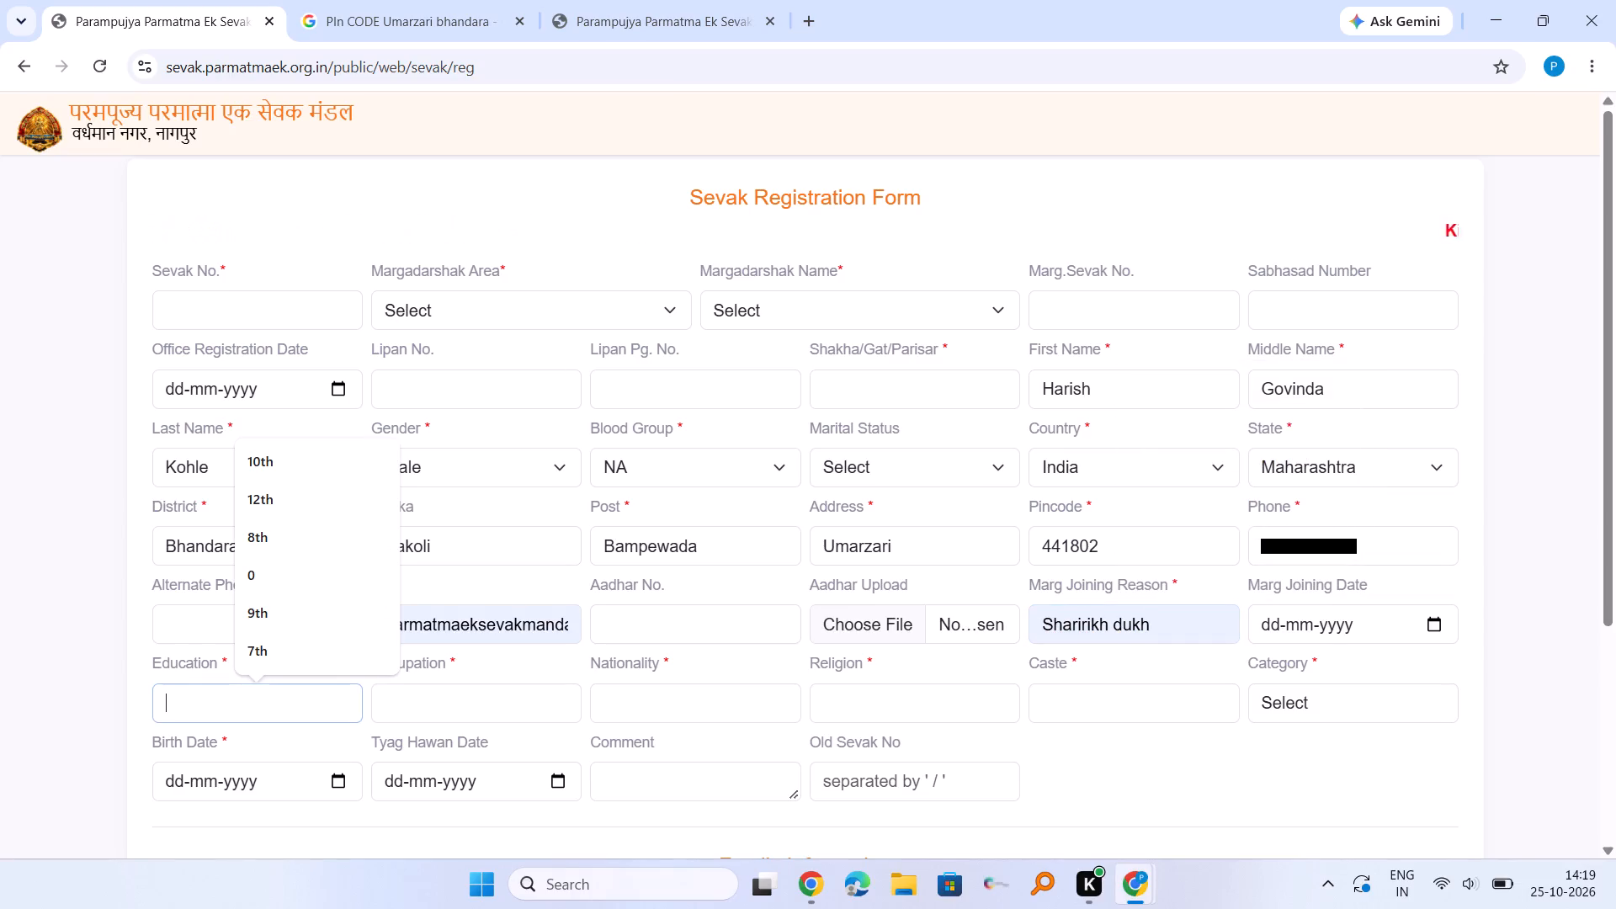
key("0")
left_click(402, 707)
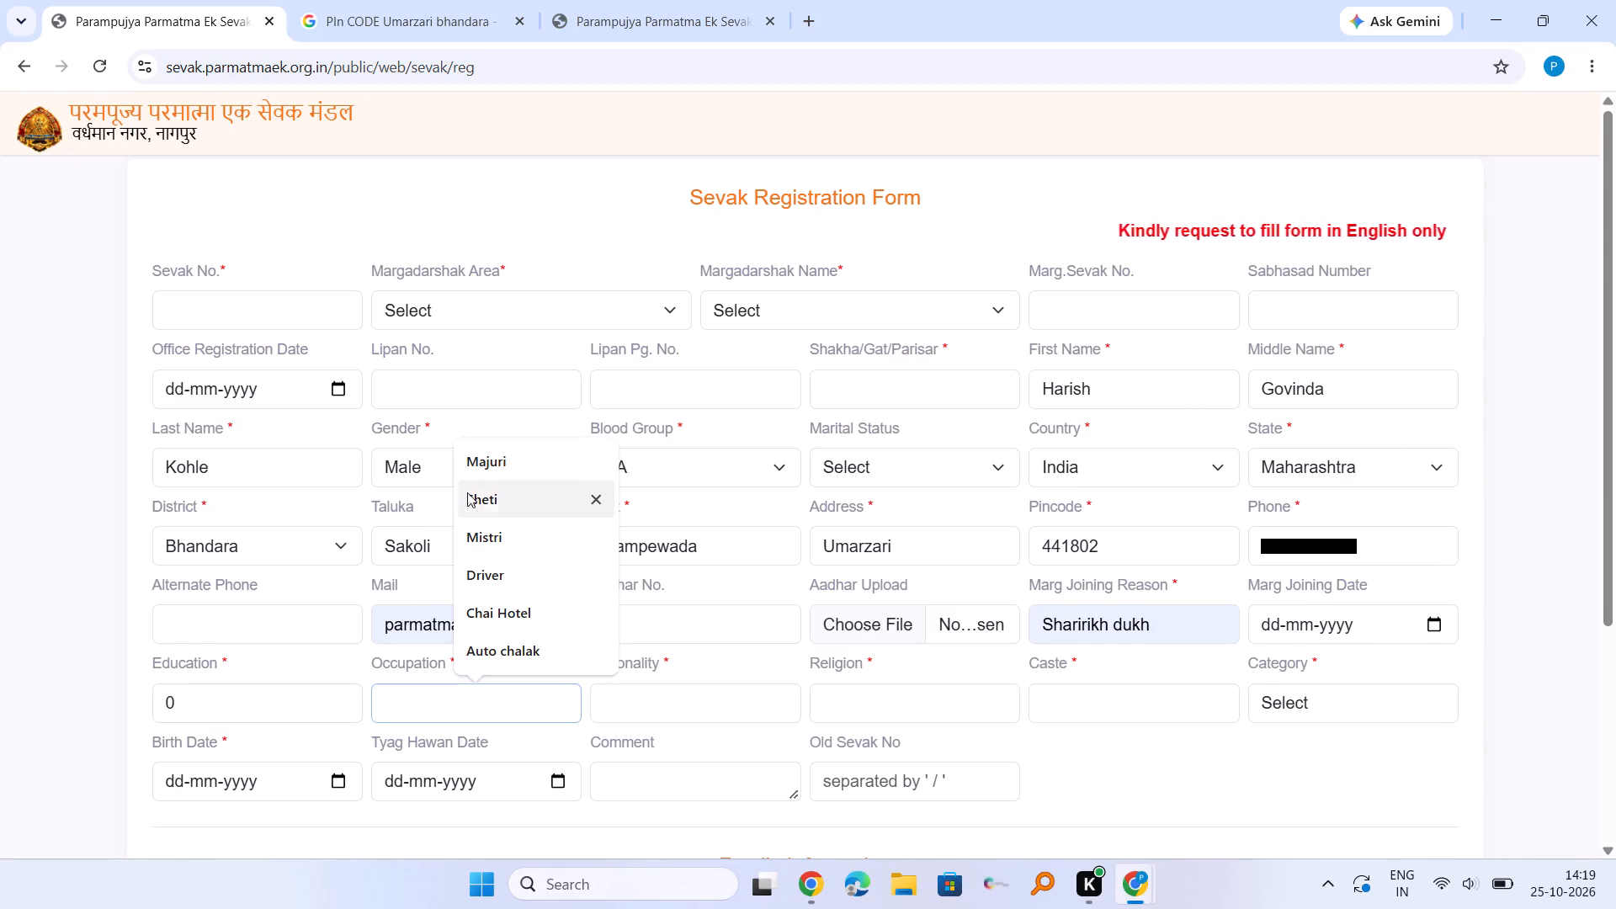
left_click(491, 478)
Set the nationality to Indian, religion to Hindu, caste to Govari and category to ST.
left_click(704, 723)
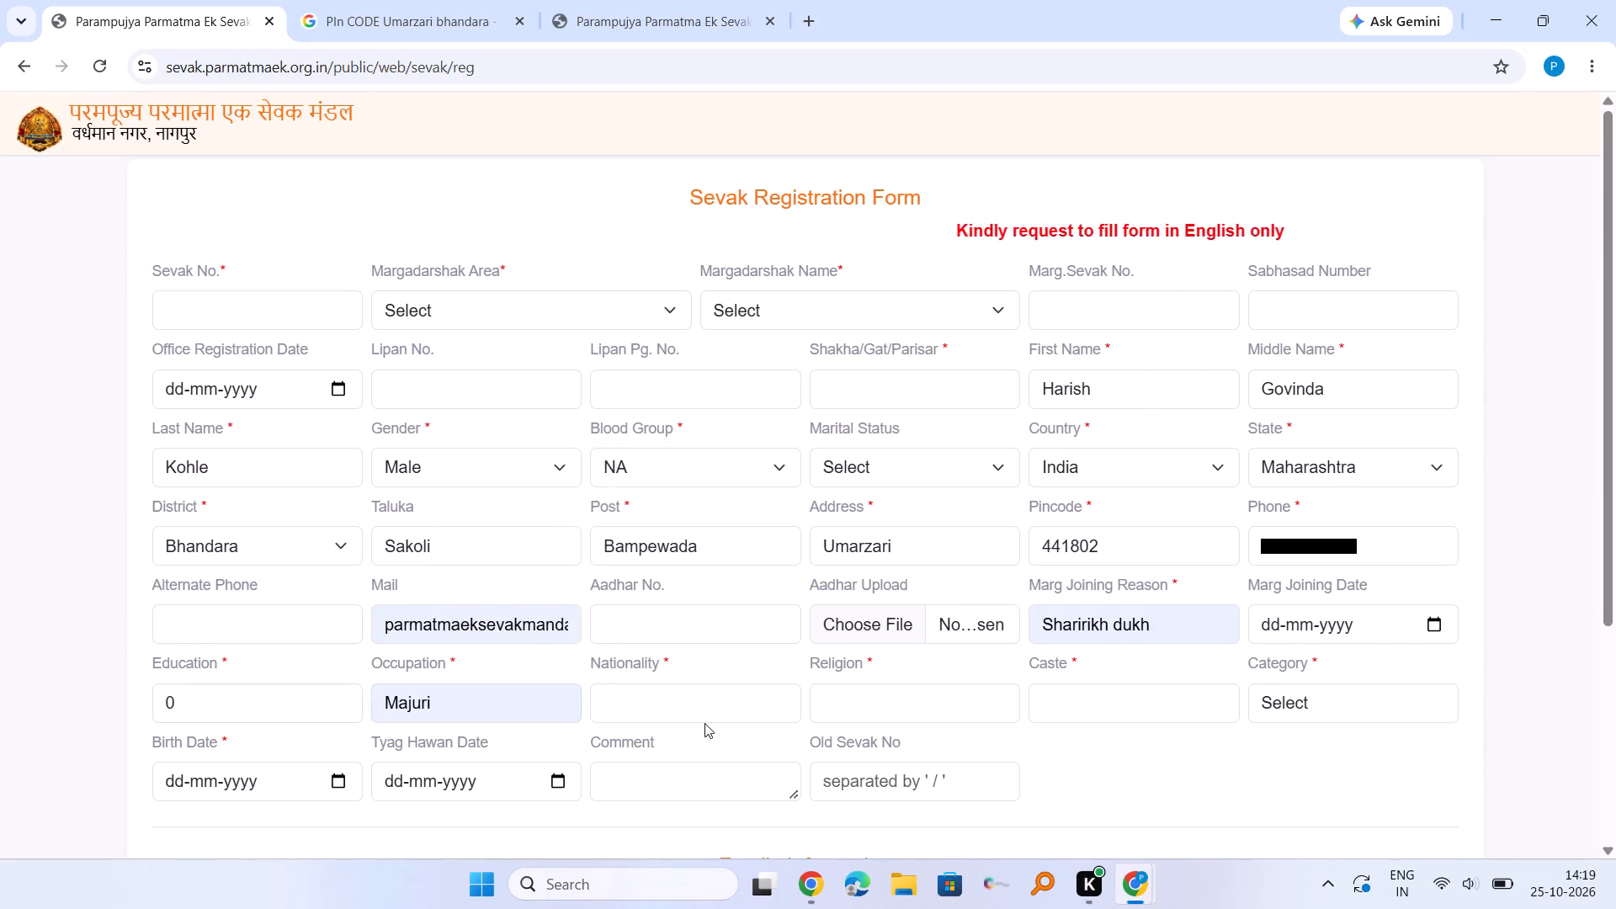
left_click(705, 711)
left_click(716, 741)
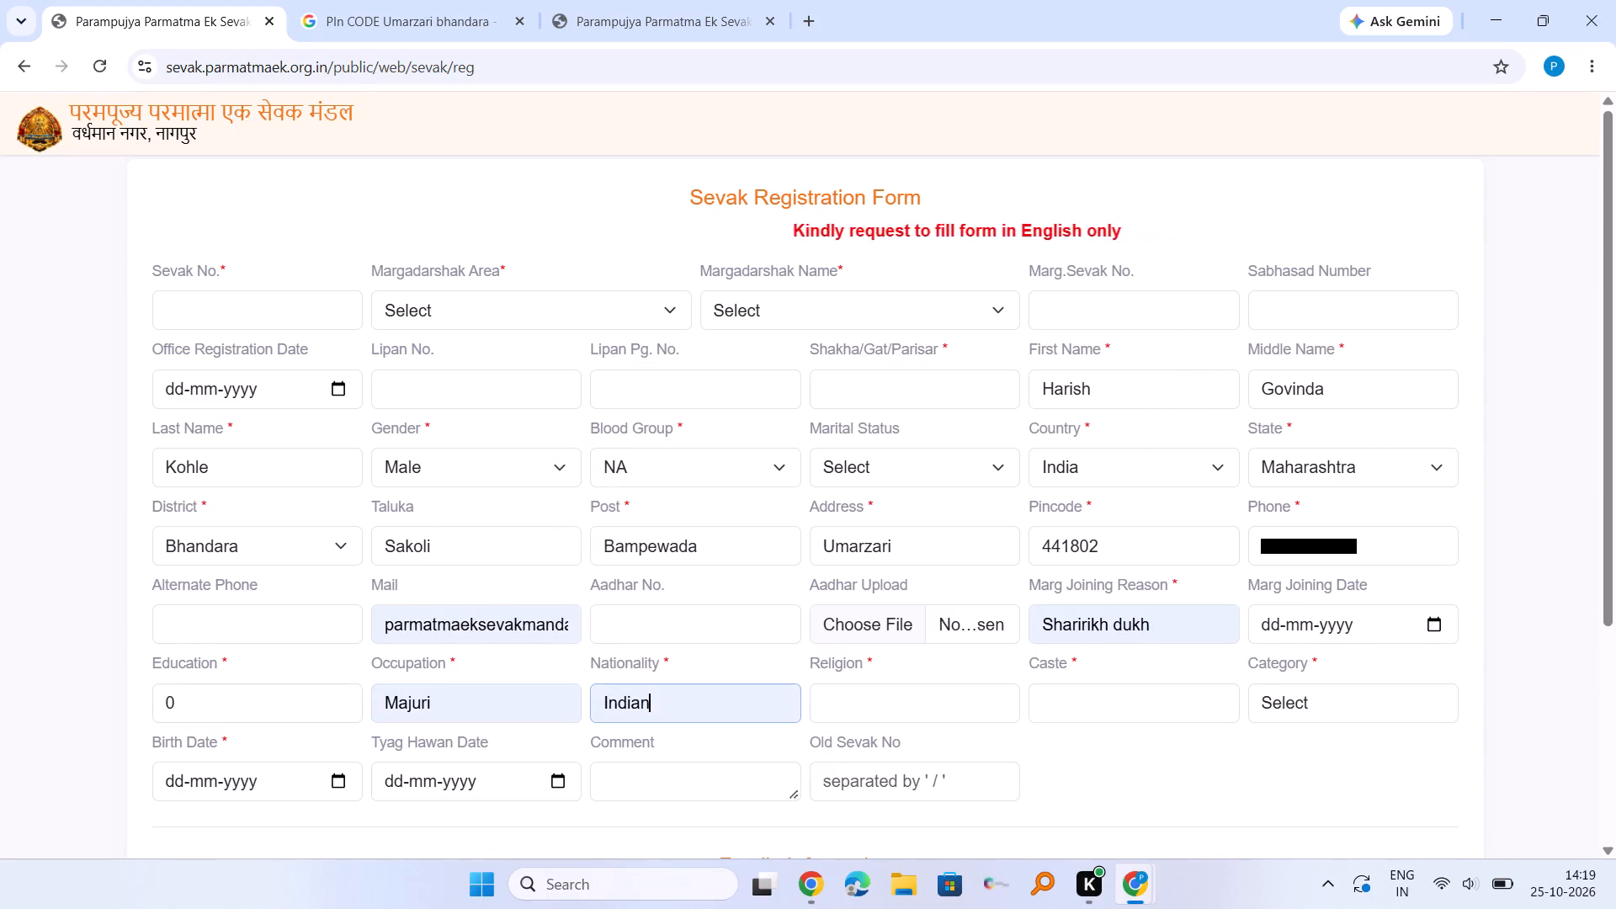
left_click_drag(874, 696, 912, 740)
left_click(917, 754)
left_click(1117, 715)
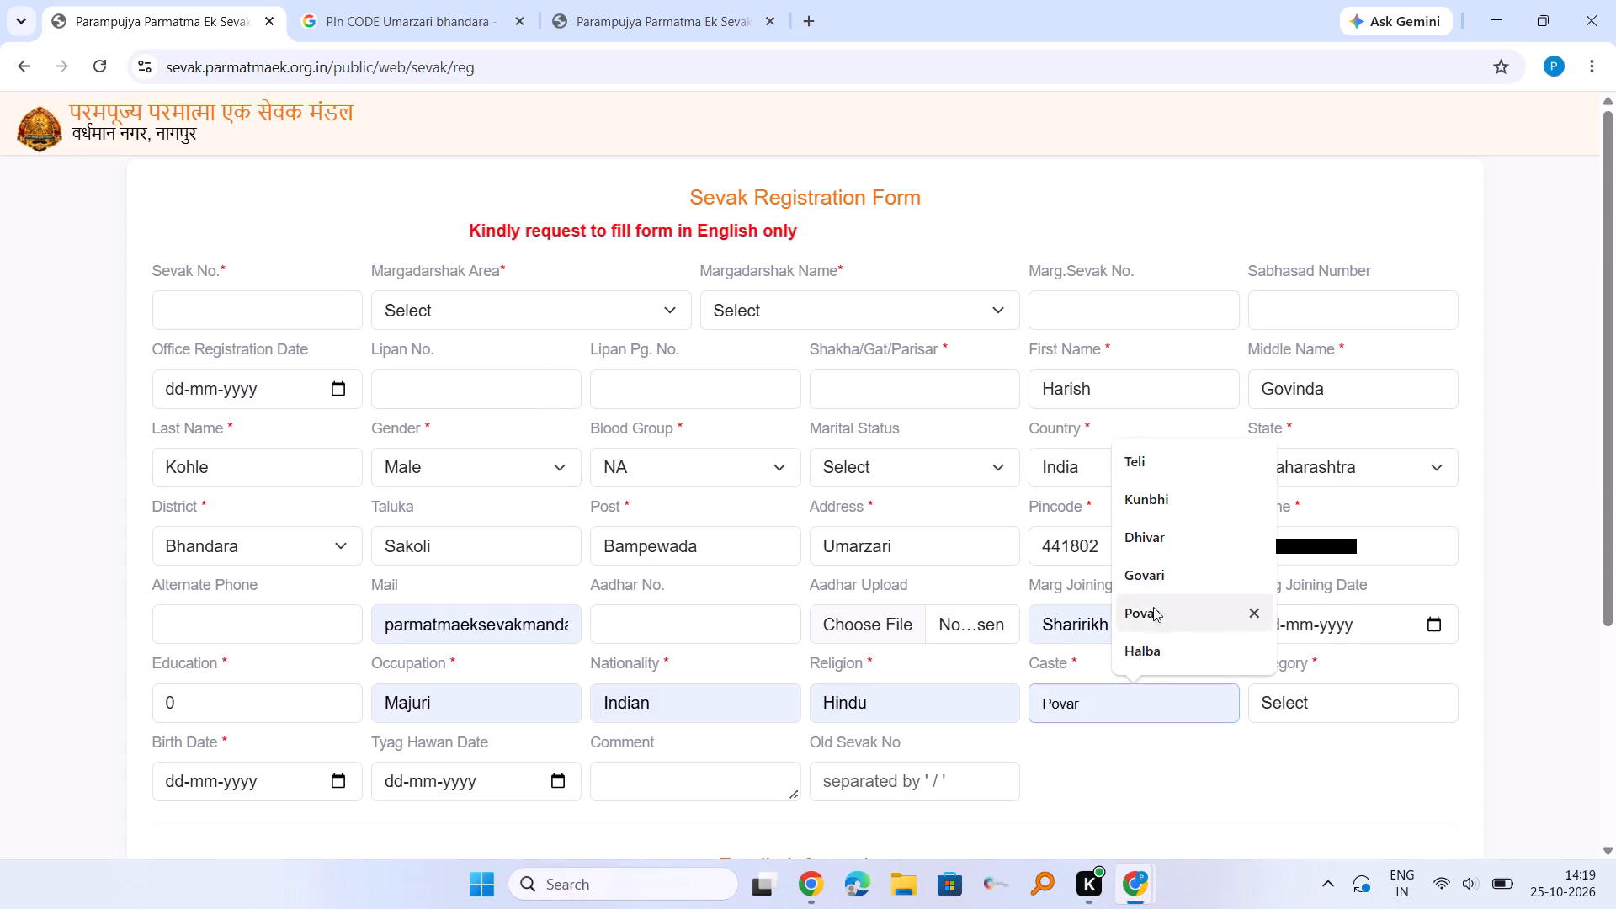
left_click(1157, 569)
left_click(1285, 692)
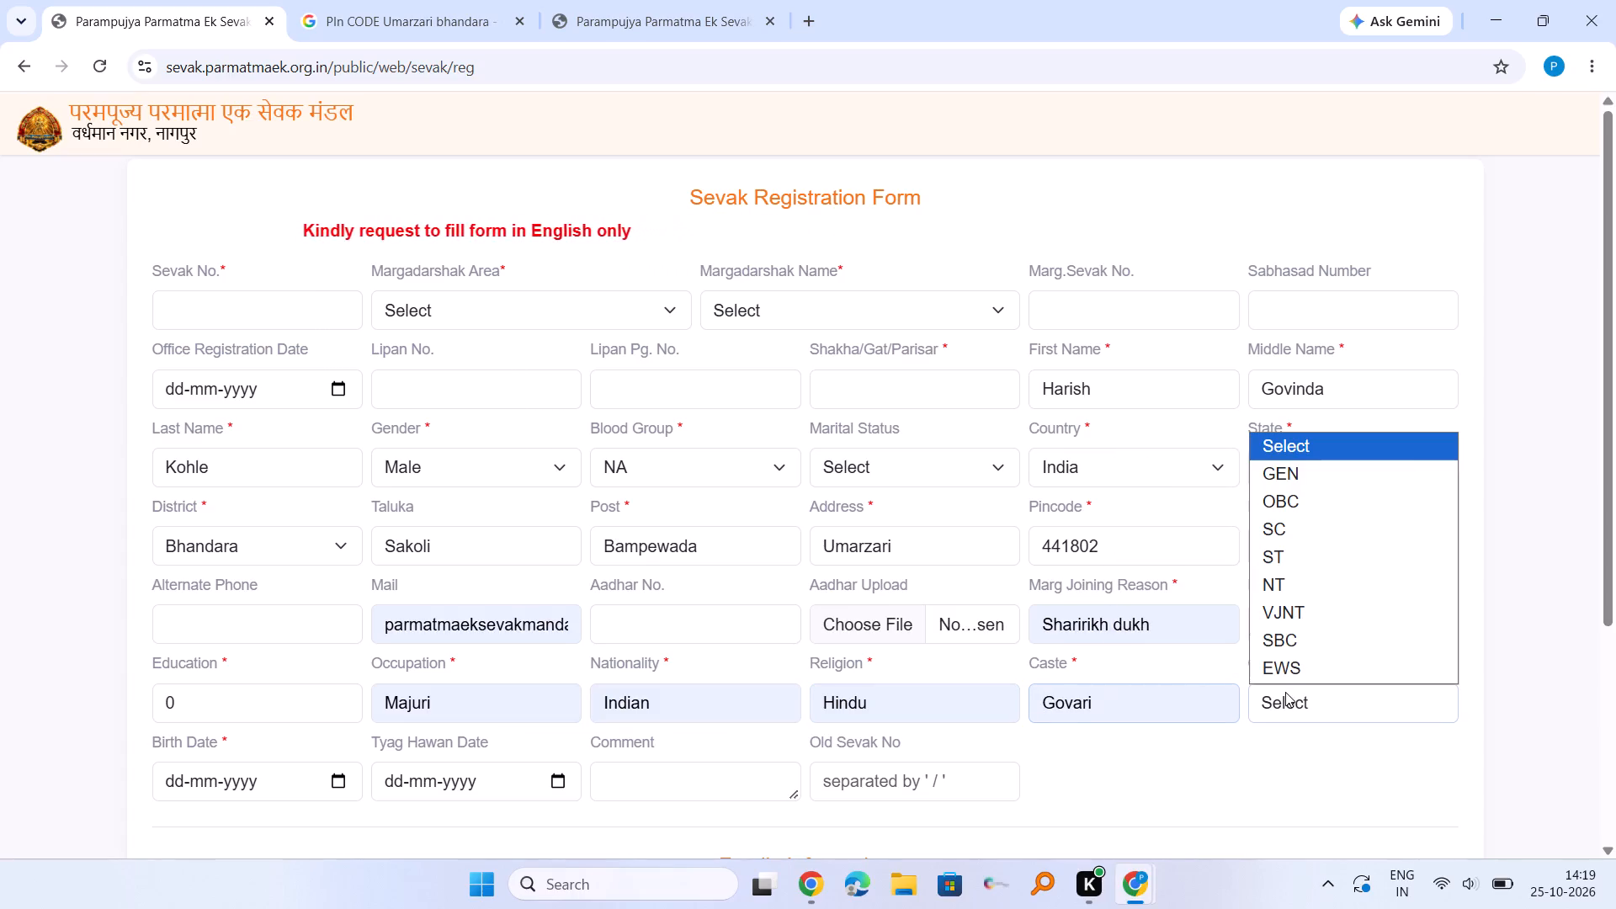
left_click(1281, 568)
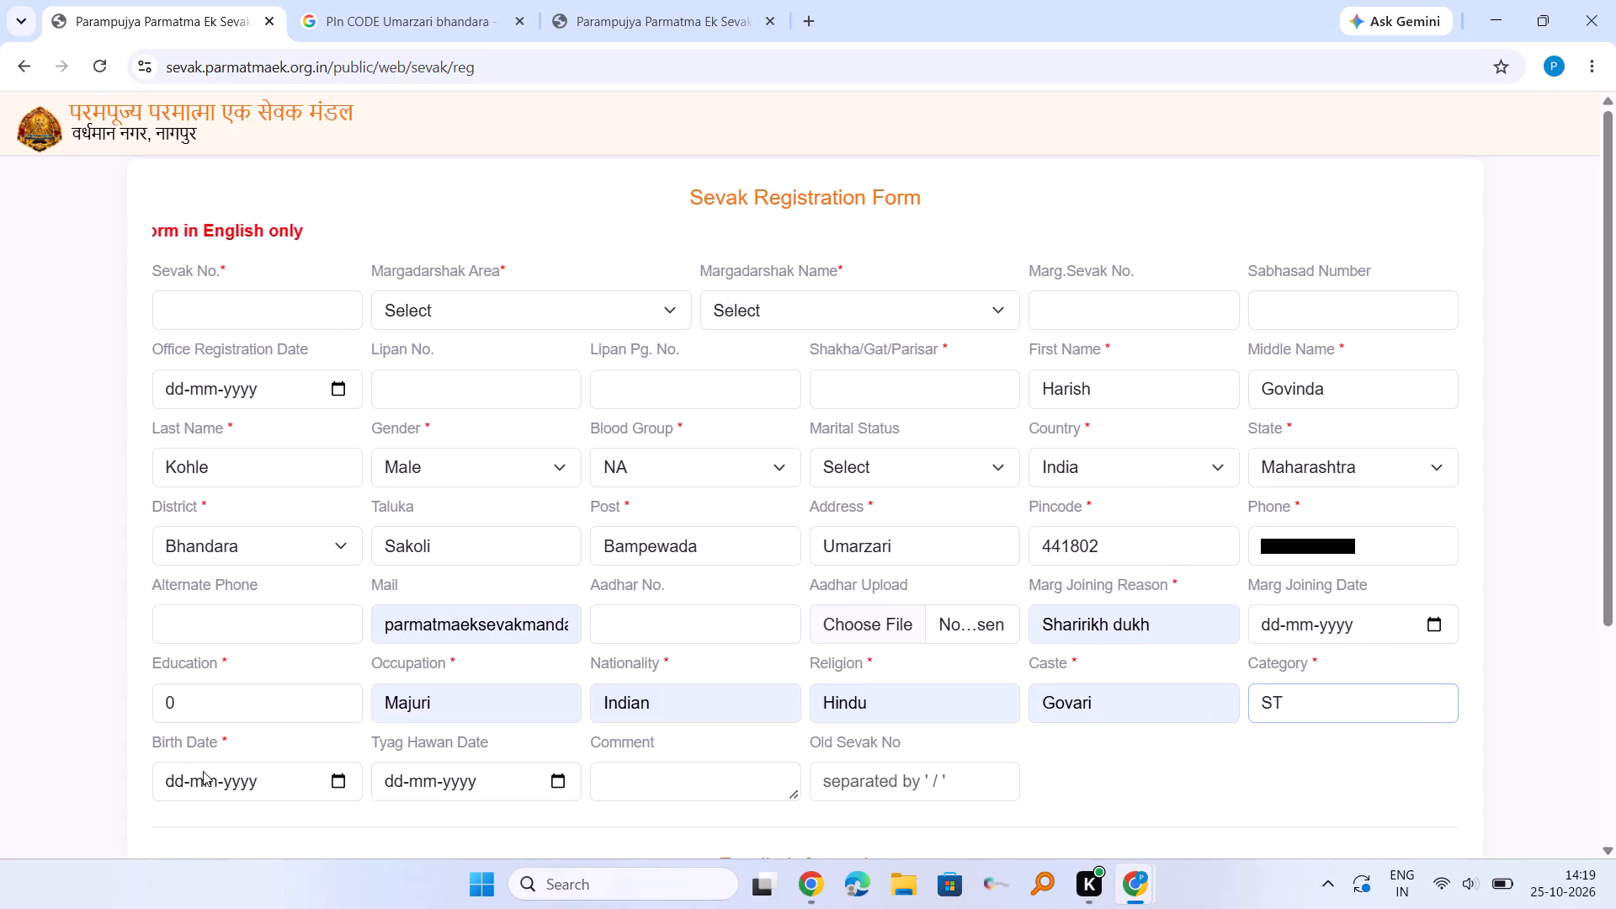
Enter the sevak's date of birth in the Birth Date field.
left_click(176, 775)
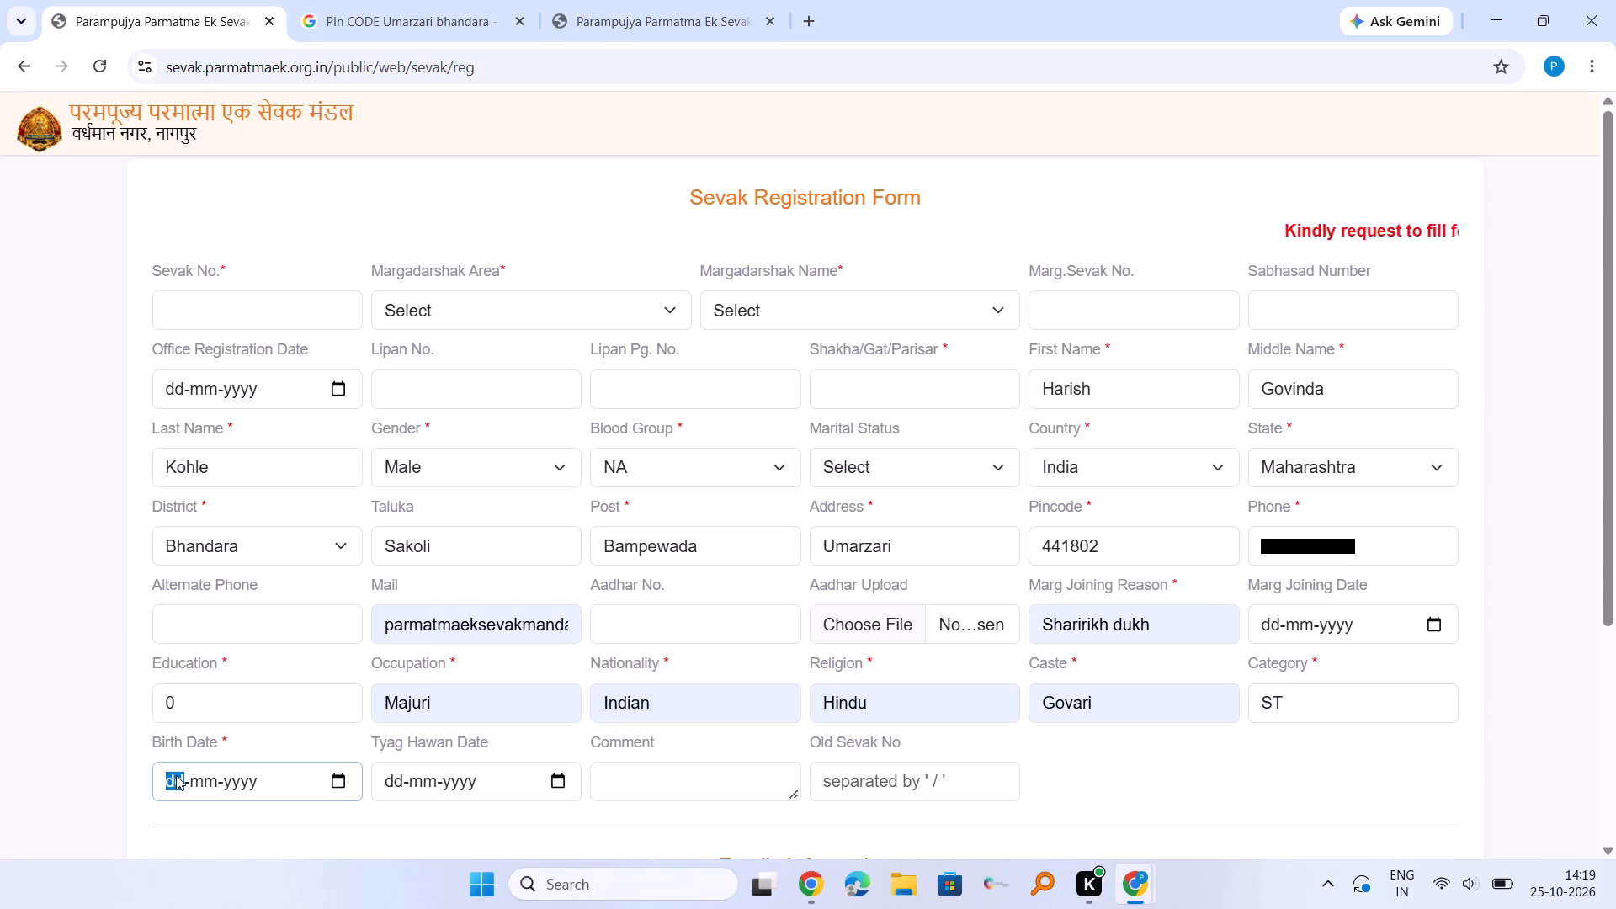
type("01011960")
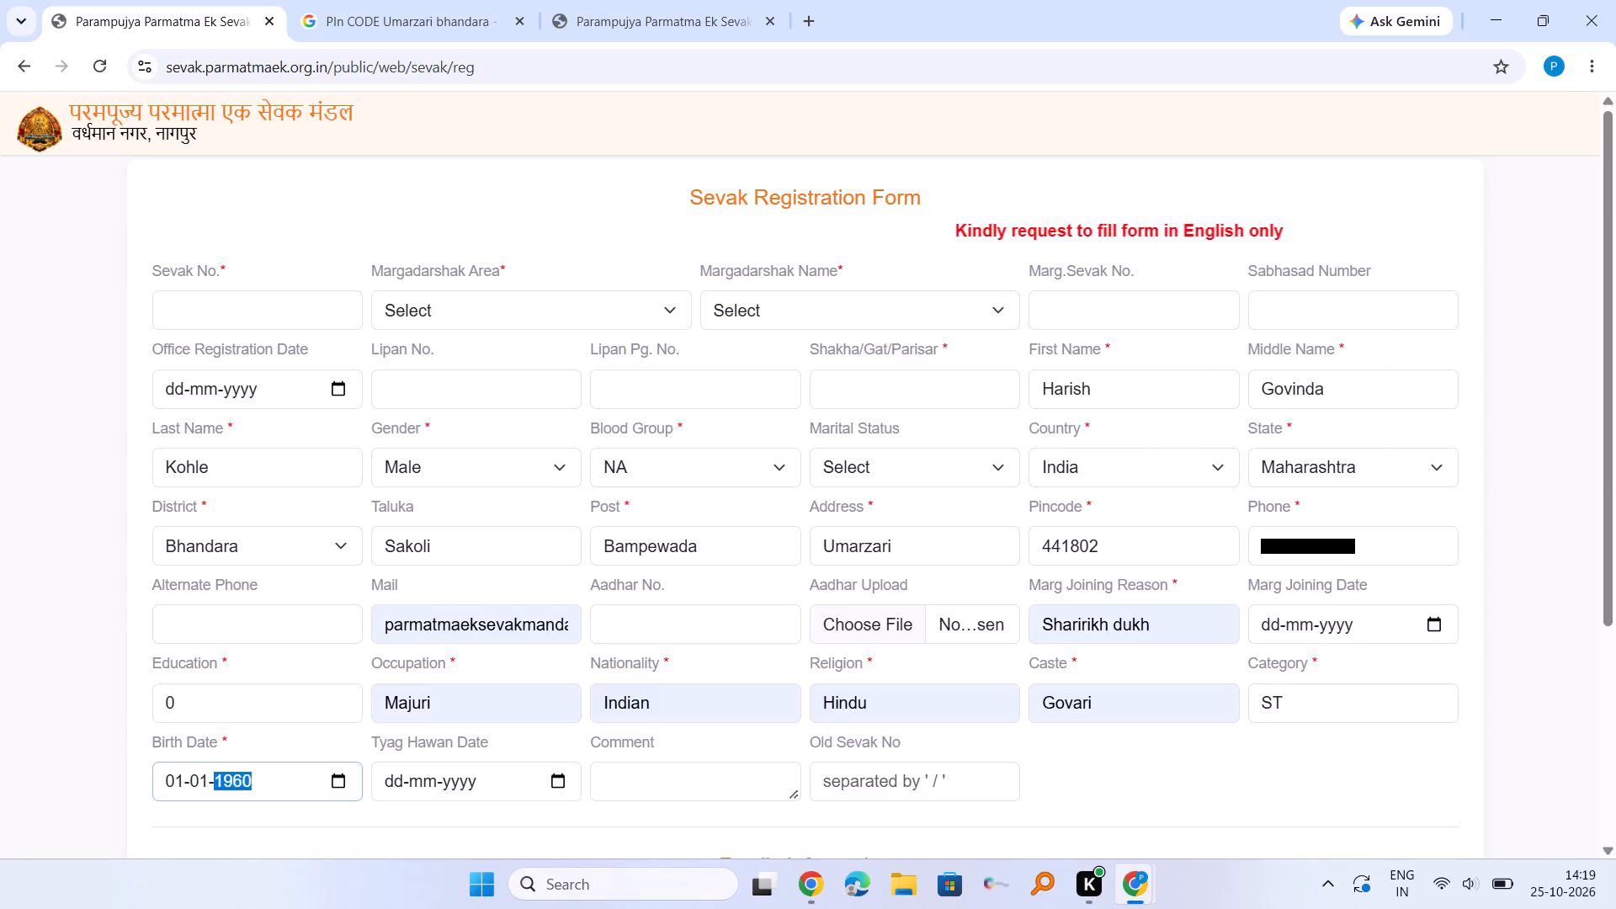
Set Shakha/Gat/Parisar to Bhandara.
left_click(857, 399)
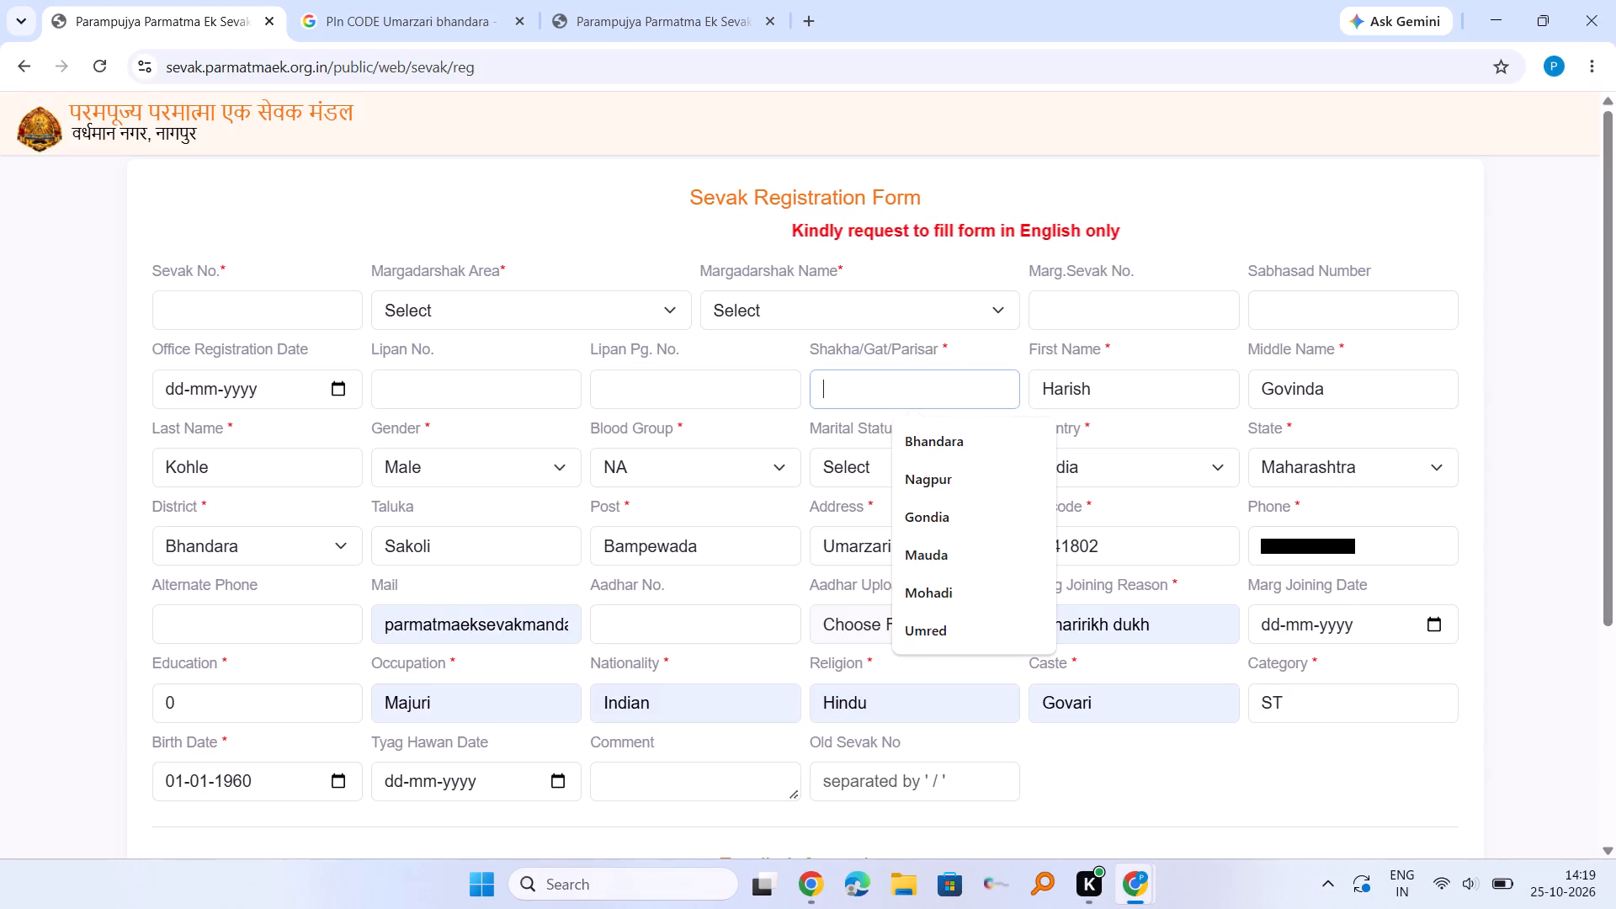
left_click(945, 449)
Set the Margadarshak Area to Sakoli and choose the sevak's margadarshak from that area's names.
left_click(593, 313)
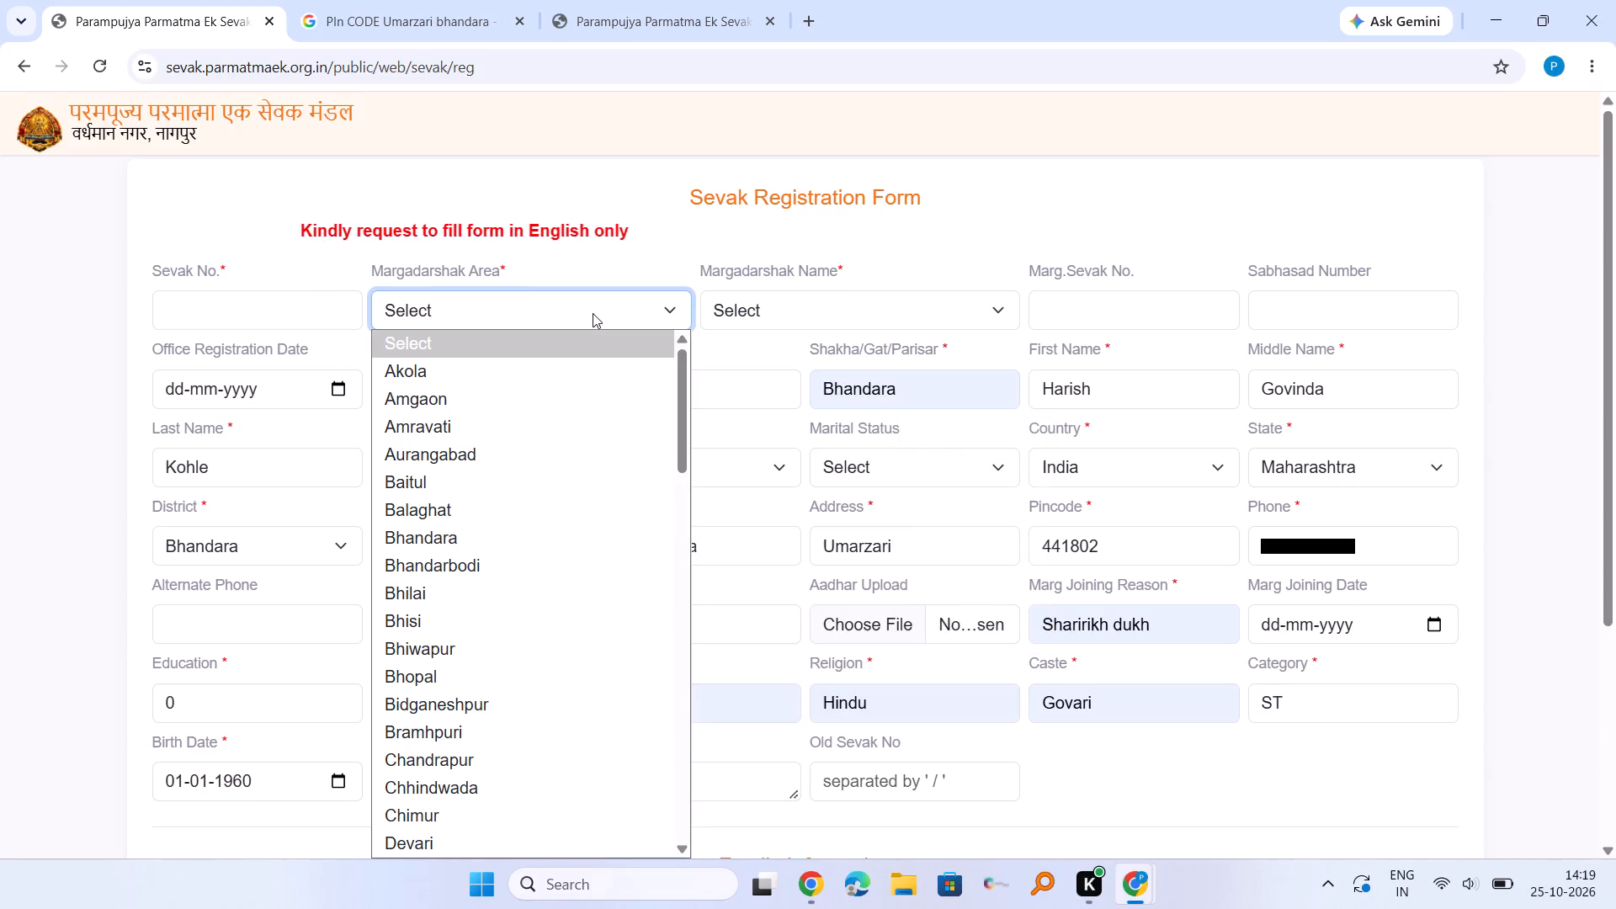
type("sak")
key("Return")
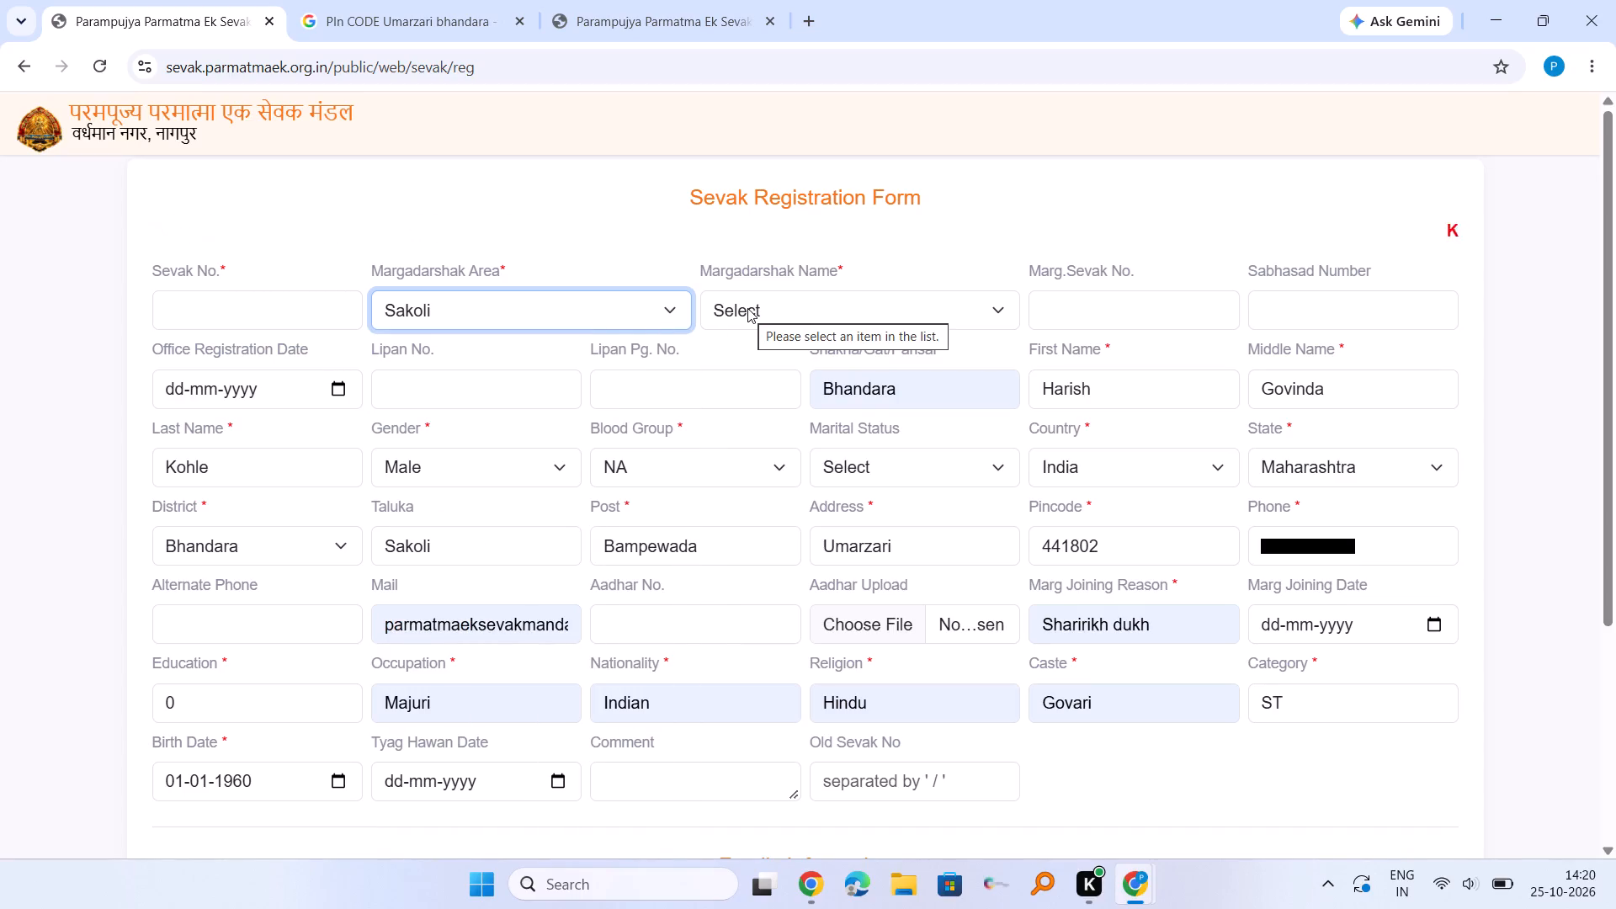
left_click(747, 308)
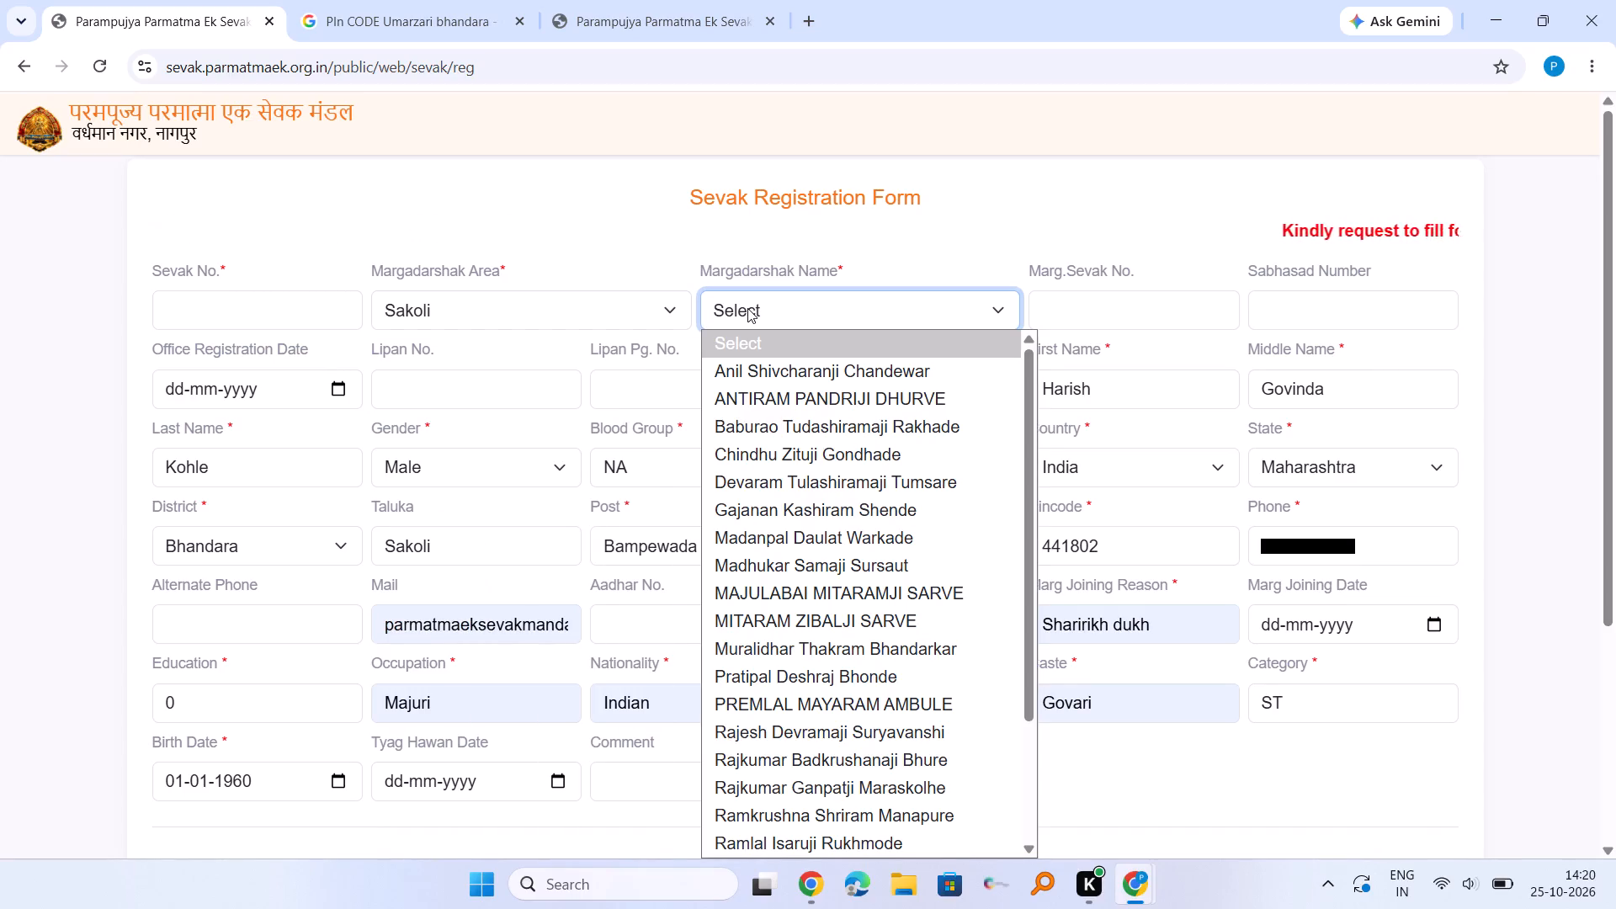
key("m")
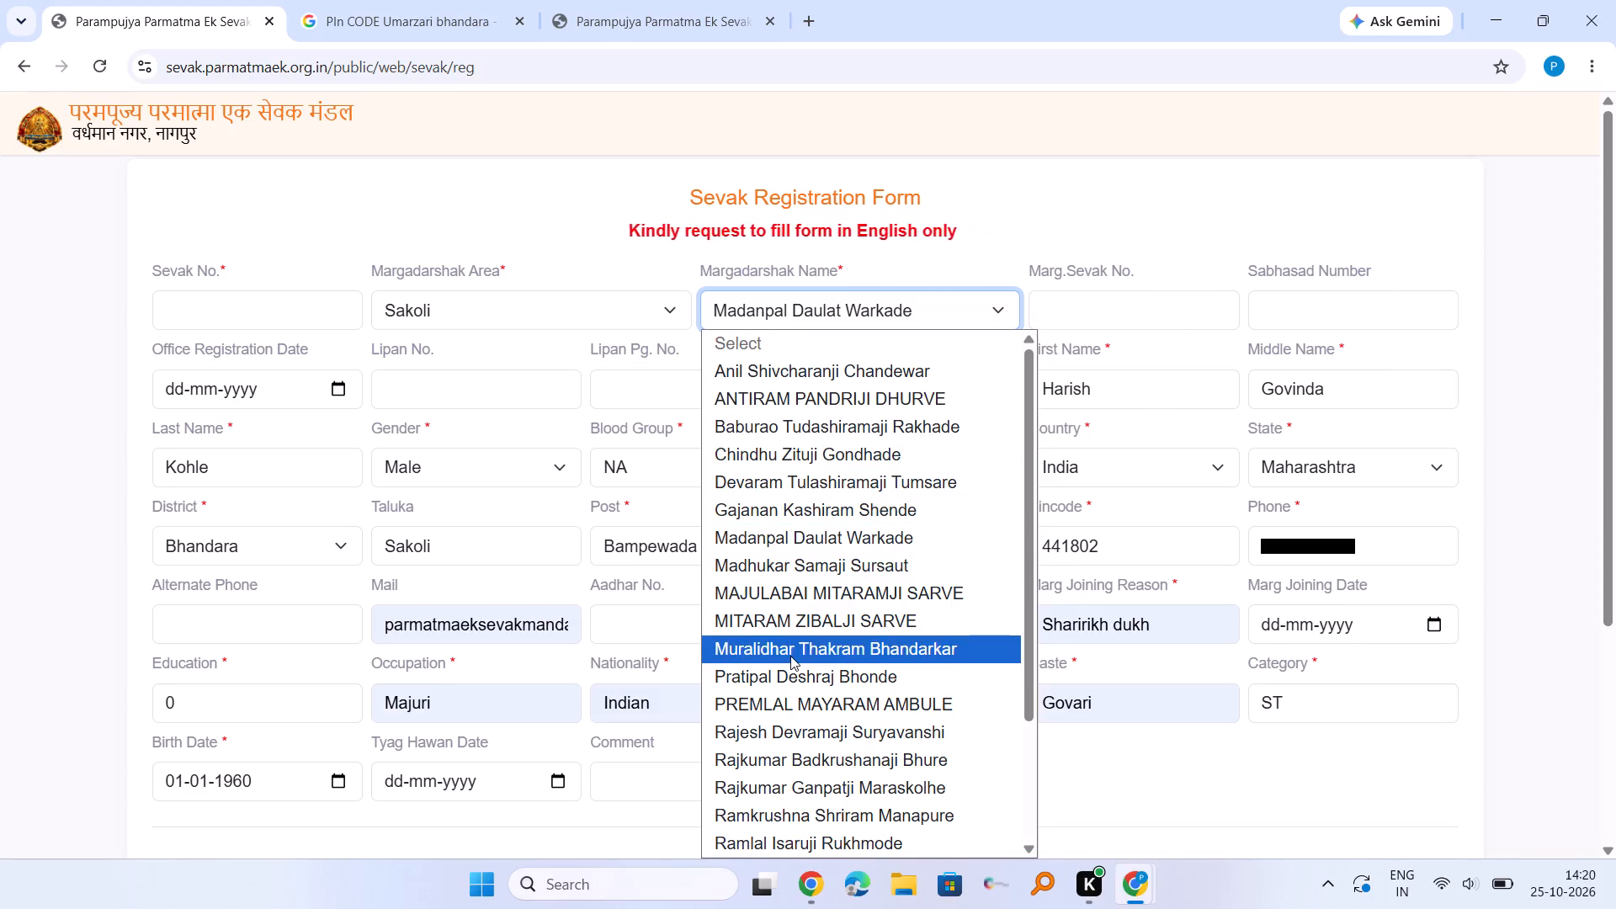
left_click(824, 595)
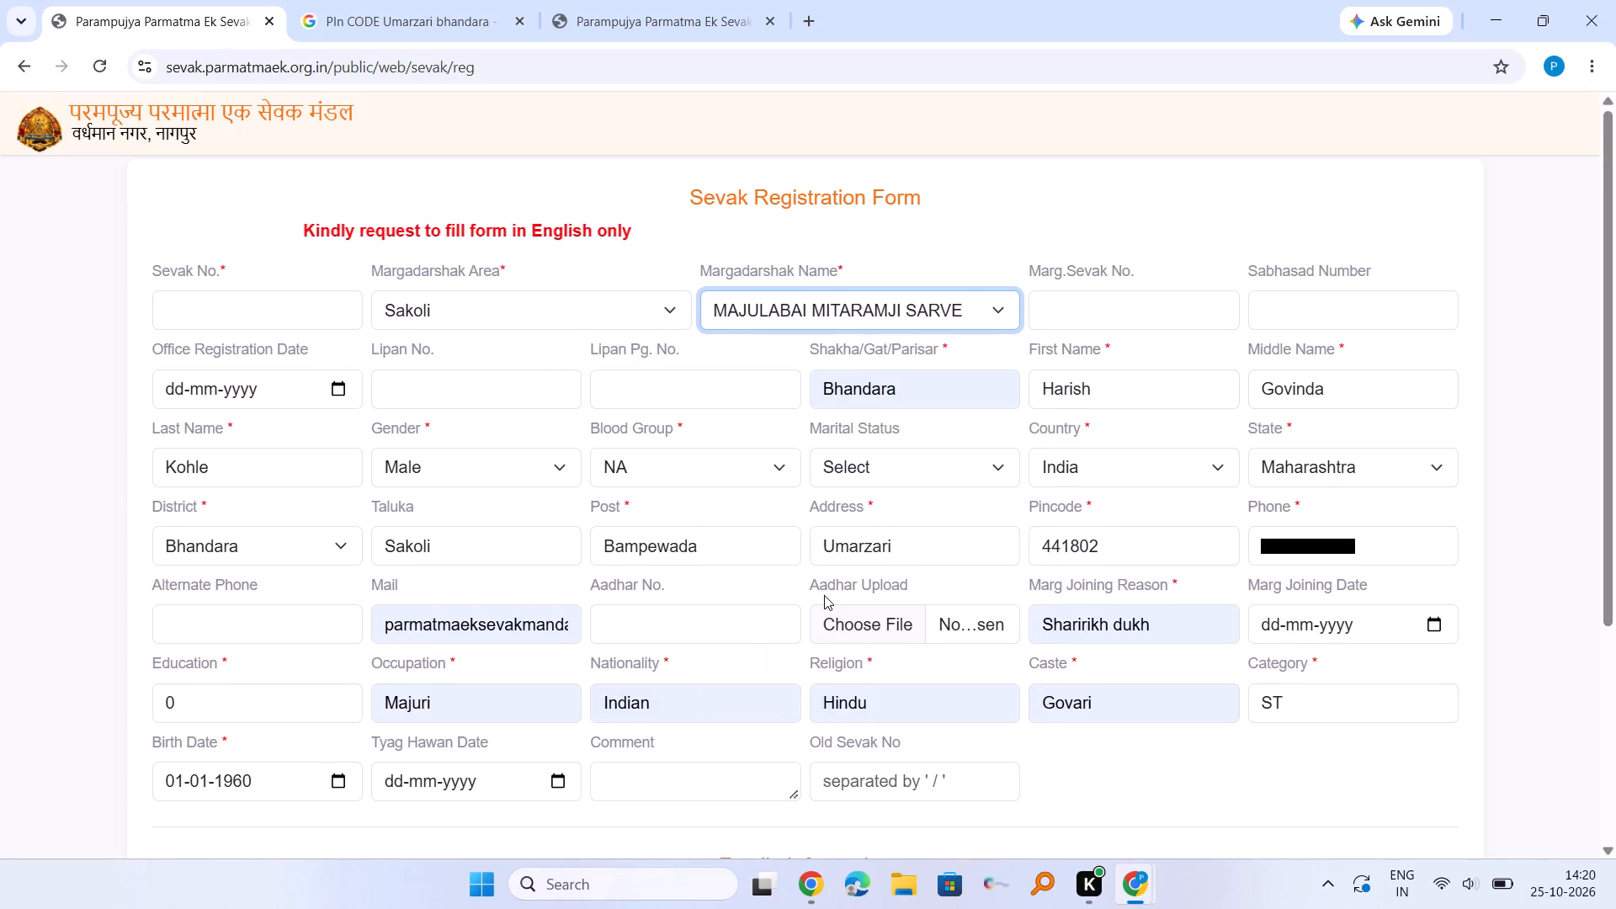
Complete the reCAPTCHA check below the family information by selecting all the images with bicycles.
scroll(824, 595, "down", 4)
left_click(662, 689)
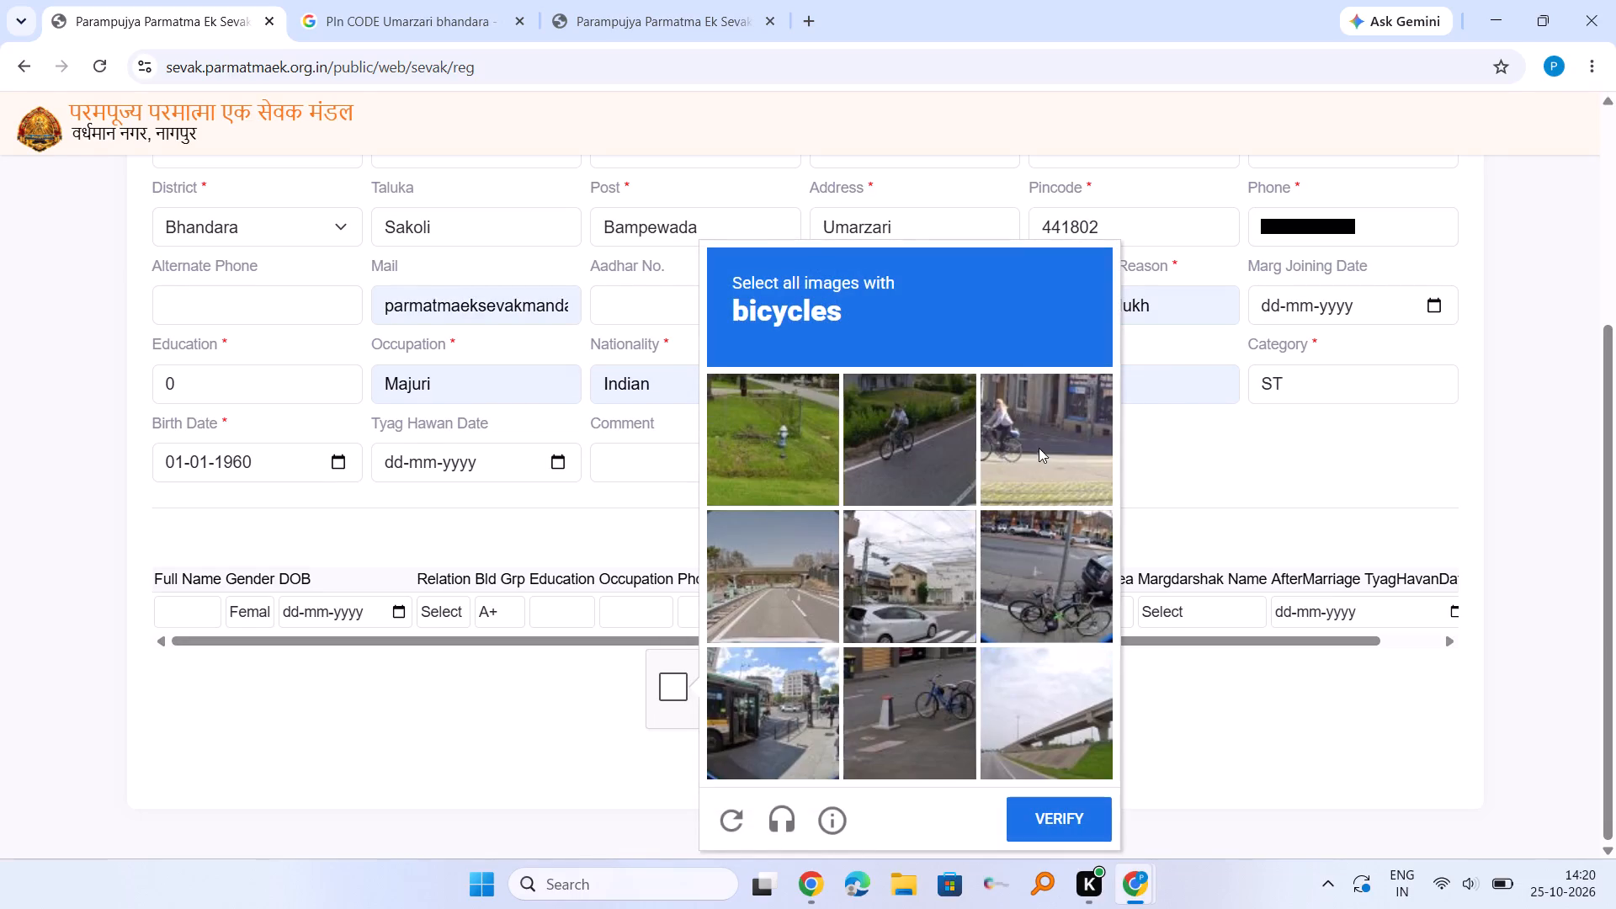
left_click(952, 437)
left_click(1013, 444)
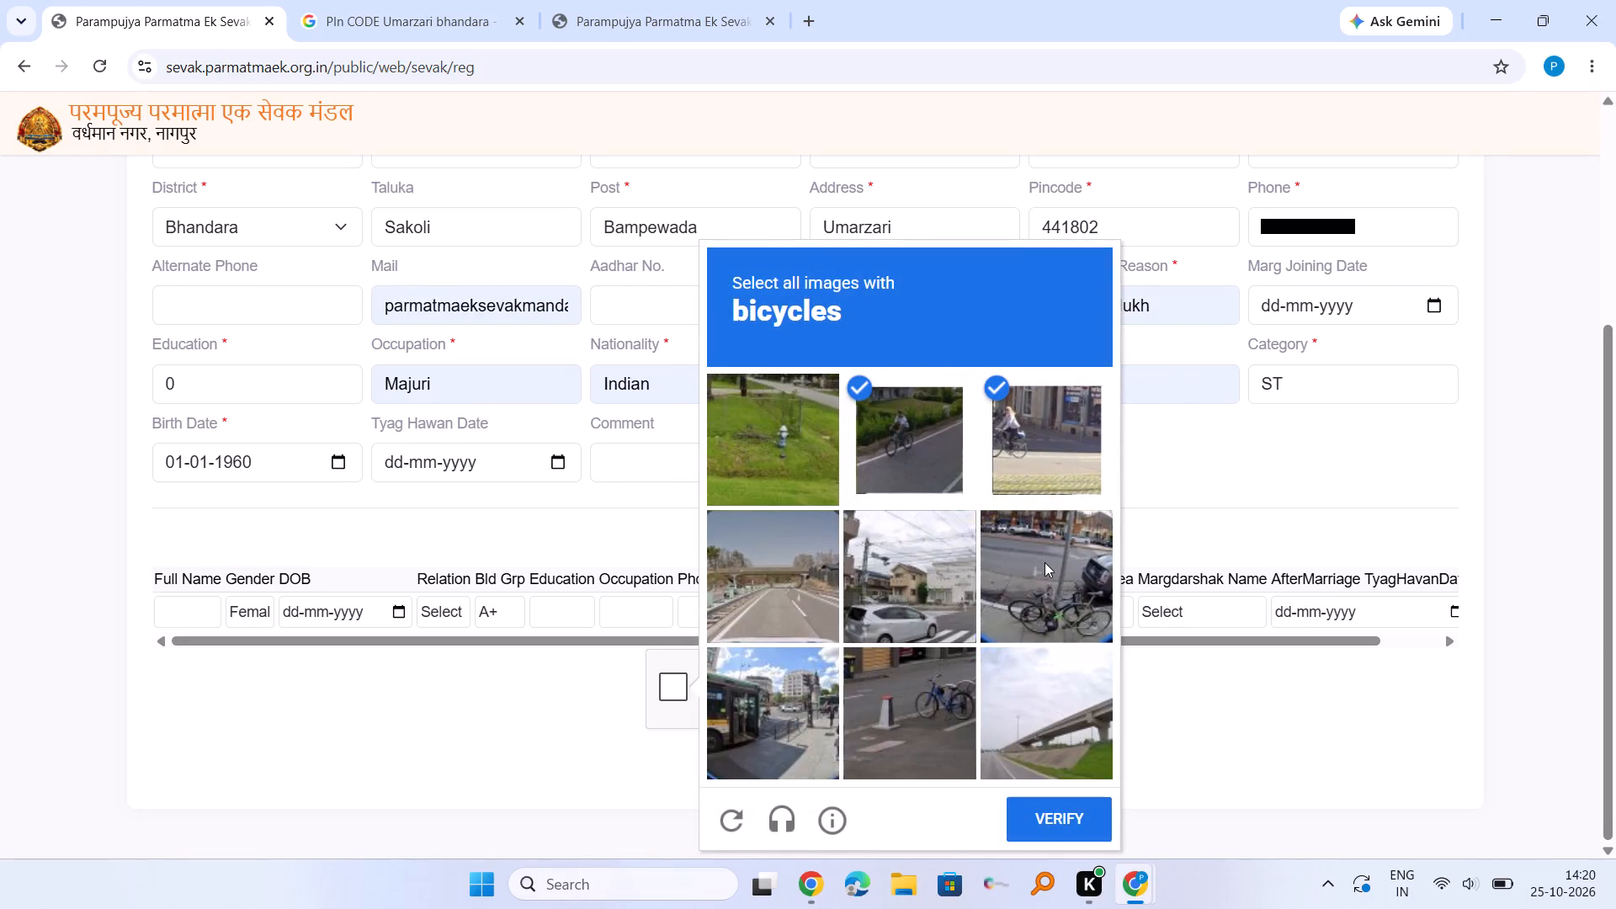
left_click(1045, 562)
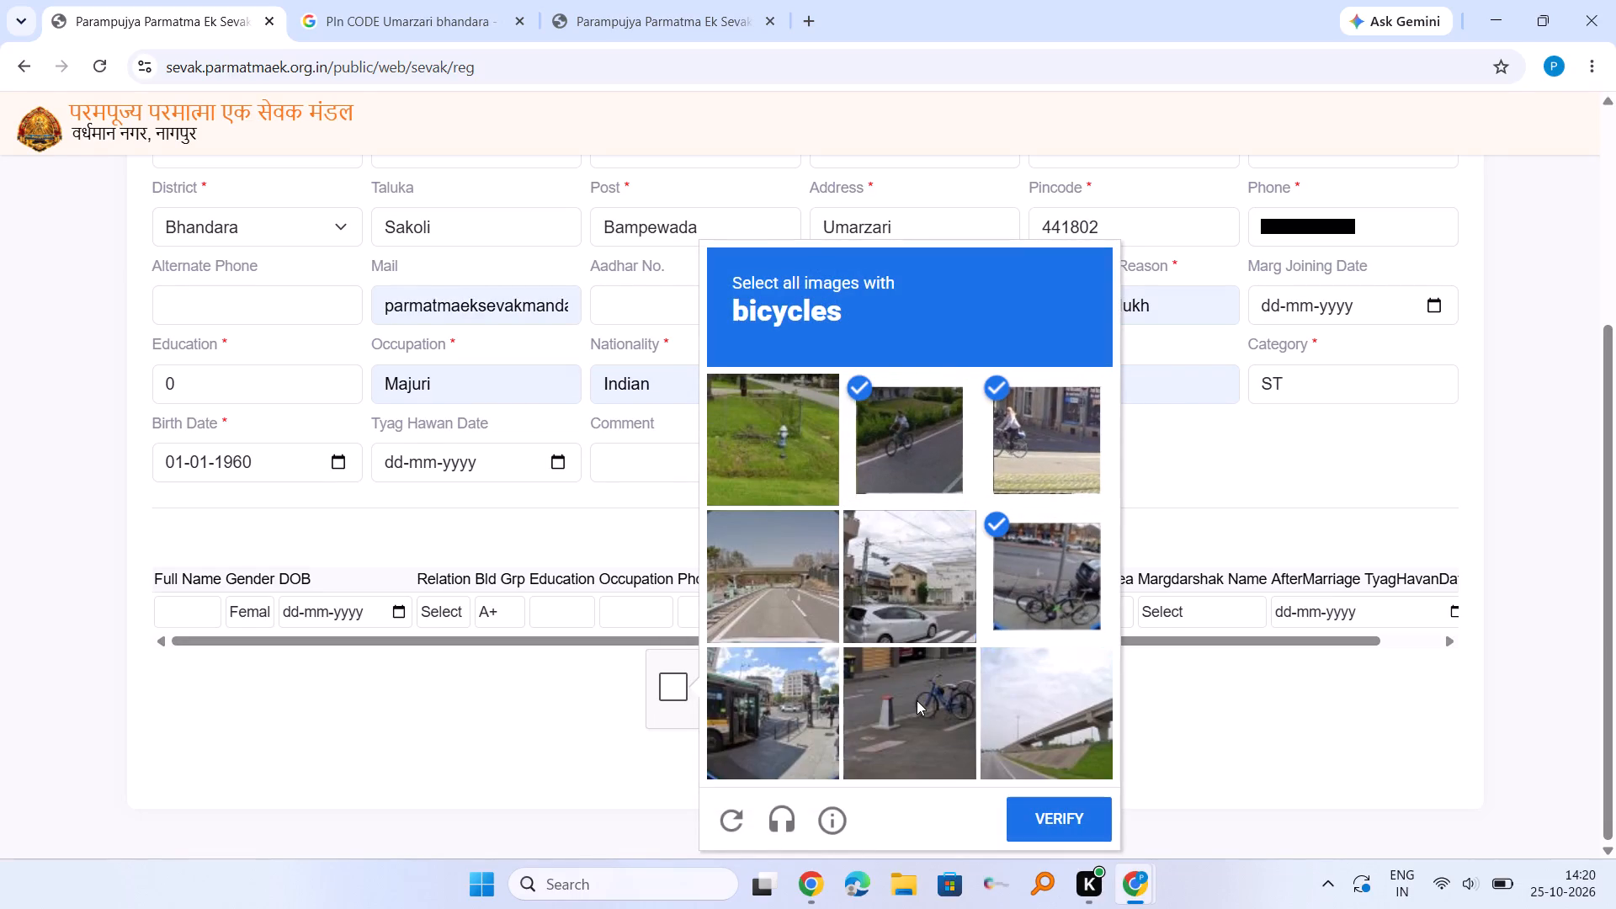
left_click(917, 700)
left_click(1037, 811)
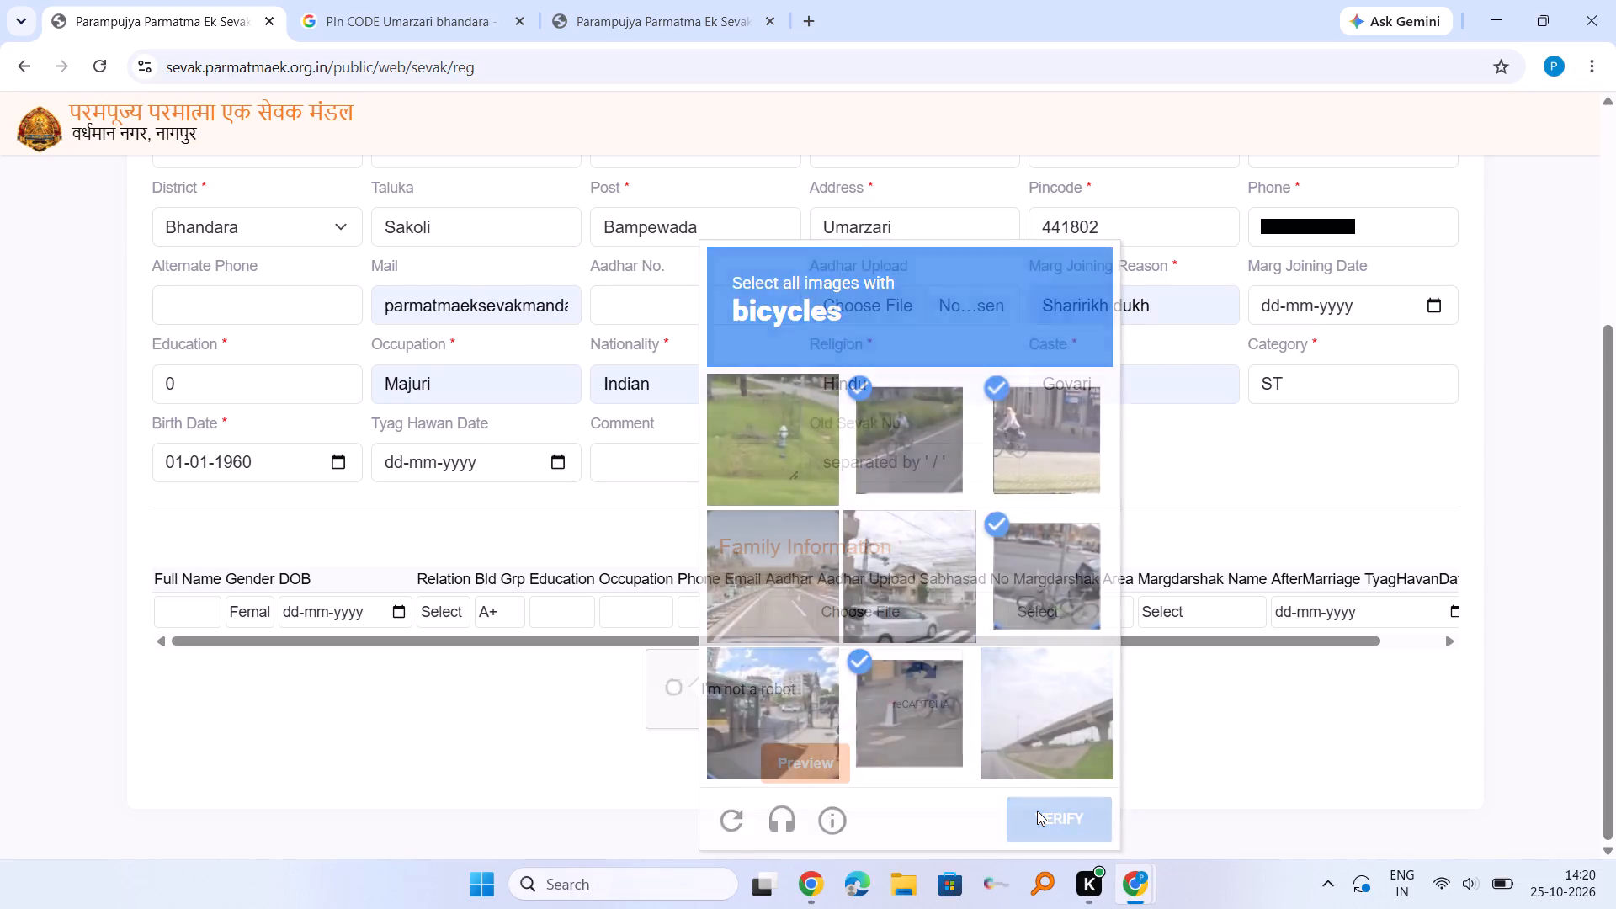
Preview the completed registration and submit it.
scroll(1037, 811, "down", 1)
left_click(831, 772)
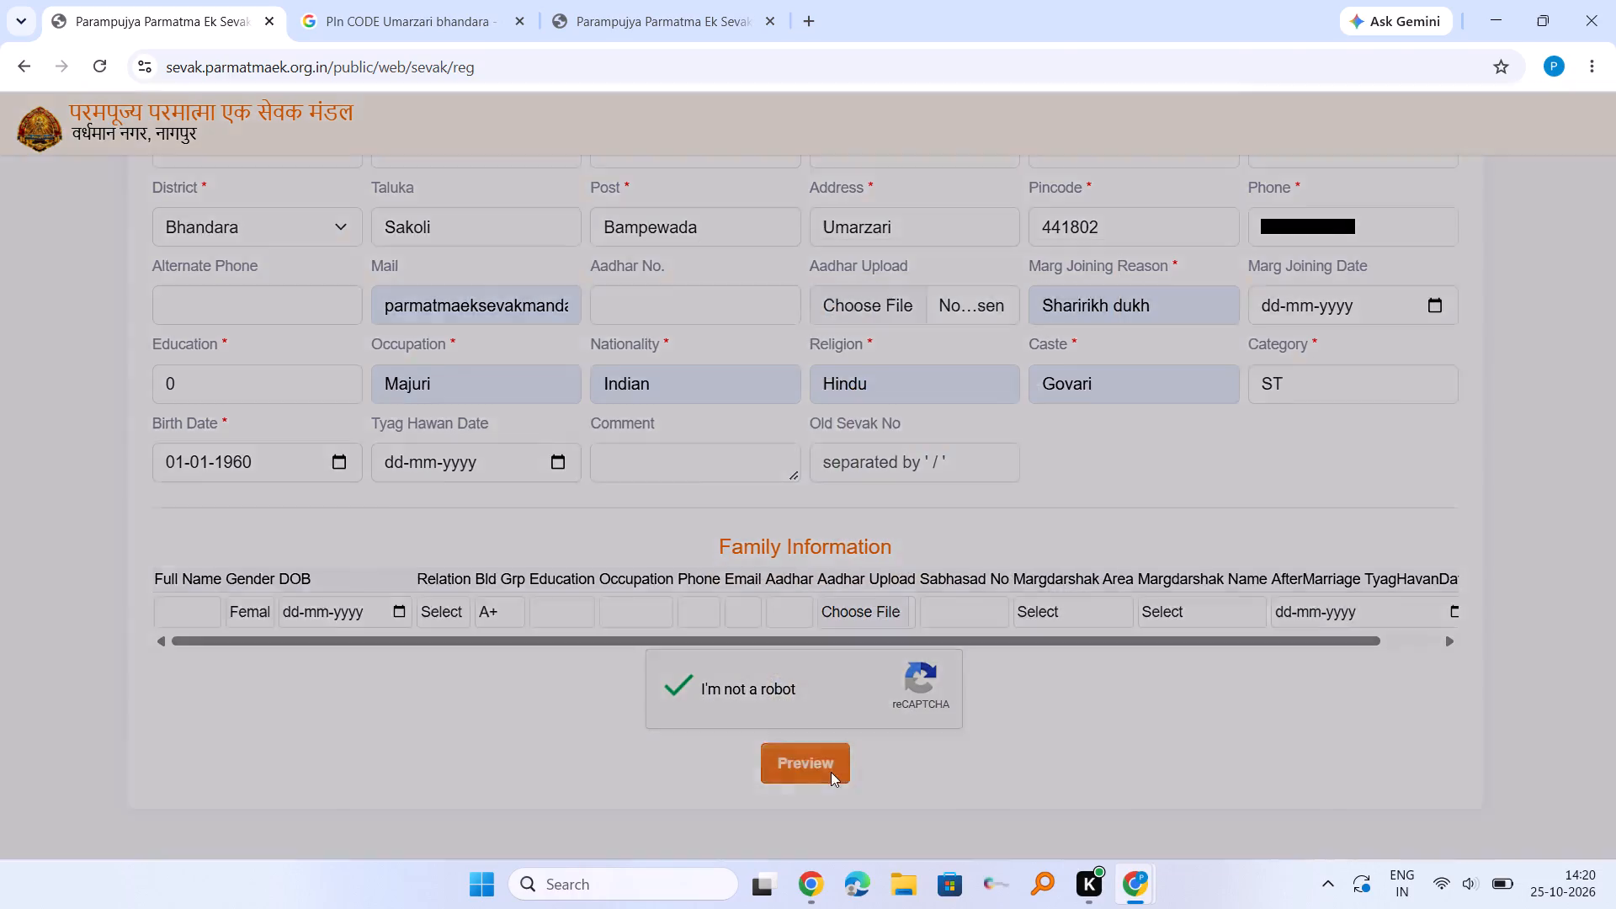
scroll(879, 605, "down", 4)
left_click(1324, 790)
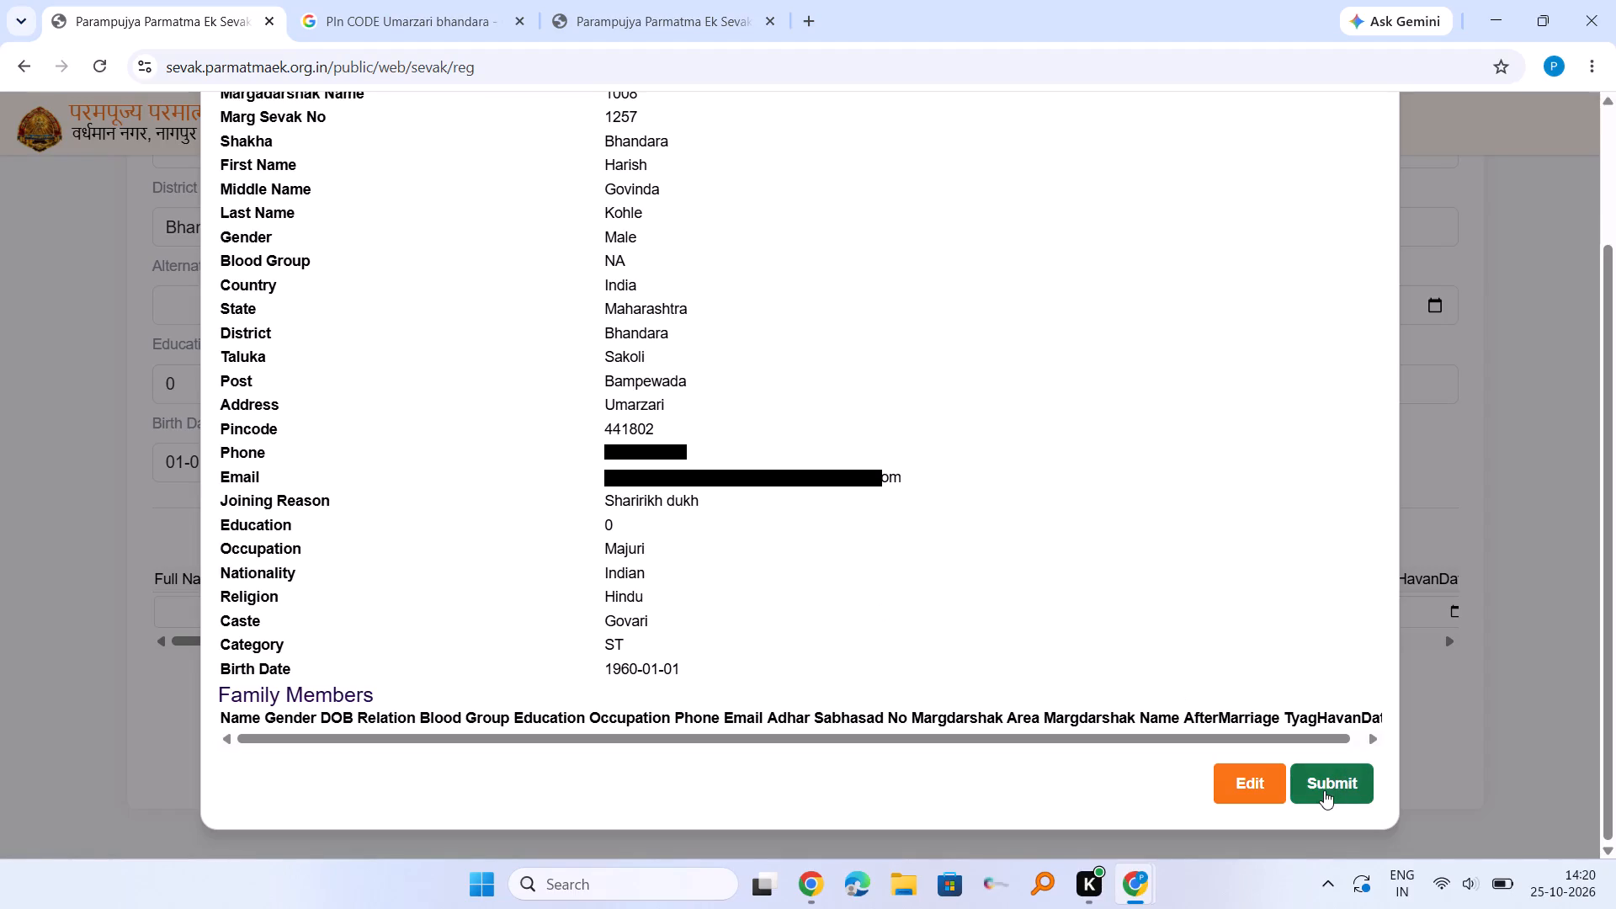
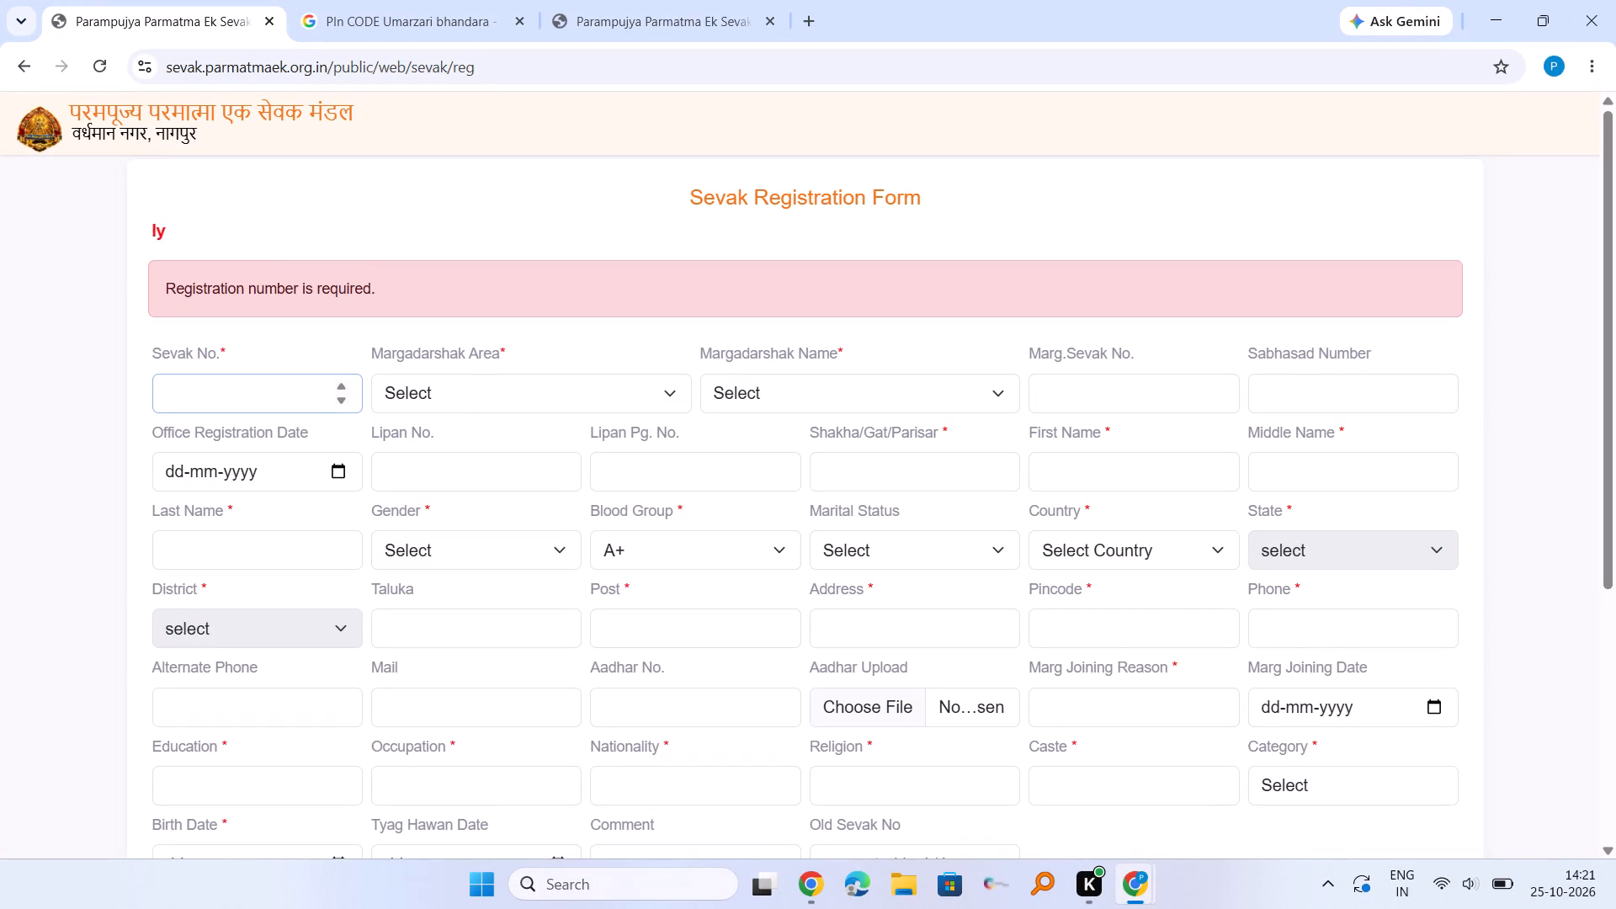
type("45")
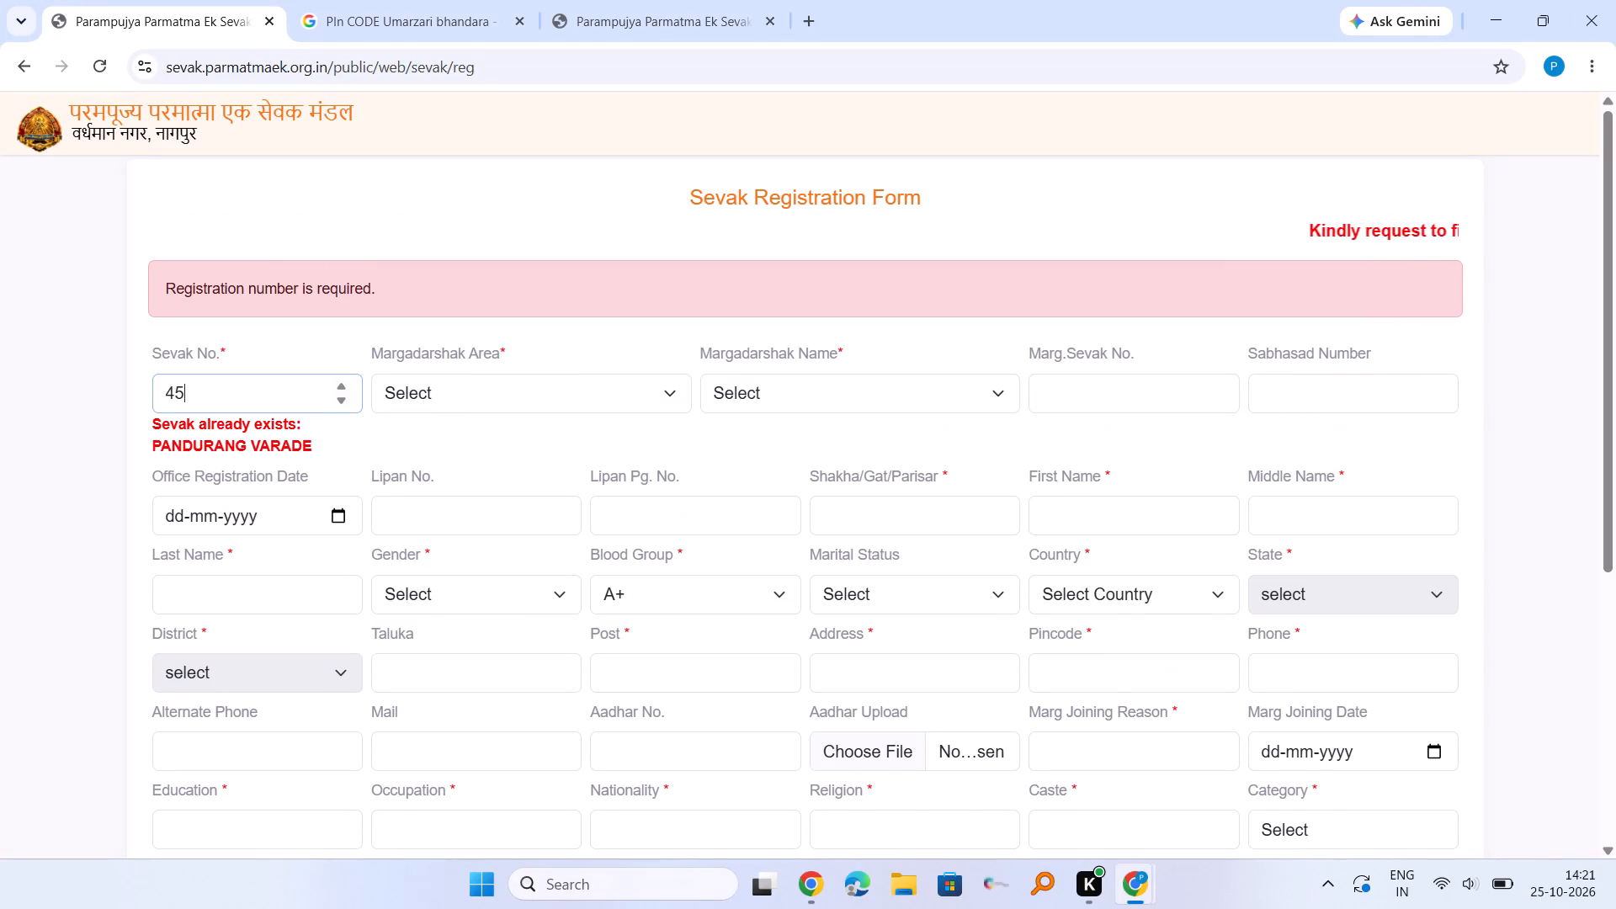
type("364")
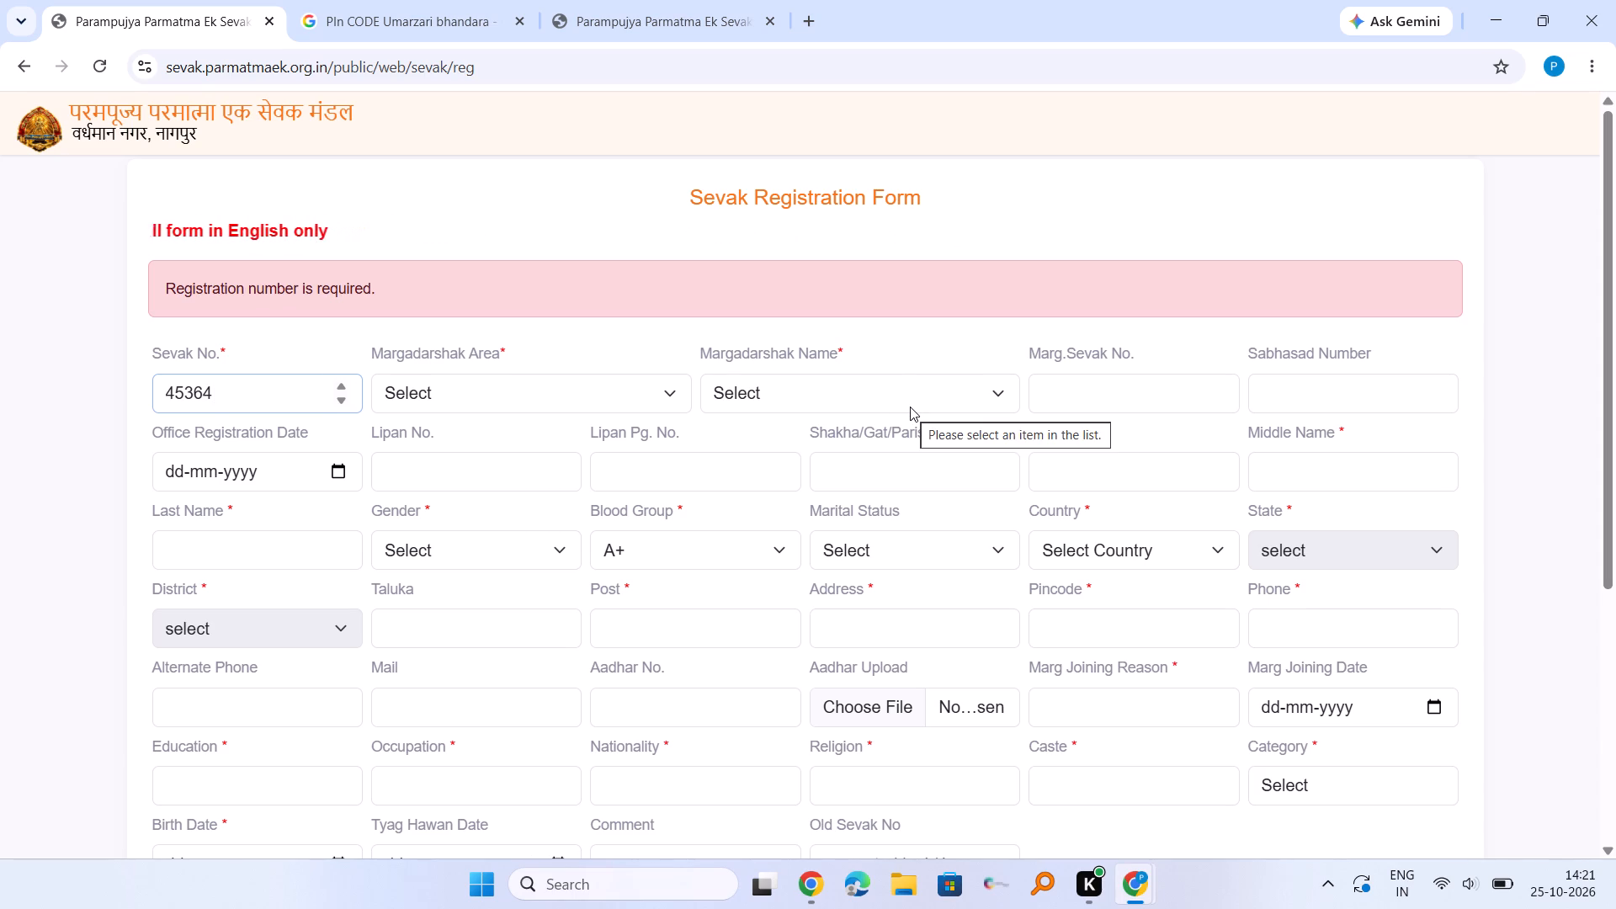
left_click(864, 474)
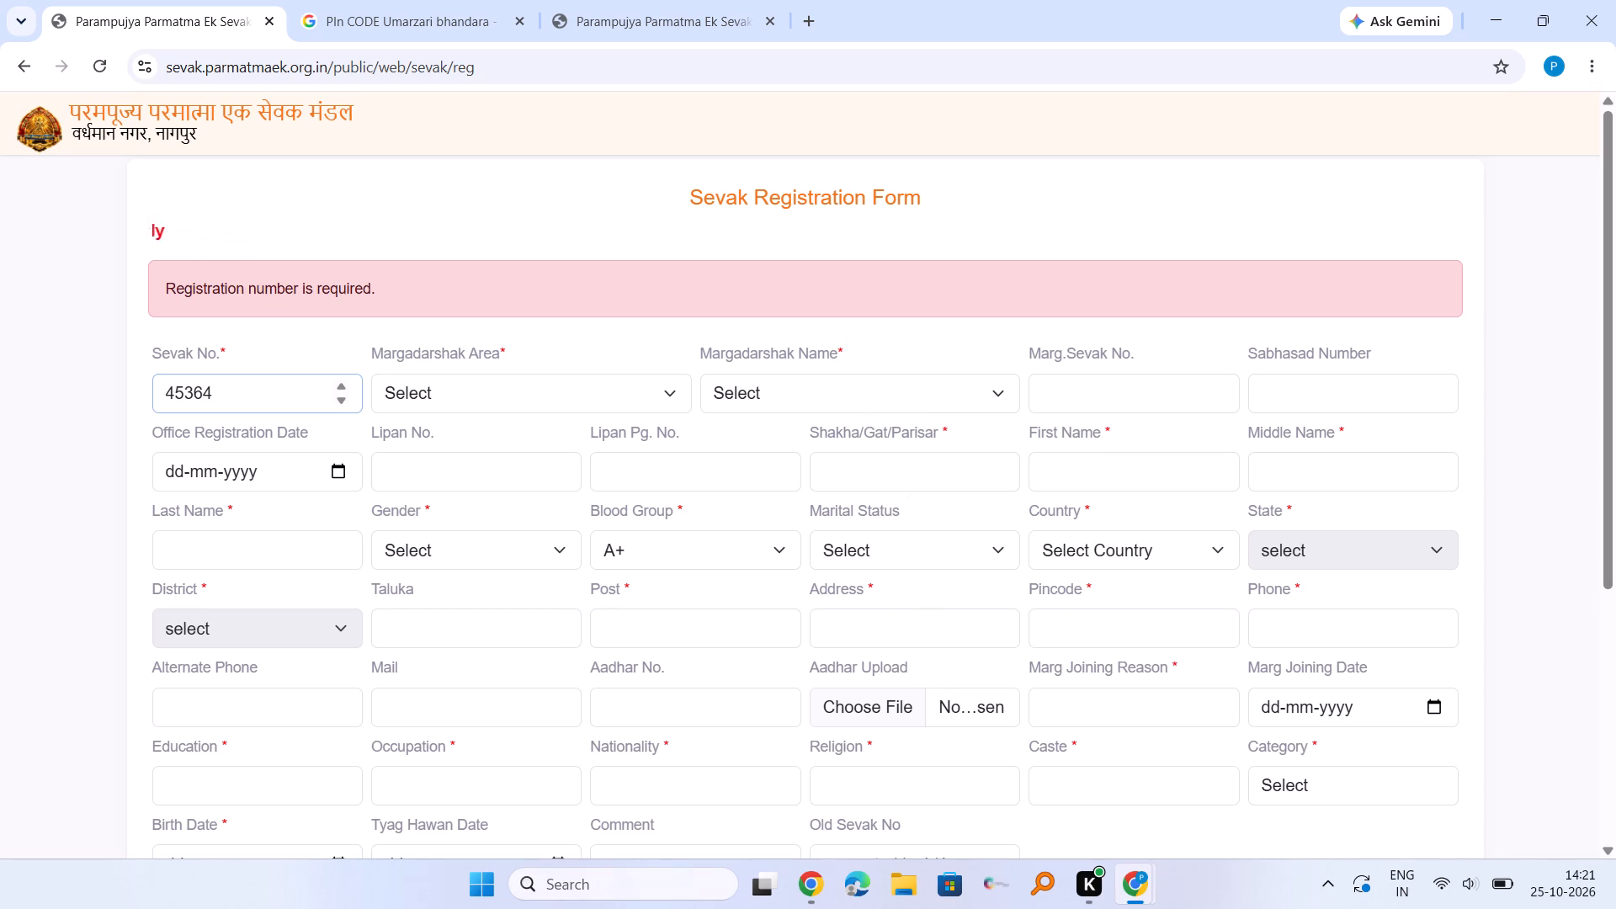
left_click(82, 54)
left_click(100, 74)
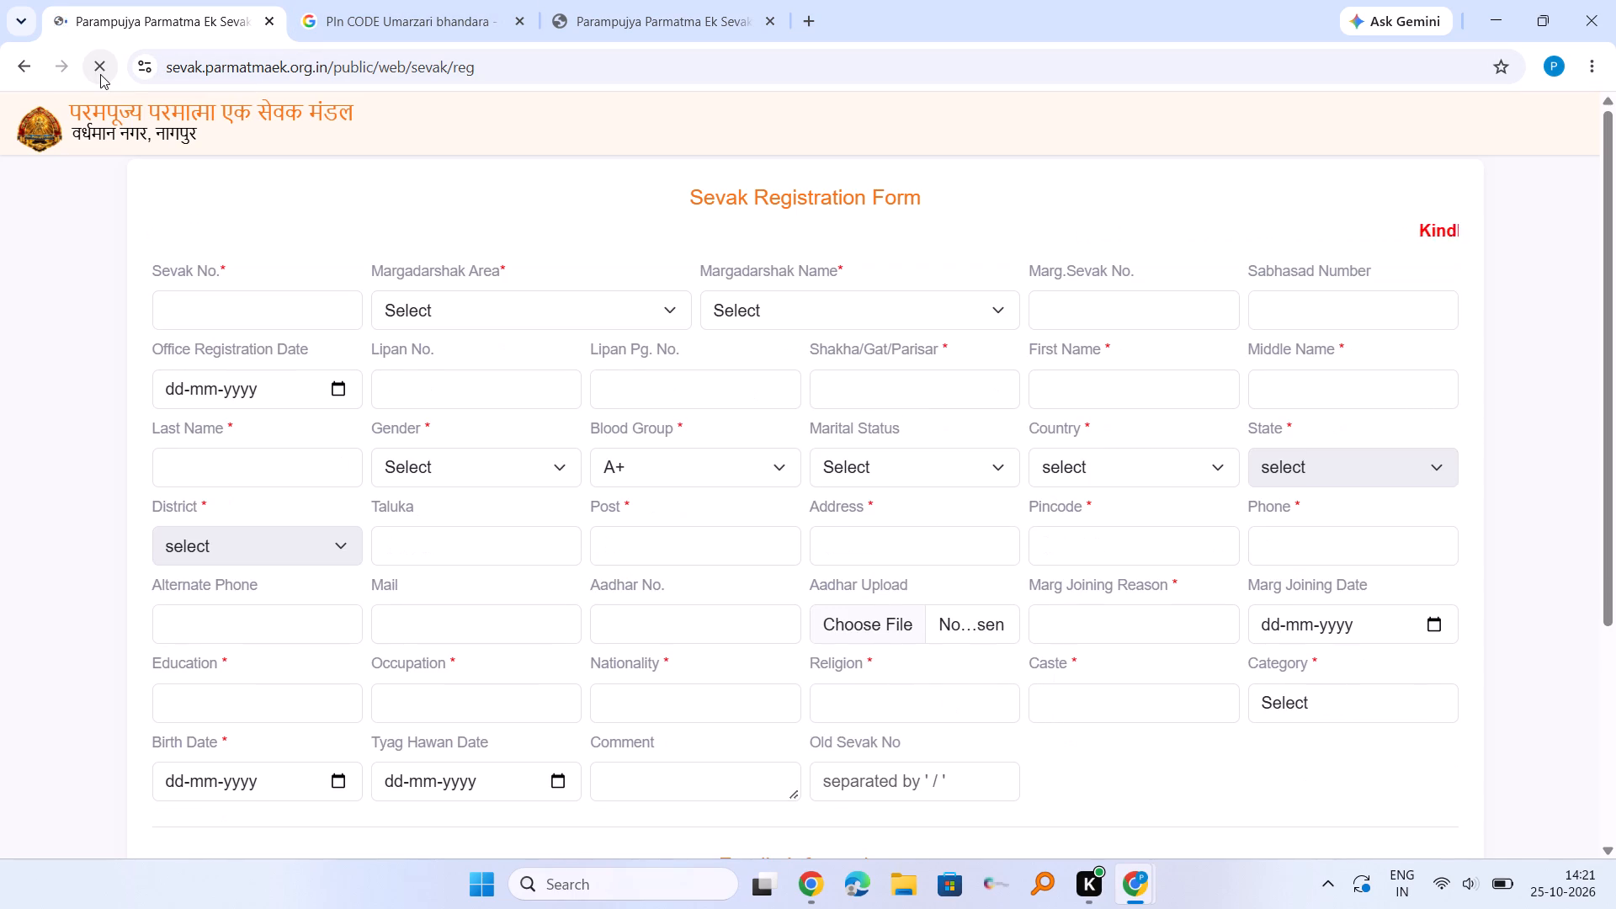
left_click(247, 303)
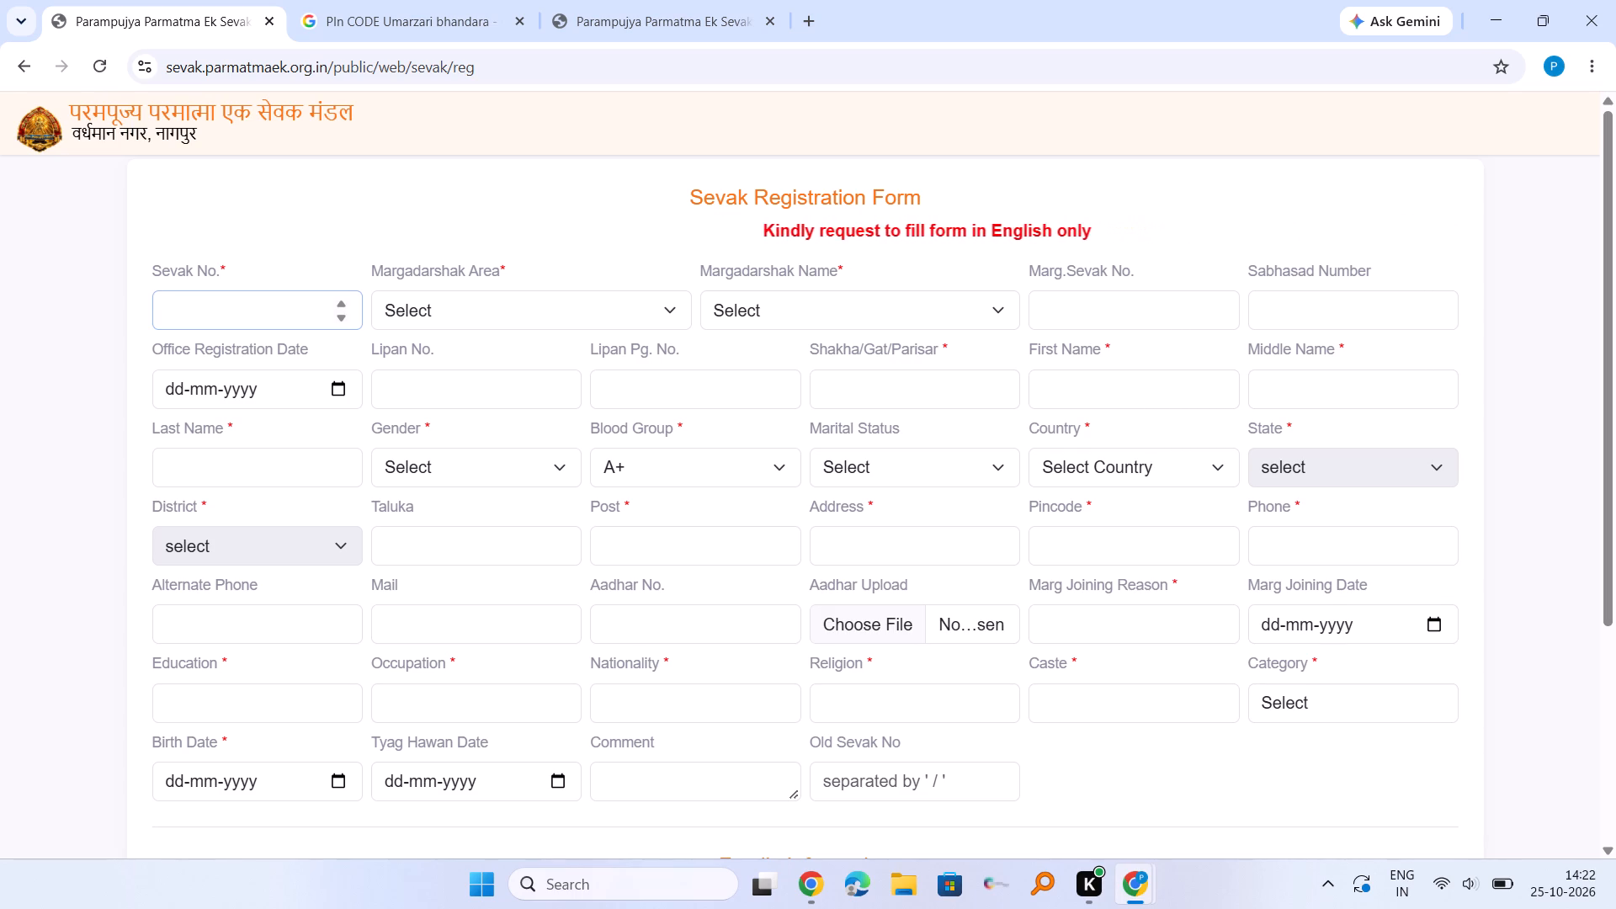
type("45")
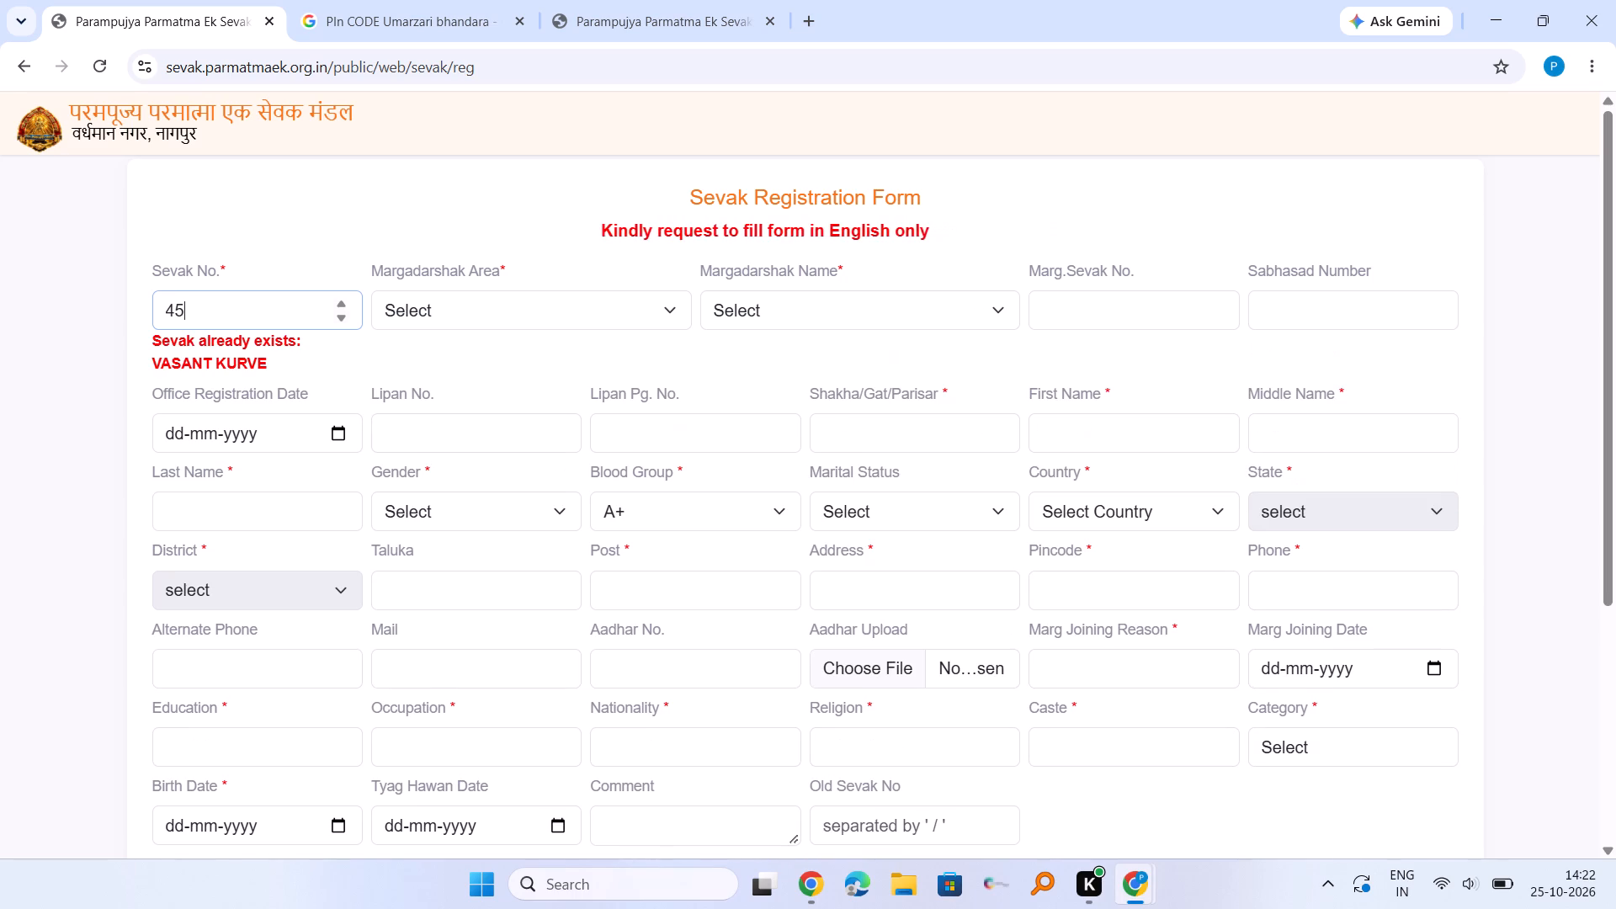
type("364")
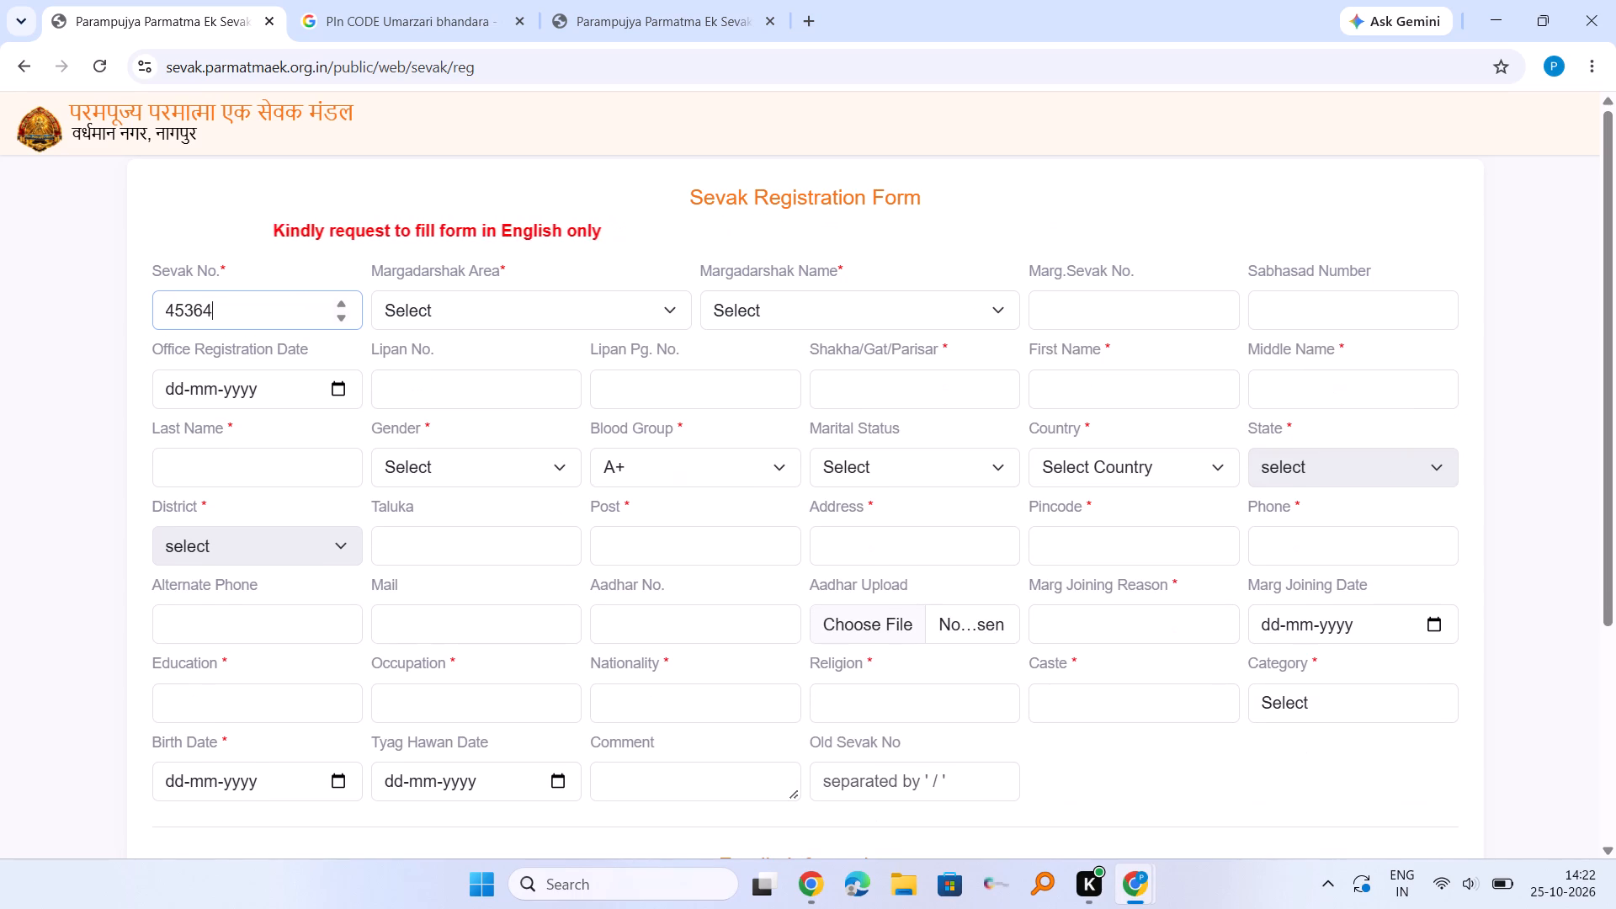
left_click(848, 386)
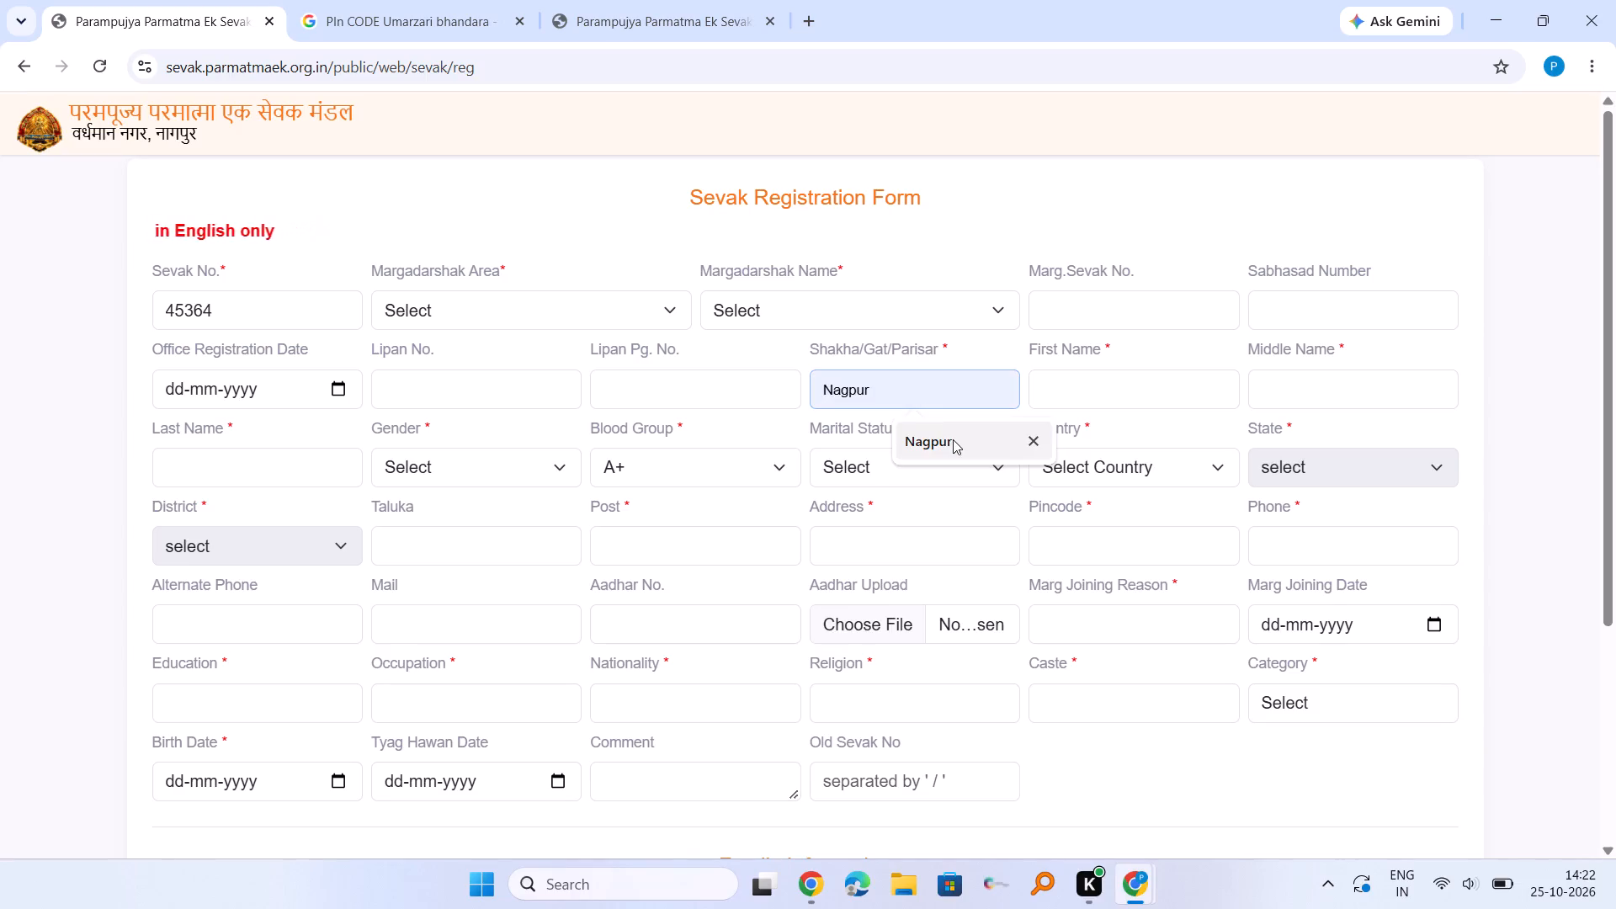
left_click(953, 439)
Enter the sevak's first, middle and last names.
left_click(1072, 381)
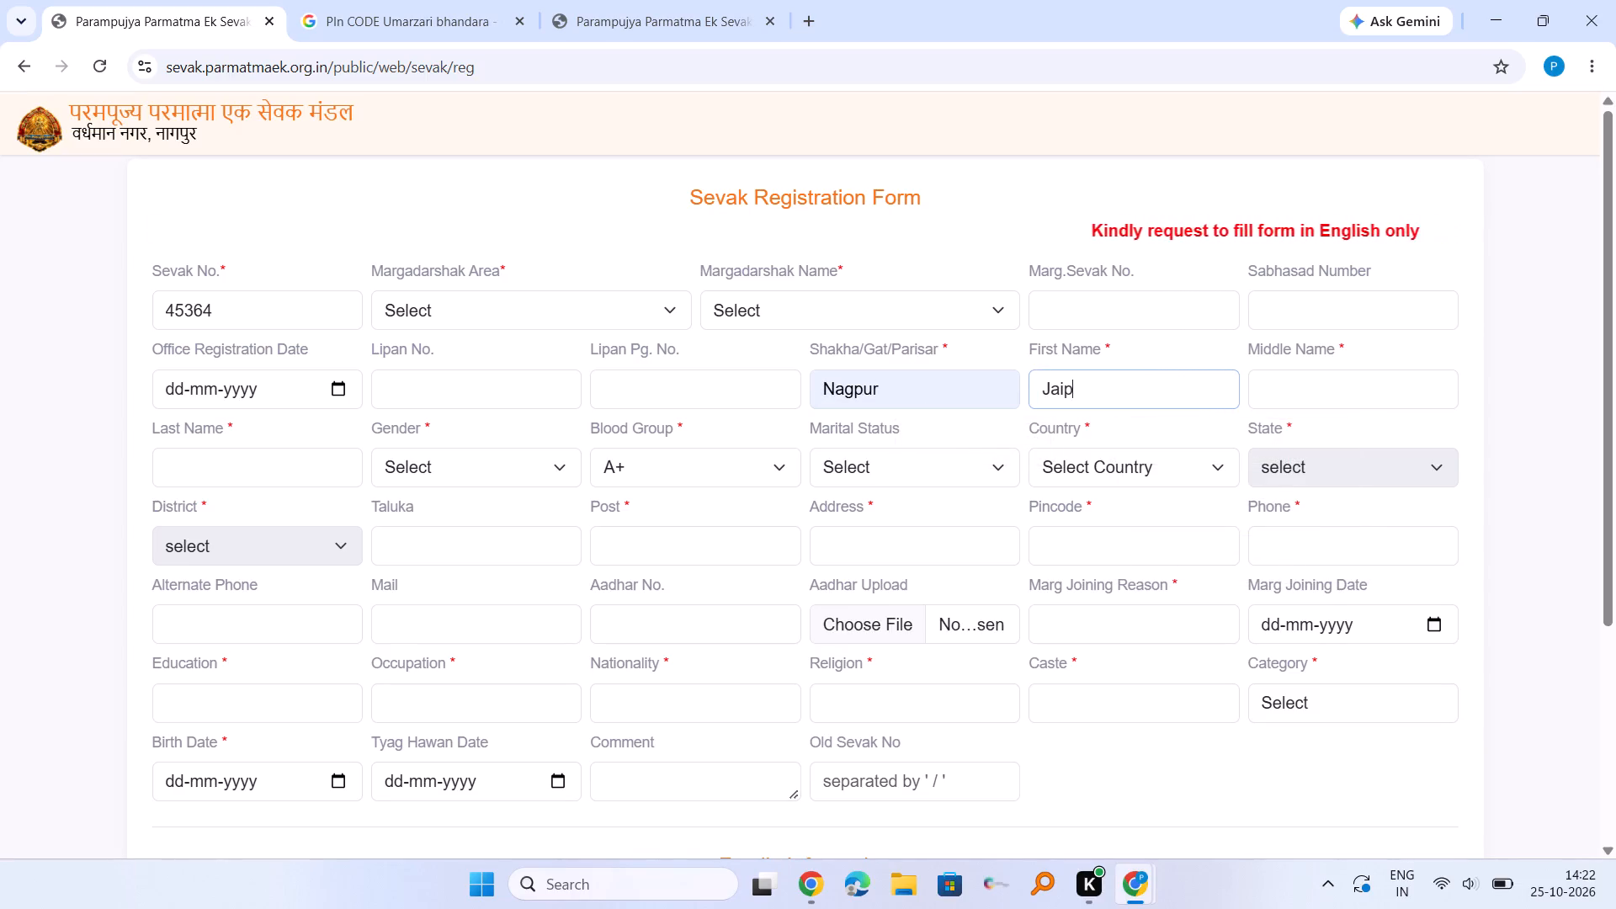
left_click(1324, 391)
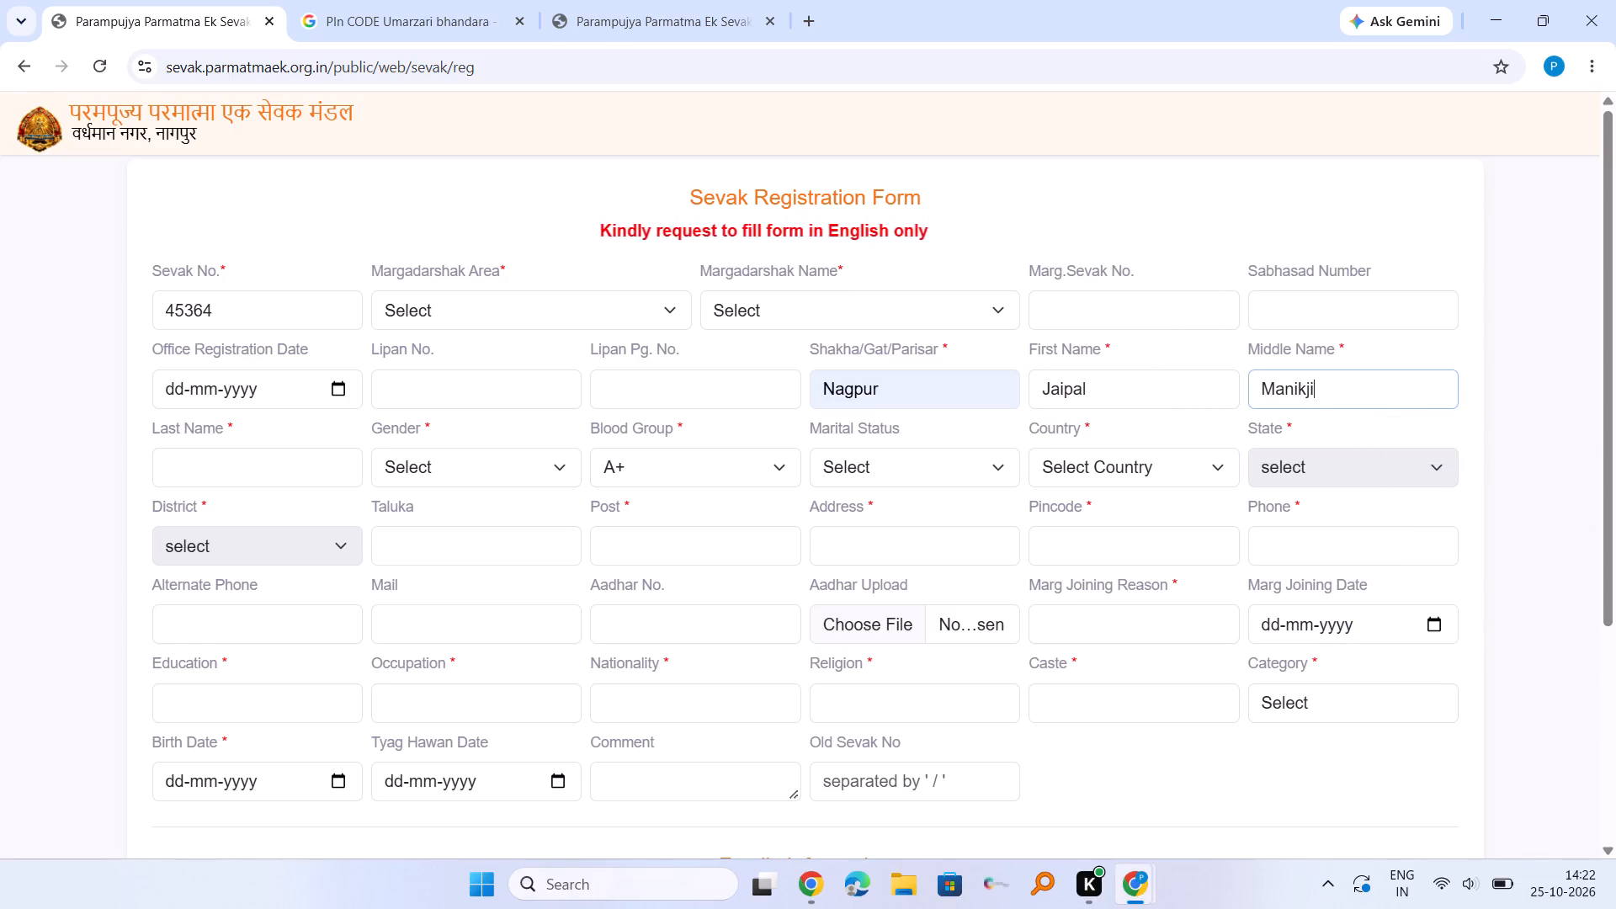
left_click(235, 453)
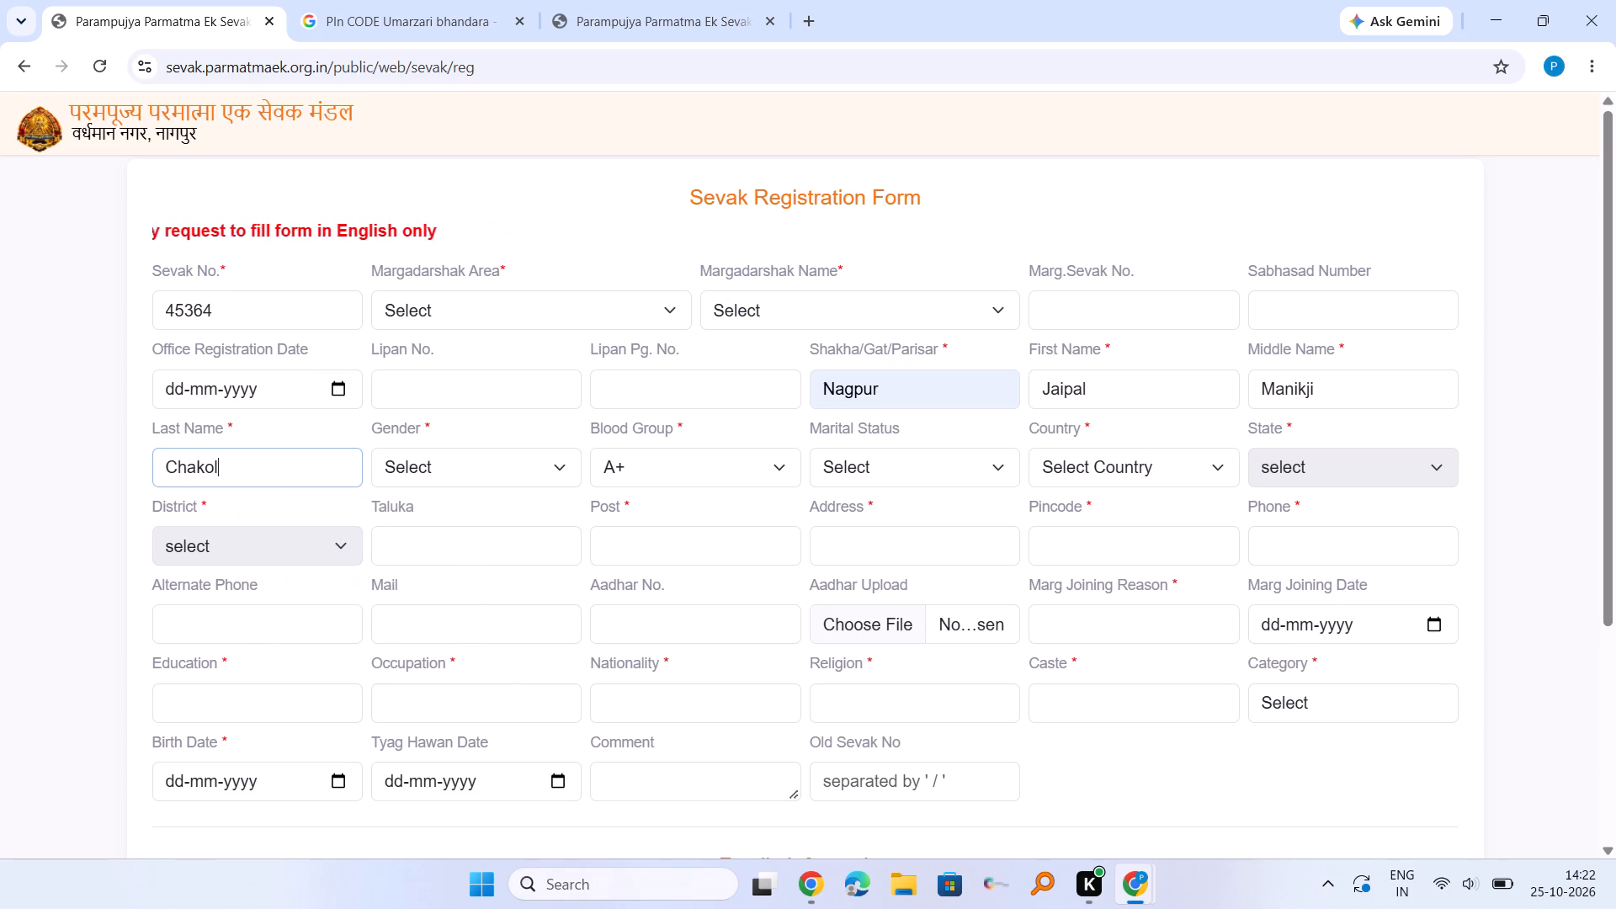
key("e")
Set the gender to Male and the blood group to NA.
left_click(405, 446)
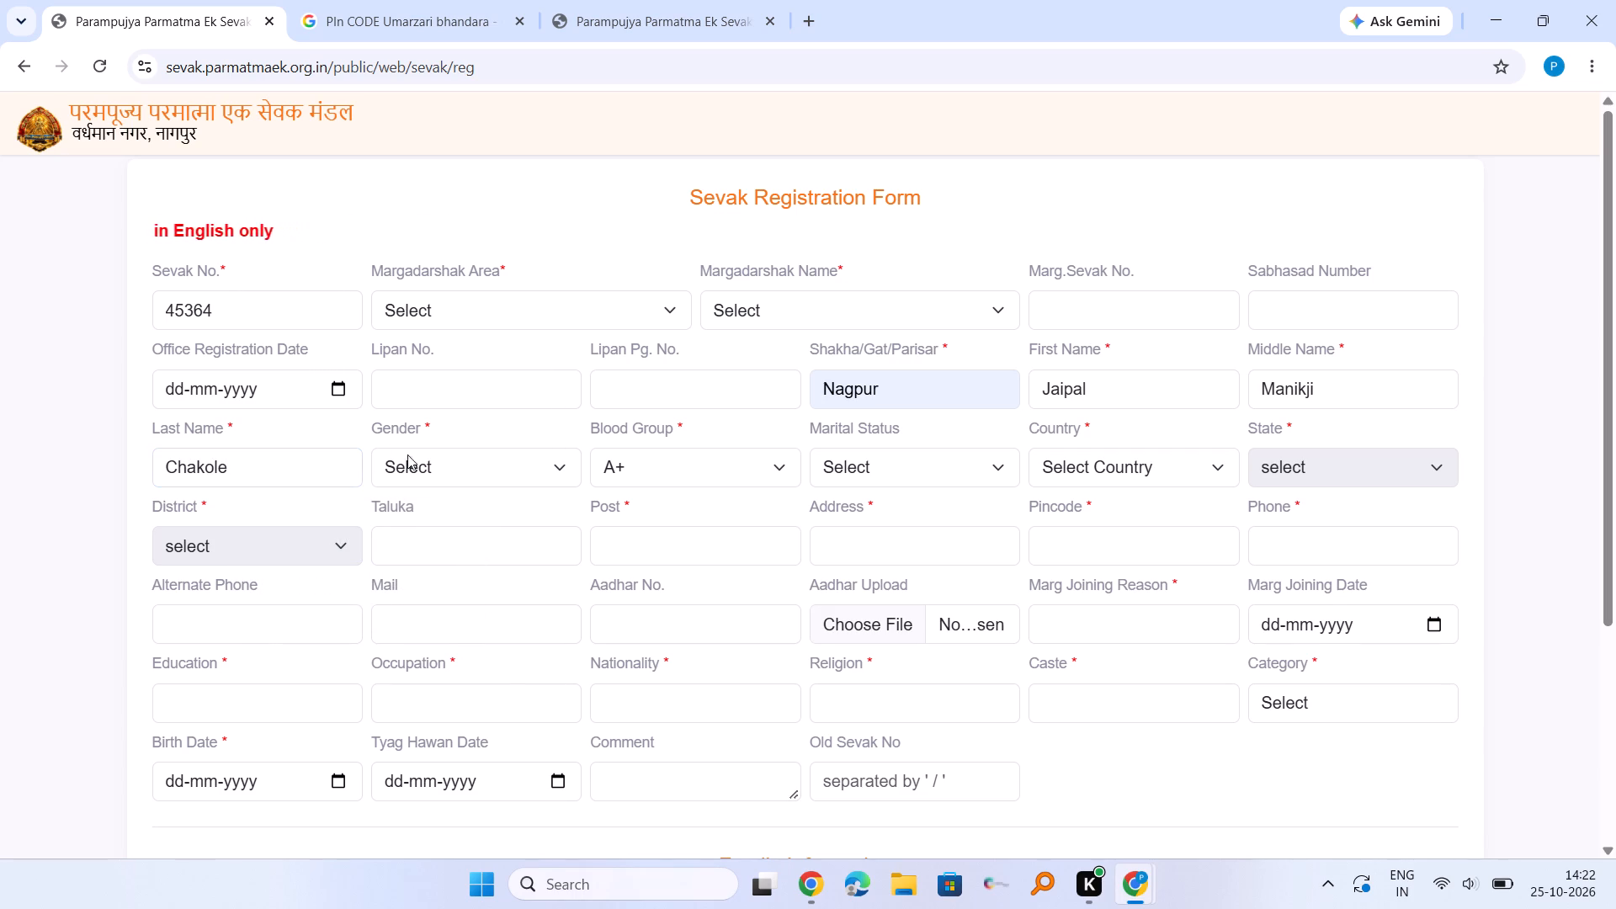
left_click_drag(413, 470, 412, 548)
left_click(412, 548)
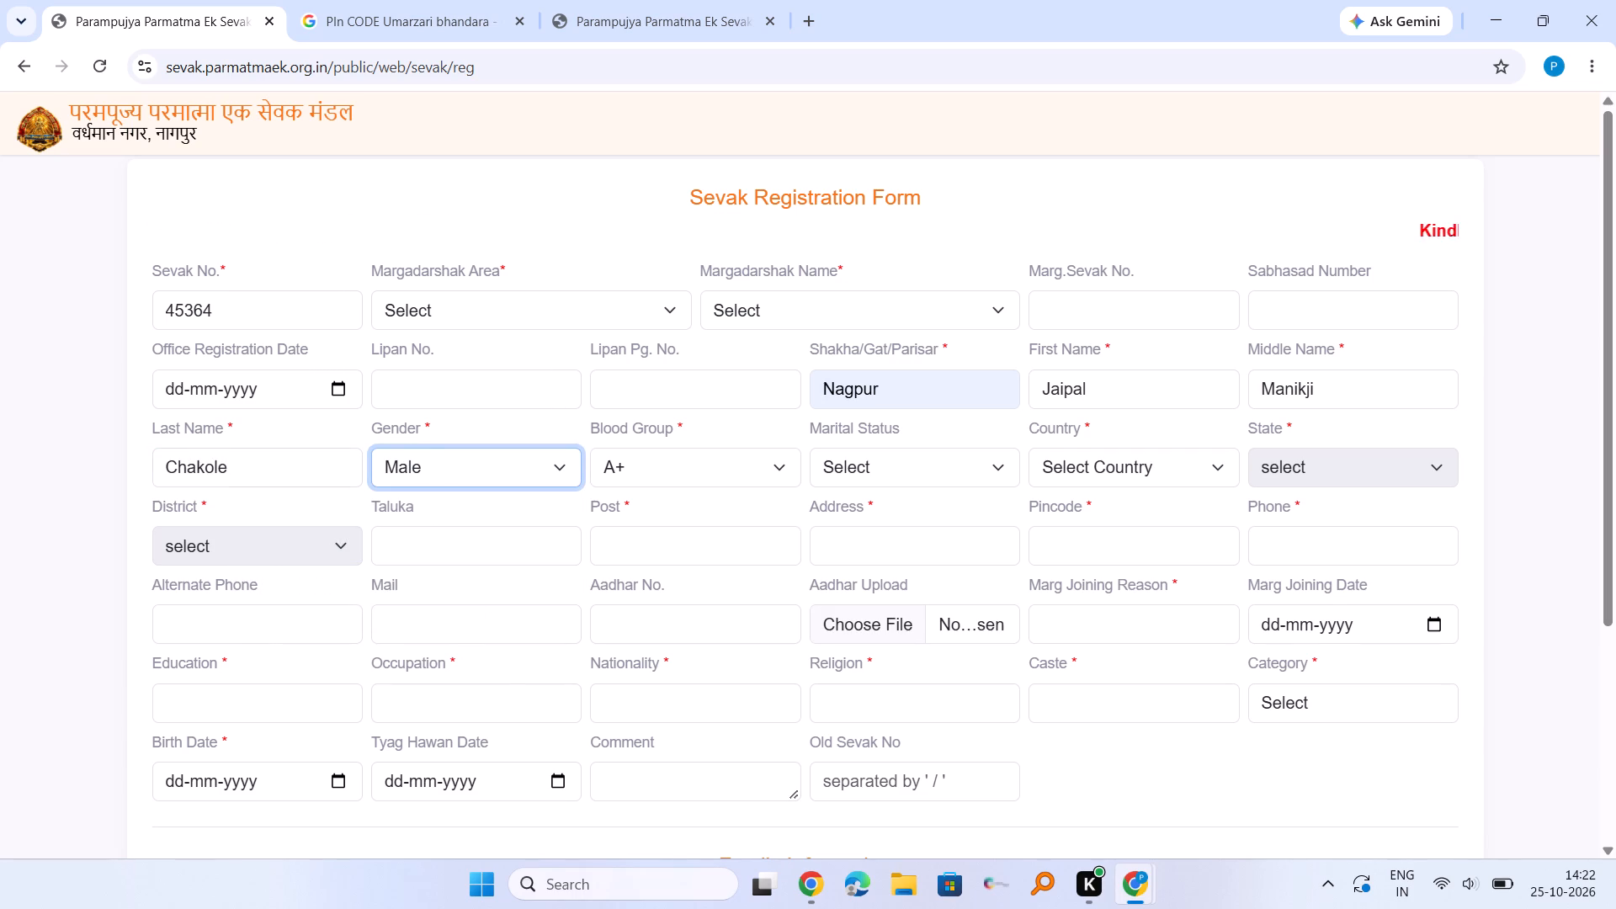
left_click(670, 472)
key("n")
key("Return")
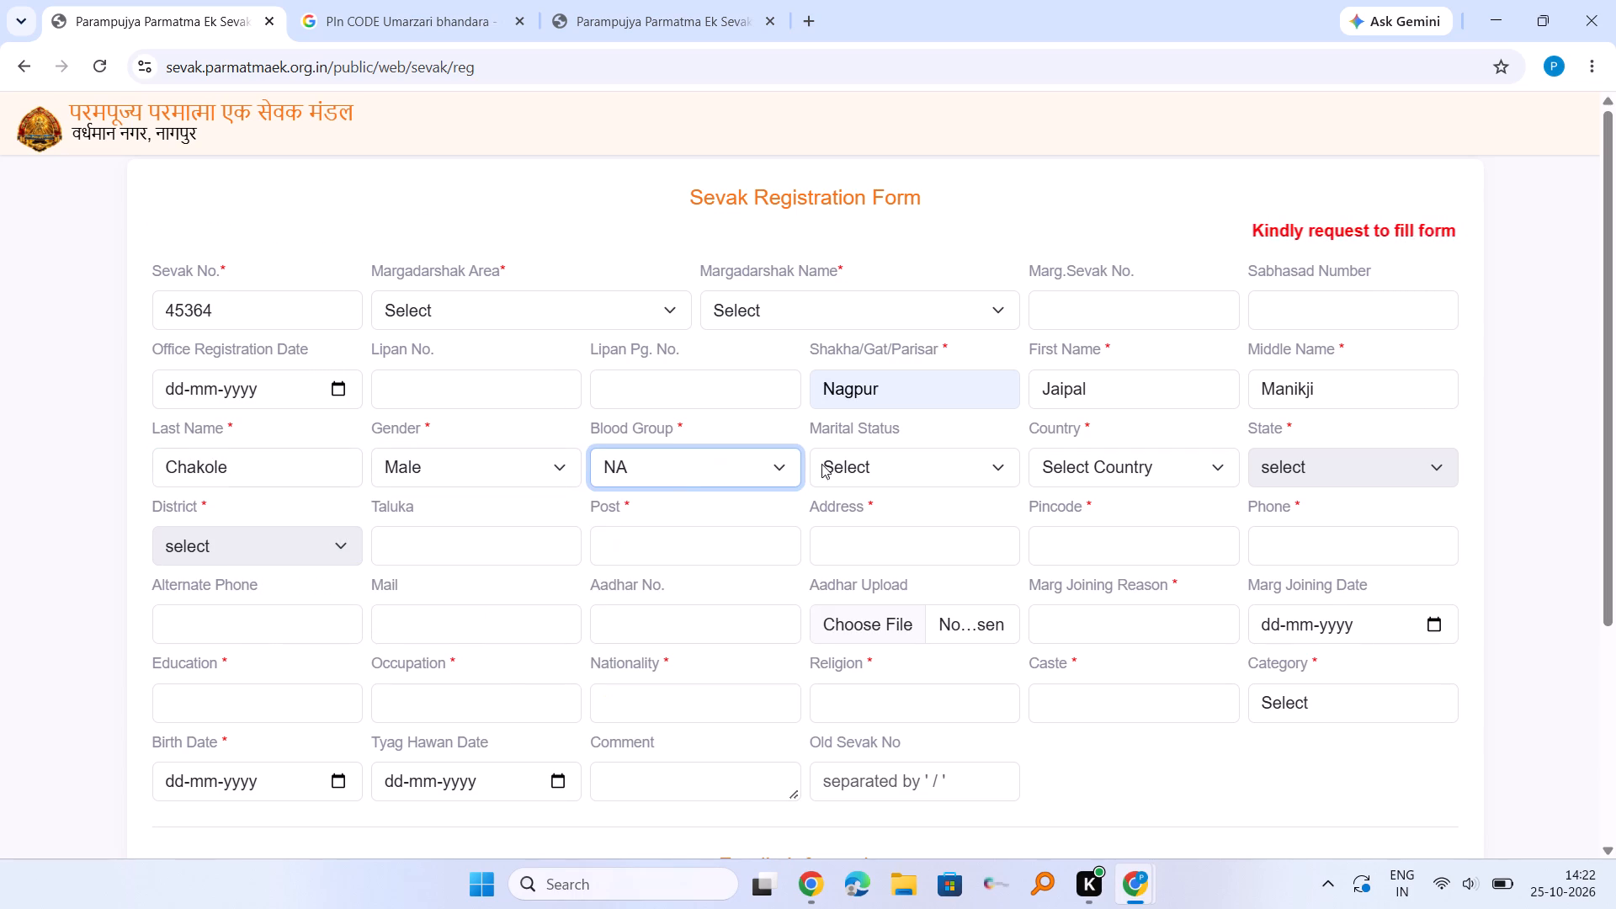
Set the country to India, the state to Maharashtra and the district to Nagpur.
left_click(1110, 455)
left_click(1066, 528)
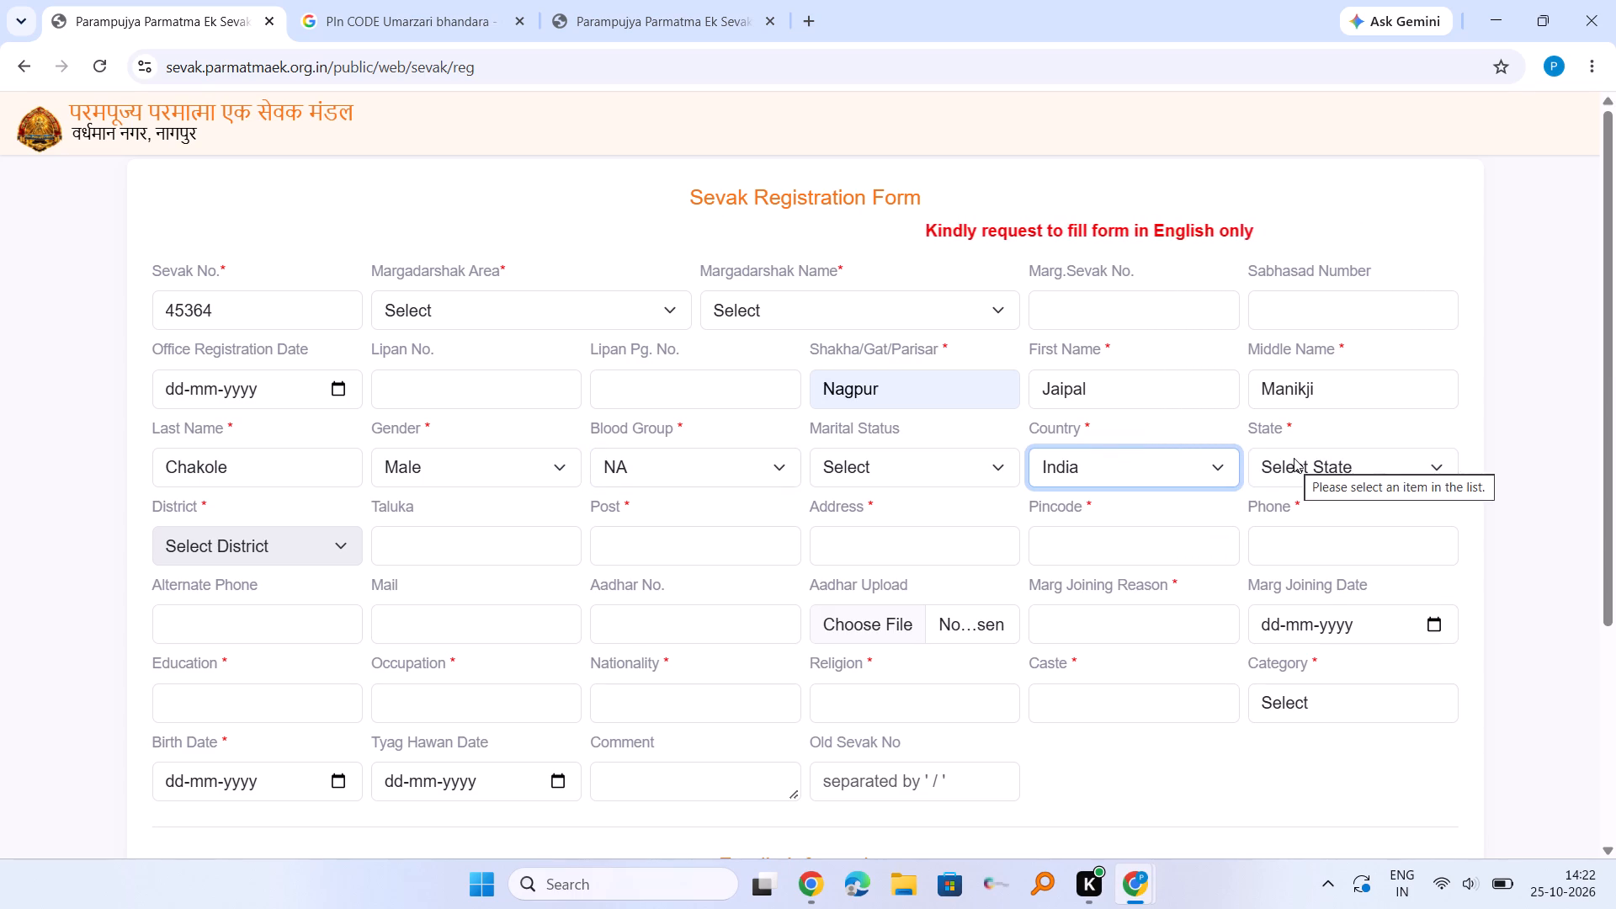
left_click(1294, 458)
type("mah")
key("Return")
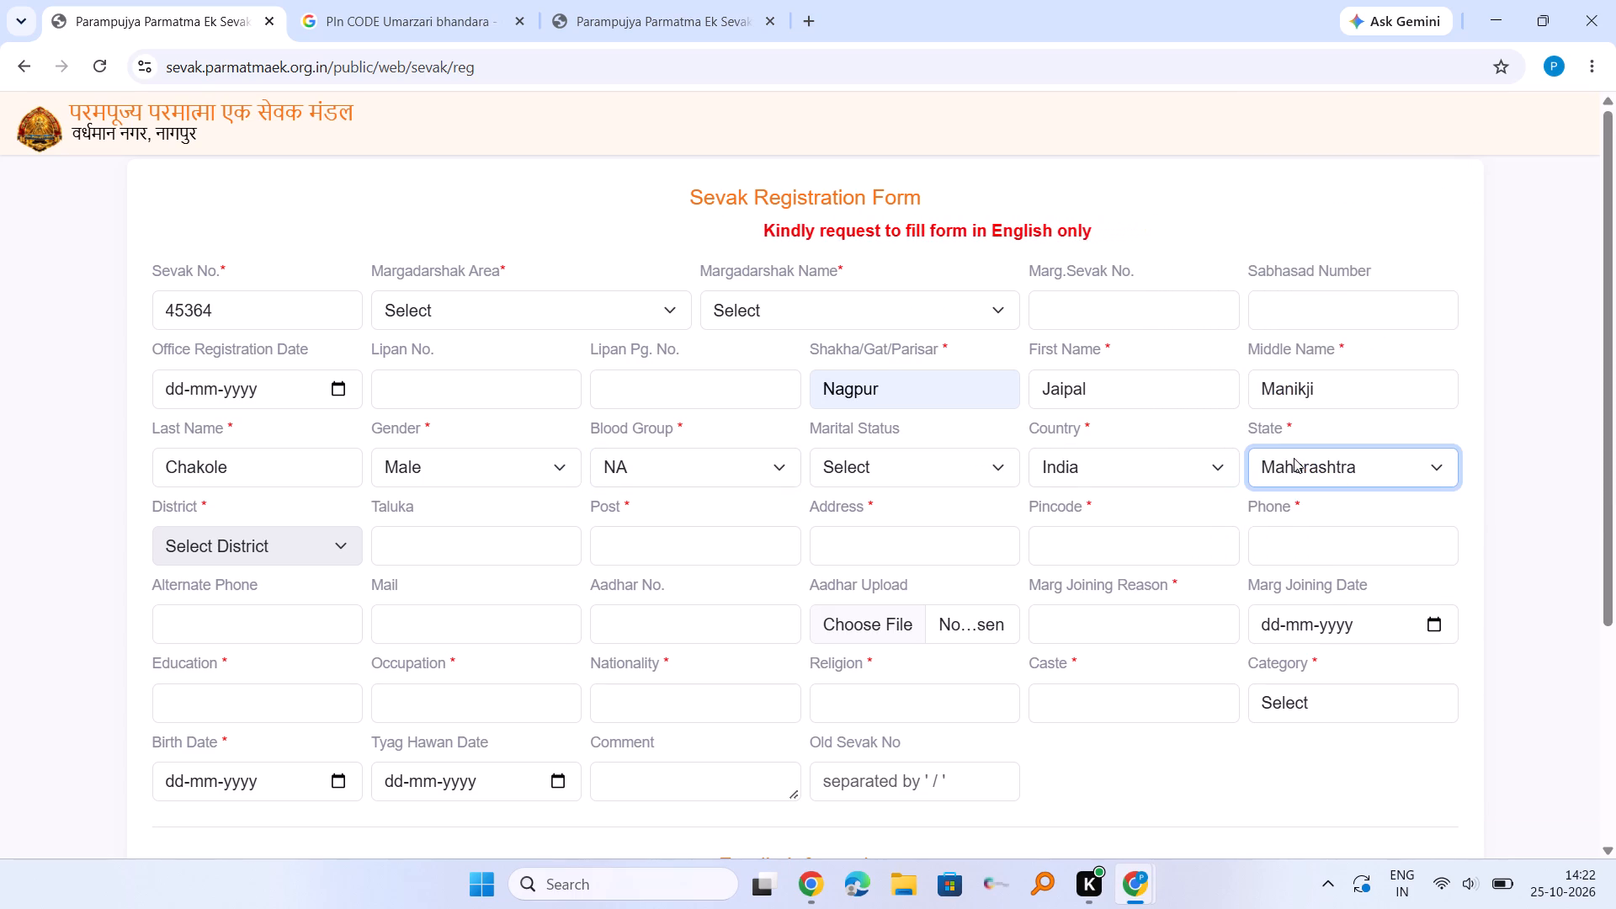
left_click(307, 550)
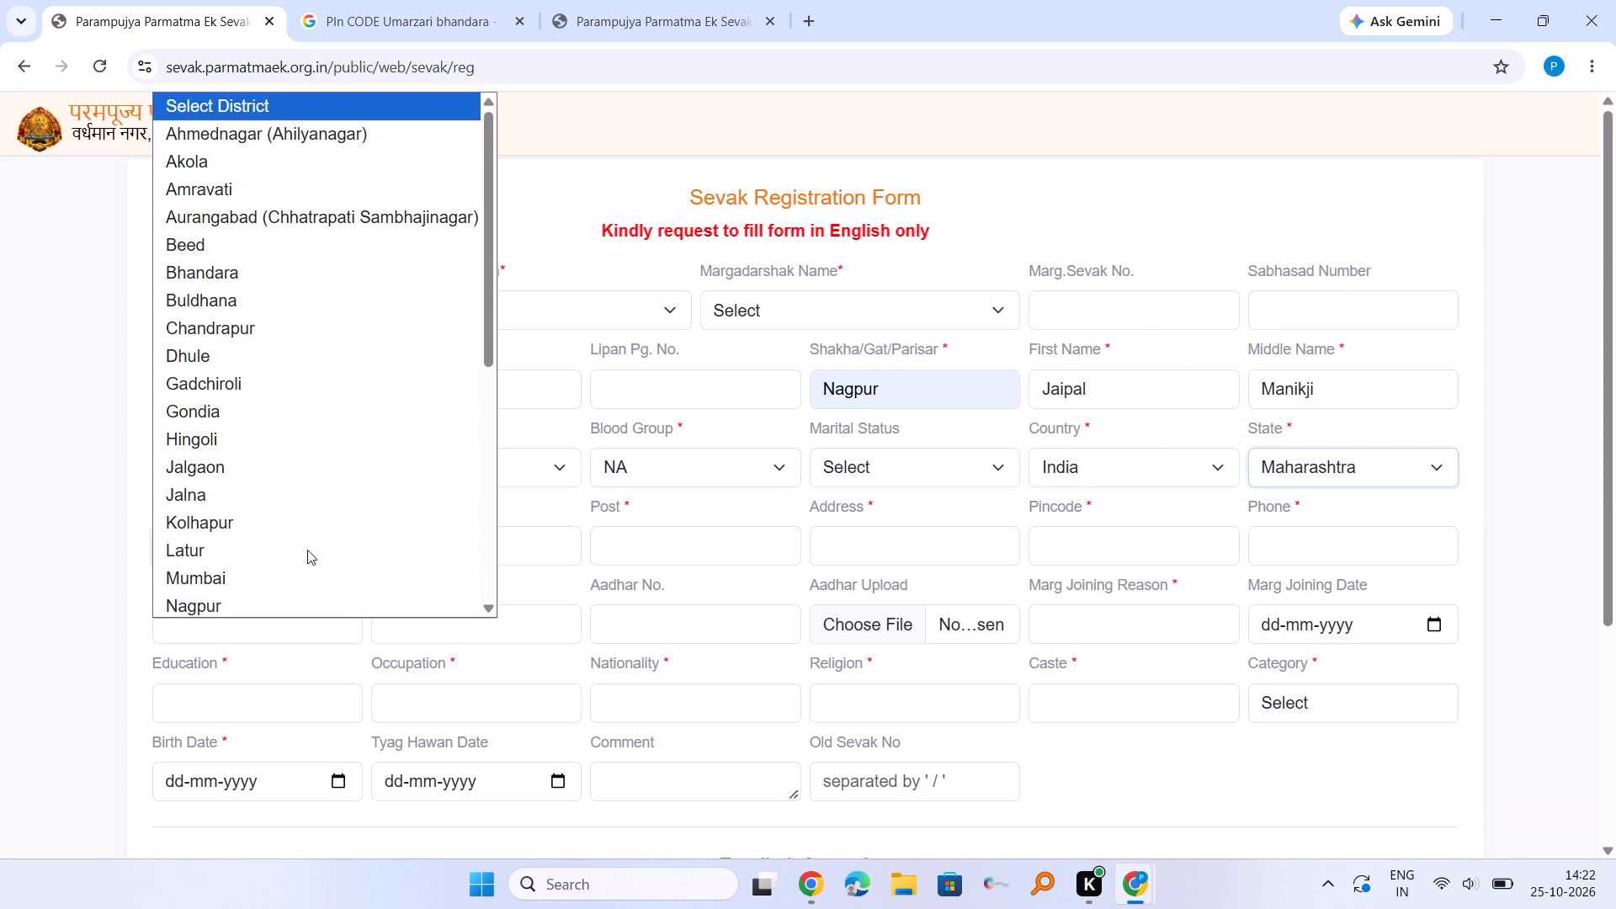
type("nag")
key("Return")
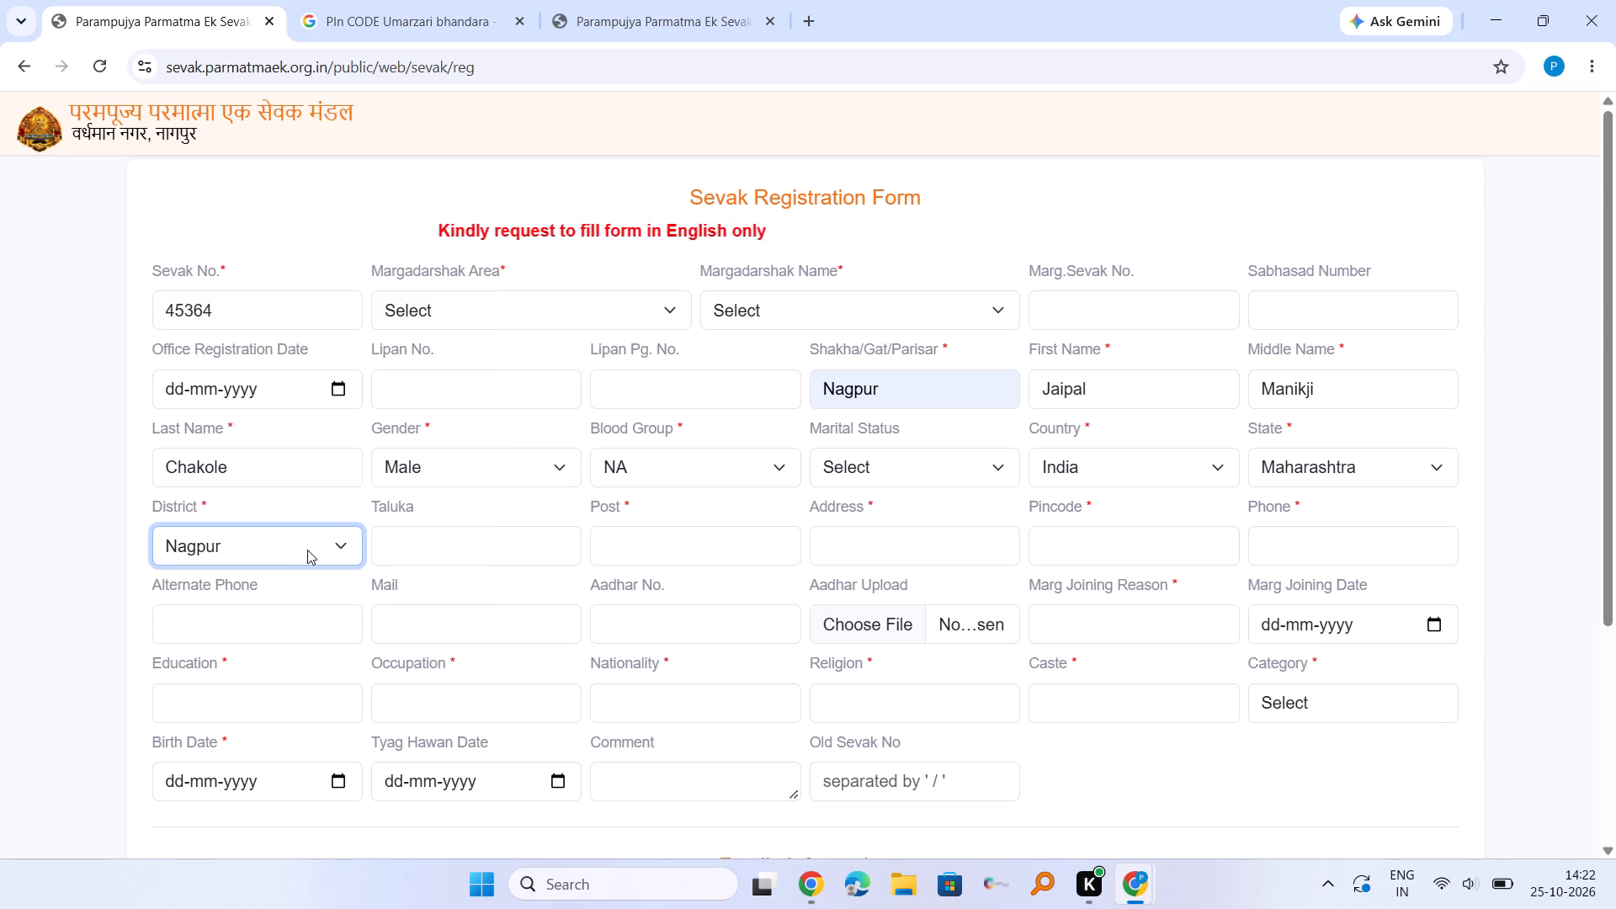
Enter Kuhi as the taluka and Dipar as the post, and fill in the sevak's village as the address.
left_click(416, 534)
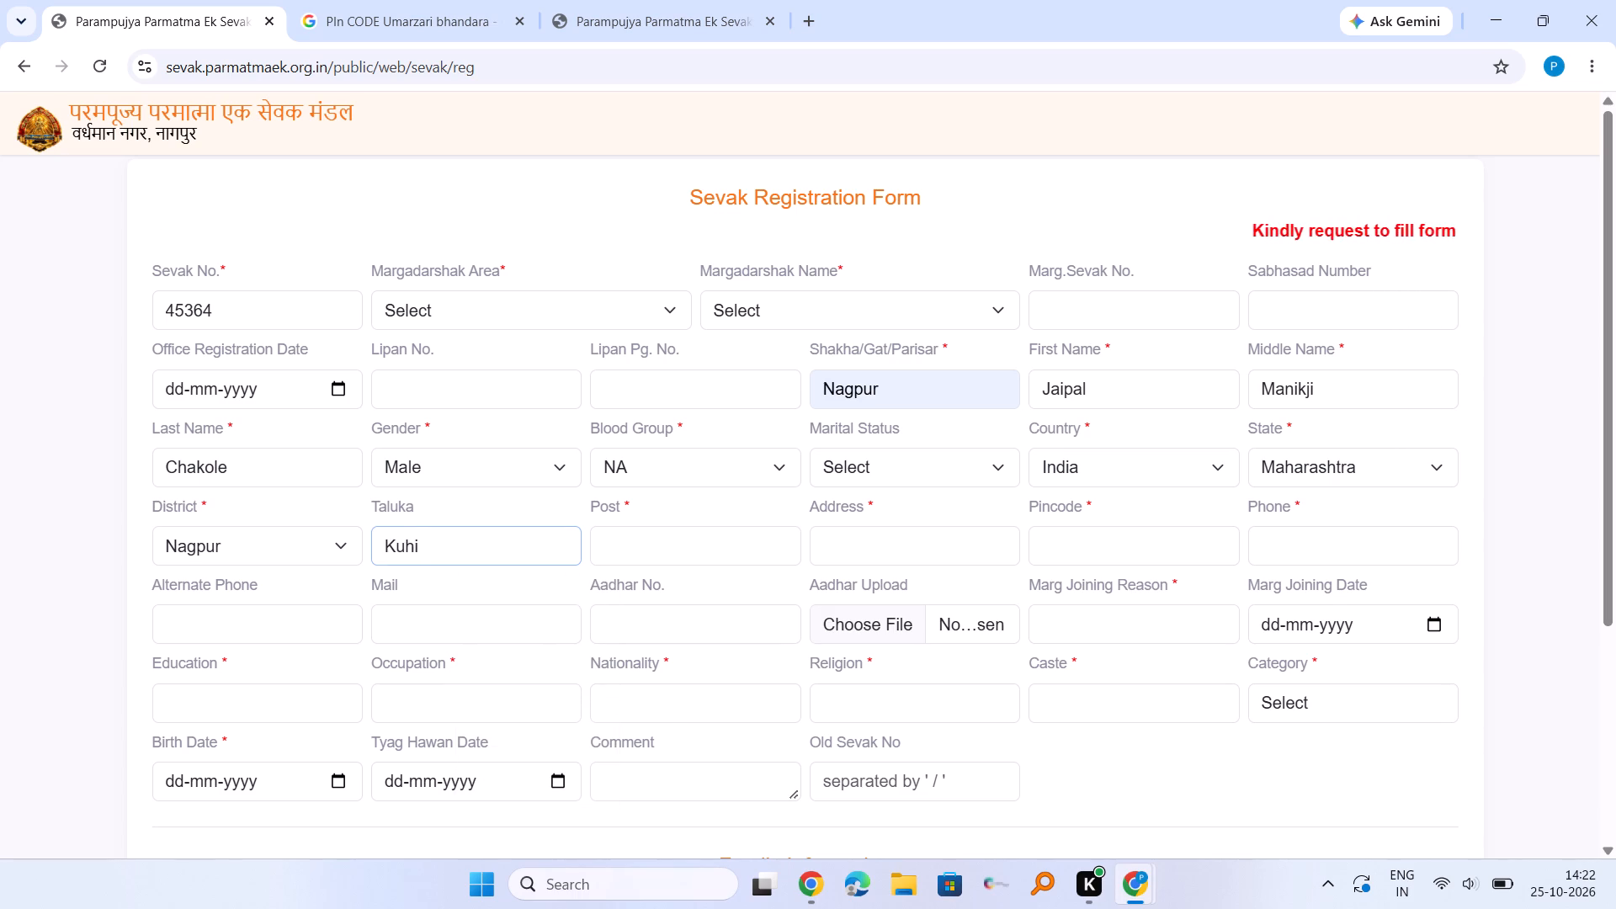
left_click(616, 540)
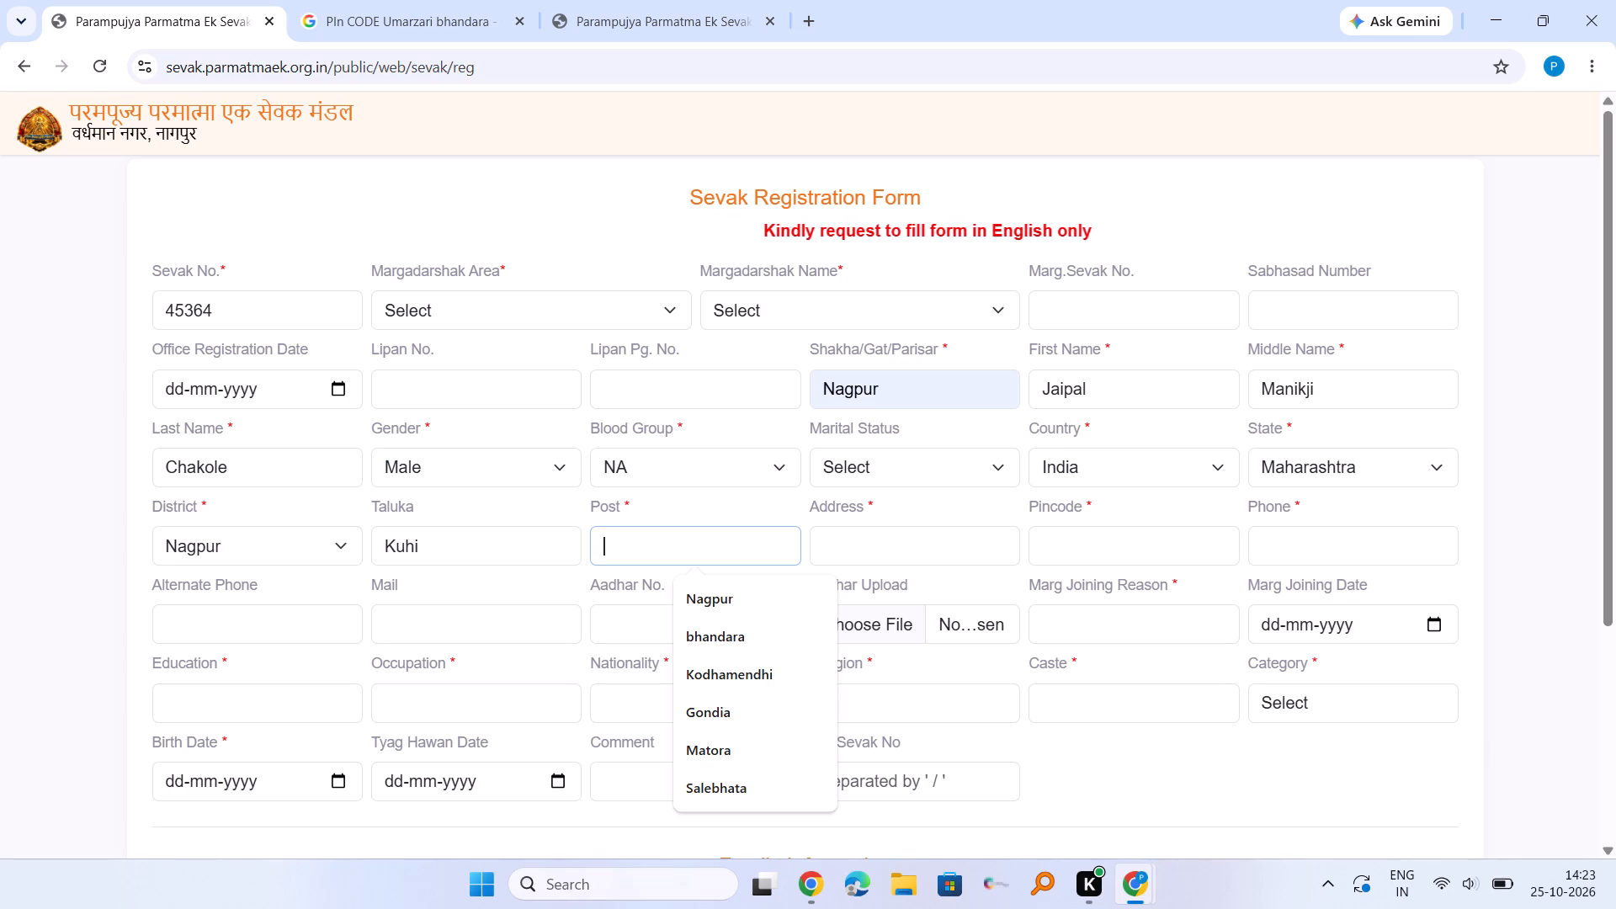
type("ipar")
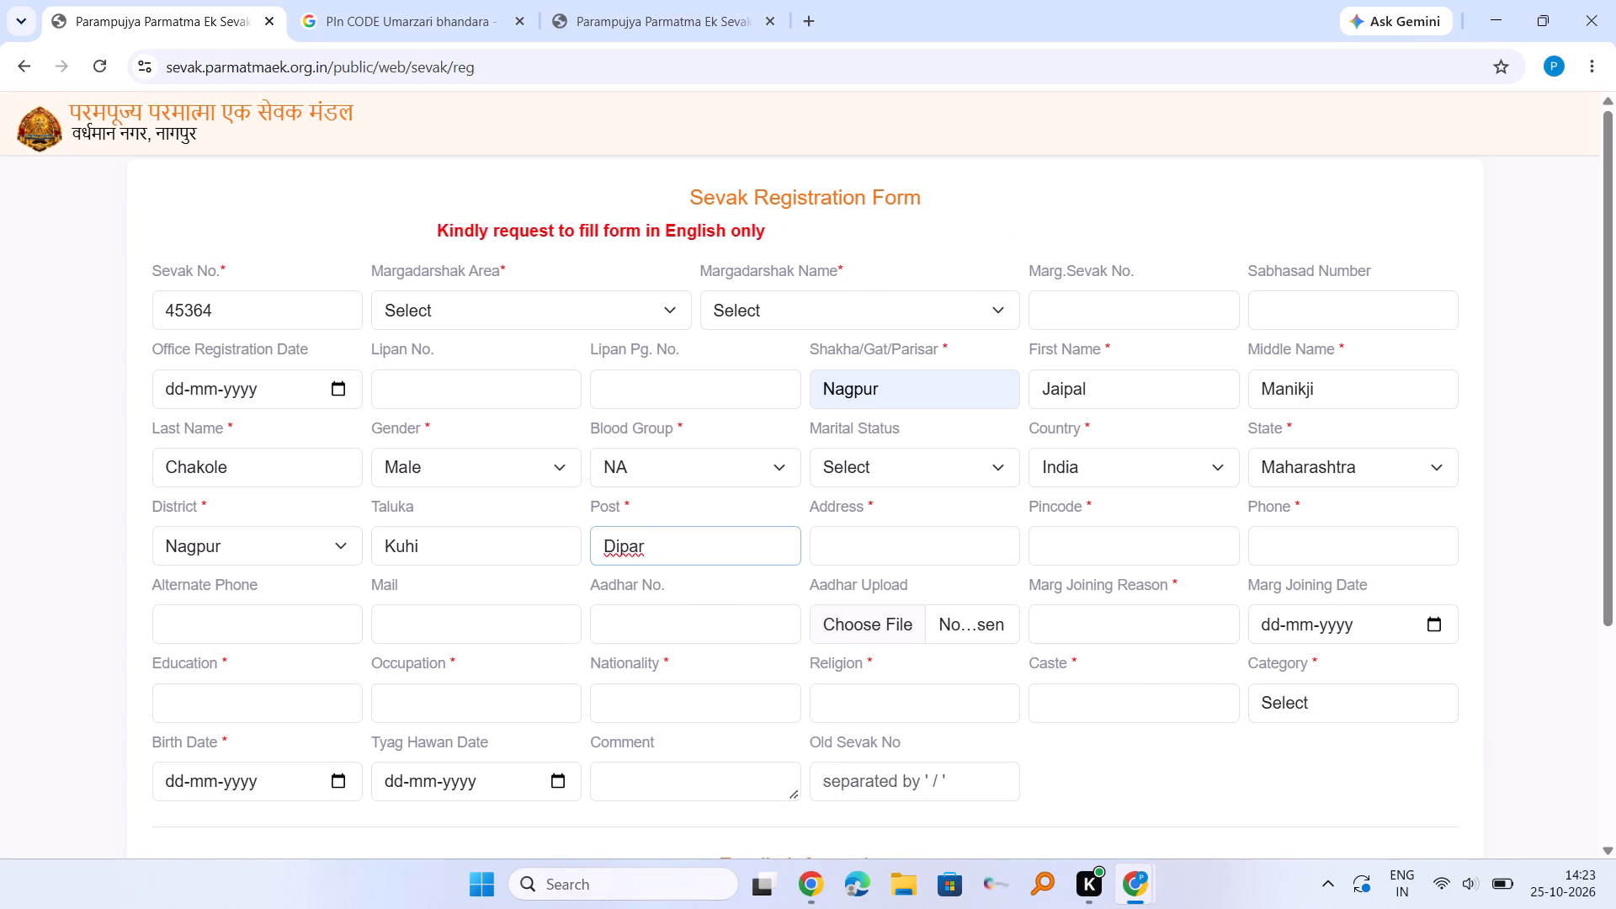
left_click(885, 555)
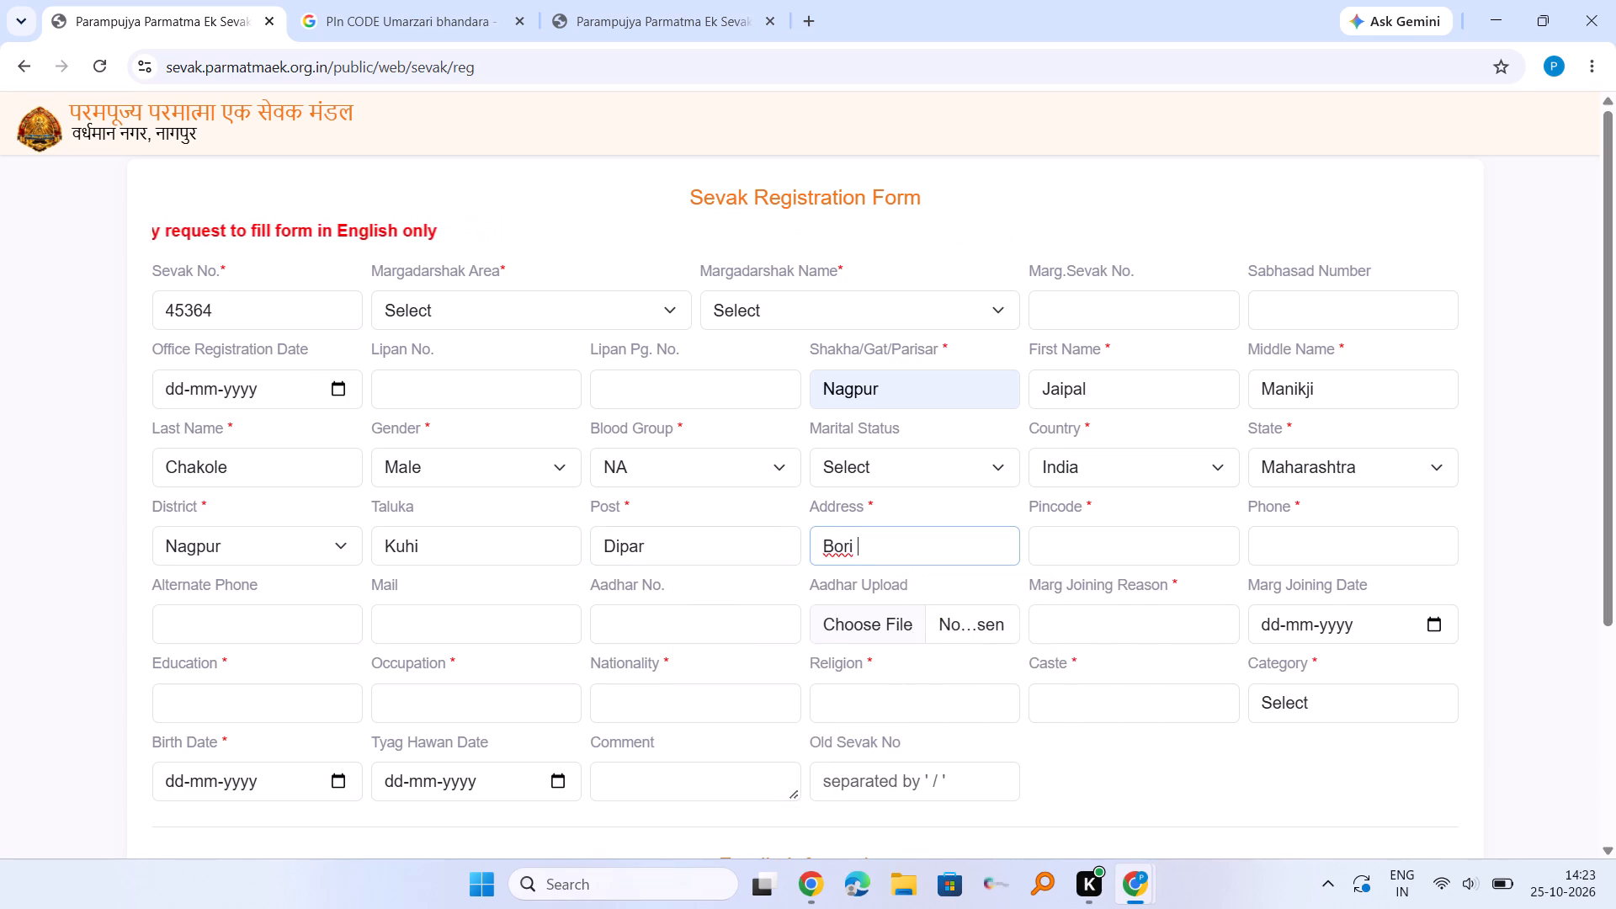
type("aik")
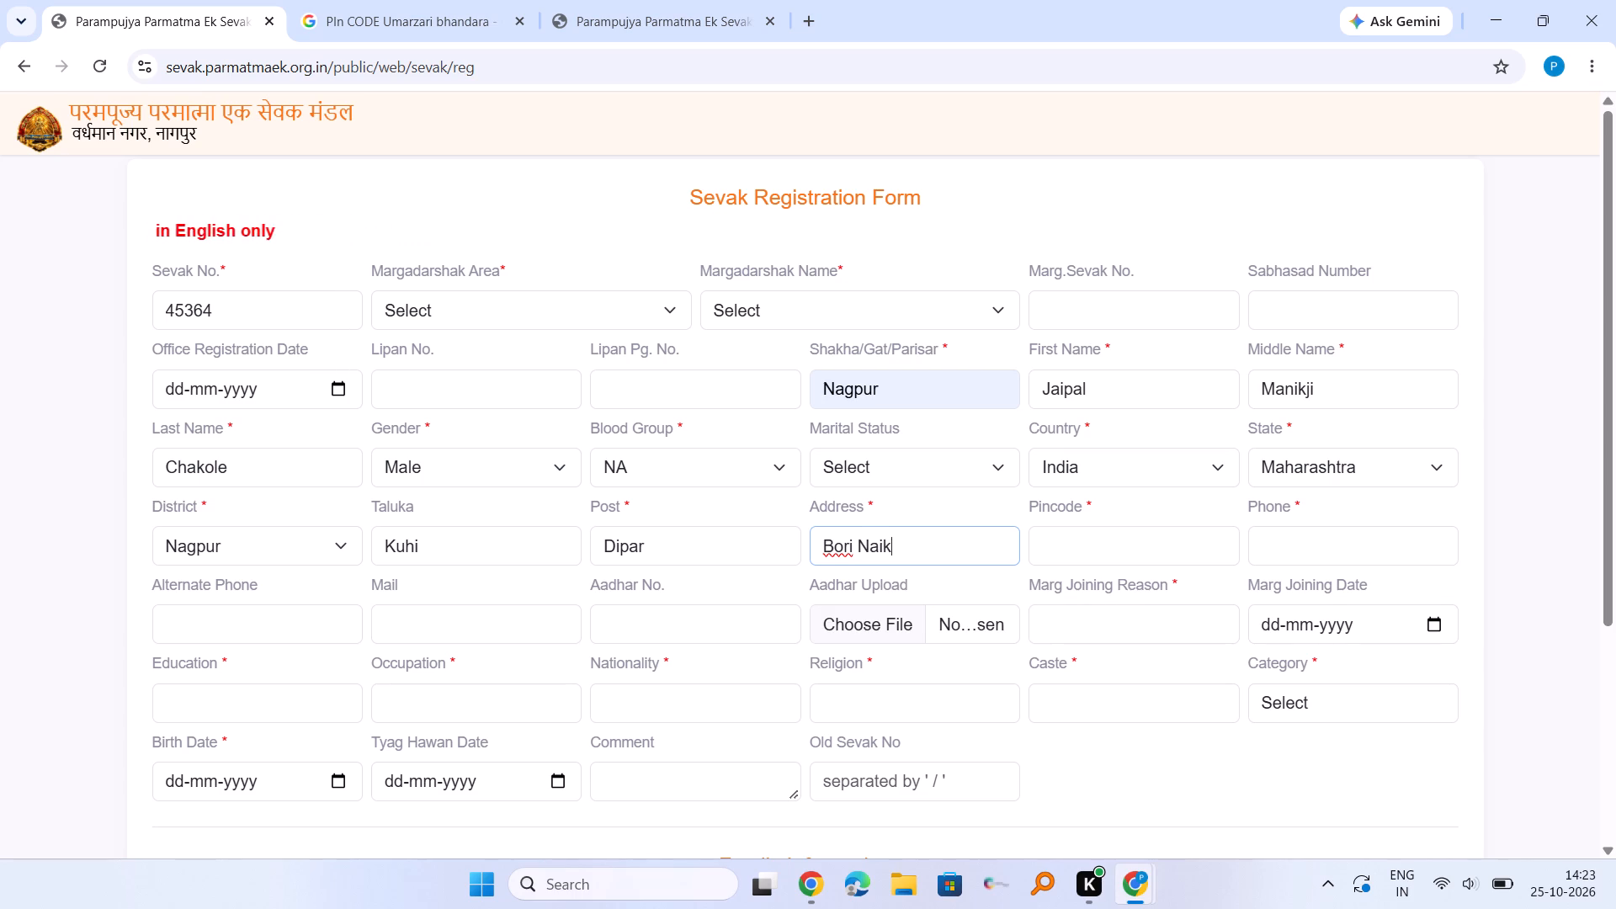
Search Google for the PIN code of the village copied from the address field, adding nagpur, and return to the registration form.
left_click(1057, 552)
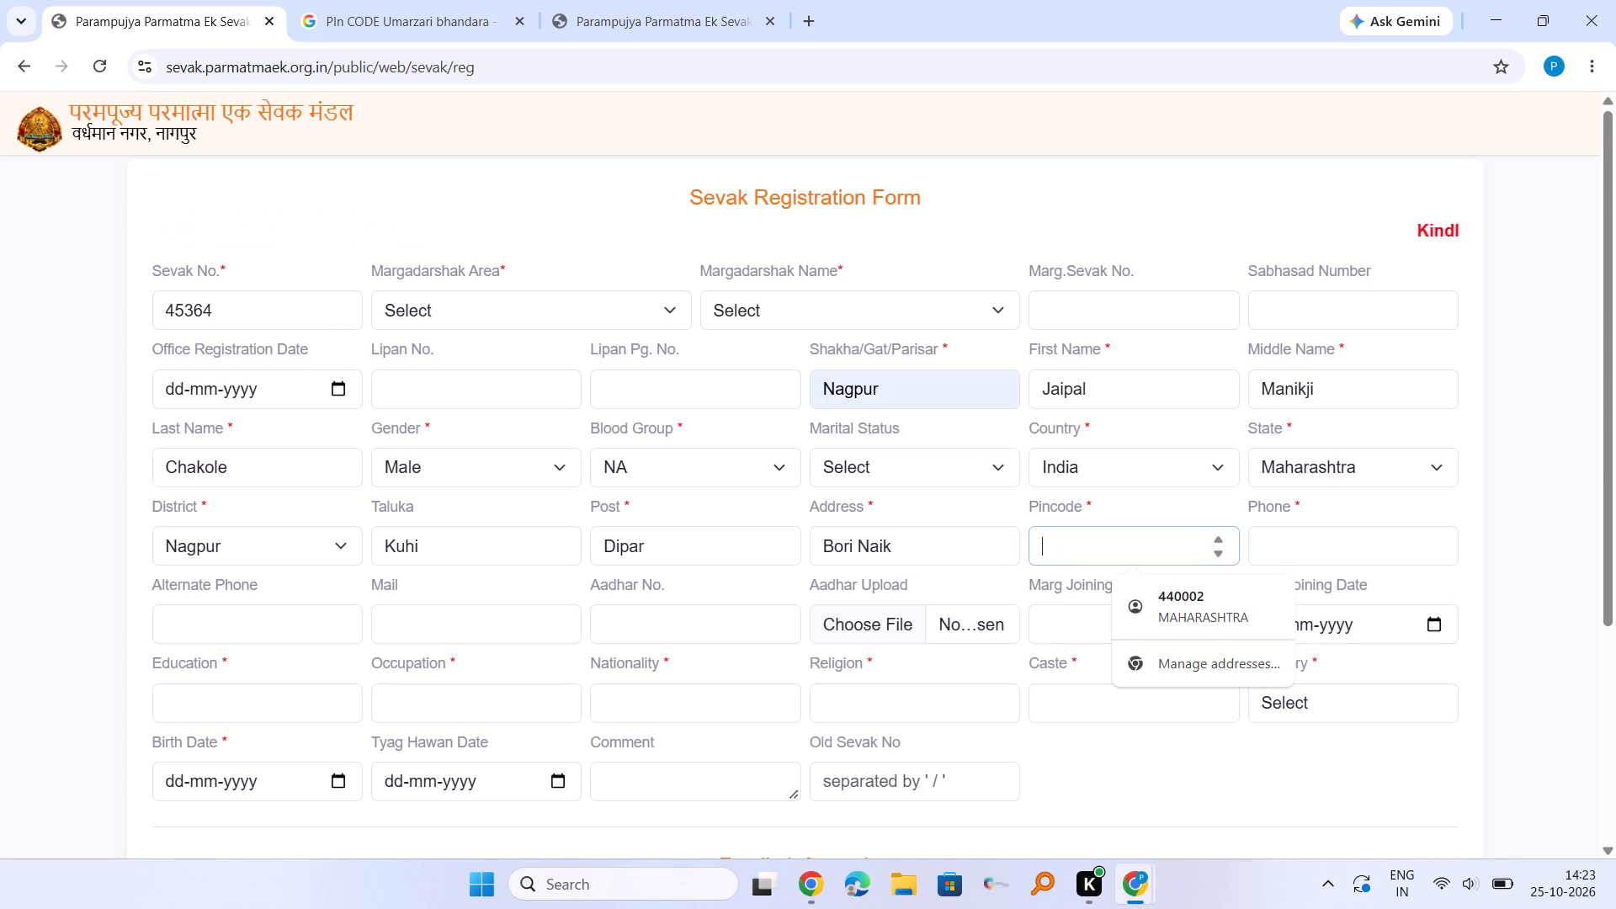
left_click_drag(901, 546, 823, 548)
key("ctrl+c")
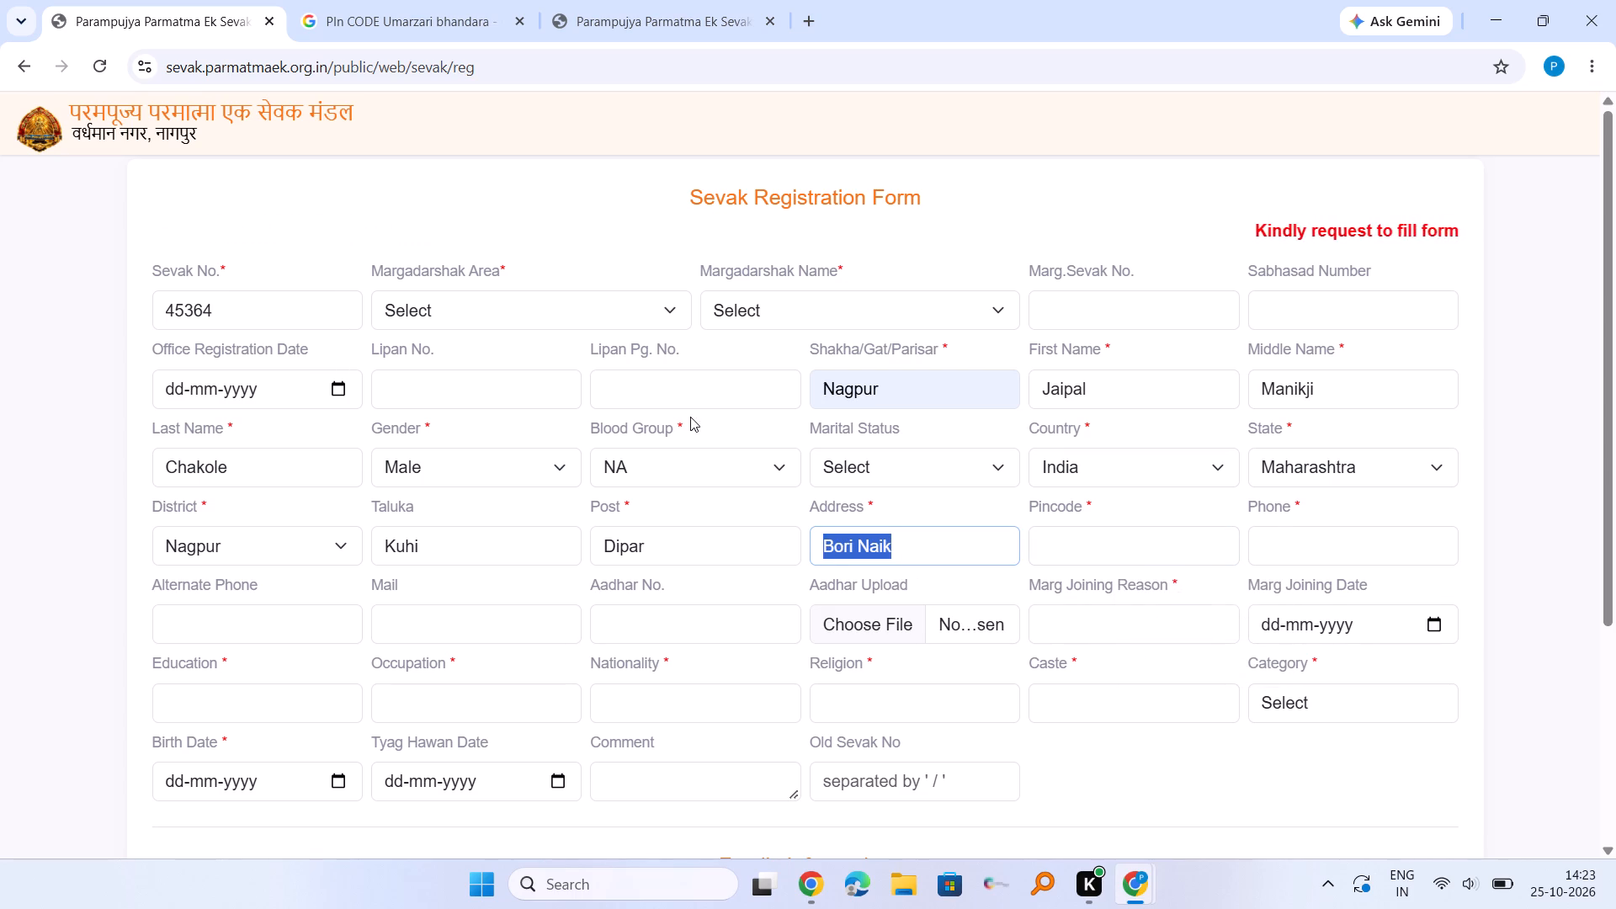
left_click(366, 0)
left_click_drag(472, 146, 338, 123)
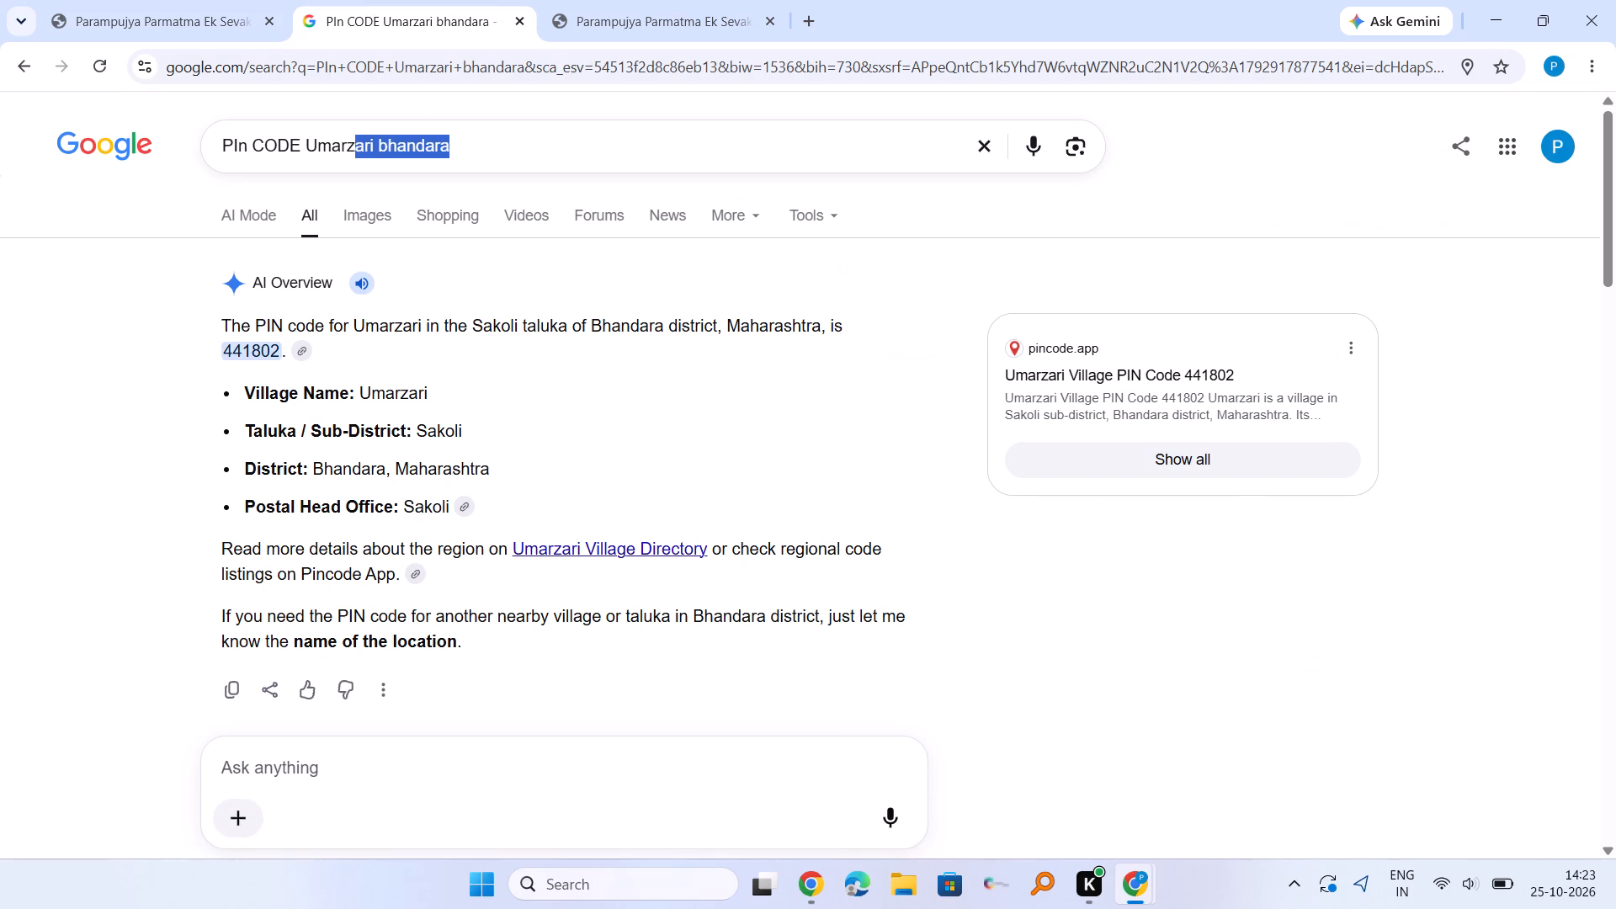
left_click_drag(338, 123, 306, 126)
key("BackSpace")
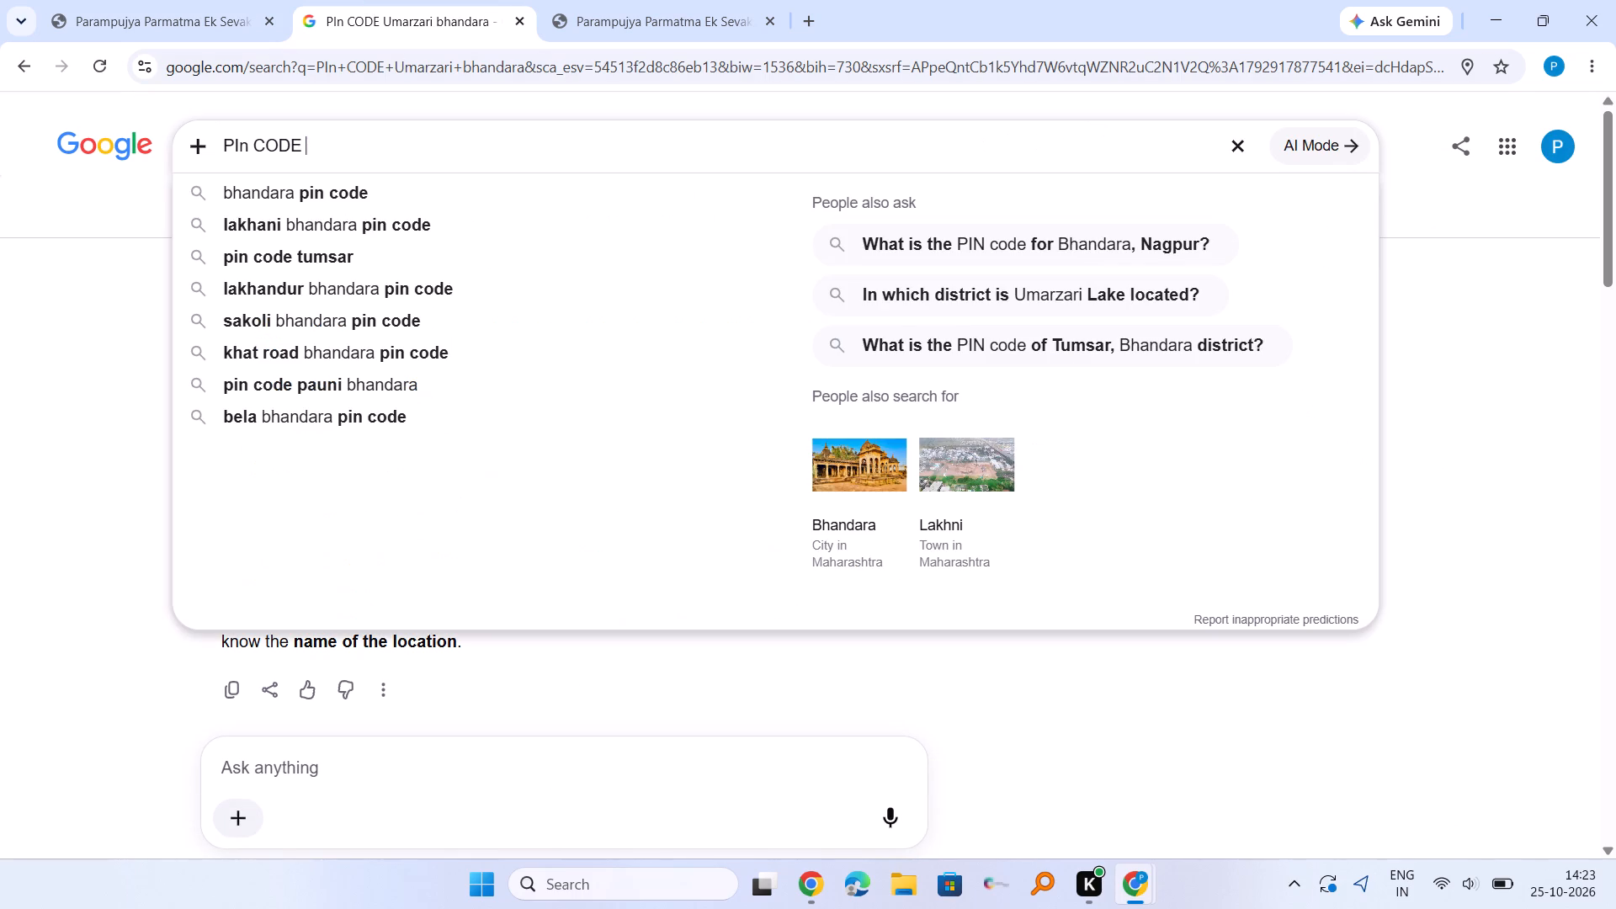
key("ctrl+v")
key("space")
type("nagpur")
key("Return")
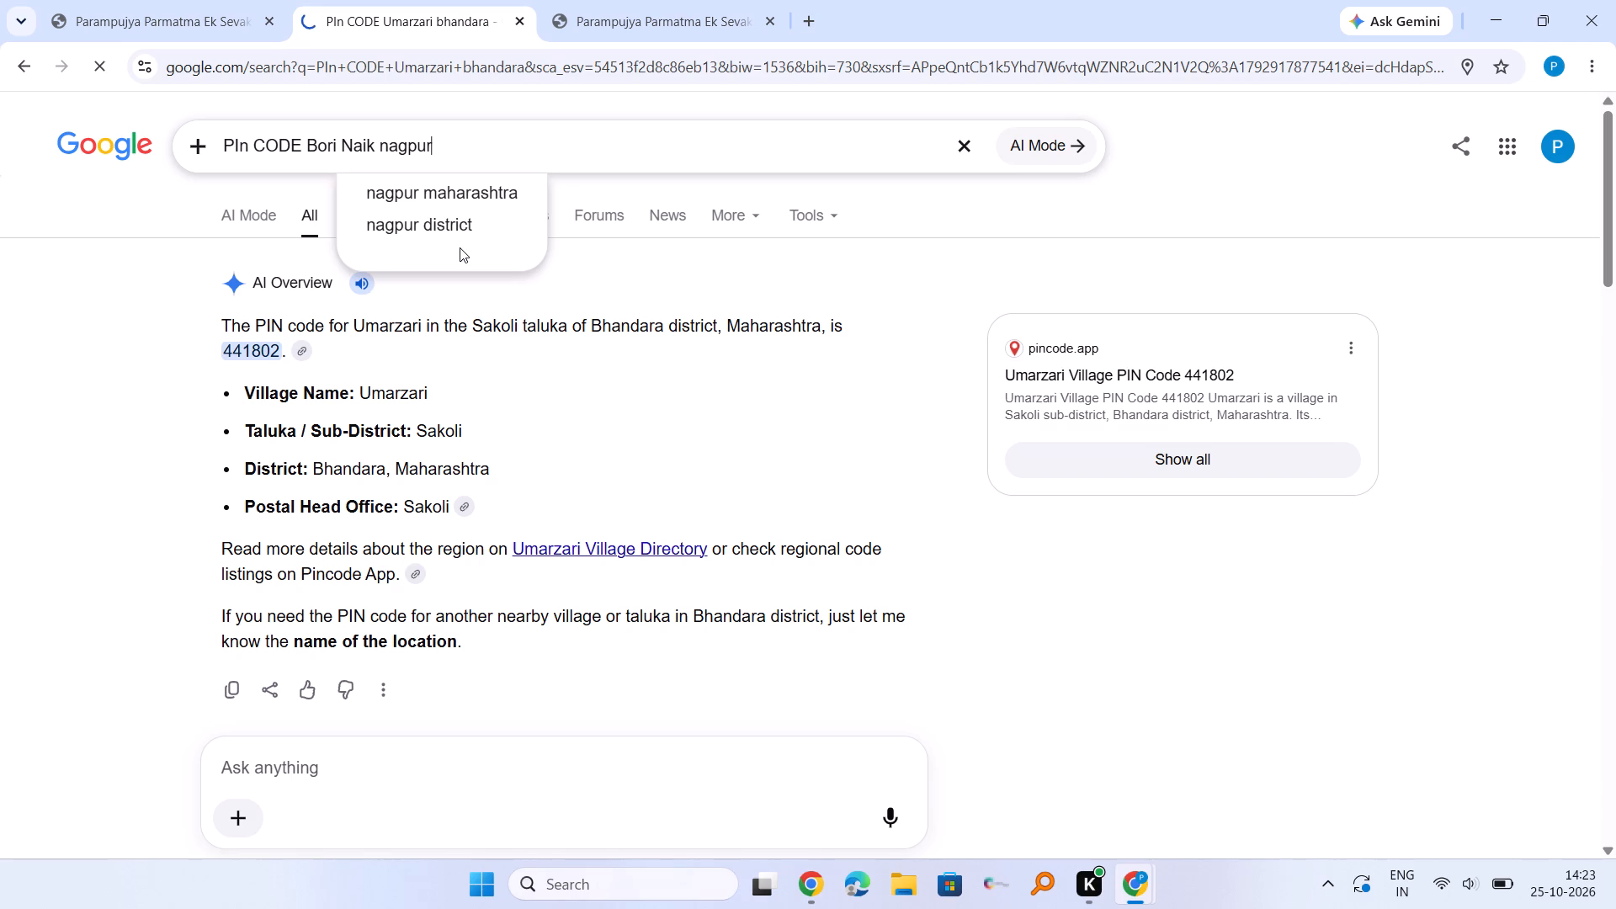
left_click(214, 14)
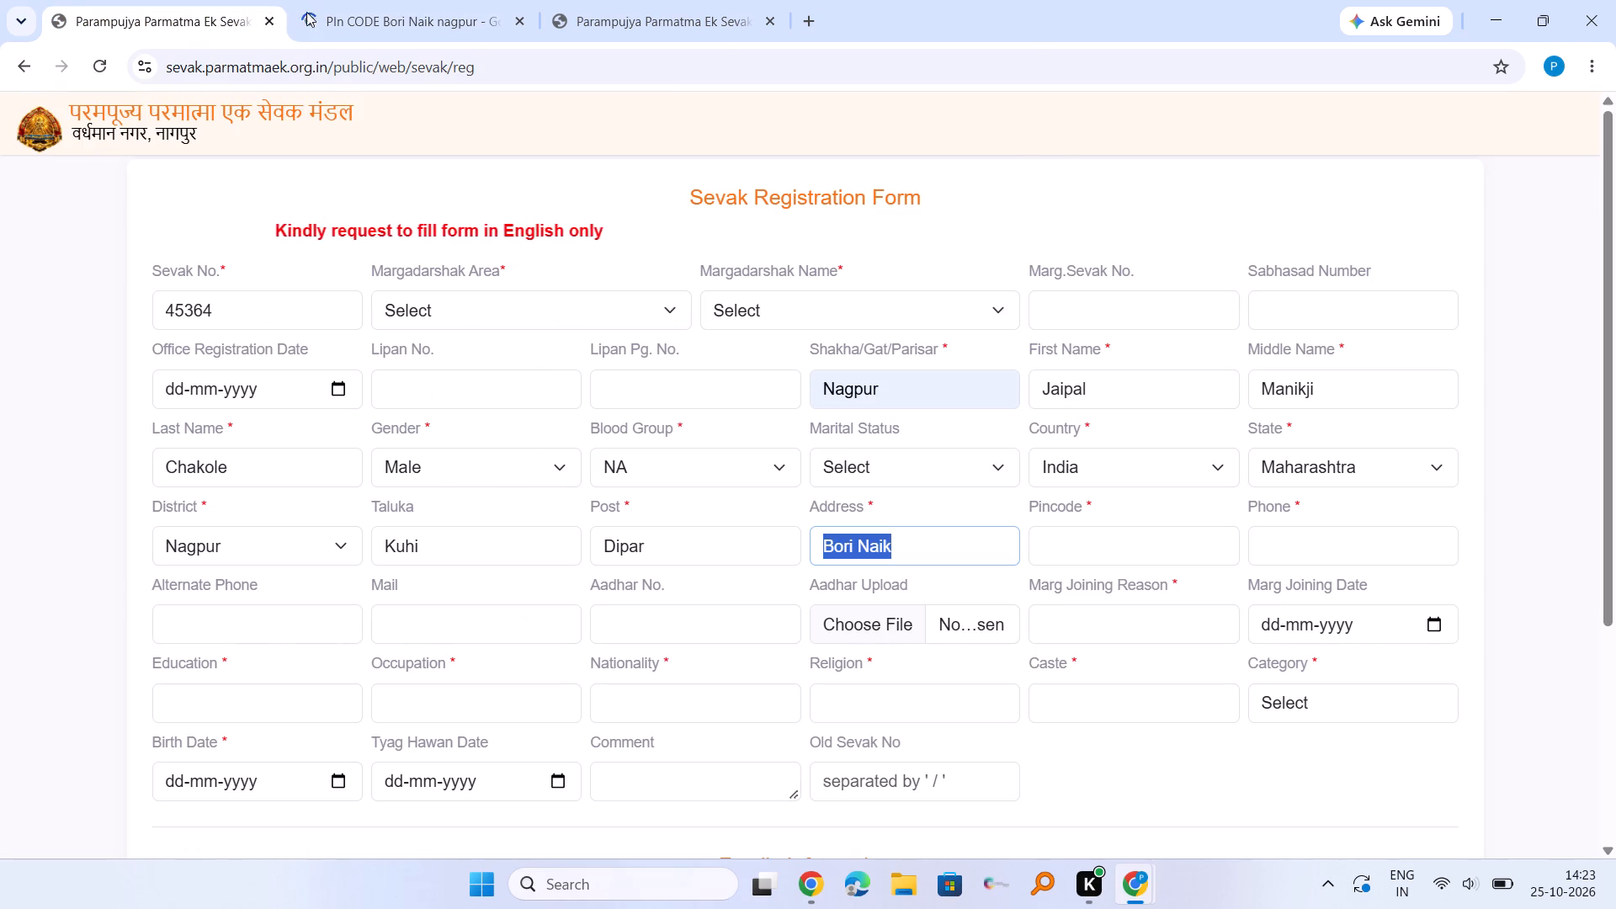
left_click(315, 13)
left_click(211, 44)
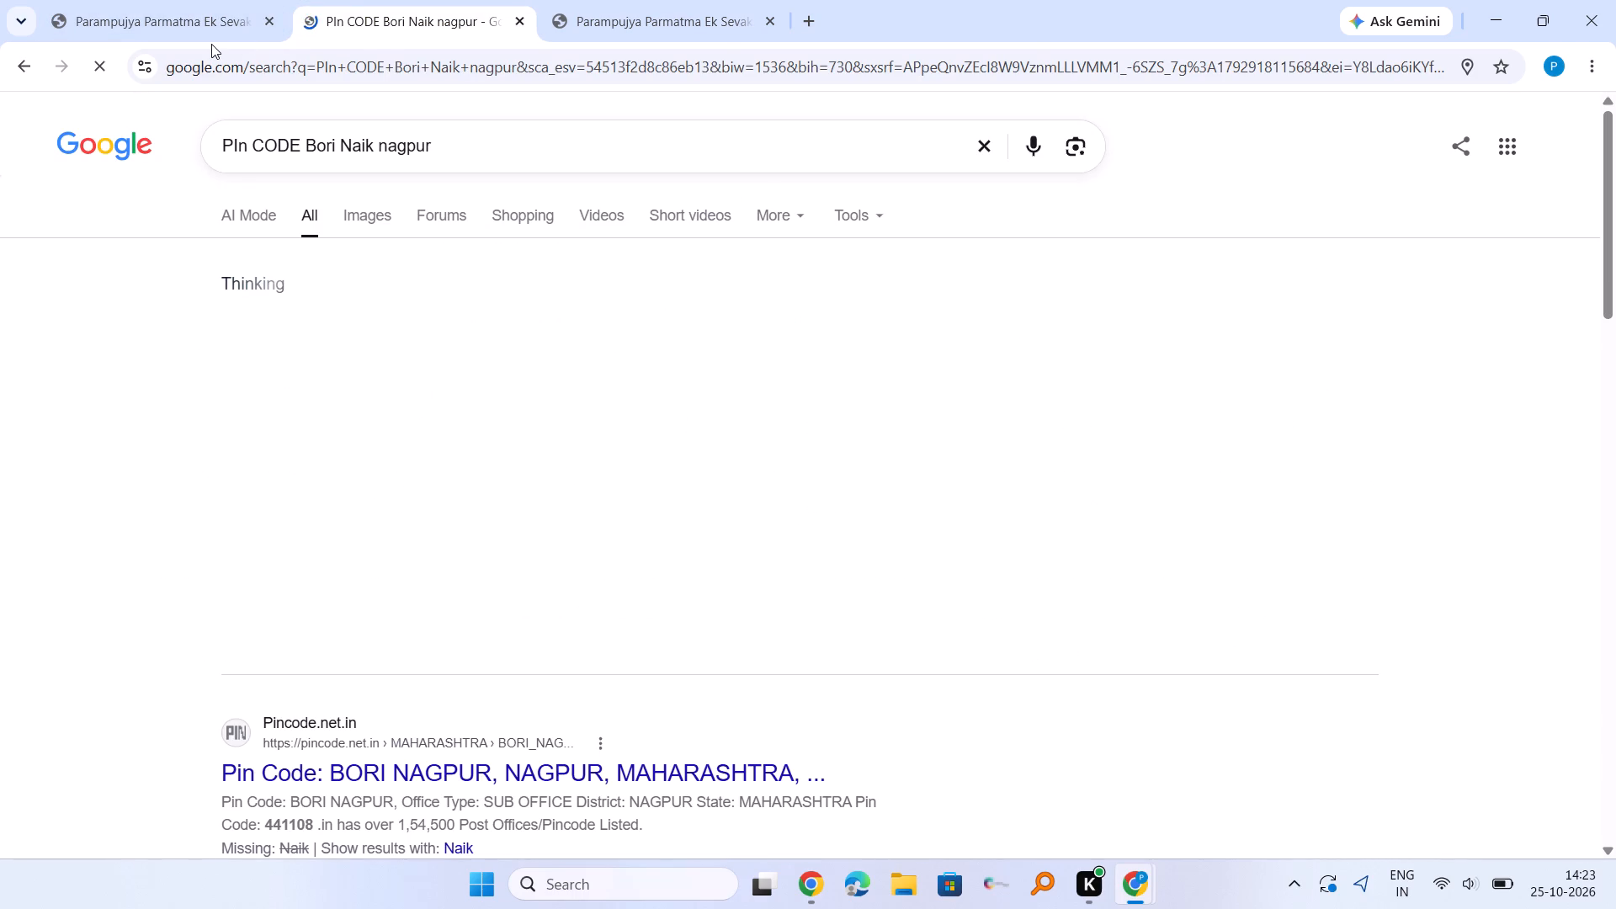
left_click(217, 24)
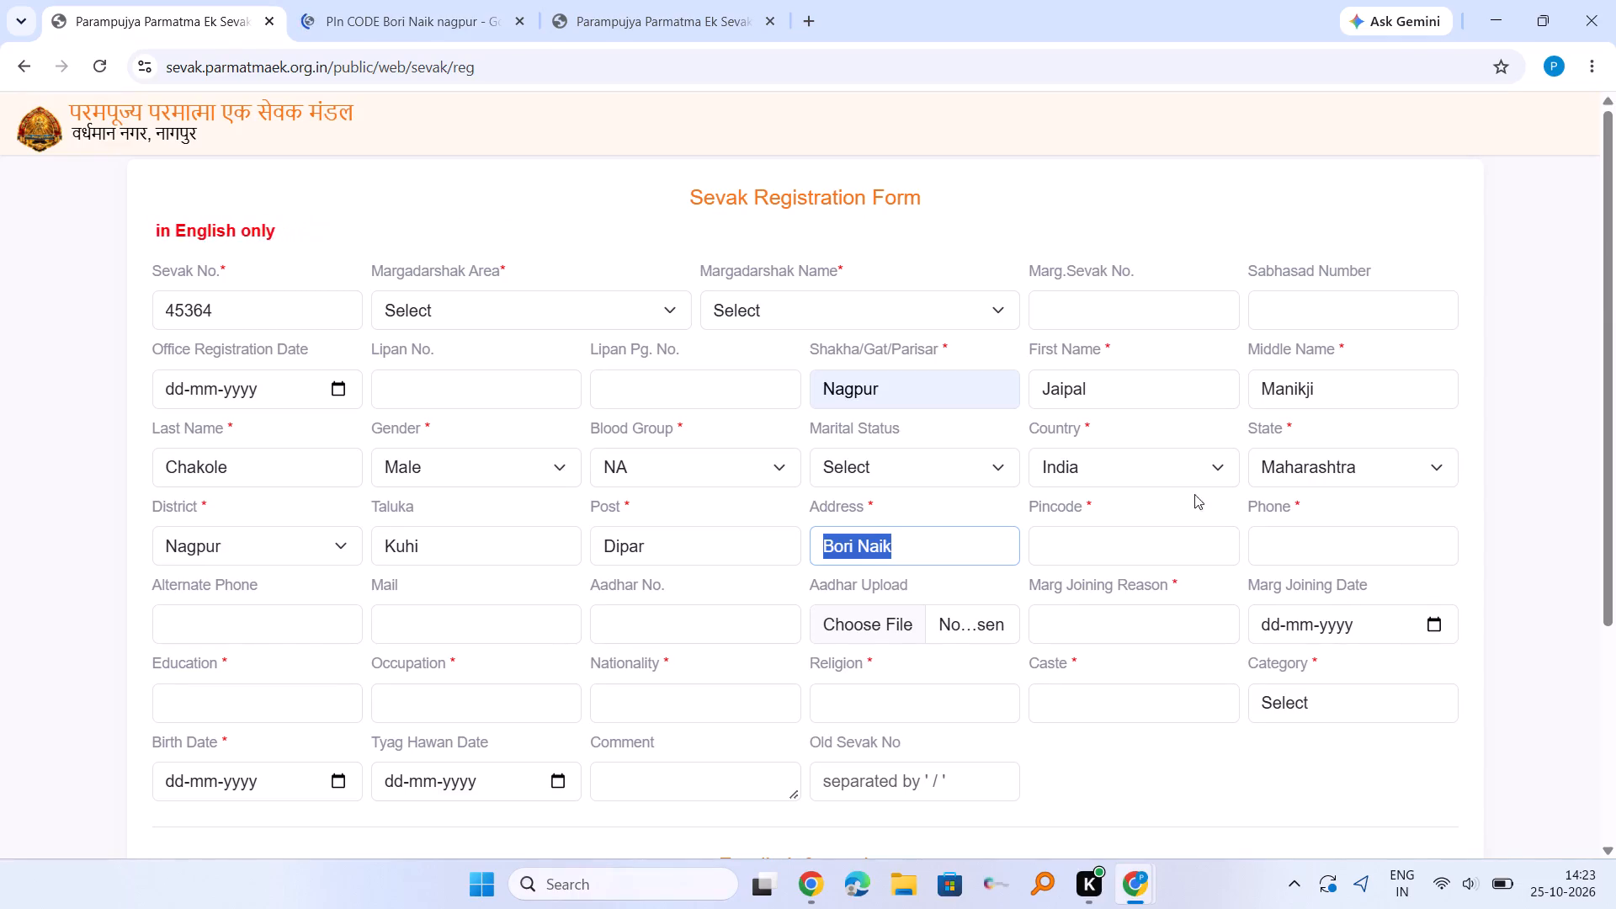
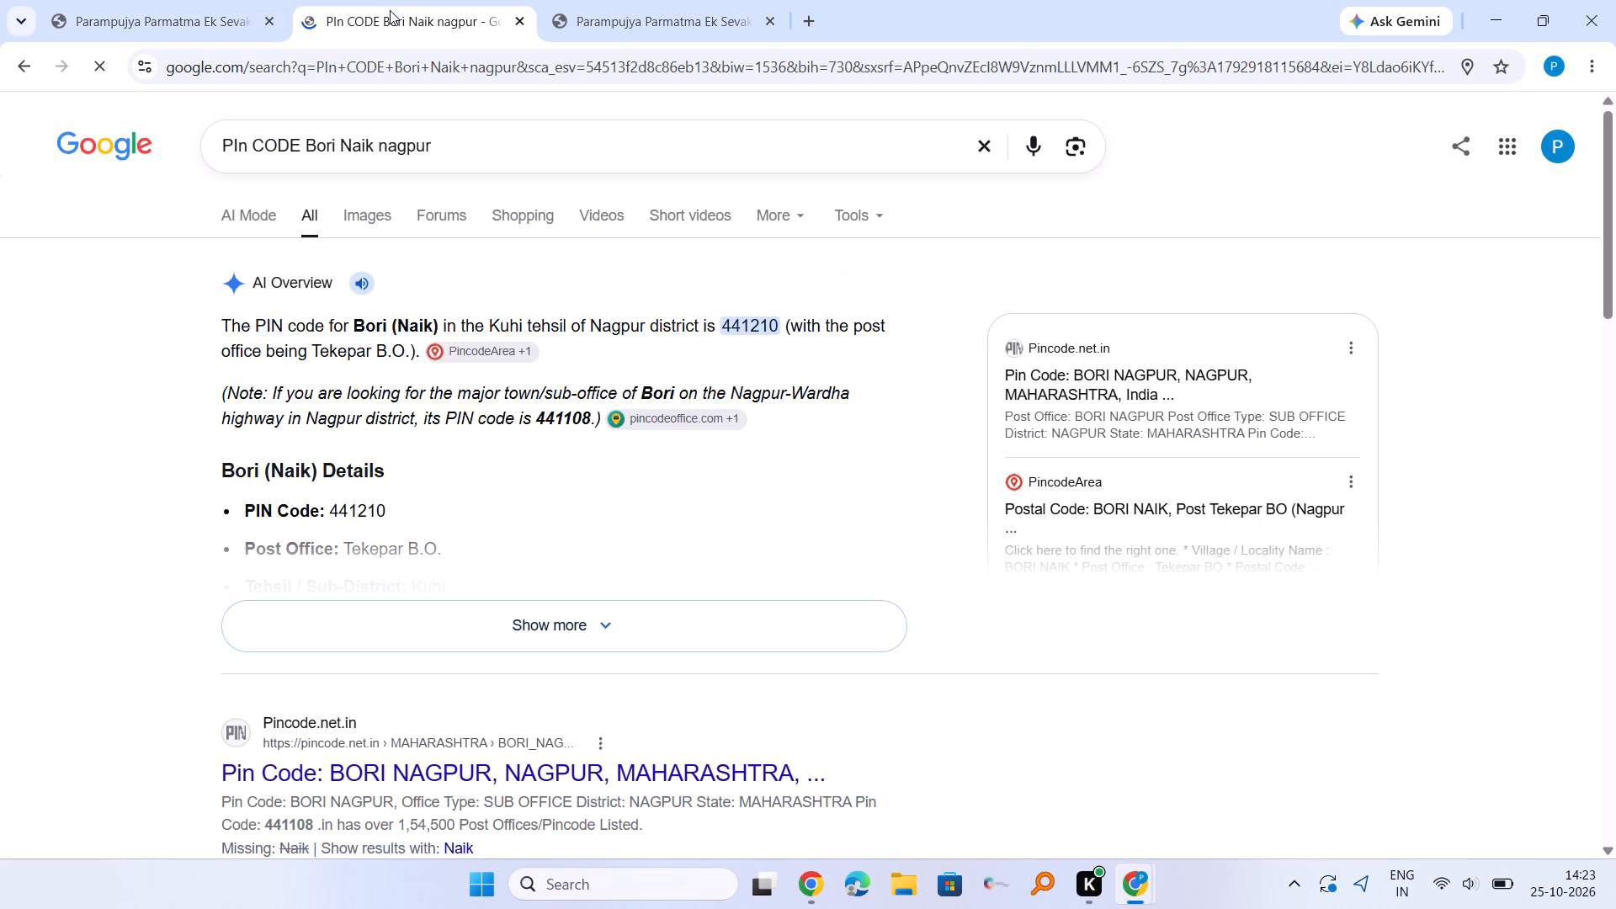
Copy the PIN code 441210 from the Google result into the registration form's Pincode field.
double_click(744, 321)
key("ctrl+c")
left_click(182, 10)
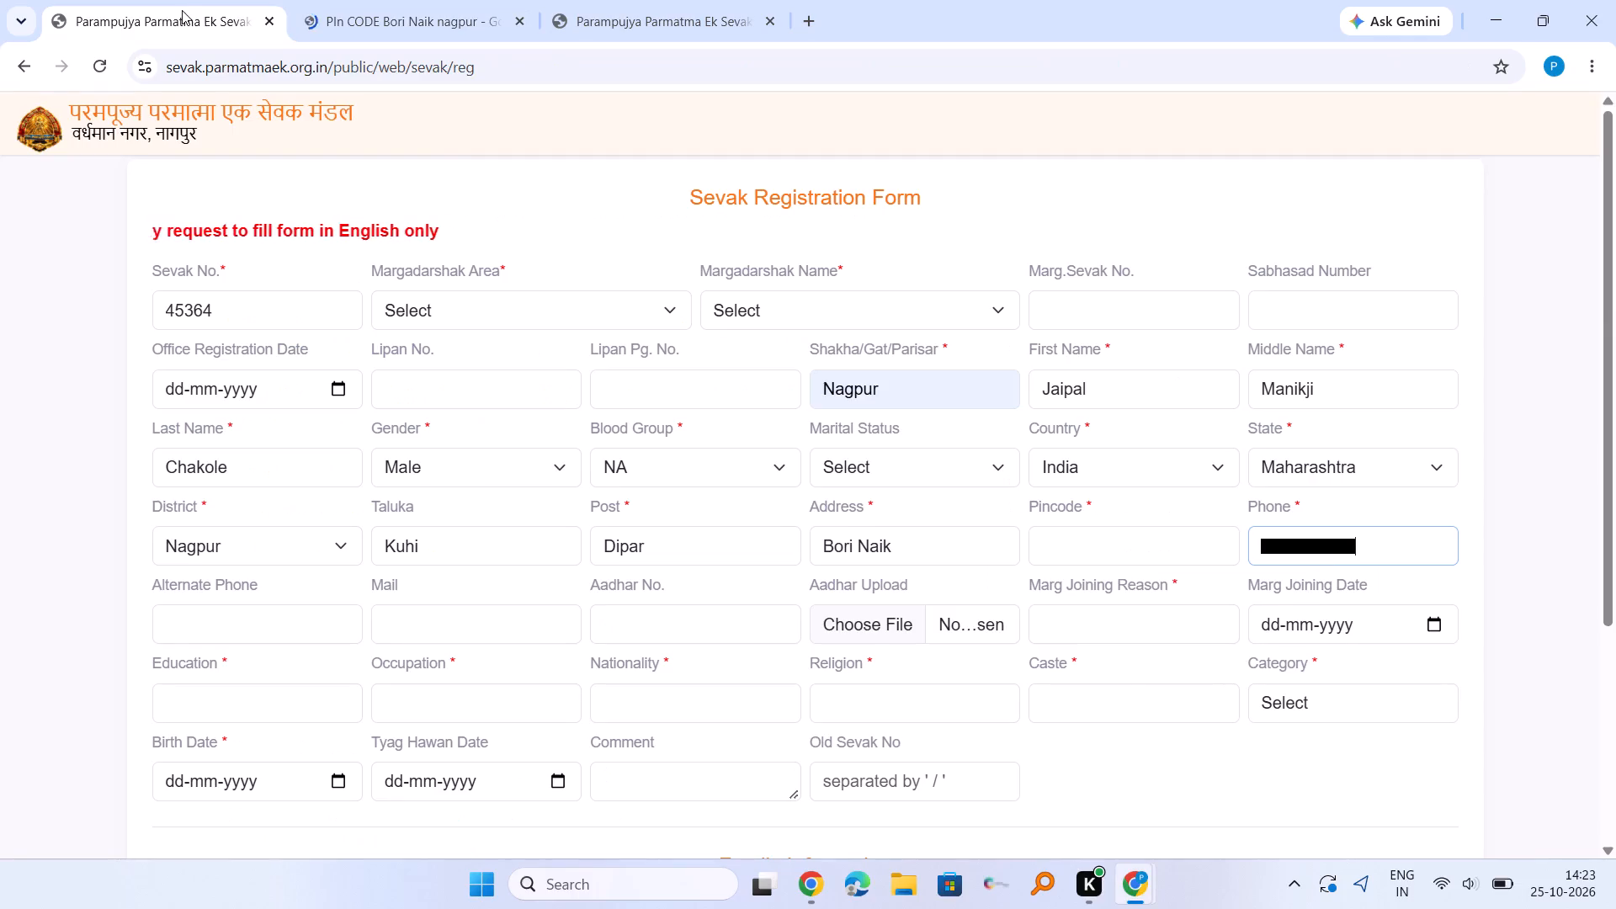
left_click(1076, 547)
key("ctrl+v")
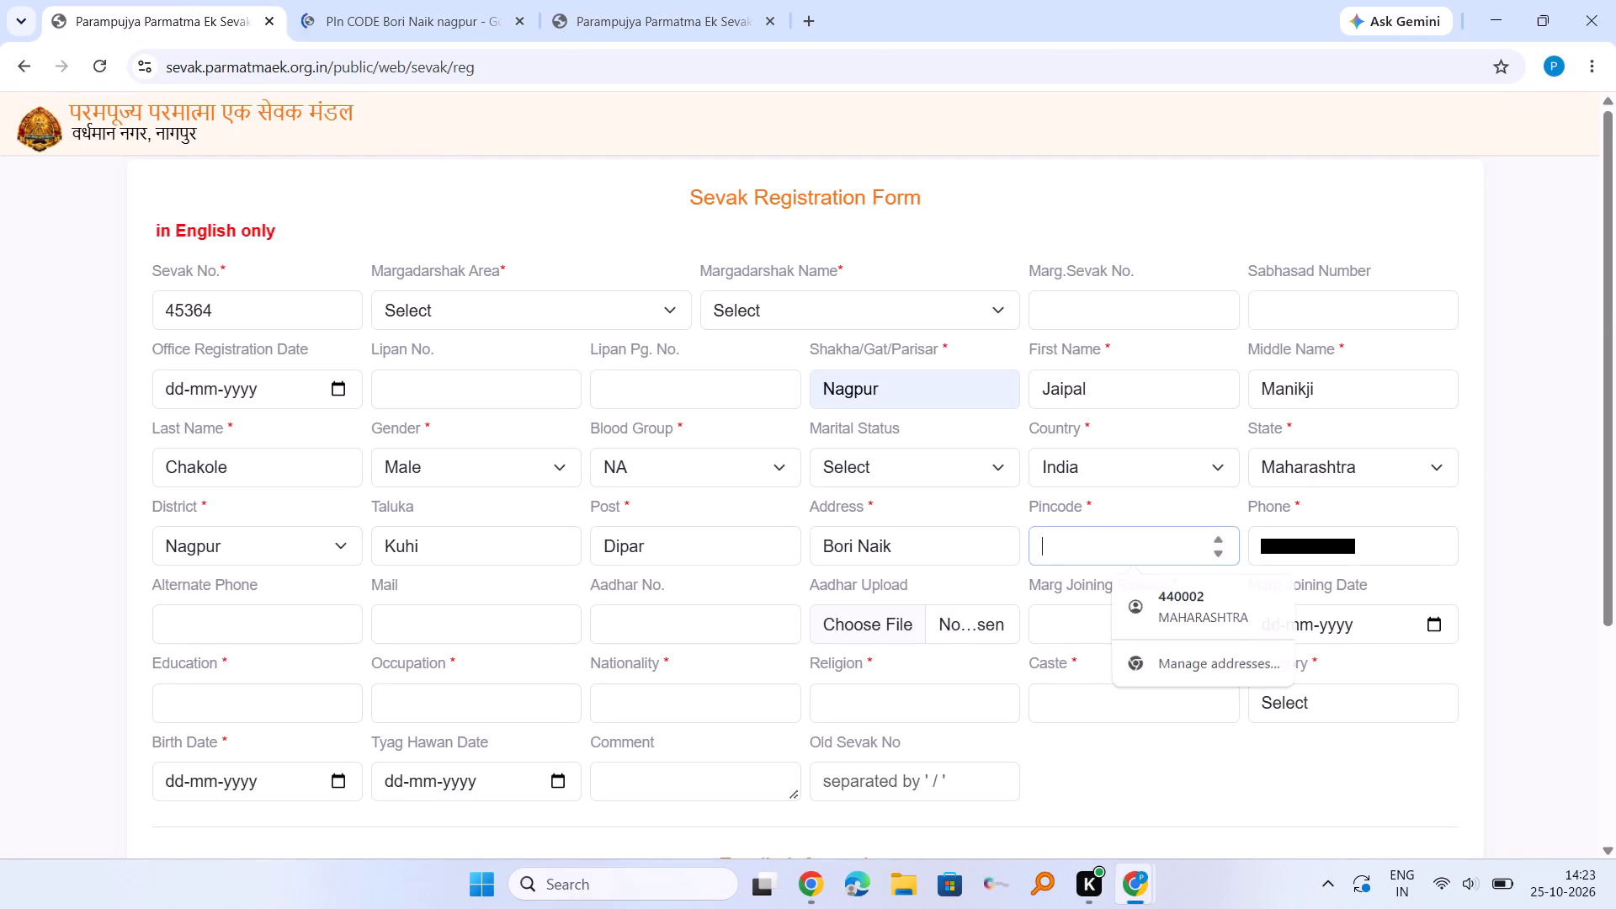
Fill in the mandal's saved e-mail address and set the Marg Joining Reason to Gharatun vegde.
left_click(445, 614)
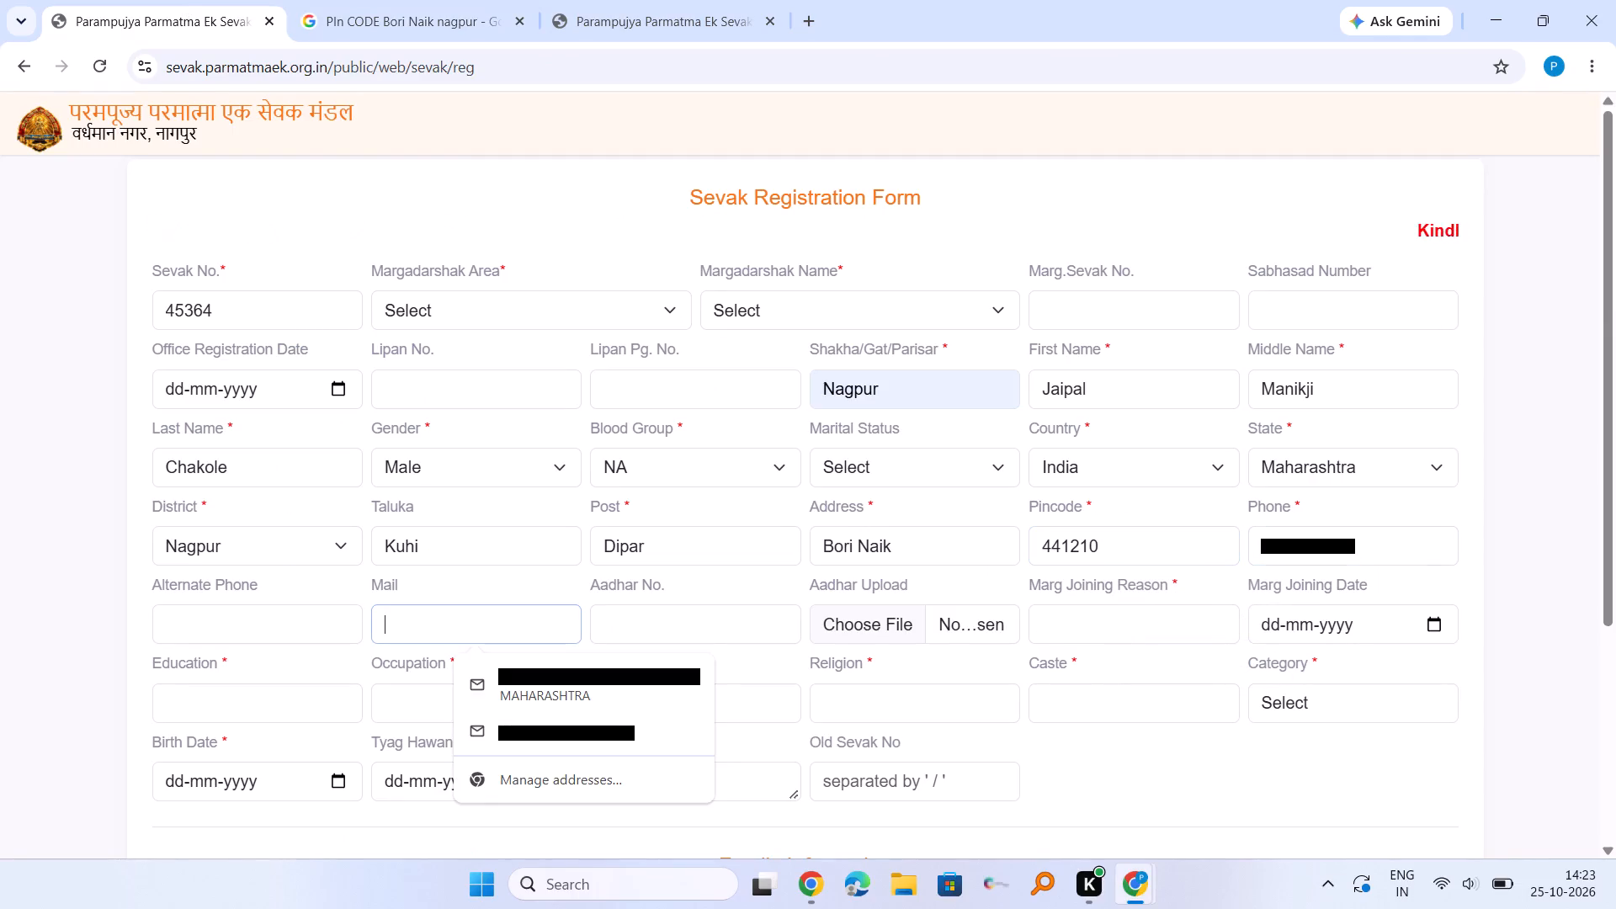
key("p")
left_click(619, 678)
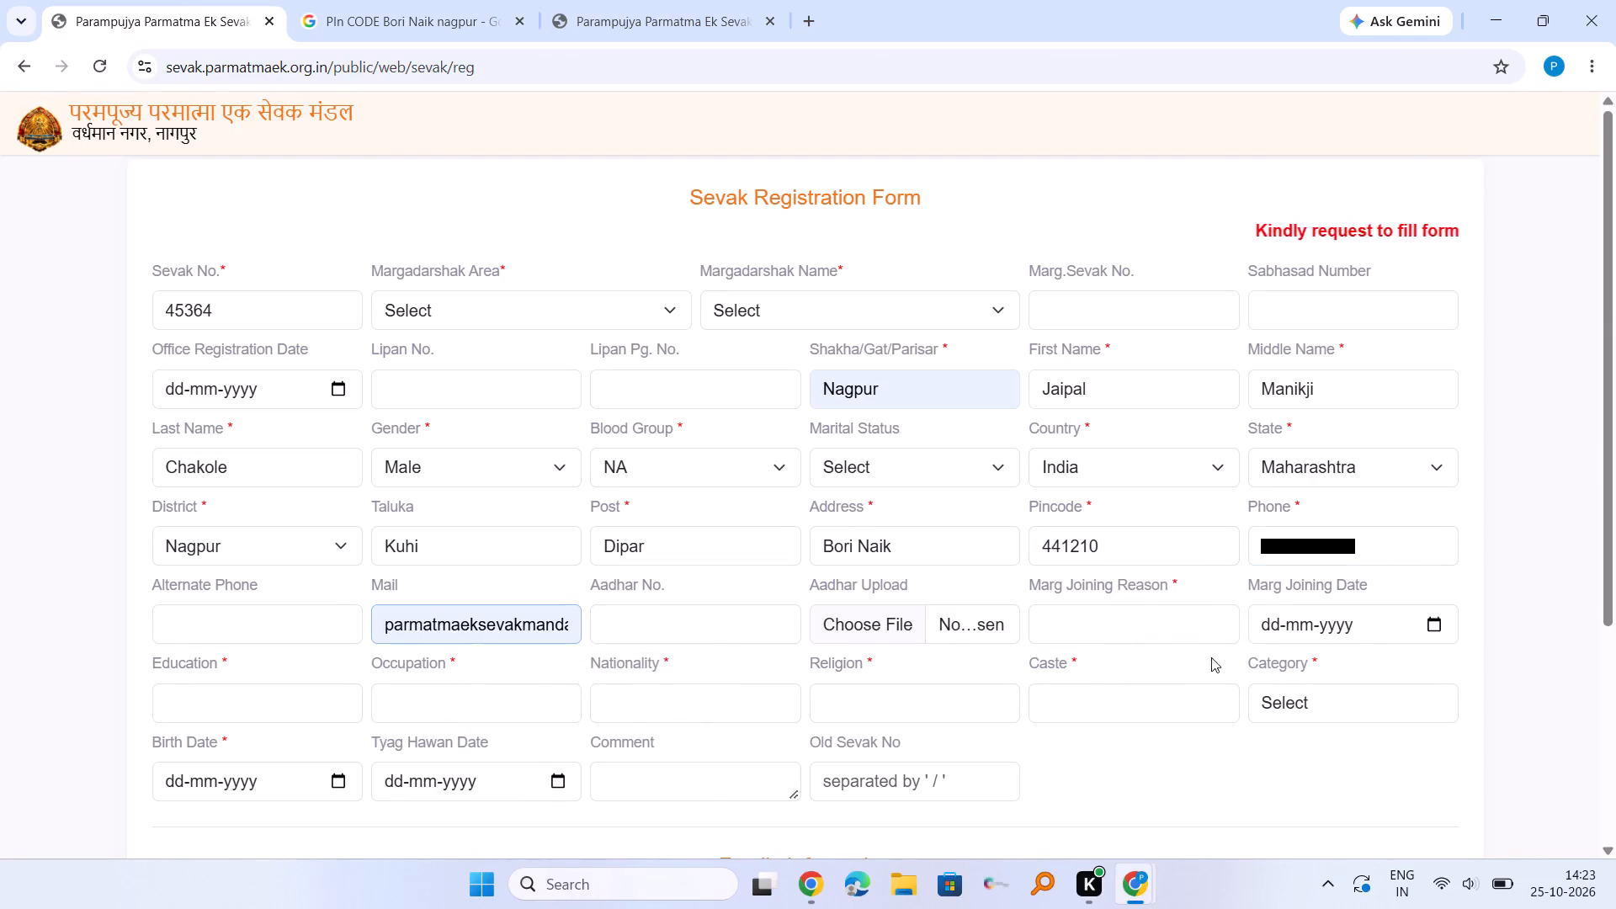
left_click(1166, 615)
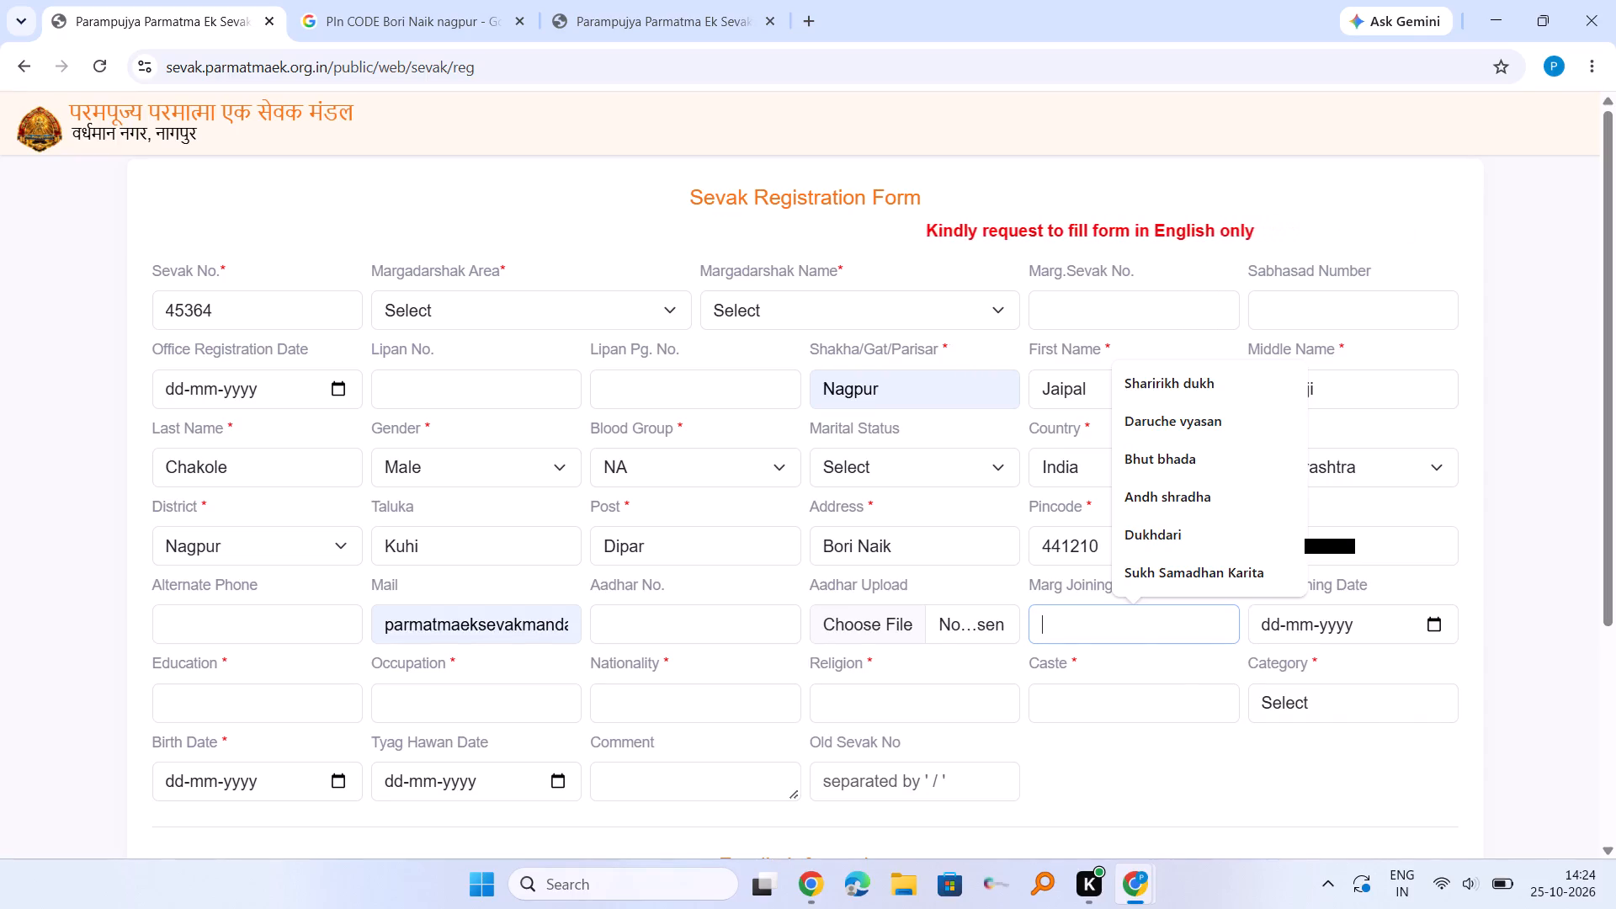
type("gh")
left_click(1156, 669)
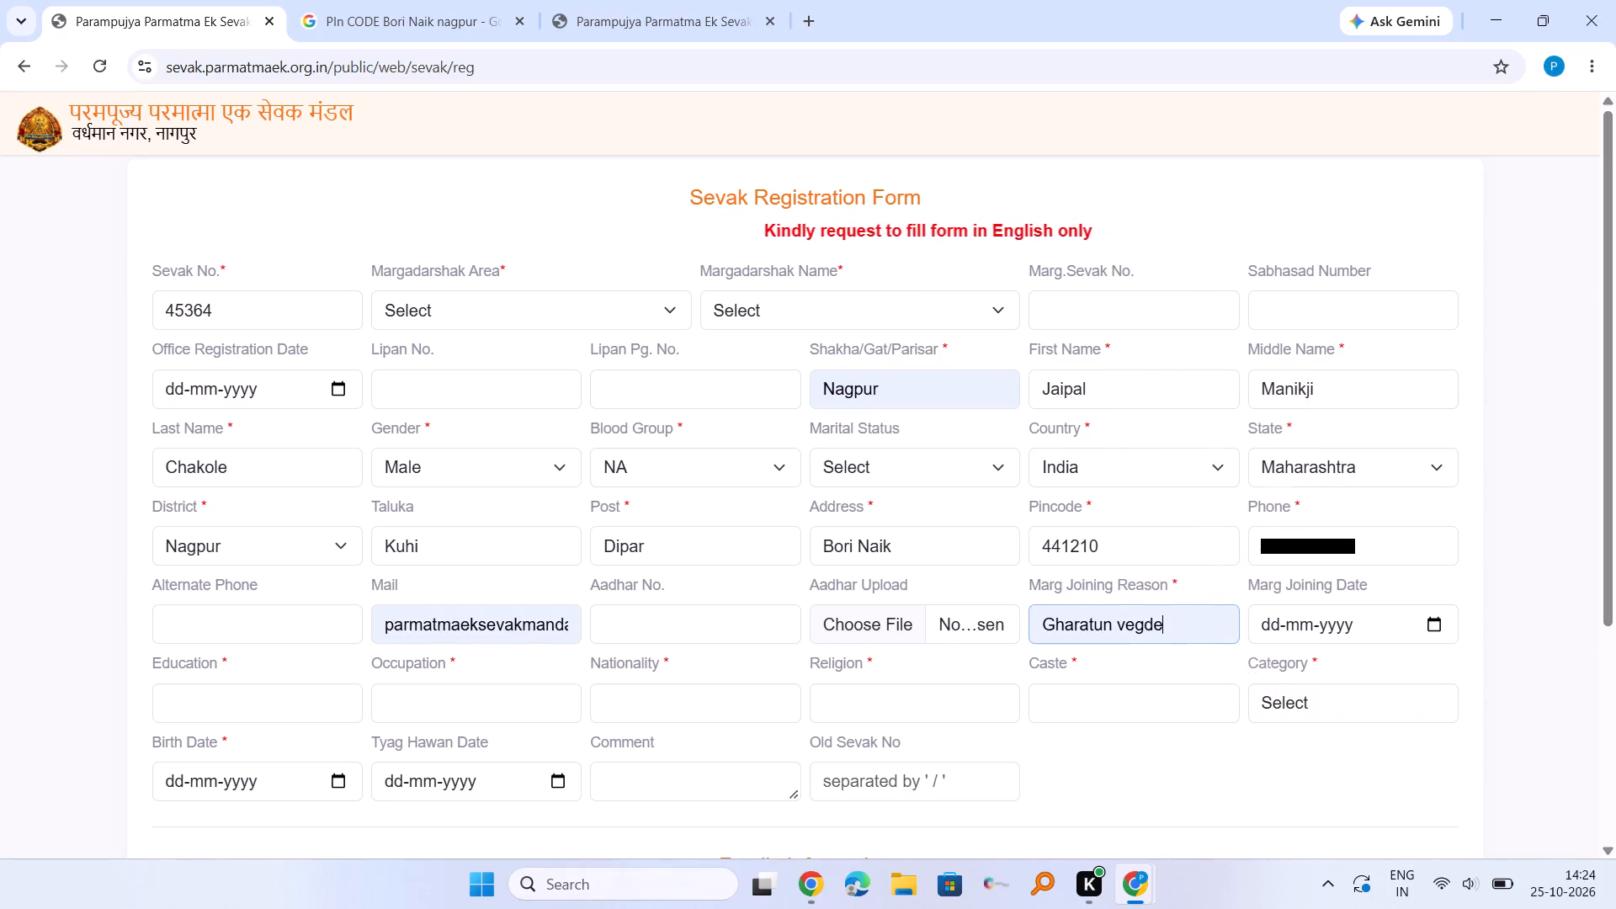
Enter 12th as the education and Sheti as the occupation.
left_click(311, 712)
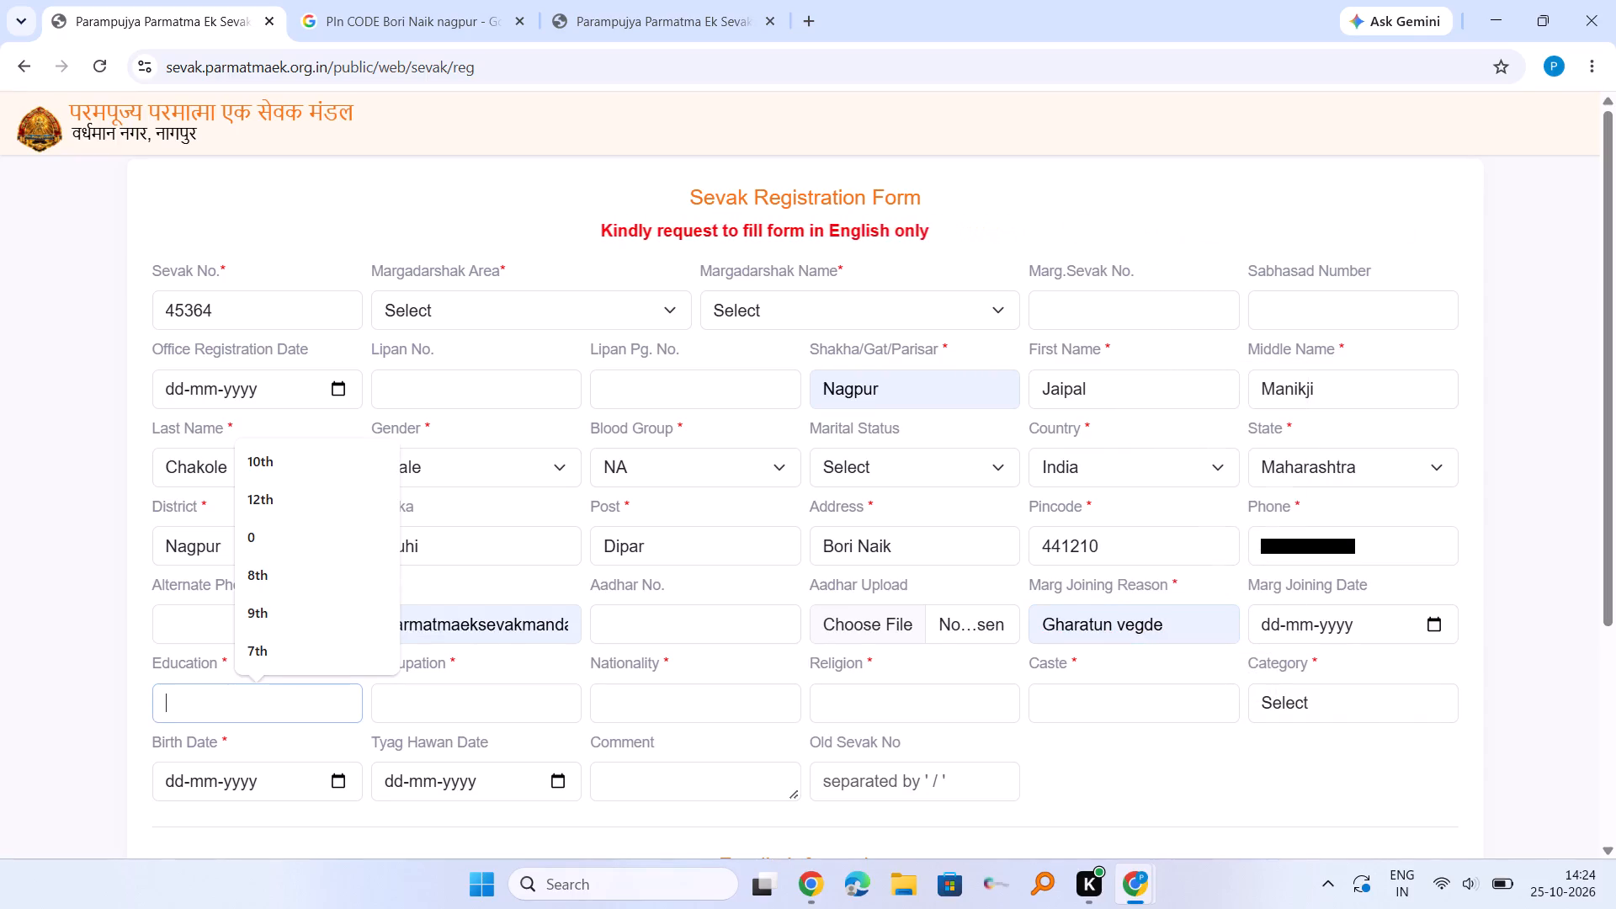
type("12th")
left_click(406, 695)
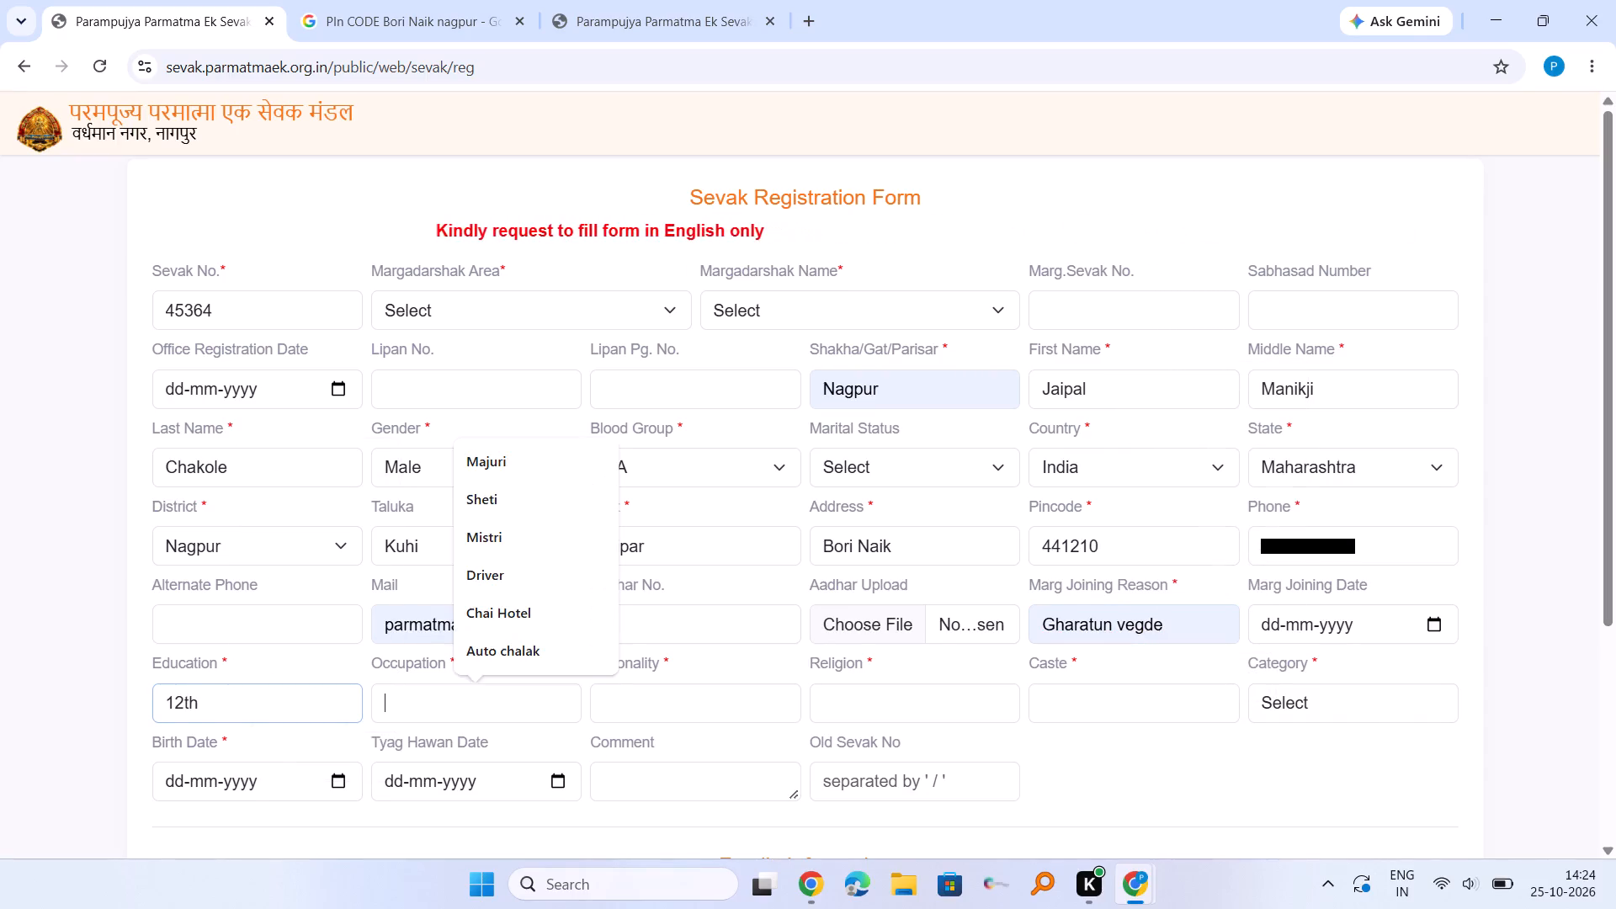
left_click(457, 490)
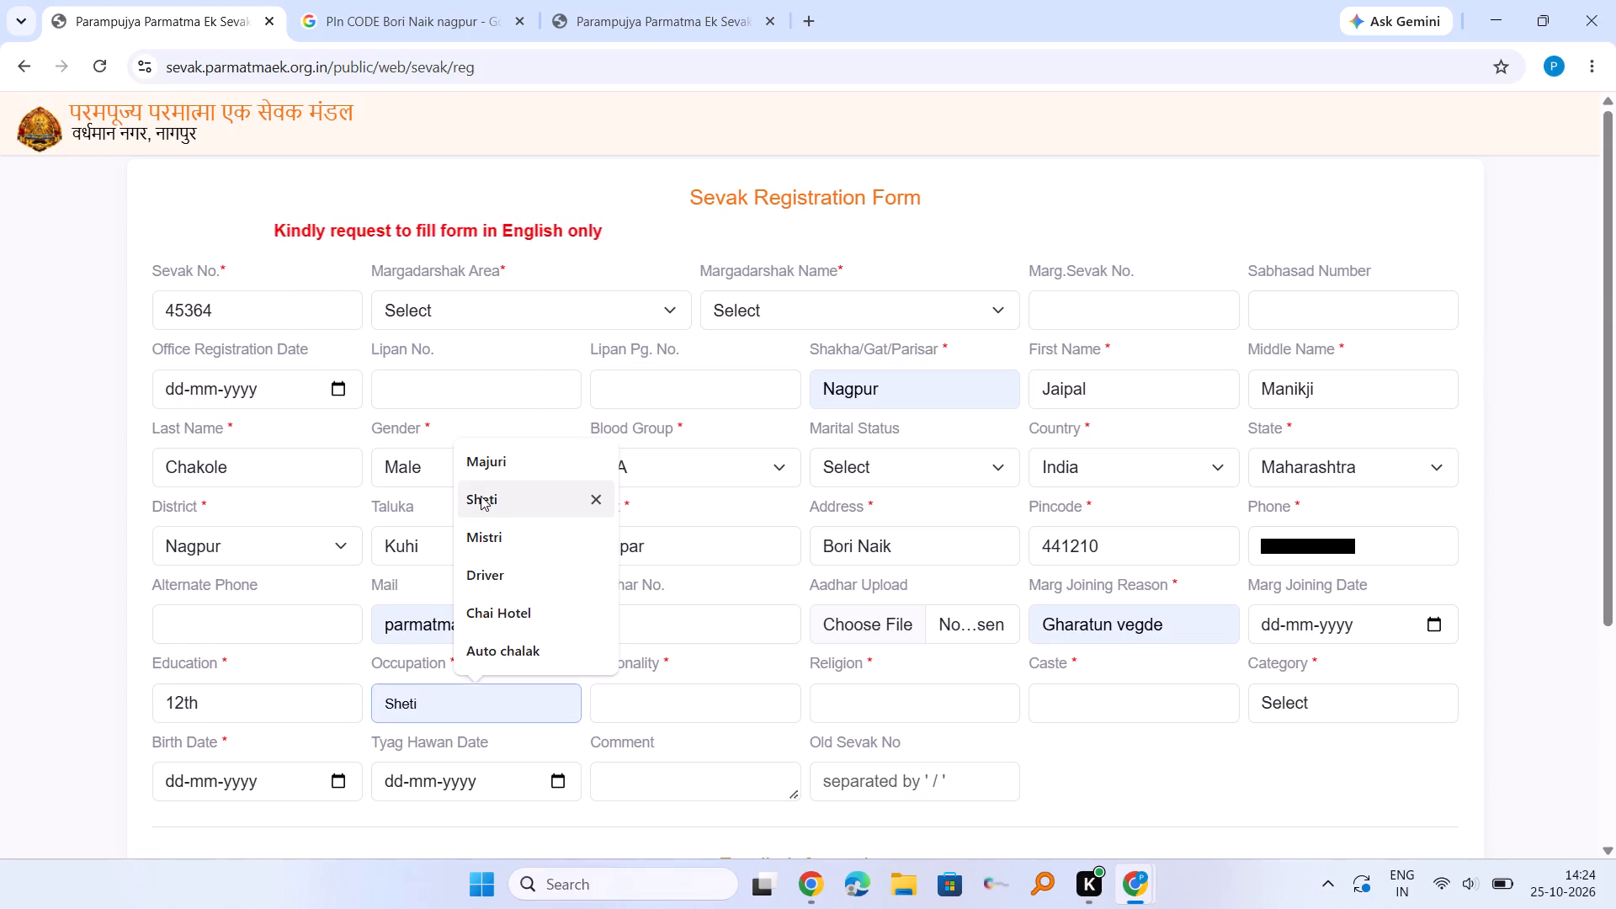
left_click(481, 496)
Set the nationality to Indian and the religion to Hindu.
left_click(629, 706)
left_click(707, 762)
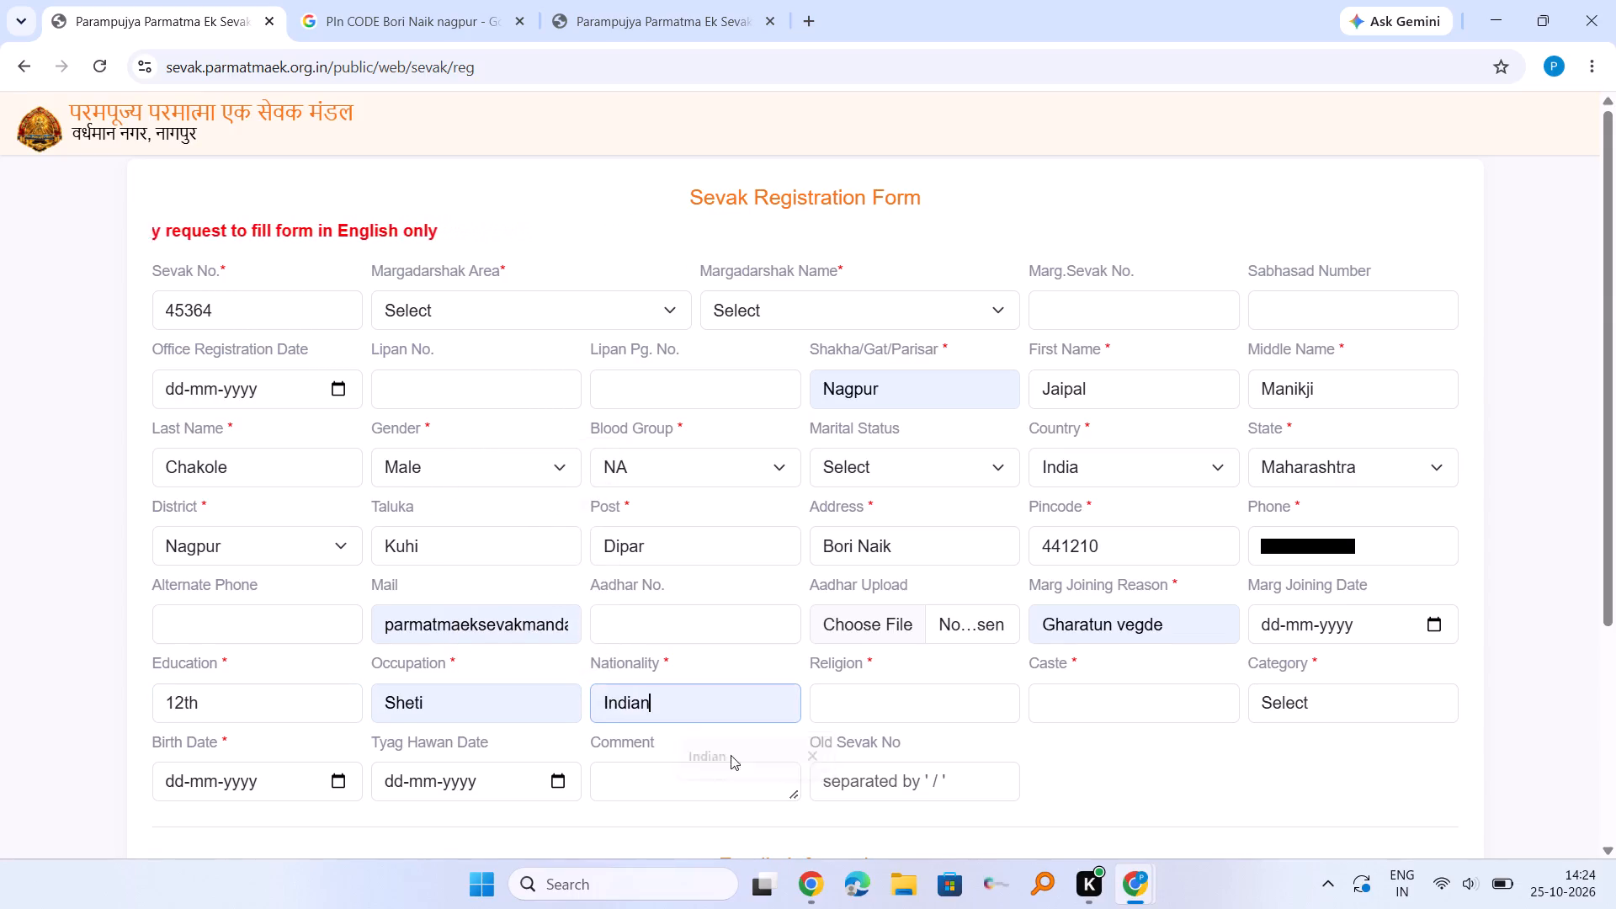
left_click_drag(844, 703, 949, 741)
left_click(946, 751)
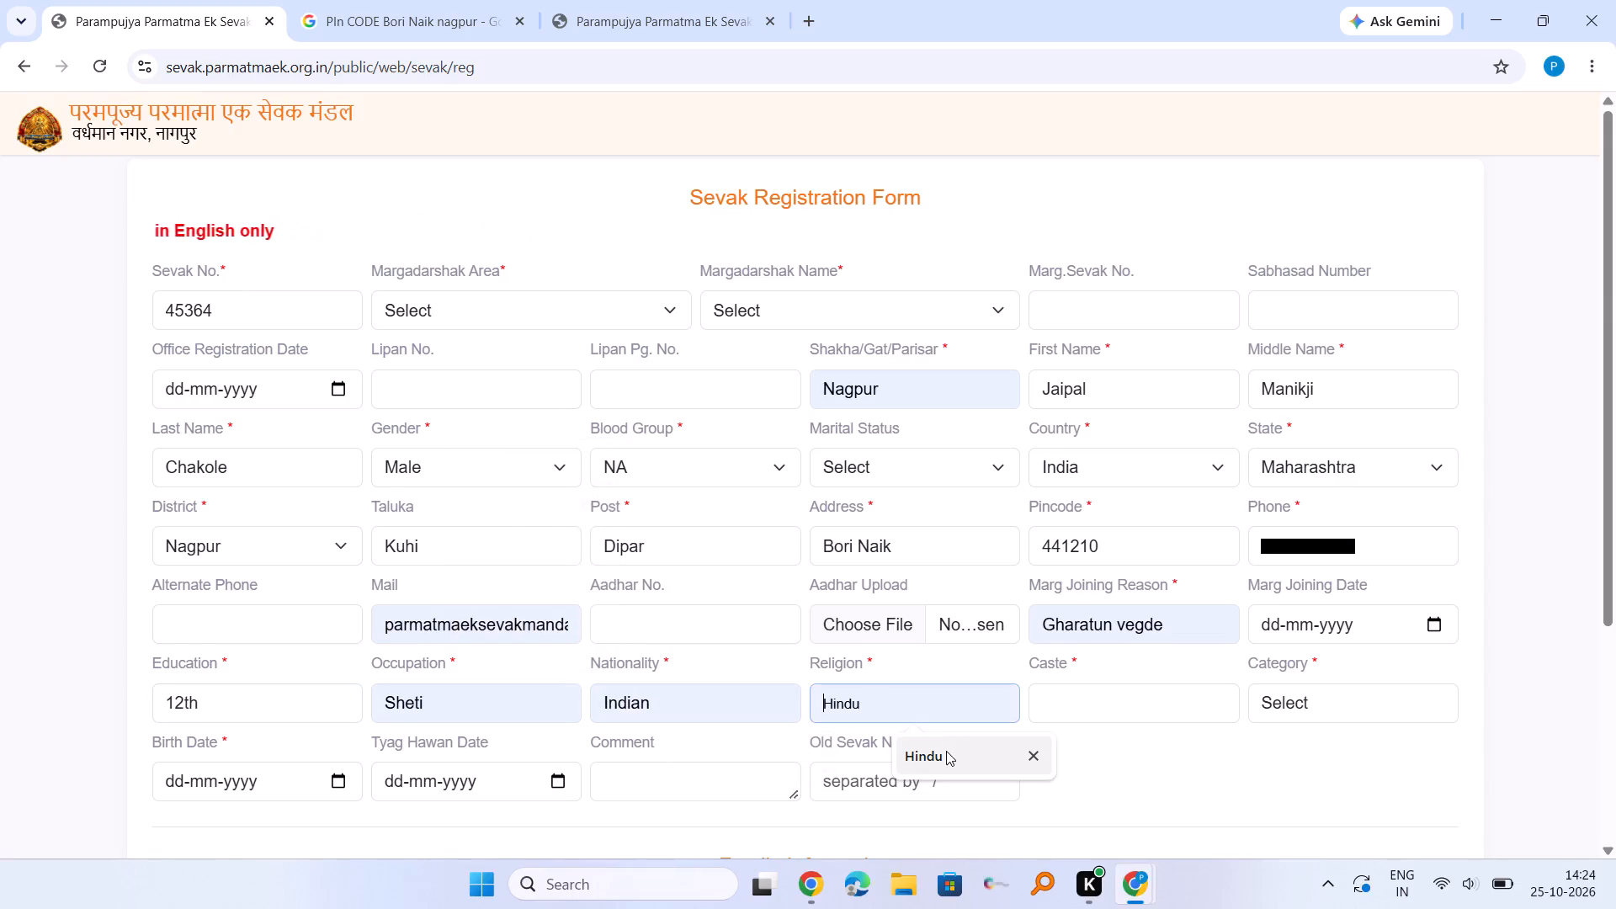
Set the caste to Teli and the category to OBC.
left_click(1093, 692)
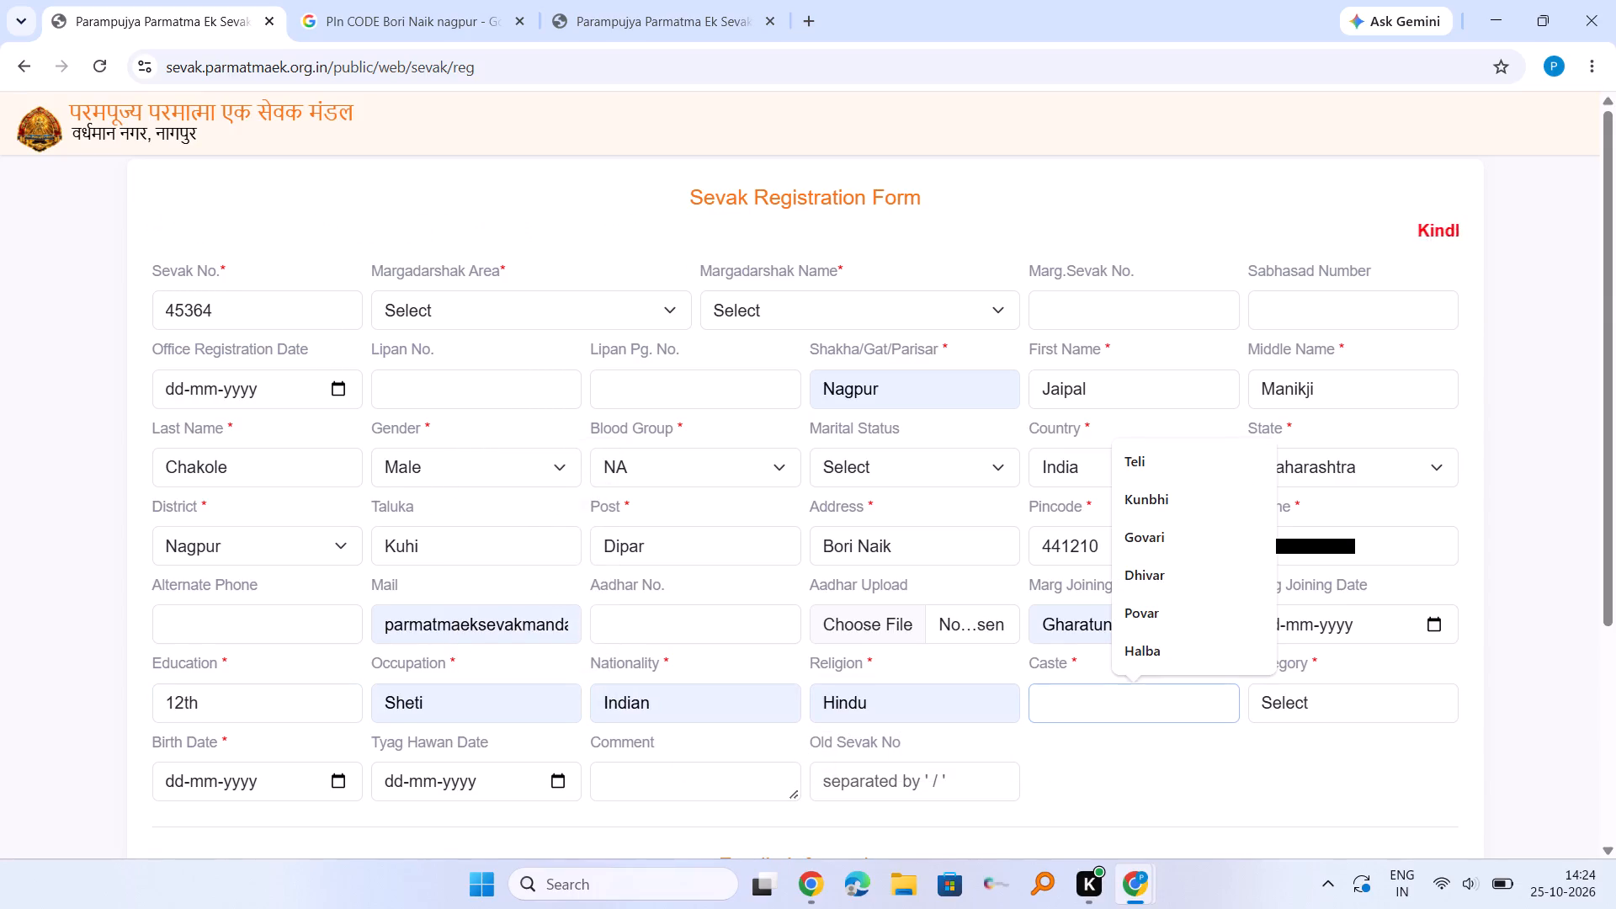
left_click(1174, 456)
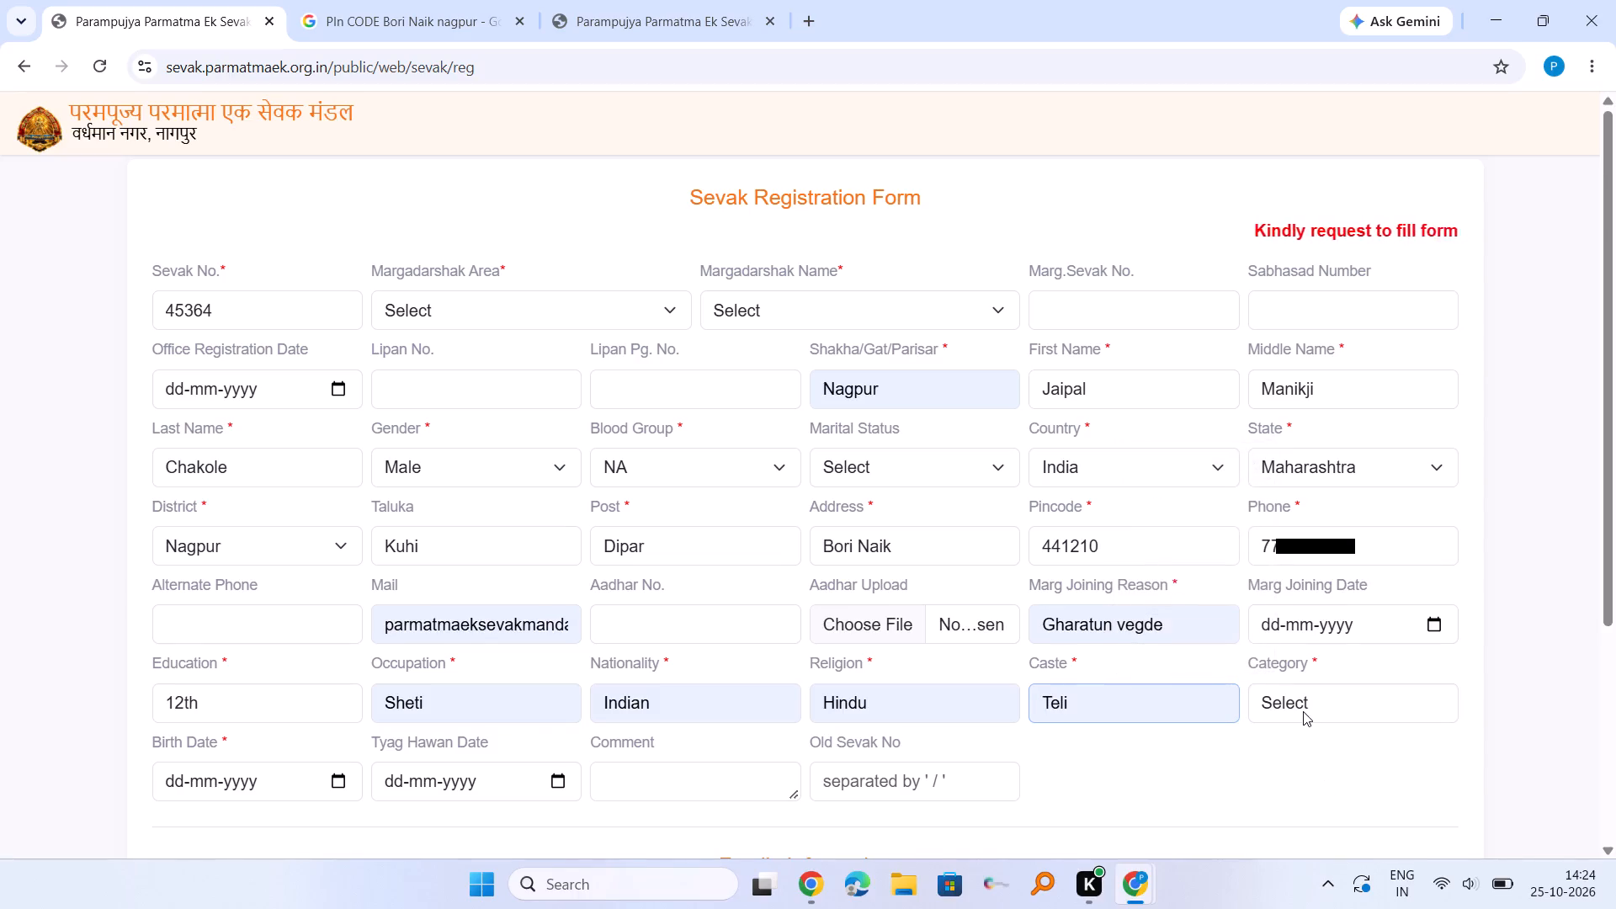
left_click(1303, 711)
left_click(1310, 493)
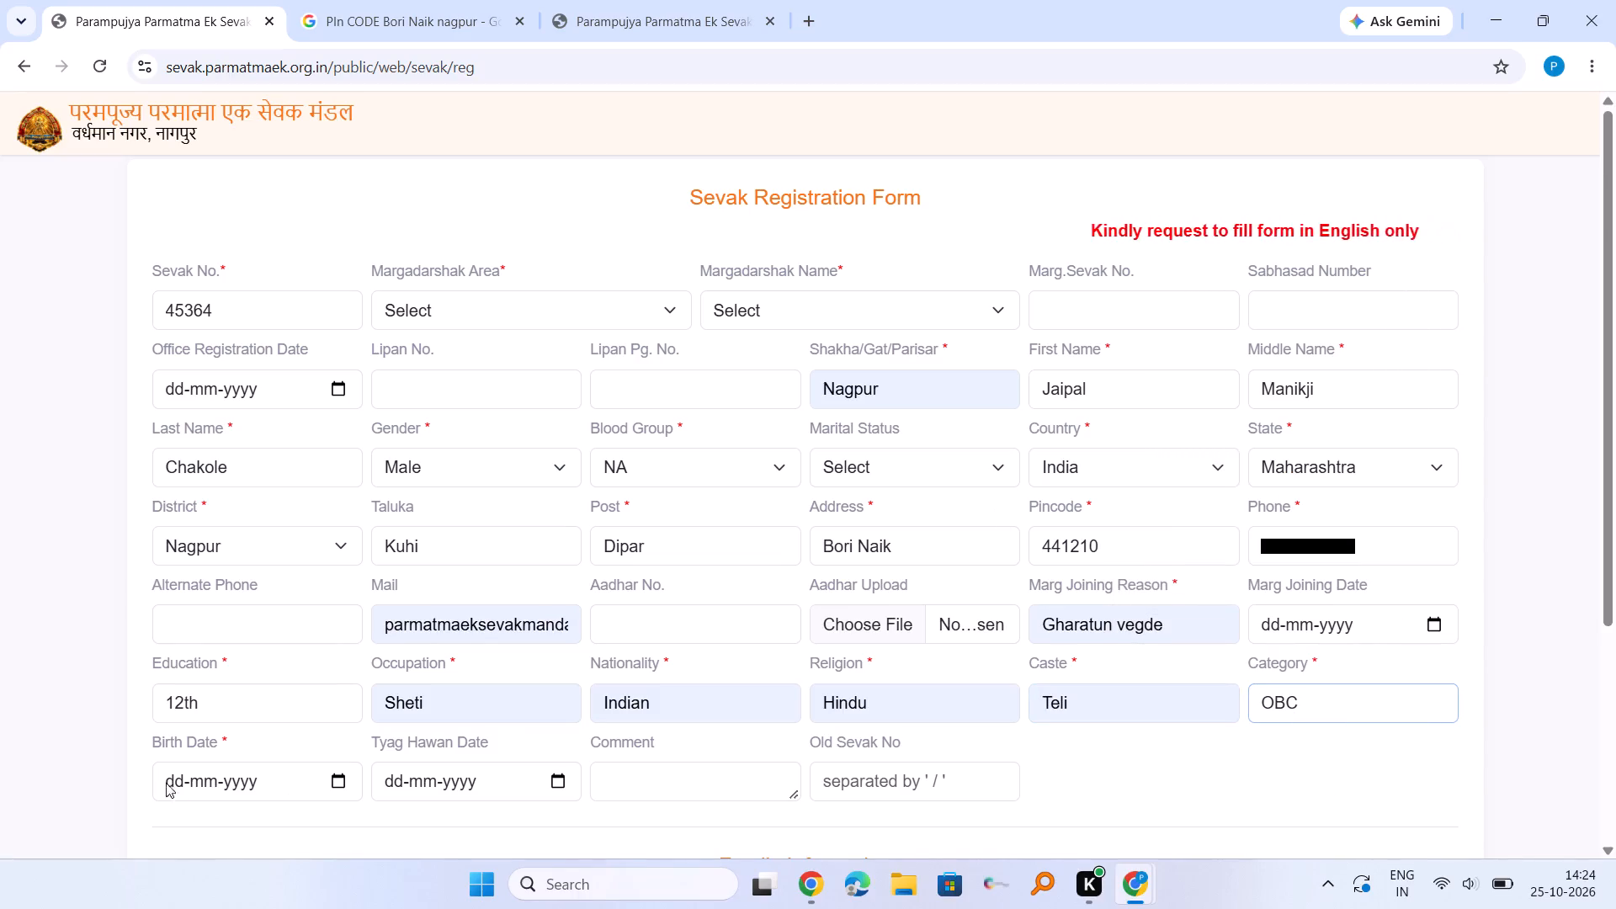
Enter the sevak's birth date.
left_click(170, 779)
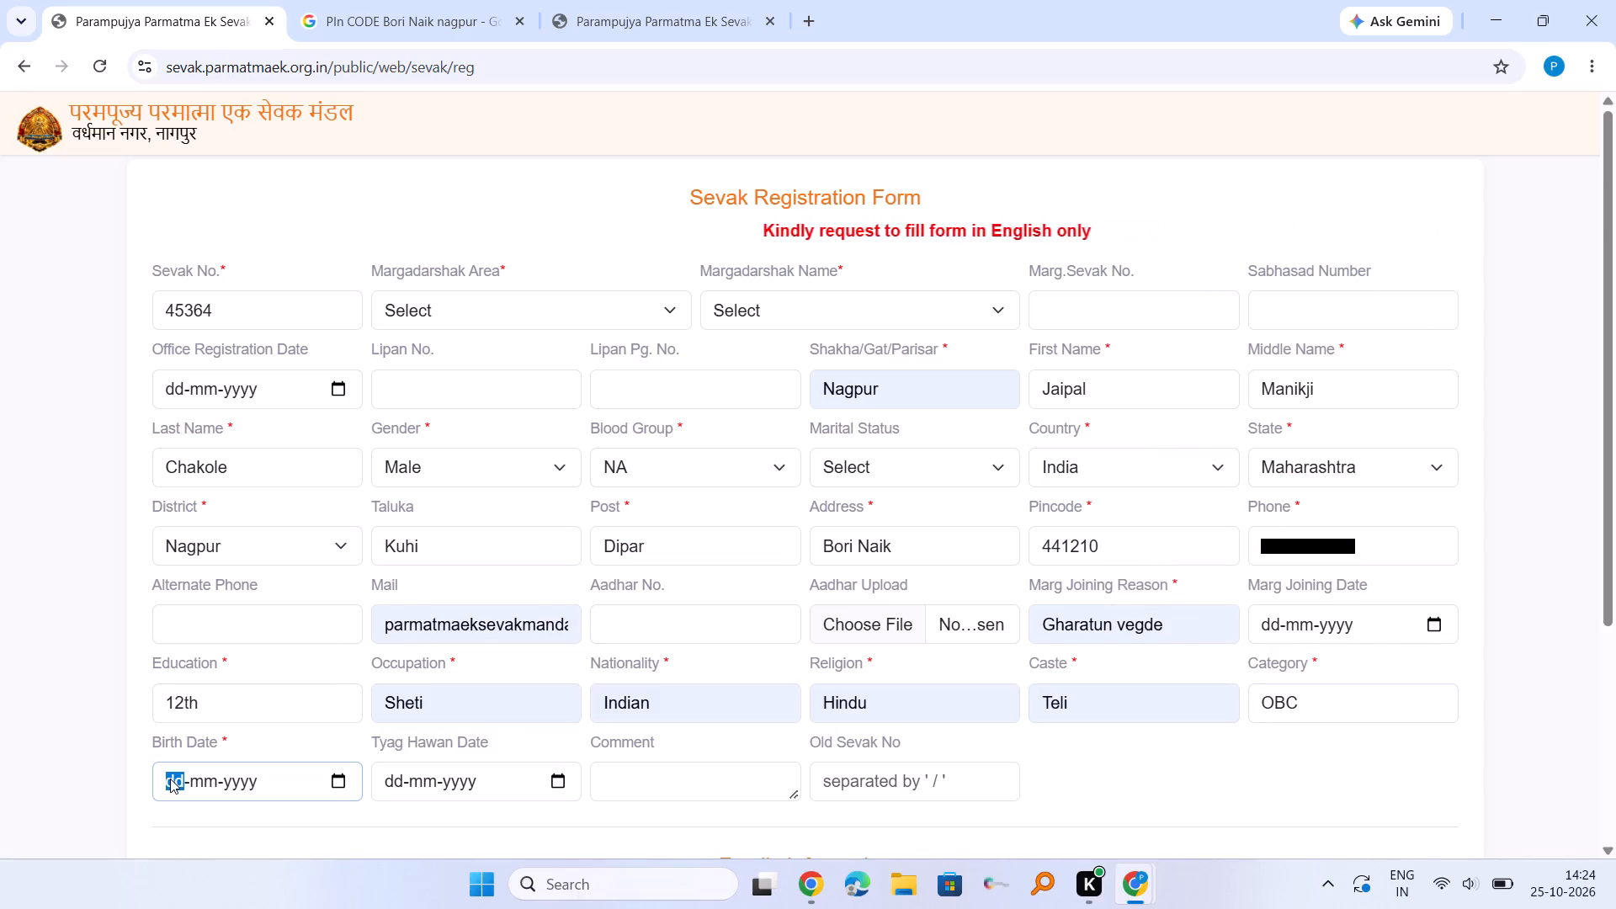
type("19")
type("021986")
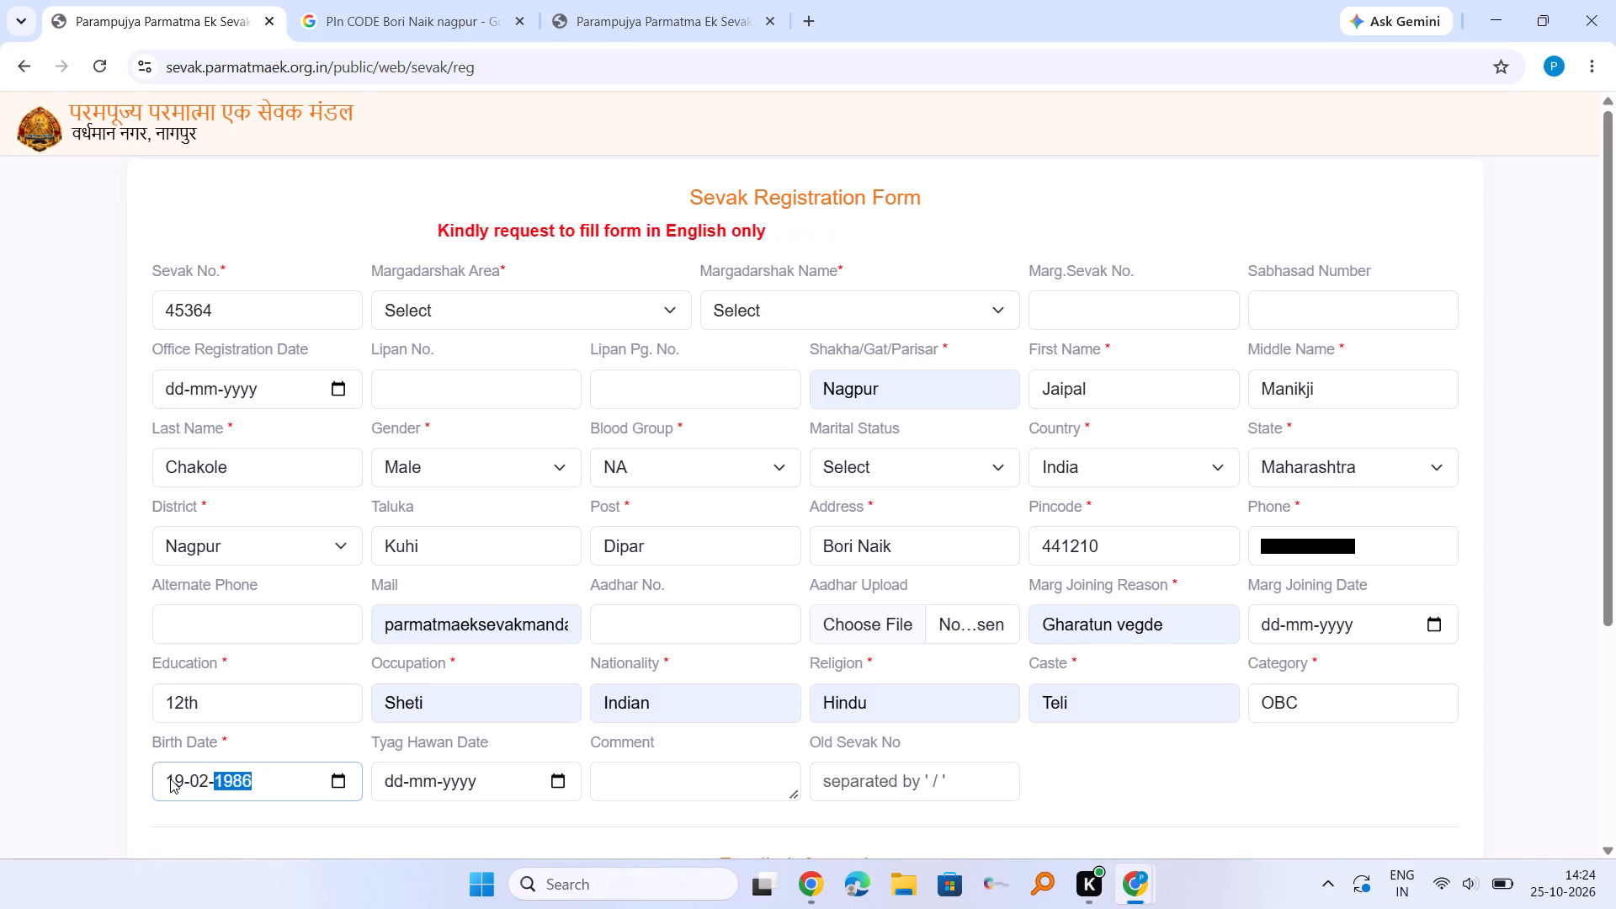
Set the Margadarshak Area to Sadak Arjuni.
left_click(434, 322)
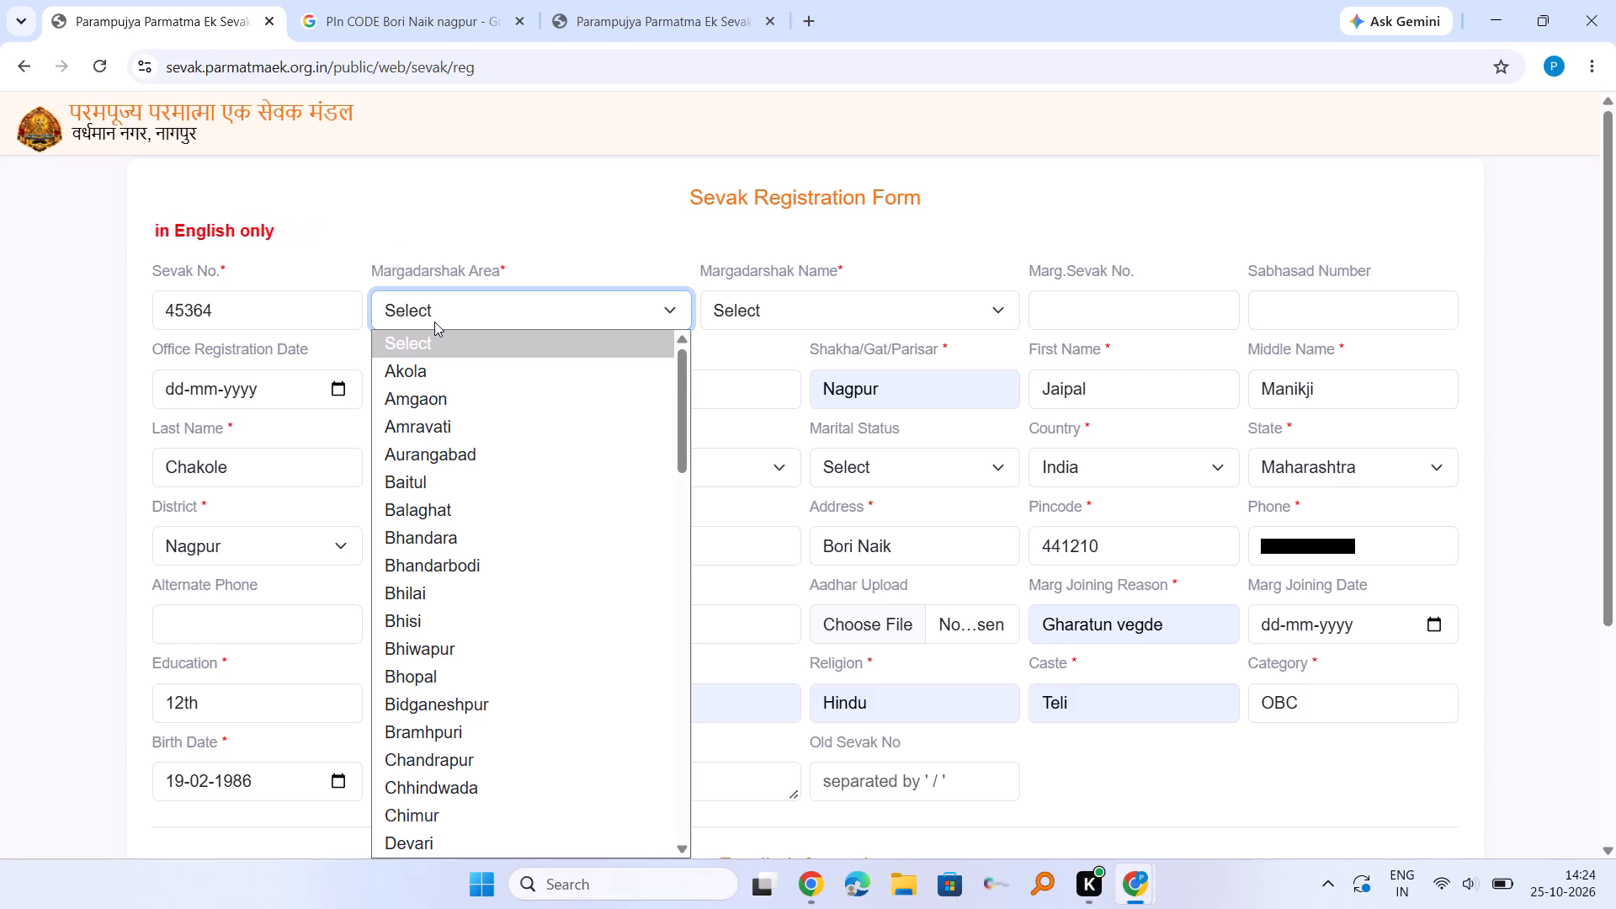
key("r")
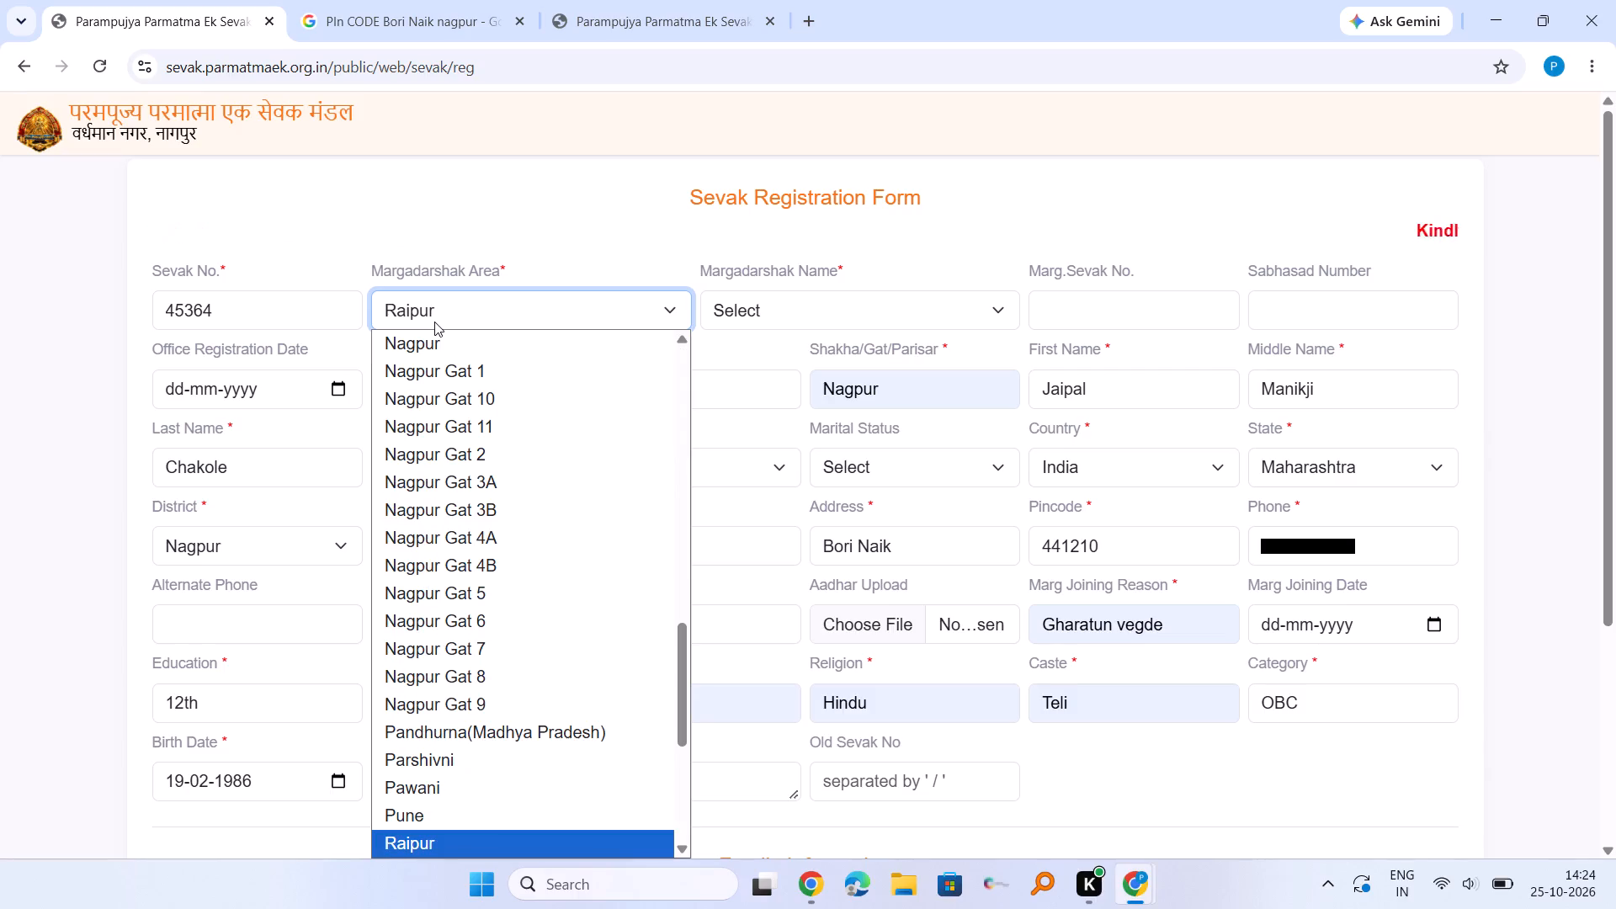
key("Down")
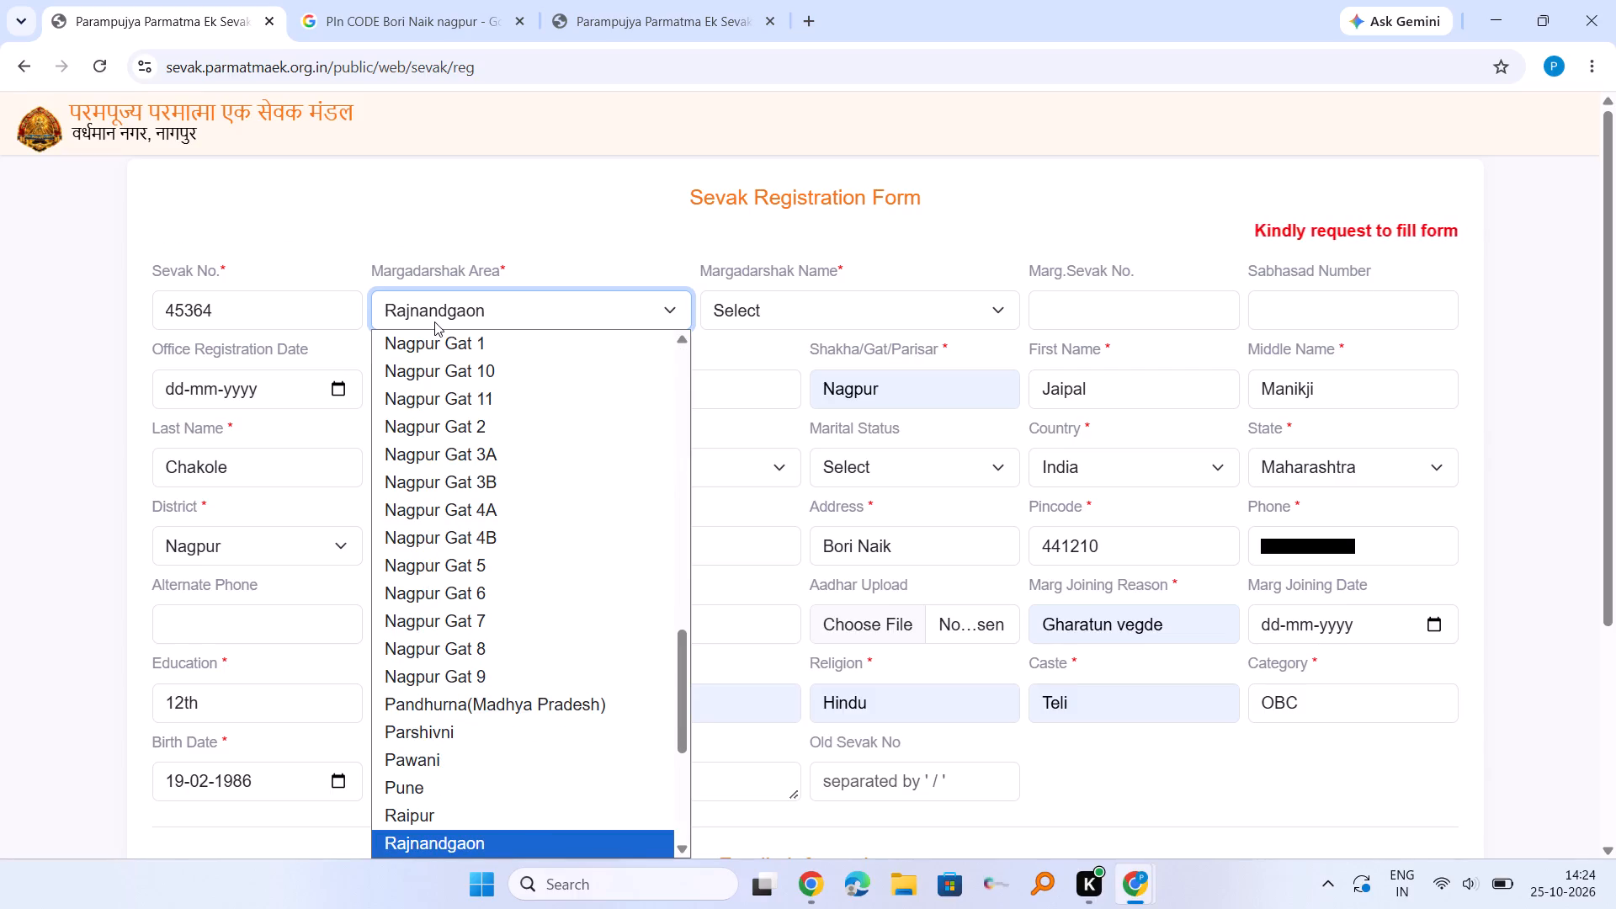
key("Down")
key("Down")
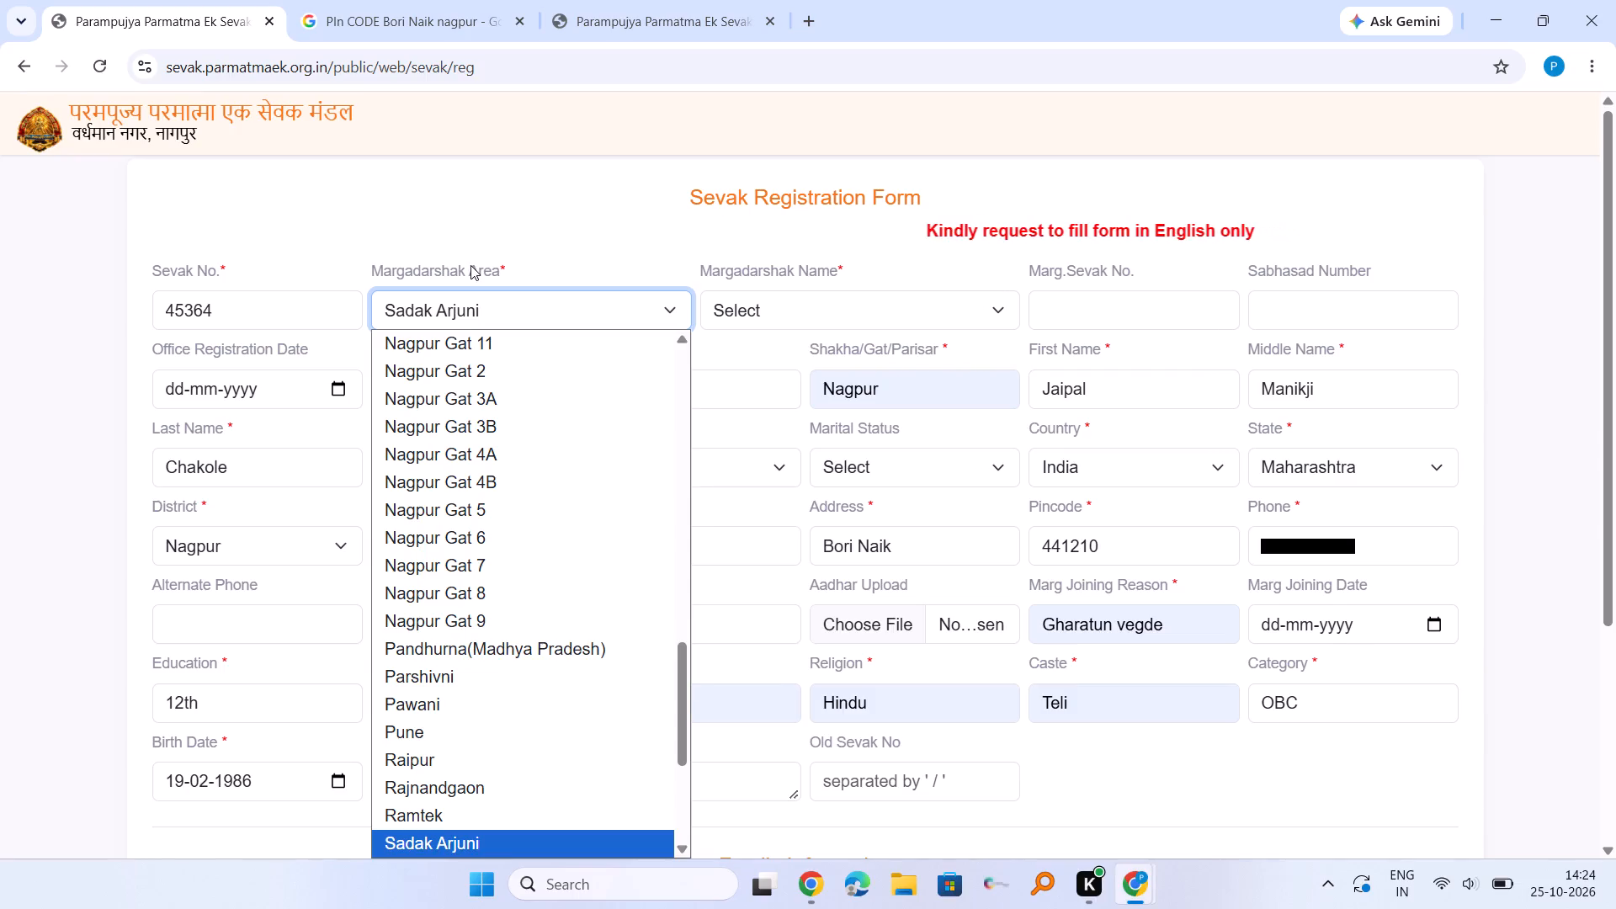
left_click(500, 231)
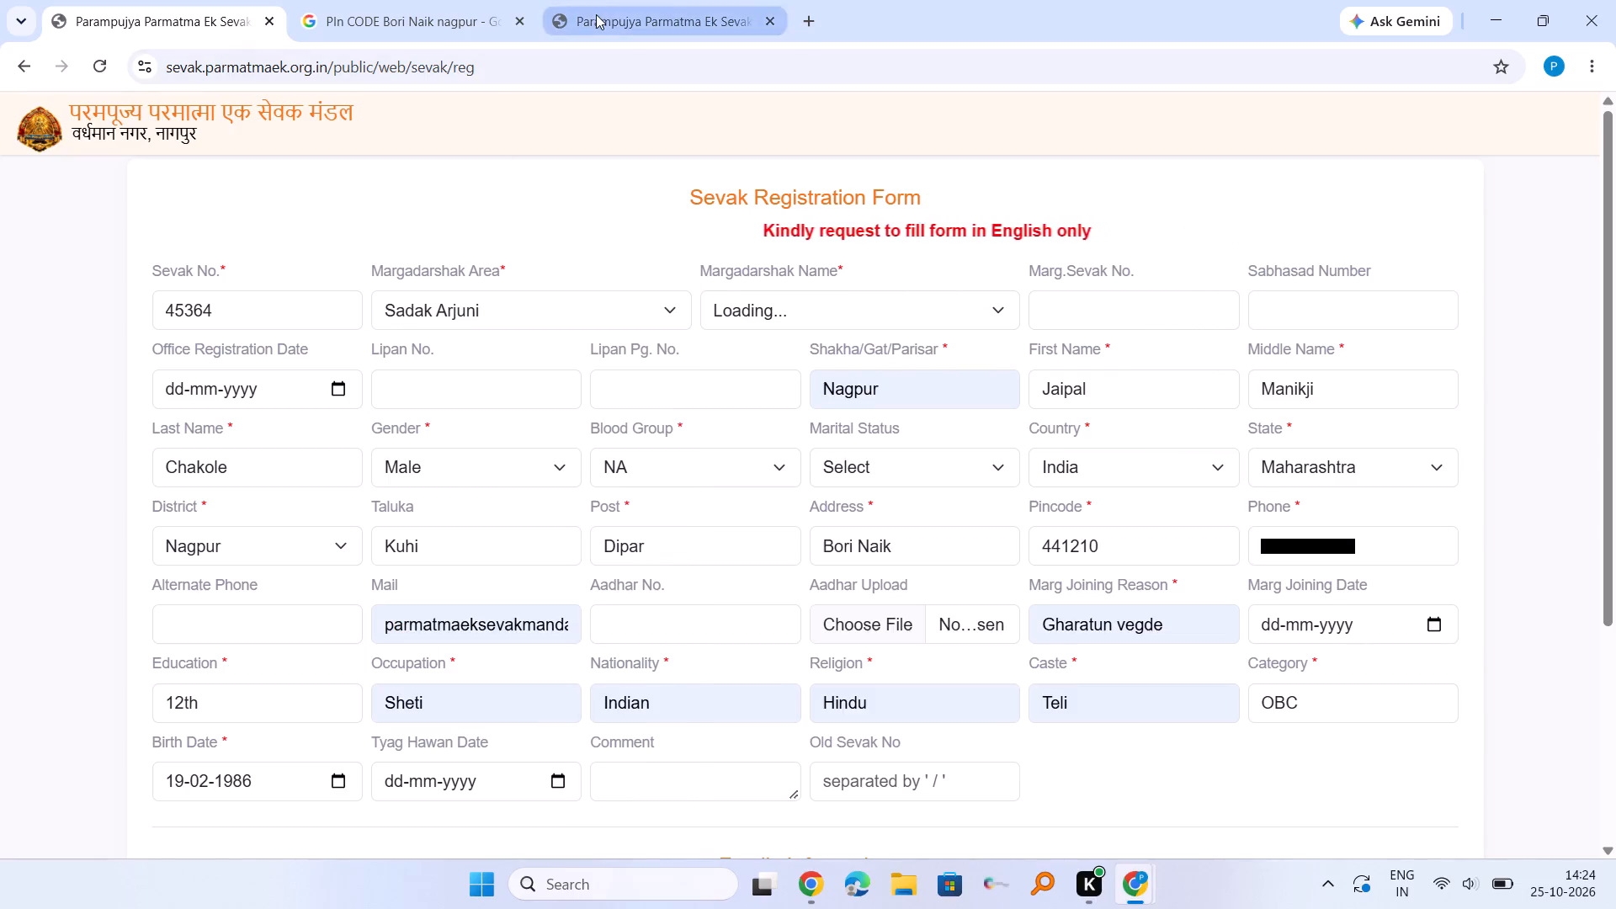
Switch to the Existing Margadarshak List and search it for shankar.
left_click(596, 14)
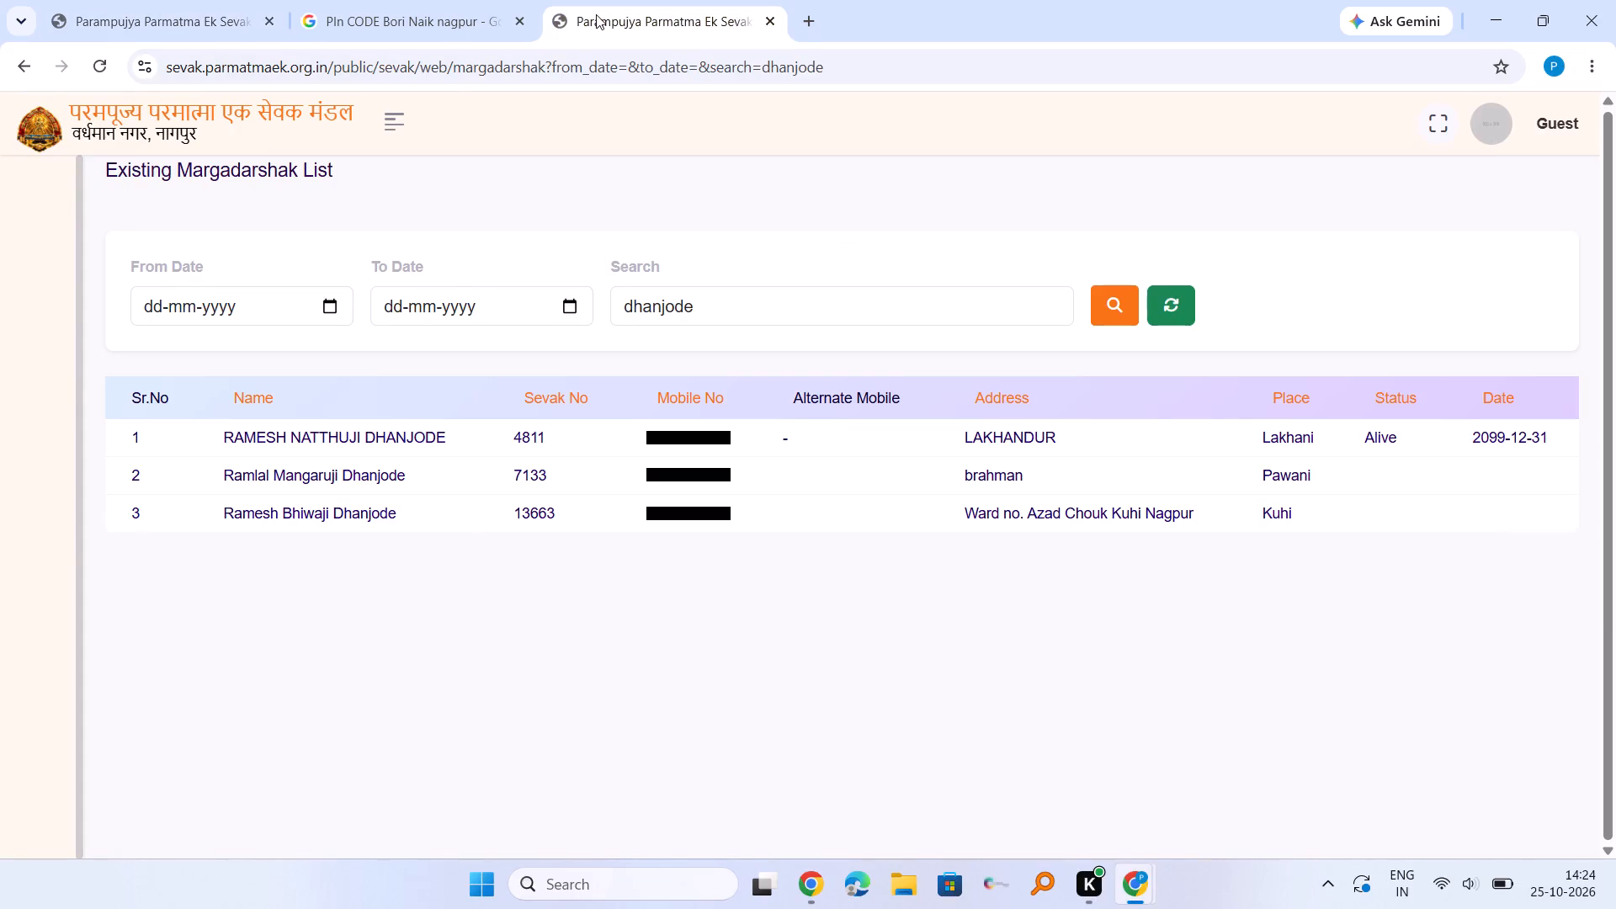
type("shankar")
double_click(671, 291)
key("BackSpace")
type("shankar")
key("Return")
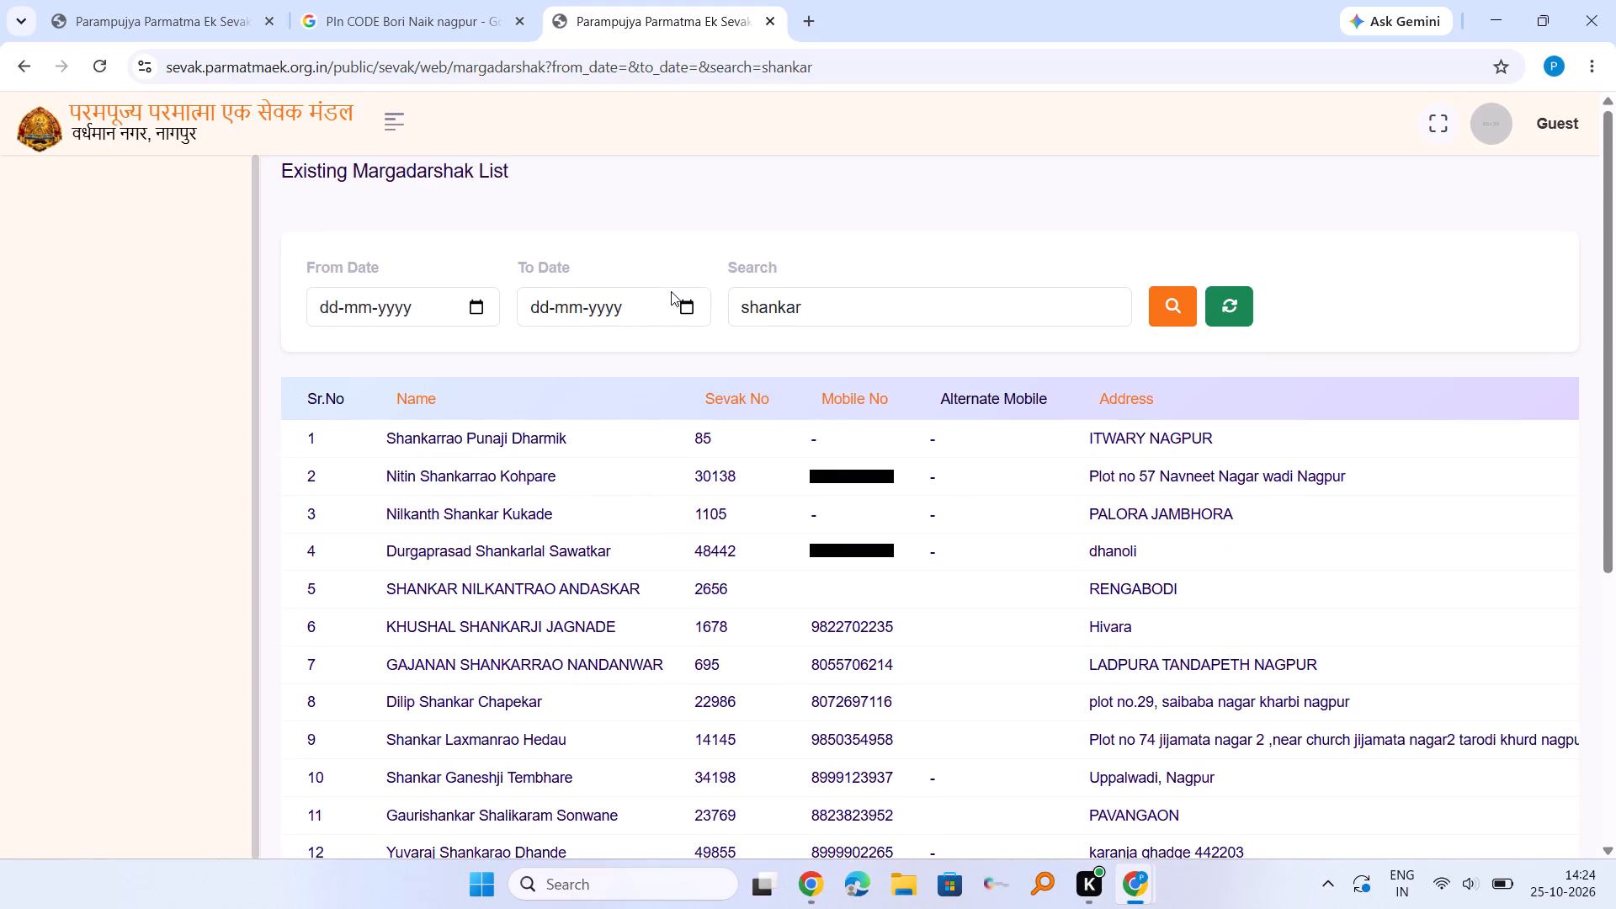
Look through the matching margadarshaks' names, addresses and places to find the sevak's margadarshak and his area.
scroll(470, 554, "right", 1)
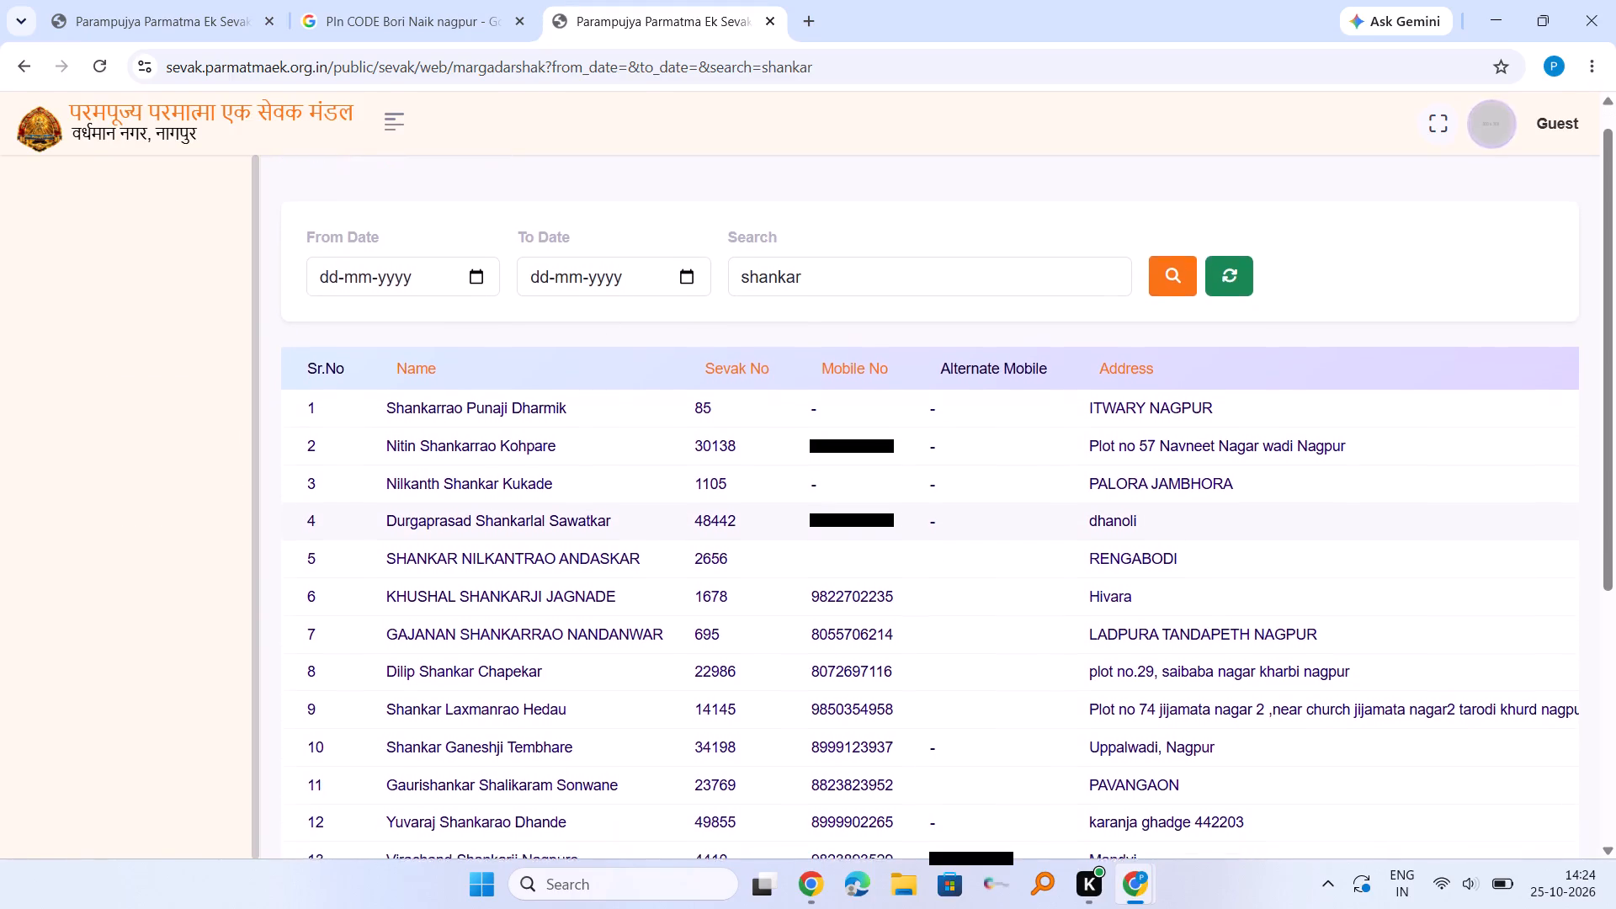
scroll(470, 554, "right", 2)
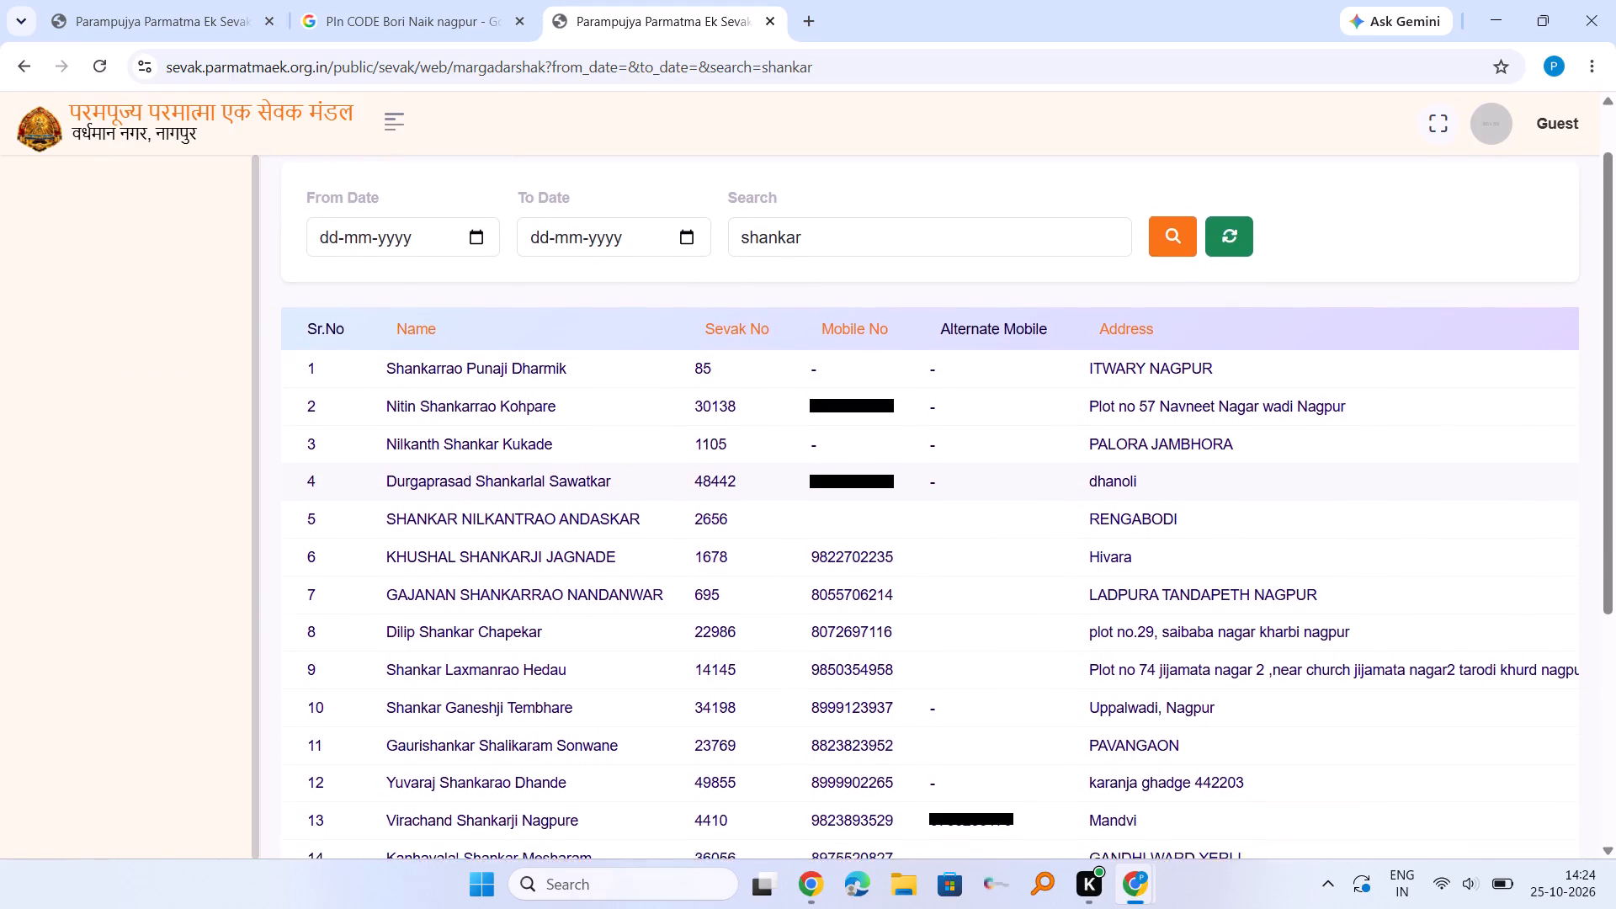
scroll(470, 554, "right", 3)
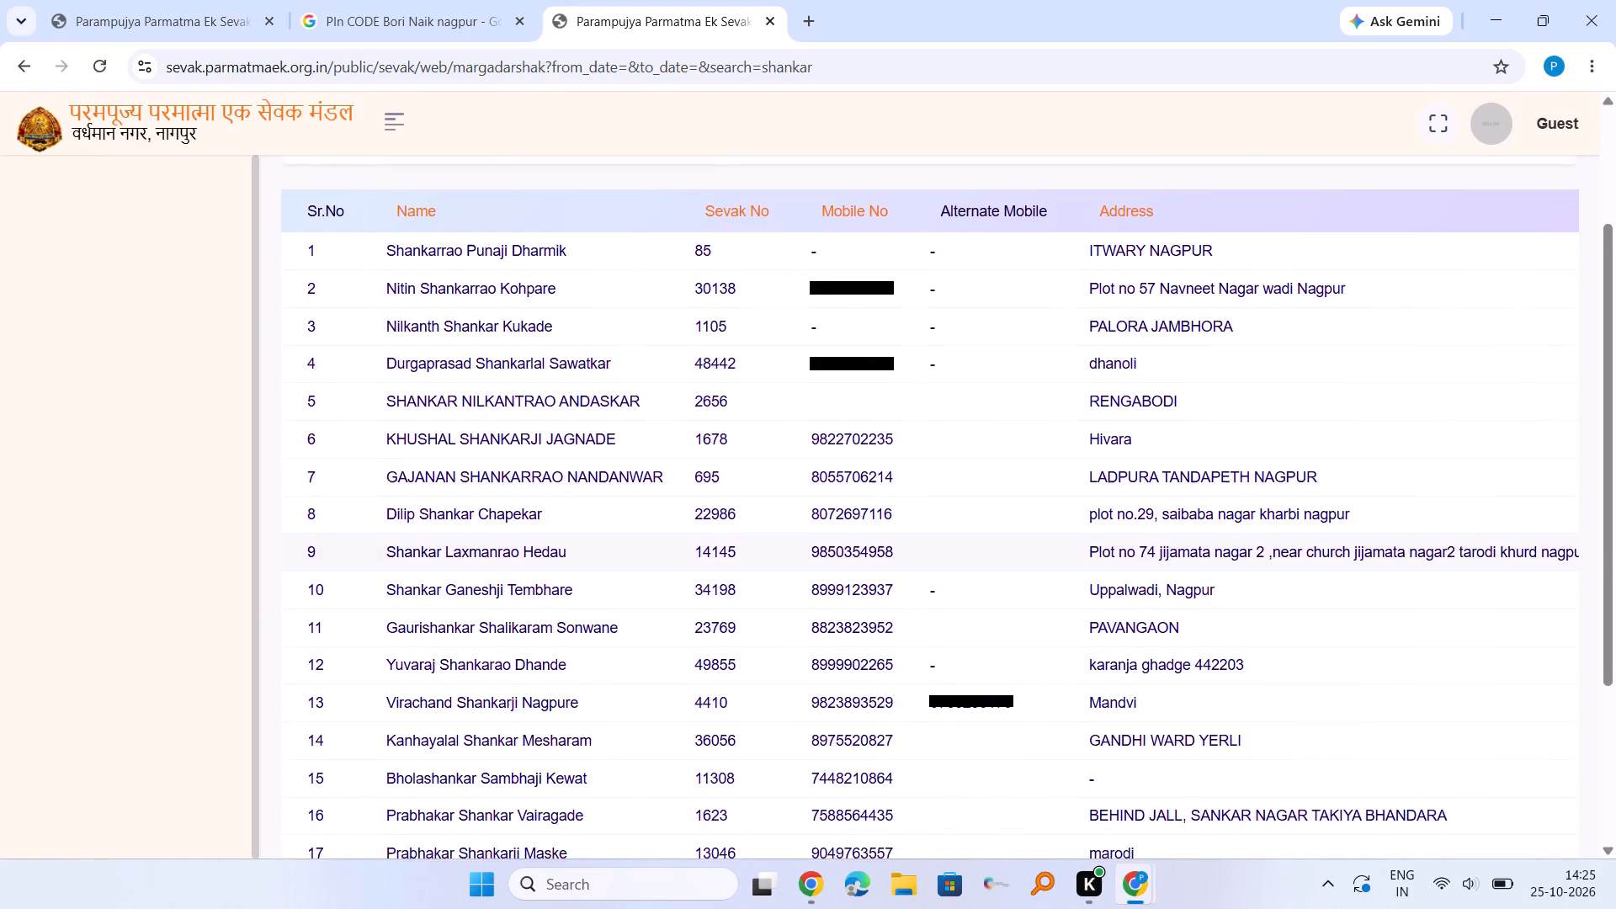
scroll(470, 554, "right", 3)
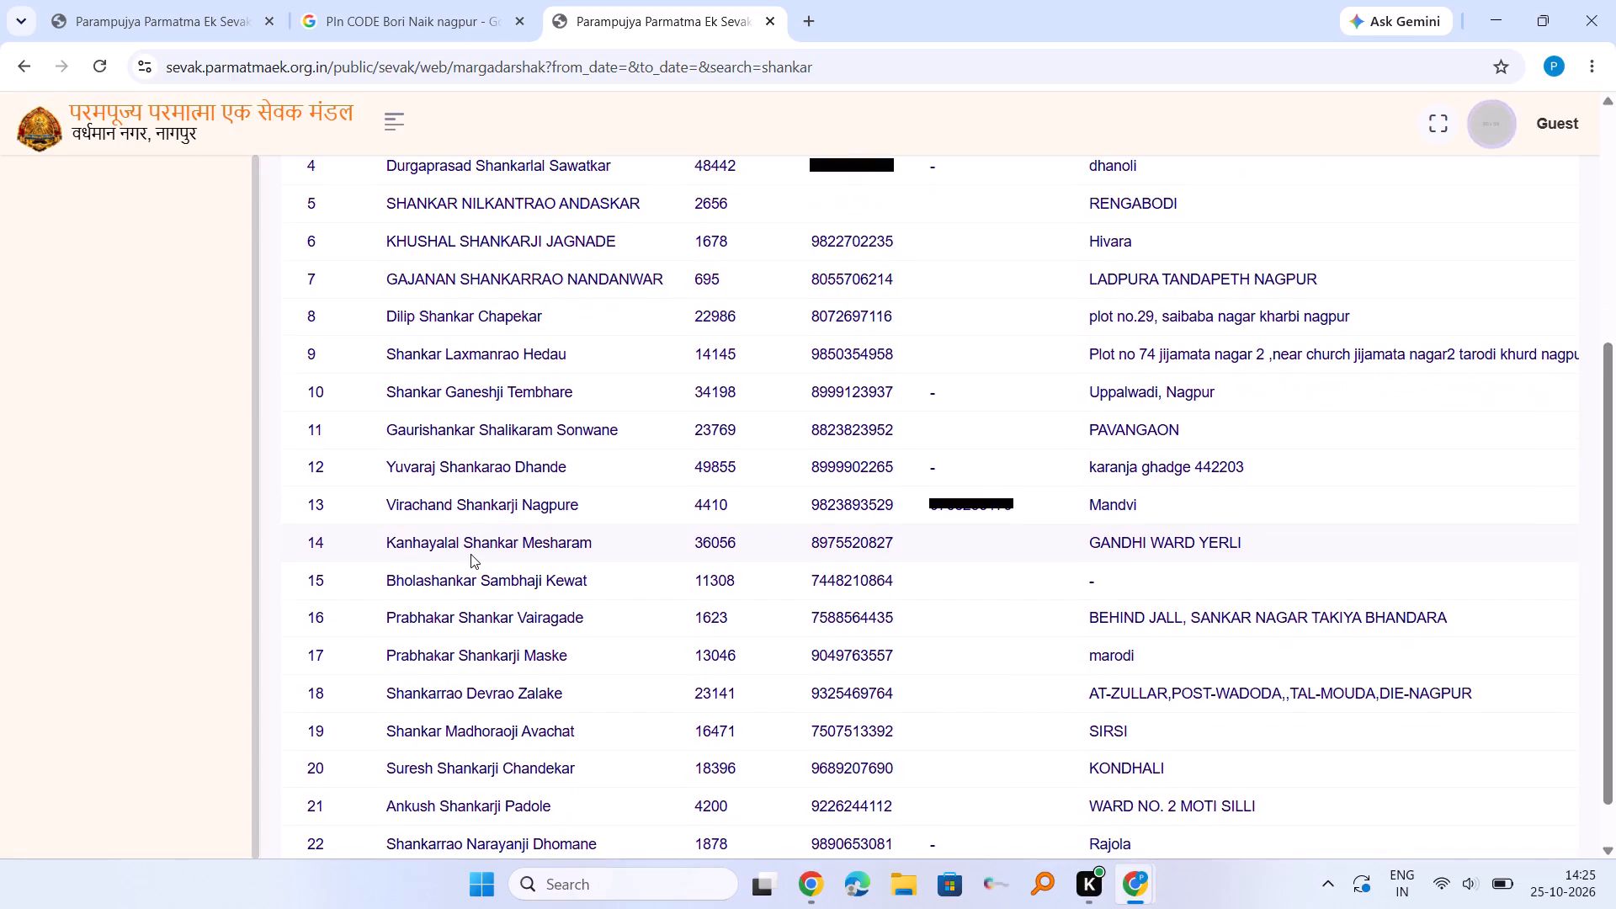
scroll(470, 554, "right", 2)
scroll(470, 554, "up", 7)
scroll(470, 554, "down", 5)
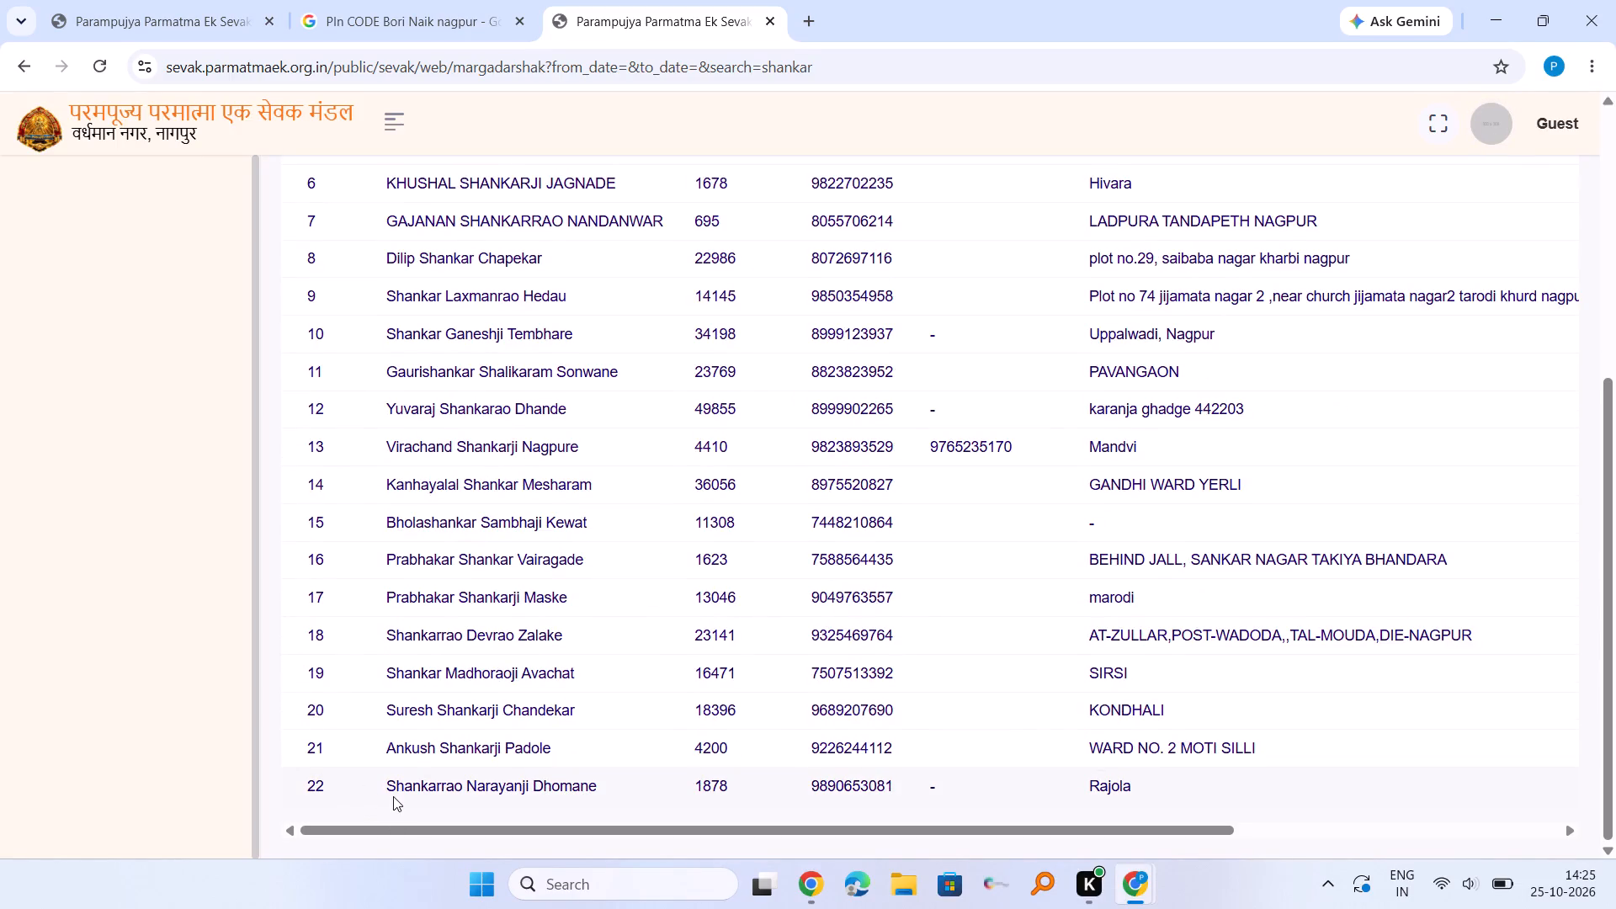
left_click_drag(409, 829, 719, 804)
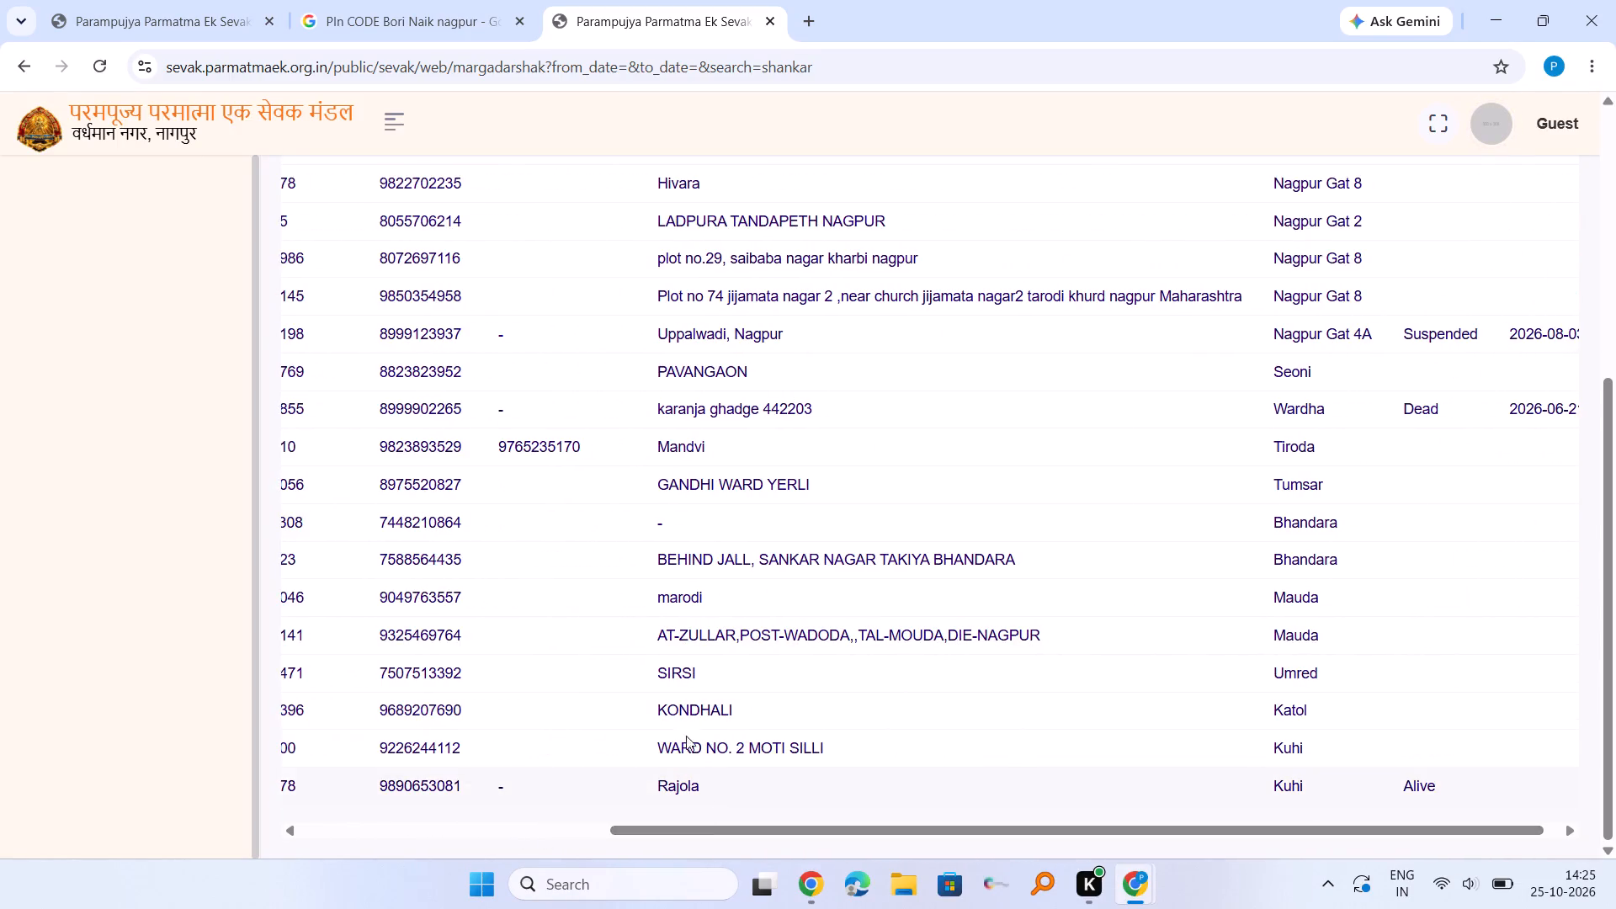
Back in the registration form, set the Margadarshak Area to Kuhi and choose the margadarshak whose first name is Shankarrao.
left_click(101, 25)
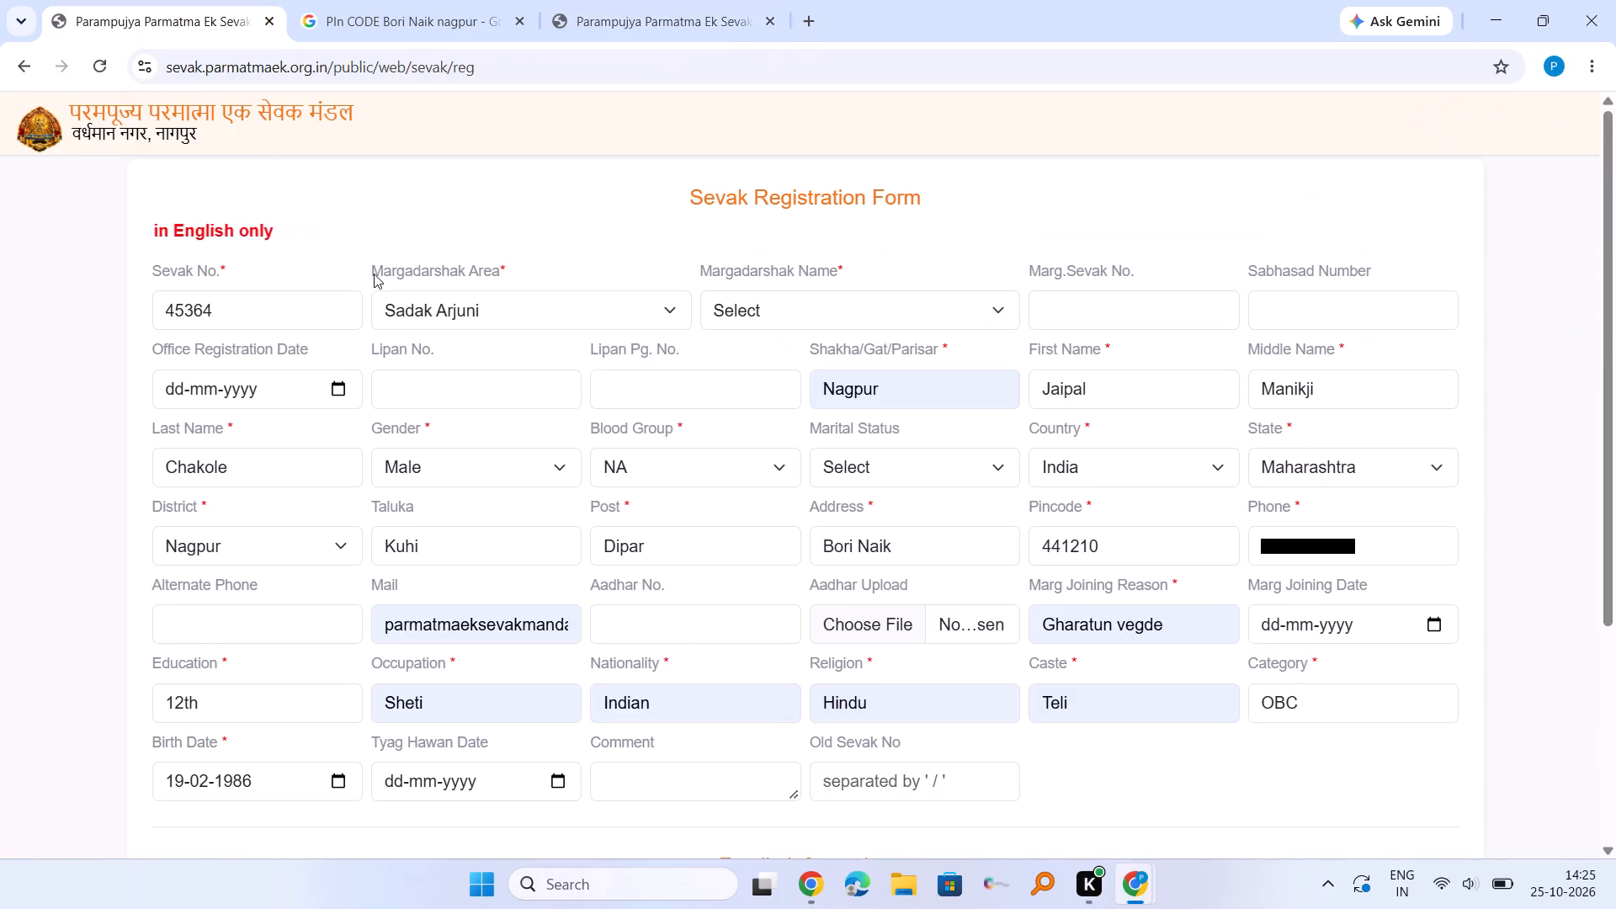
left_click(444, 333)
left_click(473, 316)
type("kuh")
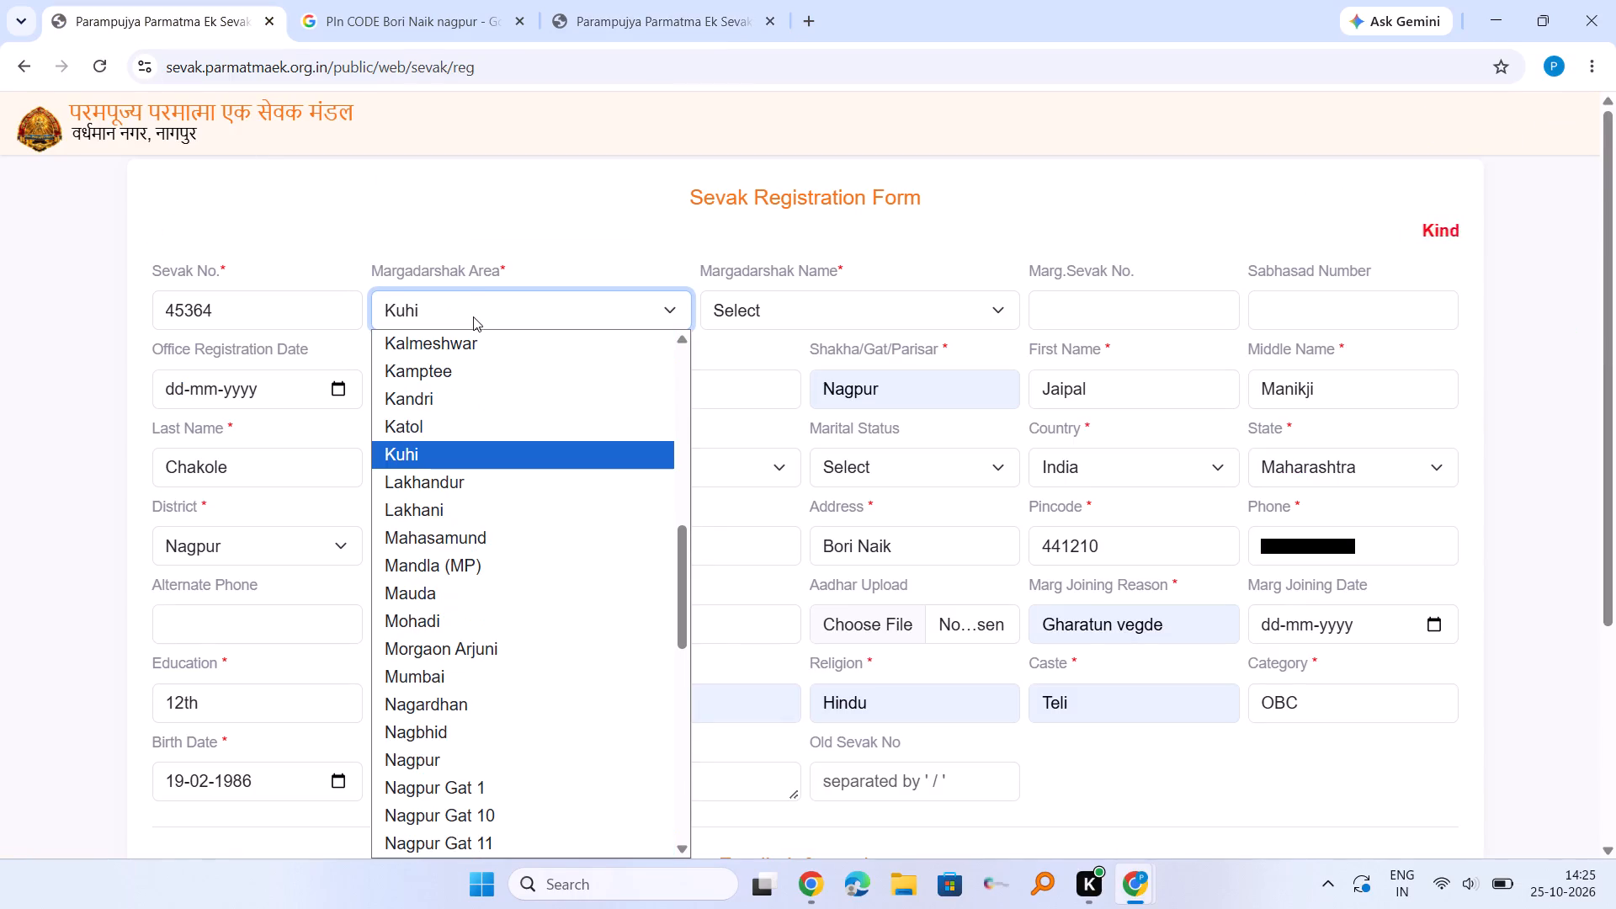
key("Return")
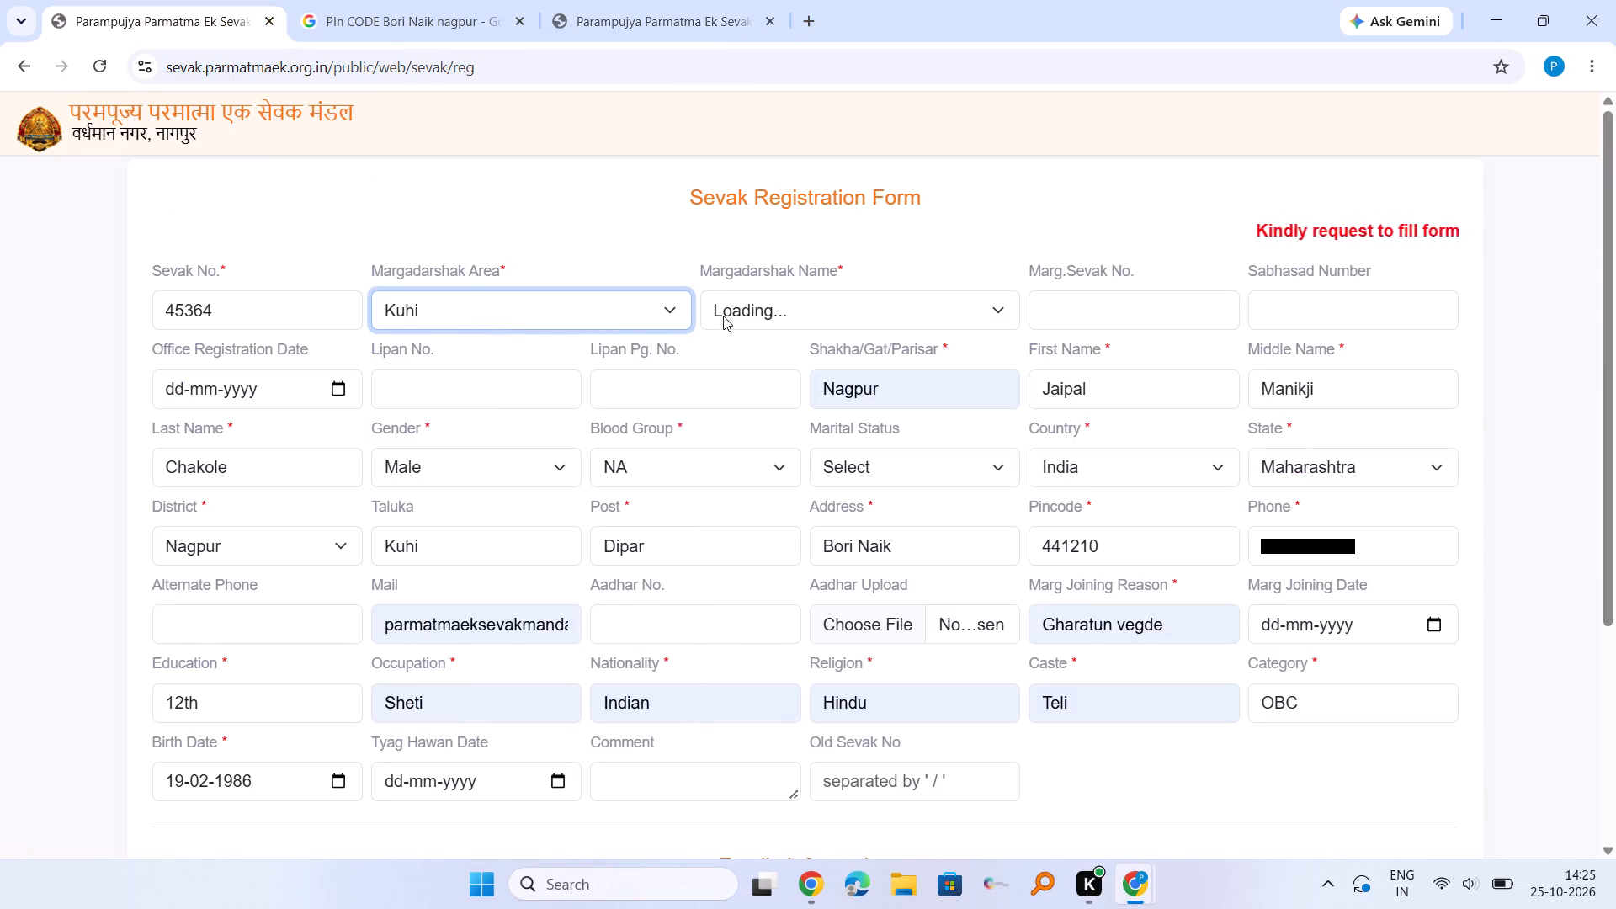
left_click(723, 316)
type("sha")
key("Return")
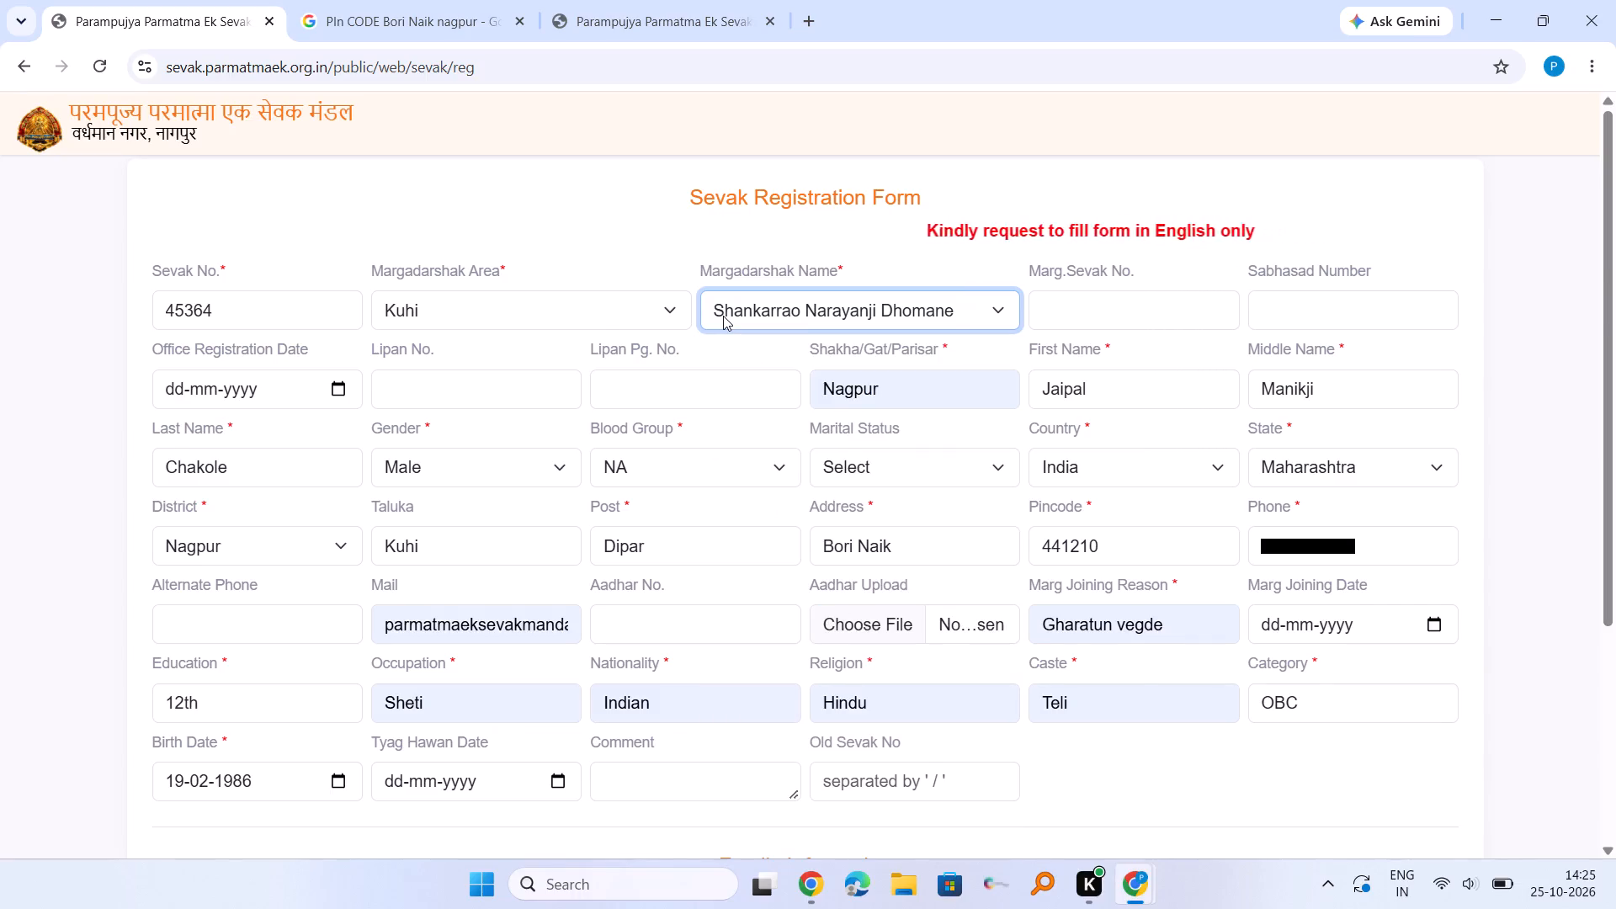
Complete the reCAPTCHA verification below the Family Information section, selecting the images that match the motorcycles and cars challenges.
scroll(723, 316, "down", 4)
left_click(670, 687)
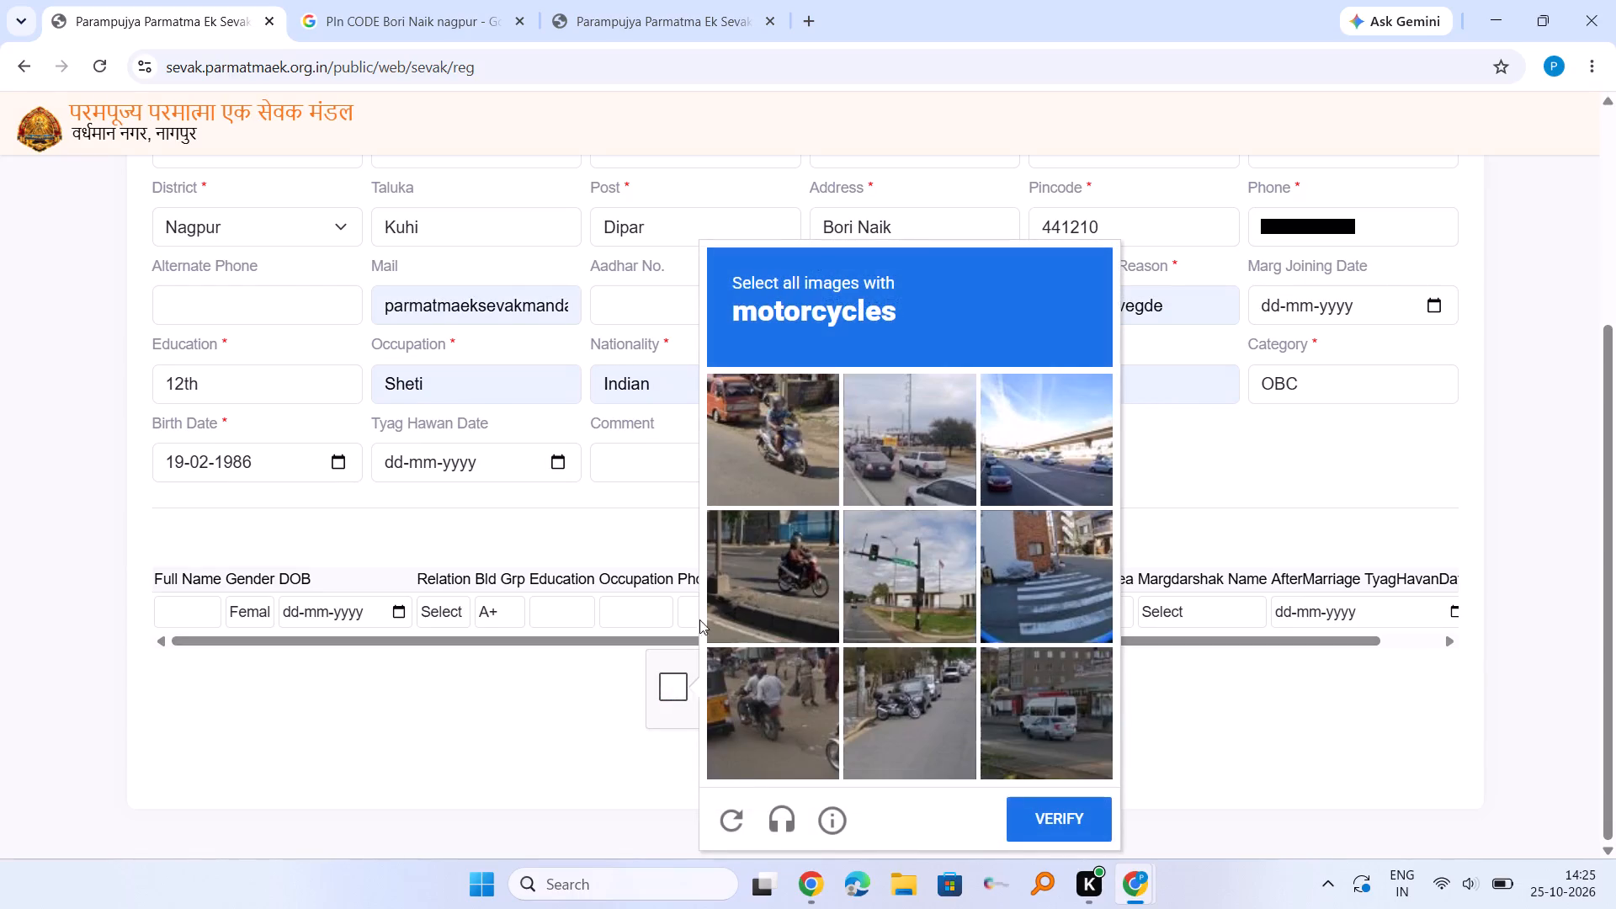
left_click(775, 439)
left_click(749, 582)
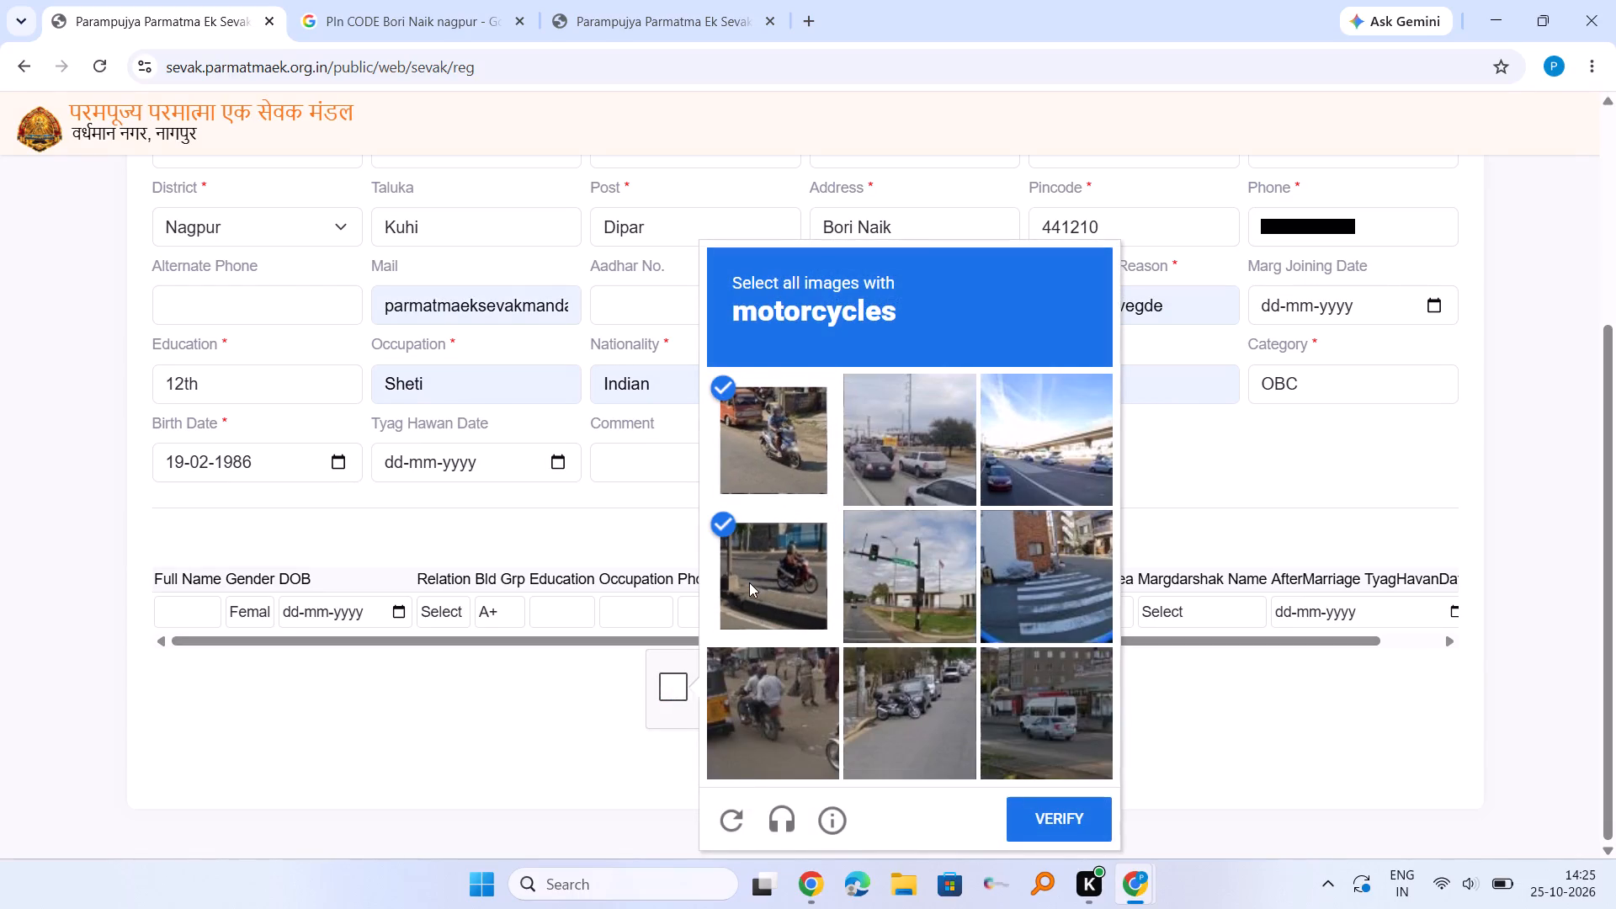
left_click(874, 407)
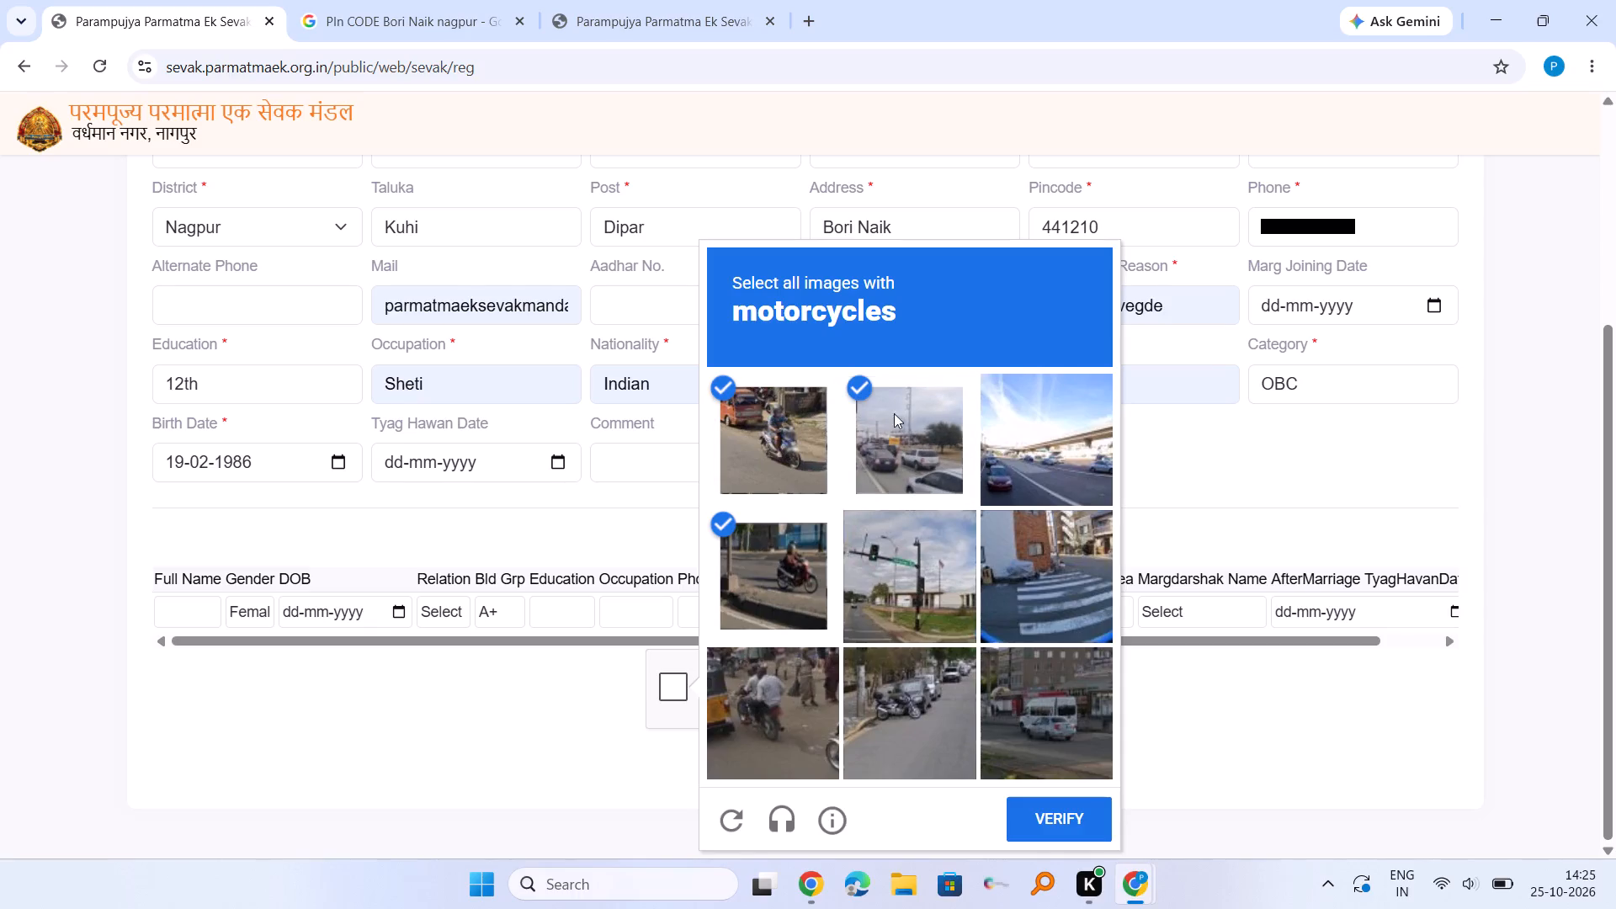
left_click(1018, 469)
left_click(798, 722)
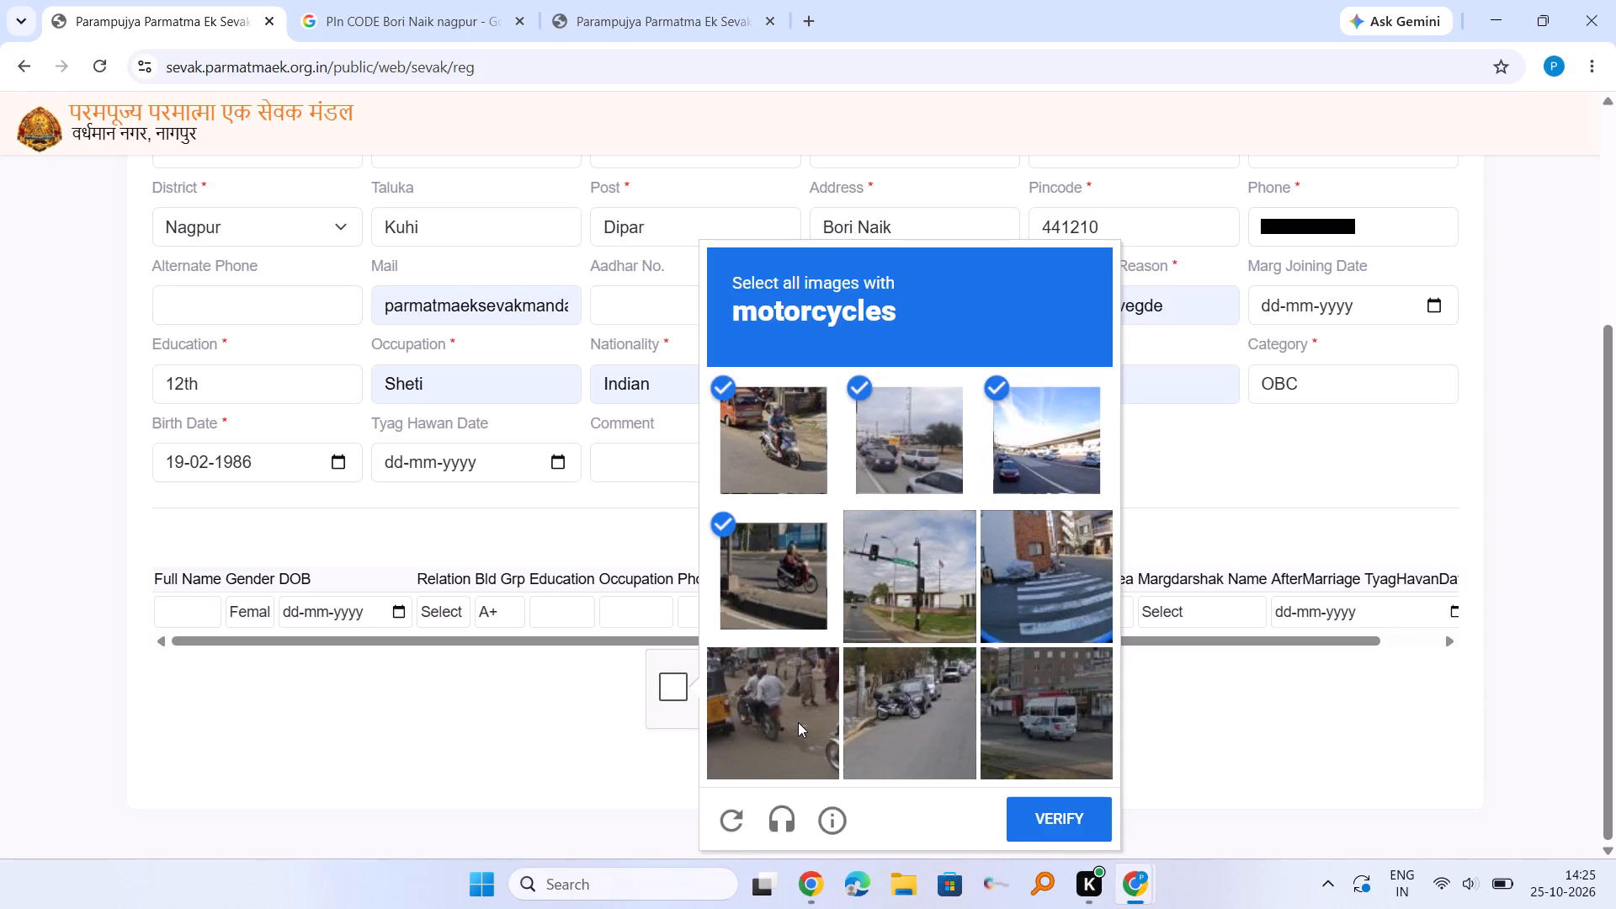
left_click(912, 704)
left_click(1041, 706)
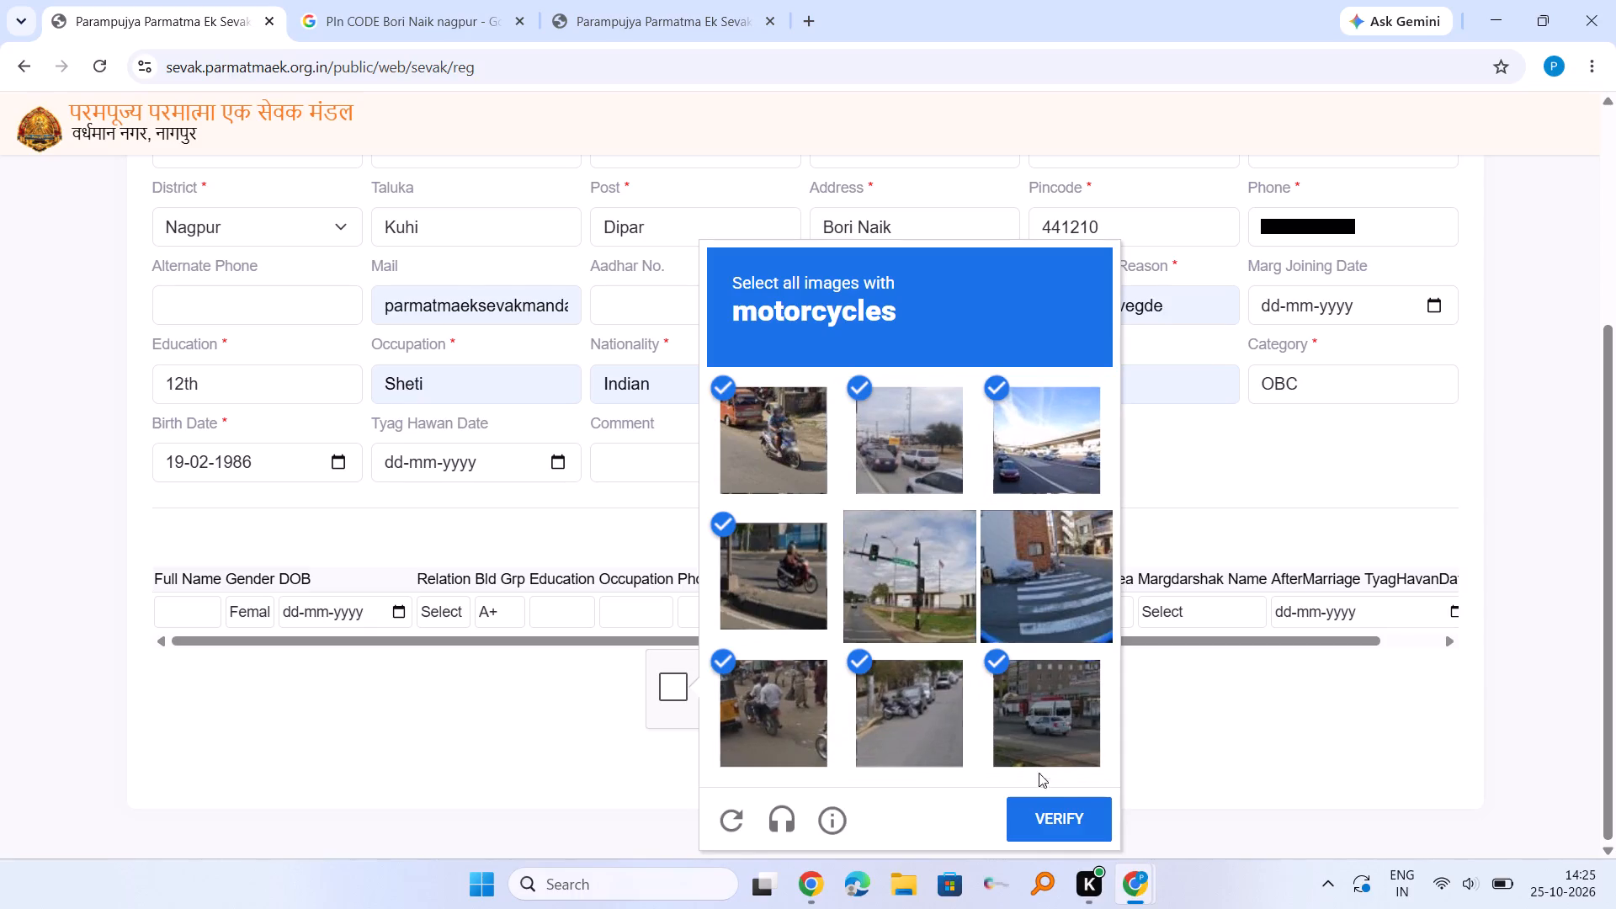
left_click(1030, 813)
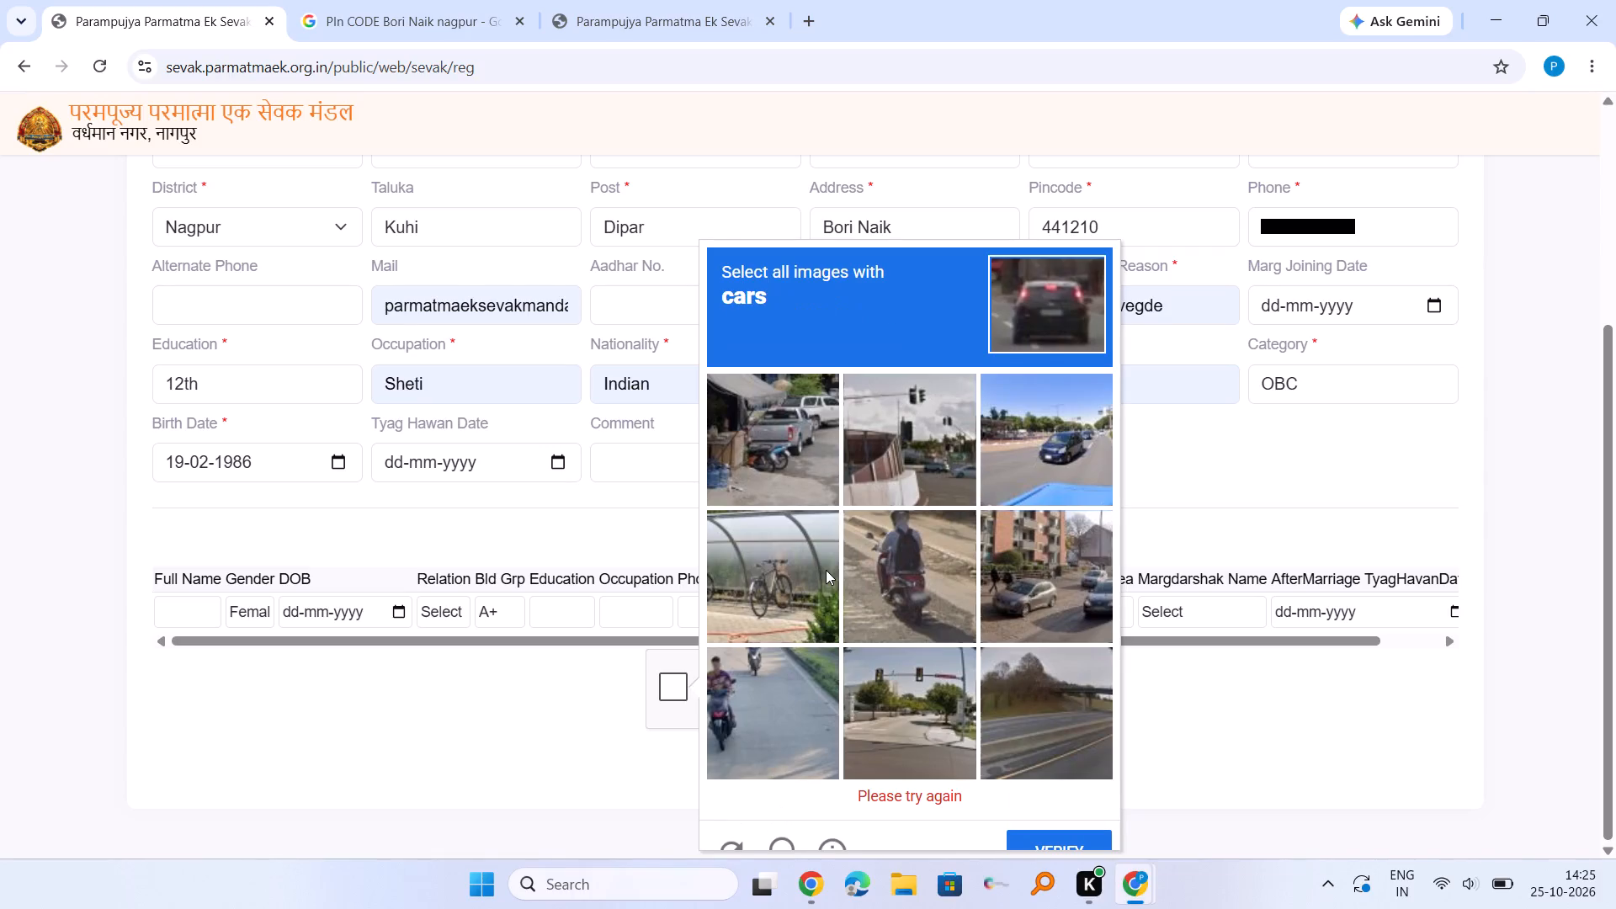
left_click(779, 433)
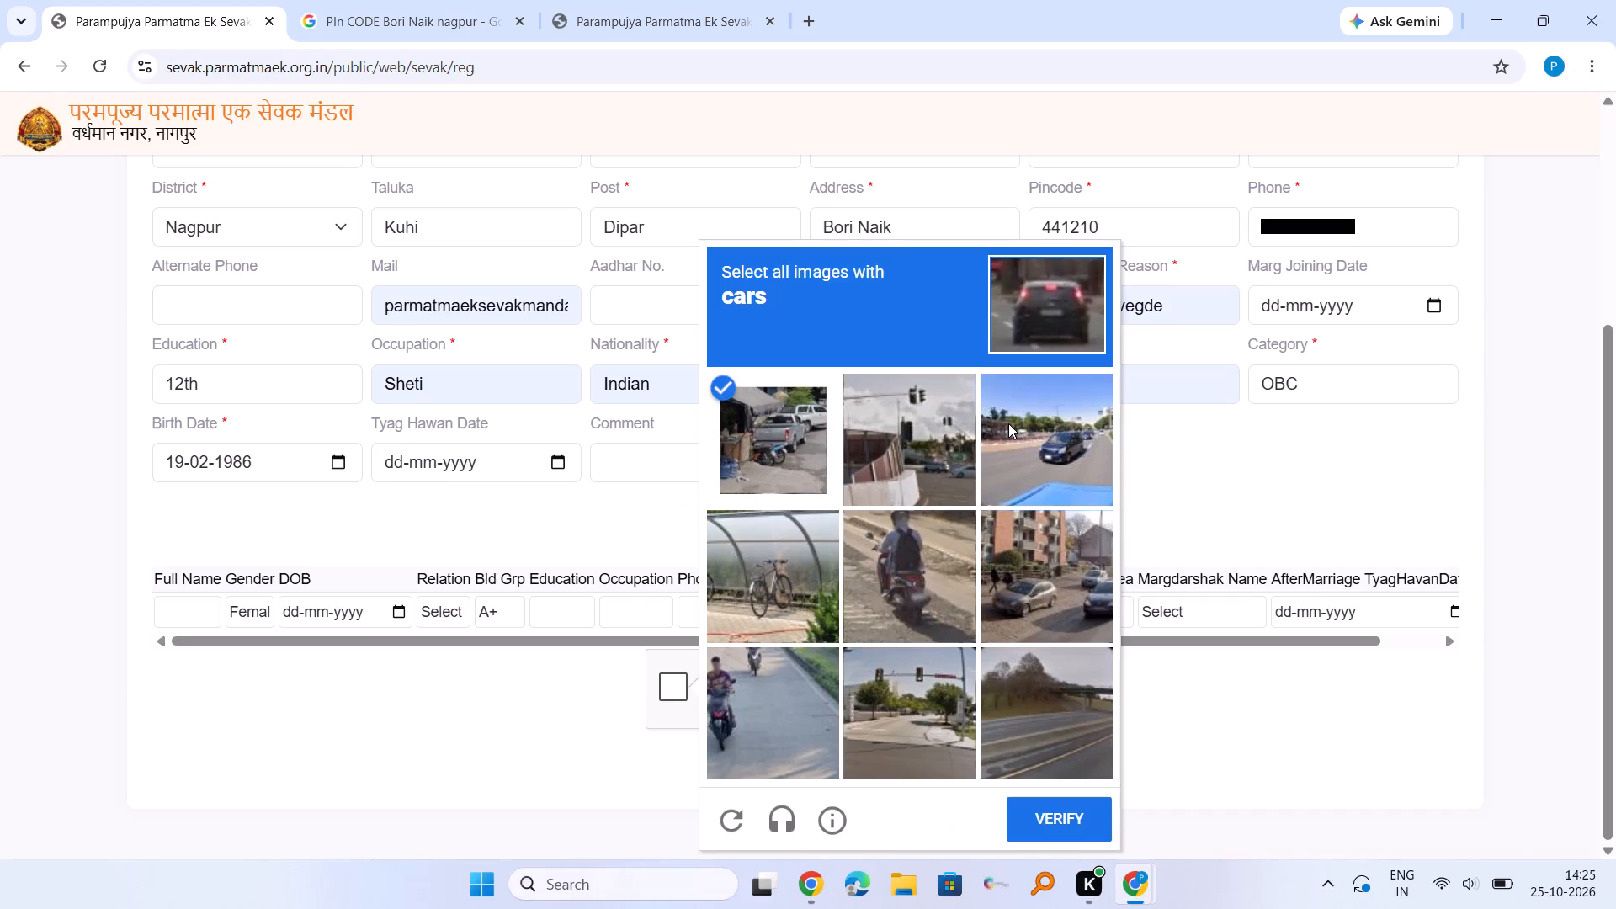
left_click(1008, 423)
left_click(1010, 582)
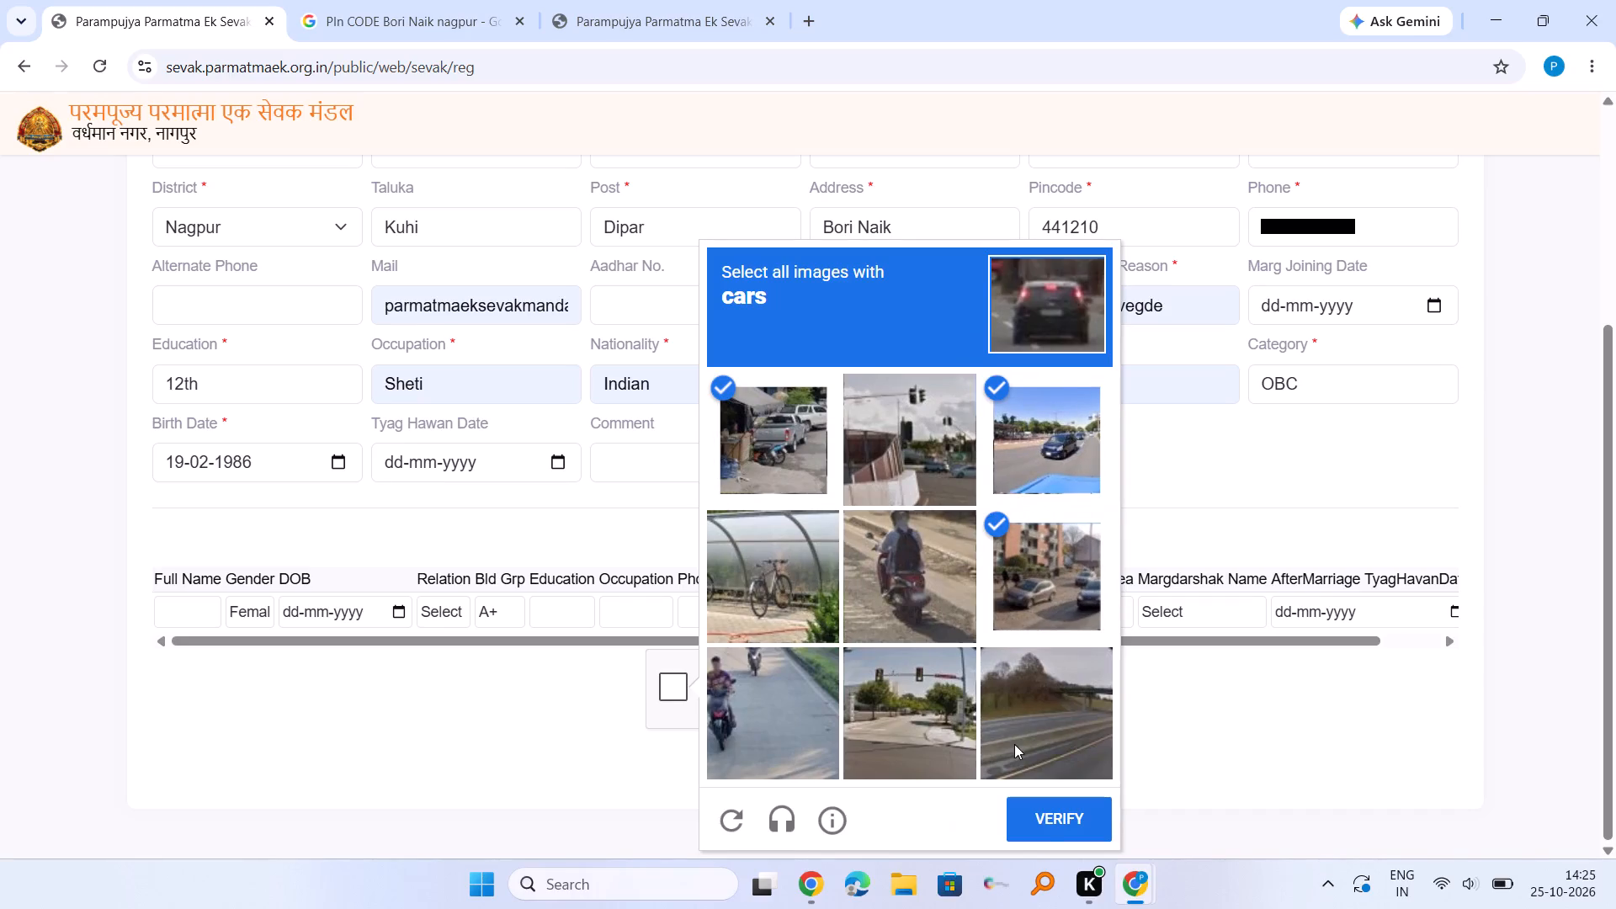
left_click(1046, 820)
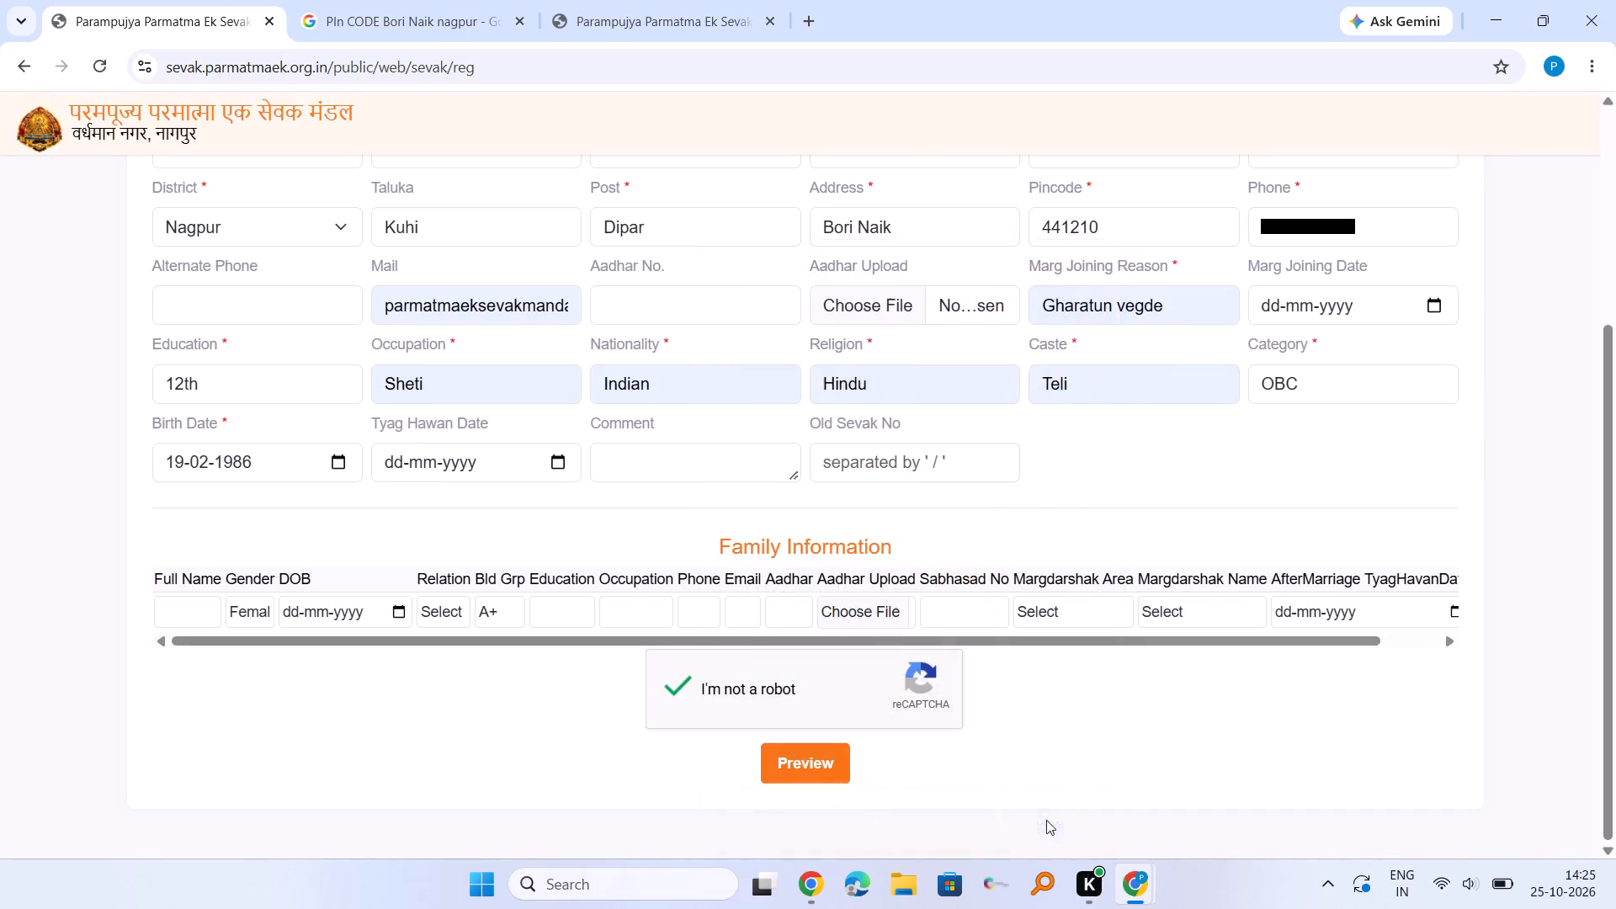
left_click(837, 770)
scroll(837, 770, "down", 5)
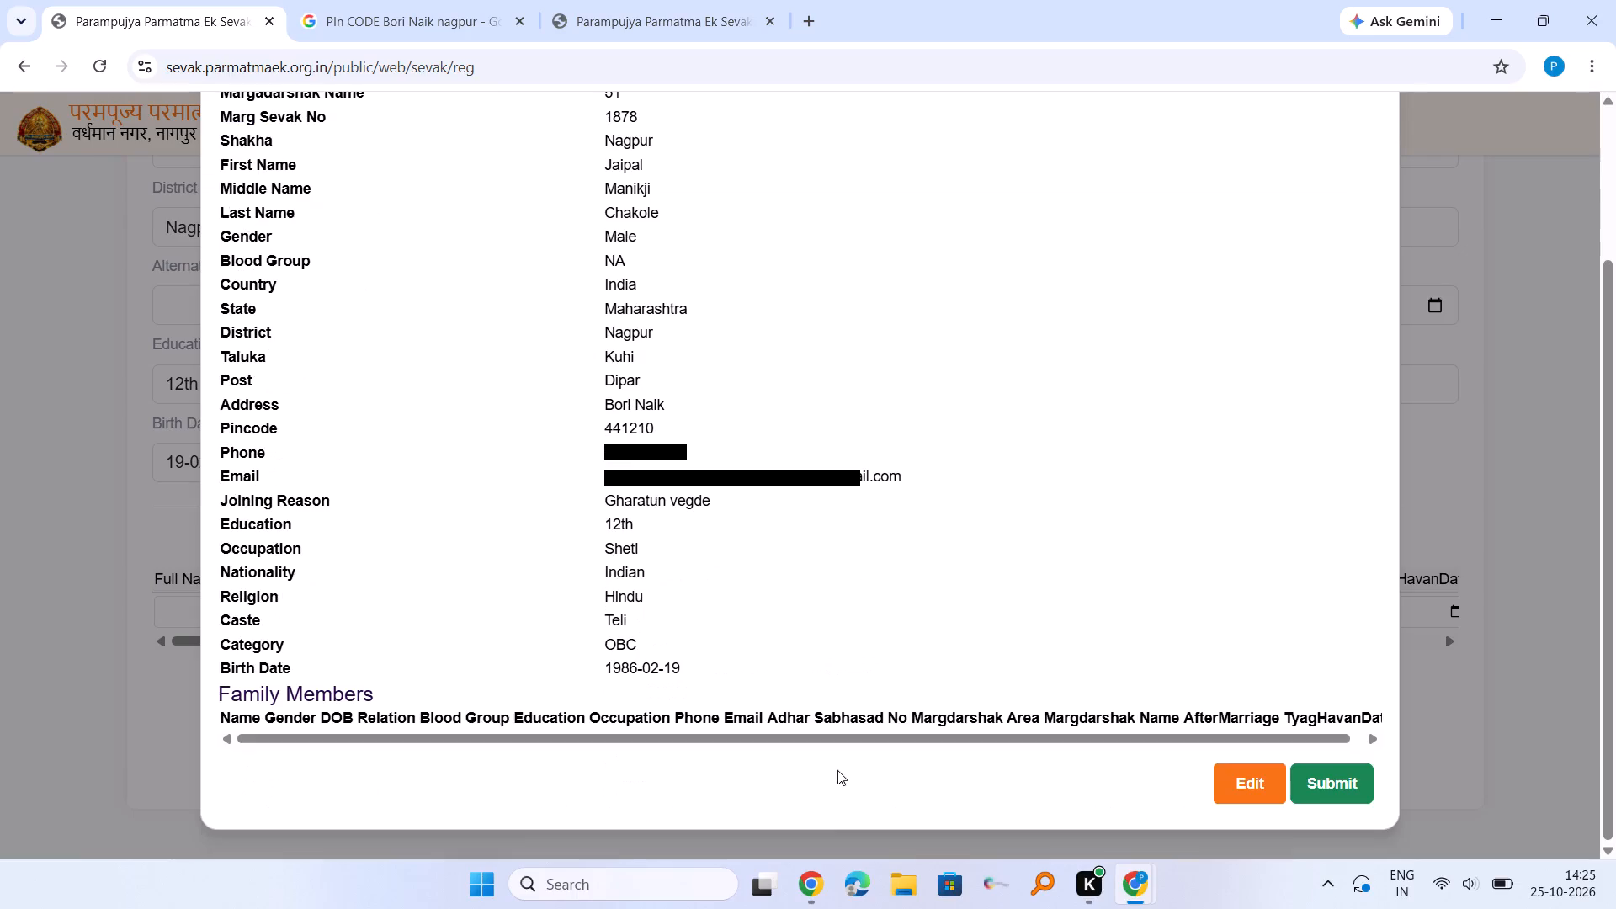
left_click(1323, 777)
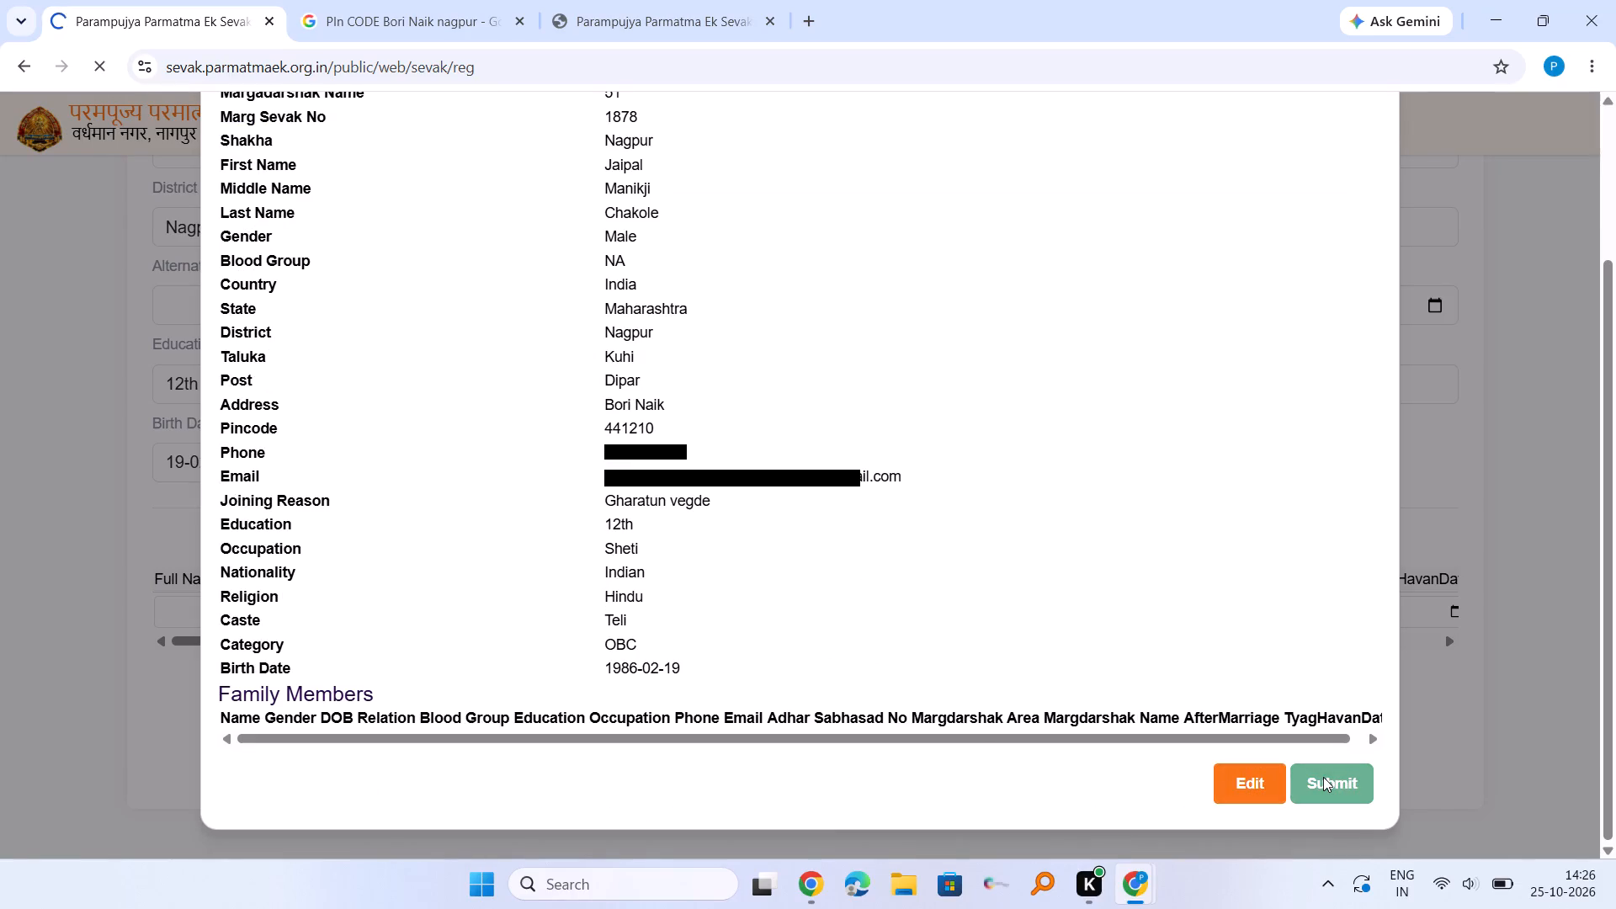